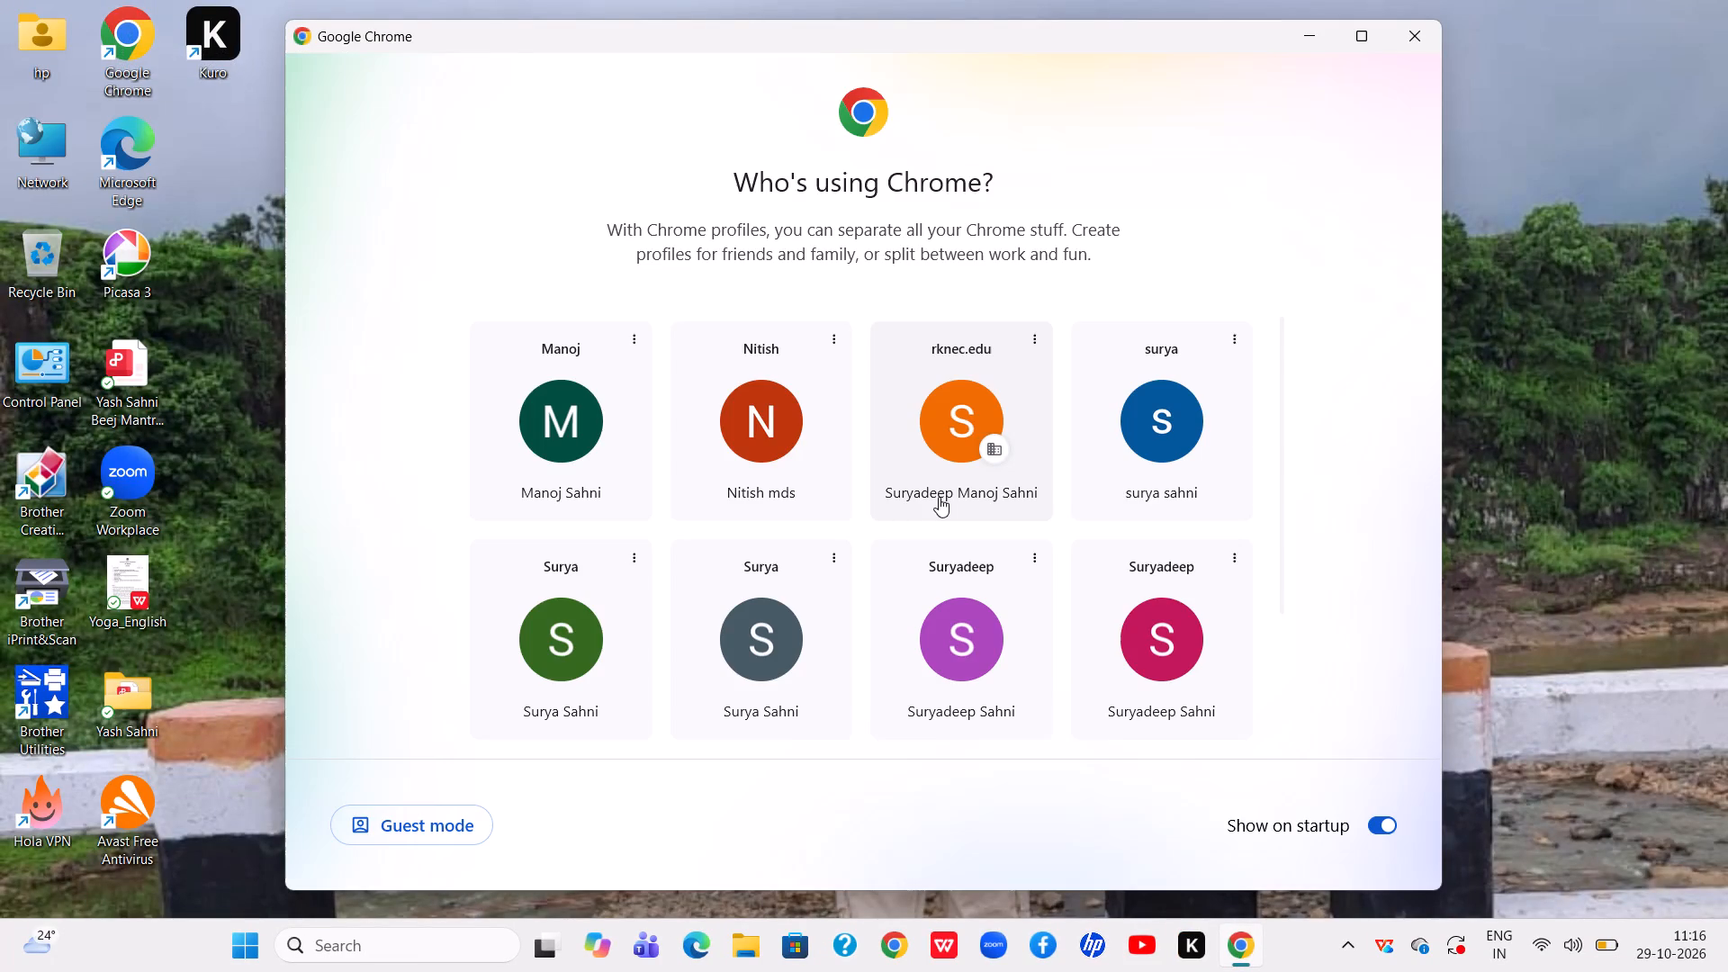
Open the rknec.edu browser profile and load google.com.
{"action": "left_click", "coordinate": [982, 415]}
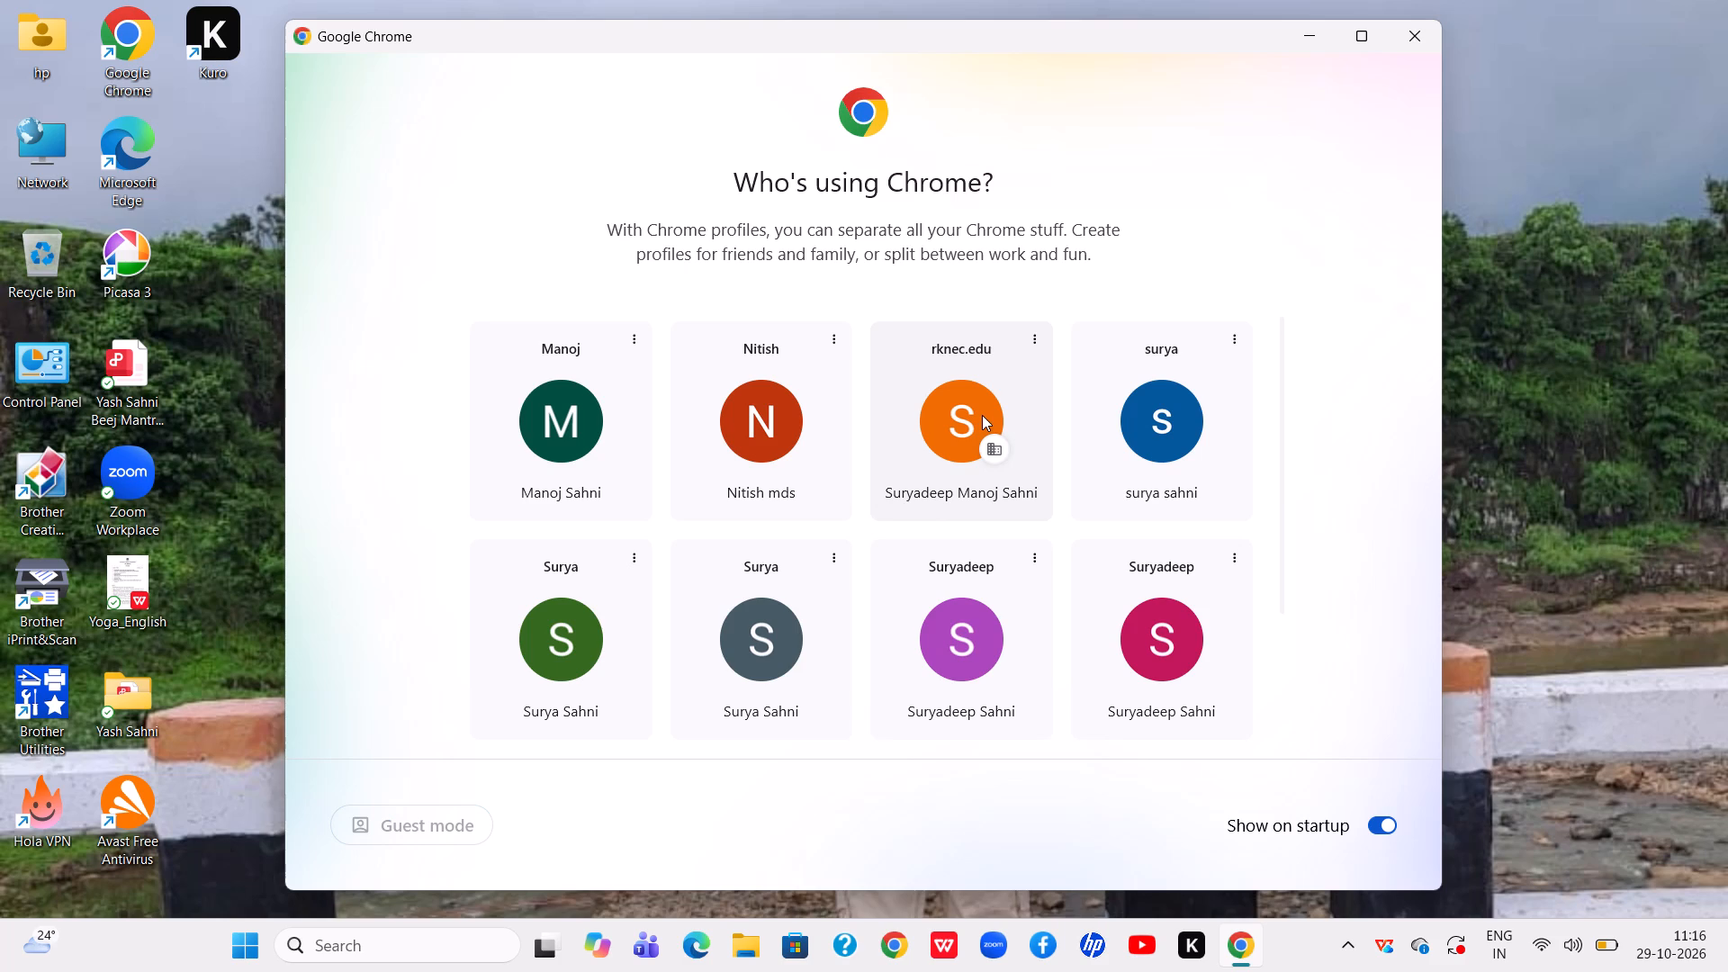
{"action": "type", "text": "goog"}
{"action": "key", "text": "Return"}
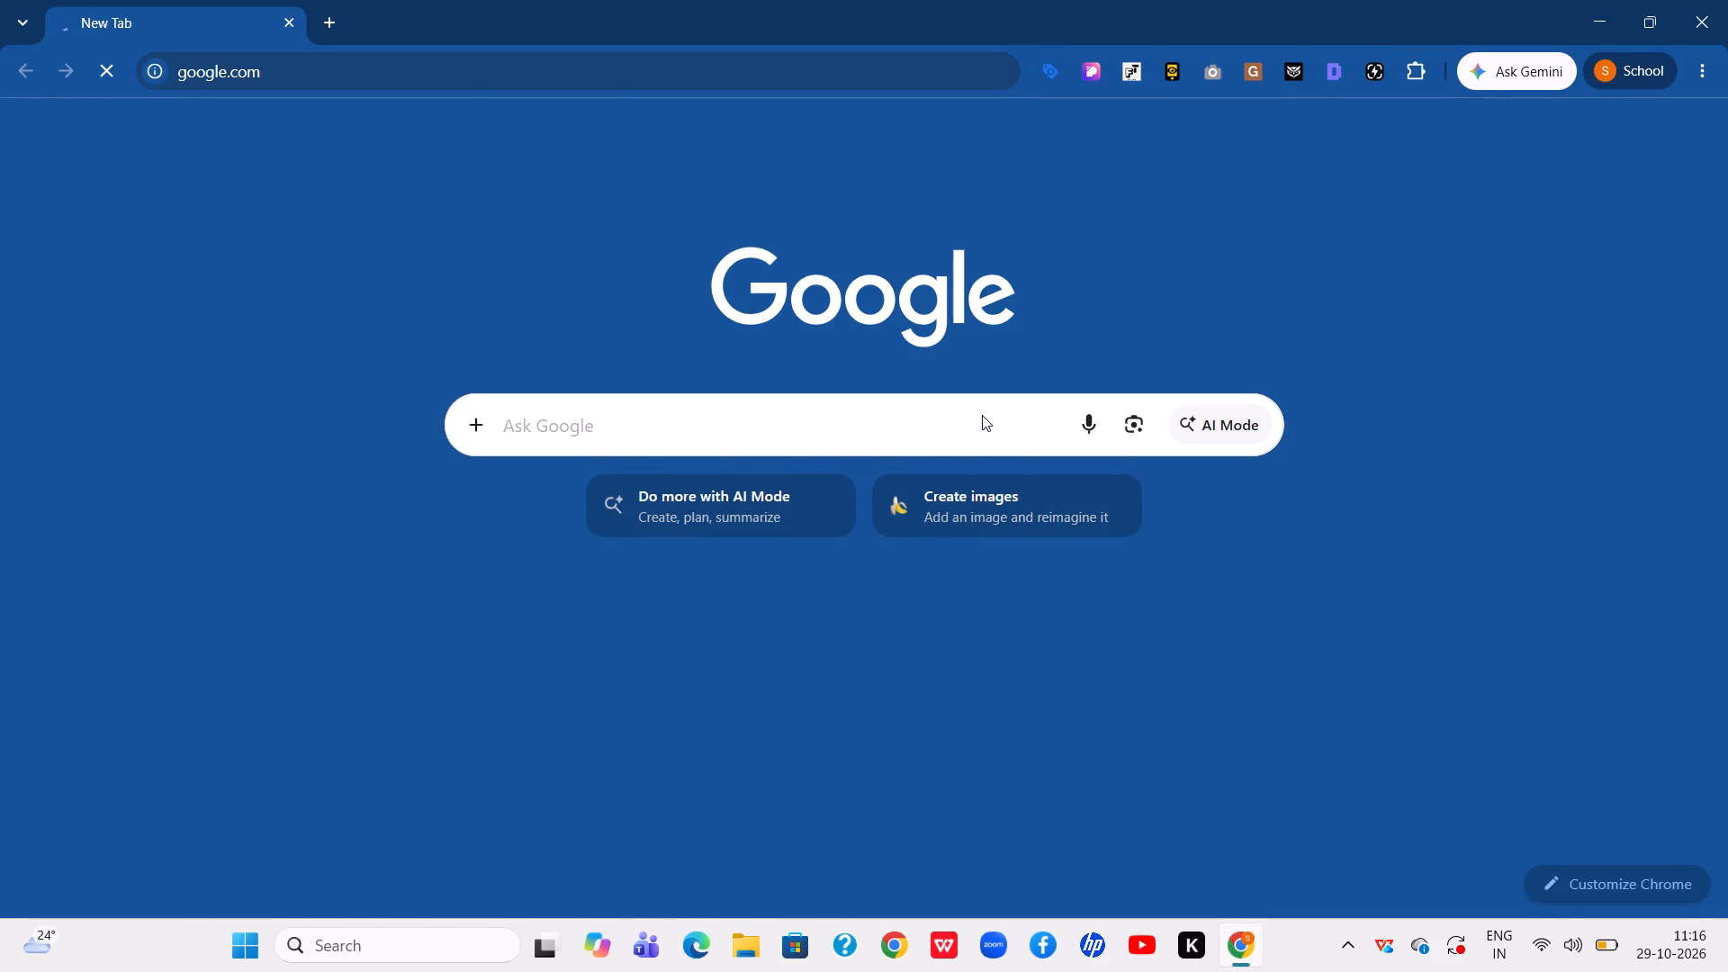
{"action": "left_click", "coordinate": [1467, 573]}
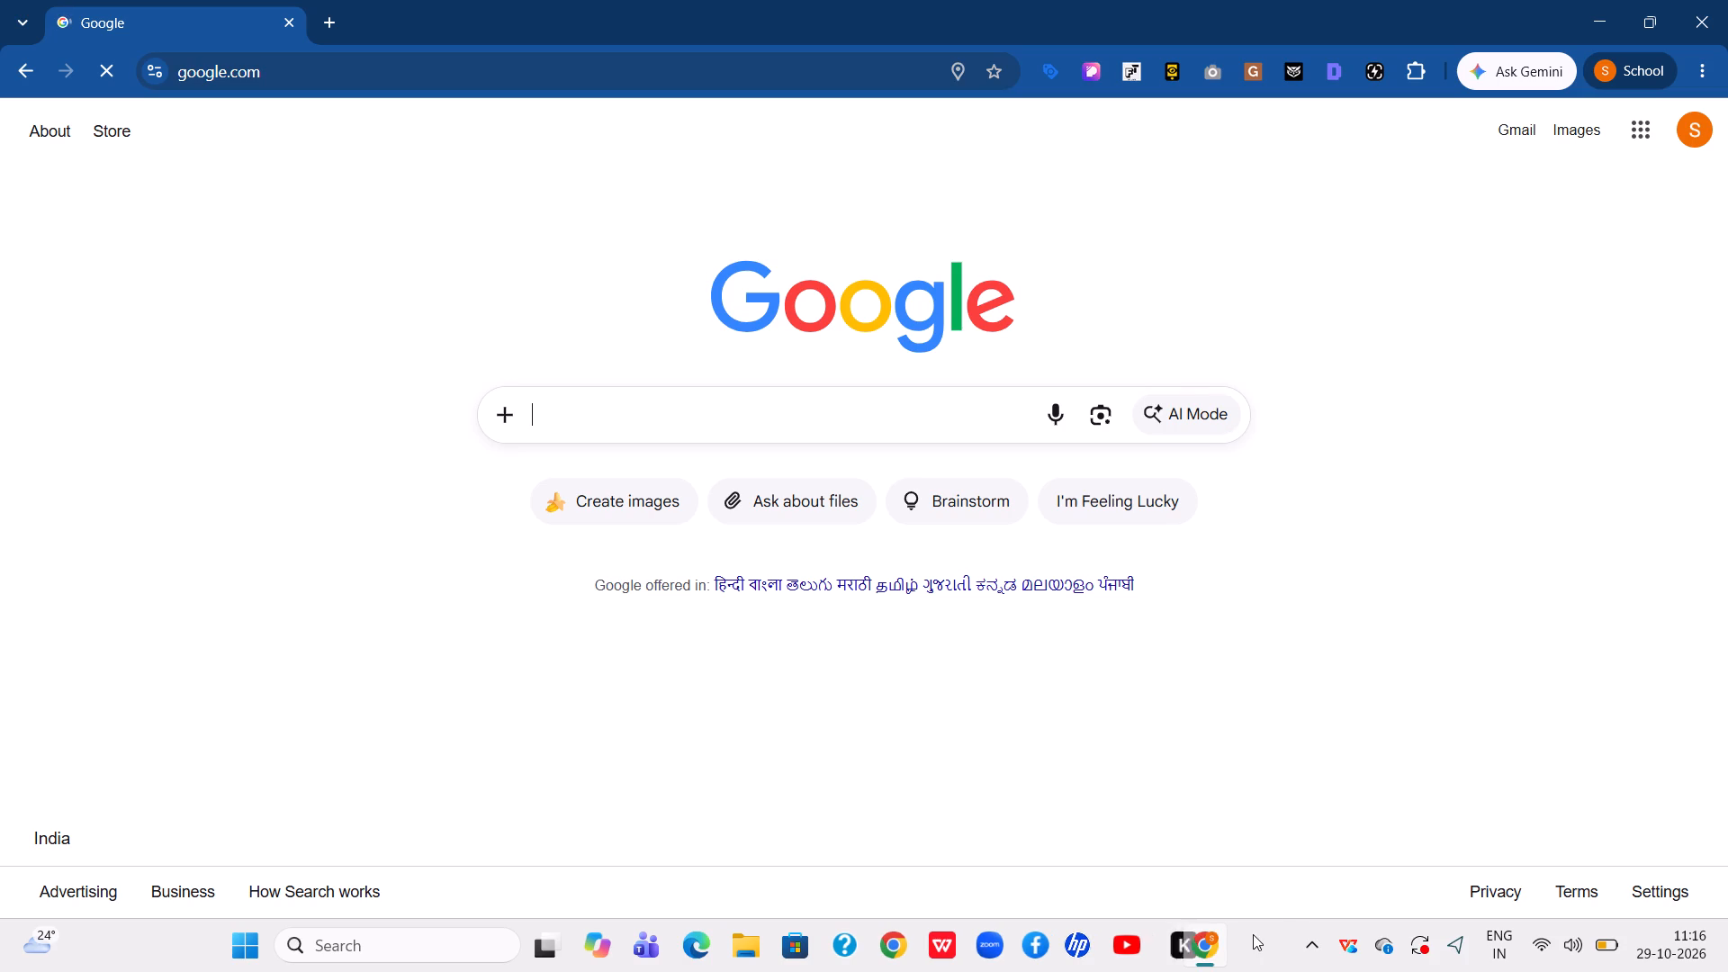
Move the open rknec.edu profile window's taskbar entry next to the pinned Chrome shortcut.
{"action": "left_click_drag", "start_coordinate": [1206, 945], "coordinate": [914, 920]}
{"action": "left_click", "coordinate": [301, 275]}
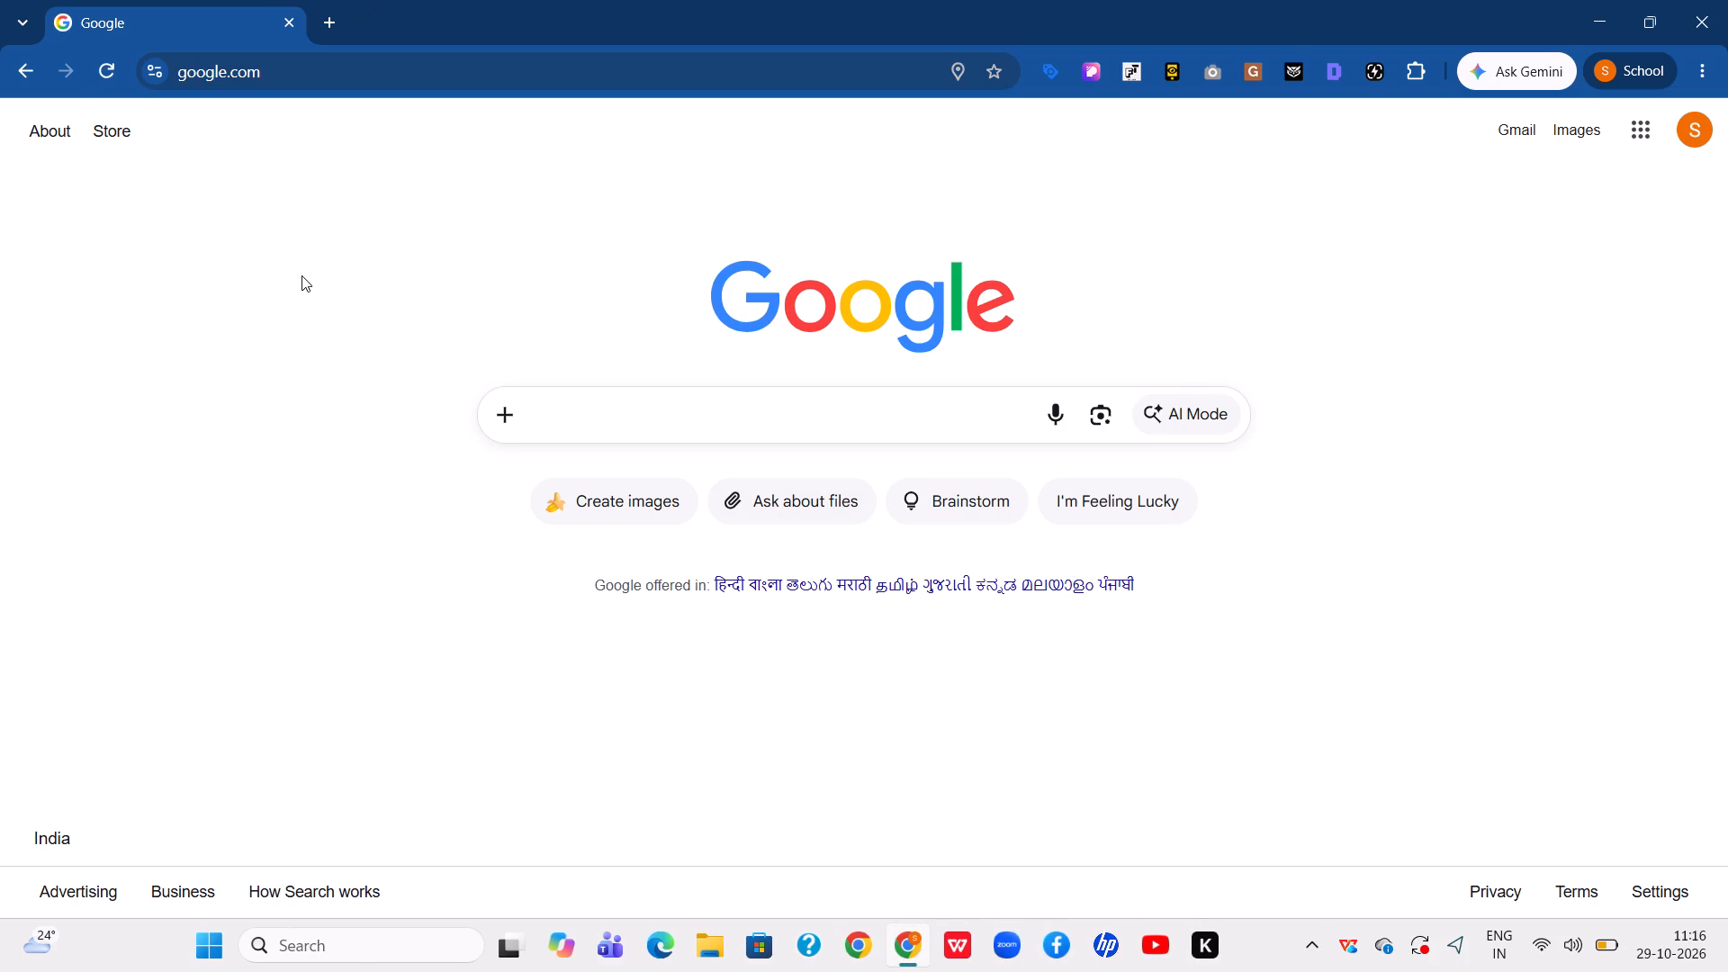
In a new tab, switch to the mydigitalsavvyclients Google account and open Business Profile Manager.
{"action": "left_click", "coordinate": [338, 1]}
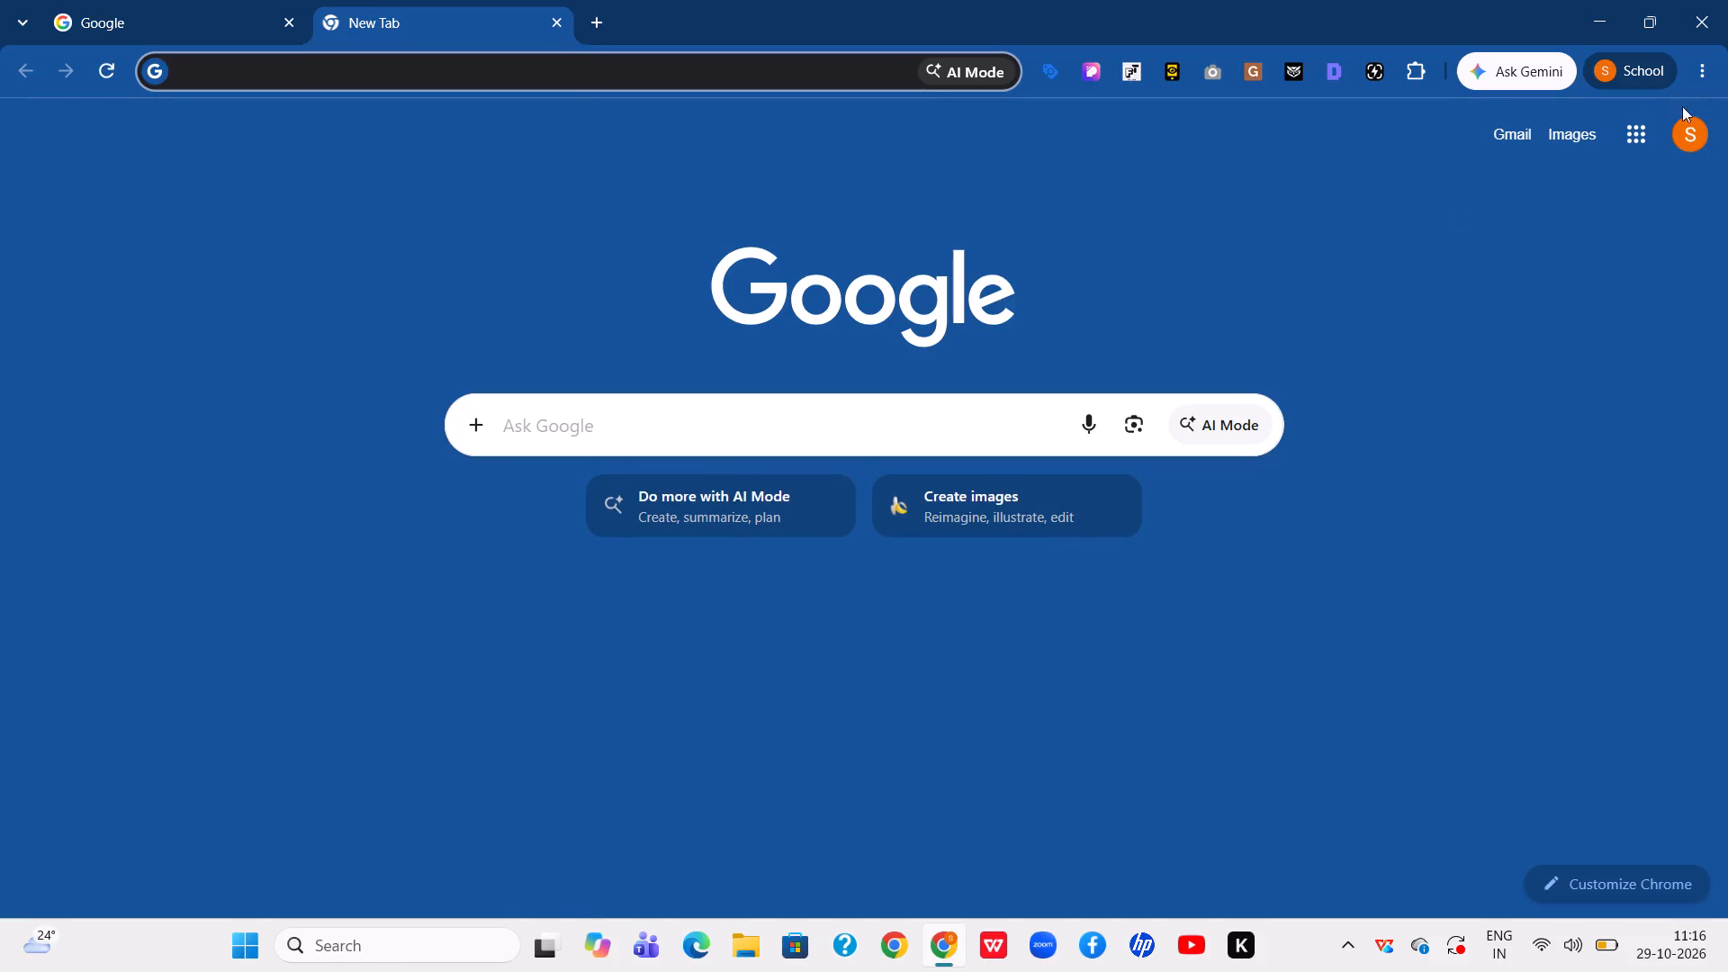
{"action": "left_click", "coordinate": [1667, 122]}
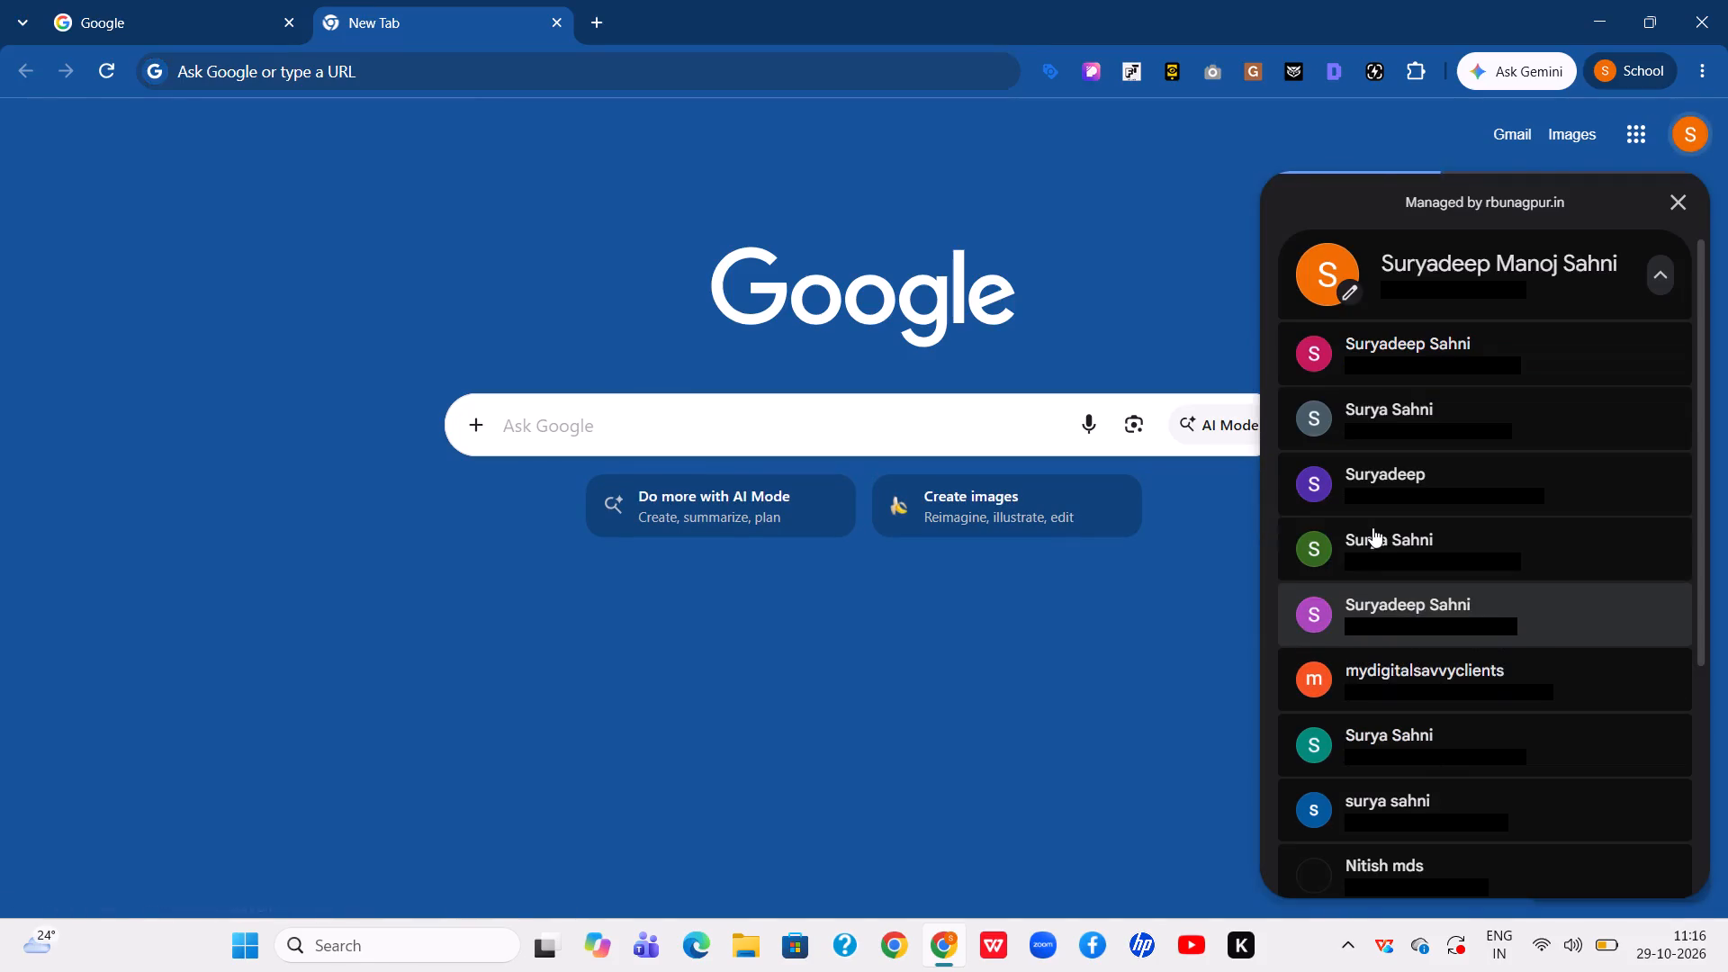
{"action": "left_click", "coordinate": [1393, 682]}
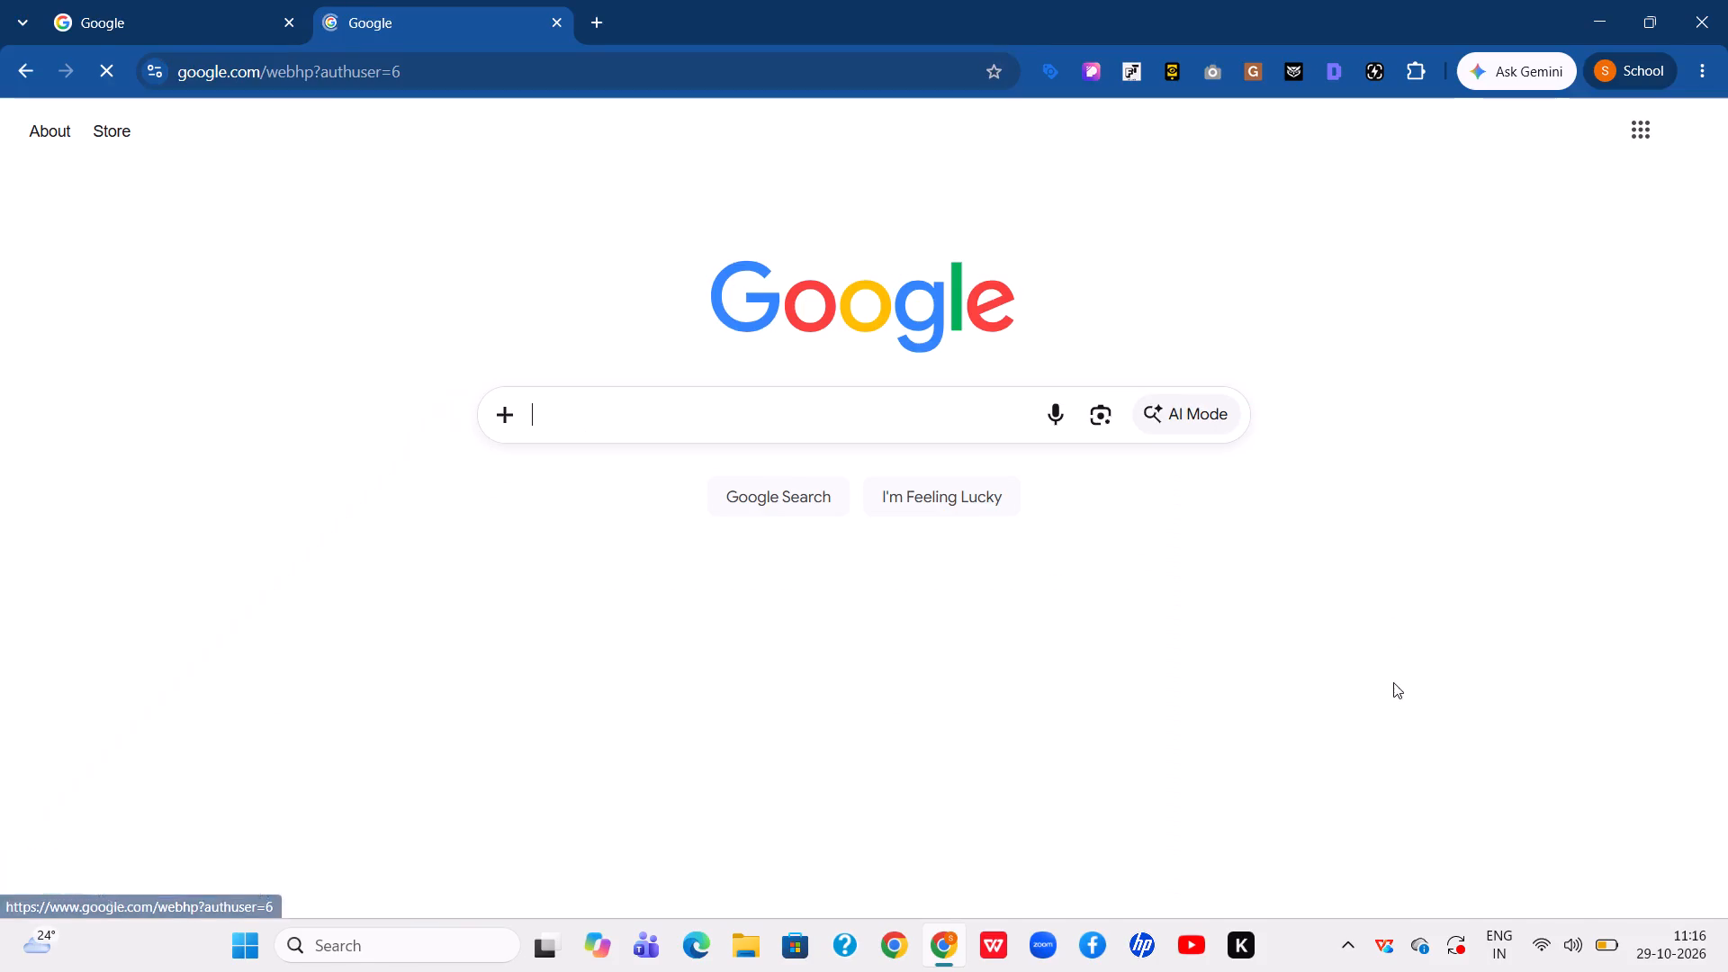
{"action": "left_click", "coordinate": [1645, 116]}
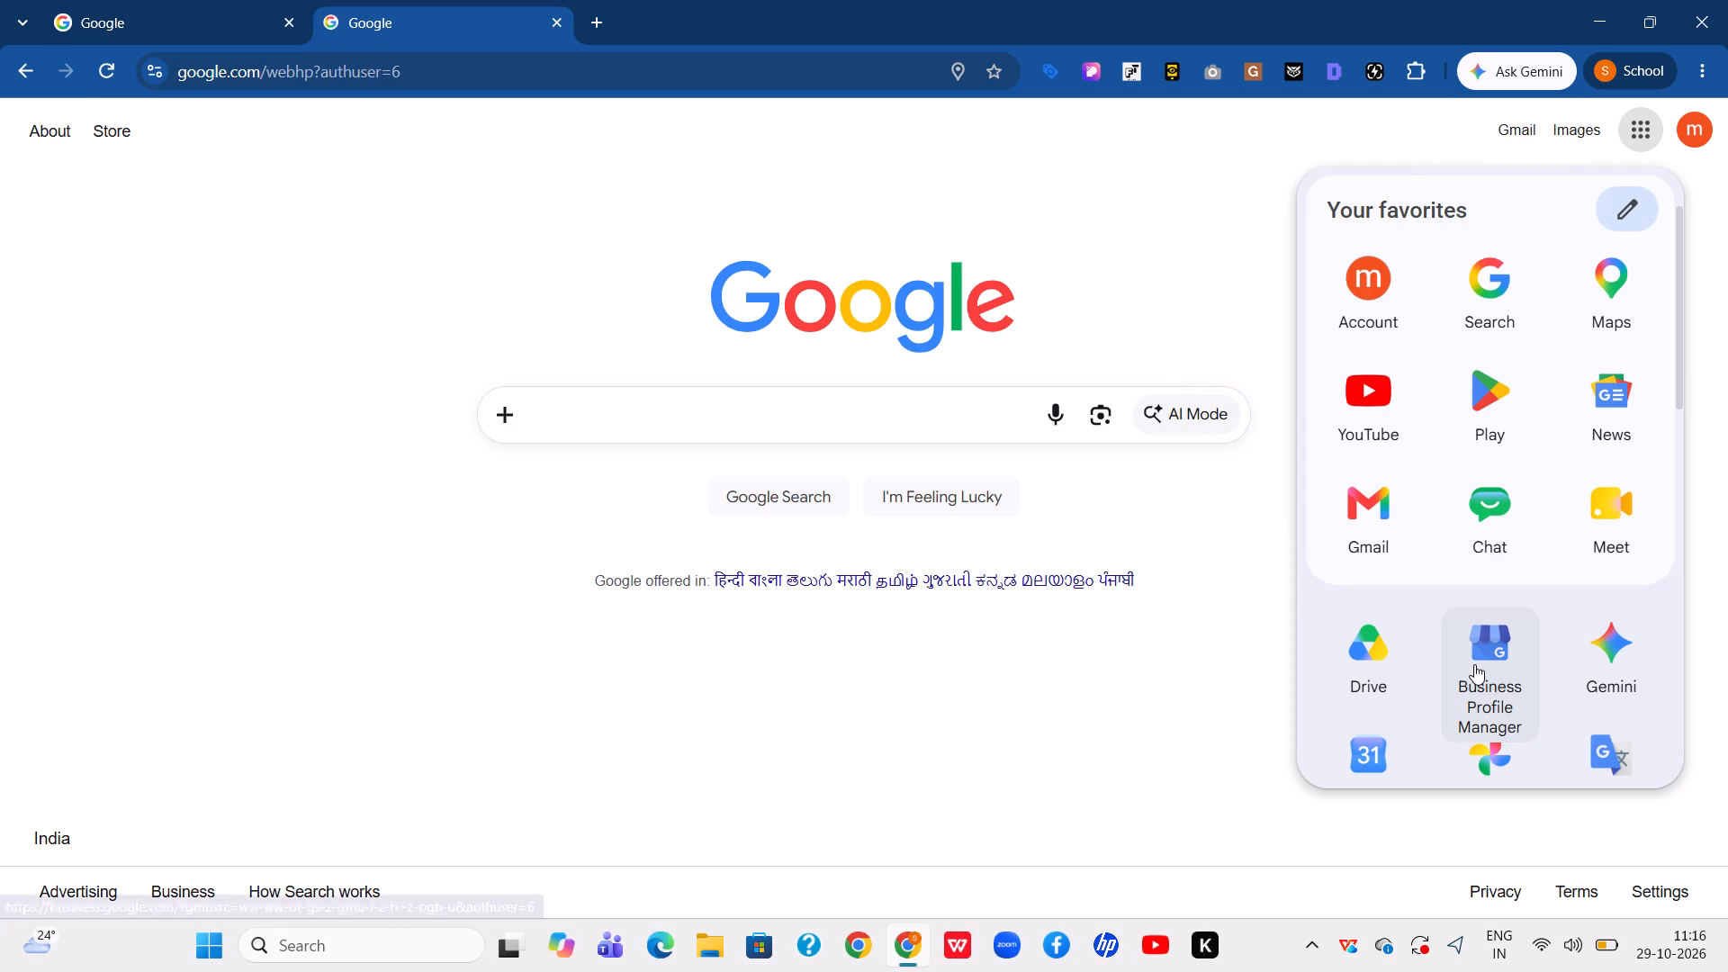
{"action": "left_click", "coordinate": [1474, 664]}
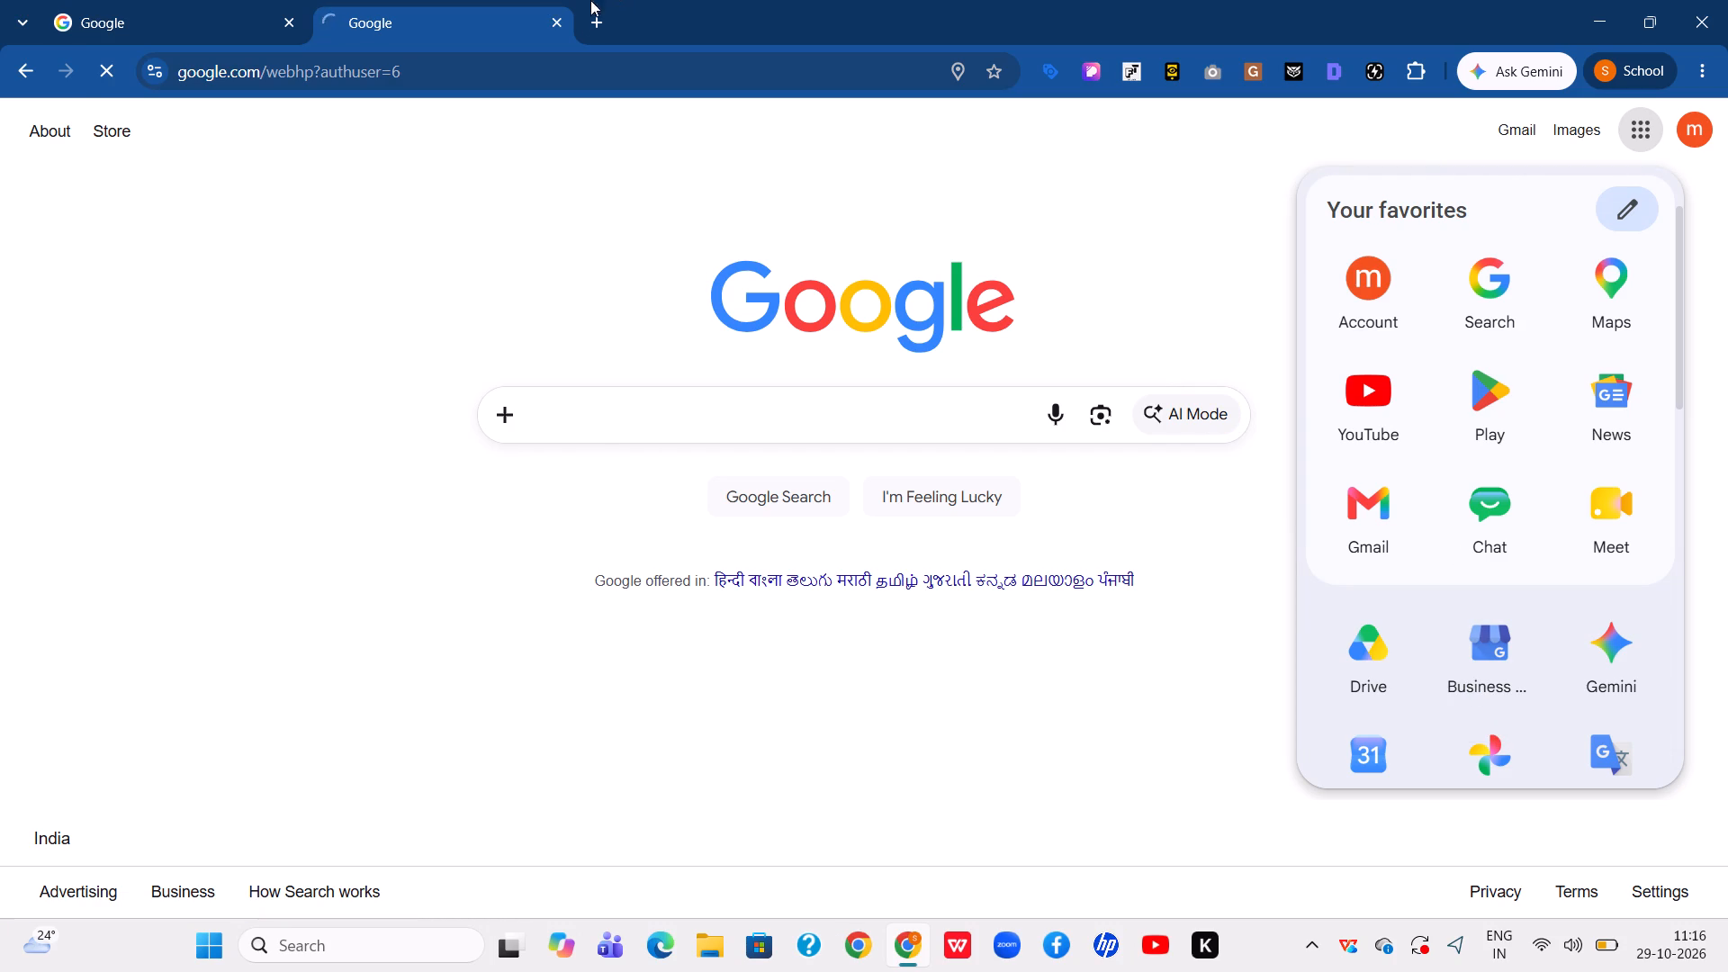
Open Business Profile Manager for the mydigitalsavvyclients account in one more new tab.
{"action": "left_click", "coordinate": [578, 0]}
{"action": "left_click", "coordinate": [593, 10]}
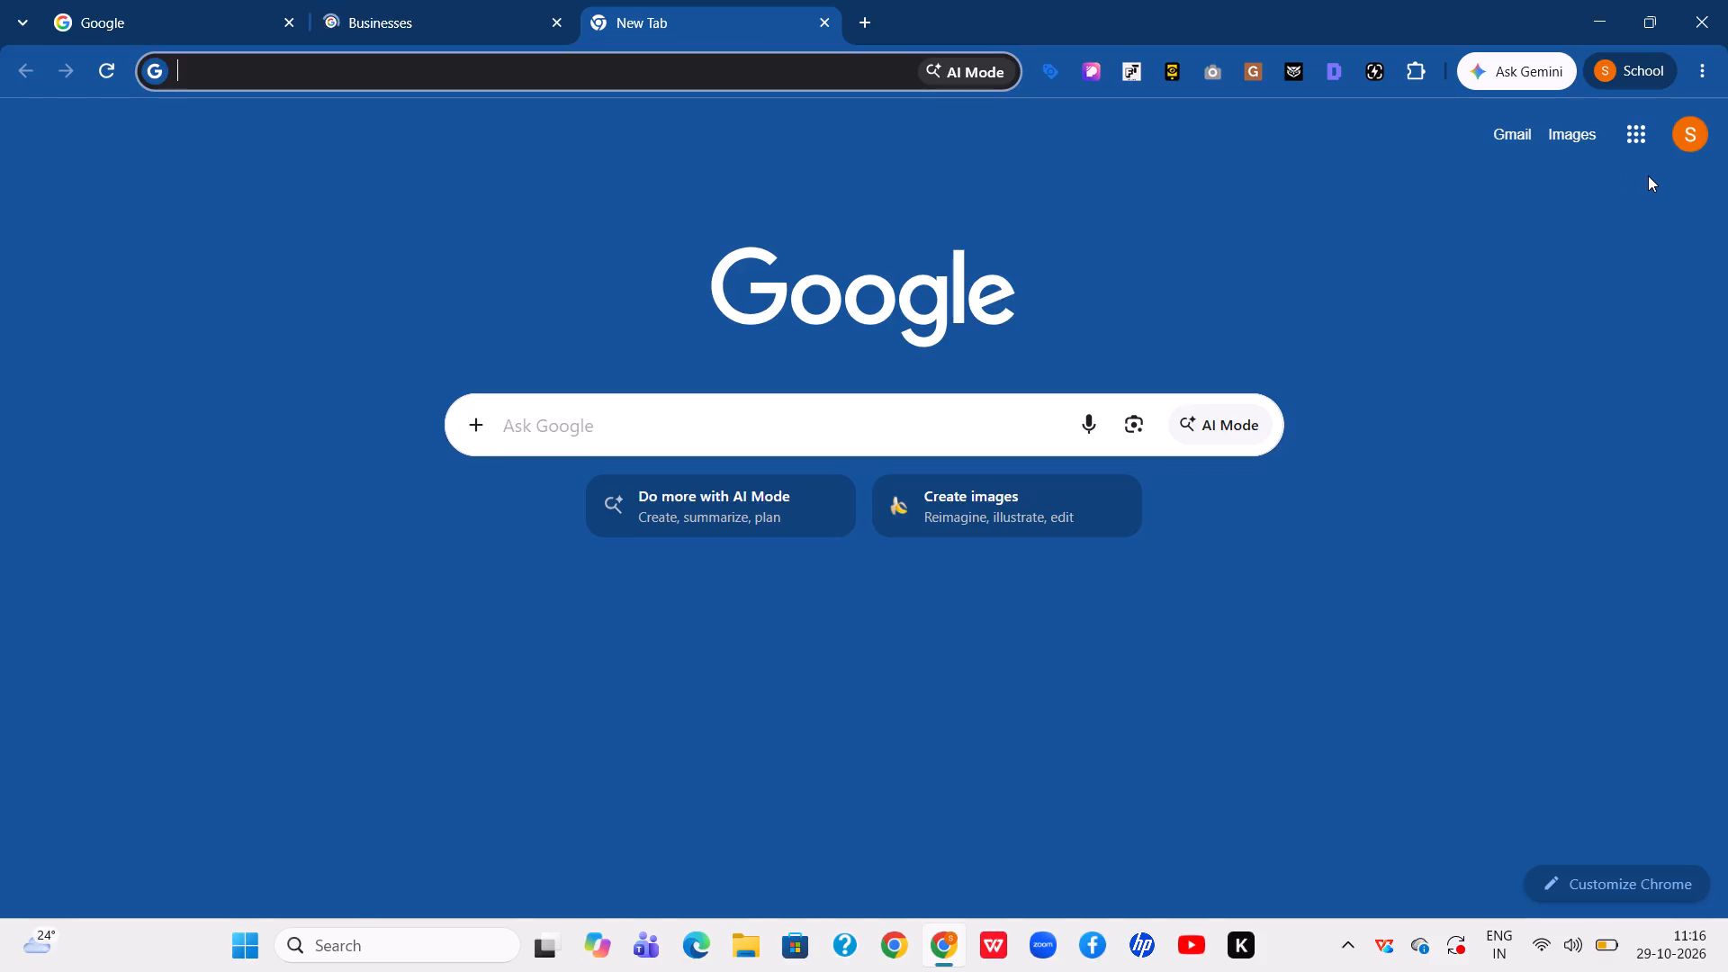
{"action": "left_click", "coordinate": [1686, 121]}
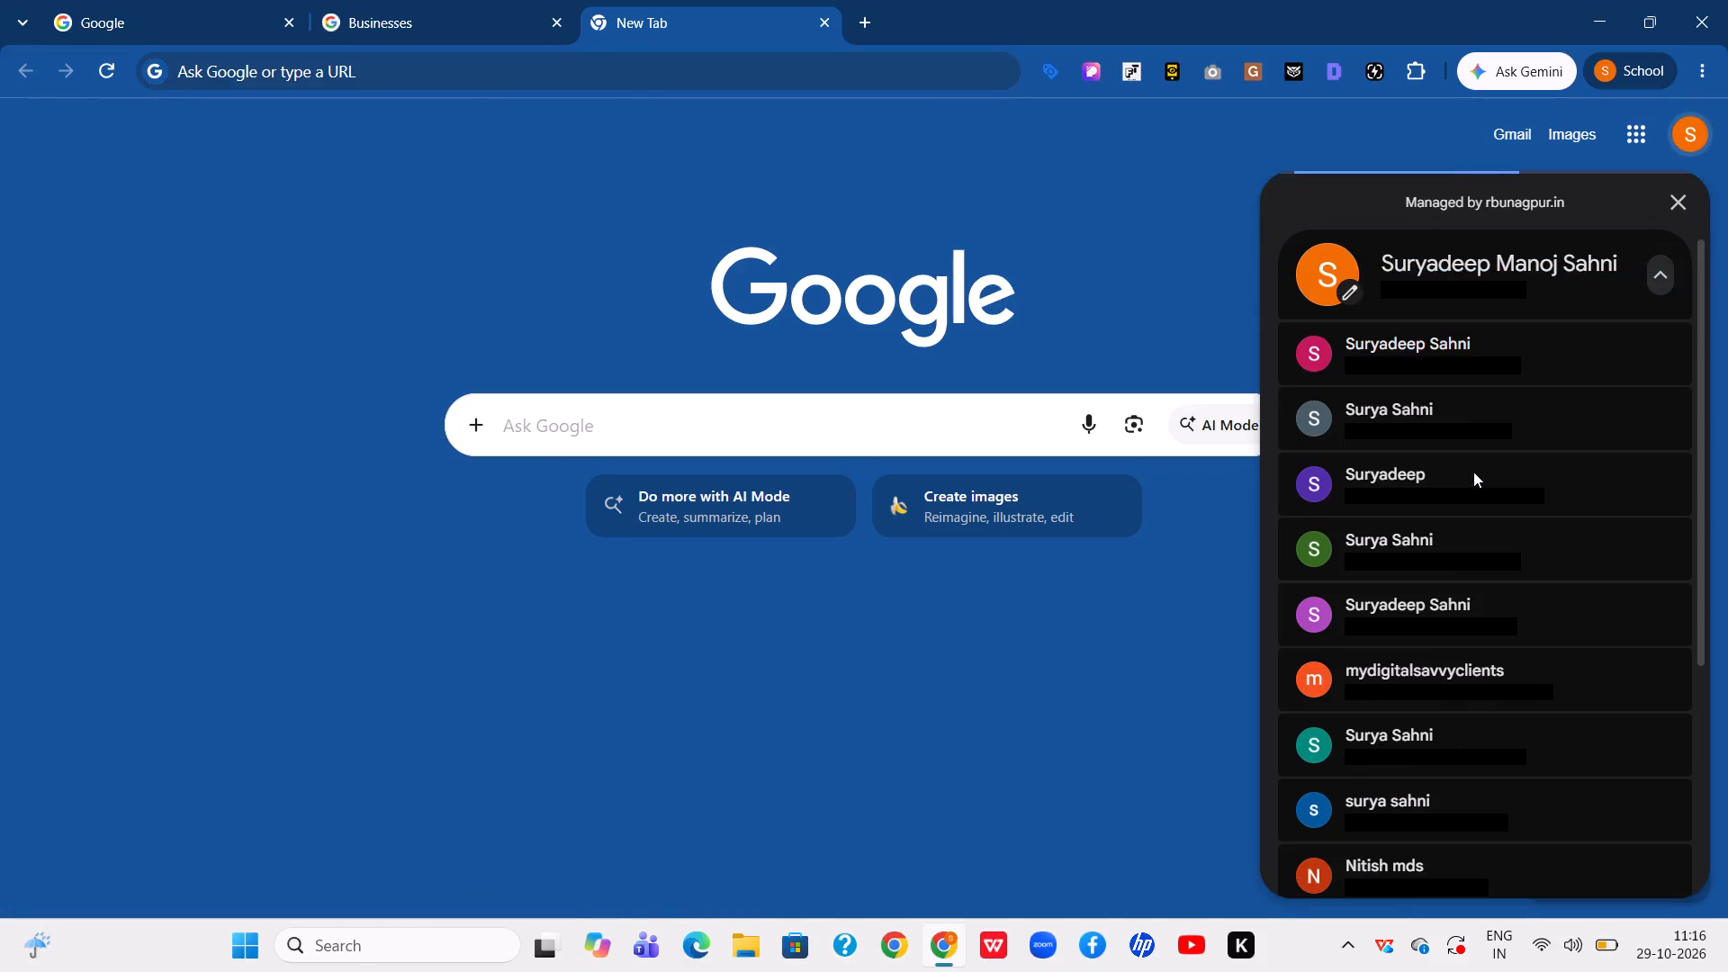
{"action": "left_click", "coordinate": [1494, 664]}
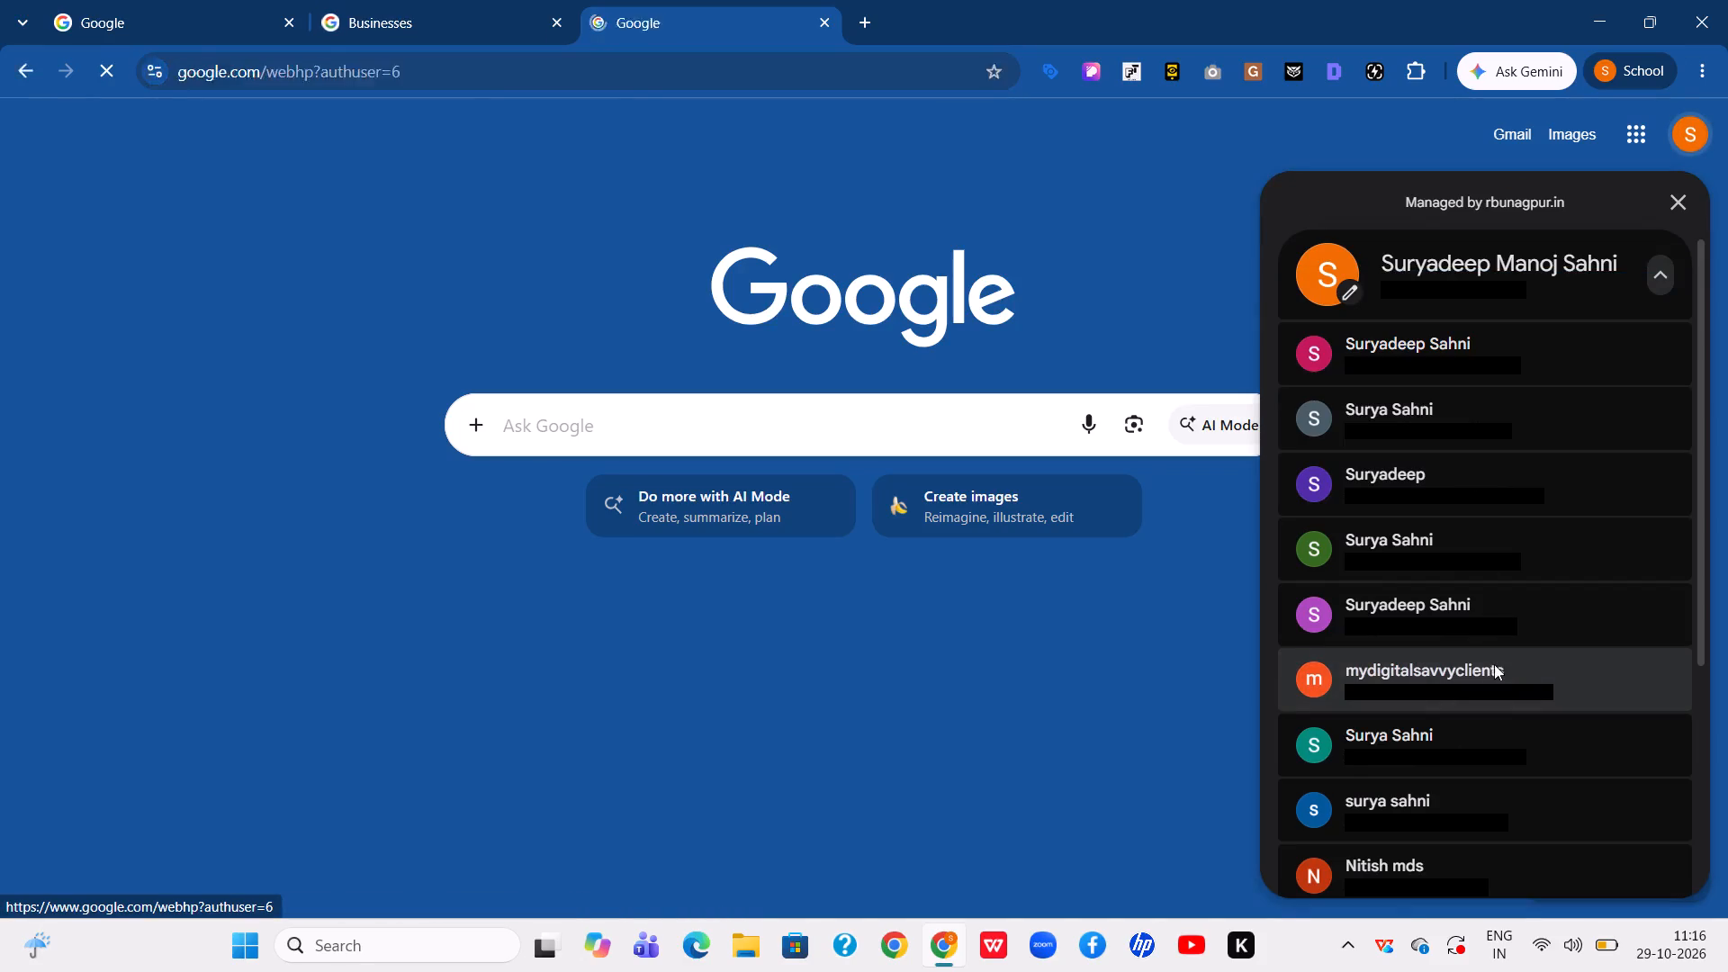
{"action": "left_click", "coordinate": [1679, 256]}
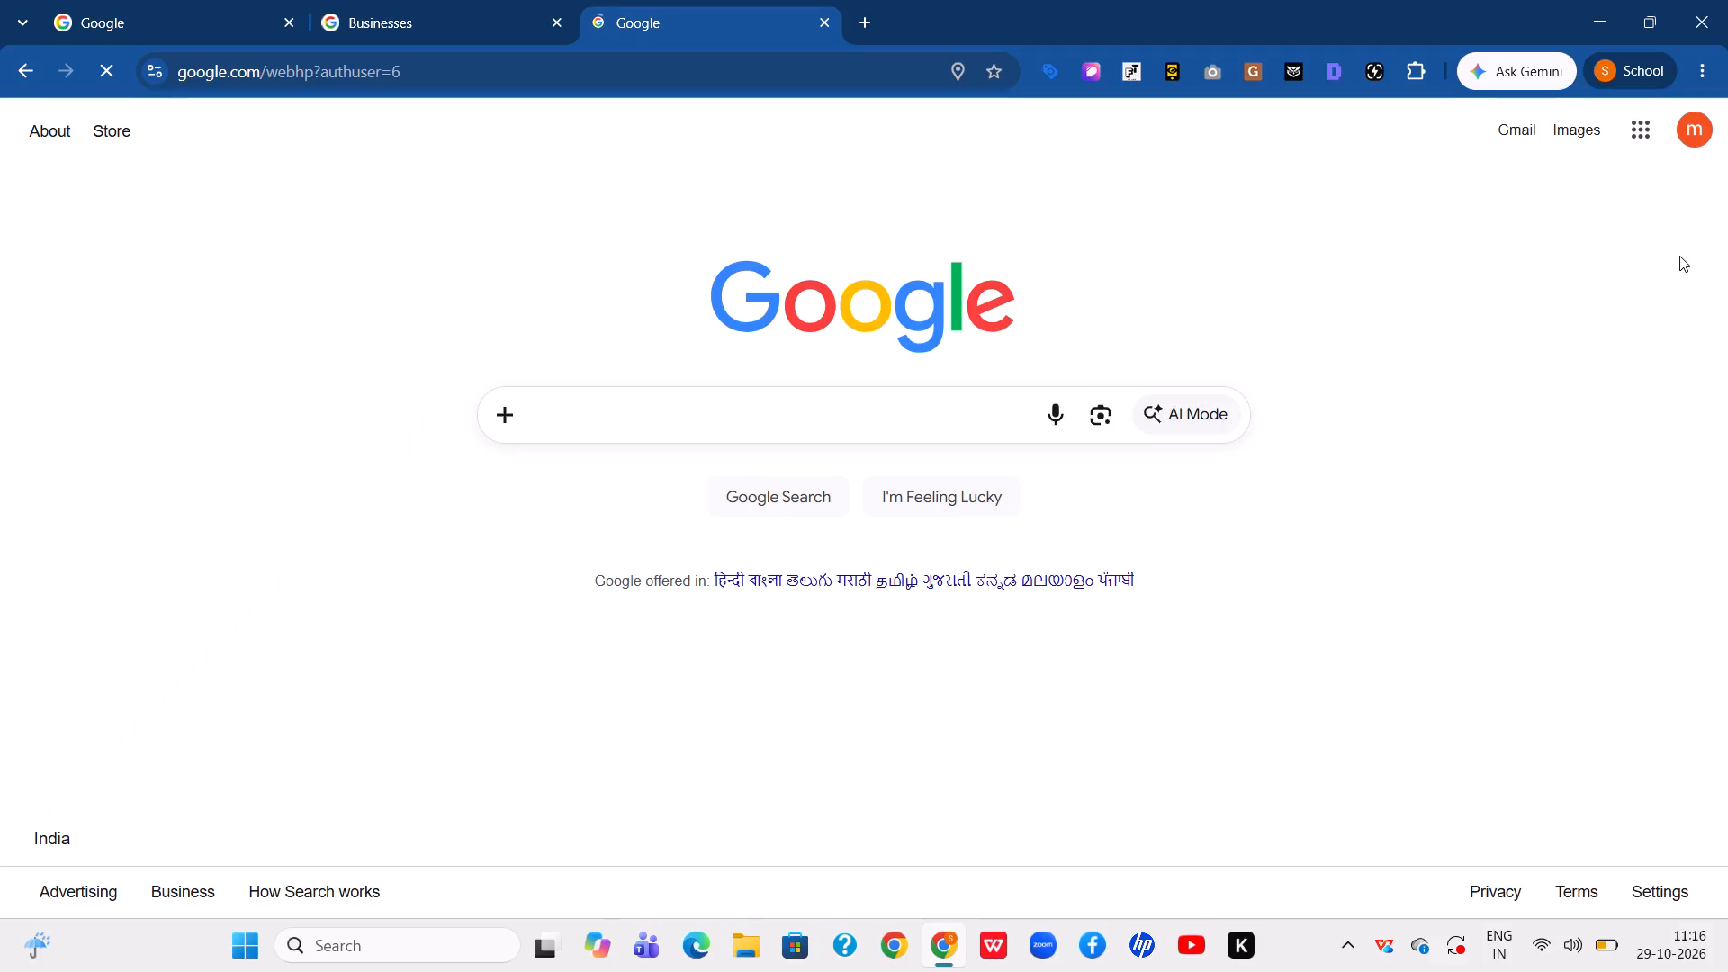
{"action": "left_click", "coordinate": [1658, 137]}
{"action": "left_click", "coordinate": [1515, 664]}
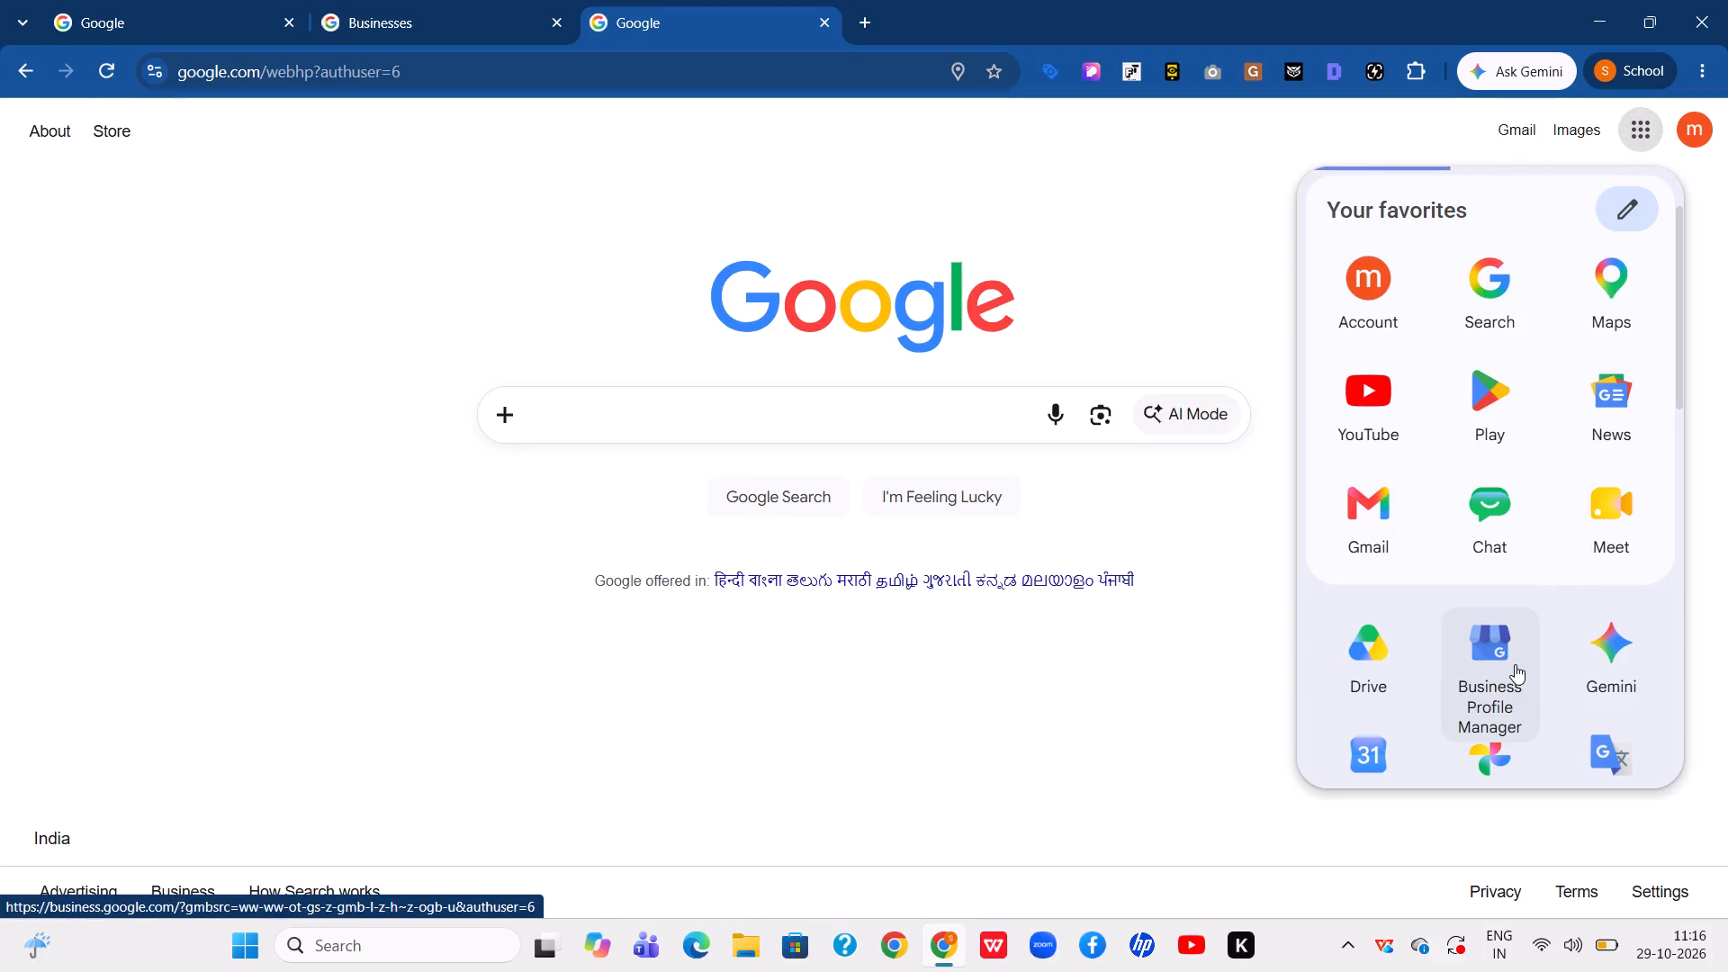
In the first Business Profile Manager tab, search for "it camp" and open the IT Campus Guru - IT Training Institute in Nagpur profile.
{"action": "left_click", "coordinate": [459, 1]}
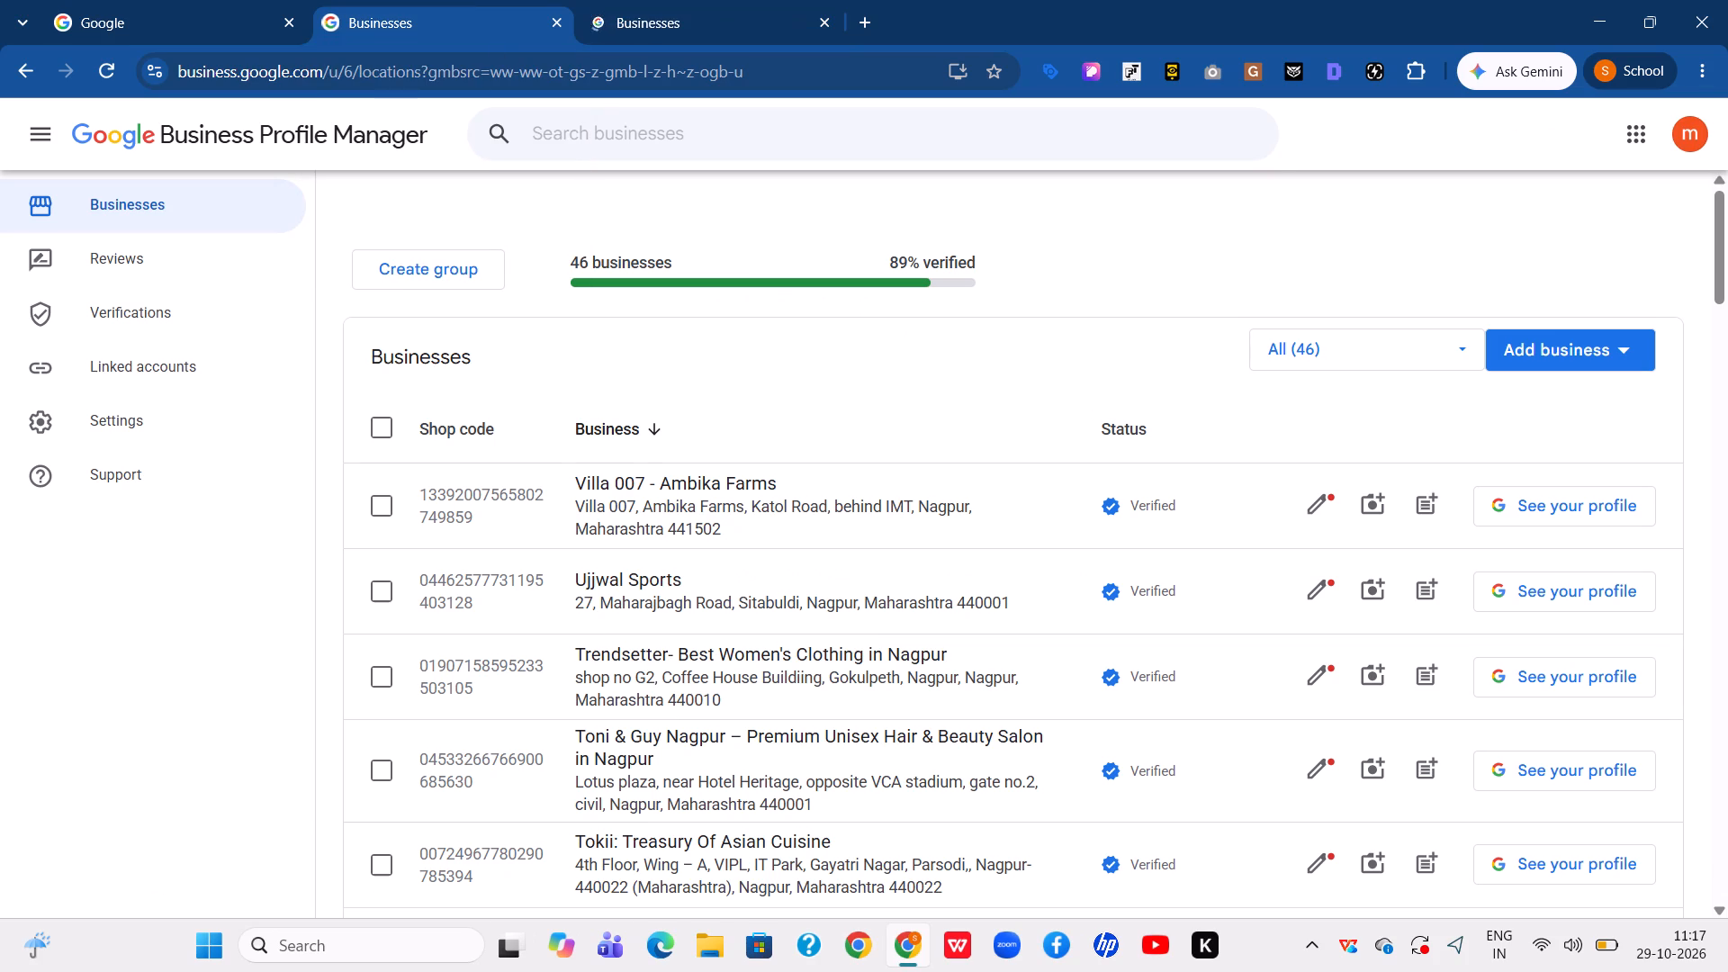
{"action": "left_click", "coordinate": [559, 116]}
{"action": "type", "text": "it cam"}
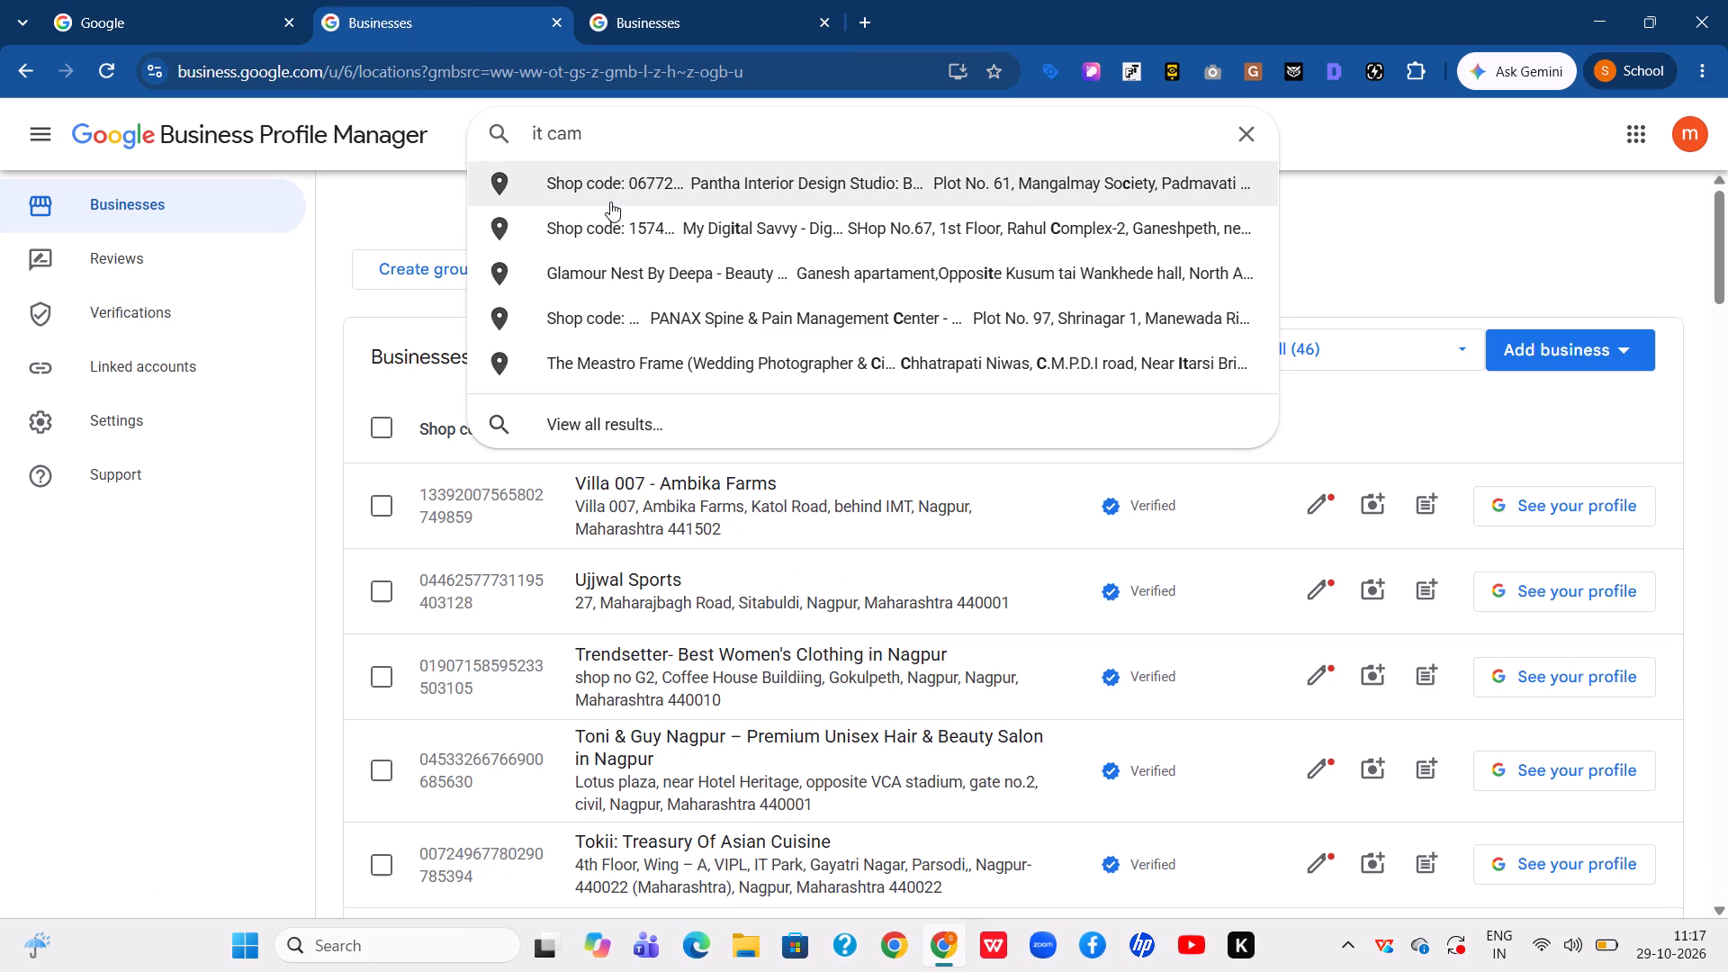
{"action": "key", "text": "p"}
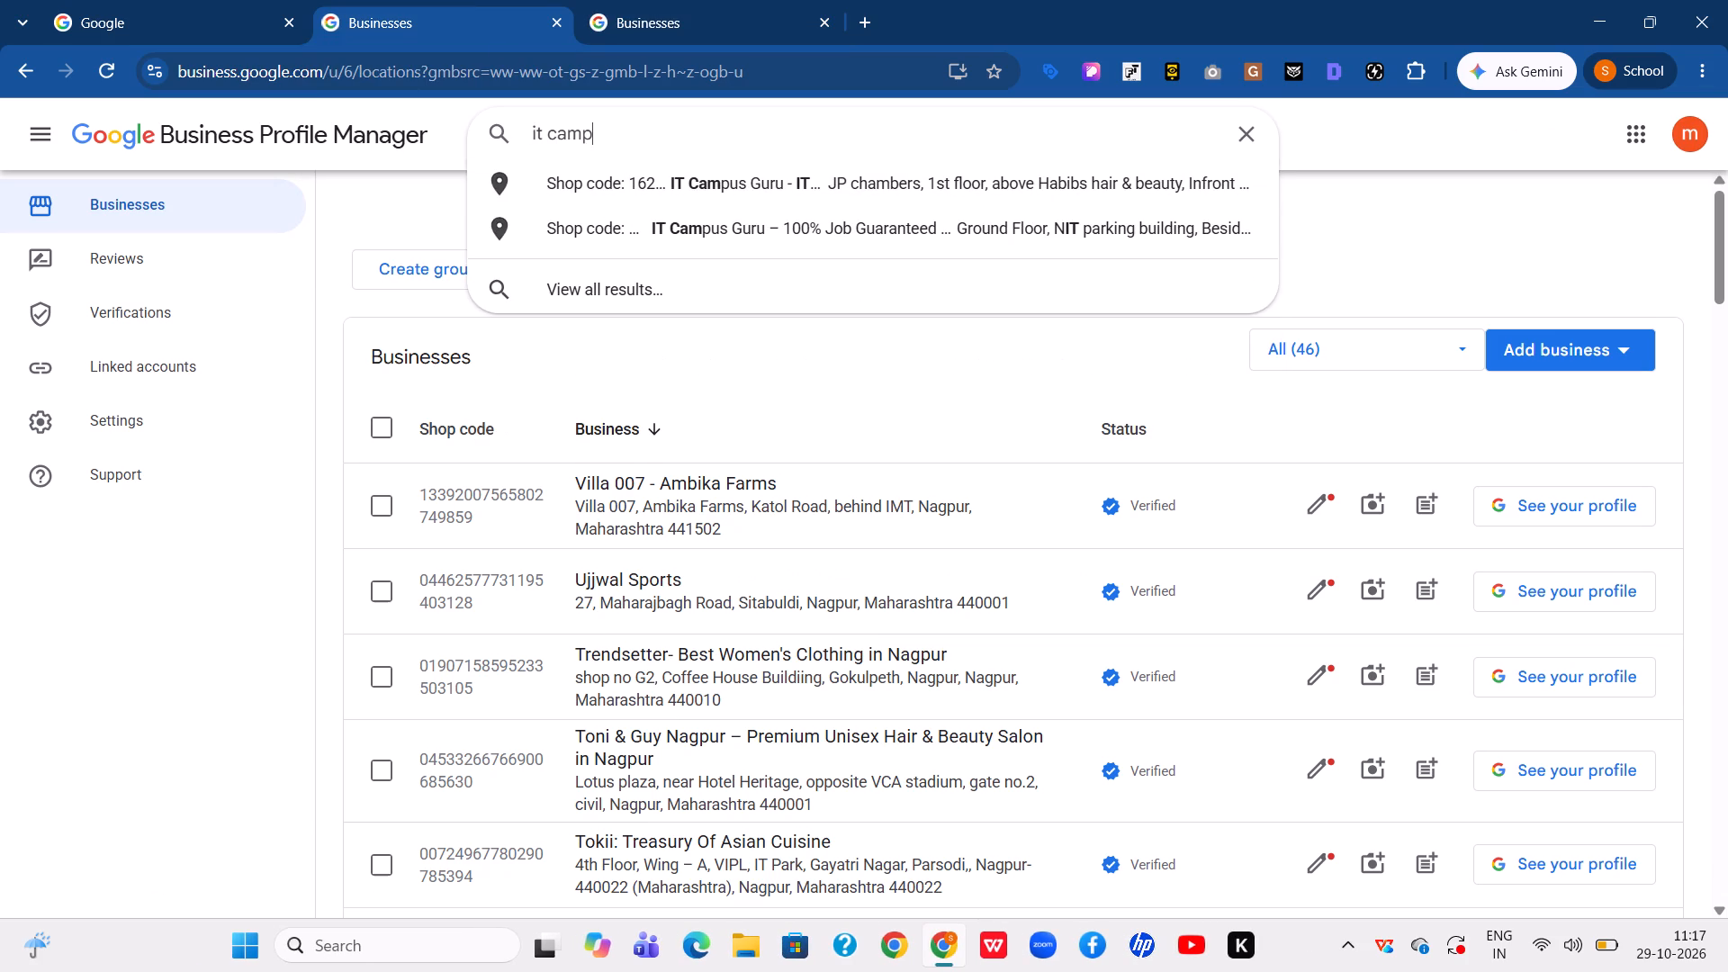
{"action": "left_click", "coordinate": [609, 171]}
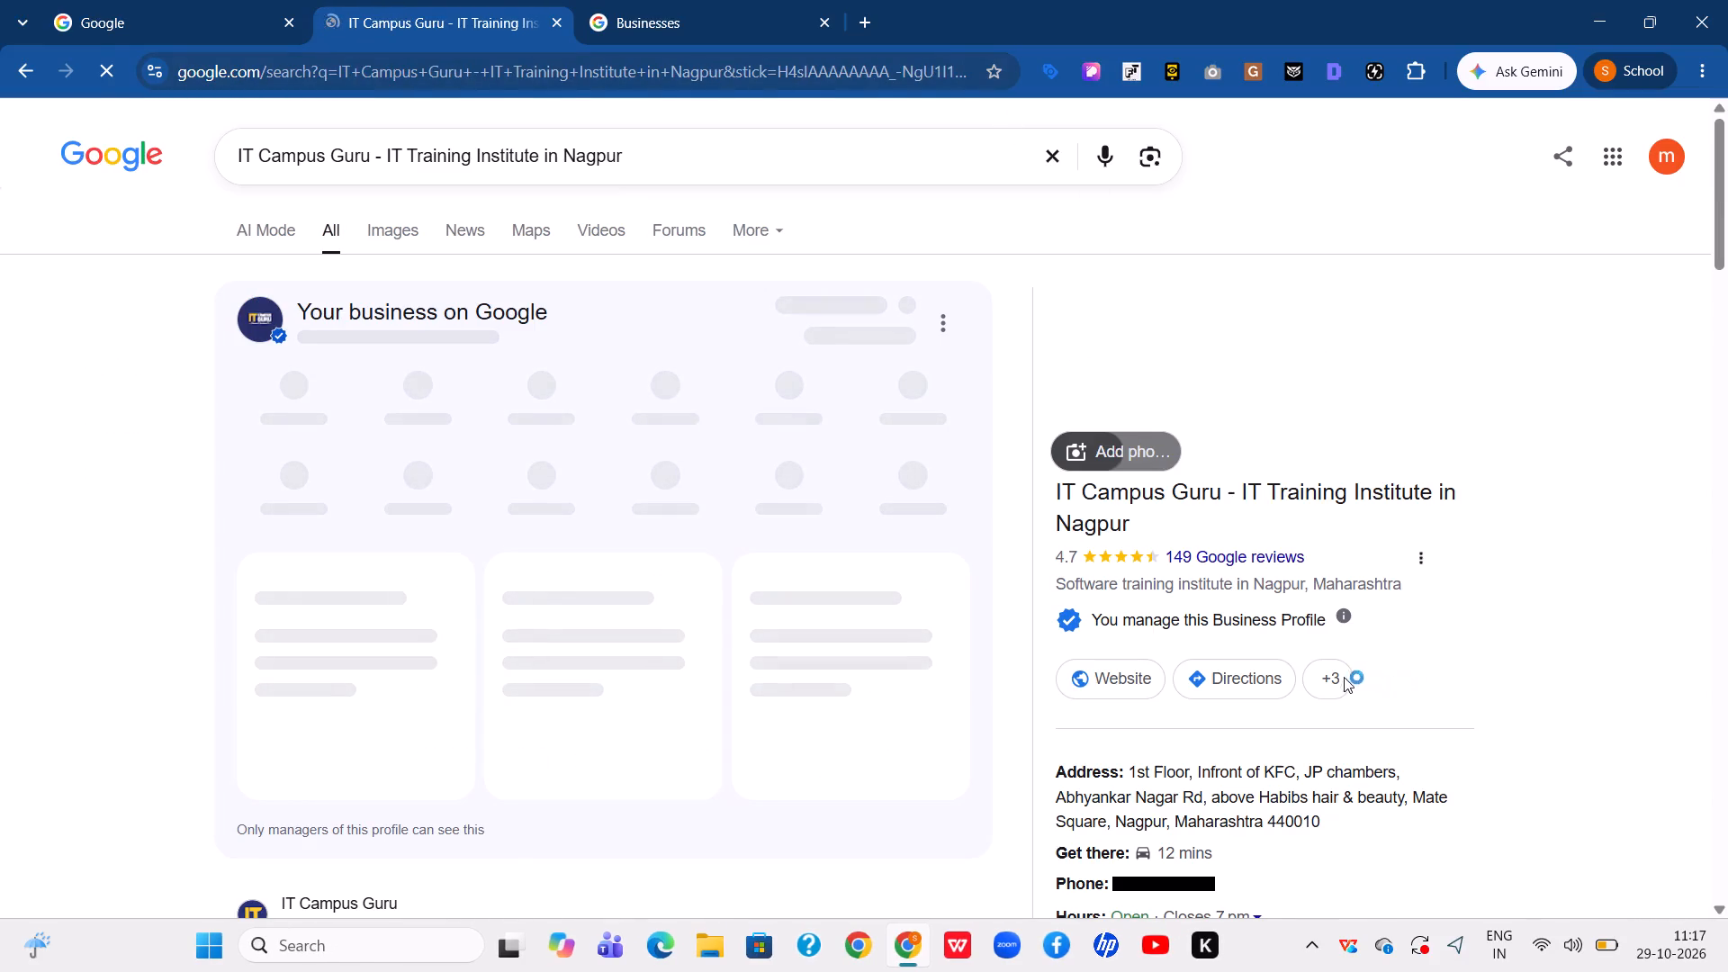
{"action": "left_click", "coordinate": [1336, 674]}
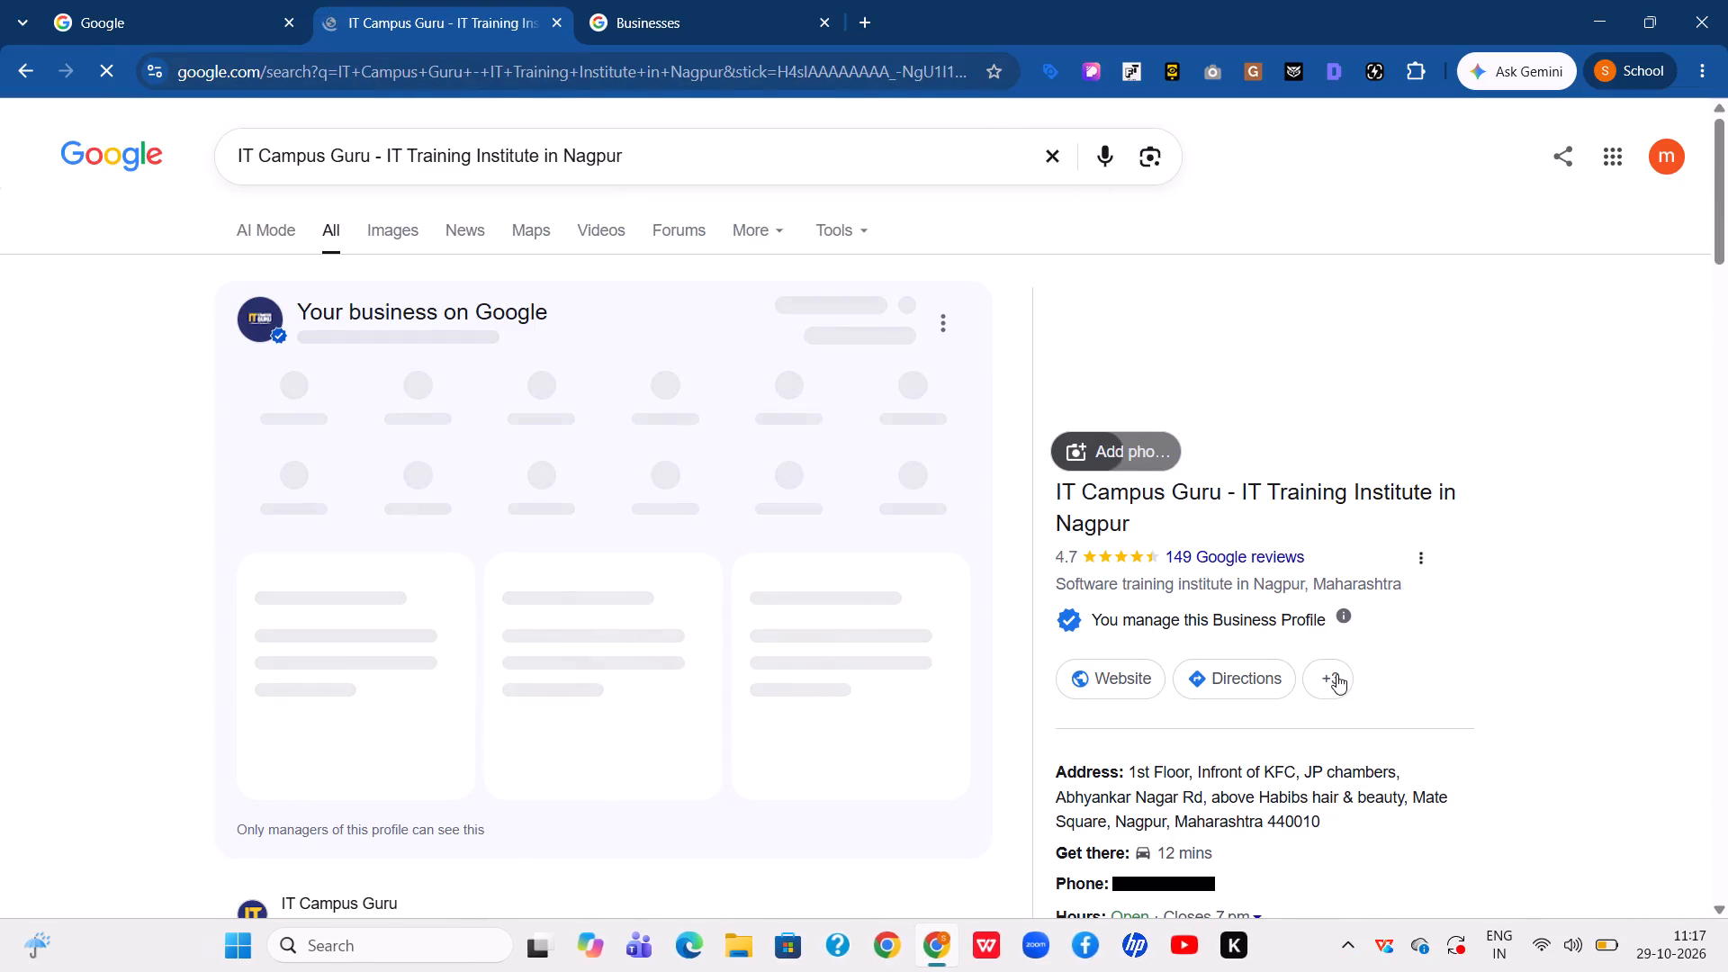
{"action": "scroll", "coordinate": [1336, 674], "scroll_direction": "right", "scroll_amount": 1}
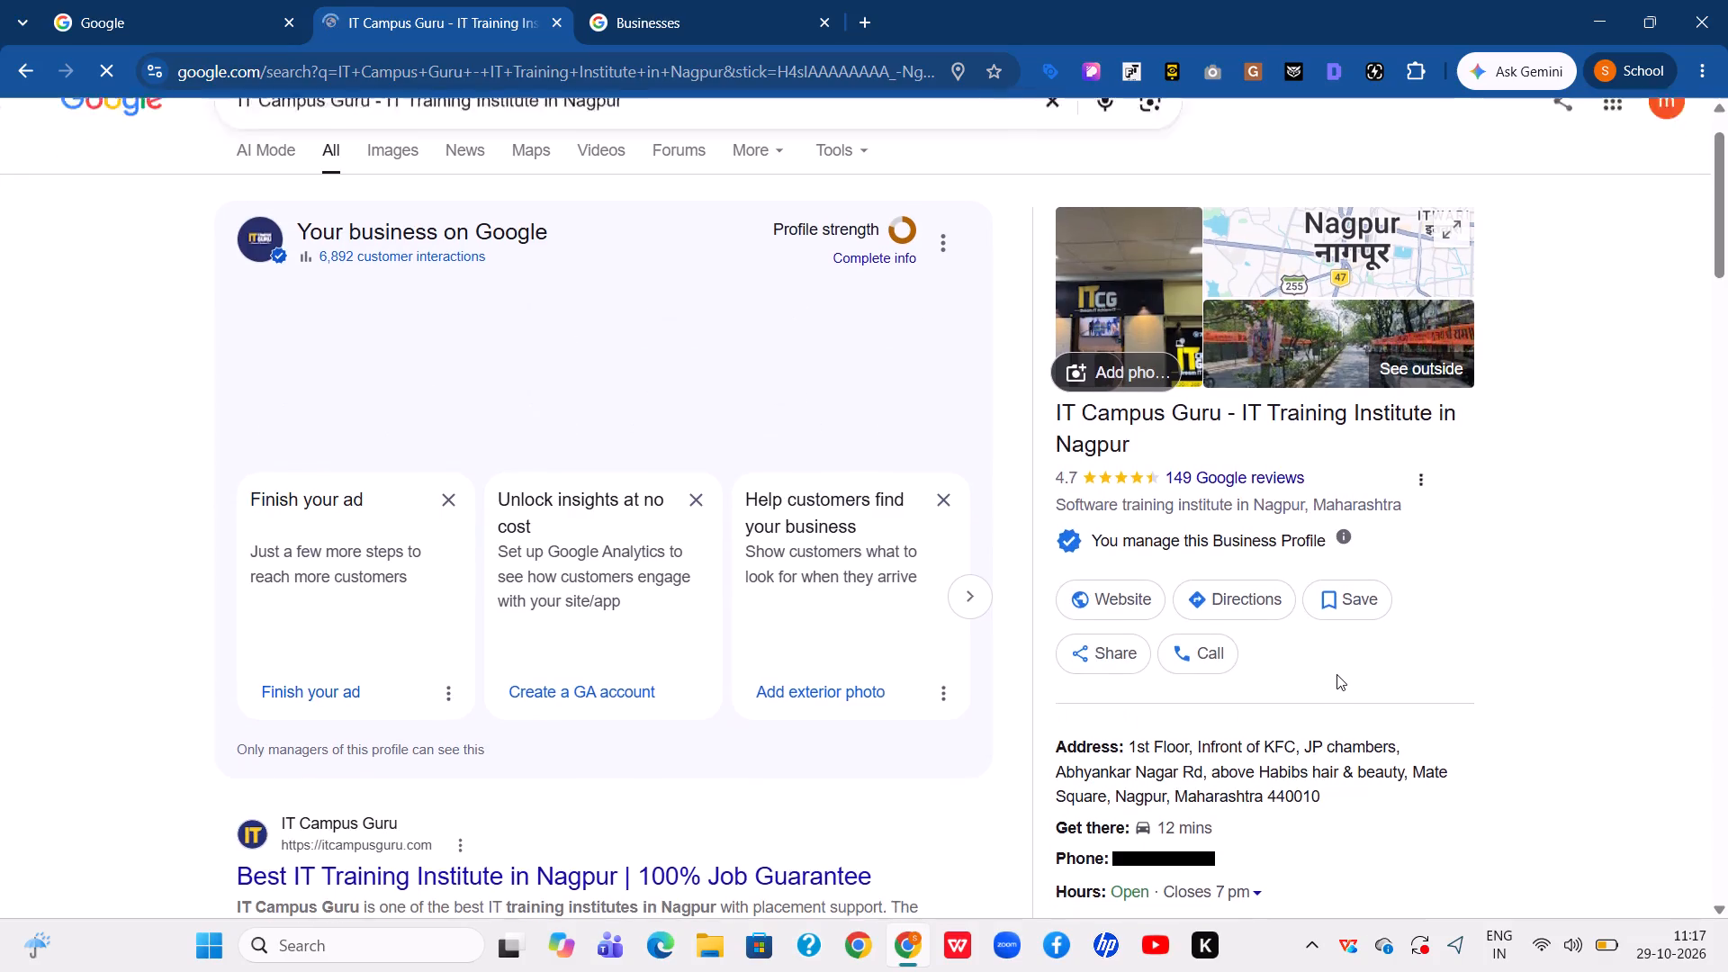
{"action": "scroll", "coordinate": [1336, 674], "scroll_direction": "right", "scroll_amount": 1}
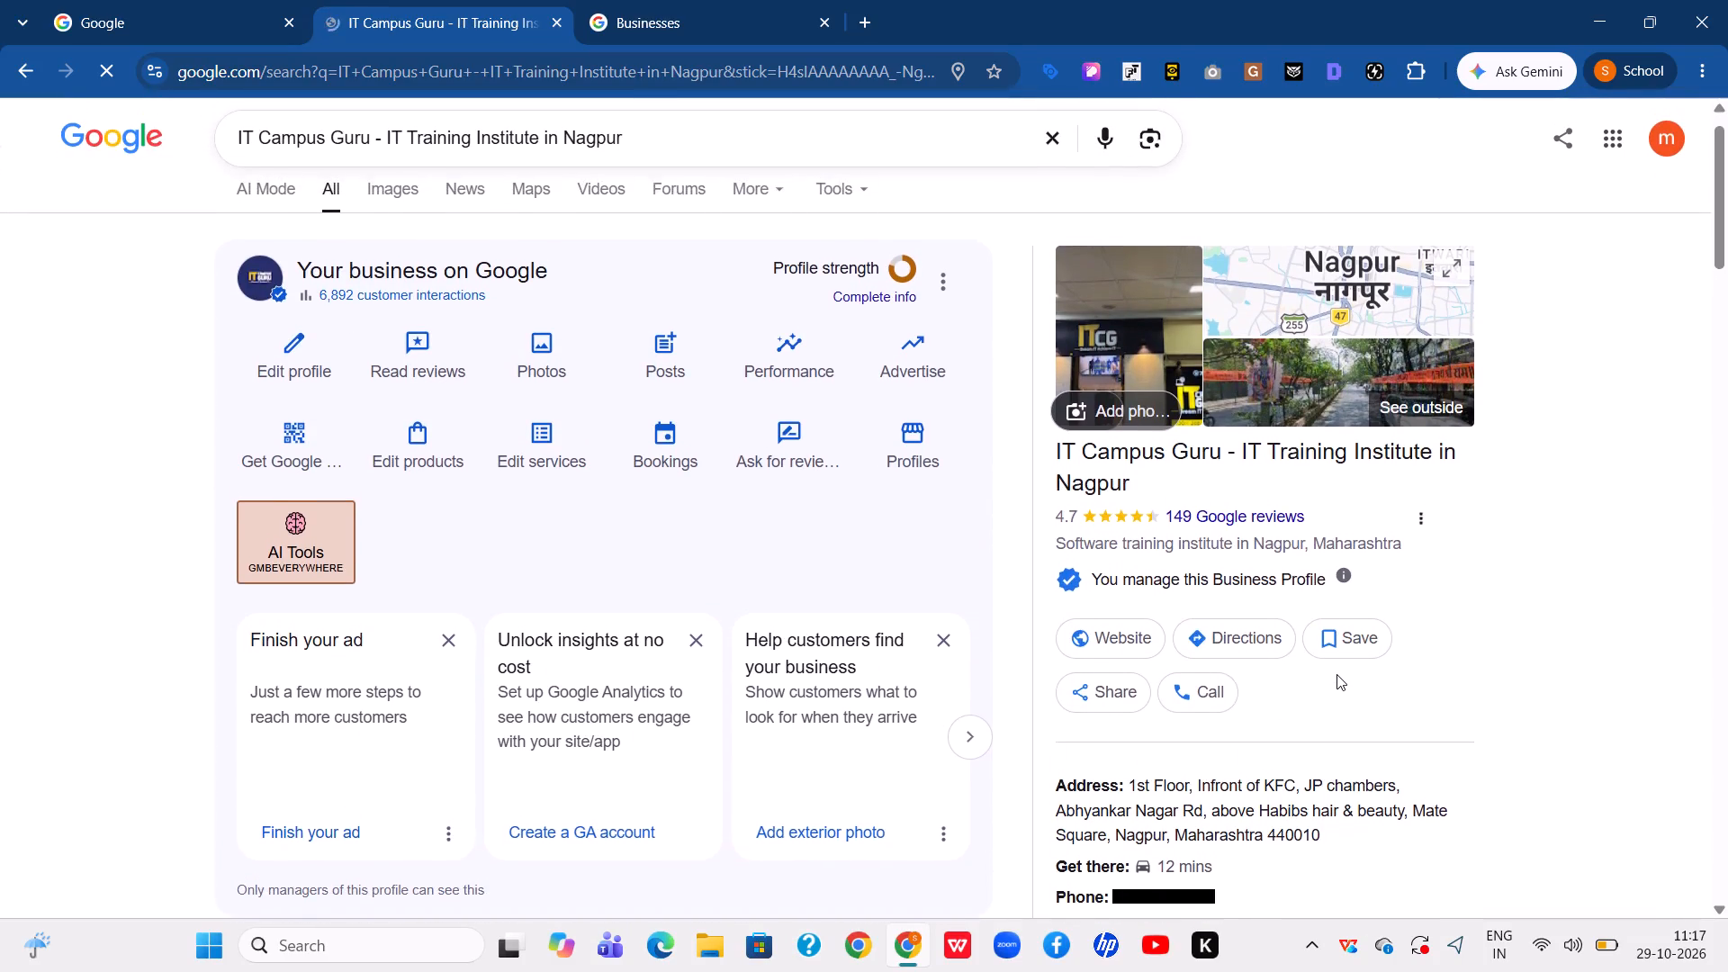
{"action": "scroll", "coordinate": [1336, 674], "scroll_direction": "right", "scroll_amount": 1}
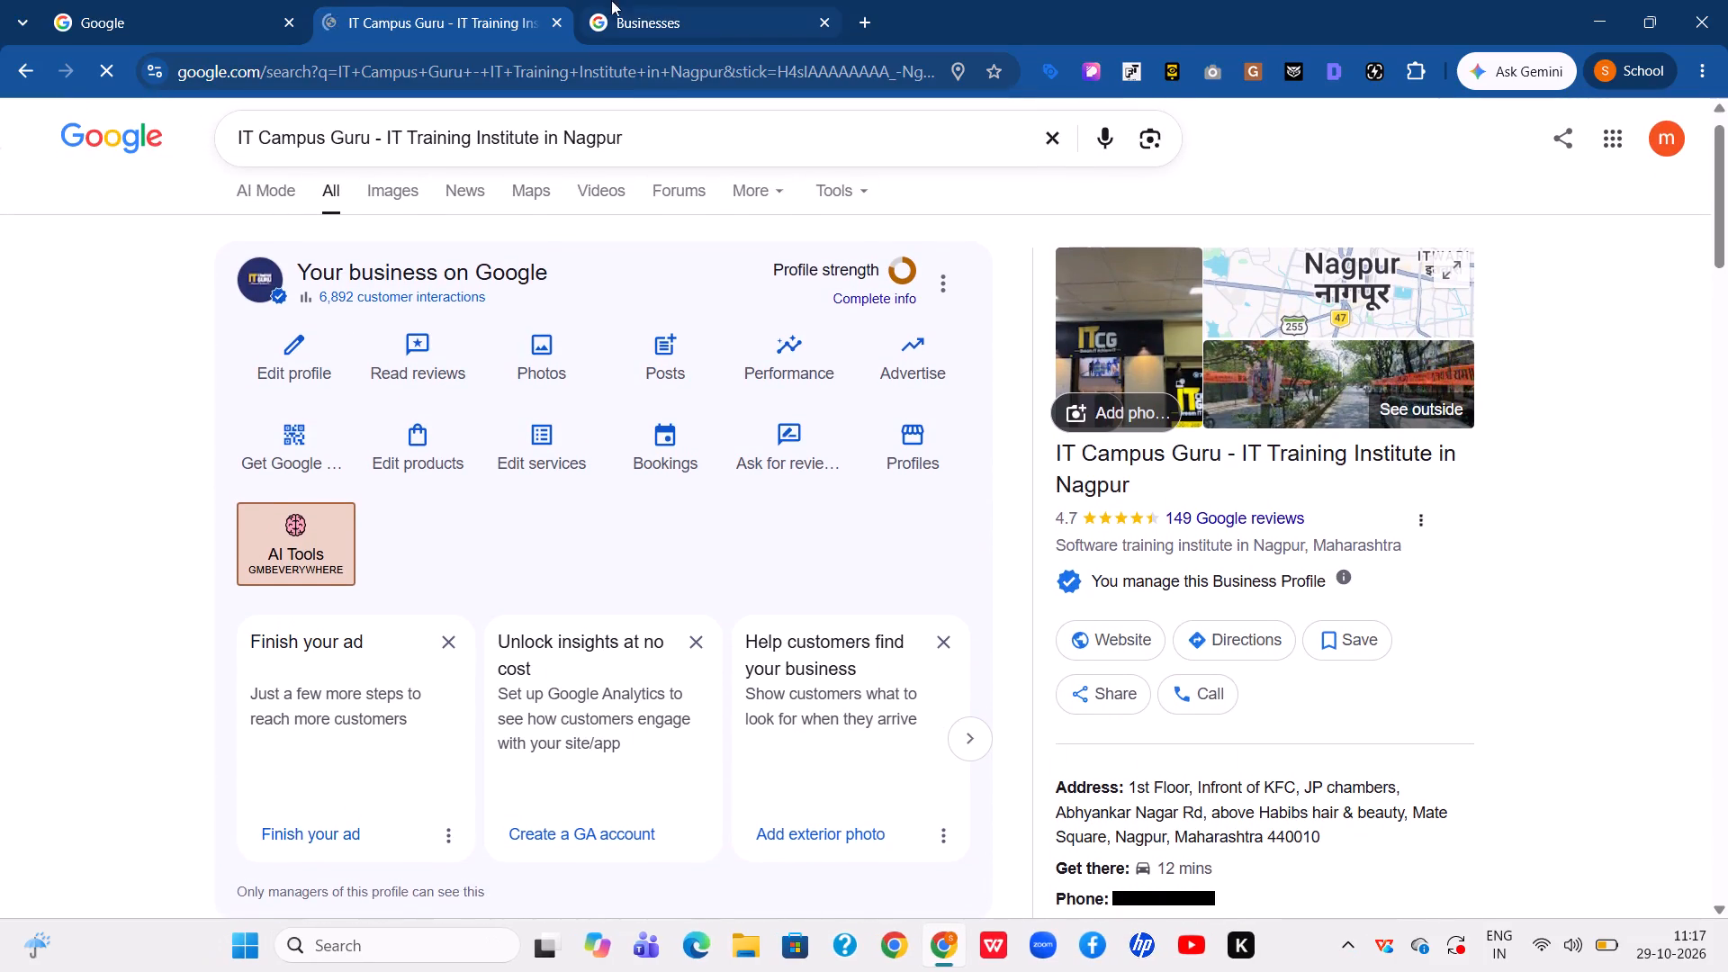
In the other Business Profile Manager tab, search for "priyadarshi" and open the Priyadarshini School Of K.A.L.P.A.N.A profile.
{"action": "left_click", "coordinate": [669, 0]}
{"action": "left_click", "coordinate": [703, 147]}
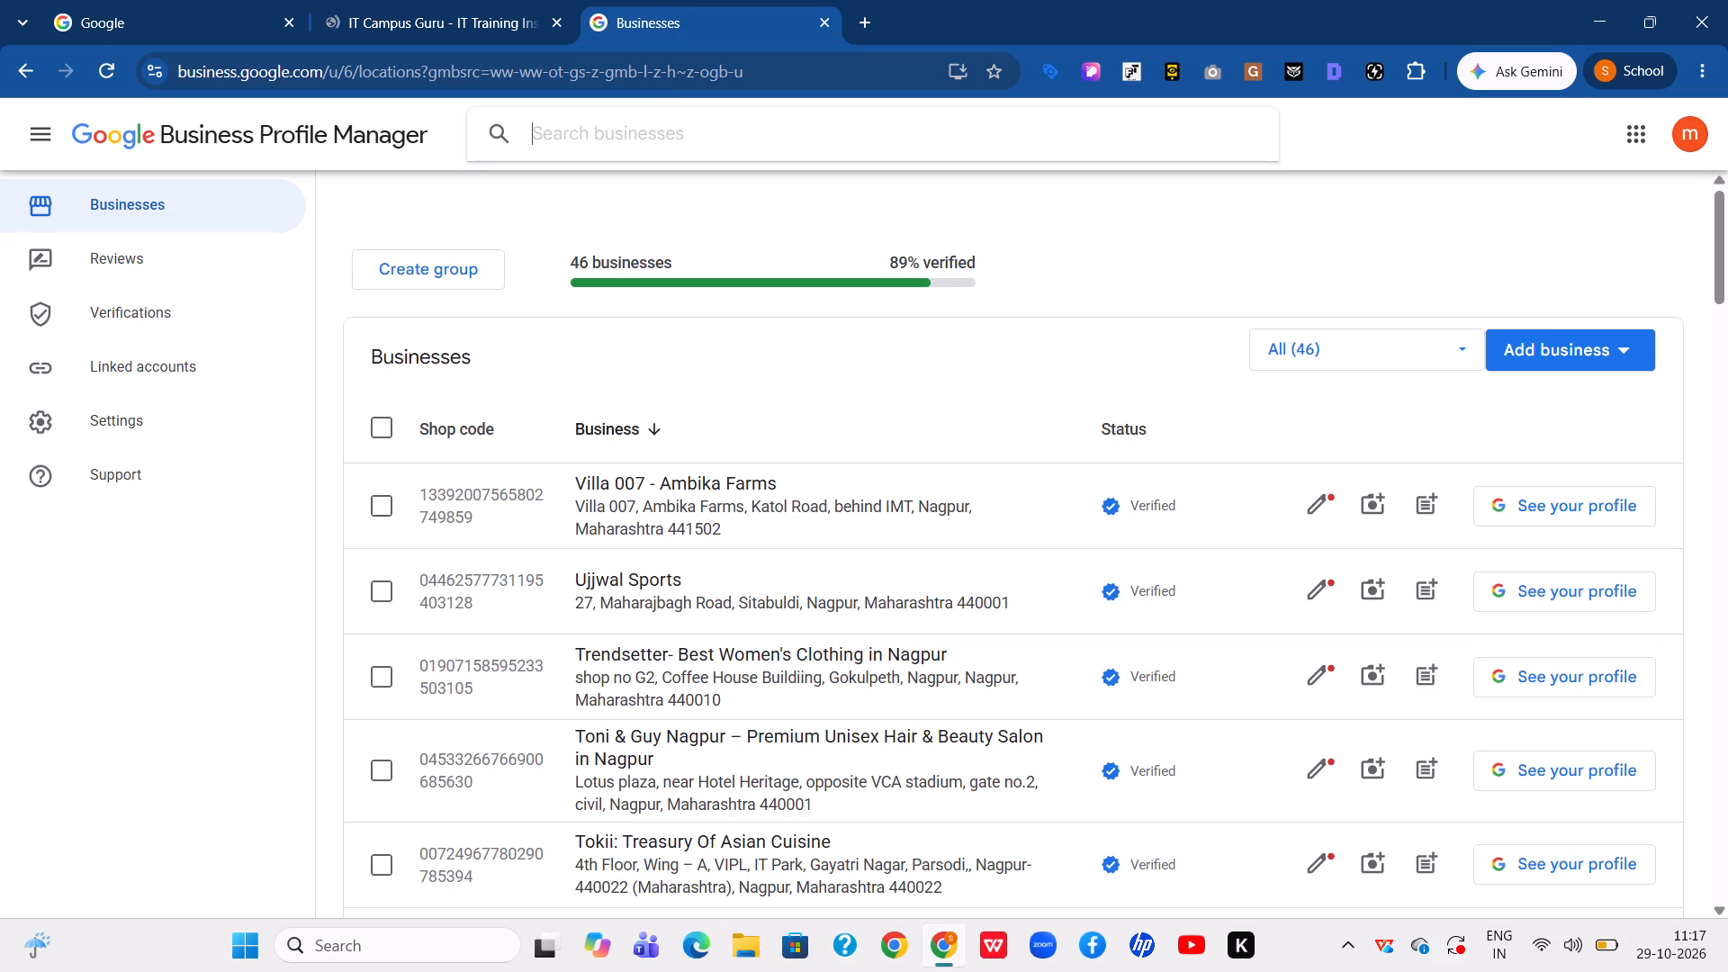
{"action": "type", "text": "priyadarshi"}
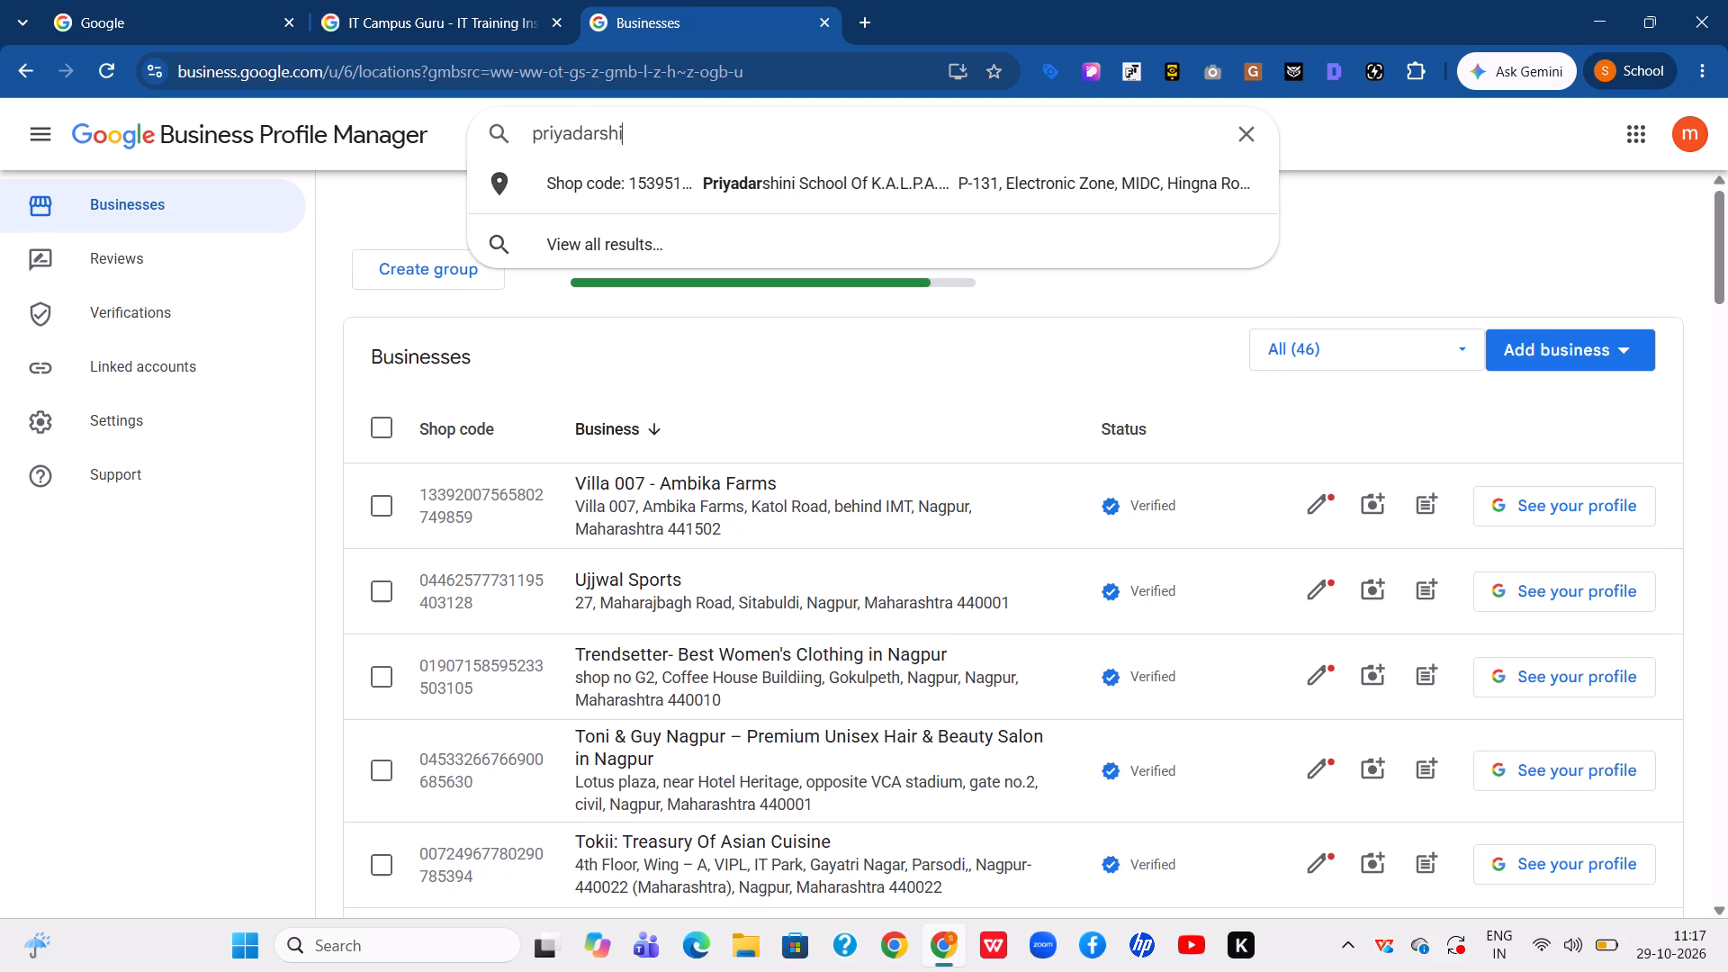
{"action": "left_click", "coordinate": [632, 181]}
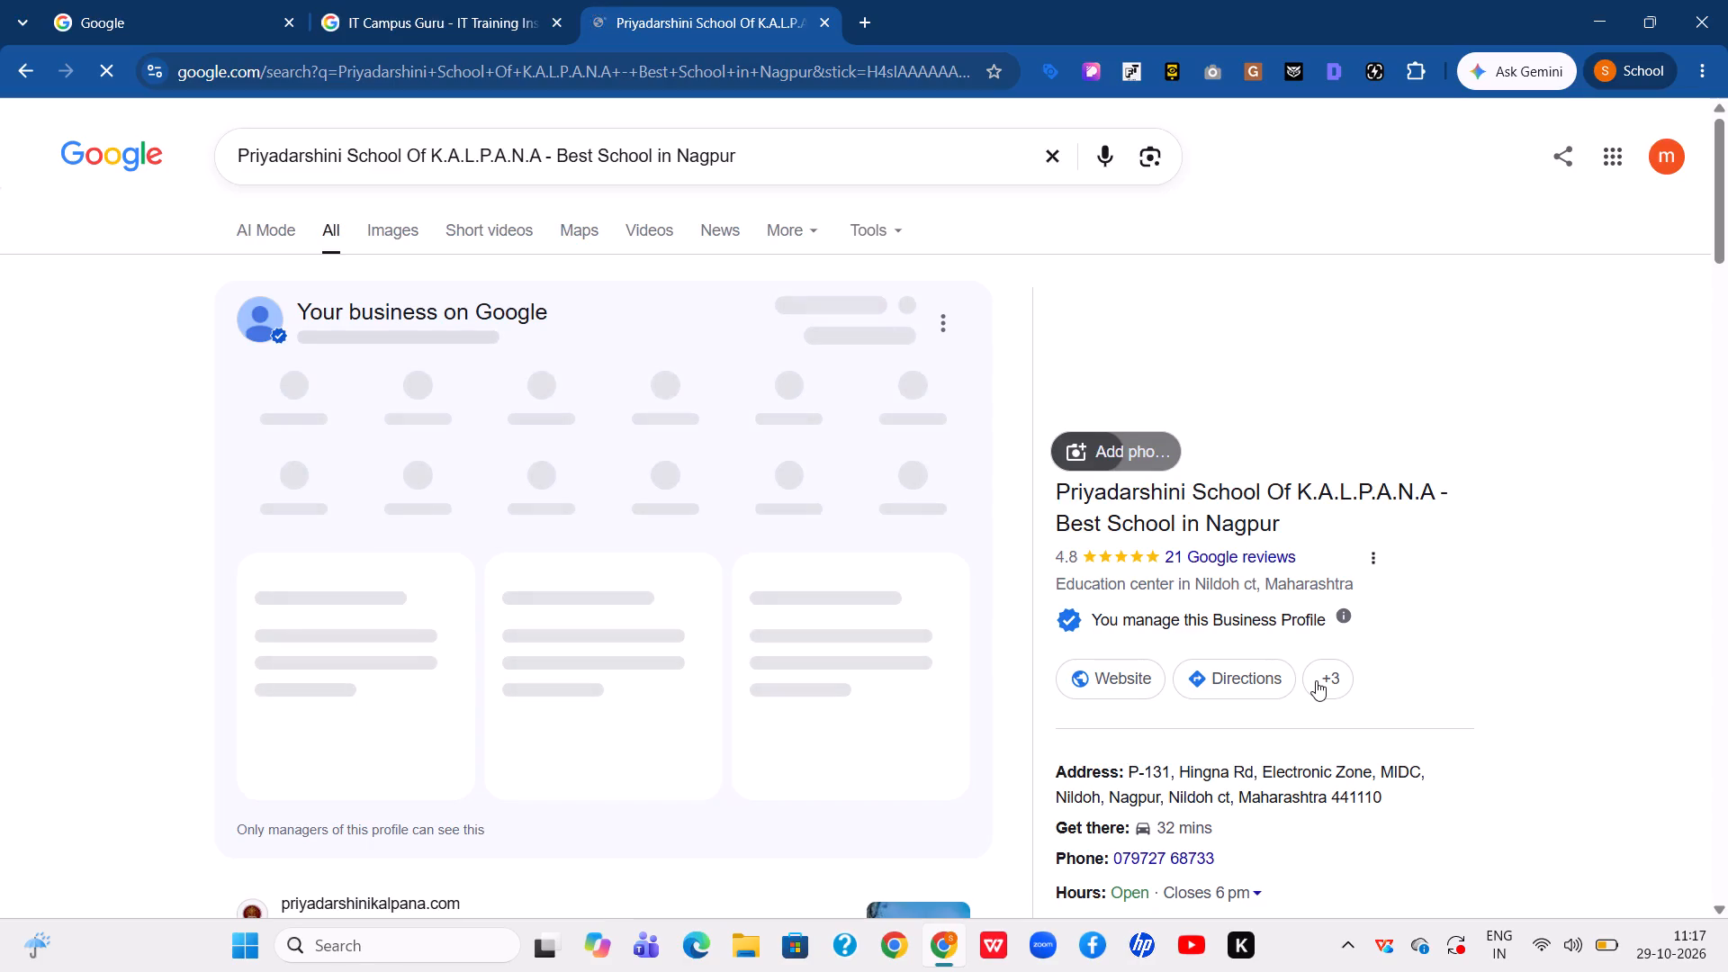
Expand the remaining action options in the Priyadarshini School Of K.A.L.P.A.N.A business profile.
{"action": "left_click", "coordinate": [1316, 680]}
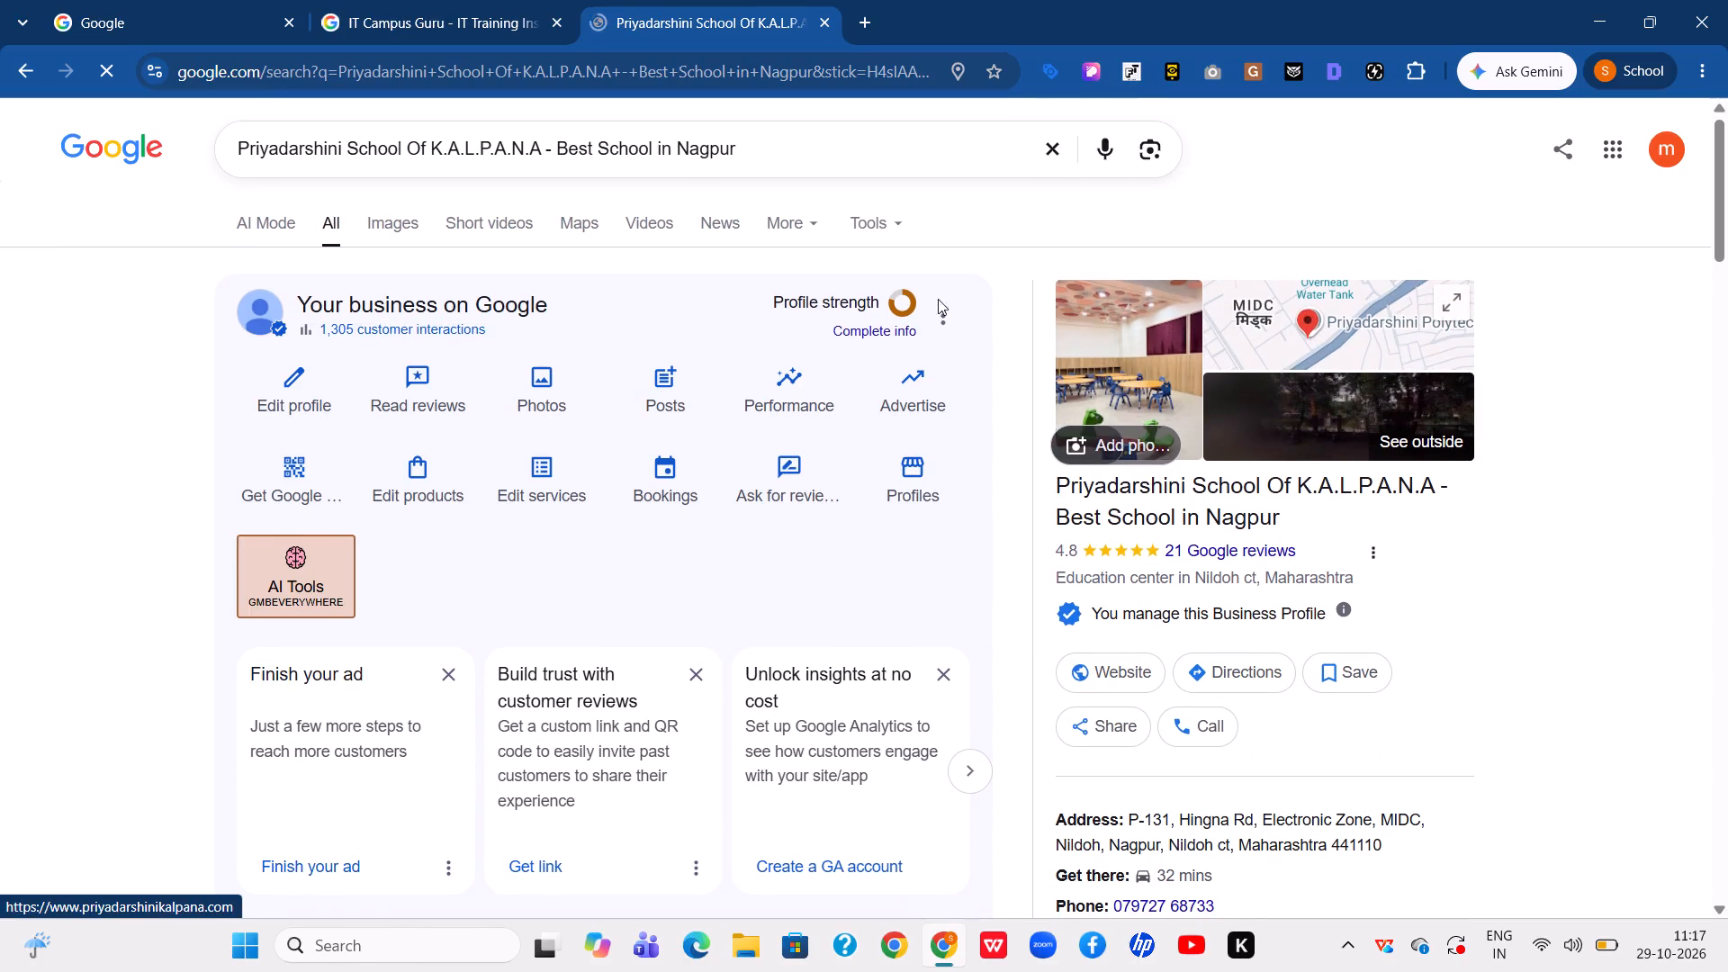
Open the IT Campus Guru website from its business profile and view the home page down to the free consultation form.
{"action": "left_click", "coordinate": [486, 0]}
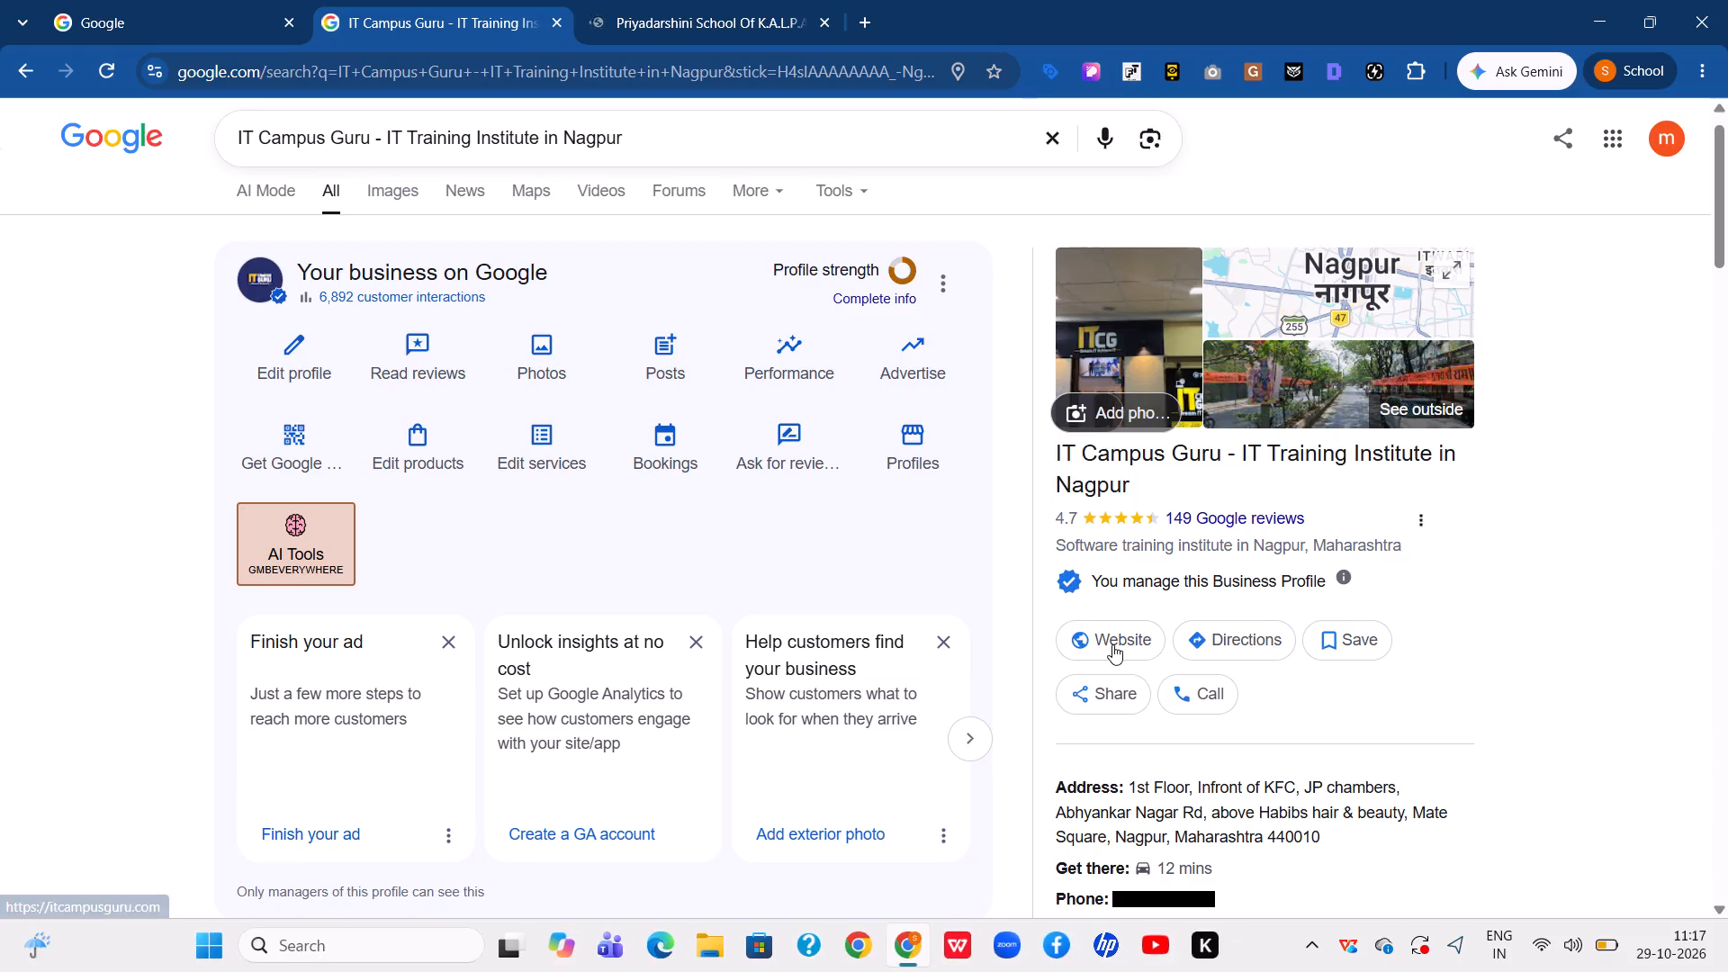
{"action": "left_click", "coordinate": [1112, 644]}
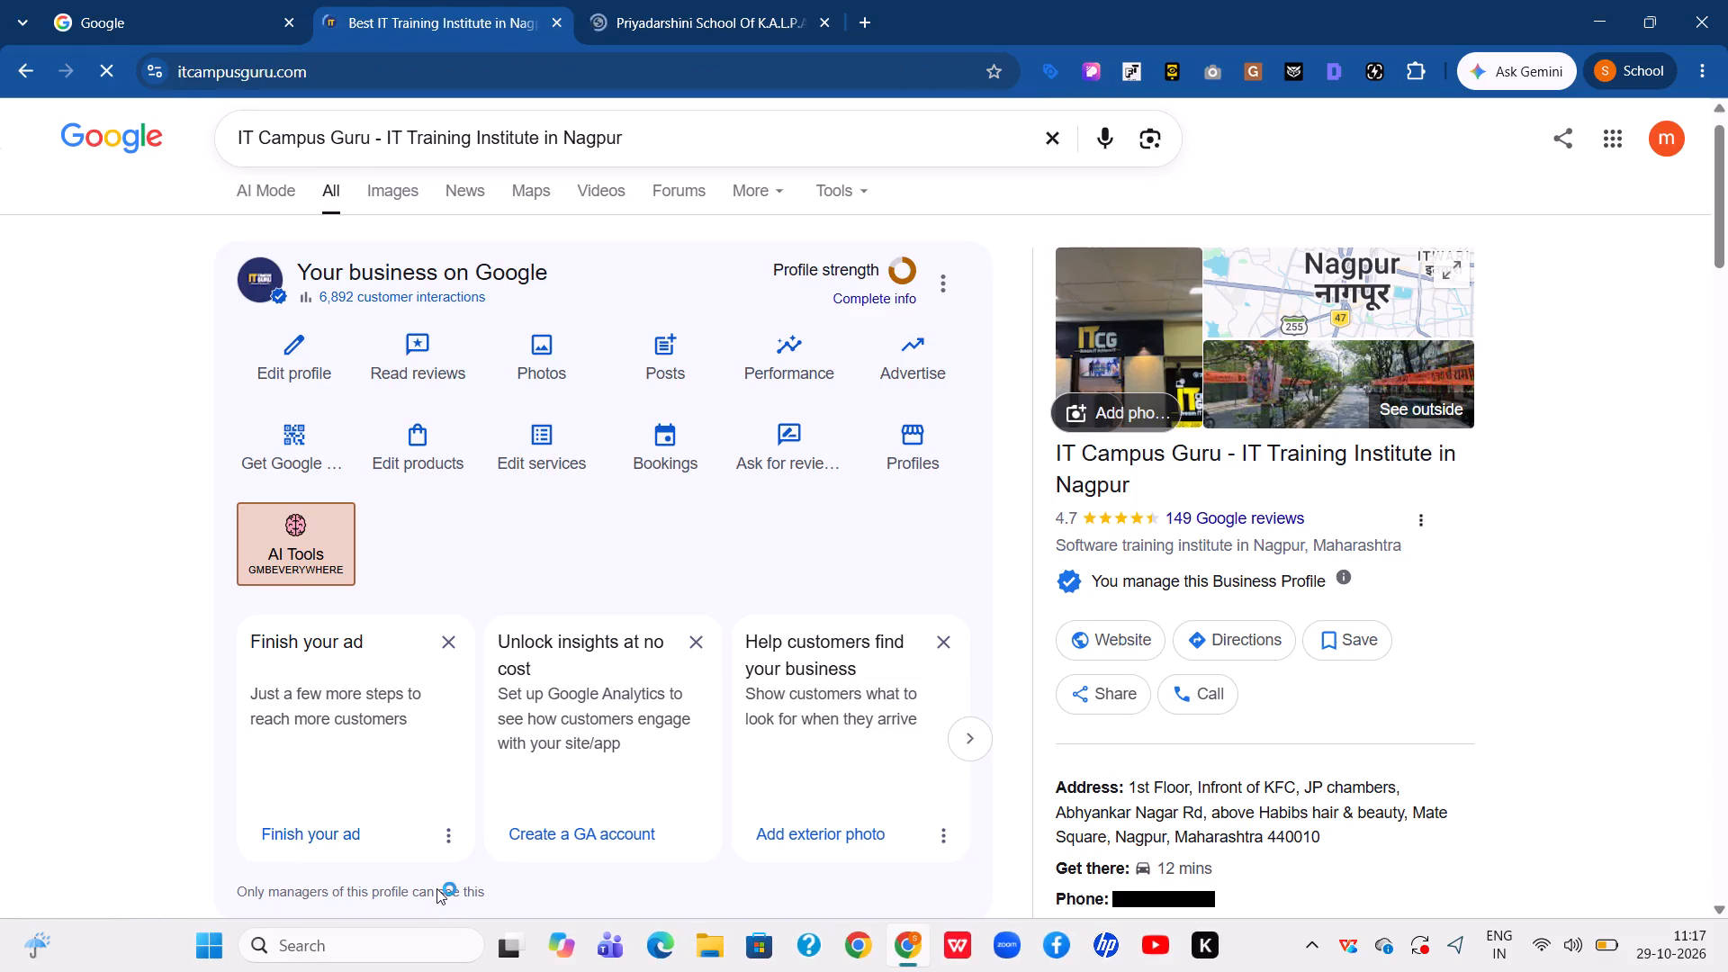
{"action": "key", "text": "Page_Down"}
{"action": "key", "text": "Page_Down"}
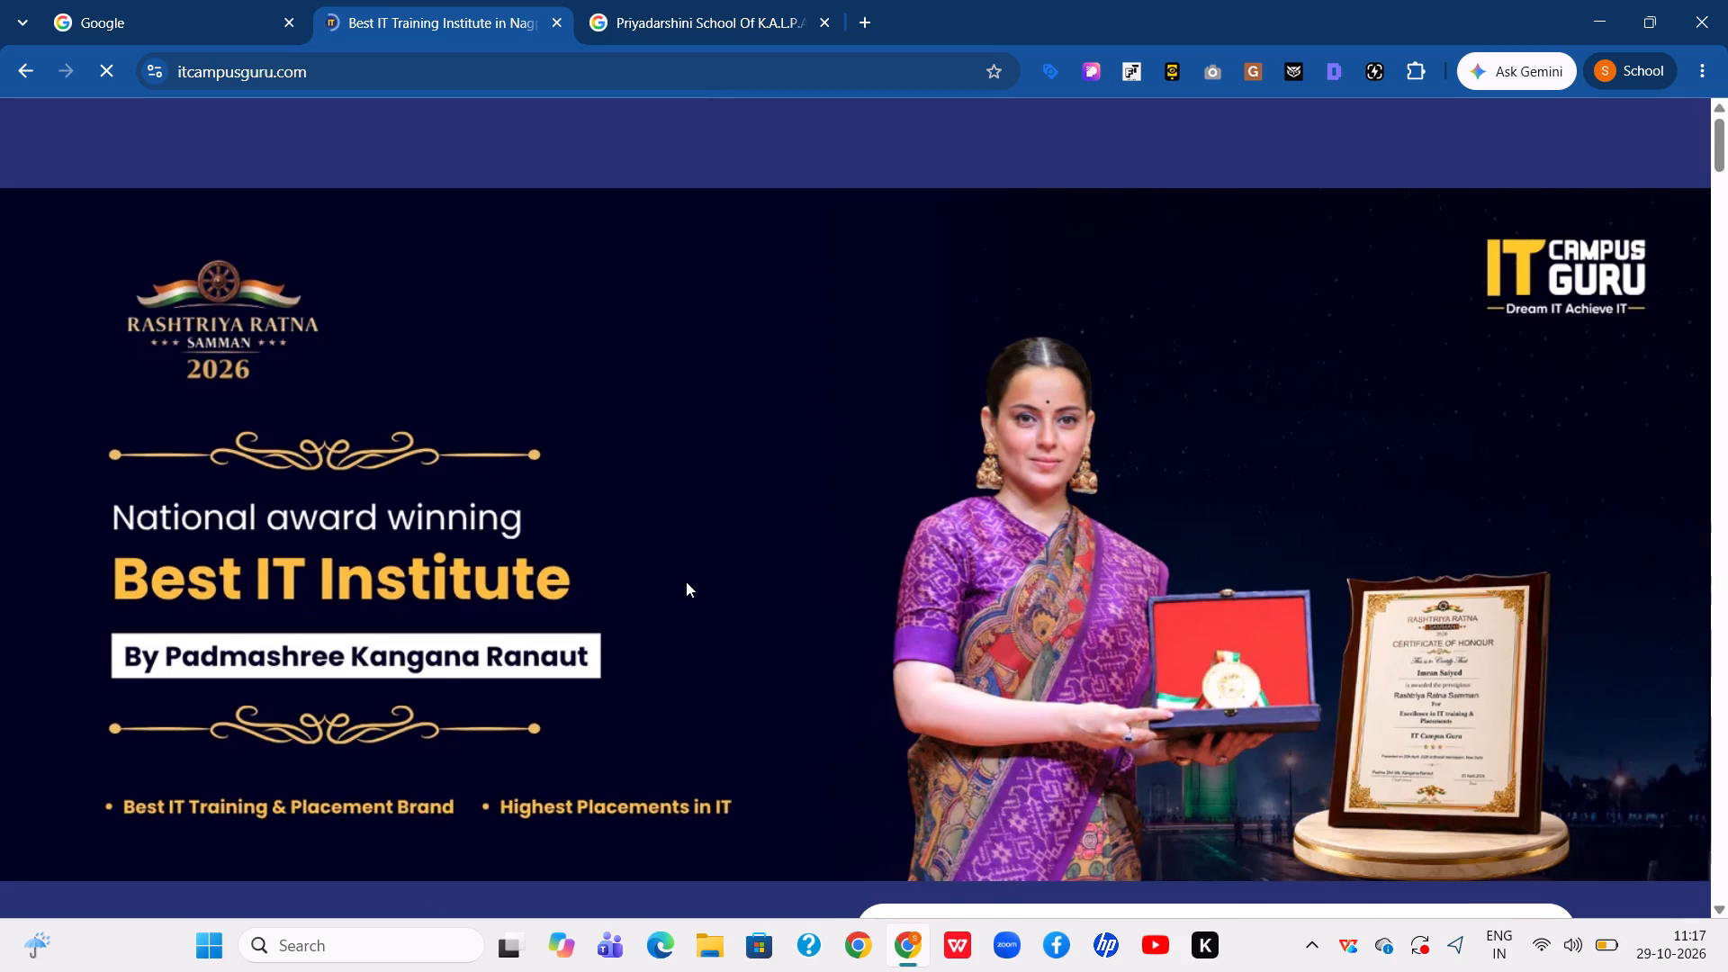
{"action": "scroll", "coordinate": [686, 581], "scroll_direction": "down", "scroll_amount": 1}
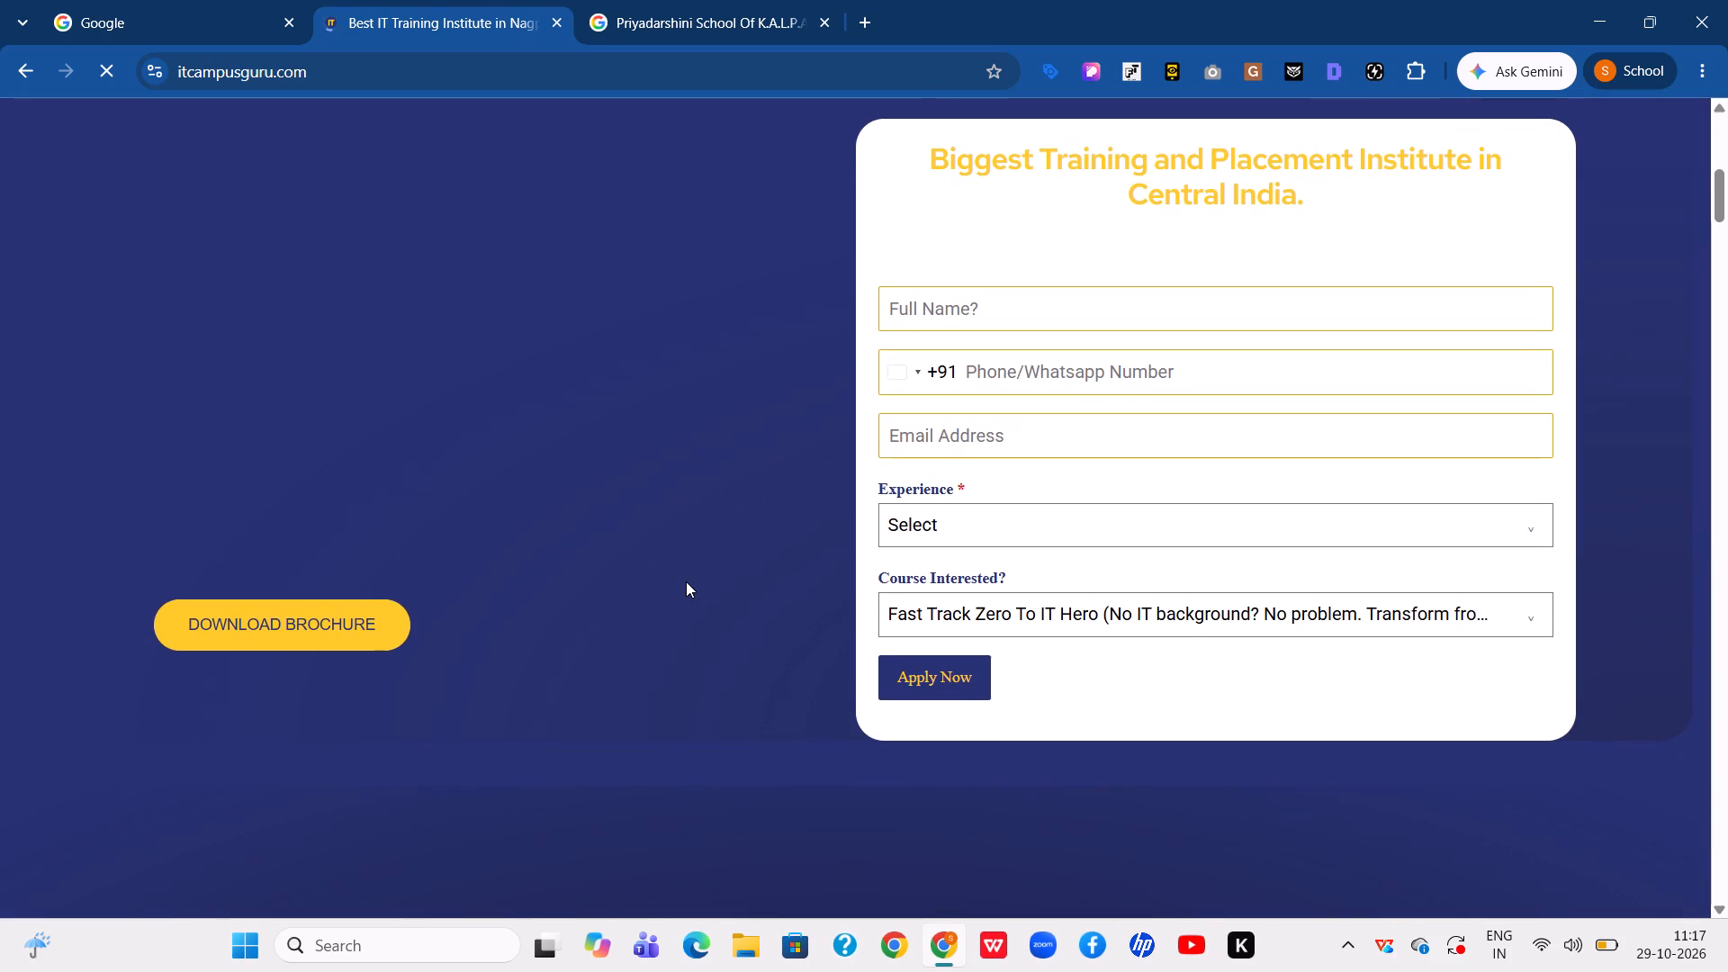
{"action": "scroll", "coordinate": [686, 581], "scroll_direction": "down", "scroll_amount": 1}
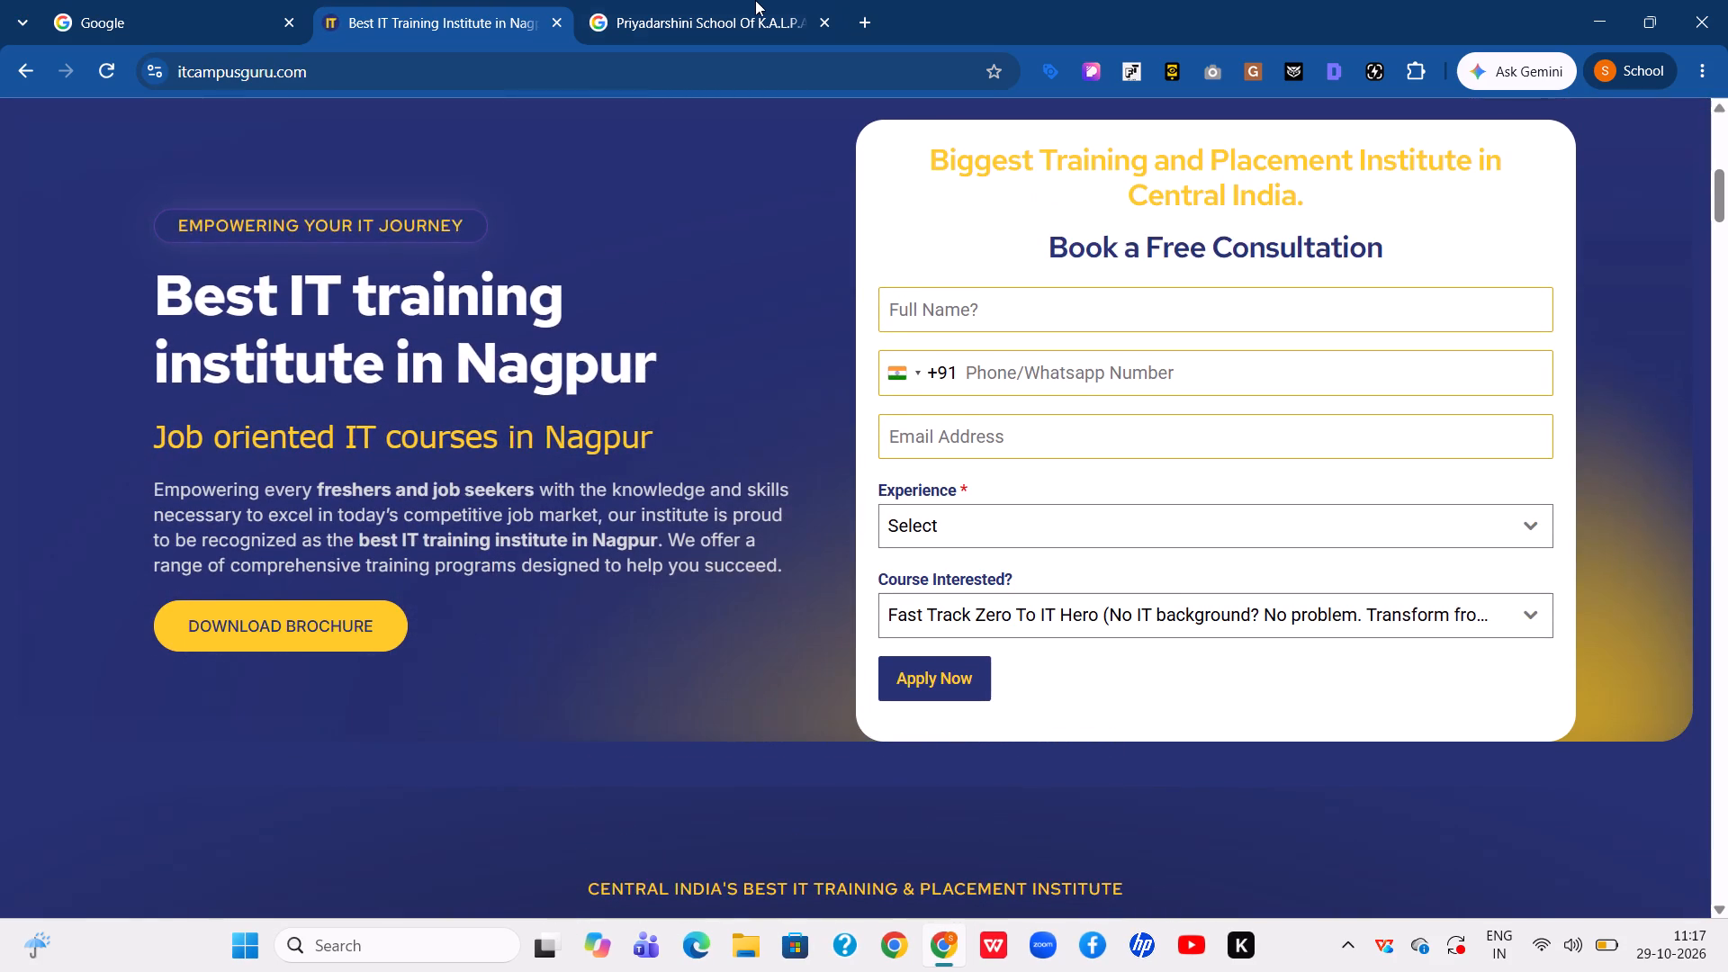
Open the Priyadarshini School Of K.A.L.P.A.N.A website from its business profile in the other tab.
{"action": "left_click", "coordinate": [755, 0]}
{"action": "left_click", "coordinate": [1093, 665]}
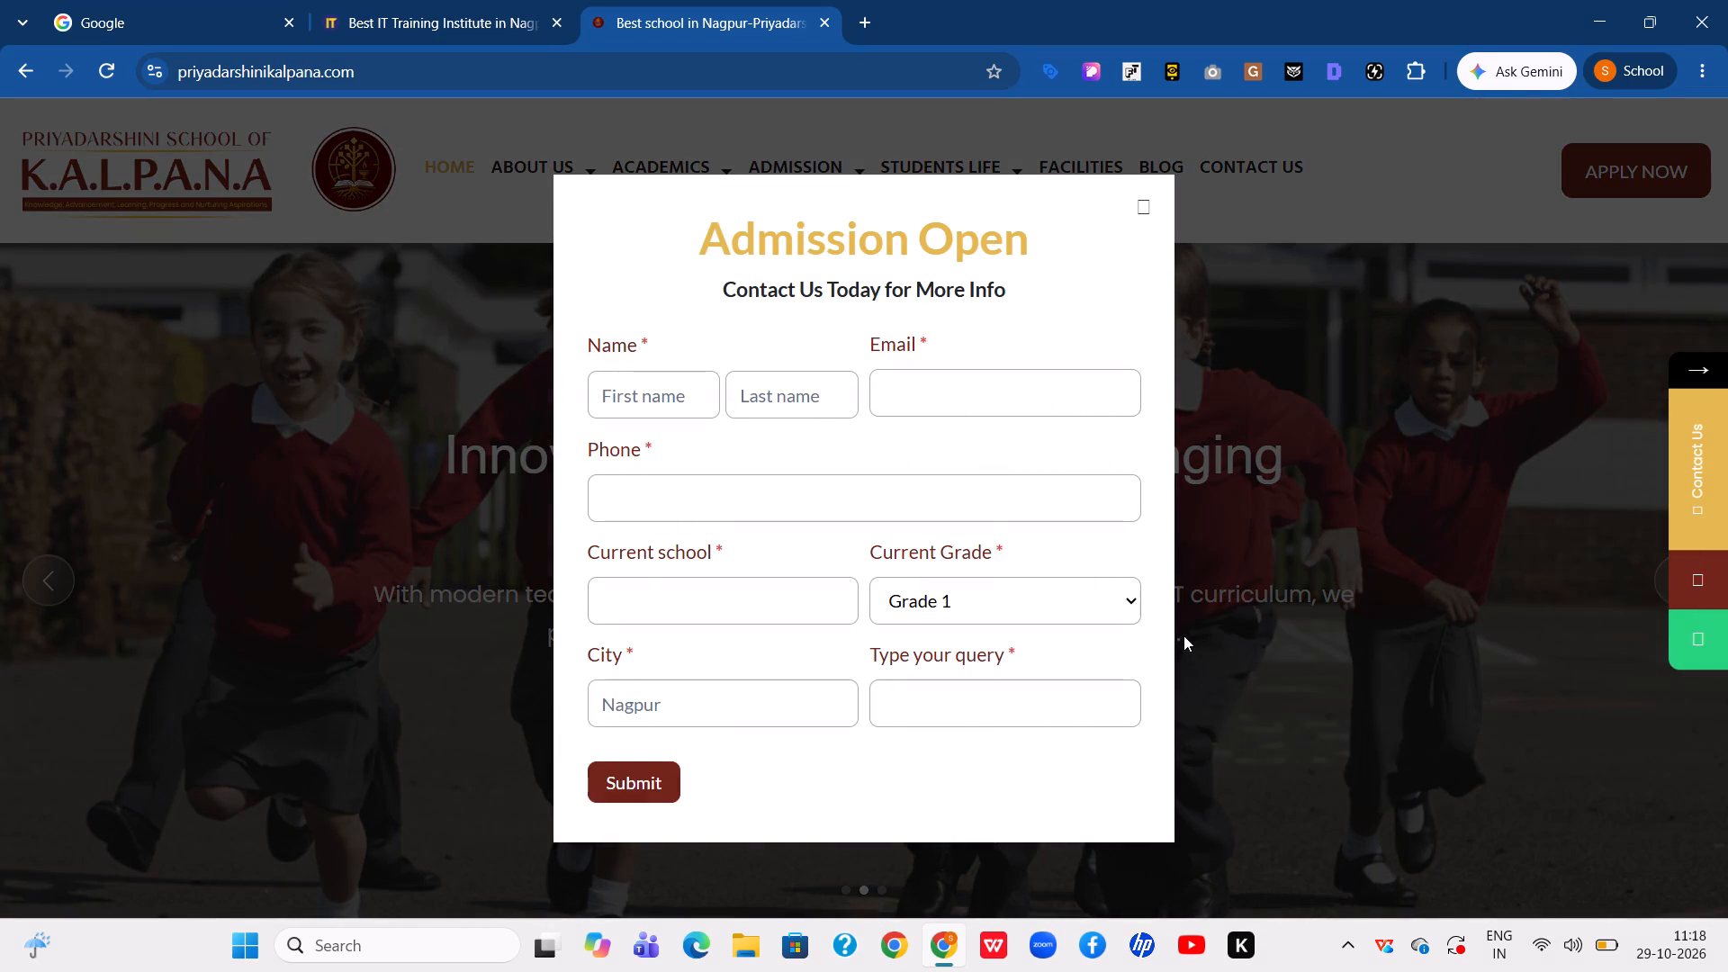
Skim the Priyadarshini School homepage behind its admission form, and bring up the IT Campus Guru website.
{"action": "left_click", "coordinate": [1395, 588]}
{"action": "scroll", "coordinate": [1395, 588], "scroll_direction": "down", "scroll_amount": 7}
{"action": "scroll", "coordinate": [1395, 588], "scroll_direction": "up", "scroll_amount": 2}
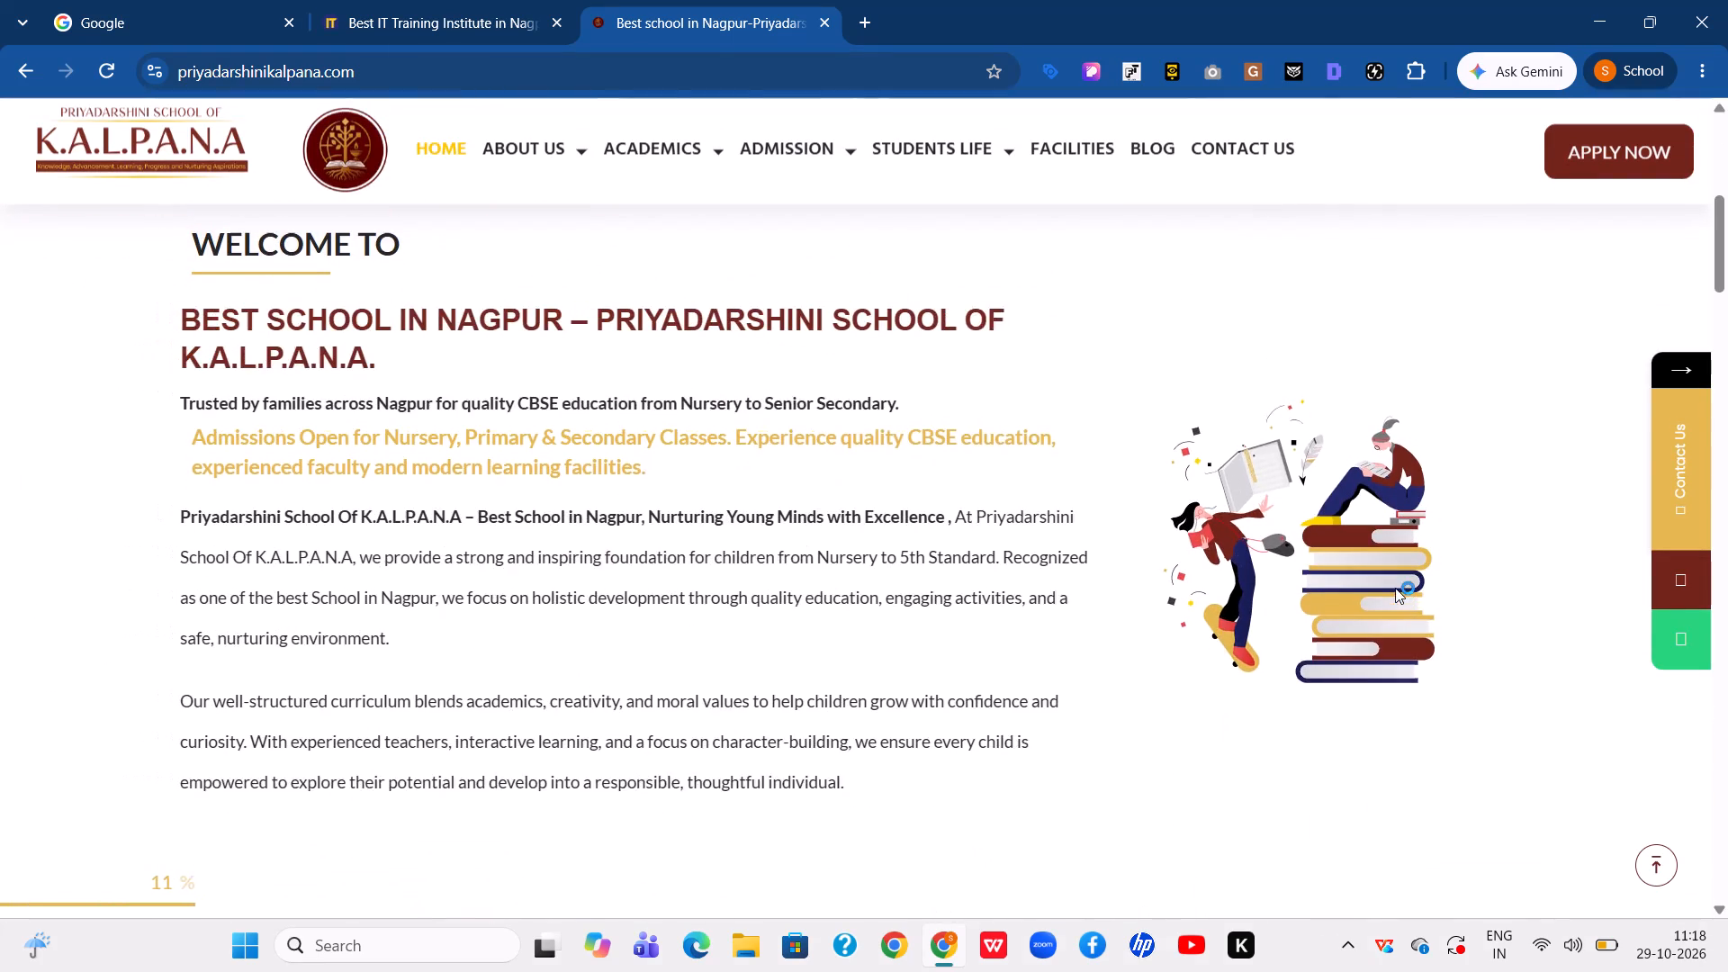
{"action": "scroll", "coordinate": [1395, 588], "scroll_direction": "up", "scroll_amount": 1}
{"action": "left_click", "coordinate": [342, 0]}
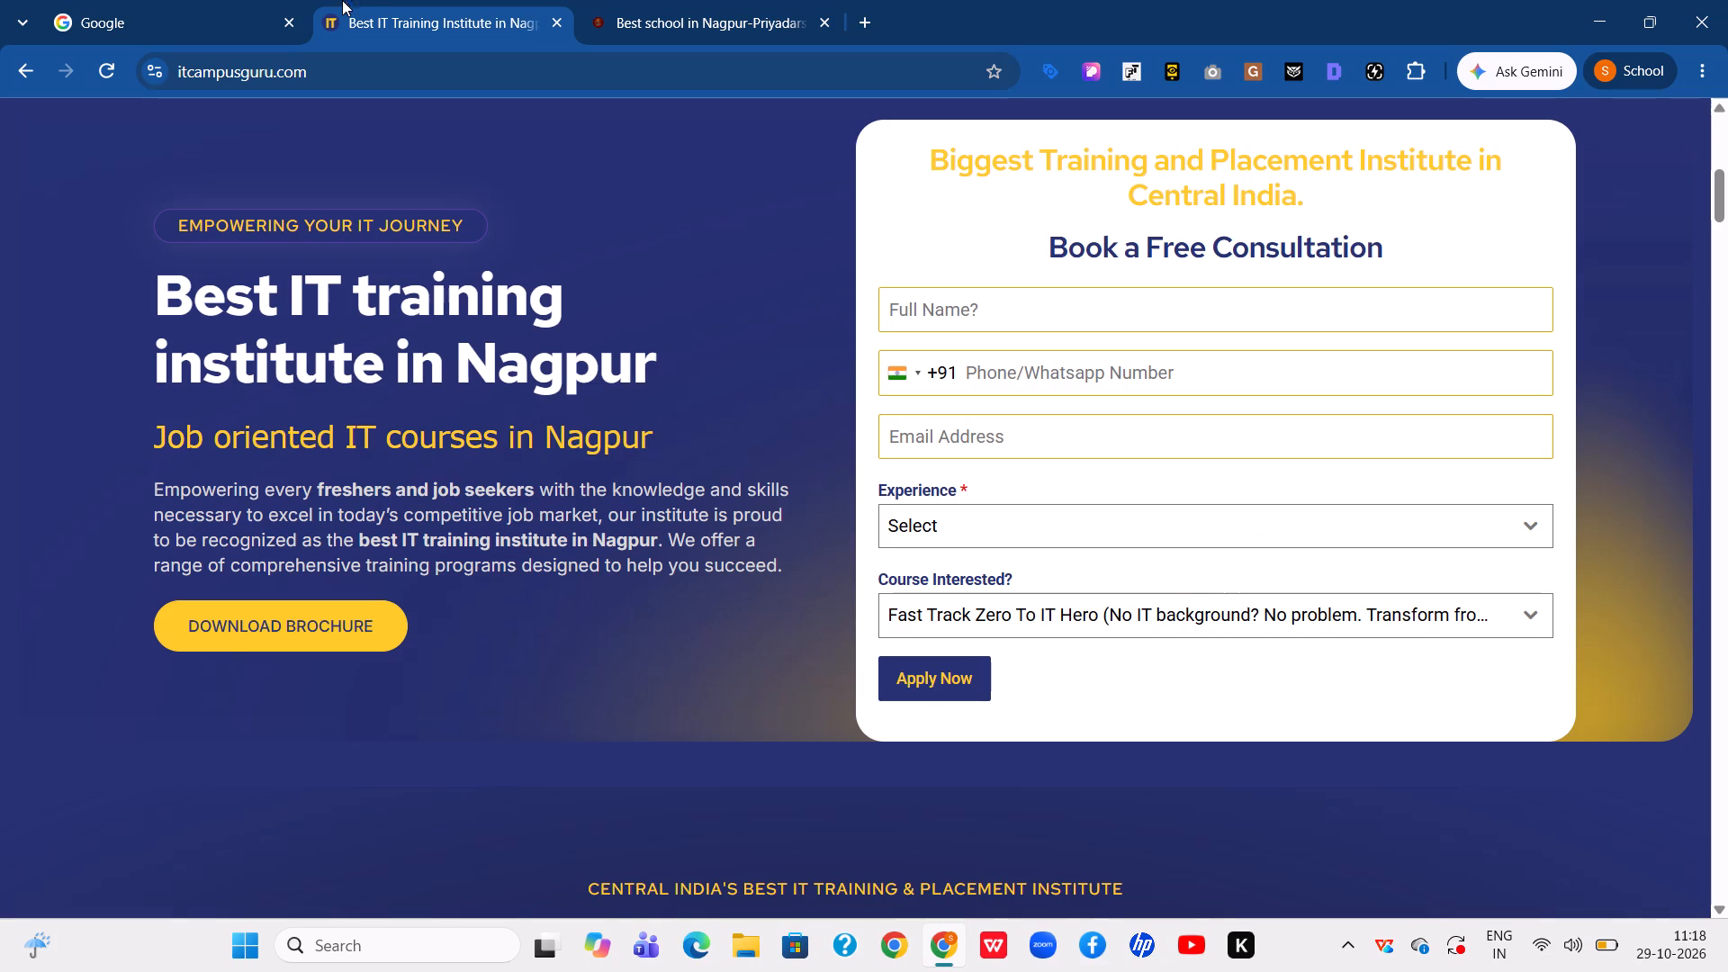
Open another Chrome window with the grey-avatar Surya profile and load google.com.
{"action": "left_click", "coordinate": [891, 954]}
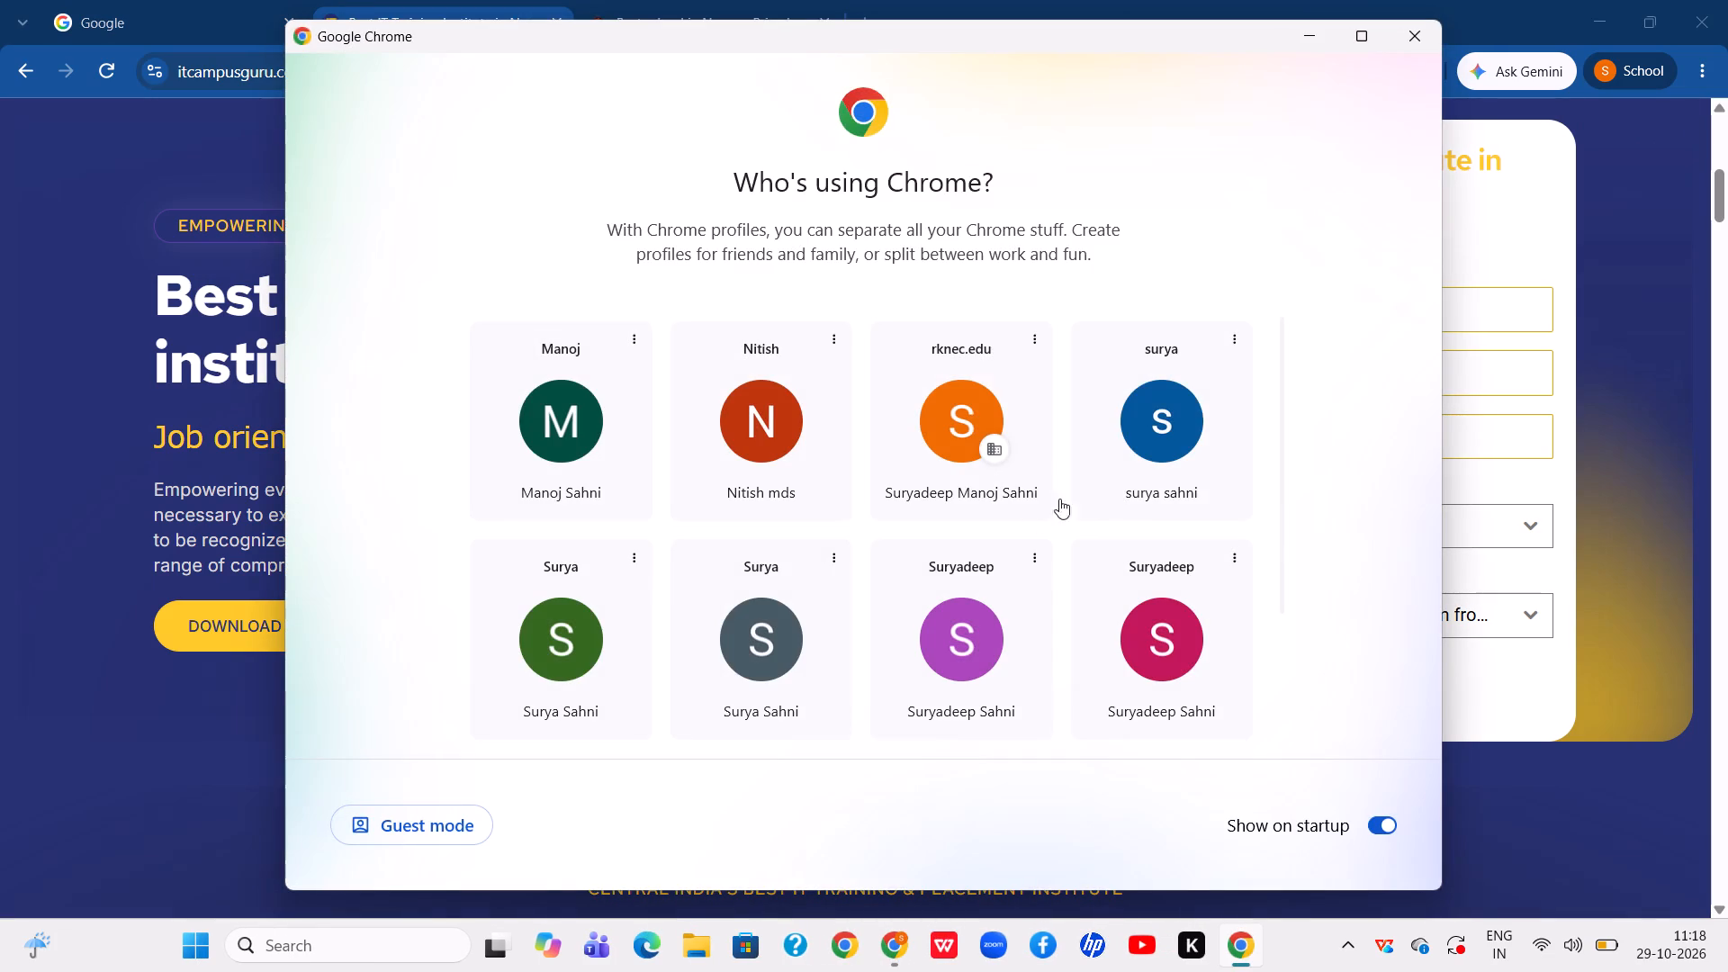
{"action": "left_click", "coordinate": [796, 651]}
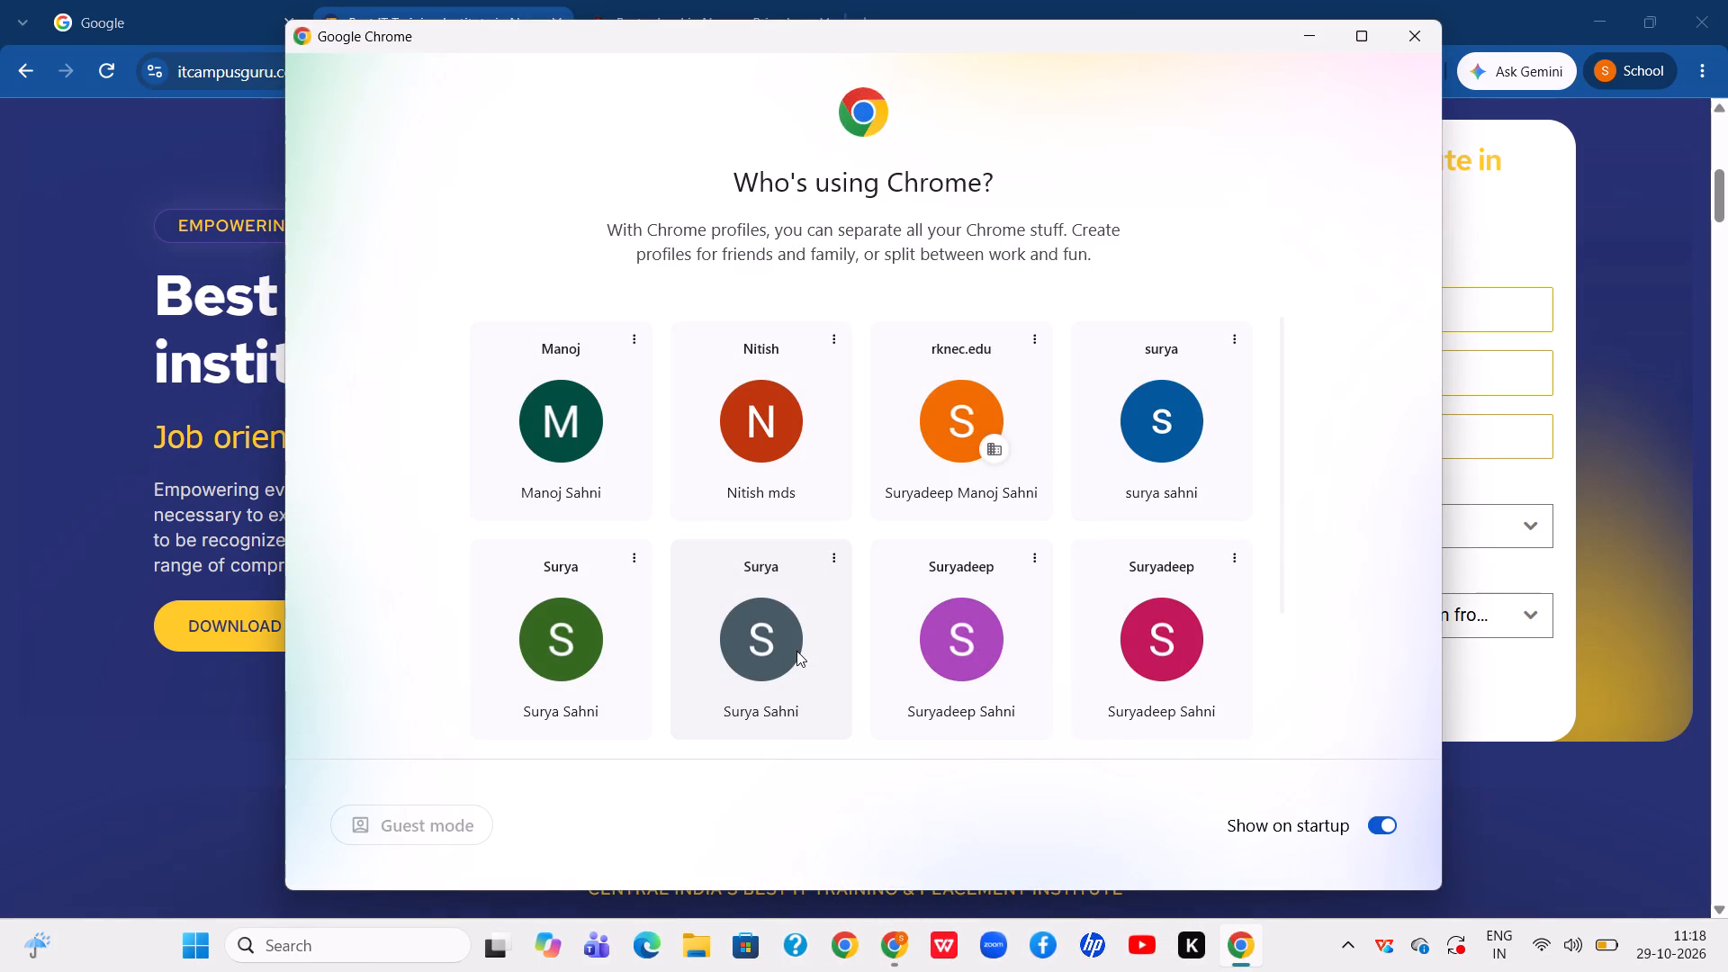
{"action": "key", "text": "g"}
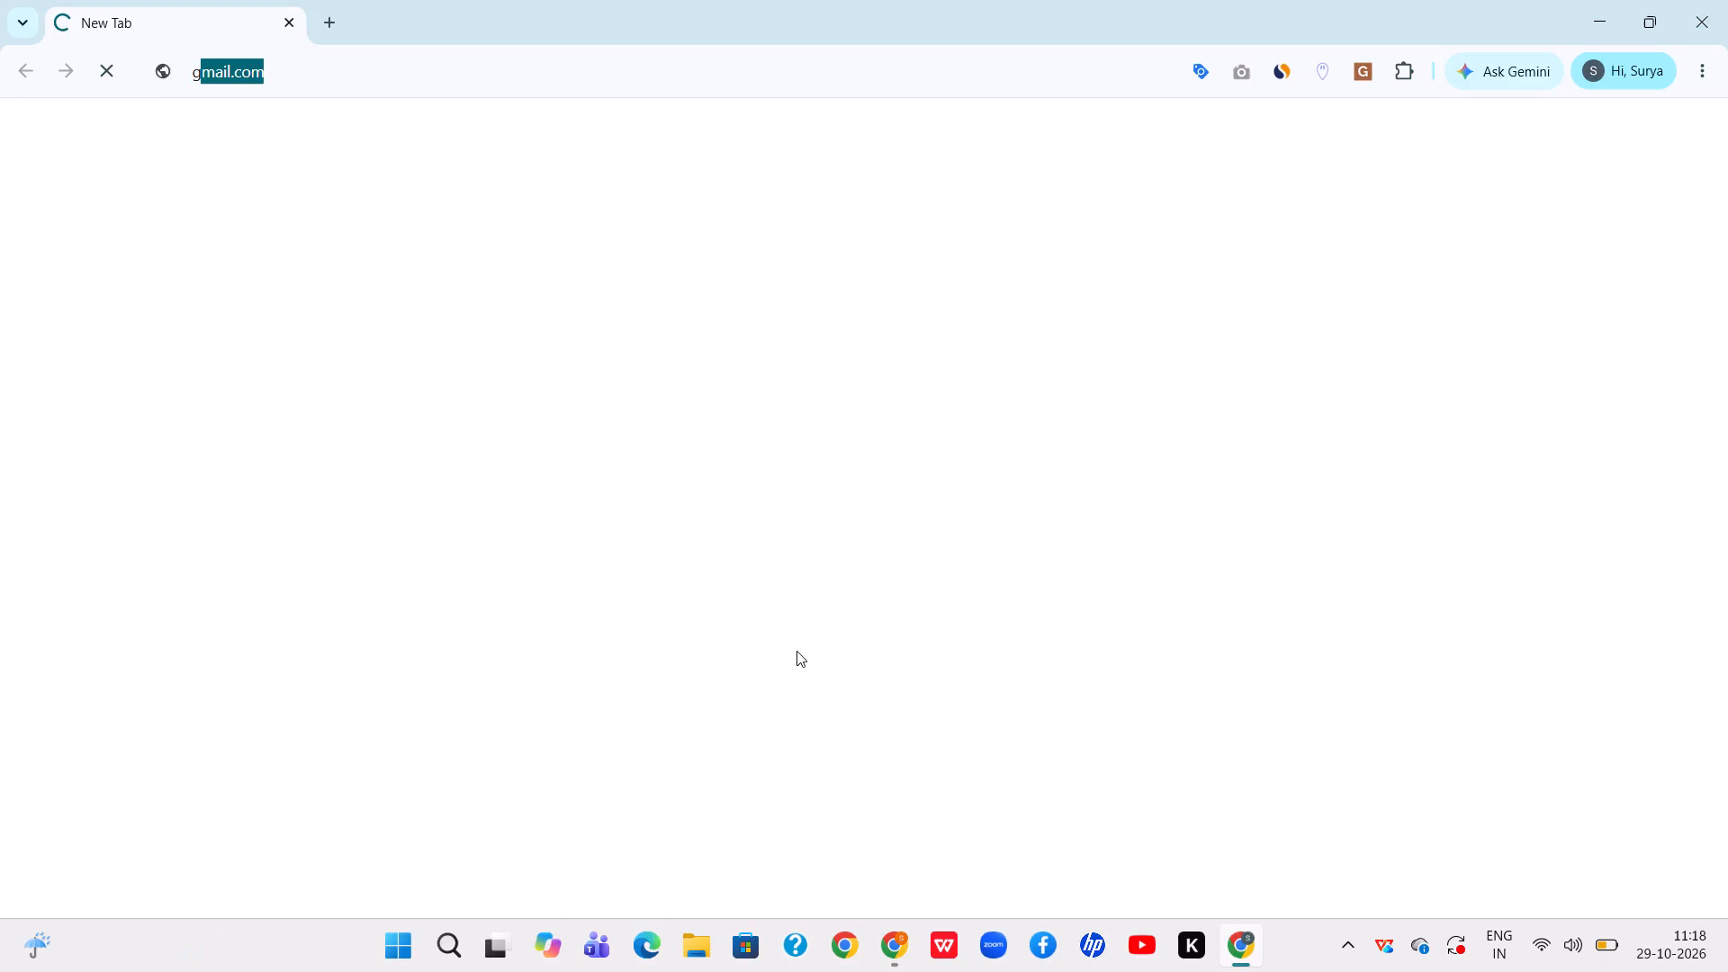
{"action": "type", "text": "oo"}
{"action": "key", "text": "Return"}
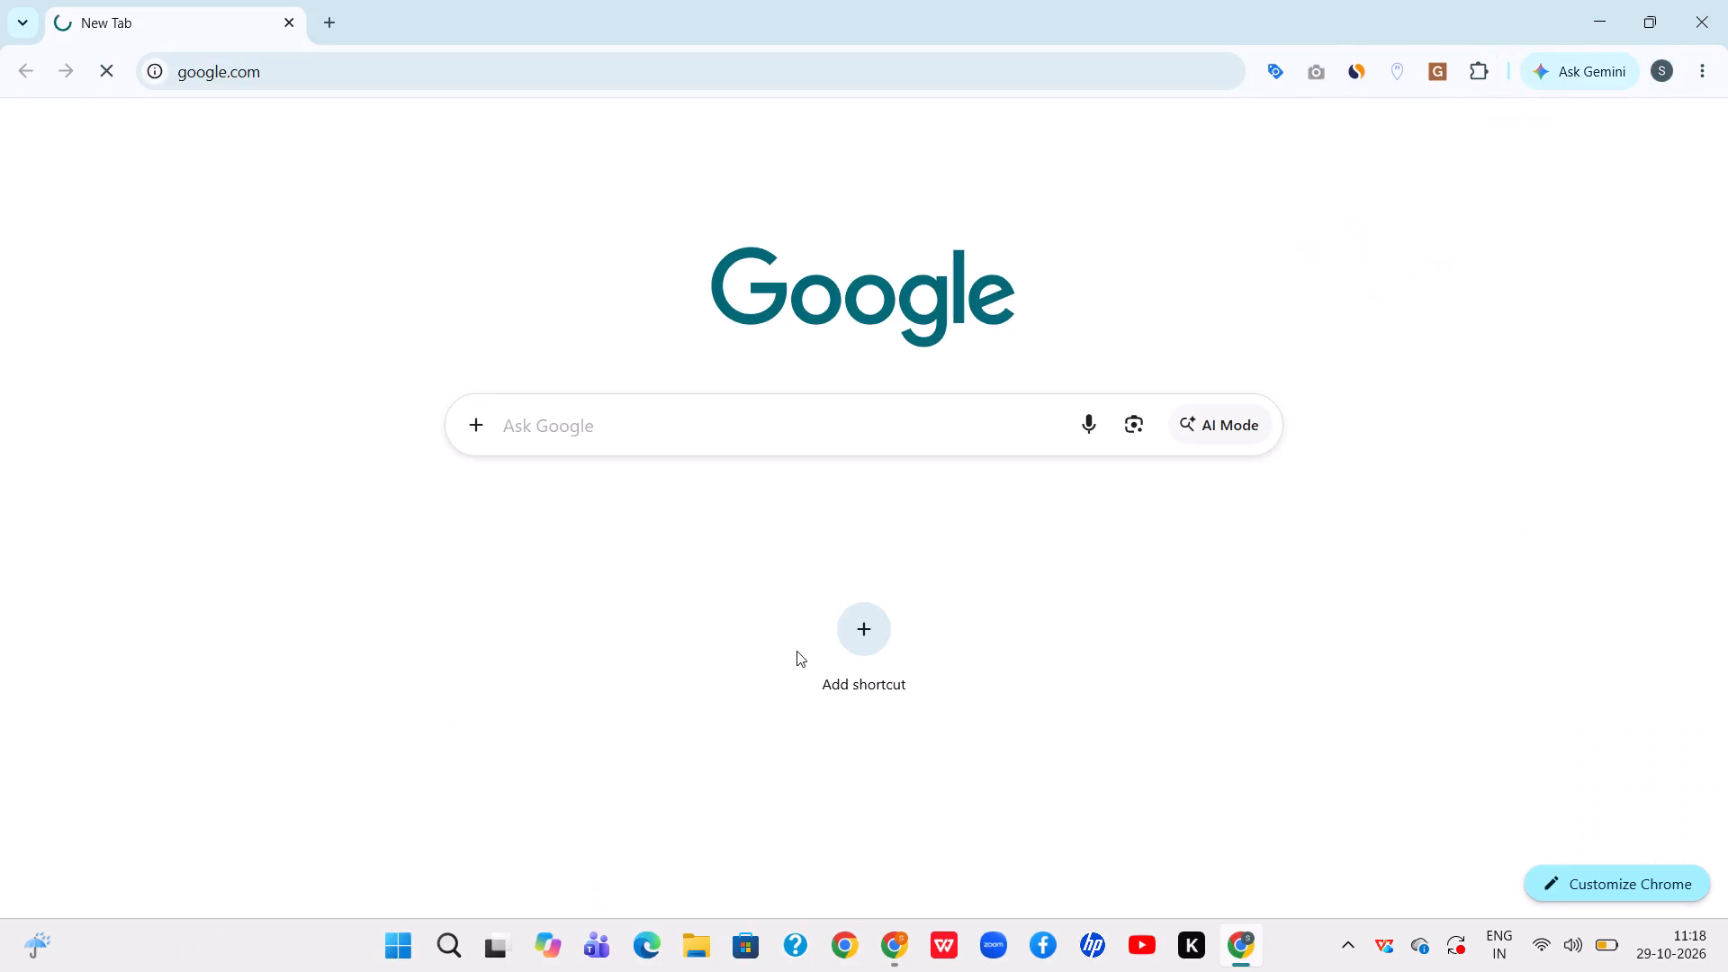
{"action": "left_click", "coordinate": [1066, 725]}
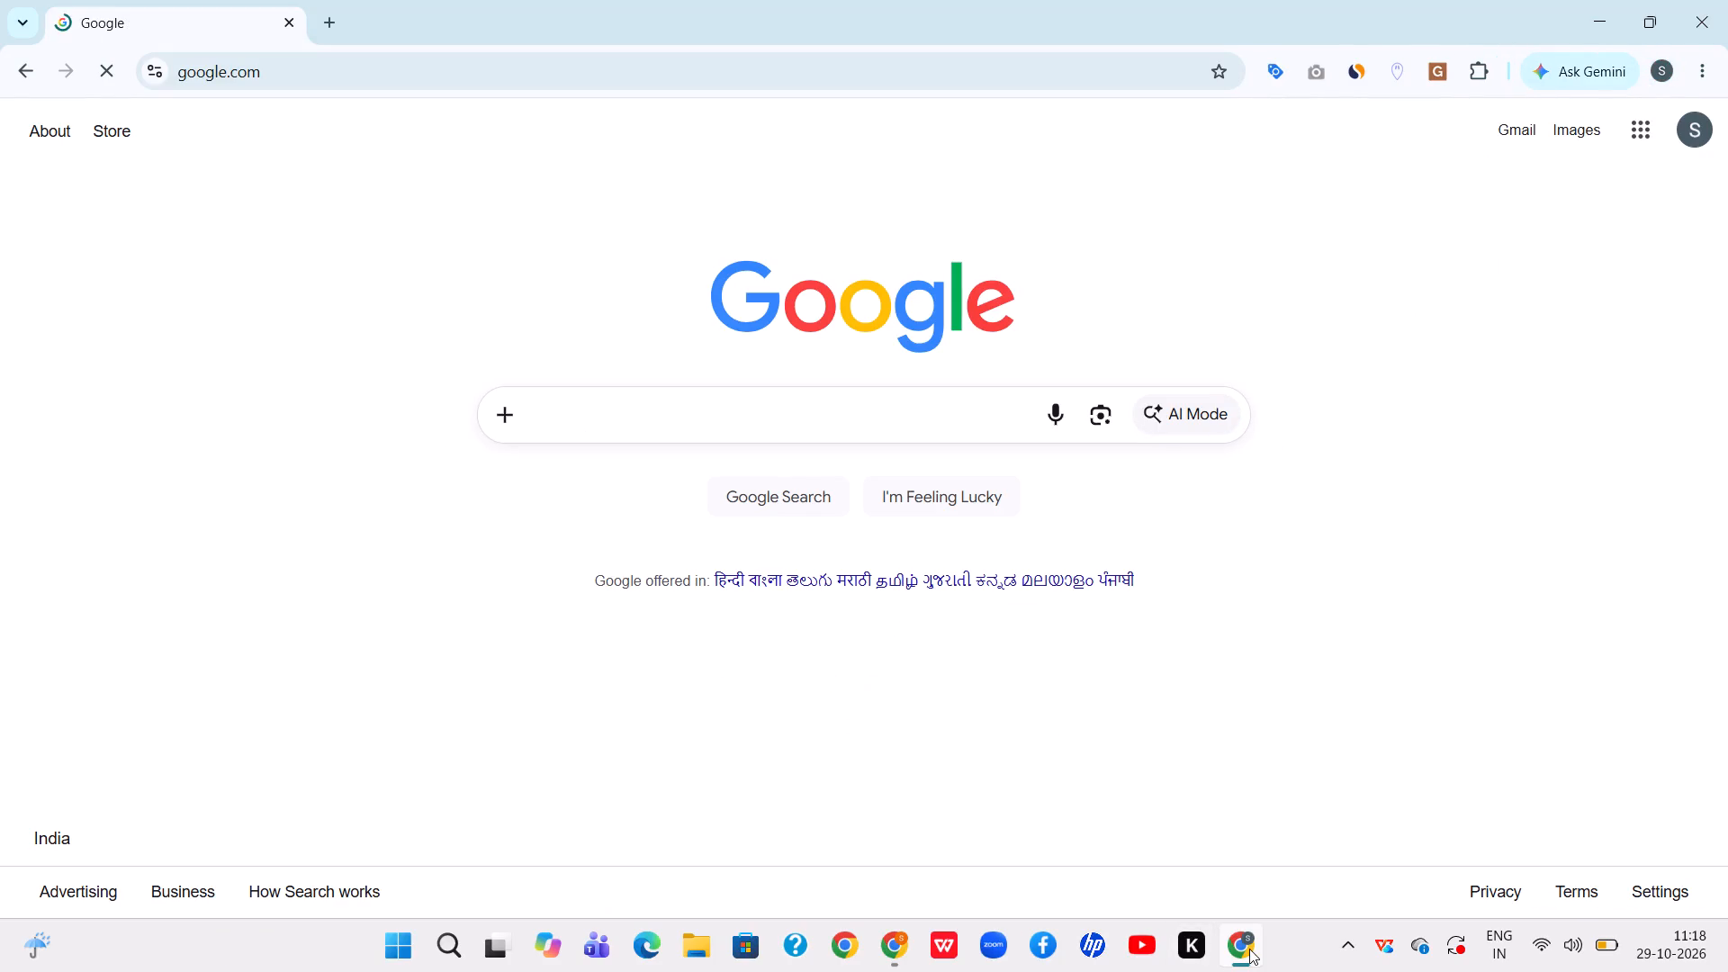
Move the Surya profile window's taskbar entry next to the rknec.edu profile window's entry.
{"action": "left_click_drag", "start_coordinate": [1249, 949], "coordinate": [953, 931]}
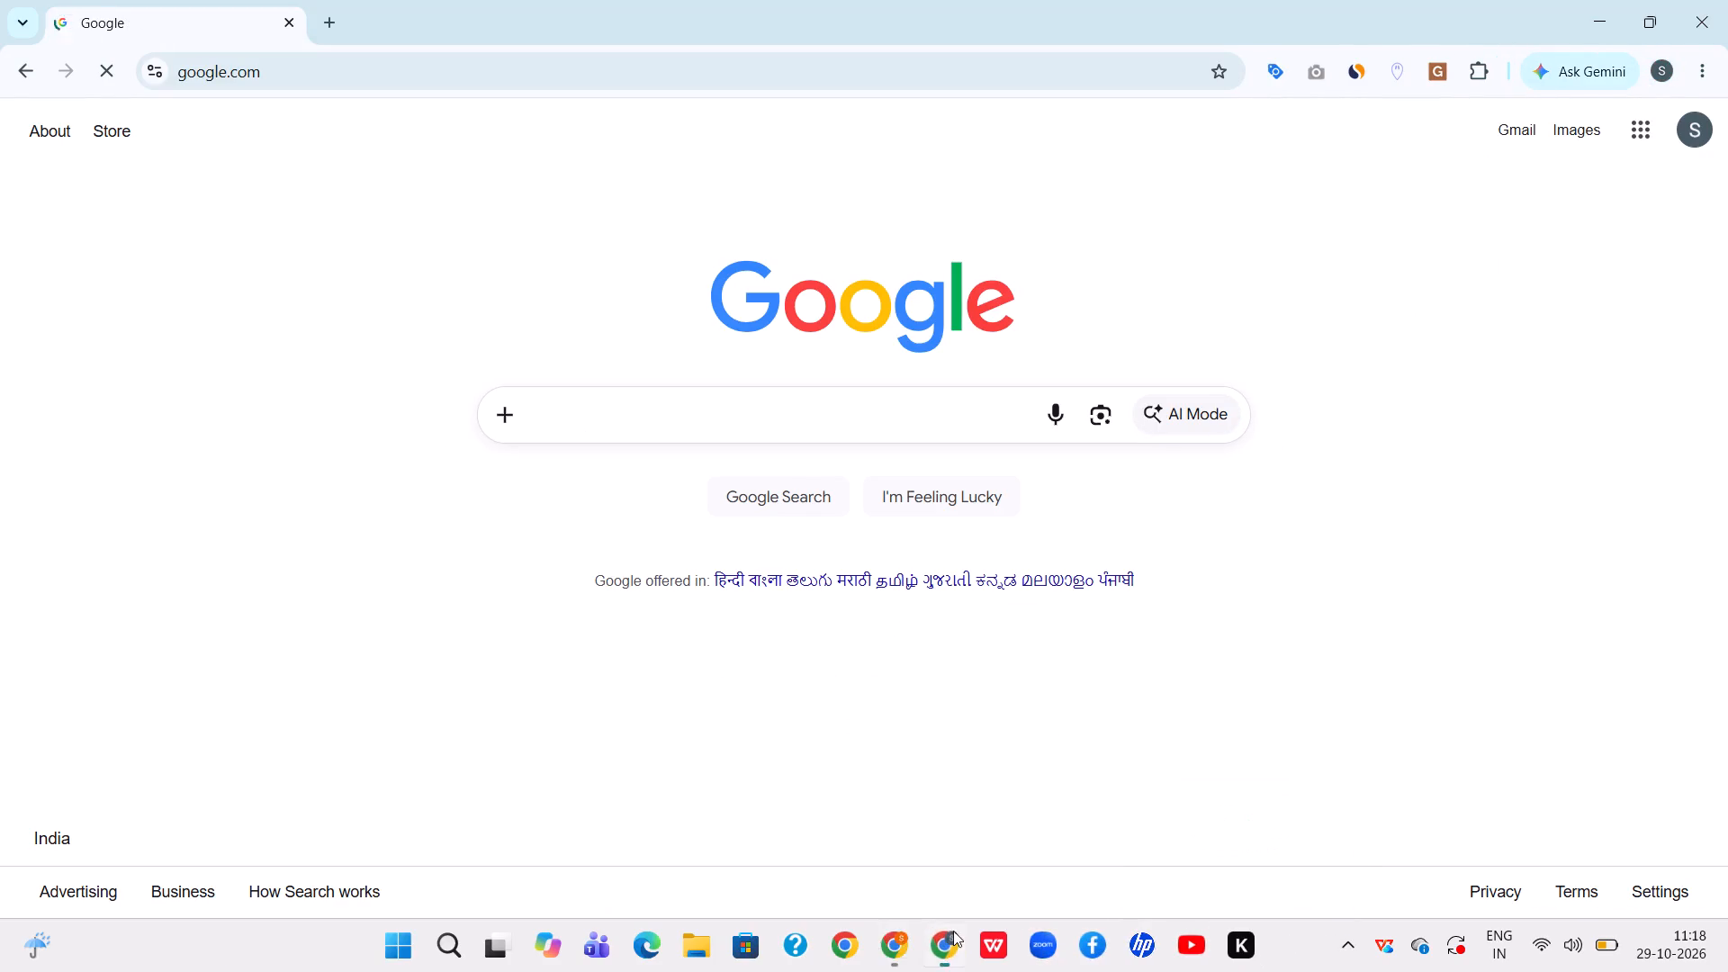
Open Google Sheets from the Google apps launcher in a new tab of the Surya profile window.
{"action": "left_click", "coordinate": [329, 10]}
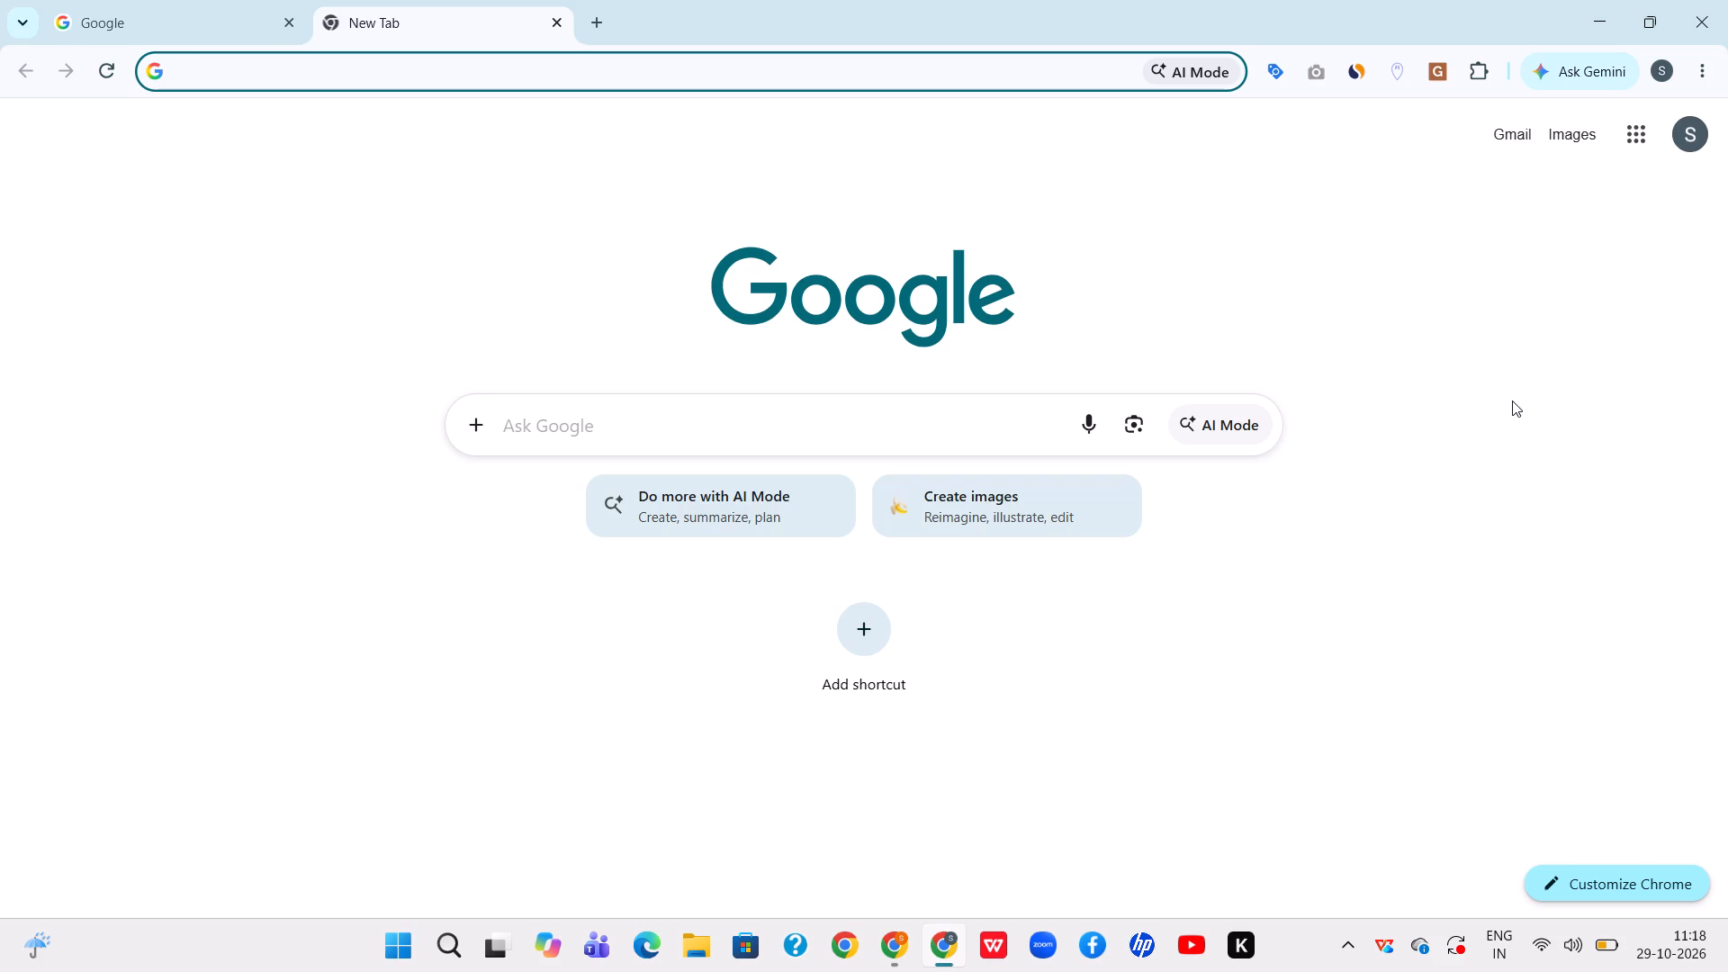
{"action": "left_click", "coordinate": [1639, 123]}
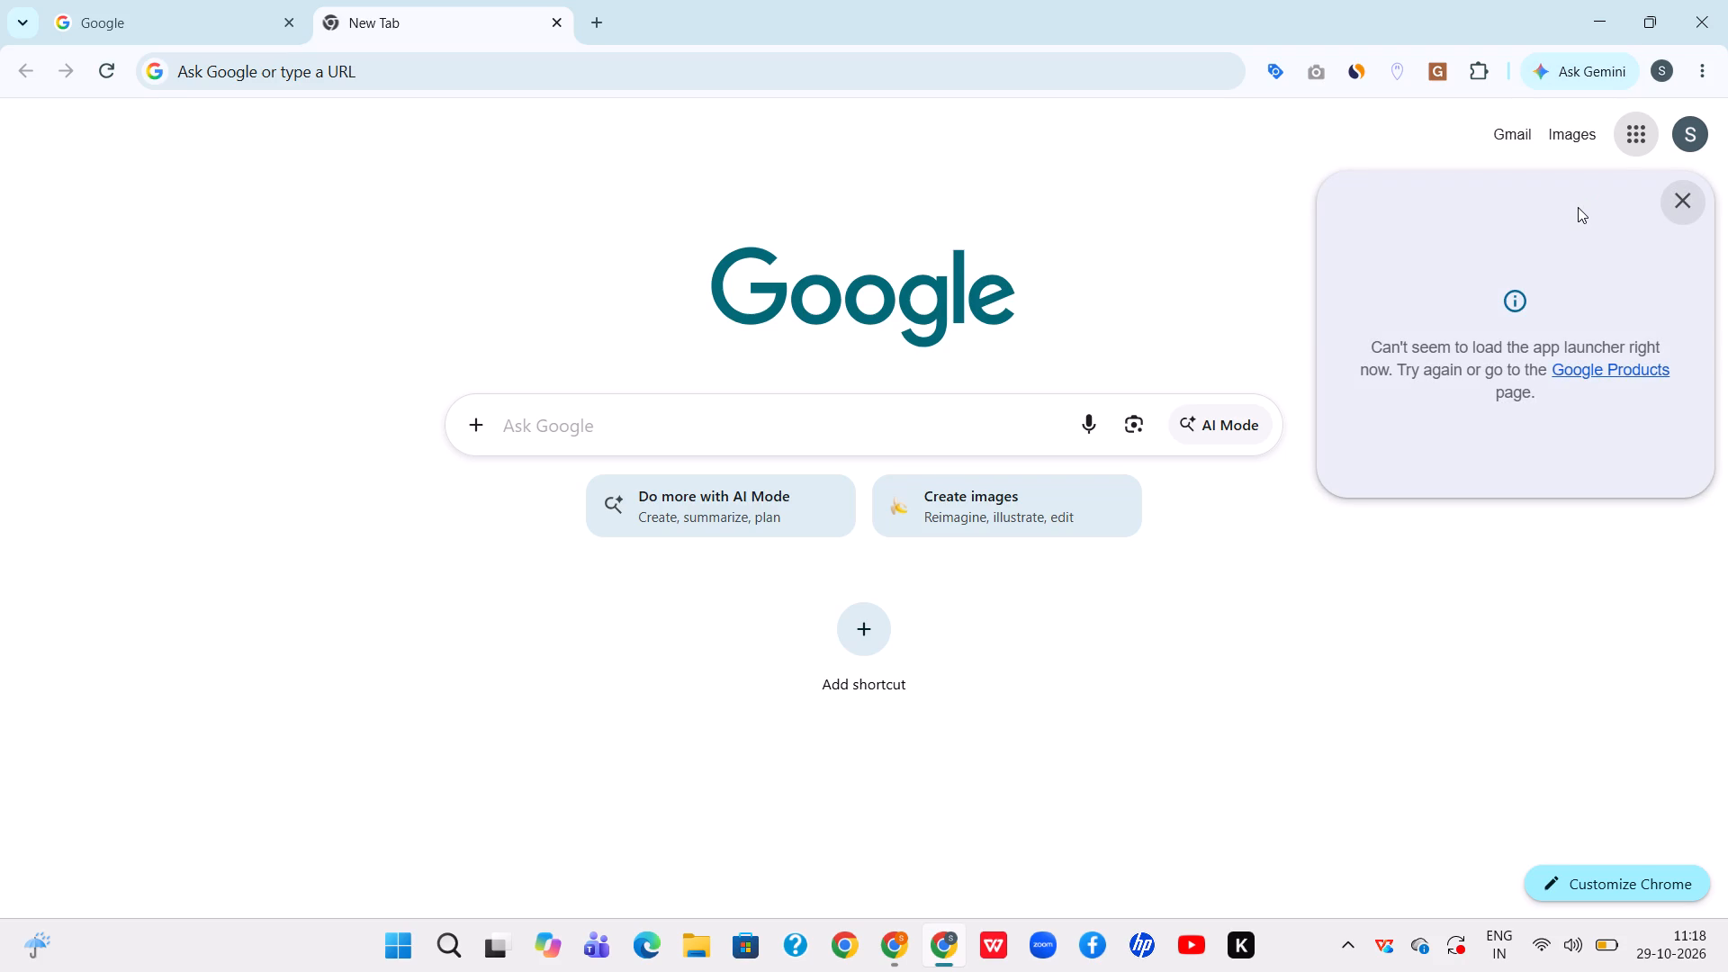
{"action": "left_click", "coordinate": [1698, 203]}
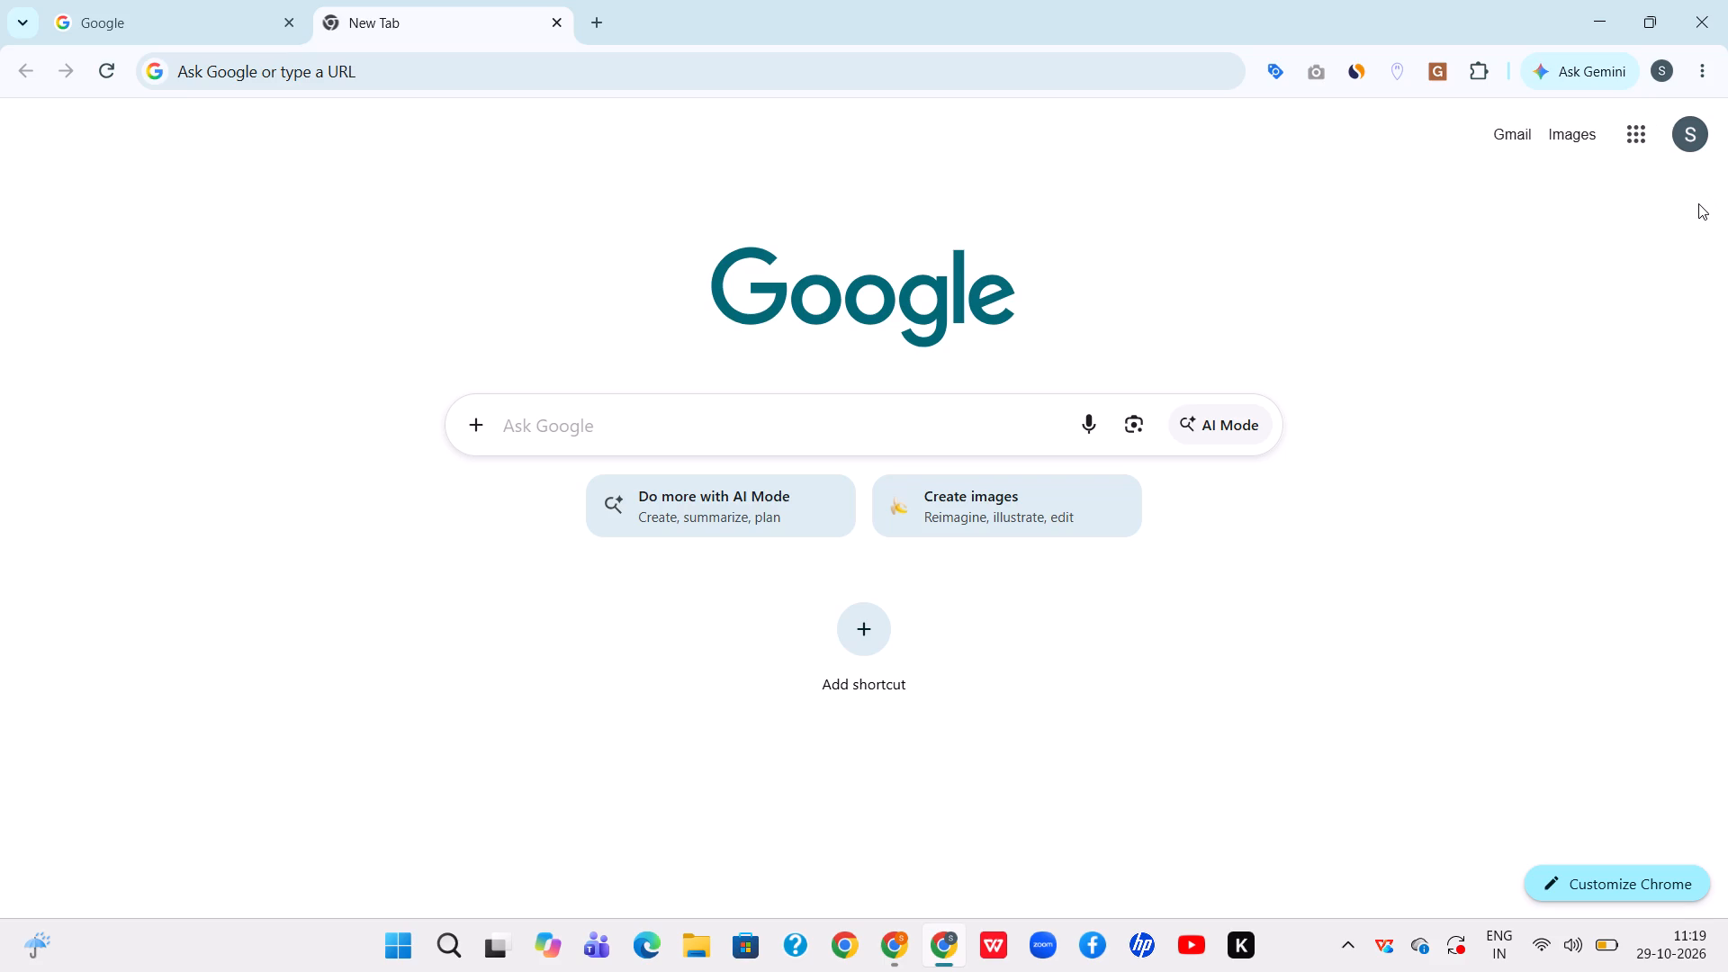
{"action": "left_click", "coordinate": [1629, 136]}
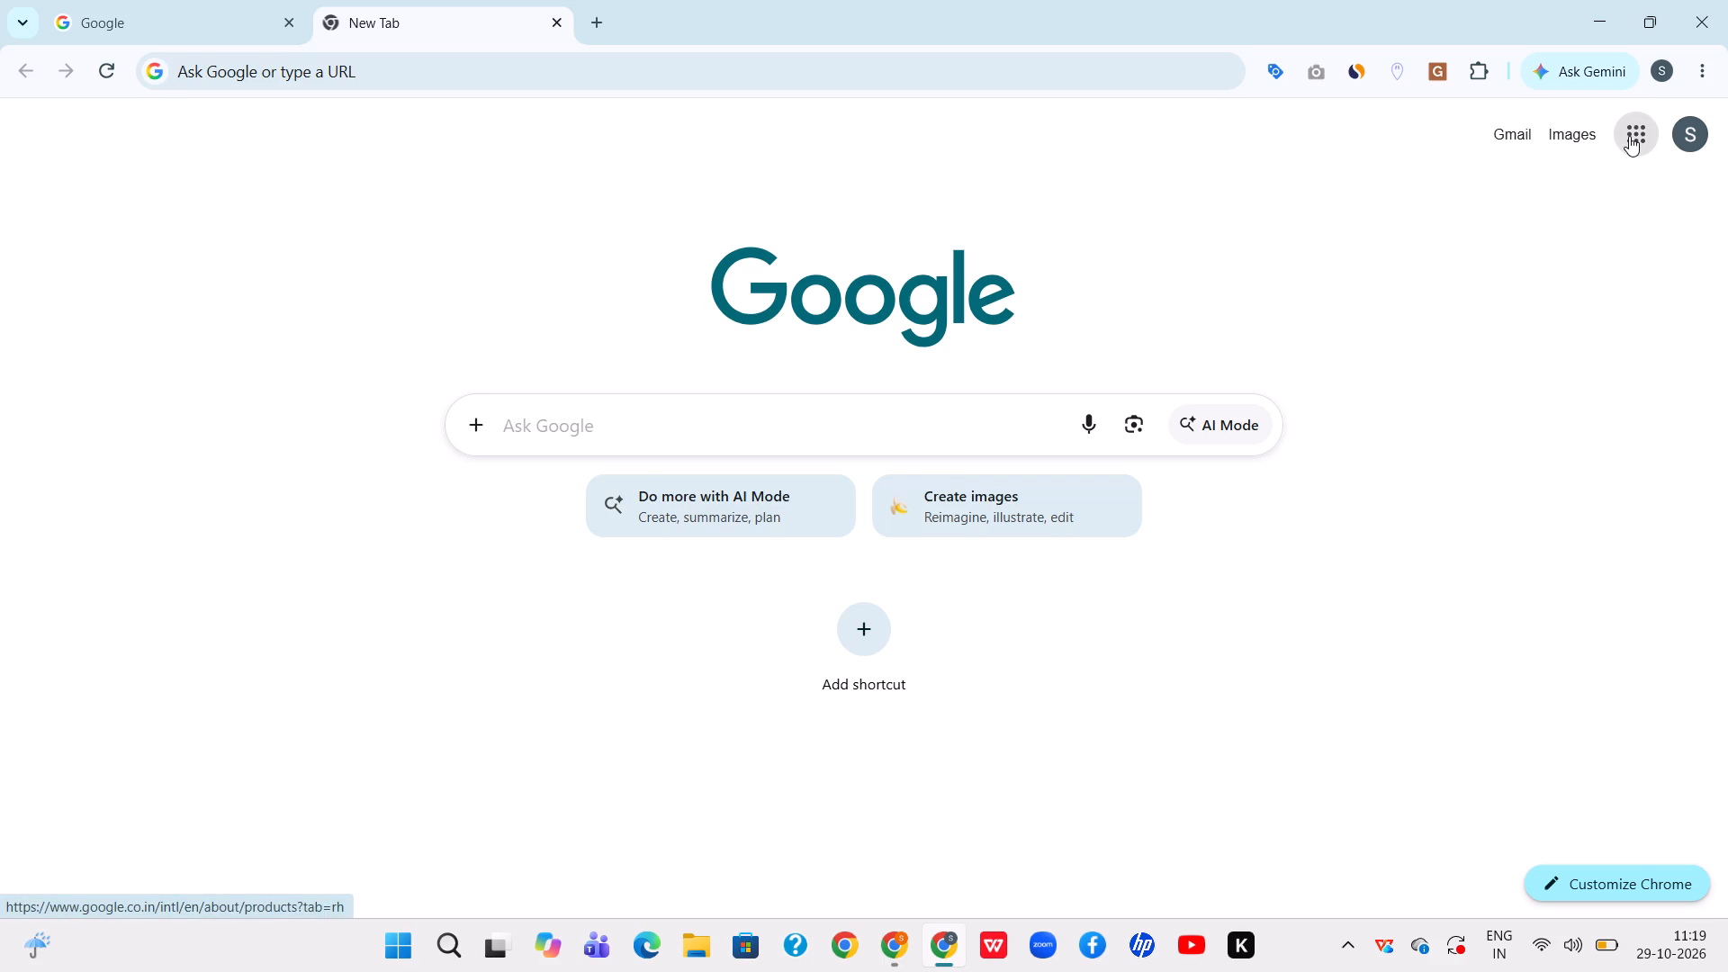
{"action": "left_click", "coordinate": [1629, 136]}
{"action": "left_click", "coordinate": [1629, 136]}
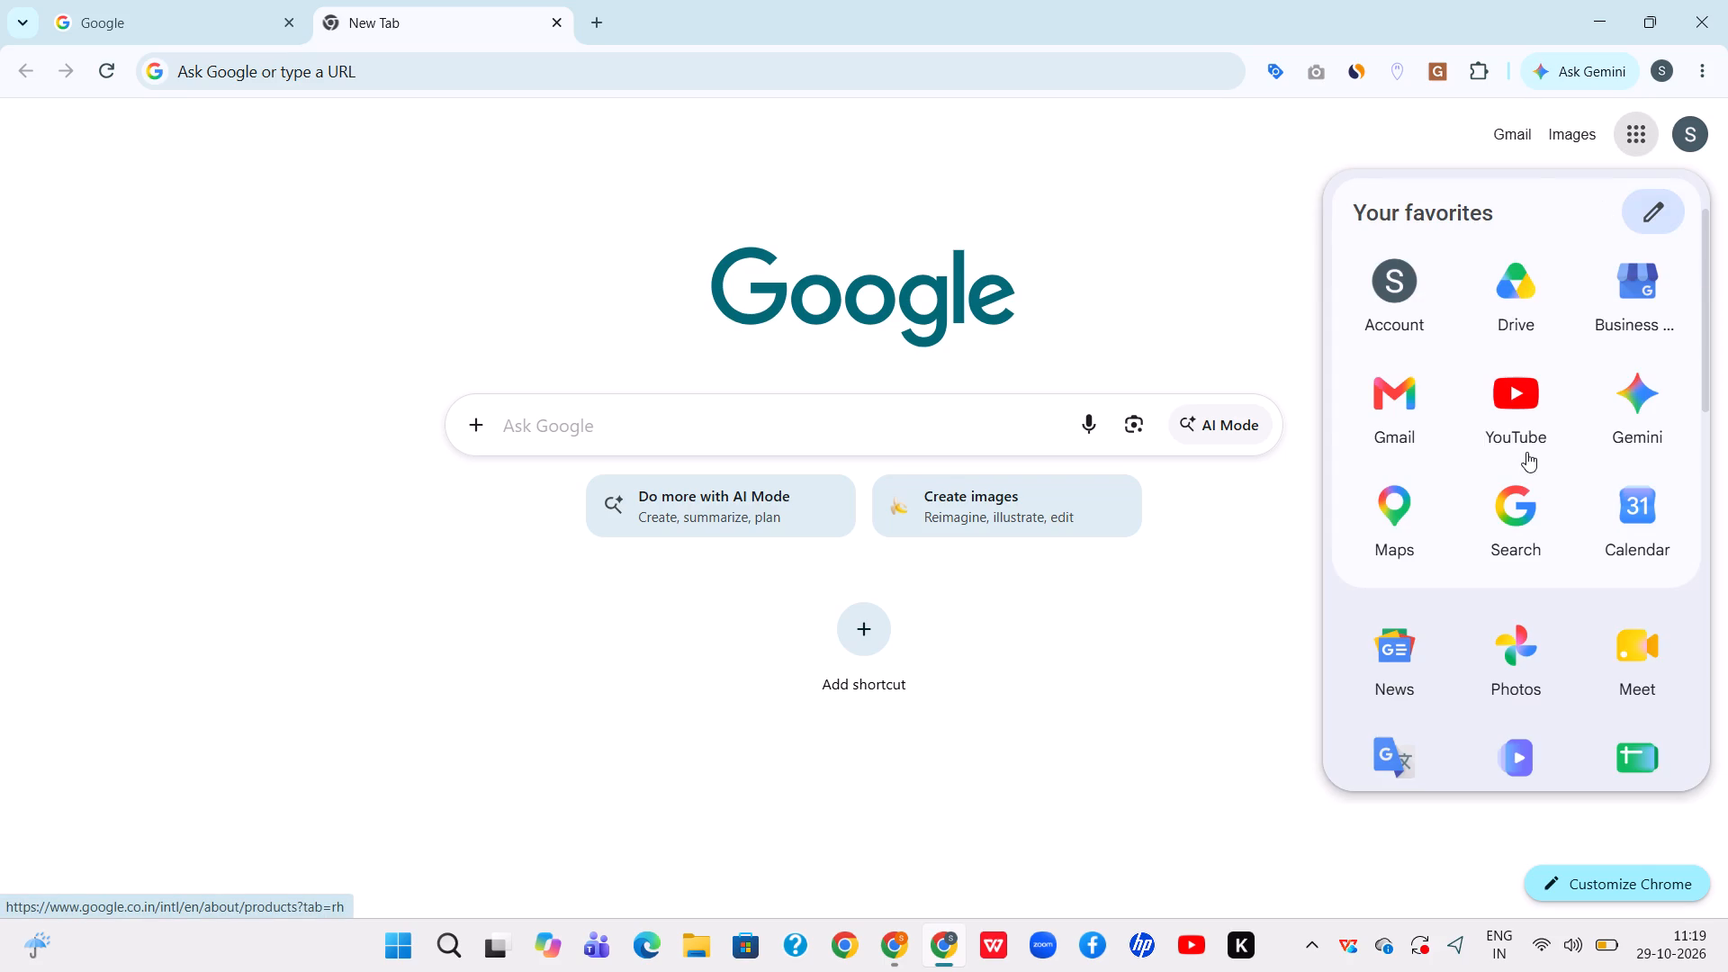
{"action": "left_click", "coordinate": [1589, 762]}
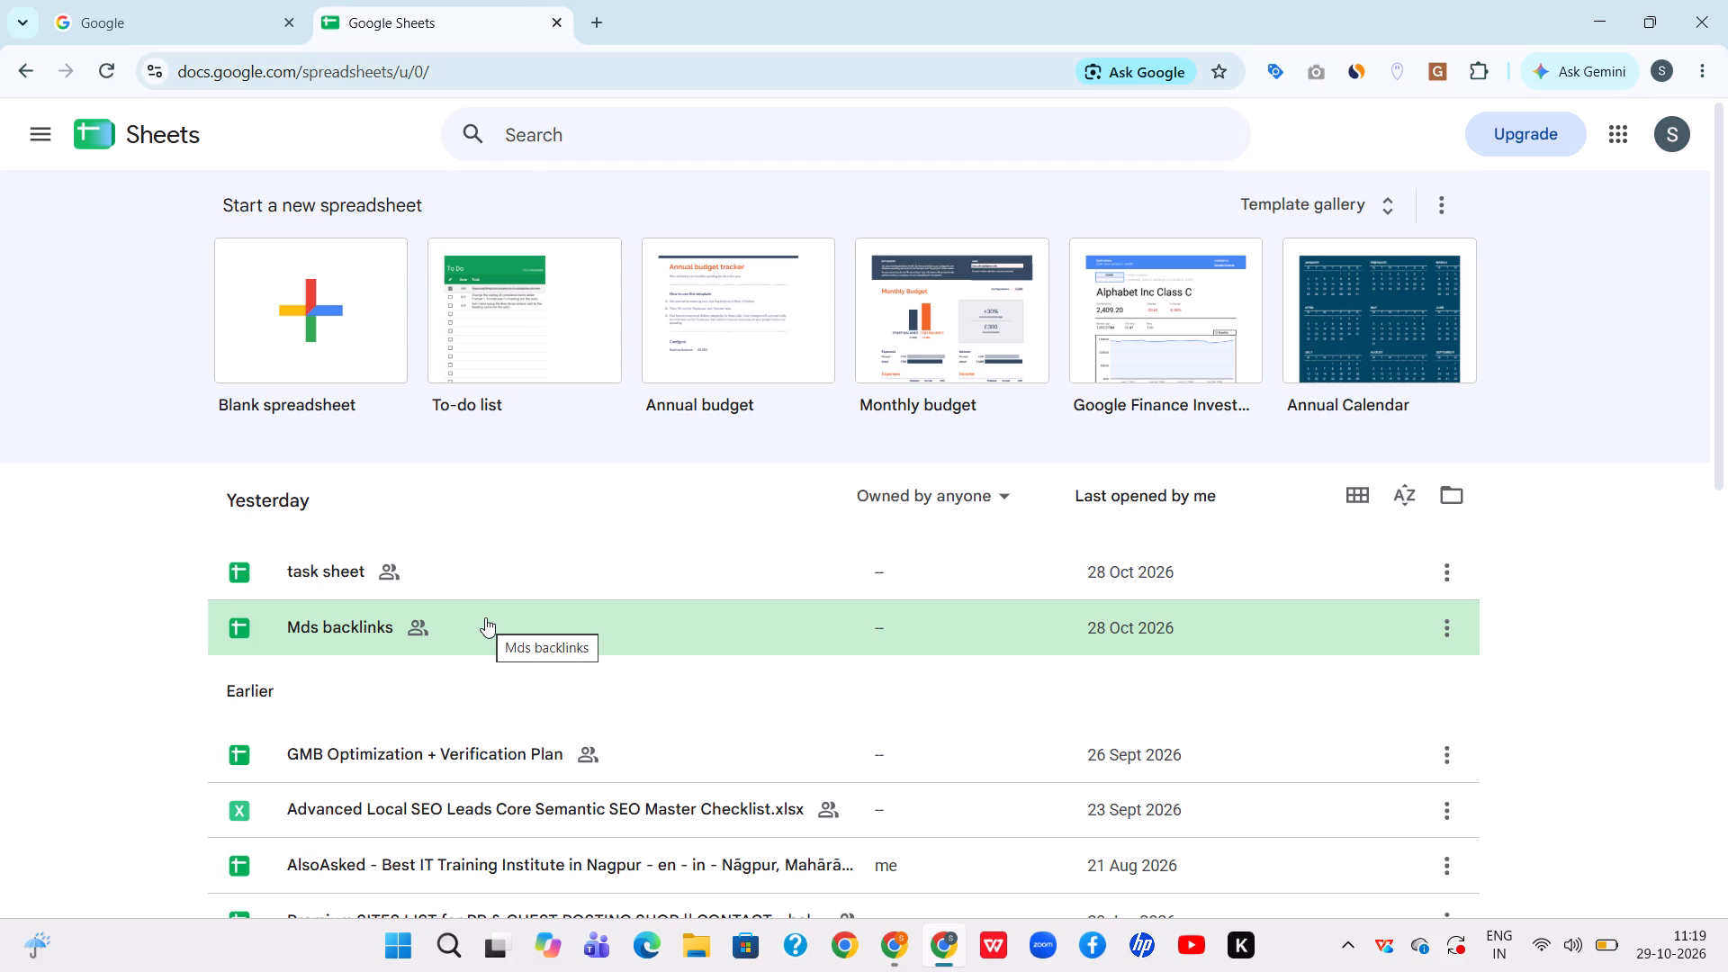
Open the Mds backlinks spreadsheet, dismiss its file banner, and show the Surya sheet.
{"action": "left_click", "coordinate": [451, 610]}
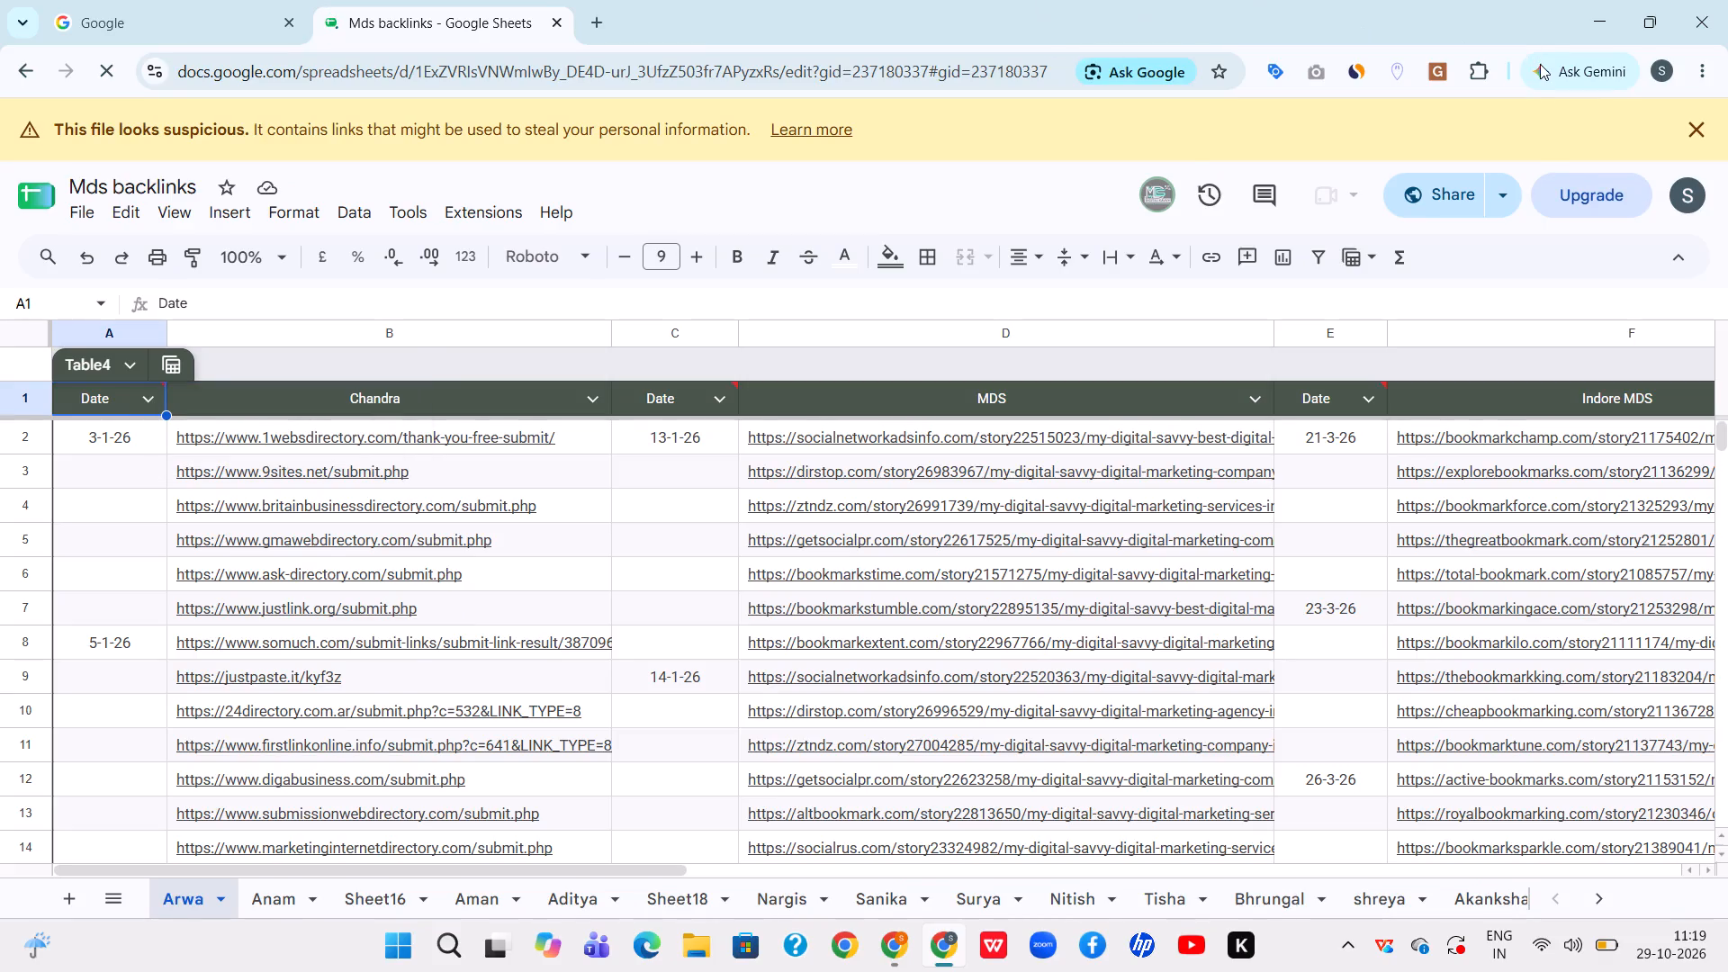
{"action": "left_click", "coordinate": [1704, 131]}
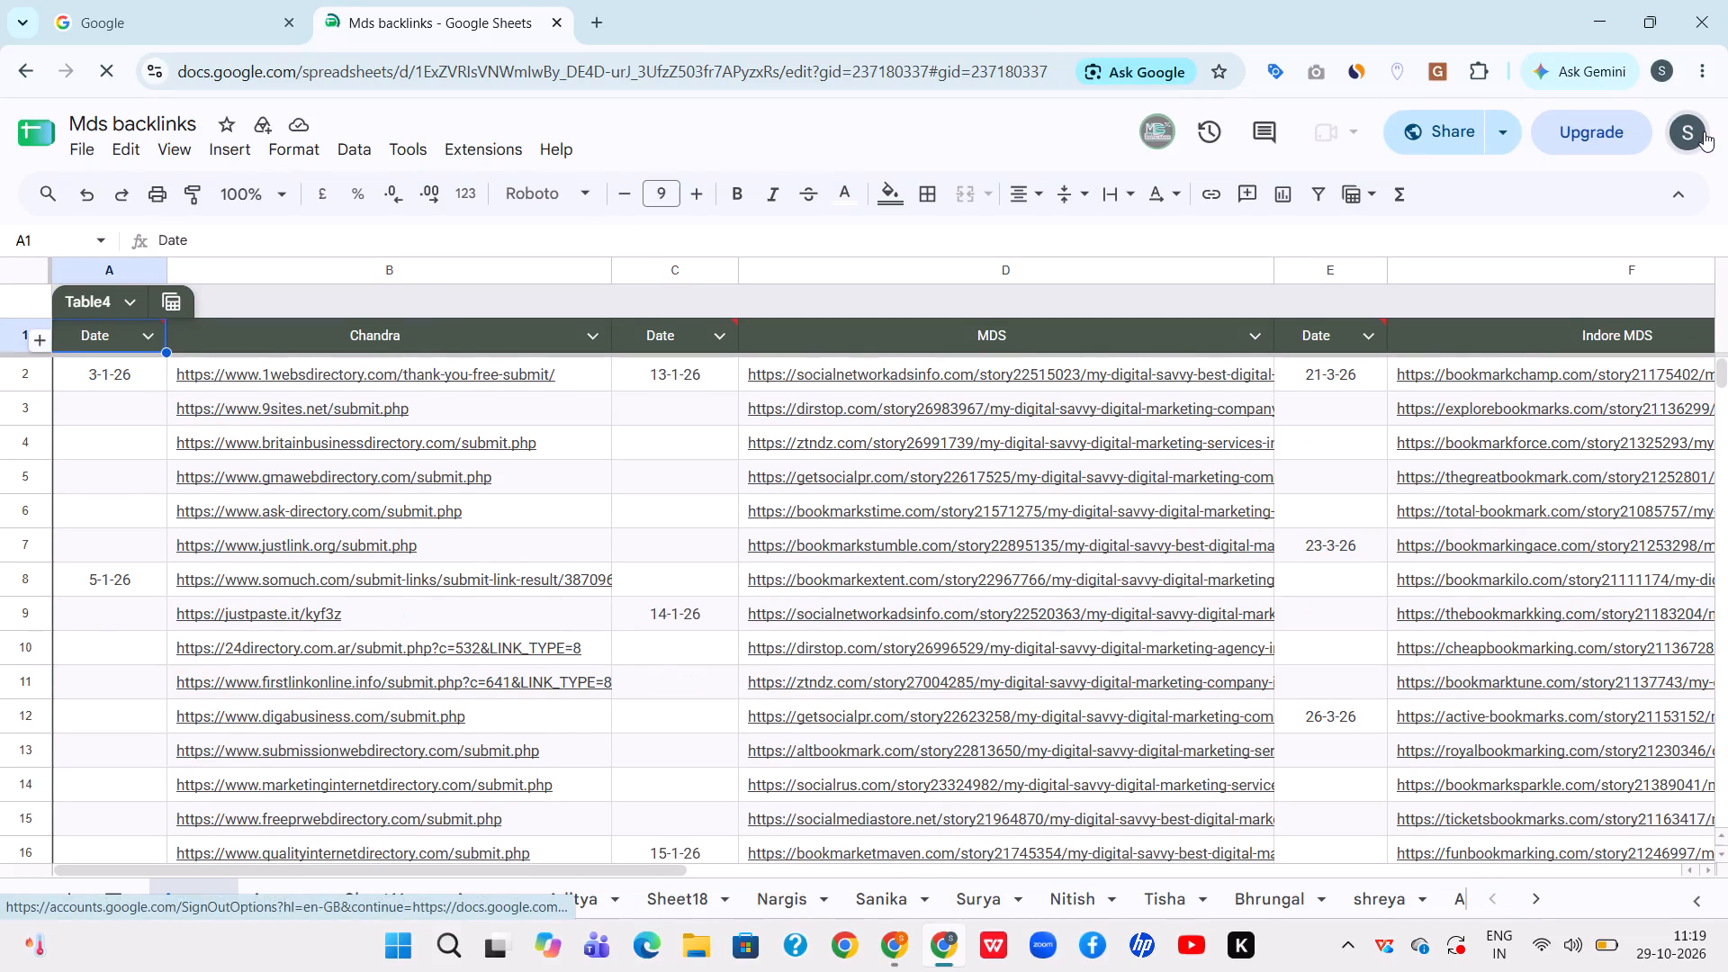
{"action": "left_click", "coordinate": [975, 905]}
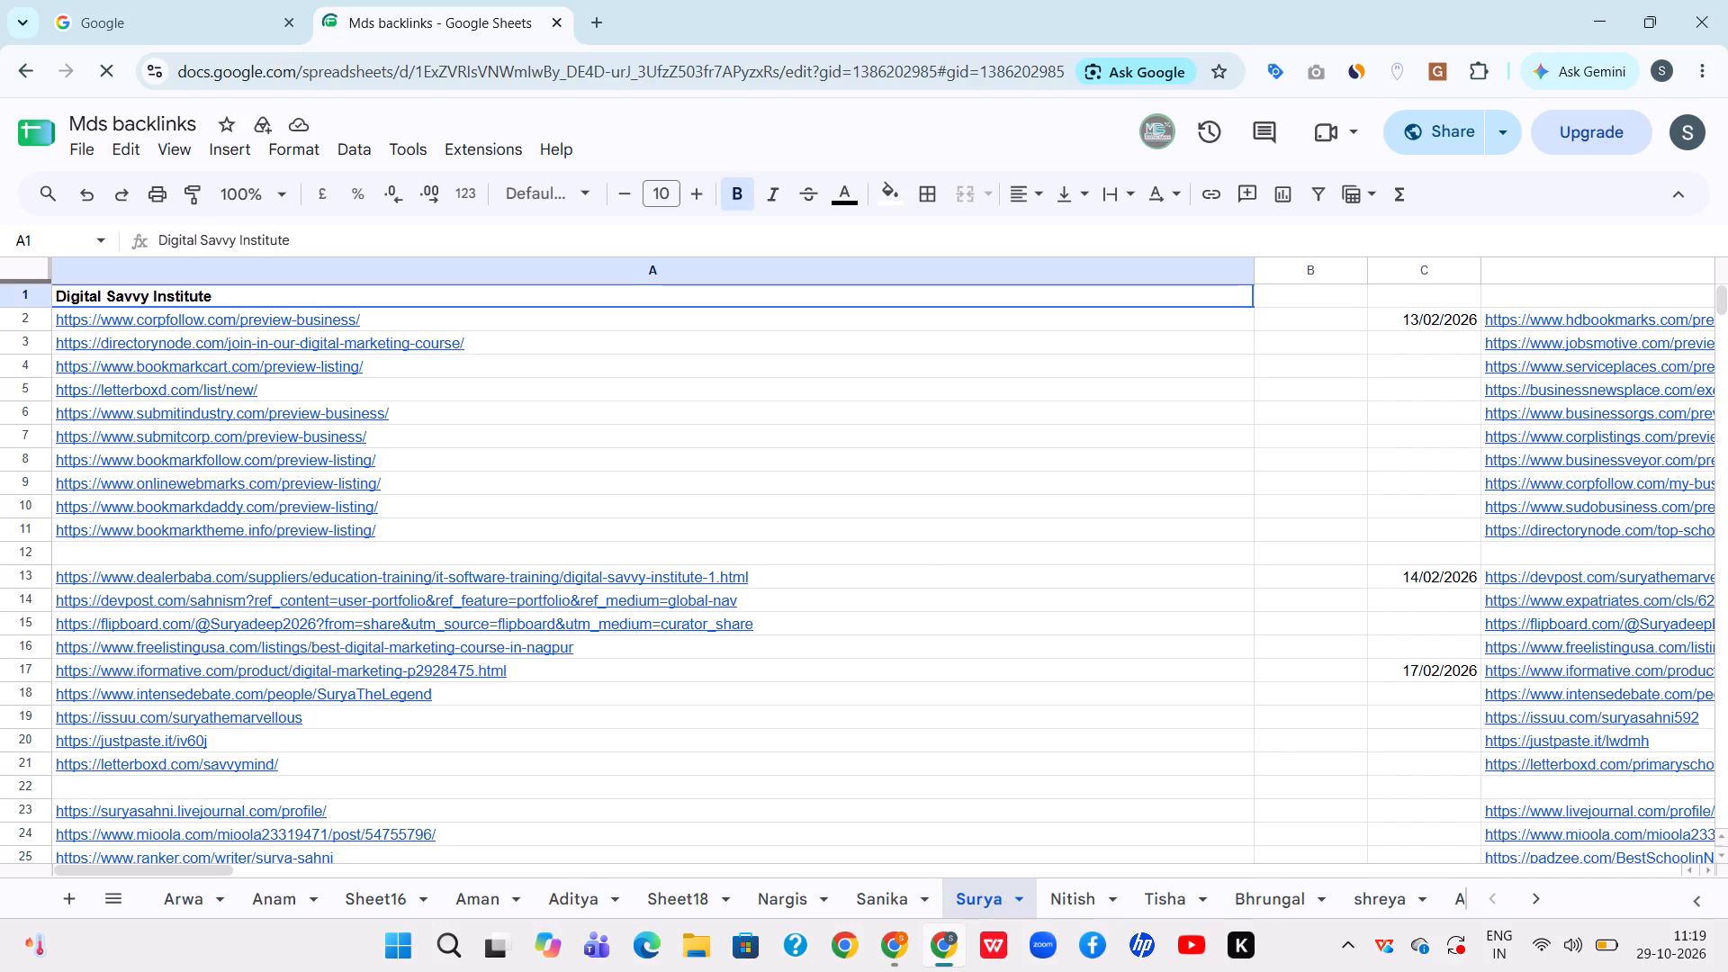
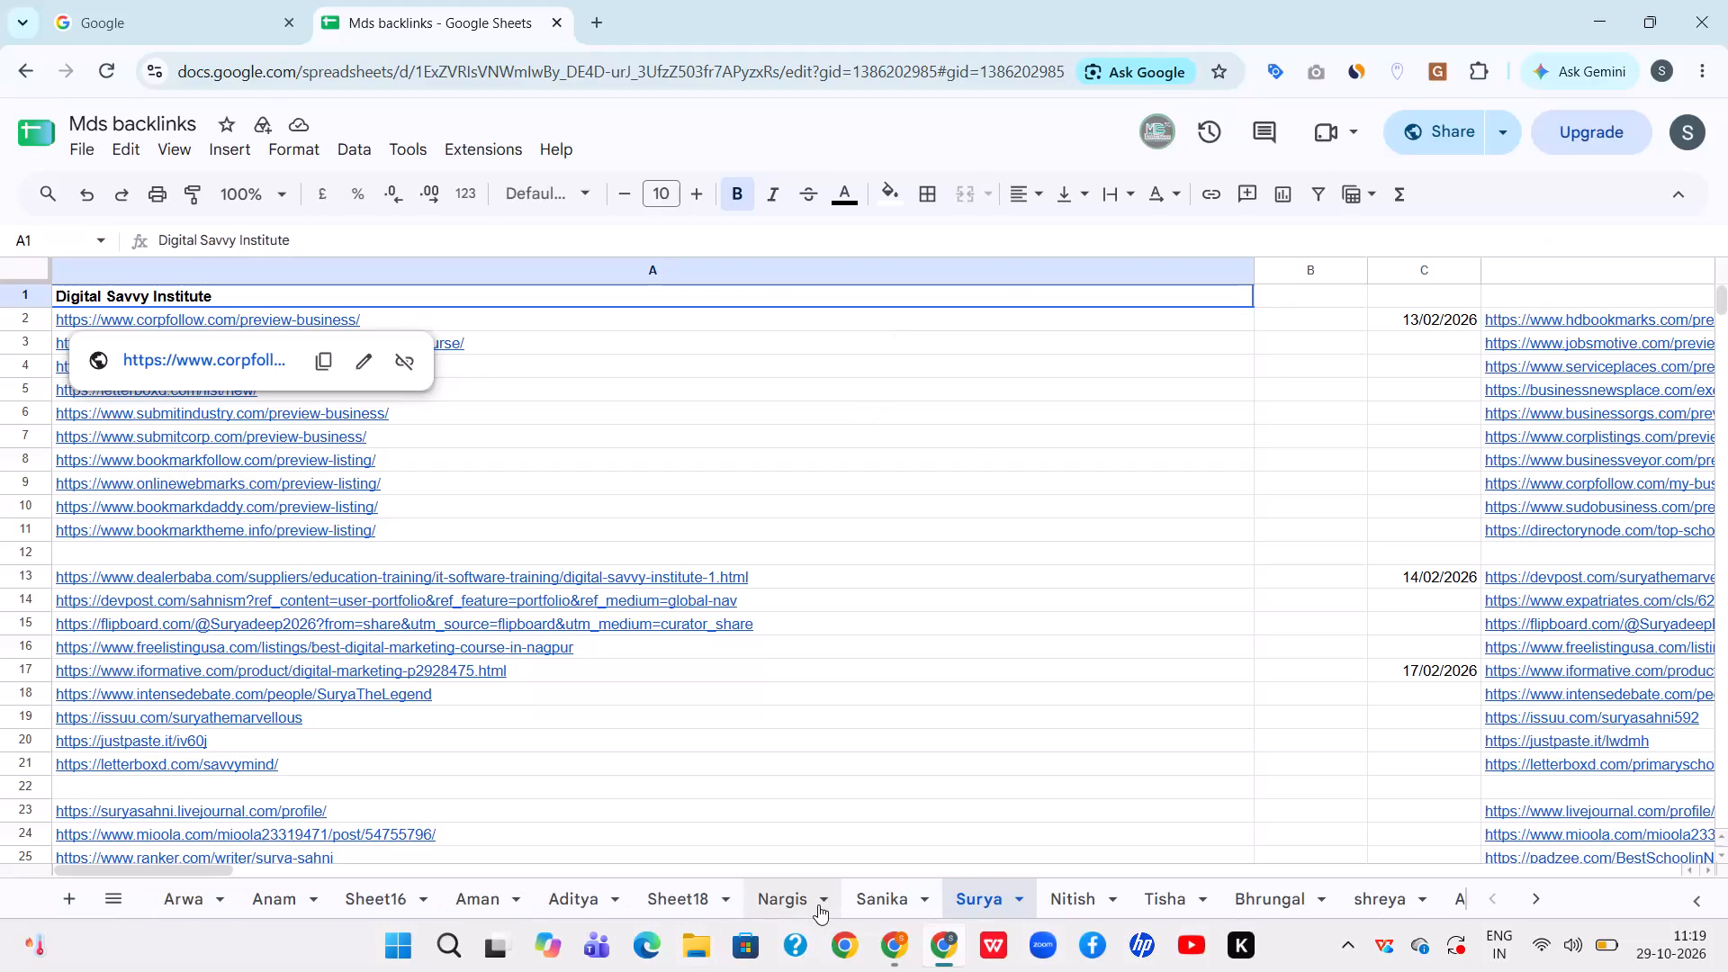
Enter Website SEO in B3613 and the date 29/10/2026 in C3613, below the Priyadarshini School of Kalpana link list.
{"action": "left_click", "coordinate": [1079, 366]}
{"action": "key", "text": "Right"}
{"action": "key", "text": "Right"}
{"action": "key", "text": "Right"}
{"action": "key", "text": "Page_Down"}
{"action": "key", "text": "Page_Down"}
{"action": "key", "text": "Page_Down"}
{"action": "key", "text": "Page_Down"}
{"action": "key", "text": "Page_Down"}
{"action": "key", "text": "Page_Down"}
{"action": "key", "text": "Page_Down"}
{"action": "key", "text": "Page_Down"}
{"action": "key", "text": "Page_Down"}
{"action": "key", "text": "Page_Down"}
{"action": "key", "text": "Page_Down"}
{"action": "key", "text": "Page_Down"}
{"action": "key", "text": "Page_Down"}
{"action": "key", "text": "Page_Down"}
{"action": "key", "text": "Page_Down"}
{"action": "key", "text": "Page_Down"}
{"action": "key", "text": "Page_Down"}
{"action": "key", "text": "Page_Down"}
{"action": "key", "text": "Page_Down"}
{"action": "key", "text": "Page_Down"}
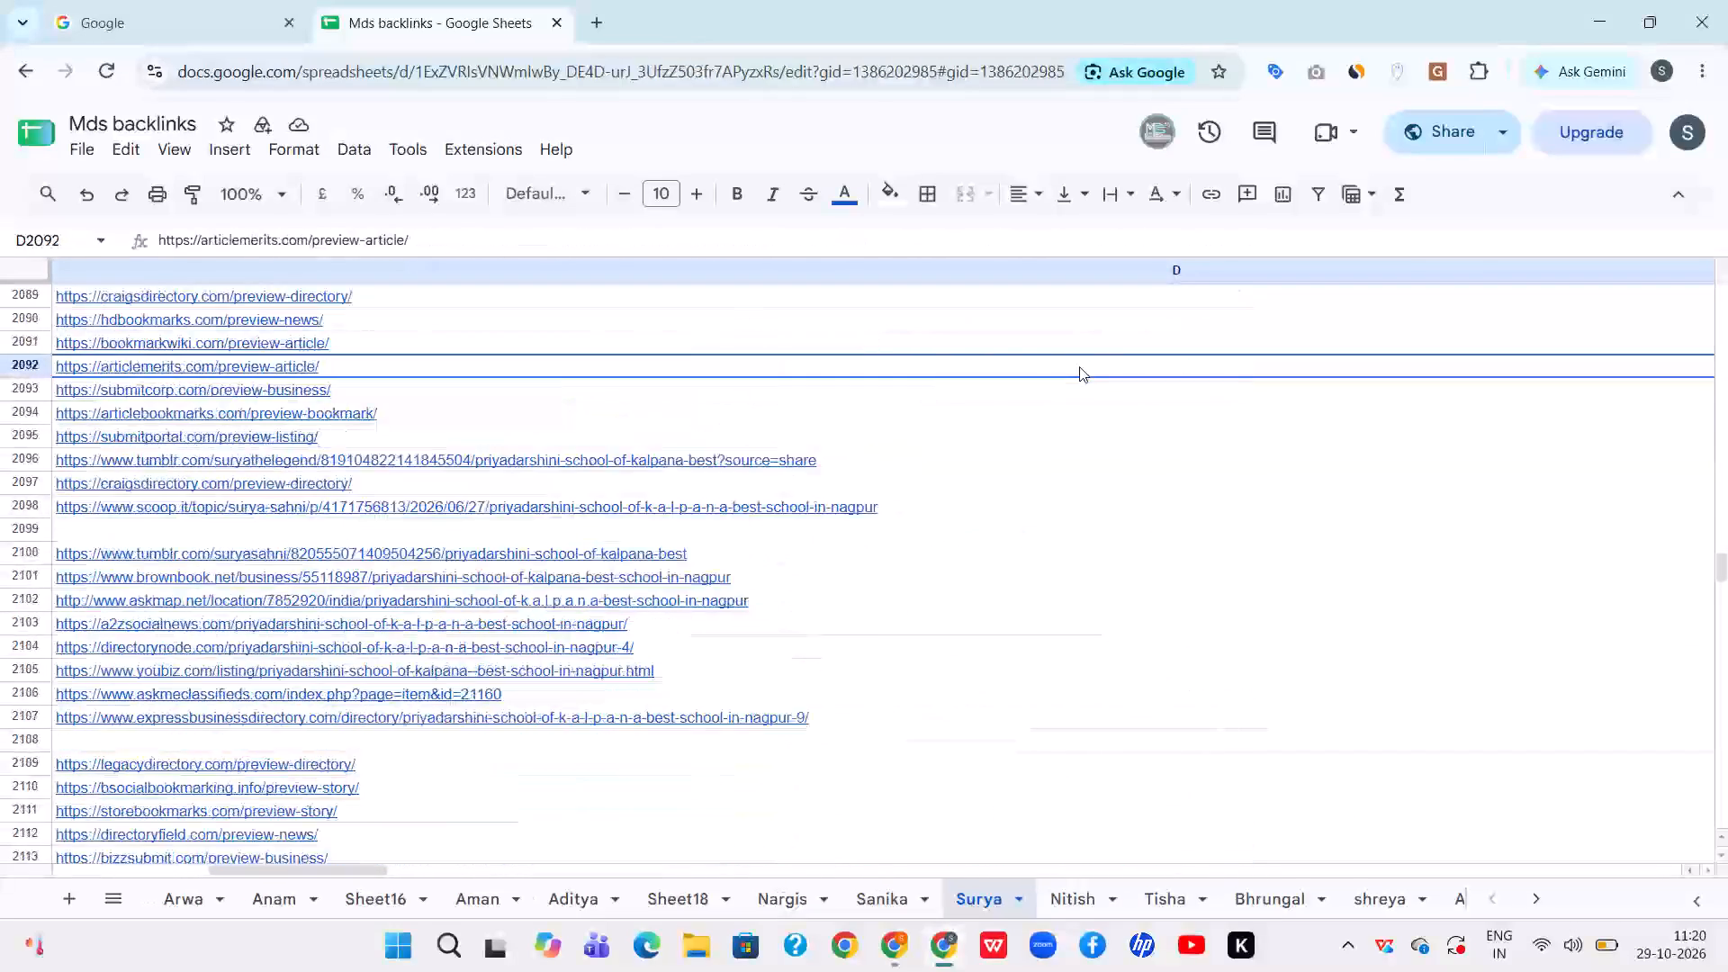
{"action": "key", "text": "Page_Down"}
{"action": "key", "text": "Page_Down"}
{"action": "key", "text": "Page_Down"}
{"action": "key", "text": "Page_Down"}
{"action": "key", "text": "Page_Down"}
{"action": "key", "text": "Page_Down"}
{"action": "key", "text": "Page_Down"}
{"action": "key", "text": "Page_Down"}
{"action": "key", "text": "Page_Down"}
{"action": "key", "text": "Page_Down"}
{"action": "key", "text": "Page_Down"}
{"action": "key", "text": "Page_Down"}
{"action": "key", "text": "Page_Down"}
{"action": "key", "text": "Page_Down"}
{"action": "key", "text": "Page_Down"}
{"action": "key", "text": "Page_Down"}
{"action": "key", "text": "Page_Down"}
{"action": "key", "text": "Page_Down"}
{"action": "key", "text": "Page_Down"}
{"action": "key", "text": "Page_Down"}
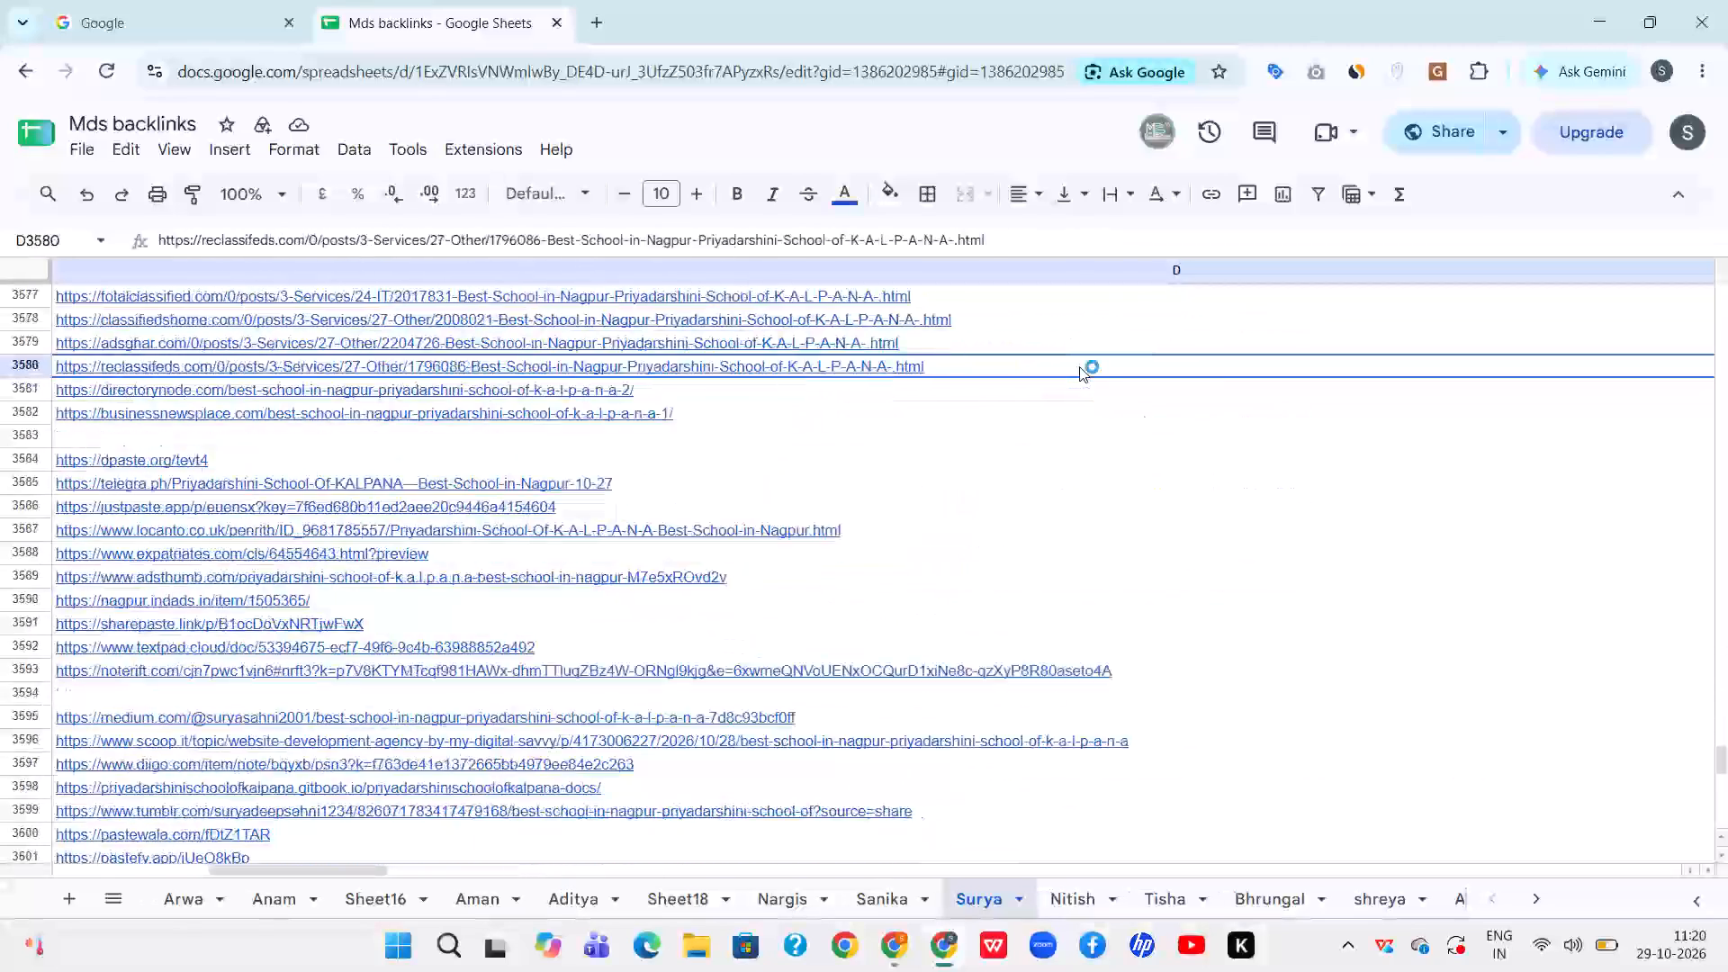
{"action": "key", "text": "Page_Up"}
{"action": "key", "text": "Page_Up"}
{"action": "key", "text": "Page_Up"}
{"action": "key", "text": "Page_Up"}
{"action": "key", "text": "Page_Up"}
{"action": "key", "text": "Page_Up"}
{"action": "key", "text": "Page_Up"}
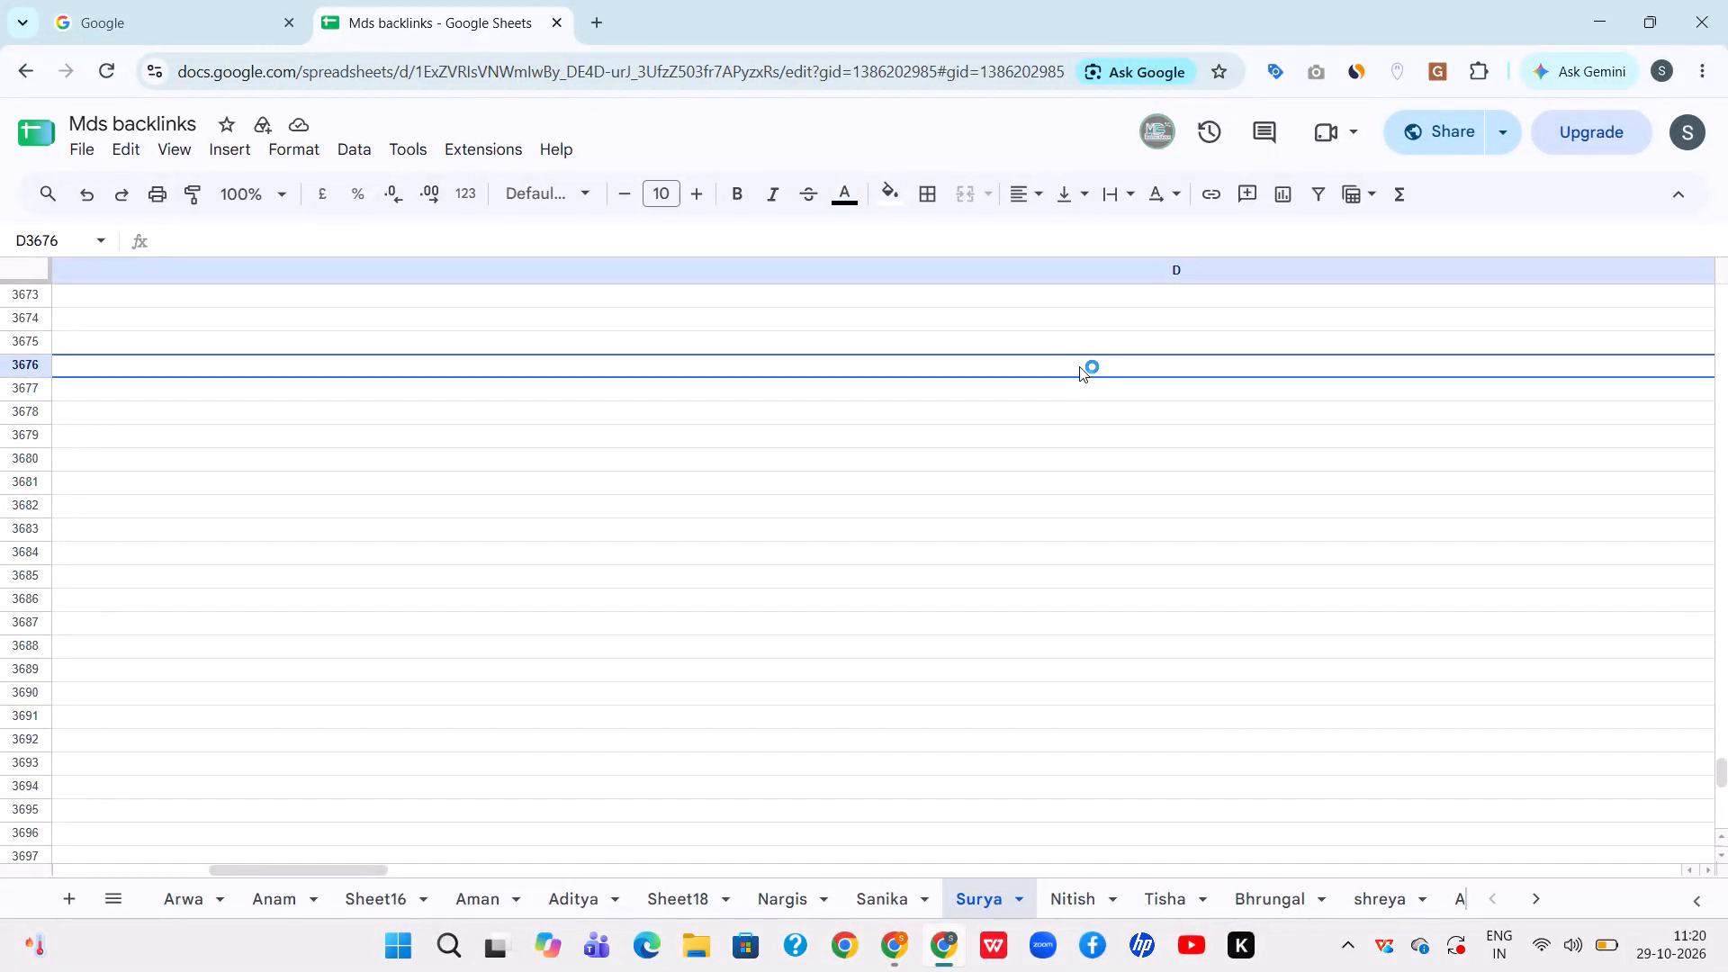
{"action": "key", "text": "Page_Up"}
{"action": "scroll", "coordinate": [1079, 366], "scroll_direction": "up", "scroll_amount": 3}
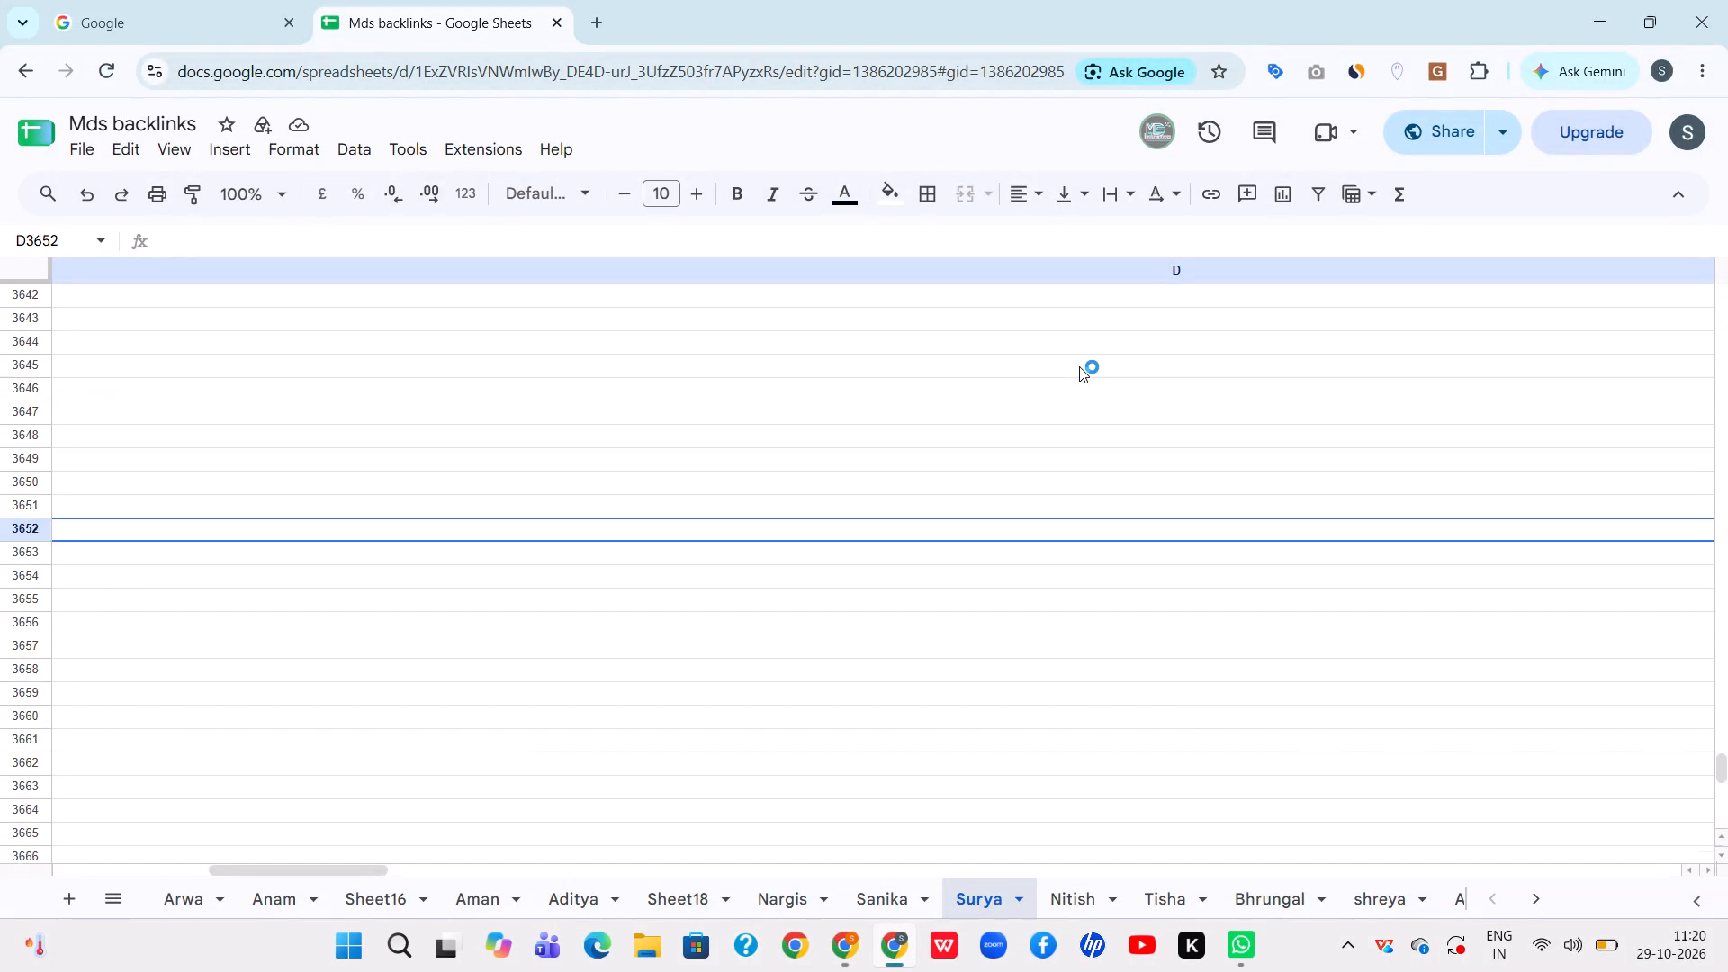
{"action": "scroll", "coordinate": [1079, 366], "scroll_direction": "up", "scroll_amount": 5}
{"action": "scroll", "coordinate": [1079, 366], "scroll_direction": "down", "scroll_amount": 1}
{"action": "scroll", "coordinate": [1079, 366], "scroll_direction": "up", "scroll_amount": 3}
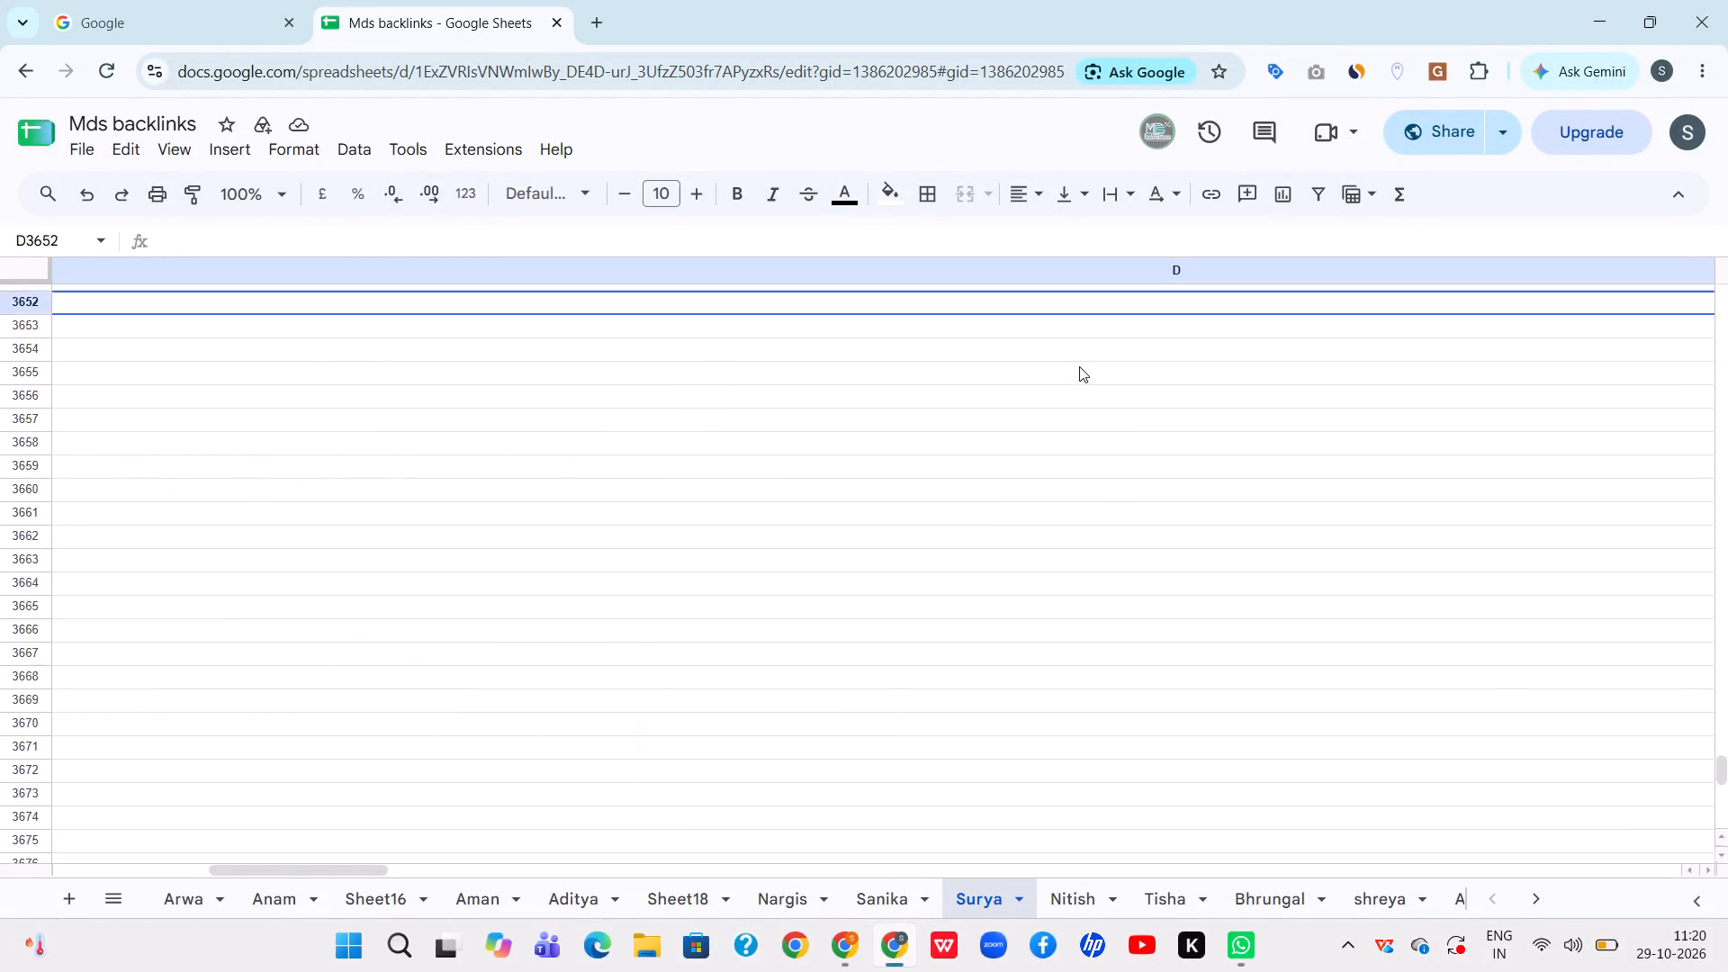
{"action": "scroll", "coordinate": [1079, 366], "scroll_direction": "up", "scroll_amount": 5}
{"action": "scroll", "coordinate": [1079, 366], "scroll_direction": "right", "scroll_amount": 3}
{"action": "left_click", "coordinate": [362, 664]}
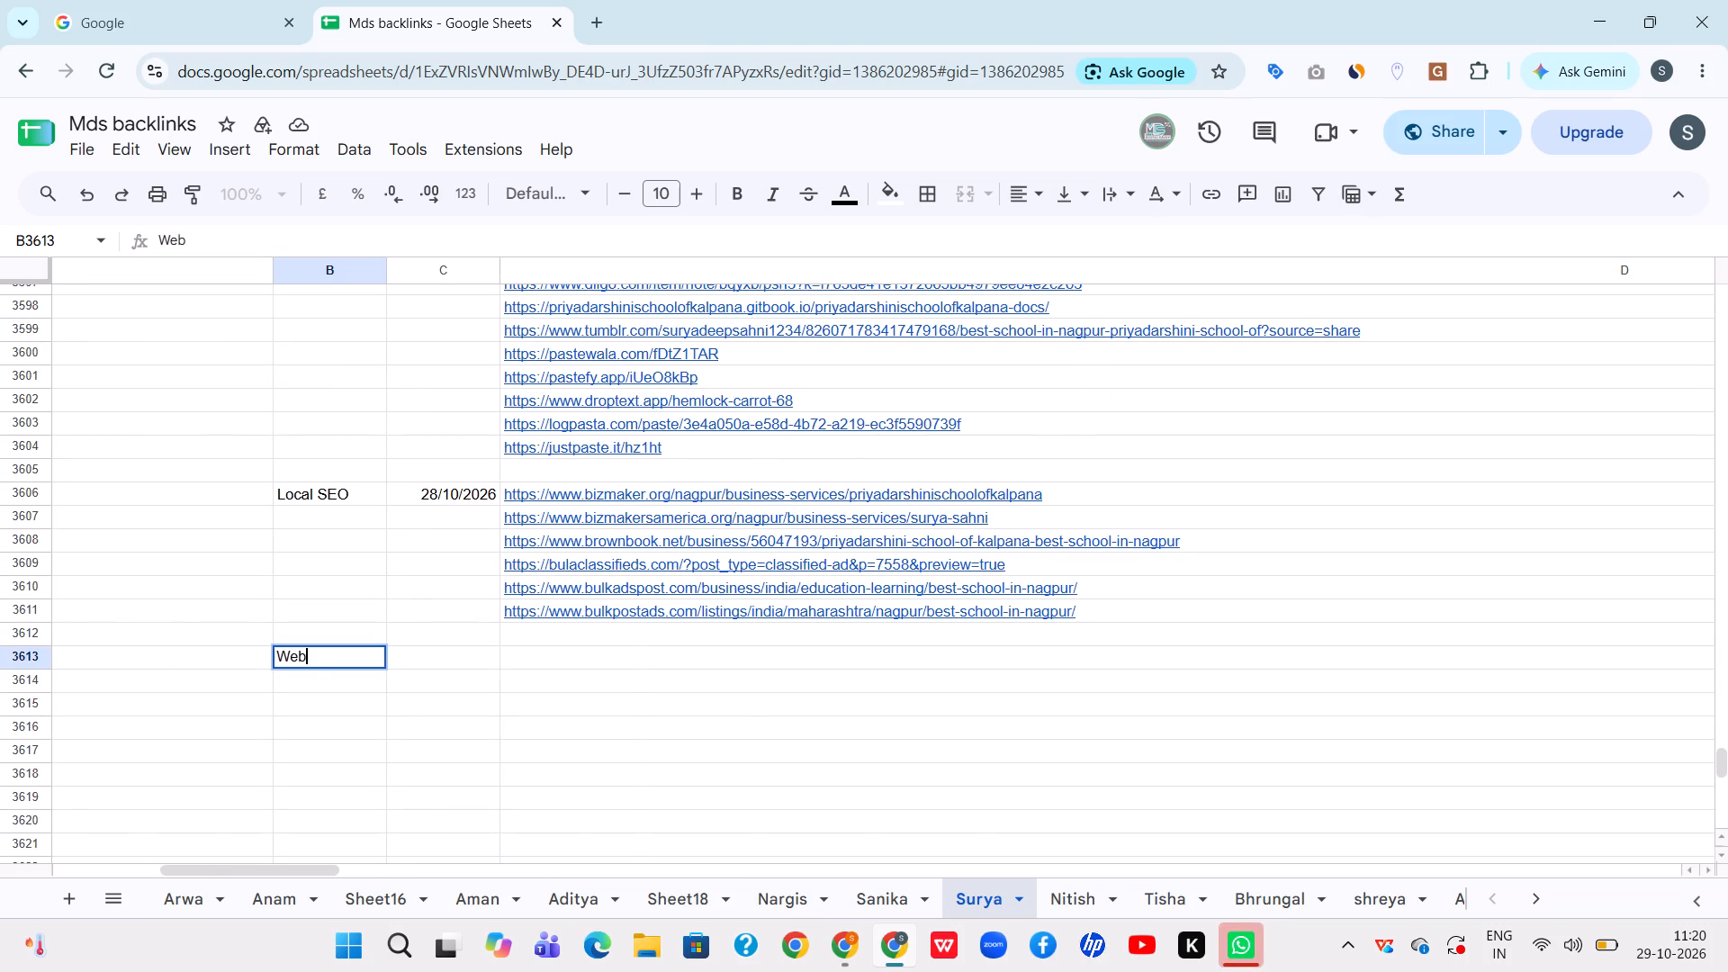
{"action": "type", "text": "SEO"}
{"action": "key", "text": "Right"}
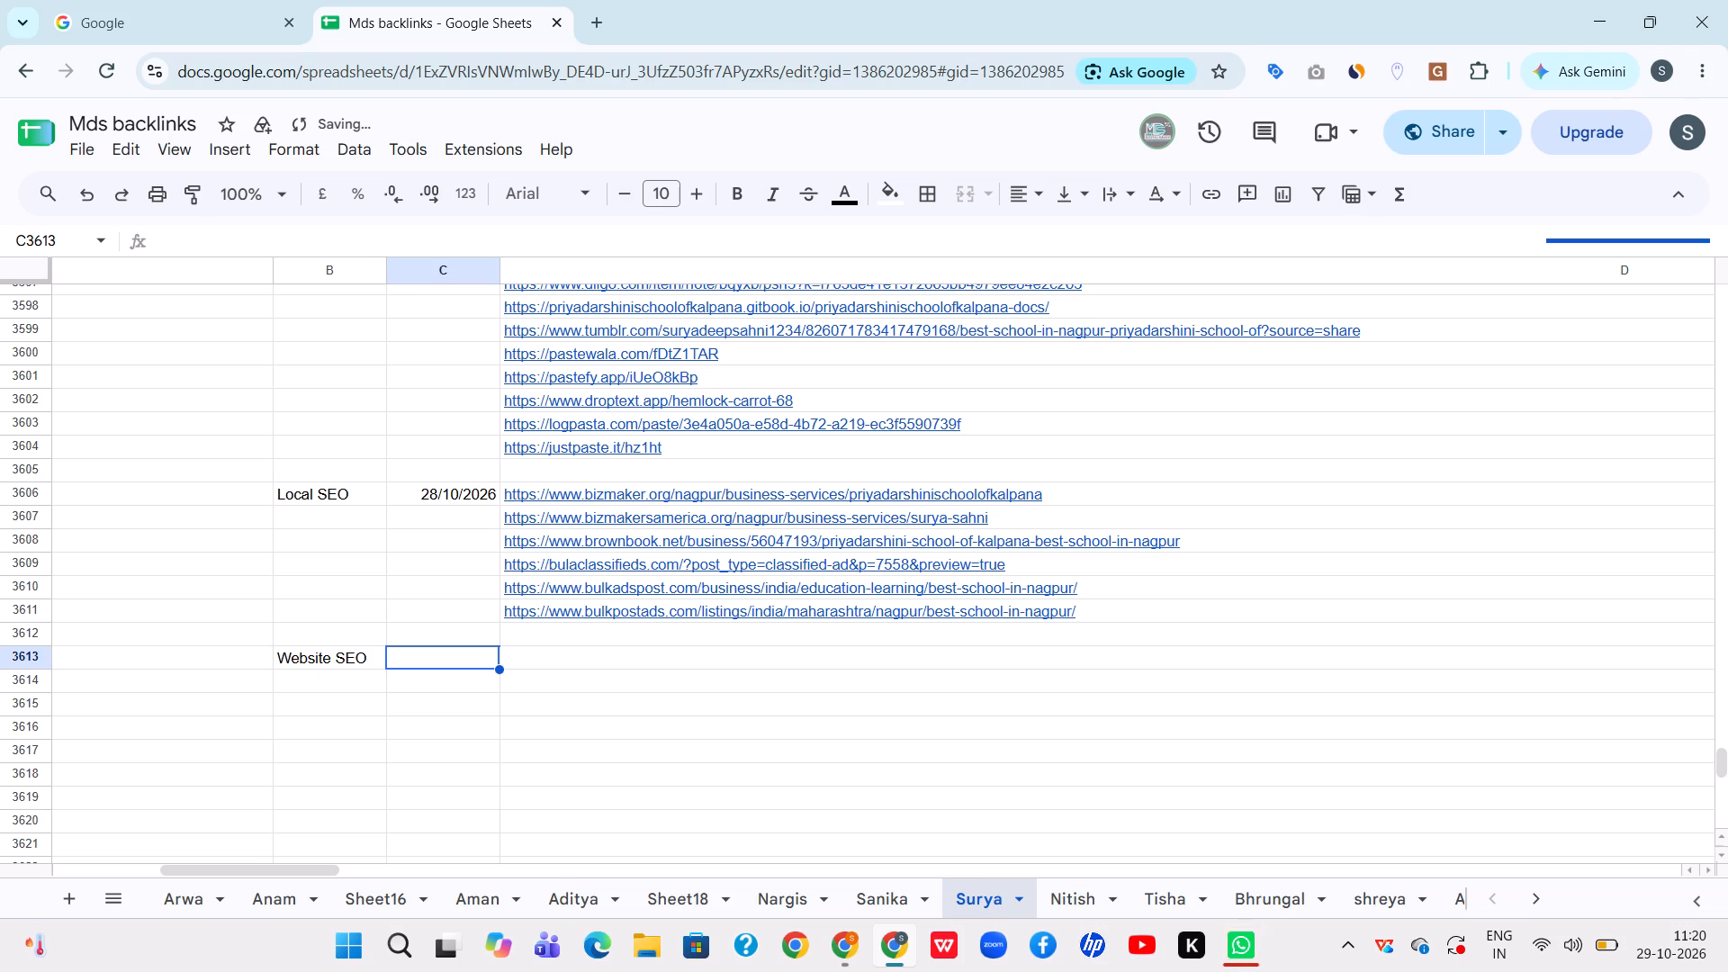
{"action": "type", "text": "29/10/2026"}
{"action": "key", "text": "Left"}
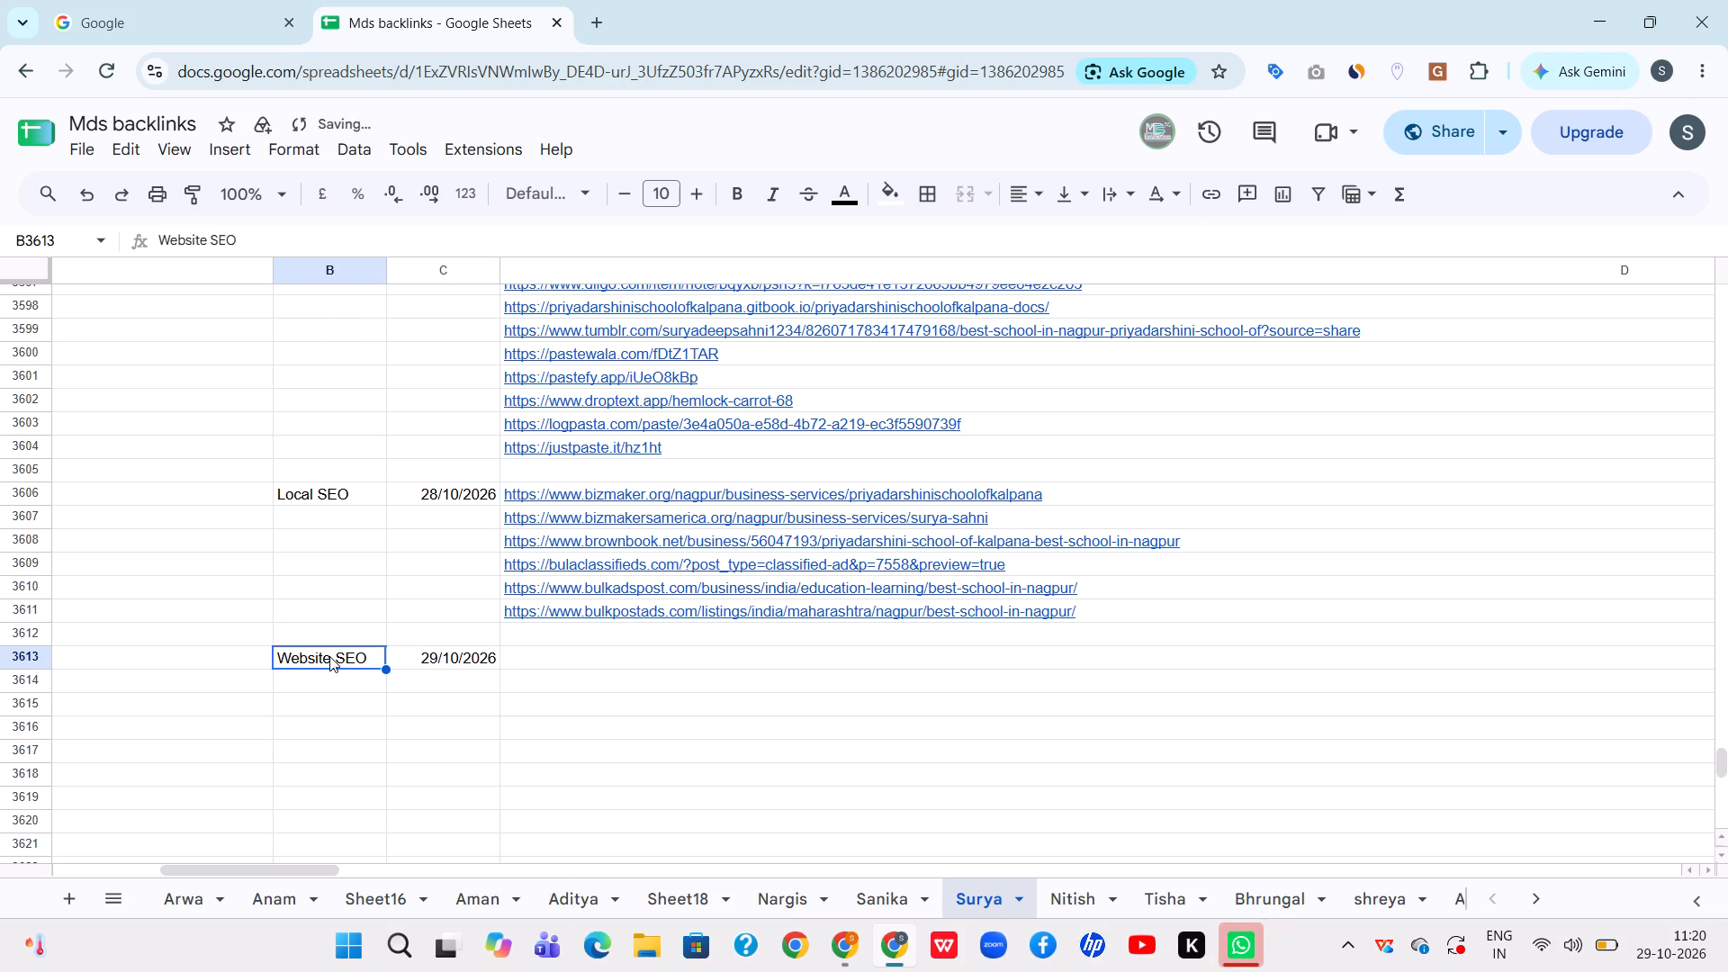
{"action": "left_click_drag", "start_coordinate": [308, 656], "coordinate": [490, 643]}
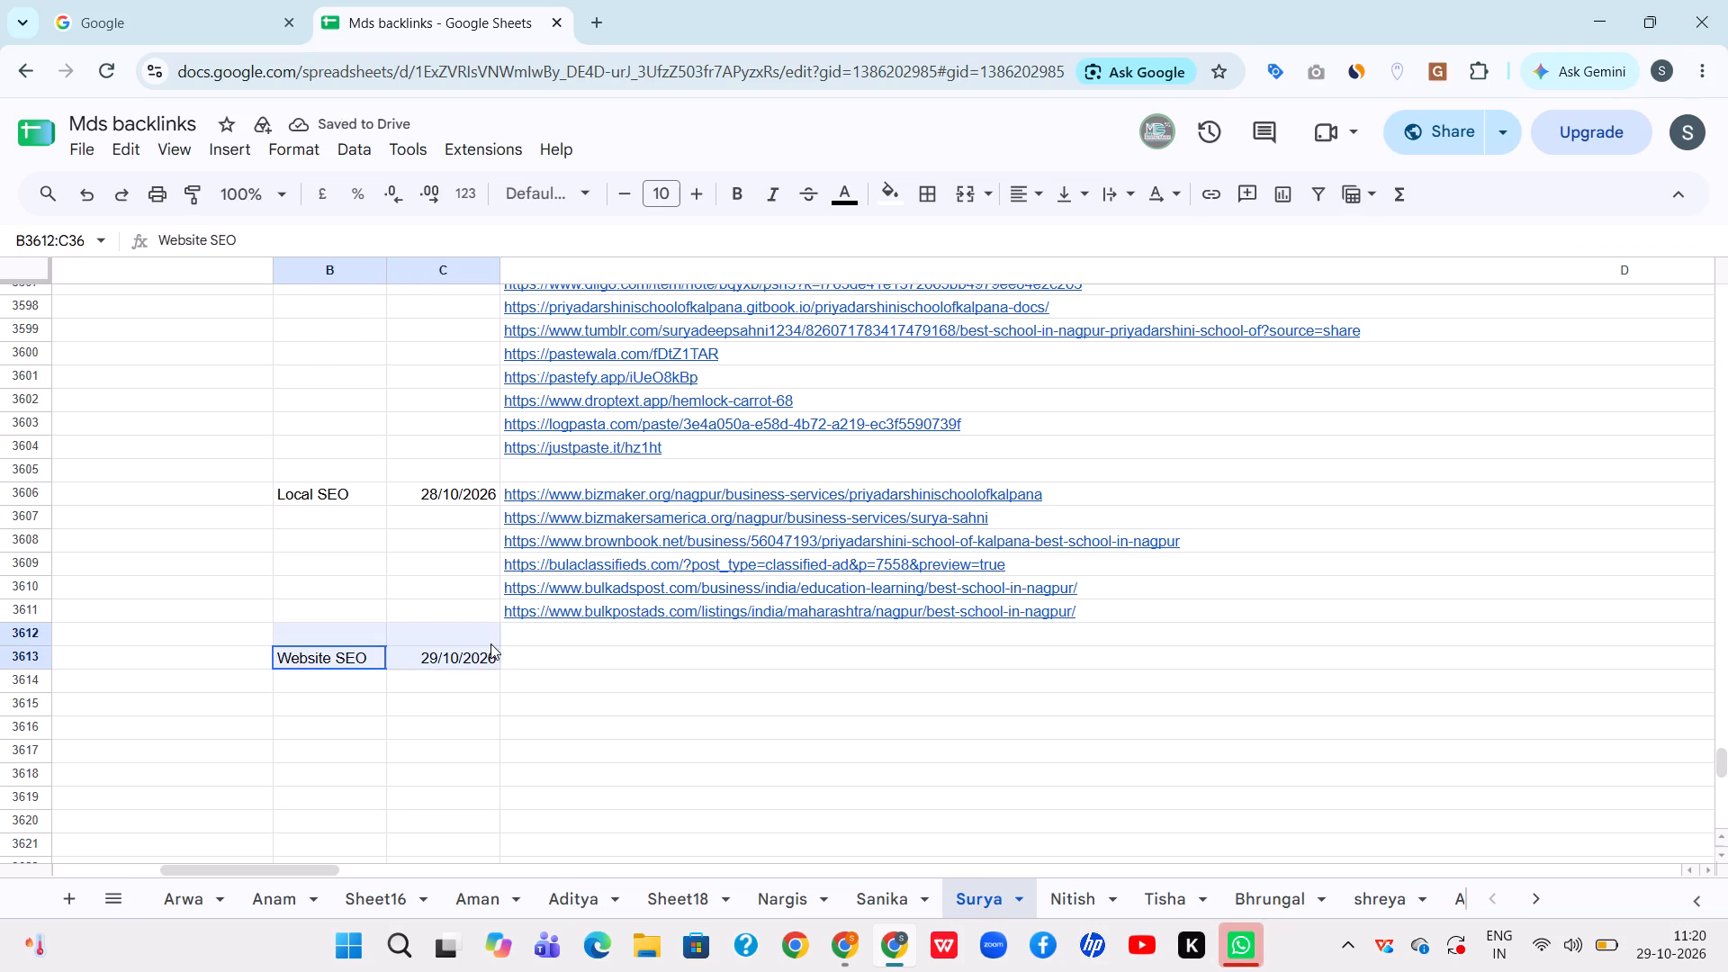
{"action": "left_click_drag", "start_coordinate": [490, 643], "coordinate": [485, 653]}
{"action": "key", "text": "ctrl+c"}
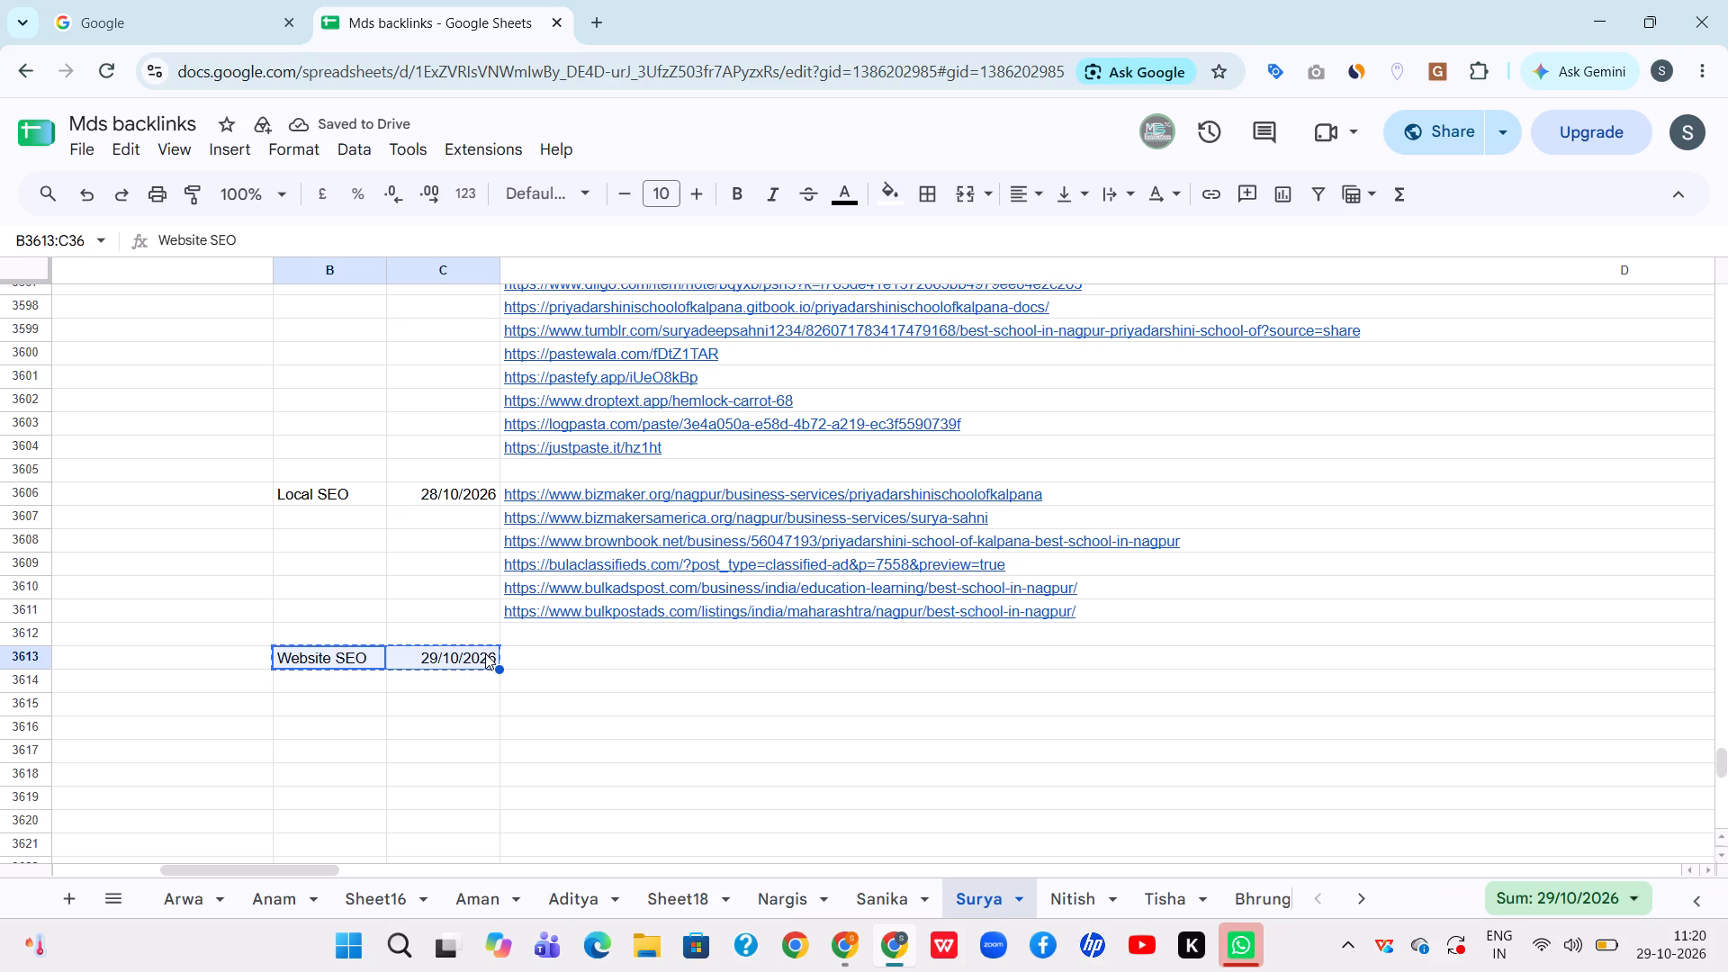
{"action": "key", "text": "Right"}
{"action": "key", "text": "Right"}
{"action": "key", "text": "Right"}
{"action": "key", "text": "Right"}
{"action": "key", "text": "Right"}
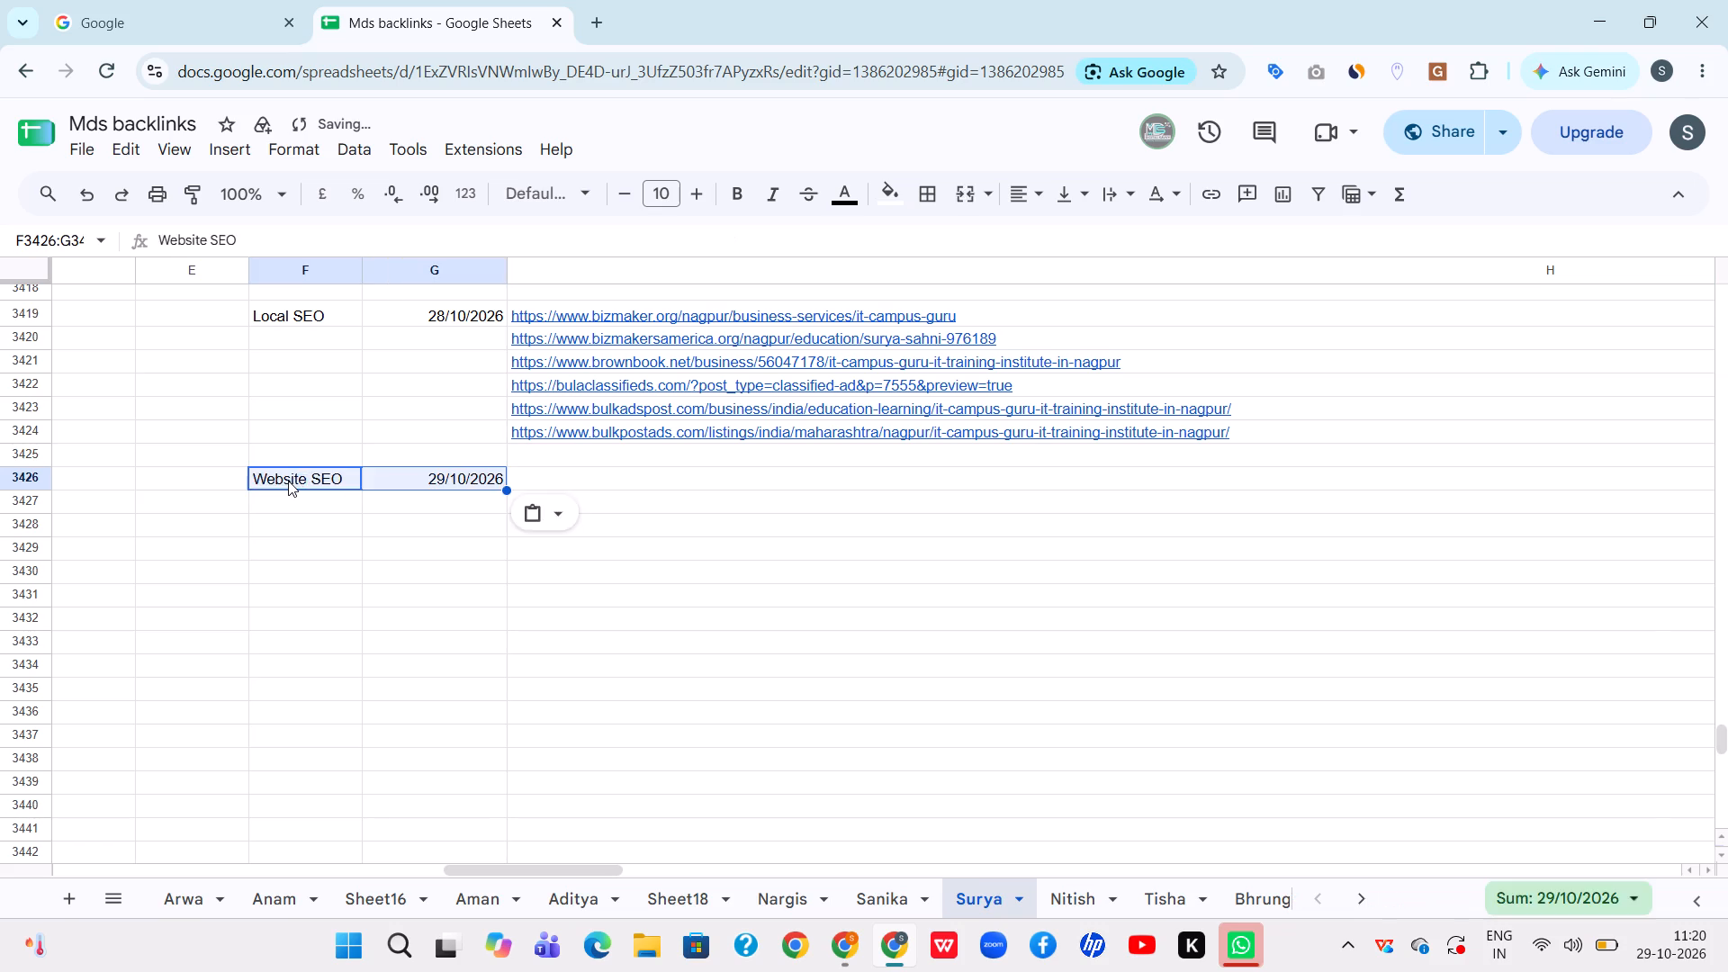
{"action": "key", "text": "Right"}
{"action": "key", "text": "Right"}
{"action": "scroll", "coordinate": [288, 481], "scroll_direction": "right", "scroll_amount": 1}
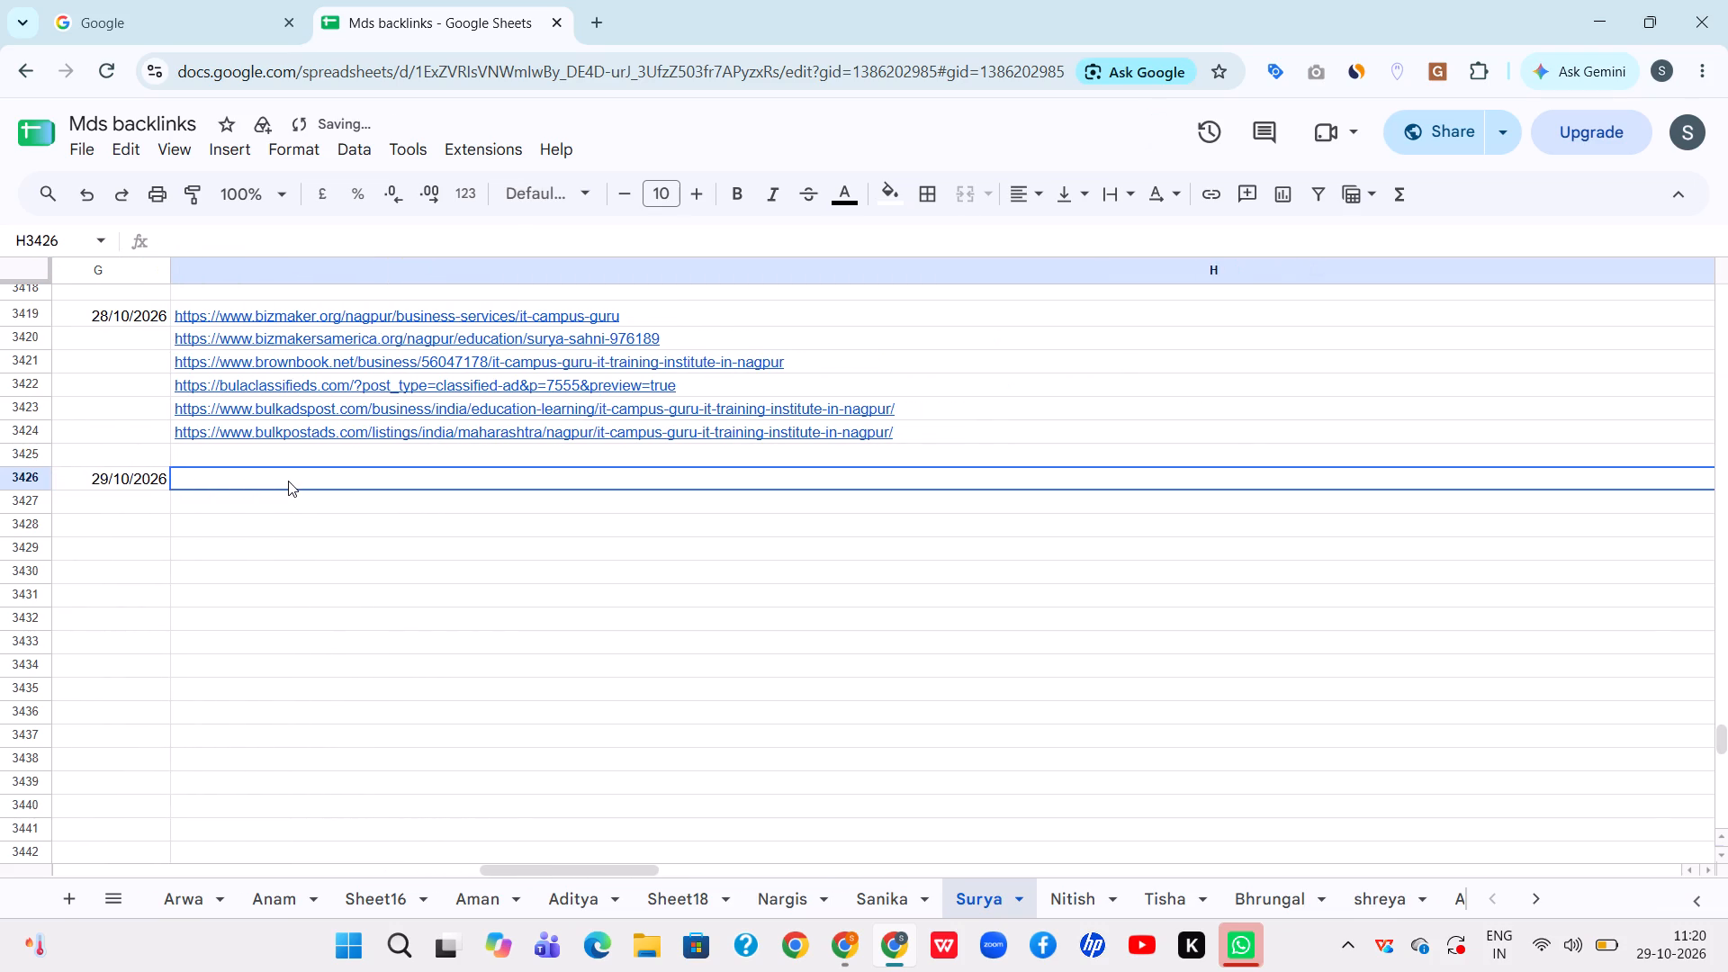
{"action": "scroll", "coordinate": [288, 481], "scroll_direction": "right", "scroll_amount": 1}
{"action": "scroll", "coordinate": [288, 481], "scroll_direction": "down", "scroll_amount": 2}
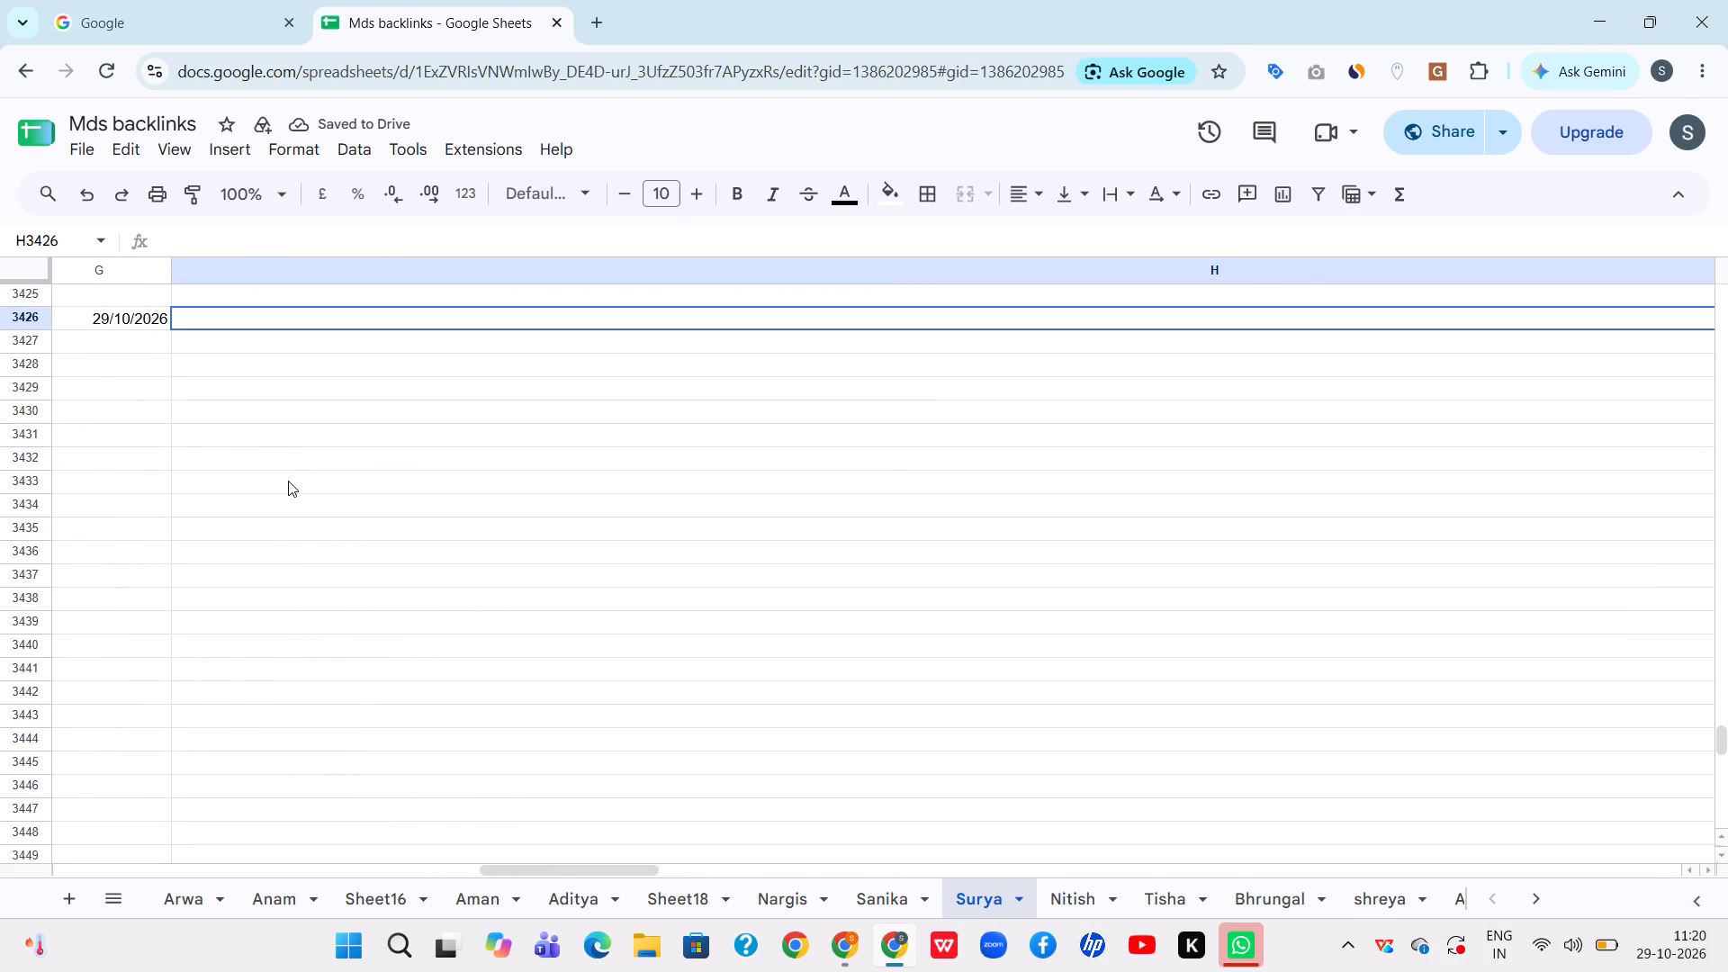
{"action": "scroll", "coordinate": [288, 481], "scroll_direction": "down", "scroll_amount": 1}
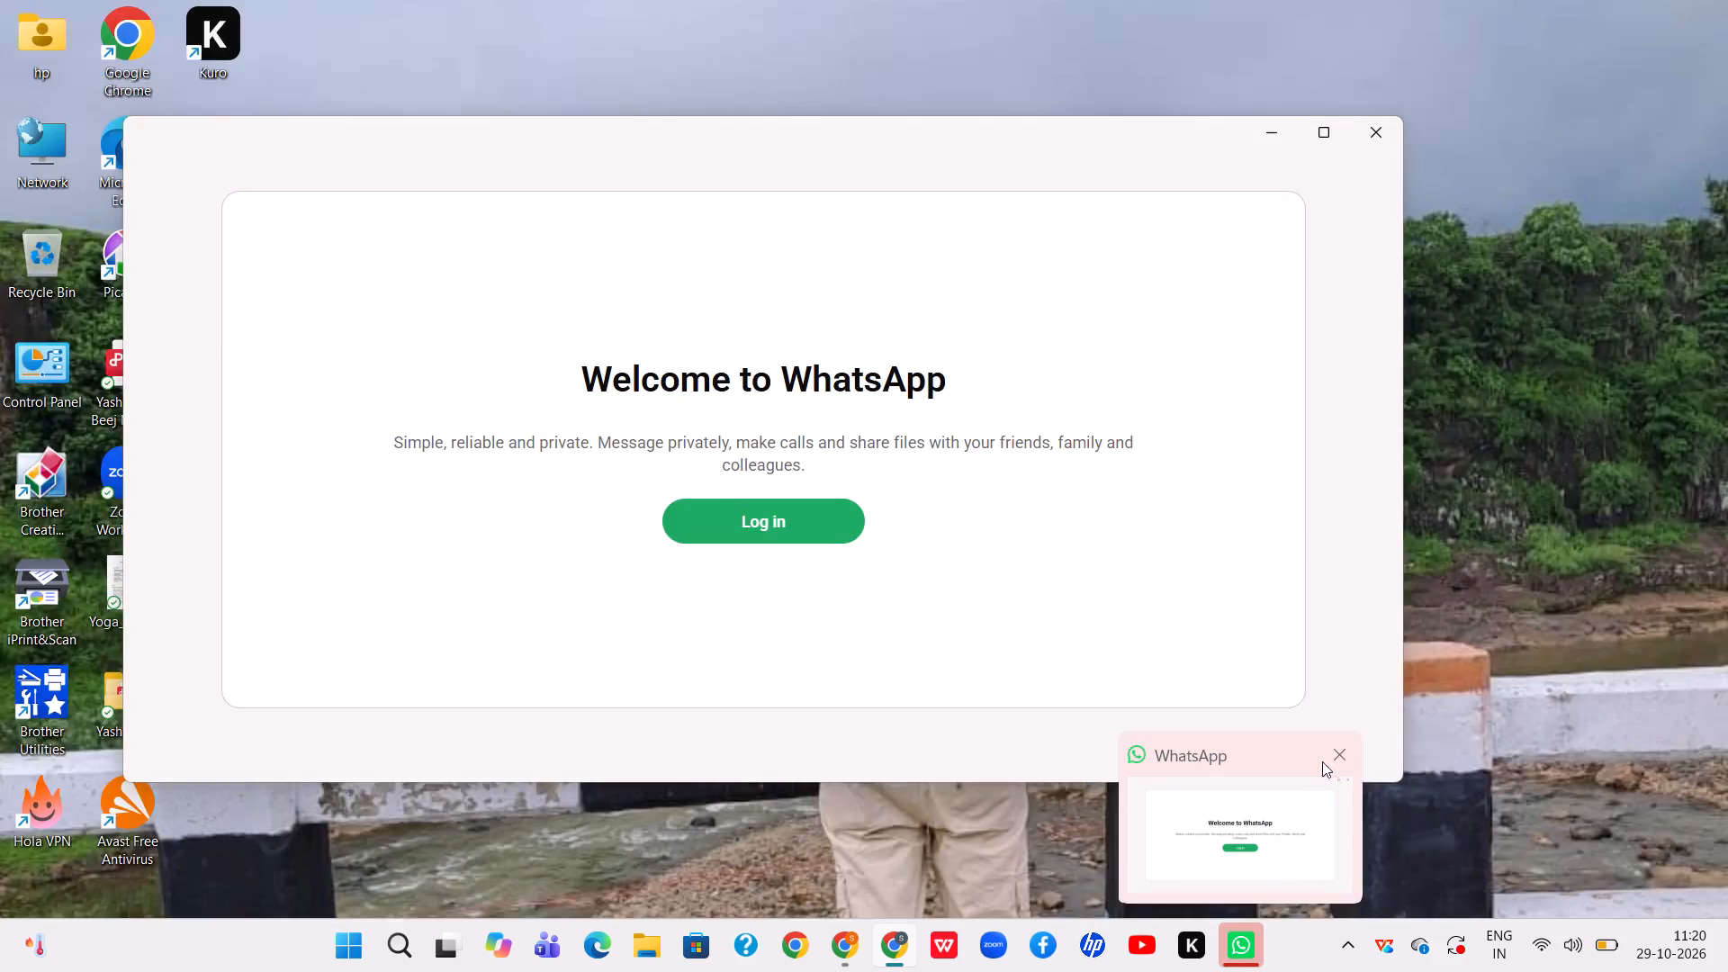
Close the WhatsApp window.
{"action": "left_click", "coordinate": [1340, 751]}
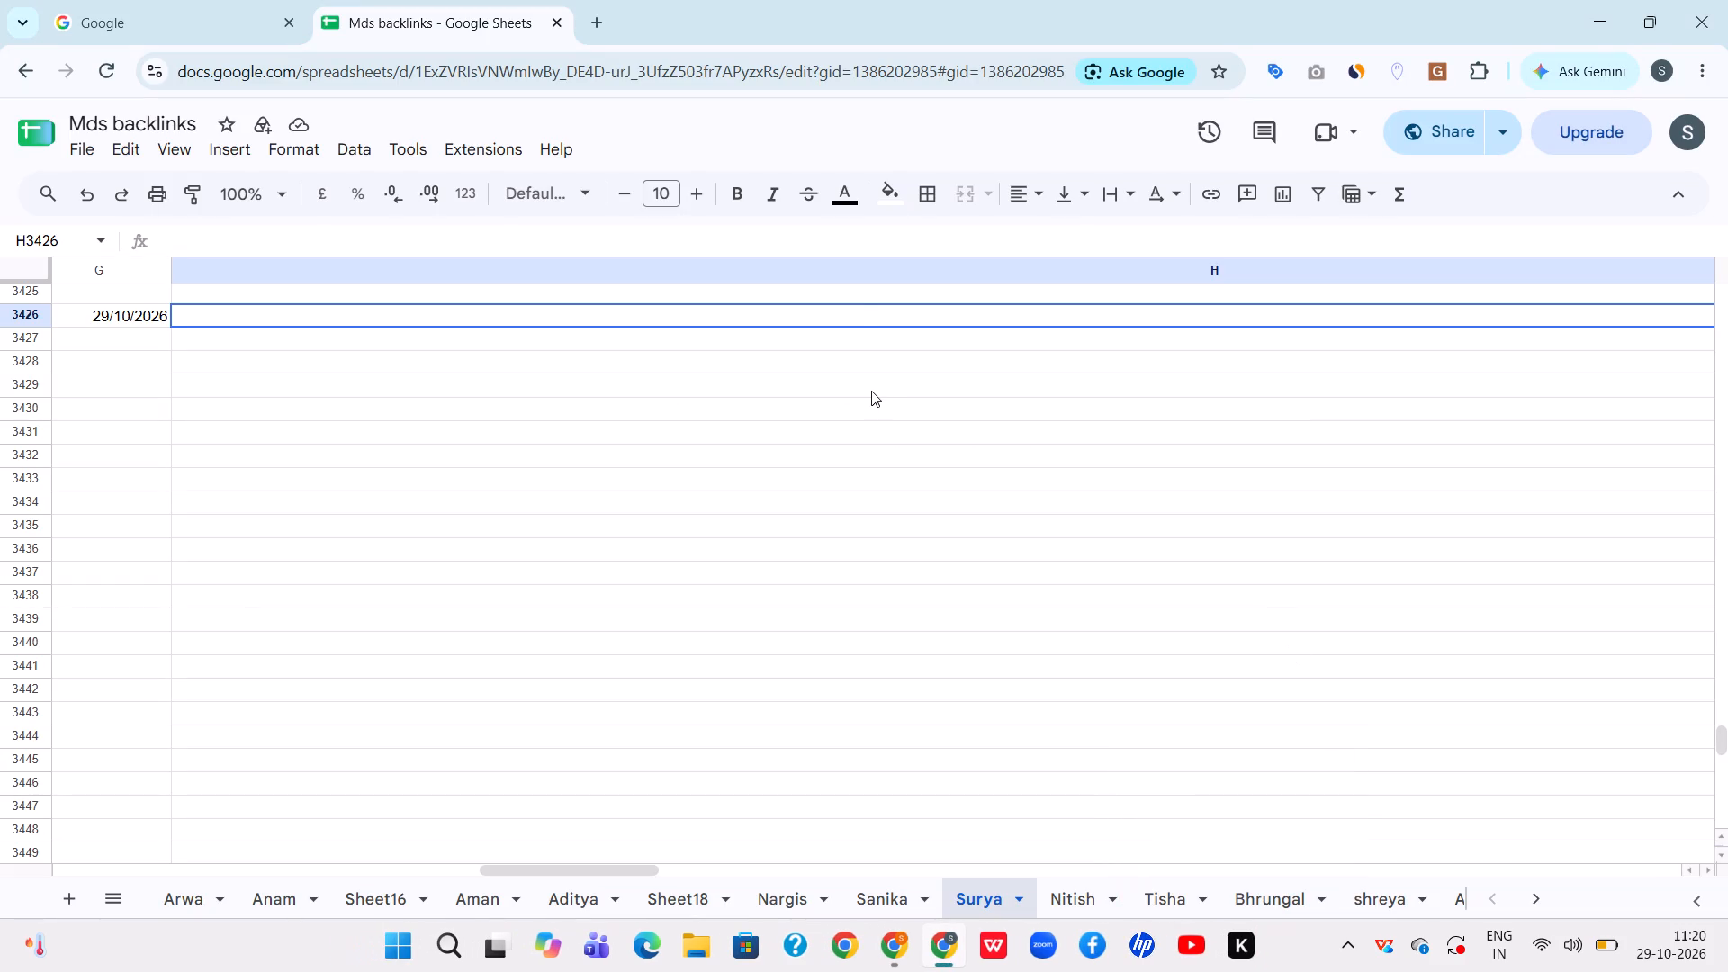
Search Google for "high da pa web 2.0 submission sites" in a new tab.
{"action": "left_click", "coordinate": [598, 0]}
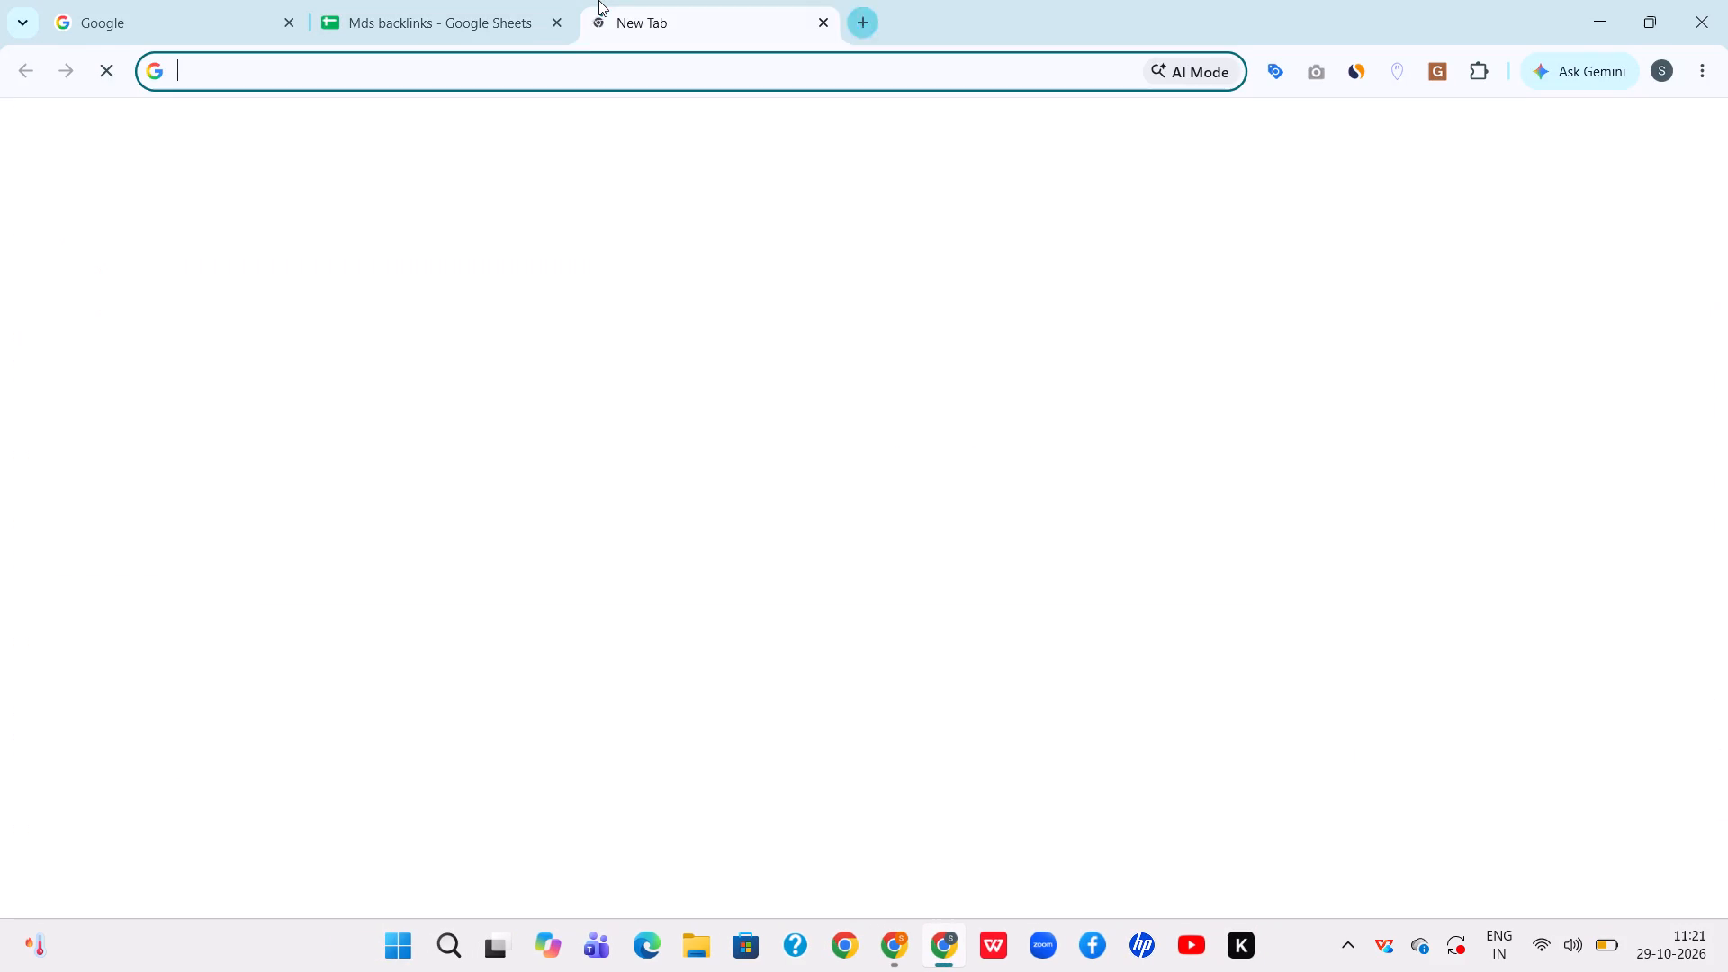
{"action": "type", "text": "HIGH"}
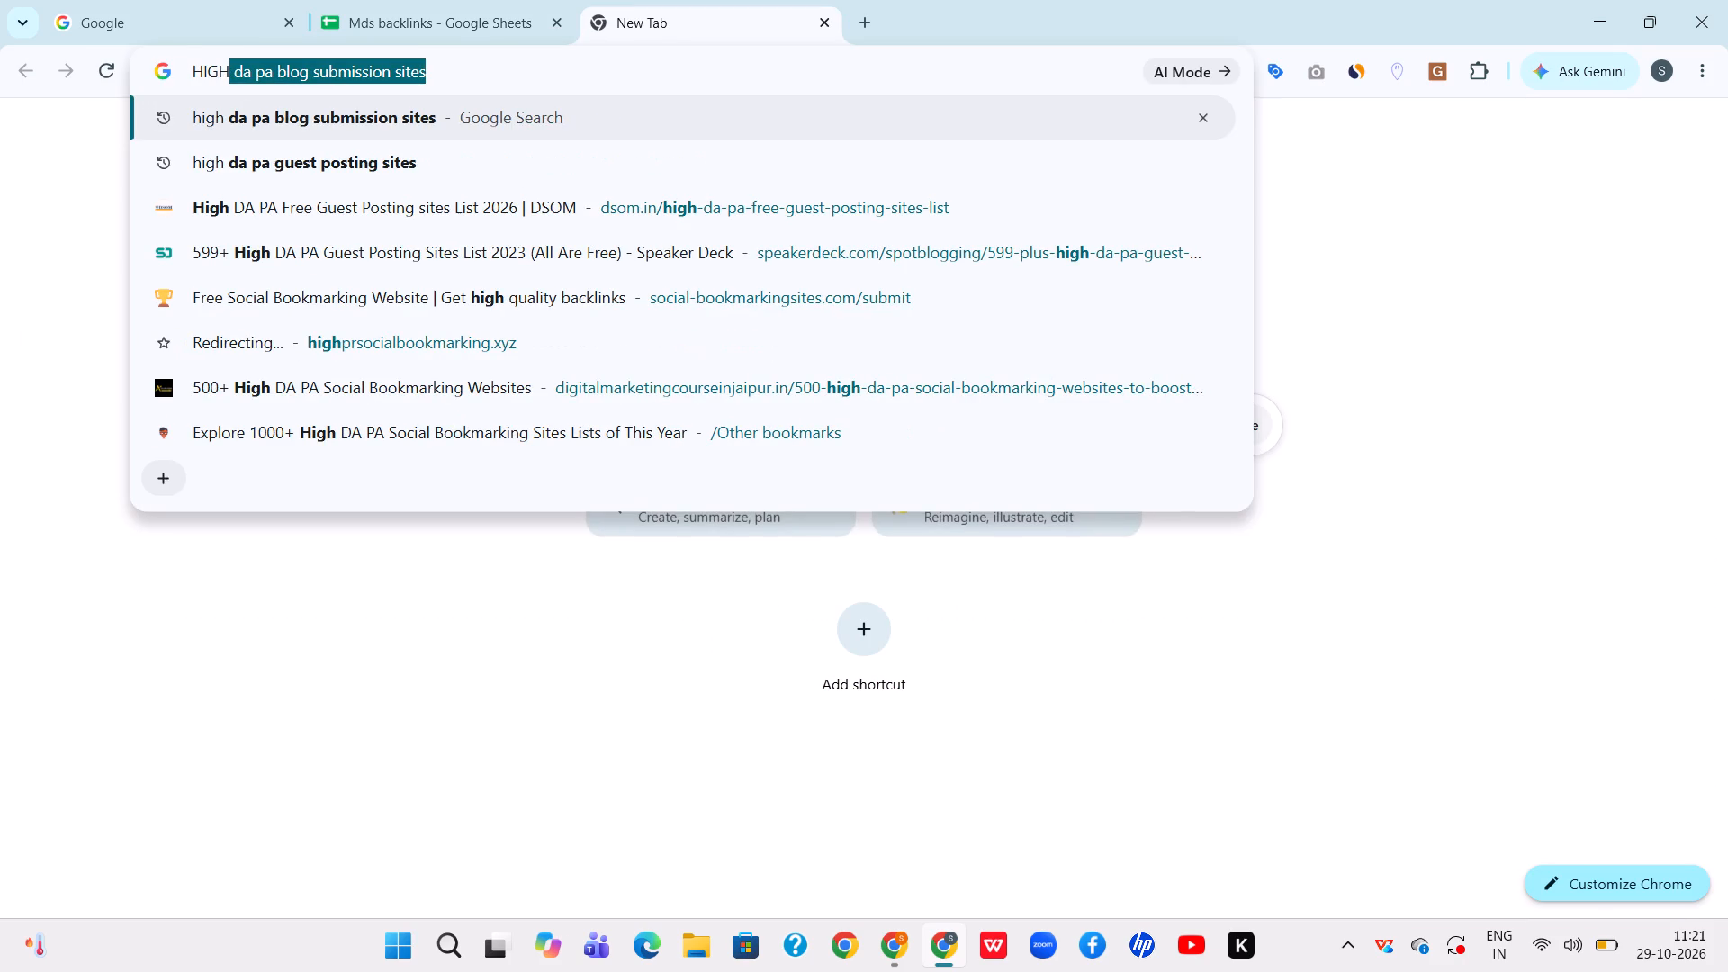
{"action": "key", "text": "space"}
{"action": "key", "text": "BackSpace"}
{"action": "key", "text": "BackSpace"}
{"action": "key", "text": "BackSpace"}
{"action": "key", "text": "BackSpace"}
{"action": "key", "text": "BackSpace"}
{"action": "key", "text": "BackSpace"}
{"action": "key", "text": "BackSpace"}
{"action": "key", "text": "BackSpace"}
{"action": "key", "text": "BackSpace"}
{"action": "key", "text": "BackSpace"}
{"action": "key", "text": "BackSpace"}
{"action": "key", "text": "BackSpace"}
{"action": "key", "text": "BackSpace"}
{"action": "key", "text": "BackSpace"}
{"action": "key", "text": "BackSpace"}
{"action": "key", "text": "BackSpace"}
{"action": "key", "text": "BackSpace"}
{"action": "key", "text": "BackSpace"}
{"action": "key", "text": "BackSpace"}
{"action": "type", "text": "high da pa web 2.o"}
{"action": "key", "text": "BackSpace"}
{"action": "type", "text": "0 submission sites"}
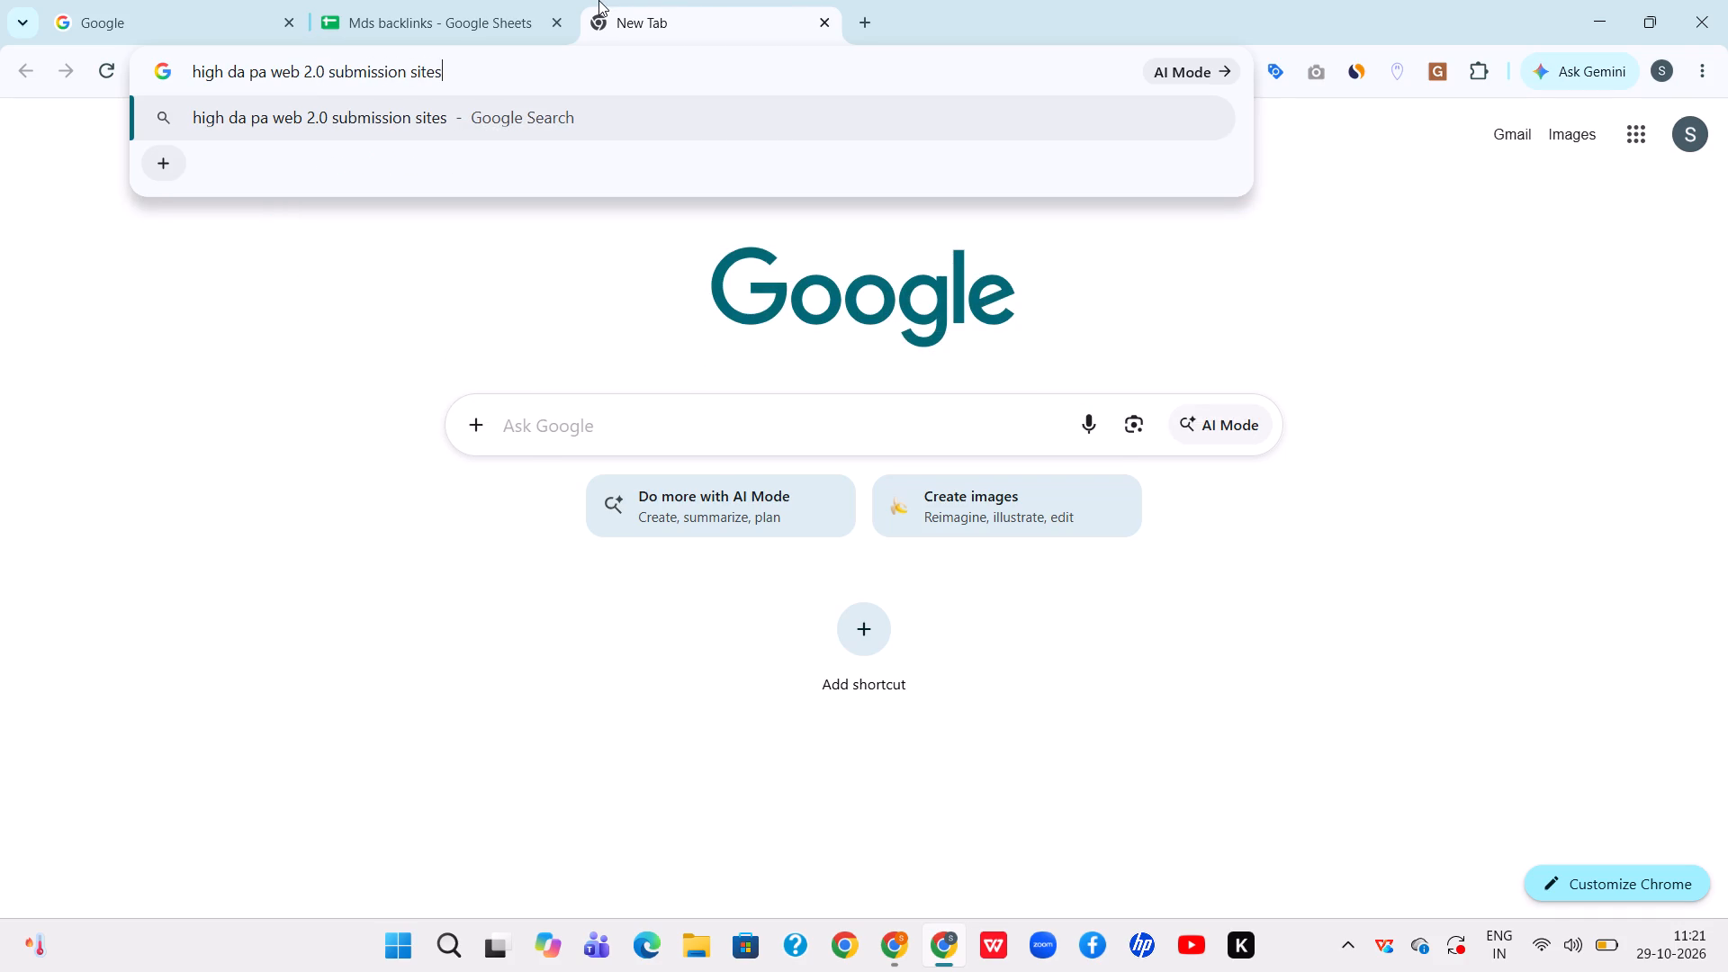
{"action": "key", "text": "Return"}
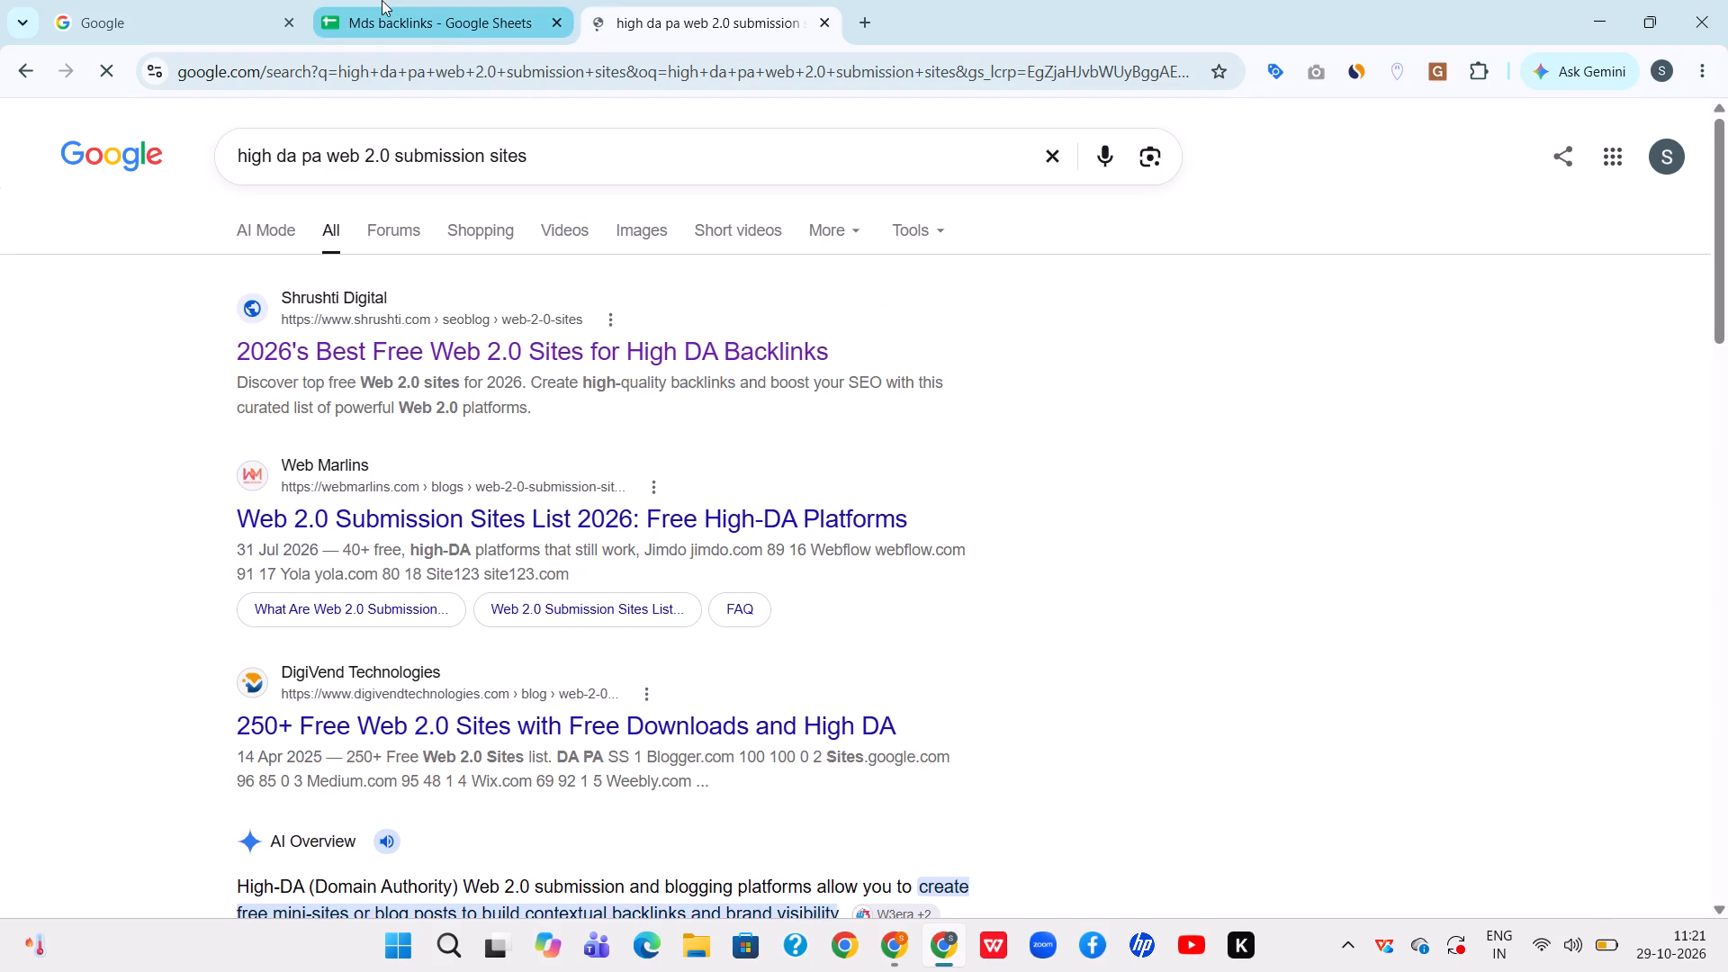
Move the web 2.0 submission sites search tab ahead of the Mds backlinks spreadsheet tab.
{"action": "left_click_drag", "start_coordinate": [715, 4], "coordinate": [492, 0]}
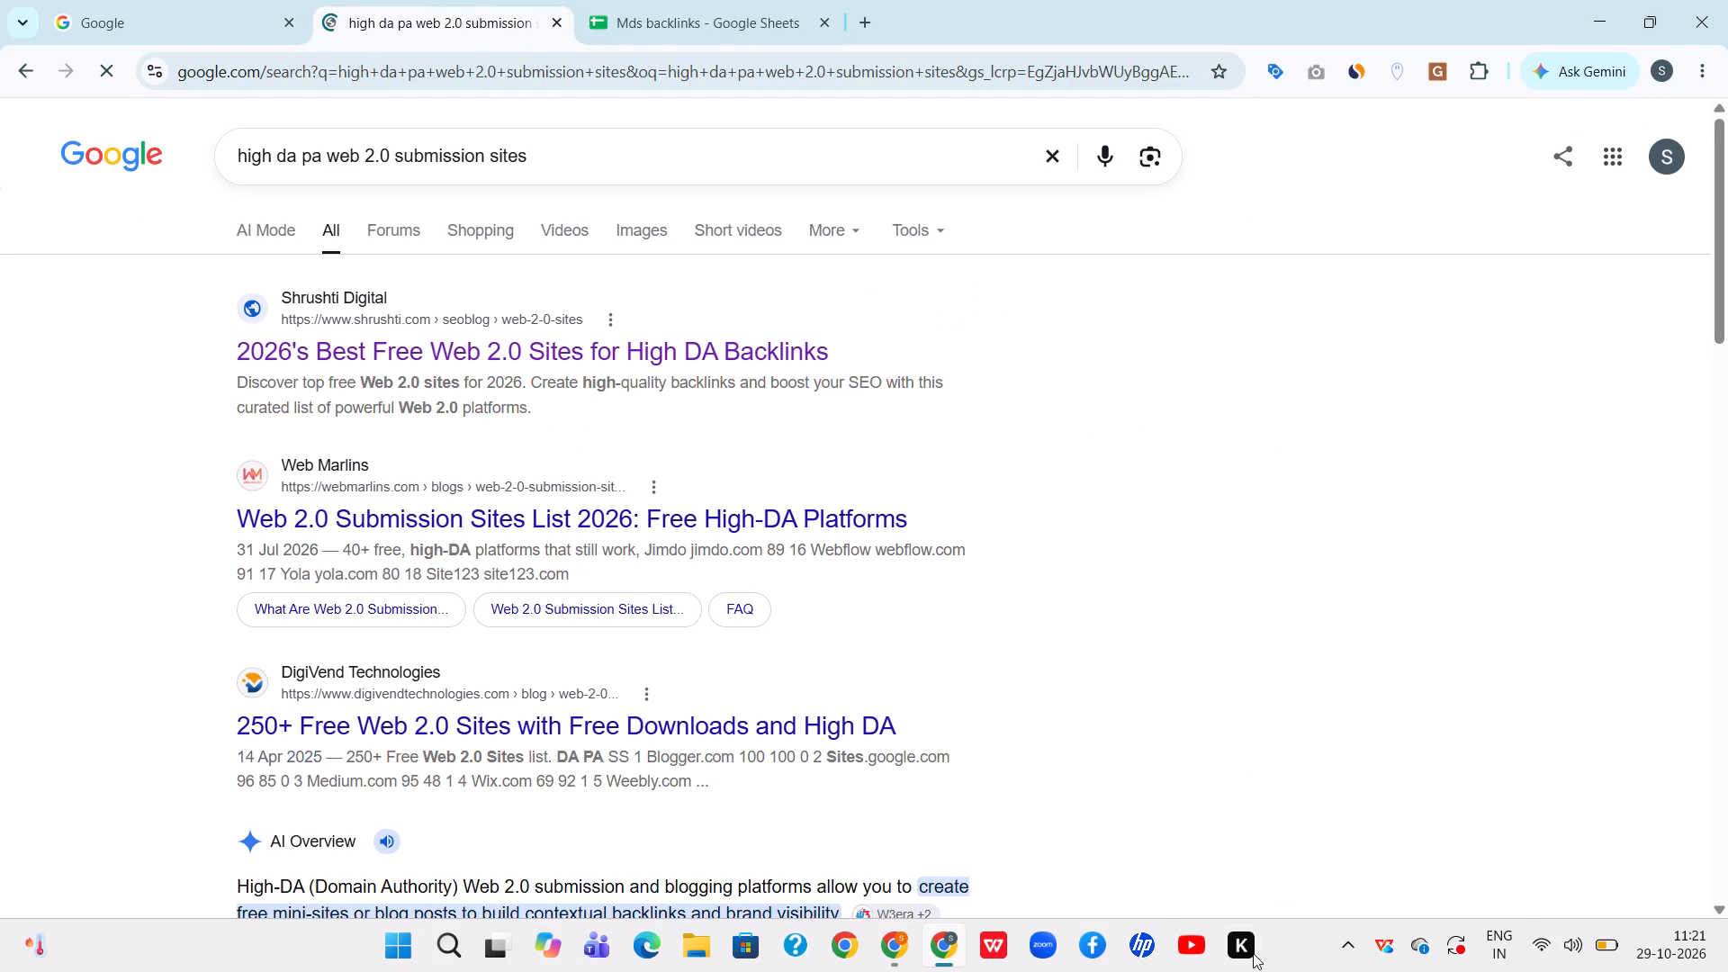
Launch the Kuro app.
{"action": "left_click", "coordinate": [1240, 969]}
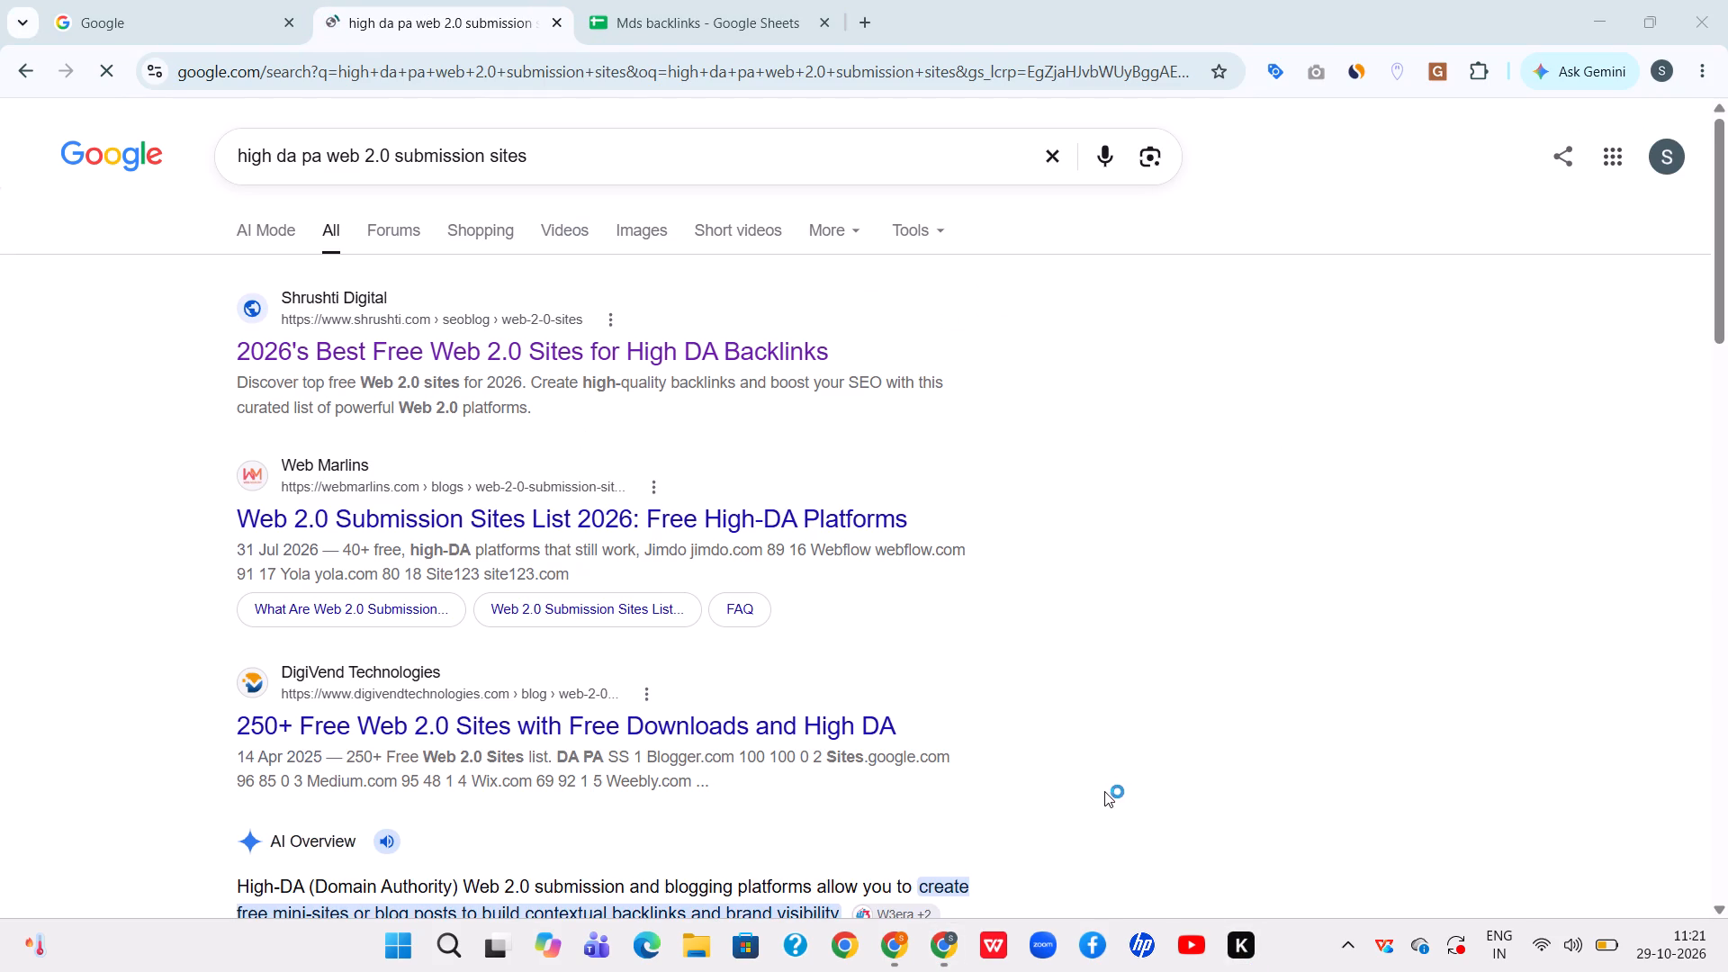
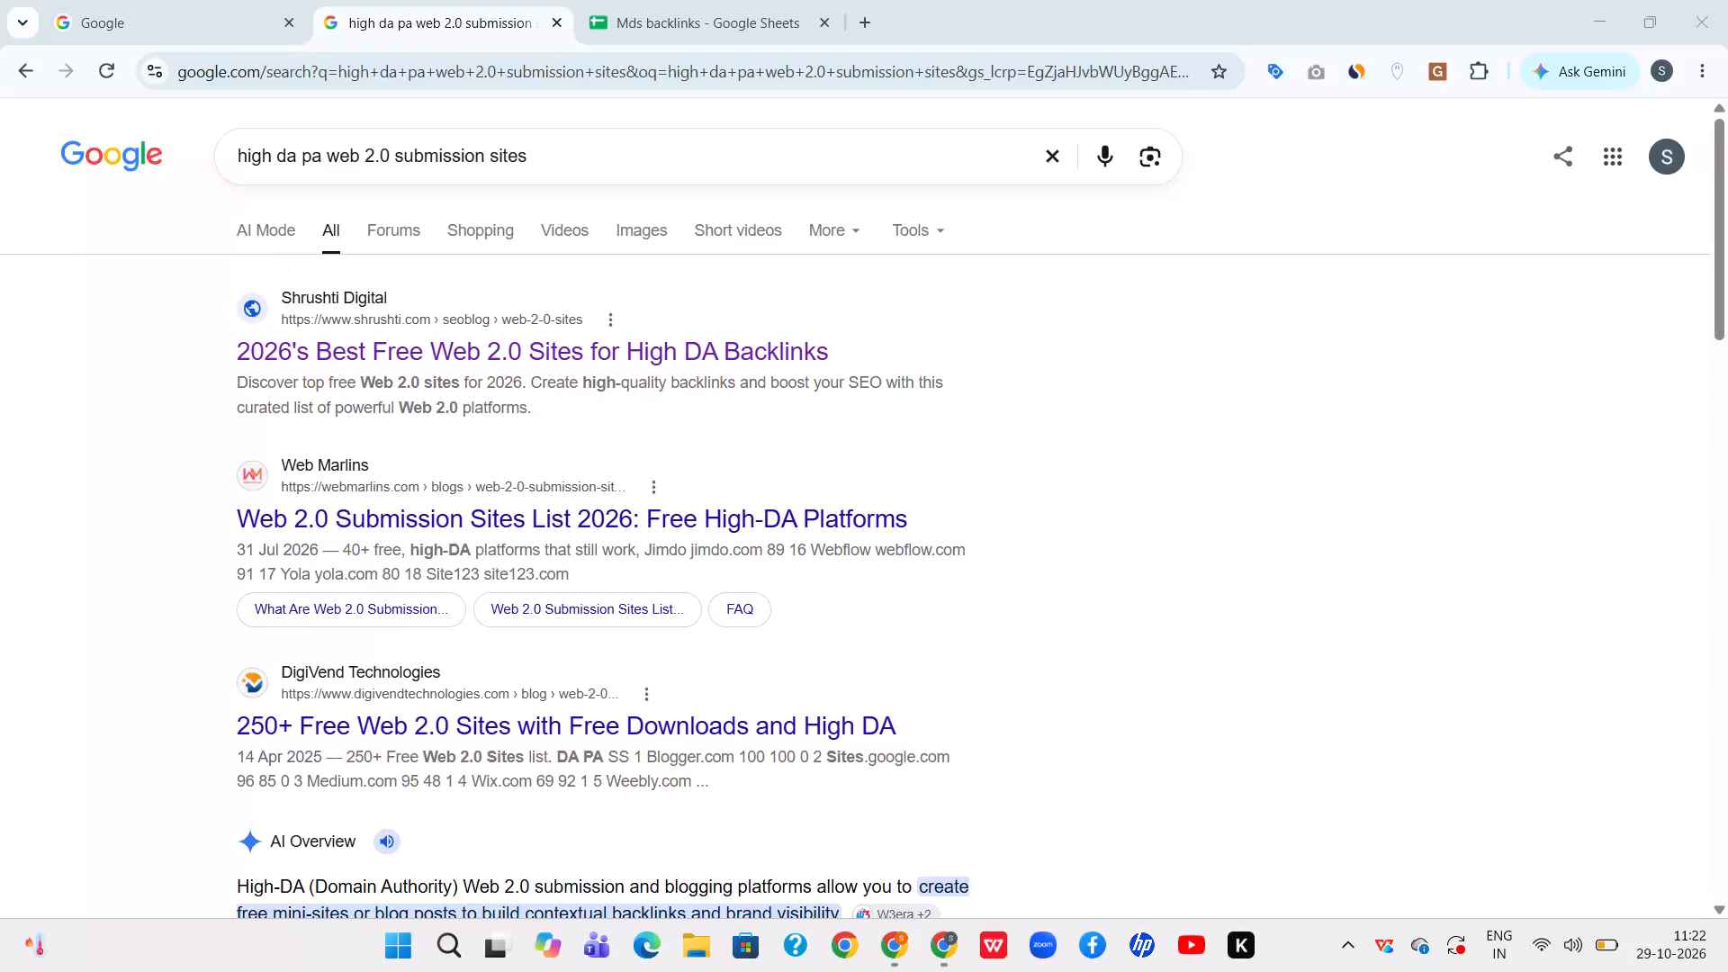
Open the Shrushti Digital article on free web 2.0 sites and examine its table of high-DA platforms and link types.
{"action": "left_click", "coordinate": [440, 308]}
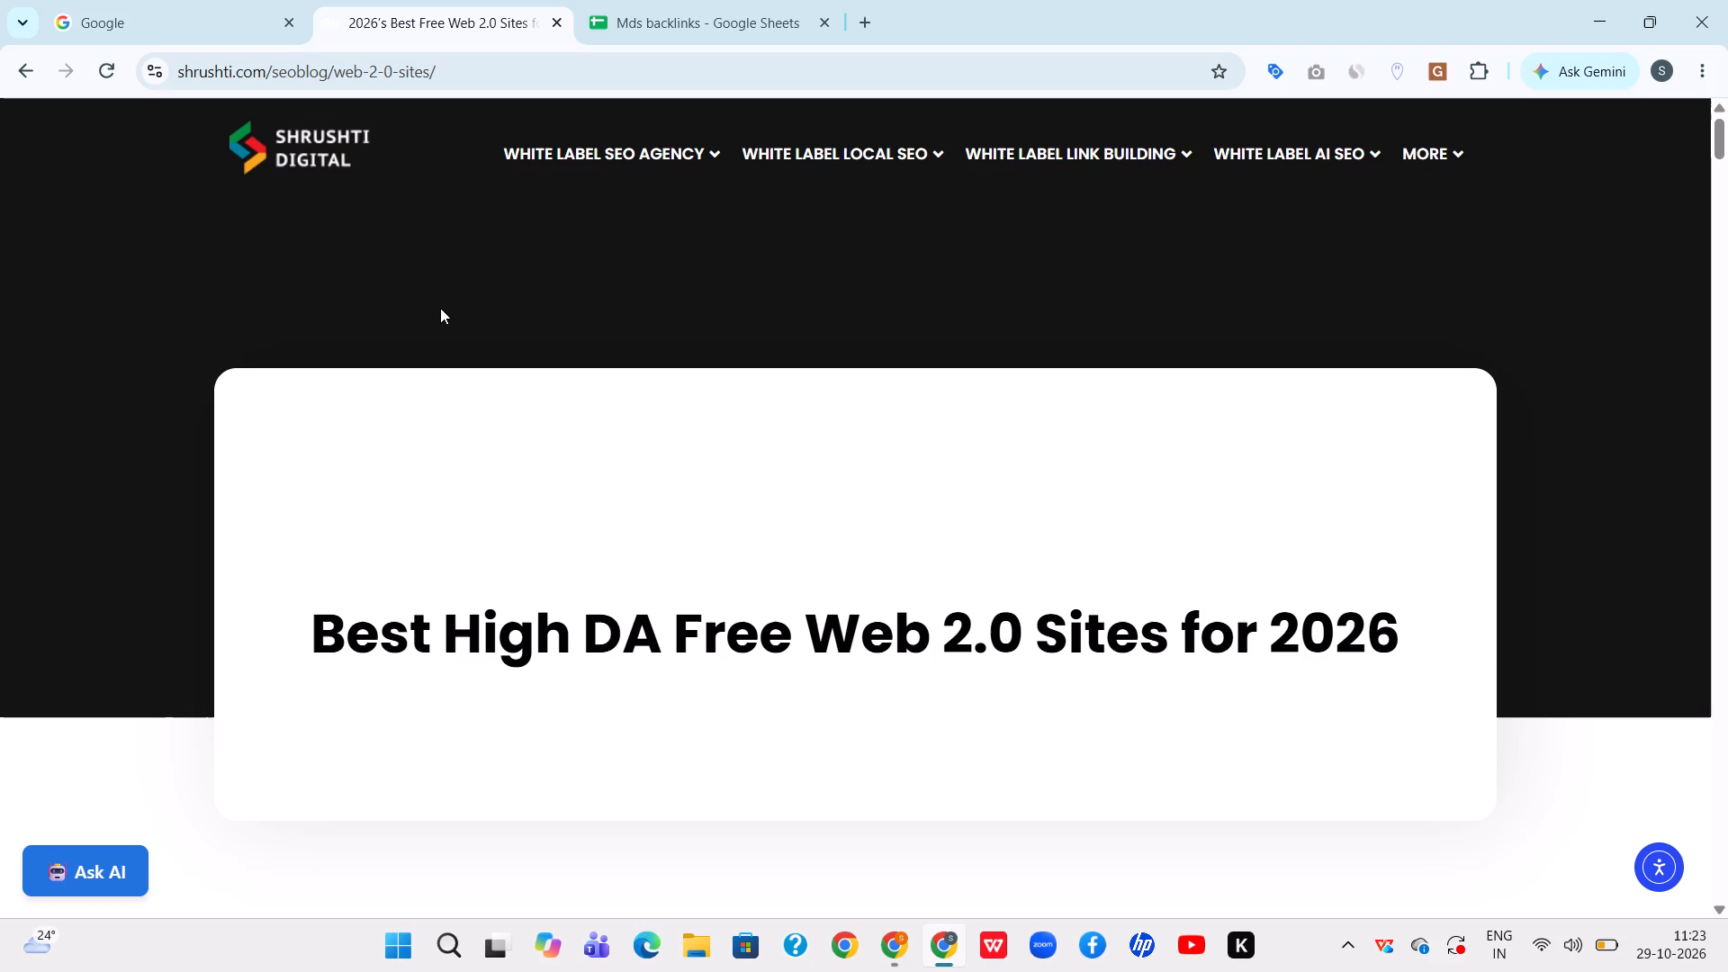
{"action": "key", "text": "Page_Down"}
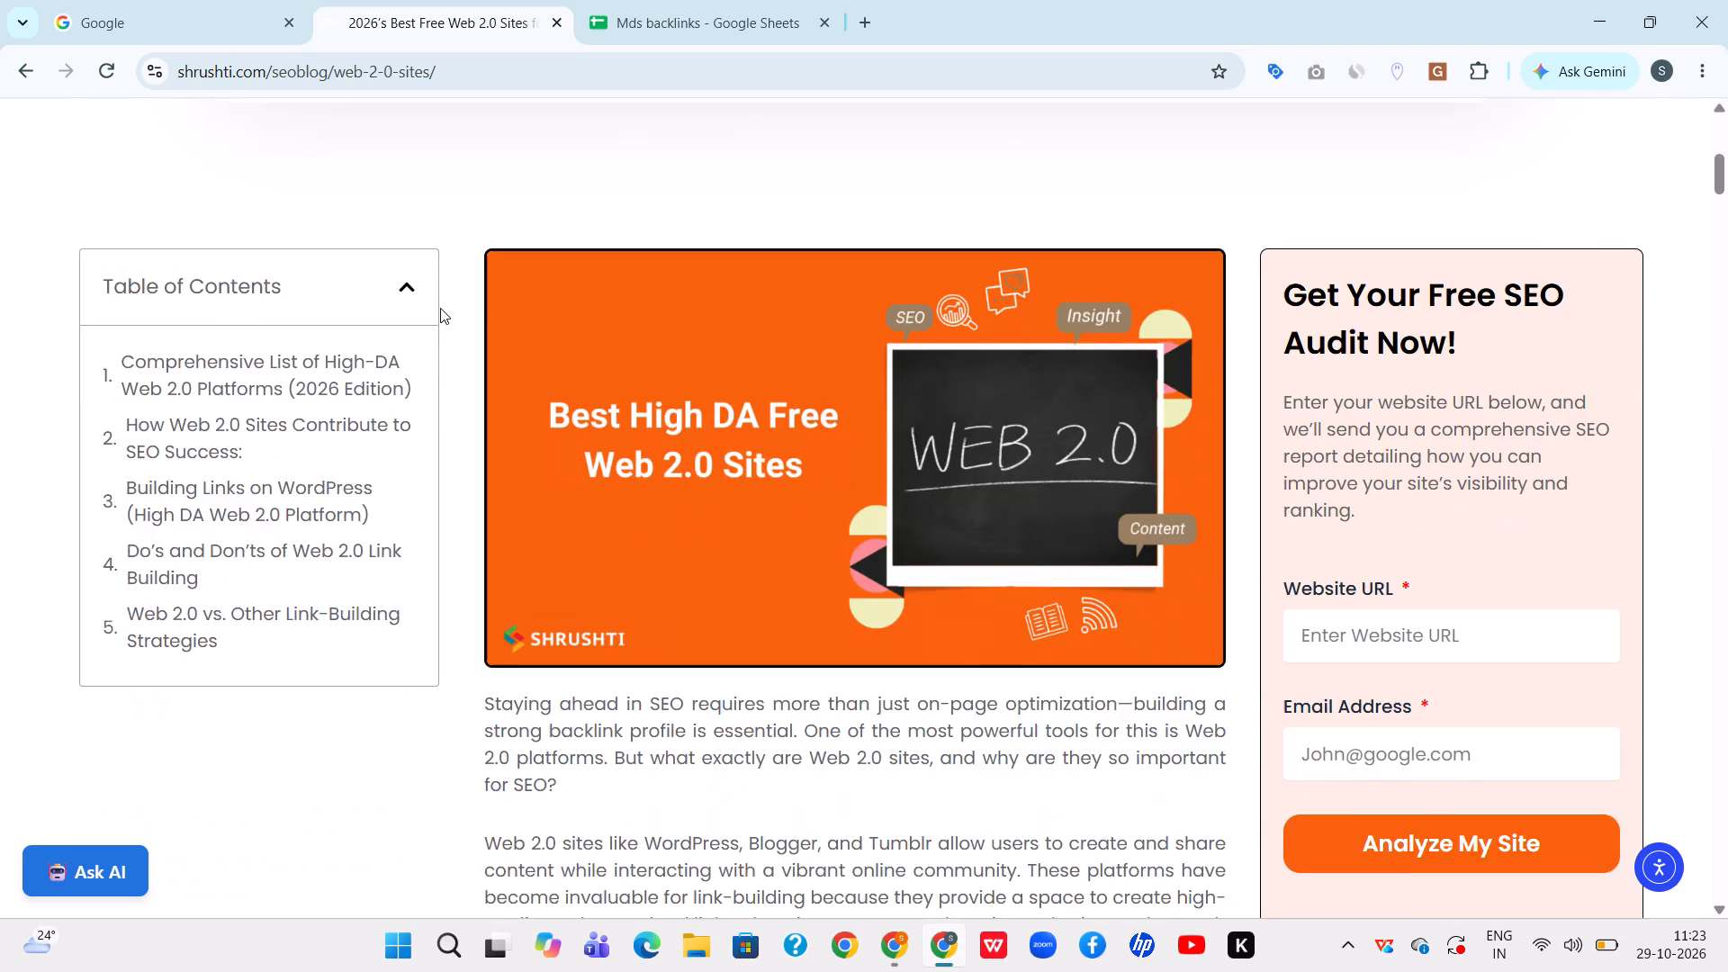
{"action": "key", "text": "Page_Down"}
{"action": "key", "text": "Page_Down"}
{"action": "scroll", "coordinate": [440, 308], "scroll_direction": "up", "scroll_amount": 1}
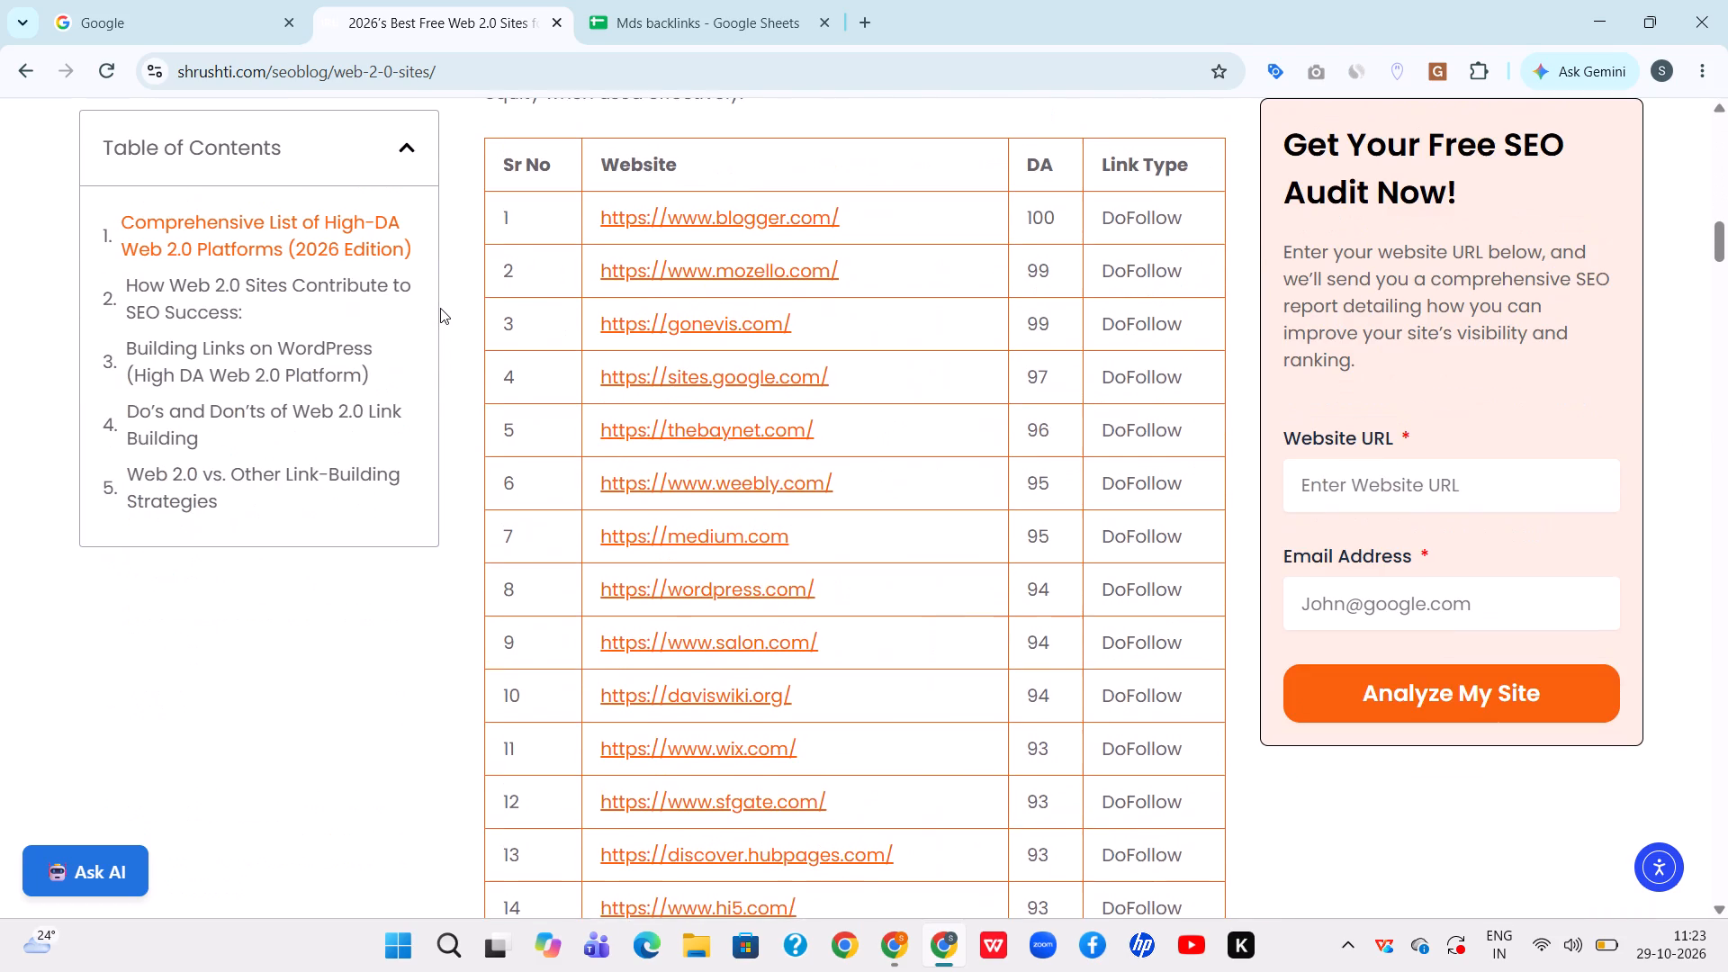
{"action": "scroll", "coordinate": [440, 308], "scroll_direction": "up", "scroll_amount": 1}
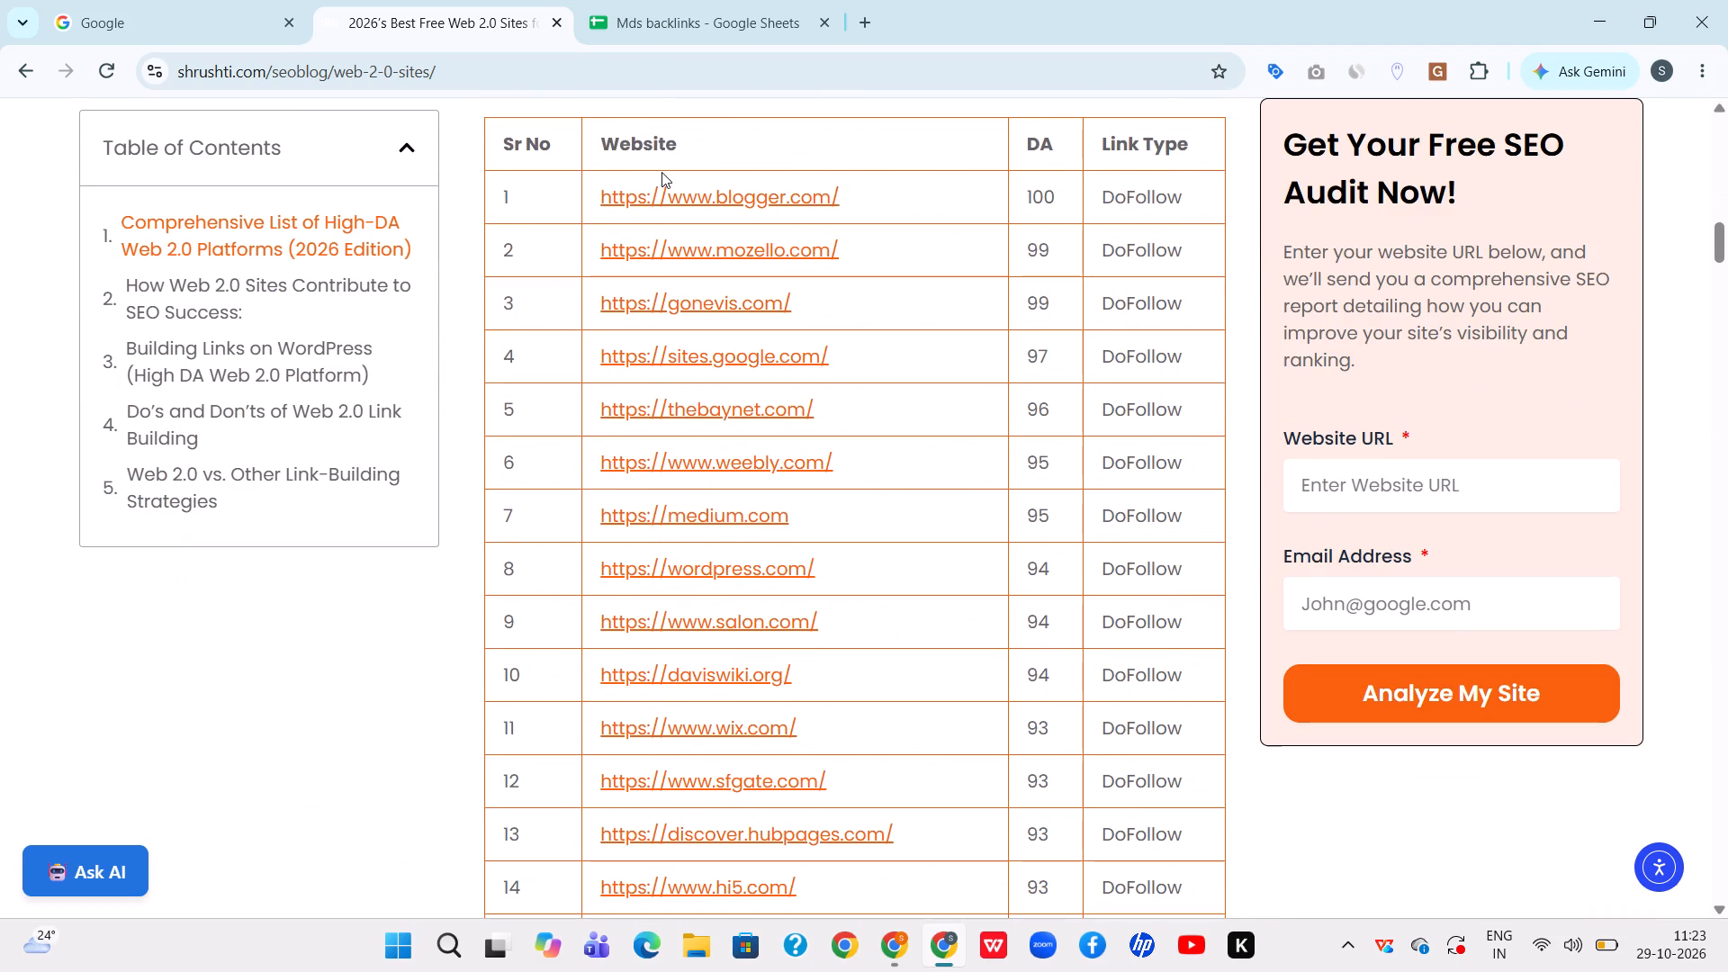
{"action": "key", "text": "Page_Down"}
{"action": "key", "text": "Page_Down"}
{"action": "key", "text": "Page_Down"}
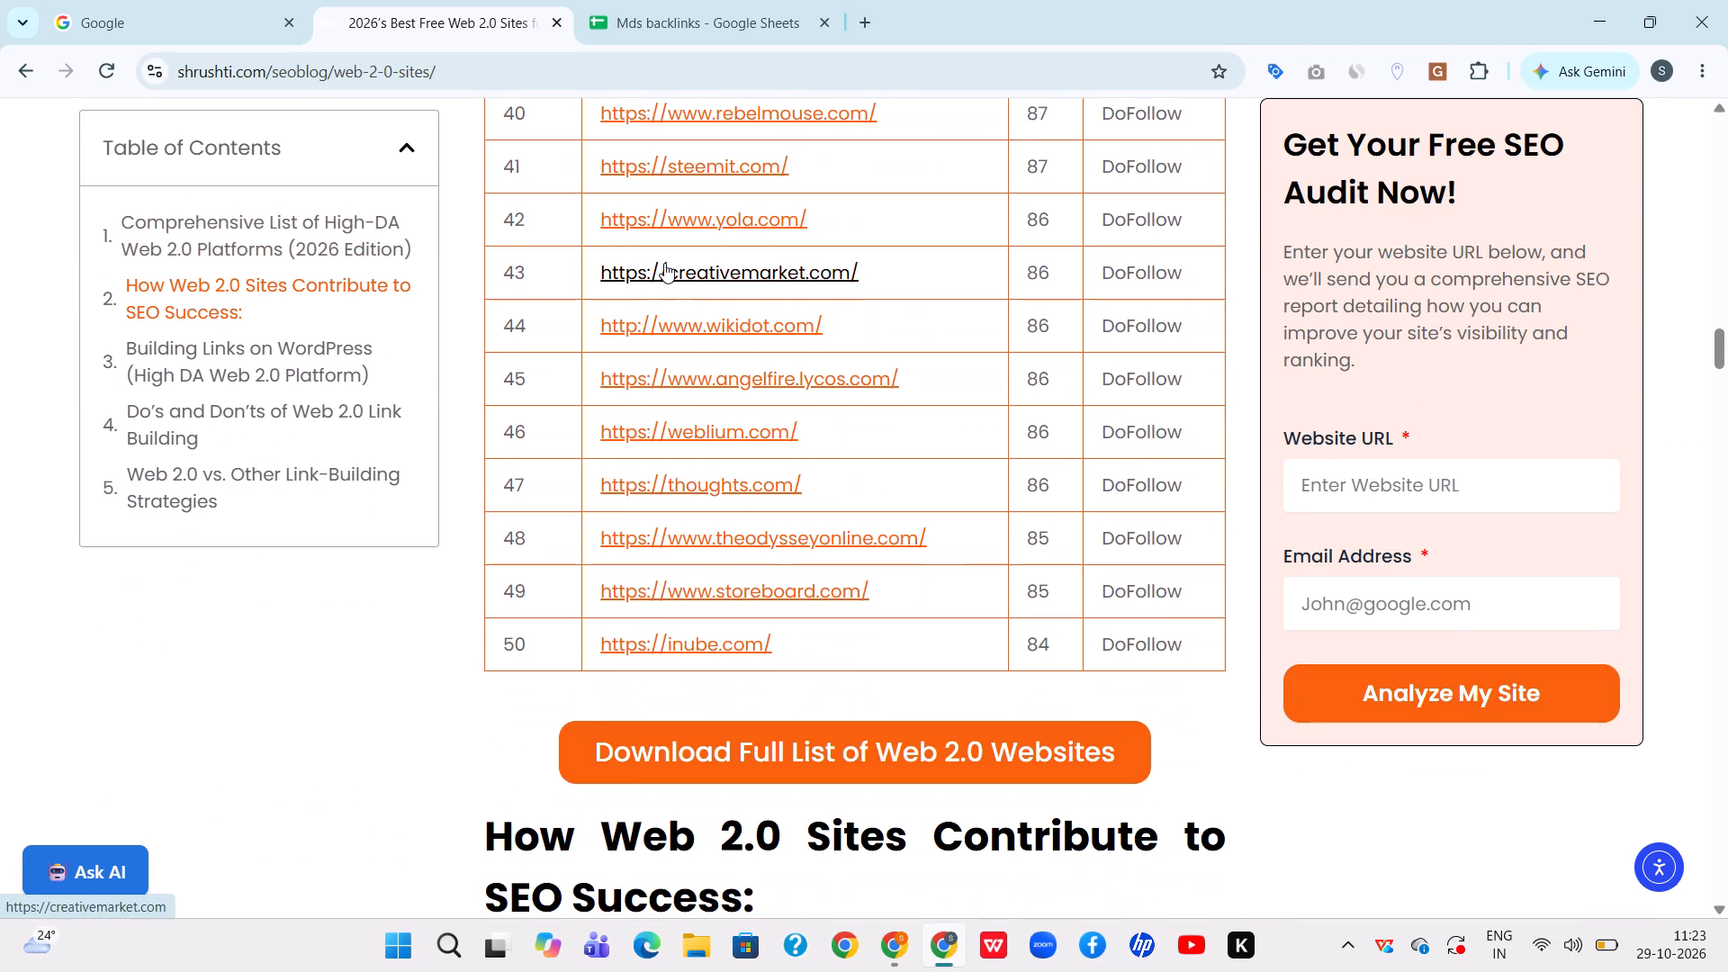
{"action": "key", "text": "Page_Down"}
Return to the search results and open Web Marlins' "Web 2.0 Submission Sites List 2026" article.
{"action": "scroll", "coordinate": [664, 263], "scroll_direction": "right", "scroll_amount": 9}
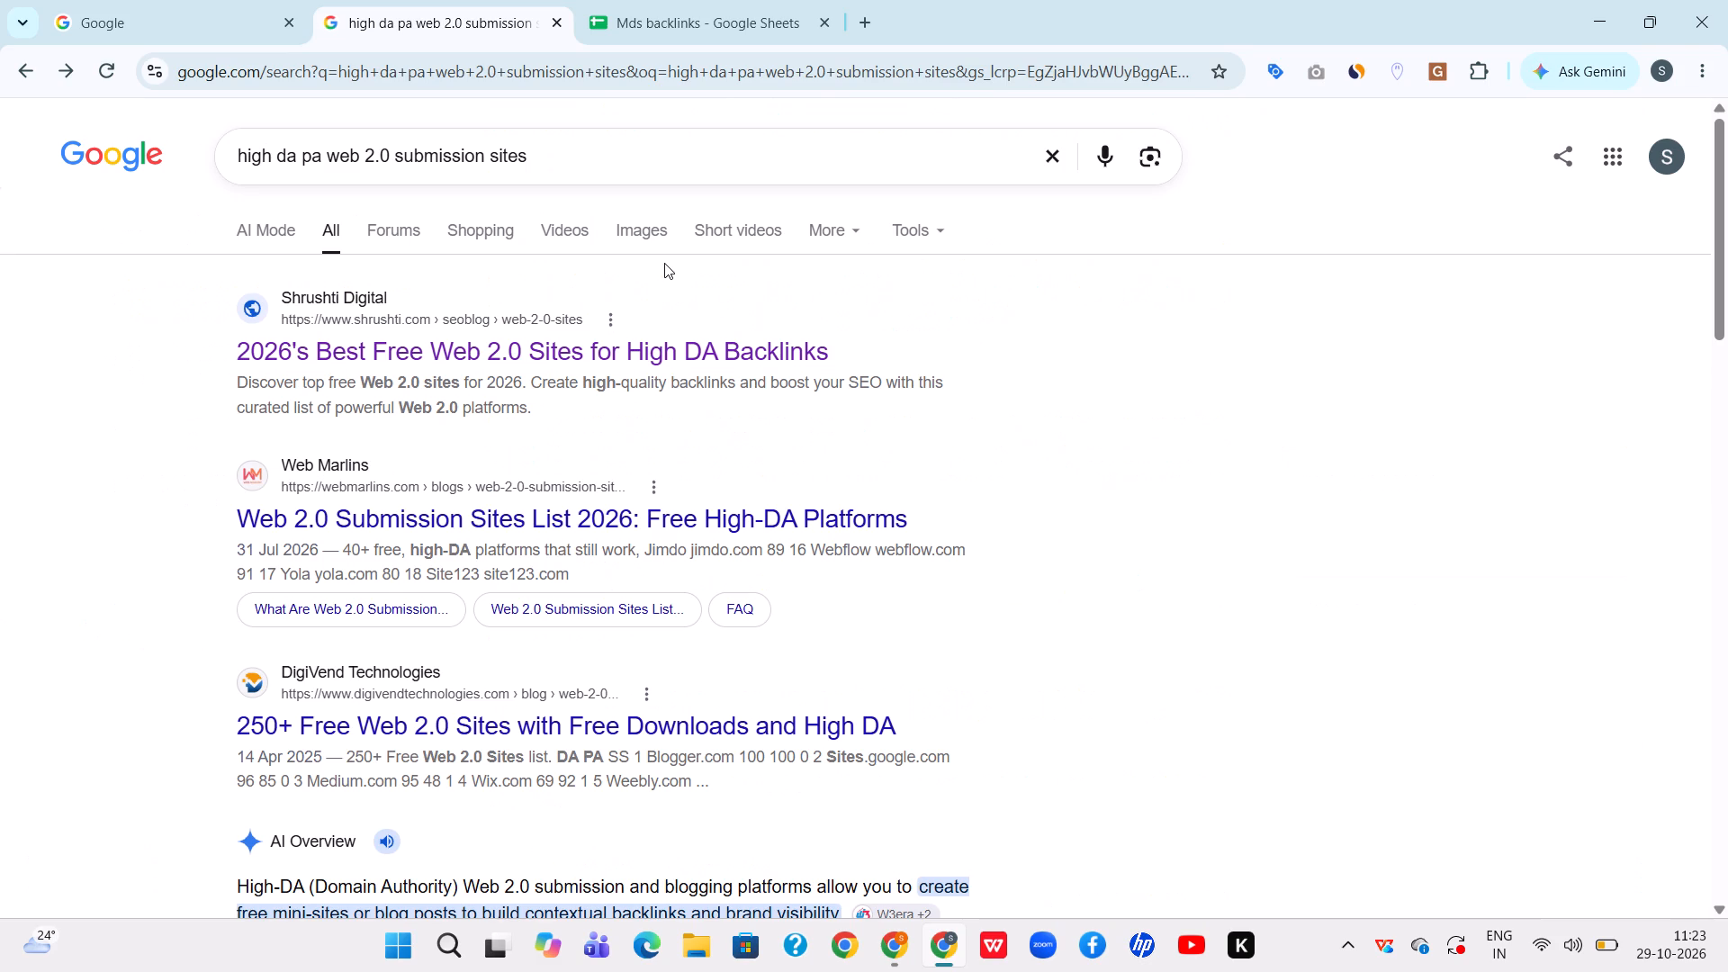
{"action": "left_click", "coordinate": [507, 492]}
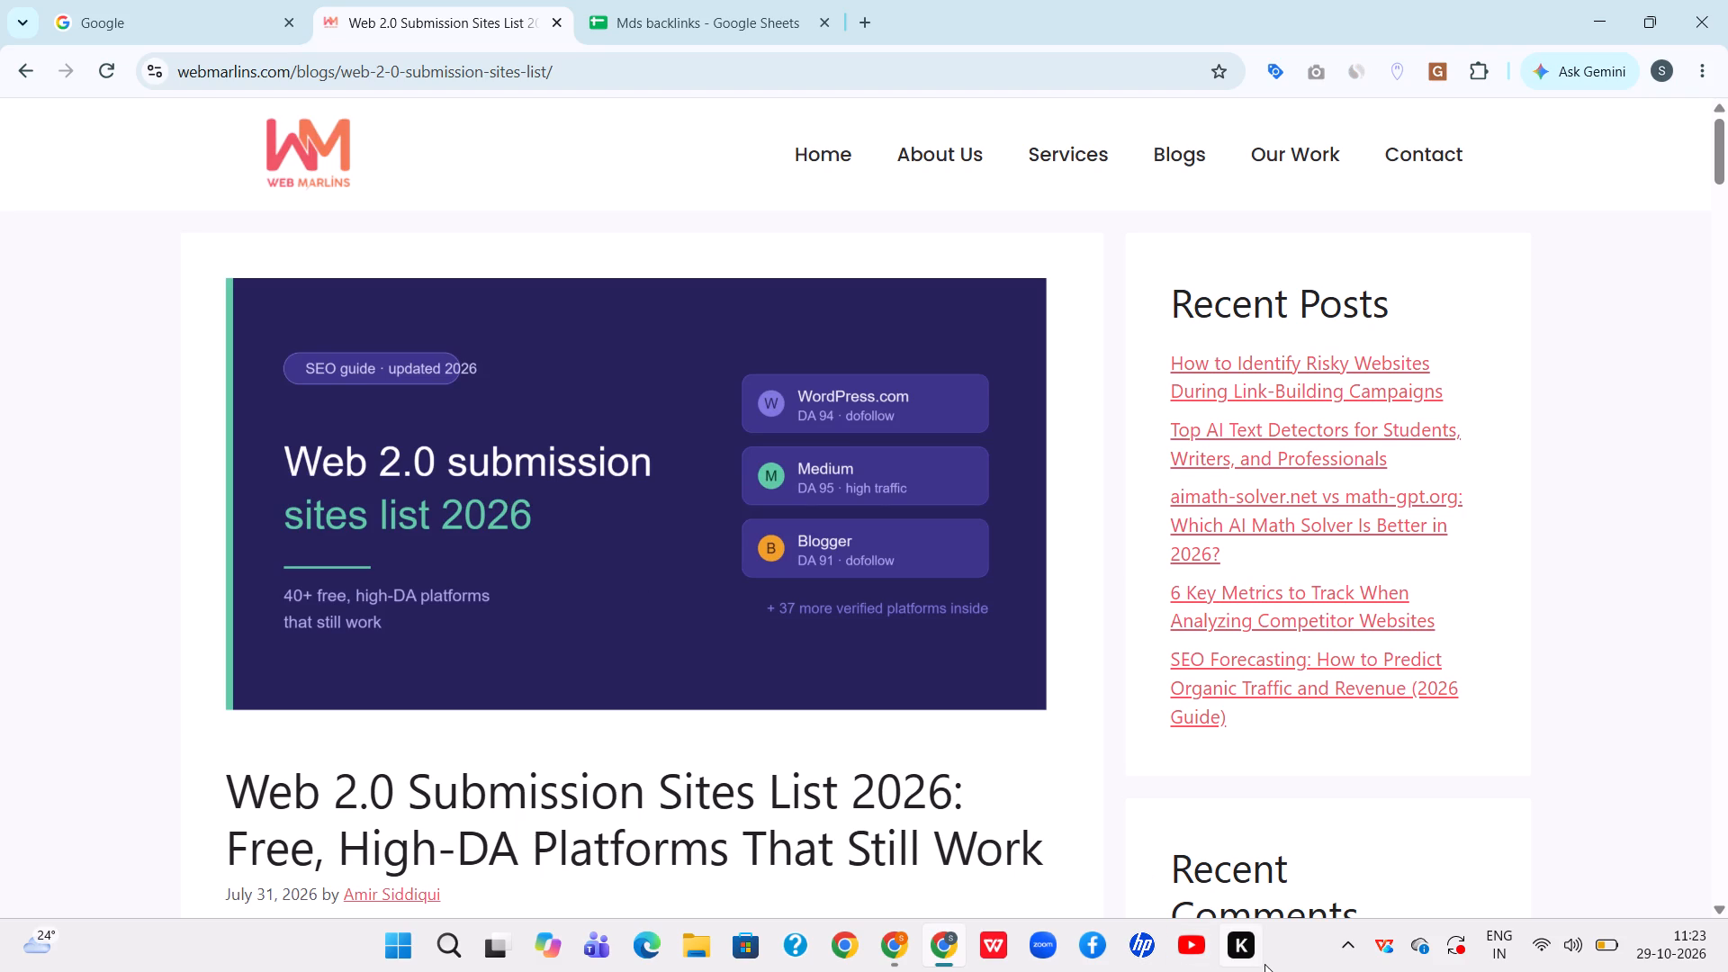
Launch the Kuro app again.
{"action": "left_click", "coordinate": [1239, 961]}
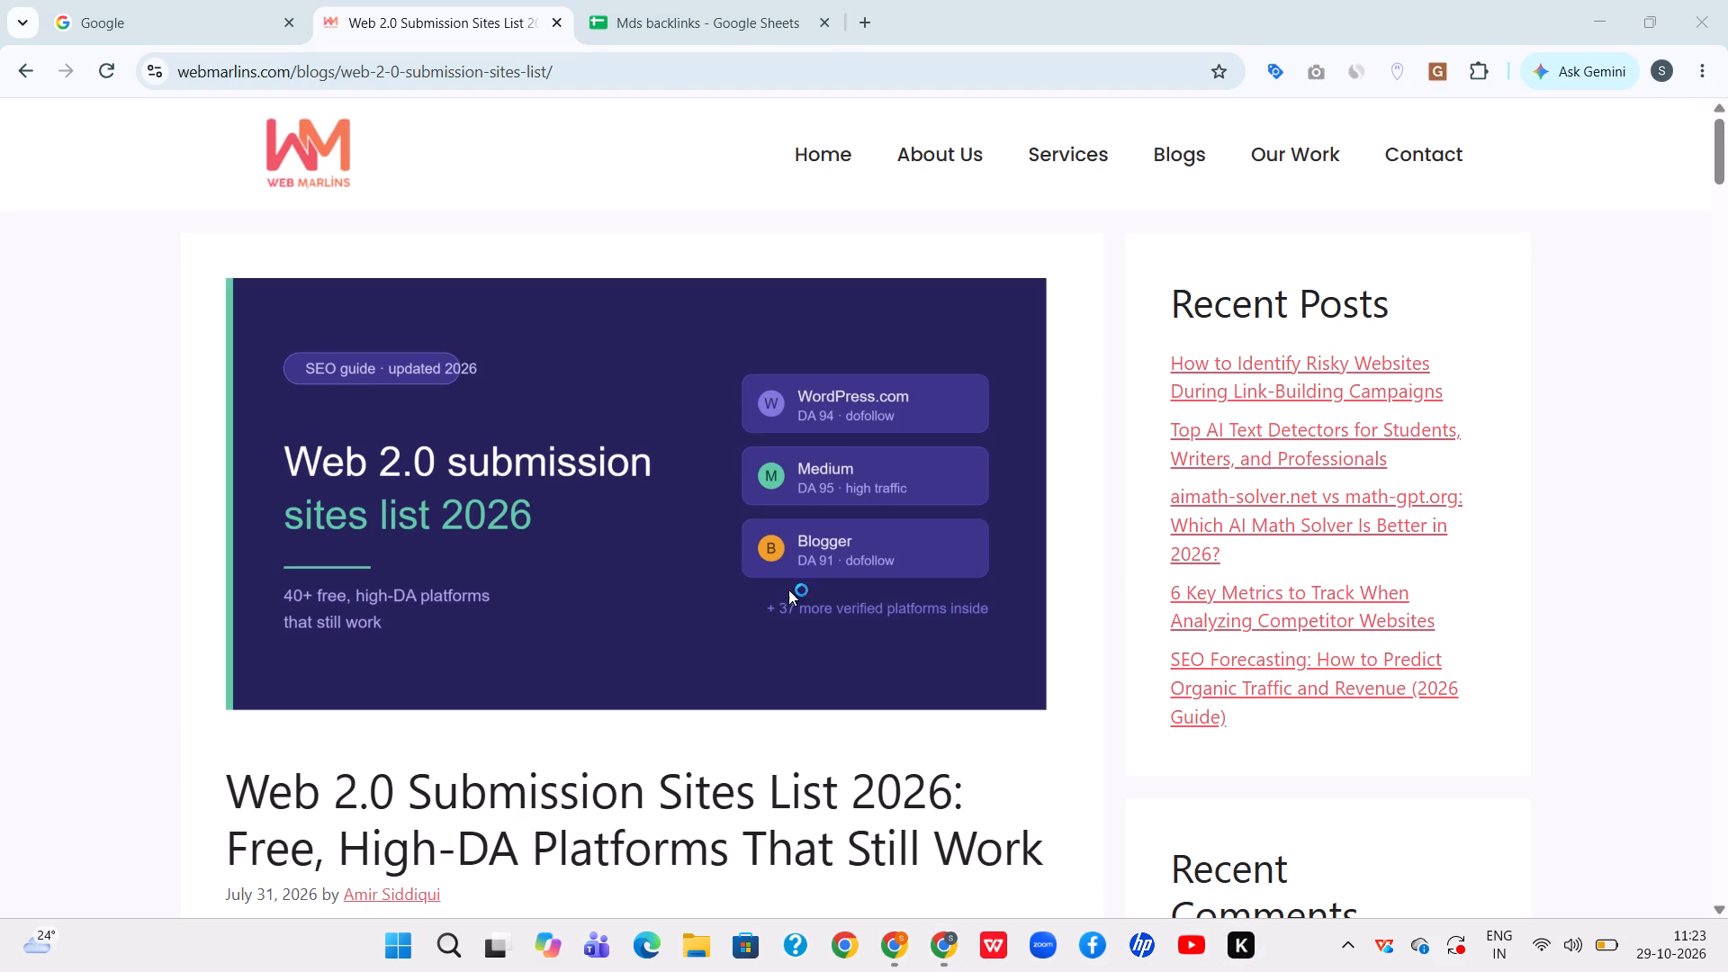
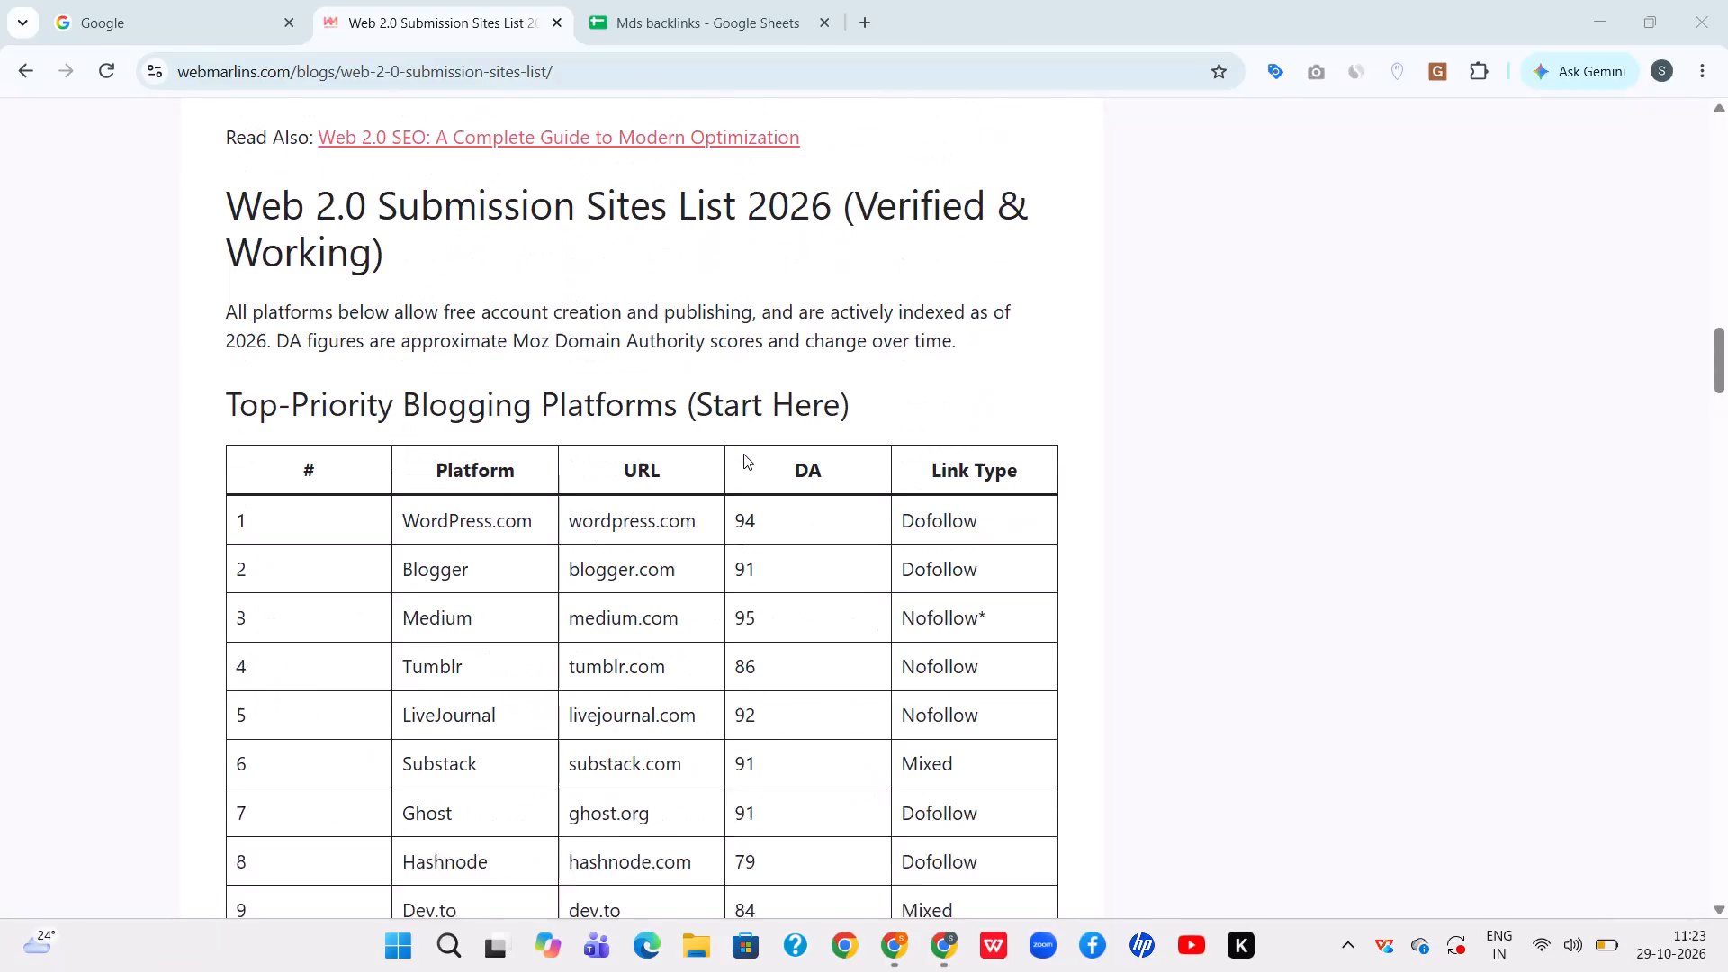
Examine the Web Marlins tables of blogging, site-builder, publishing and community platforms with their URLs and DA scores.
{"action": "scroll", "coordinate": [743, 454], "scroll_direction": "down", "scroll_amount": 1}
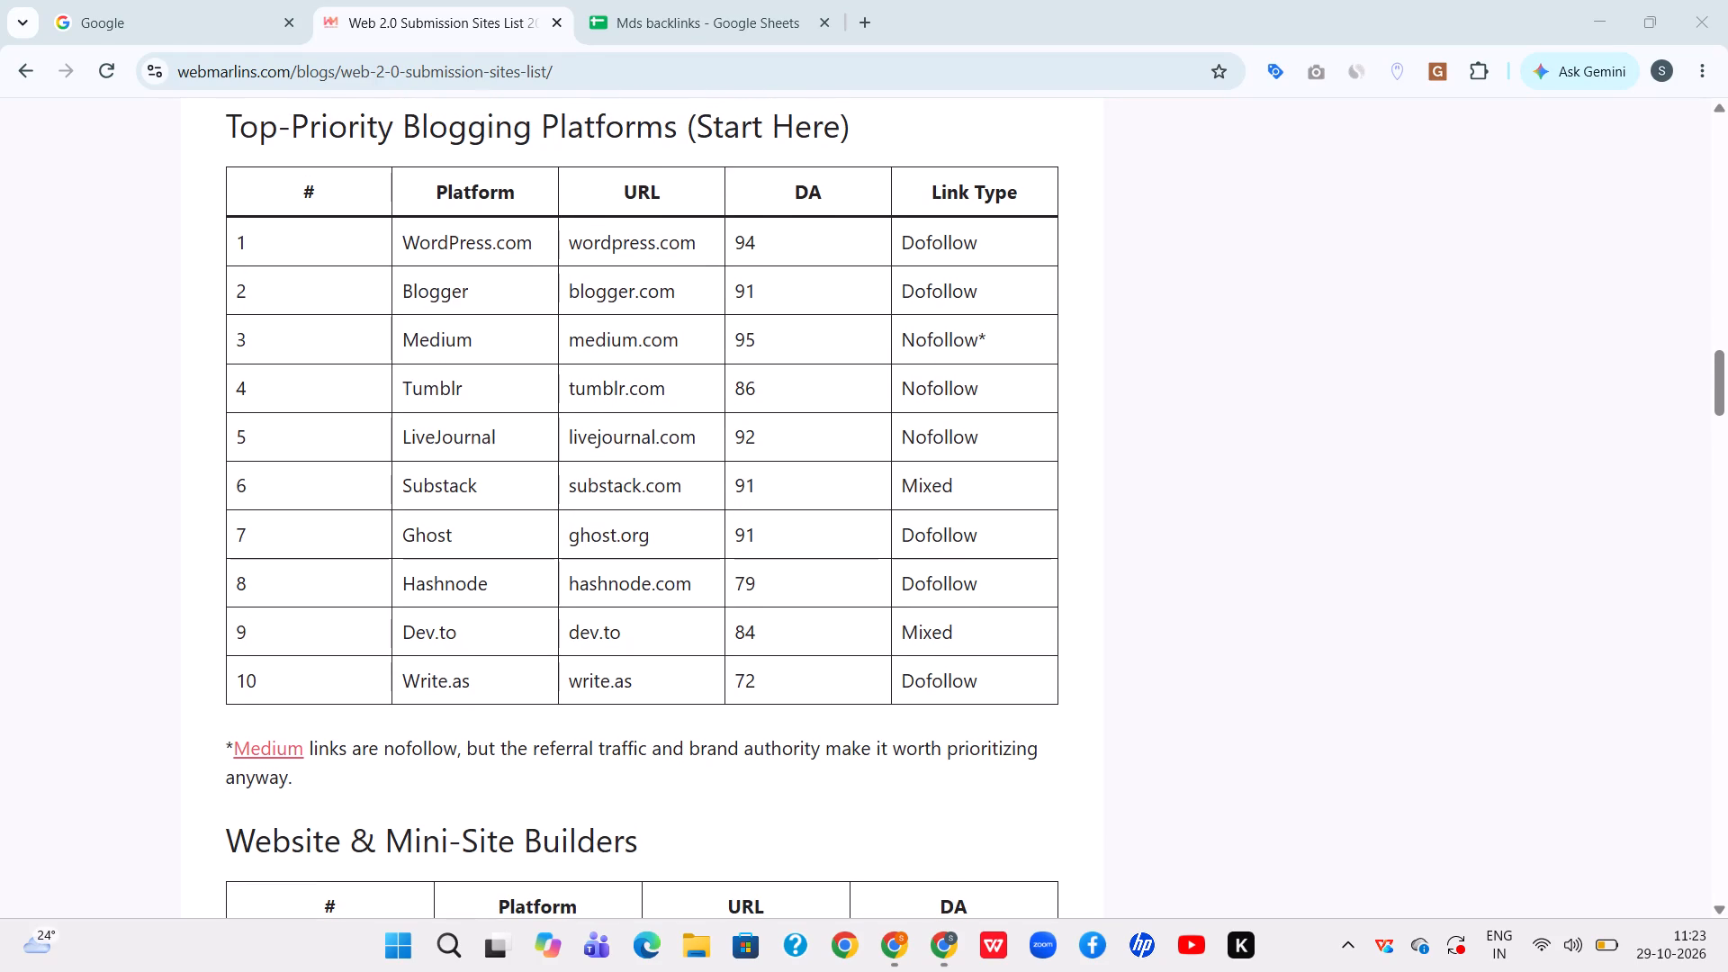
{"action": "scroll", "coordinate": [614, 581], "scroll_direction": "down", "scroll_amount": 1}
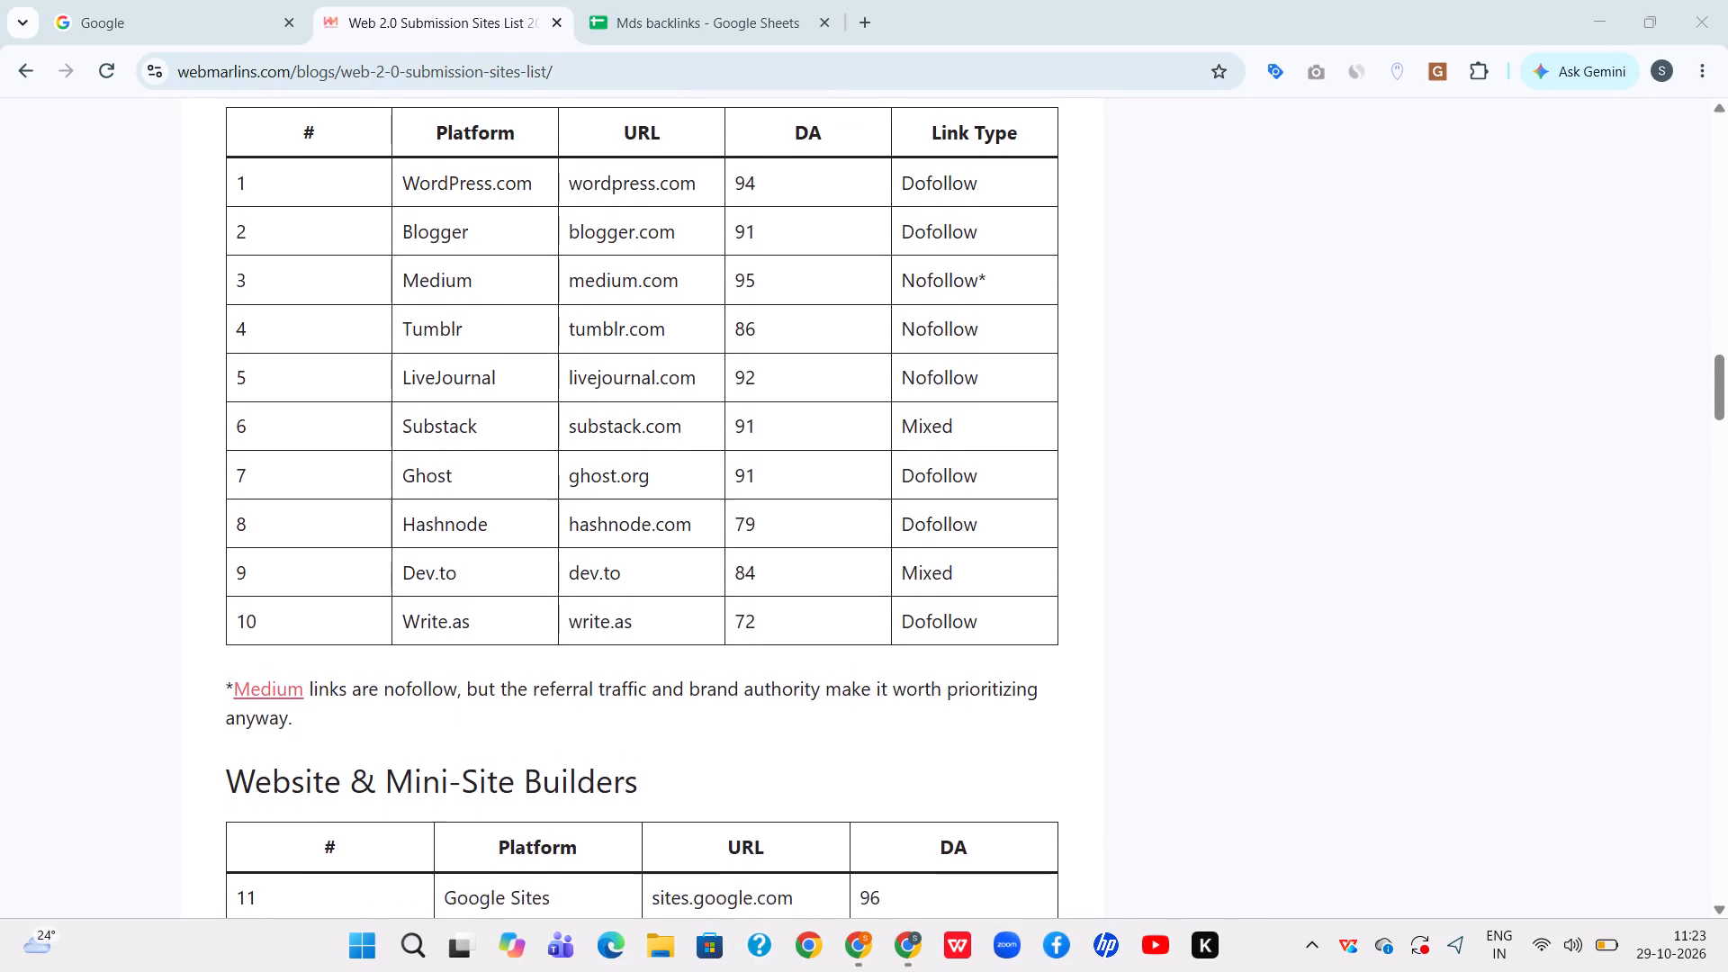
{"action": "scroll", "coordinate": [614, 581], "scroll_direction": "down", "scroll_amount": 1}
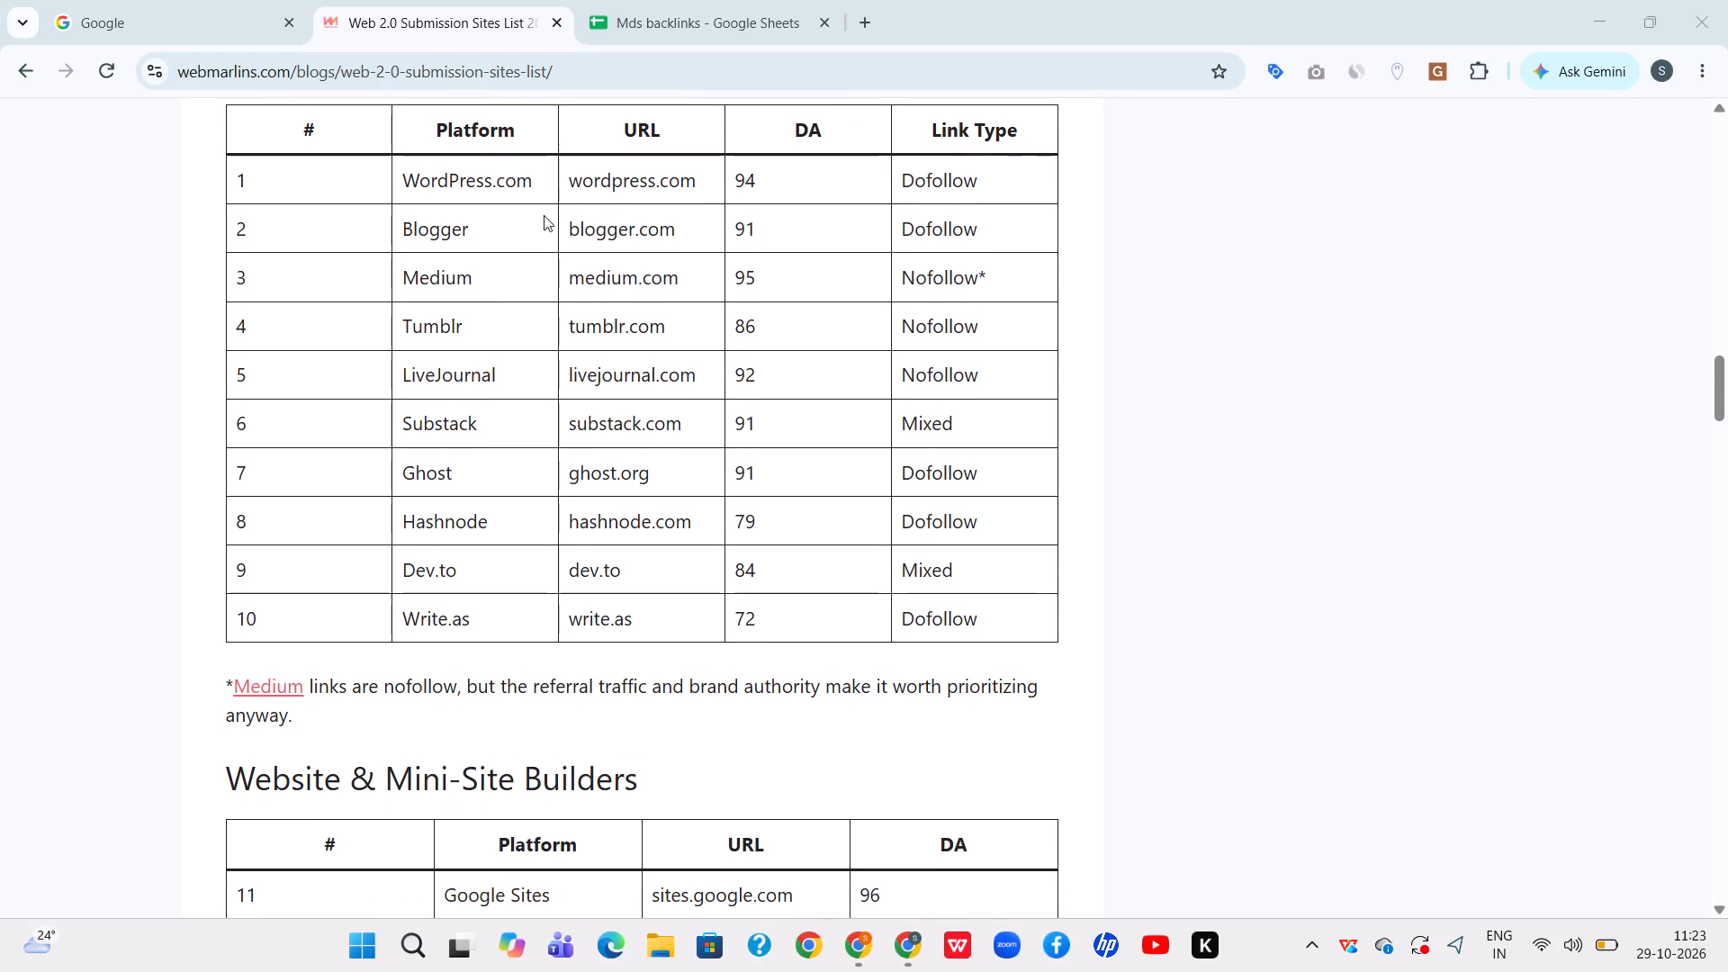
{"action": "triple_click", "coordinate": [622, 218]}
{"action": "left_click", "coordinate": [622, 218]}
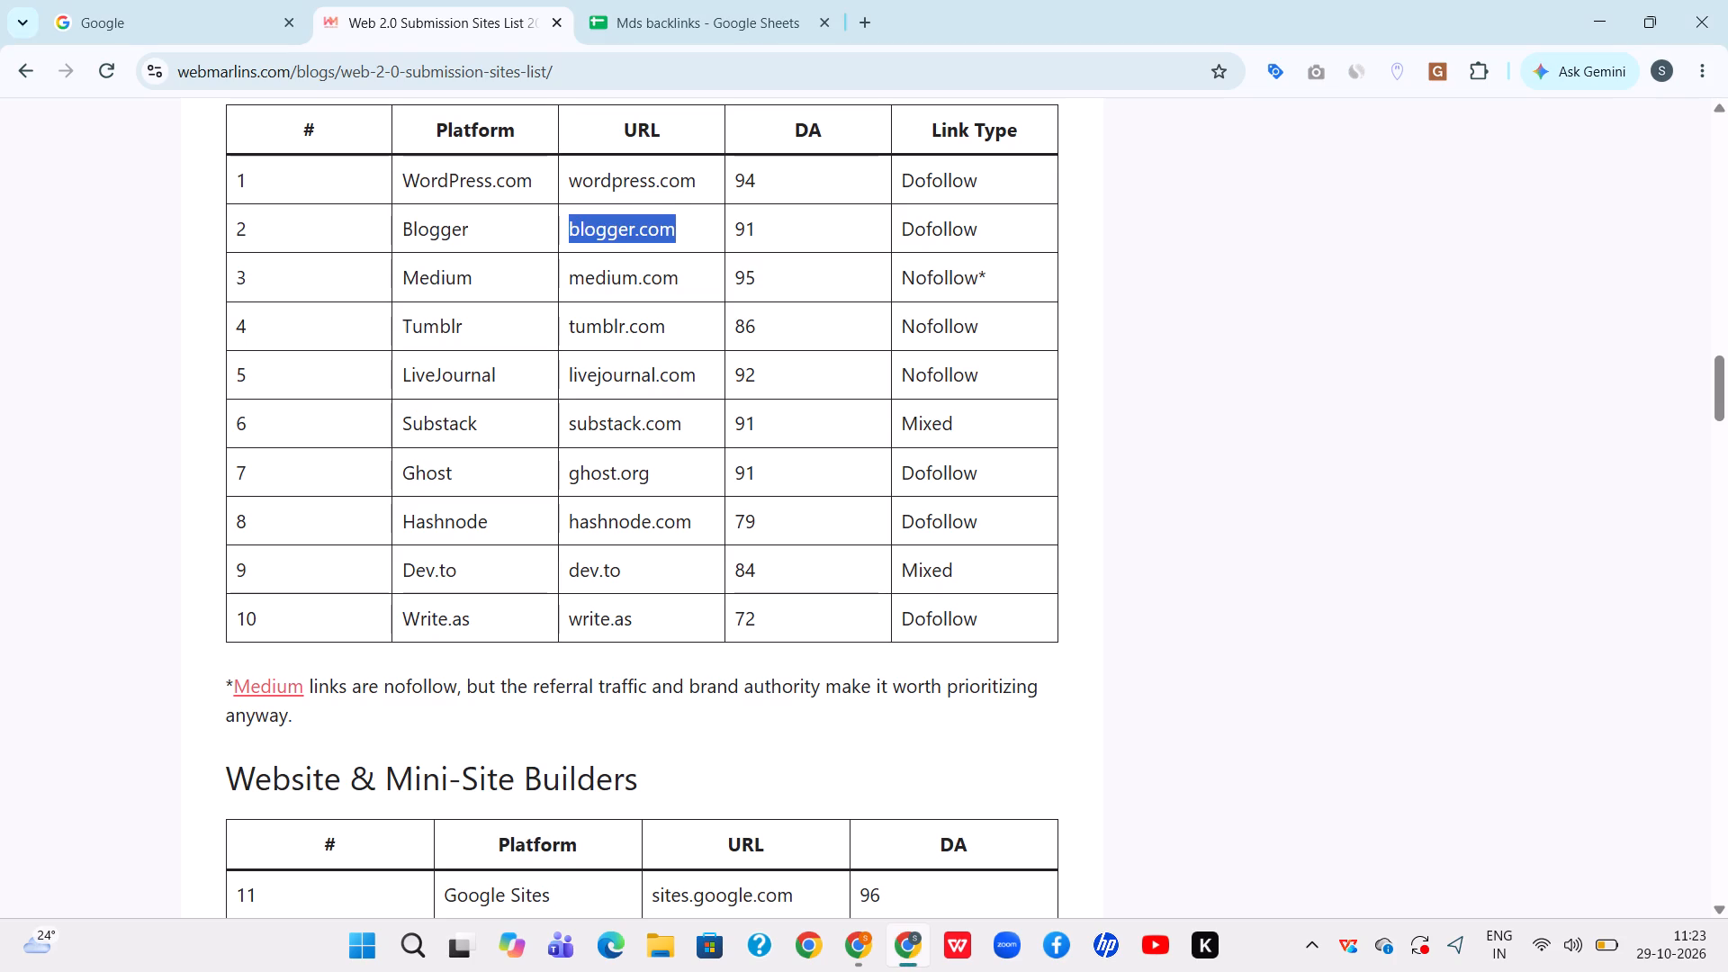
{"action": "left_click", "coordinate": [622, 218]}
{"action": "key", "text": "Page_Down"}
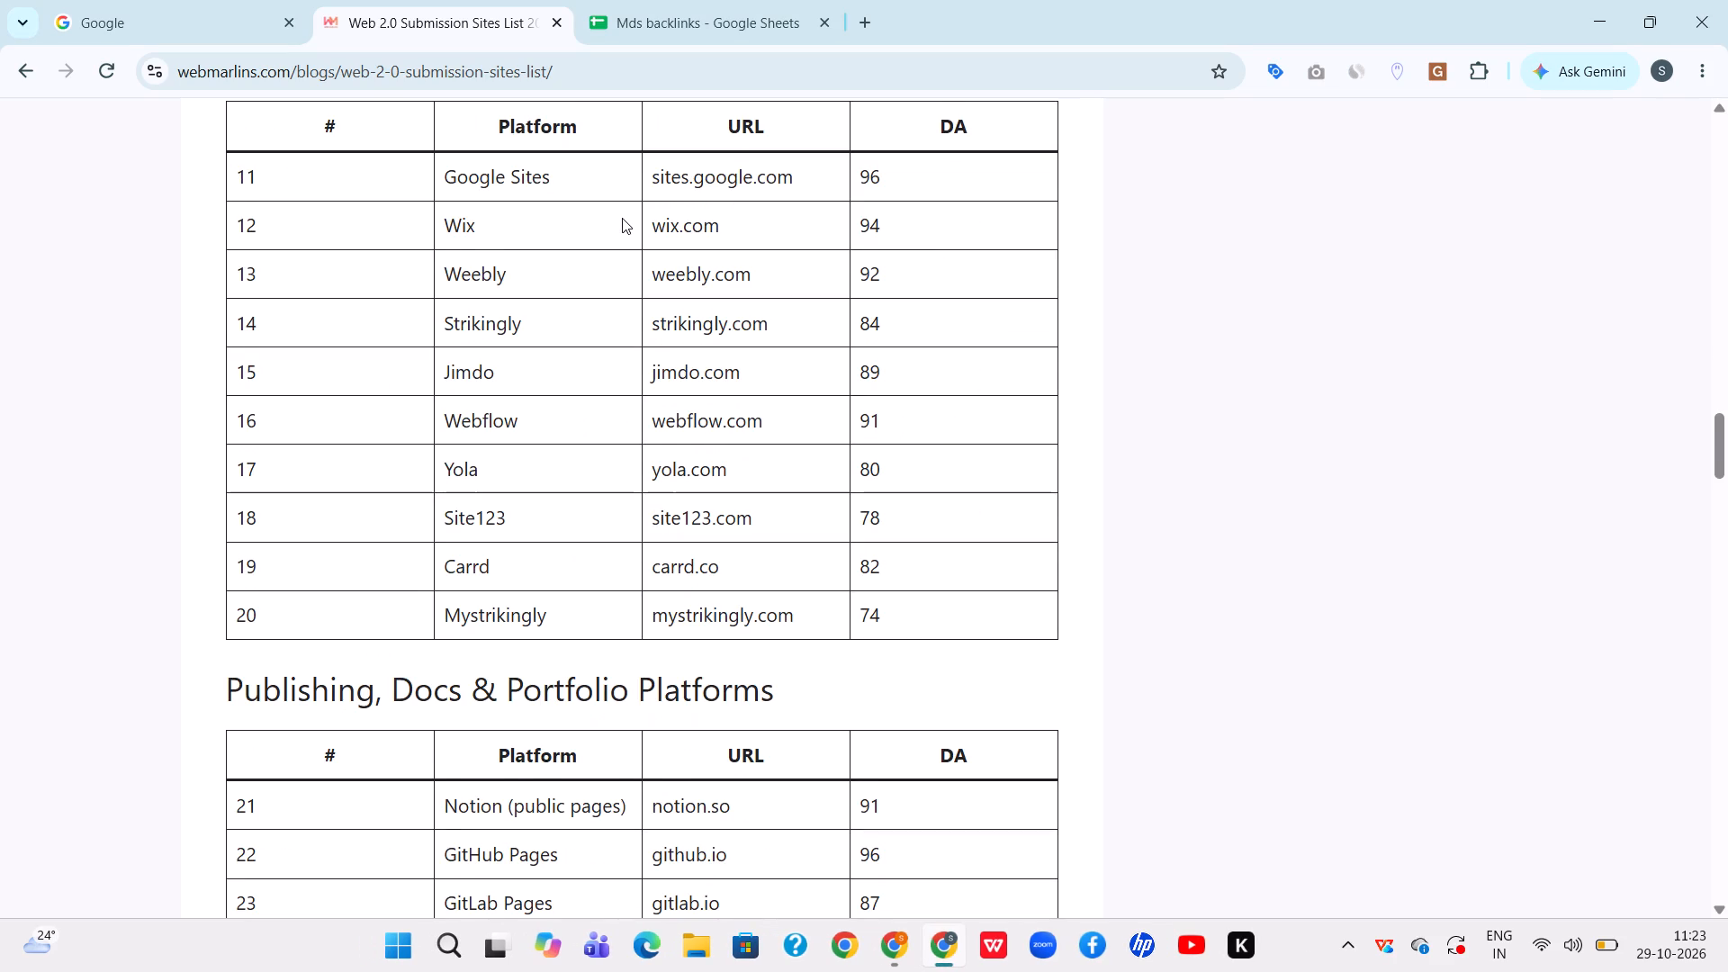
{"action": "left_click", "coordinate": [622, 218]}
{"action": "key", "text": "Page_Down"}
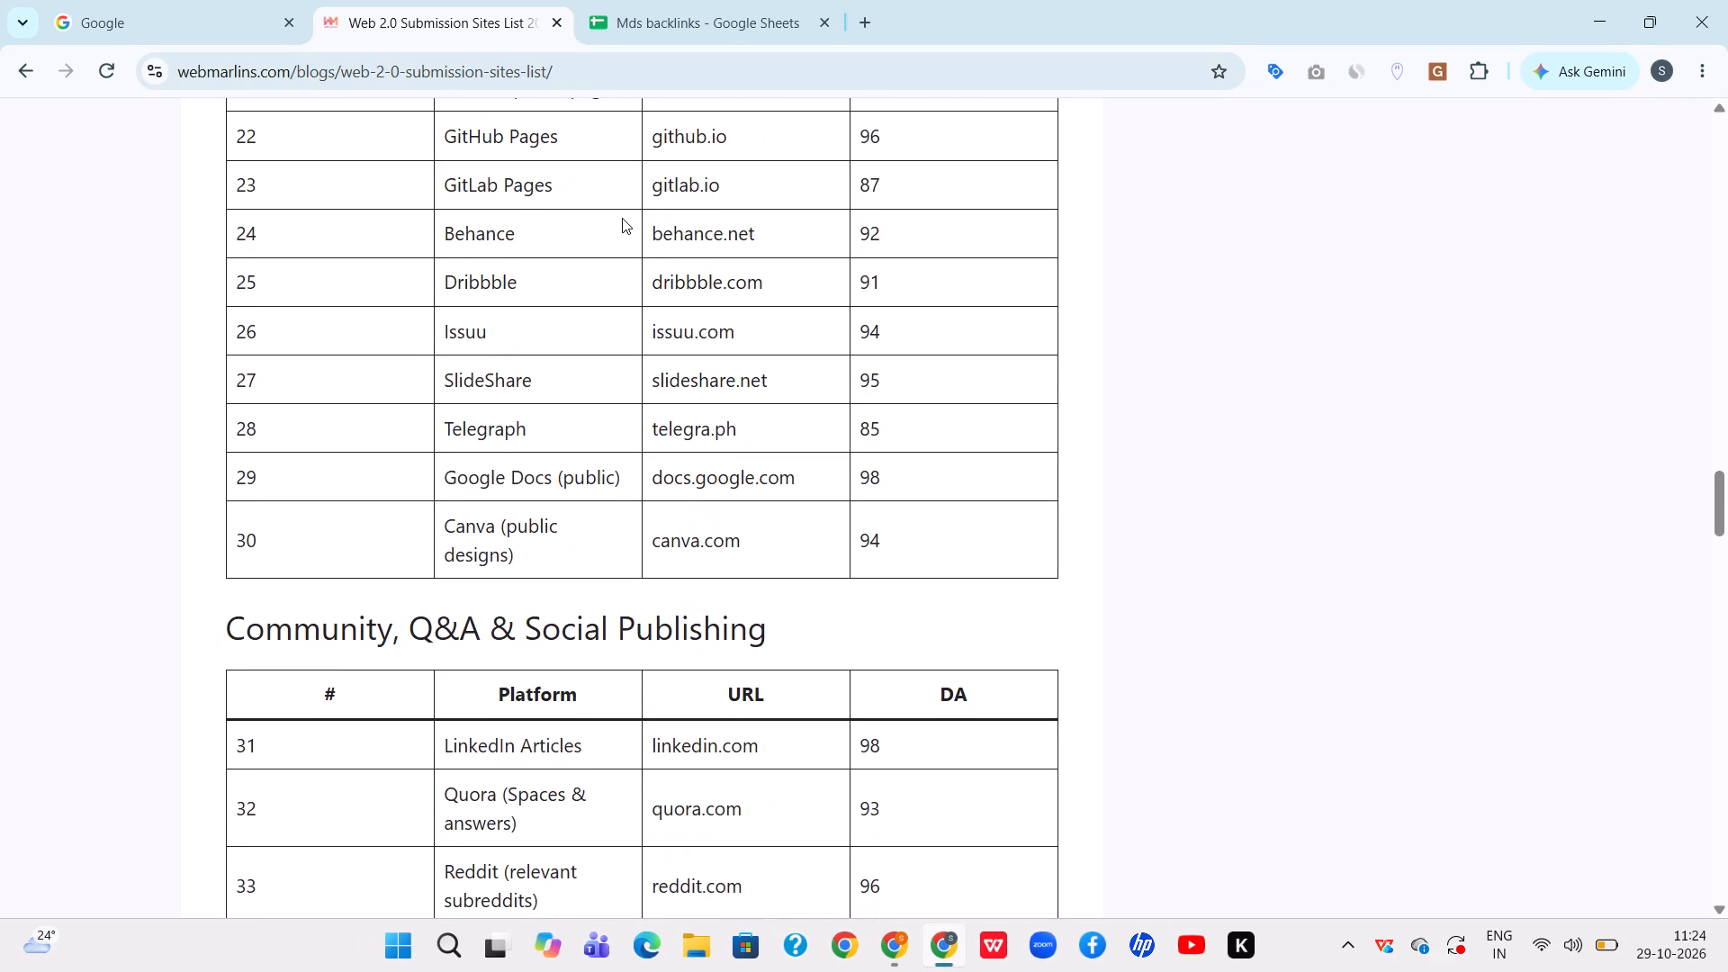
{"action": "scroll", "coordinate": [622, 218], "scroll_direction": "up", "scroll_amount": 1}
{"action": "key", "text": "Page_Down"}
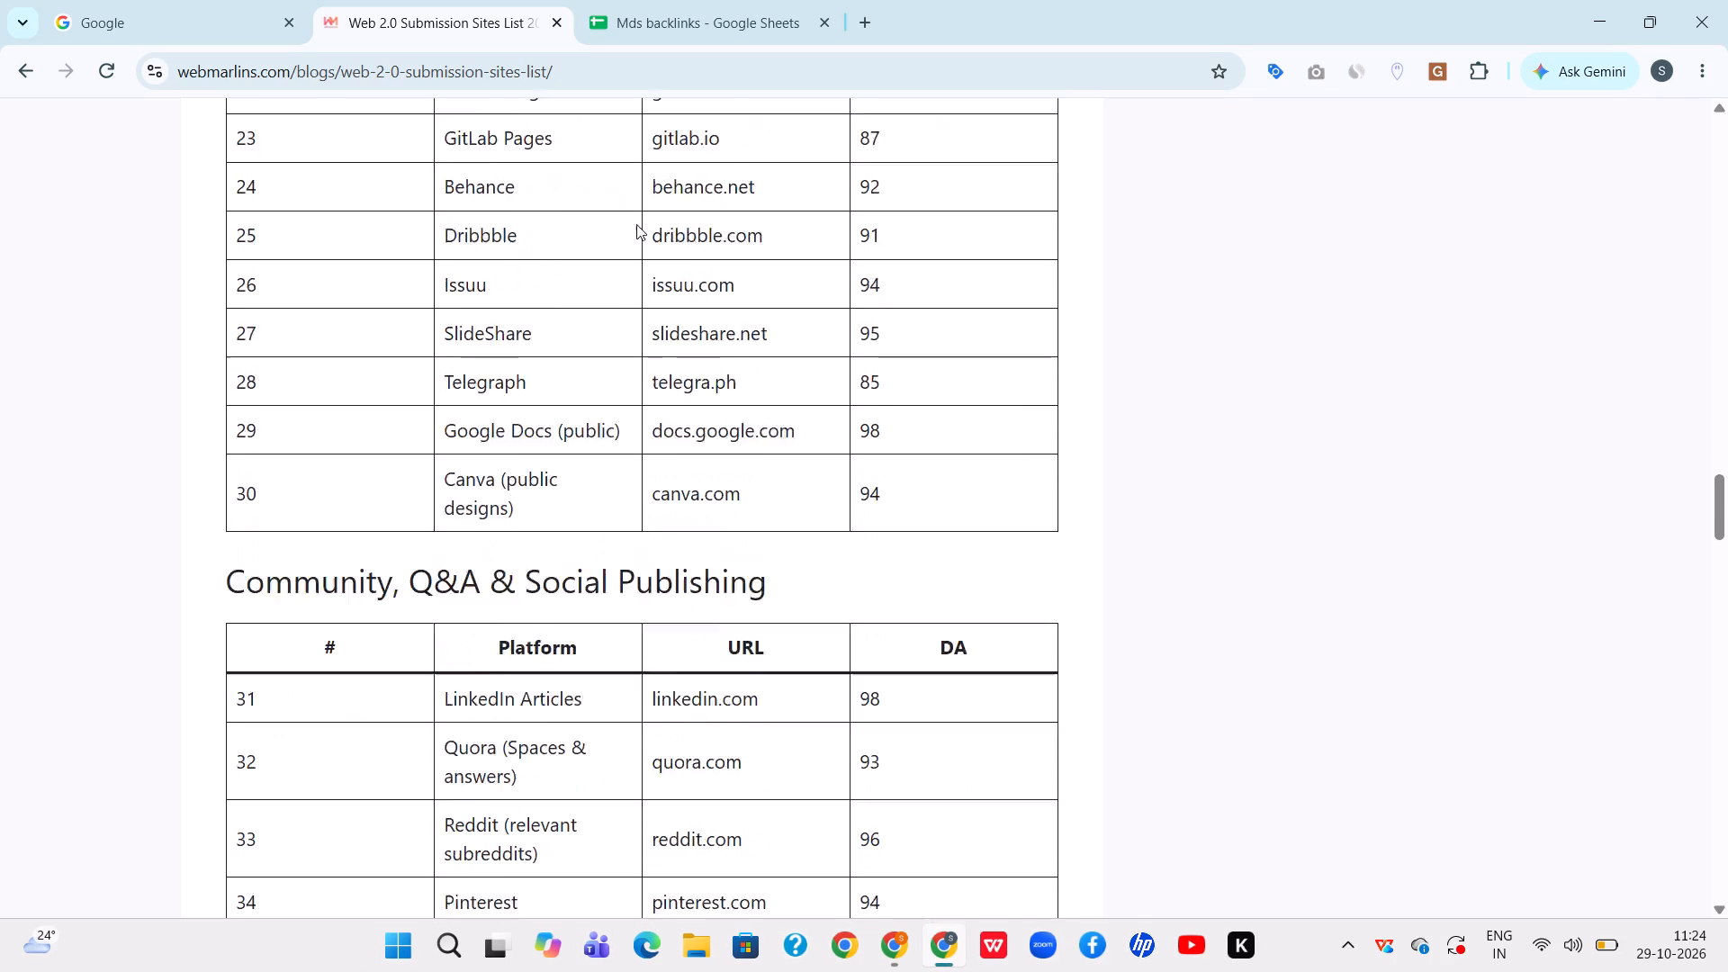
{"action": "key", "text": "Page_Down"}
{"action": "key", "text": "Page_Down"}
Return to the search results and open DigiVend Technologies' "250+ Free Web 2.0 Sites with Free Downloads and High DA" article.
{"action": "scroll", "coordinate": [802, 303], "scroll_direction": "right", "scroll_amount": 7}
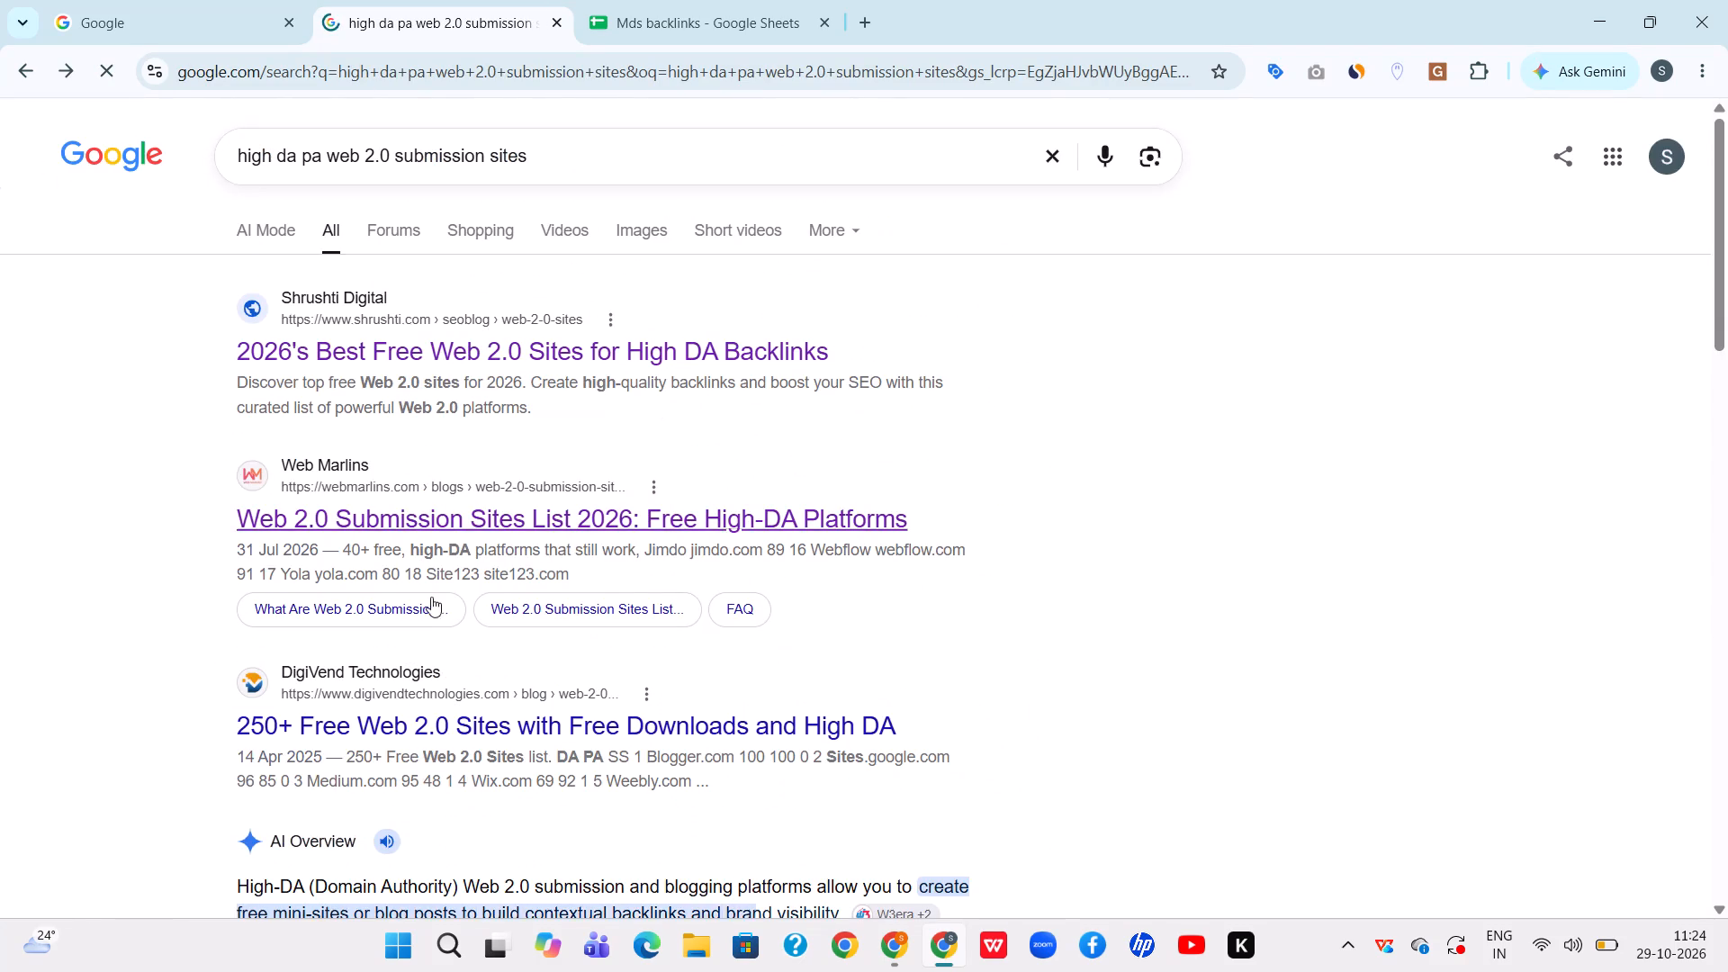
{"action": "key", "text": "Page_Down"}
{"action": "scroll", "coordinate": [418, 612], "scroll_direction": "up", "scroll_amount": 4}
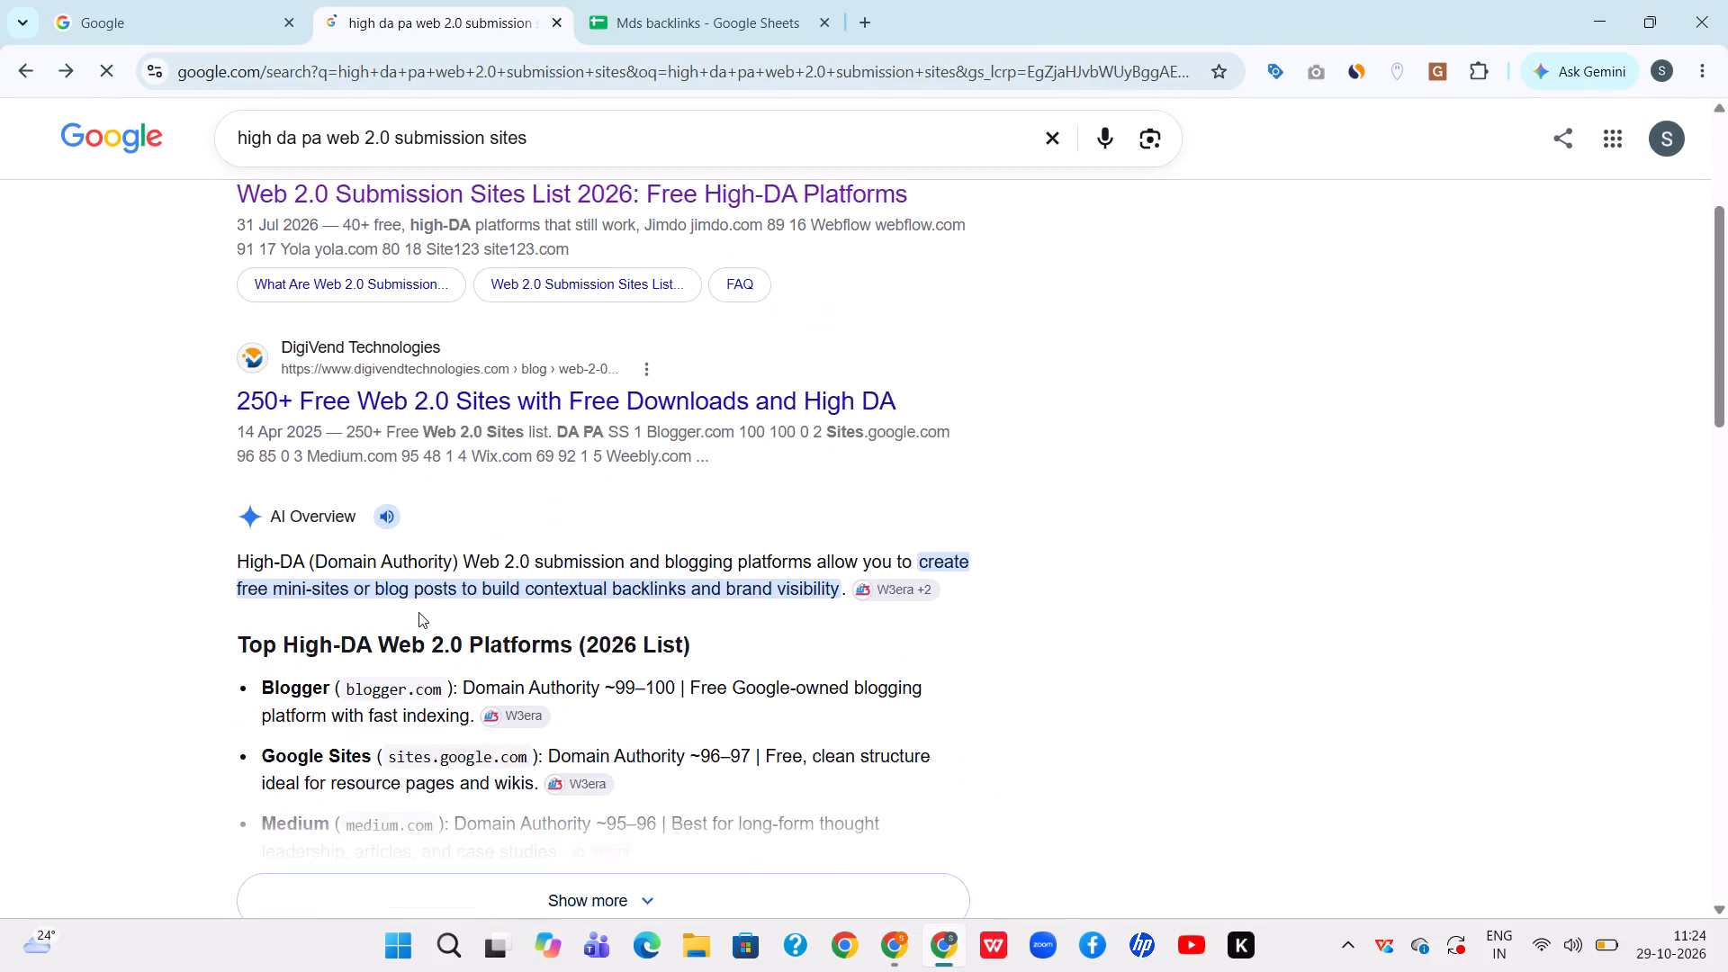
{"action": "scroll", "coordinate": [418, 612], "scroll_direction": "up", "scroll_amount": 4}
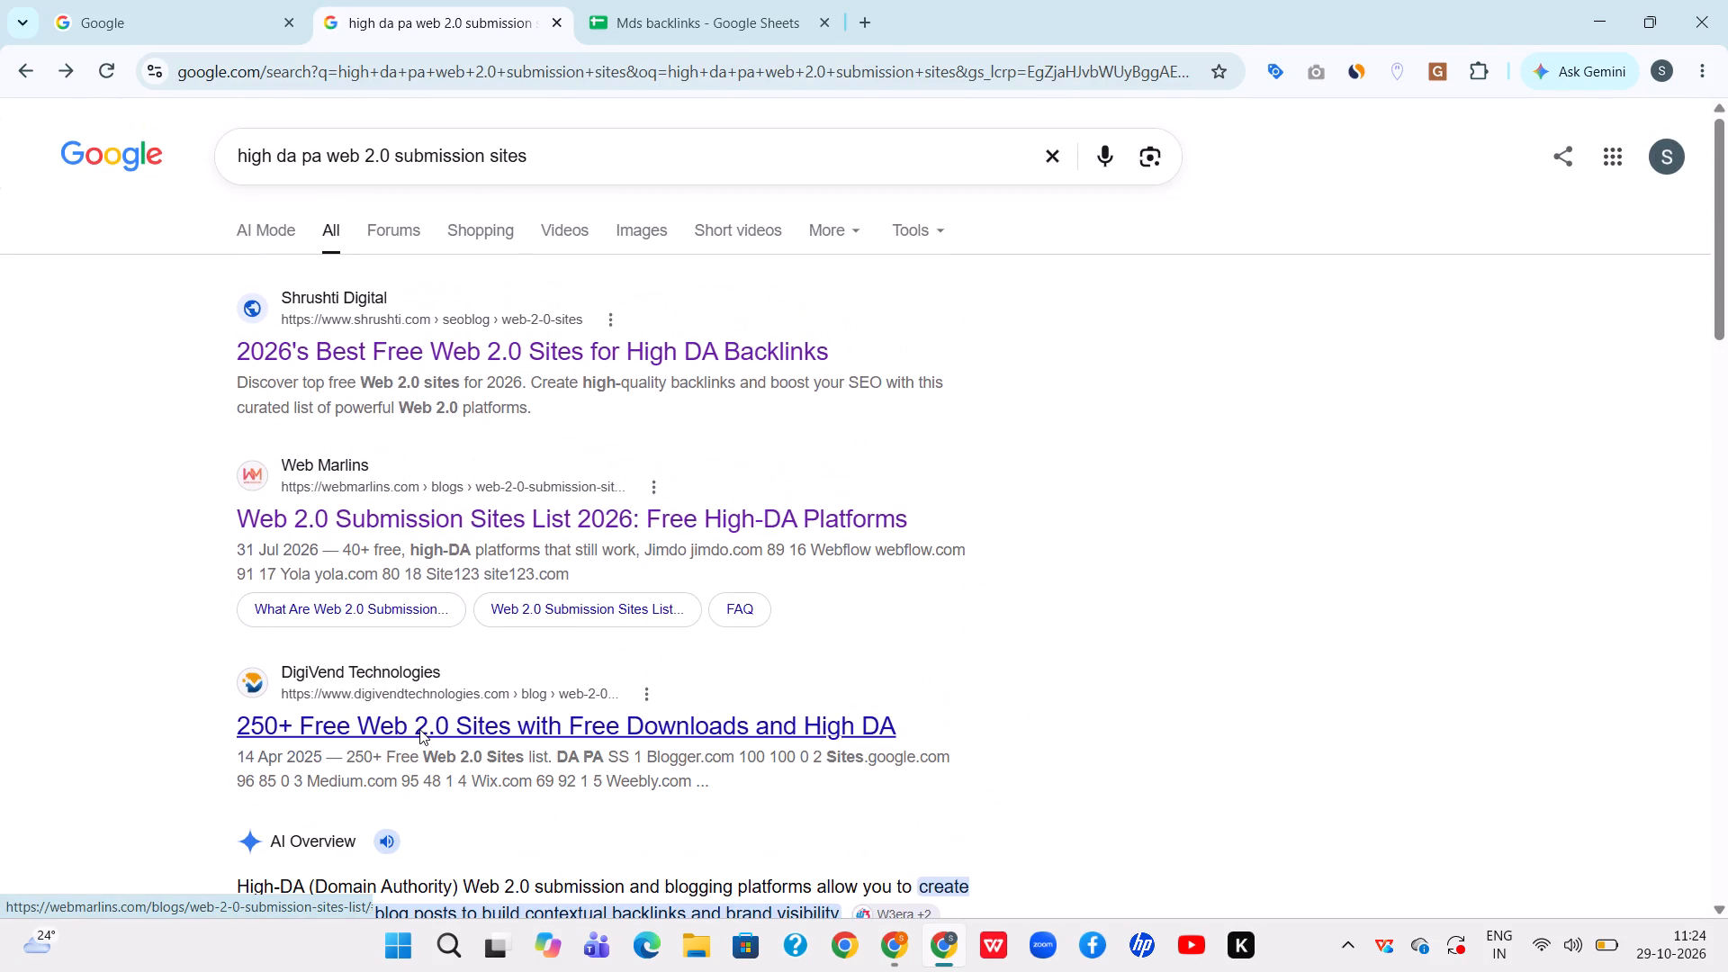
{"action": "left_click", "coordinate": [419, 729]}
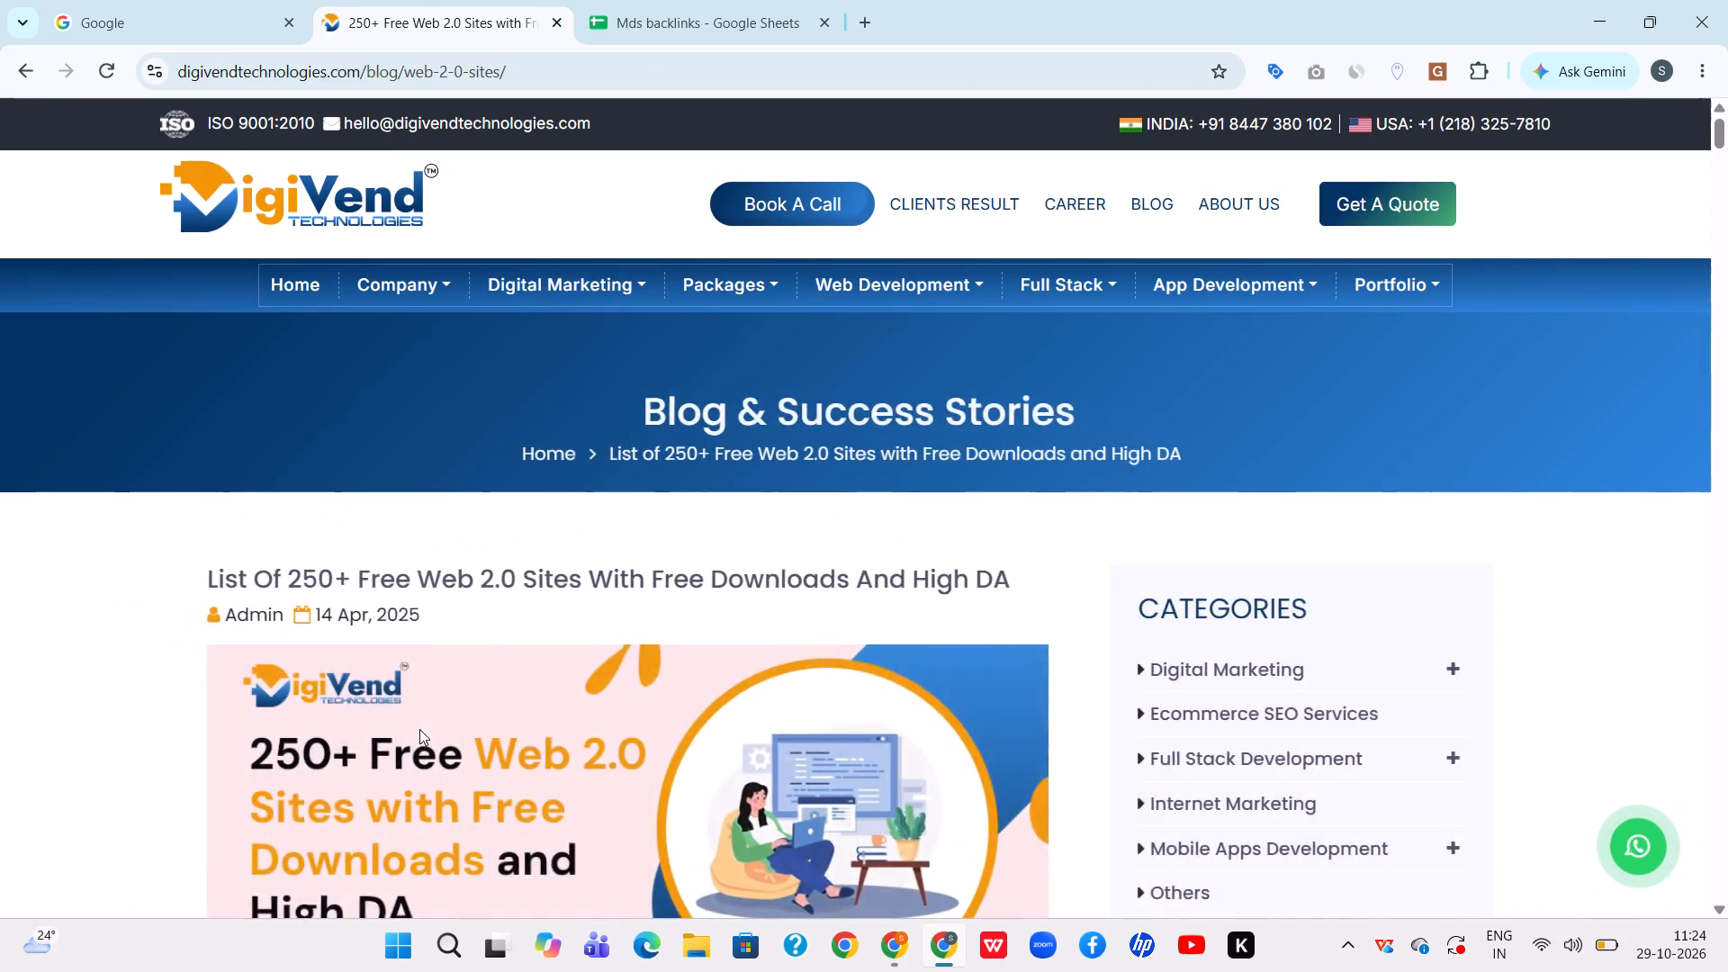
Skim DigiVend's web 2.0 sites table through to its last entry.
{"action": "key", "text": "Page_Down"}
{"action": "key", "text": "Page_Down"}
{"action": "key", "text": "Page_Down"}
{"action": "key", "text": "Page_Down"}
{"action": "scroll", "coordinate": [419, 729], "scroll_direction": "left", "scroll_amount": 1}
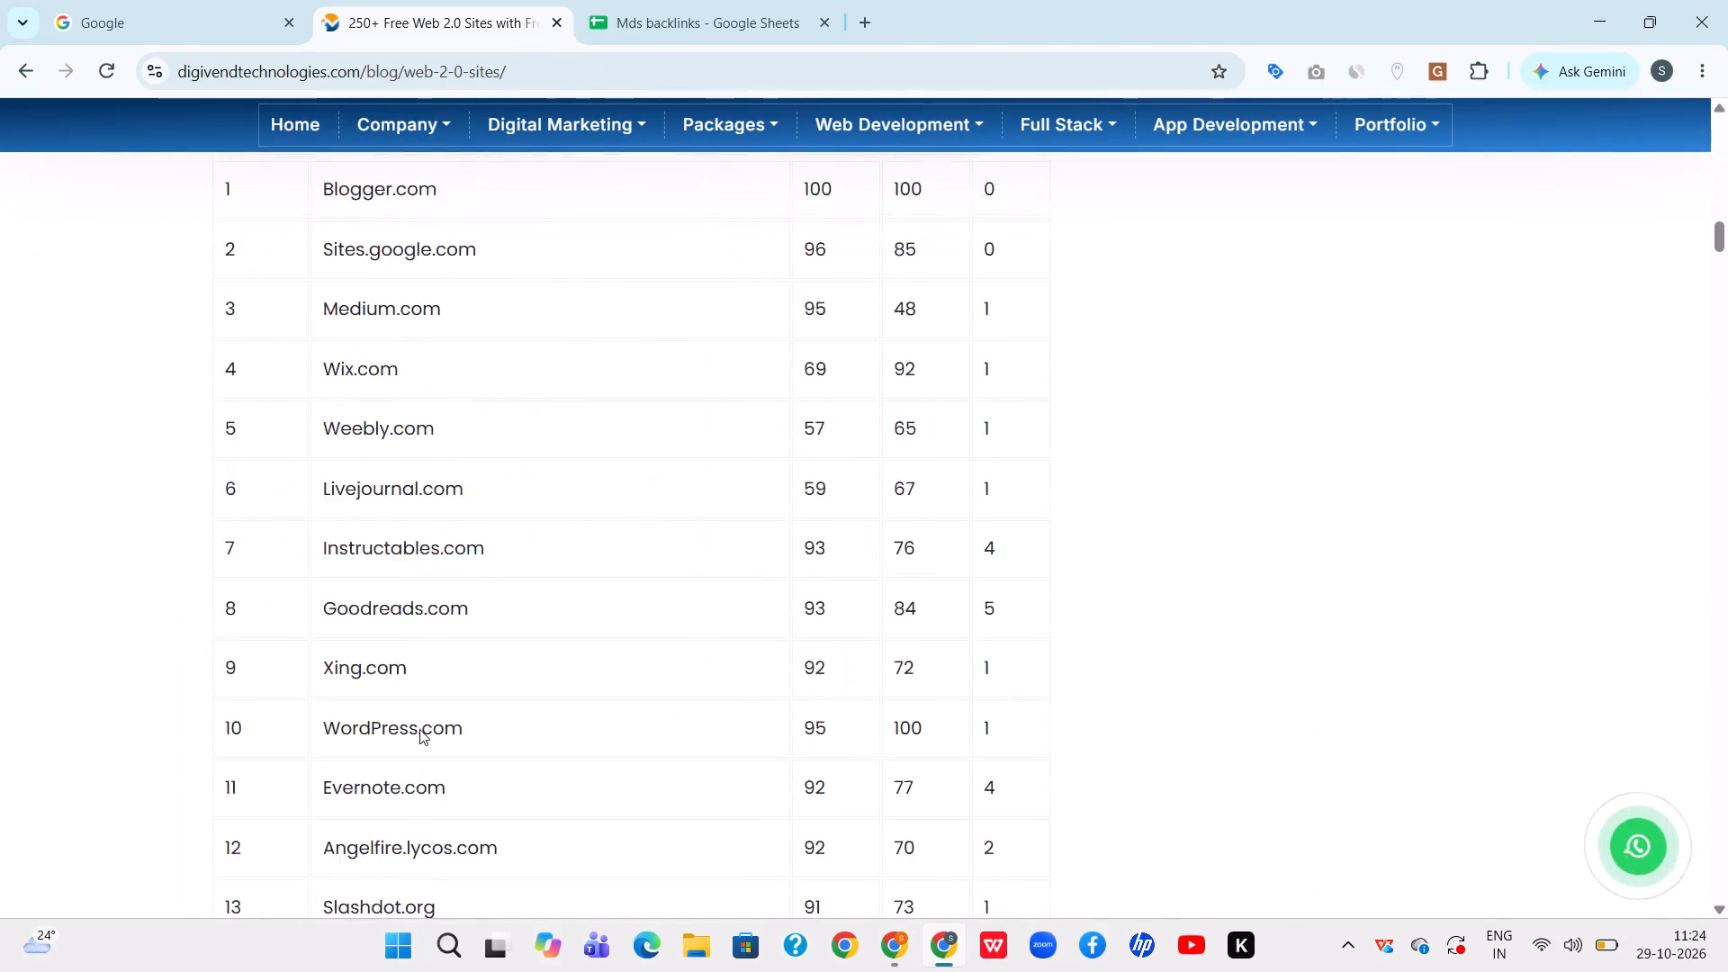
{"action": "scroll", "coordinate": [419, 729], "scroll_direction": "left", "scroll_amount": 1}
{"action": "key", "text": "Page_Down"}
{"action": "key", "text": "Page_Down"}
{"action": "key", "text": "Page_Down"}
{"action": "key", "text": "Page_Down"}
{"action": "key", "text": "Page_Down"}
{"action": "key", "text": "Page_Down"}
{"action": "key", "text": "Page_Down"}
{"action": "key", "text": "Page_Down"}
{"action": "key", "text": "Page_Down"}
{"action": "key", "text": "Page_Down"}
{"action": "key", "text": "Page_Down"}
{"action": "key", "text": "Page_Down"}
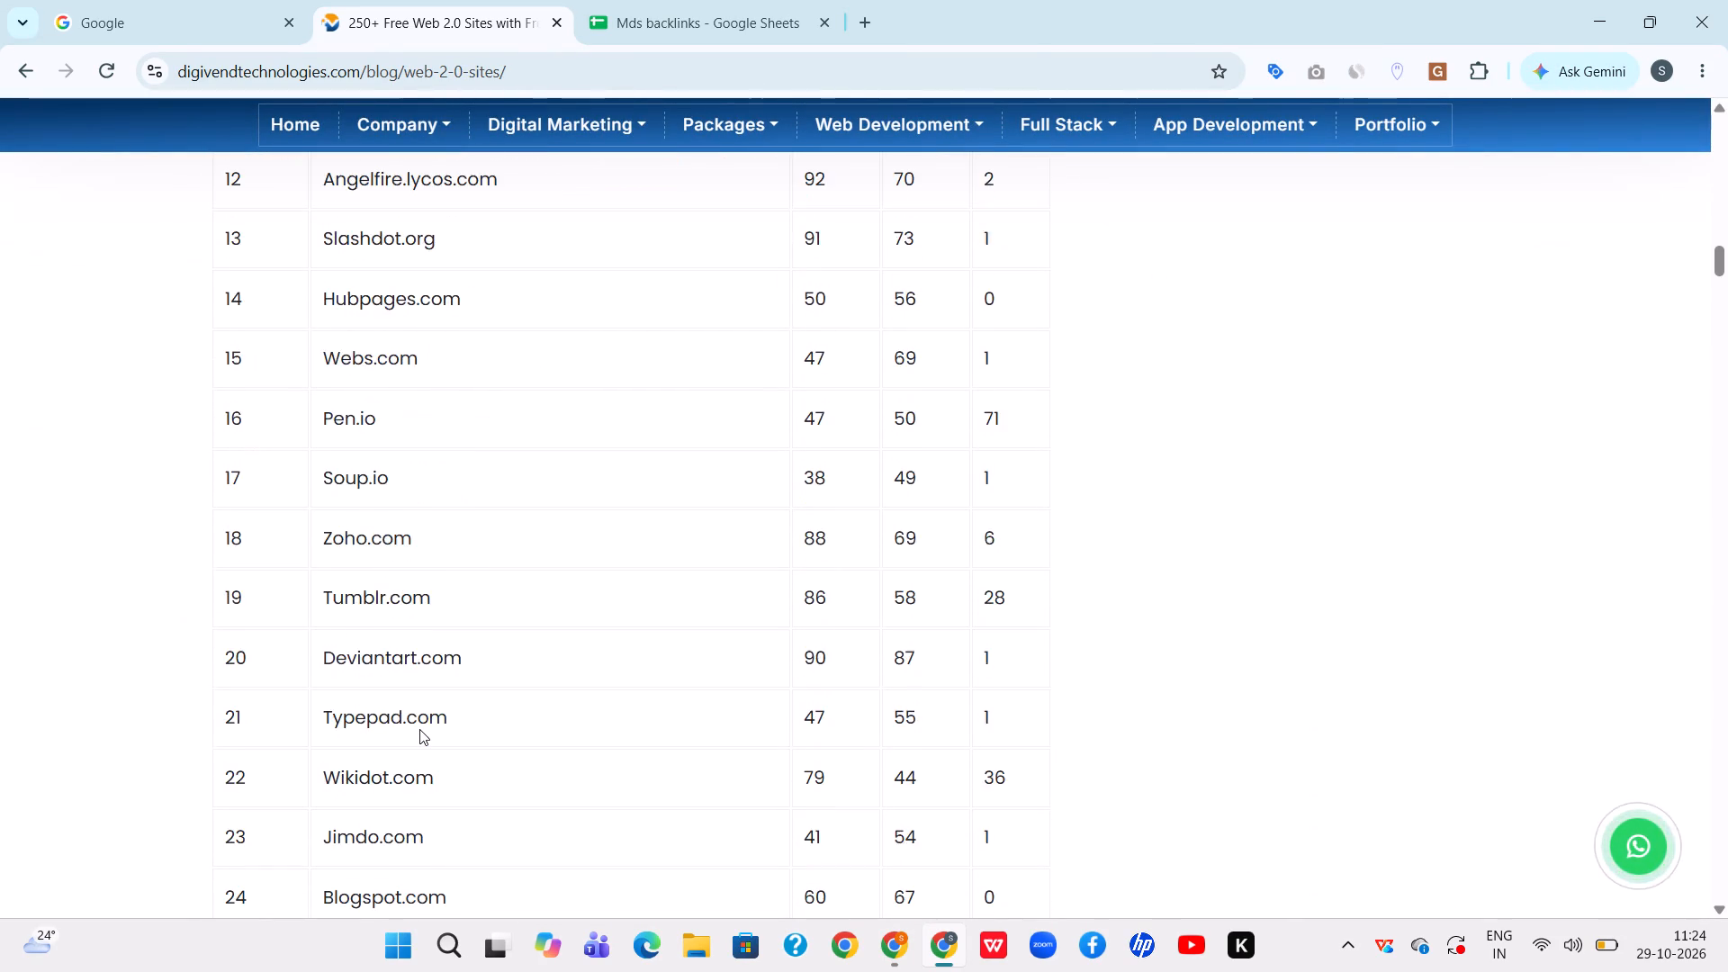
{"action": "key", "text": "Page_Down"}
{"action": "key", "text": "Page_Down"}
{"action": "key", "text": "Page_Down"}
{"action": "key", "text": "Page_Down"}
{"action": "key", "text": "Page_Down"}
{"action": "key", "text": "Page_Down"}
{"action": "key", "text": "Page_Down"}
{"action": "key", "text": "Page_Down"}
{"action": "key", "text": "Page_Down"}
{"action": "key", "text": "Page_Down"}
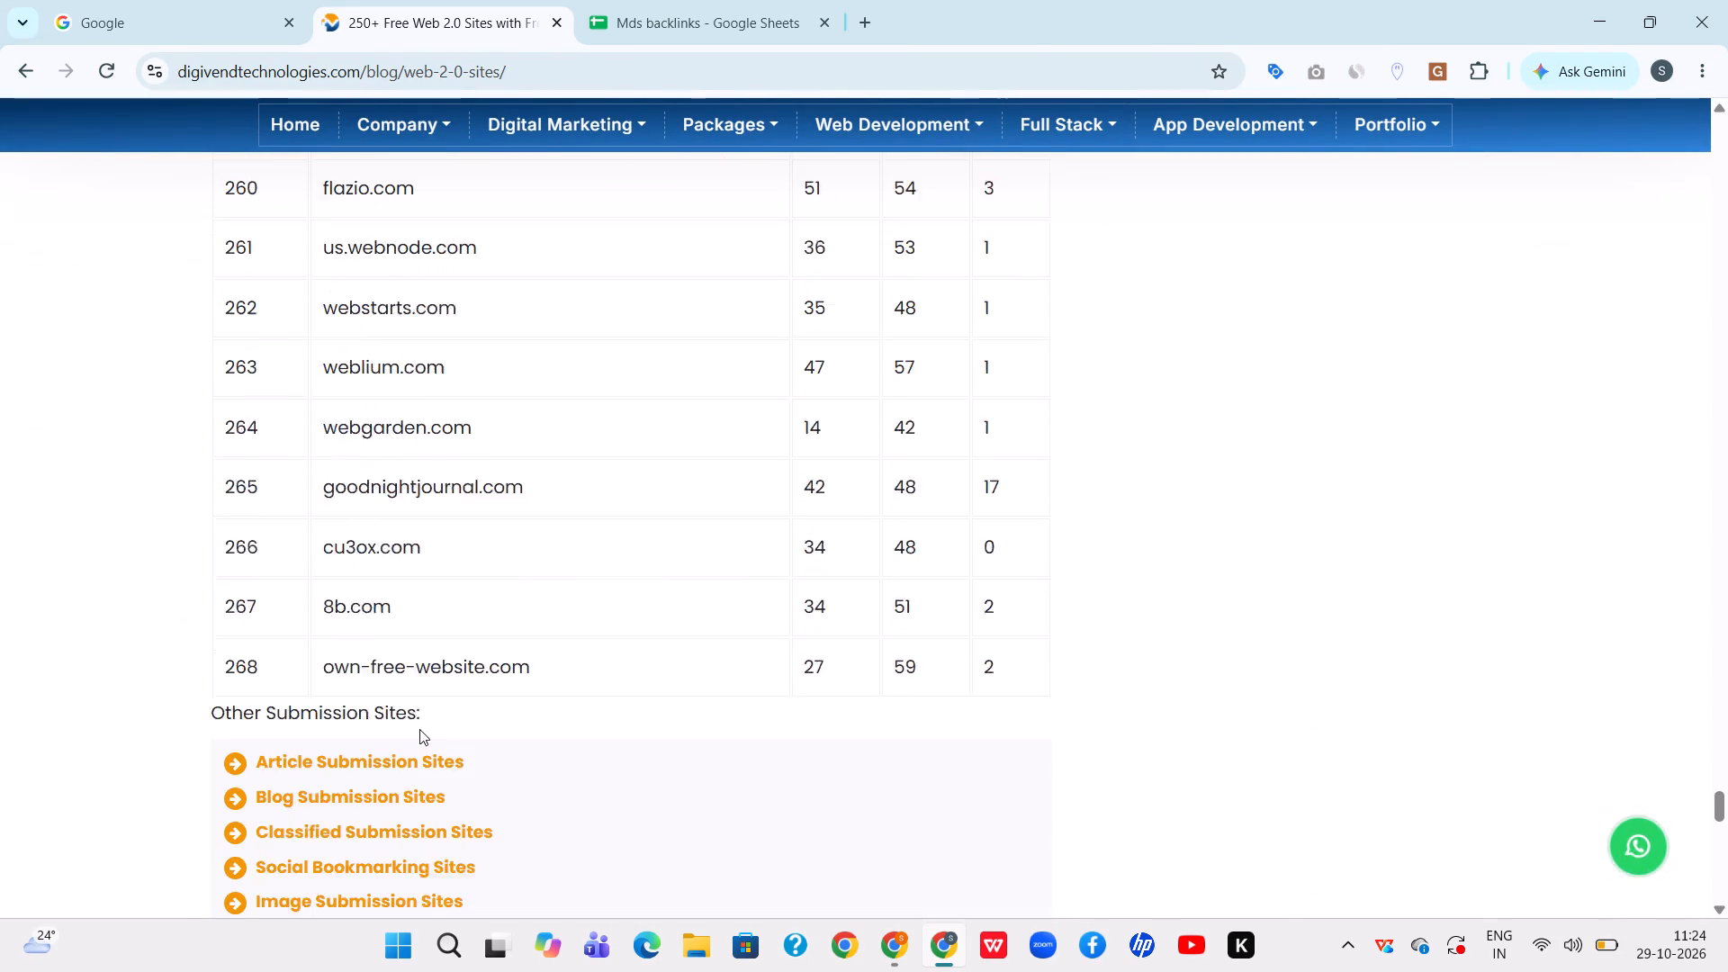
Go back to the start of DigiVend's sites table and examine the first entries' DA, PA and SS values.
{"action": "key", "text": "Page_Up"}
{"action": "key", "text": "Page_Up"}
{"action": "key", "text": "Page_Up"}
{"action": "key", "text": "Page_Up"}
{"action": "key", "text": "Page_Up"}
{"action": "key", "text": "Page_Up"}
{"action": "key", "text": "Page_Up"}
{"action": "key", "text": "Page_Up"}
{"action": "key", "text": "Page_Up"}
{"action": "key", "text": "Page_Up"}
{"action": "key", "text": "Page_Up"}
{"action": "key", "text": "Page_Up"}
{"action": "key", "text": "Page_Up"}
{"action": "key", "text": "Page_Up"}
{"action": "key", "text": "Page_Up"}
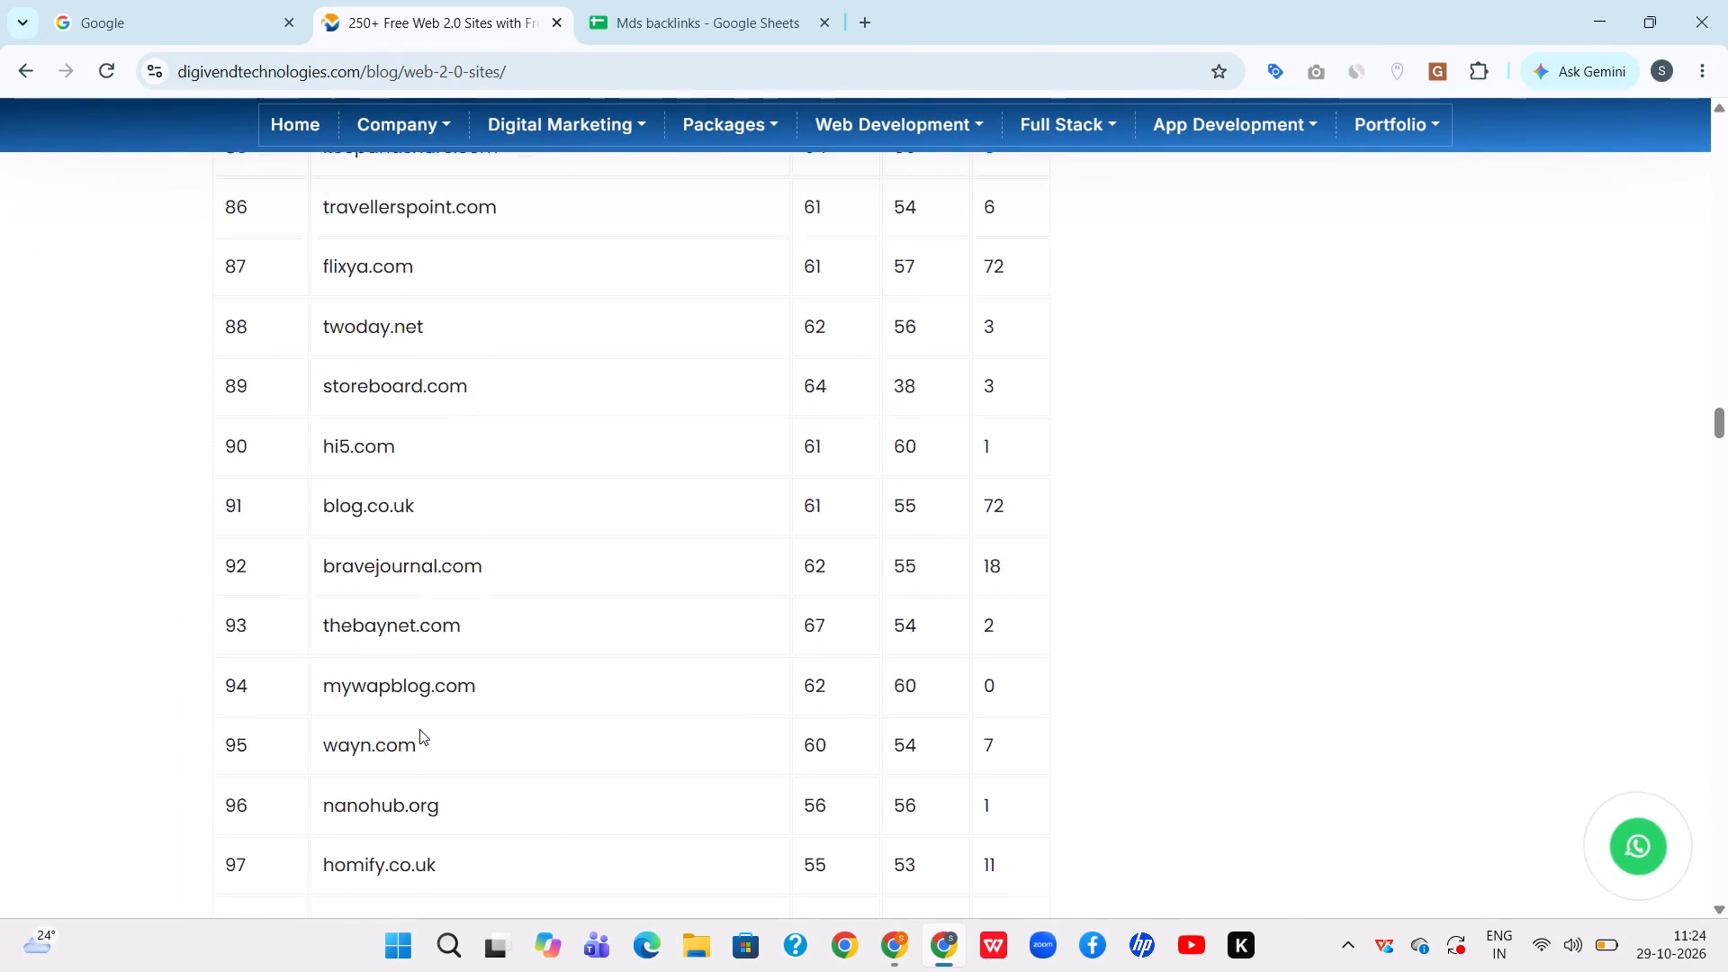
{"action": "key", "text": "Page_Up"}
{"action": "key", "text": "Page_Up"}
{"action": "key", "text": "Page_Up"}
{"action": "key", "text": "Page_Up"}
{"action": "key", "text": "Page_Up"}
{"action": "key", "text": "Page_Up"}
{"action": "key", "text": "Page_Up"}
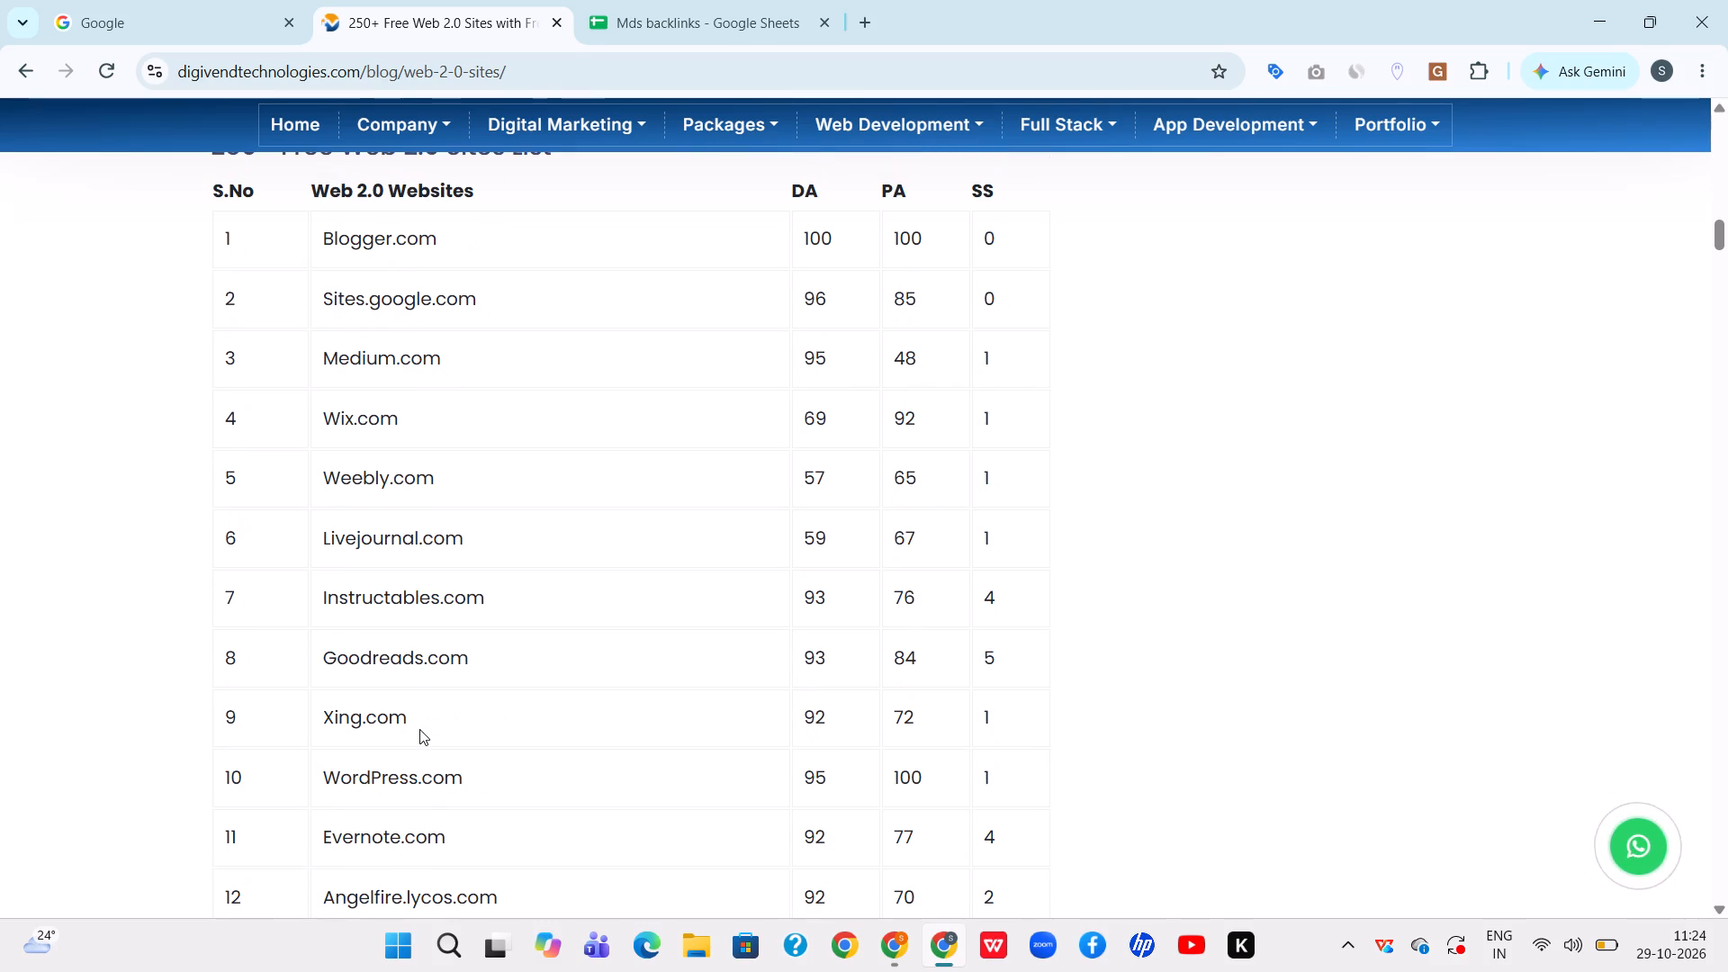
{"action": "scroll", "coordinate": [419, 729], "scroll_direction": "down", "scroll_amount": 1}
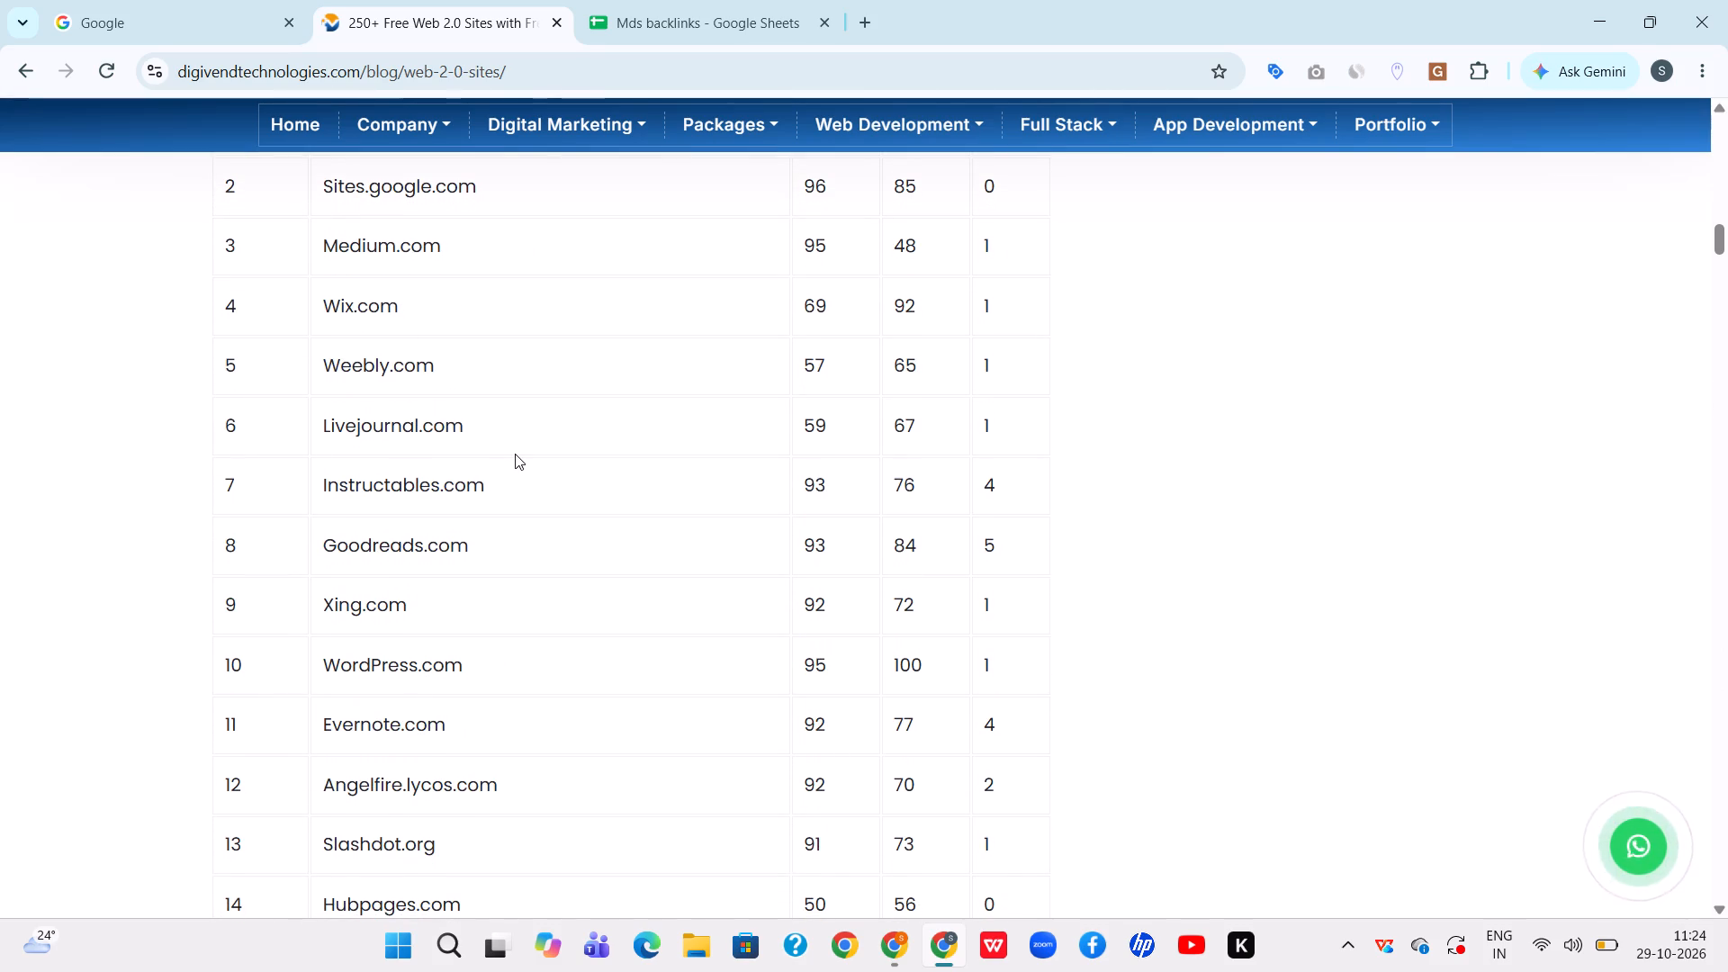
{"action": "triple_click", "coordinate": [325, 580]}
{"action": "left_click", "coordinate": [325, 580]}
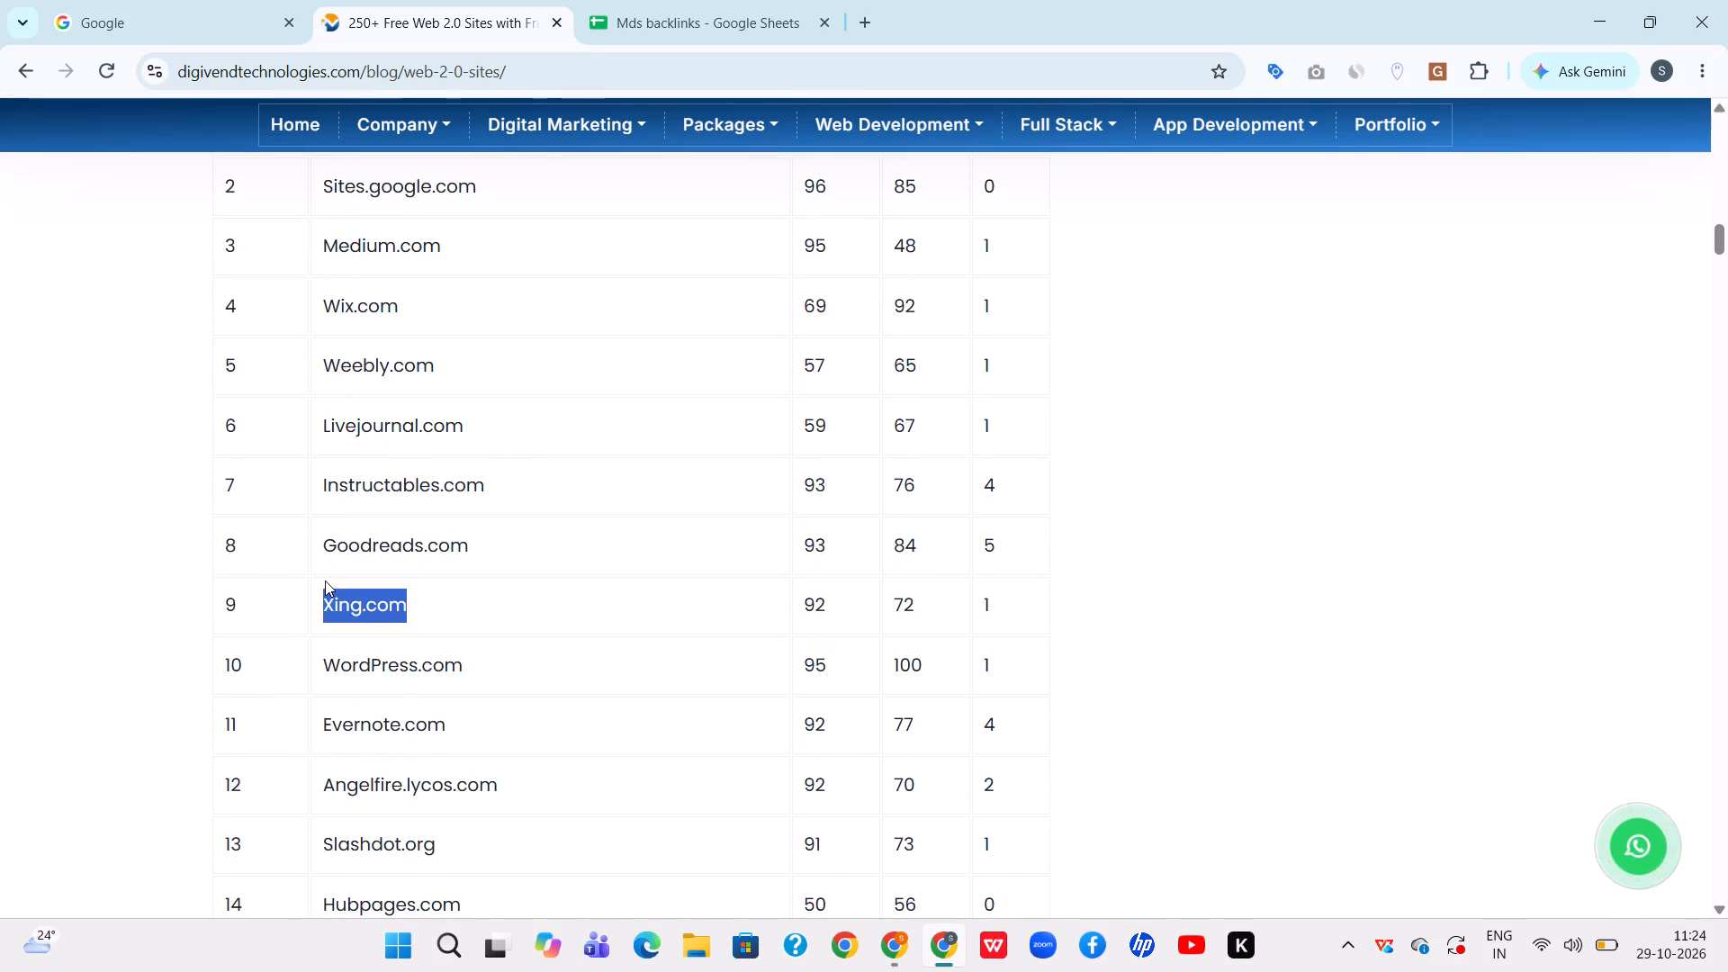
{"action": "left_click_drag", "start_coordinate": [325, 580], "coordinate": [258, 417]}
{"action": "left_click", "coordinate": [258, 417]}
{"action": "scroll", "coordinate": [258, 417], "scroll_direction": "down", "scroll_amount": 1}
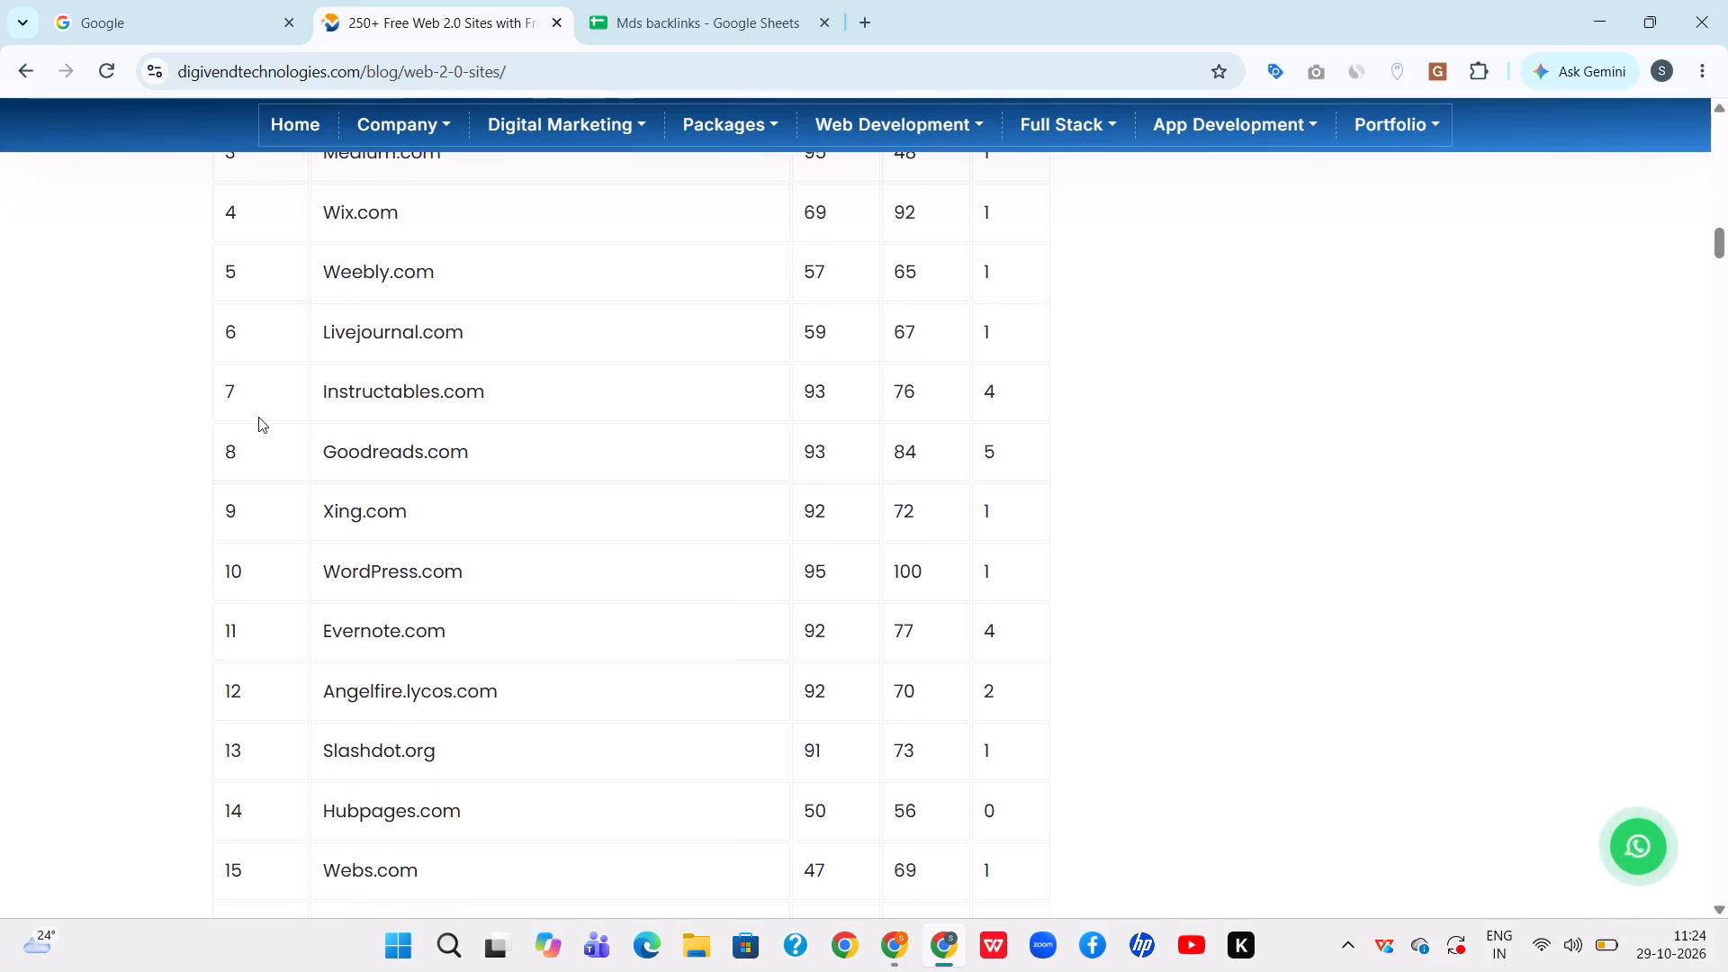
{"action": "scroll", "coordinate": [258, 417], "scroll_direction": "down", "scroll_amount": 1}
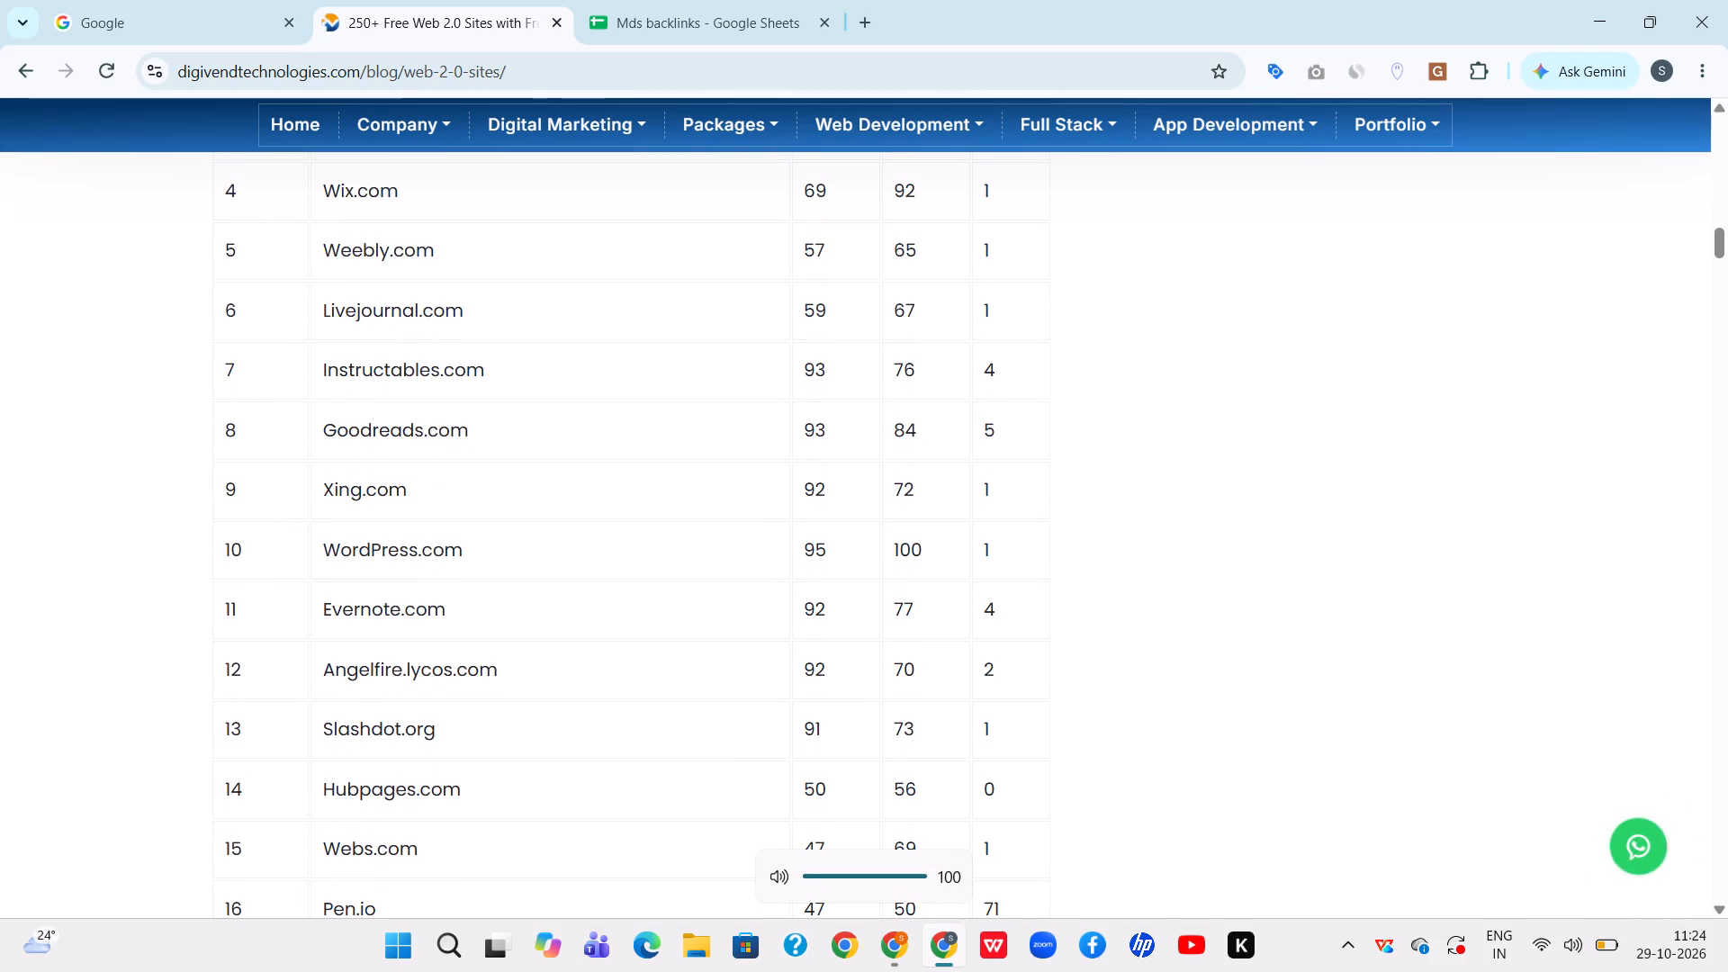
{"action": "triple_click", "coordinate": [341, 199]}
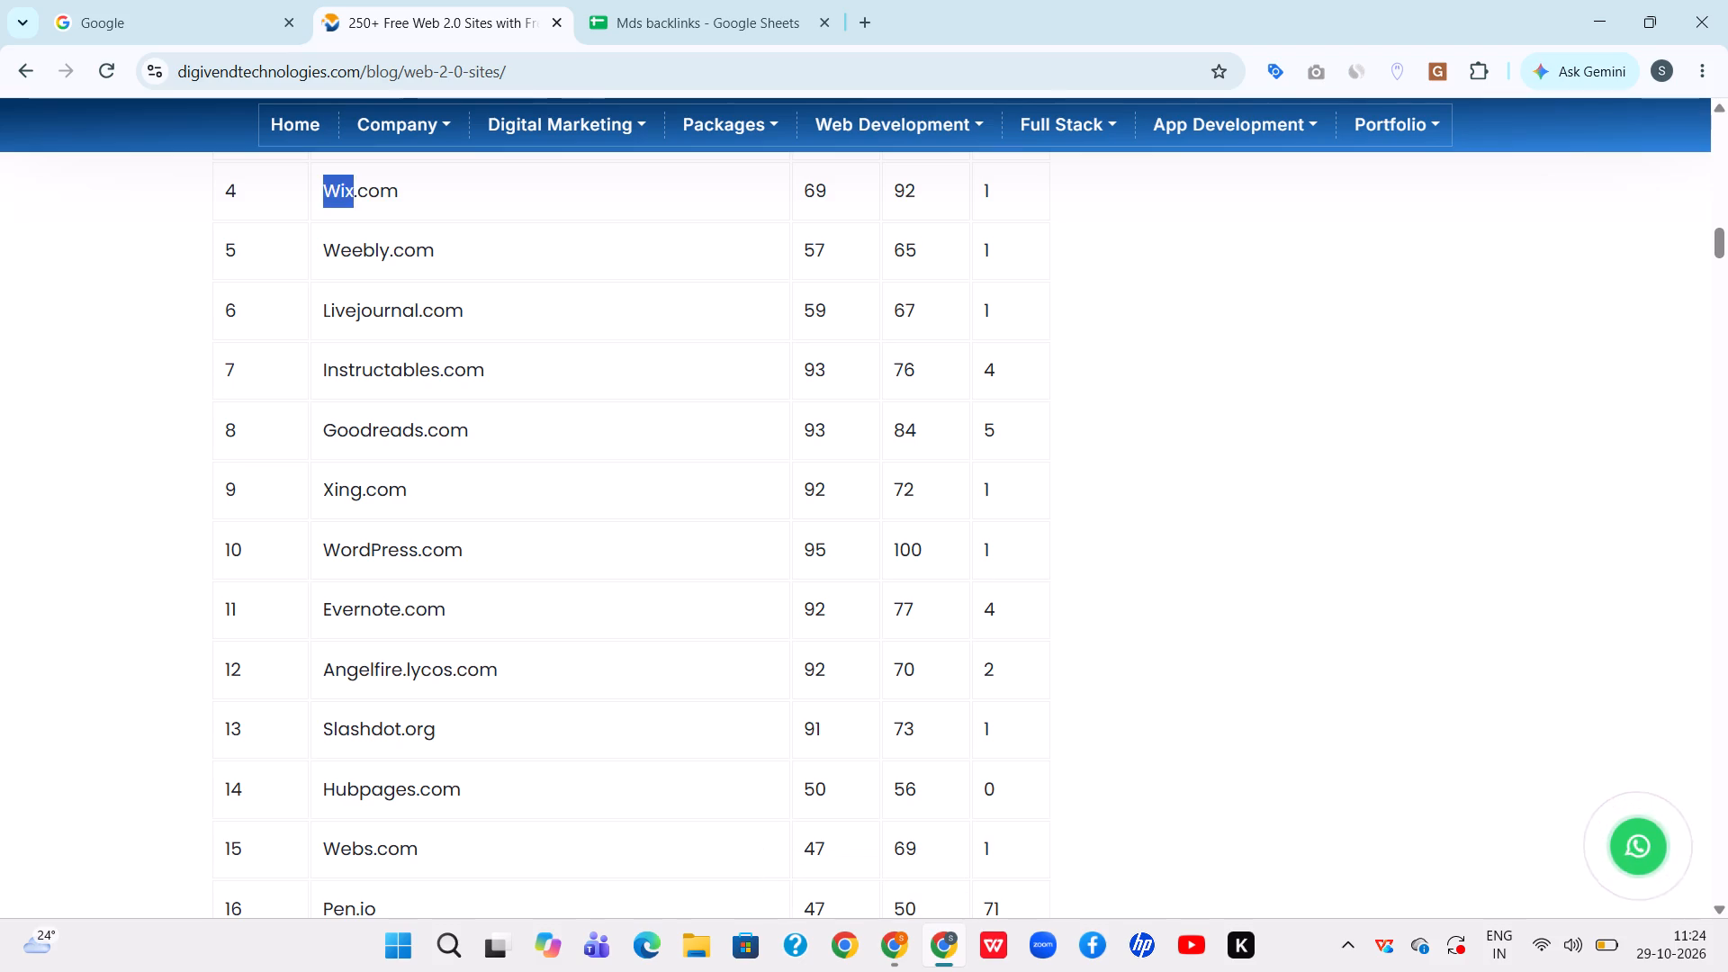
{"action": "left_click_drag", "start_coordinate": [341, 199], "coordinate": [321, 375]}
{"action": "left_click", "coordinate": [321, 375]}
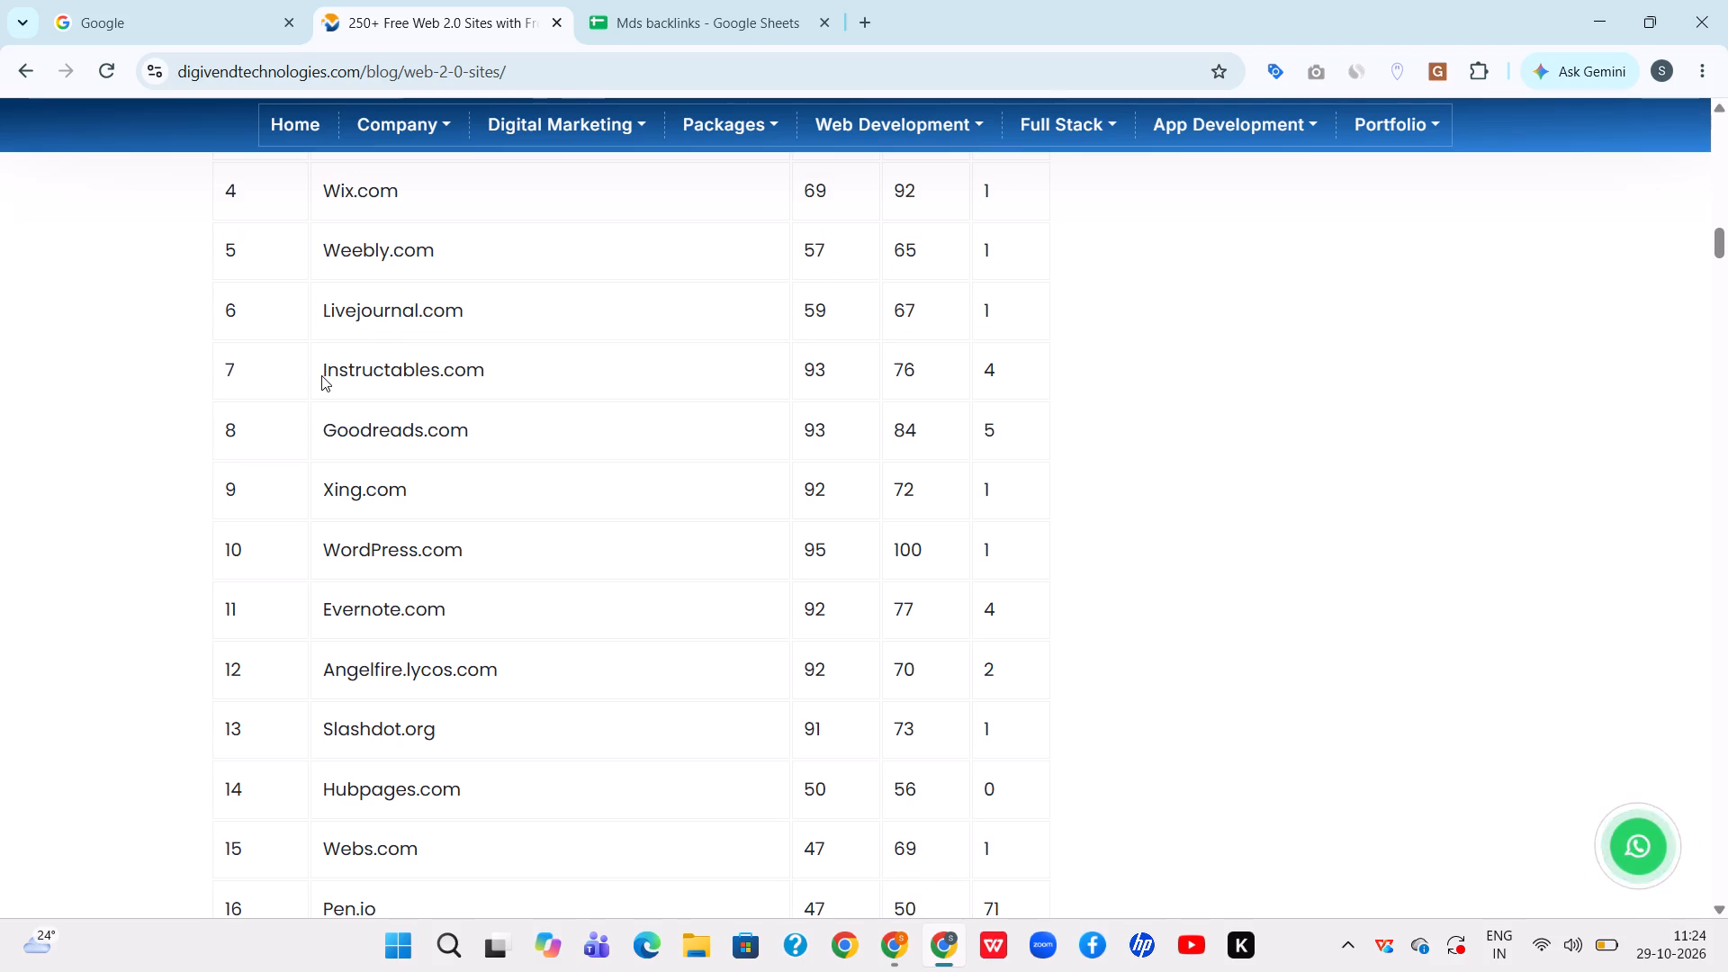
{"action": "key", "text": "Down"}
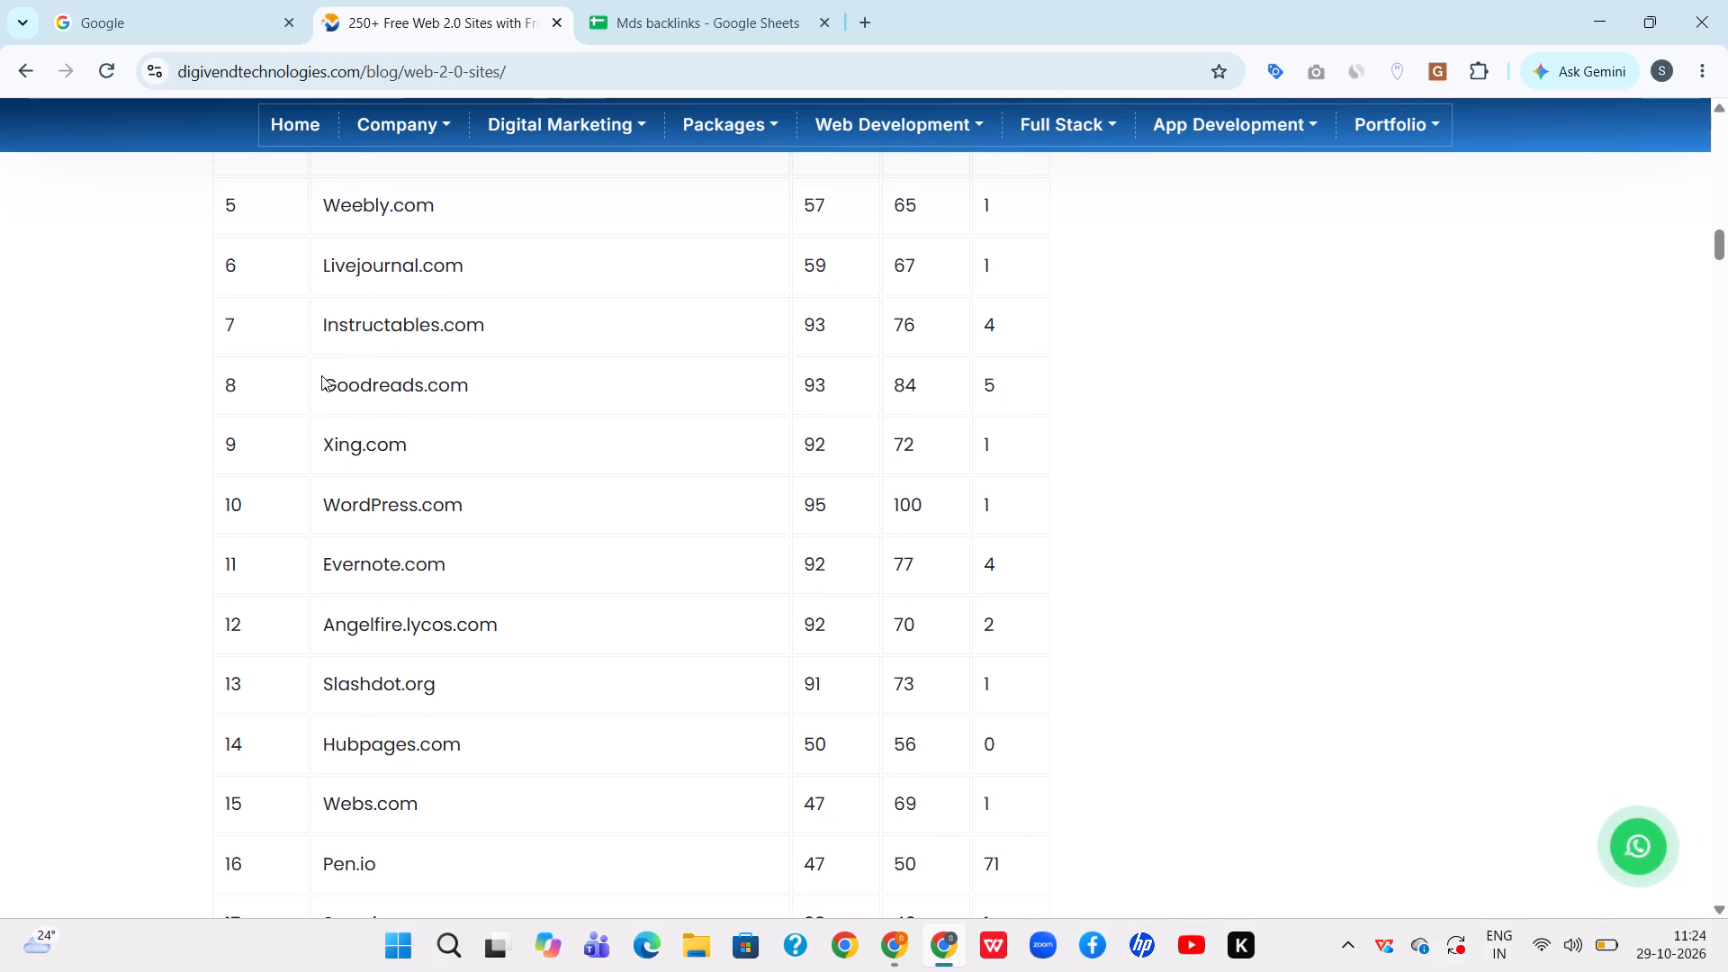
Return to the search results and open DSOM's "50+ Free Best Web 2.0 Submission Sites List" article.
{"action": "scroll", "coordinate": [321, 375], "scroll_direction": "right", "scroll_amount": 6}
{"action": "scroll", "coordinate": [134, 886], "scroll_direction": "down", "scroll_amount": 1}
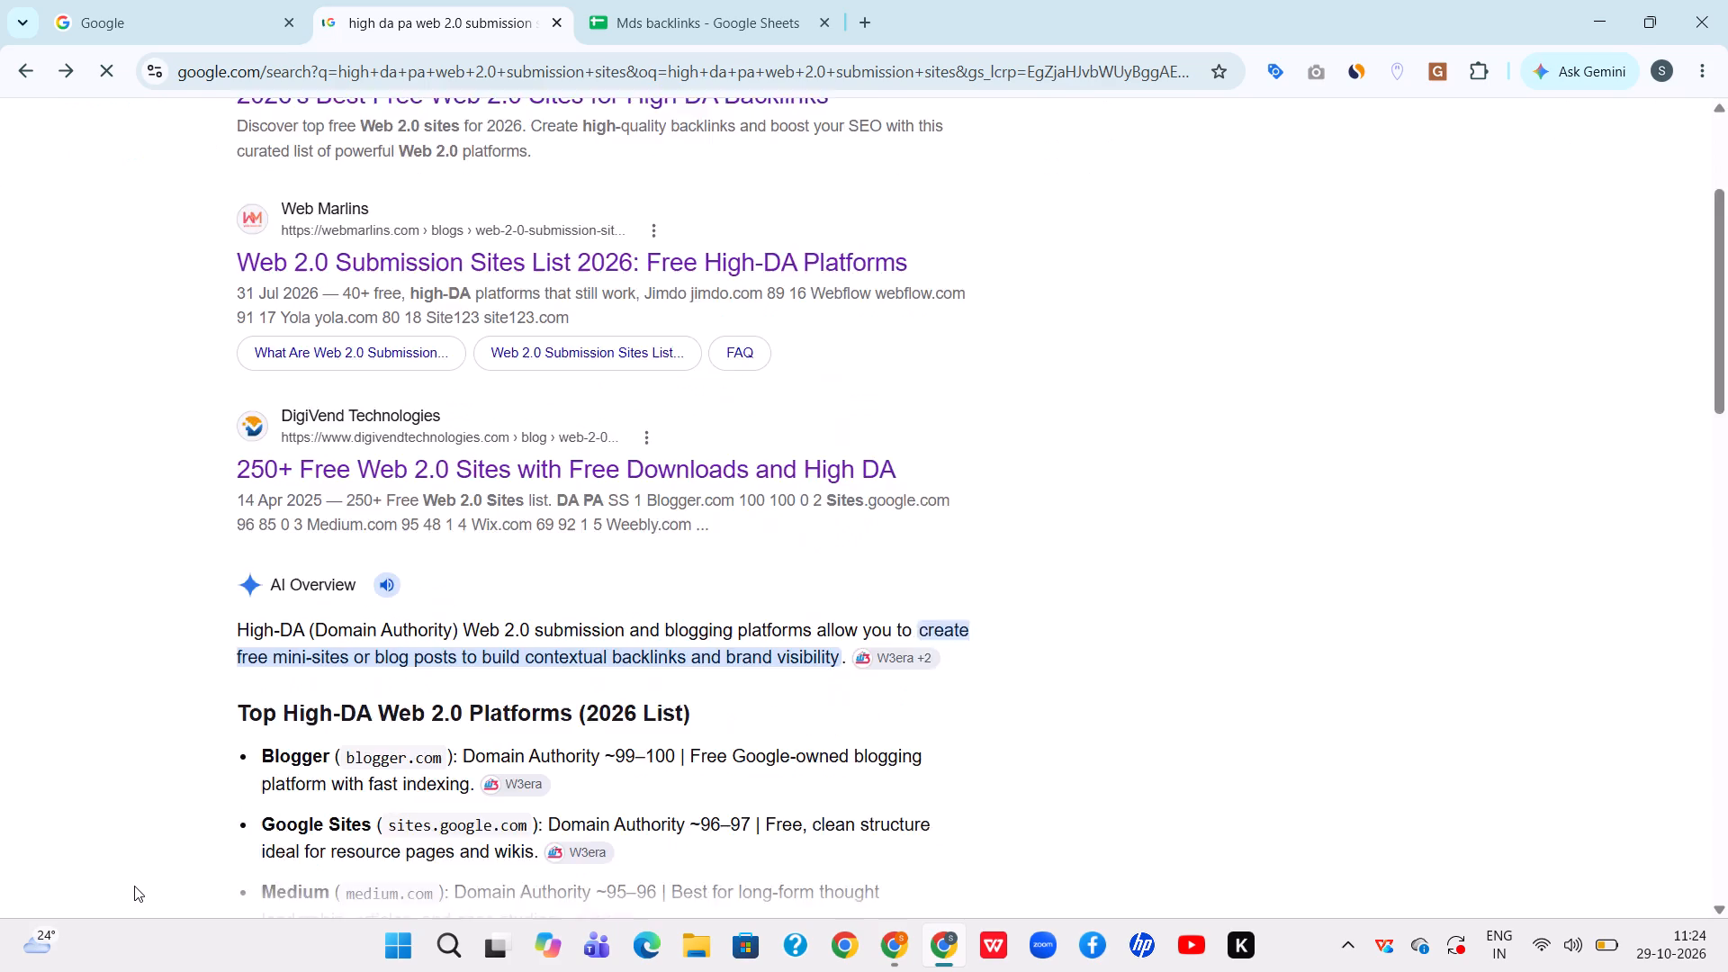
{"action": "scroll", "coordinate": [134, 886], "scroll_direction": "down", "scroll_amount": 8}
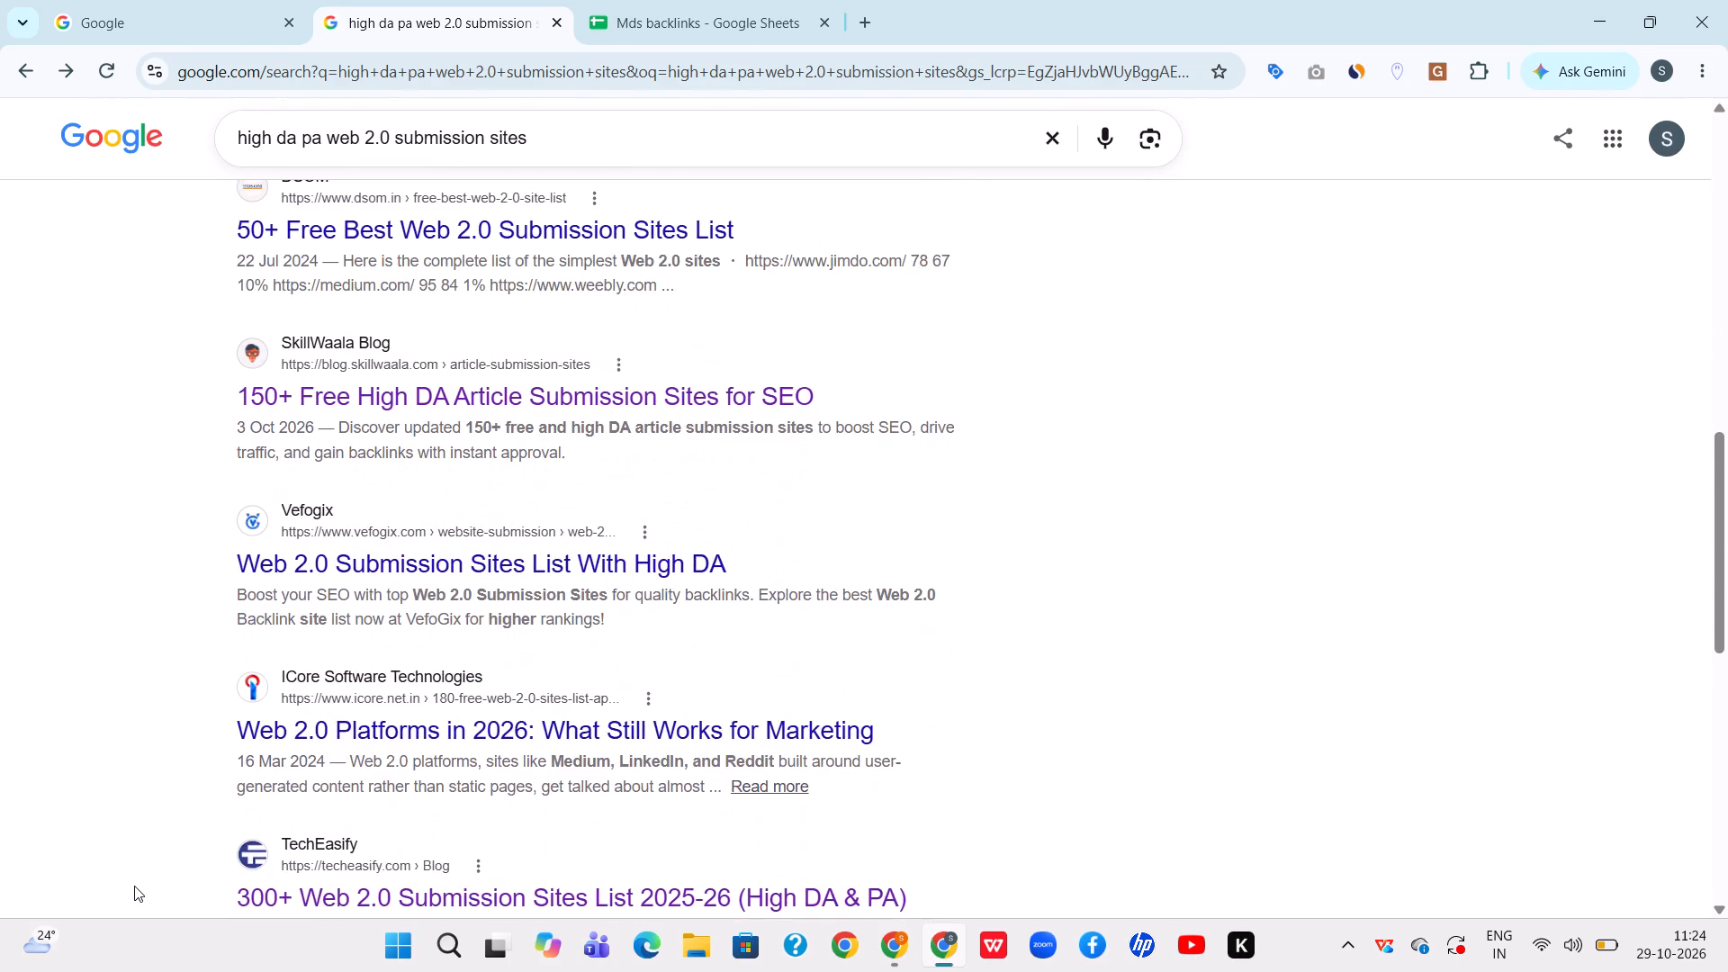
{"action": "scroll", "coordinate": [134, 886], "scroll_direction": "down", "scroll_amount": 2}
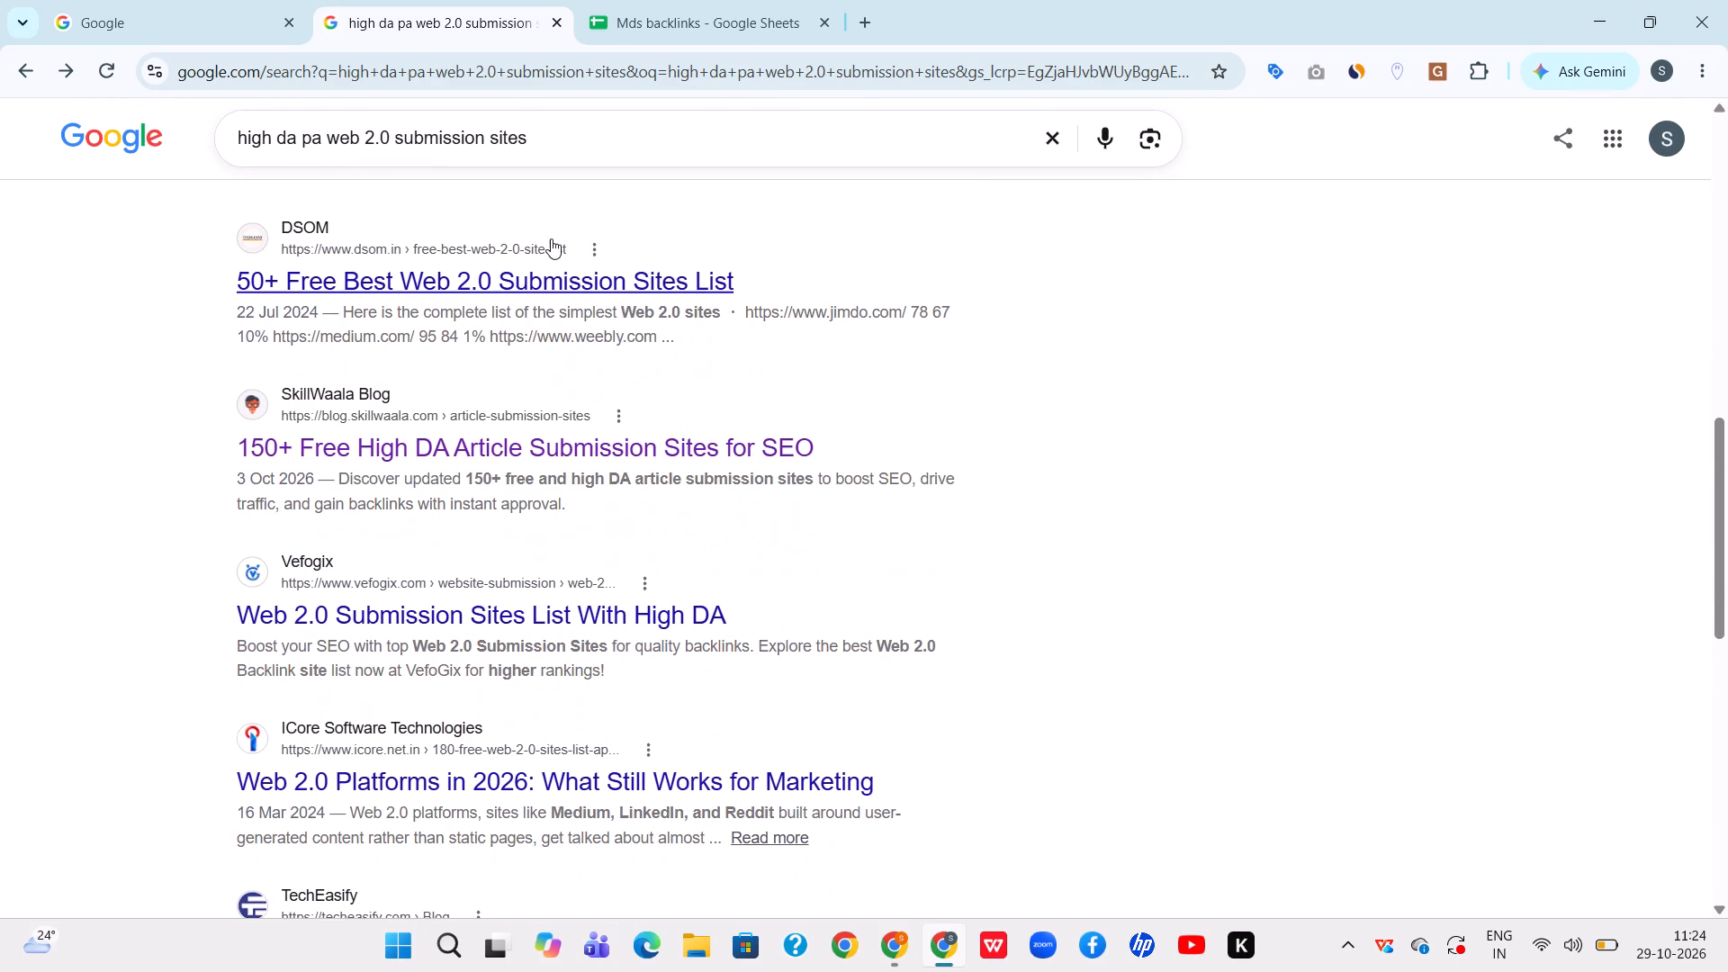
{"action": "left_click", "coordinate": [551, 238]}
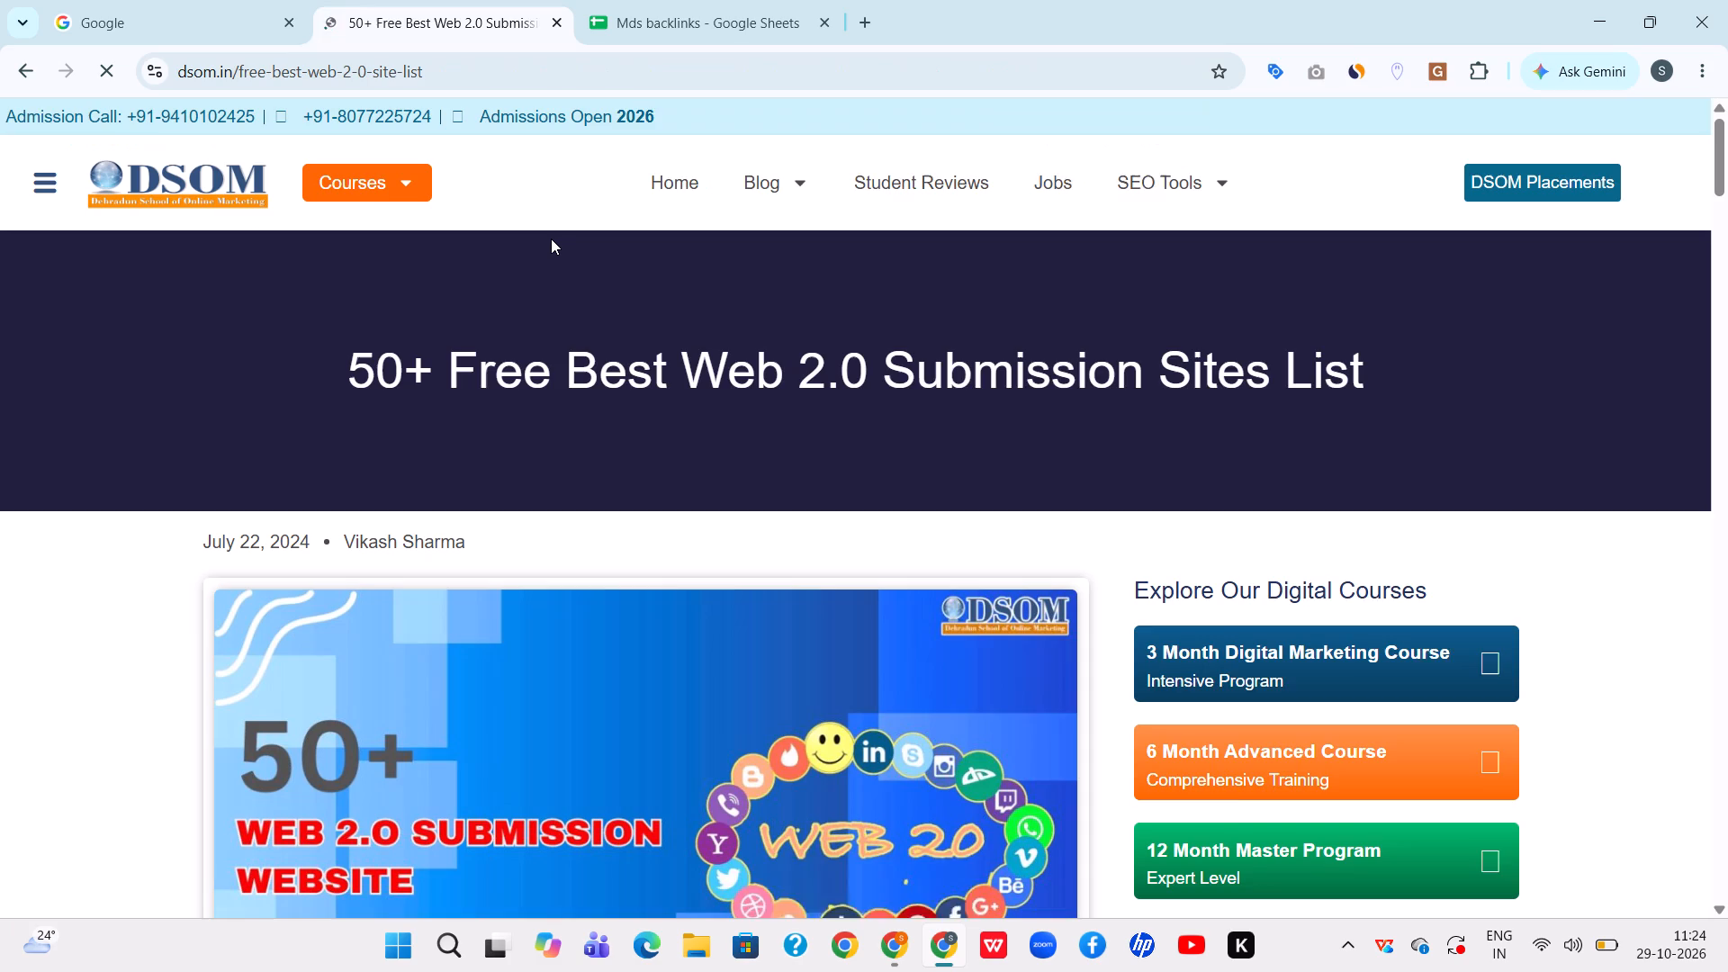
Find DSOM's submission sites table, dismiss the course registration pop-up, and examine the sites' DA, PA and spam scores.
{"action": "key", "text": "Page_Down"}
{"action": "key", "text": "Page_Down"}
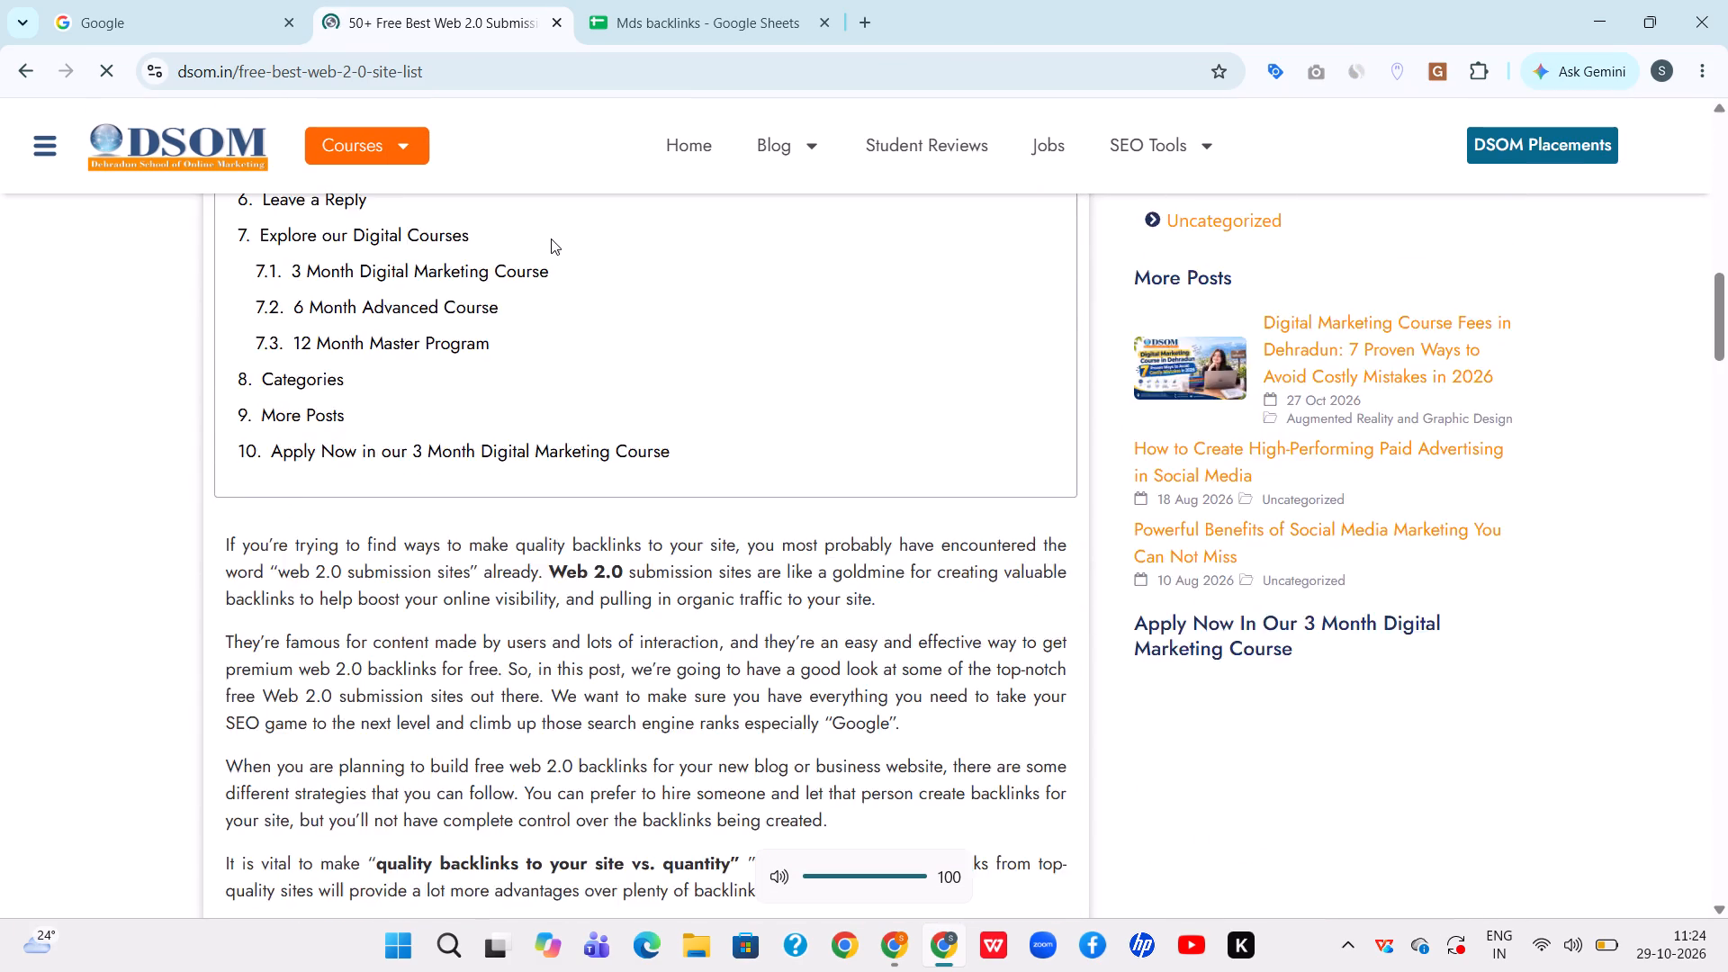
{"action": "key", "text": "Page_Down"}
{"action": "key", "text": "Page_Down"}
{"action": "key", "text": "Page_Down"}
{"action": "key", "text": "Page_Down"}
{"action": "left_click", "coordinate": [8, 581]}
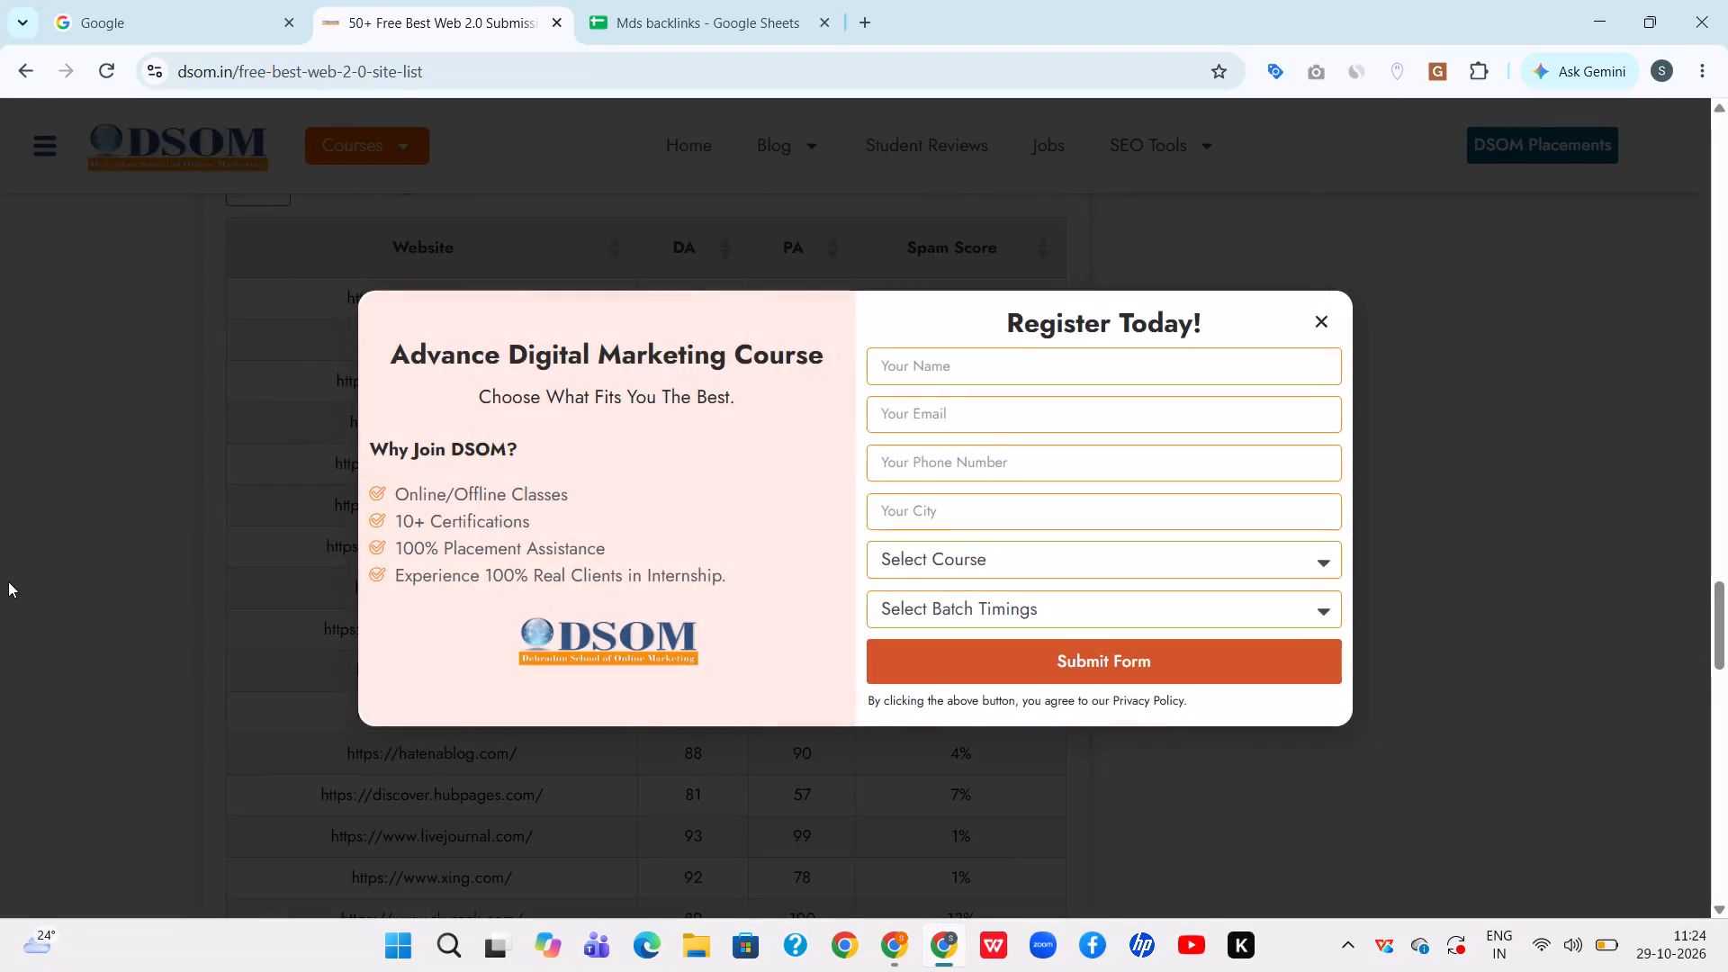
{"action": "key", "text": "Page_Up"}
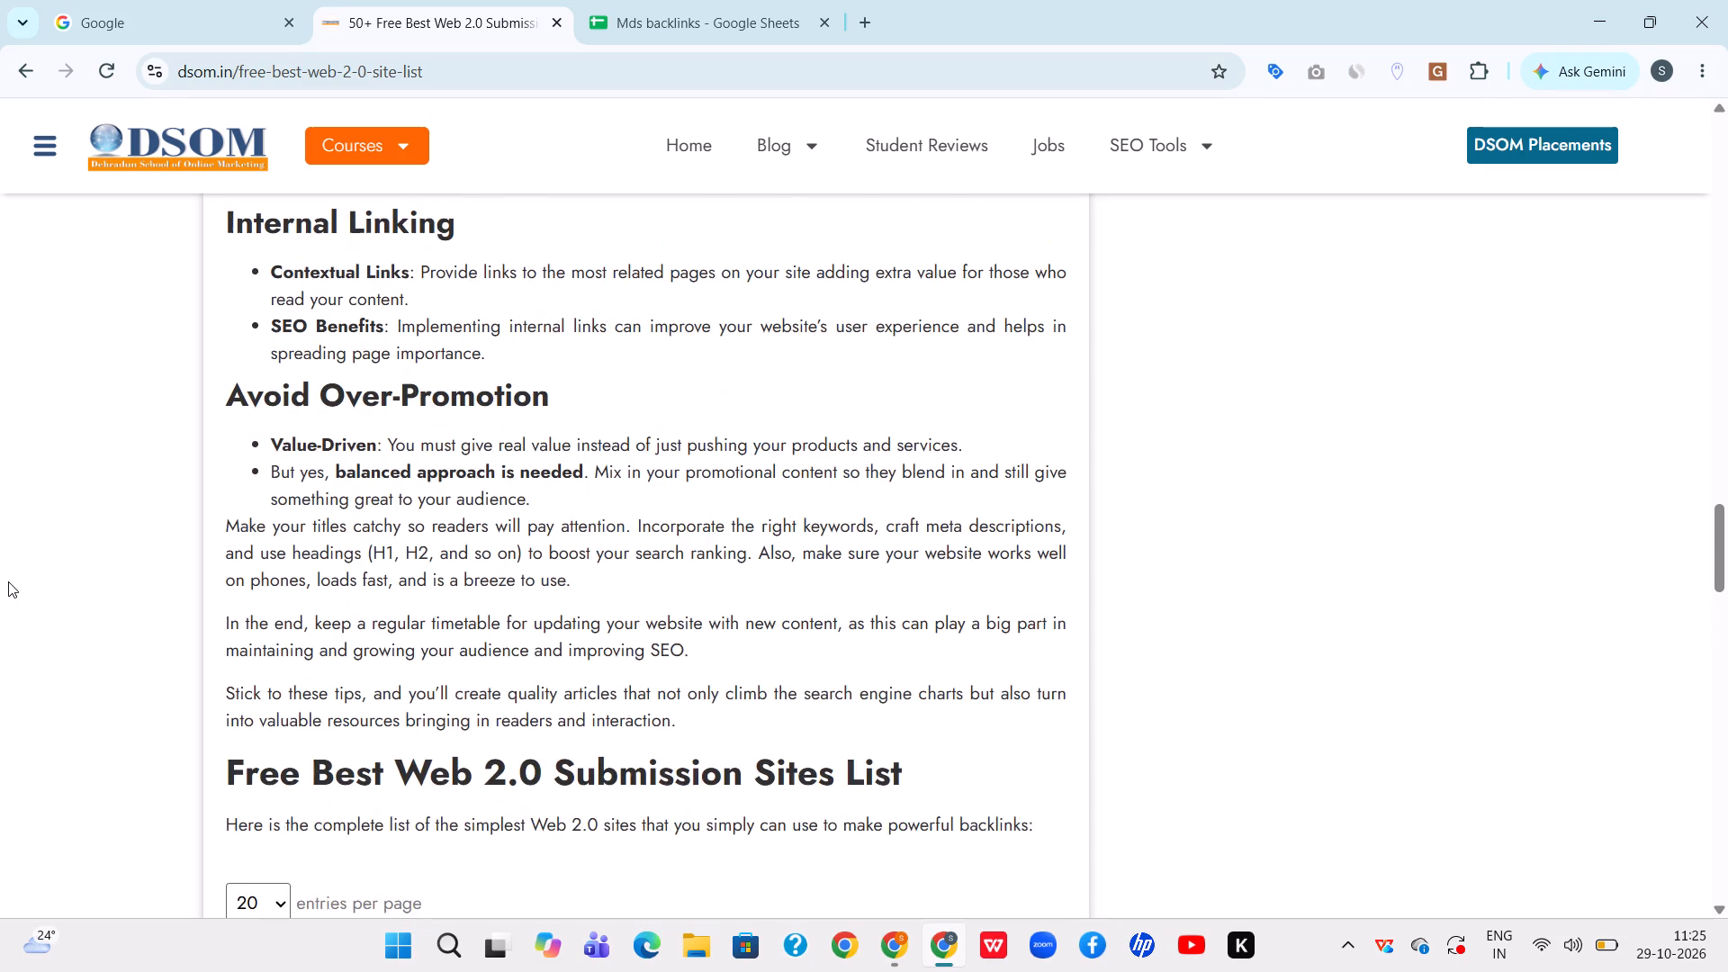
{"action": "key", "text": "Page_Down"}
{"action": "scroll", "coordinate": [8, 581], "scroll_direction": "down", "scroll_amount": 1}
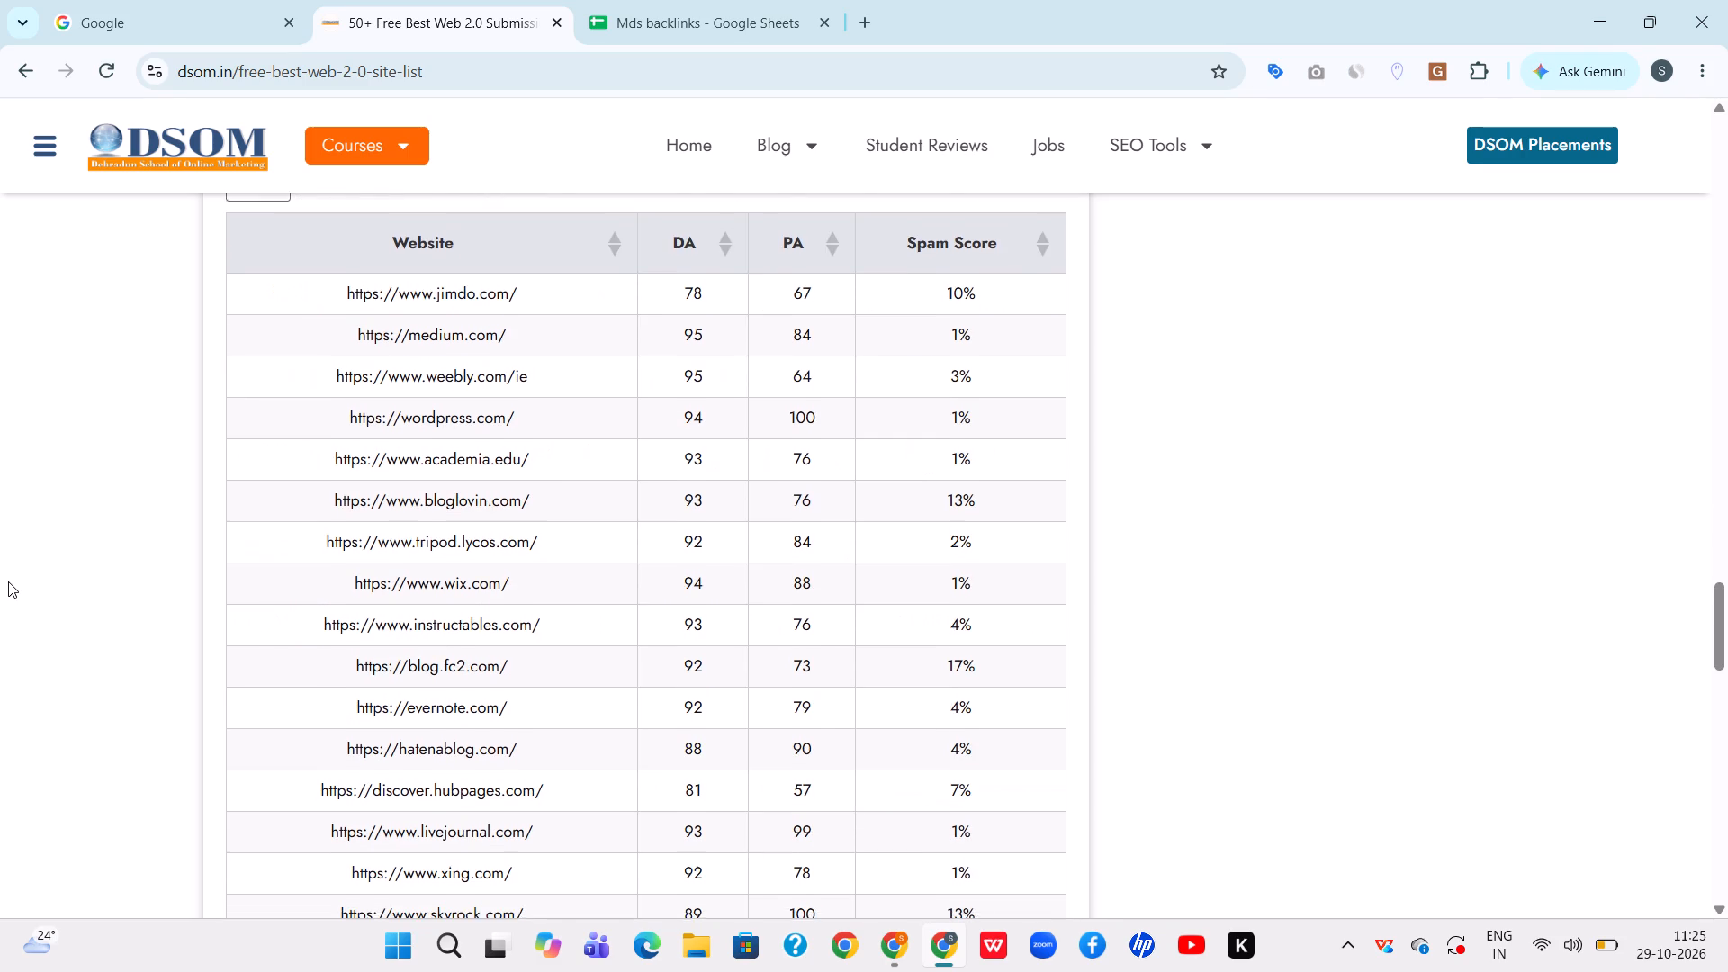
{"action": "scroll", "coordinate": [8, 581], "scroll_direction": "down", "scroll_amount": 1}
{"action": "key", "text": "Page_Down"}
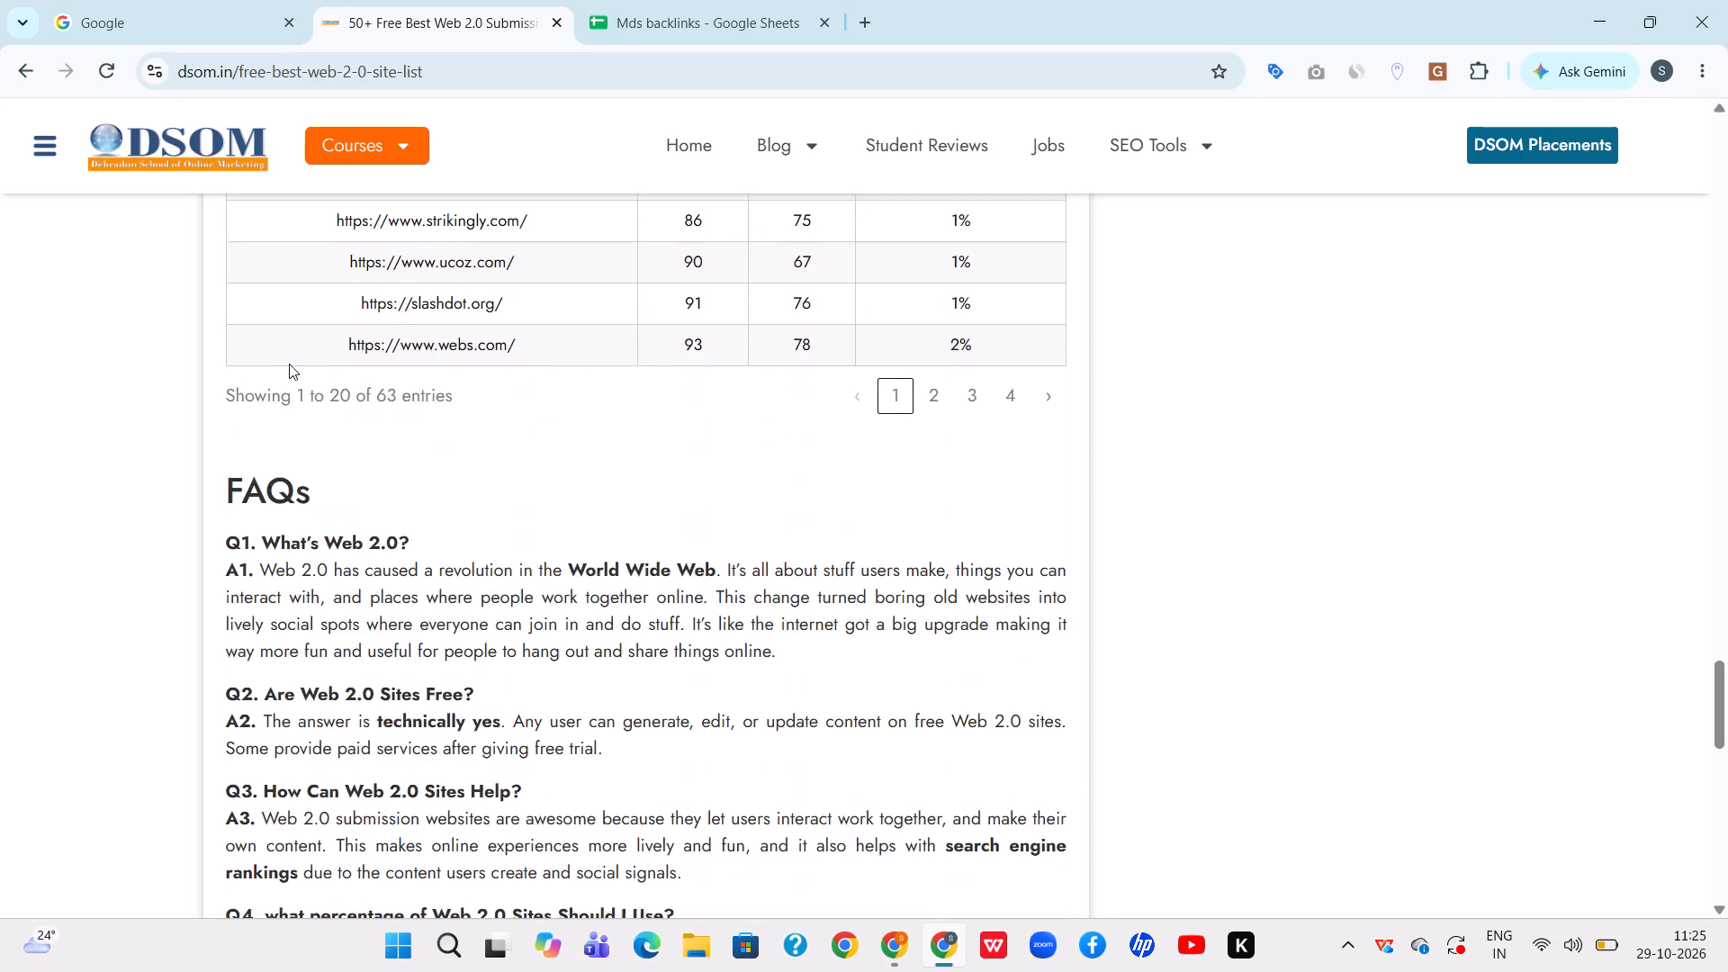
{"action": "key", "text": "Page_Down"}
{"action": "key", "text": "Page_Up"}
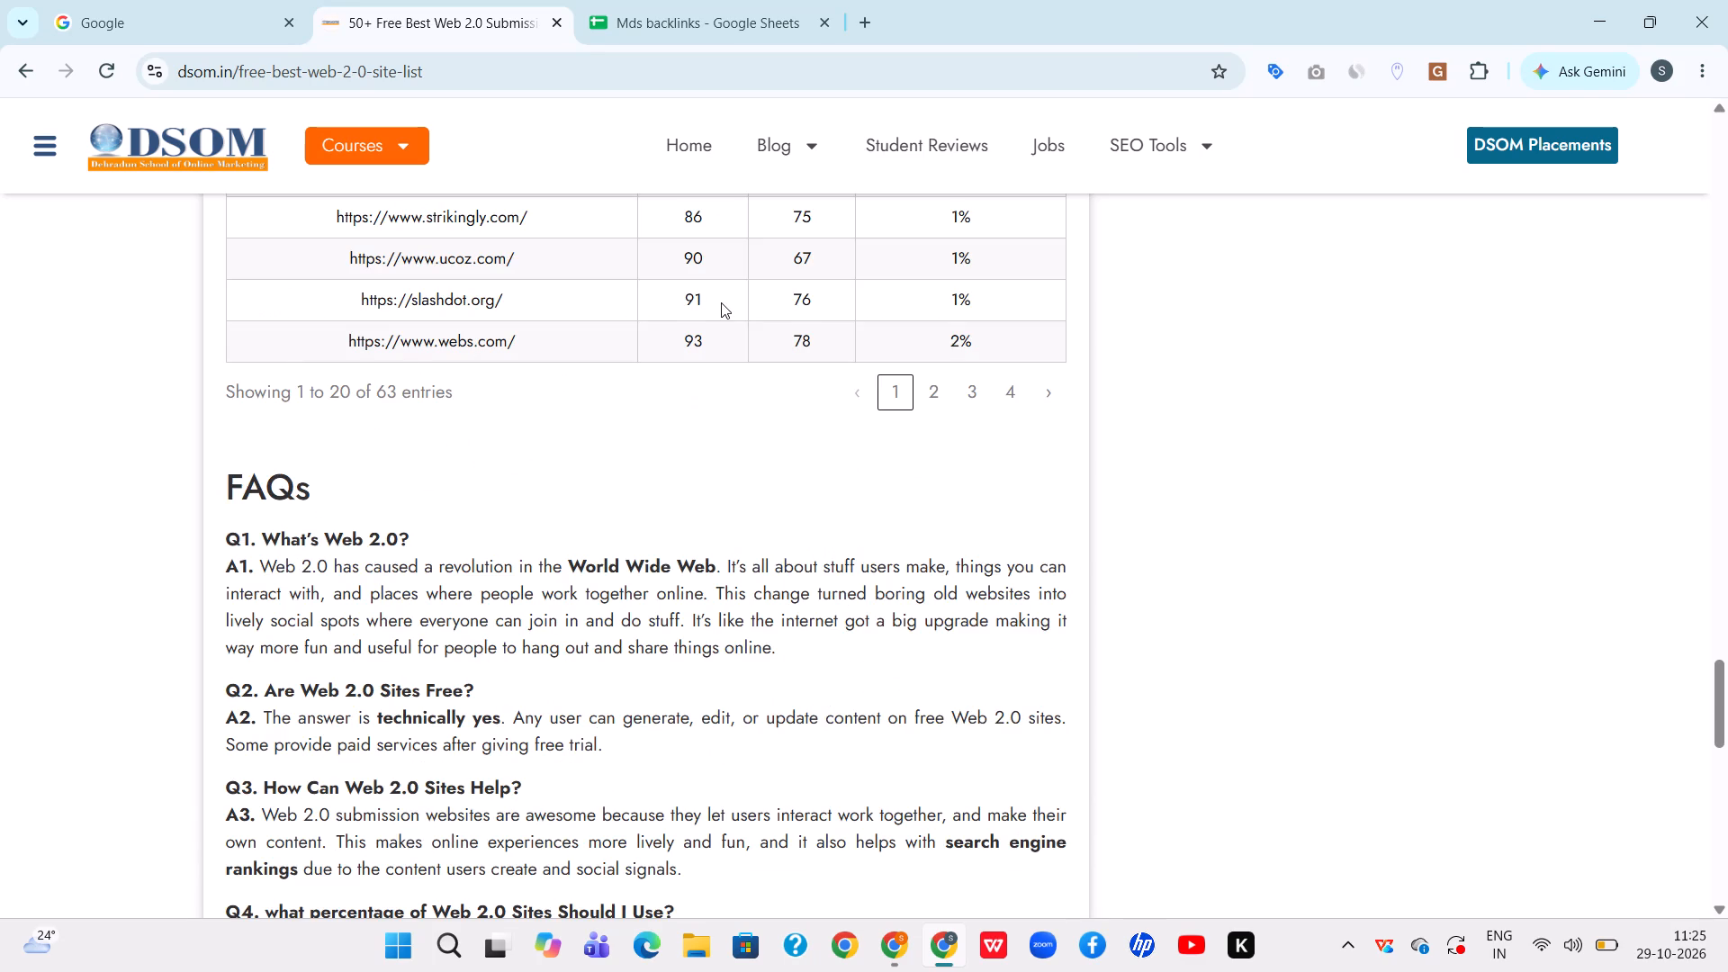
{"action": "key", "text": "Page_Up"}
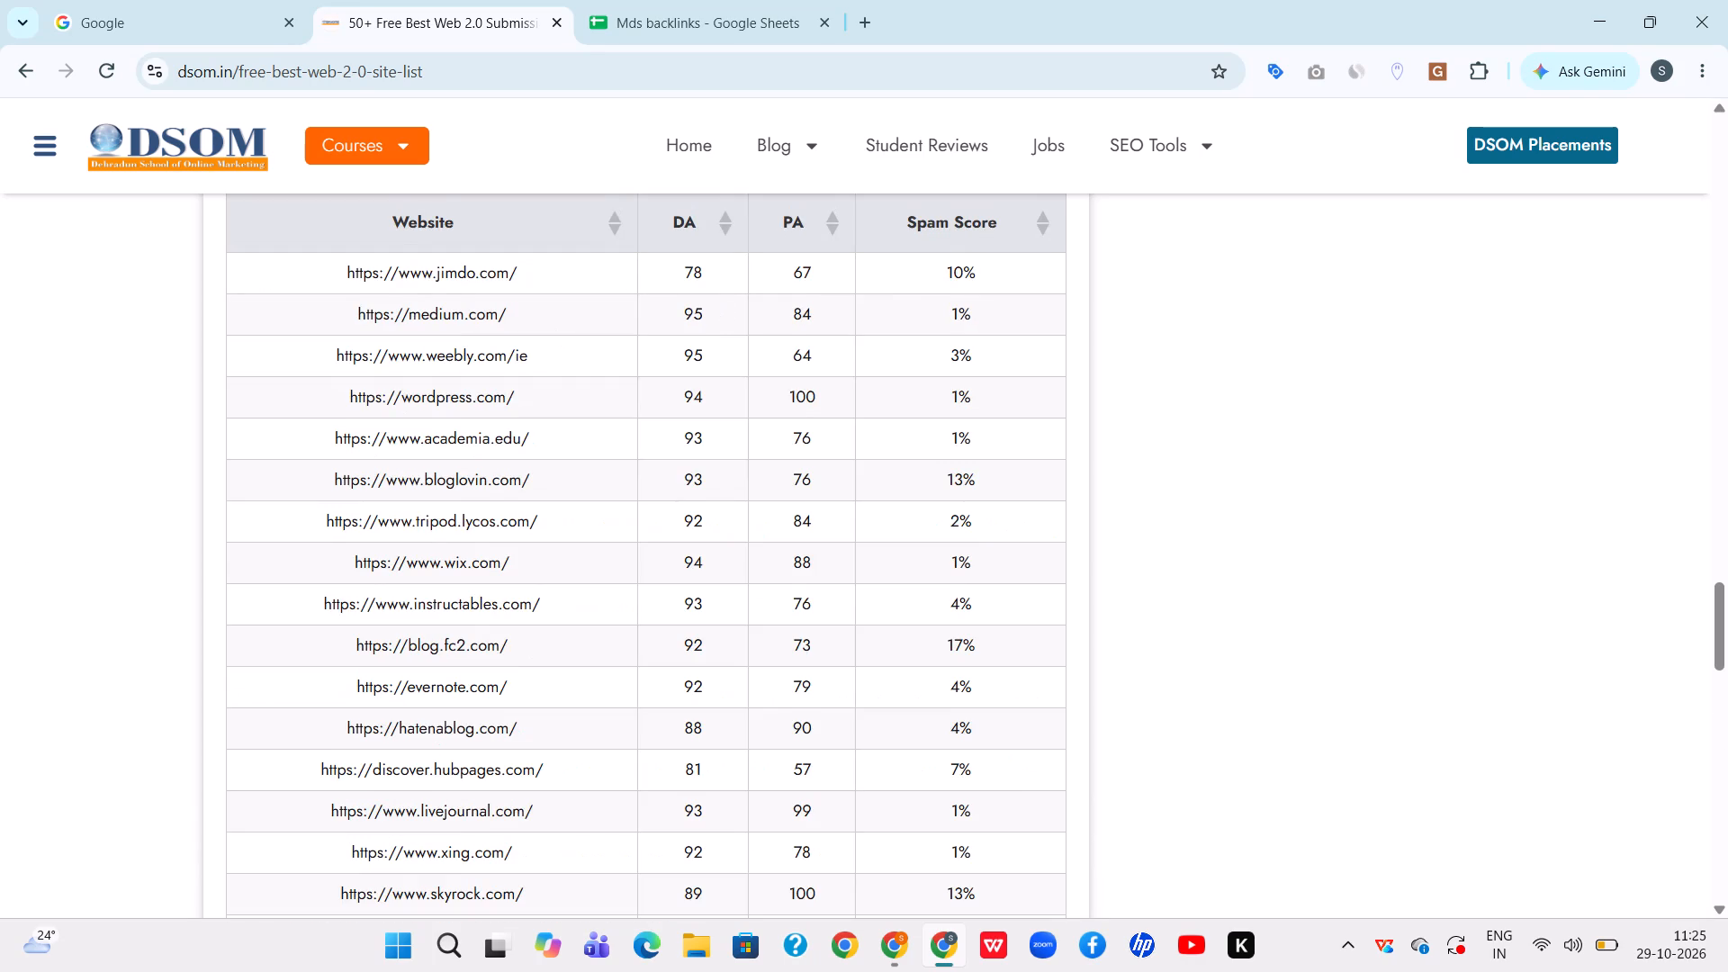
Copy the jimdo.com address from DSOM's web 2.0 sites table and open the site in a new tab.
{"action": "triple_click", "coordinate": [415, 271]}
{"action": "left_click", "coordinate": [415, 271]}
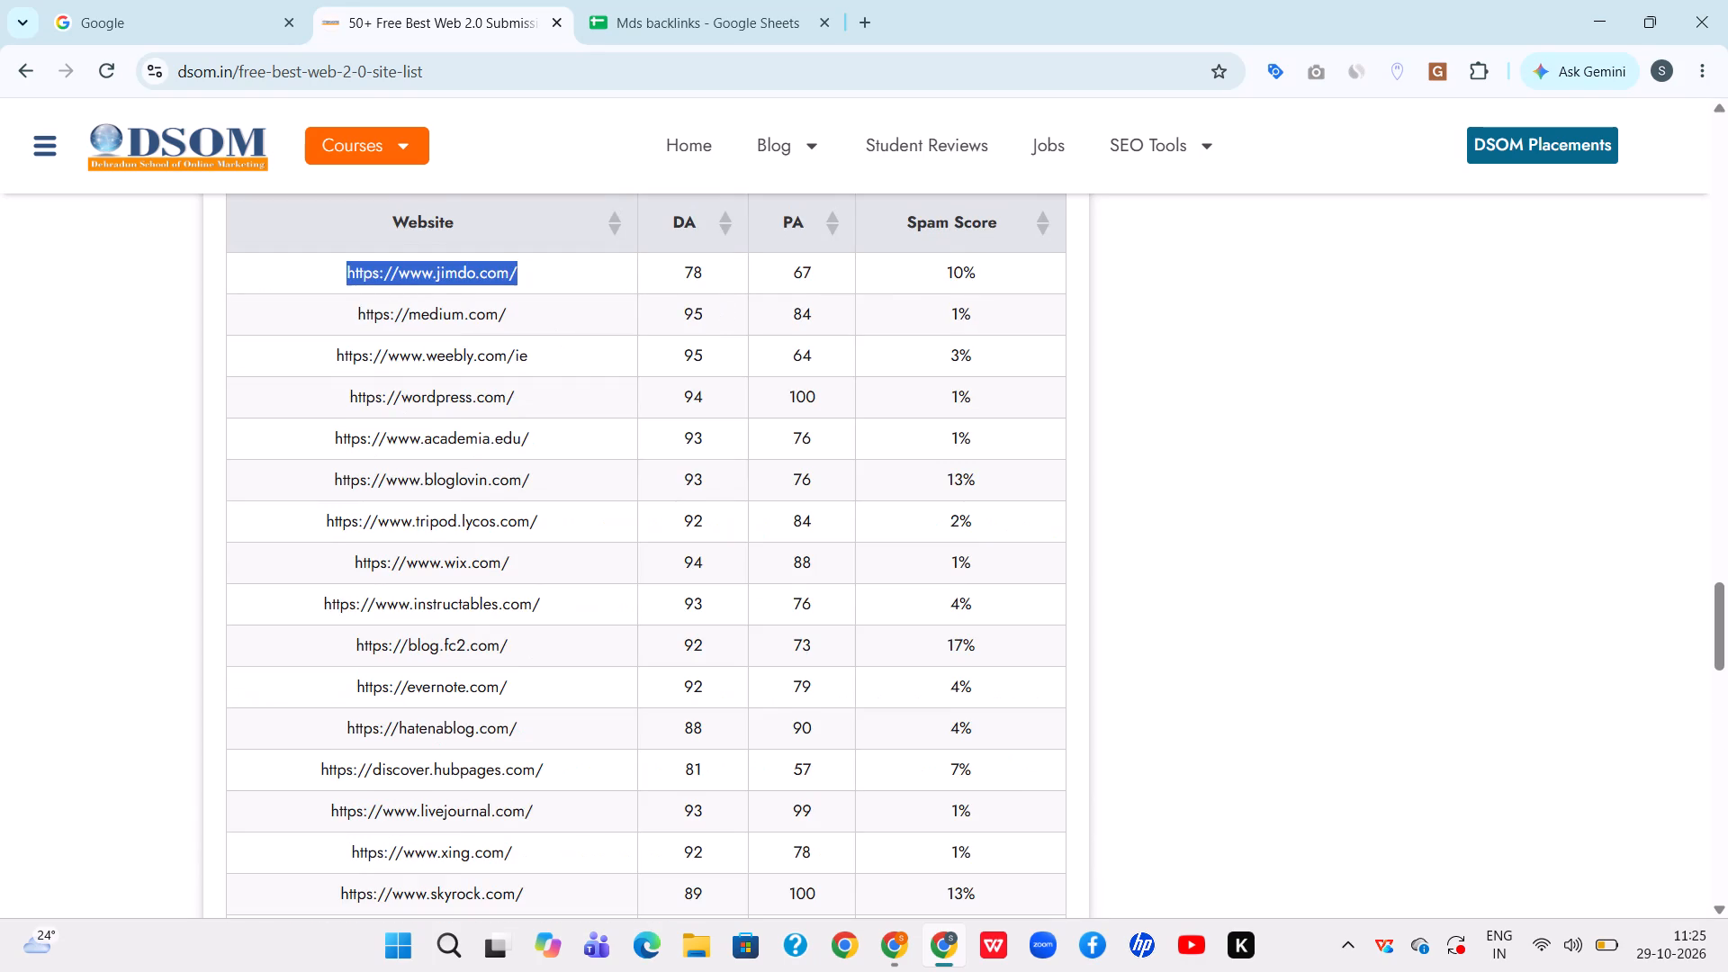
{"action": "key", "text": "ctrl+c"}
{"action": "left_click", "coordinate": [415, 271]}
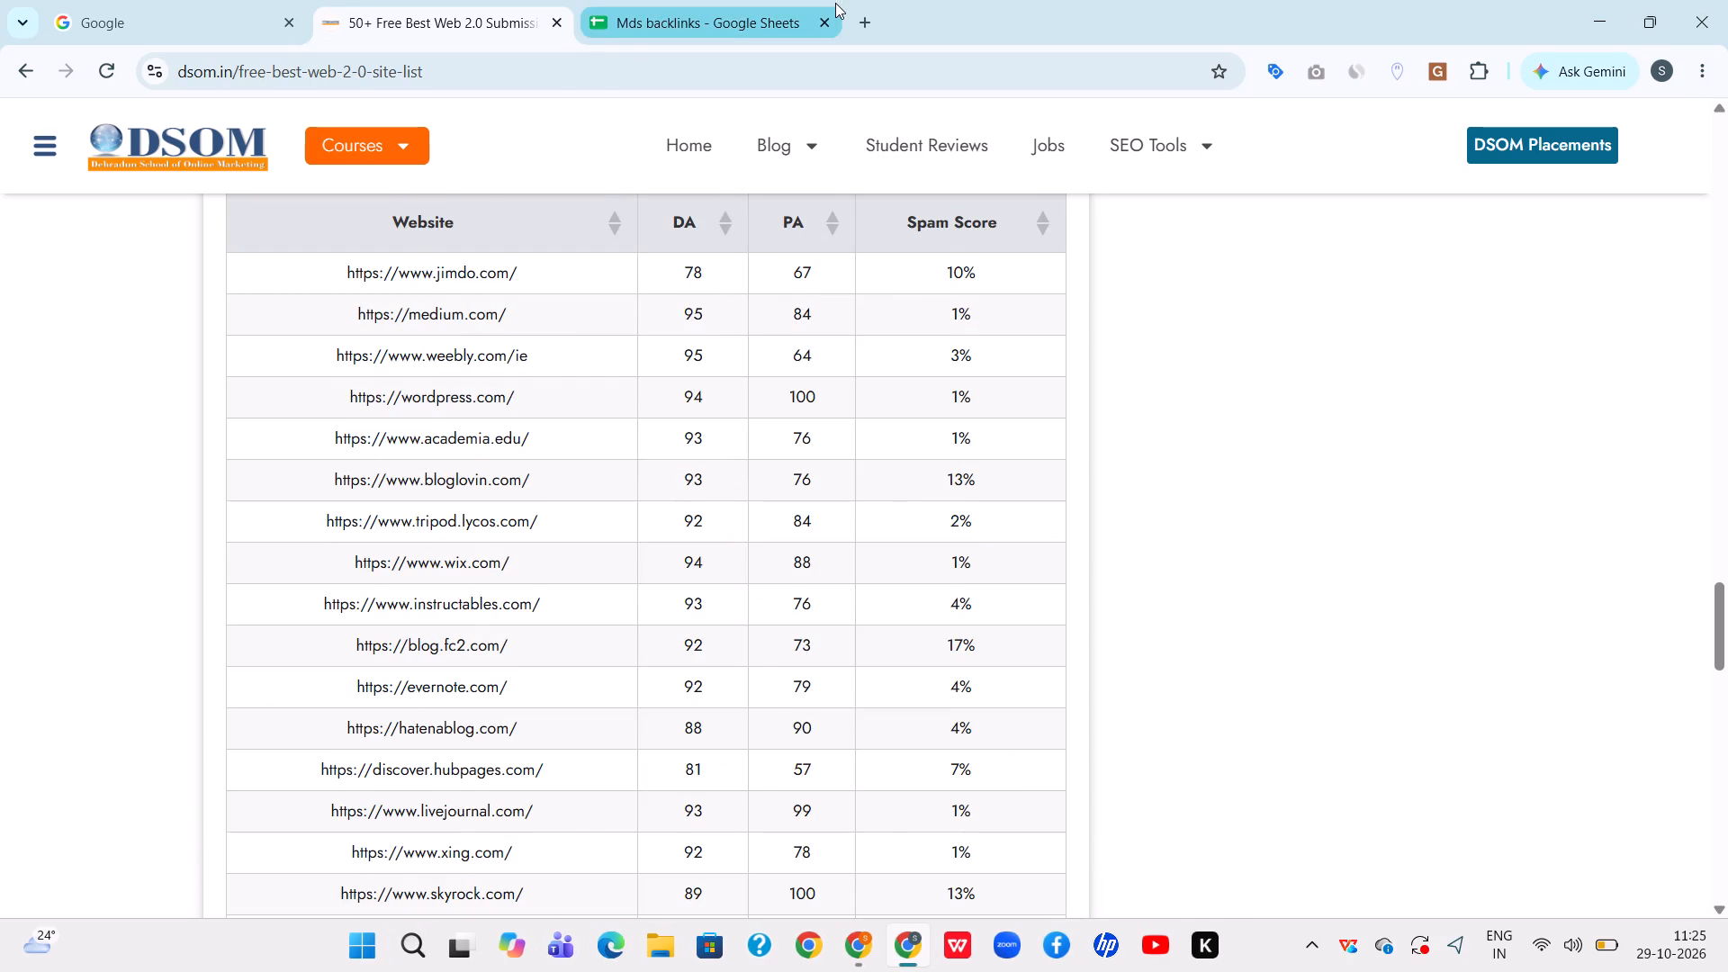
{"action": "left_click", "coordinate": [869, 5]}
{"action": "key", "text": "ctrl+v"}
{"action": "key", "text": "Return"}
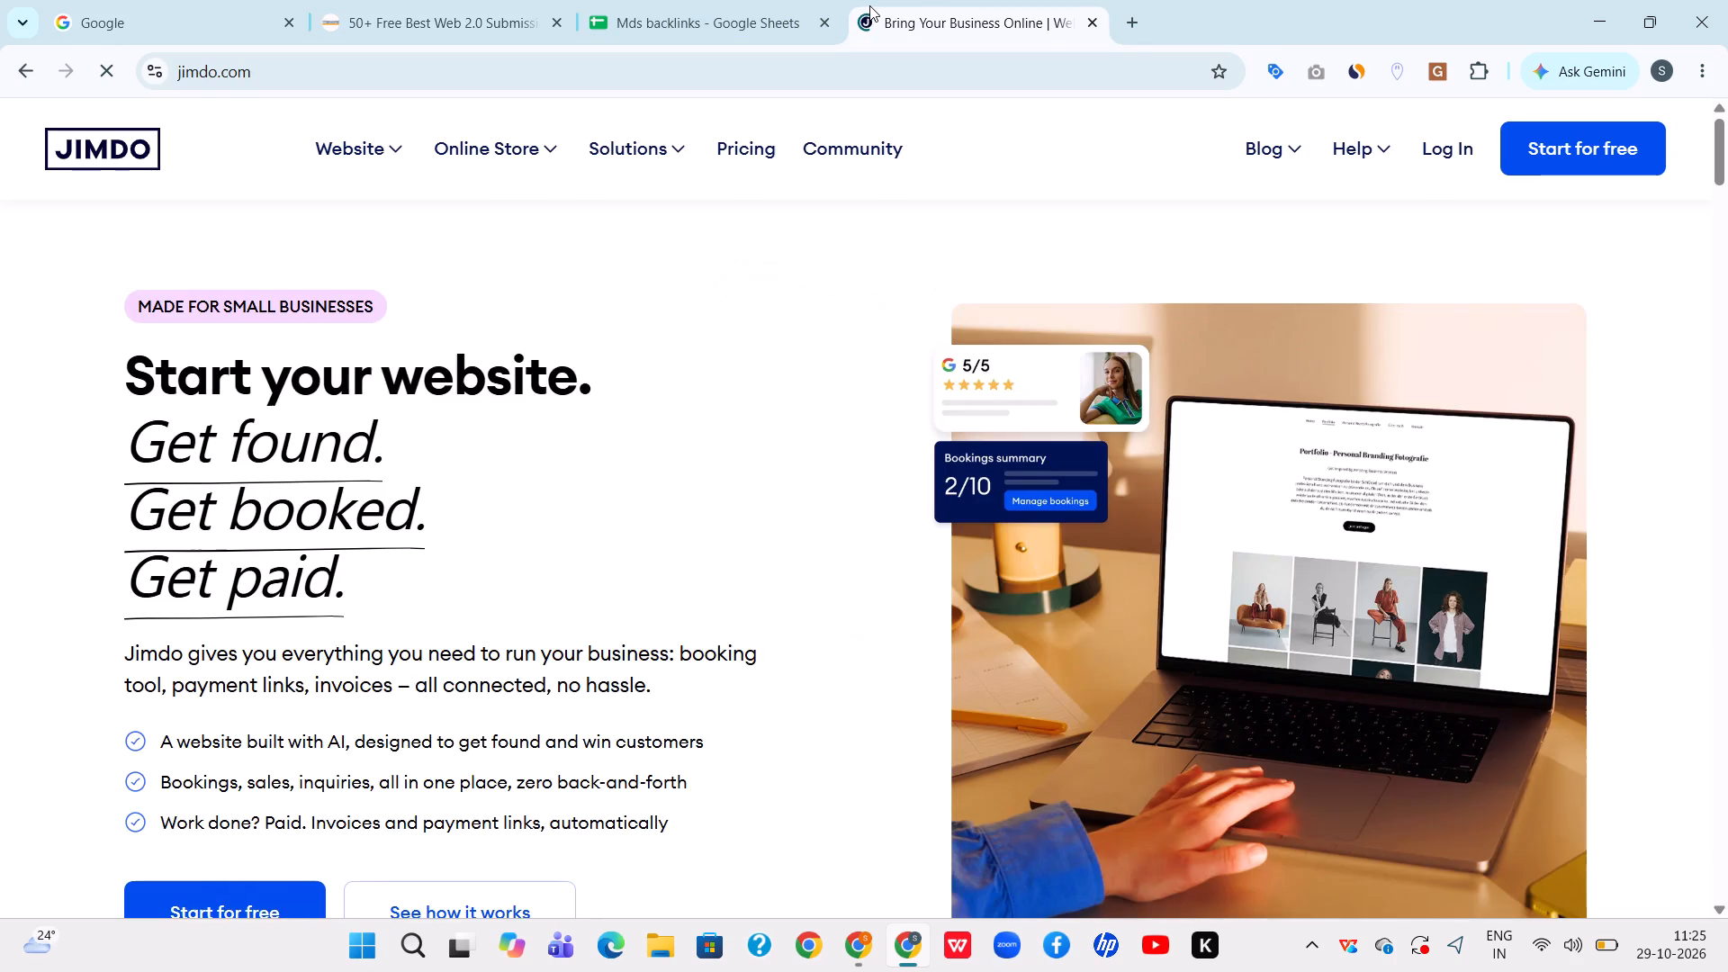
Look over the Jimdo homepage as a possible submission site, and close it to return to DSOM's list.
{"action": "key", "text": "Page_Down"}
{"action": "key", "text": "Page_Up"}
{"action": "key", "text": "Page_Up"}
{"action": "key", "text": "Page_Up"}
{"action": "key", "text": "Page_Up"}
{"action": "key", "text": "Page_Up"}
{"action": "key", "text": "Page_Up"}
{"action": "key", "text": "Page_Up"}
{"action": "key", "text": "Page_Up"}
{"action": "key", "text": "Page_Up"}
{"action": "key", "text": "Page_Up"}
{"action": "key", "text": "Page_Up"}
{"action": "key", "text": "Page_Up"}
{"action": "key", "text": "Page_Up"}
{"action": "key", "text": "Page_Up"}
{"action": "key", "text": "Page_Up"}
{"action": "key", "text": "Page_Up"}
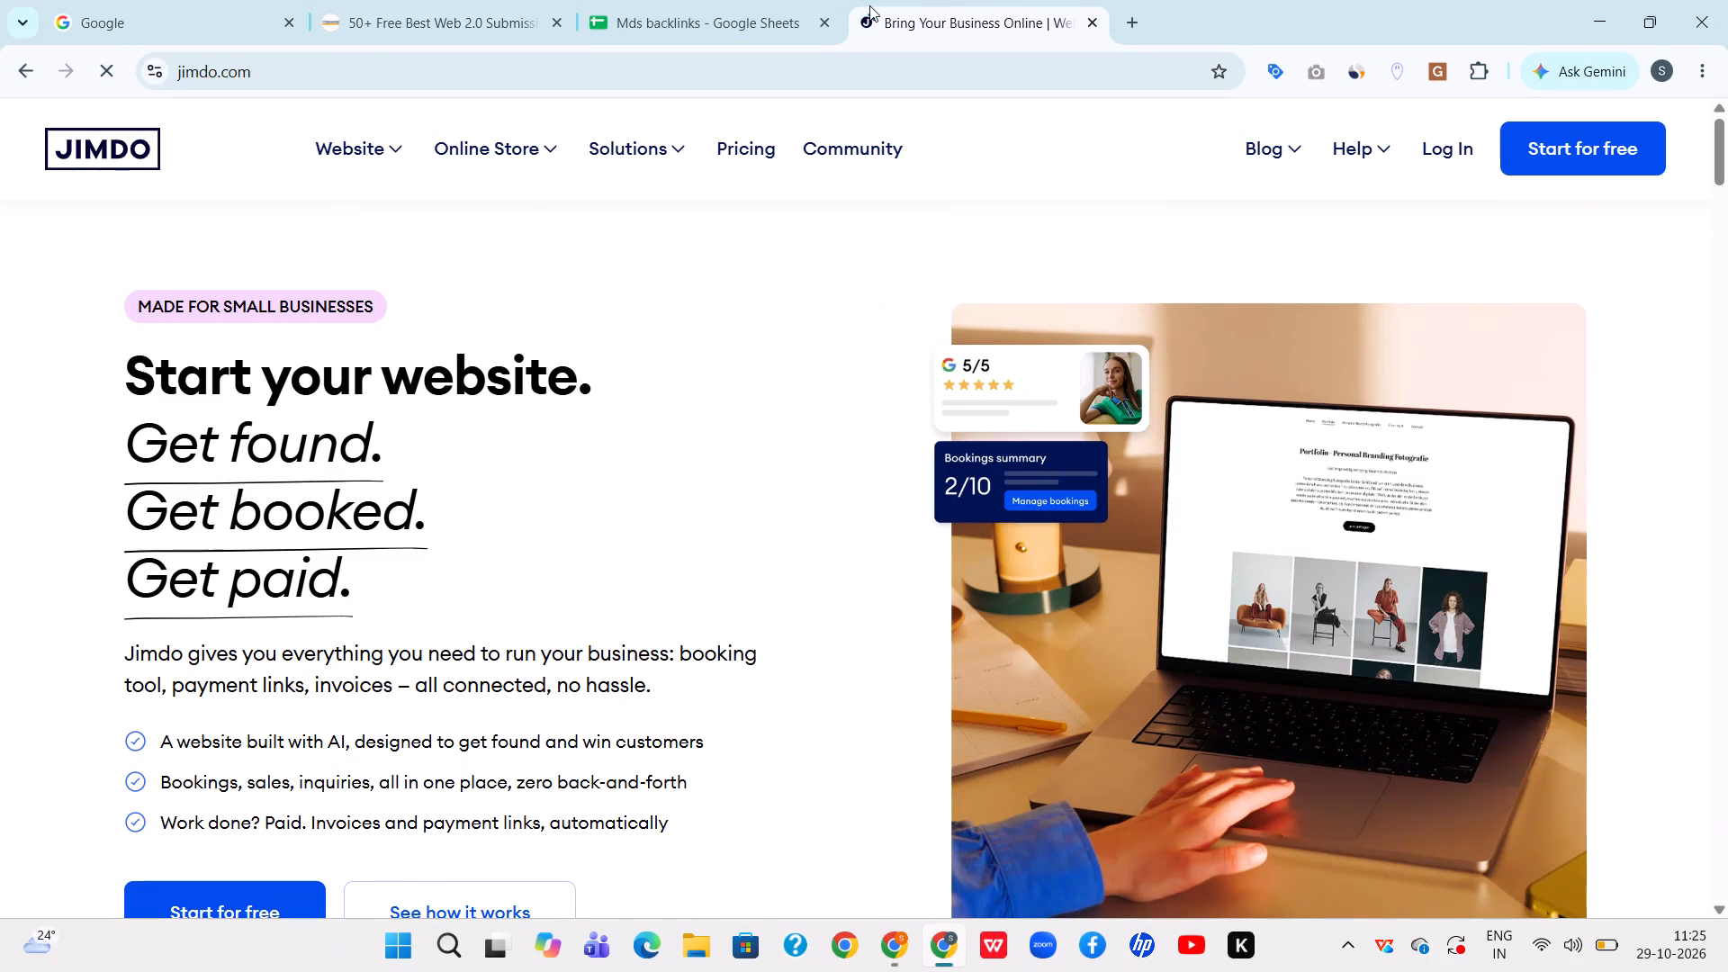
{"action": "left_click", "coordinate": [1095, 27]}
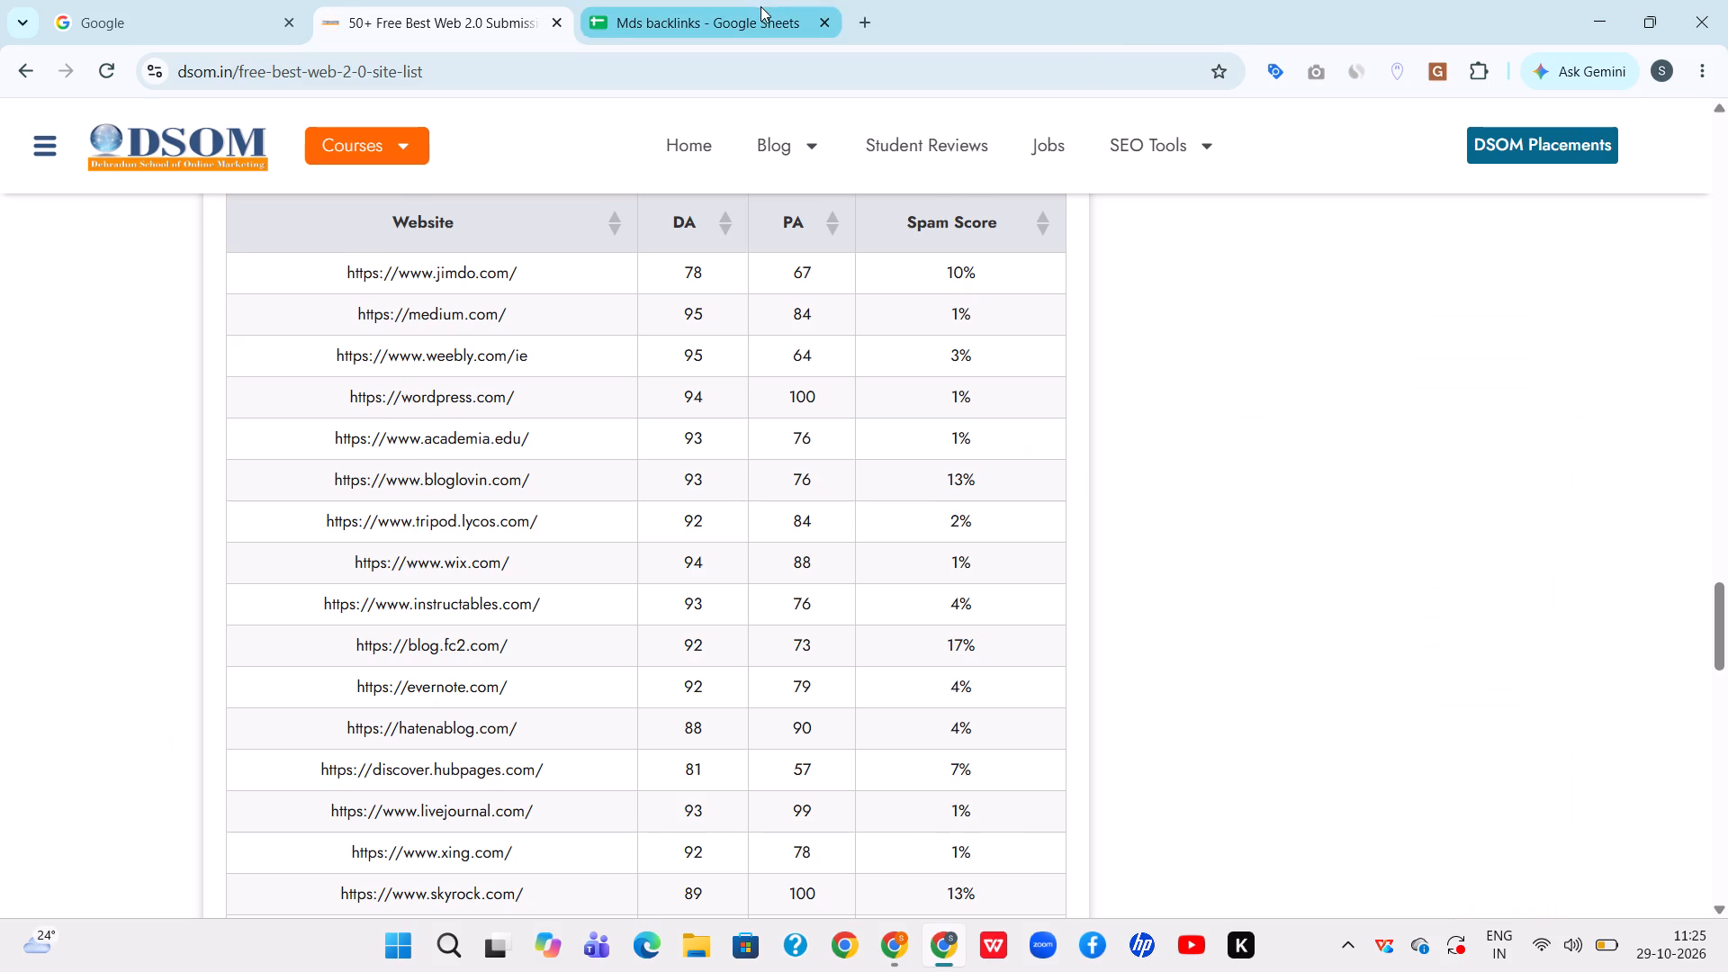
Replace DSOM's article with a new tab in the same tab position and search Google for "high da pa forum submission sites".
{"action": "left_click", "coordinate": [877, 5]}
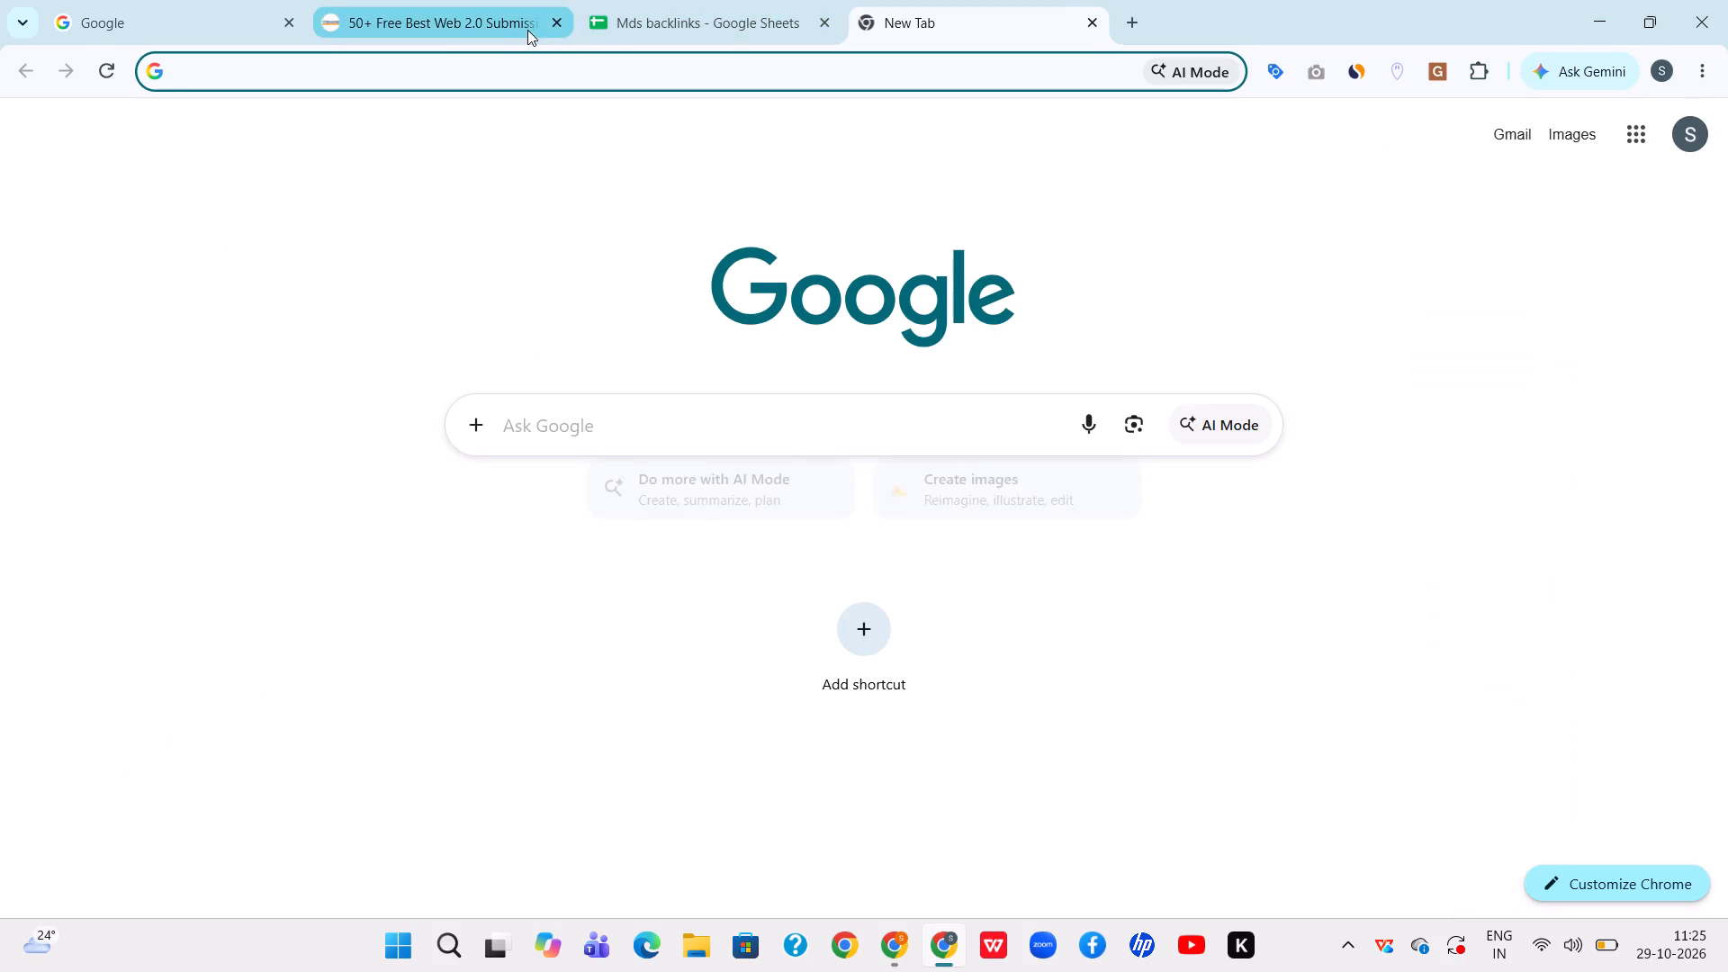
{"action": "left_click", "coordinate": [559, 27]}
{"action": "type", "text": "high da pa"}
{"action": "key", "text": "space"}
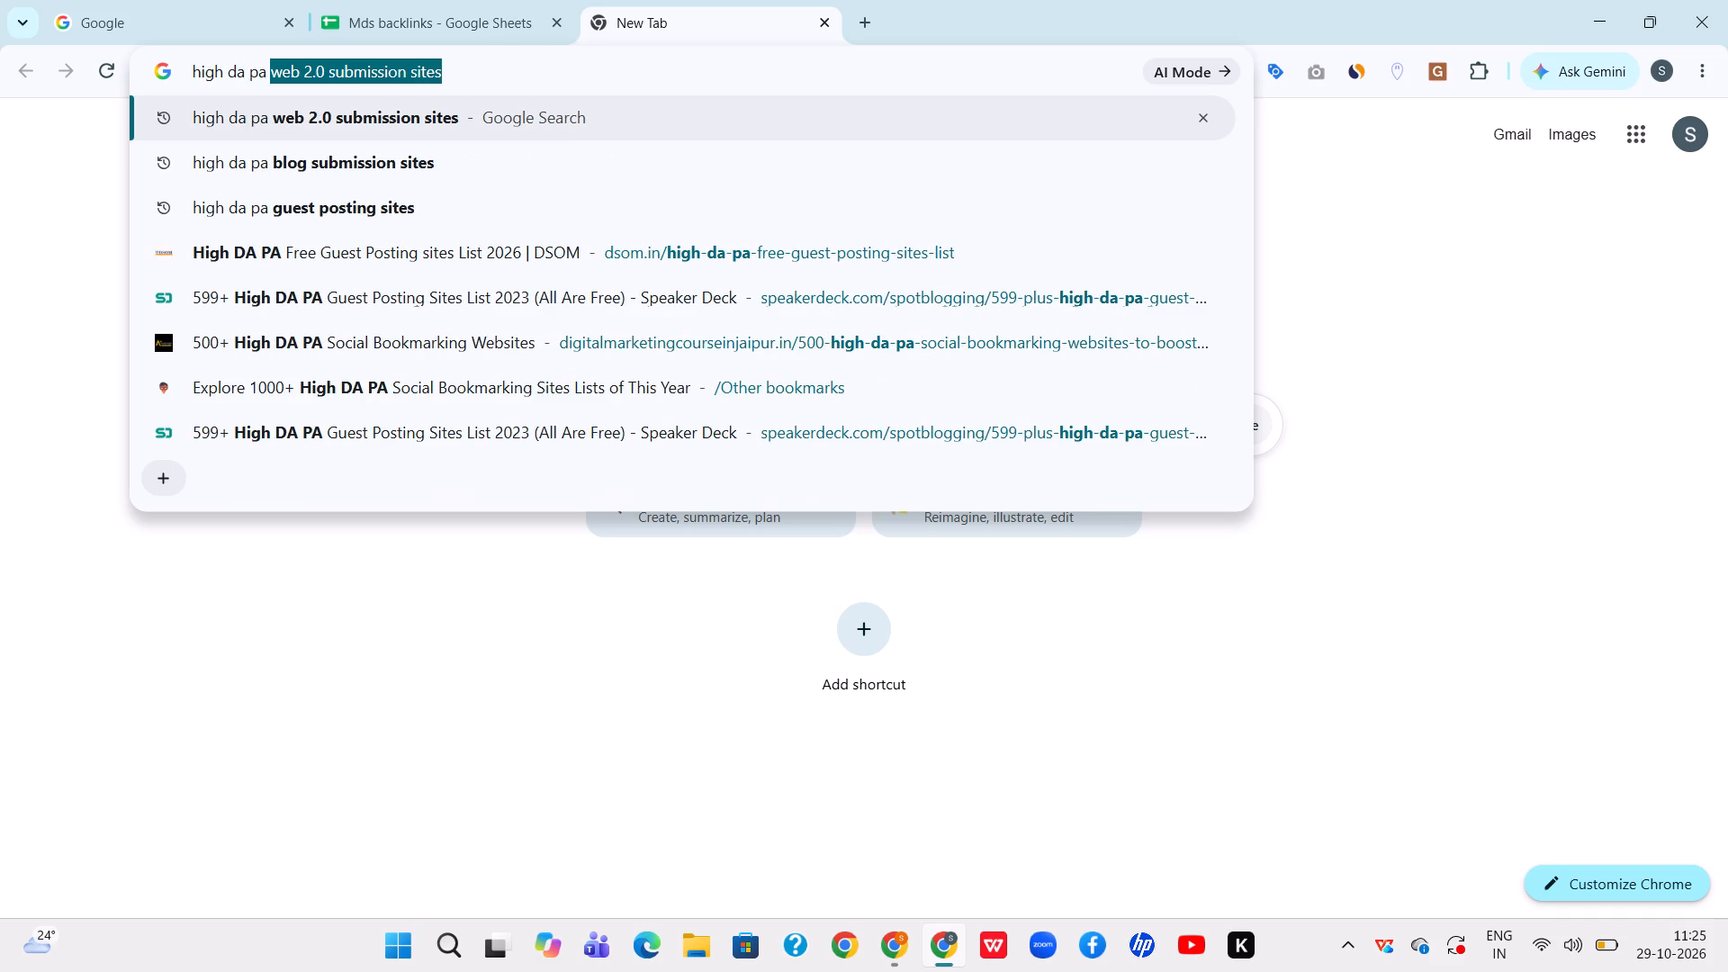
{"action": "left_click_drag", "start_coordinate": [641, 0], "coordinate": [330, 0]}
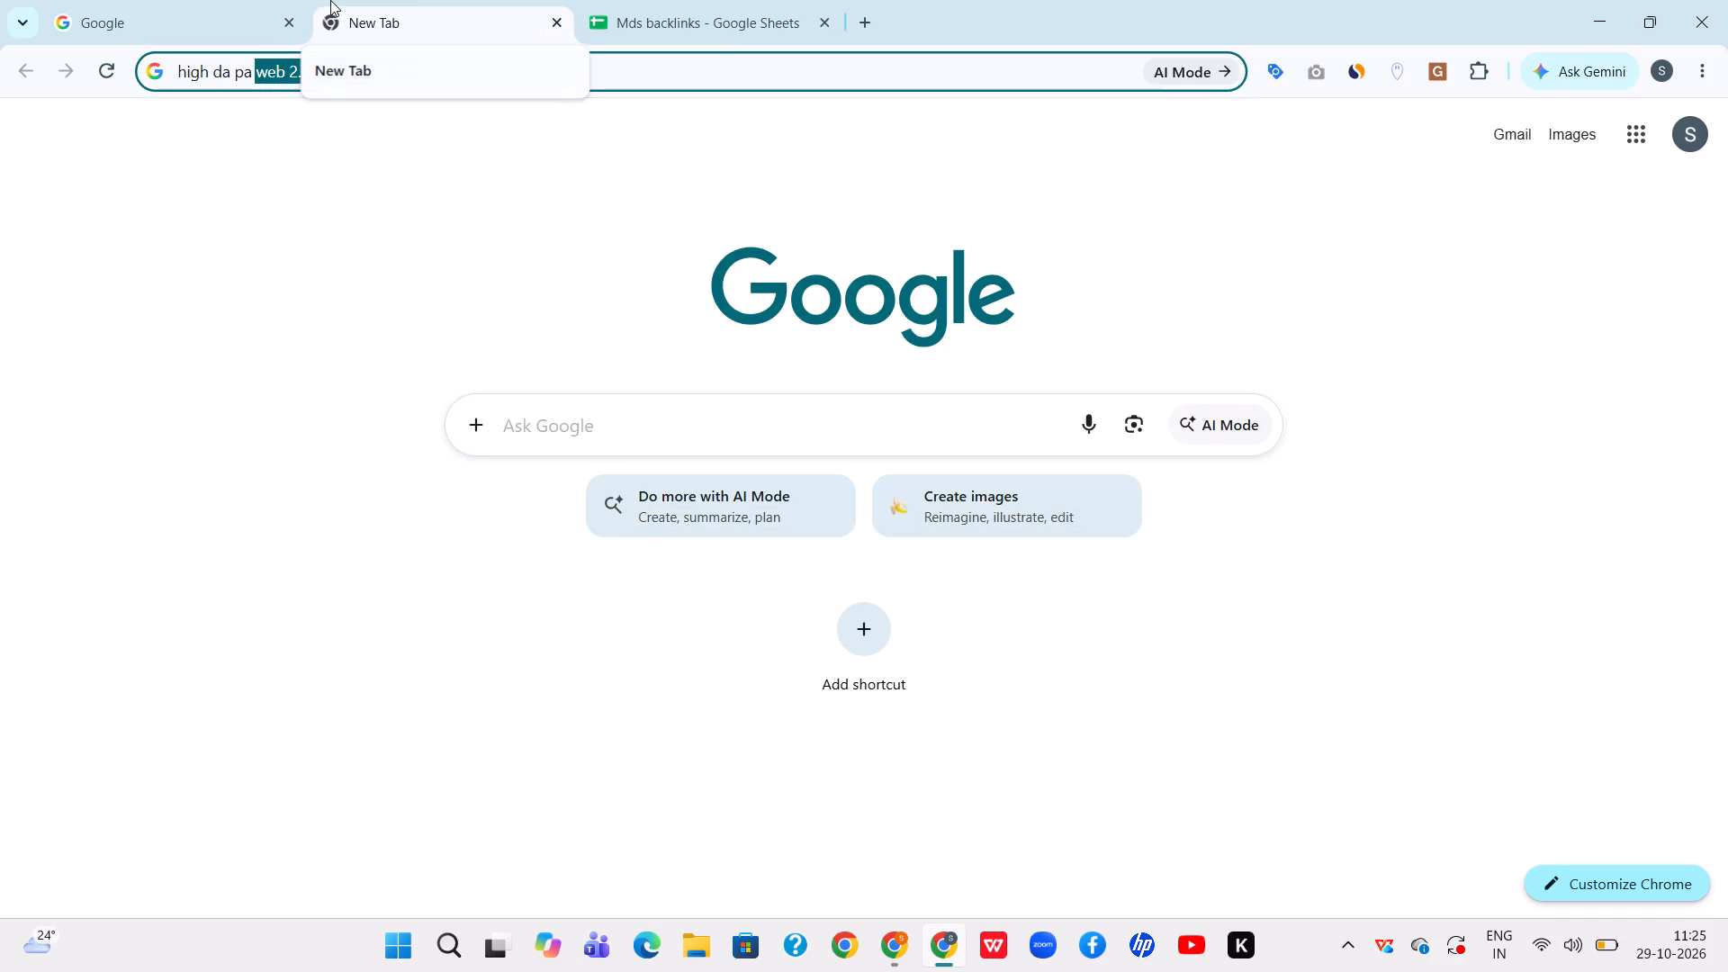
{"action": "type", "text": "forum submission sites"}
{"action": "key", "text": "Return"}
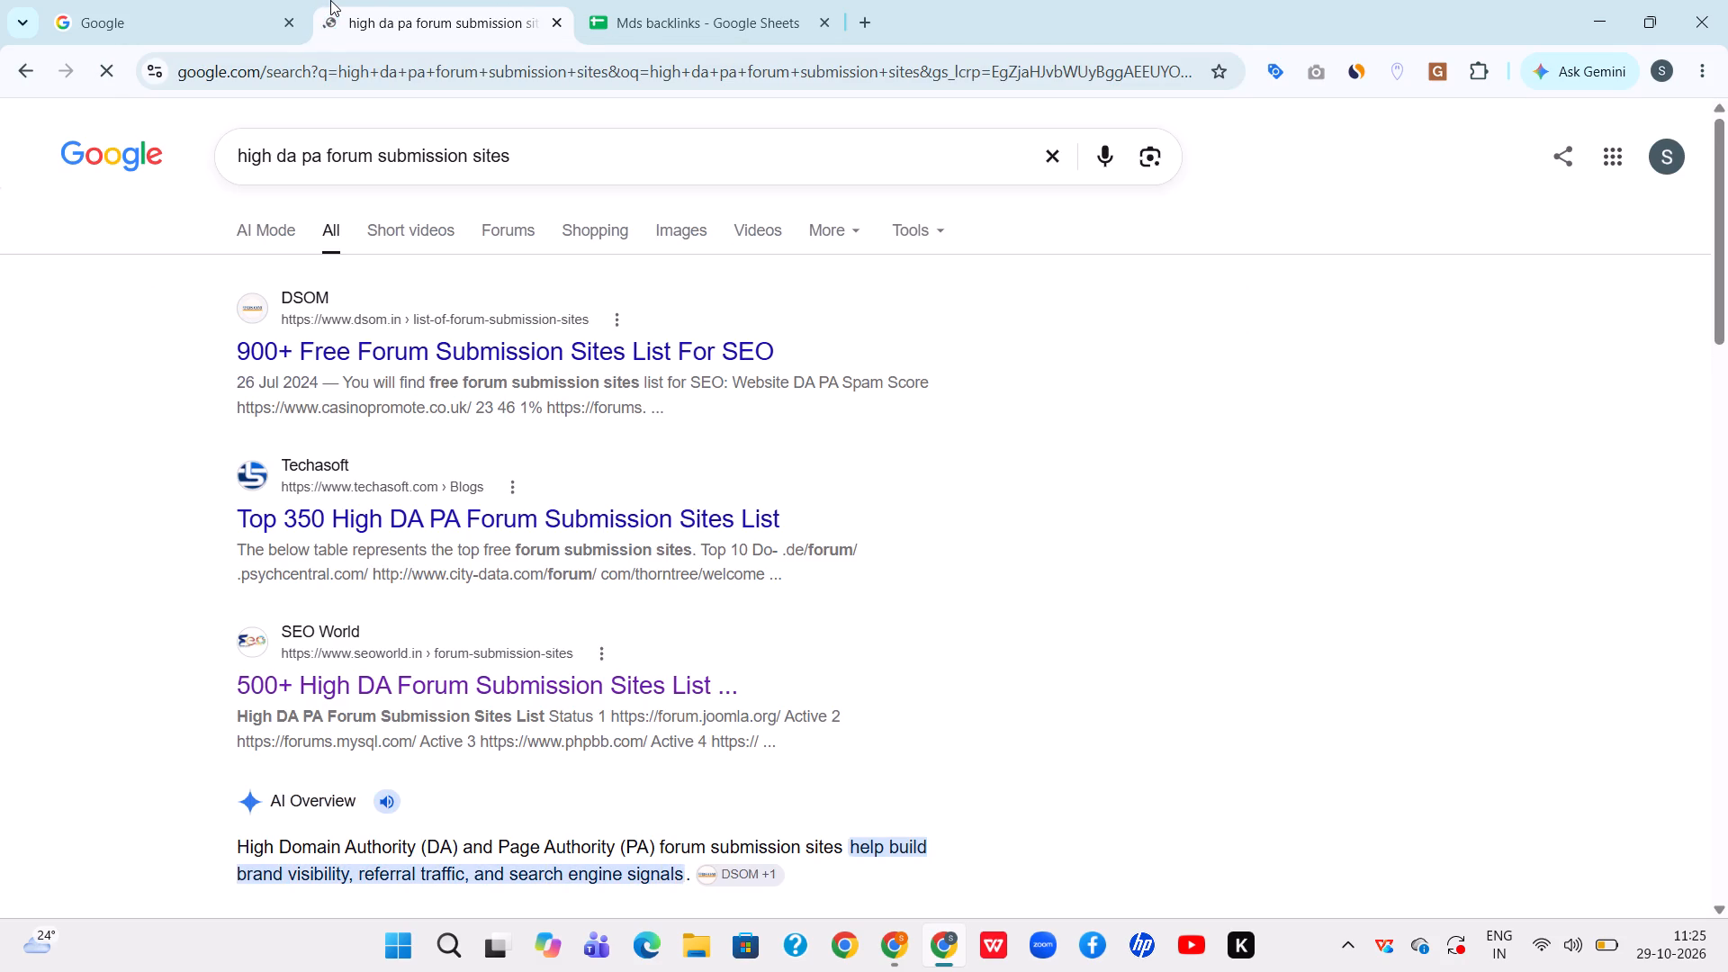
Open DSOM's "900+ Free Forum Submission Sites List" article, dismiss the course registration pop-up, and find its sites table.
{"action": "left_click", "coordinate": [513, 314]}
{"action": "key", "text": "Page_Down"}
{"action": "key", "text": "Page_Down"}
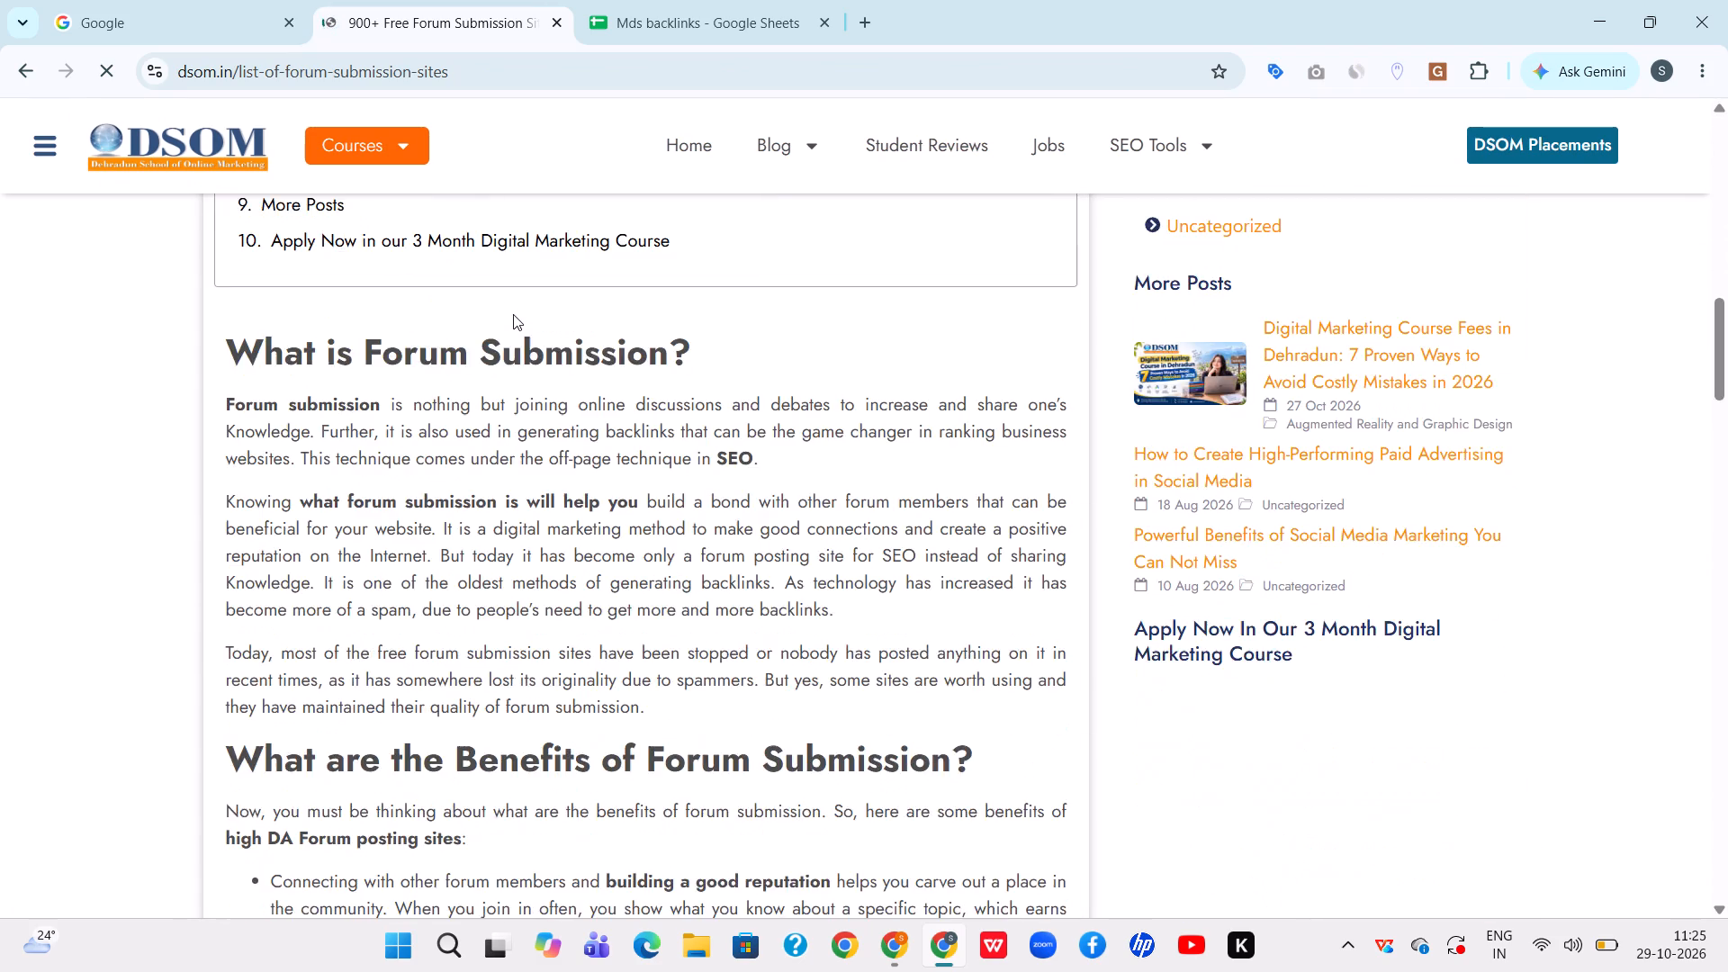
{"action": "key", "text": "Page_Down"}
{"action": "key", "text": "Page_Down"}
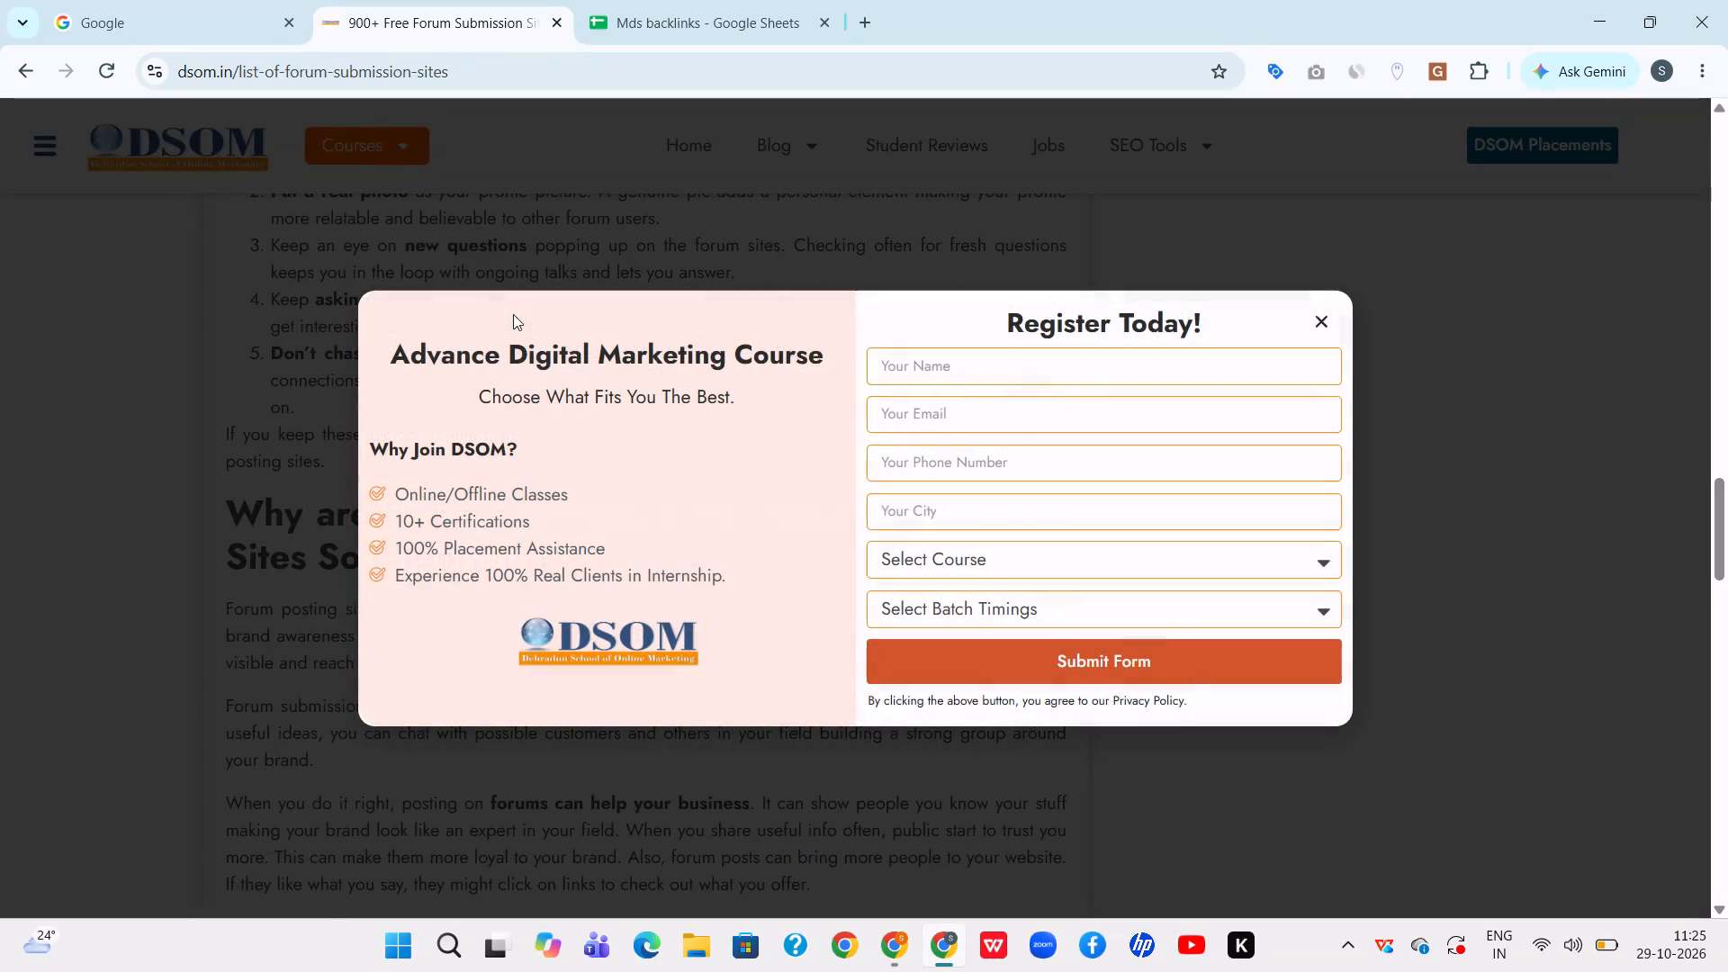
{"action": "left_click", "coordinate": [0, 585]}
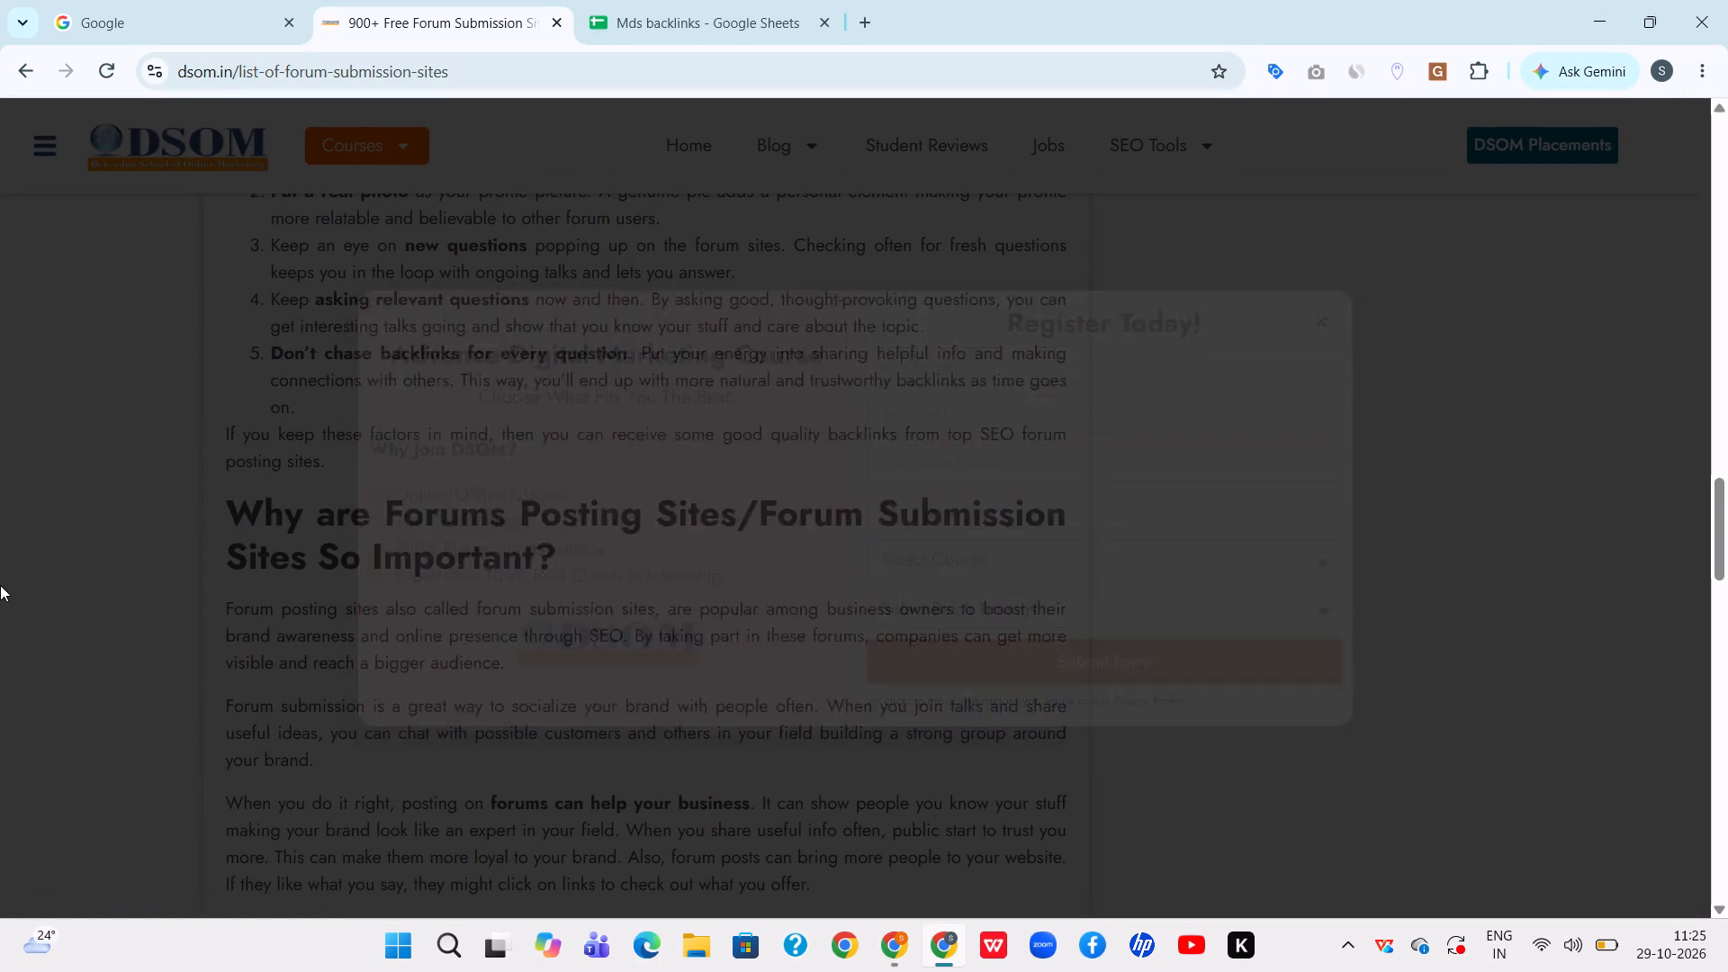
{"action": "key", "text": "Page_Down"}
{"action": "scroll", "coordinate": [0, 585], "scroll_direction": "down", "scroll_amount": 2}
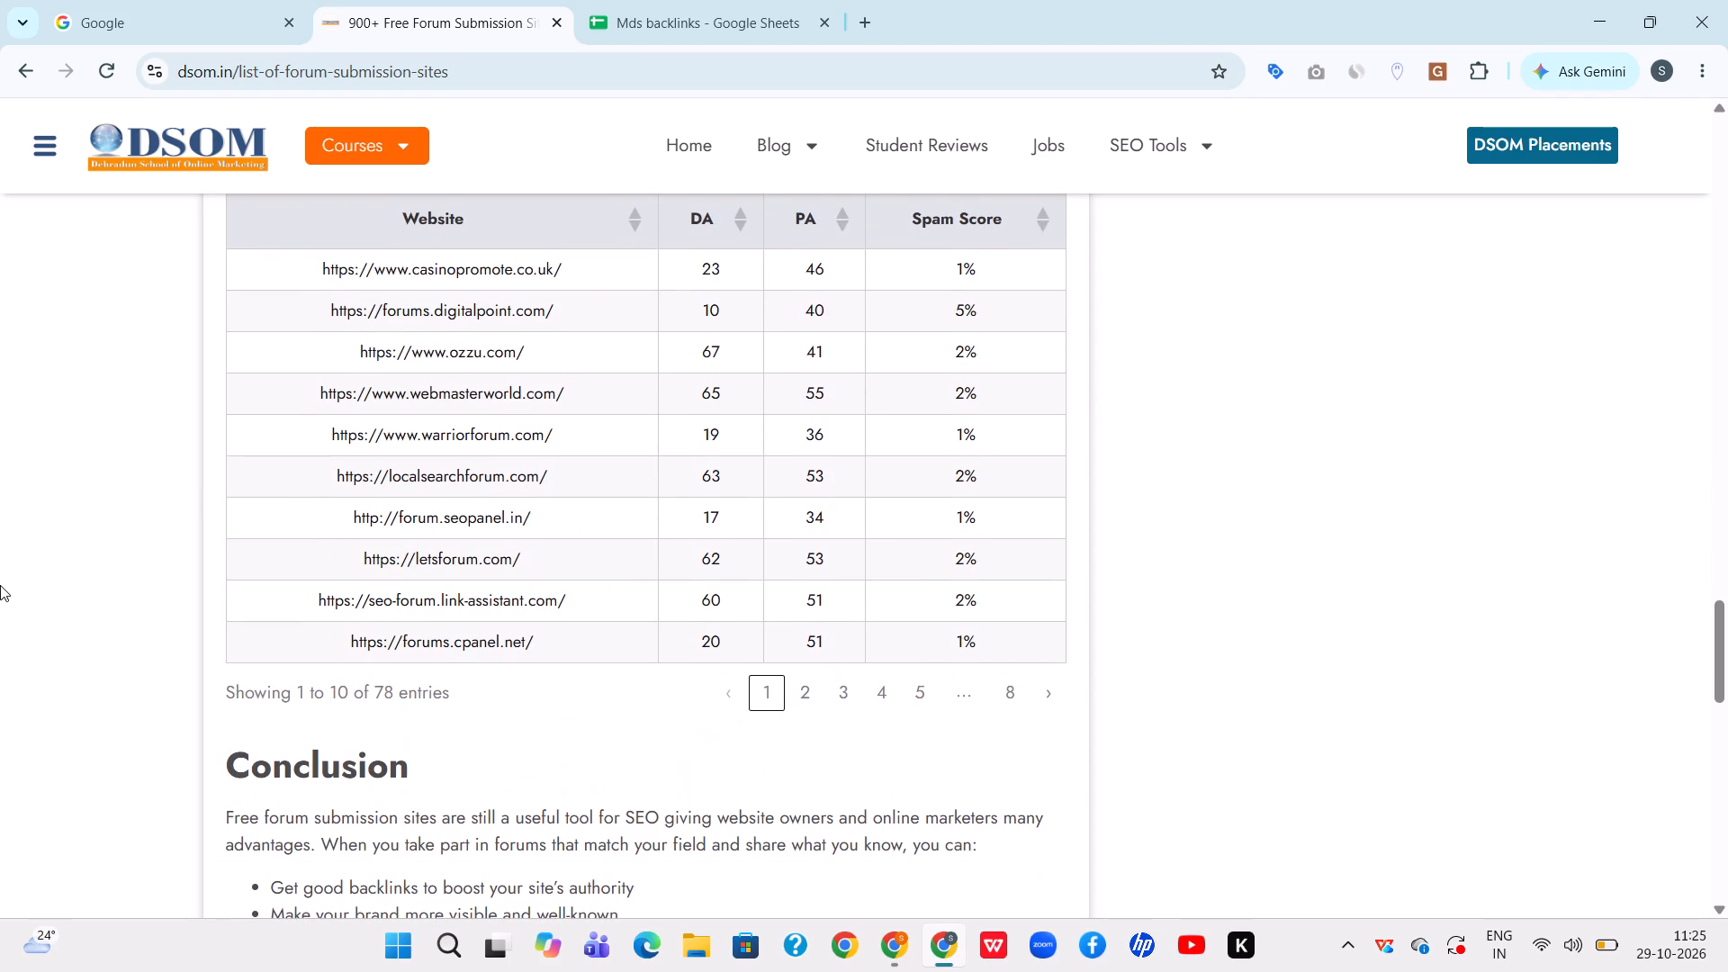
Open casinopromote.co.uk from the forum table in a new tab, look over its page, and close it.
{"action": "triple_click", "coordinate": [523, 252]}
{"action": "left_click", "coordinate": [523, 252]}
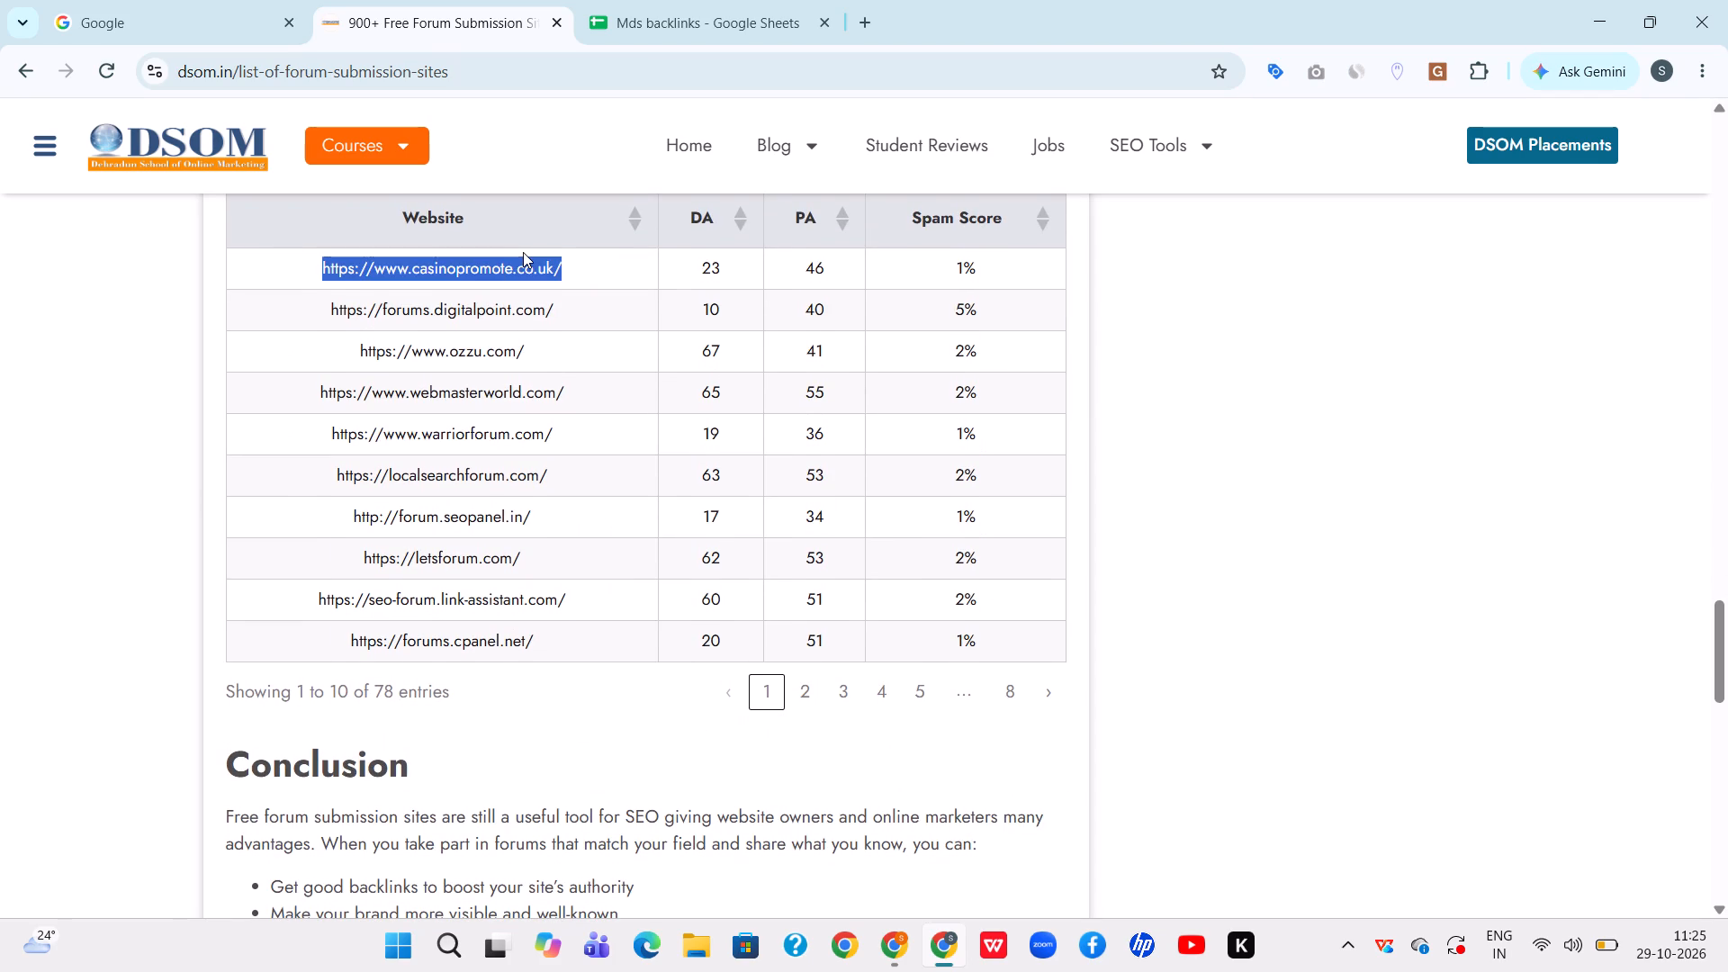
{"action": "key", "text": "ctrl+c"}
{"action": "left_click", "coordinate": [523, 252]}
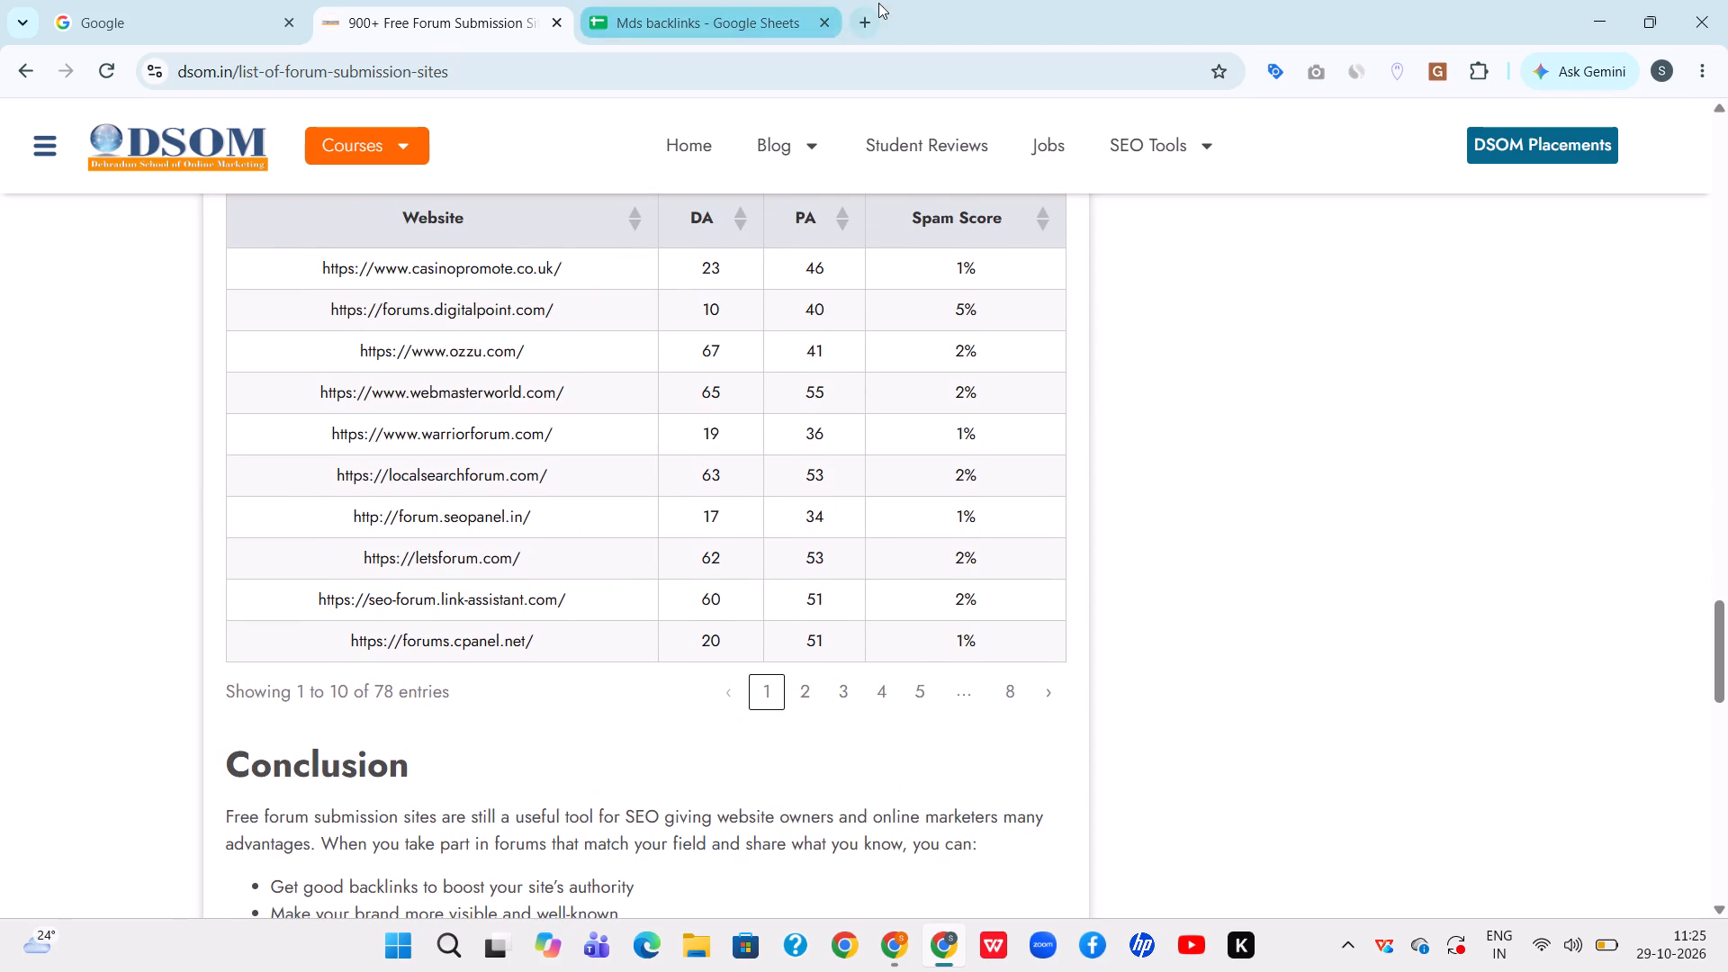
{"action": "left_click", "coordinate": [868, 3]}
{"action": "key", "text": "ctrl+v"}
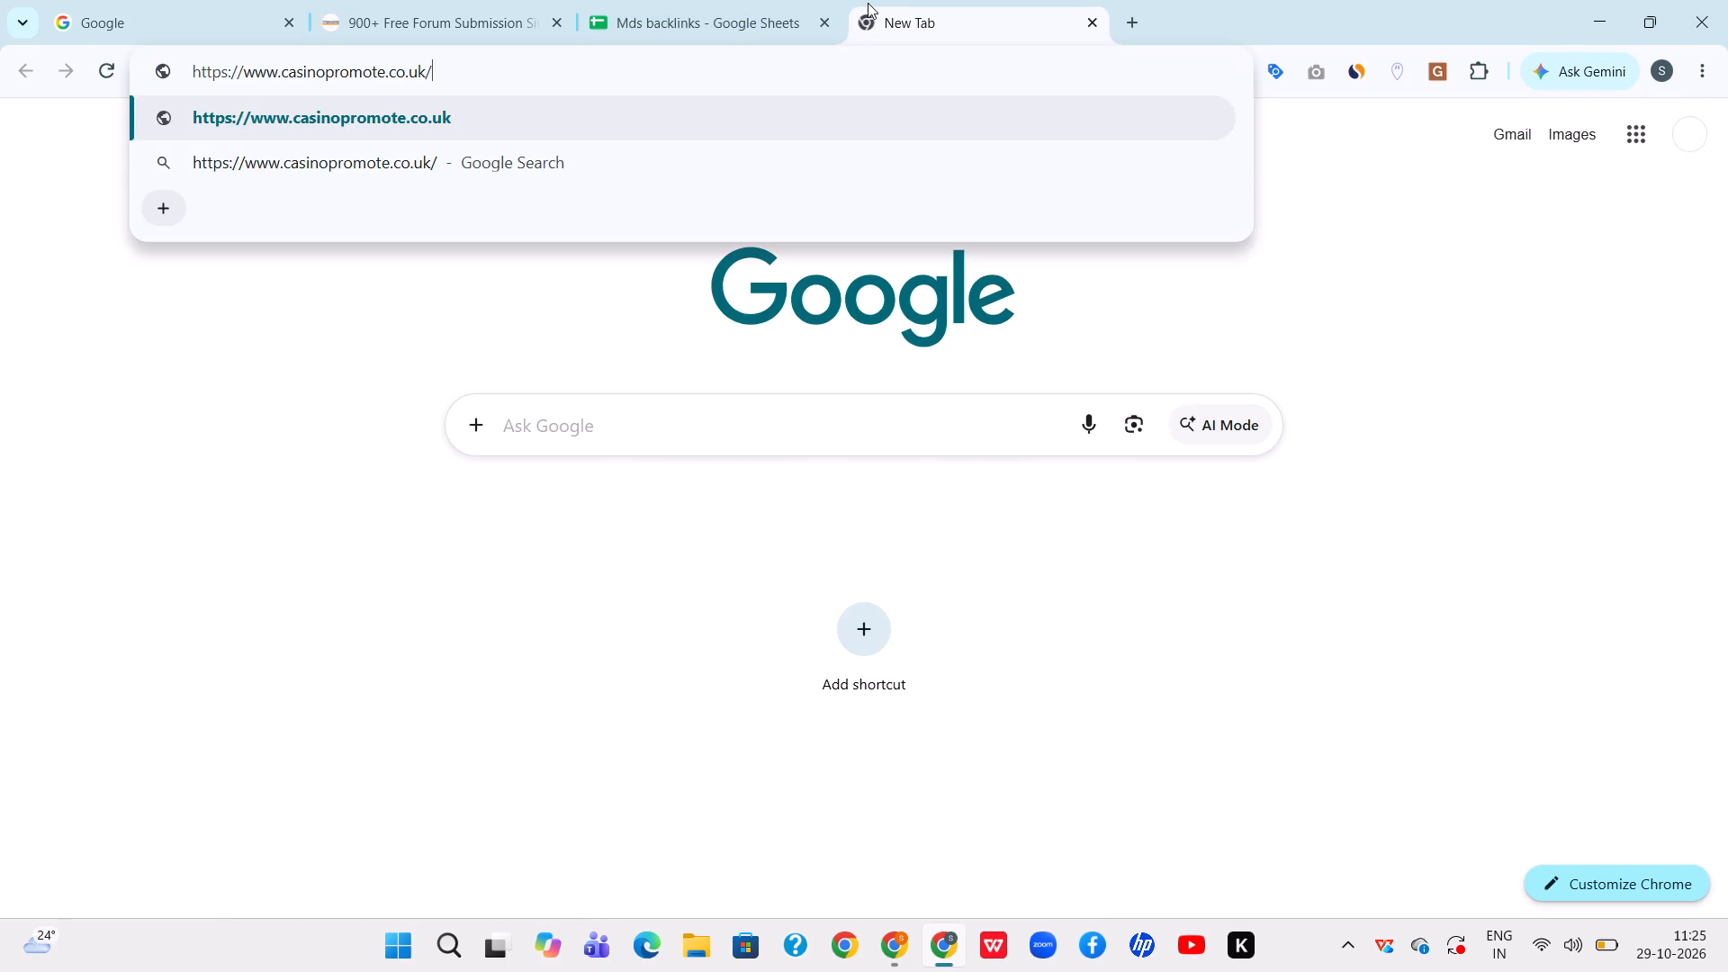
{"action": "key", "text": "Return"}
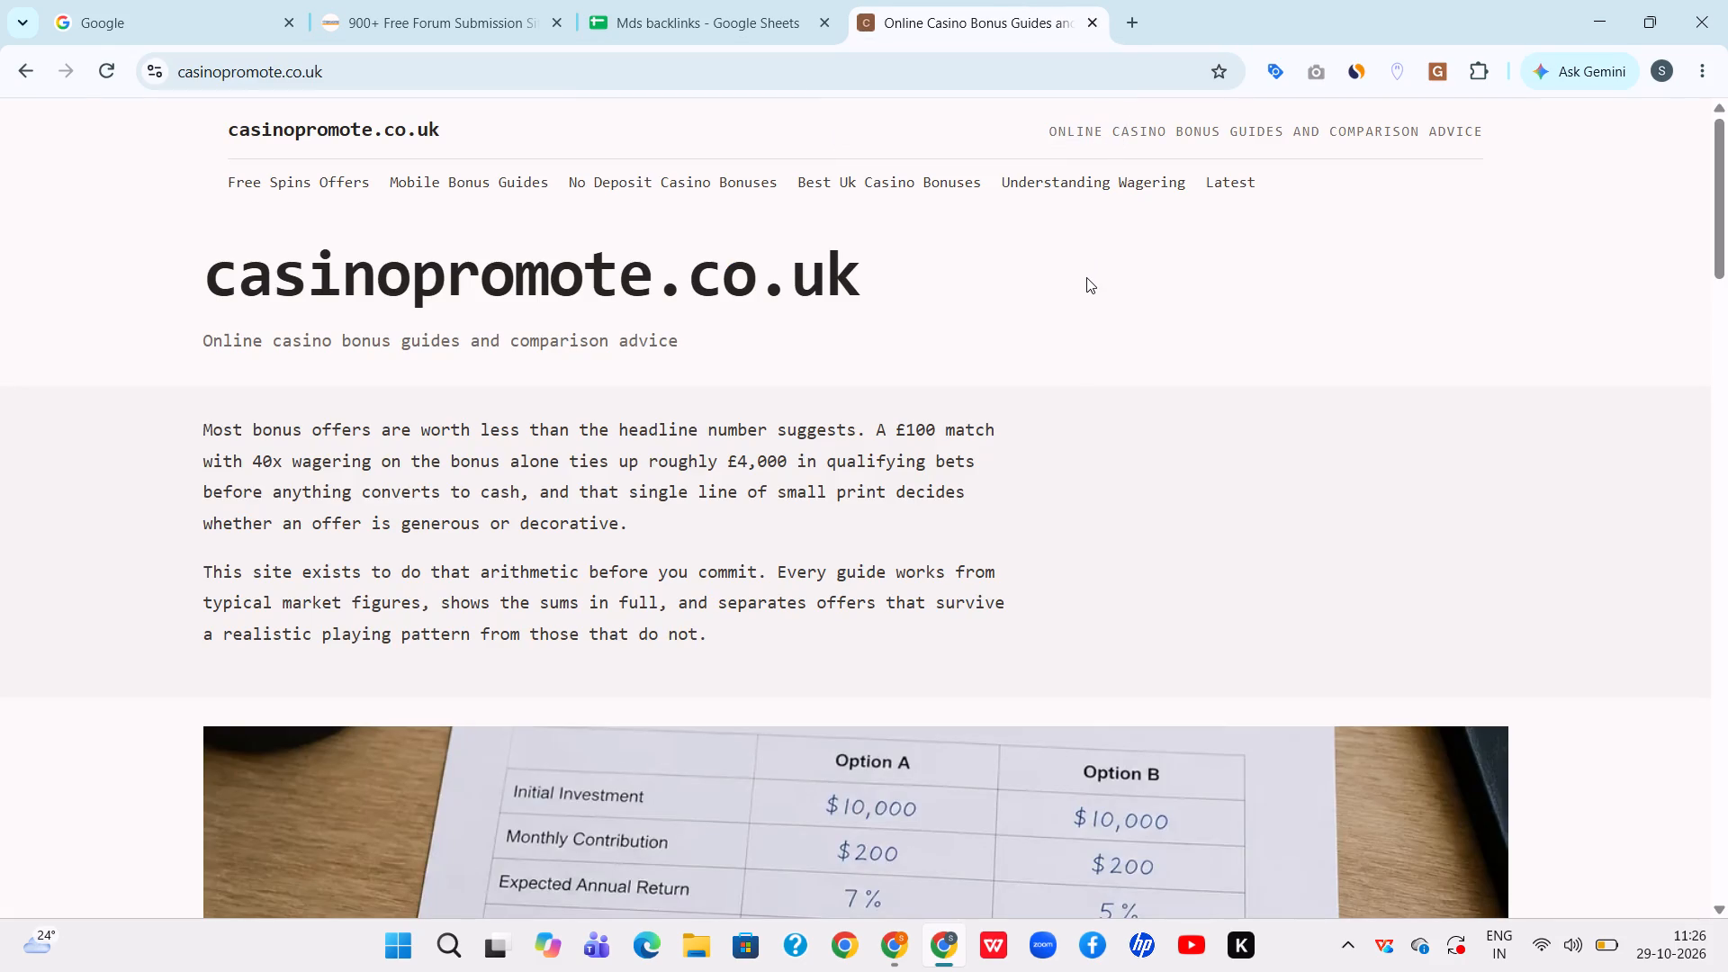
{"action": "key", "text": "Page_Down"}
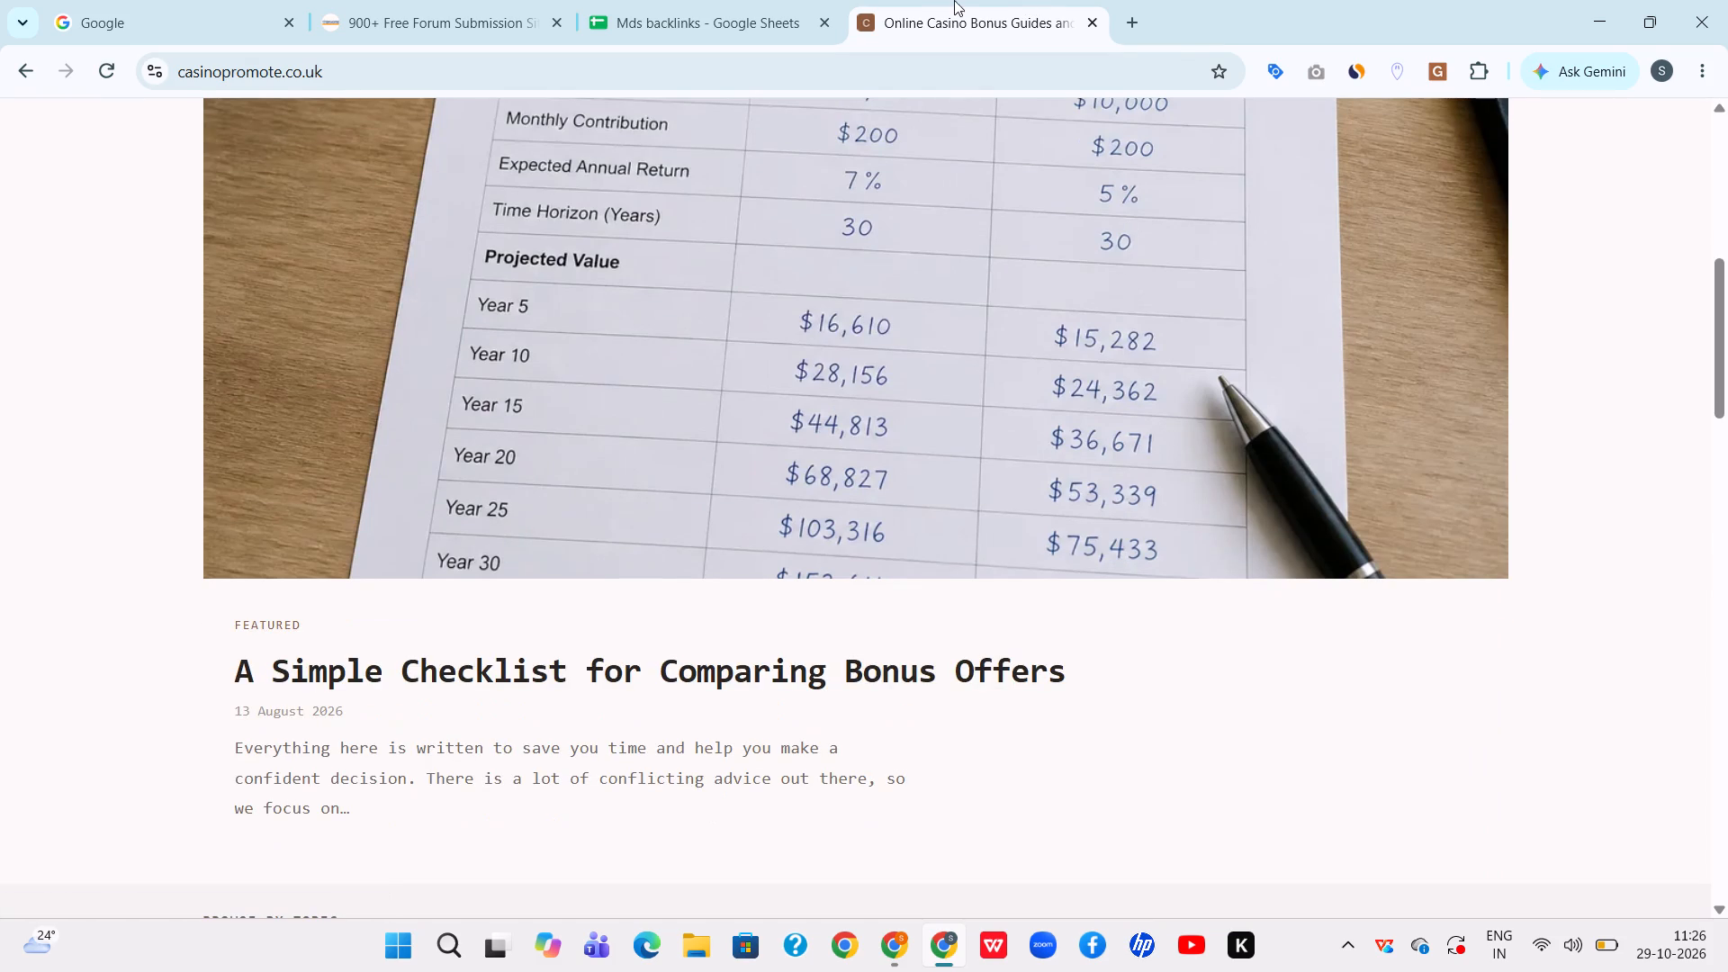
{"action": "left_click", "coordinate": [1095, 23]}
Copy the forums.digitalpoint.com address from DSOM's forum table and open the site in a new tab.
{"action": "double_click", "coordinate": [421, 330]}
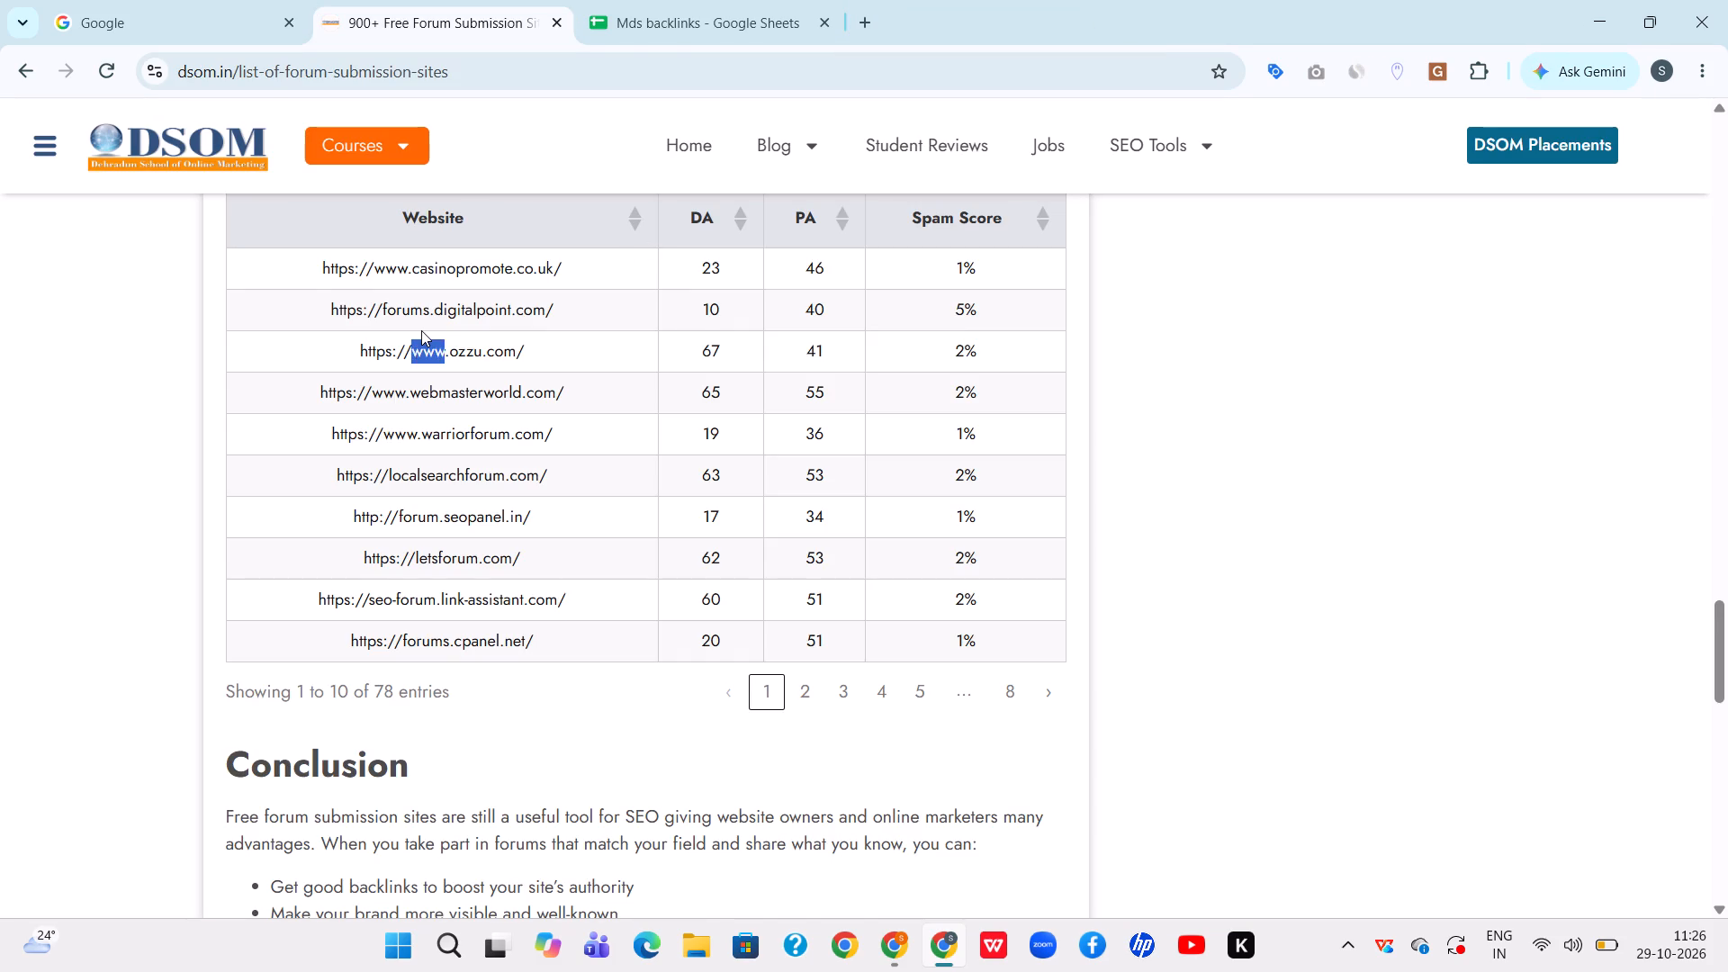
{"action": "left_click_drag", "start_coordinate": [421, 330], "coordinate": [396, 294]}
{"action": "triple_click", "coordinate": [396, 294]}
{"action": "left_click", "coordinate": [396, 294]}
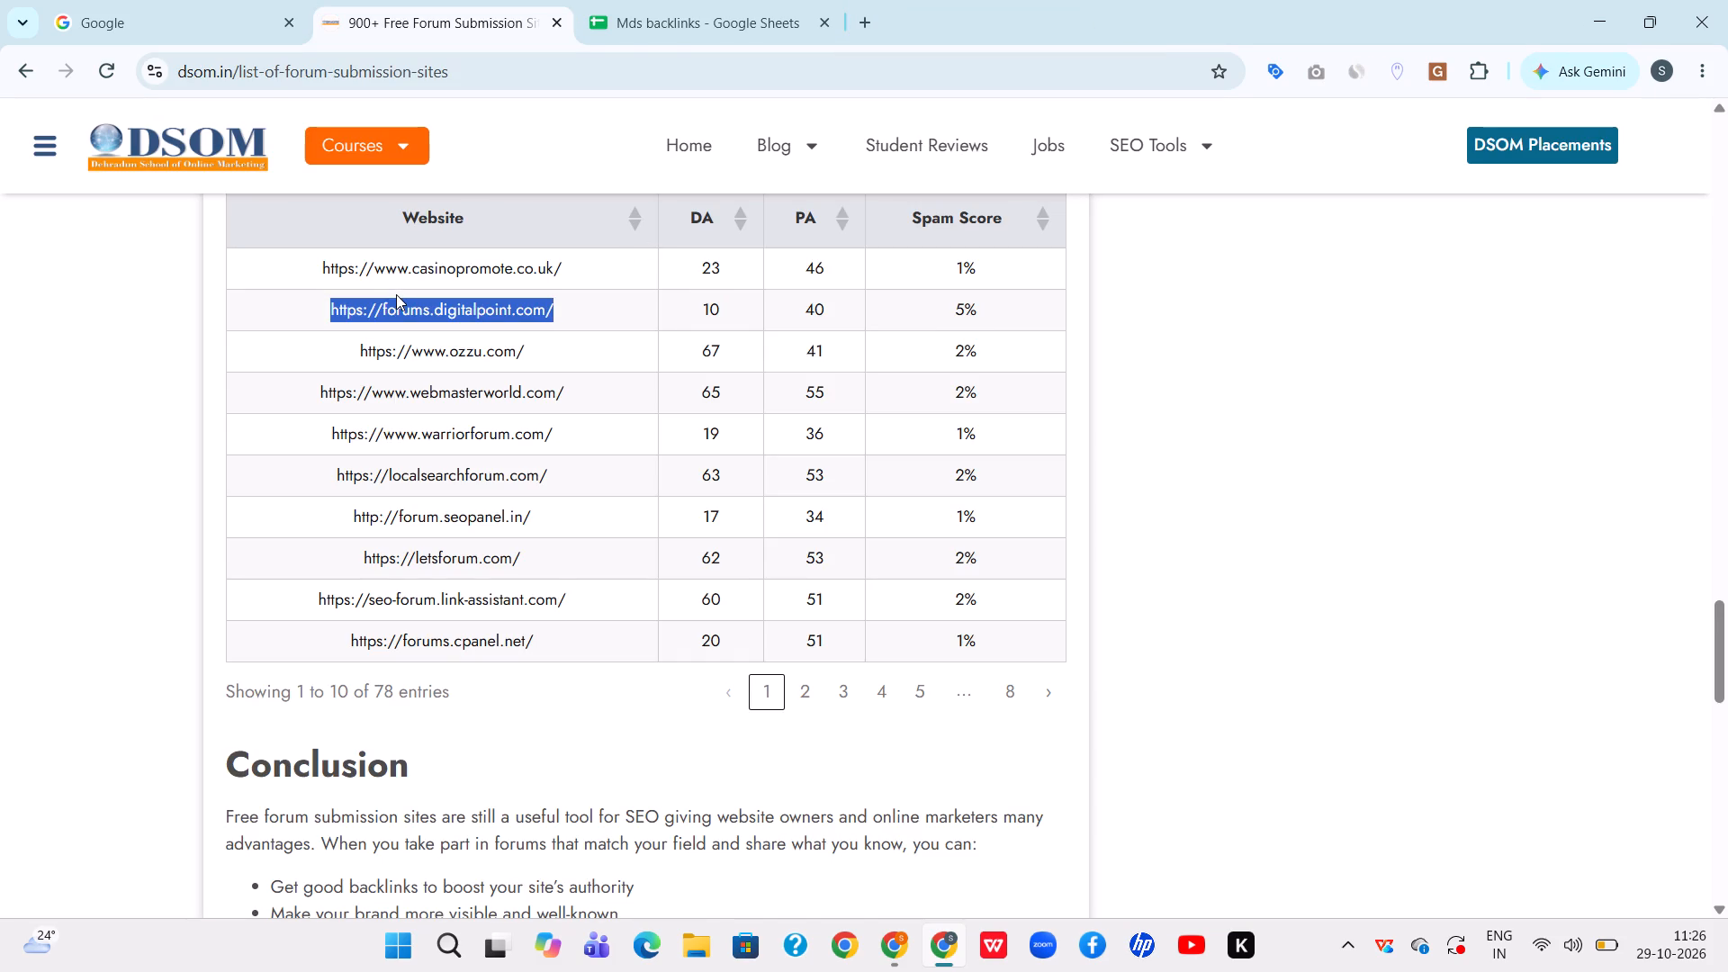
{"action": "key", "text": "ctrl+c"}
{"action": "left_click", "coordinate": [396, 294]}
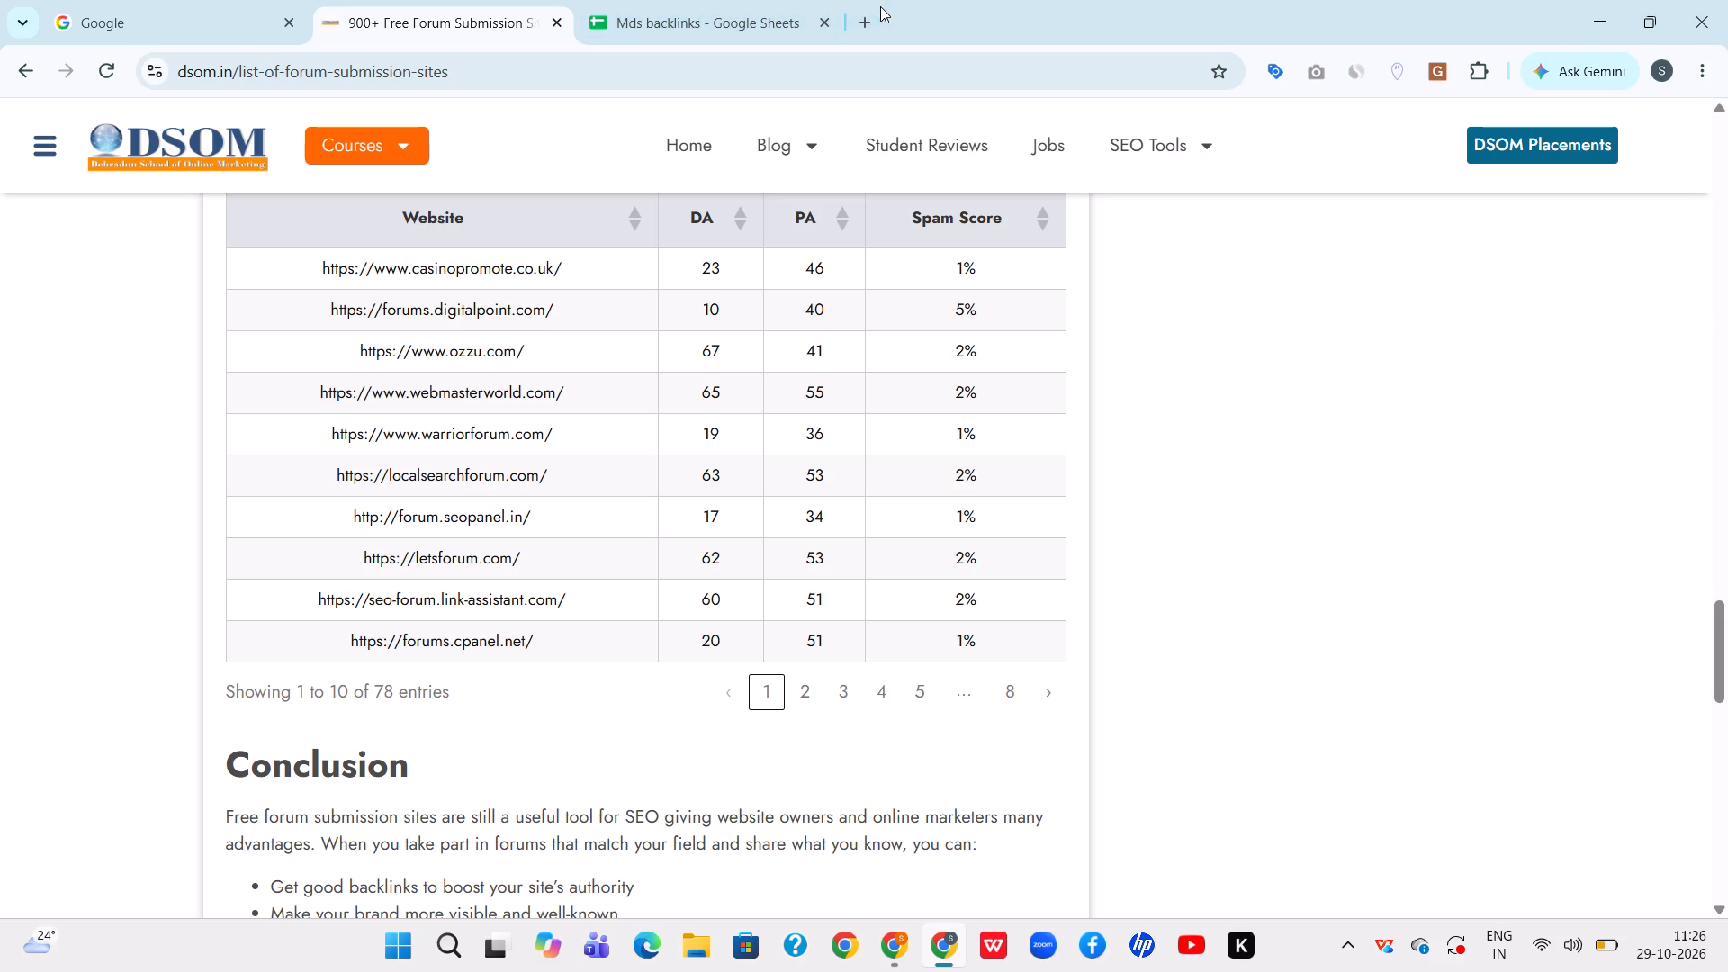
{"action": "left_click", "coordinate": [857, 0]}
{"action": "key", "text": "ctrl+v"}
{"action": "key", "text": "Return"}
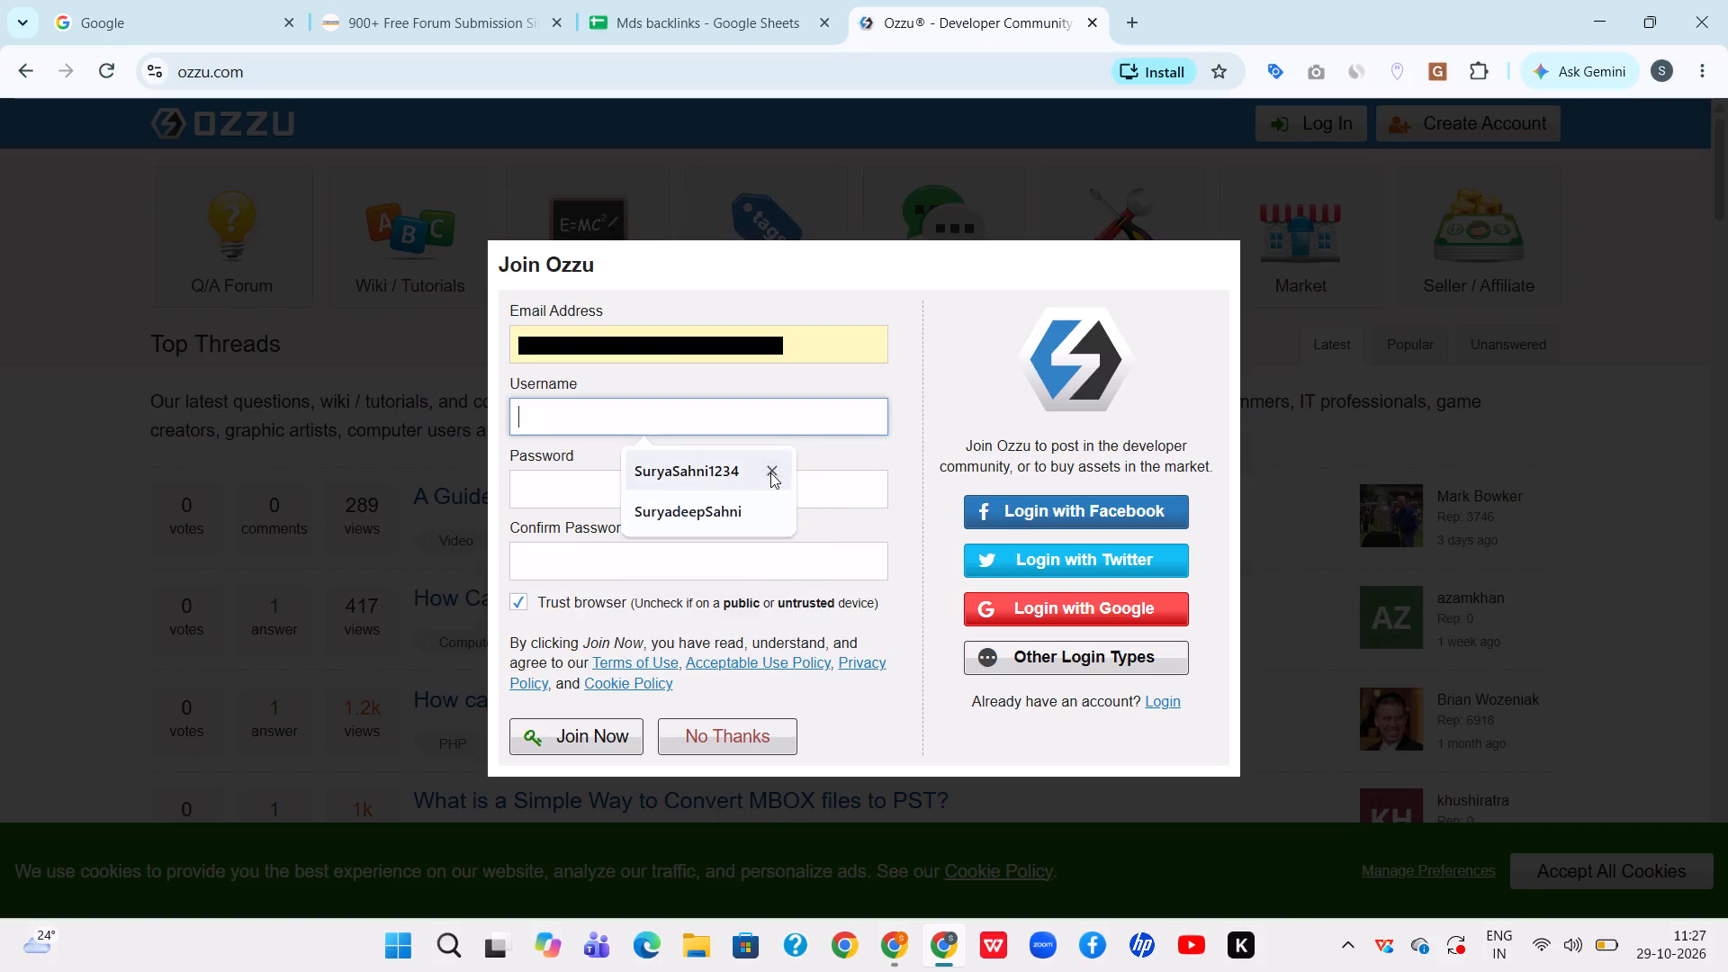
Delete the first saved suggestion for the username field of the Join Ozzu form.
{"action": "left_click", "coordinate": [770, 472]}
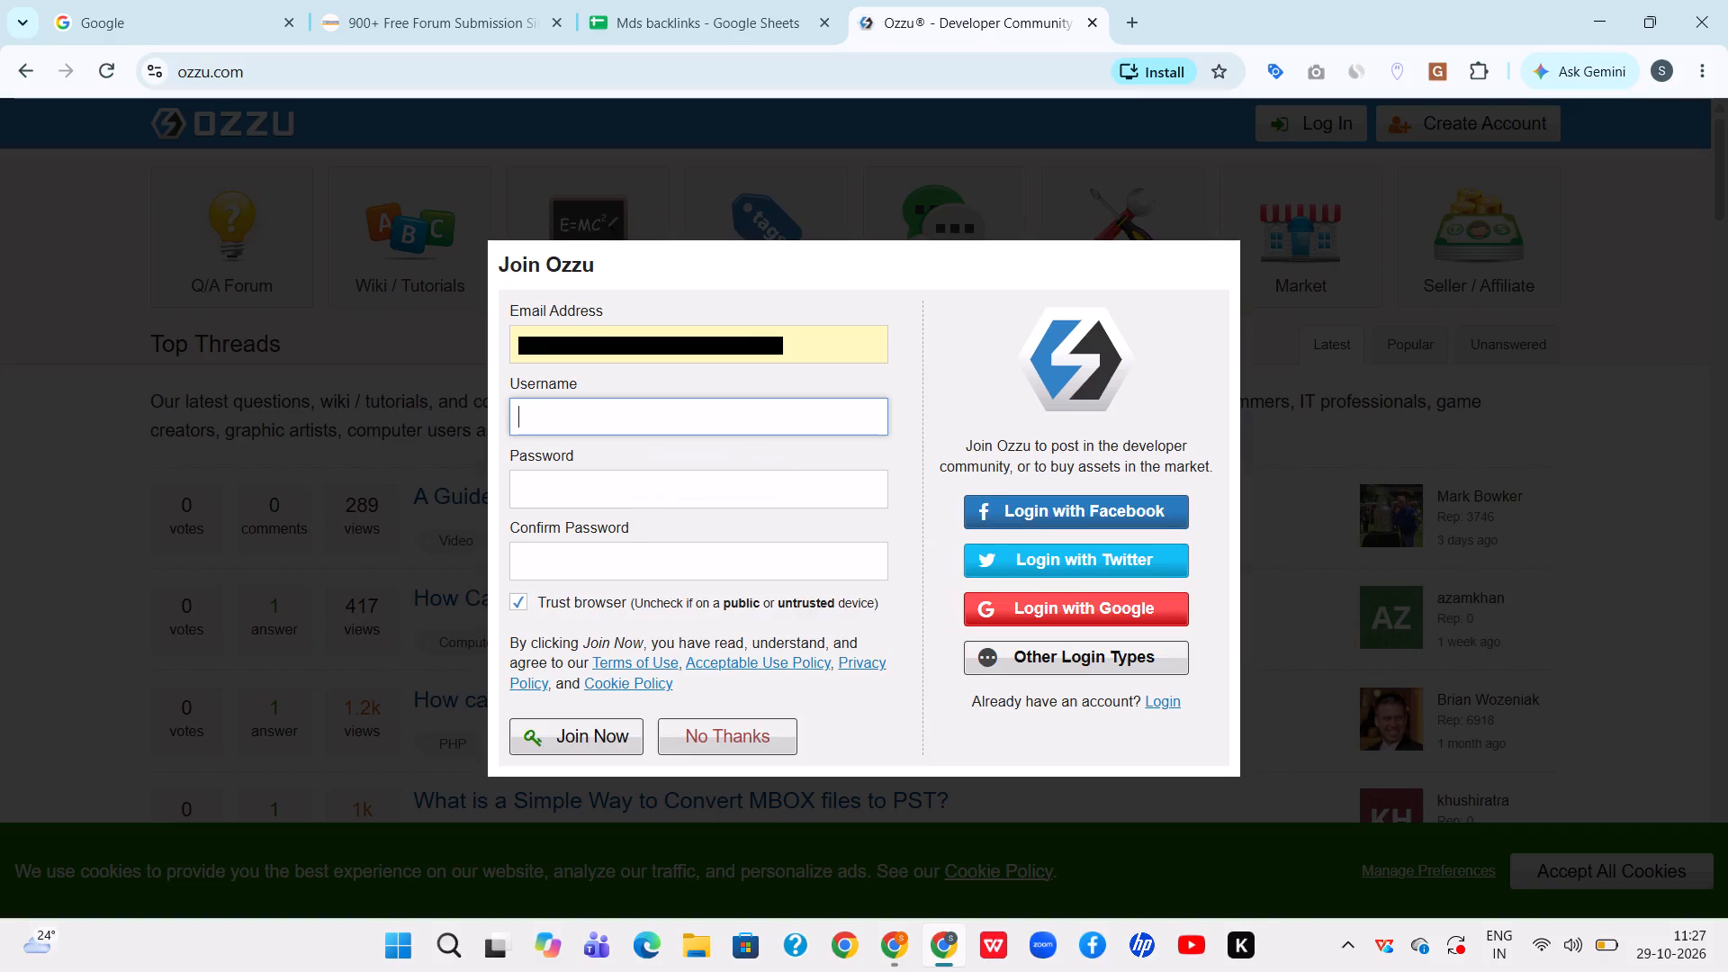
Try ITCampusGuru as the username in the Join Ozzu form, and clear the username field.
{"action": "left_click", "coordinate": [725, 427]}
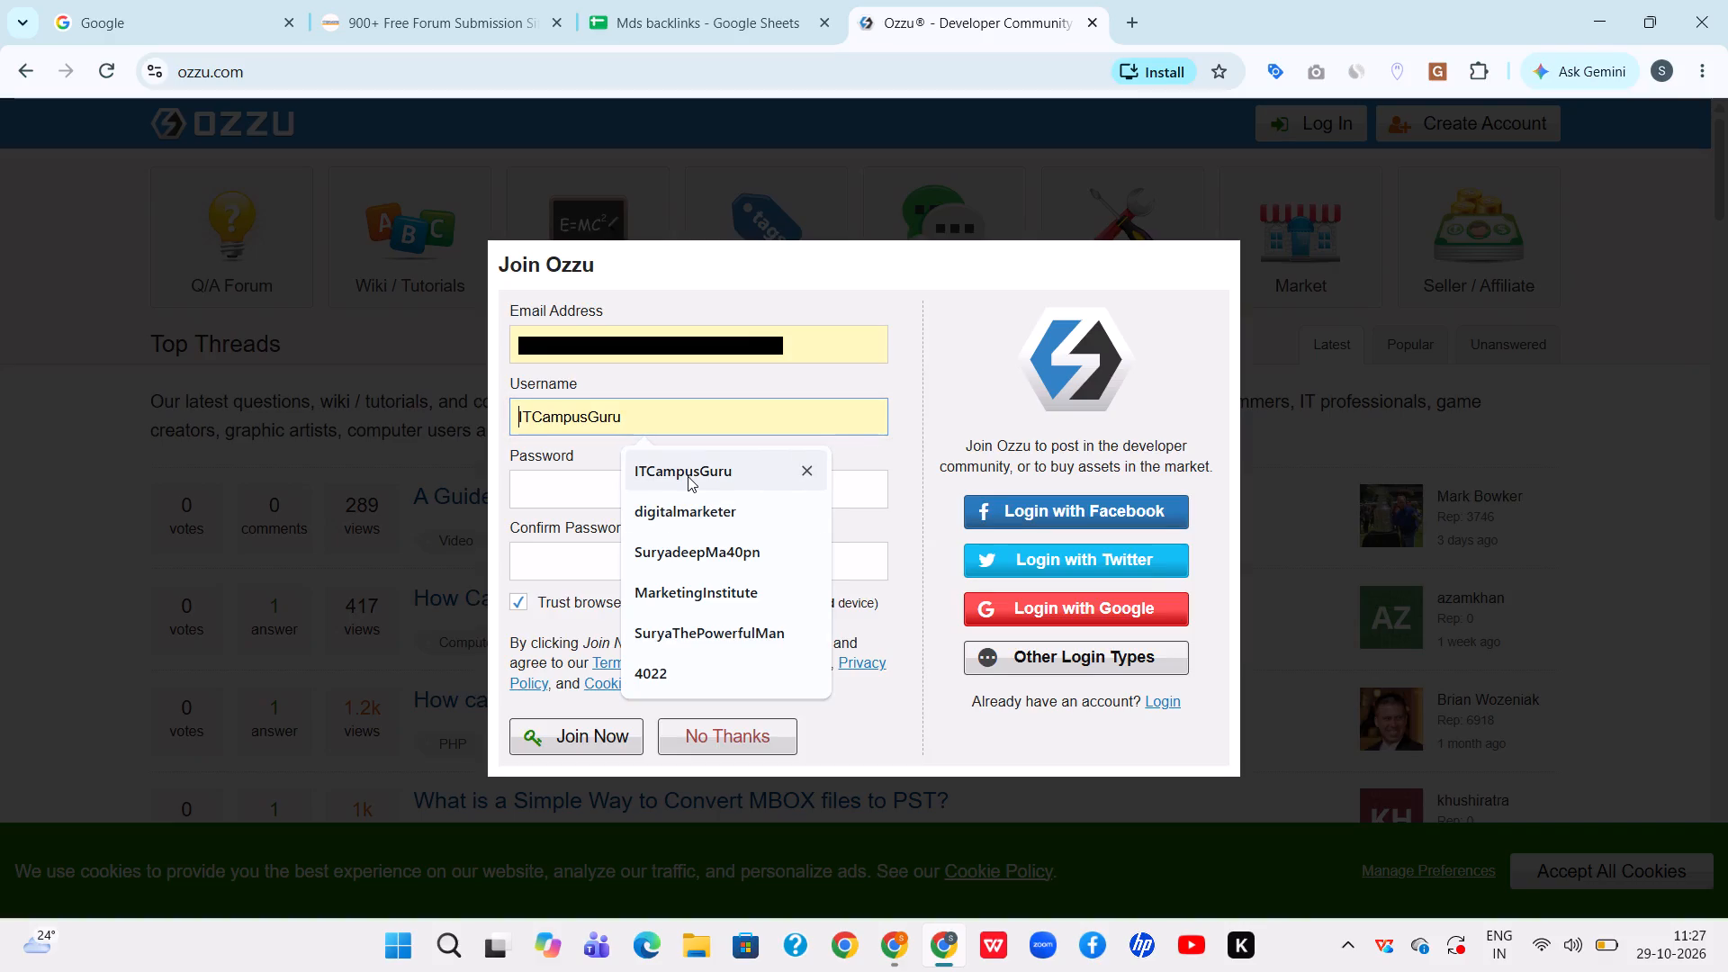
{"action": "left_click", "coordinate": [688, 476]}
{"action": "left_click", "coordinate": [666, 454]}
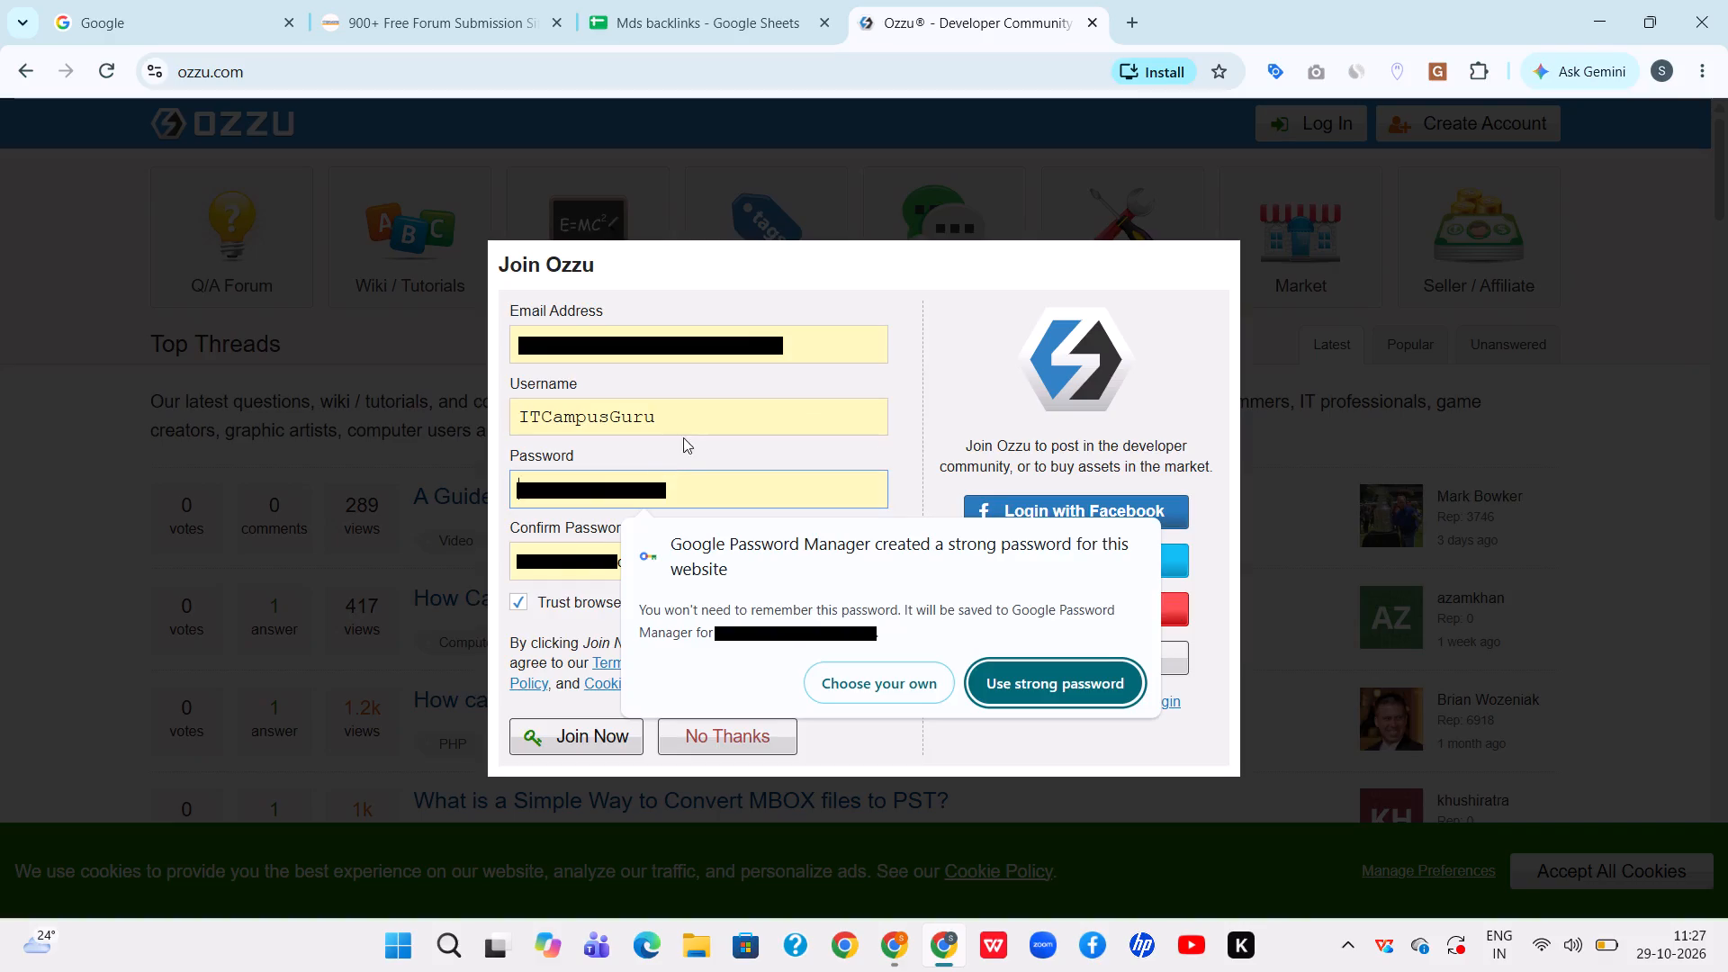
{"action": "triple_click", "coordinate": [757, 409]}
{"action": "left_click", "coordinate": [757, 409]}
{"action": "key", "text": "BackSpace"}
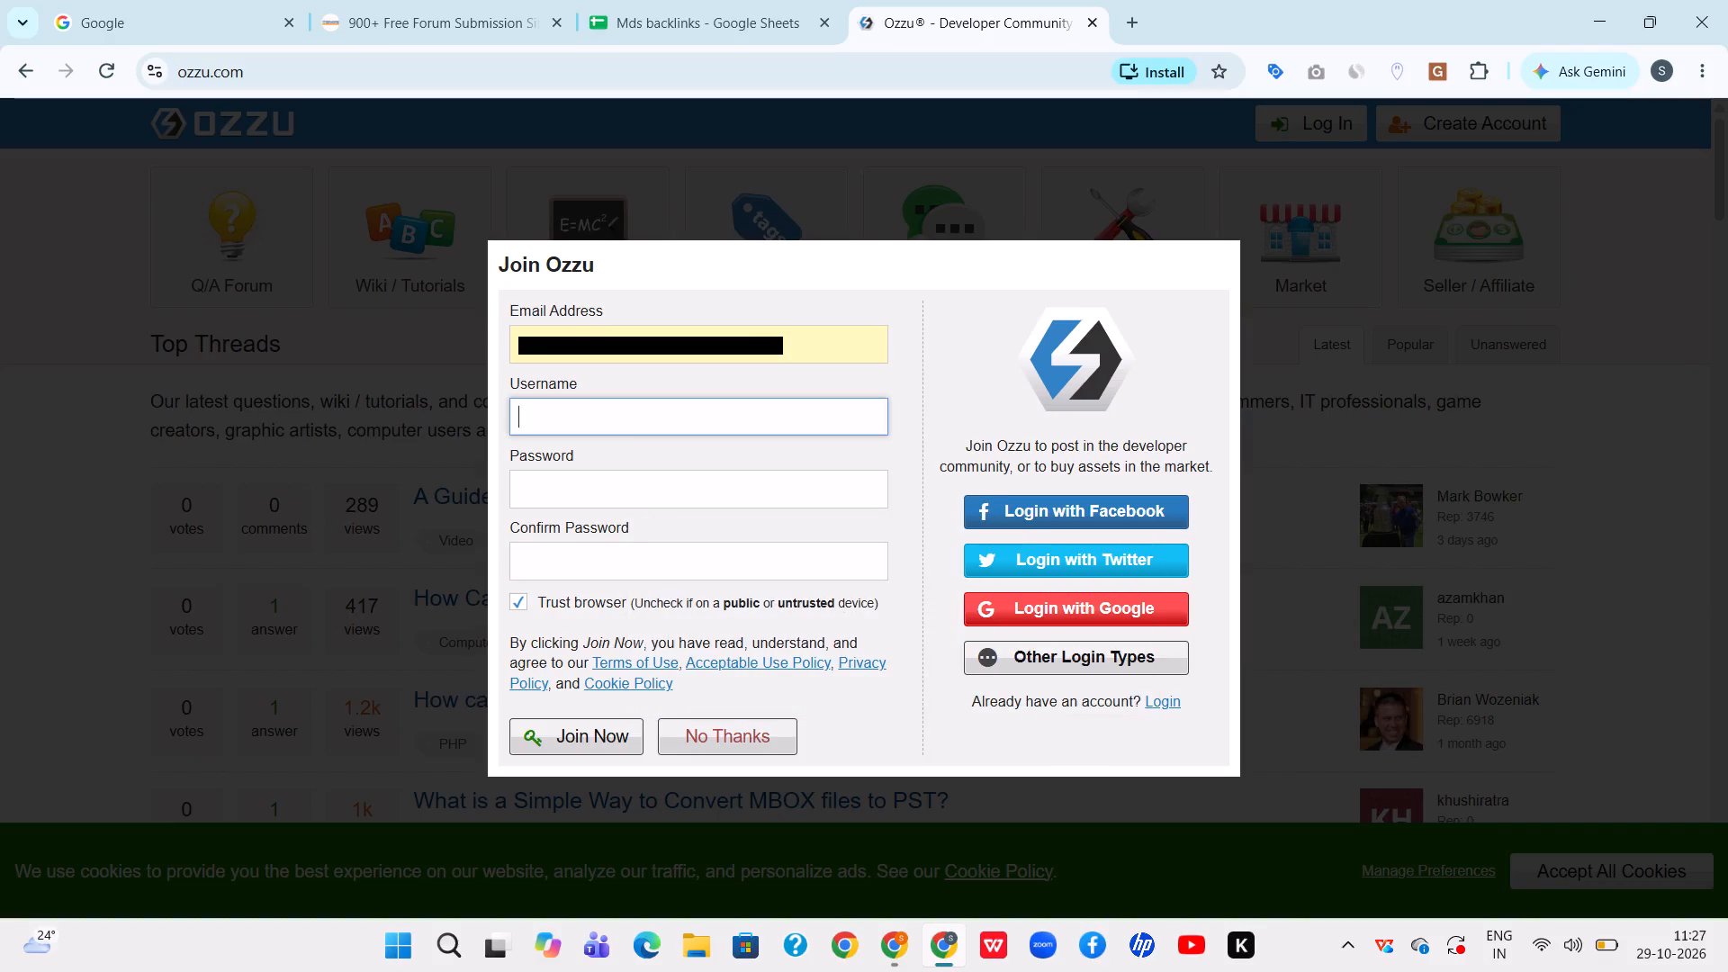
Delete the saved username suggestions below ITCampusGuru, including digitalmarketer, MarketingInstitute, 4022, Institute and InteriorStudio.
{"action": "double_click", "coordinate": [757, 409]}
{"action": "triple_click", "coordinate": [805, 508]}
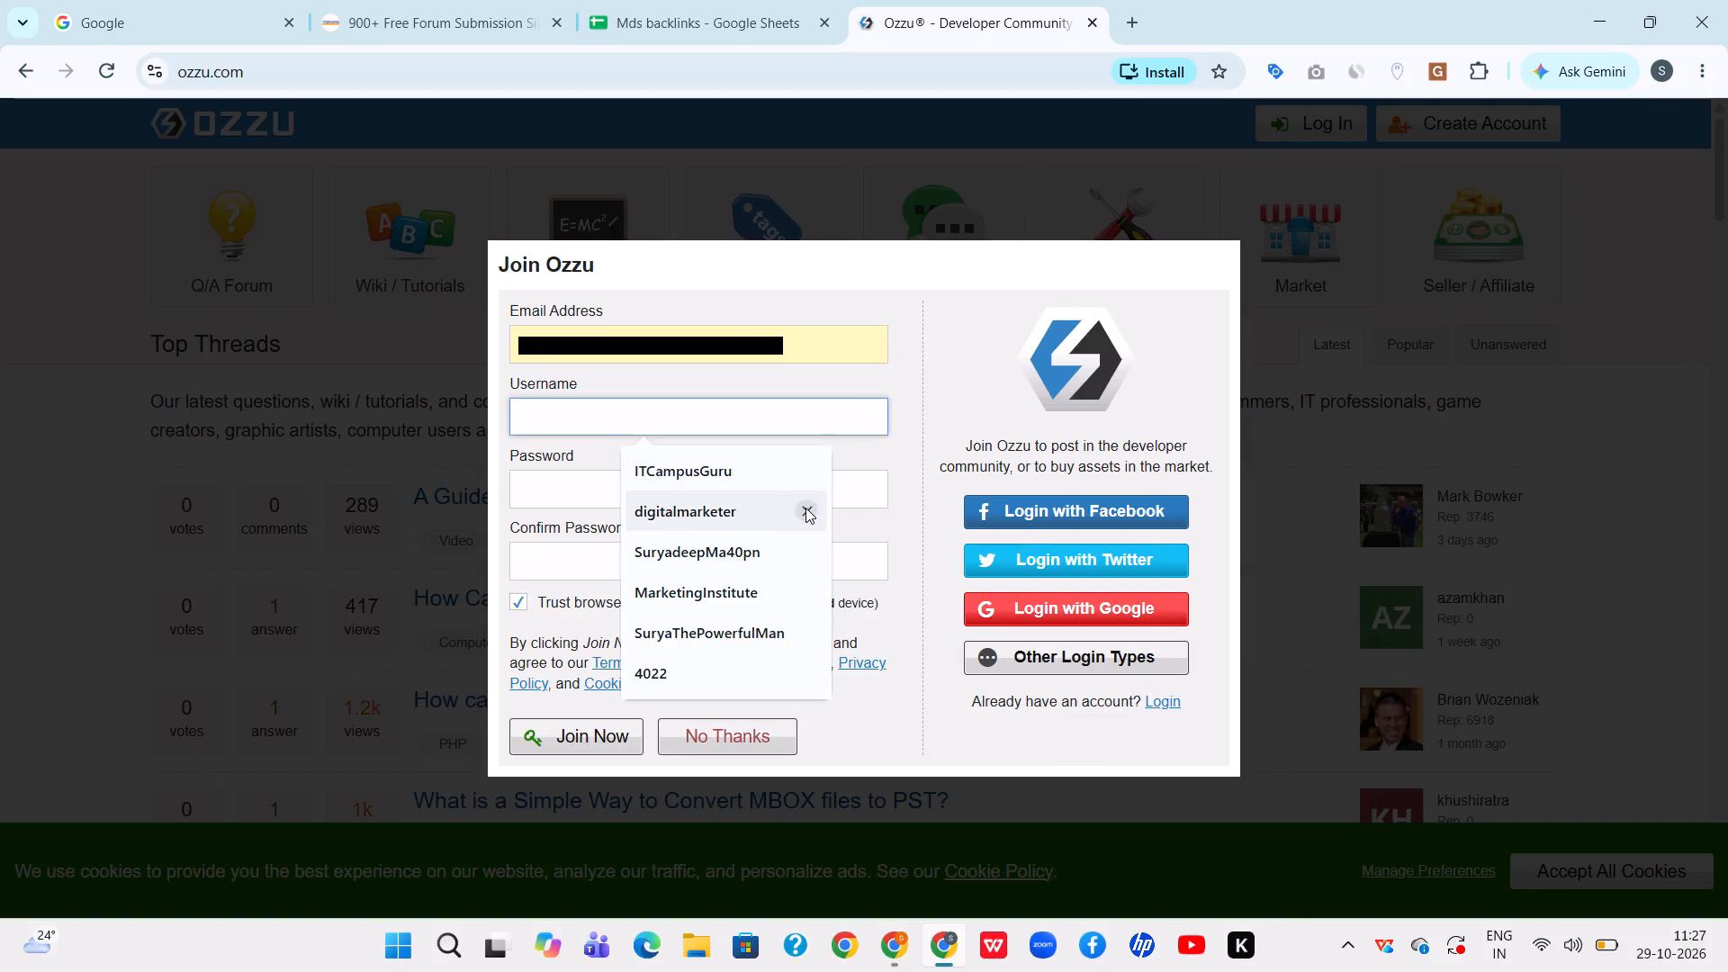
{"action": "triple_click", "coordinate": [805, 508]}
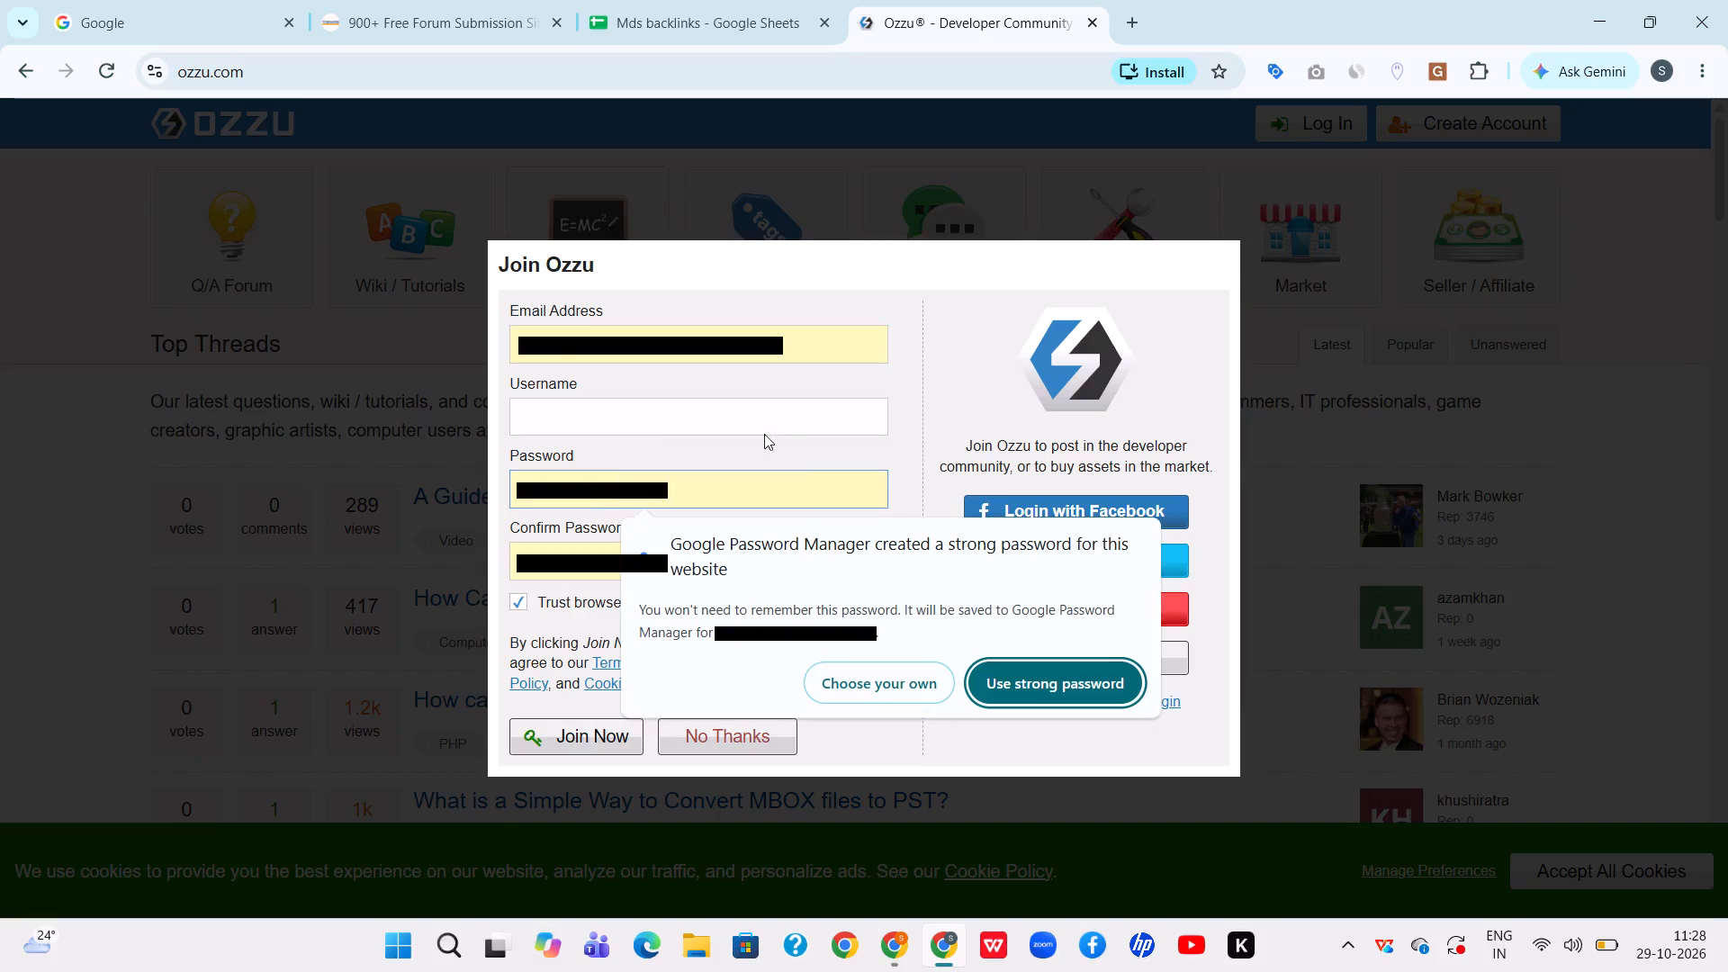
{"action": "left_click", "coordinate": [747, 409]}
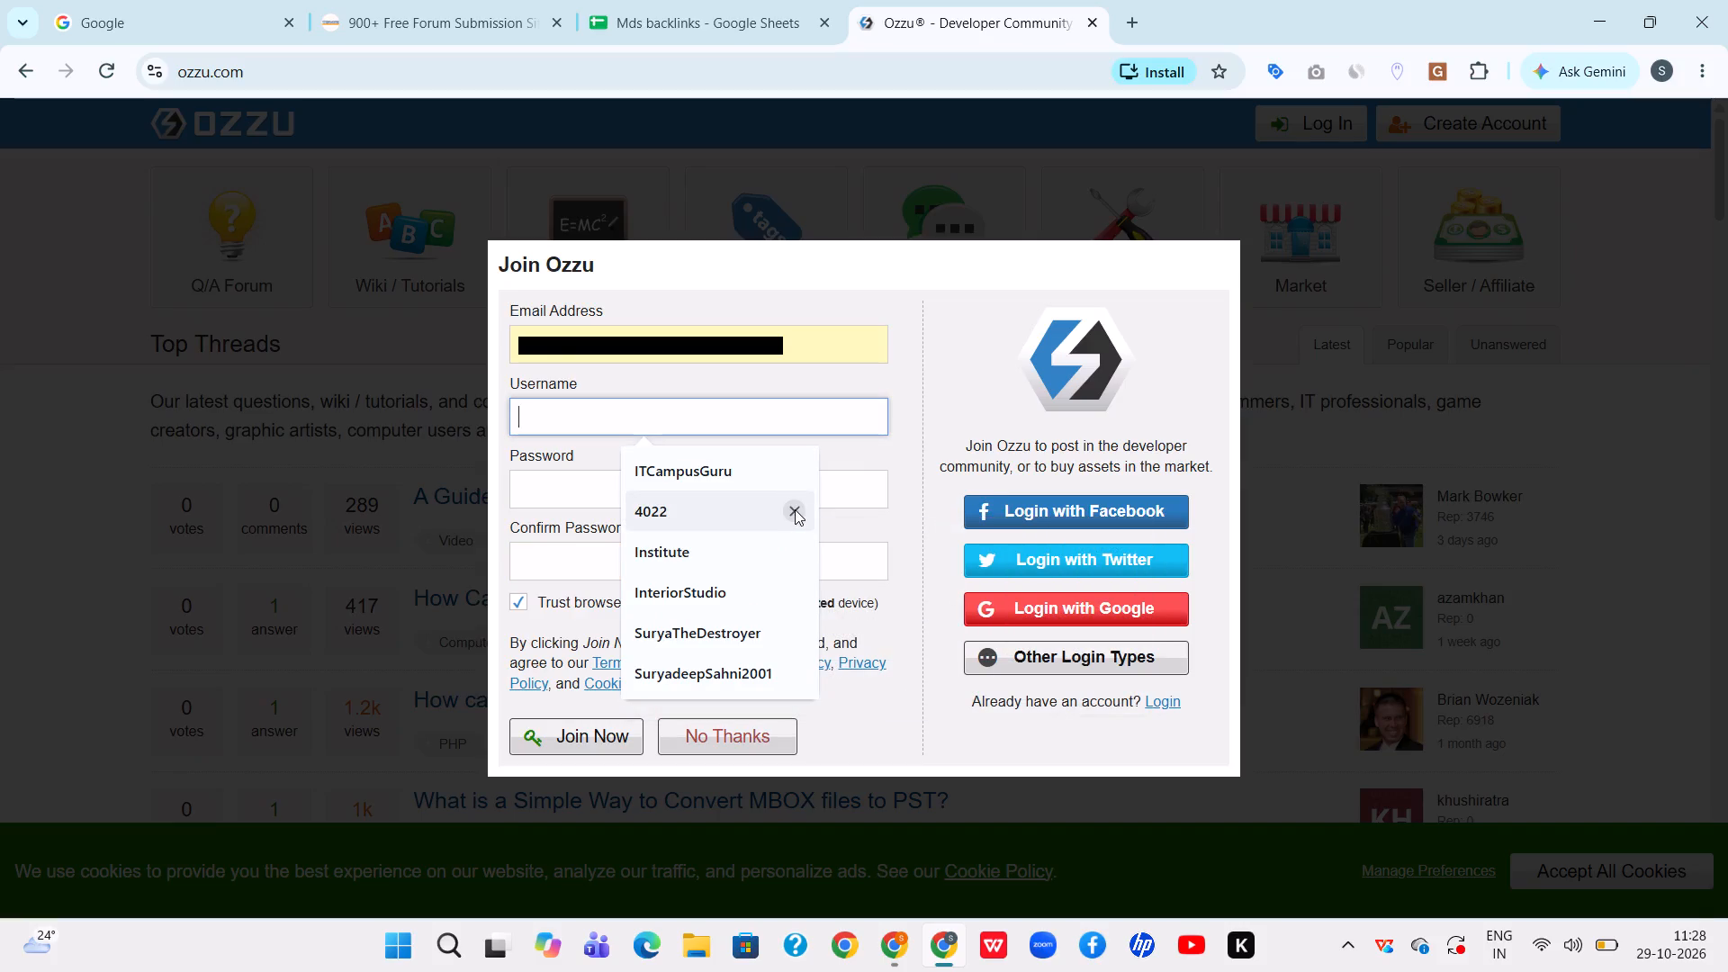
{"action": "triple_click", "coordinate": [795, 509]}
{"action": "double_click", "coordinate": [795, 509]}
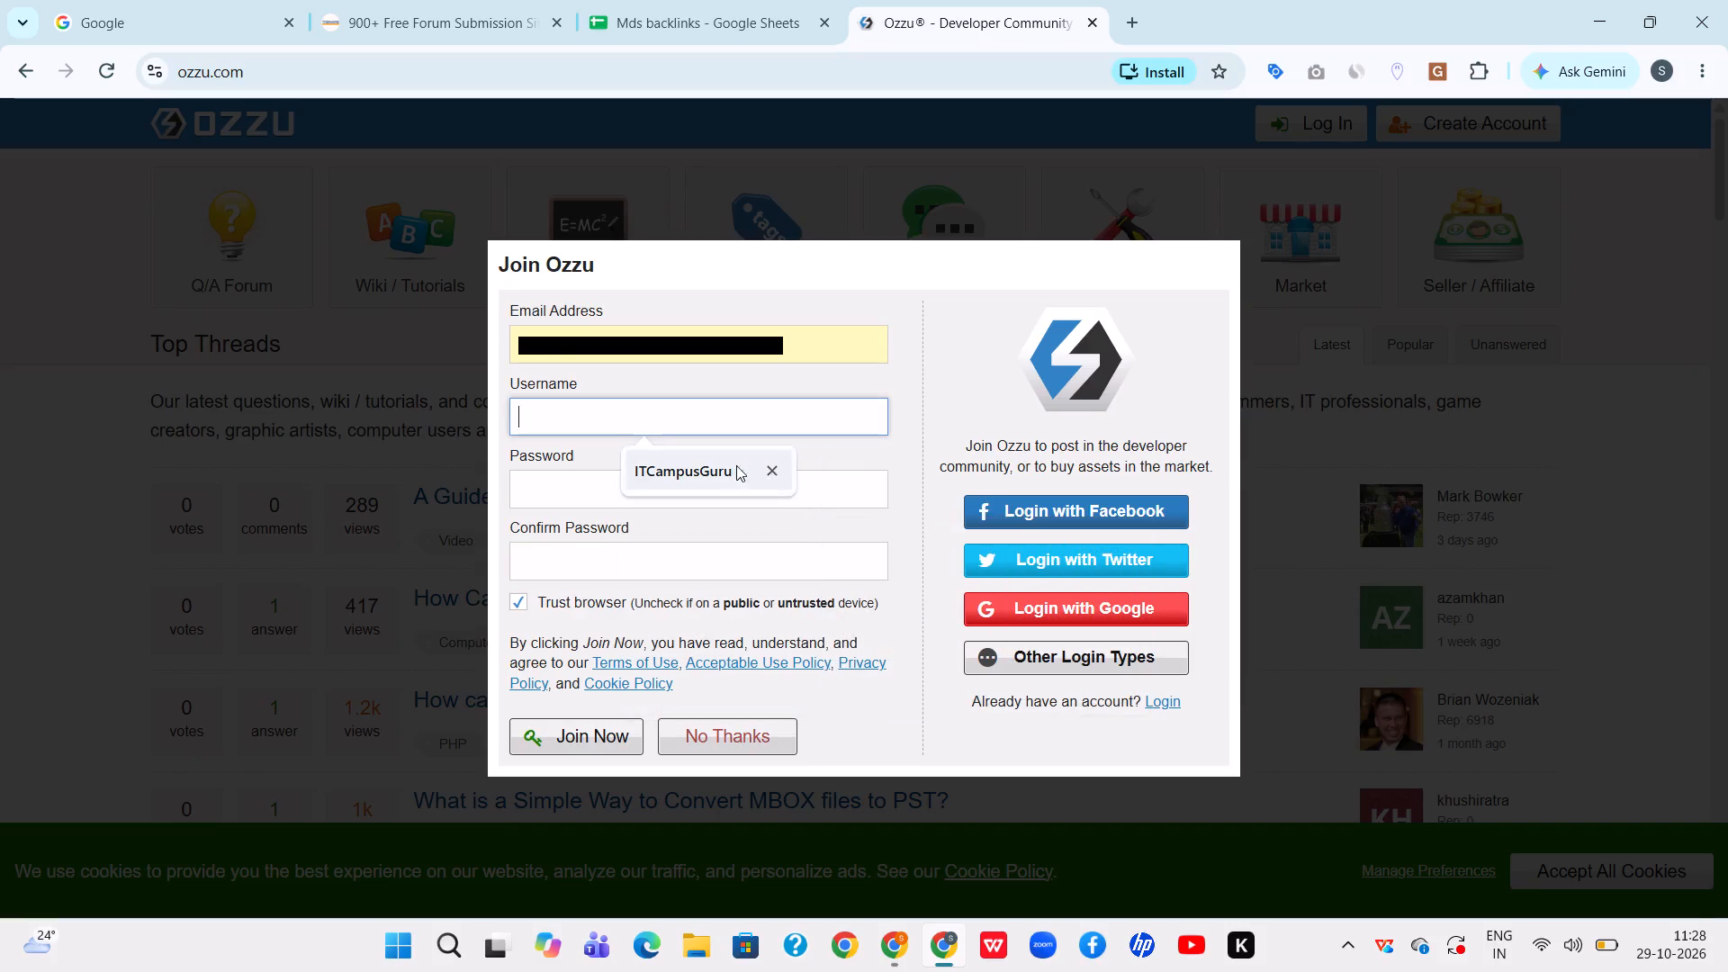
Delete the saved username suggestions below ITCampusGuru in the Join Ozzu form, from IT Campus Guru through FearlessMan and seo expert.
{"action": "left_click", "coordinate": [693, 425]}
{"action": "left_click", "coordinate": [693, 425]}
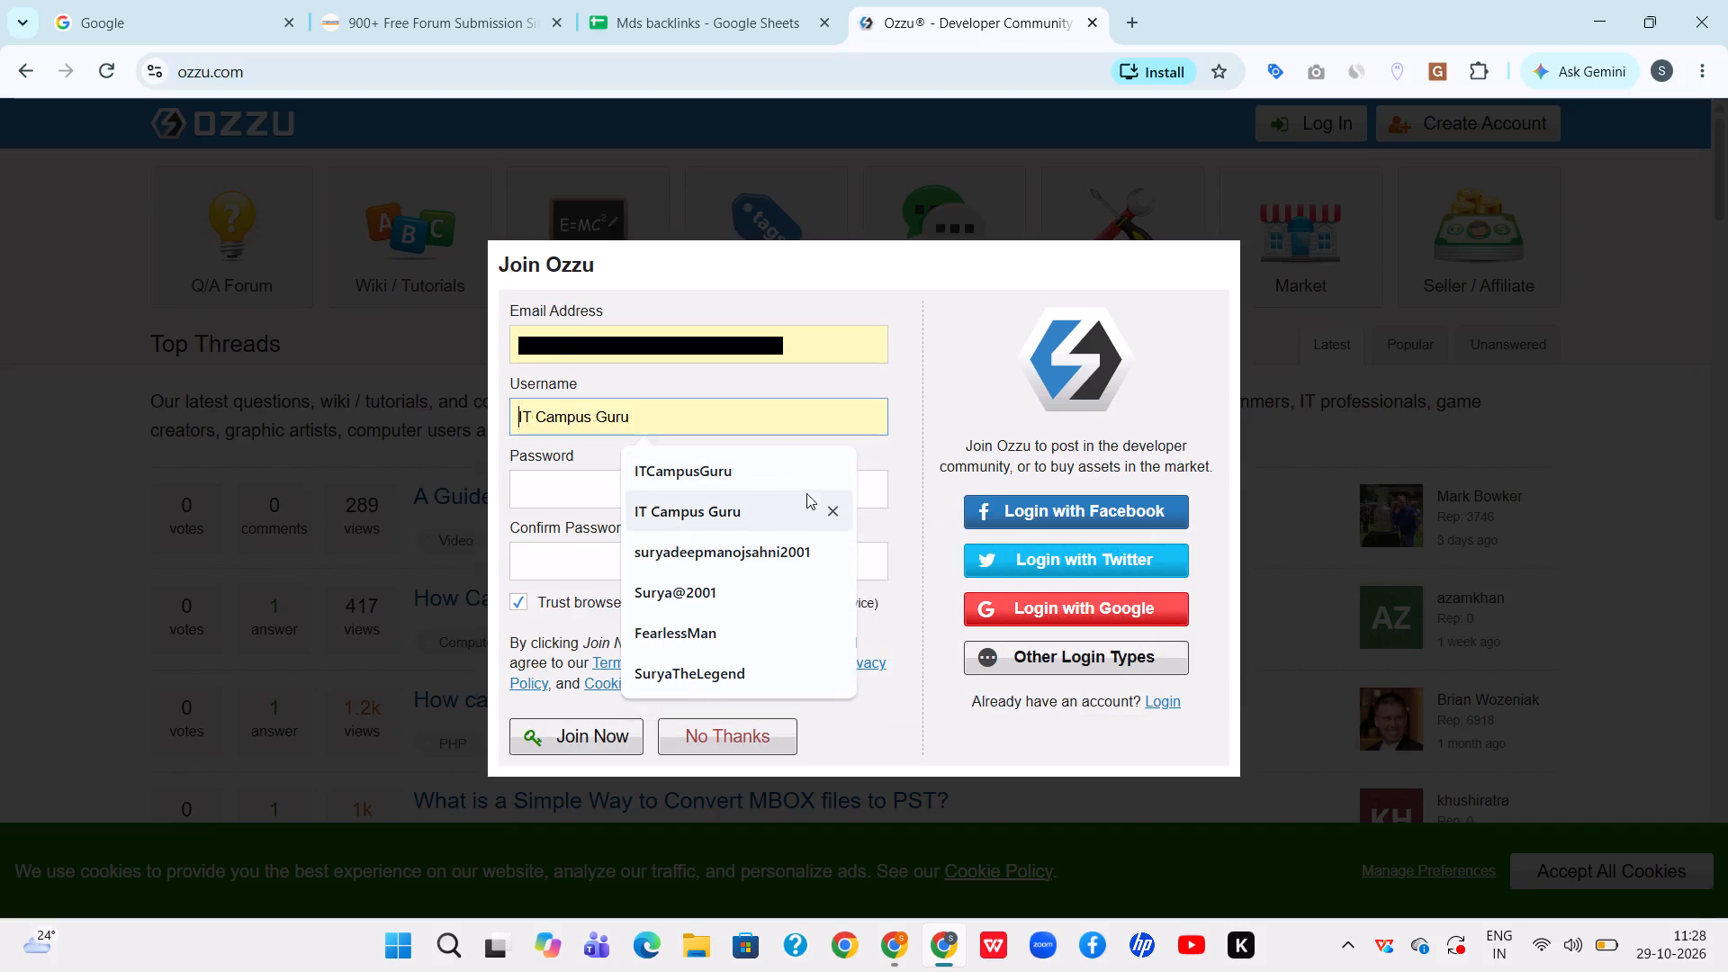
{"action": "triple_click", "coordinate": [834, 514]}
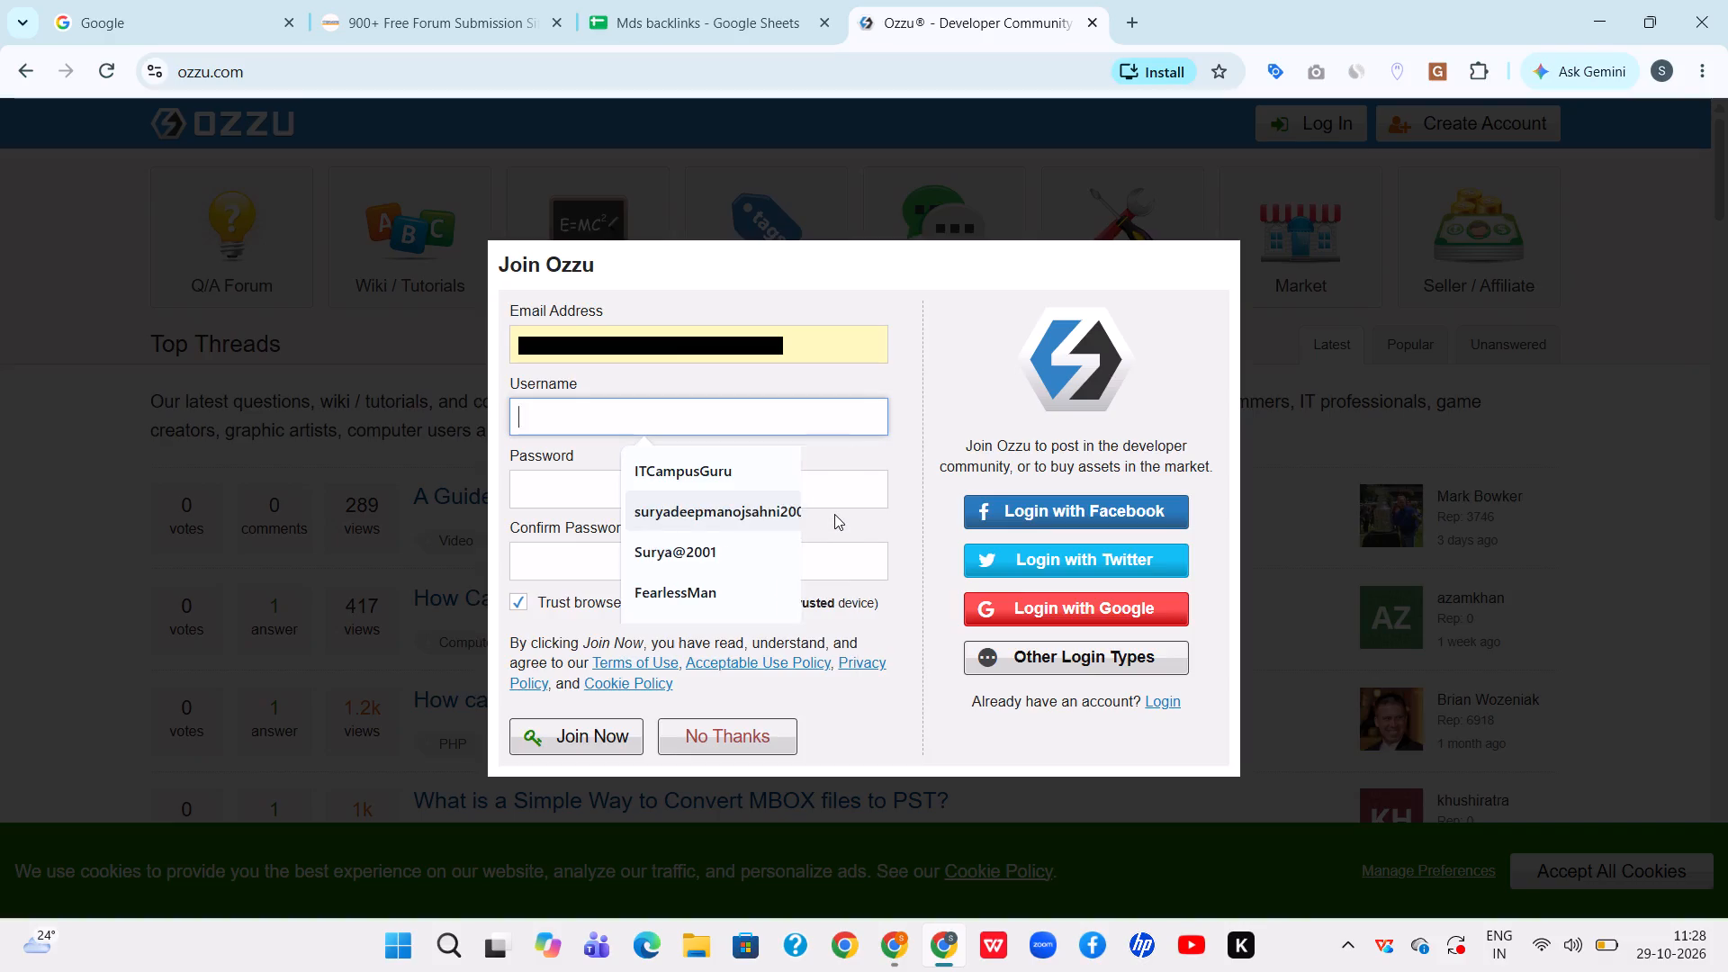
{"action": "double_click", "coordinate": [834, 514]}
{"action": "left_click", "coordinate": [782, 418]}
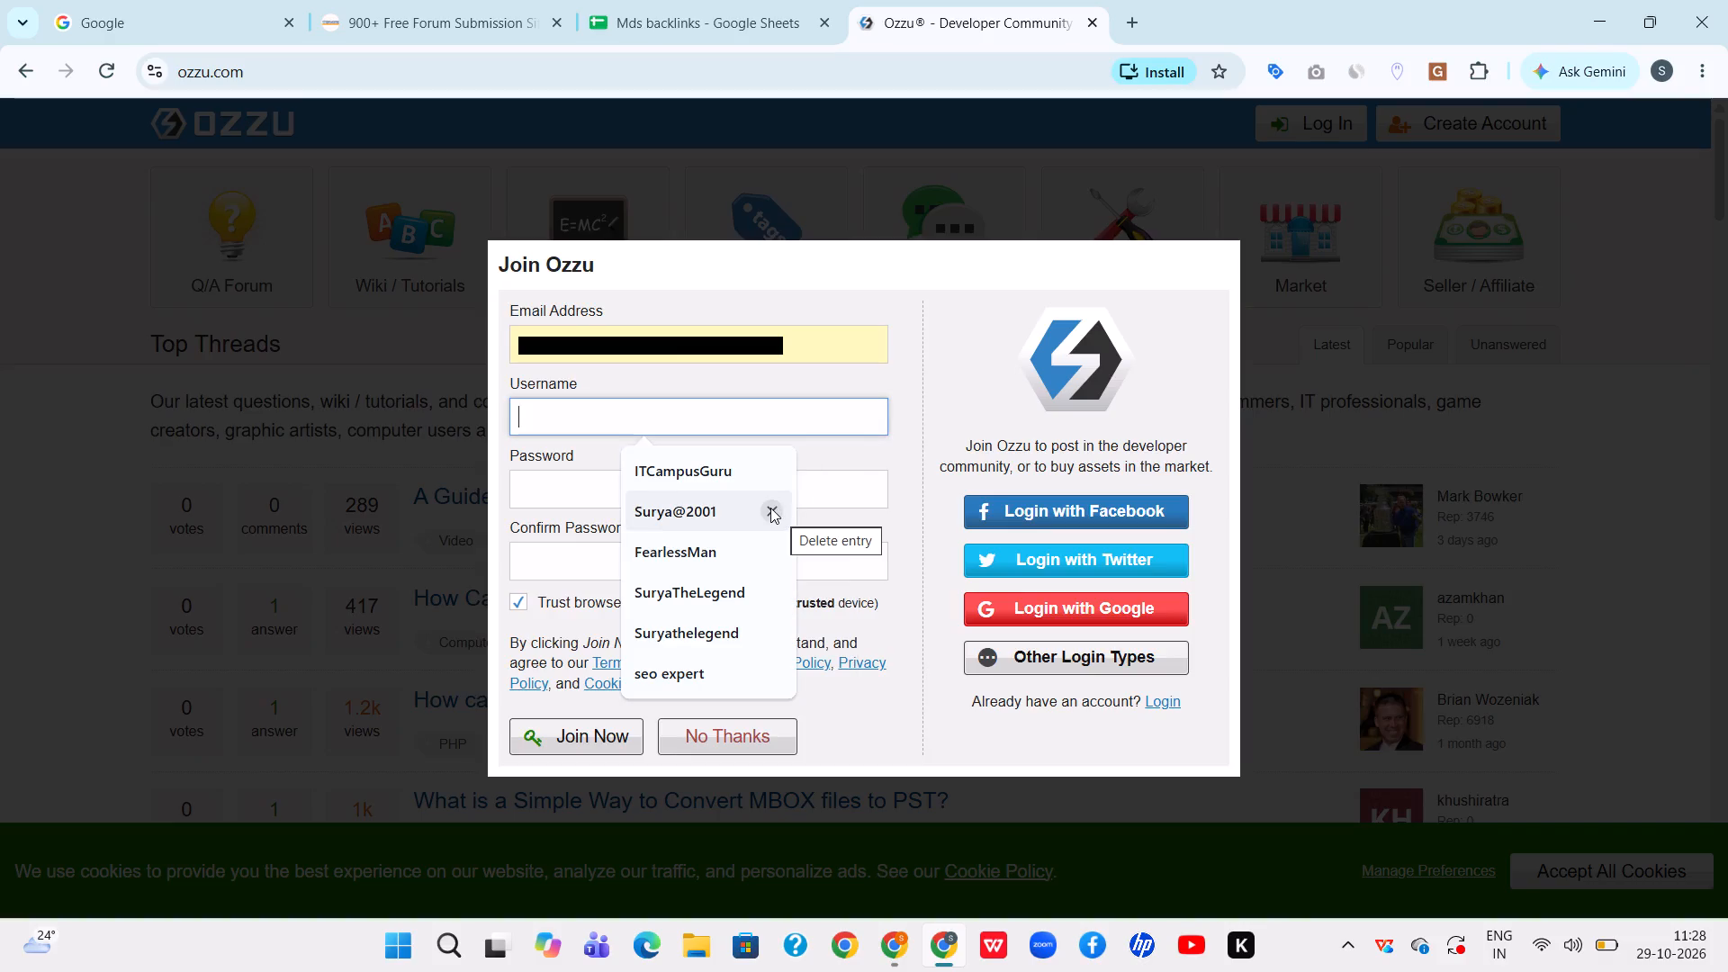
{"action": "triple_click", "coordinate": [769, 508]}
{"action": "double_click", "coordinate": [769, 508]}
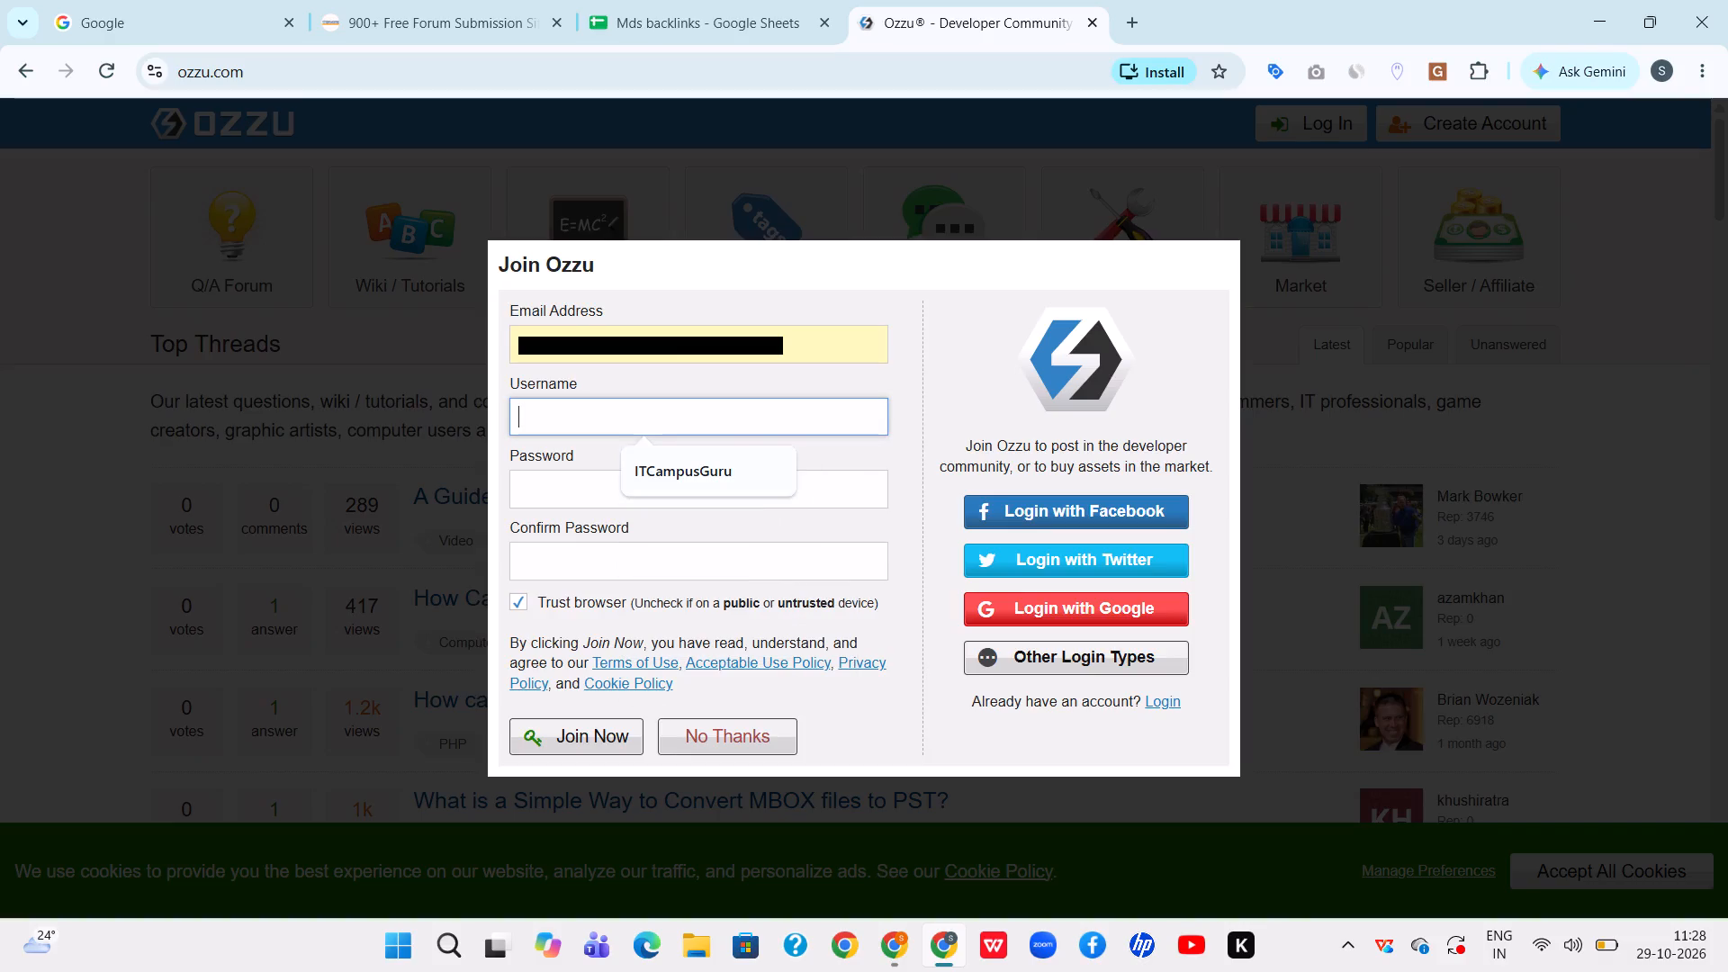
{"action": "left_click", "coordinate": [712, 400]}
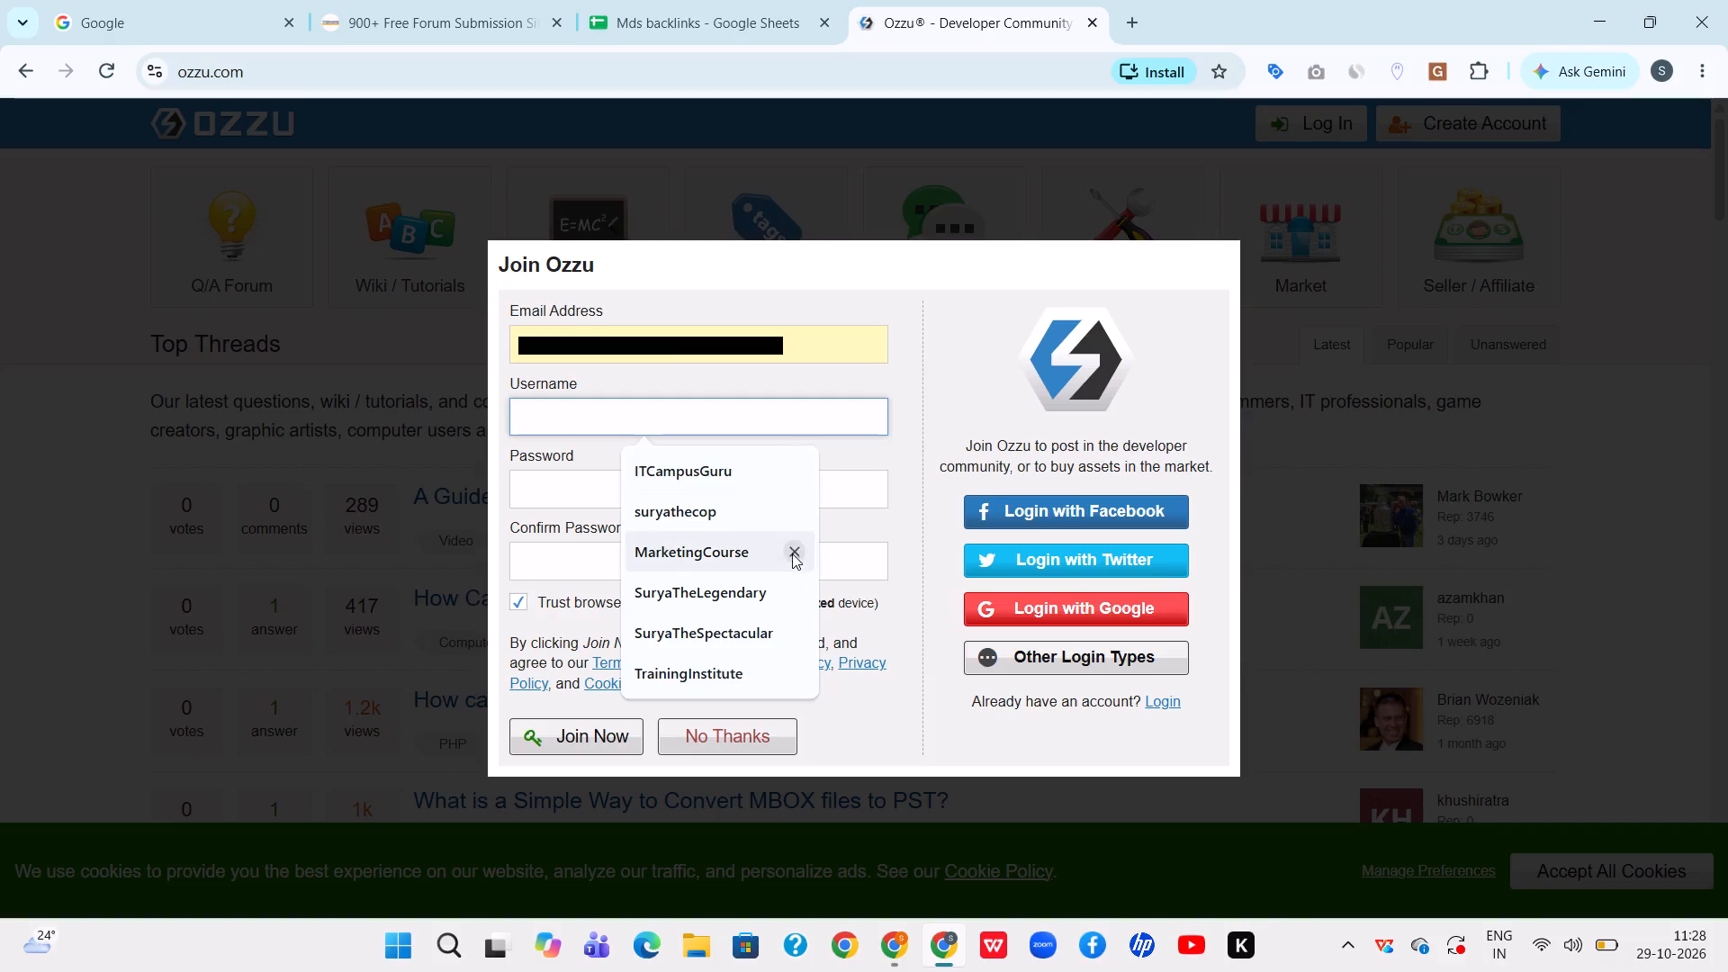
{"action": "triple_click", "coordinate": [792, 513]}
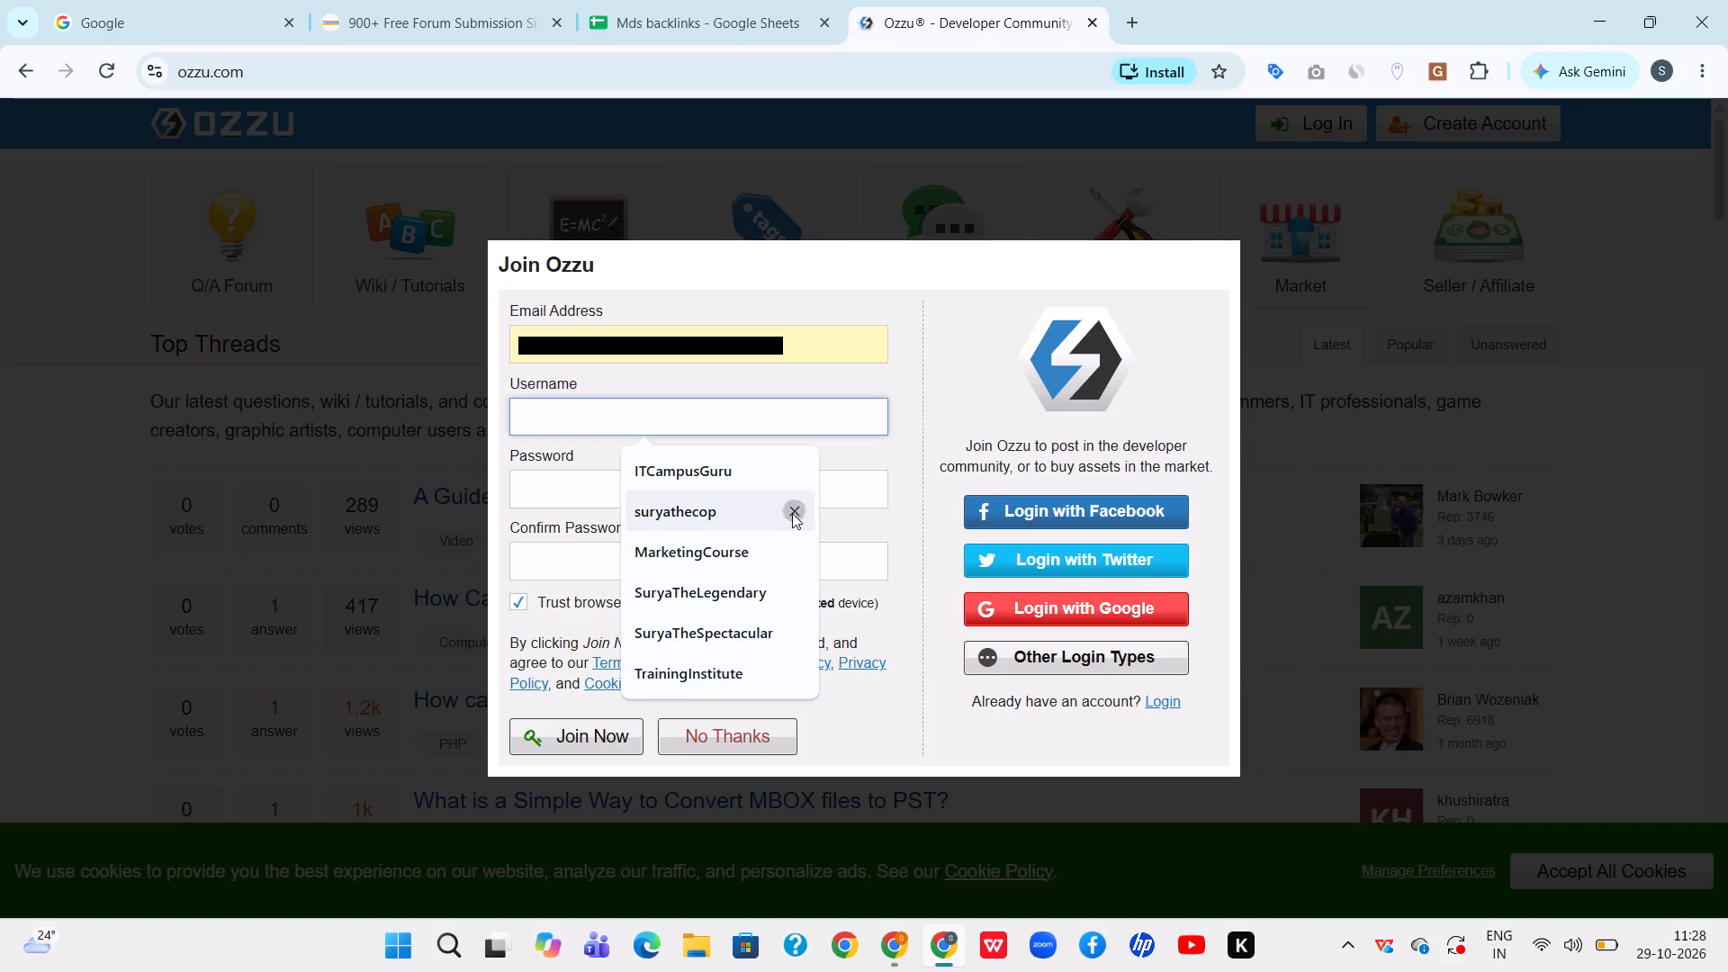
{"action": "triple_click", "coordinate": [792, 513]}
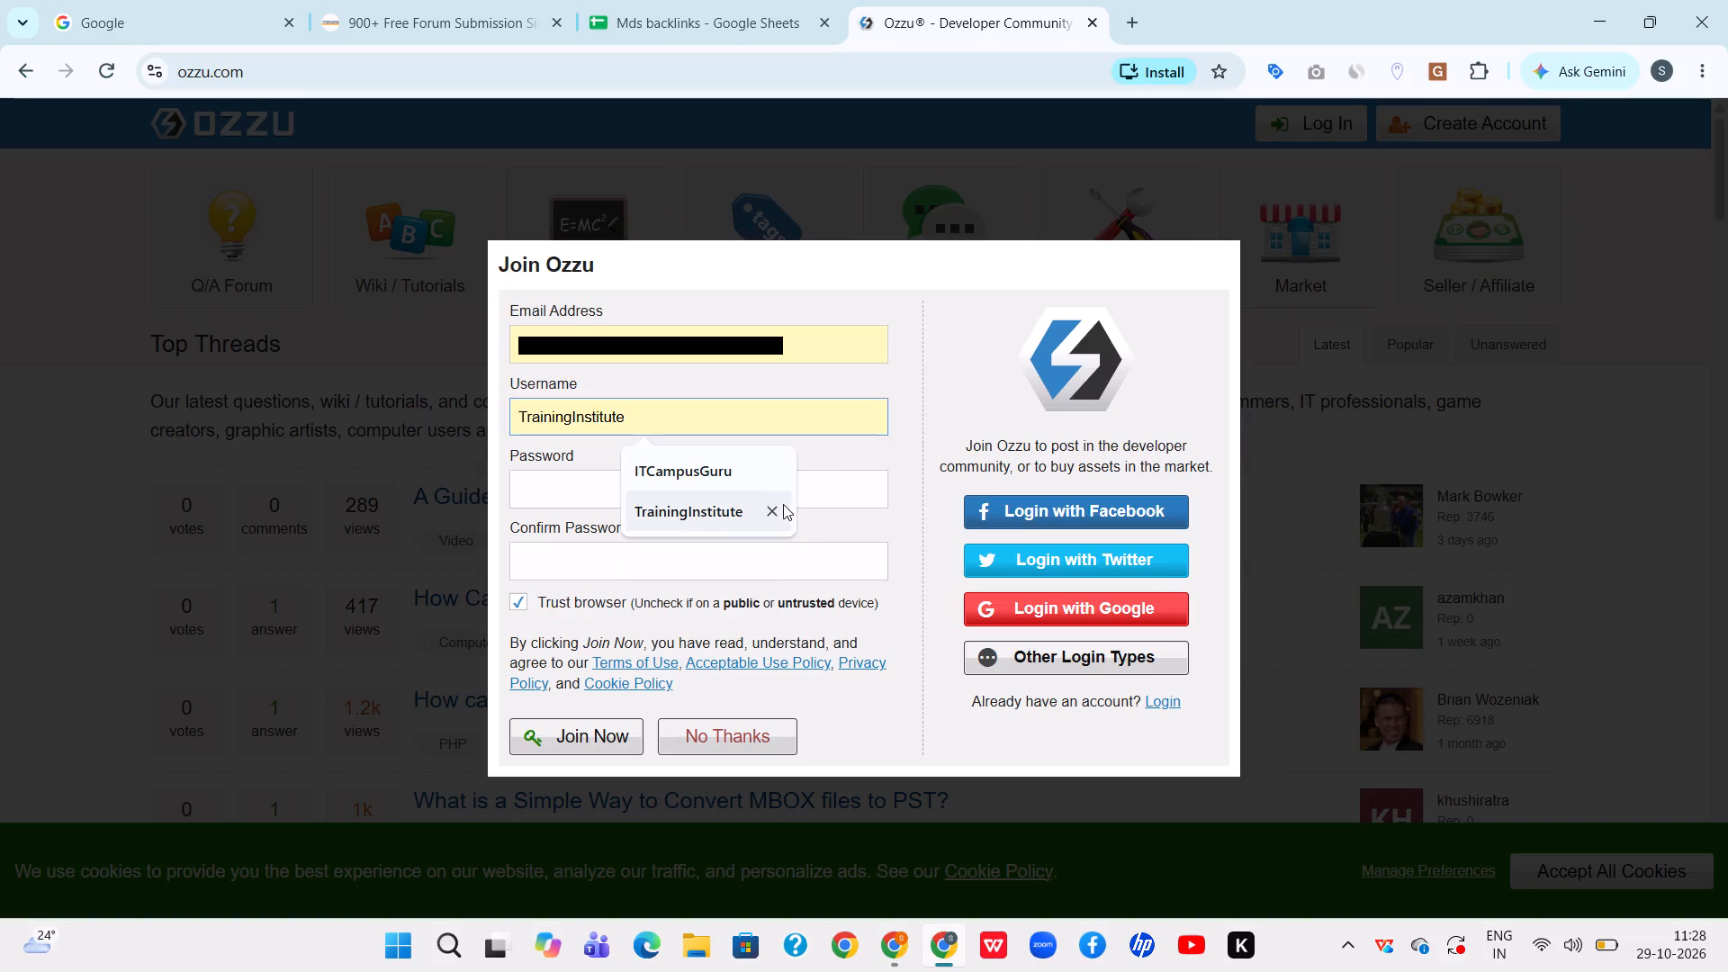
{"action": "left_click", "coordinate": [770, 516]}
Delete further saved username suggestions below ITCampusGuru, including SuryaTheExtraordinary, Software Training Institute, SuryaTheOneManA and SuryaTheDo.
{"action": "left_click", "coordinate": [732, 421]}
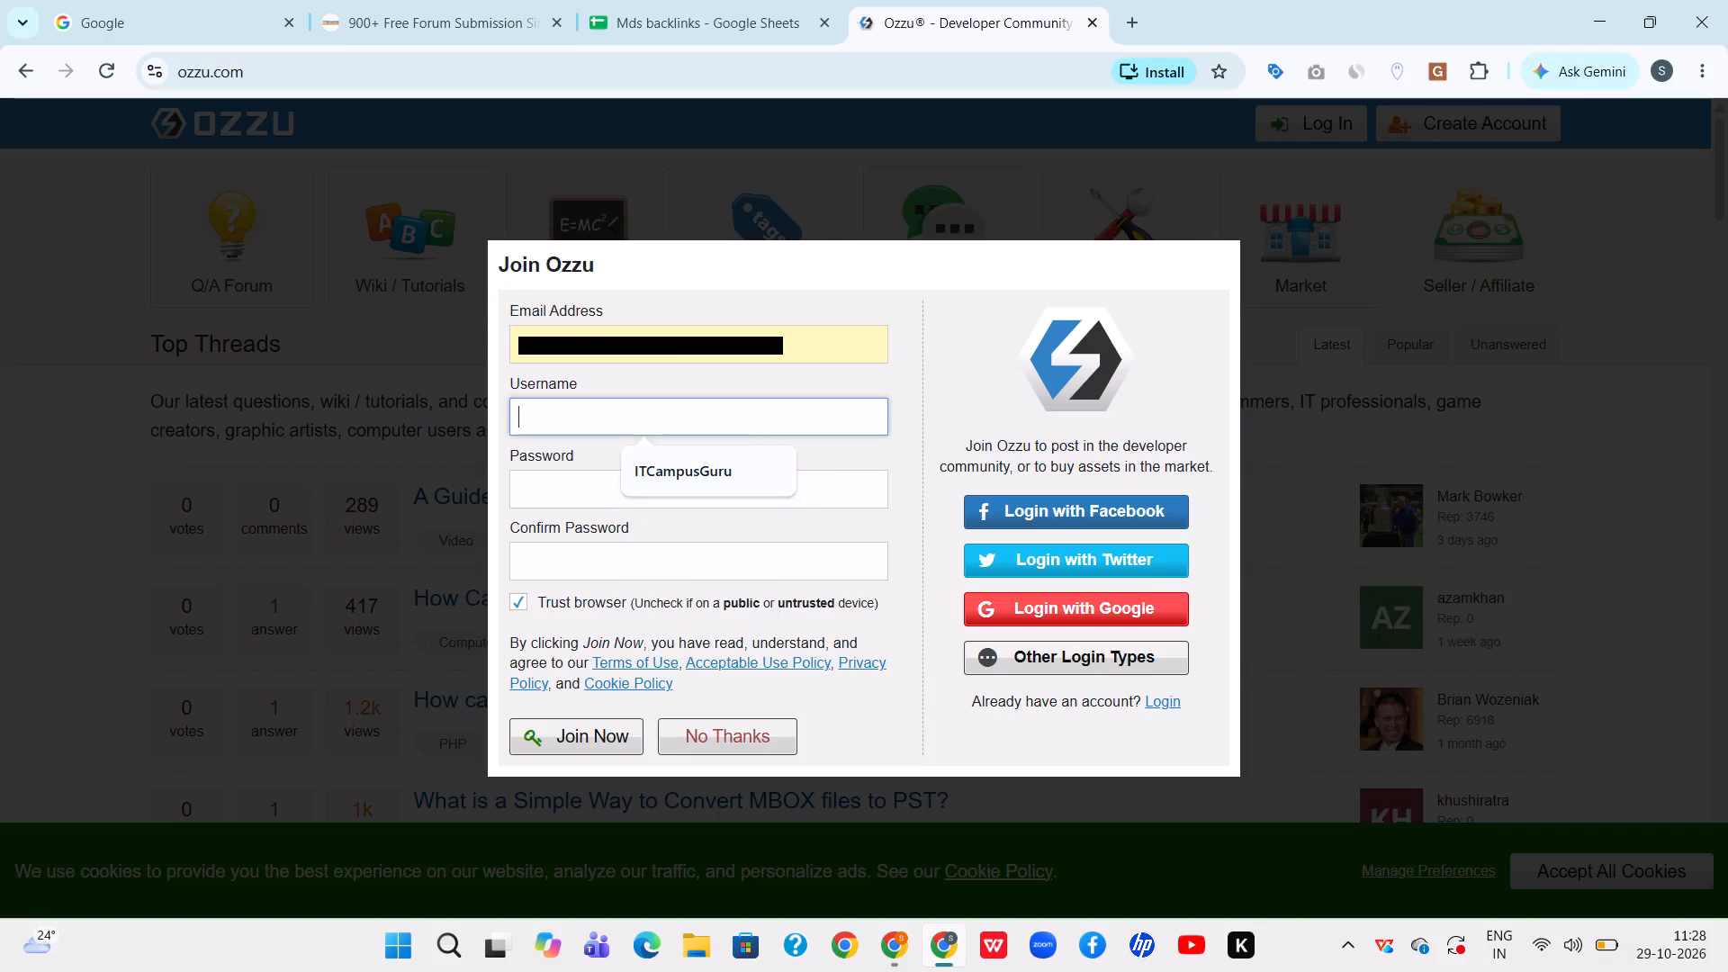
{"action": "triple_click", "coordinate": [829, 503]}
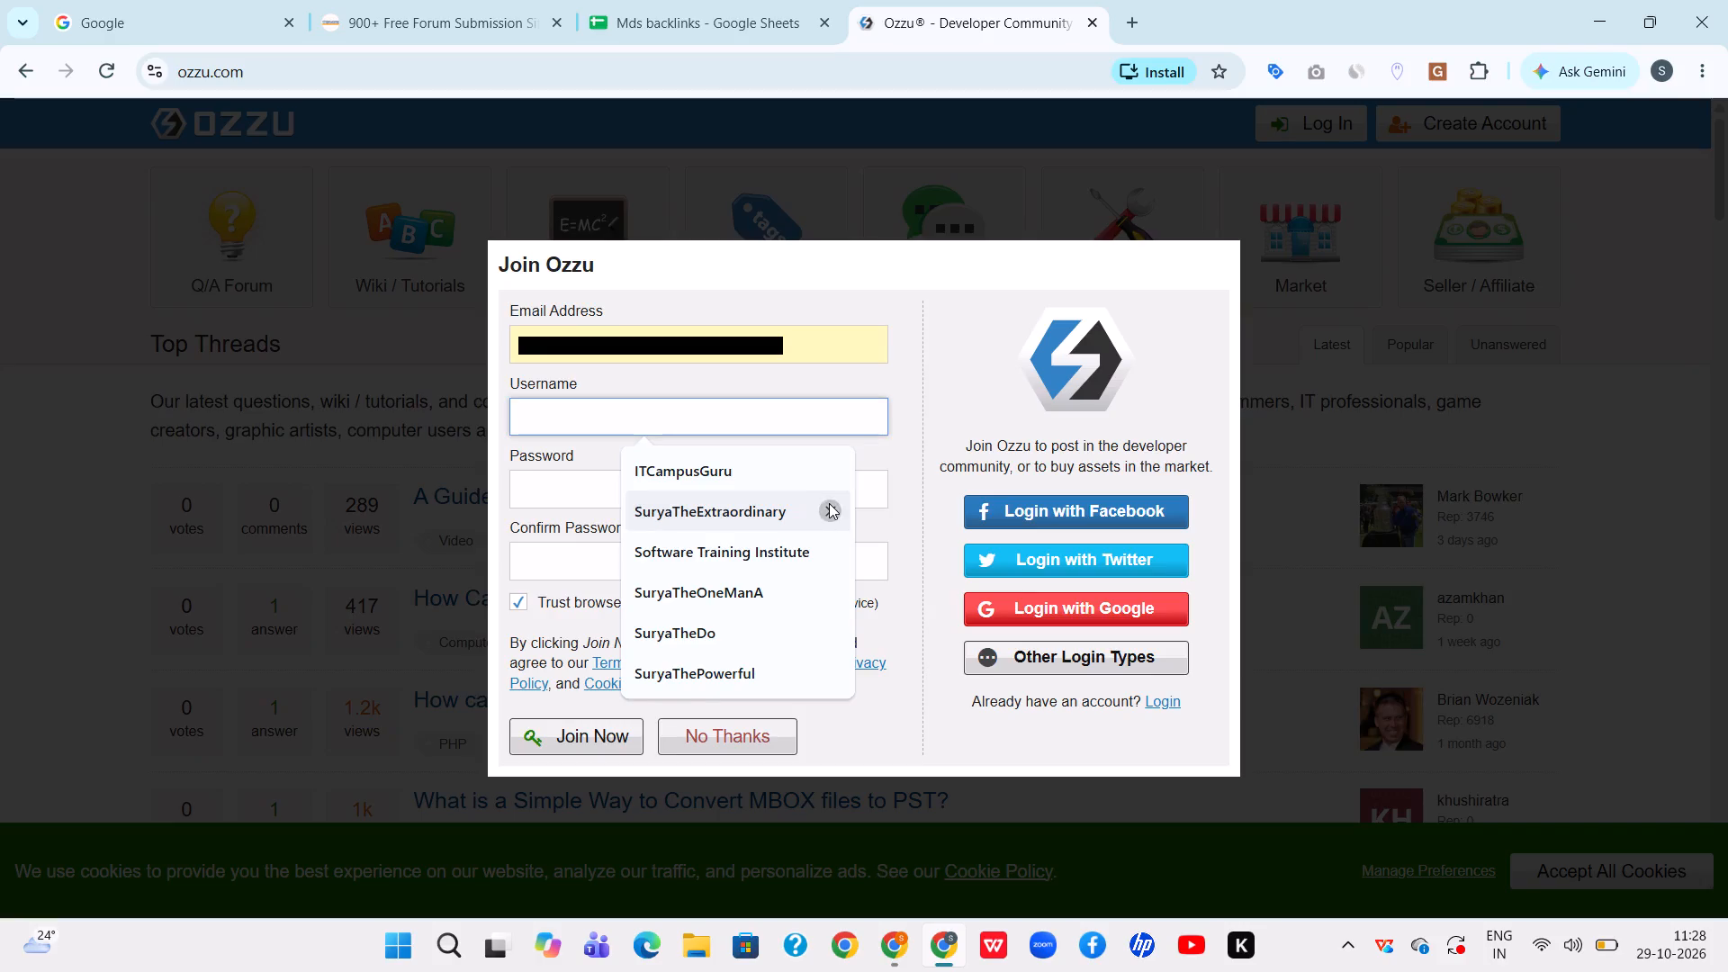
{"action": "double_click", "coordinate": [829, 503]}
{"action": "left_click", "coordinate": [778, 415]}
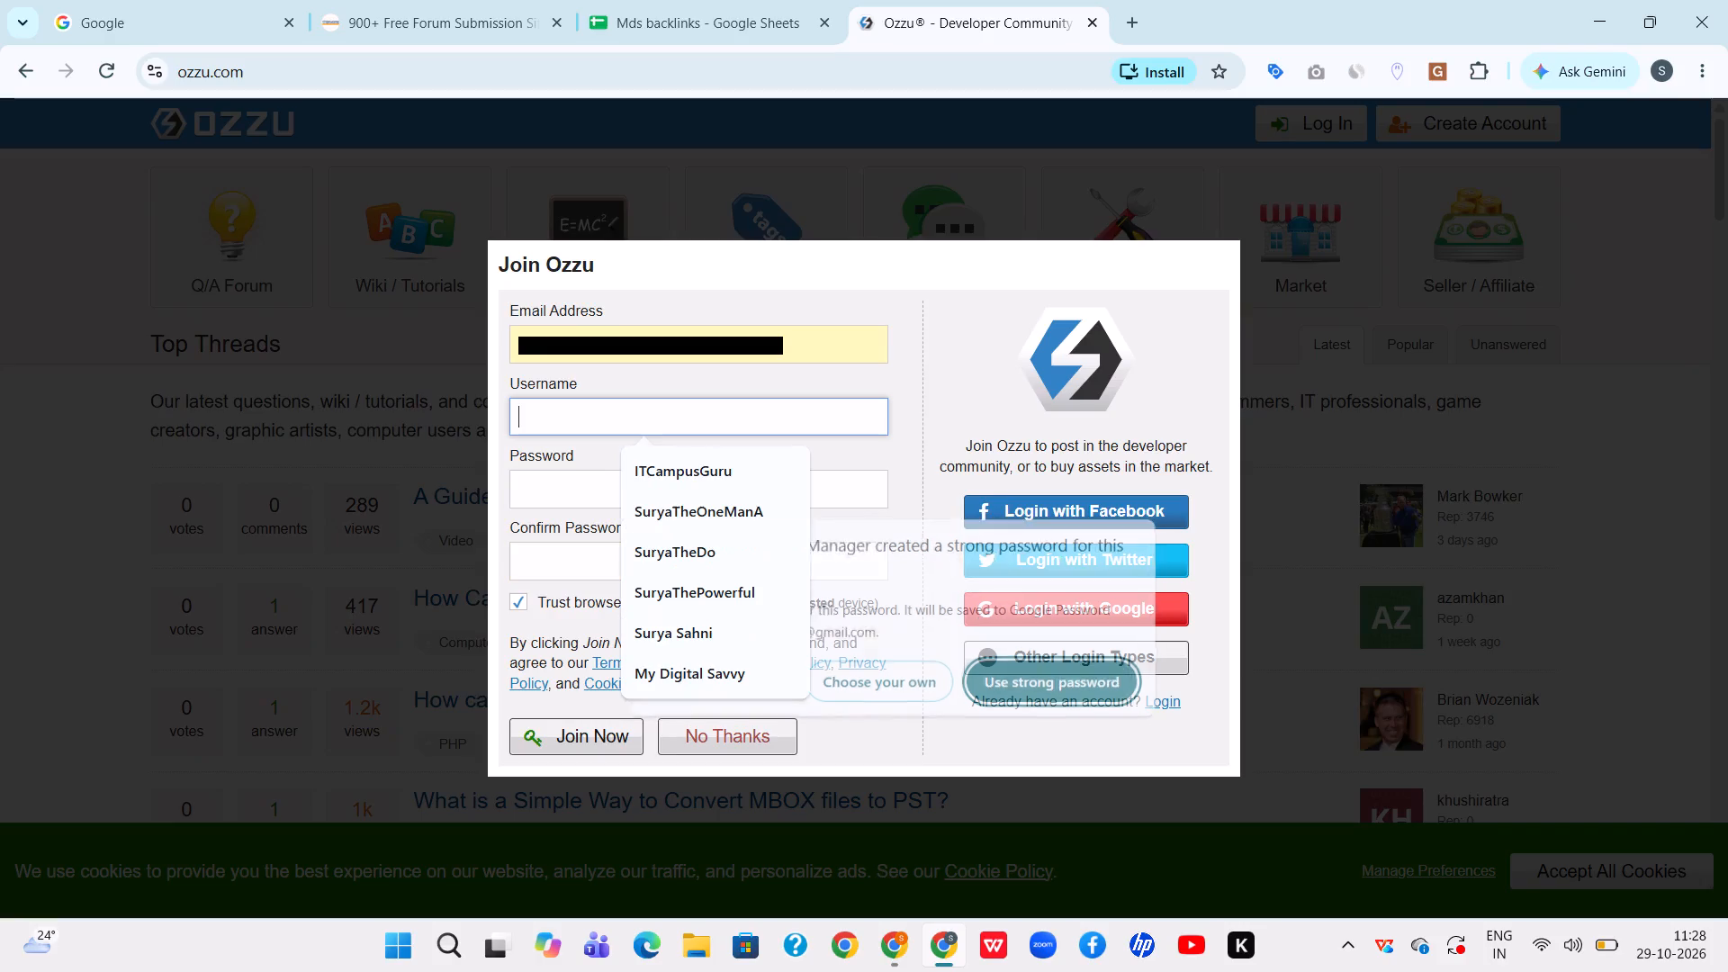
{"action": "triple_click", "coordinate": [786, 512]}
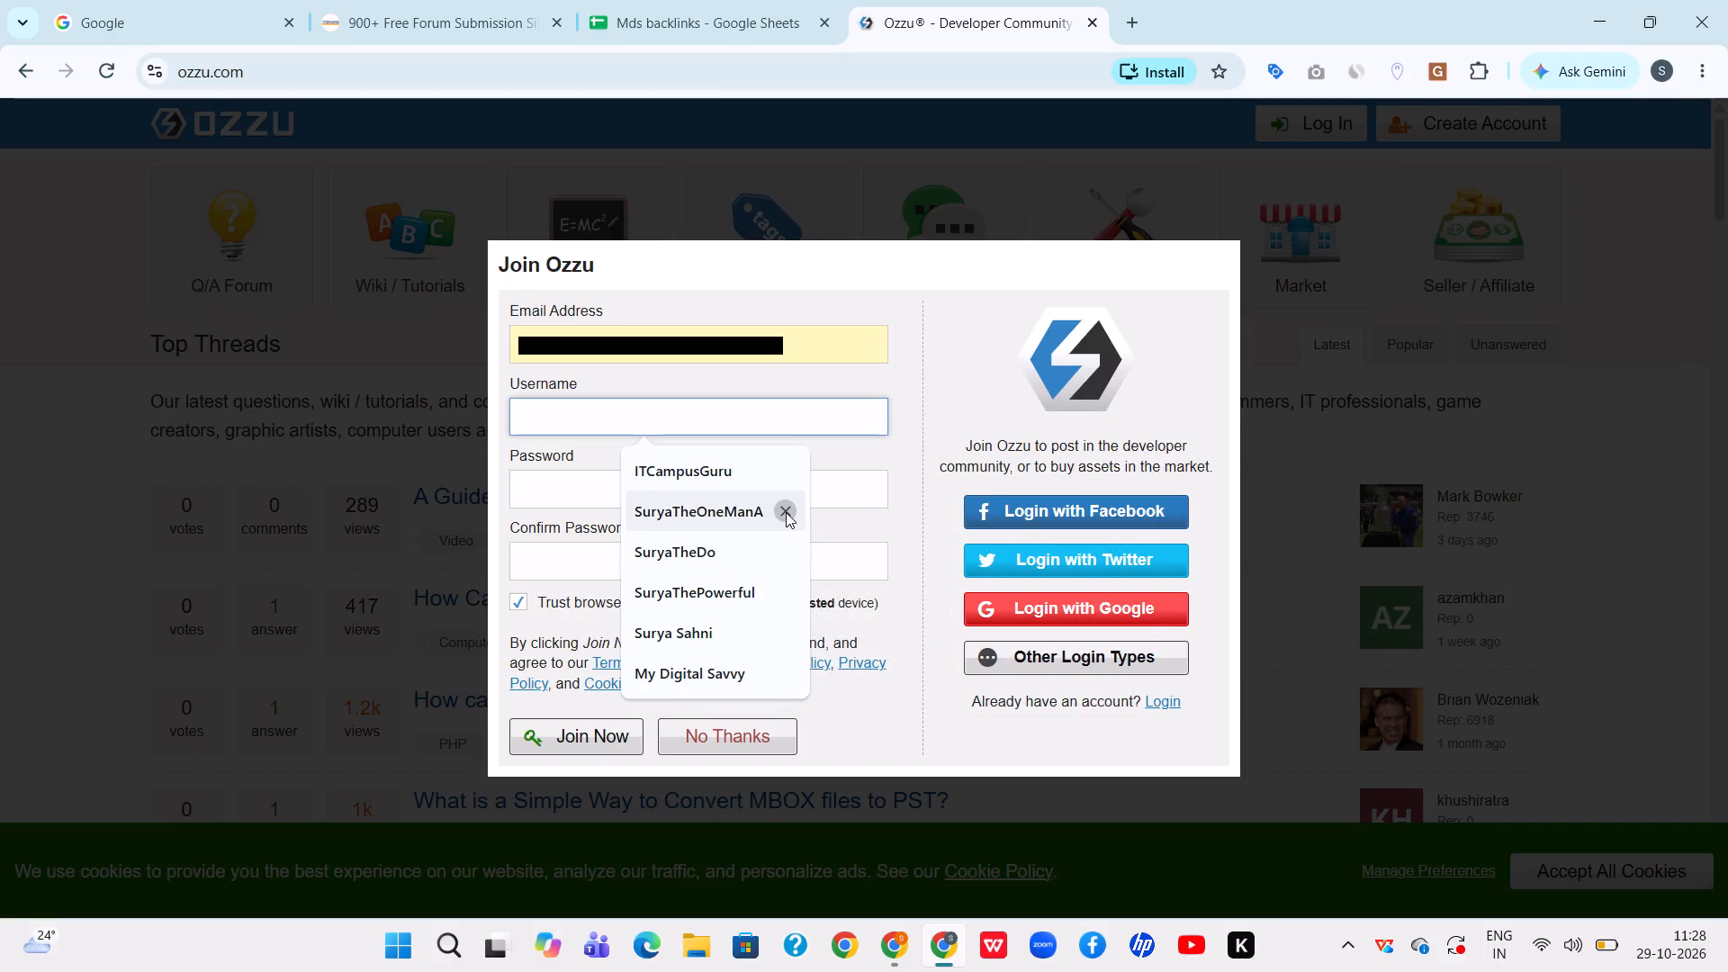
{"action": "triple_click", "coordinate": [786, 512]}
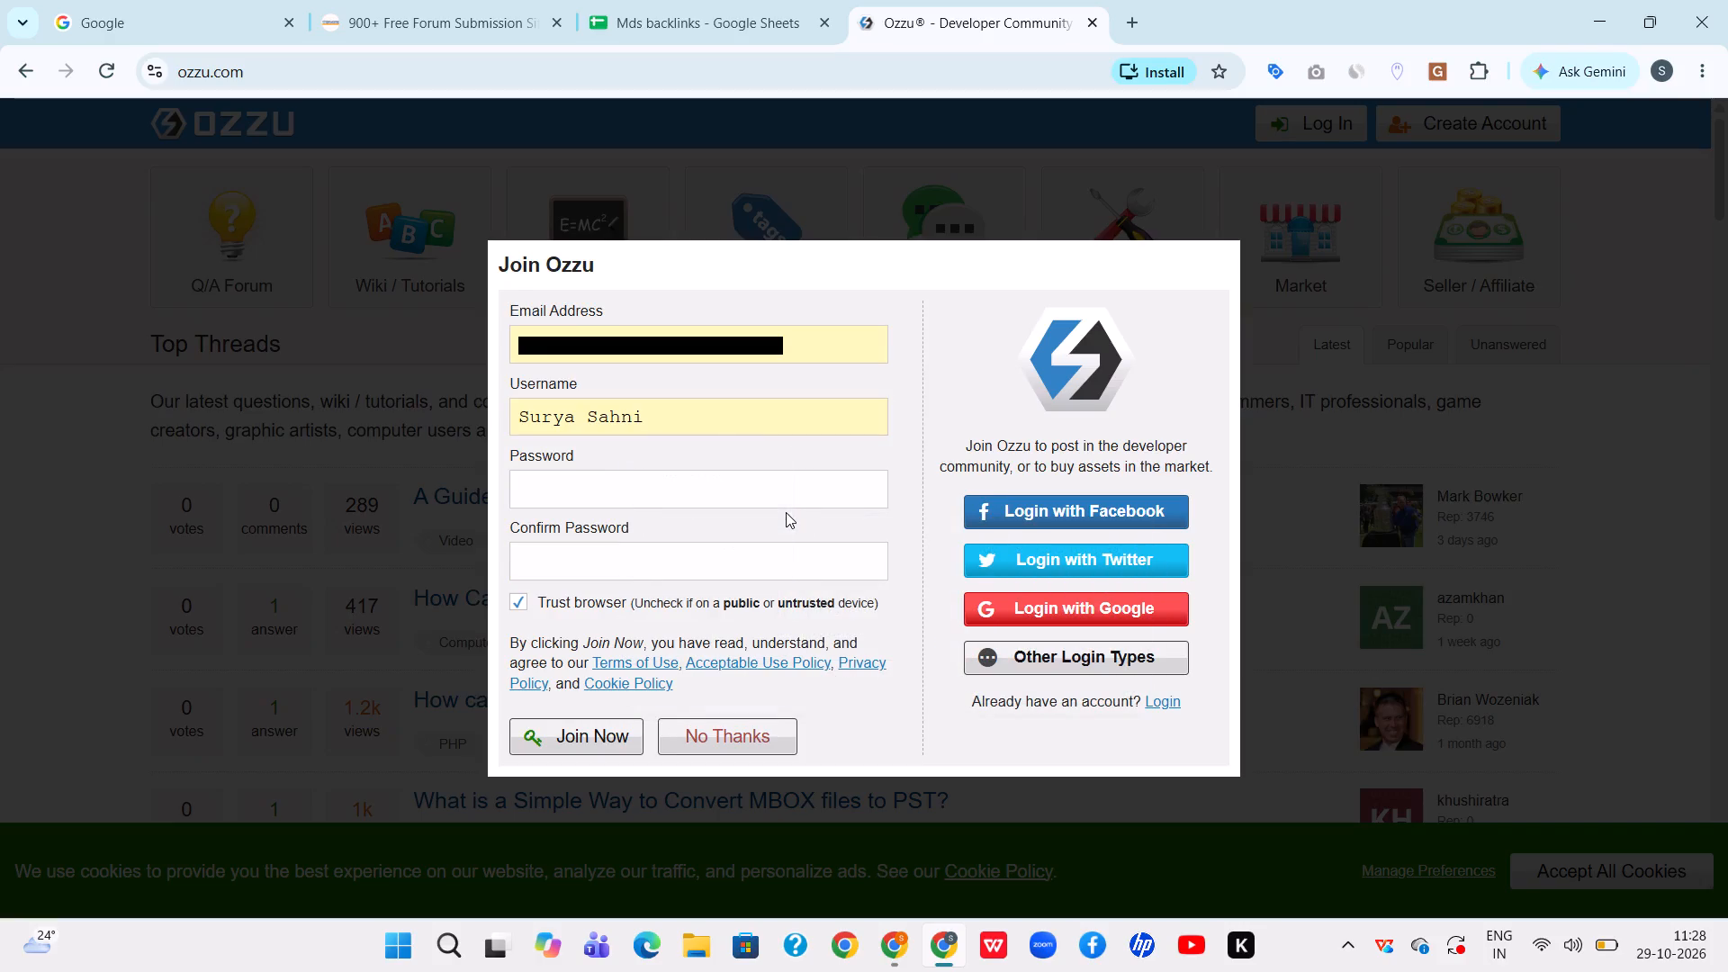
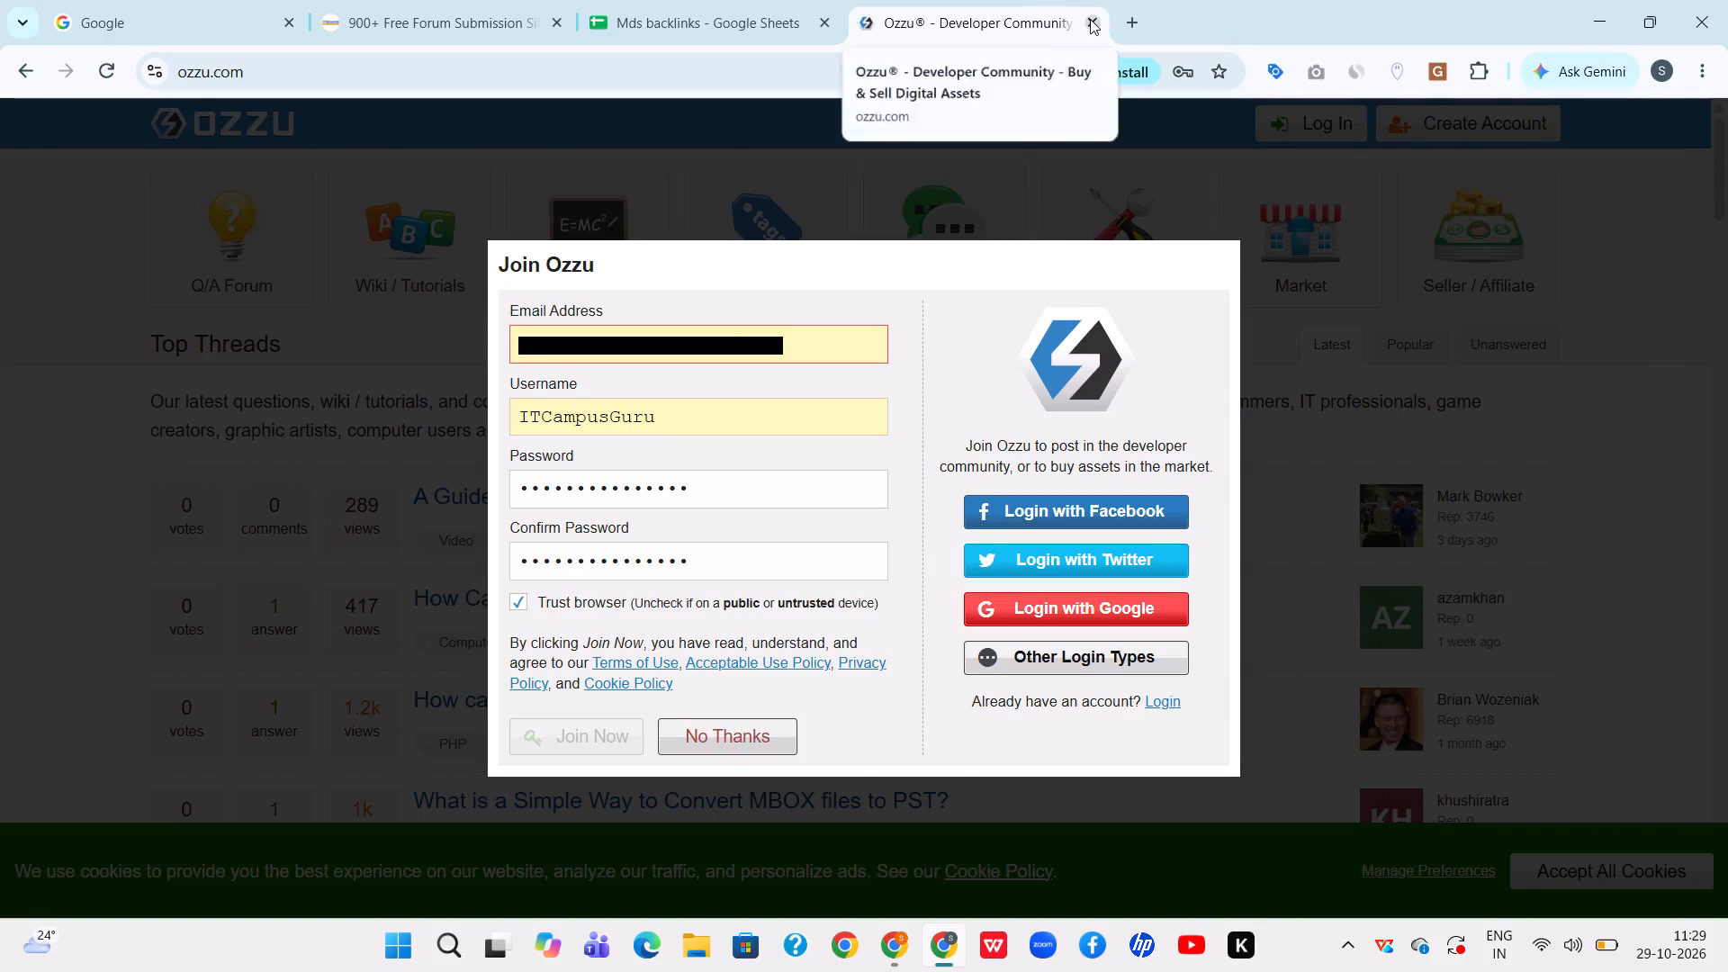
{"action": "triple_click", "coordinate": [448, 411]}
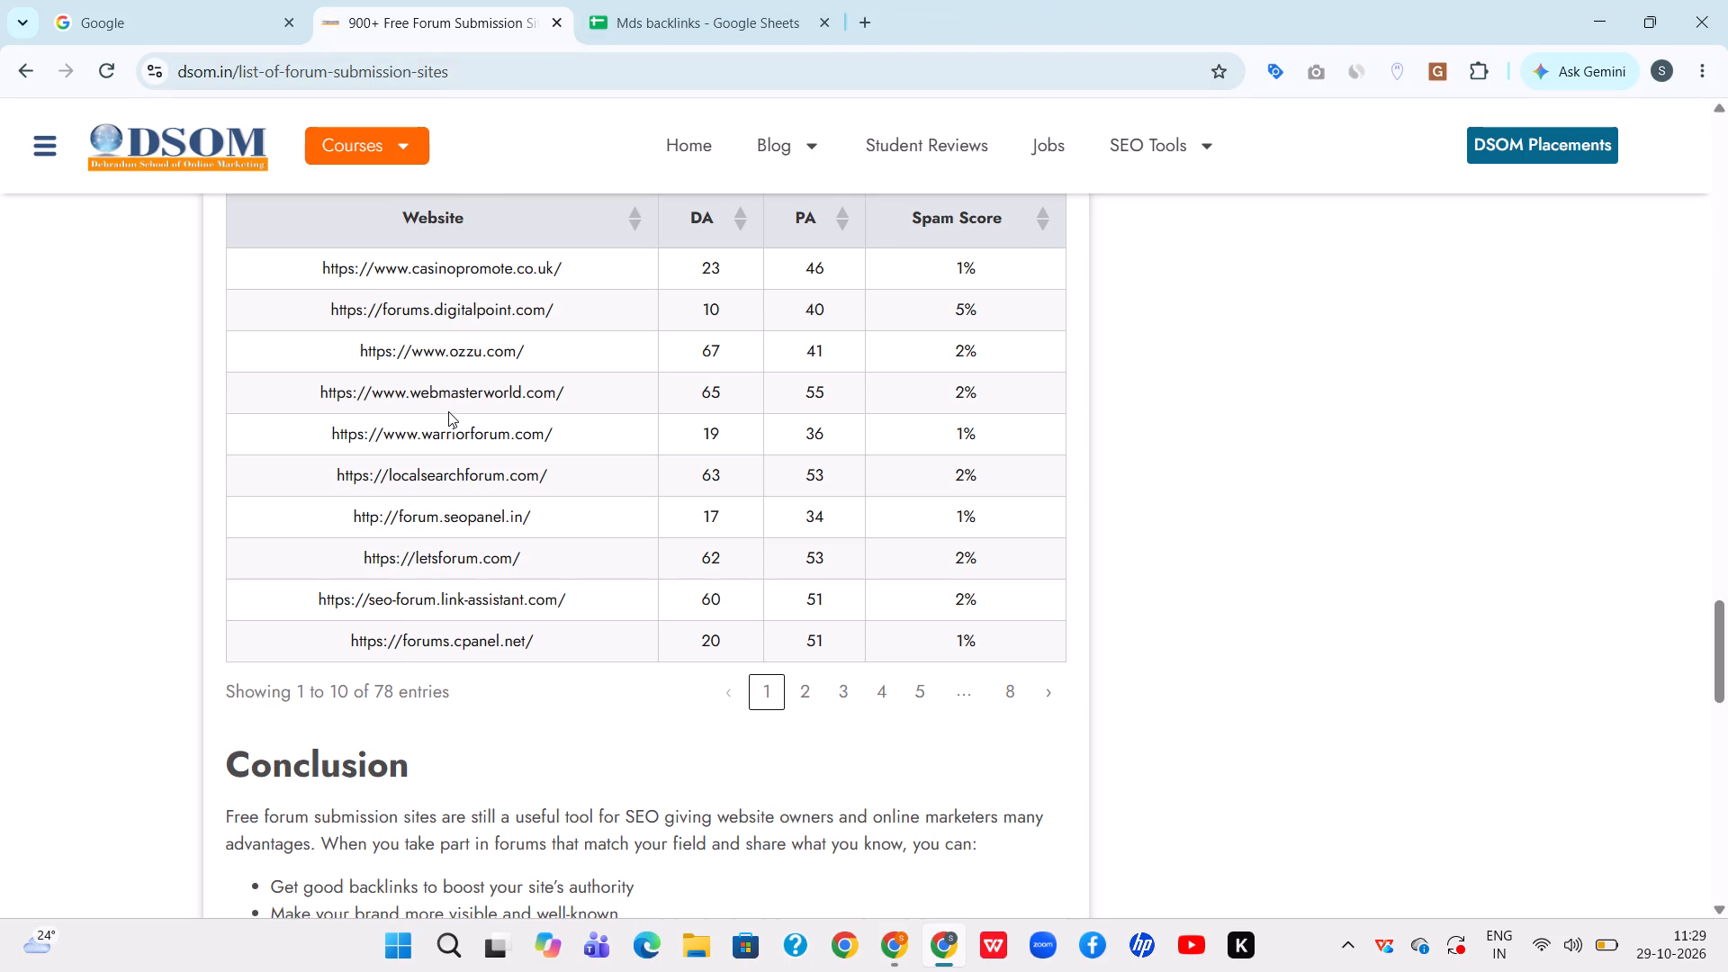
{"action": "double_click", "coordinate": [448, 411]}
{"action": "key", "text": "ctrl+c"}
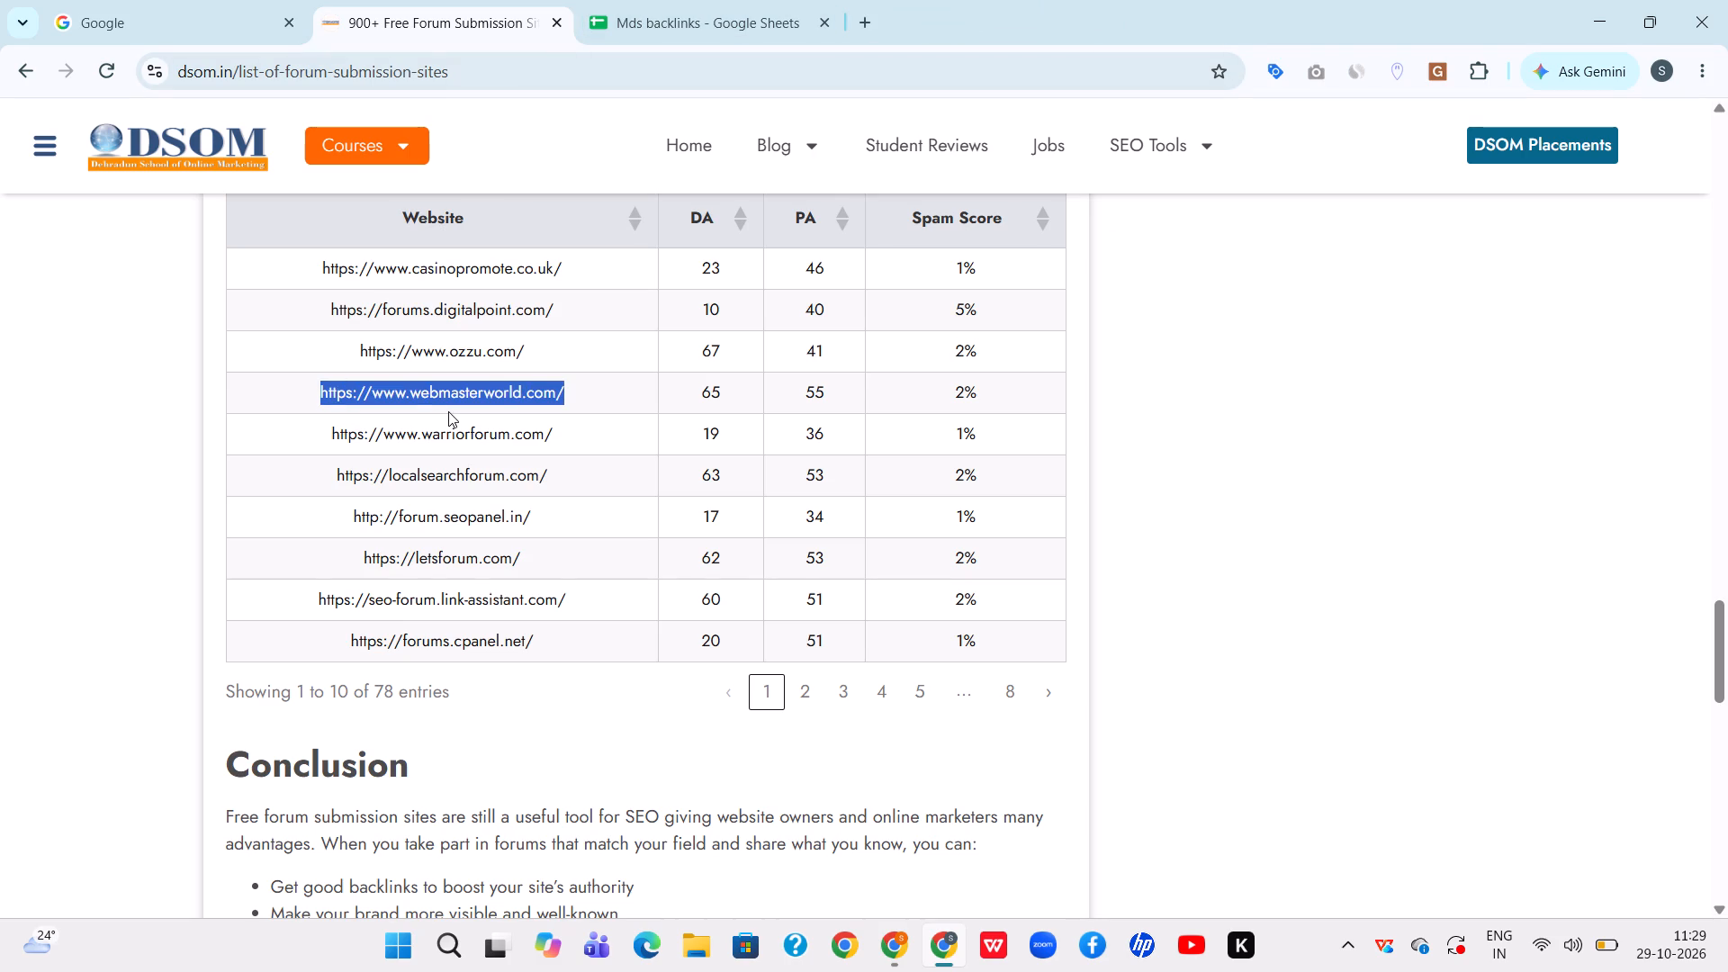
{"action": "left_click", "coordinate": [448, 411]}
{"action": "left_click", "coordinate": [856, 3]}
{"action": "key", "text": "ctrl+v"}
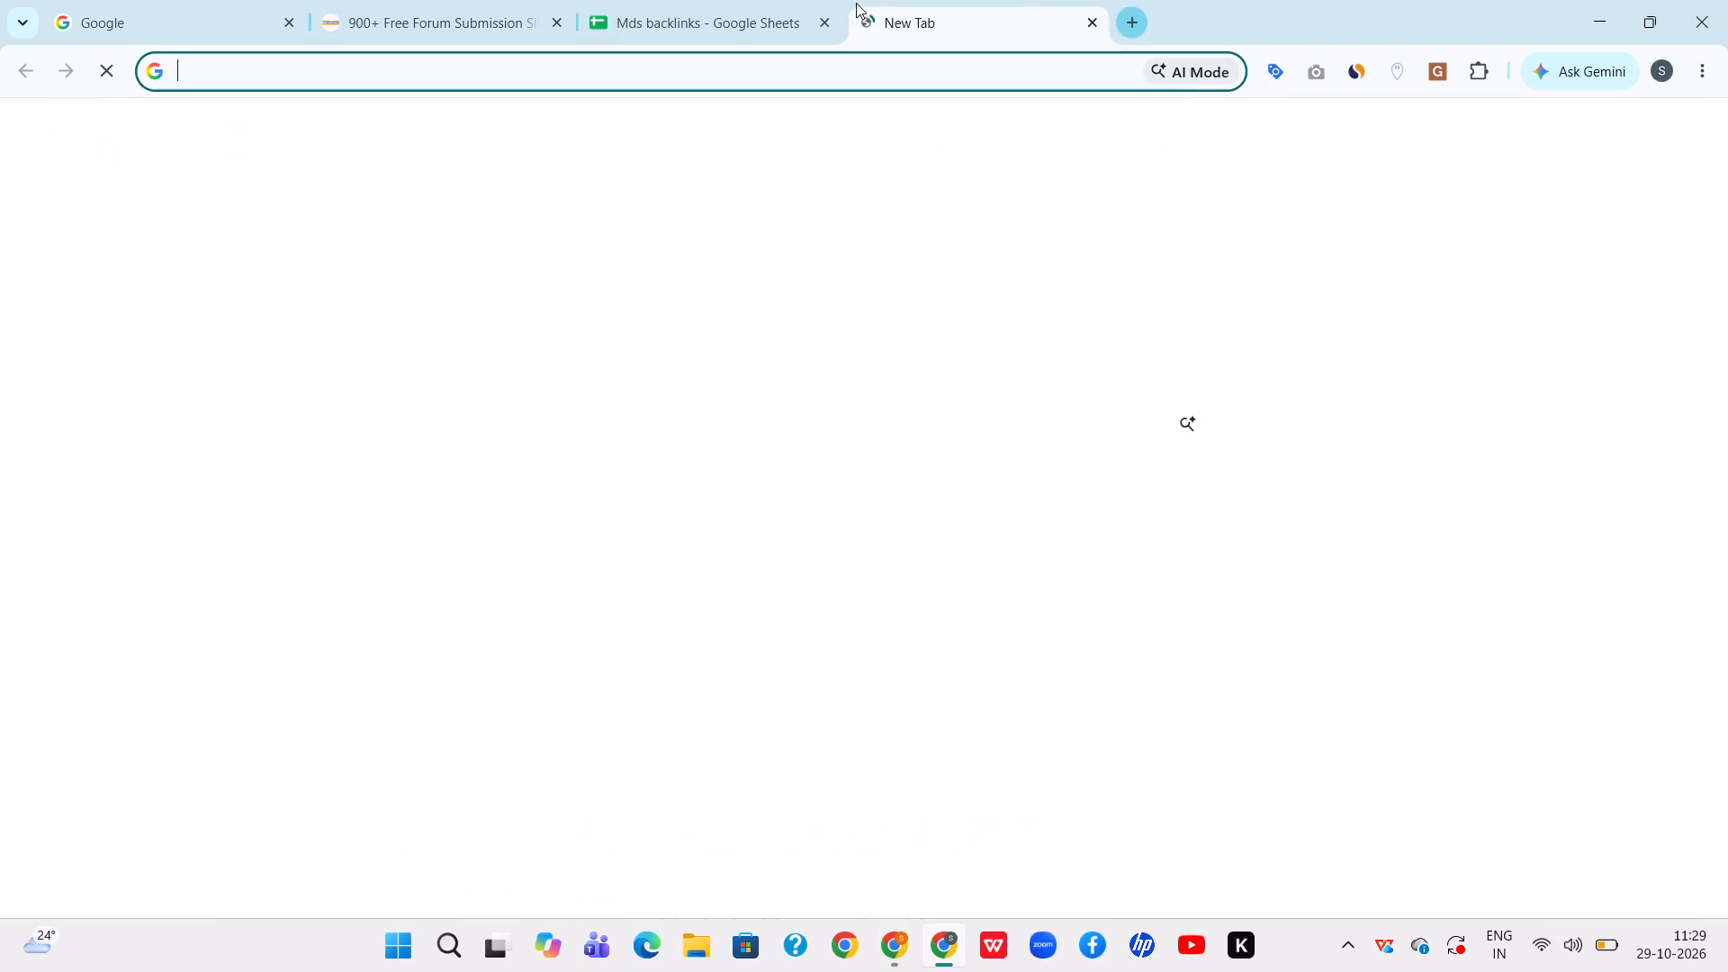
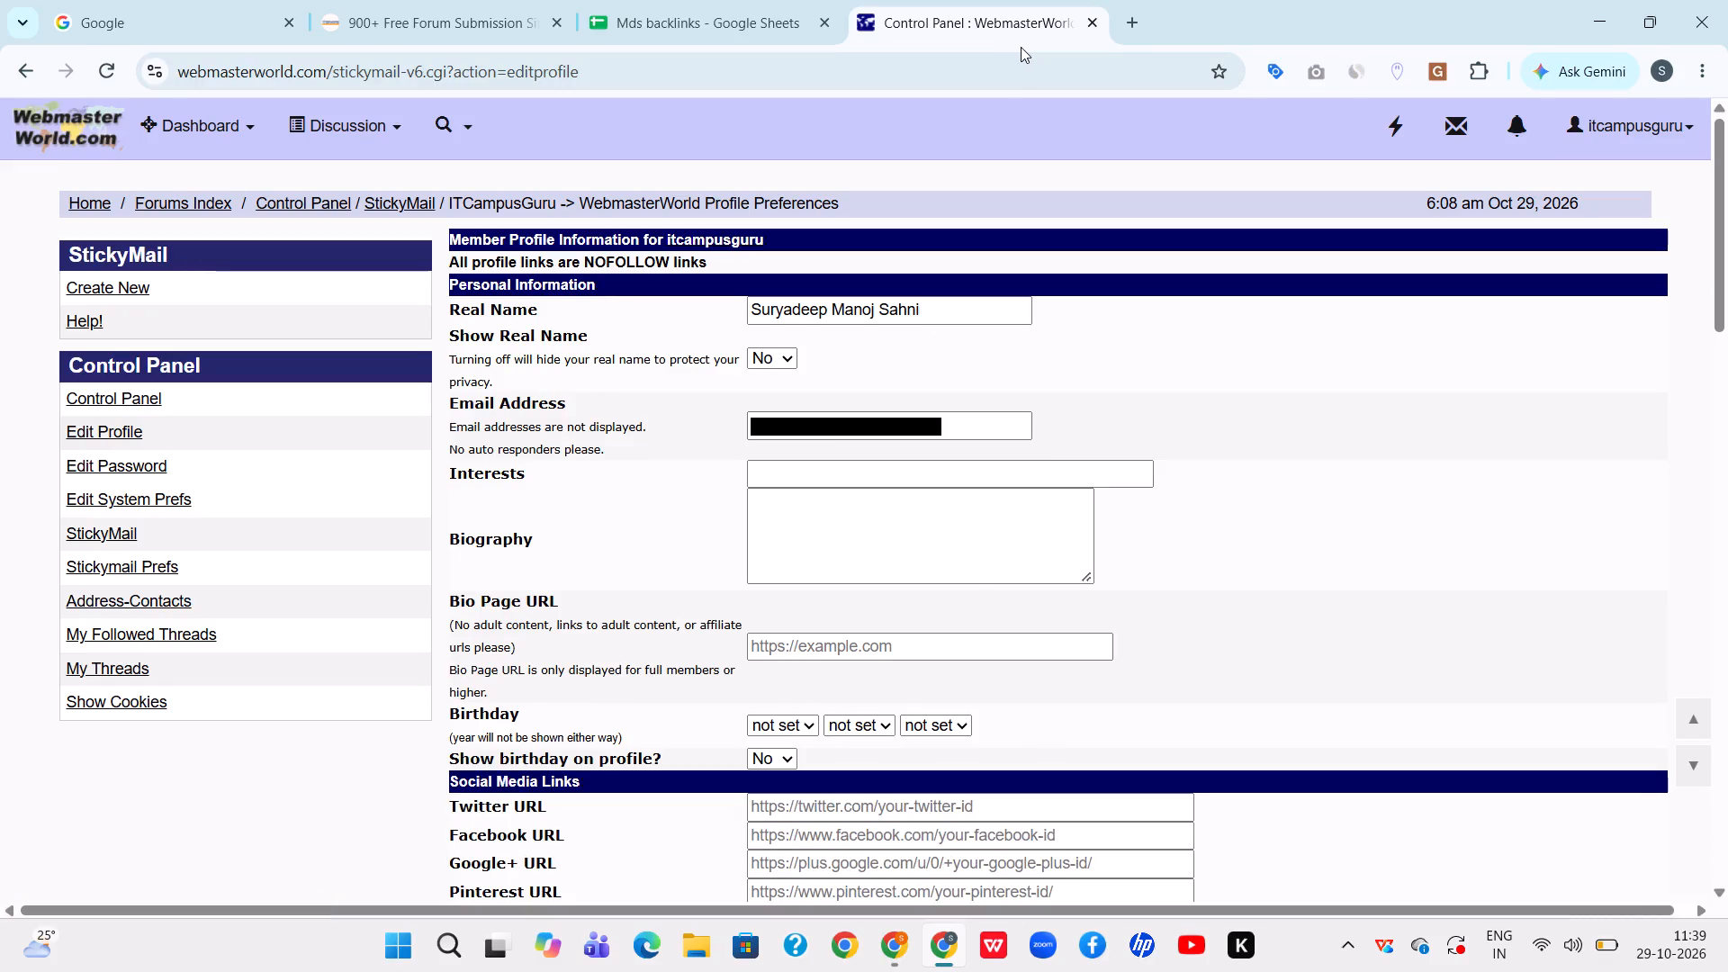
Examine the WebmasterWorld member profile form, including the Show Real Name options and the link and company fields.
{"action": "scroll", "coordinate": [1021, 47], "scroll_direction": "down", "scroll_amount": 2}
{"action": "scroll", "coordinate": [778, 335], "scroll_direction": "down", "scroll_amount": 1}
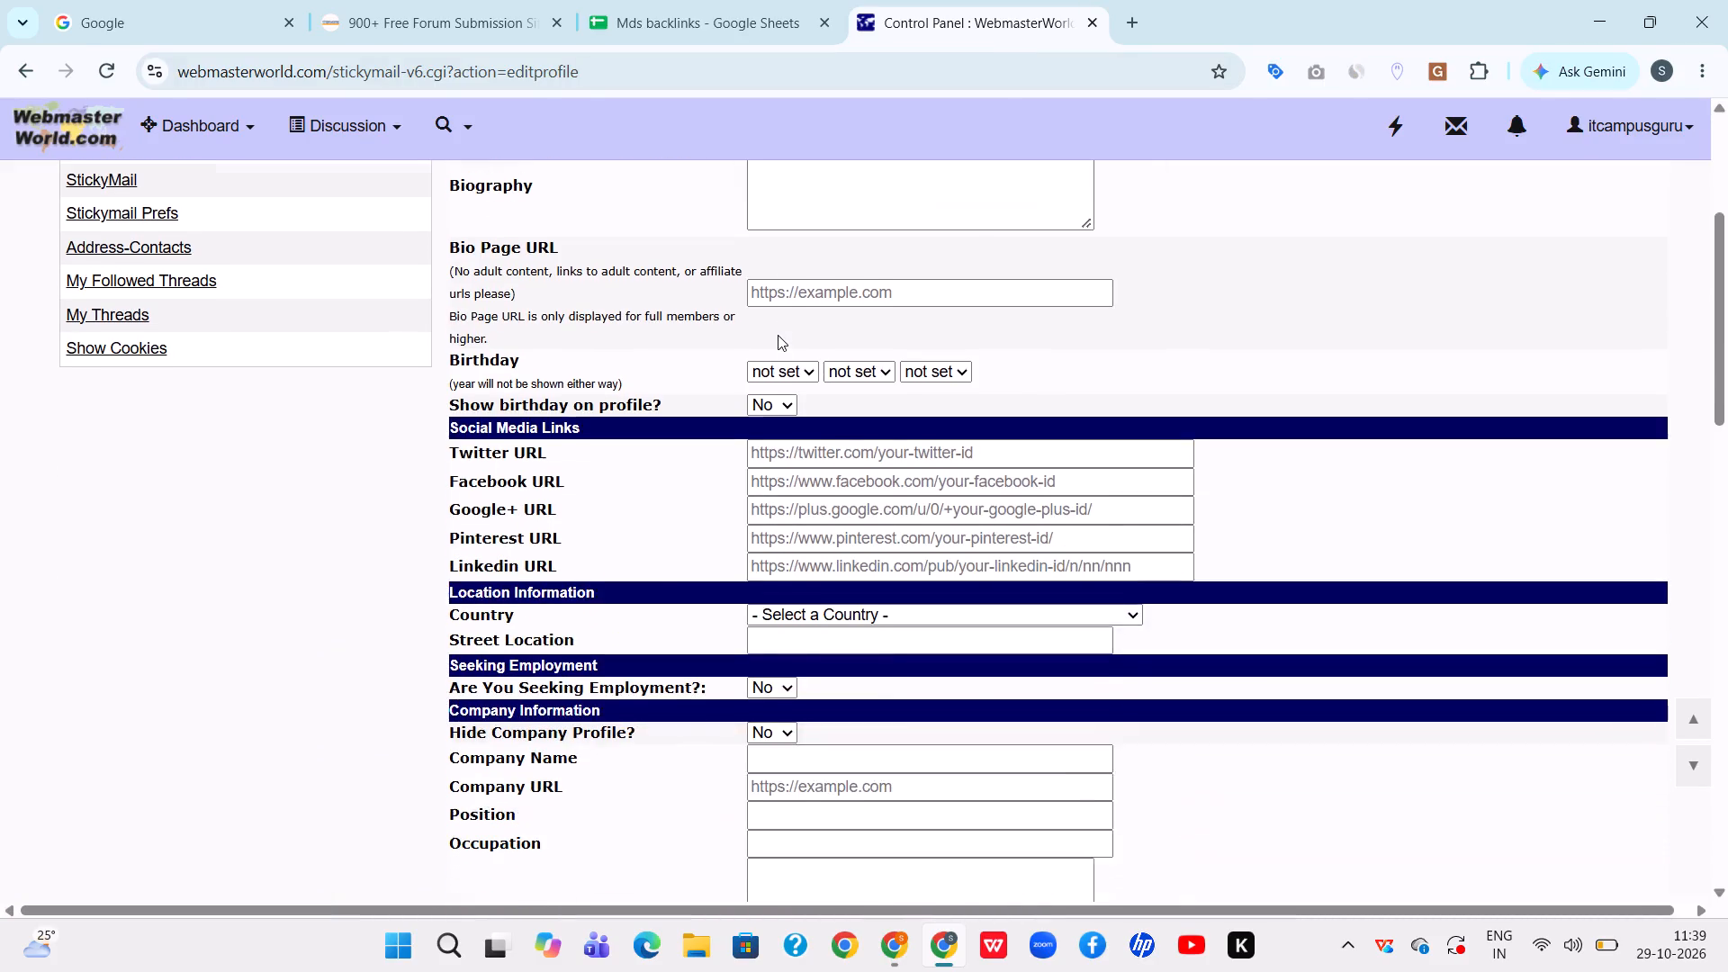
{"action": "scroll", "coordinate": [778, 335], "scroll_direction": "down", "scroll_amount": 1}
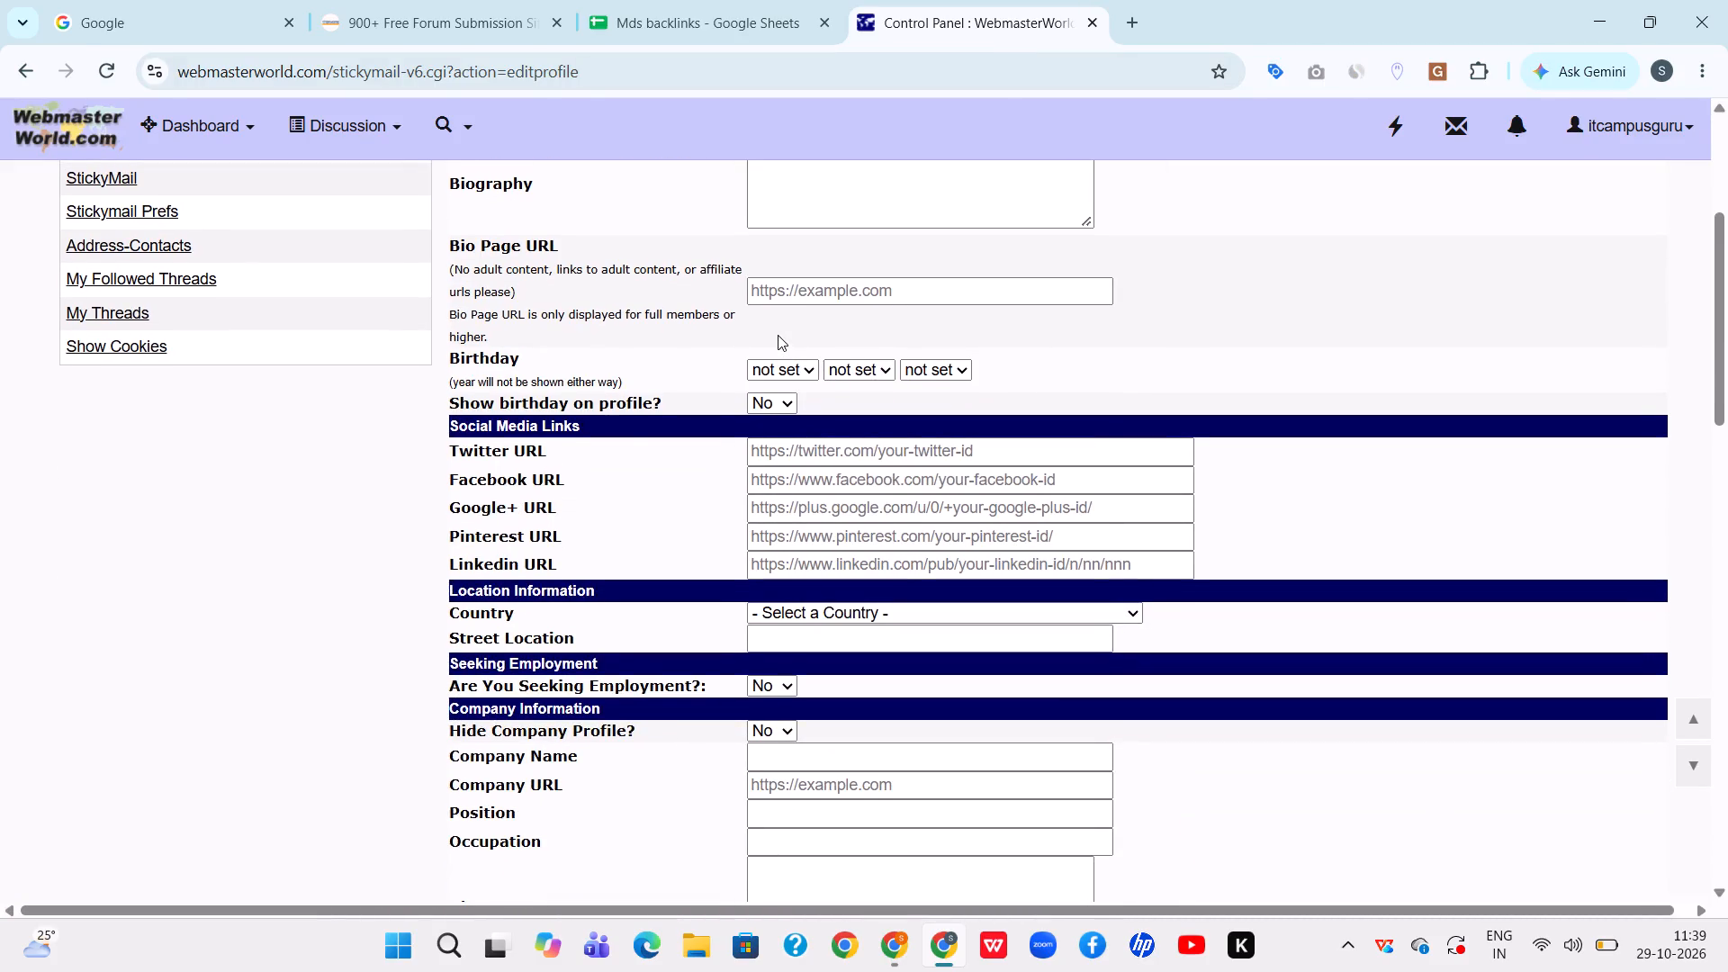
{"action": "scroll", "coordinate": [778, 335], "scroll_direction": "down", "scroll_amount": 10}
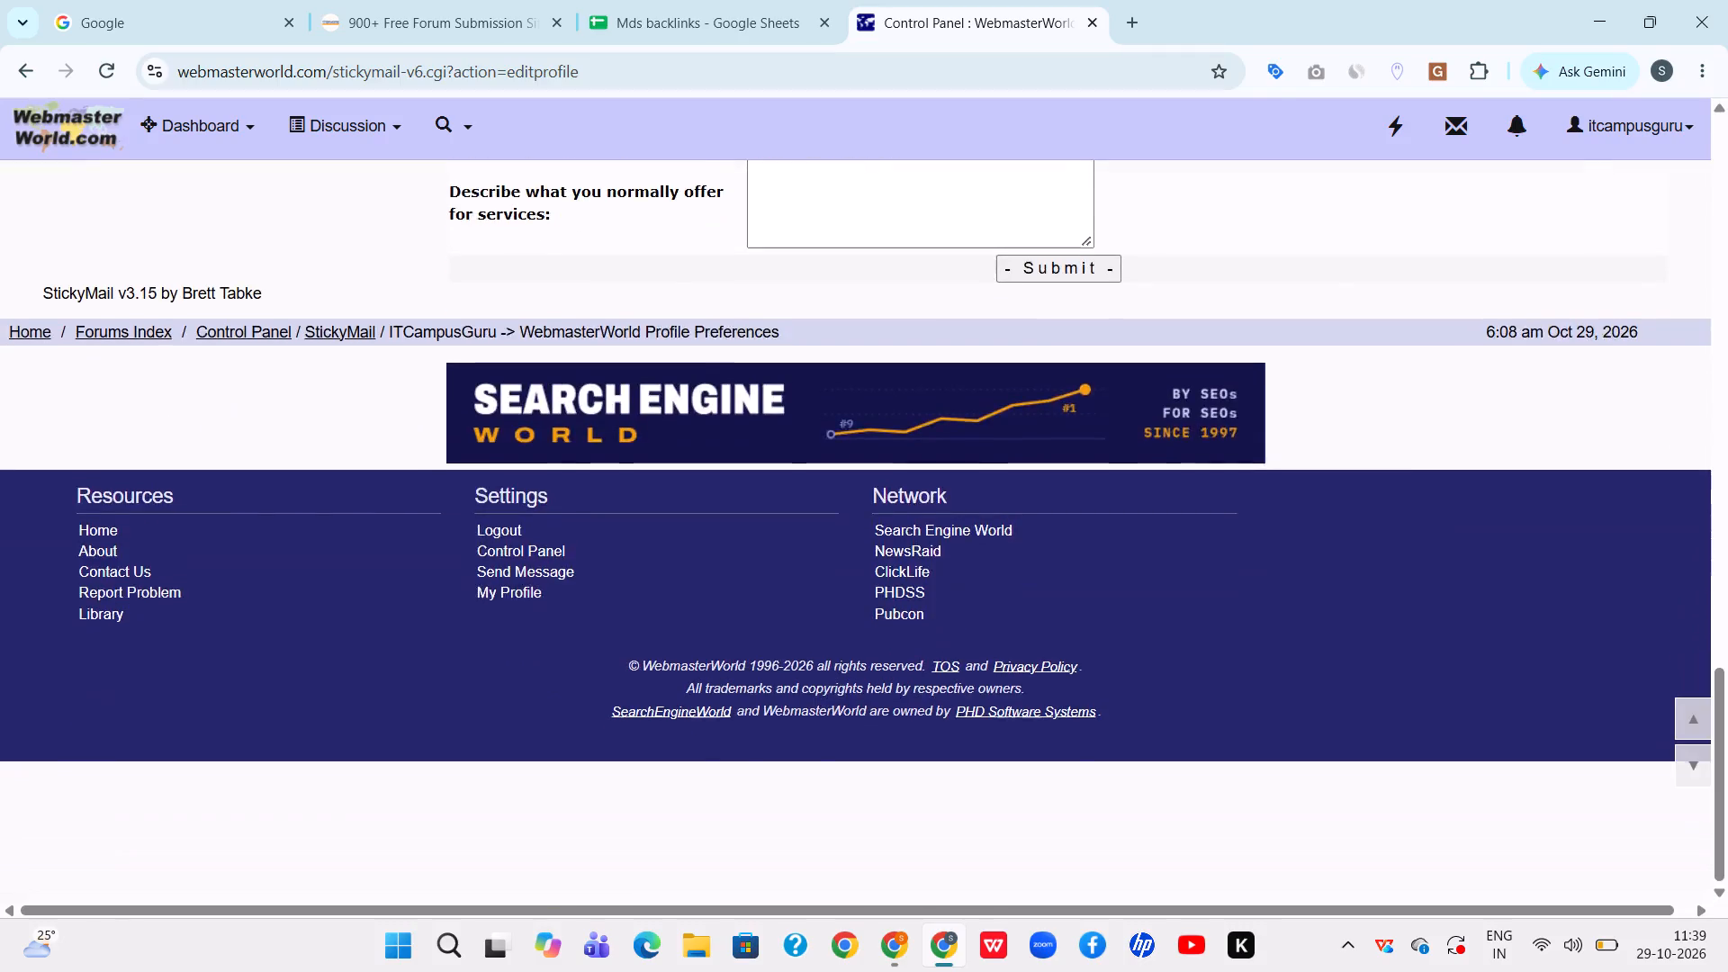
{"action": "scroll", "coordinate": [778, 335], "scroll_direction": "up", "scroll_amount": 10}
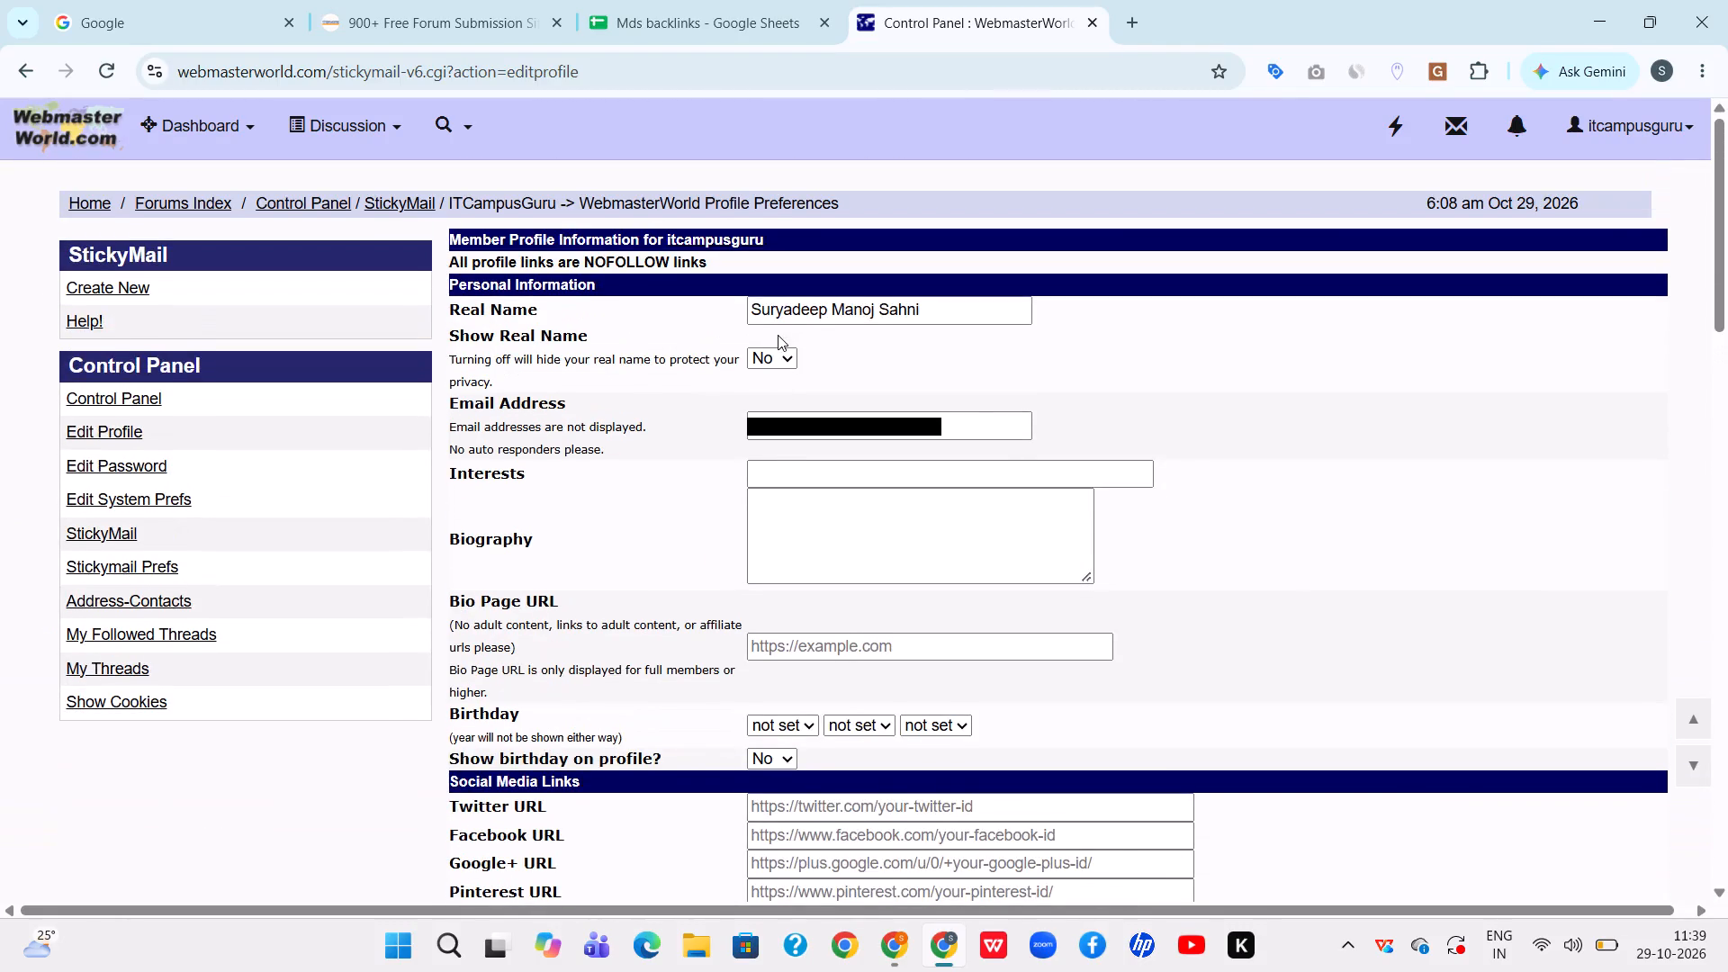
{"action": "left_click", "coordinate": [769, 354]}
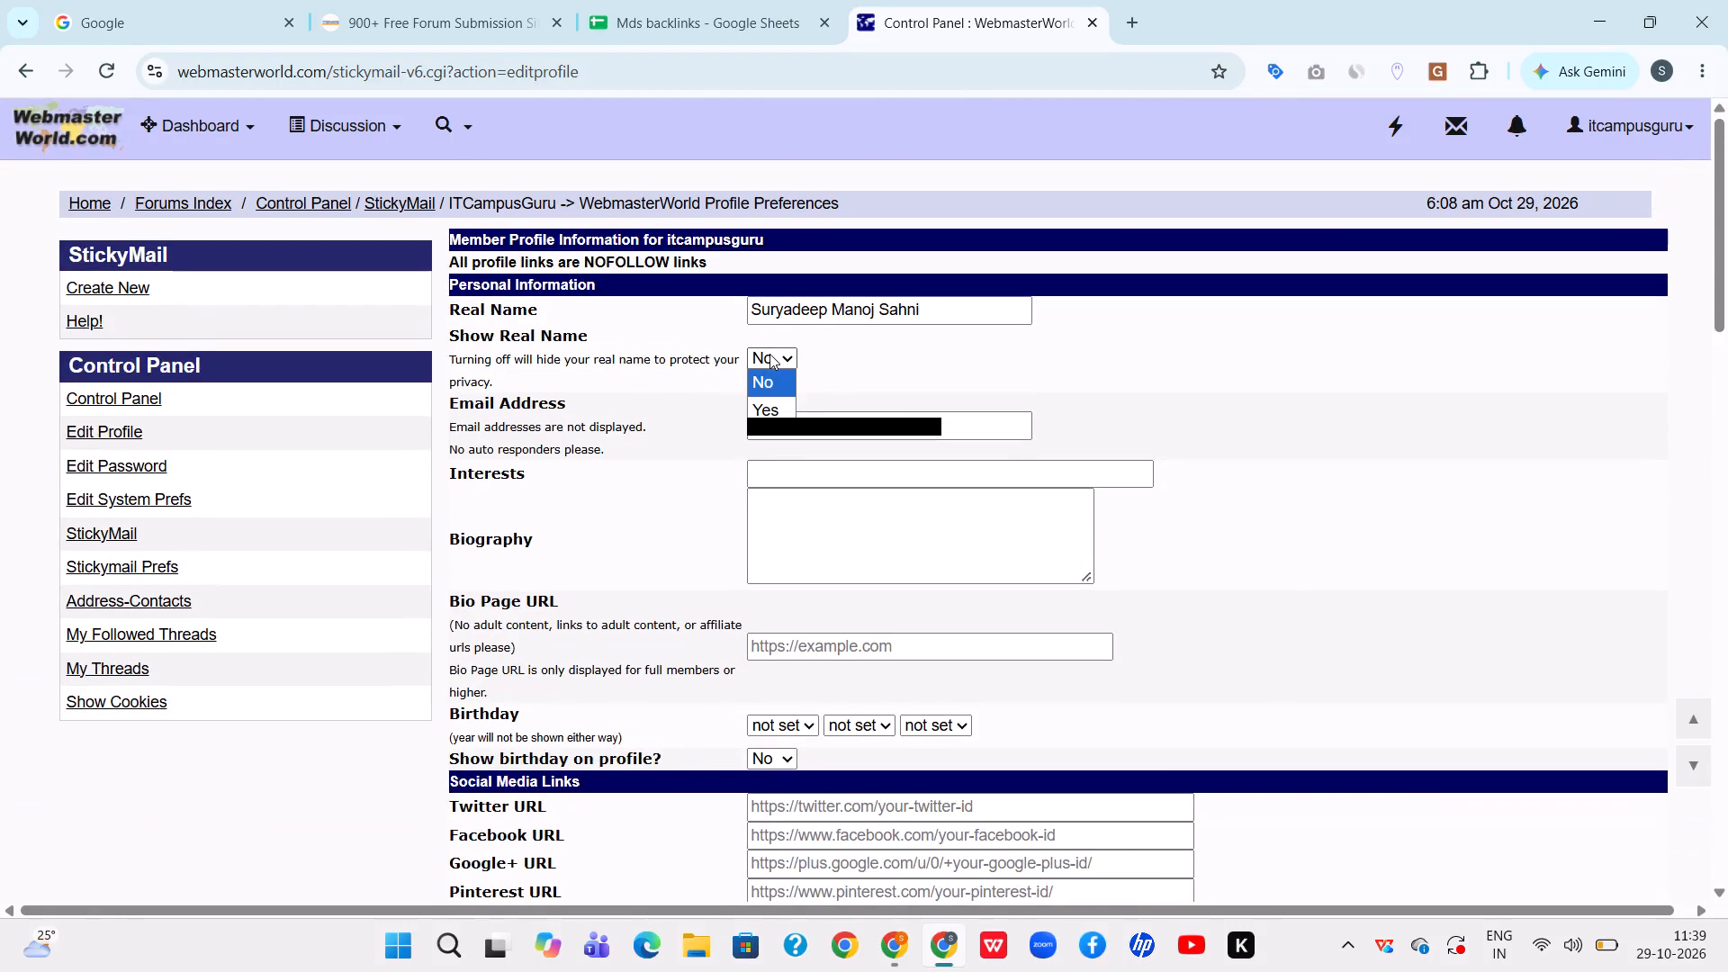
{"action": "left_click", "coordinate": [769, 354]}
{"action": "left_click", "coordinate": [769, 354]}
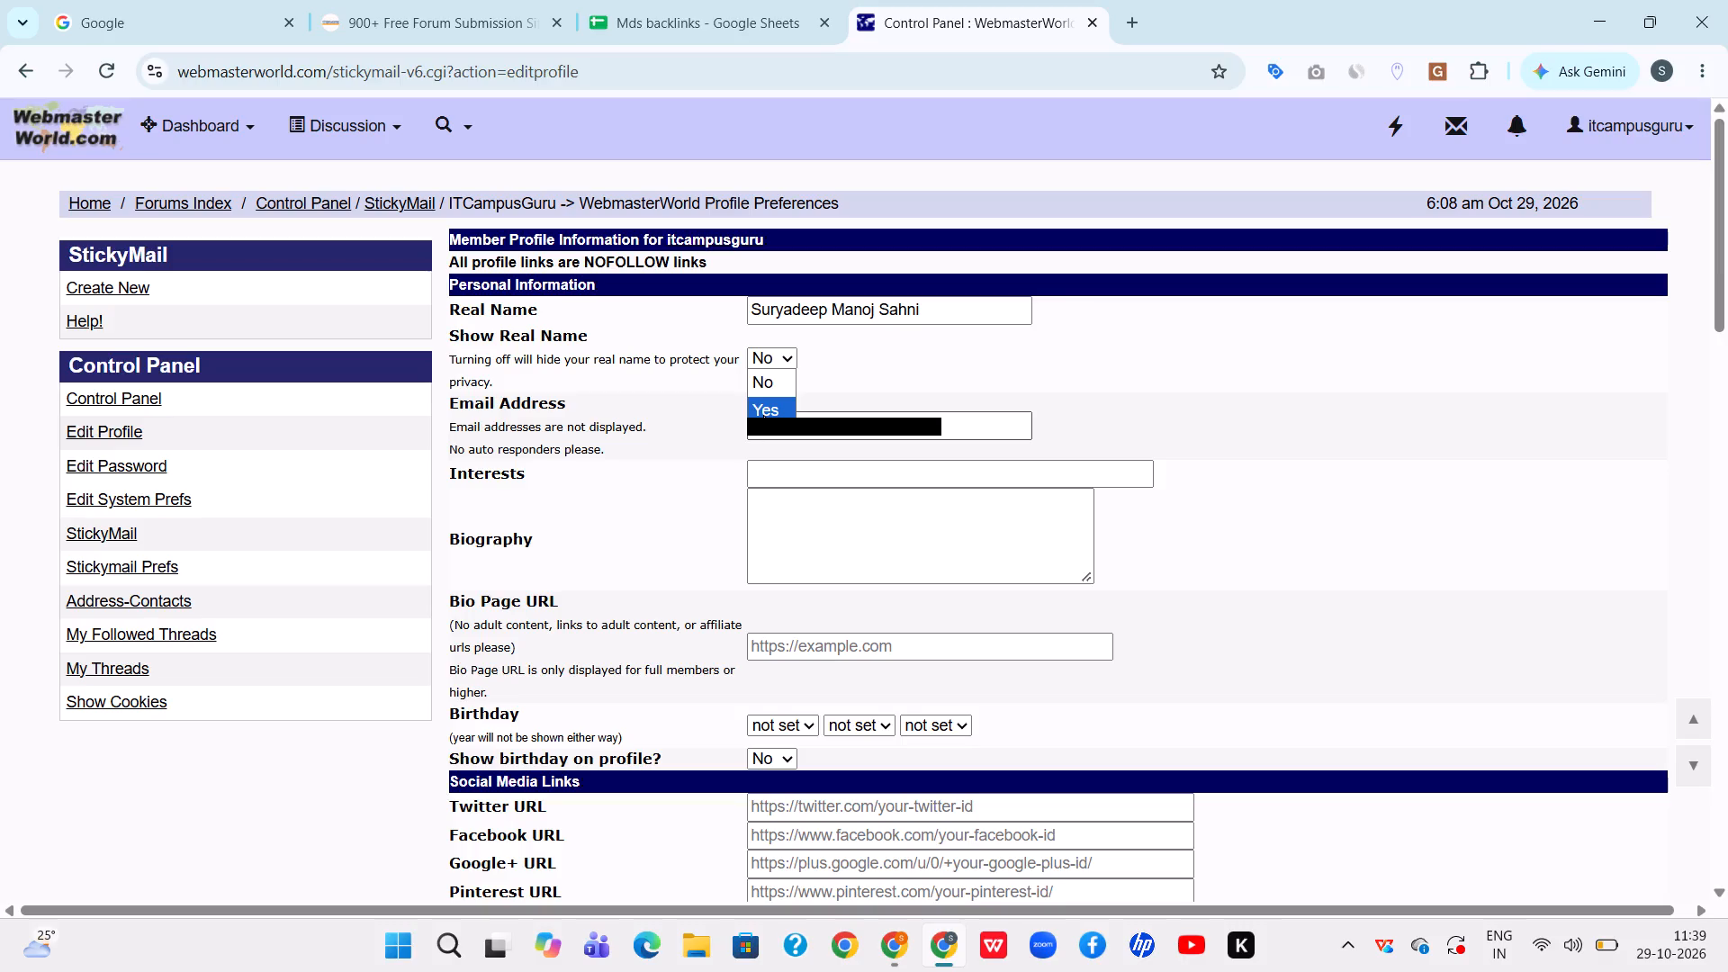
{"action": "left_click", "coordinate": [697, 318]}
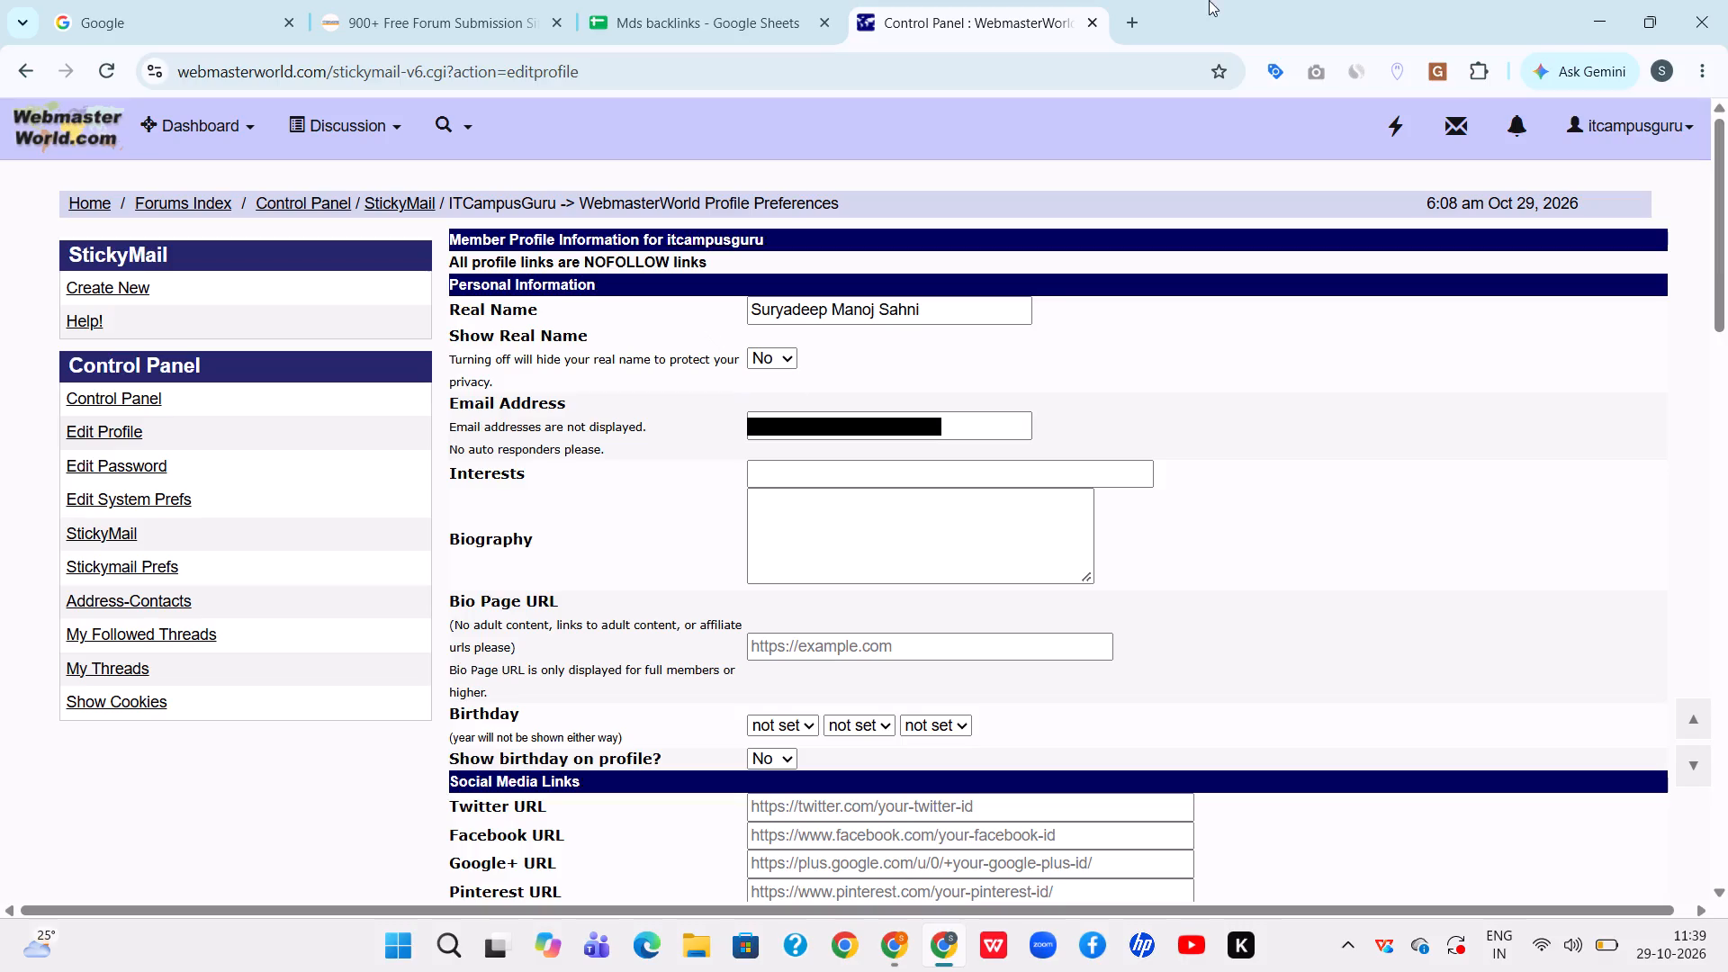
Close the WebmasterWorld profile page and the forum submission sites list, and open a blank tab.
{"action": "left_click", "coordinate": [1095, 18]}
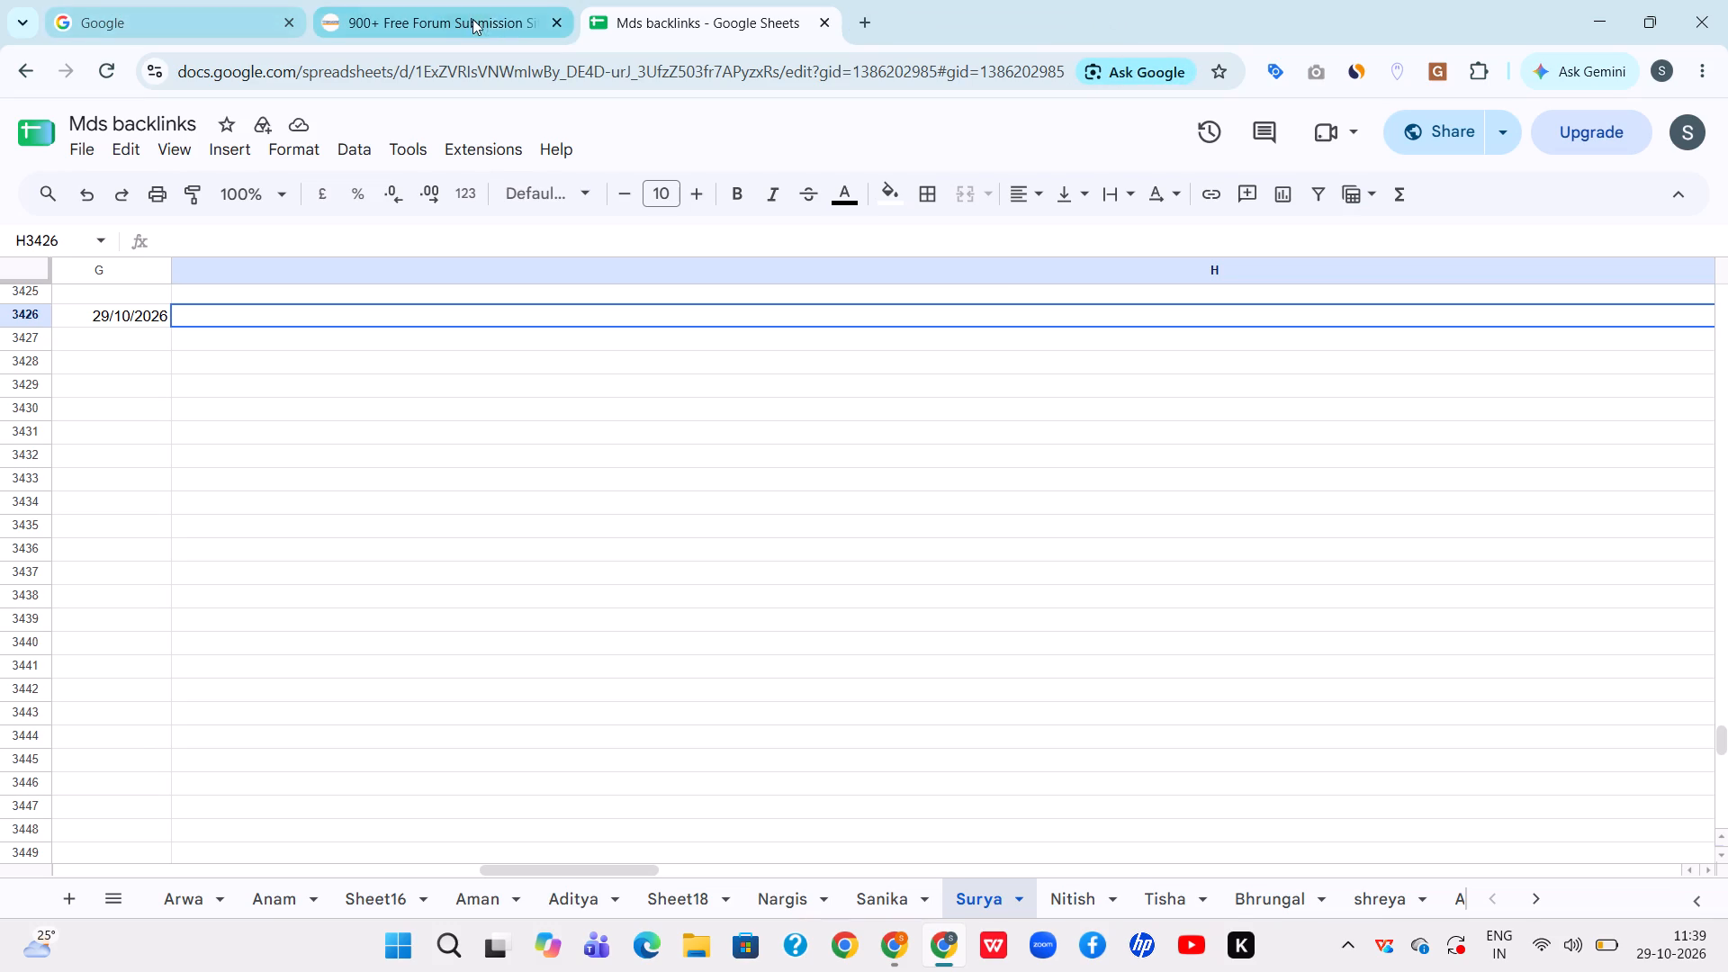
{"action": "left_click", "coordinate": [554, 21]}
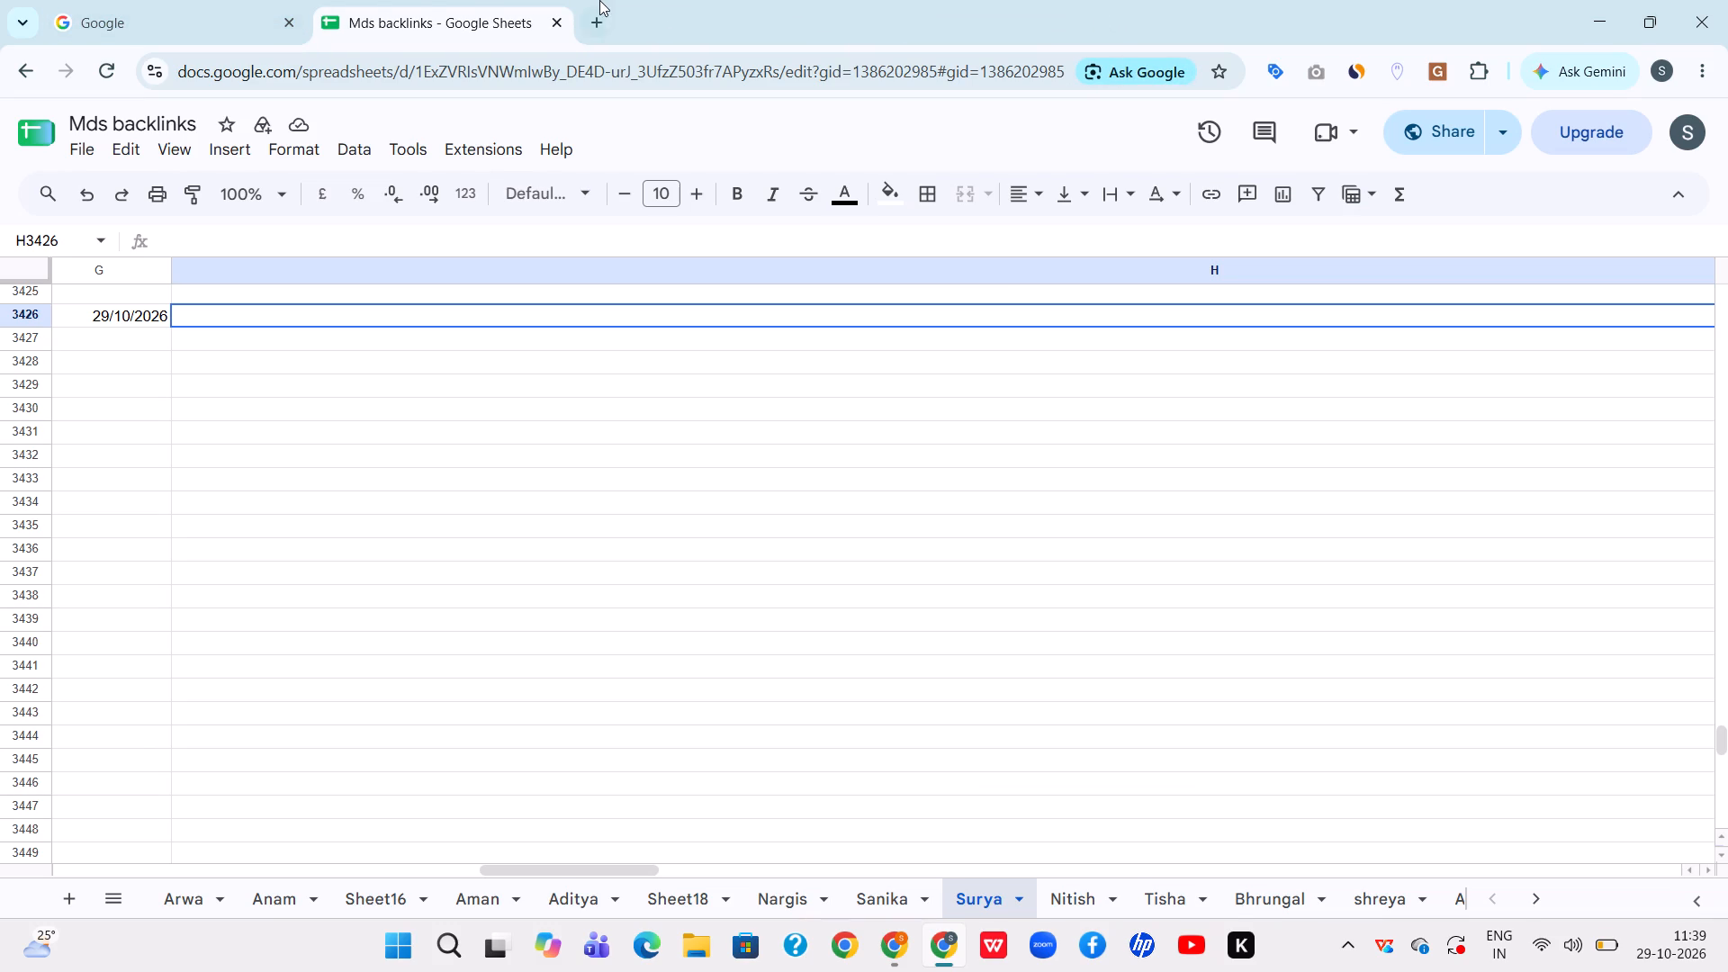
{"action": "left_click", "coordinate": [598, 0]}
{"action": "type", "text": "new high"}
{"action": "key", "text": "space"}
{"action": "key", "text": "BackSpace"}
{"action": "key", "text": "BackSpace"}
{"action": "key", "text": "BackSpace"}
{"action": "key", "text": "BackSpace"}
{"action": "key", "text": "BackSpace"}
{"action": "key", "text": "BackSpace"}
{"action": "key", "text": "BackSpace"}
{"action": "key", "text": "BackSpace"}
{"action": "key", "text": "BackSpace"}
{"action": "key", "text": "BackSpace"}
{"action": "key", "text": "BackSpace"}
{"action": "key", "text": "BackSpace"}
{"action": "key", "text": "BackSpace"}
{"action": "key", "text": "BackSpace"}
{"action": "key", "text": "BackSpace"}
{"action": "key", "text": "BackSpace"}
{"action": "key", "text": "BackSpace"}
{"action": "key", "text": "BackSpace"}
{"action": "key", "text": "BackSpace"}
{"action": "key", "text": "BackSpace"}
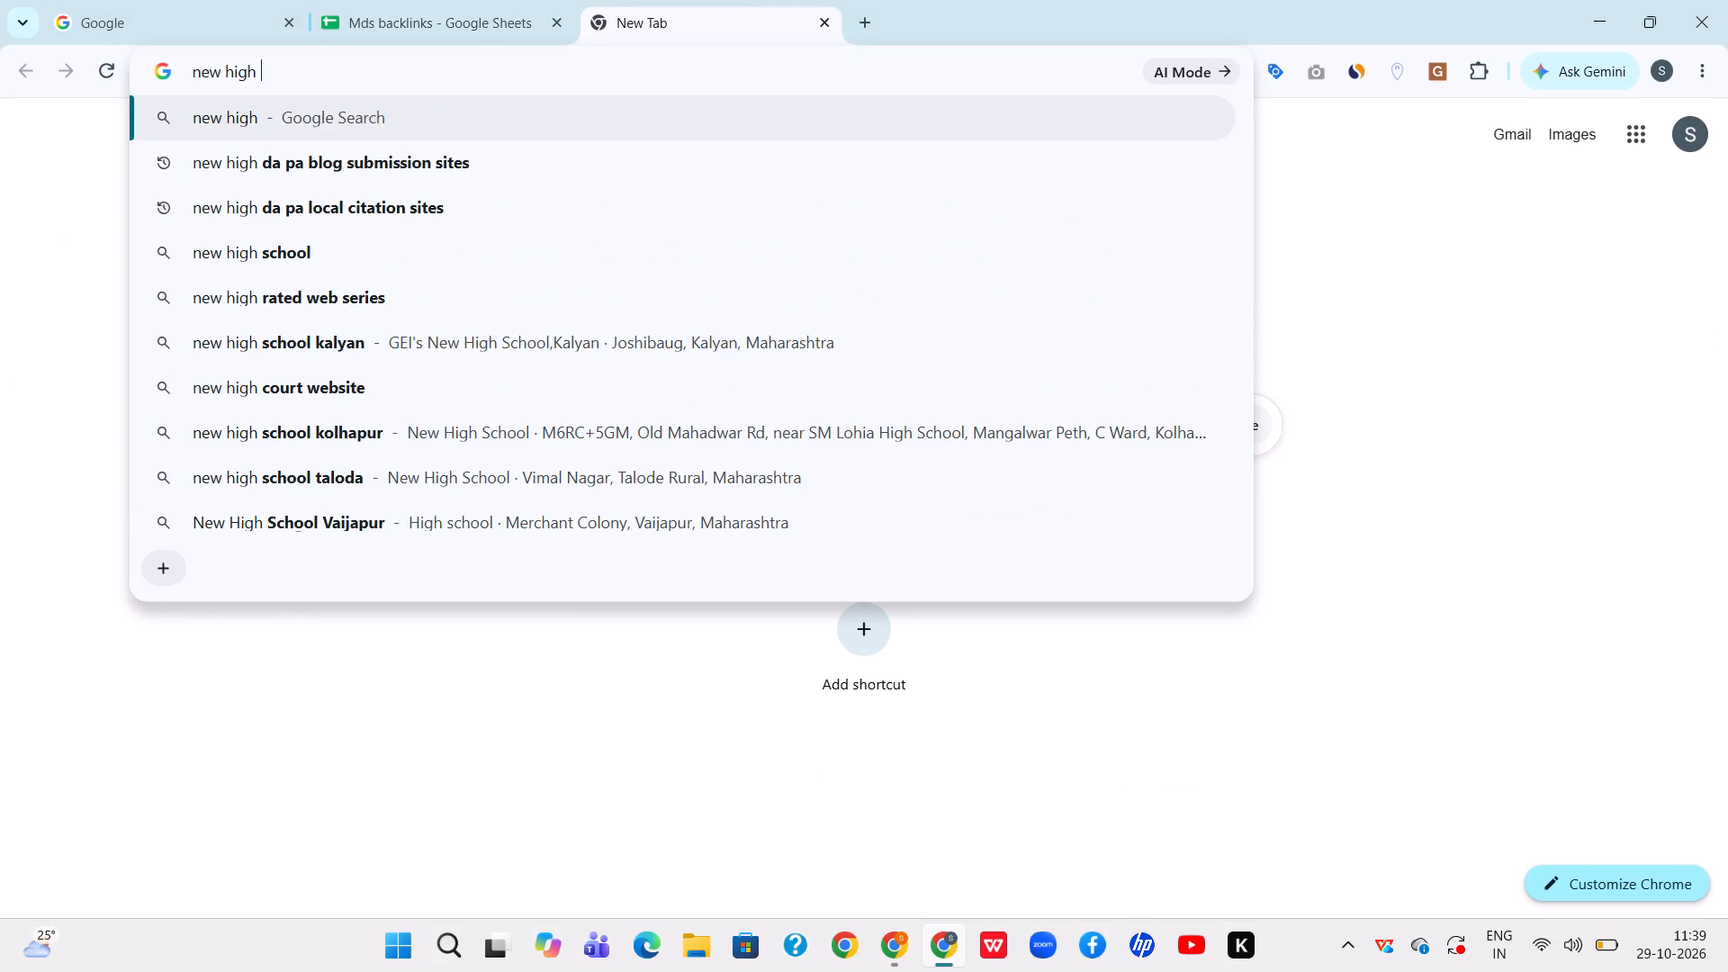
Search Google for "new article submission sites" and place the results tab ahead of the Mds backlinks sheet.
{"action": "type", "text": "new article"}
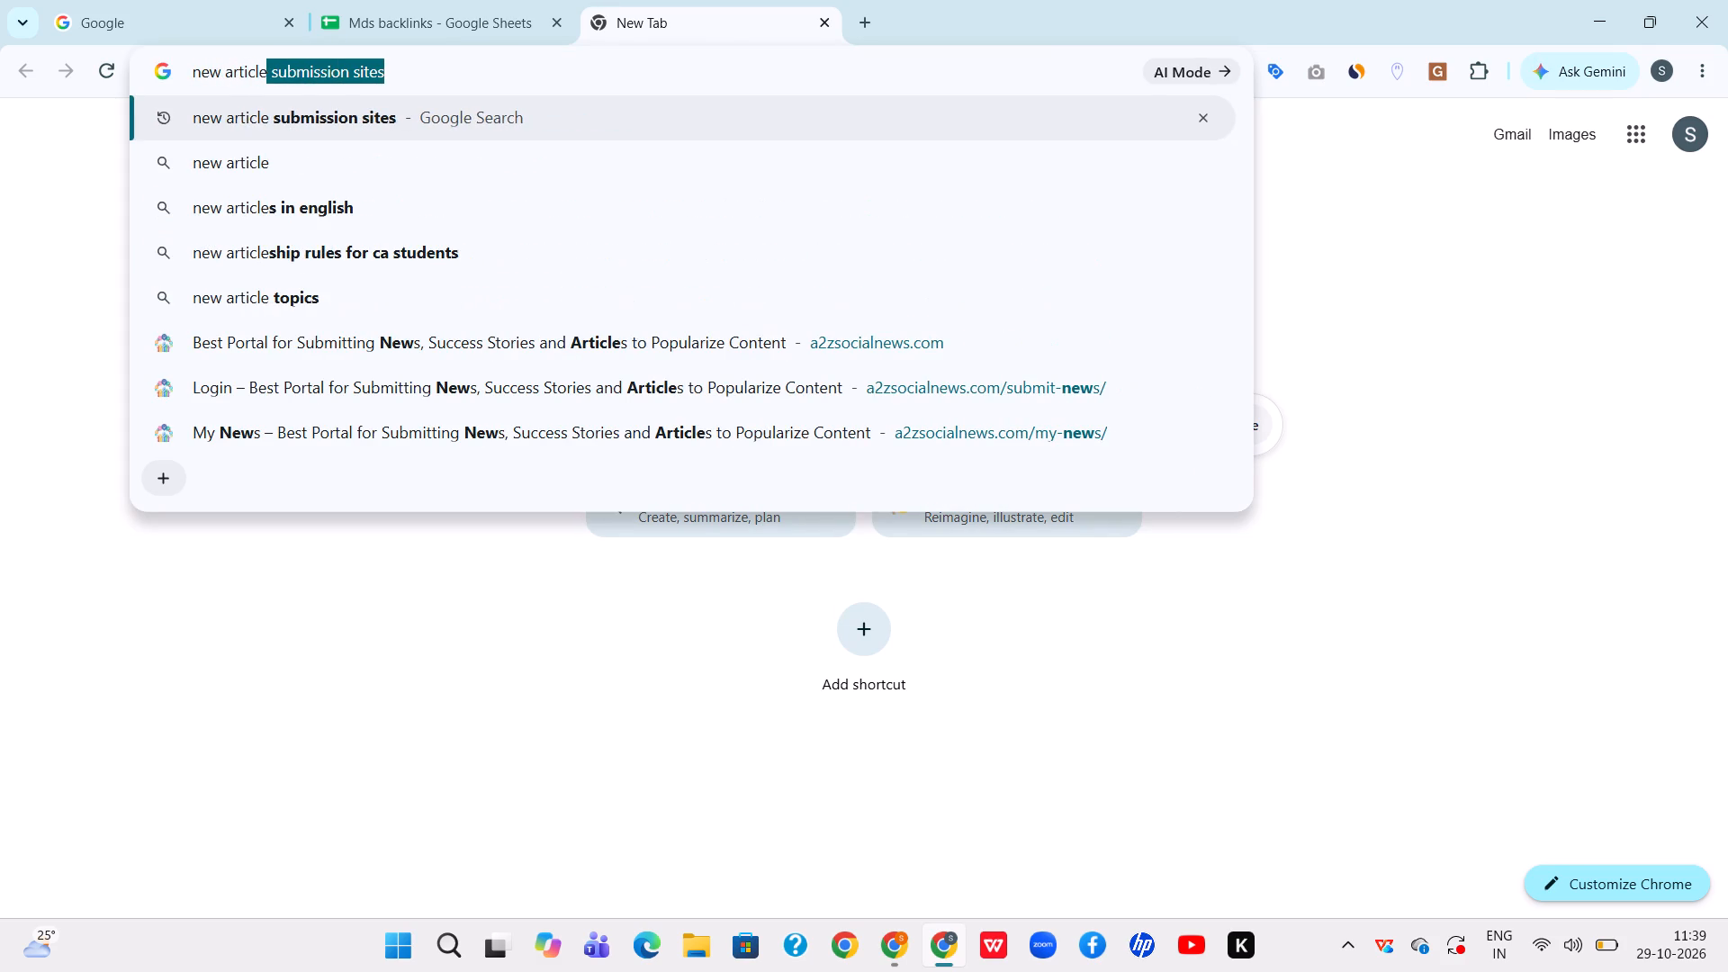
{"action": "key", "text": "space"}
{"action": "key", "text": "Return"}
{"action": "left_click_drag", "start_coordinate": [694, 0], "coordinate": [351, 0]}
Open DSOM's "350+ Free Article Submission Sites List for SEO", dismiss the course registration popup and go to the website table.
{"action": "key", "text": "Page_Down"}
{"action": "scroll", "coordinate": [274, 666], "scroll_direction": "up", "scroll_amount": 1}
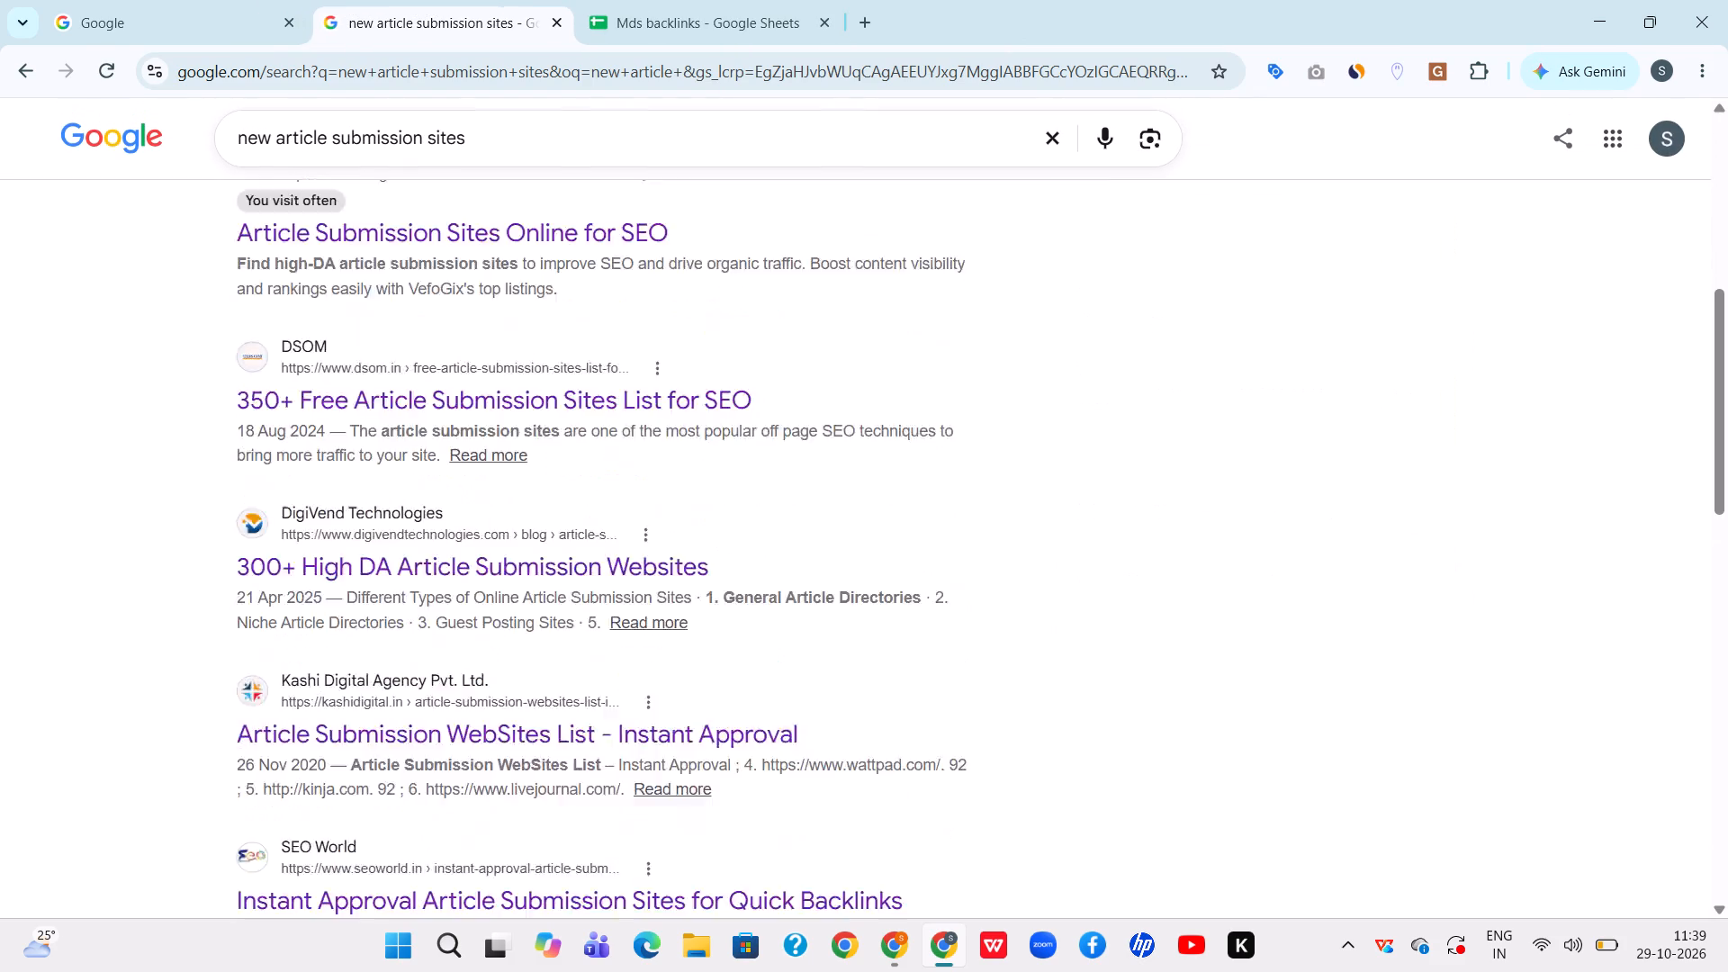
{"action": "scroll", "coordinate": [274, 666], "scroll_direction": "up", "scroll_amount": 1}
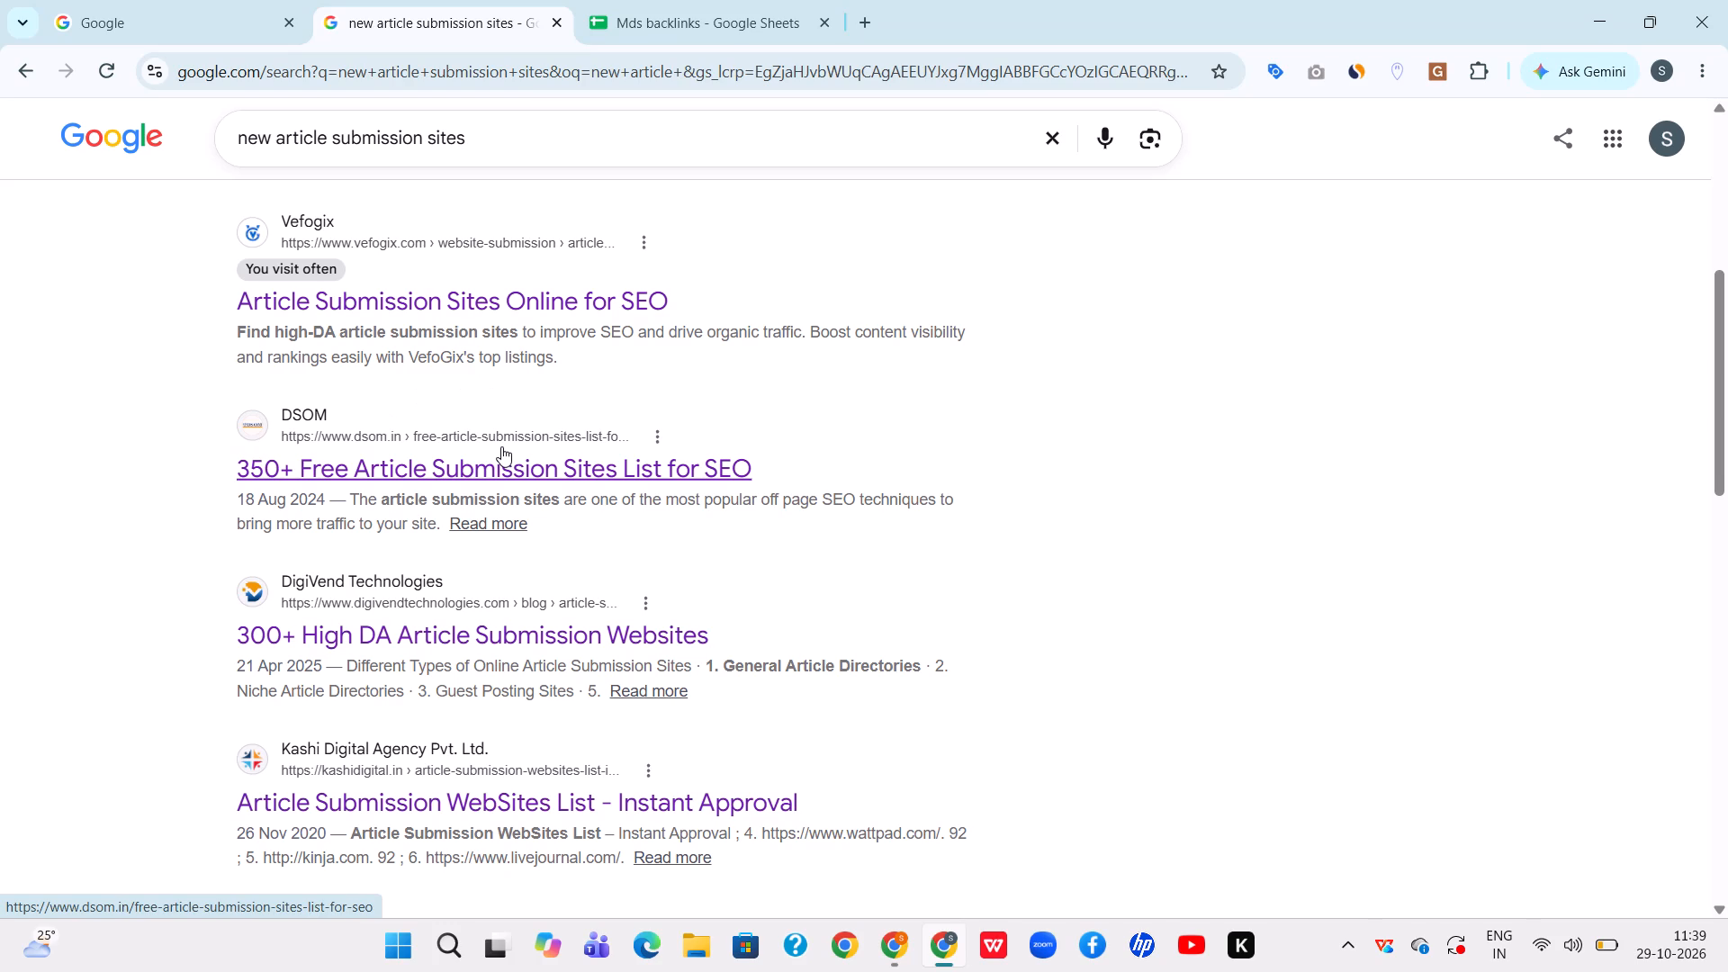
{"action": "left_click", "coordinate": [501, 446]}
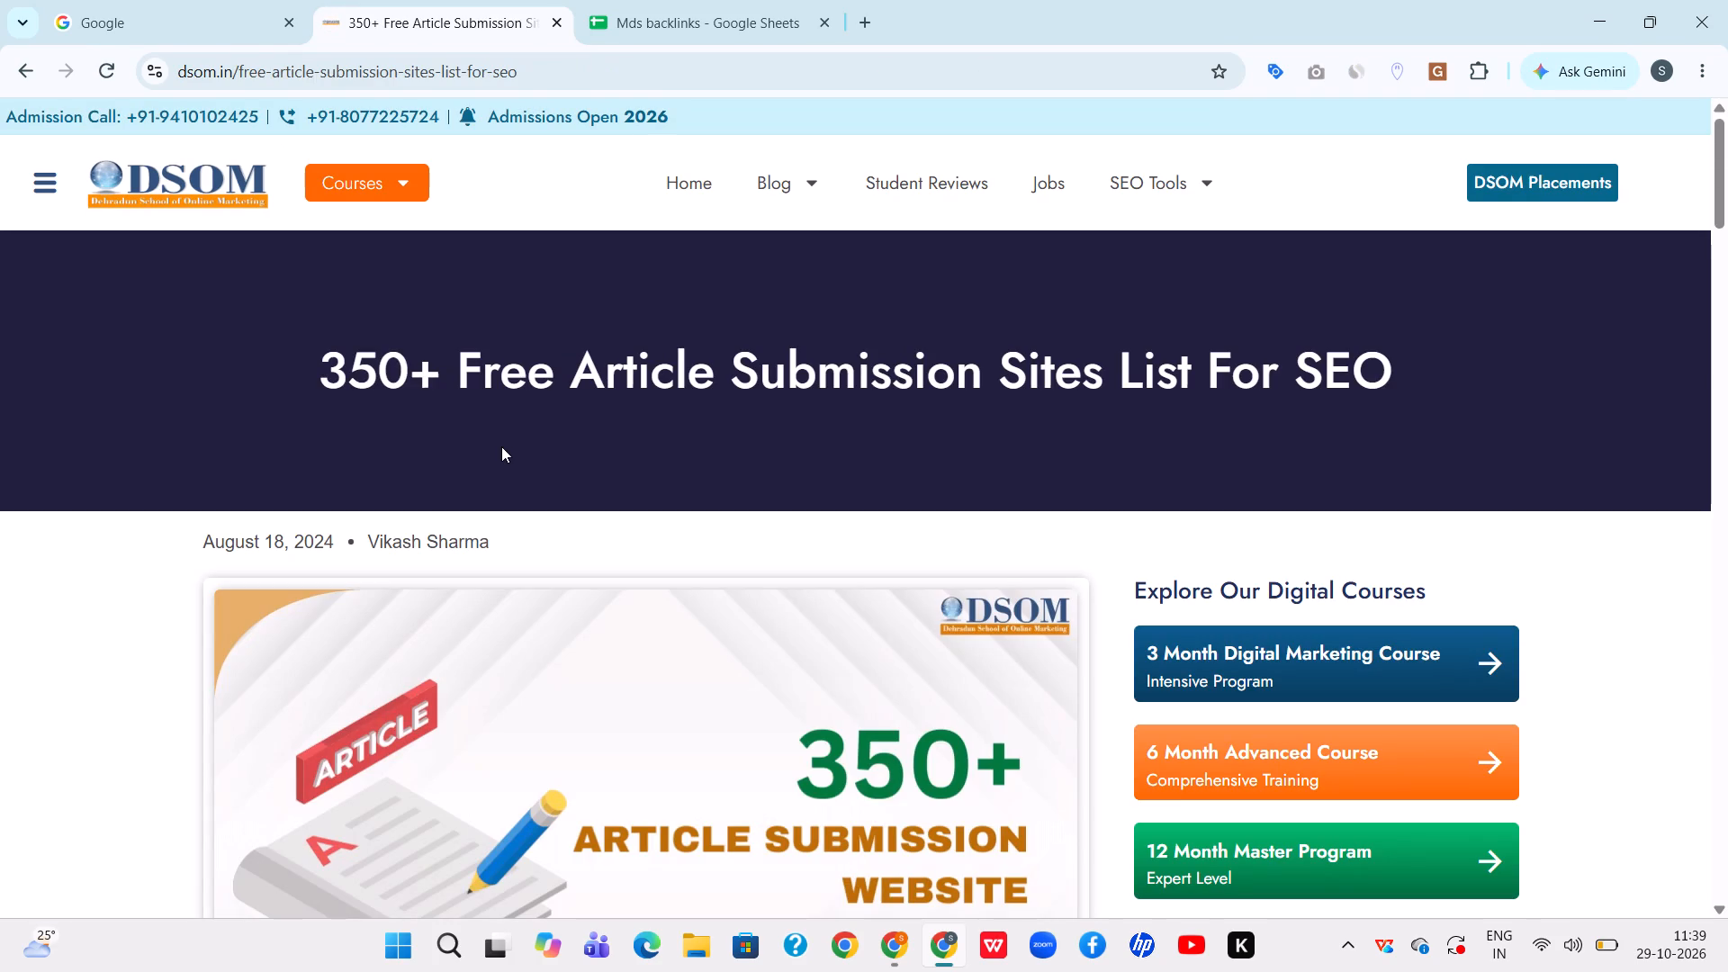
{"action": "scroll", "coordinate": [501, 446], "scroll_direction": "down", "scroll_amount": 11}
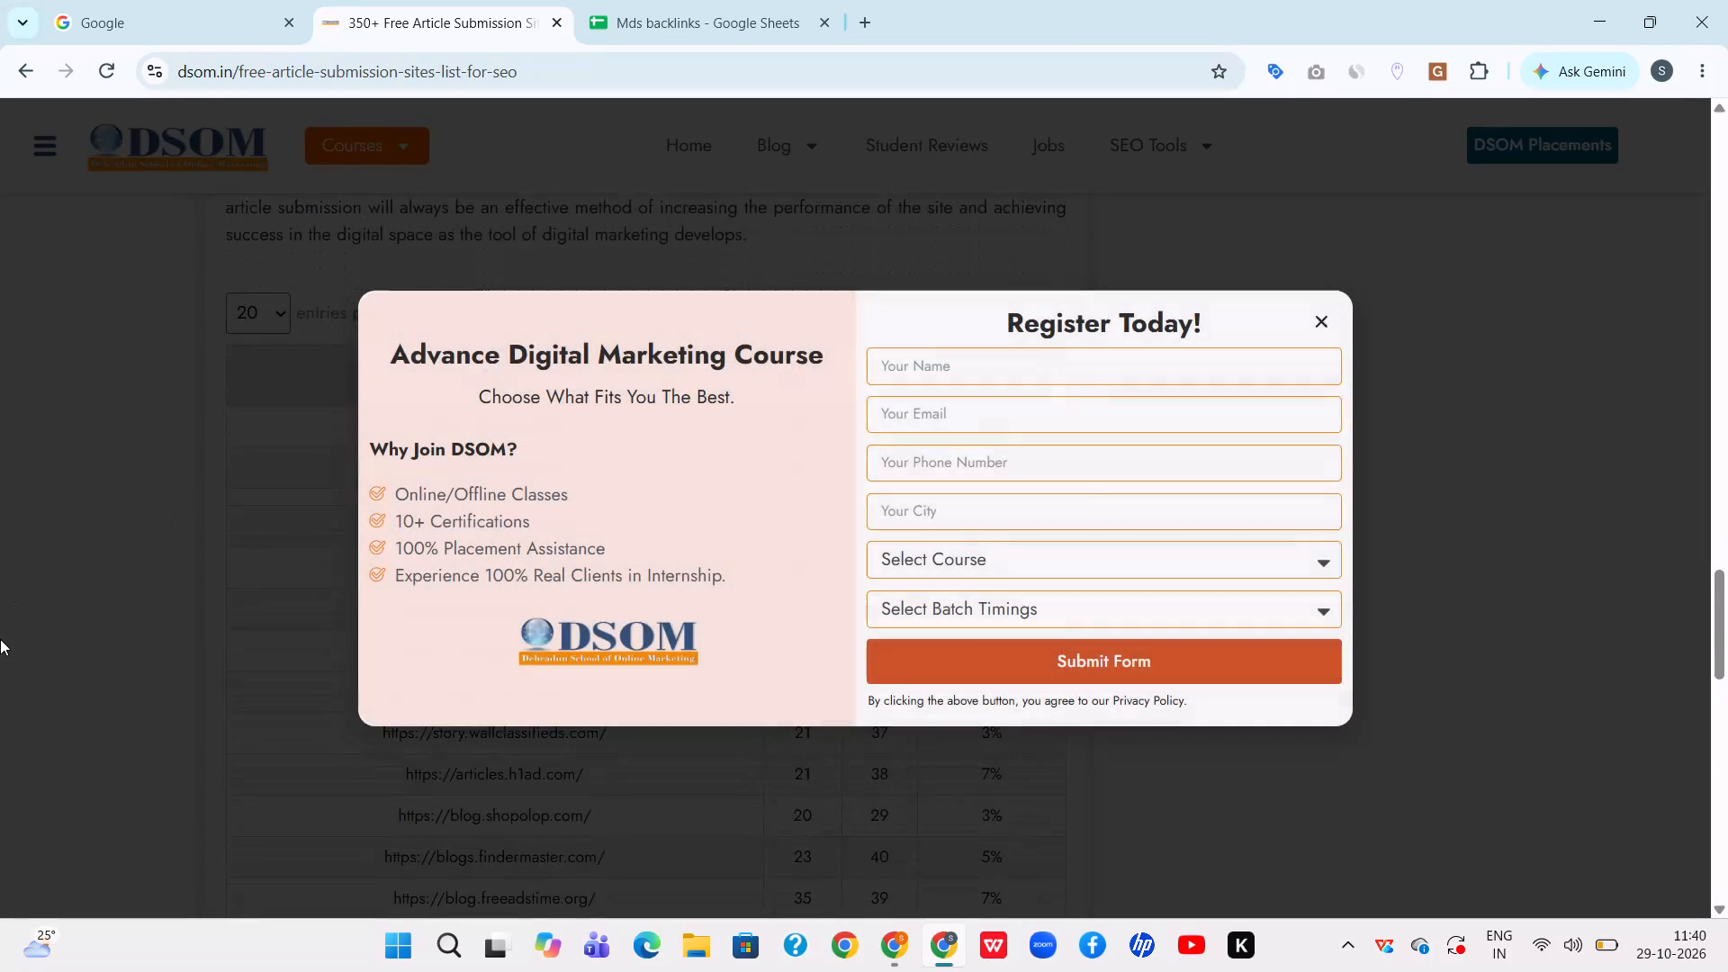
{"action": "left_click", "coordinate": [0, 639]}
{"action": "scroll", "coordinate": [0, 639], "scroll_direction": "down", "scroll_amount": 2}
{"action": "left_click", "coordinate": [0, 639]}
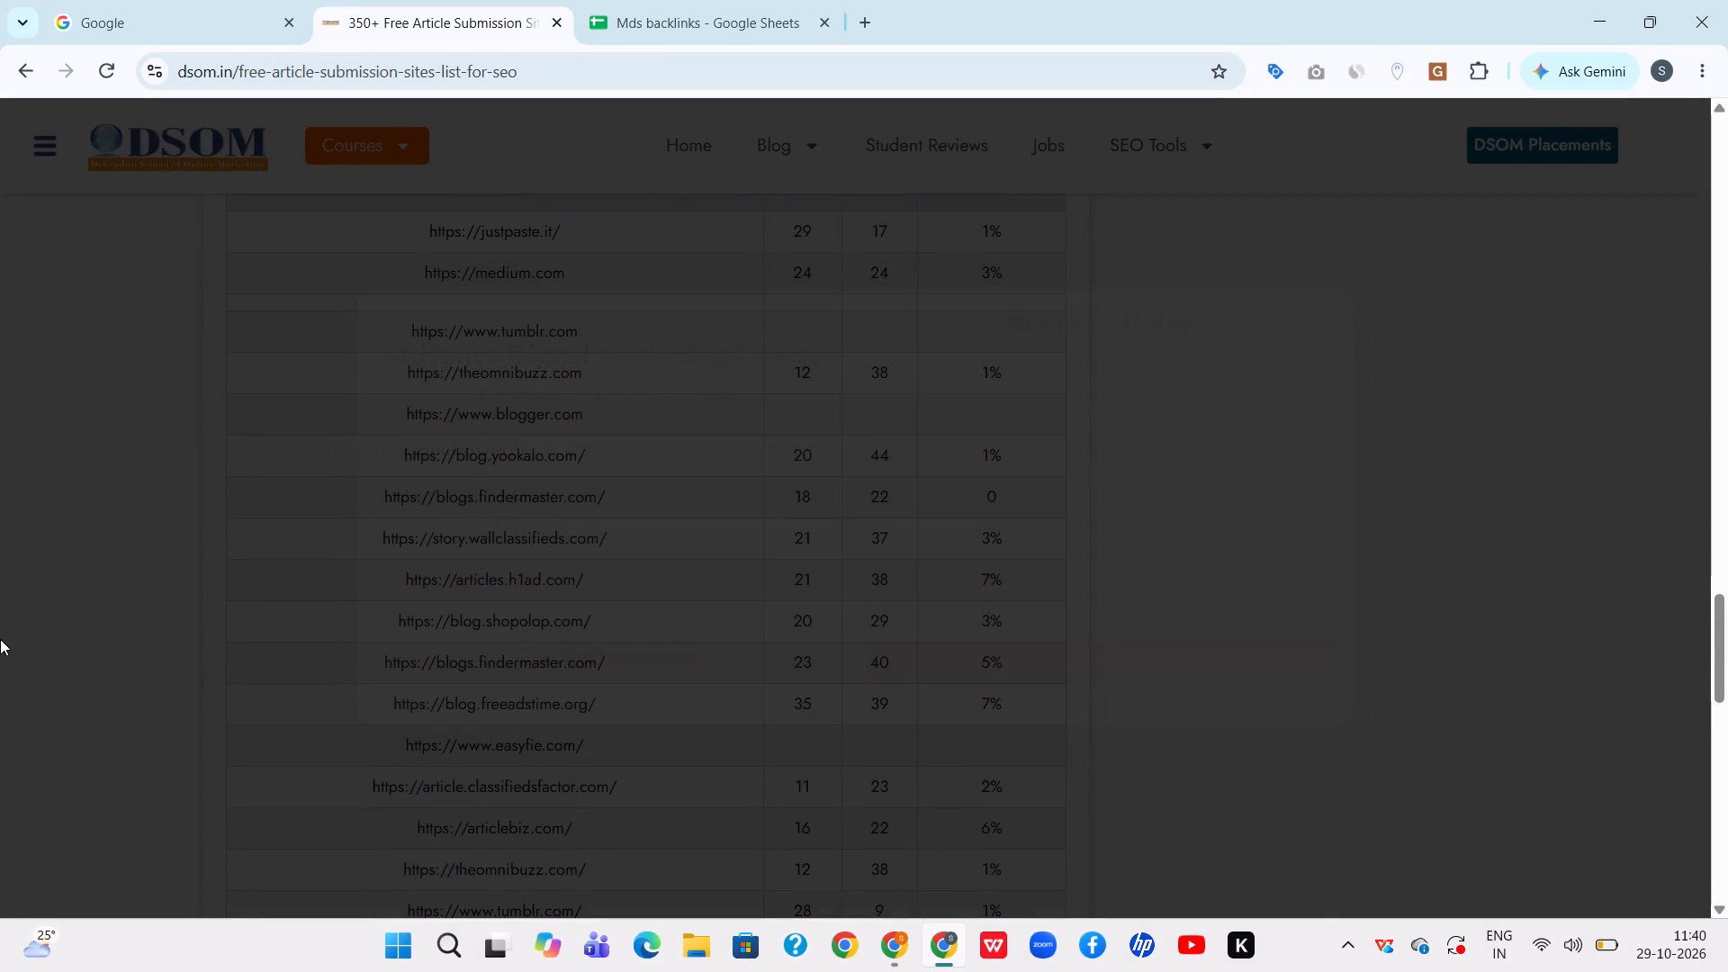
{"action": "scroll", "coordinate": [0, 639], "scroll_direction": "left", "scroll_amount": 1}
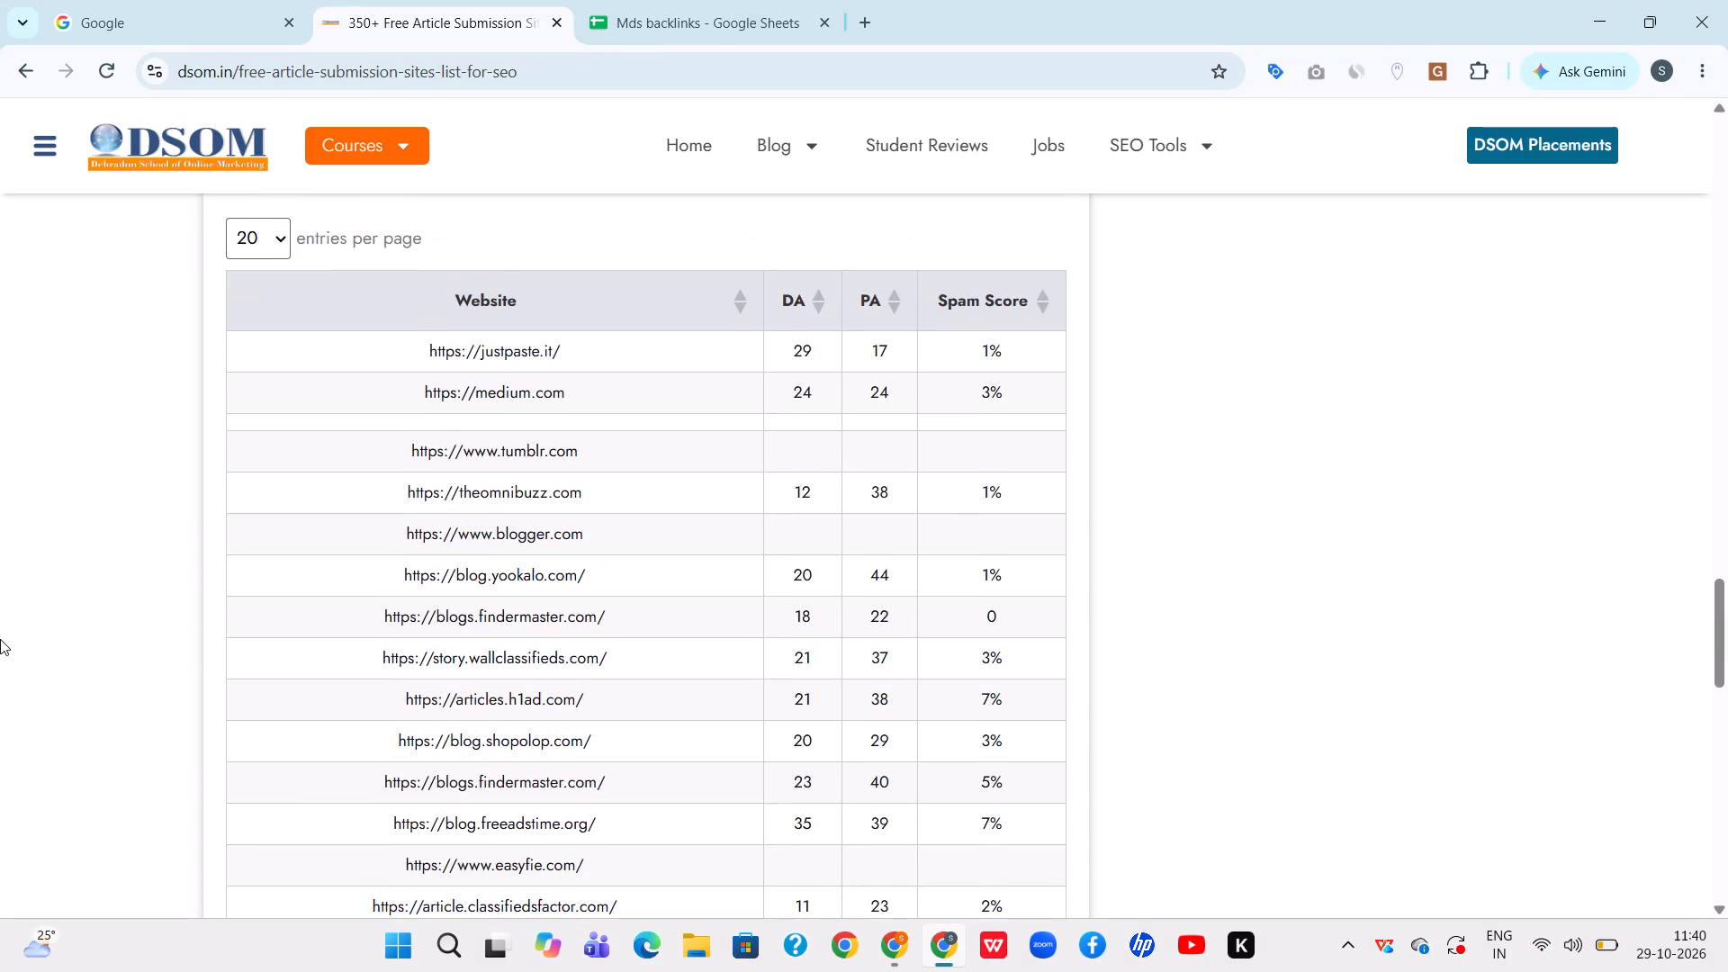
{"action": "scroll", "coordinate": [0, 639], "scroll_direction": "left", "scroll_amount": 1}
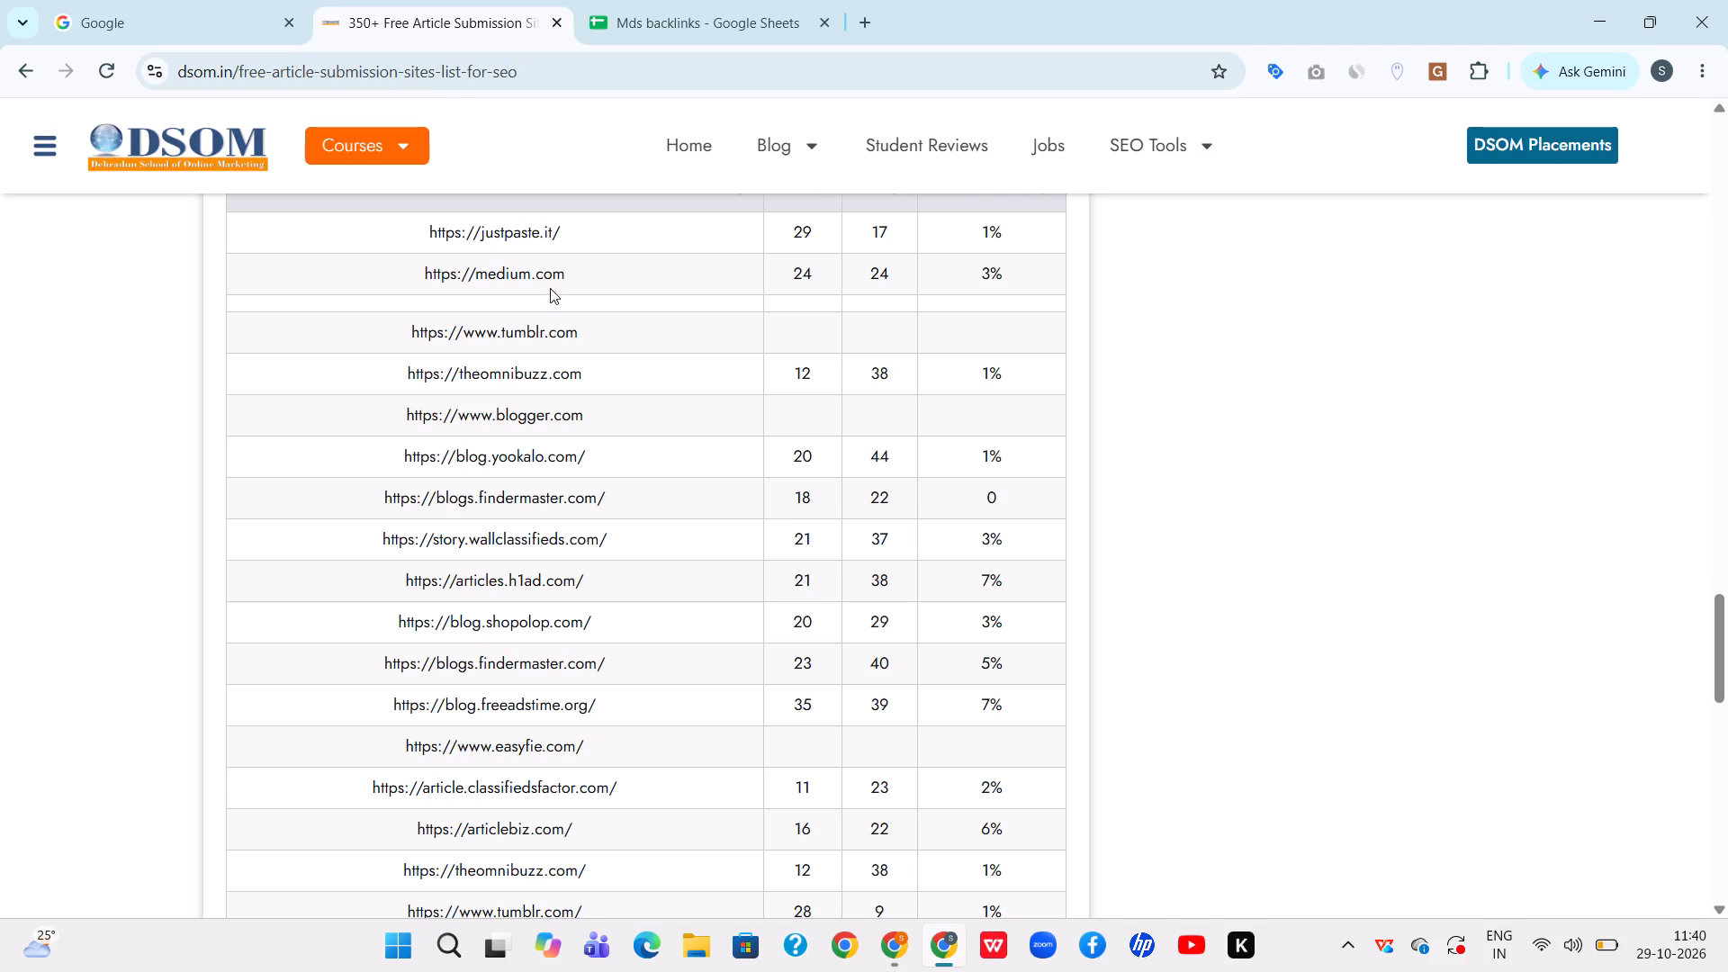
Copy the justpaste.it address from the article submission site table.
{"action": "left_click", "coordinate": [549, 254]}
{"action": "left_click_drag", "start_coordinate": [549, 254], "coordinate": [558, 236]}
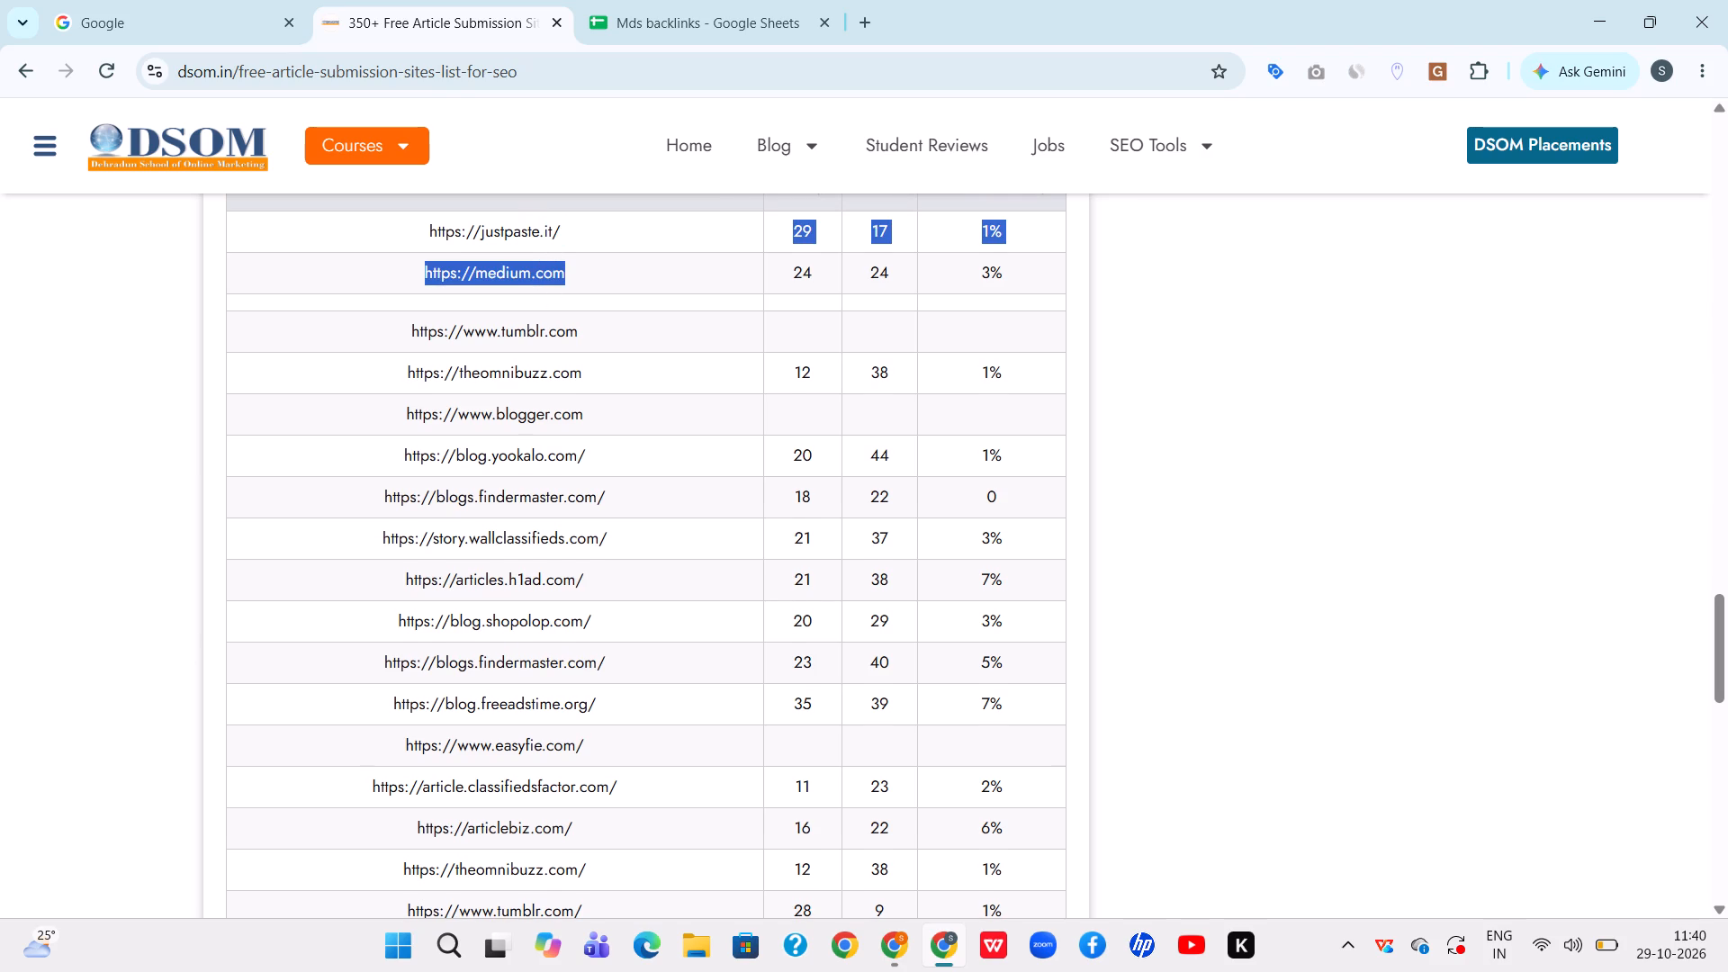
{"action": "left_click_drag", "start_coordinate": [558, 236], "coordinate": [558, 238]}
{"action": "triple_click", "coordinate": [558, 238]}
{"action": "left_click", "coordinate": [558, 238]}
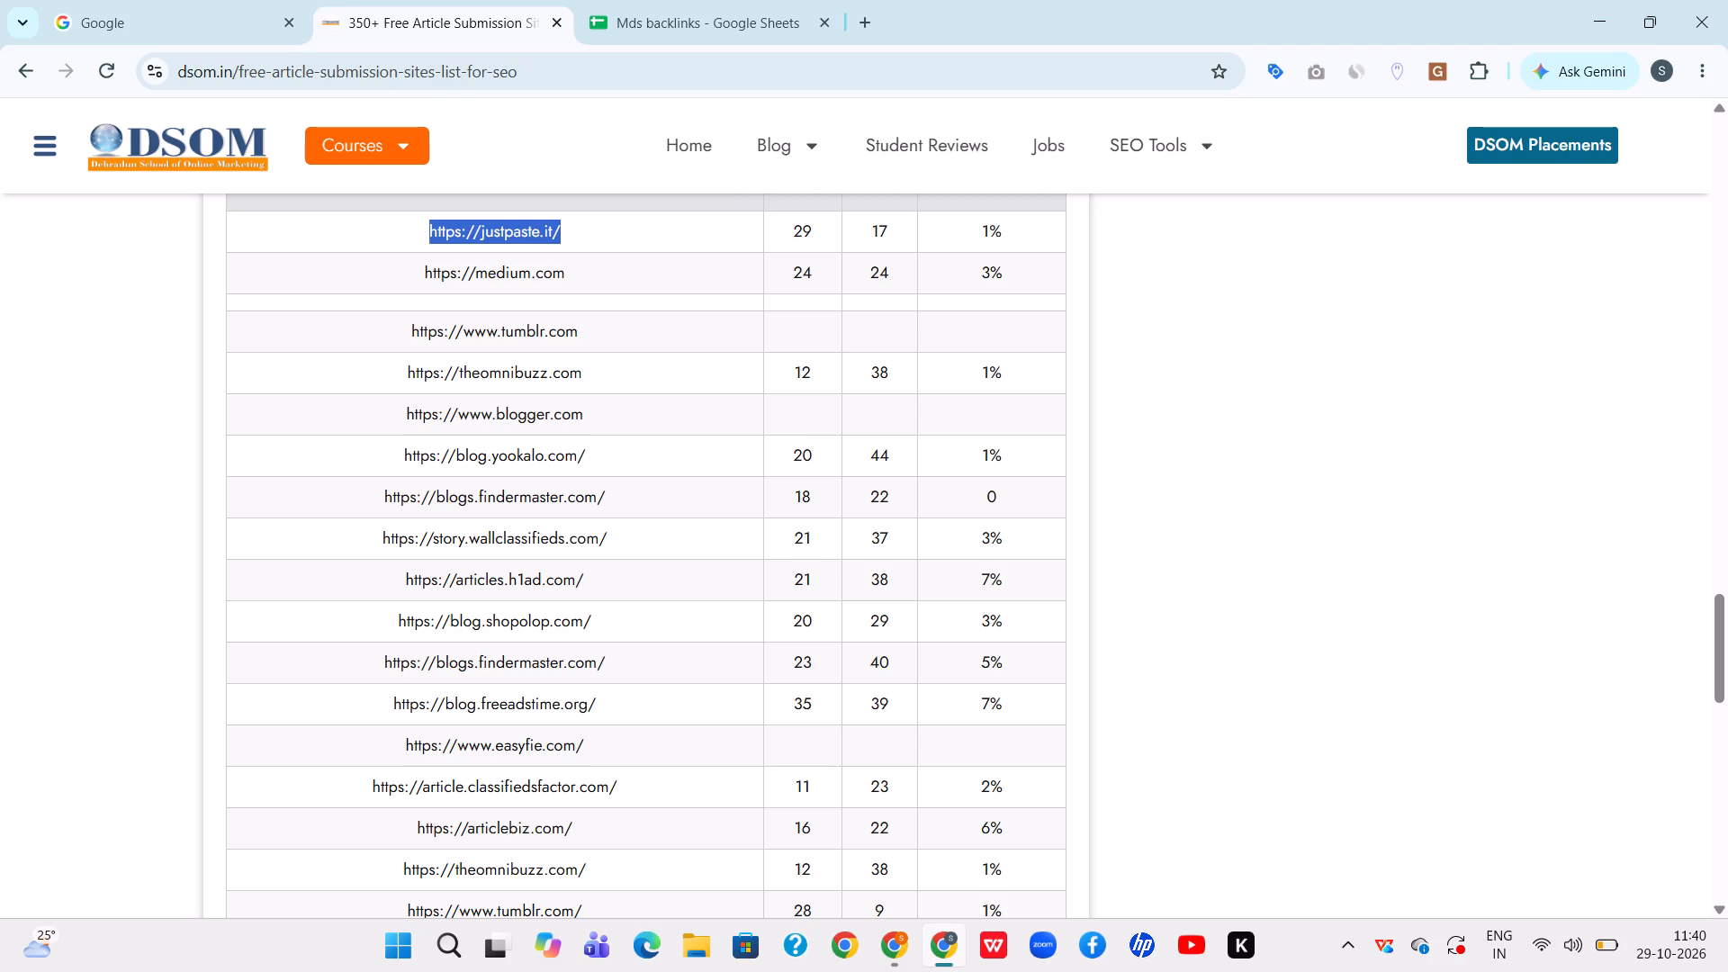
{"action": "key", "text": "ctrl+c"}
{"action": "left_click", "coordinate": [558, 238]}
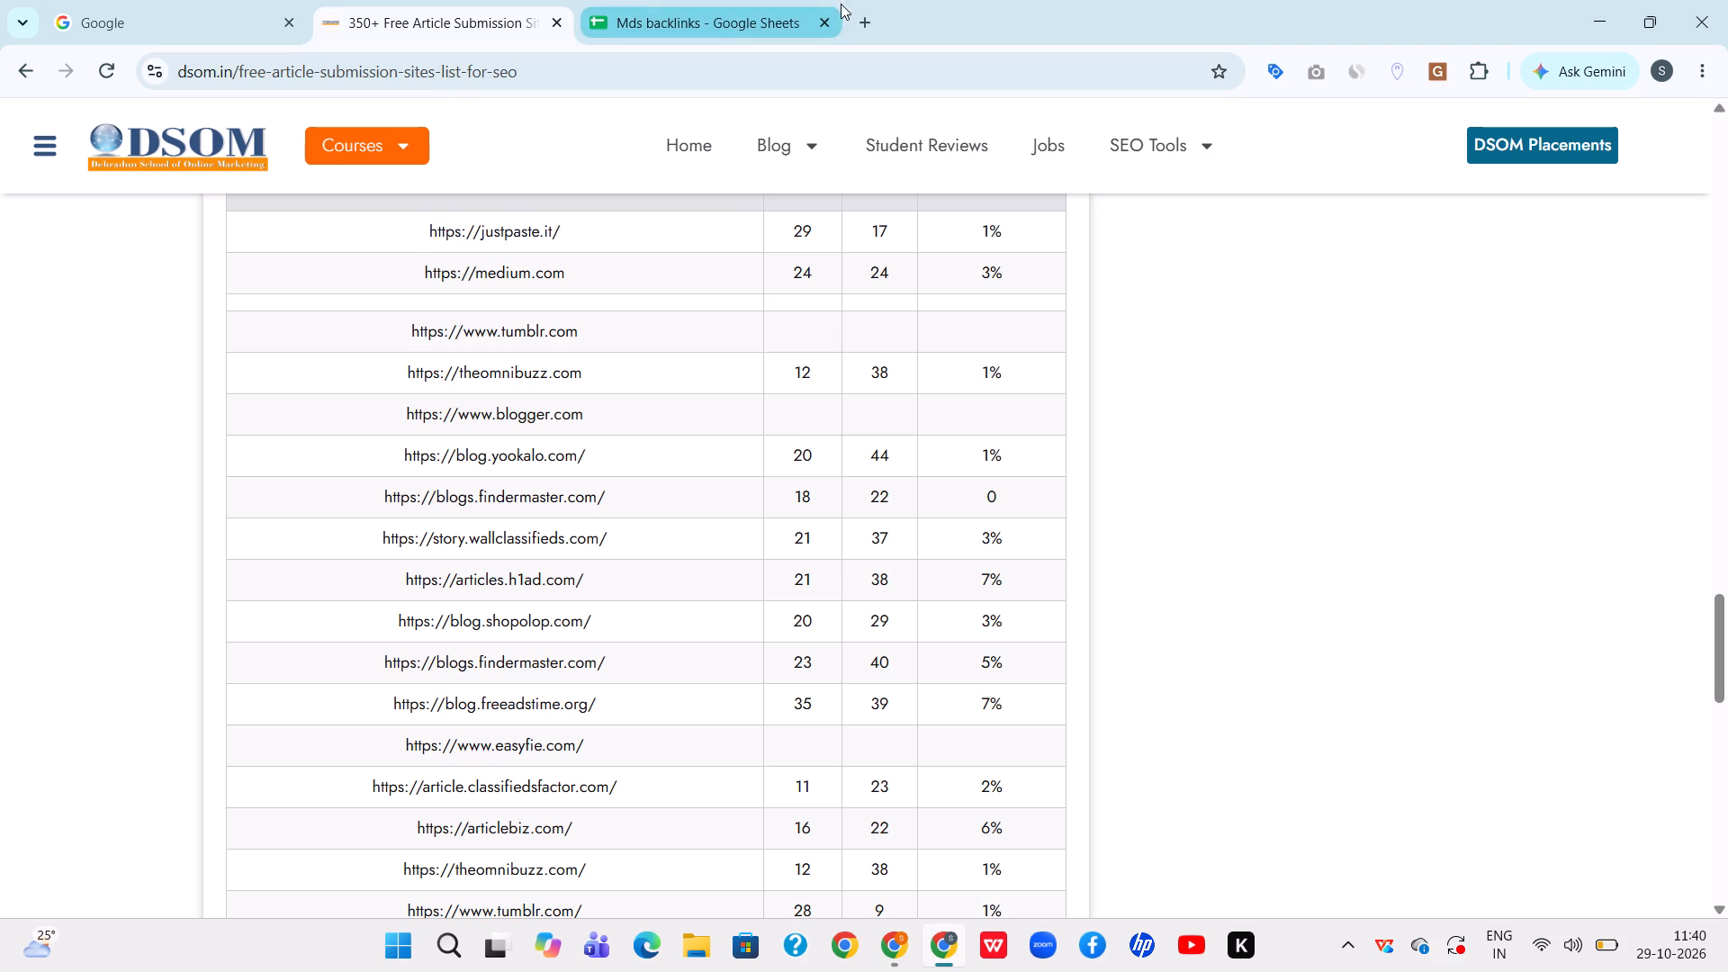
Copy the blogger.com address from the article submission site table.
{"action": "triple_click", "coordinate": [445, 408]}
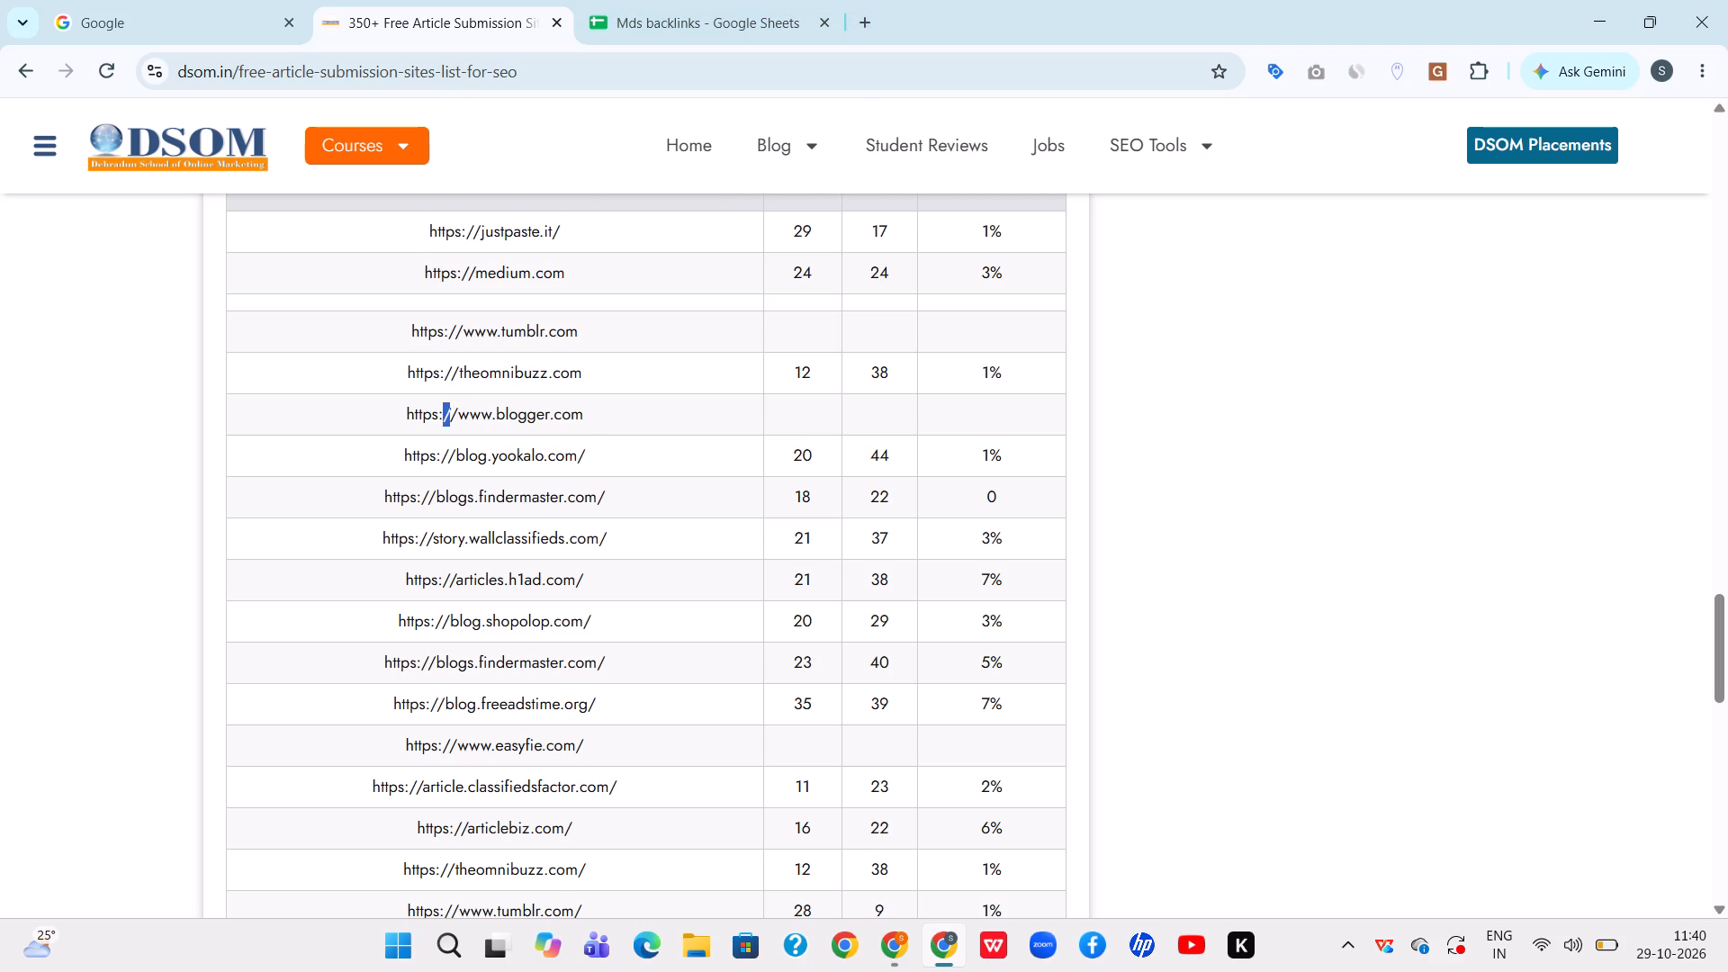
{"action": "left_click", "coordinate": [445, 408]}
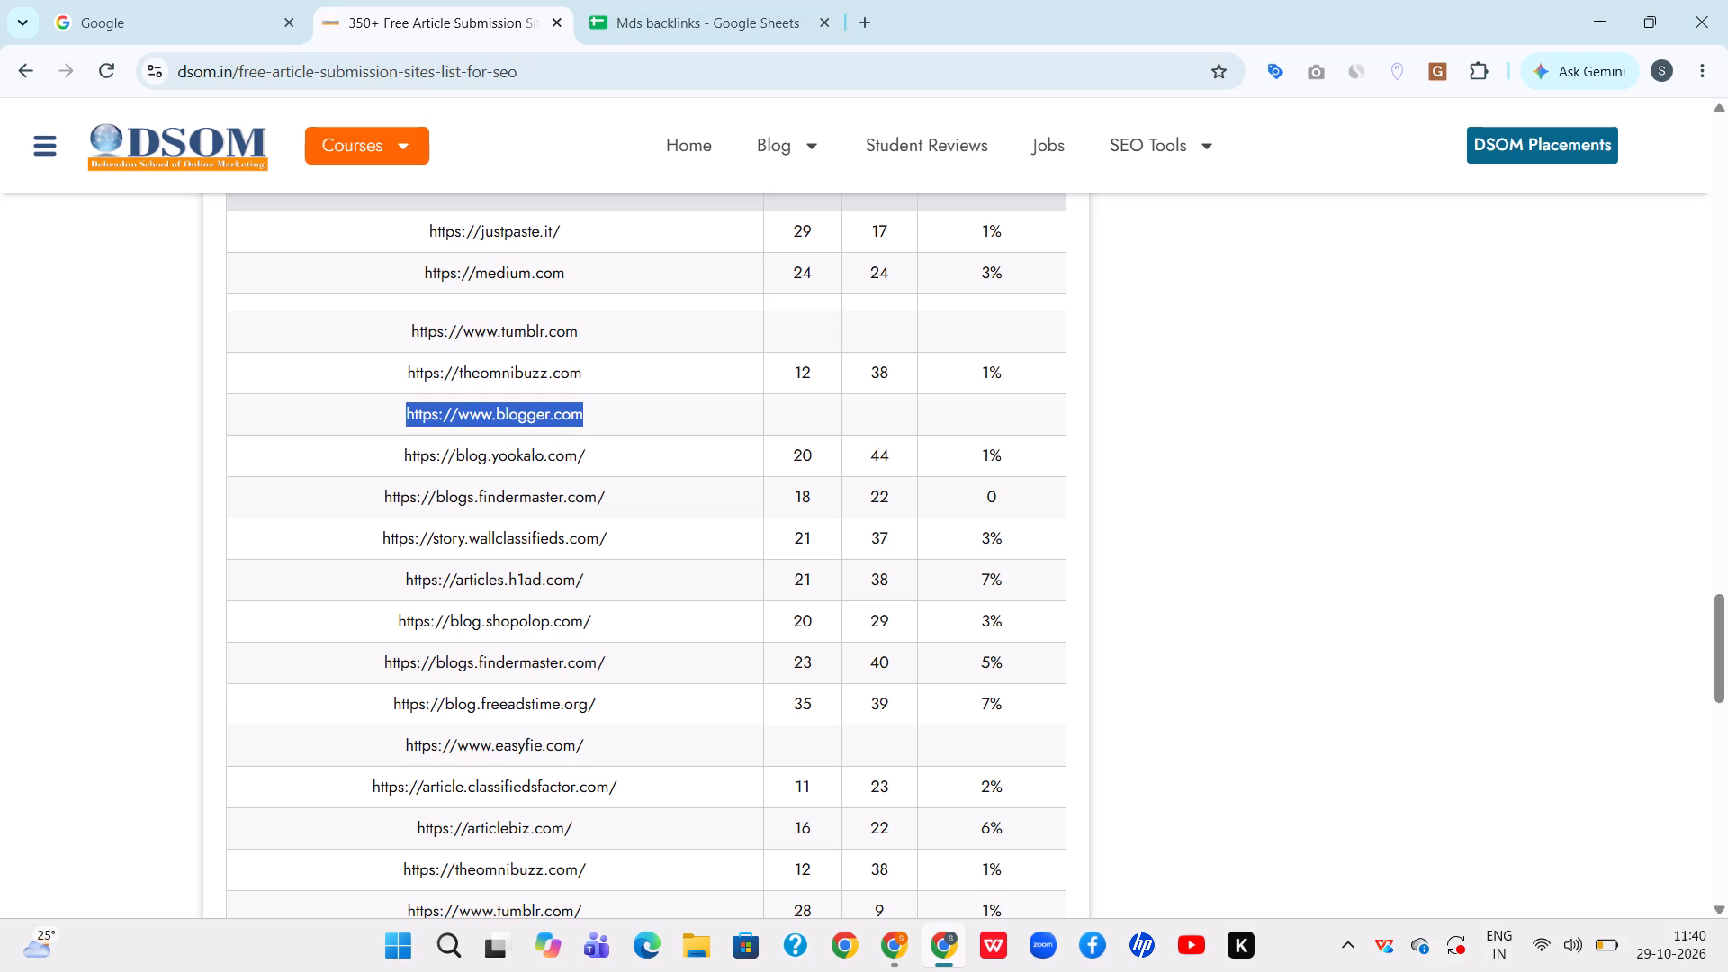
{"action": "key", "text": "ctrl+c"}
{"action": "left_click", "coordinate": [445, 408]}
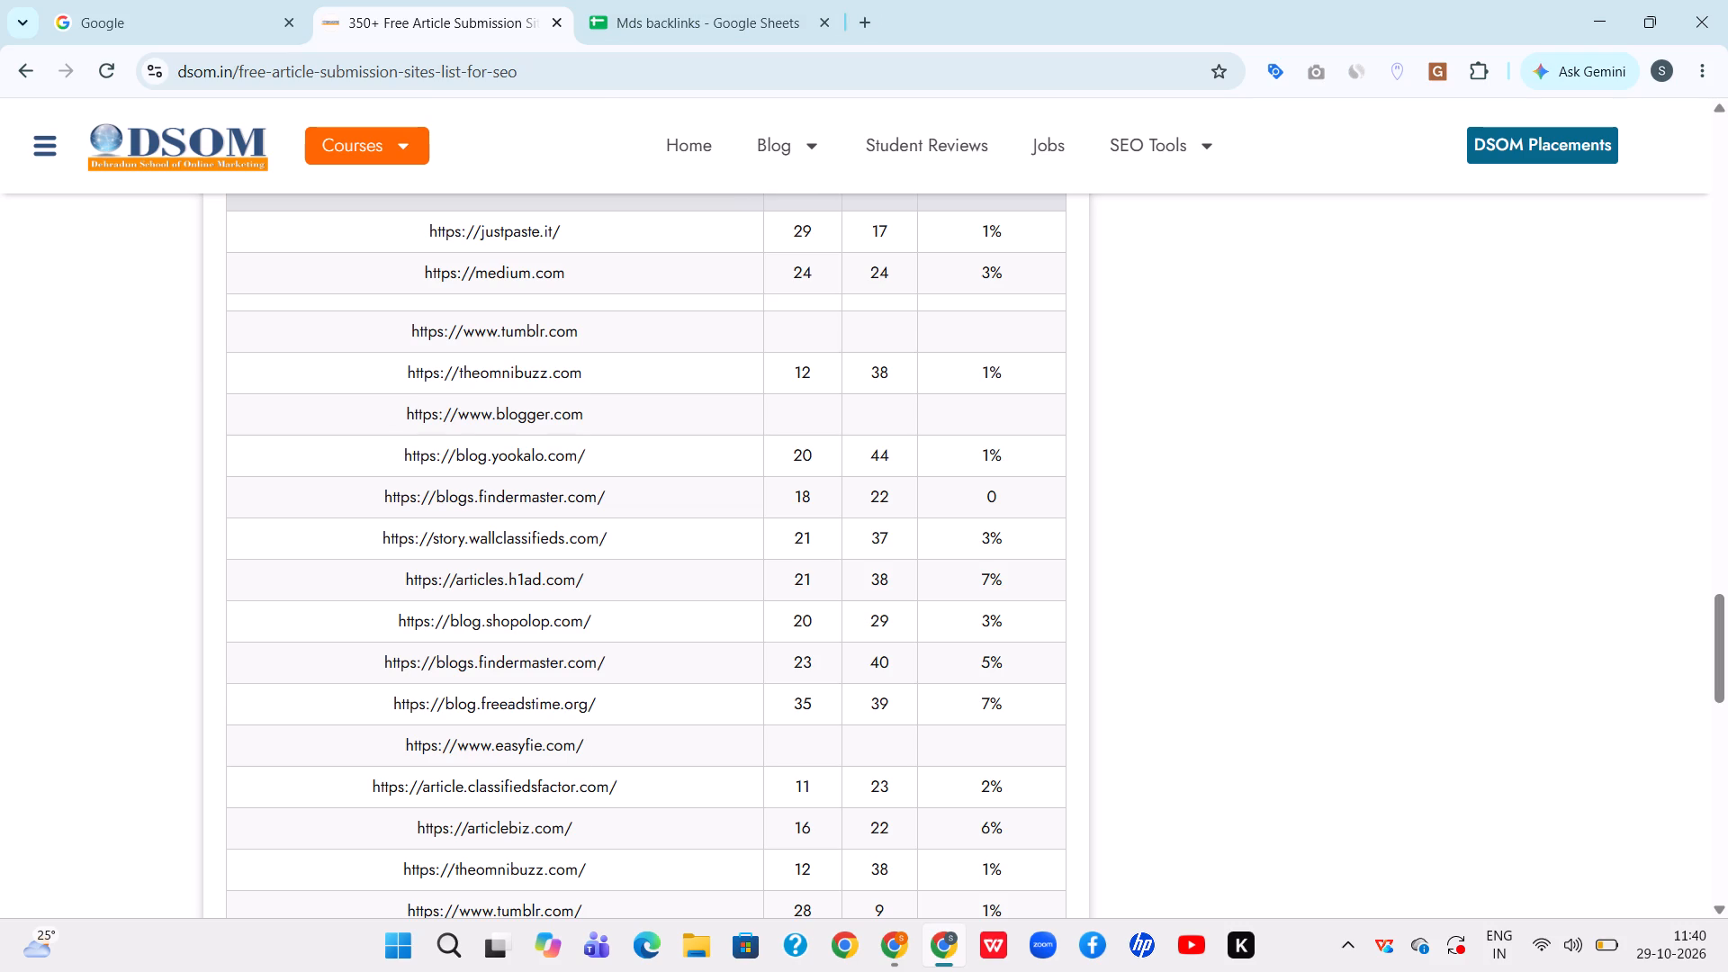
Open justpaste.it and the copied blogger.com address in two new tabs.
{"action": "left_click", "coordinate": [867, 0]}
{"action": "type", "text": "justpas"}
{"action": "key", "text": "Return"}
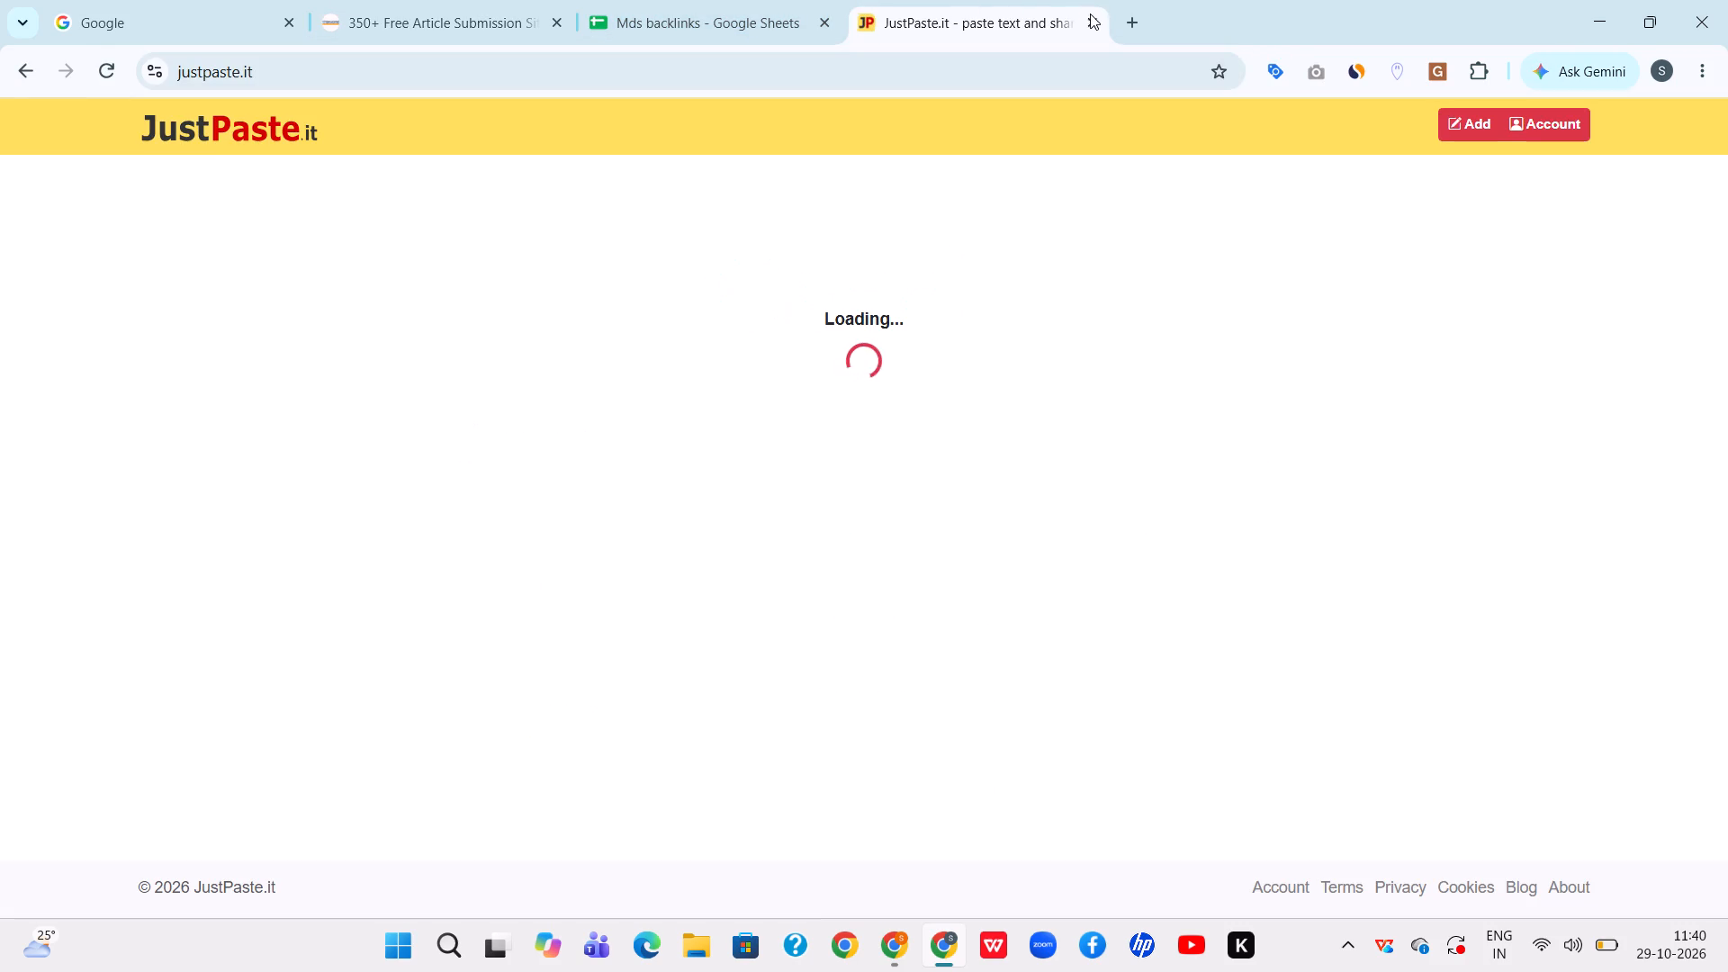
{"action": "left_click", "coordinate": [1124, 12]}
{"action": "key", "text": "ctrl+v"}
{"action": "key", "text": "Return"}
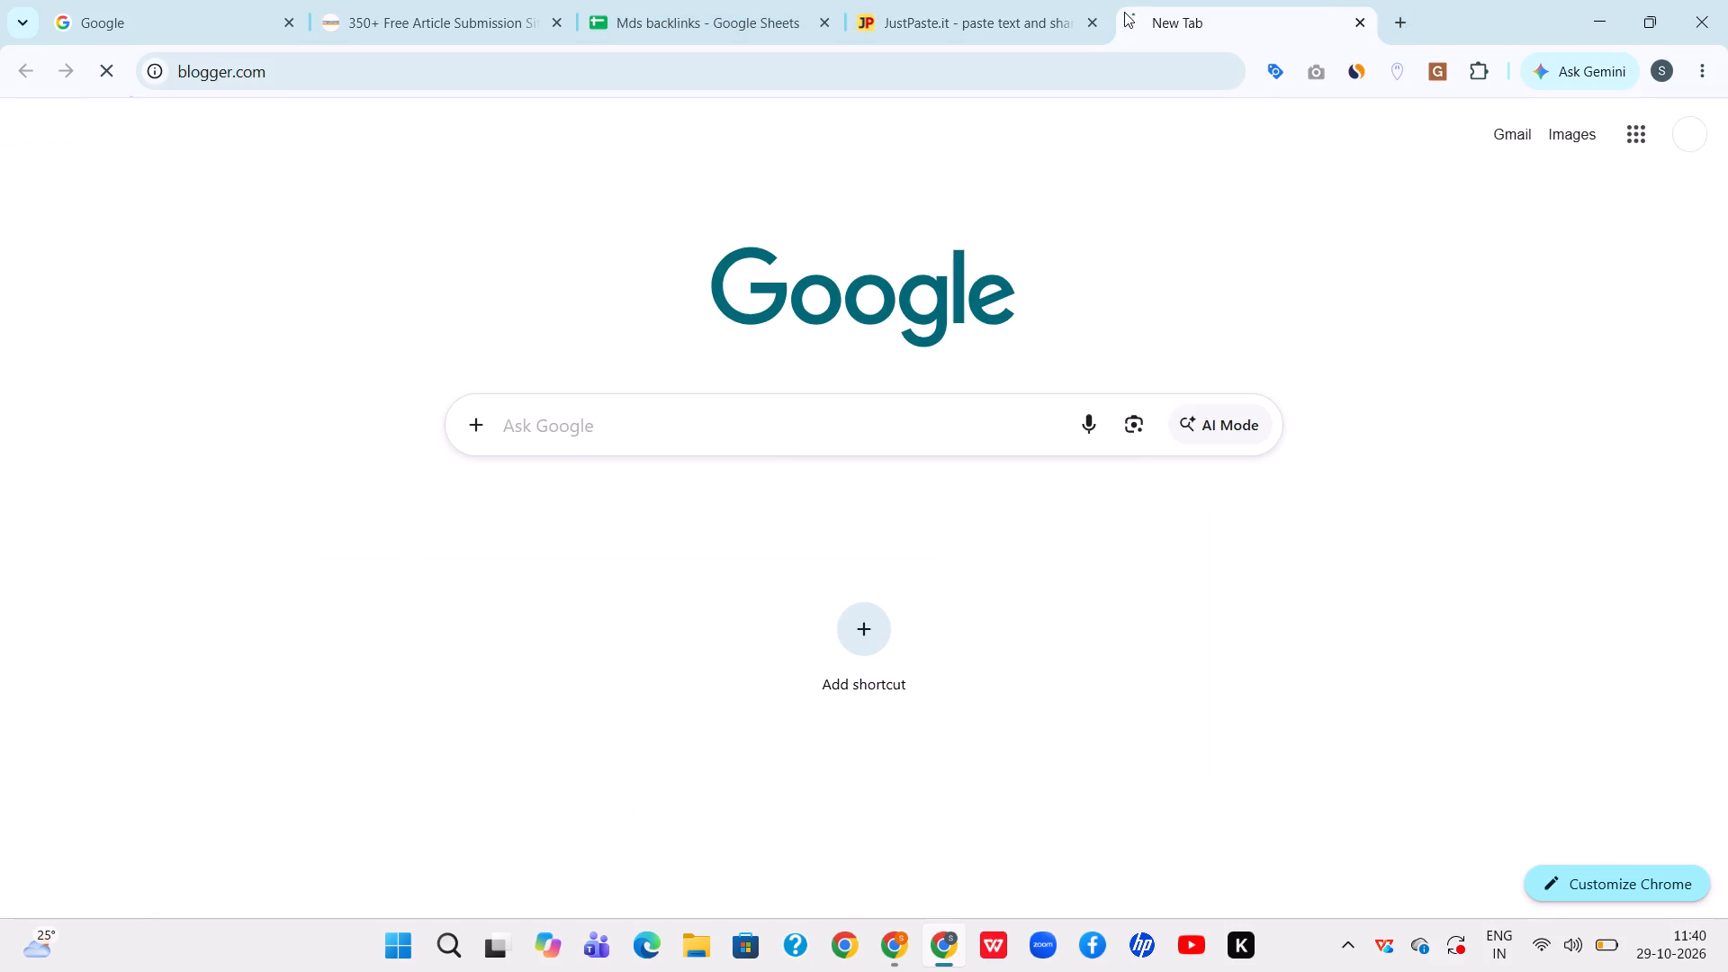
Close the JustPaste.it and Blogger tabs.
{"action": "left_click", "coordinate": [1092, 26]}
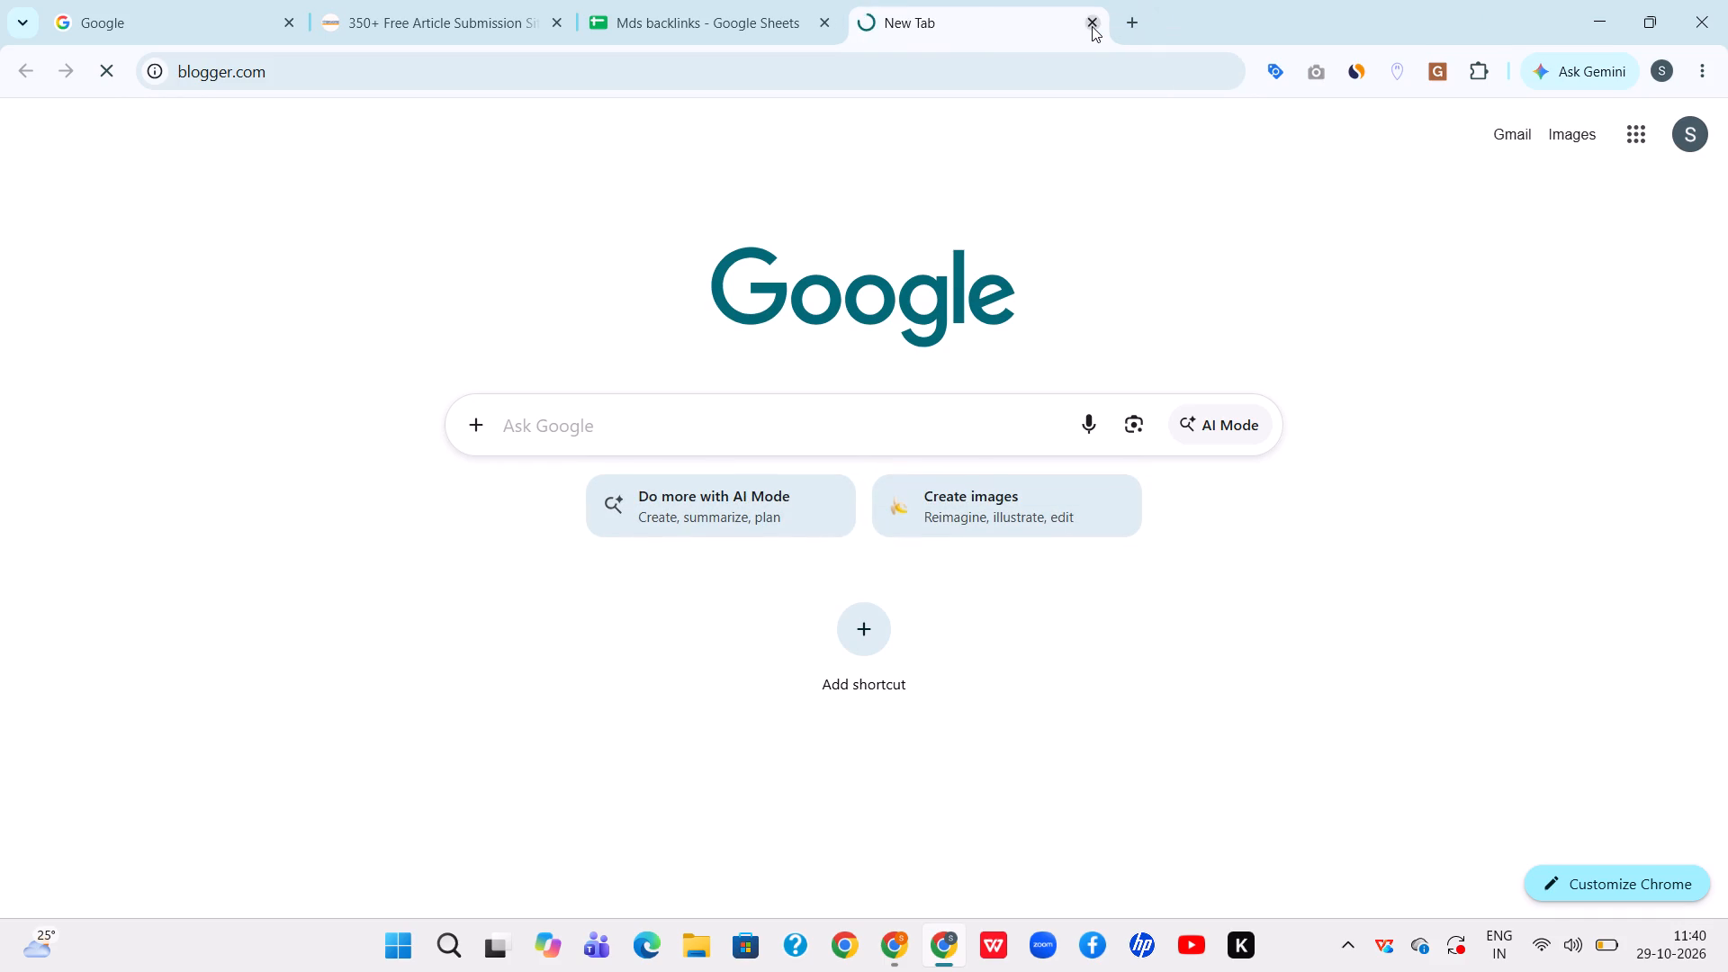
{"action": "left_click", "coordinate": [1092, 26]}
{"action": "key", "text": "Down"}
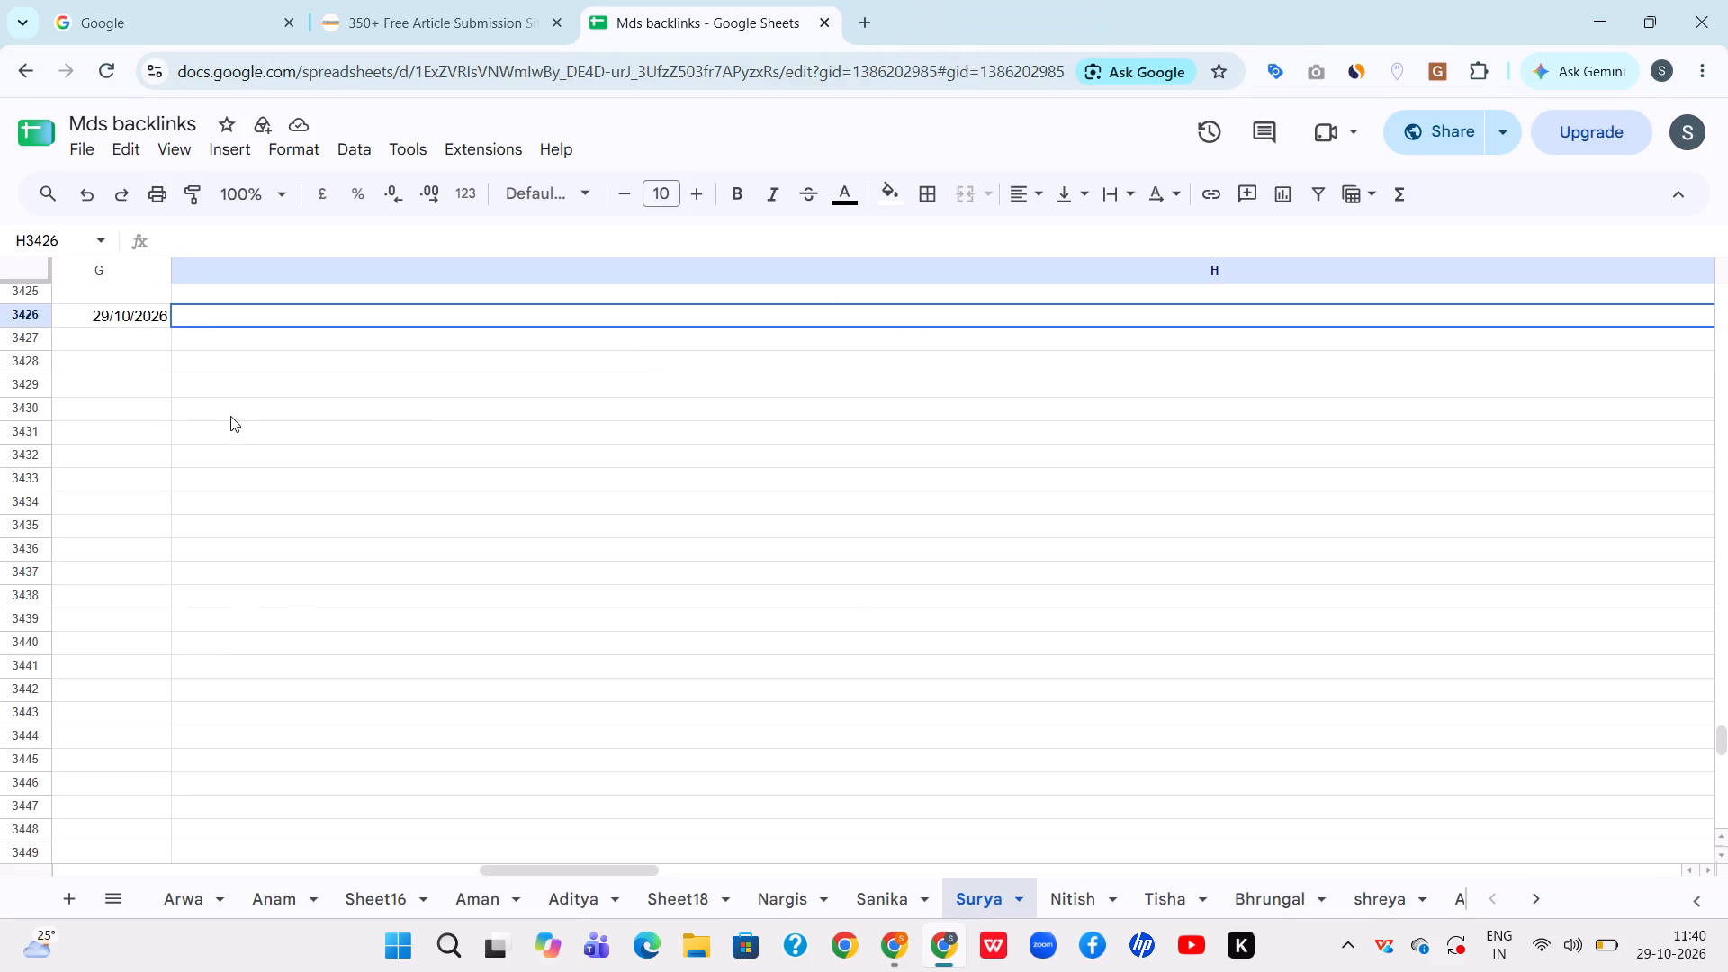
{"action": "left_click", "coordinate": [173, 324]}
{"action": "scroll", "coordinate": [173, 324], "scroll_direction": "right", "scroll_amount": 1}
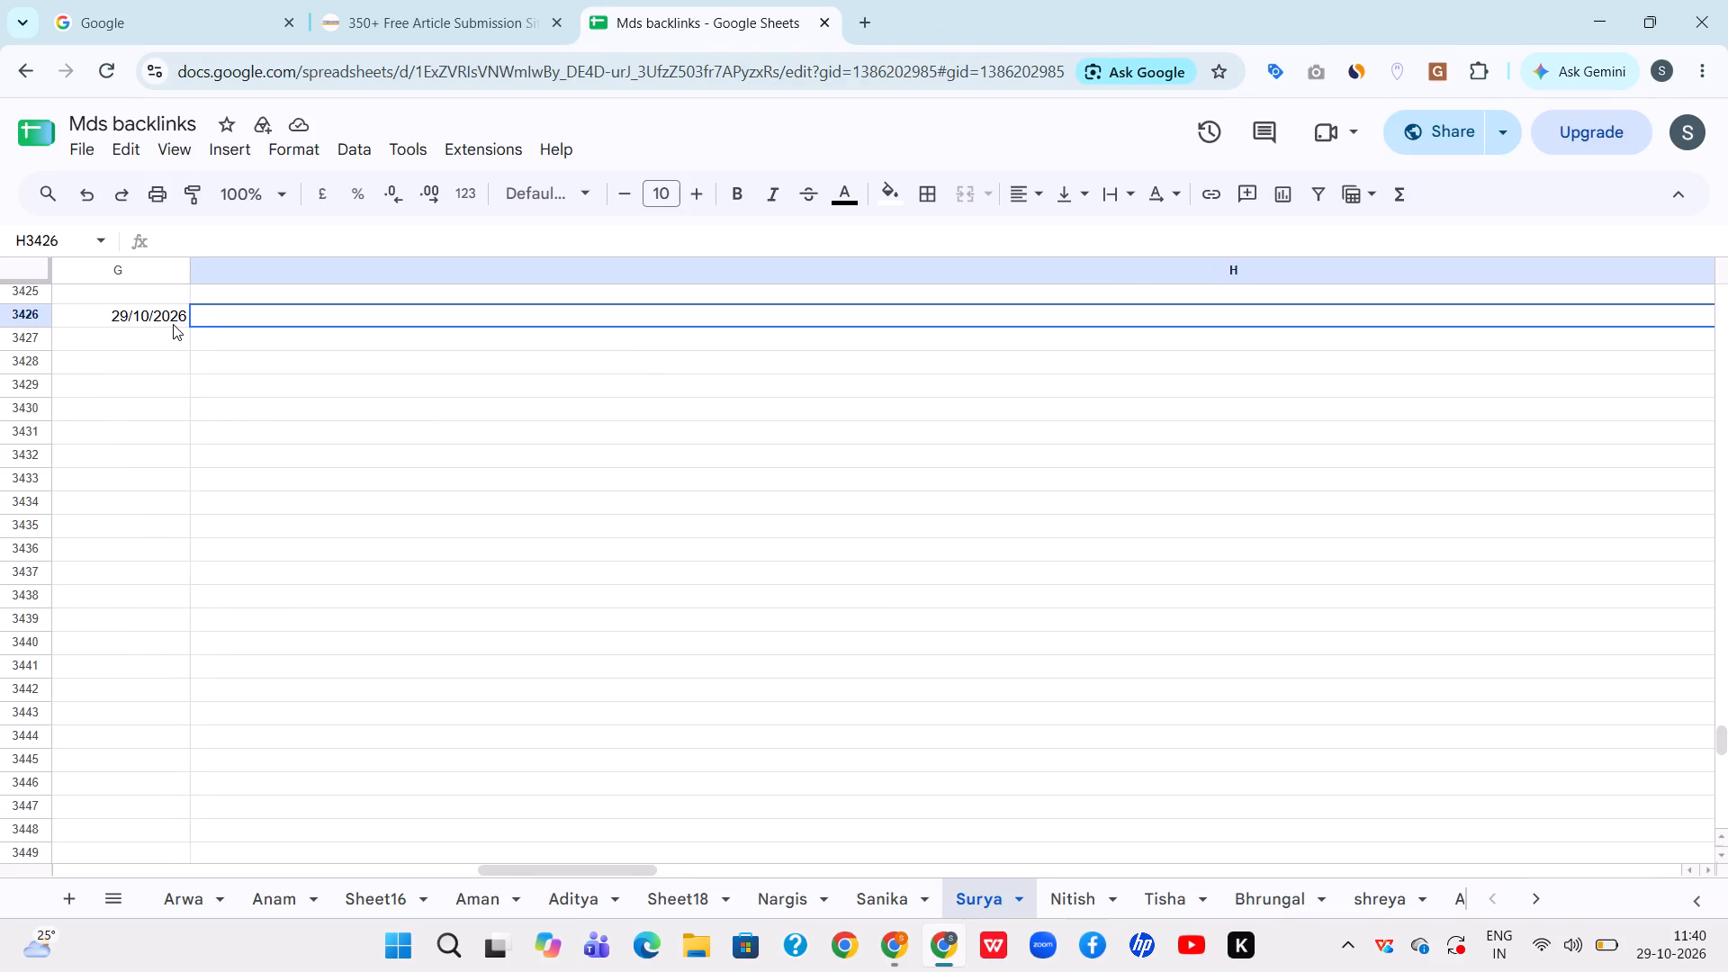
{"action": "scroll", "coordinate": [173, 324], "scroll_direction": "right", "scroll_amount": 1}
Return to the DSOM article submission list and copy the blog.yookalo.com address from its table.
{"action": "left_click", "coordinate": [445, 1]}
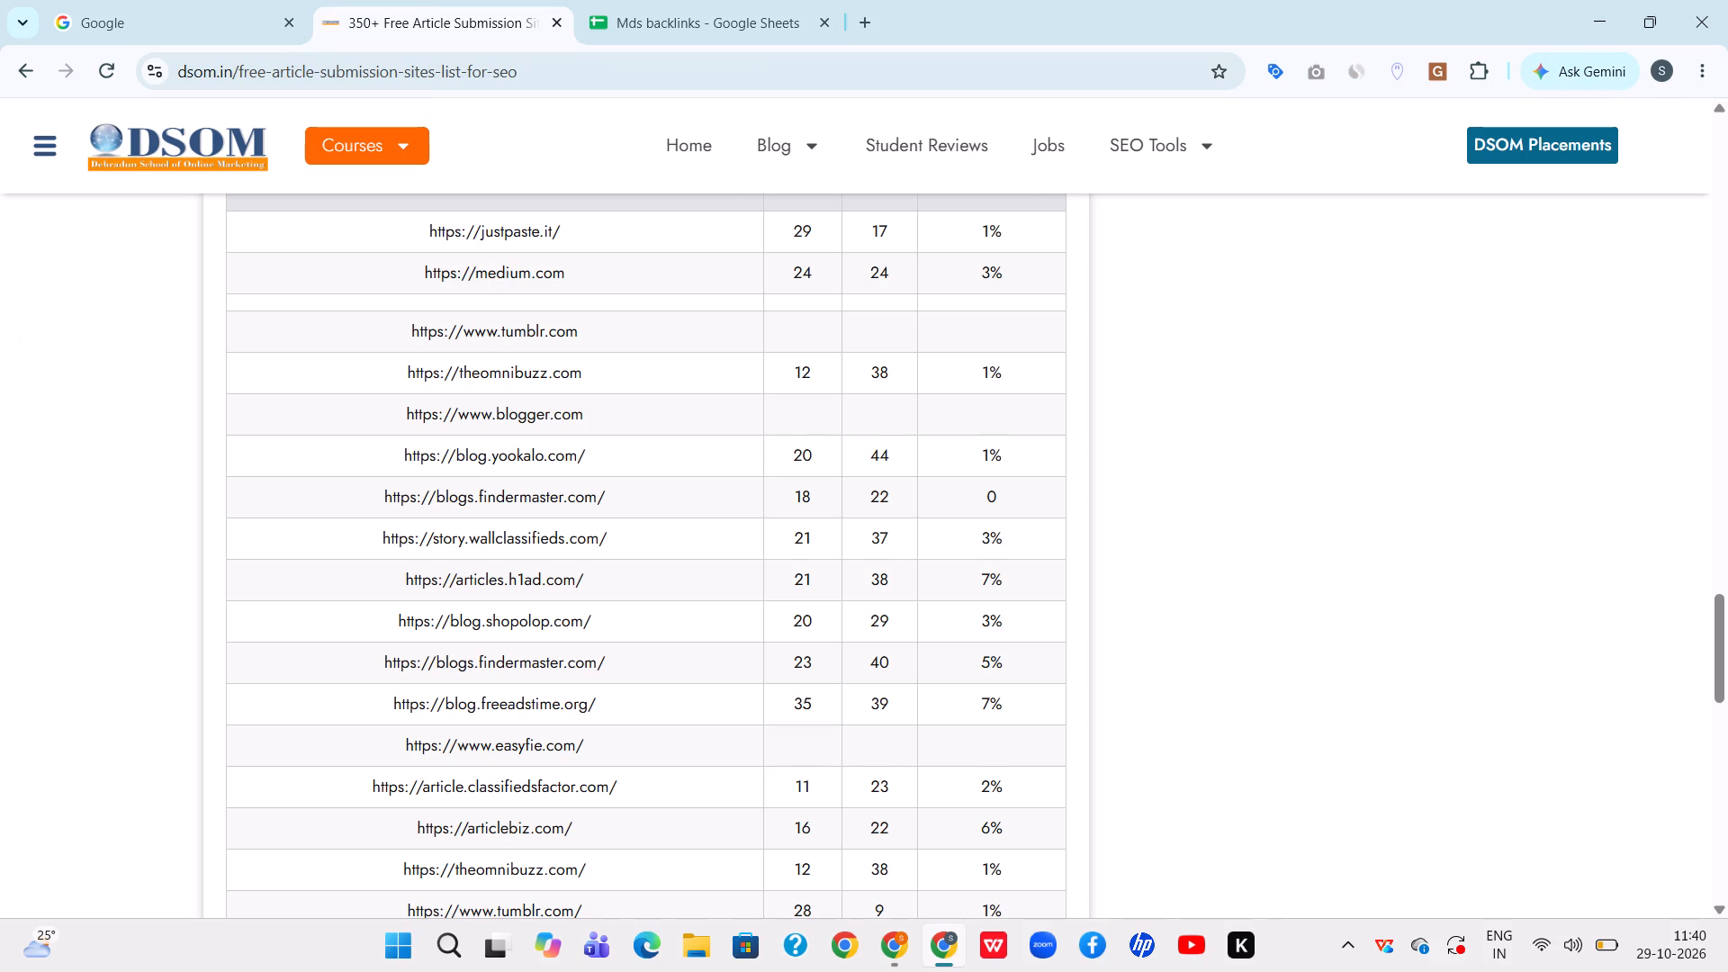
{"action": "scroll", "coordinate": [475, 376], "scroll_direction": "down", "scroll_amount": 3}
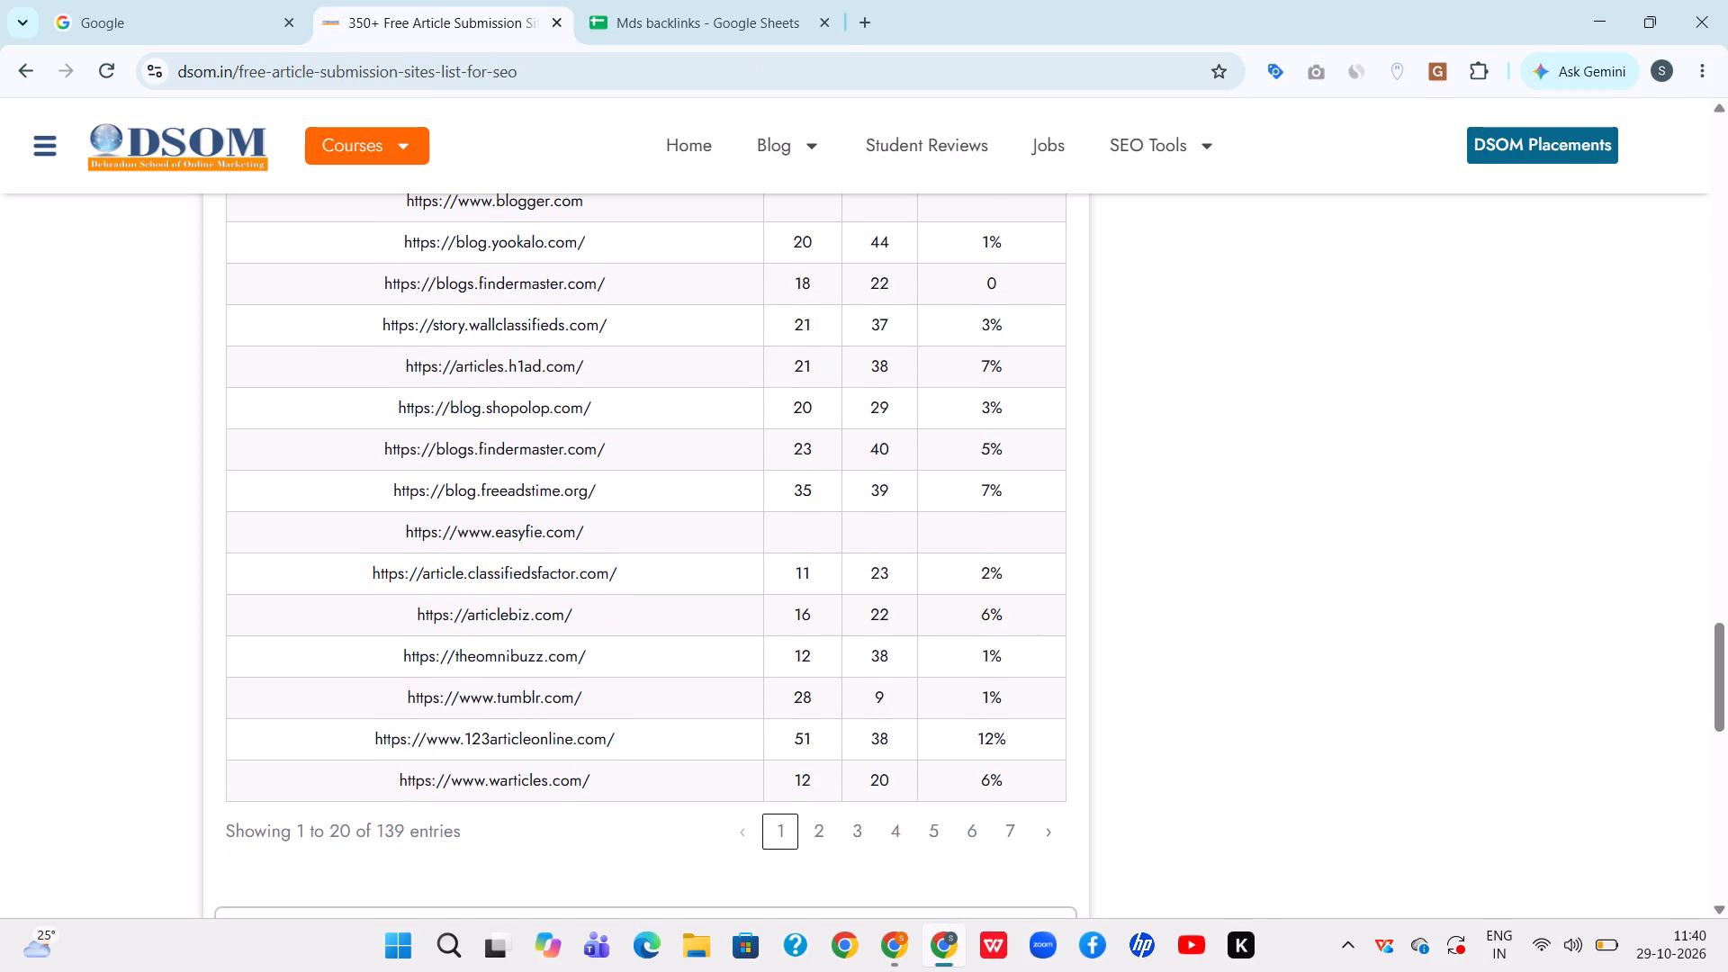
{"action": "scroll", "coordinate": [475, 376], "scroll_direction": "down", "scroll_amount": 1}
{"action": "scroll", "coordinate": [475, 376], "scroll_direction": "up", "scroll_amount": 1}
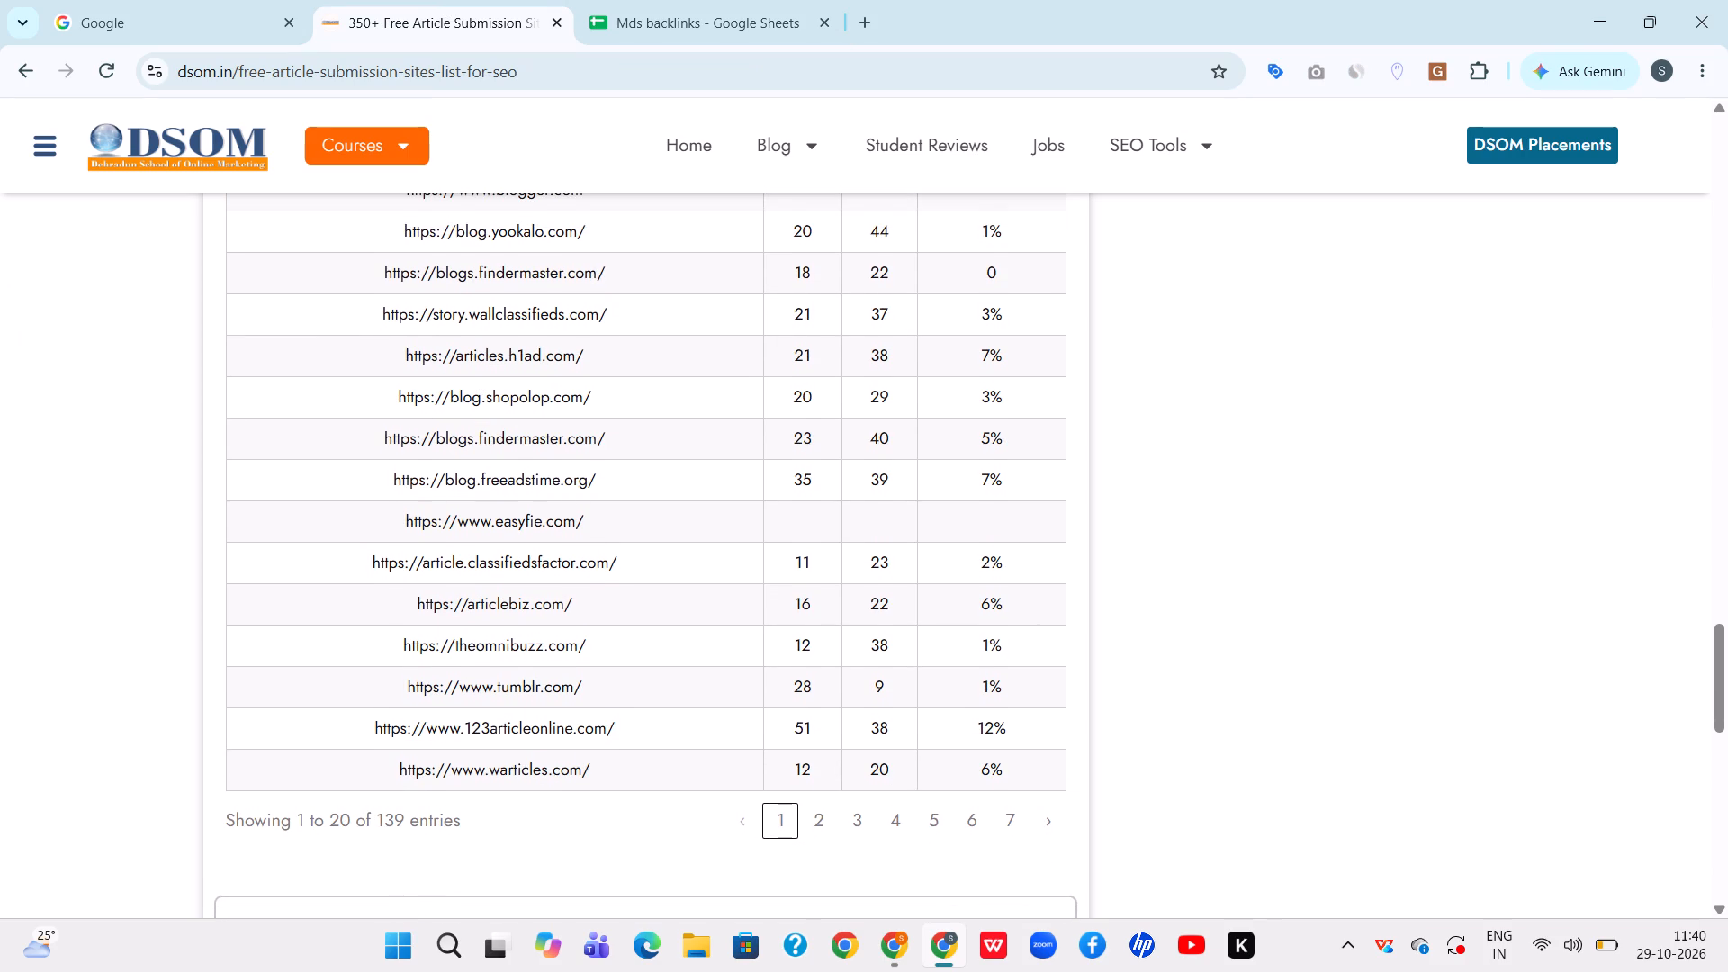
{"action": "triple_click", "coordinate": [437, 220]}
{"action": "left_click", "coordinate": [437, 220]}
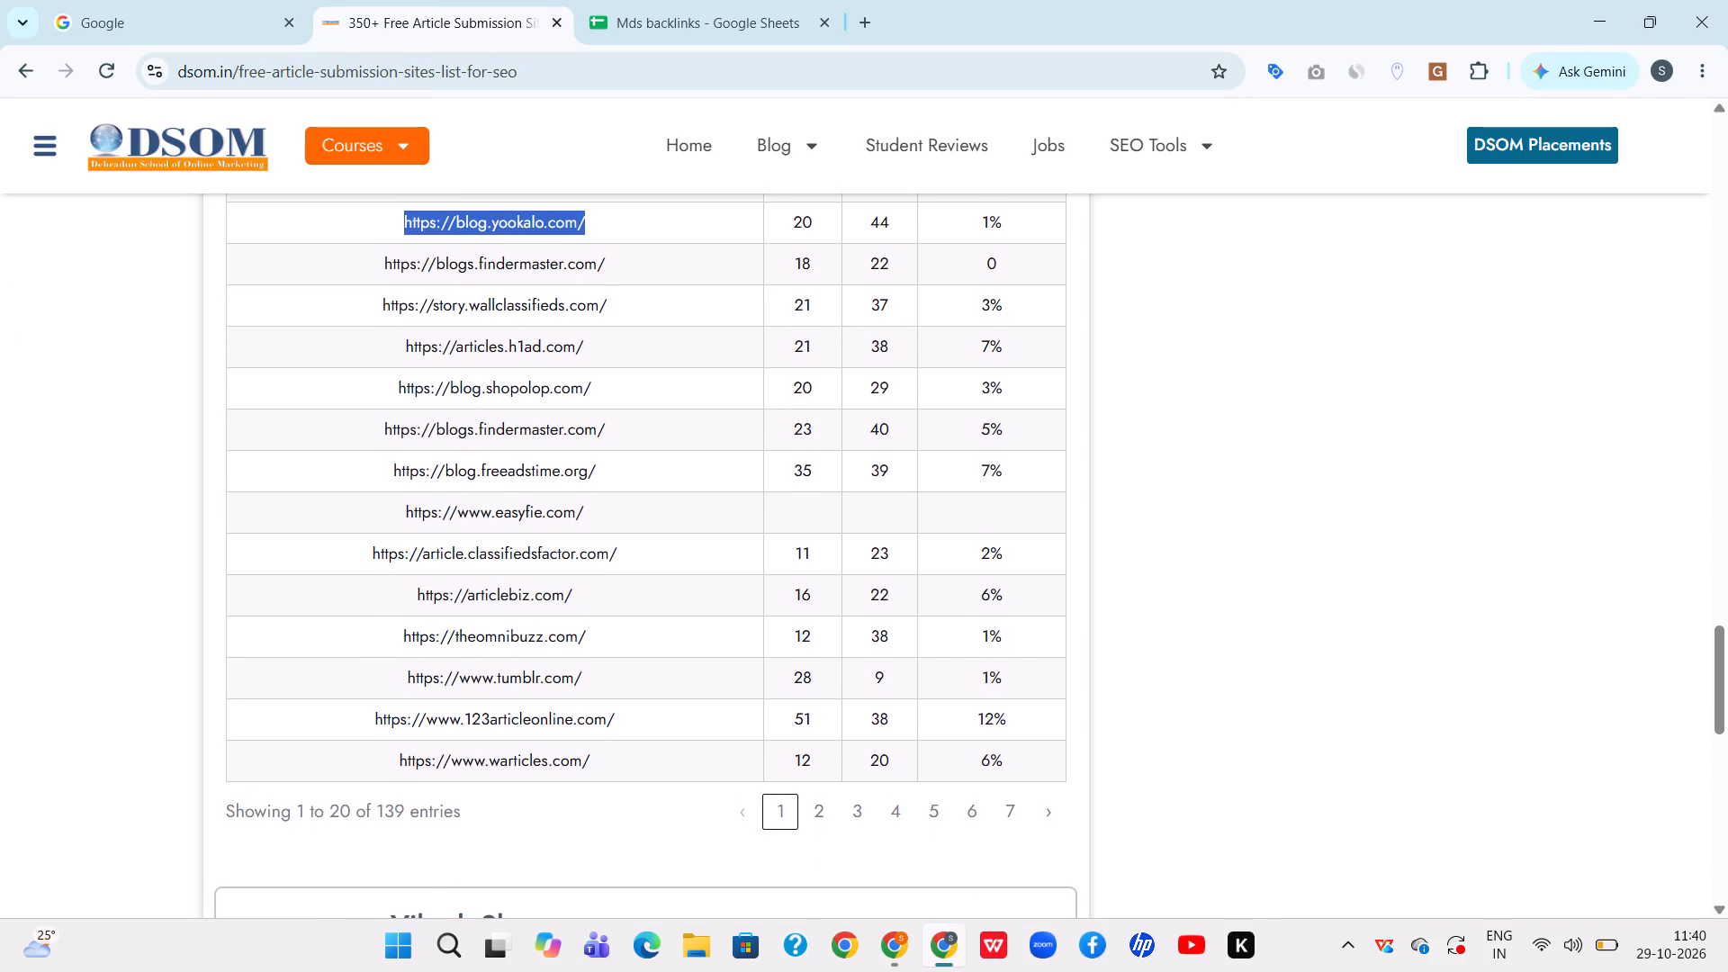
{"action": "key", "text": "ctrl+c"}
{"action": "left_click", "coordinate": [437, 220]}
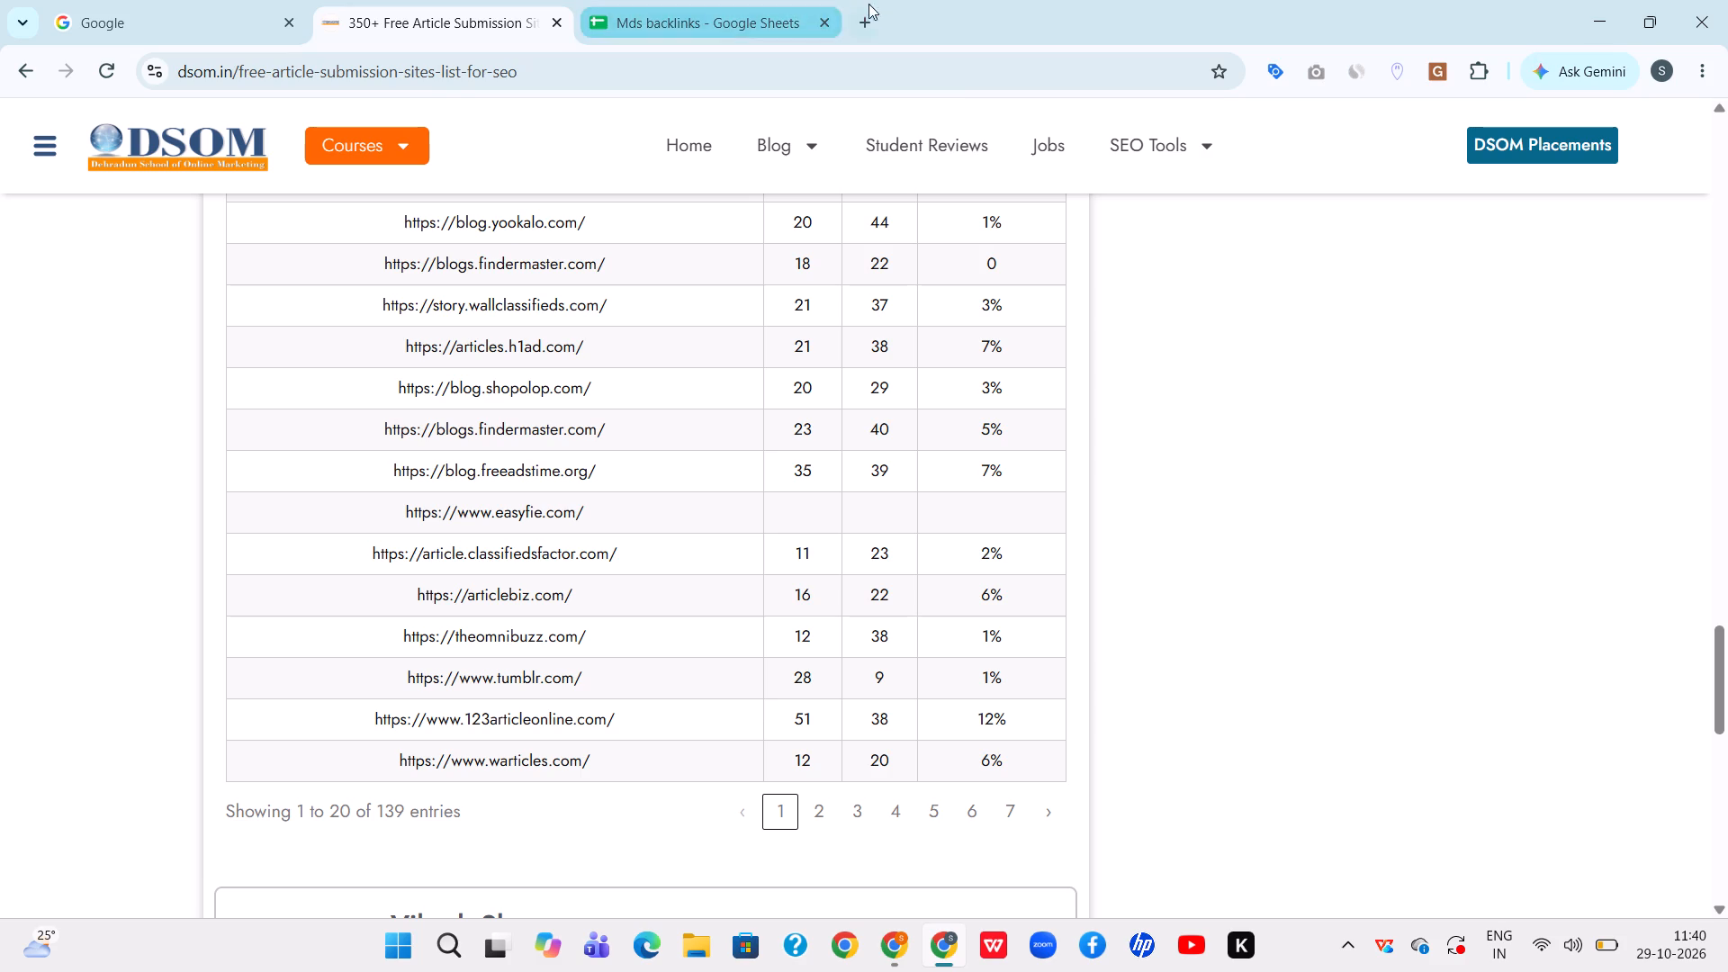
Open the copied blog.yookalo.com address in a new tab to check the site, then close that tab.
{"action": "left_click", "coordinate": [876, 5]}
{"action": "key", "text": "ctrl+v"}
{"action": "key", "text": "Return"}
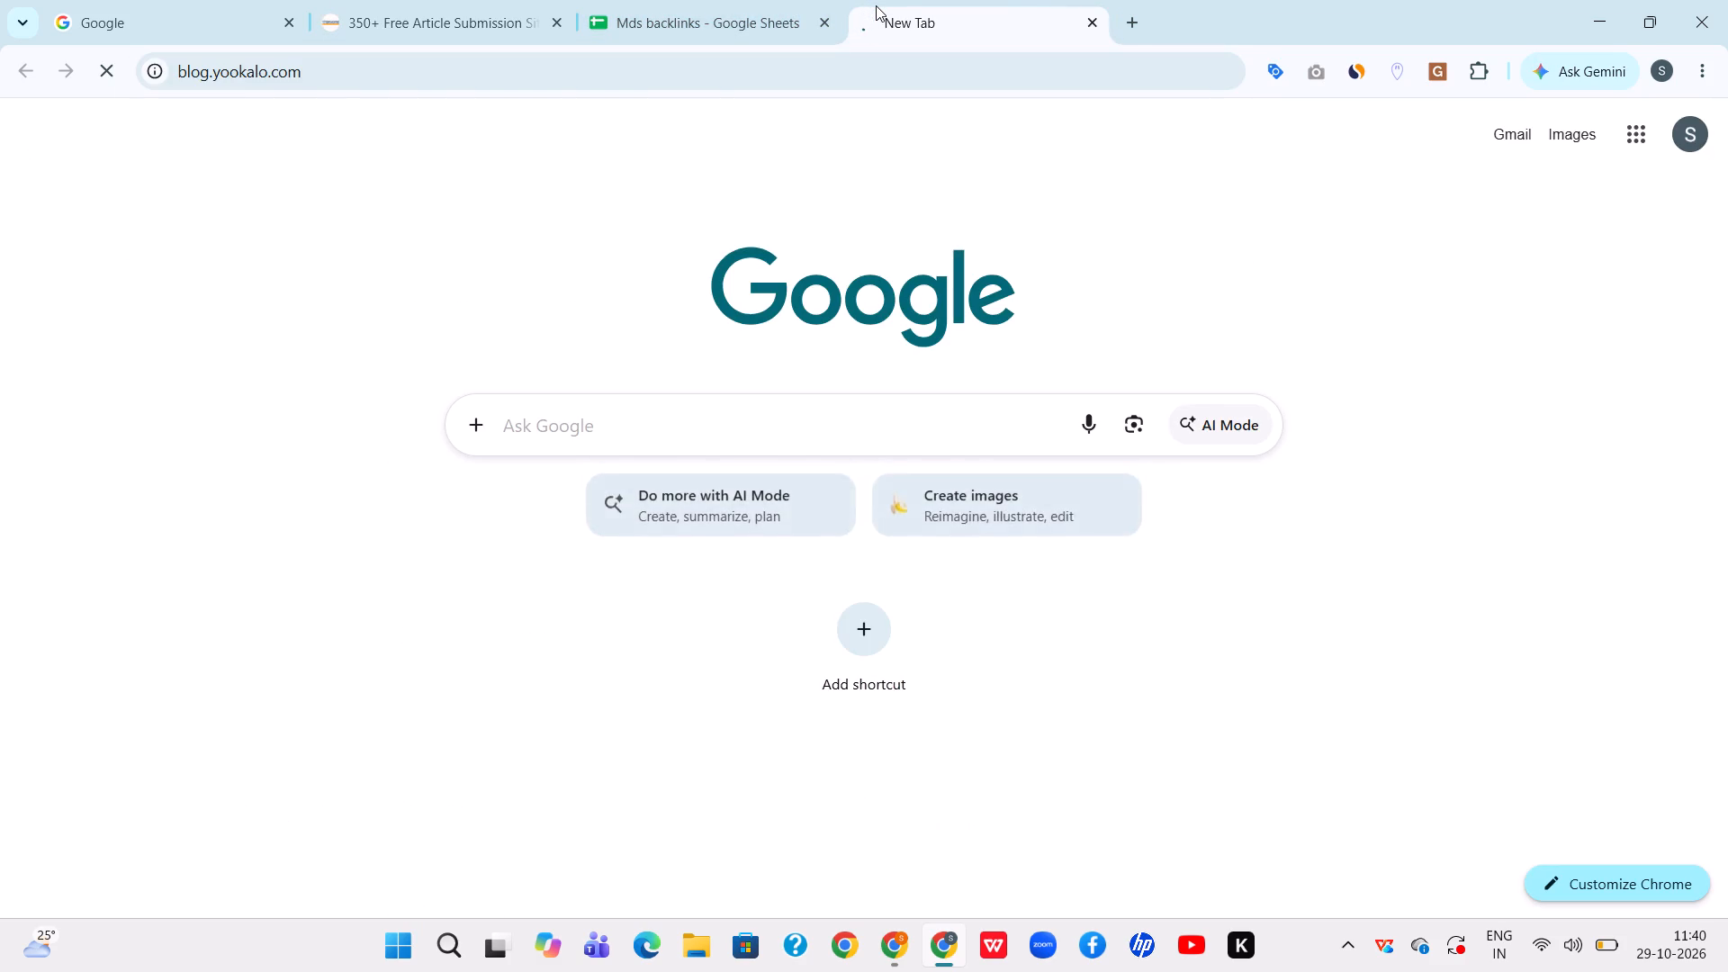
{"action": "left_click", "coordinate": [1093, 22]}
Copy the blogs.findermaster.com address from the article submission table, check it in a new tab, and close the tab.
{"action": "triple_click", "coordinate": [466, 277]}
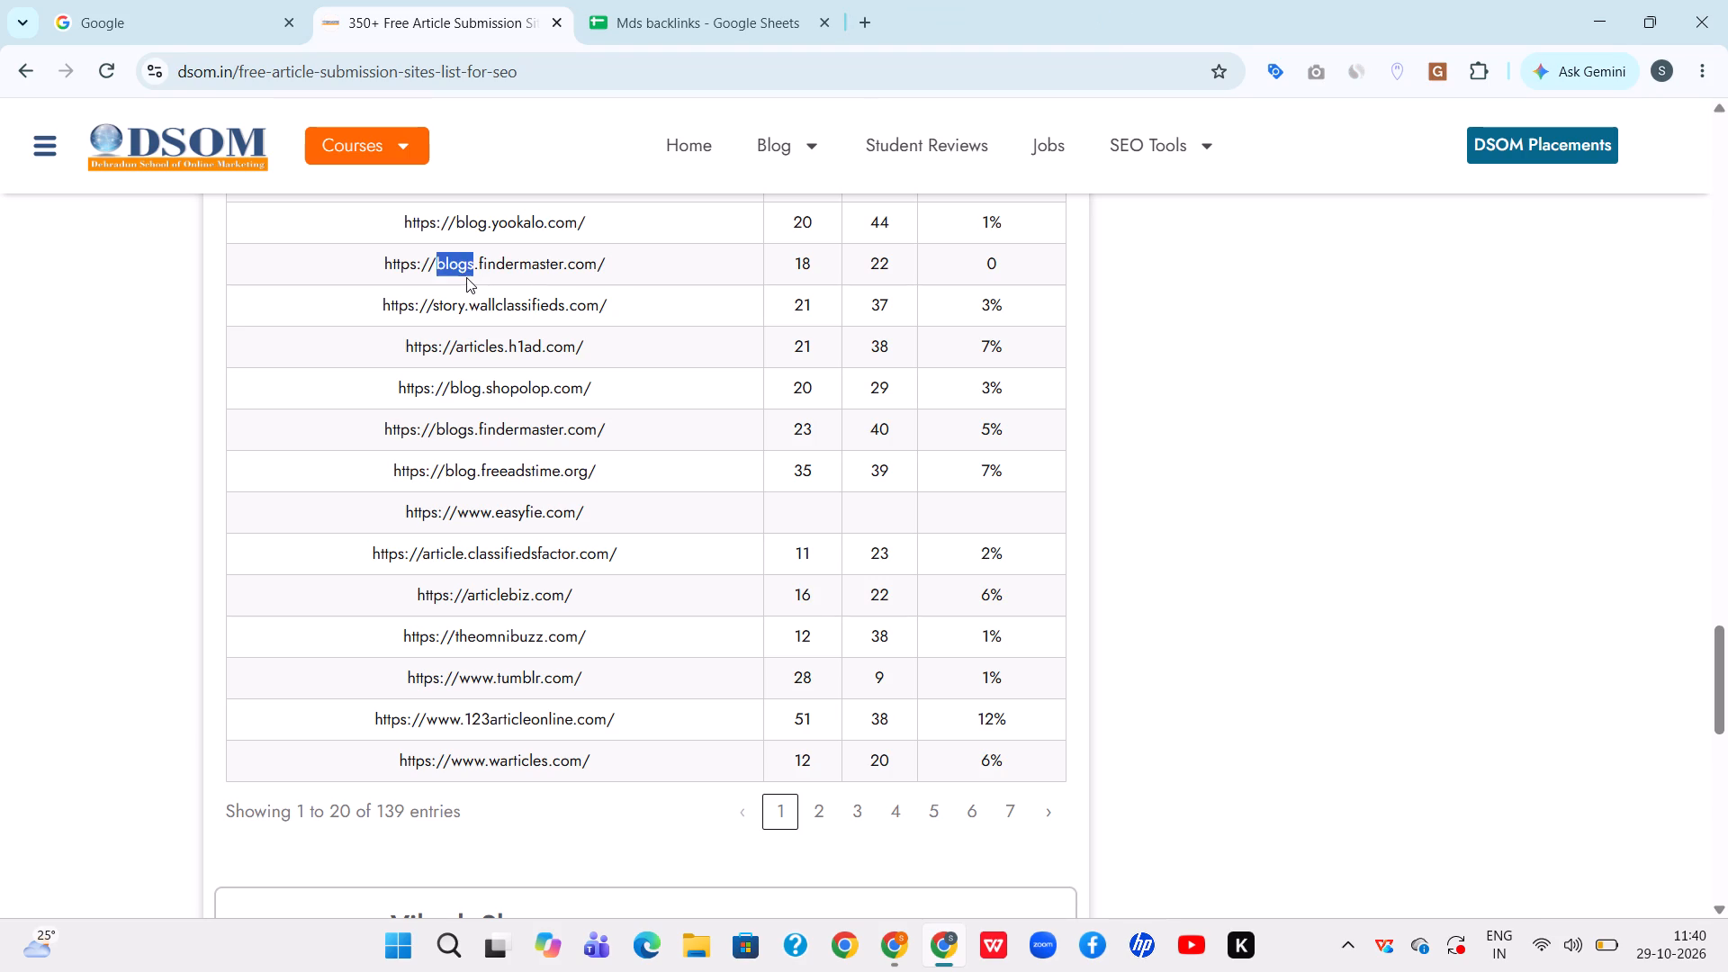
{"action": "left_click", "coordinate": [466, 277]}
{"action": "key", "text": "ctrl+c"}
{"action": "left_click", "coordinate": [466, 277]}
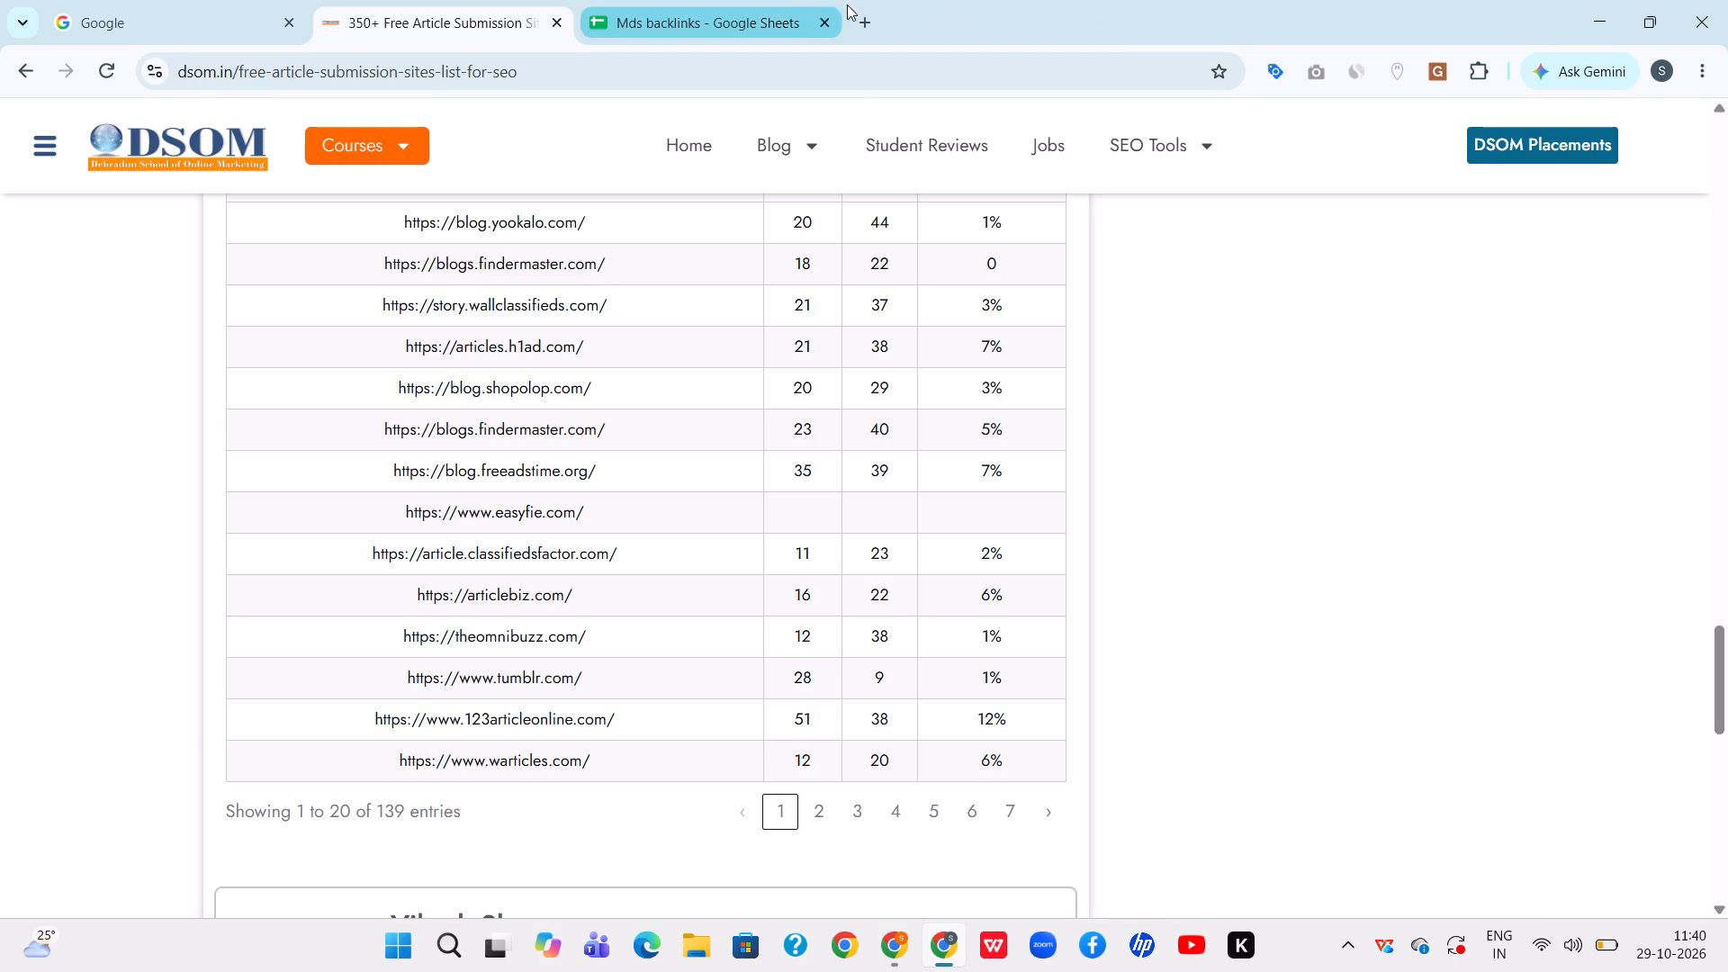
{"action": "left_click", "coordinate": [876, 7]}
{"action": "key", "text": "ctrl+v"}
{"action": "key", "text": "Return"}
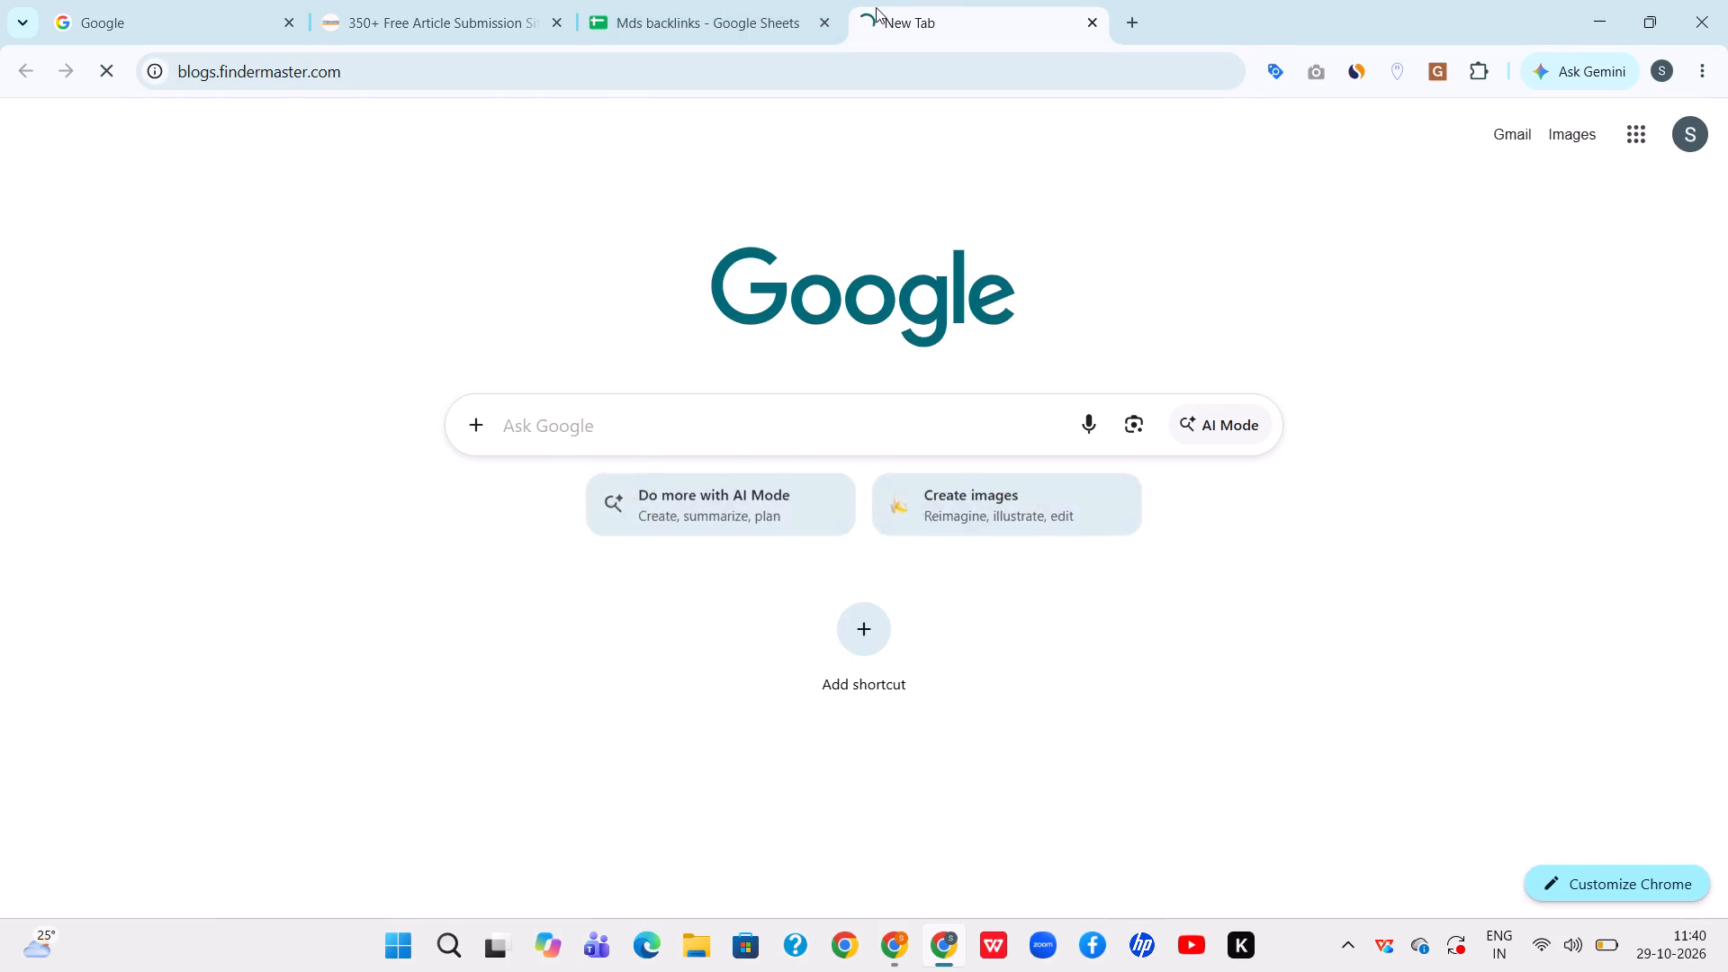
{"action": "left_click", "coordinate": [1093, 19]}
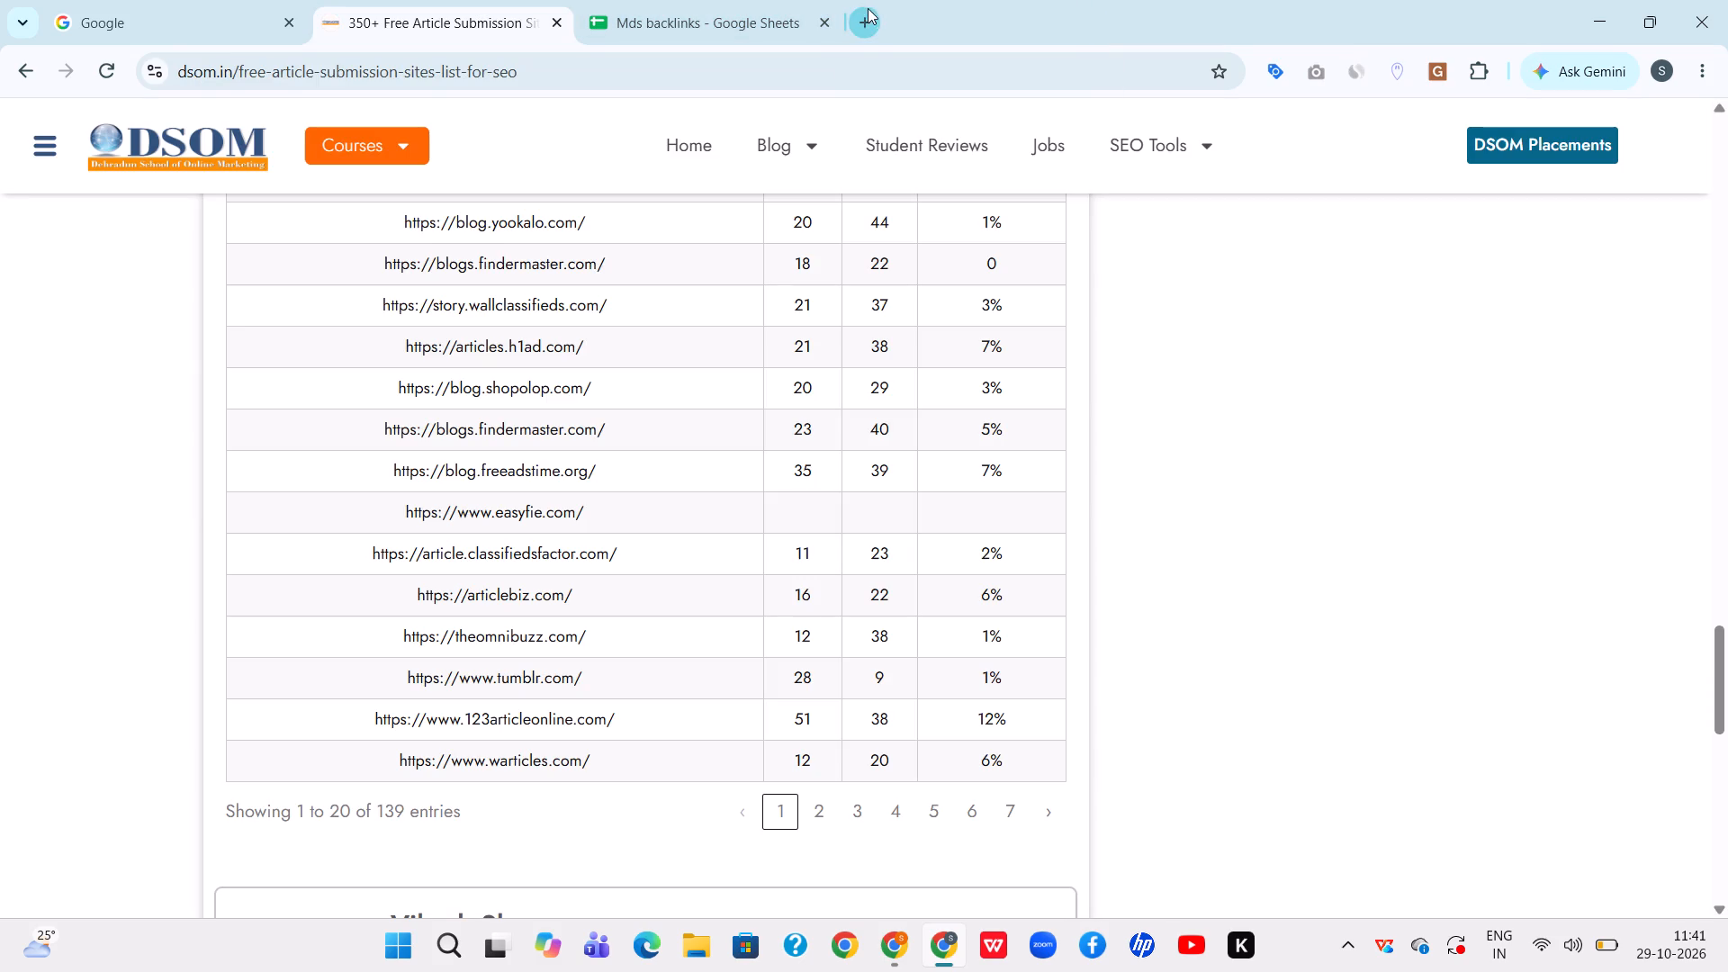
Copy the story.wallclassifieds.com address from the table, check the site in a new tab, and close the tab.
{"action": "triple_click", "coordinate": [492, 310]}
{"action": "left_click", "coordinate": [492, 310]}
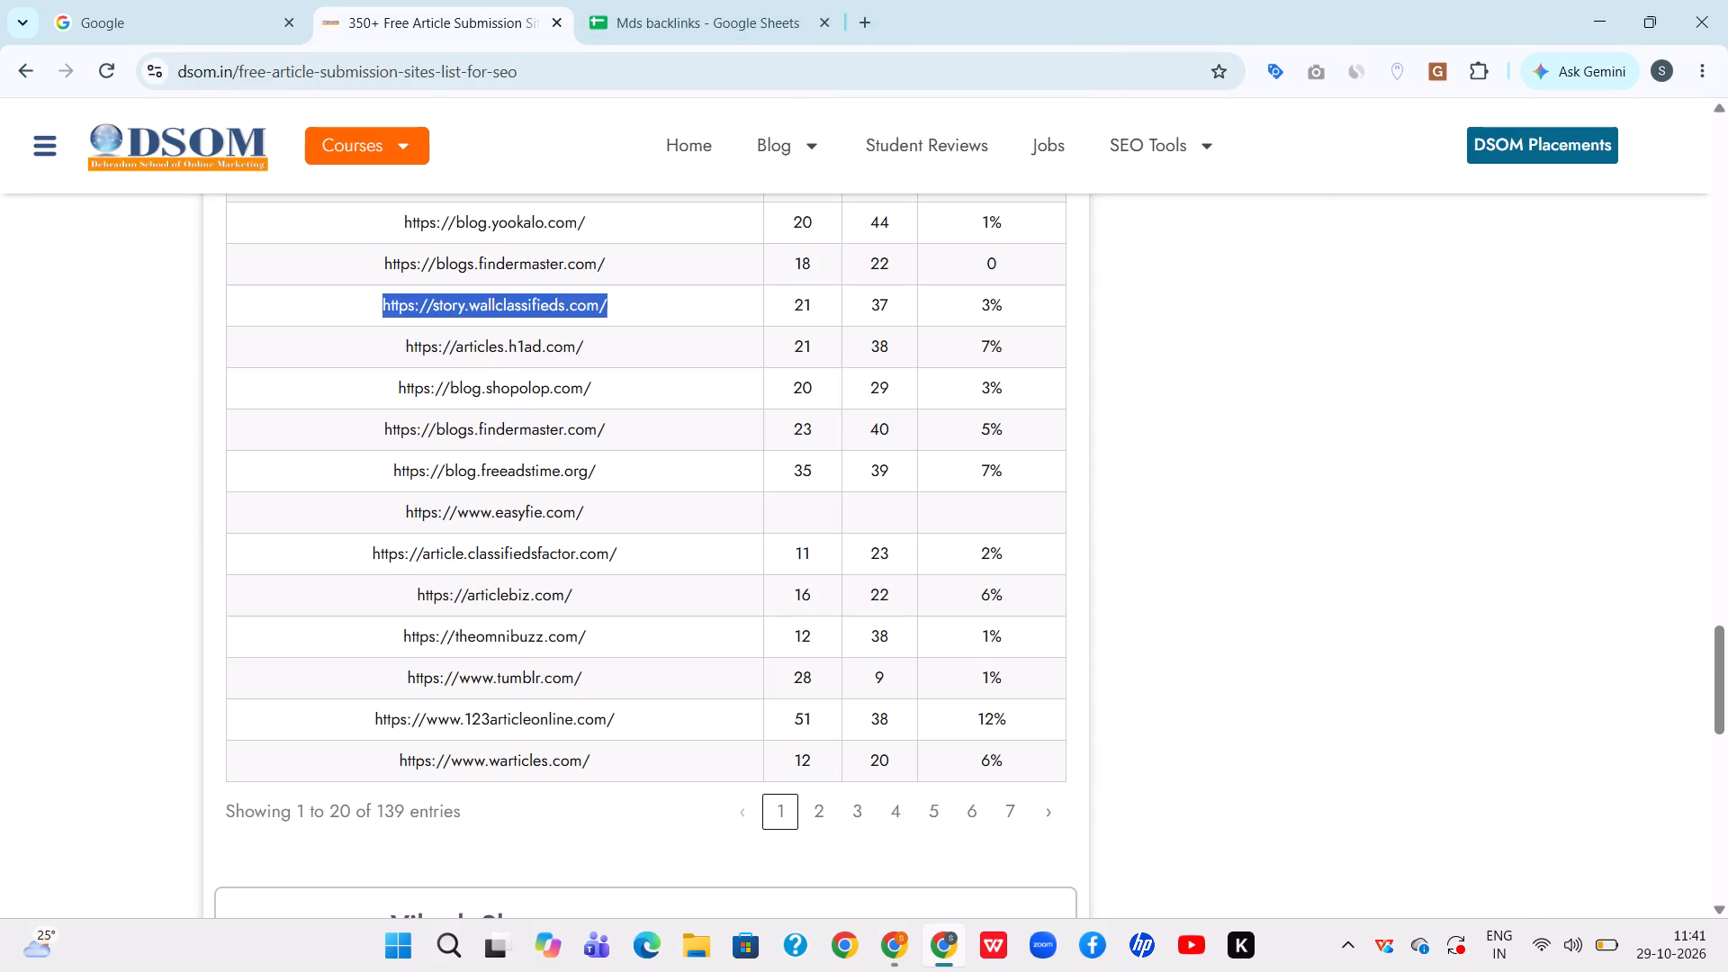
{"action": "key", "text": "ctrl+c"}
{"action": "left_click", "coordinate": [492, 310]}
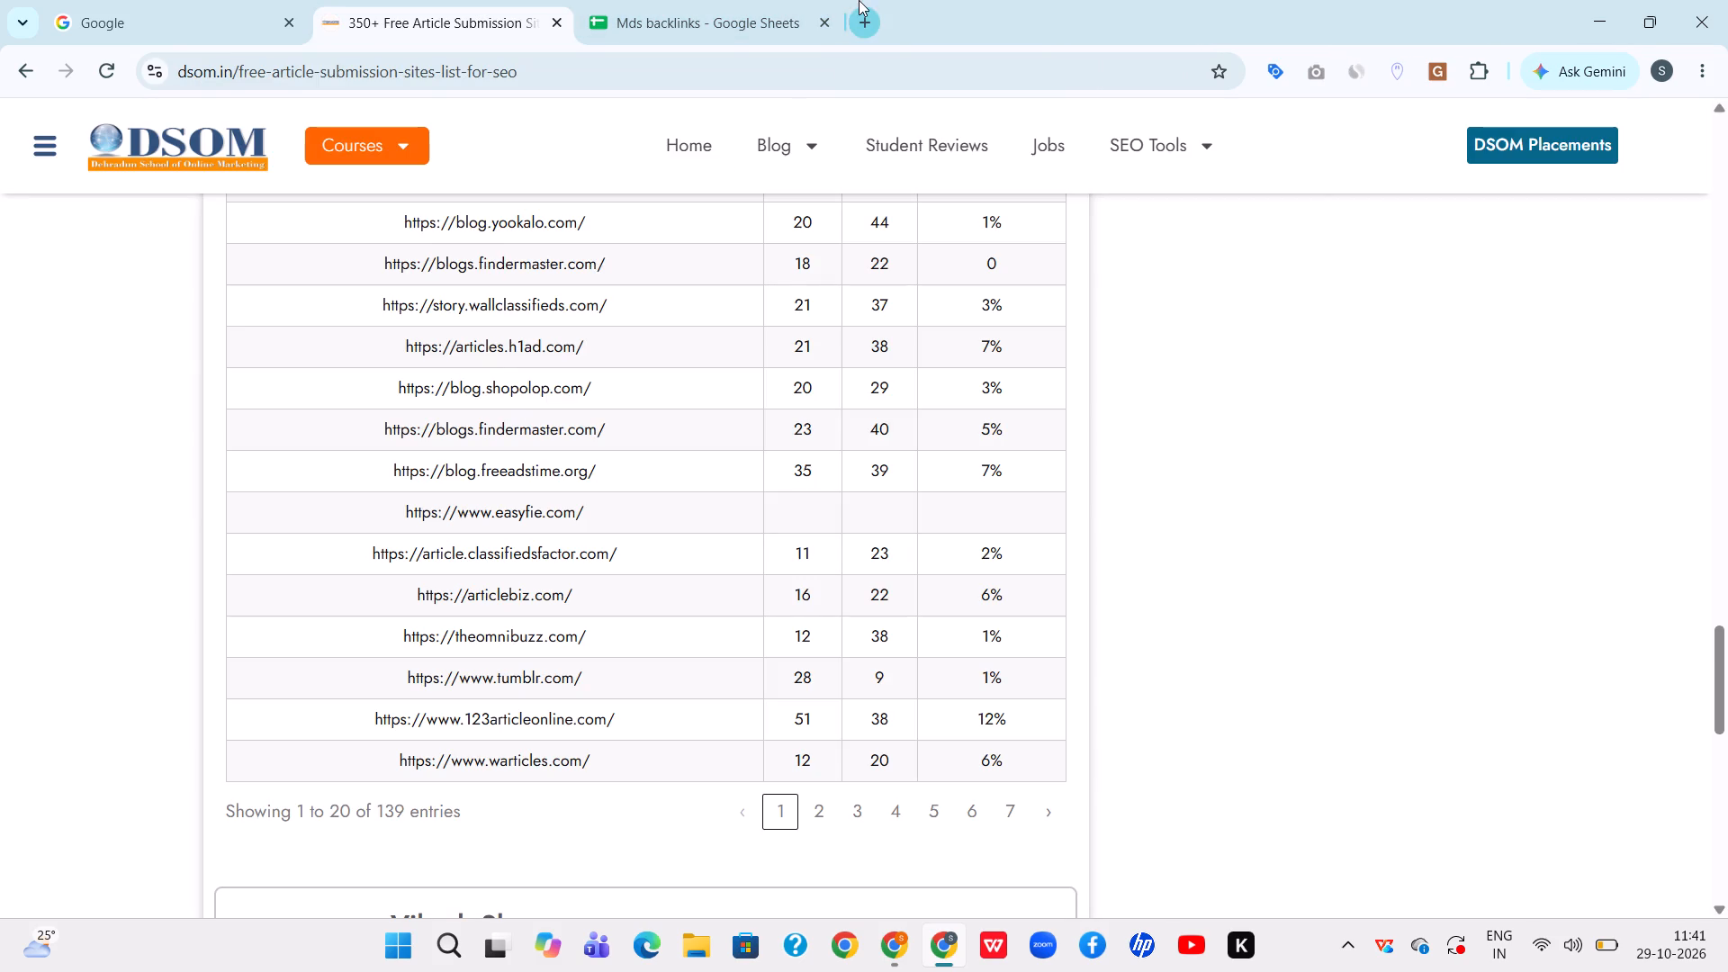
{"action": "left_click", "coordinate": [859, 0]}
{"action": "key", "text": "ctrl+v"}
{"action": "key", "text": "Return"}
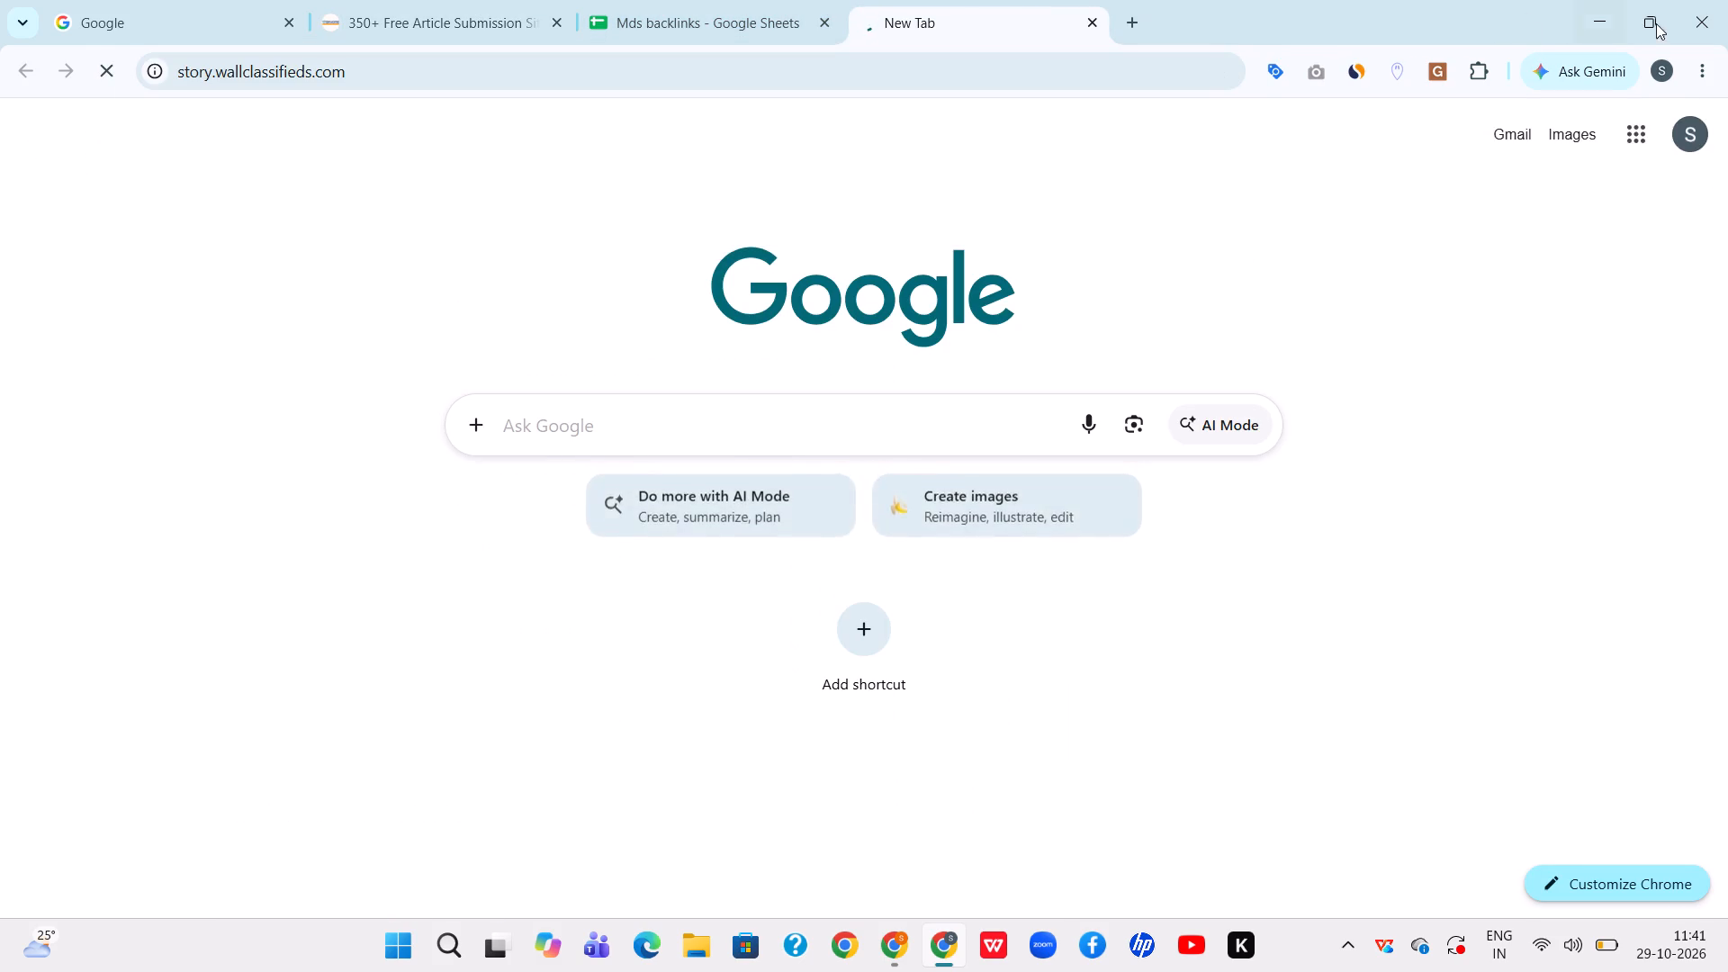
{"action": "left_click", "coordinate": [1092, 15]}
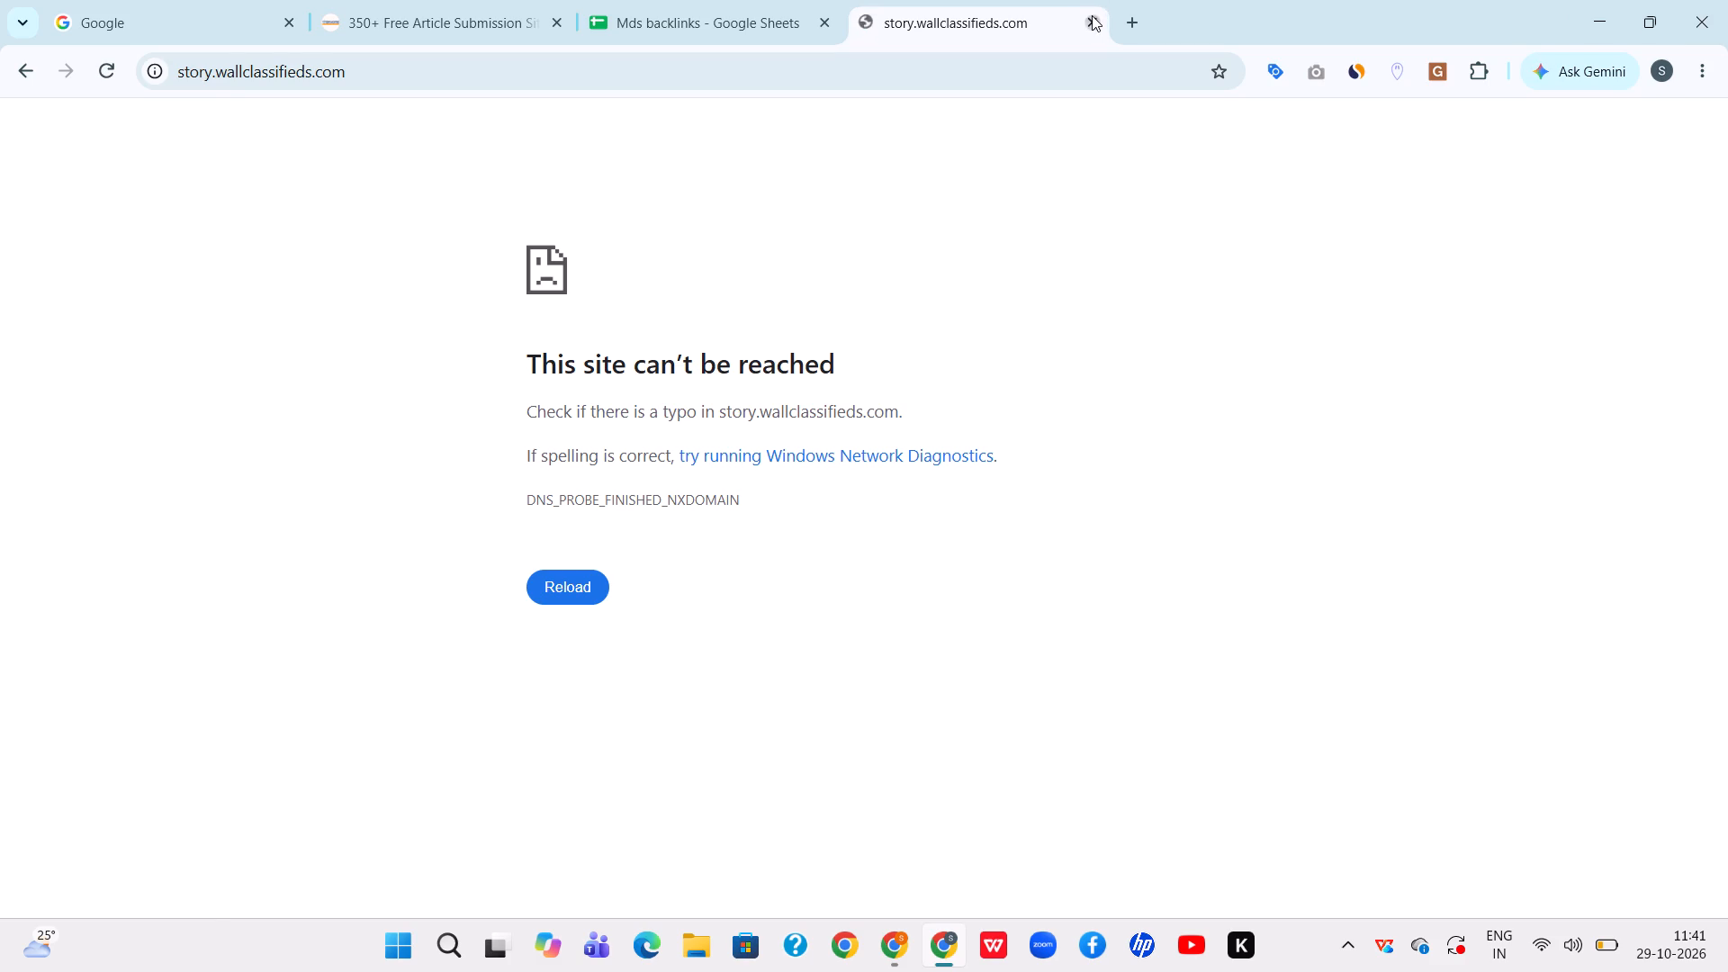
Copy the articles.h1ad.com address from the table, check the site in a new tab, and close the tab.
{"action": "double_click", "coordinate": [606, 283]}
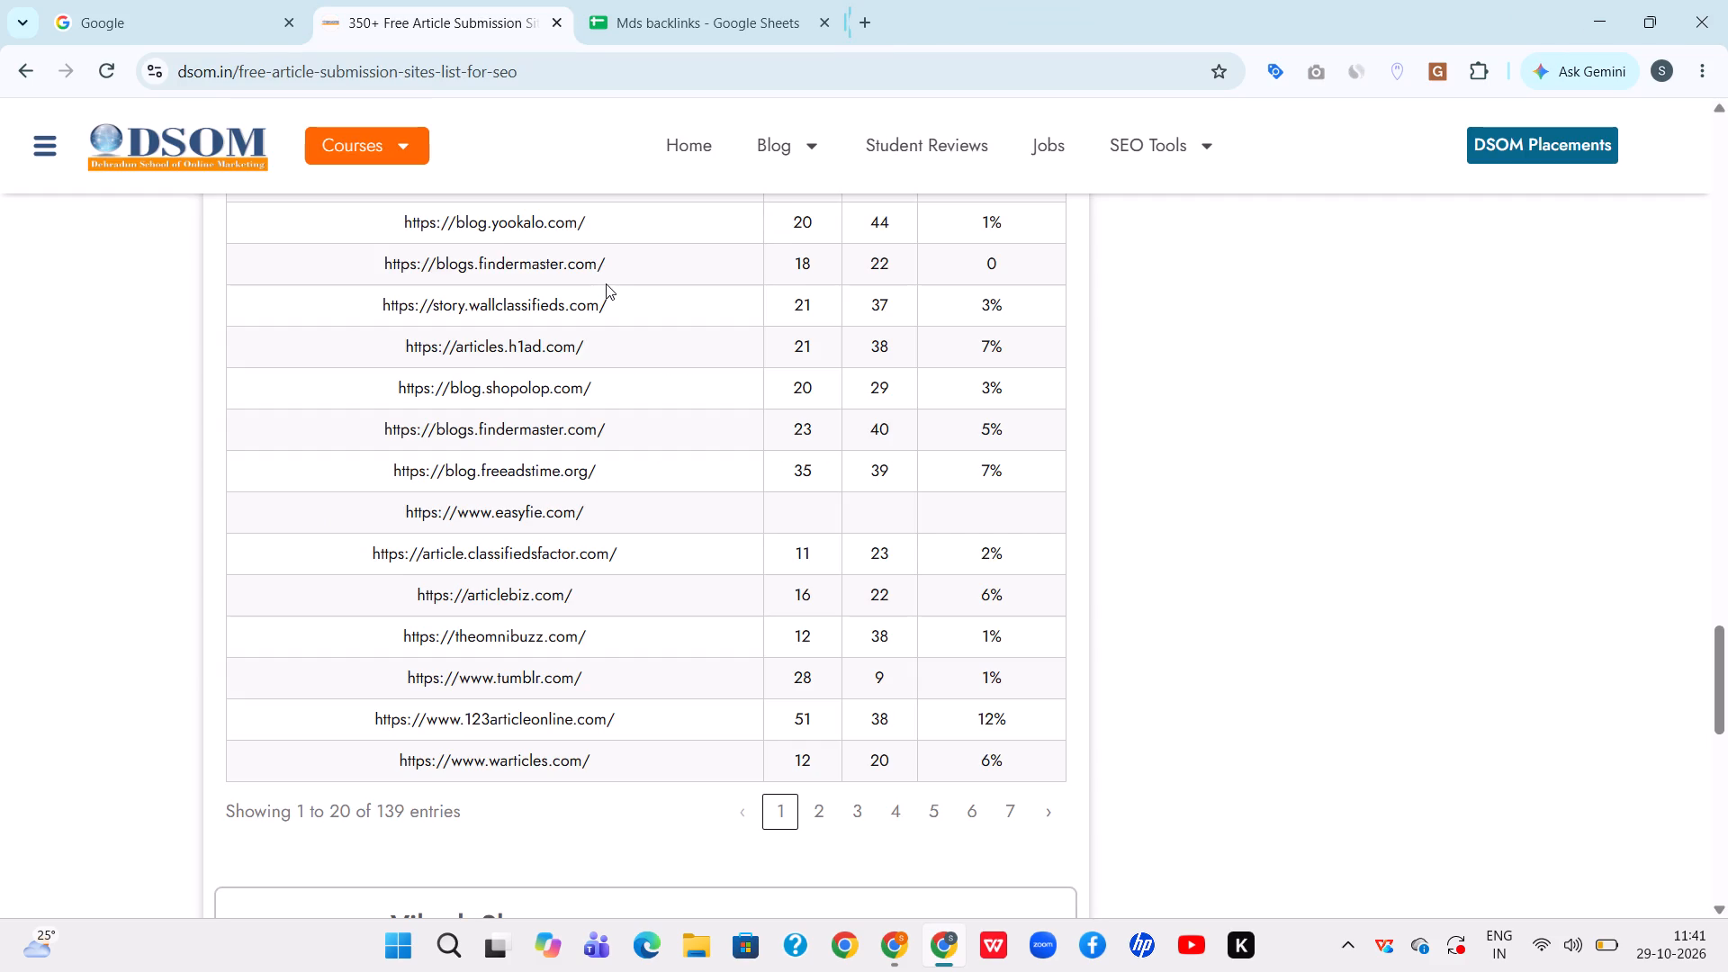
{"action": "left_click_drag", "start_coordinate": [606, 283], "coordinate": [577, 399]}
{"action": "left_click", "coordinate": [577, 399]}
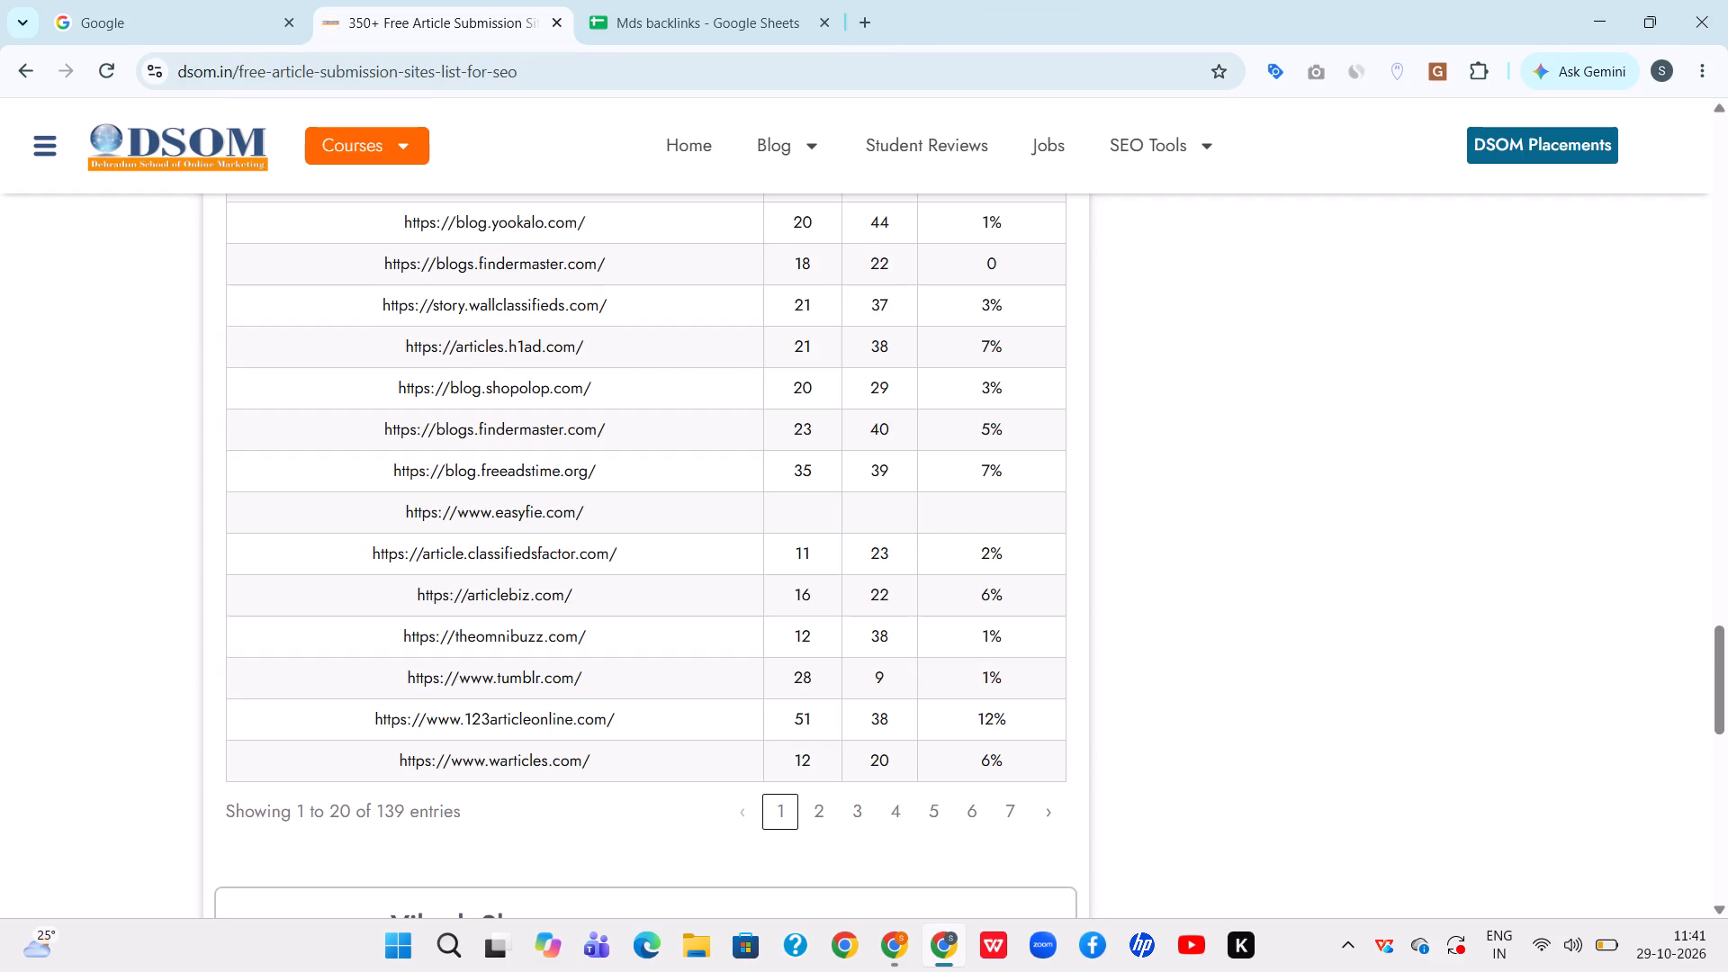
{"action": "triple_click", "coordinate": [565, 356]}
{"action": "double_click", "coordinate": [565, 356]}
{"action": "key", "text": "ctrl+c"}
{"action": "left_click", "coordinate": [565, 356]}
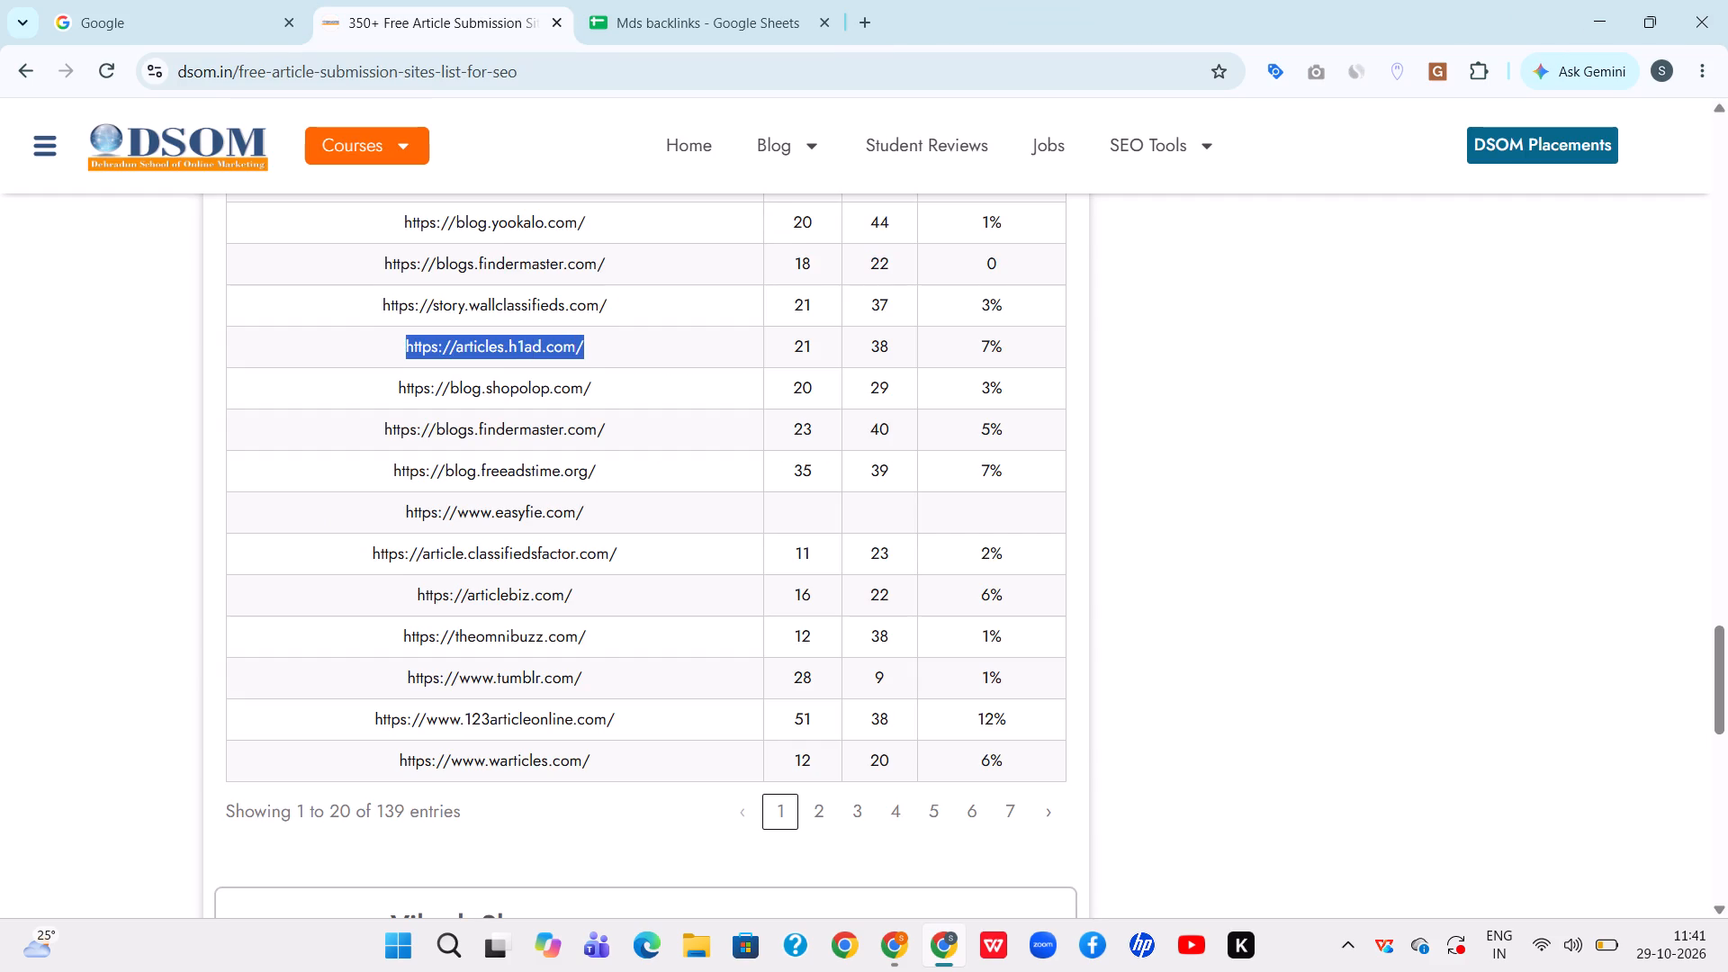
{"action": "left_click", "coordinate": [860, 5]}
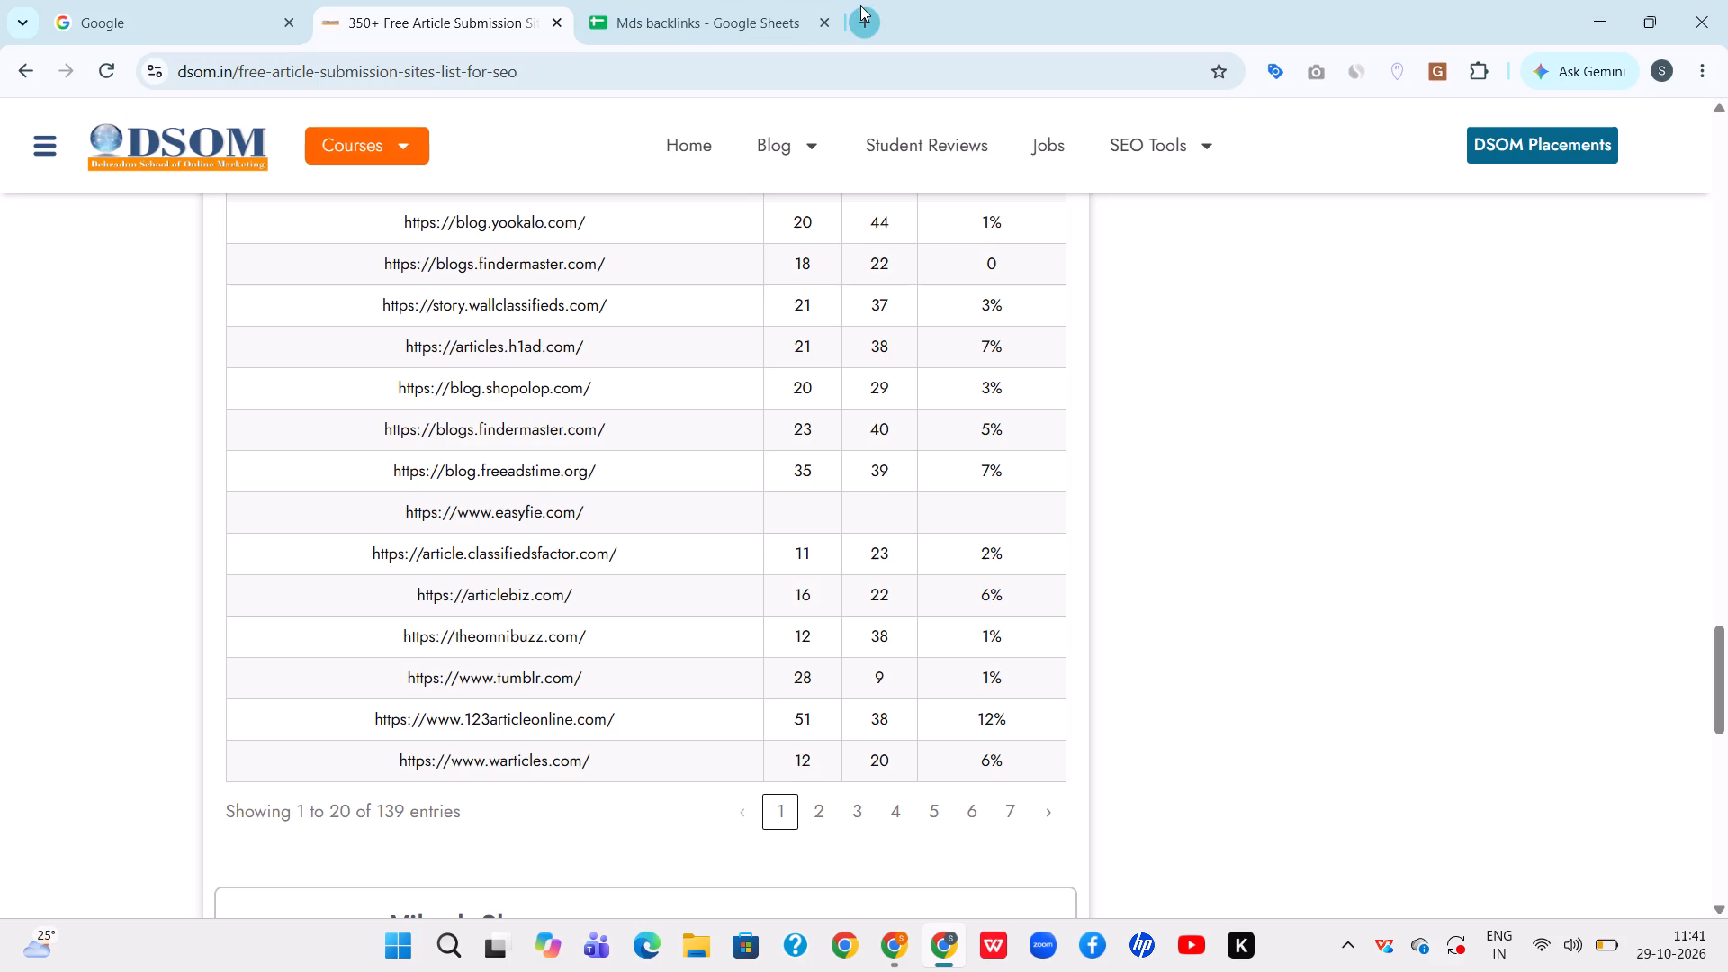
{"action": "key", "text": "ctrl+v"}
{"action": "key", "text": "Return"}
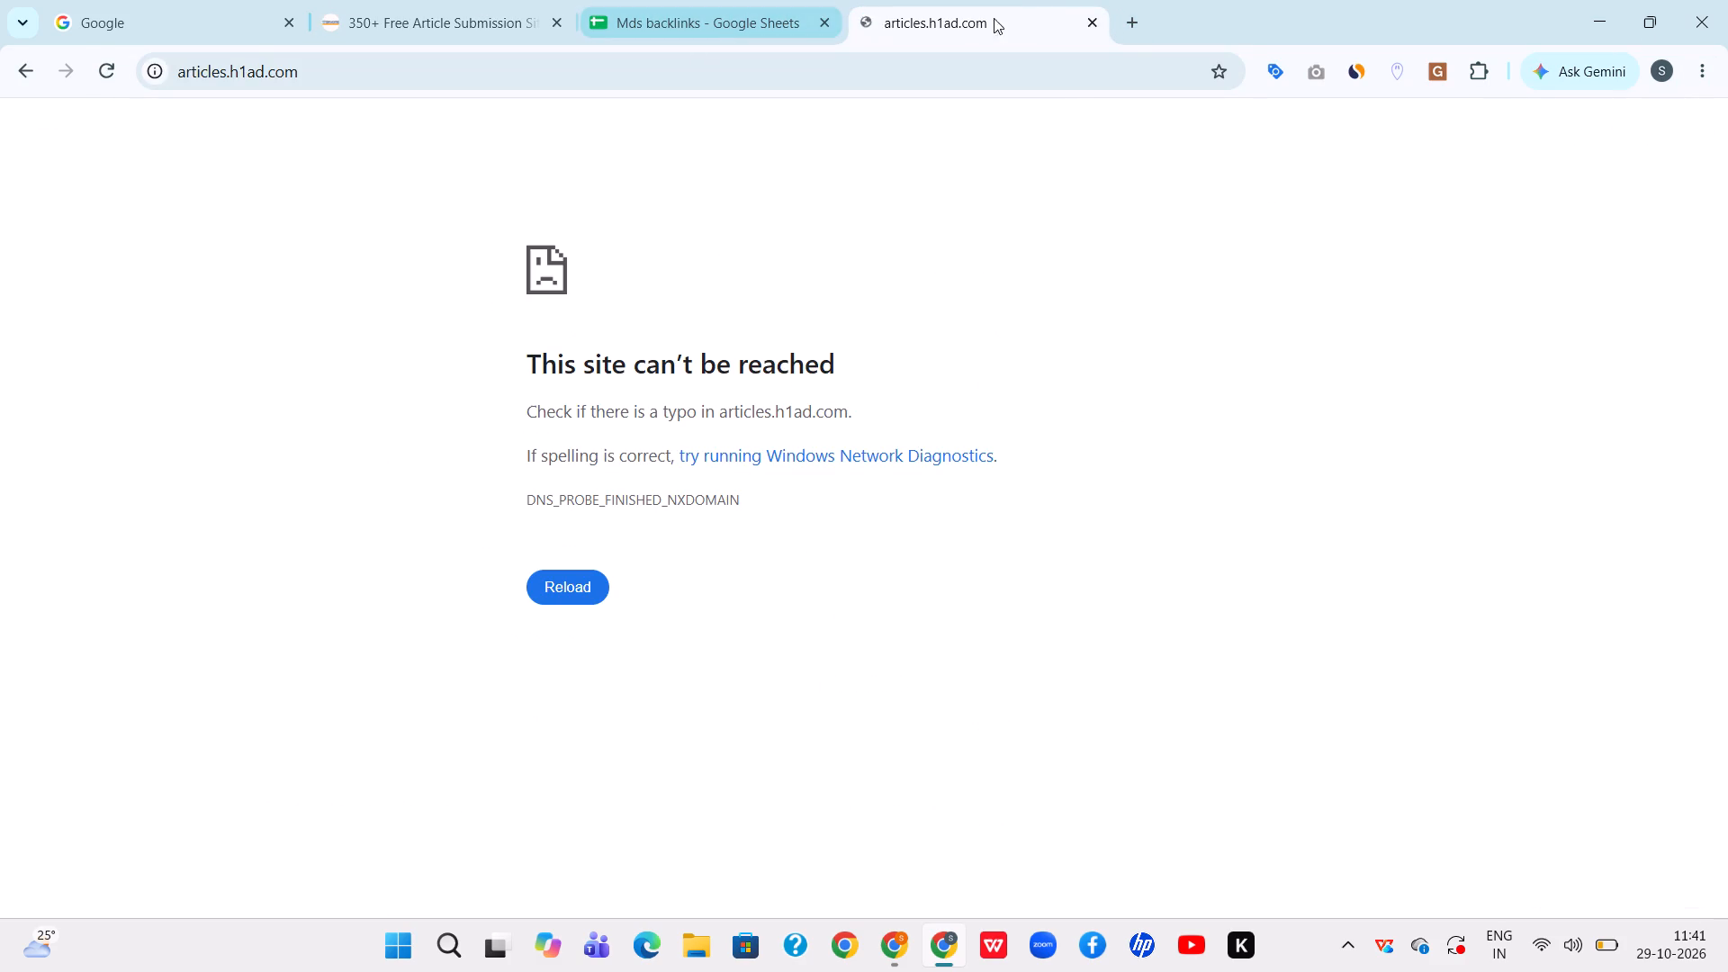
{"action": "left_click", "coordinate": [1088, 24]}
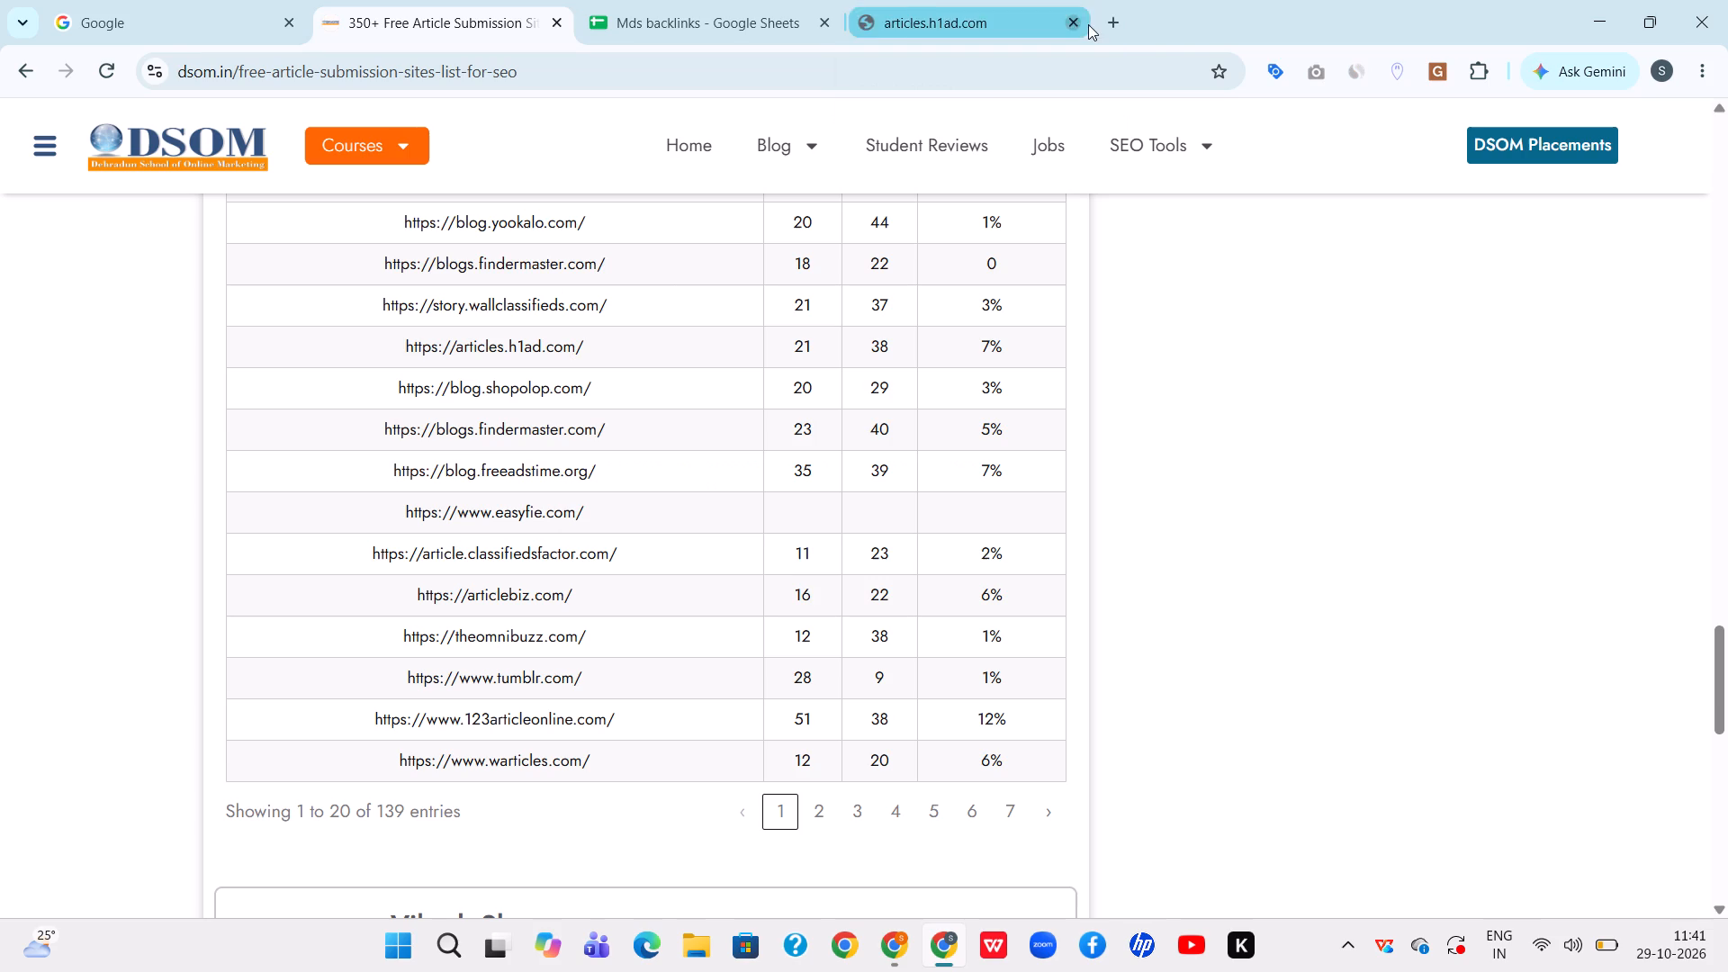
Copy the blog.shopolop.com address from the table, check the site in a new tab, and close the tab.
{"action": "triple_click", "coordinate": [419, 397]}
{"action": "double_click", "coordinate": [419, 397]}
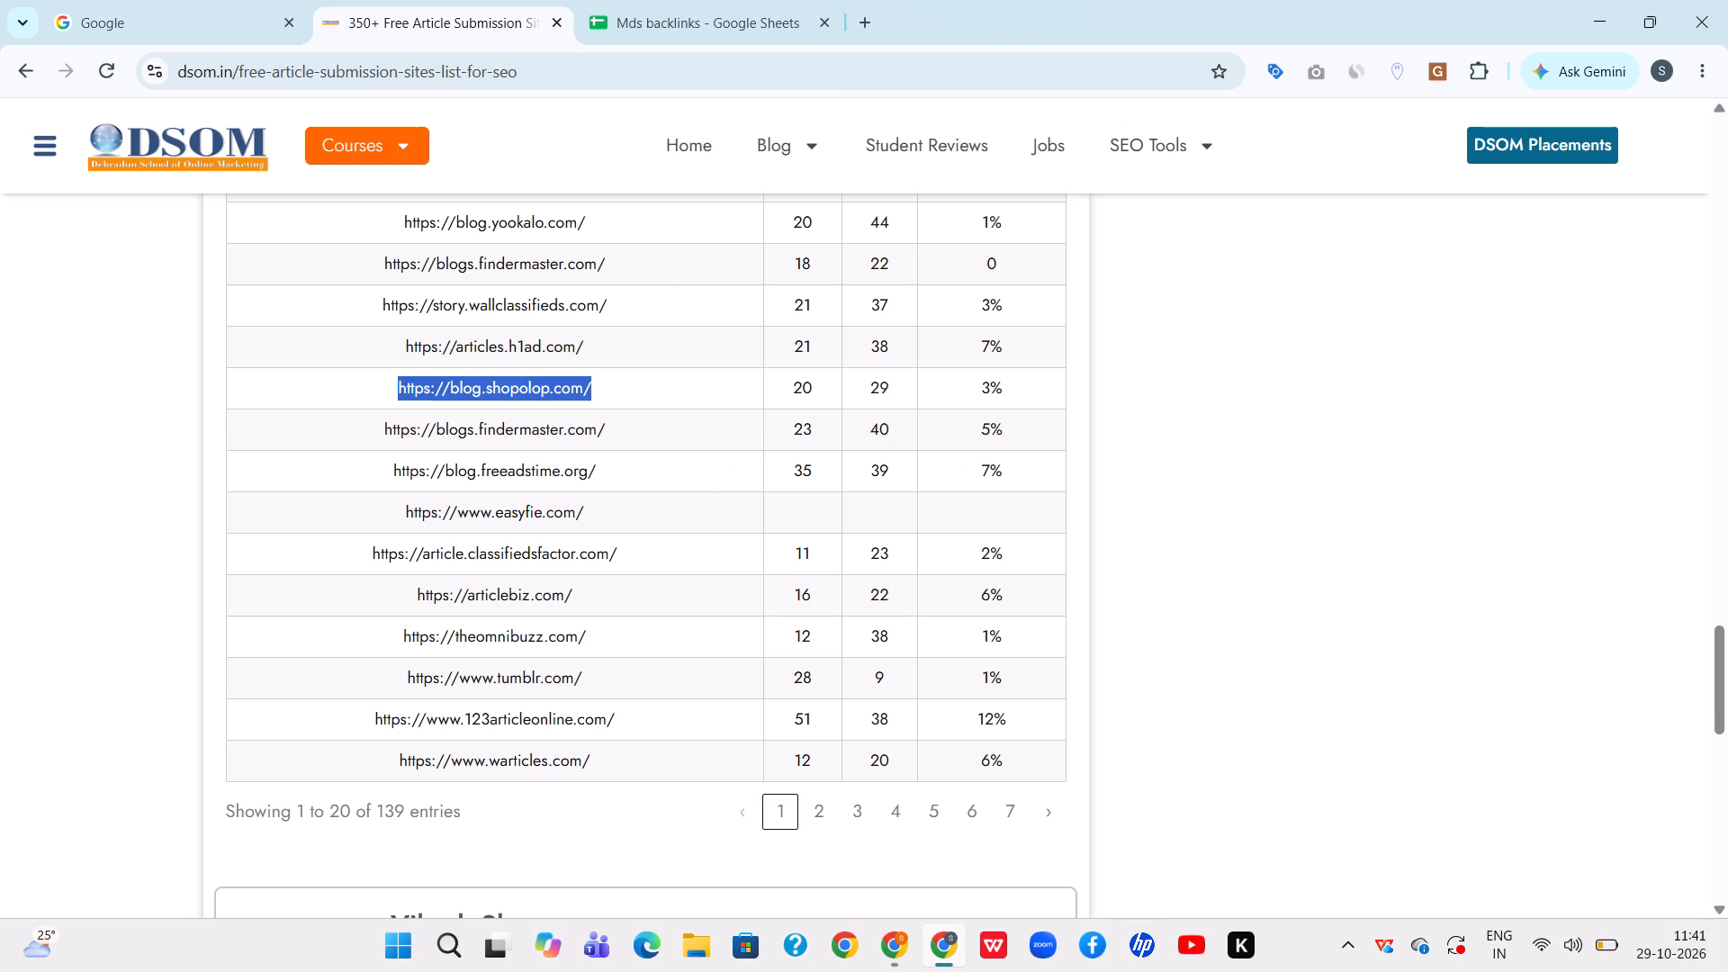
{"action": "key", "text": "ctrl+c"}
{"action": "left_click", "coordinate": [419, 397]}
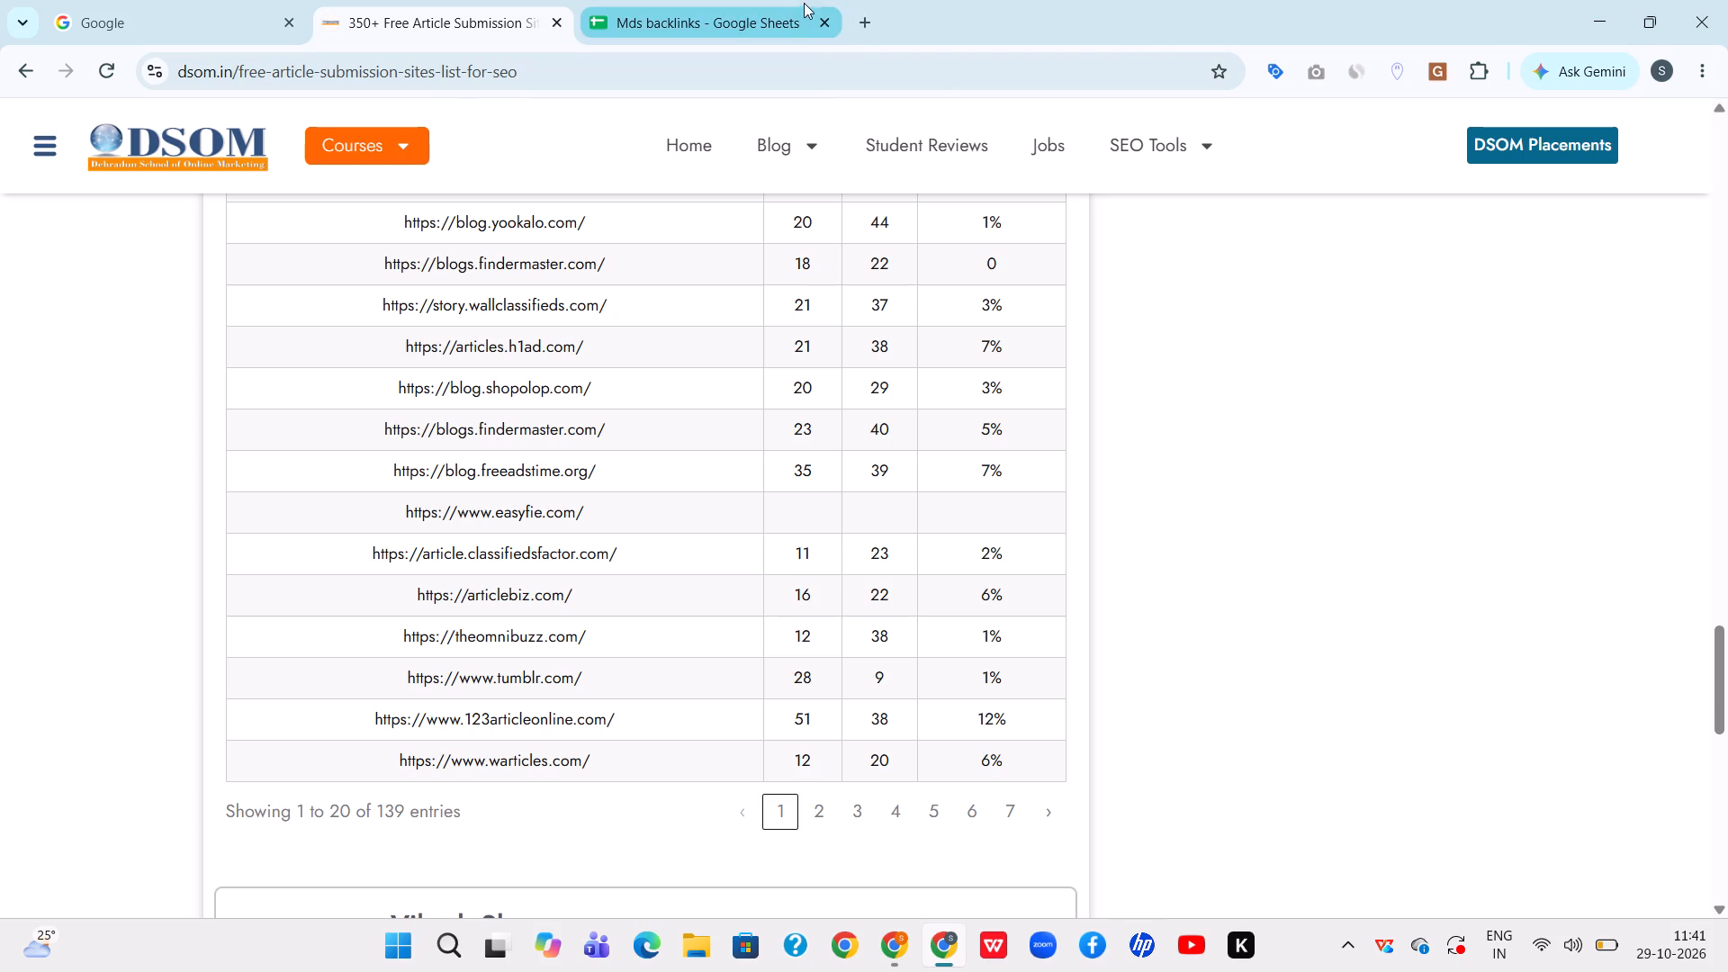
{"action": "left_click", "coordinate": [864, 6]}
{"action": "key", "text": "ctrl+v"}
{"action": "key", "text": "Return"}
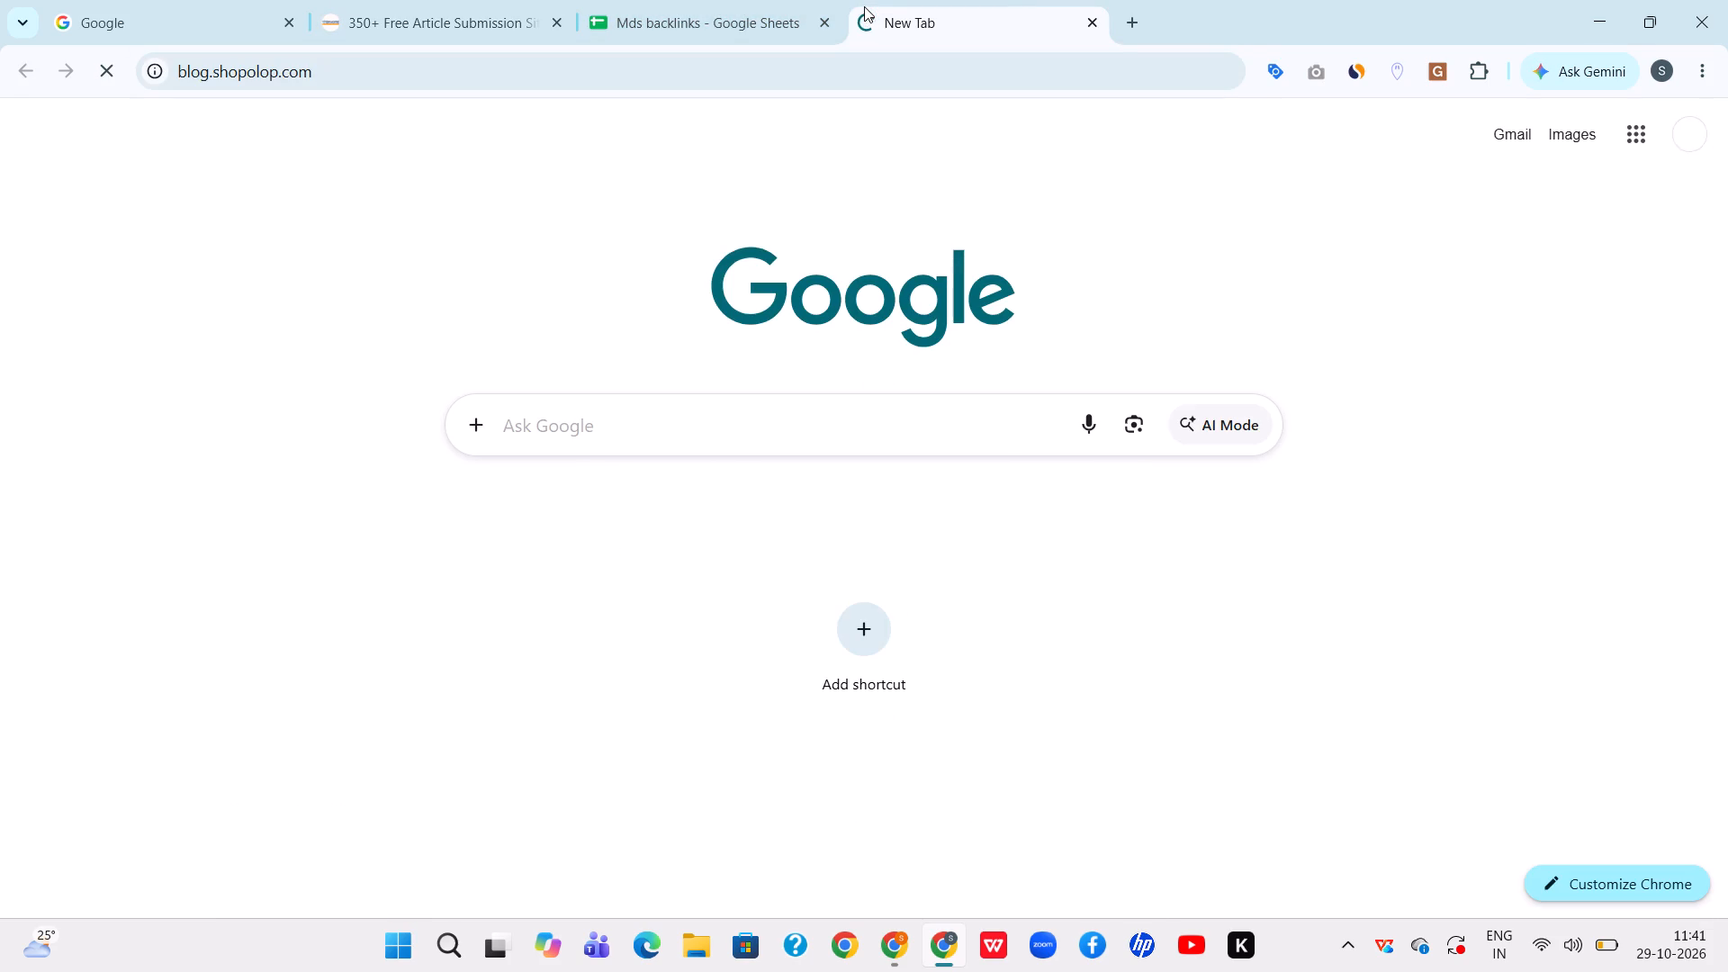
{"action": "left_click", "coordinate": [1097, 27]}
Copy the blog.freeadstime.org address from the table, check the site in a new tab, and close the tab.
{"action": "triple_click", "coordinate": [505, 428]}
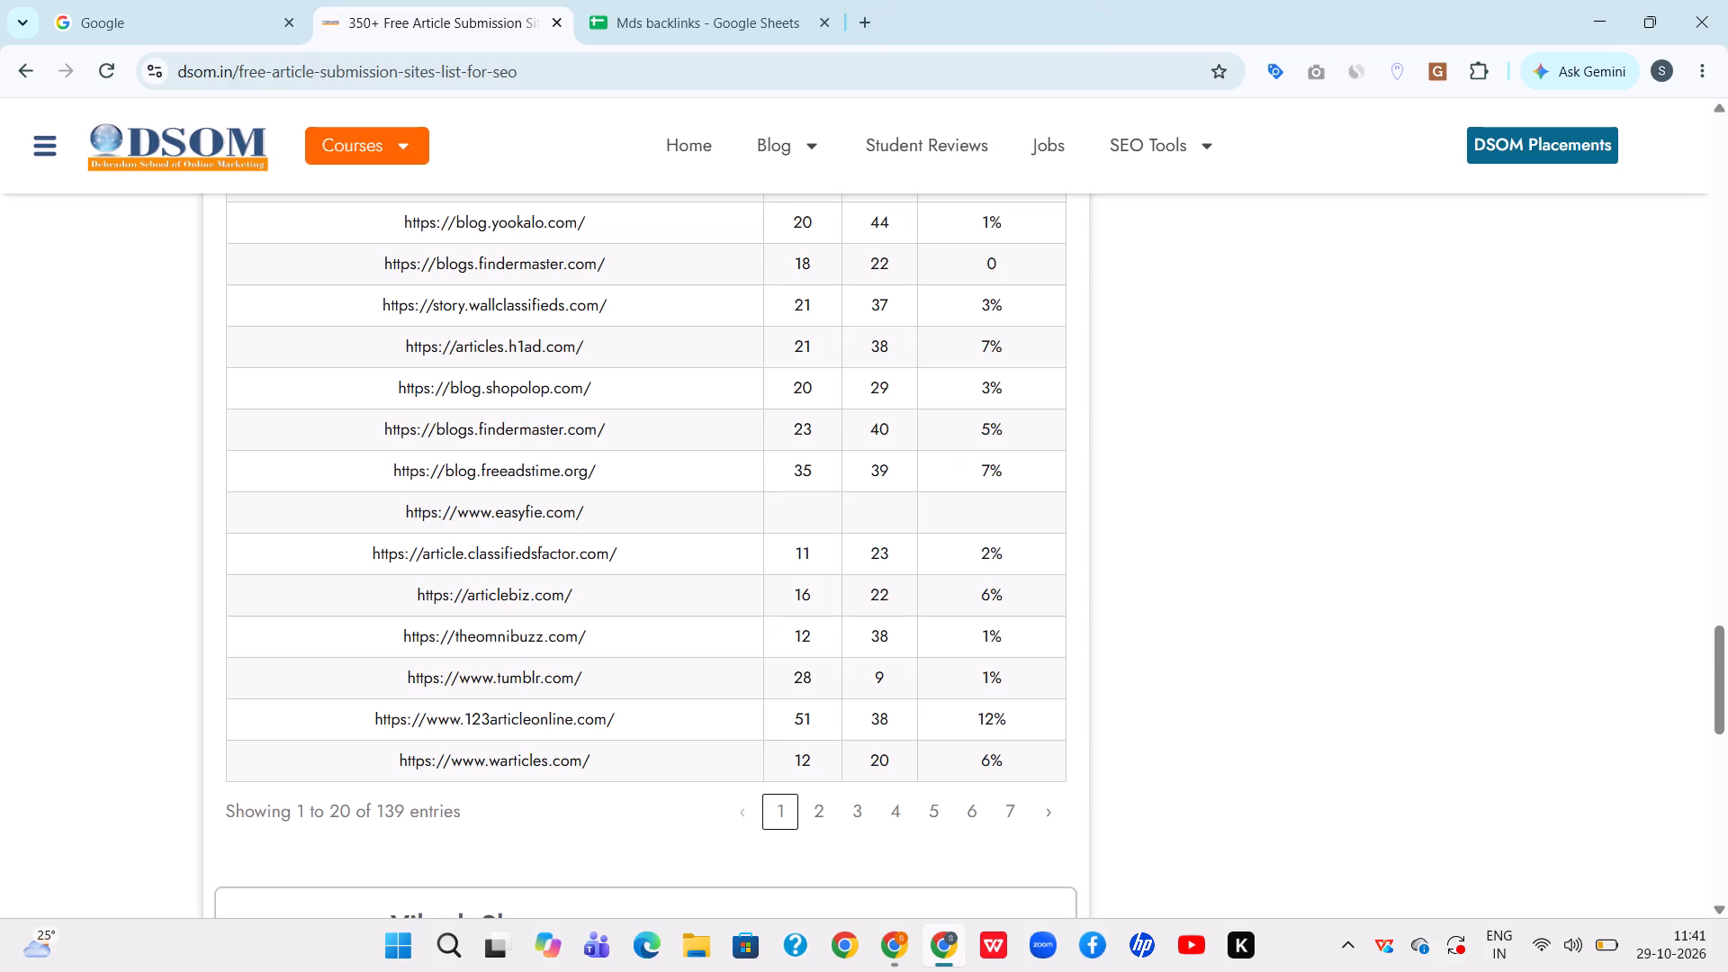
{"action": "double_click", "coordinate": [505, 428]}
{"action": "triple_click", "coordinate": [491, 465]}
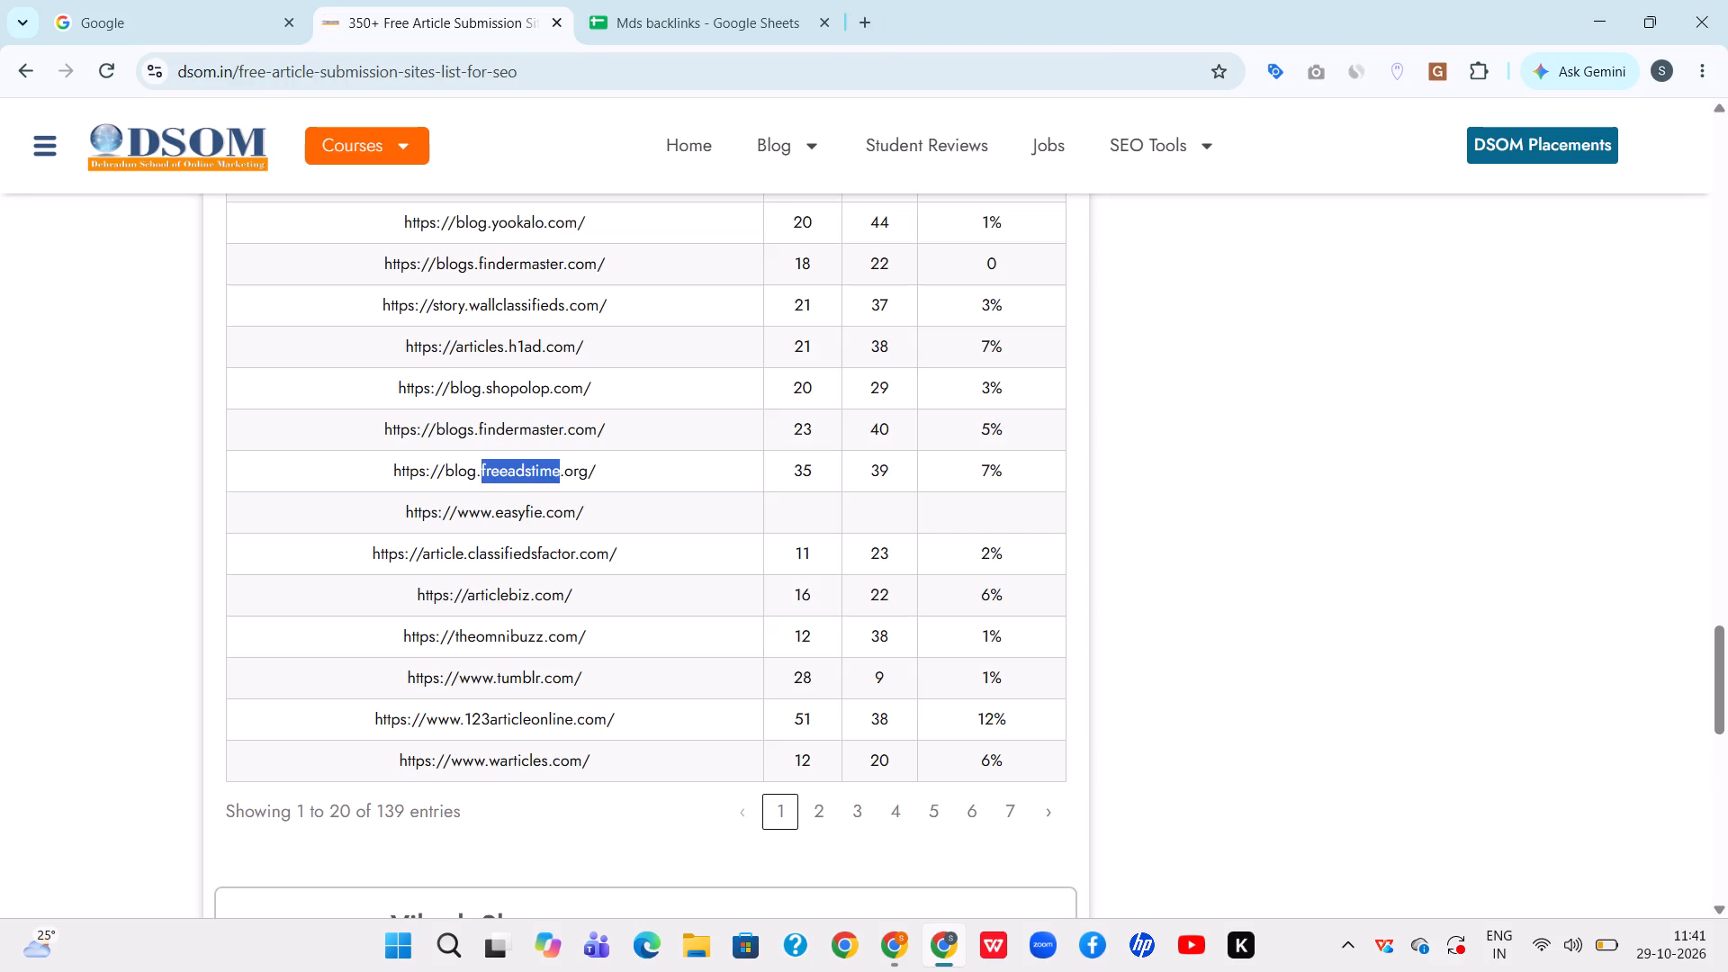
{"action": "left_click", "coordinate": [491, 465]}
{"action": "key", "text": "ctrl+c"}
{"action": "left_click", "coordinate": [491, 465]}
{"action": "left_click", "coordinate": [862, 5]}
{"action": "key", "text": "ctrl+v"}
{"action": "key", "text": "Return"}
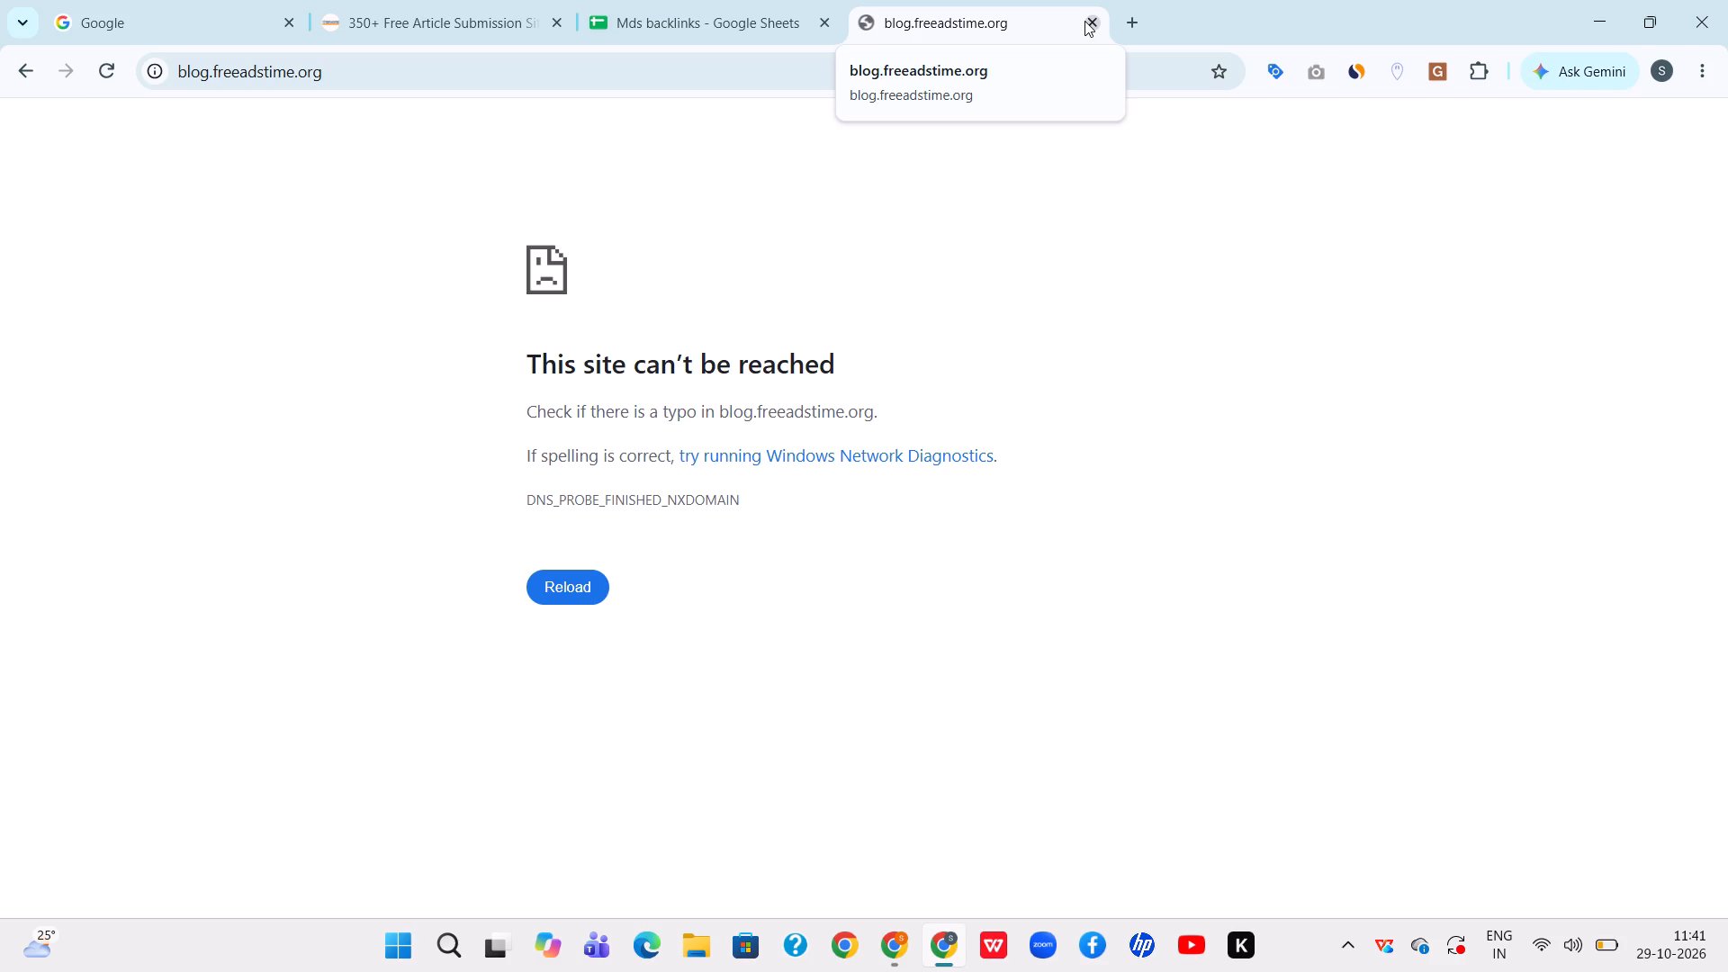
{"action": "left_click", "coordinate": [1089, 17]}
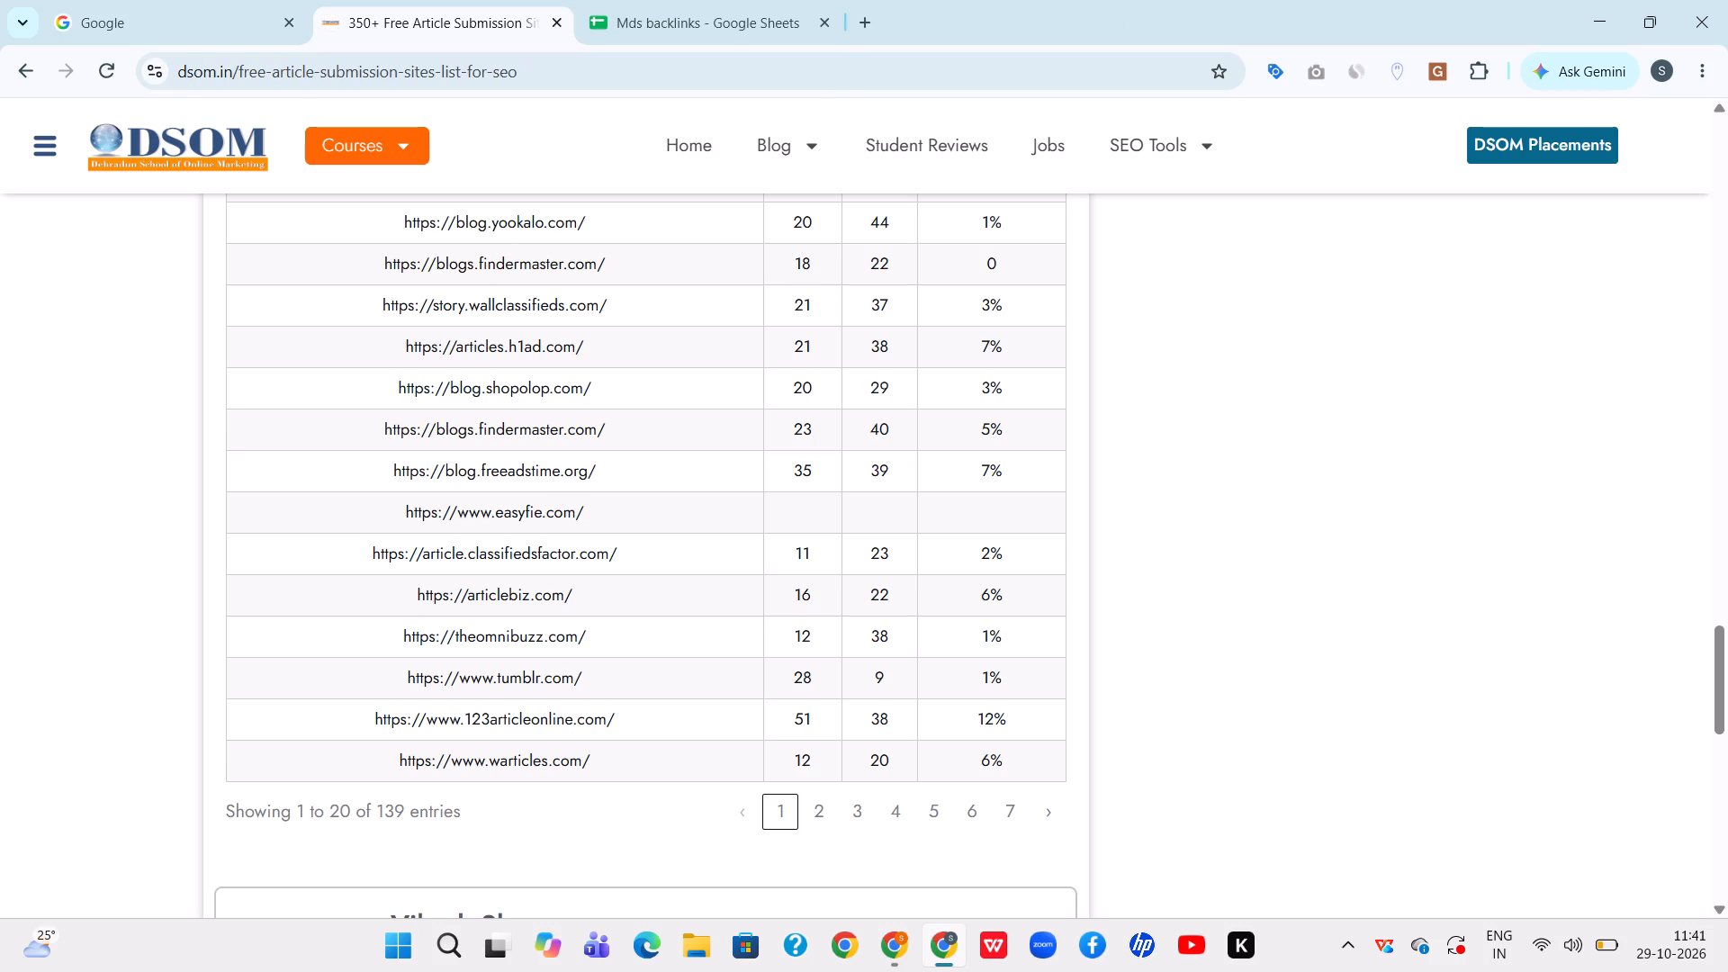
Copy the article.classifiedsfactor.com address from the table, check the site in a new tab, and close the tab.
{"action": "triple_click", "coordinate": [546, 509]}
{"action": "left_click_drag", "start_coordinate": [546, 509], "coordinate": [549, 515]}
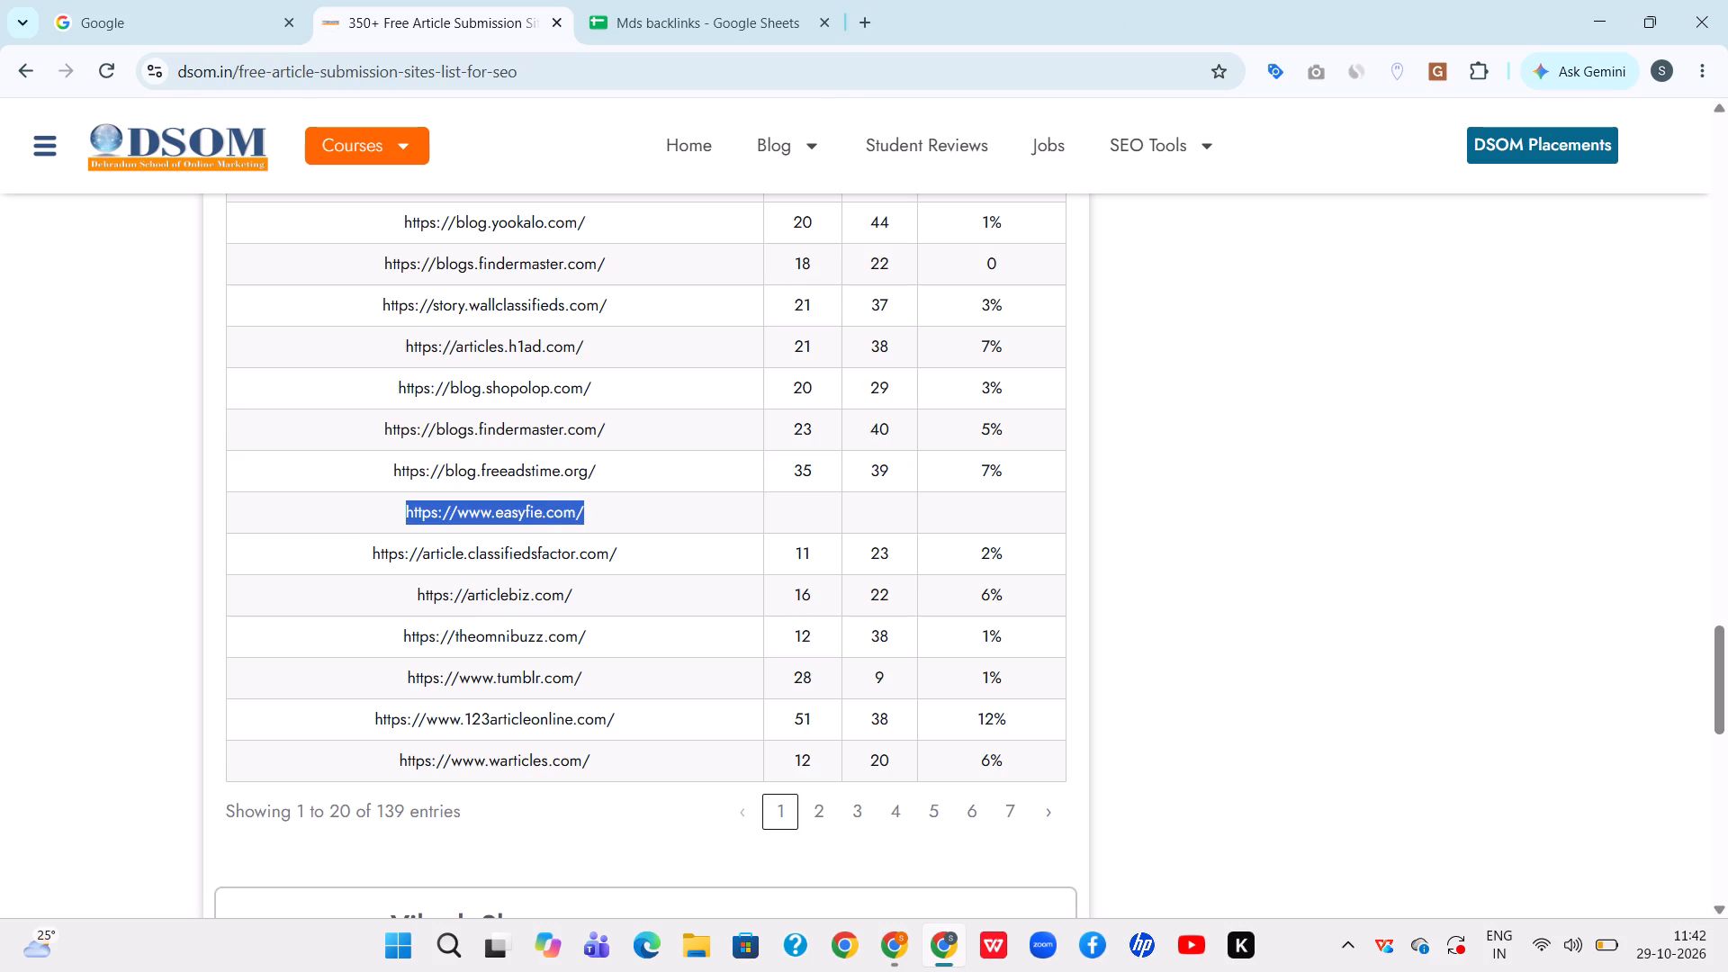
{"action": "left_click_drag", "start_coordinate": [549, 515], "coordinate": [580, 562]}
{"action": "triple_click", "coordinate": [580, 562]}
{"action": "double_click", "coordinate": [580, 562]}
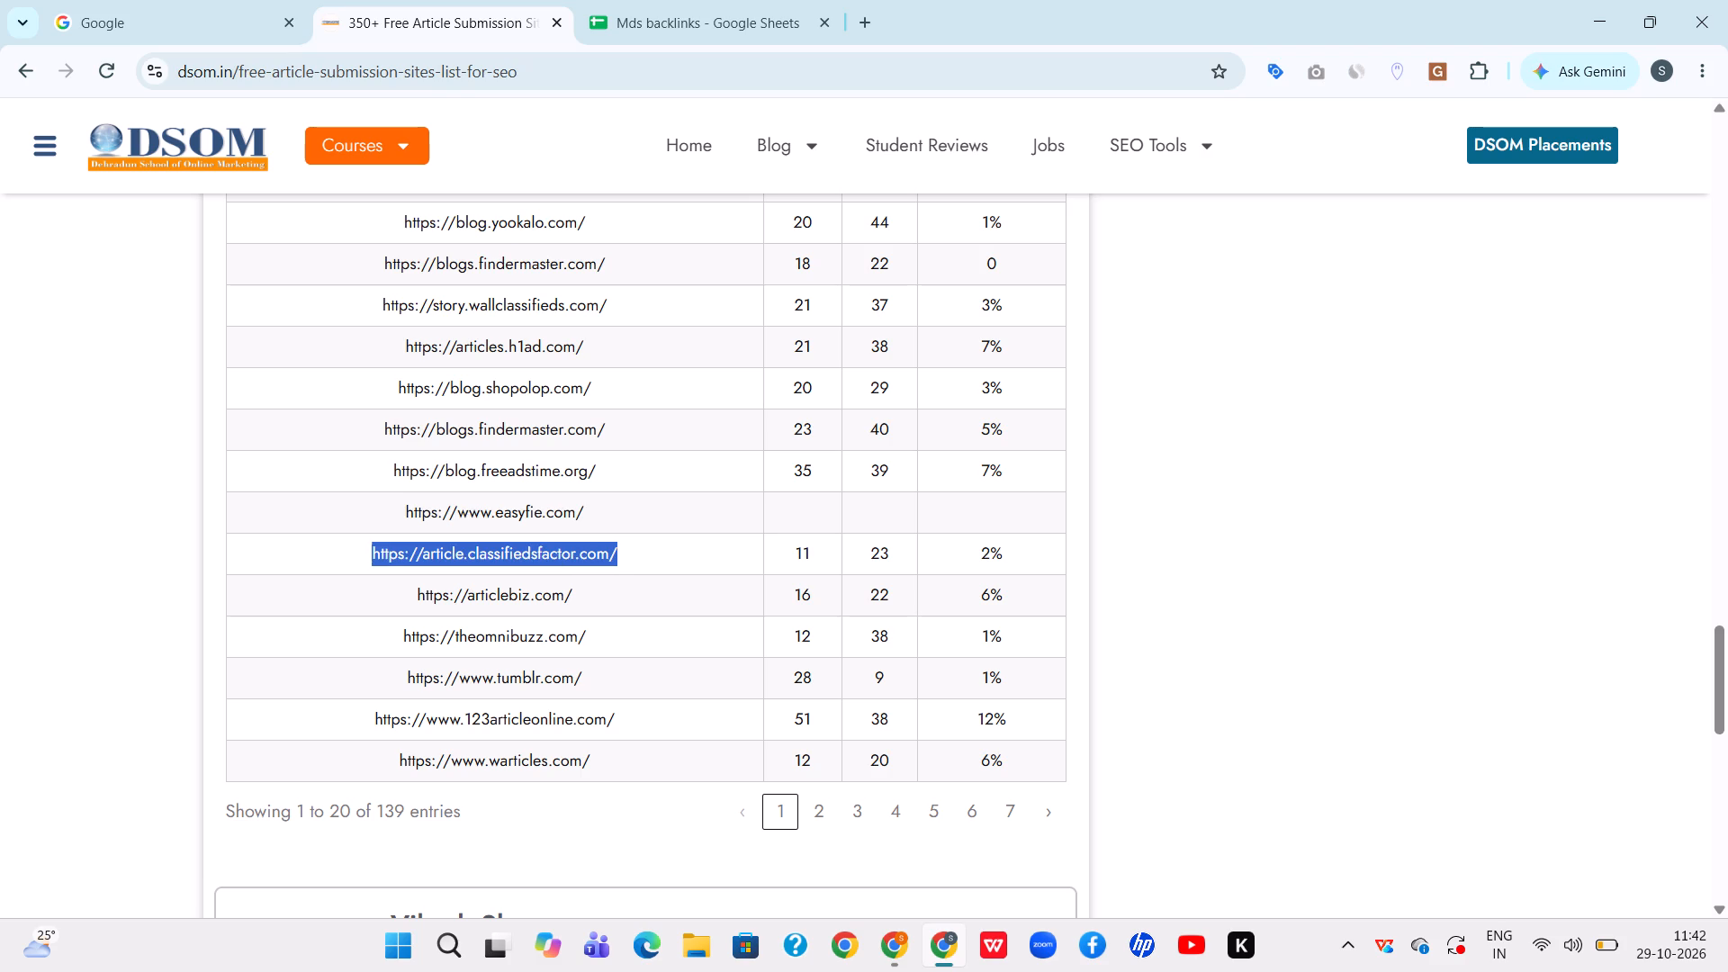
{"action": "key", "text": "ctrl+c"}
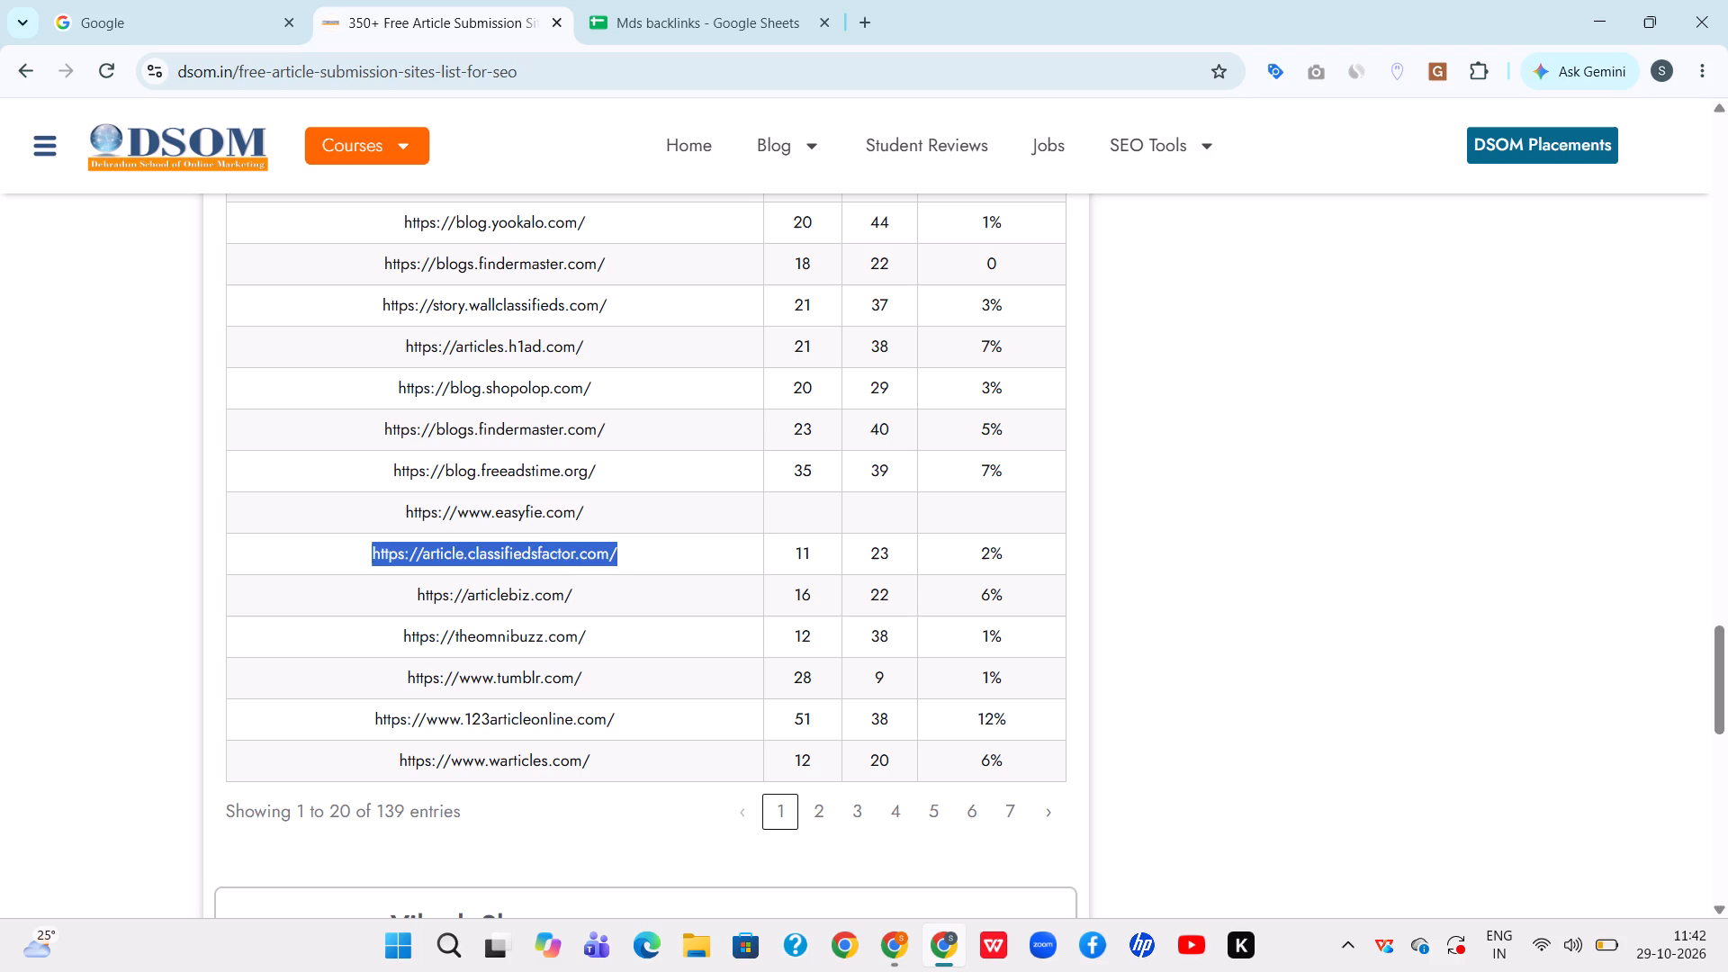
{"action": "left_click", "coordinate": [580, 562]}
{"action": "scroll", "coordinate": [580, 562], "scroll_direction": "down", "scroll_amount": 1}
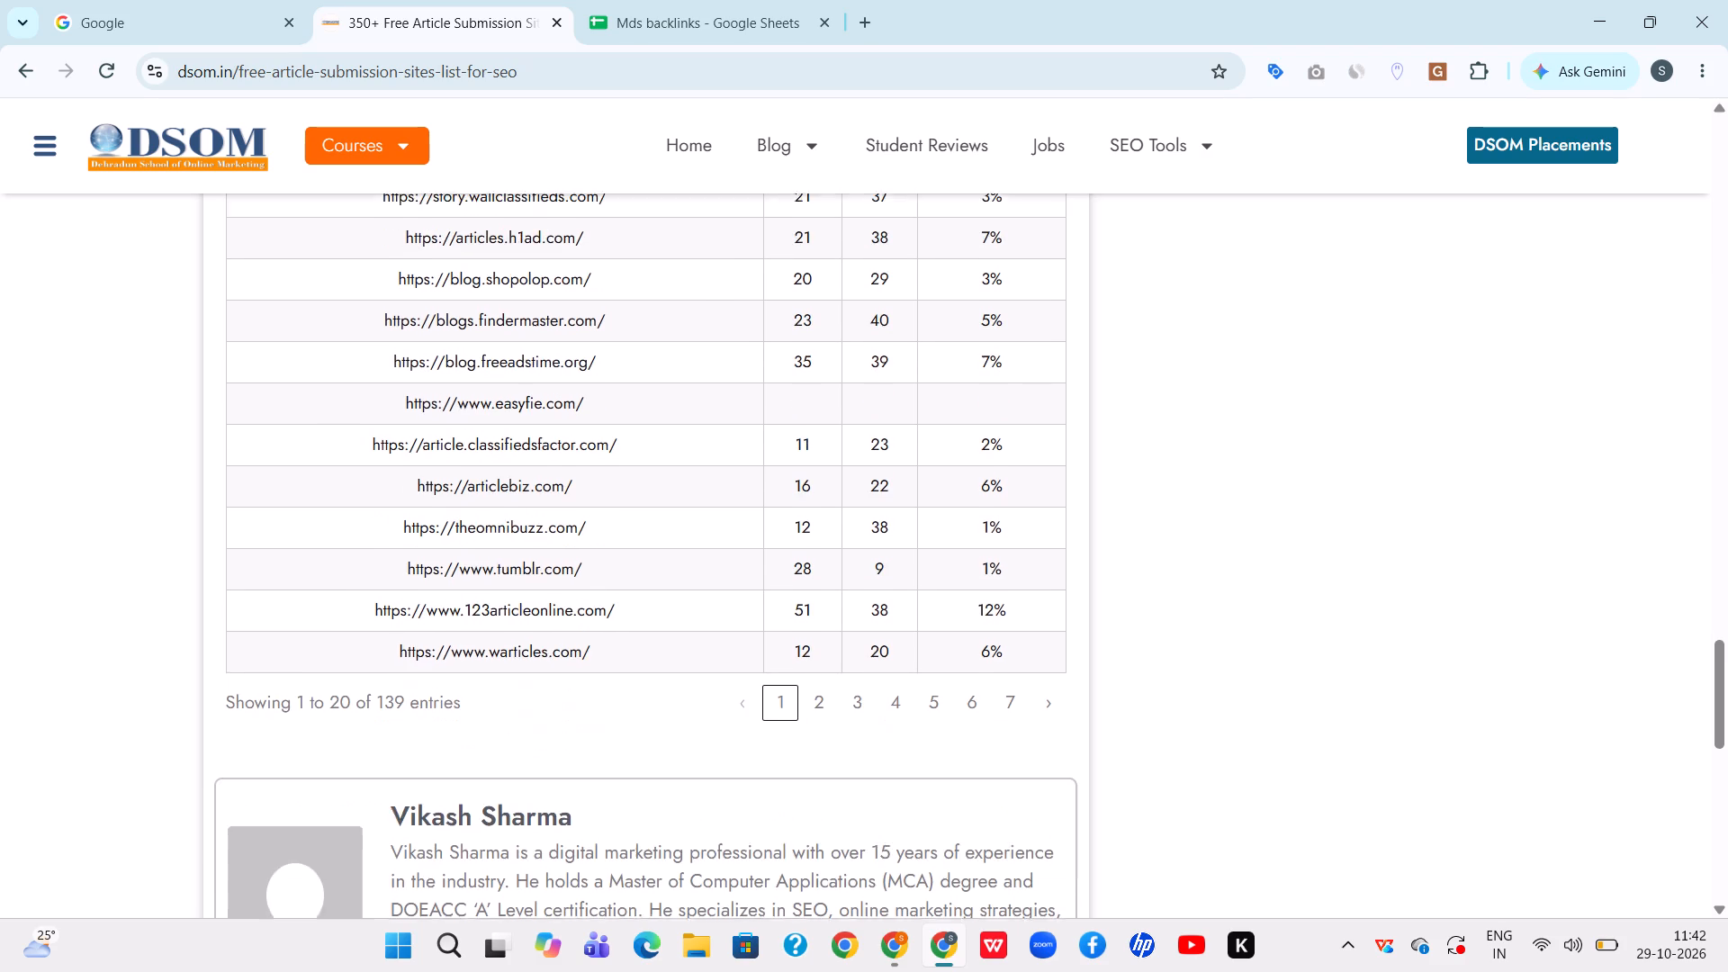
{"action": "scroll", "coordinate": [580, 562], "scroll_direction": "down", "scroll_amount": 2}
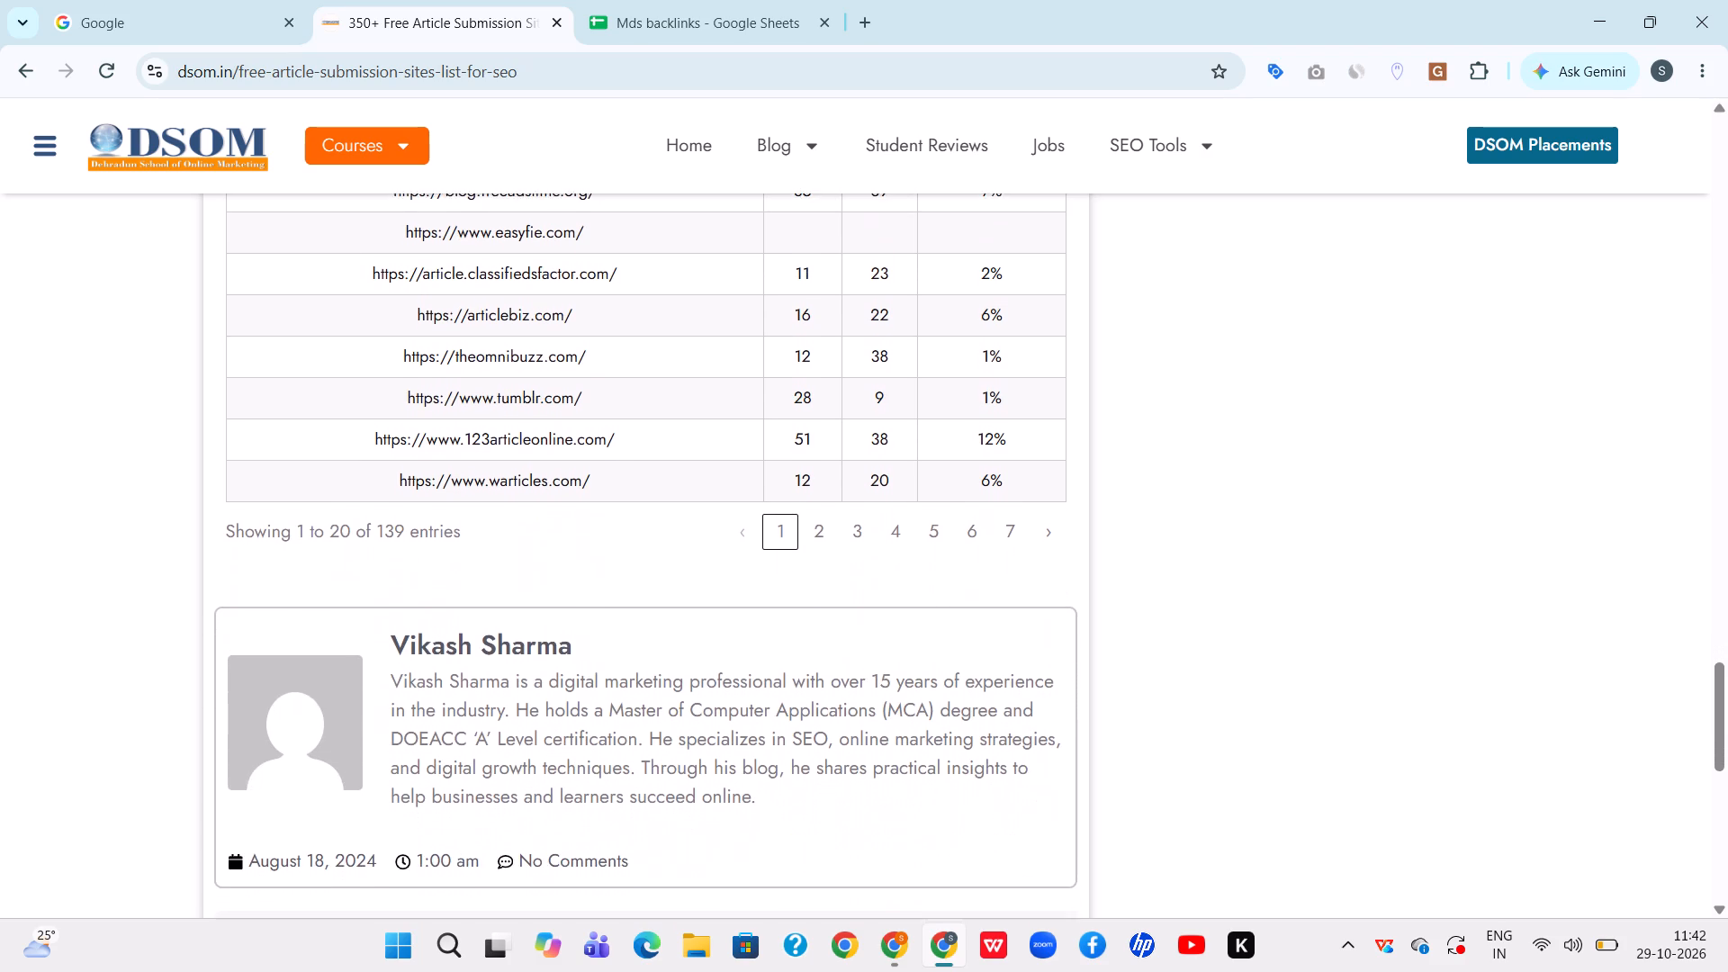
{"action": "scroll", "coordinate": [580, 562], "scroll_direction": "down", "scroll_amount": 1}
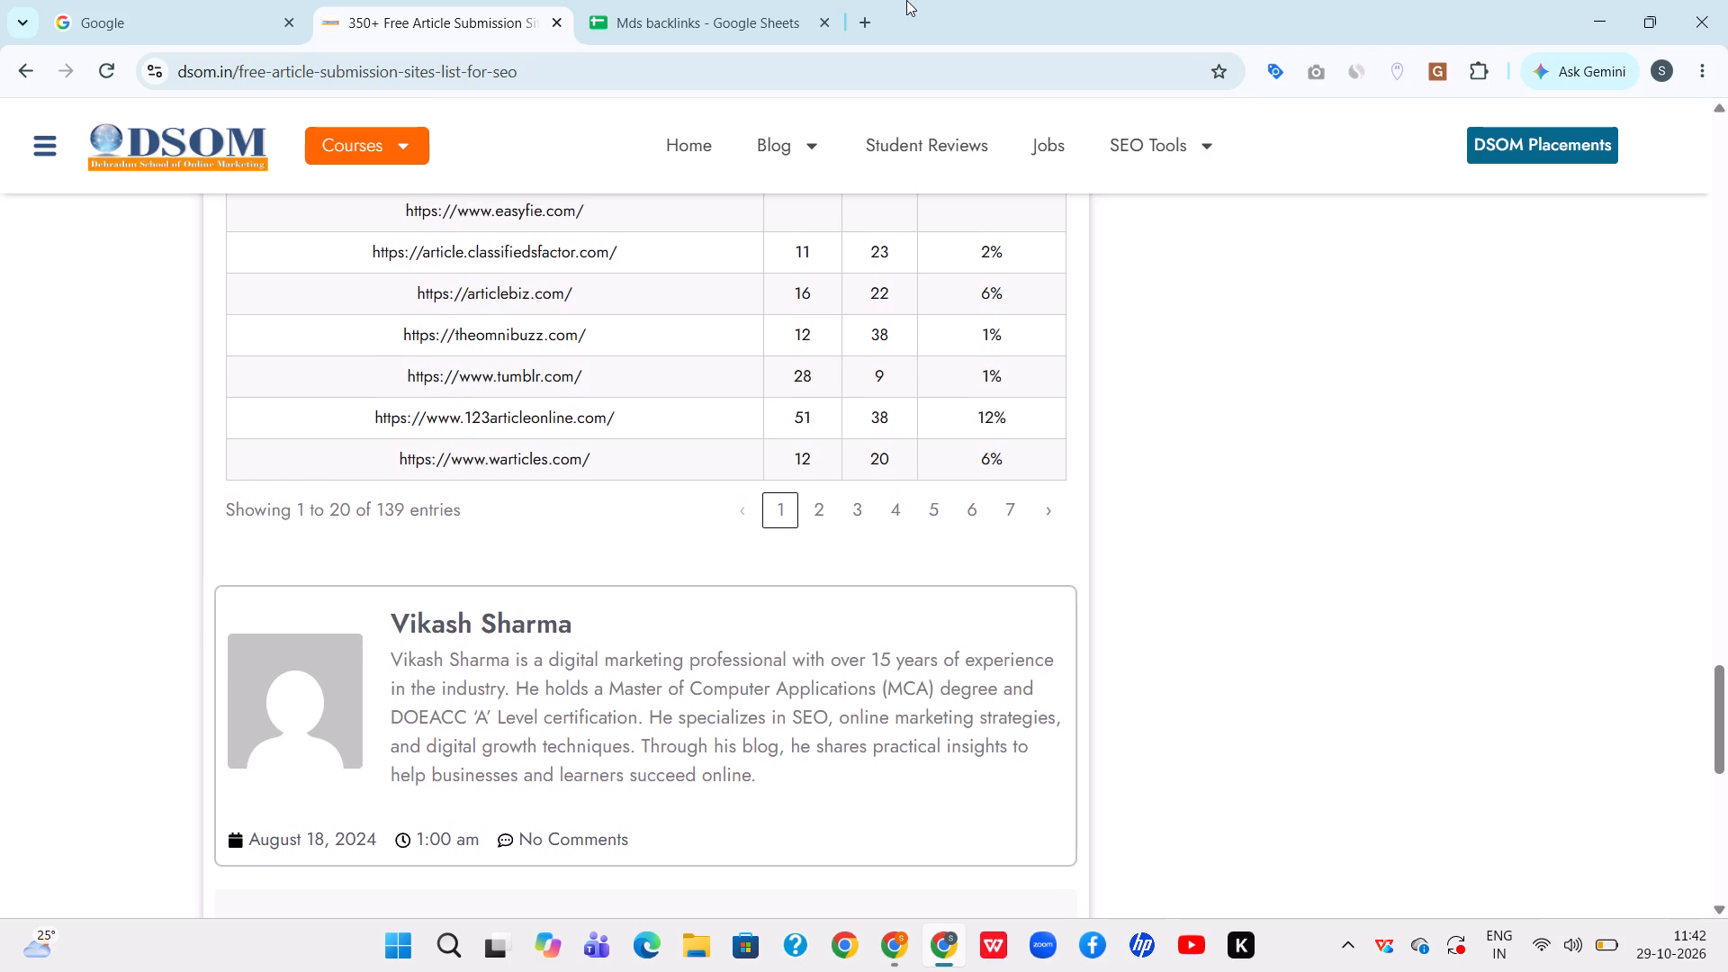
{"action": "left_click", "coordinate": [867, 3]}
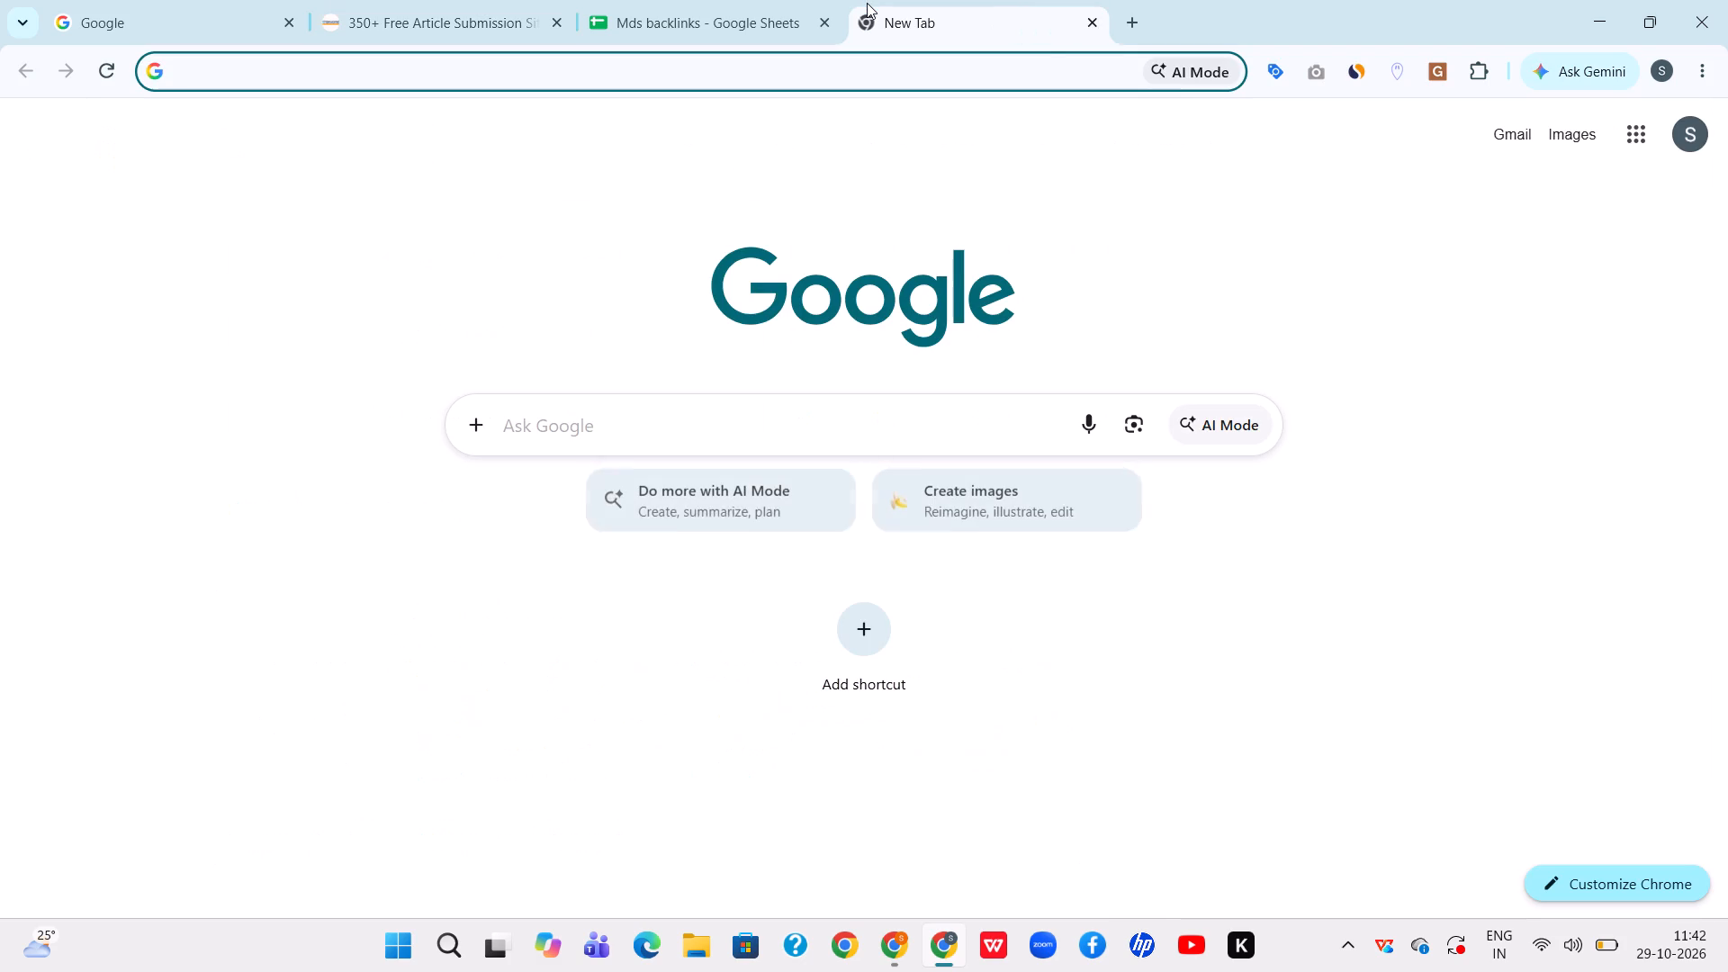
{"action": "key", "text": "ctrl+v"}
{"action": "key", "text": "Return"}
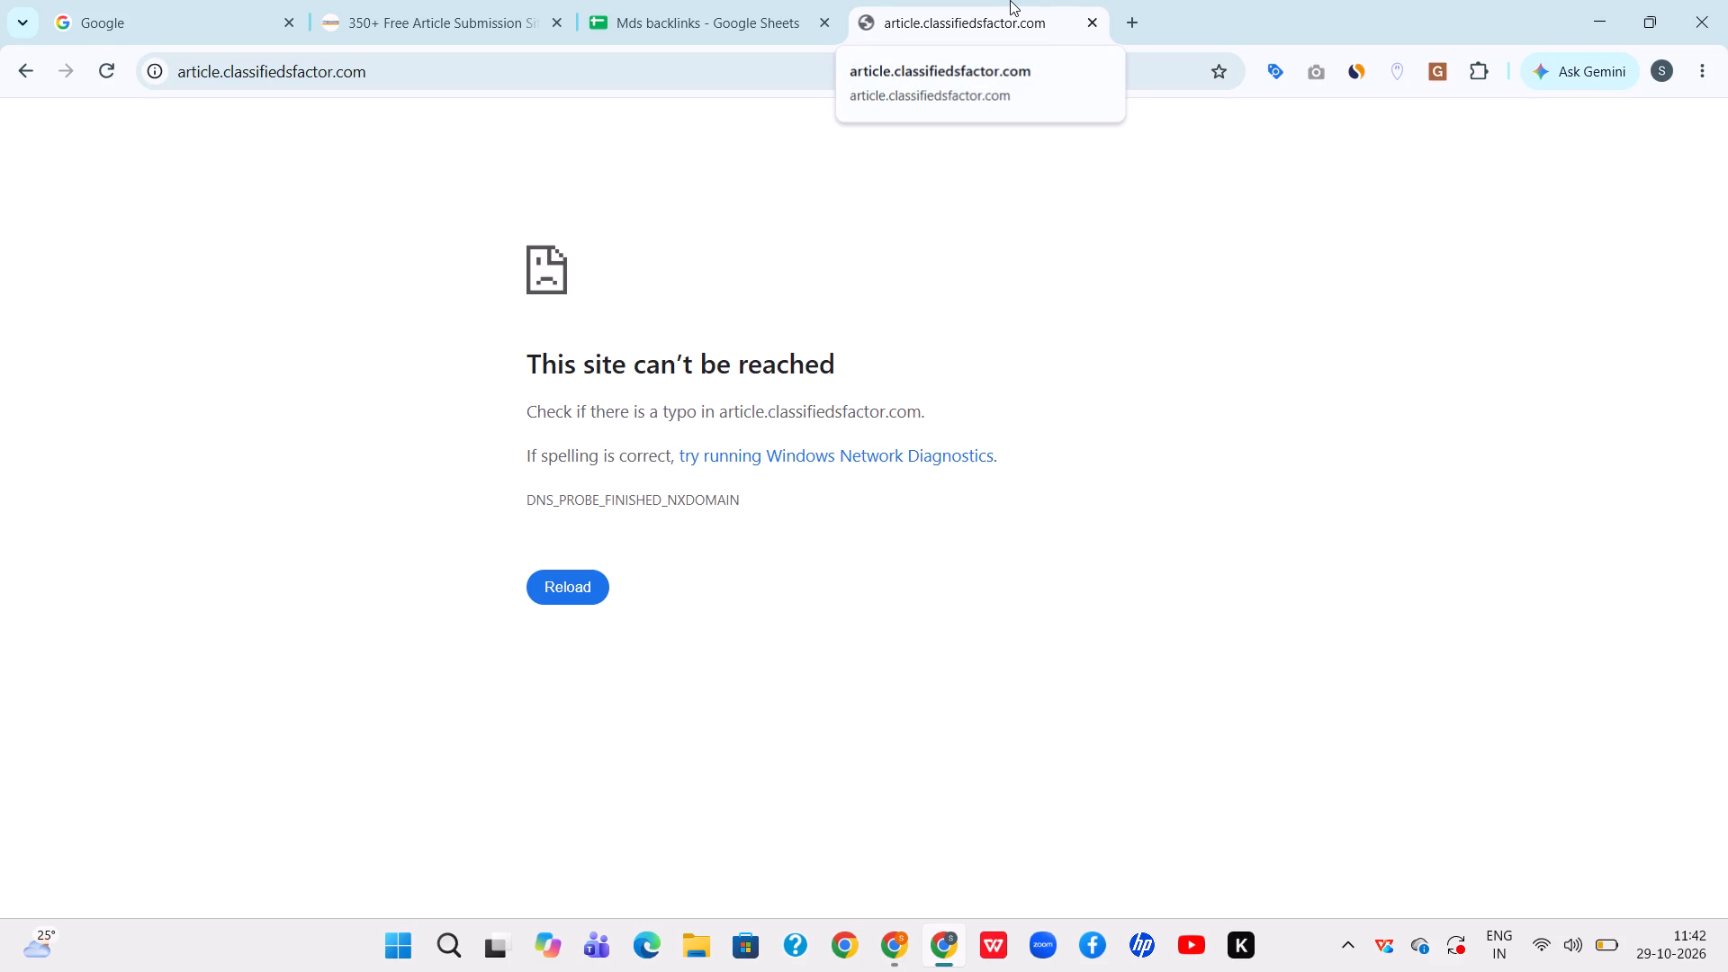
{"action": "left_click", "coordinate": [1100, 27]}
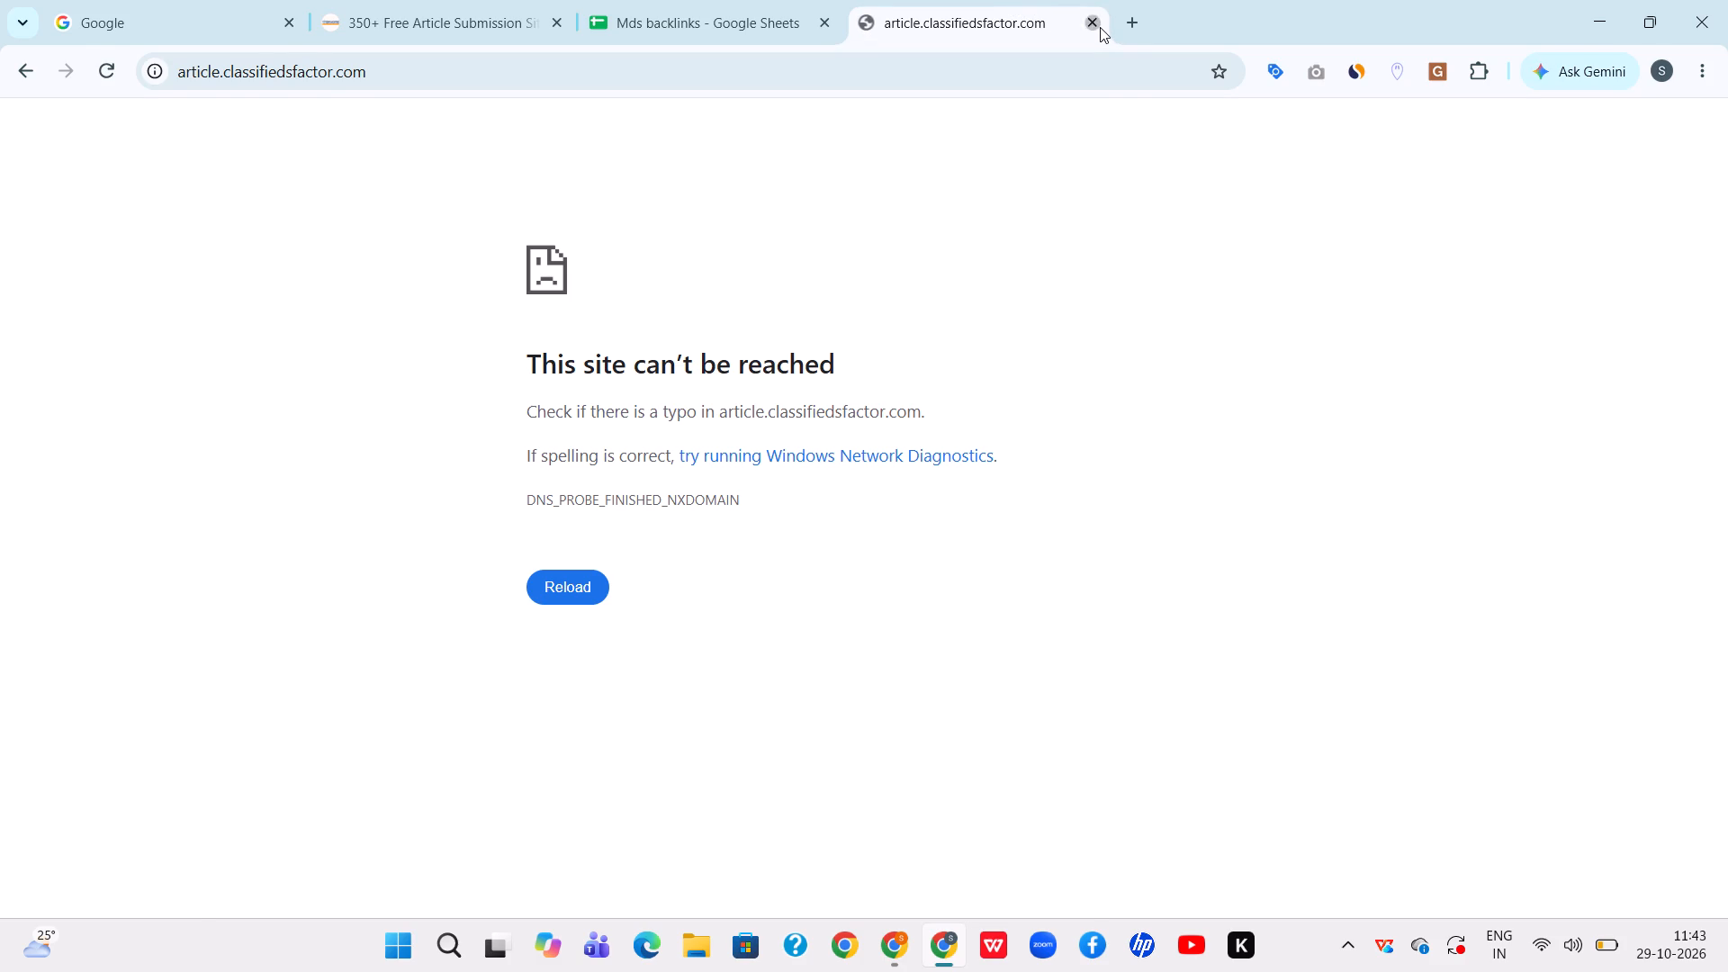
Copy the articlebiz.com address from the table and open the site in a new tab.
{"action": "triple_click", "coordinate": [529, 302]}
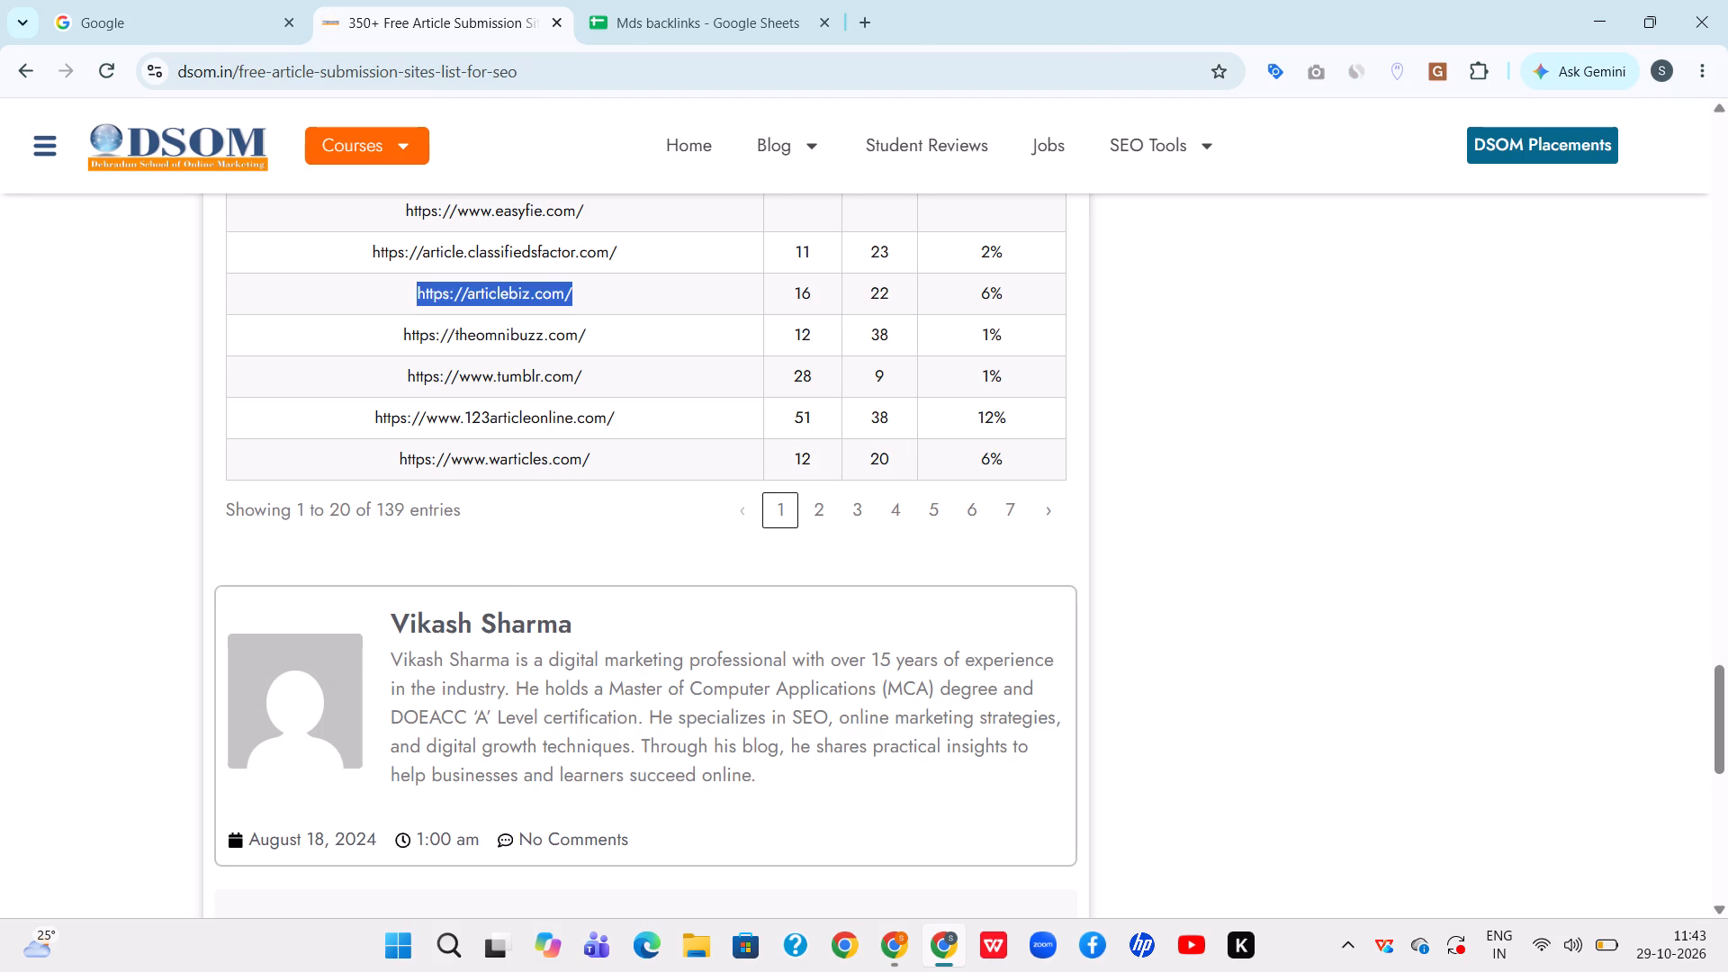
{"action": "key", "text": "ctrl+c"}
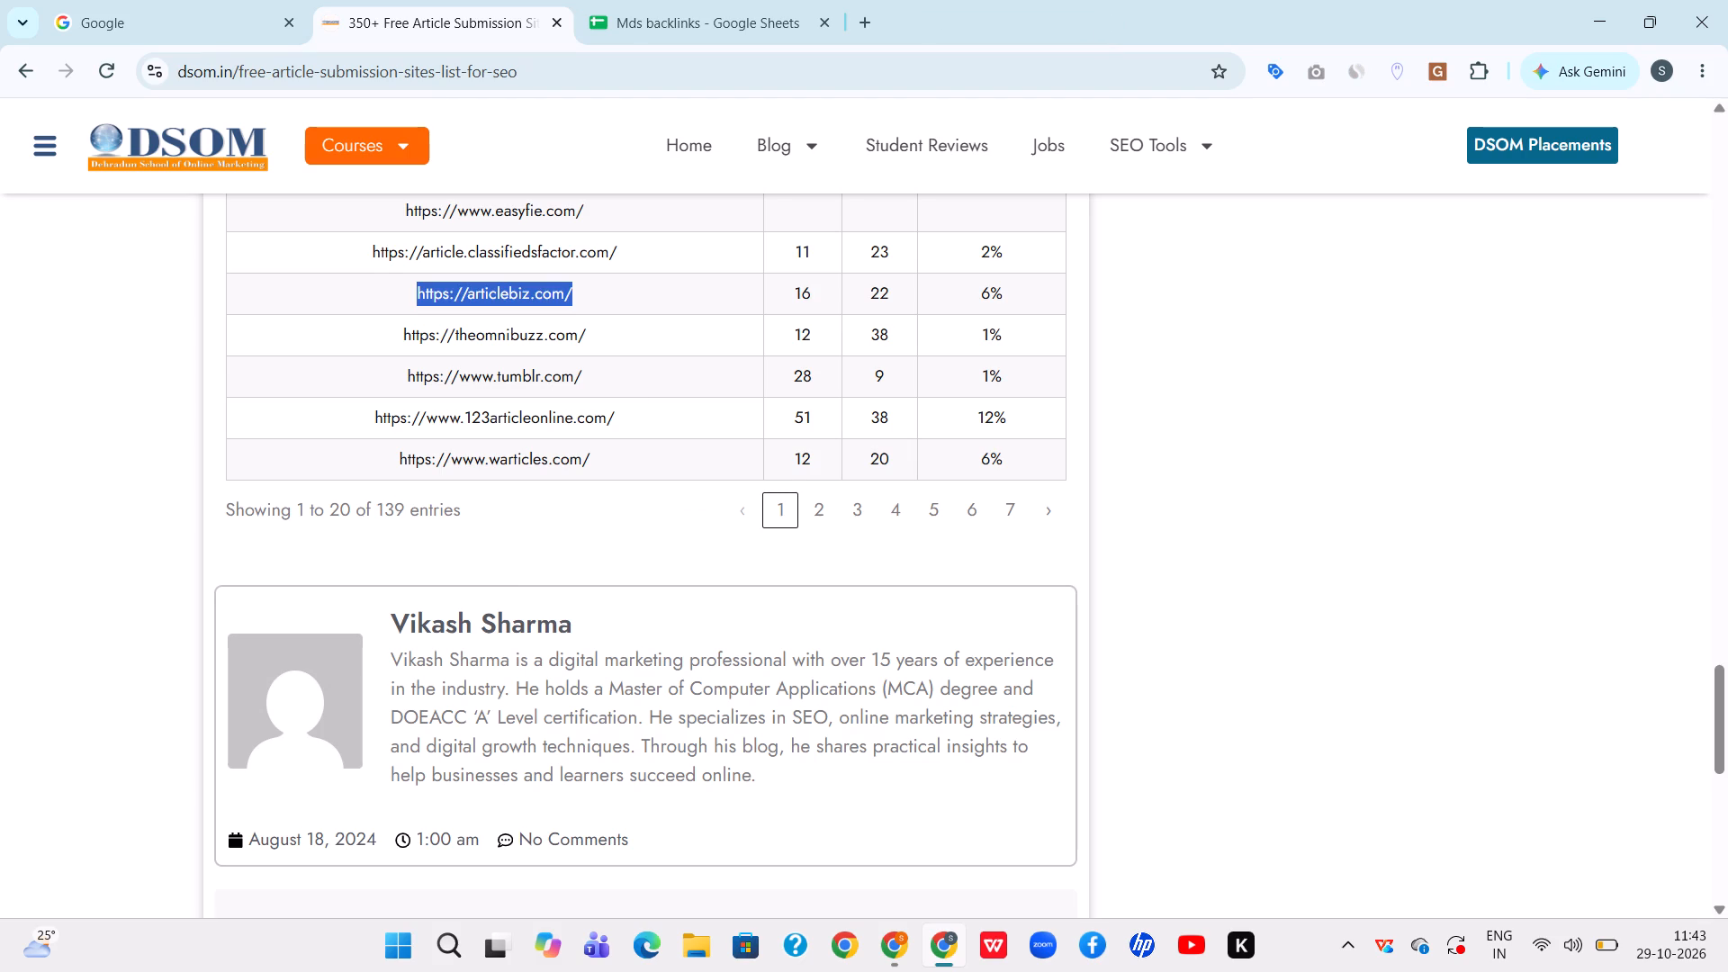
{"action": "left_click", "coordinate": [529, 302]}
{"action": "scroll", "coordinate": [529, 302], "scroll_direction": "down", "scroll_amount": 1}
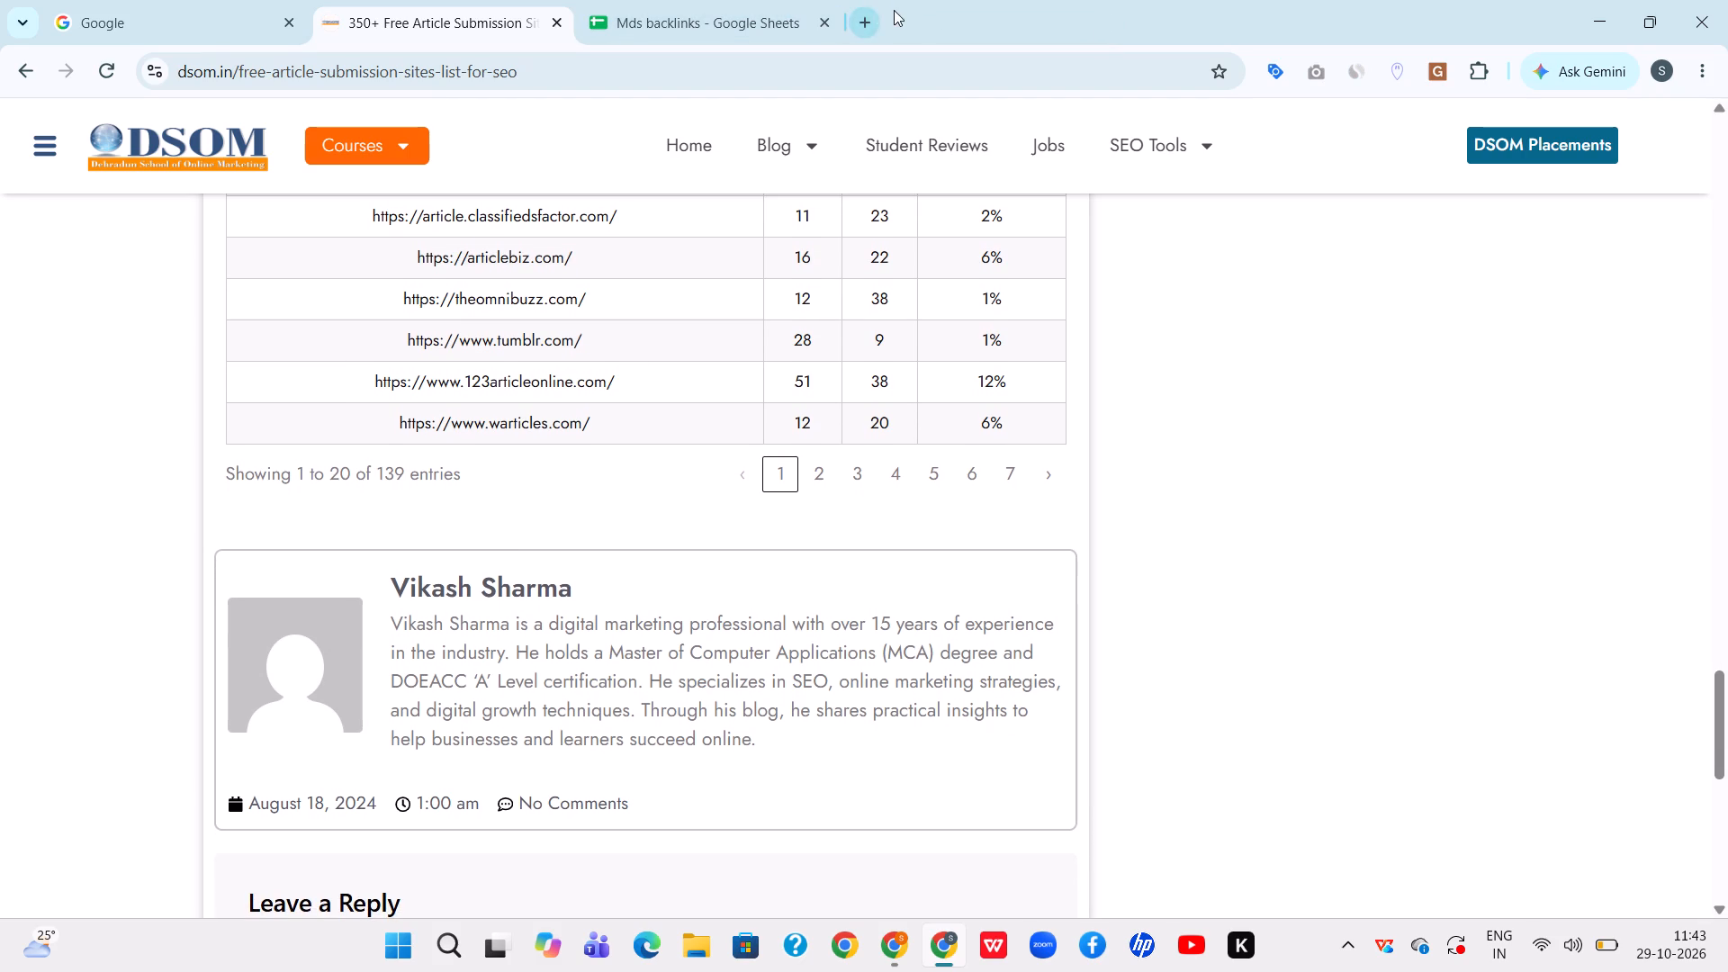
{"action": "left_click", "coordinate": [870, 11]}
{"action": "key", "text": "ctrl+v"}
{"action": "key", "text": "Return"}
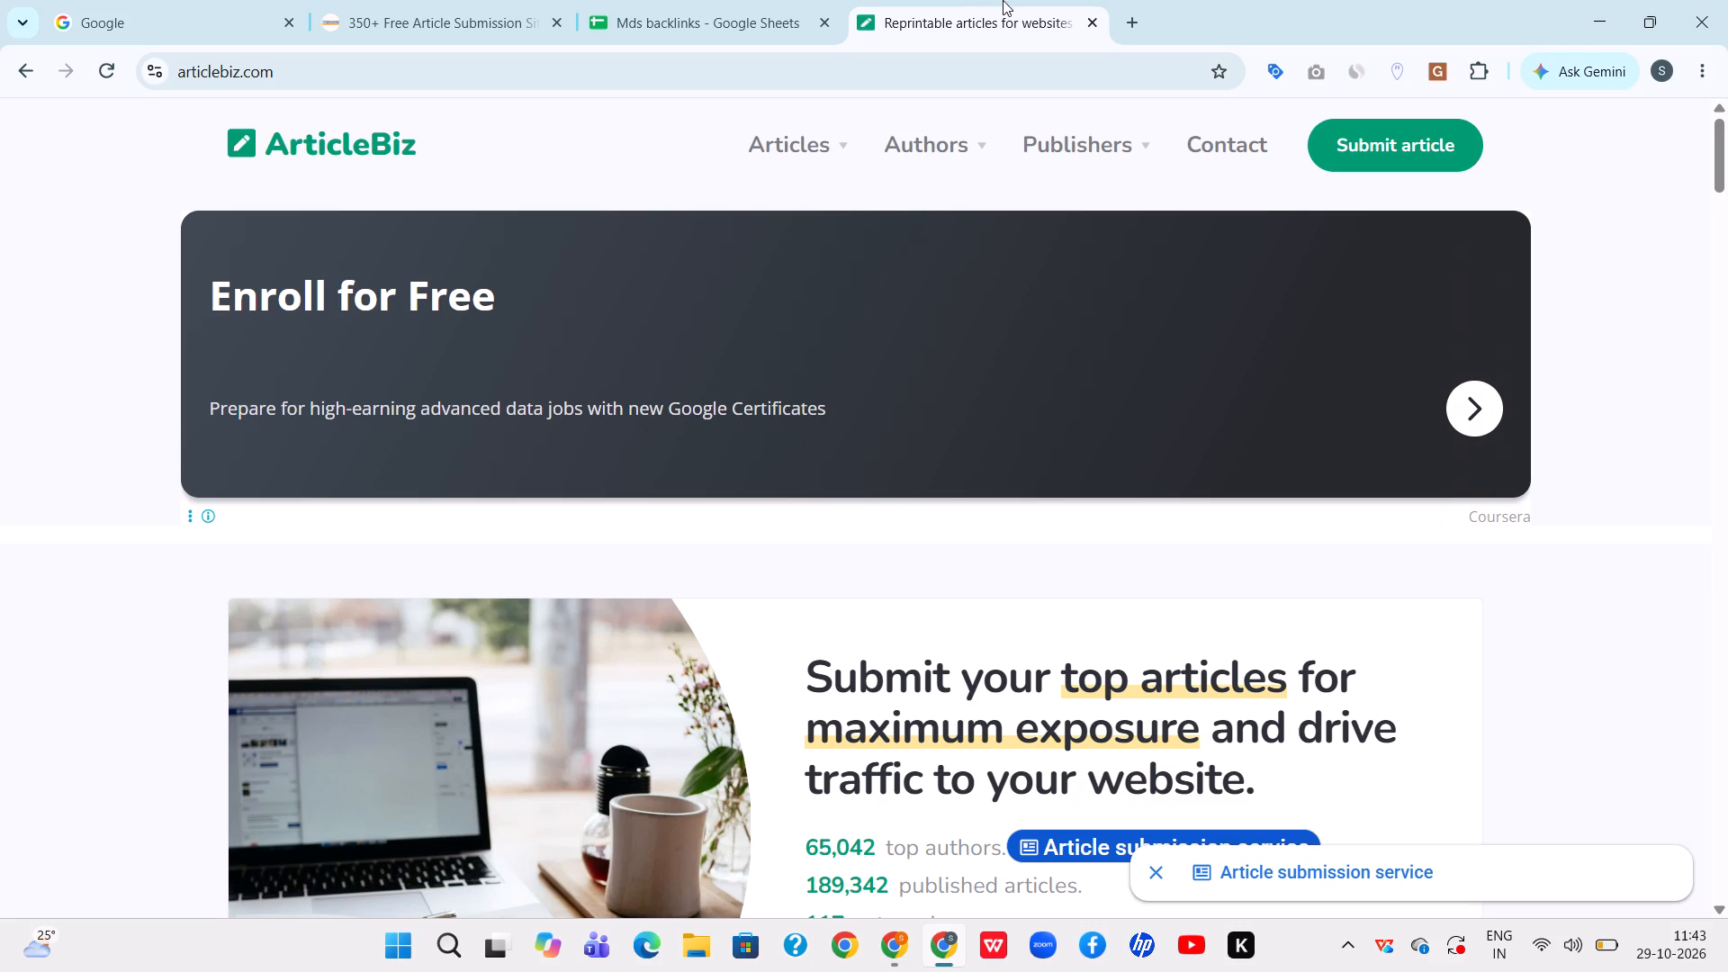
Open ArticleBiz's article submission page past the advert, examine its form fields, and close the tab.
{"action": "left_click", "coordinate": [1331, 165]}
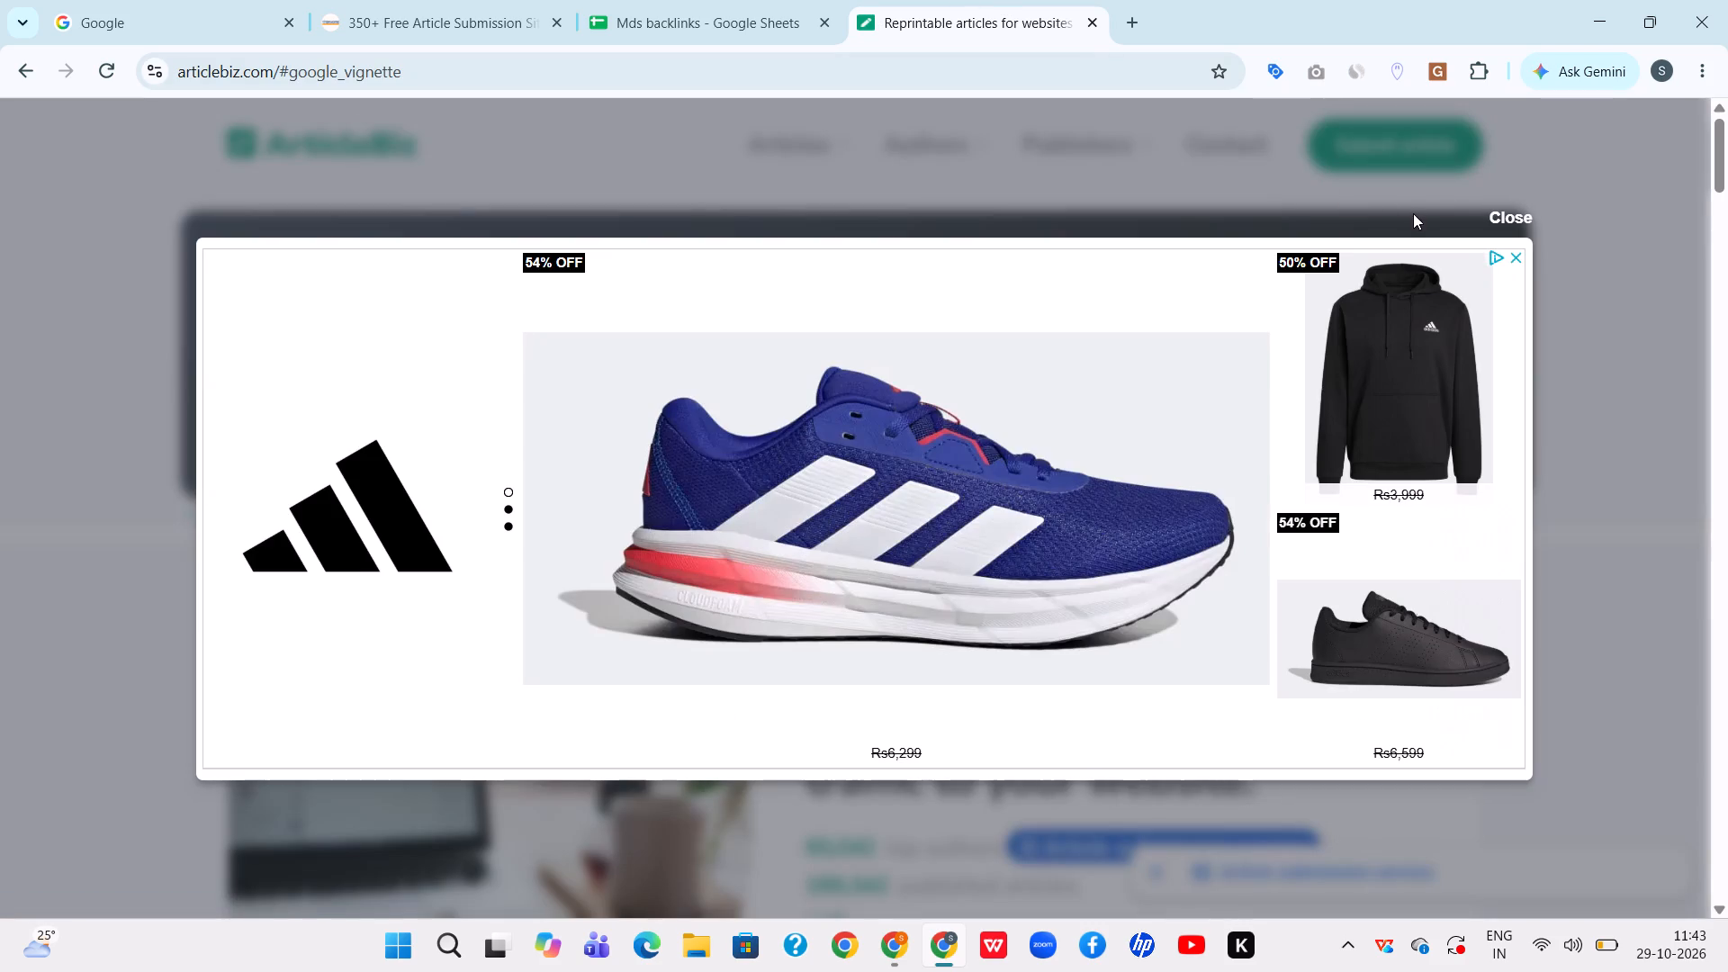
{"action": "left_click", "coordinate": [1503, 227]}
{"action": "scroll", "coordinate": [1503, 227], "scroll_direction": "right", "scroll_amount": 1}
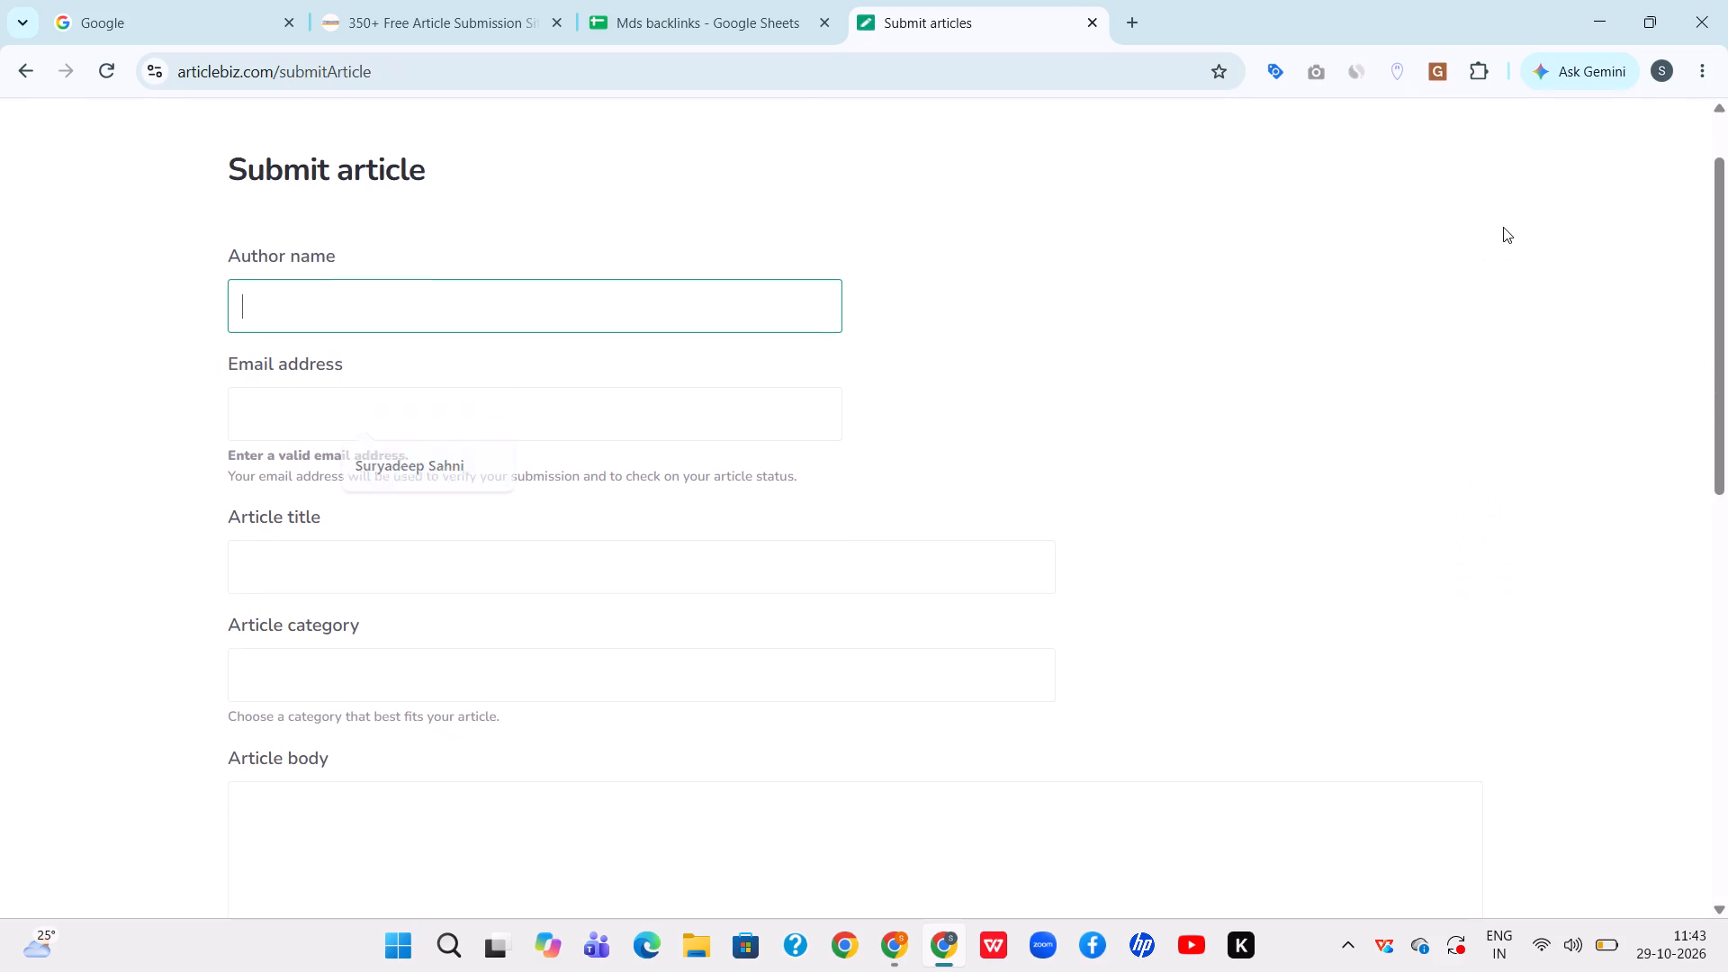
{"action": "scroll", "coordinate": [1503, 227], "scroll_direction": "right", "scroll_amount": 1}
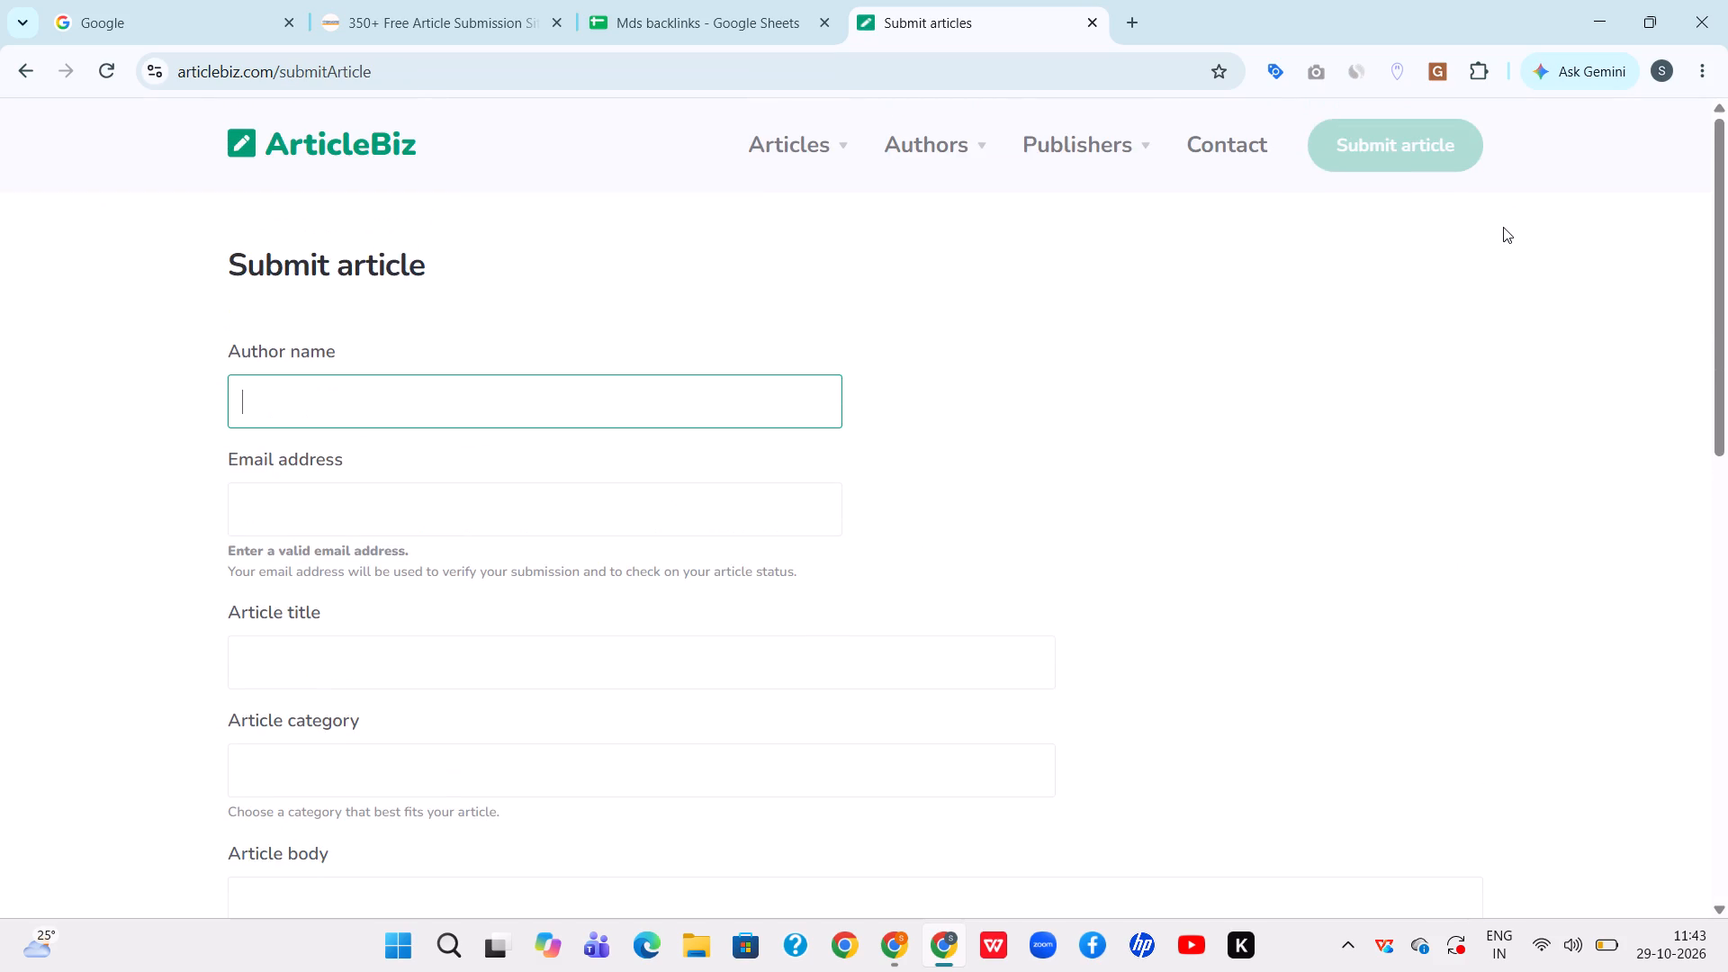
{"action": "scroll", "coordinate": [1503, 227], "scroll_direction": "right", "scroll_amount": 1}
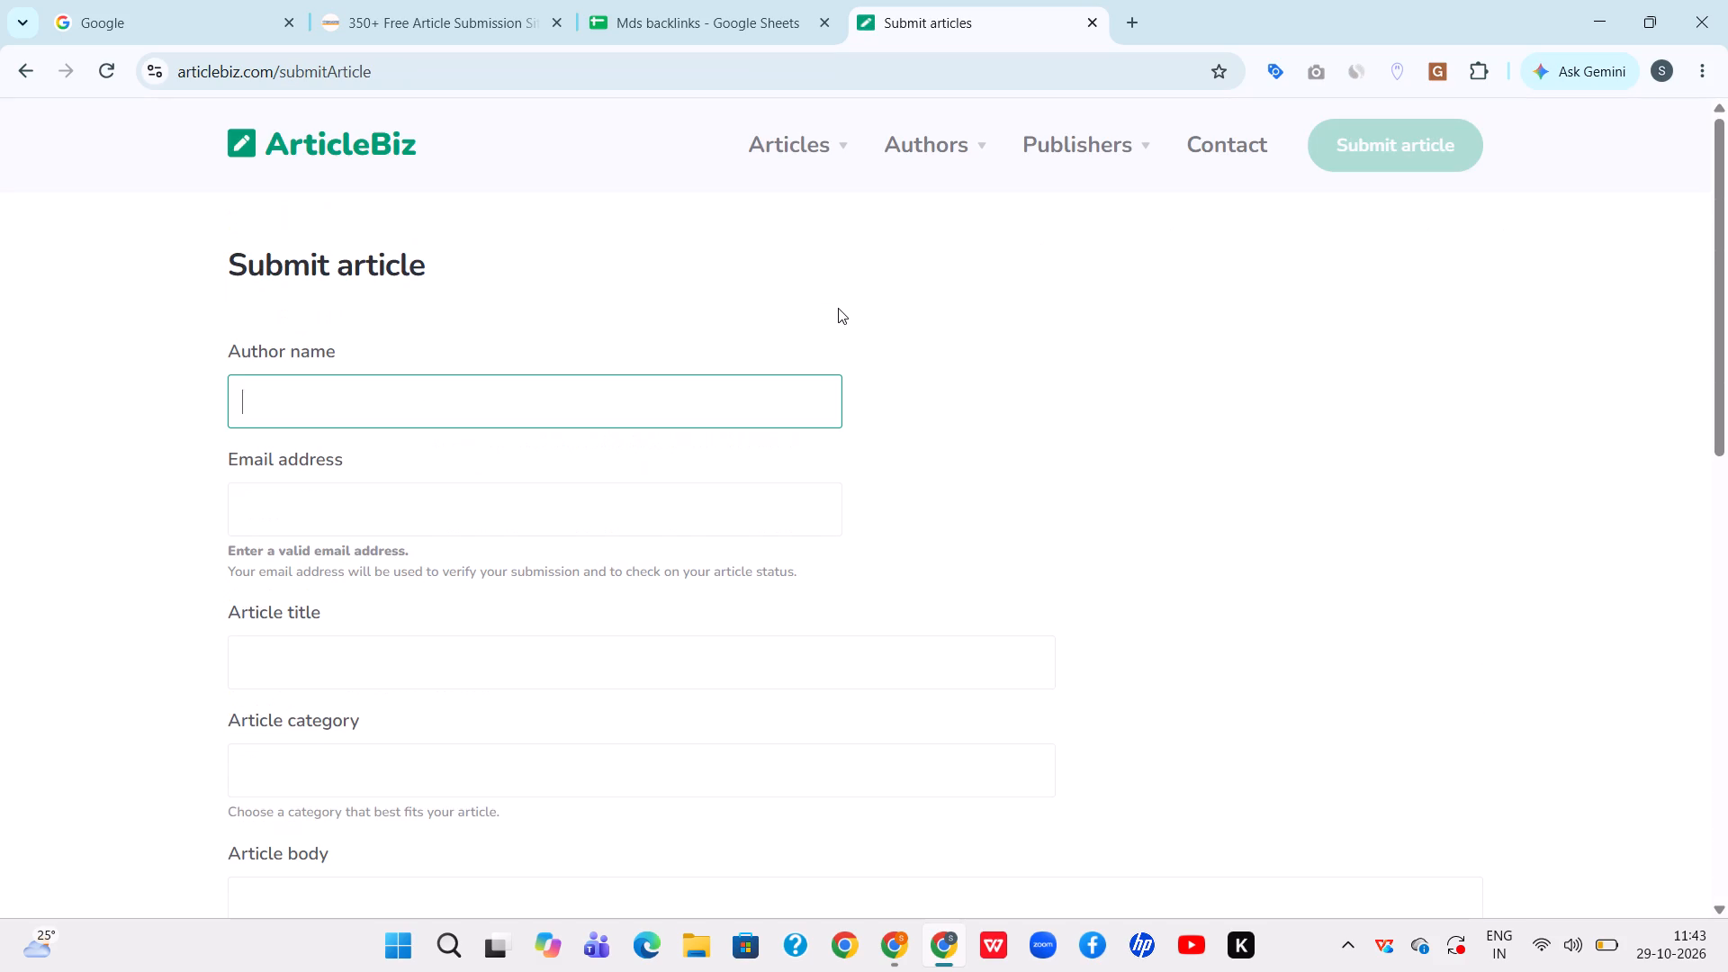
{"action": "left_click", "coordinate": [838, 308]}
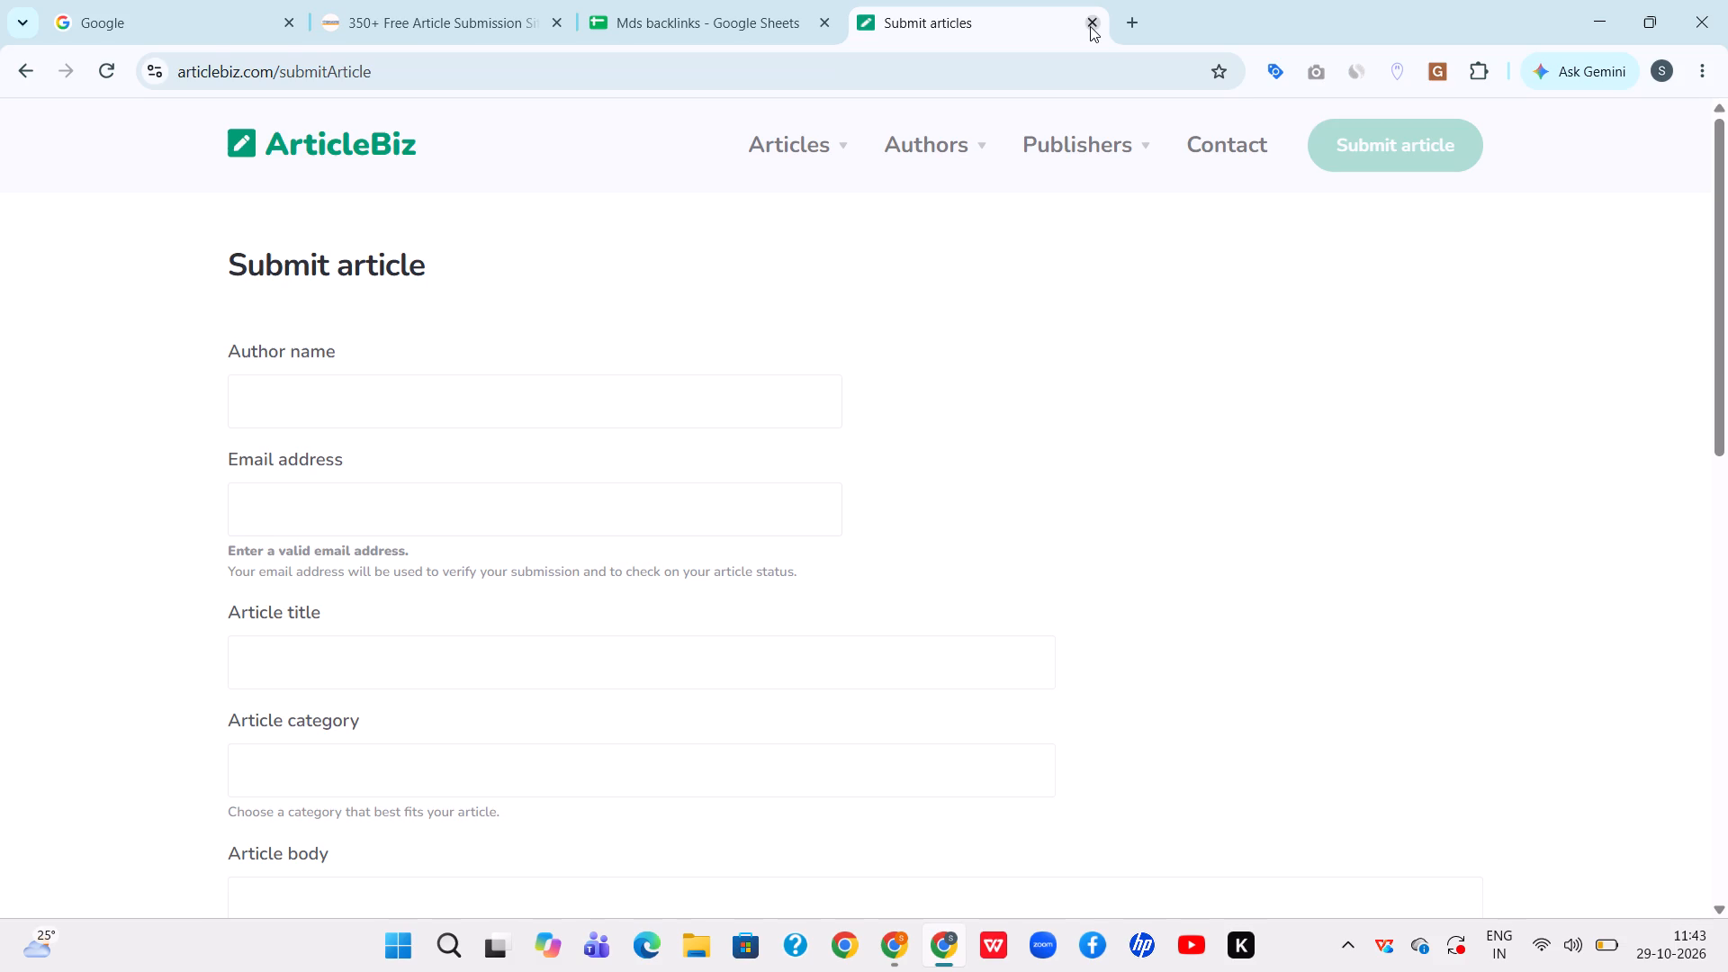
{"action": "left_click", "coordinate": [1090, 26]}
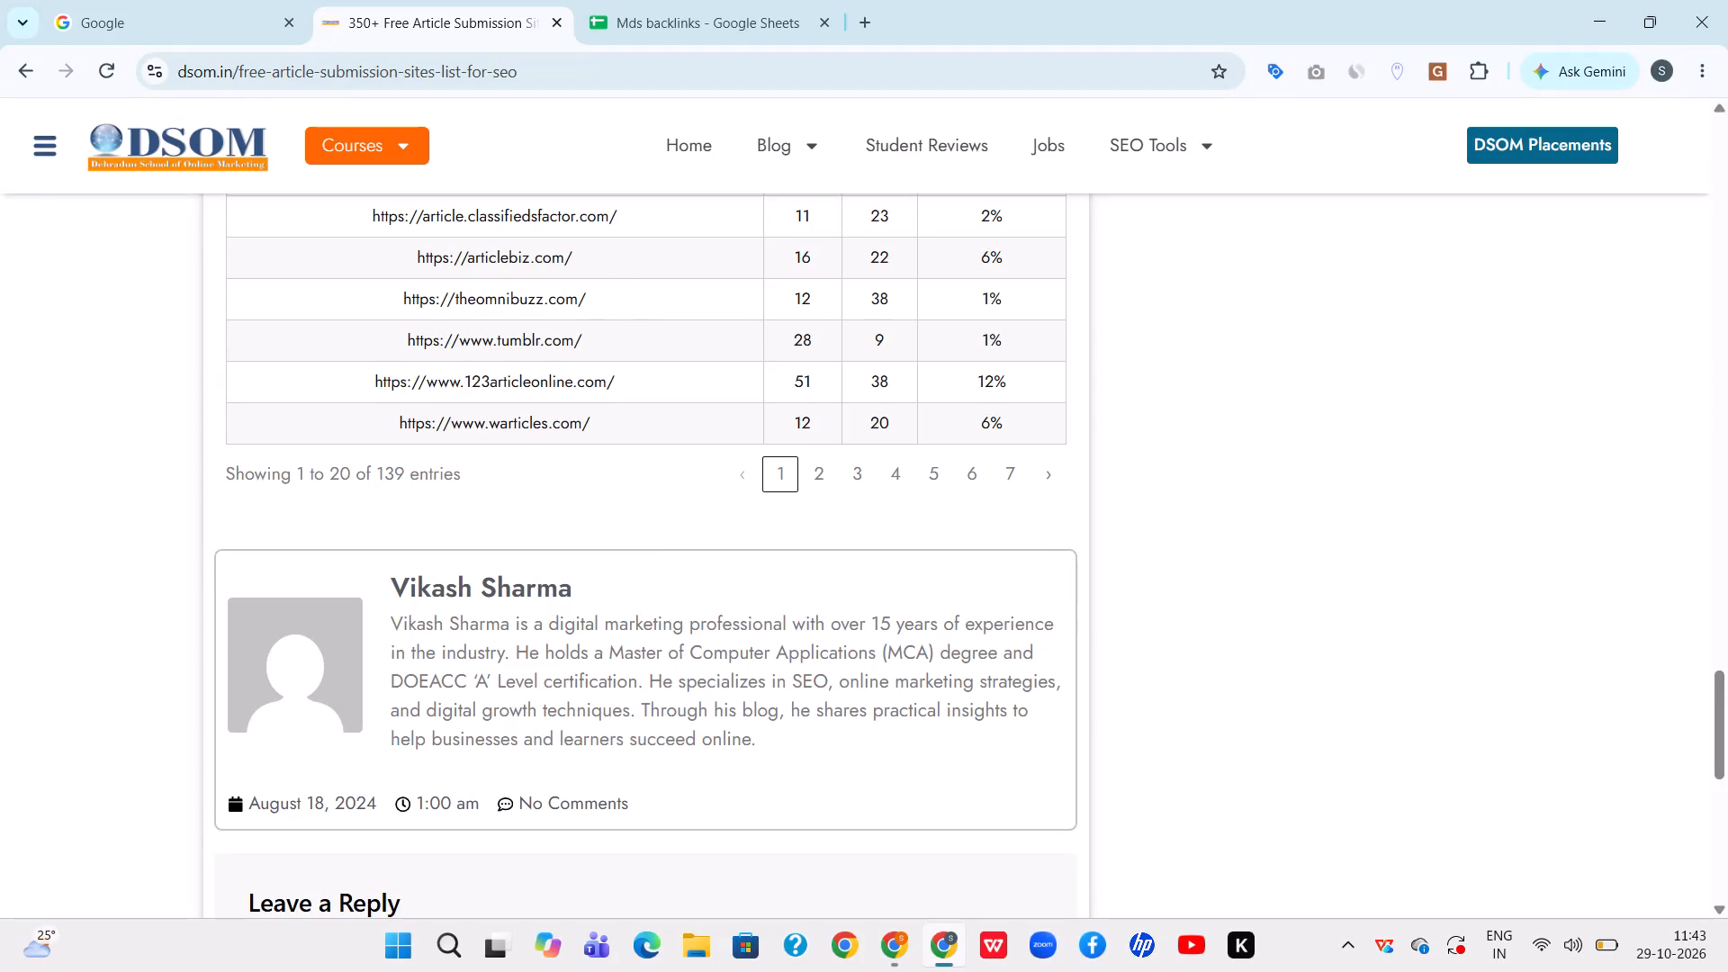
Select the theomnibuzz.com address in the table and look over the remaining sites on this page of the list.
{"action": "triple_click", "coordinate": [580, 304]}
{"action": "triple_click", "coordinate": [580, 304]}
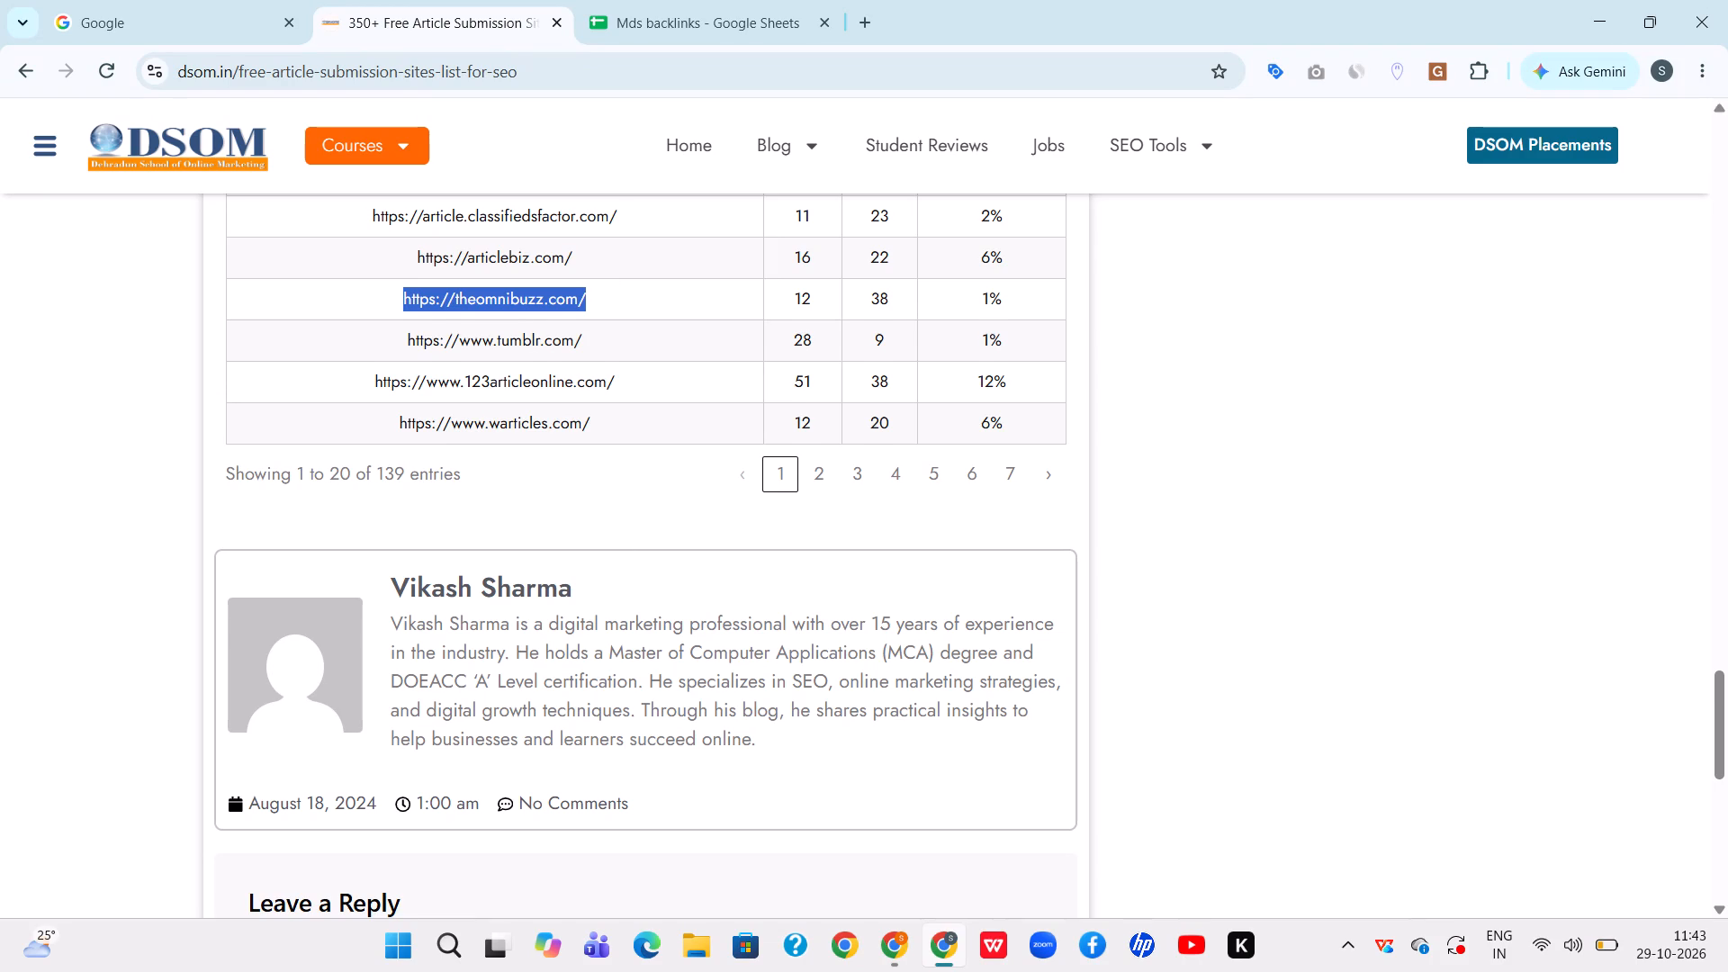
{"action": "scroll", "coordinate": [580, 302], "scroll_direction": "down", "scroll_amount": 1}
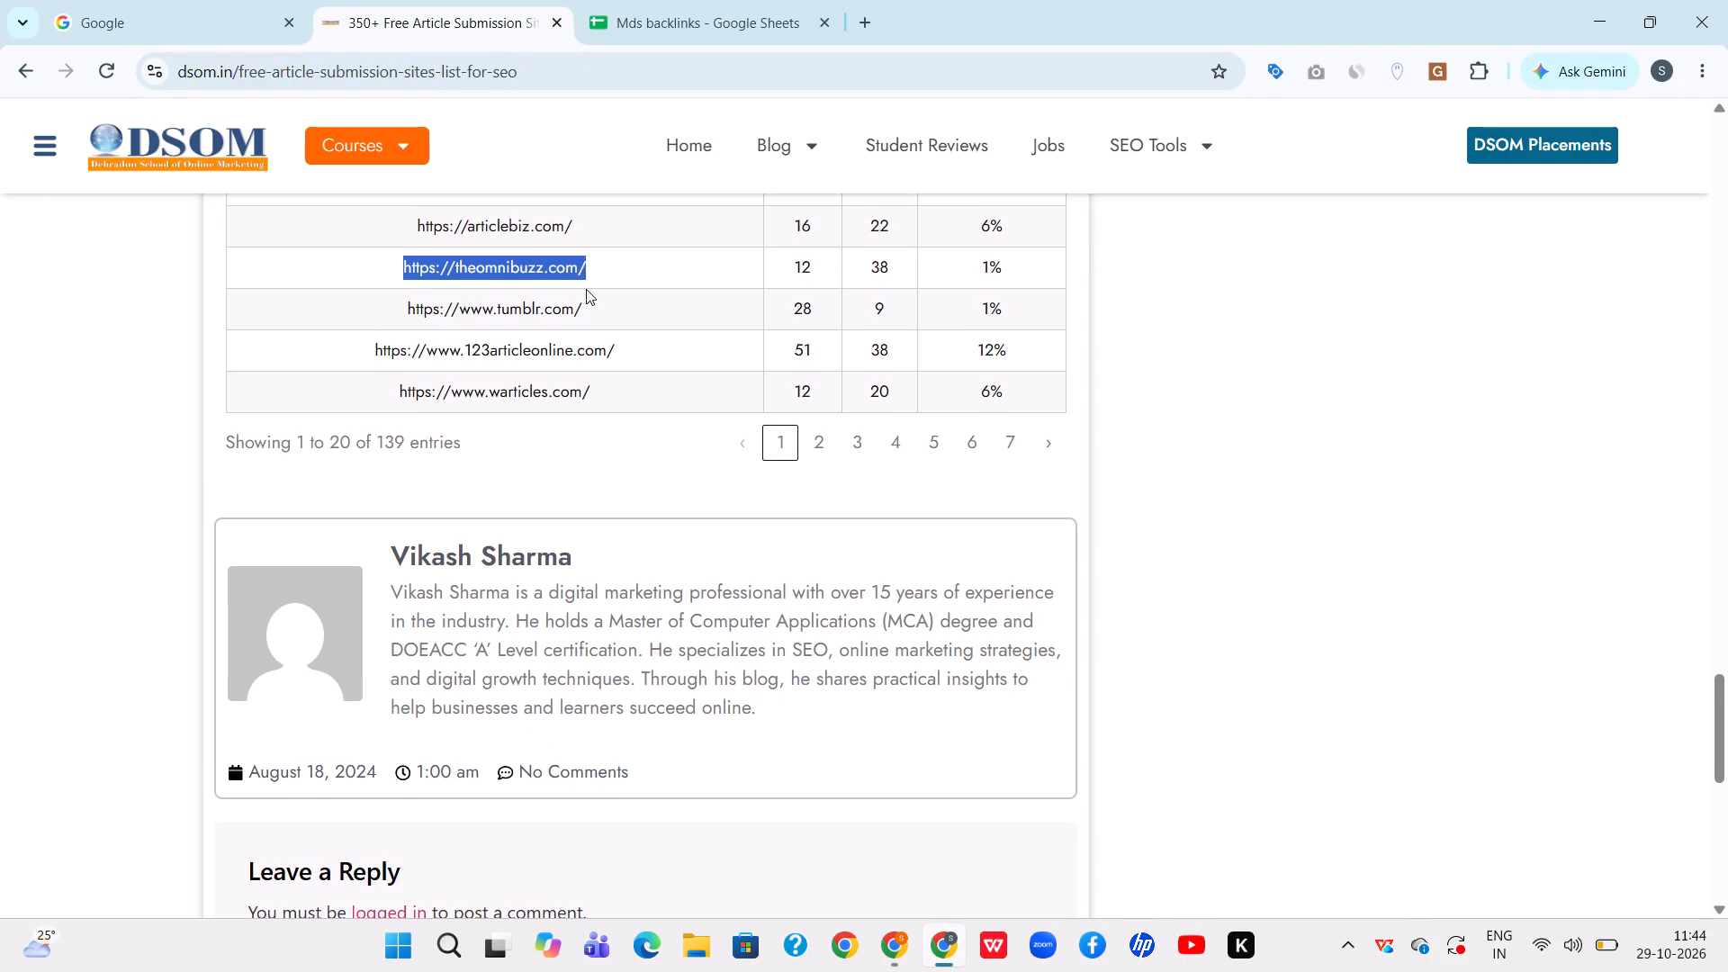
{"action": "scroll", "coordinate": [586, 289], "scroll_direction": "down", "scroll_amount": 3}
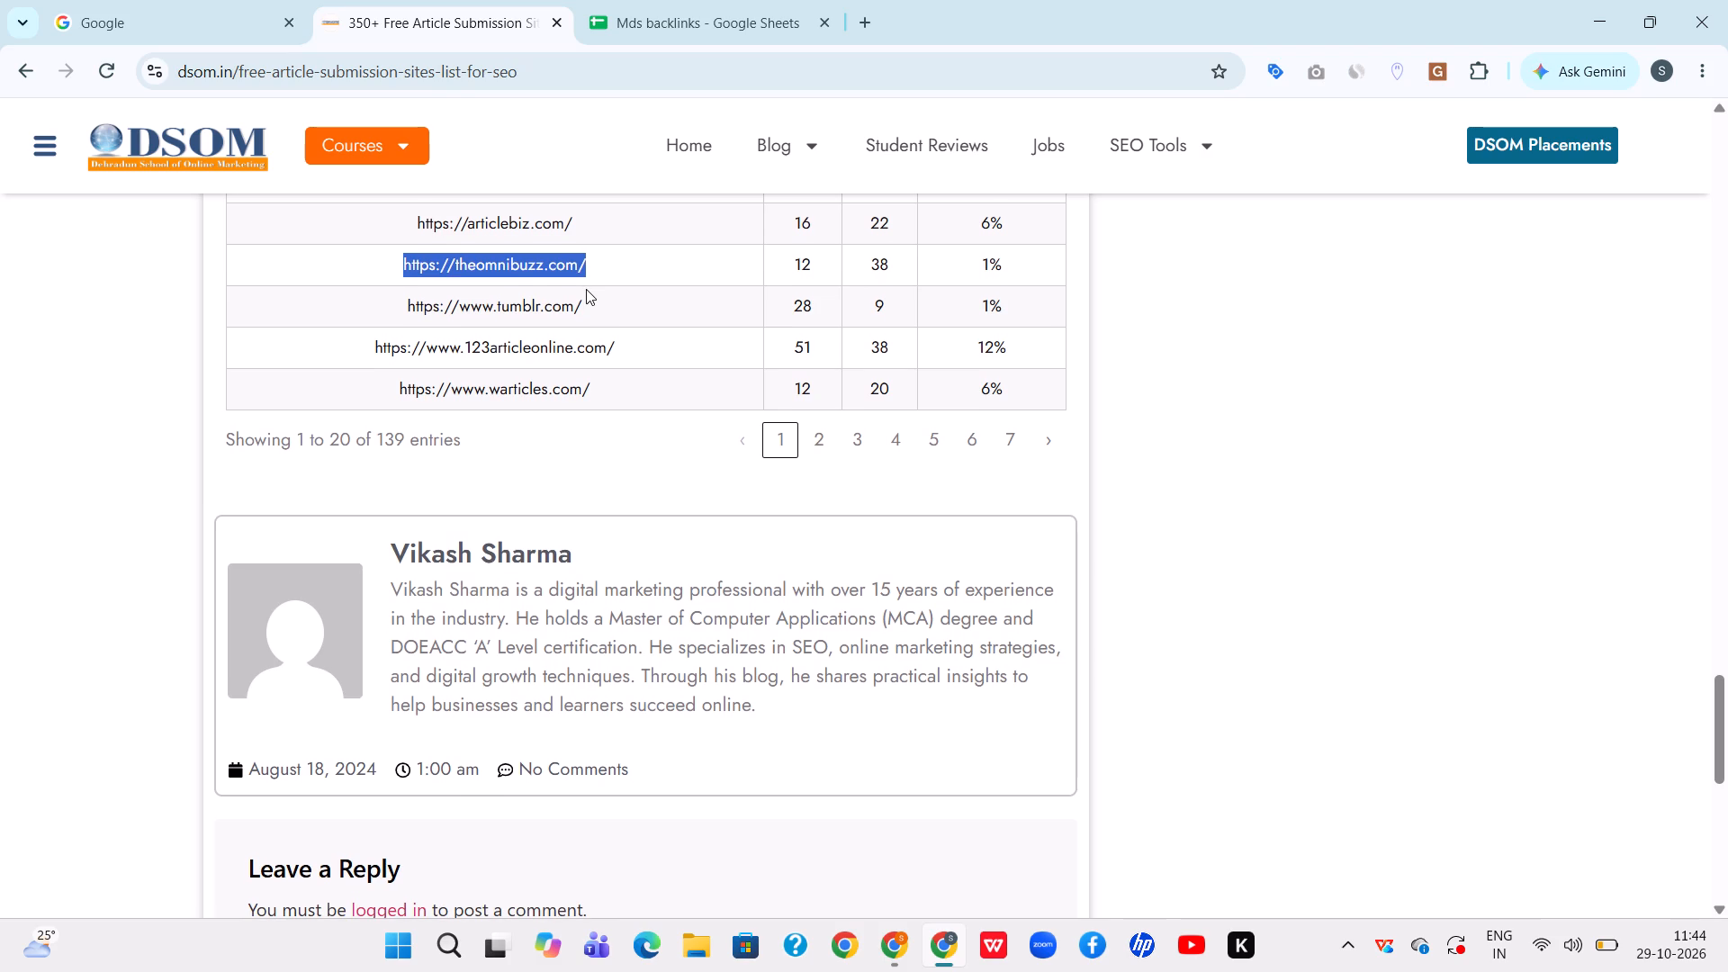
{"action": "scroll", "coordinate": [586, 289], "scroll_direction": "down", "scroll_amount": 5}
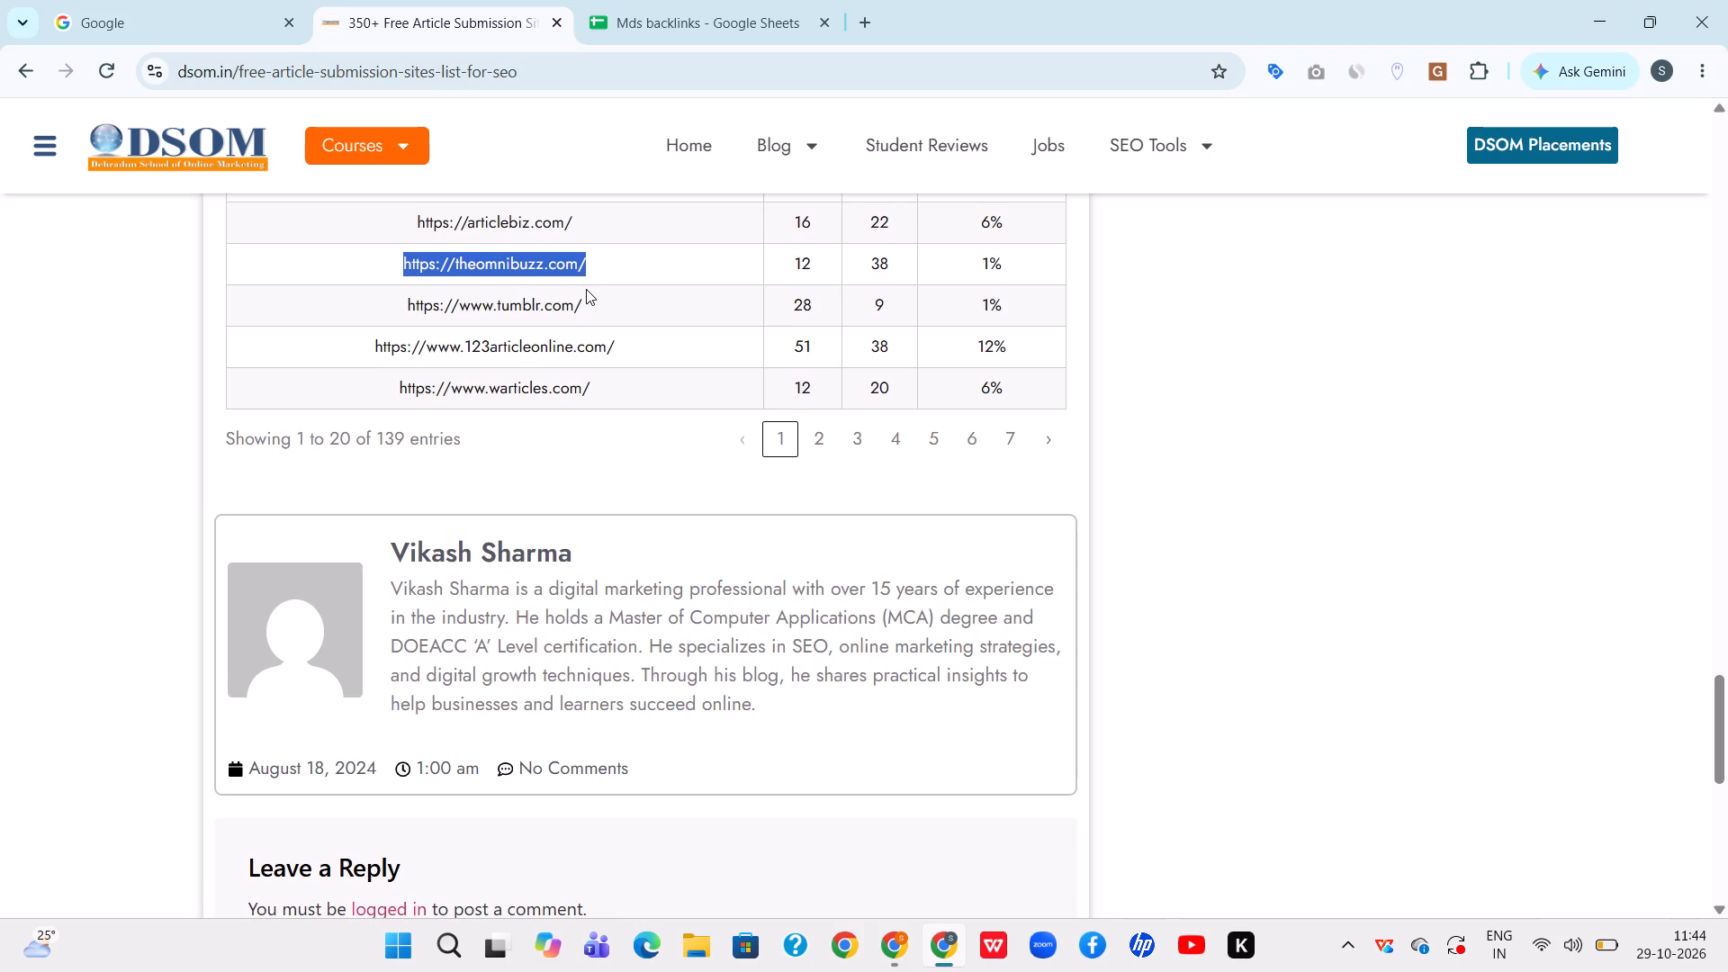
{"action": "scroll", "coordinate": [586, 289], "scroll_direction": "down", "scroll_amount": 1}
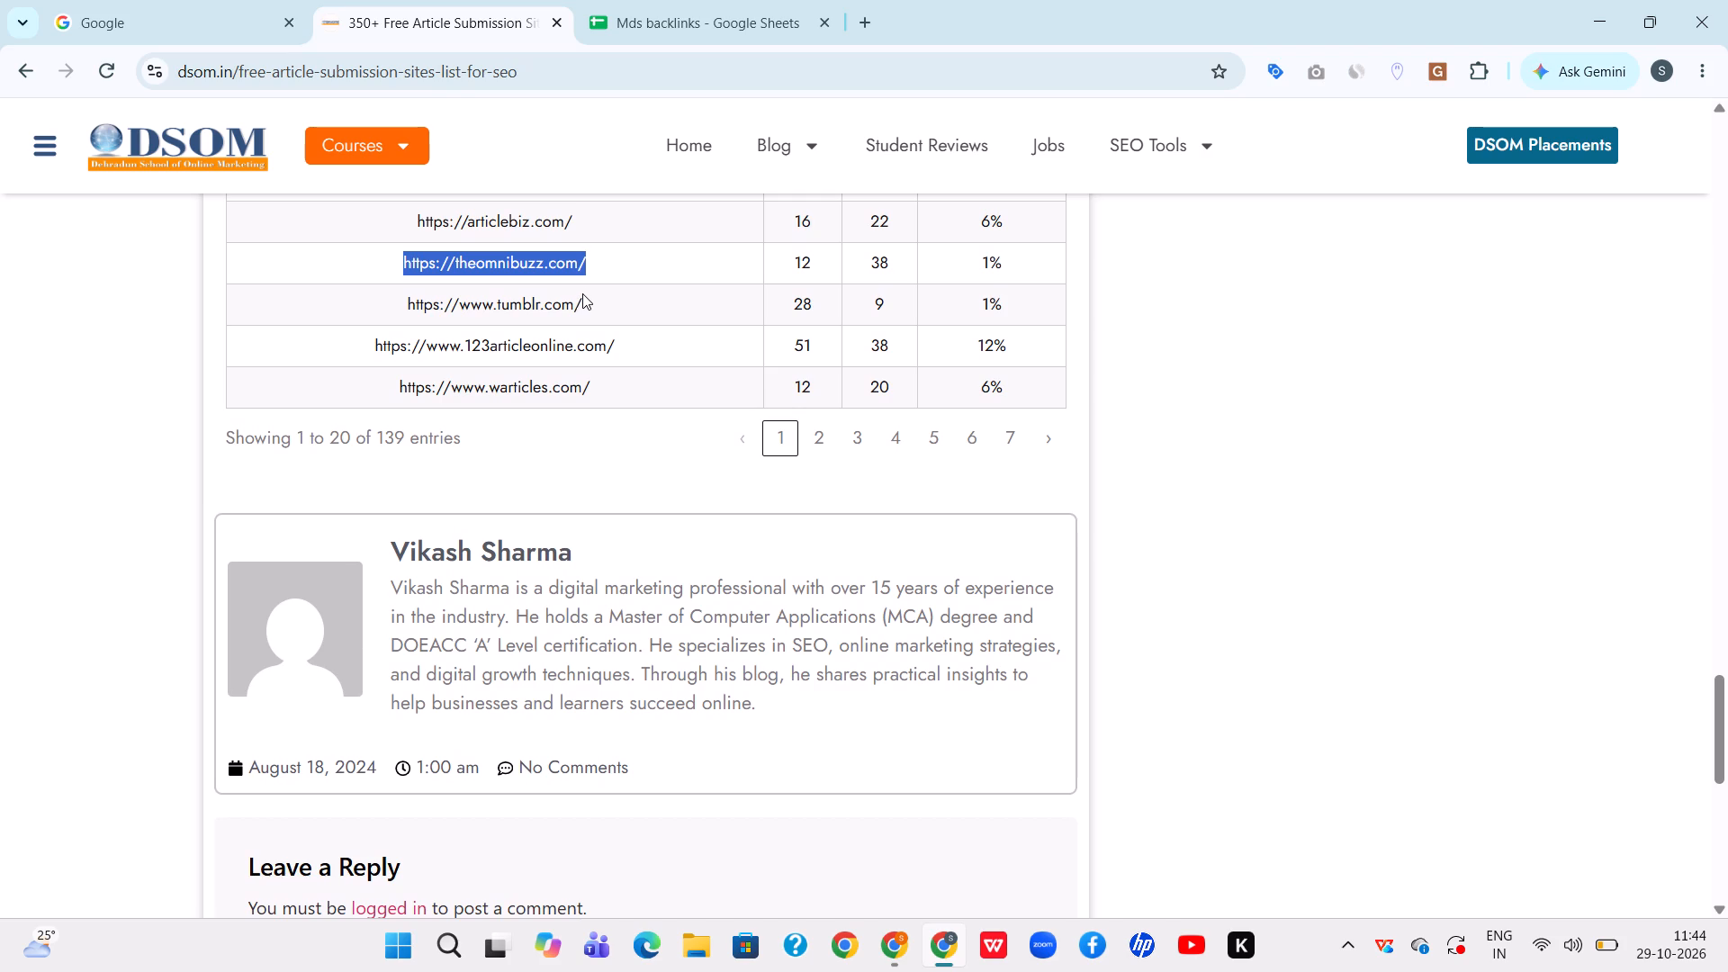
Copy the 123articleonline.com address from the table, check the site in a new tab, and close the tab.
{"action": "triple_click", "coordinate": [539, 360]}
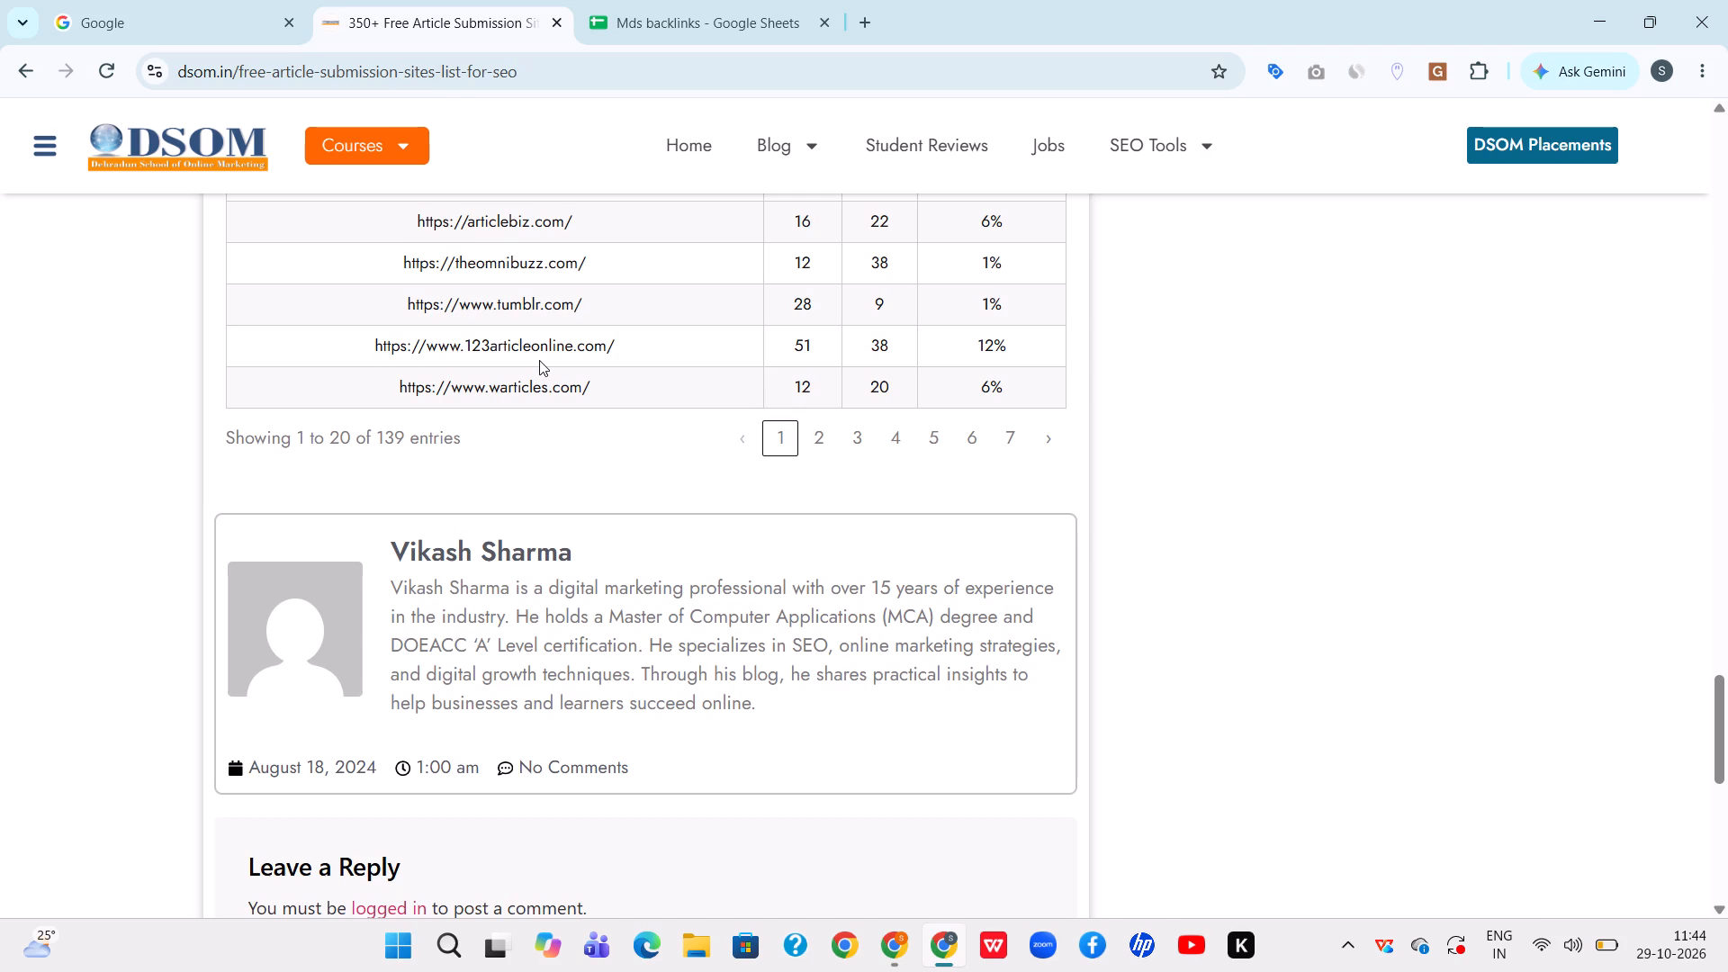
{"action": "left_click", "coordinate": [539, 360]}
{"action": "key", "text": "ctrl+c"}
{"action": "left_click", "coordinate": [539, 360]}
{"action": "left_click", "coordinate": [869, 4]}
{"action": "key", "text": "ctrl+v"}
{"action": "key", "text": "ctrl+Return"}
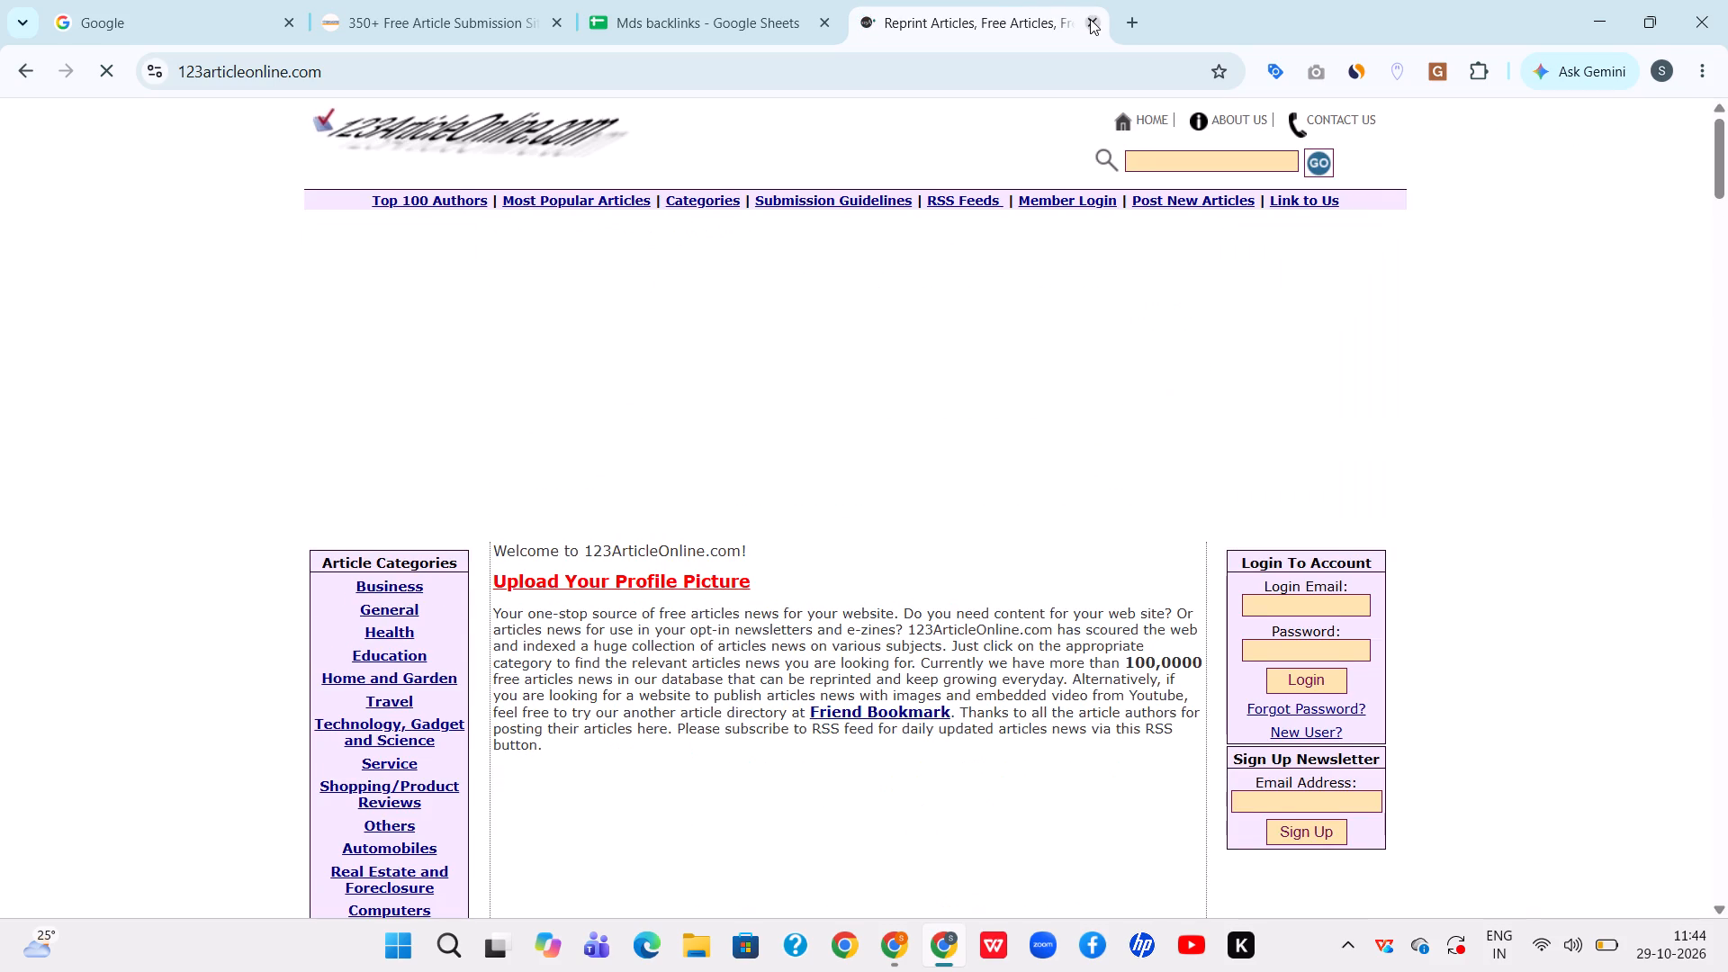
{"action": "left_click", "coordinate": [1090, 19]}
Copy the warticles.com address from the table, open the site in a new tab, and go to its article submission page.
{"action": "triple_click", "coordinate": [385, 396]}
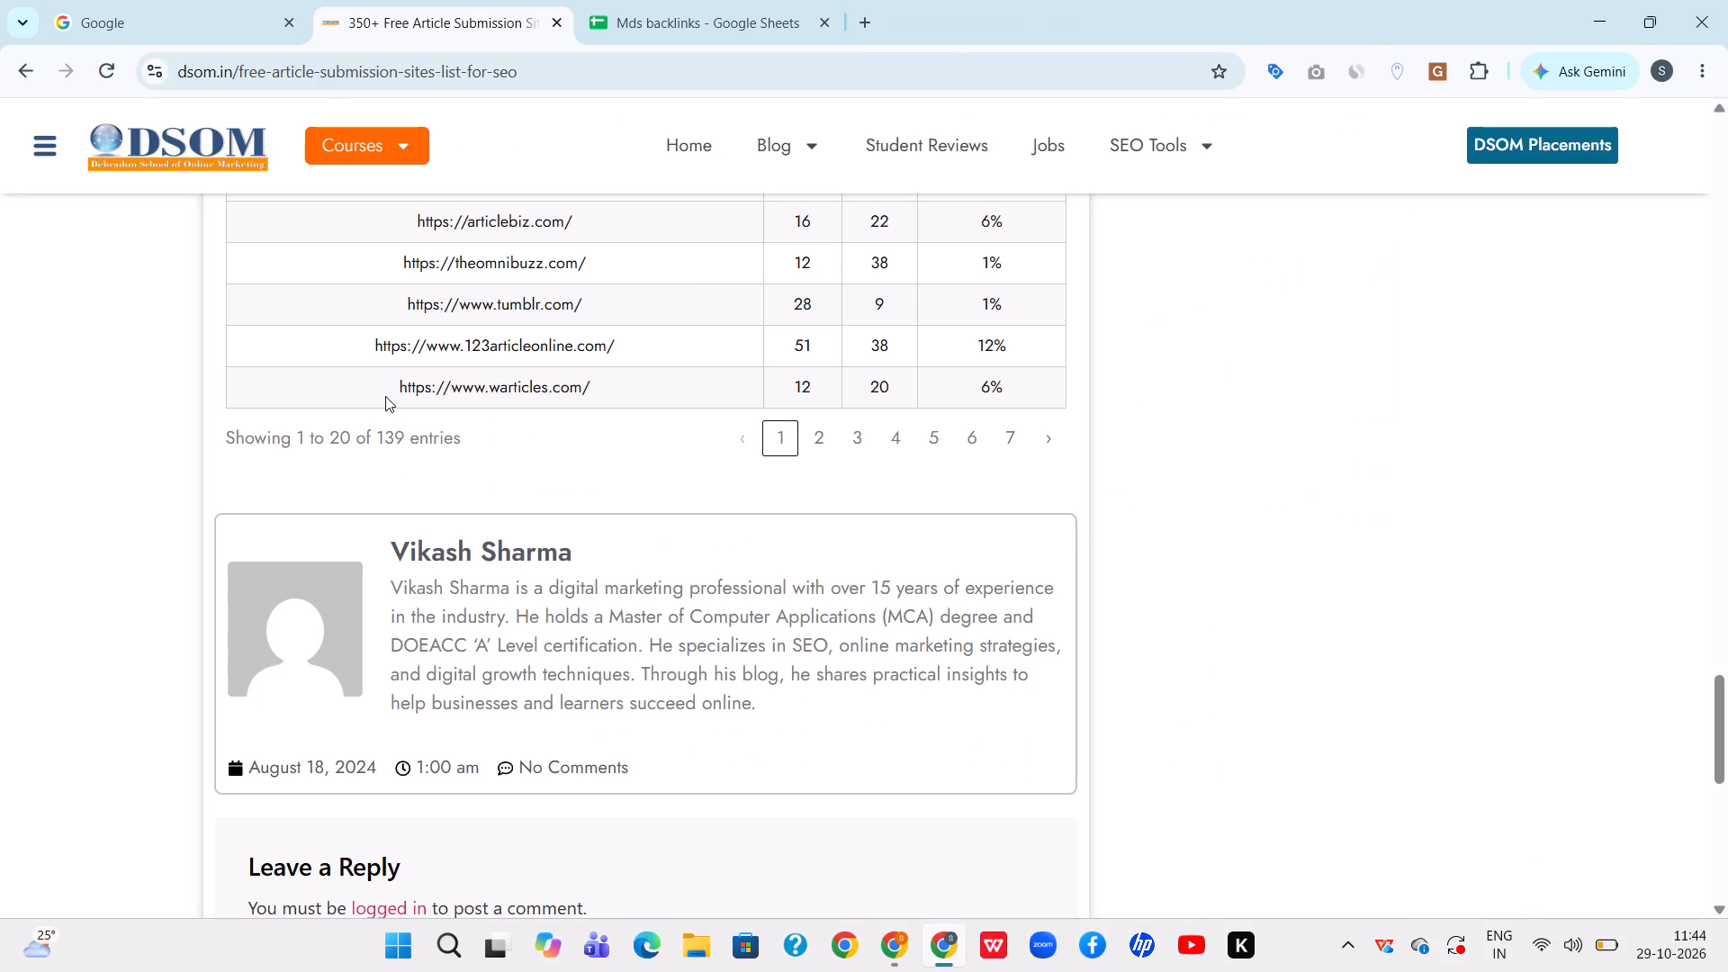
{"action": "left_click", "coordinate": [385, 396]}
{"action": "key", "text": "ctrl+c"}
{"action": "left_click", "coordinate": [385, 396]}
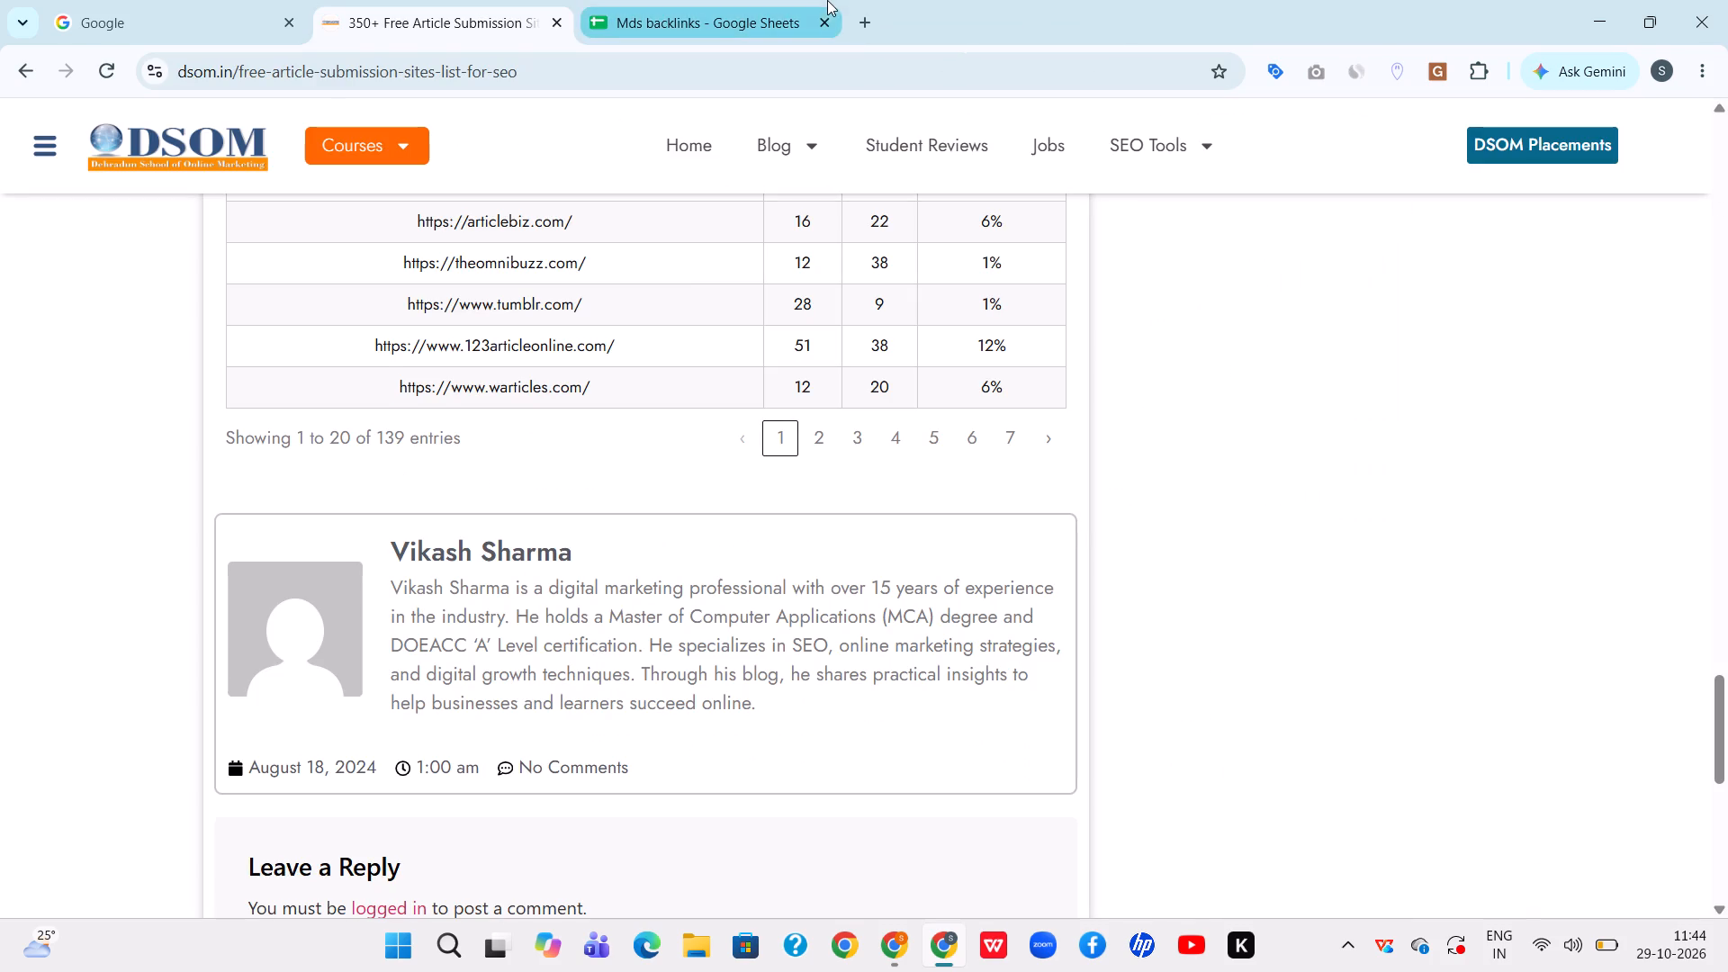
{"action": "left_click", "coordinate": [868, 1]}
{"action": "key", "text": "ctrl+v"}
{"action": "key", "text": "Return"}
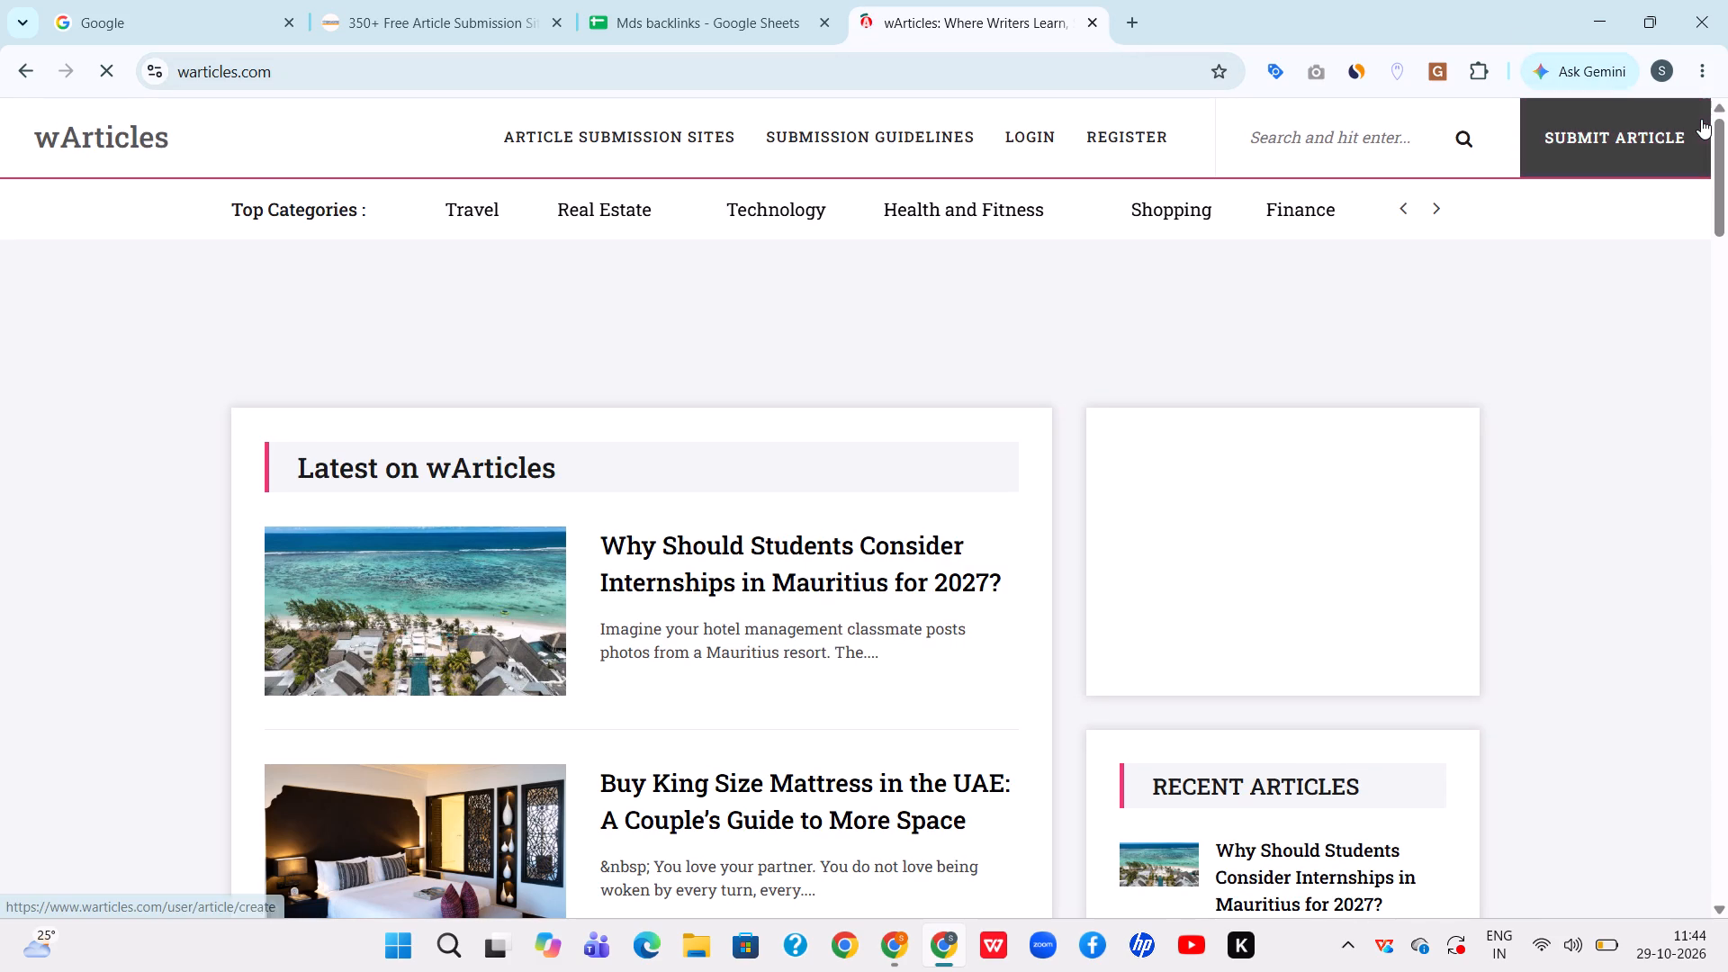
{"action": "left_click", "coordinate": [1701, 119]}
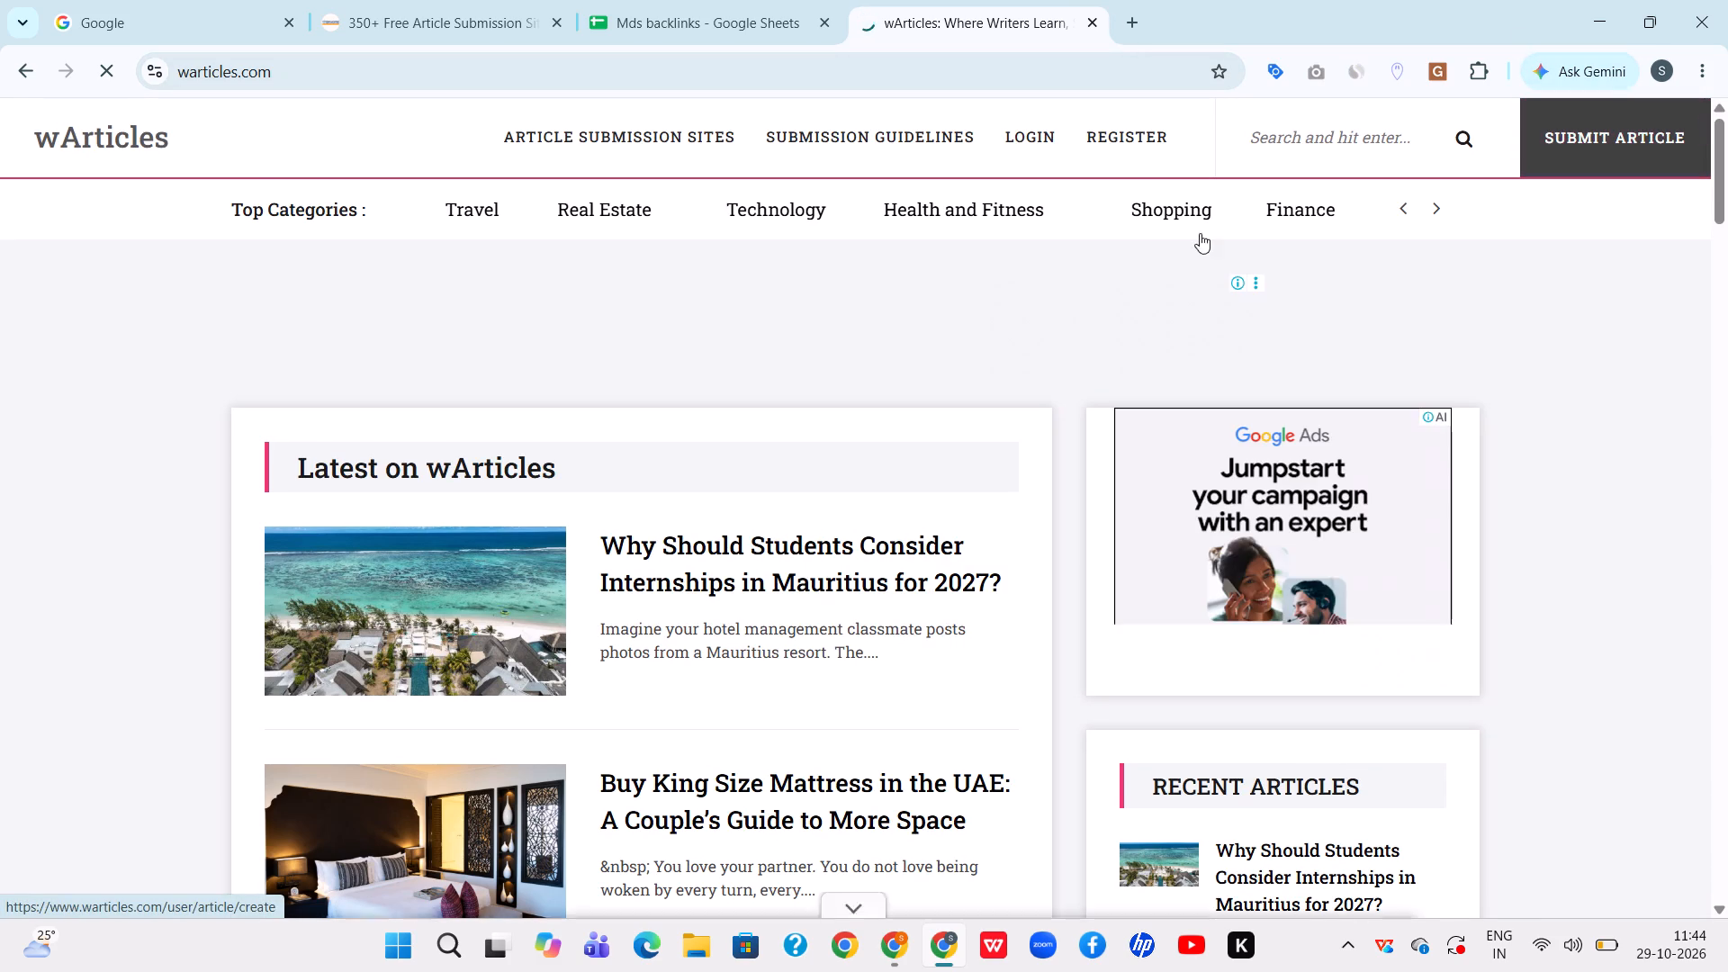
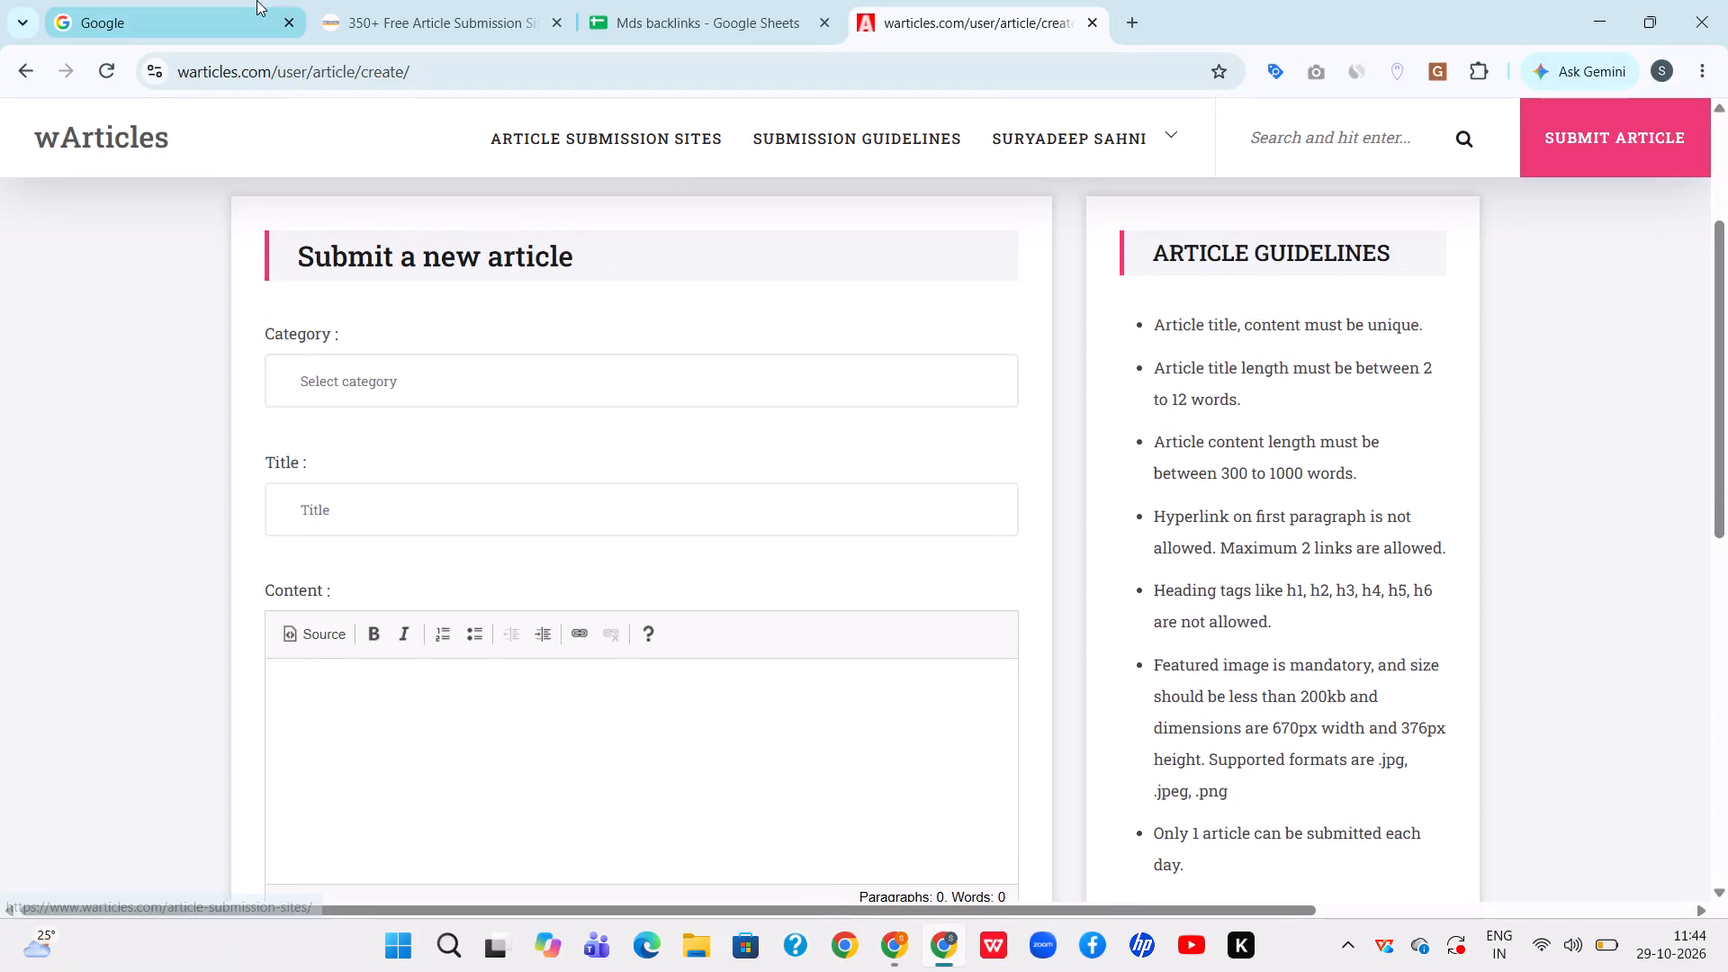
Return to DSOM's free article submission sites list and look over the entries on page 2 of its table.
{"action": "left_click", "coordinate": [538, 8]}
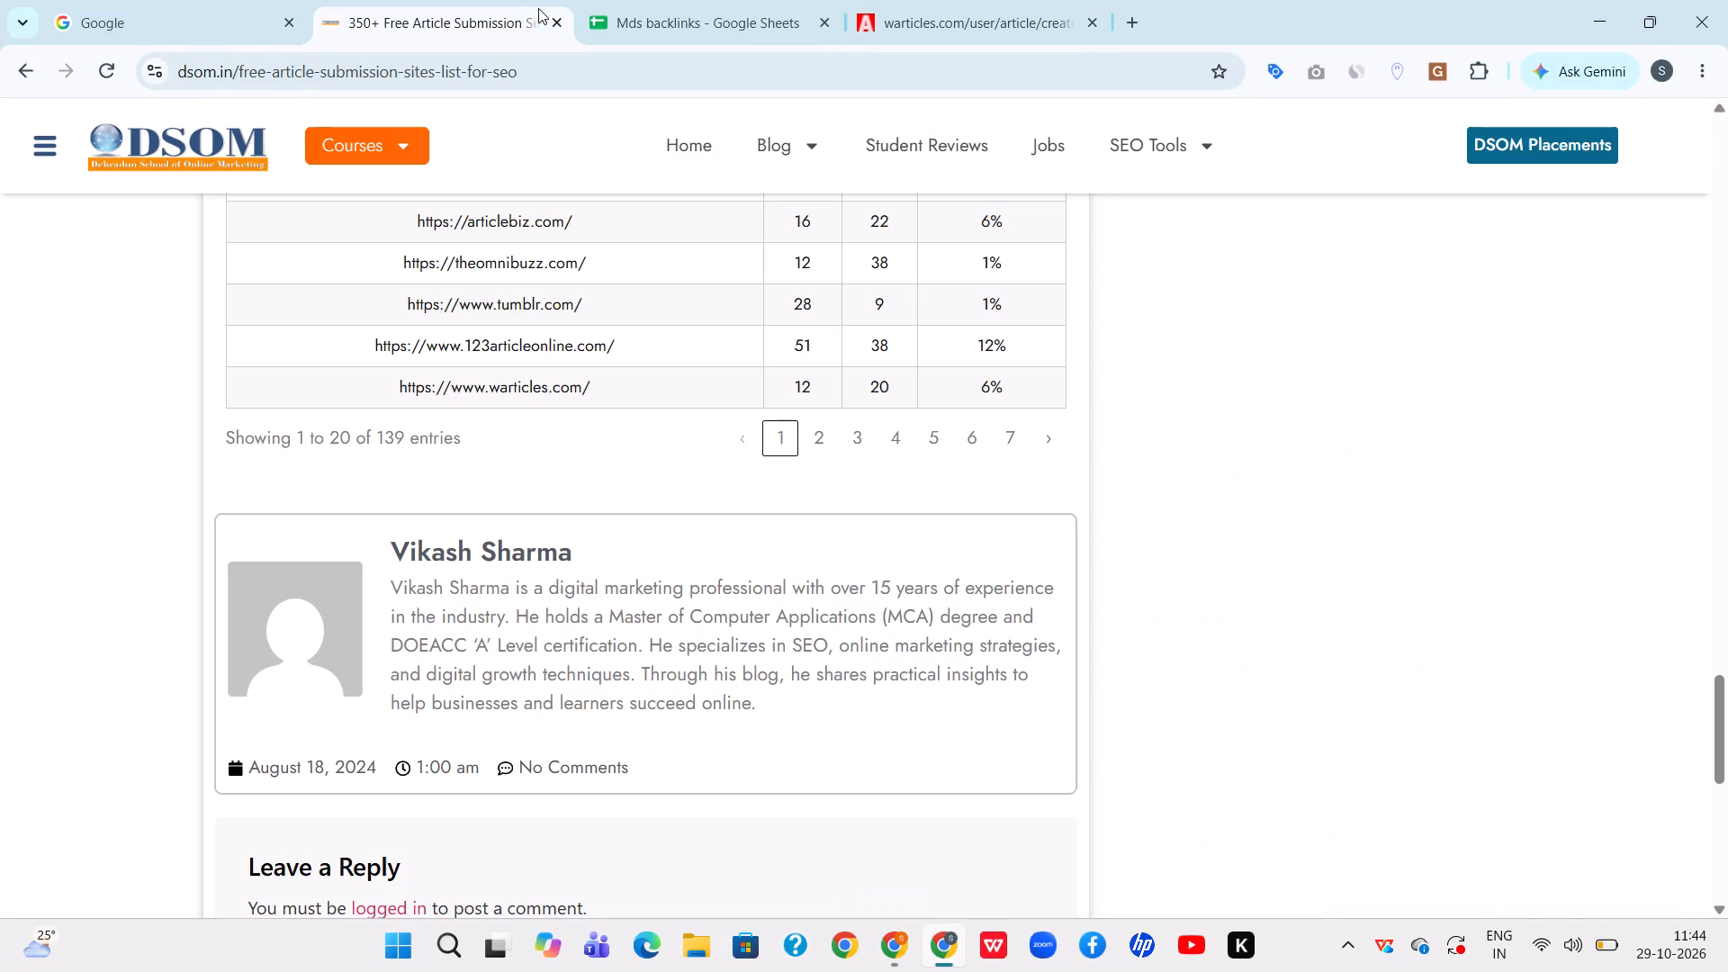
{"action": "left_click", "coordinate": [812, 445]}
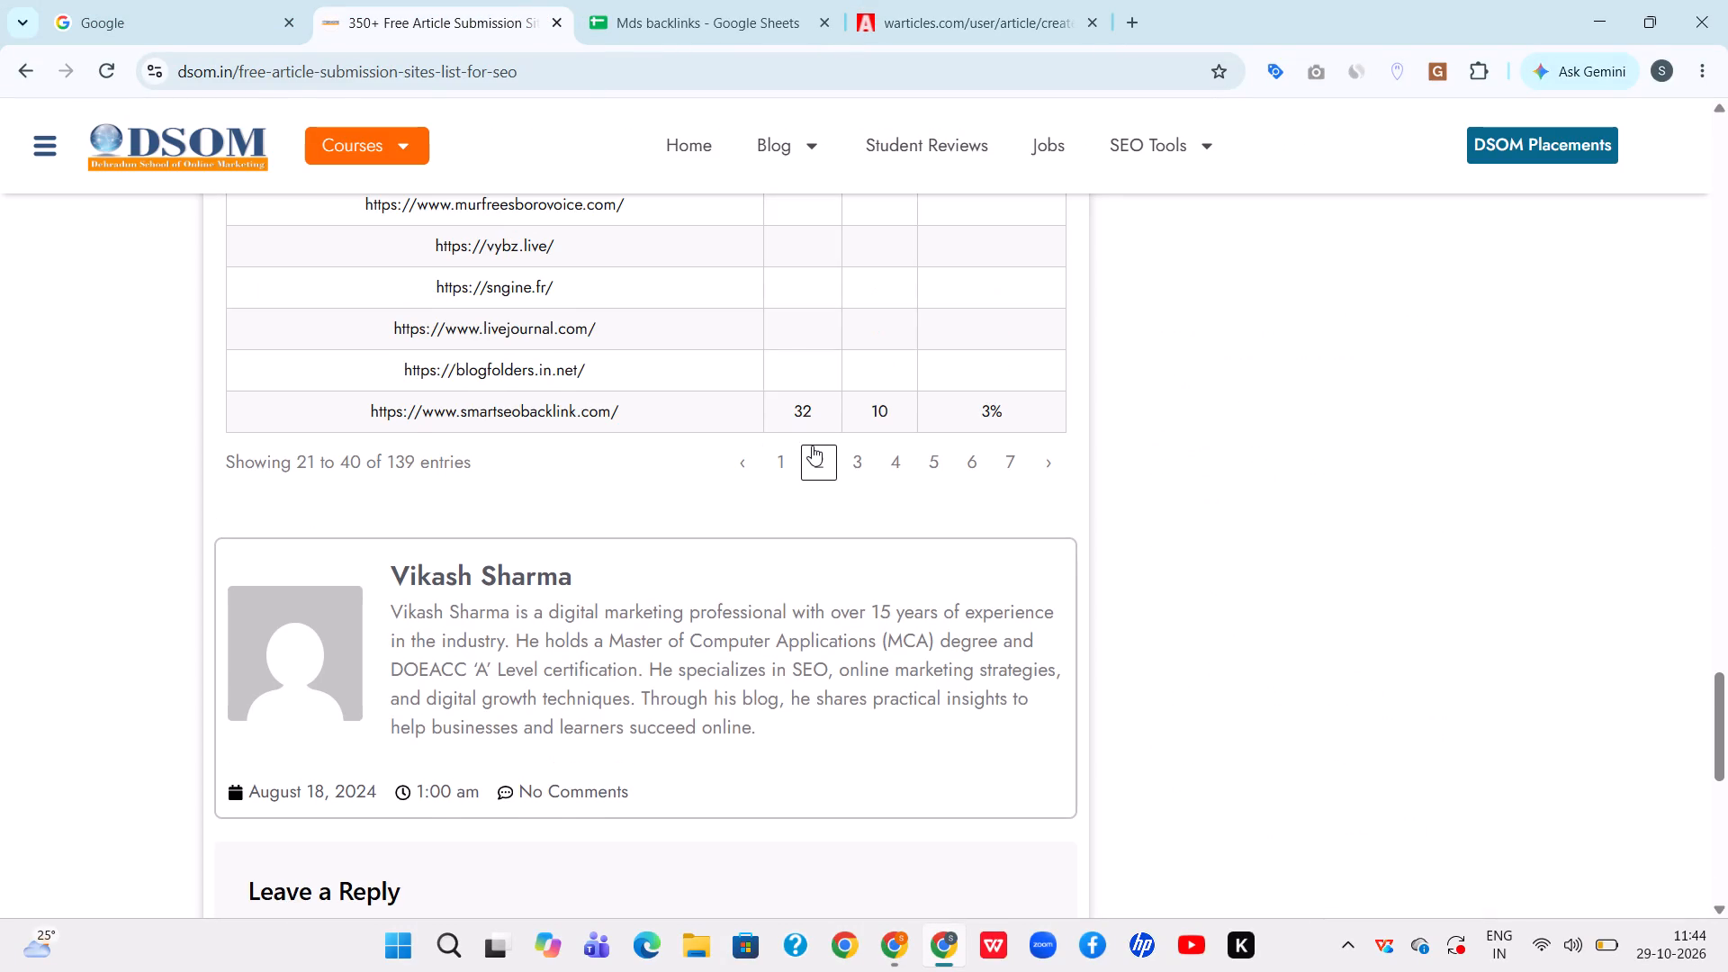
{"action": "scroll", "coordinate": [812, 445], "scroll_direction": "up", "scroll_amount": 3}
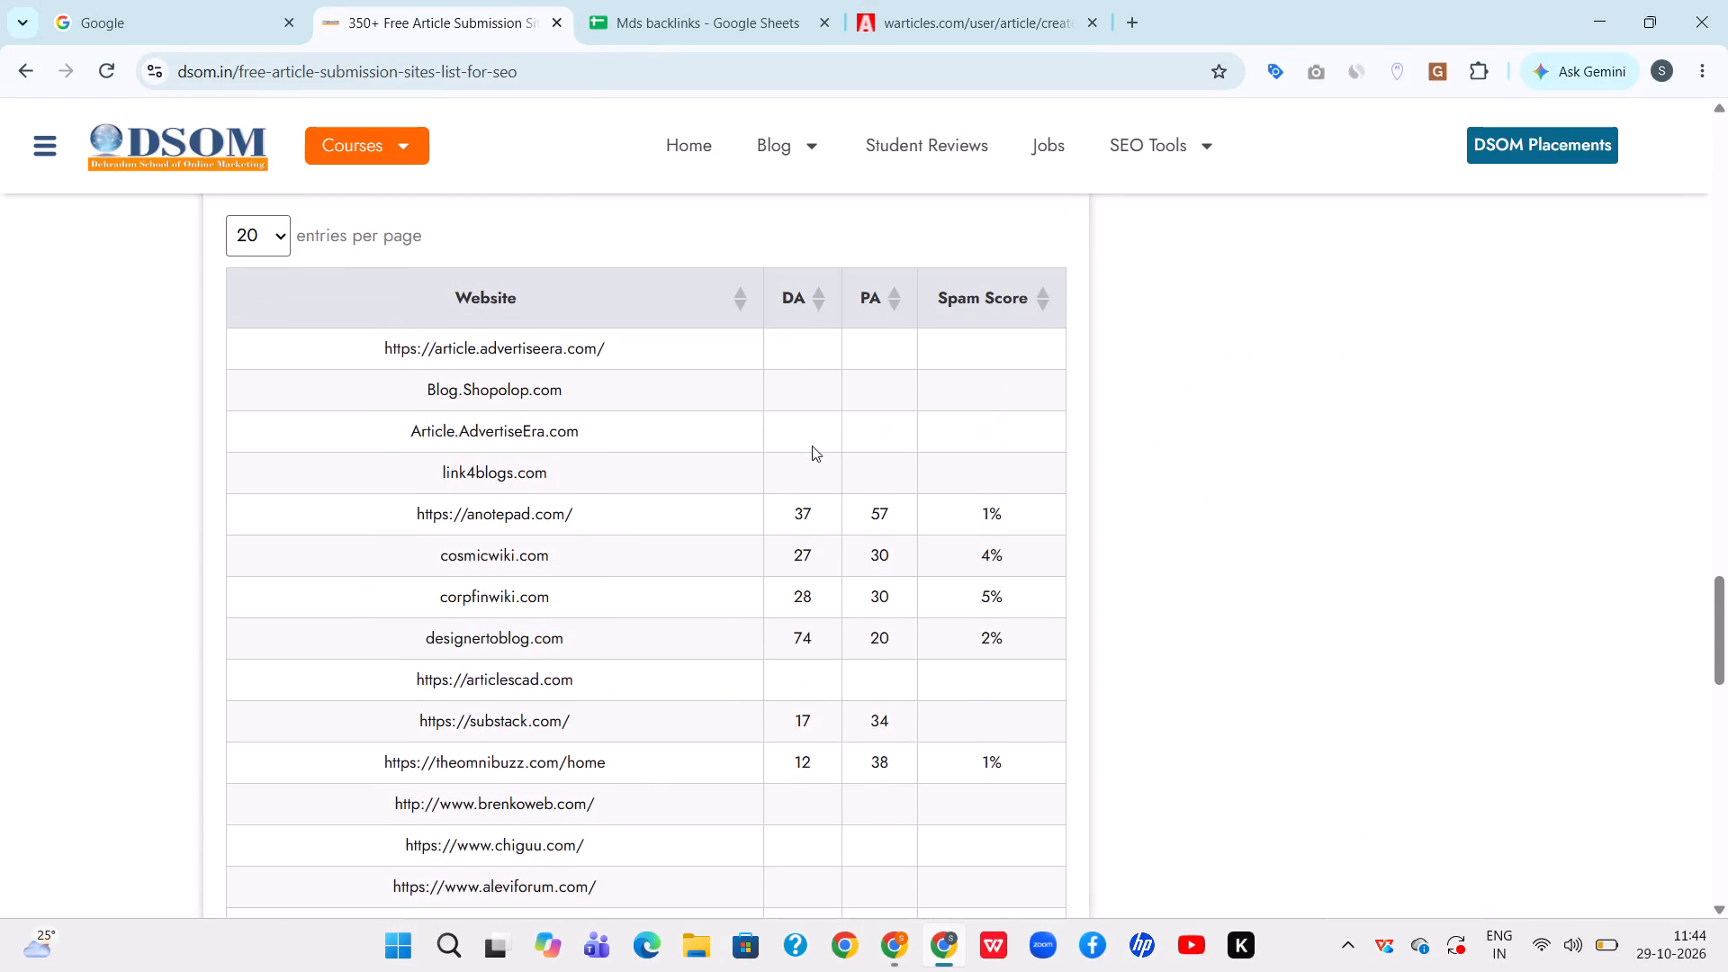
{"action": "scroll", "coordinate": [812, 445], "scroll_direction": "down", "scroll_amount": 1}
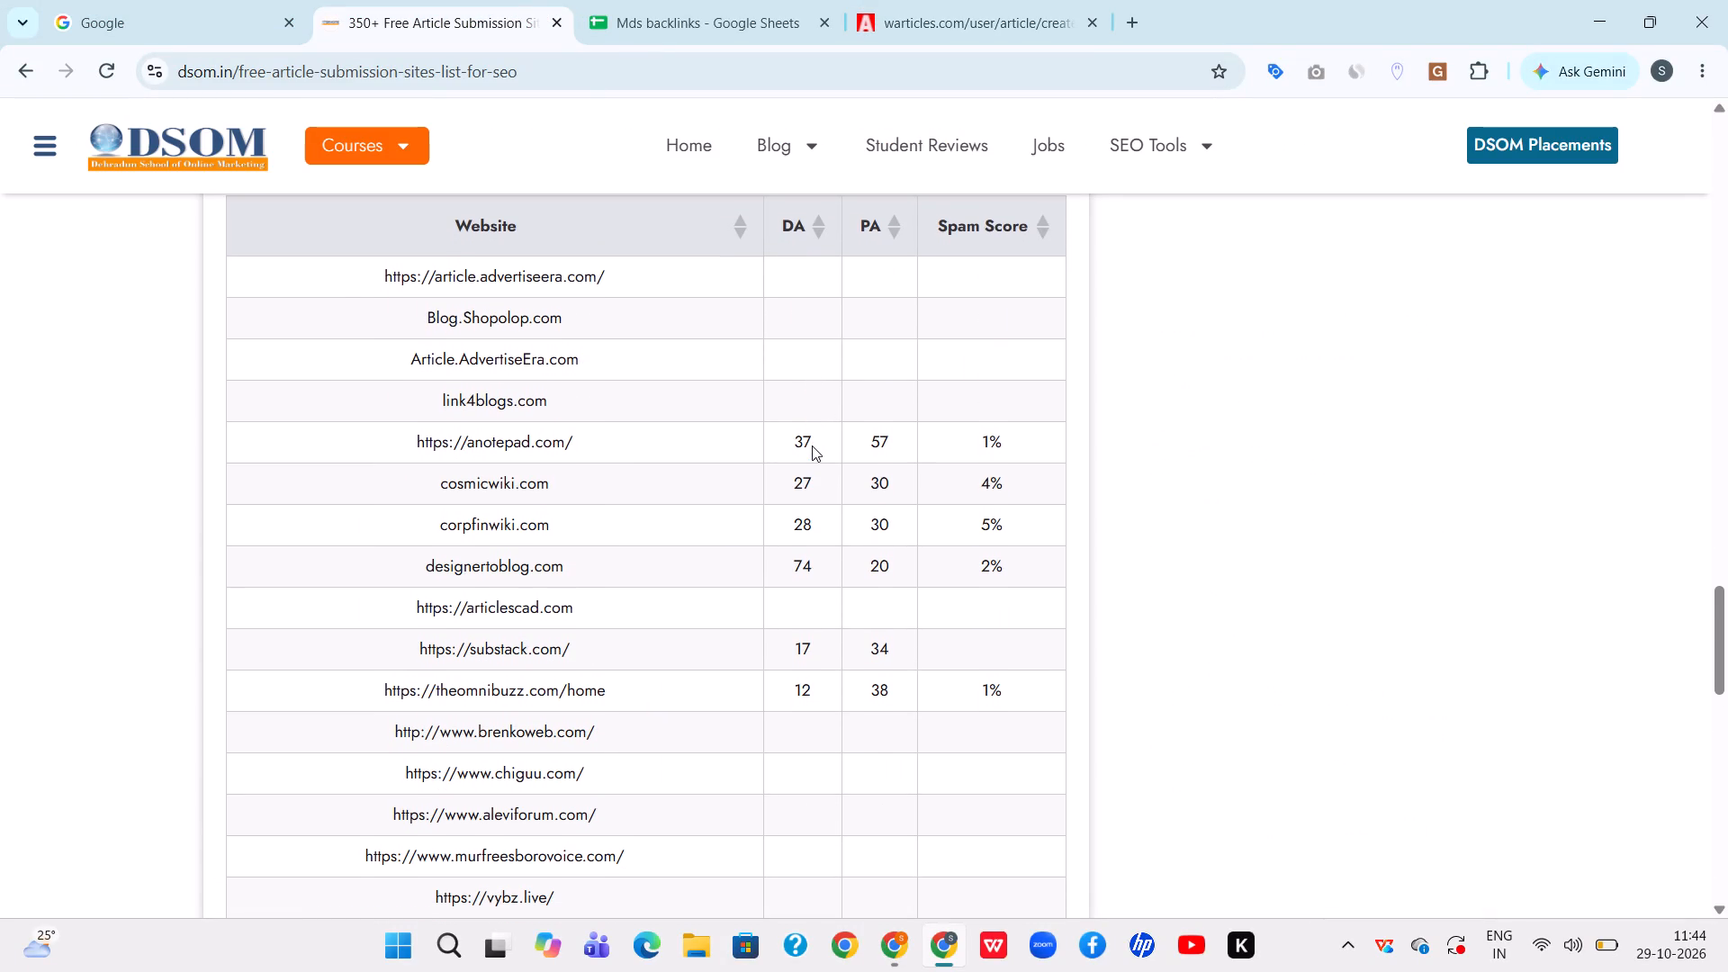
Copy the Blog.Shopolop.com address from the table, check it in a new tab as blog.shopolop.com, and close the tab.
{"action": "triple_click", "coordinate": [581, 316]}
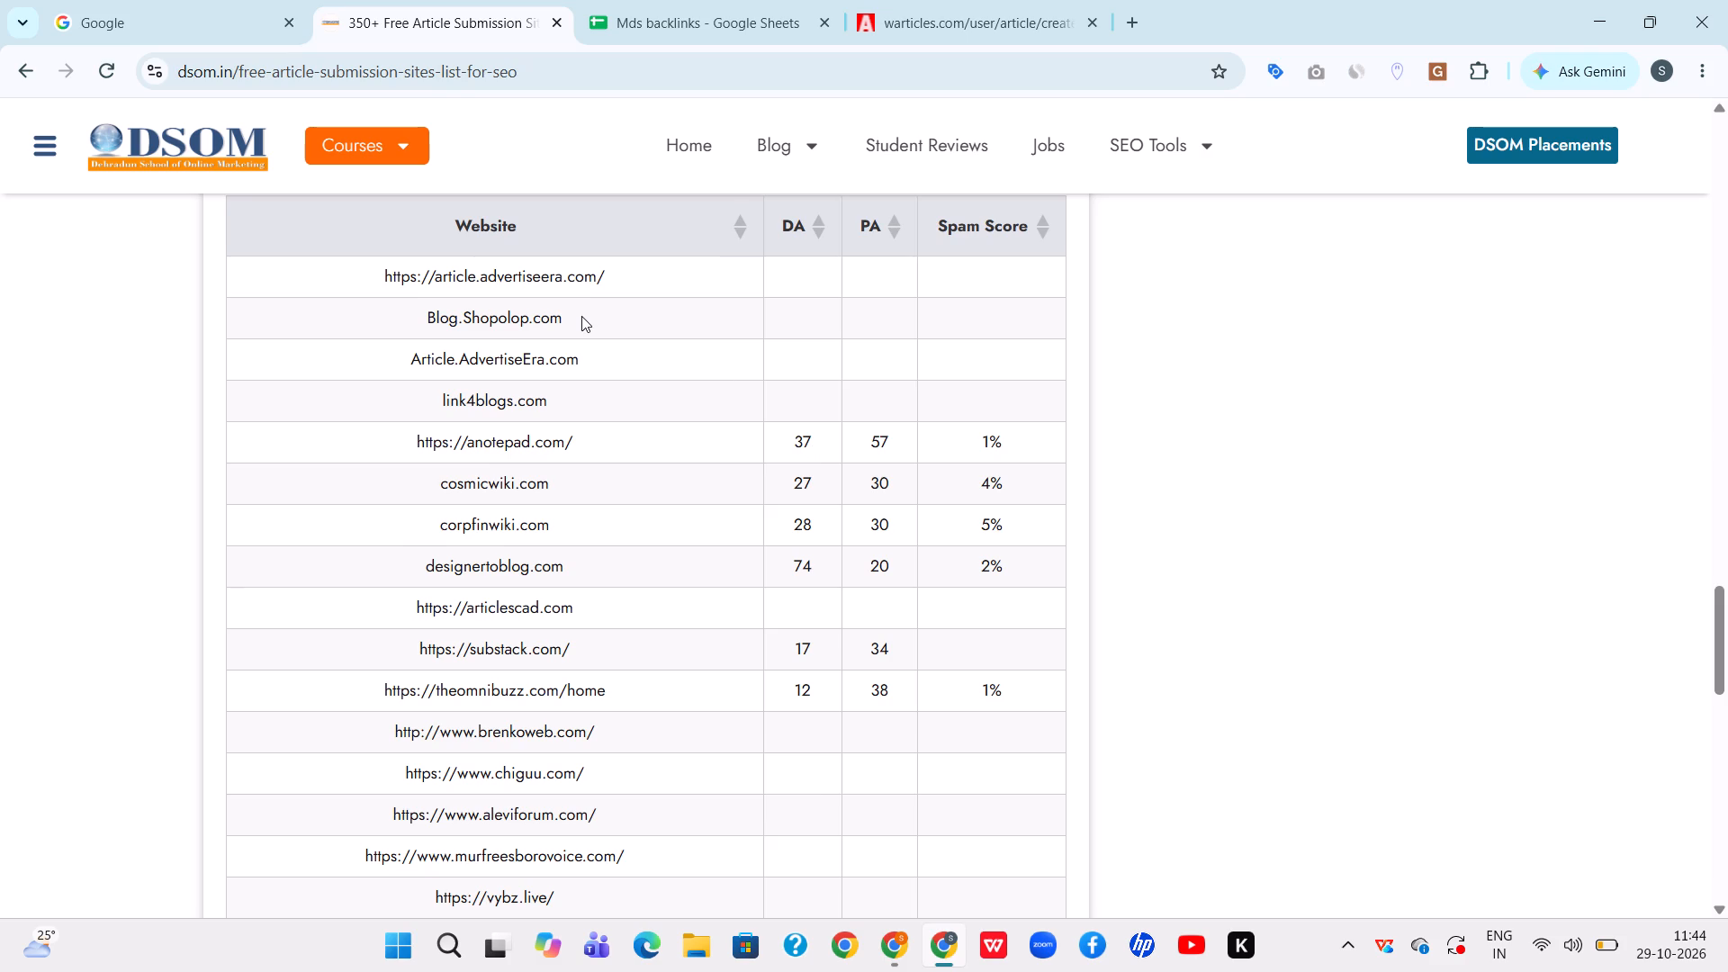
{"action": "double_click", "coordinate": [581, 316]}
{"action": "key", "text": "ctrl+c"}
{"action": "left_click", "coordinate": [581, 316]}
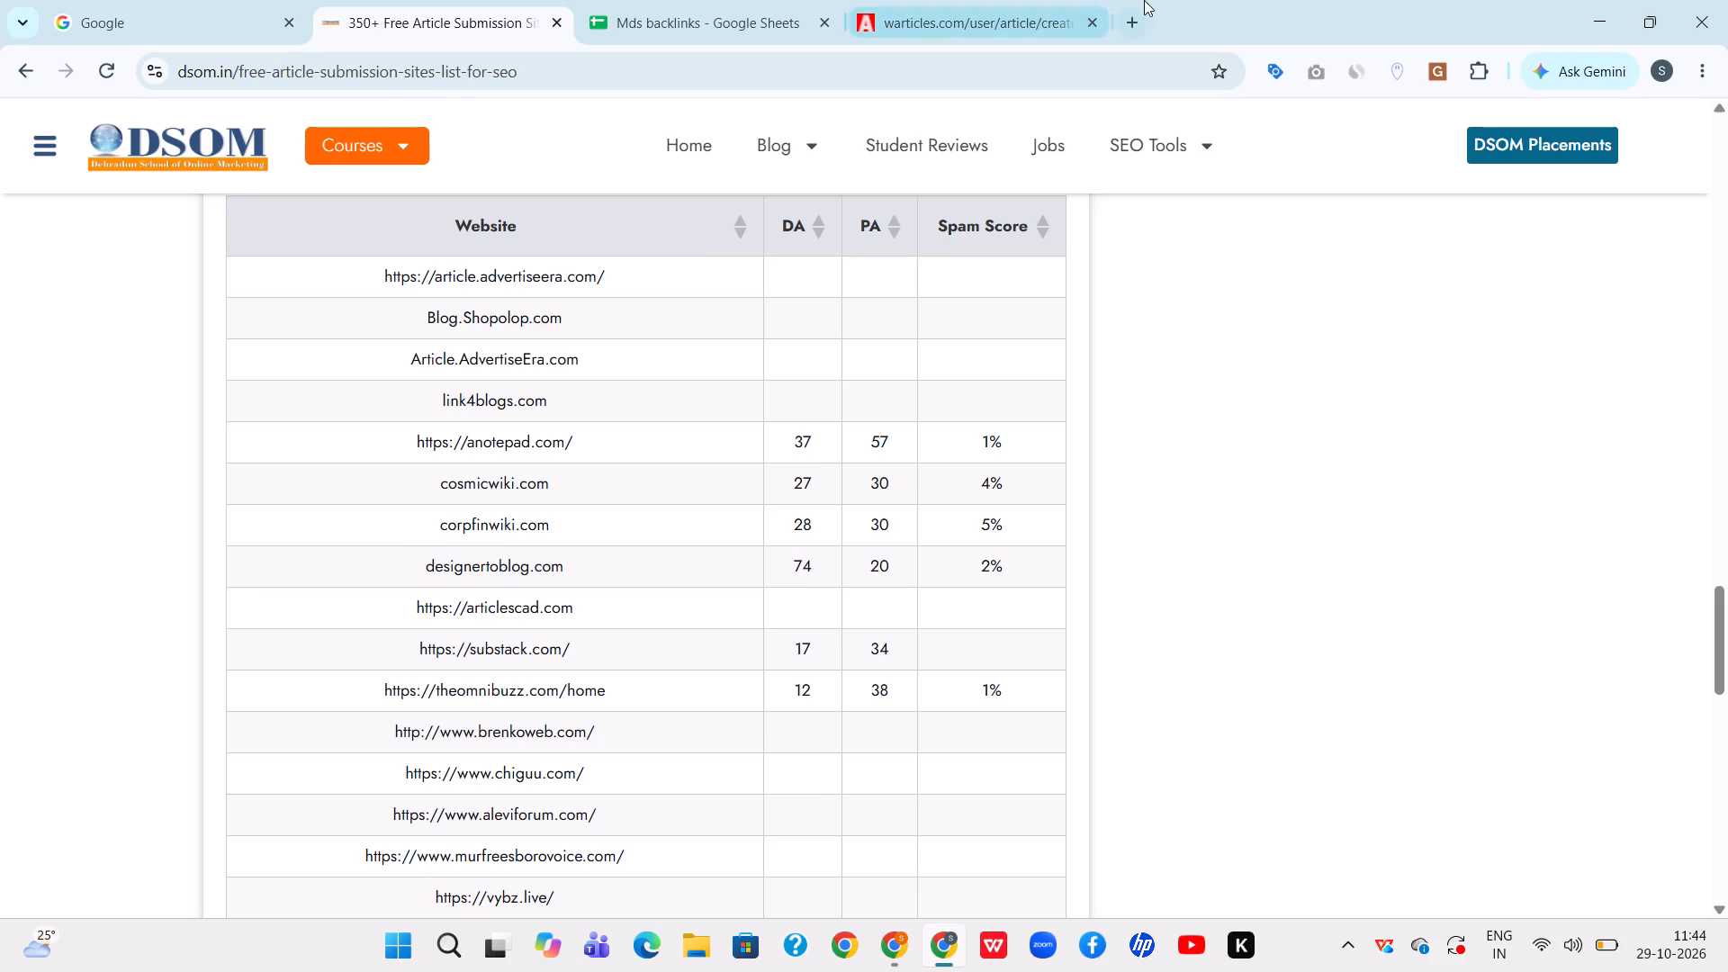
{"action": "left_click", "coordinate": [1131, 7]}
{"action": "key", "text": "ctrl+v"}
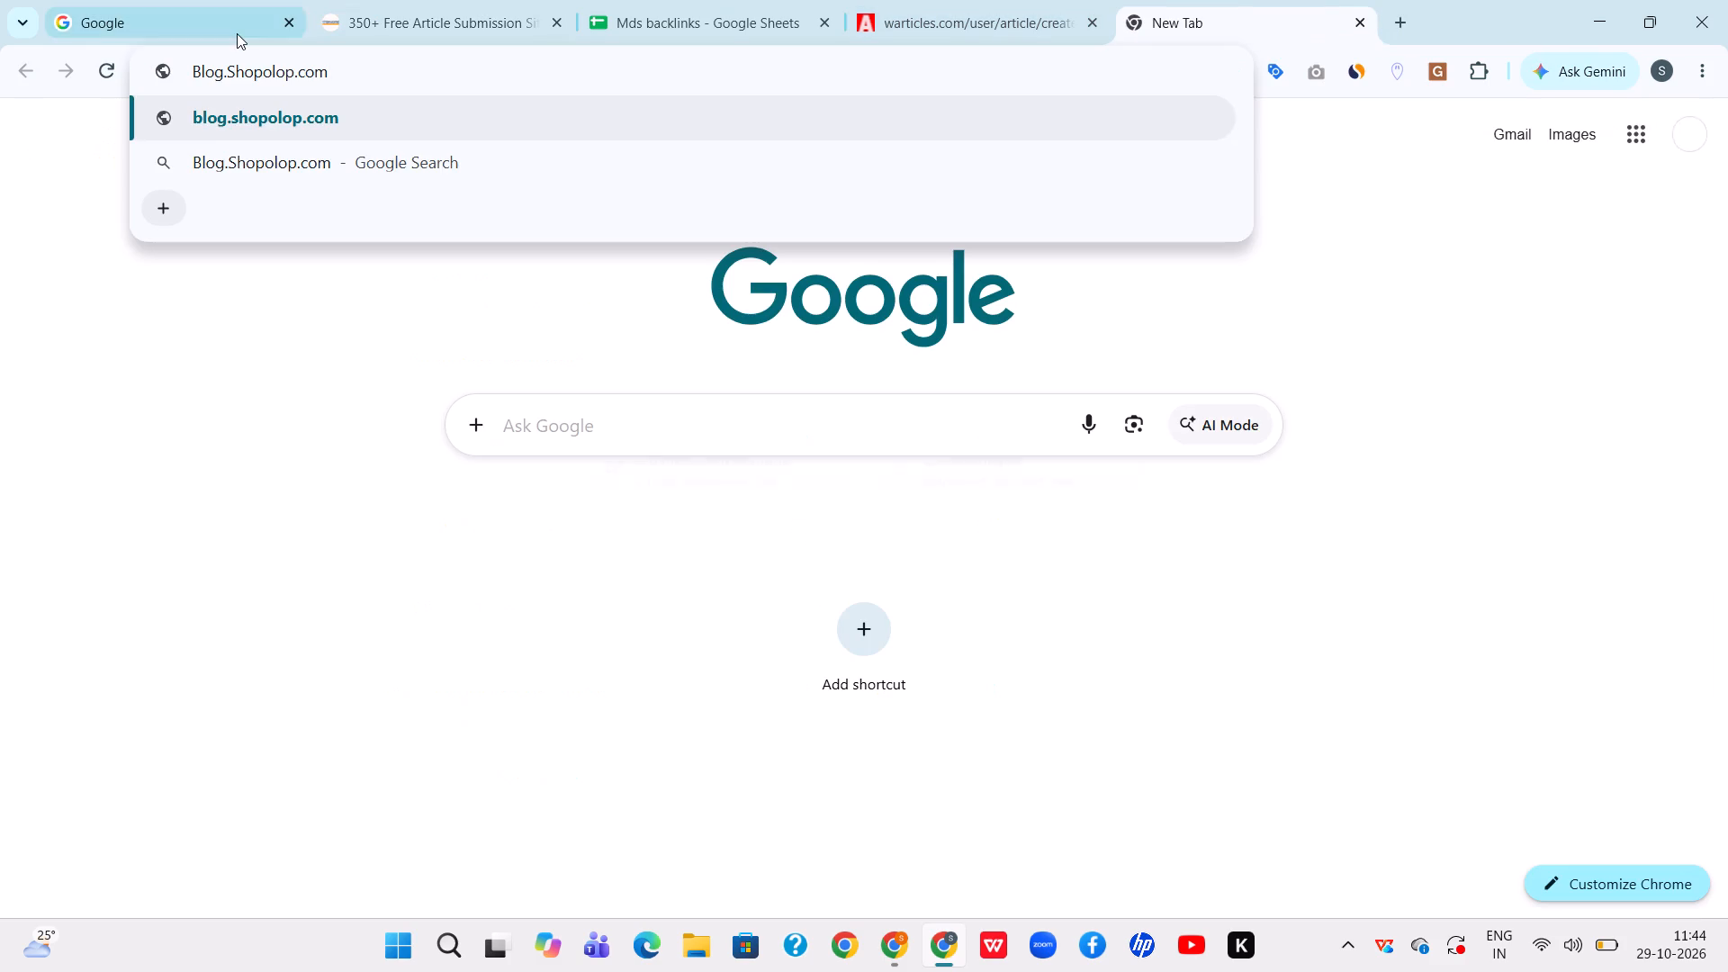
{"action": "left_click", "coordinate": [236, 61]}
{"action": "key", "text": "BackSpace"}
{"action": "key", "text": "s"}
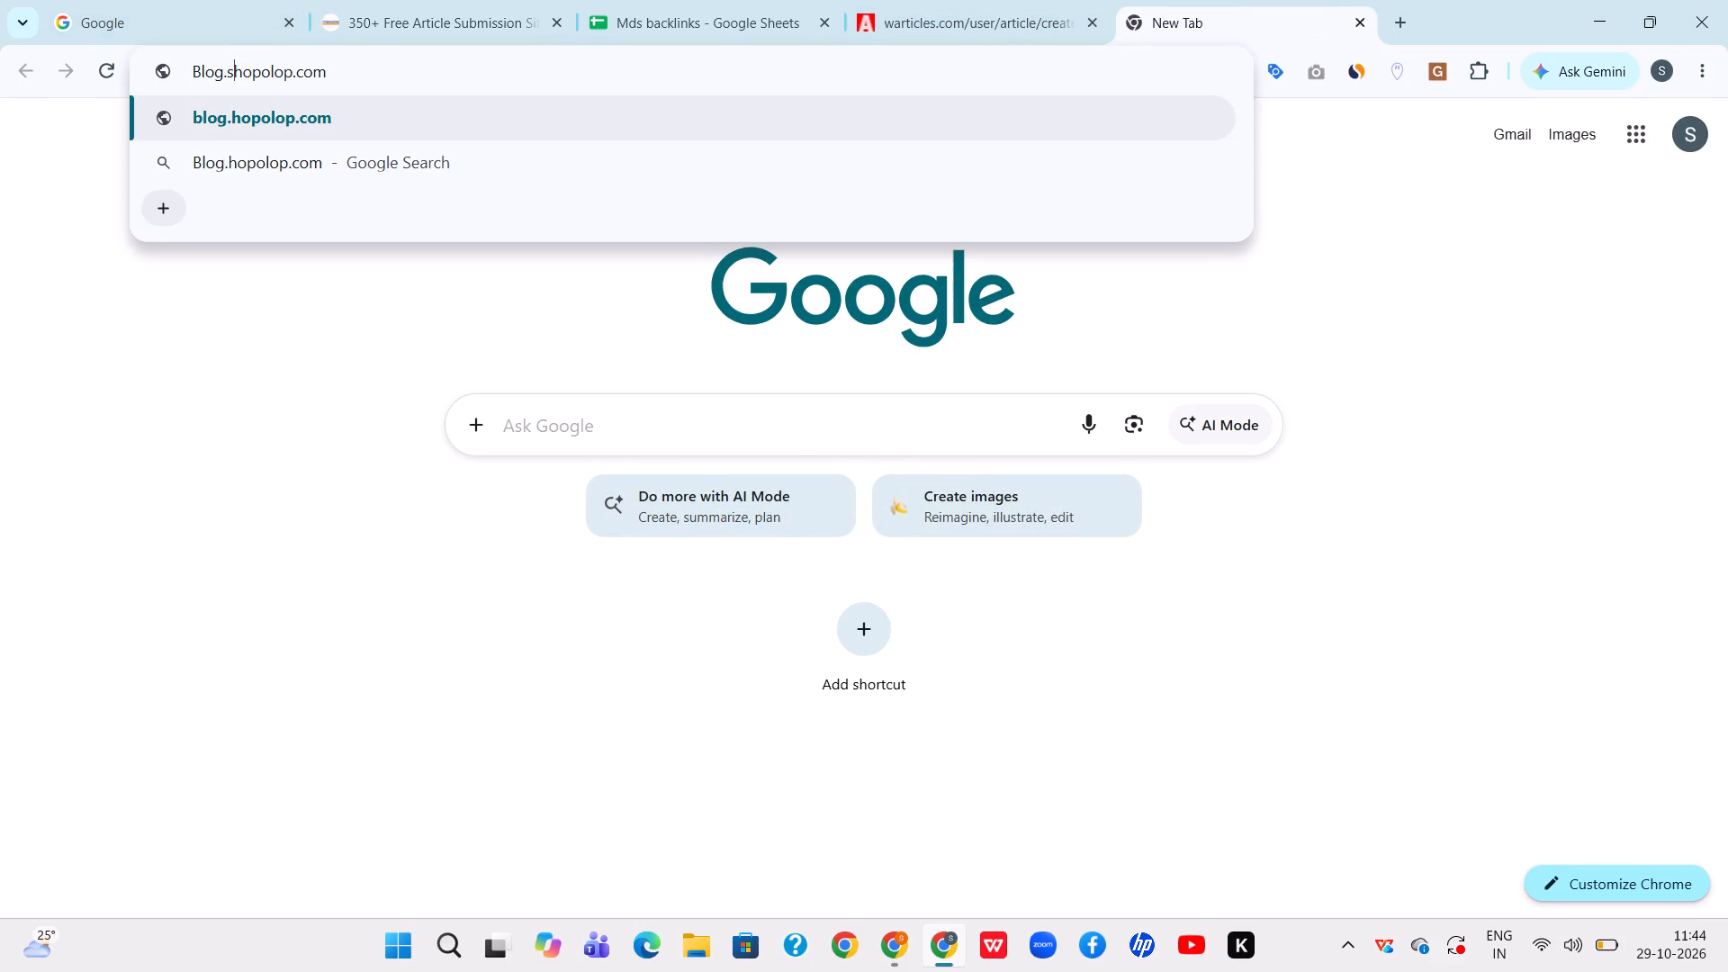
{"action": "left_click", "coordinate": [197, 73]}
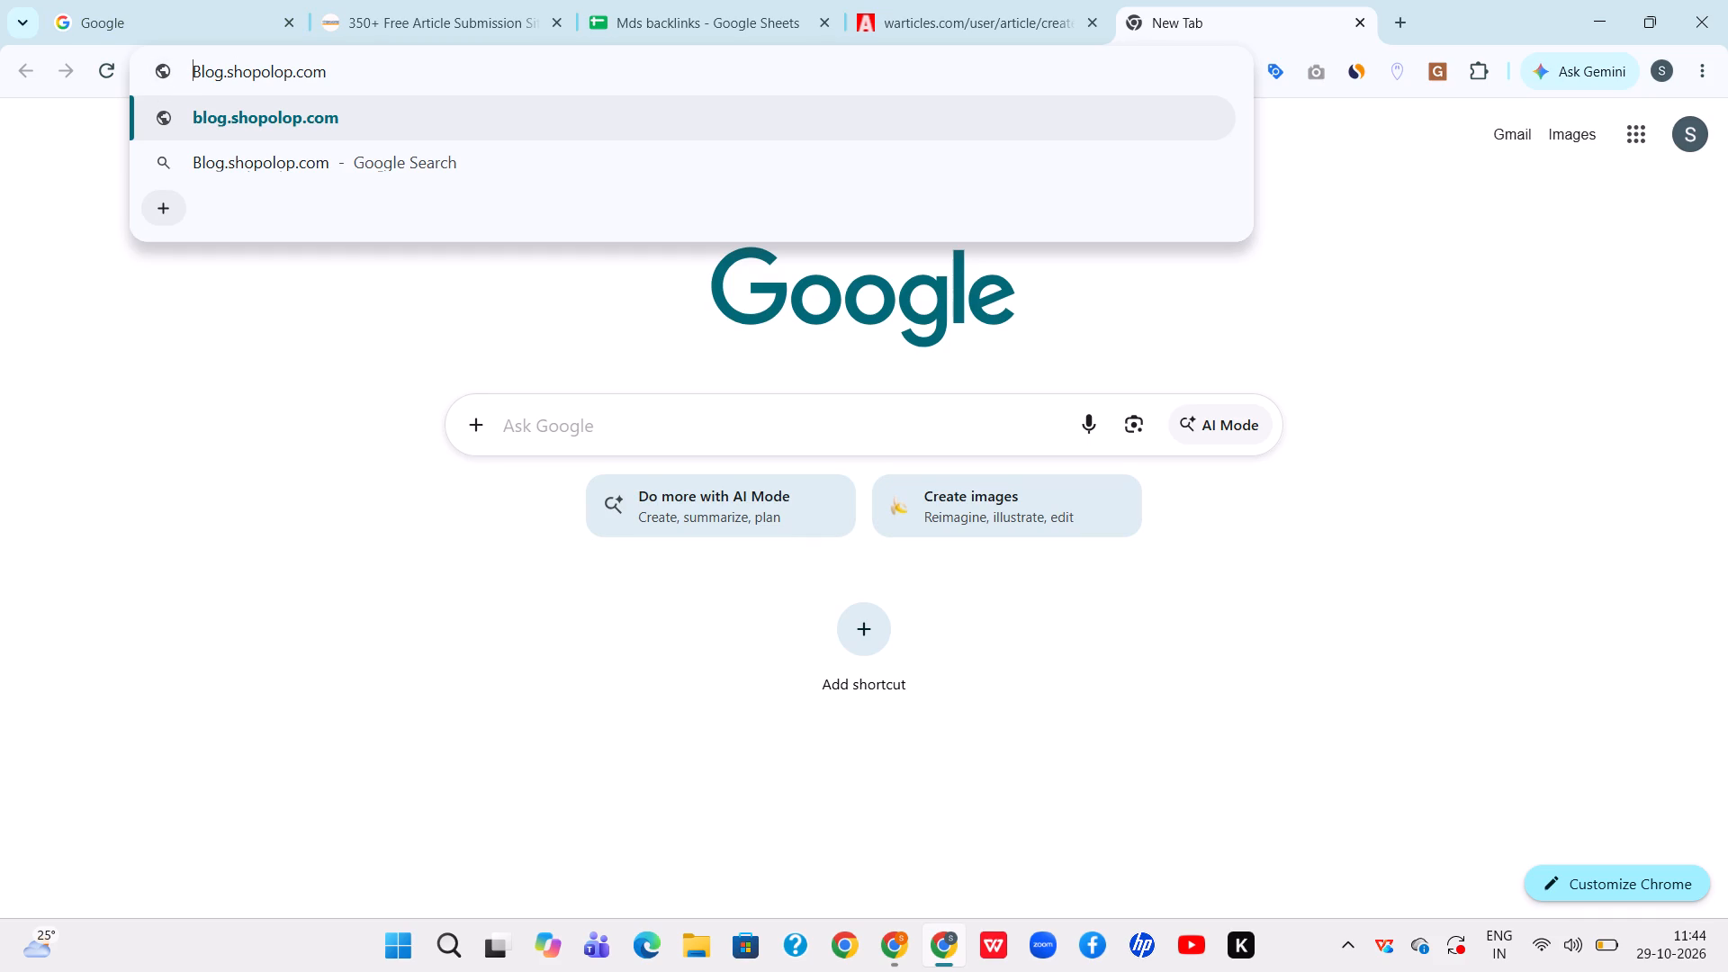
{"action": "key", "text": "BackSpace"}
{"action": "key", "text": "Down"}
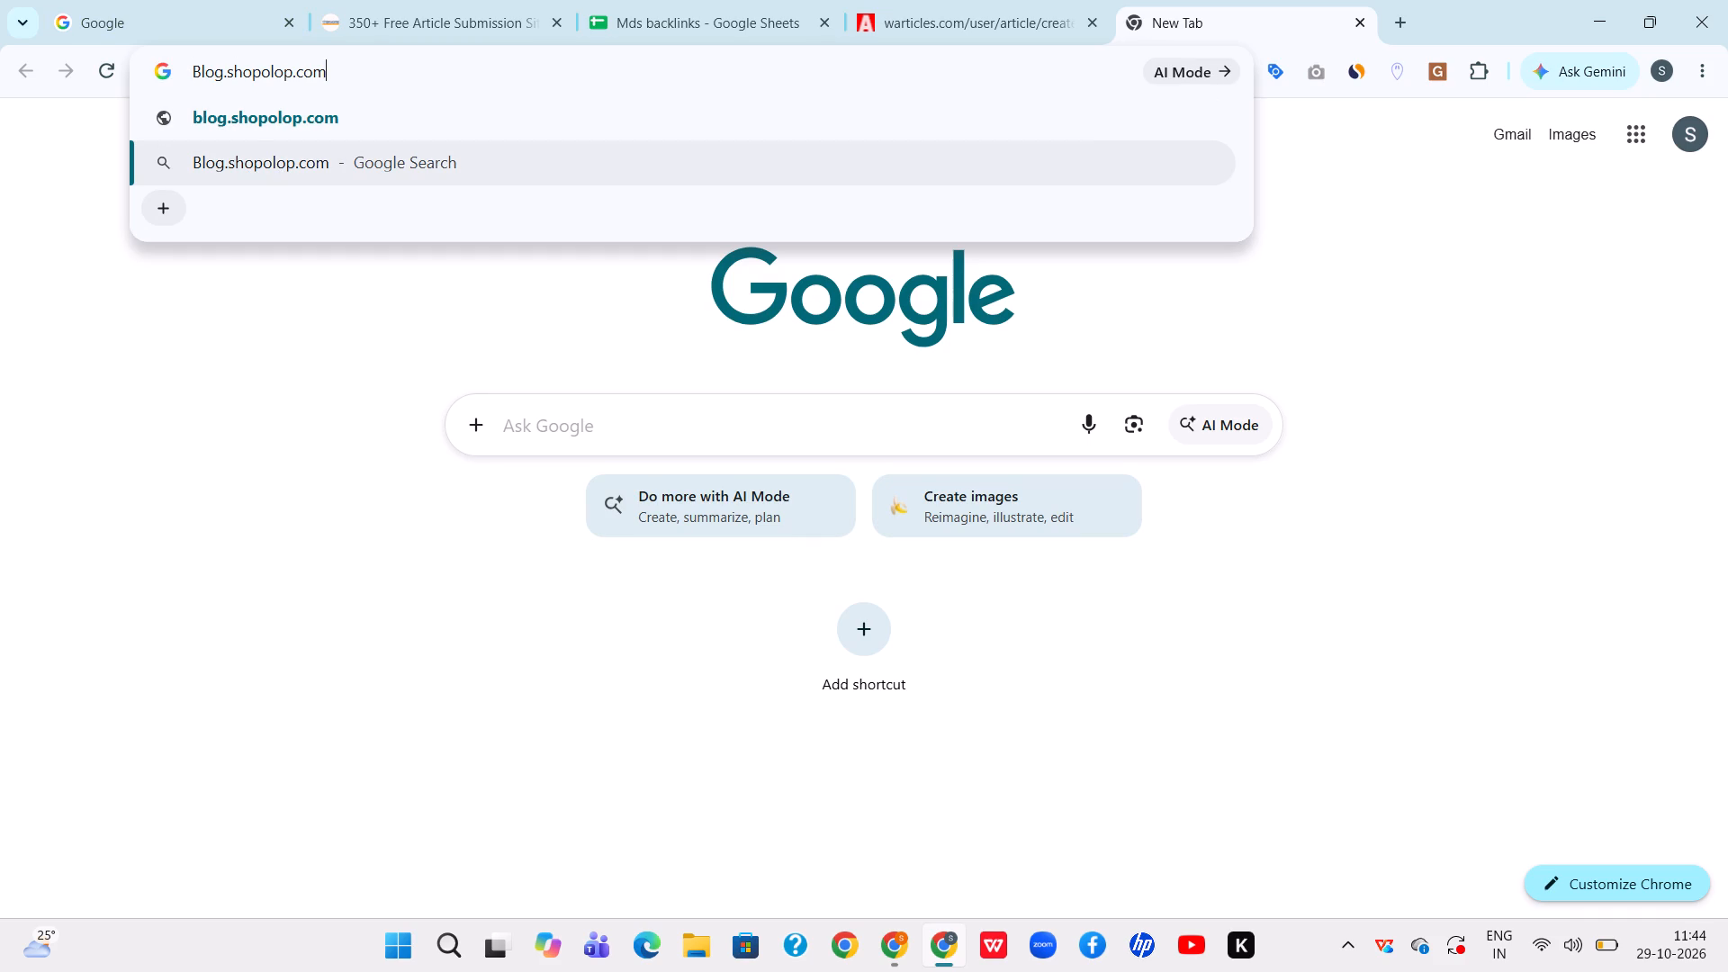
{"action": "left_click", "coordinate": [203, 76]}
{"action": "key", "text": "b"}
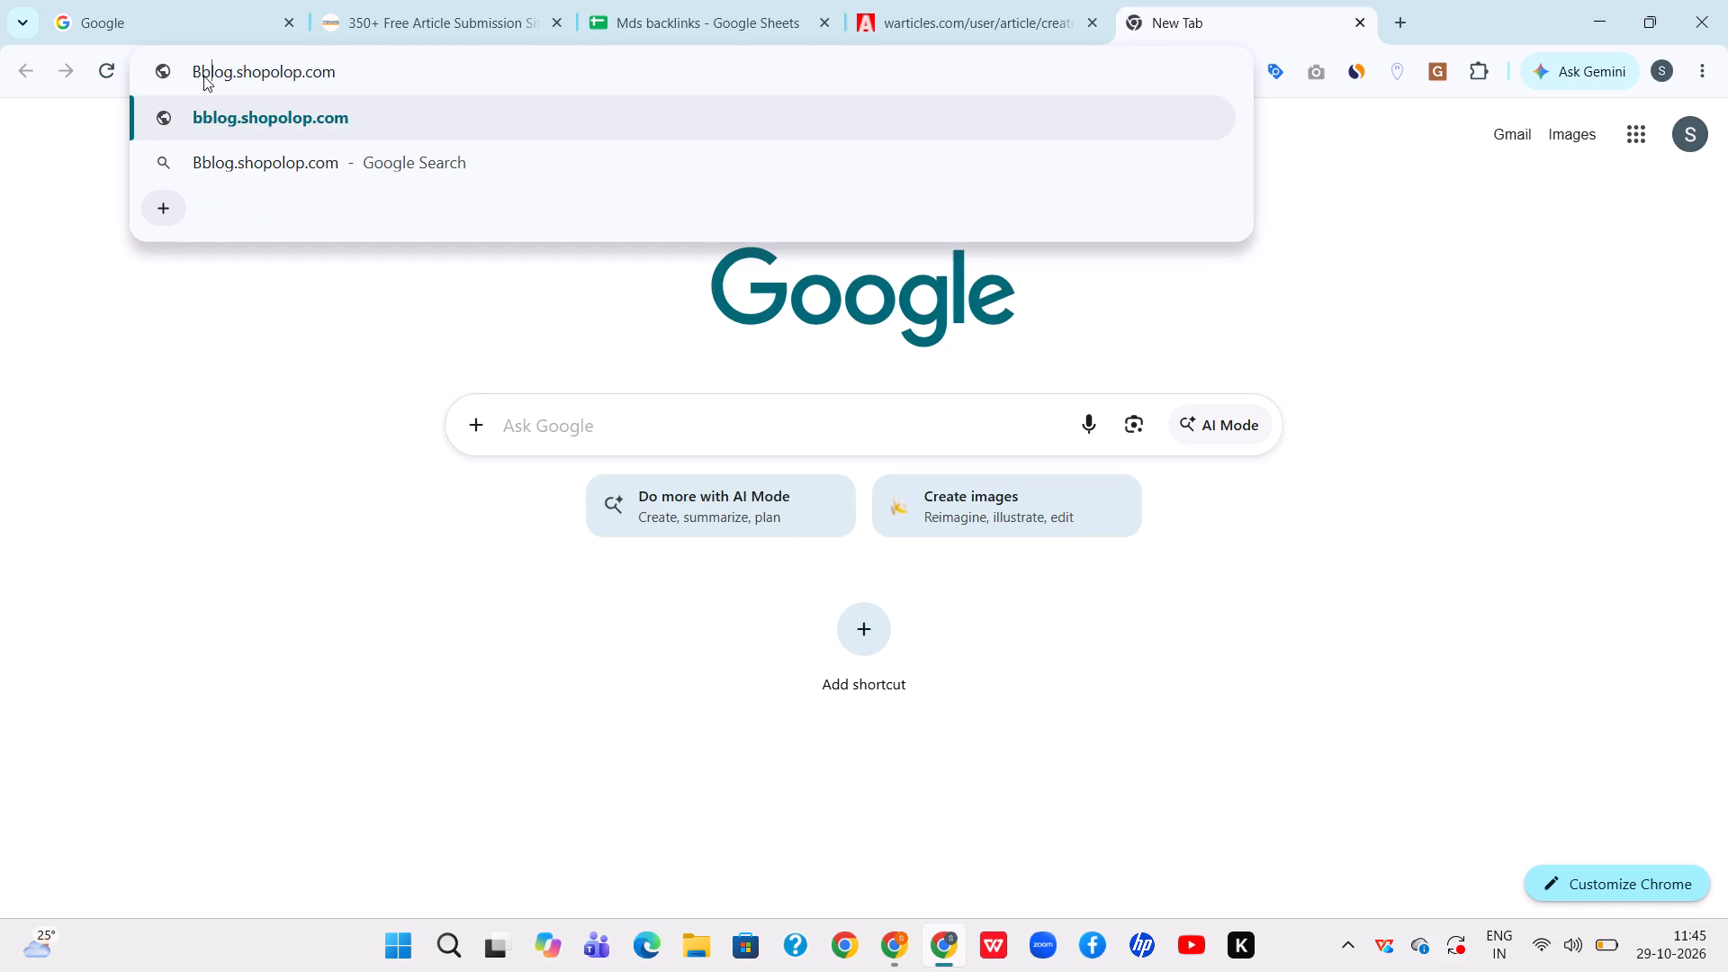
{"action": "key", "text": "BackSpace"}
{"action": "key", "text": "BackSpace"}
{"action": "key", "text": "b"}
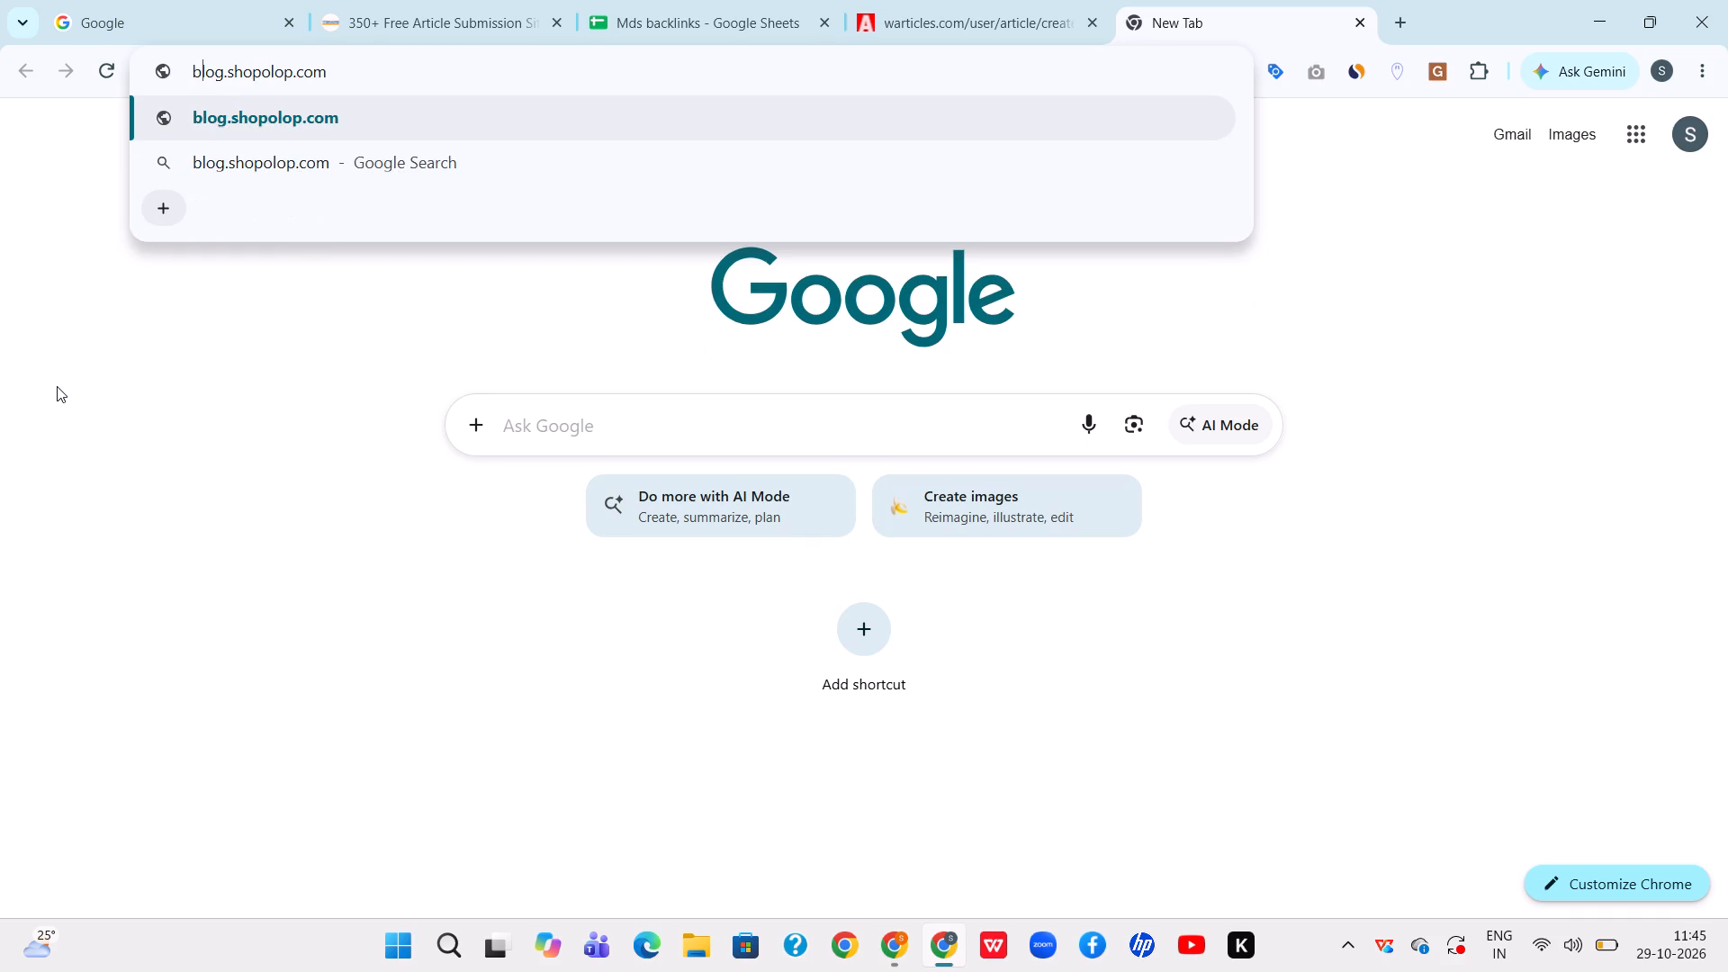
{"action": "key", "text": "Return"}
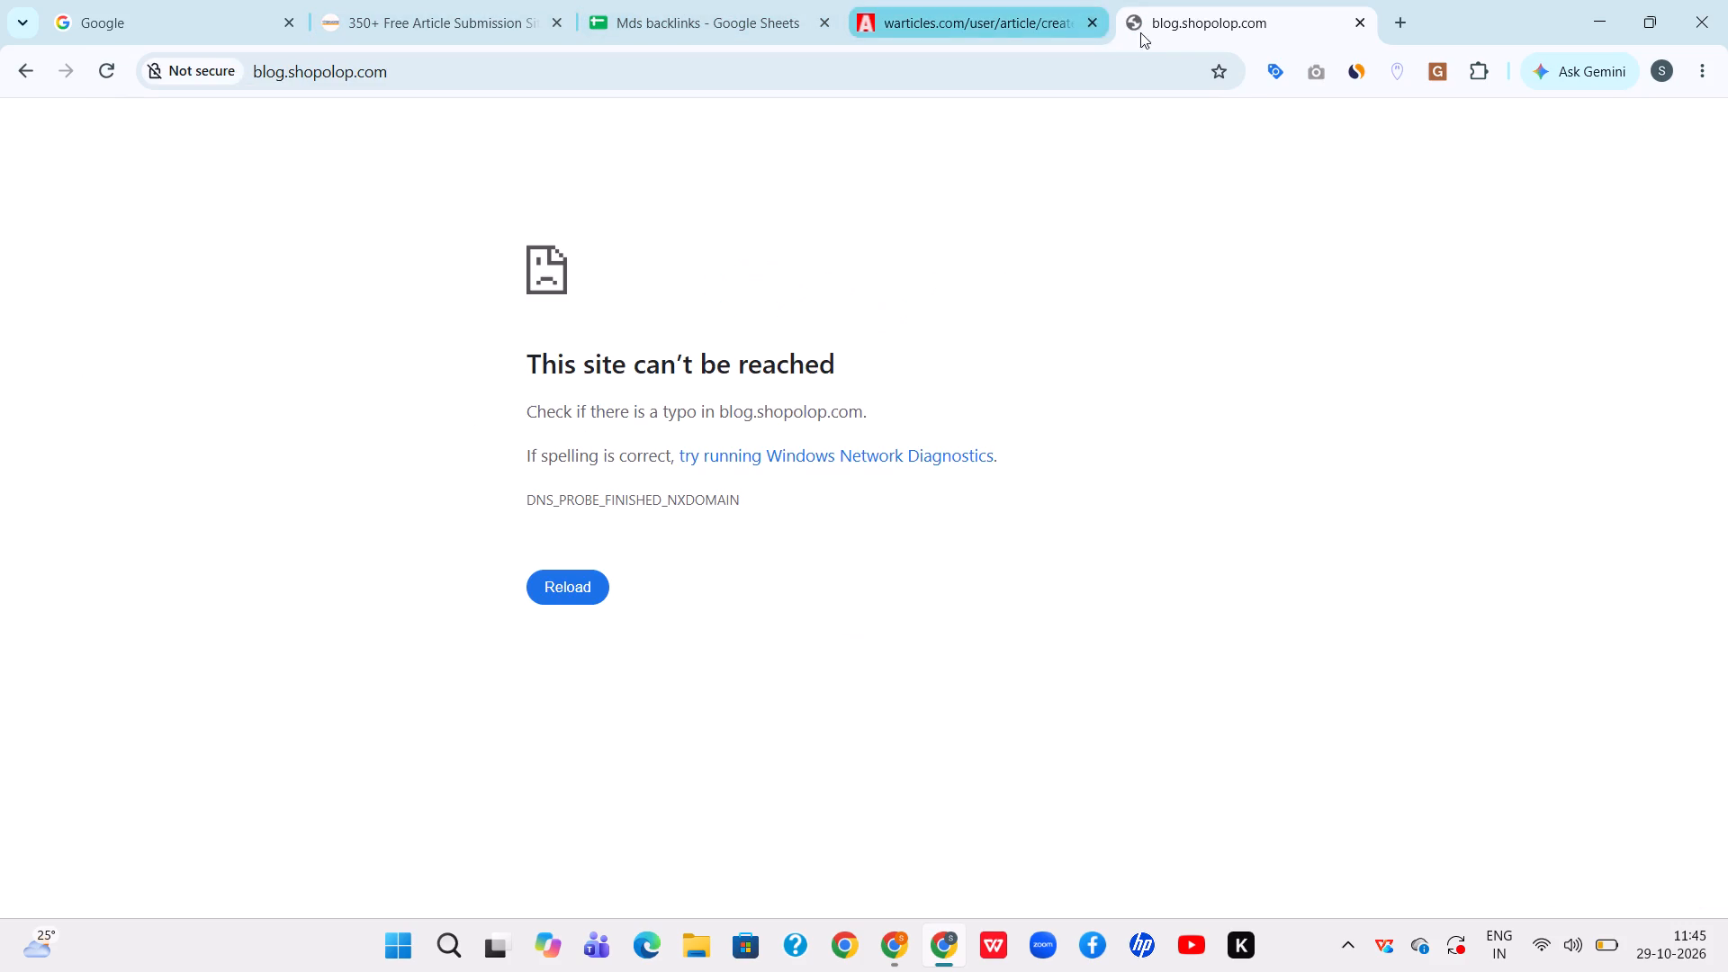
{"action": "left_click", "coordinate": [1357, 17]}
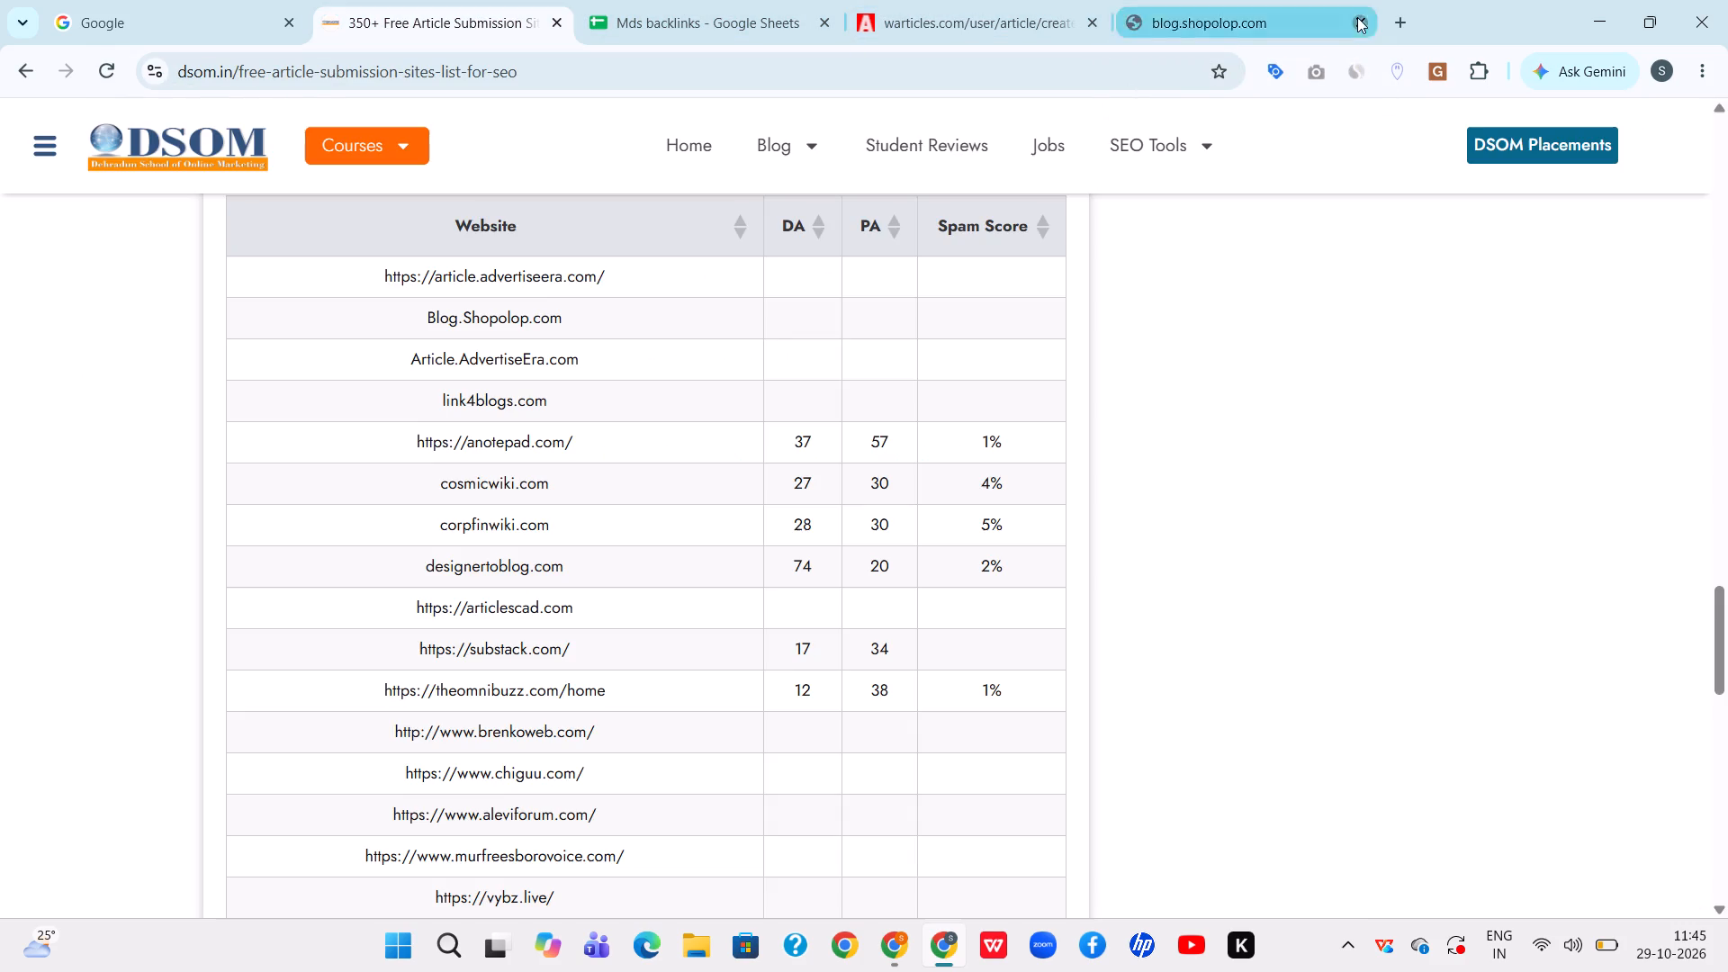
Copy the link4blogs.com address from the table, check the site in a new tab, and close the tab.
{"action": "triple_click", "coordinate": [520, 366]}
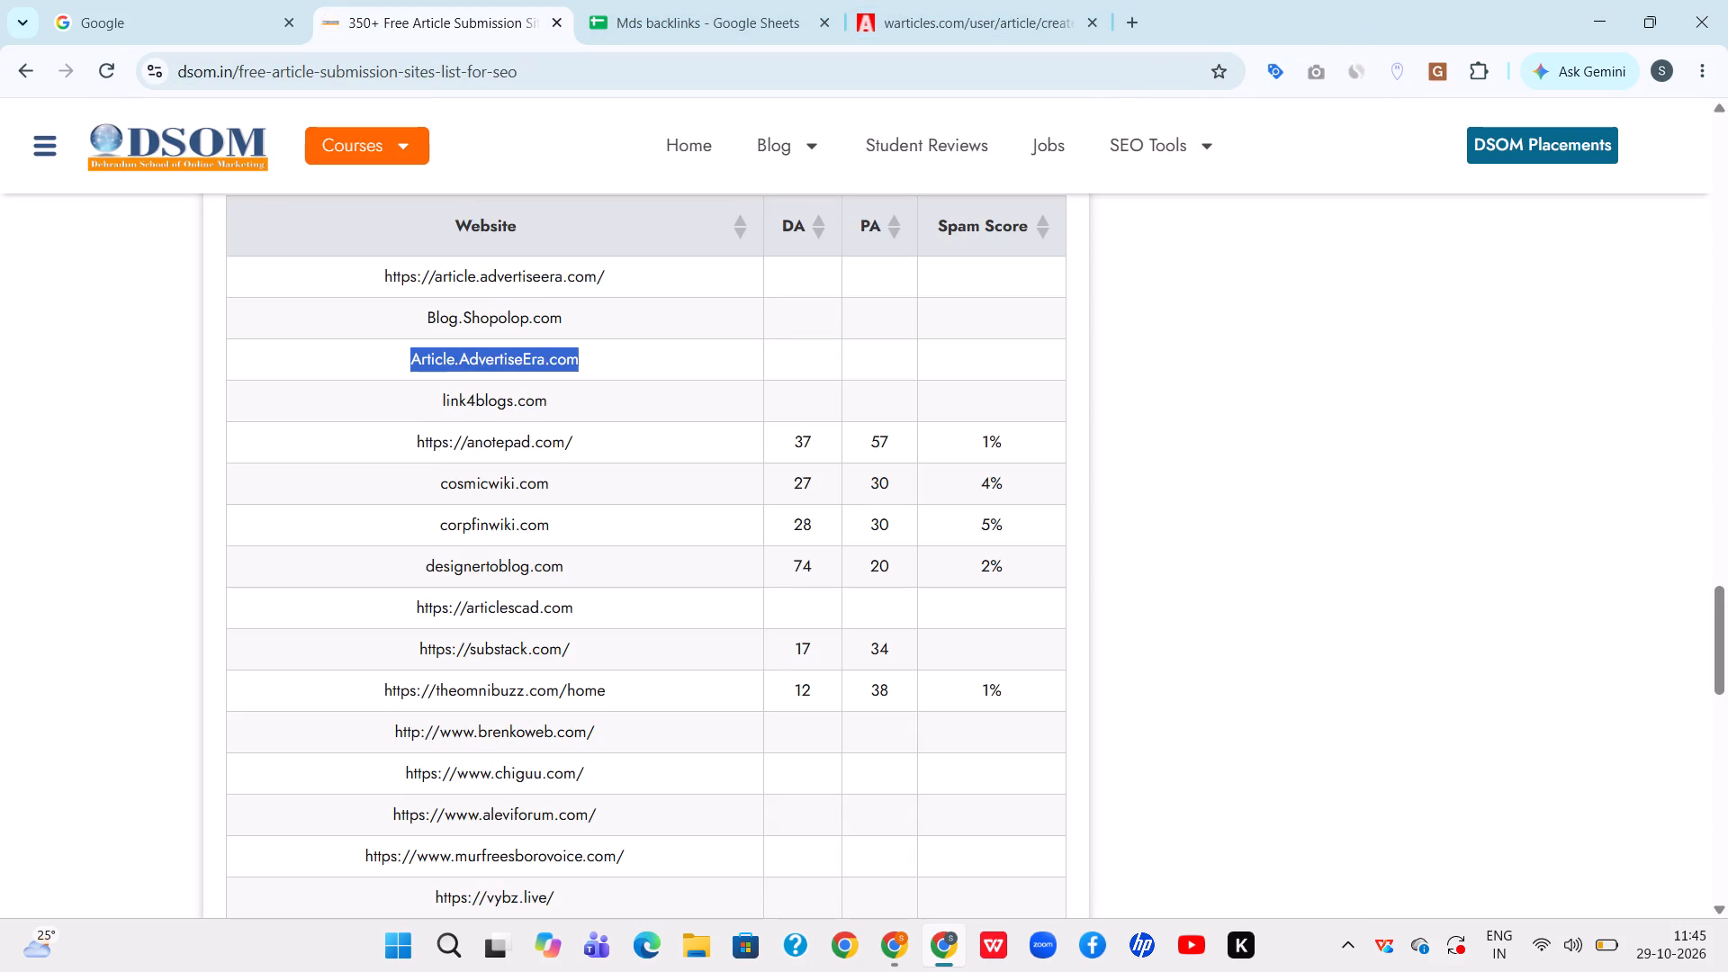
{"action": "double_click", "coordinate": [520, 366]}
{"action": "triple_click", "coordinate": [521, 412]}
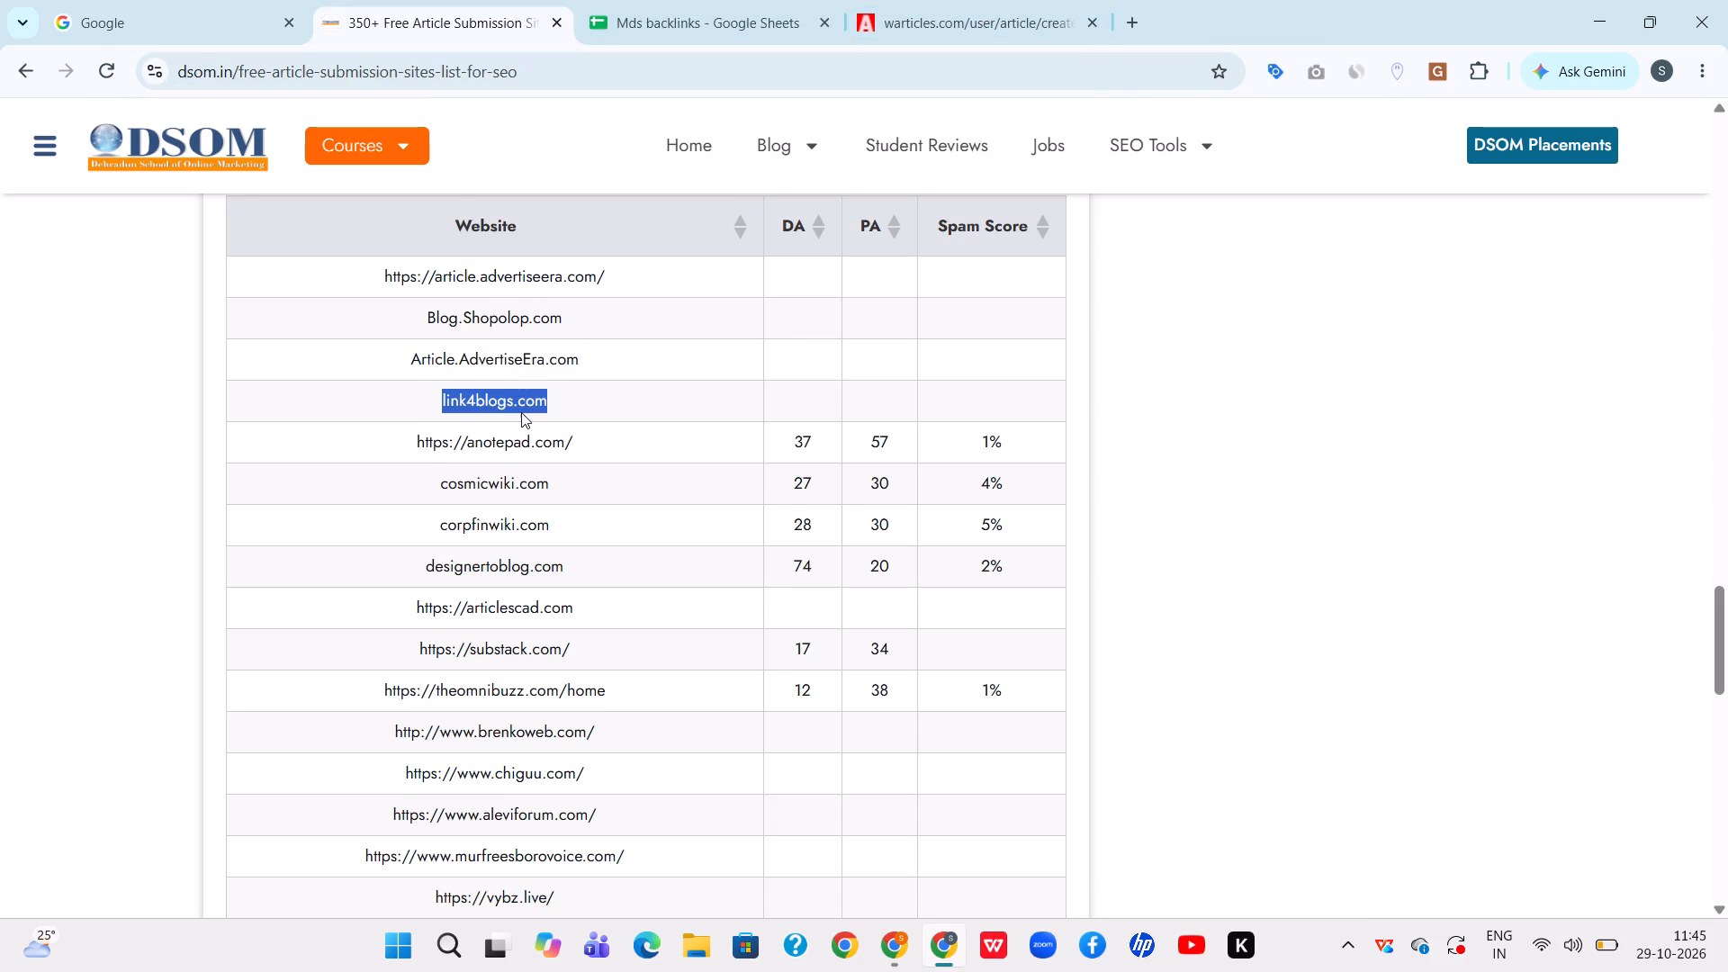
{"action": "left_click", "coordinate": [521, 412]}
{"action": "key", "text": "ctrl+c"}
{"action": "left_click", "coordinate": [521, 412]}
{"action": "scroll", "coordinate": [521, 412], "scroll_direction": "down", "scroll_amount": 1}
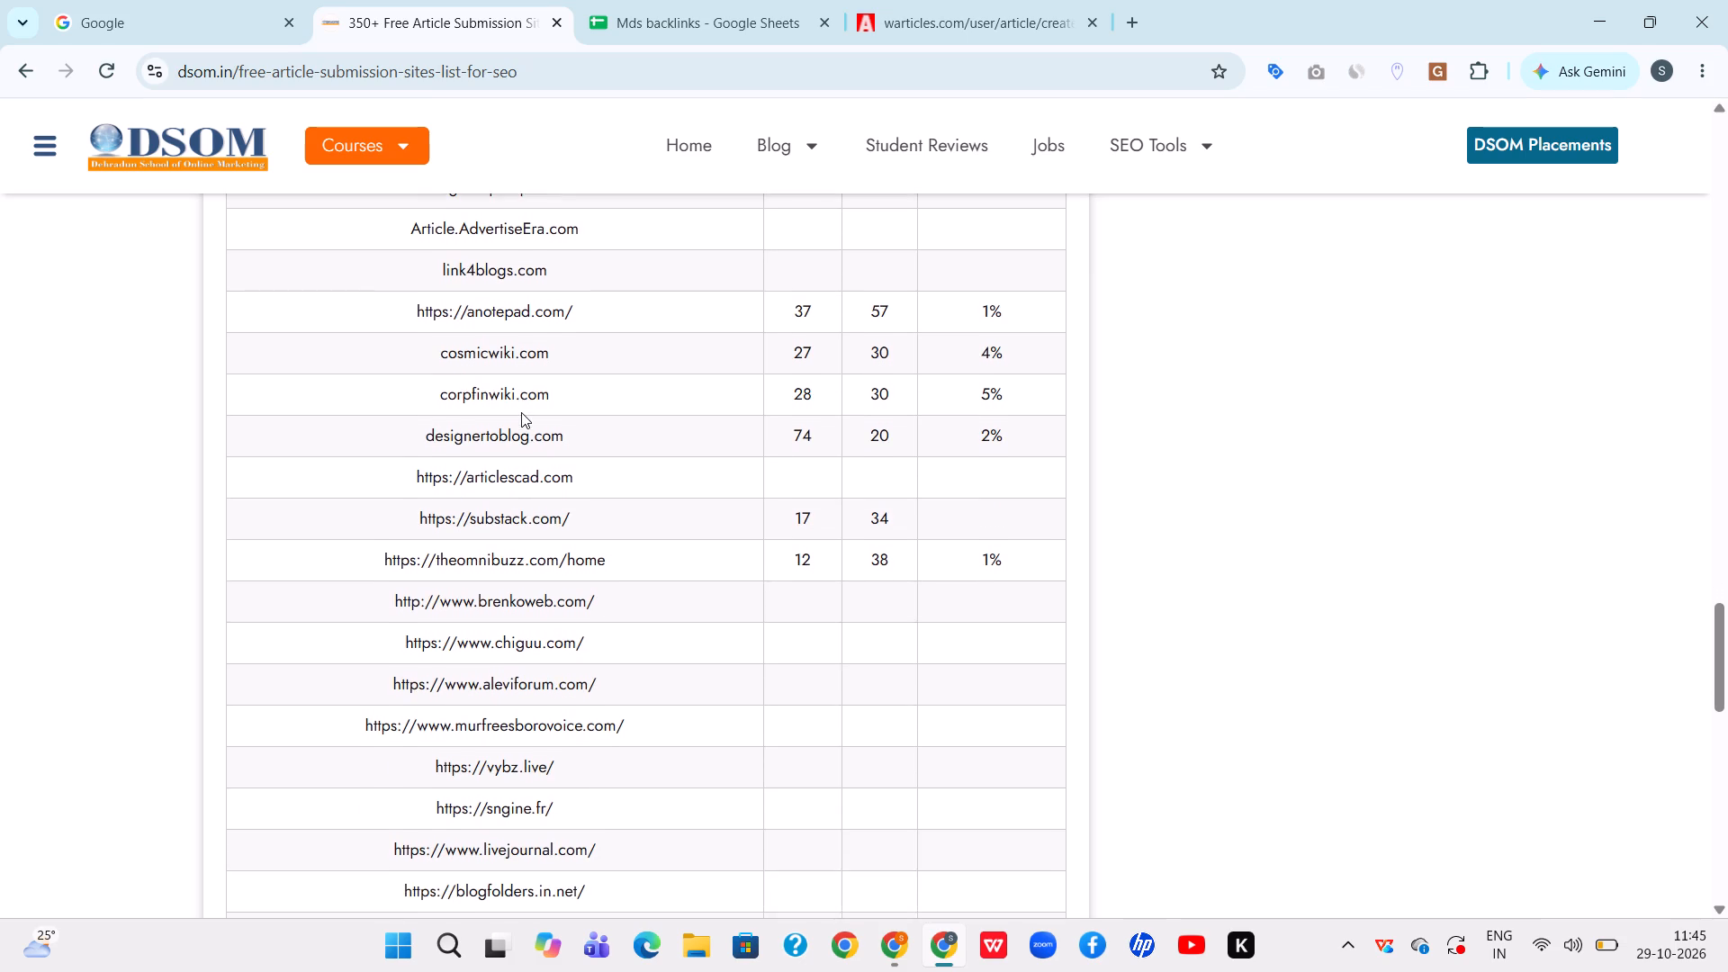
{"action": "scroll", "coordinate": [521, 412], "scroll_direction": "down", "scroll_amount": 1}
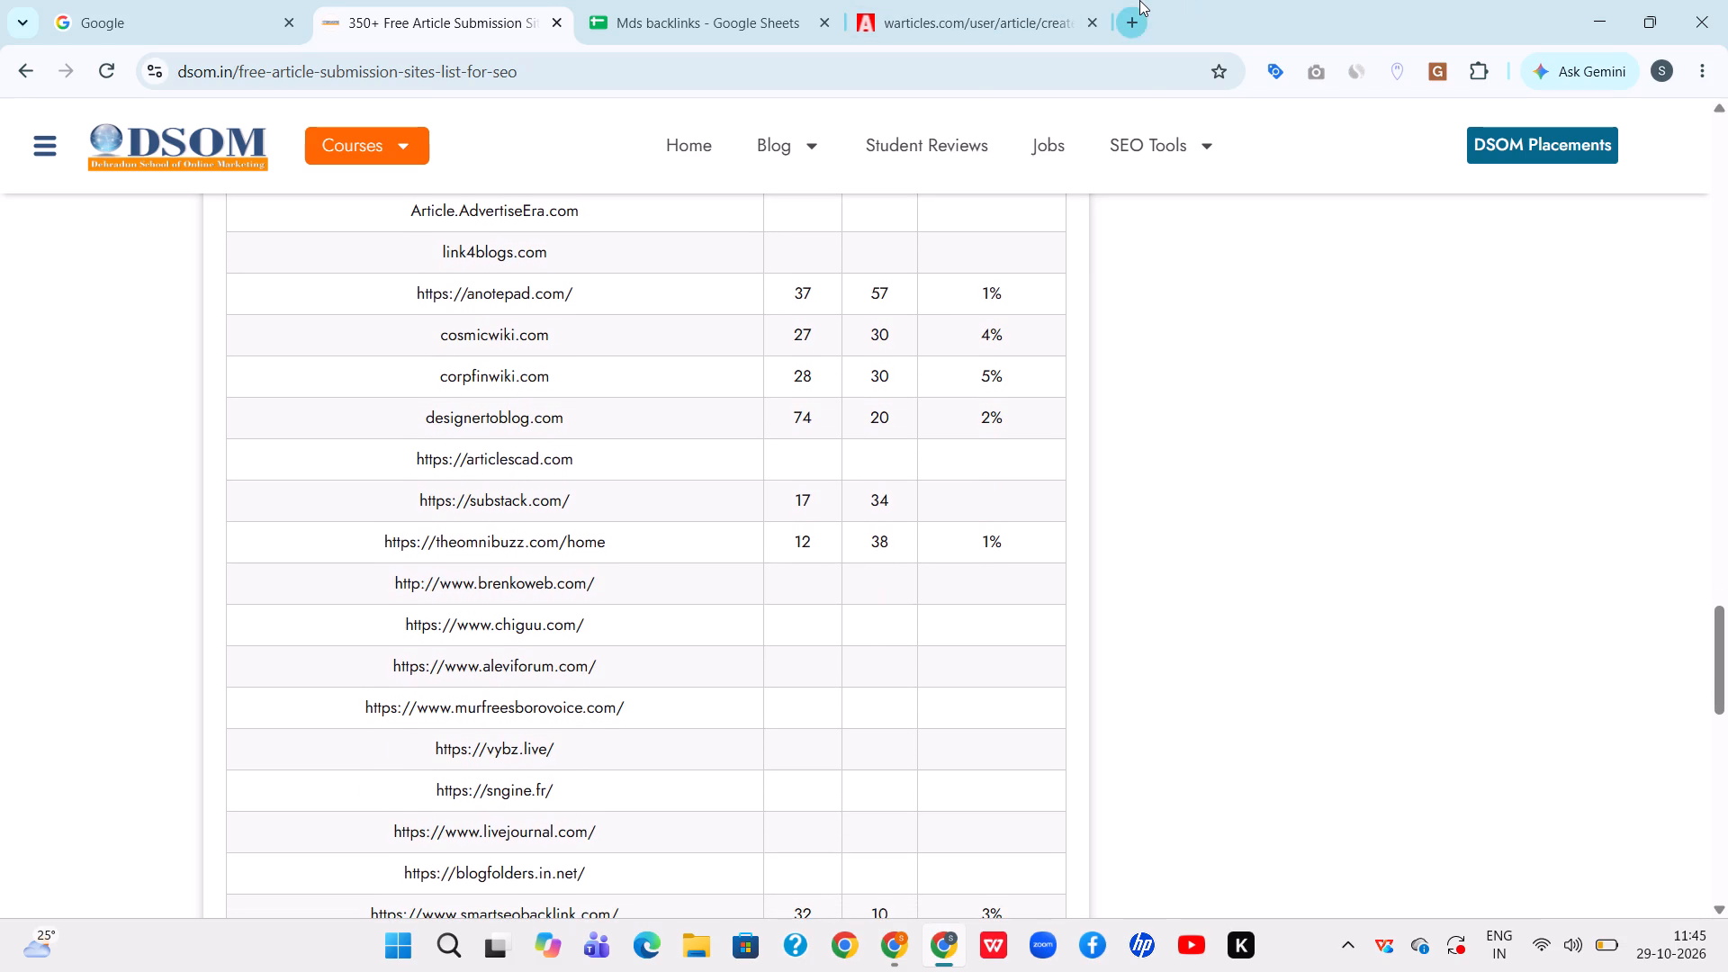
{"action": "left_click", "coordinate": [1139, 0]}
{"action": "key", "text": "ctrl+v"}
{"action": "key", "text": "Return"}
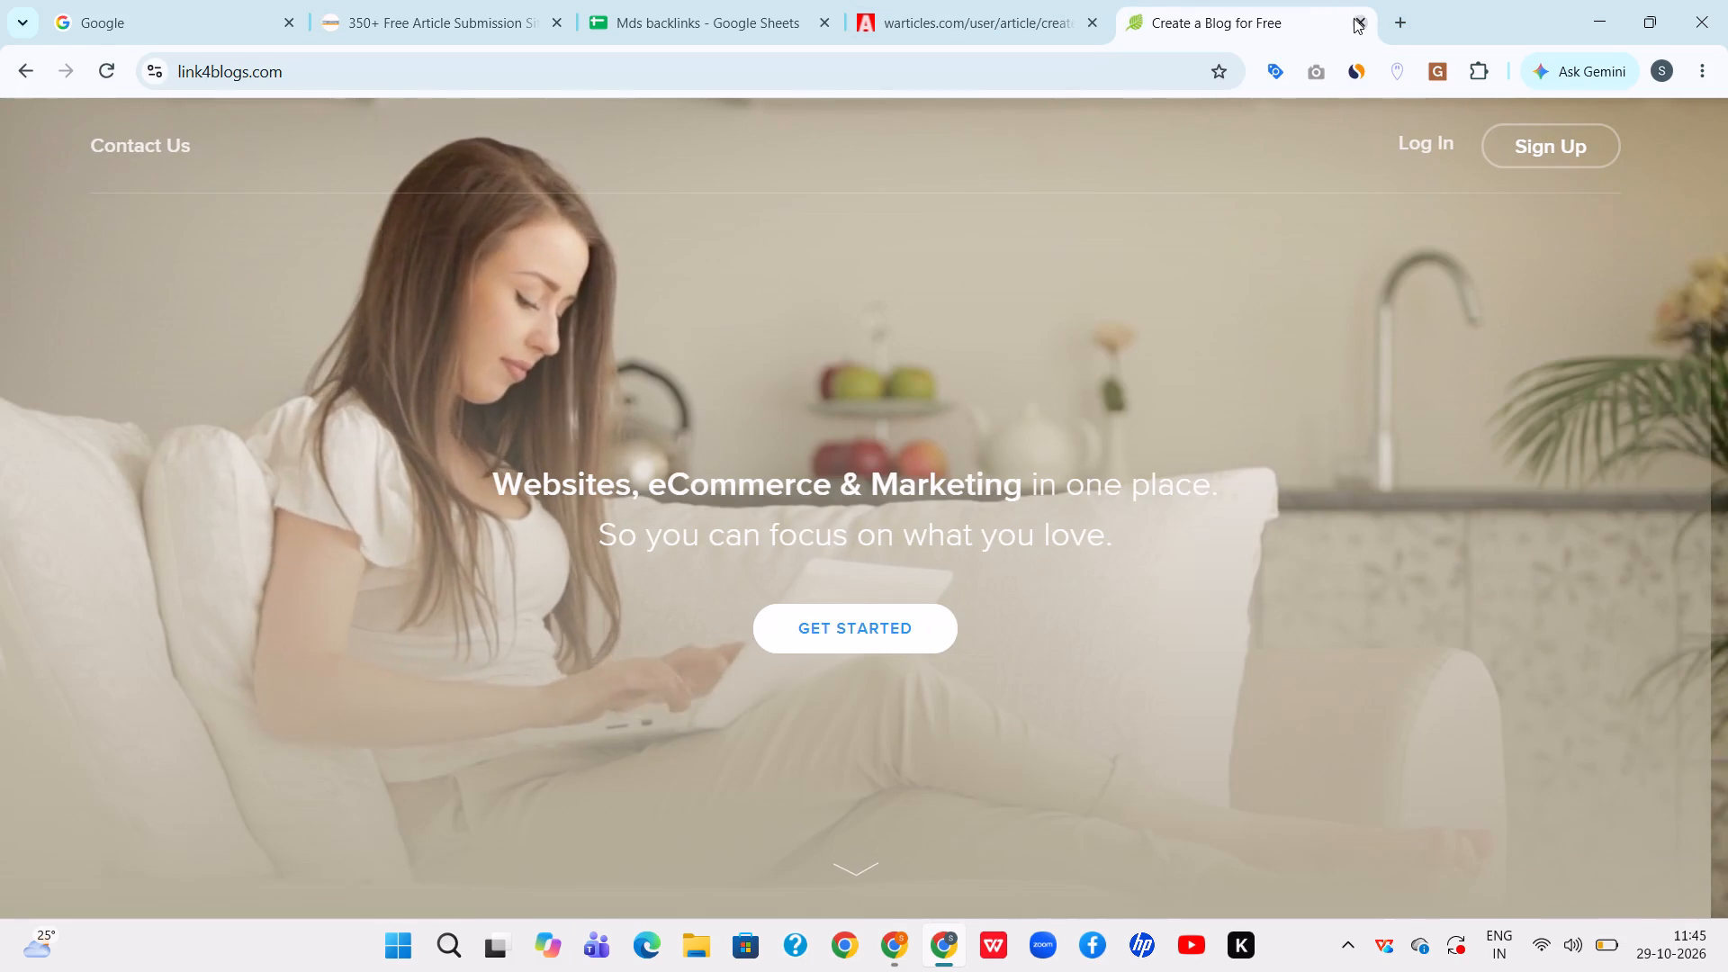
{"action": "left_click", "coordinate": [1354, 18]}
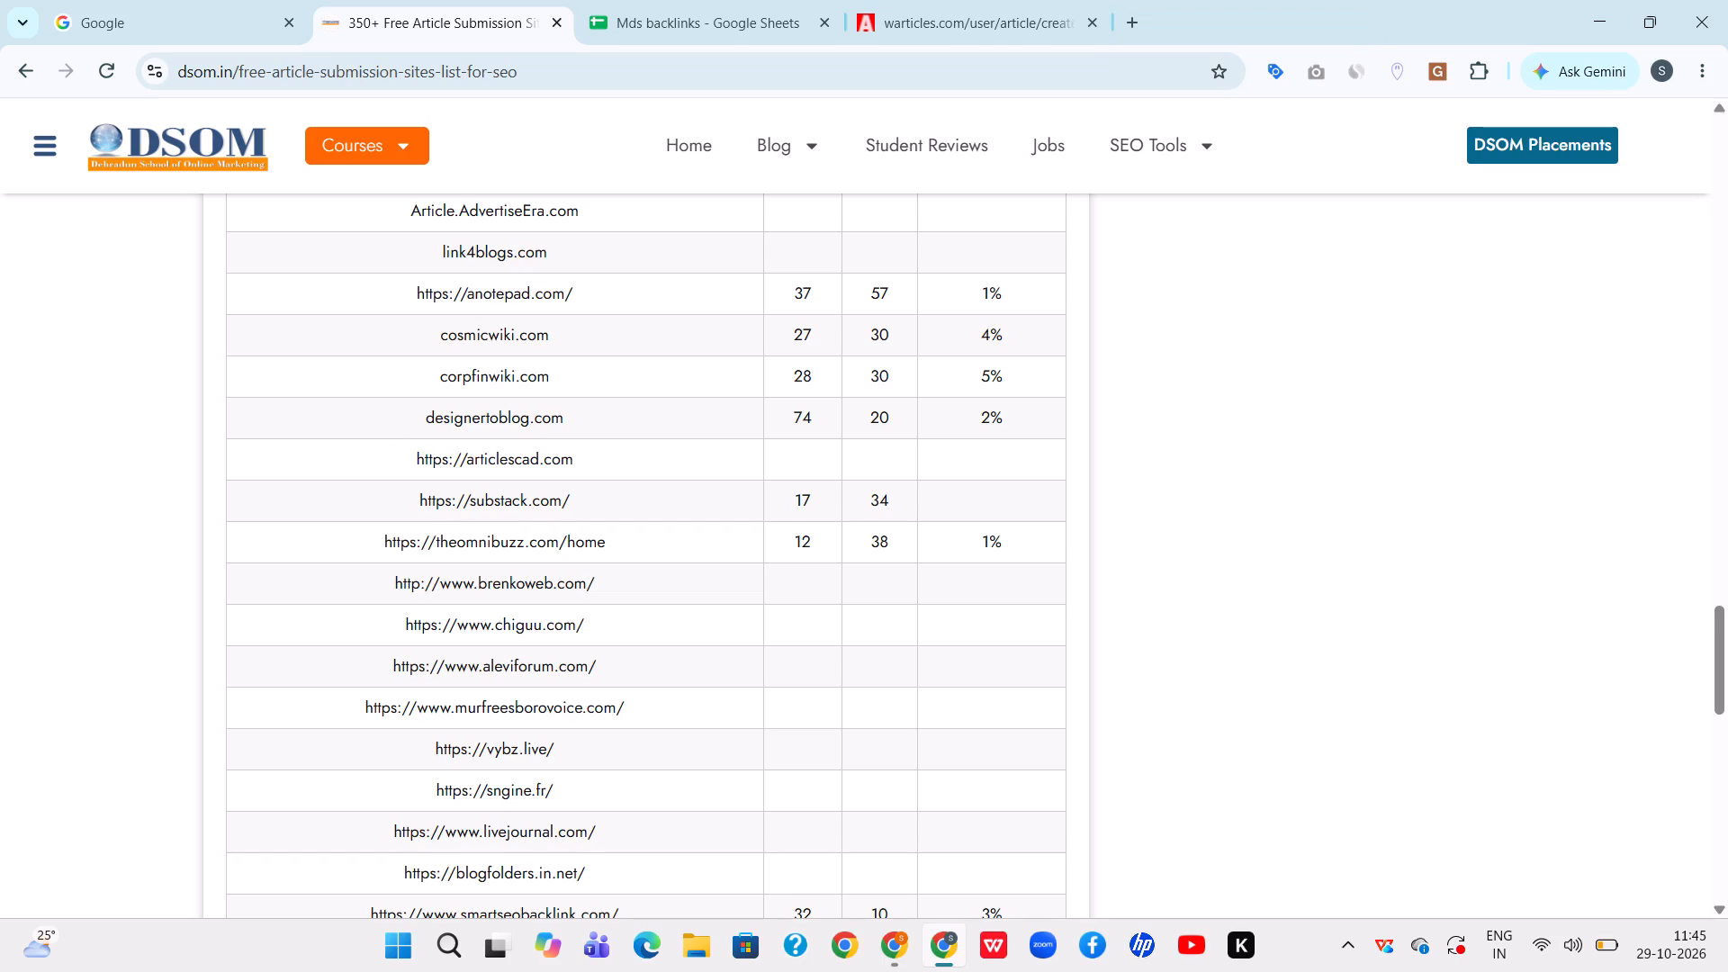
Leave the DSOM list for the "new article submission sites" search results and close the warticles.com tab.
{"action": "triple_click", "coordinate": [525, 338]}
{"action": "left_click_drag", "start_coordinate": [525, 338], "coordinate": [512, 404]}
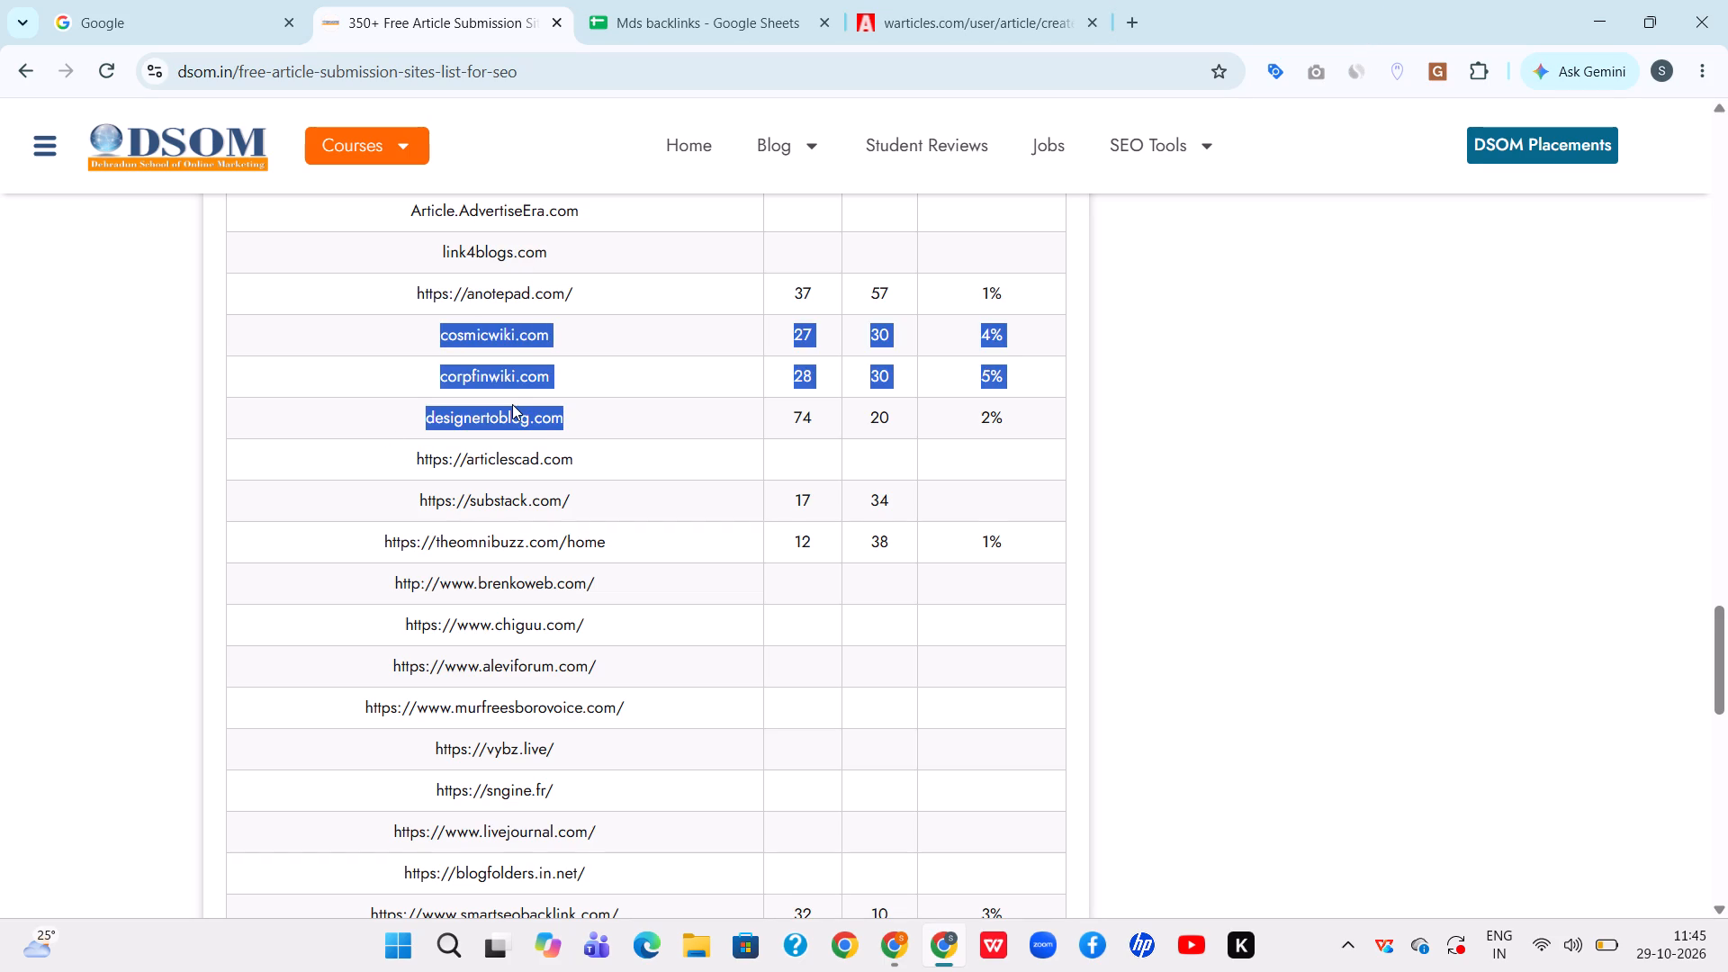
{"action": "left_click", "coordinate": [512, 404]}
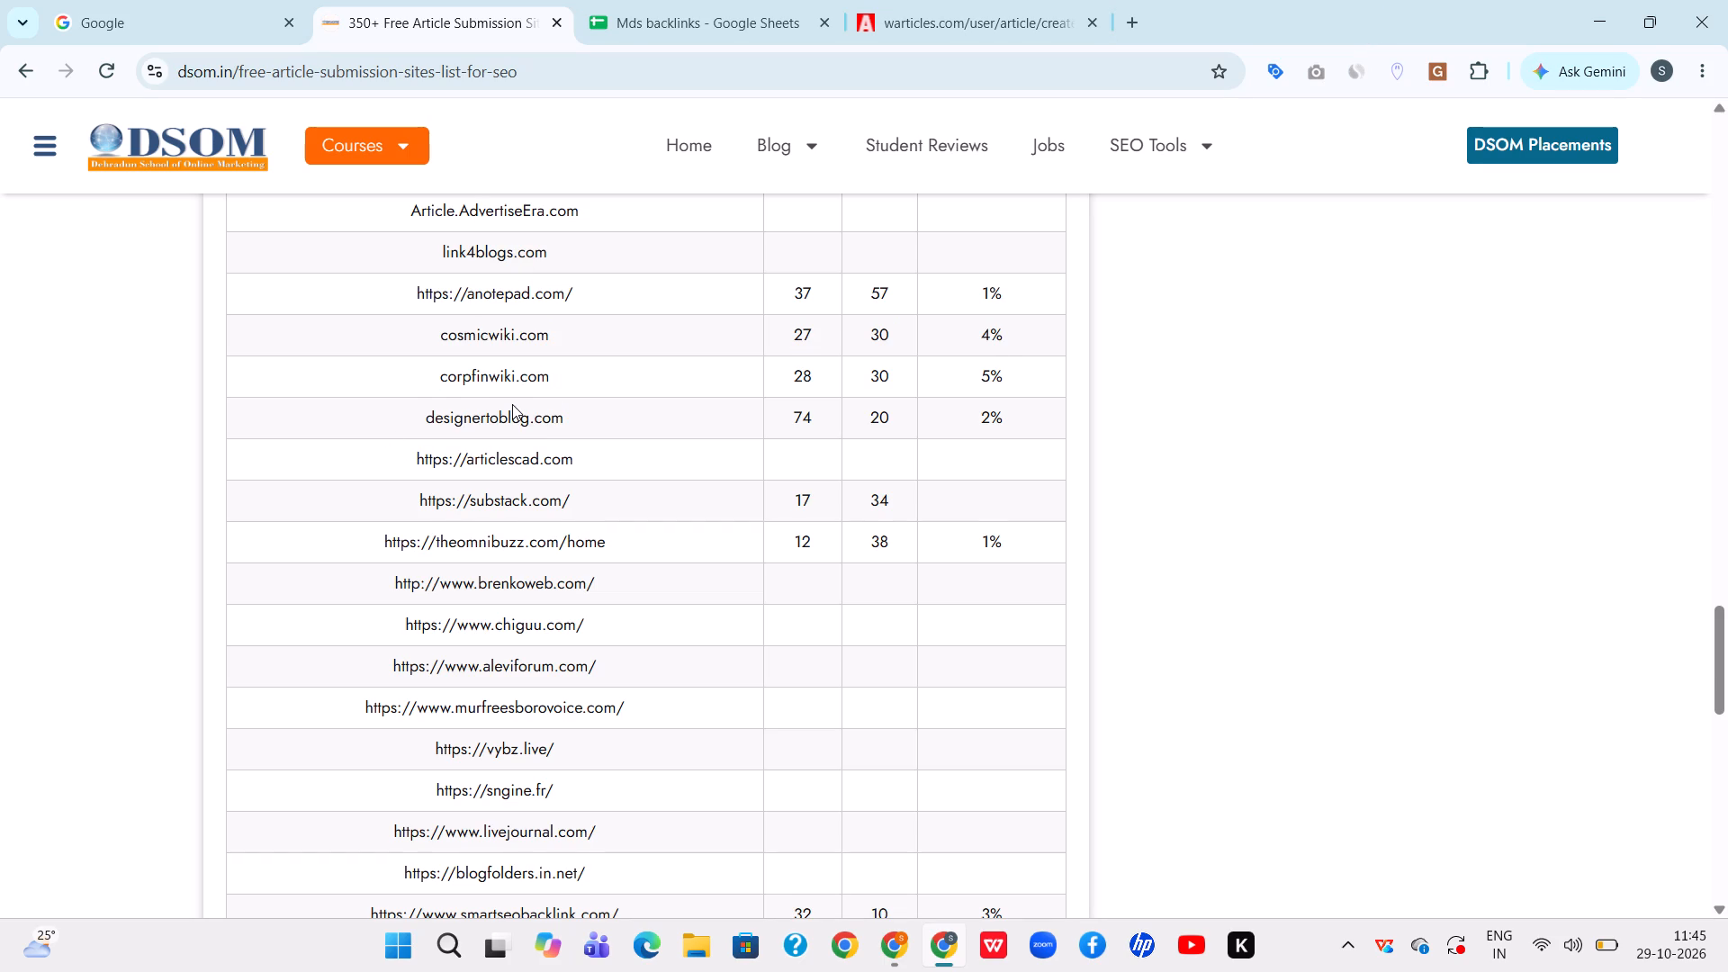
{"action": "key", "text": "Page_Down"}
{"action": "scroll", "coordinate": [512, 404], "scroll_direction": "up", "scroll_amount": 1}
{"action": "scroll", "coordinate": [512, 404], "scroll_direction": "right", "scroll_amount": 5}
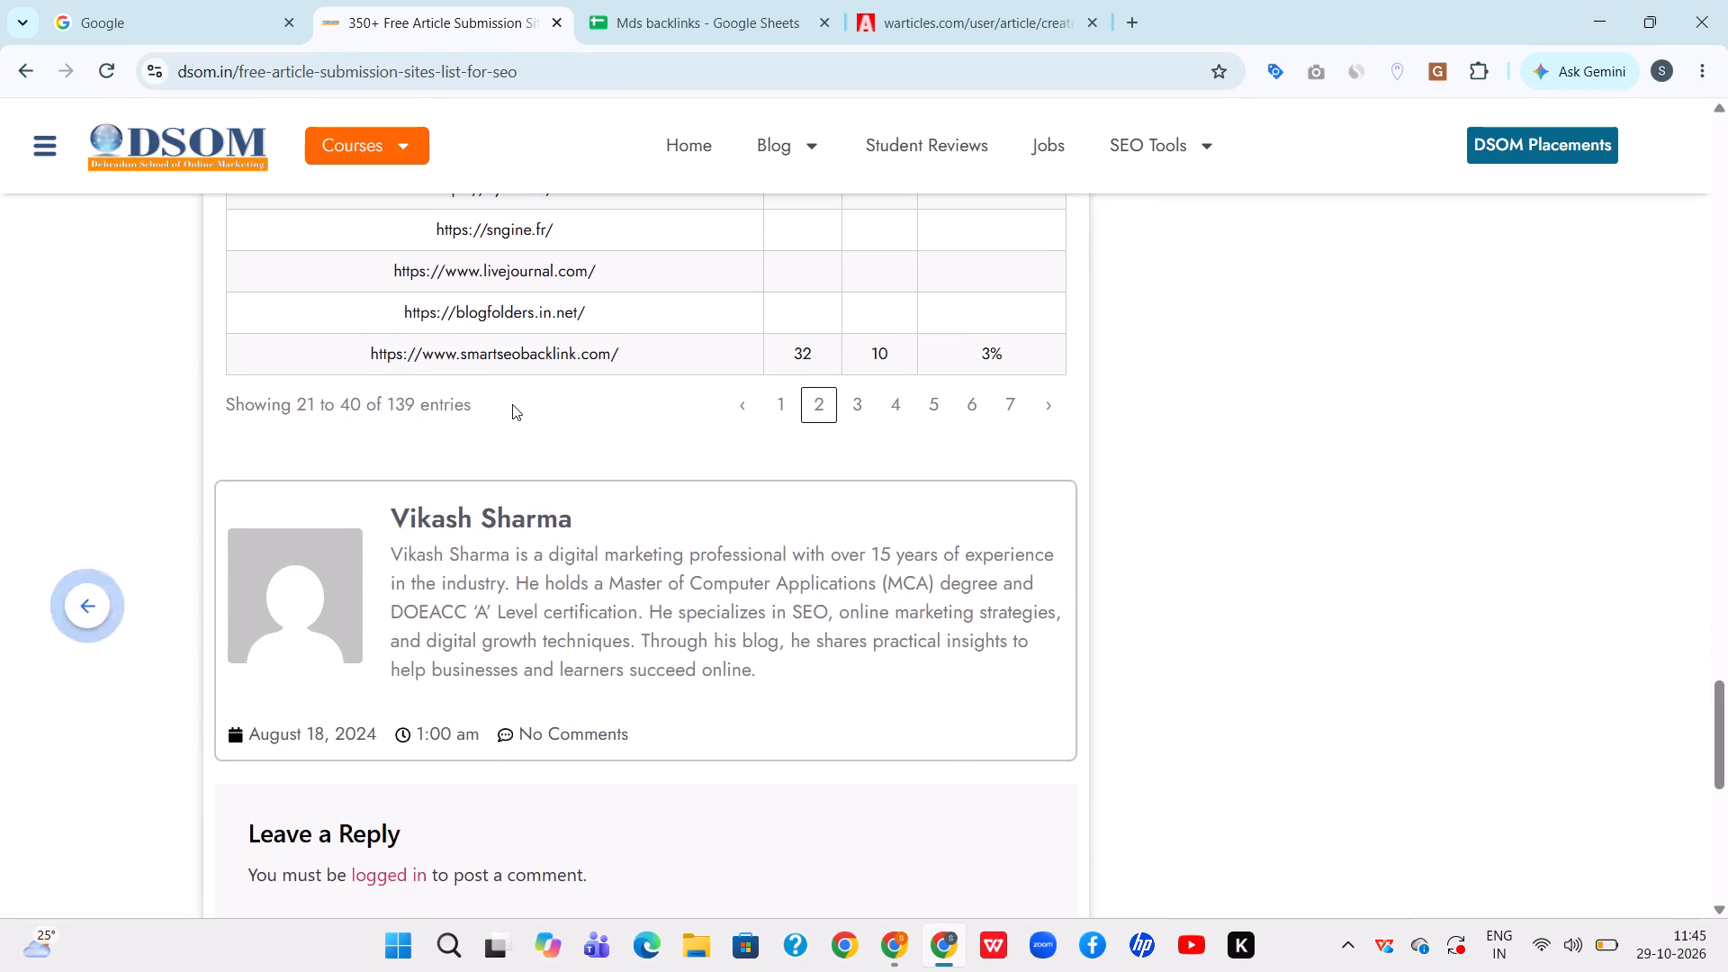
{"action": "scroll", "coordinate": [512, 404], "scroll_direction": "right", "scroll_amount": 2}
{"action": "key", "text": "Page_Down"}
{"action": "left_click", "coordinate": [1094, 22]}
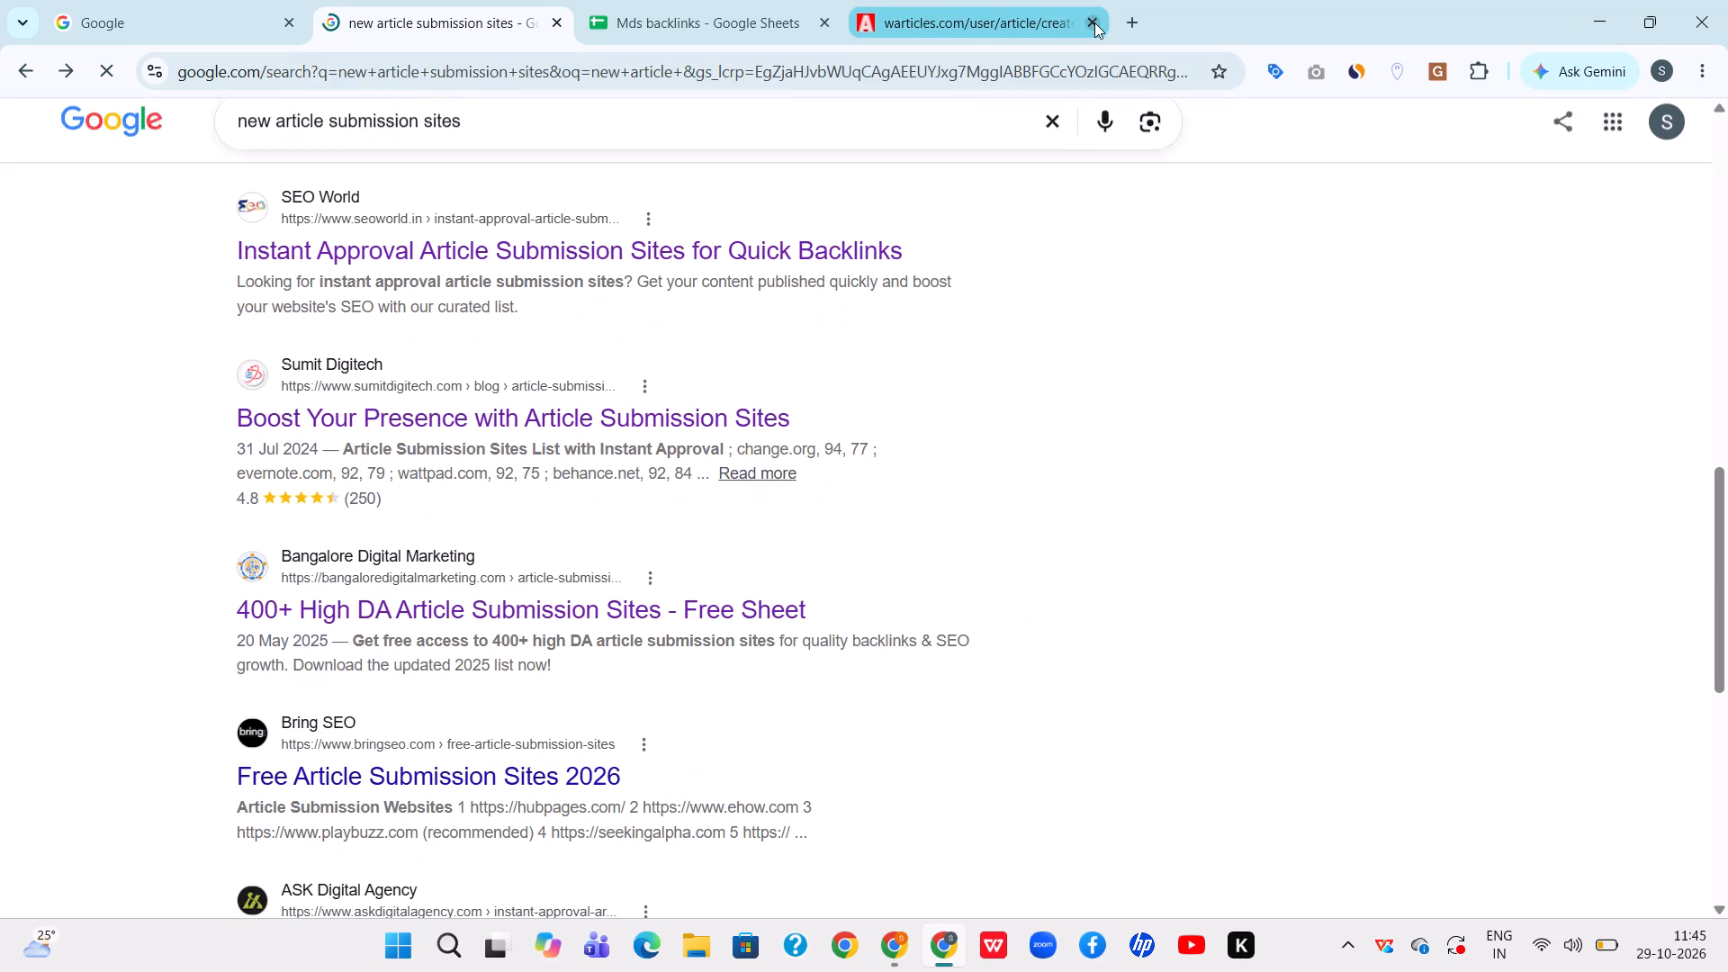
Open SEO World's instant approval article submission sites page from the search results.
{"action": "key", "text": "Page_Up"}
{"action": "scroll", "coordinate": [537, 457], "scroll_direction": "down", "scroll_amount": 1}
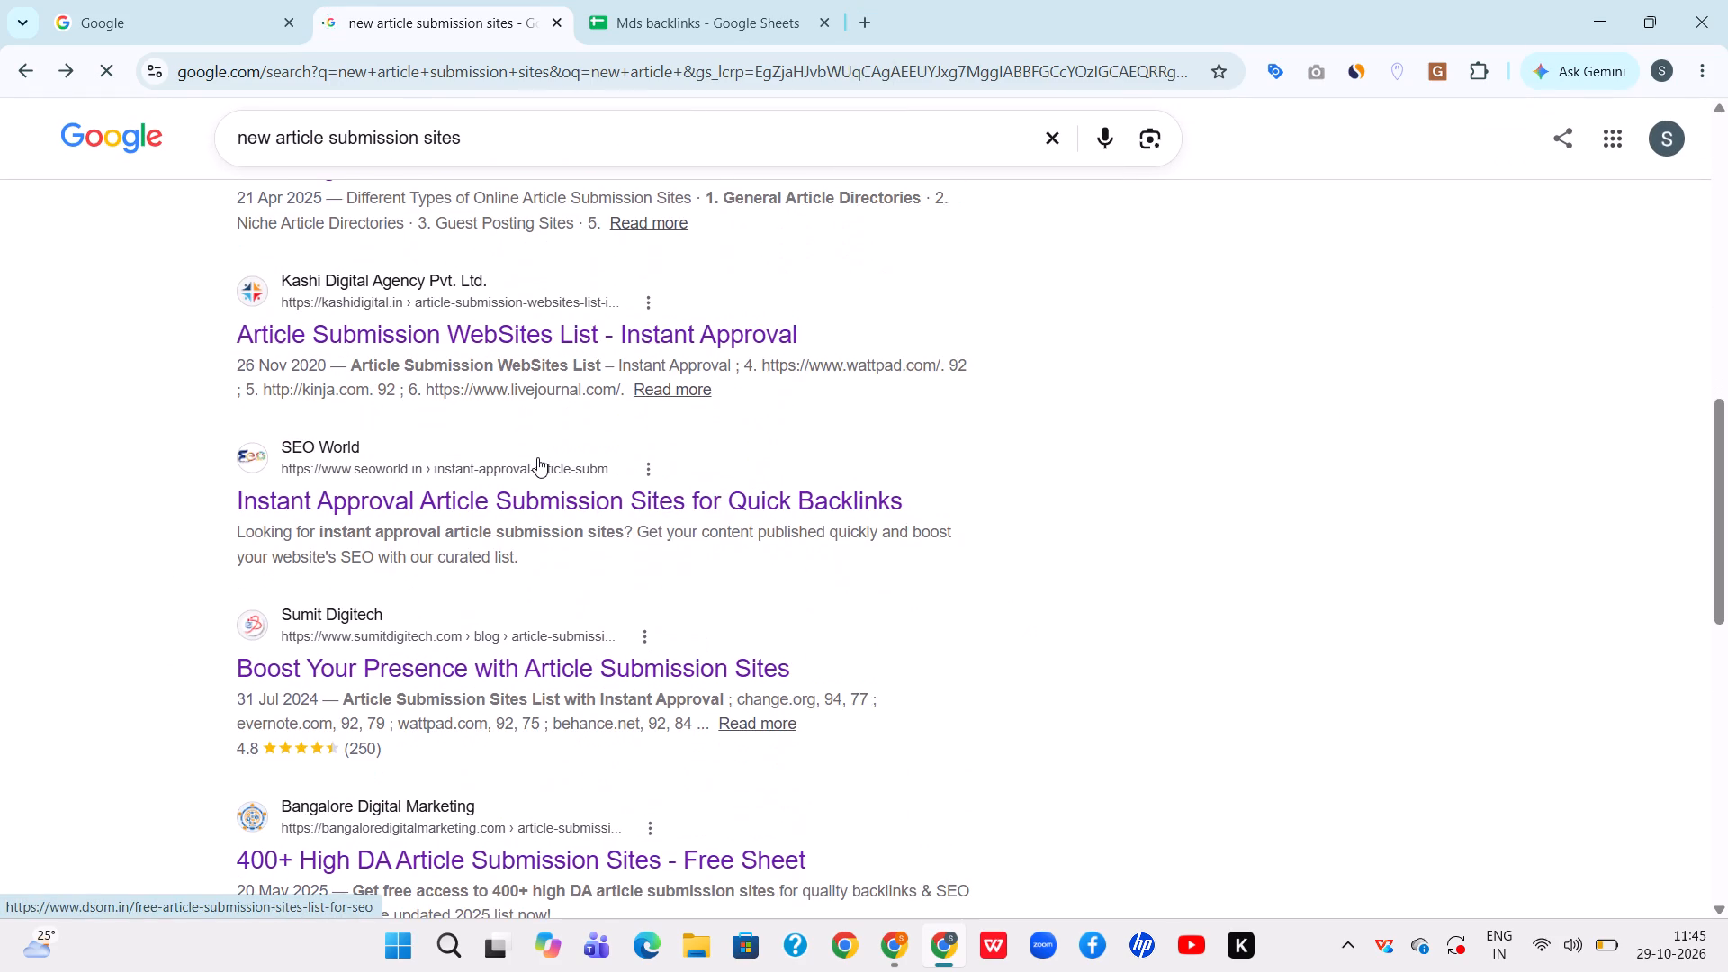
{"action": "scroll", "coordinate": [537, 457], "scroll_direction": "down", "scroll_amount": 3}
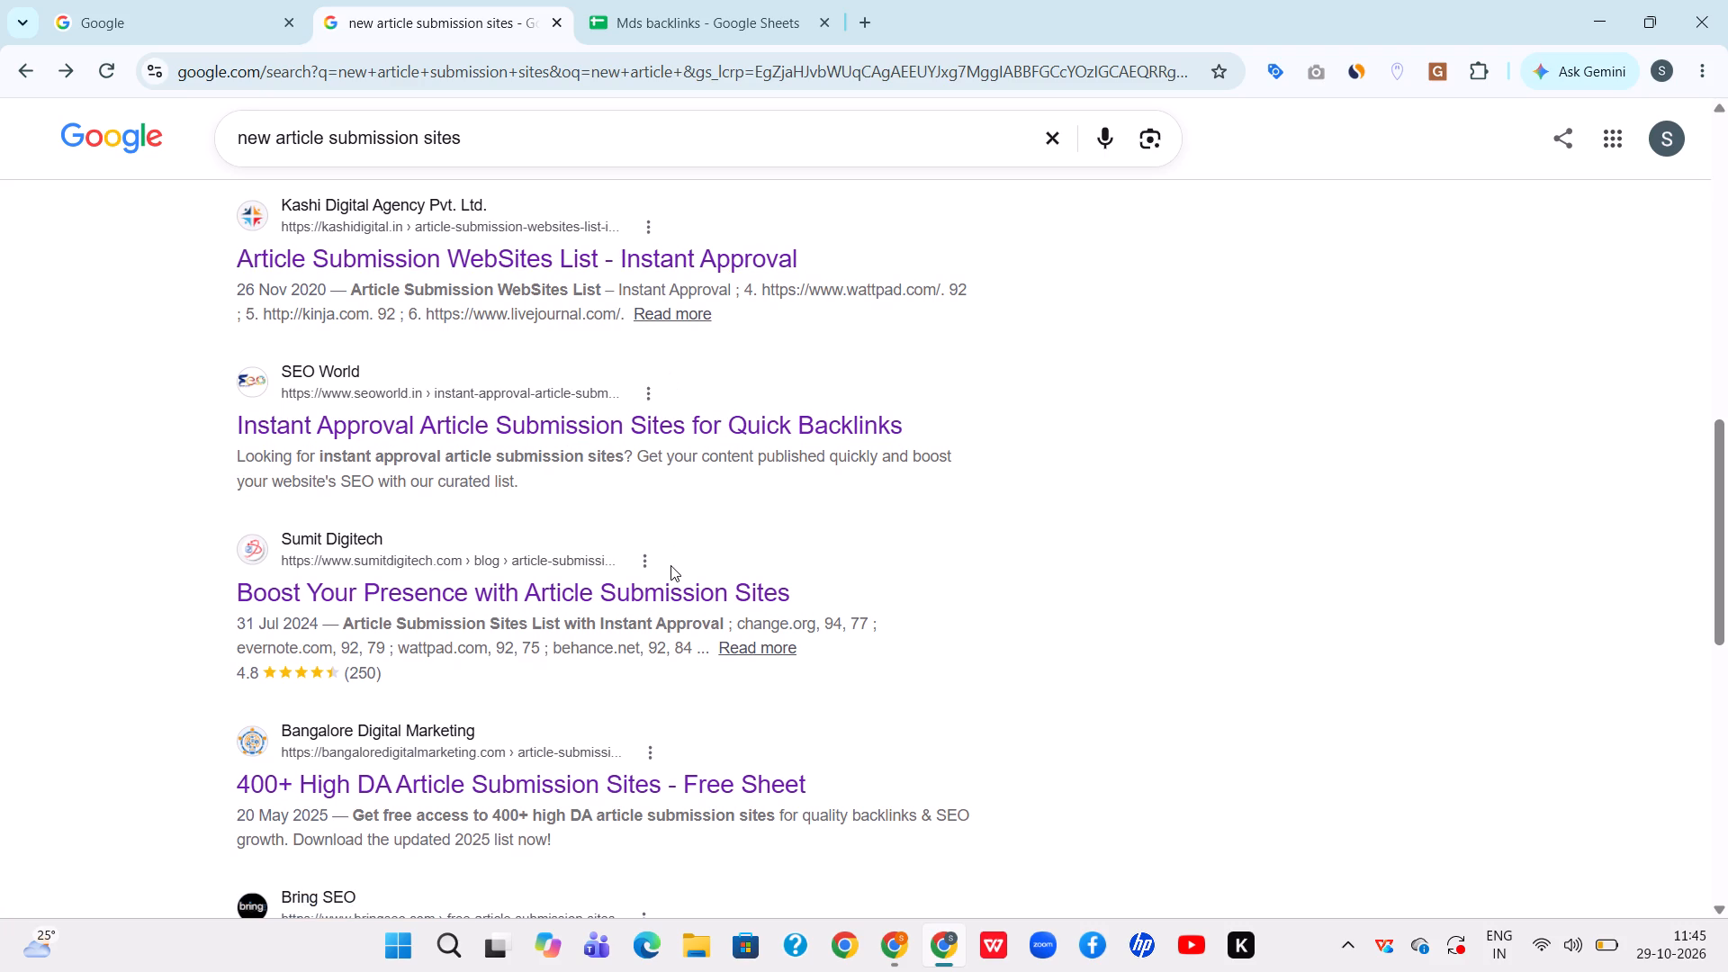
{"action": "left_click", "coordinate": [561, 373]}
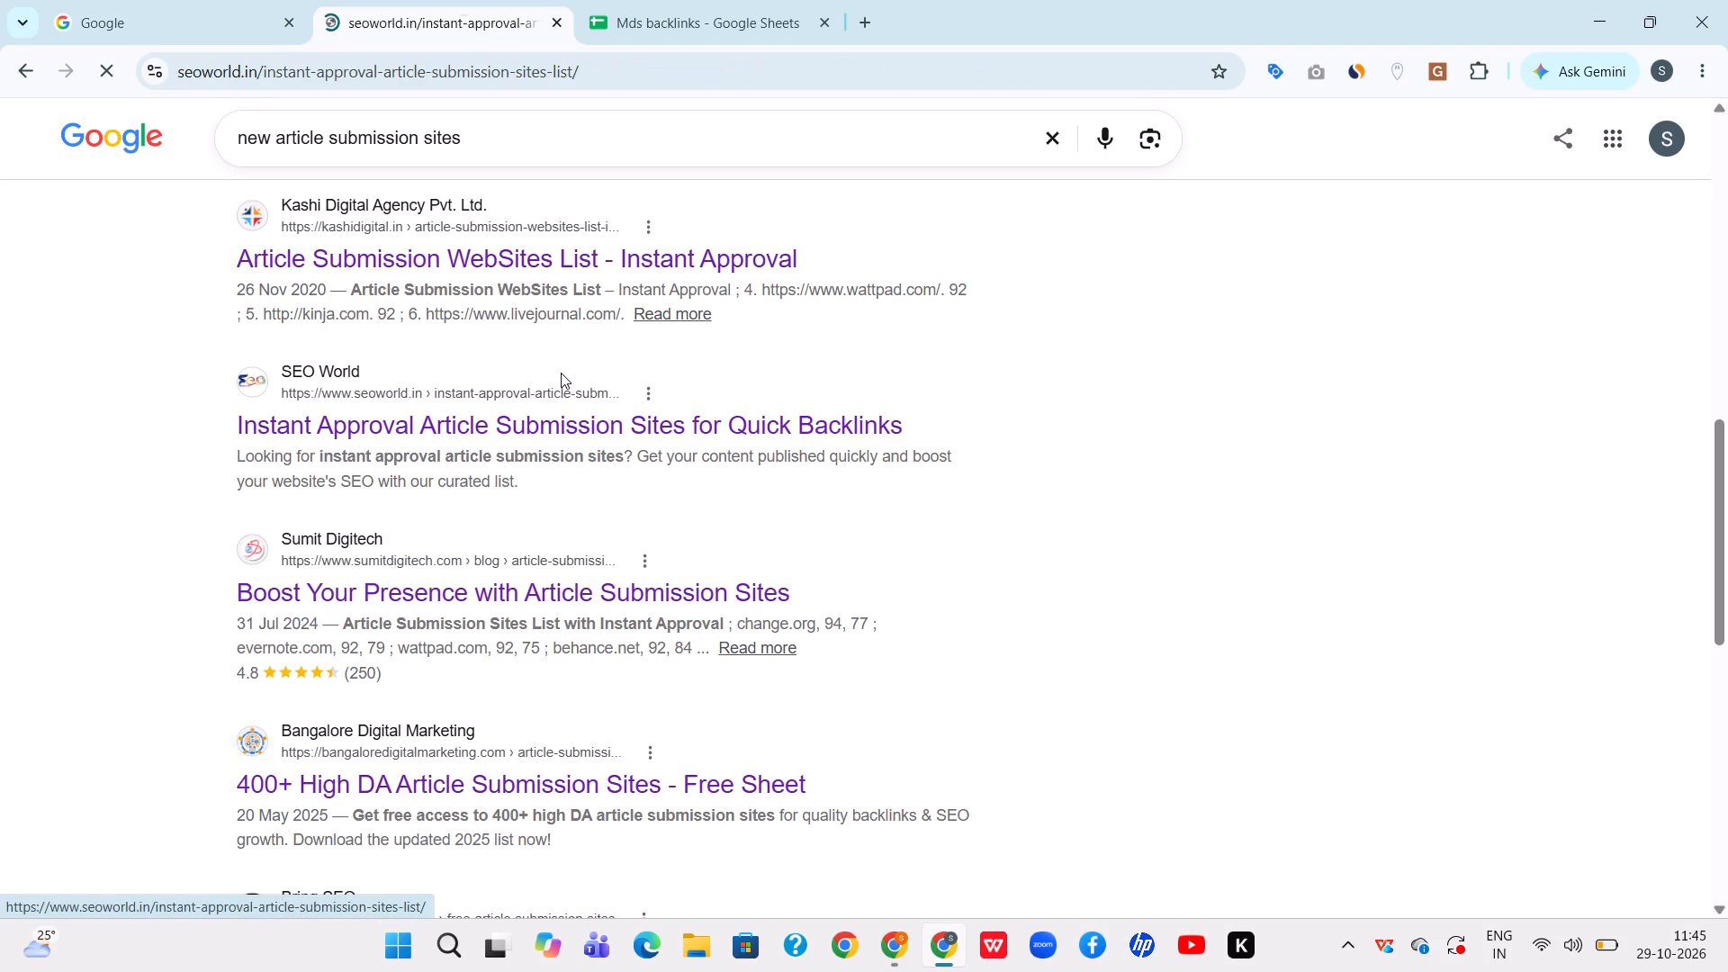
Look over SEO World's sponsor listing and the first entries of its instant approval article submission sites table.
{"action": "key", "text": "Page_Down"}
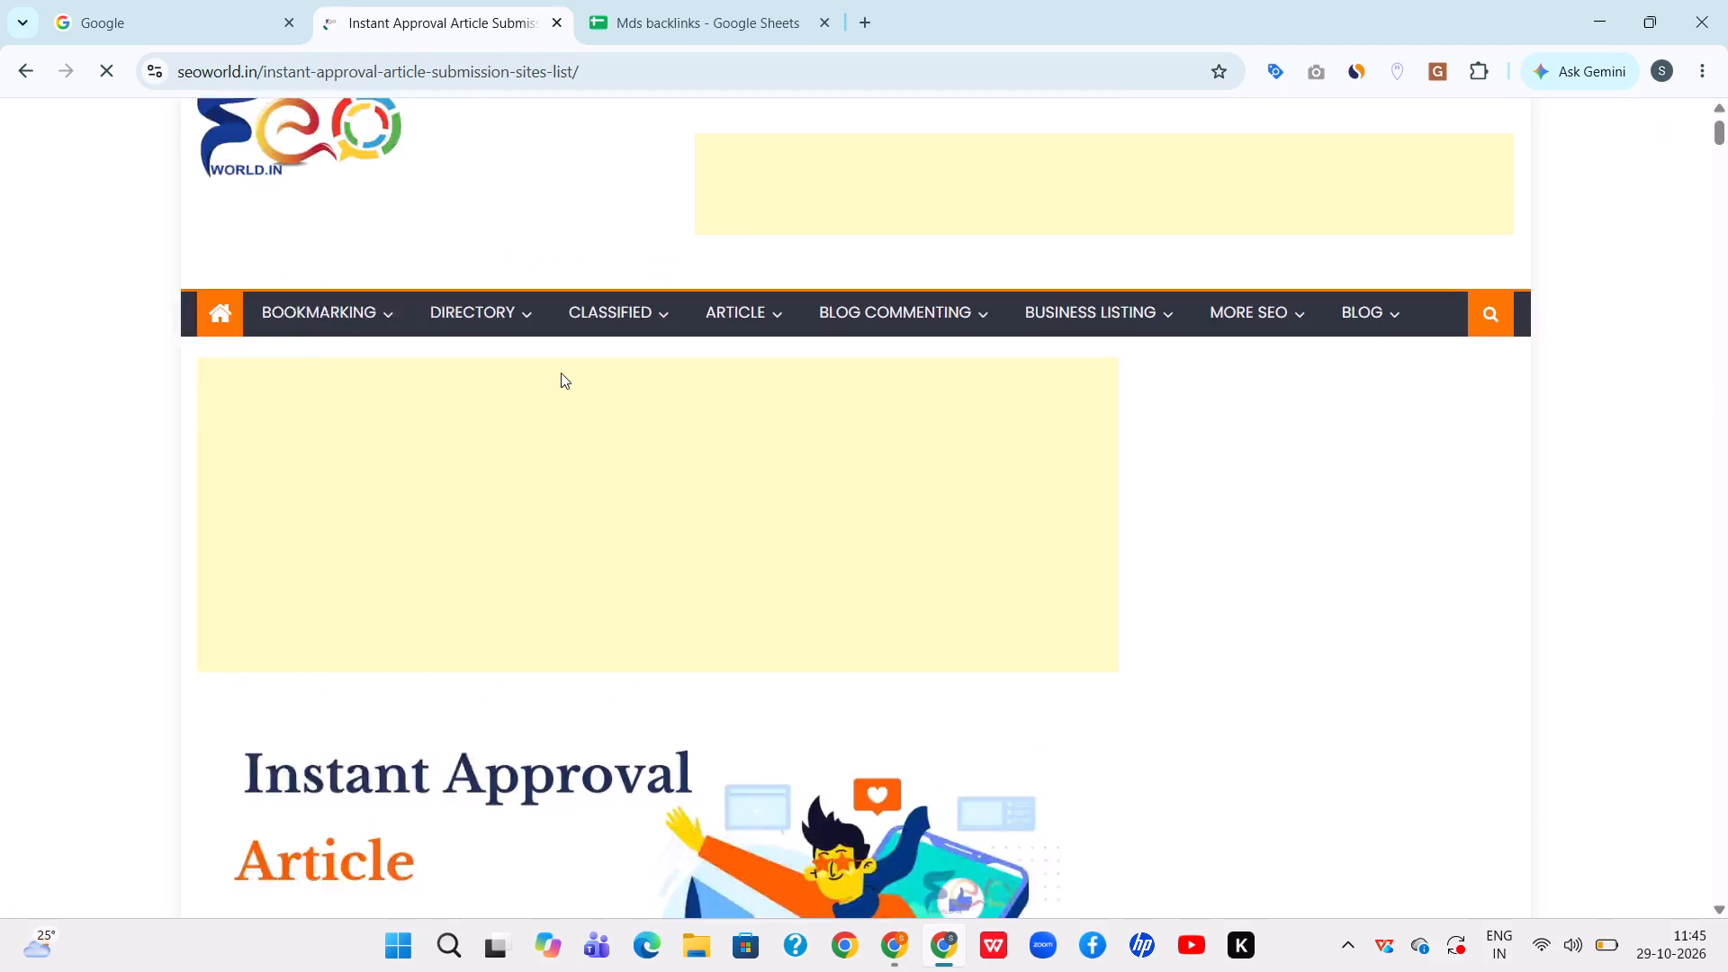
{"action": "key", "text": "Page_Down"}
{"action": "key", "text": "Page_Down"}
{"action": "key", "text": "Page_Down"}
{"action": "key", "text": "Page_Down"}
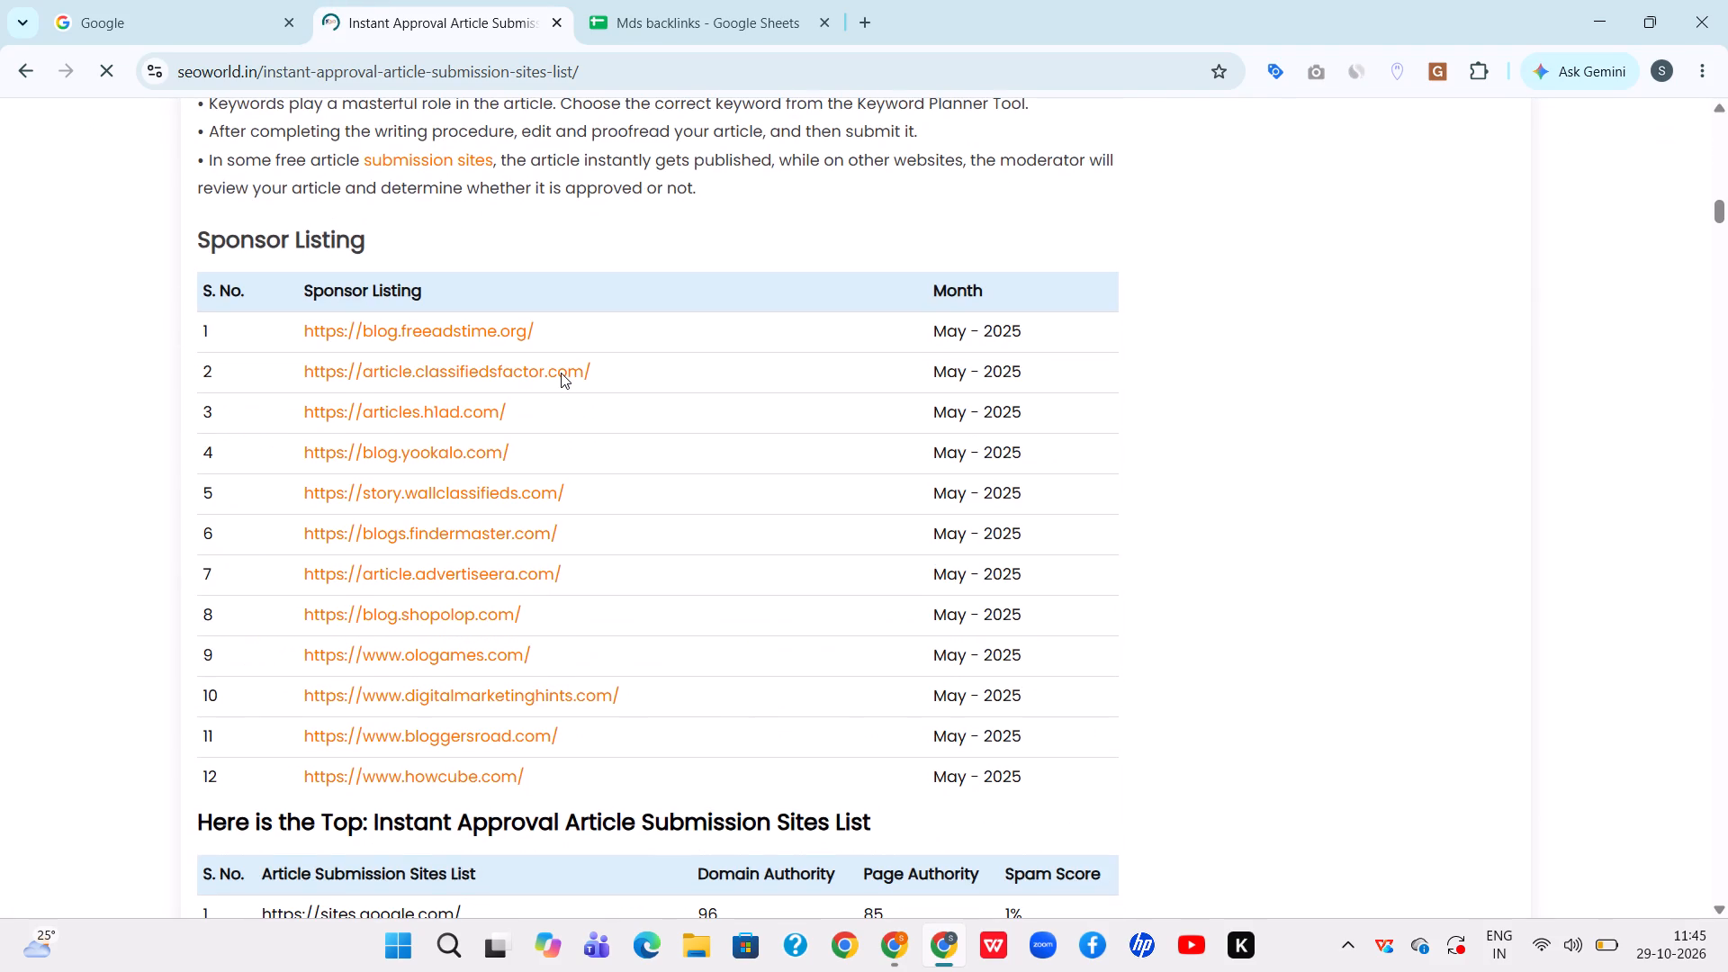
{"action": "scroll", "coordinate": [561, 373], "scroll_direction": "down", "scroll_amount": 1}
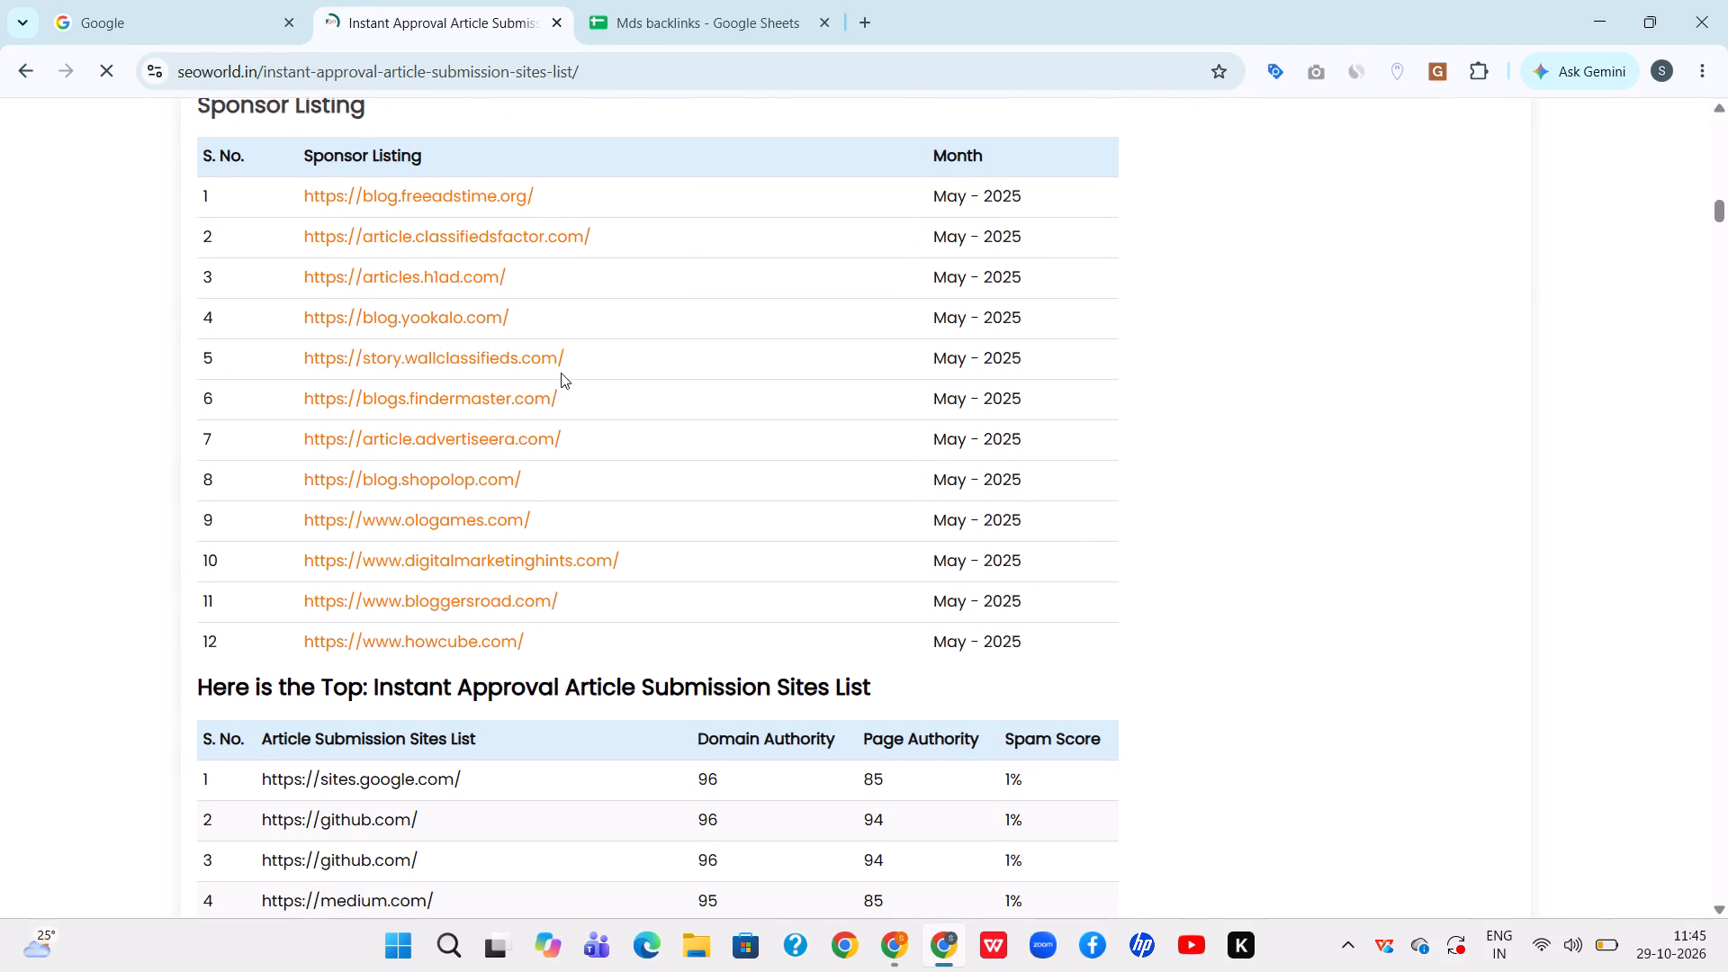
{"action": "scroll", "coordinate": [561, 373], "scroll_direction": "down", "scroll_amount": 3}
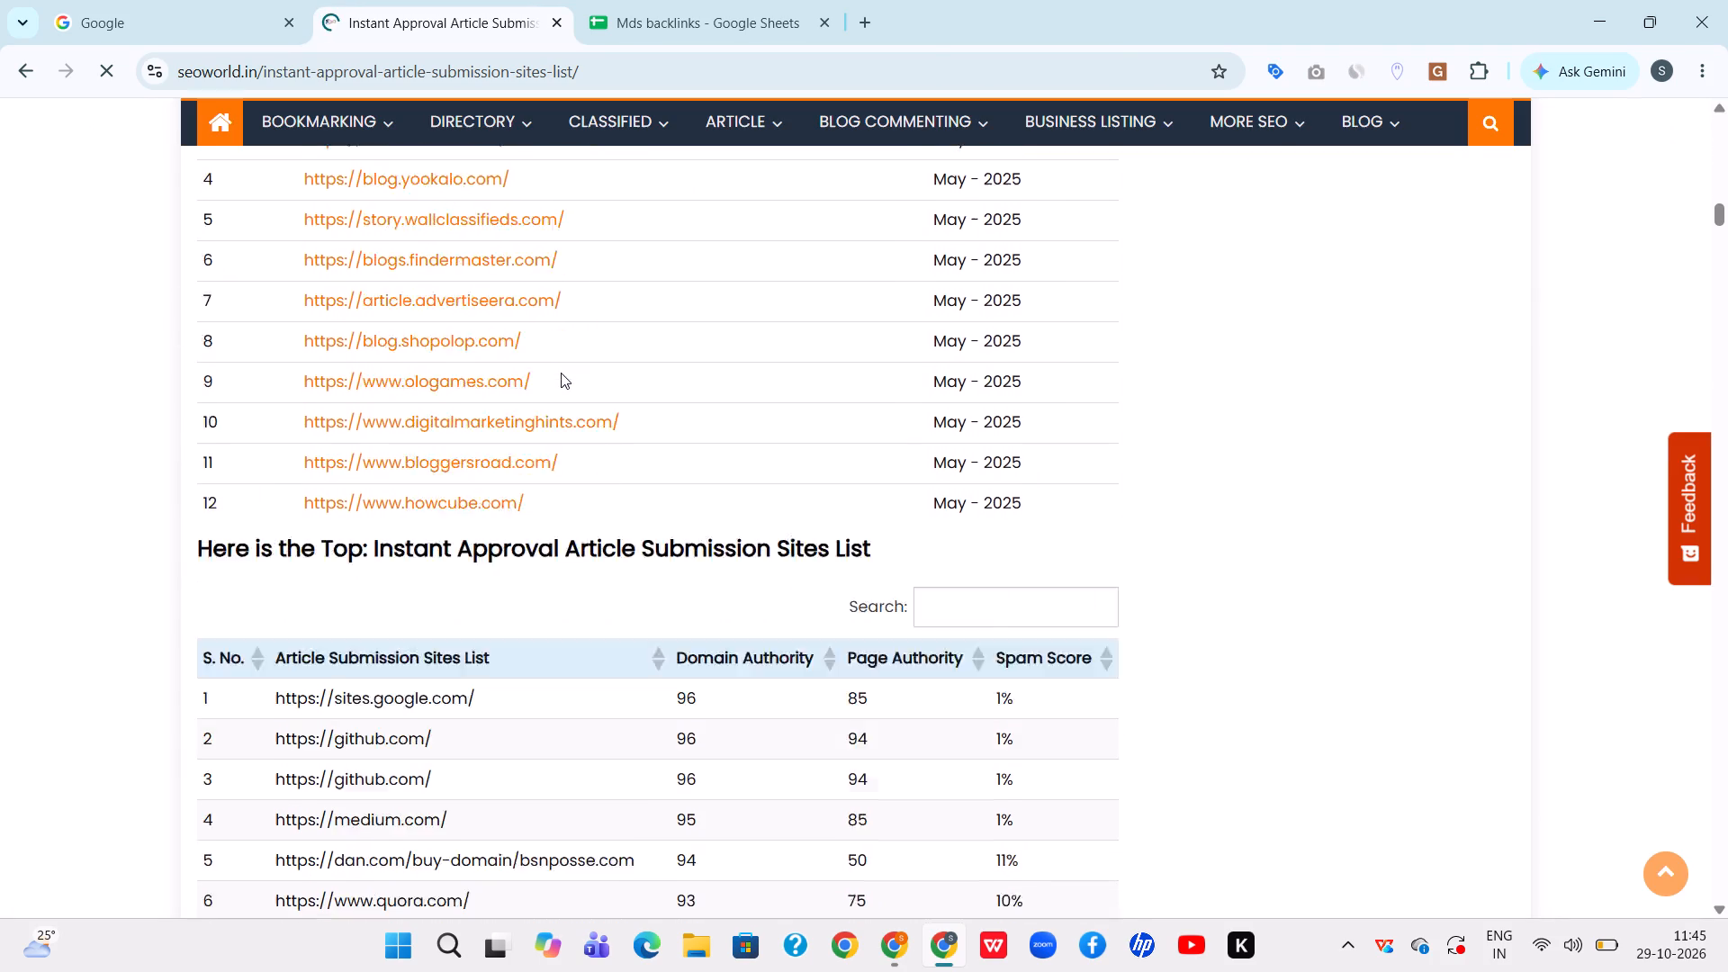
{"action": "scroll", "coordinate": [561, 373], "scroll_direction": "down", "scroll_amount": 3}
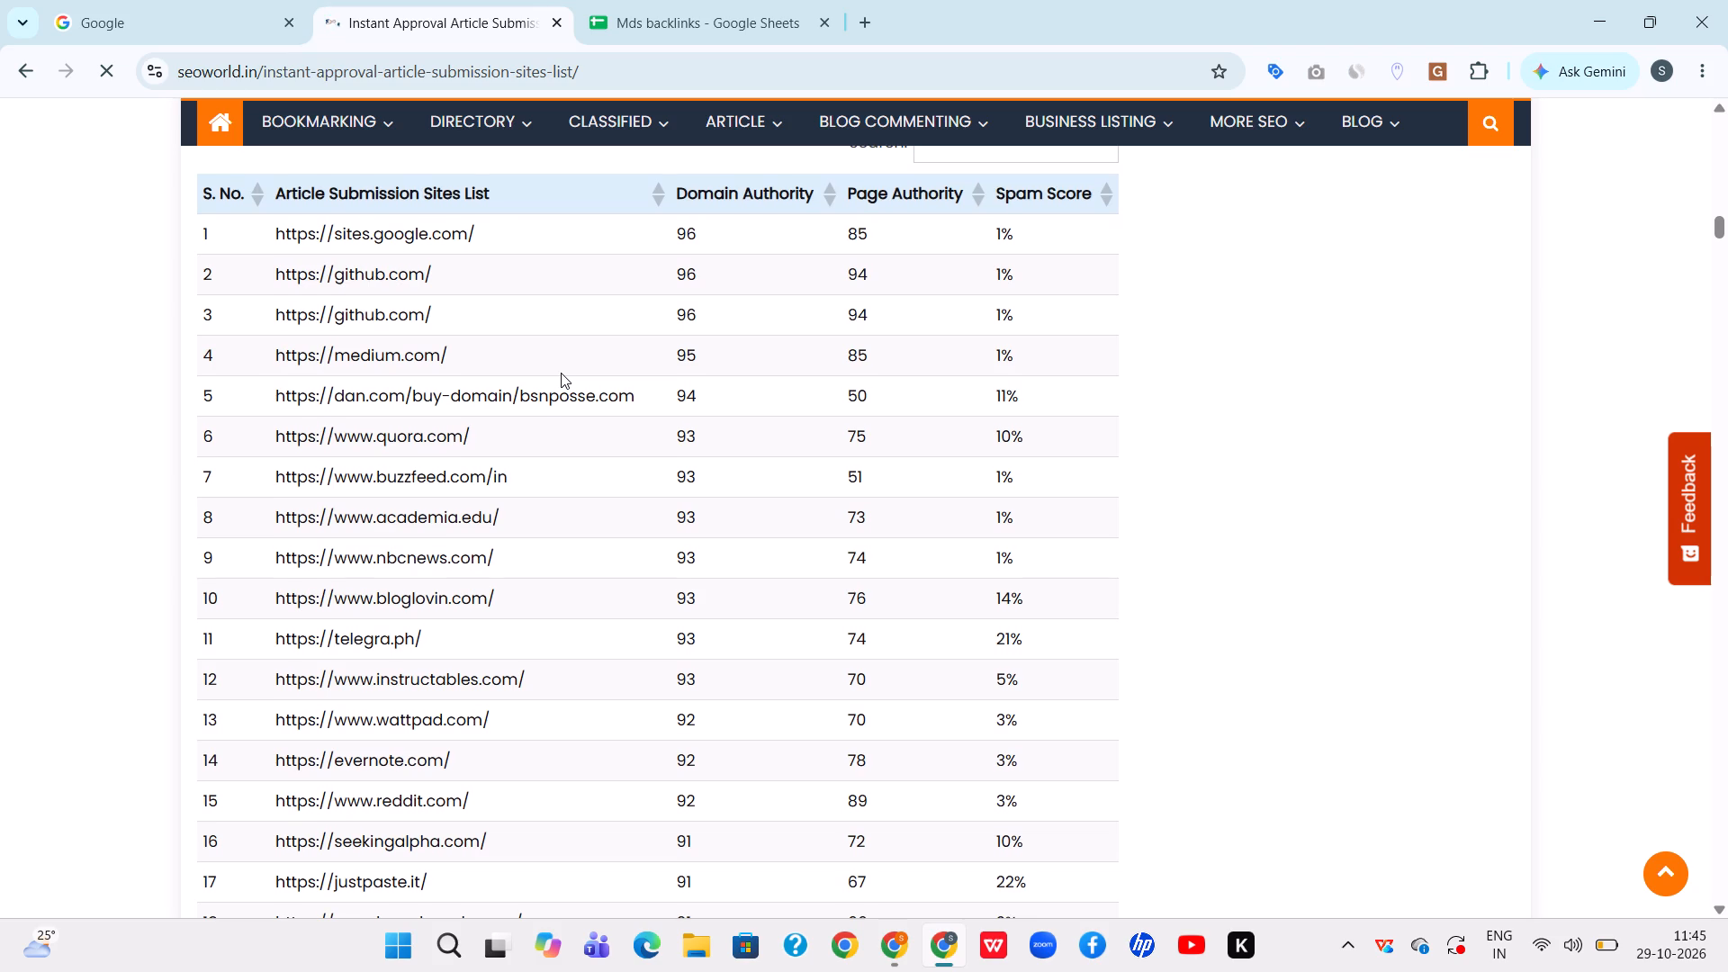
{"action": "left_click_drag", "start_coordinate": [267, 753], "coordinate": [538, 367]}
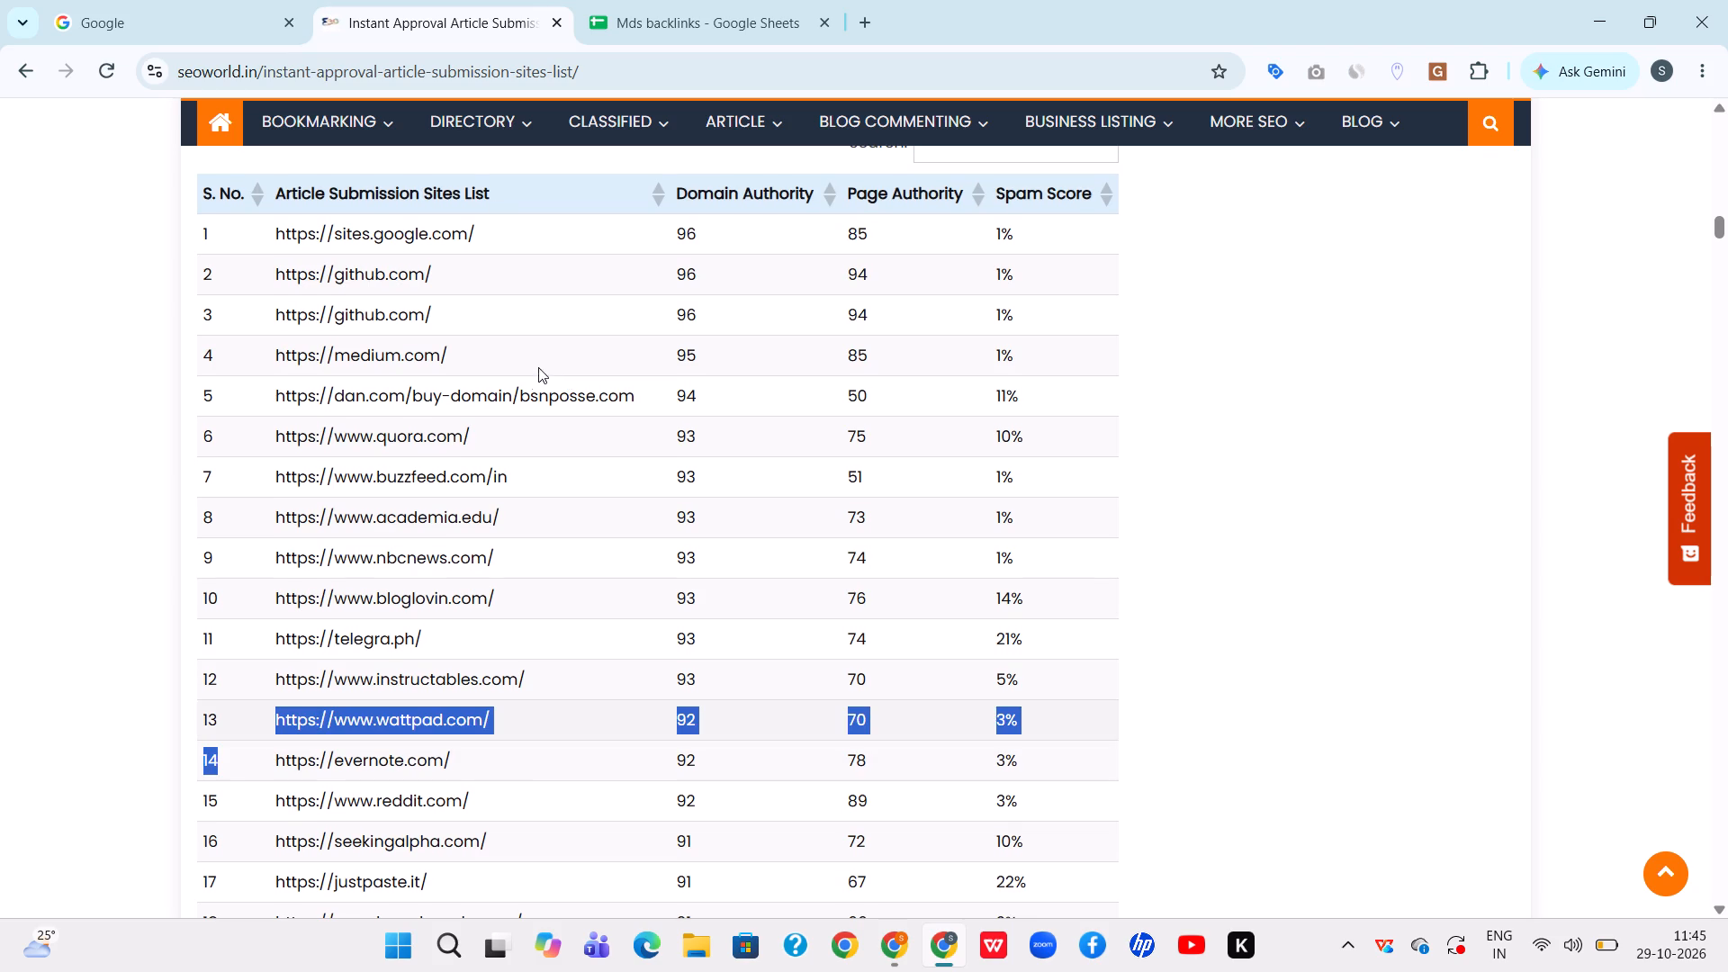
{"action": "left_click_drag", "start_coordinate": [538, 367], "coordinate": [521, 751]}
{"action": "left_click", "coordinate": [521, 751]}
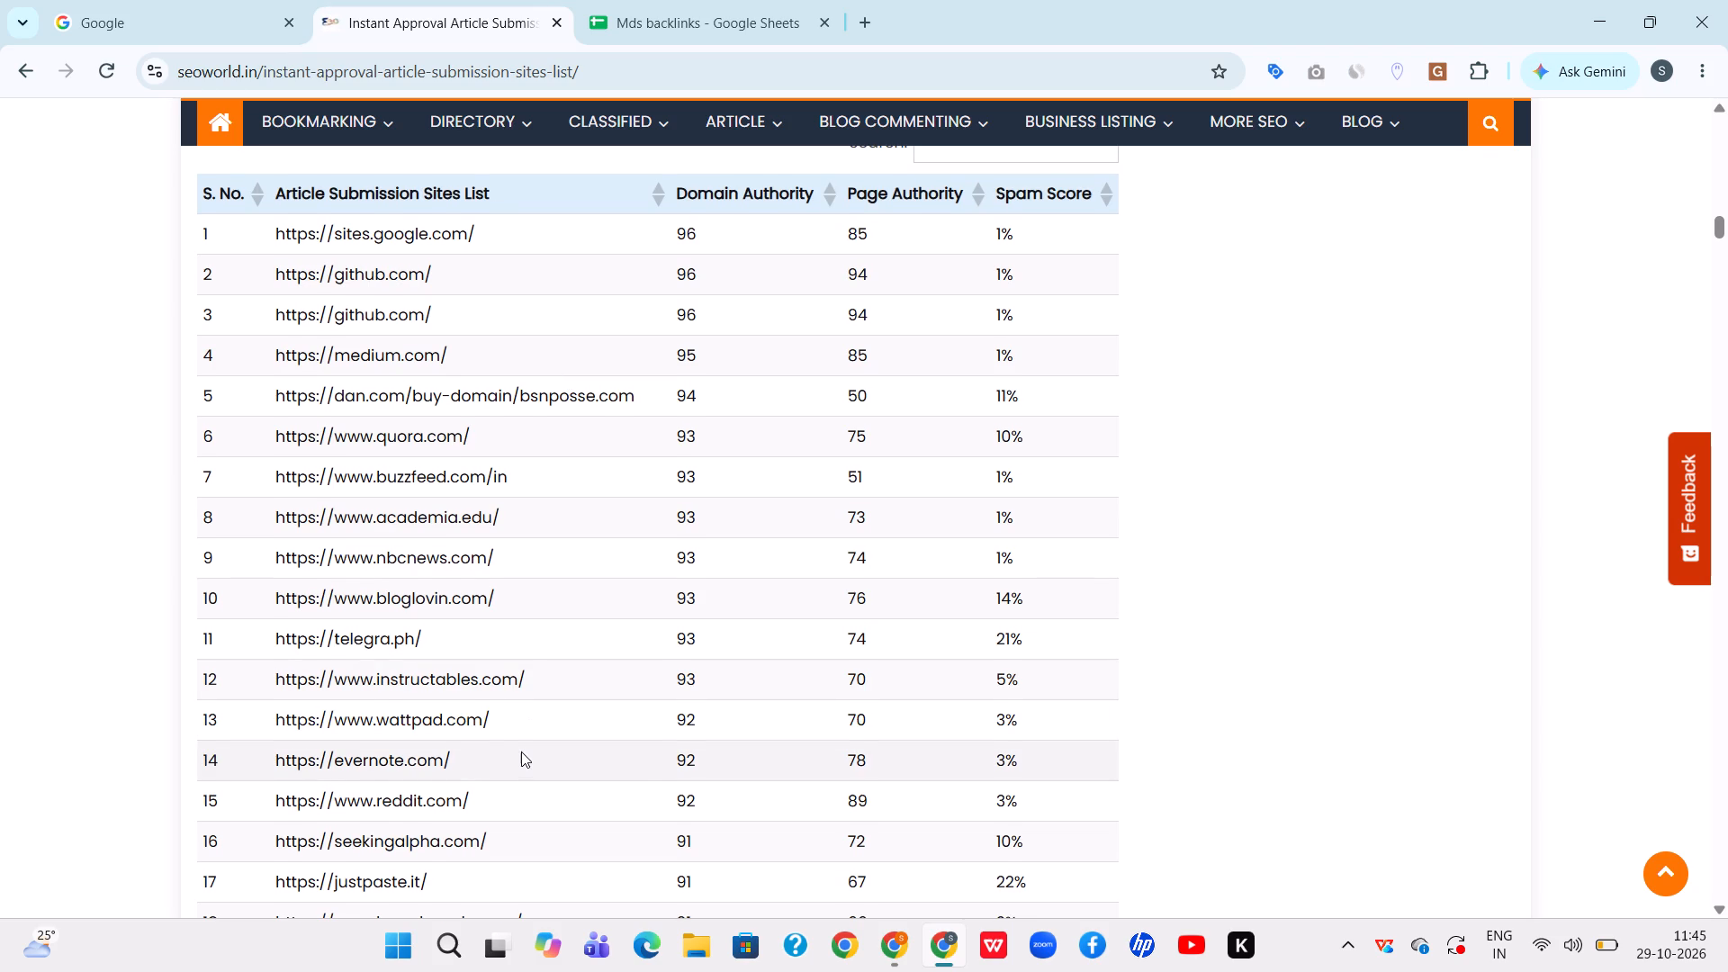
Look through the rest of SEO World's article submission sites table down to its last entries.
{"action": "key", "text": "Page_Down"}
{"action": "key", "text": "Page_Down"}
{"action": "key", "text": "Page_Down"}
{"action": "key", "text": "Page_Down"}
{"action": "key", "text": "Page_Down"}
{"action": "key", "text": "Page_Down"}
{"action": "key", "text": "Page_Down"}
{"action": "key", "text": "Page_Down"}
{"action": "key", "text": "Page_Down"}
{"action": "key", "text": "Page_Down"}
{"action": "key", "text": "Page_Down"}
{"action": "key", "text": "Page_Down"}
{"action": "key", "text": "Page_Down"}
{"action": "key", "text": "Page_Down"}
{"action": "key", "text": "Page_Down"}
{"action": "key", "text": "Page_Down"}
{"action": "key", "text": "Page_Down"}
{"action": "key", "text": "Page_Down"}
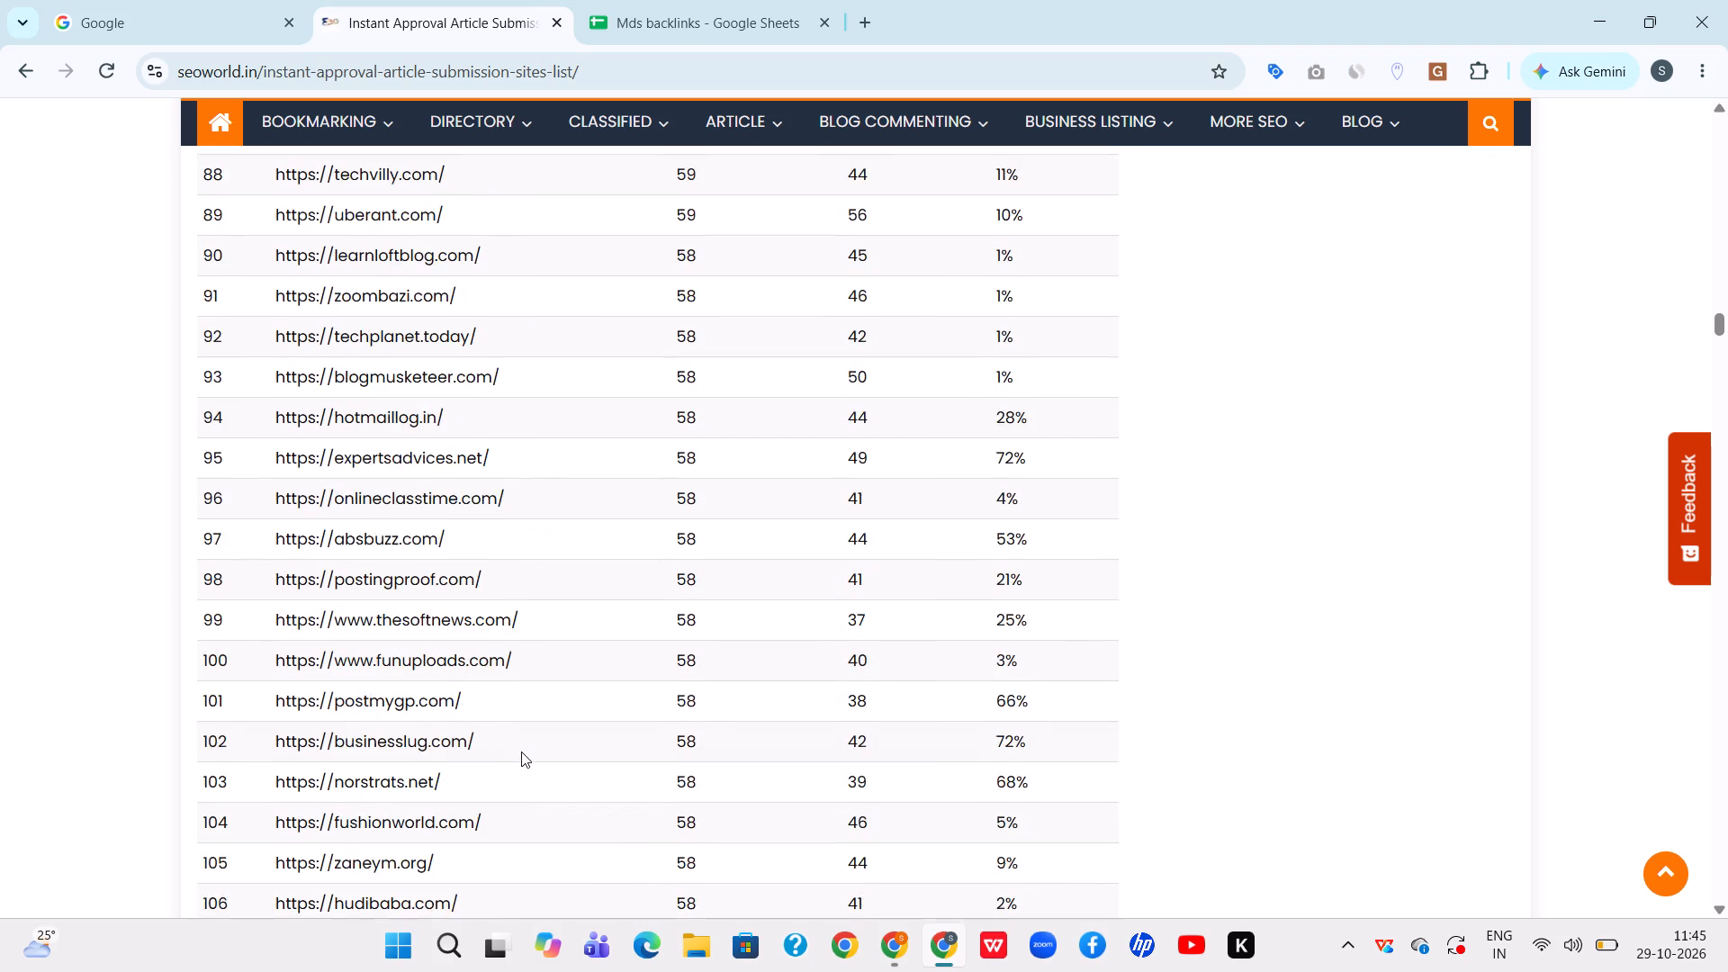
{"action": "key", "text": "Page_Down"}
{"action": "key", "text": "Page_Up"}
{"action": "key", "text": "Page_Up"}
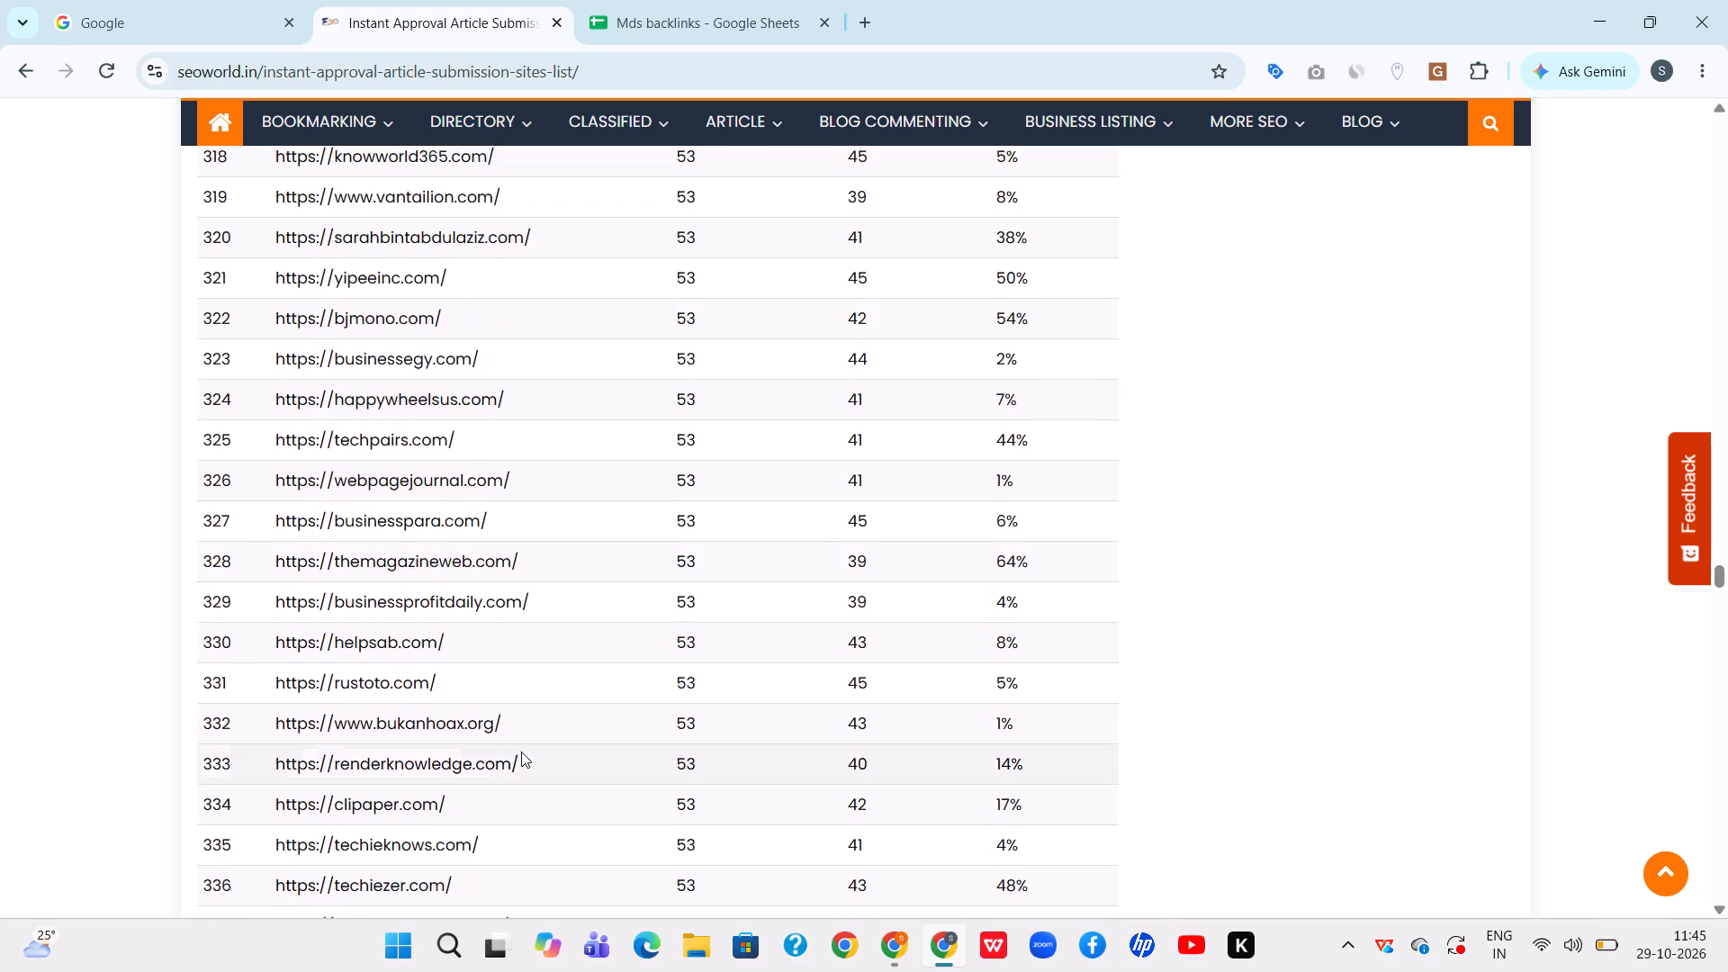
{"action": "key", "text": "Page_Down"}
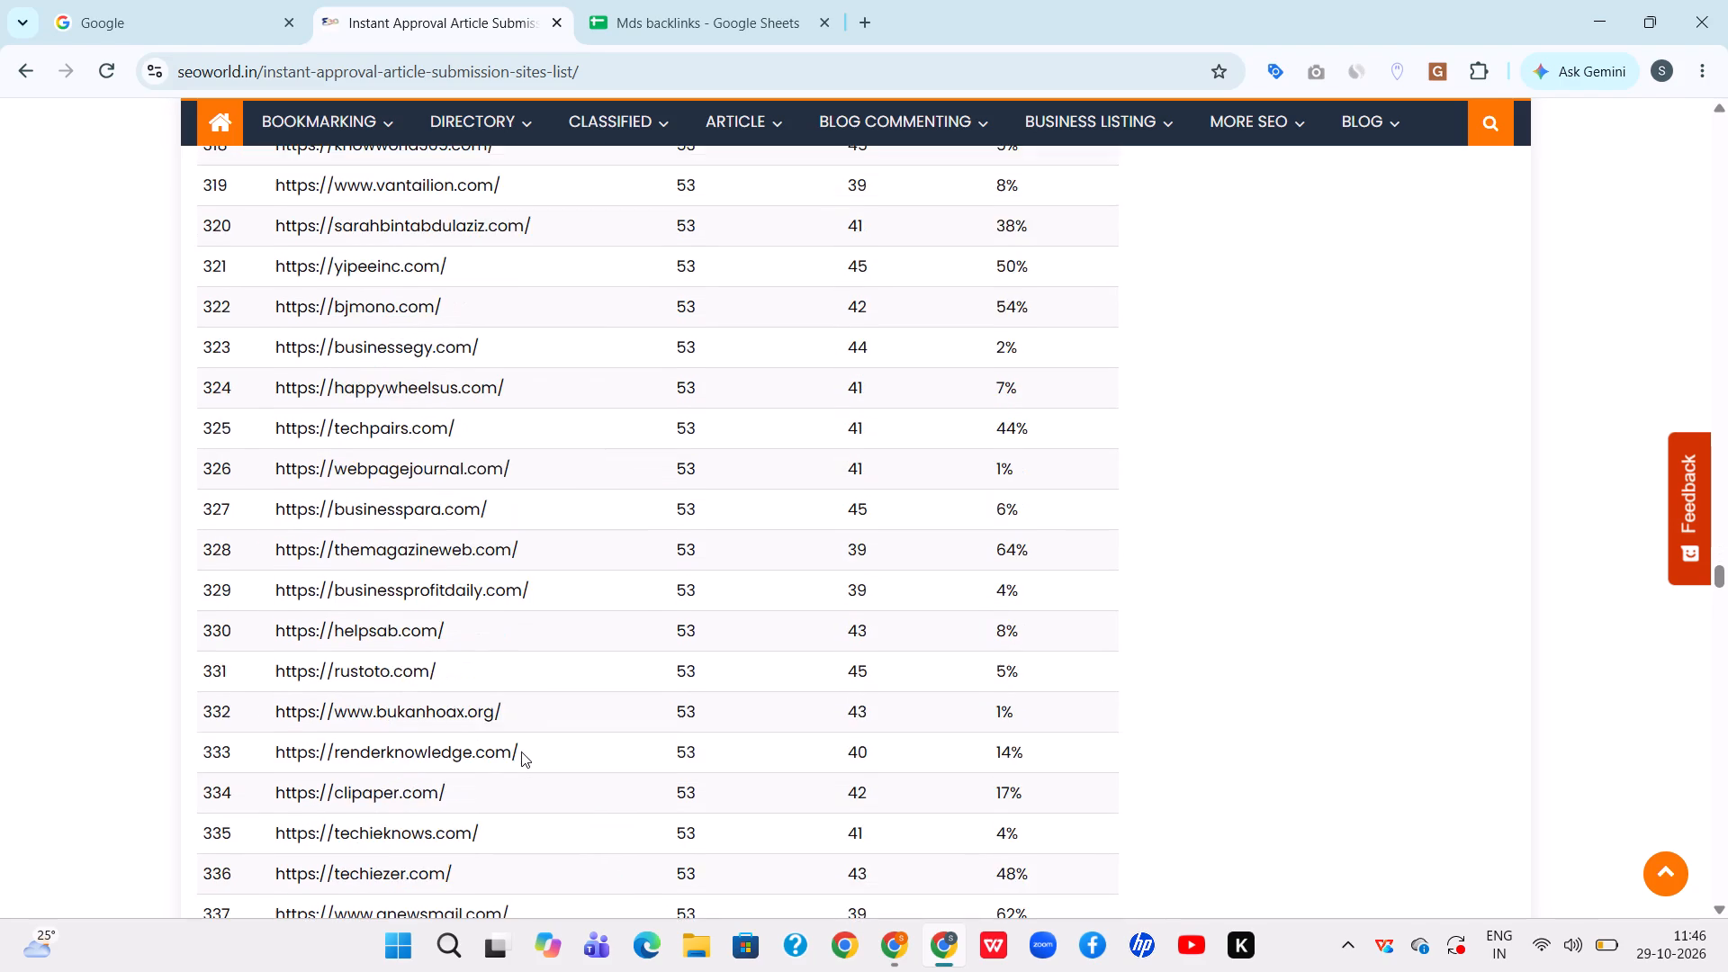
{"action": "key", "text": "Page_Down"}
{"action": "key", "text": "Page_Down"}
{"action": "key", "text": "Page_Down"}
{"action": "key", "text": "Page_Down"}
{"action": "key", "text": "Page_Down"}
{"action": "key", "text": "Page_Down"}
{"action": "key", "text": "Page_Down"}
{"action": "key", "text": "Page_Down"}
{"action": "key", "text": "Page_Down"}
{"action": "key", "text": "Page_Down"}
{"action": "key", "text": "Page_Down"}
{"action": "key", "text": "Page_Down"}
{"action": "key", "text": "Page_Down"}
{"action": "key", "text": "Page_Down"}
{"action": "key", "text": "Page_Down"}
{"action": "key", "text": "Page_Down"}
{"action": "key", "text": "Page_Down"}
{"action": "key", "text": "Page_Down"}
{"action": "key", "text": "Page_Down"}
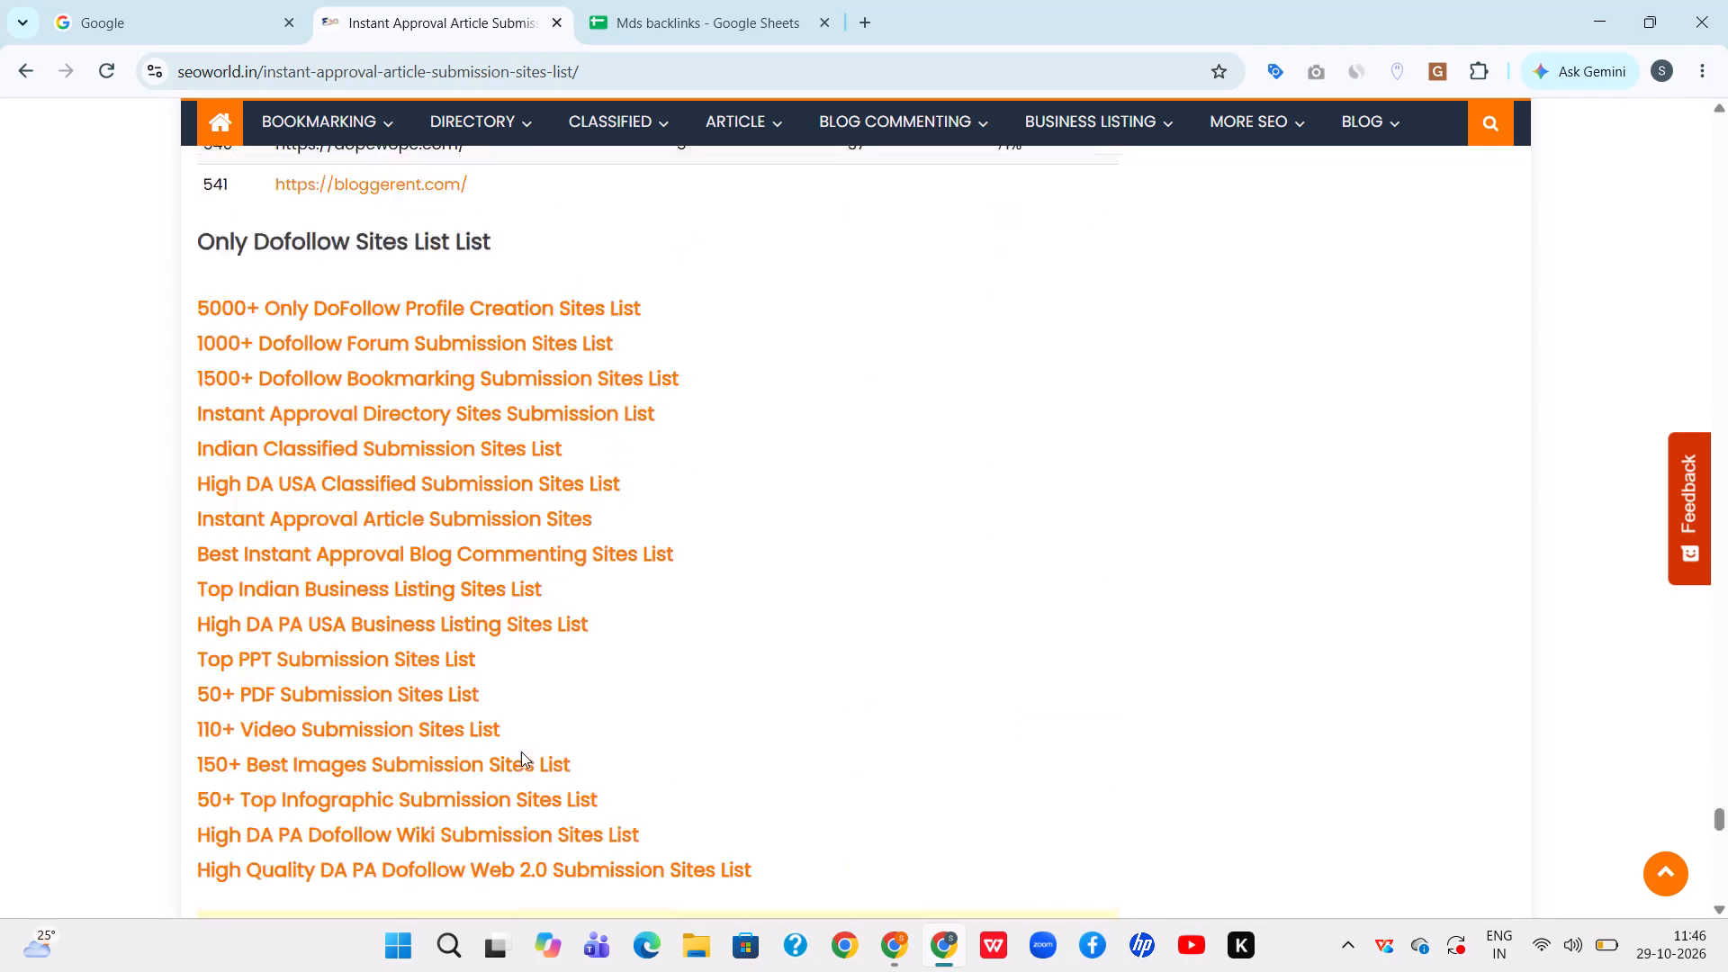
{"action": "key", "text": "Page_Up"}
{"action": "key", "text": "Page_Up"}
{"action": "key", "text": "Page_Up"}
{"action": "key", "text": "Page_Up"}
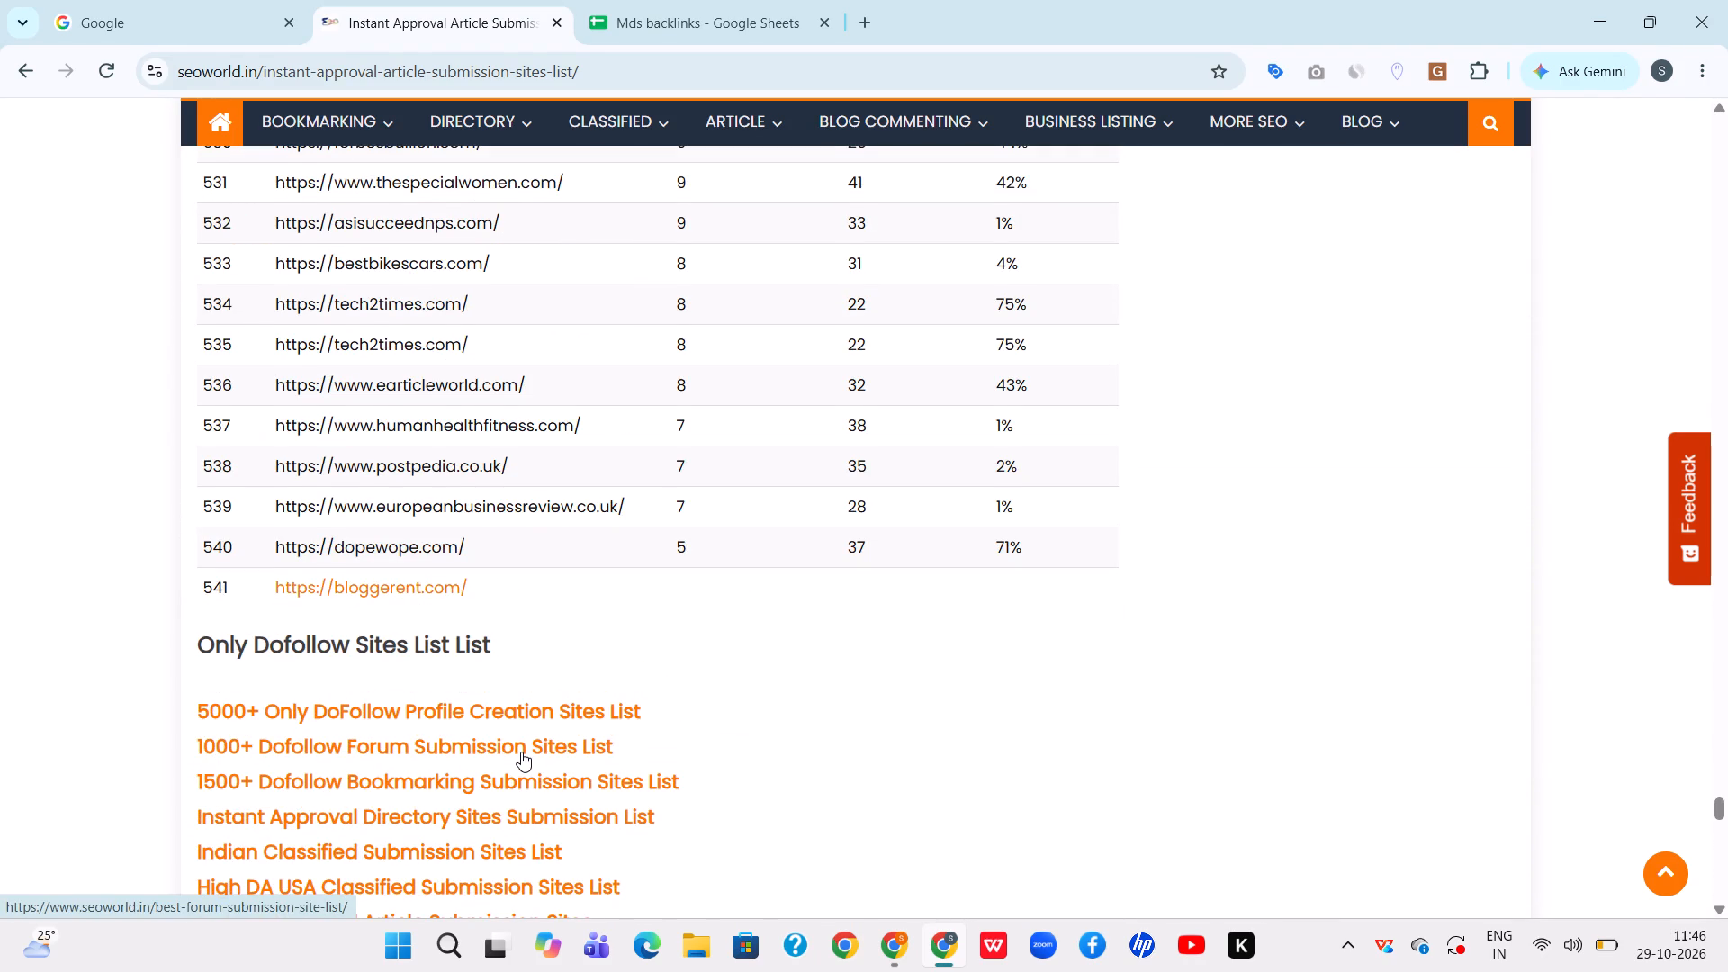
Go back to the "new article submission sites" search results and open Bring SEO's Free Article Submission Sites 2026 page.
{"action": "scroll", "coordinate": [521, 751], "scroll_direction": "up", "scroll_amount": 2}
{"action": "scroll", "coordinate": [521, 751], "scroll_direction": "right", "scroll_amount": 6}
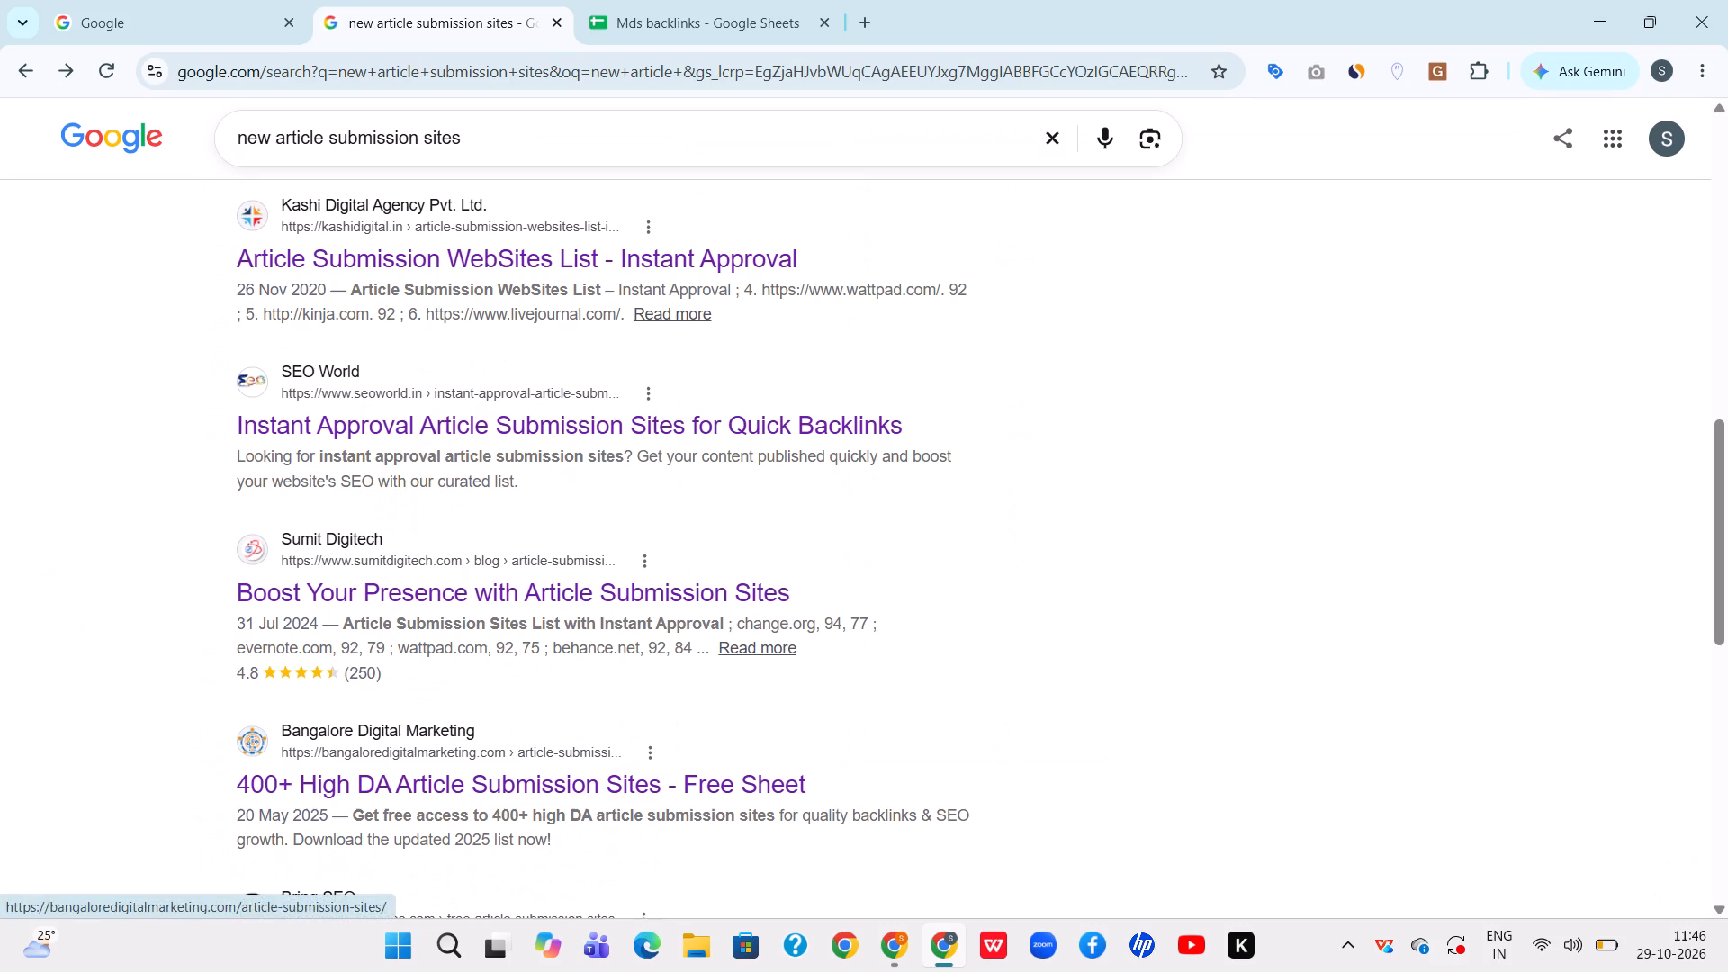
{"action": "scroll", "coordinate": [64, 540], "scroll_direction": "down", "scroll_amount": 2}
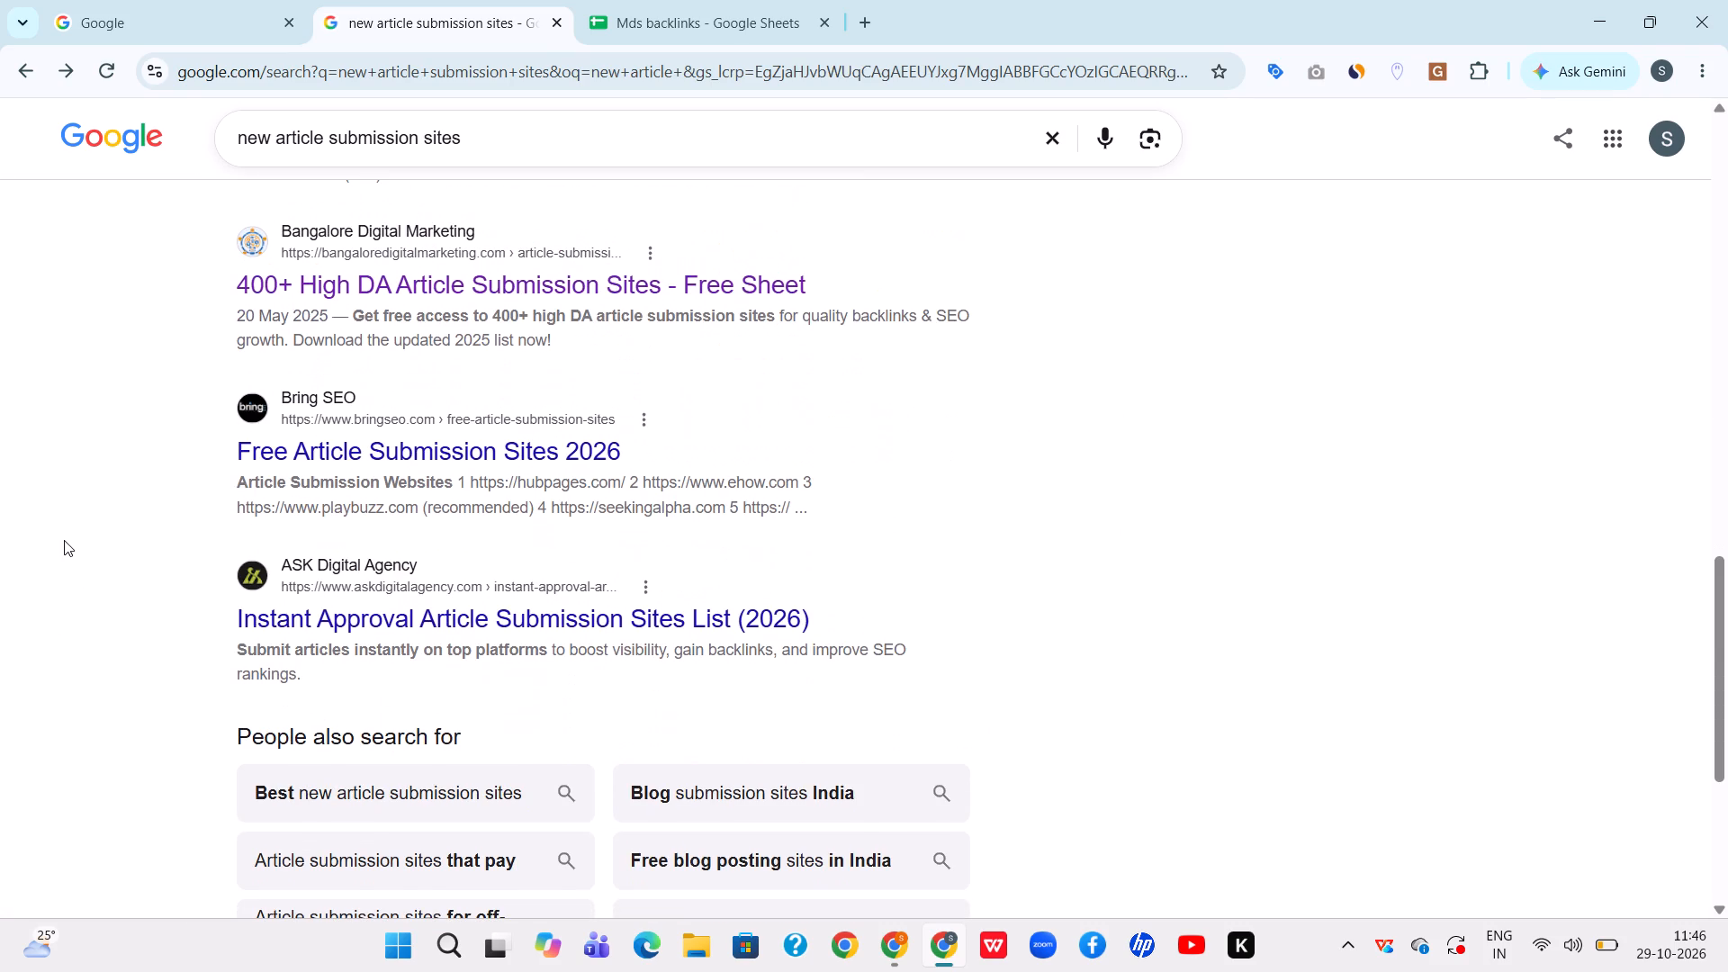
{"action": "scroll", "coordinate": [64, 540], "scroll_direction": "down", "scroll_amount": 1}
{"action": "scroll", "coordinate": [64, 540], "scroll_direction": "up", "scroll_amount": 4}
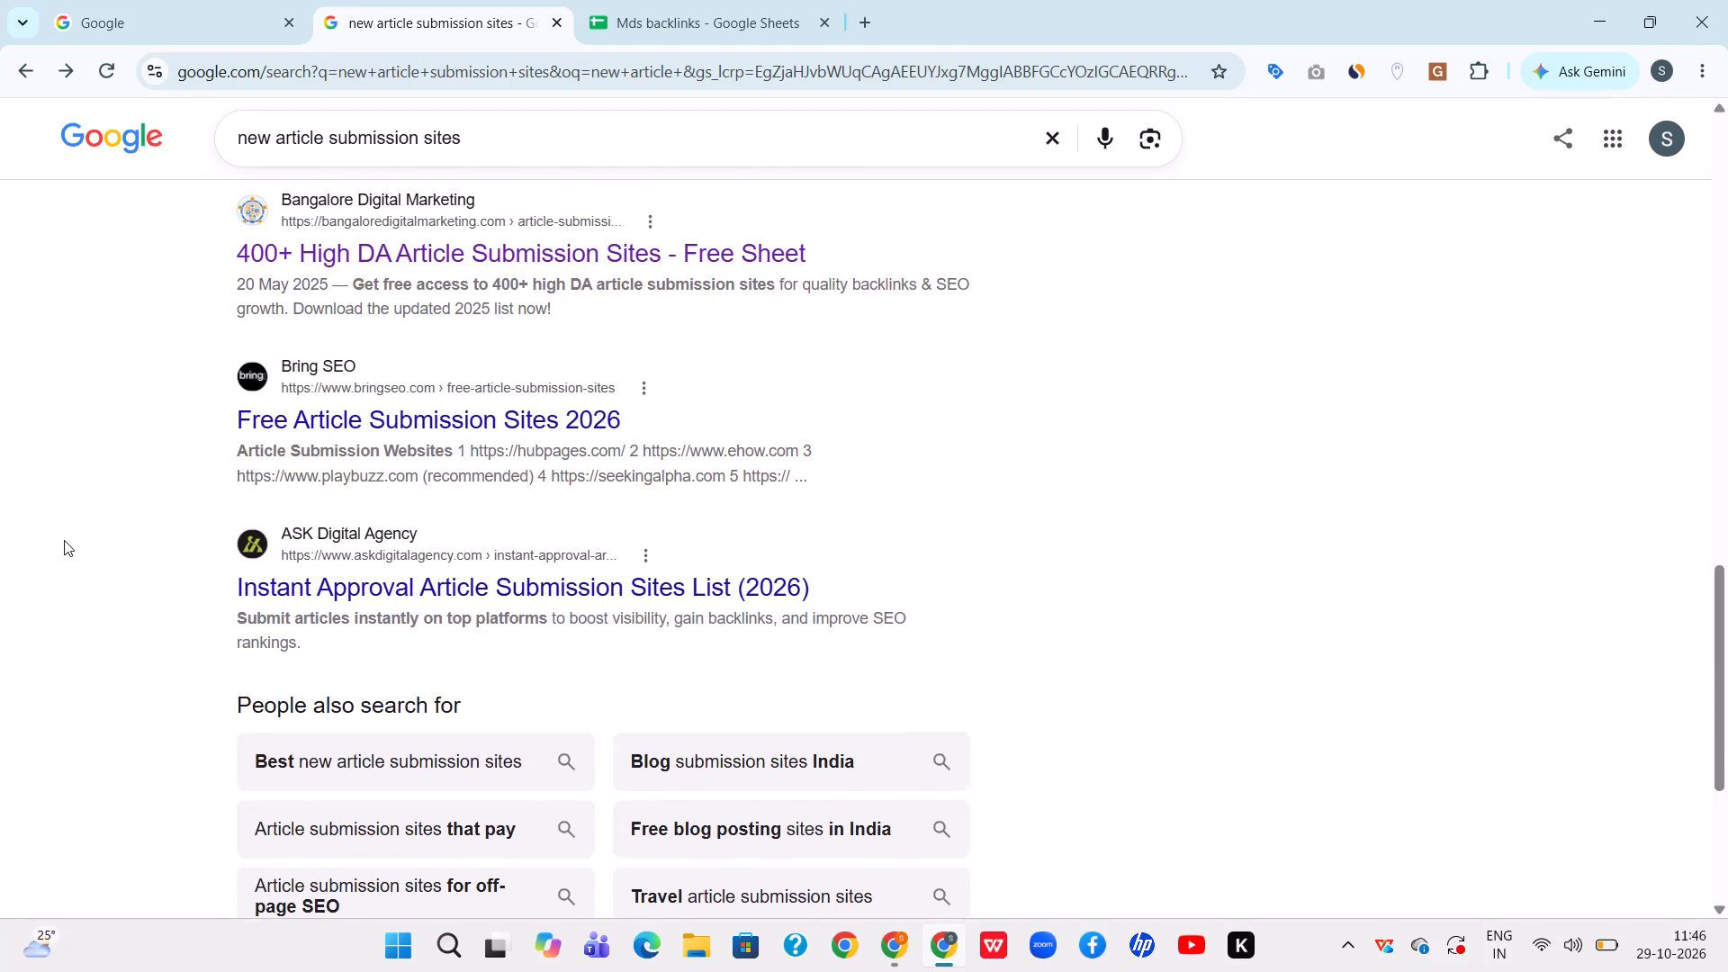
{"action": "scroll", "coordinate": [64, 540], "scroll_direction": "up", "scroll_amount": 1}
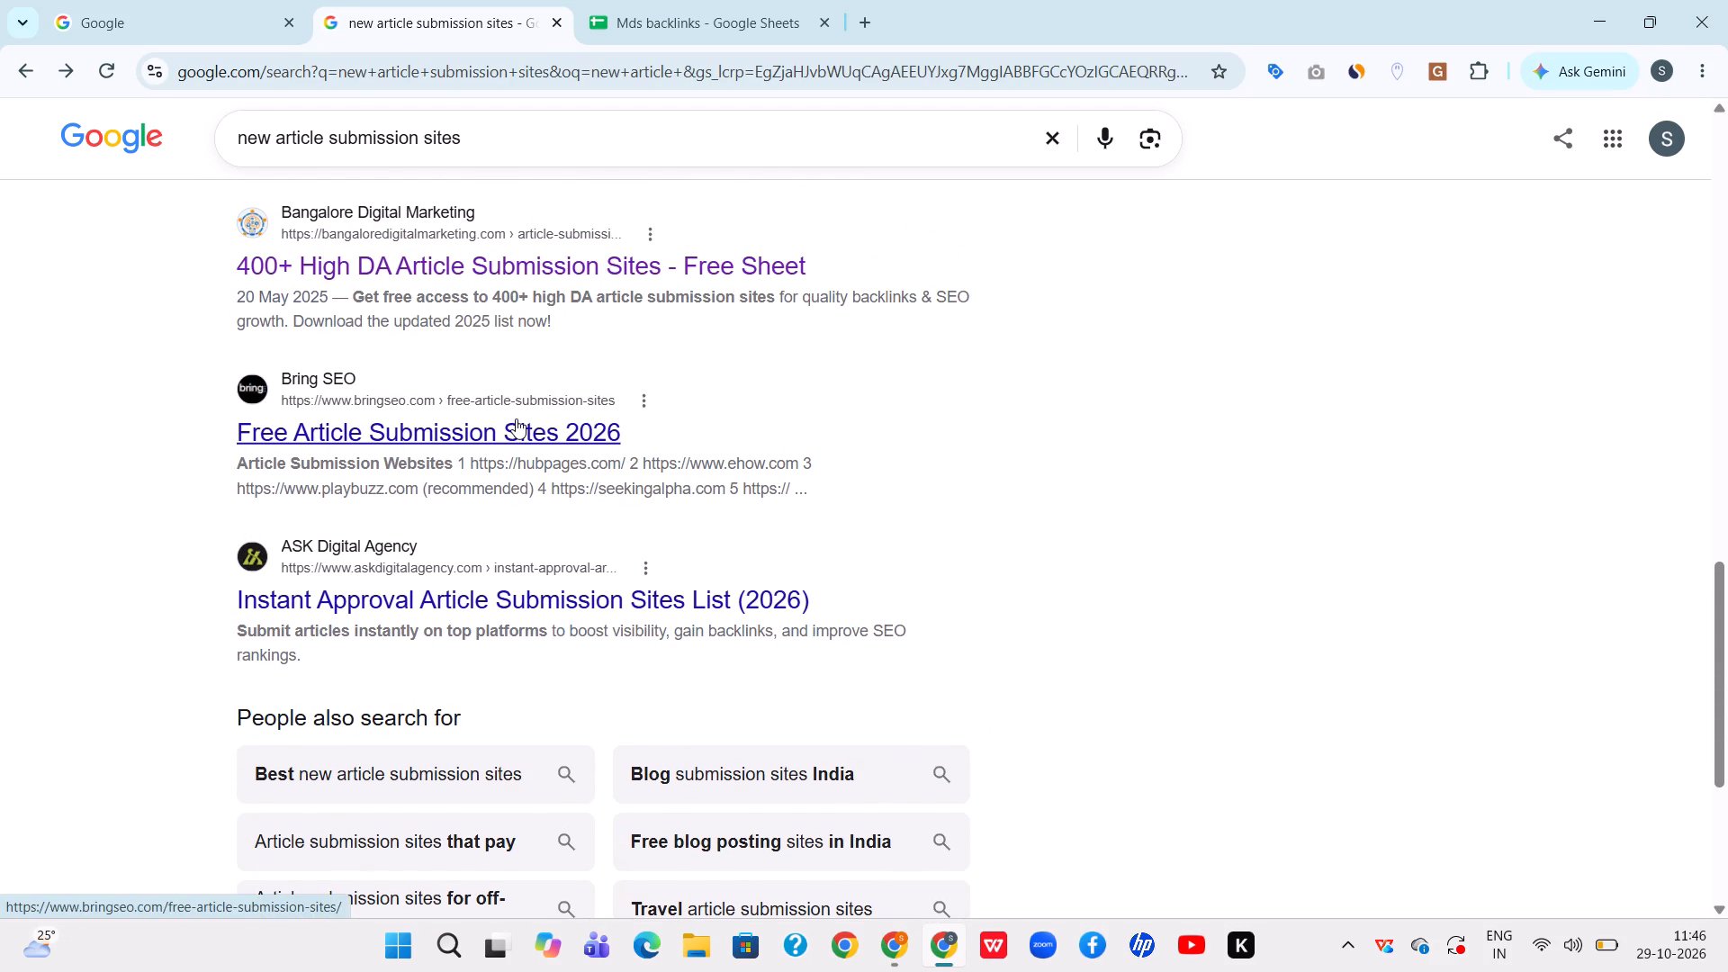
{"action": "left_click", "coordinate": [516, 418]}
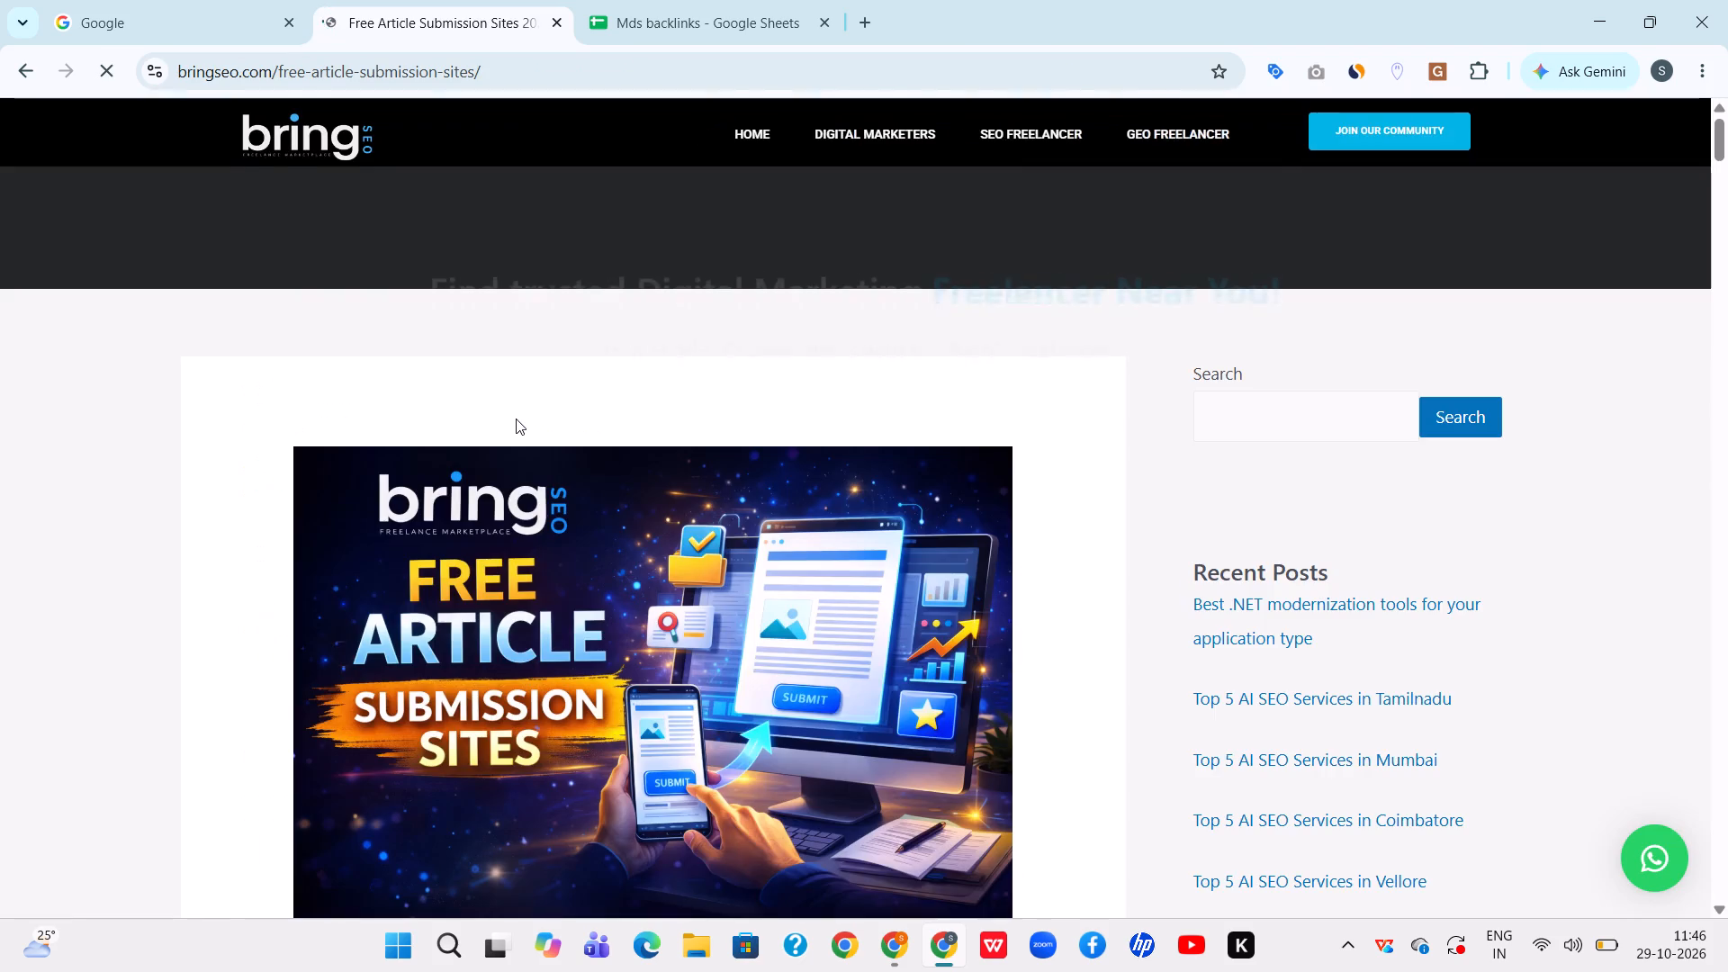
Copy the hubpages.com address from Bring SEO's article submission table, load it in a new tab, and close the tab.
{"action": "key", "text": "Page_Down"}
{"action": "key", "text": "Page_Down"}
{"action": "scroll", "coordinate": [516, 418], "scroll_direction": "up", "scroll_amount": 1}
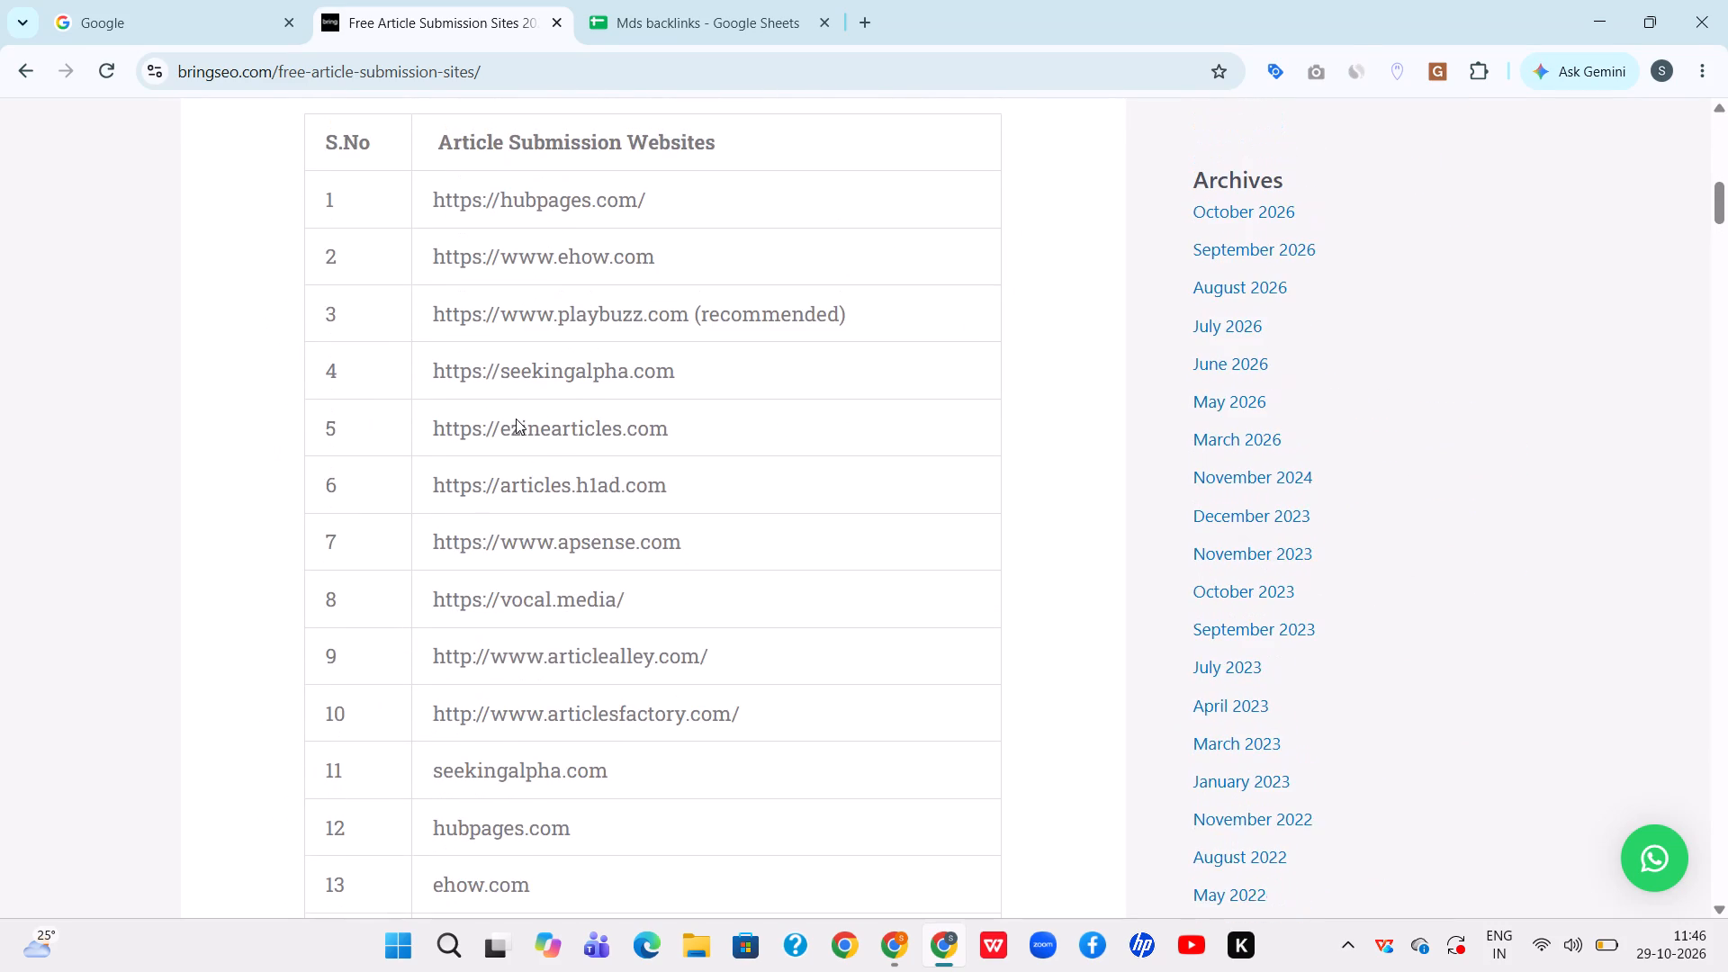
{"action": "scroll", "coordinate": [516, 418], "scroll_direction": "up", "scroll_amount": 1}
{"action": "scroll", "coordinate": [516, 418], "scroll_direction": "down", "scroll_amount": 1}
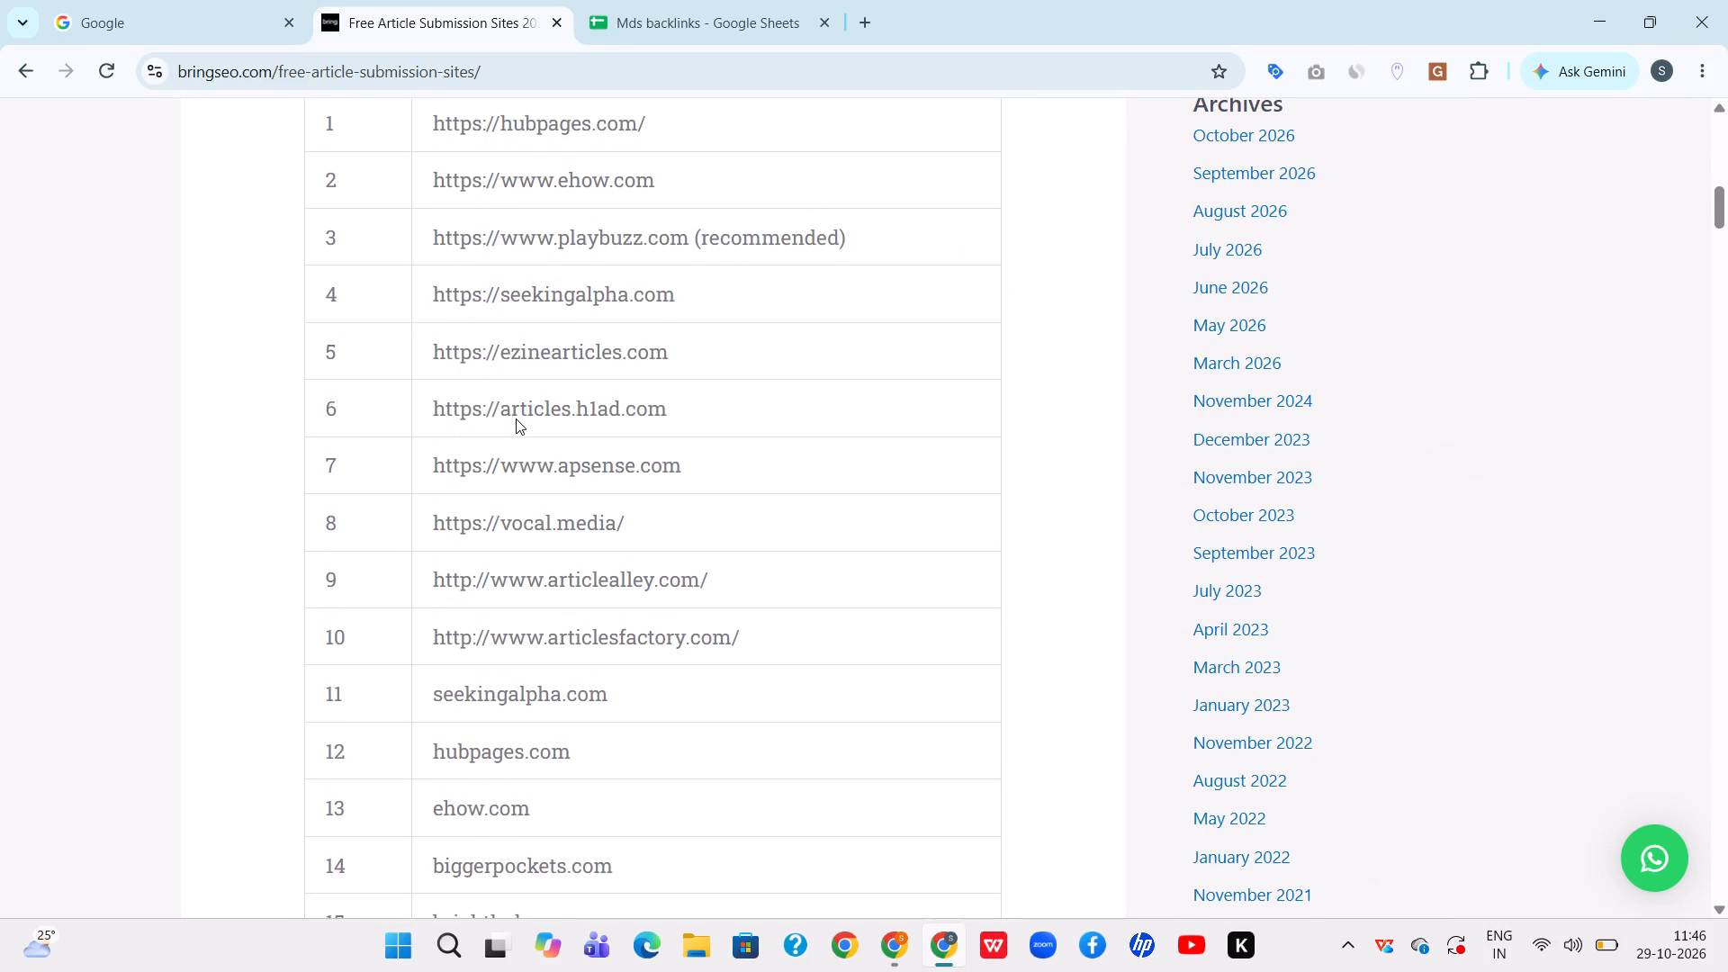
{"action": "triple_click", "coordinate": [541, 118]}
{"action": "left_click", "coordinate": [541, 118]}
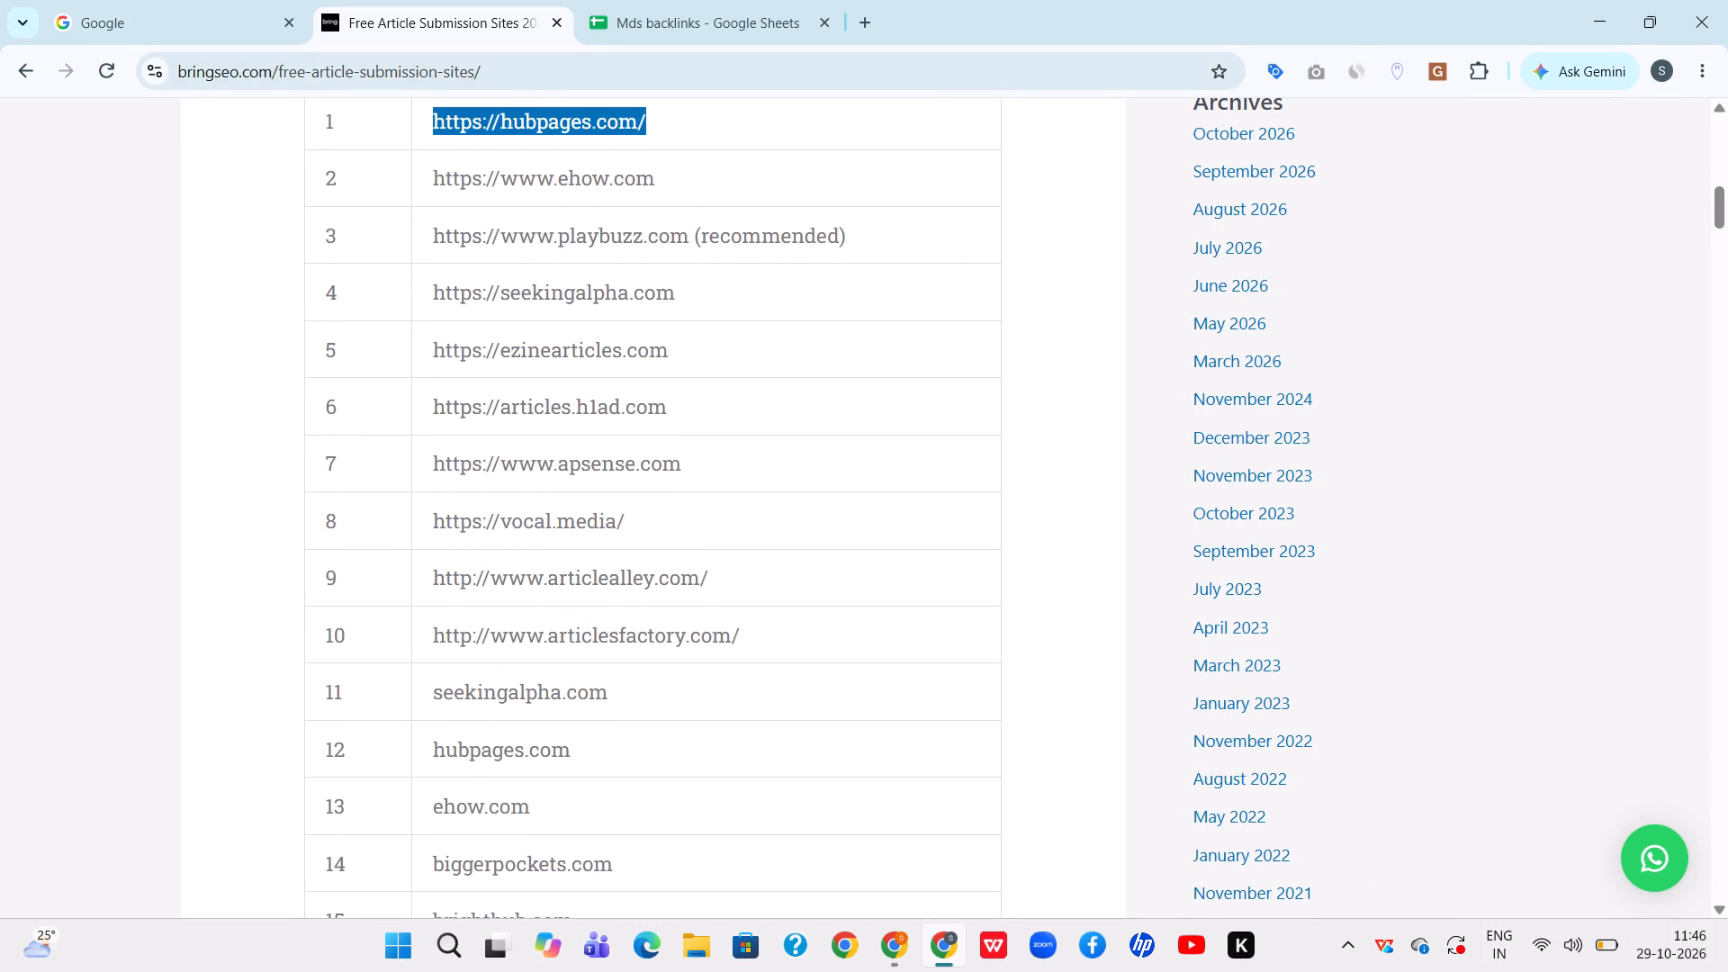
{"action": "key", "text": "ctrl+c"}
{"action": "left_click", "coordinate": [541, 118]}
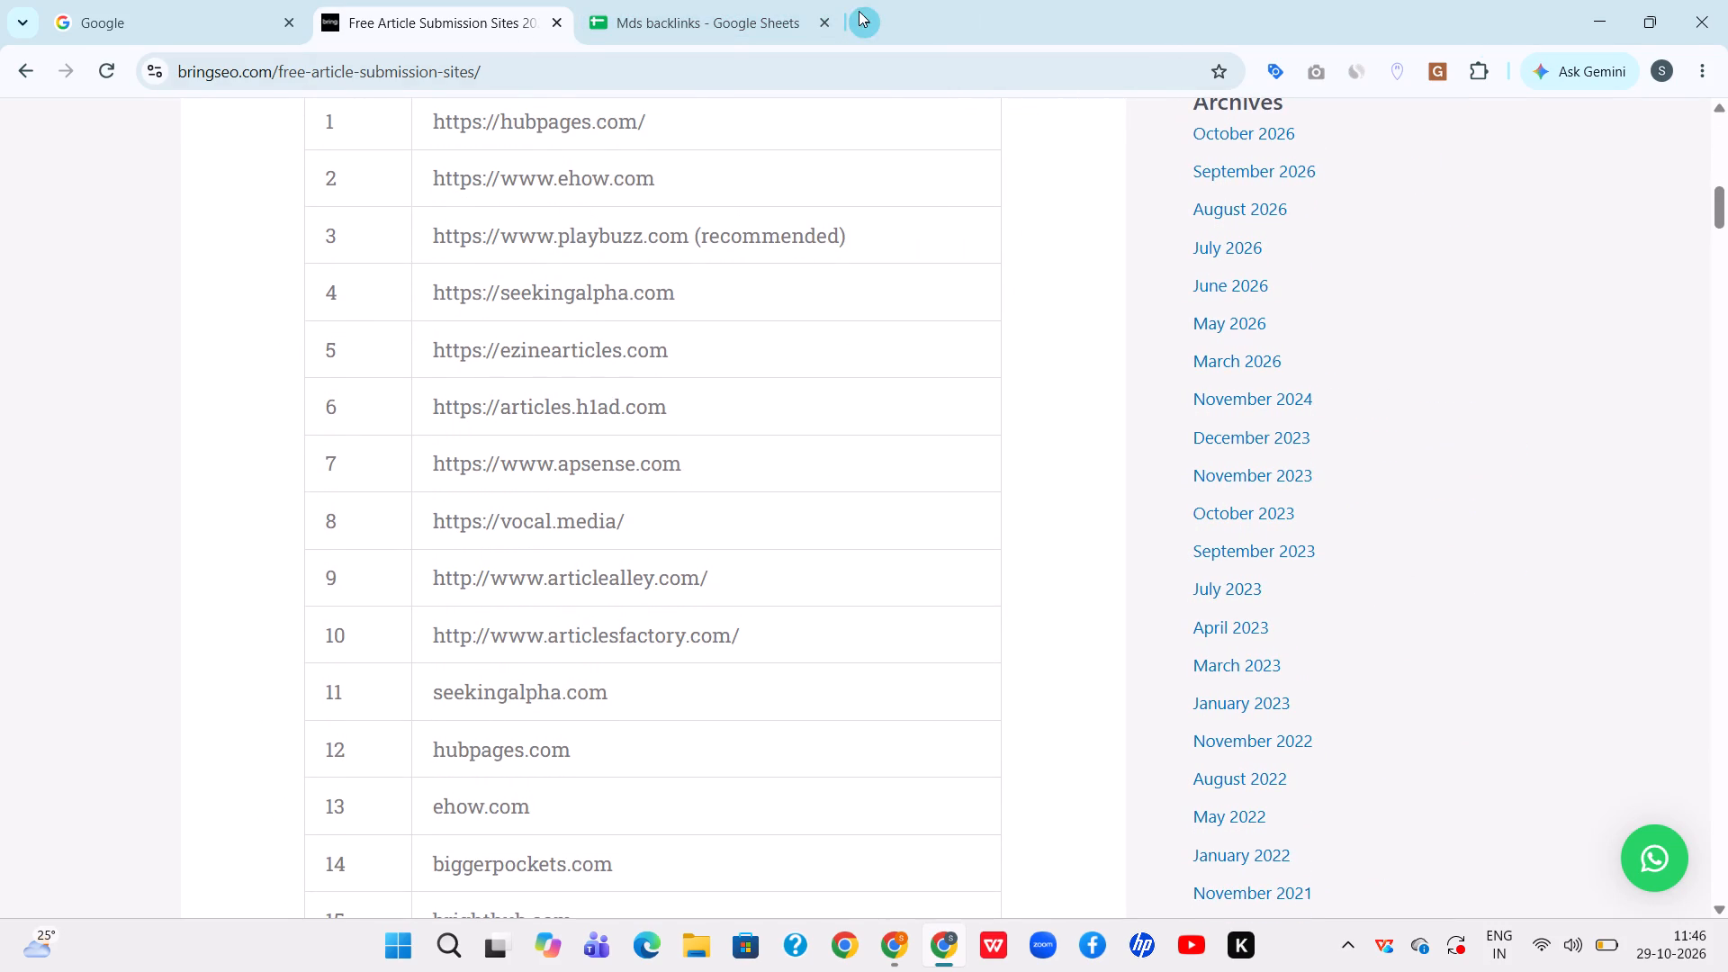
{"action": "left_click", "coordinate": [859, 11]}
{"action": "key", "text": "ctrl+v"}
{"action": "key", "text": "Return"}
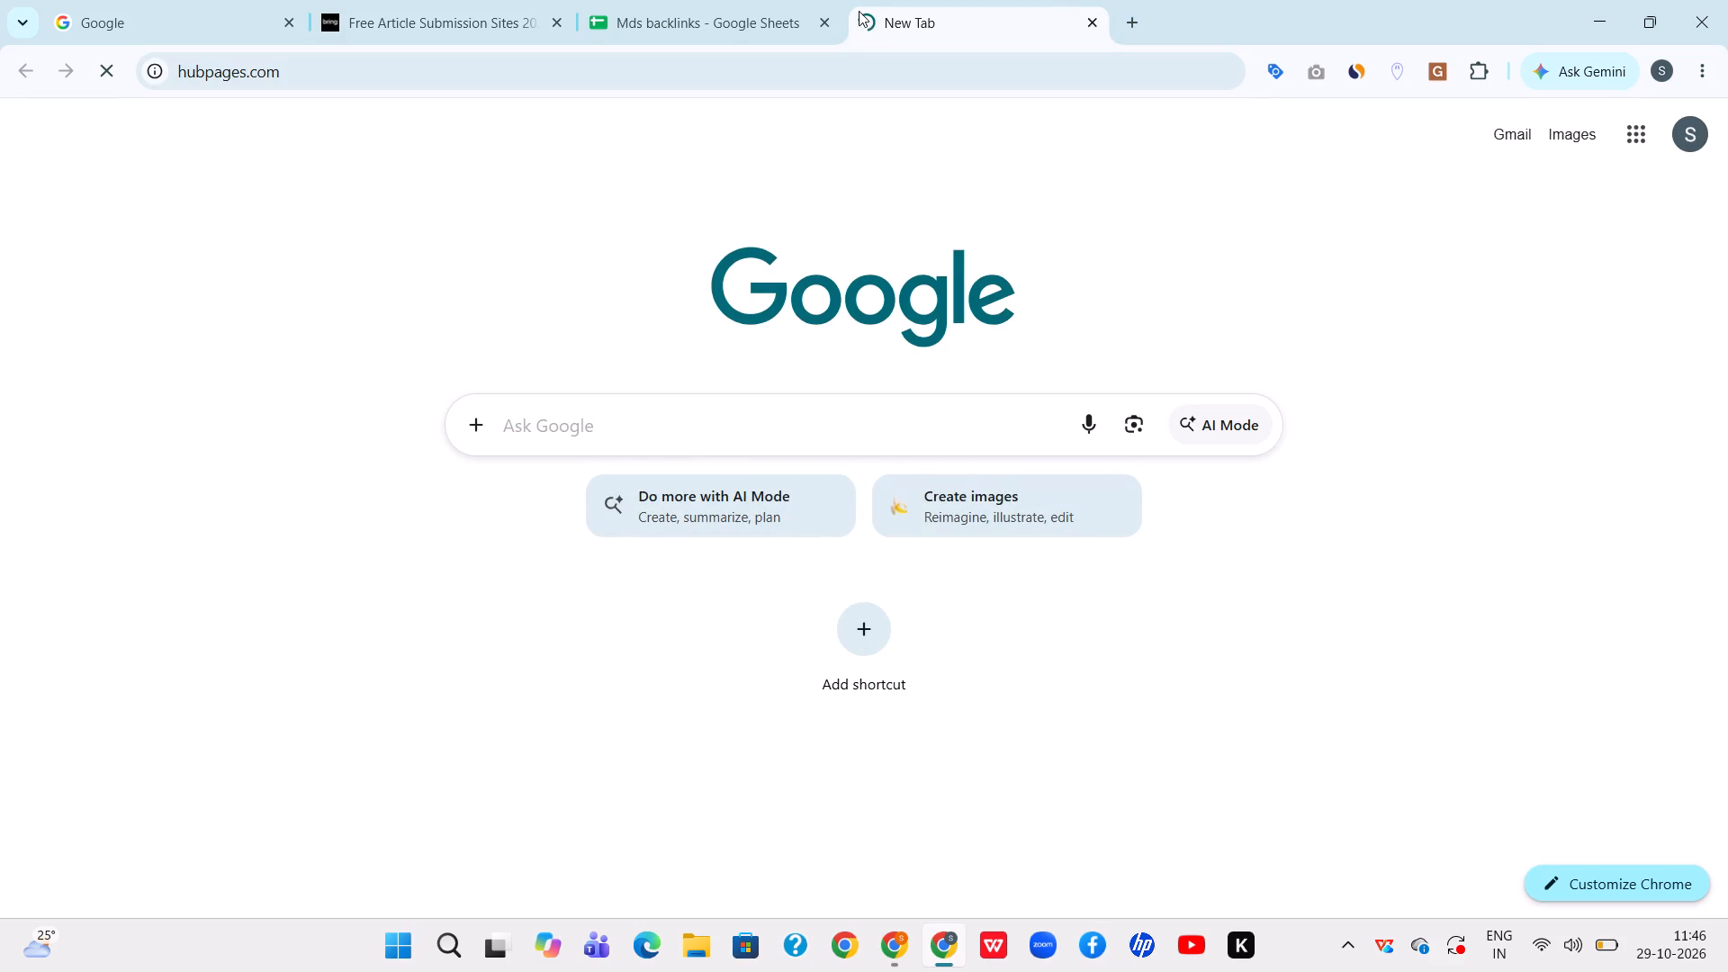
{"action": "left_click", "coordinate": [1093, 20]}
{"action": "triple_click", "coordinate": [705, 177]}
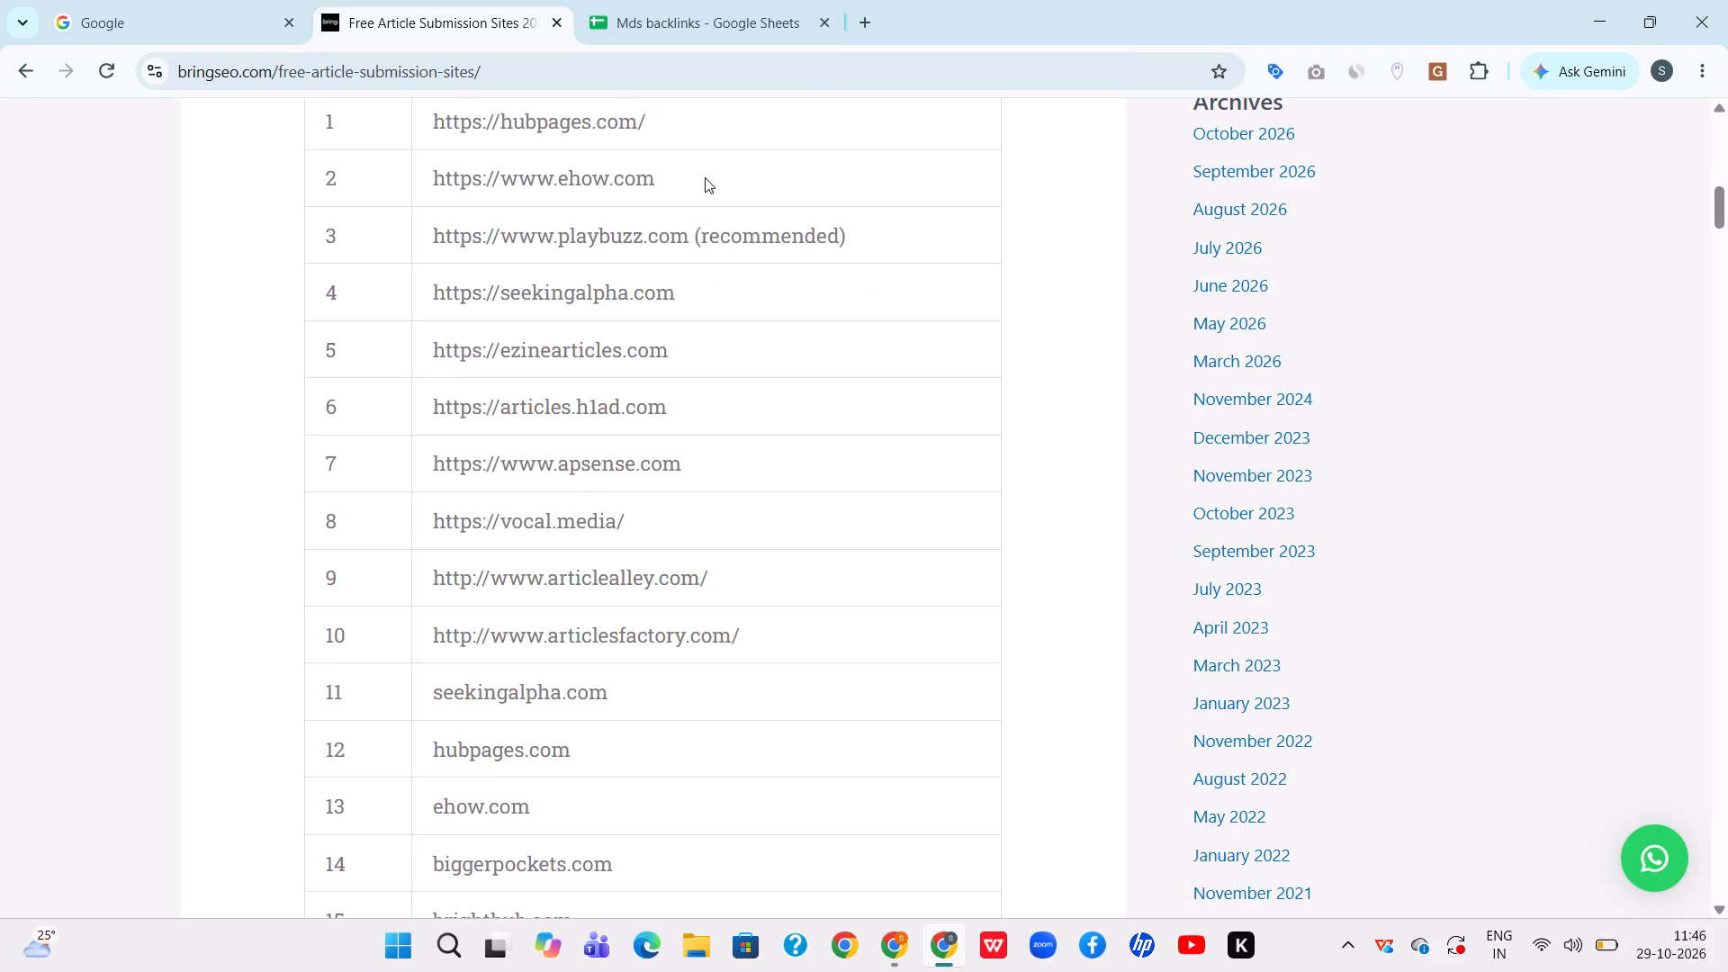
{"action": "left_click", "coordinate": [705, 177]}
{"action": "key", "text": "ctrl+c"}
{"action": "left_click", "coordinate": [705, 177]}
{"action": "left_click", "coordinate": [870, 0]}
{"action": "key", "text": "ctrl+v"}
{"action": "key", "text": "ctrl+Return"}
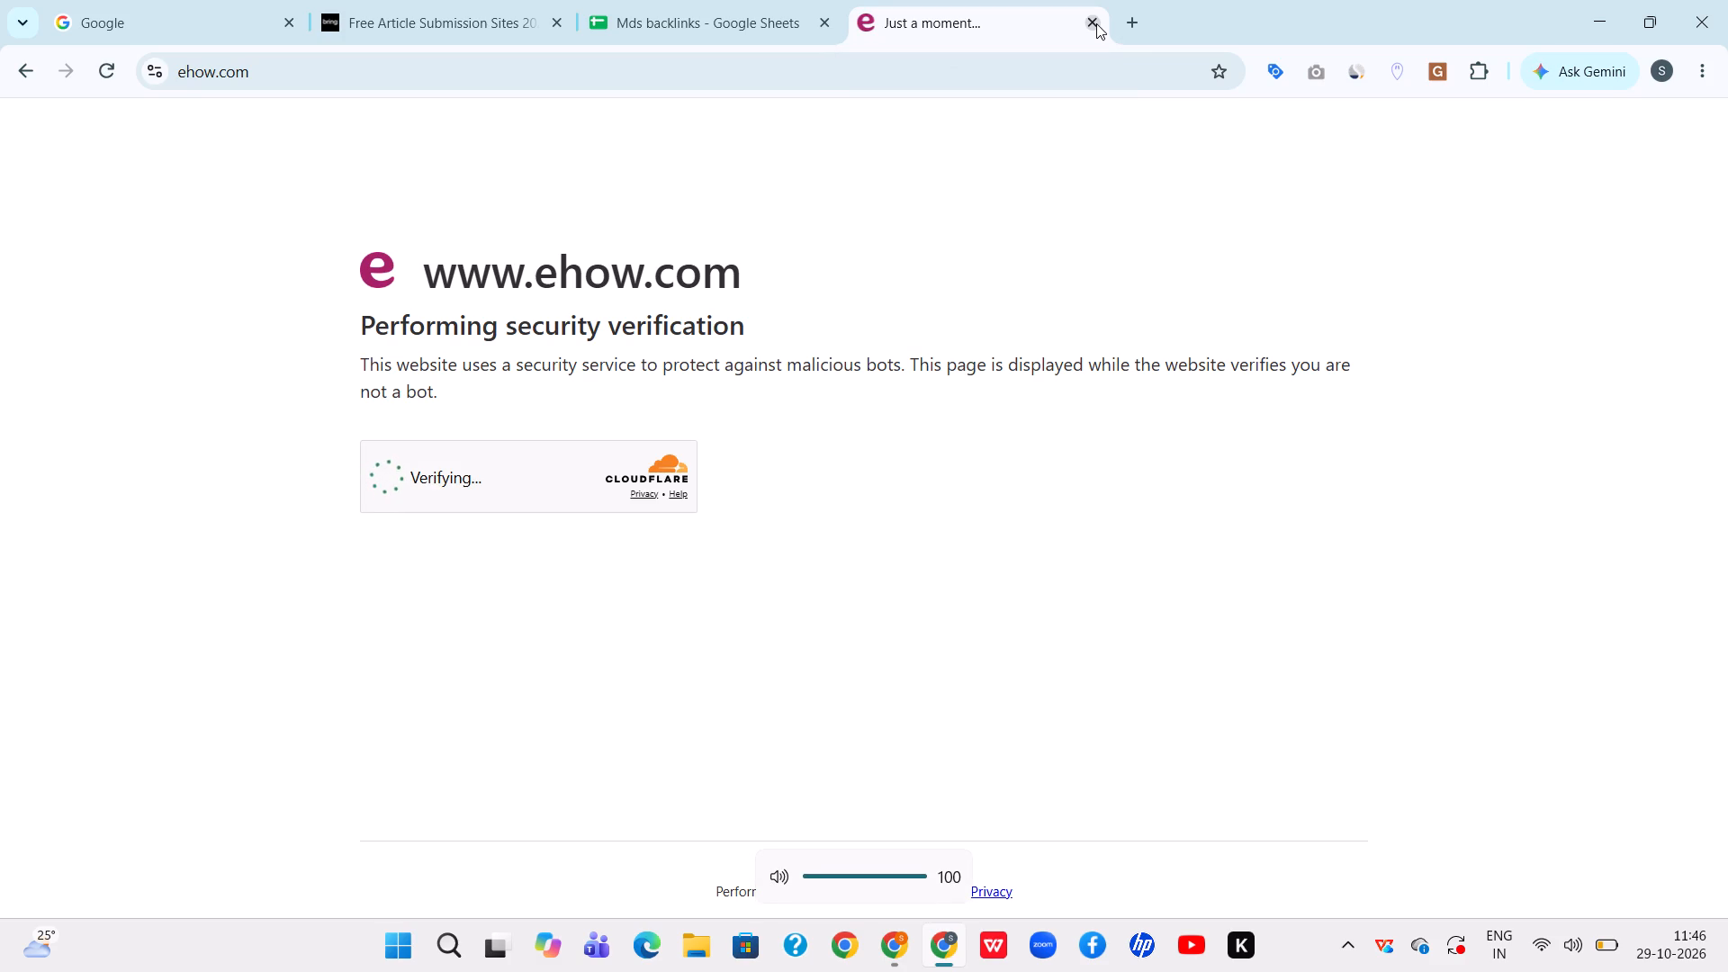
{"action": "key", "text": "Up"}
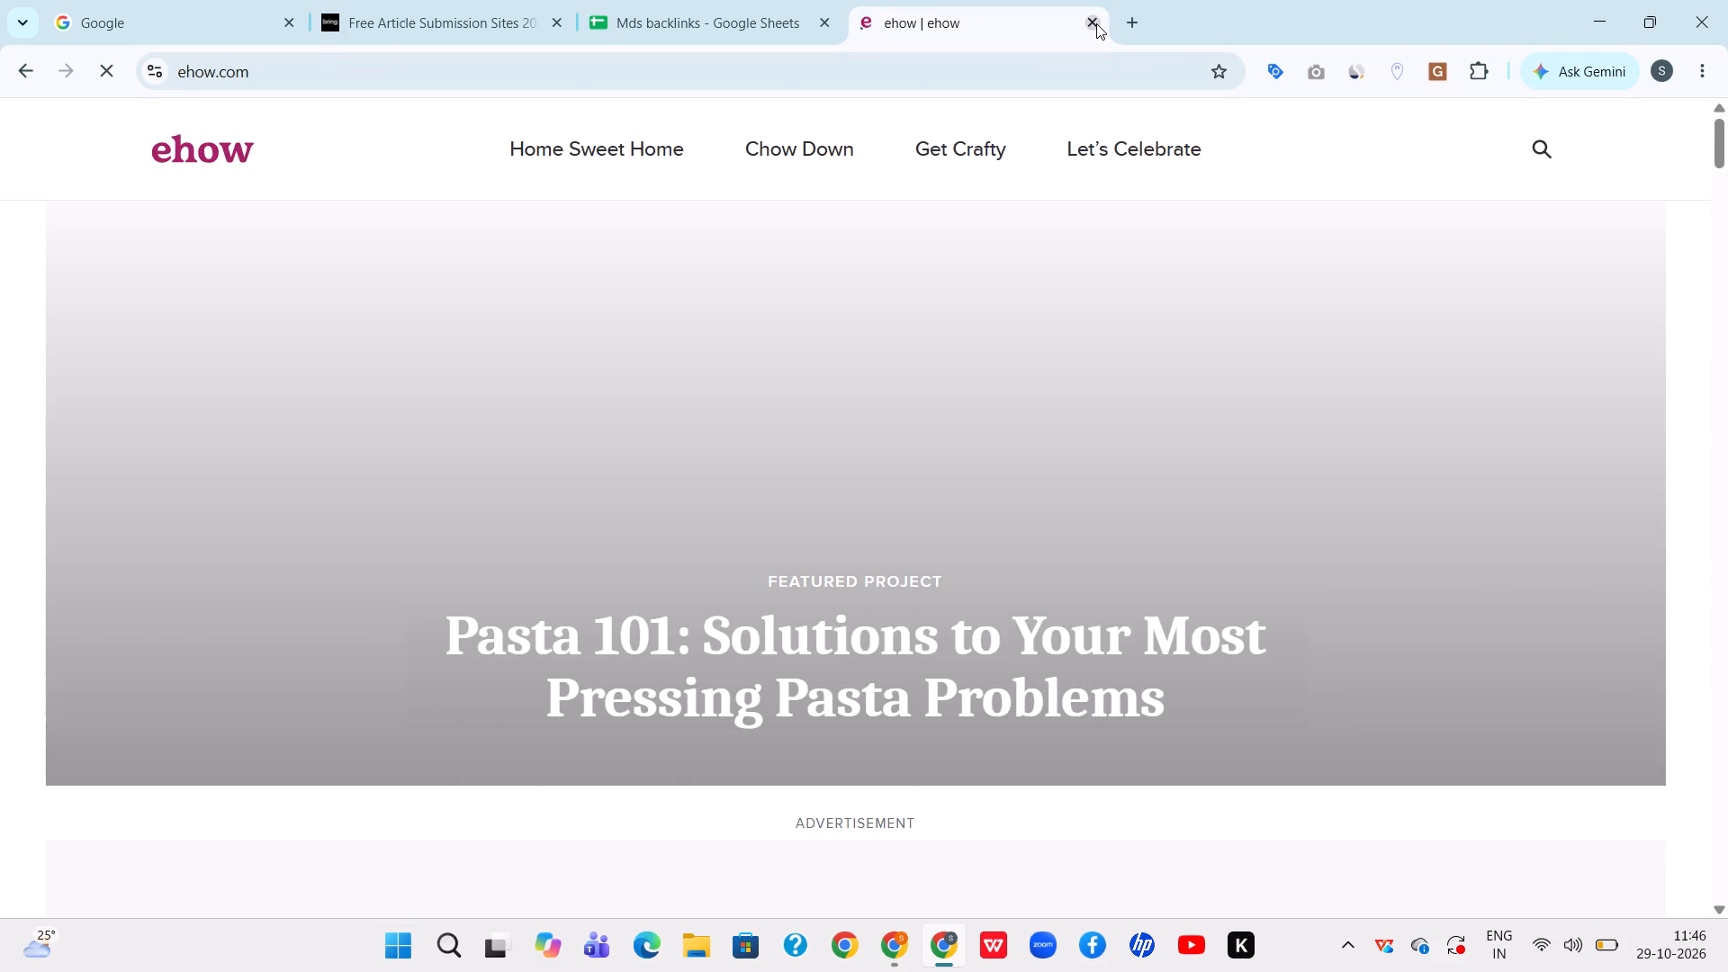
{"action": "key", "text": "Page_Down"}
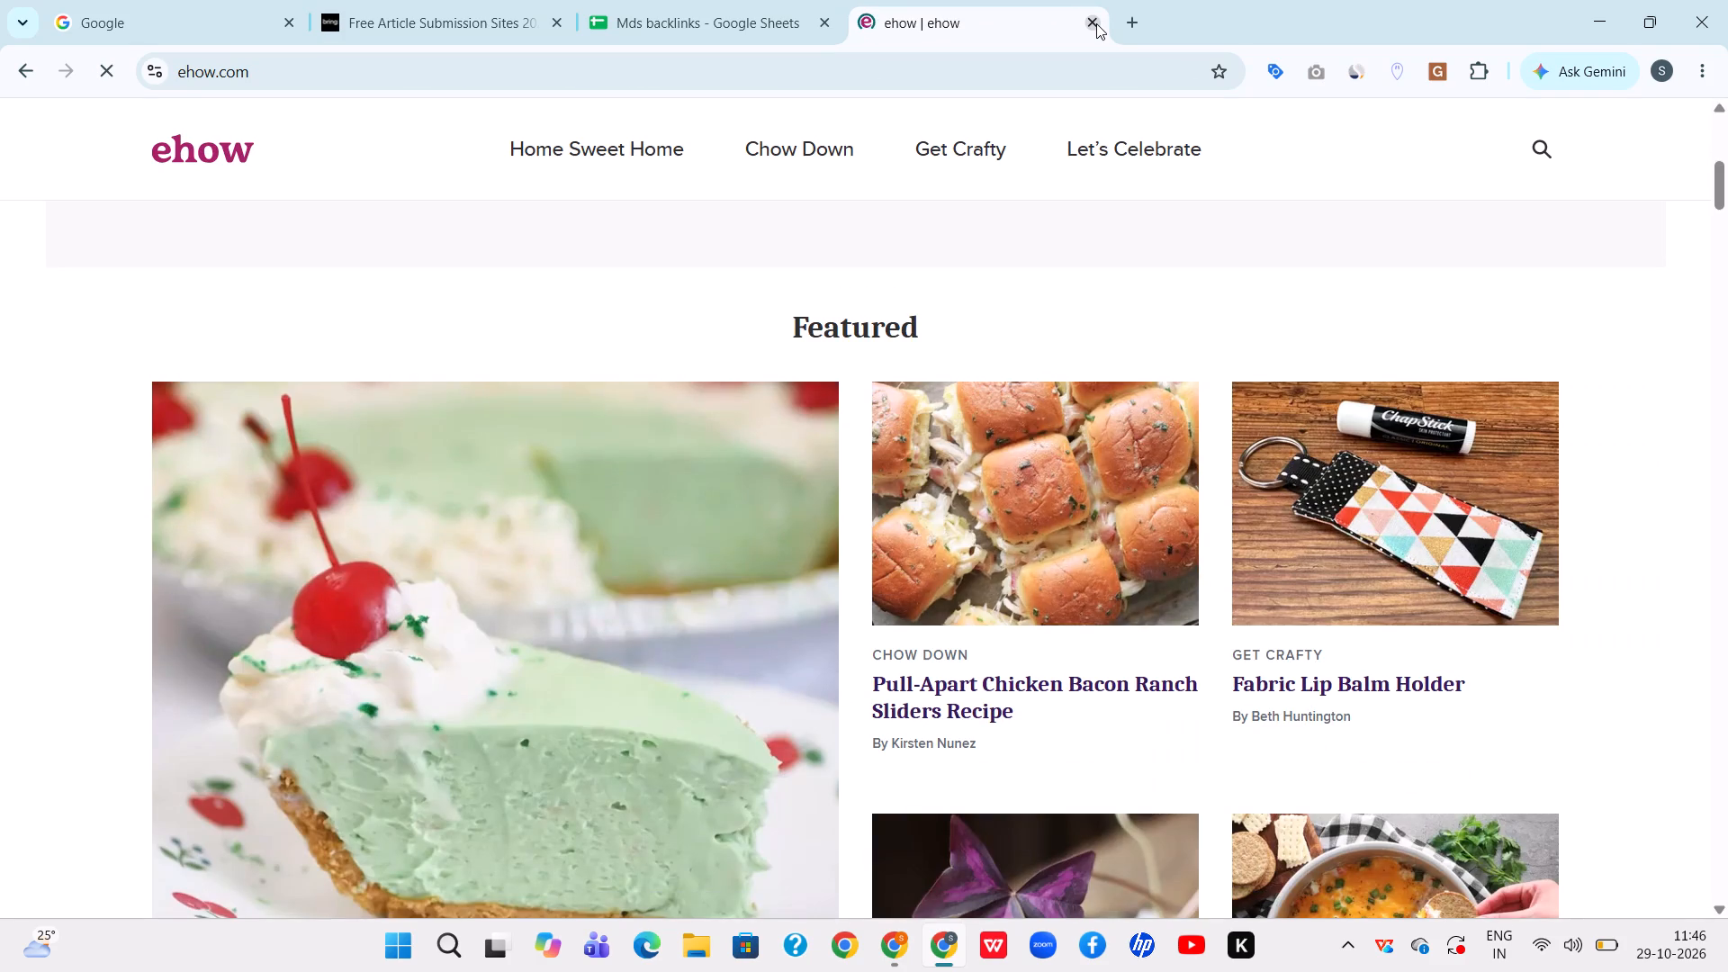
{"action": "key", "text": "Page_Down"}
{"action": "left_click", "coordinate": [1096, 23]}
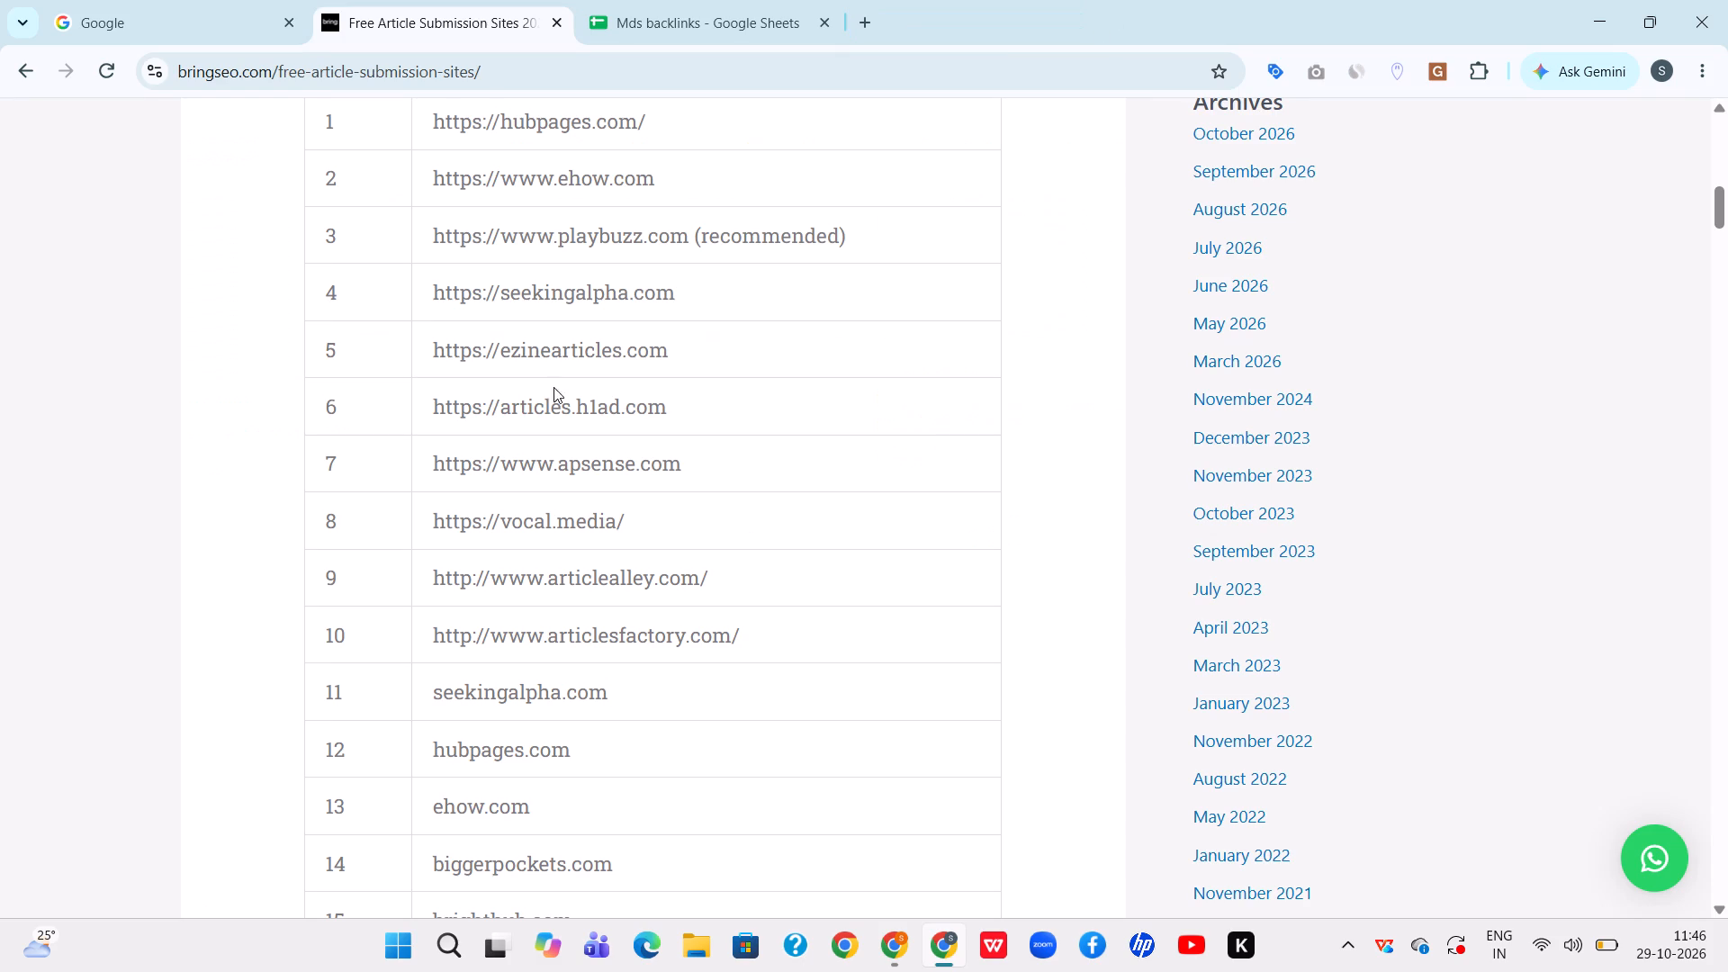
Copy the ezinearticles.com address from the table, check the site in a new tab, and close the tab.
{"action": "left_click", "coordinate": [551, 392]}
{"action": "triple_click", "coordinate": [536, 360]}
{"action": "left_click", "coordinate": [536, 360]}
{"action": "key", "text": "ctrl+c"}
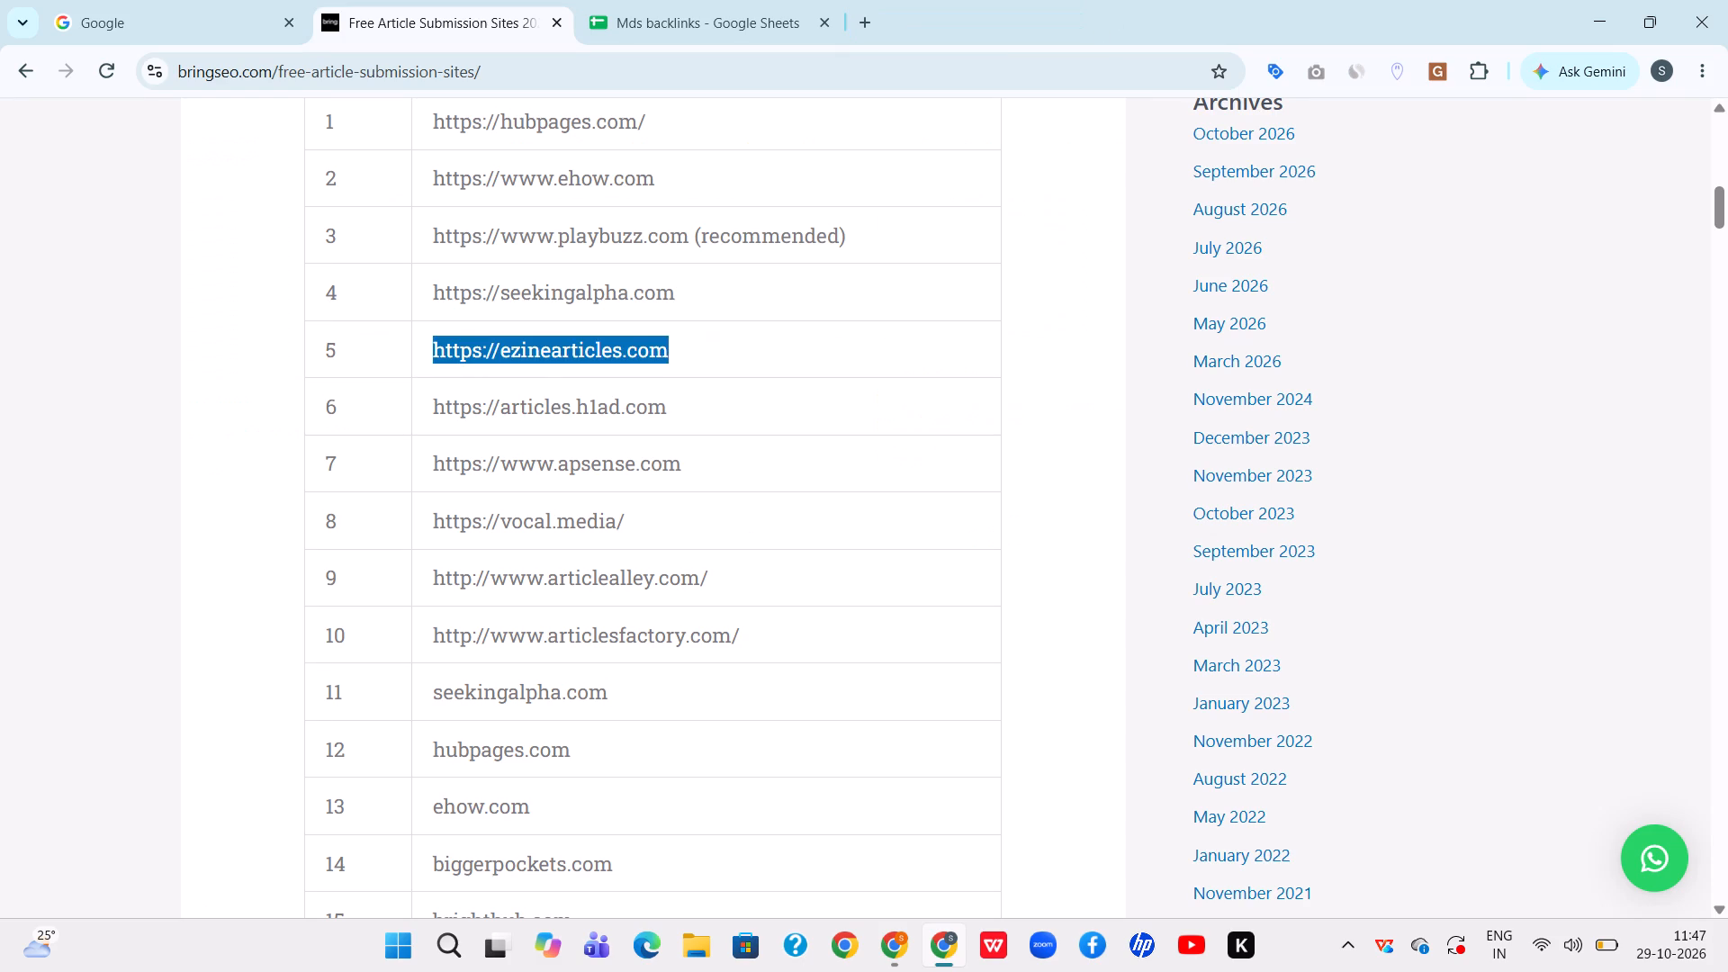
{"action": "key", "text": "Down"}
{"action": "key", "text": "Down"}
{"action": "key", "text": "Down"}
{"action": "key", "text": "Down"}
{"action": "key", "text": "Down"}
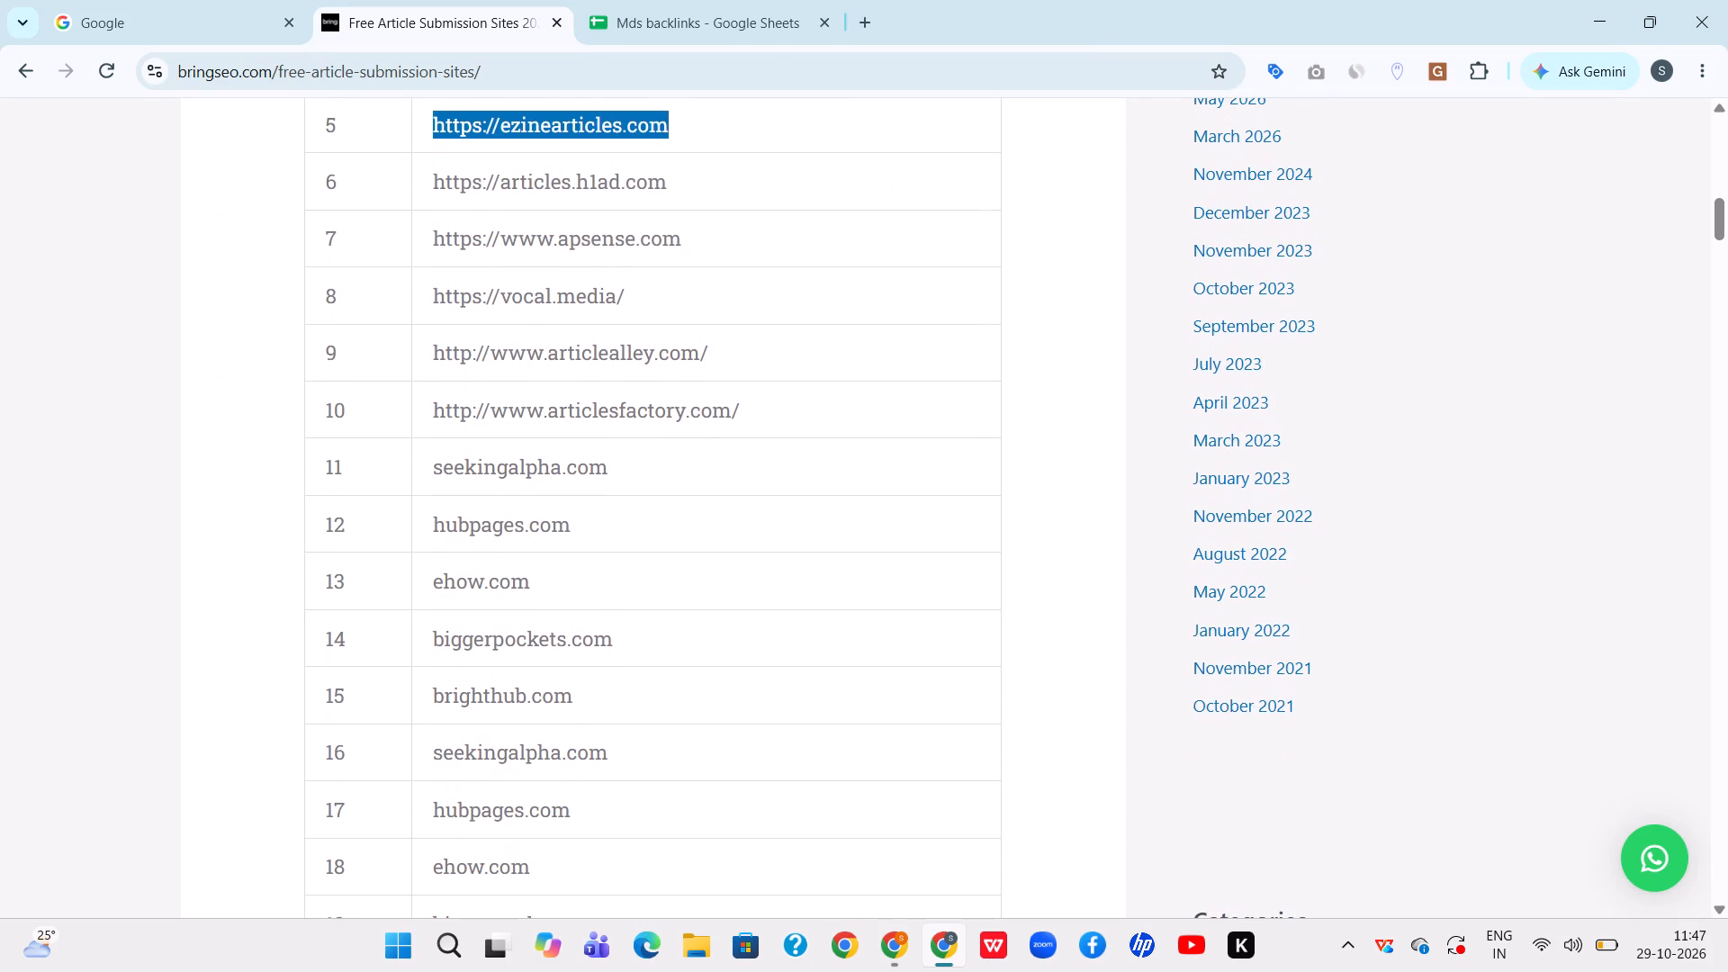
{"action": "left_click", "coordinate": [536, 360]}
{"action": "left_click", "coordinate": [871, 0]}
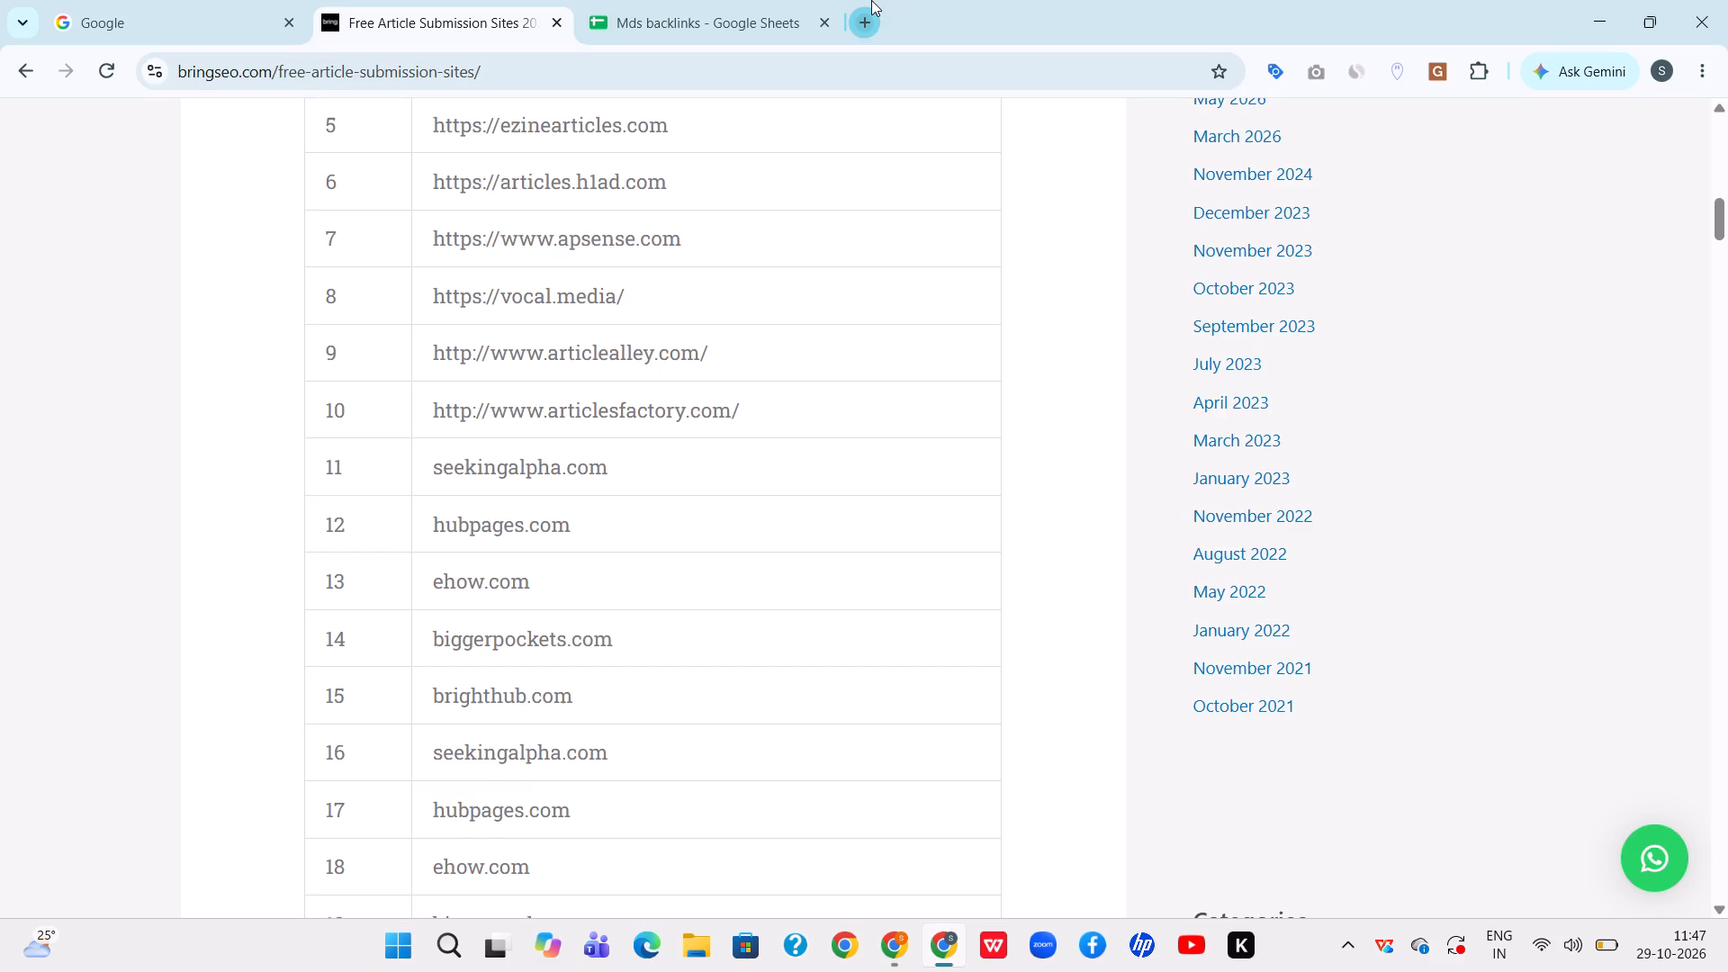
{"action": "key", "text": "ctrl+v"}
{"action": "key", "text": "Return"}
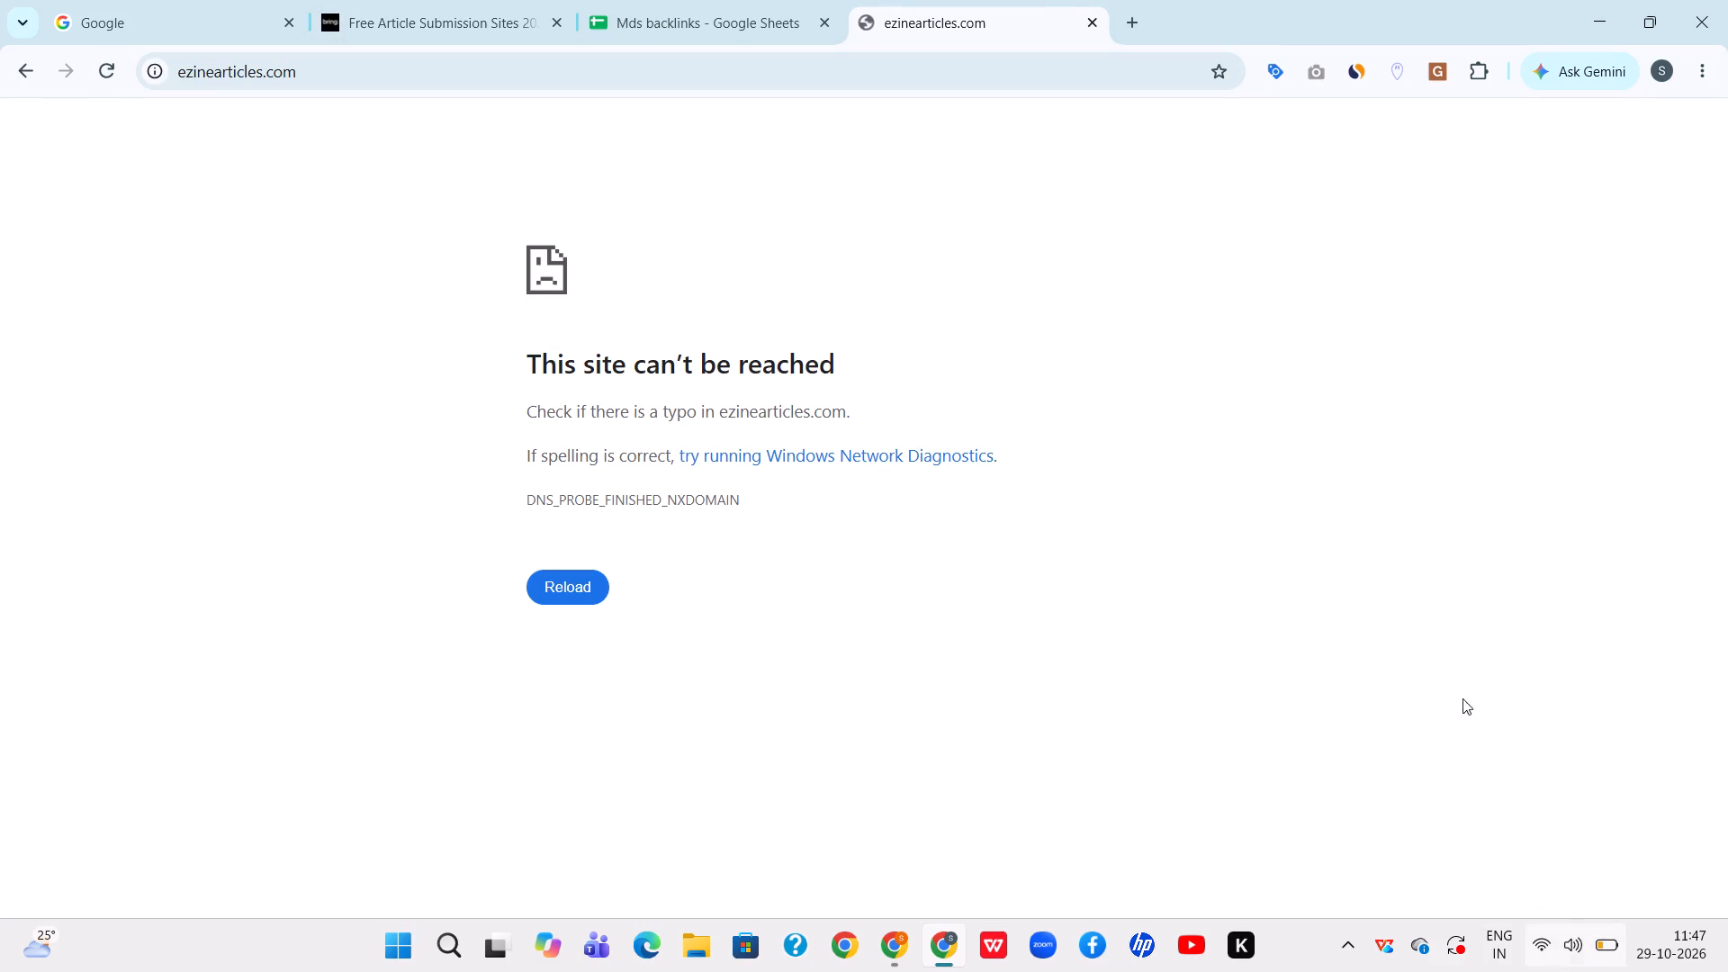
{"action": "left_click", "coordinate": [1094, 22]}
Copy the articles.h1ad.com address from the table, check the site in a new tab, and close the tab.
{"action": "triple_click", "coordinate": [544, 199]}
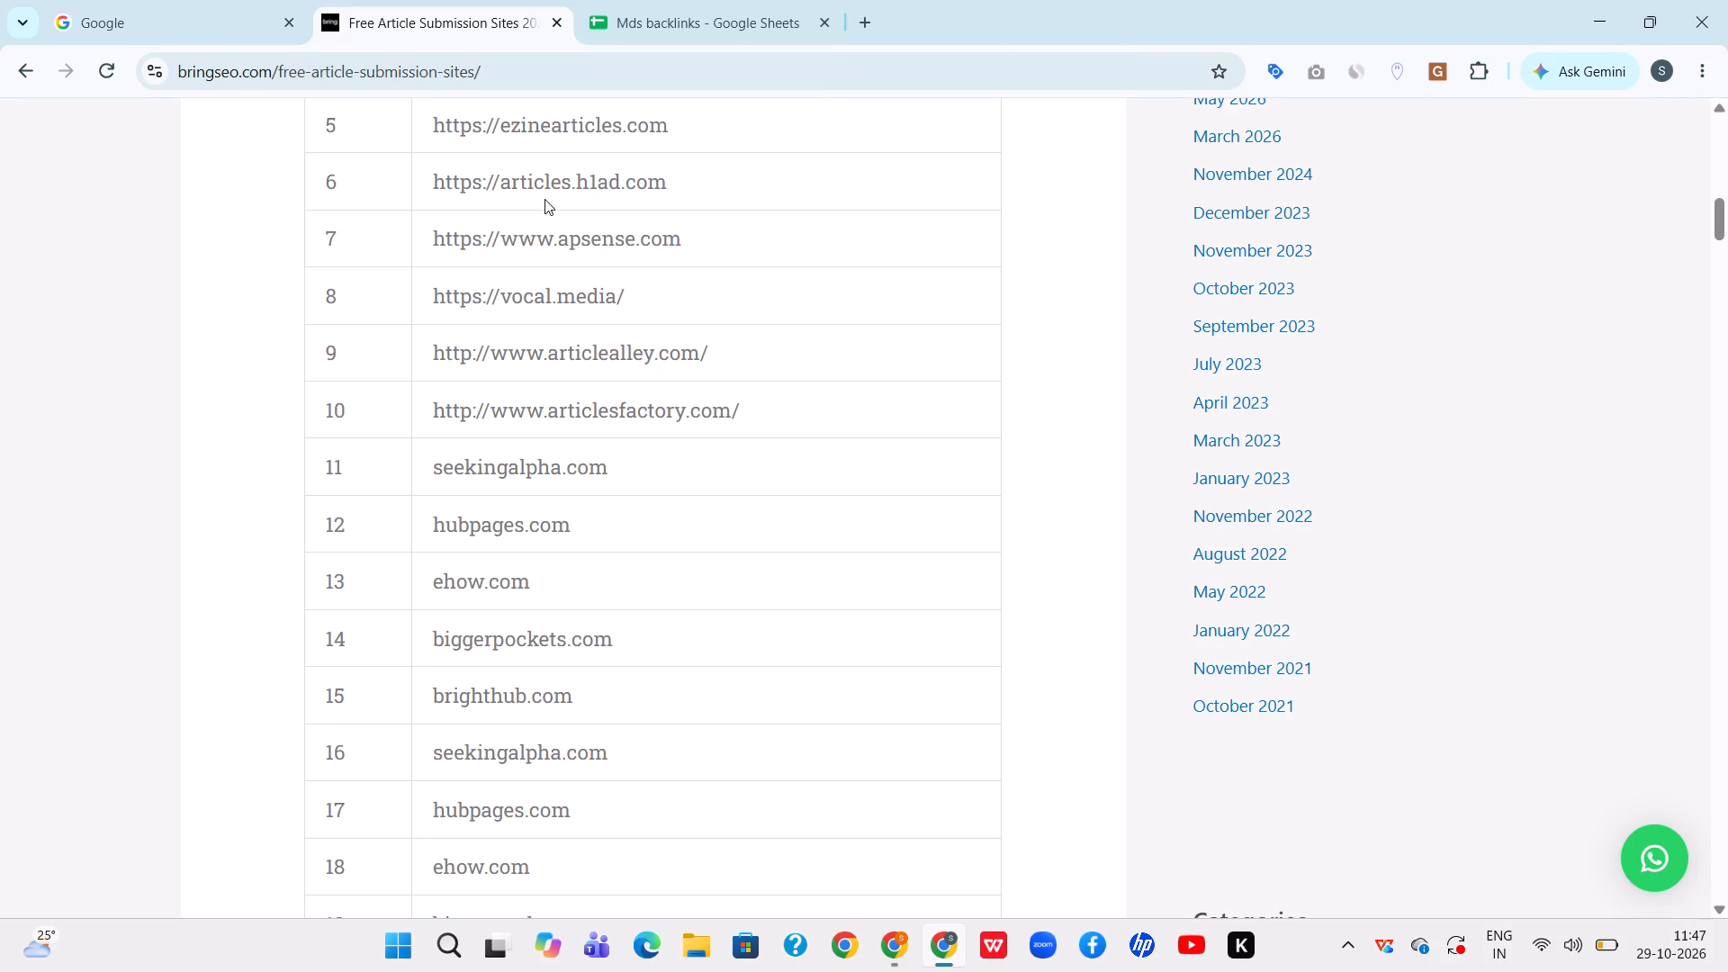
{"action": "double_click", "coordinate": [544, 199]}
{"action": "key", "text": "ctrl+c"}
{"action": "left_click", "coordinate": [544, 199]}
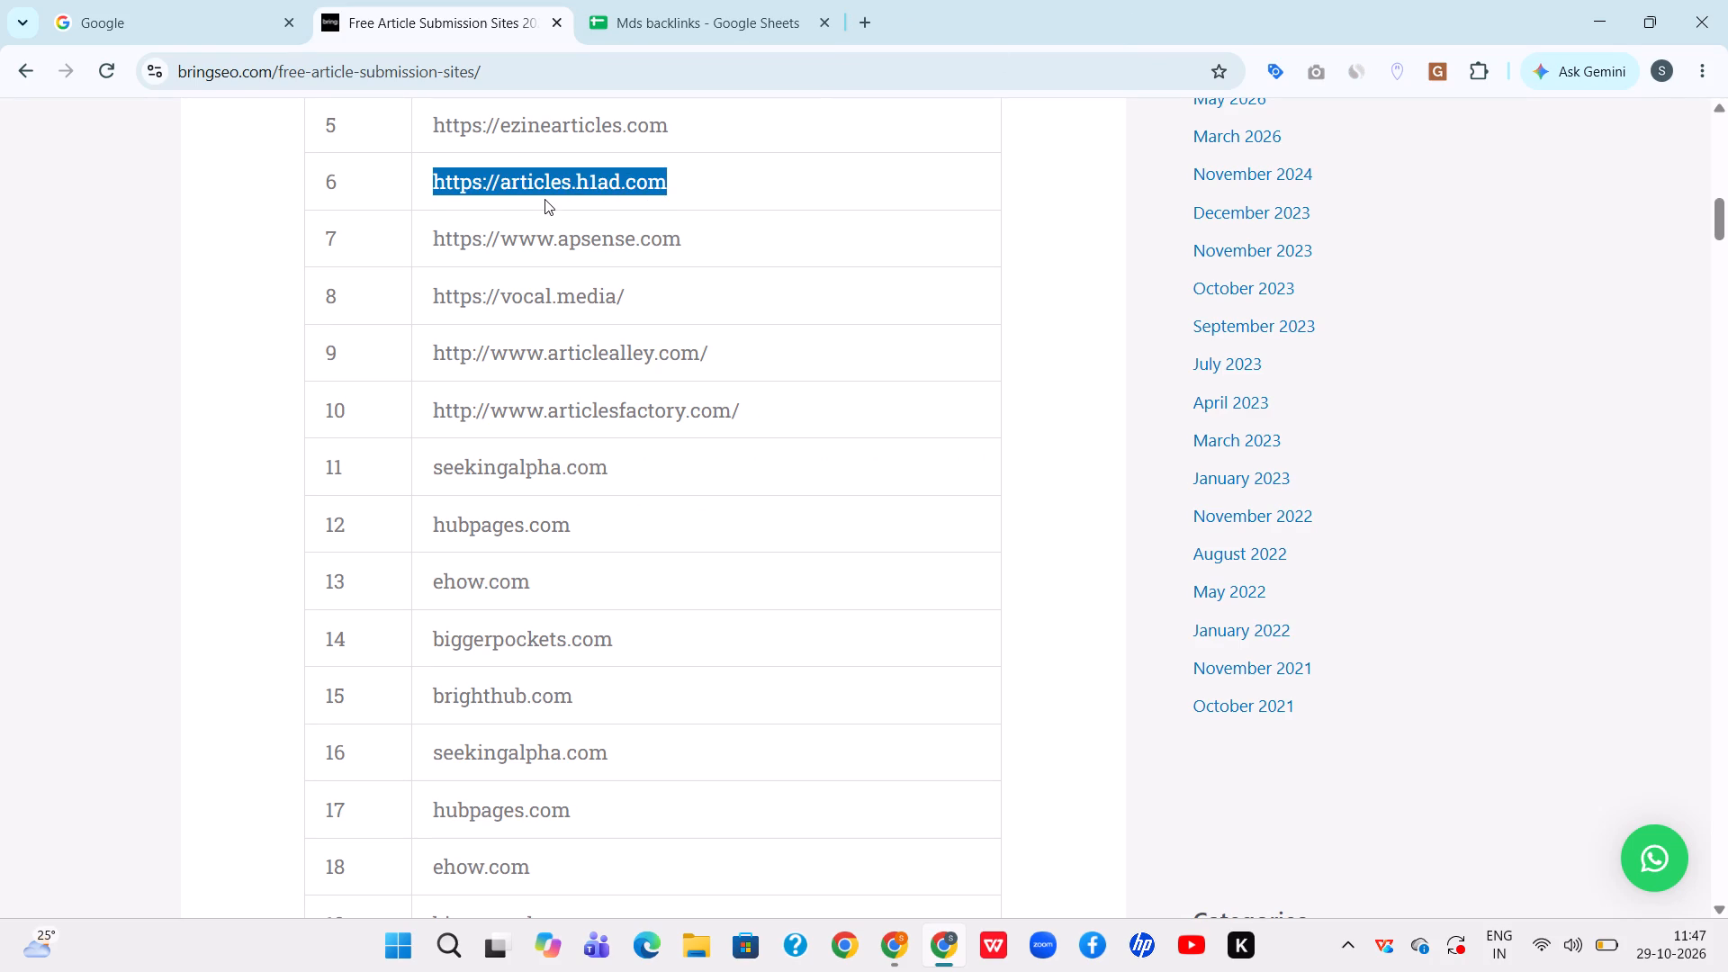
{"action": "left_click", "coordinate": [871, 3]}
{"action": "key", "text": "ctrl+v"}
{"action": "key", "text": "Return"}
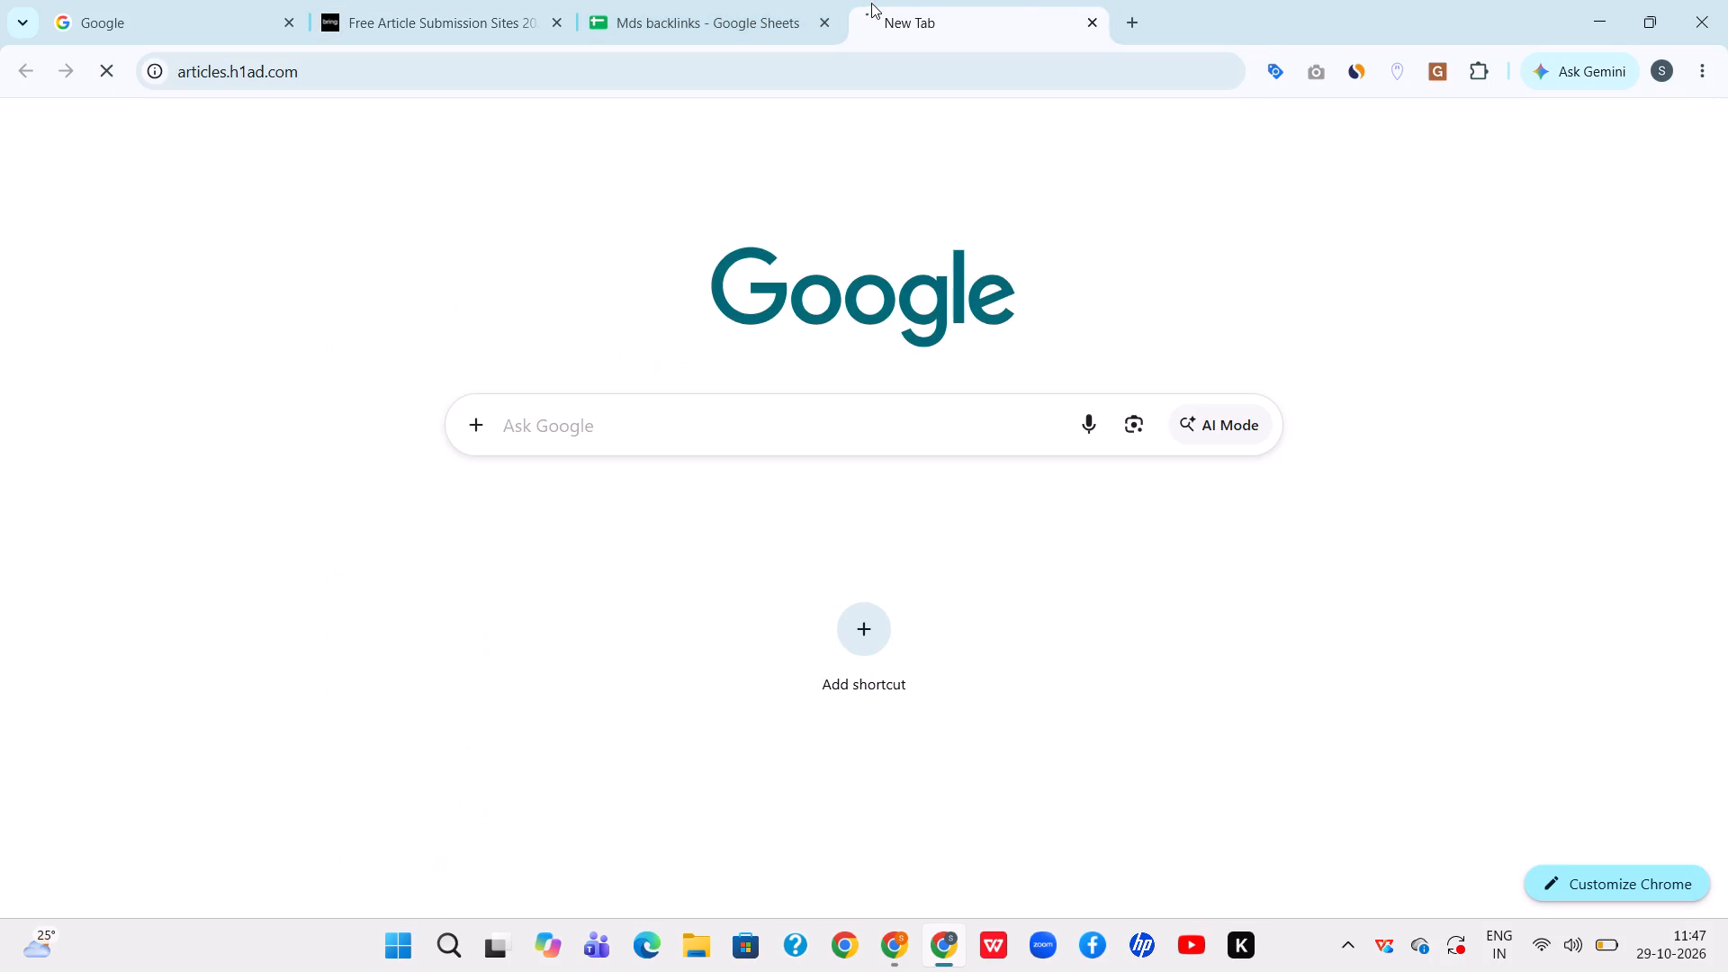
{"action": "left_click", "coordinate": [1084, 19]}
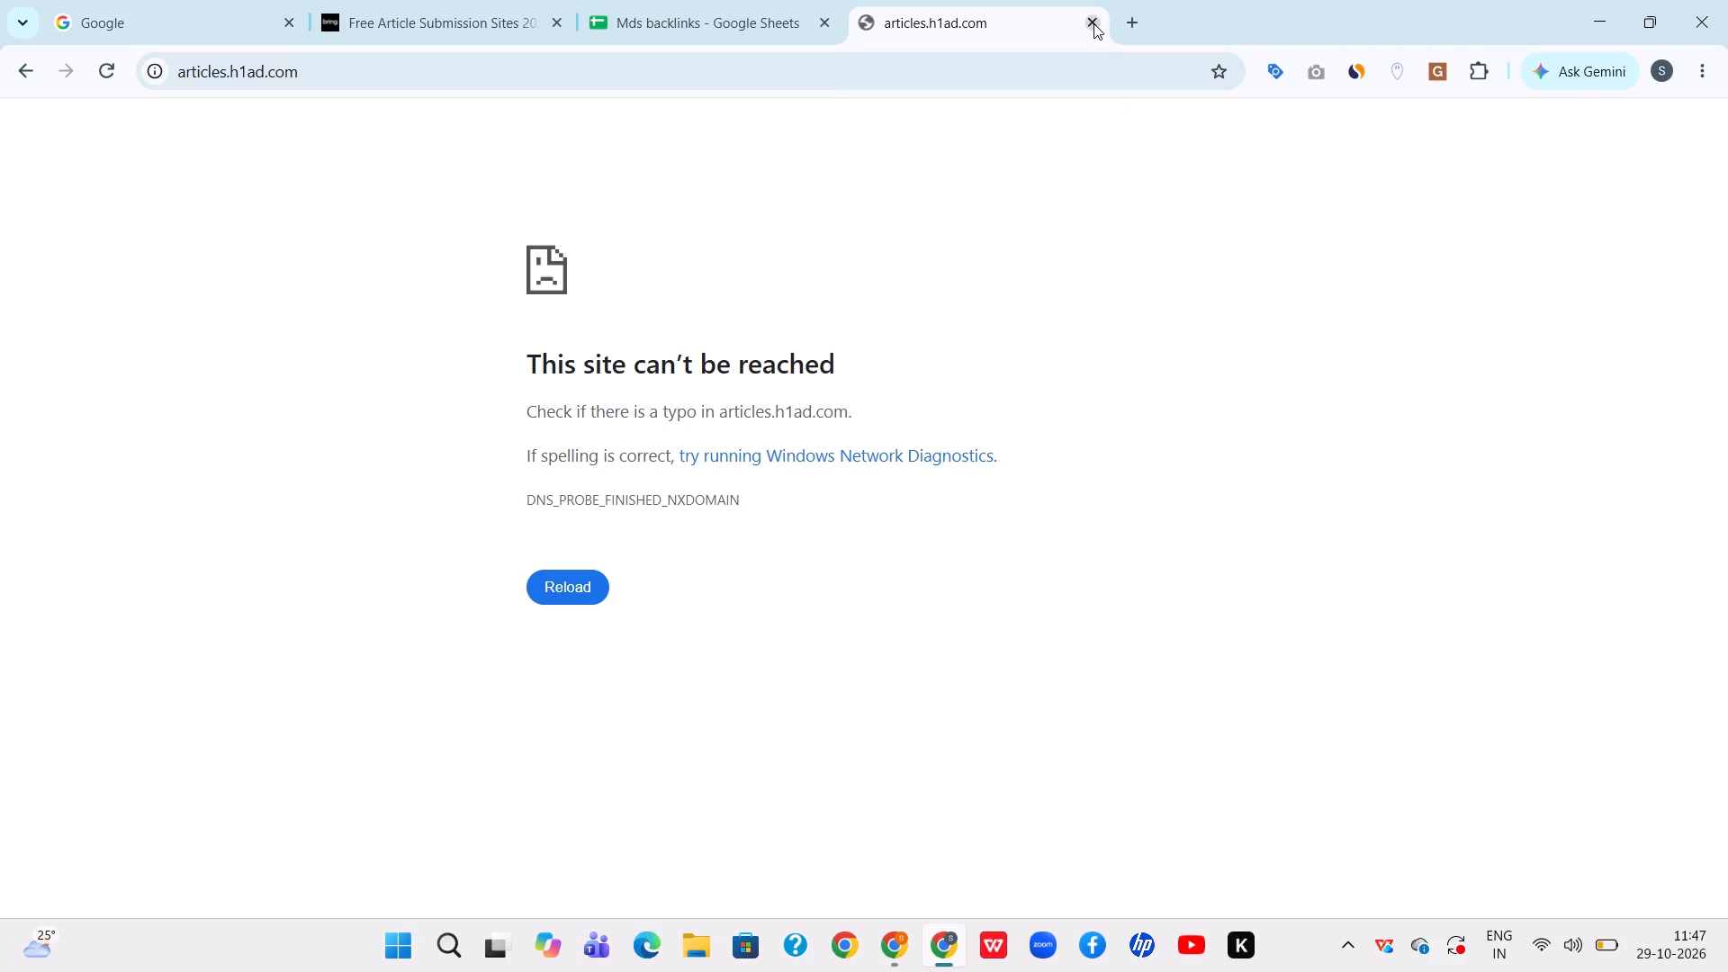
{"action": "left_click", "coordinate": [1093, 27]}
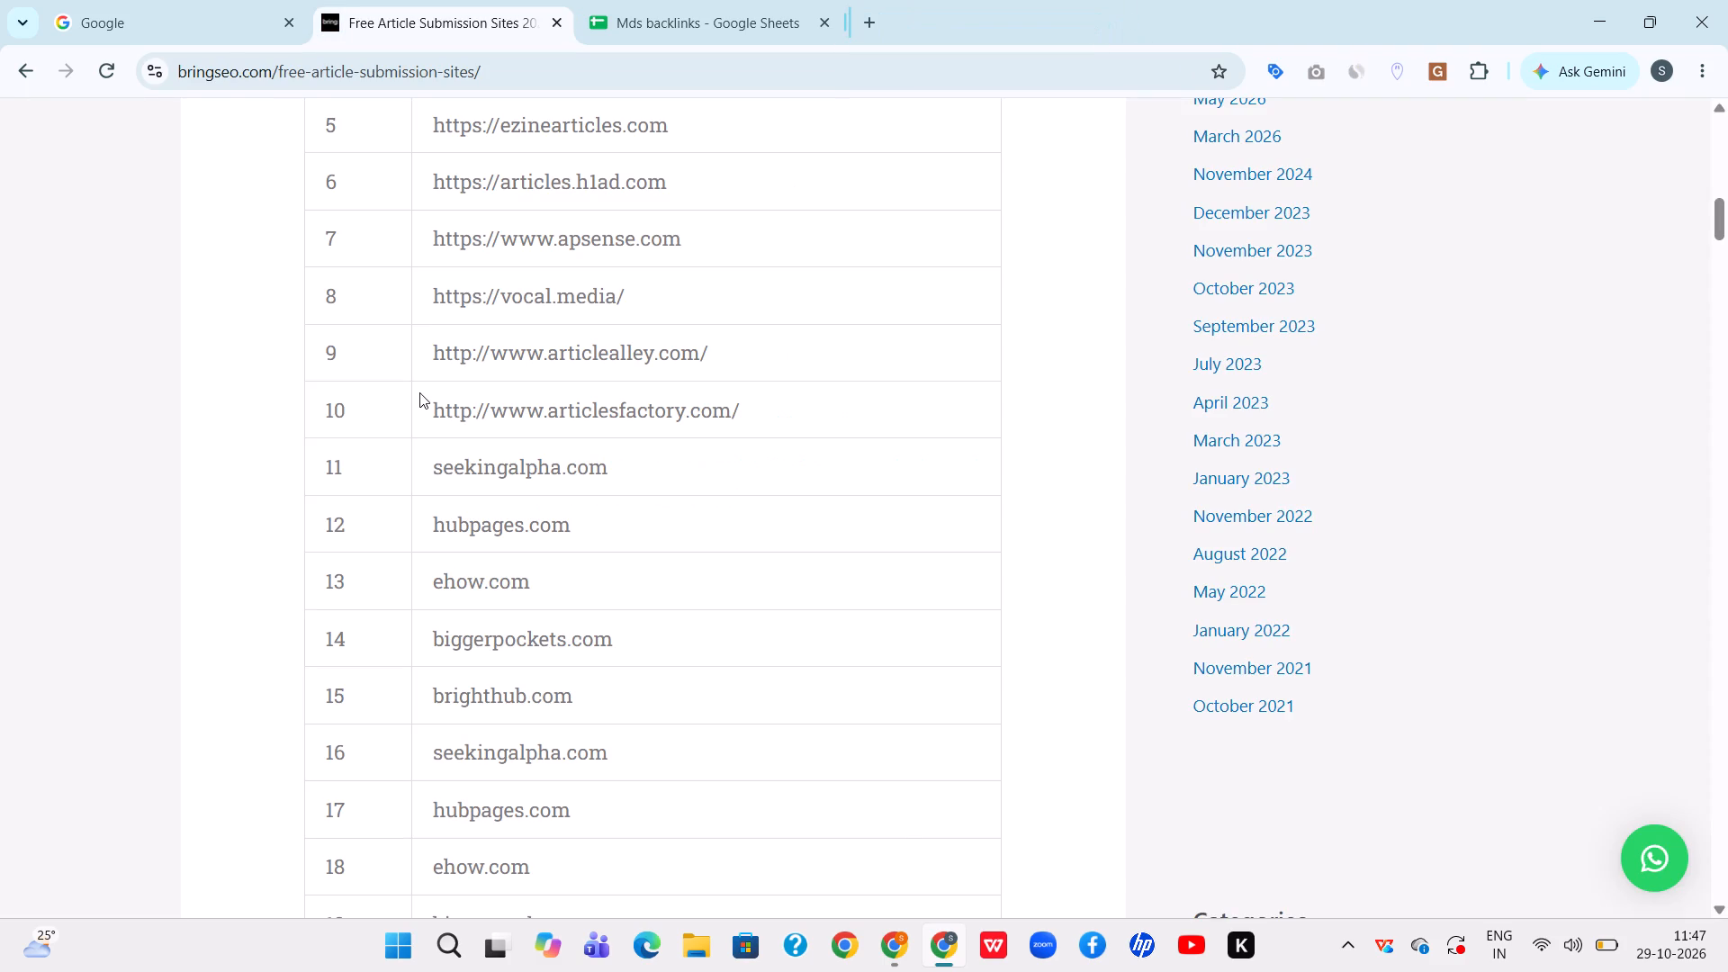
{"action": "triple_click", "coordinate": [602, 345]}
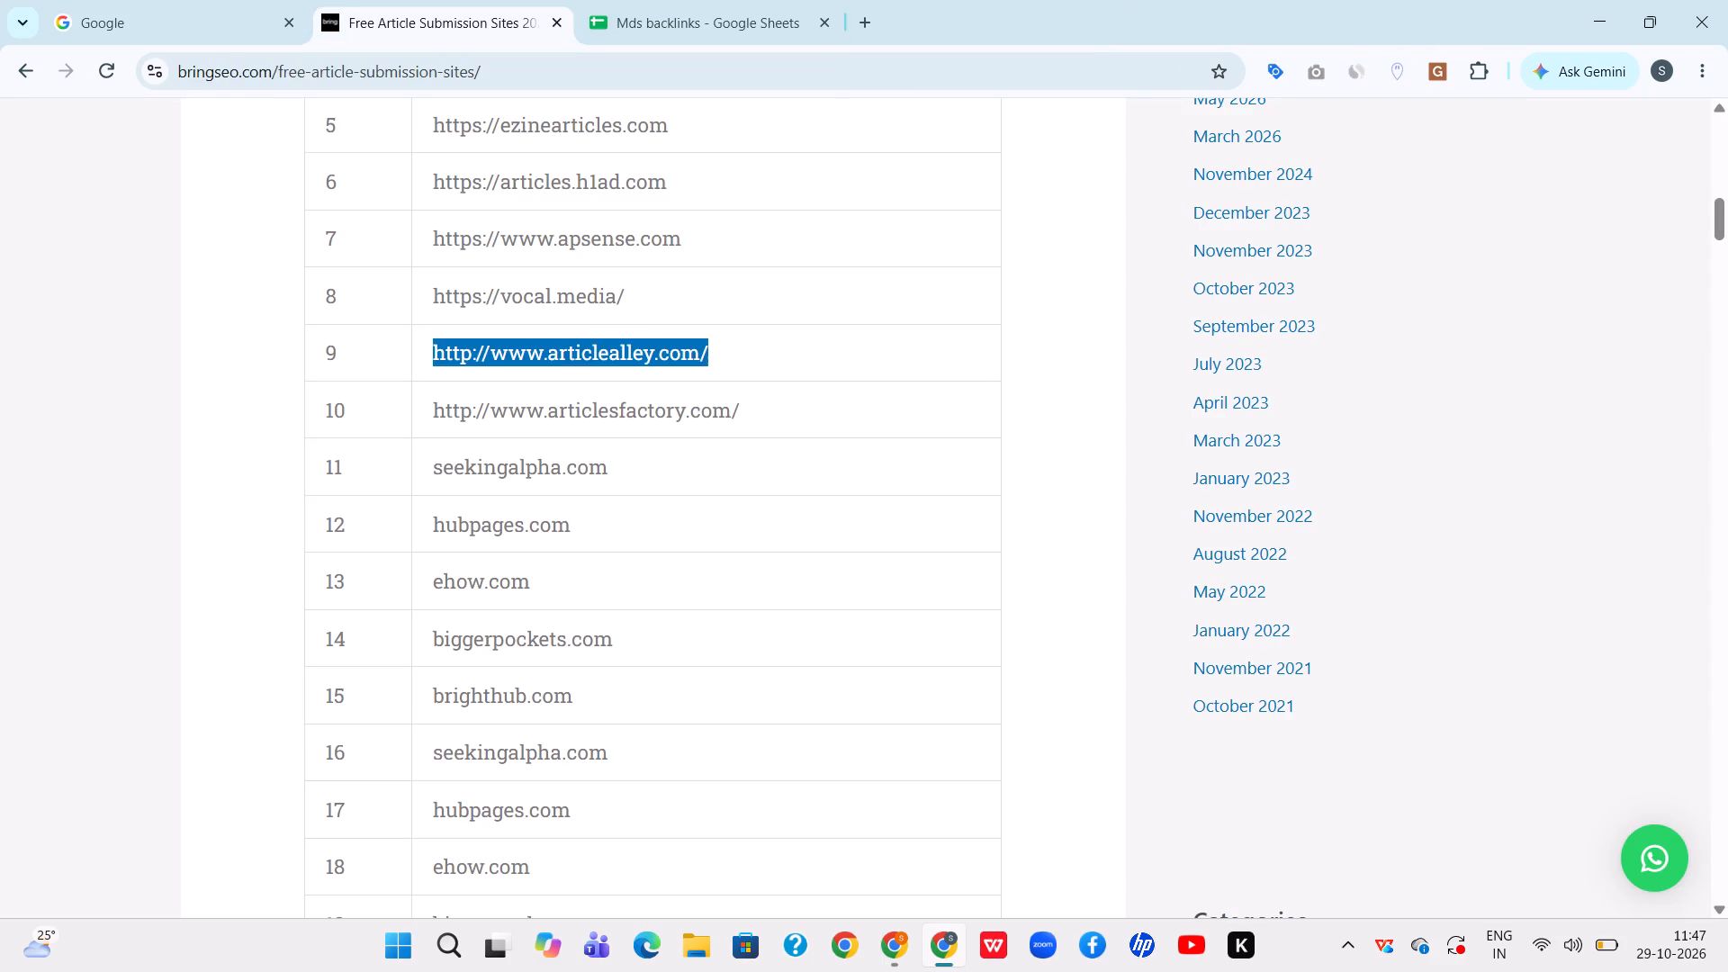
{"action": "double_click", "coordinate": [602, 345]}
{"action": "key", "text": "ctrl+c"}
{"action": "scroll", "coordinate": [602, 345], "scroll_direction": "down", "scroll_amount": 1}
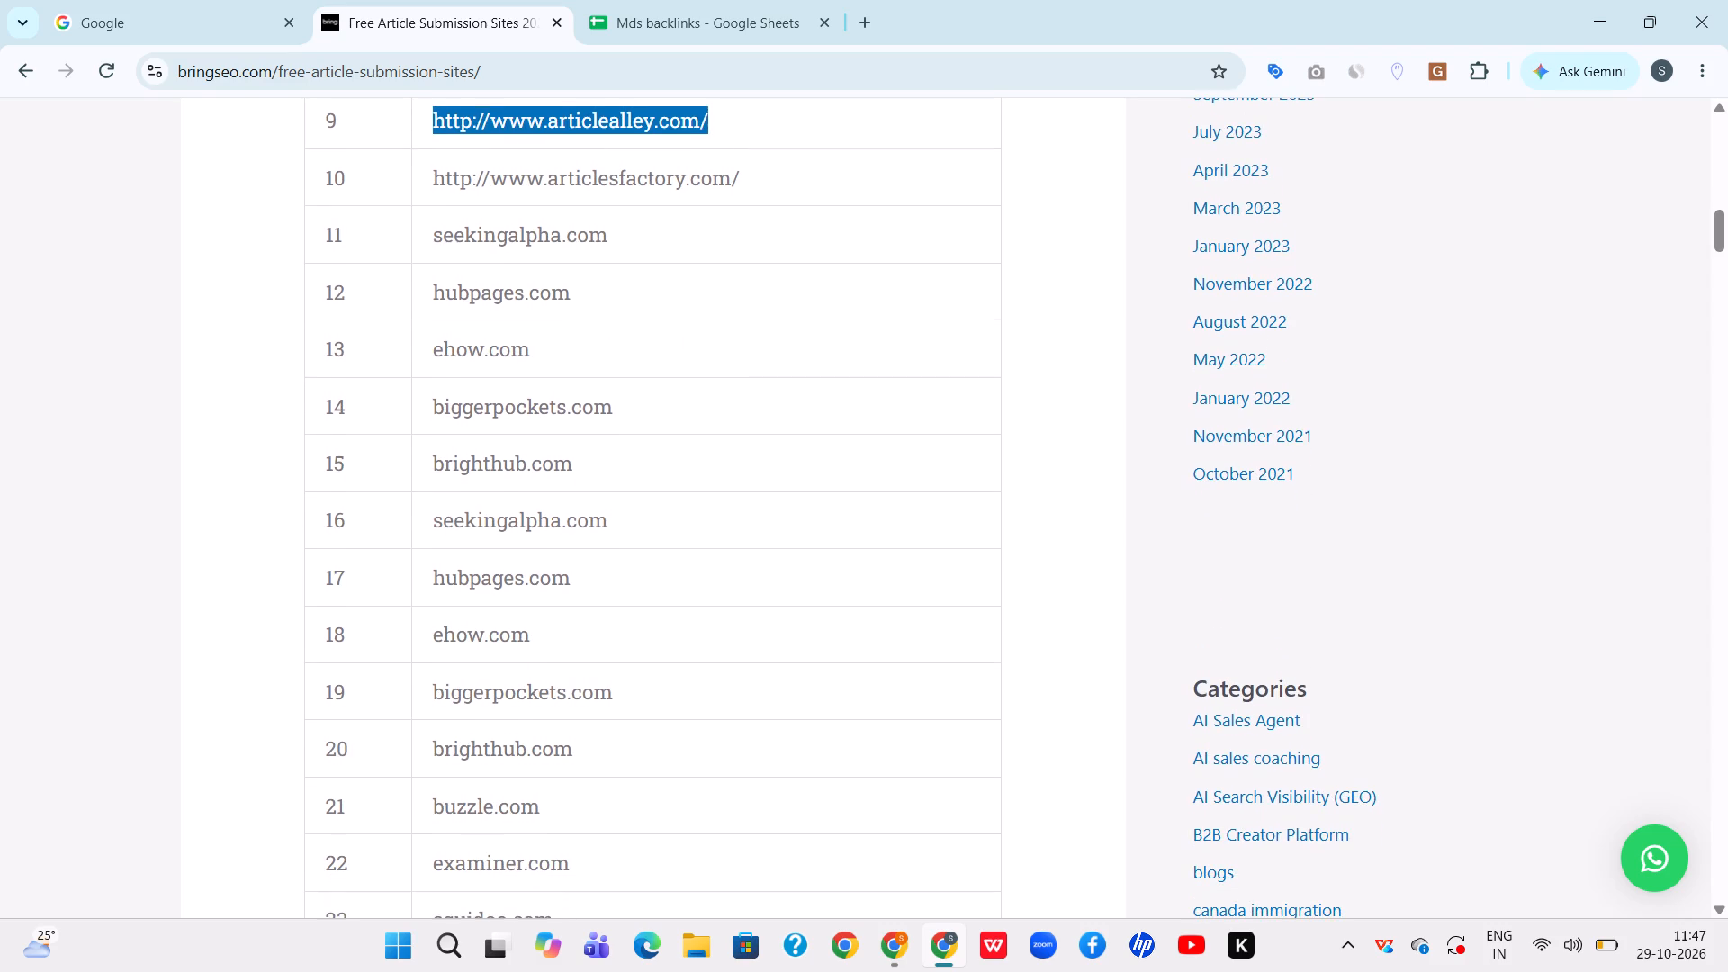
{"action": "scroll", "coordinate": [602, 345], "scroll_direction": "down", "scroll_amount": 1}
{"action": "left_click", "coordinate": [602, 345]}
{"action": "left_click", "coordinate": [859, 5]}
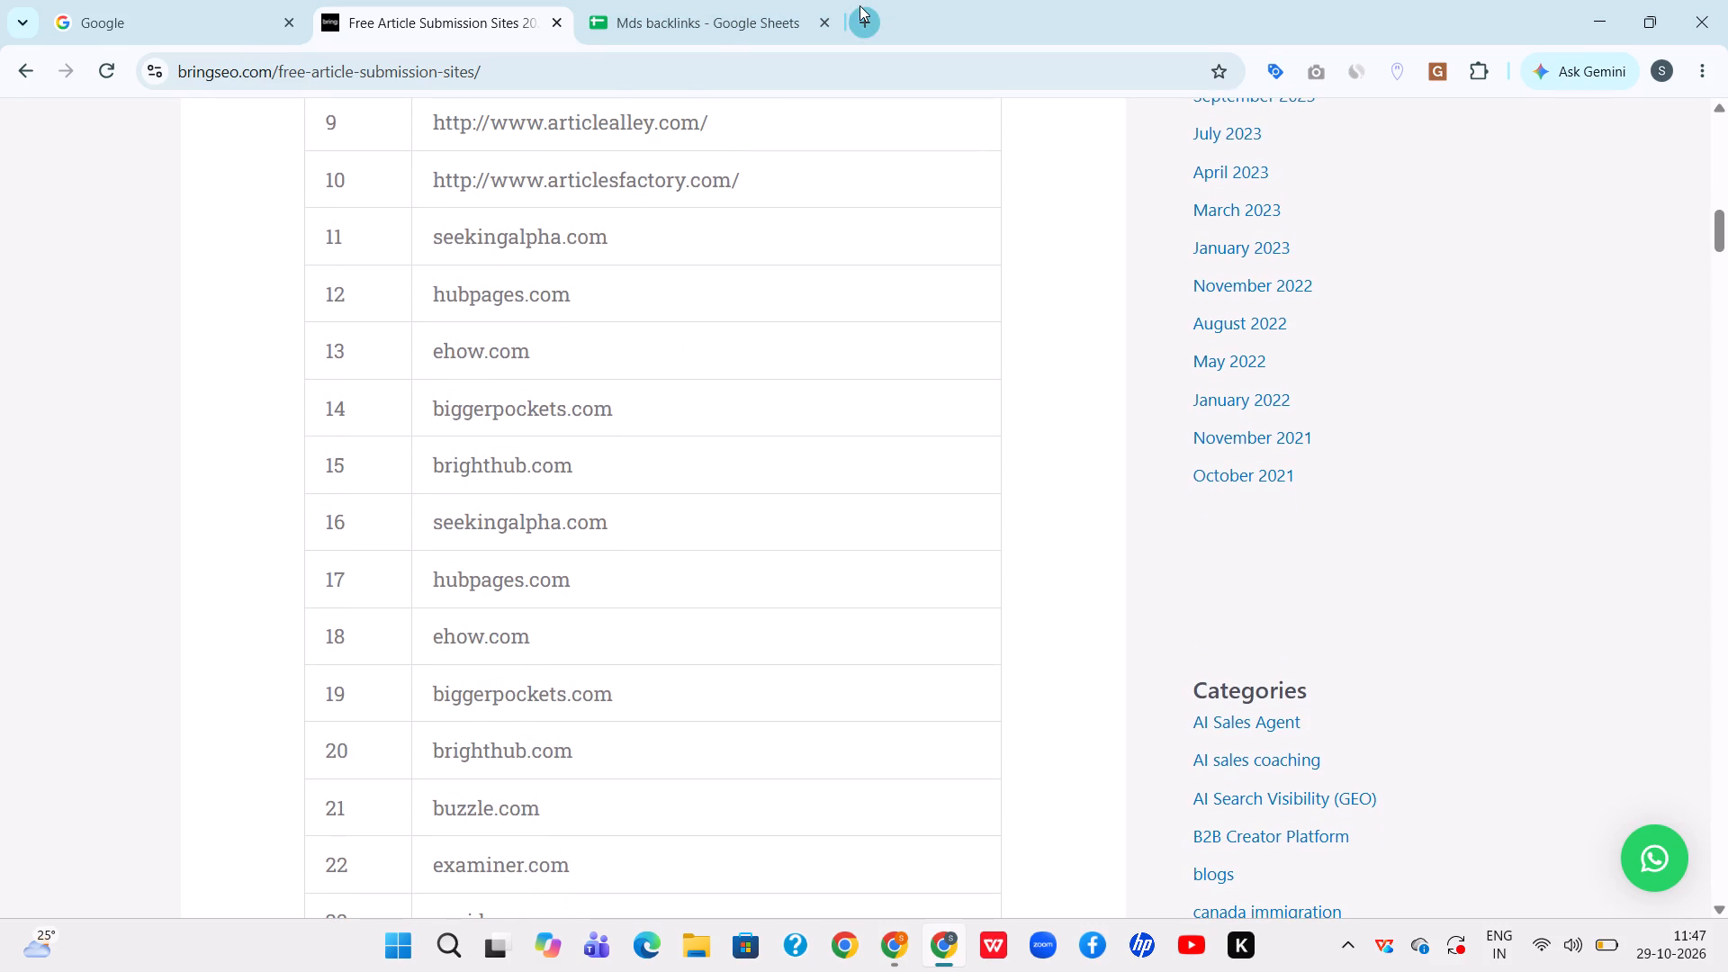
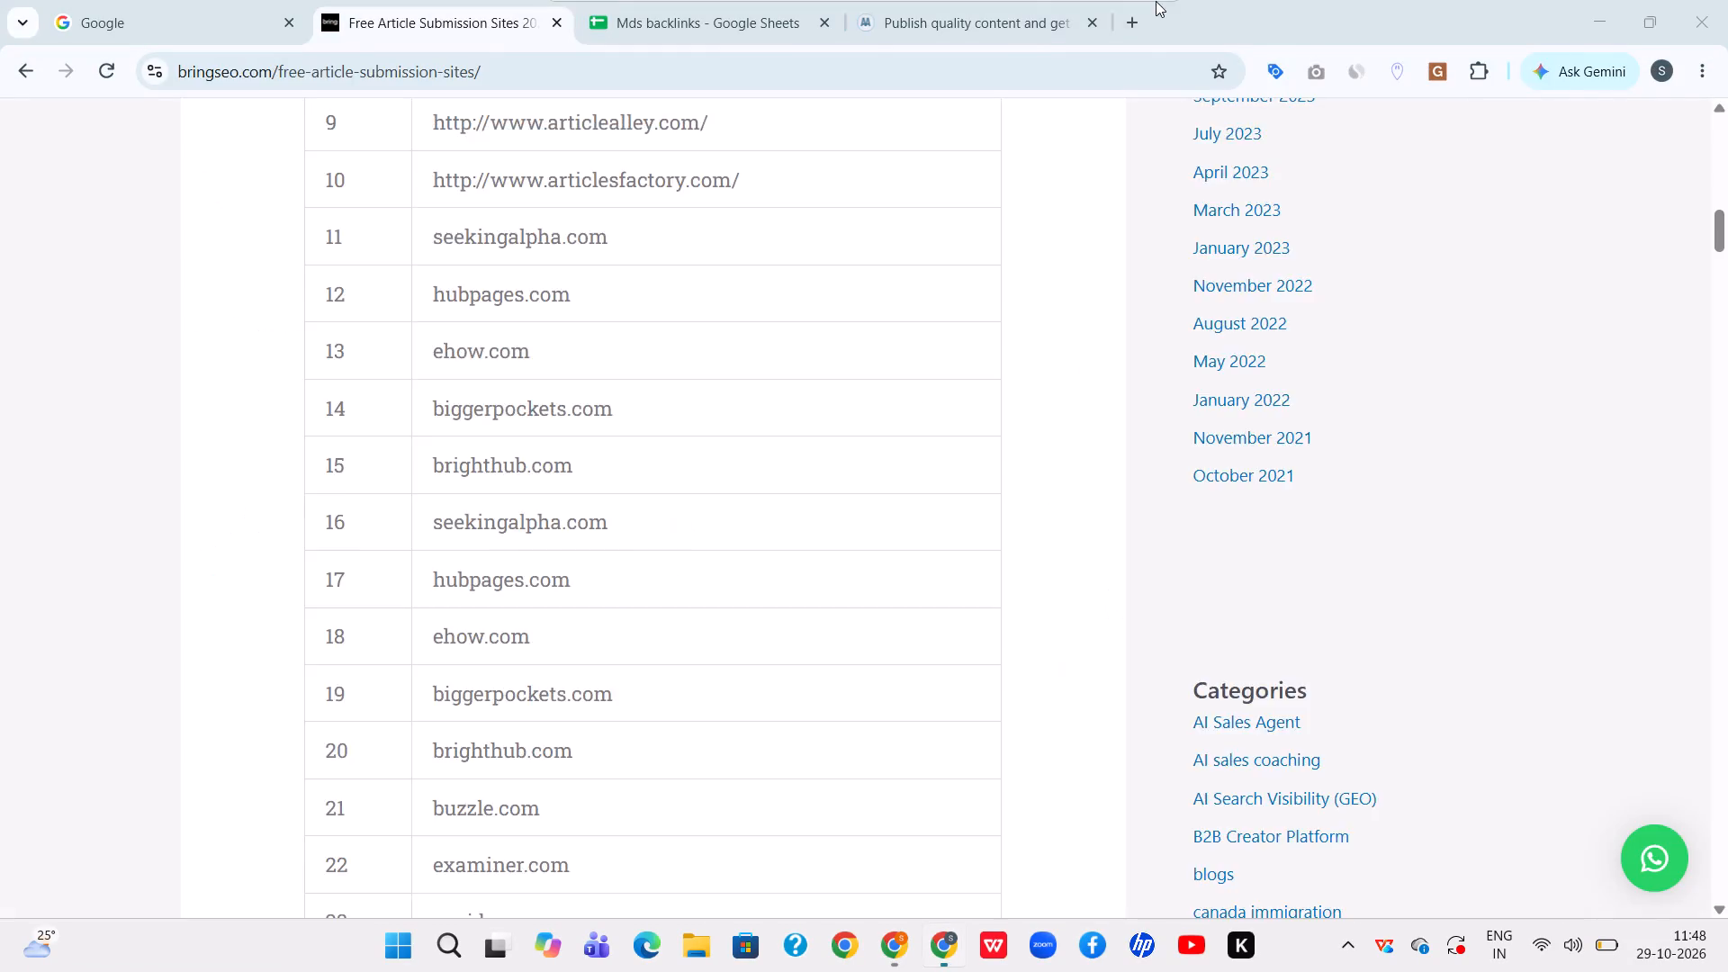
Examine the Articles Factory buyer dashboard, its submitted articles page and its tasks page for an article submission option.
{"action": "left_click_drag", "start_coordinate": [1156, 1], "coordinate": [1158, 7]}
{"action": "left_click", "coordinate": [1413, 149]}
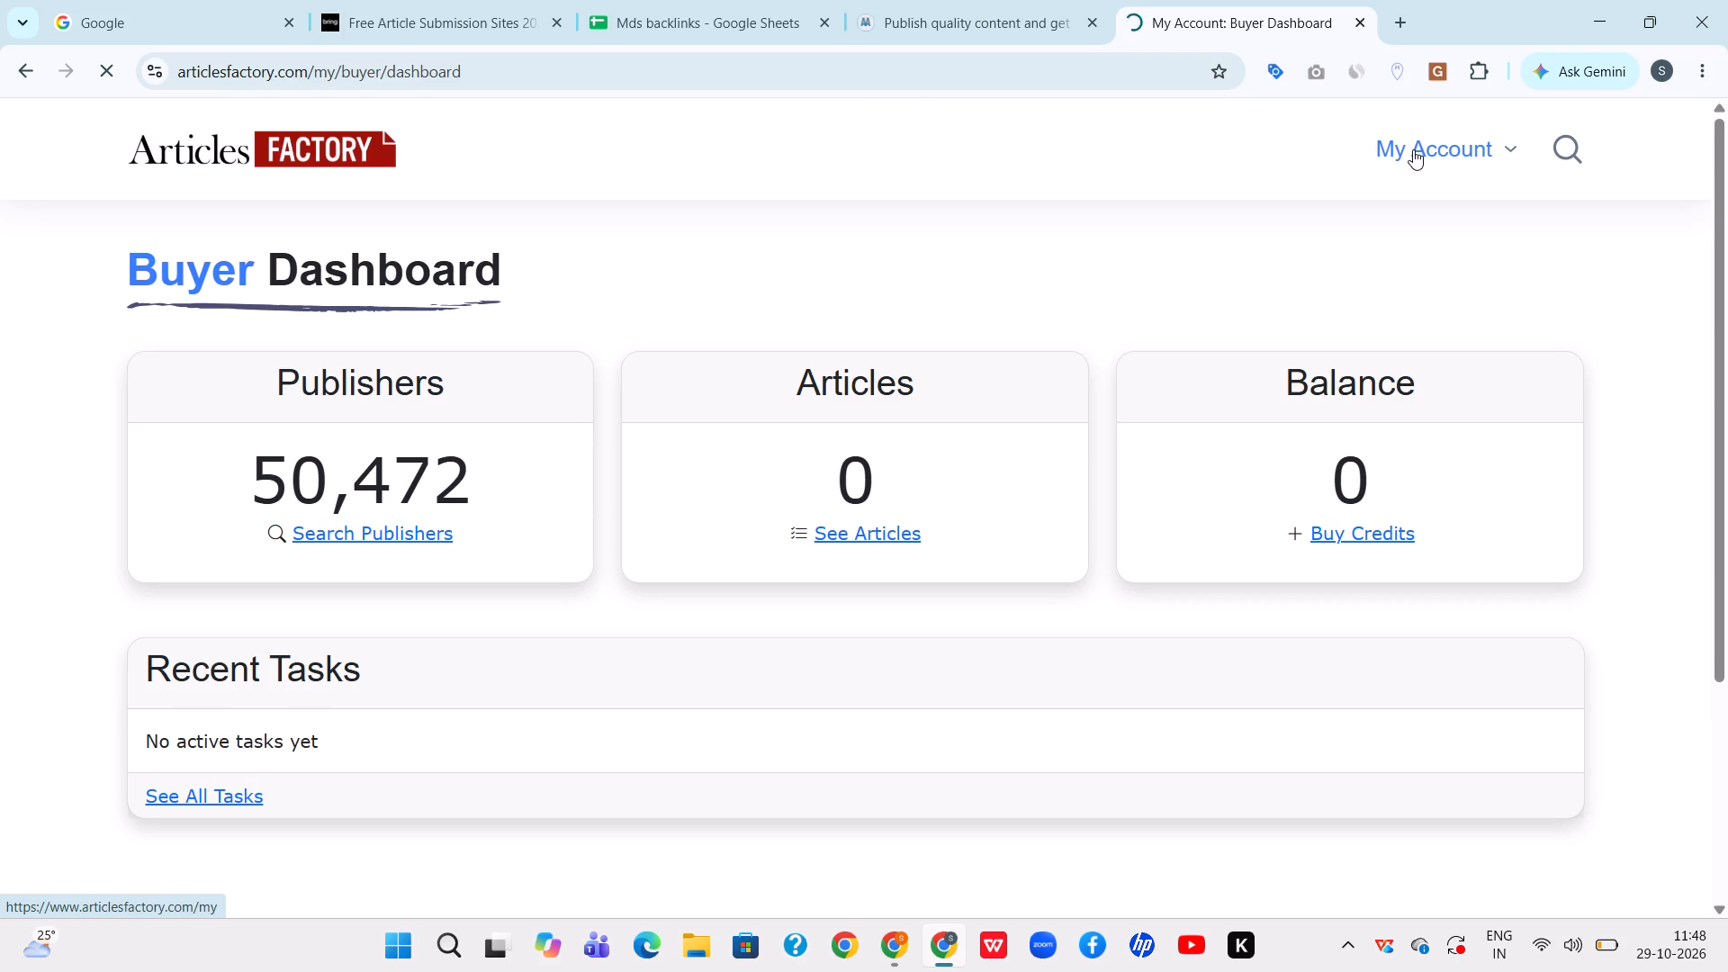
{"action": "left_click", "coordinate": [874, 536]}
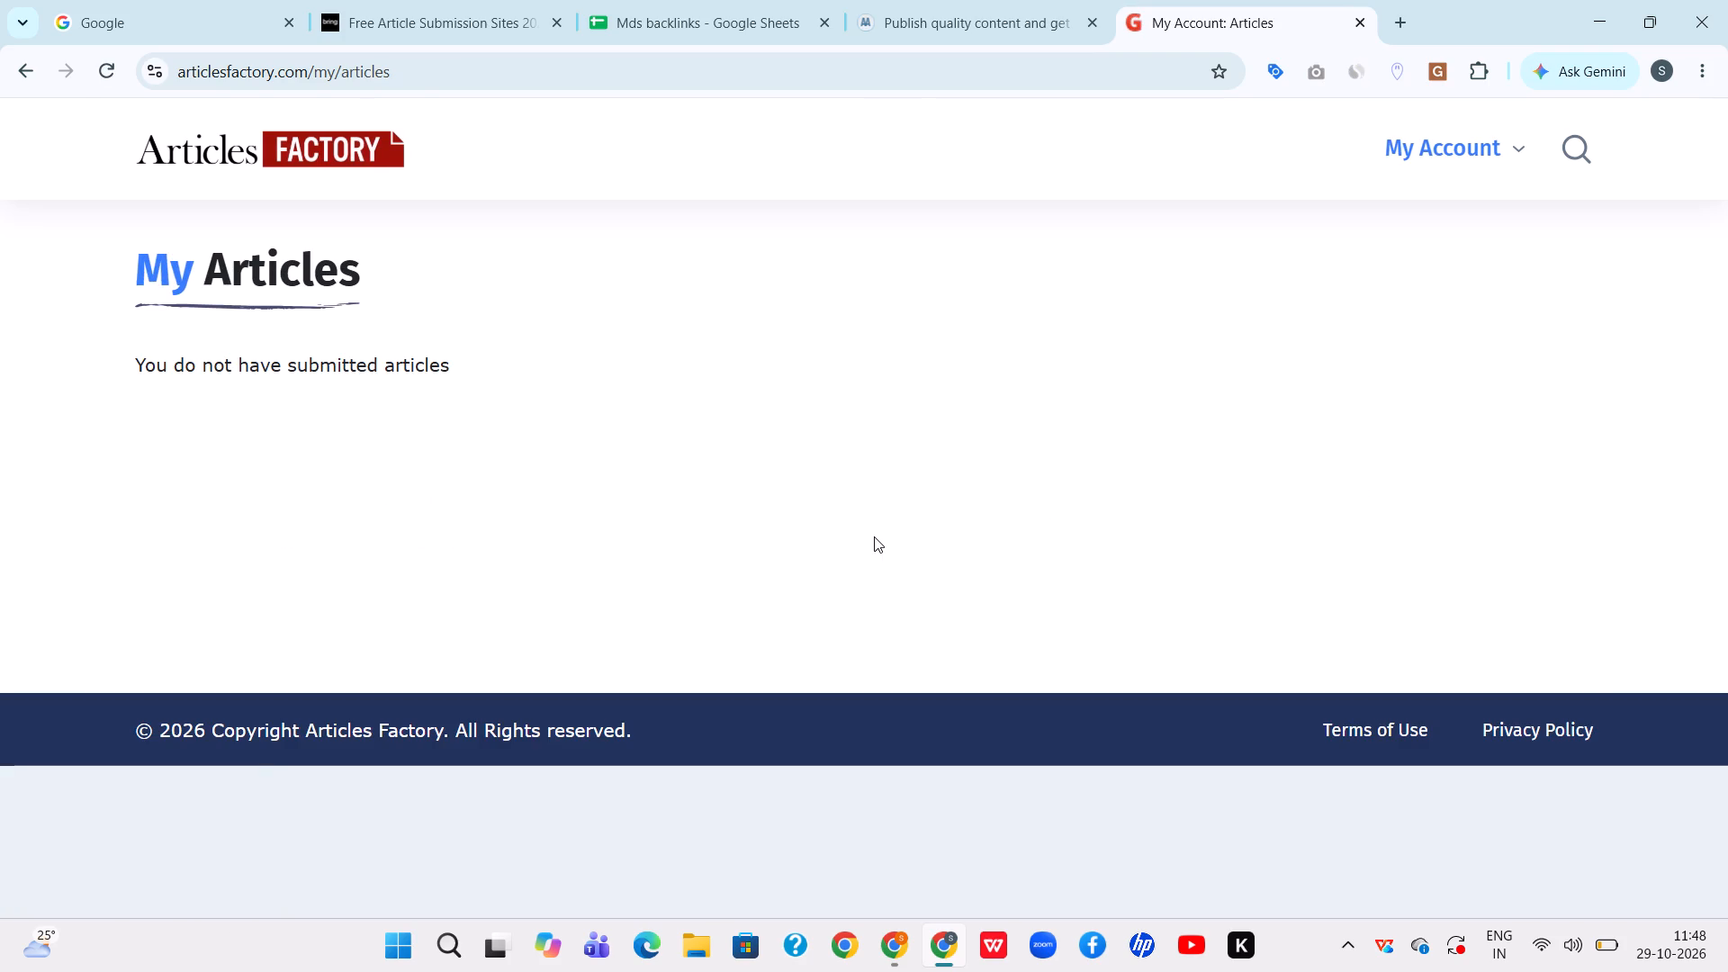
{"action": "scroll", "coordinate": [874, 536], "scroll_direction": "down", "scroll_amount": 2}
{"action": "scroll", "coordinate": [874, 536], "scroll_direction": "up", "scroll_amount": 4}
{"action": "scroll", "coordinate": [874, 536], "scroll_direction": "right", "scroll_amount": 6}
{"action": "scroll", "coordinate": [320, 459], "scroll_direction": "down", "scroll_amount": 1}
{"action": "scroll", "coordinate": [269, 530], "scroll_direction": "up", "scroll_amount": 3}
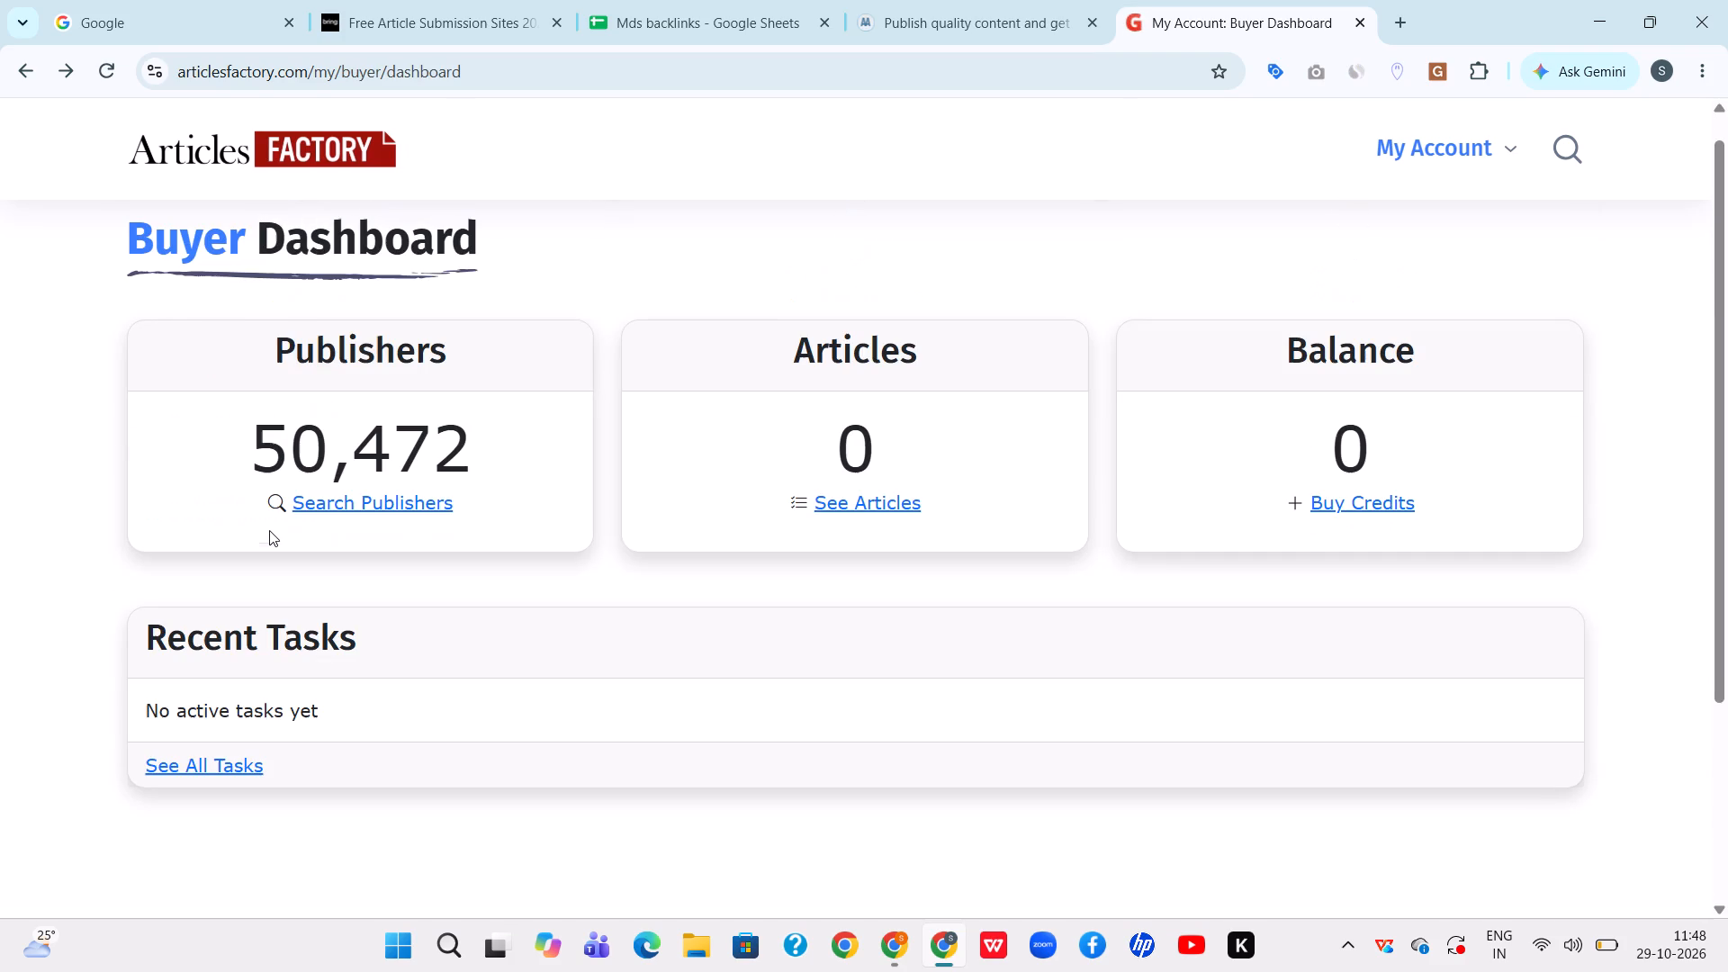
{"action": "scroll", "coordinate": [269, 530], "scroll_direction": "up", "scroll_amount": 3}
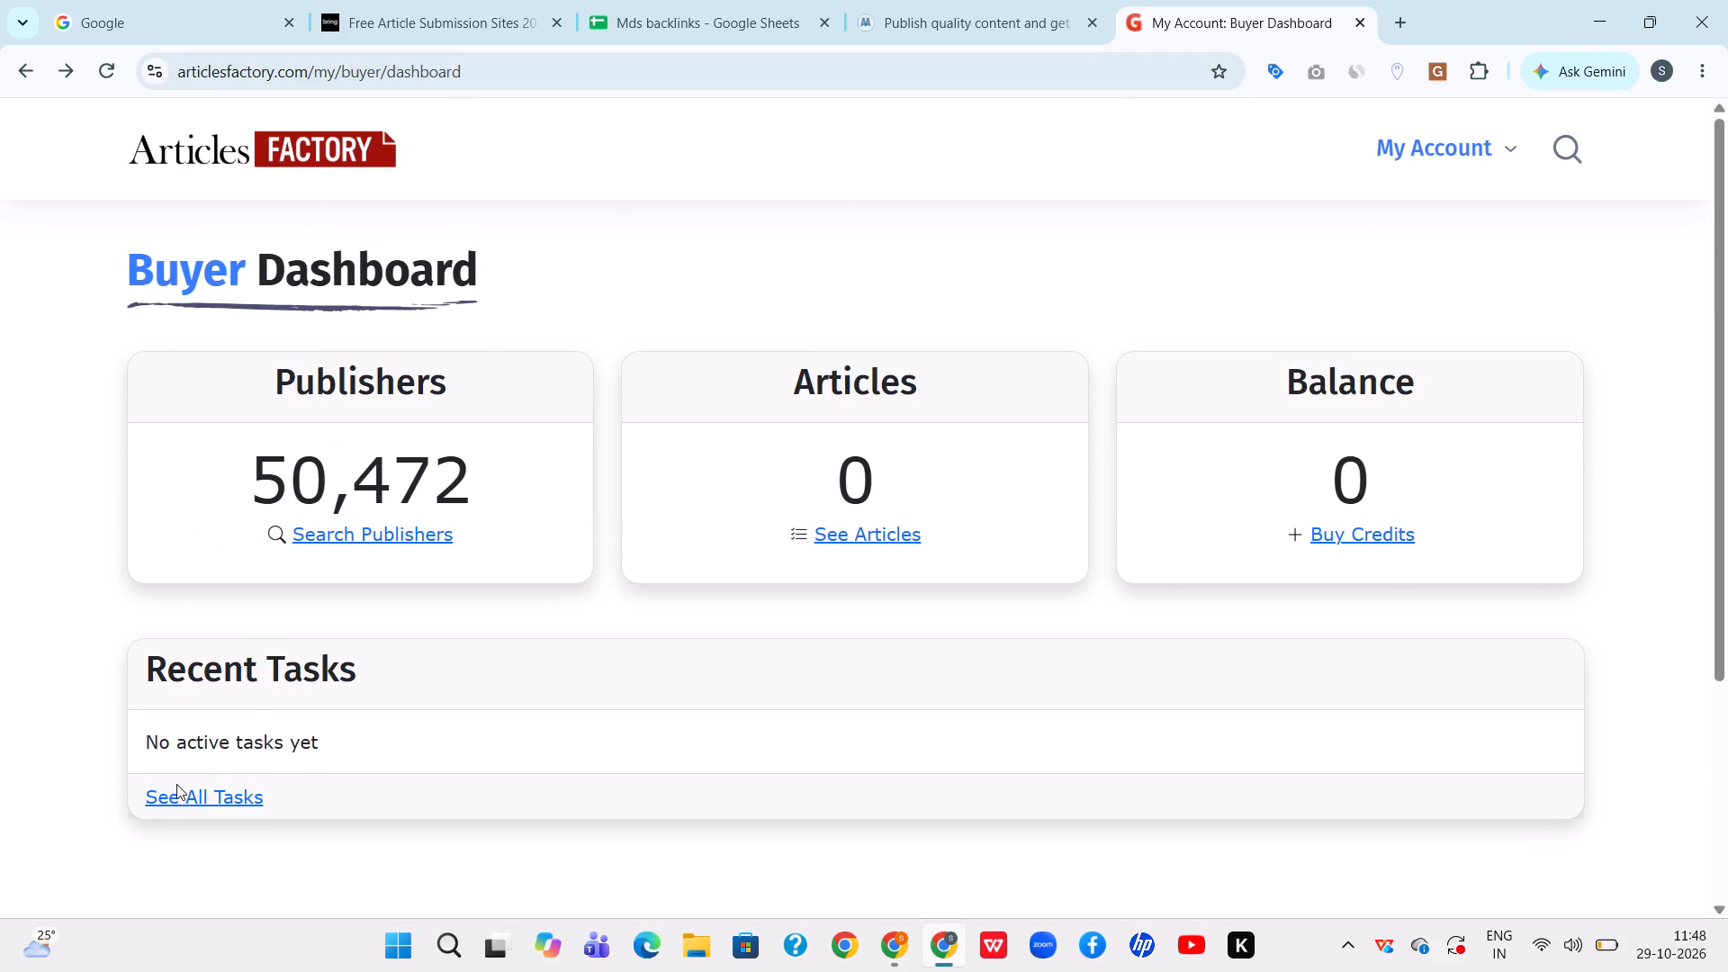
{"action": "left_click", "coordinate": [171, 805]}
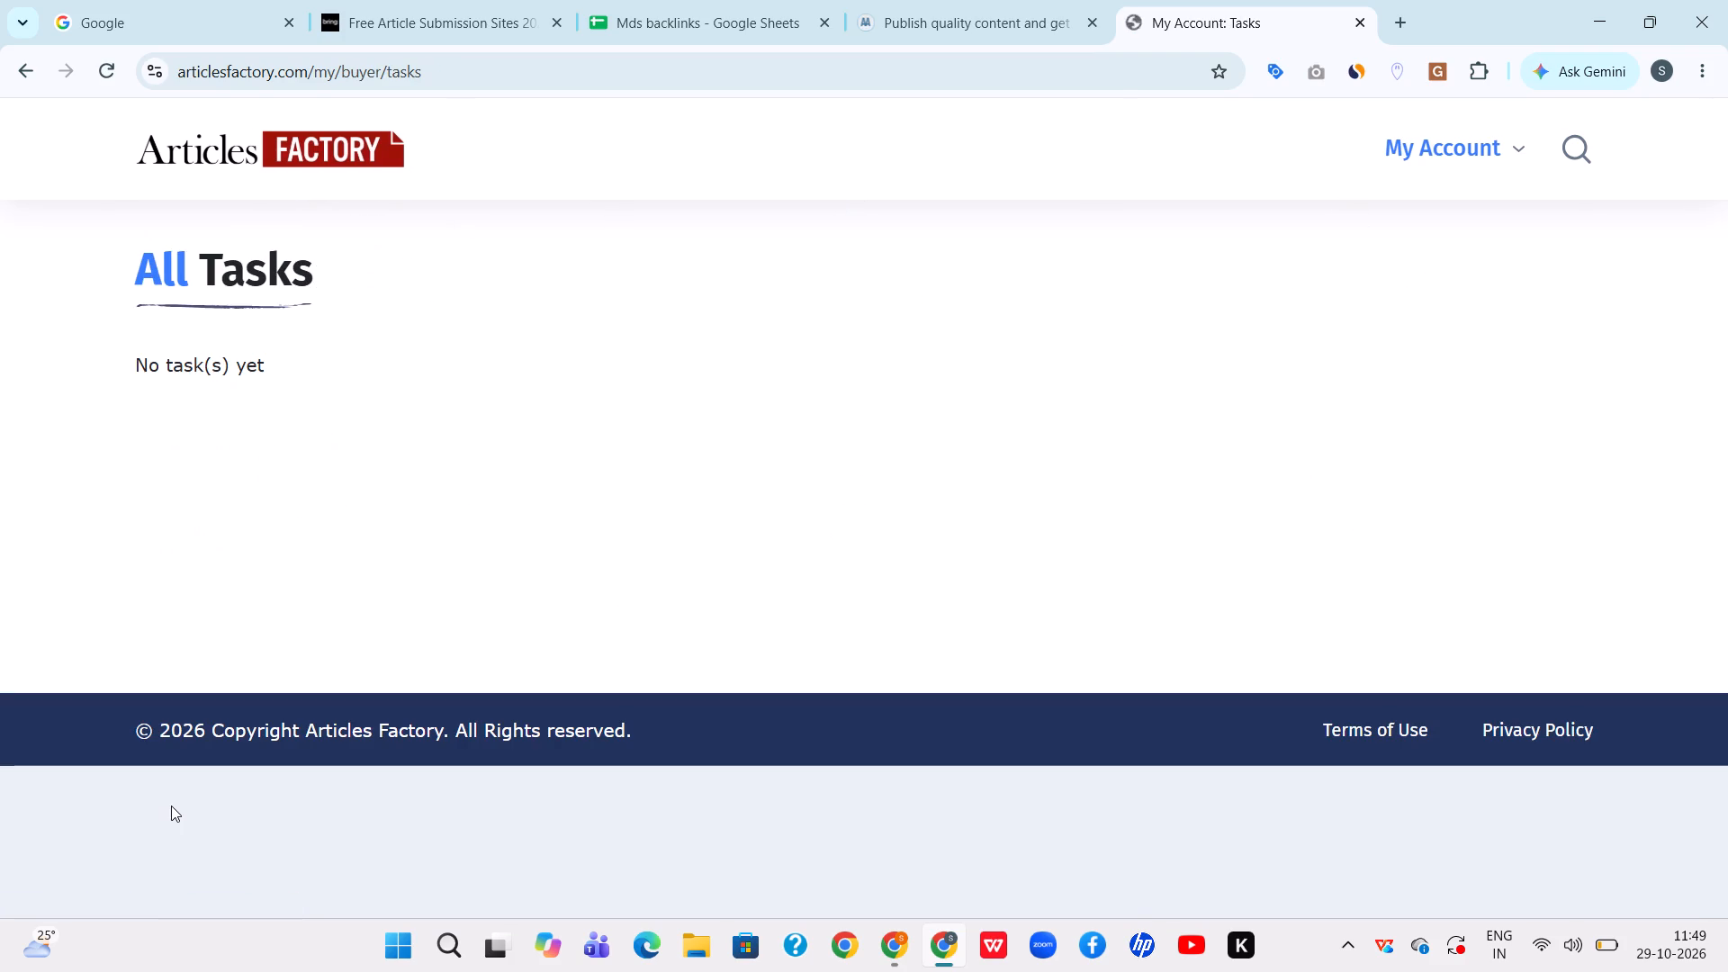
{"action": "scroll", "coordinate": [552, 445], "scroll_direction": "down", "scroll_amount": 1}
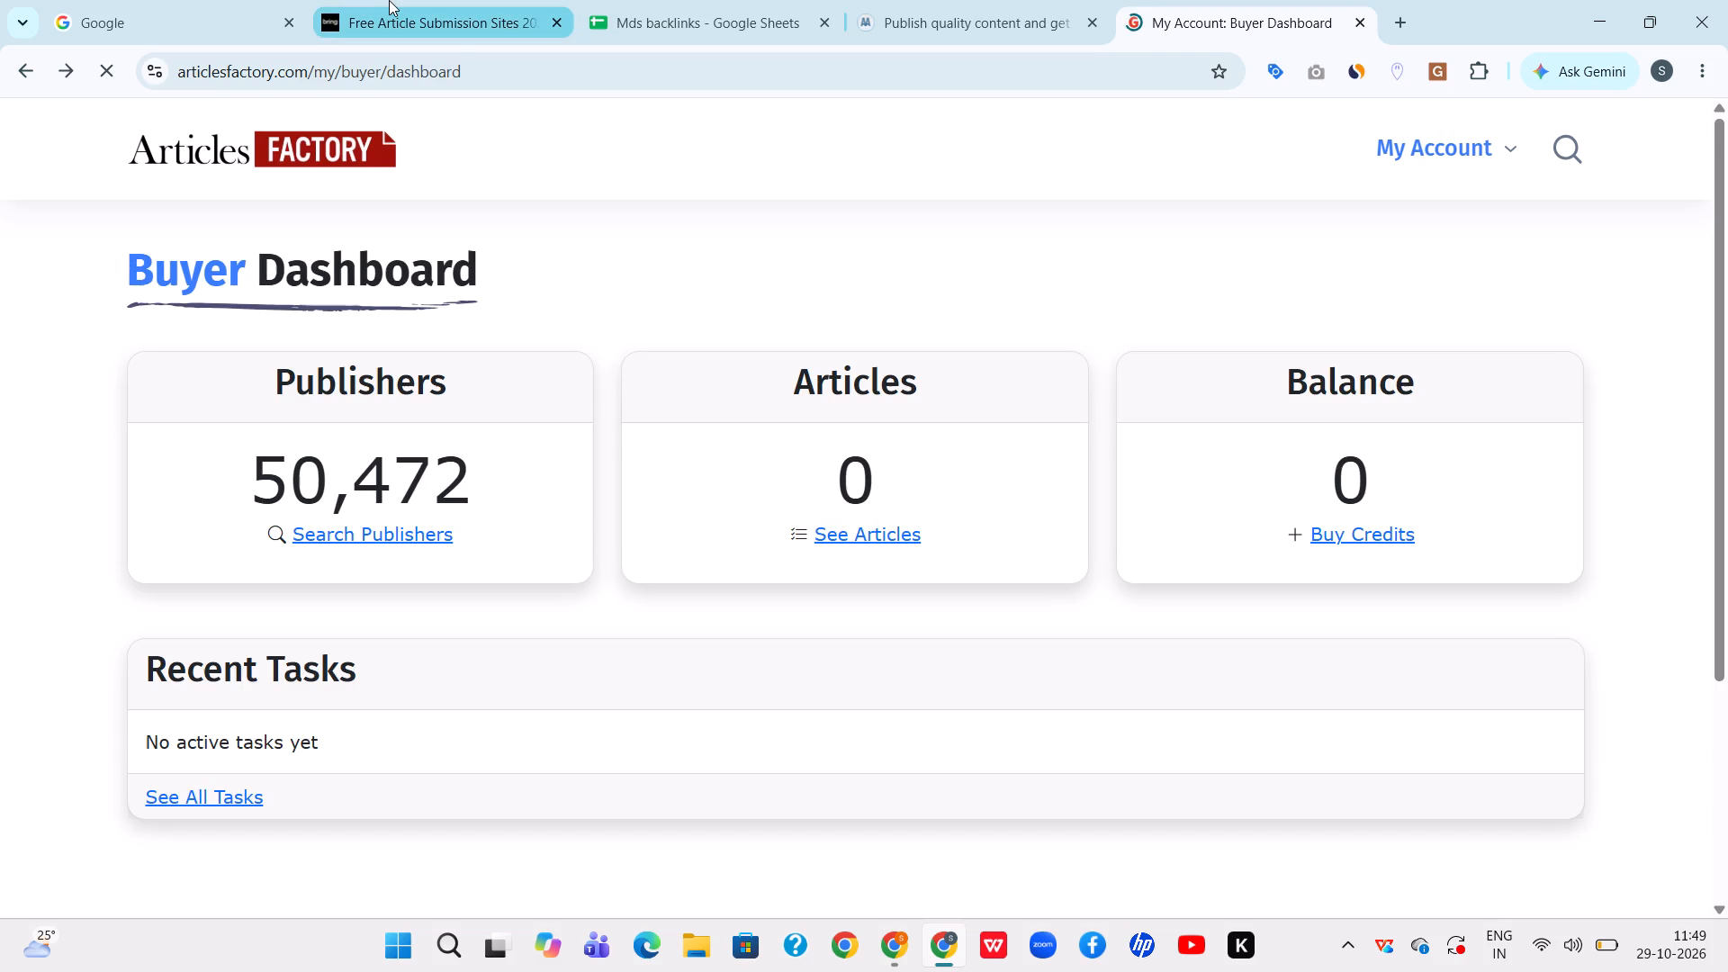
{"action": "left_click", "coordinate": [871, 536]}
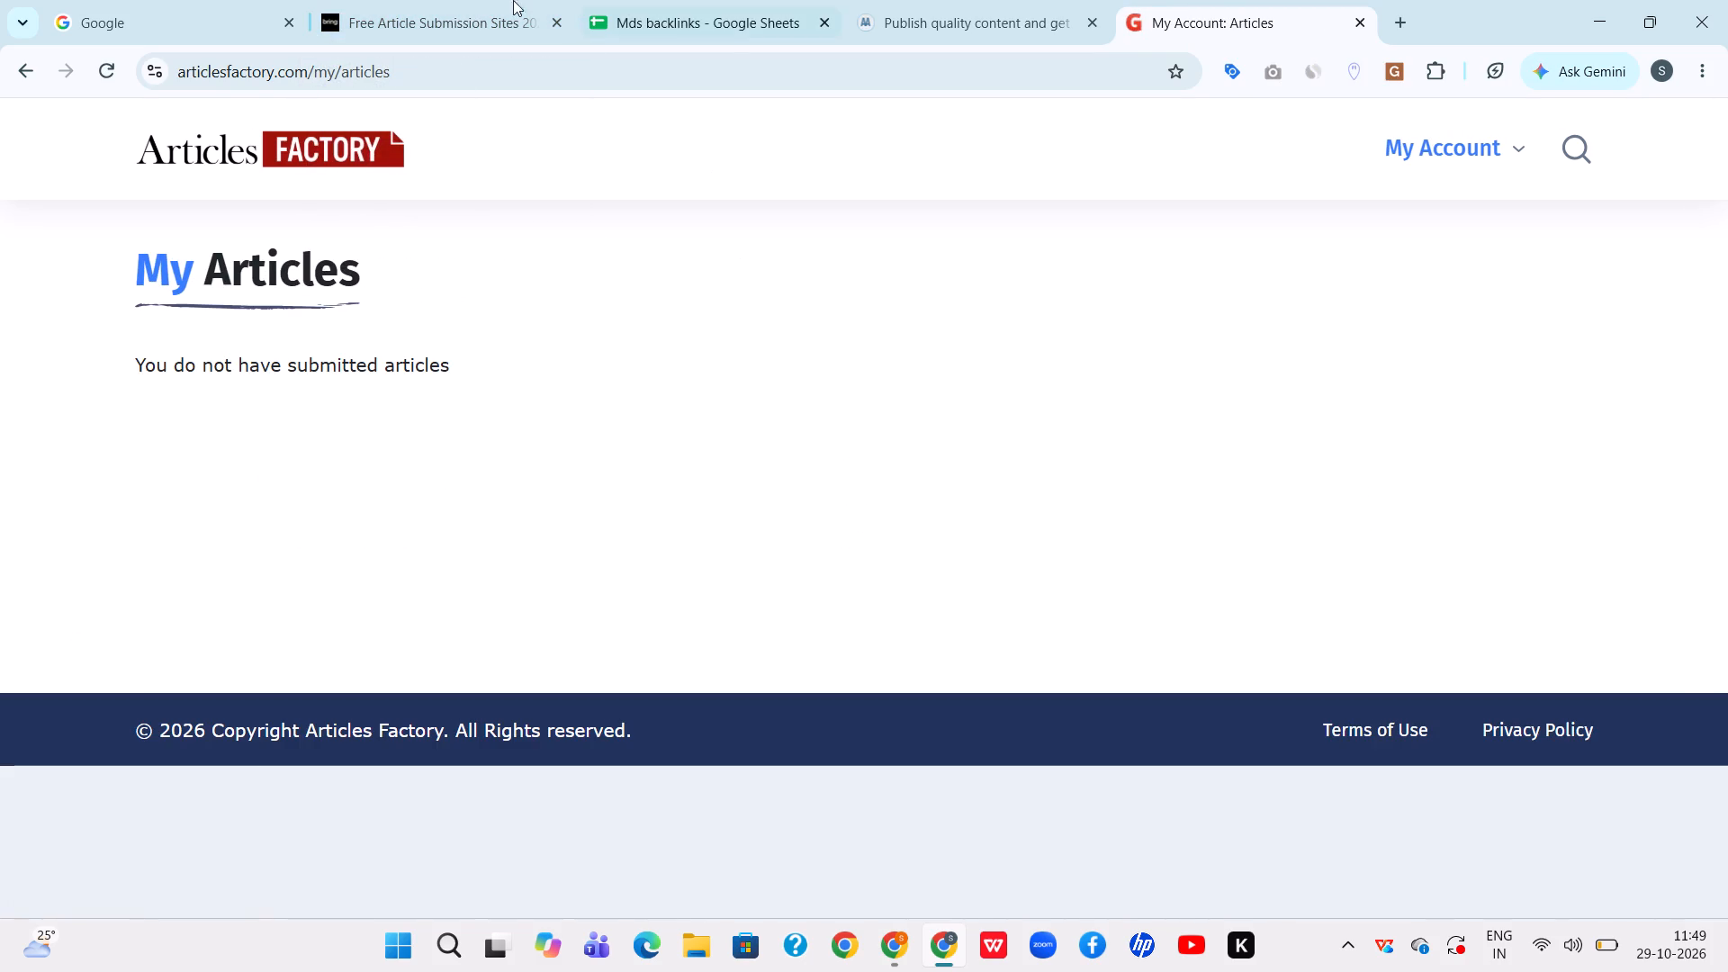
Return to Bring SEO's article submission site list and close the Articles Factory tab.
{"action": "left_click", "coordinate": [459, 0]}
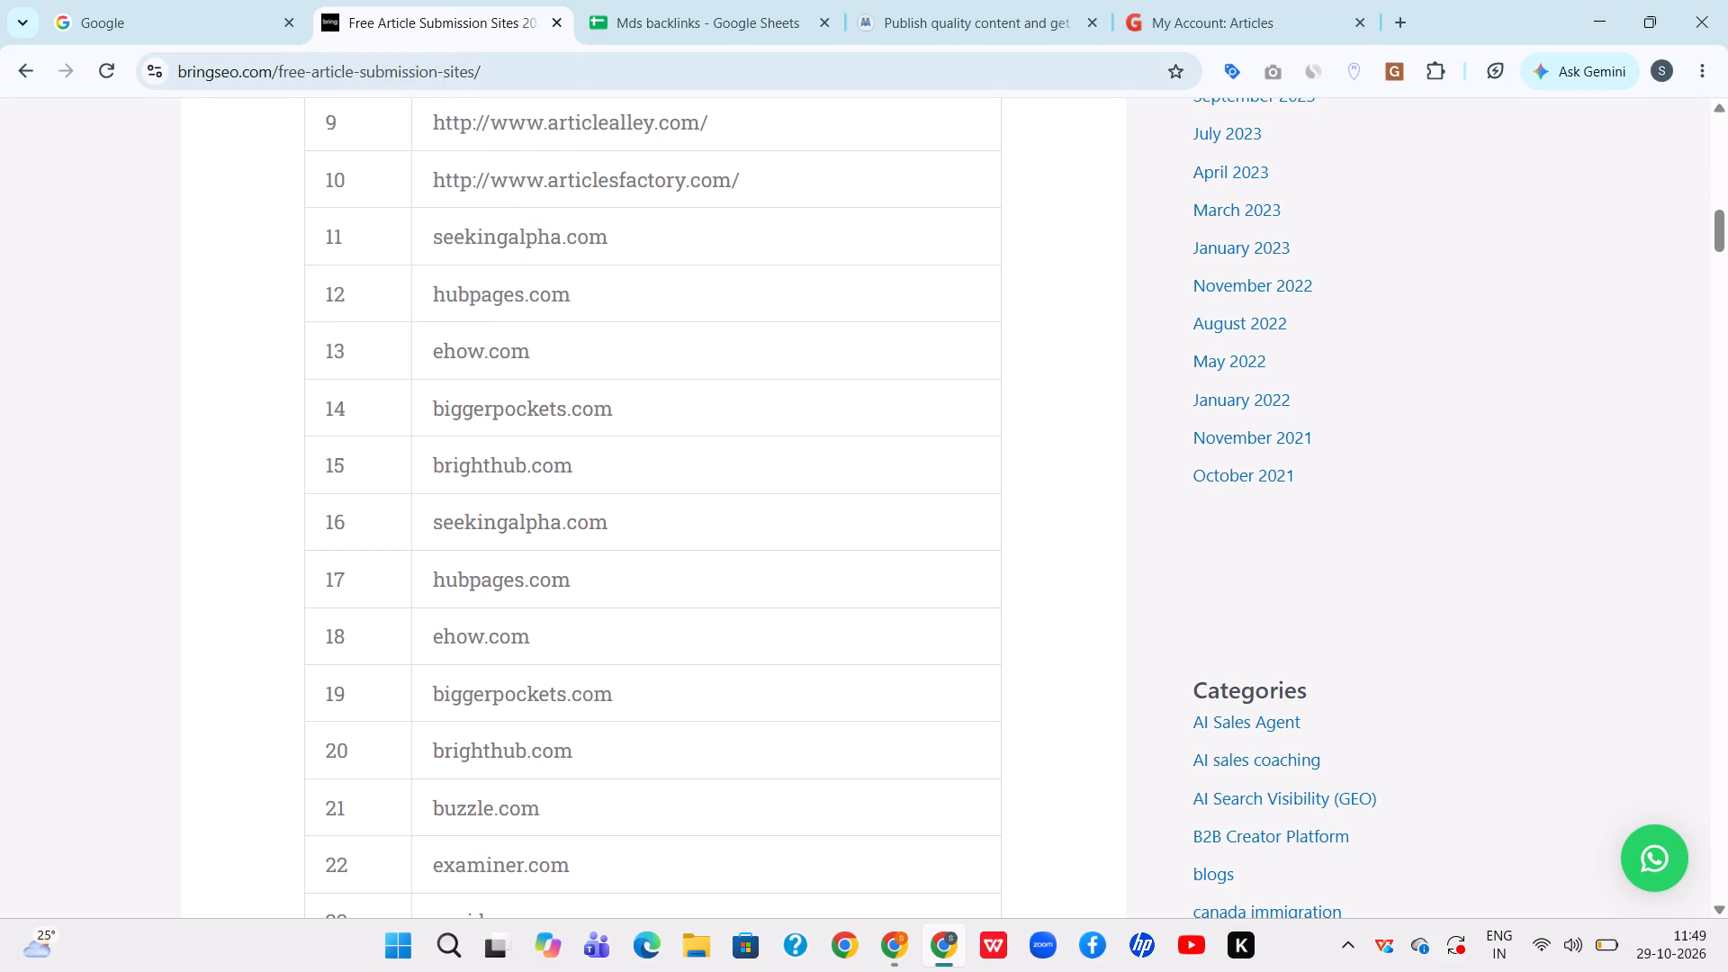
{"action": "triple_click", "coordinate": [701, 265]}
{"action": "double_click", "coordinate": [701, 265]}
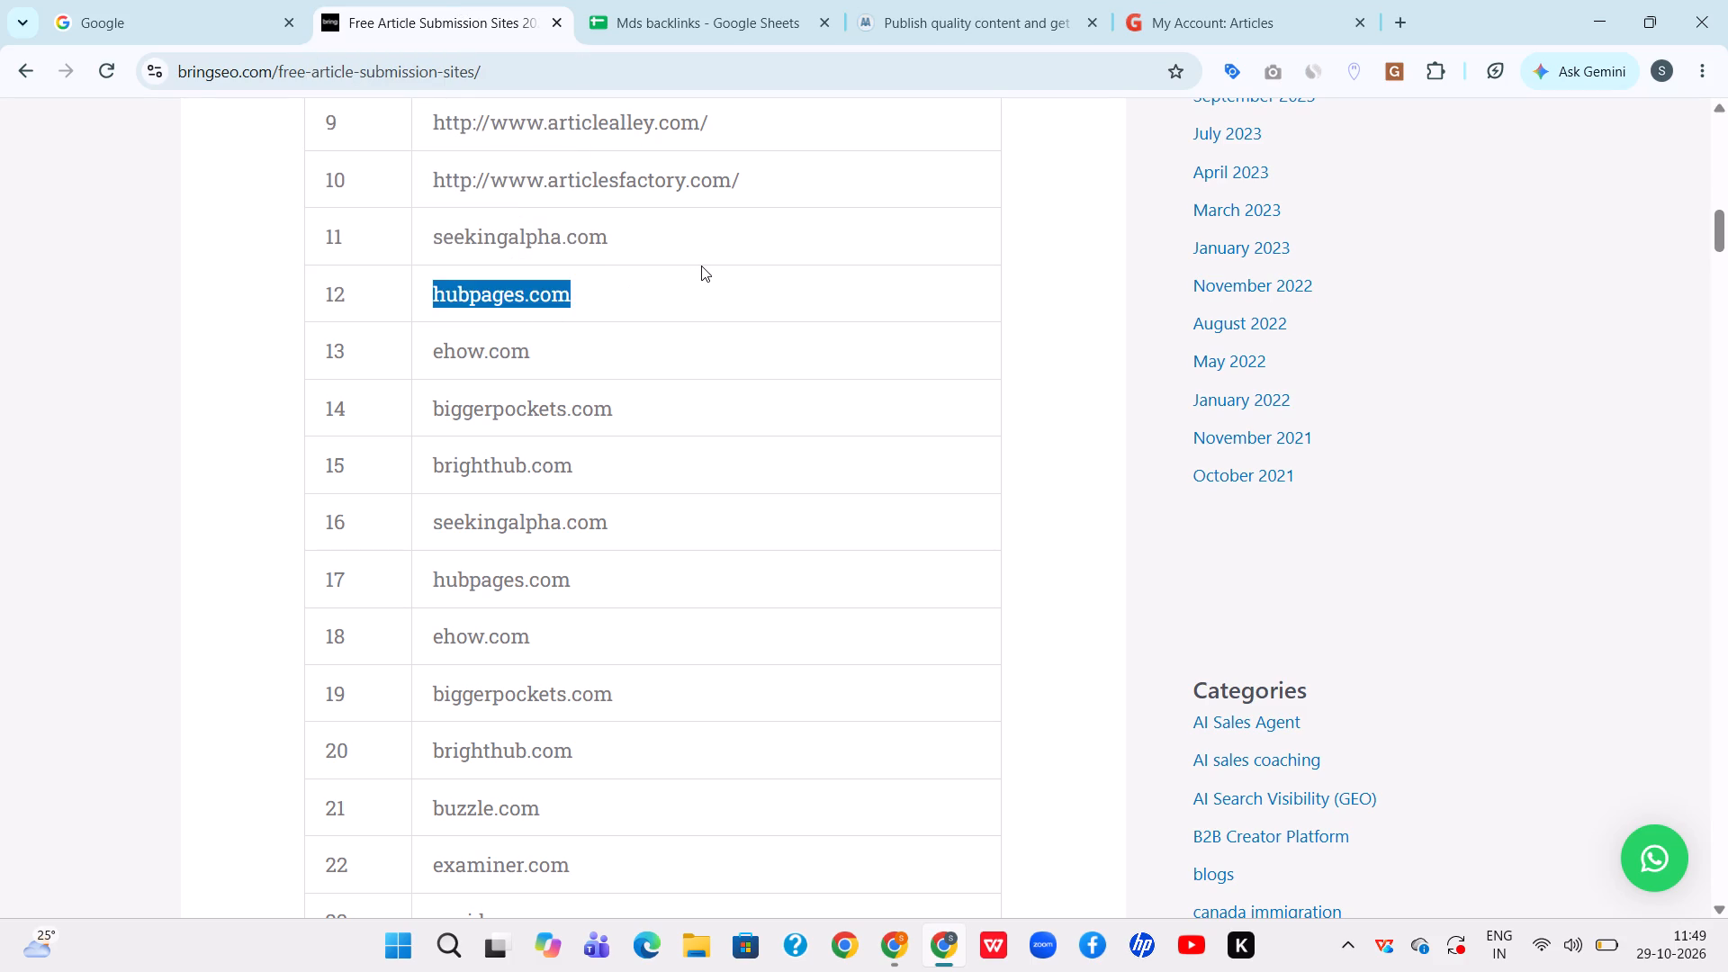
{"action": "left_click_drag", "start_coordinate": [701, 265], "coordinate": [680, 342]}
{"action": "left_click", "coordinate": [680, 342]}
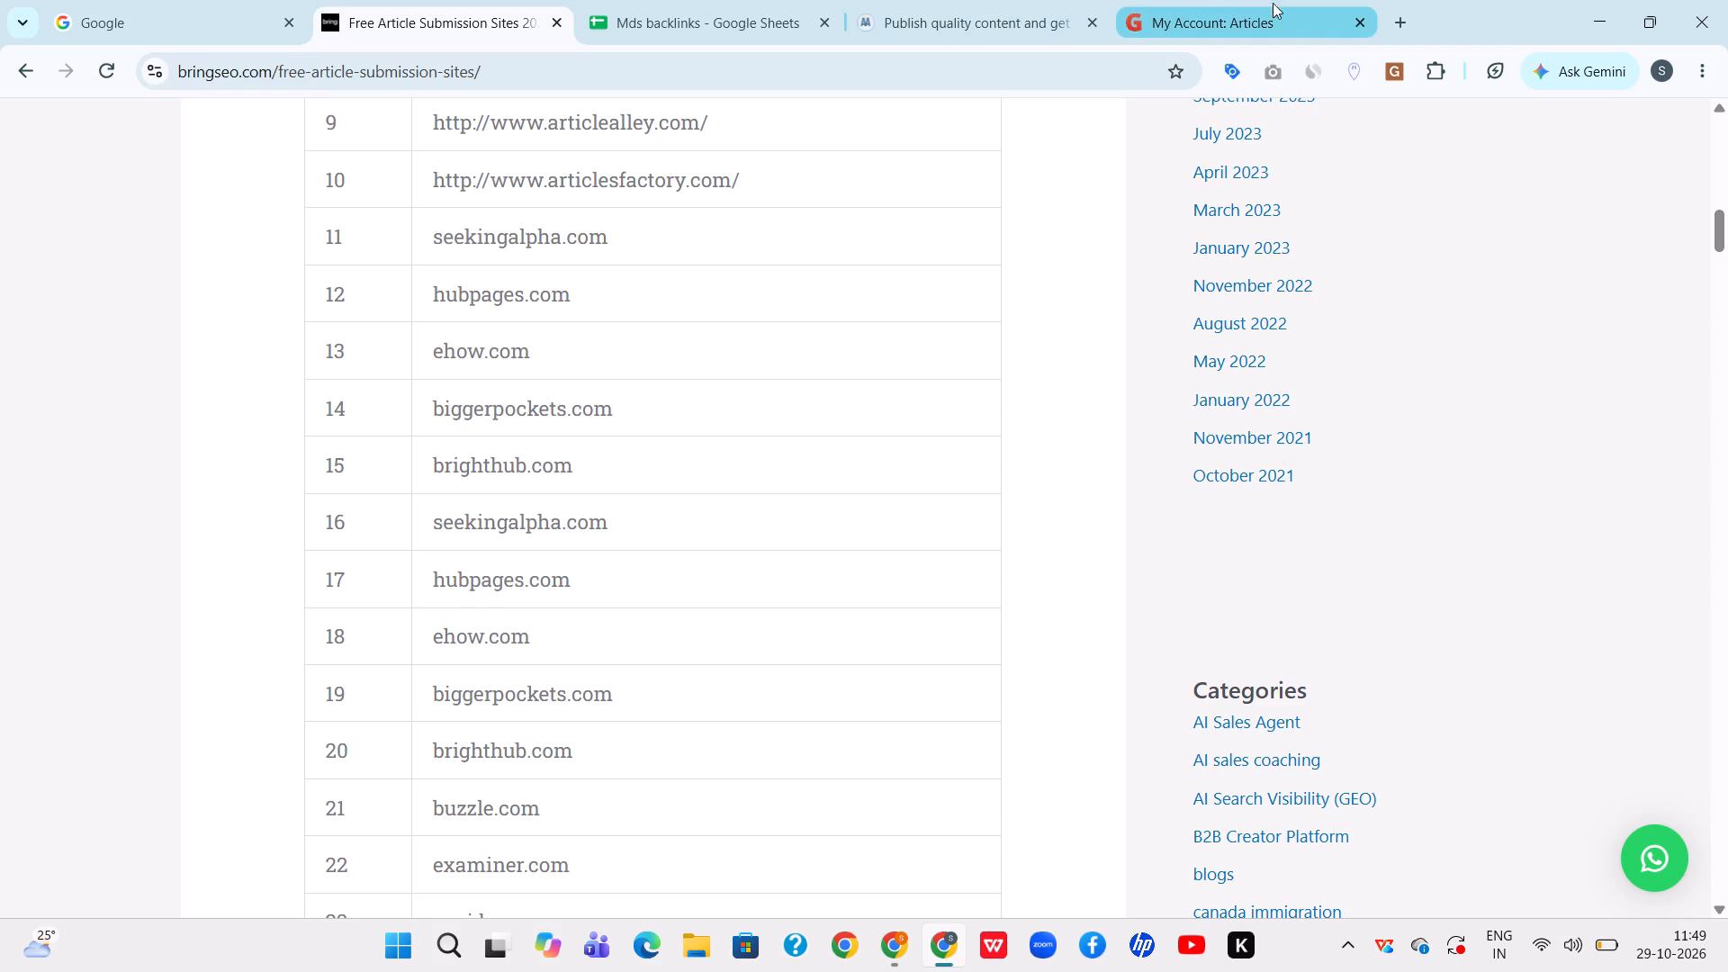
{"action": "left_click", "coordinate": [1361, 21]}
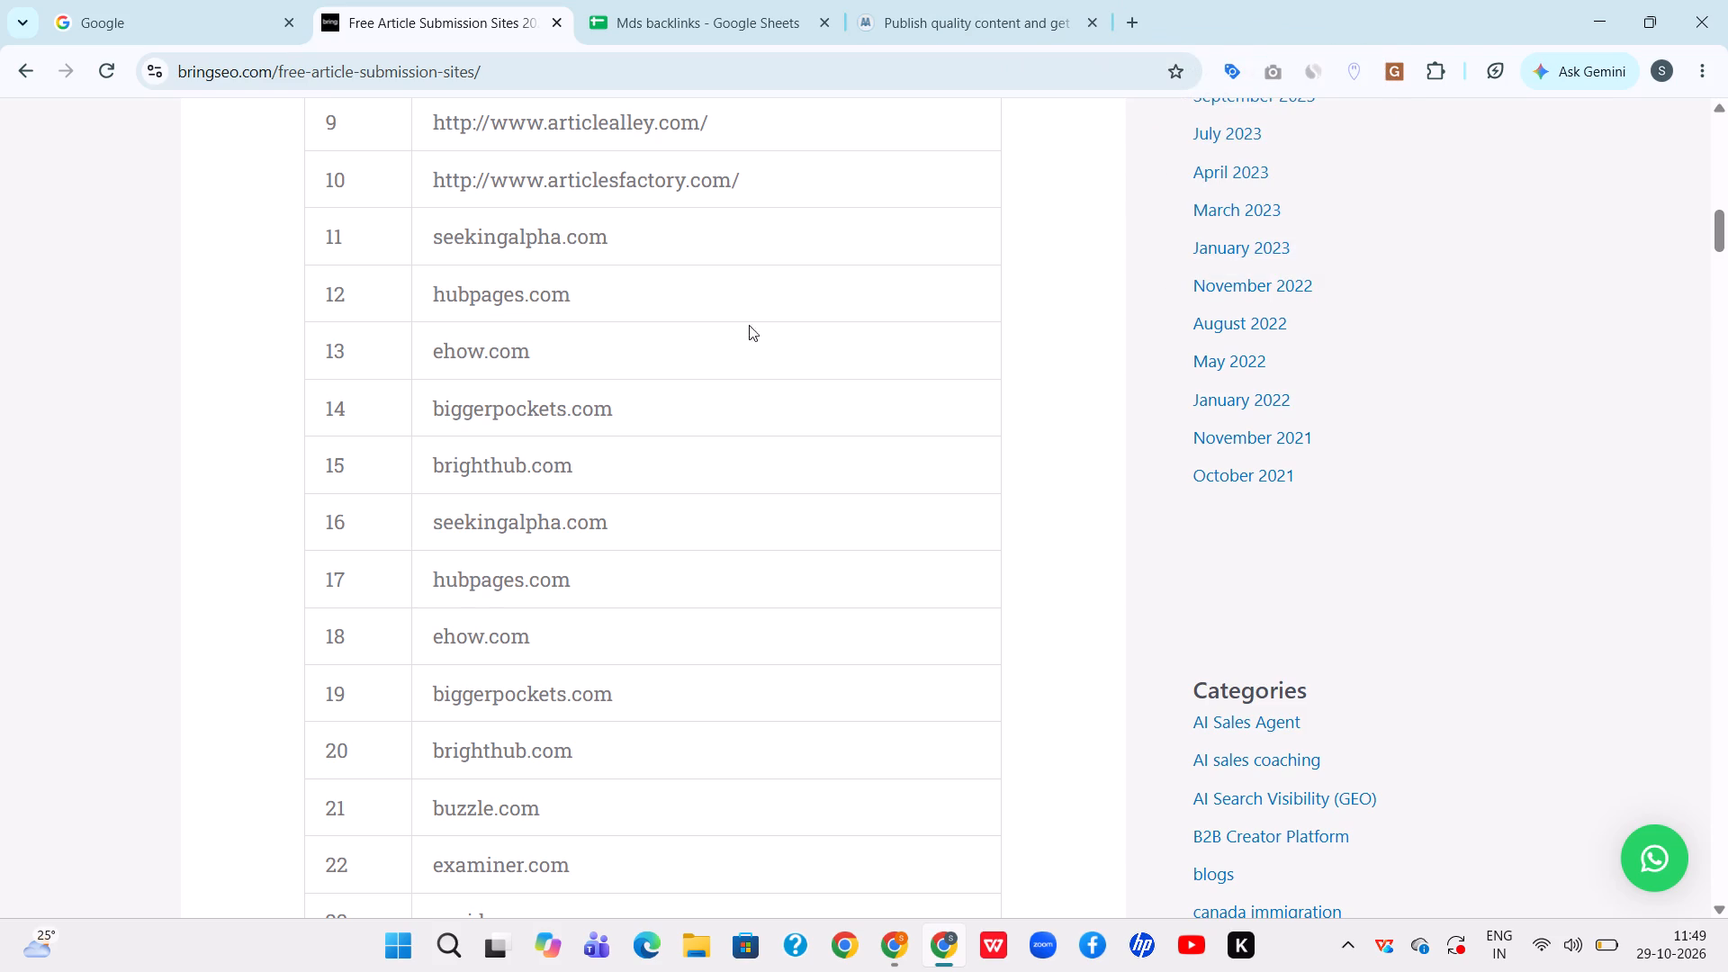
Copy the ehow.com address from row 13 of the table, check the site in a new tab, and close the tab.
{"action": "key", "text": "Down"}
{"action": "key", "text": "Down"}
{"action": "key", "text": "Down"}
{"action": "key", "text": "Down"}
{"action": "key", "text": "Down"}
{"action": "key", "text": "Down"}
{"action": "key", "text": "Up"}
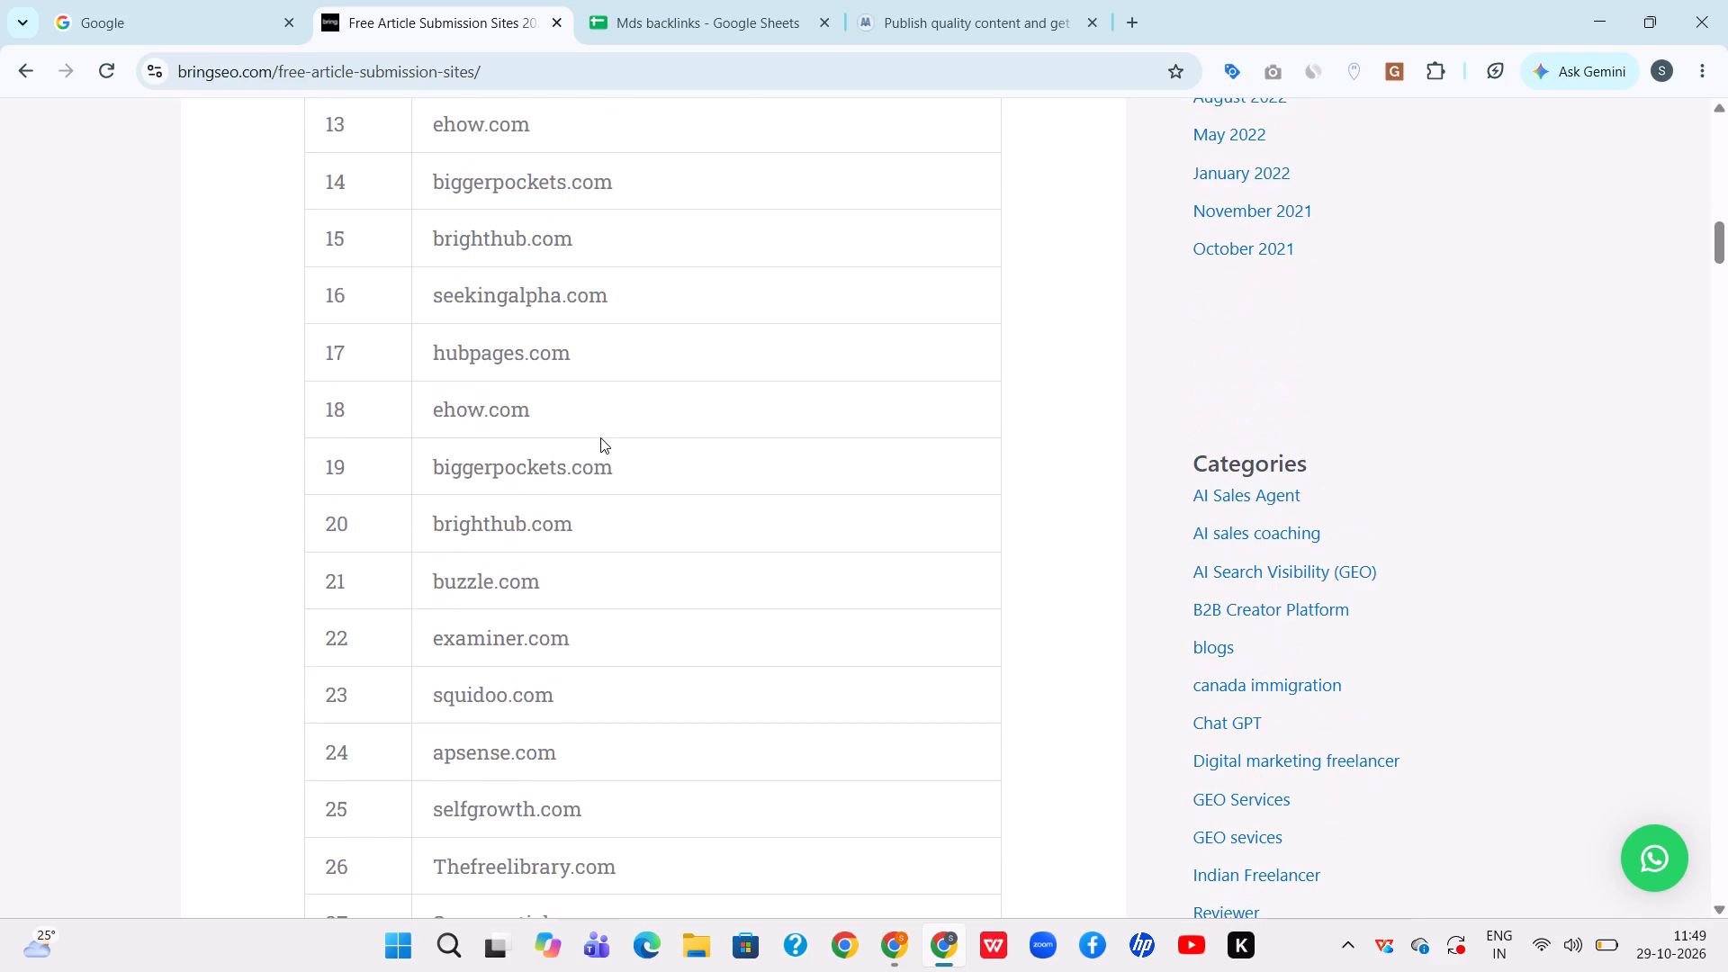
{"action": "triple_click", "coordinate": [488, 130]}
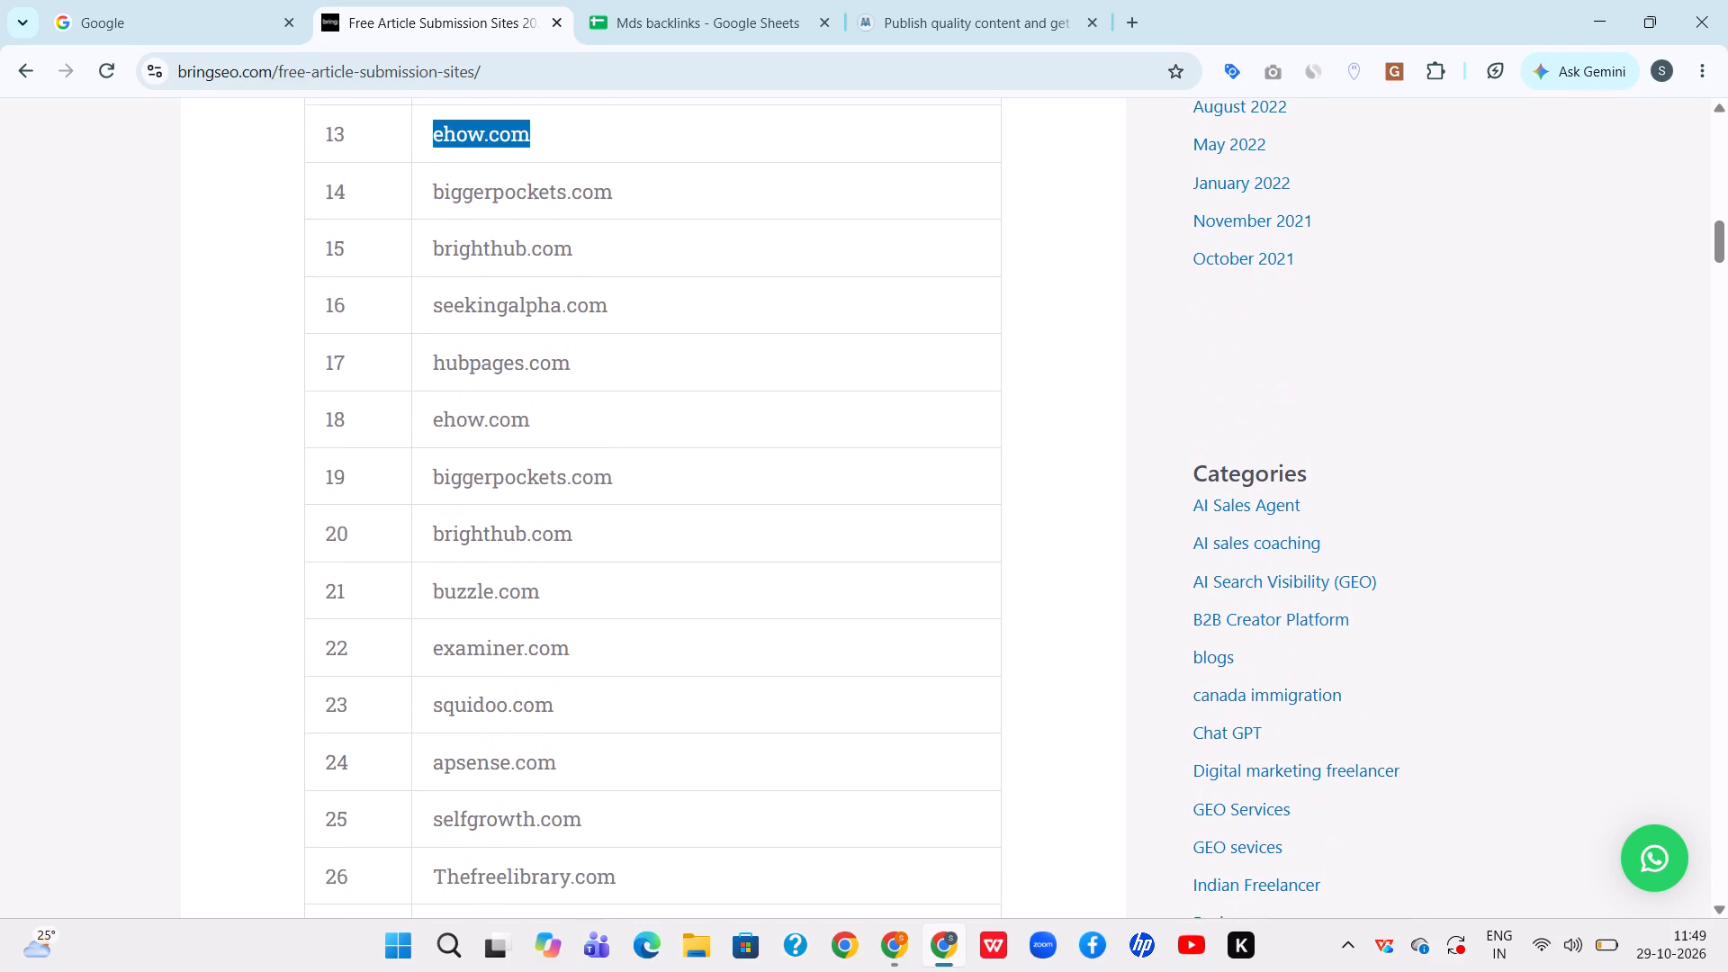
{"action": "key", "text": "ctrl+c"}
{"action": "left_click", "coordinate": [488, 130]}
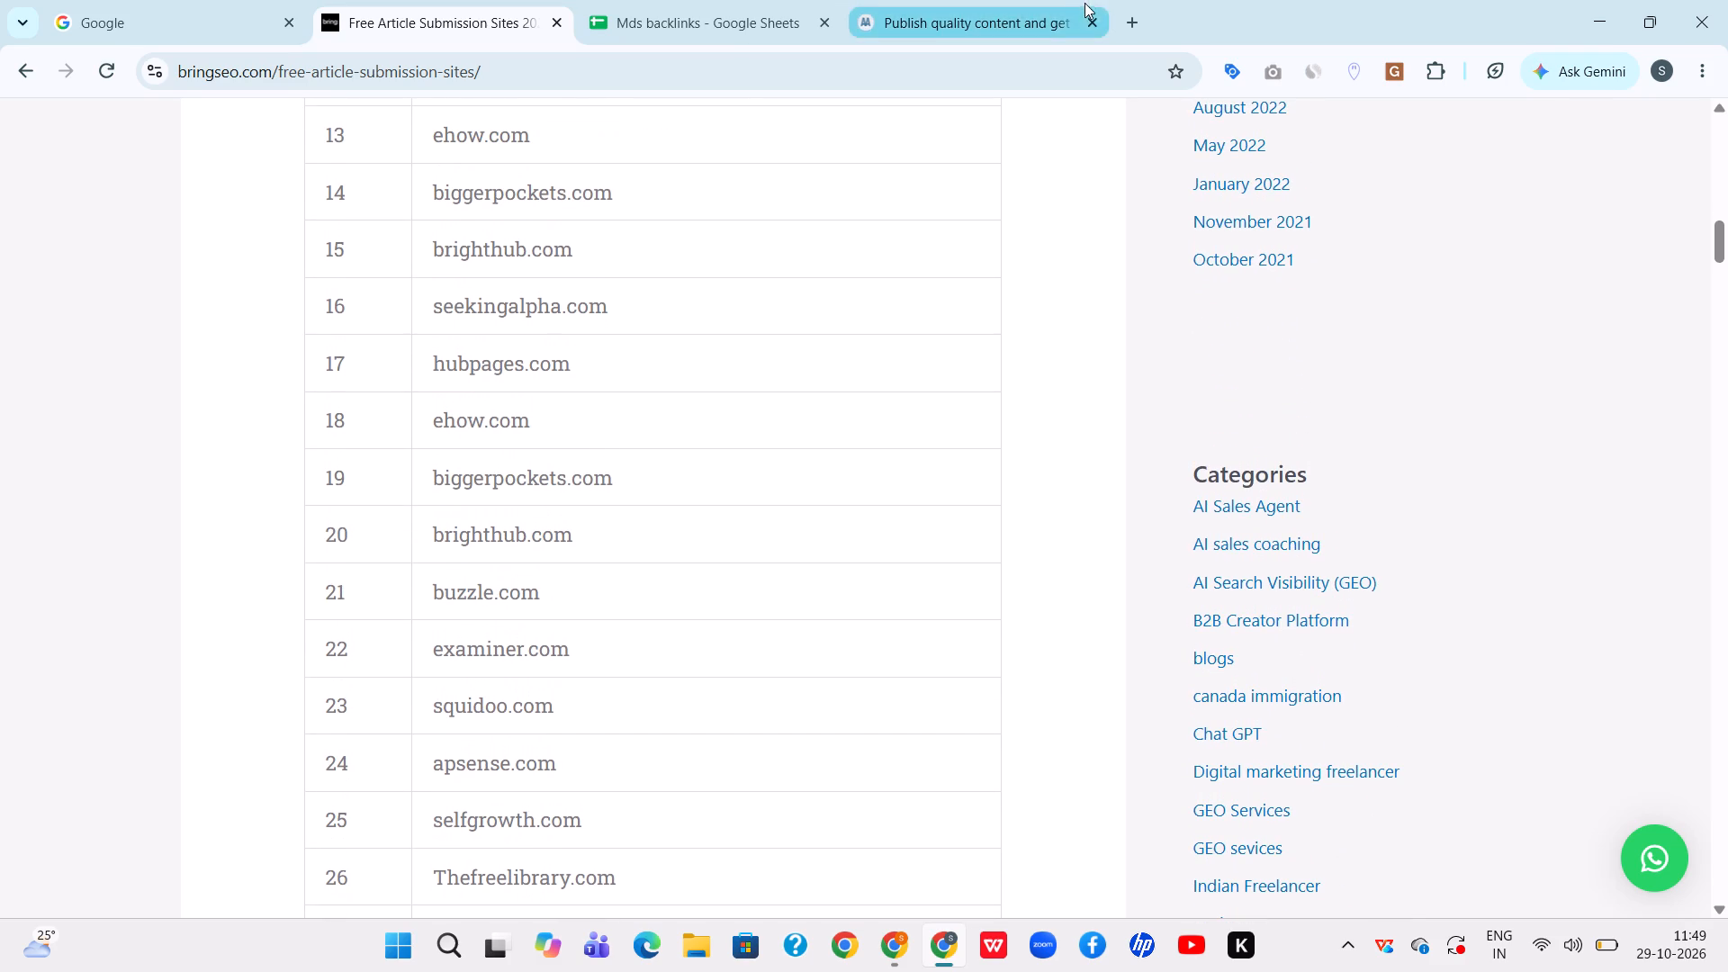
{"action": "left_click", "coordinate": [1147, 11]}
{"action": "key", "text": "ctrl+v"}
{"action": "key", "text": "Return"}
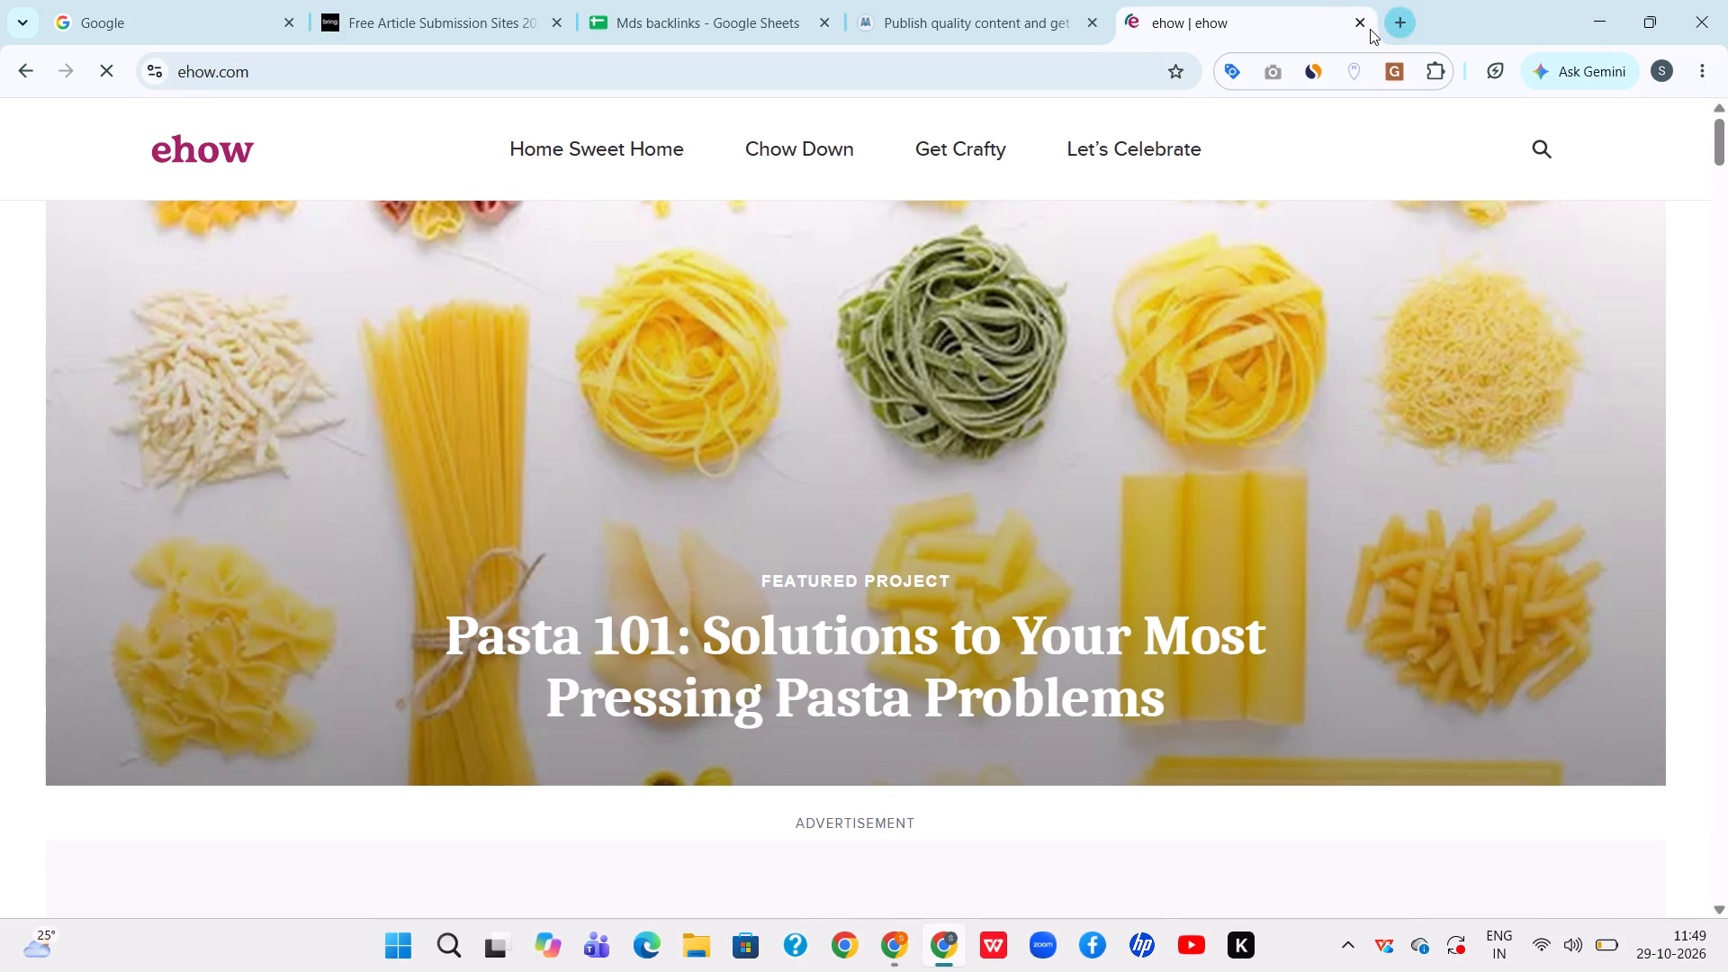
{"action": "left_click", "coordinate": [1363, 29]}
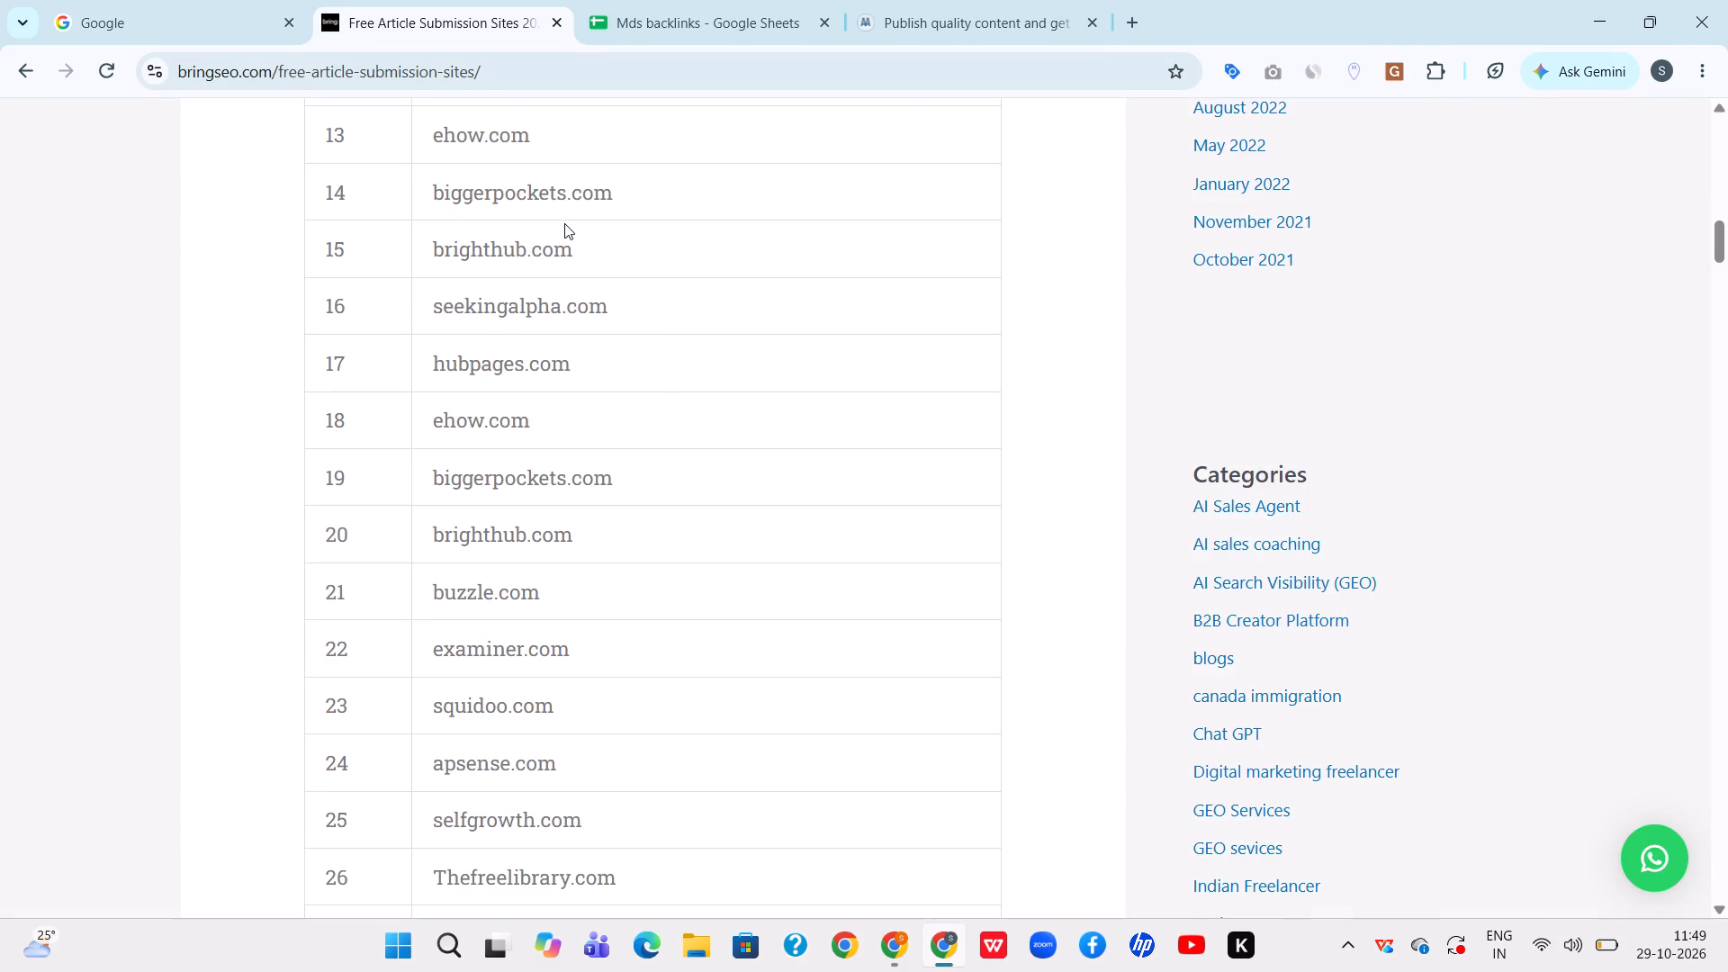
Look through the site table from row 14 onward for the next address to check.
{"action": "double_click", "coordinate": [546, 200]}
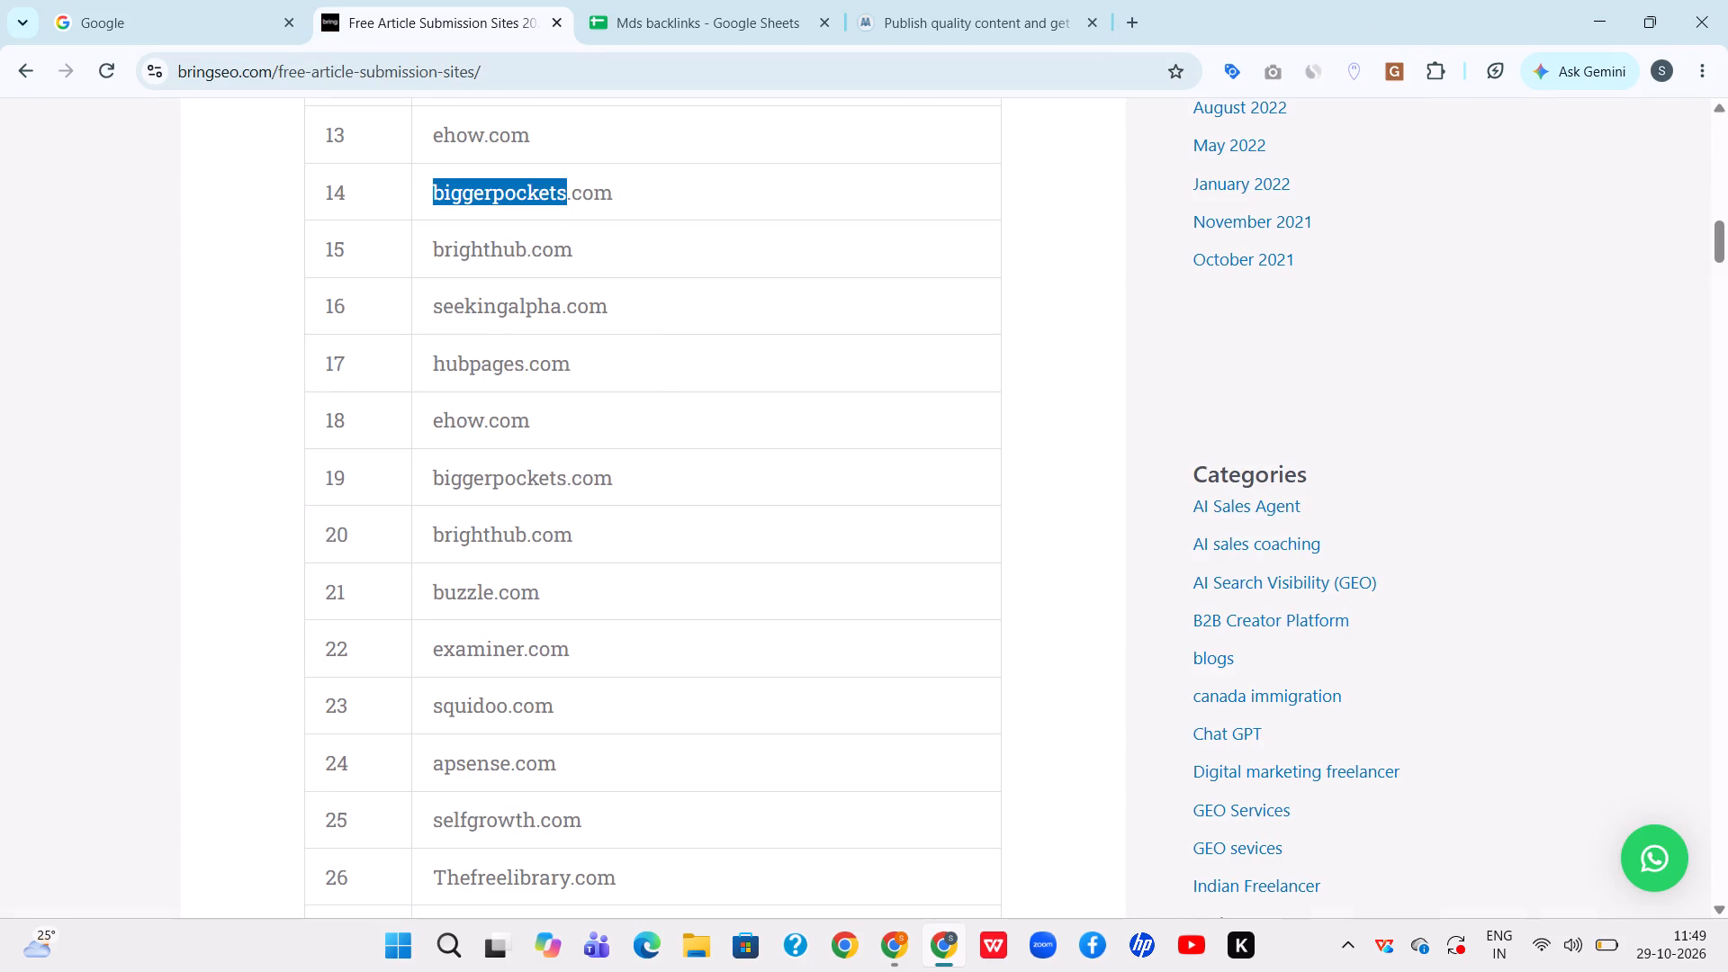
{"action": "left_click_drag", "start_coordinate": [546, 200], "coordinate": [456, 249]}
{"action": "triple_click", "coordinate": [456, 249]}
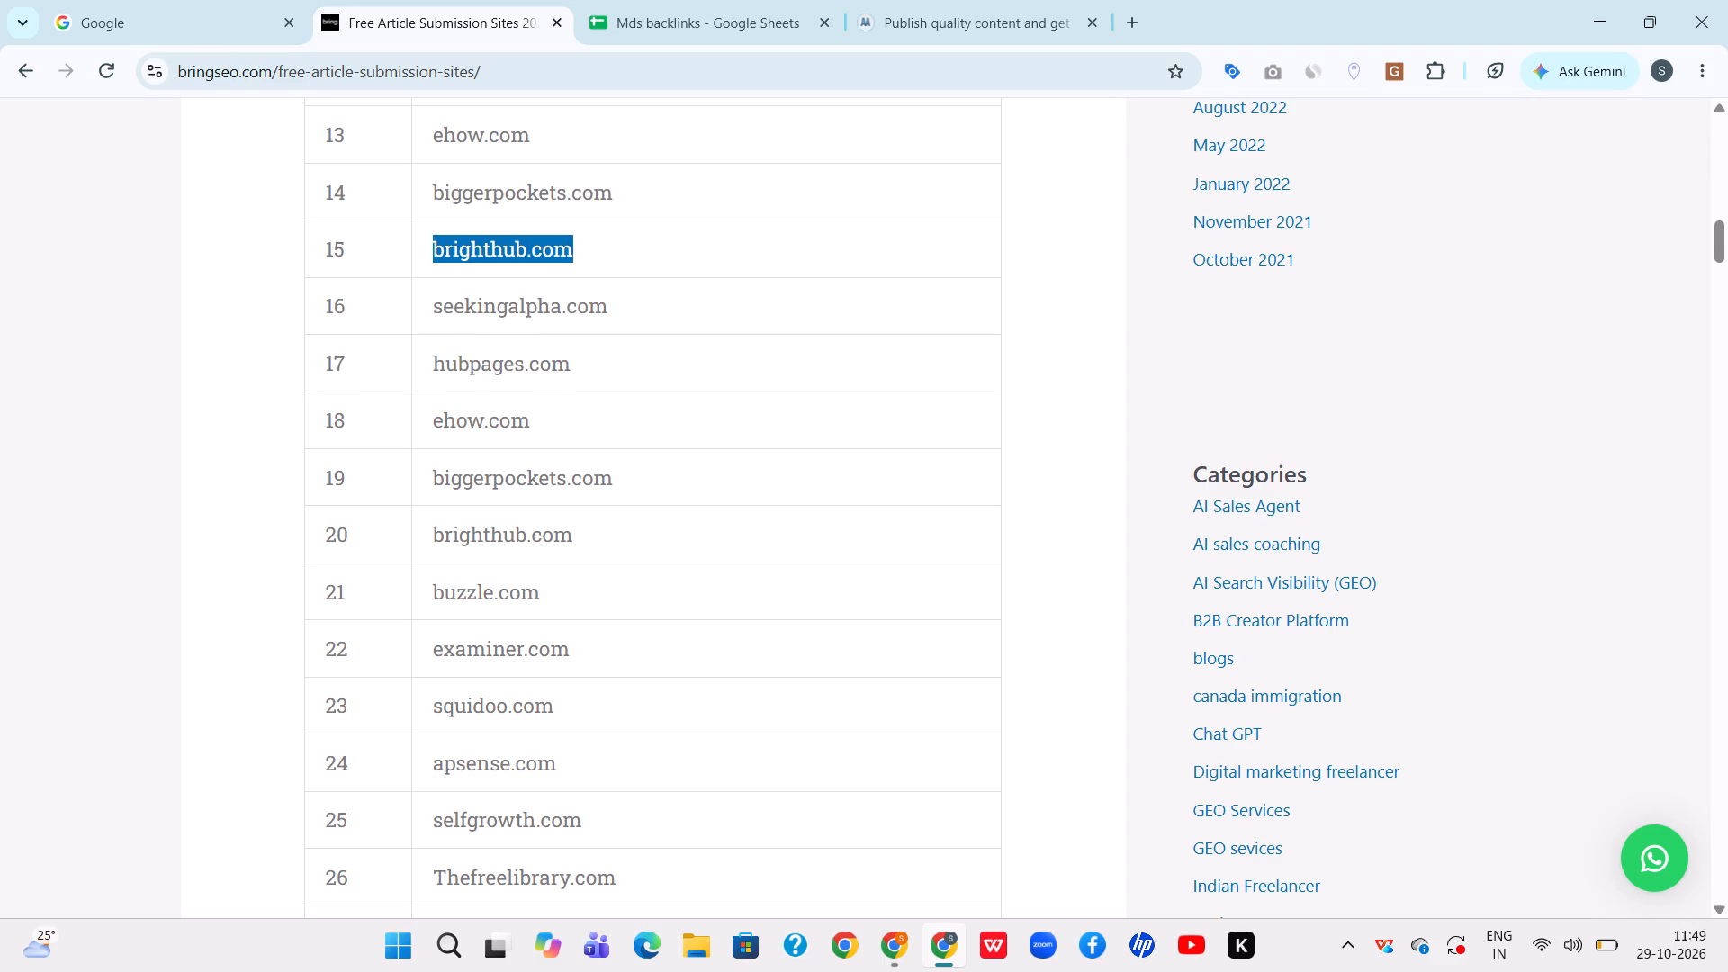
{"action": "left_click", "coordinate": [456, 249]}
{"action": "left_click", "coordinate": [456, 249]}
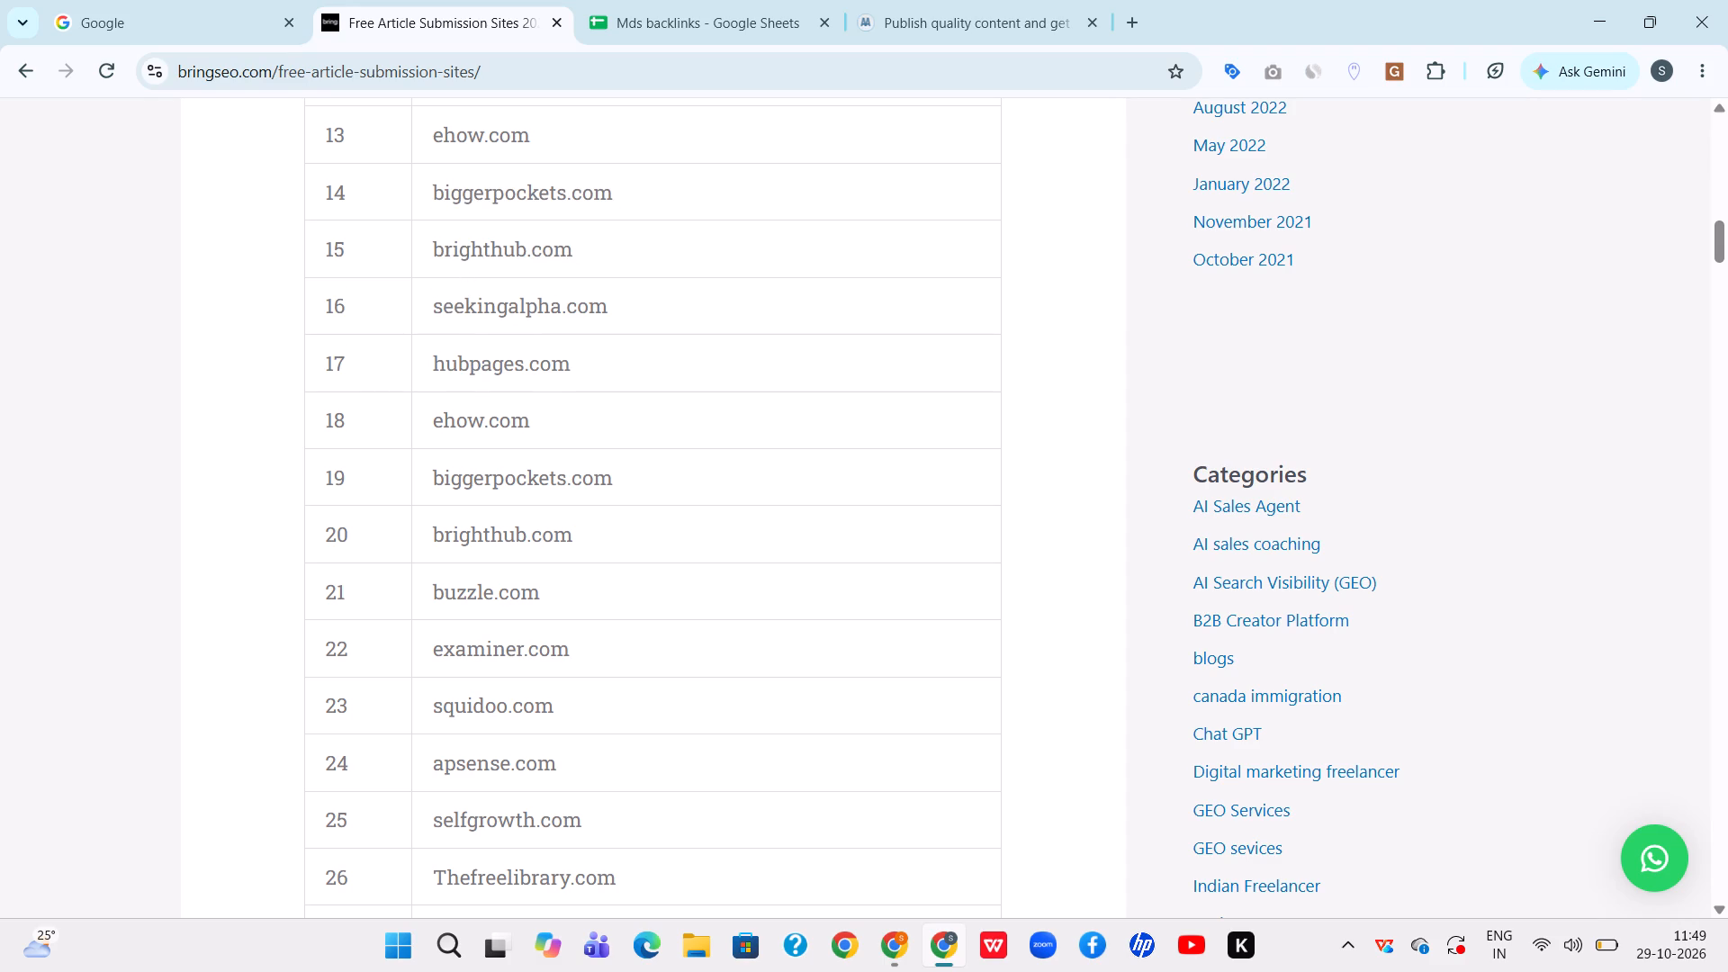
{"action": "scroll", "coordinate": [494, 354], "scroll_direction": "down", "scroll_amount": 1}
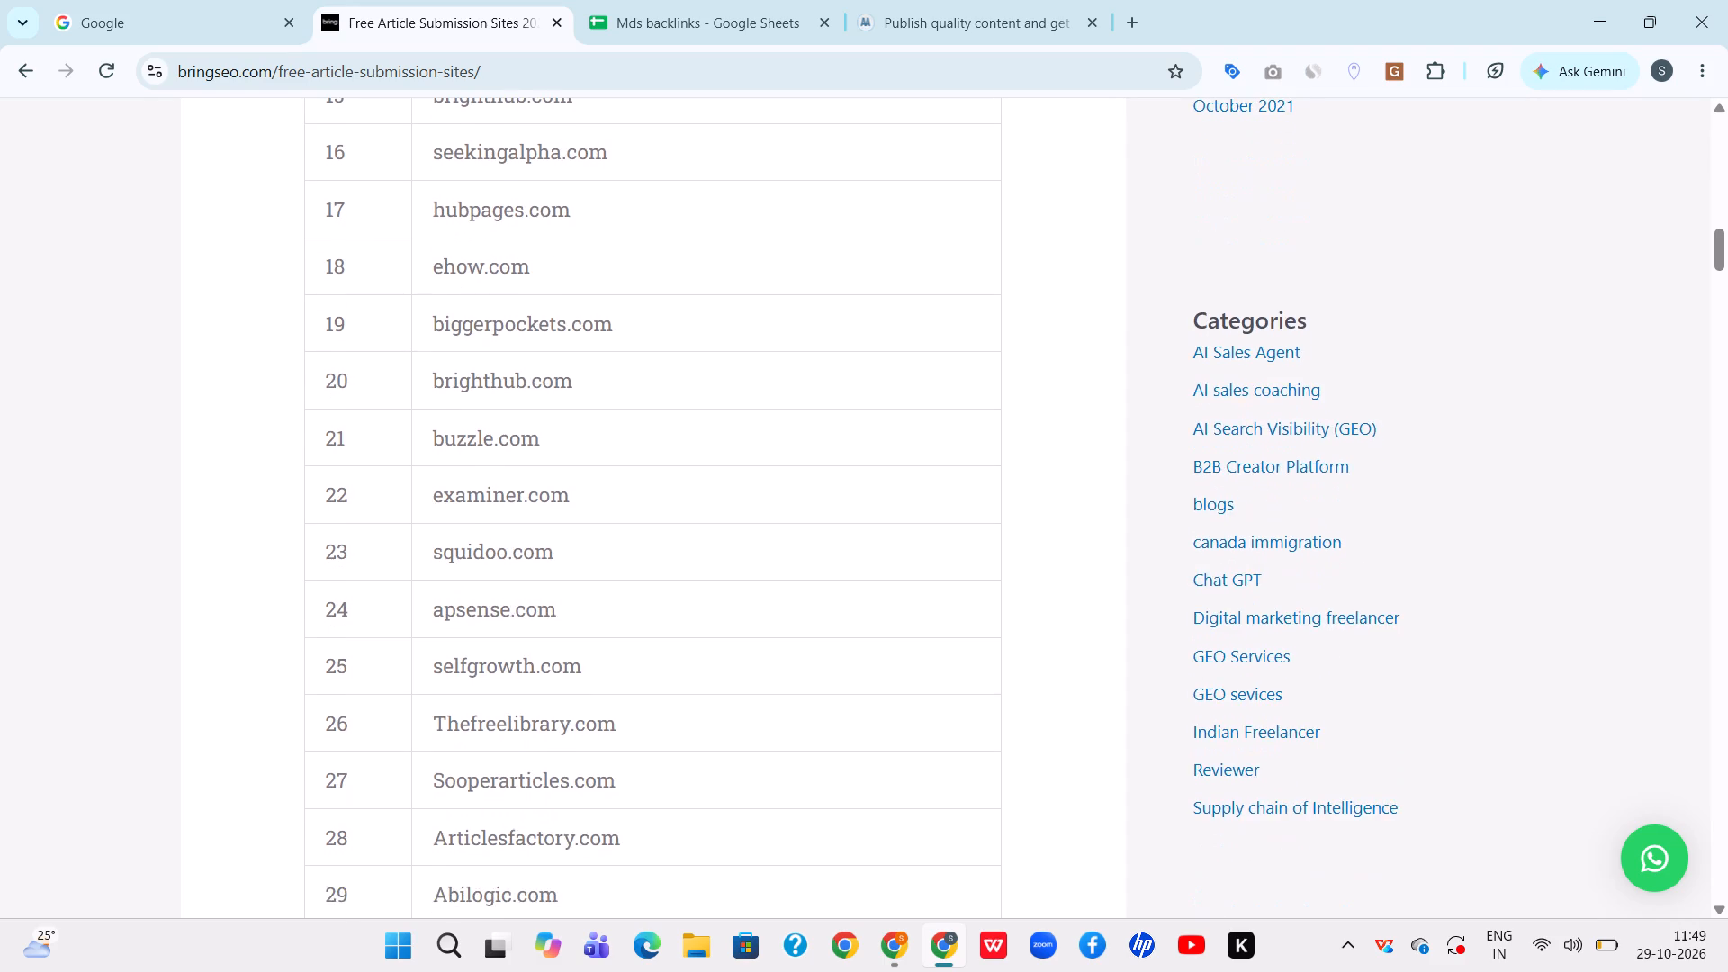
{"action": "scroll", "coordinate": [494, 354], "scroll_direction": "down", "scroll_amount": 2}
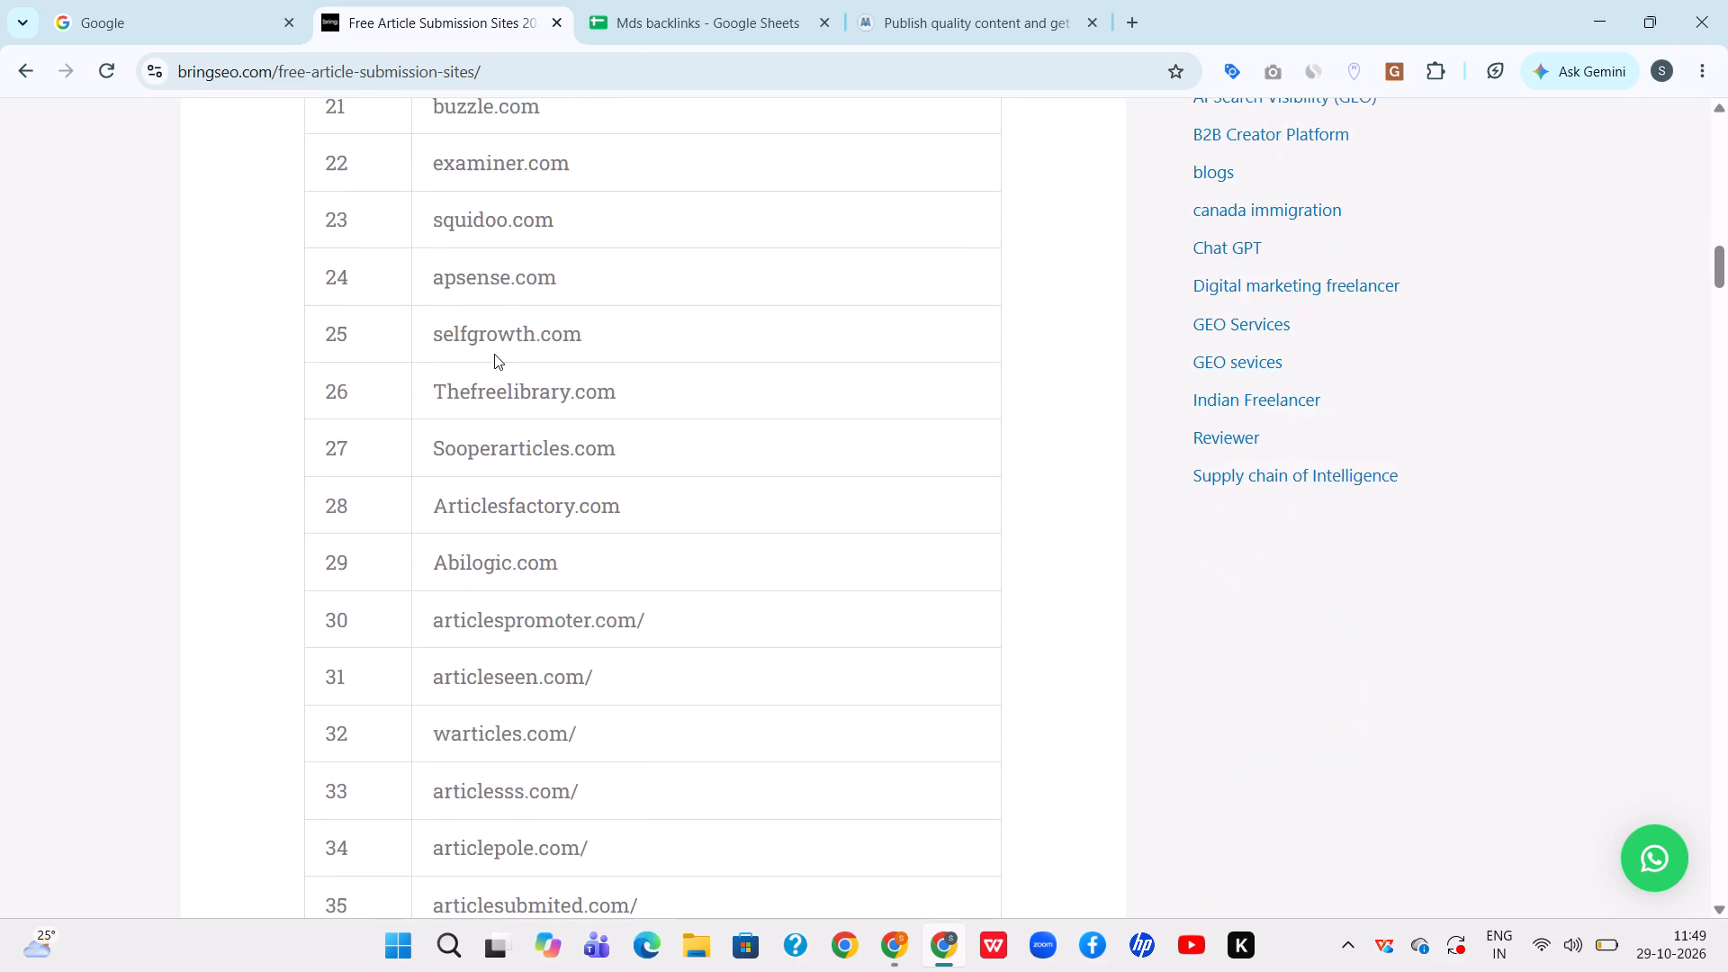
{"action": "scroll", "coordinate": [494, 354], "scroll_direction": "up", "scroll_amount": 2}
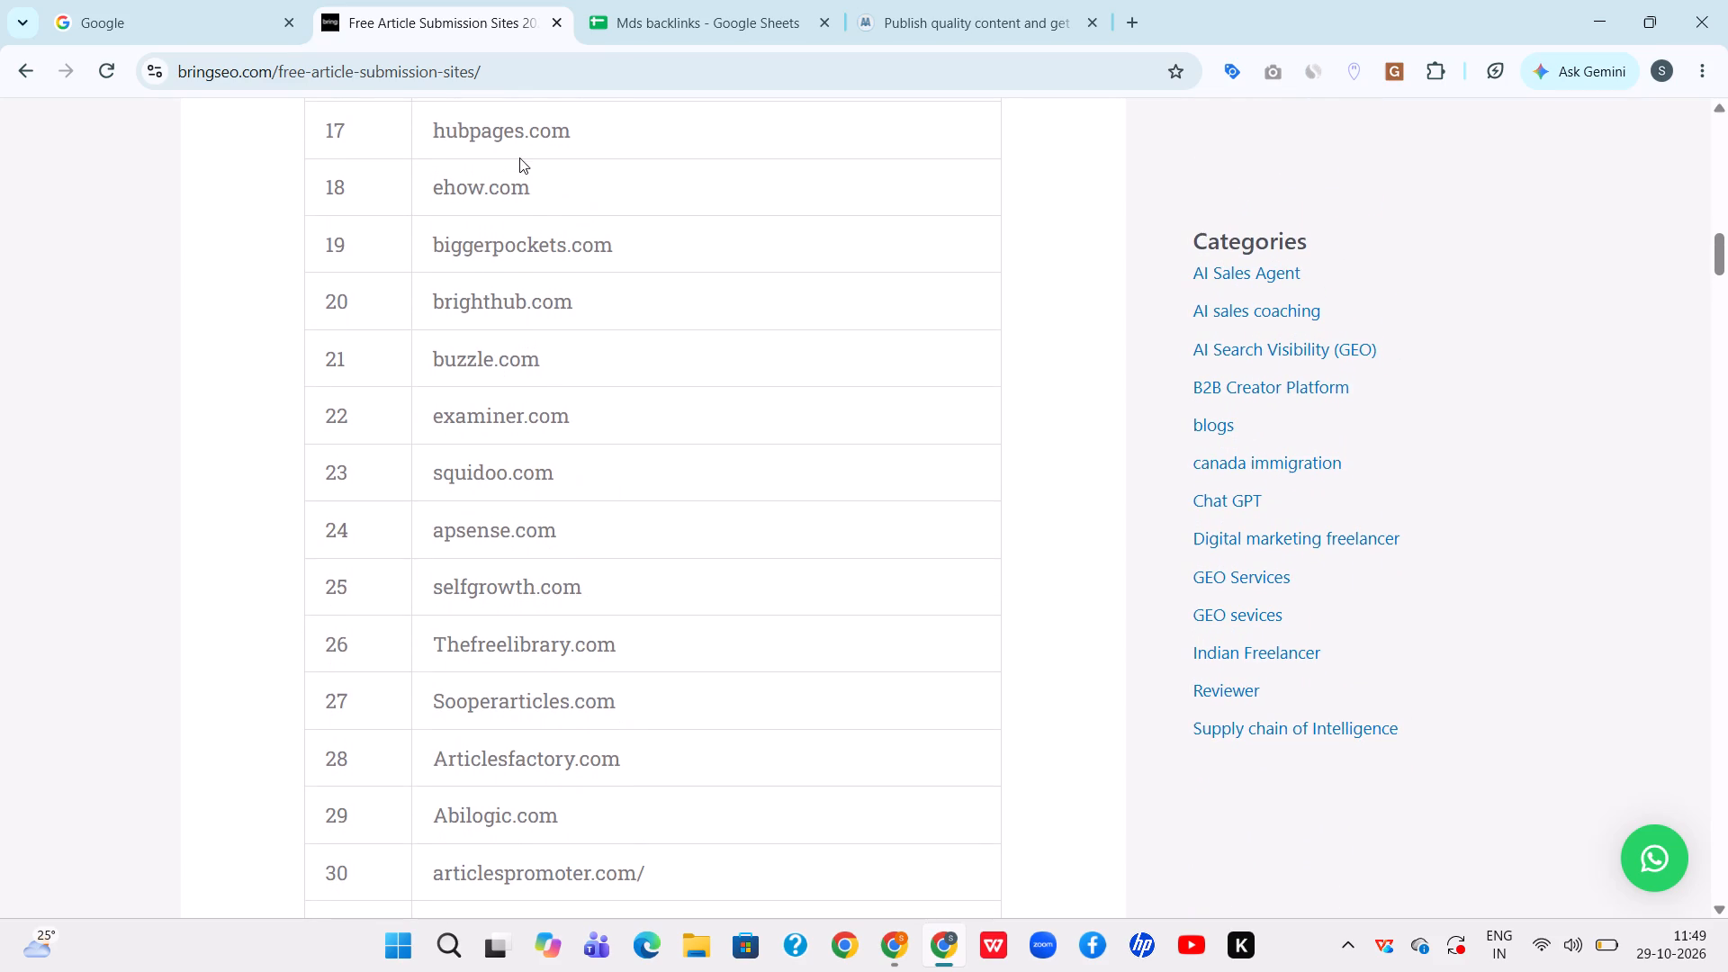
Copy the ehow.com address from row 18, look over the site in a new tab, and close the tab.
{"action": "triple_click", "coordinate": [499, 195]}
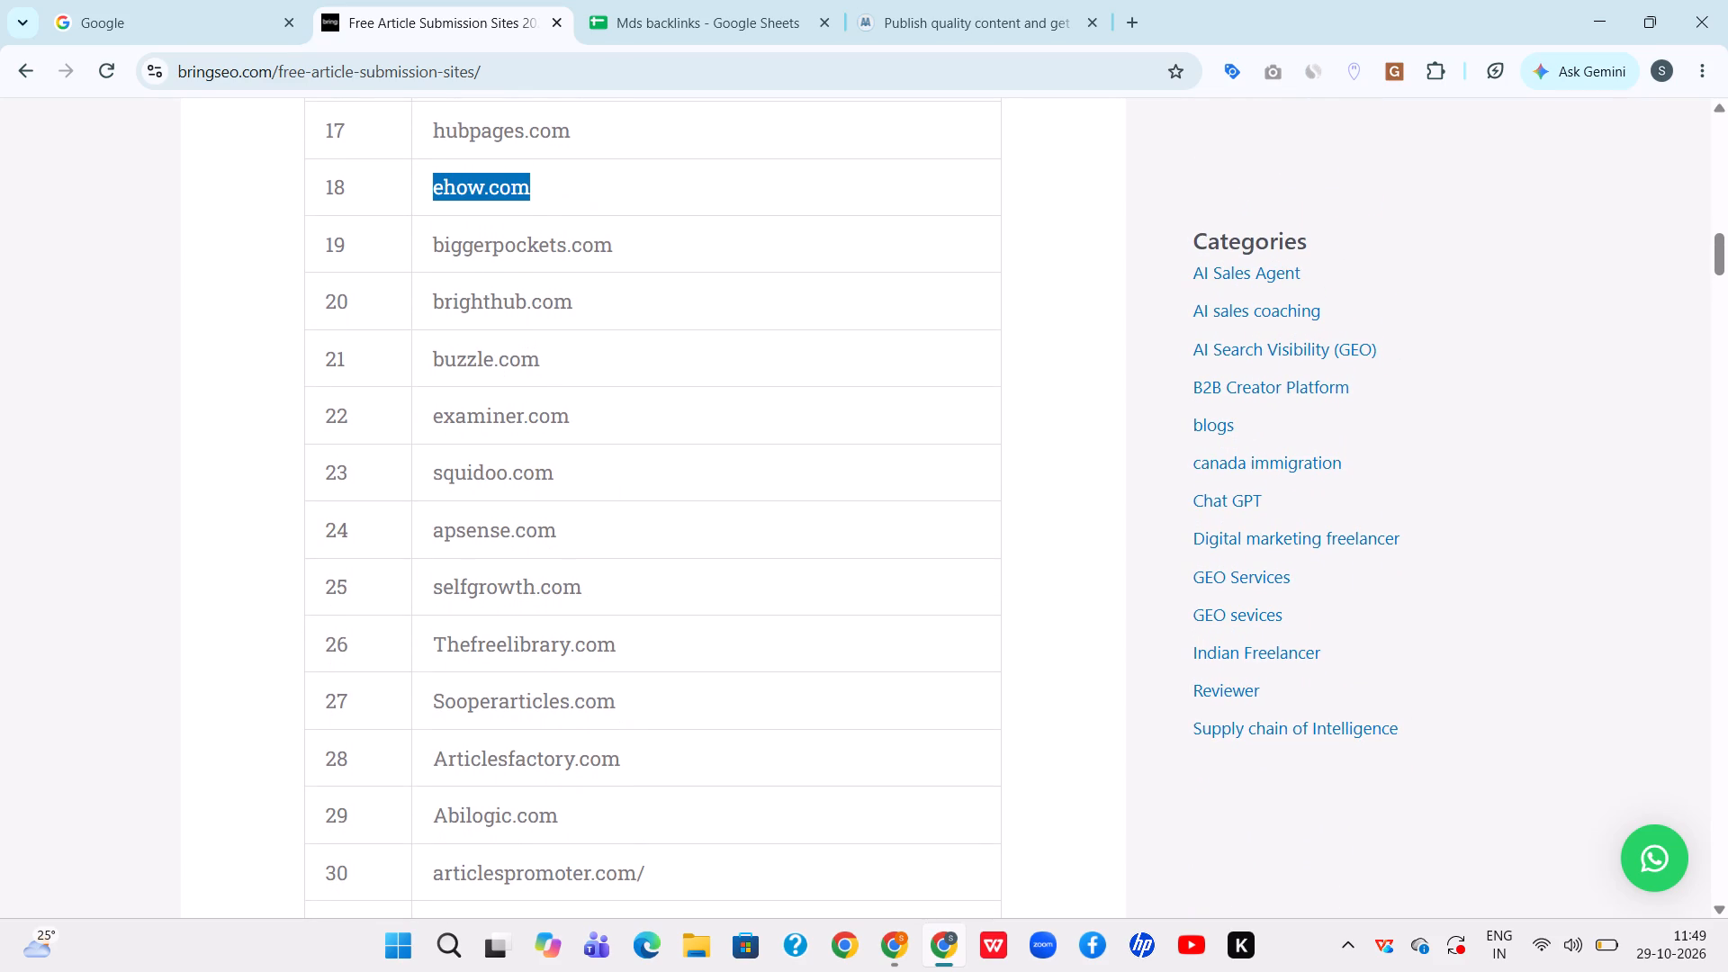
{"action": "double_click", "coordinate": [499, 195]}
{"action": "key", "text": "ctrl+c"}
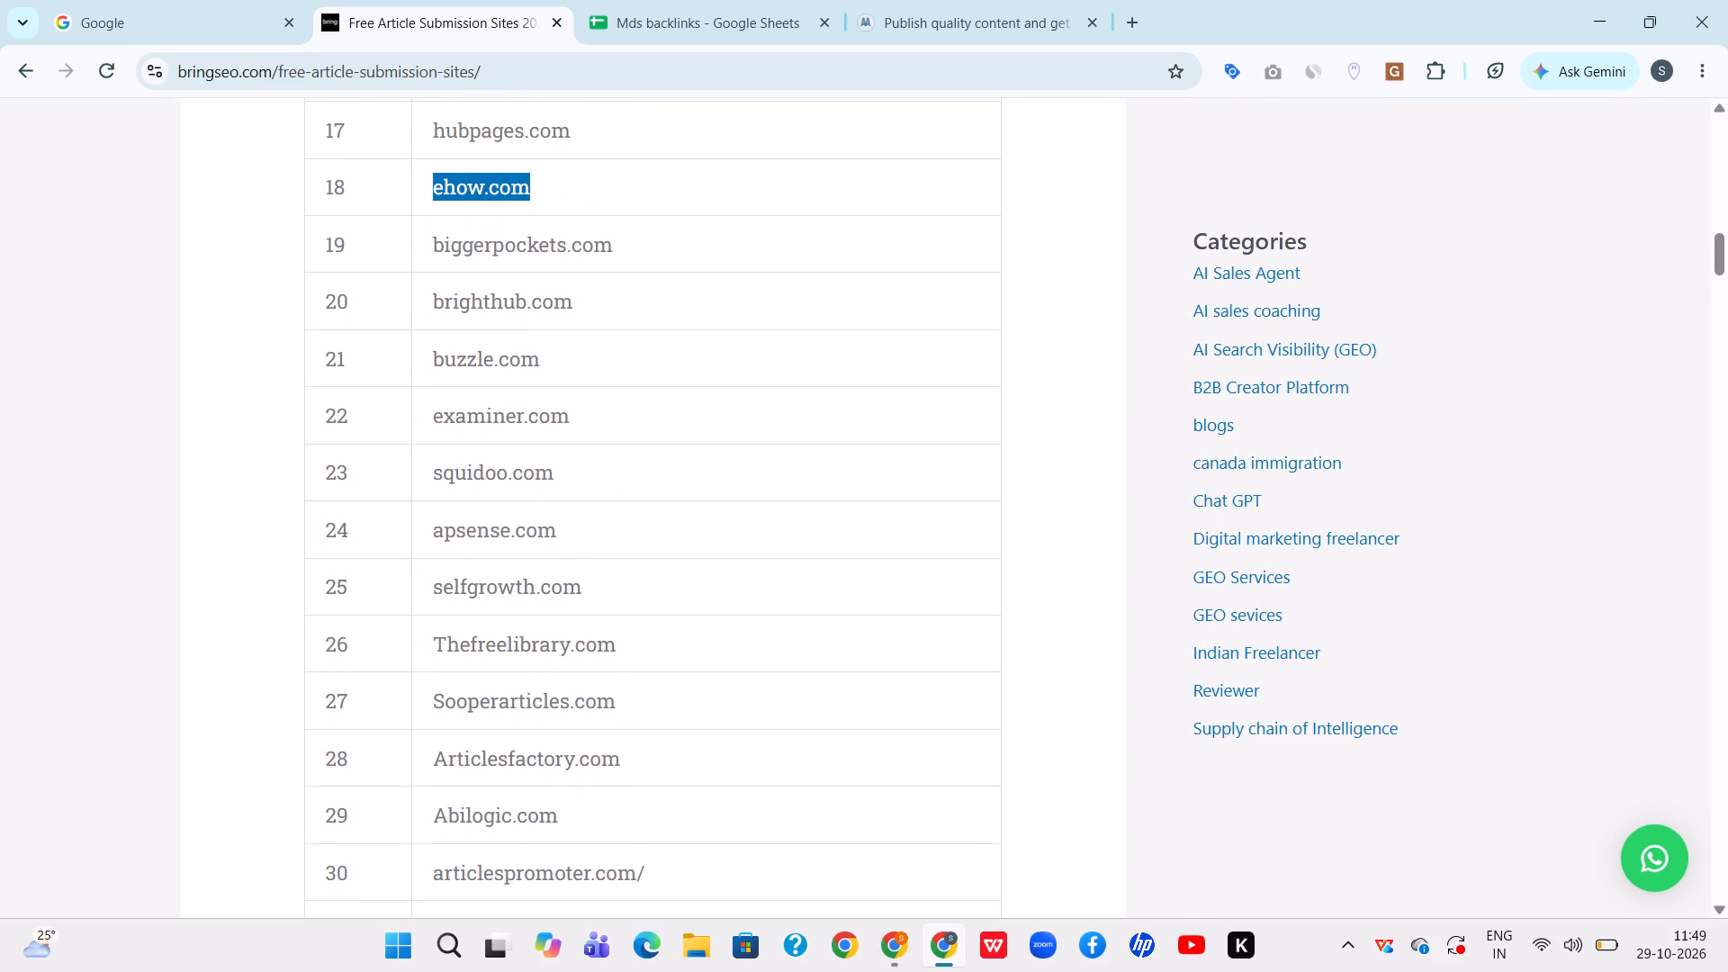
{"action": "left_click", "coordinate": [499, 195]}
{"action": "left_click", "coordinate": [1143, 3]}
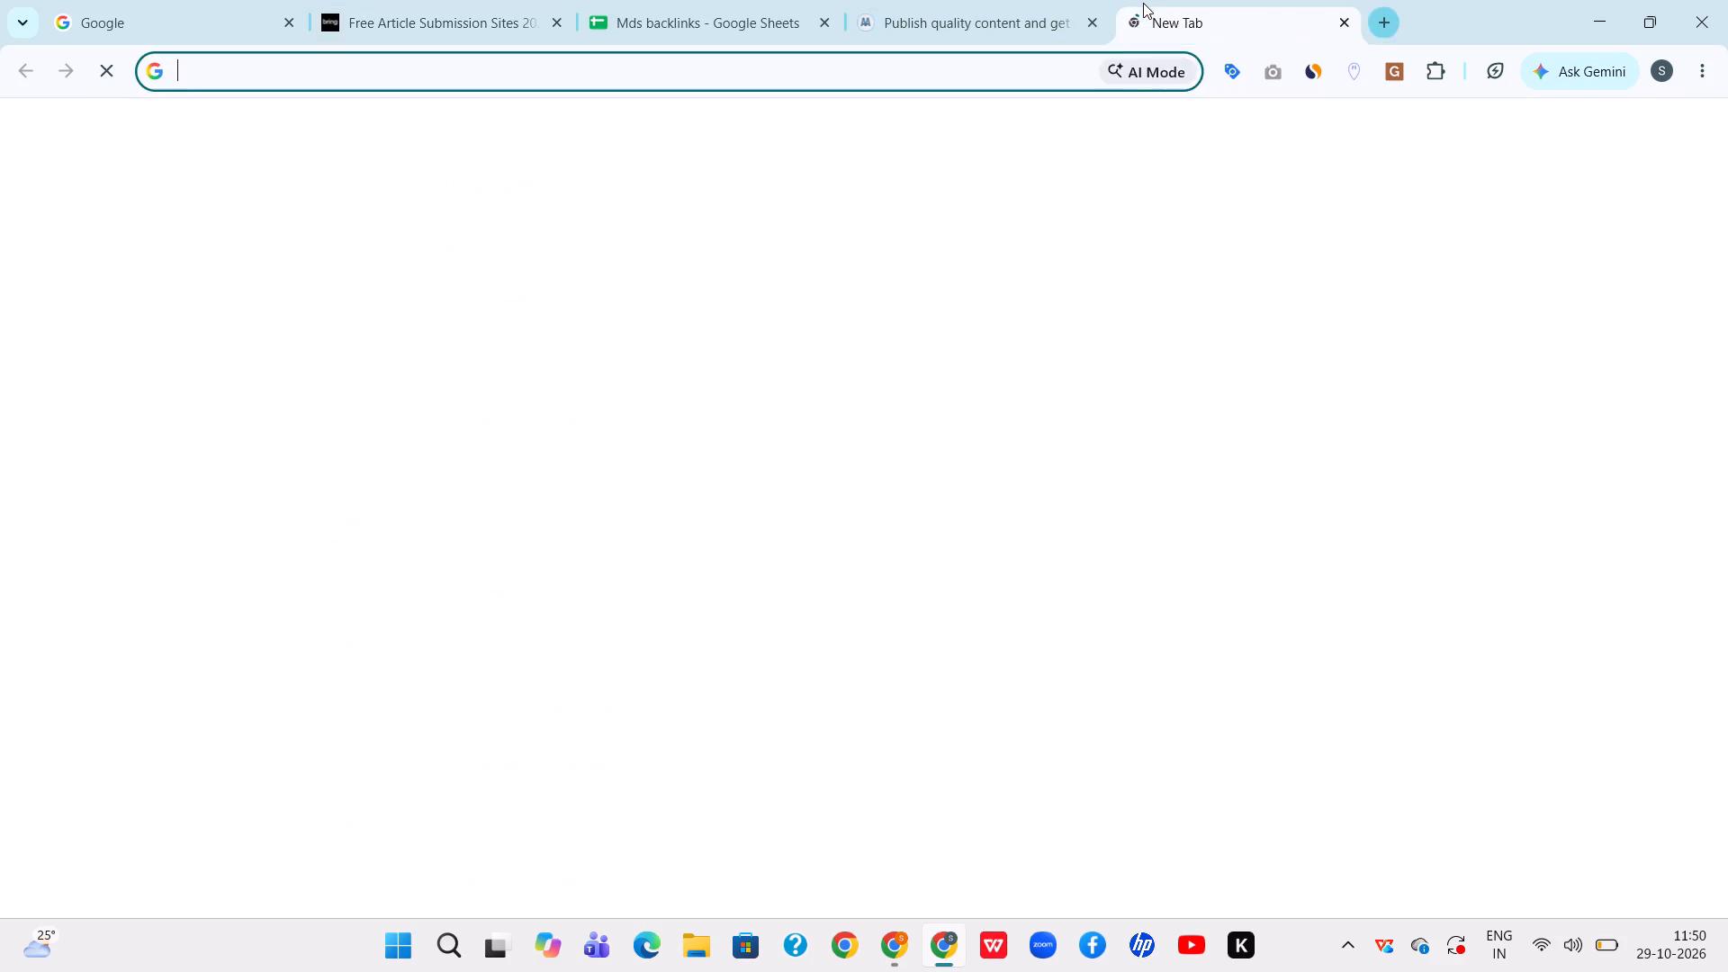
{"action": "key", "text": "ctrl+v"}
{"action": "left_click", "coordinate": [511, 118]}
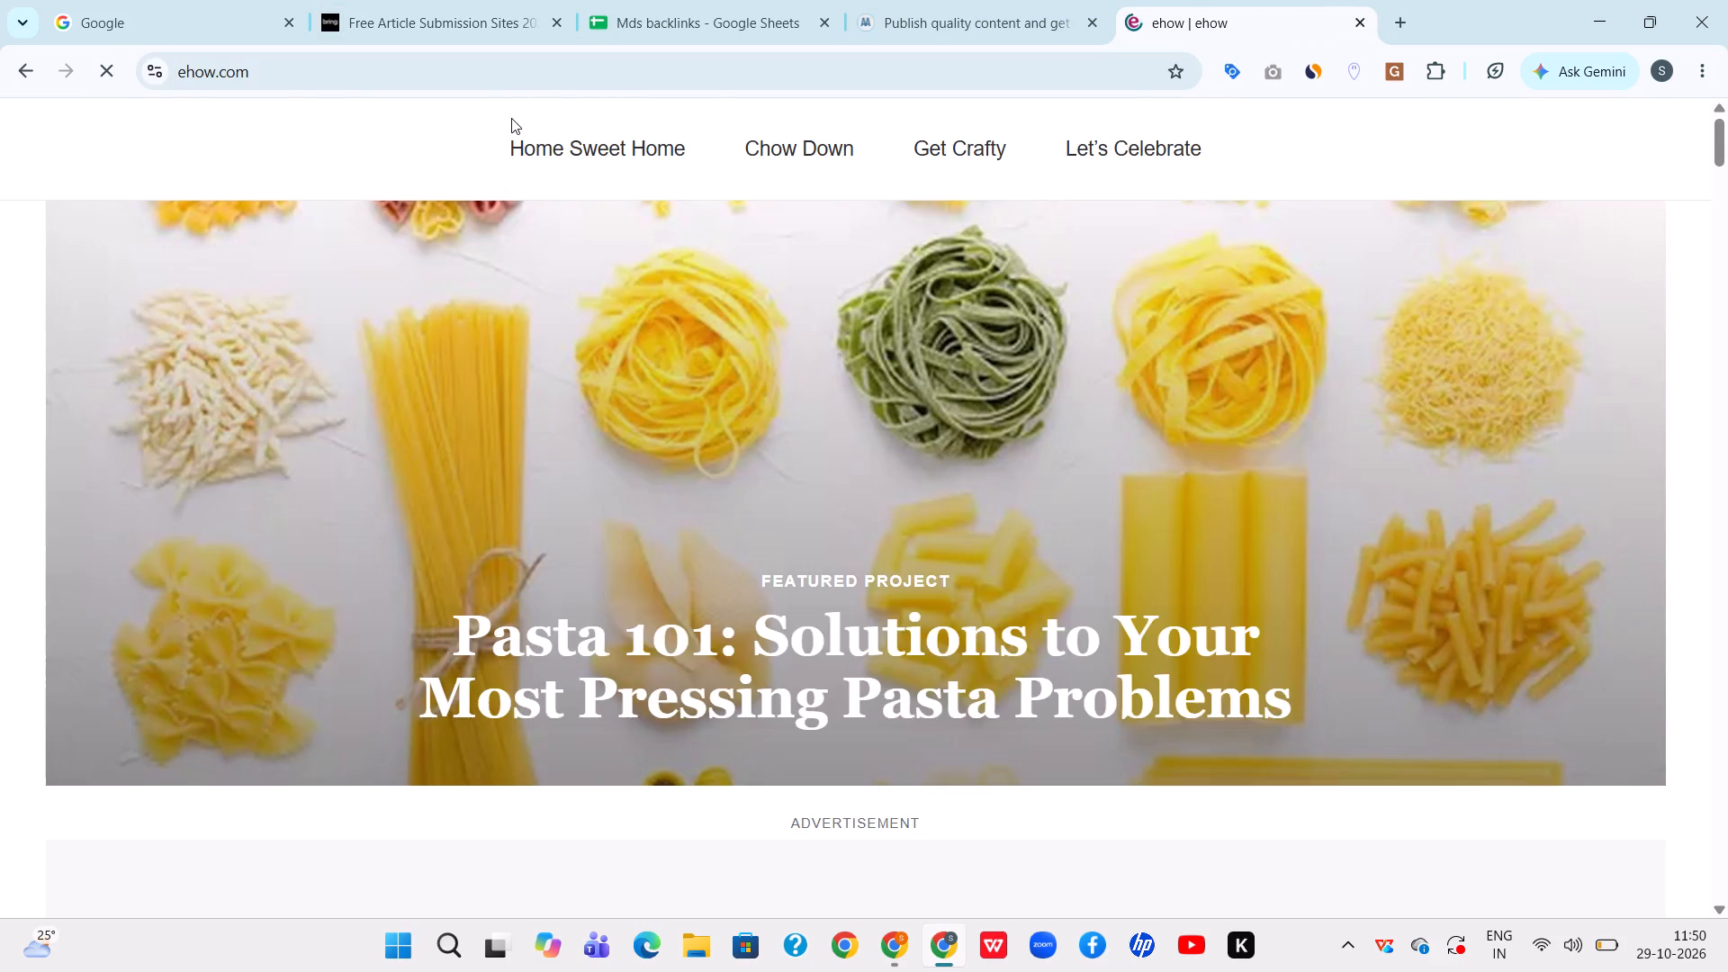
{"action": "scroll", "coordinate": [858, 328], "scroll_direction": "down", "scroll_amount": 9}
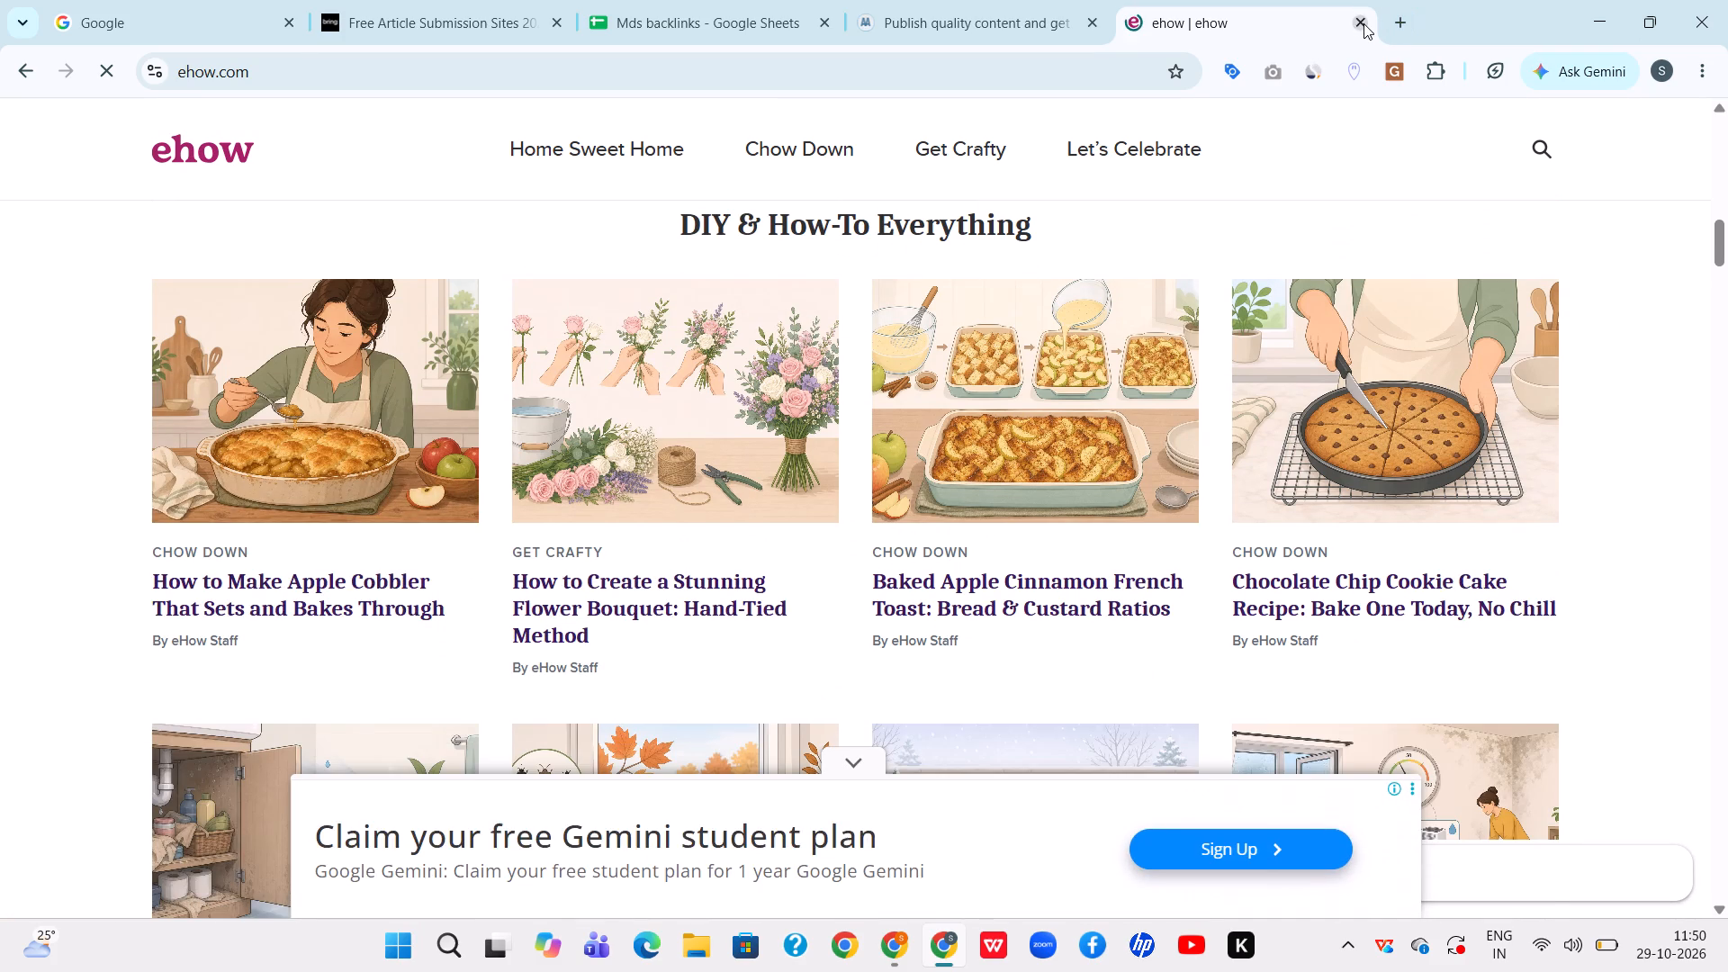
{"action": "left_click", "coordinate": [1363, 23]}
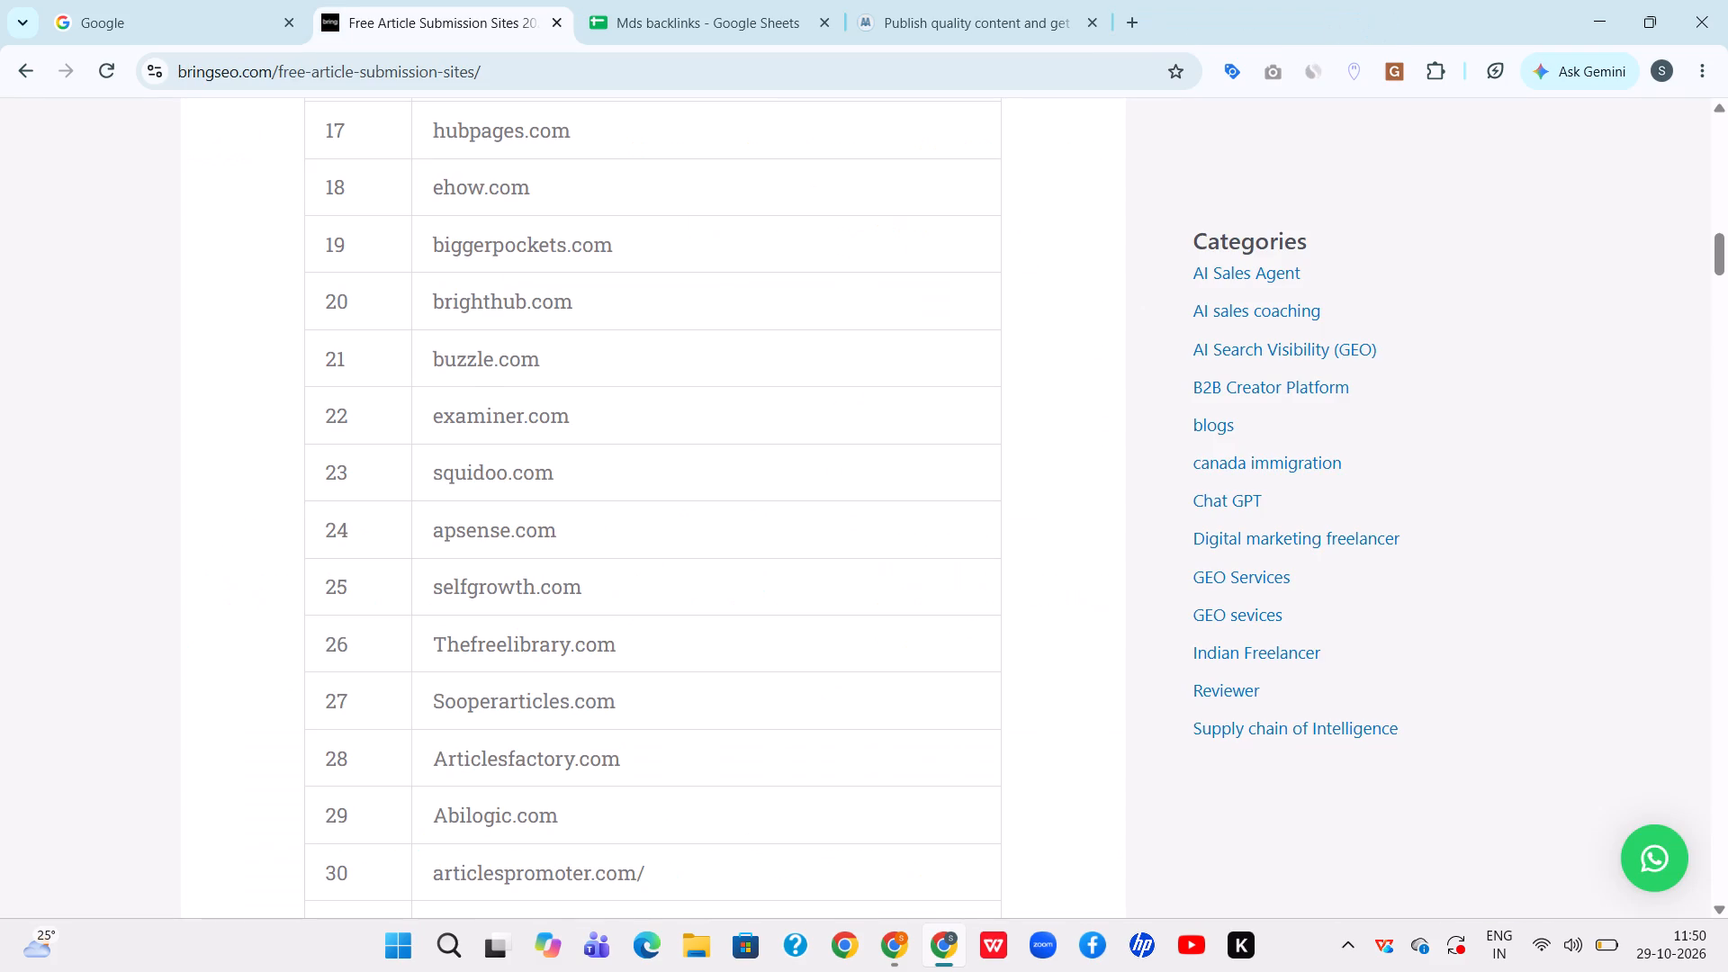
Copy the brighthub.com address from row 20, check the site in a new tab, and close the tab.
{"action": "triple_click", "coordinate": [512, 258]}
{"action": "left_click_drag", "start_coordinate": [512, 258], "coordinate": [510, 318]}
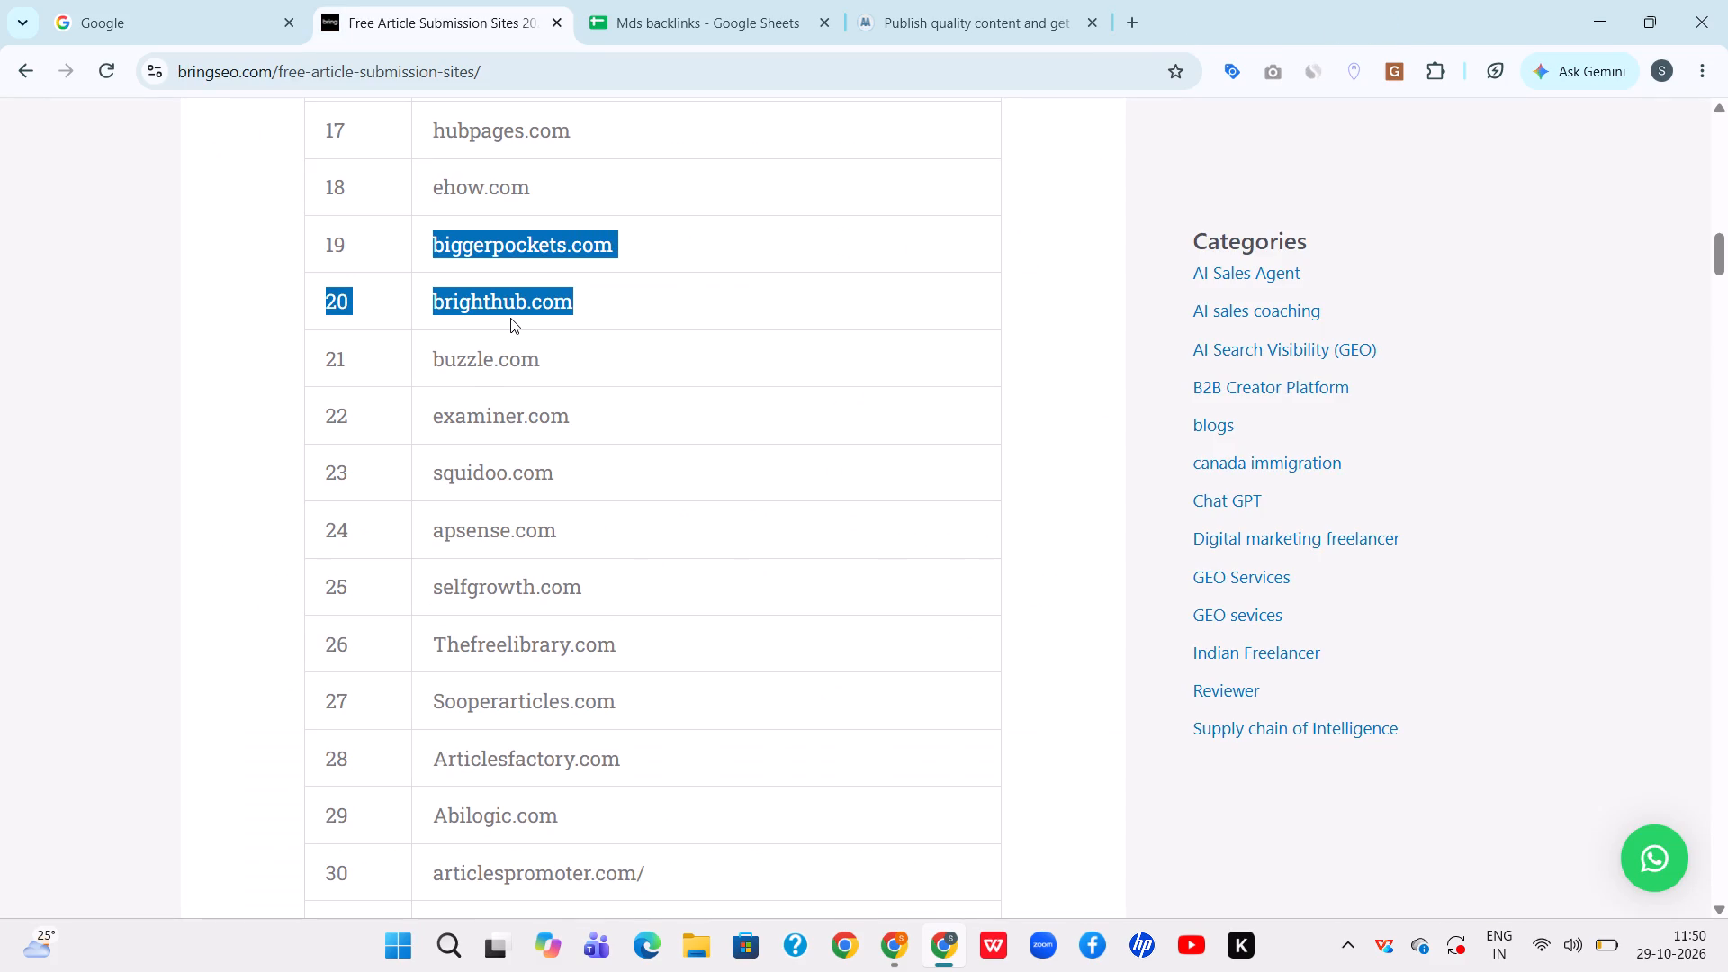
{"action": "triple_click", "coordinate": [510, 318]}
{"action": "key", "text": "ctrl+c"}
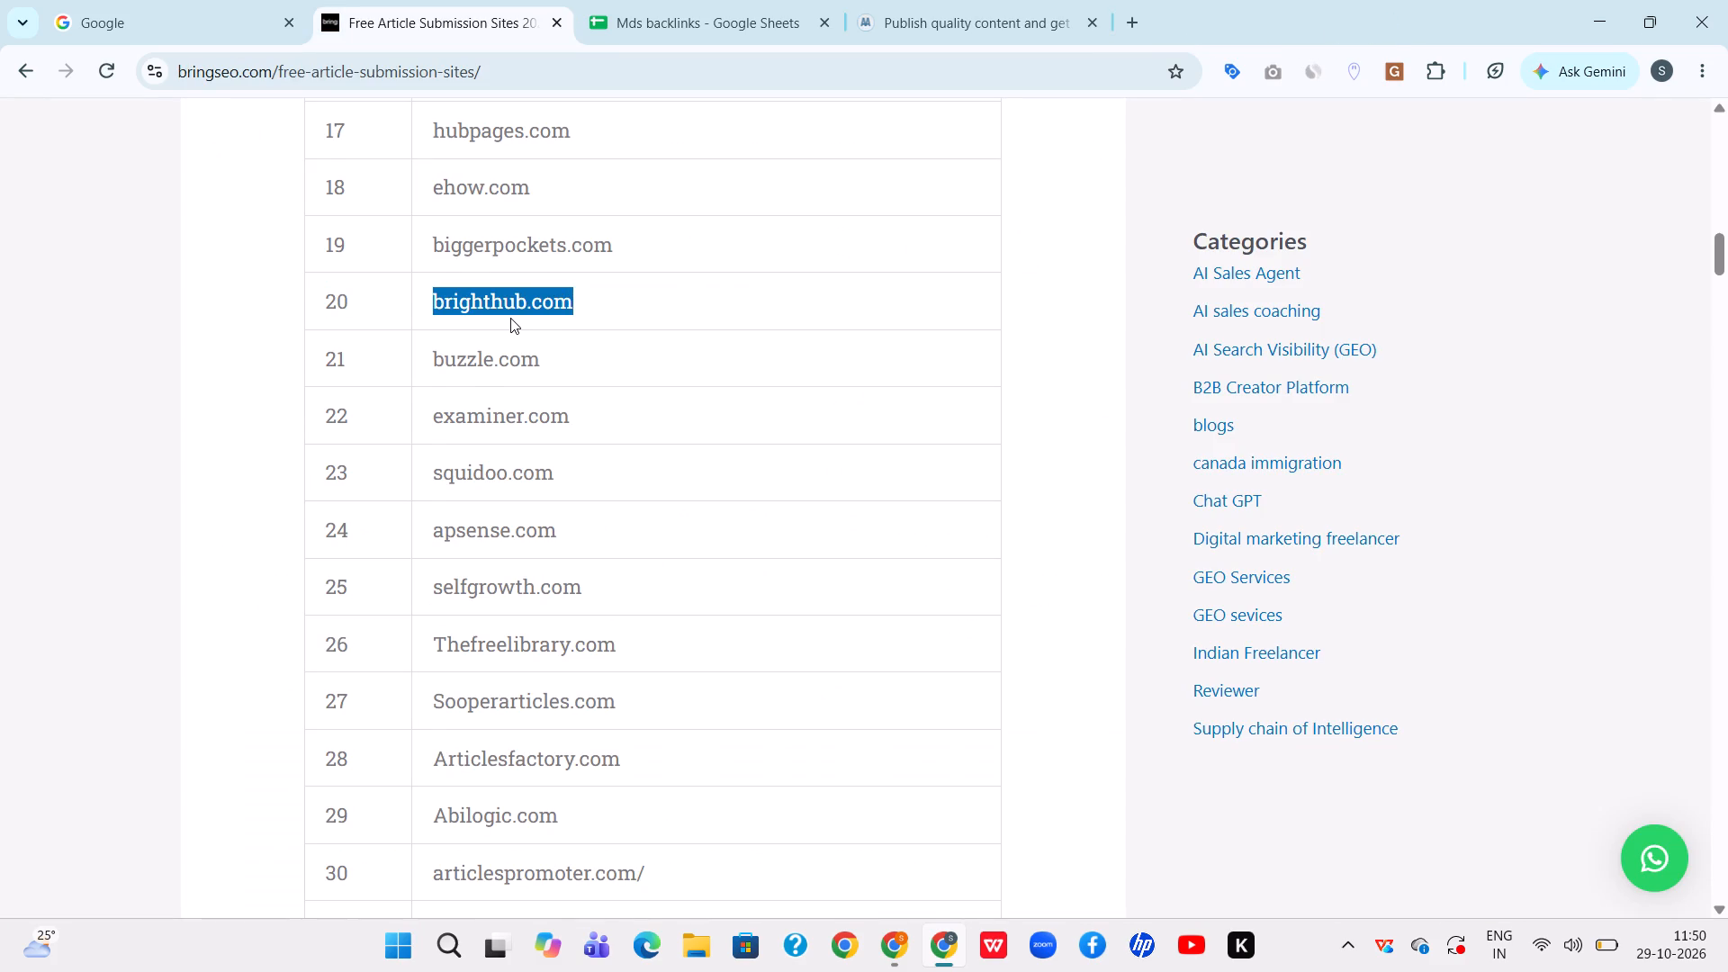
{"action": "scroll", "coordinate": [510, 318], "scroll_direction": "down", "scroll_amount": 1}
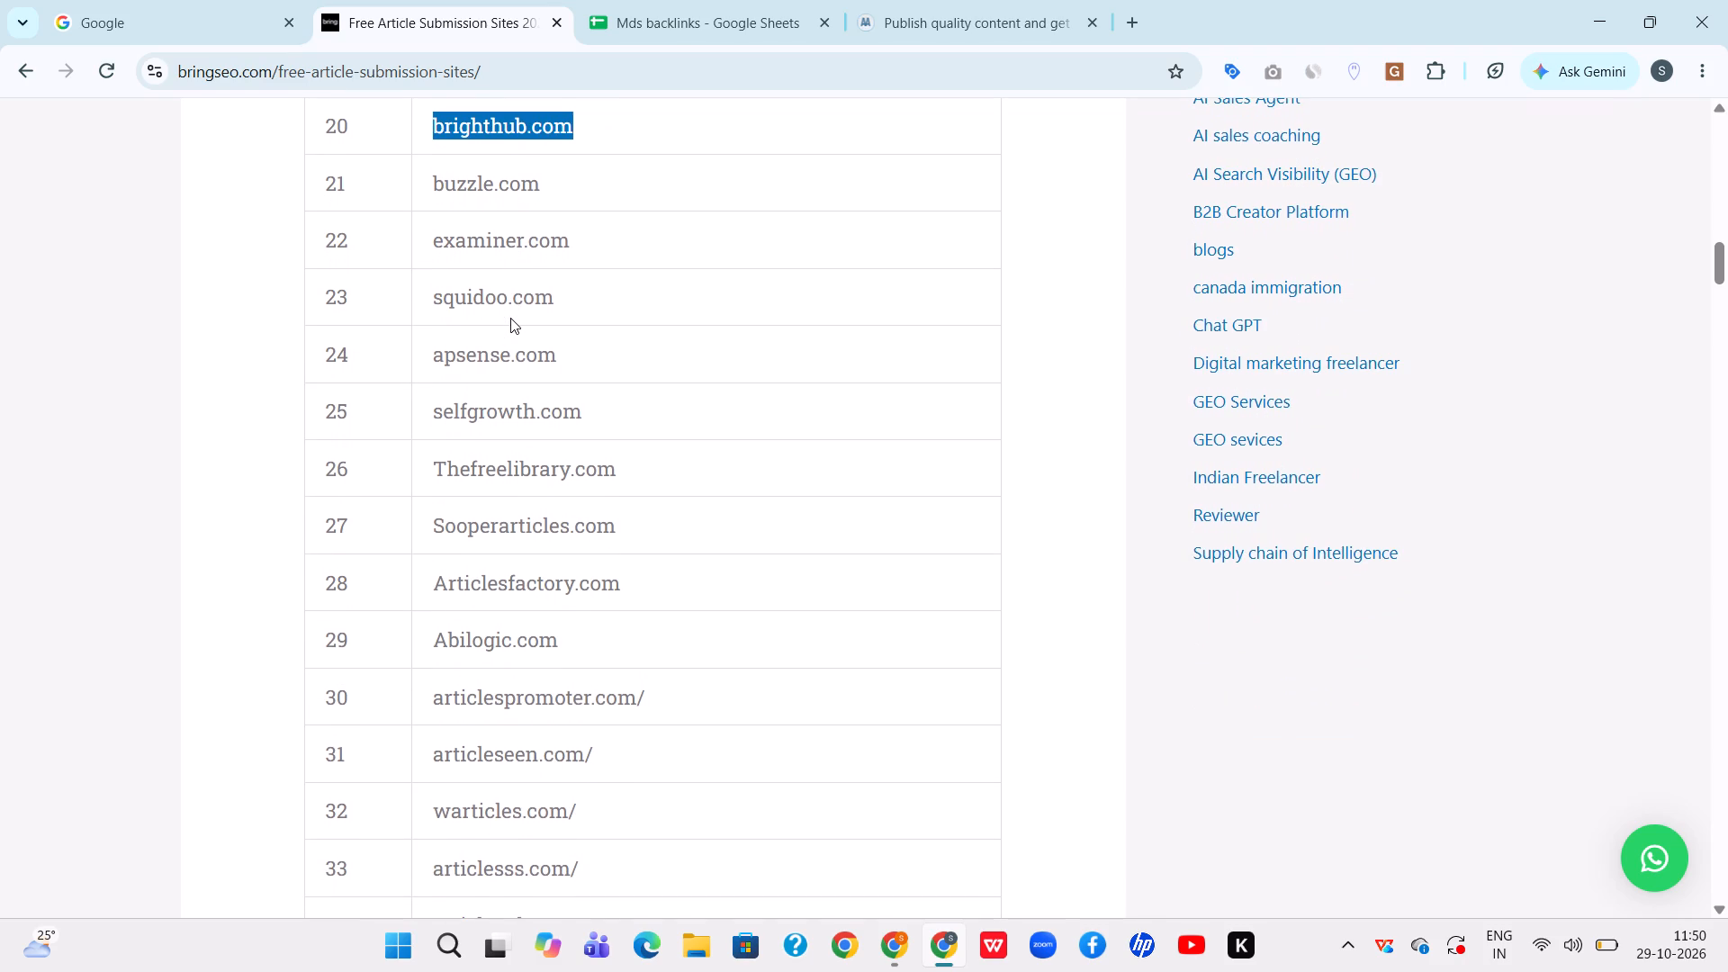
{"action": "scroll", "coordinate": [510, 318], "scroll_direction": "down", "scroll_amount": 1}
{"action": "left_click", "coordinate": [510, 318]}
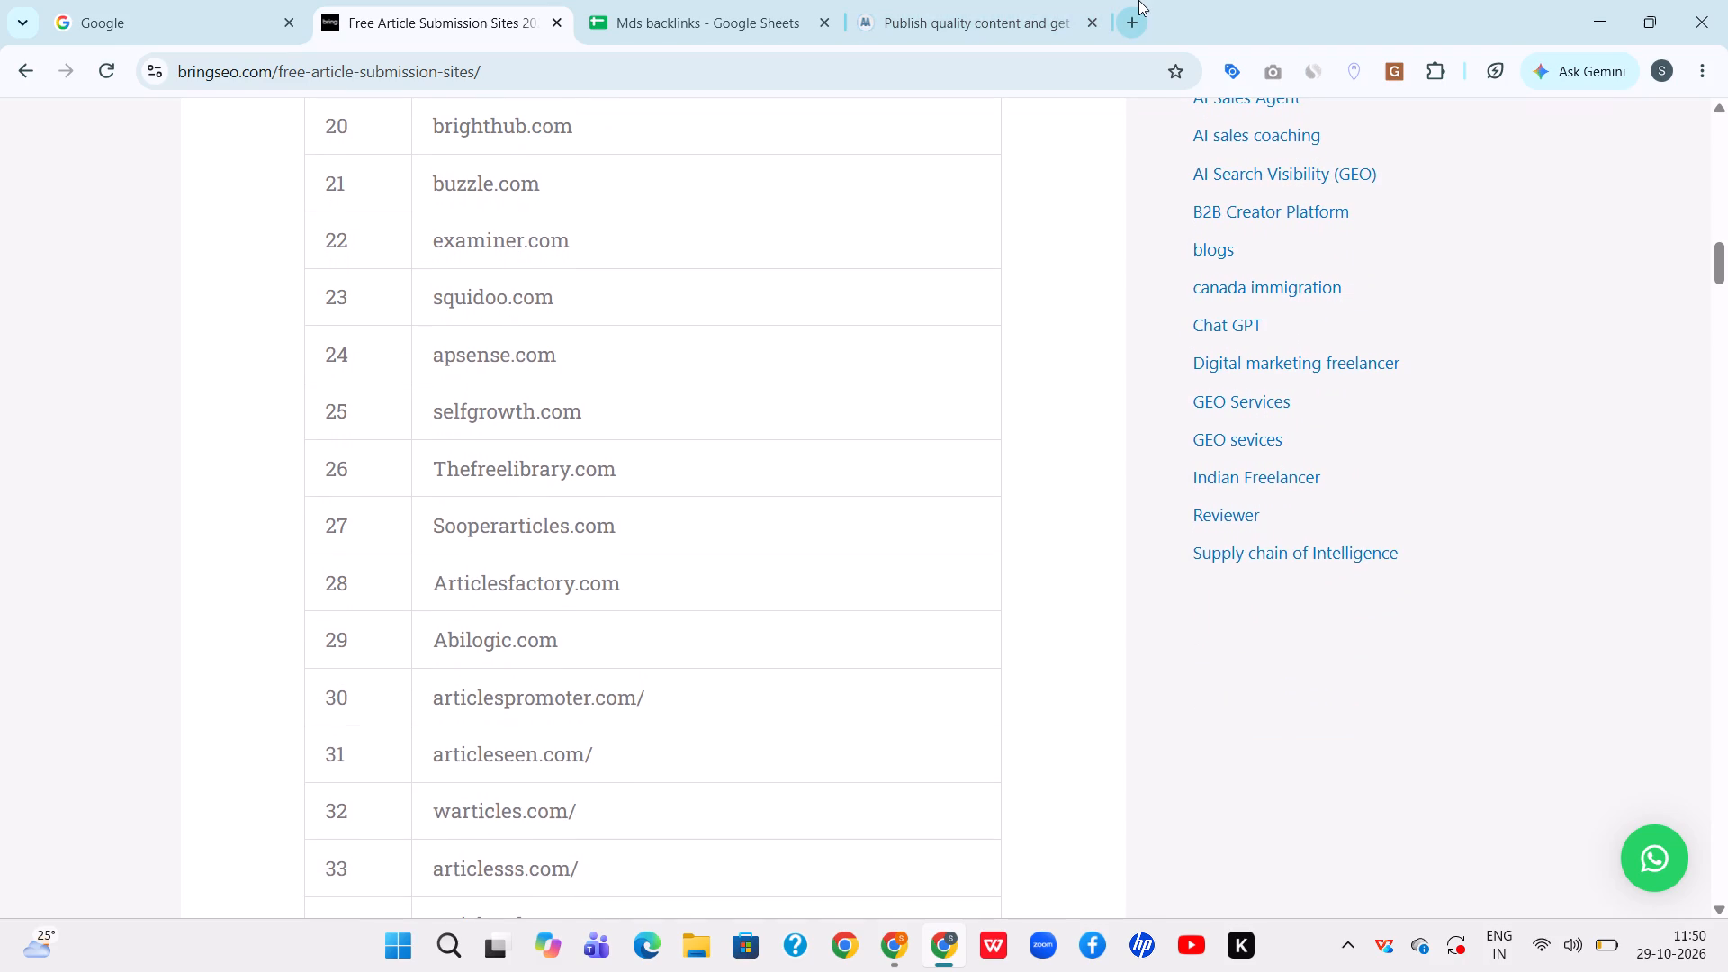
{"action": "left_click", "coordinate": [1138, 0]}
{"action": "key", "text": "ctrl+v"}
{"action": "key", "text": "Return"}
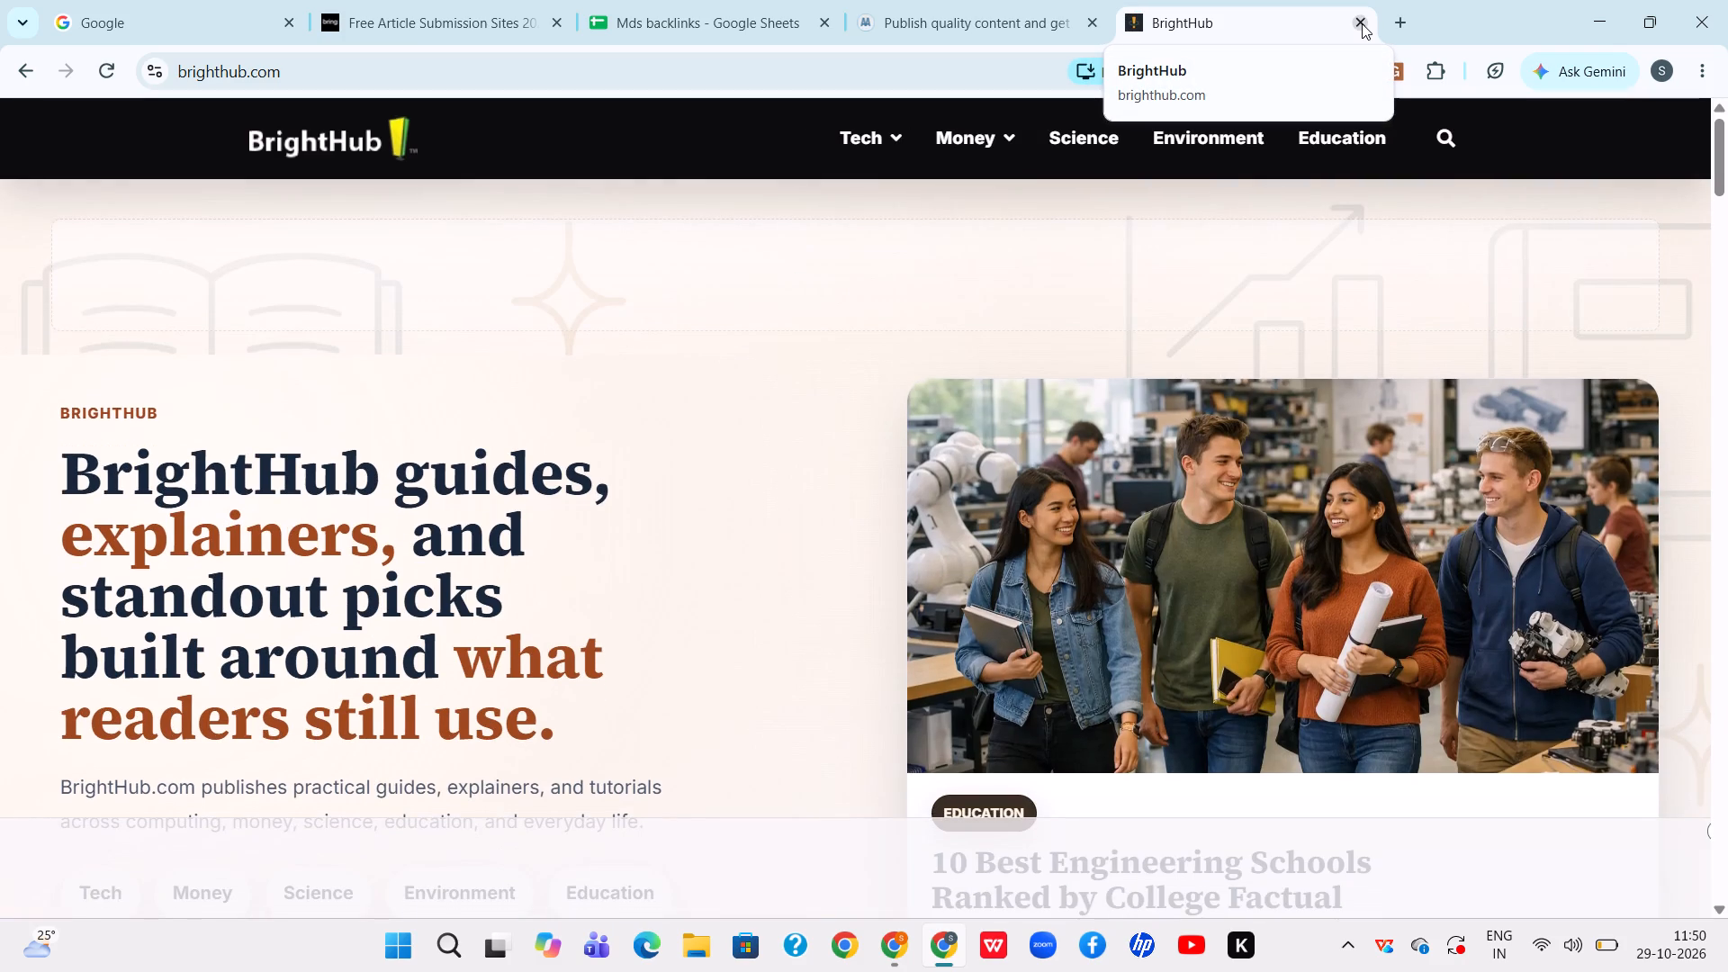
{"action": "left_click", "coordinate": [1362, 23]}
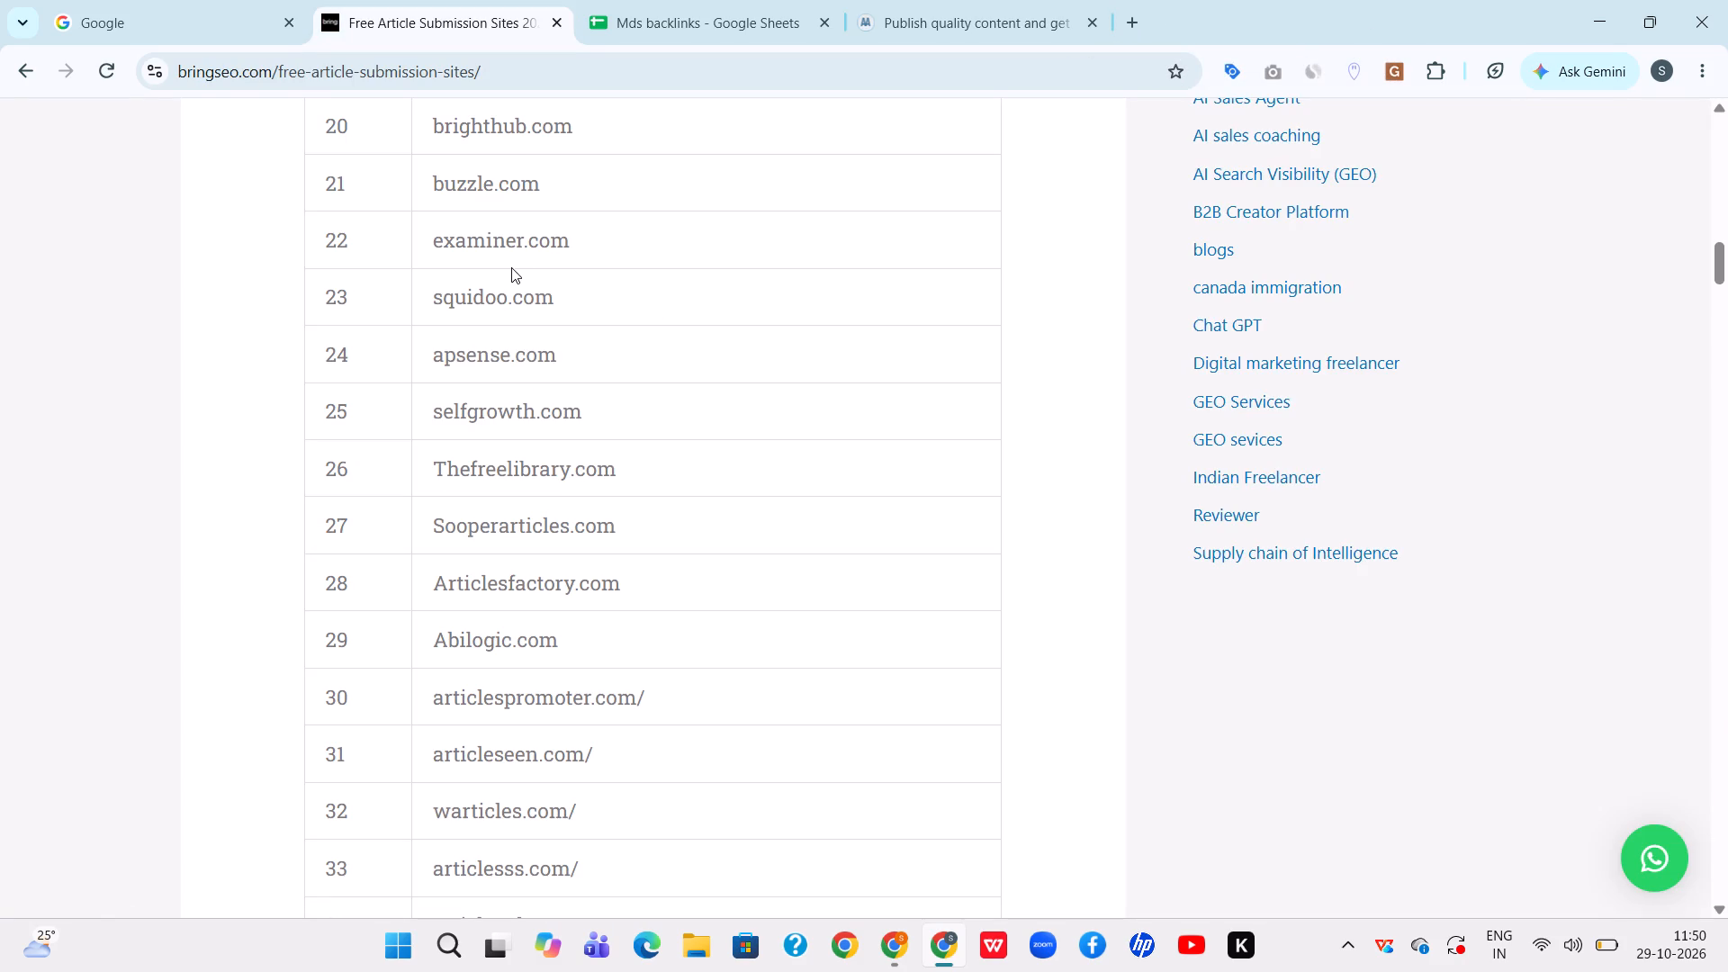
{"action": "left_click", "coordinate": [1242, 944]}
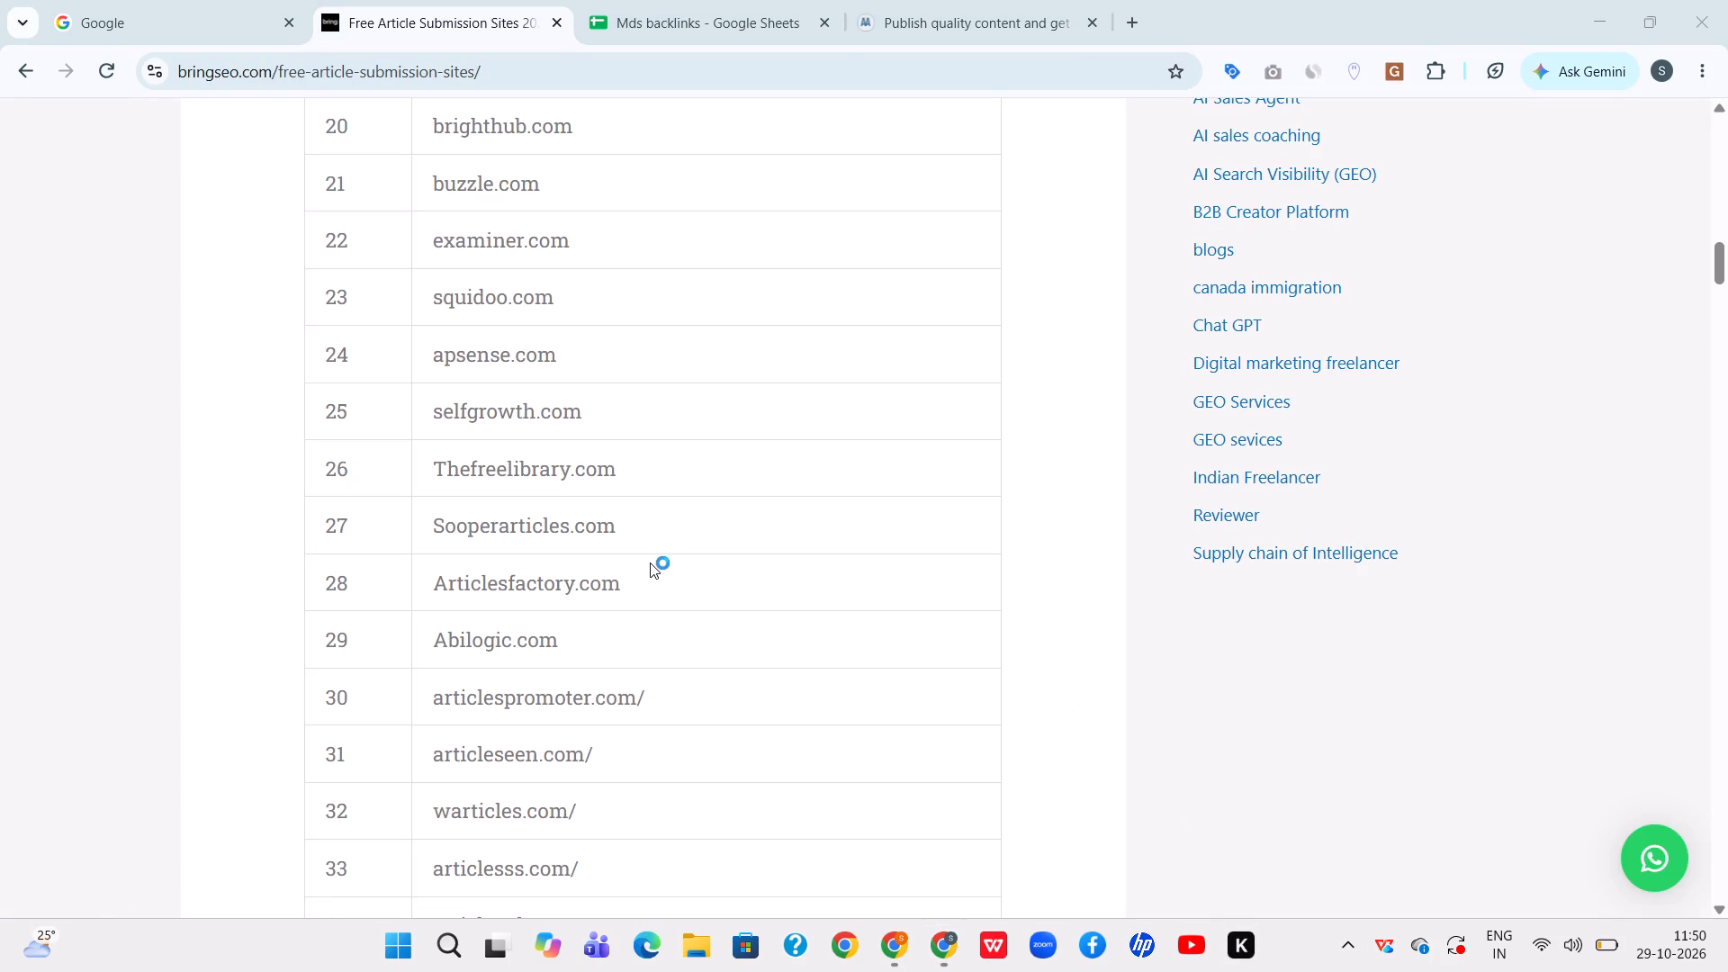
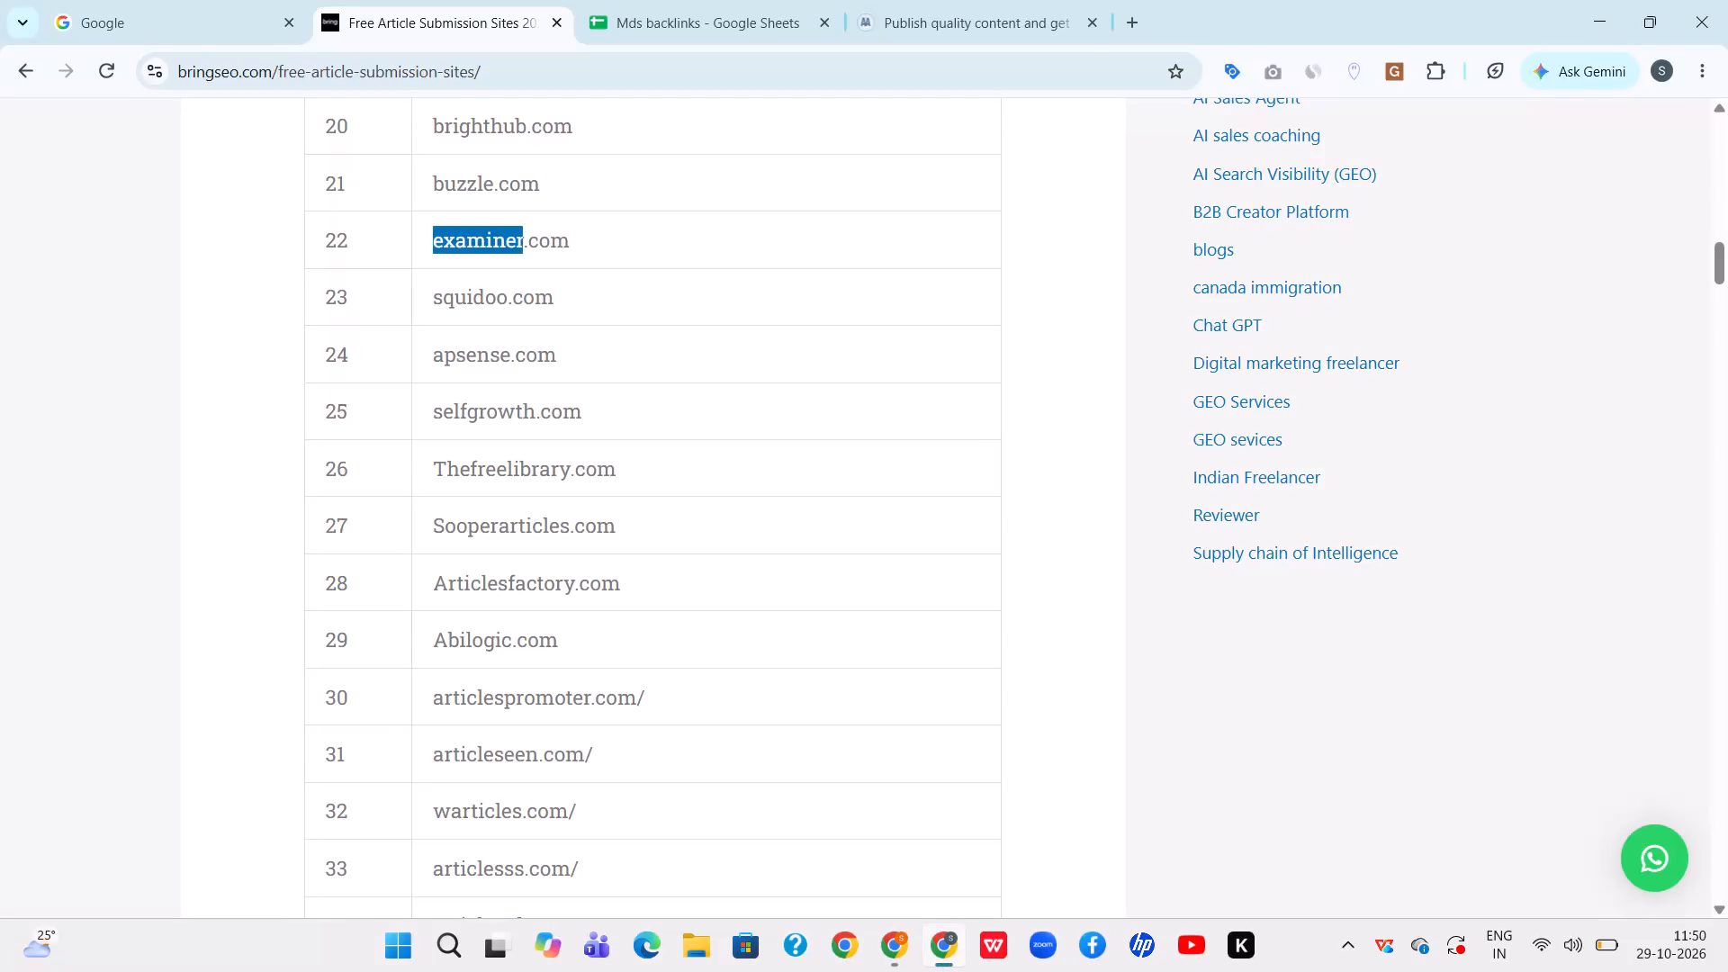
Copy the buzzle.com address from row 21 of the site table and open the site in a new tab.
{"action": "triple_click", "coordinate": [490, 240]}
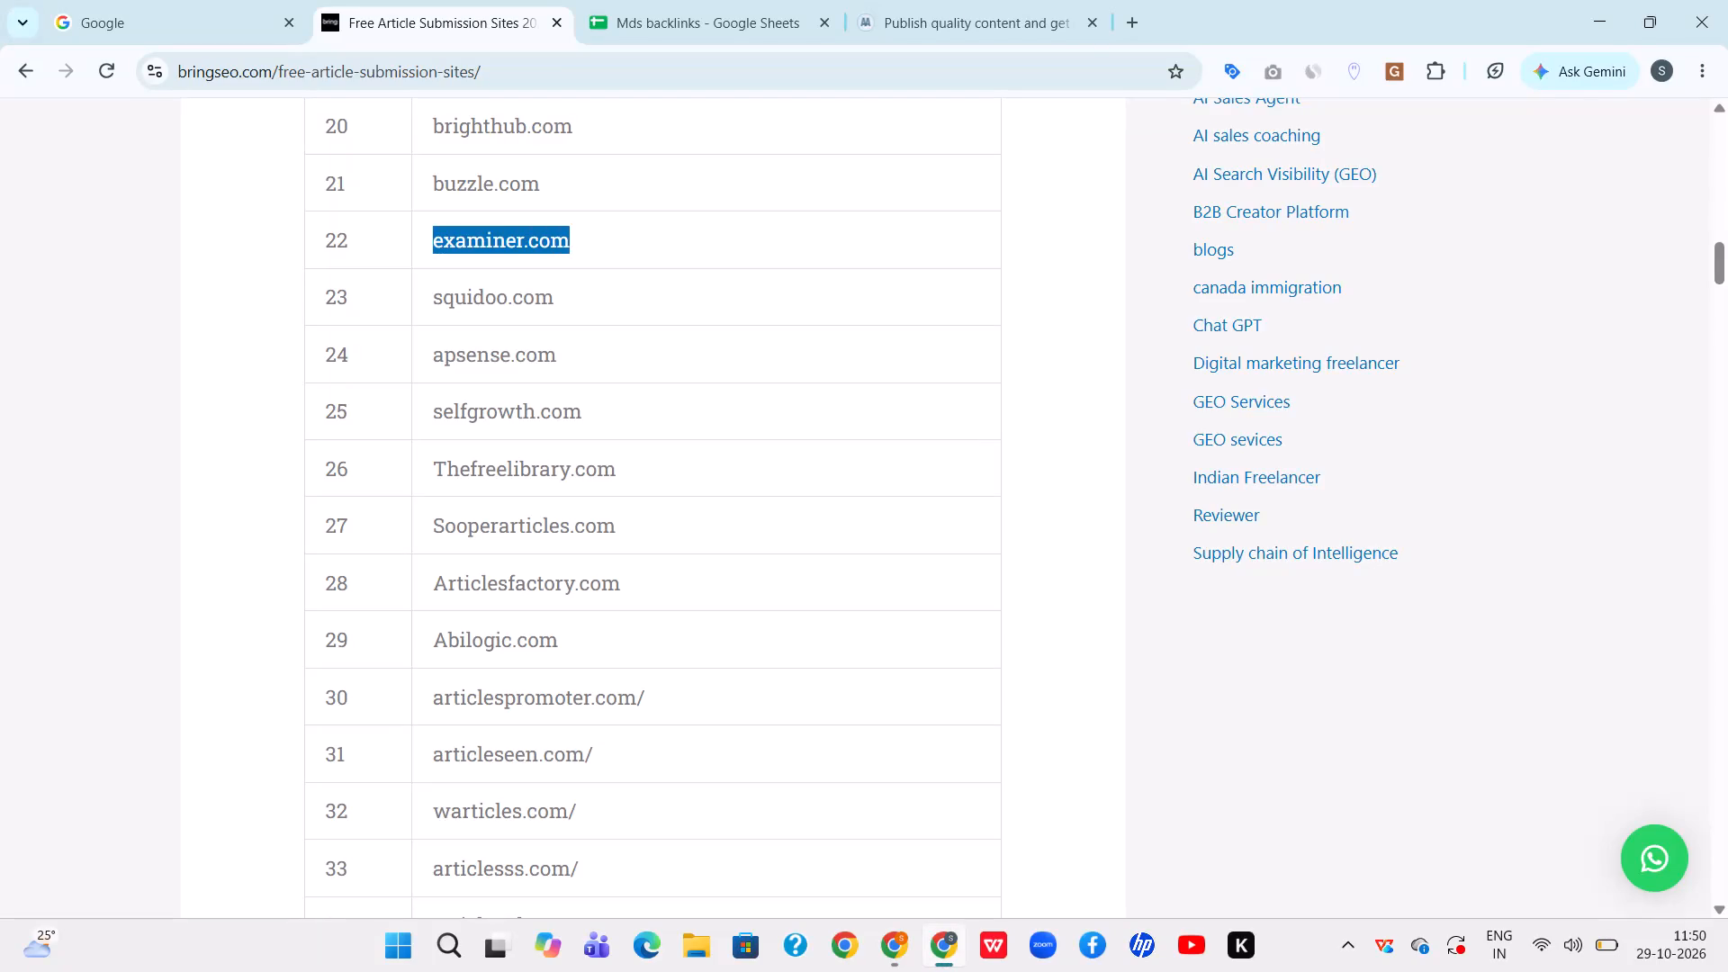
{"action": "left_click", "coordinate": [490, 240]}
{"action": "triple_click", "coordinate": [464, 175]}
{"action": "triple_click", "coordinate": [464, 175]}
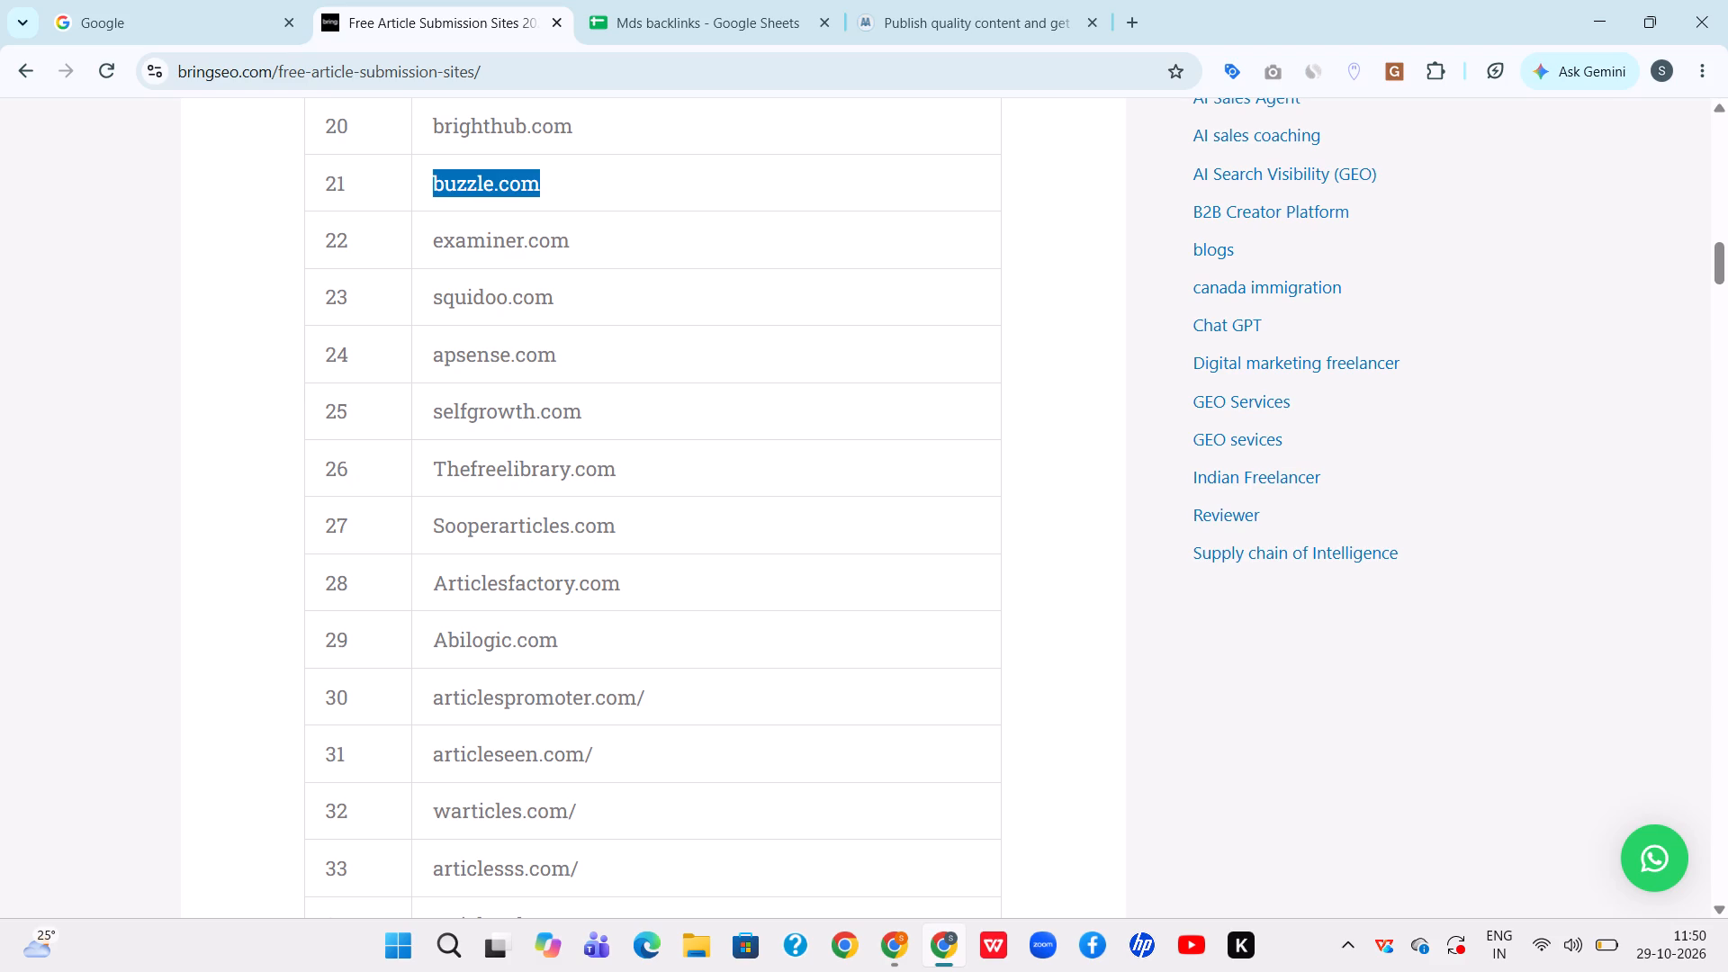
{"action": "scroll", "coordinate": [590, 184], "scroll_direction": "down", "scroll_amount": 1}
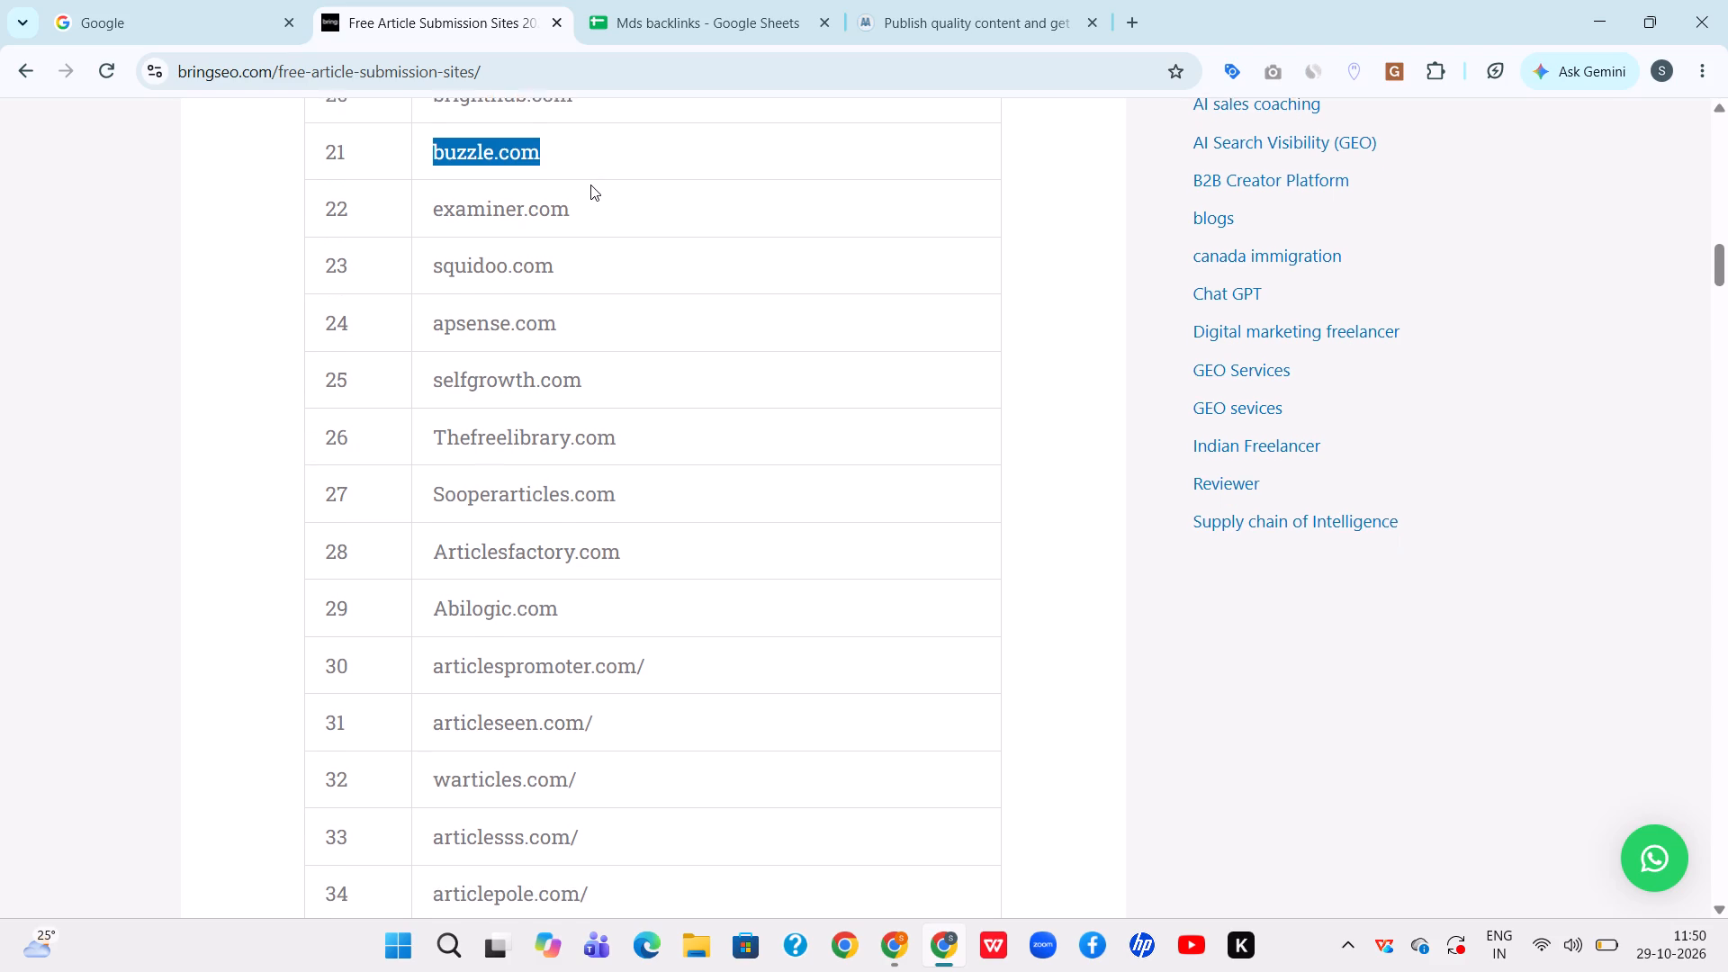
{"action": "scroll", "coordinate": [590, 184], "scroll_direction": "down", "scroll_amount": 1}
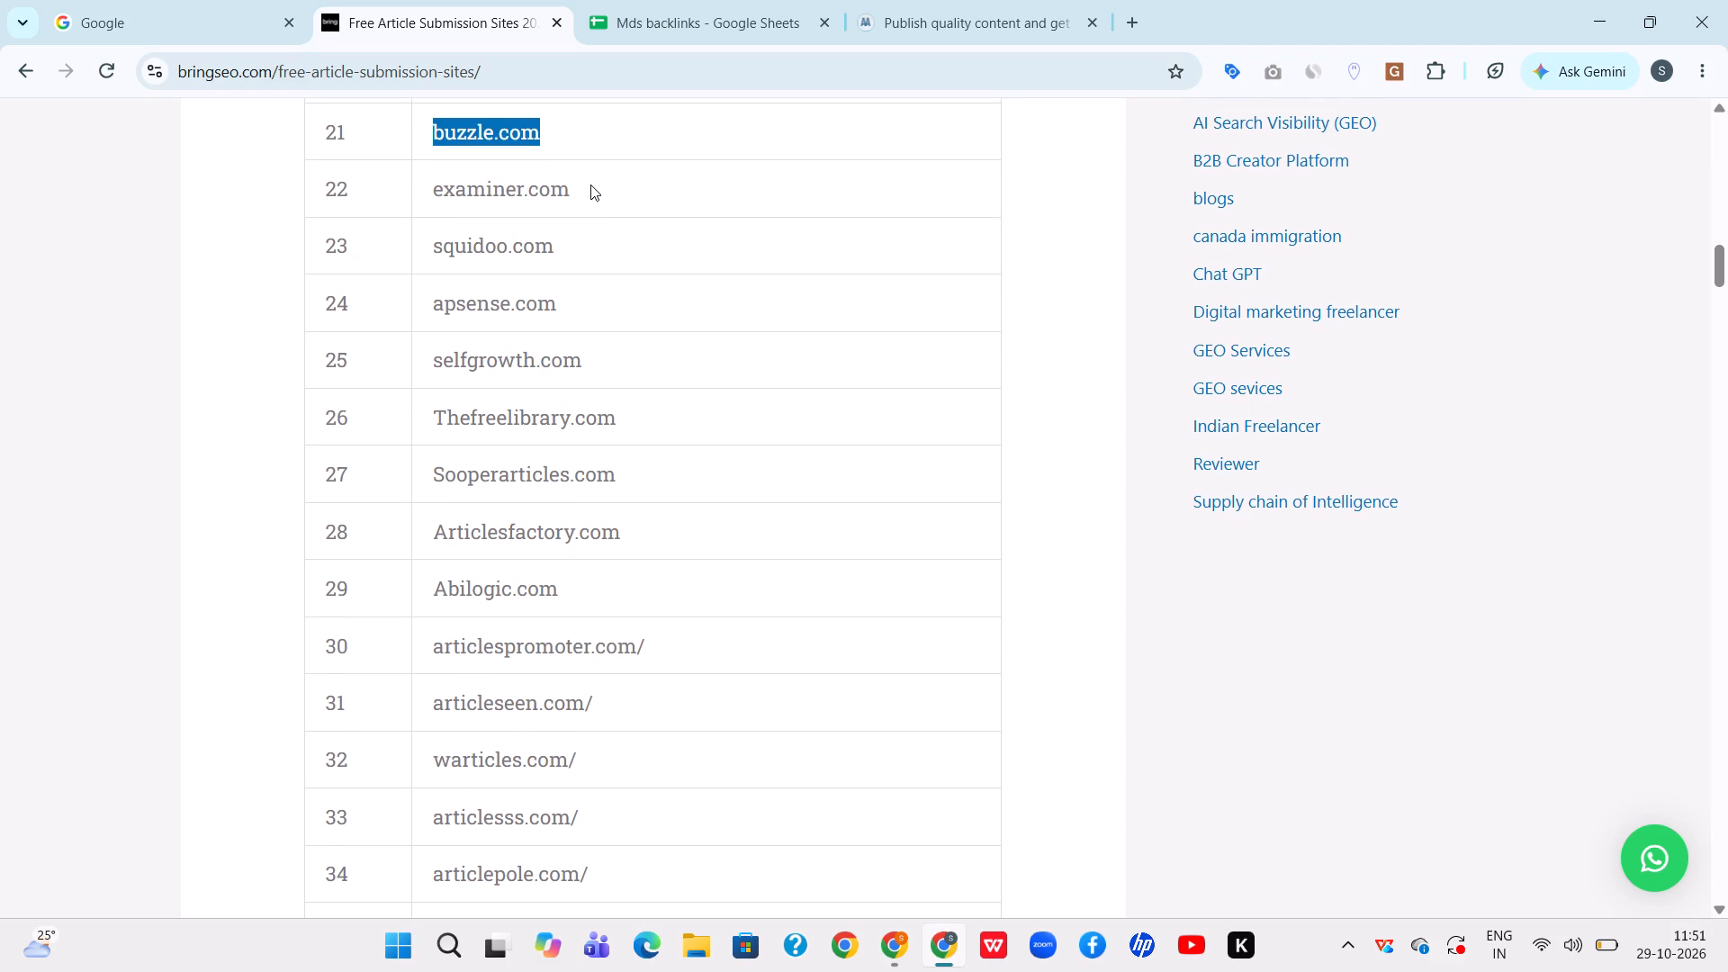
{"action": "key", "text": "ctrl+c"}
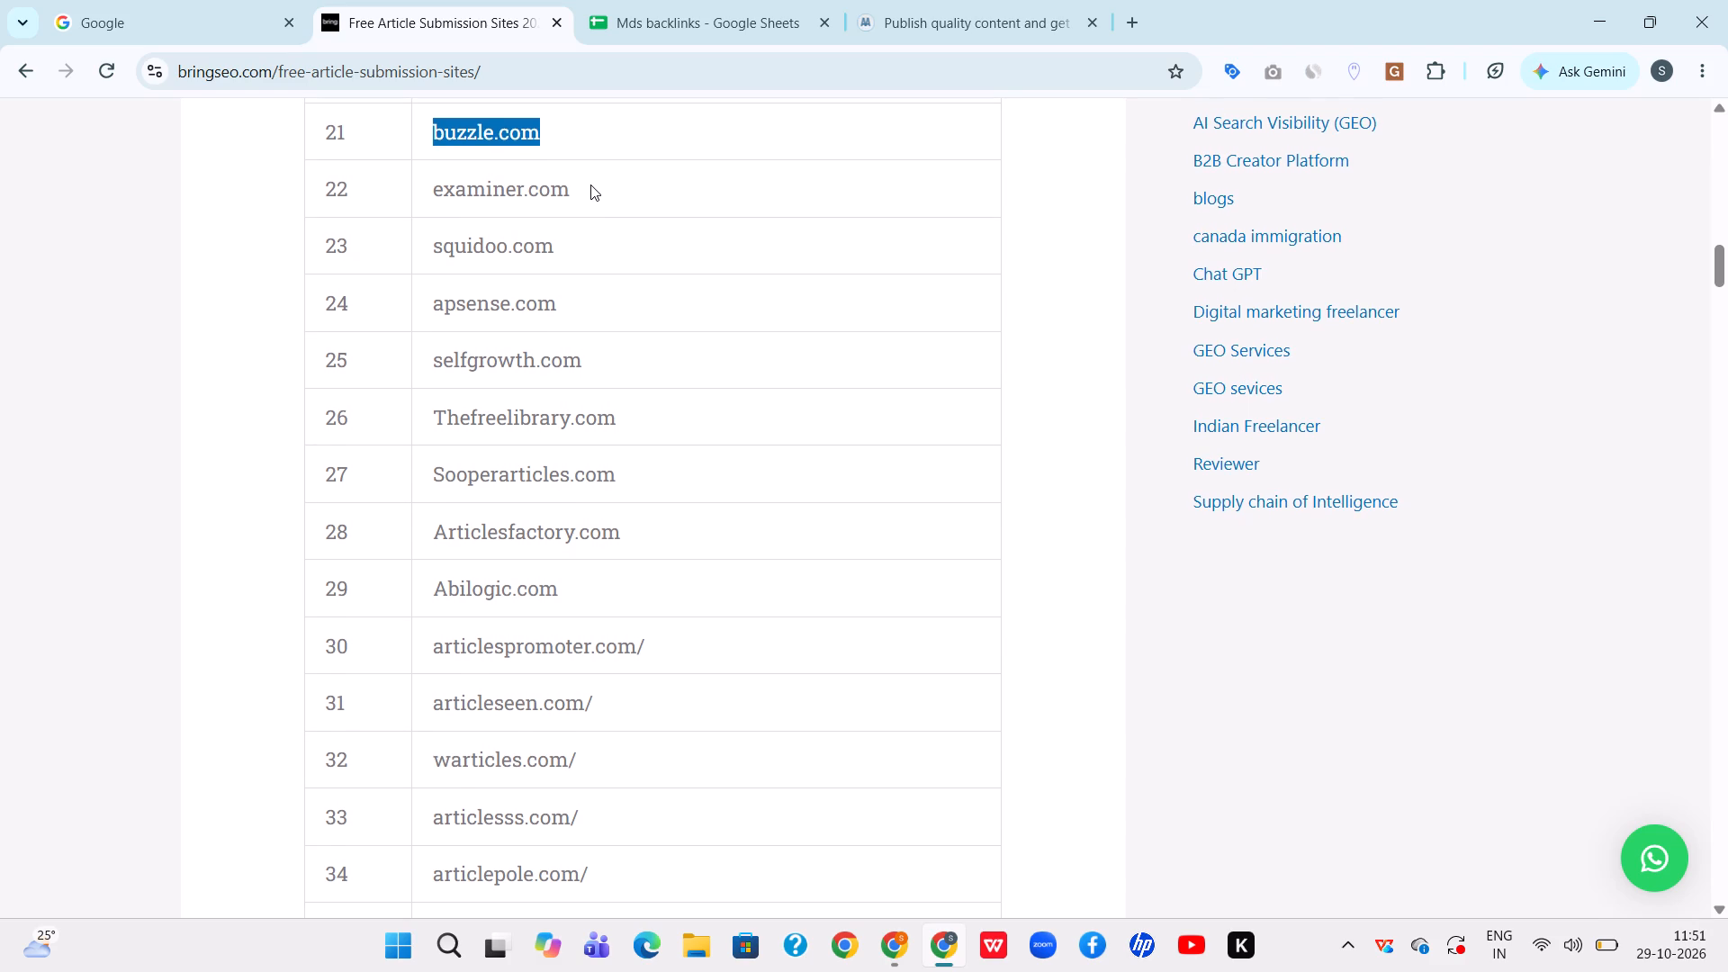
{"action": "left_click", "coordinate": [590, 184]}
{"action": "left_click", "coordinate": [1136, 1]}
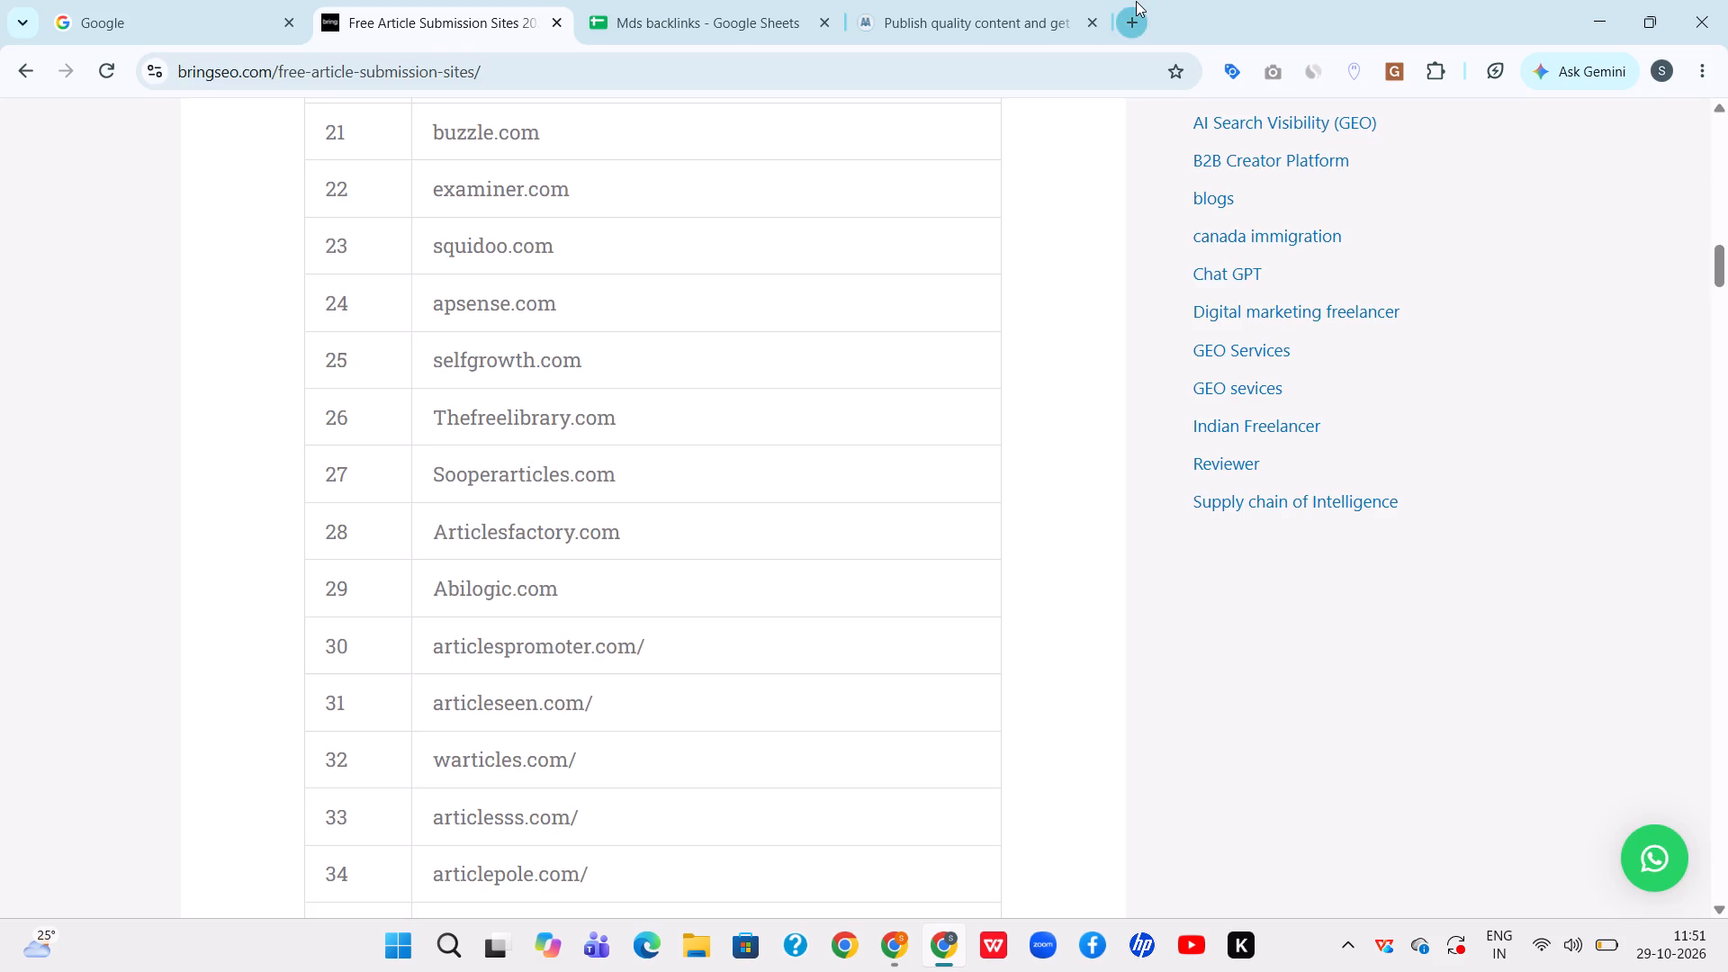
{"action": "key", "text": "ctrl+v"}
{"action": "key", "text": "Return"}
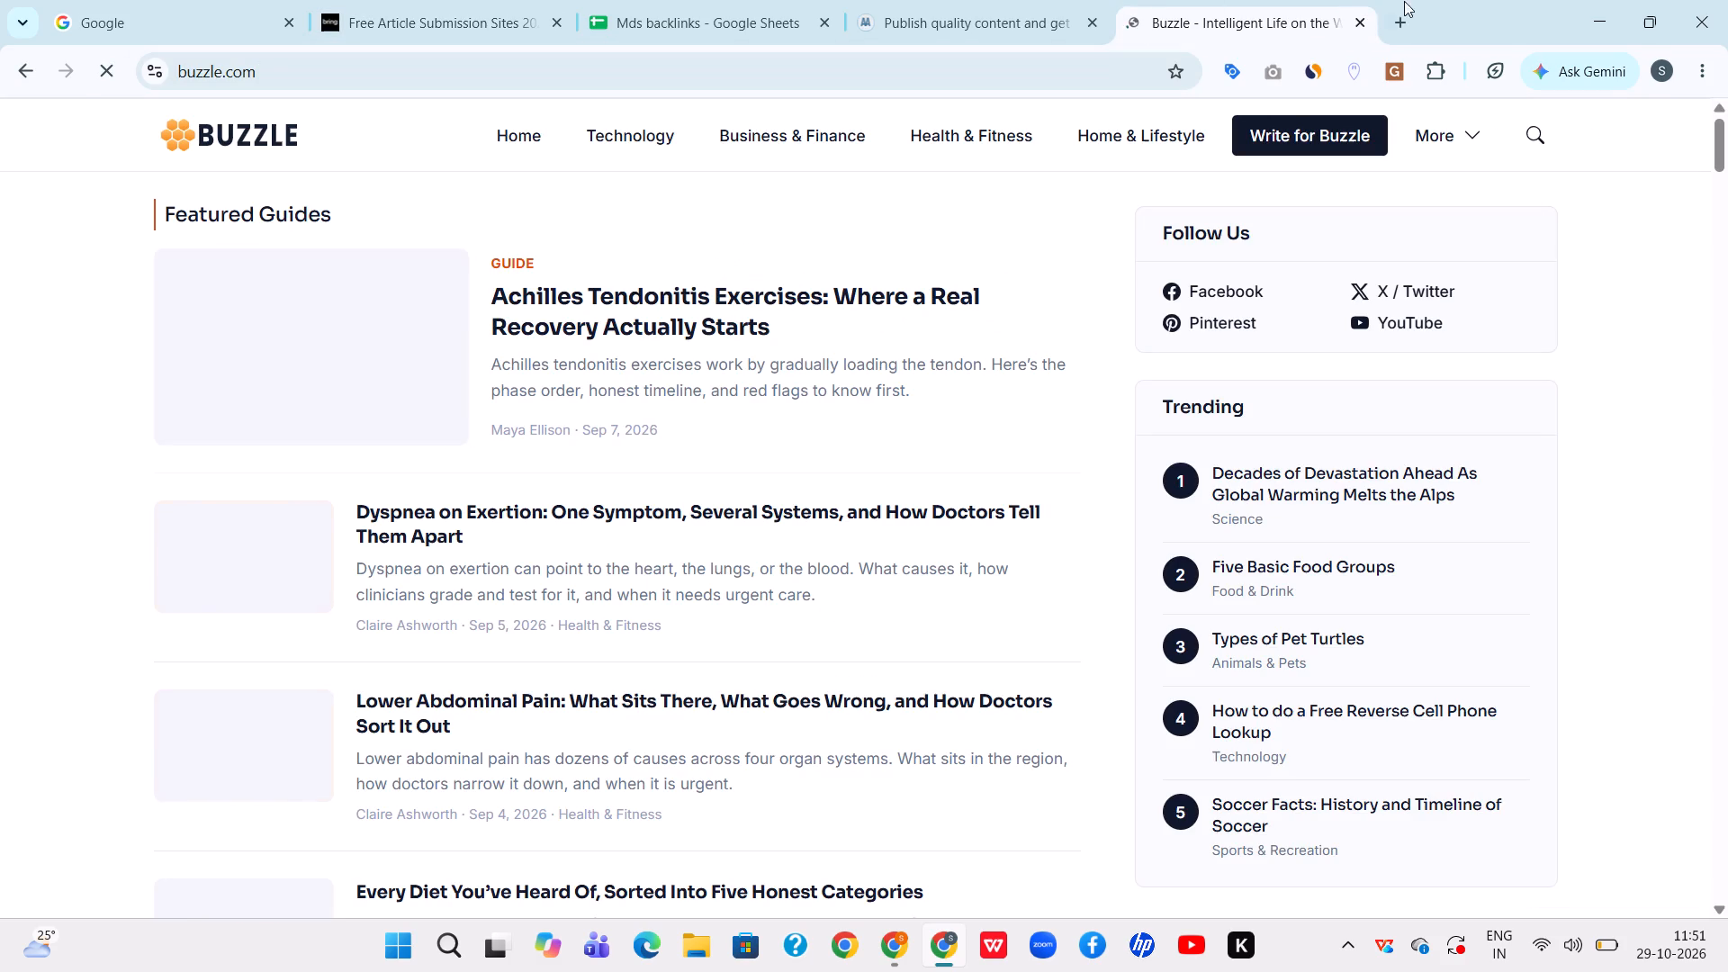
Open an incognito window and search Google for "best rum".
{"action": "left_click", "coordinate": [1715, 73]}
{"action": "left_click", "coordinate": [1496, 189]}
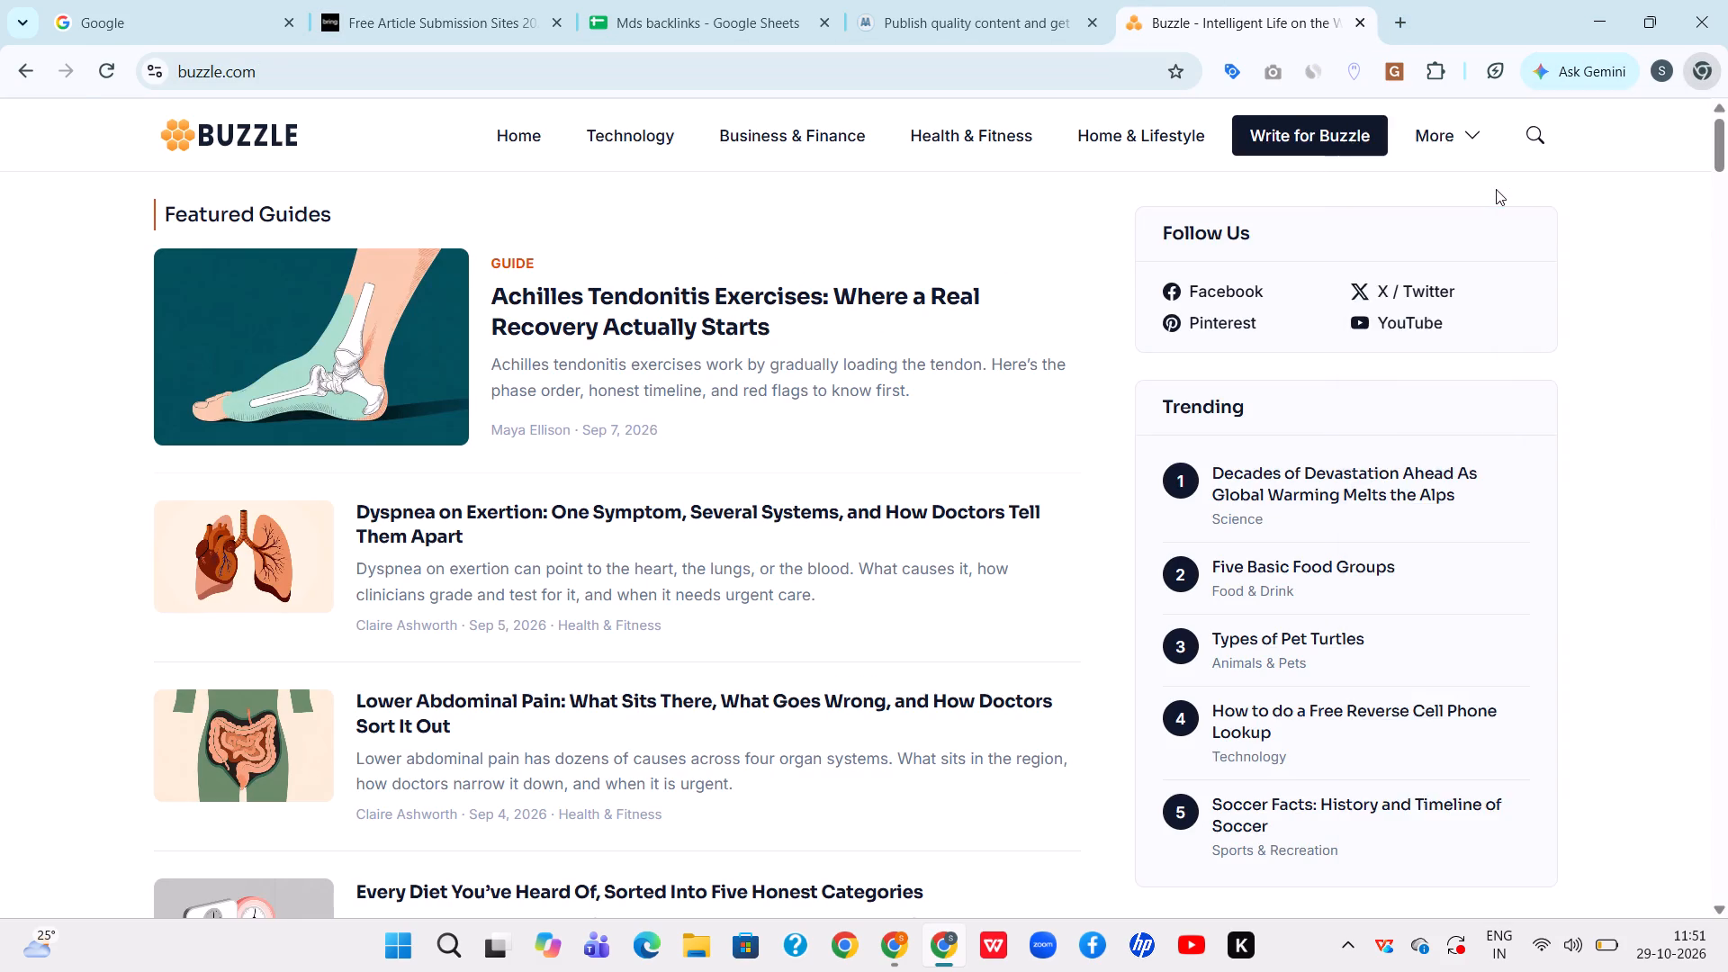
{"action": "type", "text": "best rum"}
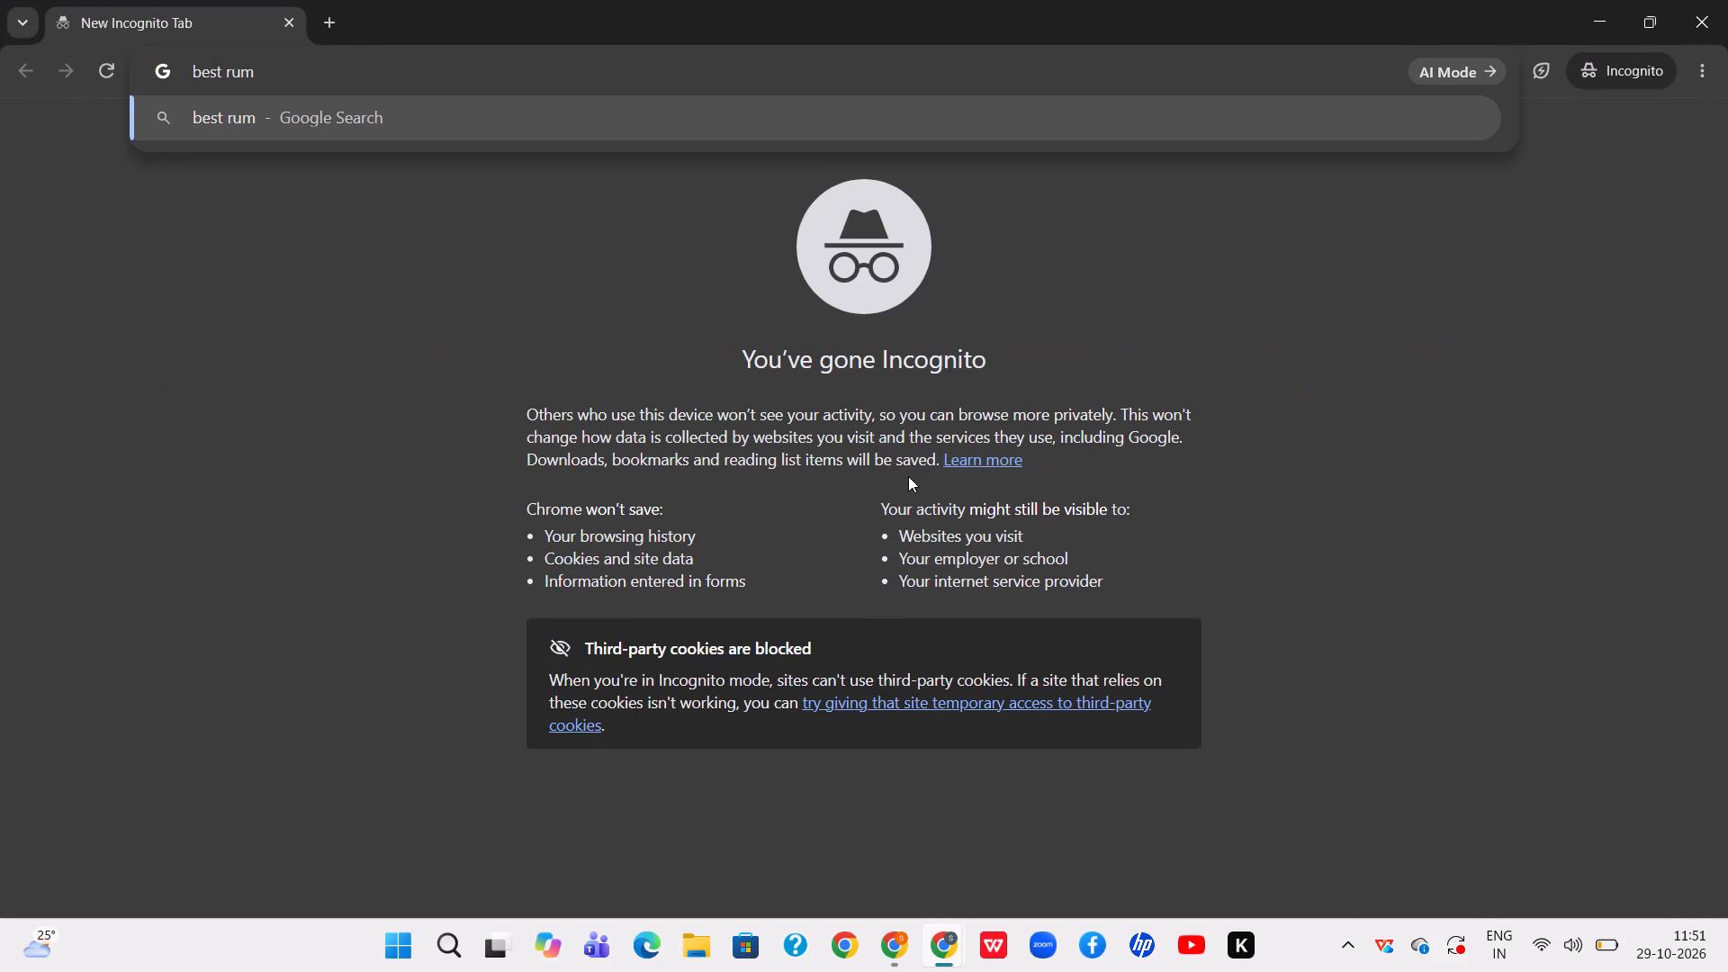
{"action": "key", "text": "Return"}
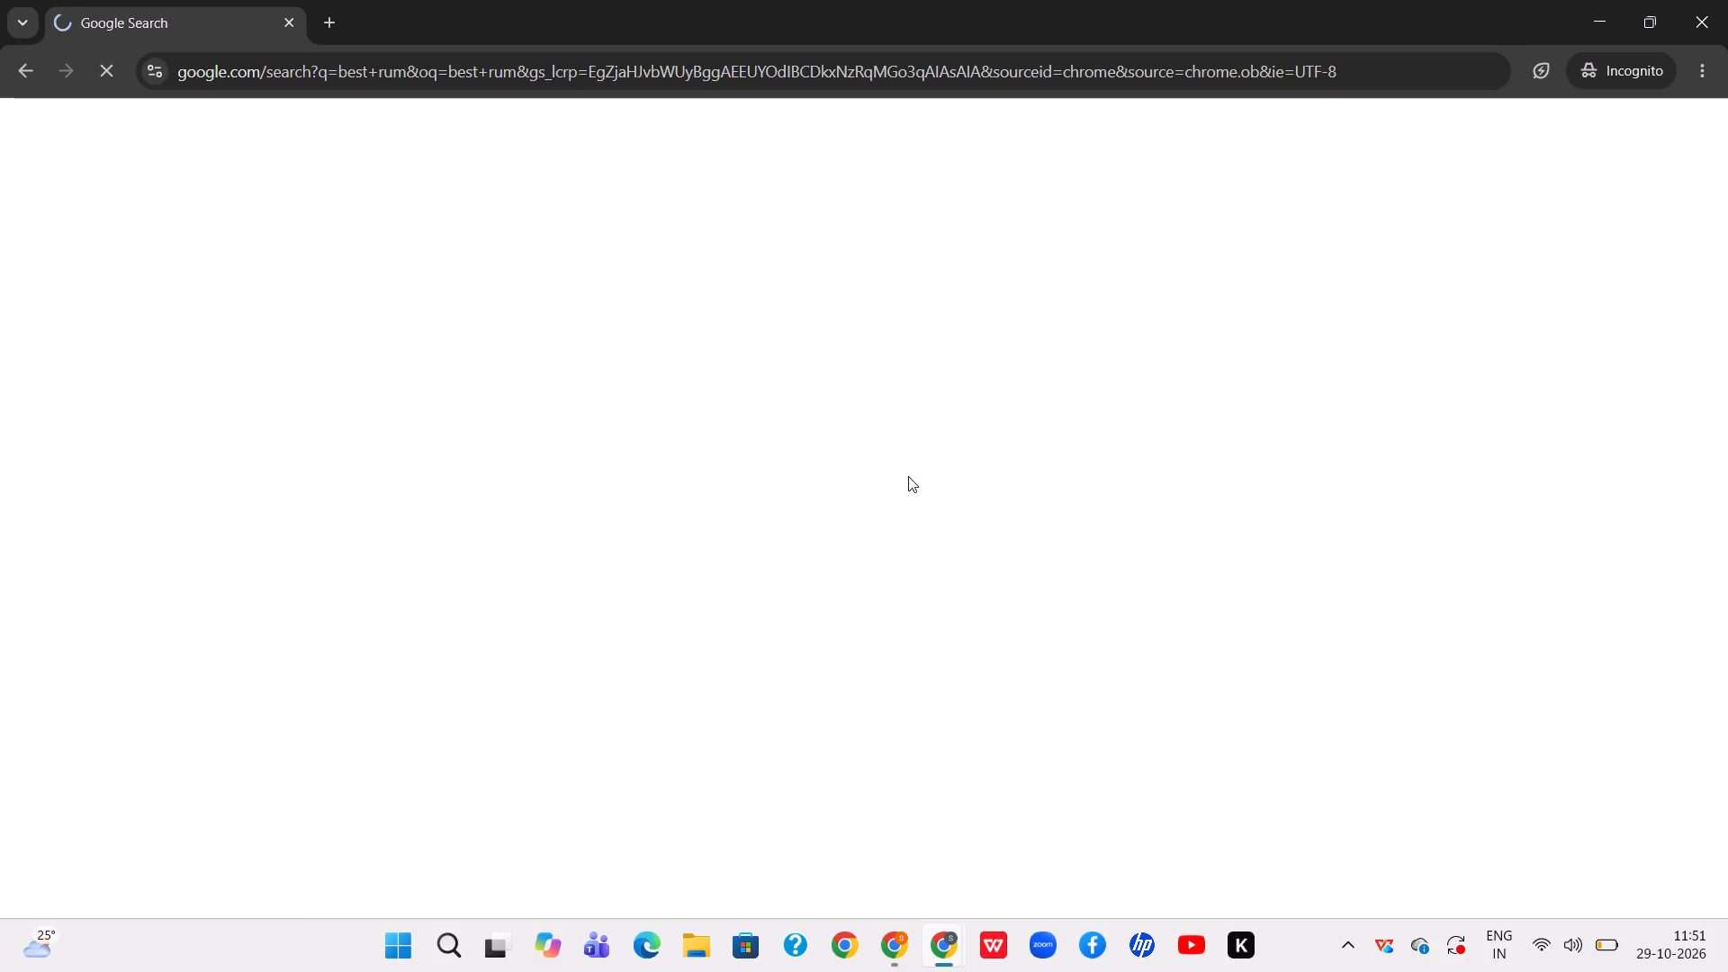
Expand the AI overview, read through the rum search results, and close the incognito window.
{"action": "scroll", "coordinate": [540, 544], "scroll_direction": "down", "scroll_amount": 1}
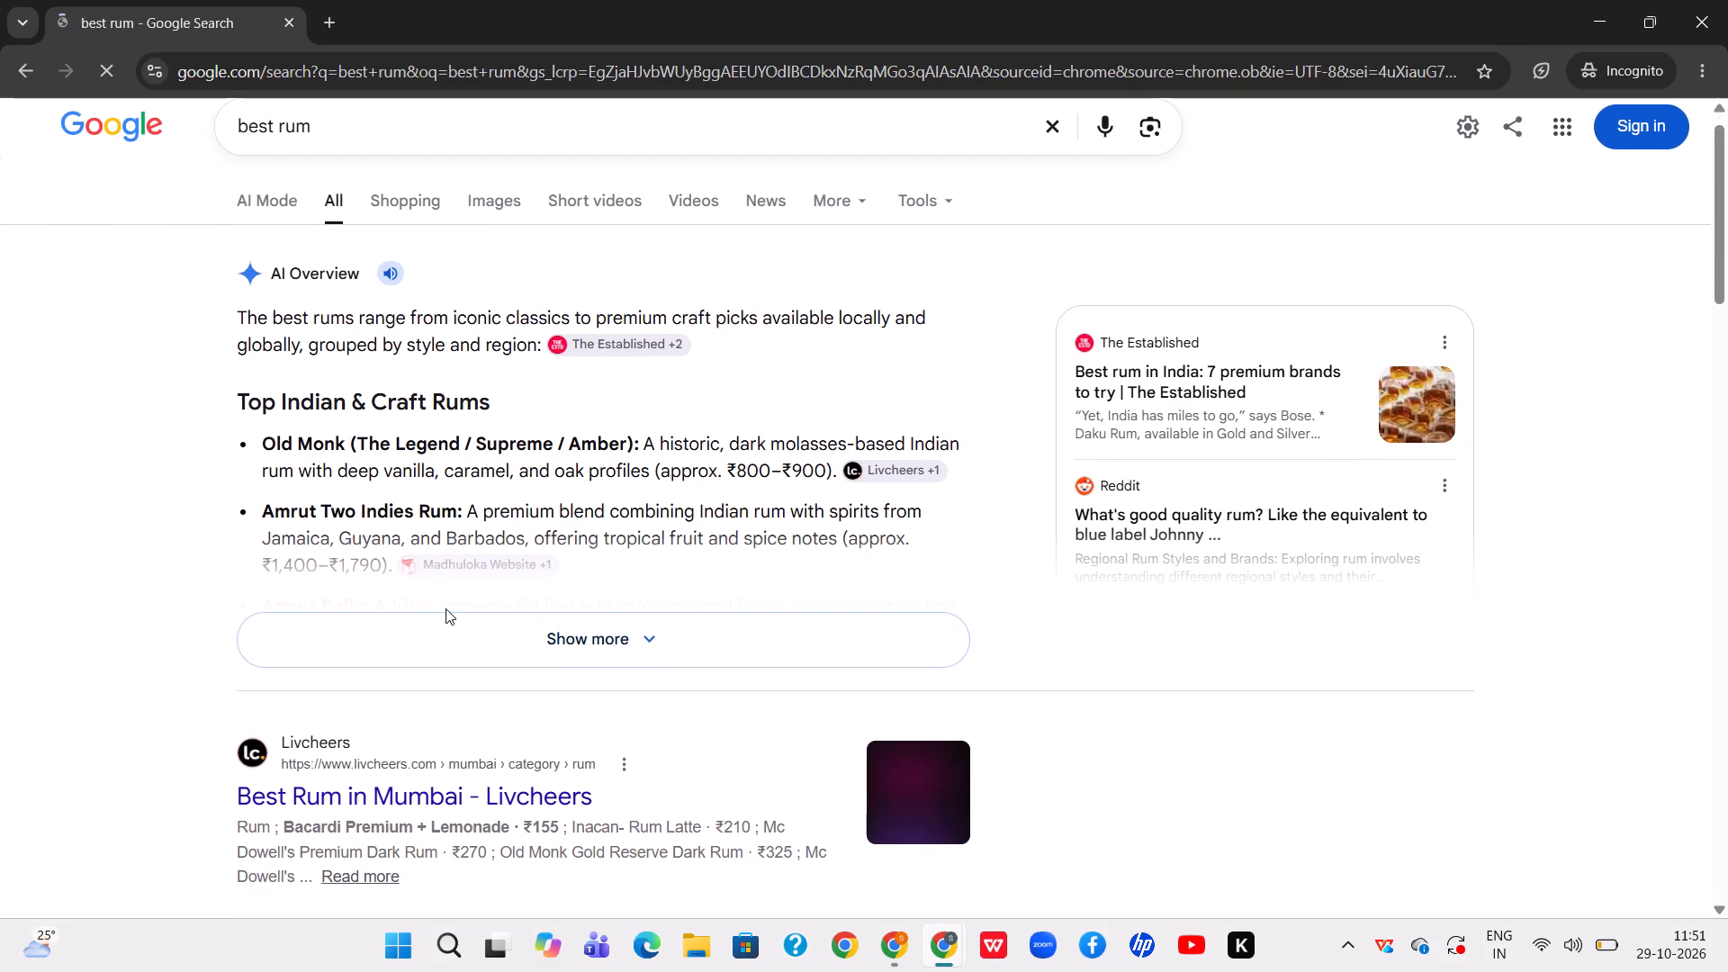
{"action": "left_click", "coordinate": [421, 624]}
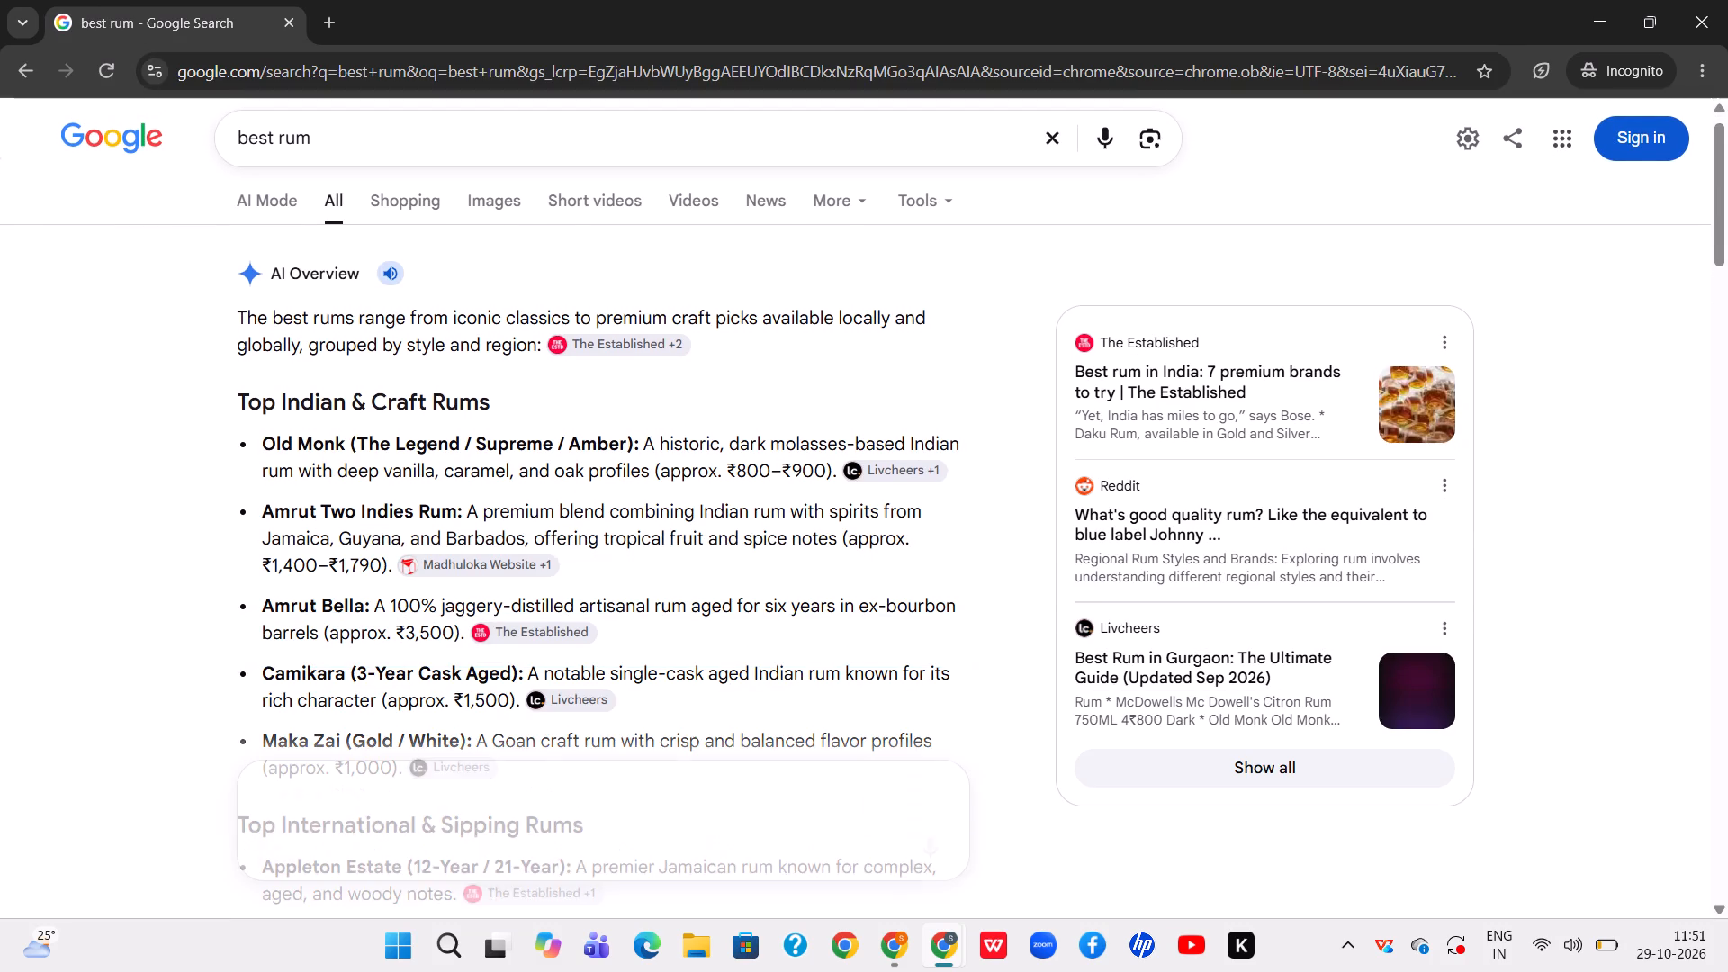
{"action": "scroll", "coordinate": [421, 624], "scroll_direction": "down", "scroll_amount": 1}
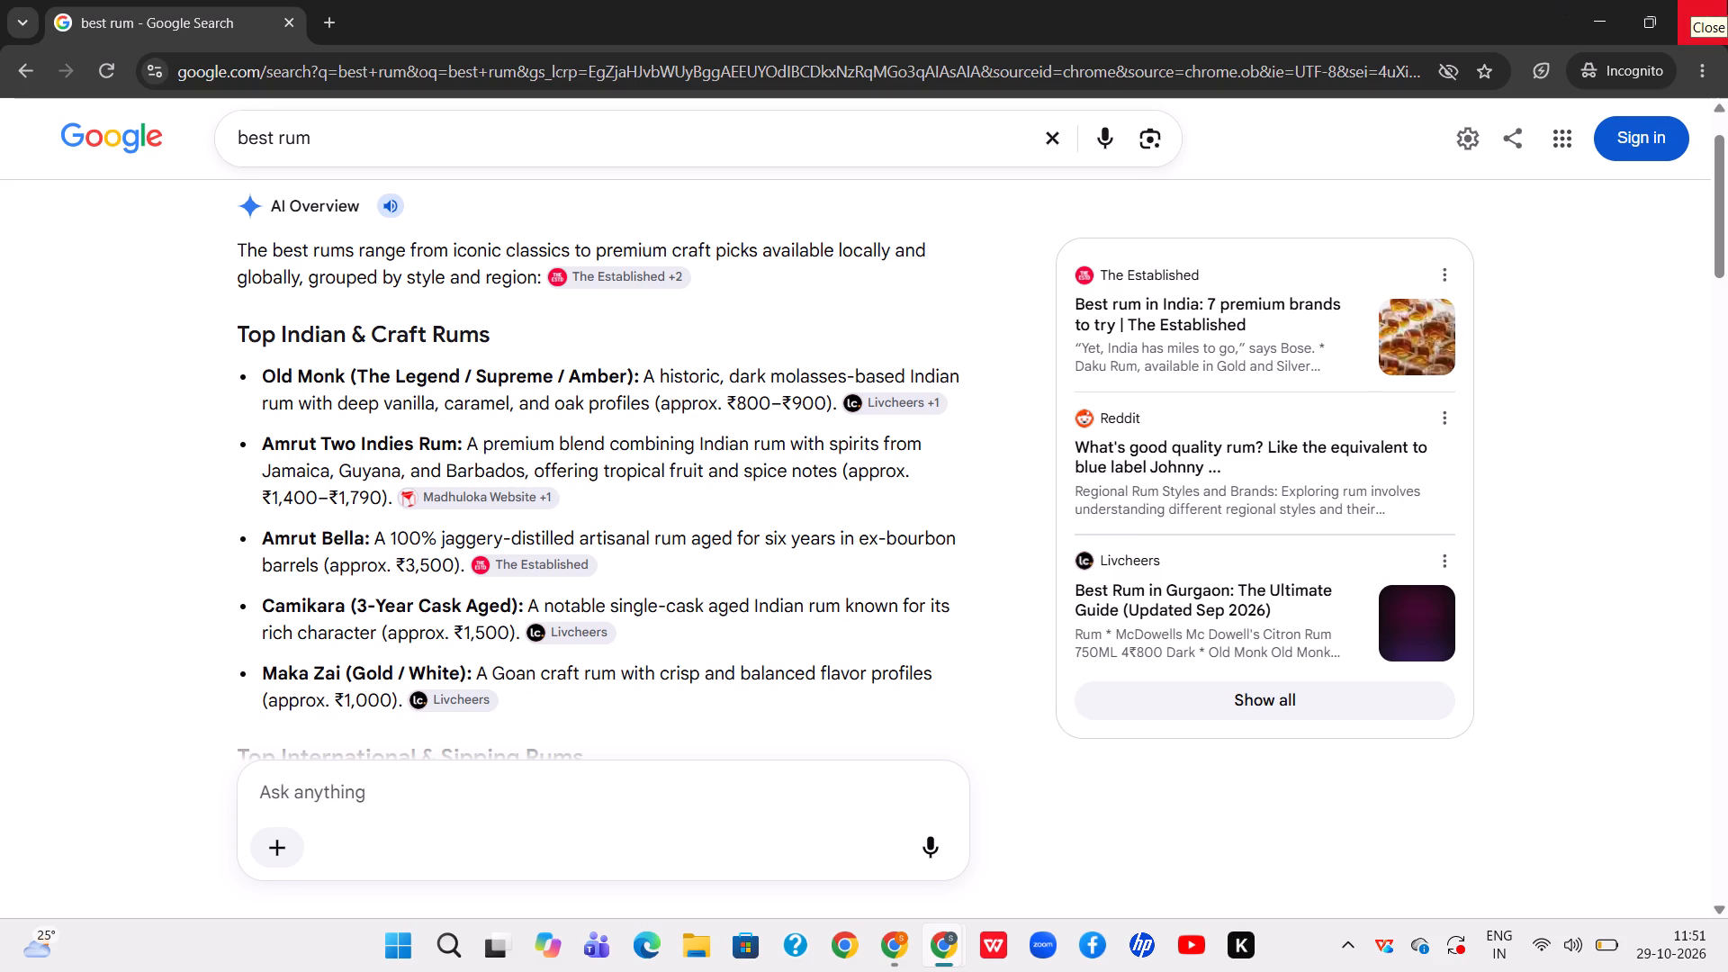
{"action": "key", "text": "Up"}
{"action": "key", "text": "Up"}
{"action": "key", "text": "Down"}
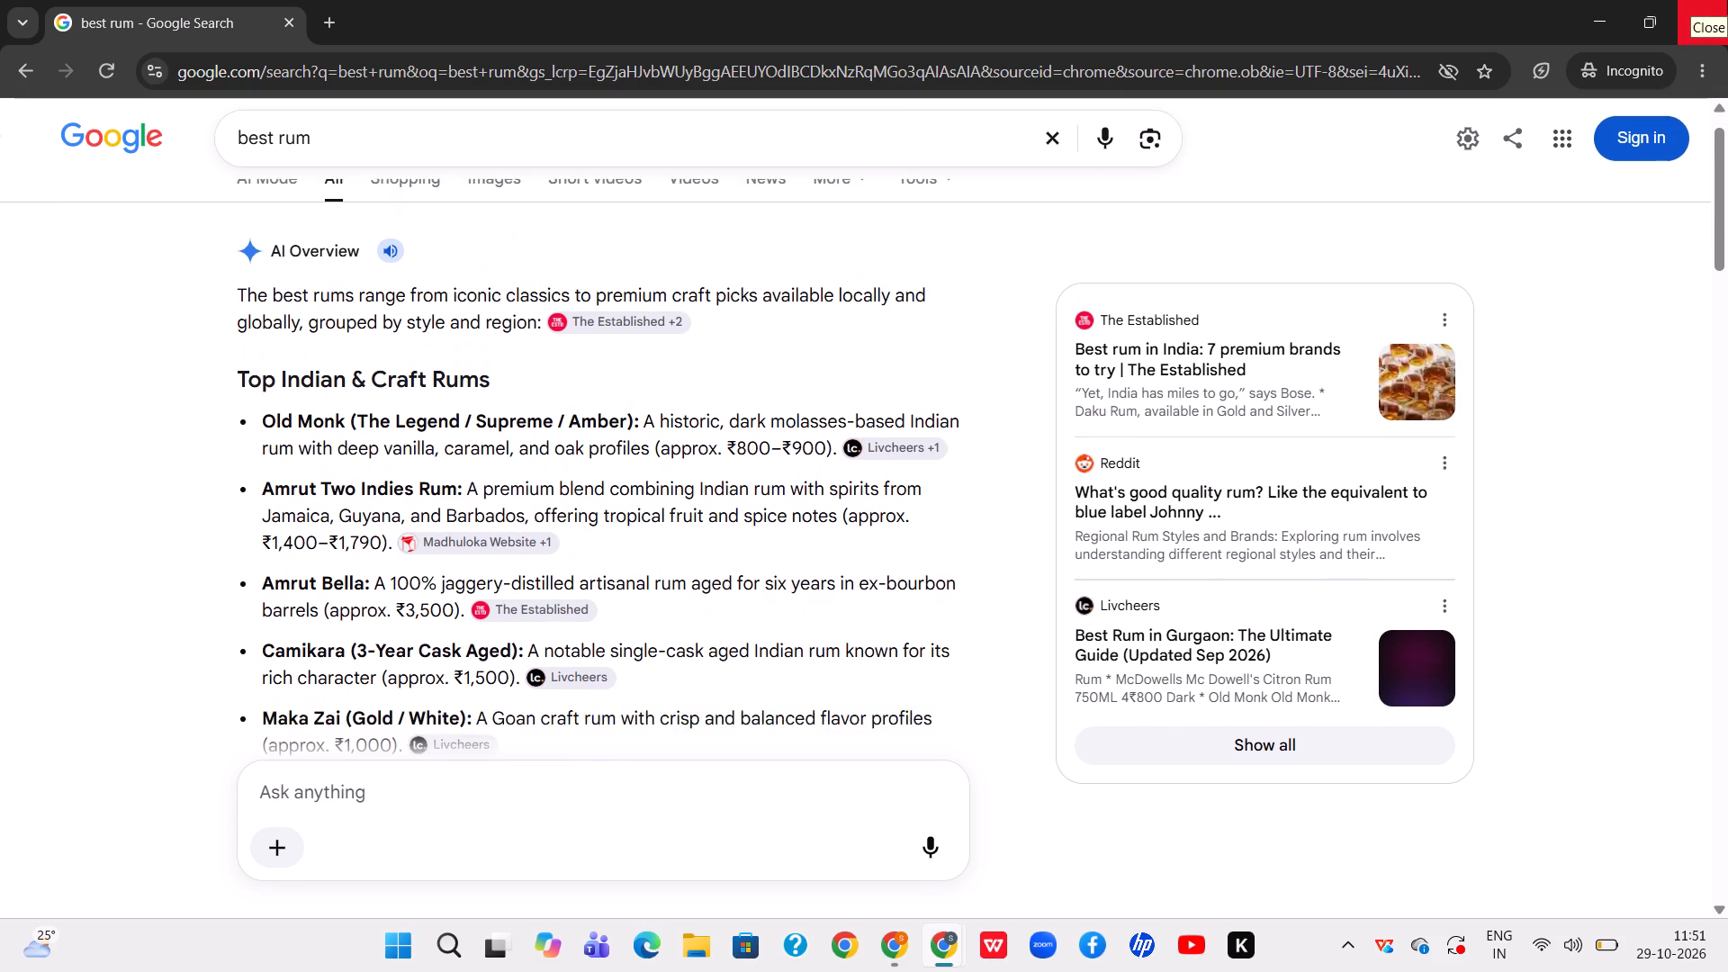
{"action": "key", "text": "Down"}
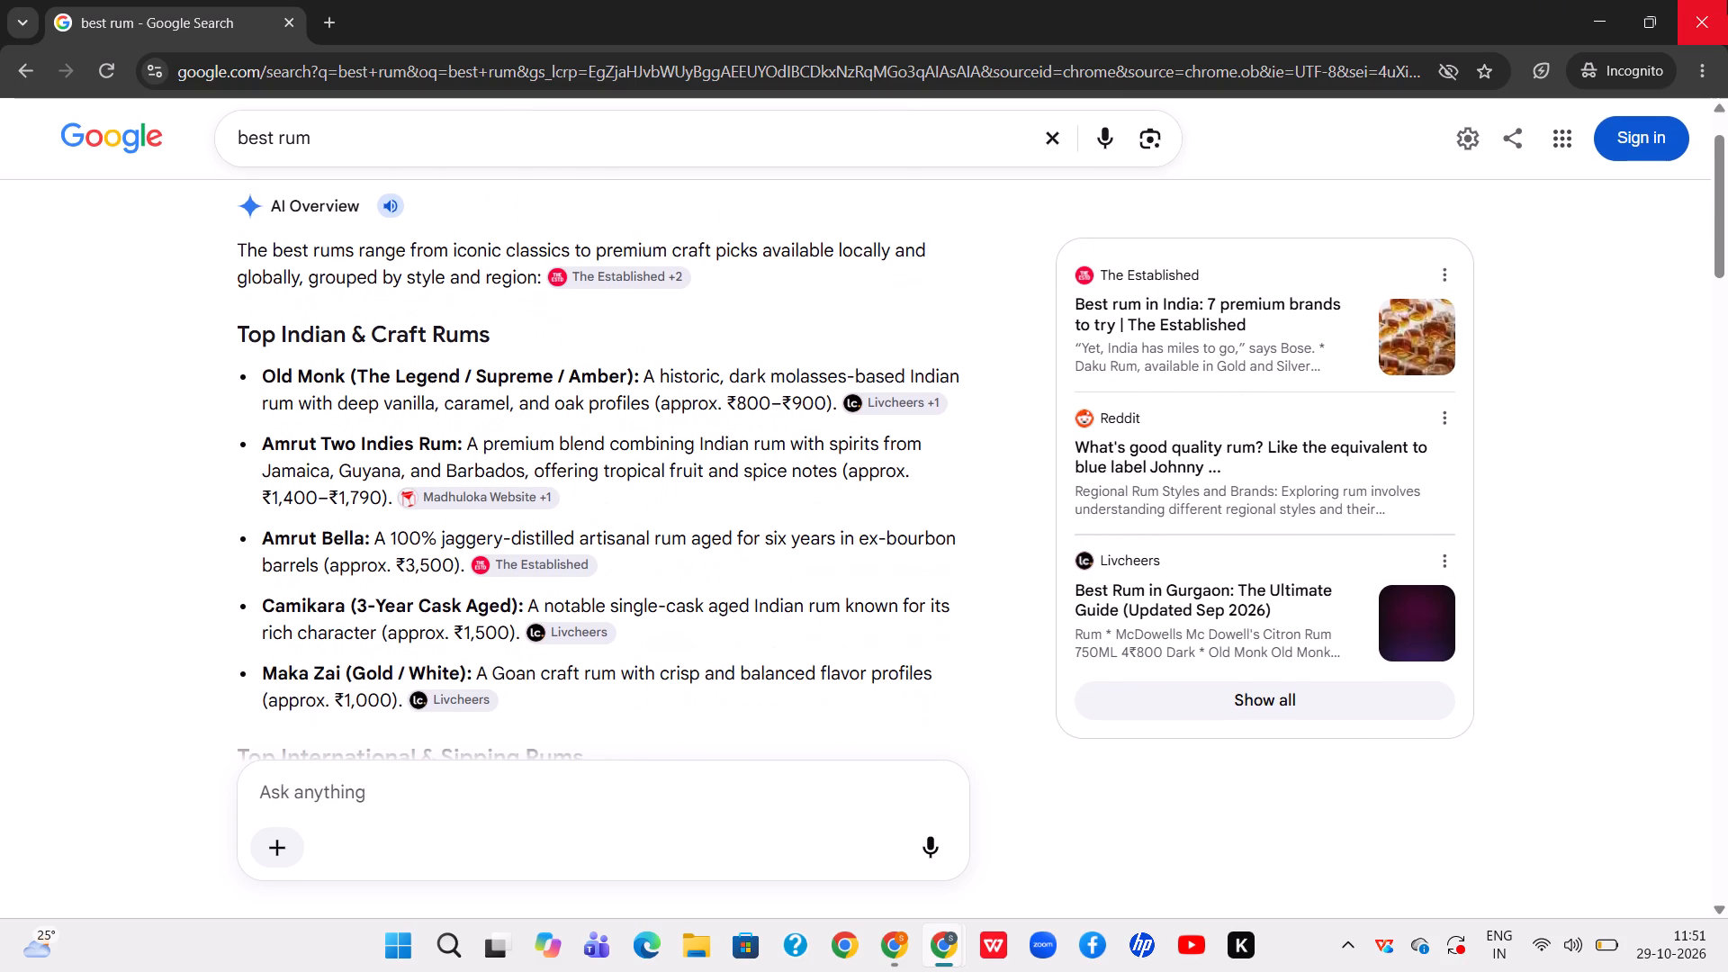
{"action": "key", "text": "Down"}
{"action": "key", "text": "Down"}
{"action": "key", "text": "Down"}
{"action": "key", "text": "Down"}
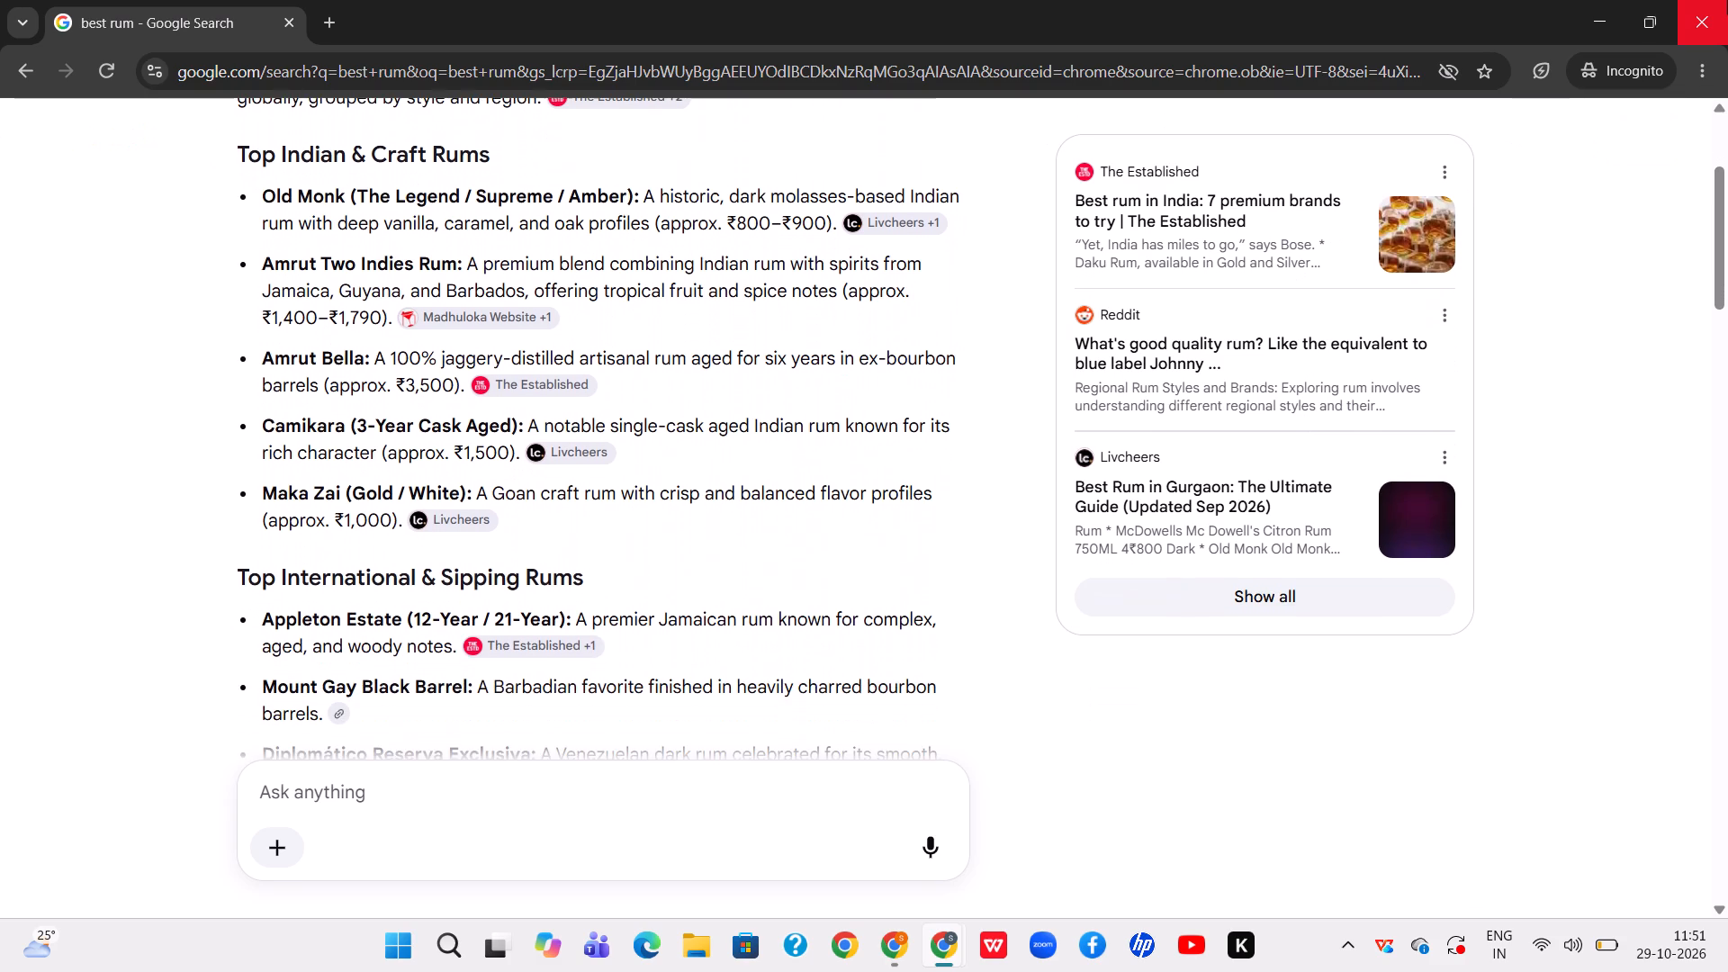
{"action": "key", "text": "Down"}
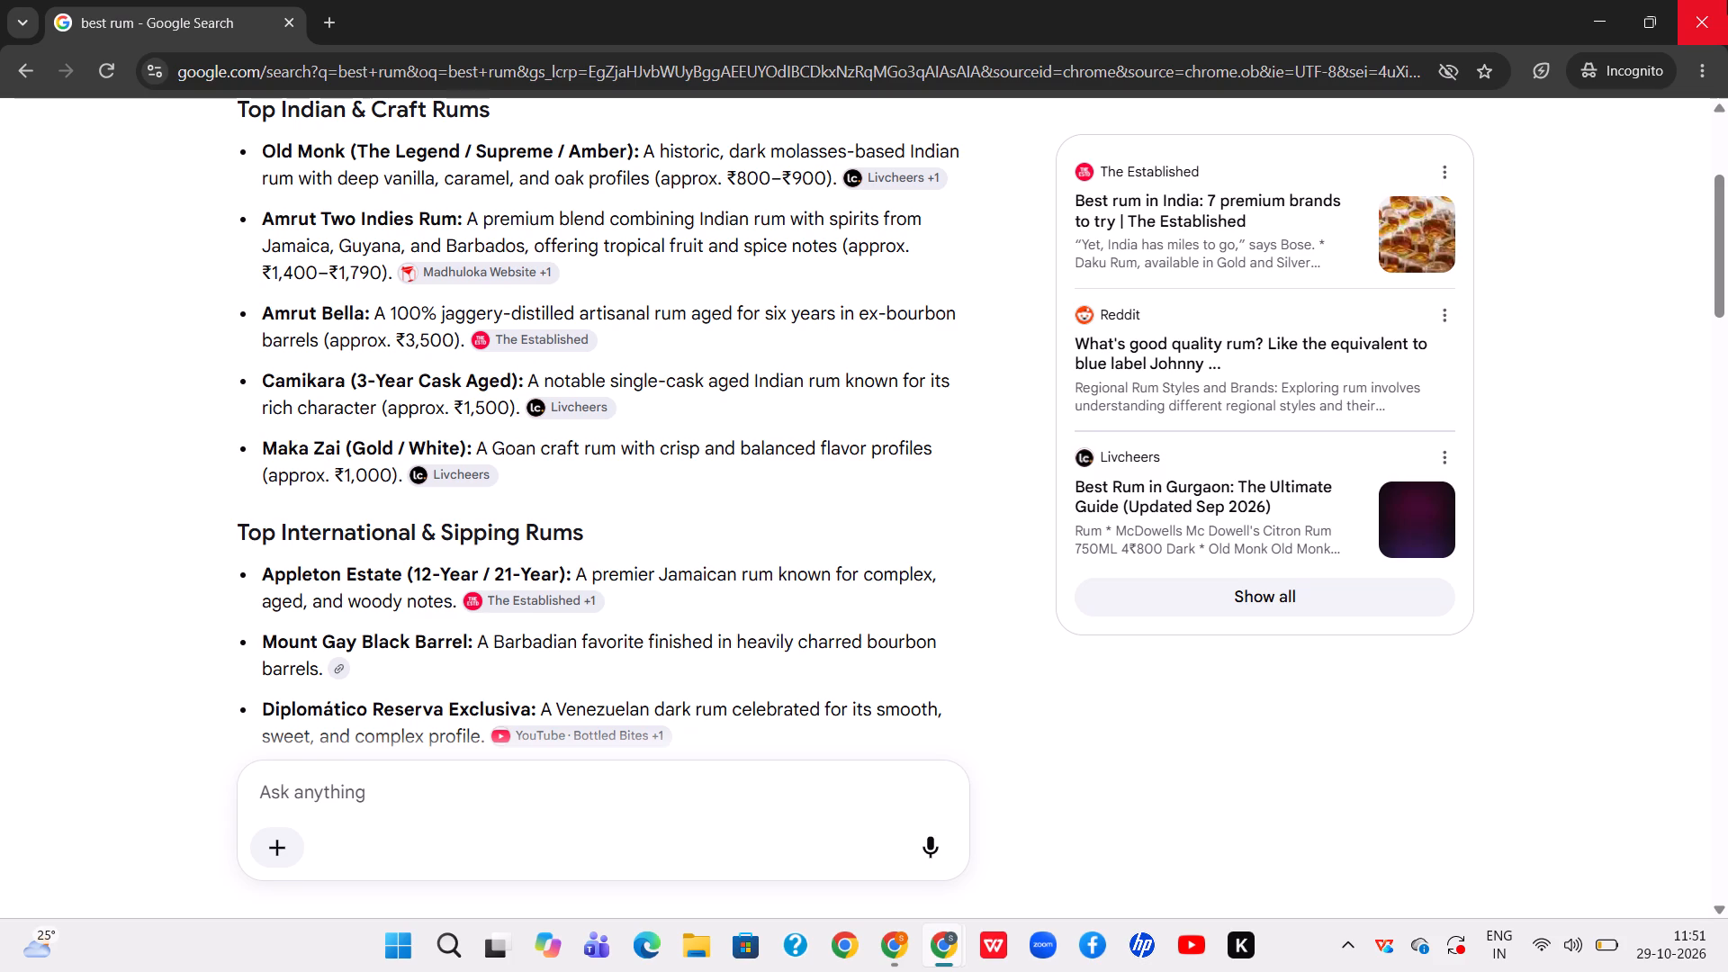
{"action": "scroll", "coordinate": [1573, 459], "scroll_direction": "down", "scroll_amount": 8}
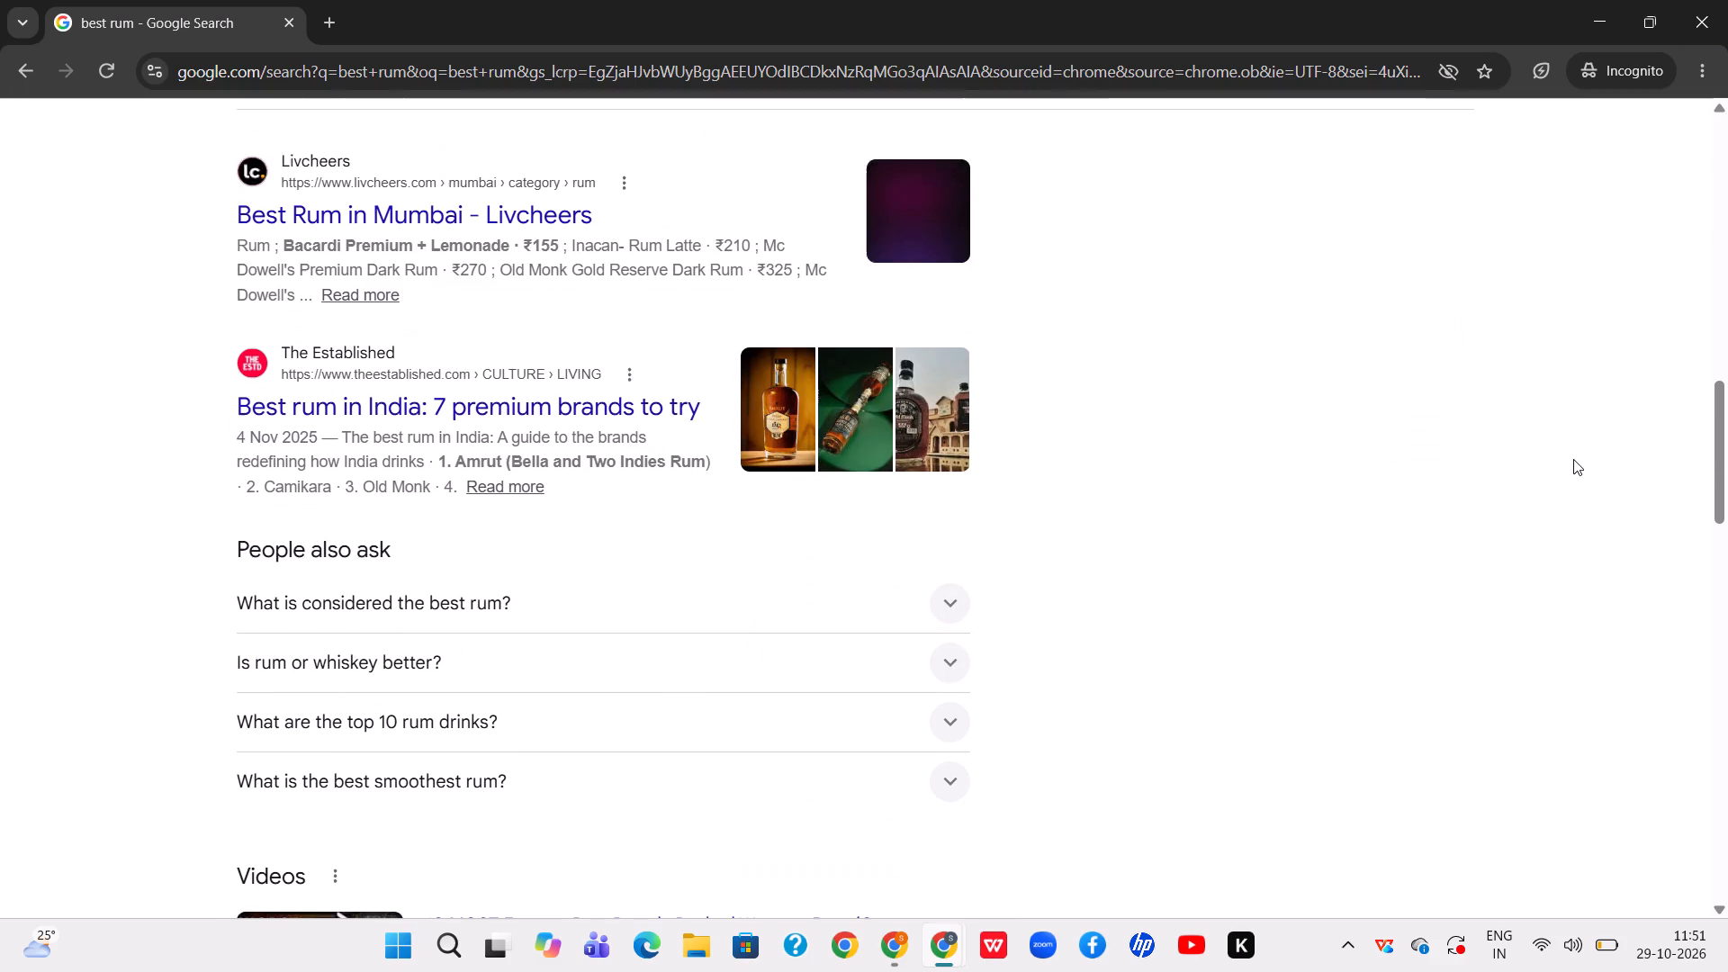
{"action": "scroll", "coordinate": [1573, 459], "scroll_direction": "down", "scroll_amount": 2}
{"action": "left_click", "coordinate": [1727, 0]}
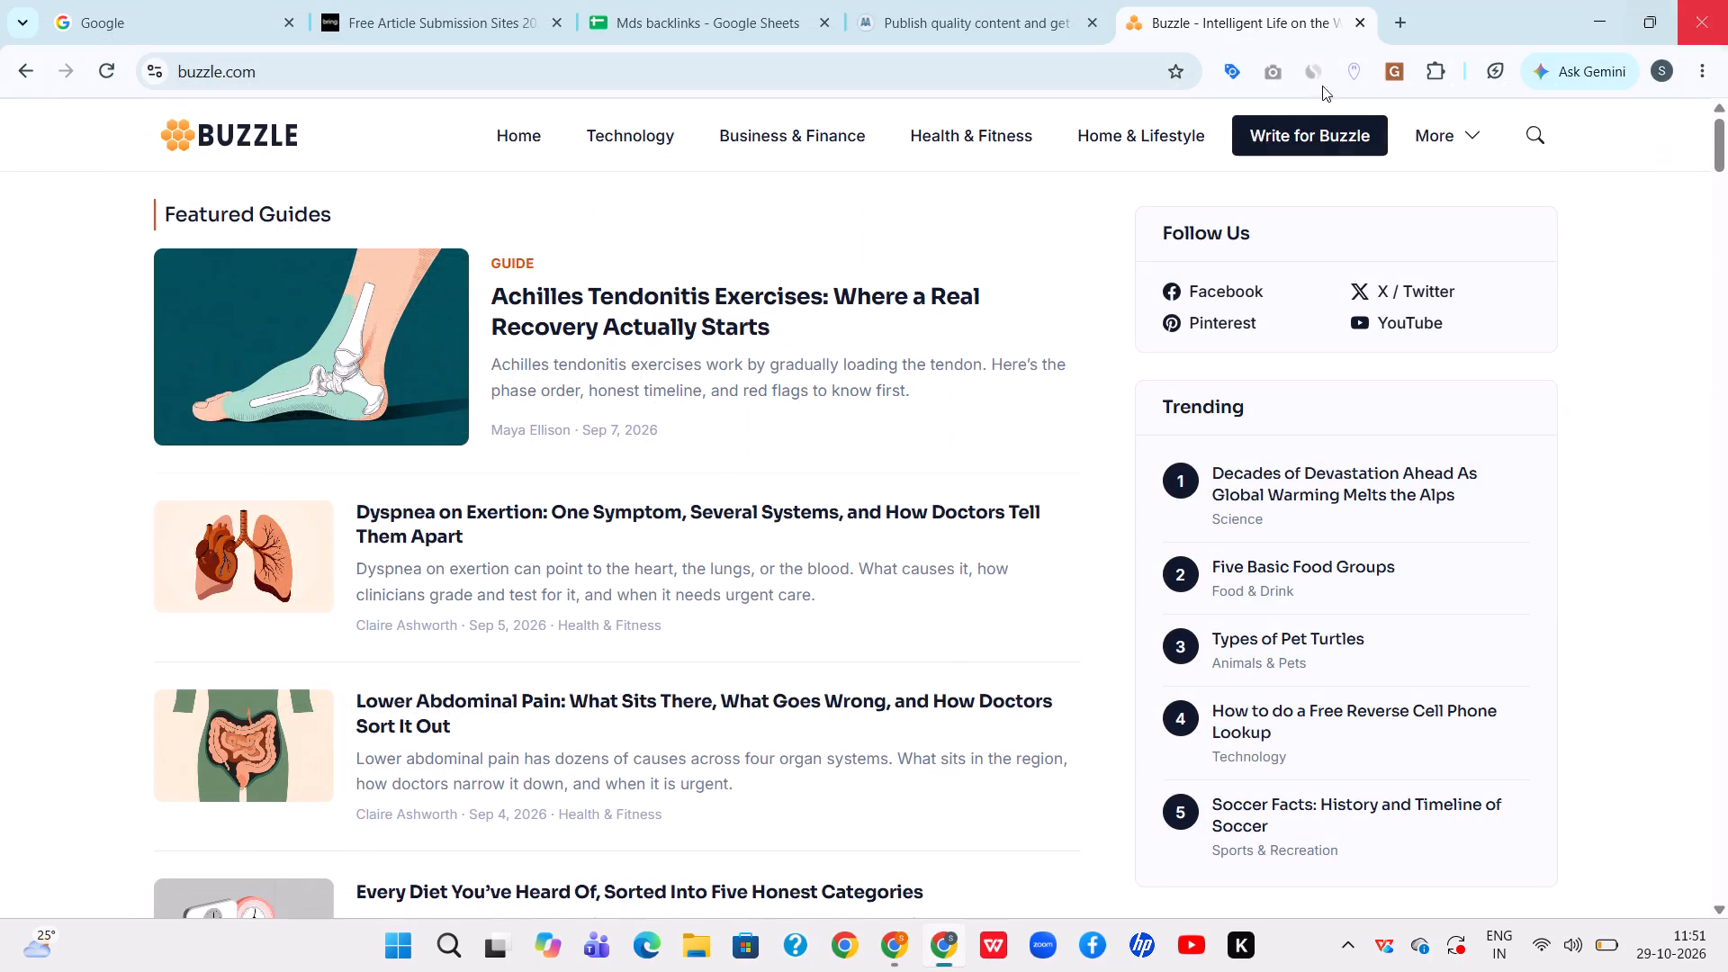
Open Buzzle's Write for Buzzle page and review its contributor guidelines and pitch form fields.
{"action": "left_click", "coordinate": [1282, 140]}
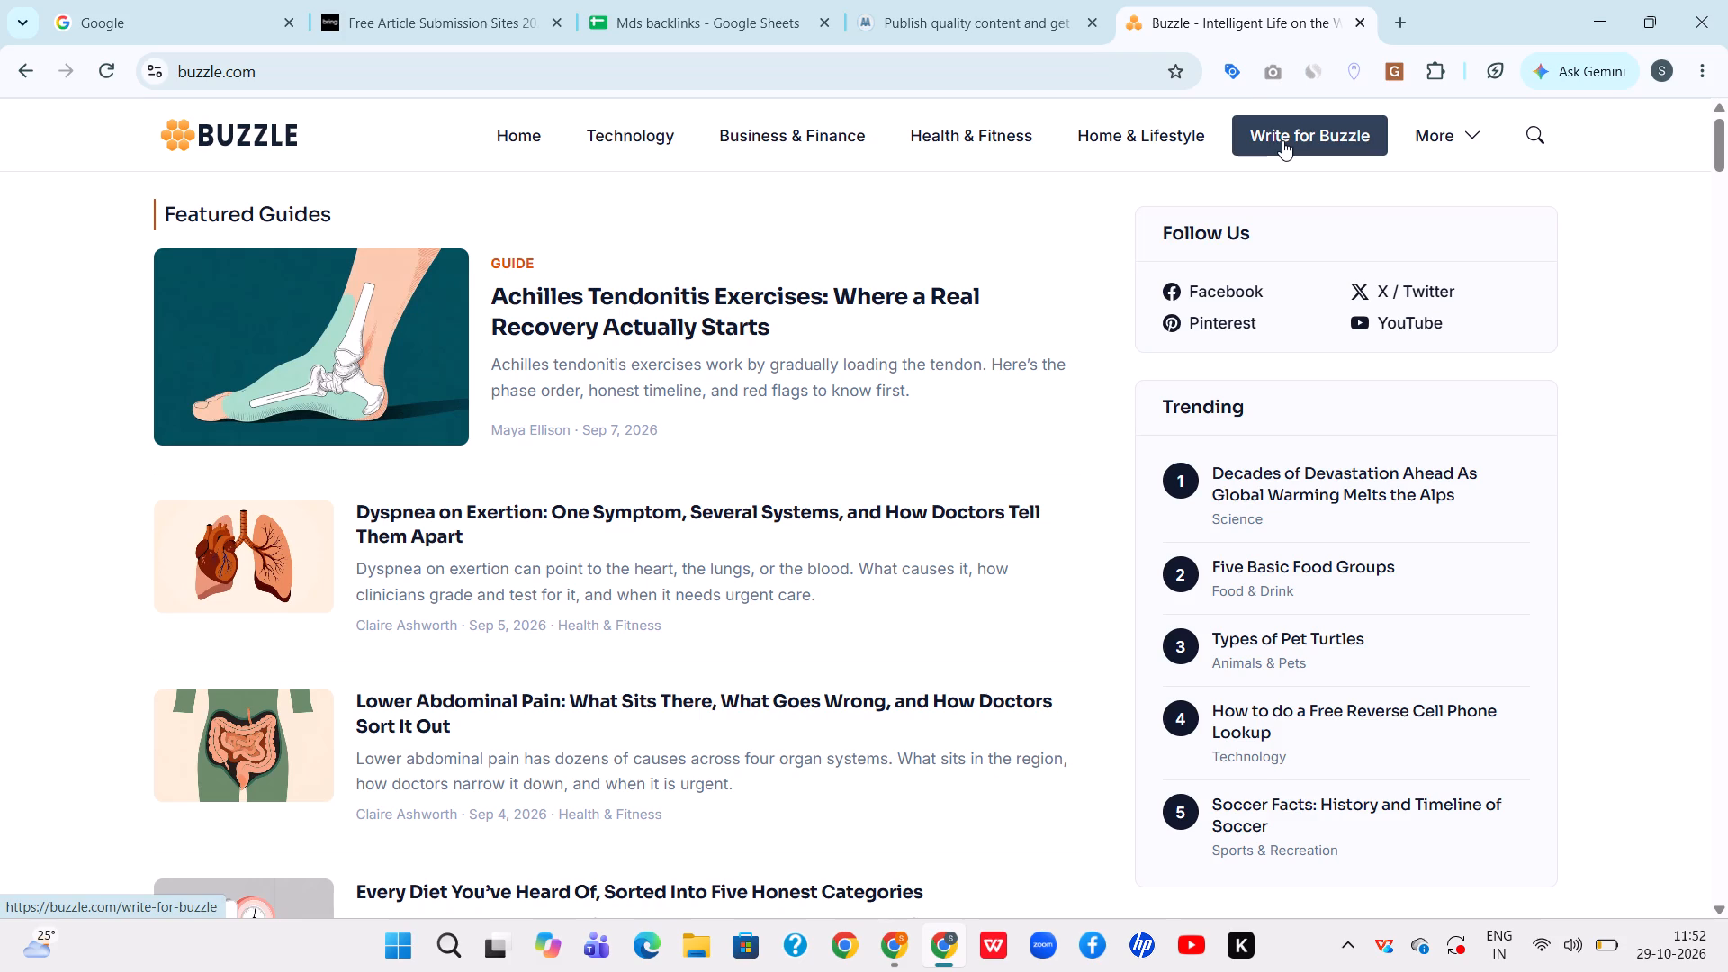
{"action": "scroll", "coordinate": [883, 482], "scroll_direction": "down", "scroll_amount": 1}
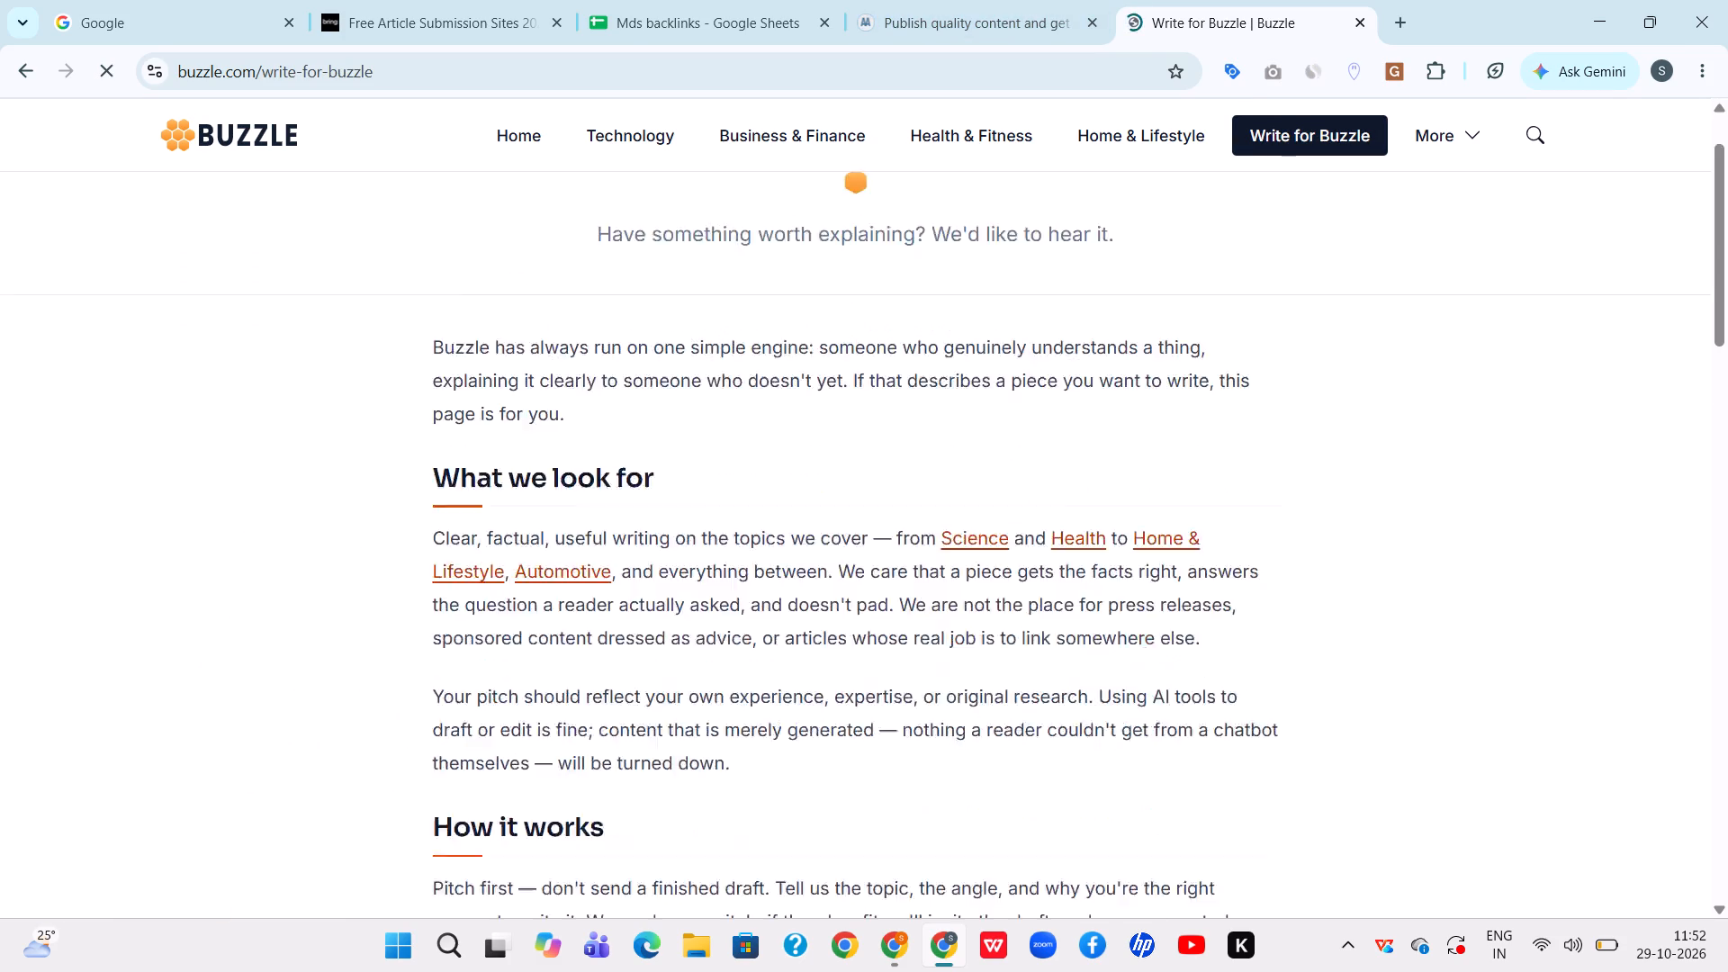
{"action": "scroll", "coordinate": [883, 482], "scroll_direction": "down", "scroll_amount": 2}
{"action": "scroll", "coordinate": [883, 482], "scroll_direction": "up", "scroll_amount": 4}
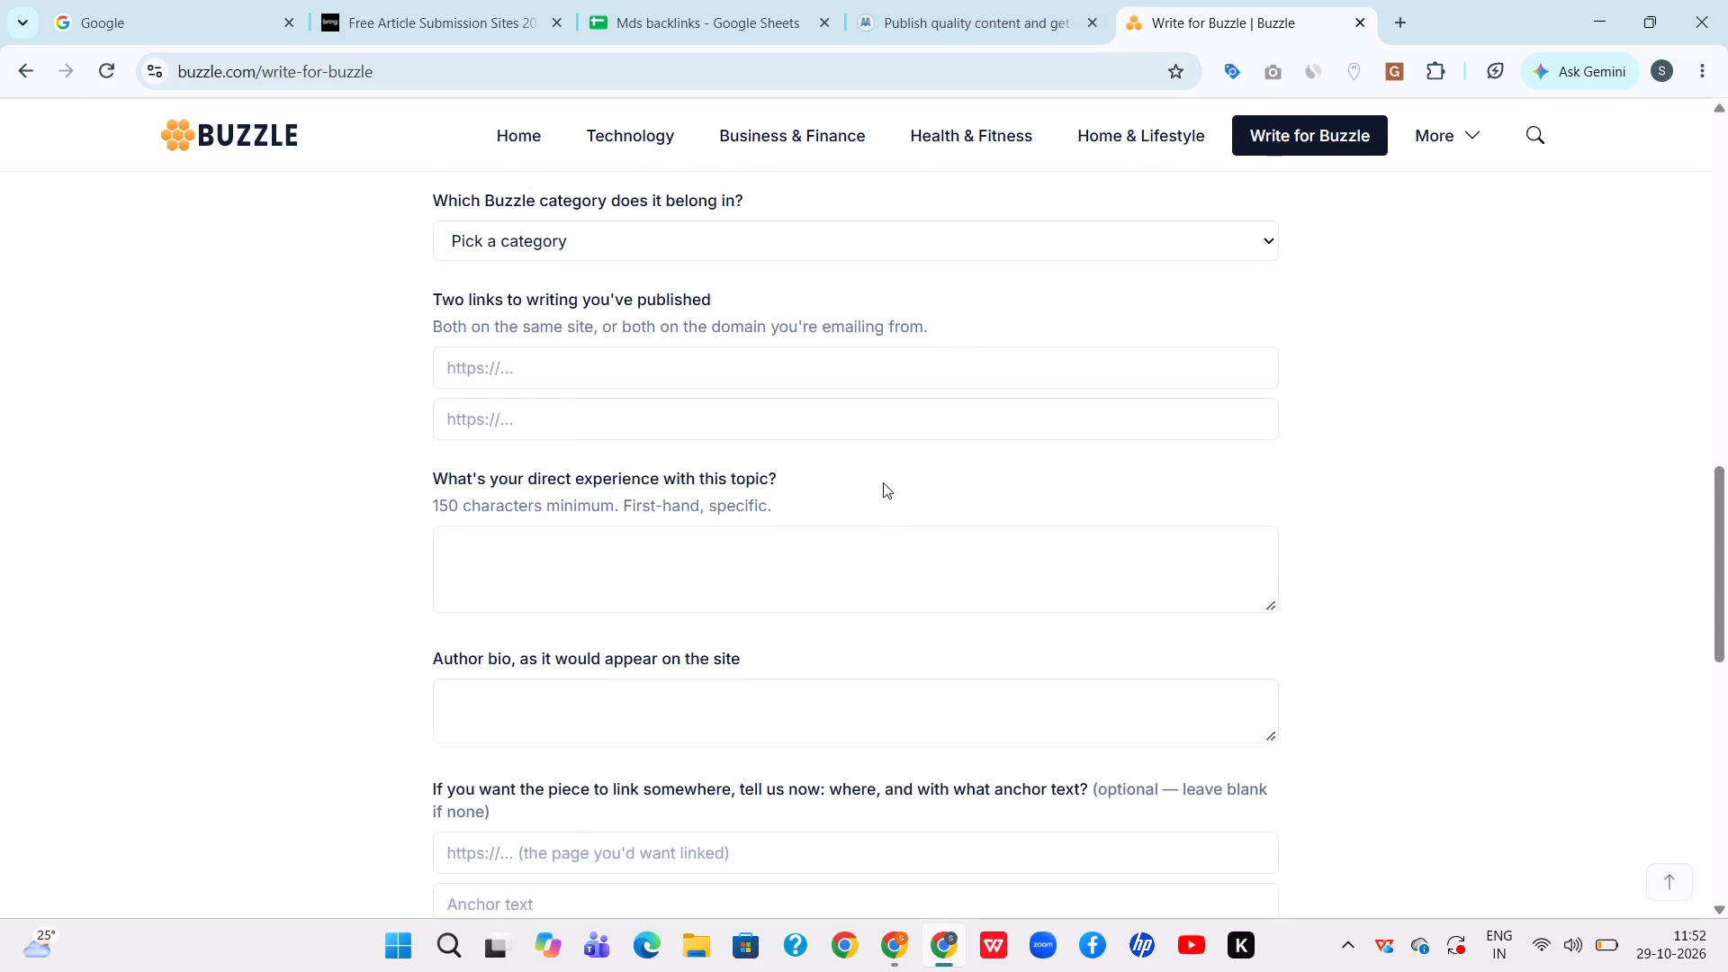
{"action": "scroll", "coordinate": [883, 482], "scroll_direction": "down", "scroll_amount": 1}
{"action": "scroll", "coordinate": [883, 482], "scroll_direction": "up", "scroll_amount": 6}
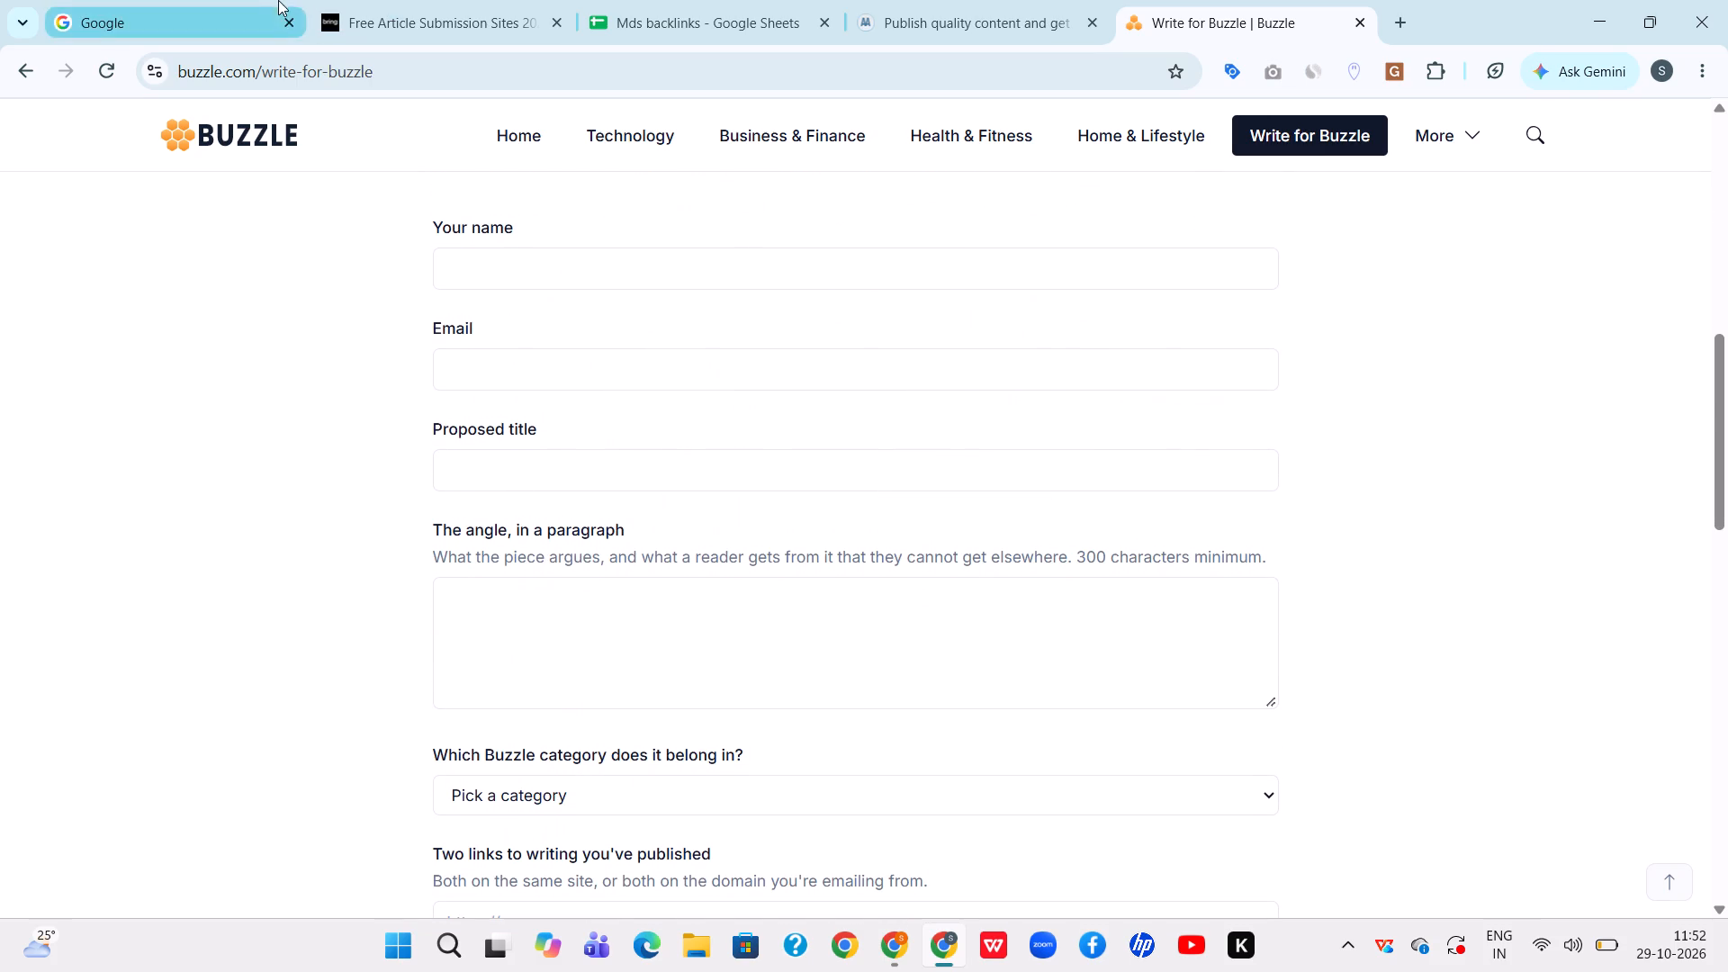
Copy the examiner.com address from row 22 of the Bring SEO table, check the site in a new tab, and close the tab.
{"action": "left_click", "coordinate": [418, 2]}
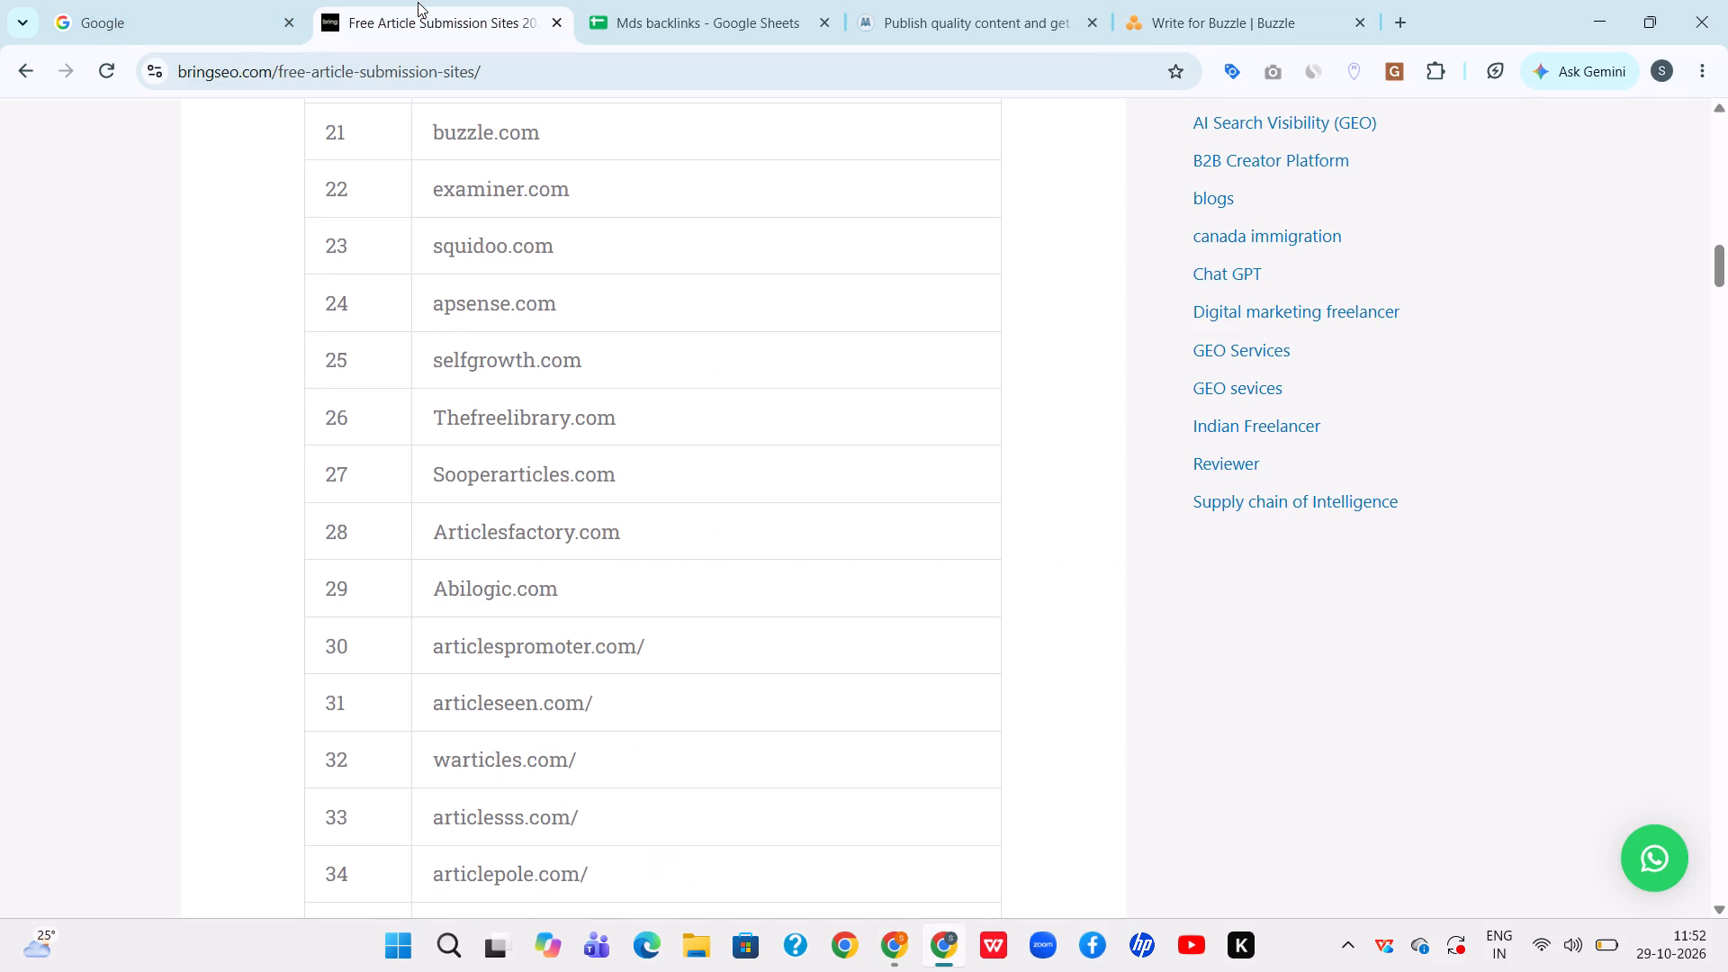
{"action": "triple_click", "coordinate": [501, 202]}
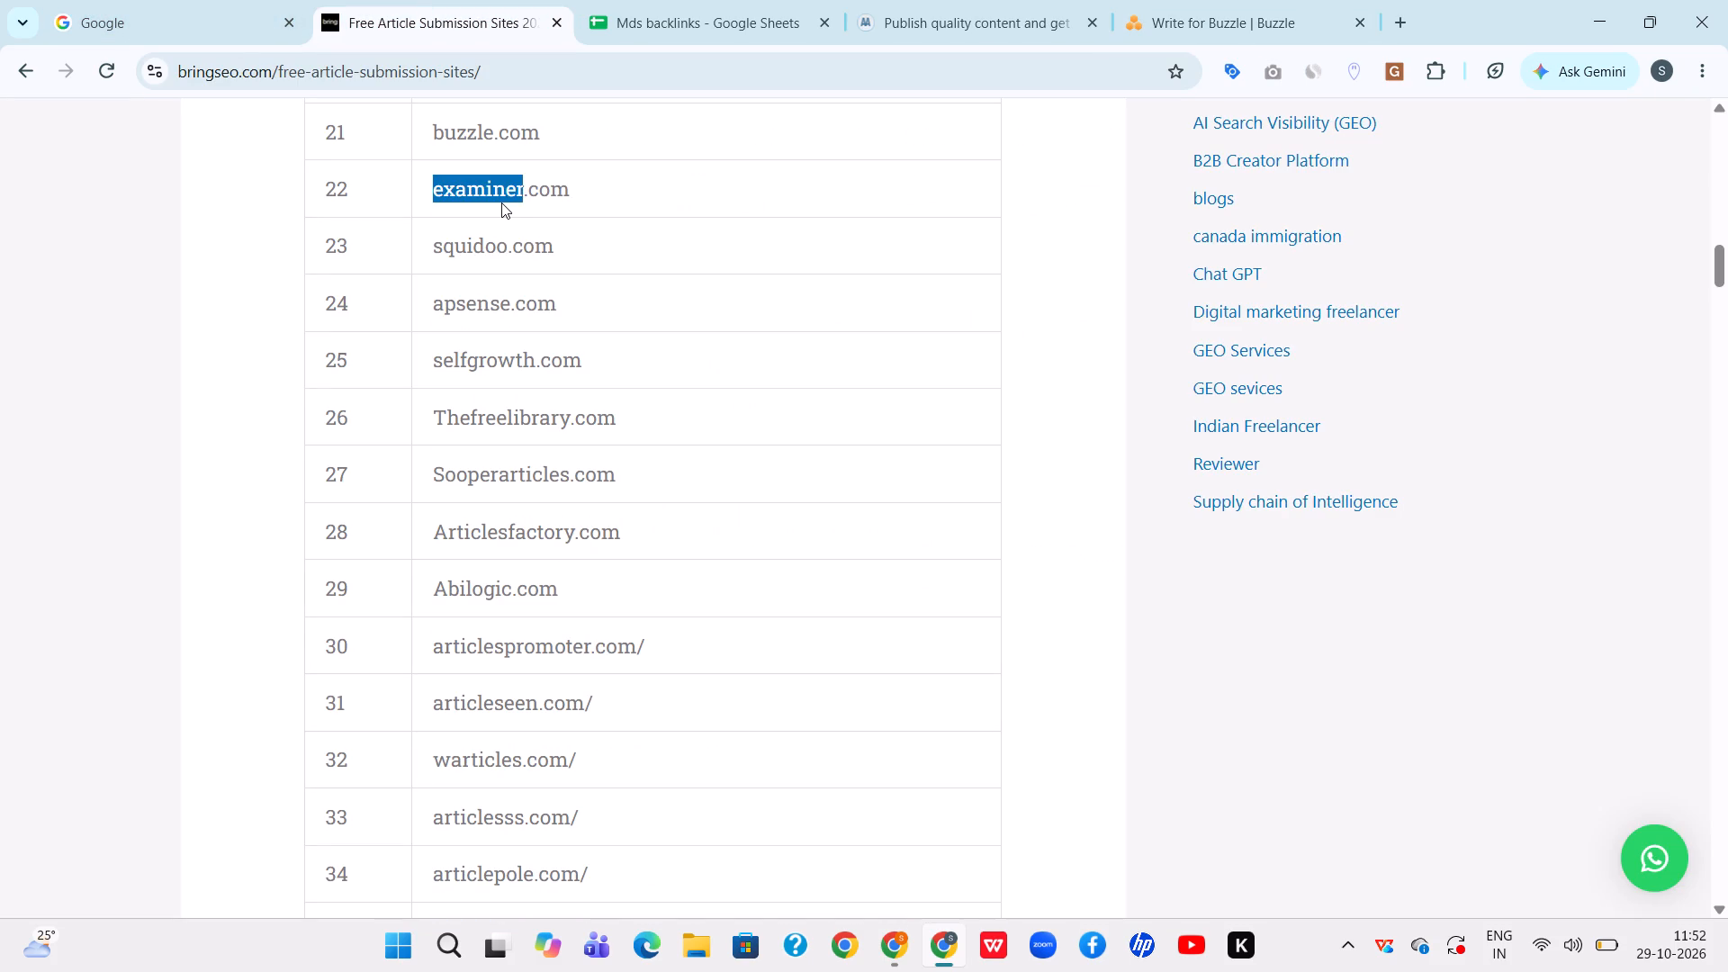
{"action": "double_click", "coordinate": [501, 202]}
{"action": "key", "text": "ctrl+c"}
{"action": "left_click", "coordinate": [501, 202]}
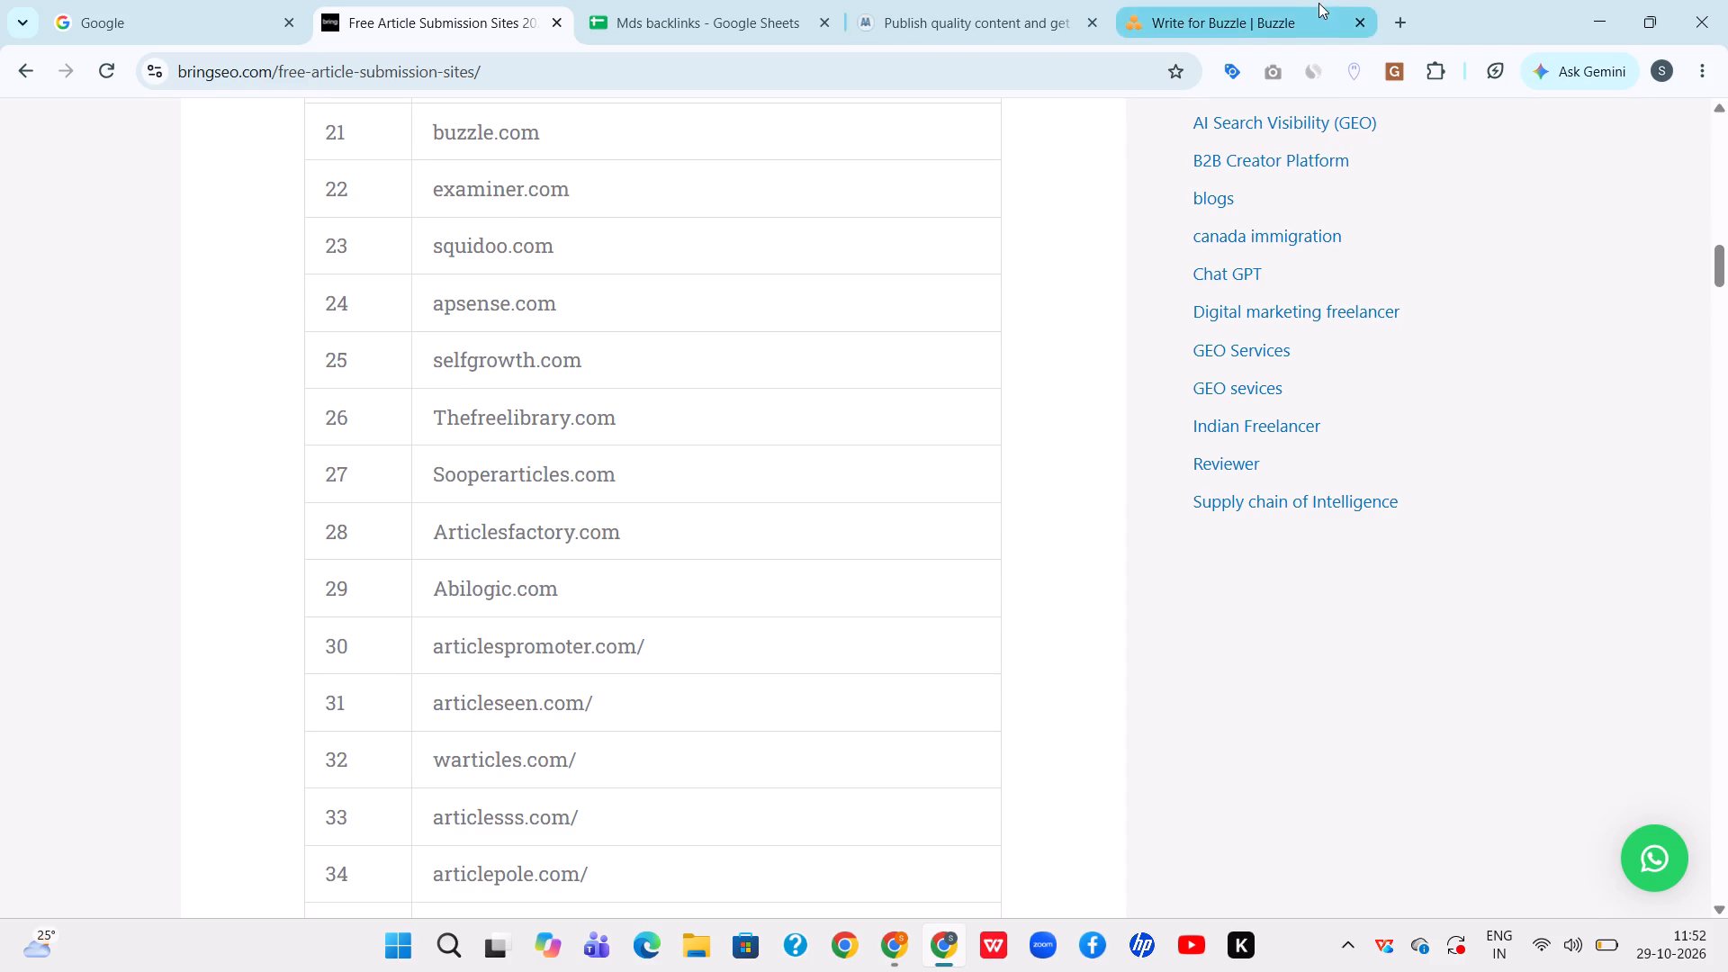
{"action": "left_click", "coordinate": [1397, 15]}
{"action": "key", "text": "ctrl+v"}
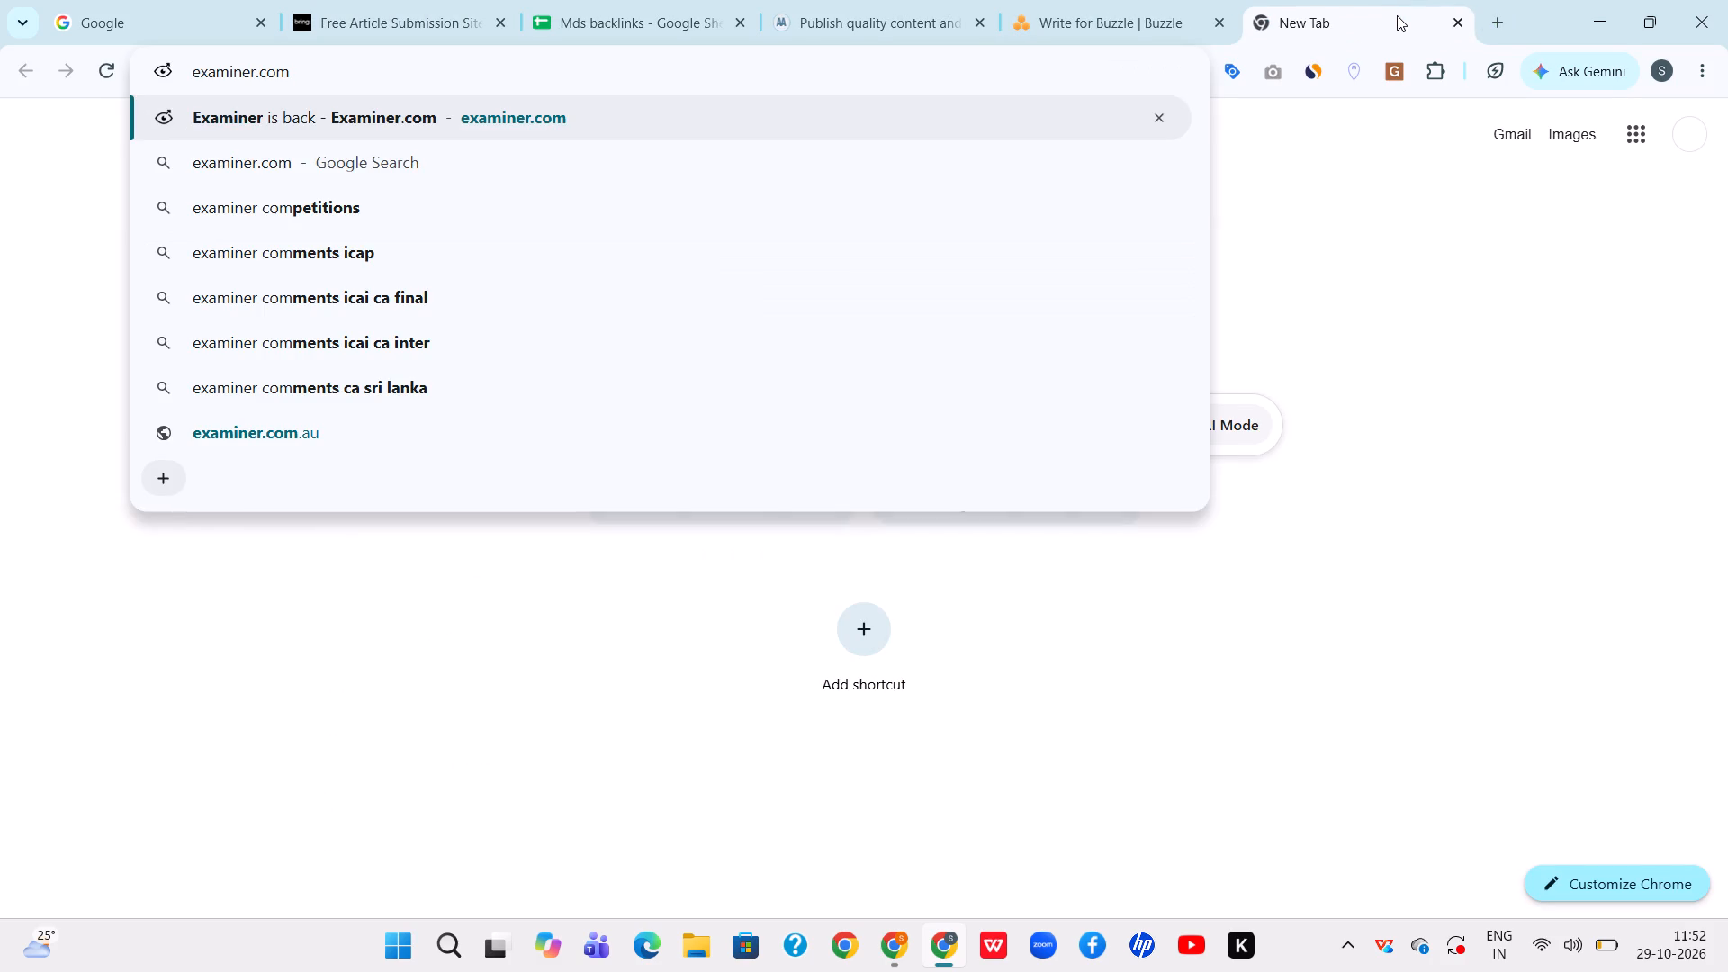
{"action": "key", "text": "Return"}
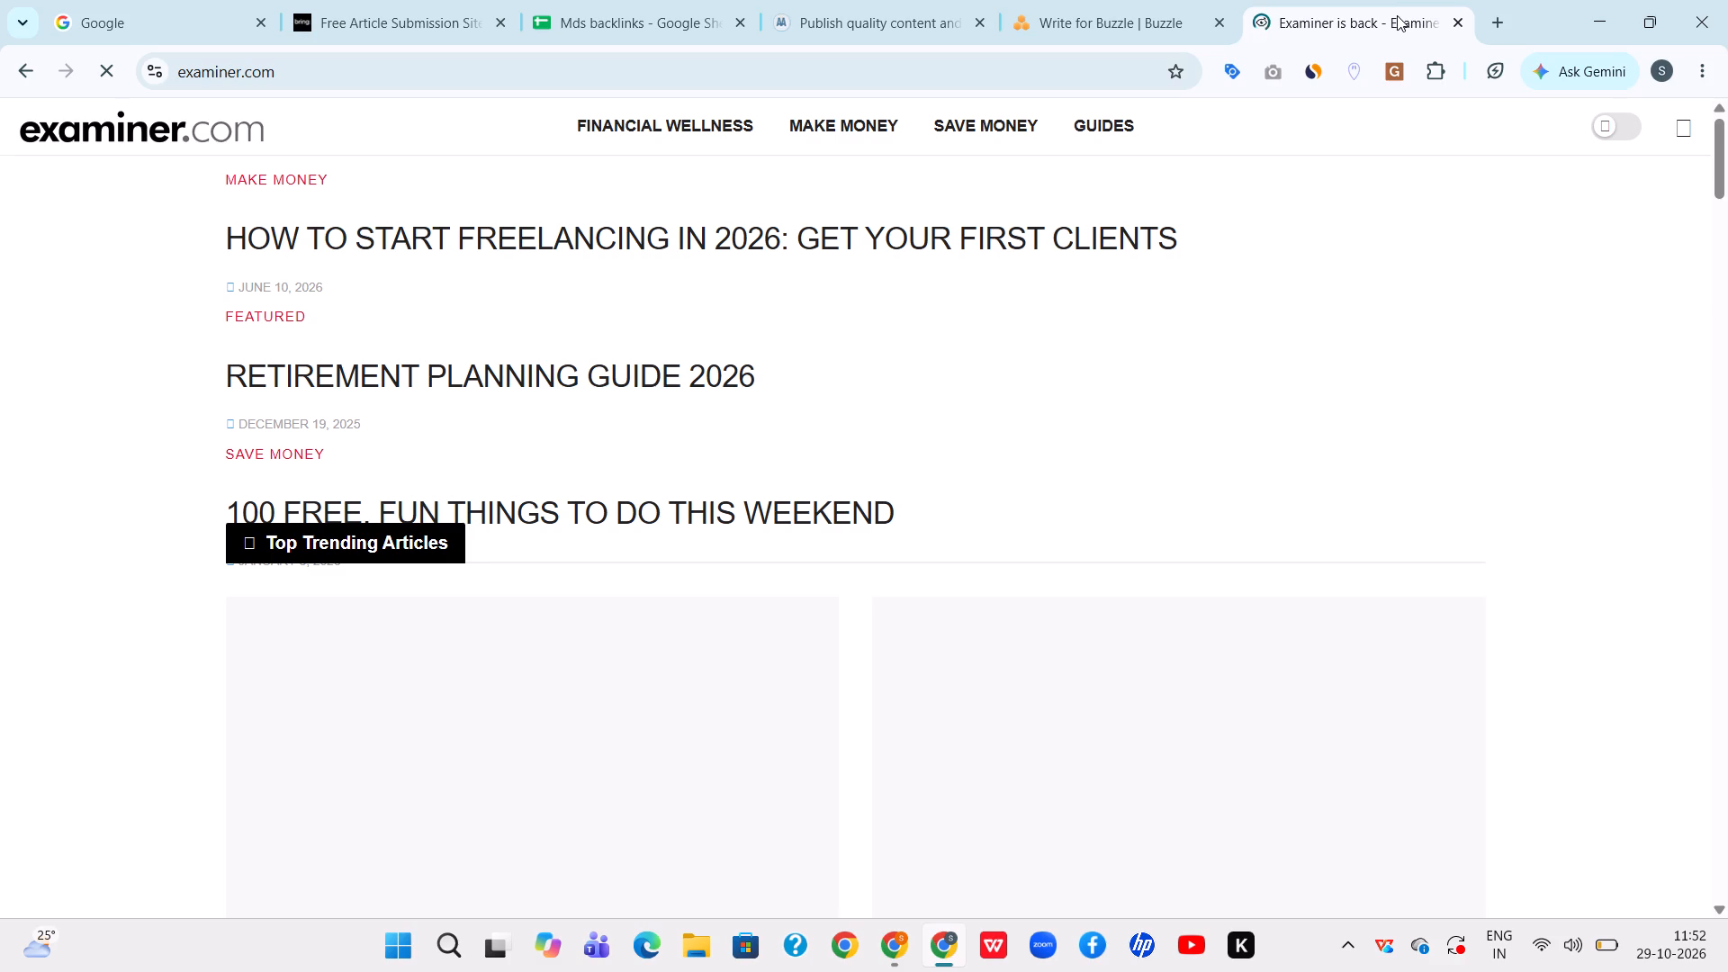
{"action": "left_click", "coordinate": [1460, 24]}
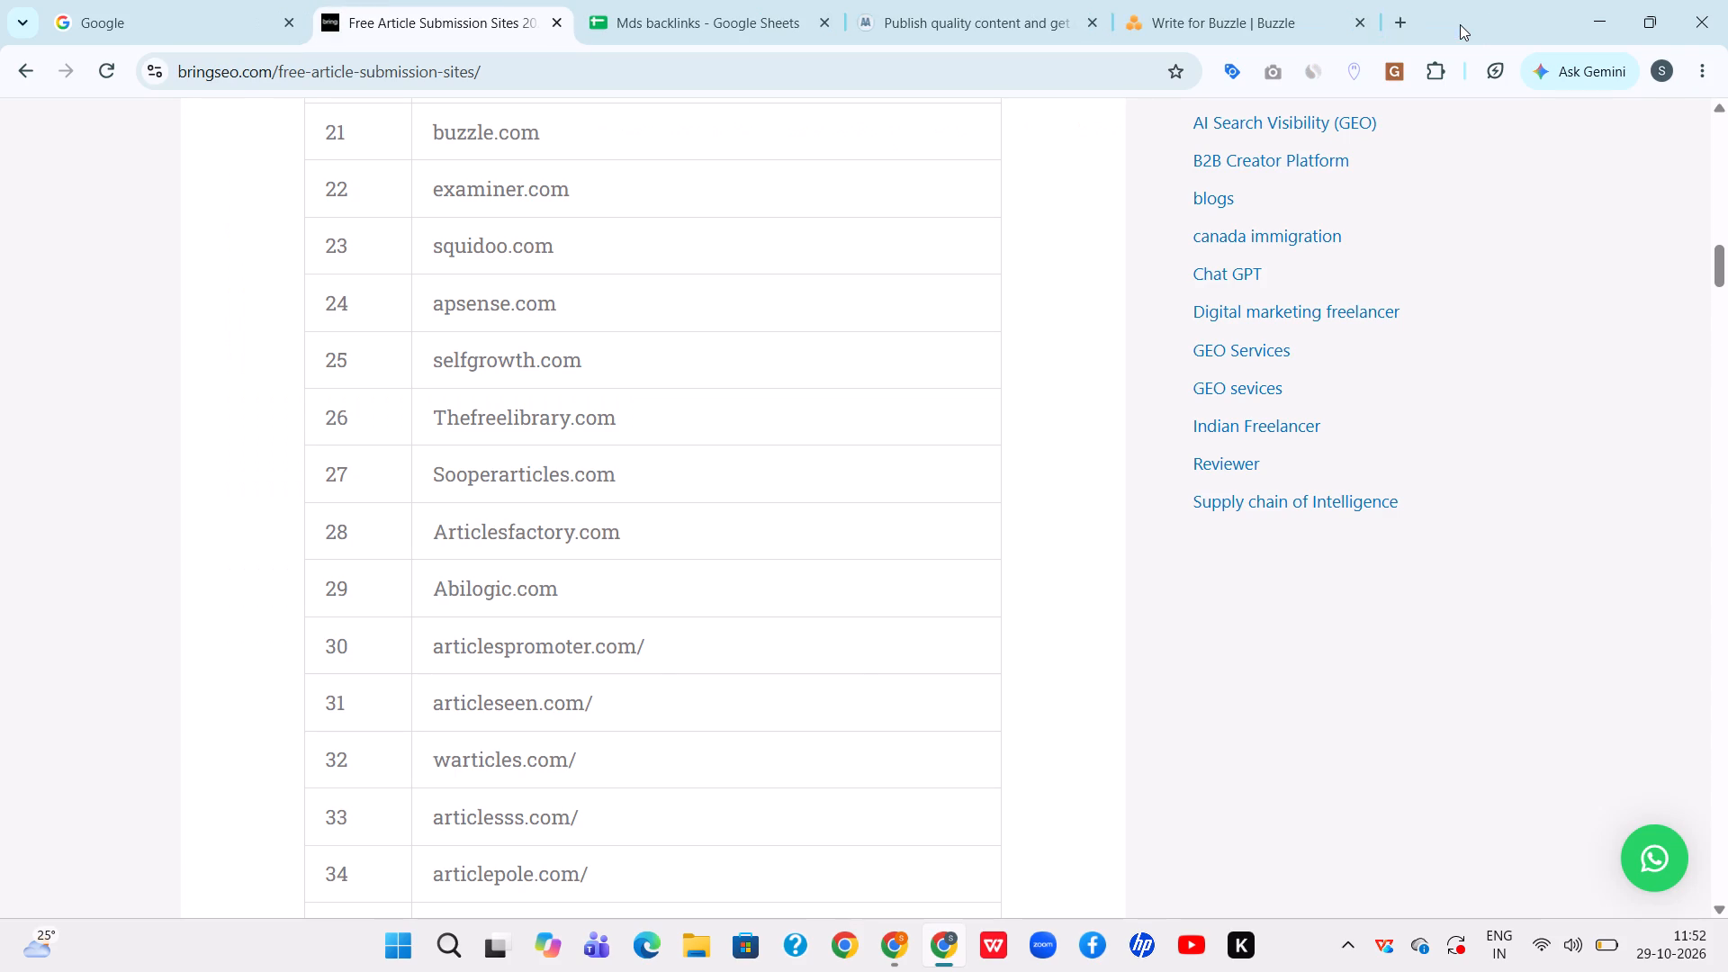
Copy the Sooperarticles.com address from row 27 of the table, check the site in a new tab, and close the tab.
{"action": "triple_click", "coordinate": [764, 266]}
{"action": "double_click", "coordinate": [689, 499]}
{"action": "scroll", "coordinate": [550, 472], "scroll_direction": "down", "scroll_amount": 4}
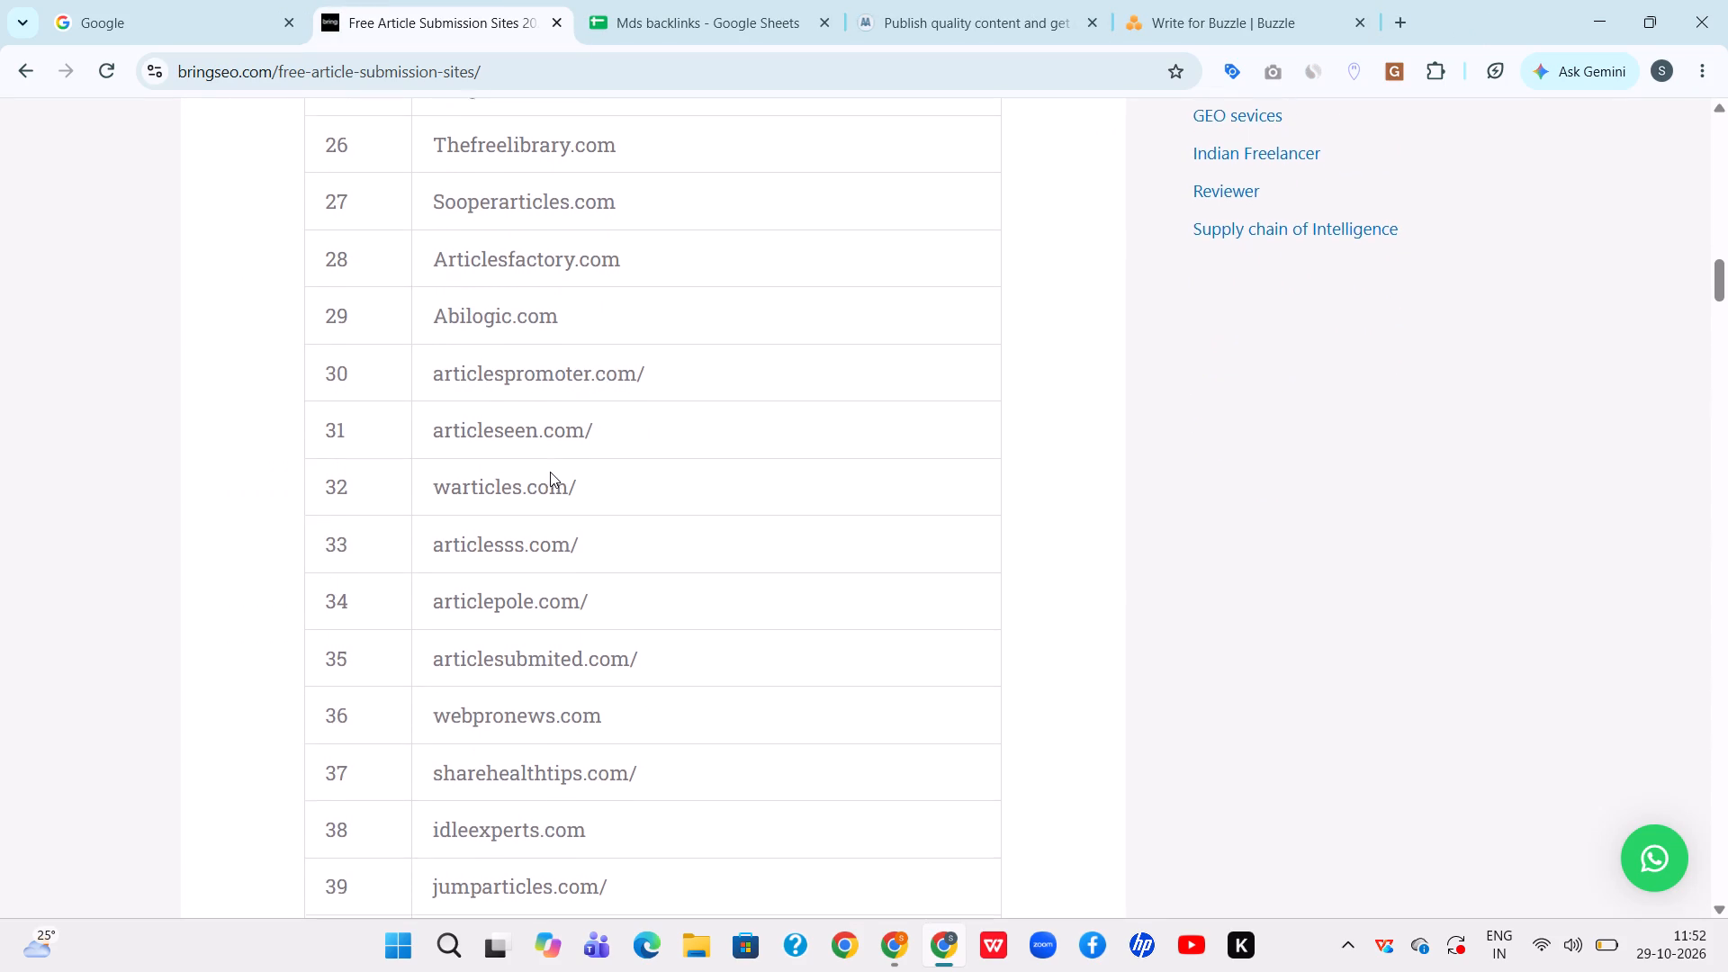
{"action": "scroll", "coordinate": [550, 472], "scroll_direction": "down", "scroll_amount": 1}
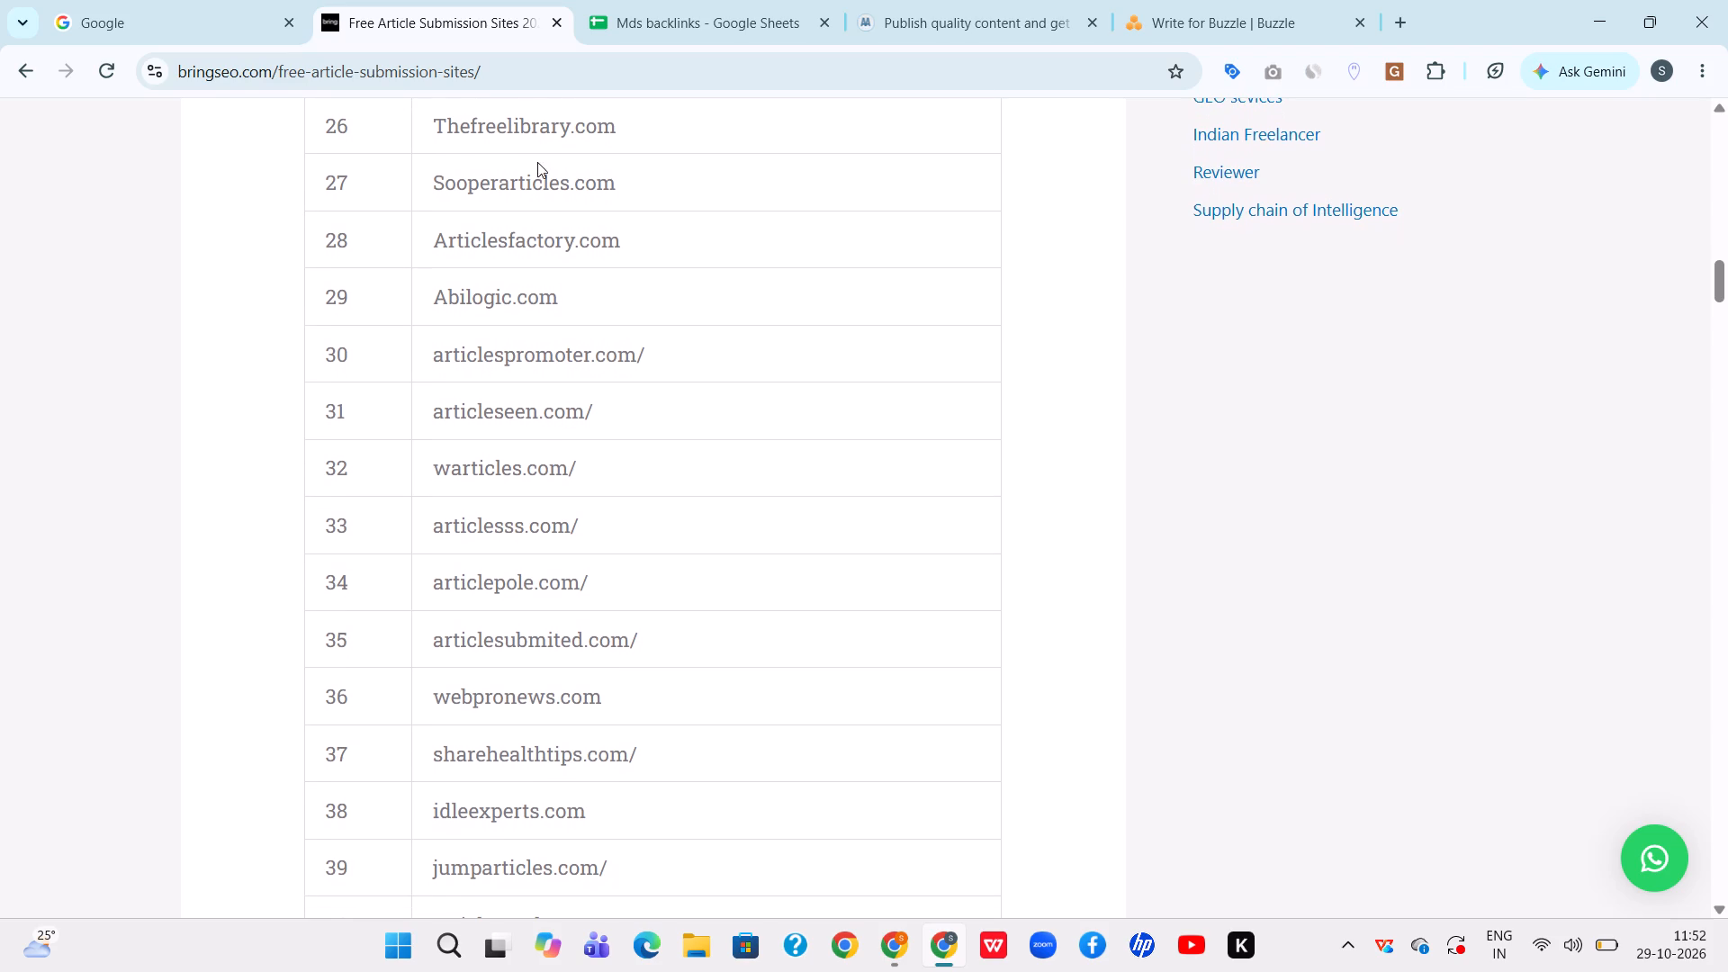
{"action": "triple_click", "coordinate": [538, 175]}
{"action": "left_click", "coordinate": [538, 175]}
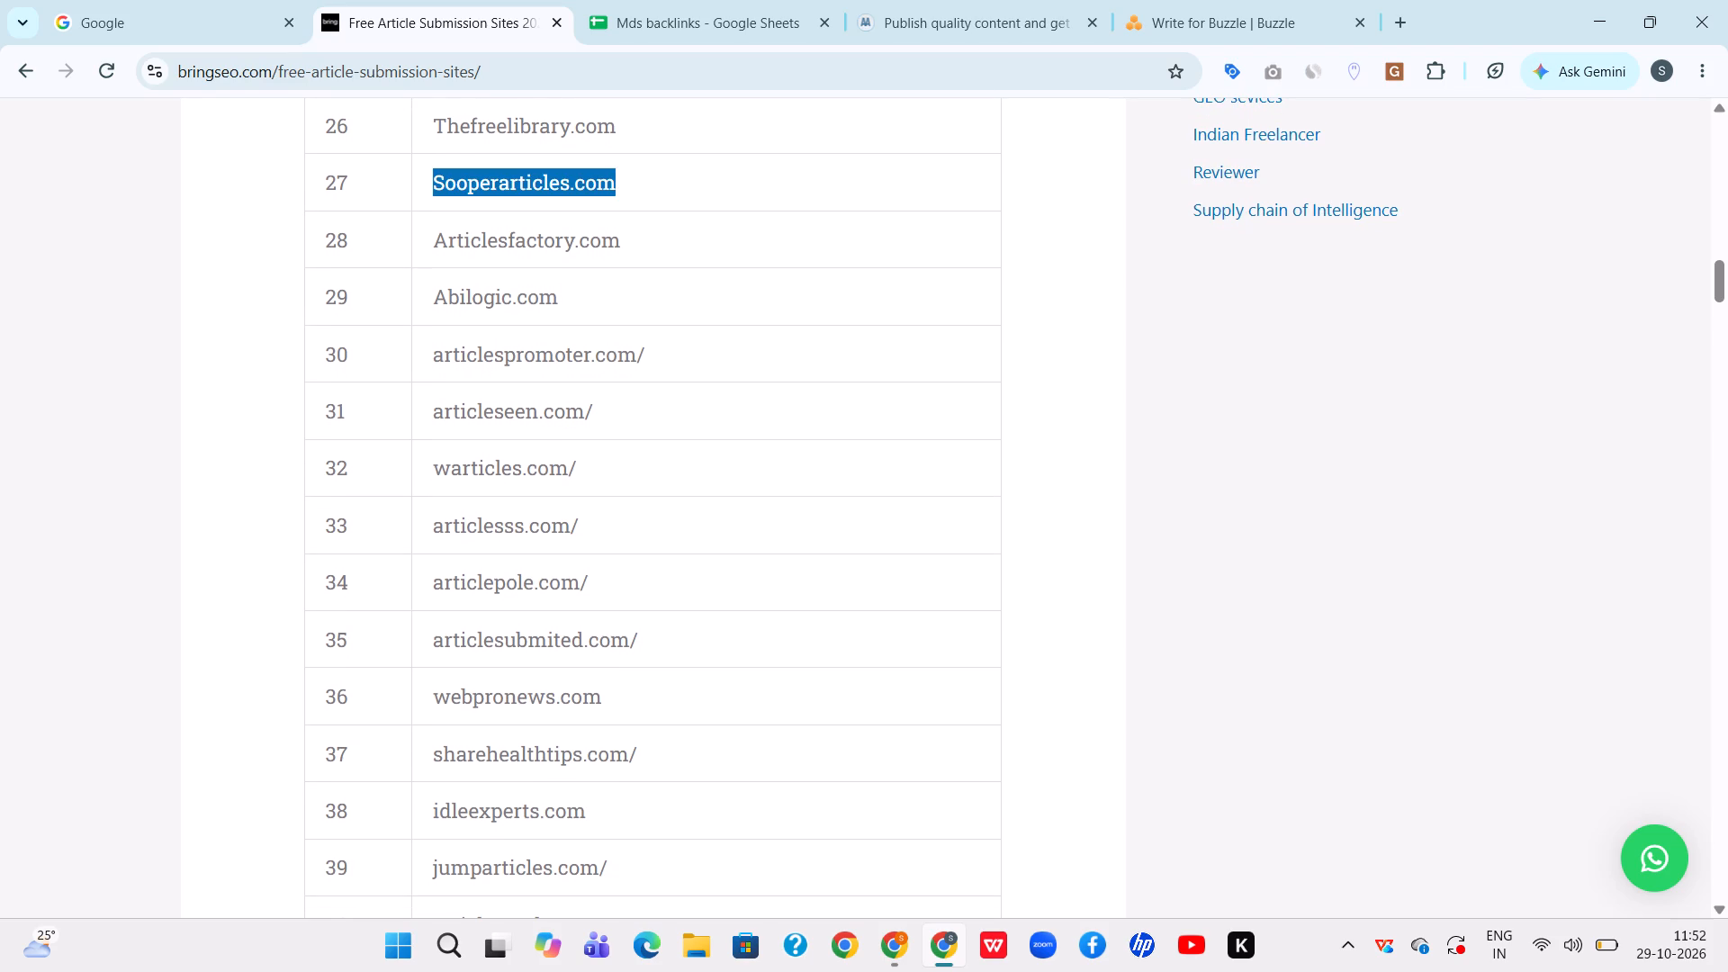
{"action": "key", "text": "ctrl+c"}
{"action": "left_click", "coordinate": [538, 175]}
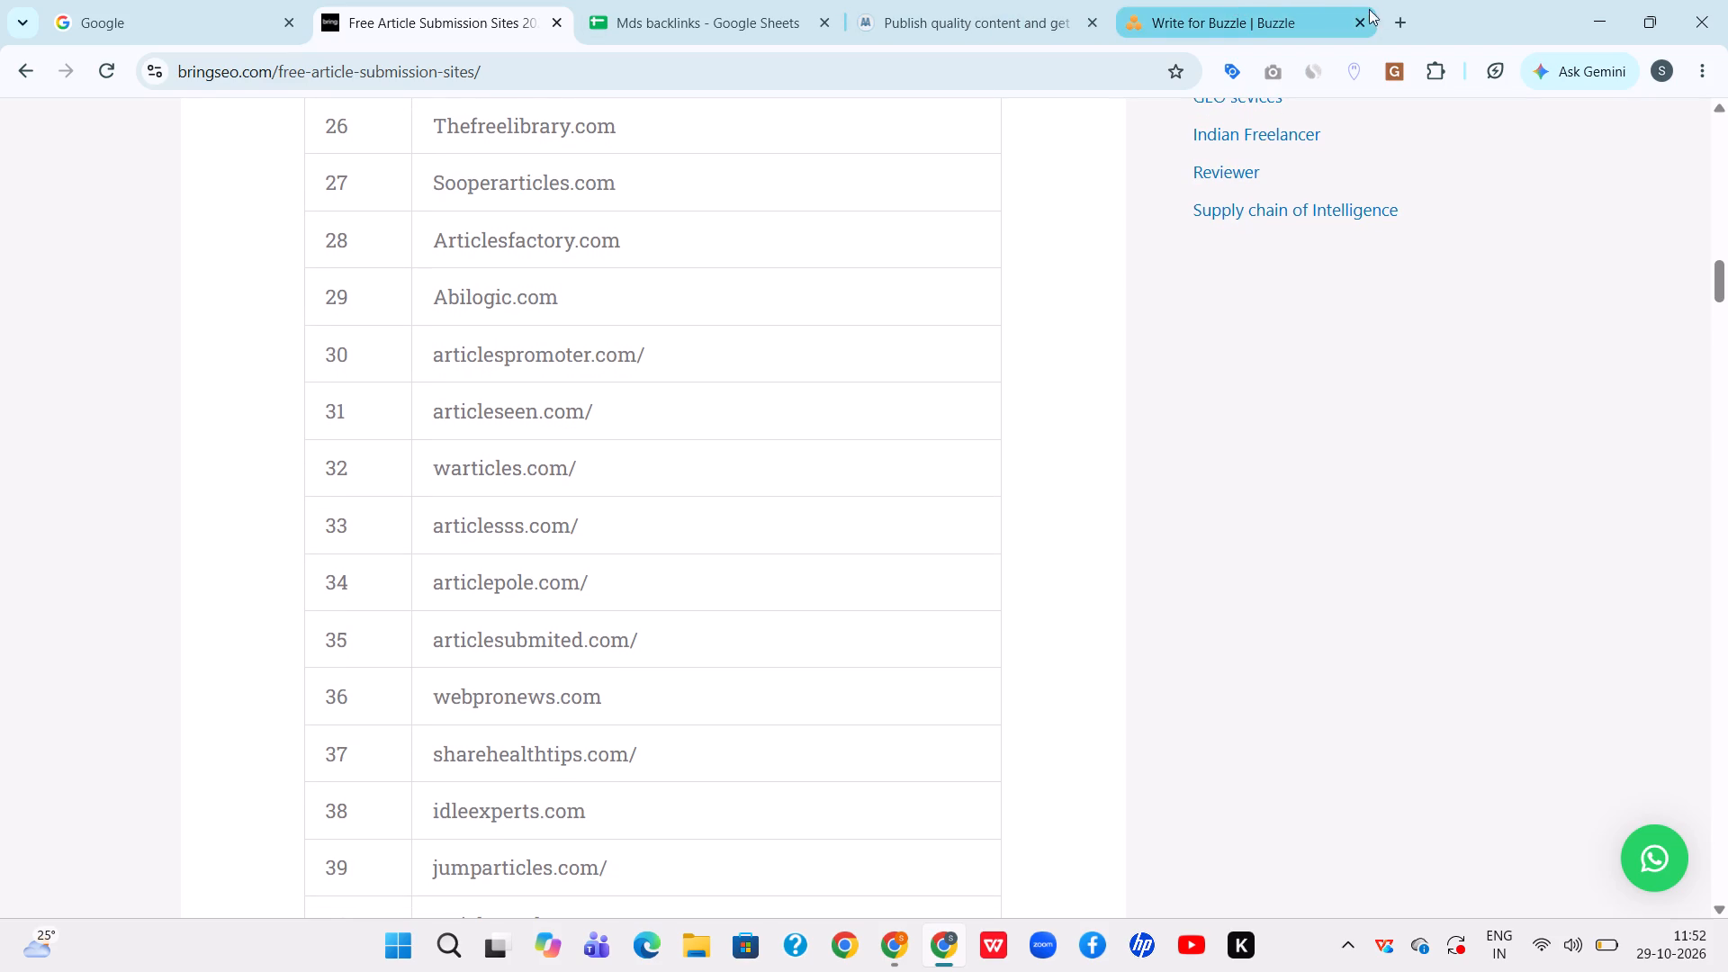
{"action": "left_click", "coordinate": [1399, 12]}
{"action": "key", "text": "ctrl+v"}
{"action": "key", "text": "Return"}
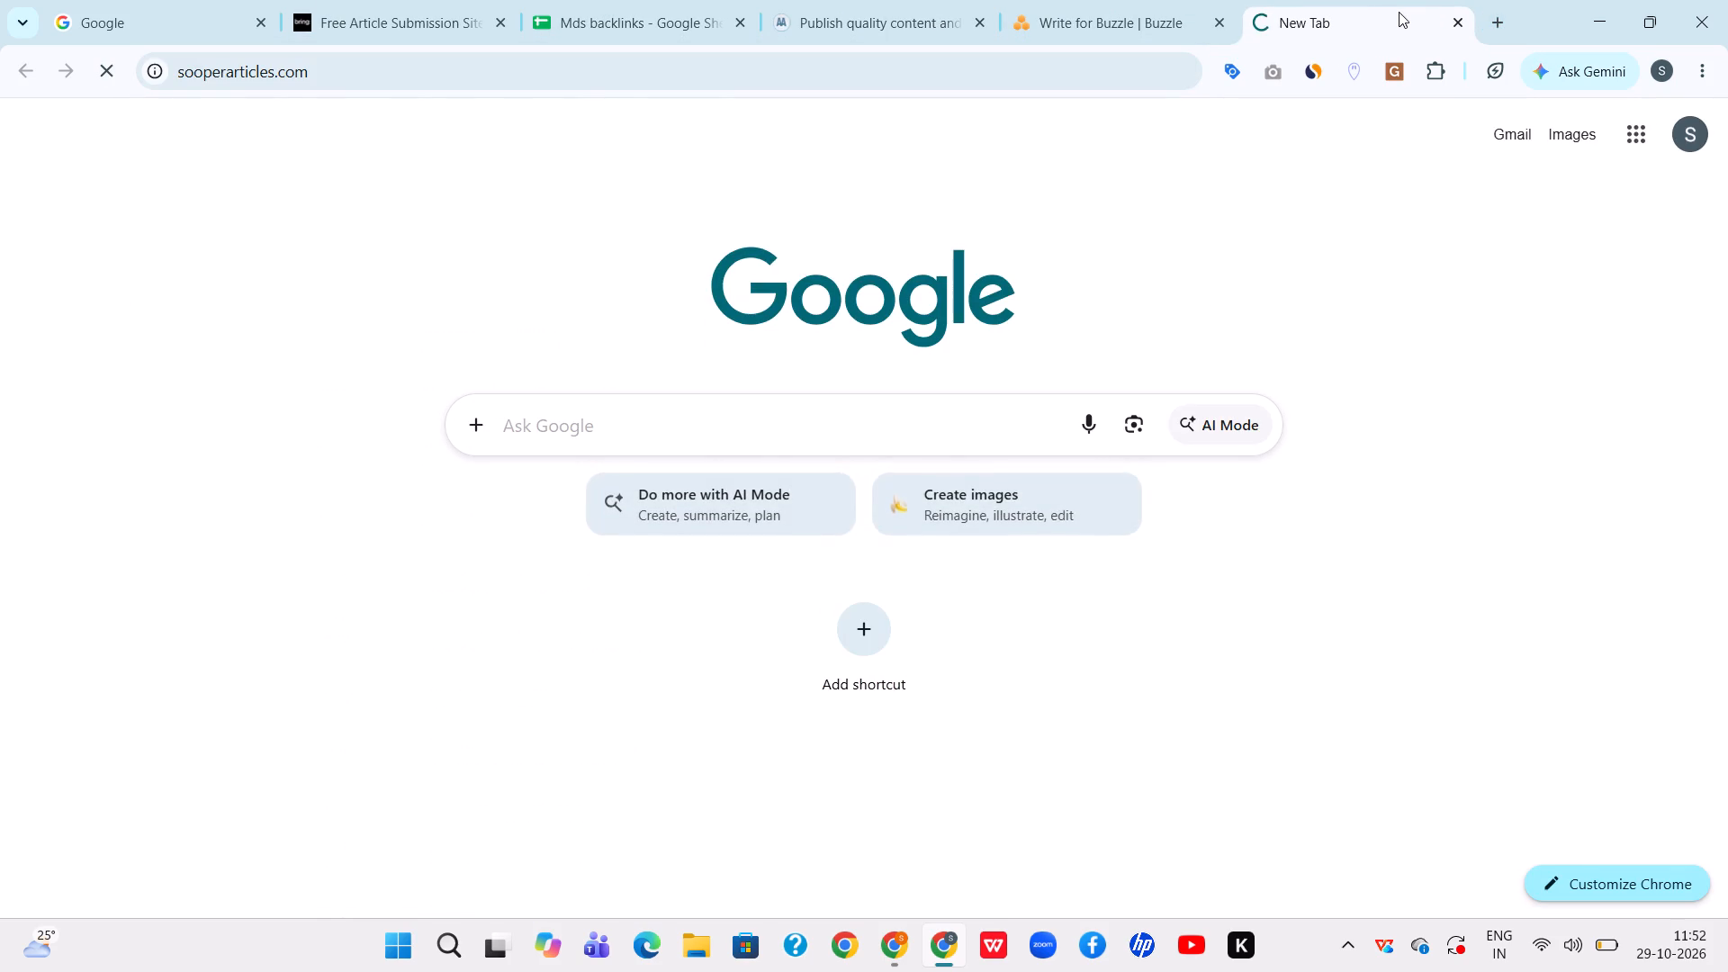
{"action": "left_click", "coordinate": [1459, 23]}
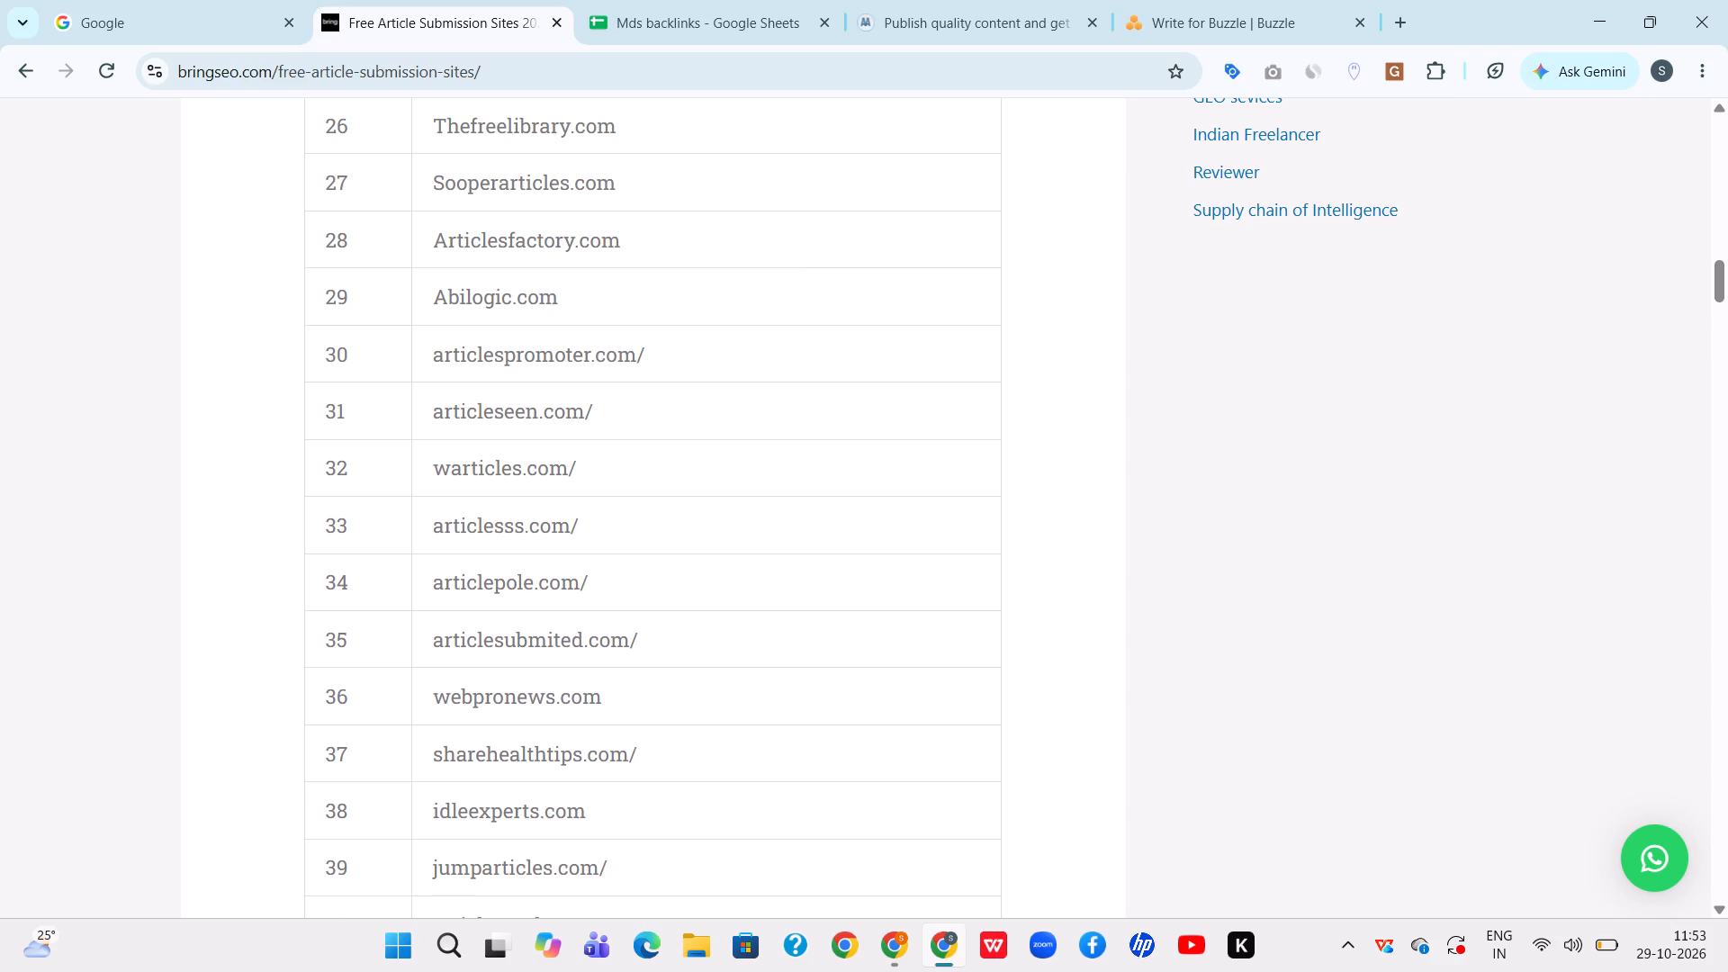
Copy the articlespromoter.com address from row 30 of the table, check the site in a new tab, and close the tab.
{"action": "triple_click", "coordinate": [535, 376]}
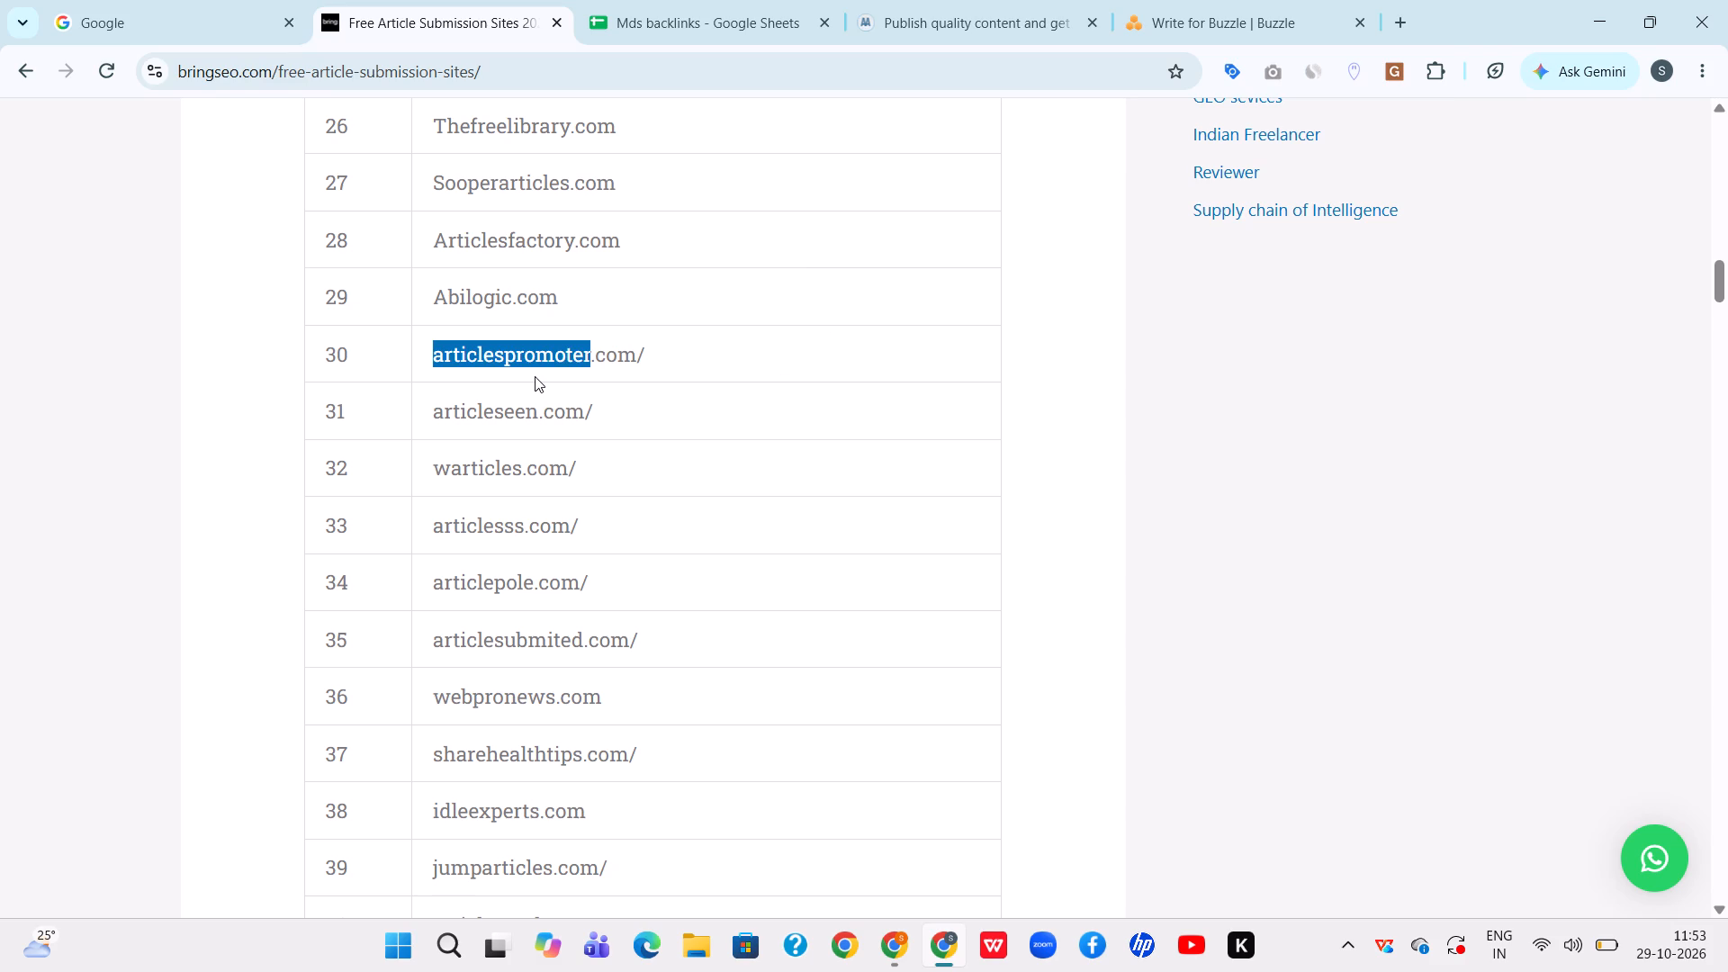
{"action": "triple_click", "coordinate": [535, 376]}
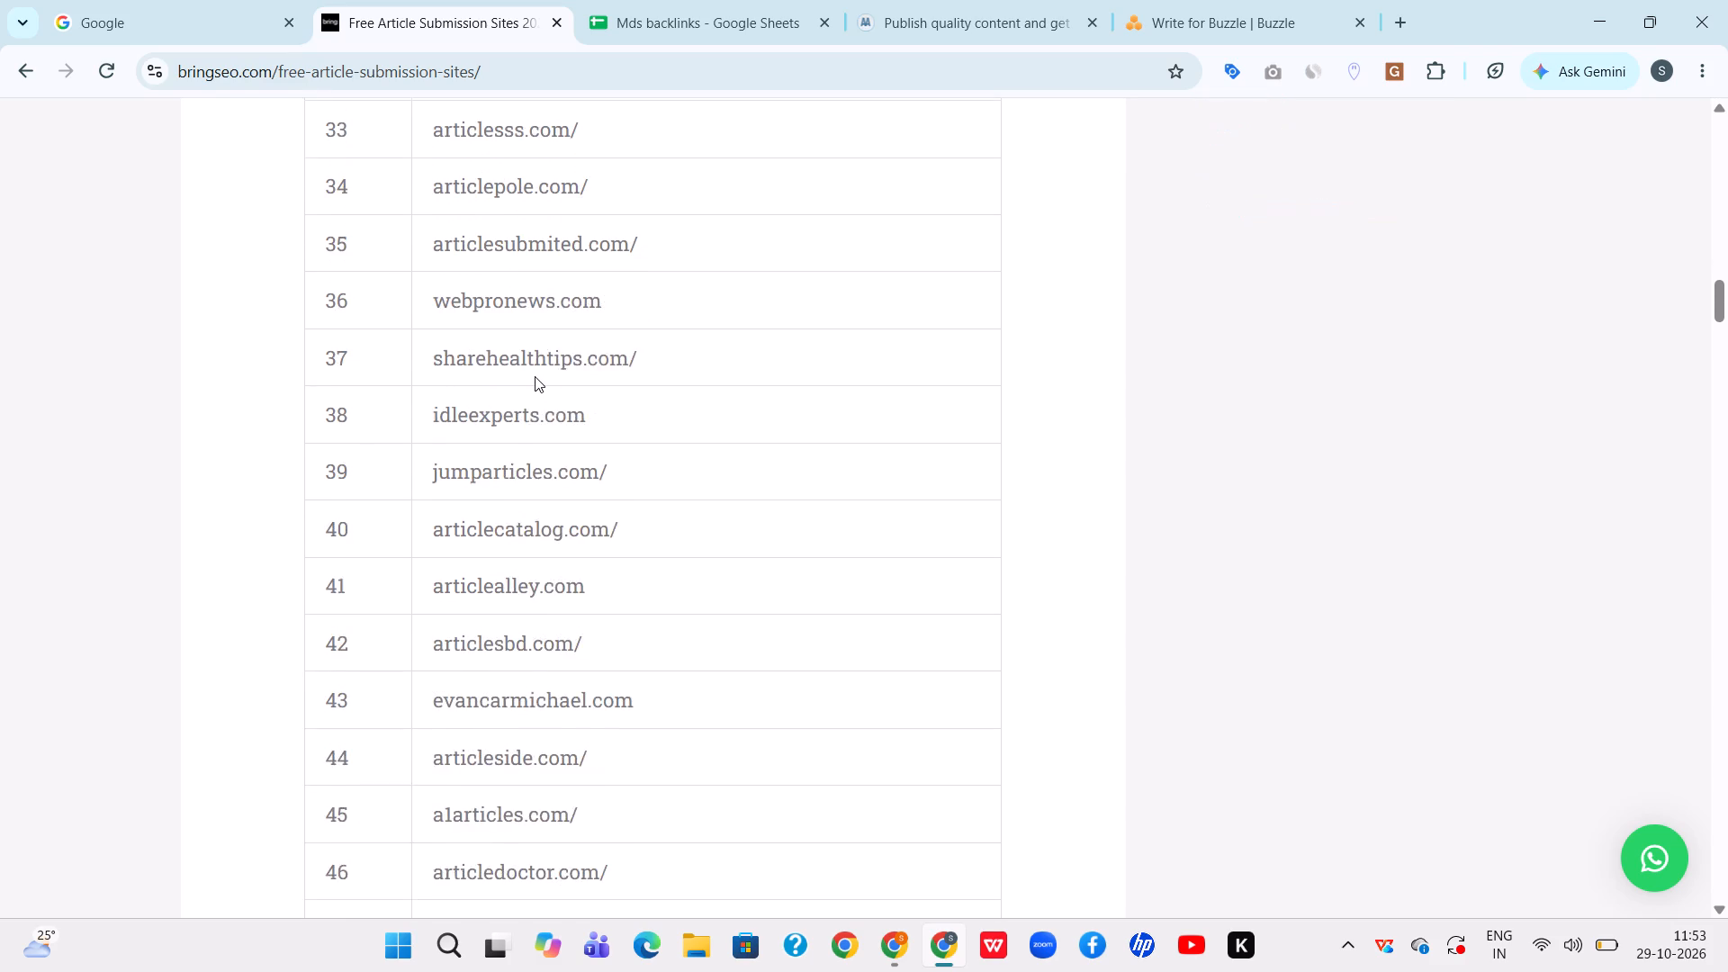
{"action": "scroll", "coordinate": [535, 376], "scroll_direction": "down", "scroll_amount": 1}
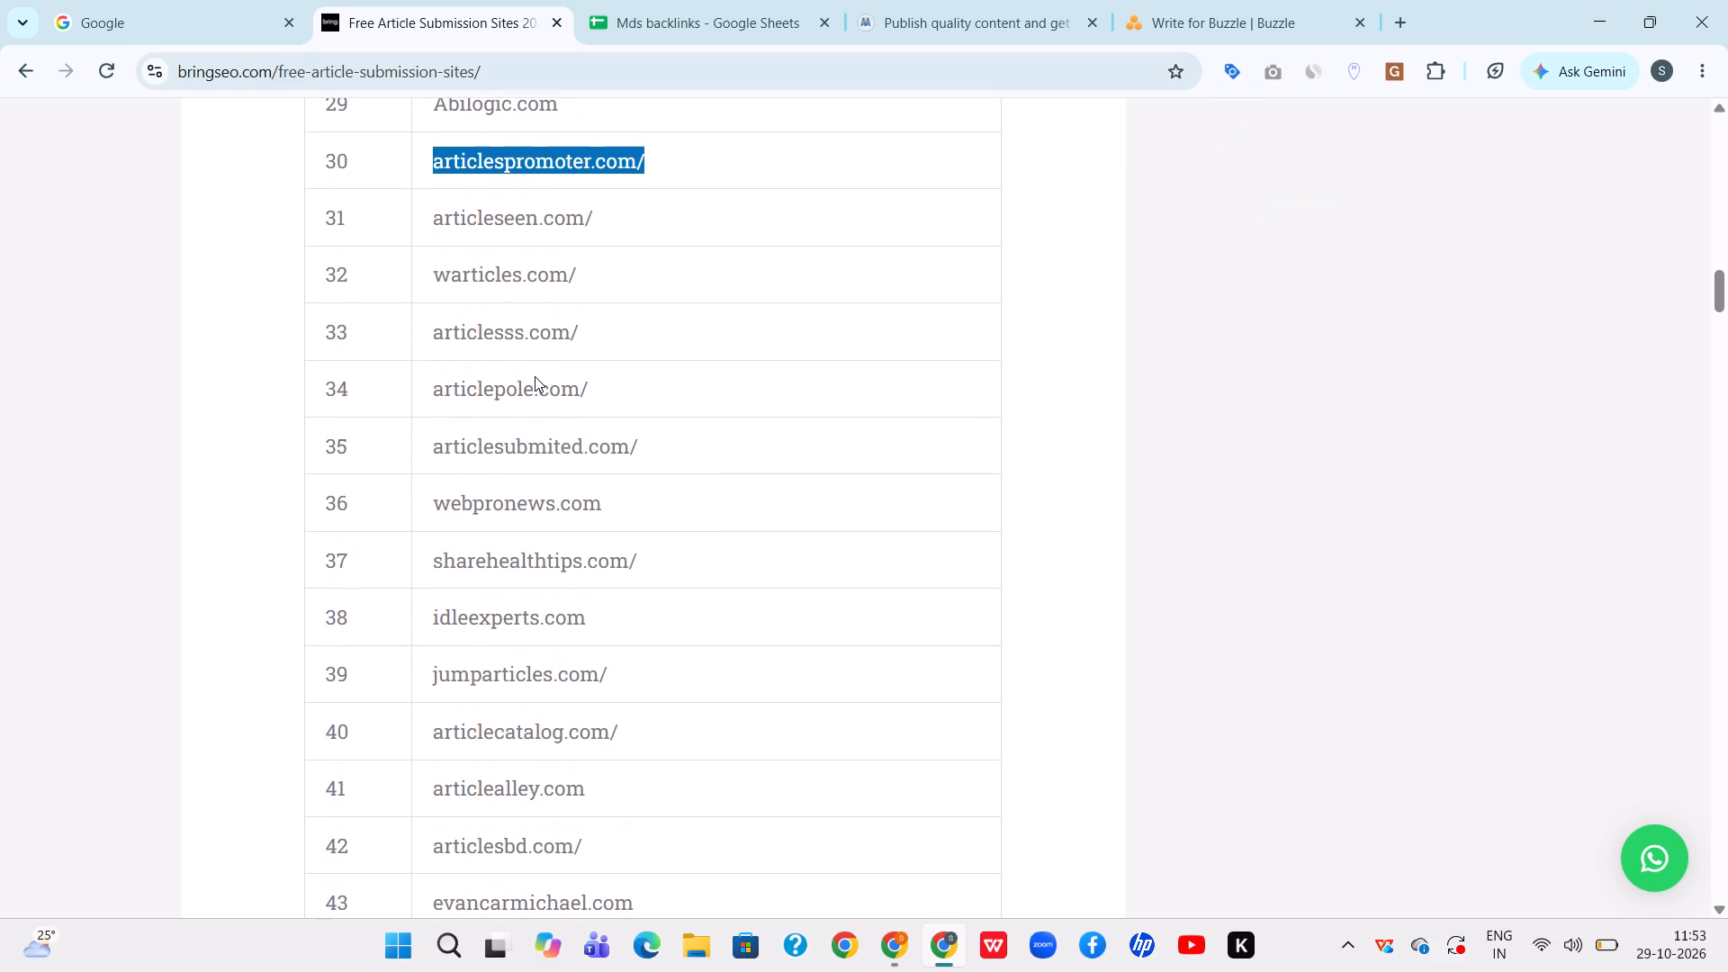
{"action": "scroll", "coordinate": [535, 376], "scroll_direction": "down", "scroll_amount": 1}
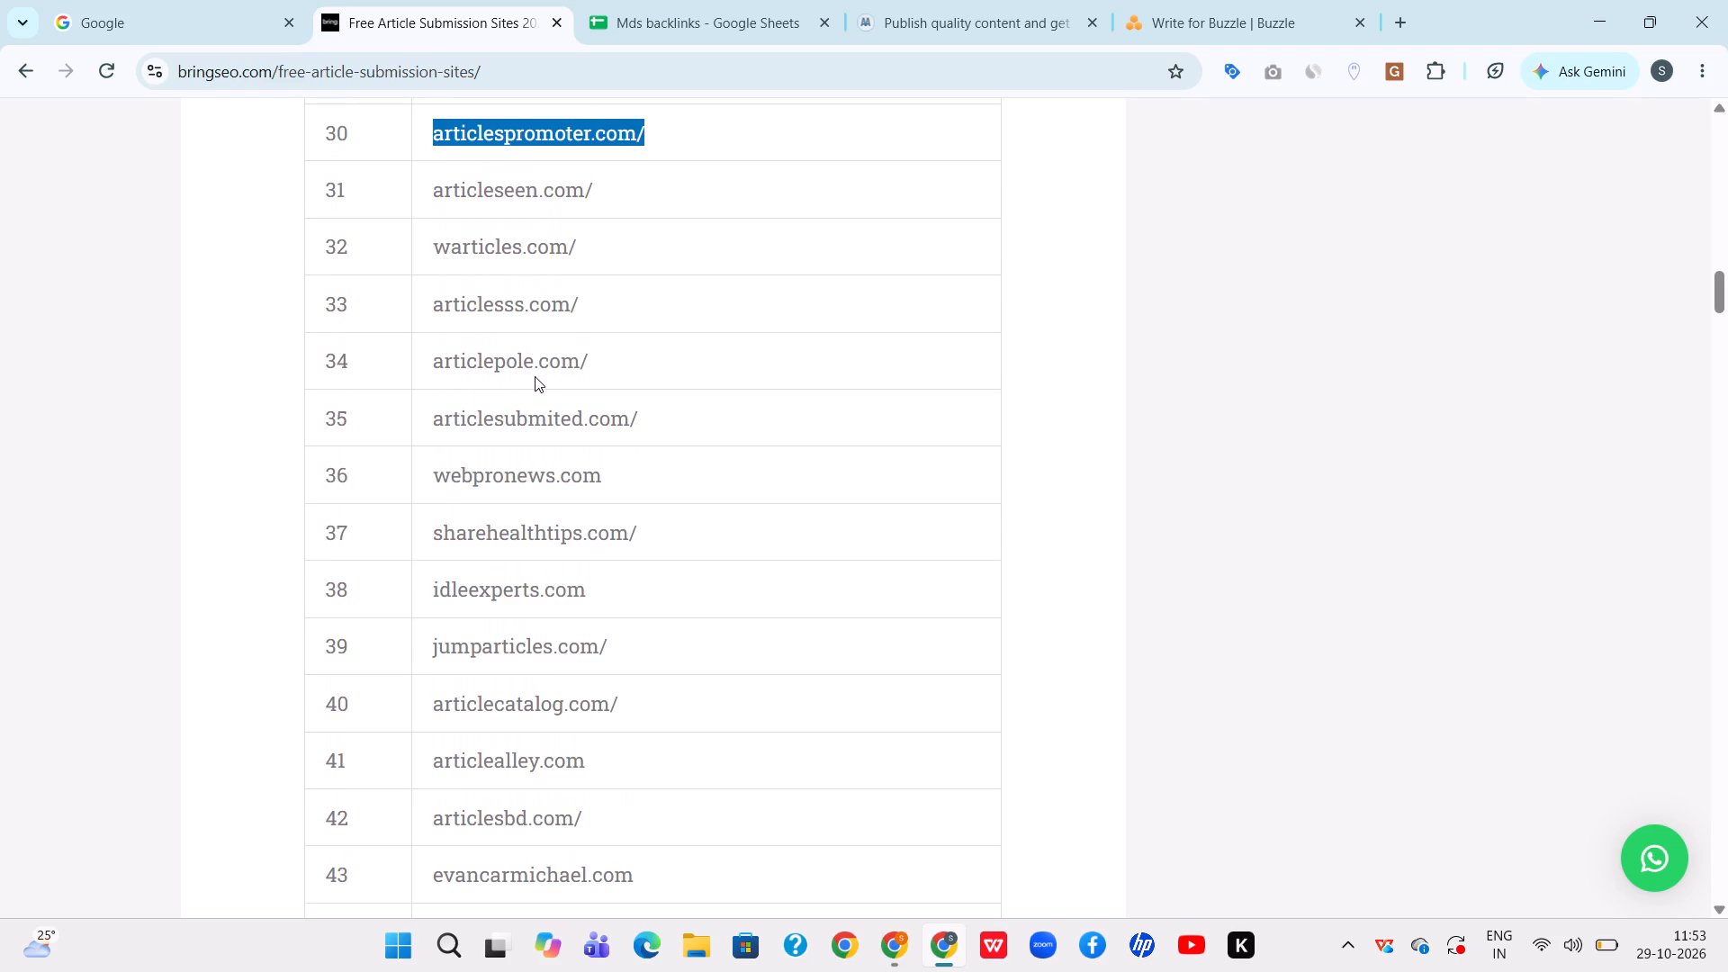
{"action": "key", "text": "ctrl+c"}
{"action": "left_click", "coordinate": [535, 376]}
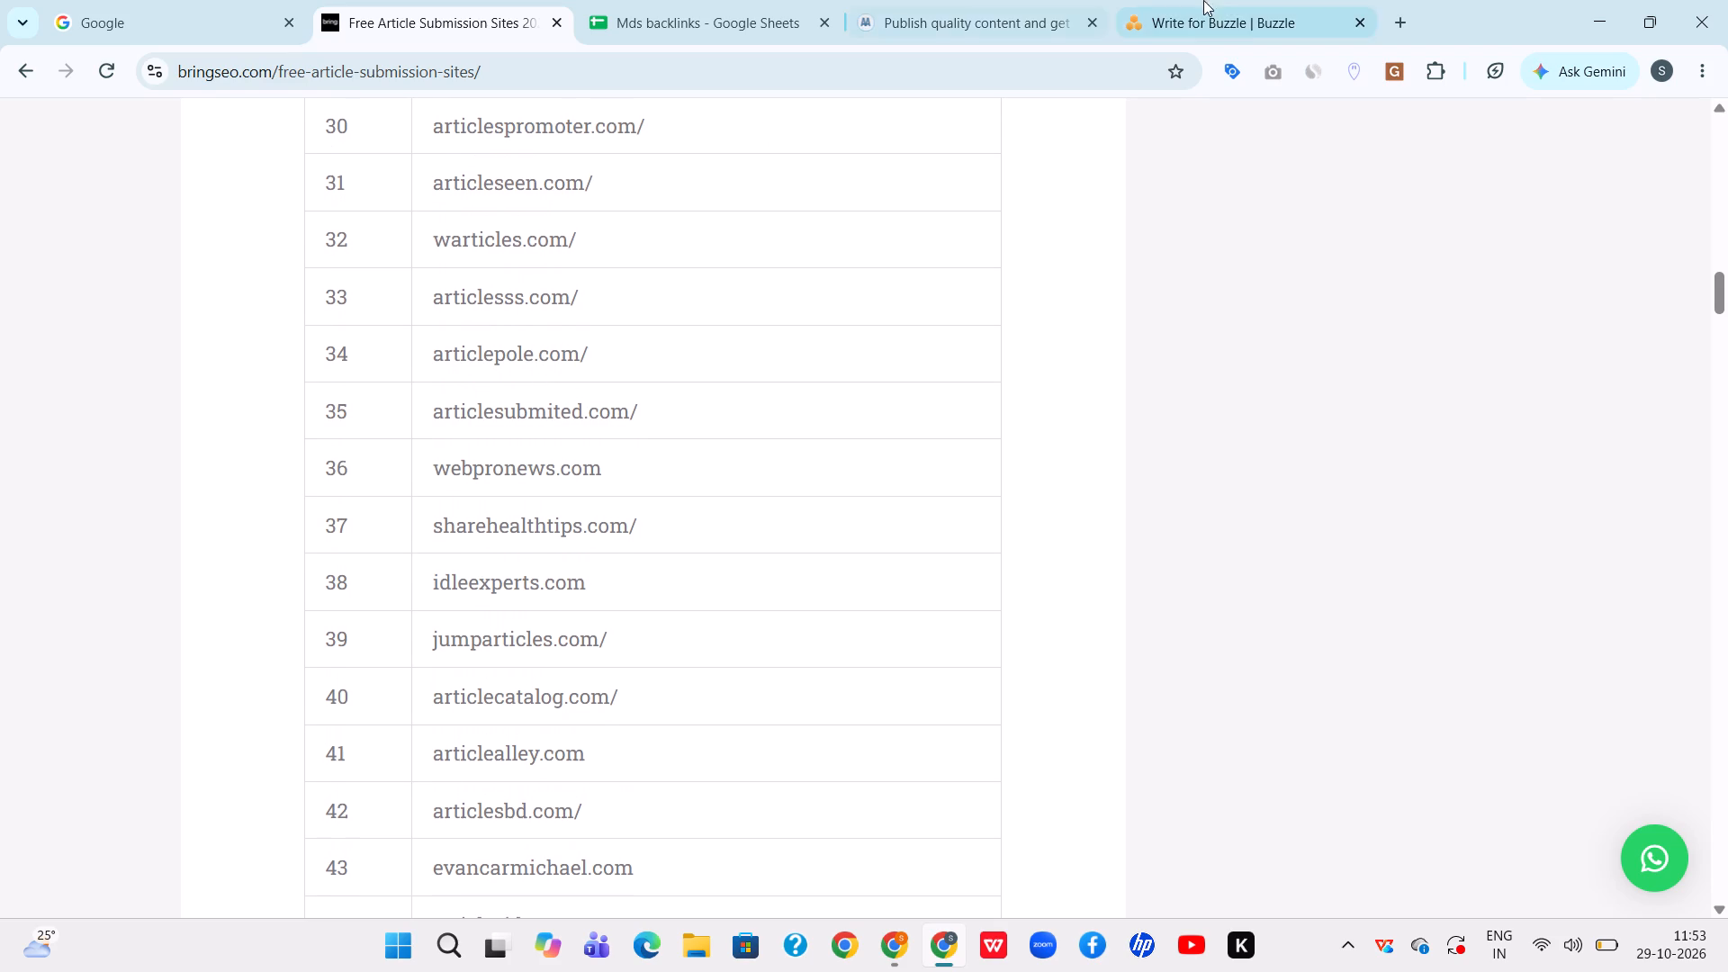
{"action": "left_click", "coordinate": [1404, 4]}
{"action": "key", "text": "ctrl+v"}
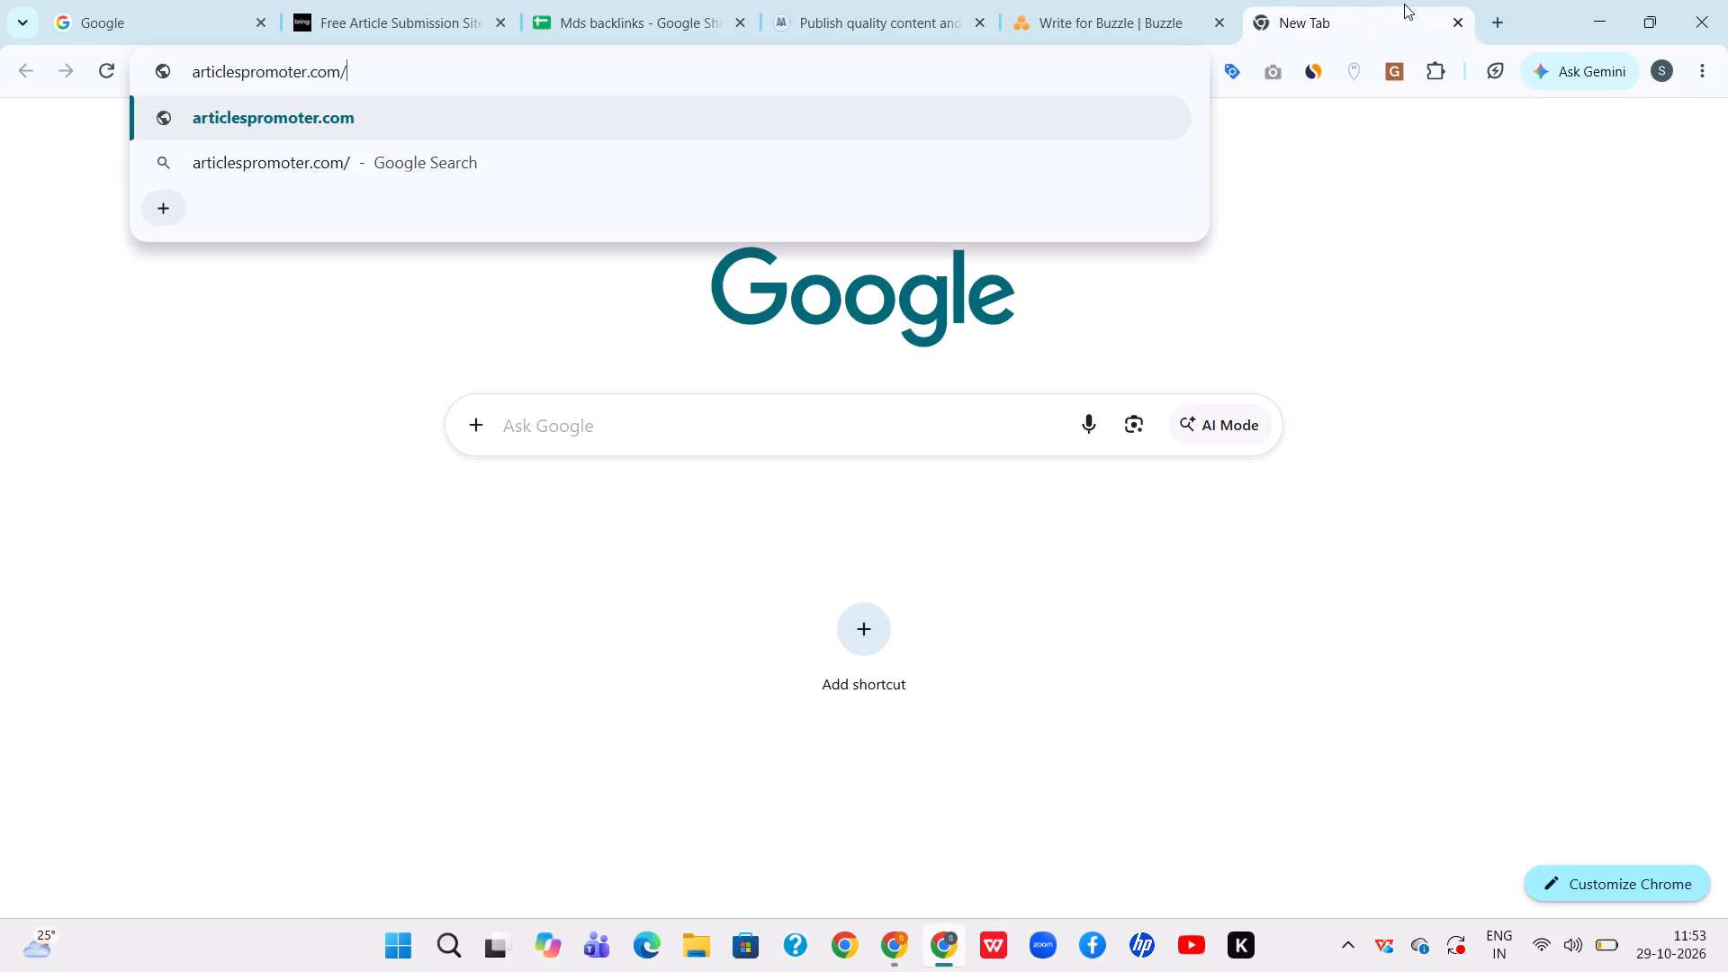
{"action": "key", "text": "Return"}
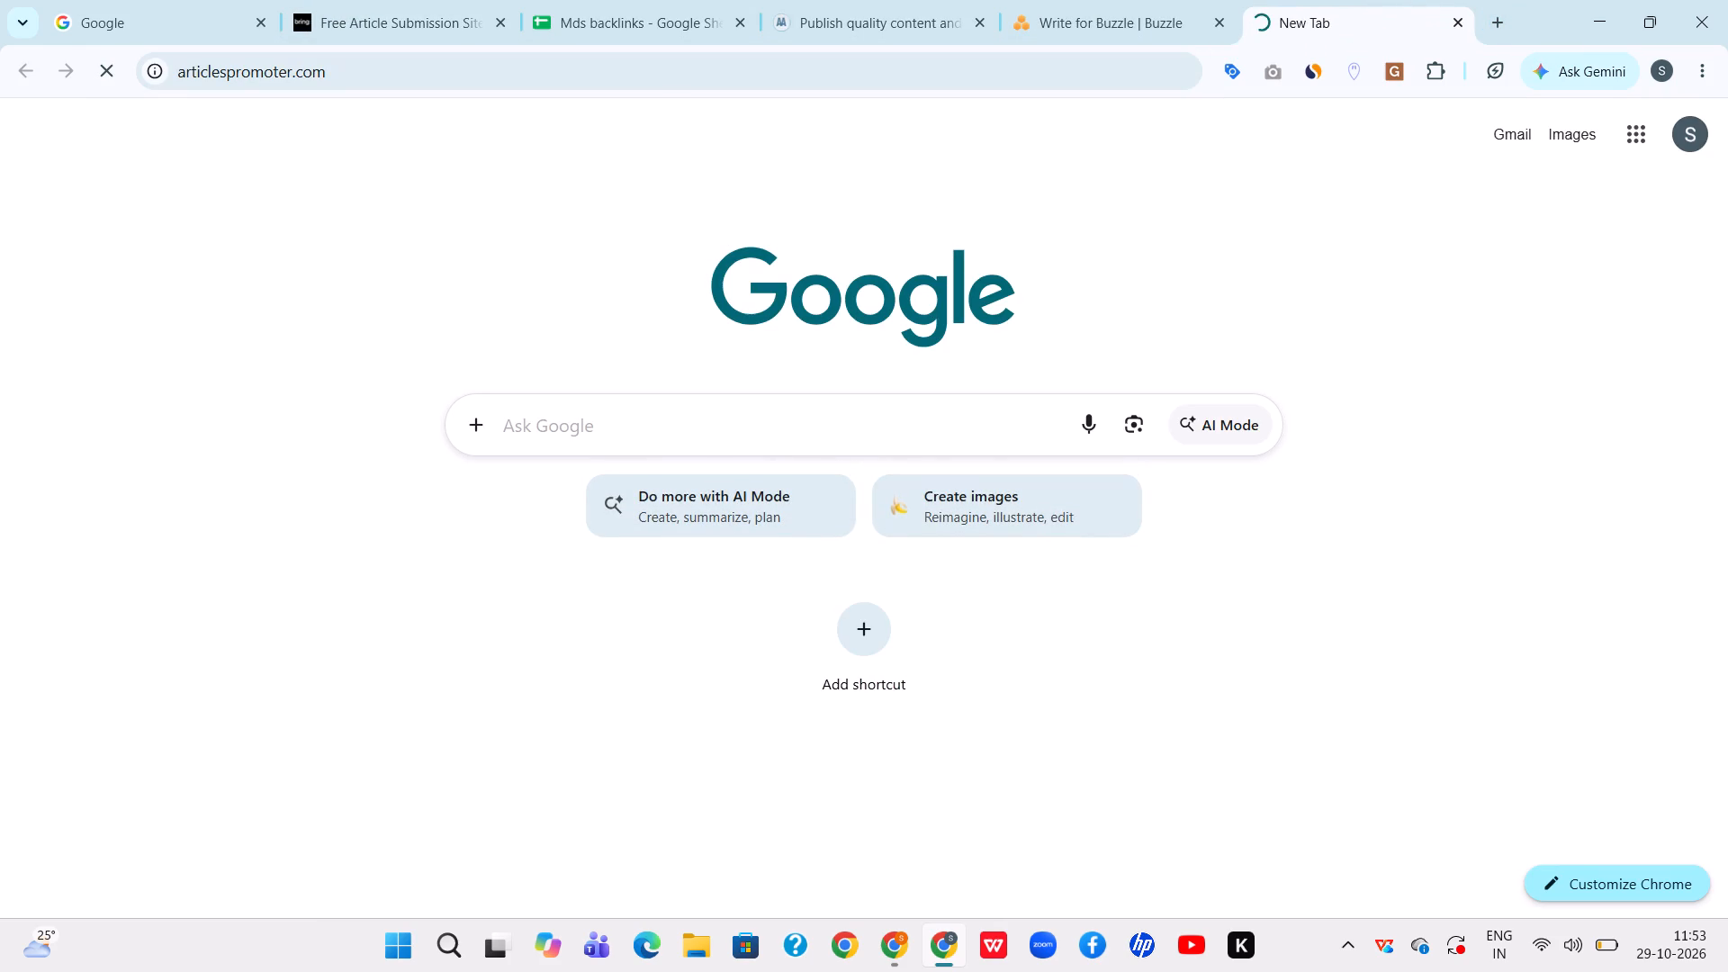
{"action": "scroll", "coordinate": [564, 450], "scroll_direction": "down", "scroll_amount": 1}
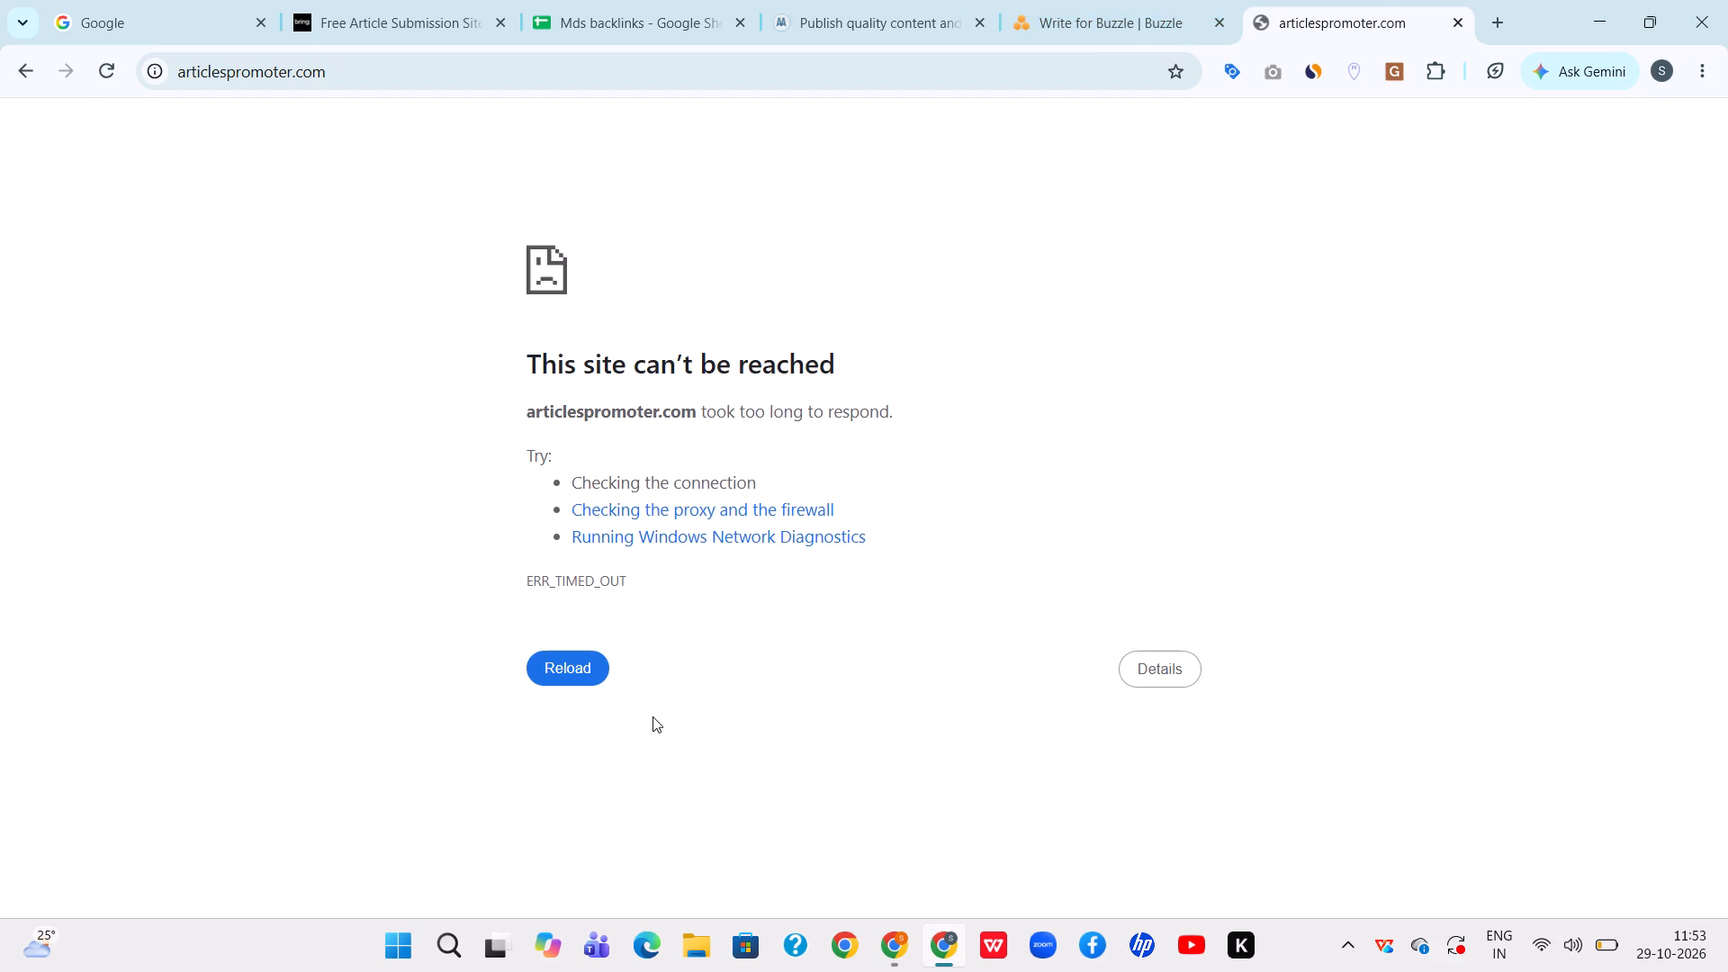
{"action": "left_click", "coordinate": [1461, 25]}
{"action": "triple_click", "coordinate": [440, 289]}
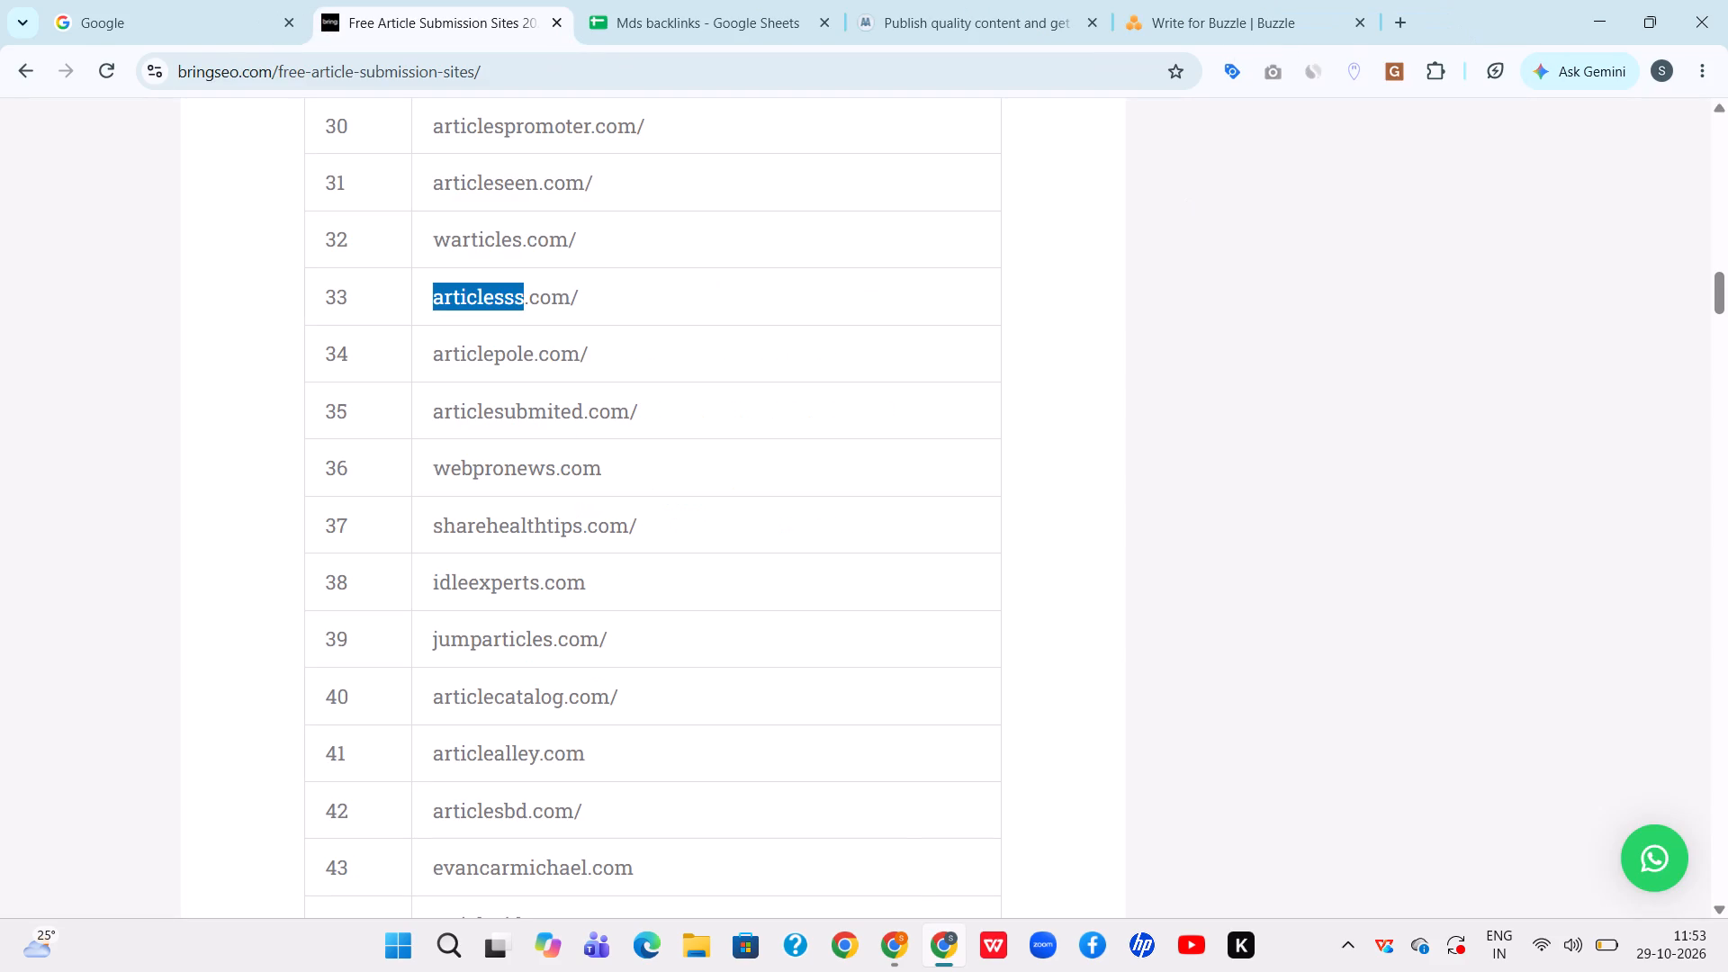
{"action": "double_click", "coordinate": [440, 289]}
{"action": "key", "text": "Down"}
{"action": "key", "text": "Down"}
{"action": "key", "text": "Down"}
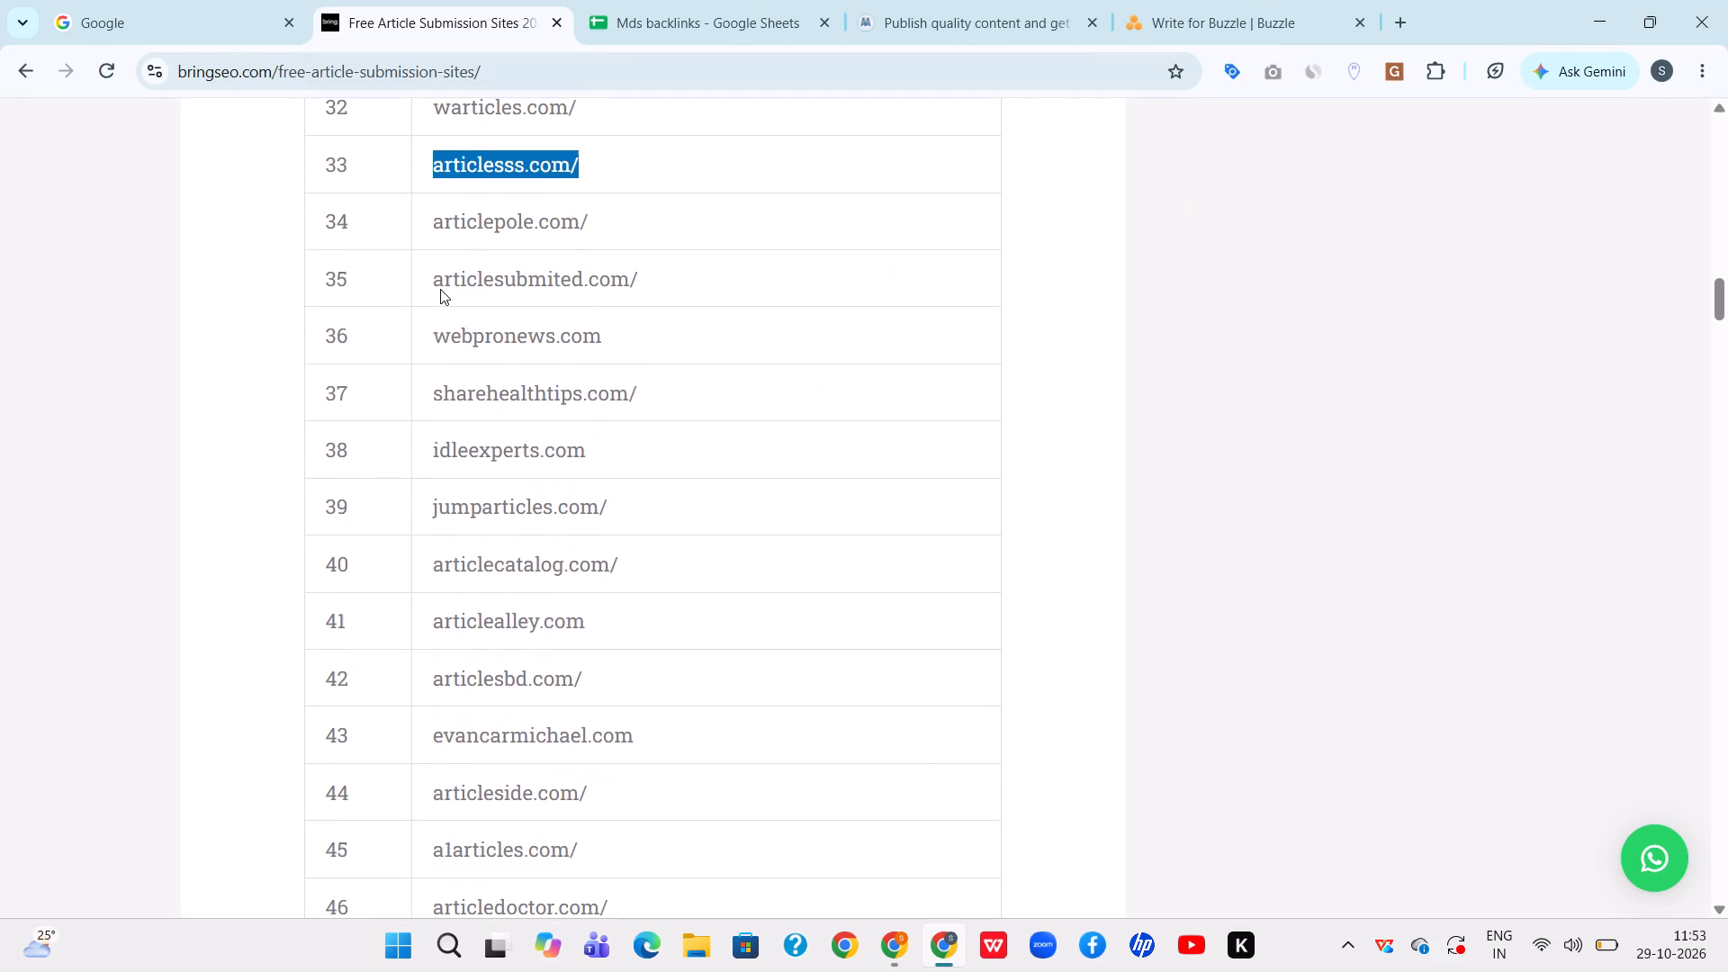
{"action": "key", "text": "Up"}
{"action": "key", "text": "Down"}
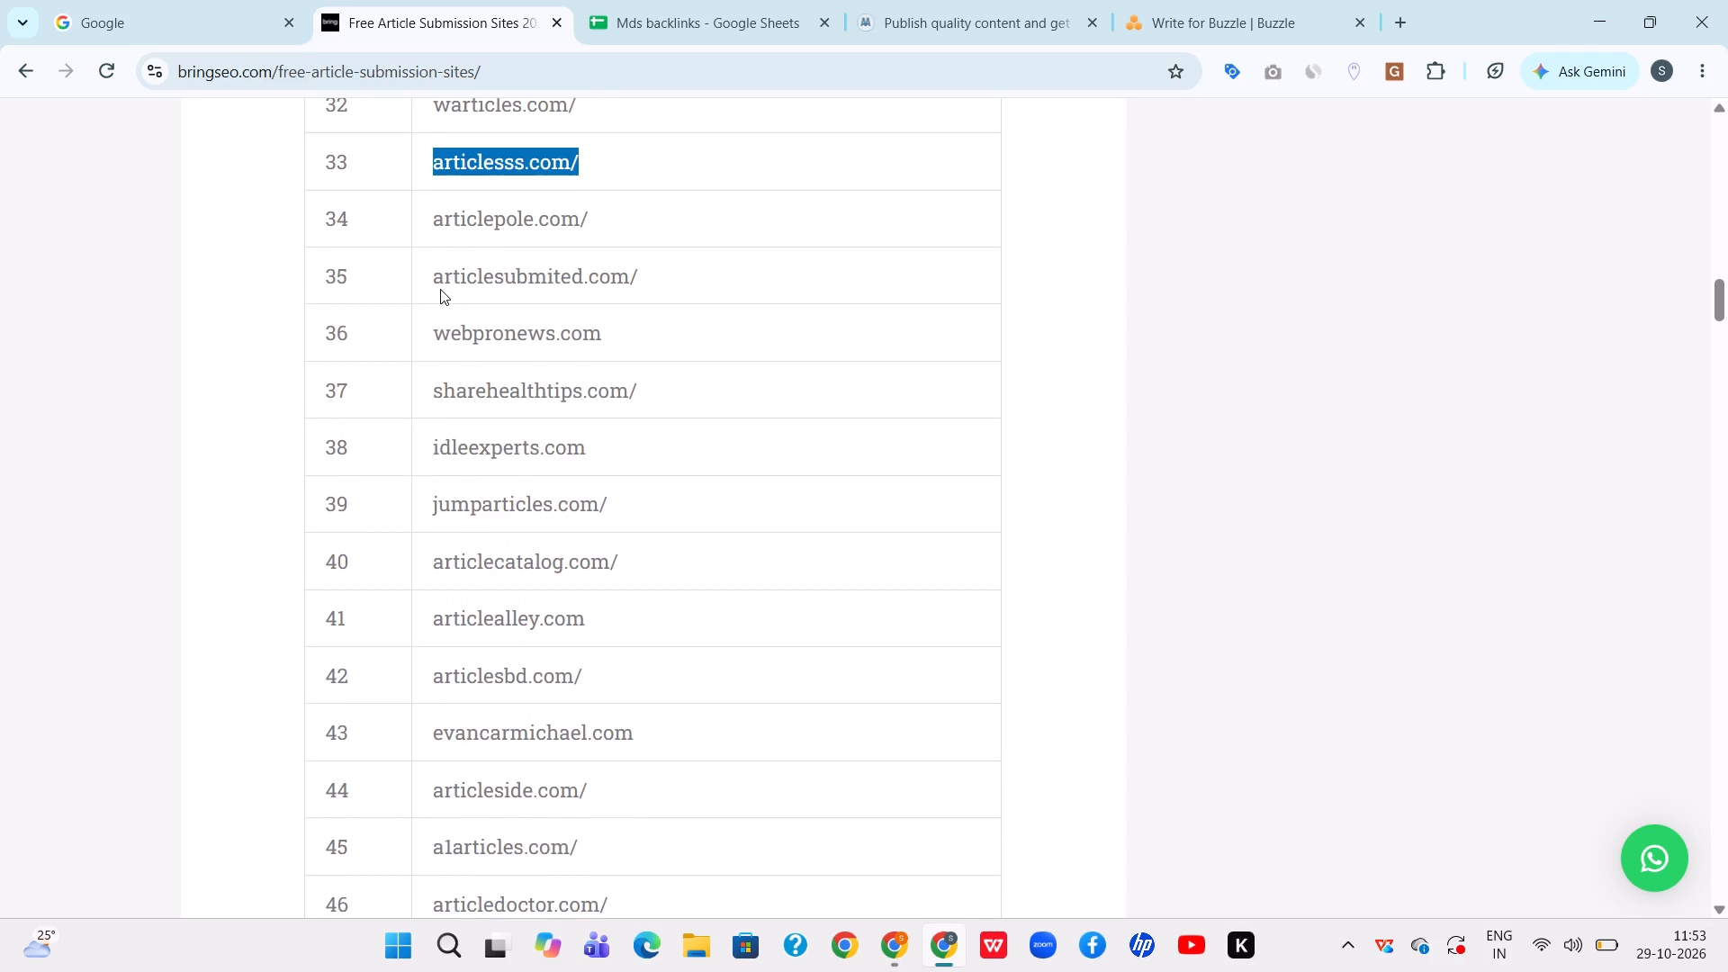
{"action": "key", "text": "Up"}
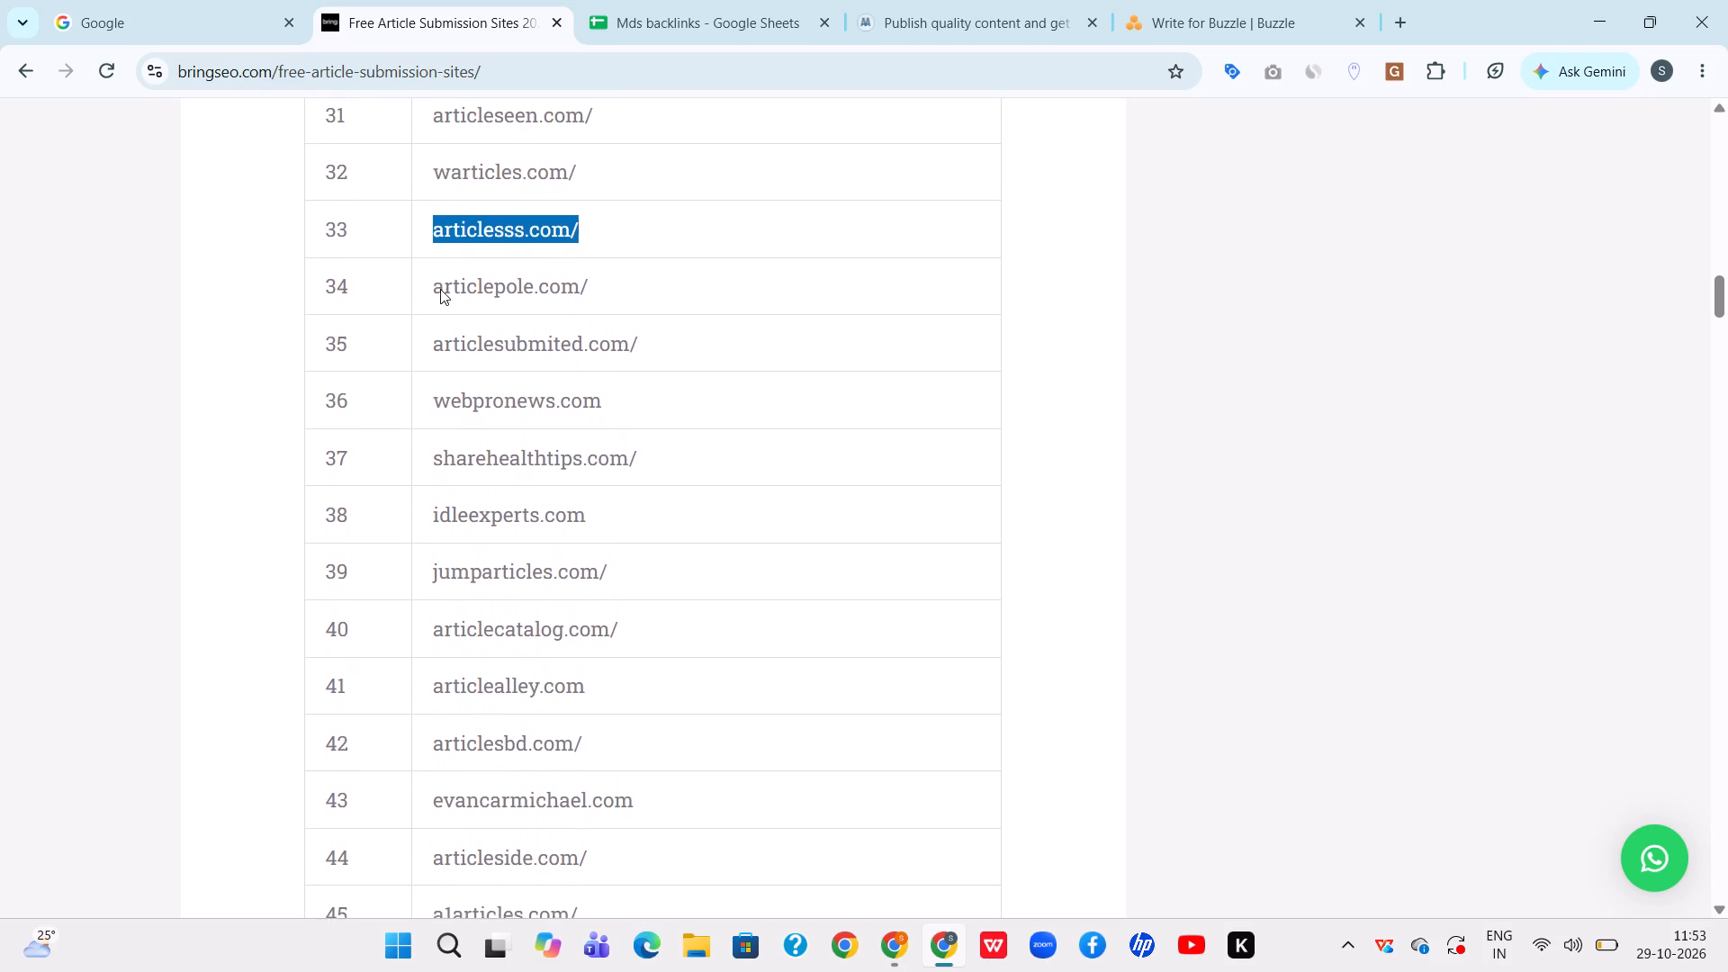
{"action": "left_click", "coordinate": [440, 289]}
Copy the articleseen.com address from row 31 of the table and open the site in a new tab.
{"action": "triple_click", "coordinate": [490, 112]}
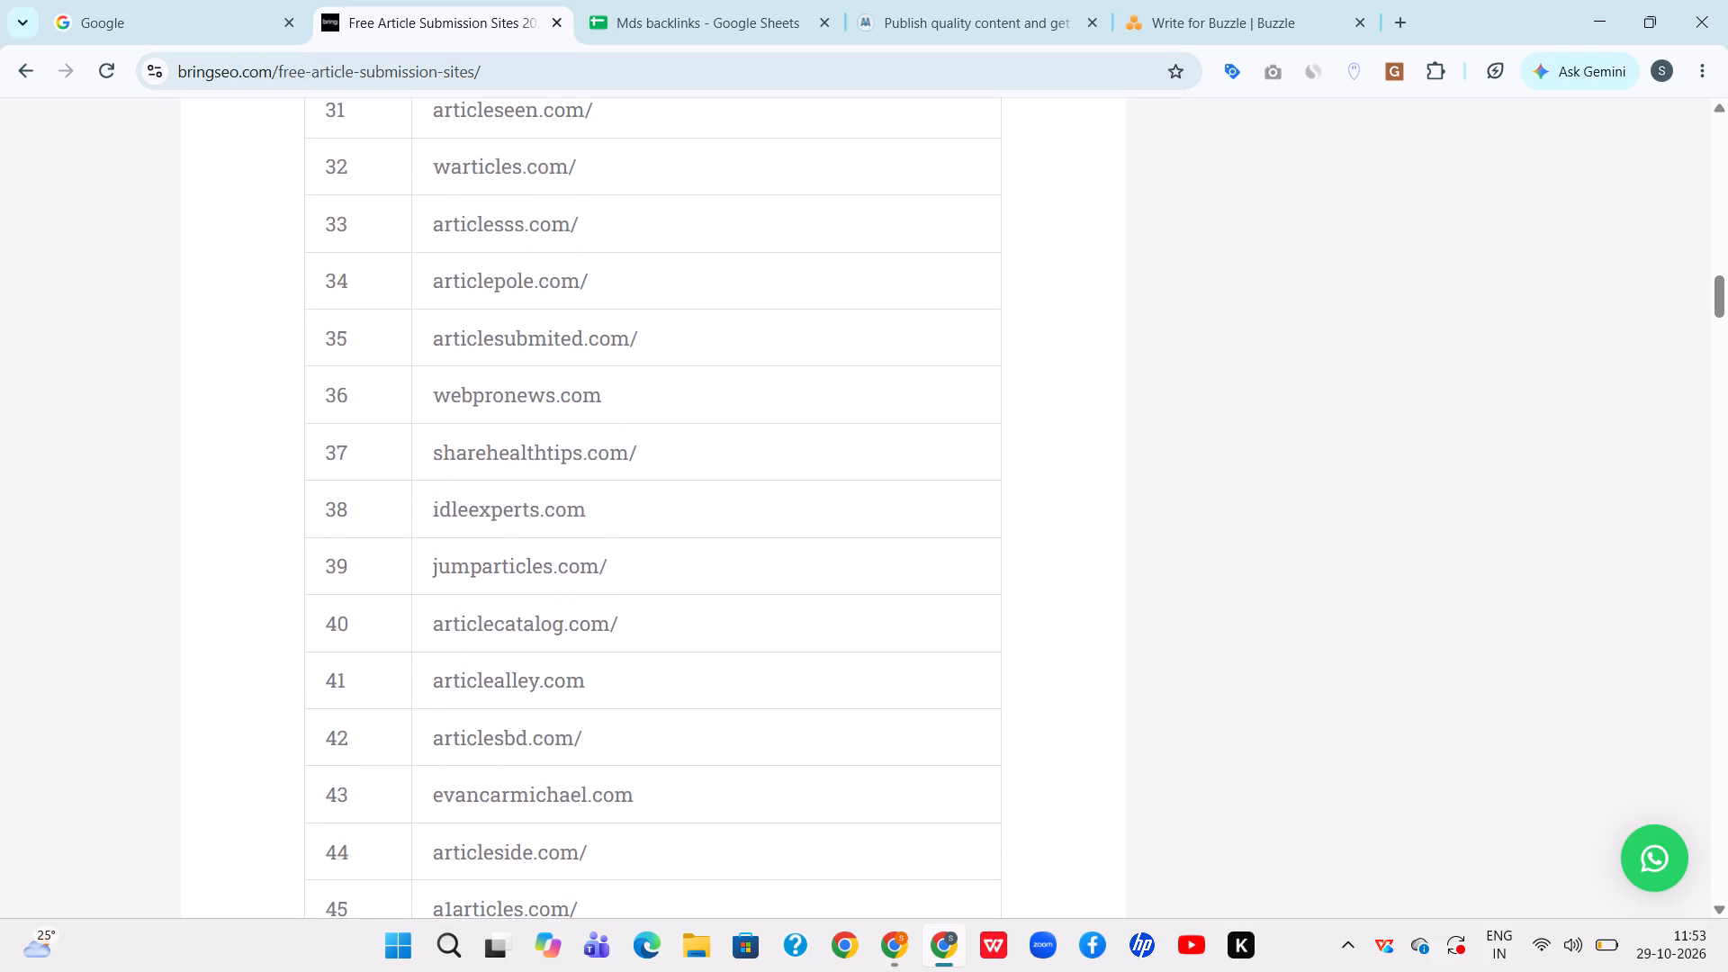
{"action": "double_click", "coordinate": [490, 112]}
{"action": "key", "text": "ctrl+c"}
{"action": "left_click", "coordinate": [490, 112]}
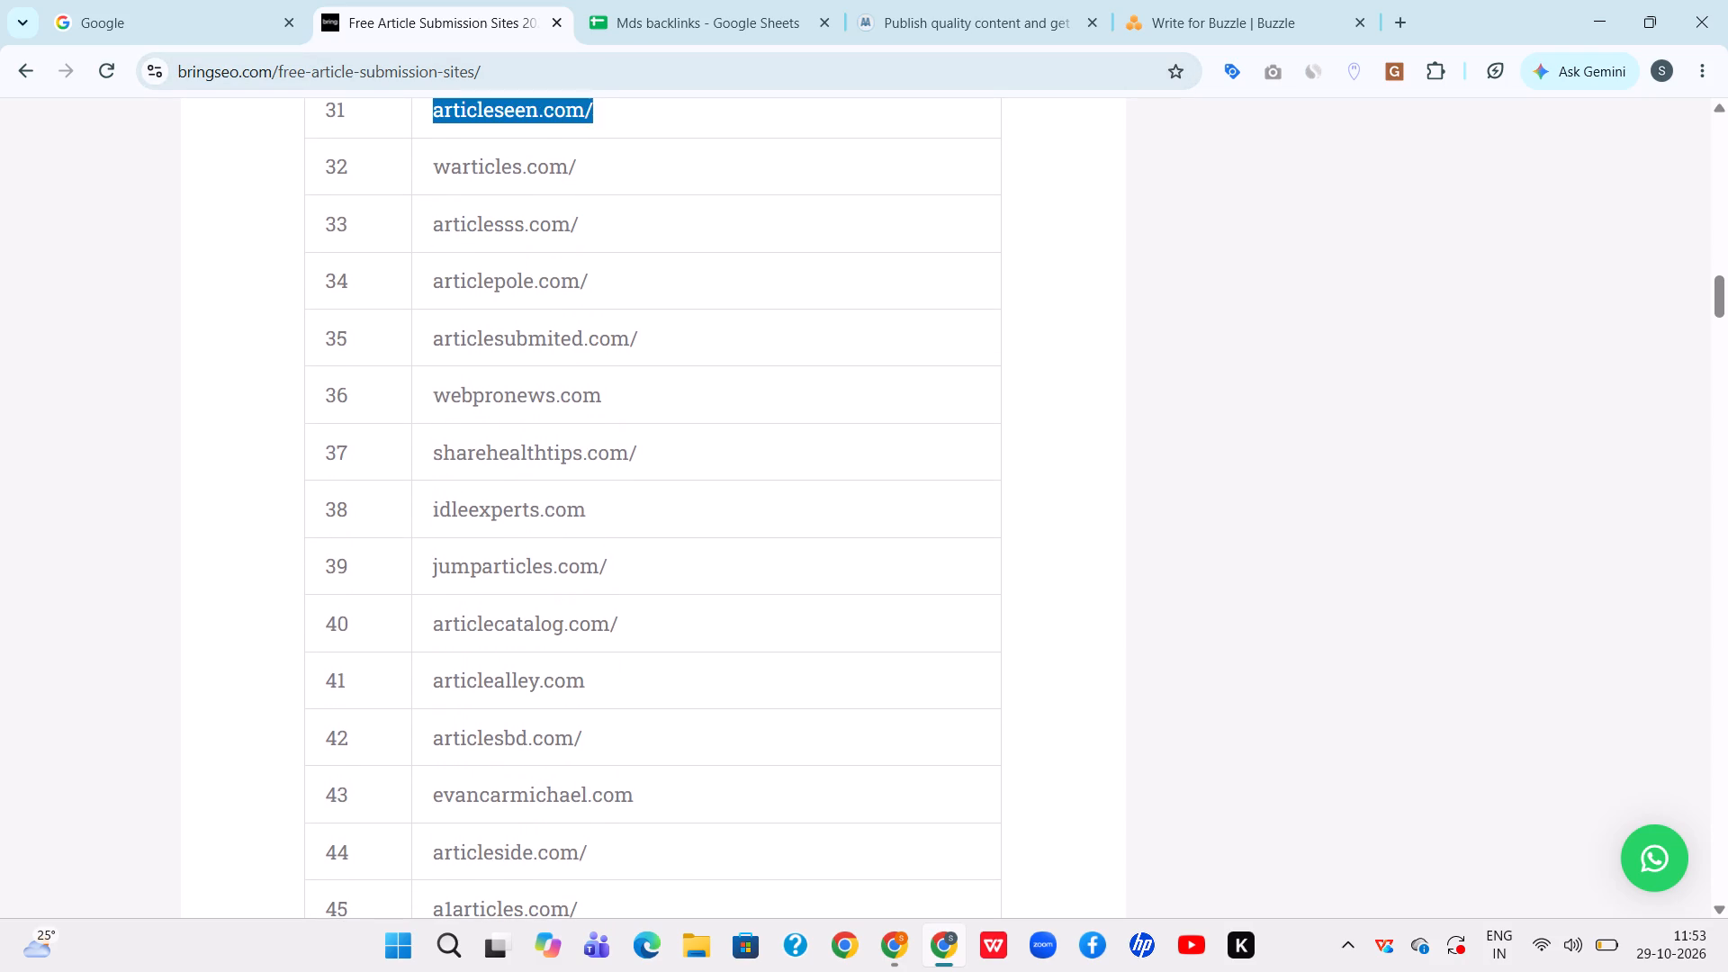
{"action": "scroll", "coordinate": [490, 112], "scroll_direction": "up", "scroll_amount": 1}
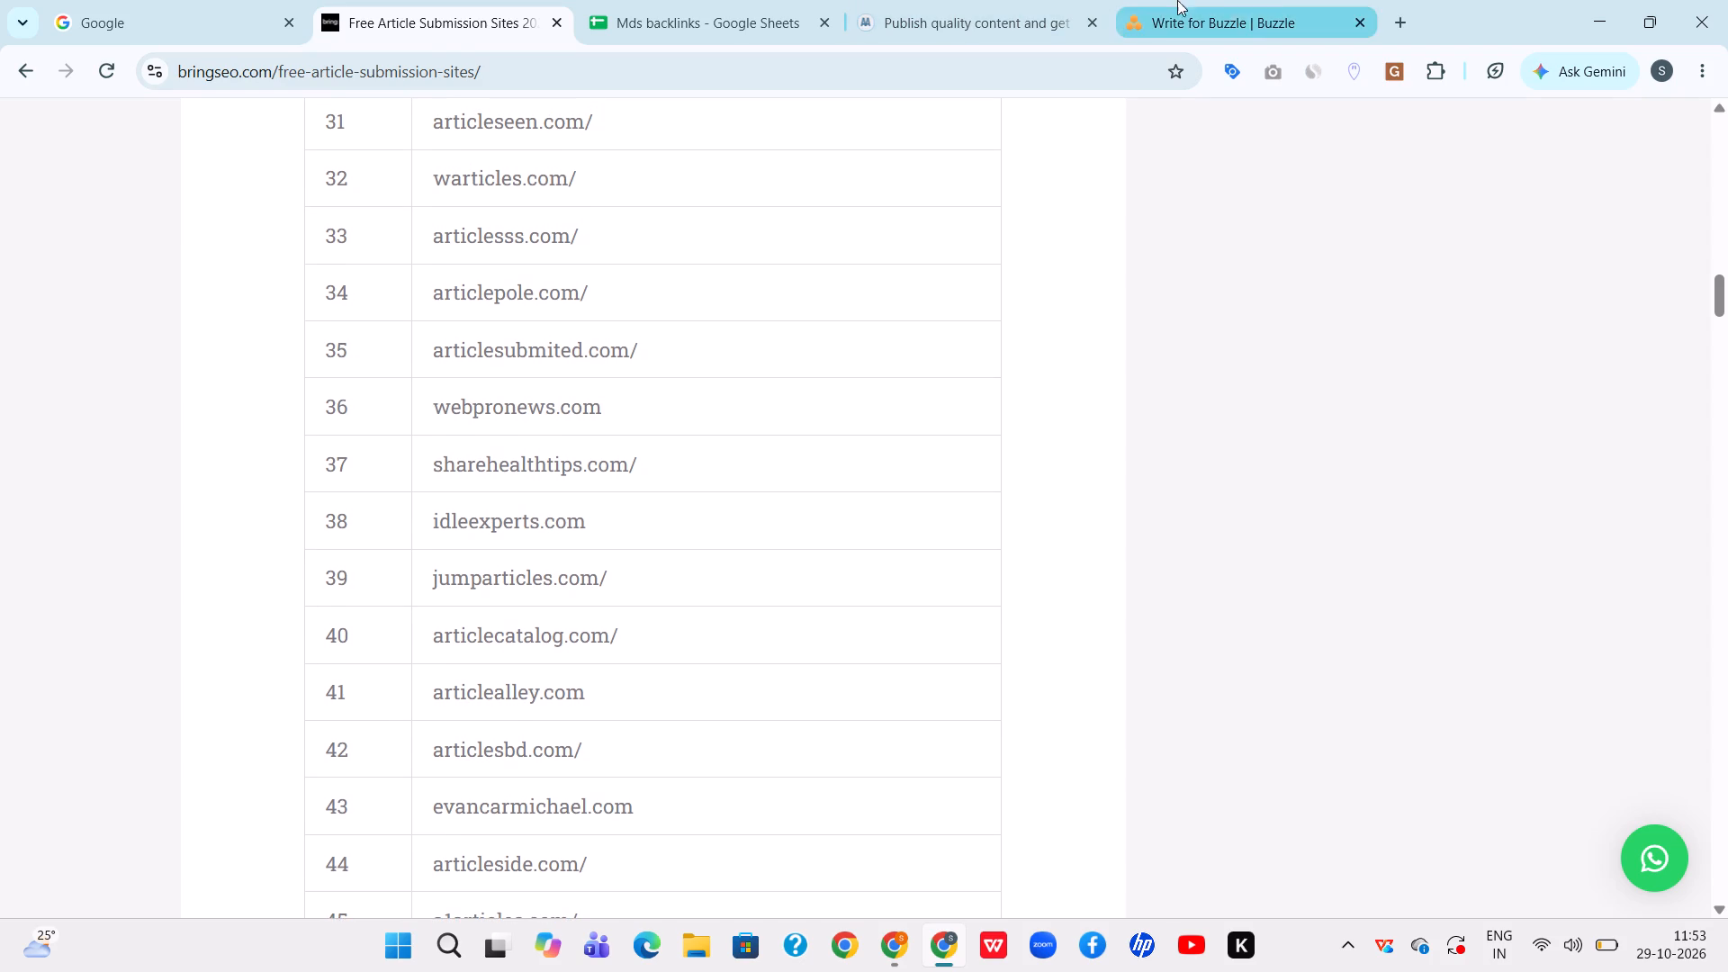
{"action": "left_click", "coordinate": [1410, 4]}
{"action": "key", "text": "ctrl+v"}
{"action": "key", "text": "Return"}
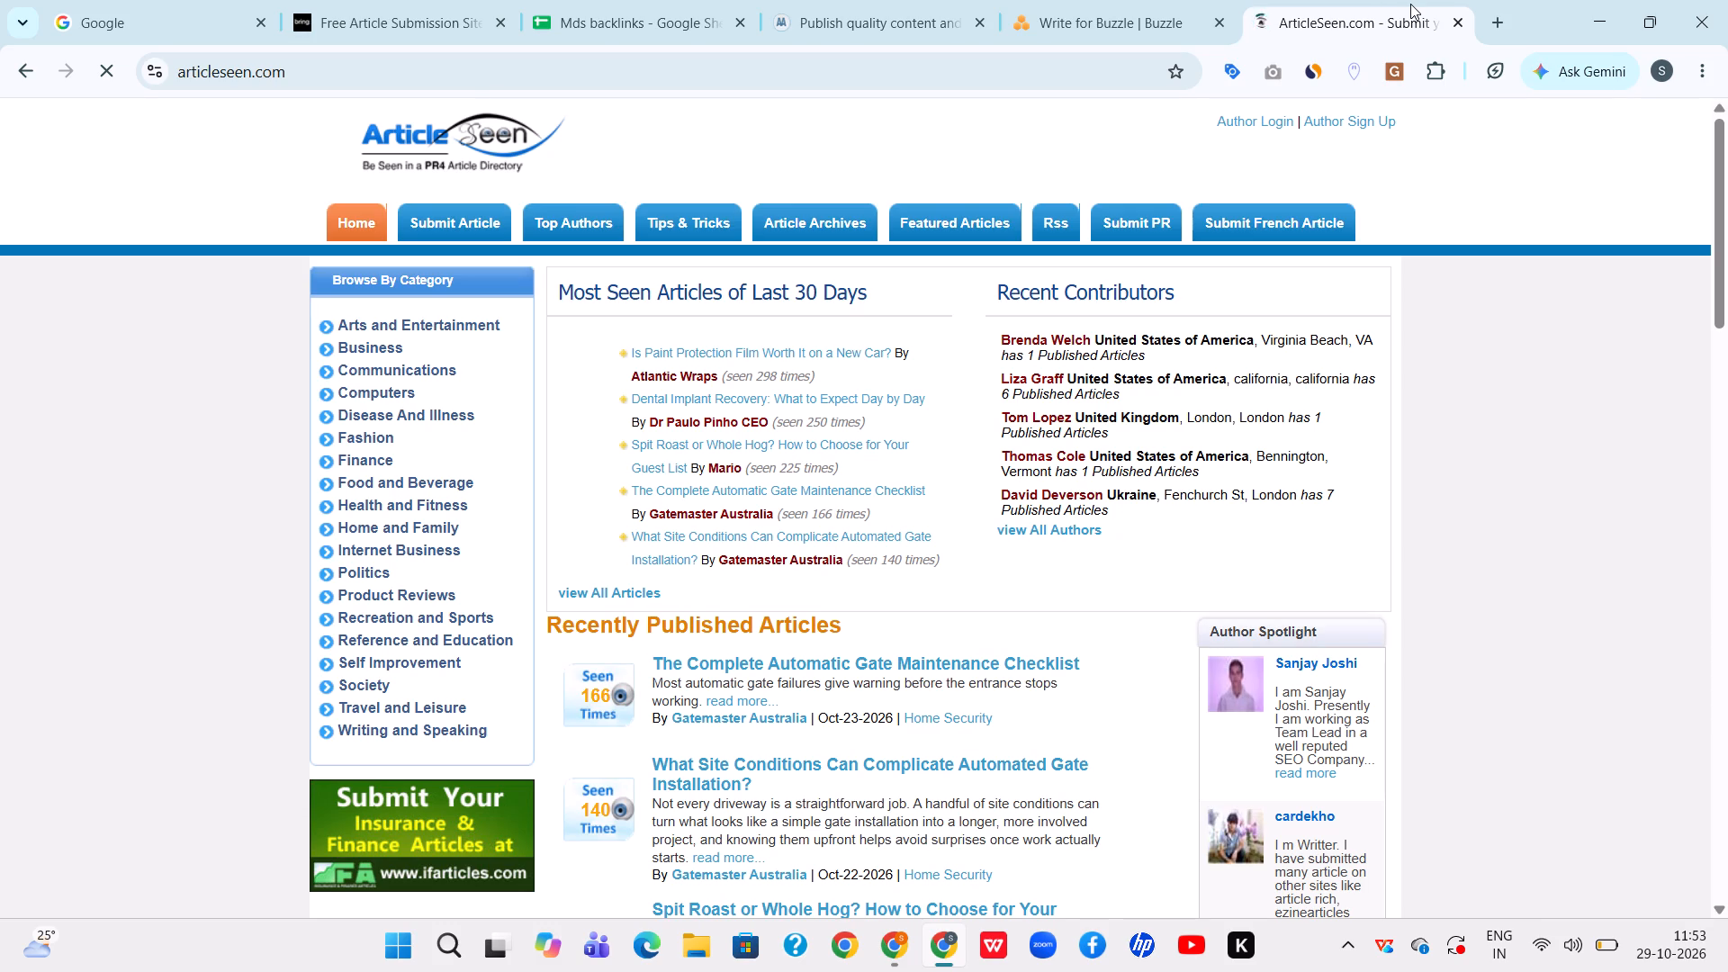
Return to the Article Alley site and log in with the saved account credentials.
{"action": "left_click", "coordinate": [906, 1]}
{"action": "left_click", "coordinate": [1345, 142]}
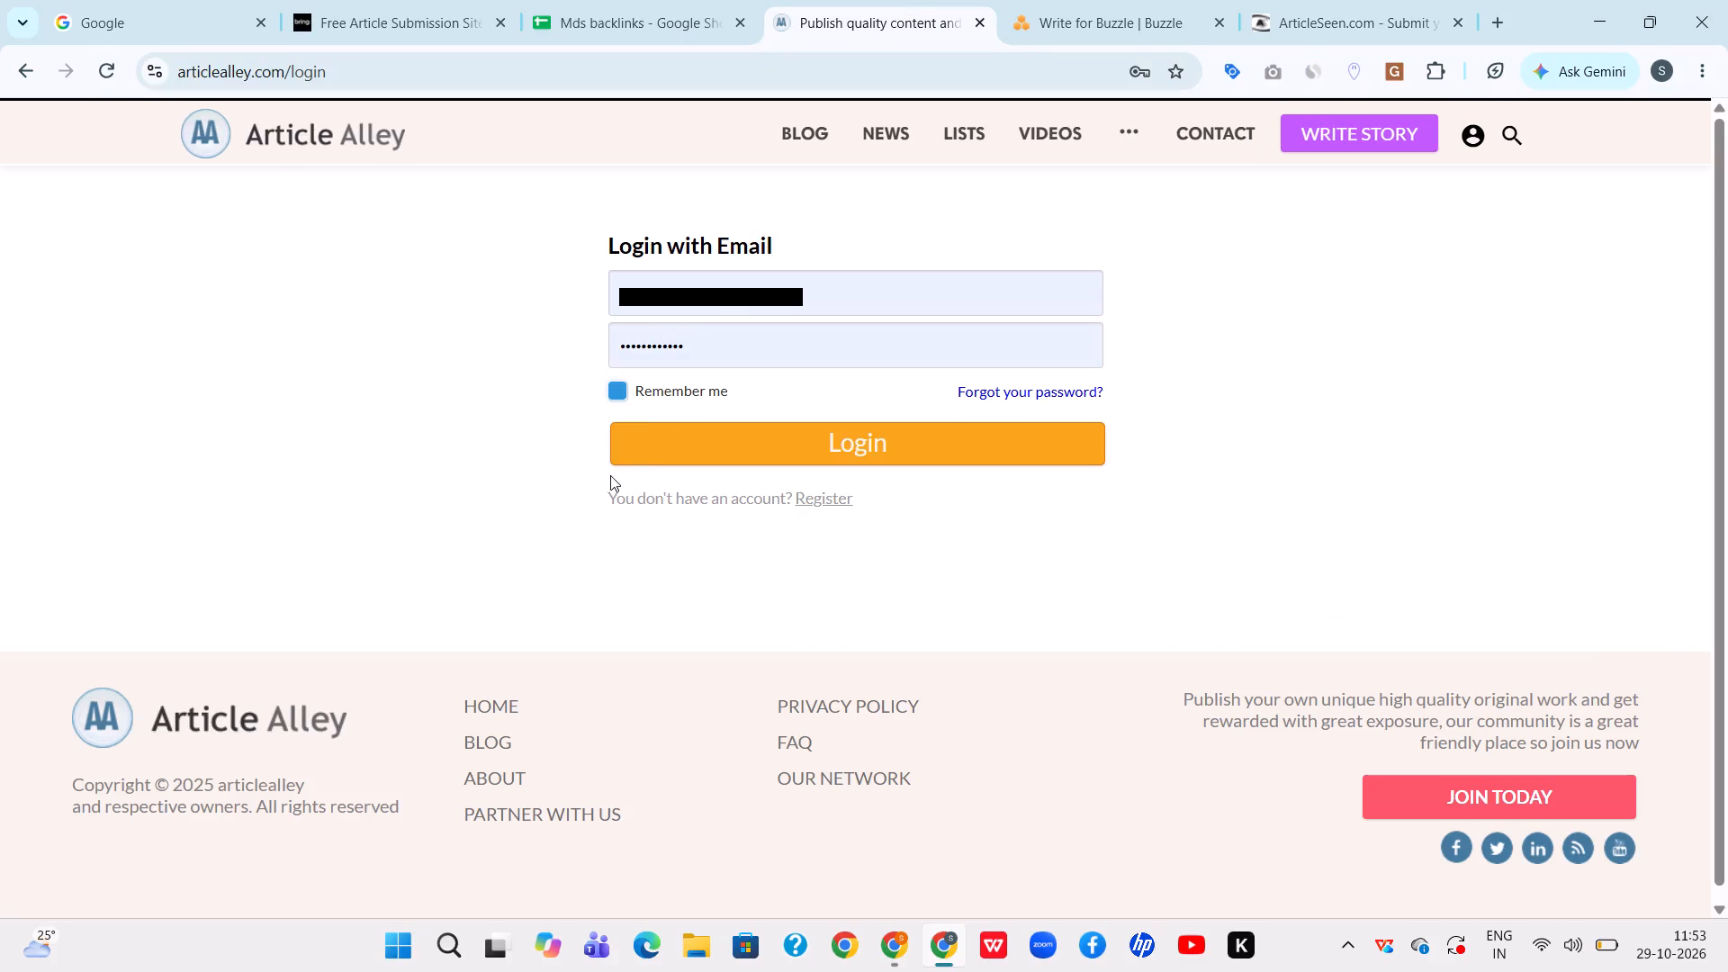
{"action": "left_click", "coordinate": [657, 443]}
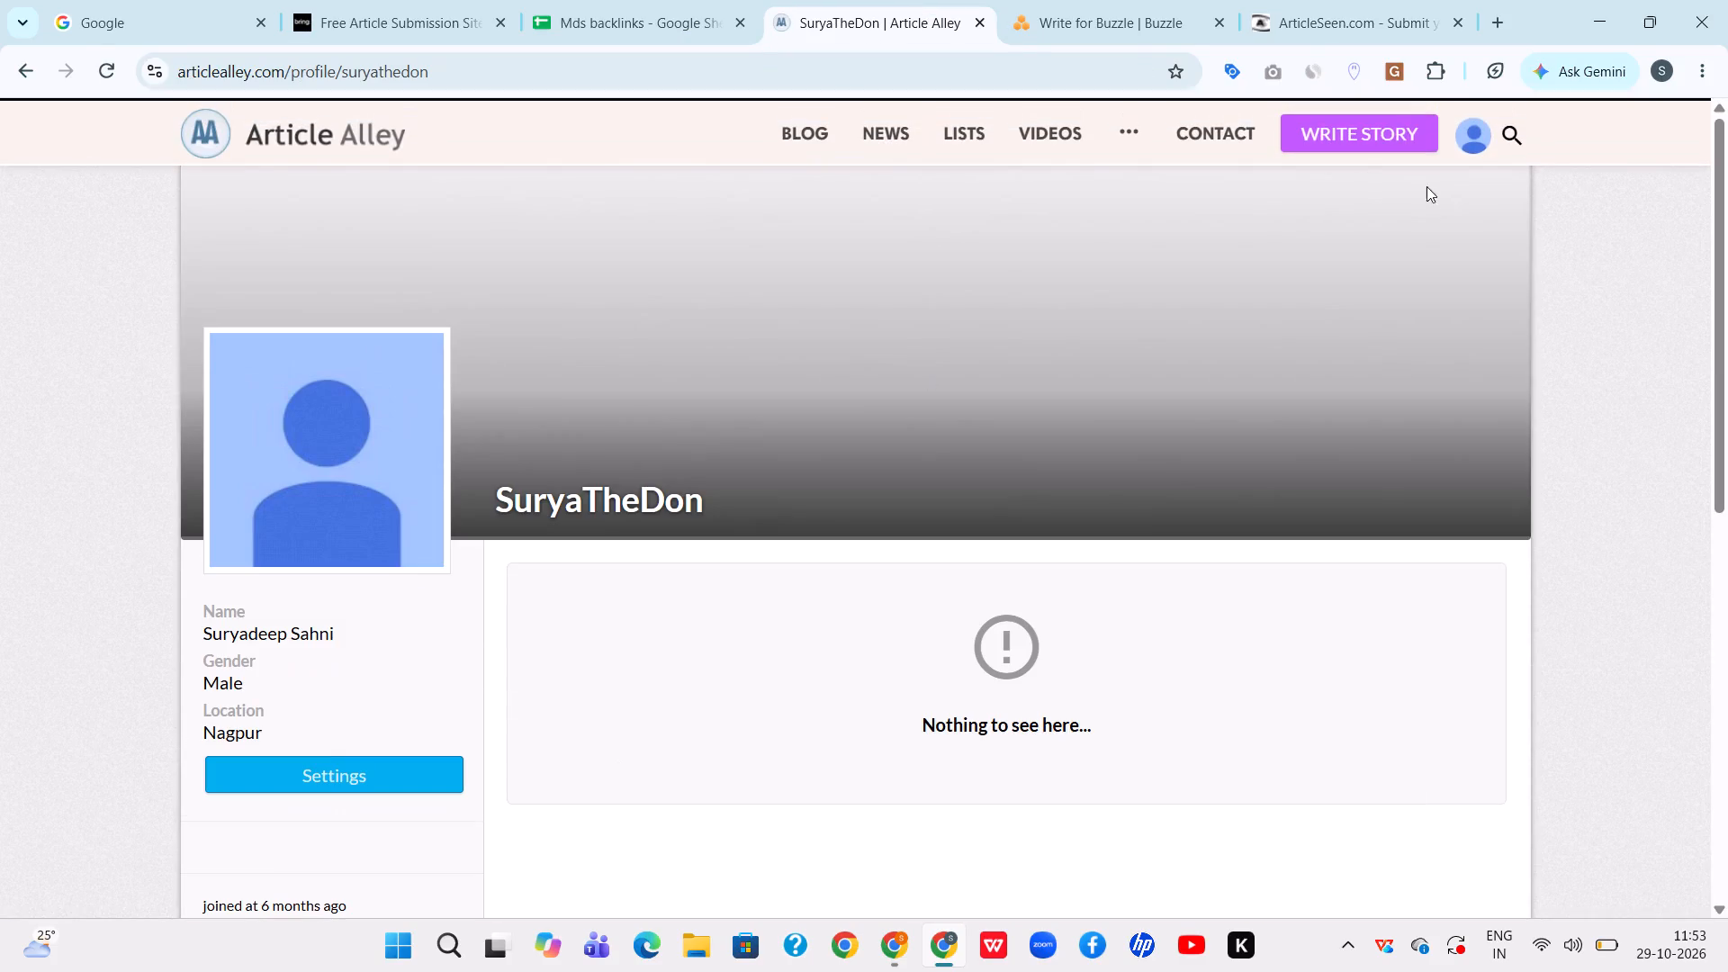
Open the Article Alley profile settings, try to change the username to ITCampusGuru, and save the settings.
{"action": "left_click", "coordinate": [1480, 135]}
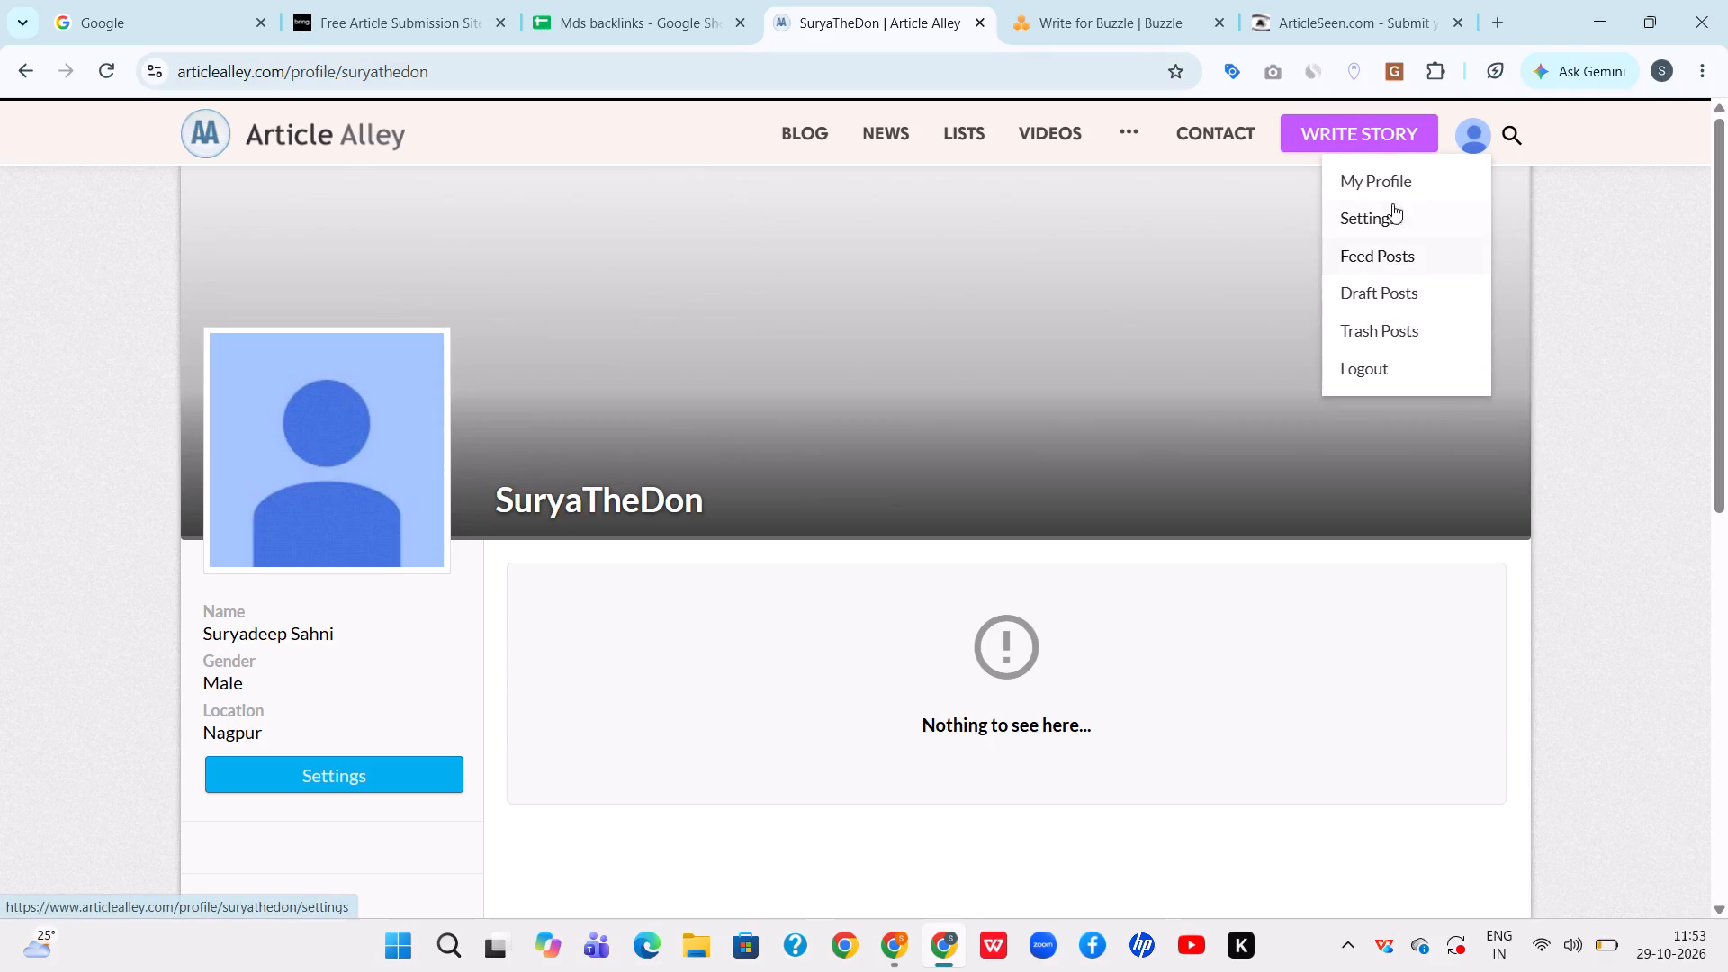
{"action": "left_click", "coordinate": [1427, 180]}
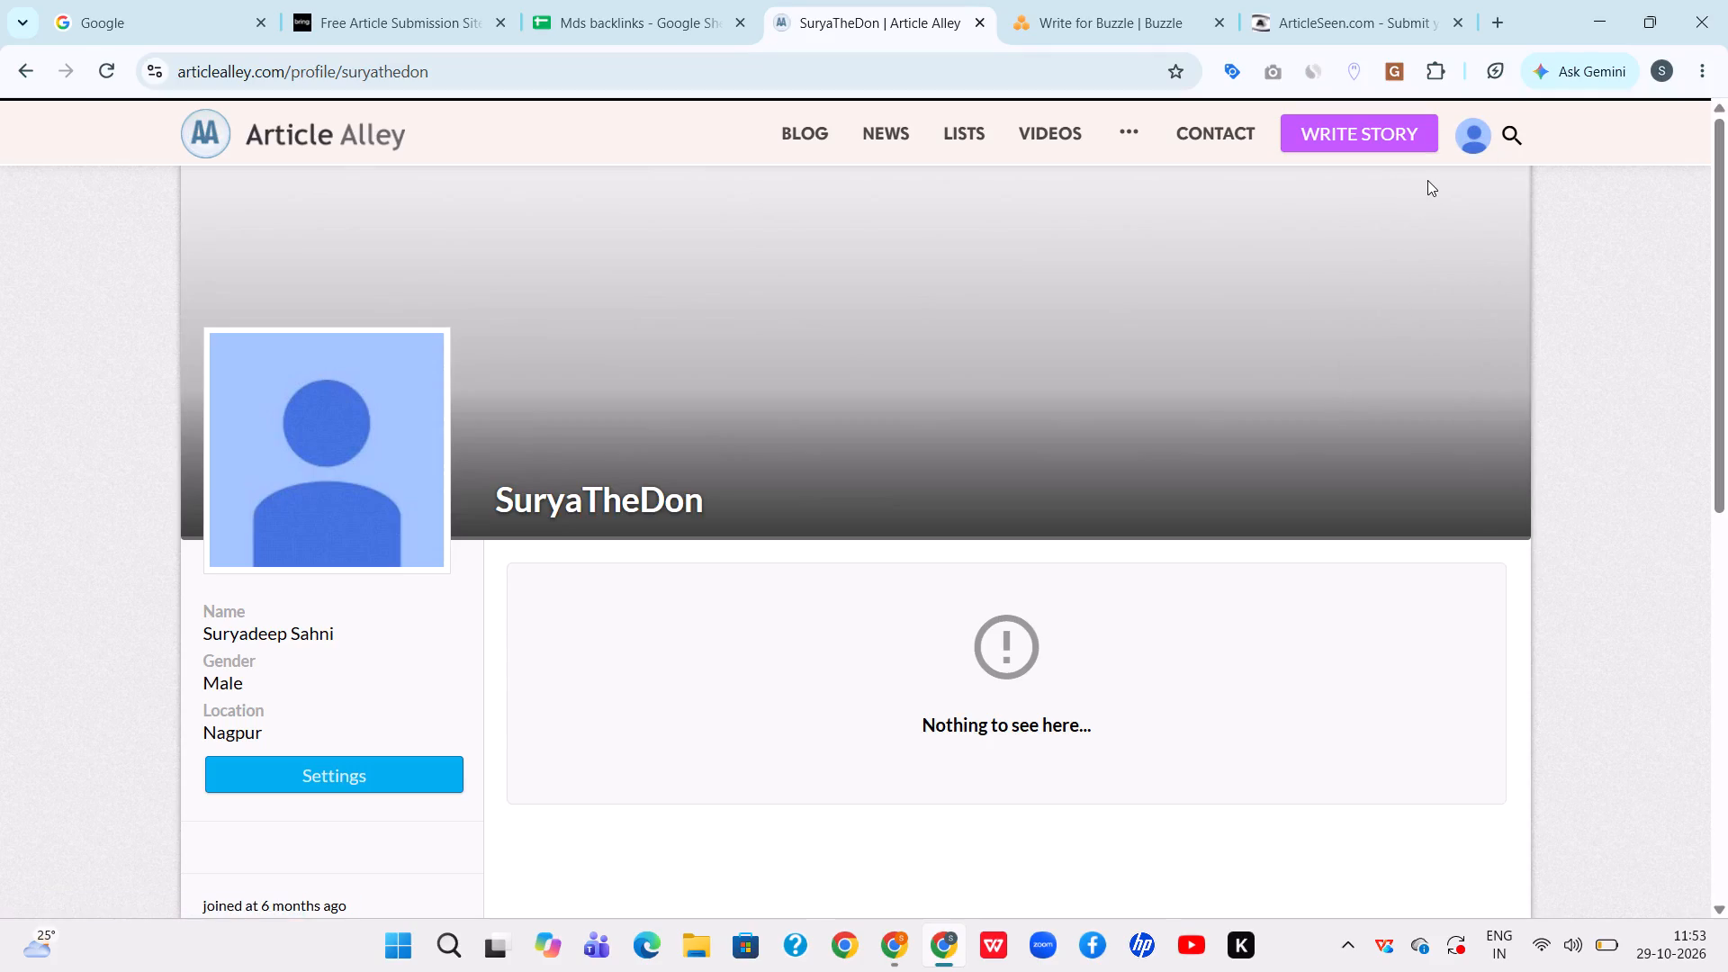
{"action": "left_click", "coordinate": [329, 770]}
{"action": "scroll", "coordinate": [329, 770], "scroll_direction": "down", "scroll_amount": 1}
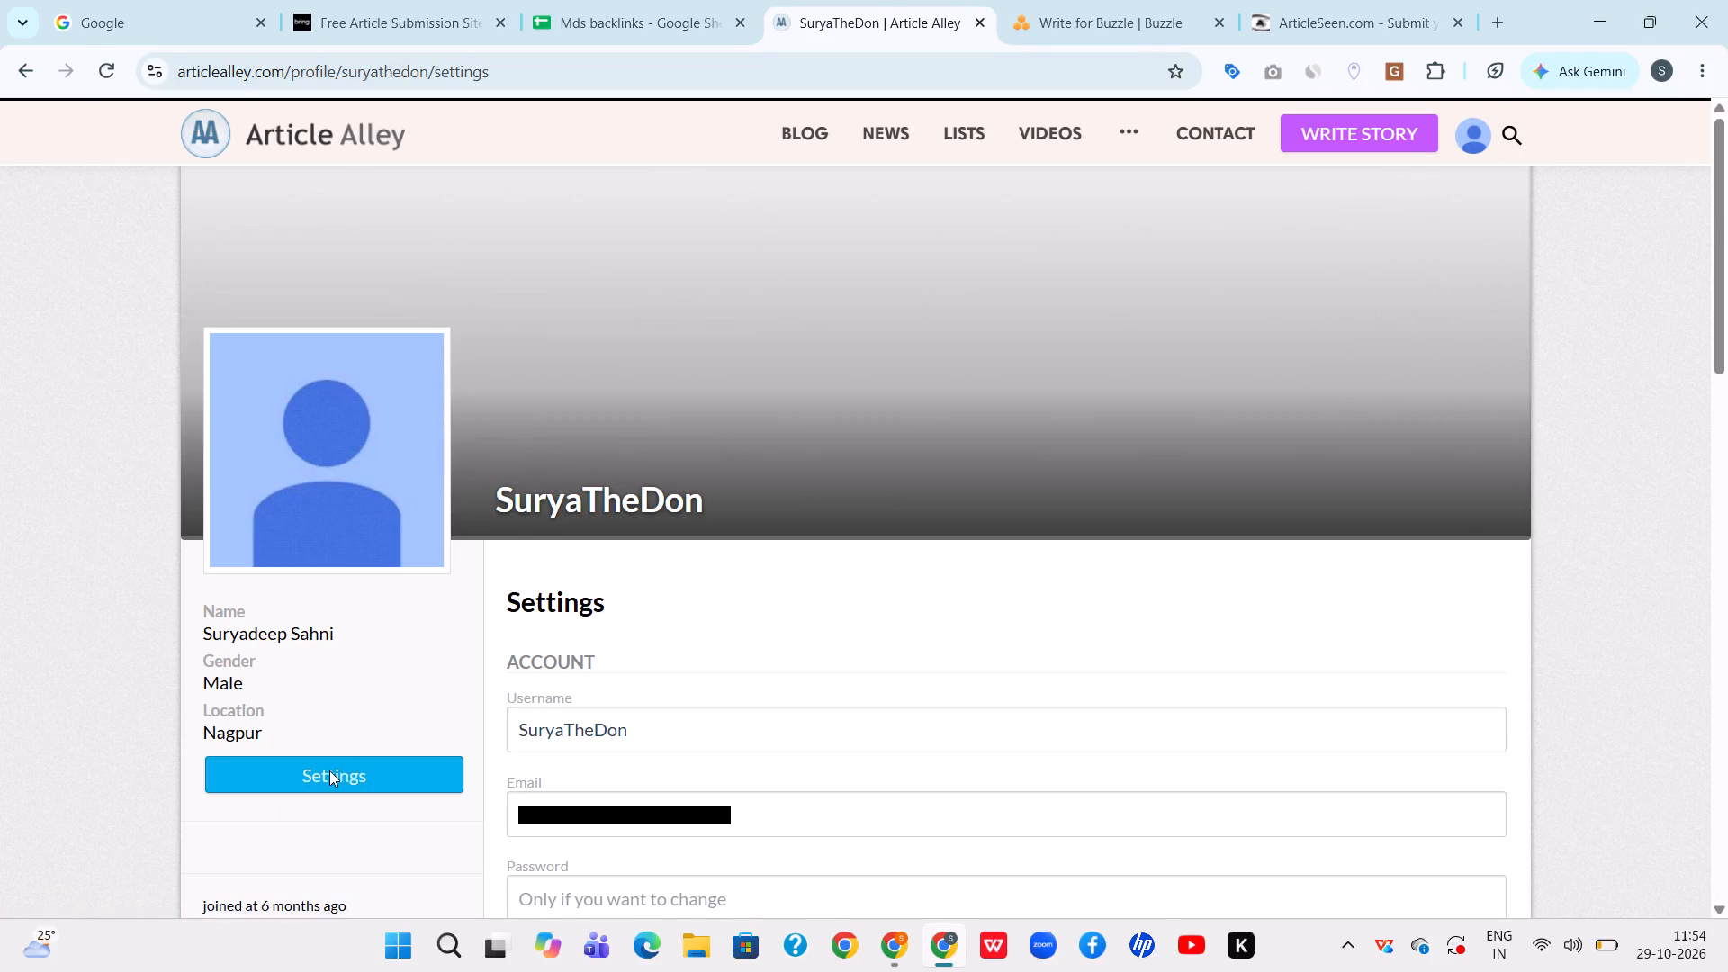
{"action": "scroll", "coordinate": [329, 770], "scroll_direction": "down", "scroll_amount": 1}
{"action": "triple_click", "coordinate": [647, 419]}
{"action": "left_click", "coordinate": [647, 419]}
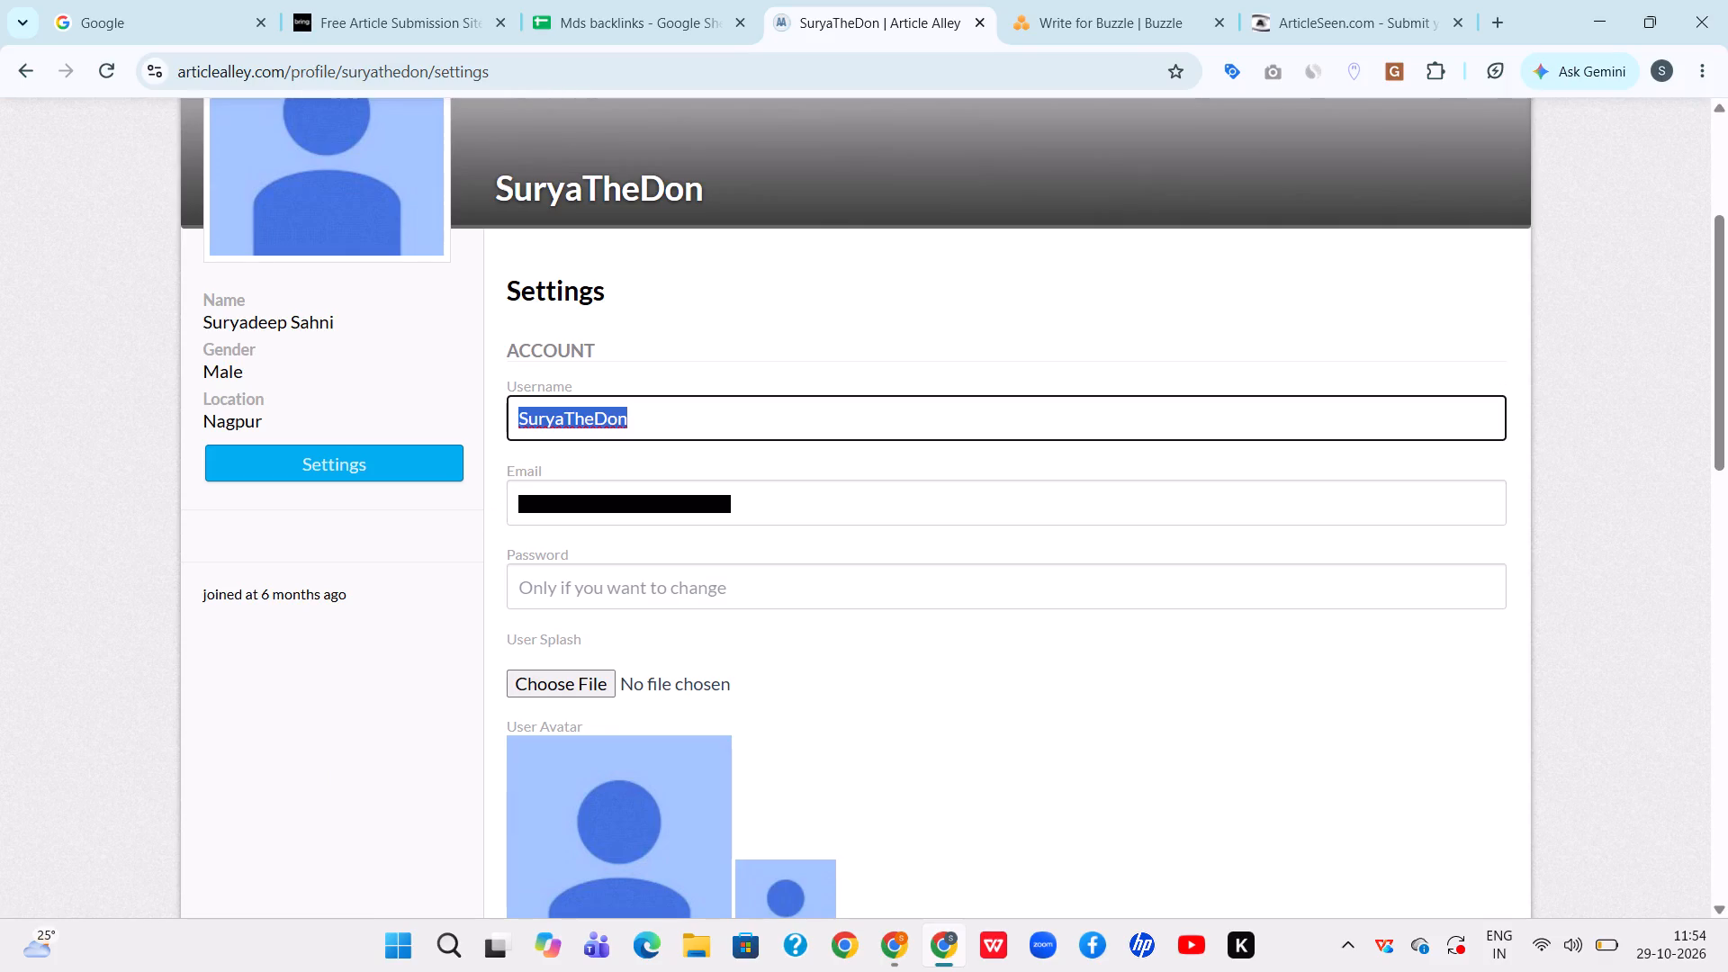
{"action": "type", "text": "ITC"}
{"action": "type", "text": "amp"}
{"action": "type", "text": "usGuru"}
{"action": "scroll", "coordinate": [321, 732], "scroll_direction": "down", "scroll_amount": 1}
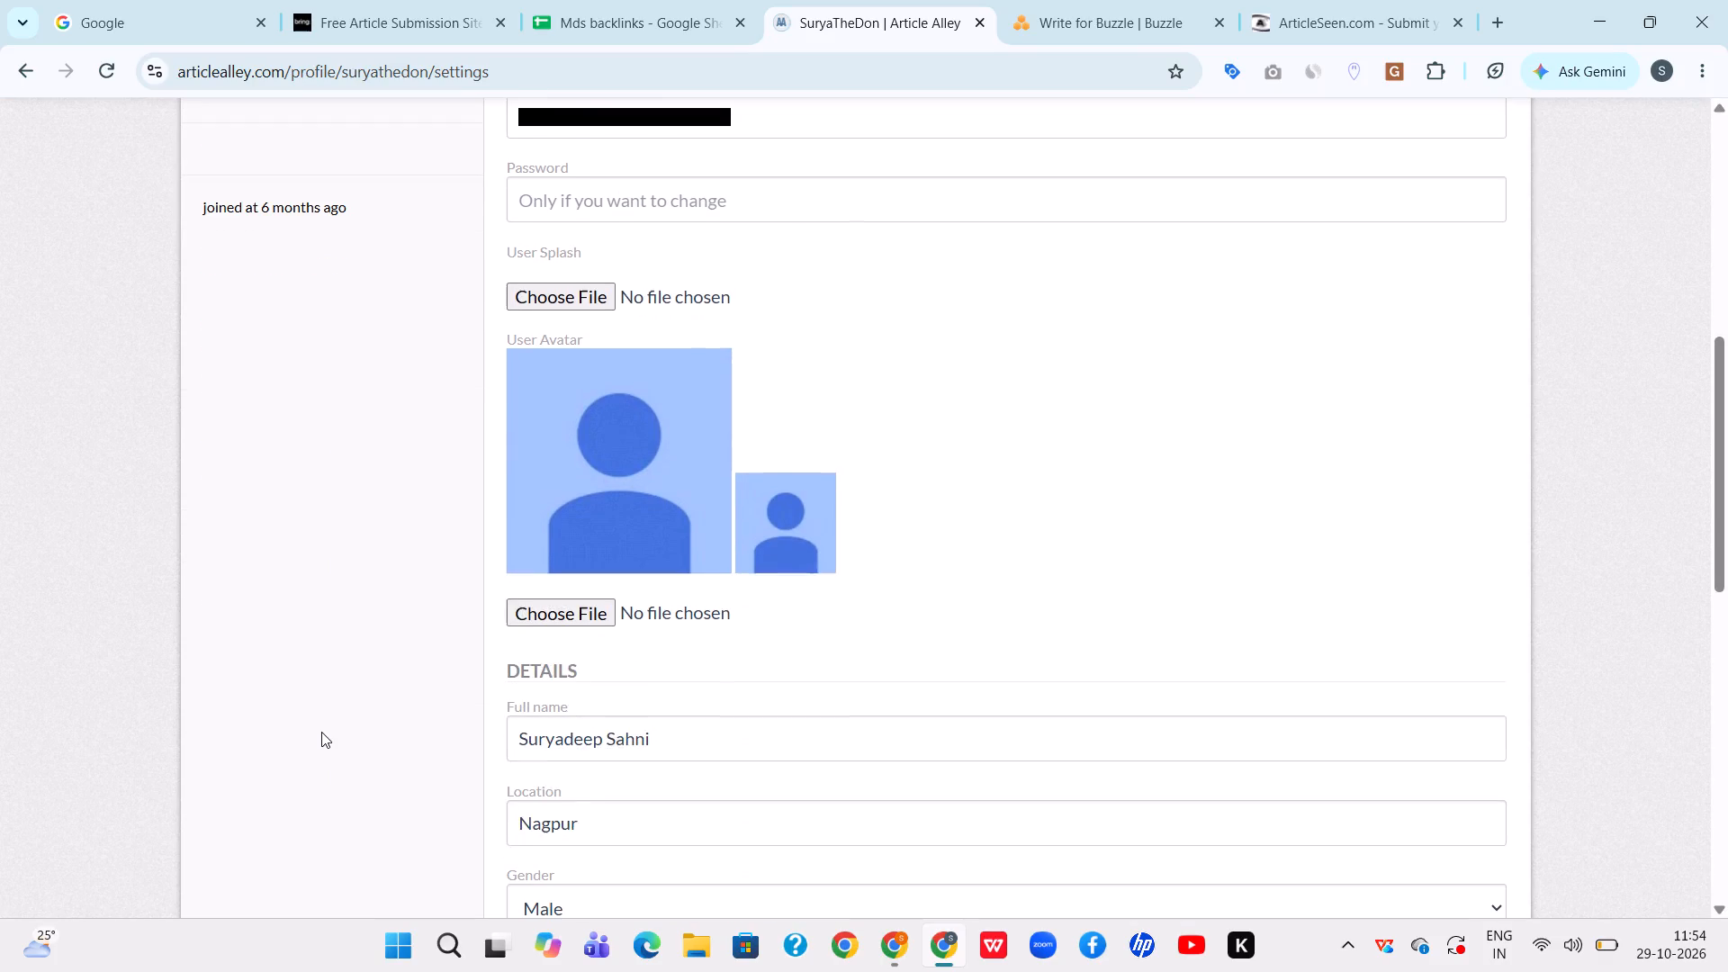
{"action": "scroll", "coordinate": [321, 732], "scroll_direction": "down", "scroll_amount": 1}
{"action": "scroll", "coordinate": [911, 729], "scroll_direction": "down", "scroll_amount": 3}
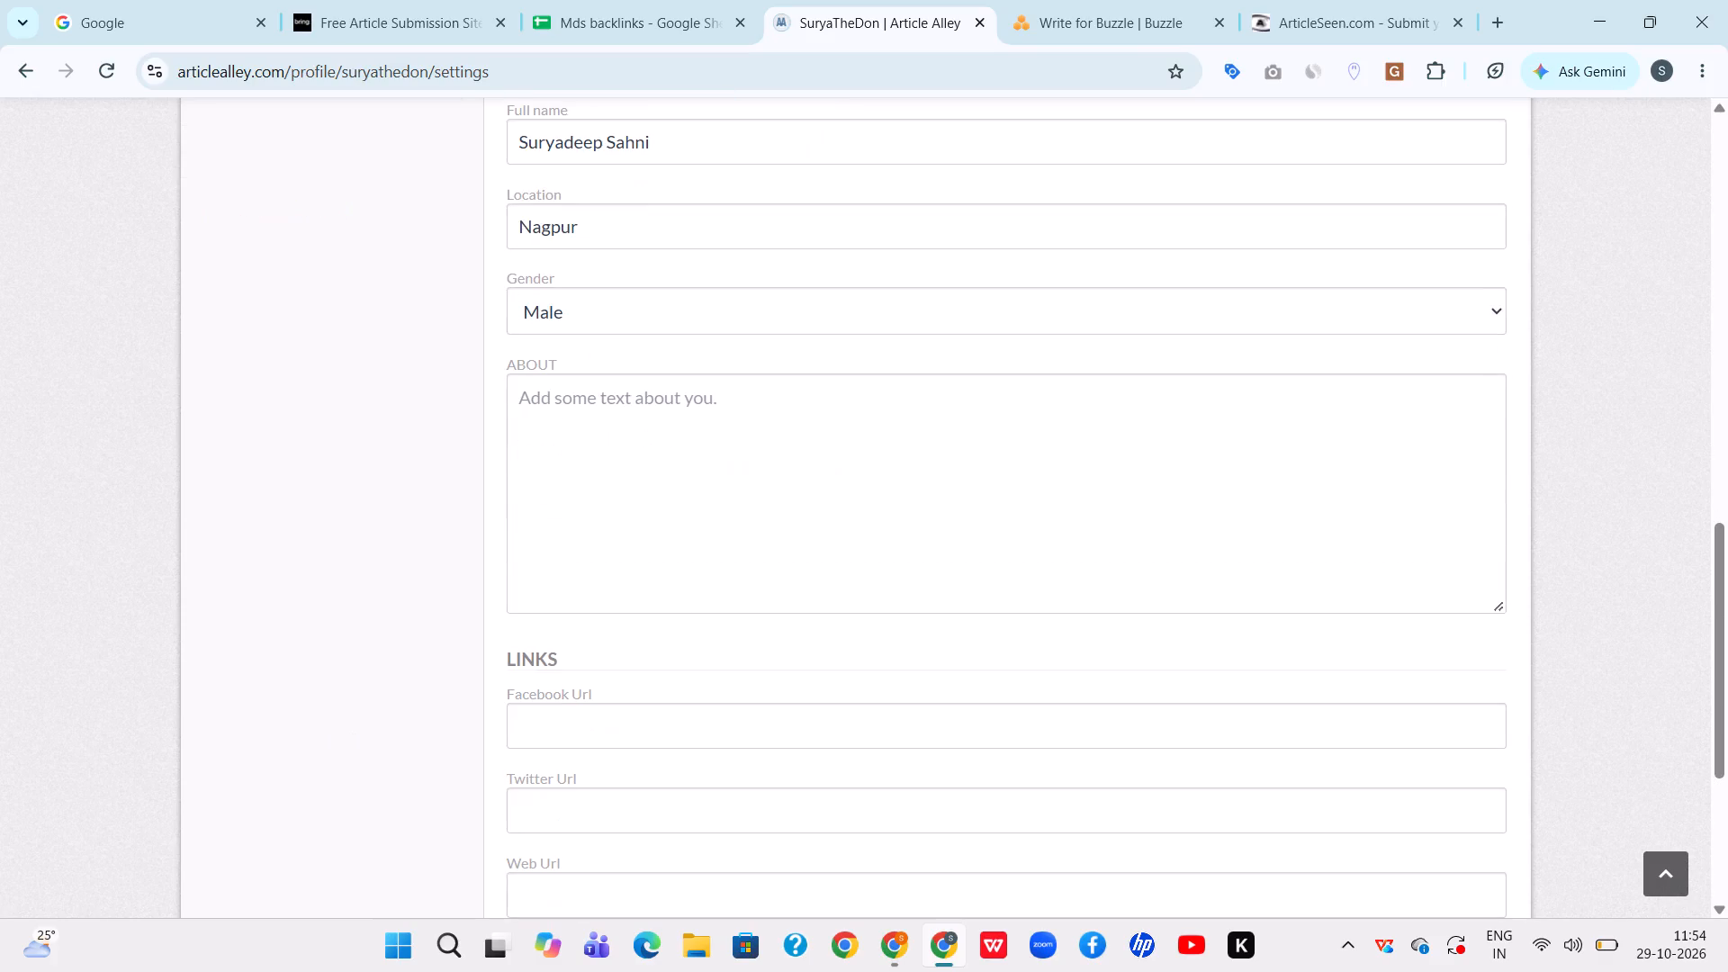
{"action": "scroll", "coordinate": [575, 586], "scroll_direction": "down", "scroll_amount": 7}
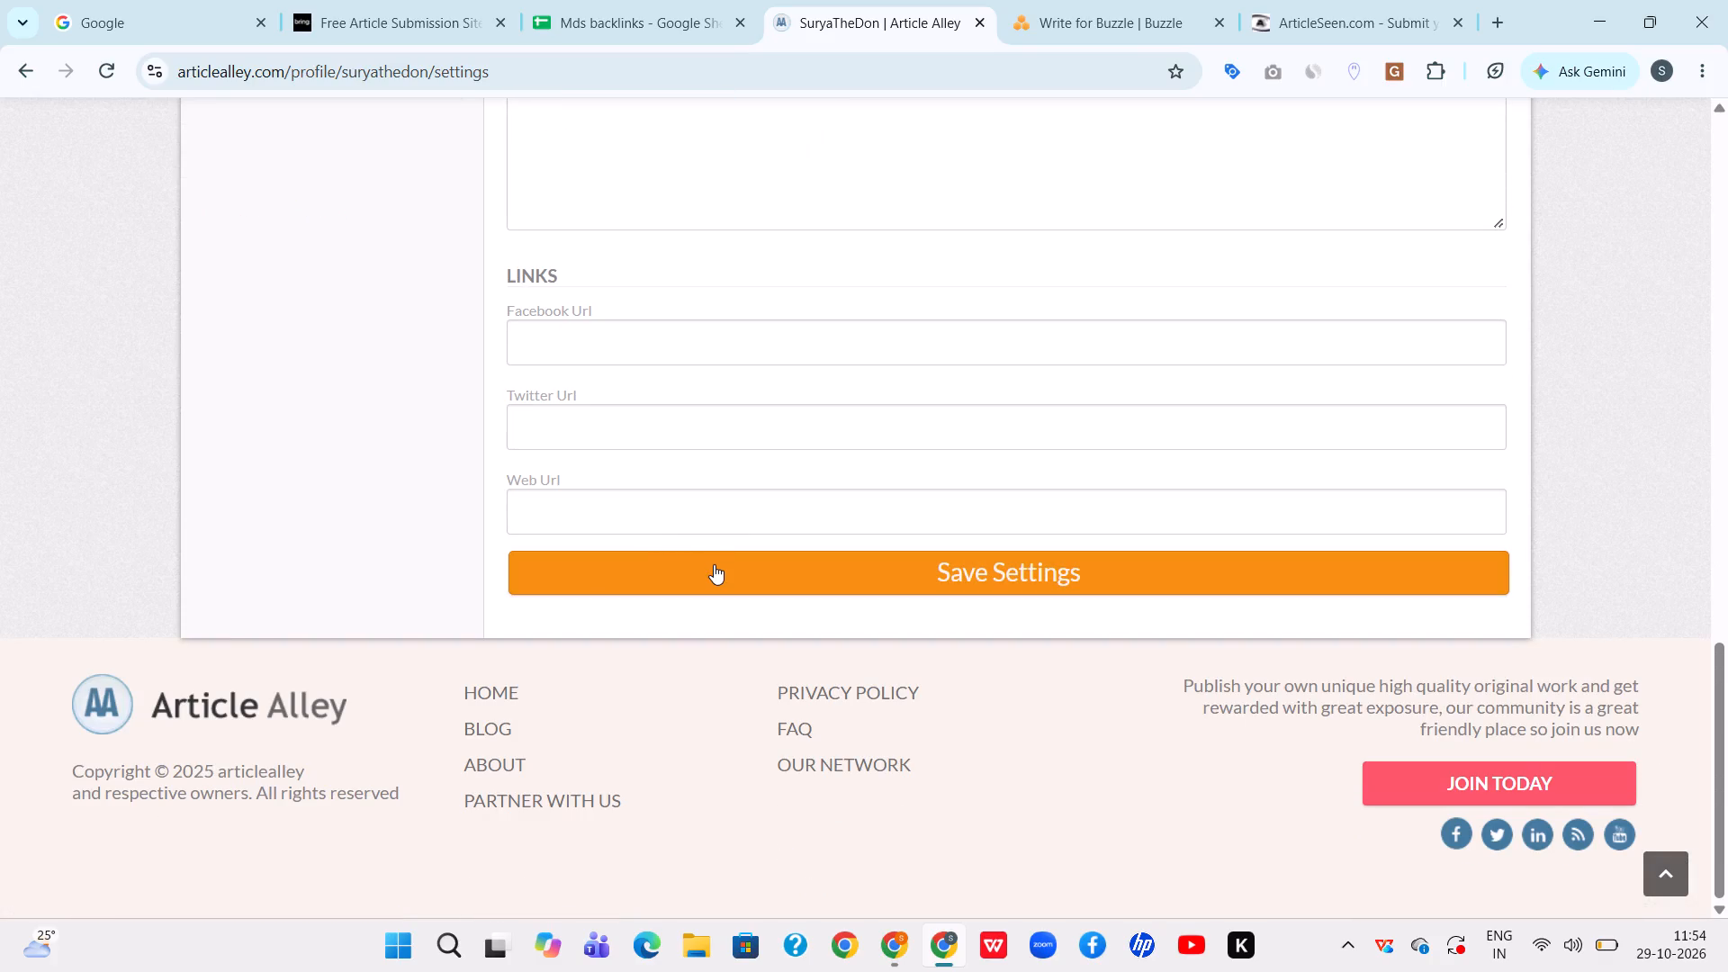
{"action": "left_click", "coordinate": [714, 564]}
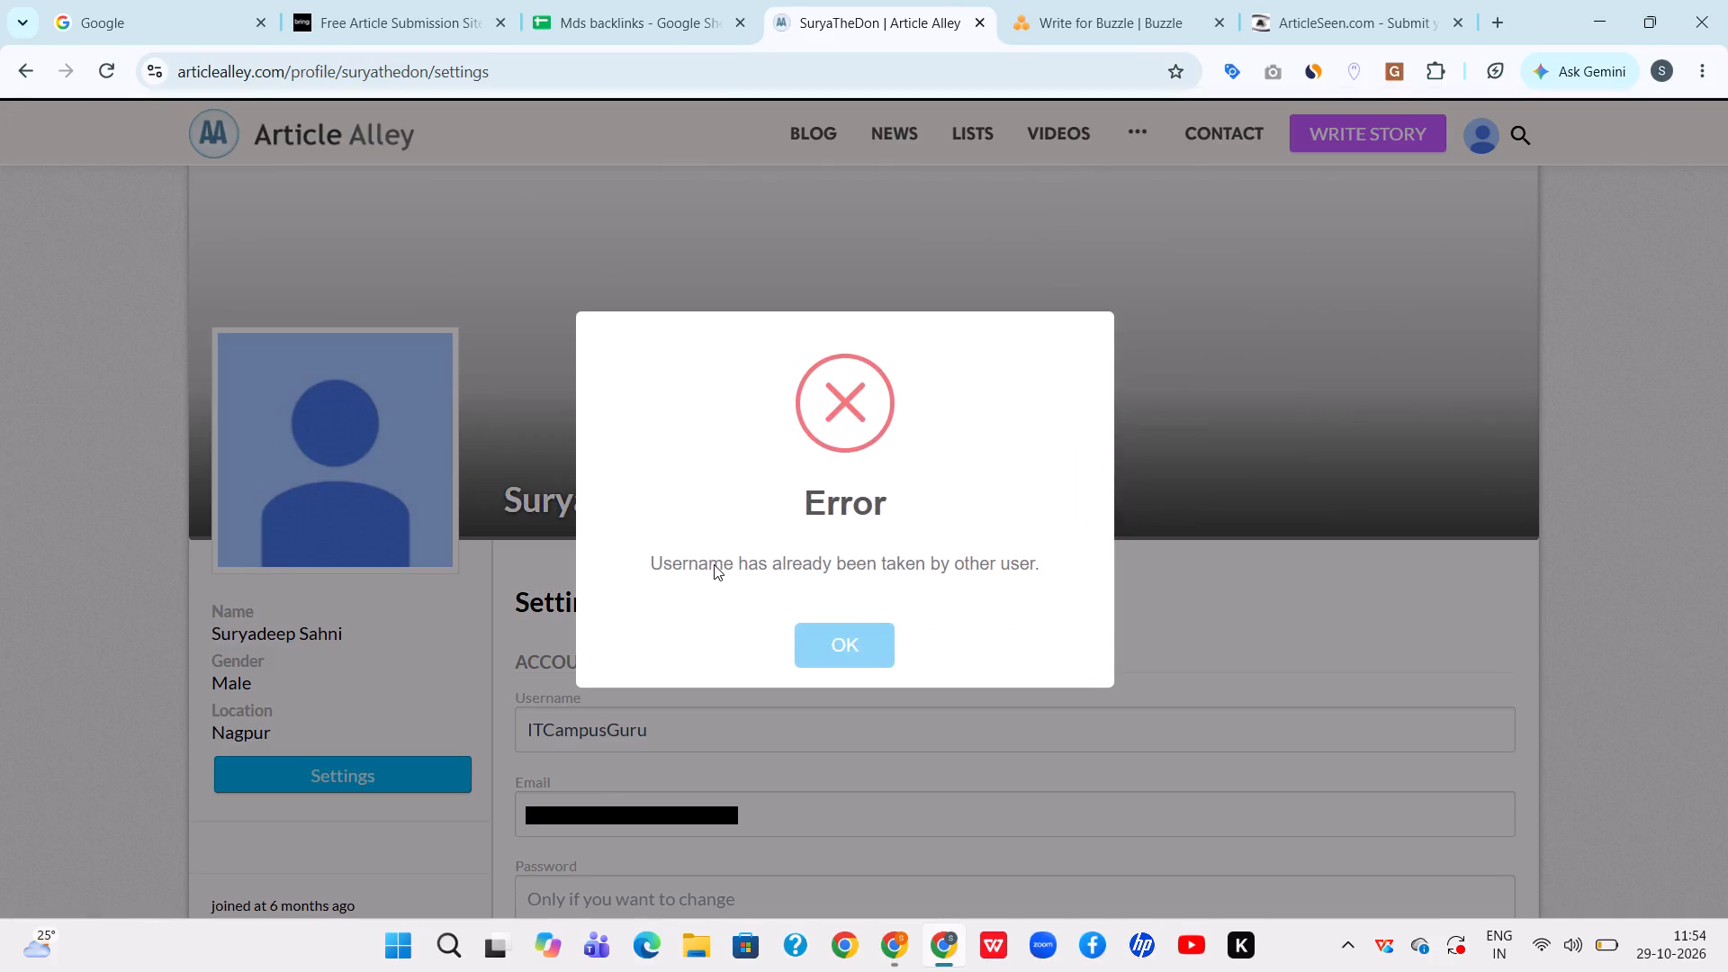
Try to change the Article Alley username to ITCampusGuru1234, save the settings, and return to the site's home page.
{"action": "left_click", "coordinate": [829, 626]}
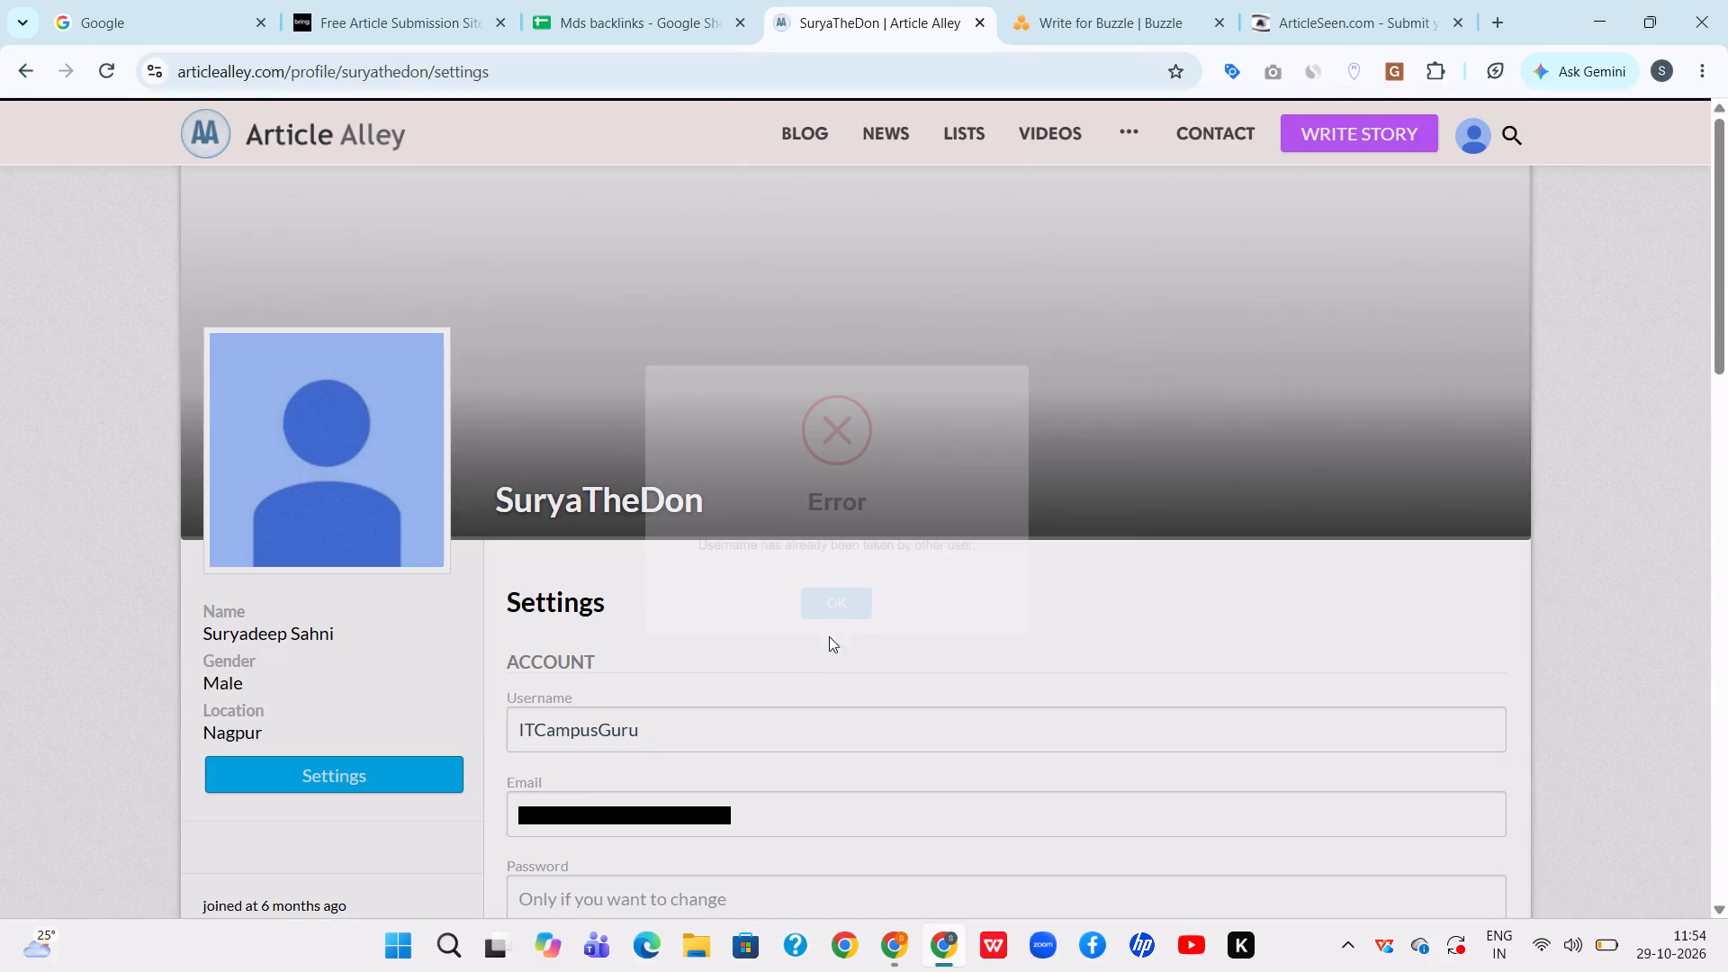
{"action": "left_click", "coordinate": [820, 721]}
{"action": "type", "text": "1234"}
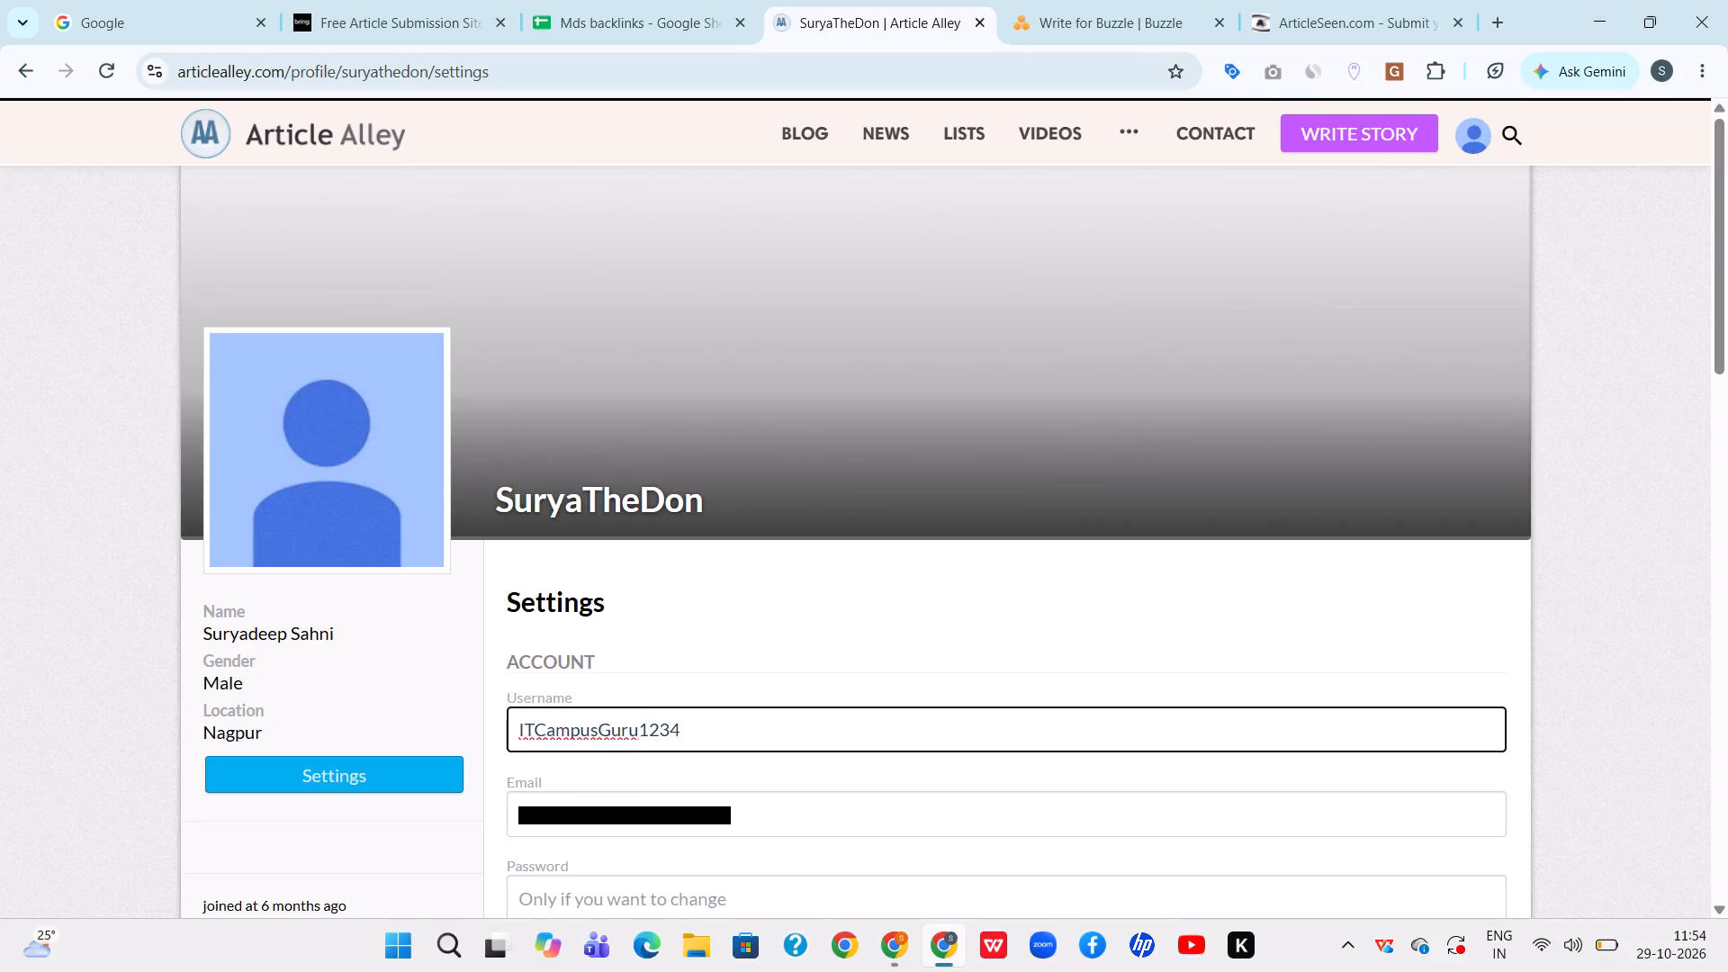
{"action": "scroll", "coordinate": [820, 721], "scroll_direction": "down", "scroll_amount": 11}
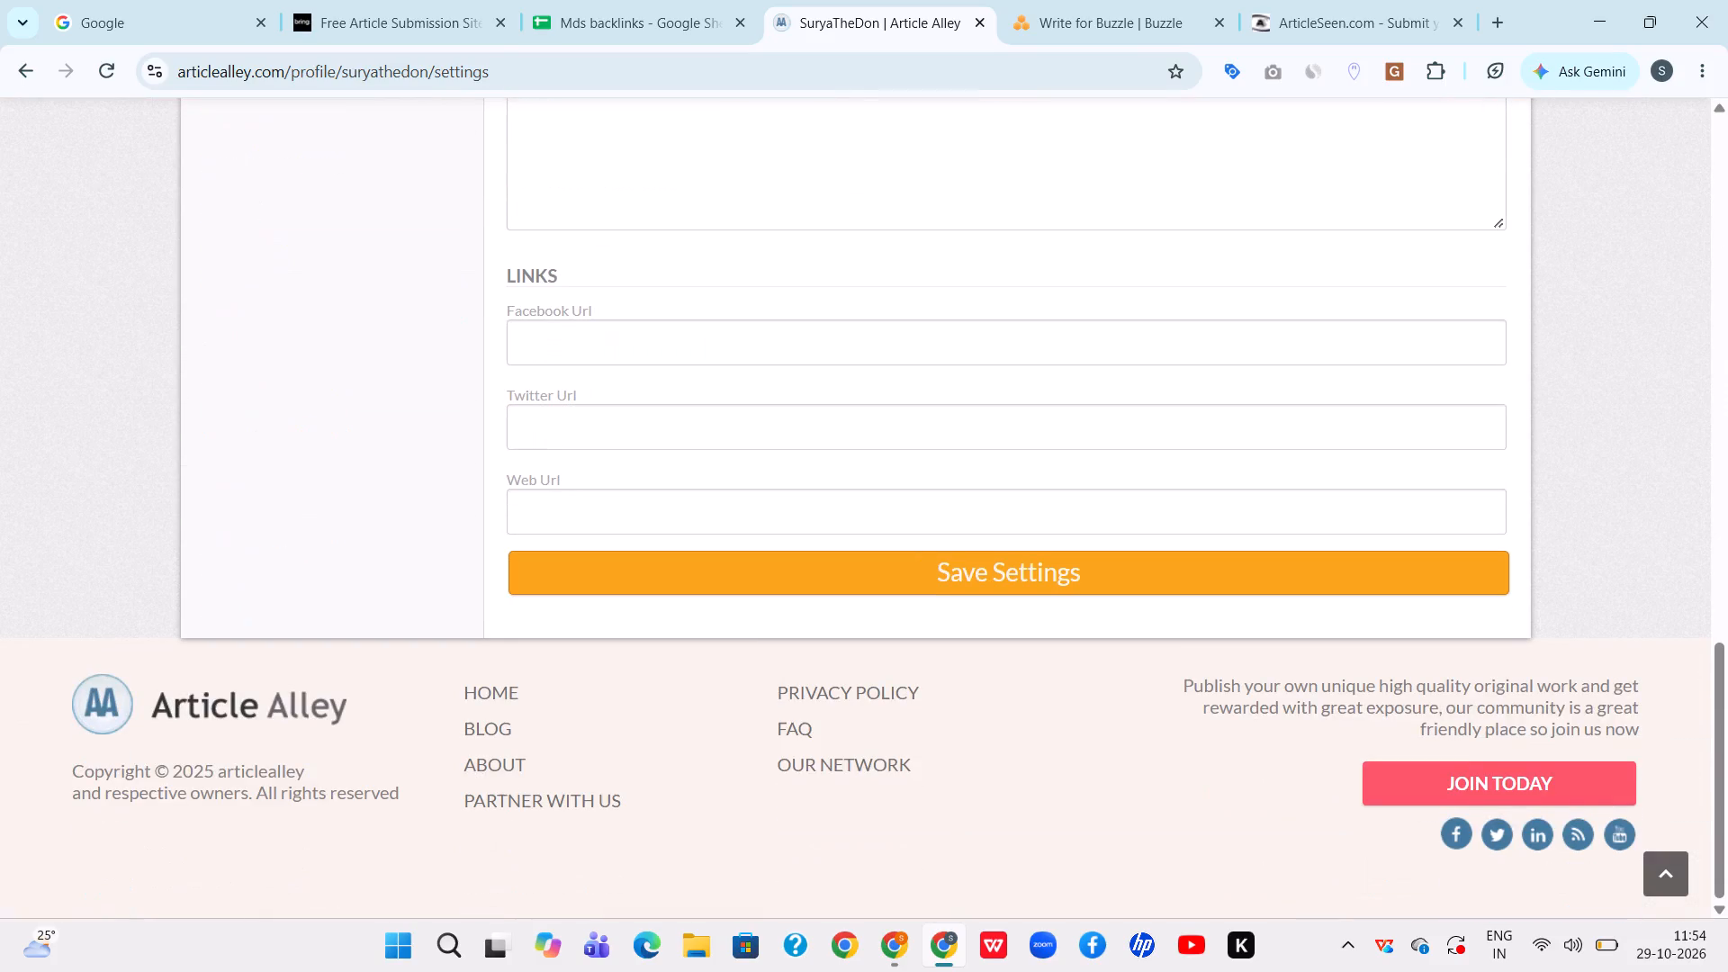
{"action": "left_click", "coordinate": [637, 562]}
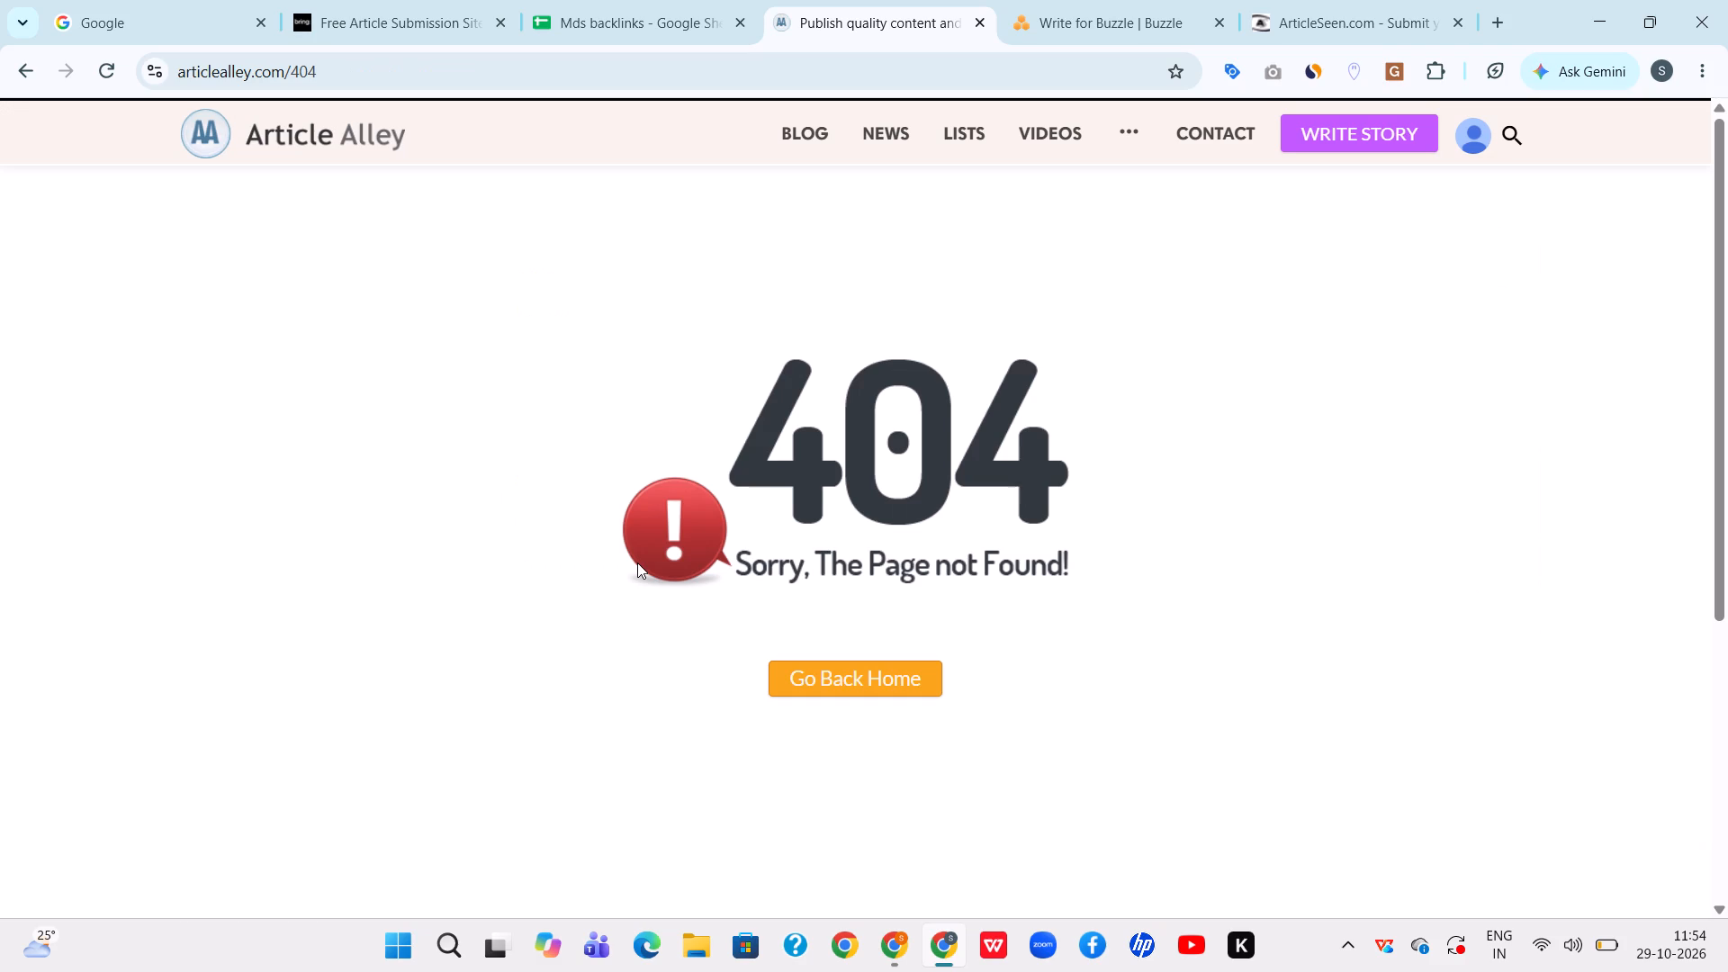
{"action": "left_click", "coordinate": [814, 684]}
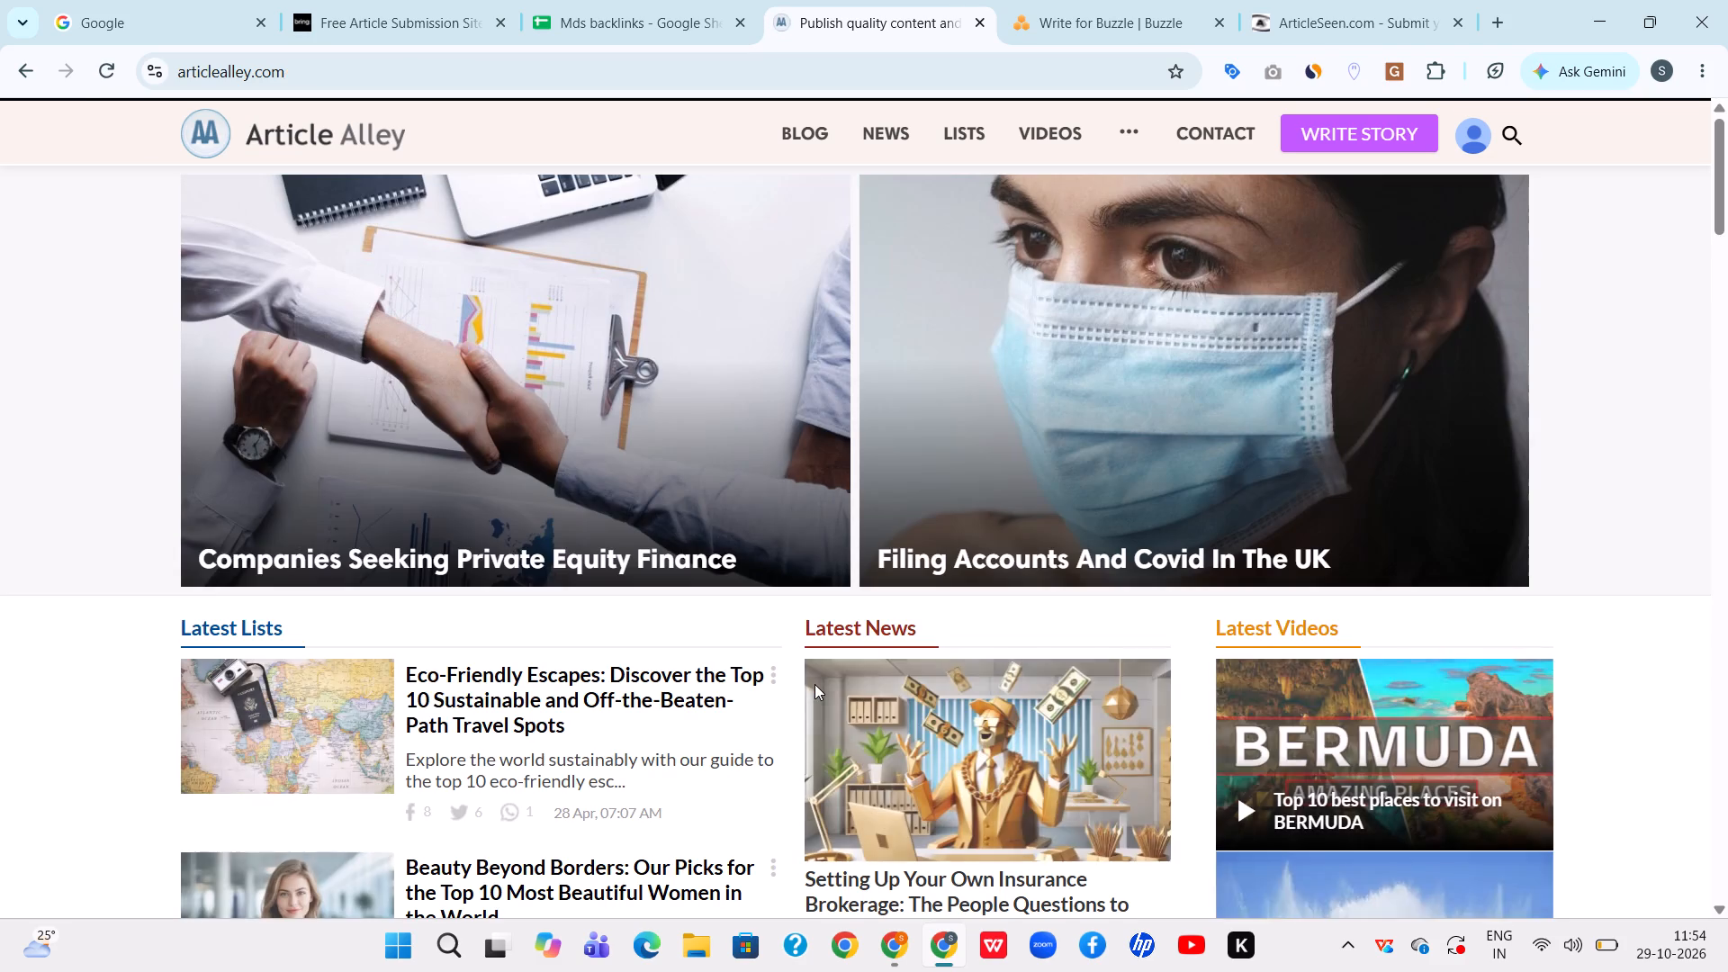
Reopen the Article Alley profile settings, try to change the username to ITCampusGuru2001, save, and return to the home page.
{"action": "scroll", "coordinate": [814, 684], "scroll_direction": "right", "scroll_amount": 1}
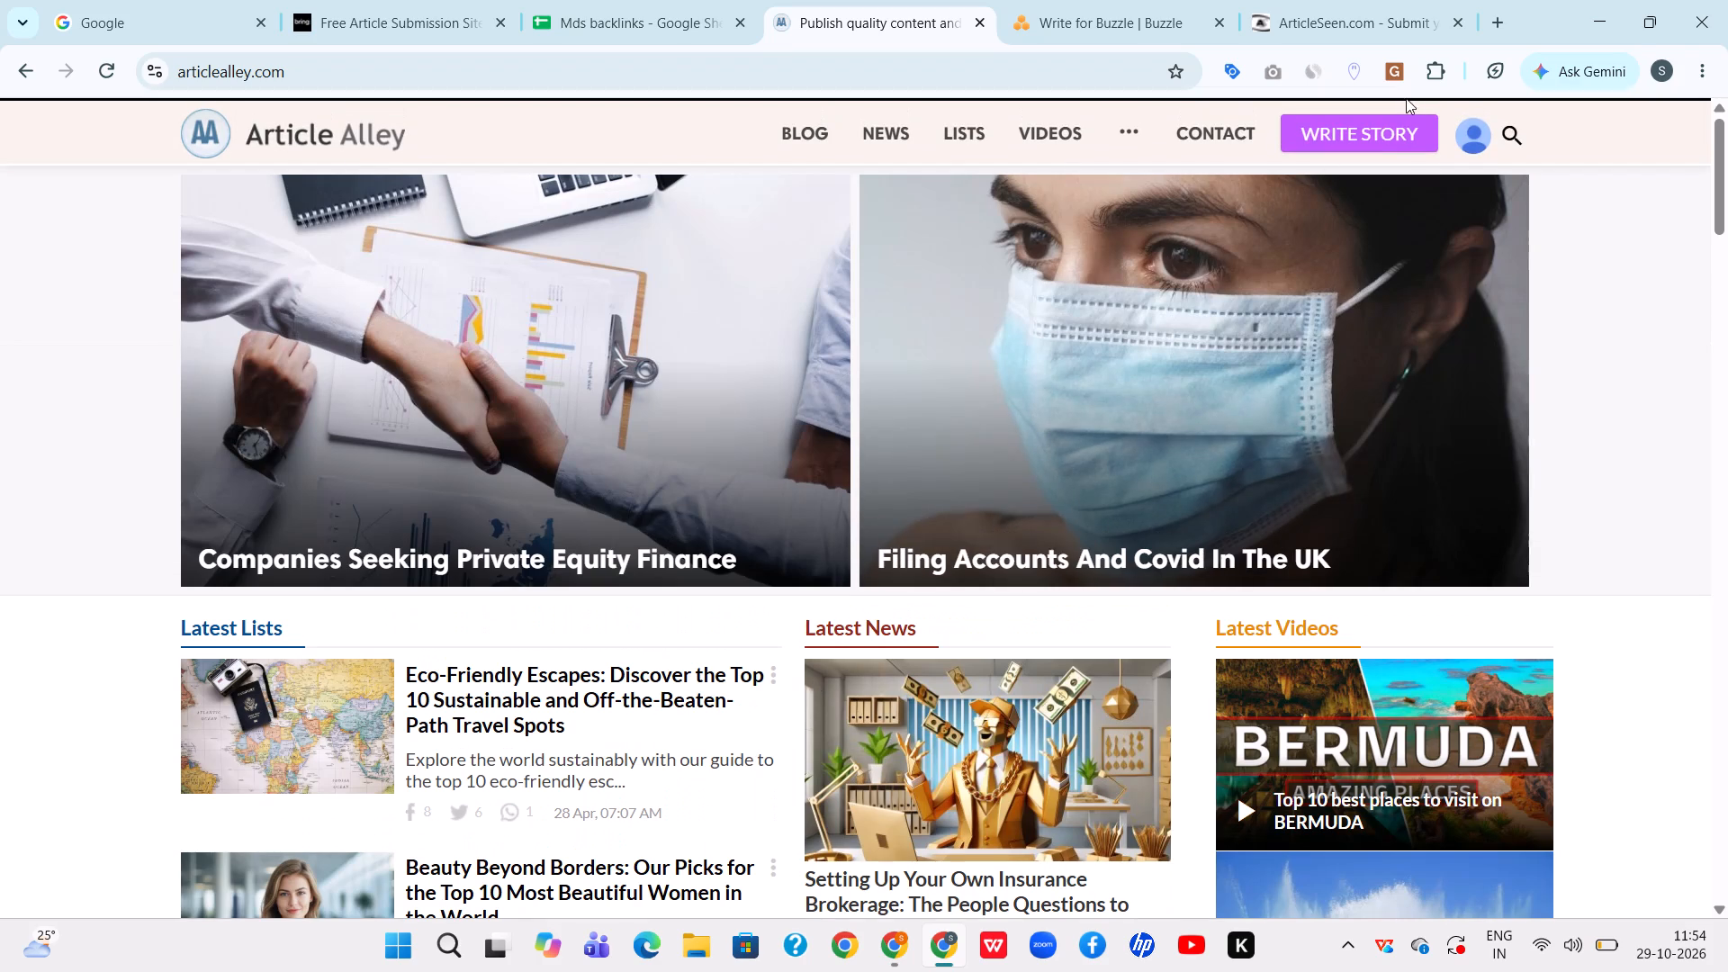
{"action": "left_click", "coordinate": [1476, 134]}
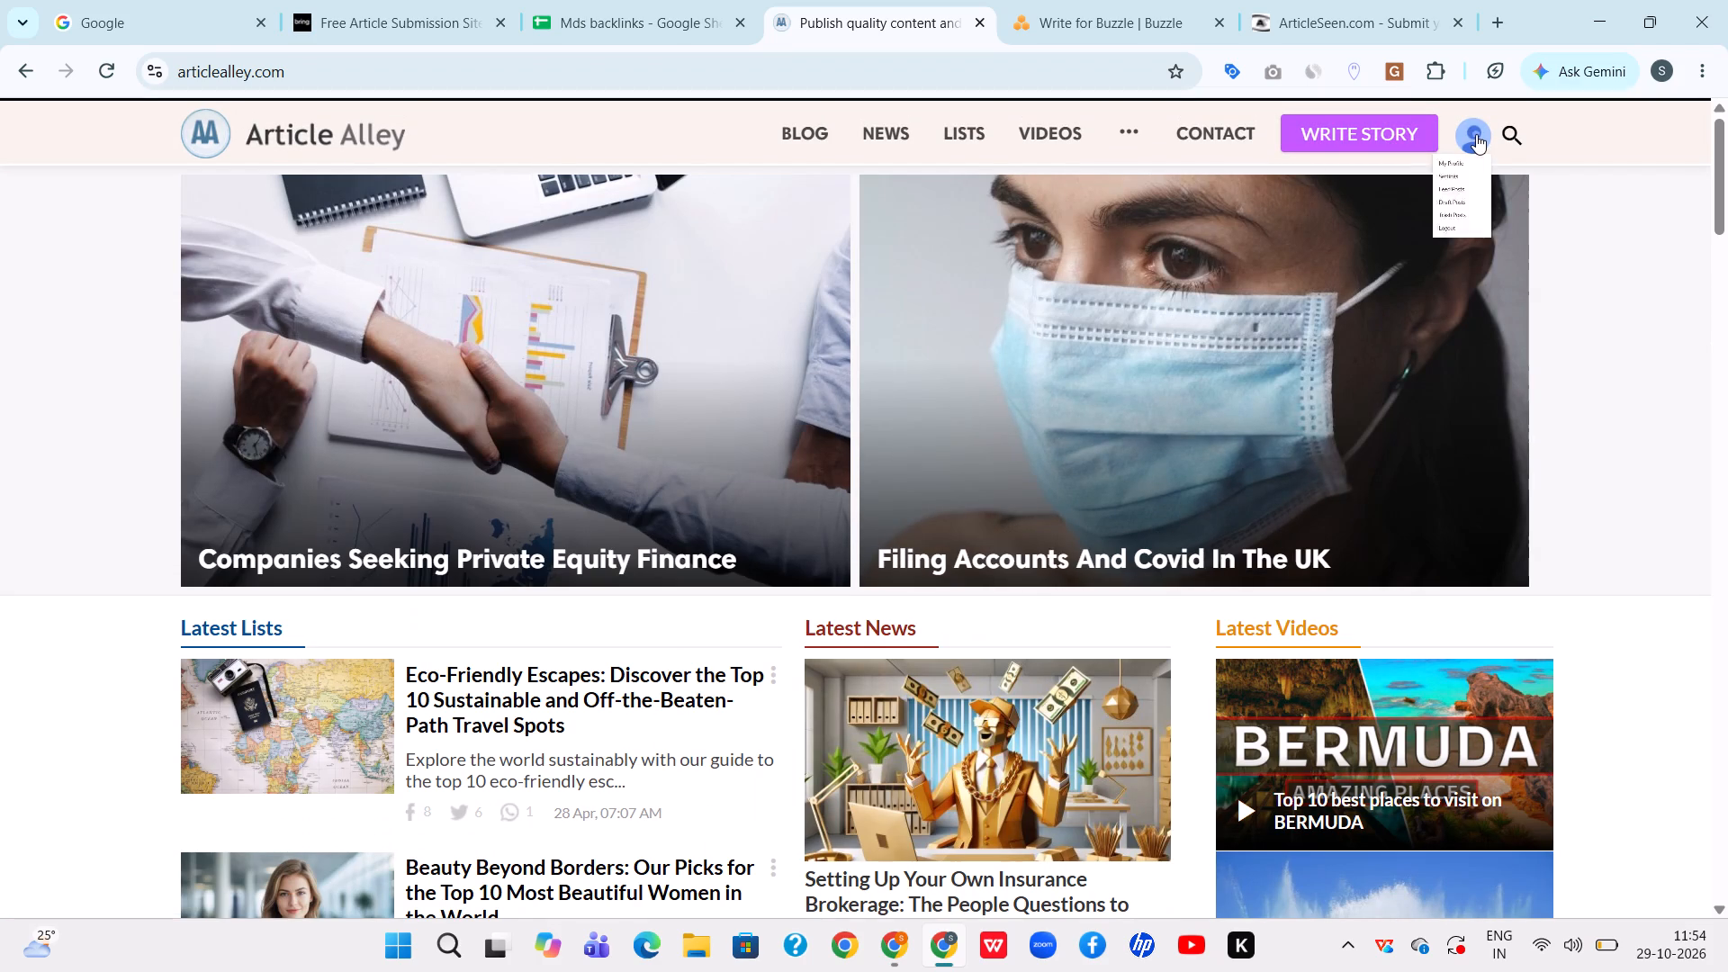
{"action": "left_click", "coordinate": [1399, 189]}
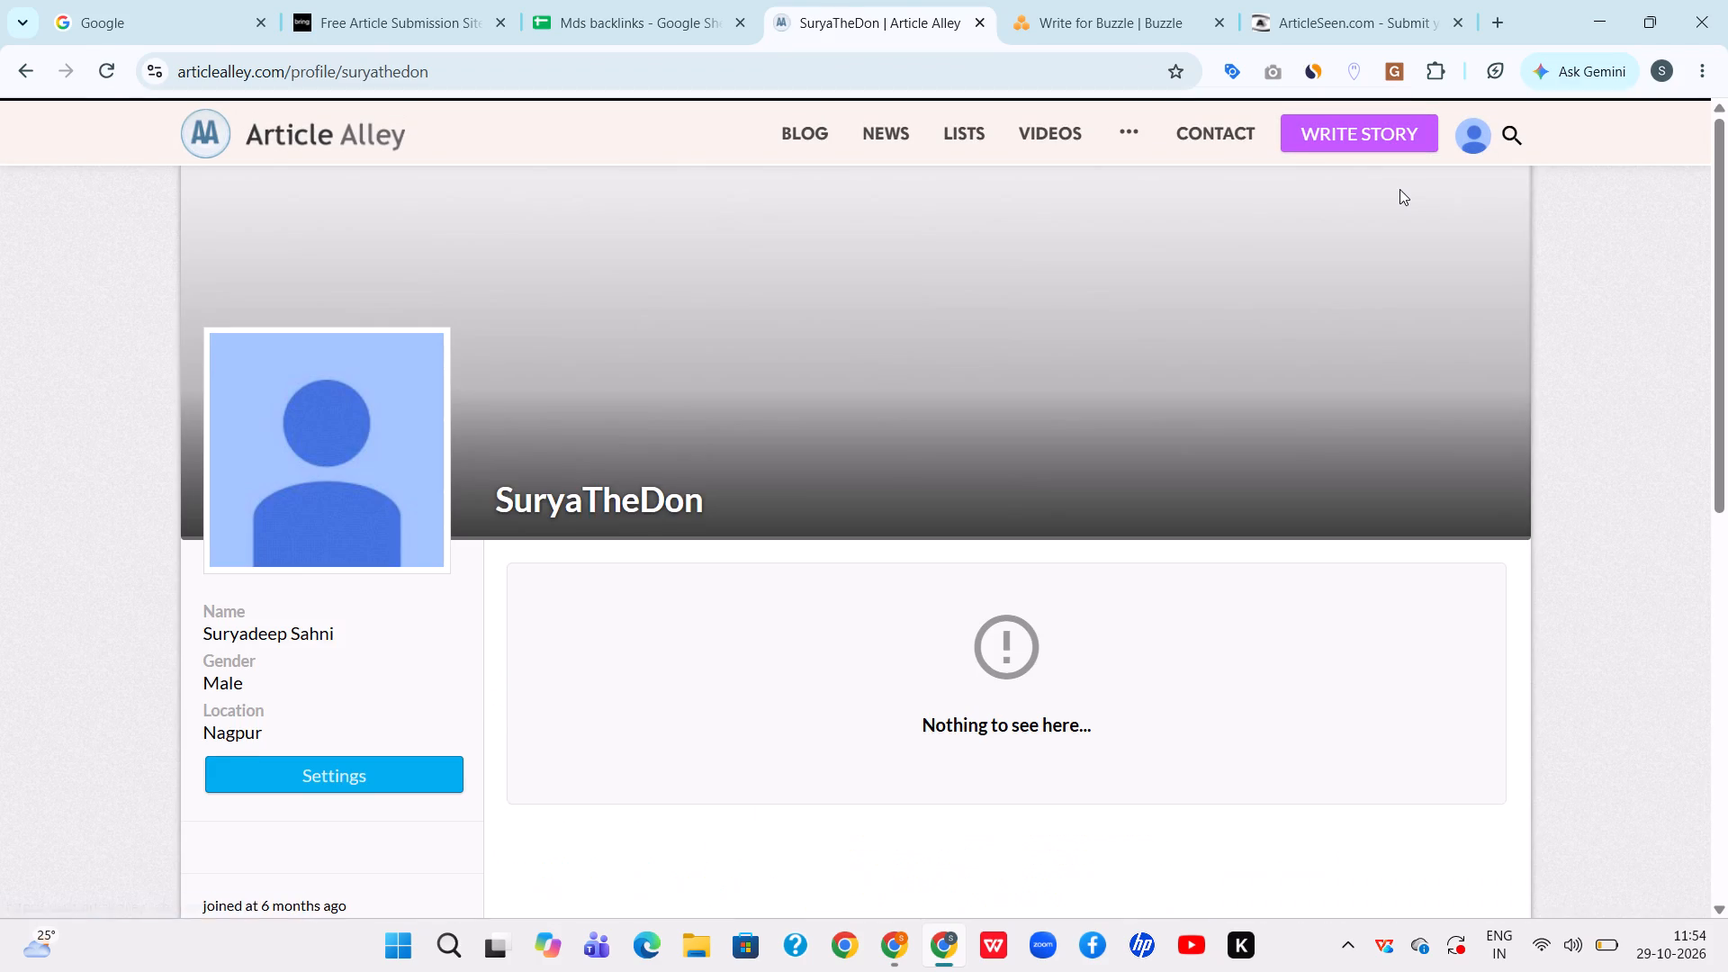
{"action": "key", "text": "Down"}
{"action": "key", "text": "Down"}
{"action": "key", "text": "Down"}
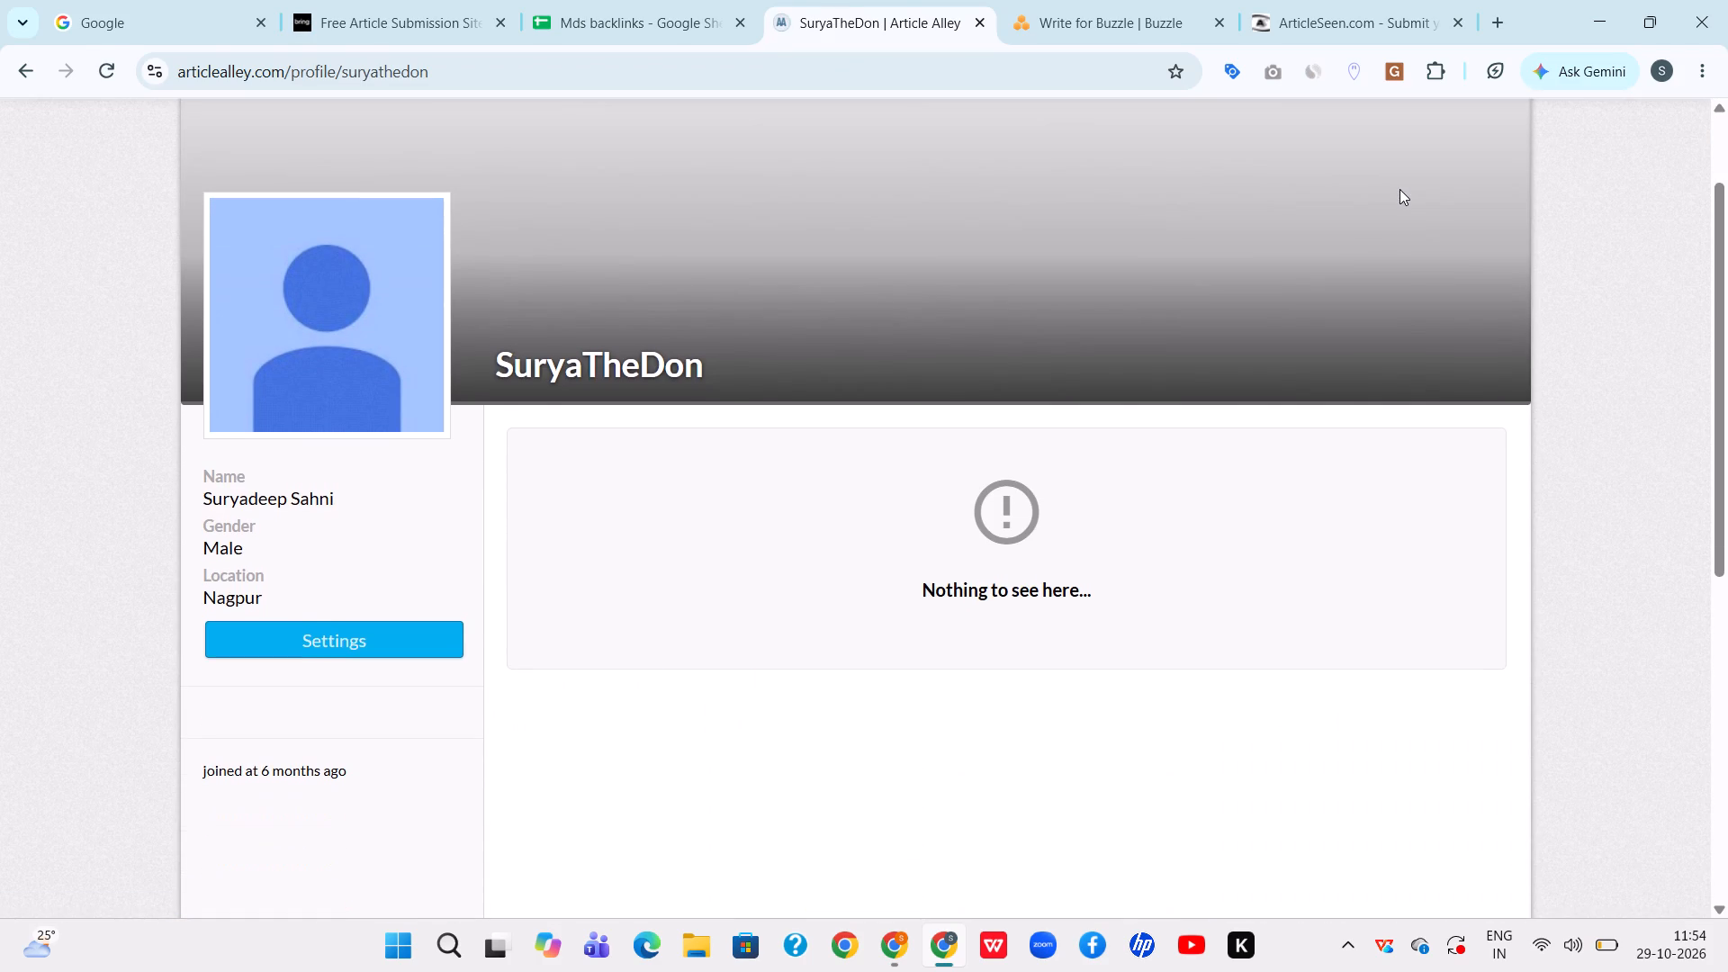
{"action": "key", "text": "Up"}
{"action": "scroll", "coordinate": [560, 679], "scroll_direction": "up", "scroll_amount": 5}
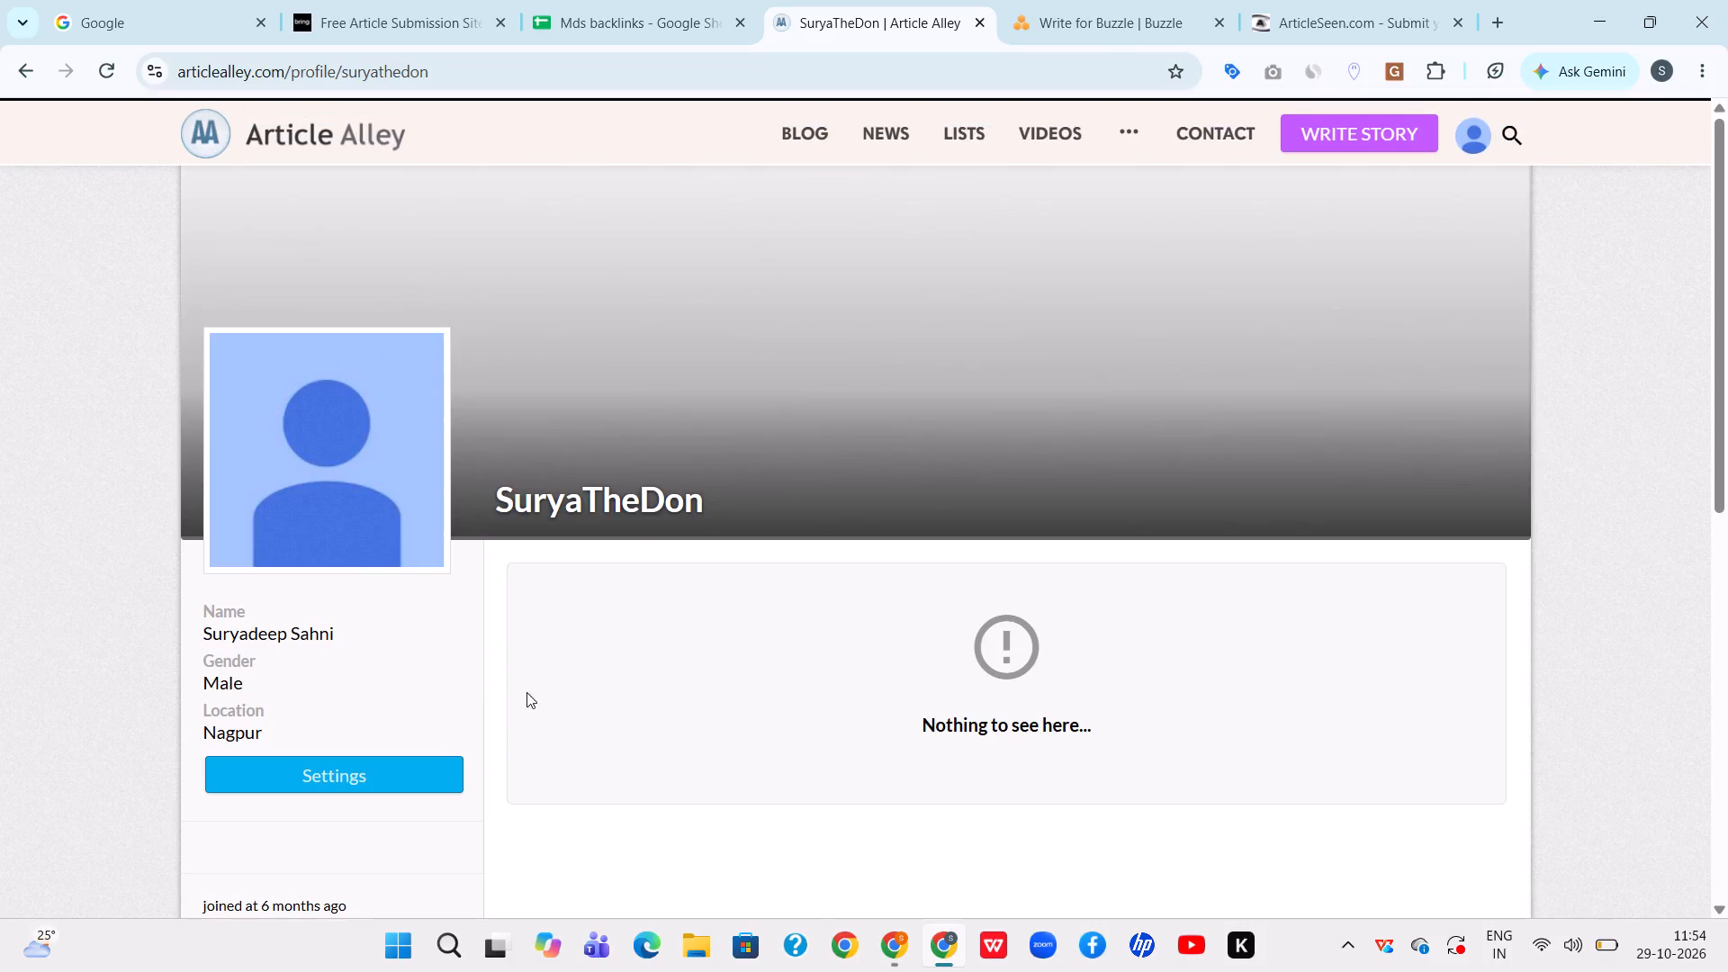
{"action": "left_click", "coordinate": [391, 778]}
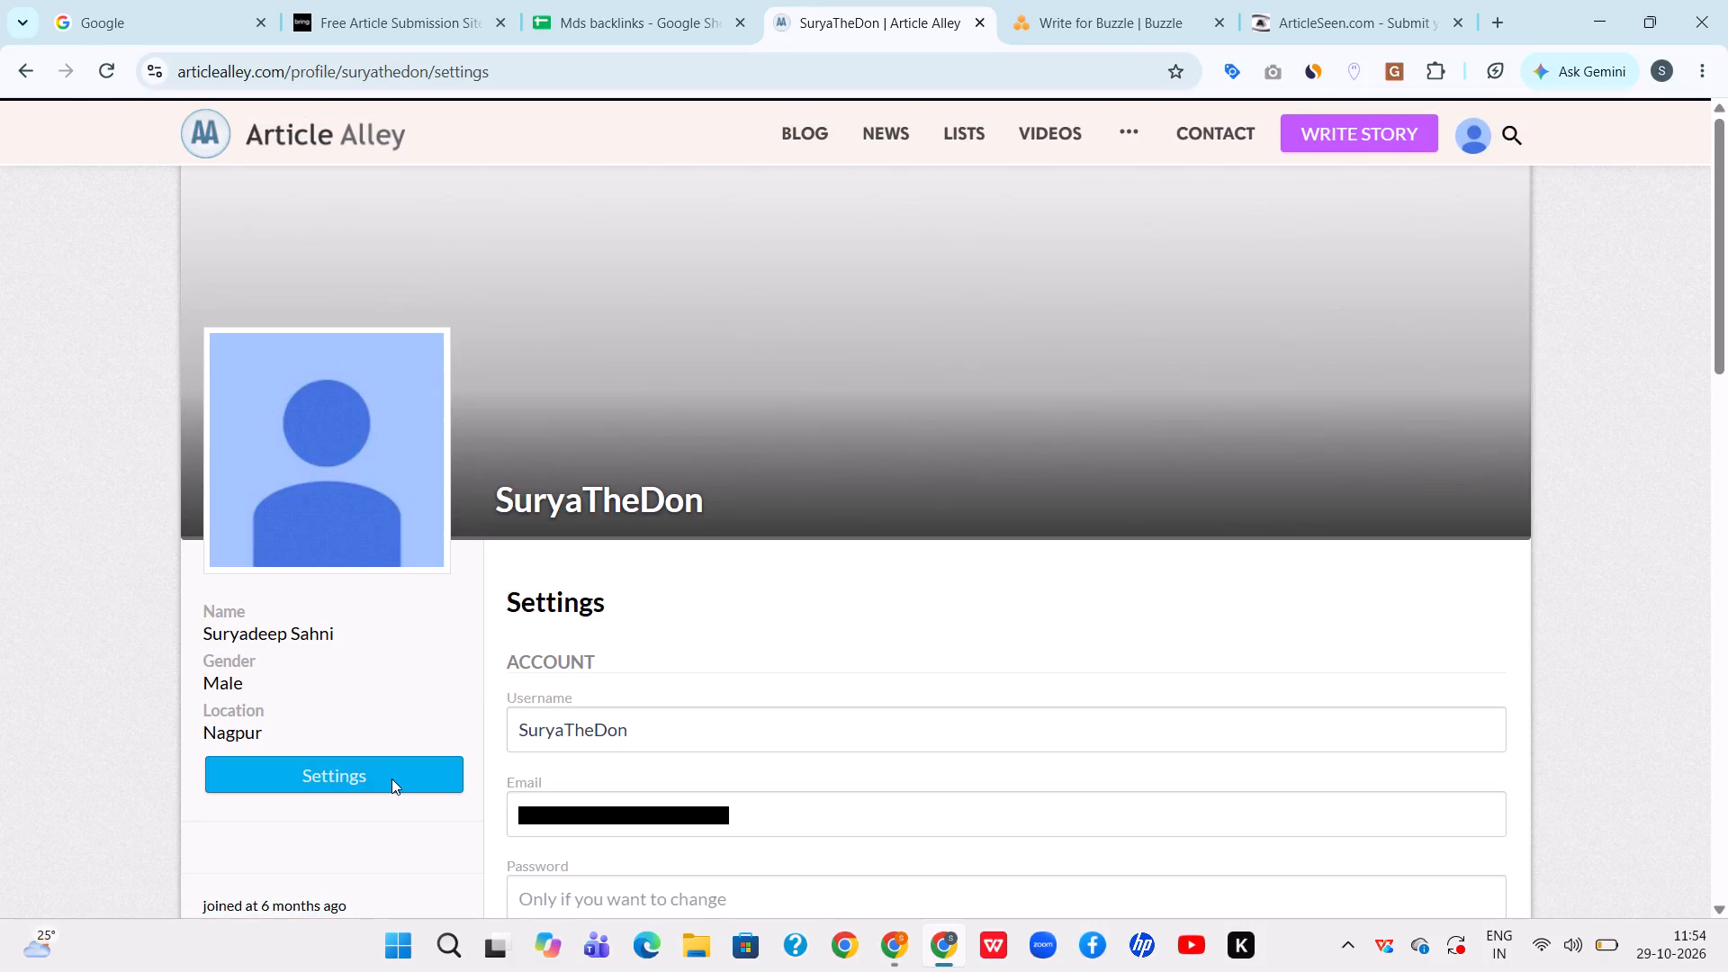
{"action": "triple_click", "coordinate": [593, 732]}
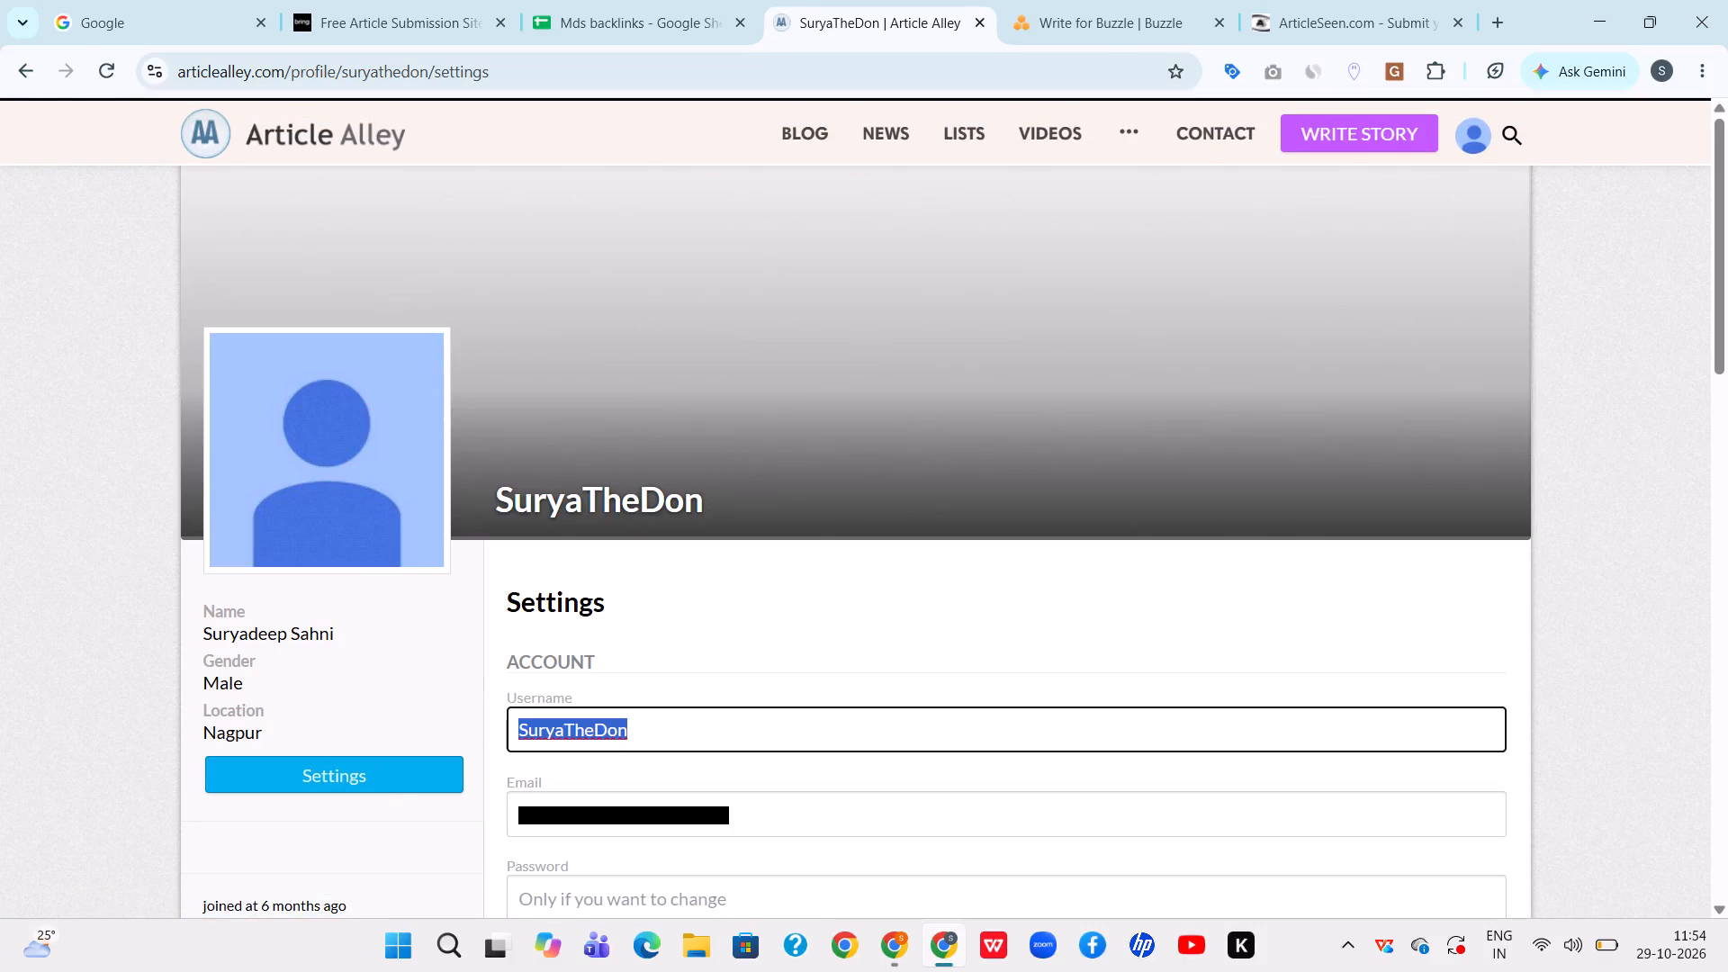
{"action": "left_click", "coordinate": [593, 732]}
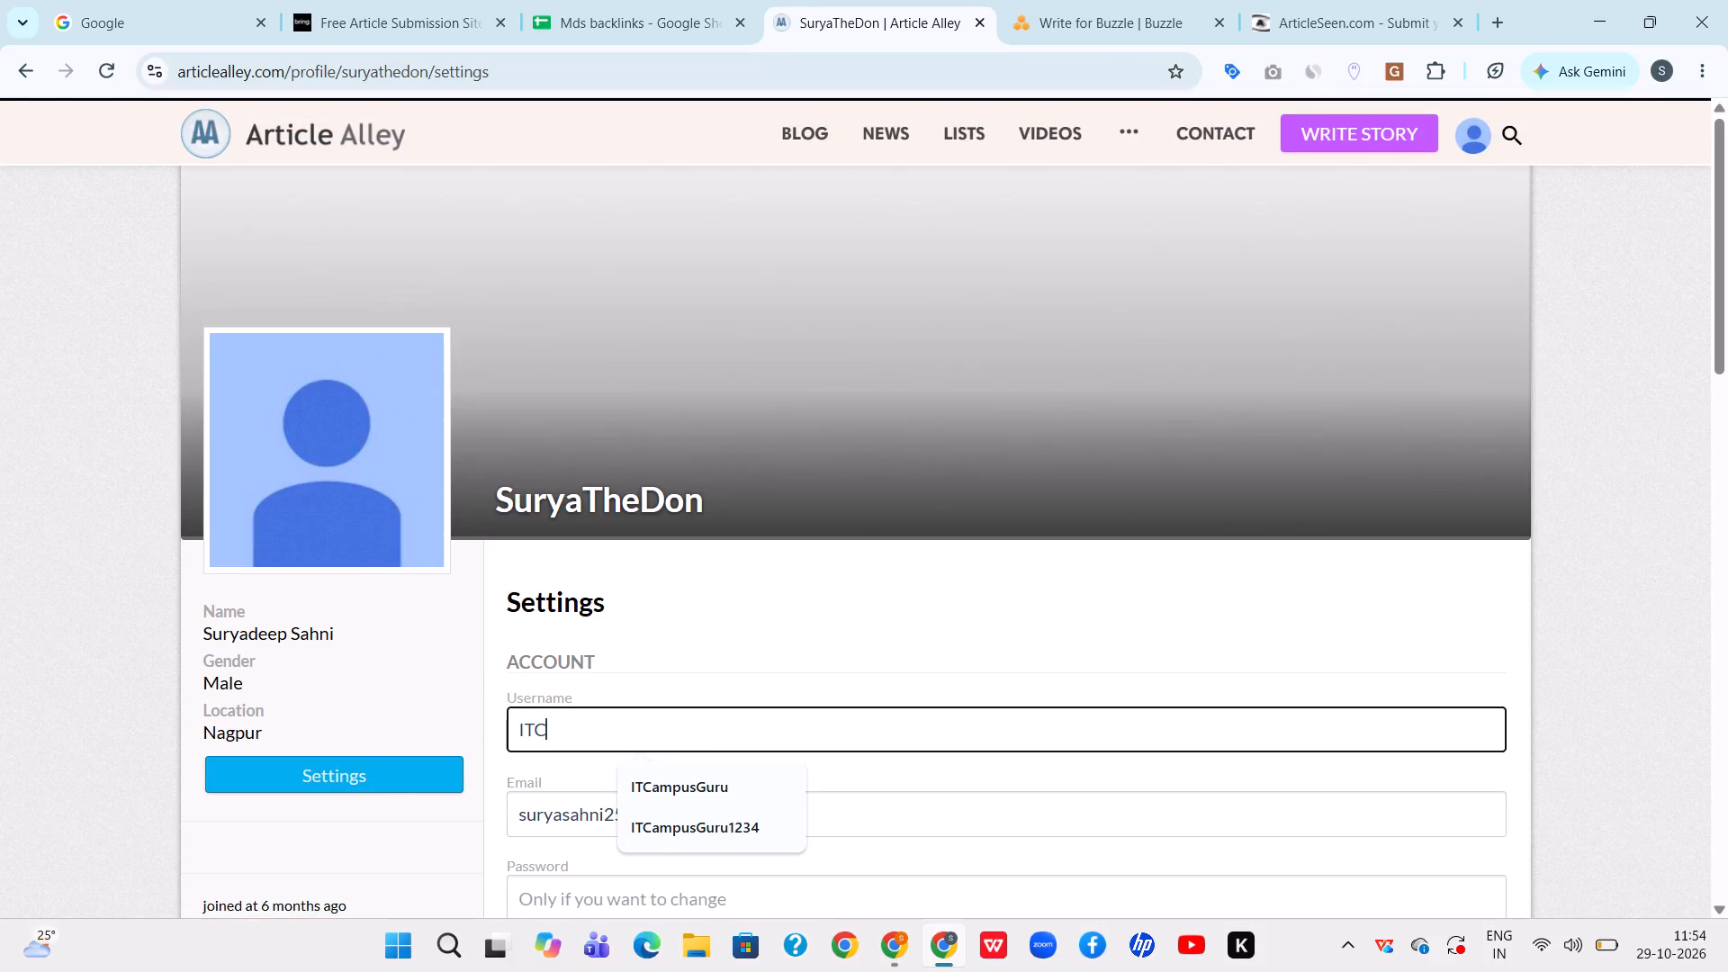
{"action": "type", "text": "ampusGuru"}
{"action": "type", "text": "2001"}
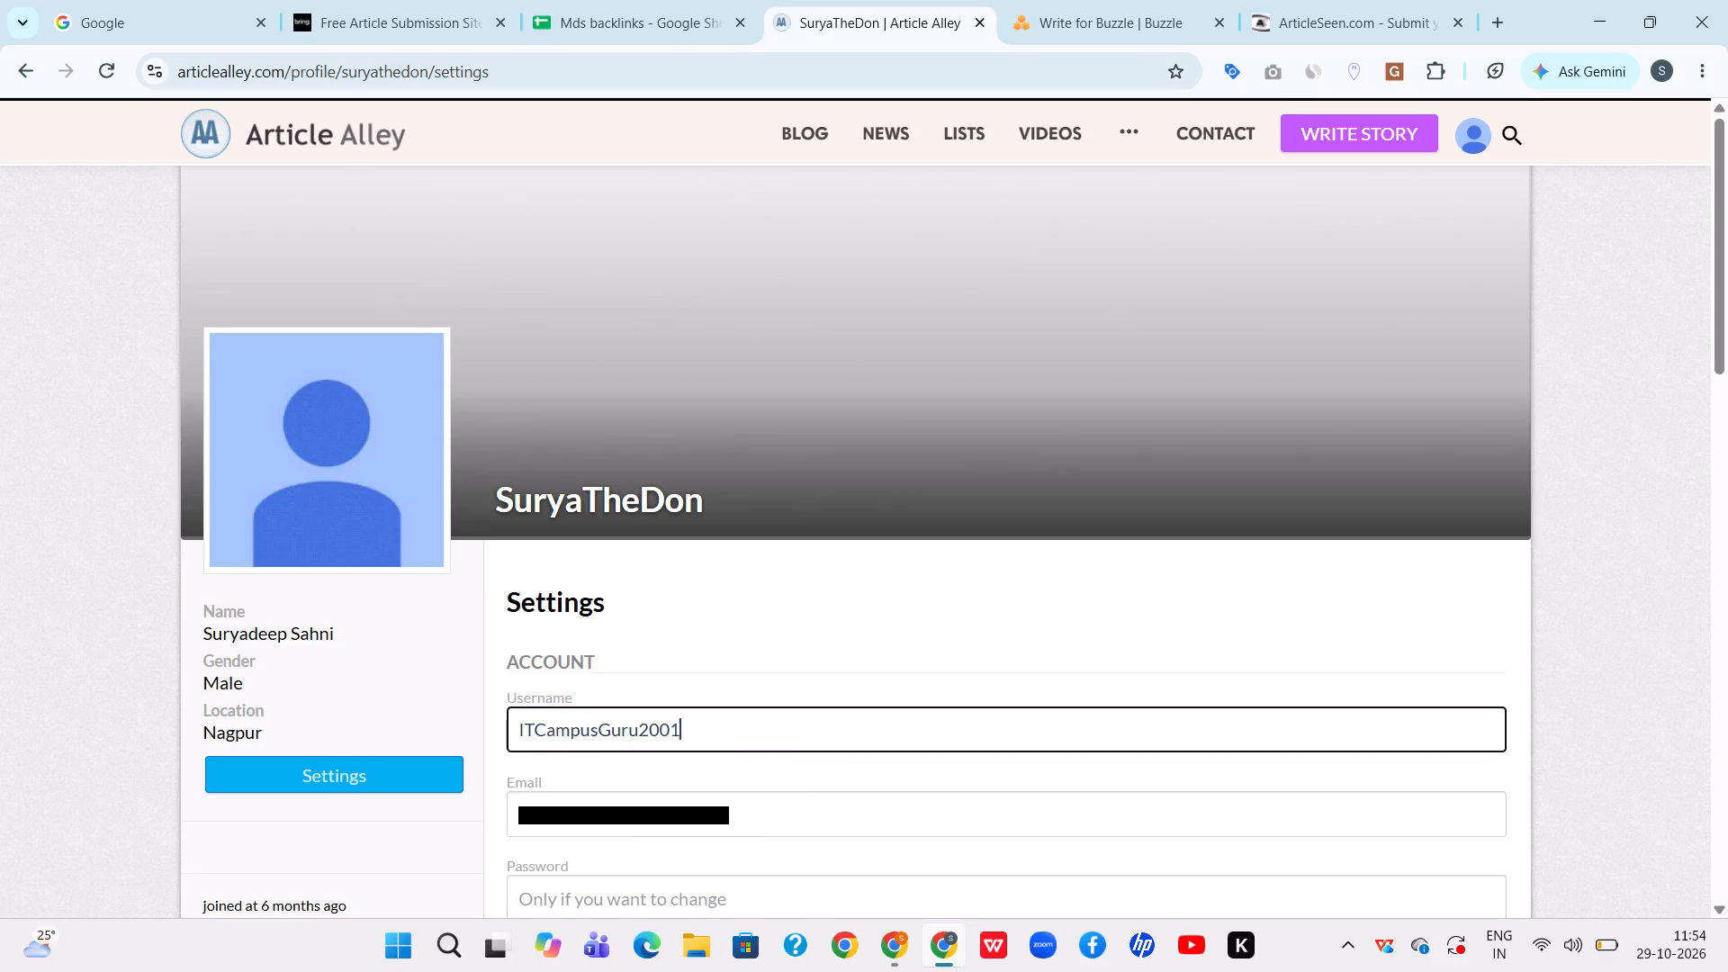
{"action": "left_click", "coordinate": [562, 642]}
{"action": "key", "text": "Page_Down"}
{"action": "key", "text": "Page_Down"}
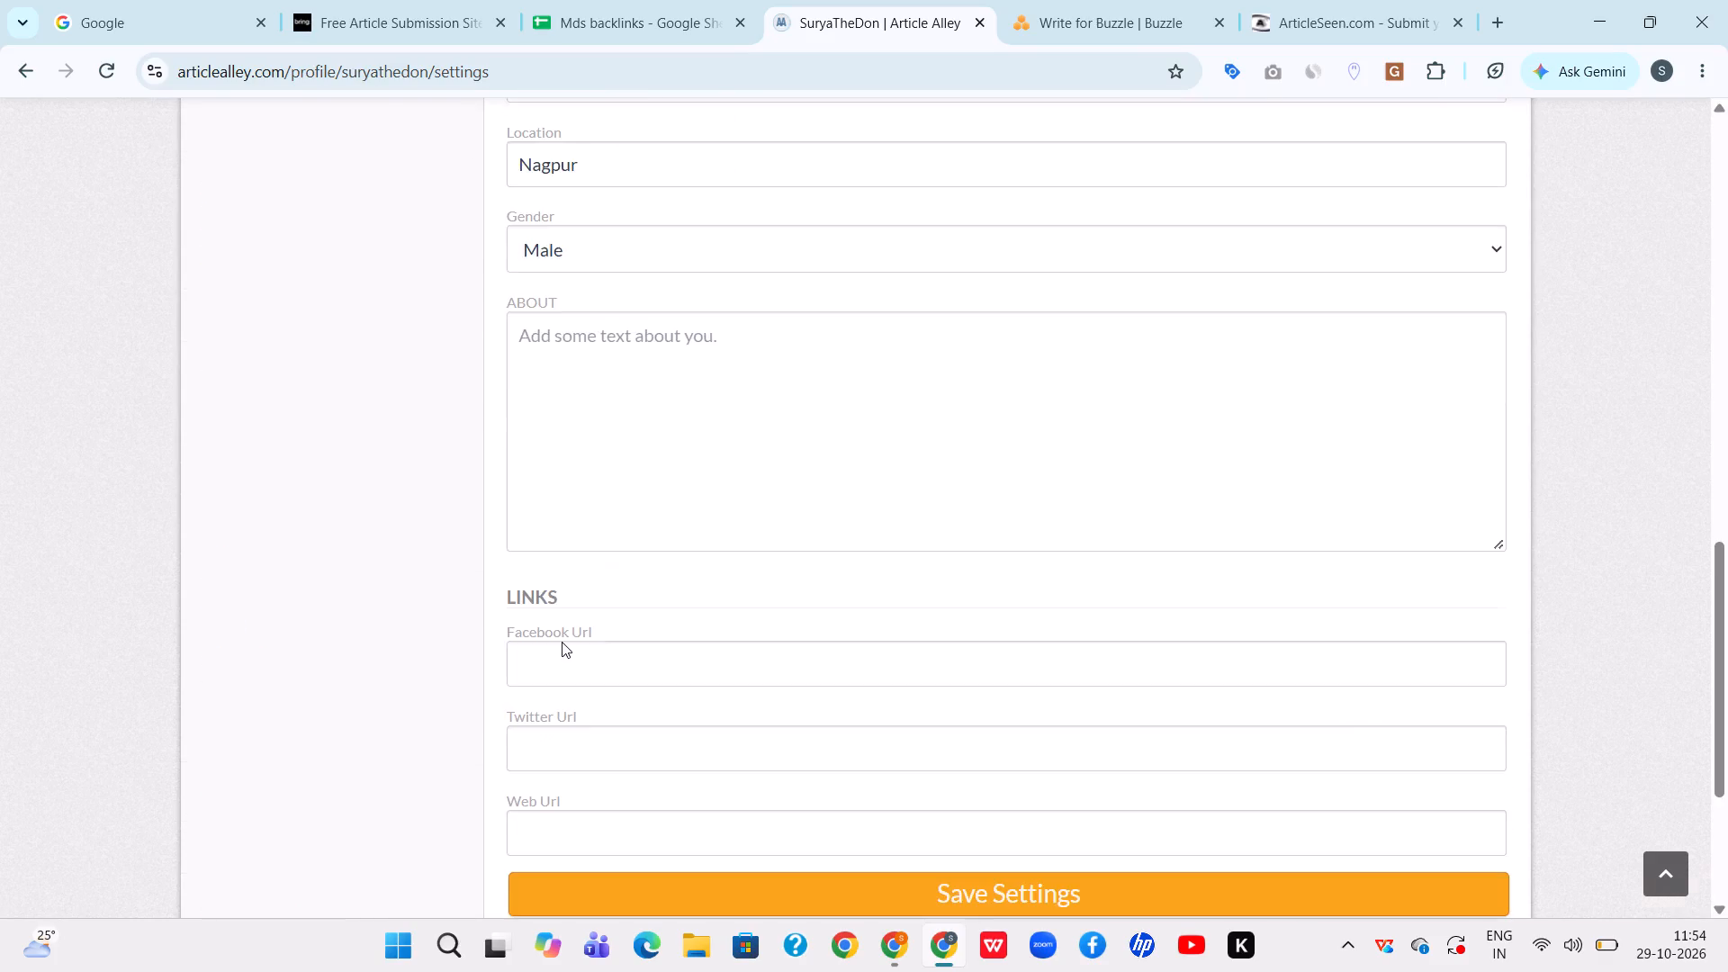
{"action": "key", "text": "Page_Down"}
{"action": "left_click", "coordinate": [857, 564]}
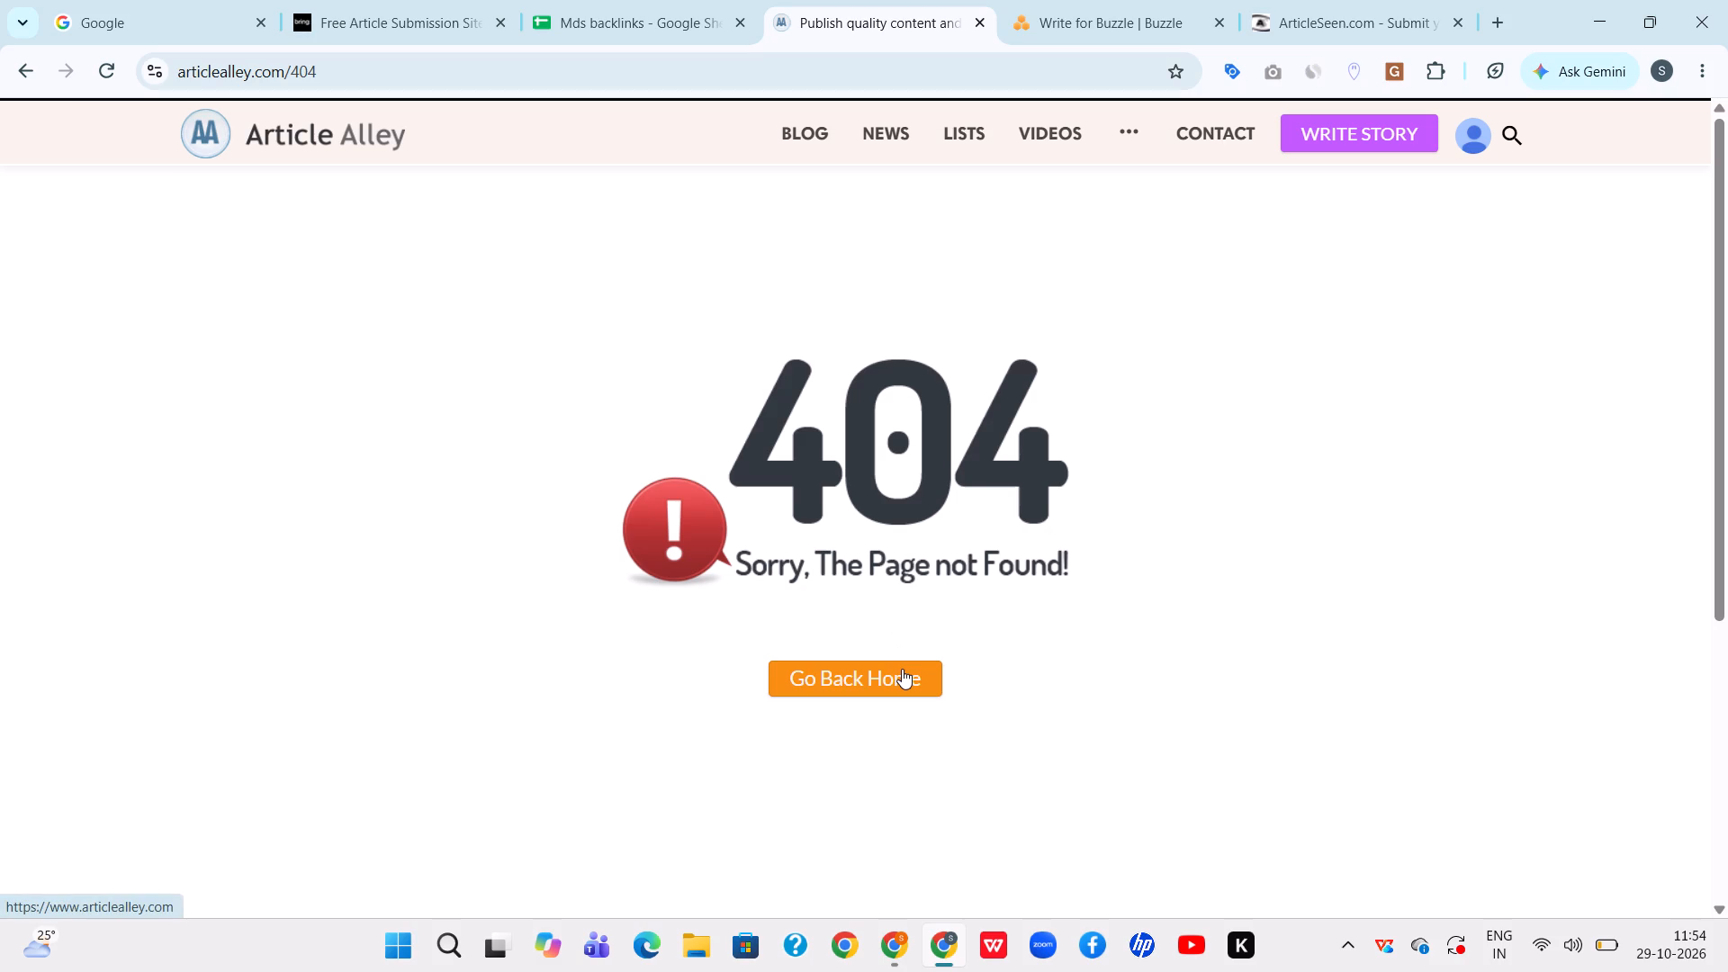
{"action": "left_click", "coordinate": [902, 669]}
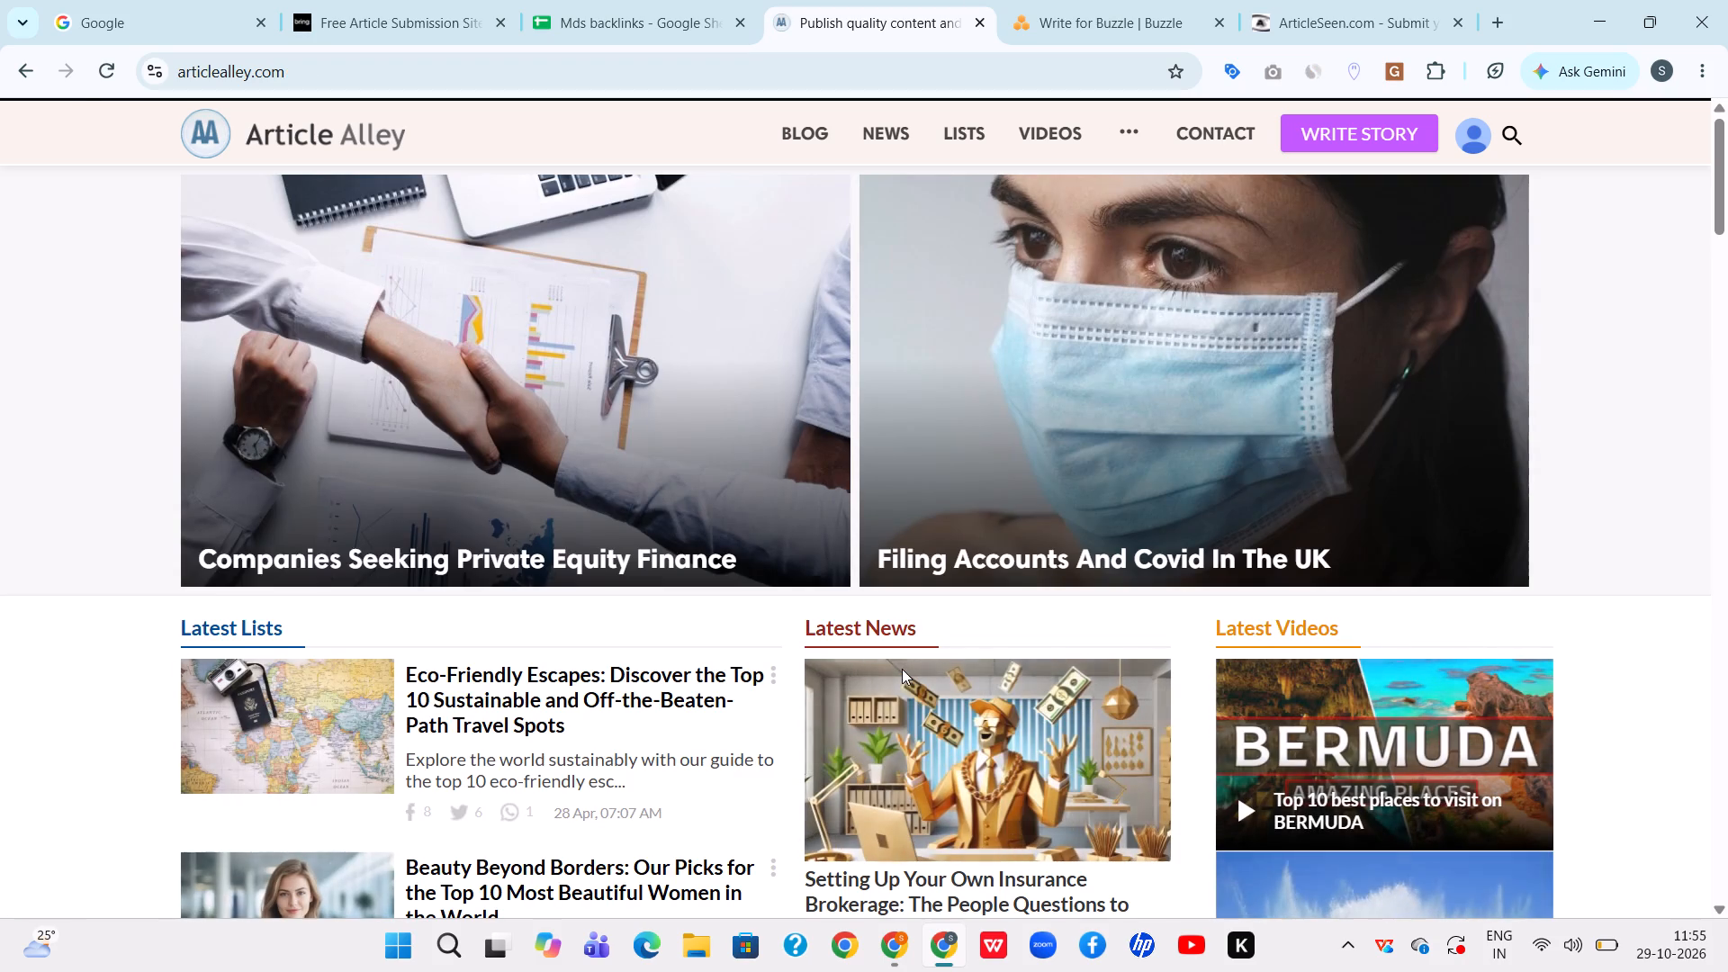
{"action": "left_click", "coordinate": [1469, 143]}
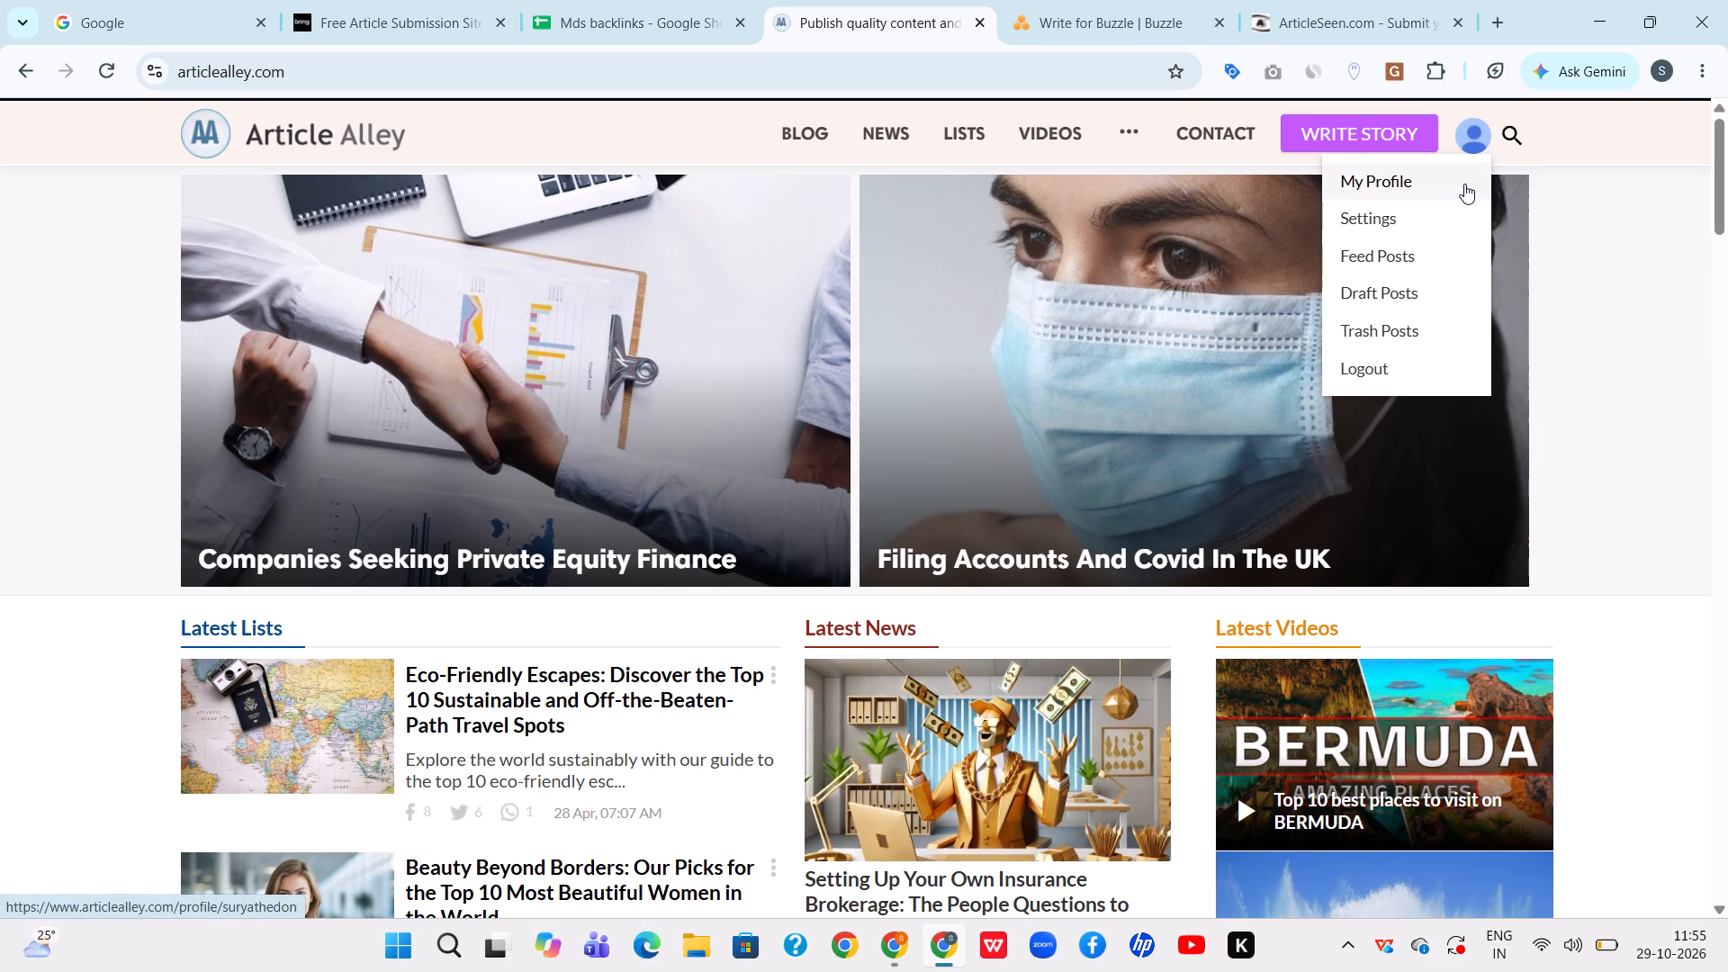
Start a new Article Alley news story titled "Best IT Training Institute in Nagpur| 100% Job Guaranteed IT Courses".
{"action": "left_click", "coordinate": [1415, 134]}
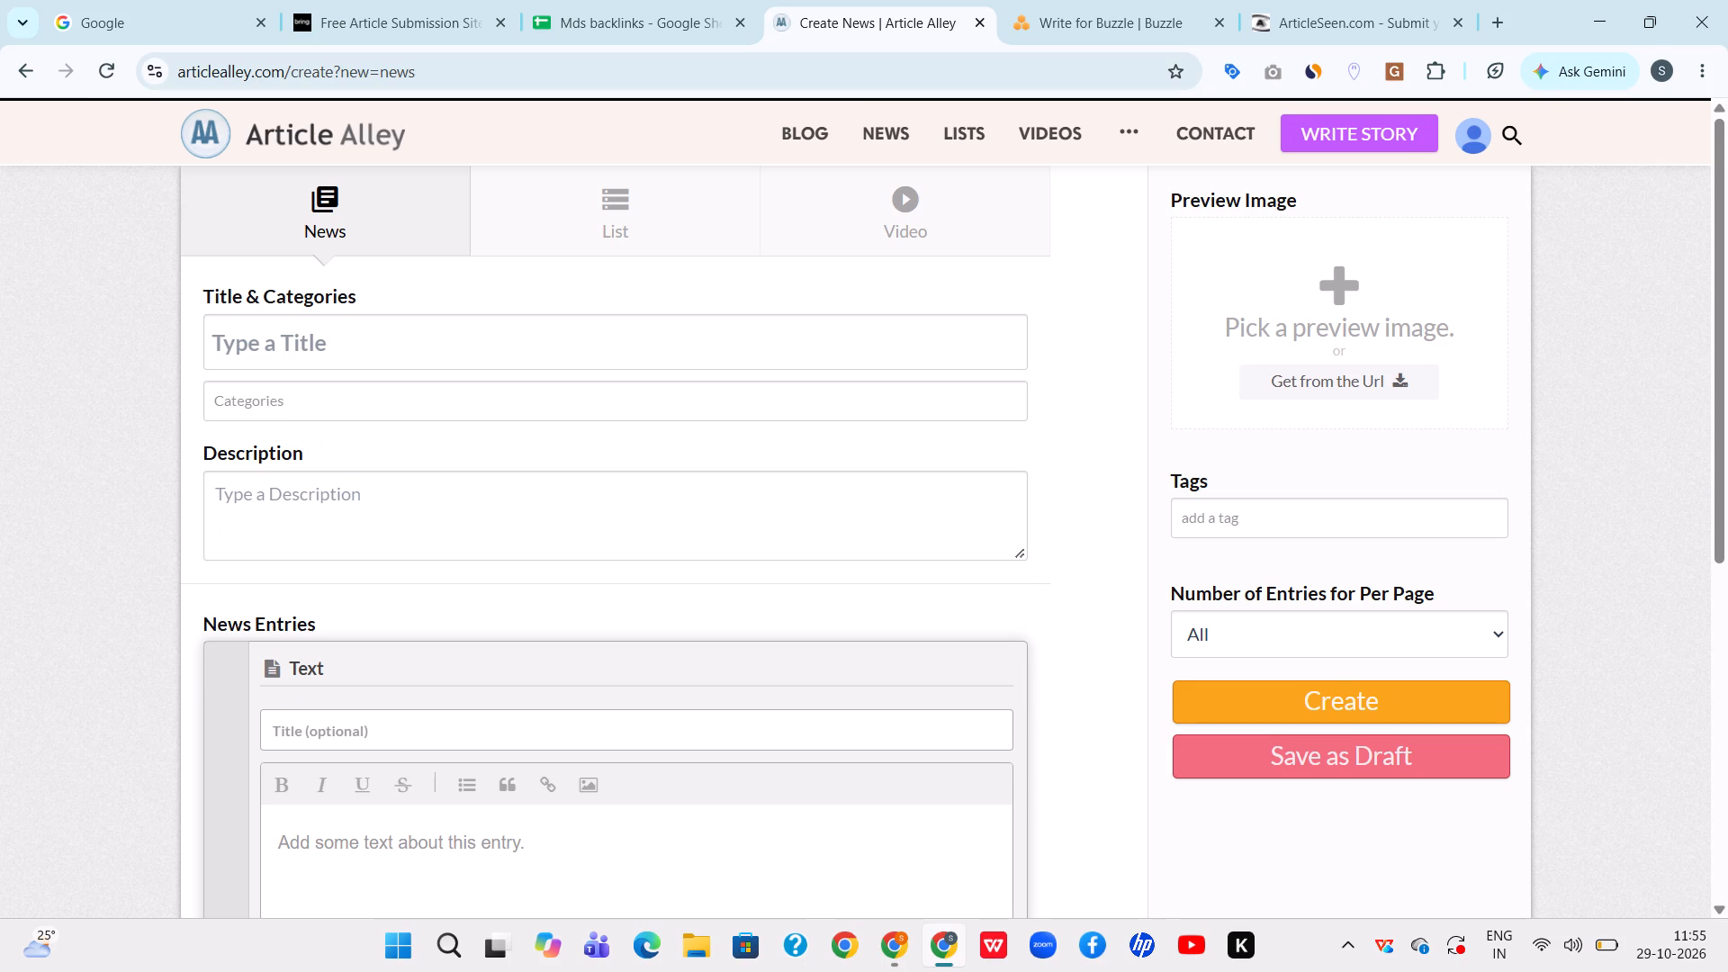
{"action": "left_click", "coordinate": [273, 357]}
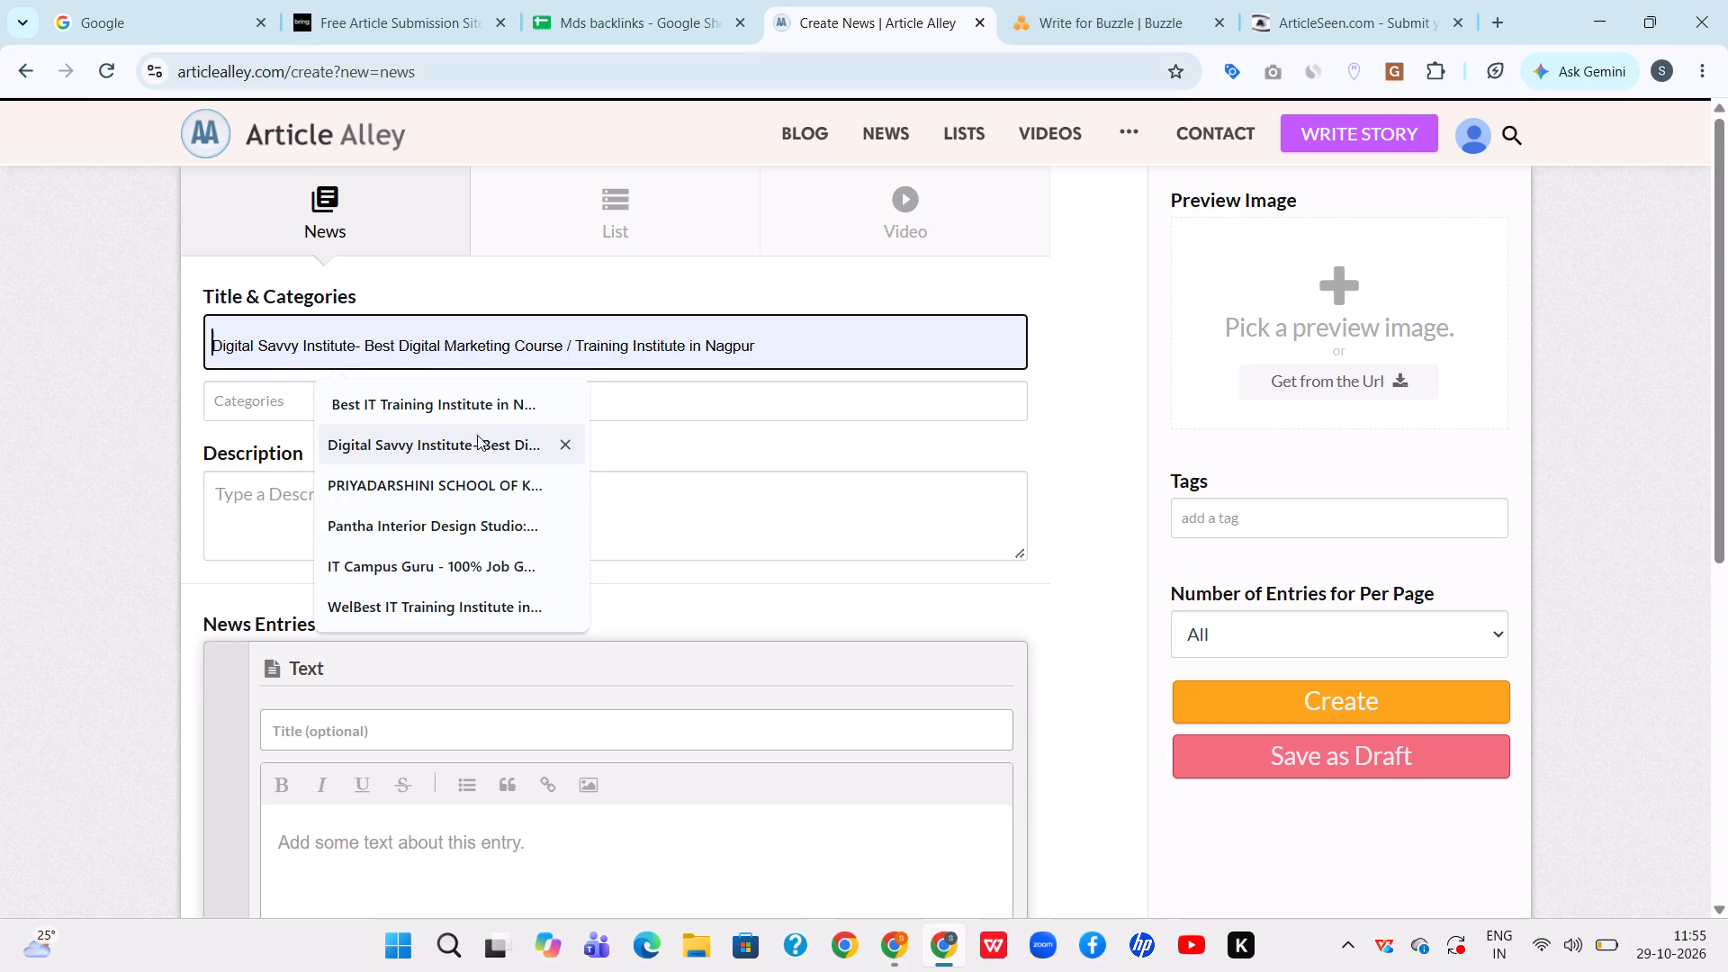
{"action": "left_click", "coordinate": [444, 393]}
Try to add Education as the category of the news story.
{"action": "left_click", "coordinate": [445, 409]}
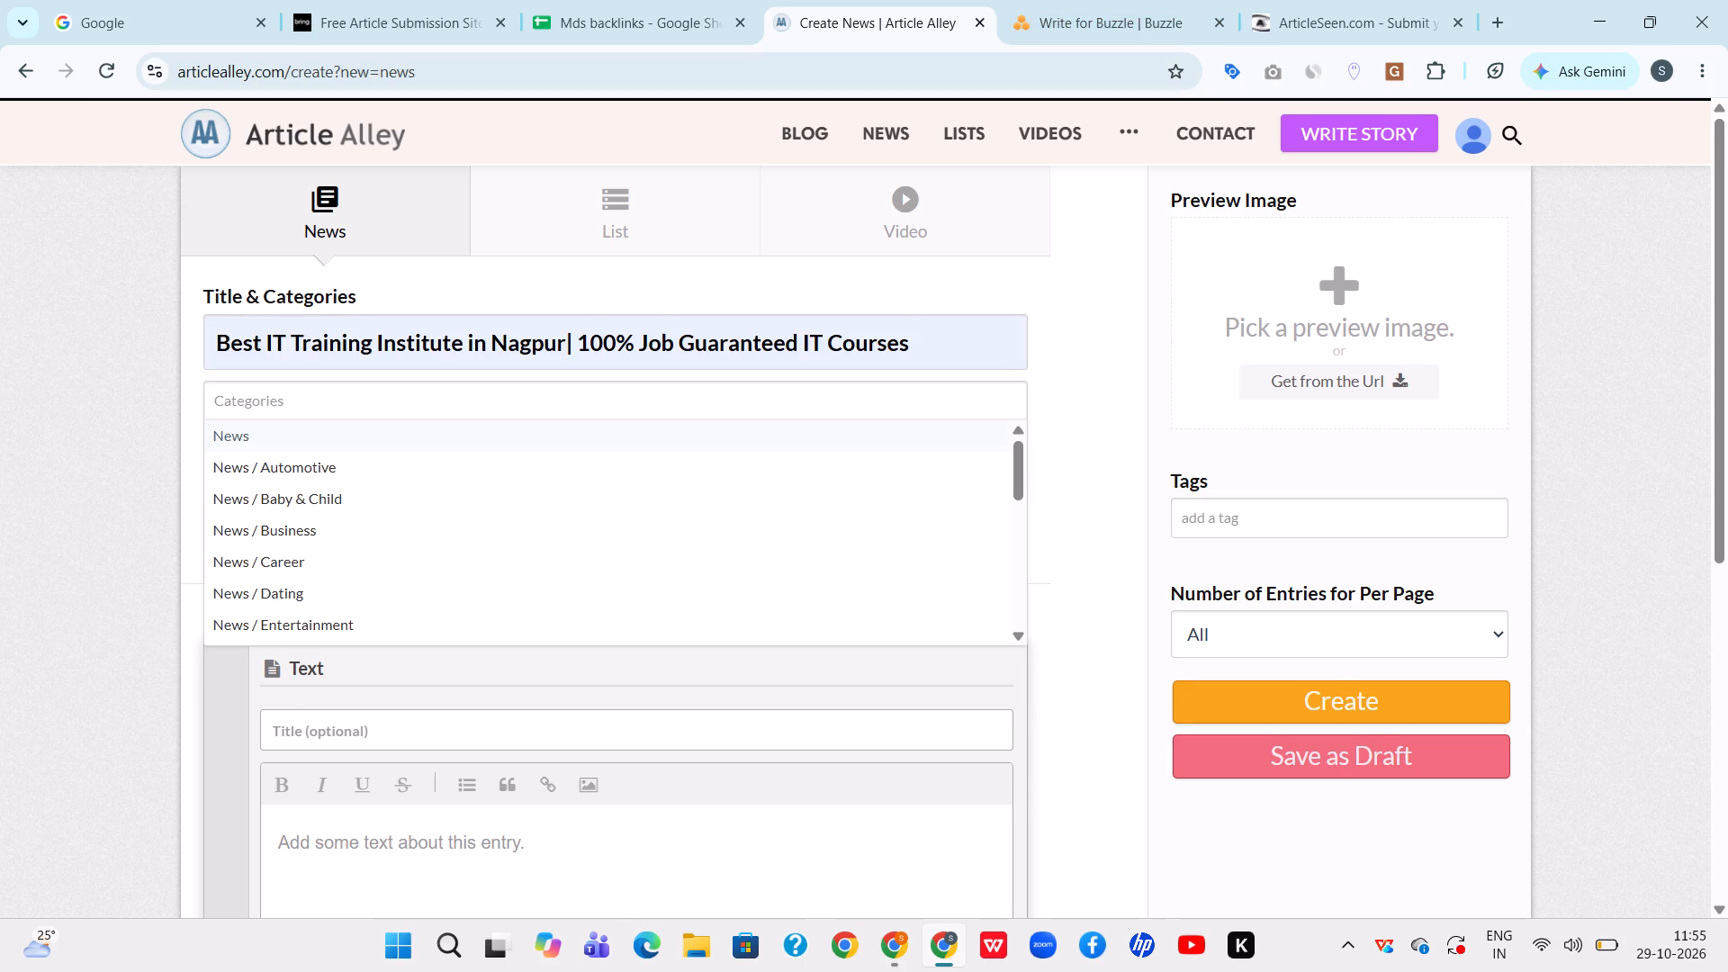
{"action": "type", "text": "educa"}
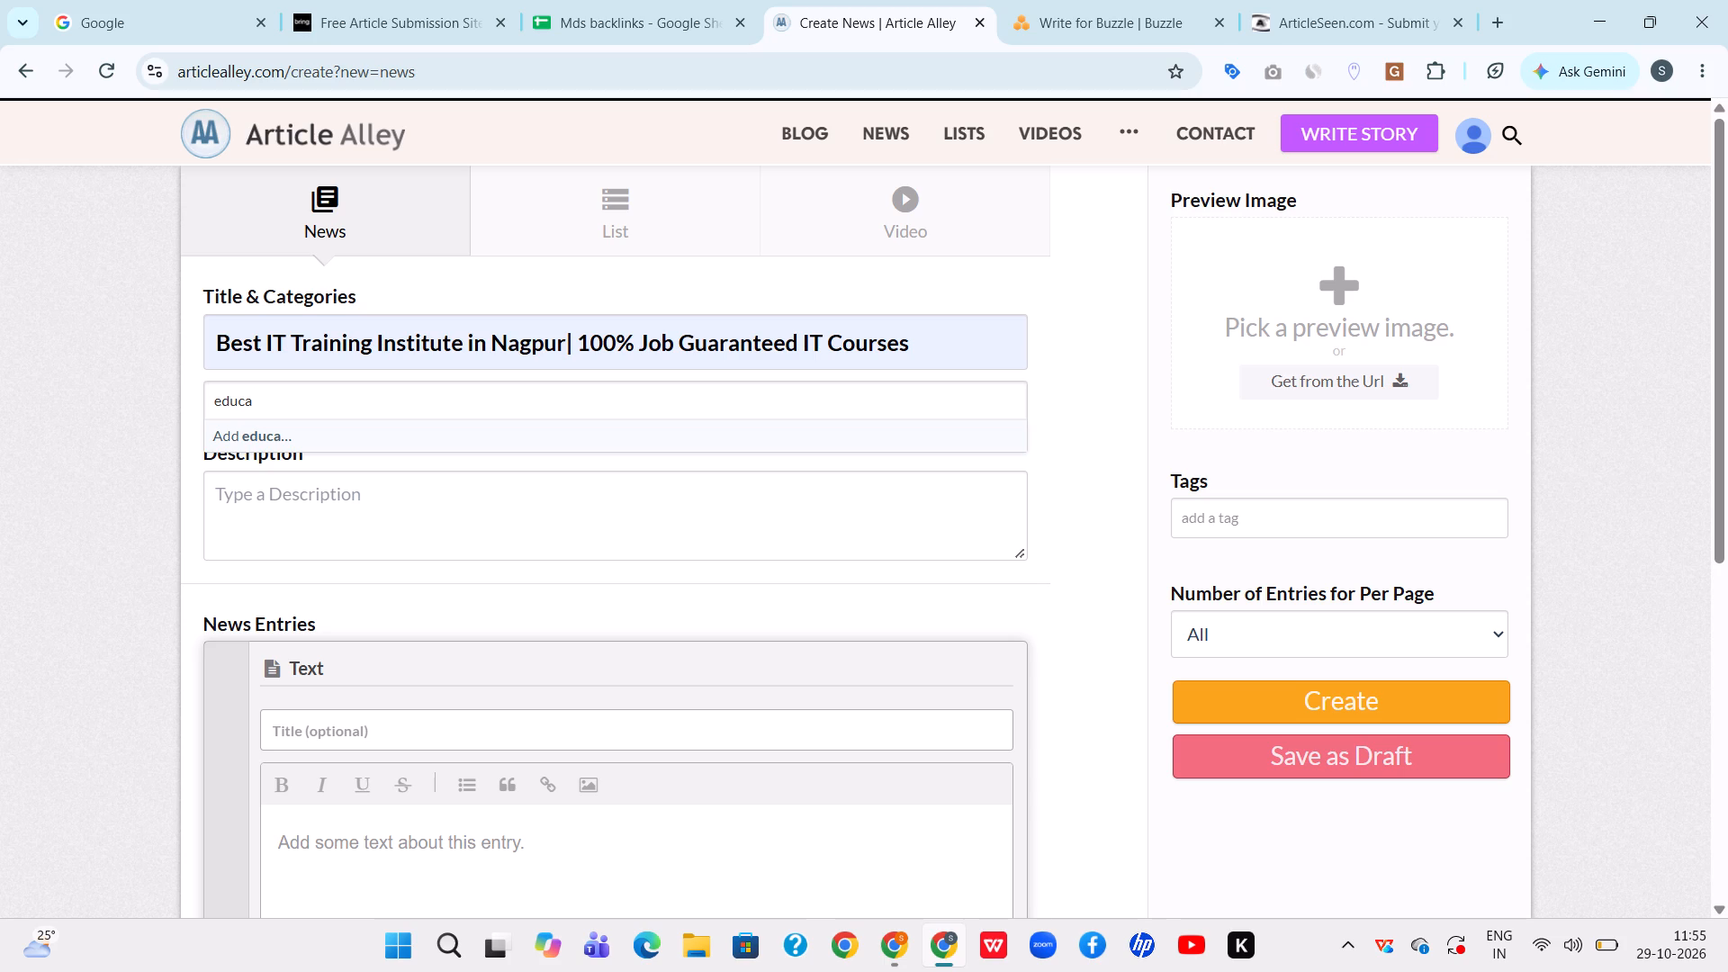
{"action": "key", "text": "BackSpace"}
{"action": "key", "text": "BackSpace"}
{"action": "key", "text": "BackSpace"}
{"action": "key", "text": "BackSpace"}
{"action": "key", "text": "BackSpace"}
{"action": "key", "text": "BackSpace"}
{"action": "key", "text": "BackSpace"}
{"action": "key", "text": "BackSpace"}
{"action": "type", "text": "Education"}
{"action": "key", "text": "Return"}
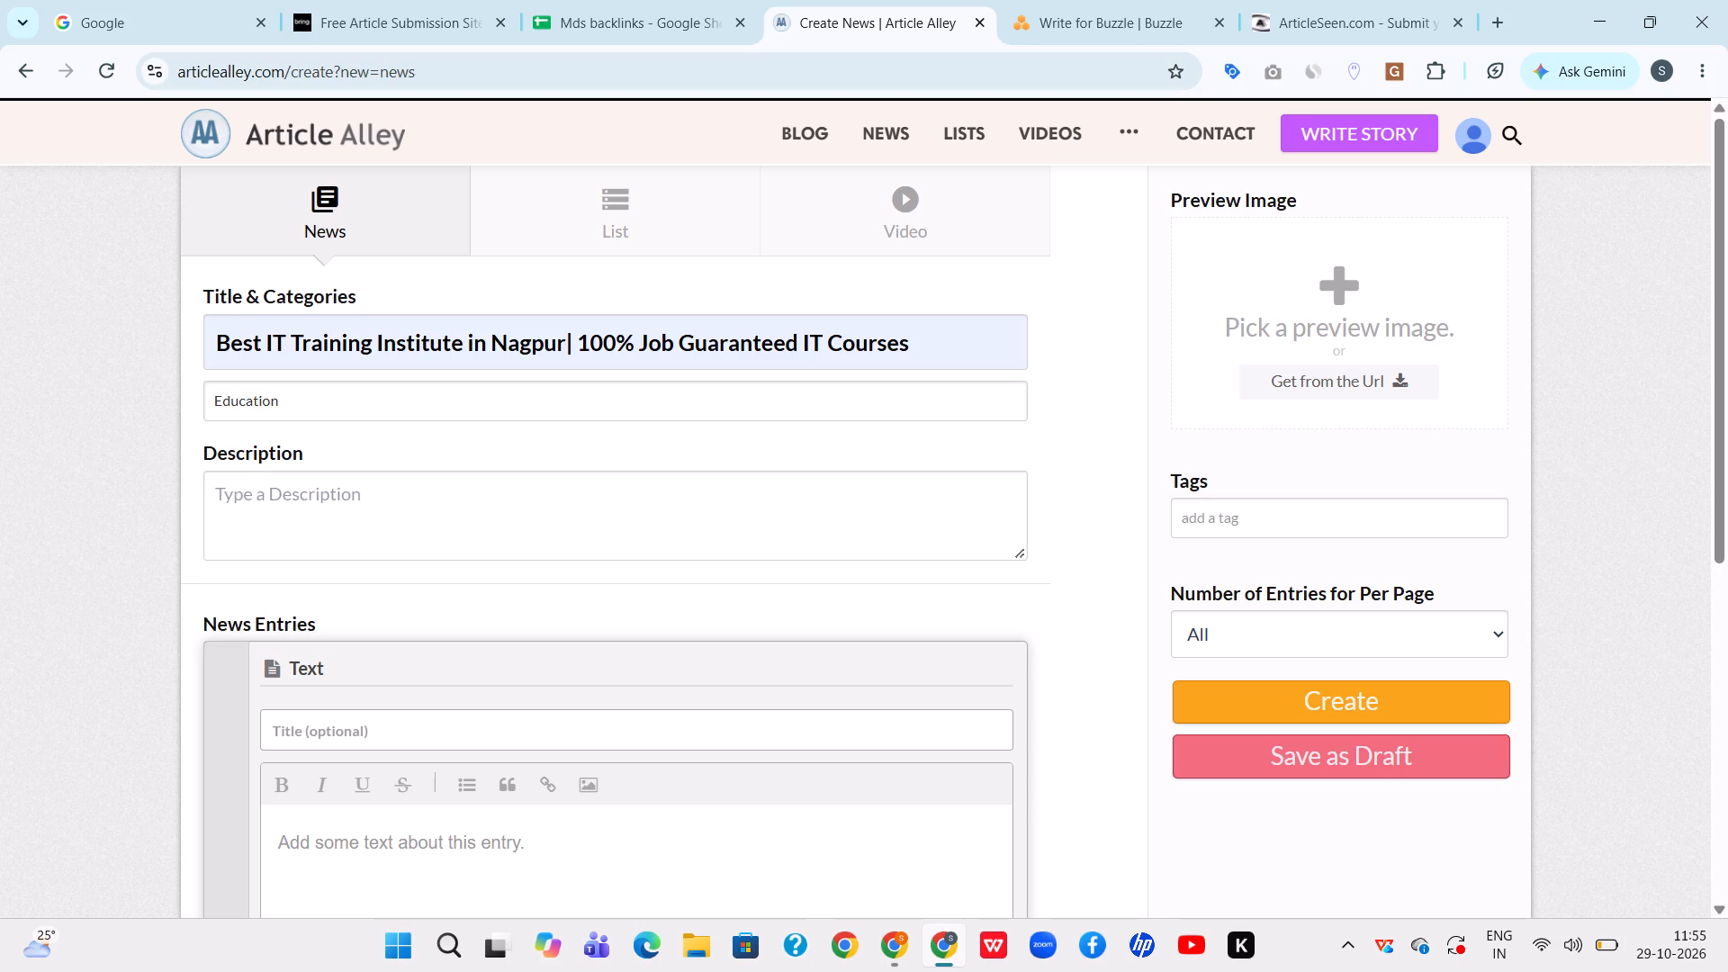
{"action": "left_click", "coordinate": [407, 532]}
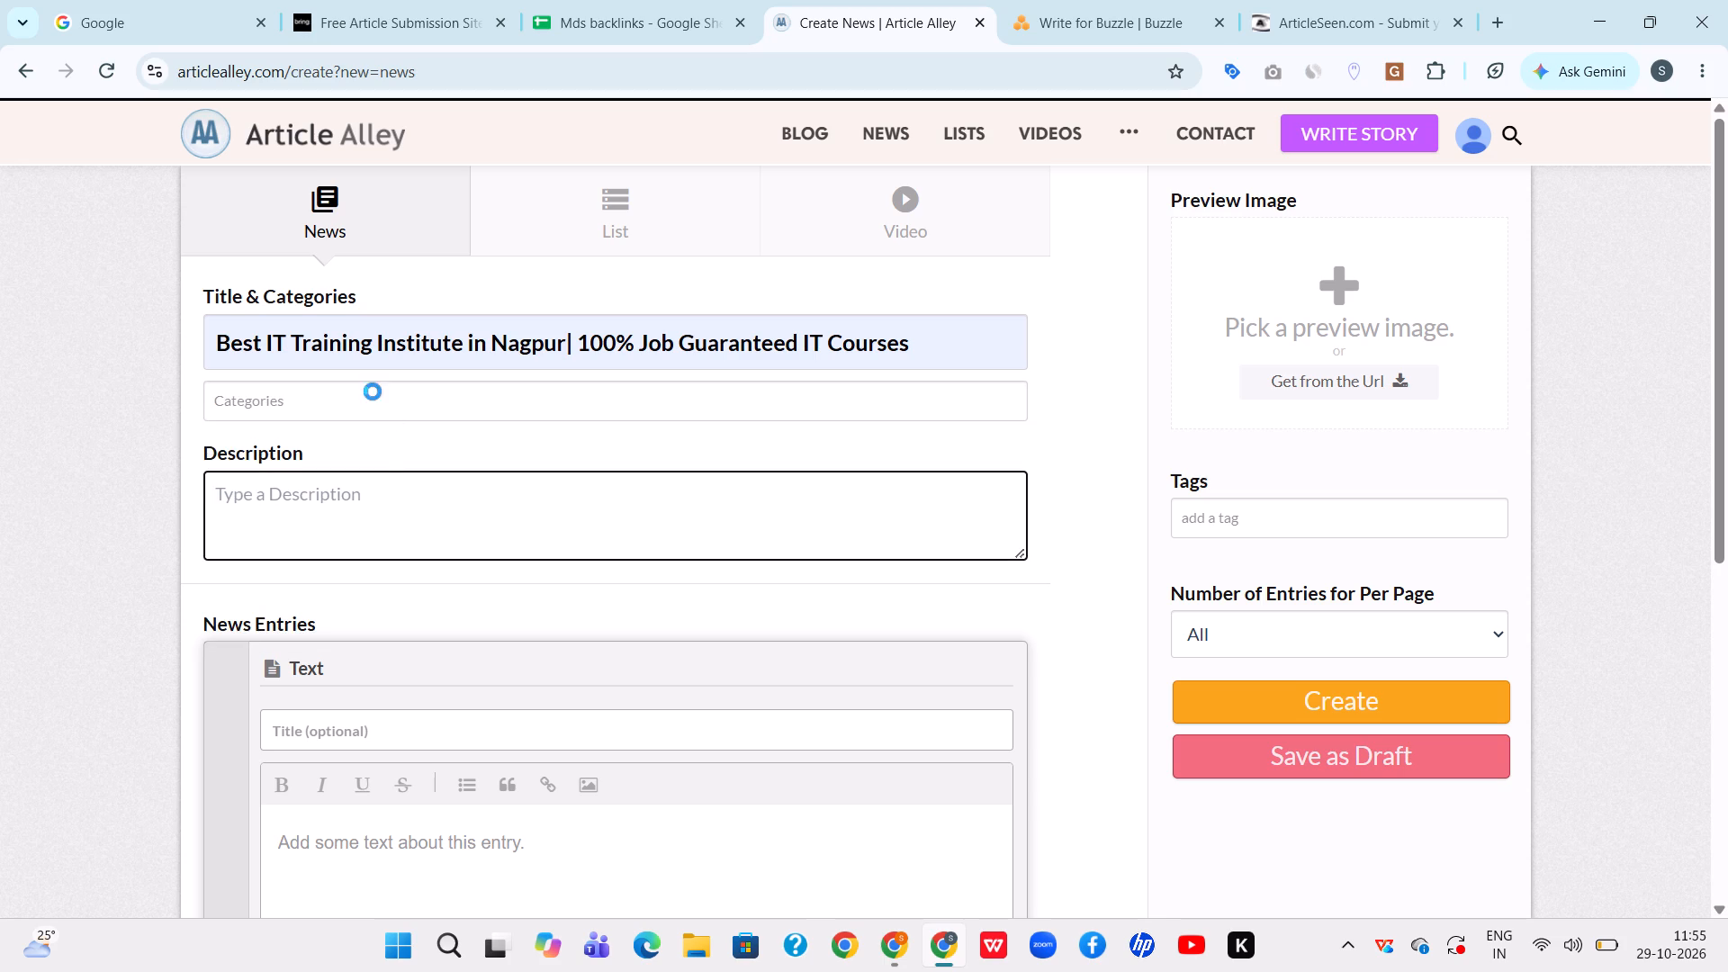
Set the story's category to News / Technology.
{"action": "left_click", "coordinate": [373, 391]}
{"action": "scroll", "coordinate": [400, 553], "scroll_direction": "down", "scroll_amount": 4}
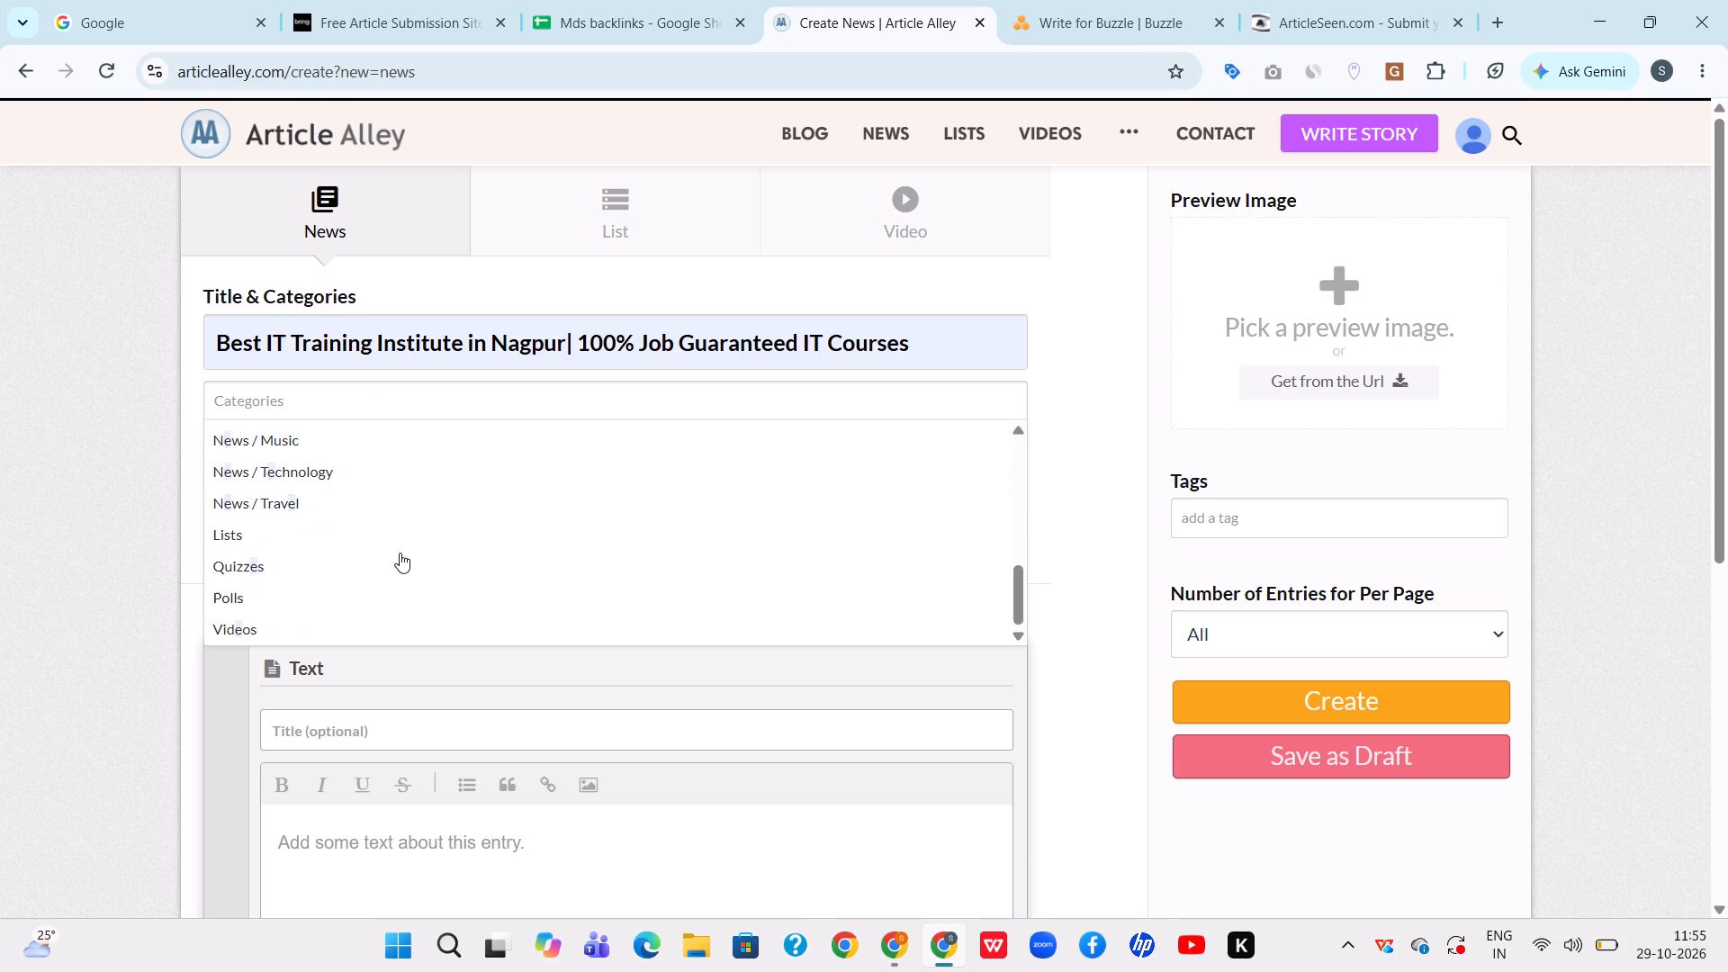
{"action": "left_click", "coordinate": [359, 472]}
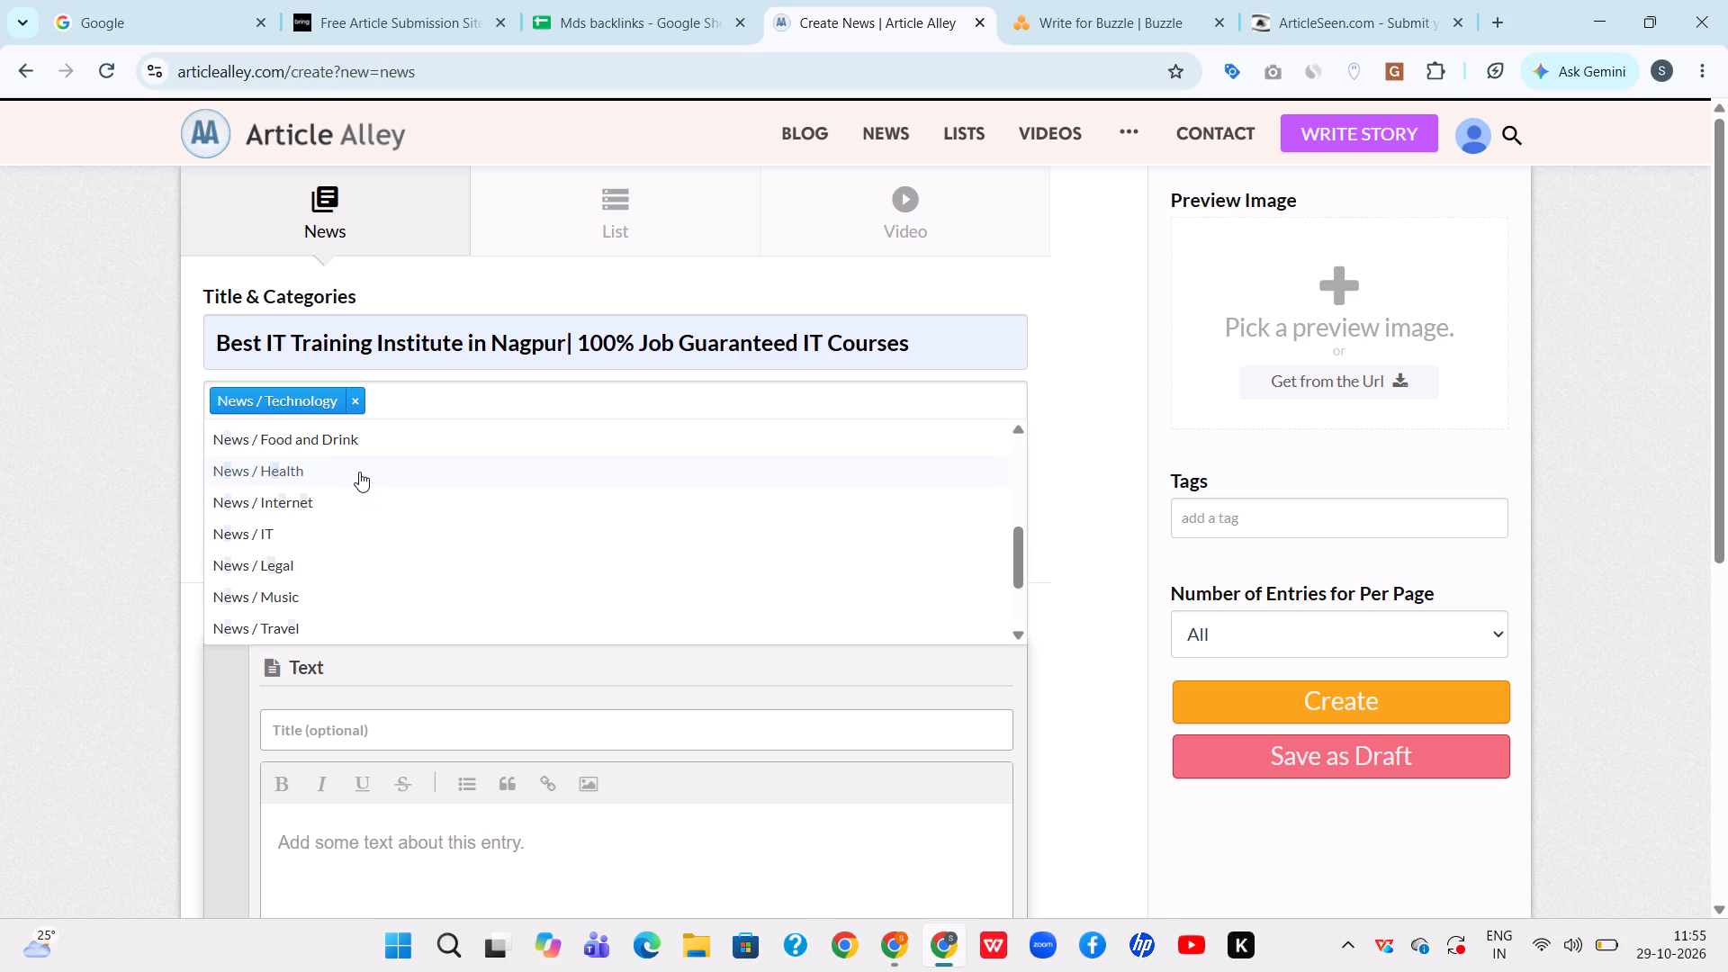
{"action": "left_click", "coordinate": [0, 579]}
Copy the introductory paragraph "Empowering every freshers and job seekers…" from the itcampusguru.com home page and paste it as the story's description.
{"action": "left_click", "coordinate": [458, 512]}
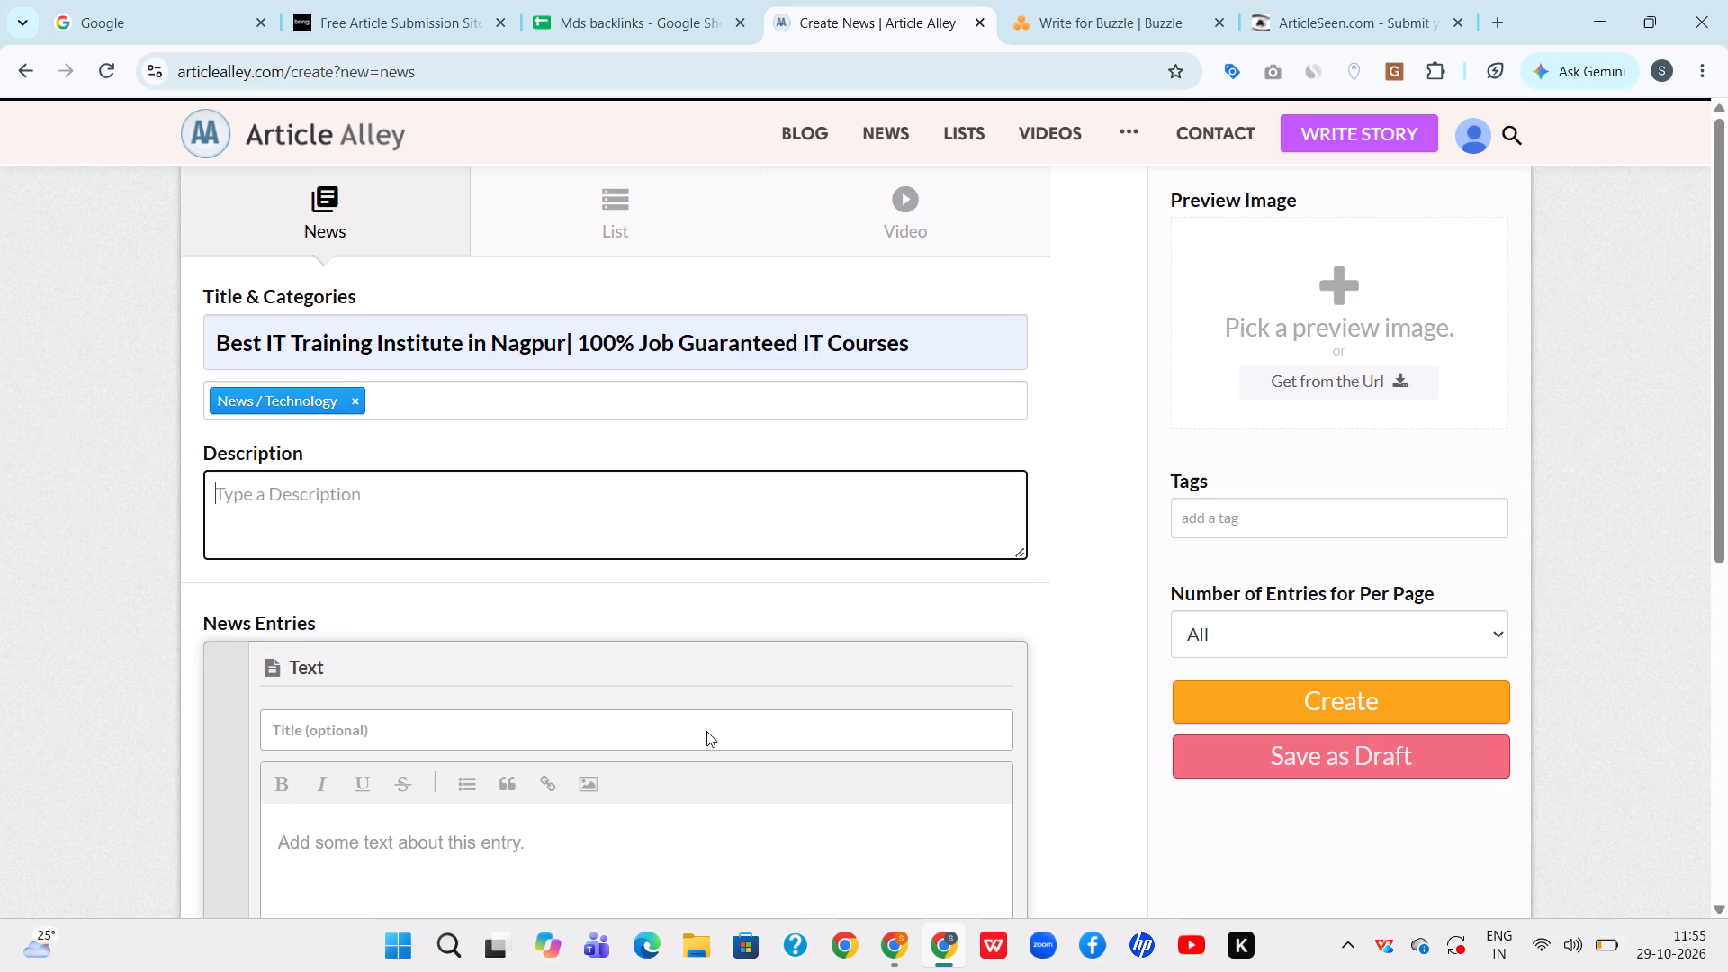
{"action": "left_click", "coordinate": [895, 969]}
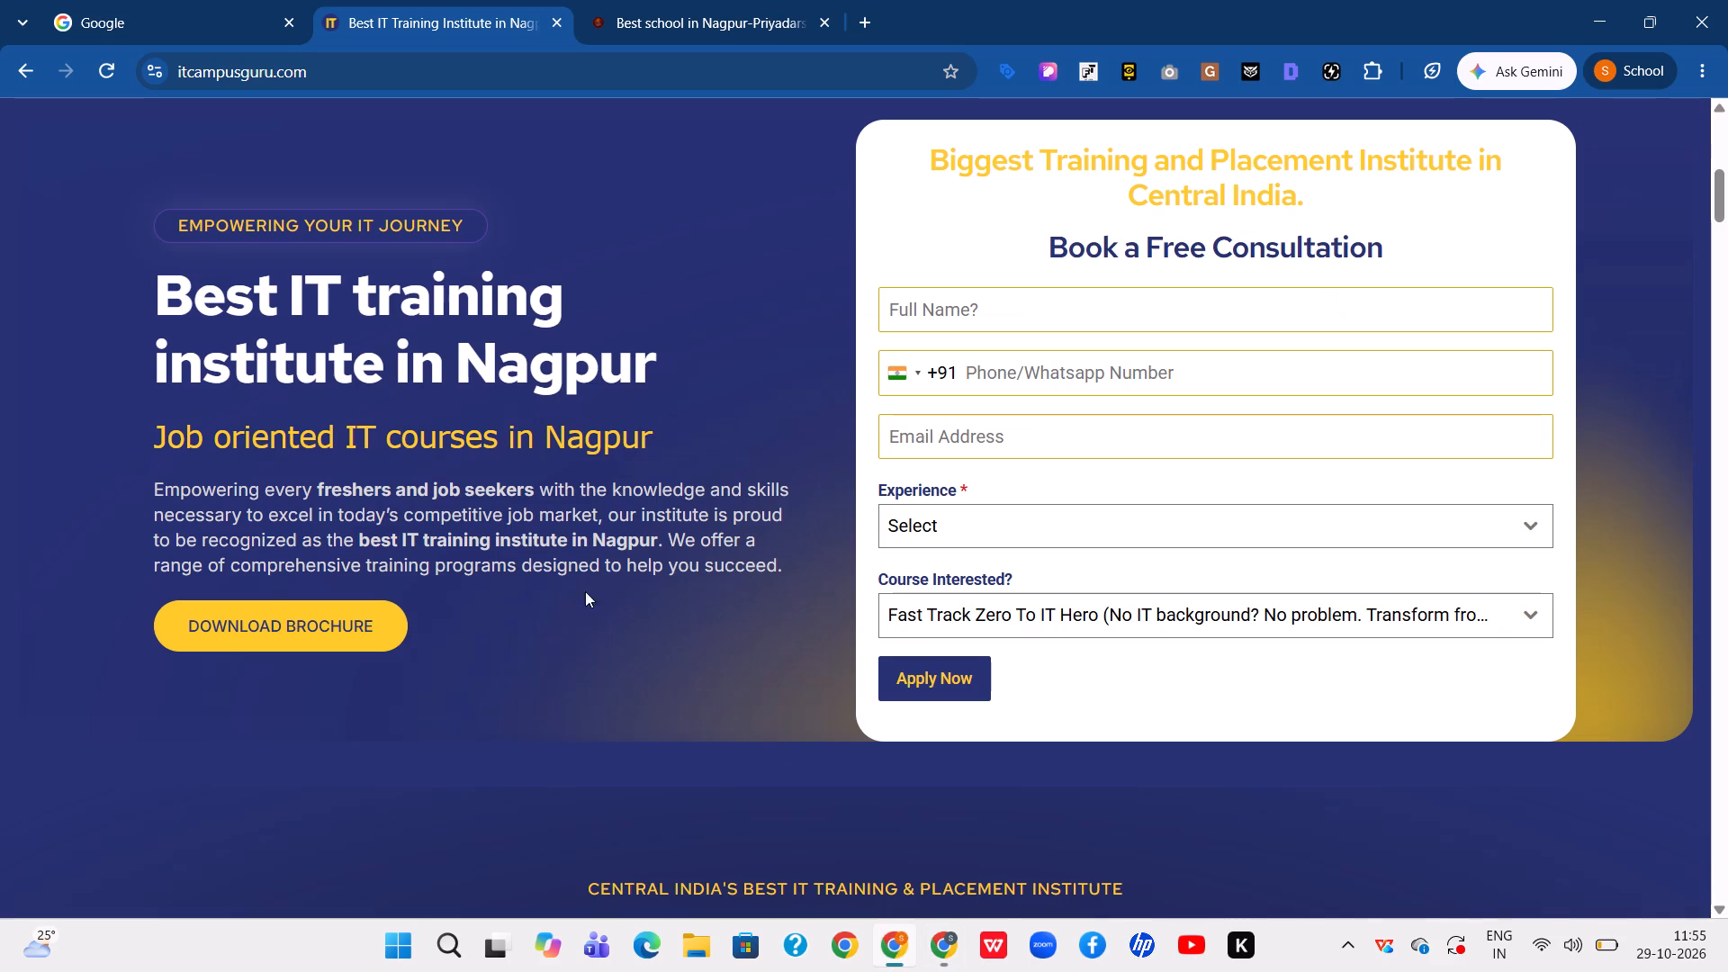
{"action": "triple_click", "coordinate": [502, 539]}
{"action": "key", "text": "ctrl+c"}
{"action": "left_click", "coordinate": [502, 539]}
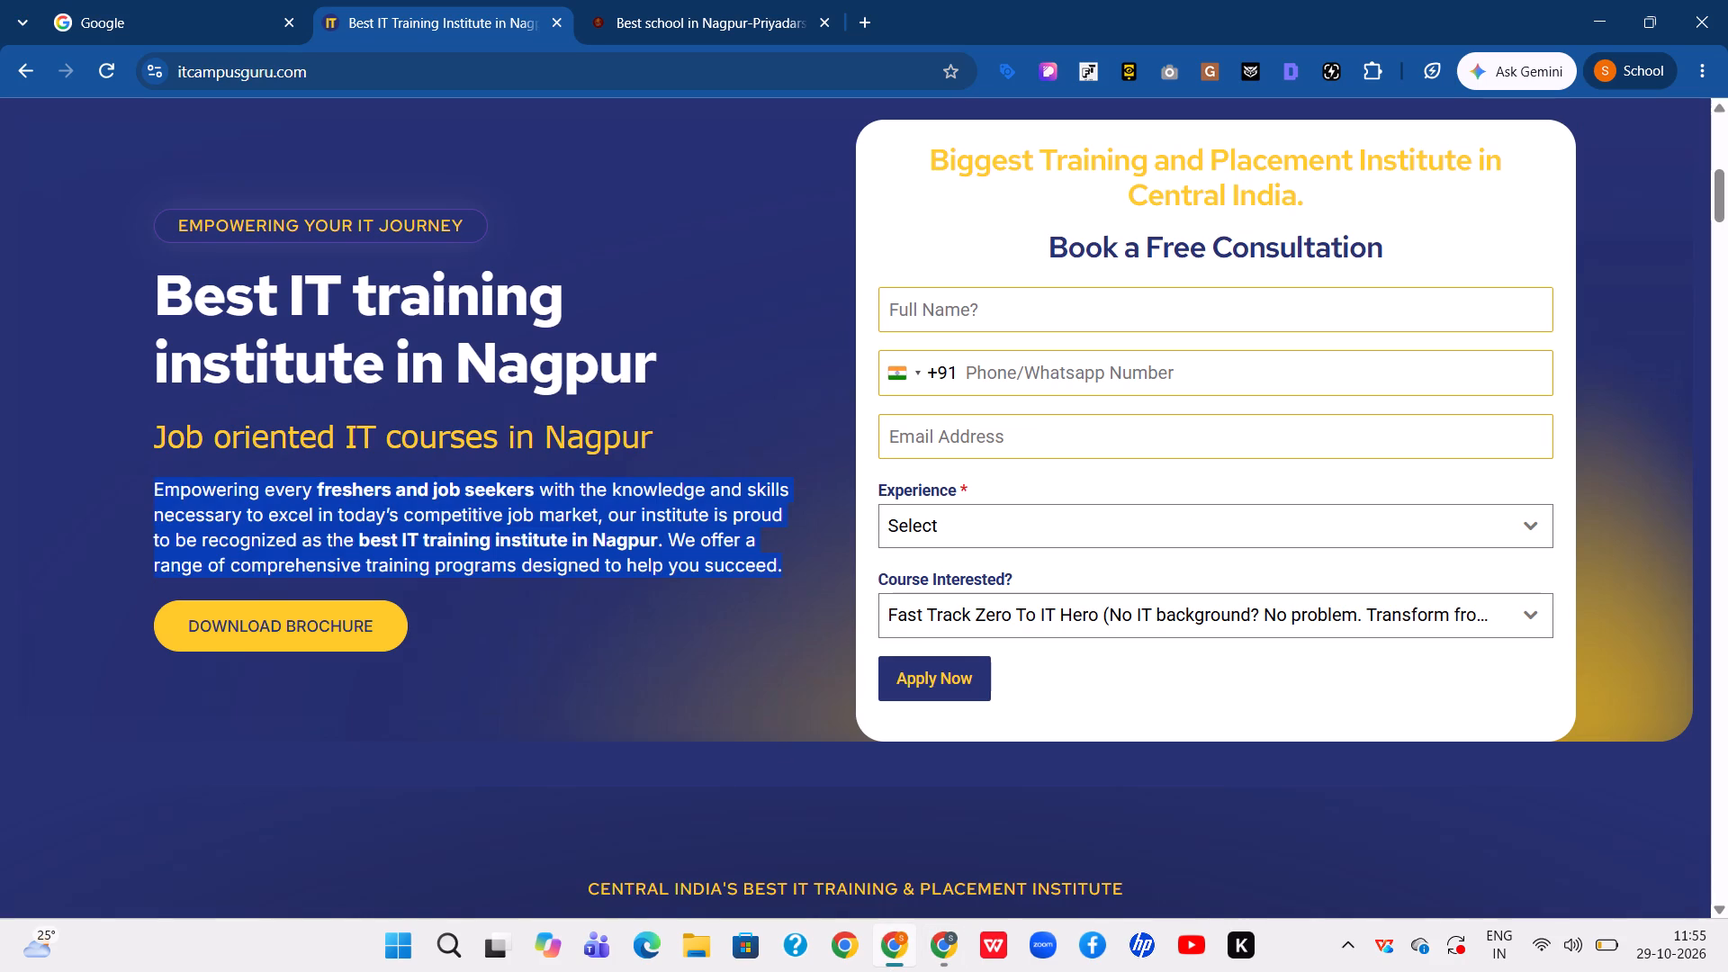
{"action": "left_click", "coordinate": [939, 959]}
{"action": "key", "text": "ctrl+v"}
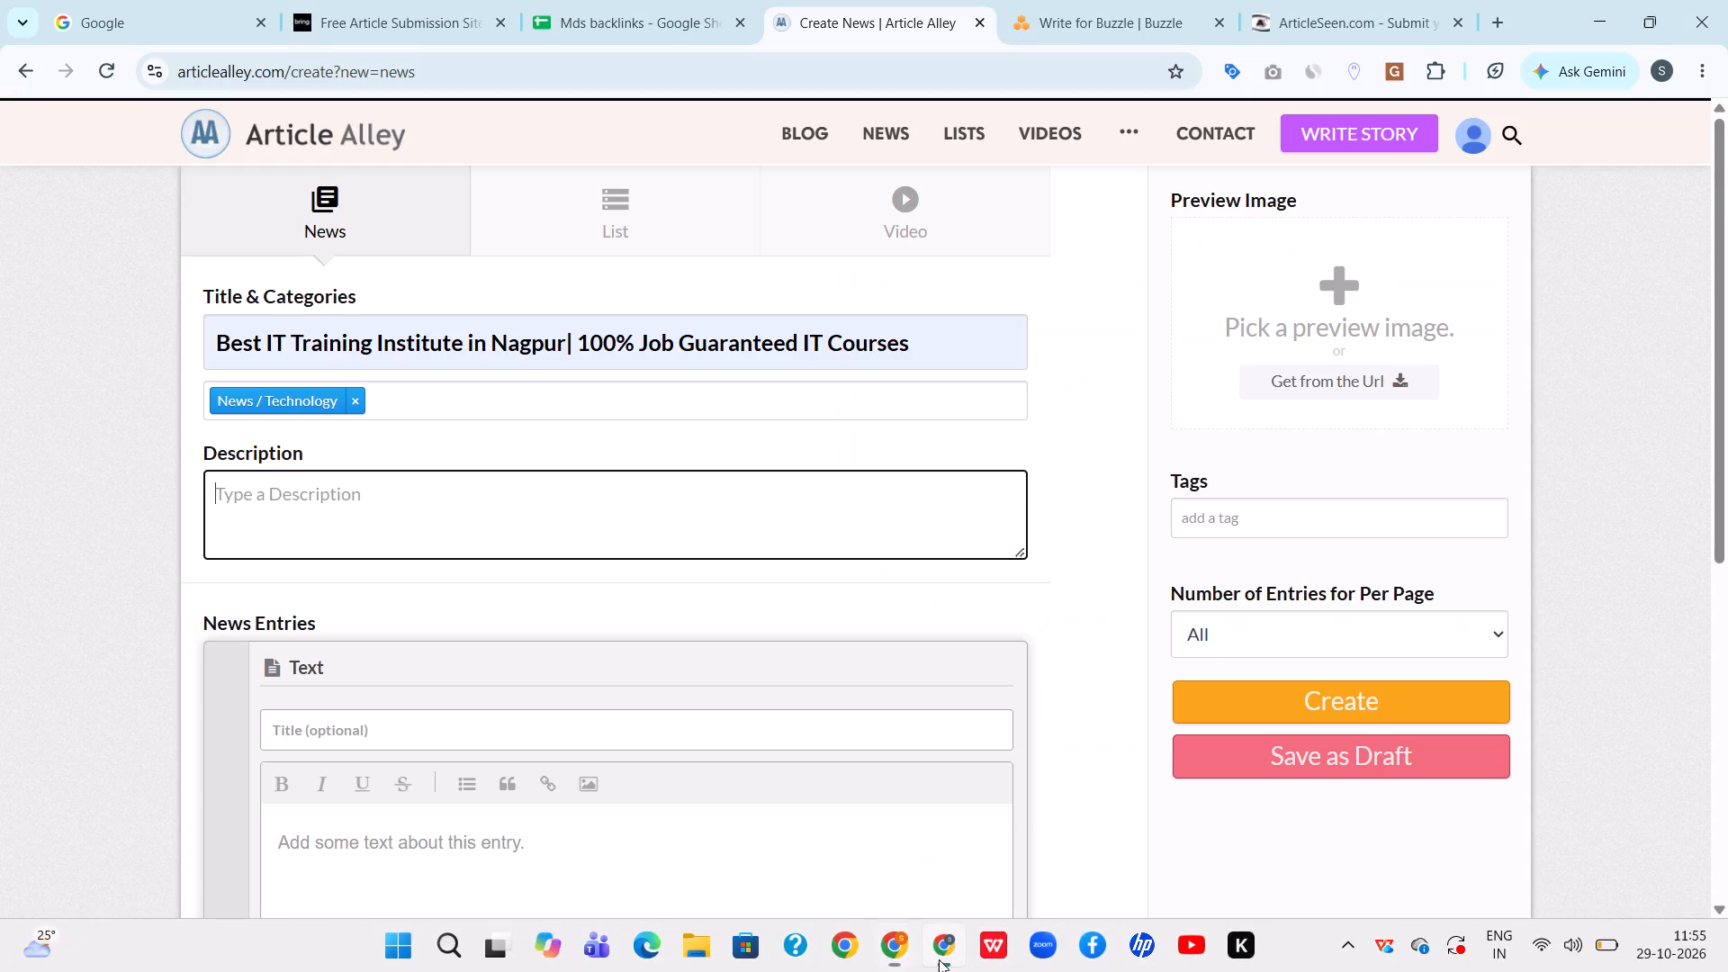
{"action": "key", "text": "BackSpace"}
Paste the same introductory paragraph into the body of the text entry and add blank lines after it.
{"action": "scroll", "coordinate": [804, 683], "scroll_direction": "down", "scroll_amount": 2}
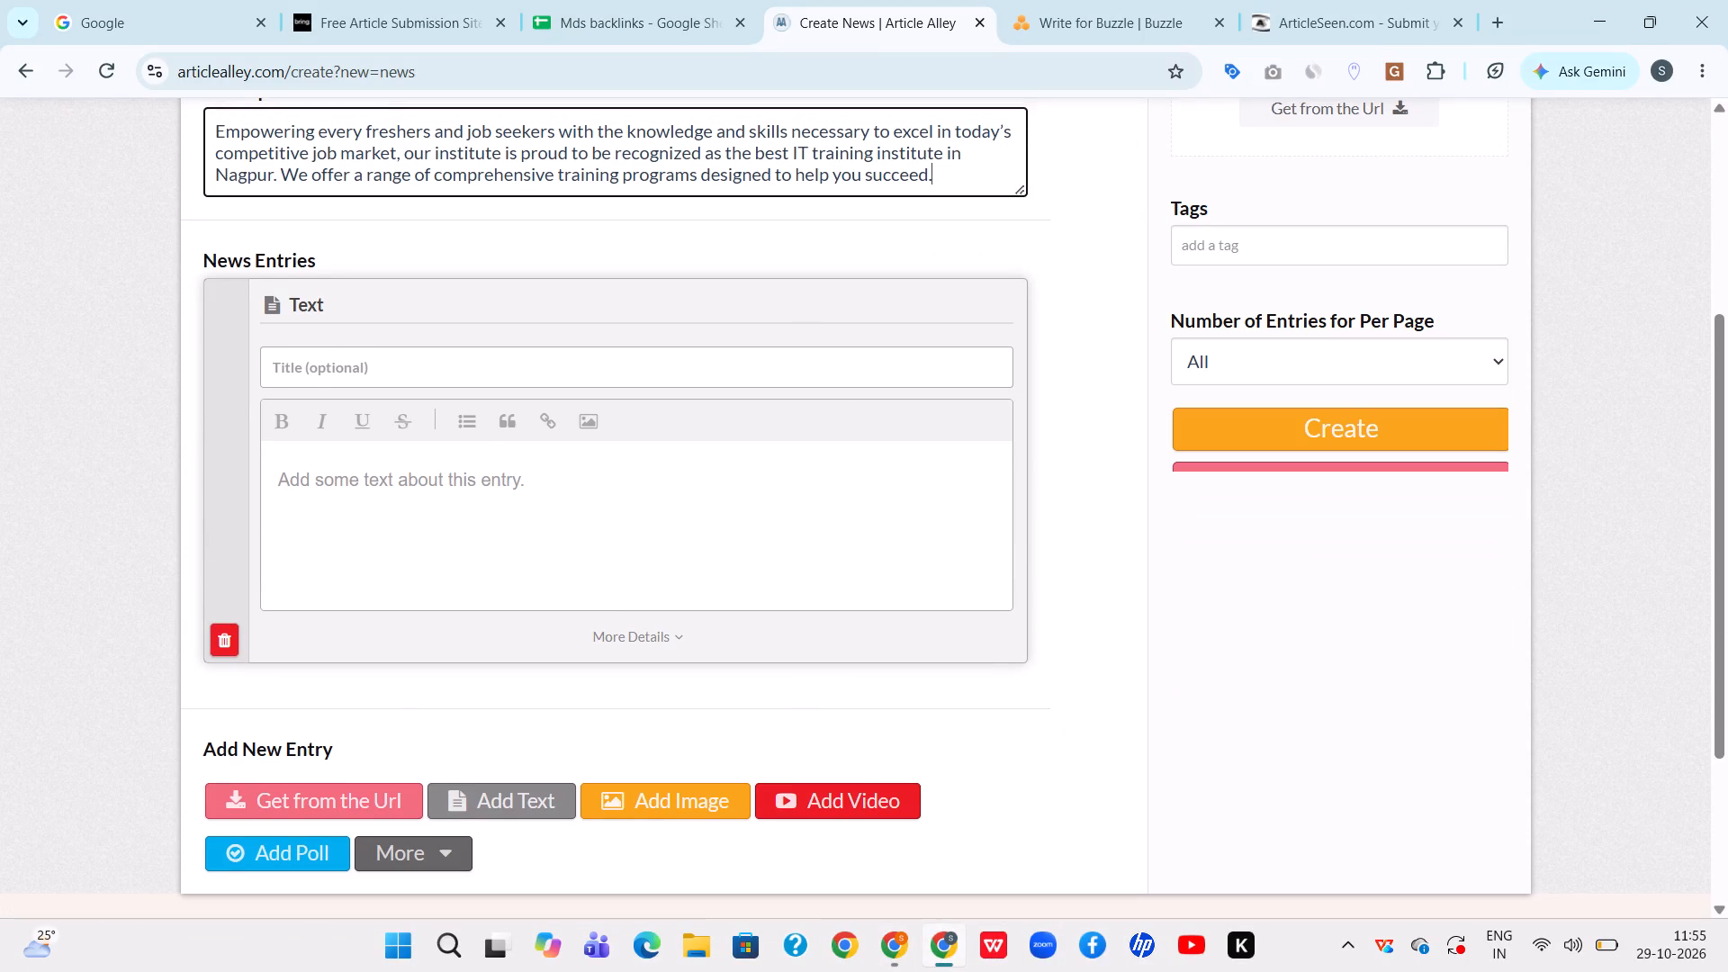
{"action": "left_click", "coordinate": [720, 487]}
{"action": "key", "text": "ctrl+v"}
{"action": "key", "text": "Return"}
{"action": "key", "text": "Return"}
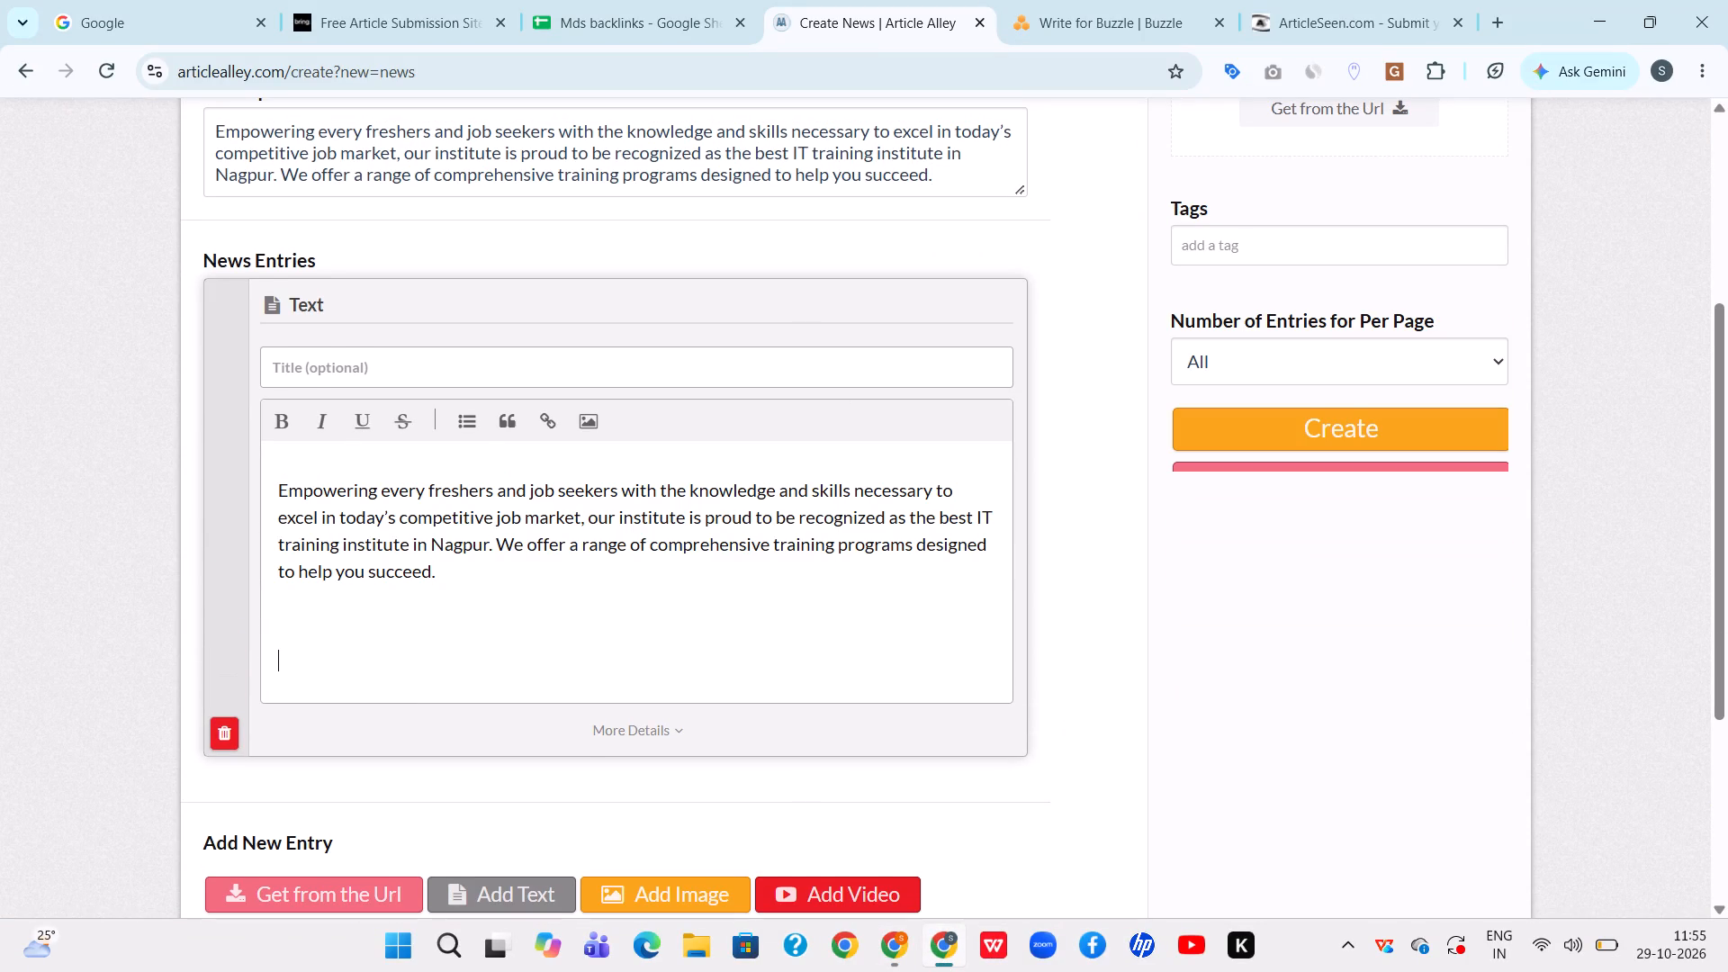
Copy the Training & Placement Process section, from its IT Campus Guru heading through Step 7, on the itcampusguru.com home page.
{"action": "left_click", "coordinate": [892, 954]}
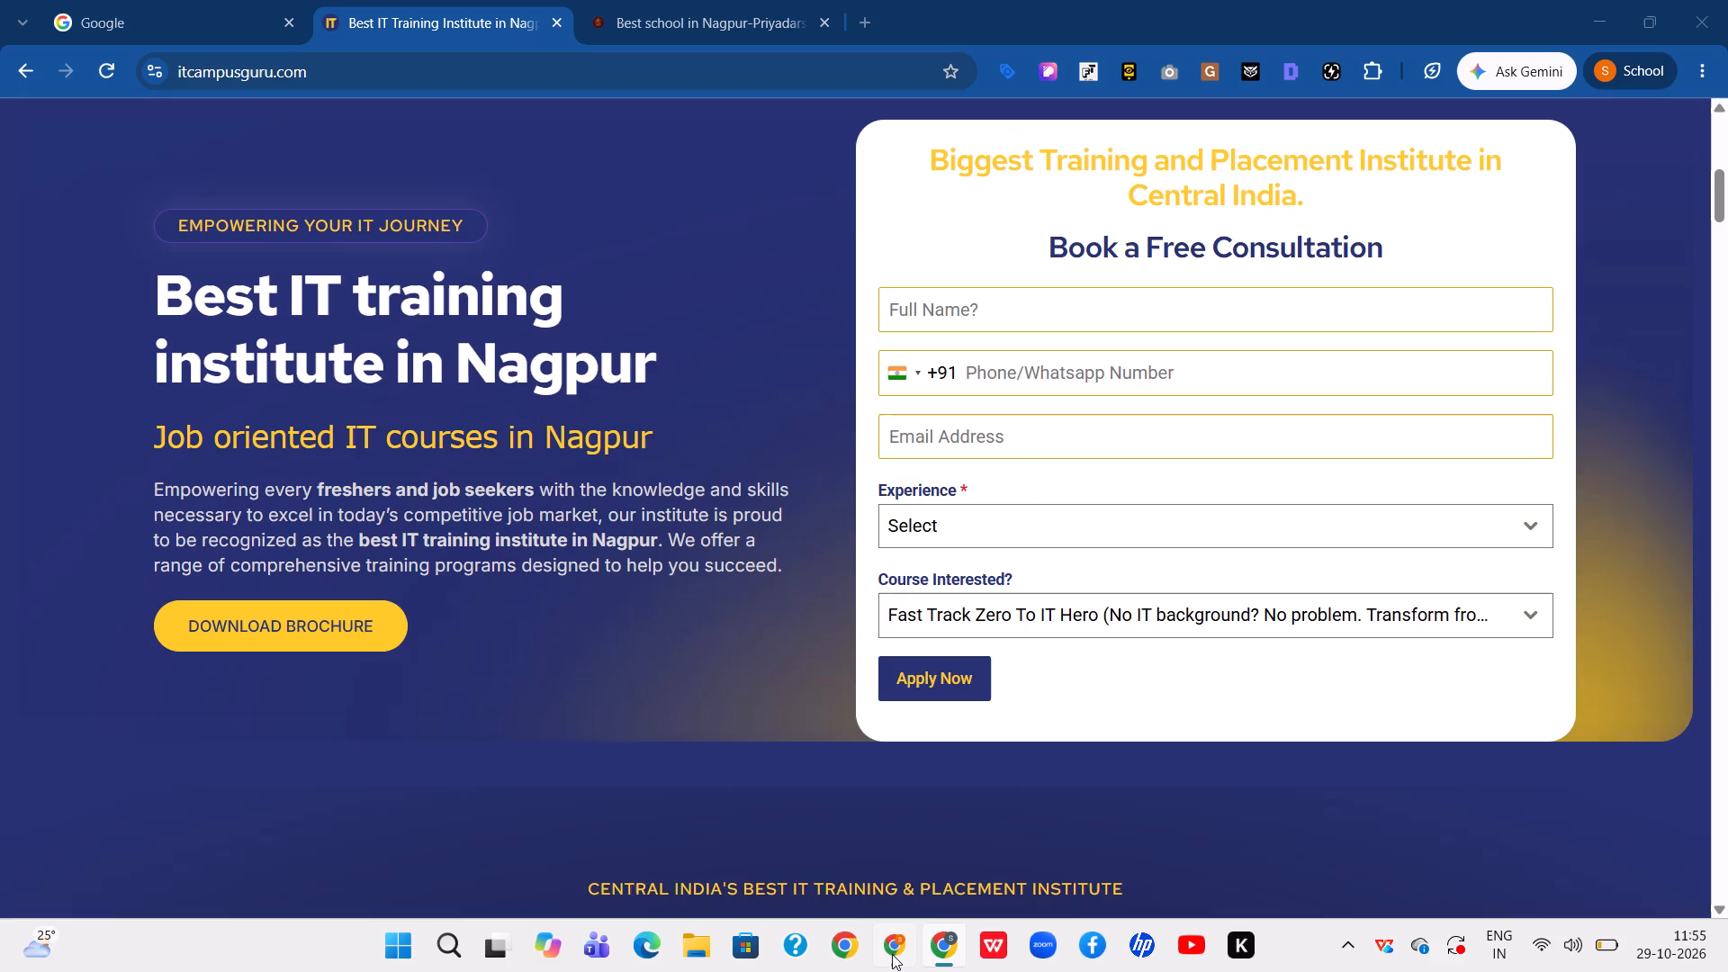
{"action": "key", "text": "Page_Down"}
{"action": "key", "text": "Page_Down"}
{"action": "key", "text": "Page_Down"}
{"action": "key", "text": "Page_Down"}
{"action": "key", "text": "Page_Down"}
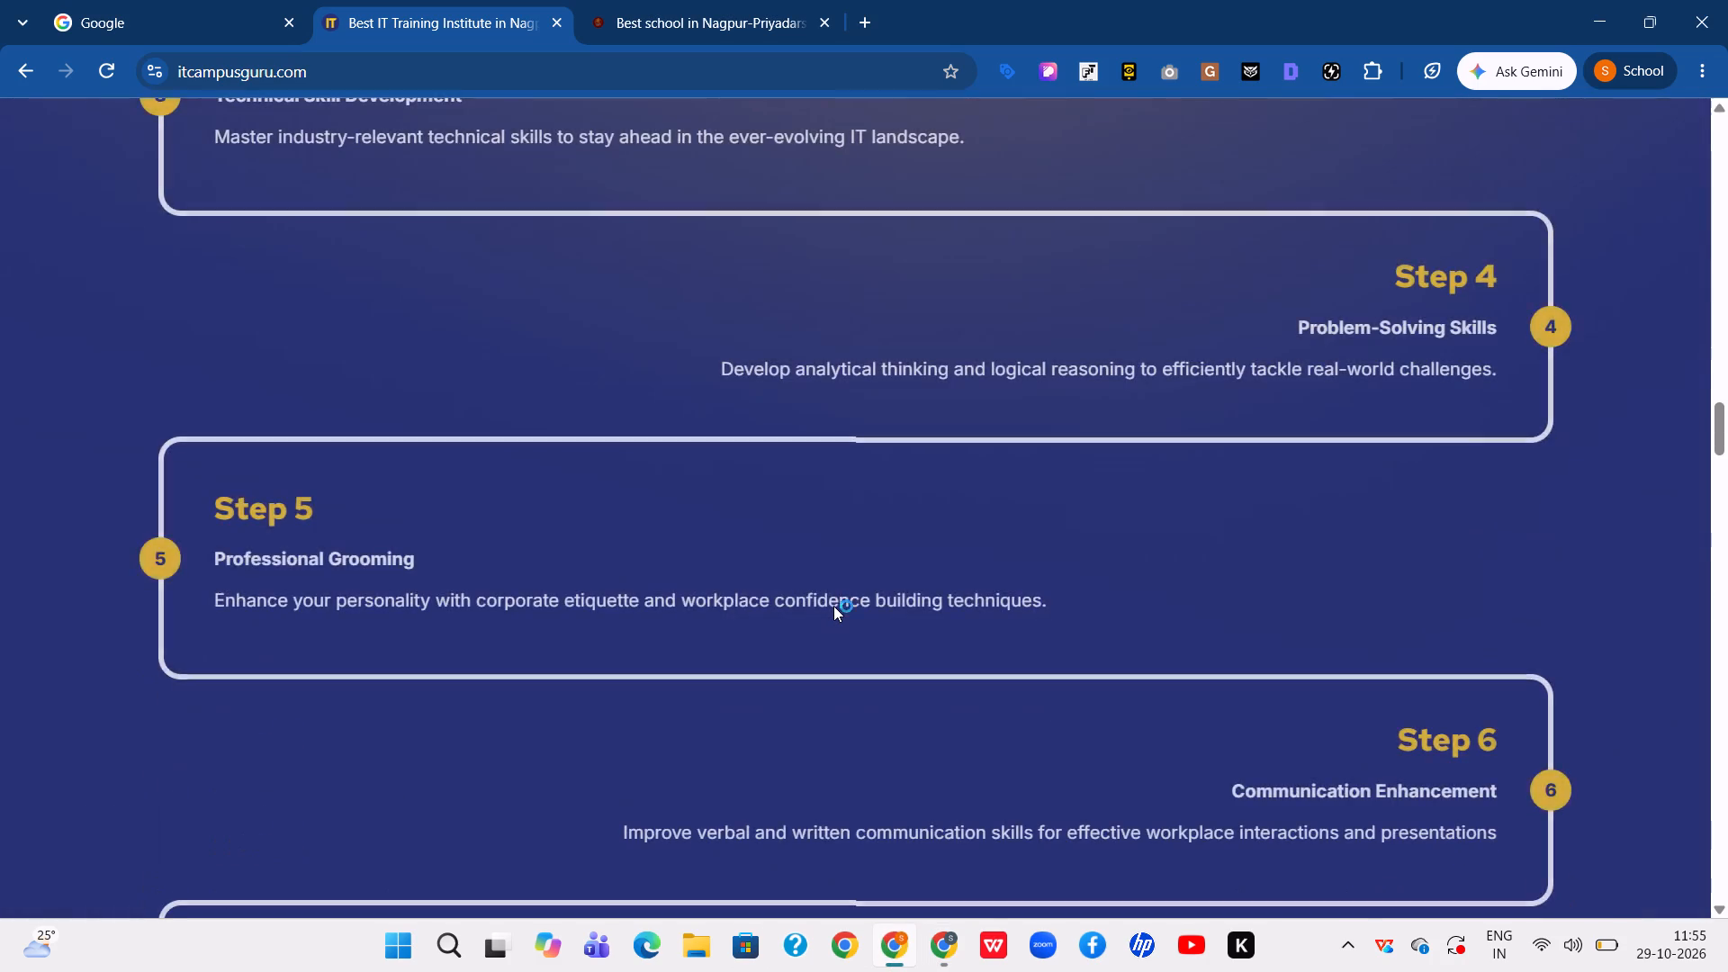
{"action": "key", "text": "Page_Up"}
{"action": "scroll", "coordinate": [833, 606], "scroll_direction": "up", "scroll_amount": 1}
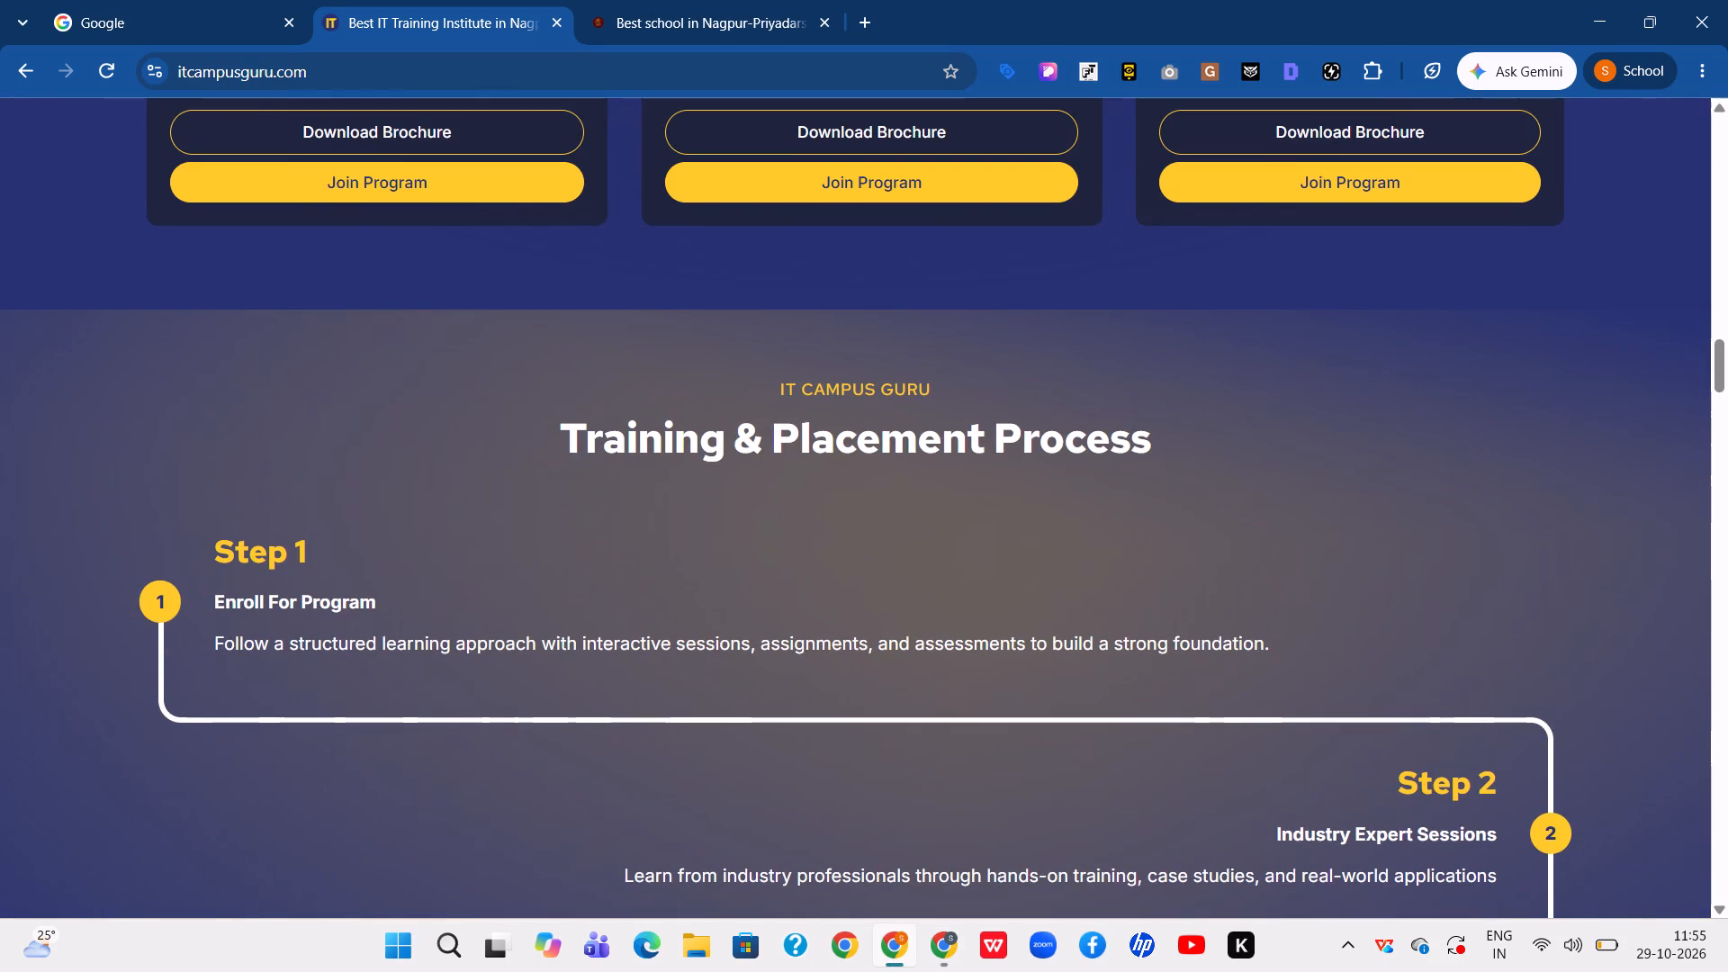
{"action": "double_click", "coordinate": [877, 386]}
{"action": "left_click_drag", "start_coordinate": [877, 386], "coordinate": [872, 668]}
{"action": "key", "text": "Page_Down"}
{"action": "key", "text": "Page_Down"}
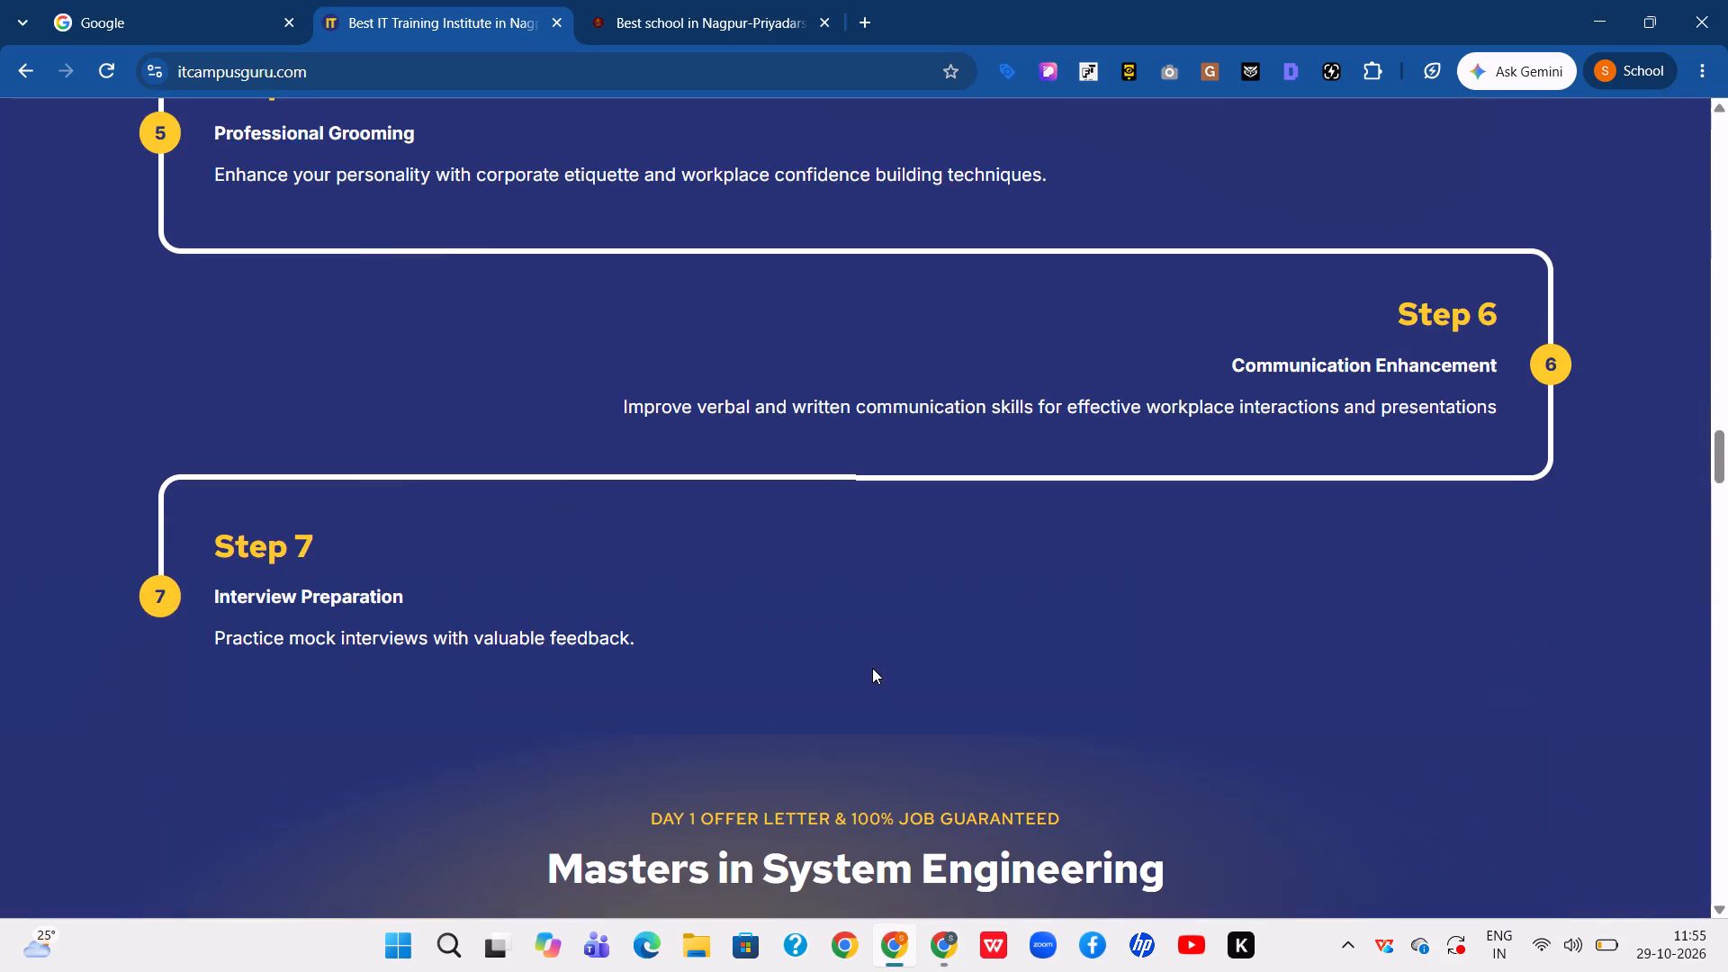
{"action": "left_click_drag", "start_coordinate": [872, 668], "coordinate": [748, 586]}
{"action": "key", "text": "ctrl+c"}
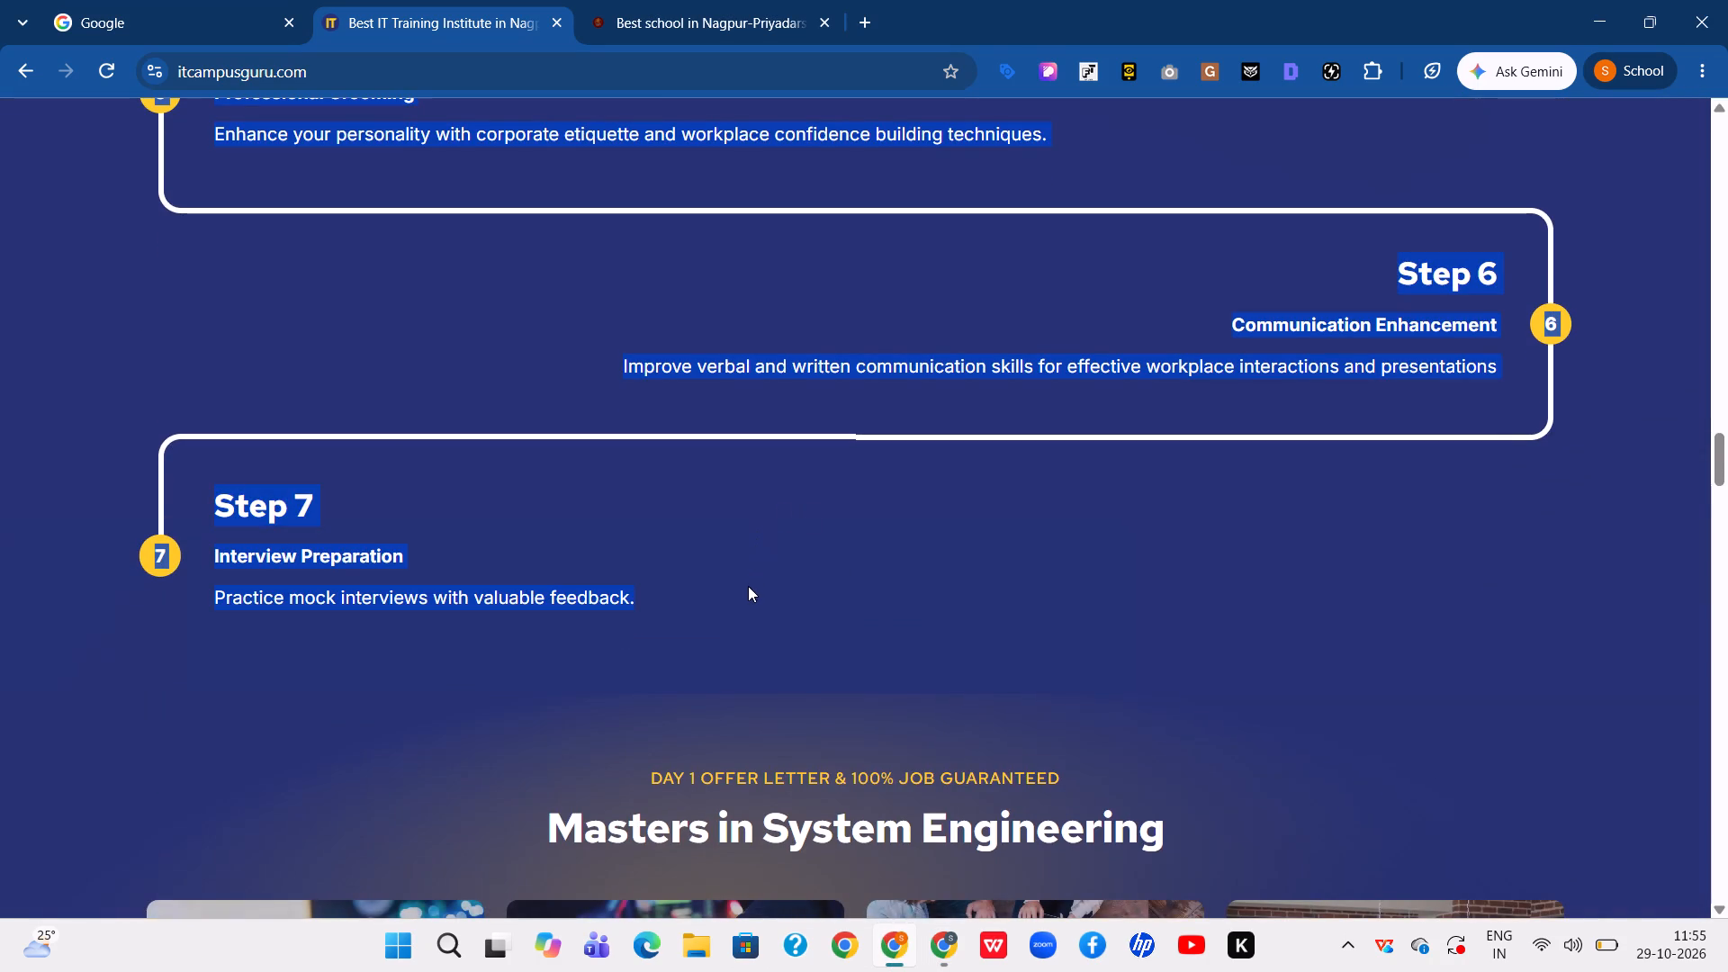
Look back over the top of the home page, including the award banner and the introduction.
{"action": "left_click", "coordinate": [748, 586]}
{"action": "key", "text": "Page_Up"}
{"action": "key", "text": "Page_Up"}
{"action": "key", "text": "Page_Up"}
{"action": "key", "text": "Page_Up"}
{"action": "key", "text": "Page_Up"}
{"action": "key", "text": "Page_Up"}
{"action": "key", "text": "Page_Up"}
{"action": "key", "text": "Page_Up"}
{"action": "key", "text": "Page_Up"}
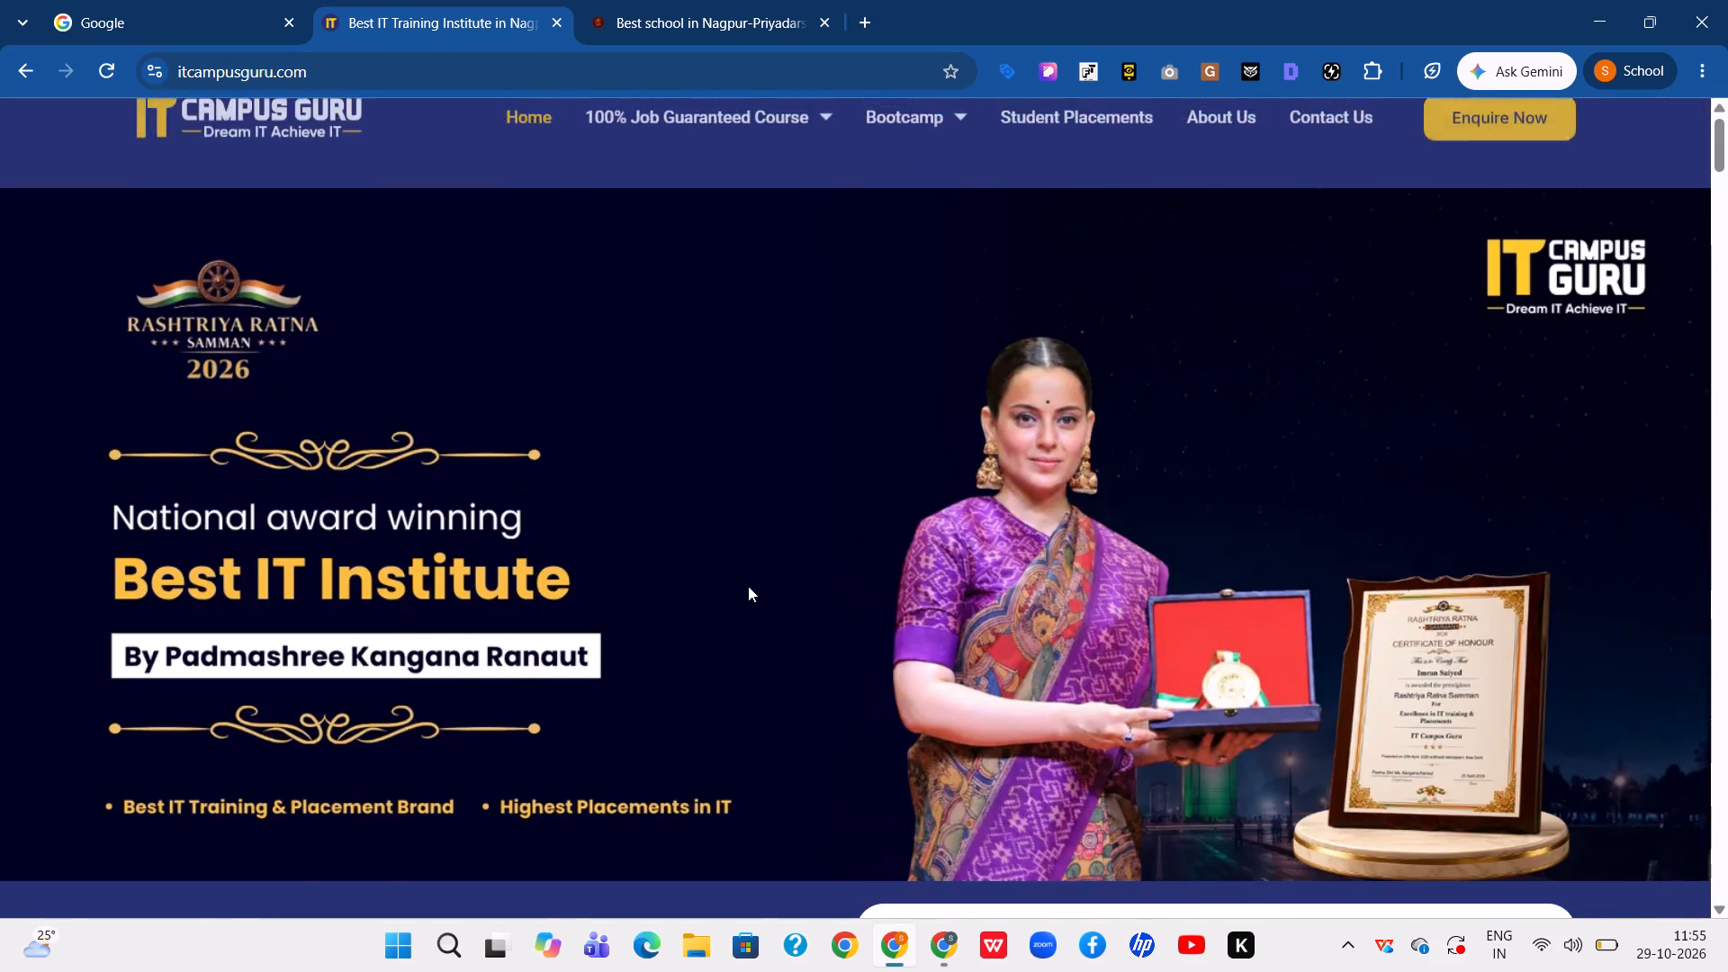
{"action": "key", "text": "Page_Down"}
{"action": "scroll", "coordinate": [748, 586], "scroll_direction": "down", "scroll_amount": 1}
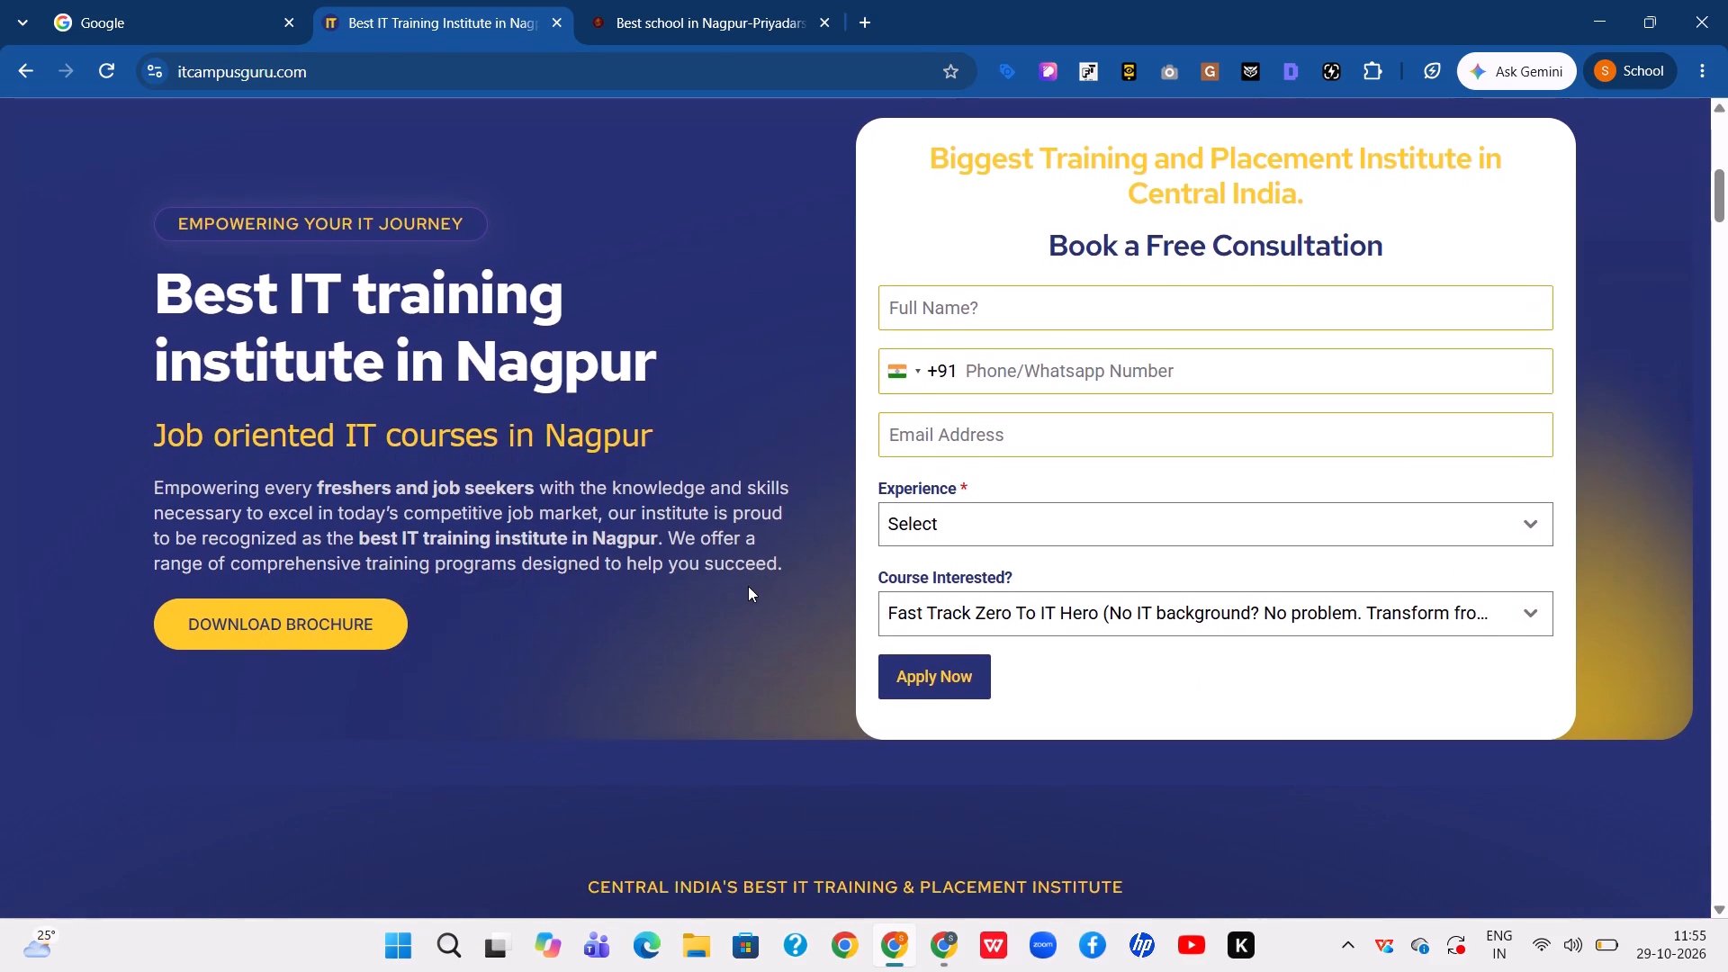
{"action": "scroll", "coordinate": [748, 586], "scroll_direction": "down", "scroll_amount": 1}
Paste the copied training process text into the Article Alley text entry below the introductory paragraph.
{"action": "left_click", "coordinate": [943, 956]}
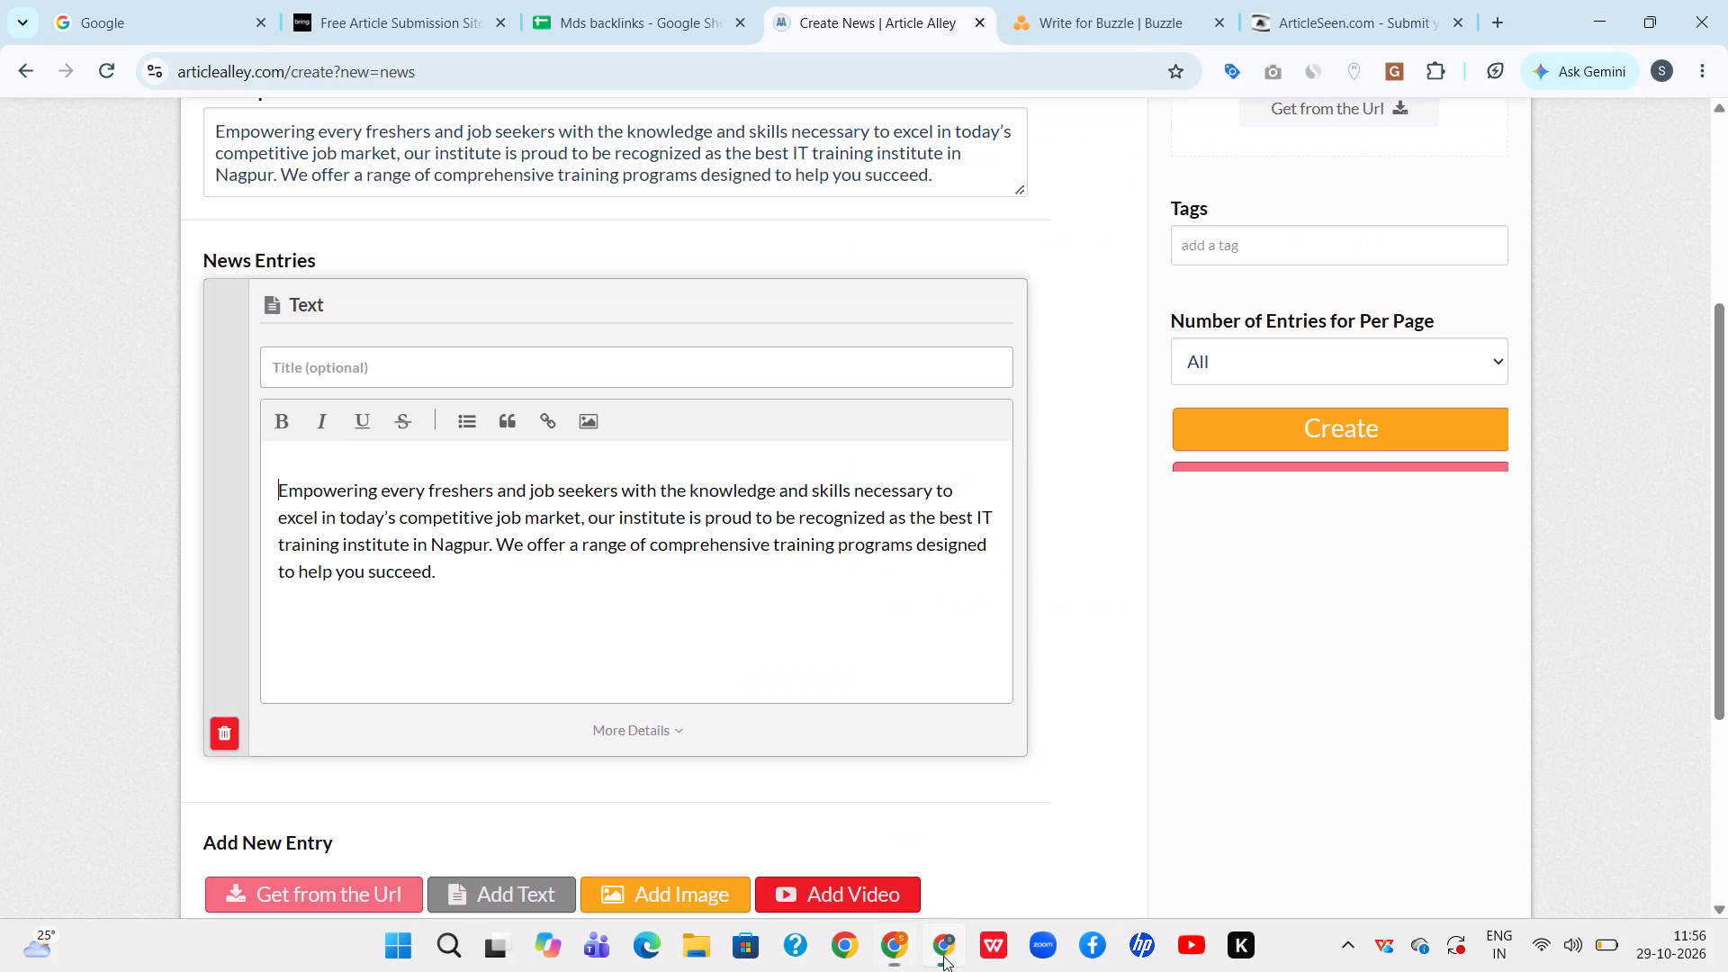
{"action": "left_click", "coordinate": [473, 627]}
{"action": "key", "text": "ctrl+v"}
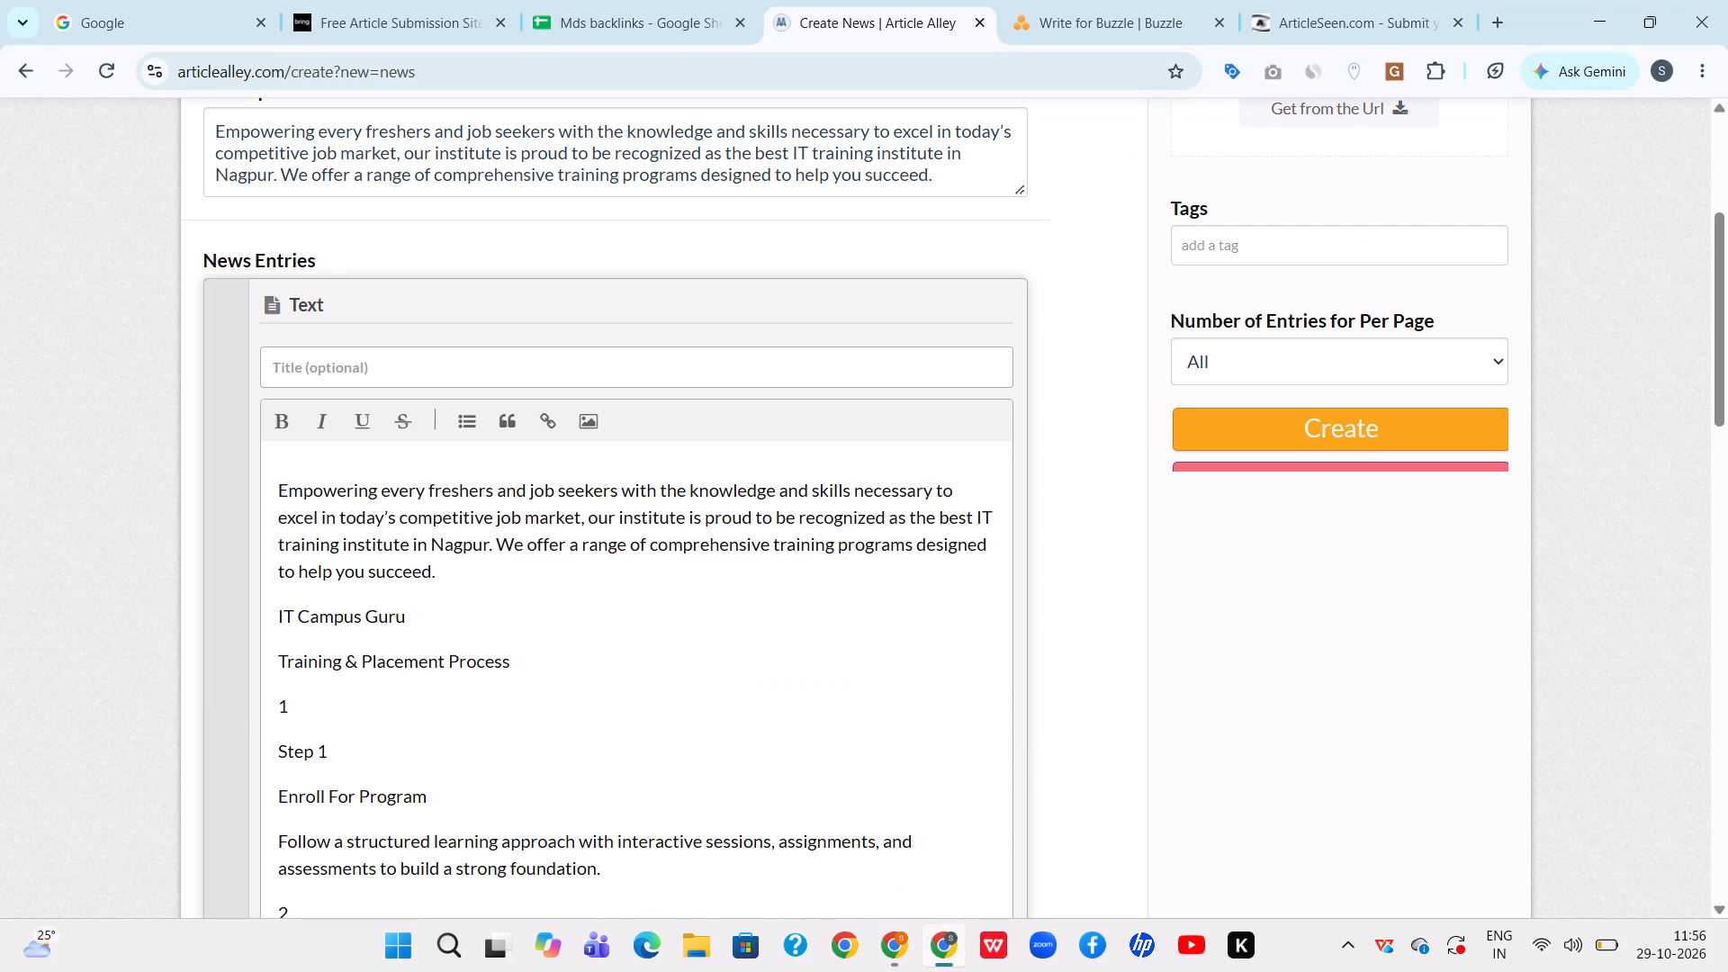
Delete the stray number line 1 and join "IT Campus Guru" and "Training & Placement Process" into a single heading line.
{"action": "left_click", "coordinate": [310, 695]}
{"action": "key", "text": "BackSpace"}
{"action": "key", "text": "BackSpace"}
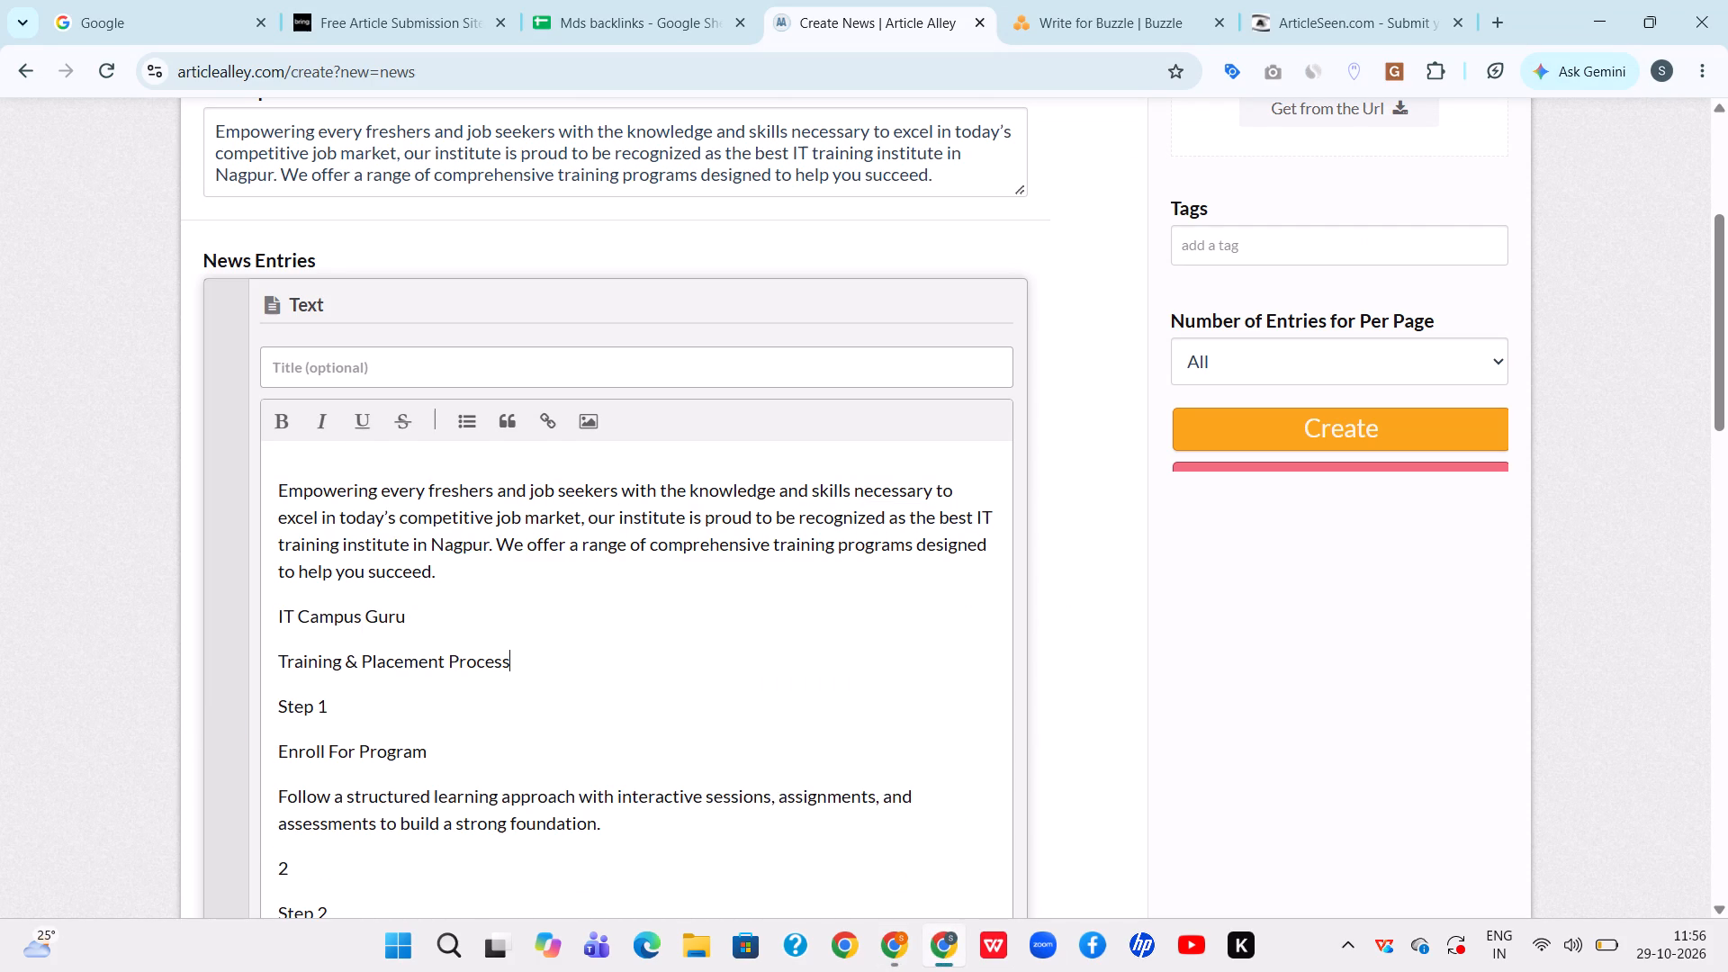
{"action": "scroll", "coordinate": [310, 695], "scroll_direction": "down", "scroll_amount": 1}
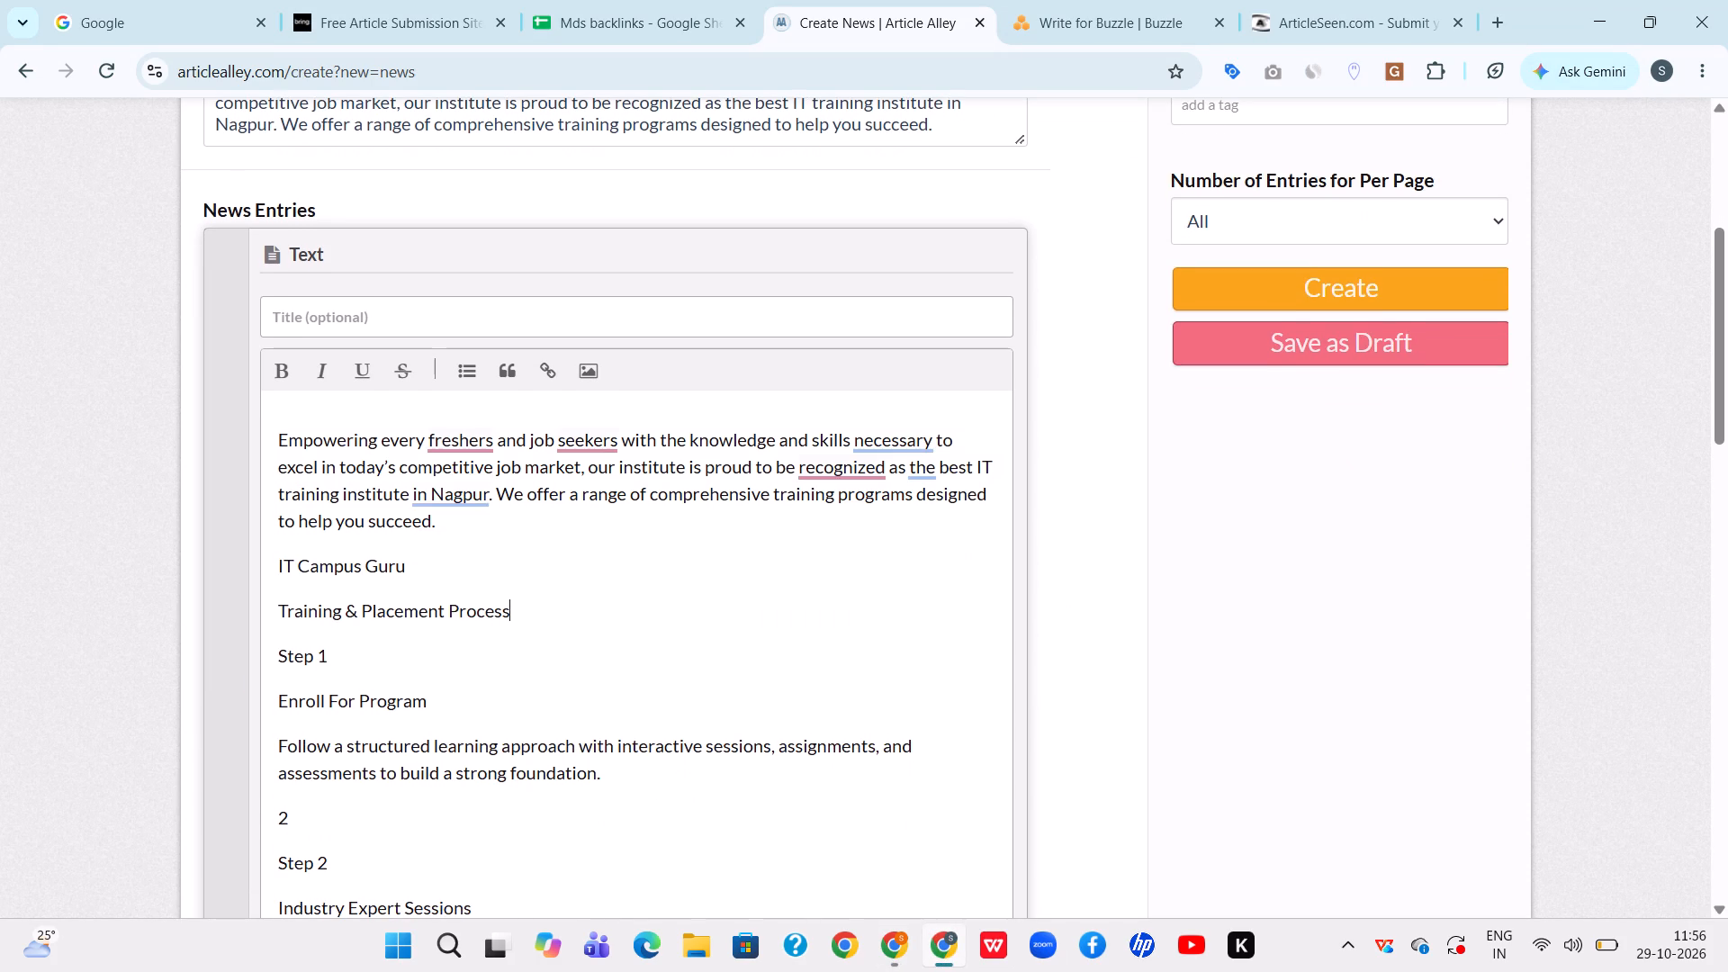
{"action": "left_click", "coordinate": [282, 607]}
{"action": "key", "text": "BackSpace"}
{"action": "key", "text": "space"}
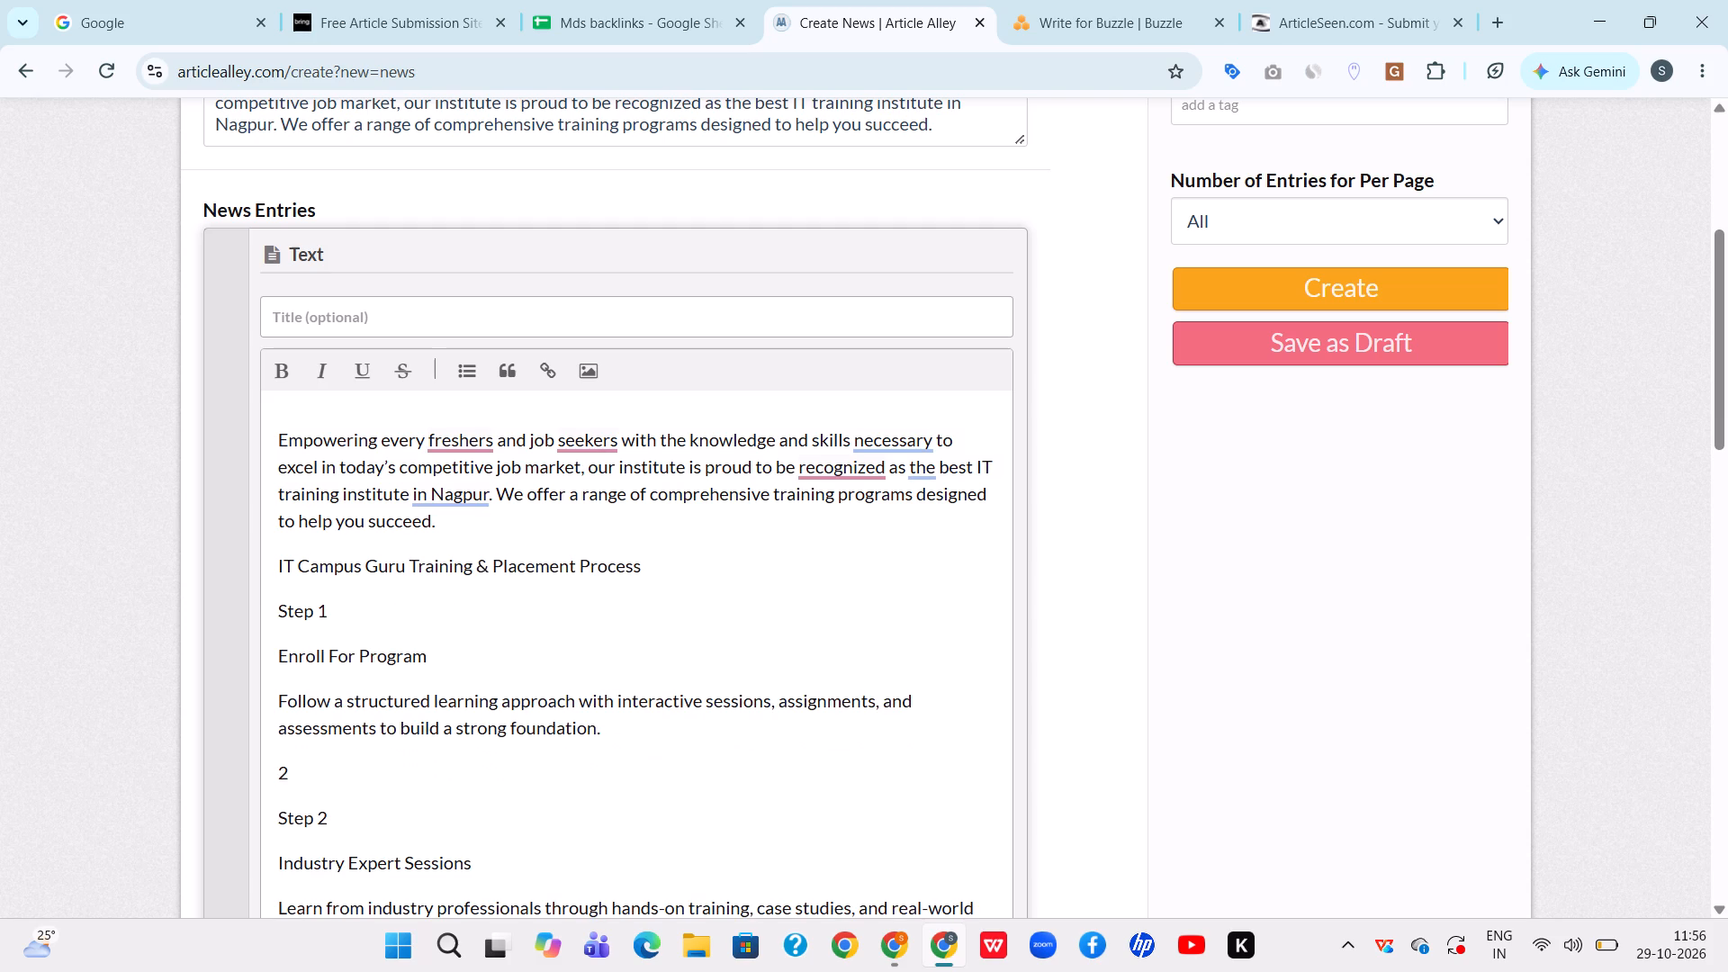
Delete the stray number lines 2, 3 and 4 above the Step 2, Step 3 and Step 4 headings.
{"action": "left_click", "coordinate": [299, 781]}
{"action": "key", "text": "BackSpace"}
{"action": "key", "text": "BackSpace"}
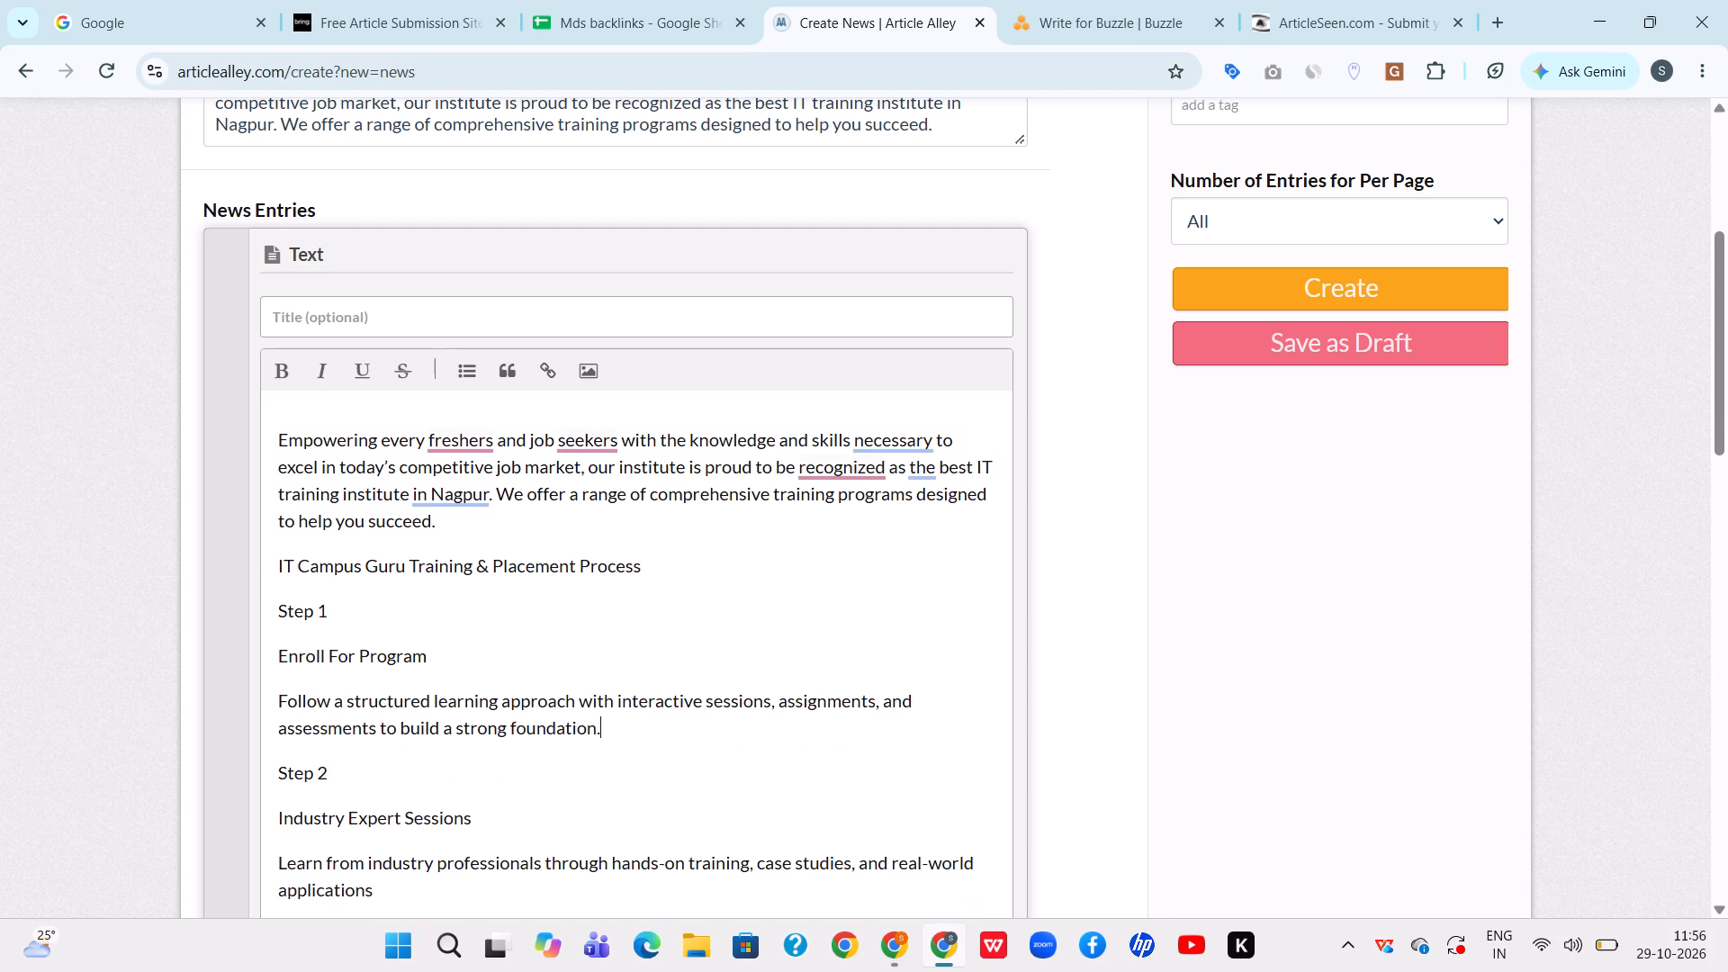
{"action": "scroll", "coordinate": [299, 781], "scroll_direction": "down", "scroll_amount": 3}
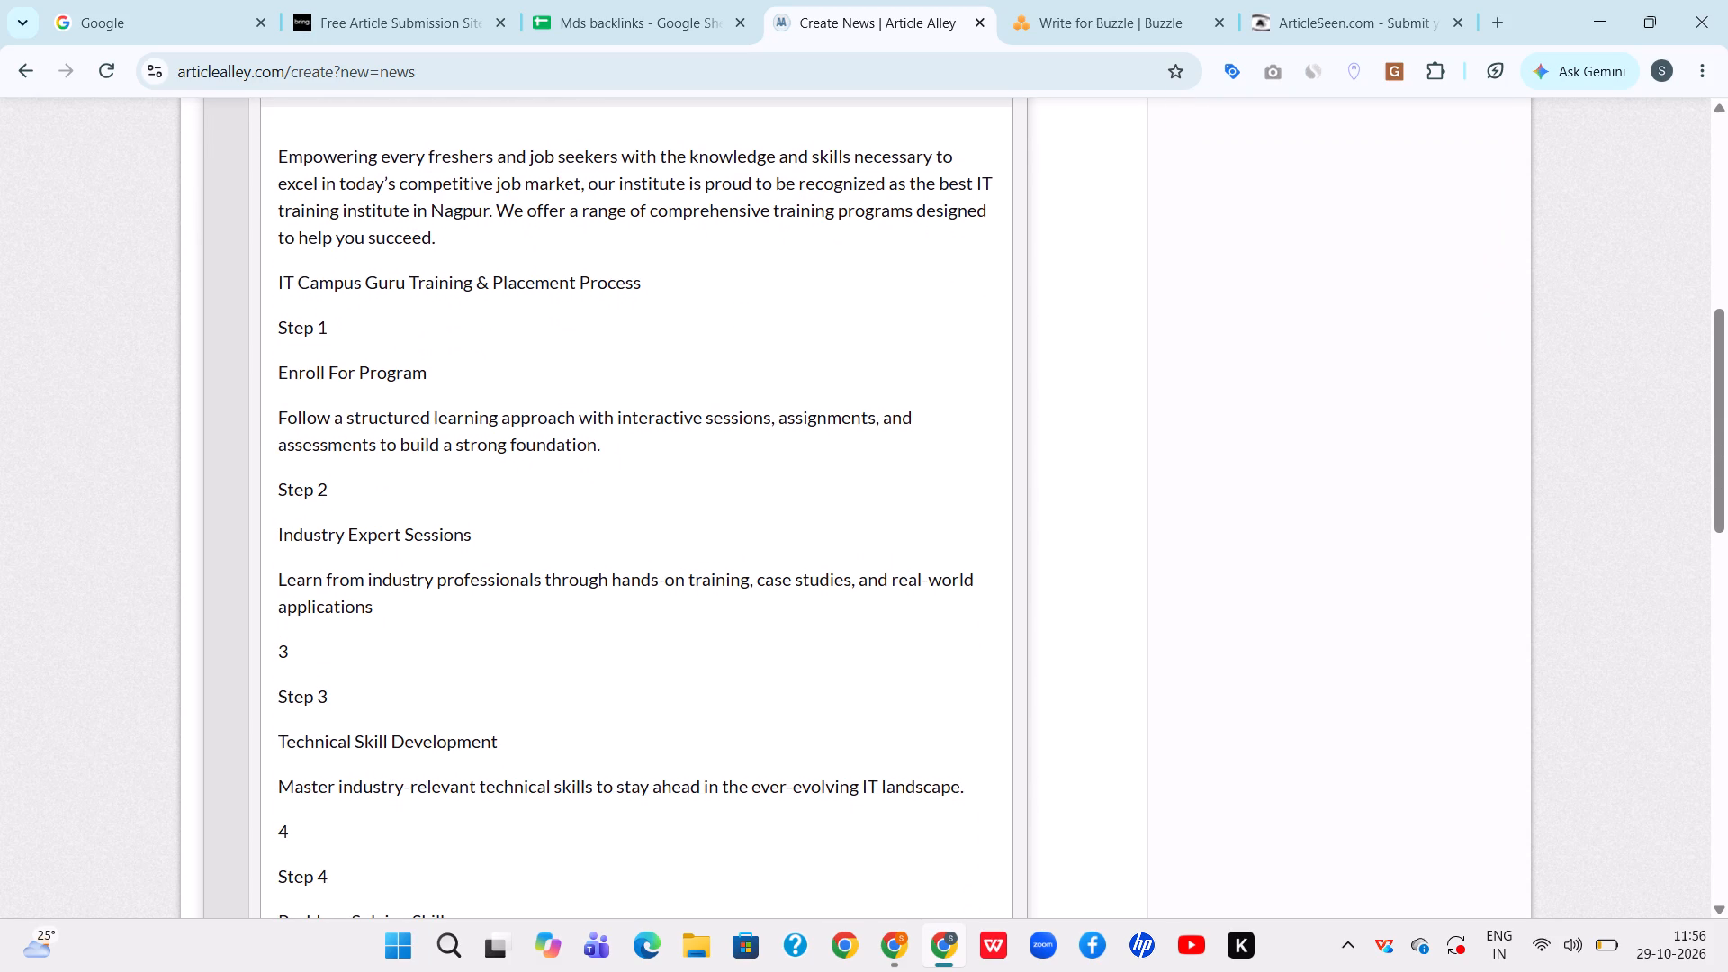
{"action": "left_click", "coordinate": [310, 640]}
{"action": "key", "text": "BackSpace"}
{"action": "key", "text": "BackSpace"}
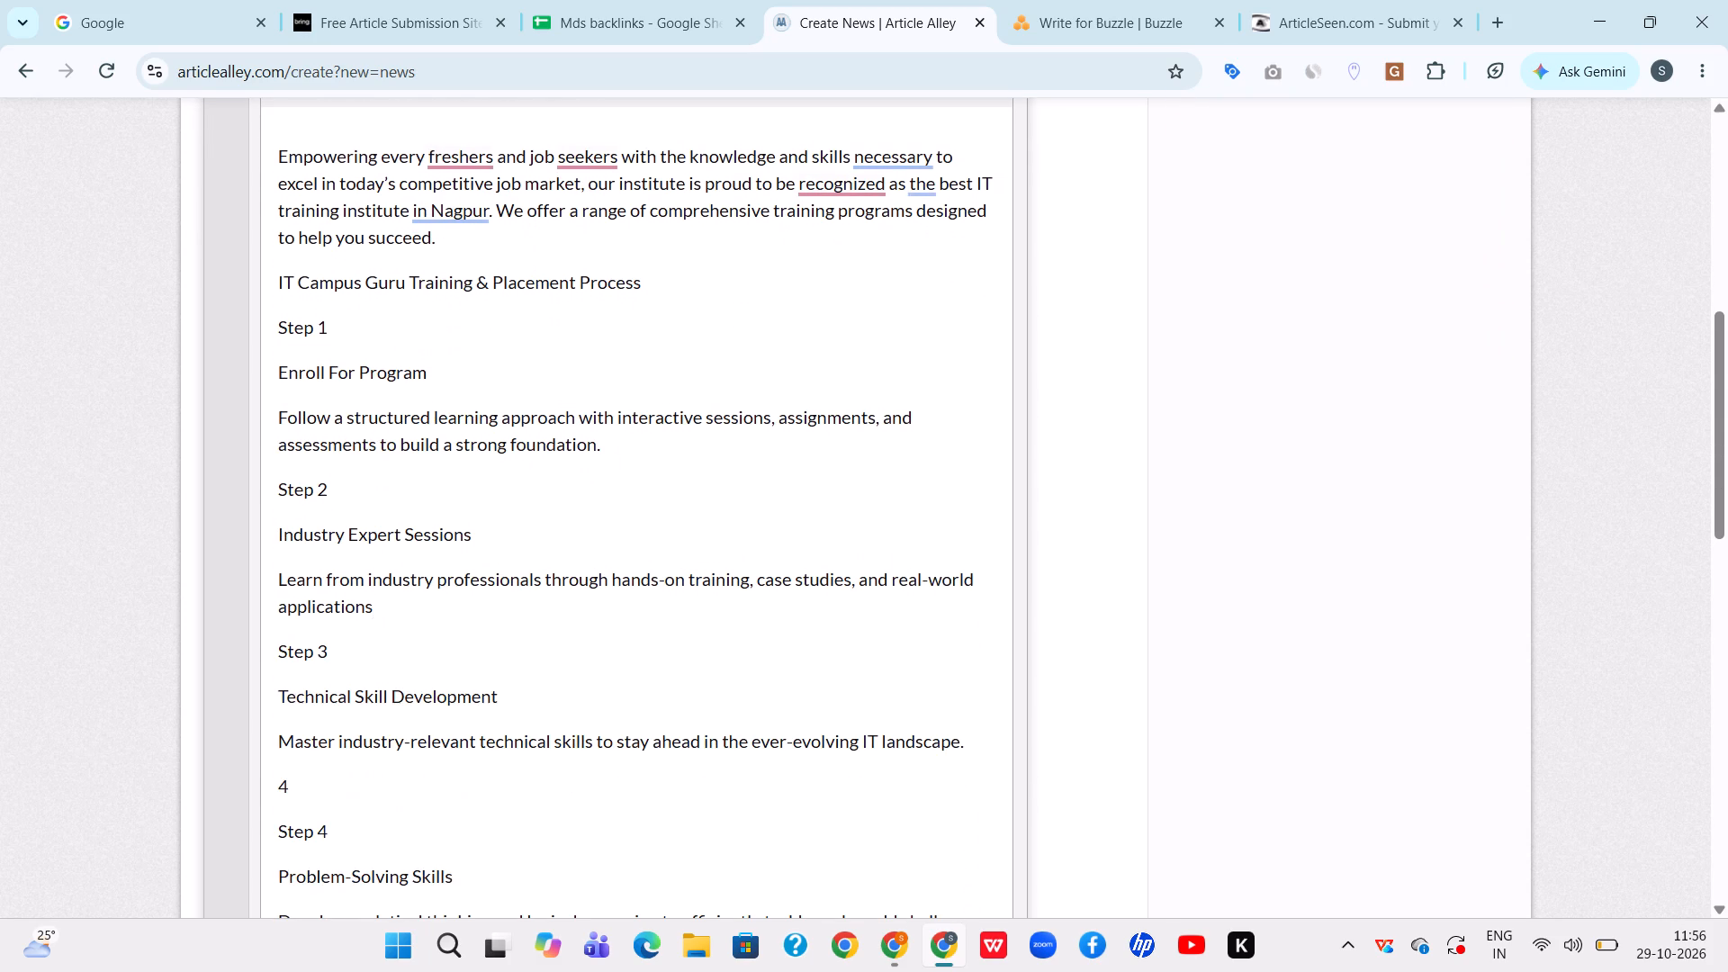
{"action": "scroll", "coordinate": [310, 640], "scroll_direction": "down", "scroll_amount": 2}
{"action": "left_click", "coordinate": [310, 546]}
{"action": "key", "text": "BackSpace"}
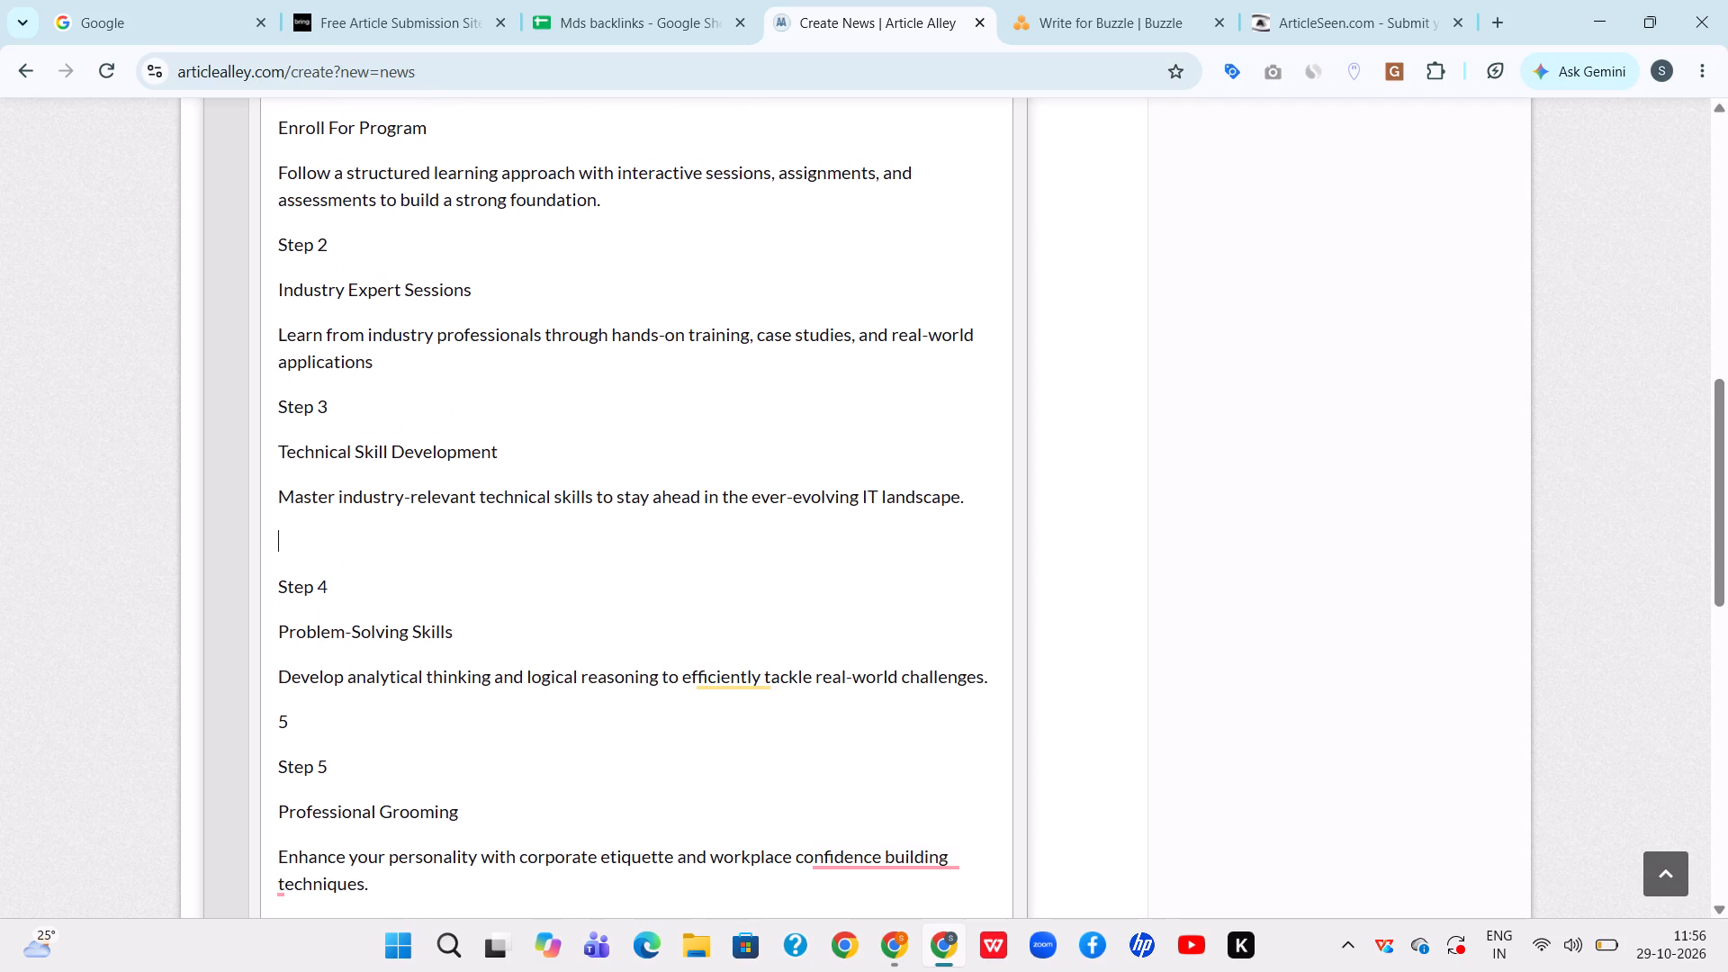
{"action": "key", "text": "BackSpace"}
Delete the stray number lines 5, 6 and 7 above the Step 5, Step 6 and Step 7 headings.
{"action": "scroll", "coordinate": [310, 546], "scroll_direction": "down", "scroll_amount": 1}
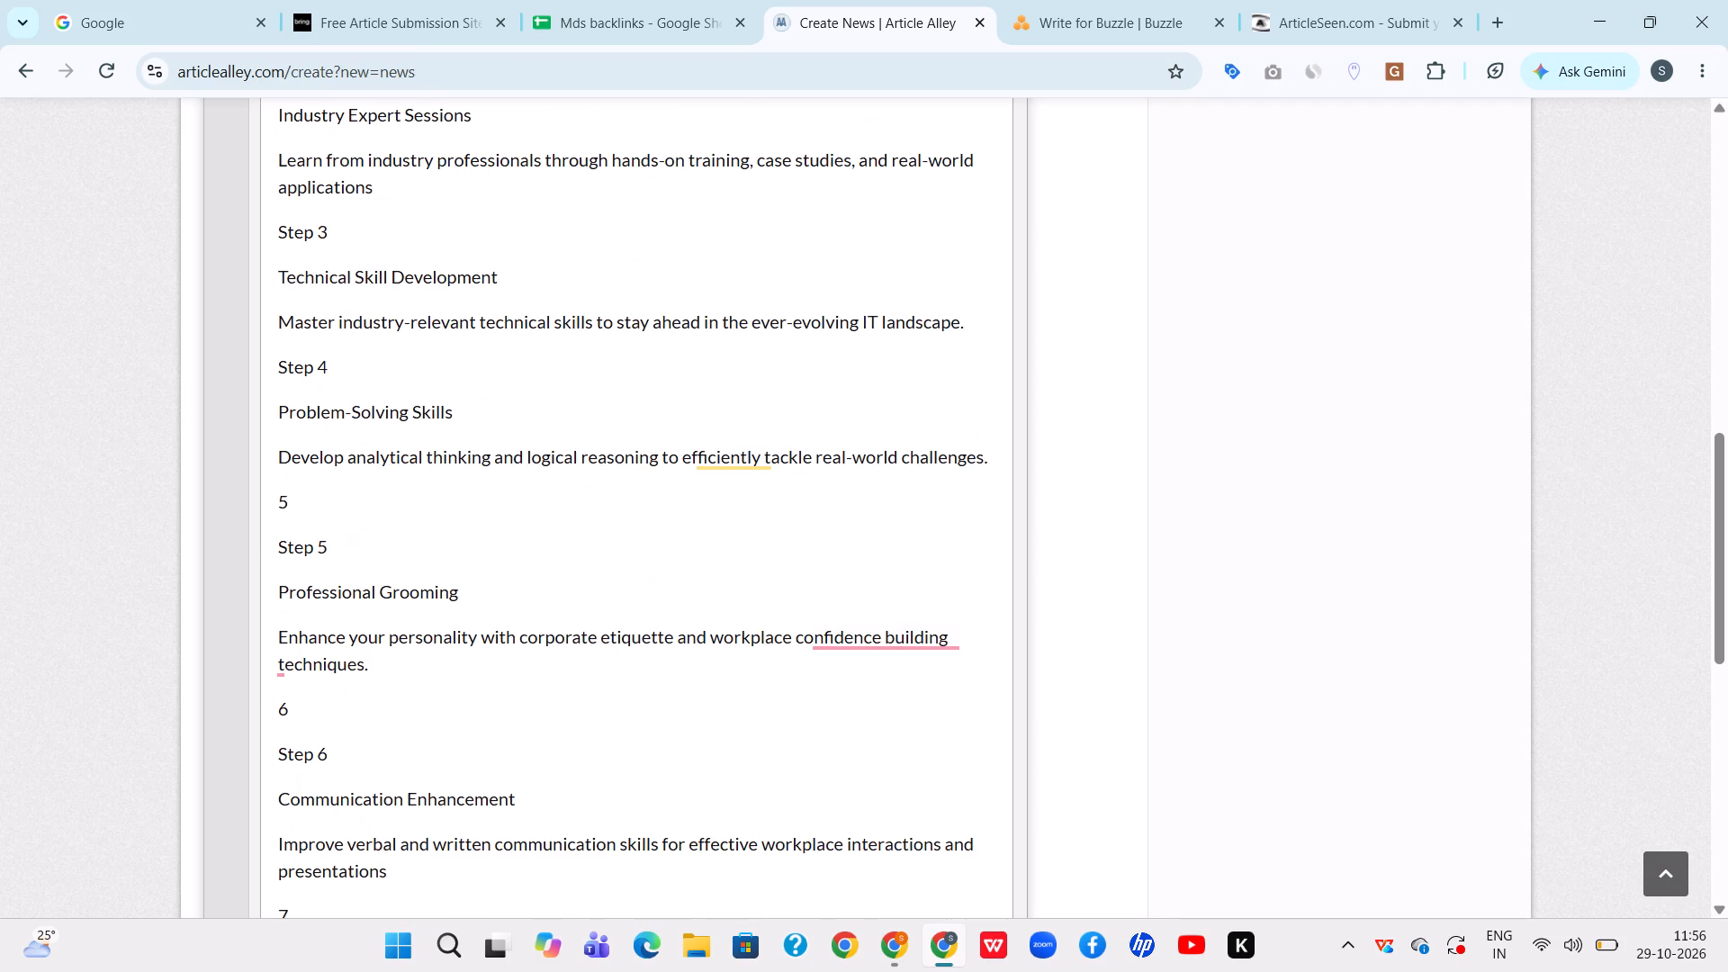
{"action": "left_click", "coordinate": [299, 511]}
{"action": "key", "text": "BackSpace"}
{"action": "key", "text": "BackSpace"}
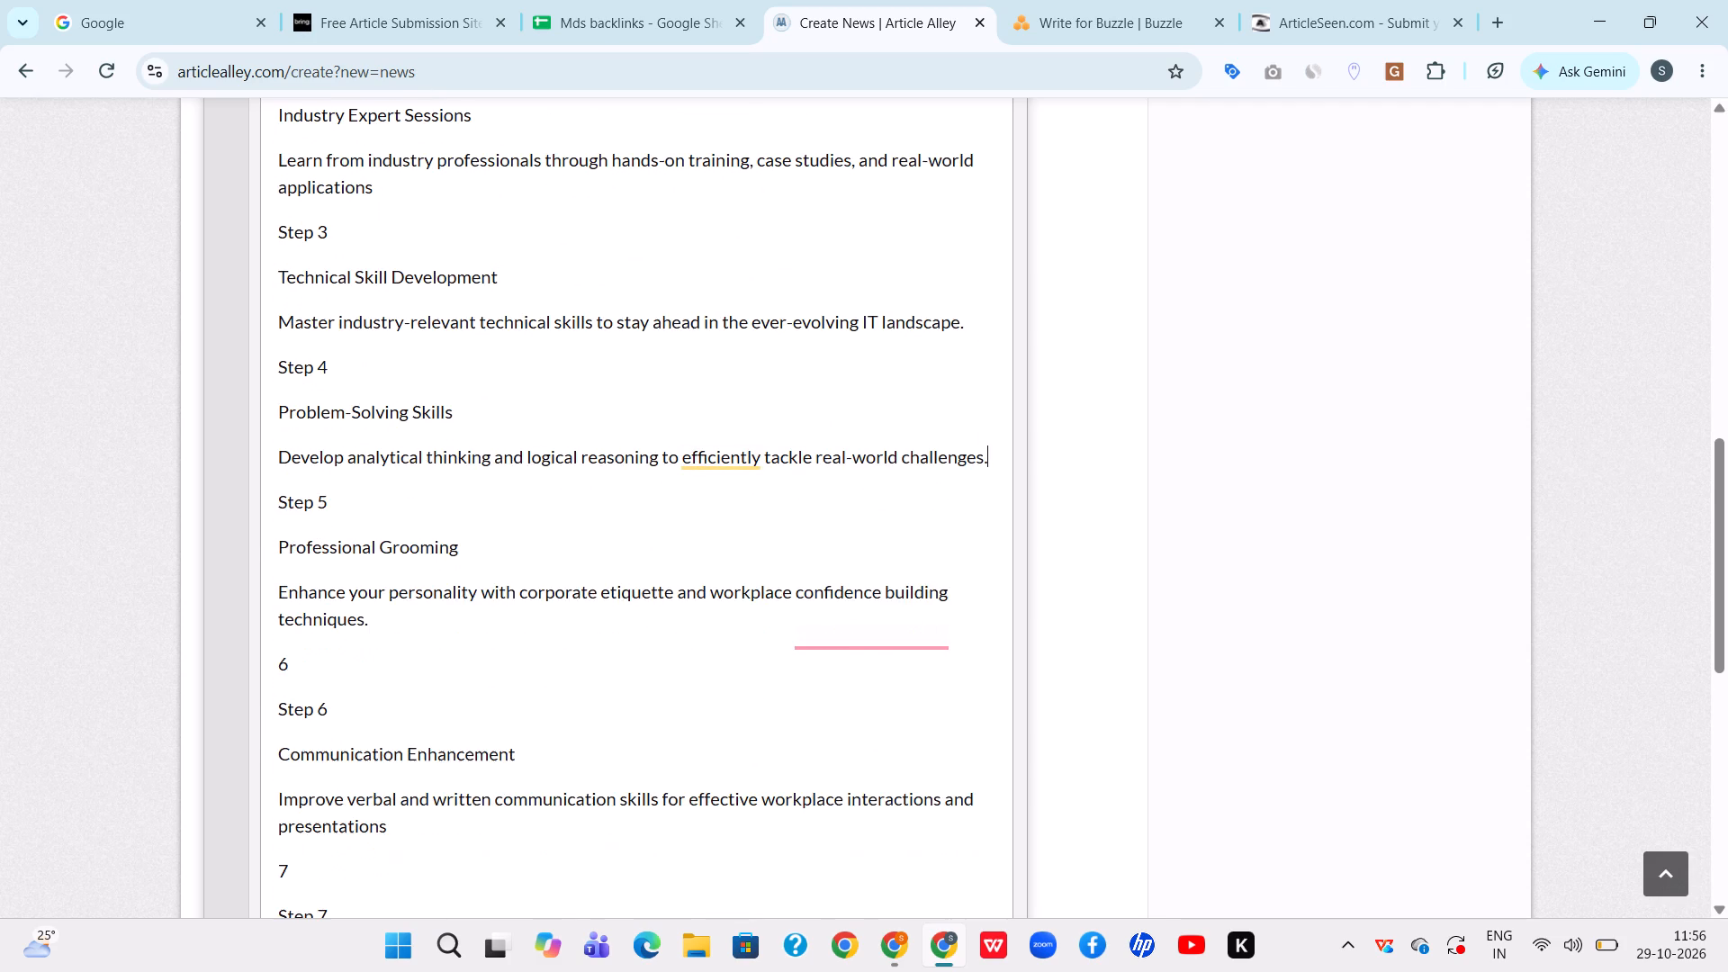
{"action": "scroll", "coordinate": [299, 511], "scroll_direction": "down", "scroll_amount": 1}
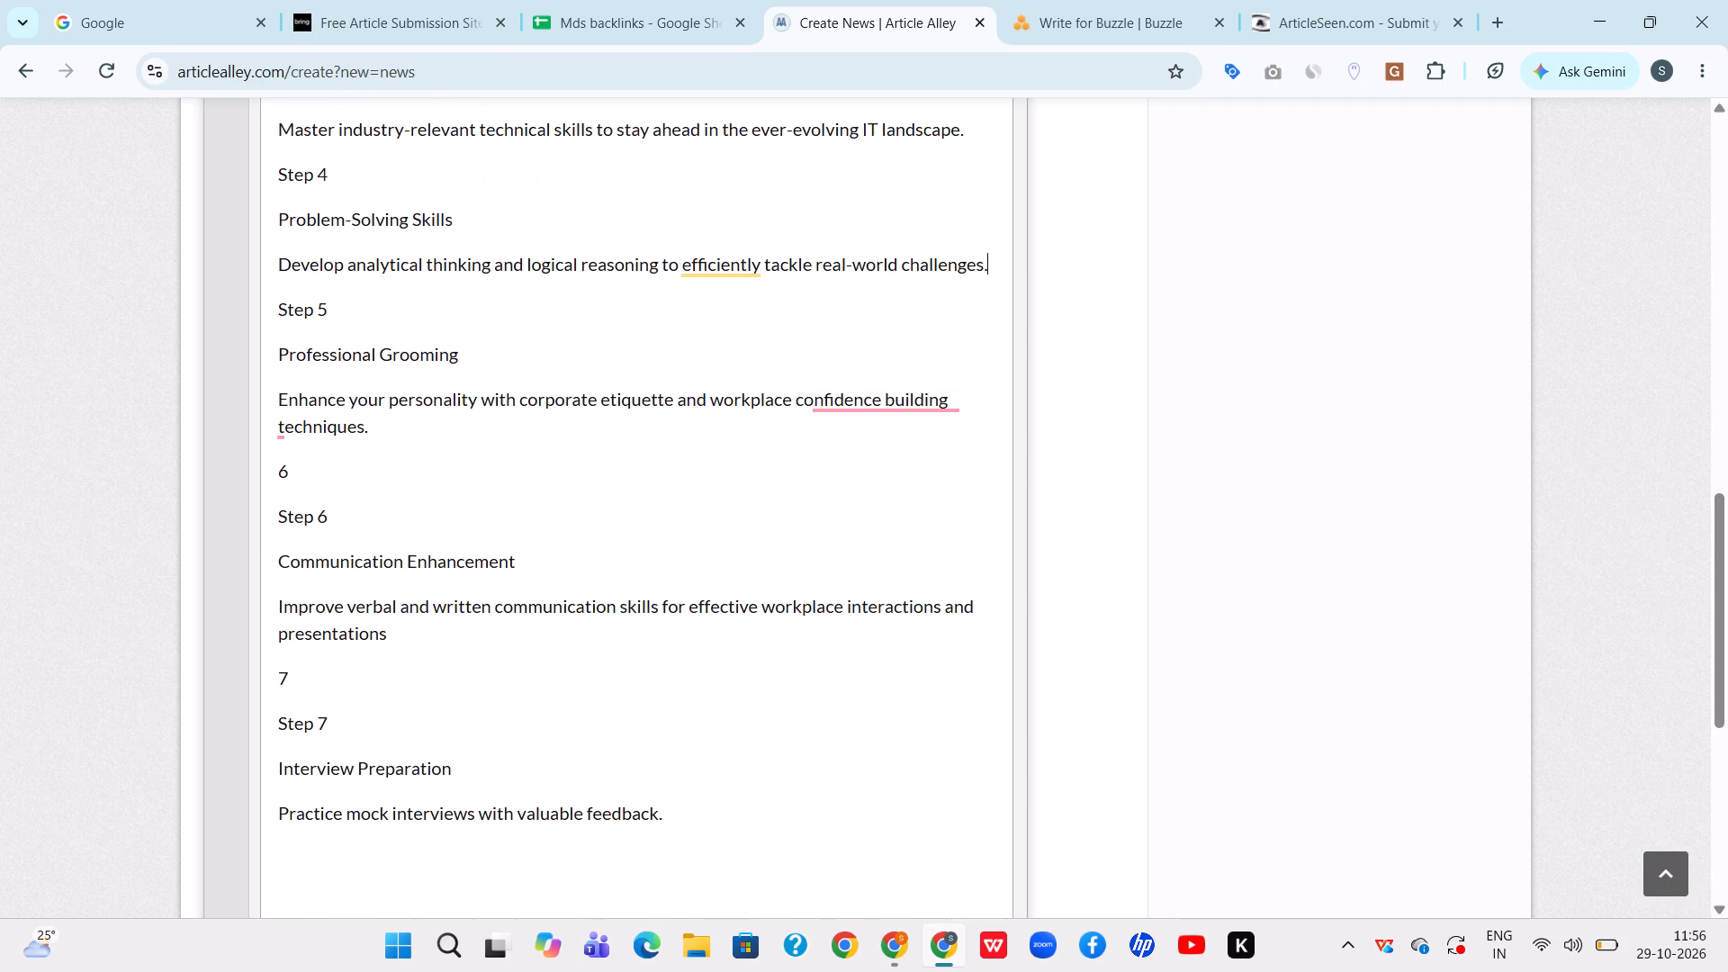
{"action": "left_click", "coordinate": [303, 466]}
{"action": "key", "text": "BackSpace"}
{"action": "key", "text": "BackSpace"}
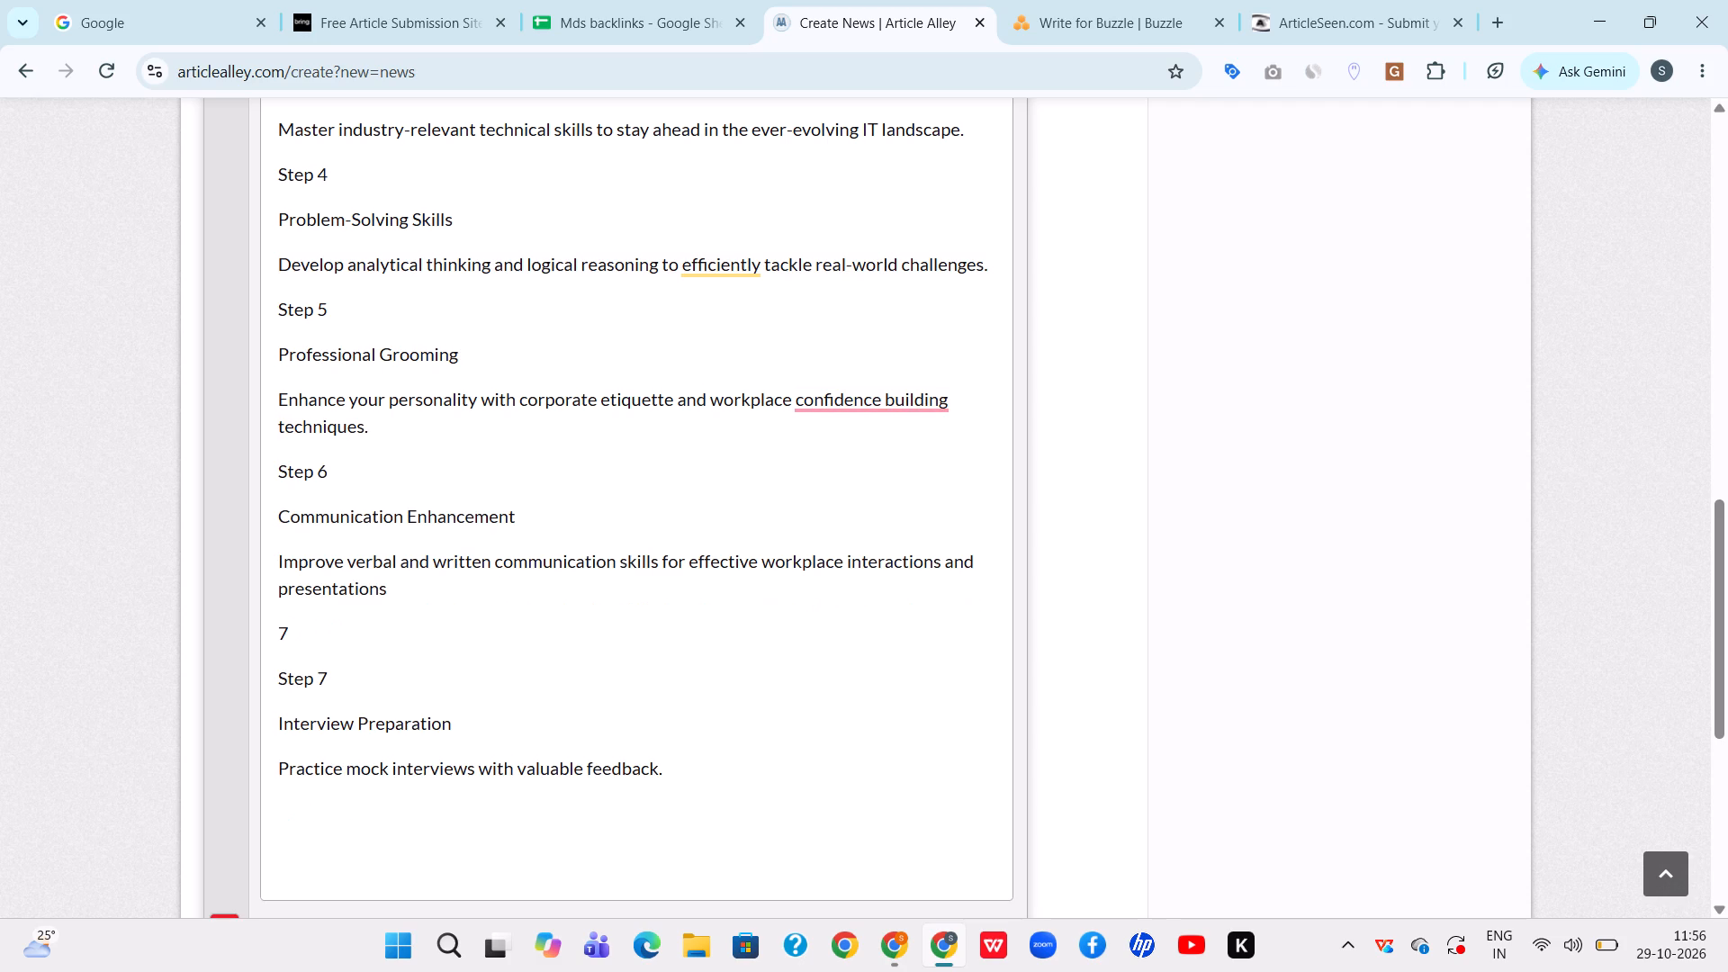
{"action": "left_click", "coordinate": [322, 620]}
{"action": "key", "text": "BackSpace"}
{"action": "key", "text": "BackSpace"}
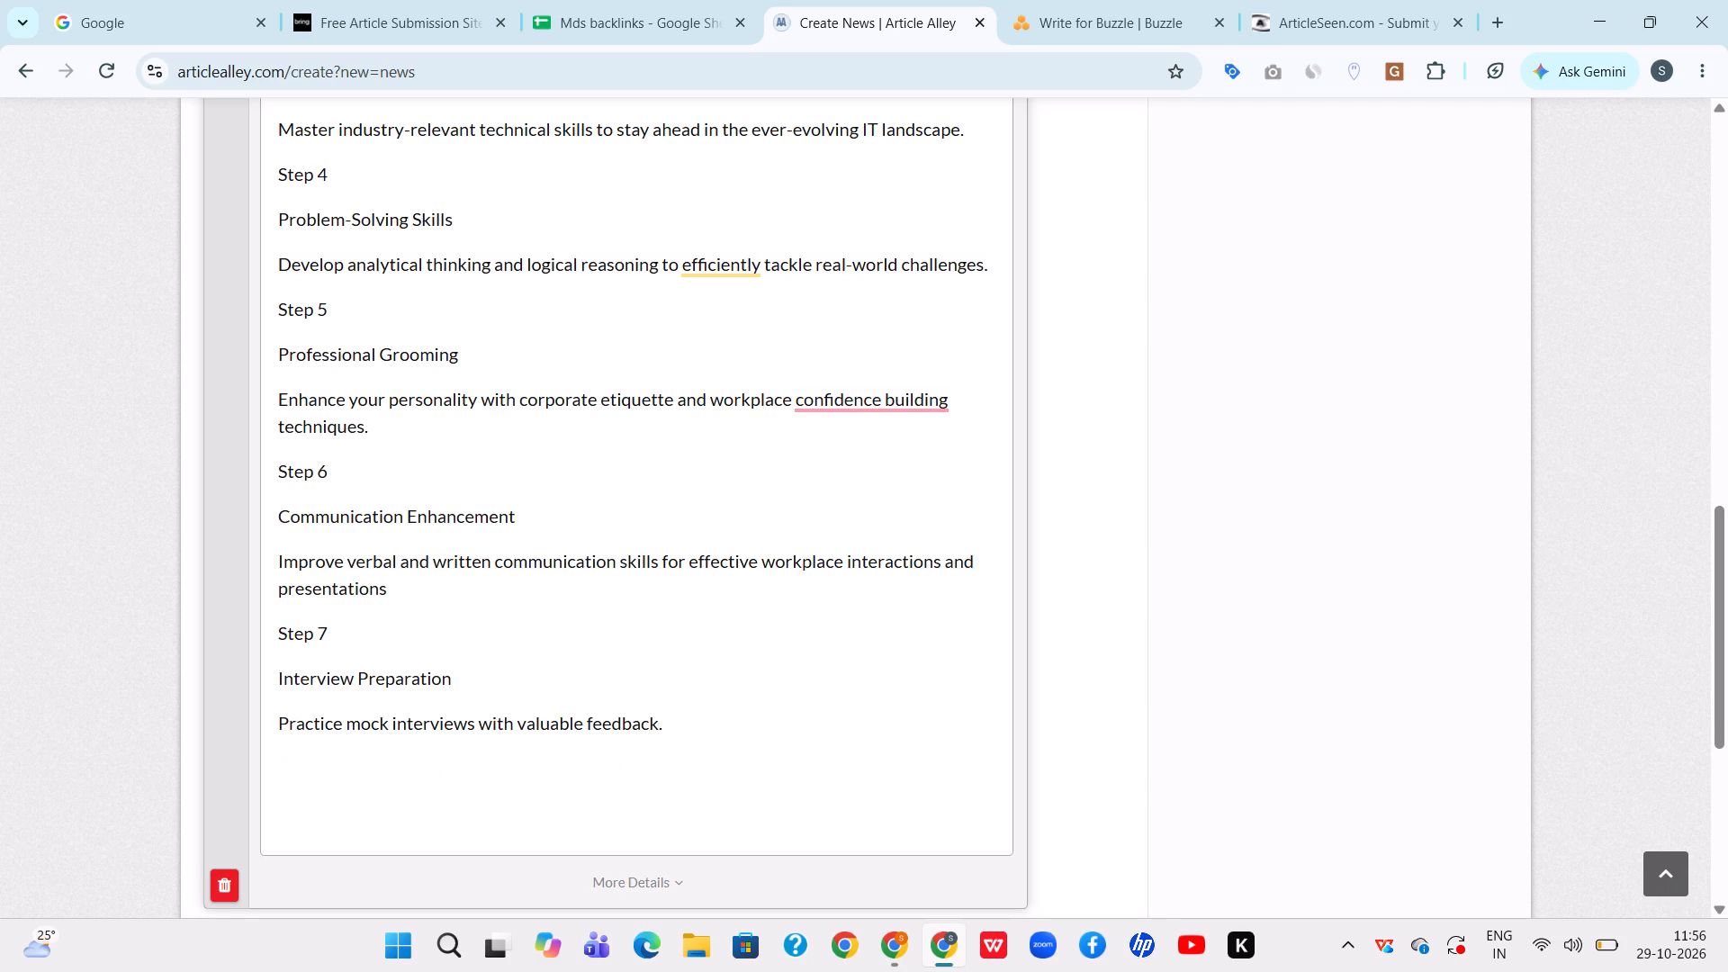
Add a blank line after the closing sentence "Practice mock interviews with valuable feedback.".
{"action": "left_click", "coordinate": [850, 730]}
{"action": "key", "text": "Return"}
{"action": "key", "text": "Return"}
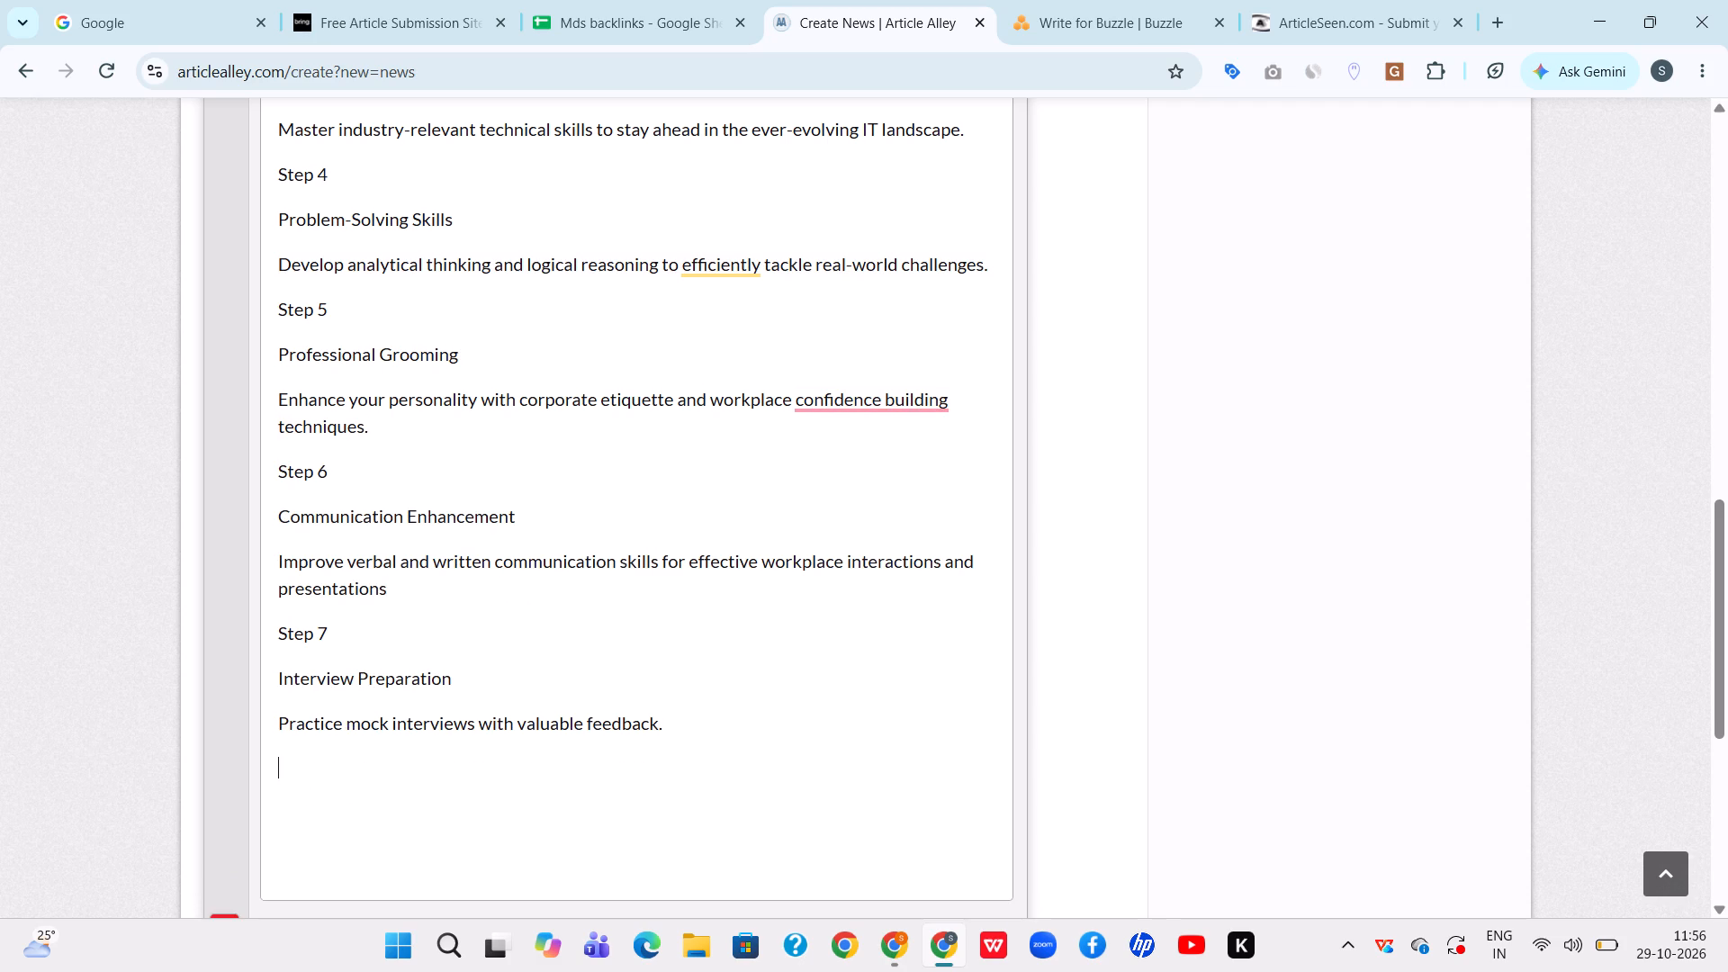
{"action": "key", "text": "BackSpace"}
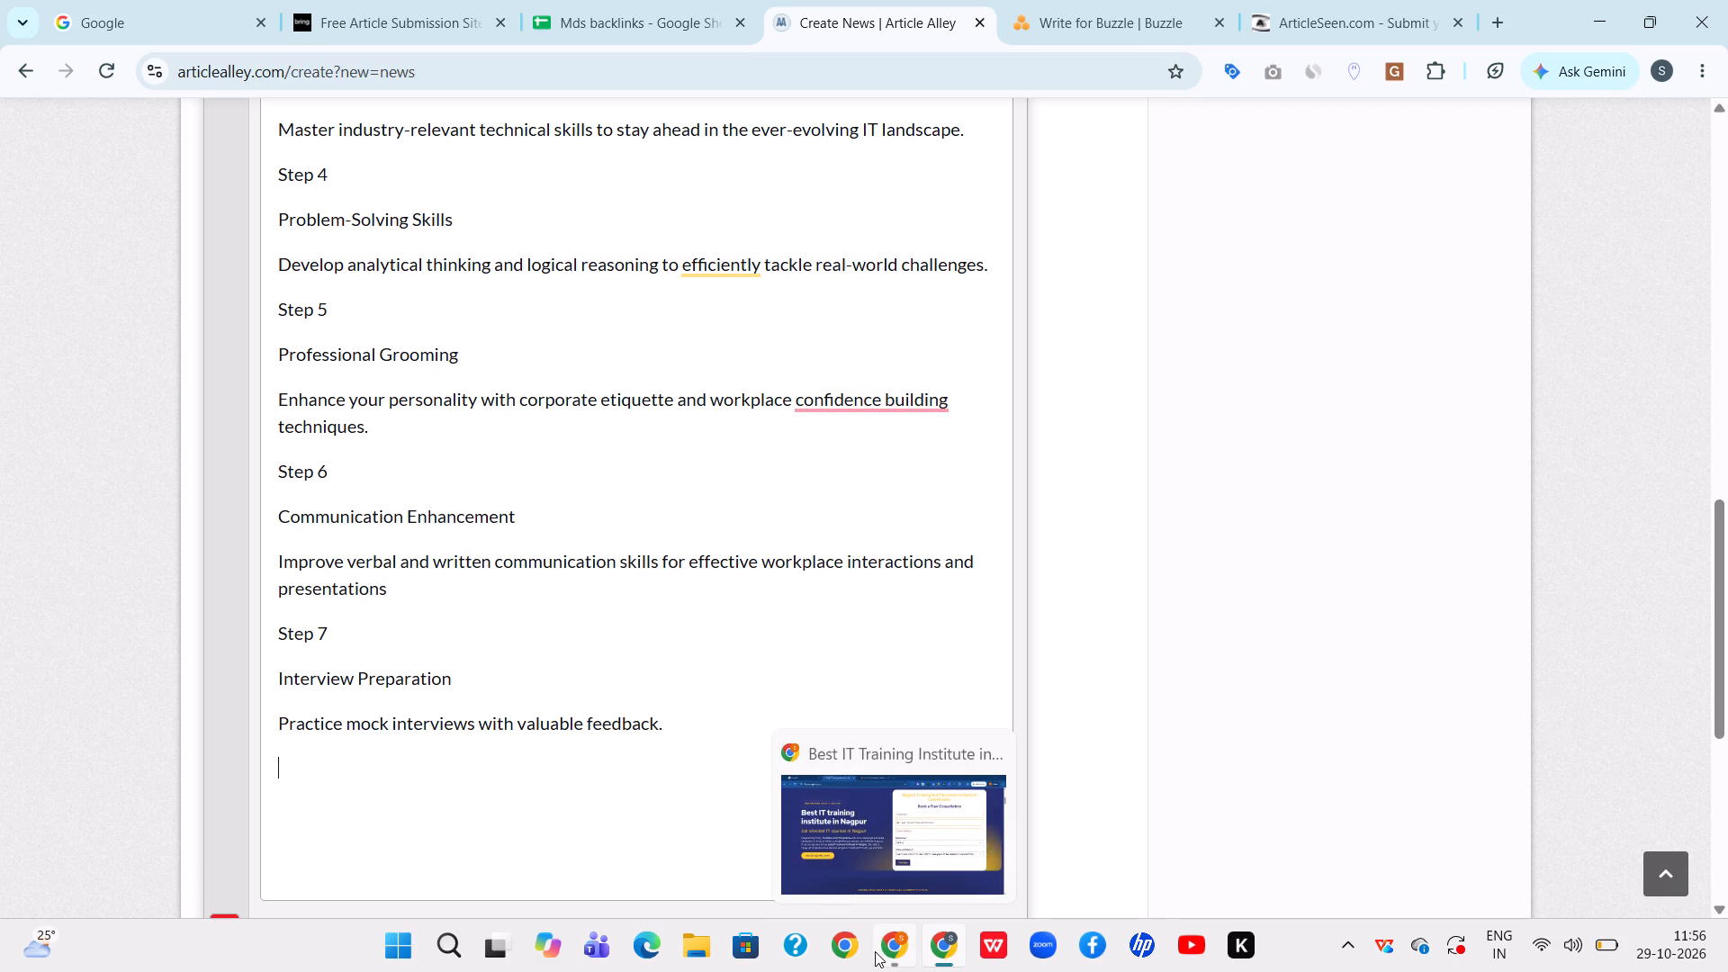
Open the Student Placements page on itcampusguru.com and copy its paragraph beginning "At IT Campus Guru, student success is our top priority…".
{"action": "left_click", "coordinate": [875, 951]}
{"action": "key", "text": "Page_Up"}
{"action": "key", "text": "Page_Up"}
{"action": "key", "text": "Page_Up"}
{"action": "key", "text": "Page_Up"}
{"action": "key", "text": "Page_Up"}
{"action": "key", "text": "Page_Up"}
{"action": "key", "text": "Page_Up"}
{"action": "key", "text": "Page_Up"}
{"action": "key", "text": "Page_Up"}
{"action": "key", "text": "Page_Up"}
{"action": "key", "text": "Page_Up"}
{"action": "key", "text": "Page_Up"}
{"action": "key", "text": "Page_Up"}
{"action": "key", "text": "Page_Up"}
{"action": "key", "text": "Page_Up"}
{"action": "key", "text": "Page_Up"}
{"action": "key", "text": "Page_Up"}
{"action": "key", "text": "Page_Up"}
{"action": "key", "text": "Page_Up"}
{"action": "key", "text": "Page_Up"}
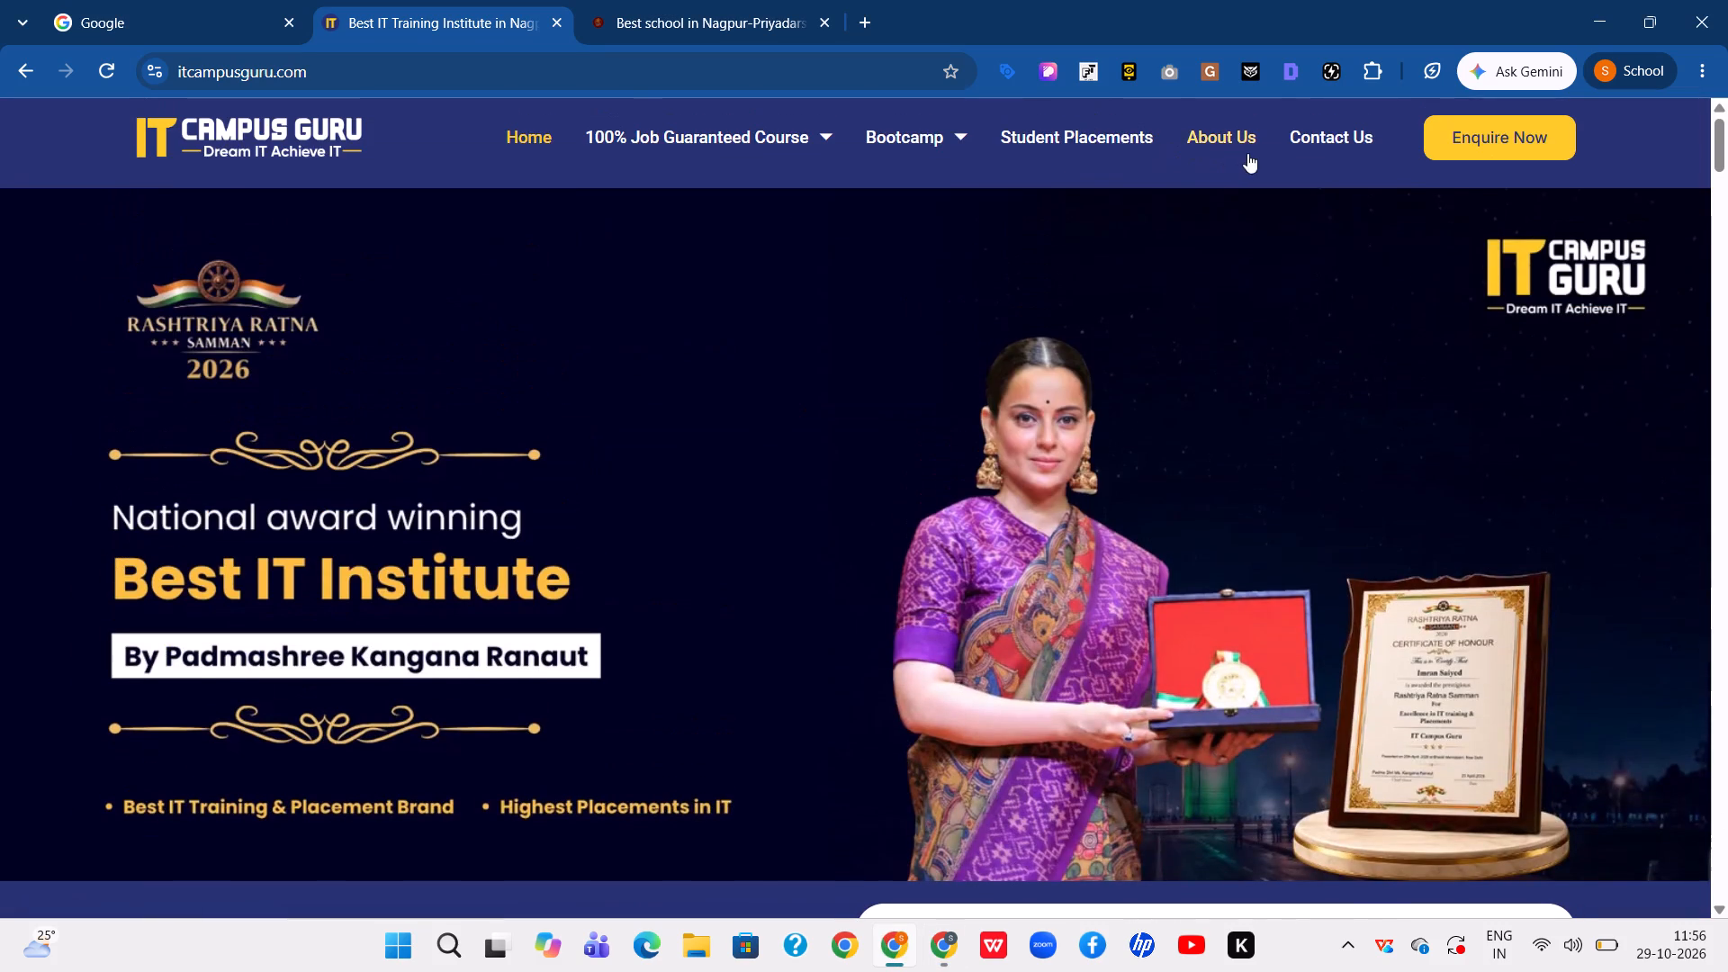
{"action": "left_click", "coordinate": [1105, 122]}
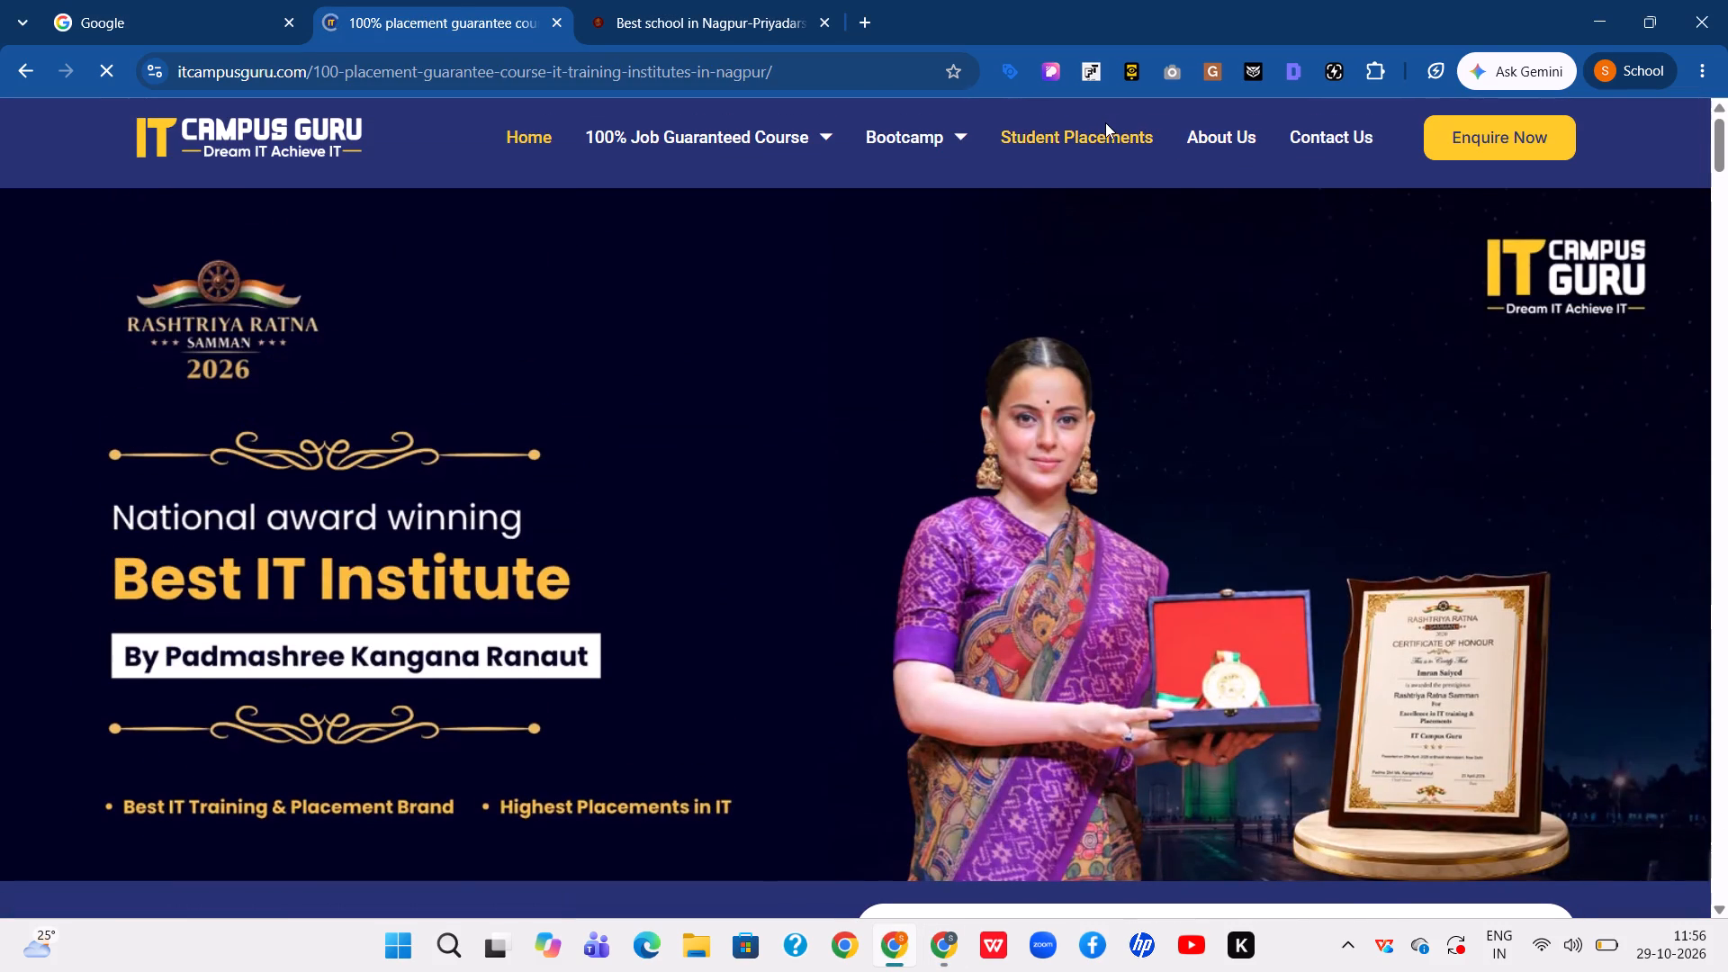
{"action": "key", "text": "Page_Down"}
{"action": "key", "text": "Page_Down"}
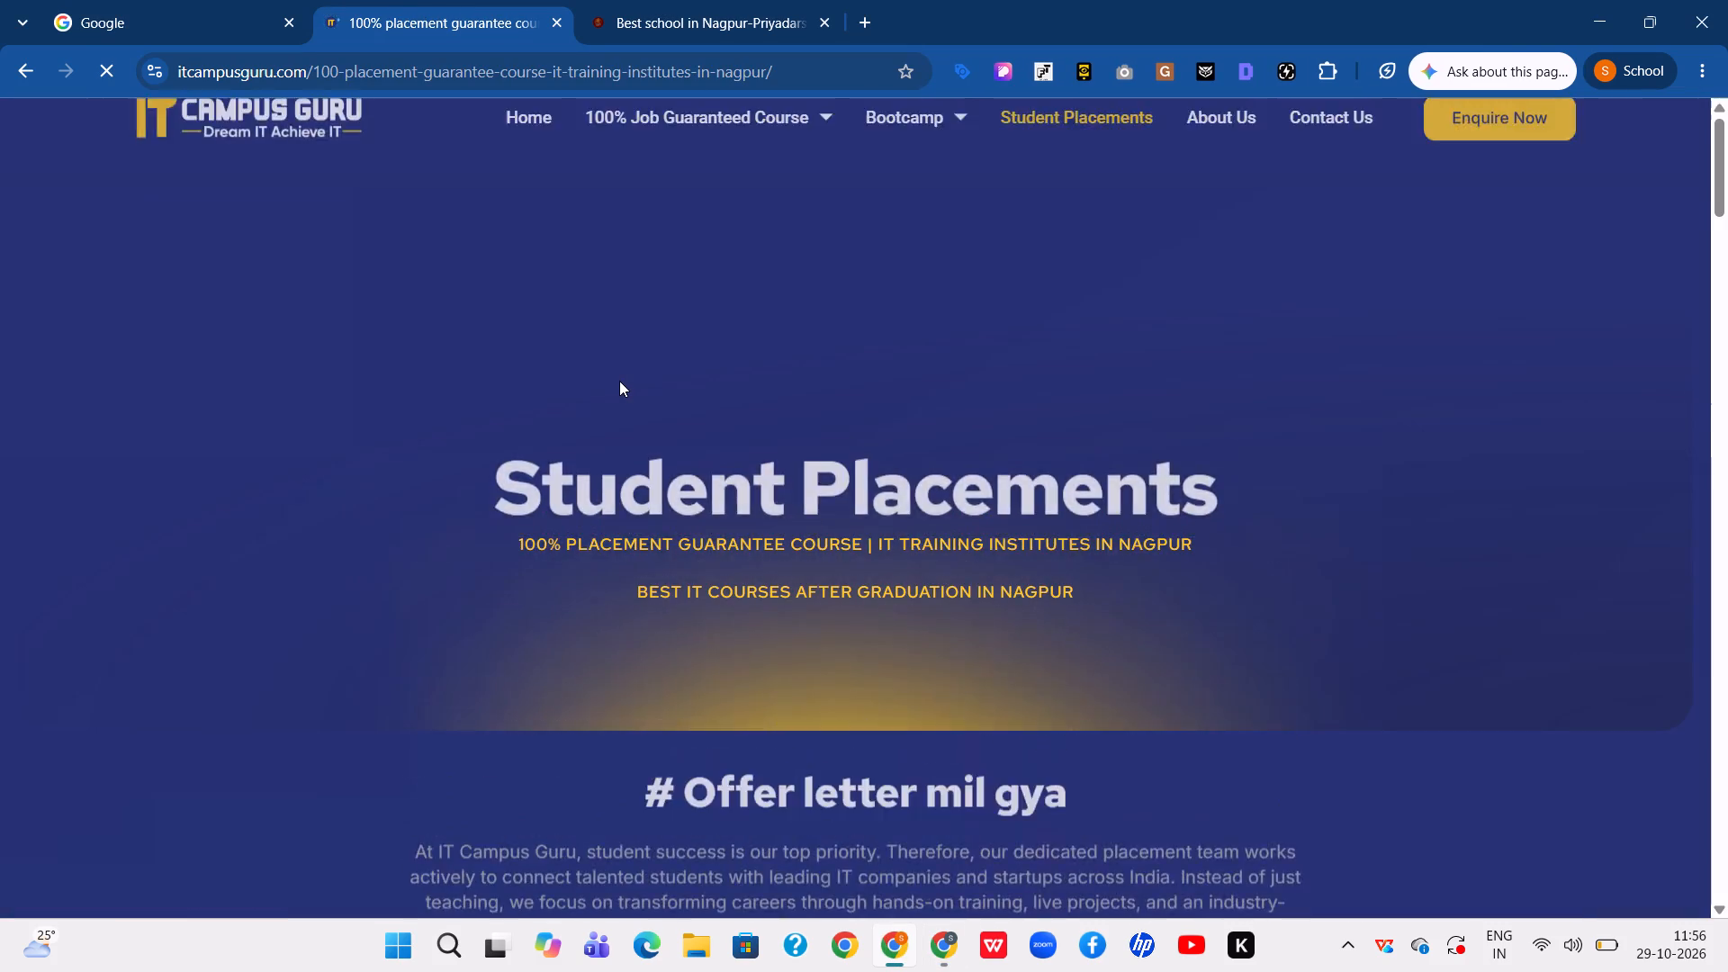
{"action": "scroll", "coordinate": [619, 381], "scroll_direction": "up", "scroll_amount": 2}
{"action": "scroll", "coordinate": [619, 381], "scroll_direction": "down", "scroll_amount": 2}
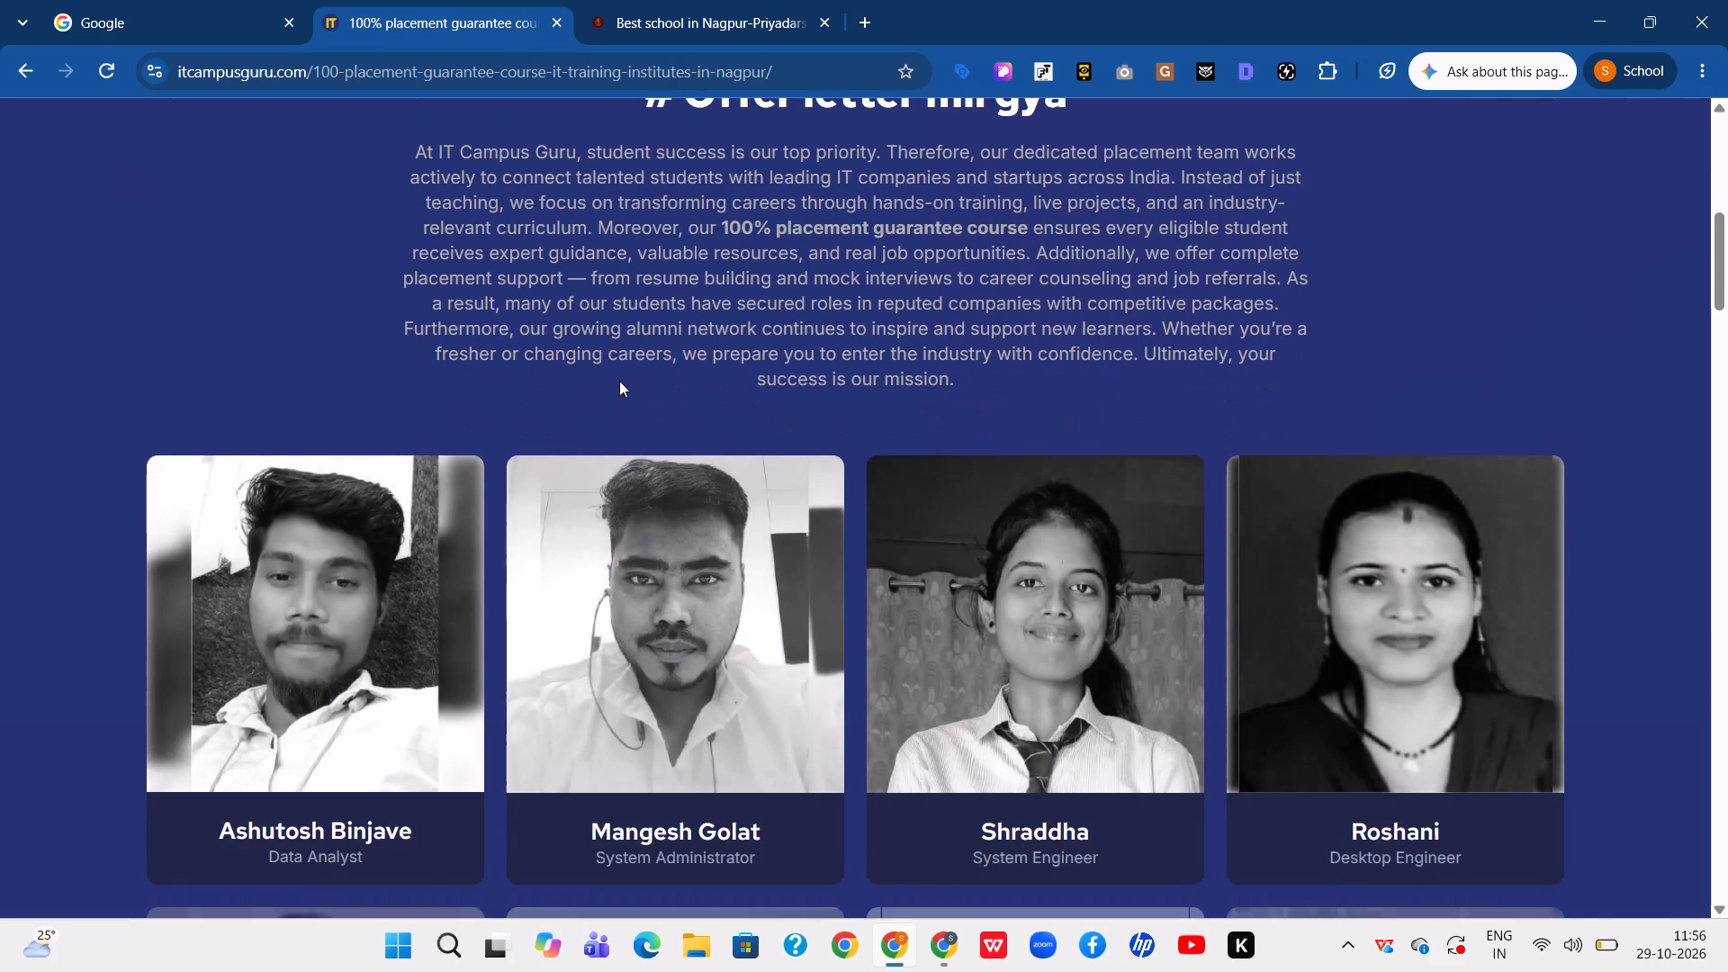
{"action": "triple_click", "coordinate": [619, 381]}
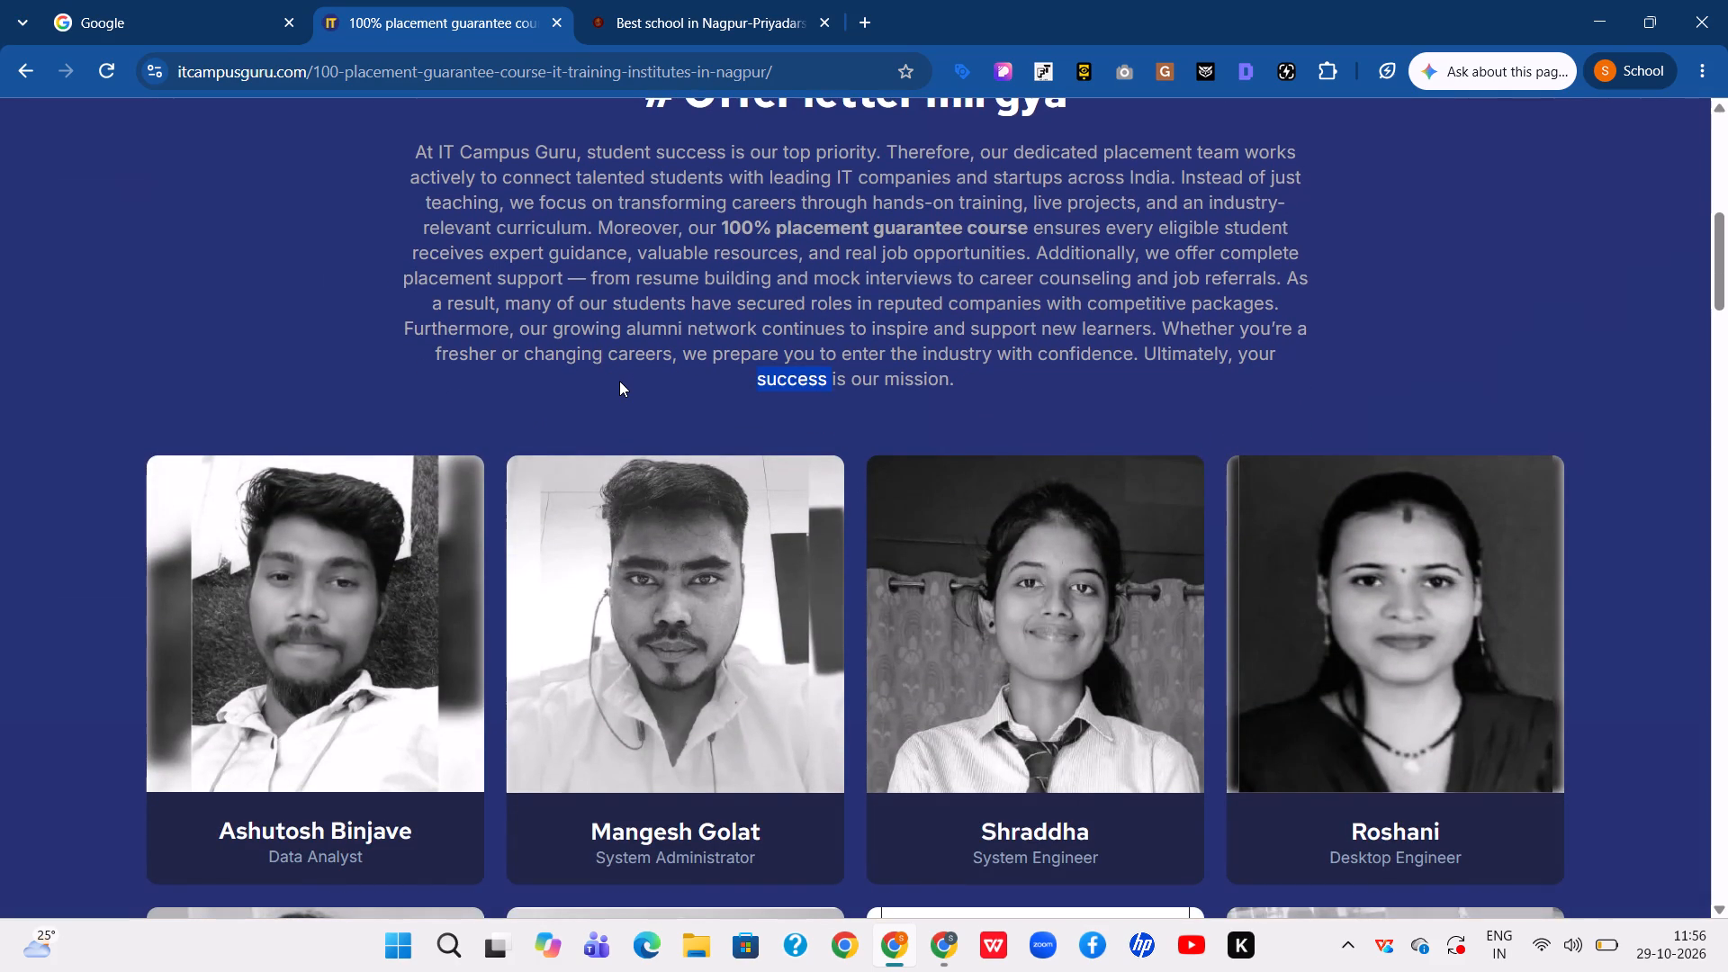
{"action": "double_click", "coordinate": [619, 381]}
{"action": "key", "text": "ctrl+c"}
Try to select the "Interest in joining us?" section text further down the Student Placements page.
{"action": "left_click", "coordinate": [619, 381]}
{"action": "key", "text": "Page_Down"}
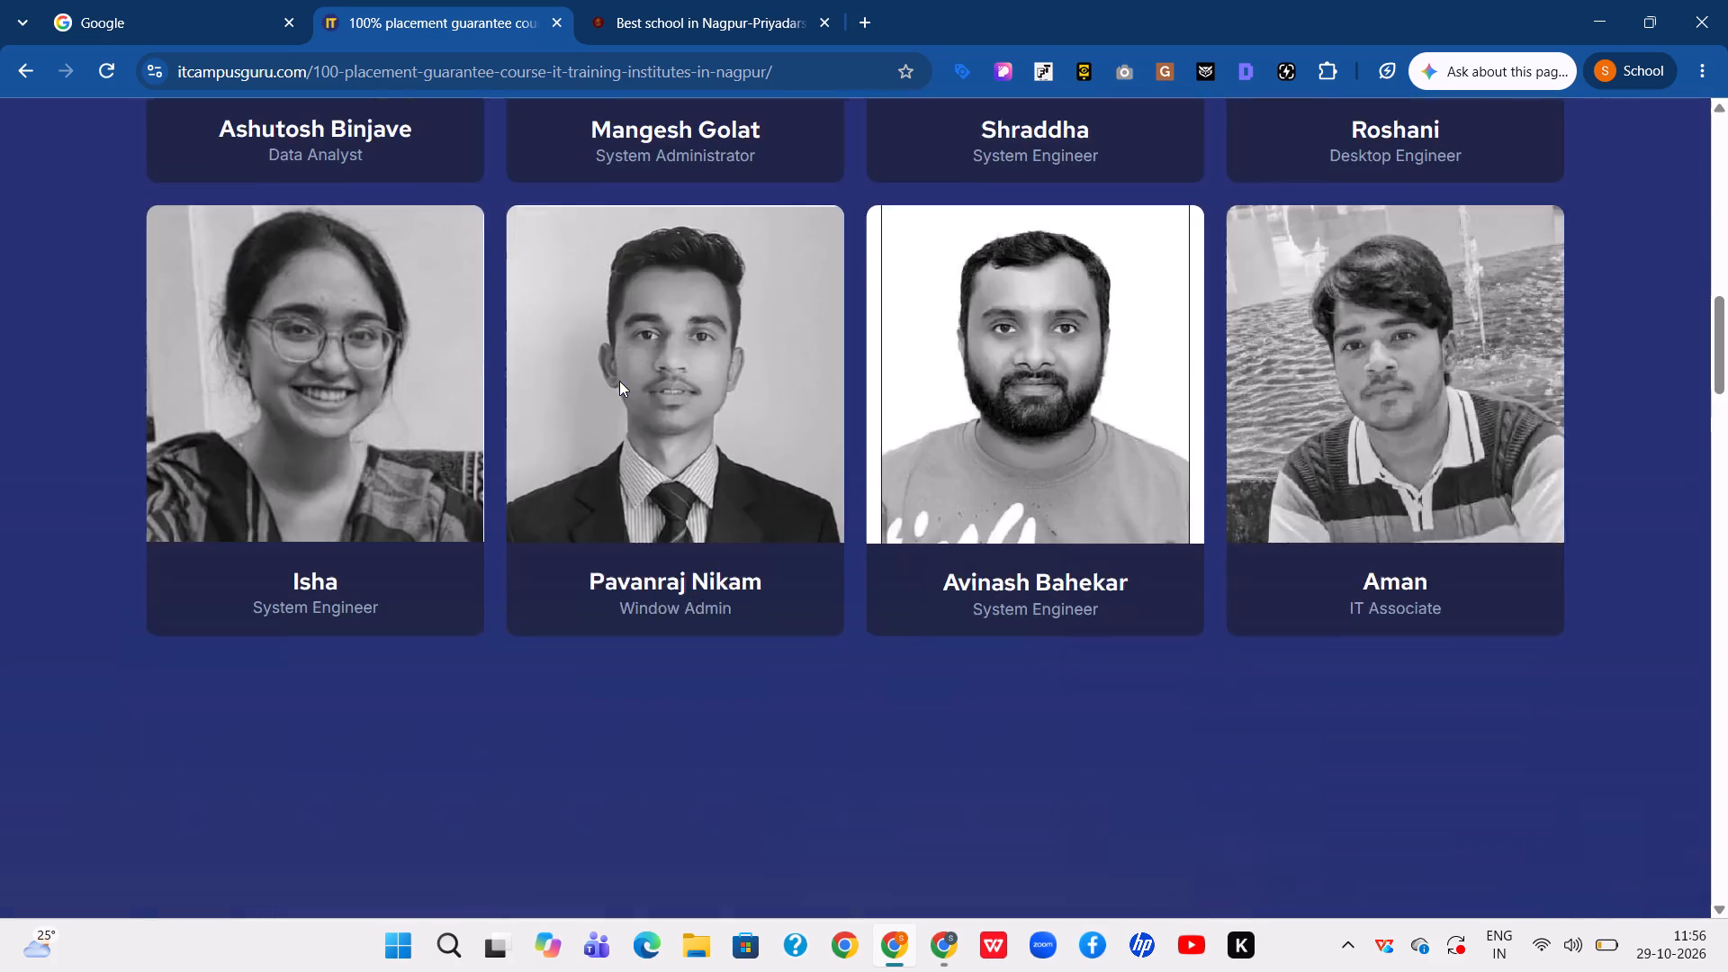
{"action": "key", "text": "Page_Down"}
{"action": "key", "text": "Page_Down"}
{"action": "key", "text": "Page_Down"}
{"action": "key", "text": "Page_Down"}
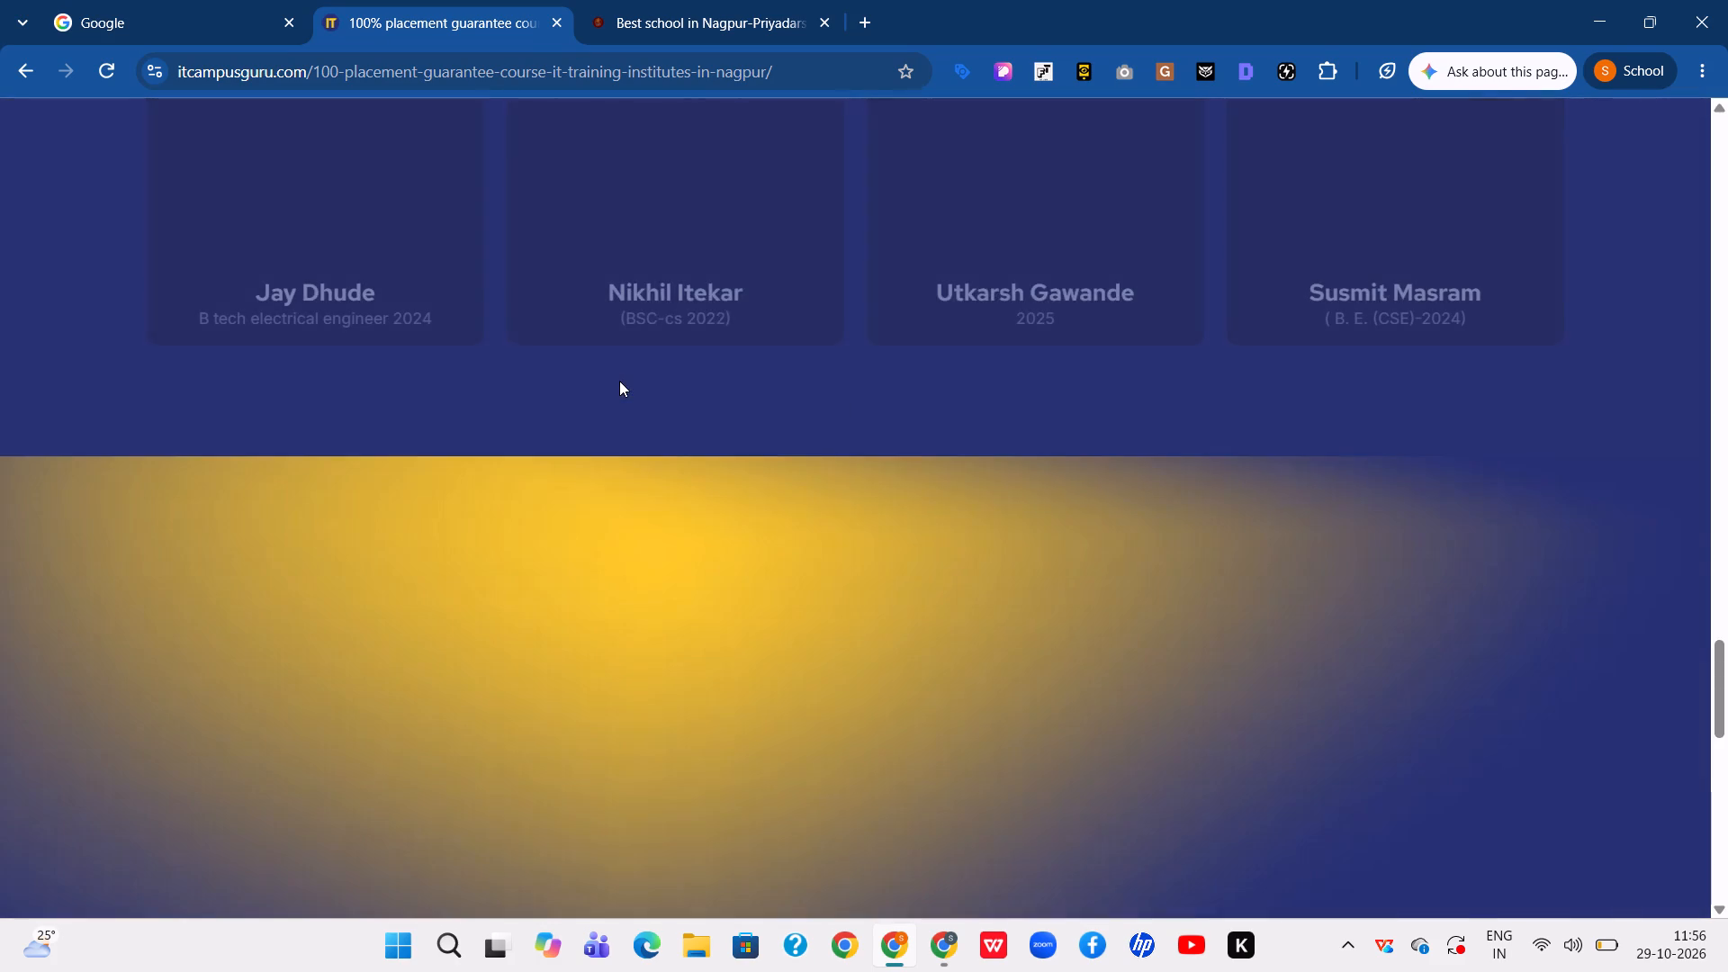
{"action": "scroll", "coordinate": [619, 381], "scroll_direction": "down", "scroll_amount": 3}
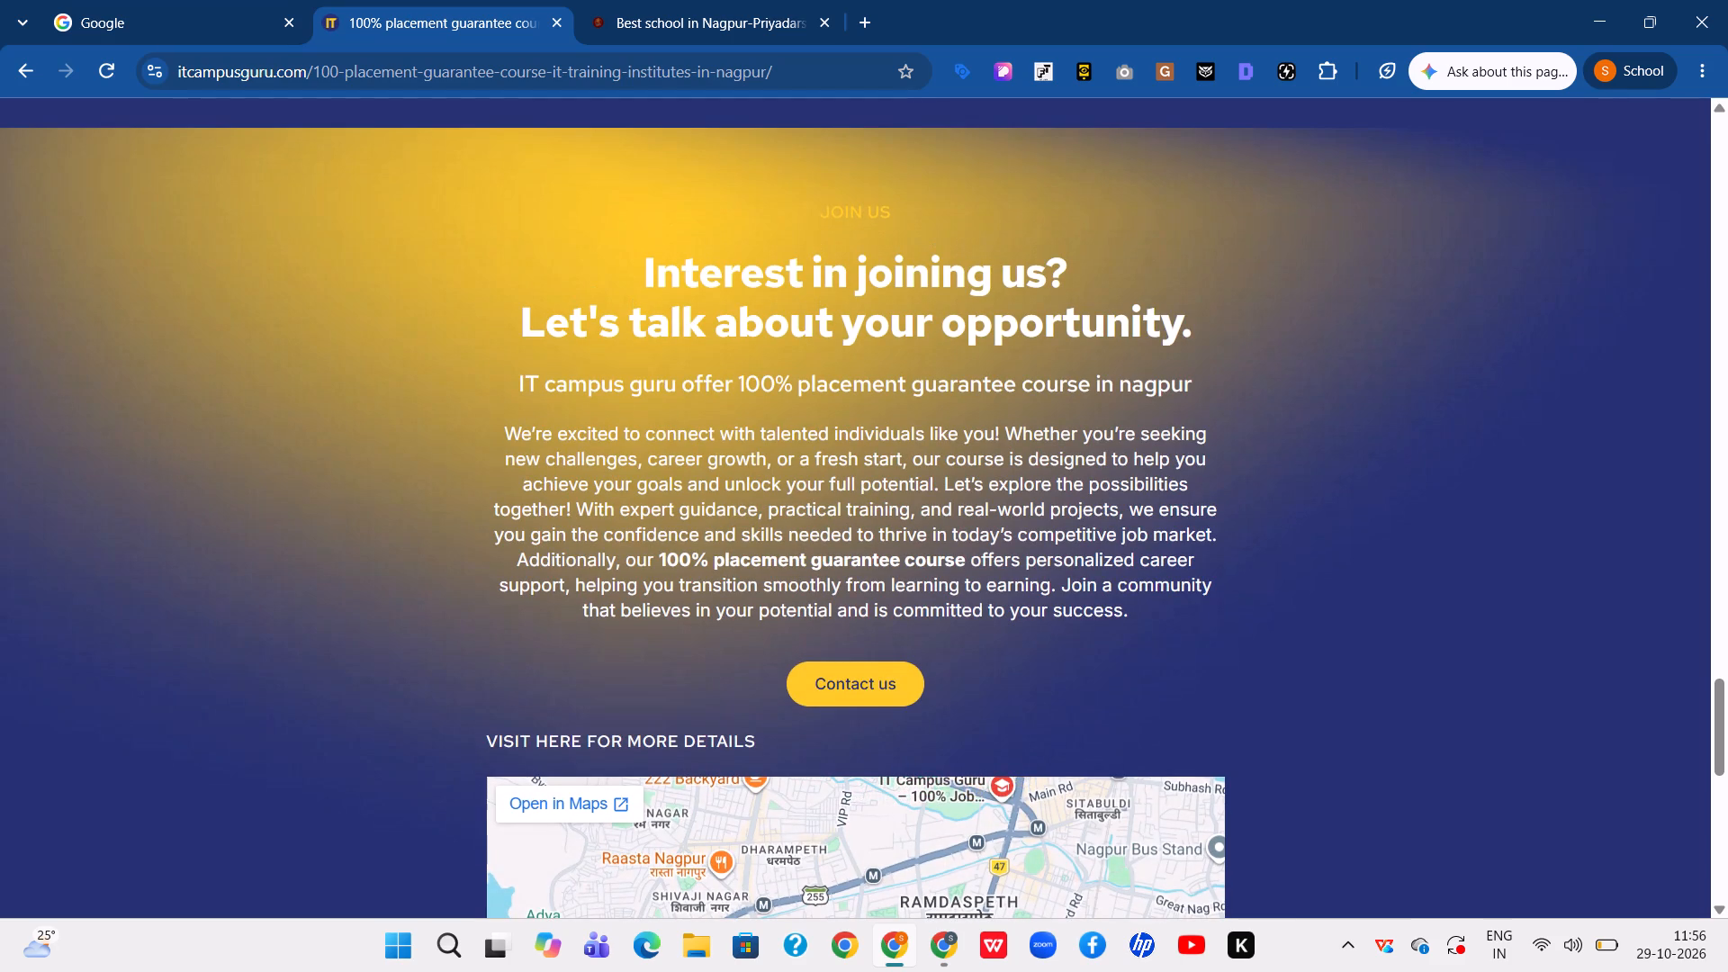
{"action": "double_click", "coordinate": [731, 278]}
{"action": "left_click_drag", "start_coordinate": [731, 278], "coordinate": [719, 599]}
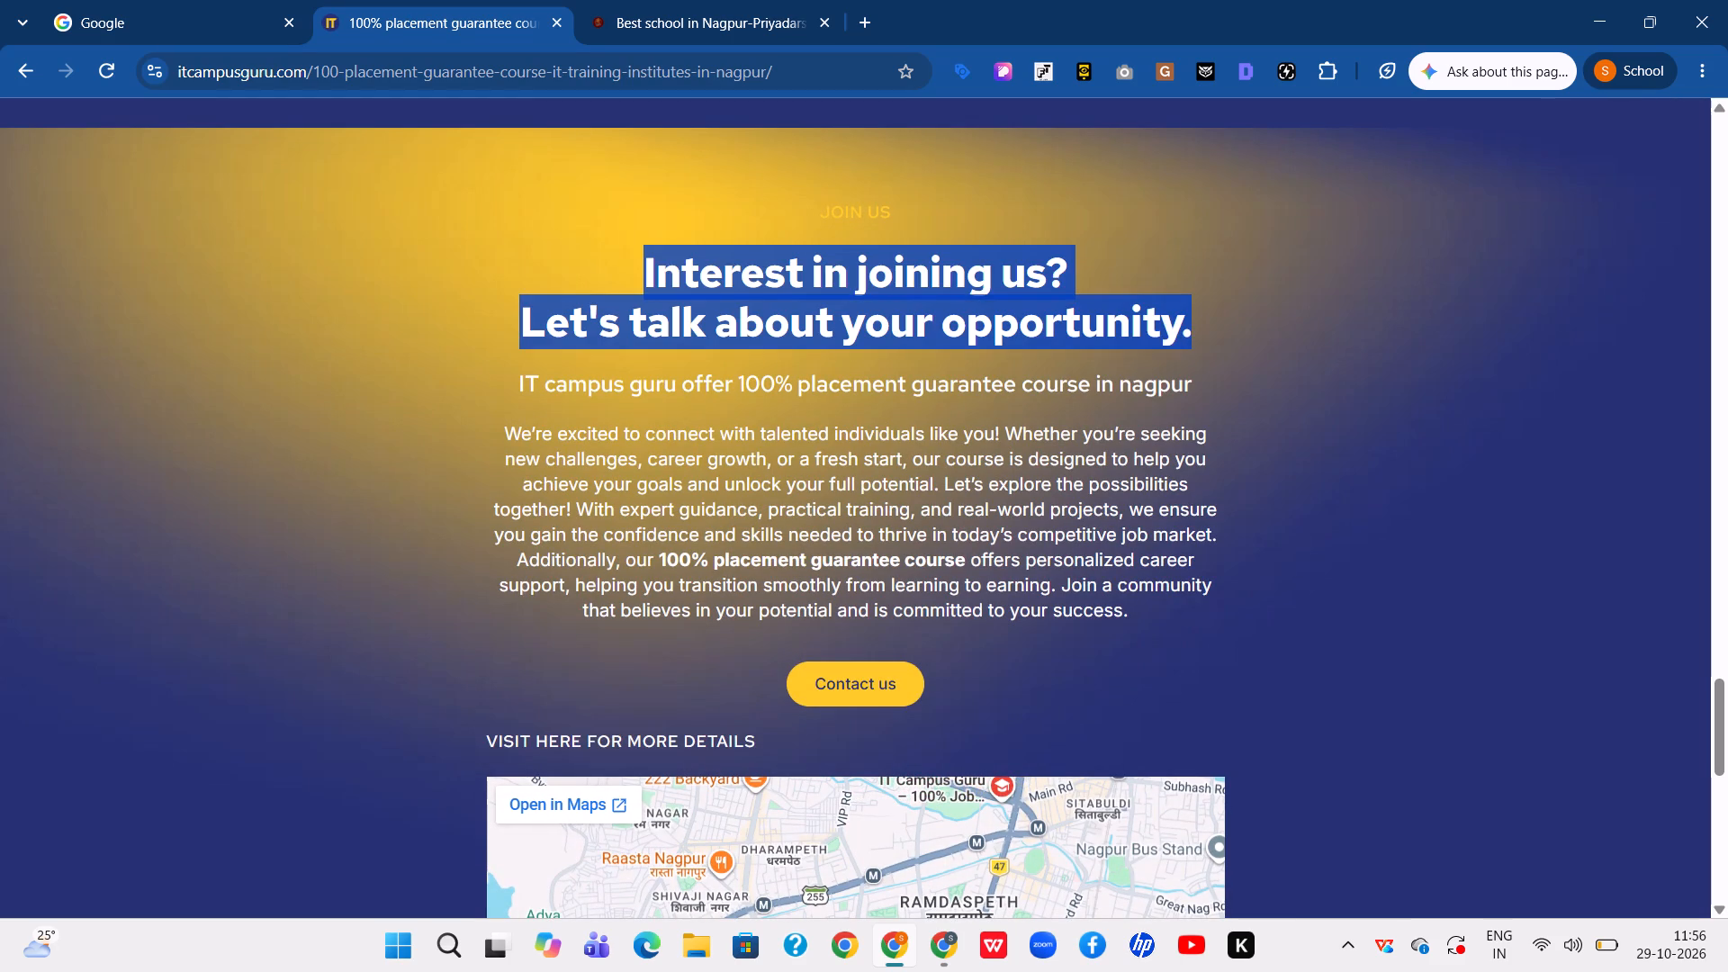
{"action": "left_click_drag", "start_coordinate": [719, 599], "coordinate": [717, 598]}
Paste the copied student success paragraph at the end of the Article Alley text entry, after the Step 7 text.
{"action": "left_click", "coordinate": [930, 940]}
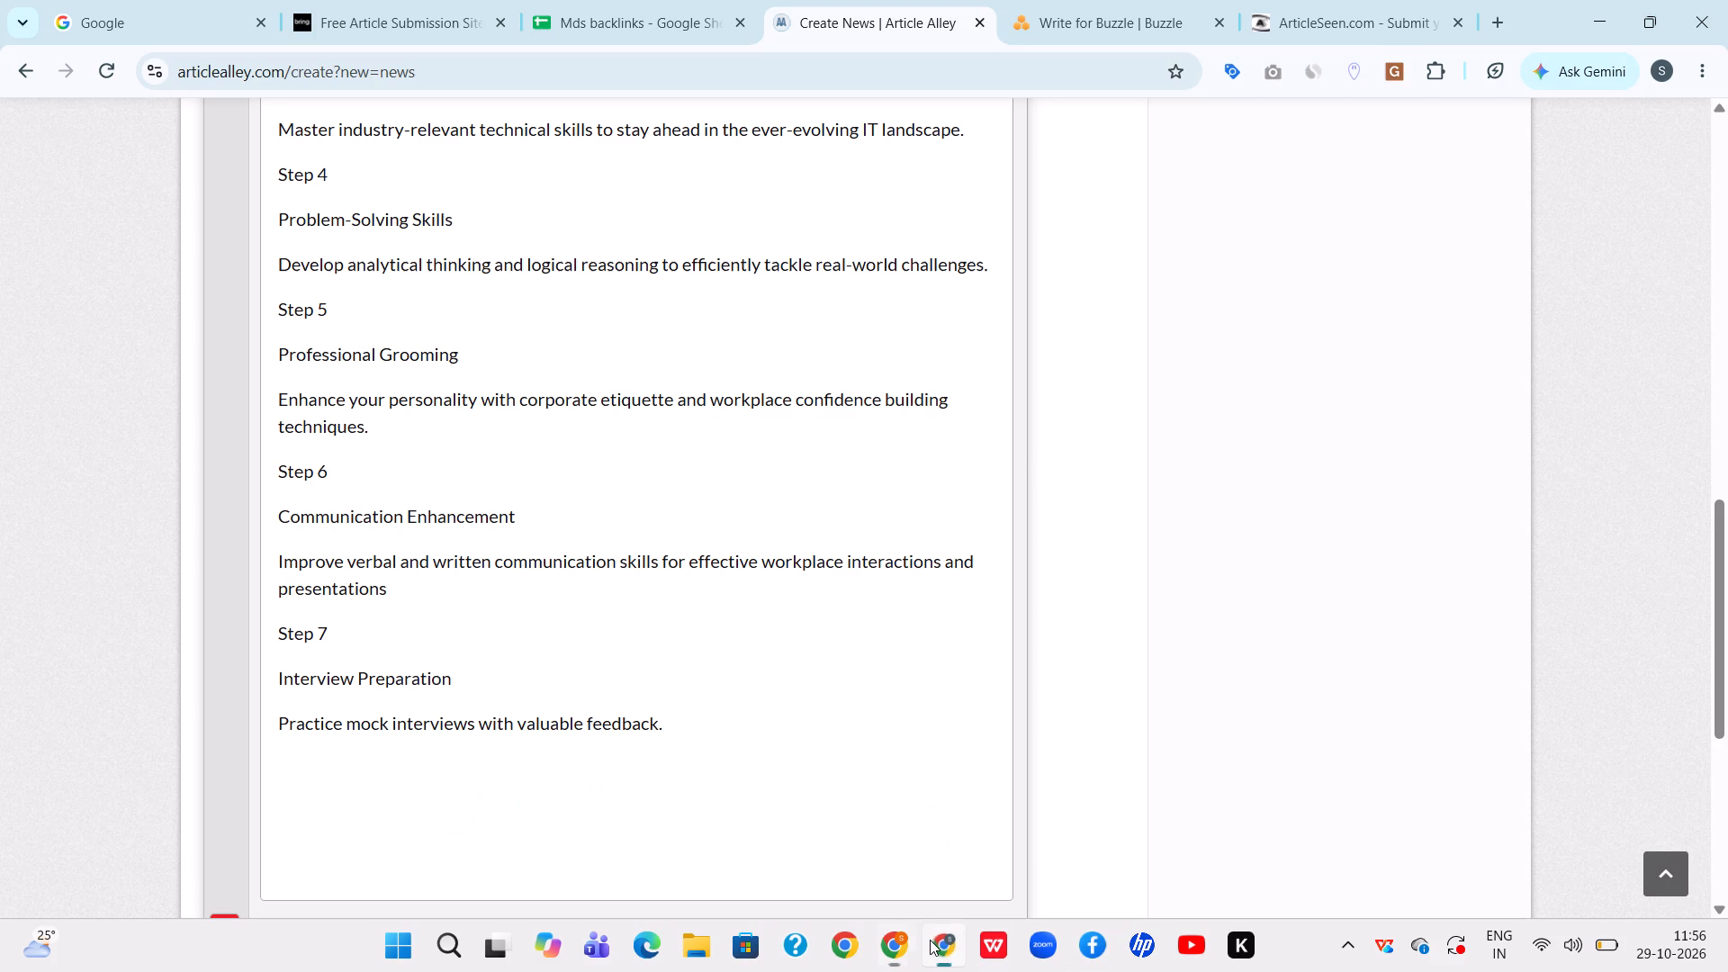
{"action": "key", "text": "ctrl+v"}
{"action": "left_click", "coordinate": [625, 795]}
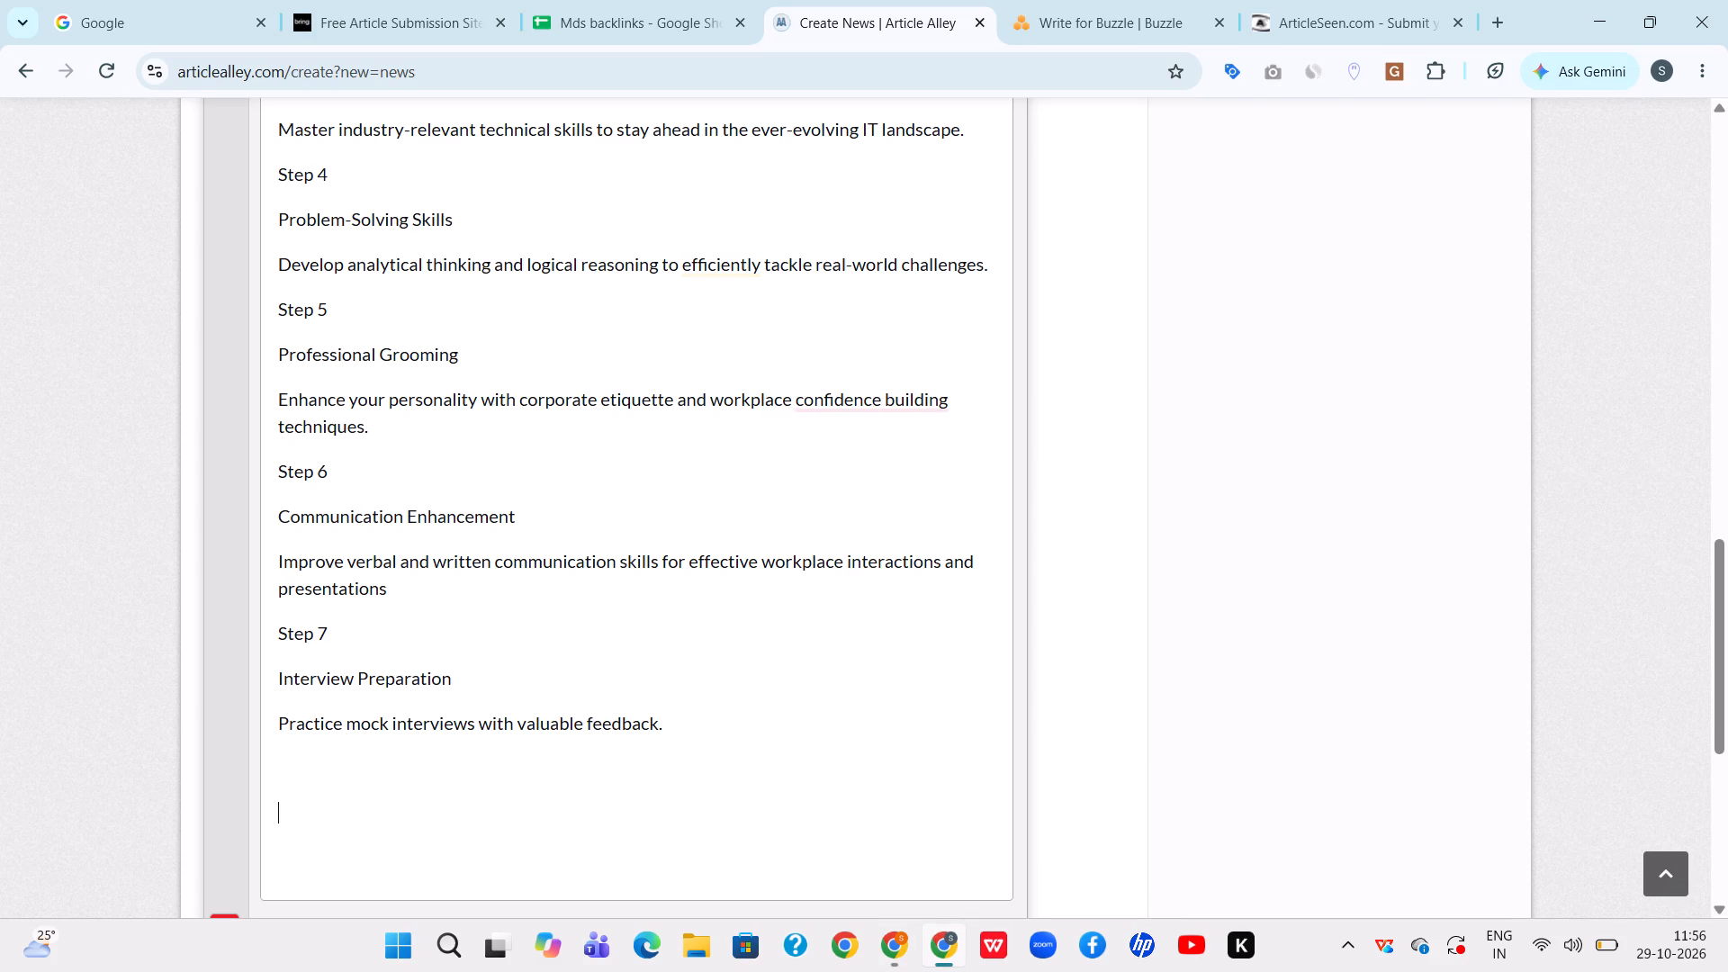
{"action": "key", "text": "ctrl+v"}
{"action": "scroll", "coordinate": [596, 772], "scroll_direction": "down", "scroll_amount": 3}
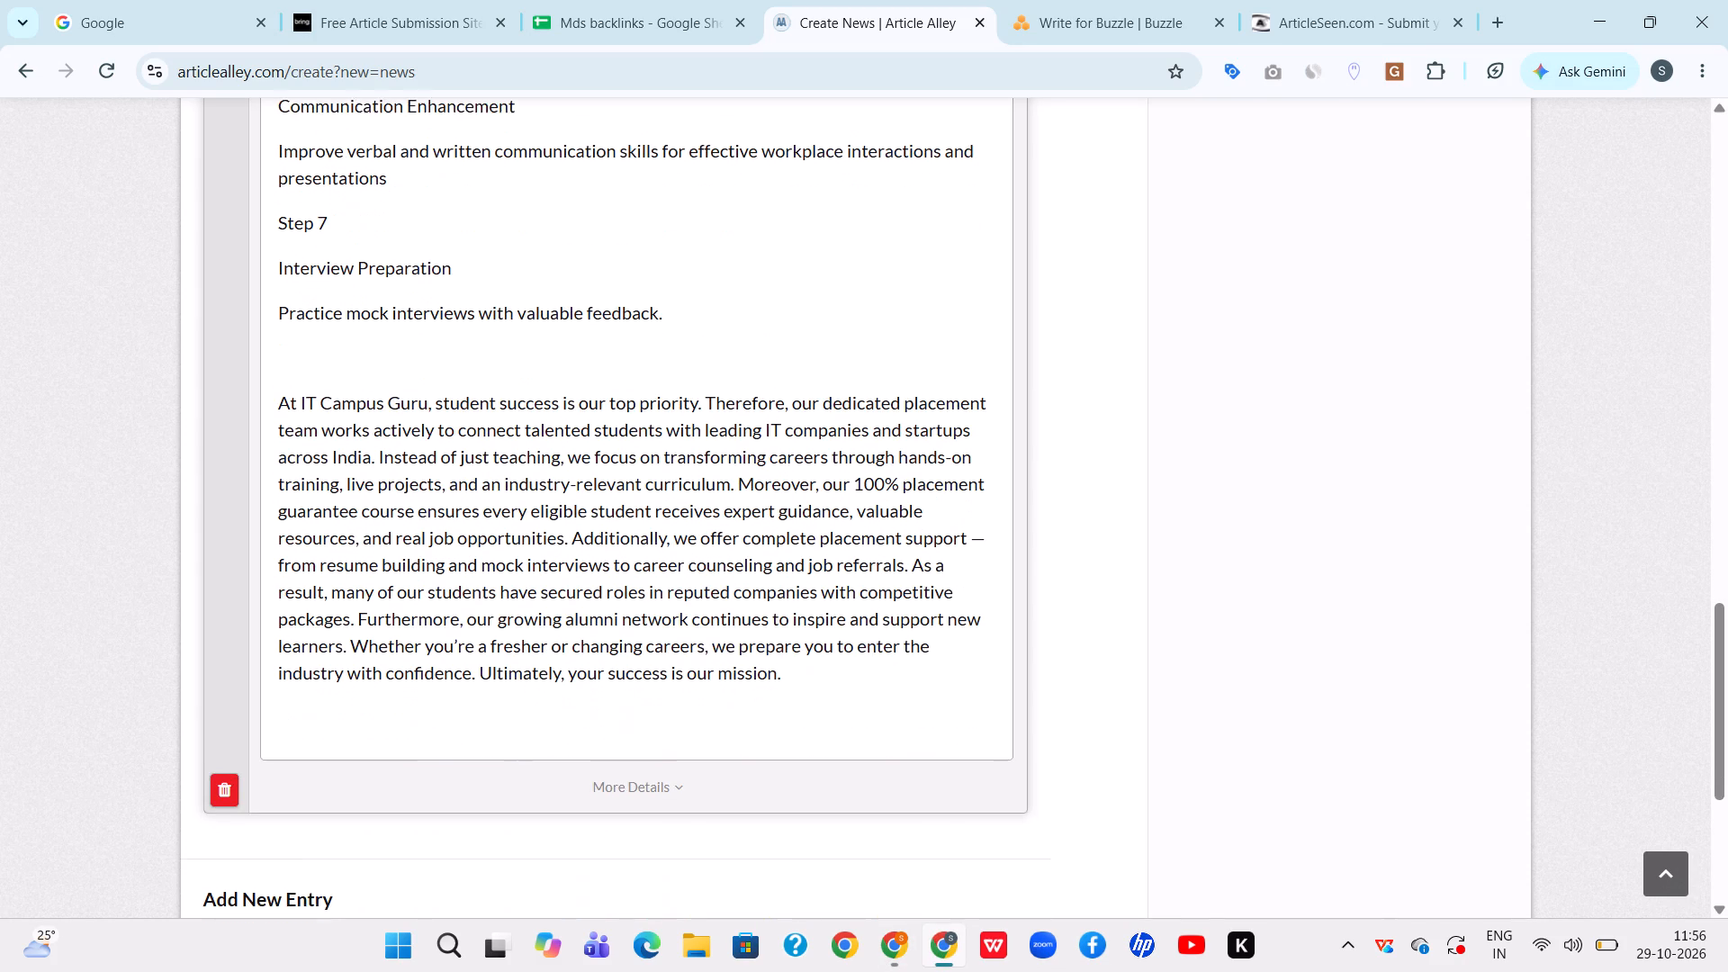
Add blank lines below the student success paragraph at the end of the Article Alley text entry.
{"action": "scroll", "coordinate": [596, 772], "scroll_direction": "down", "scroll_amount": 1}
{"action": "key", "text": "Return"}
{"action": "key", "text": "Return"}
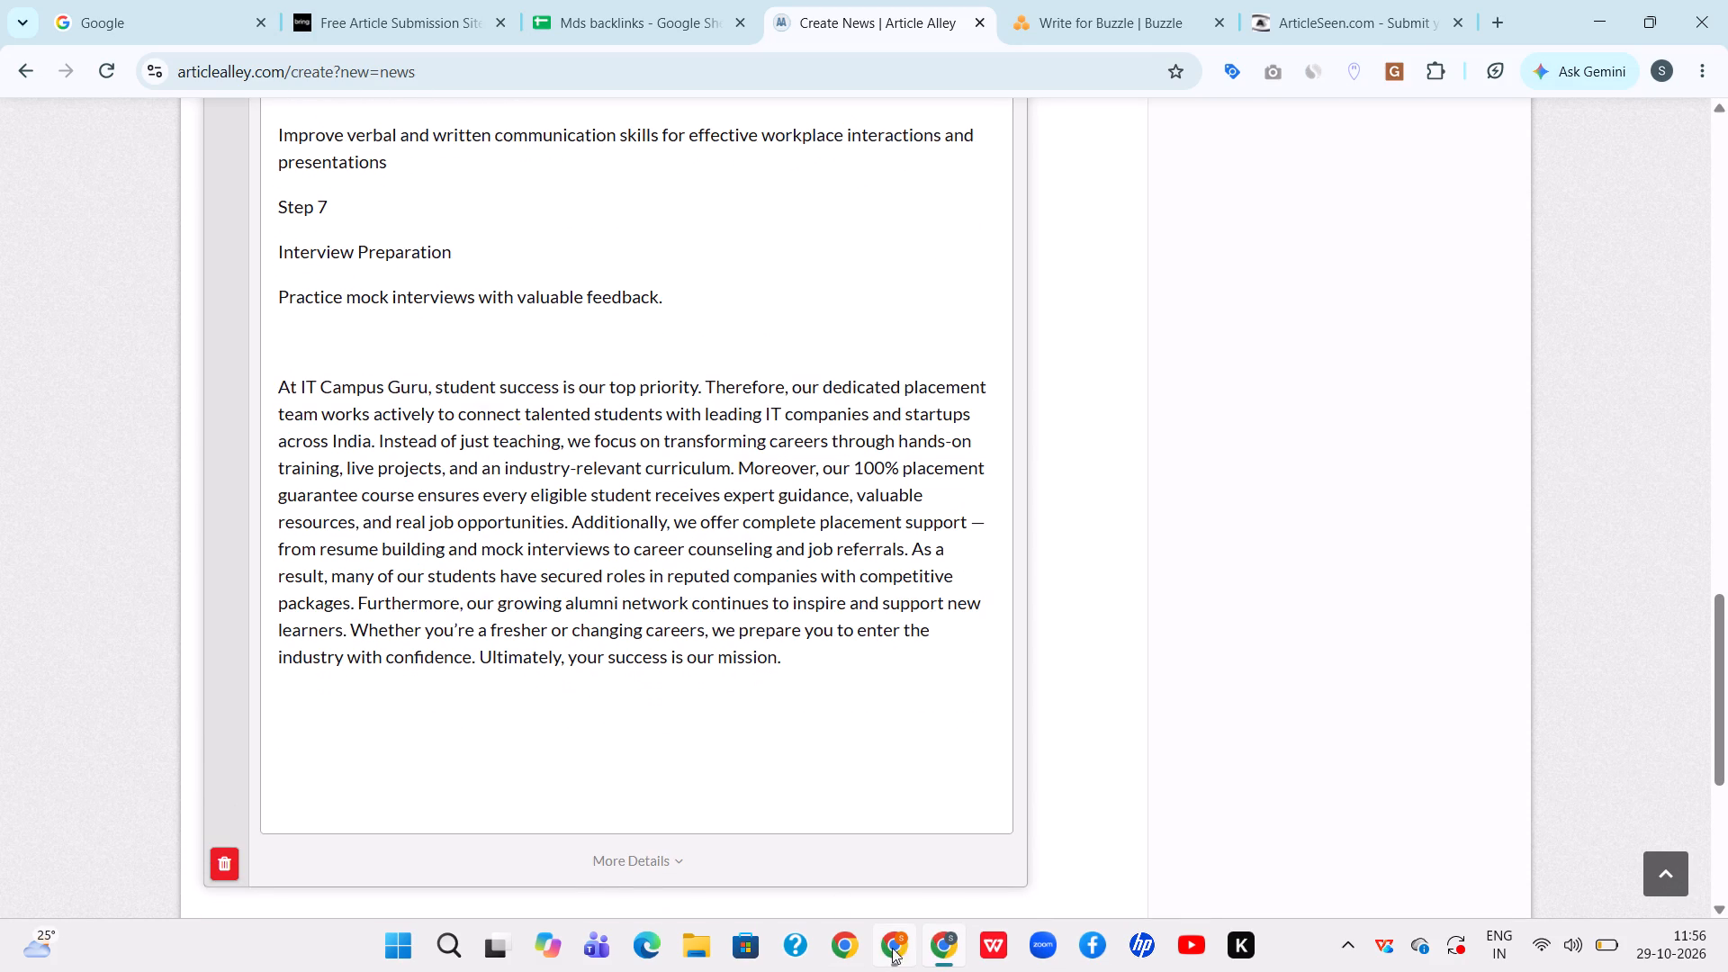
Switch to the Student Placements page and copy the selected "Interest in joining us?" section through "committed to your success.".
{"action": "left_click", "coordinate": [901, 948]}
{"action": "key", "text": "ctrl+c"}
{"action": "left_click", "coordinate": [745, 429]}
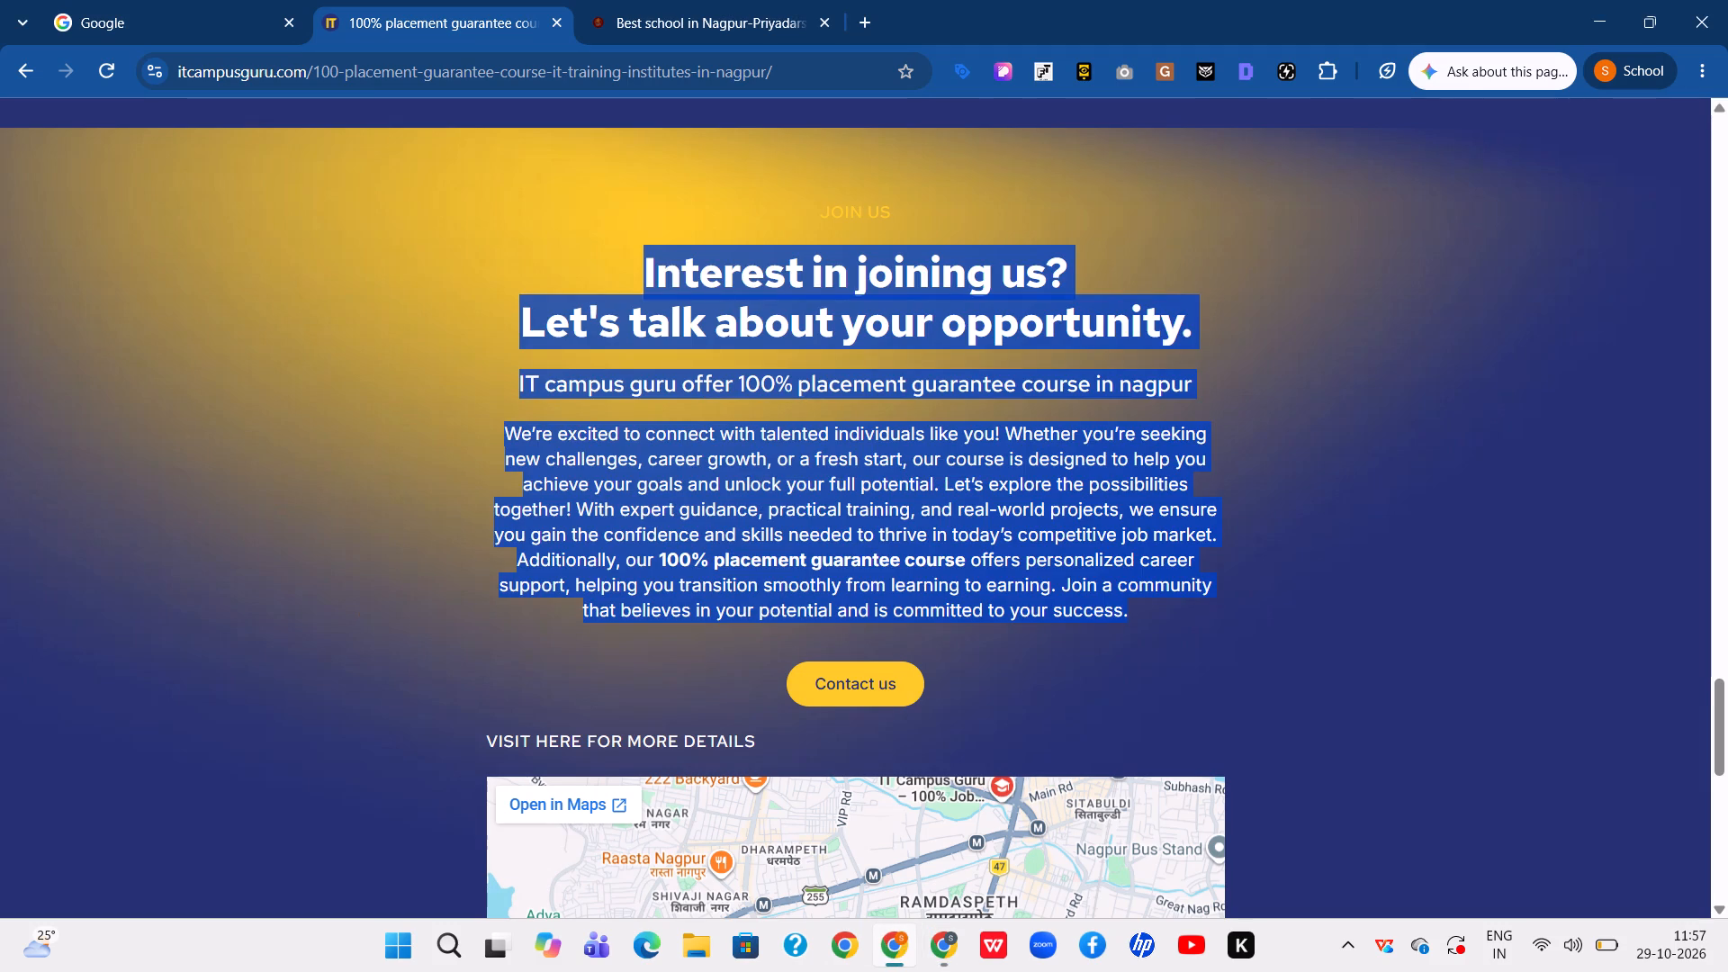
Open the About Us page of itcampusguru.com at its "Who We Are" section.
{"action": "key", "text": "Page_Up"}
{"action": "key", "text": "Page_Up"}
{"action": "key", "text": "Page_Up"}
{"action": "key", "text": "Page_Up"}
{"action": "key", "text": "Page_Up"}
{"action": "key", "text": "Page_Up"}
{"action": "key", "text": "Page_Up"}
{"action": "key", "text": "Page_Up"}
{"action": "key", "text": "Page_Up"}
{"action": "key", "text": "Page_Up"}
{"action": "key", "text": "Page_Up"}
{"action": "key", "text": "Page_Up"}
{"action": "key", "text": "Page_Up"}
{"action": "key", "text": "Page_Up"}
{"action": "key", "text": "Page_Up"}
{"action": "key", "text": "Page_Up"}
{"action": "key", "text": "Page_Up"}
{"action": "key", "text": "Page_Up"}
{"action": "key", "text": "Page_Up"}
{"action": "key", "text": "Page_Up"}
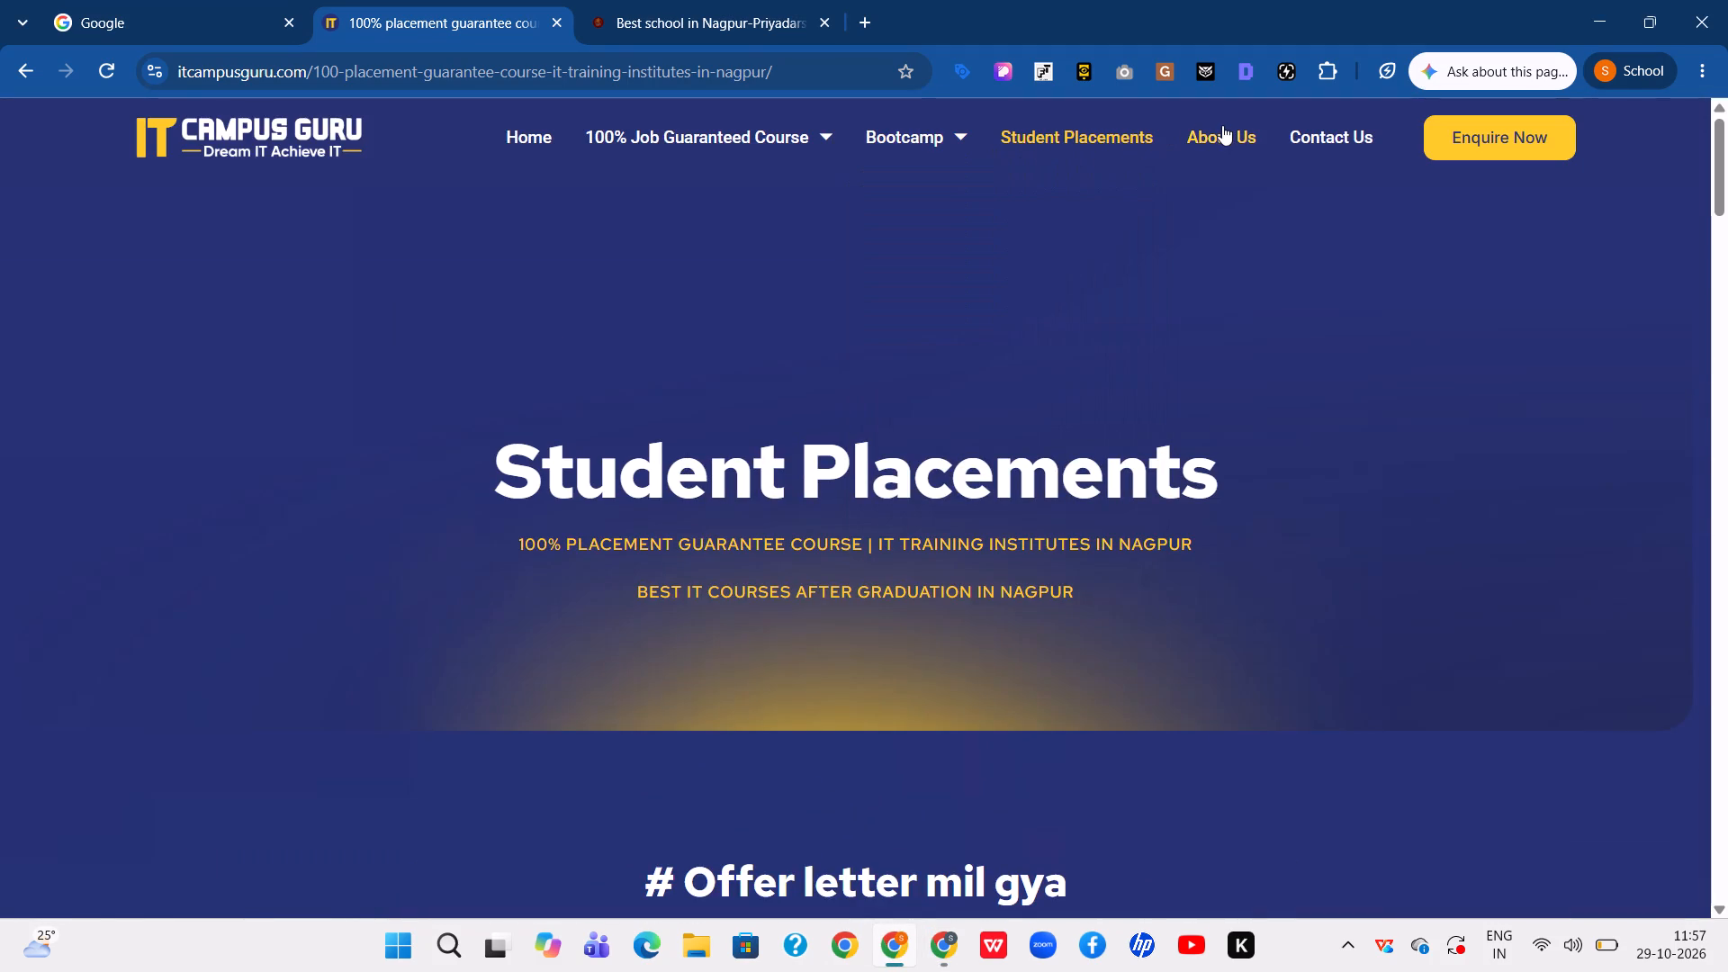
{"action": "left_click", "coordinate": [1222, 125]}
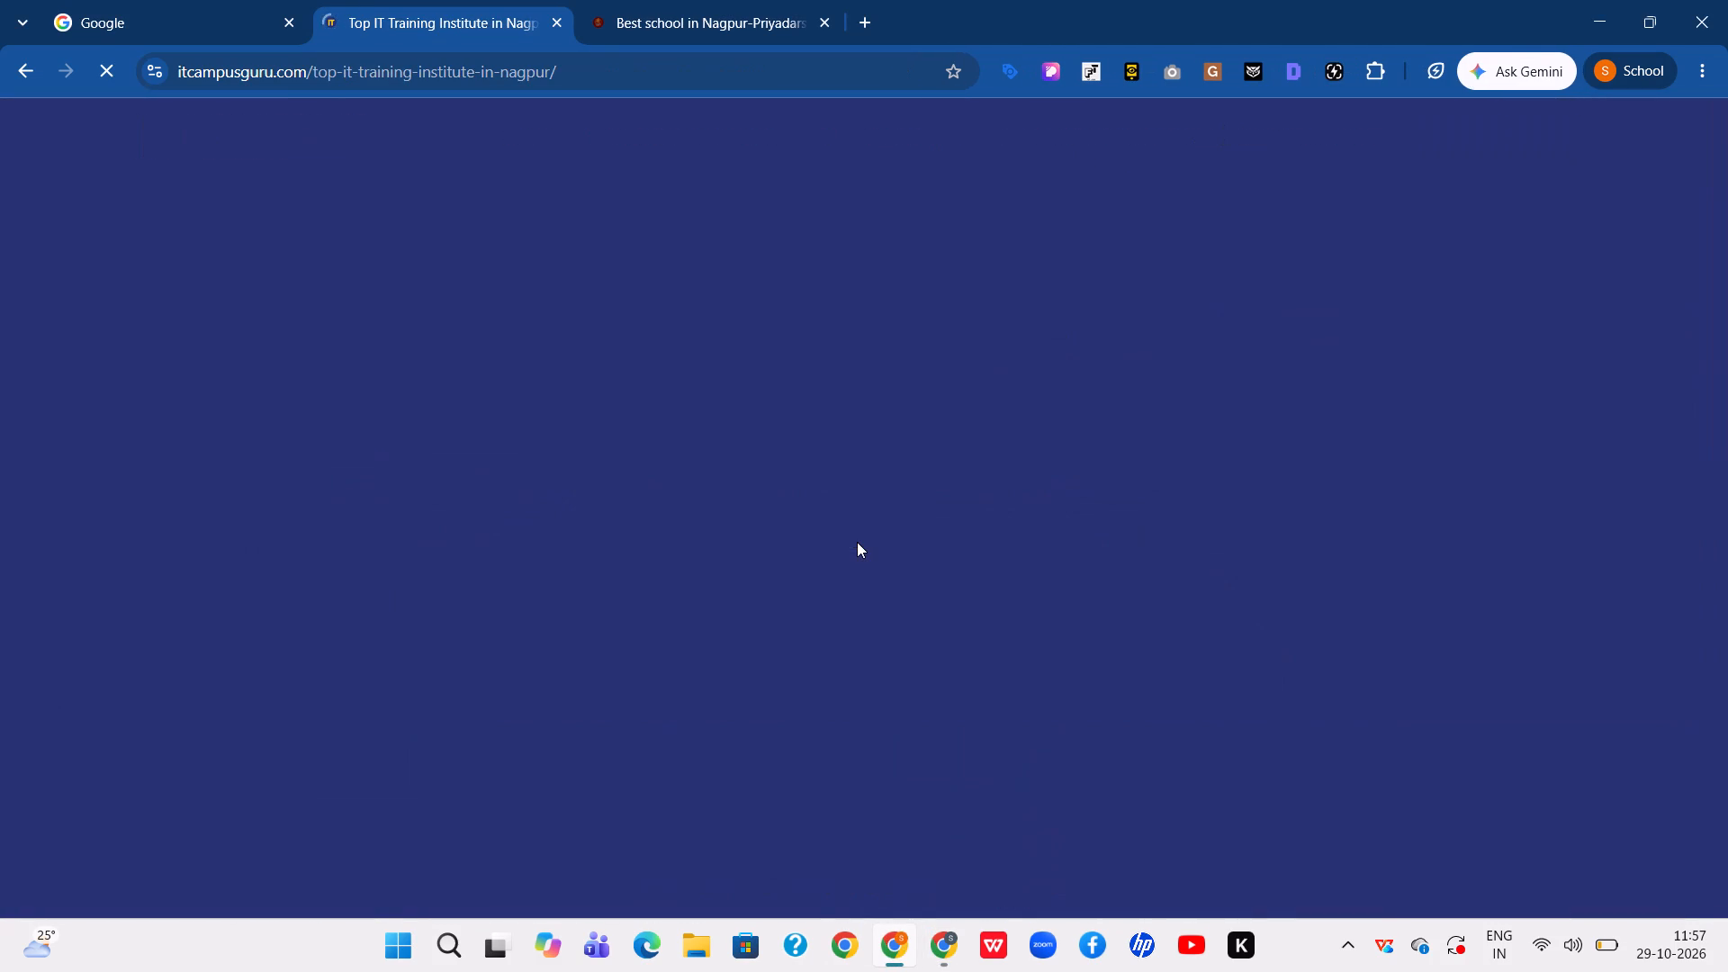
{"action": "key", "text": "Page_Down"}
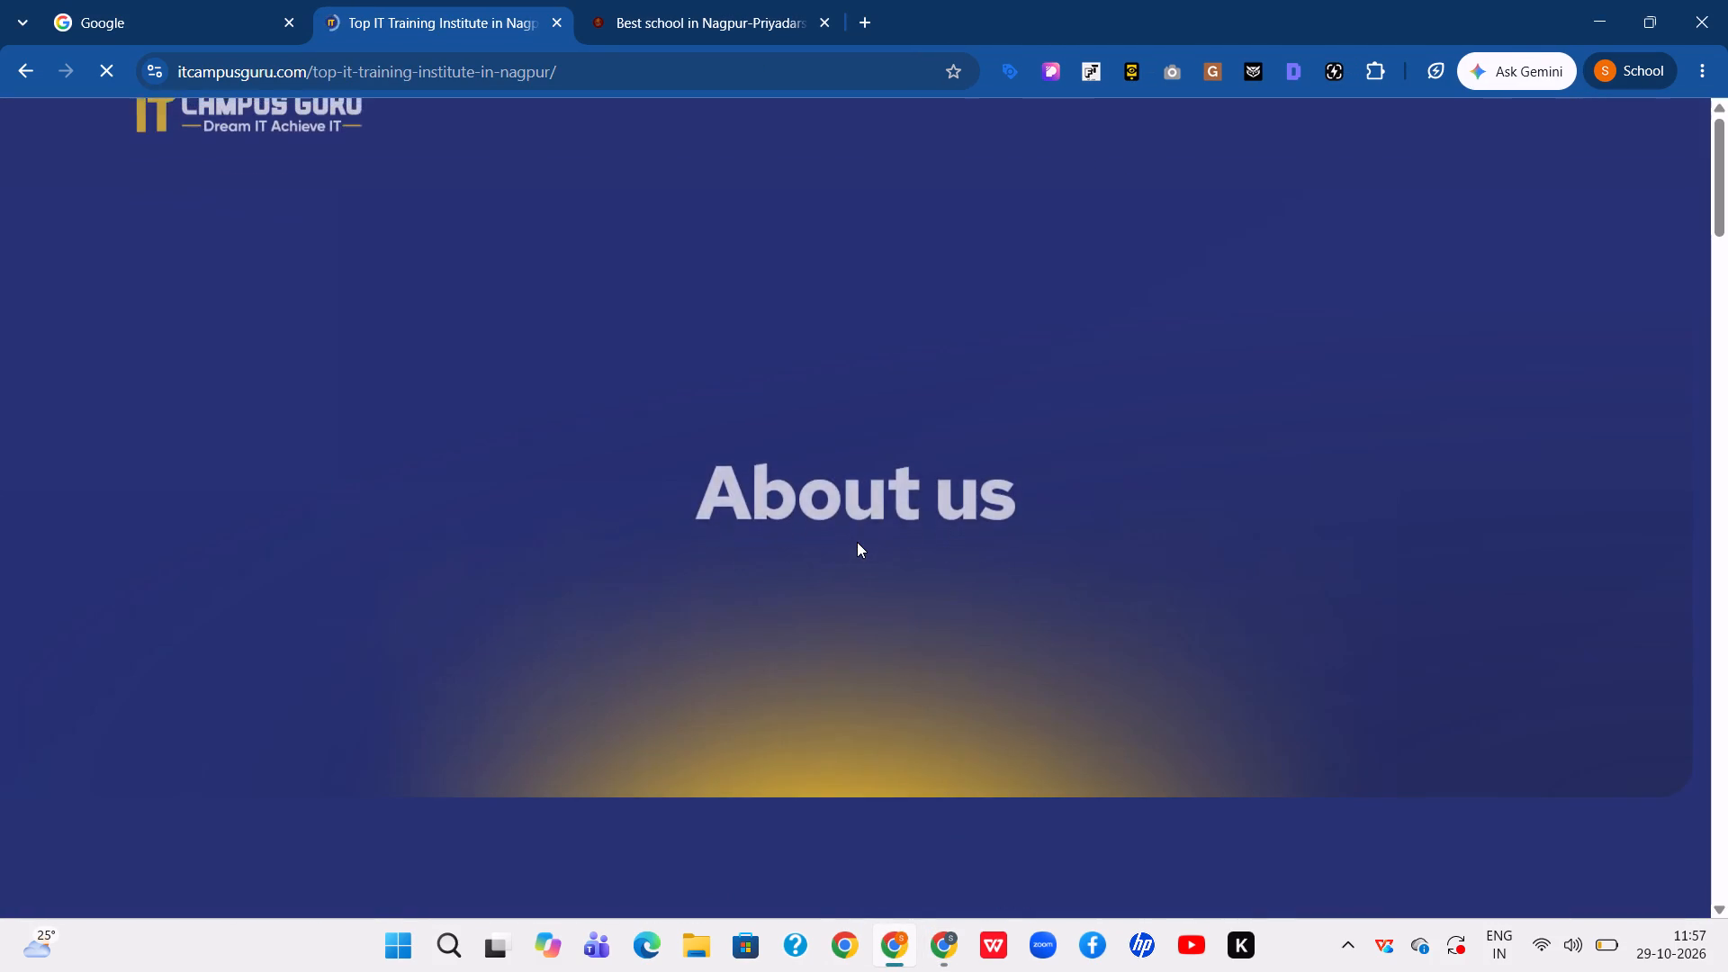
{"action": "key", "text": "Page_Down"}
{"action": "scroll", "coordinate": [857, 542], "scroll_direction": "up", "scroll_amount": 4}
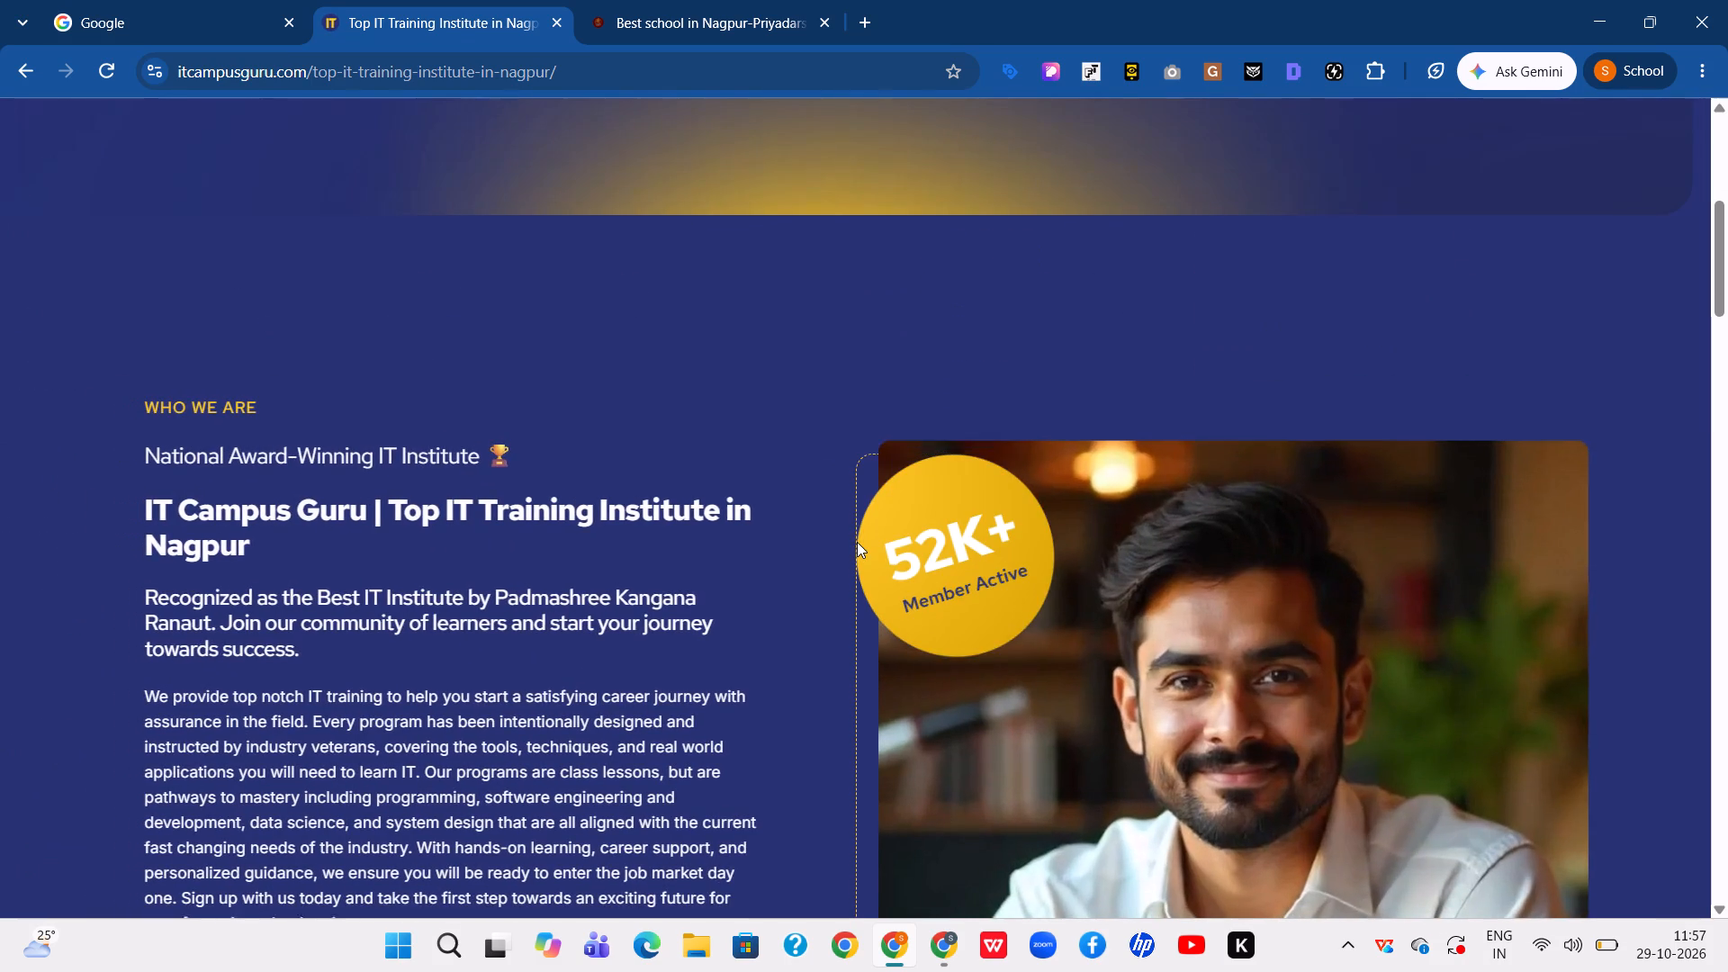
{"action": "scroll", "coordinate": [857, 542], "scroll_direction": "down", "scroll_amount": 2}
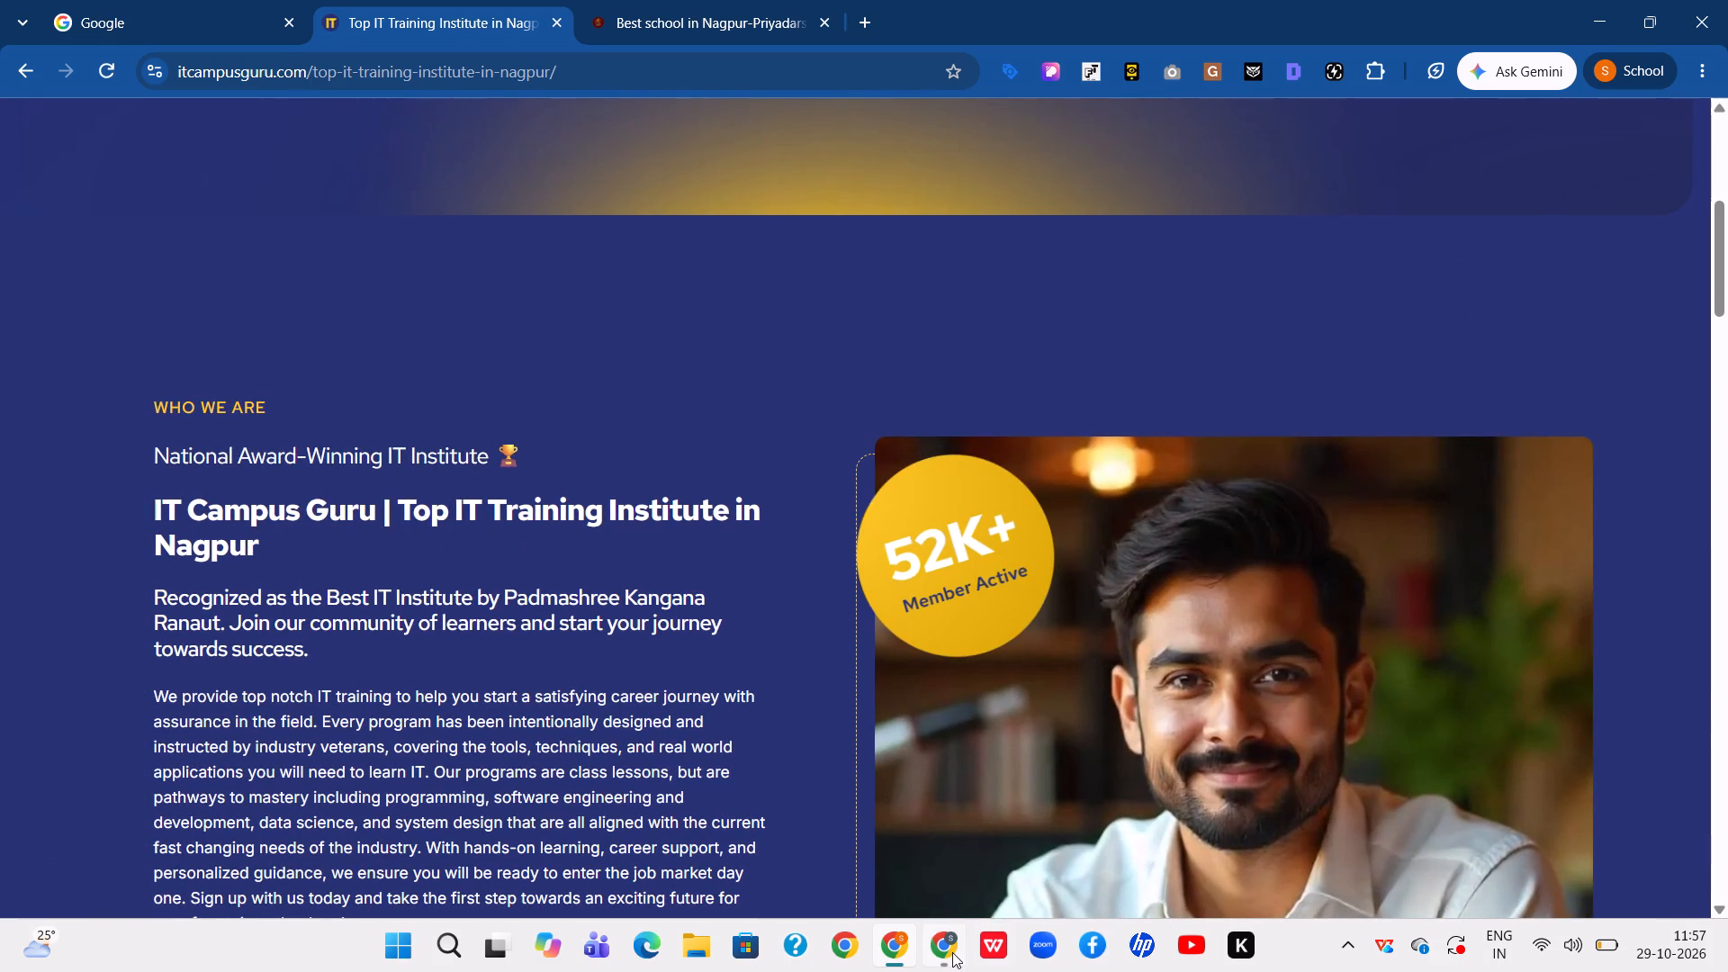
Paste the "Interest in joining us?" section below the student success paragraph in the Article Alley entry and start a new line after it.
{"action": "left_click", "coordinate": [952, 952]}
{"action": "key", "text": "ctrl+v"}
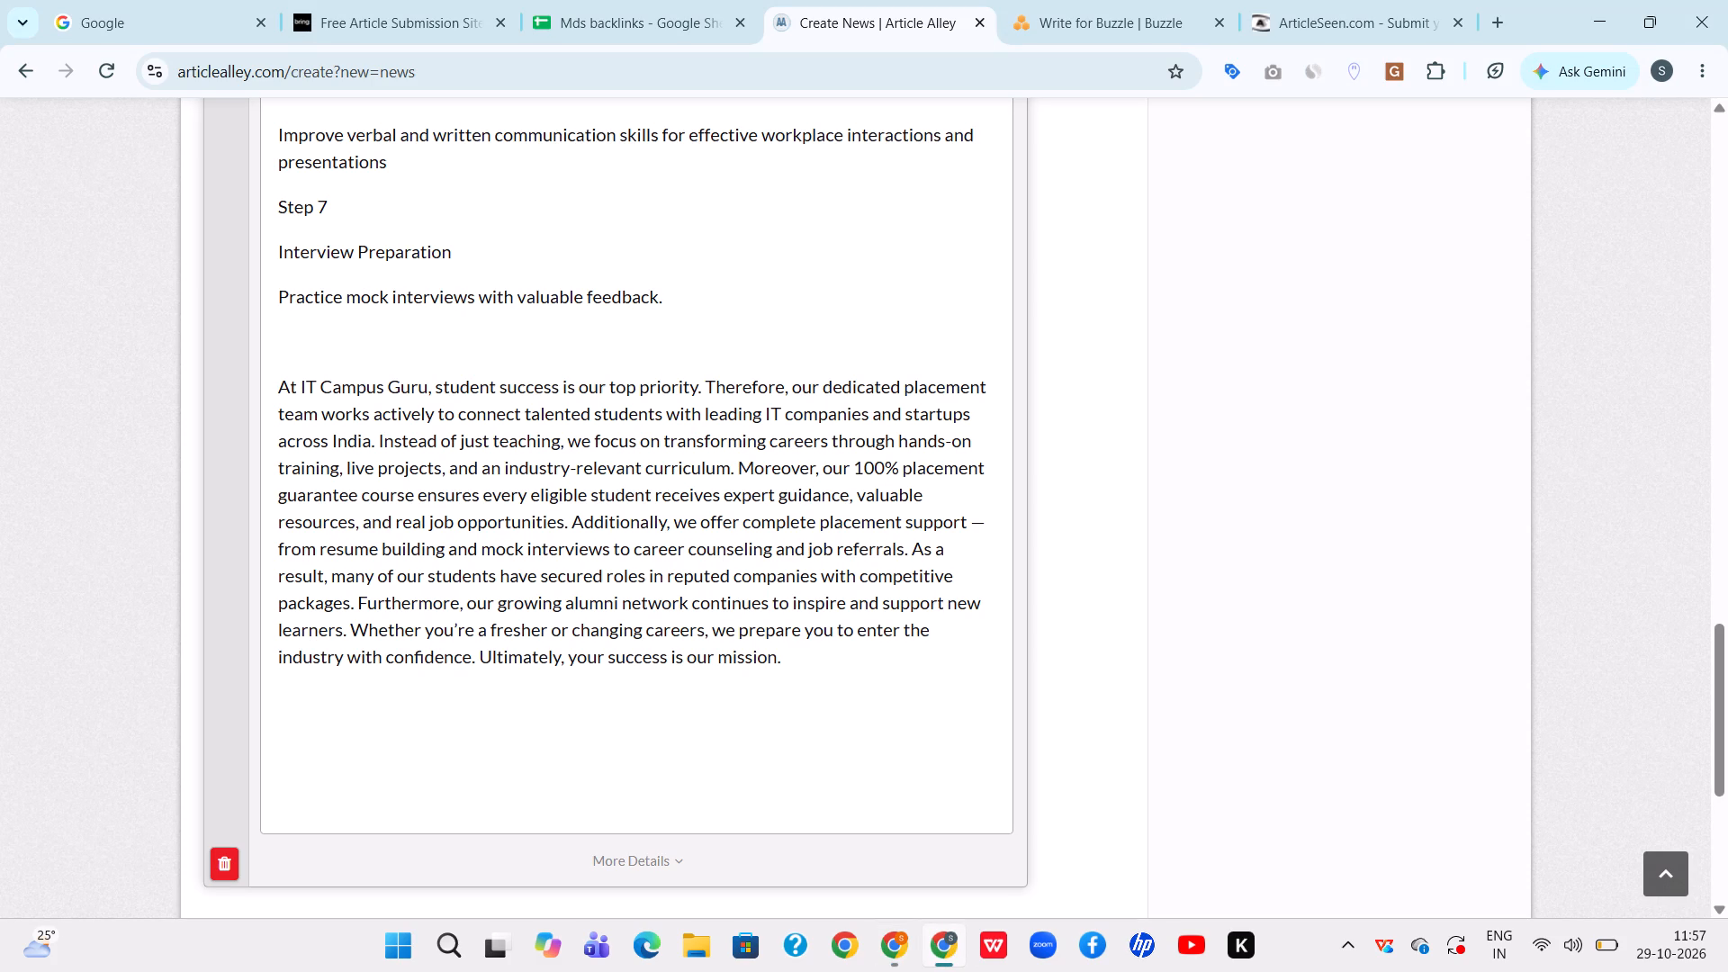
{"action": "left_click", "coordinate": [685, 711]}
{"action": "key", "text": "ctrl+v"}
{"action": "scroll", "coordinate": [685, 711], "scroll_direction": "down", "scroll_amount": 1}
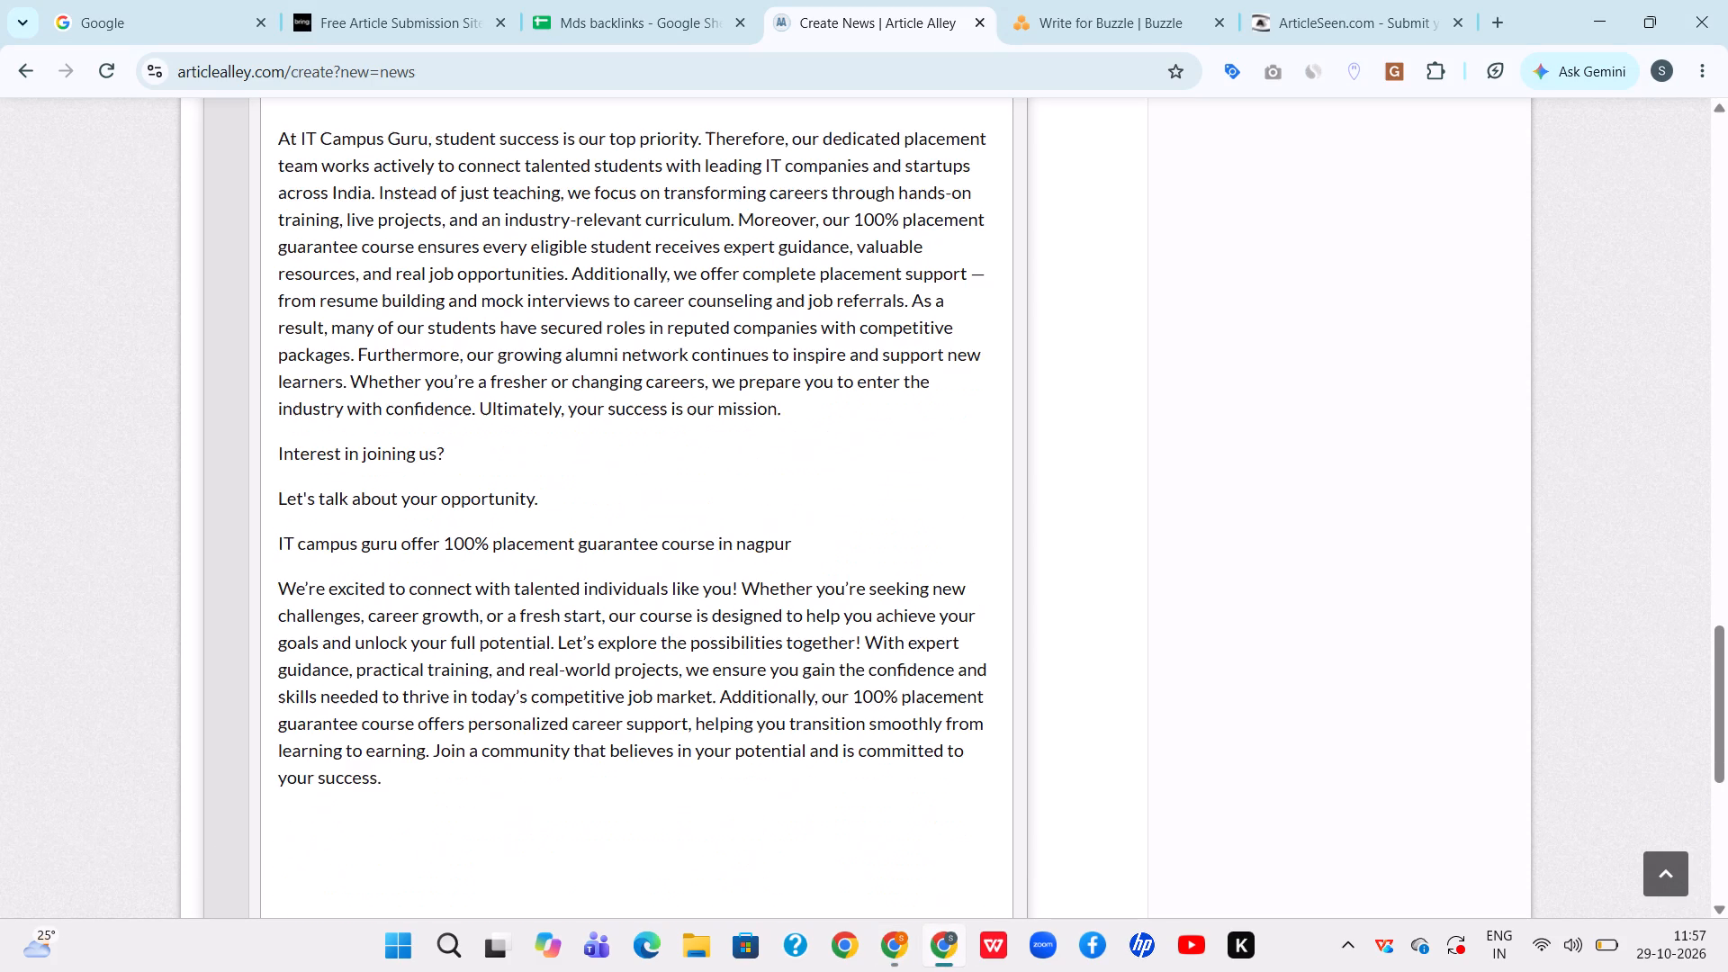
{"action": "scroll", "coordinate": [685, 711], "scroll_direction": "down", "scroll_amount": 1}
{"action": "key", "text": "Return"}
{"action": "key", "text": "Return"}
{"action": "key", "text": "BackSpace"}
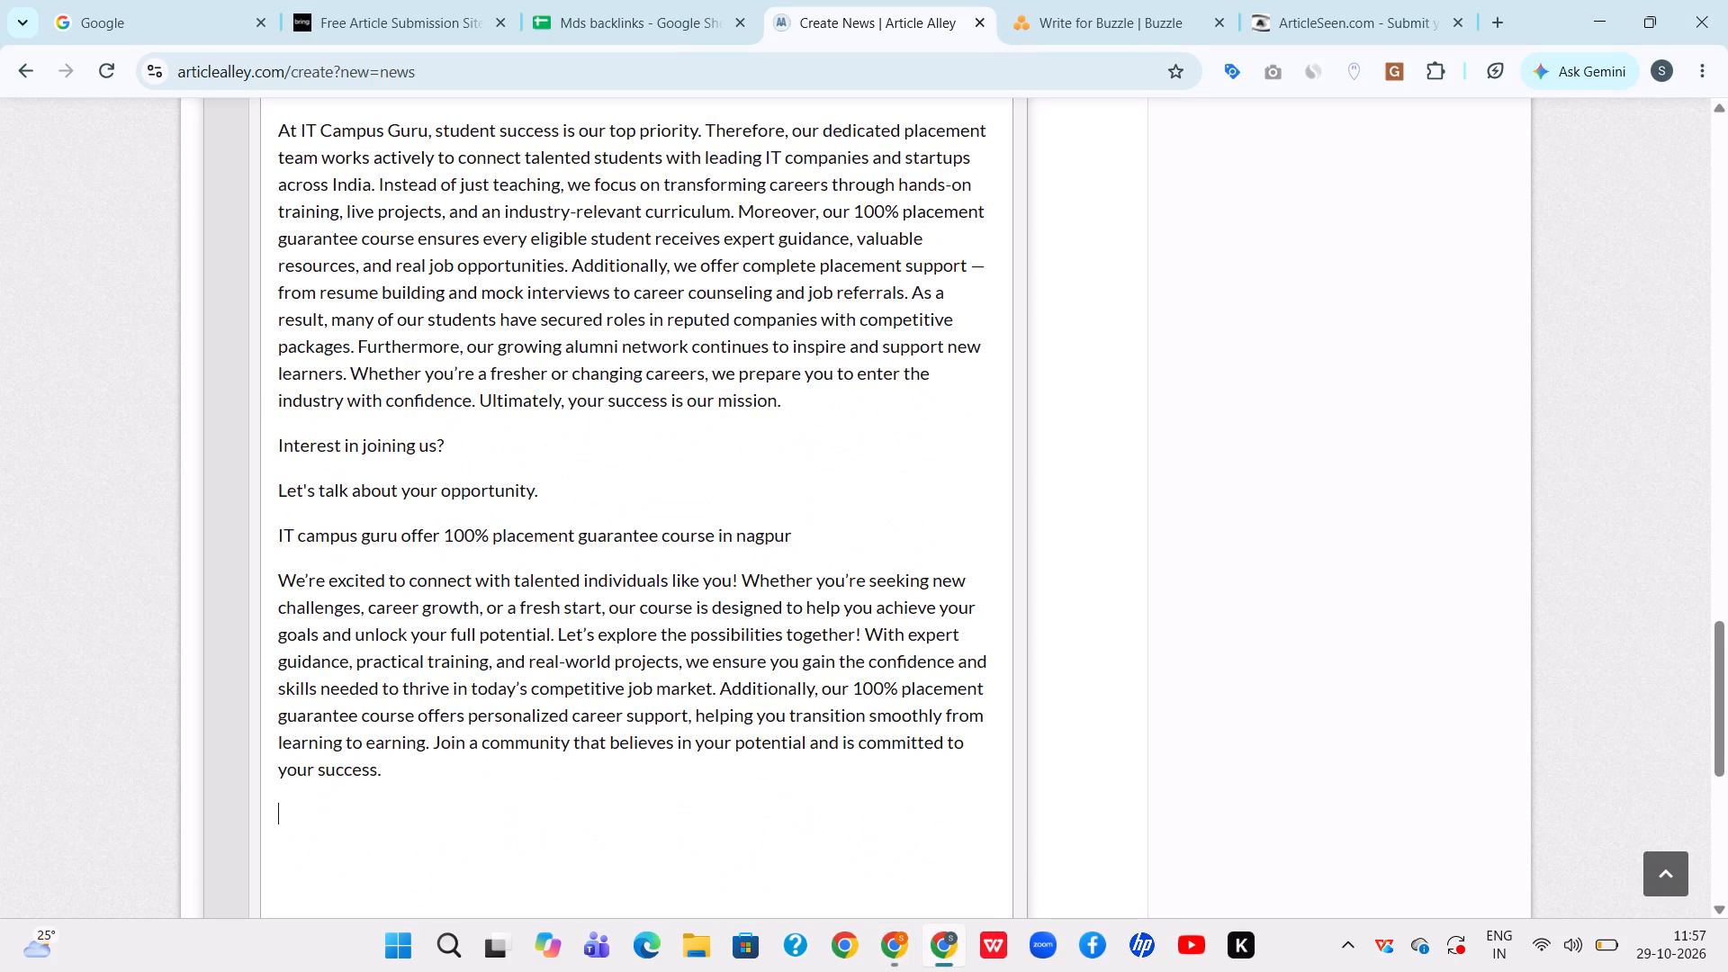
{"action": "scroll", "coordinate": [551, 727], "scroll_direction": "down", "scroll_amount": 2}
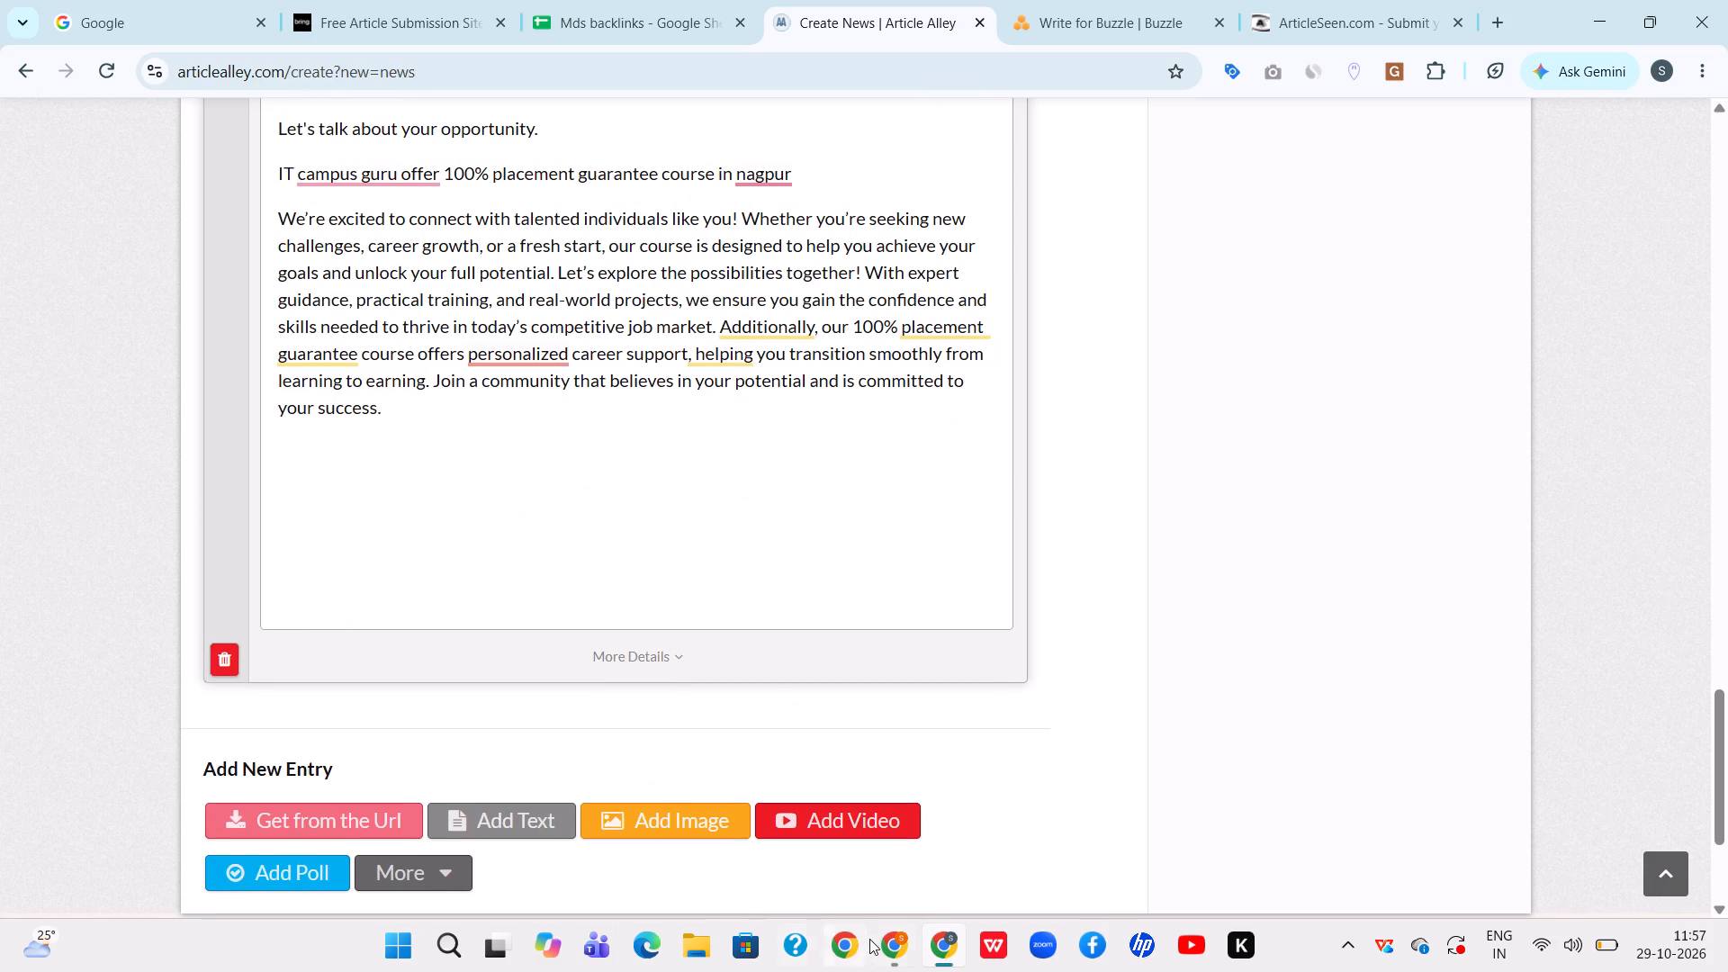
Copy the About Us text from the heading "IT Campus Guru | Top IT Training Institute in Nagpur" through the Fastrack Program description.
{"action": "left_click", "coordinate": [886, 945]}
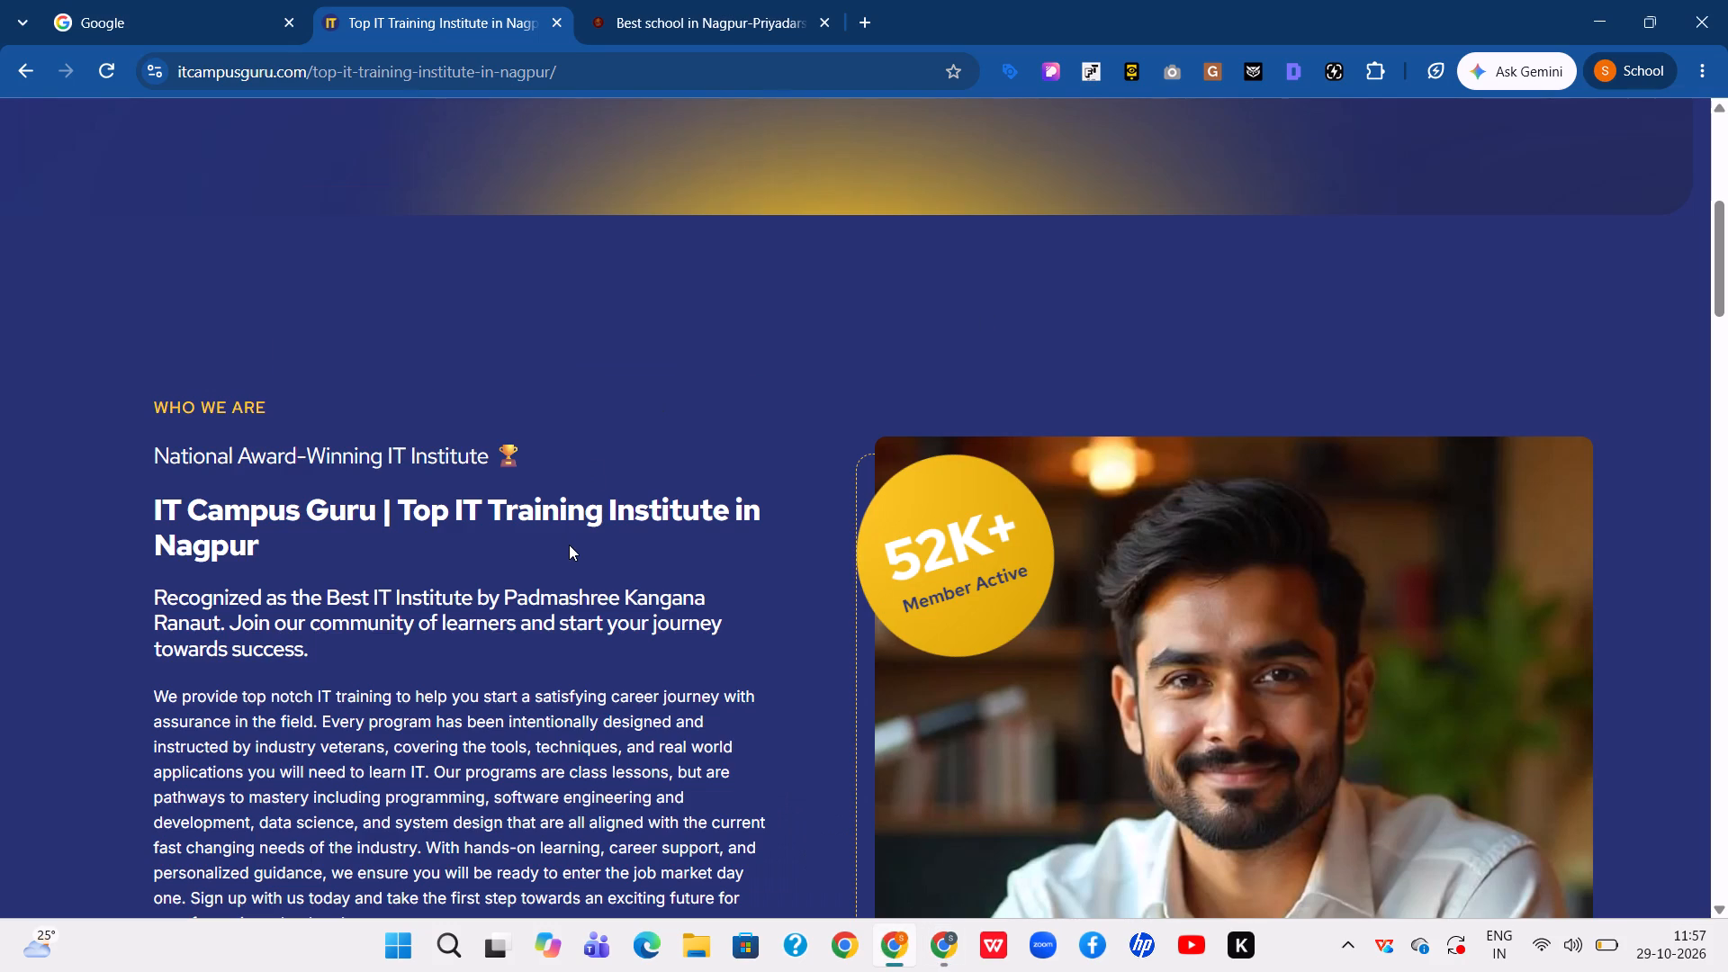
{"action": "triple_click", "coordinate": [569, 544]}
{"action": "left_click_drag", "start_coordinate": [569, 544], "coordinate": [508, 607]}
{"action": "key", "text": "Page_Down"}
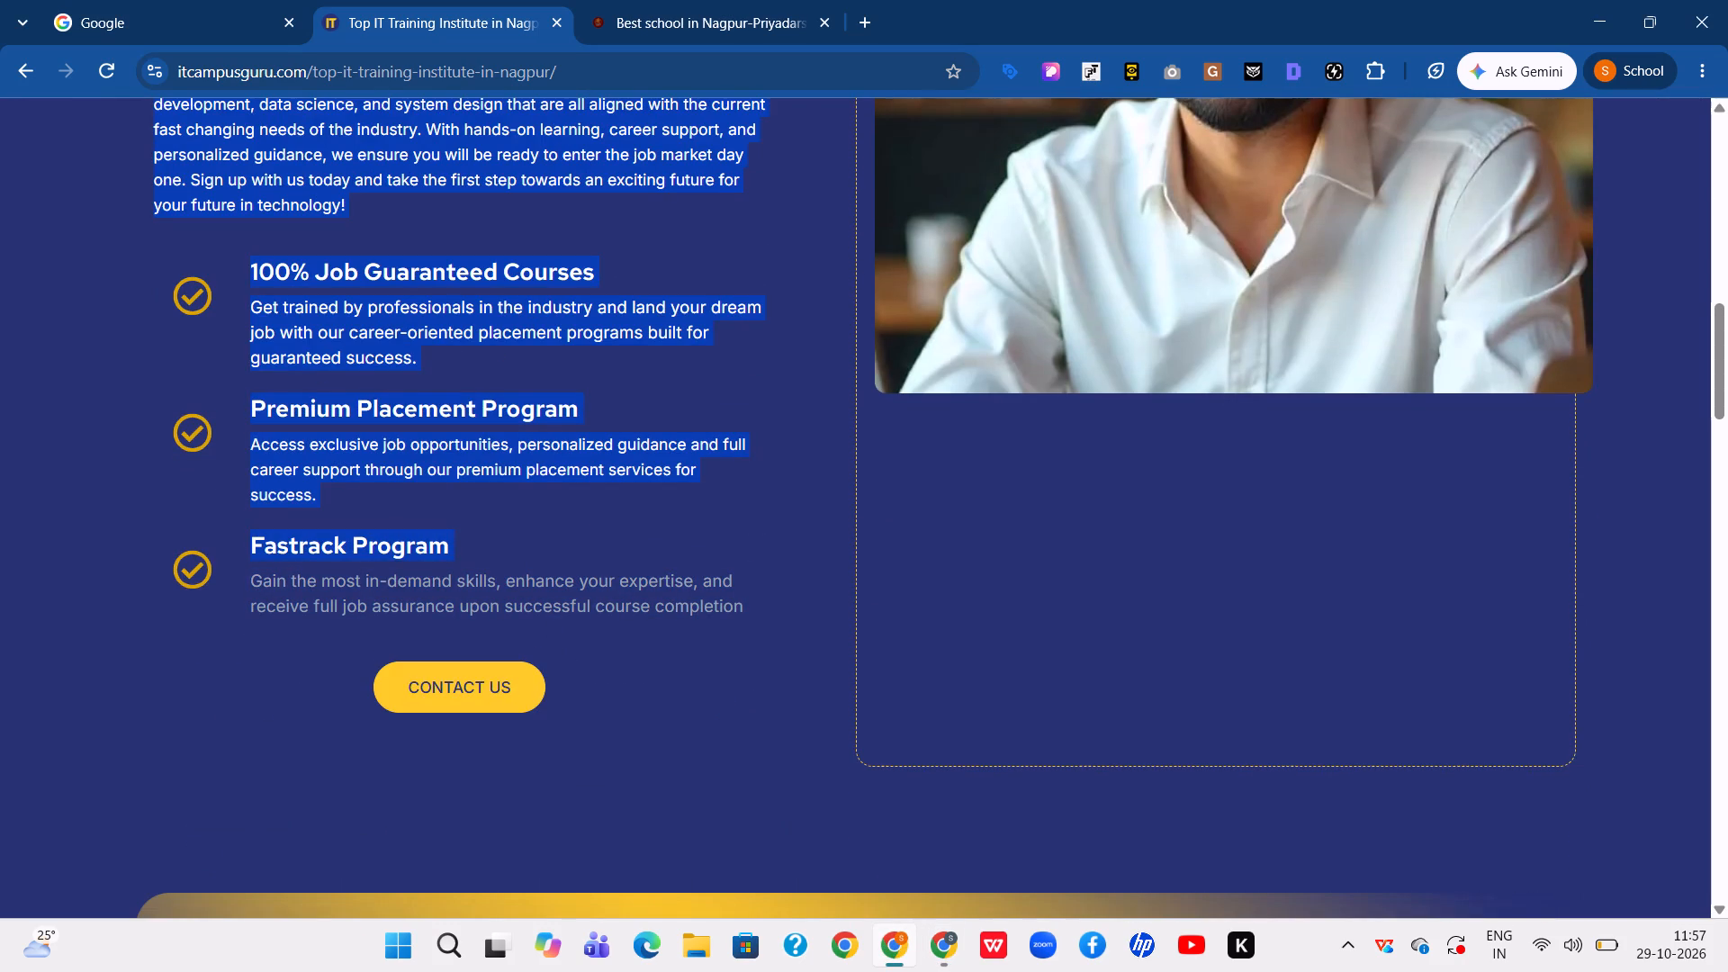
{"action": "left_click_drag", "start_coordinate": [508, 607], "coordinate": [507, 608]}
{"action": "key", "text": "ctrl+c"}
{"action": "left_click", "coordinate": [507, 608]}
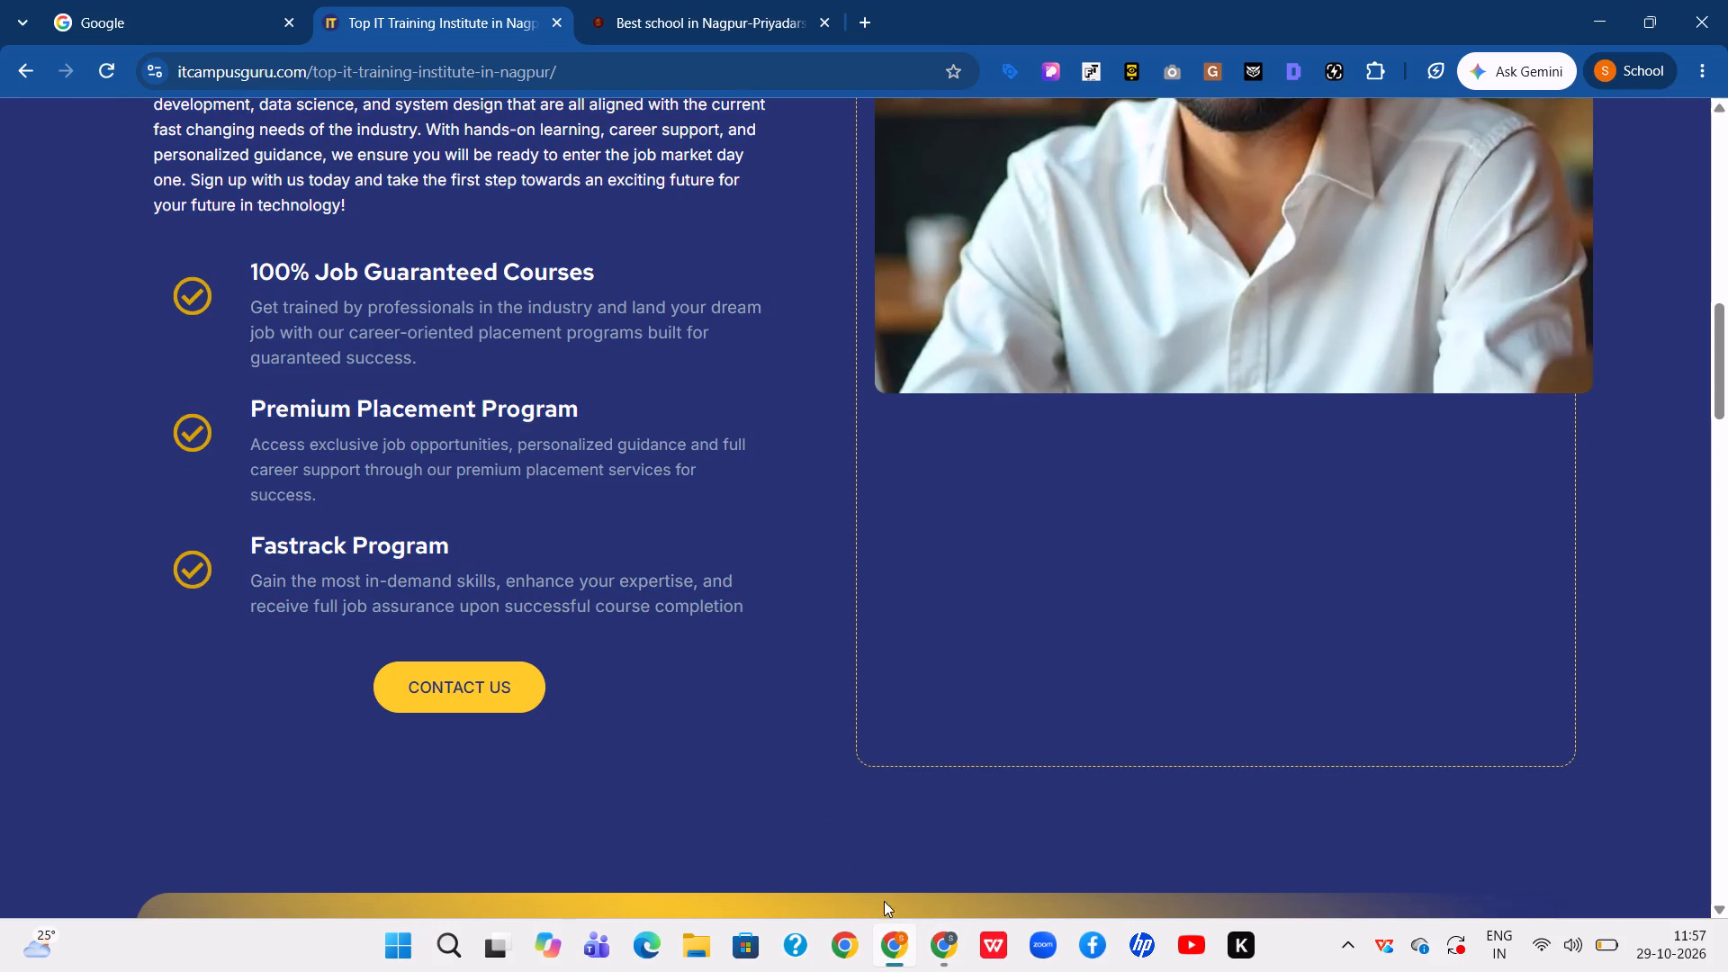
Paste the About Us text at the end of the Article Alley entry, adding a closing period and a new line.
{"action": "left_click", "coordinate": [924, 943]}
{"action": "key", "text": "ctrl+v"}
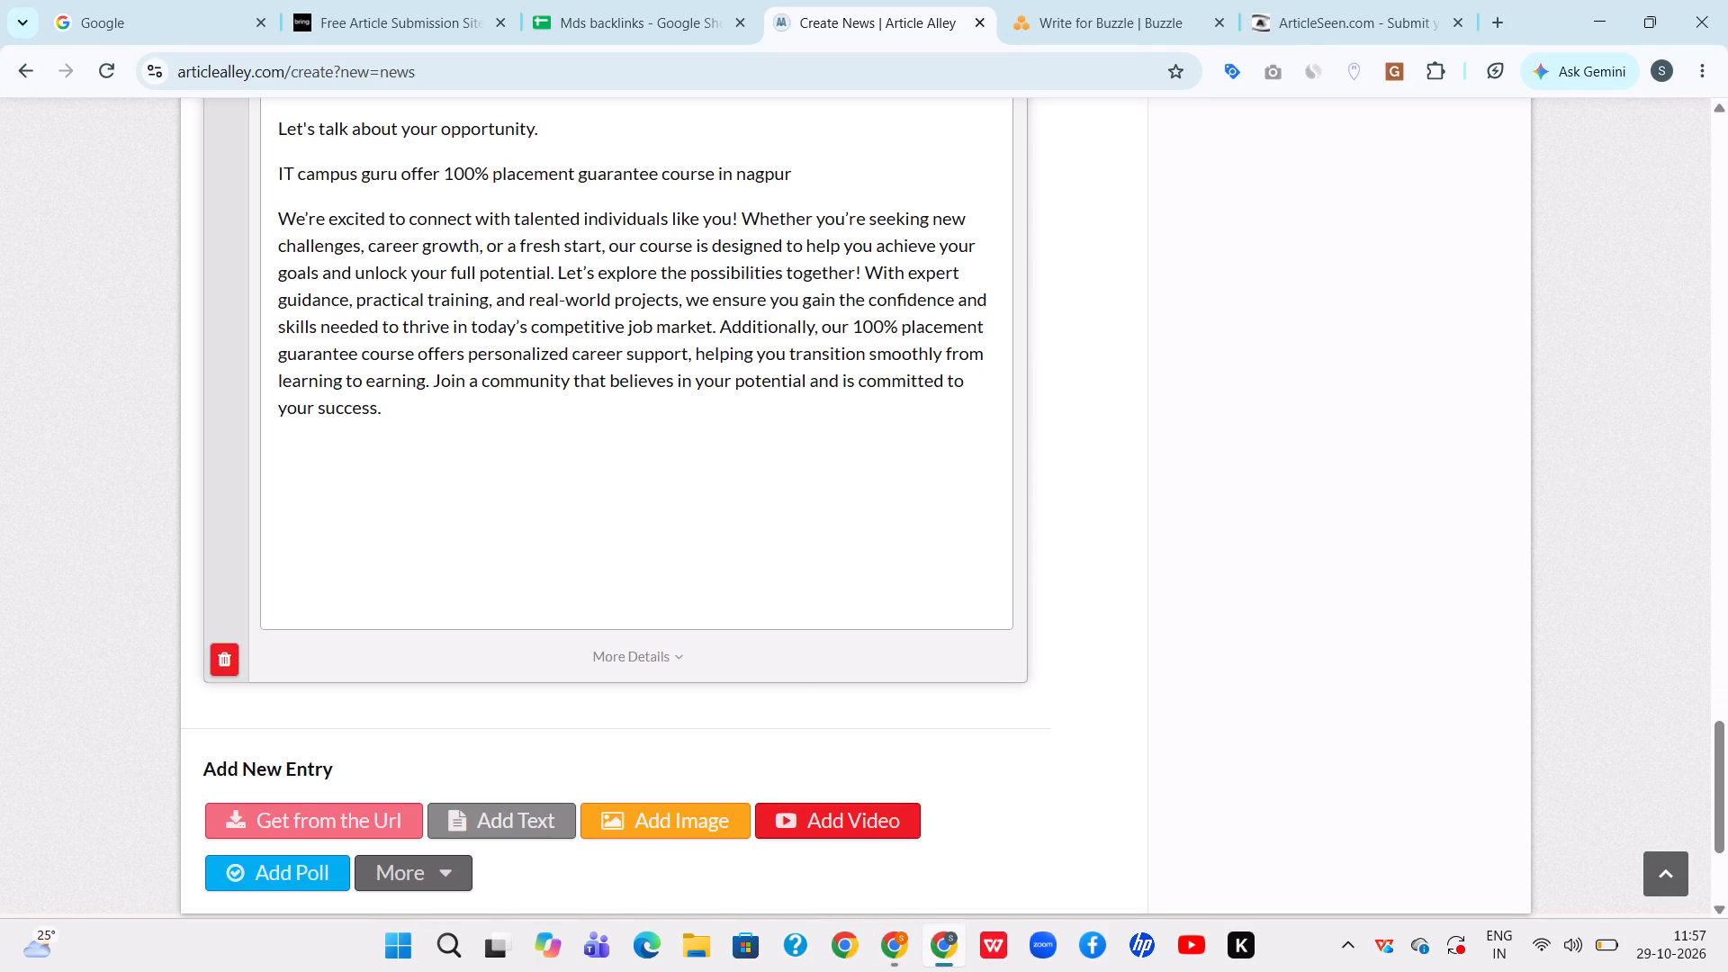
{"action": "left_click", "coordinate": [616, 460]}
{"action": "key", "text": "ctrl+v"}
{"action": "scroll", "coordinate": [616, 460], "scroll_direction": "down", "scroll_amount": 1}
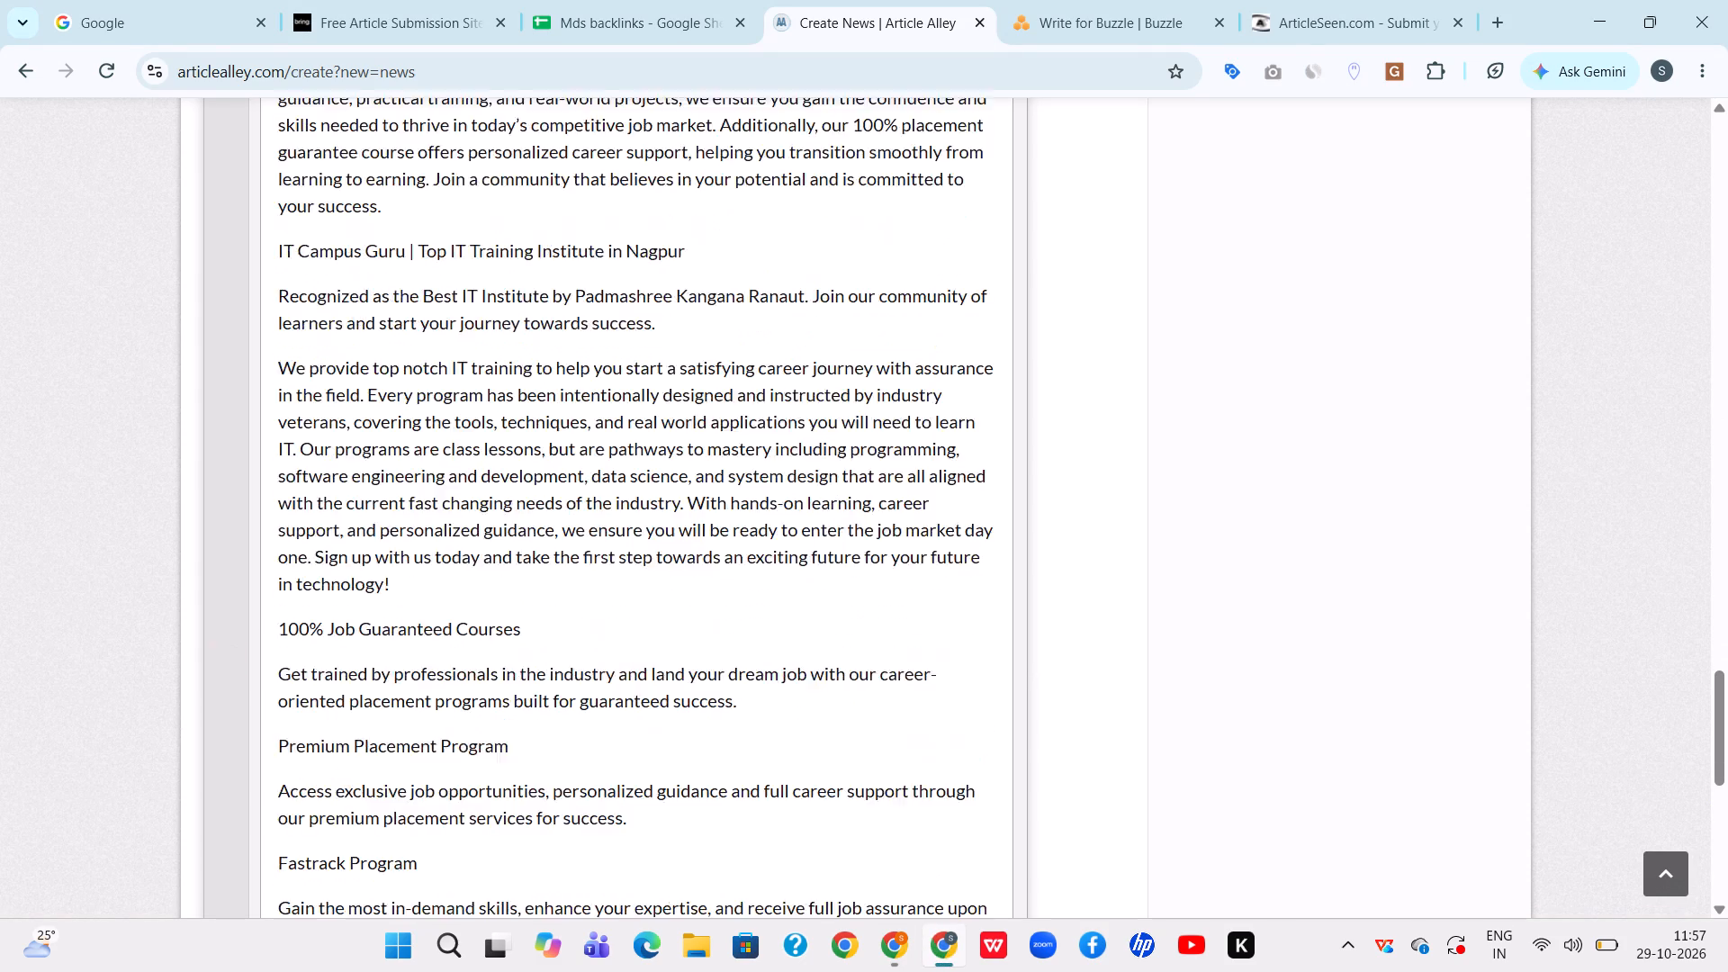
{"action": "scroll", "coordinate": [616, 460], "scroll_direction": "down", "scroll_amount": 3}
{"action": "key", "text": "period"}
{"action": "key", "text": "Return"}
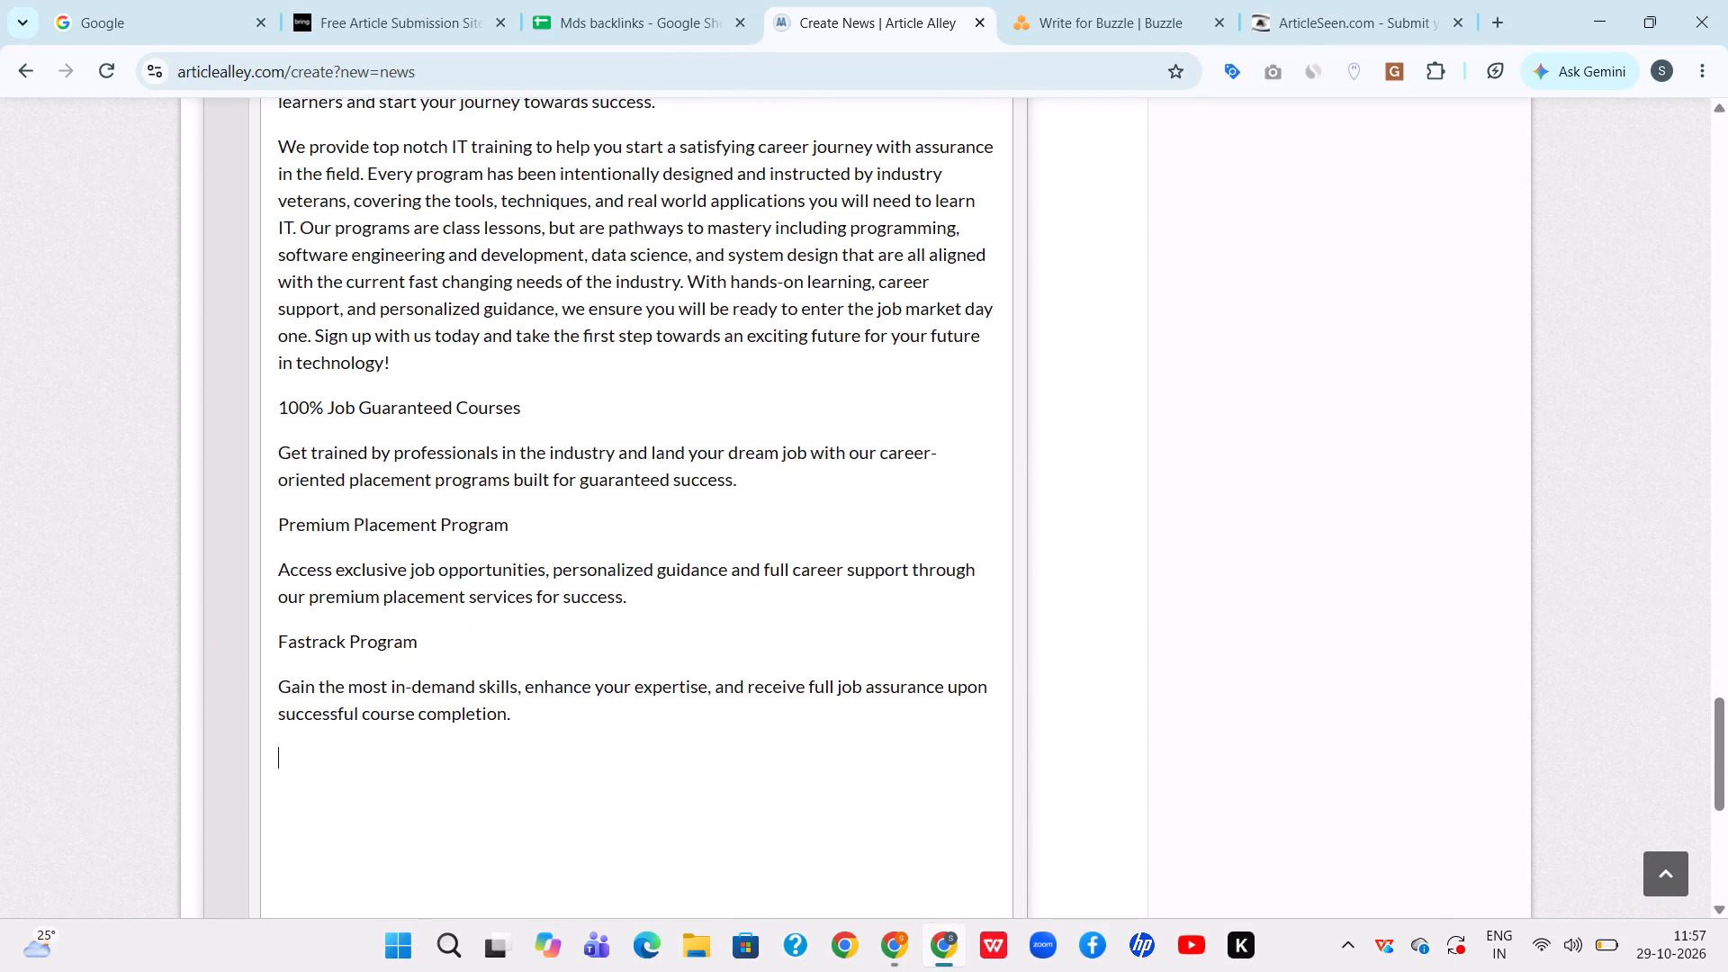
{"action": "key", "text": "Return"}
{"action": "key", "text": "BackSpace"}
{"action": "scroll", "coordinate": [616, 460], "scroll_direction": "down", "scroll_amount": 2}
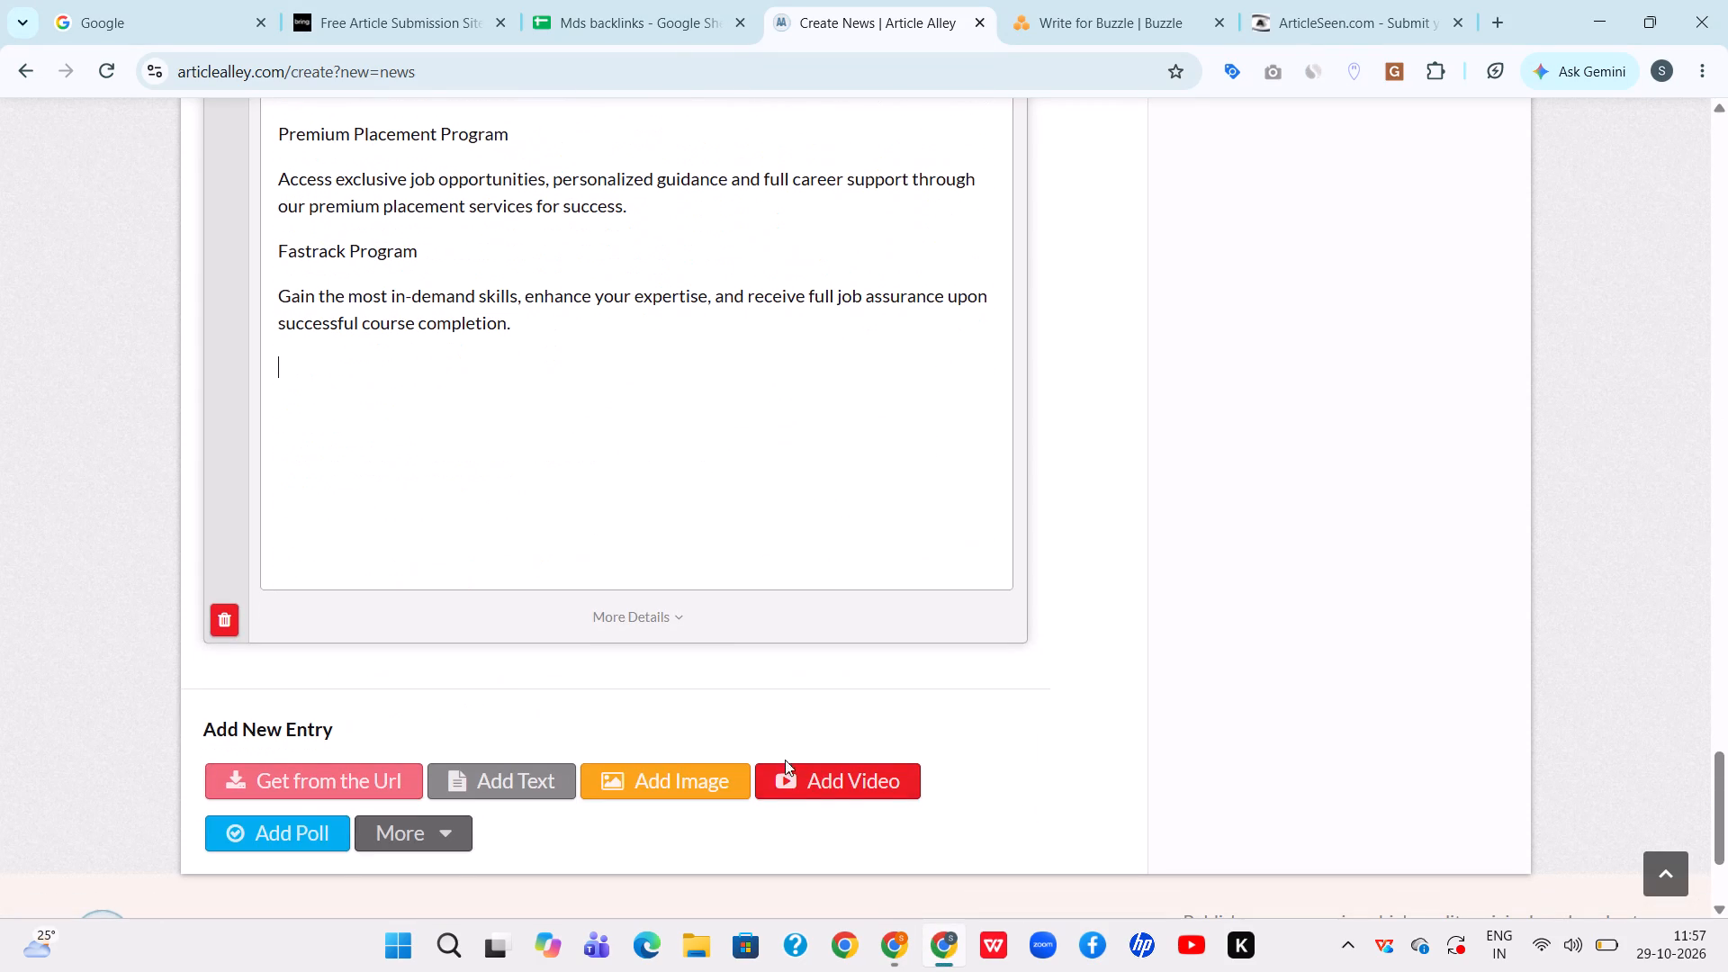
Copy the "Why Choose IT Campus Guru ?" section of the About Us page, from its heading through the Career Support description.
{"action": "left_click", "coordinate": [886, 953]}
{"action": "key", "text": "Page_Down"}
{"action": "key", "text": "Page_Down"}
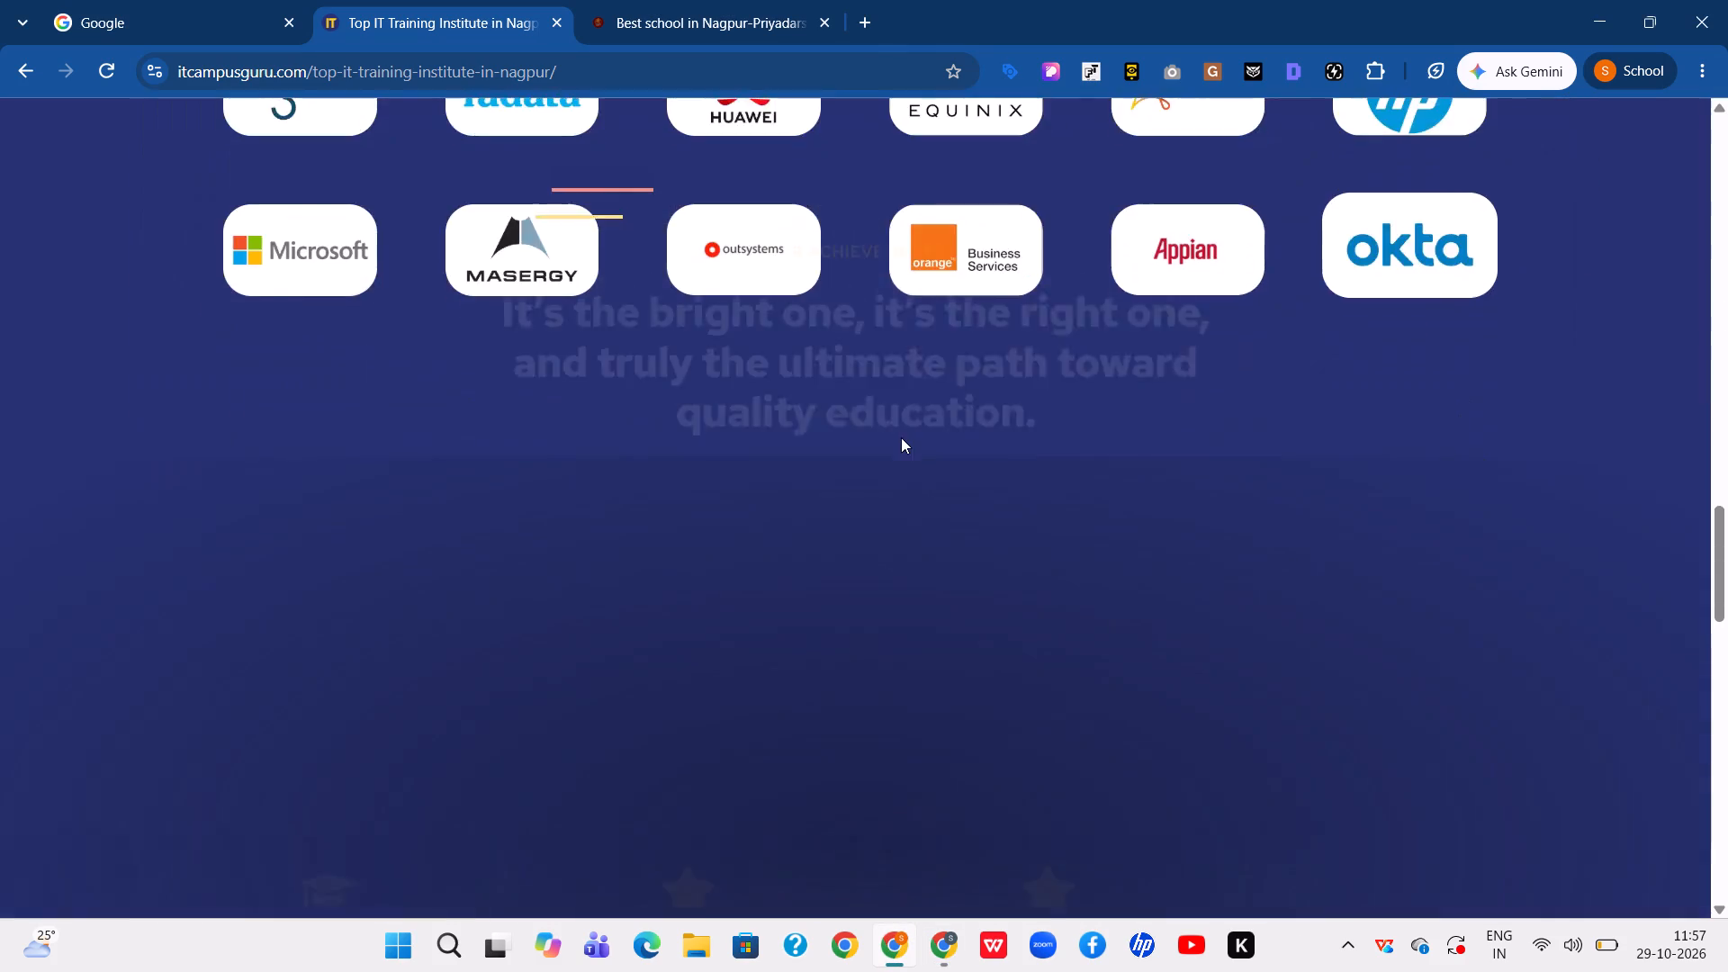
{"action": "key", "text": "Page_Down"}
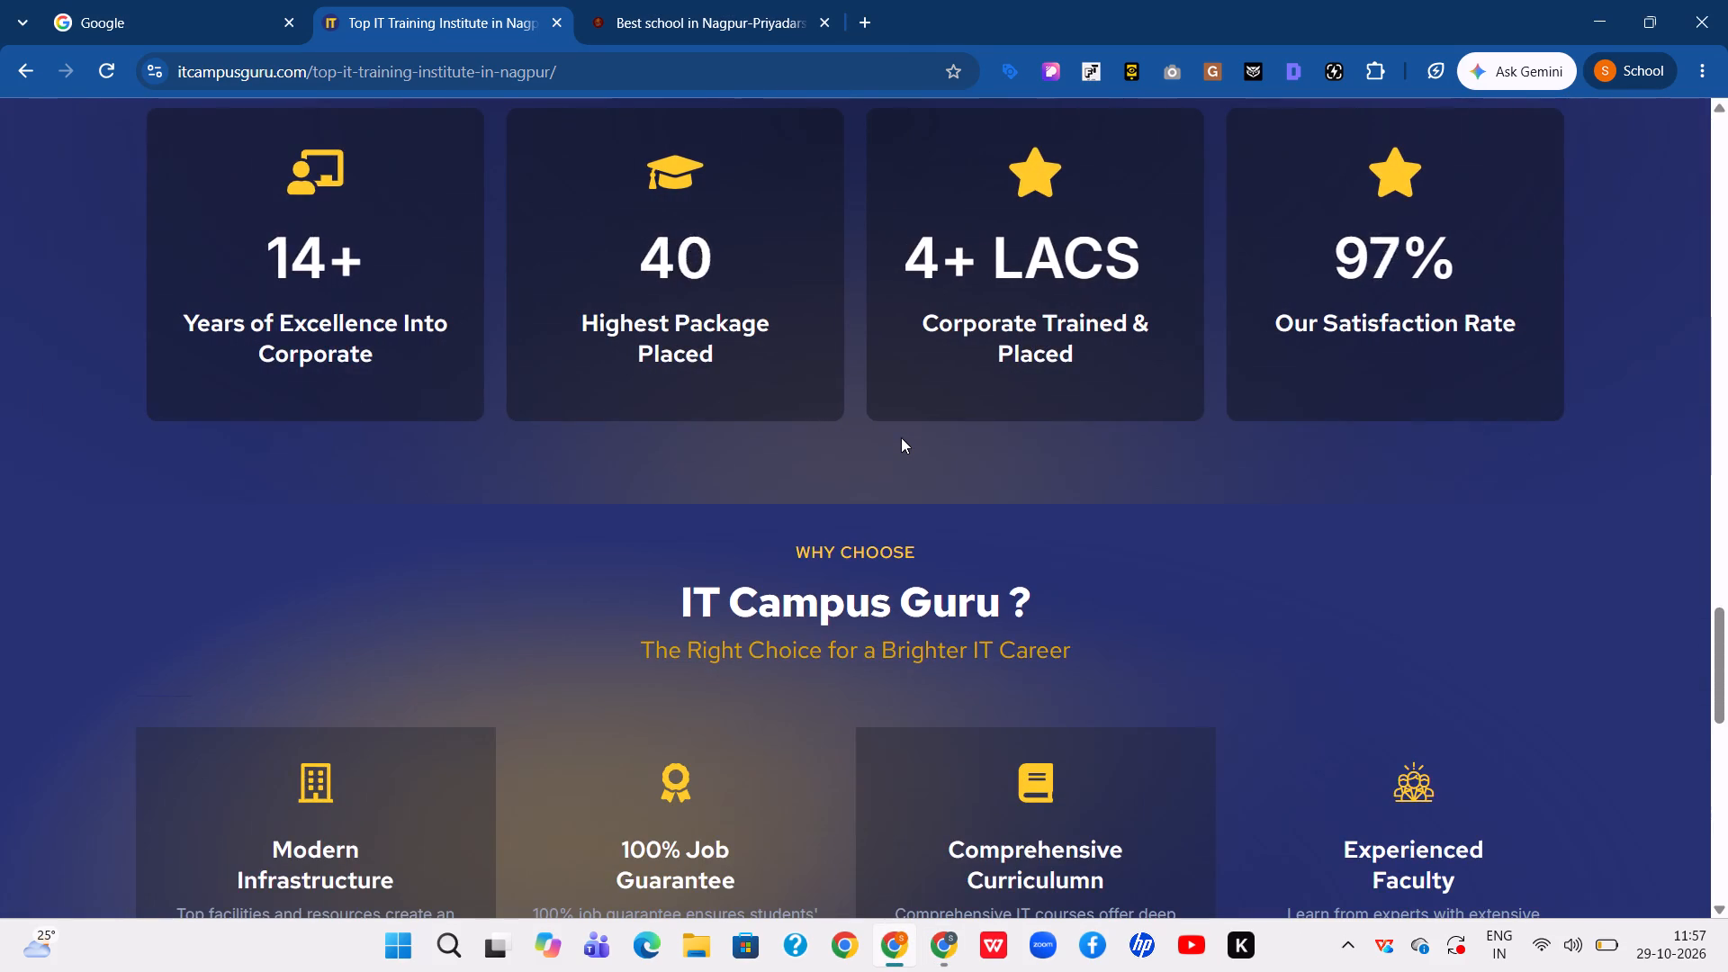
{"action": "scroll", "coordinate": [901, 437], "scroll_direction": "down", "scroll_amount": 1}
{"action": "triple_click", "coordinate": [877, 399]}
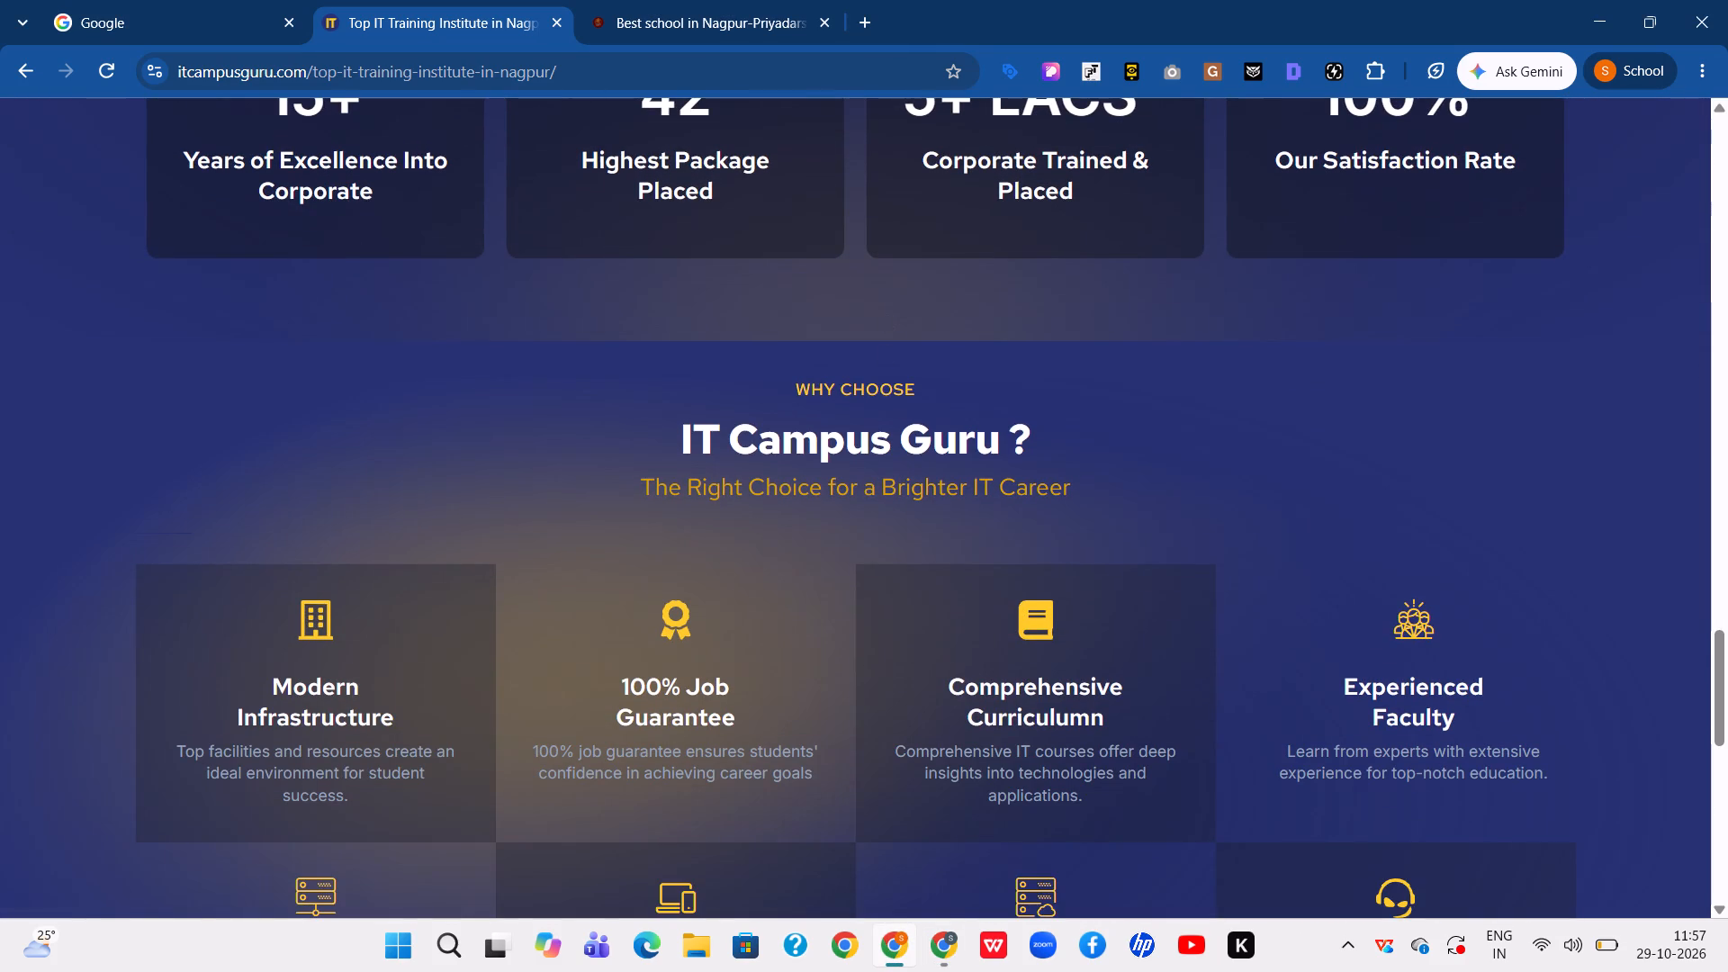
{"action": "left_click_drag", "start_coordinate": [877, 399], "coordinate": [1295, 316]}
{"action": "key", "text": "Page_Down"}
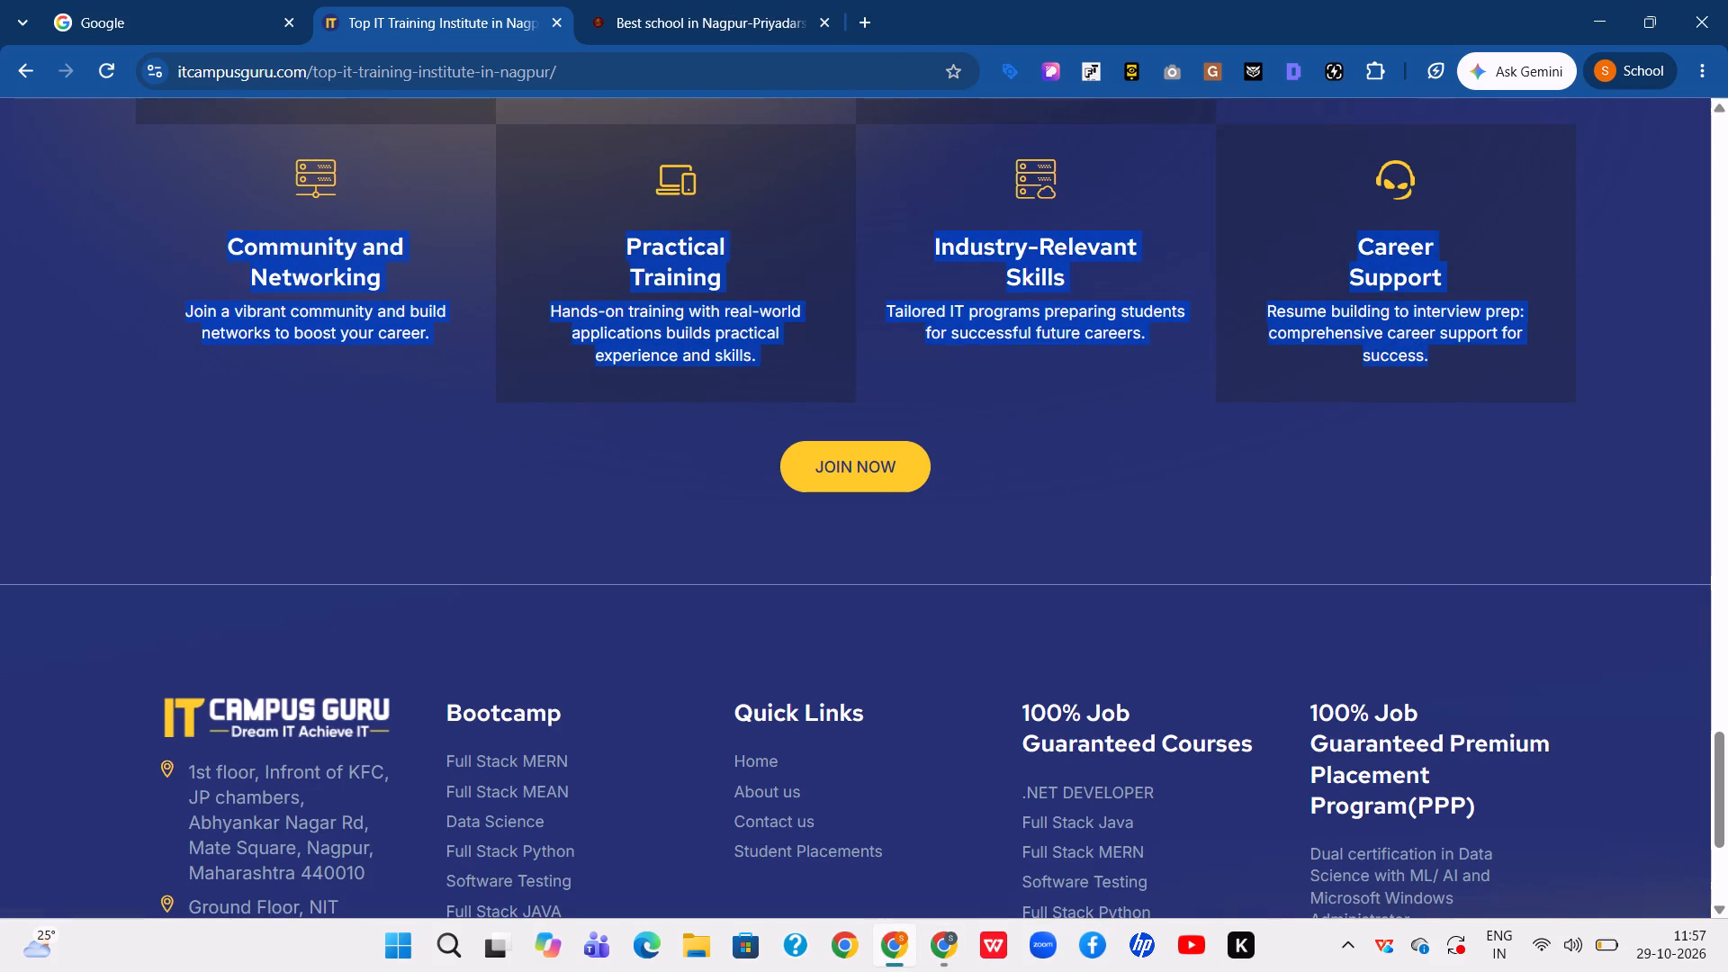
{"action": "key", "text": "ctrl+c"}
{"action": "left_click", "coordinate": [1295, 316]}
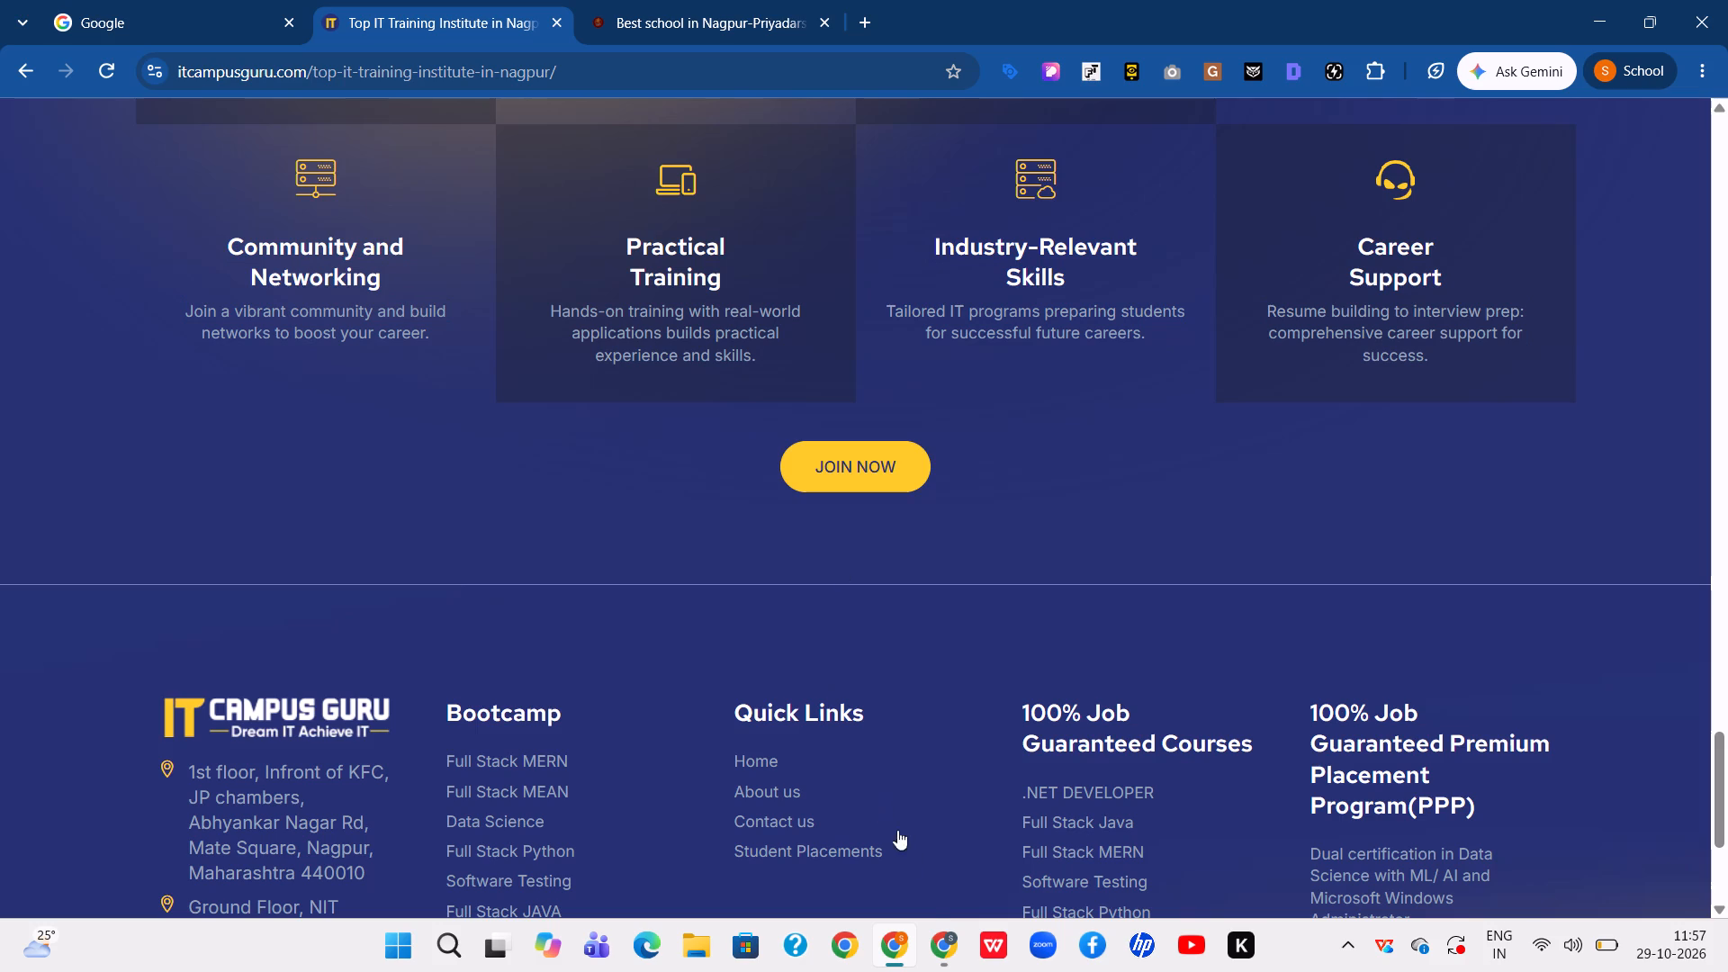
Paste the "Why Choose IT Campus Guru ?" section after the Fastrack Program text in the Article Alley entry, removing the extra blank lines first.
{"action": "left_click", "coordinate": [934, 966]}
{"action": "key", "text": "ctrl+v"}
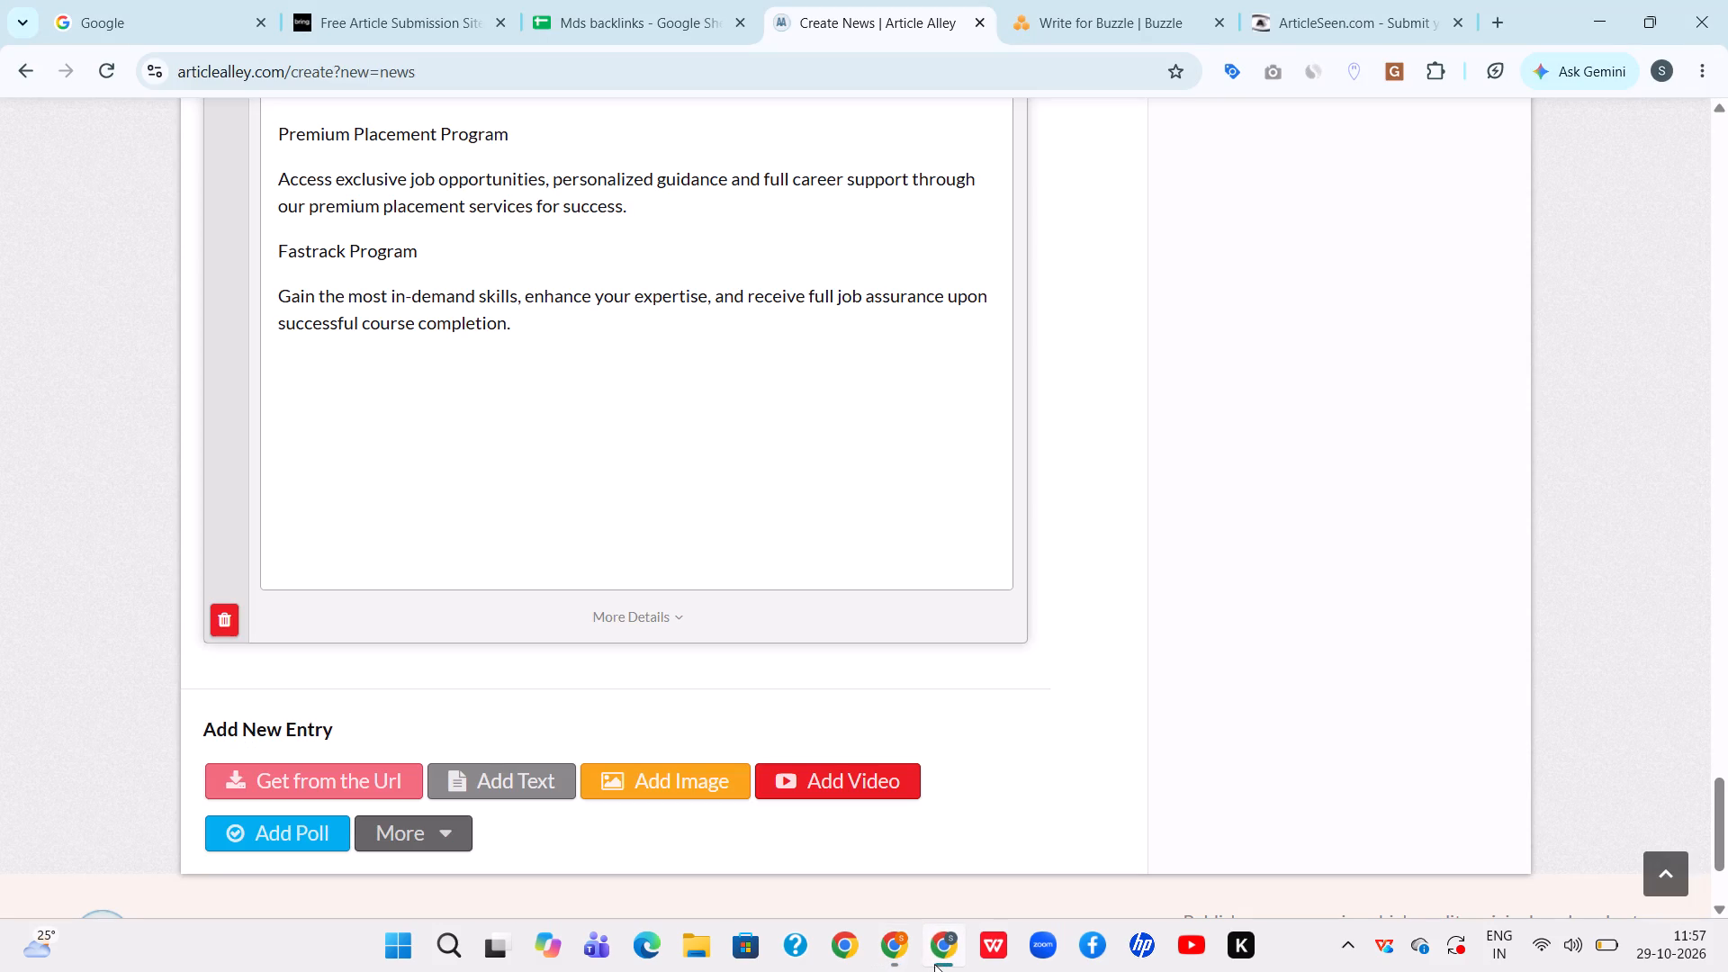
{"action": "left_click", "coordinate": [469, 456]}
{"action": "key", "text": "BackSpace"}
{"action": "key", "text": "BackSpace"}
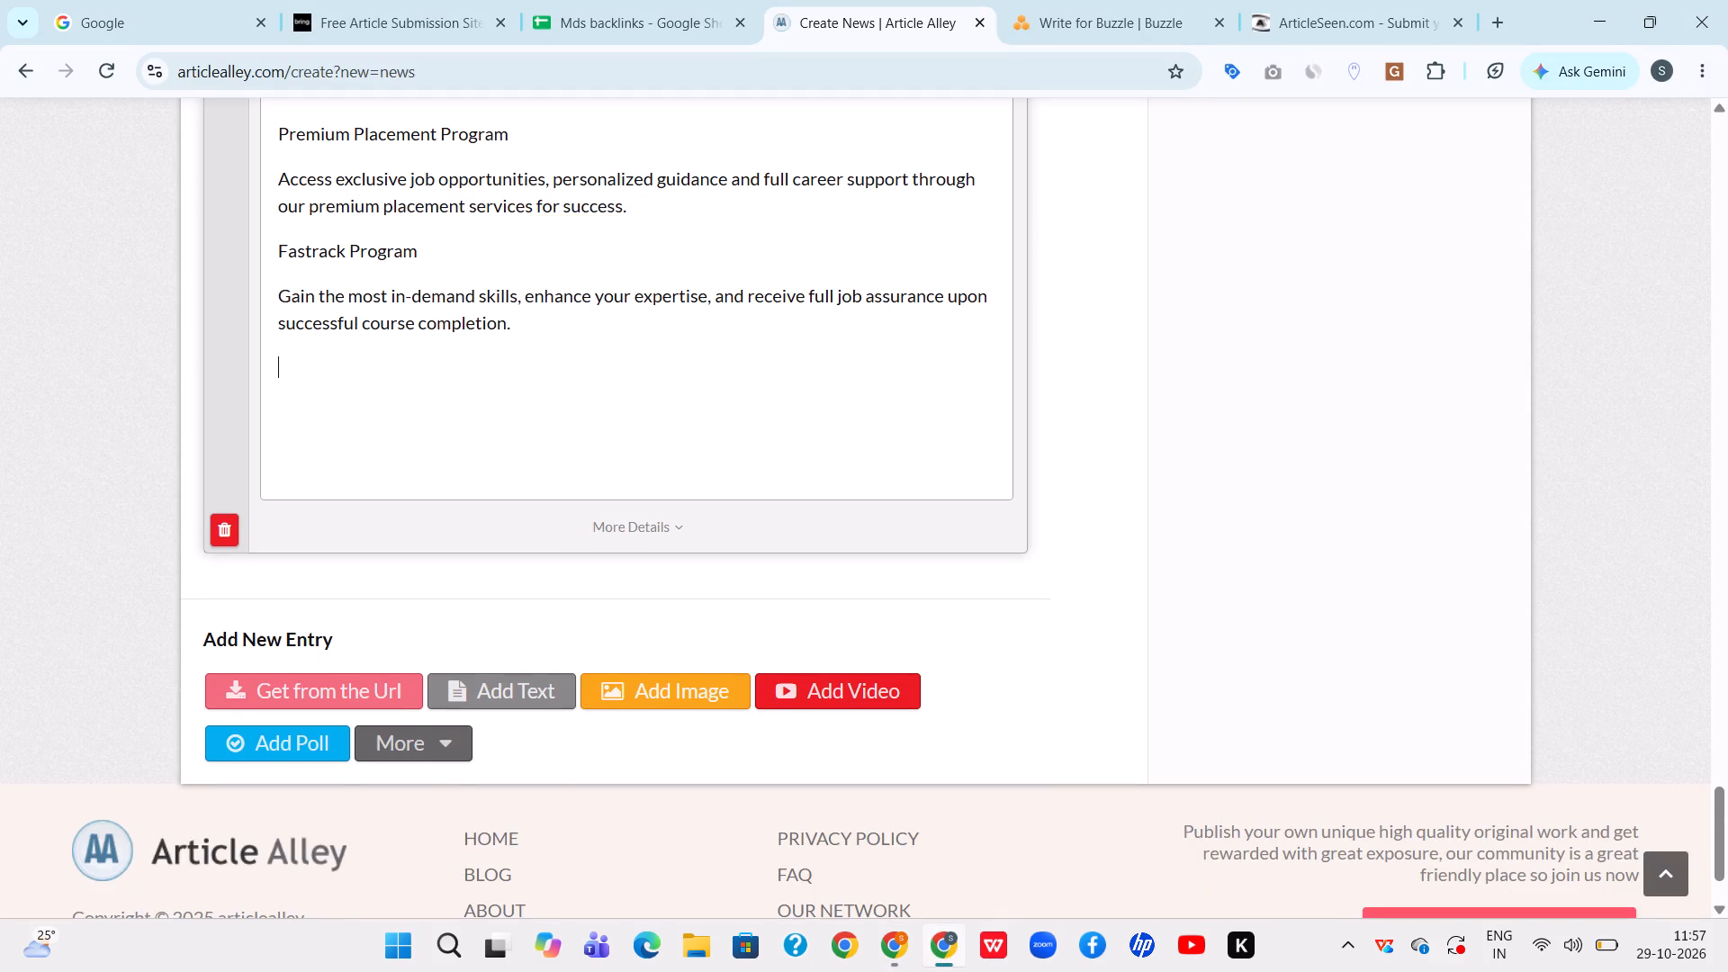
{"action": "key", "text": "ctrl+v"}
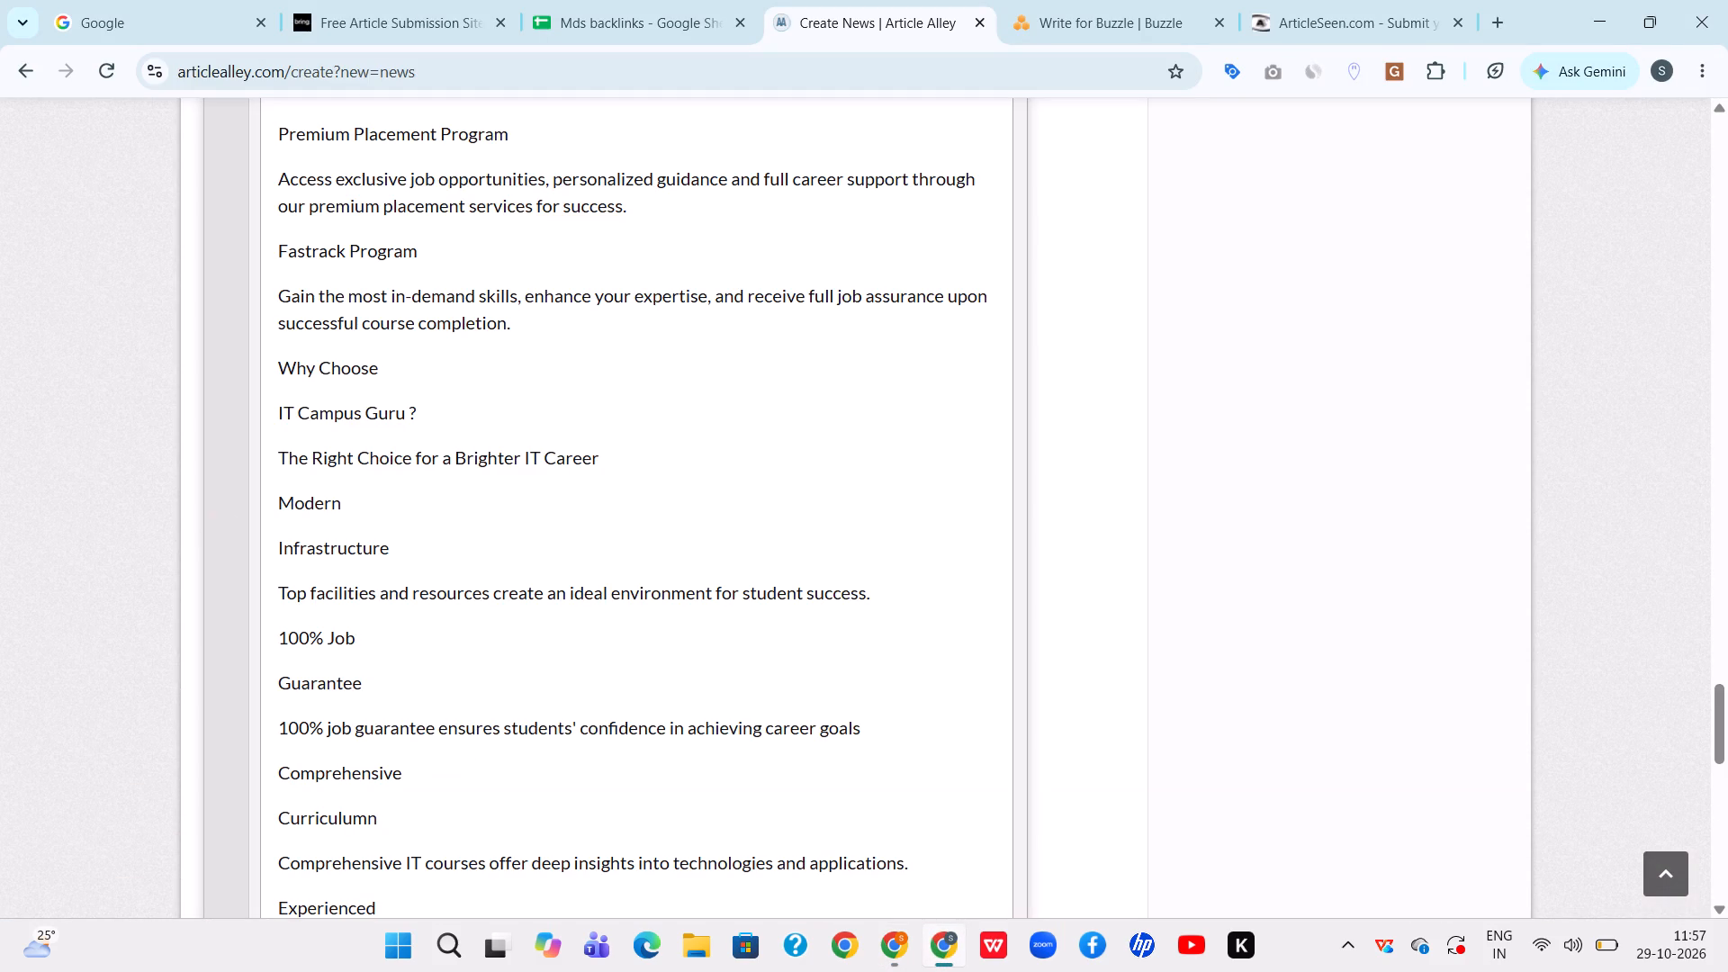
Join "Why Choose" and "IT Campus Guru ?" into one heading line.
{"action": "left_click", "coordinate": [282, 400]}
{"action": "key", "text": "Left"}
{"action": "key", "text": "BackSpace"}
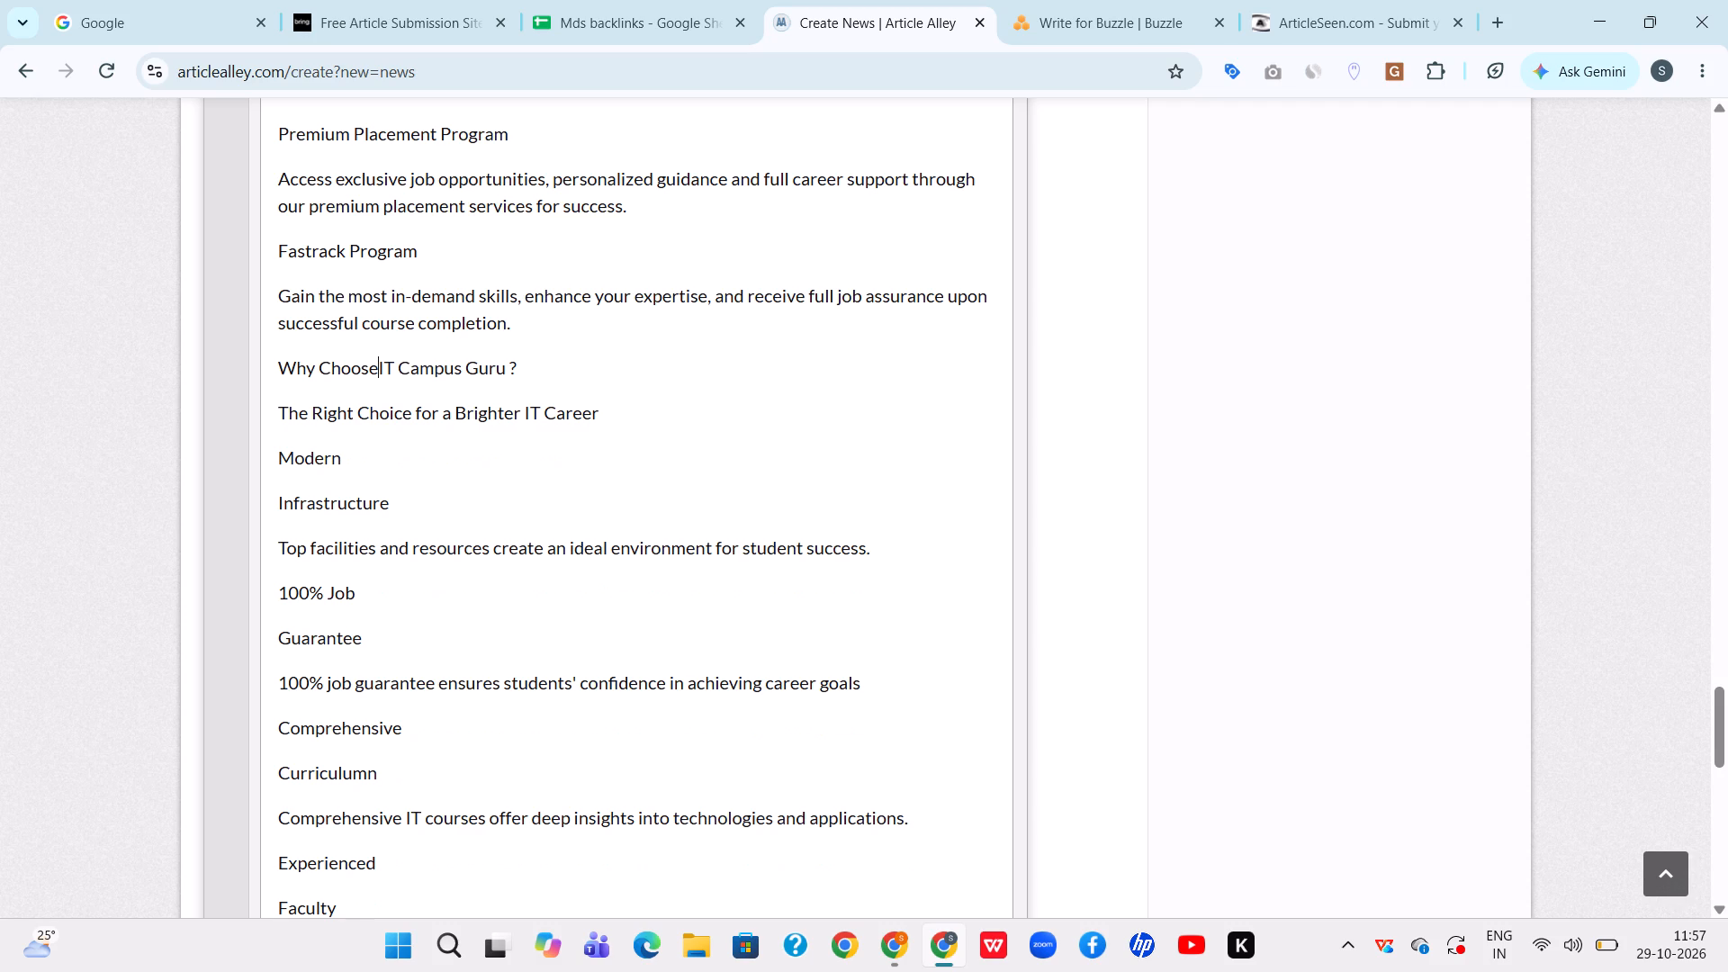
{"action": "key", "text": "space"}
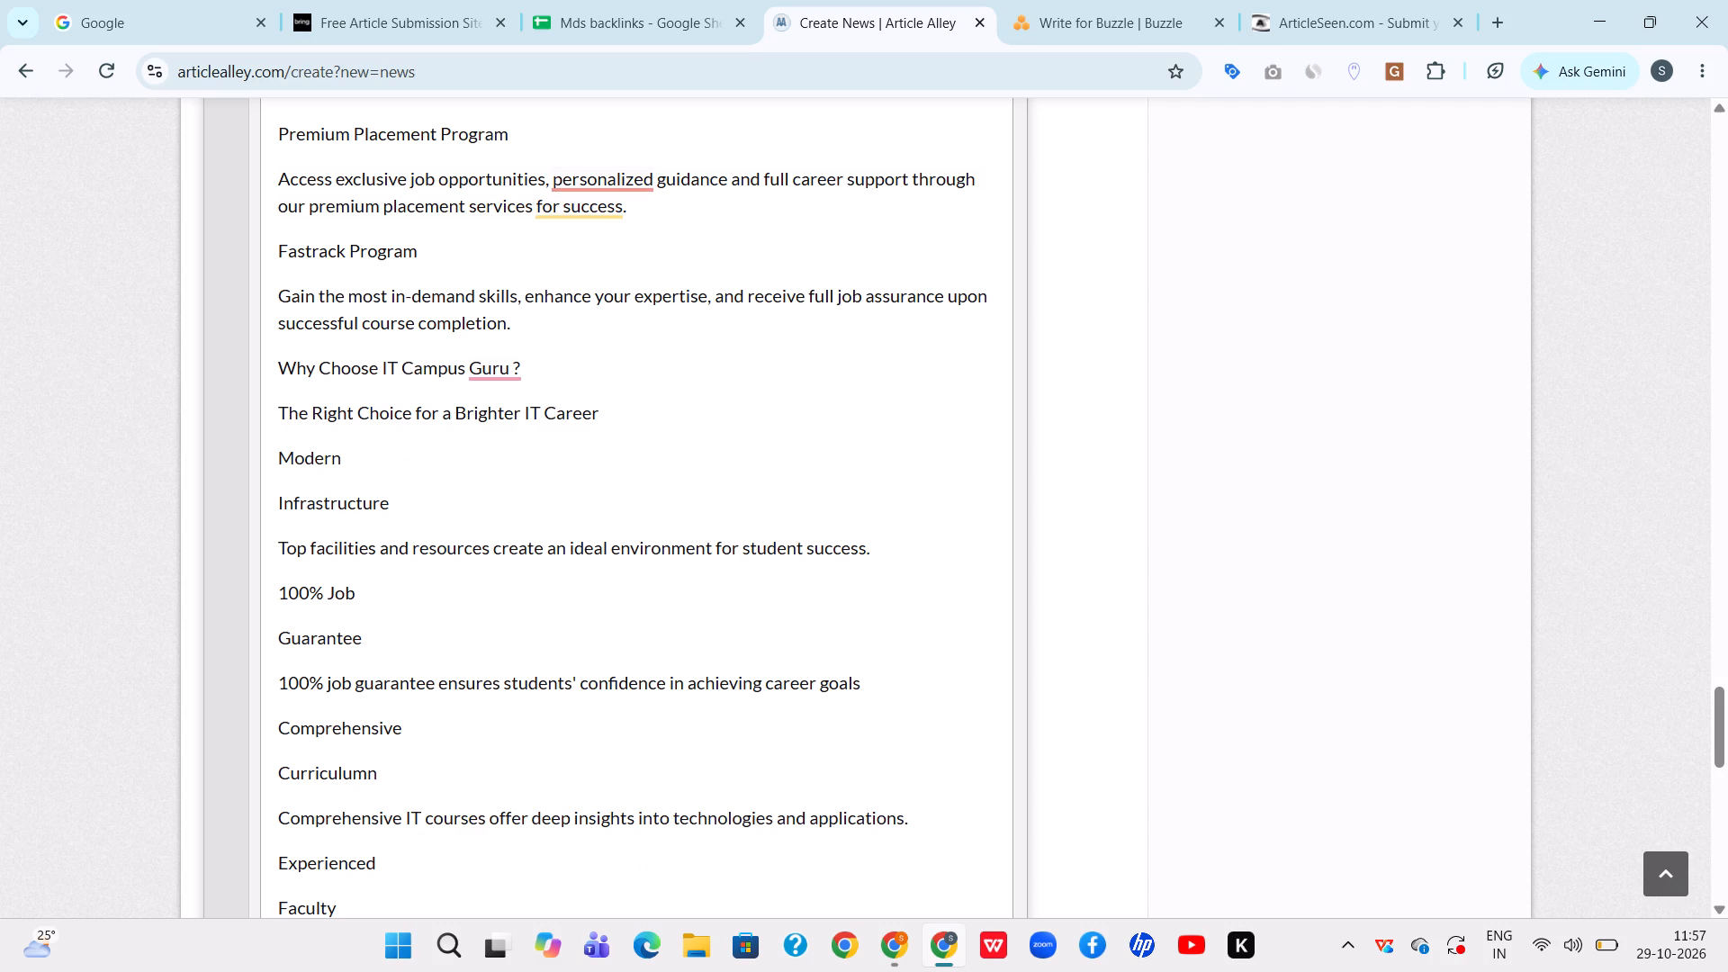
Merge the Modern Infrastructure heading and its description into one line, separated by "- ".
{"action": "left_click", "coordinate": [279, 544]}
{"action": "key", "text": "BackSpace"}
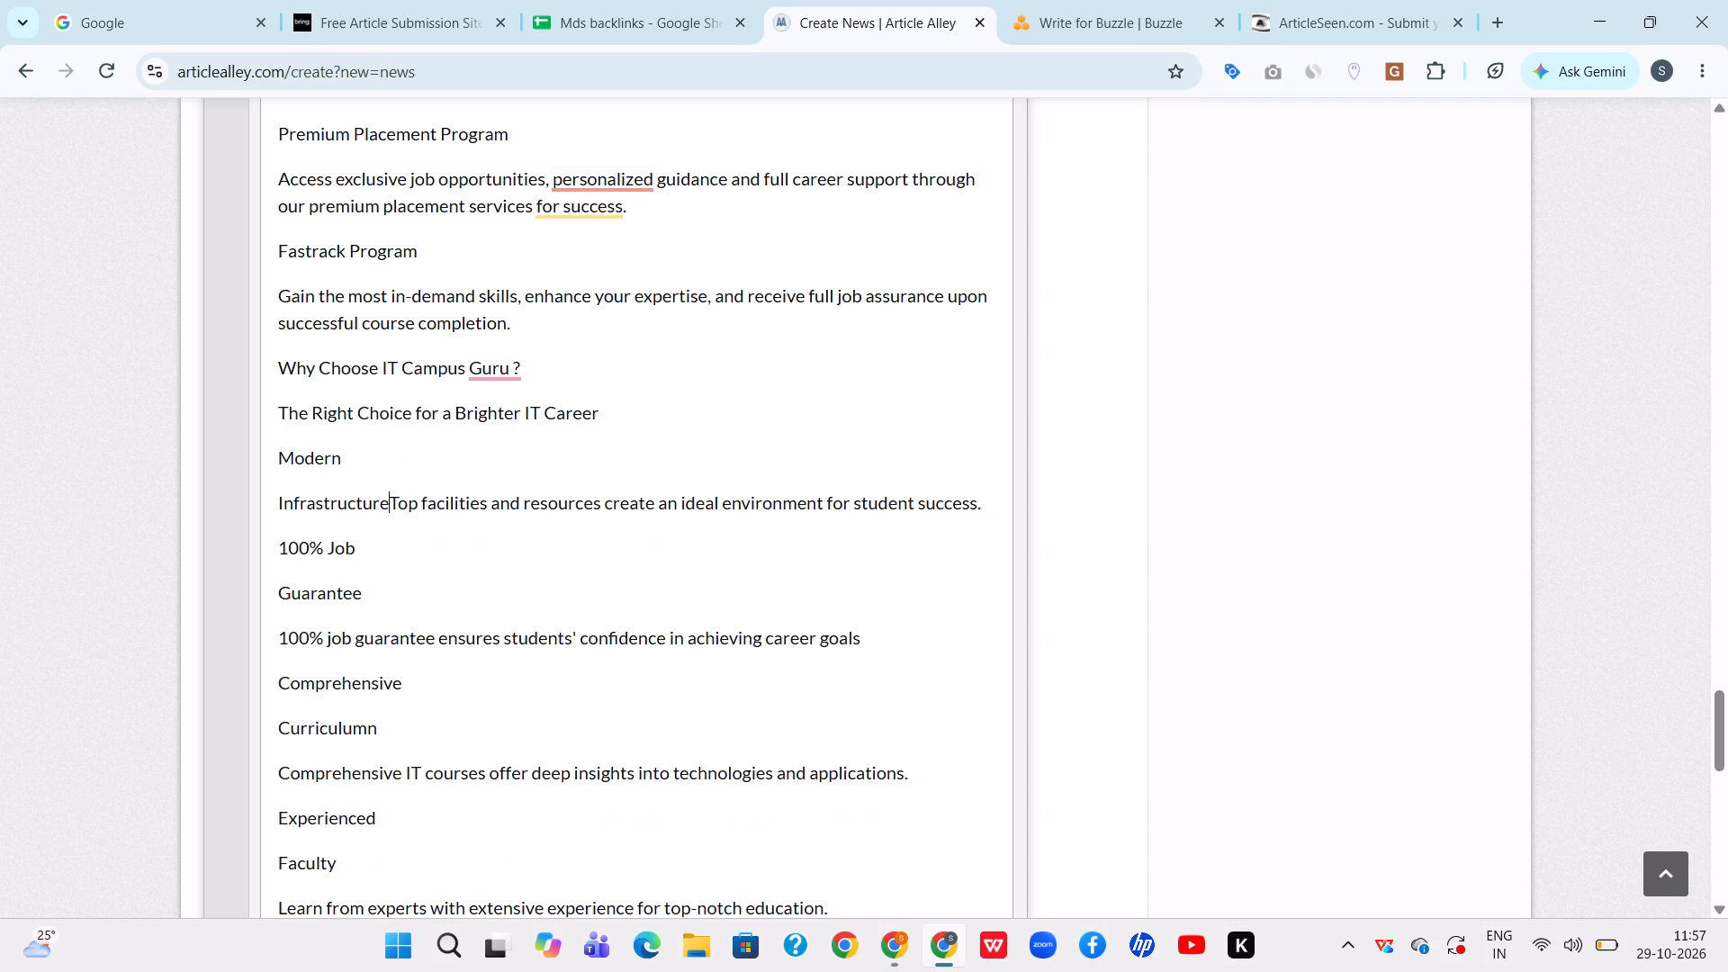
{"action": "type", "text": "-"}
{"action": "key", "text": "space"}
{"action": "key", "text": "Home"}
{"action": "key", "text": "BackSpace"}
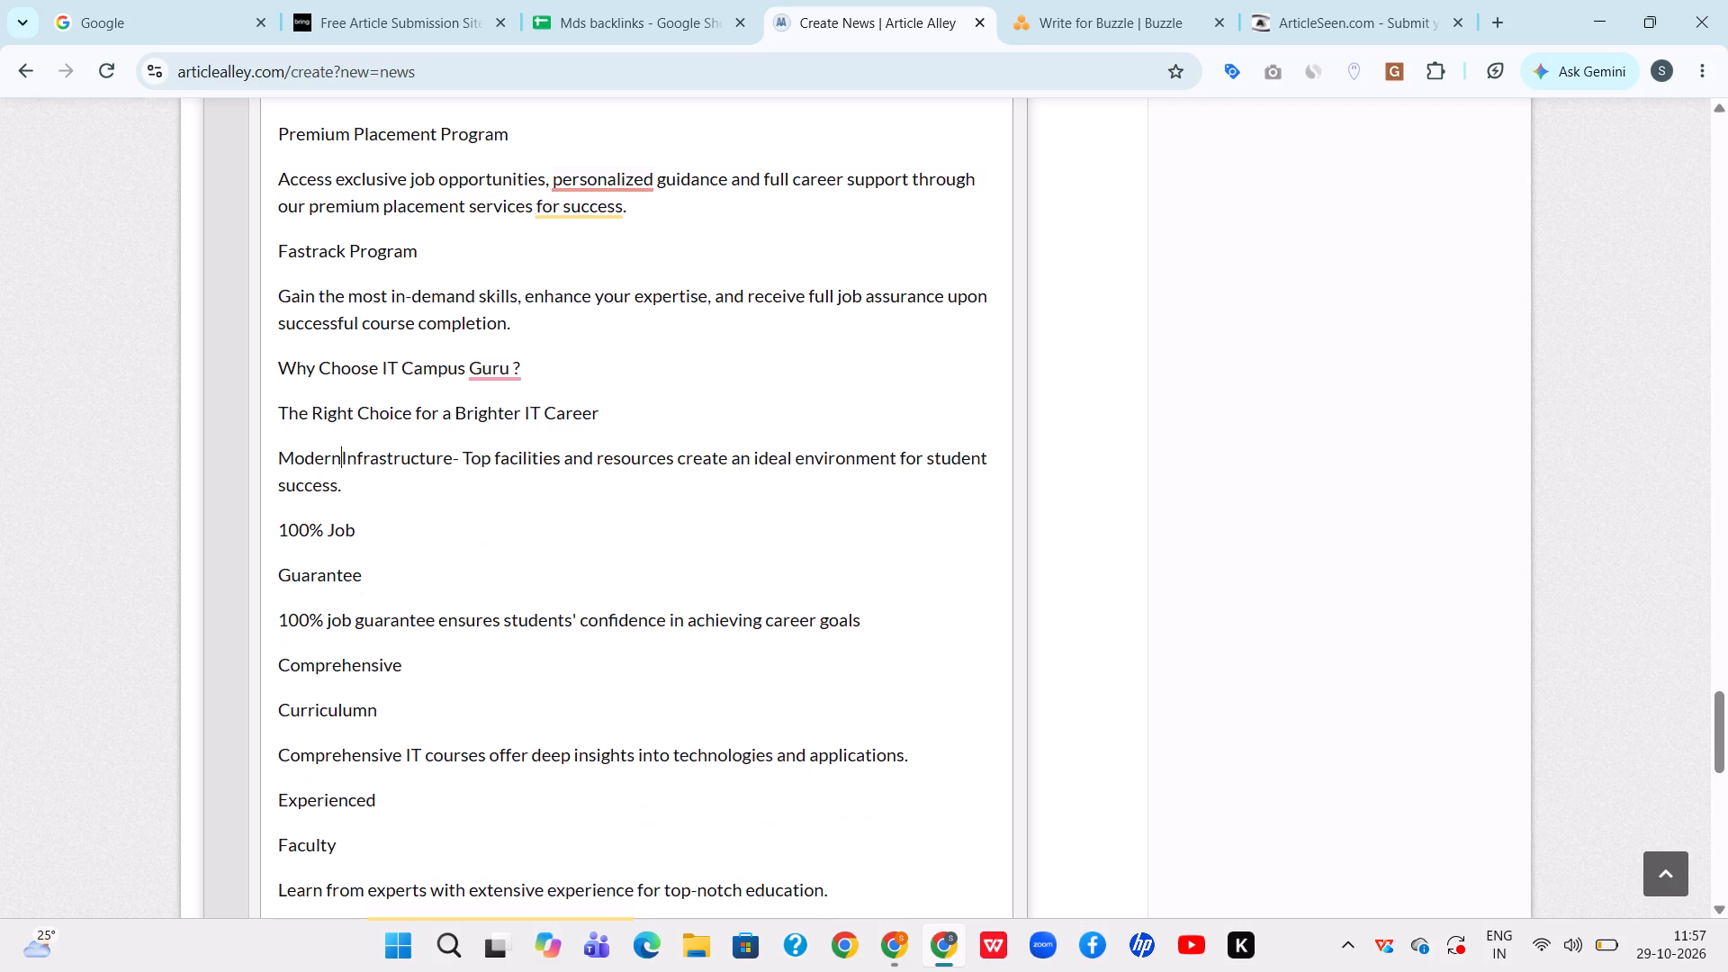
{"action": "key", "text": "space"}
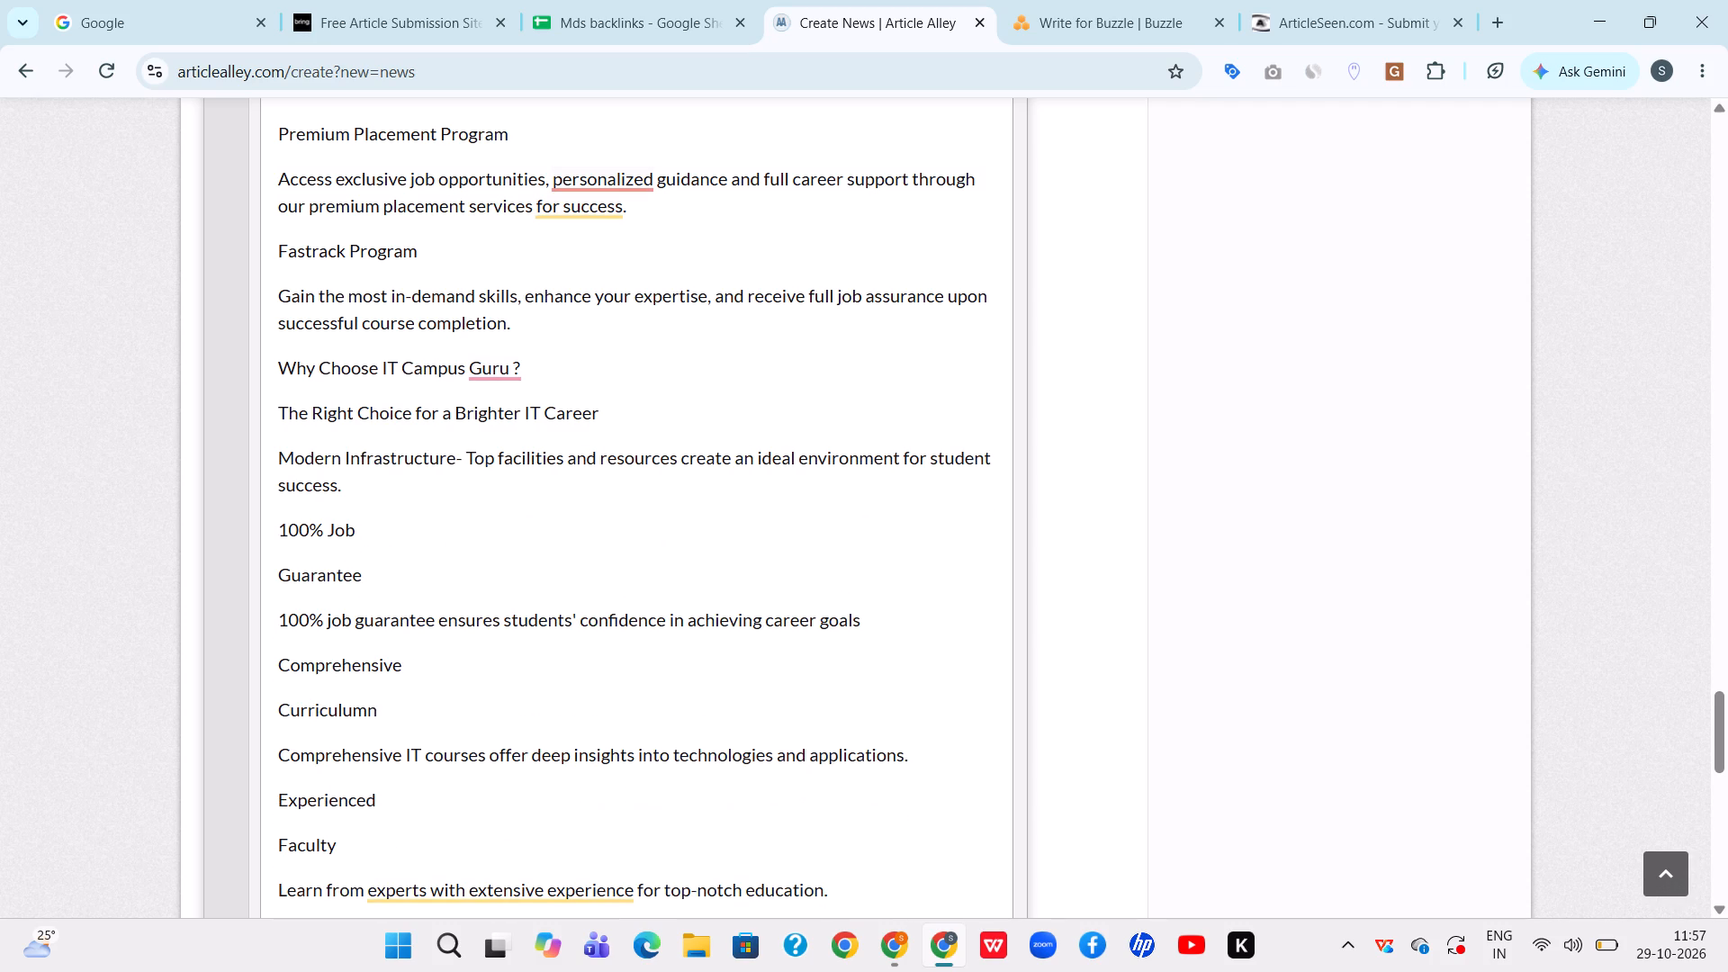
Merge the 100% Job Guarantee heading and its description into one line, separated by "- ".
{"action": "left_click", "coordinate": [278, 615]}
{"action": "key", "text": "BackSpace"}
{"action": "type", "text": "-"}
{"action": "key", "text": "space"}
{"action": "key", "text": "Home"}
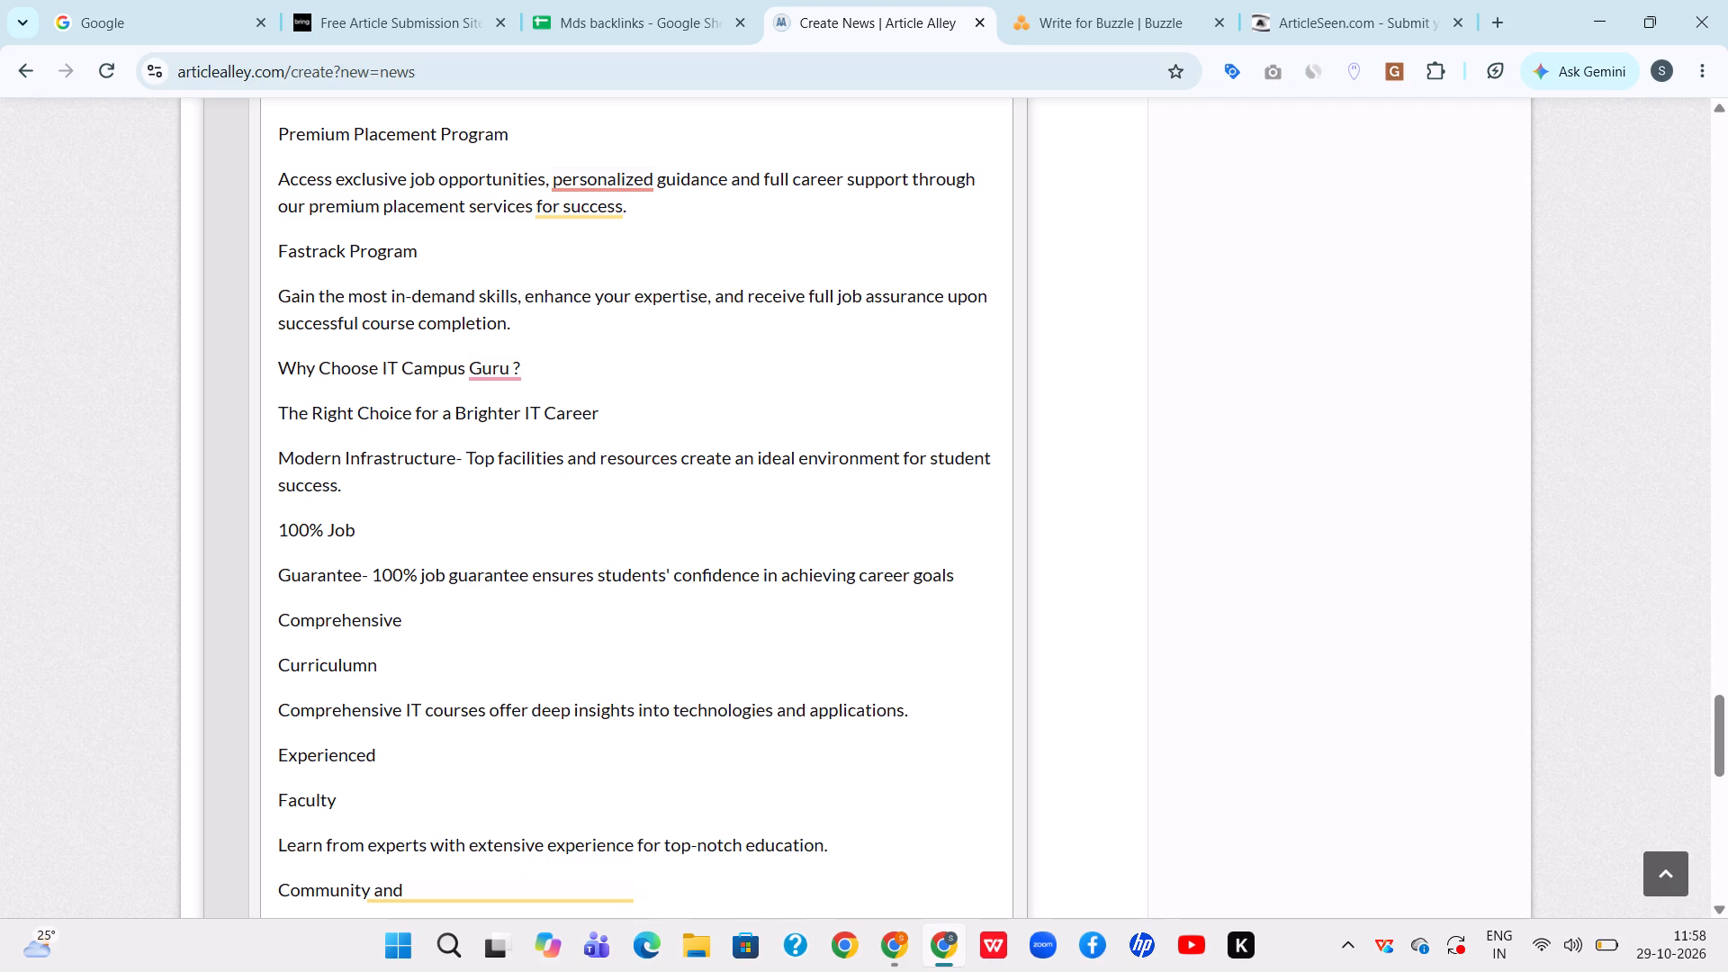
{"action": "key", "text": "BackSpace"}
{"action": "key", "text": "space"}
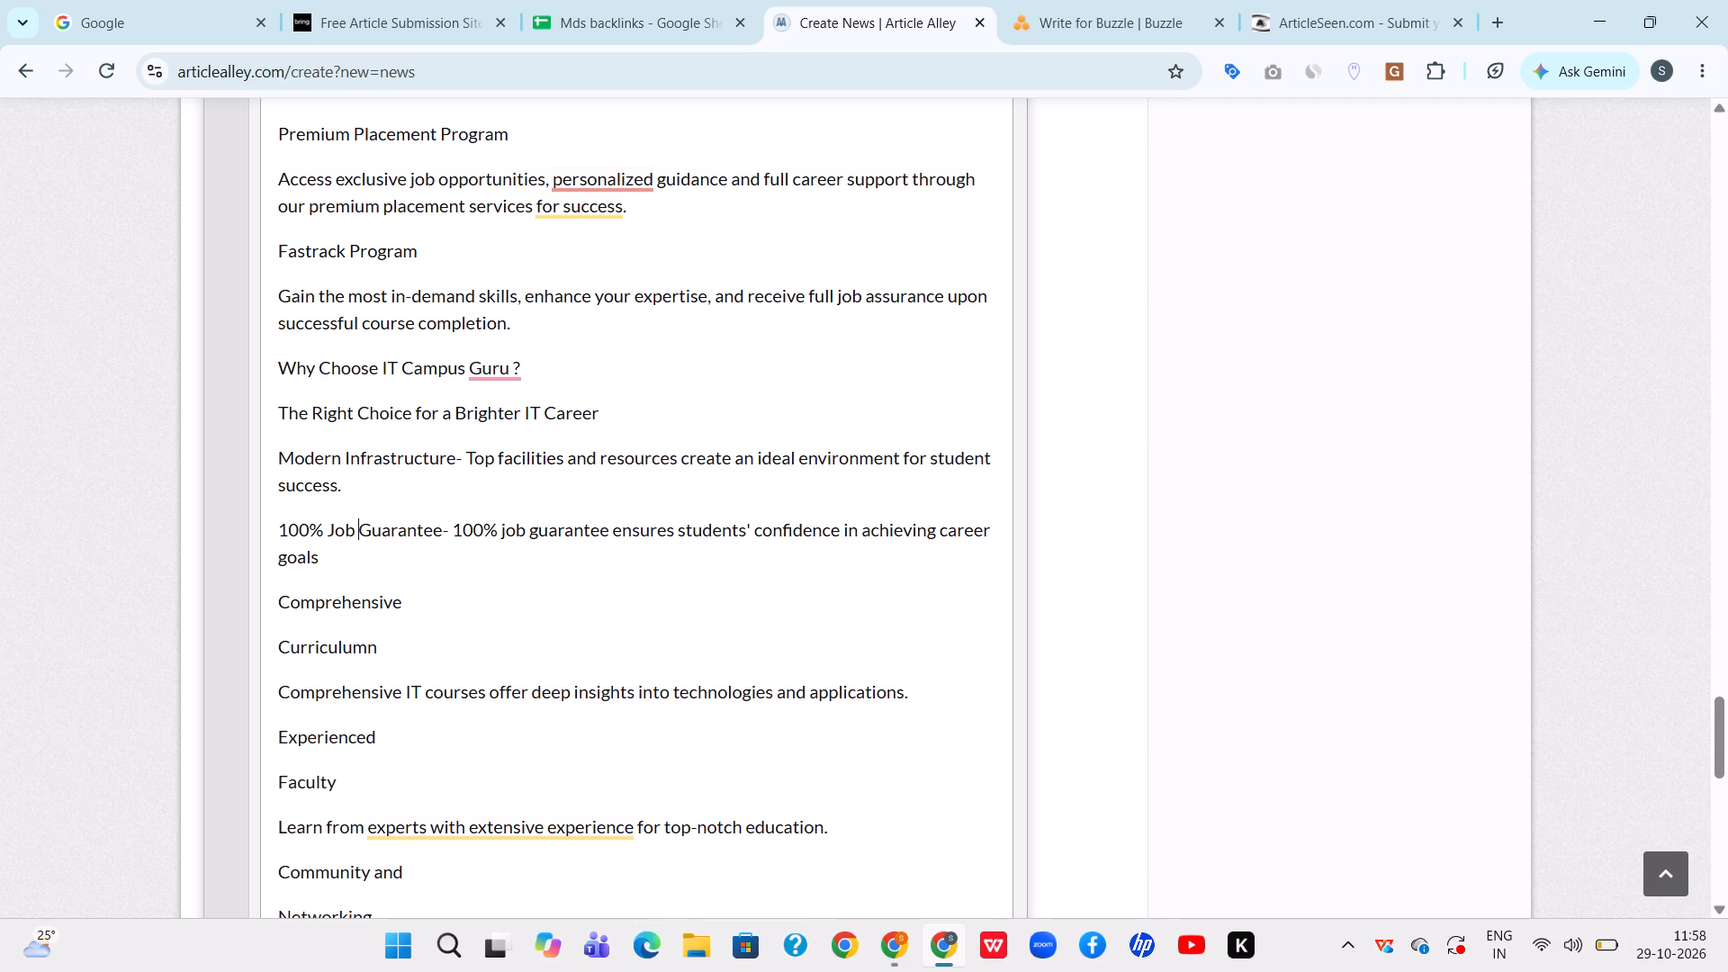
Merge the Comprehensive Curriculum heading and its description into one line separated by "- ", correcting the spelling to "Curriculum".
{"action": "left_click", "coordinate": [281, 687]}
{"action": "key", "text": "BackSpace"}
{"action": "key", "text": "minus"}
{"action": "key", "text": "BackSpace"}
{"action": "key", "text": "BackSpace"}
{"action": "type", "text": "-"}
{"action": "key", "text": "space"}
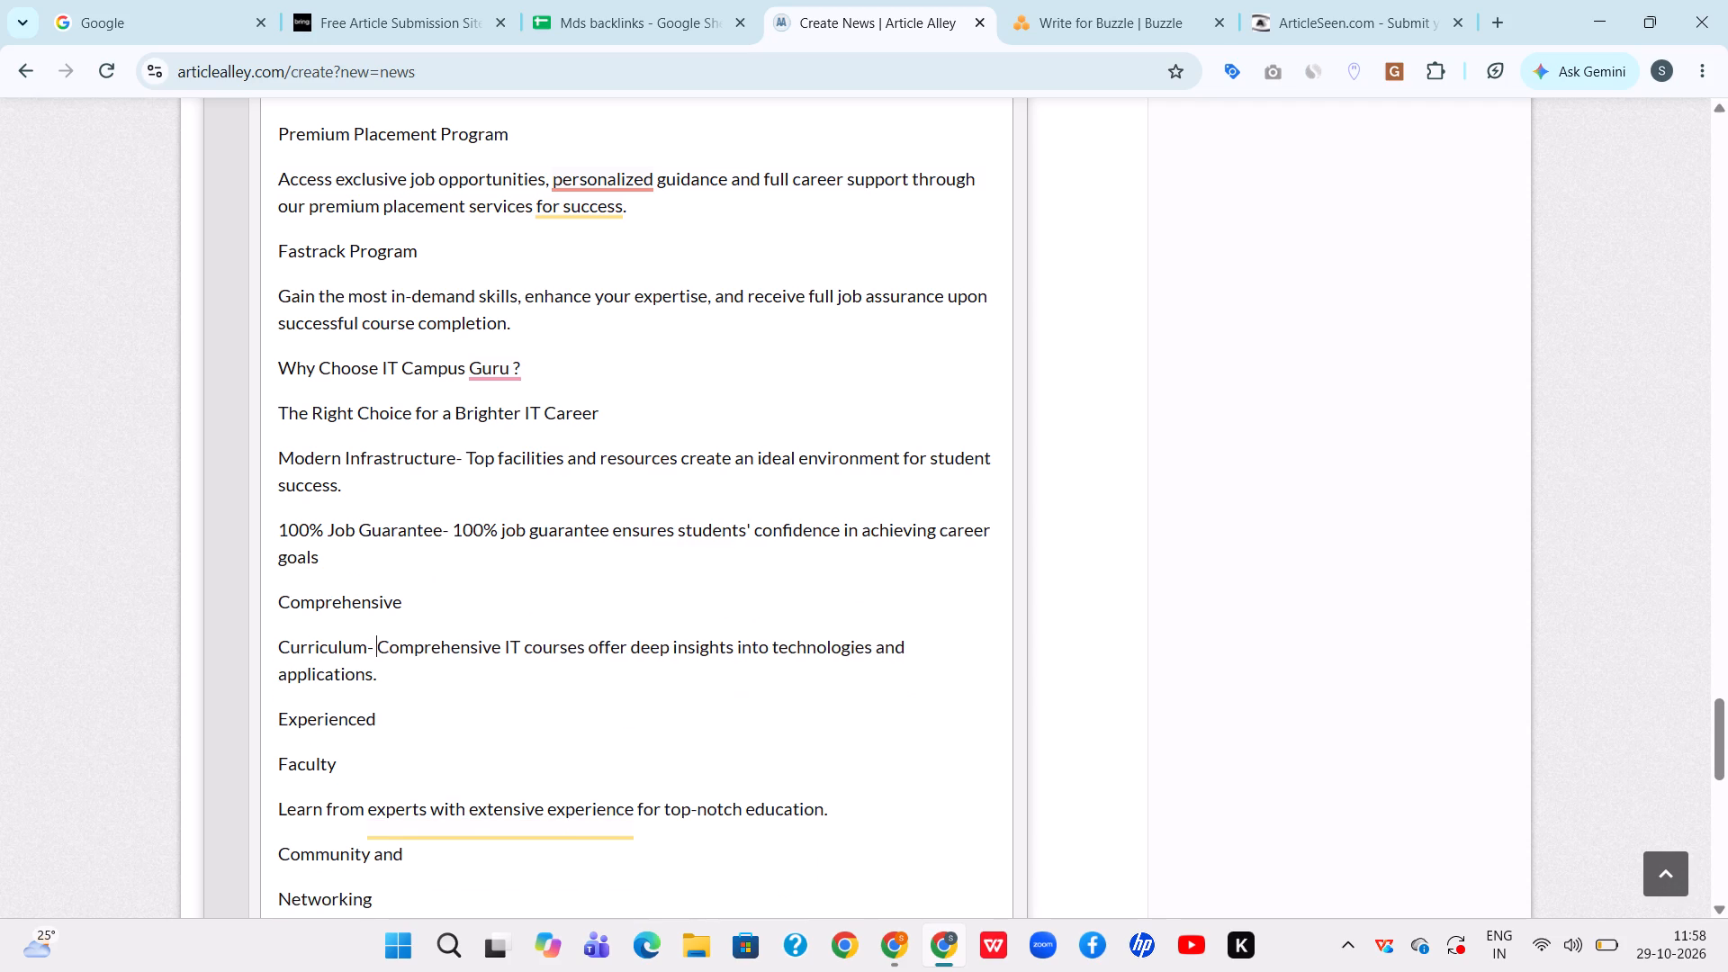
{"action": "key", "text": "Home"}
{"action": "key", "text": "BackSpace"}
{"action": "key", "text": "space"}
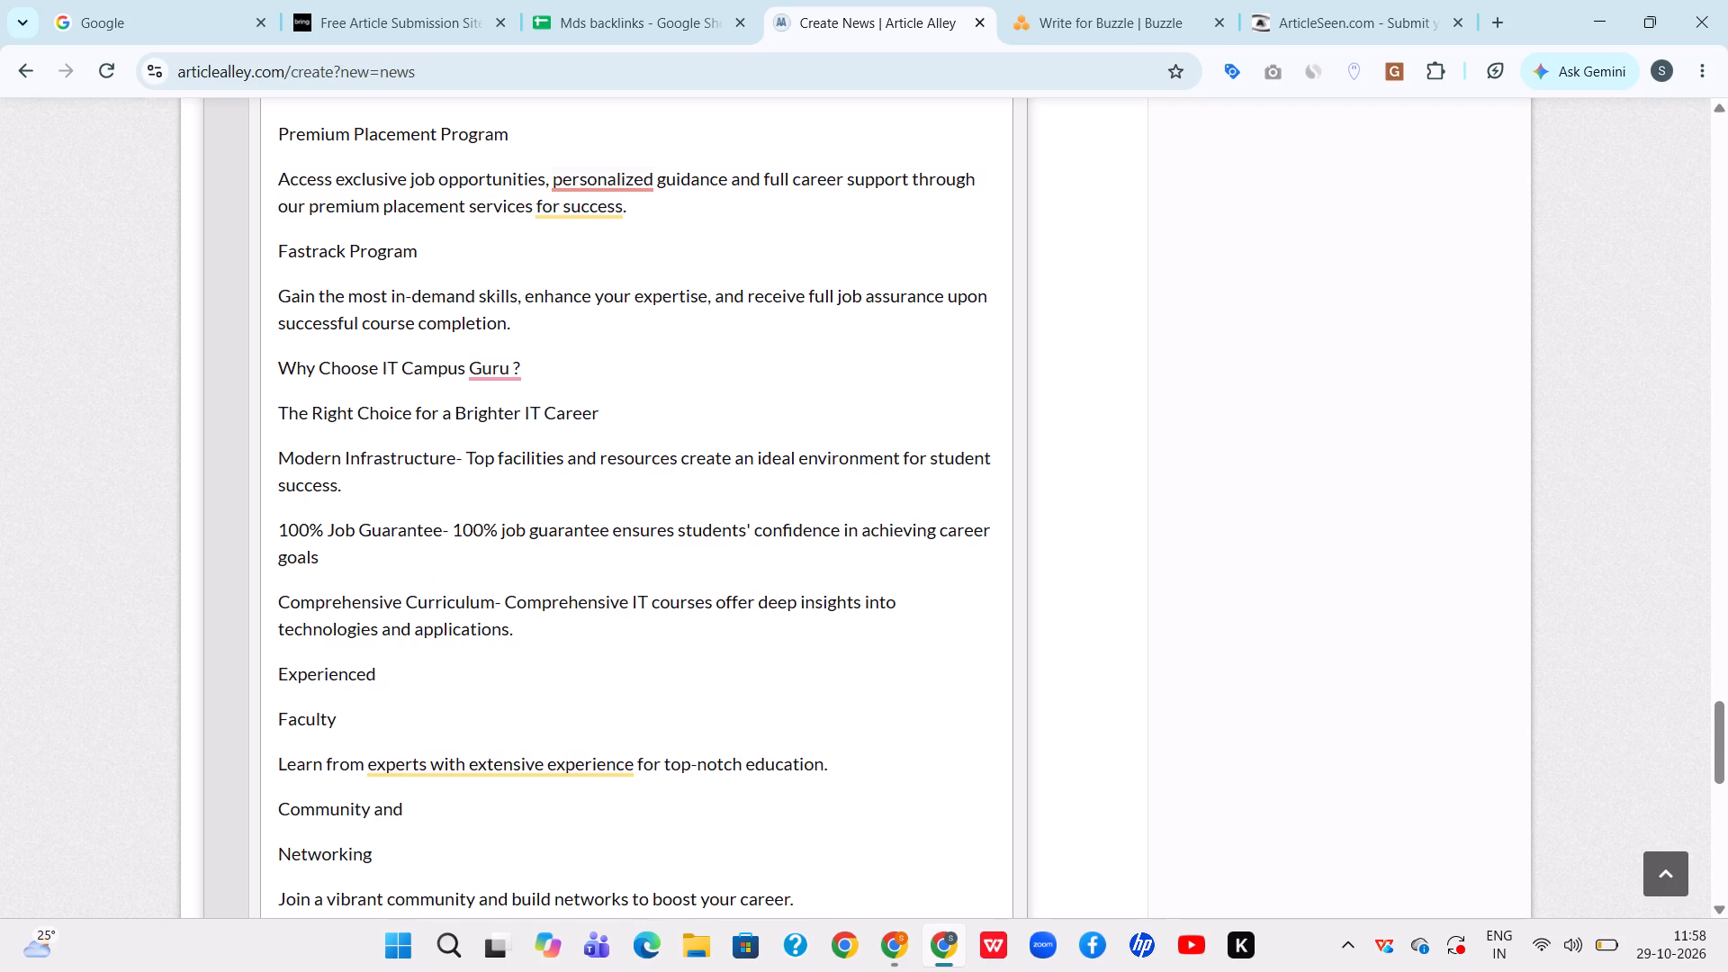
Merge the Experienced Faculty heading and its description into one line, separated by "- ".
{"action": "left_click", "coordinate": [282, 766]}
{"action": "key", "text": "BackSpace"}
{"action": "type", "text": "-"}
{"action": "key", "text": "space"}
{"action": "key", "text": "Home"}
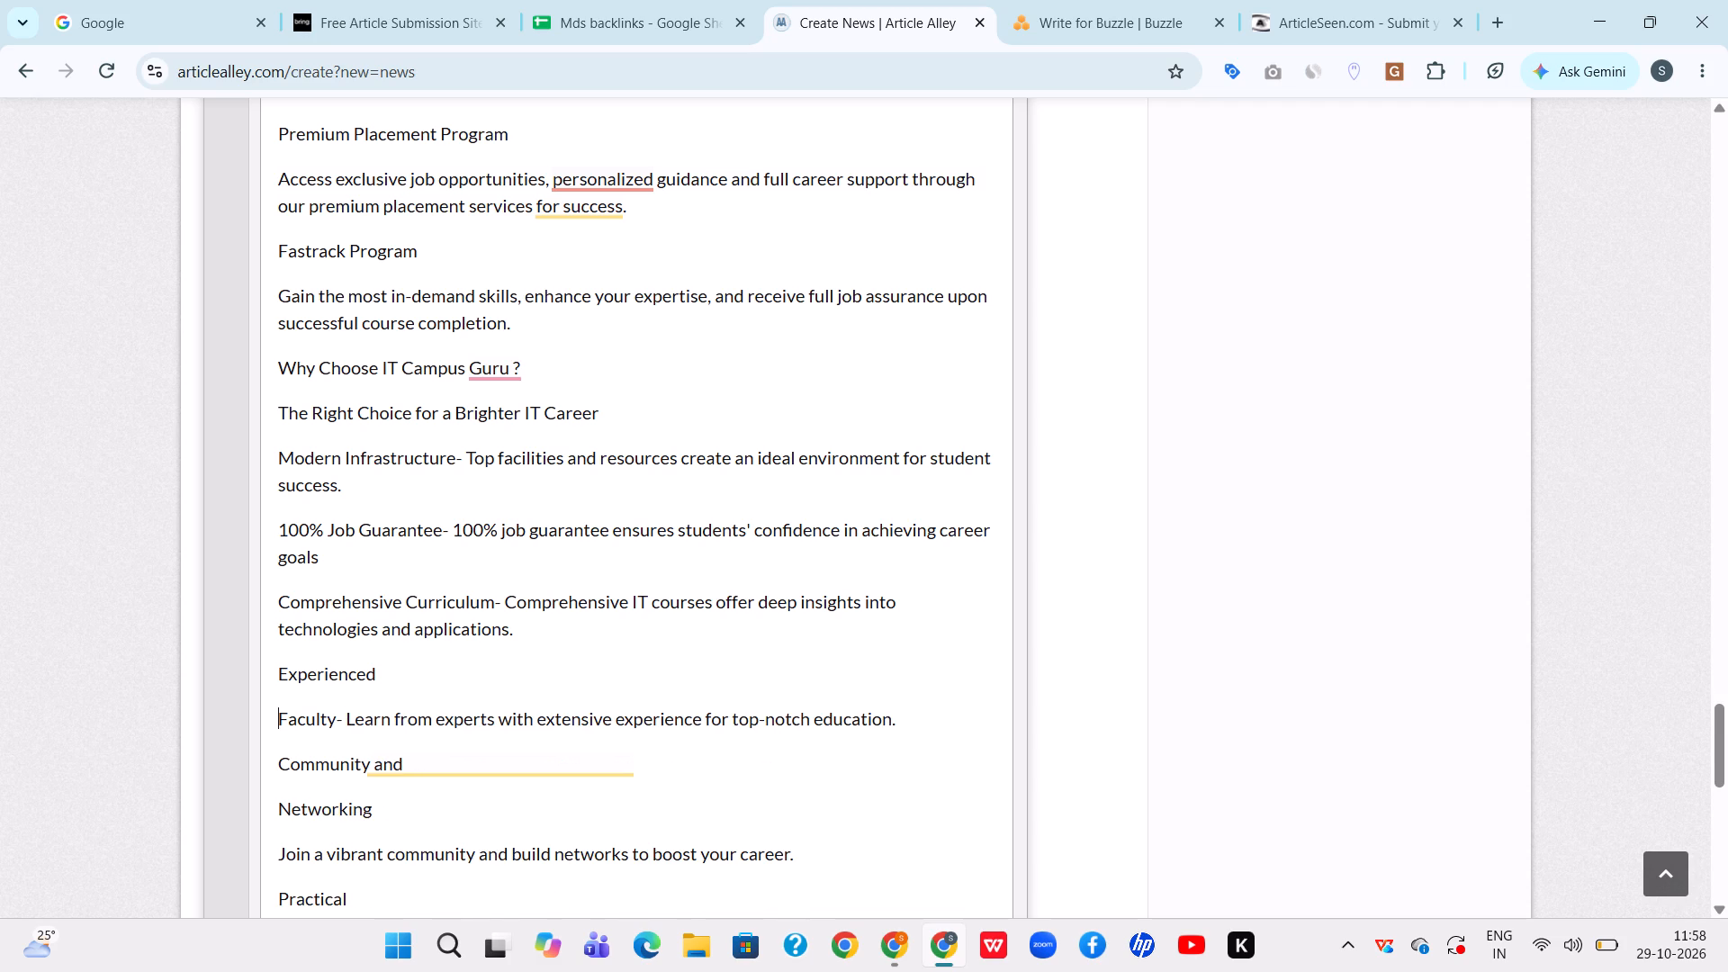
{"action": "key", "text": "BackSpace"}
{"action": "key", "text": "space"}
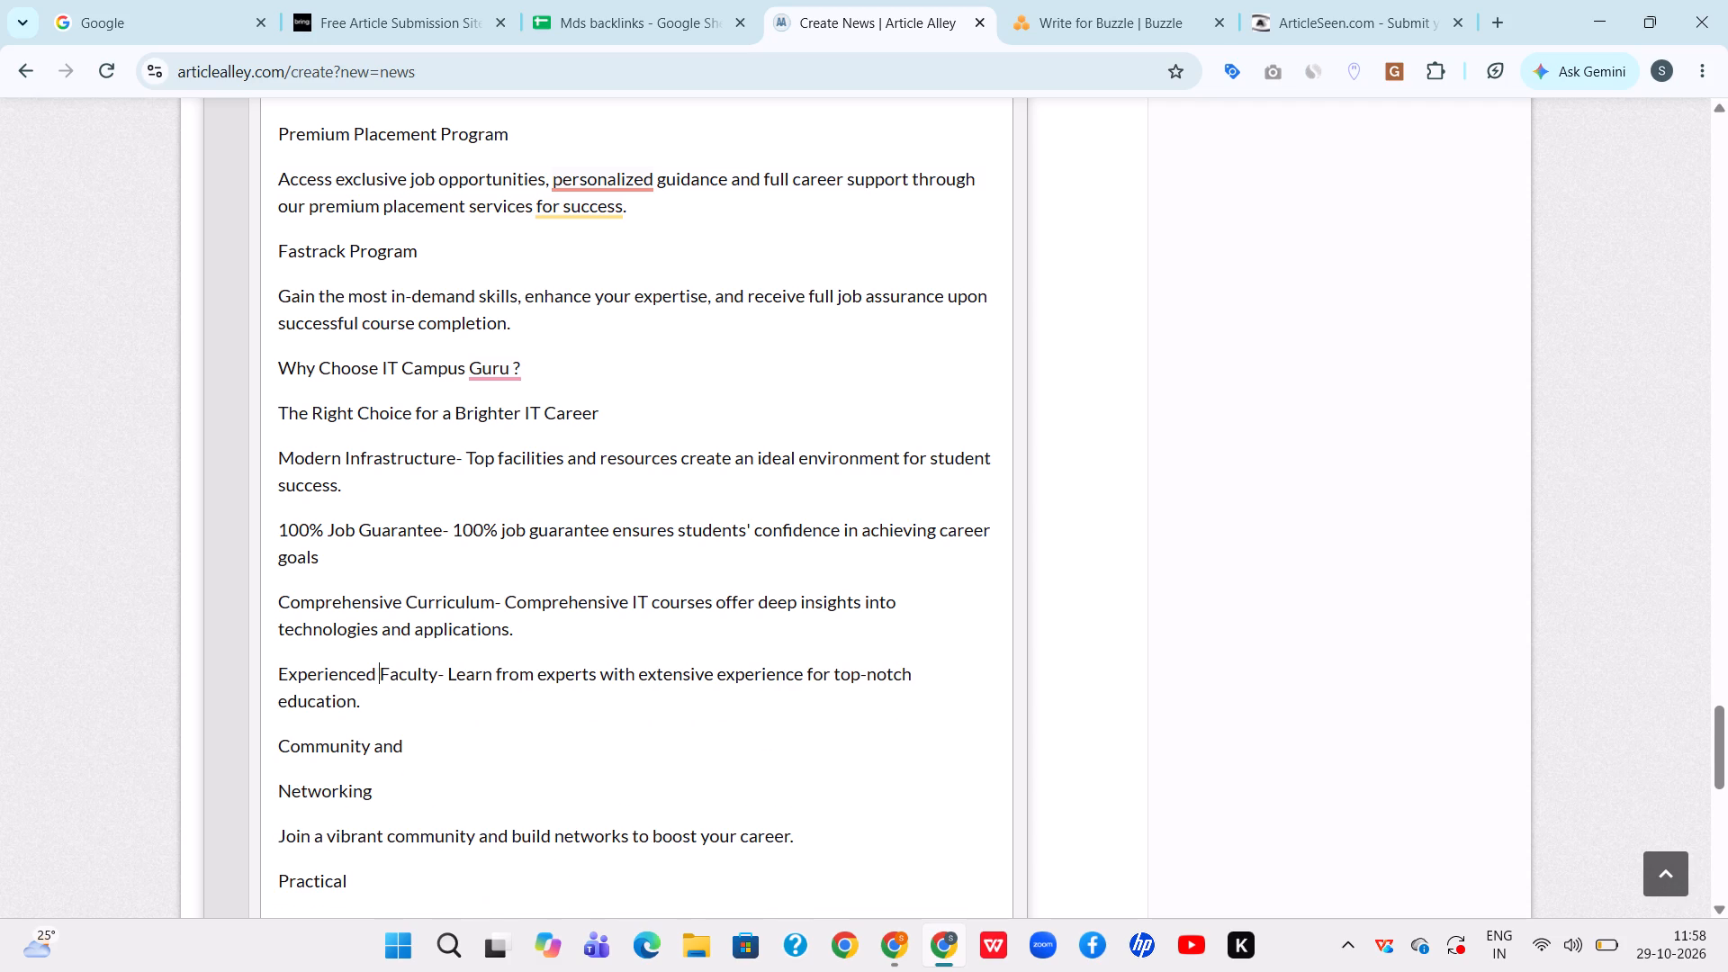
Merge the Community and Networking heading and its description into one line, separated by "- ".
{"action": "left_click", "coordinate": [282, 832]}
{"action": "key", "text": "BackSpace"}
{"action": "type", "text": "-"}
{"action": "key", "text": "space"}
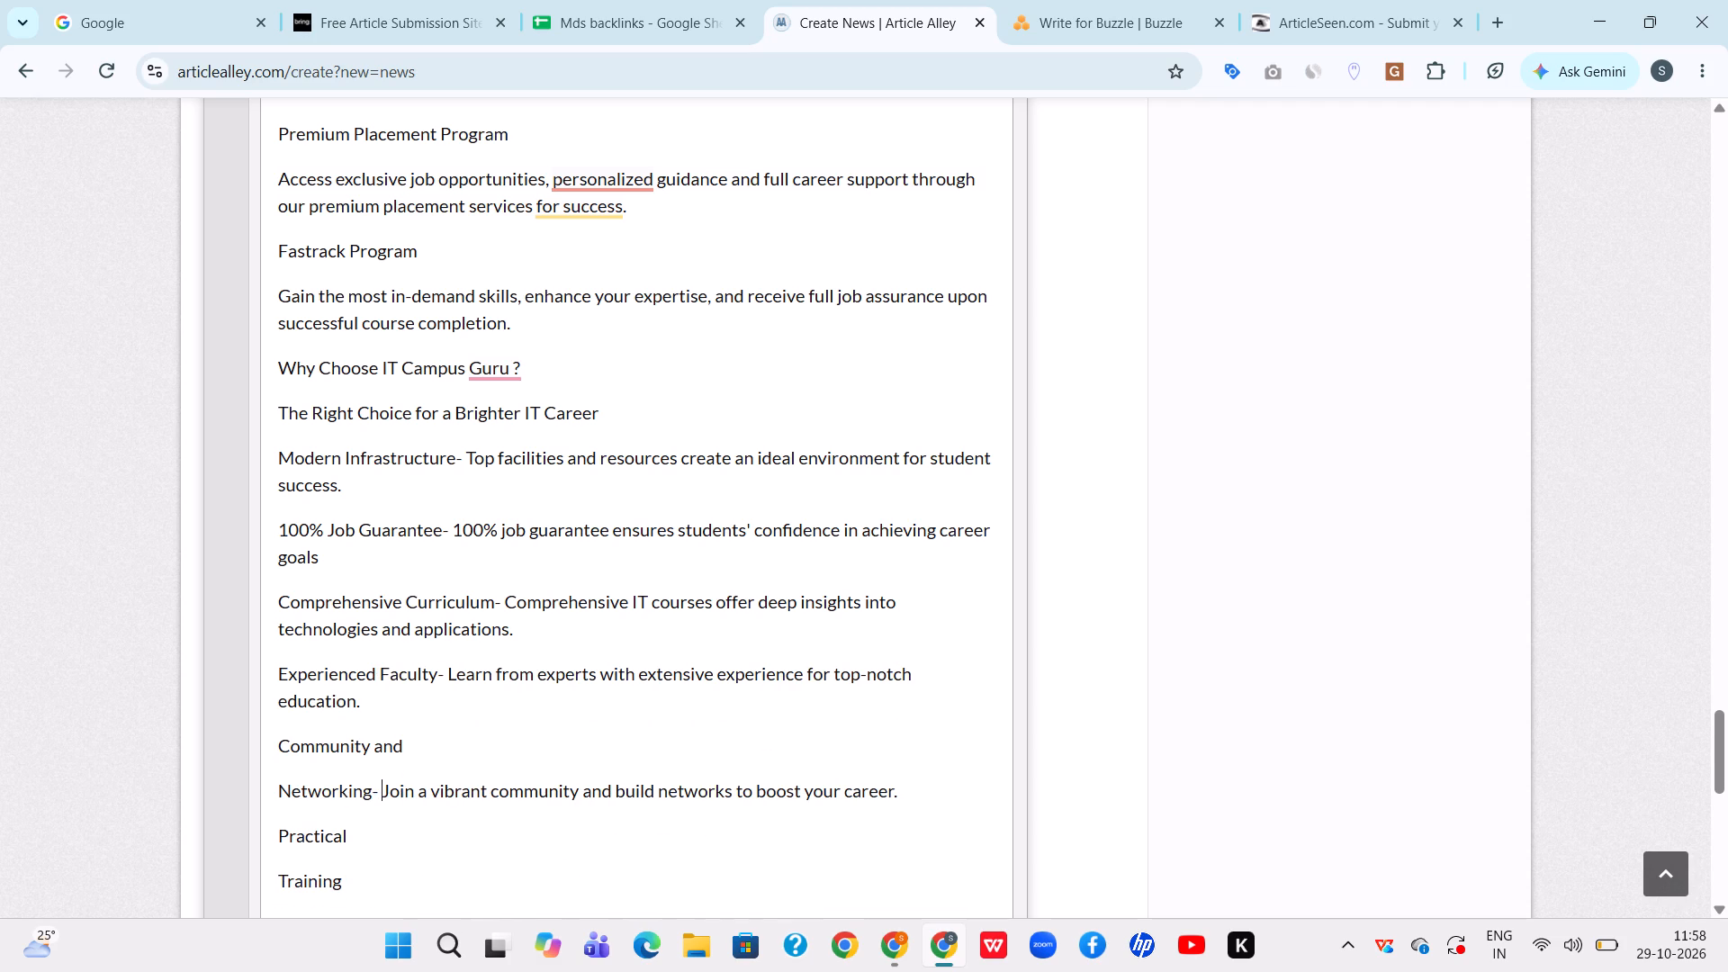
{"action": "key", "text": "Home"}
{"action": "key", "text": "BackSpace"}
{"action": "key", "text": "space"}
Merge the Practical Training heading and its description into one line, separated by "- ".
{"action": "scroll", "coordinate": [282, 832], "scroll_direction": "down", "scroll_amount": 3}
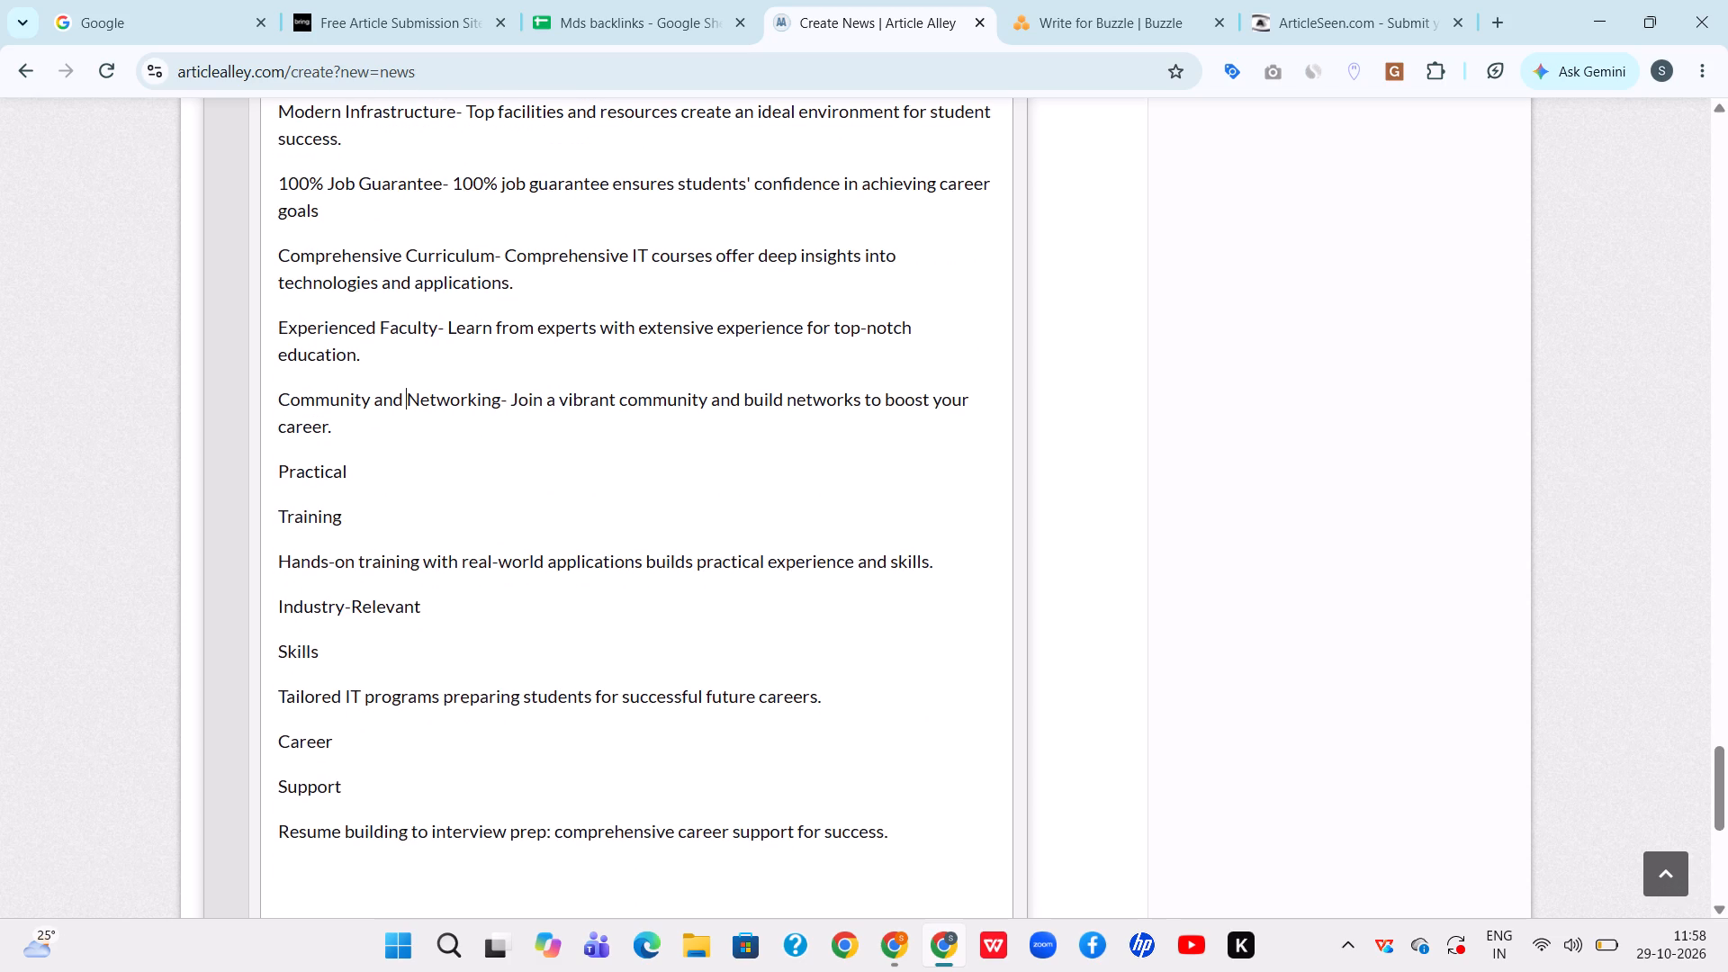
{"action": "left_click", "coordinate": [283, 560]}
{"action": "key", "text": "BackSpace"}
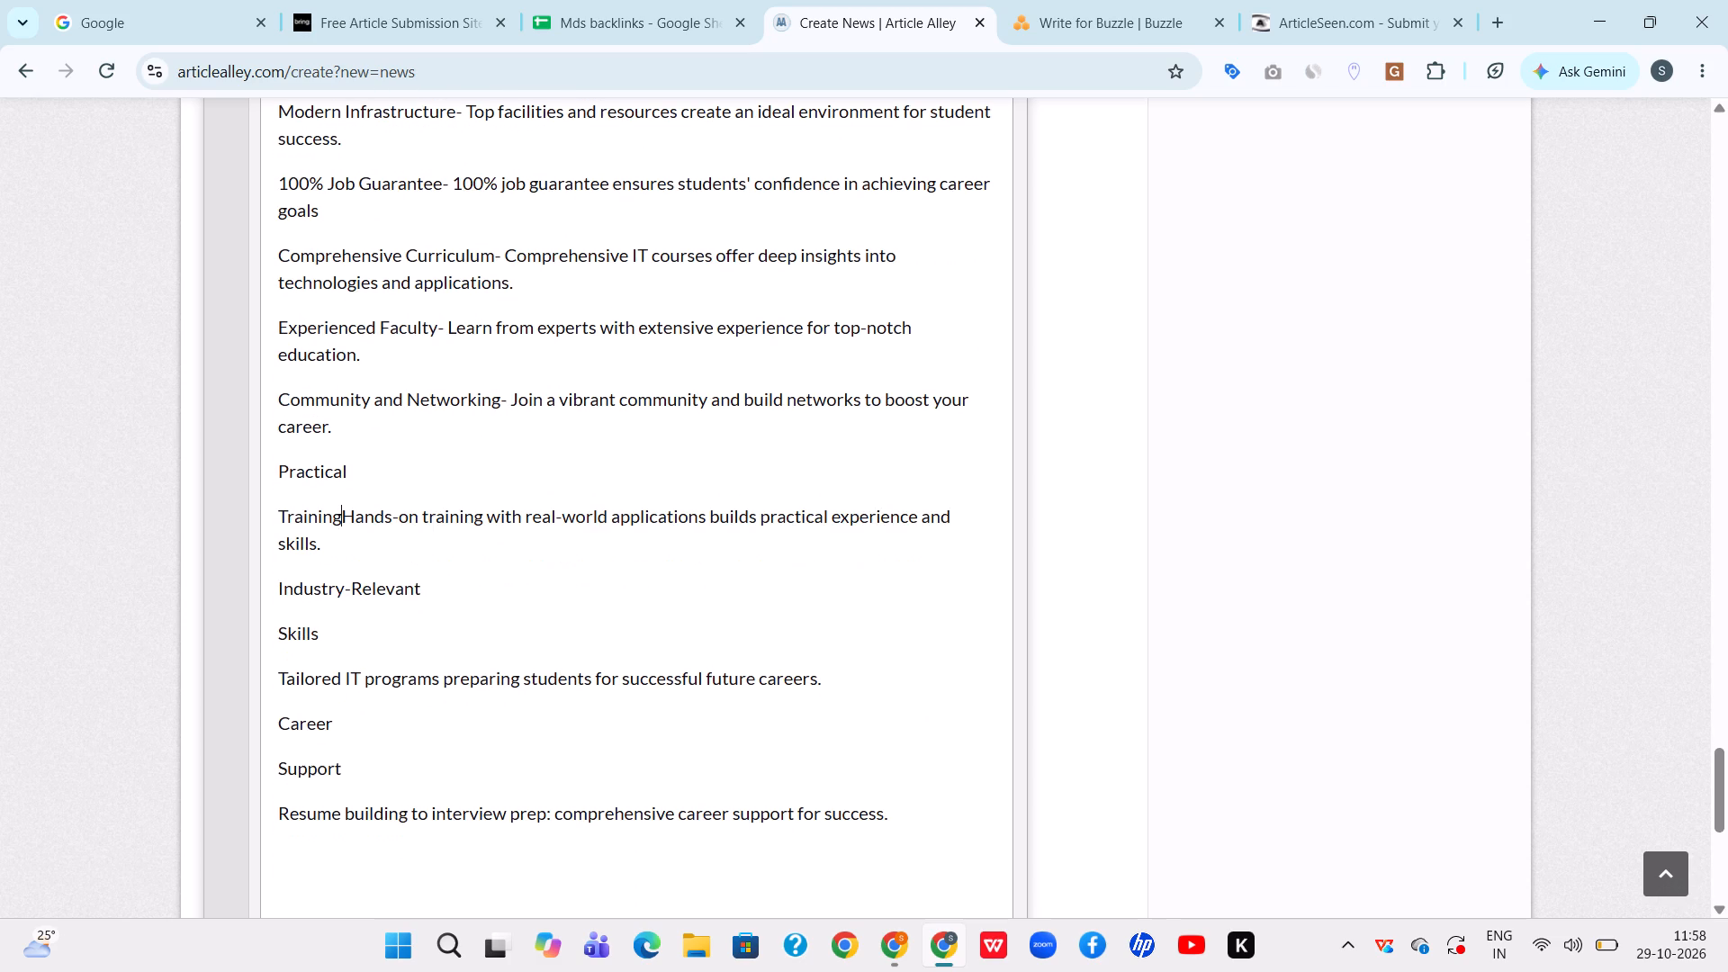
{"action": "type", "text": "-"}
{"action": "key", "text": "space"}
{"action": "key", "text": "Home"}
{"action": "key", "text": "BackSpace"}
{"action": "key", "text": "space"}
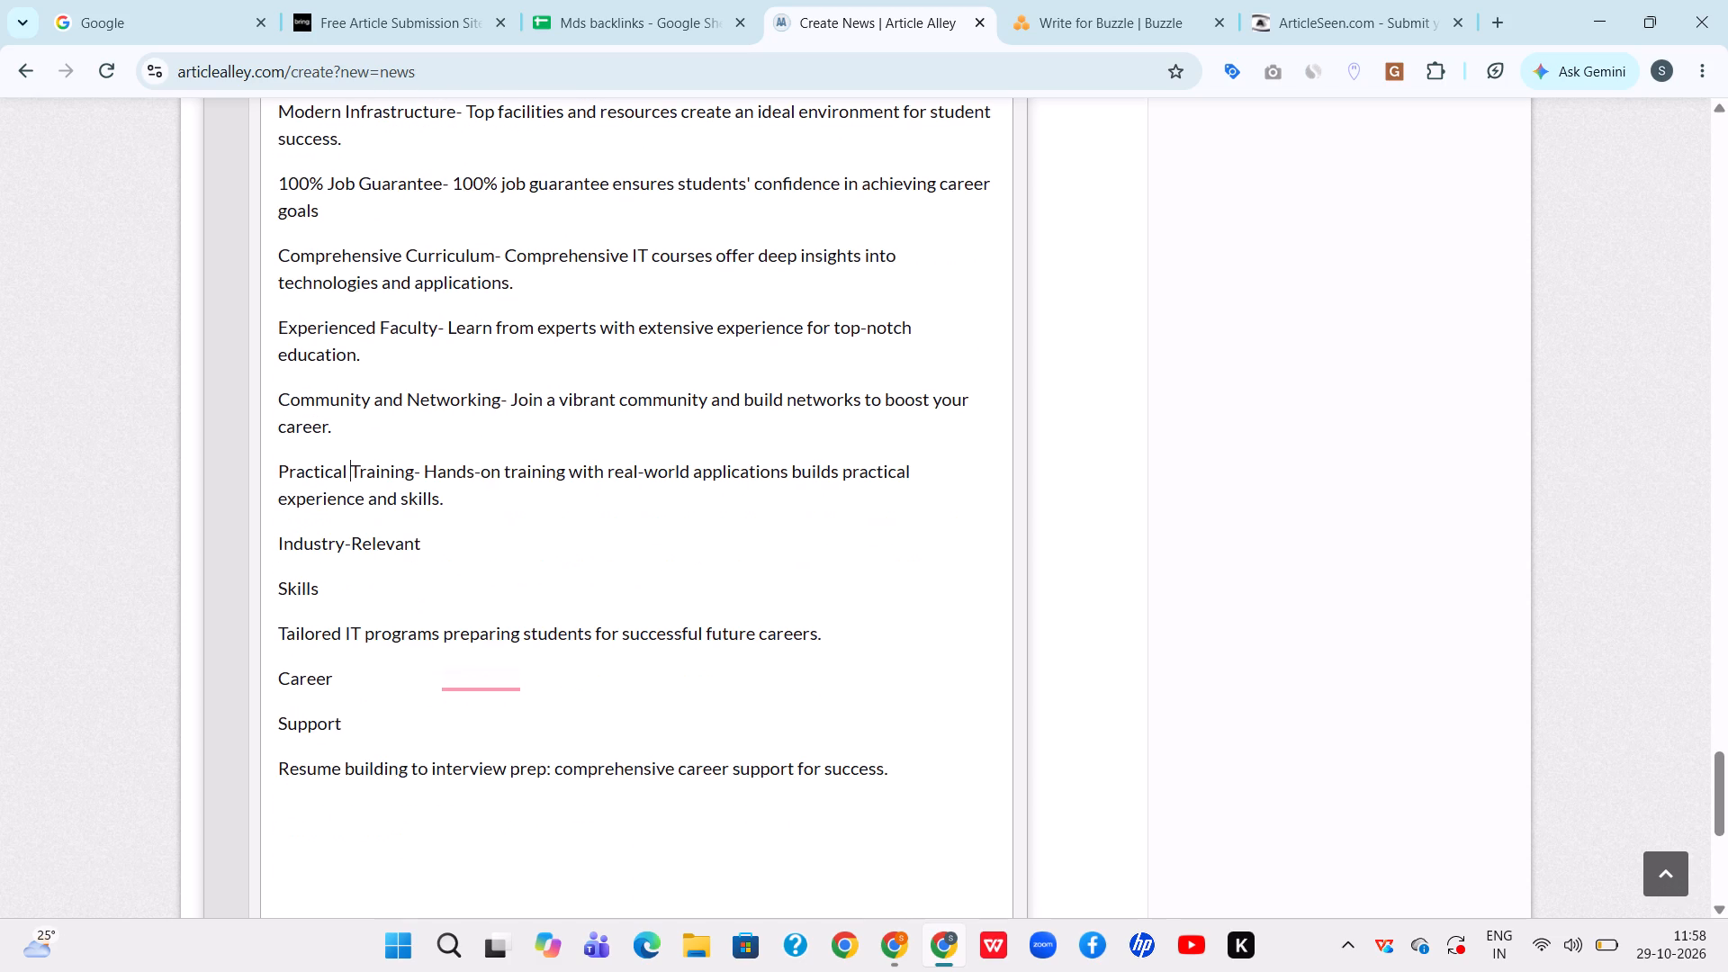
Merge the Industry-Relevant Skills heading and its description into one line, separated by "- ".
{"action": "left_click", "coordinate": [280, 638]}
{"action": "key", "text": "BackSpace"}
{"action": "type", "text": "-"}
{"action": "key", "text": "space"}
{"action": "key", "text": "Home"}
{"action": "key", "text": "BackSpace"}
{"action": "key", "text": "space"}
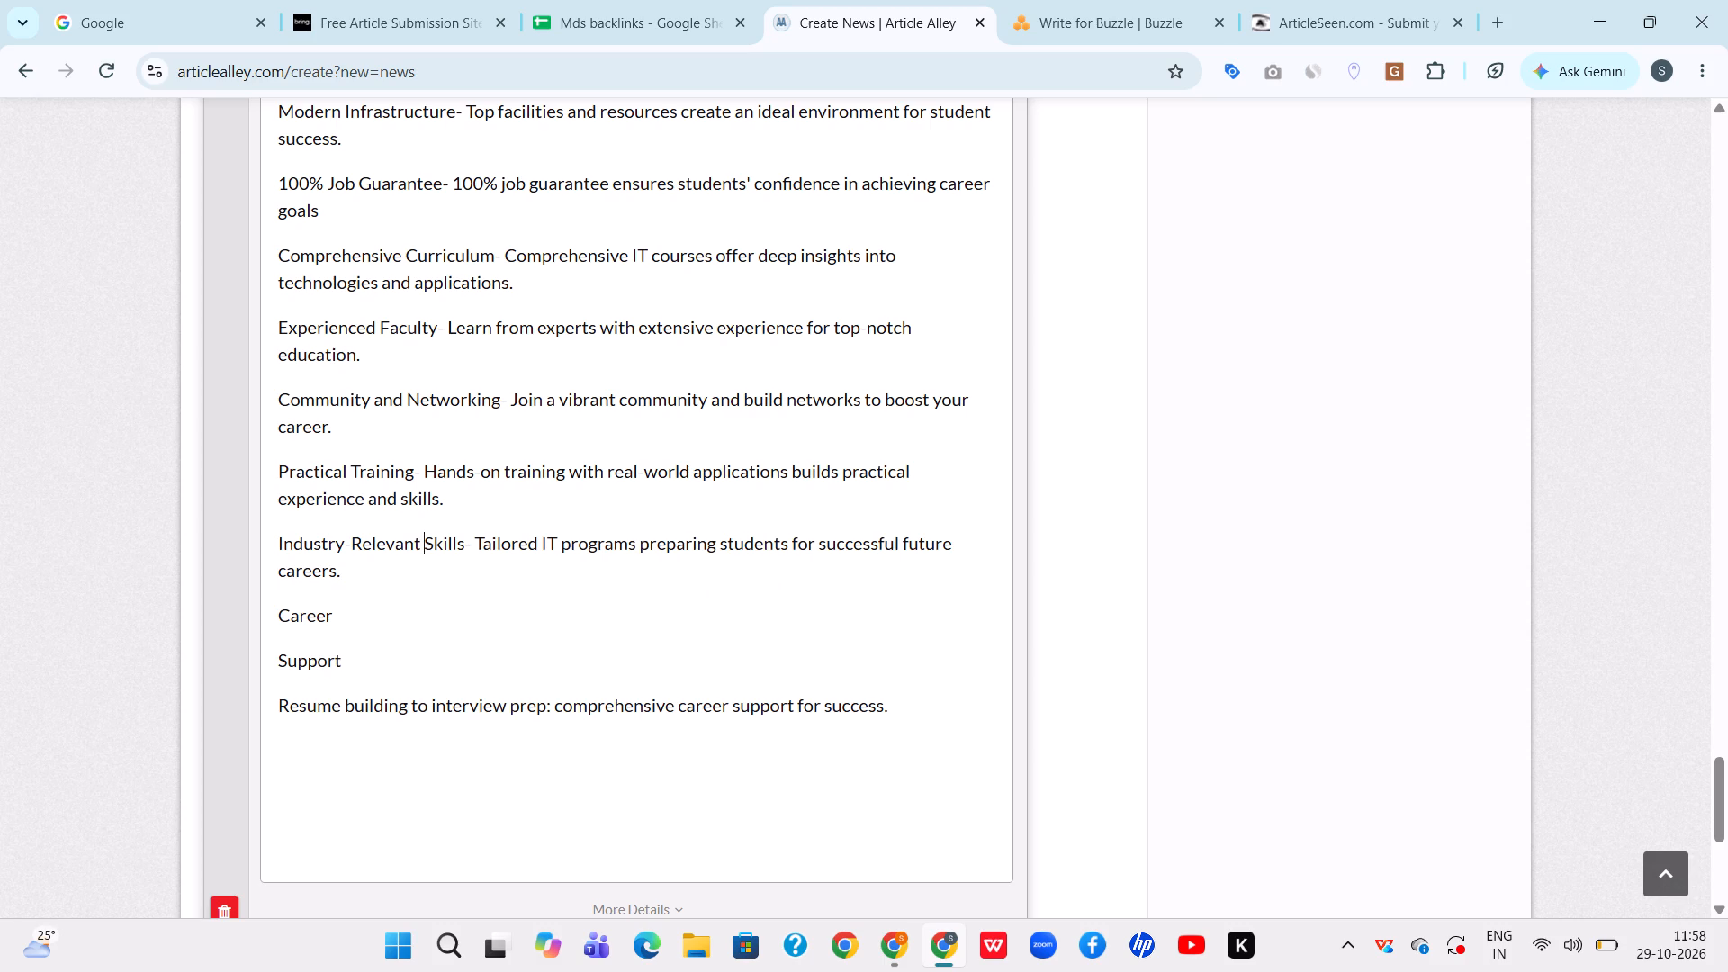
Merge the Career Support heading and its description into one line, separated by "- ".
{"action": "left_click", "coordinate": [278, 702]}
{"action": "key", "text": "BackSpace"}
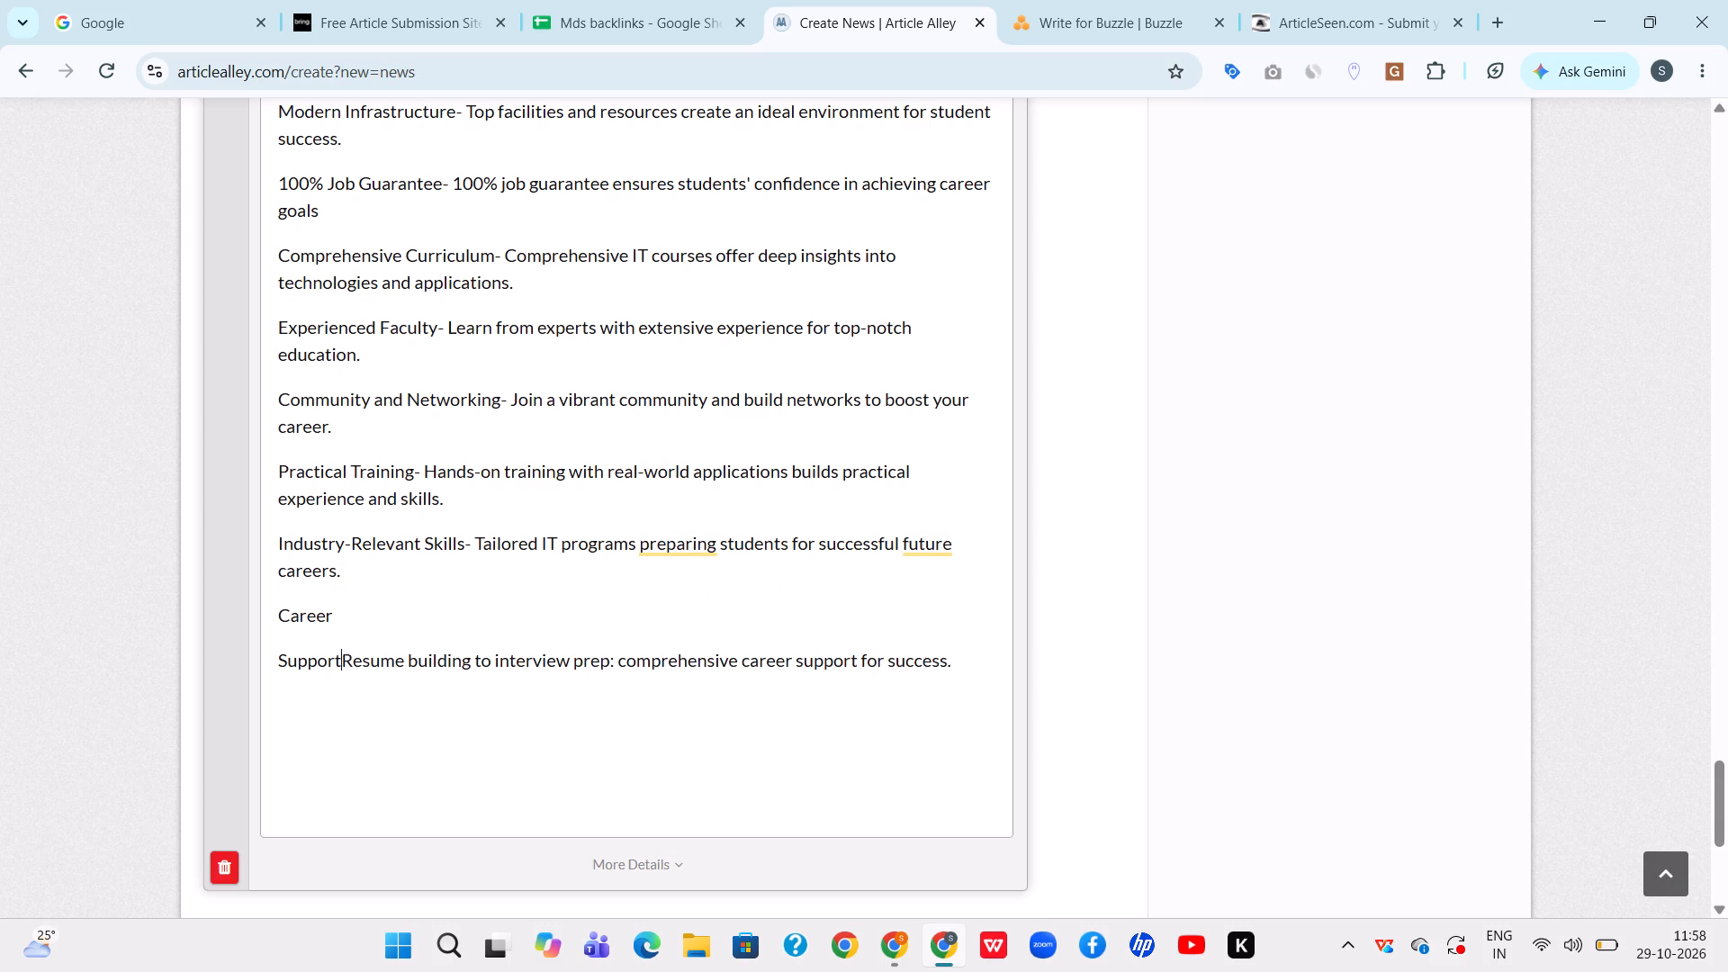
{"action": "type", "text": "-"}
{"action": "key", "text": "space"}
{"action": "key", "text": "Home"}
{"action": "key", "text": "BackSpace"}
{"action": "key", "text": "space"}
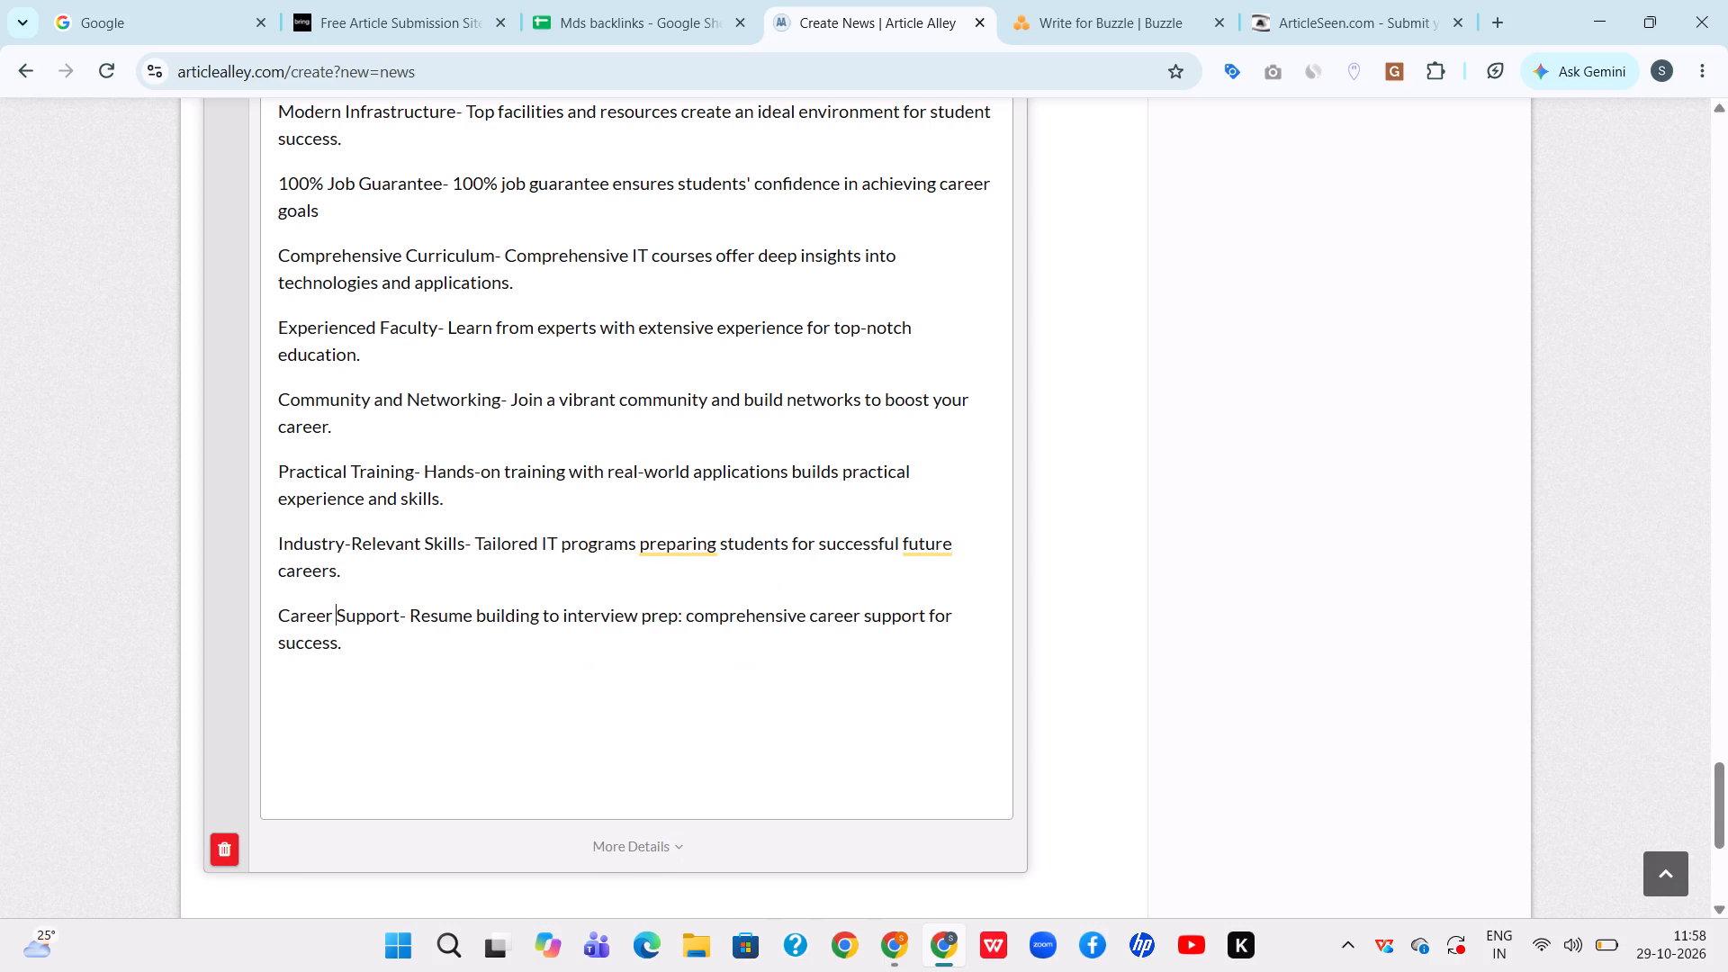
Copy the sentence "Join our community of learners and start your journey towards success." from the About us page of itcampusguru.com.
{"action": "left_click", "coordinate": [519, 658]}
{"action": "key", "text": "Return"}
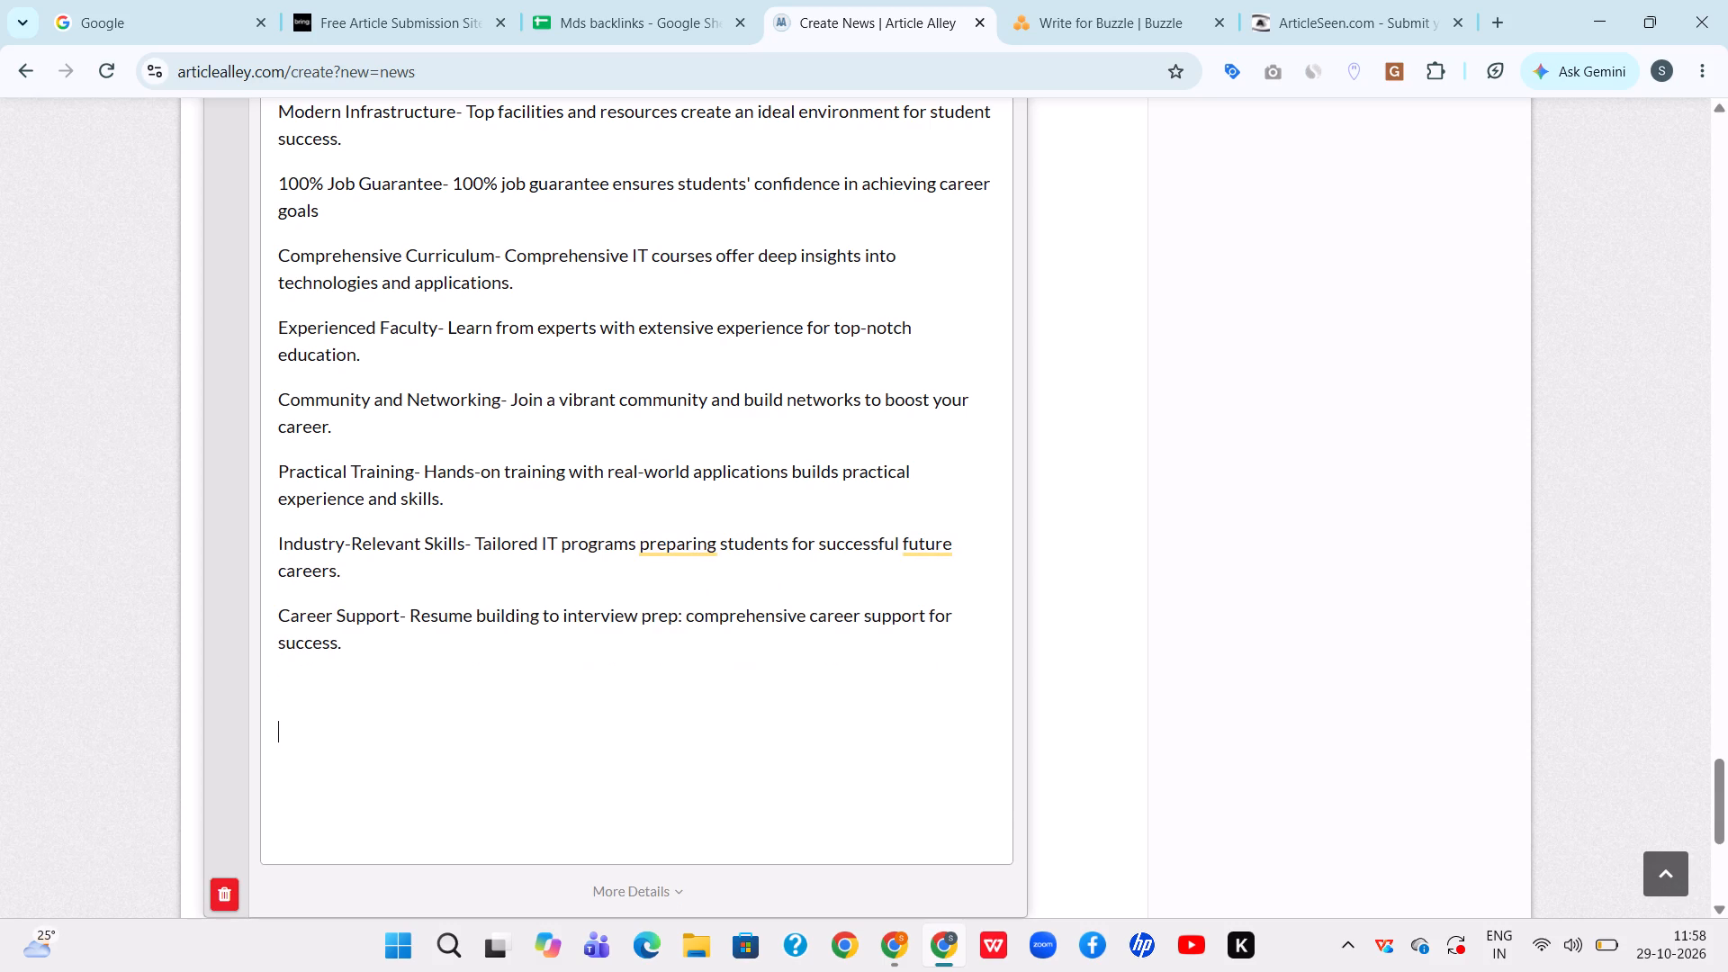
{"action": "key", "text": "BackSpace"}
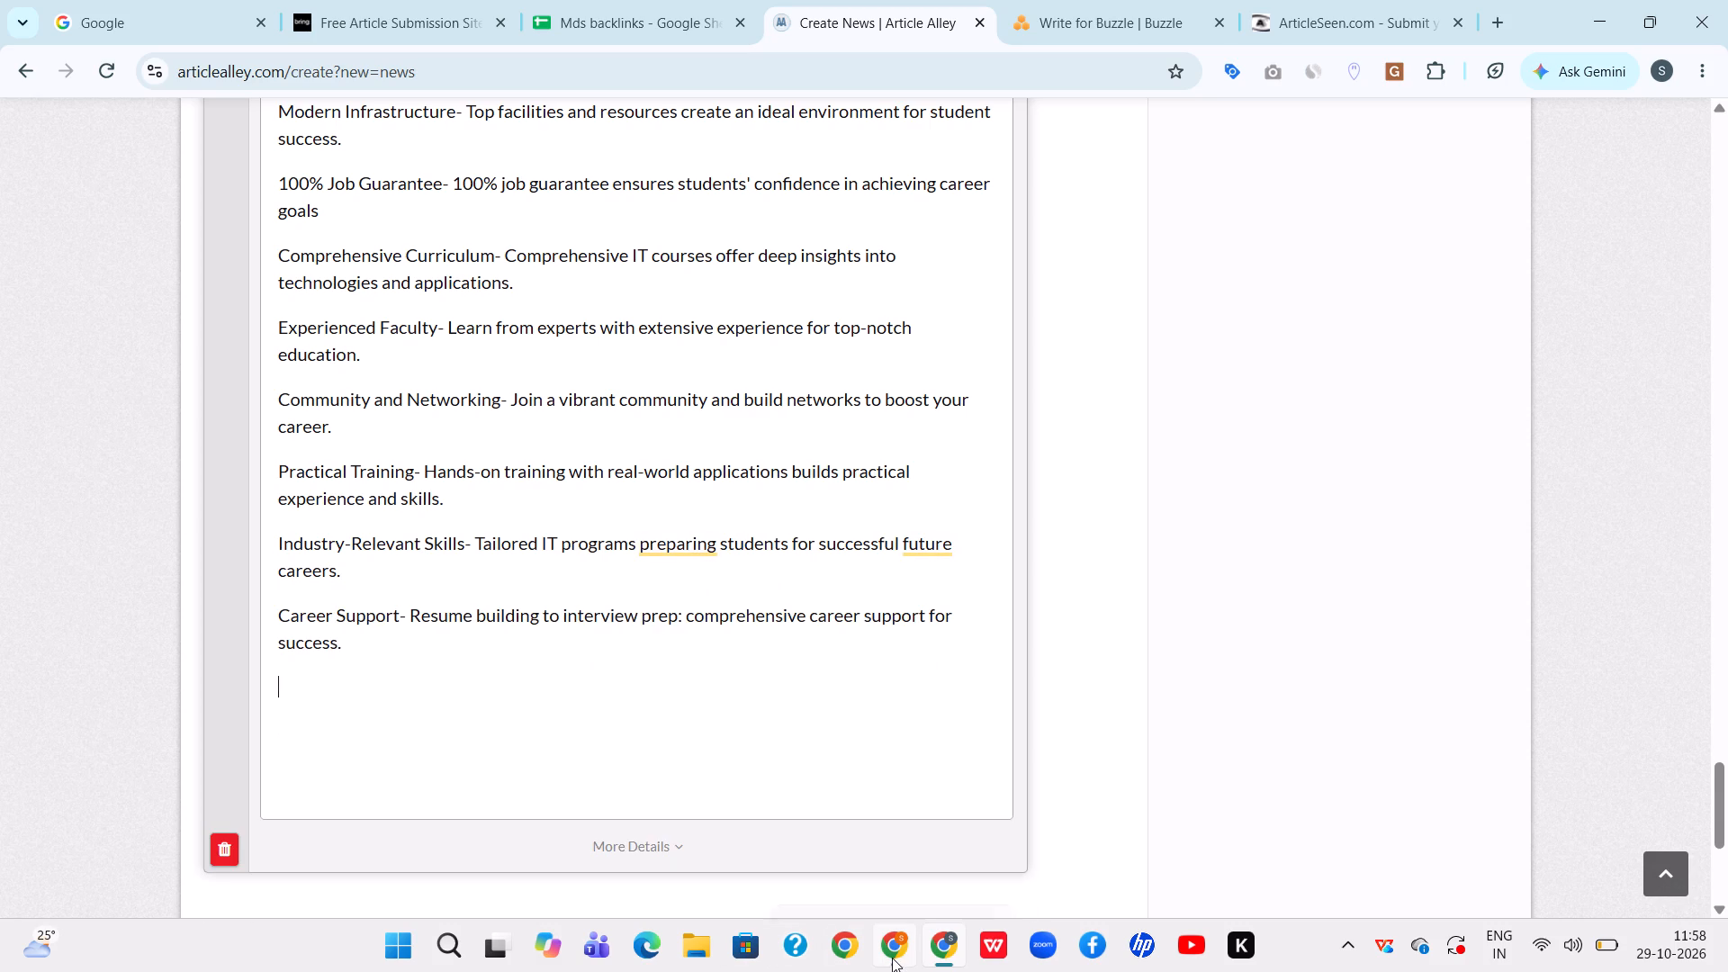
{"action": "left_click", "coordinate": [892, 958]}
{"action": "key", "text": "Page_Up"}
{"action": "key", "text": "Page_Up"}
{"action": "key", "text": "Page_Up"}
{"action": "key", "text": "Page_Up"}
{"action": "key", "text": "Page_Up"}
{"action": "key", "text": "Page_Up"}
{"action": "key", "text": "Page_Up"}
{"action": "key", "text": "Page_Up"}
{"action": "key", "text": "Page_Up"}
{"action": "key", "text": "Page_Up"}
{"action": "key", "text": "Page_Up"}
{"action": "key", "text": "Page_Up"}
{"action": "key", "text": "Page_Up"}
{"action": "key", "text": "Page_Up"}
{"action": "key", "text": "Page_Up"}
{"action": "key", "text": "Page_Up"}
{"action": "key", "text": "Page_Up"}
{"action": "key", "text": "Page_Up"}
{"action": "key", "text": "Page_Up"}
{"action": "key", "text": "Page_Up"}
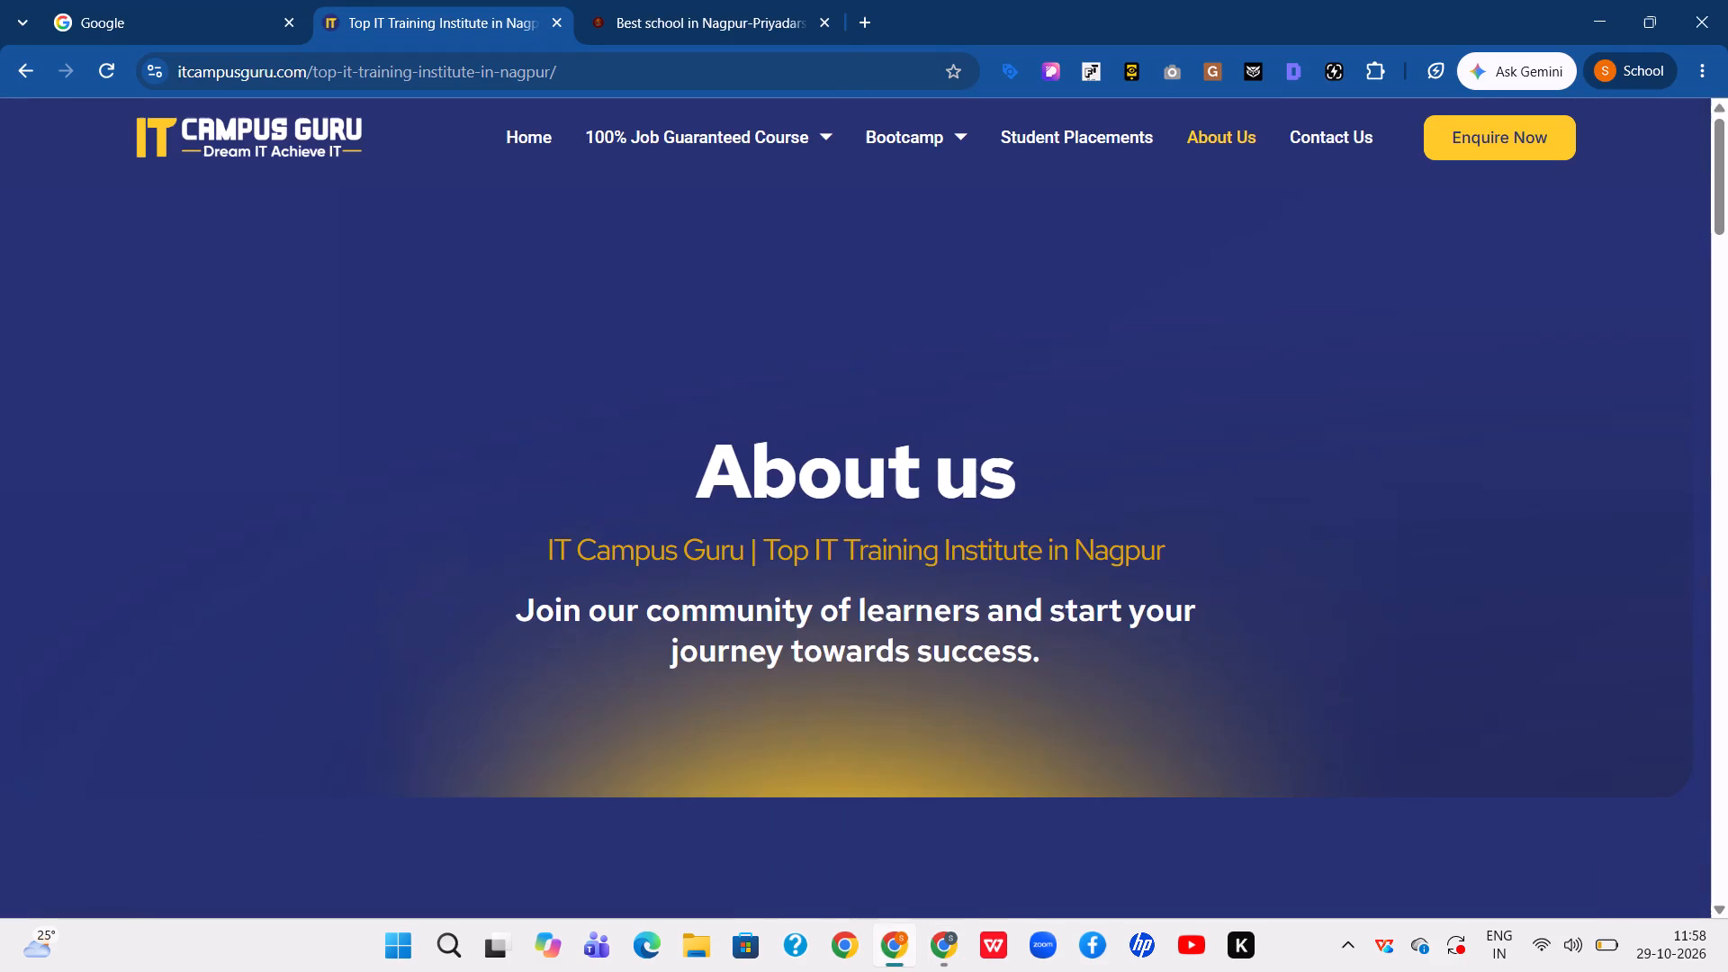
{"action": "triple_click", "coordinate": [737, 623]}
{"action": "left_click", "coordinate": [737, 623]}
{"action": "key", "text": "ctrl+c"}
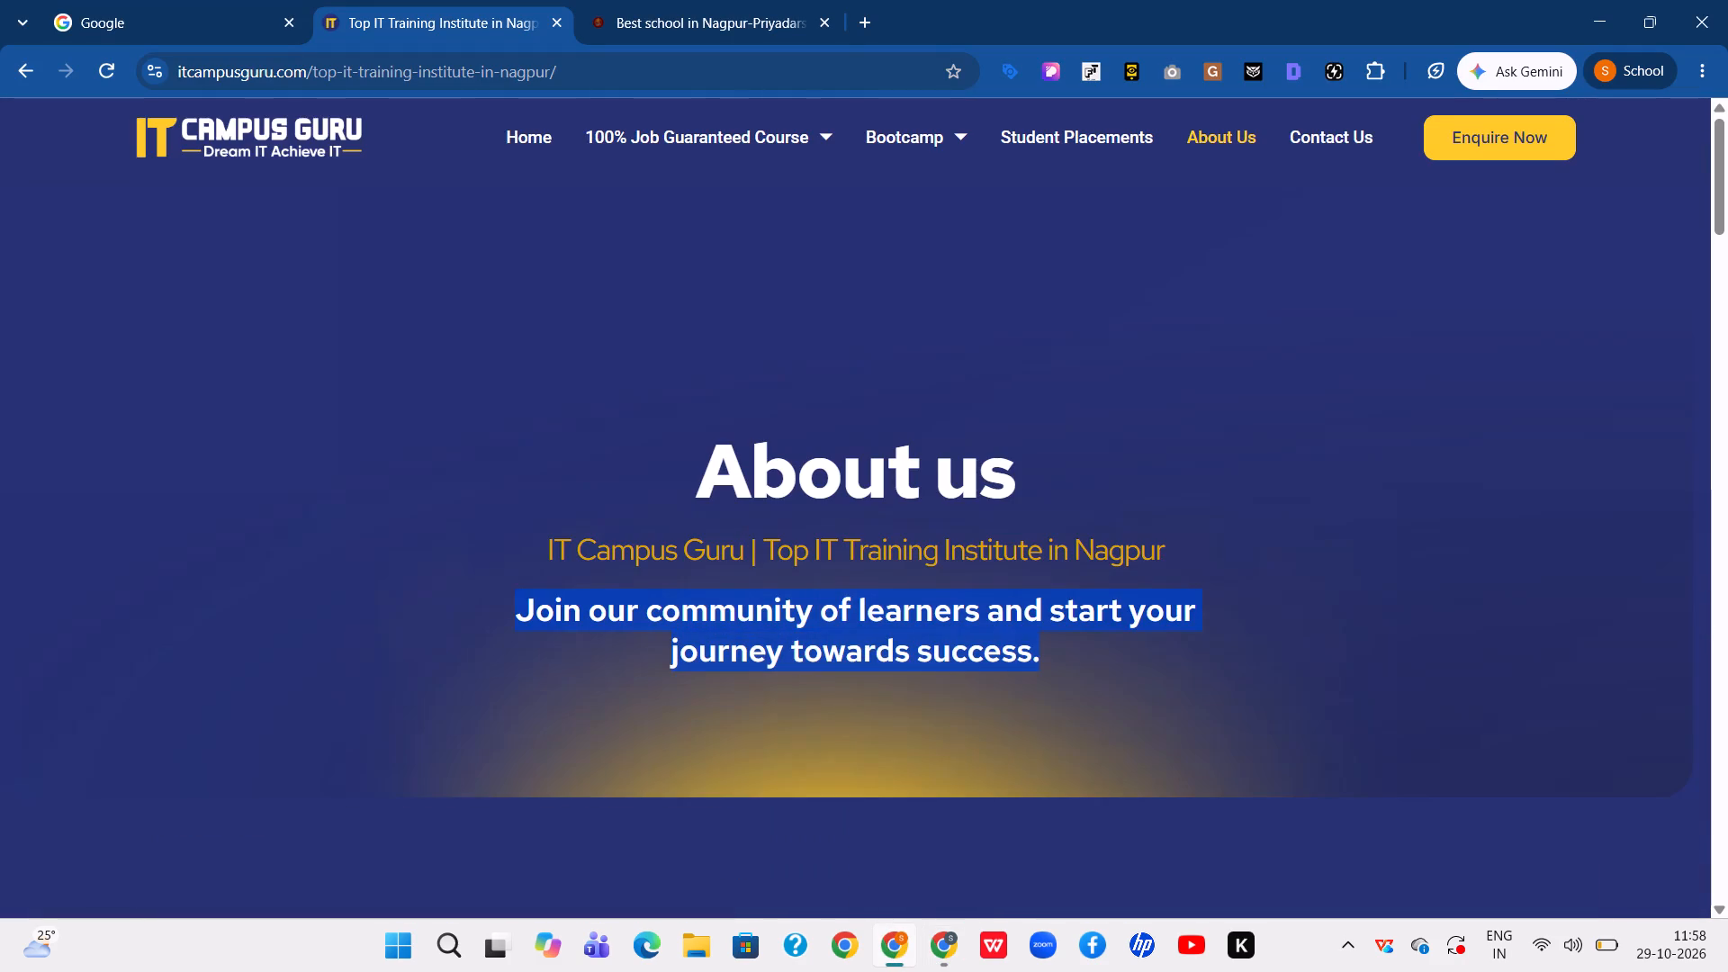
{"action": "left_click", "coordinate": [737, 623]}
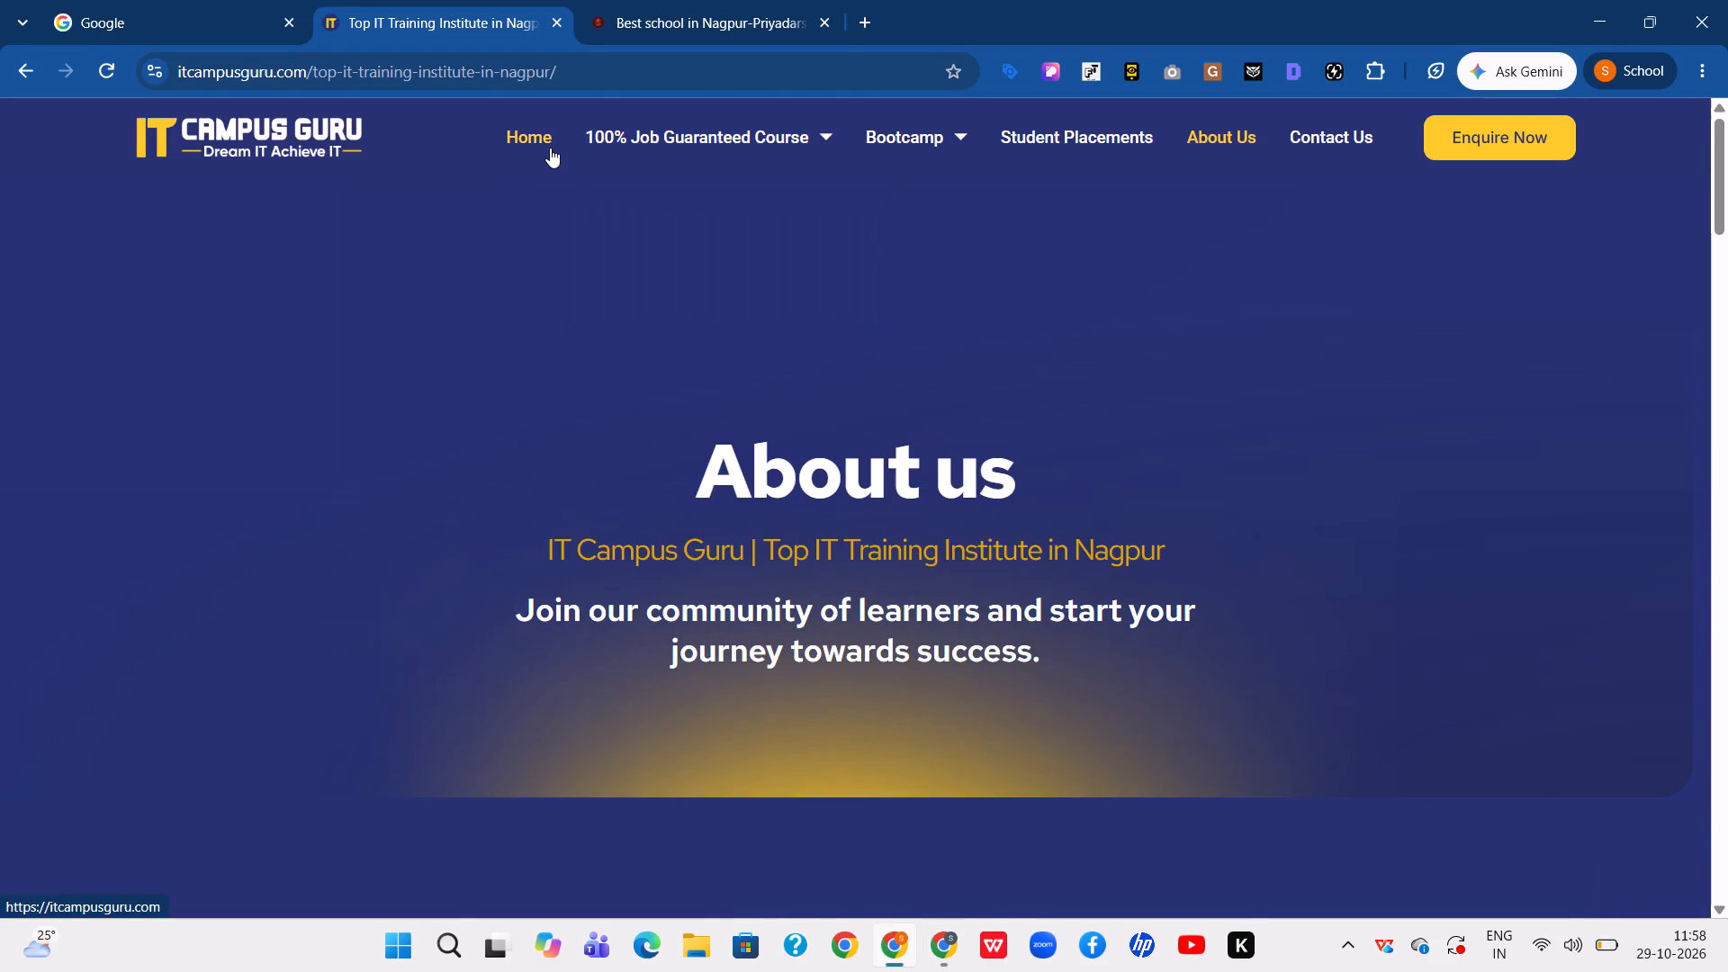
Open the IT Campus Guru home page, view its introduction section and select the page's web address.
{"action": "left_click", "coordinate": [550, 148]}
{"action": "key", "text": "Page_Down"}
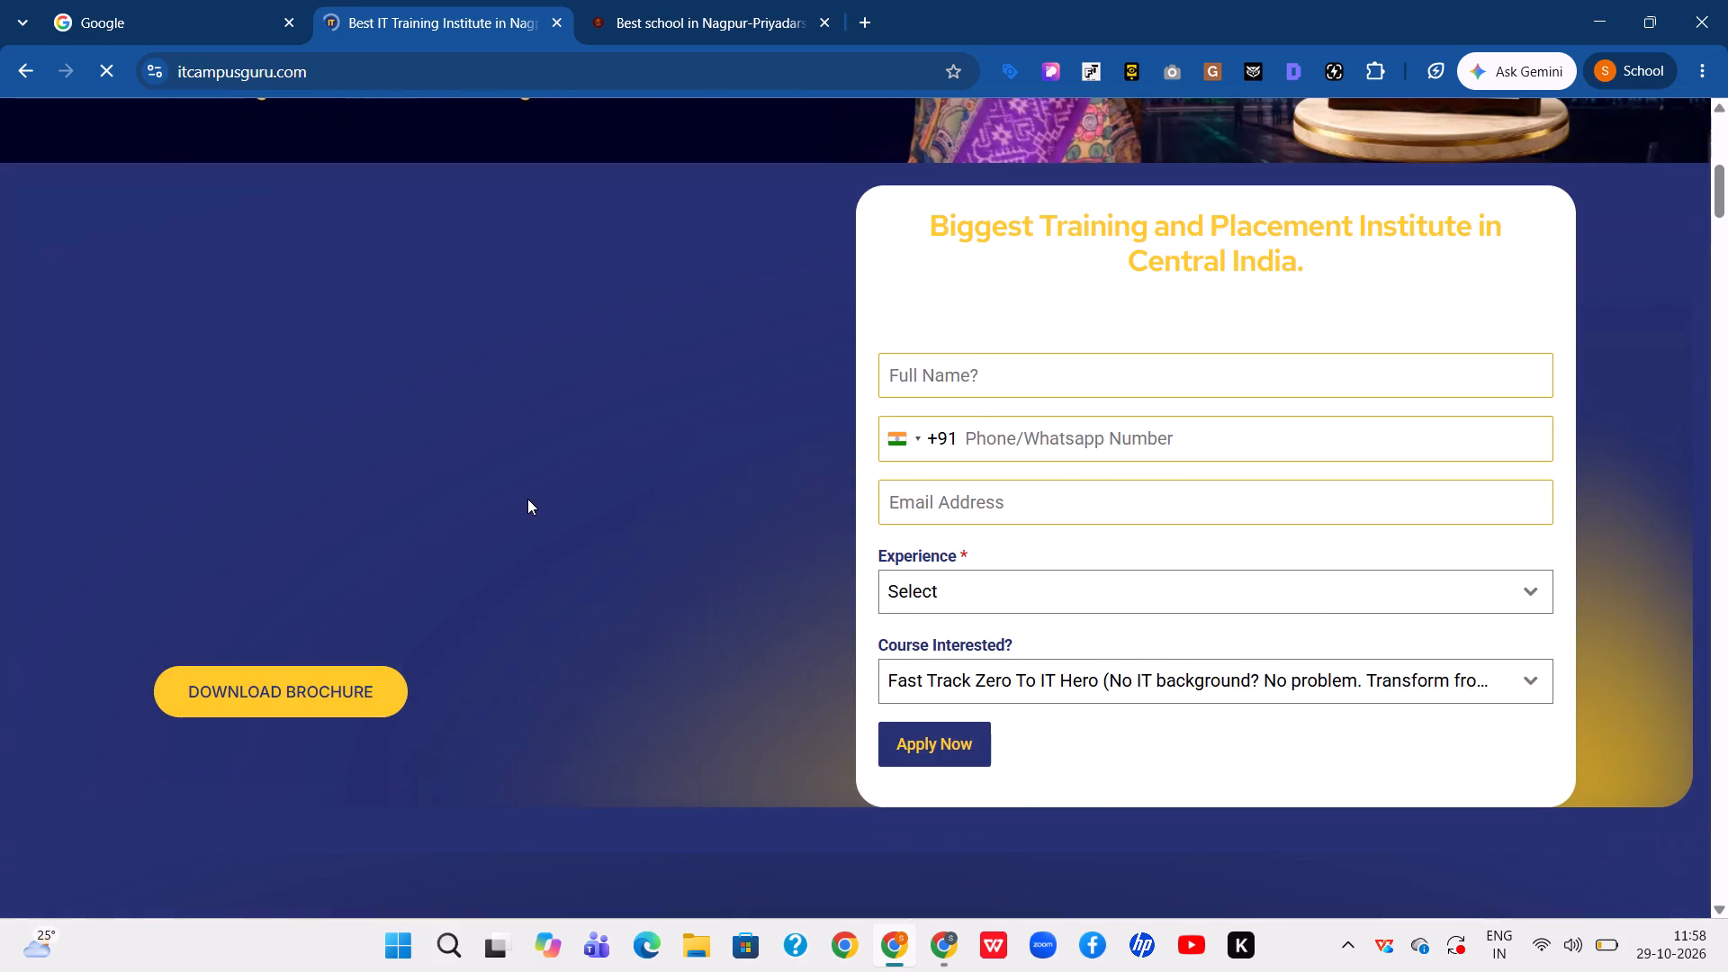
{"action": "scroll", "coordinate": [527, 499], "scroll_direction": "down", "scroll_amount": 1}
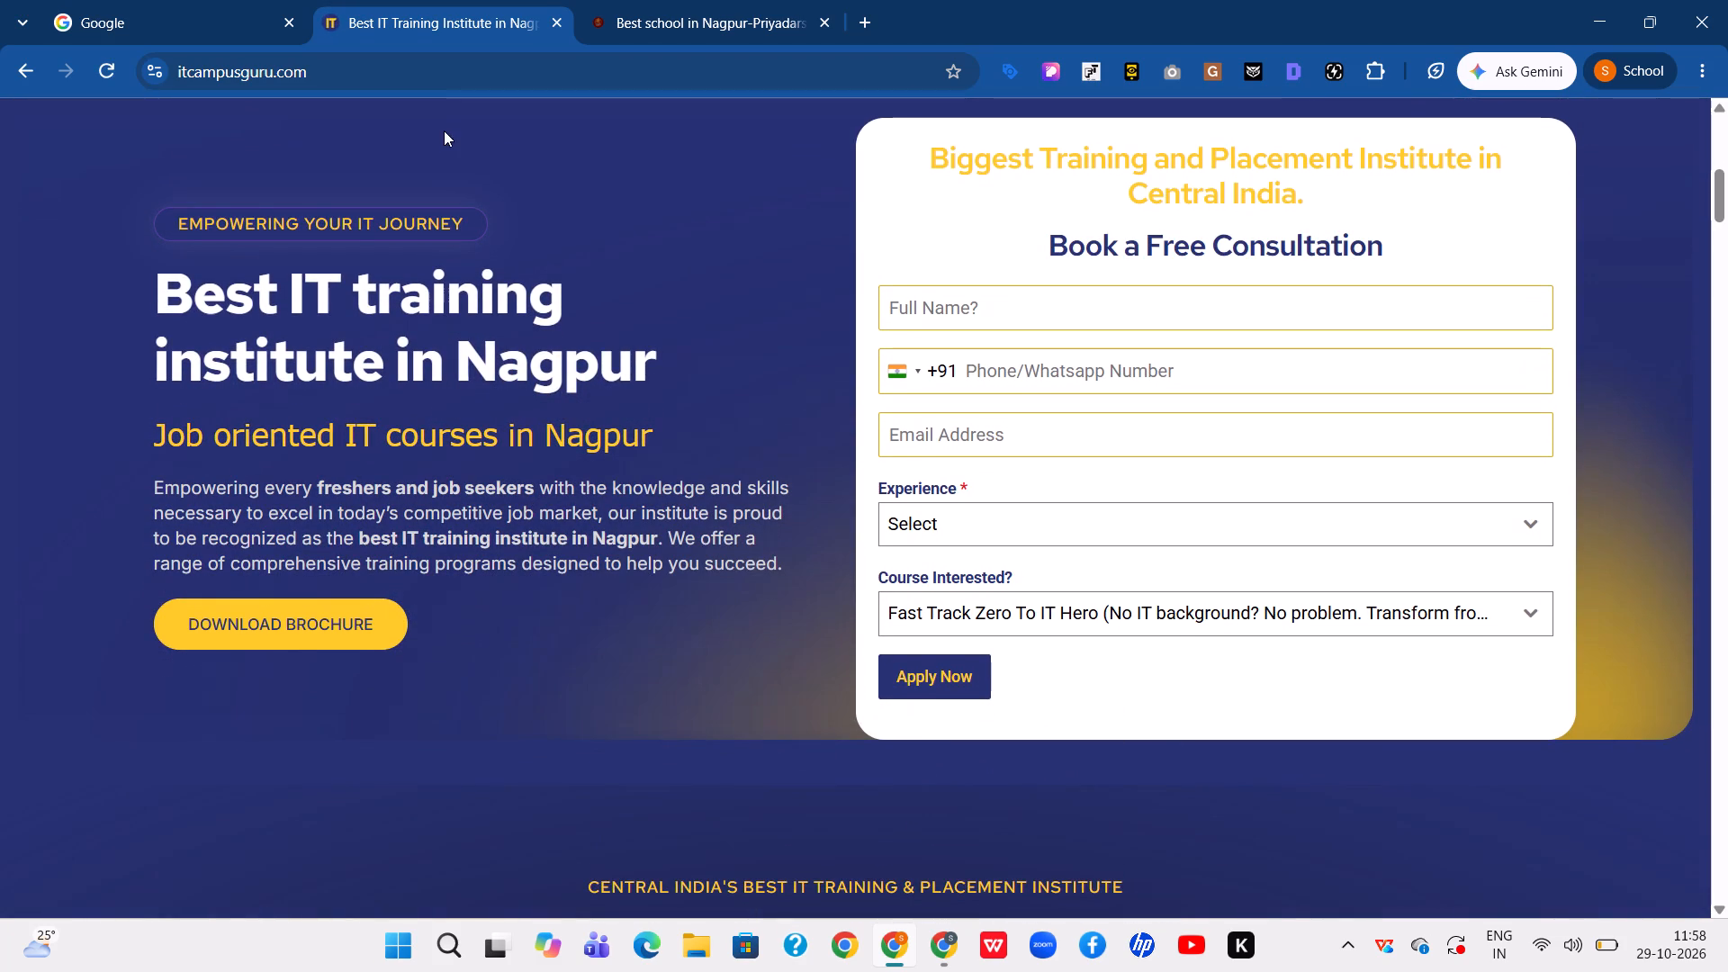
{"action": "left_click", "coordinate": [404, 79]}
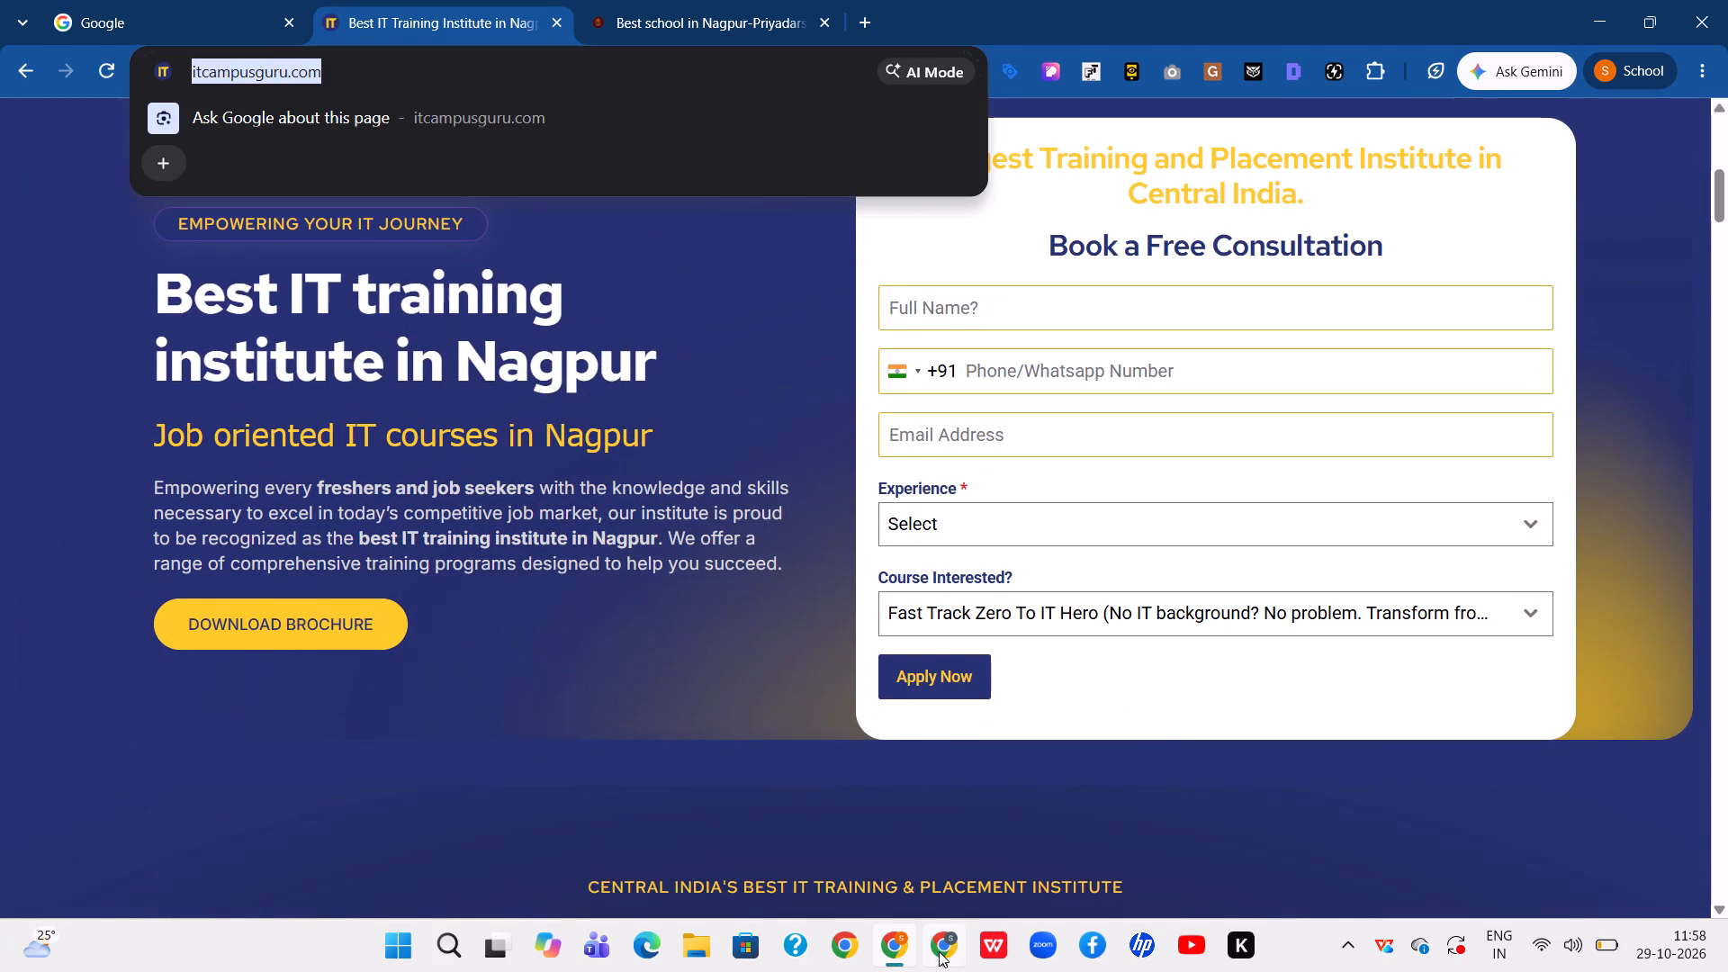
Back in the Article Alley news entry, paste the copied sentence as the closing line below Career Support.
{"action": "left_click", "coordinate": [939, 951]}
{"action": "key", "text": "ctrl+v"}
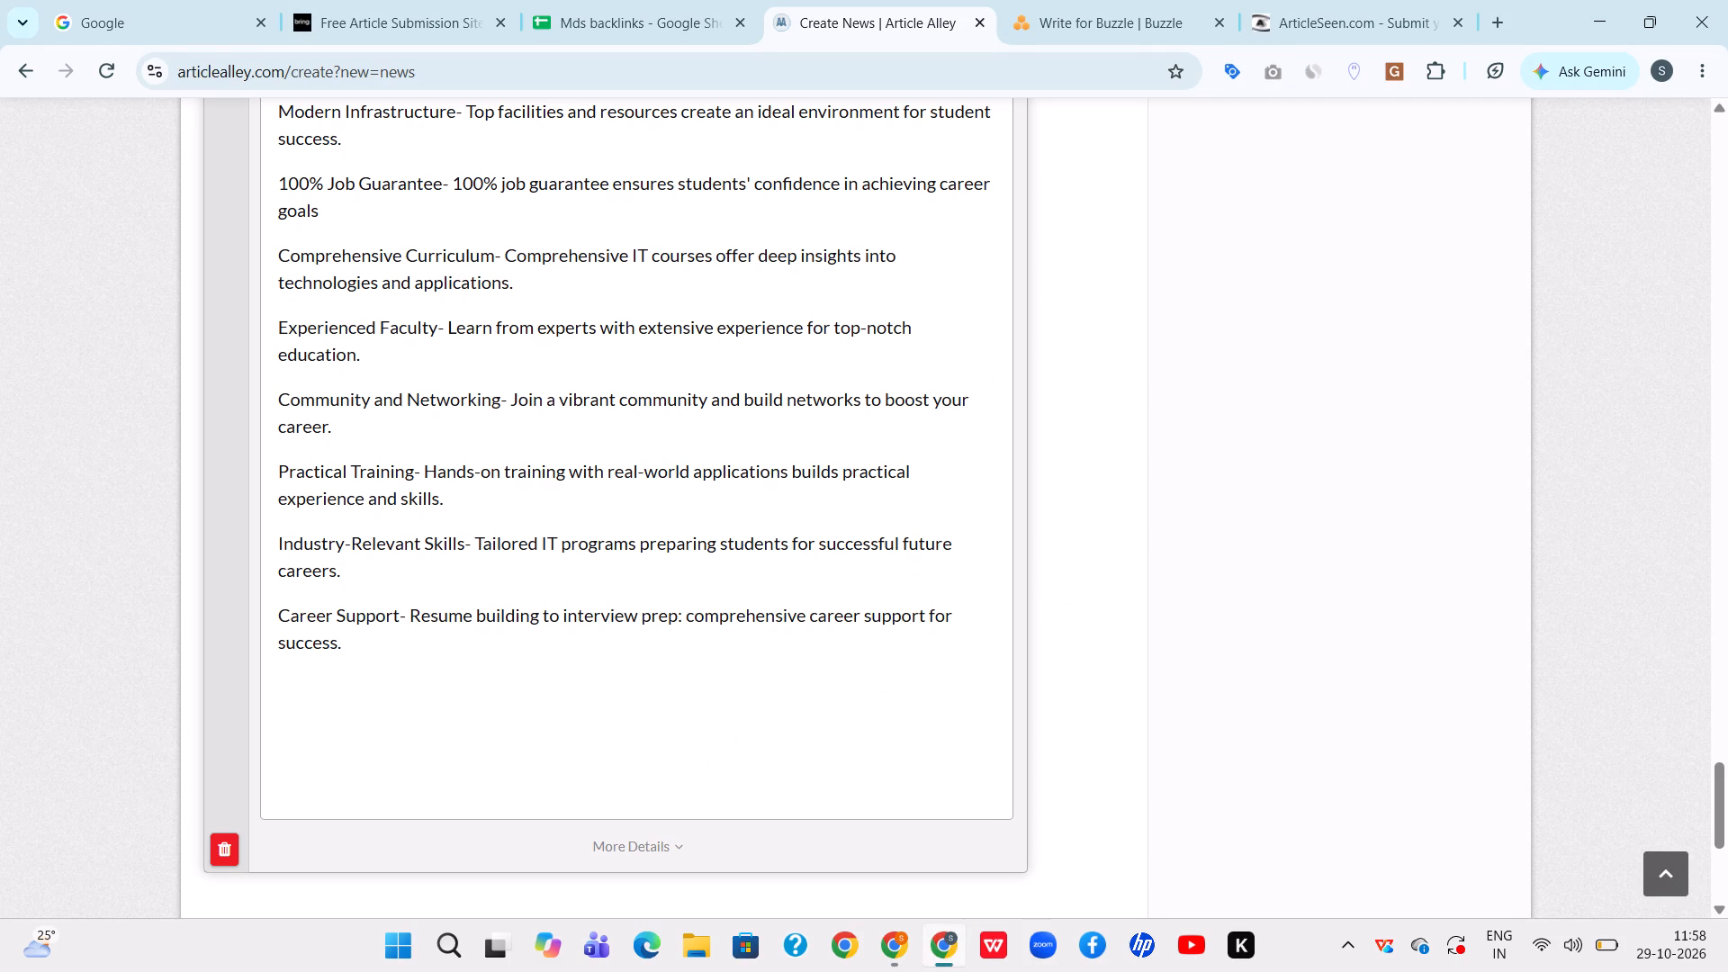
{"action": "left_click", "coordinate": [744, 739]}
{"action": "key", "text": "BackSpace"}
{"action": "key", "text": "ctrl+v"}
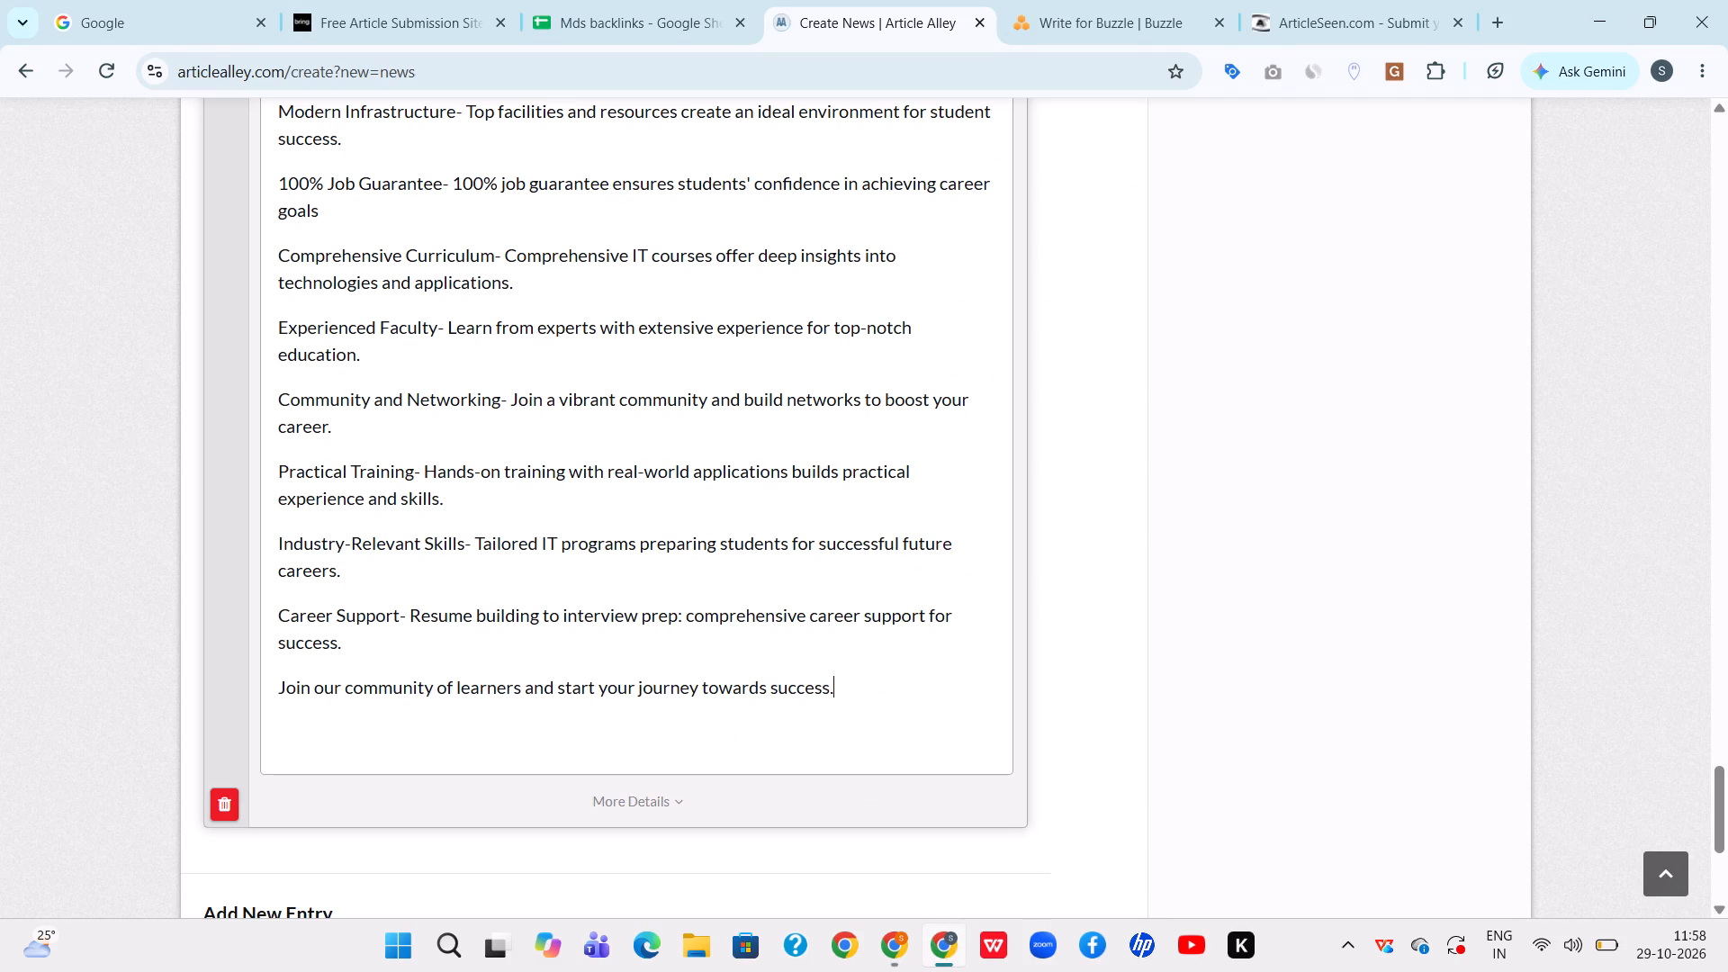
Delete the stray "Join our community of learners and start your journey towards success." before "Why Choose" at the start of the entry.
{"action": "scroll", "coordinate": [744, 739], "scroll_direction": "up", "scroll_amount": 13}
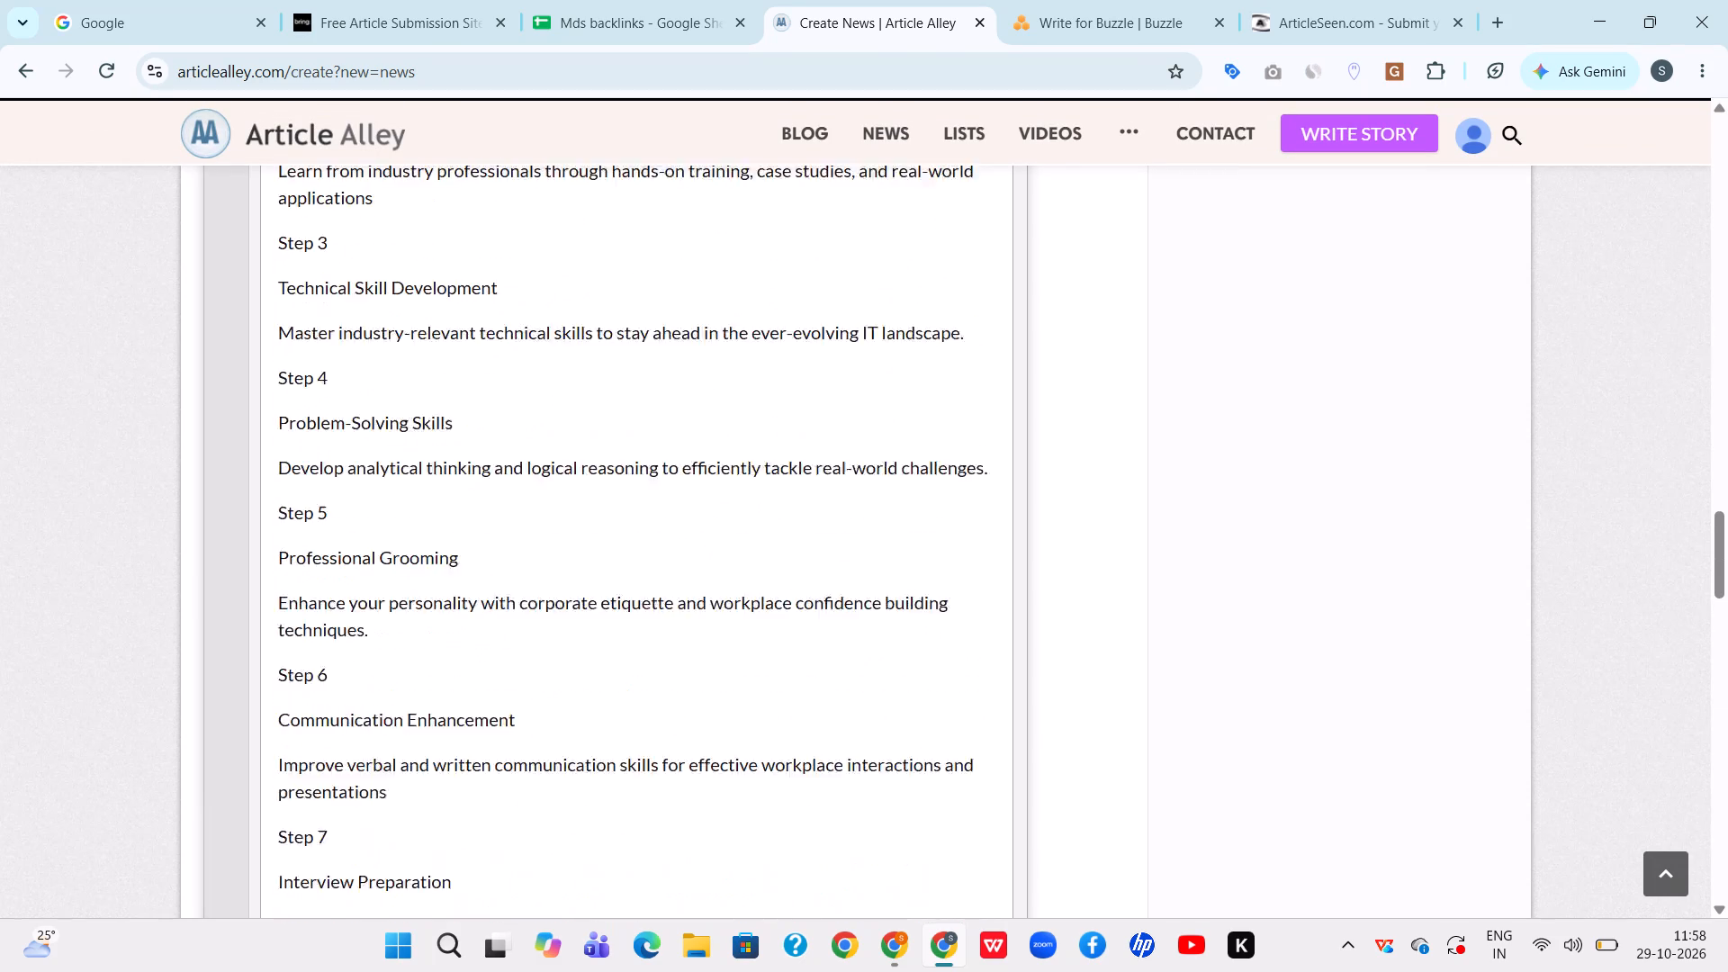
{"action": "scroll", "coordinate": [744, 739], "scroll_direction": "up", "scroll_amount": 5}
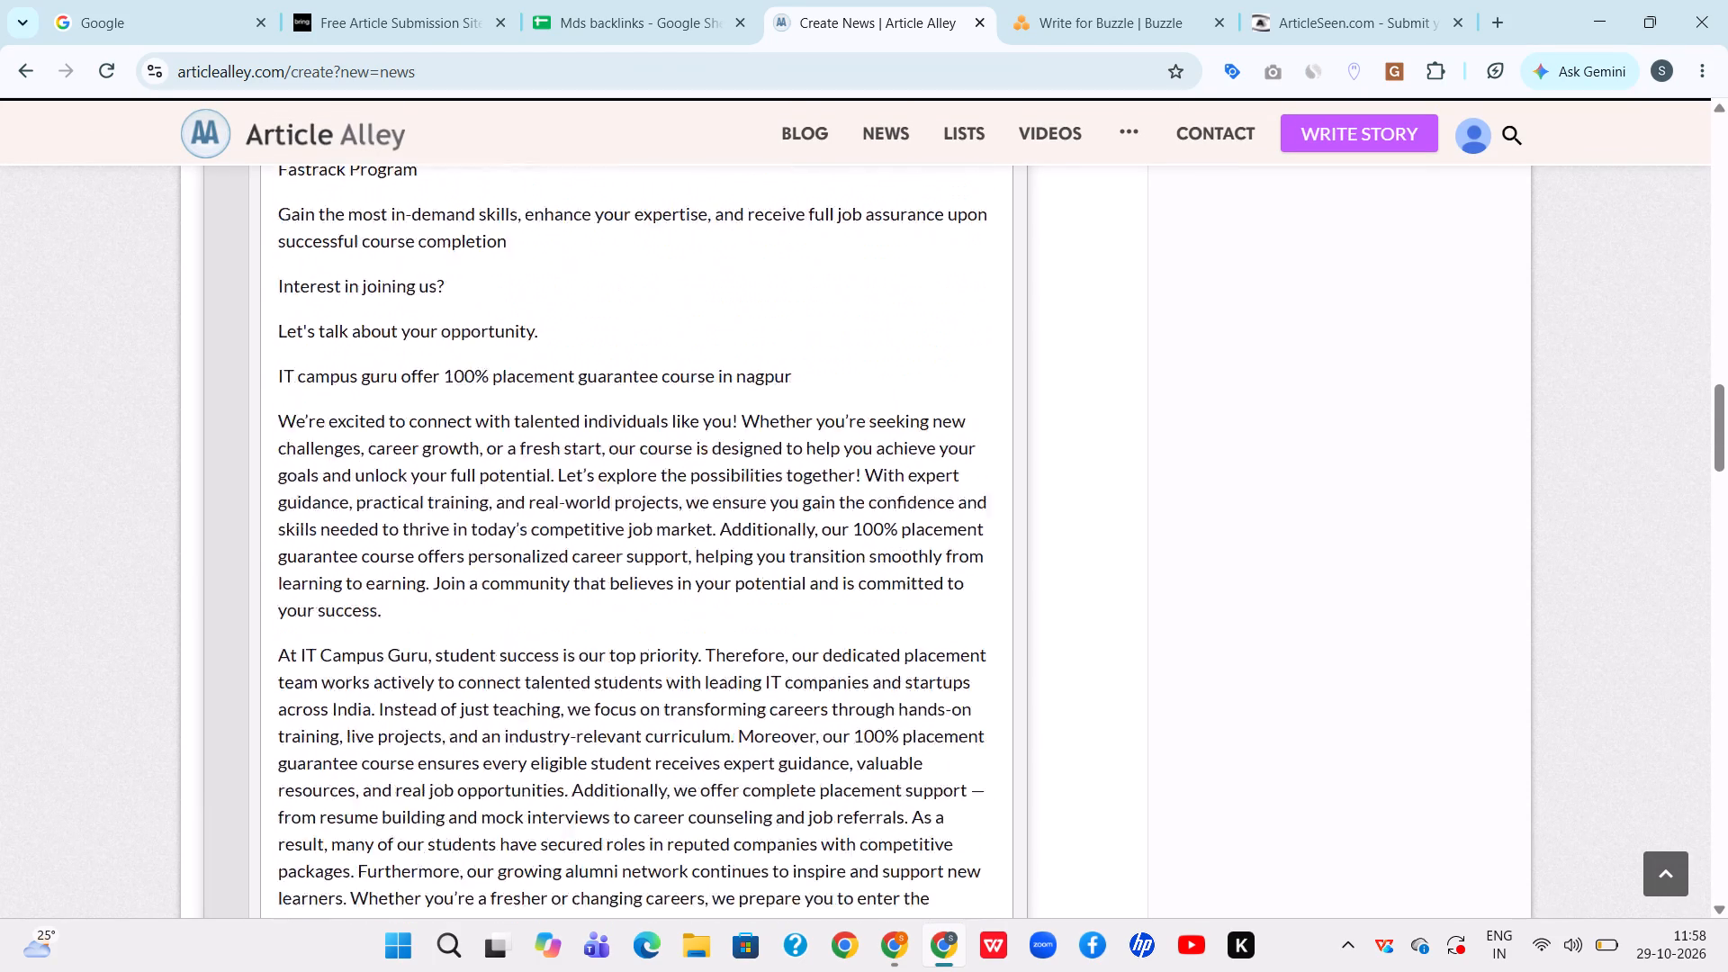
{"action": "scroll", "coordinate": [744, 739], "scroll_direction": "up", "scroll_amount": 10}
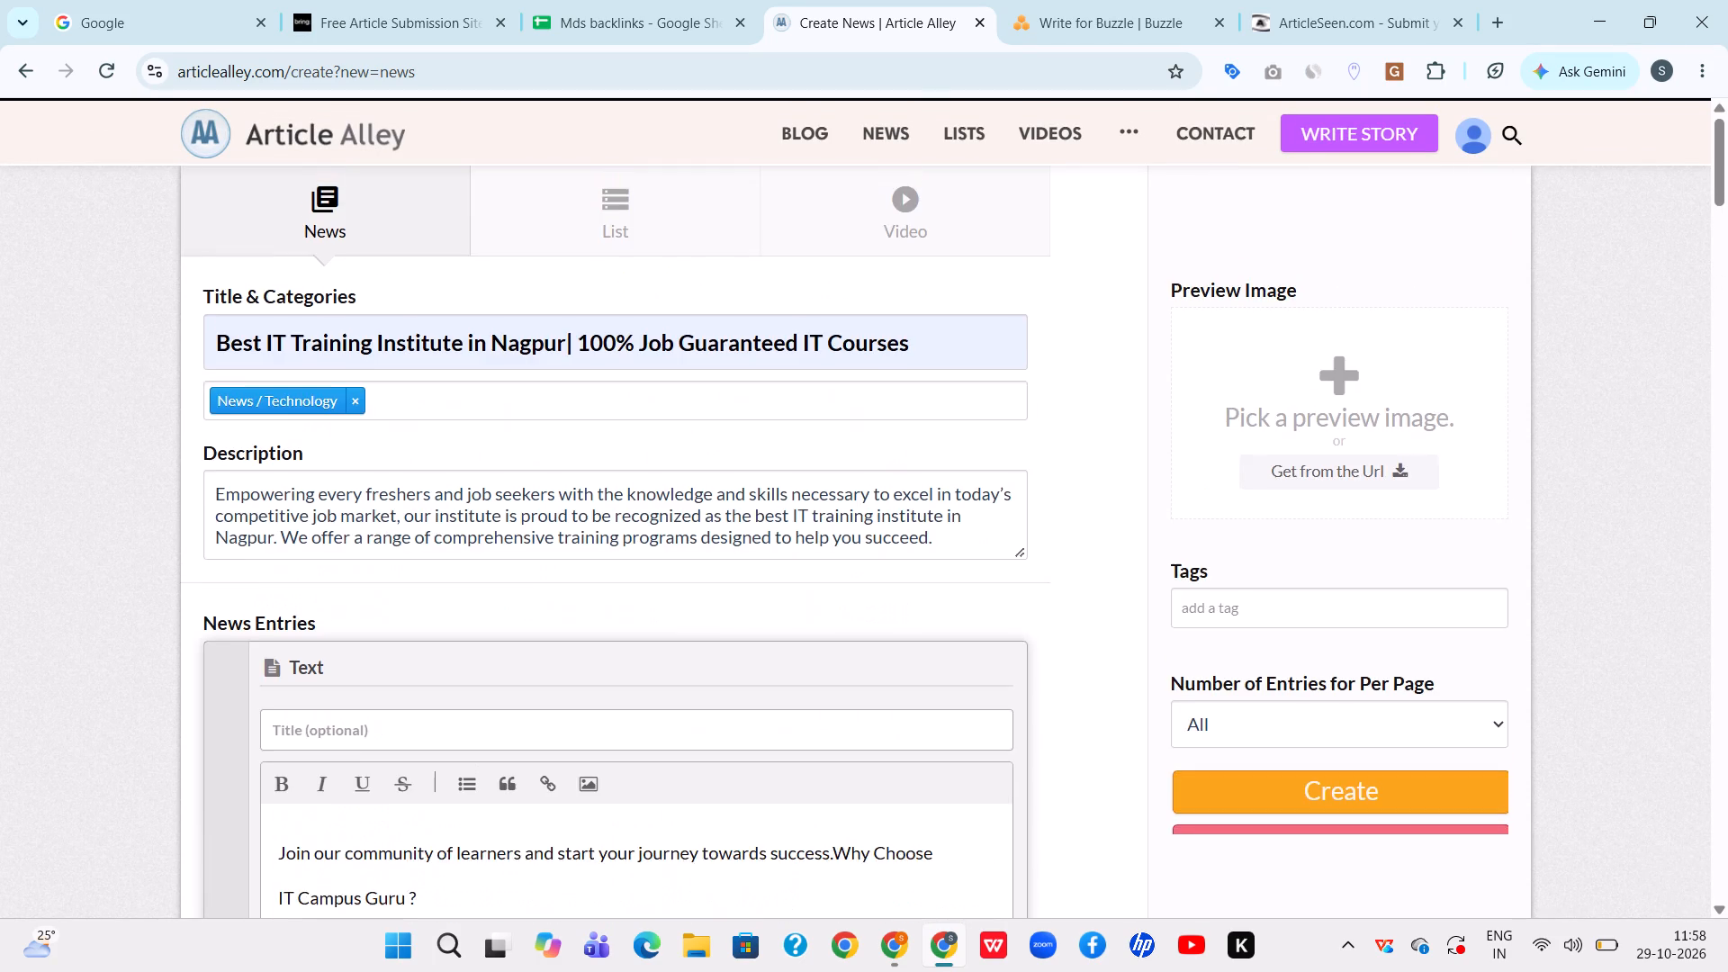
{"action": "scroll", "coordinate": [744, 739], "scroll_direction": "down", "scroll_amount": 2}
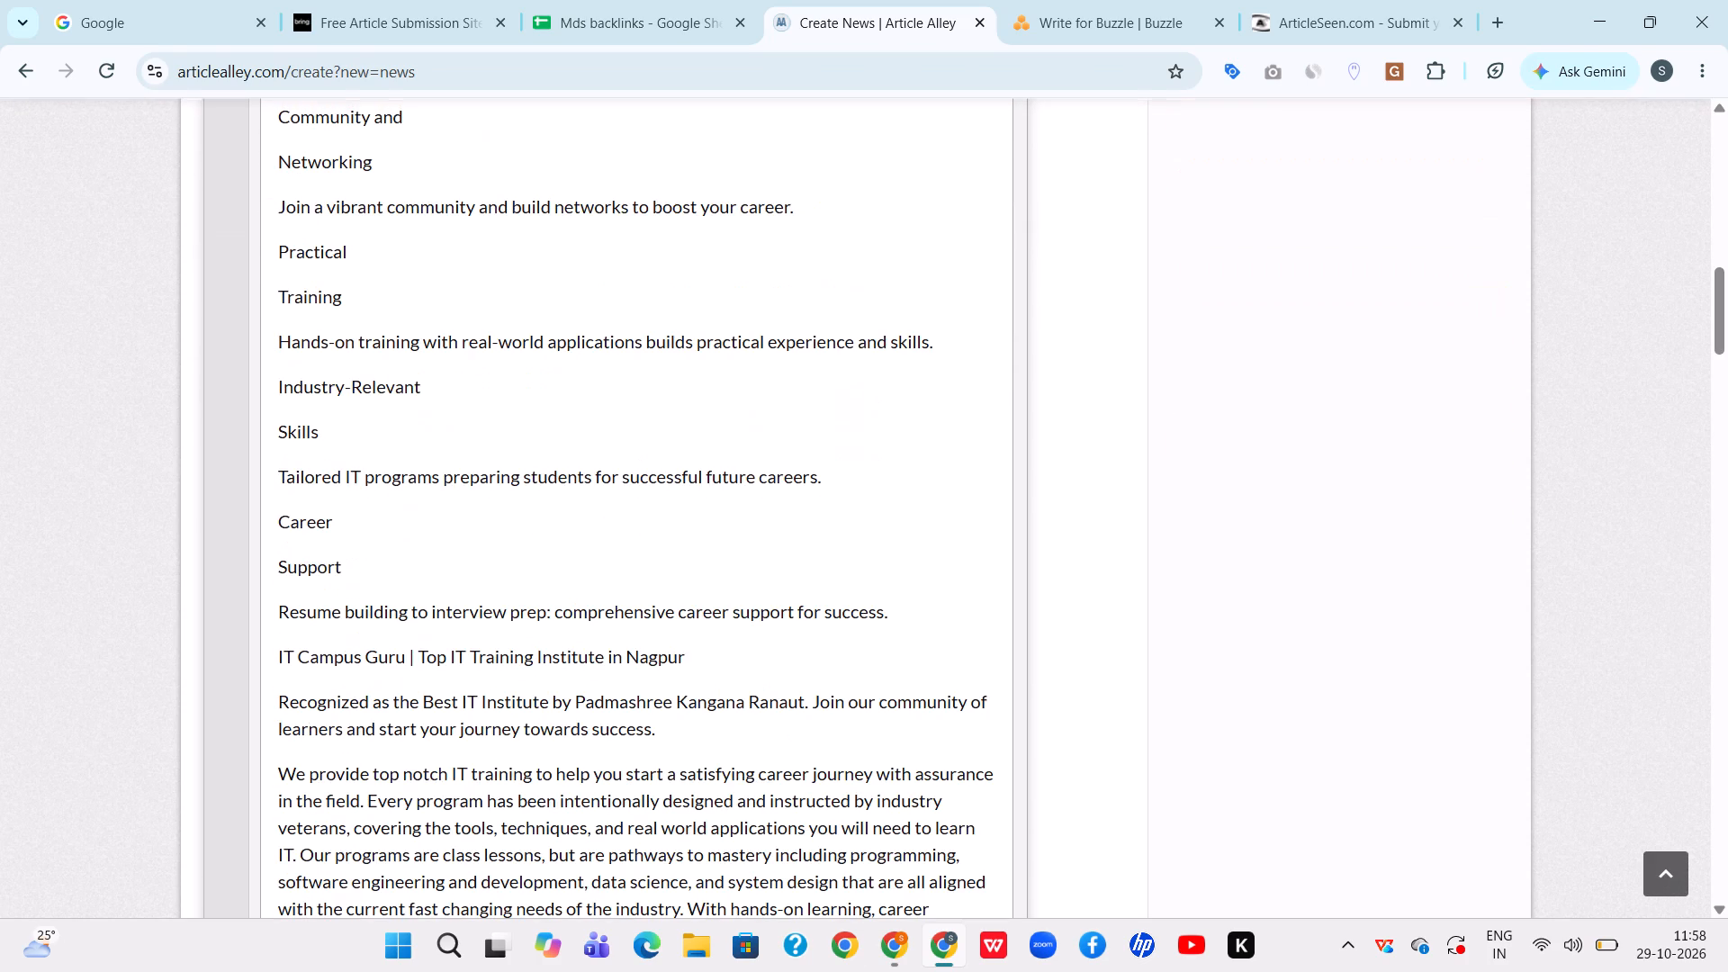
{"action": "scroll", "coordinate": [760, 751], "scroll_direction": "up", "scroll_amount": 9}
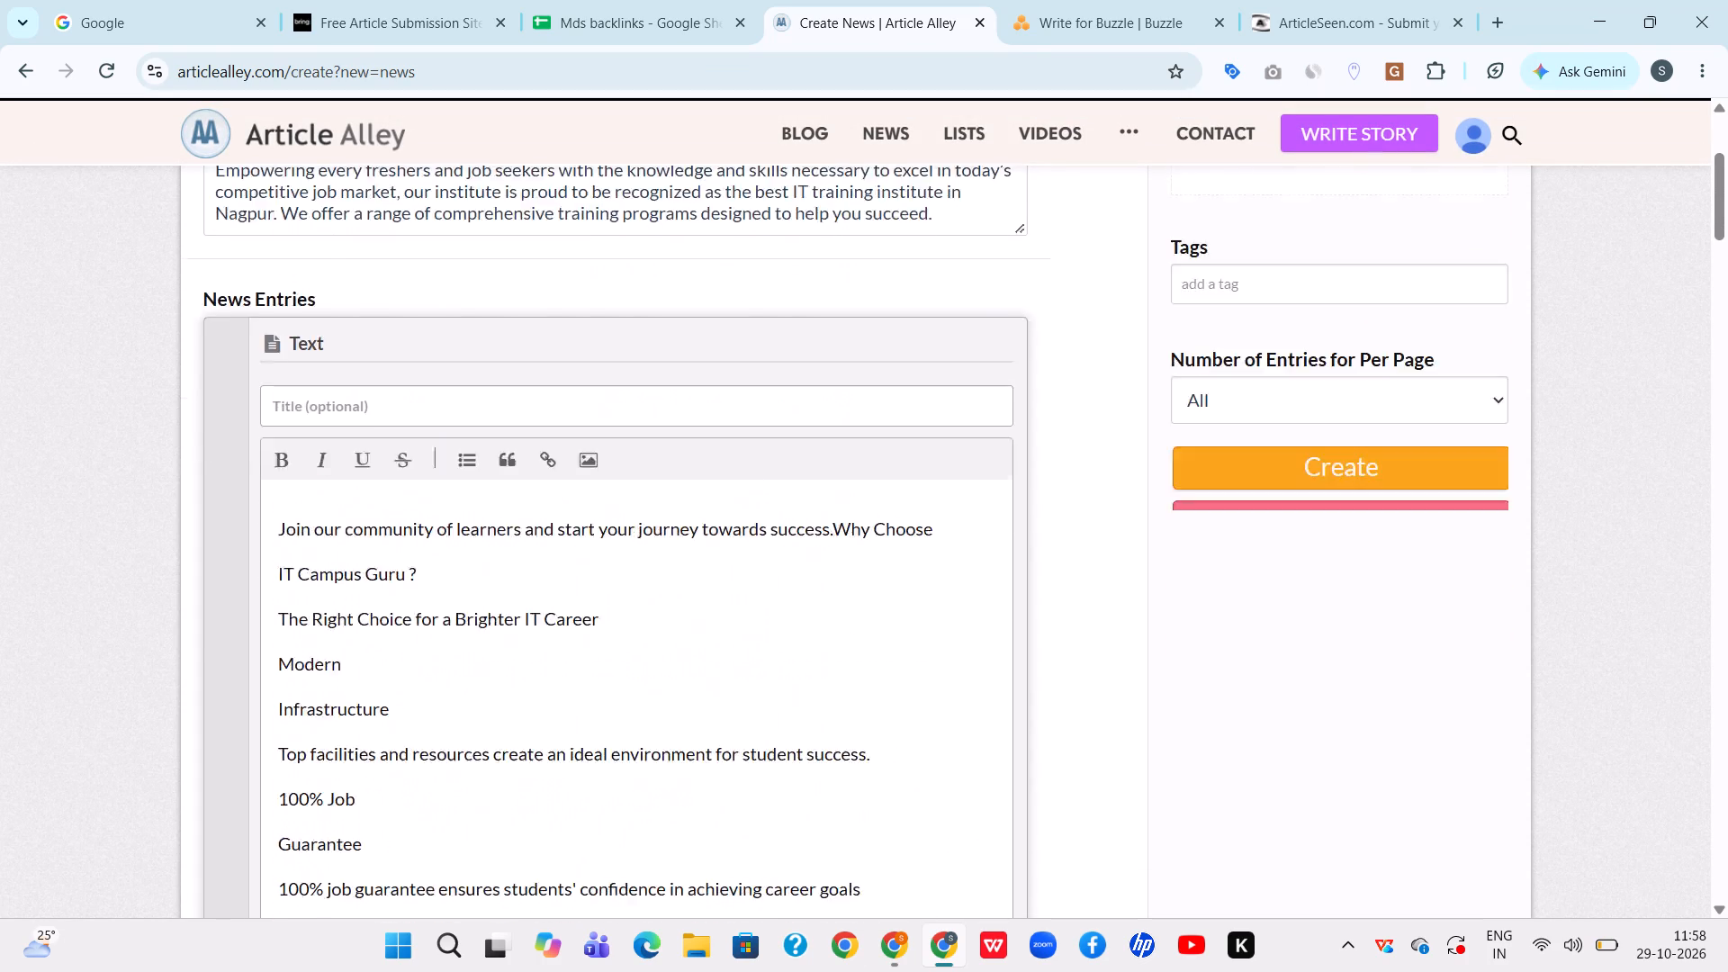
{"action": "scroll", "coordinate": [760, 751], "scroll_direction": "down", "scroll_amount": 2}
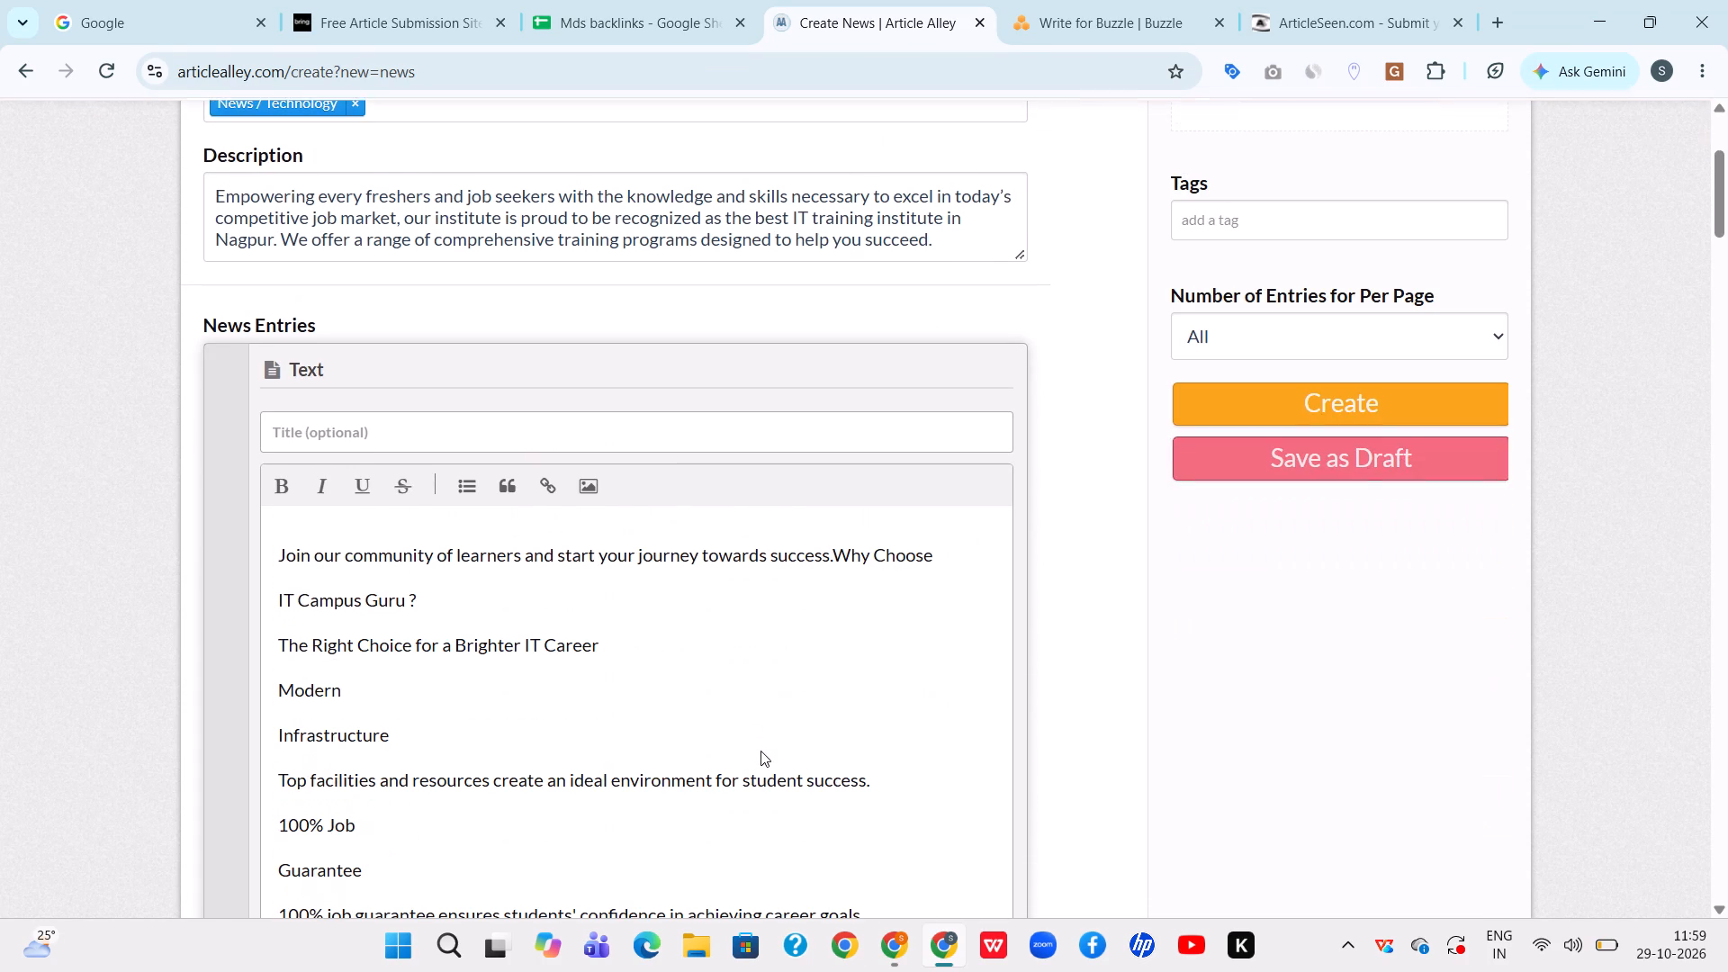
{"action": "scroll", "coordinate": [760, 751], "scroll_direction": "down", "scroll_amount": 1}
{"action": "left_click", "coordinate": [648, 537]}
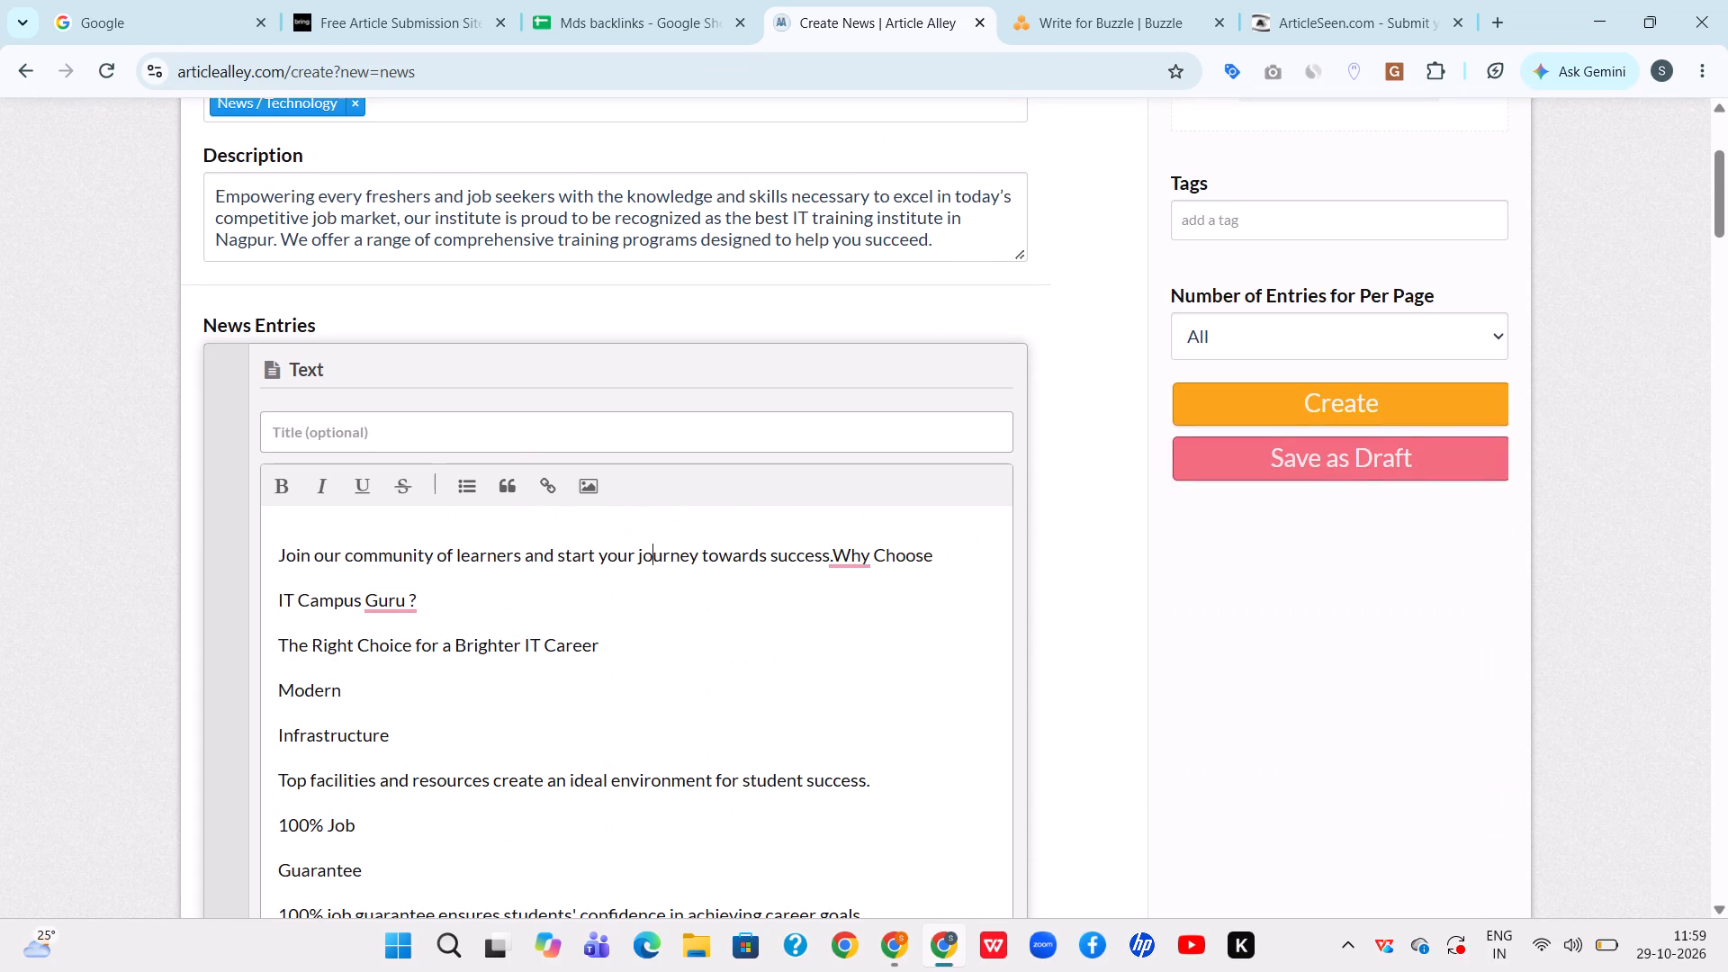
{"action": "left_click_drag", "start_coordinate": [832, 558], "coordinate": [206, 543]}
{"action": "key", "text": "BackSpace"}
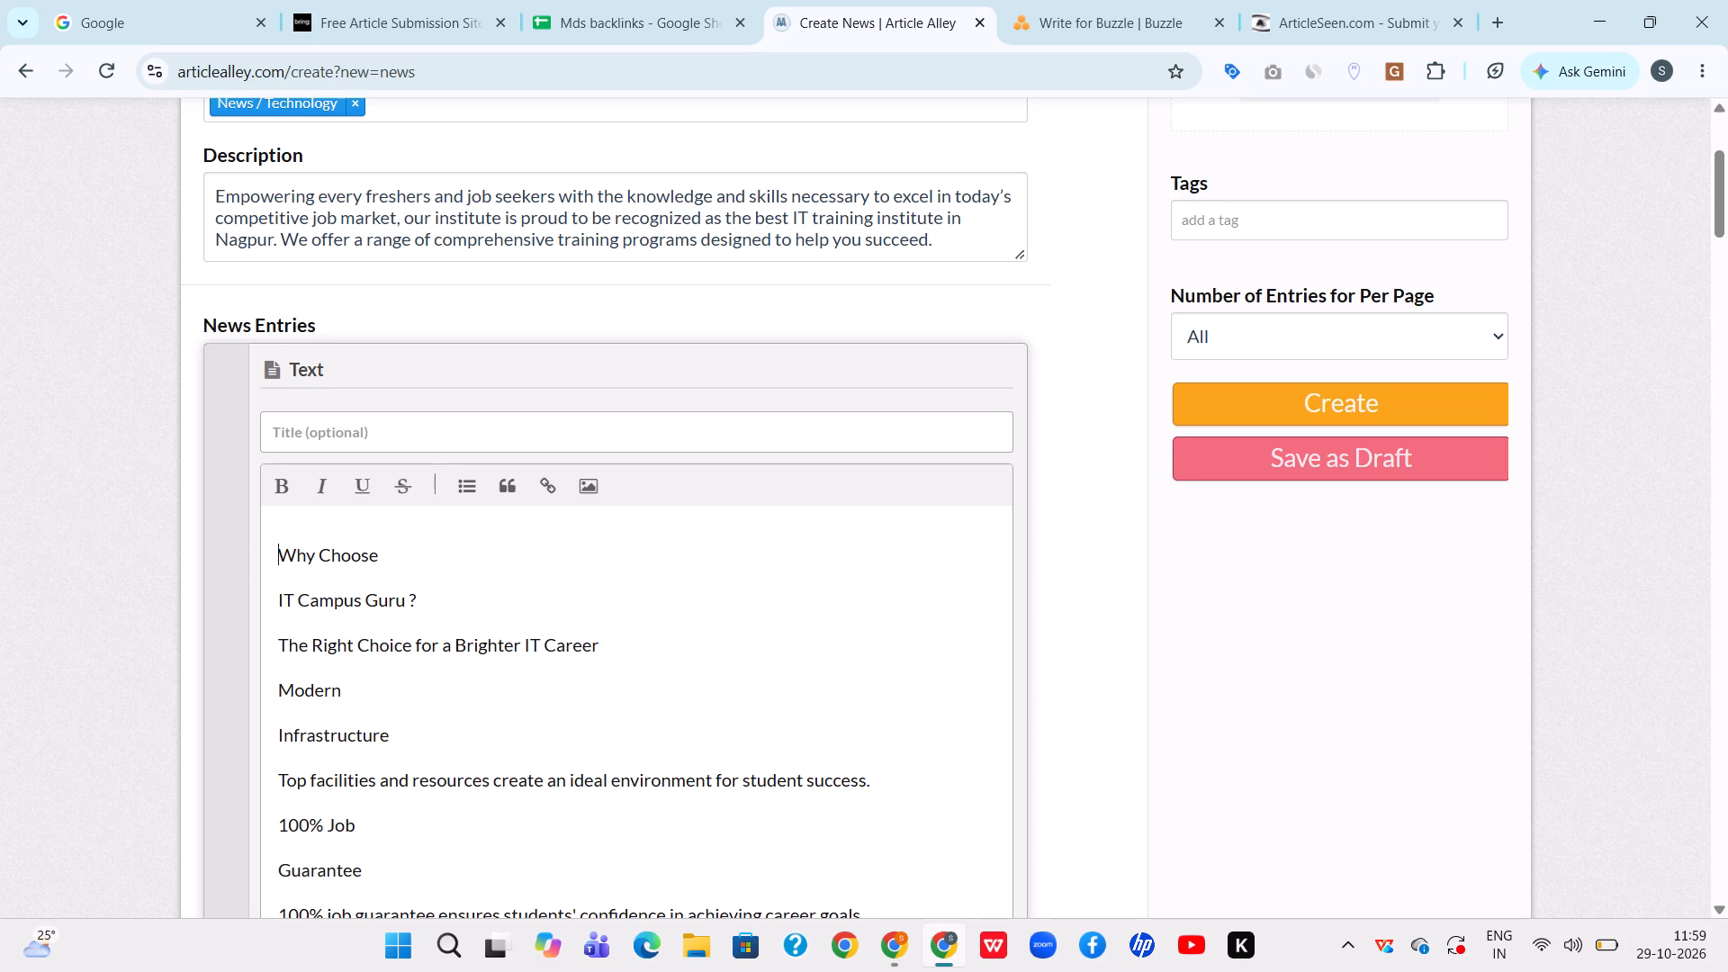
Join "Why Choose" and "IT Campus Guru ?" into one heading line at the start of the entry.
{"action": "left_click", "coordinate": [277, 602]}
{"action": "key", "text": "BackSpace"}
{"action": "key", "text": "space"}
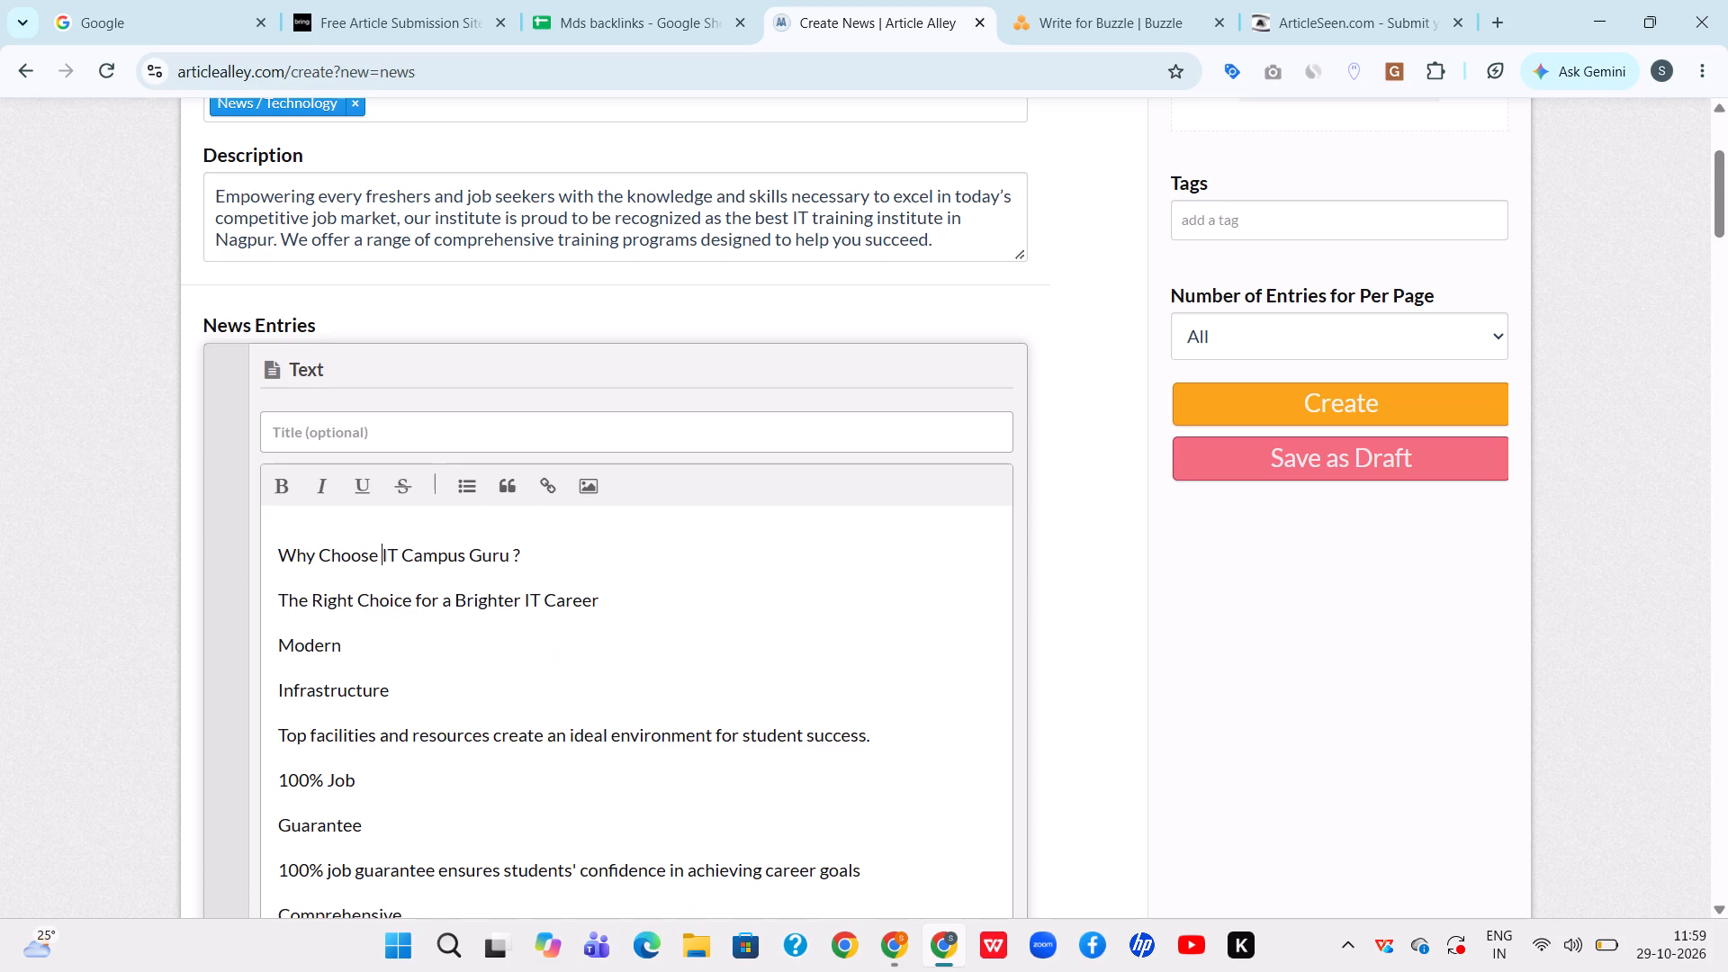
Read through the news entry text, comparing its early sections with the later placement, institute and program sections.
{"action": "scroll", "coordinate": [277, 602], "scroll_direction": "down", "scroll_amount": 13}
{"action": "scroll", "coordinate": [277, 602], "scroll_direction": "up", "scroll_amount": 3}
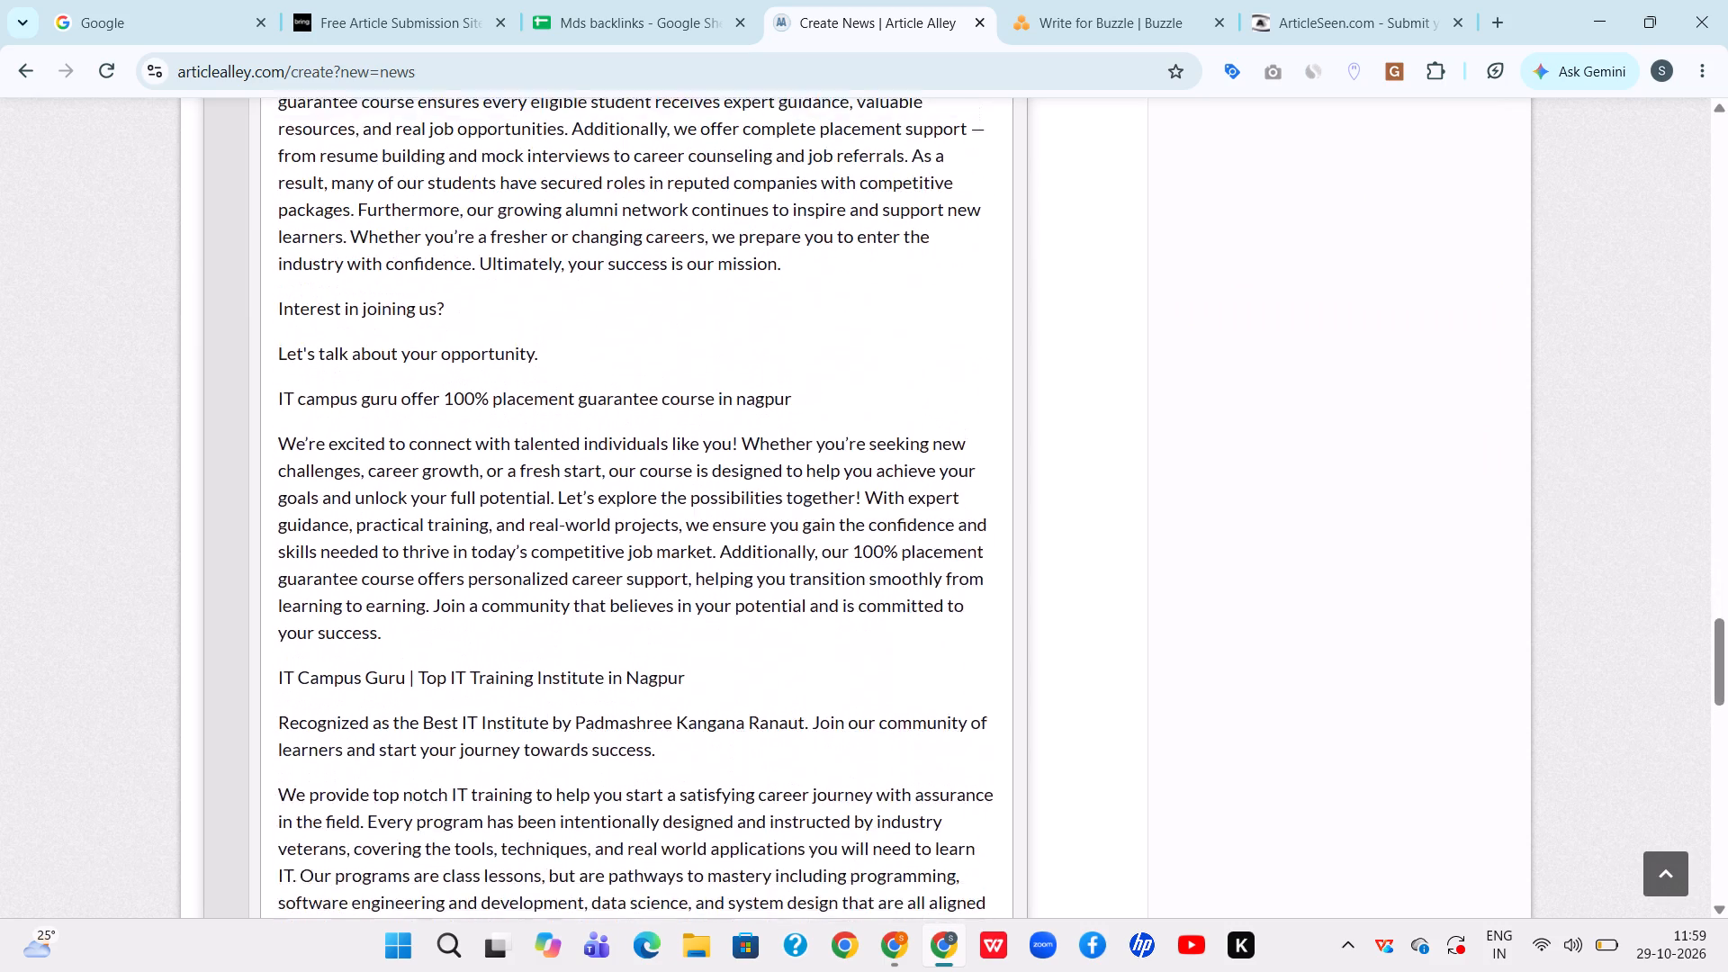
{"action": "scroll", "coordinate": [277, 602], "scroll_direction": "up", "scroll_amount": 8}
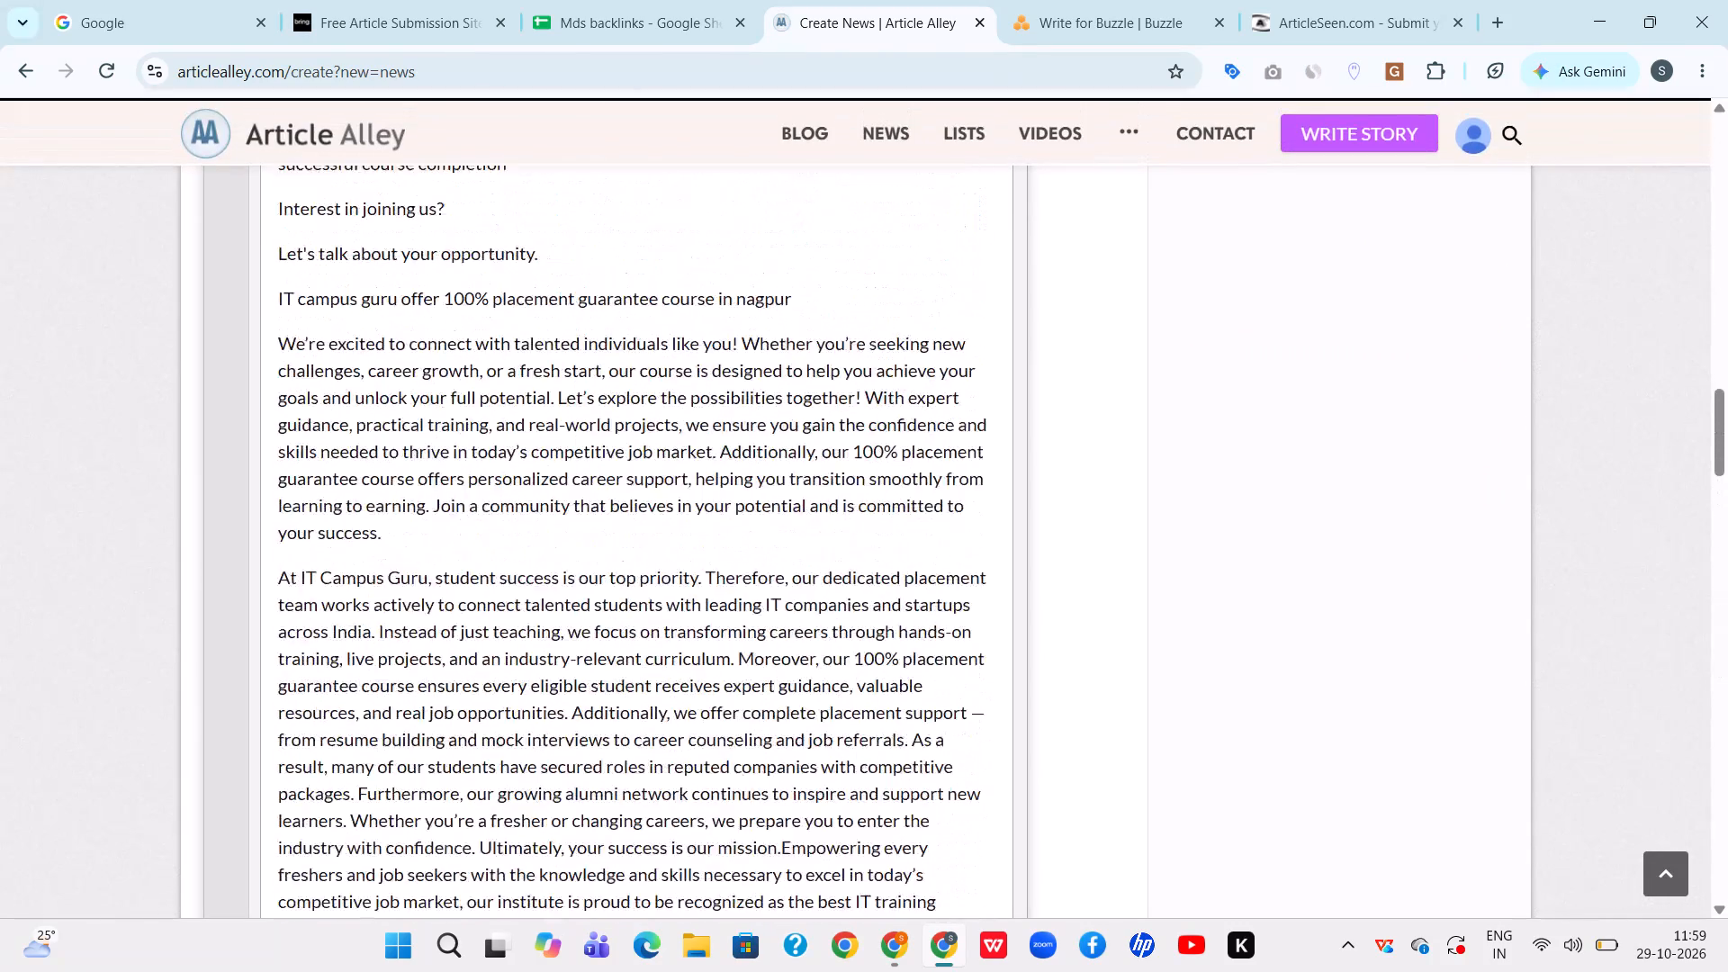
{"action": "scroll", "coordinate": [277, 602], "scroll_direction": "up", "scroll_amount": 10}
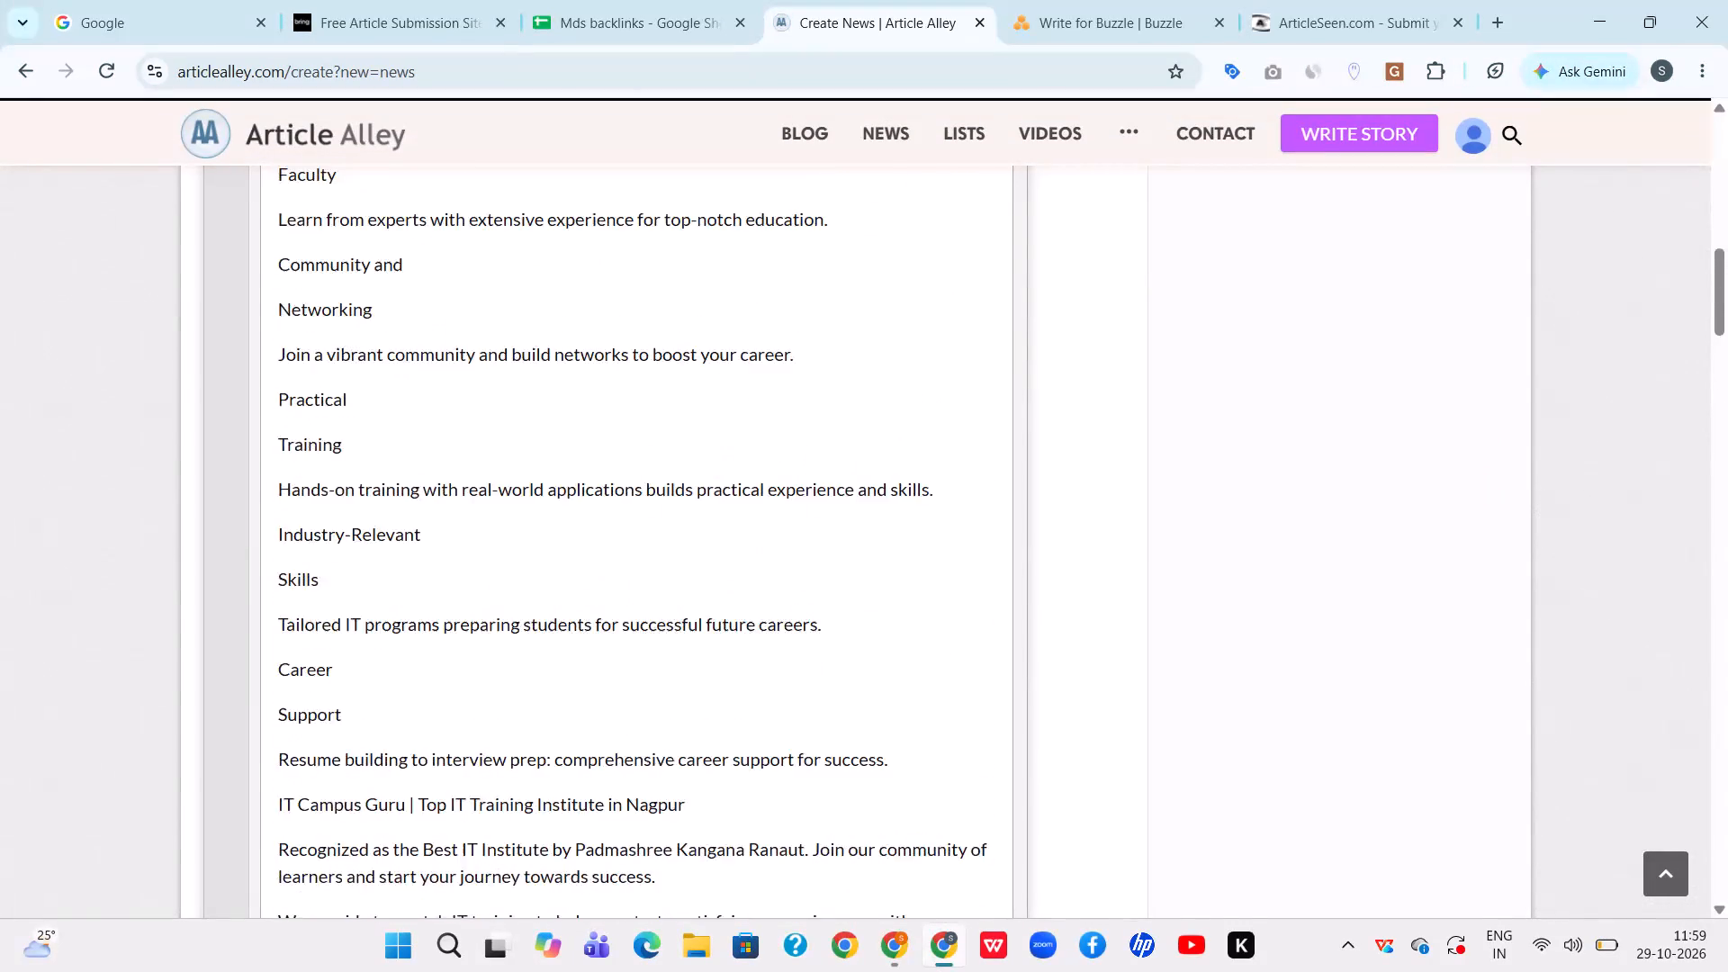
{"action": "scroll", "coordinate": [277, 602], "scroll_direction": "up", "scroll_amount": 7}
{"action": "scroll", "coordinate": [277, 602], "scroll_direction": "down", "scroll_amount": 5}
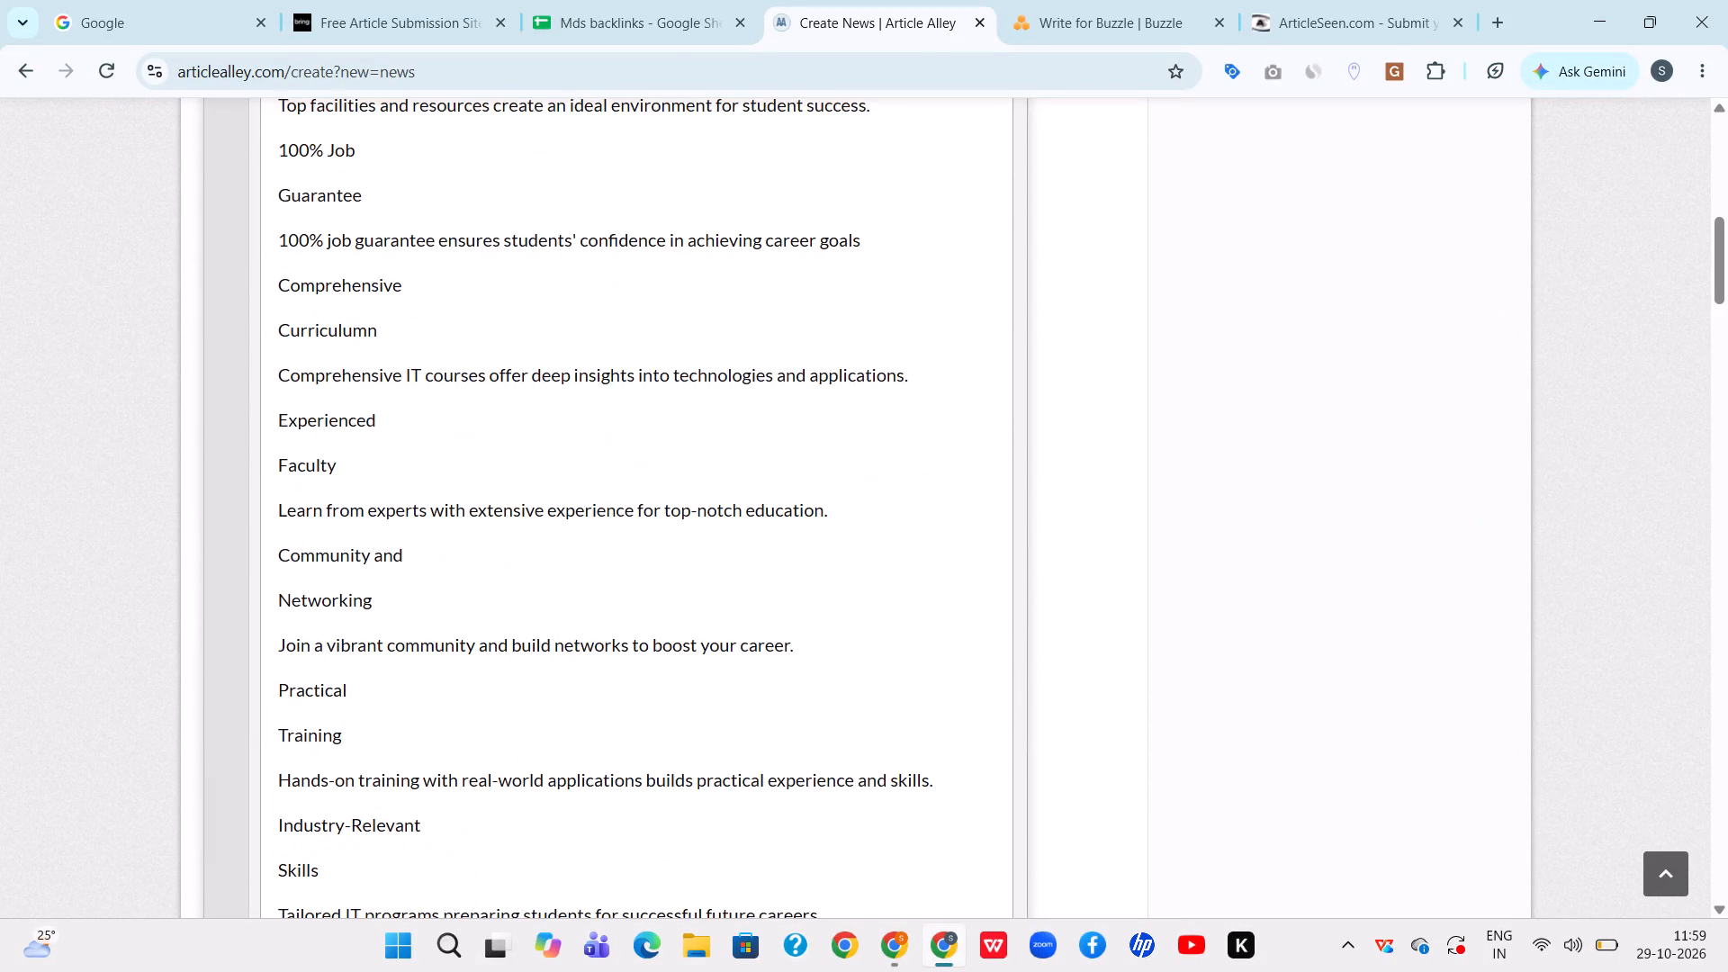
{"action": "scroll", "coordinate": [277, 602], "scroll_direction": "down", "scroll_amount": 13}
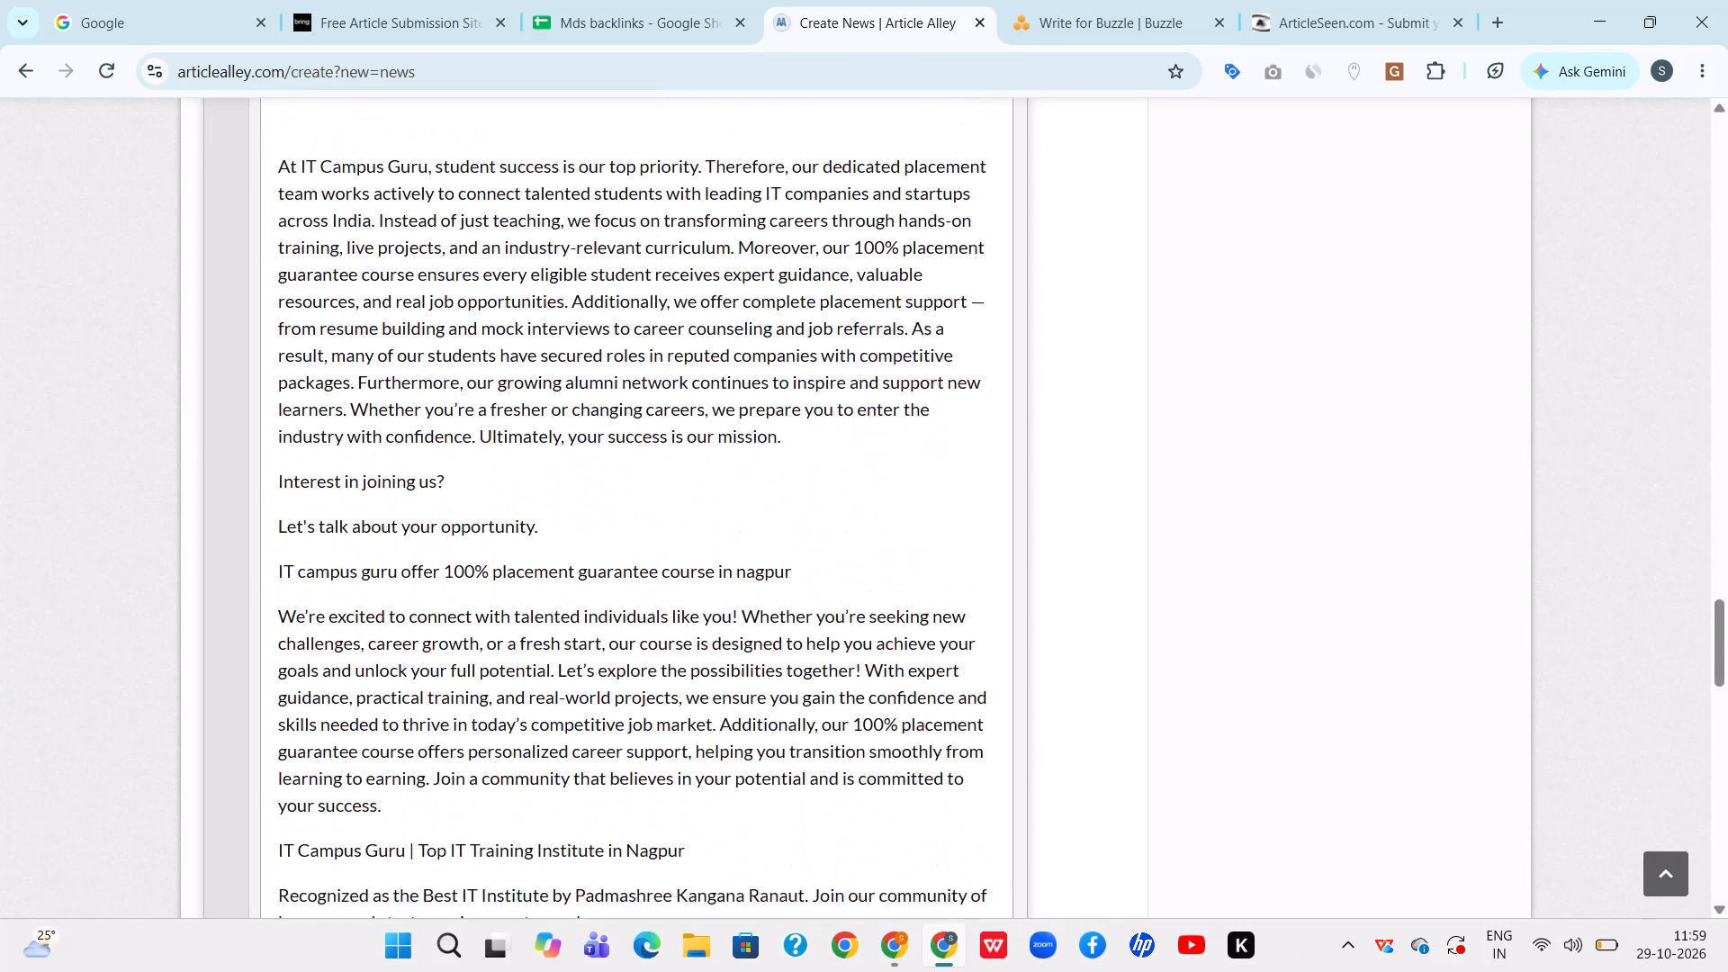
{"action": "scroll", "coordinate": [277, 602], "scroll_direction": "up", "scroll_amount": 4}
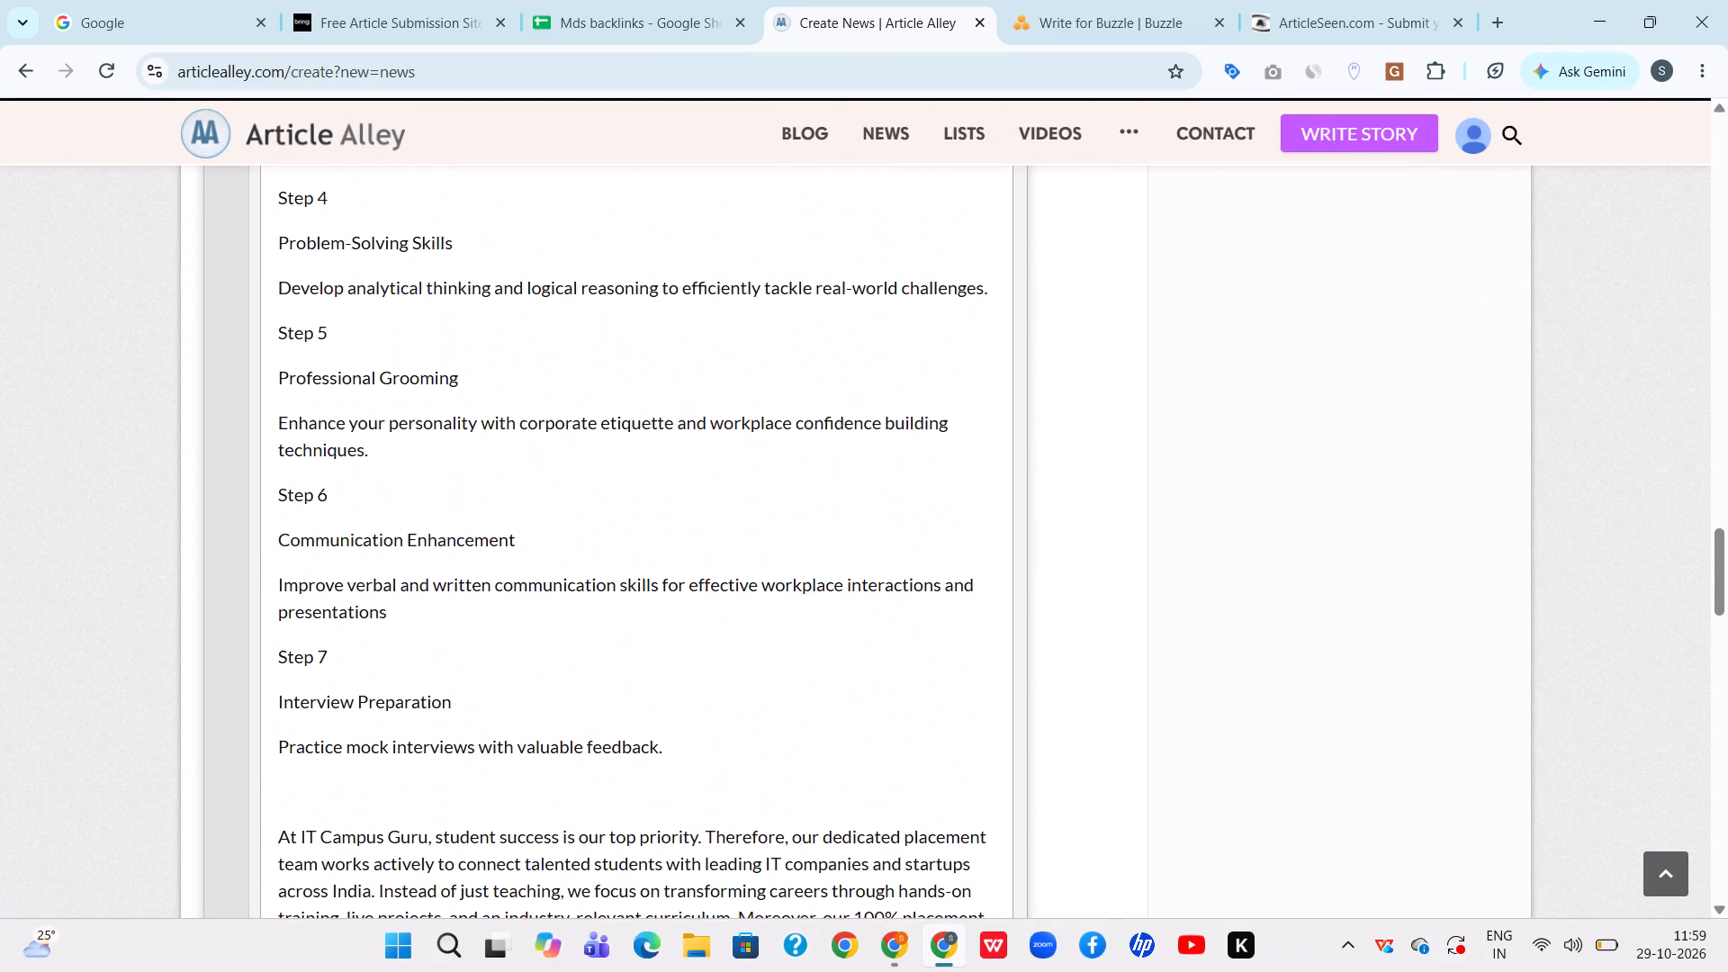
{"action": "scroll", "coordinate": [277, 602], "scroll_direction": "down", "scroll_amount": 11}
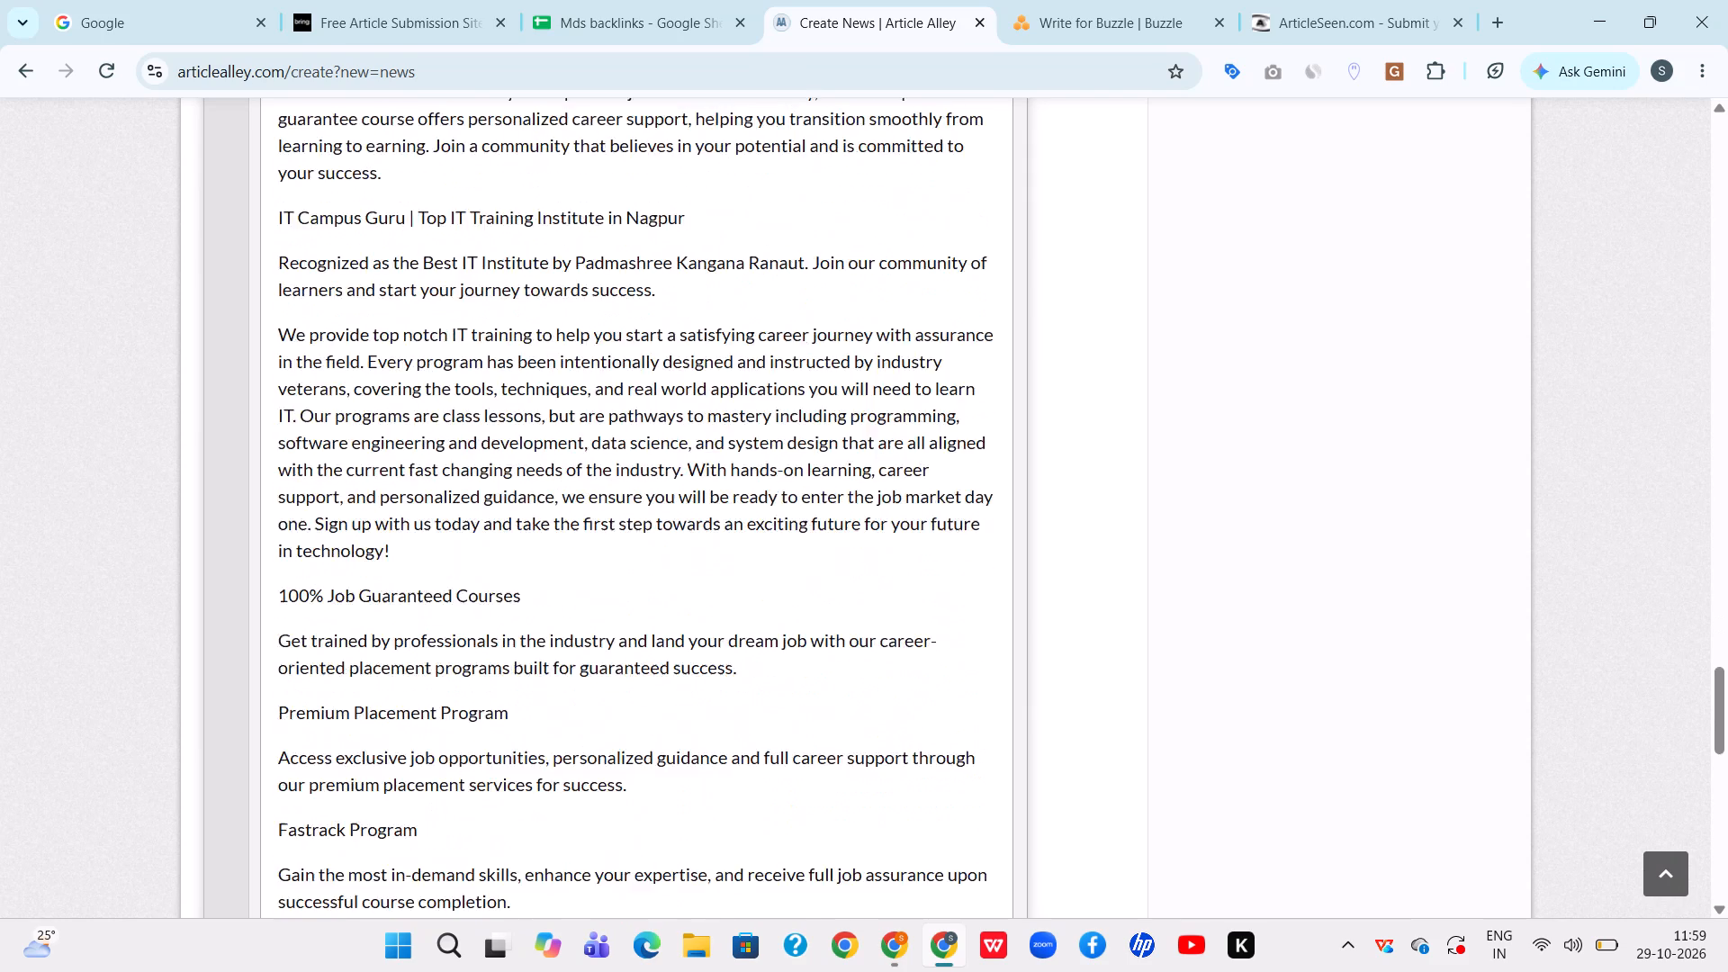
Read back through the news entry from the closing line up to the training and placement process steps, looking for repeated or badly formatted sections.
{"action": "scroll", "coordinate": [277, 602], "scroll_direction": "down", "scroll_amount": 9}
{"action": "scroll", "coordinate": [277, 602], "scroll_direction": "up", "scroll_amount": 3}
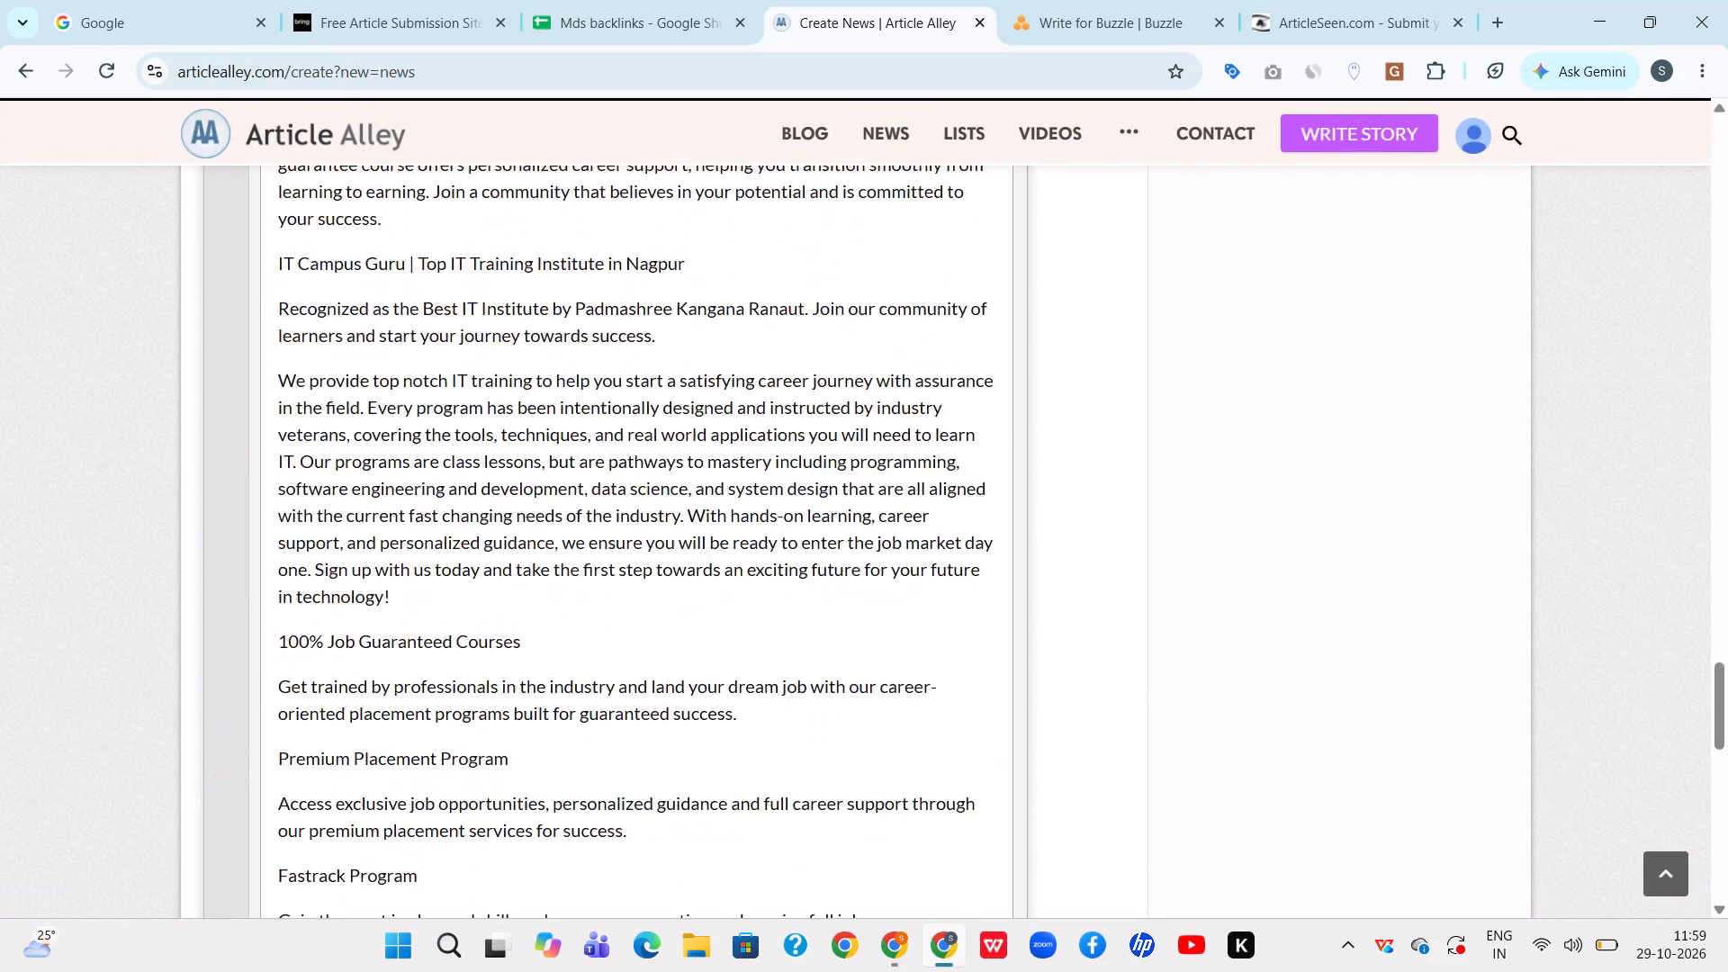
{"action": "scroll", "coordinate": [277, 602], "scroll_direction": "up", "scroll_amount": 1}
{"action": "scroll", "coordinate": [277, 602], "scroll_direction": "down", "scroll_amount": 9}
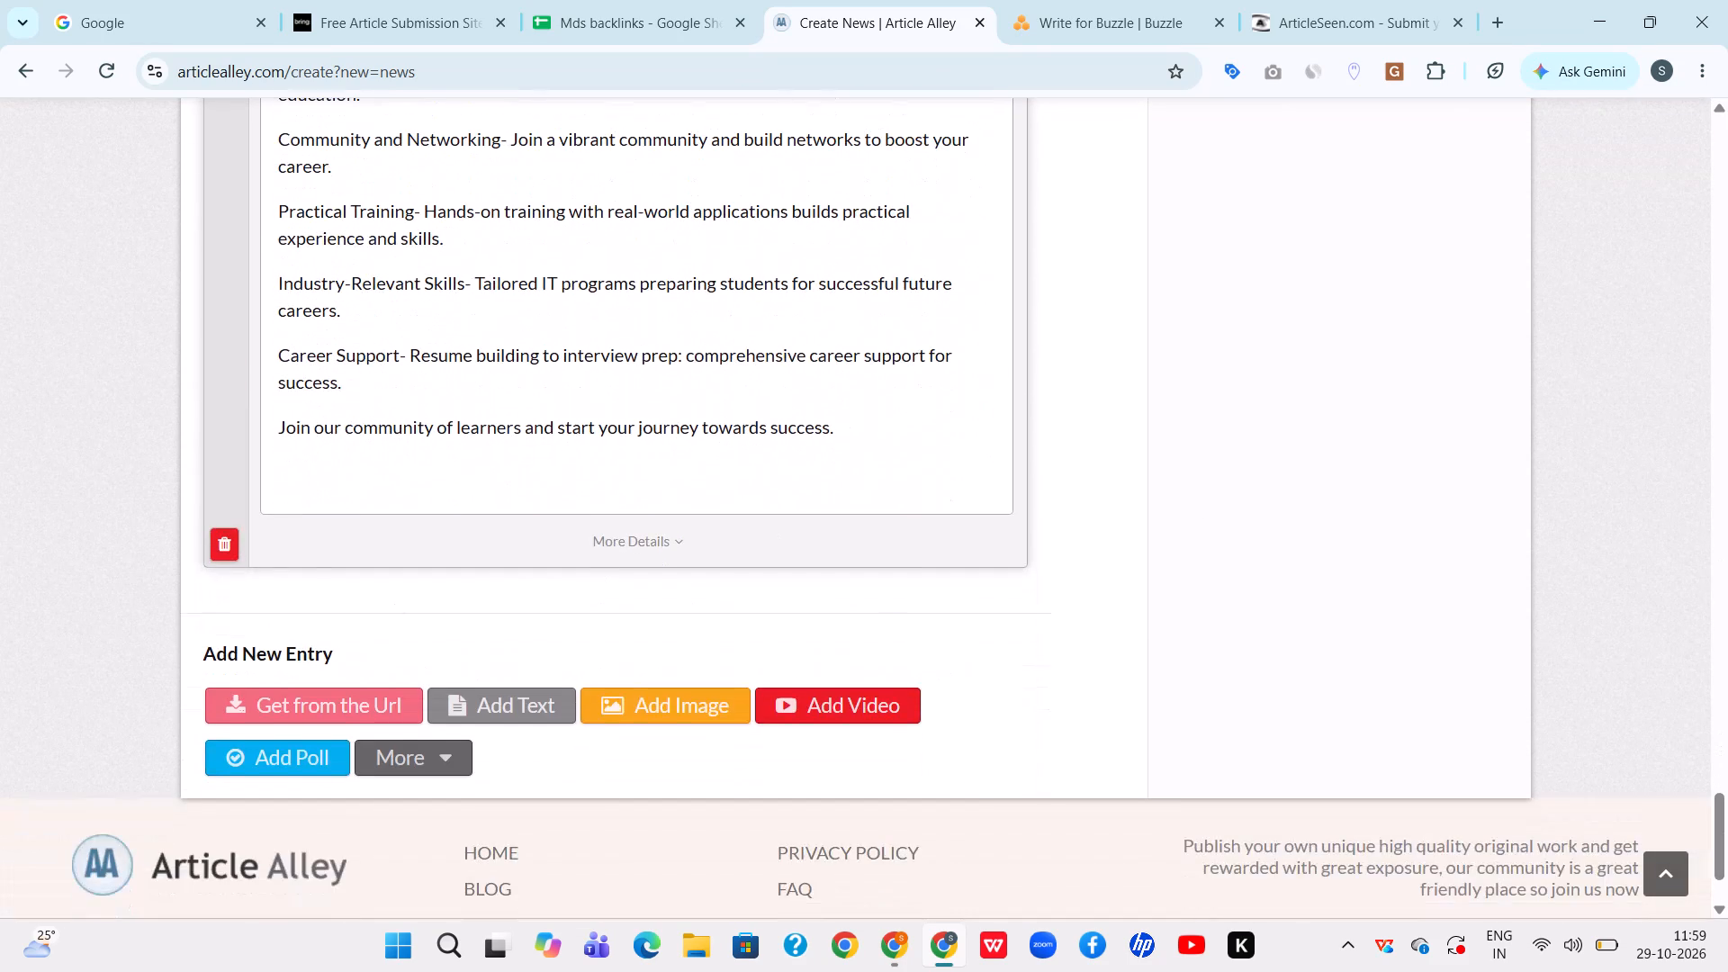
{"action": "left_click", "coordinate": [1247, 509]}
{"action": "key", "text": "Up"}
{"action": "key", "text": "Up"}
{"action": "key", "text": "Up"}
{"action": "key", "text": "Up"}
{"action": "key", "text": "Up"}
{"action": "key", "text": "Up"}
{"action": "key", "text": "Up"}
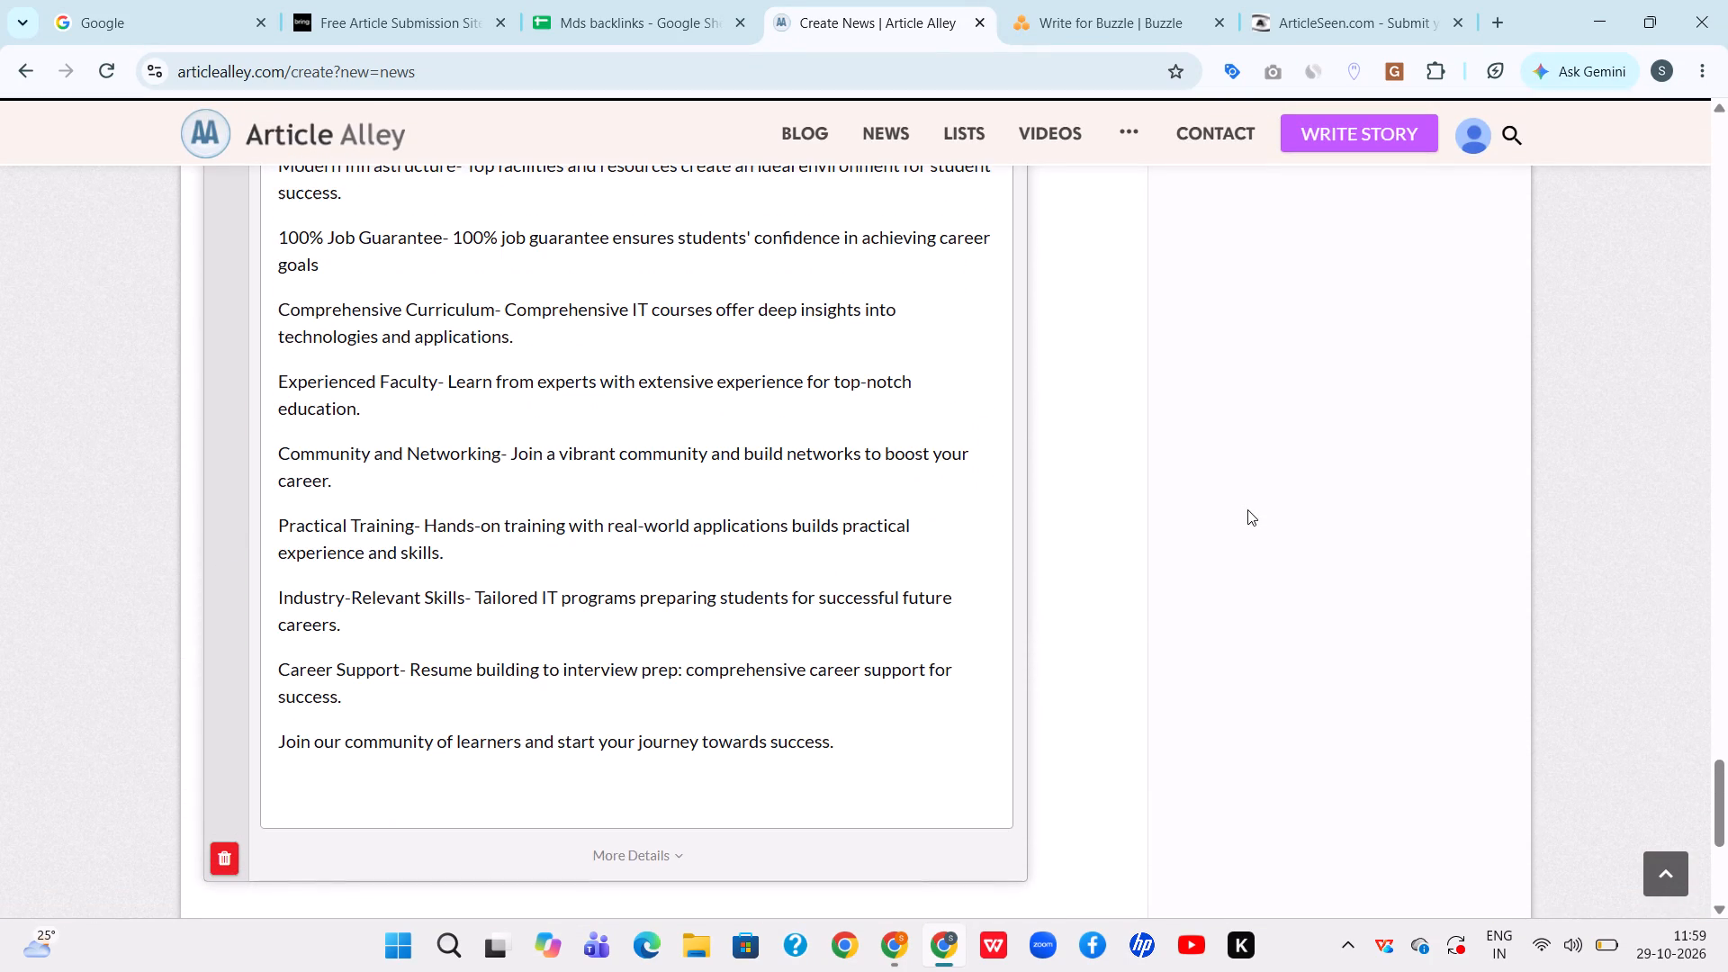
{"action": "key", "text": "Up"}
{"action": "key", "text": "Up"}
{"action": "key", "text": "Up"}
{"action": "key", "text": "Up"}
{"action": "key", "text": "Up"}
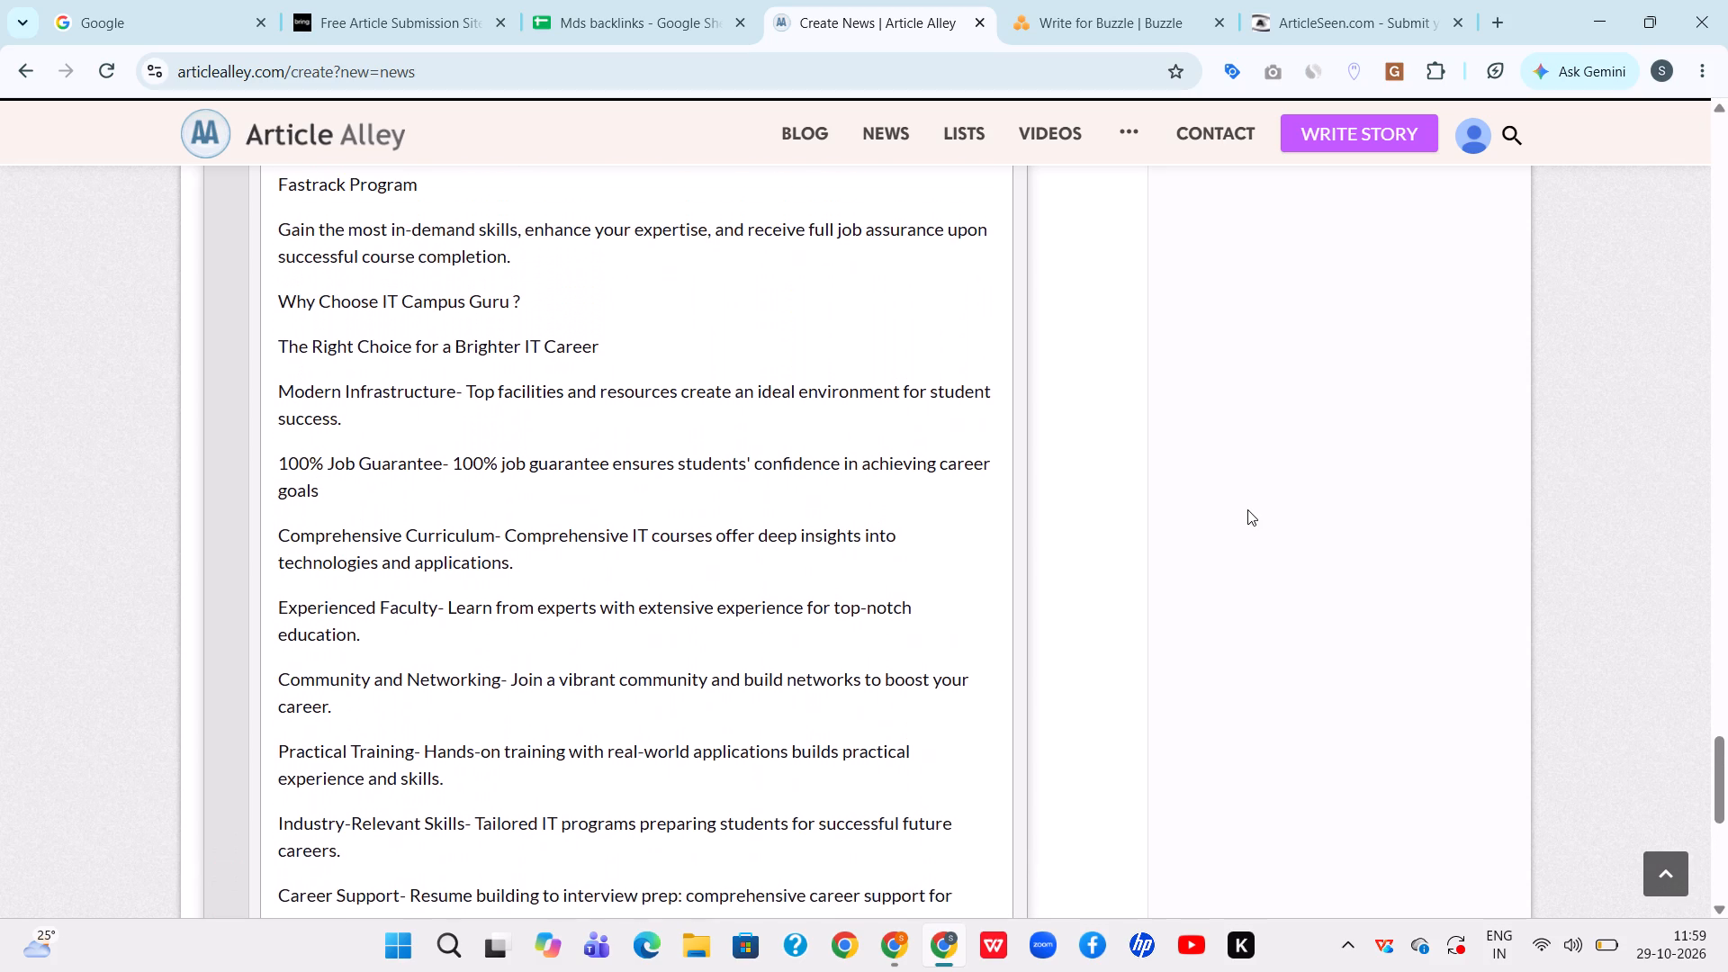
{"action": "key", "text": "Up"}
{"action": "key", "text": "Up"}
{"action": "key", "text": "Up"}
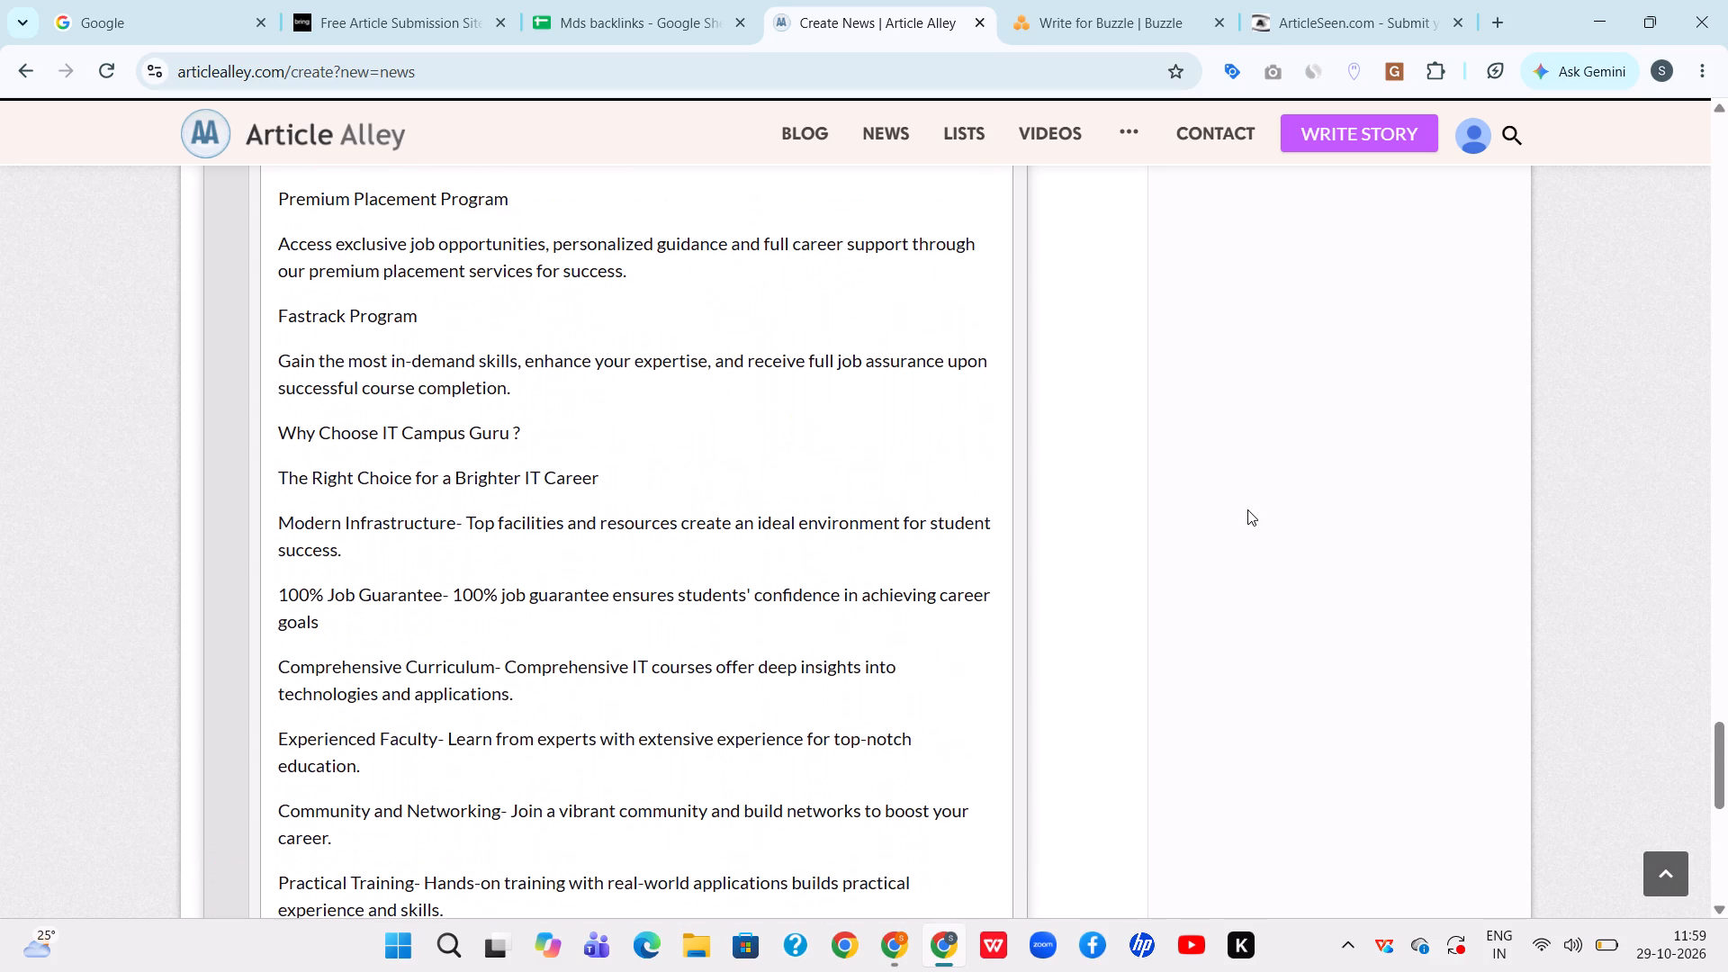
{"action": "key", "text": "Up"}
{"action": "key", "text": "Up"}
{"action": "key", "text": "Up"}
{"action": "key", "text": "Up"}
{"action": "key", "text": "Up"}
{"action": "key", "text": "Up"}
{"action": "key", "text": "Up"}
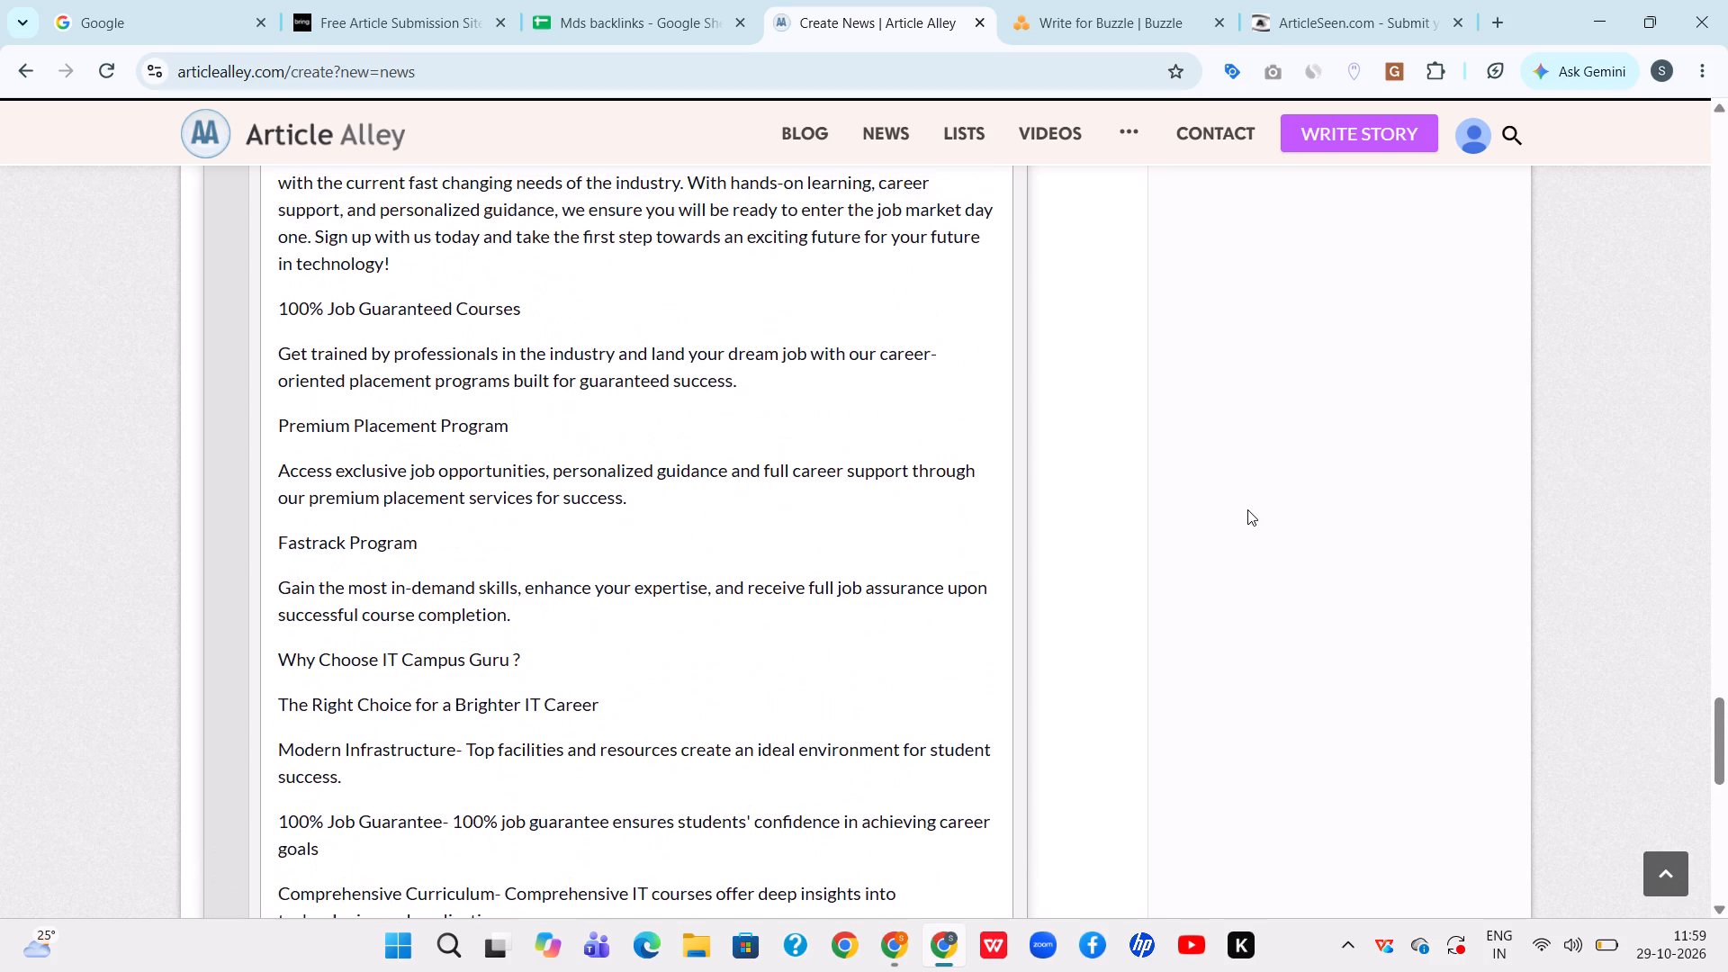
{"action": "key", "text": "Up"}
{"action": "key", "text": "Up"}
{"action": "key", "text": "Up"}
{"action": "key", "text": "Up"}
{"action": "key", "text": "Up"}
{"action": "key", "text": "Up"}
{"action": "key", "text": "Up"}
{"action": "key", "text": "Up"}
{"action": "key", "text": "Up"}
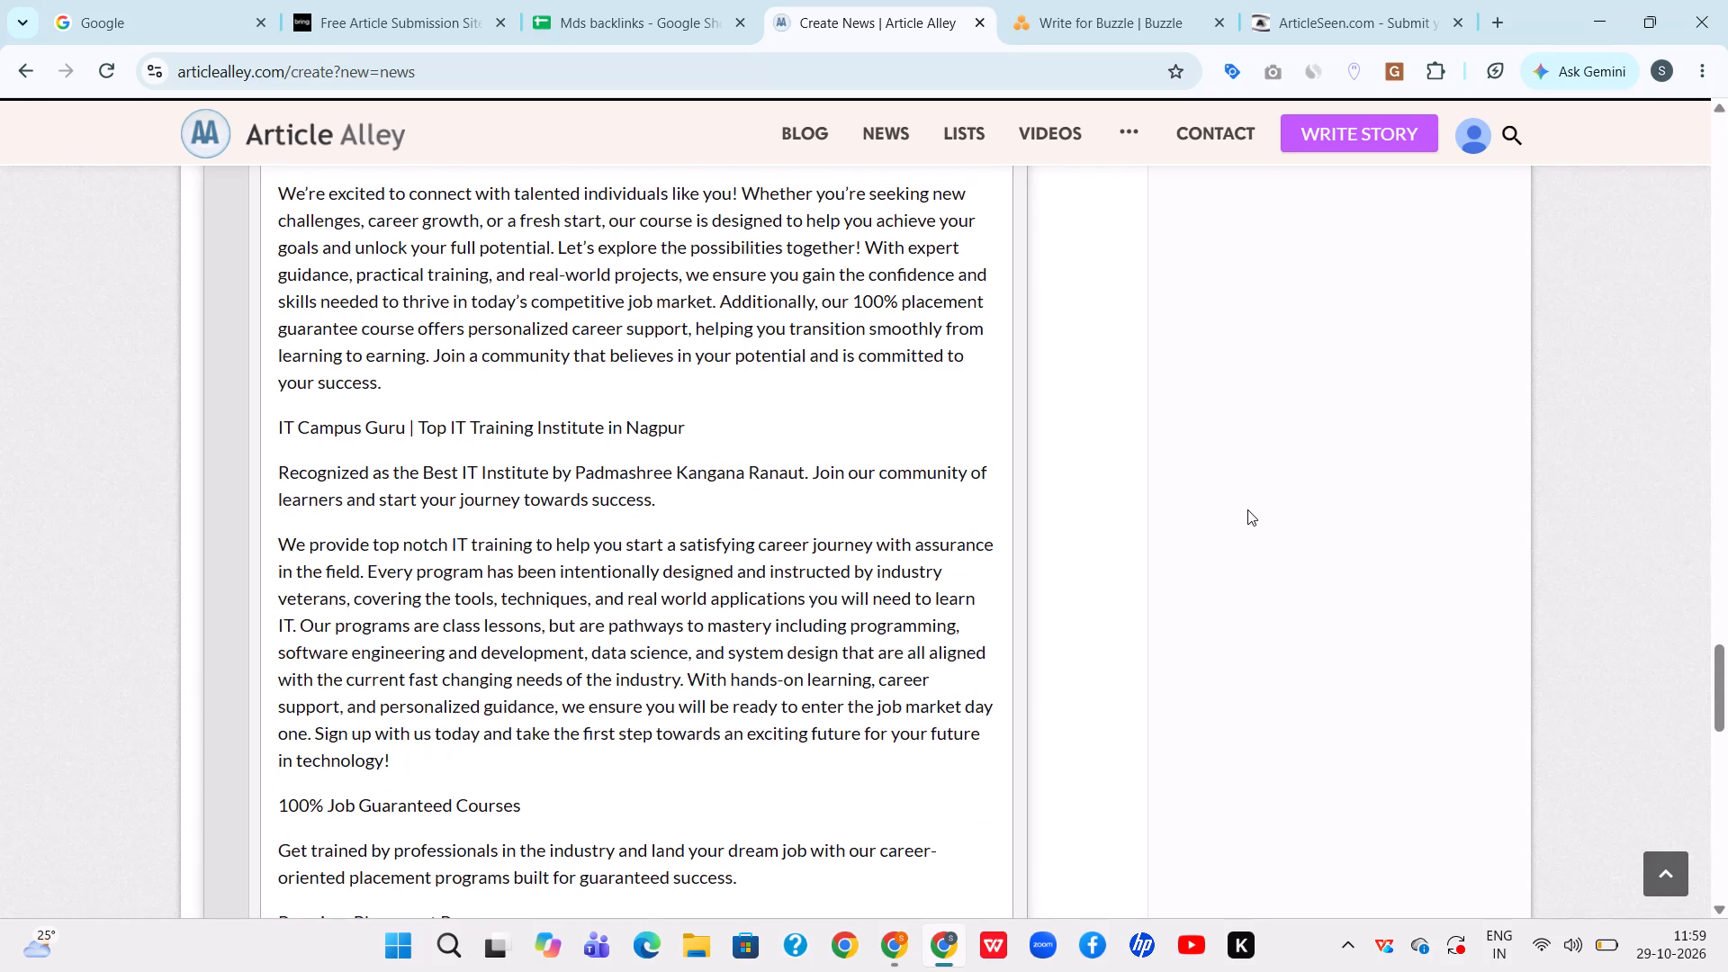
{"action": "key", "text": "Up"}
{"action": "key", "text": "Up"}
{"action": "key", "text": "Up"}
{"action": "key", "text": "Up"}
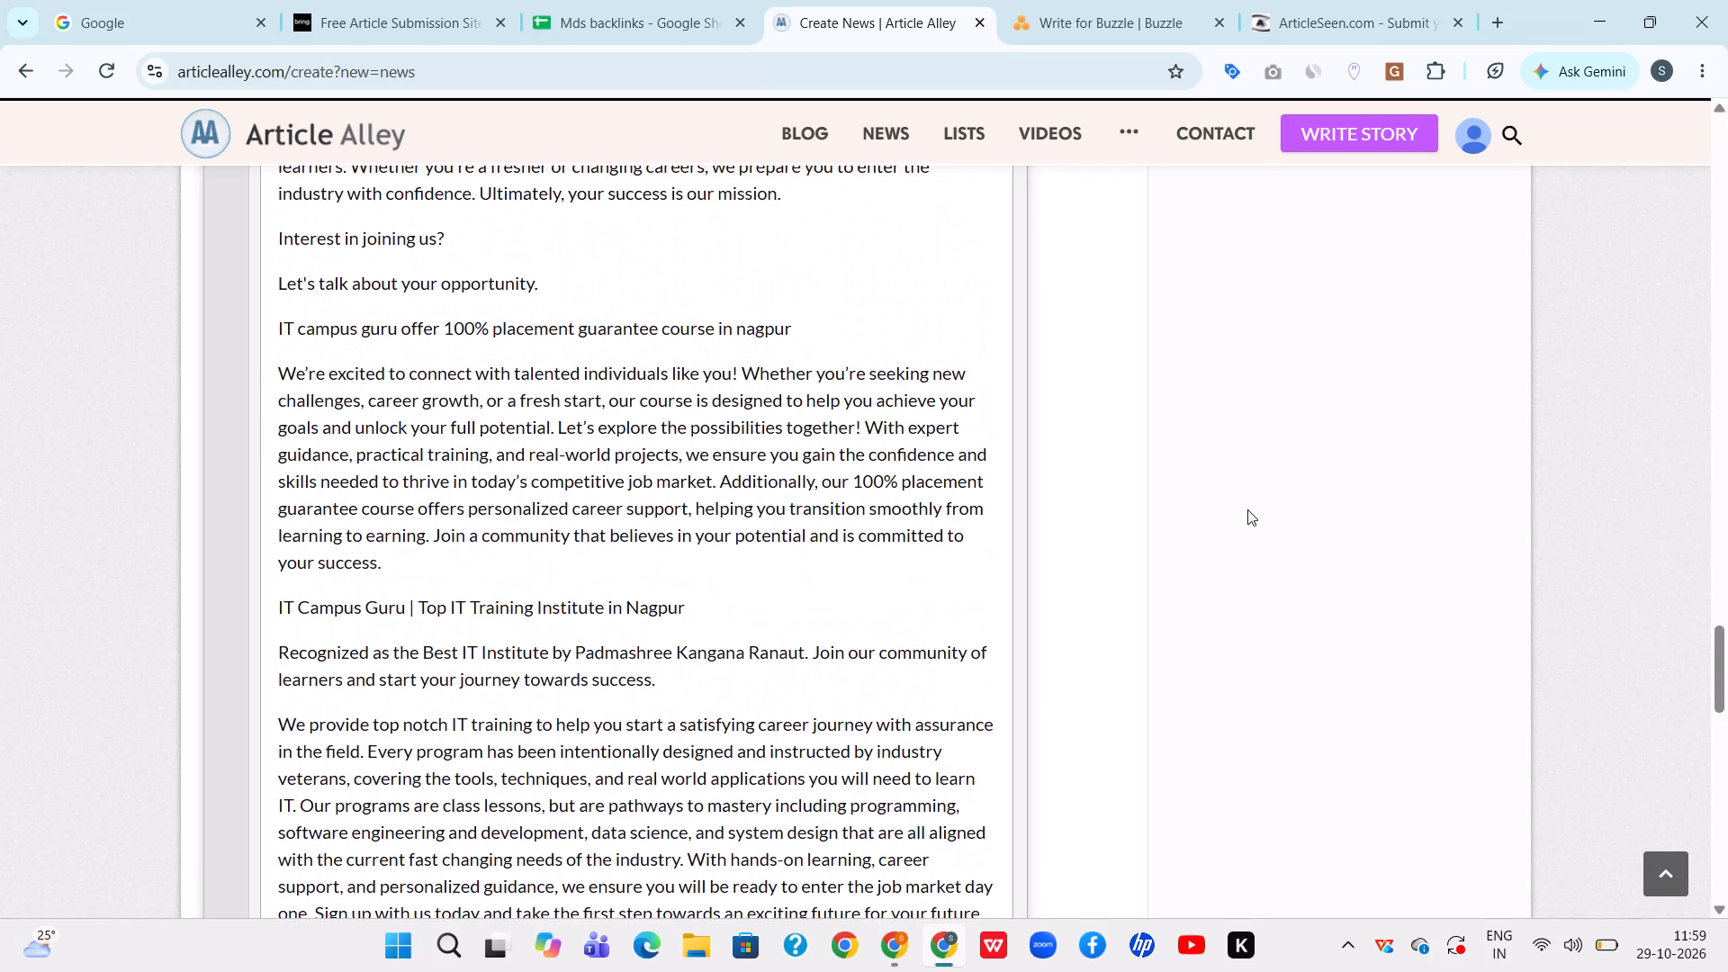
{"action": "key", "text": "Up"}
{"action": "key", "text": "Up"}
{"action": "key", "text": "Up"}
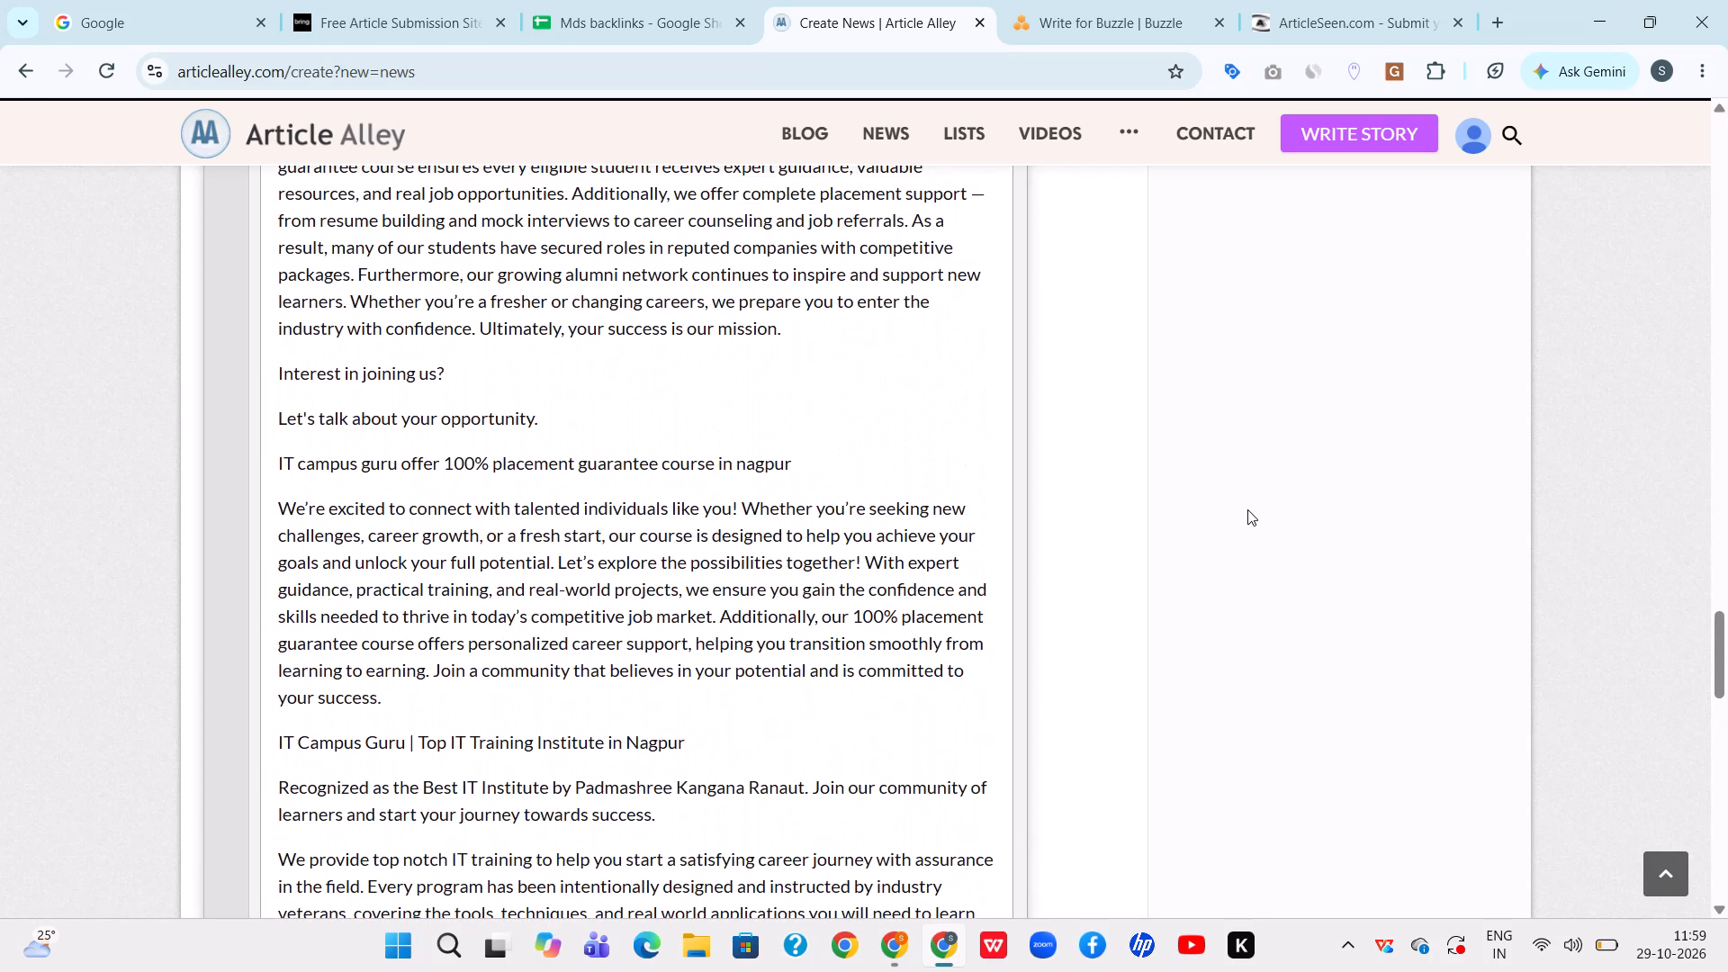
{"action": "key", "text": "Up"}
{"action": "key", "text": "Up"}
{"action": "key", "text": "Up"}
{"action": "key", "text": "Up"}
{"action": "key", "text": "Up"}
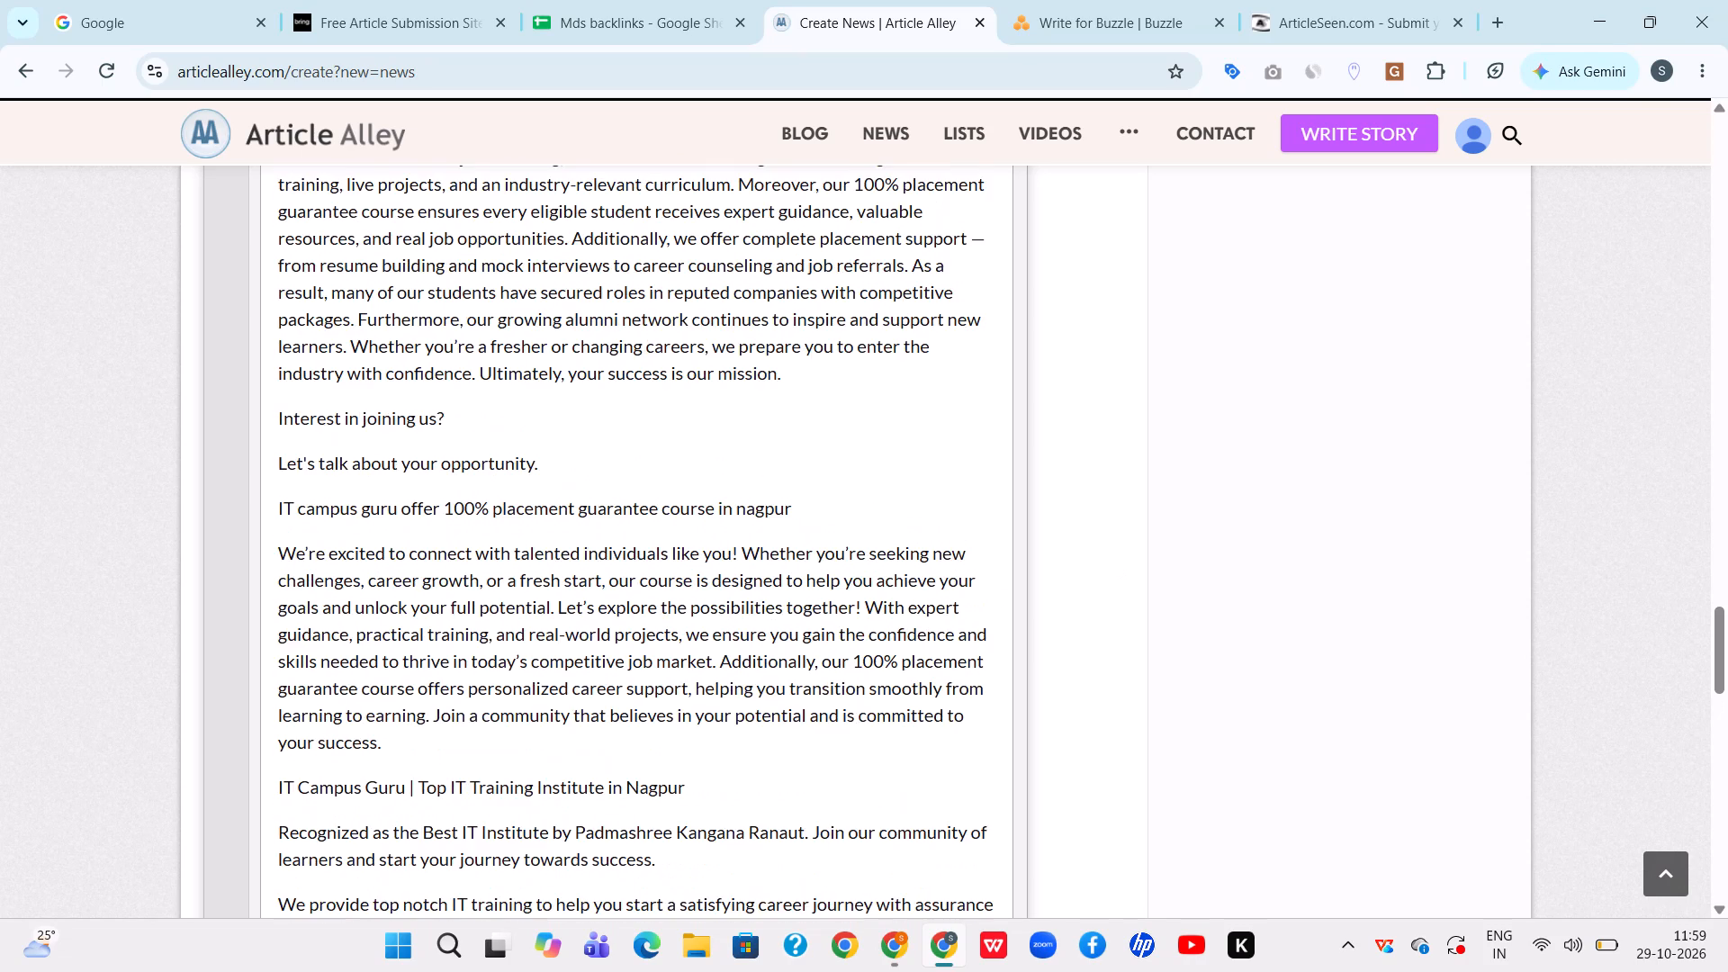
{"action": "key", "text": "Up"}
{"action": "key", "text": "Up"}
{"action": "key", "text": "Up"}
{"action": "key", "text": "Up"}
{"action": "key", "text": "Up"}
{"action": "key", "text": "Up"}
{"action": "key", "text": "Up"}
{"action": "key", "text": "Up"}
{"action": "key", "text": "Up"}
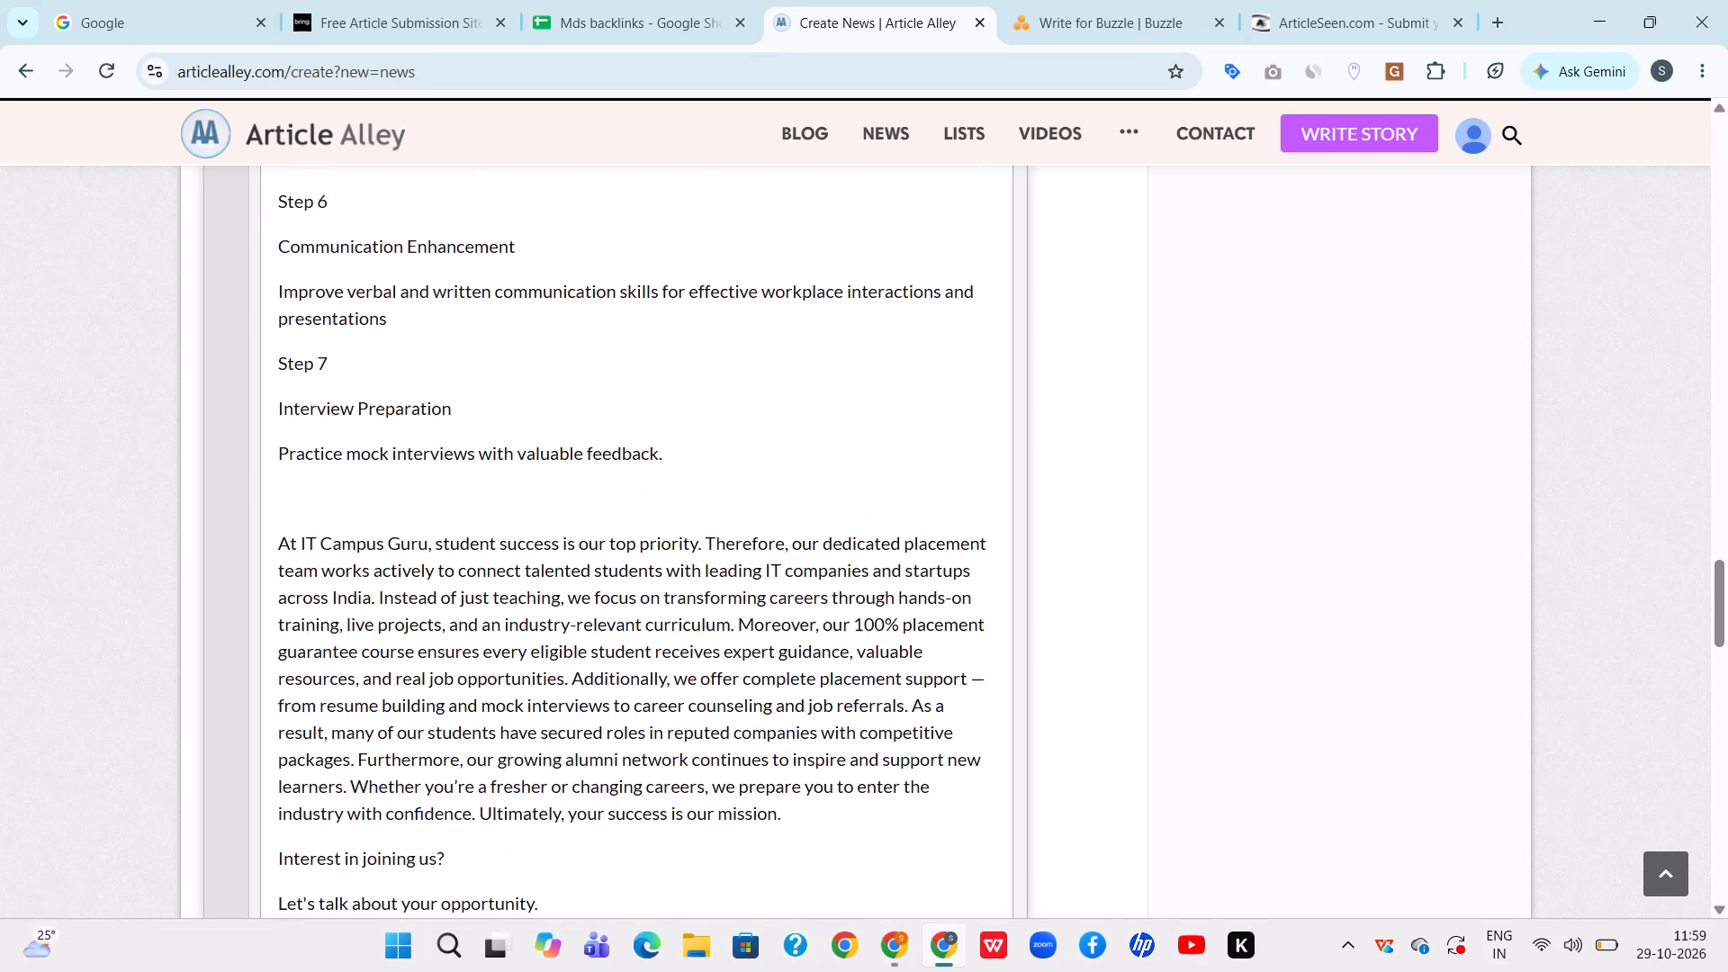
{"action": "key", "text": "Up"}
{"action": "key", "text": "Up"}
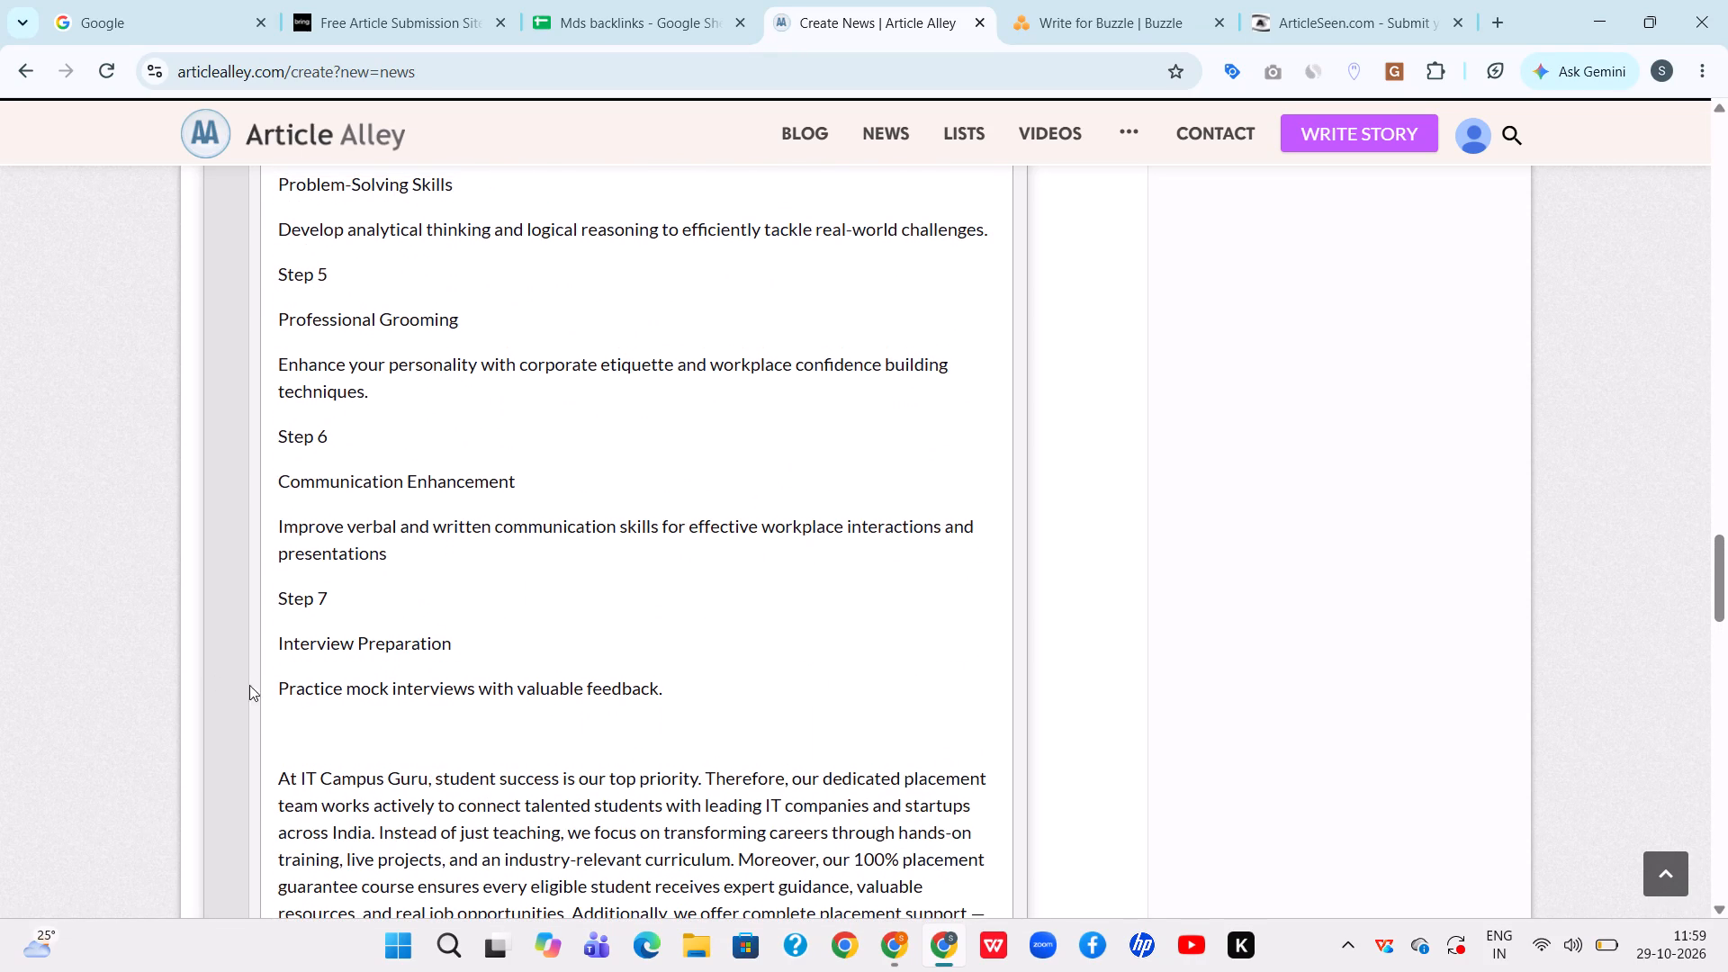
Join the Interview Preparation, Communication Enhancement and Professional Grooming headings (Steps 7, 6 and 5) to their descriptions with "- ".
{"action": "left_click", "coordinate": [283, 685]}
{"action": "key", "text": "BackSpace"}
{"action": "type", "text": "-"}
{"action": "key", "text": "space"}
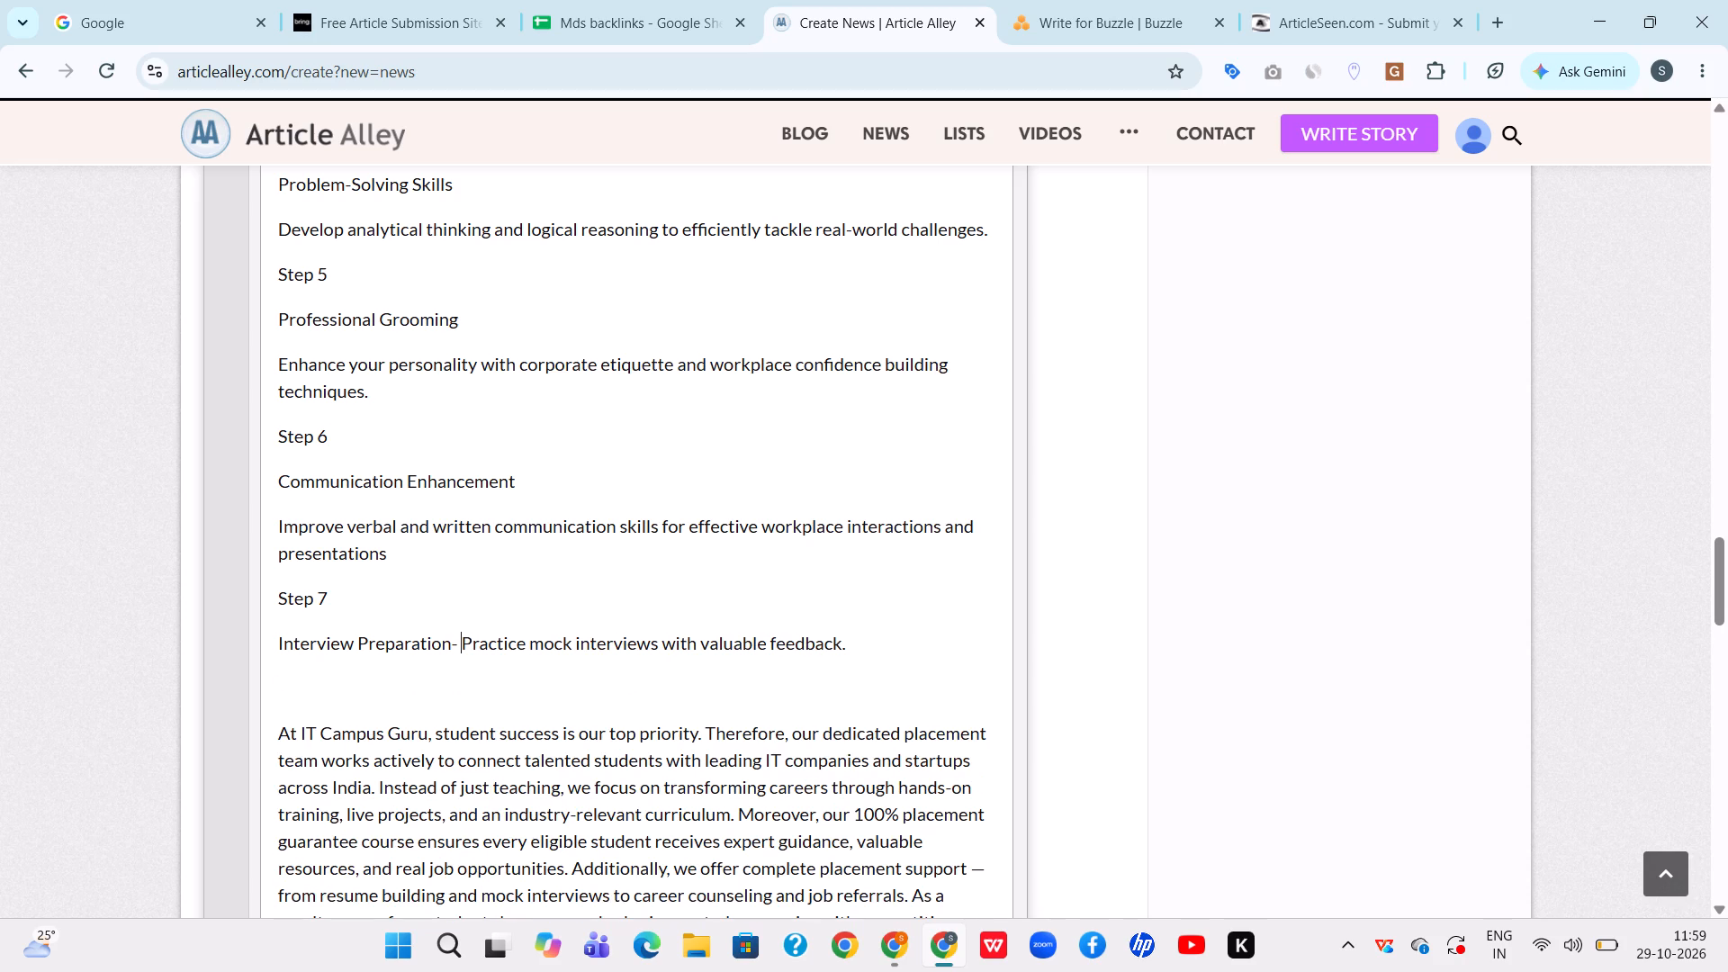
{"action": "left_click", "coordinate": [279, 528]}
{"action": "key", "text": "BackSpace"}
{"action": "type", "text": "-"}
{"action": "key", "text": "space"}
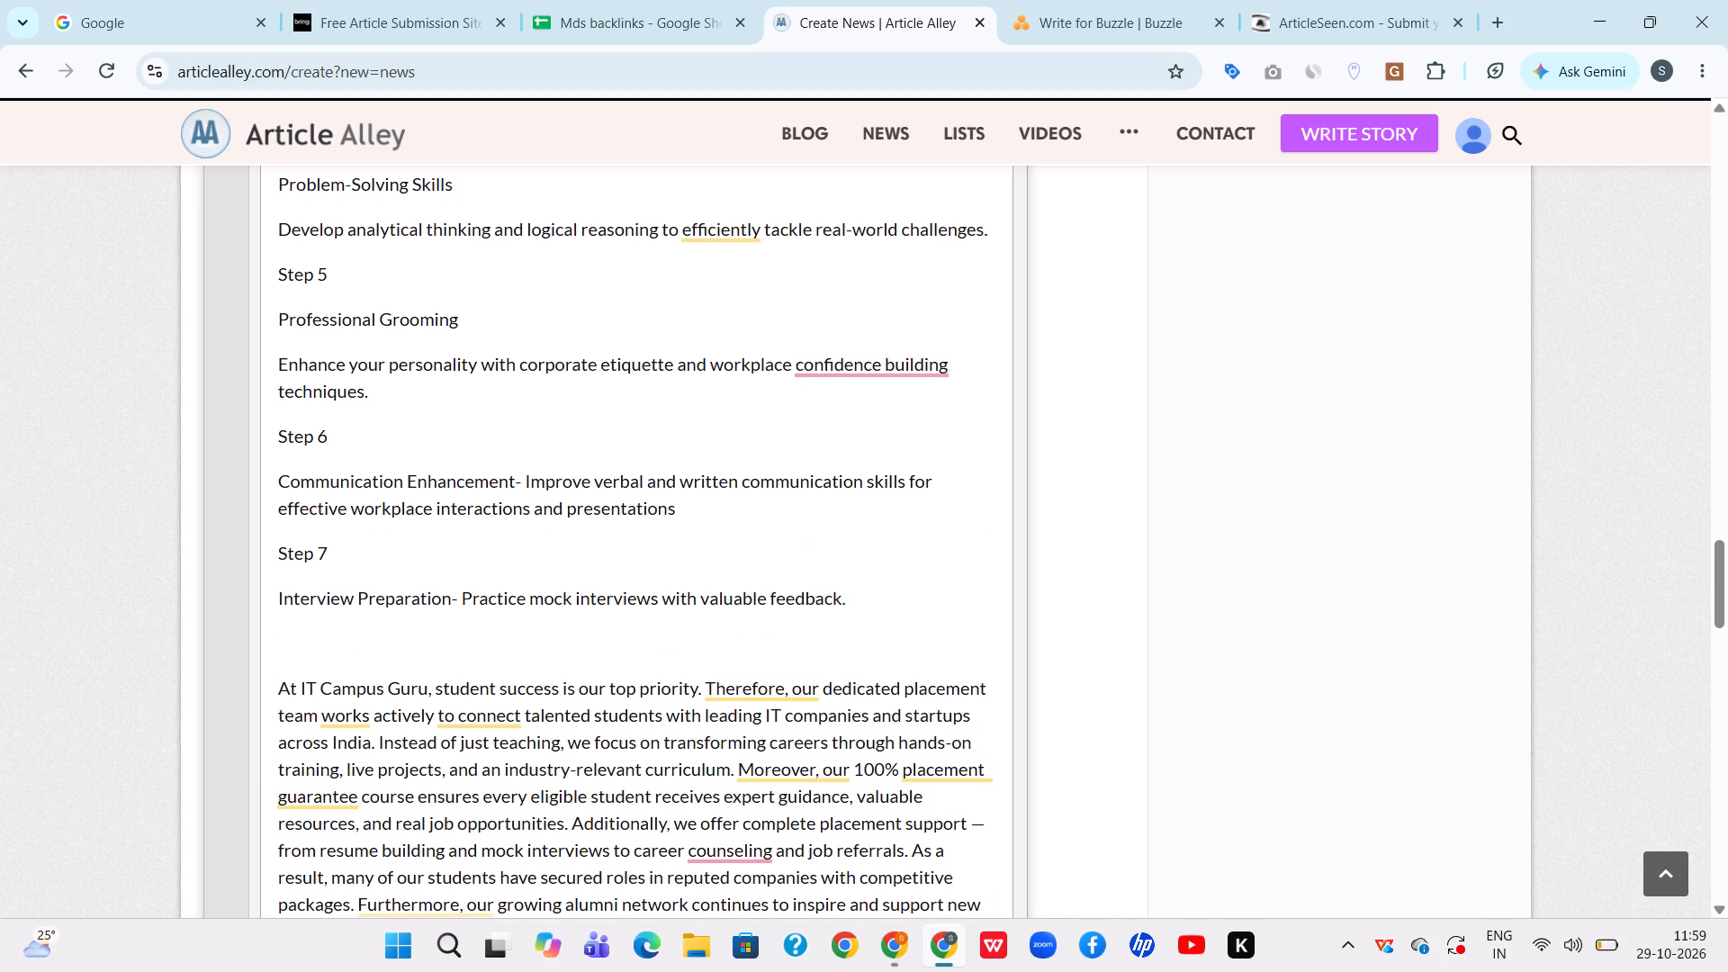
{"action": "left_click", "coordinate": [281, 362]}
{"action": "key", "text": "BackSpace"}
{"action": "type", "text": "-"}
{"action": "key", "text": "space"}
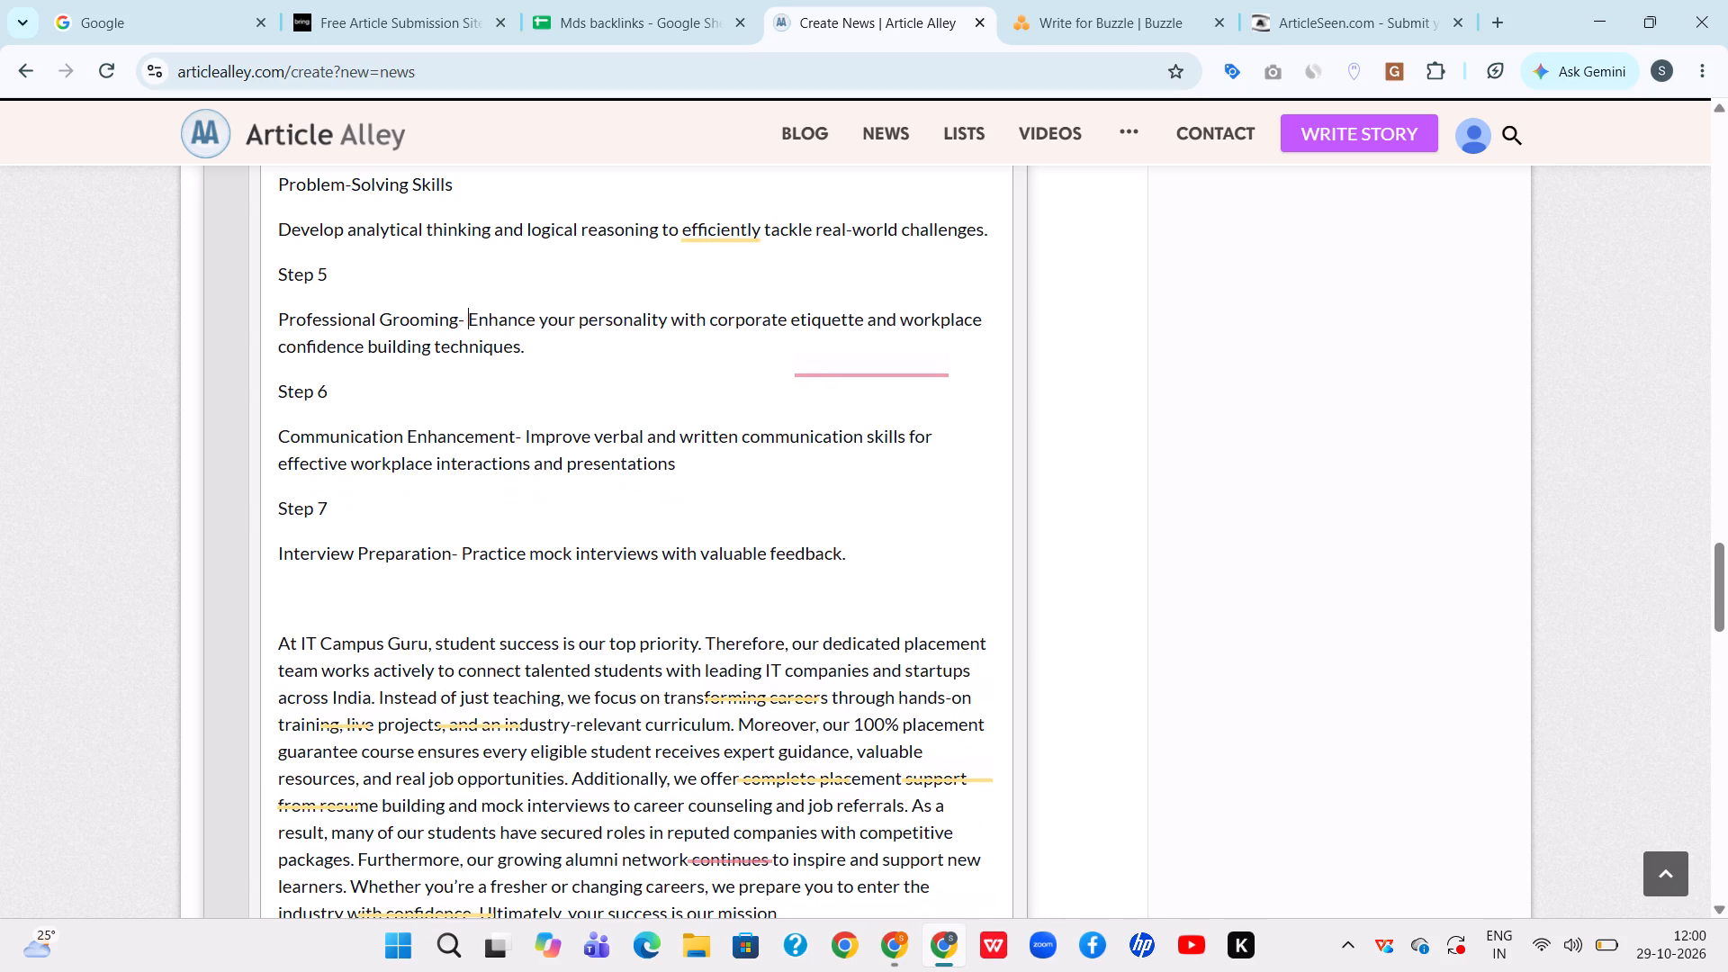
Join the Problem-Solving Skills and Technical Skill Development headings (Steps 4 and 3) to their descriptions with "- ".
{"action": "scroll", "coordinate": [281, 362], "scroll_direction": "up", "scroll_amount": 3}
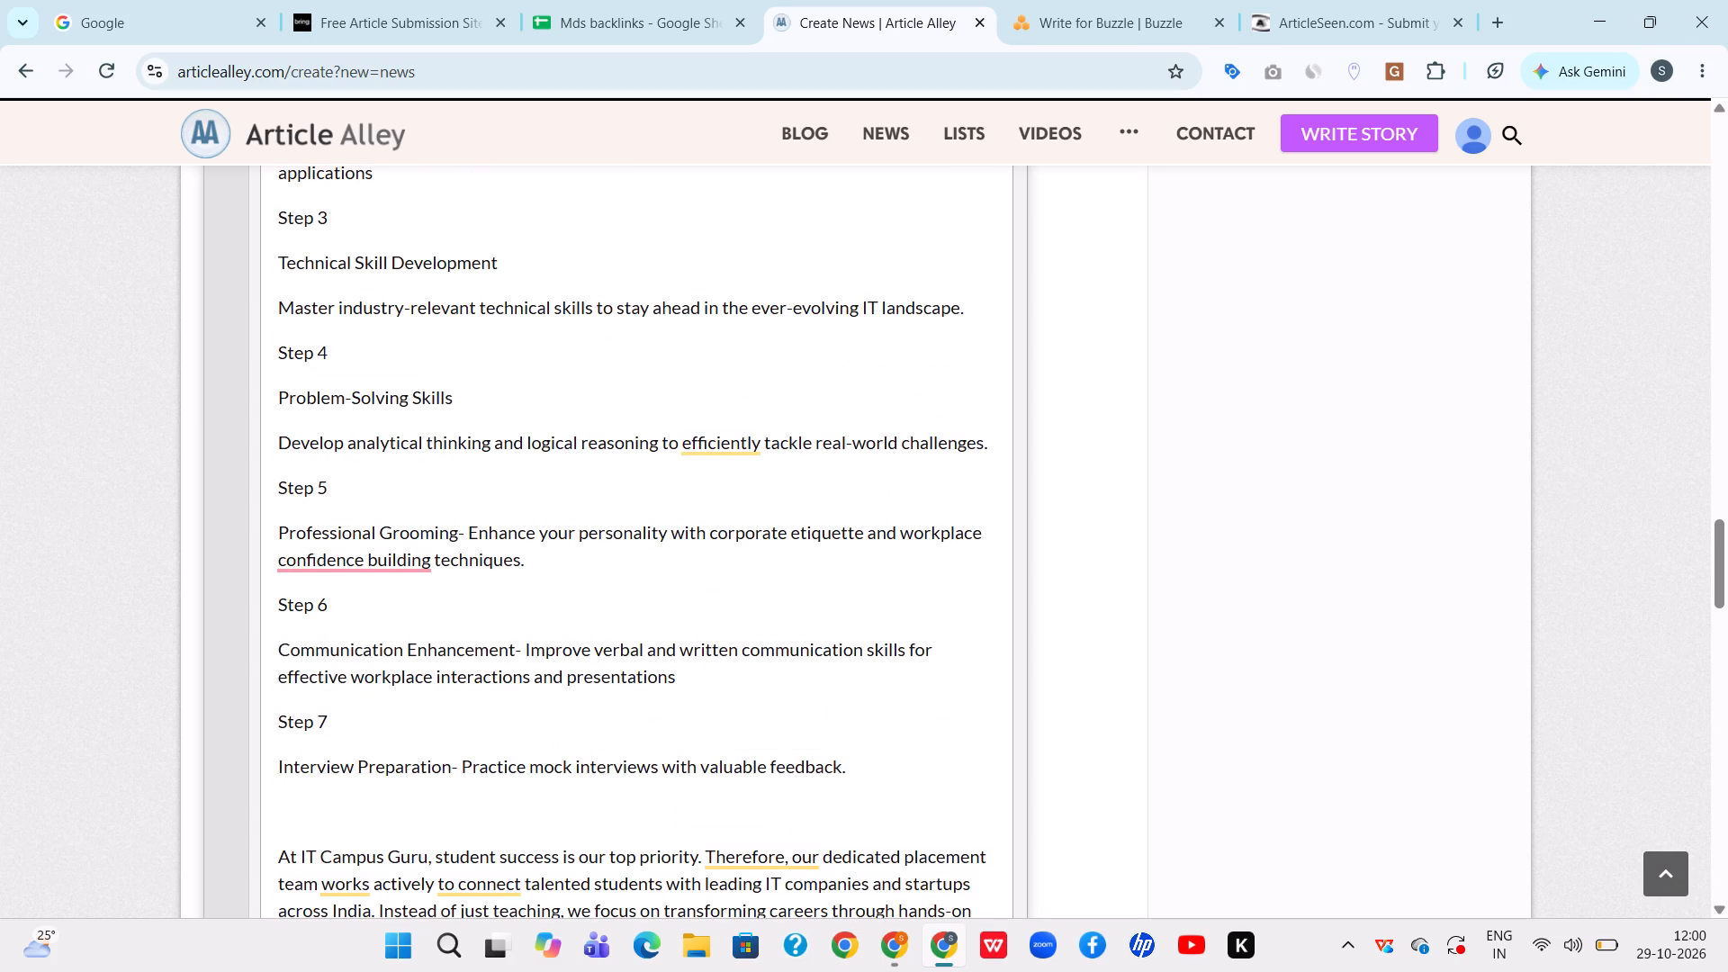
{"action": "left_click", "coordinate": [287, 436]}
{"action": "key", "text": "Left"}
{"action": "key", "text": "BackSpace"}
{"action": "type", "text": "-"}
{"action": "key", "text": "space"}
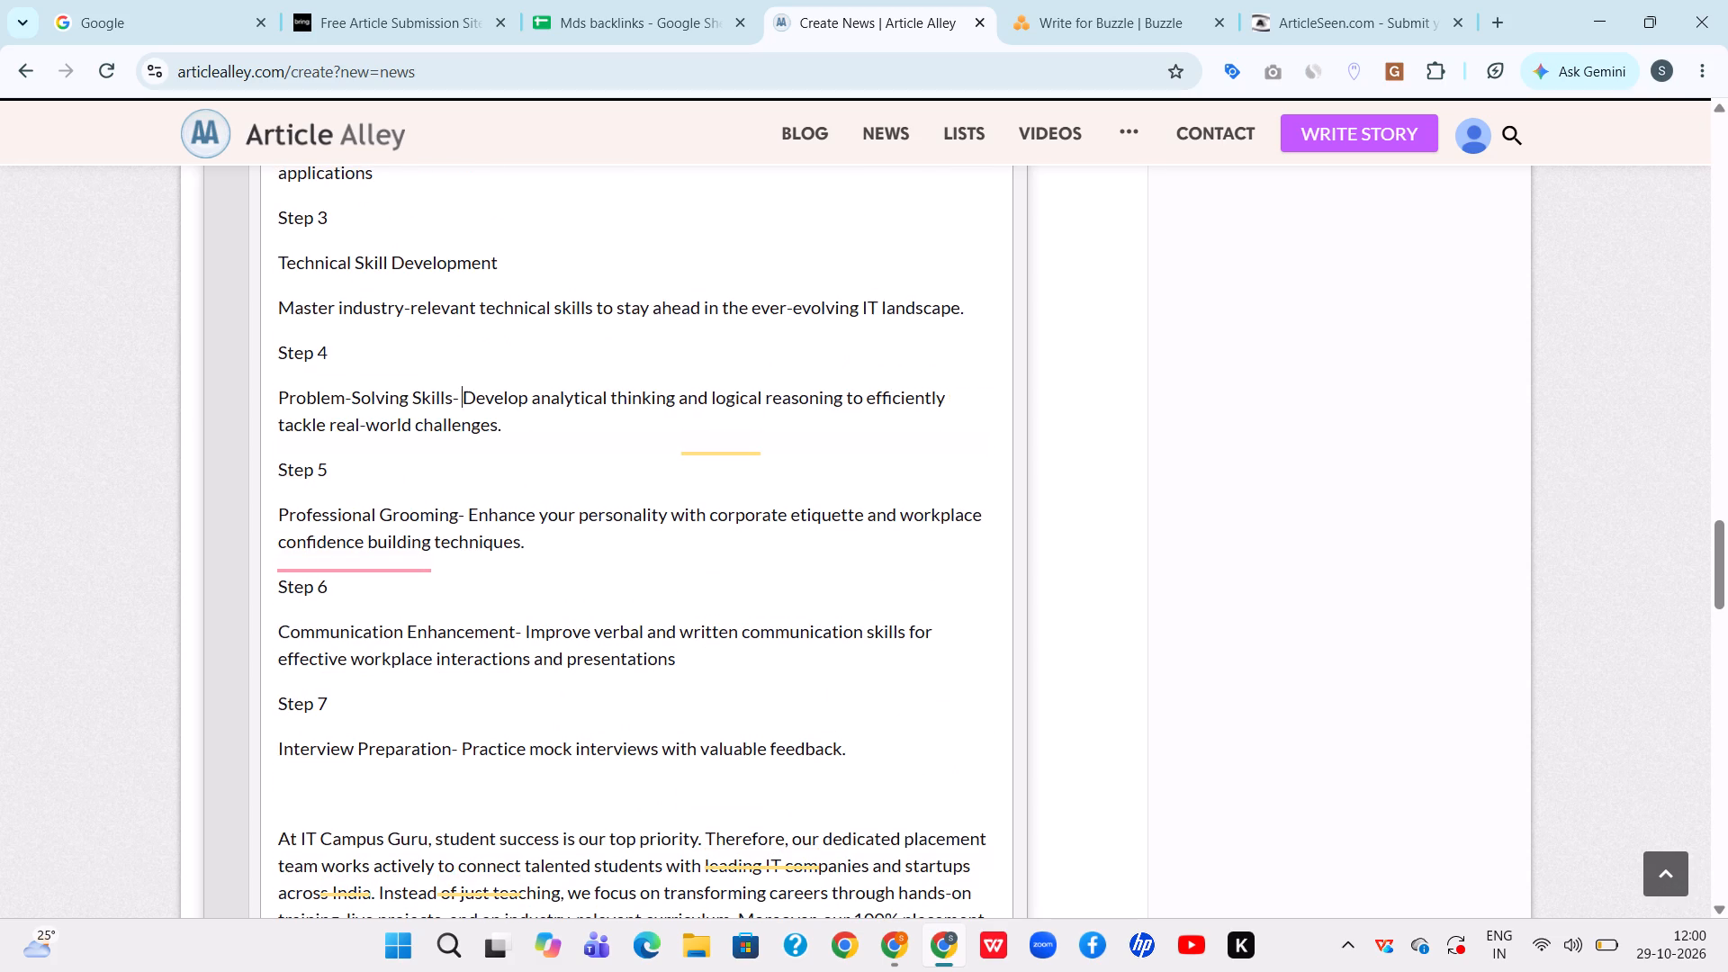
{"action": "scroll", "coordinate": [287, 436], "scroll_direction": "up", "scroll_amount": 2}
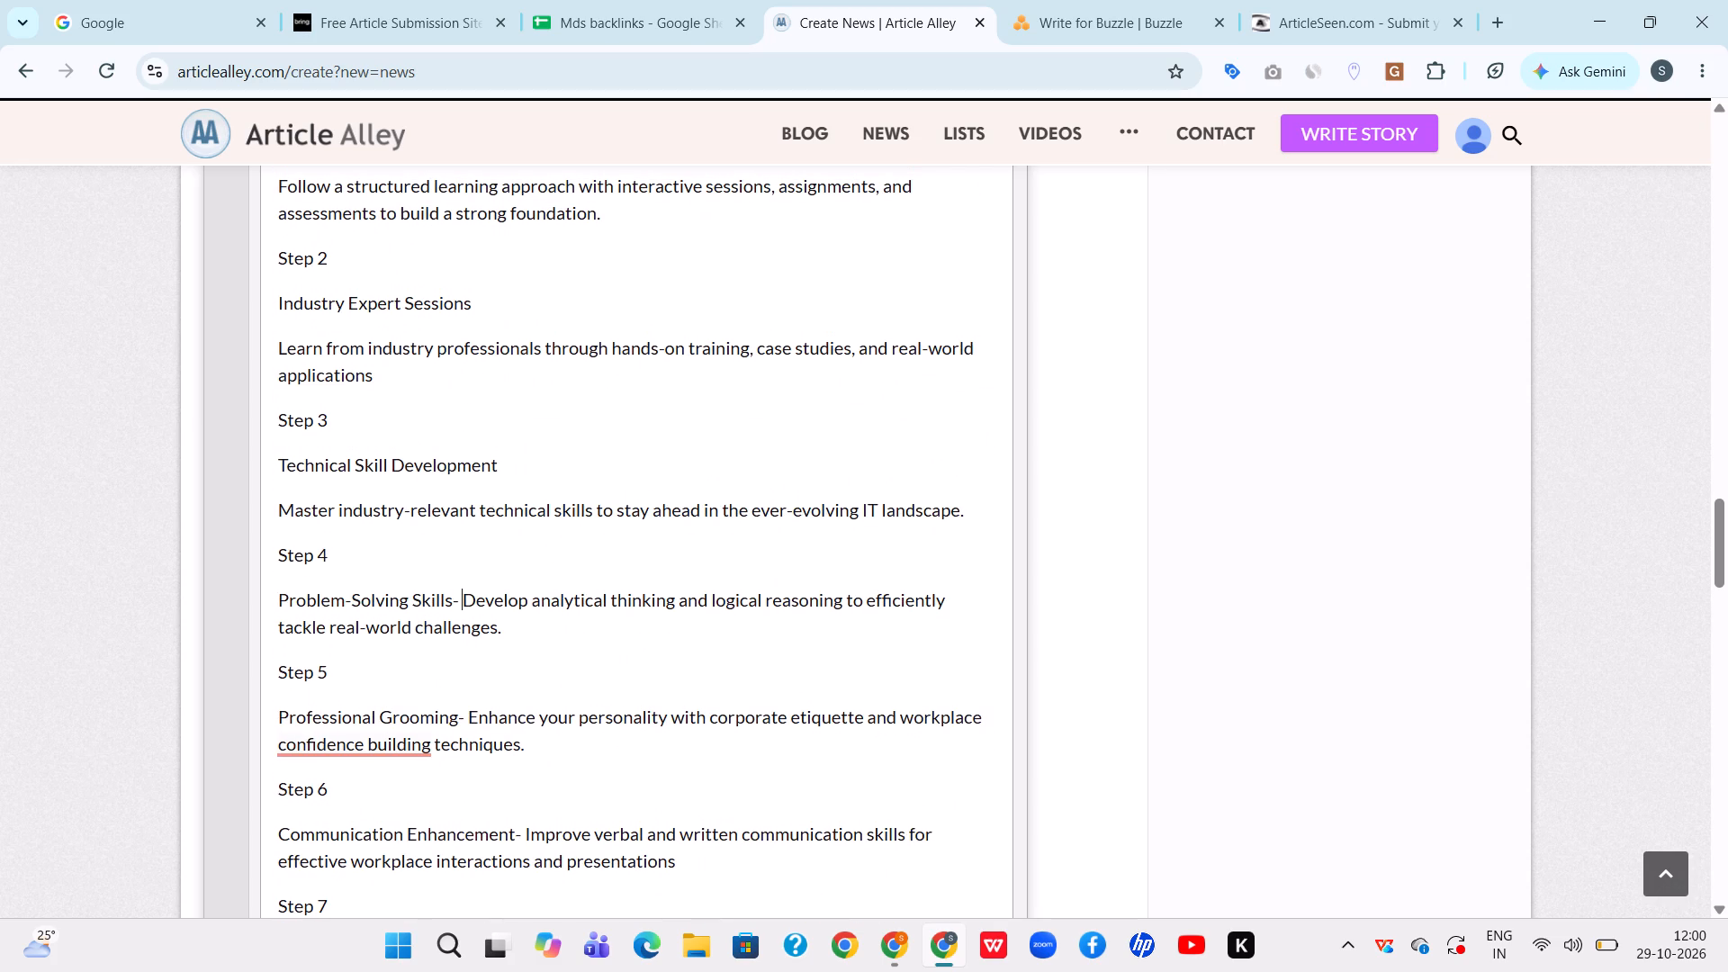
{"action": "left_click", "coordinate": [276, 509]}
{"action": "key", "text": "BackSpace"}
{"action": "type", "text": "-"}
{"action": "key", "text": "space"}
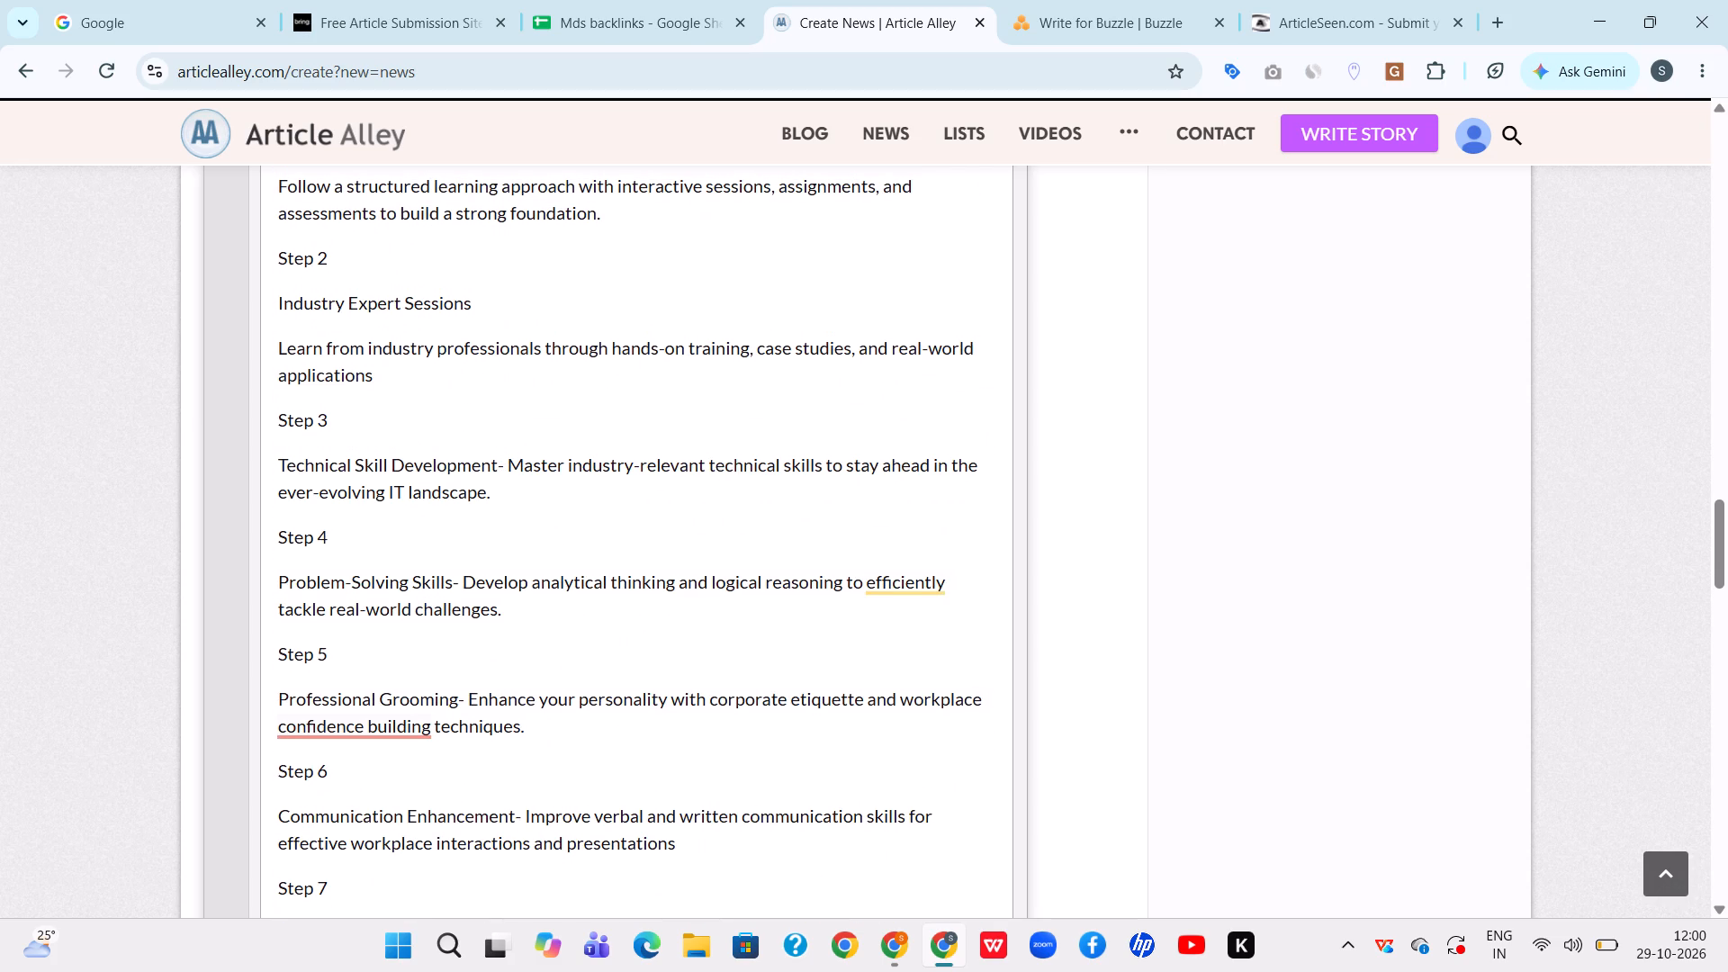
Join the Industry Expert Sessions and Enroll For Program headings (Steps 2 and 1) to their descriptions with "- ".
{"action": "scroll", "coordinate": [276, 509], "scroll_direction": "up", "scroll_amount": 1}
{"action": "left_click", "coordinate": [283, 451]}
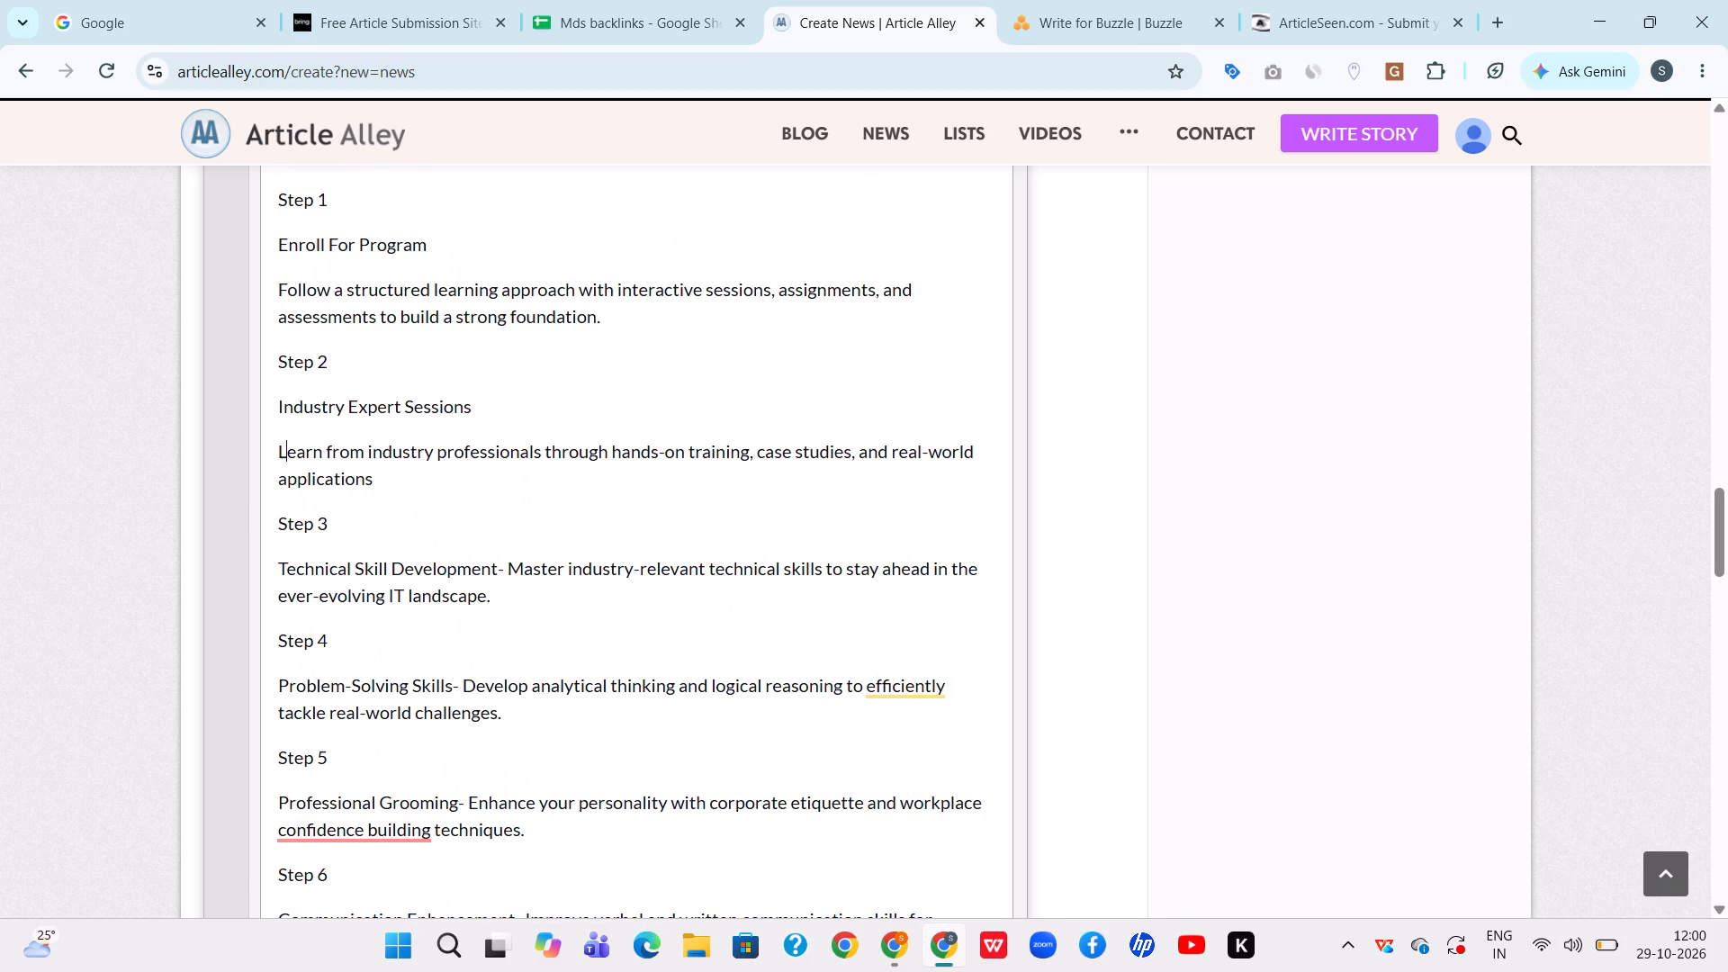
{"action": "key", "text": "Left"}
{"action": "key", "text": "BackSpace"}
{"action": "type", "text": "-"}
{"action": "key", "text": "space"}
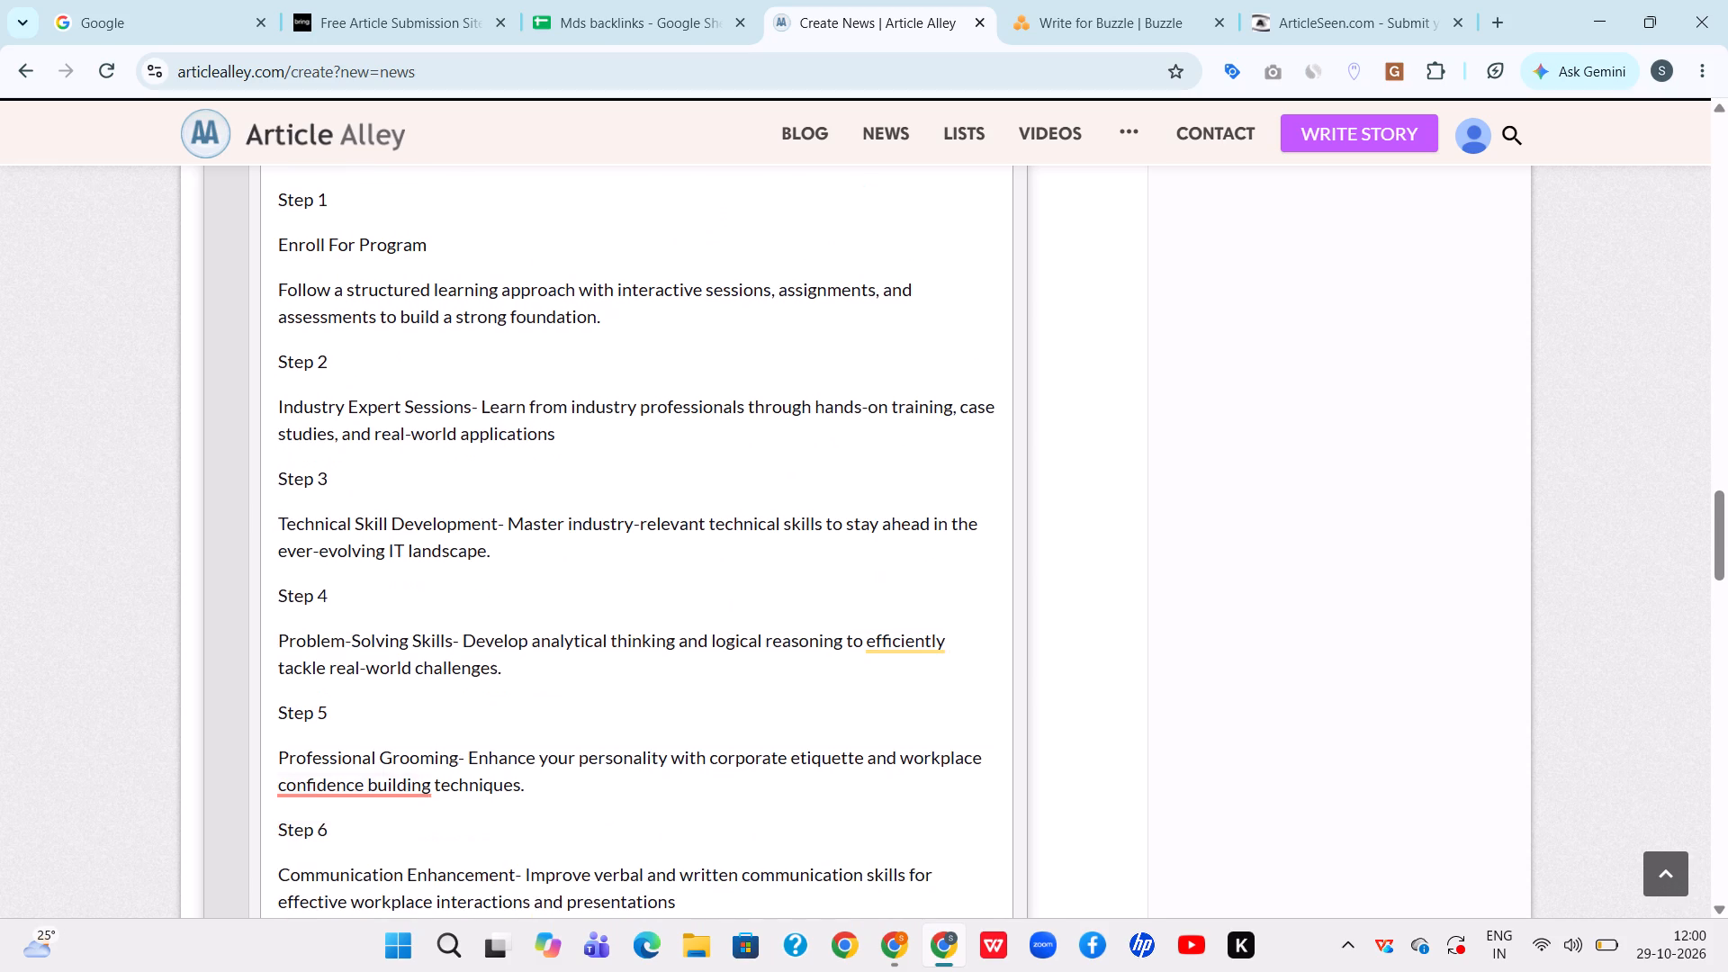
{"action": "scroll", "coordinate": [283, 451], "scroll_direction": "up", "scroll_amount": 1}
{"action": "left_click", "coordinate": [285, 456]}
{"action": "key", "text": "Left"}
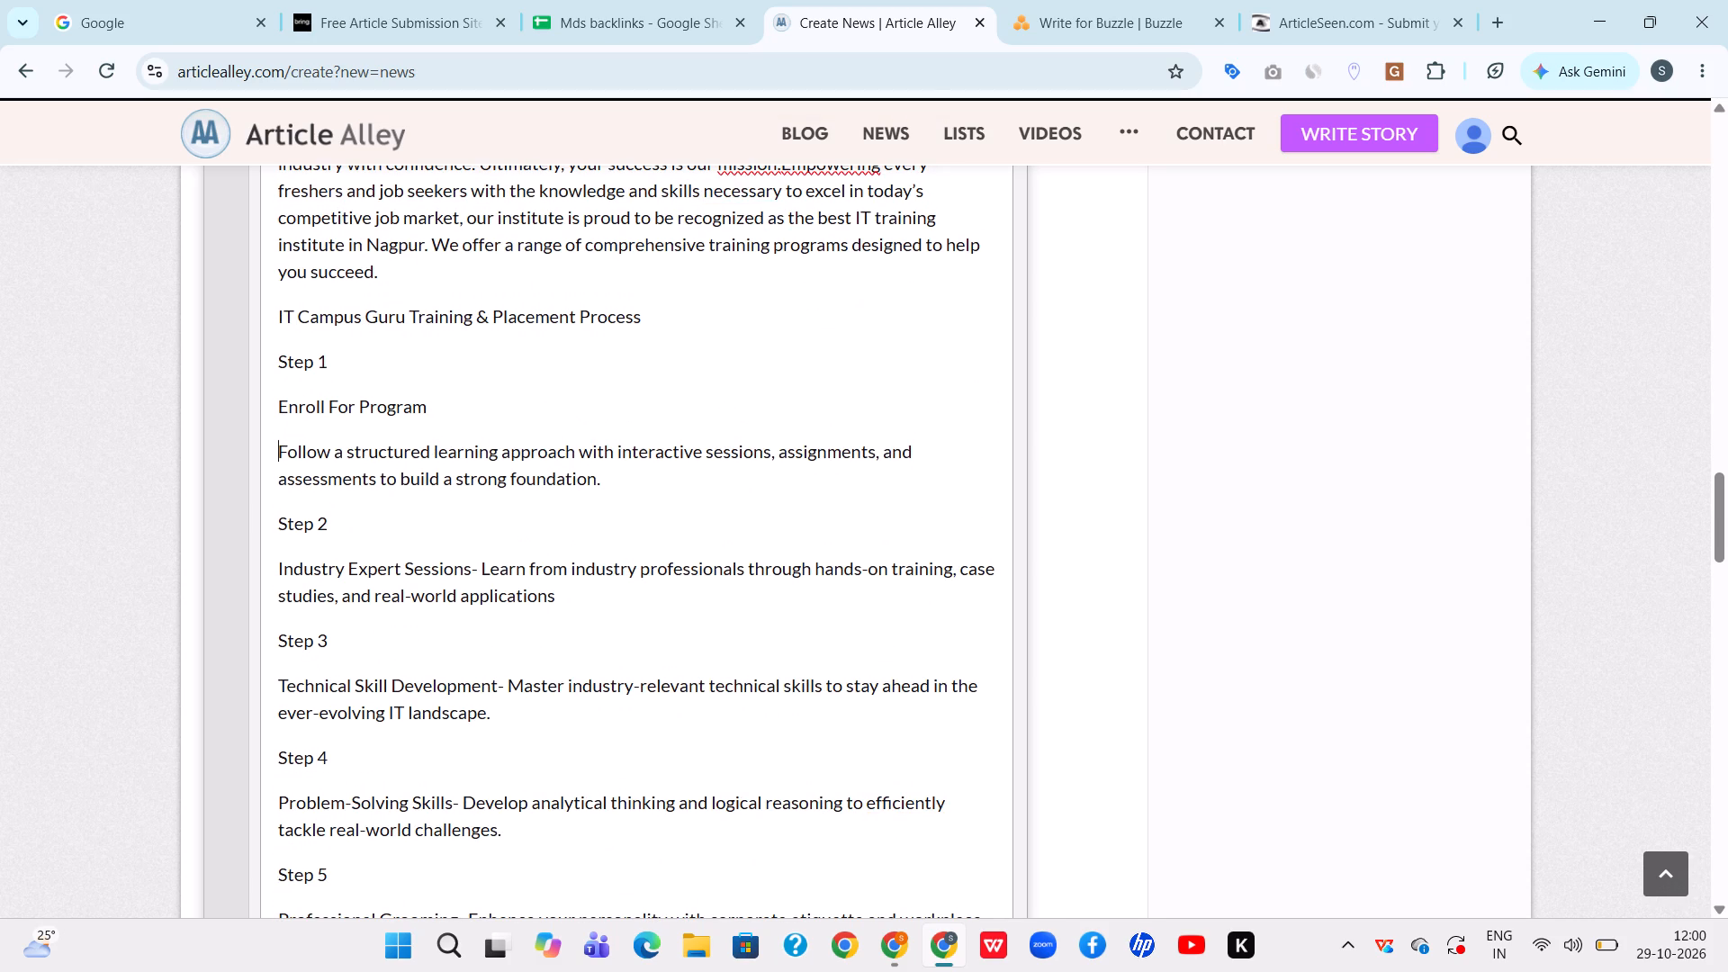
{"action": "key", "text": "BackSpace"}
{"action": "type", "text": "-"}
{"action": "key", "text": "space"}
Delete the duplicate "We're excited to connect" and "At IT Campus Guru, student success" paragraphs above the IT Campus Guru Training & Placement Process heading.
{"action": "scroll", "coordinate": [285, 456], "scroll_direction": "up", "scroll_amount": 3}
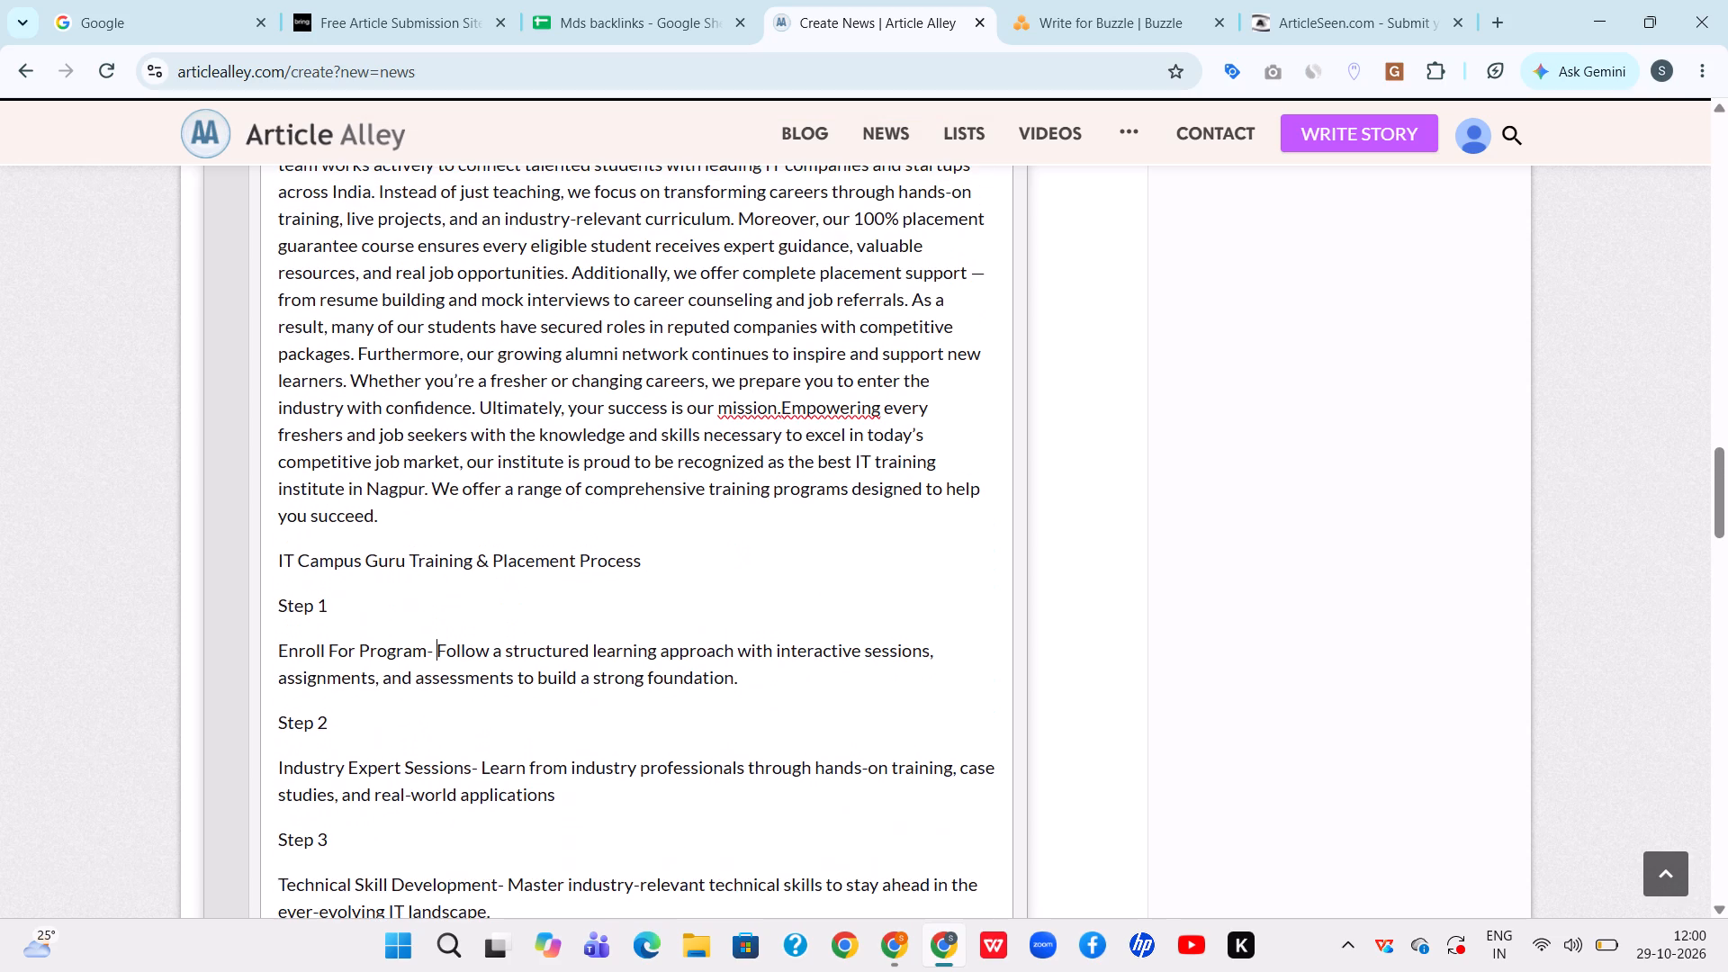
{"action": "scroll", "coordinate": [369, 263], "scroll_direction": "up", "scroll_amount": 3}
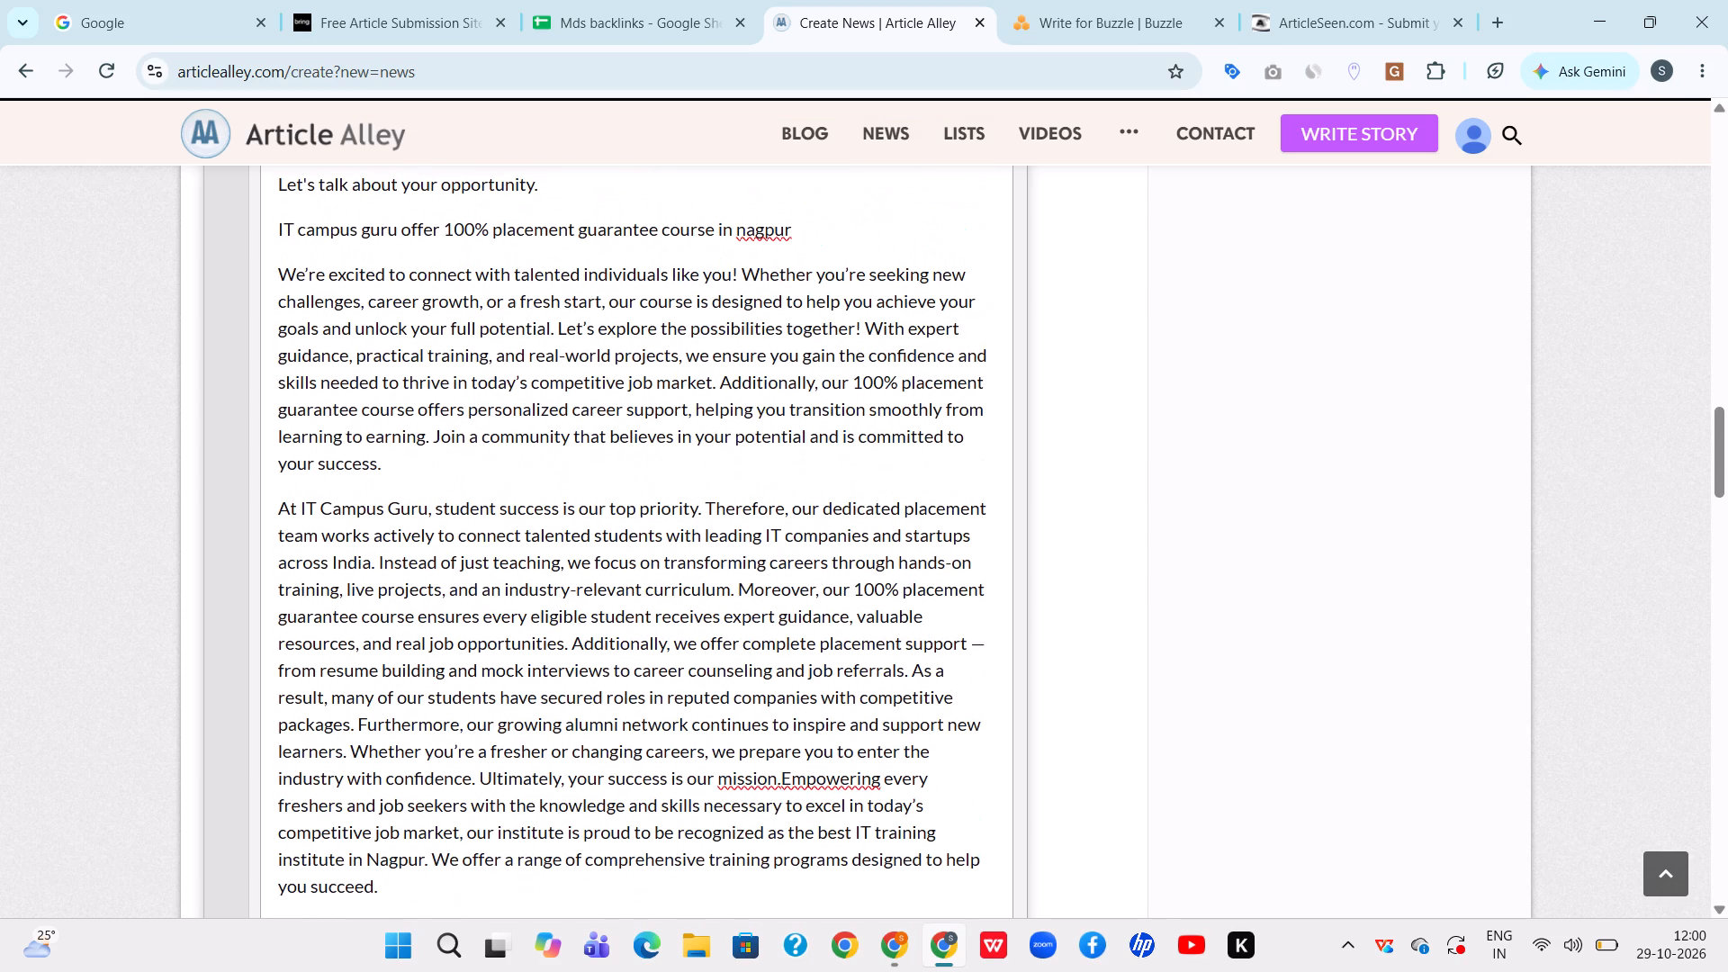
{"action": "scroll", "coordinate": [369, 263], "scroll_direction": "down", "scroll_amount": 10}
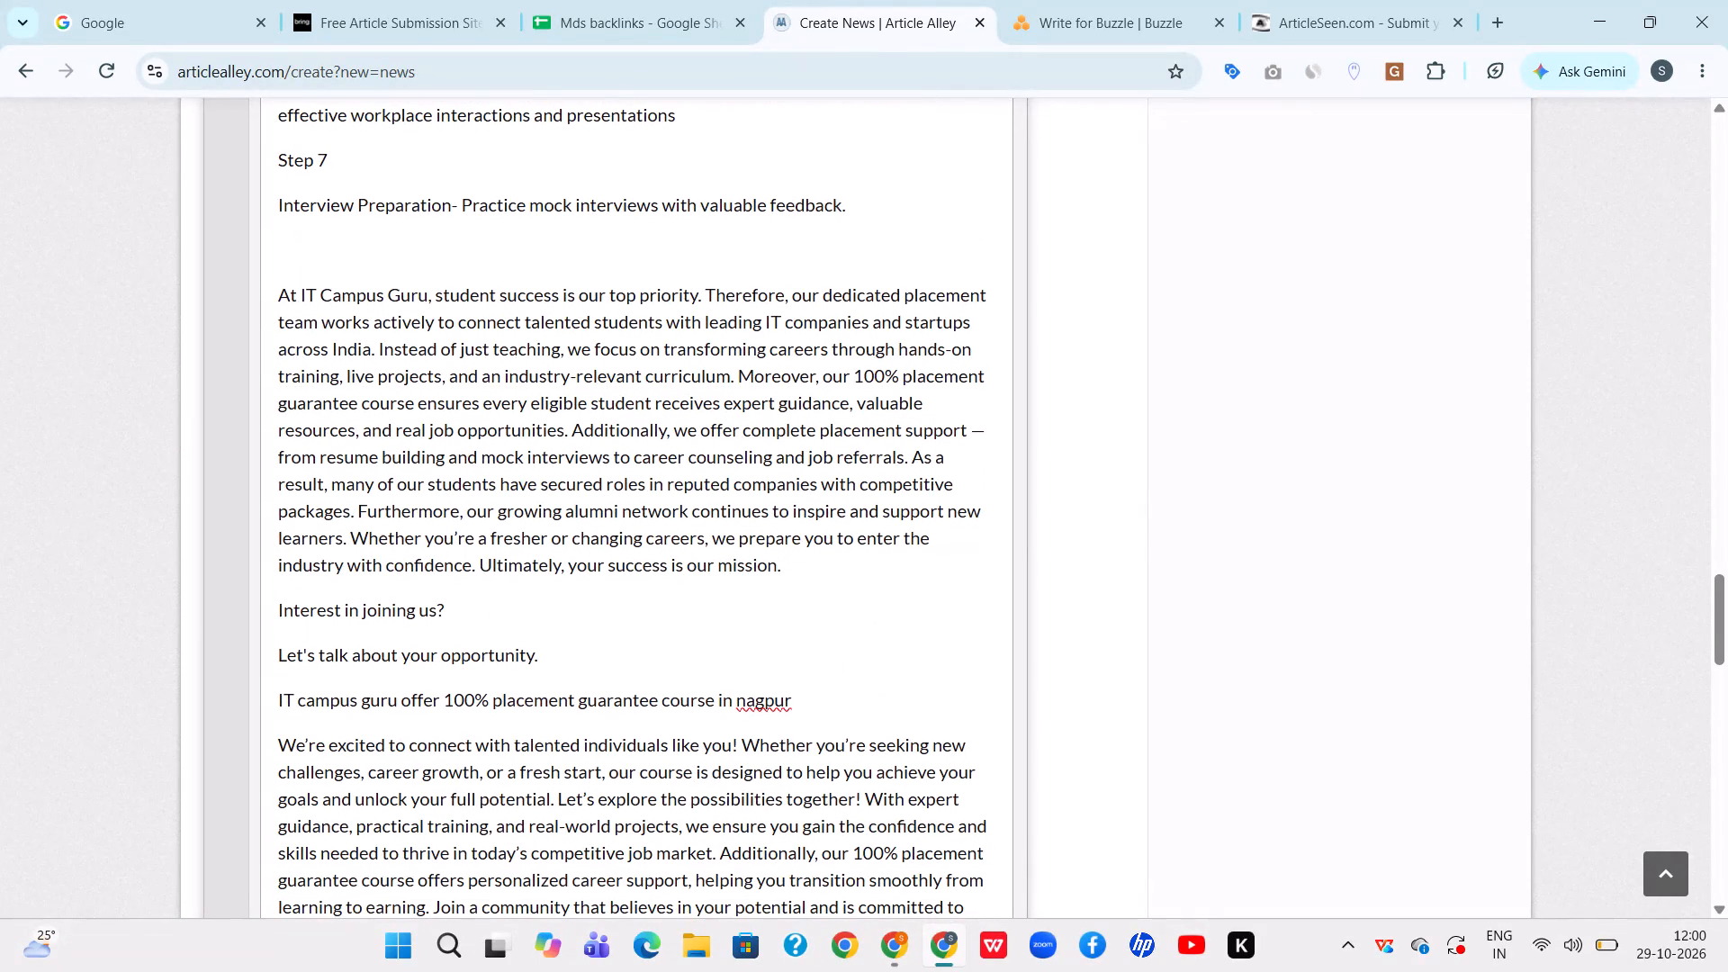
{"action": "triple_click", "coordinate": [425, 410]}
{"action": "double_click", "coordinate": [425, 410]}
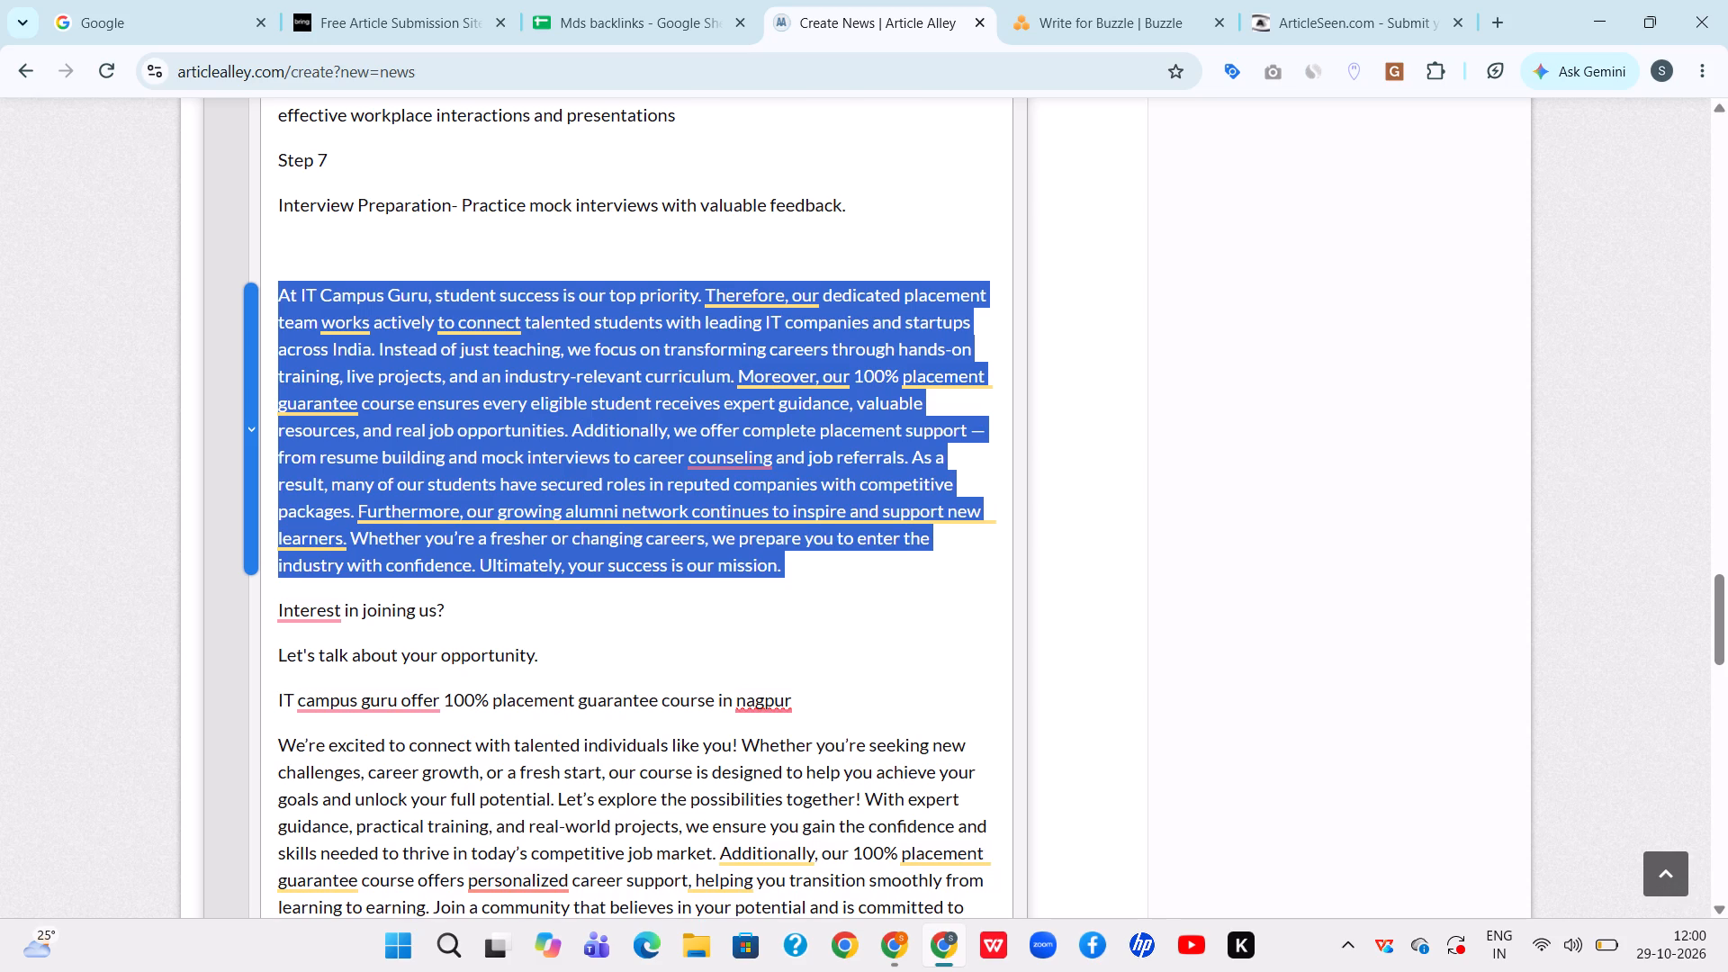
{"action": "scroll", "coordinate": [425, 410], "scroll_direction": "up", "scroll_amount": 5}
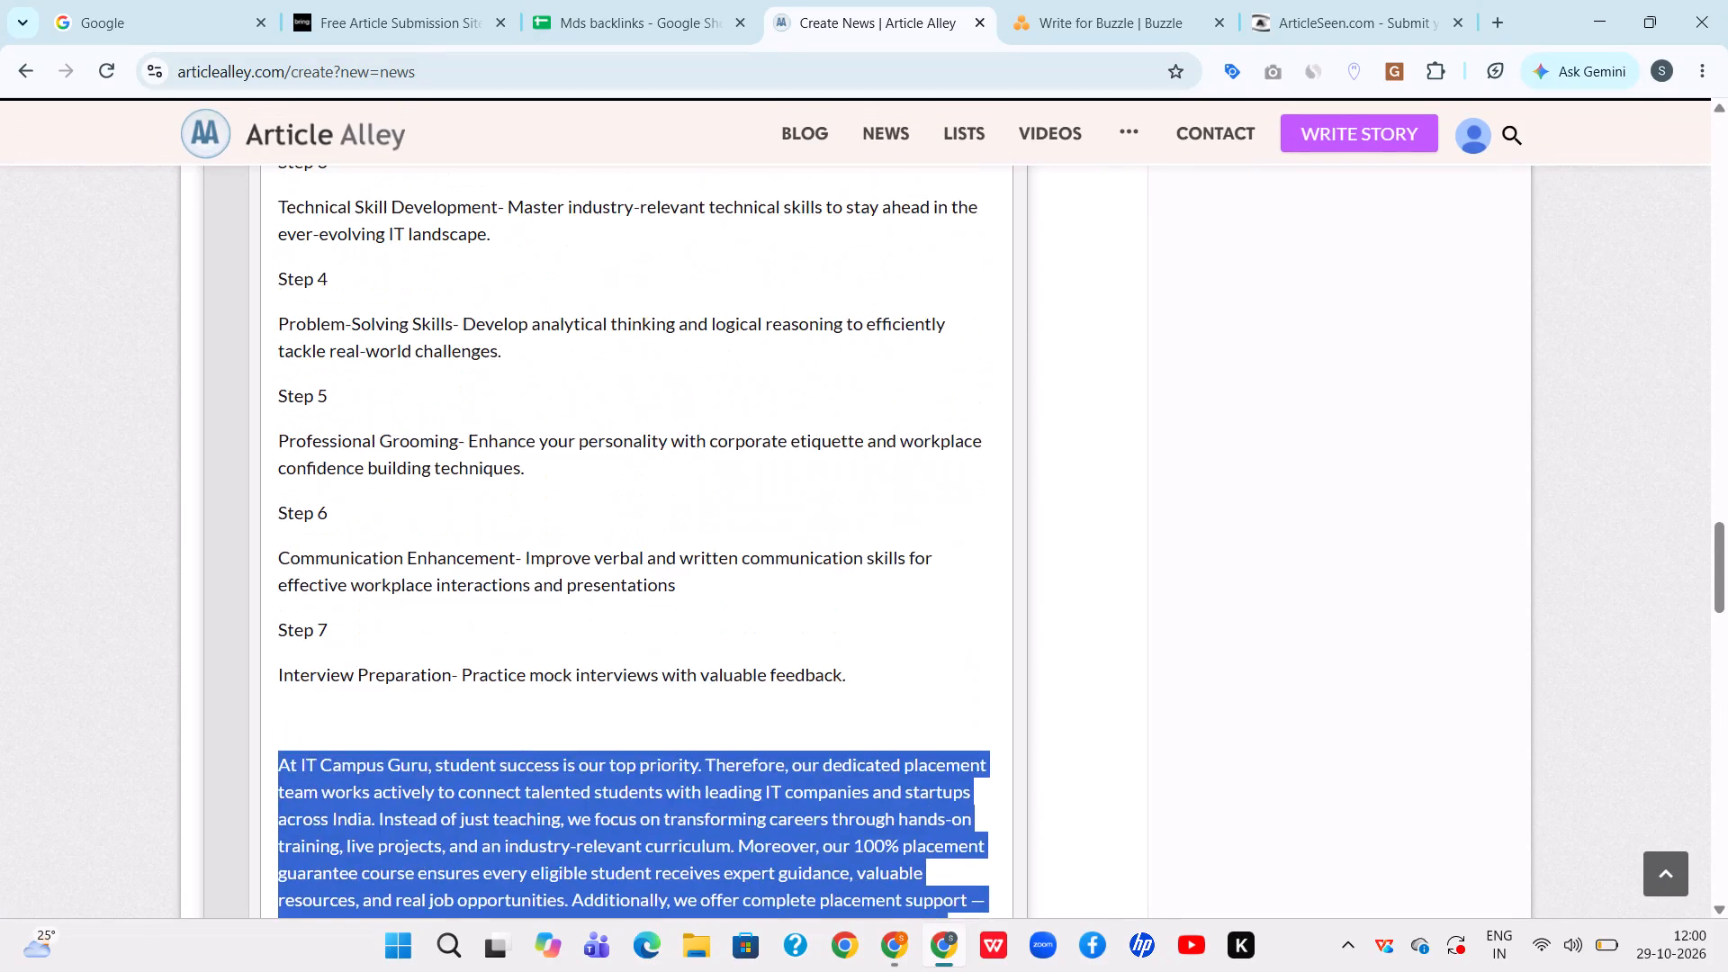
{"action": "scroll", "coordinate": [425, 410], "scroll_direction": "up", "scroll_amount": 5}
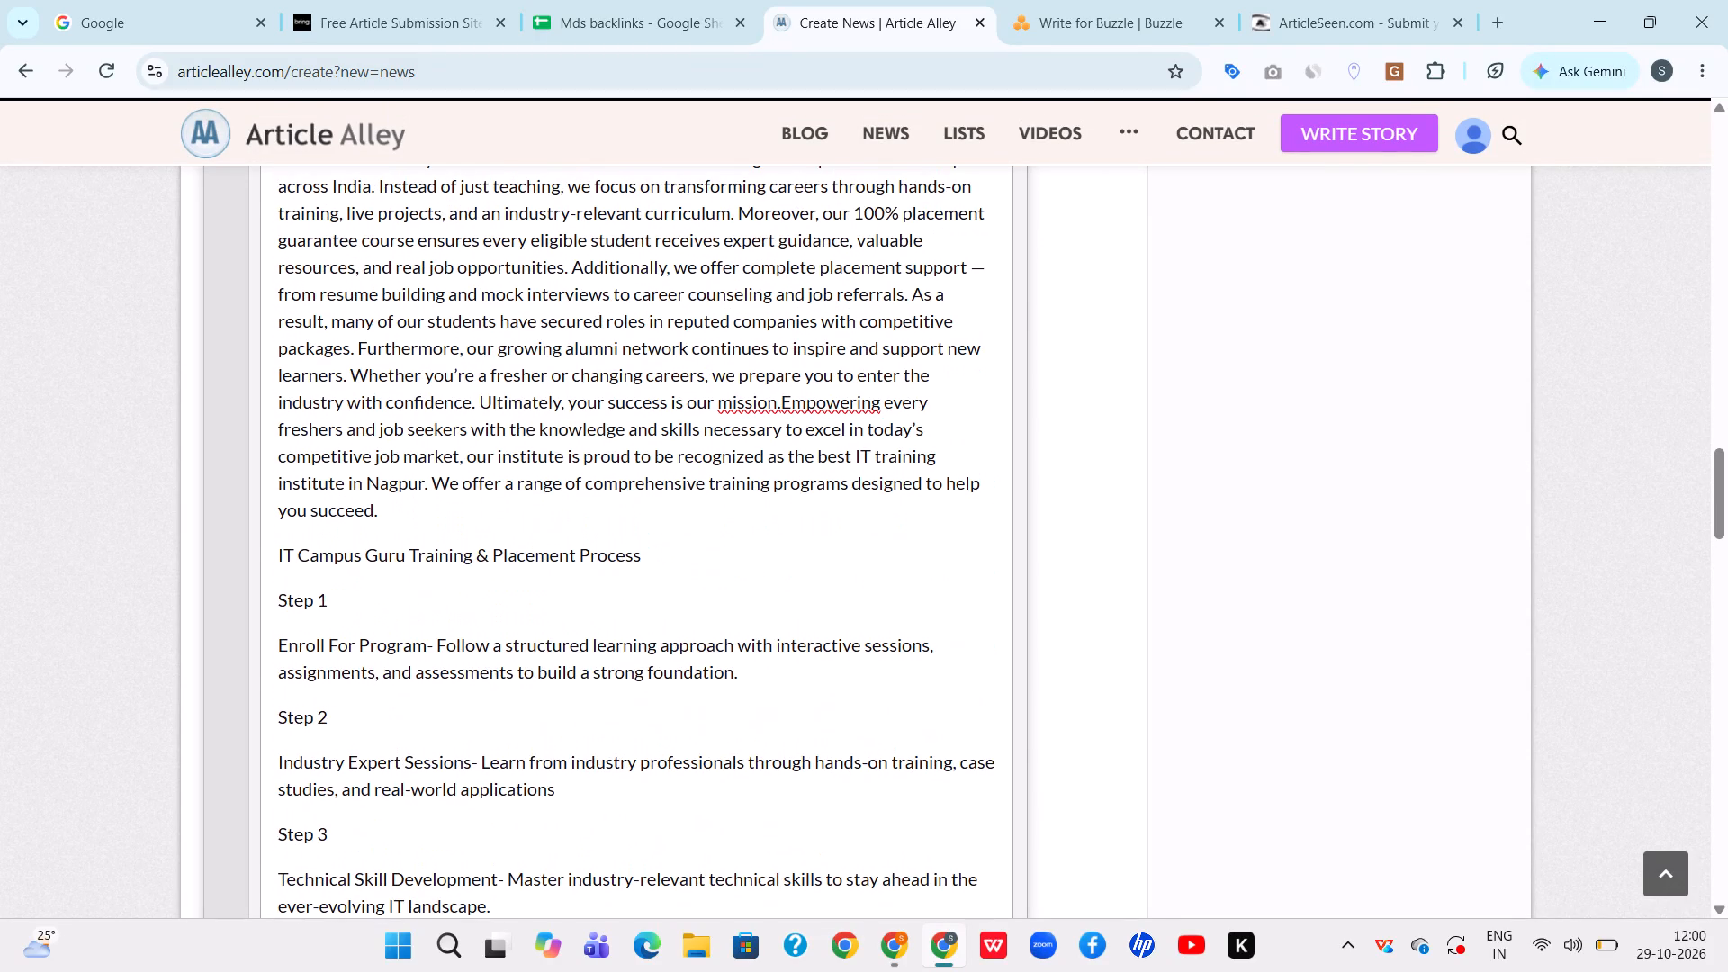
{"action": "scroll", "coordinate": [425, 410], "scroll_direction": "up", "scroll_amount": 4}
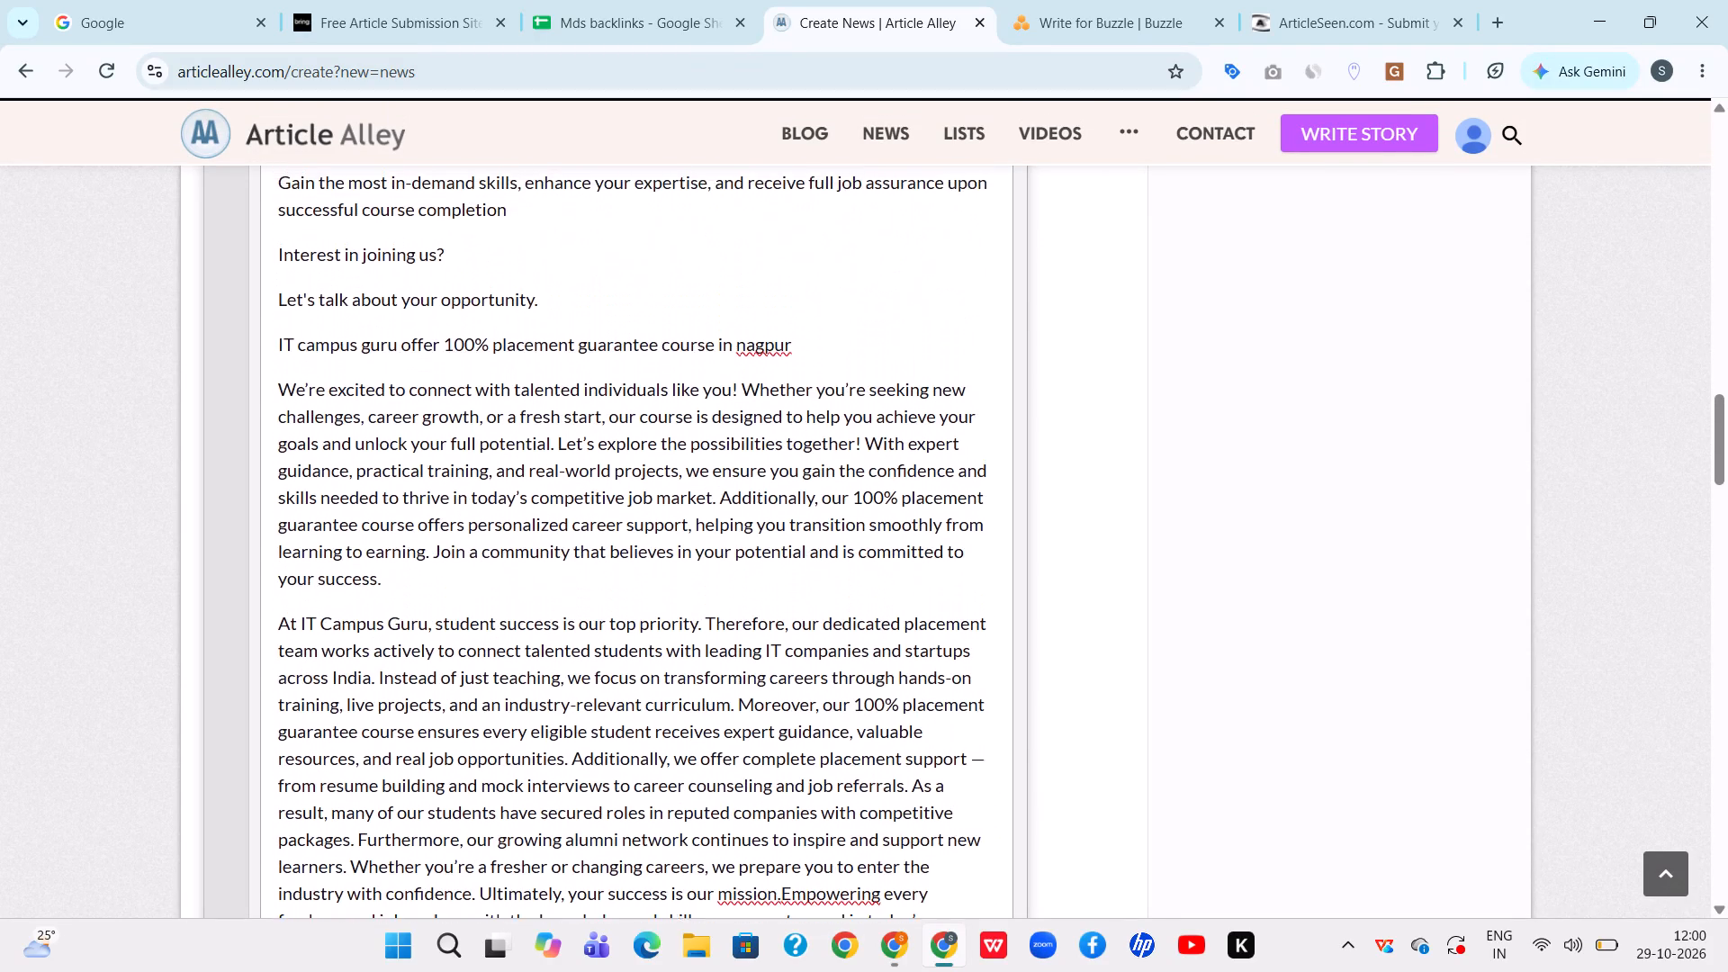
{"action": "scroll", "coordinate": [425, 410], "scroll_direction": "down", "scroll_amount": 2}
{"action": "triple_click", "coordinate": [432, 566]}
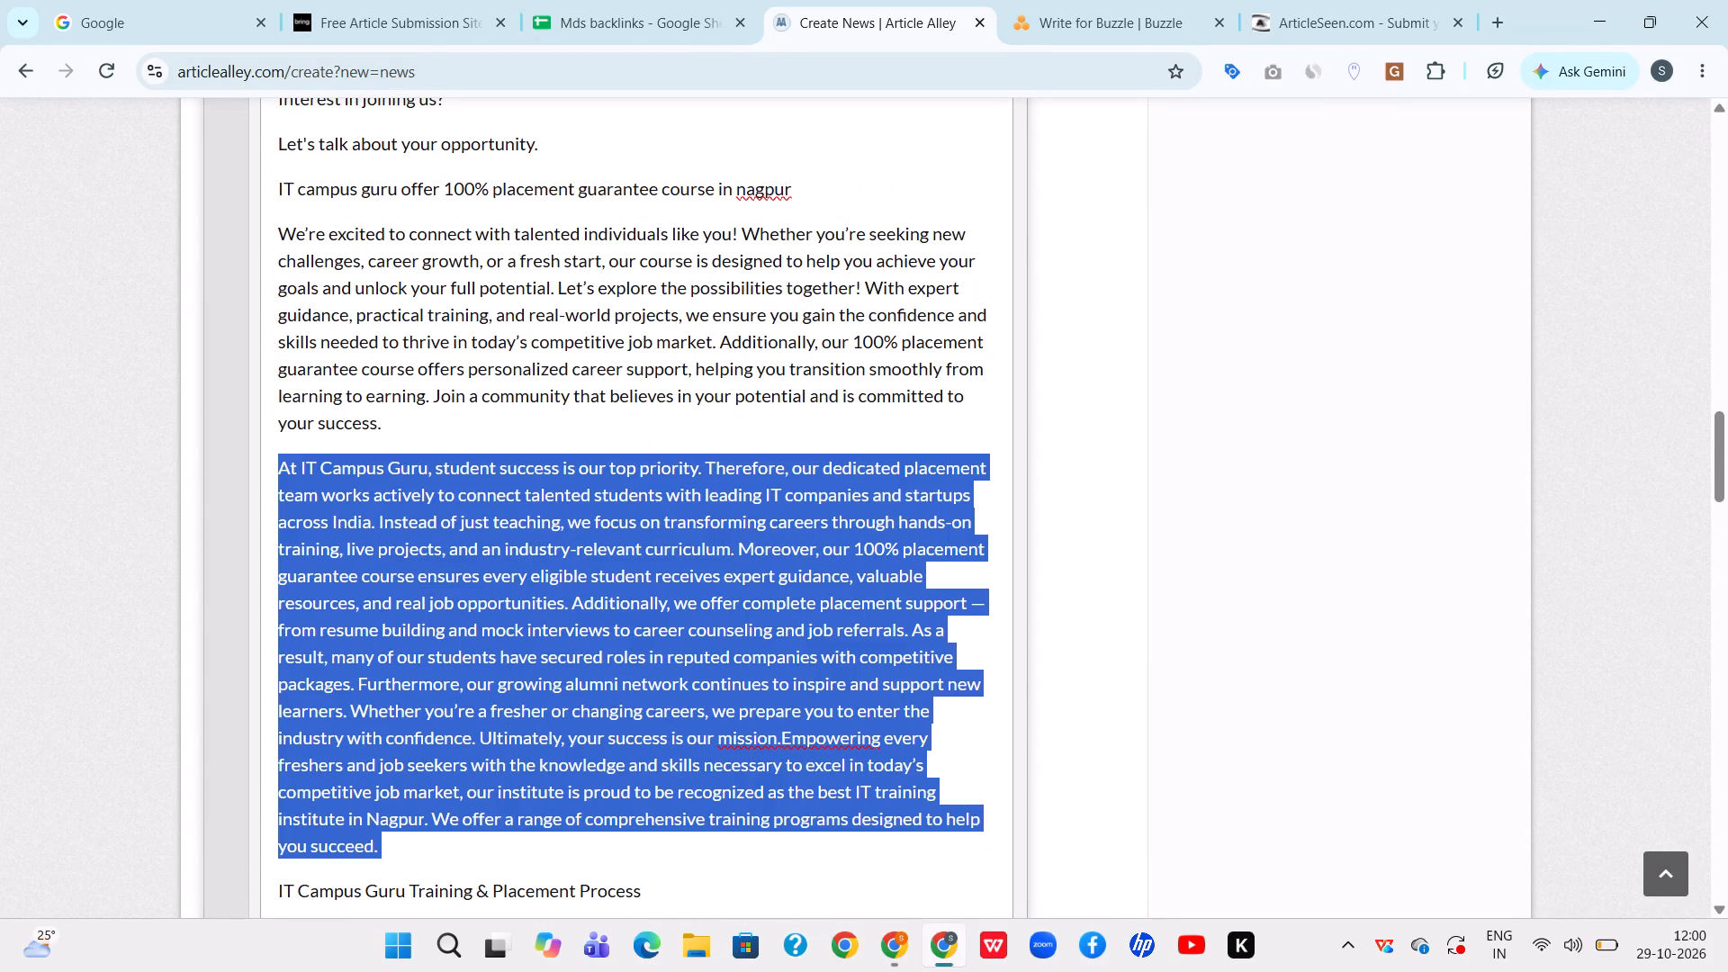
{"action": "left_click_drag", "start_coordinate": [432, 566], "coordinate": [358, 279]}
{"action": "key", "text": "BackSpace"}
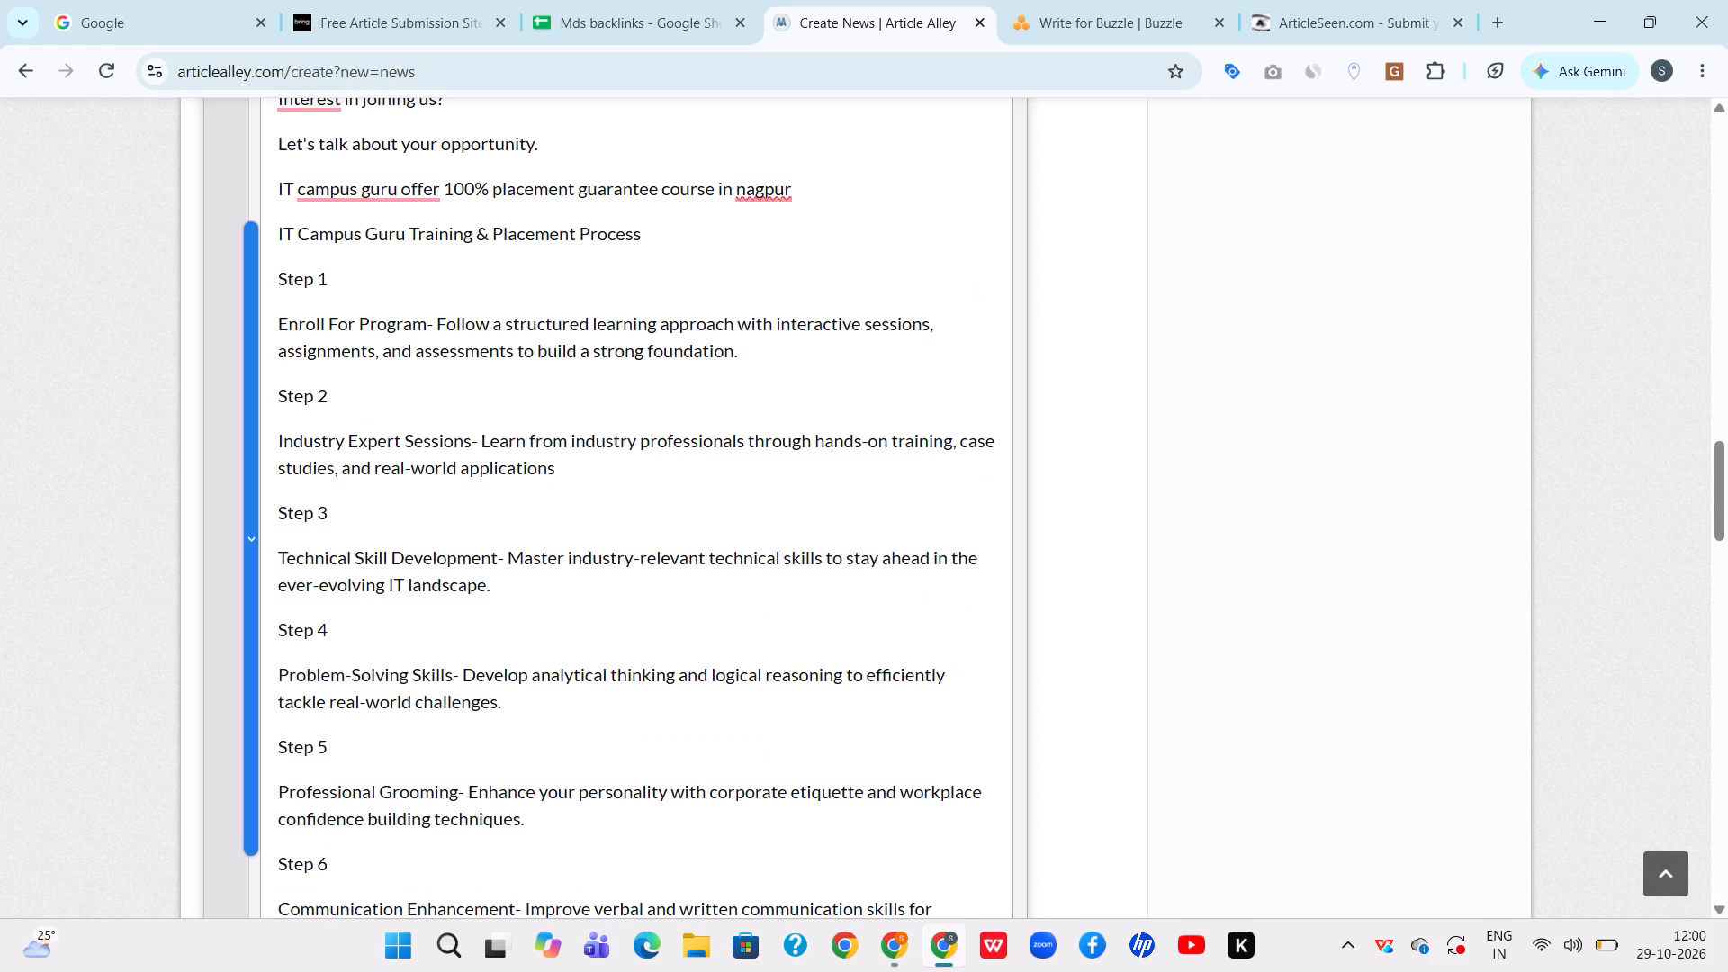
Delete the duplicate block from "IT Campus Guru | Top IT Training Institute in Nagpur" through "IT campus guru offer 100% placement guarantee course in nagpur" above the Training & Placement Process heading.
{"action": "scroll", "coordinate": [358, 279], "scroll_direction": "up", "scroll_amount": 3}
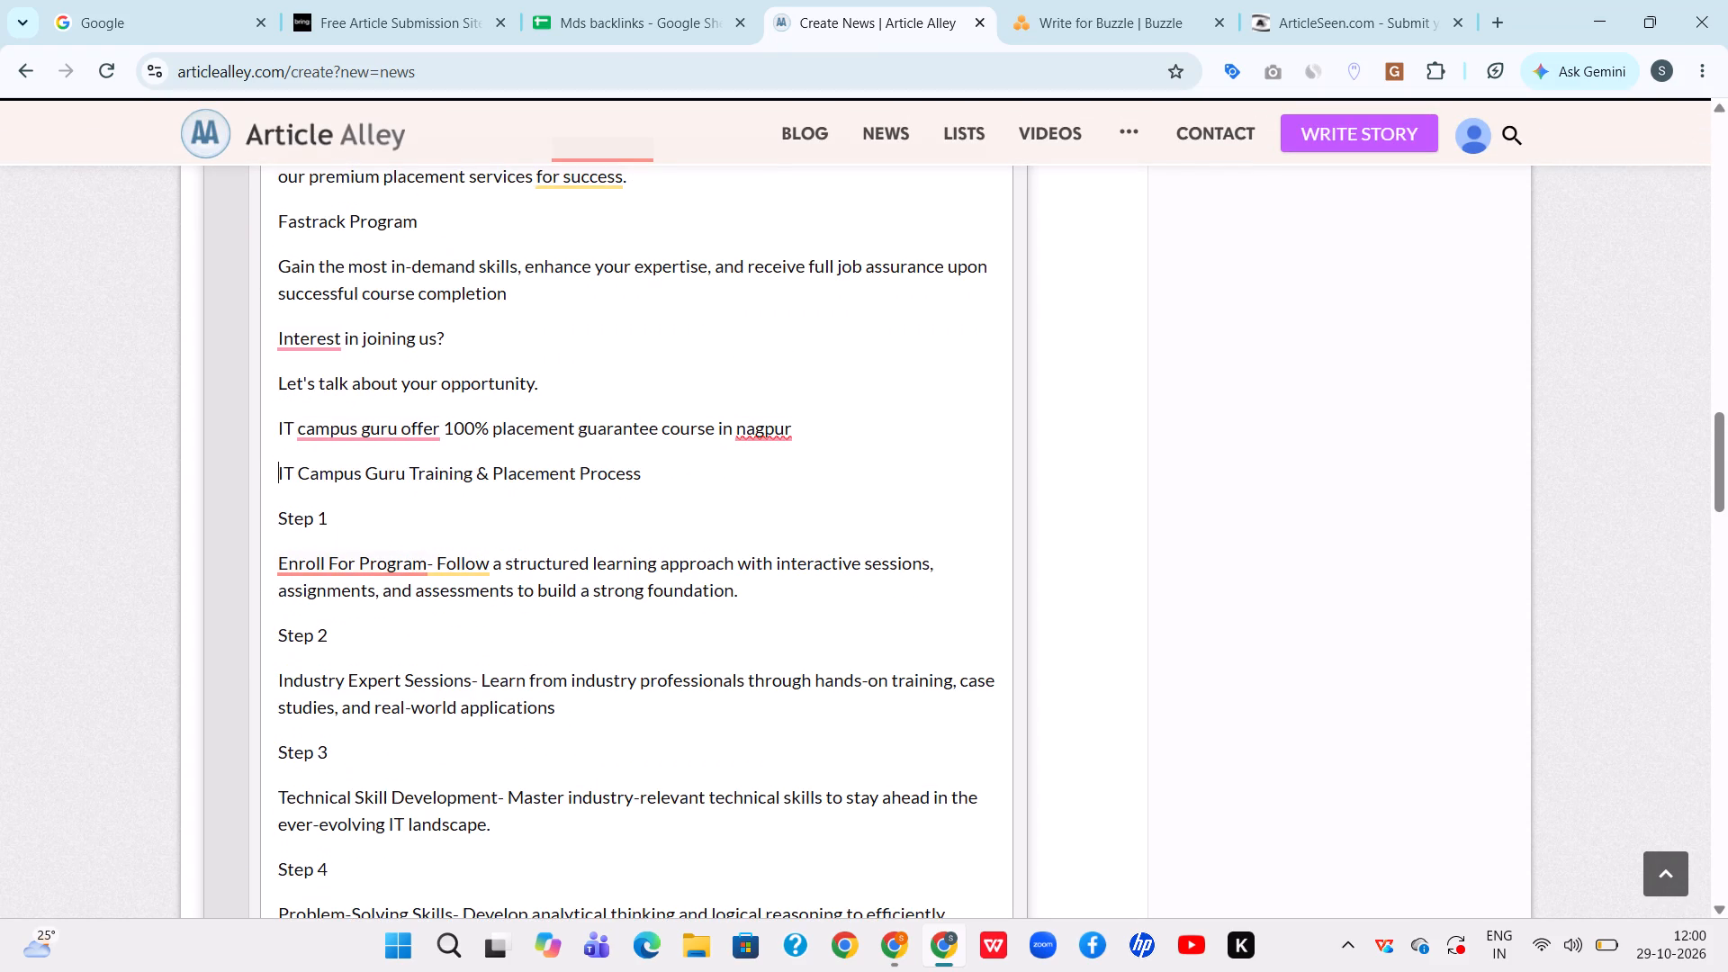
{"action": "triple_click", "coordinate": [577, 438]}
{"action": "left_click_drag", "start_coordinate": [577, 438], "coordinate": [414, 117]}
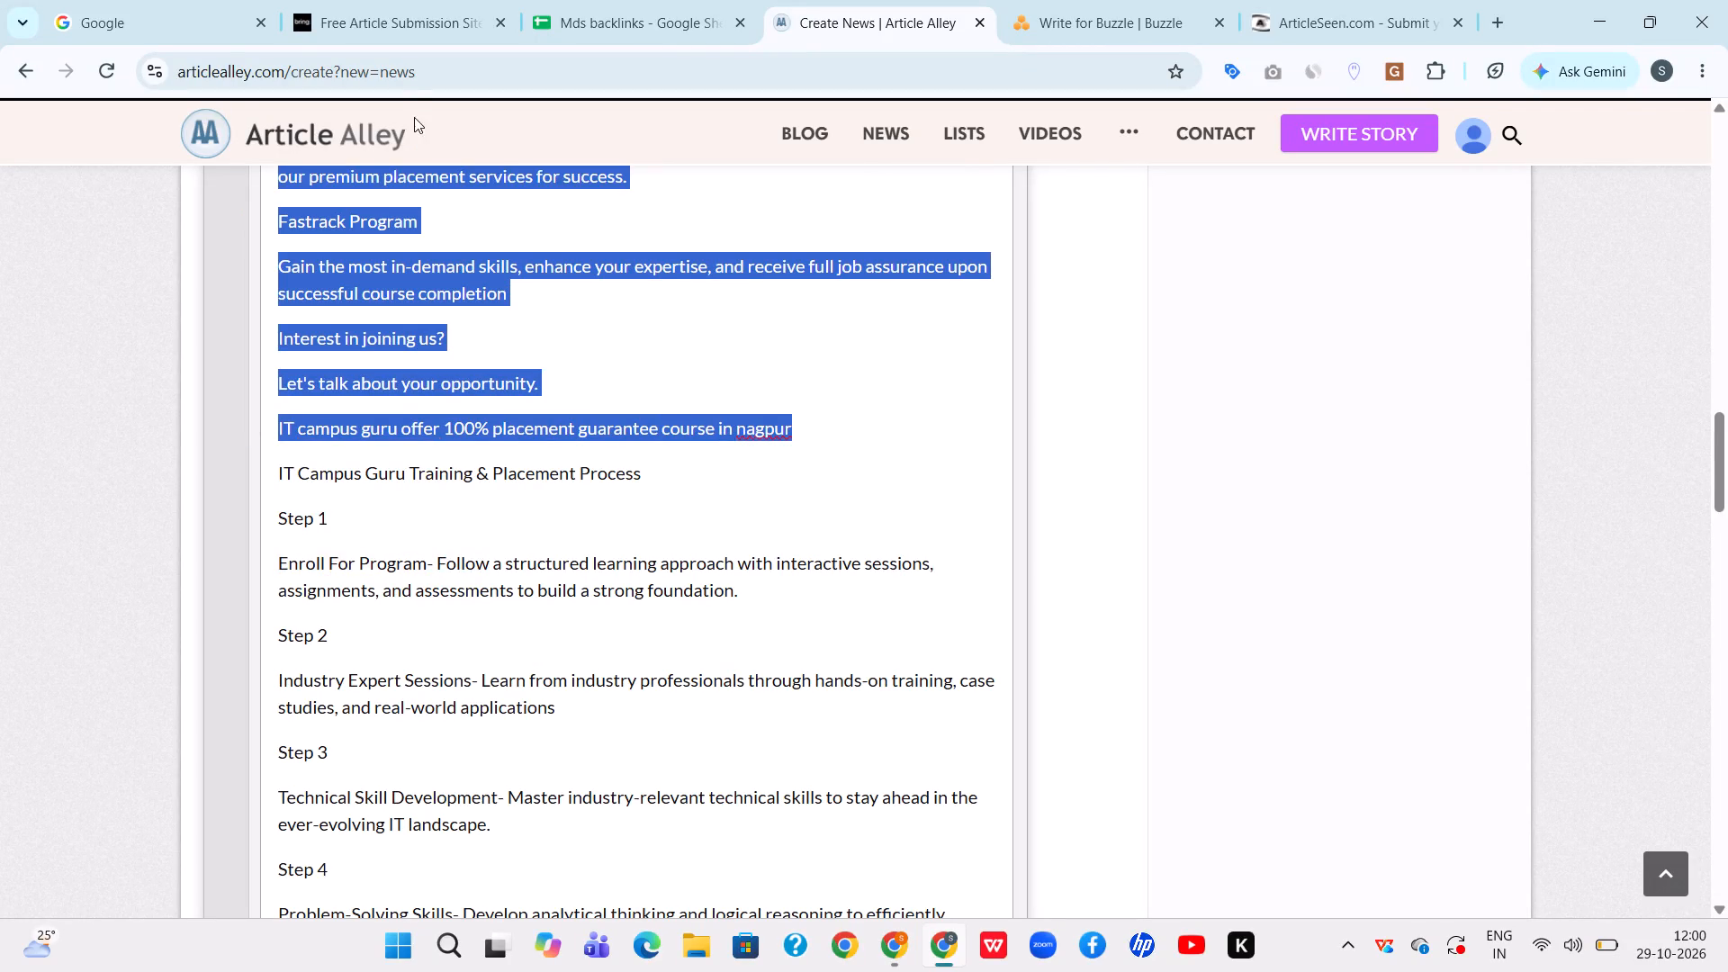
{"action": "left_click_drag", "start_coordinate": [414, 117], "coordinate": [403, 238]}
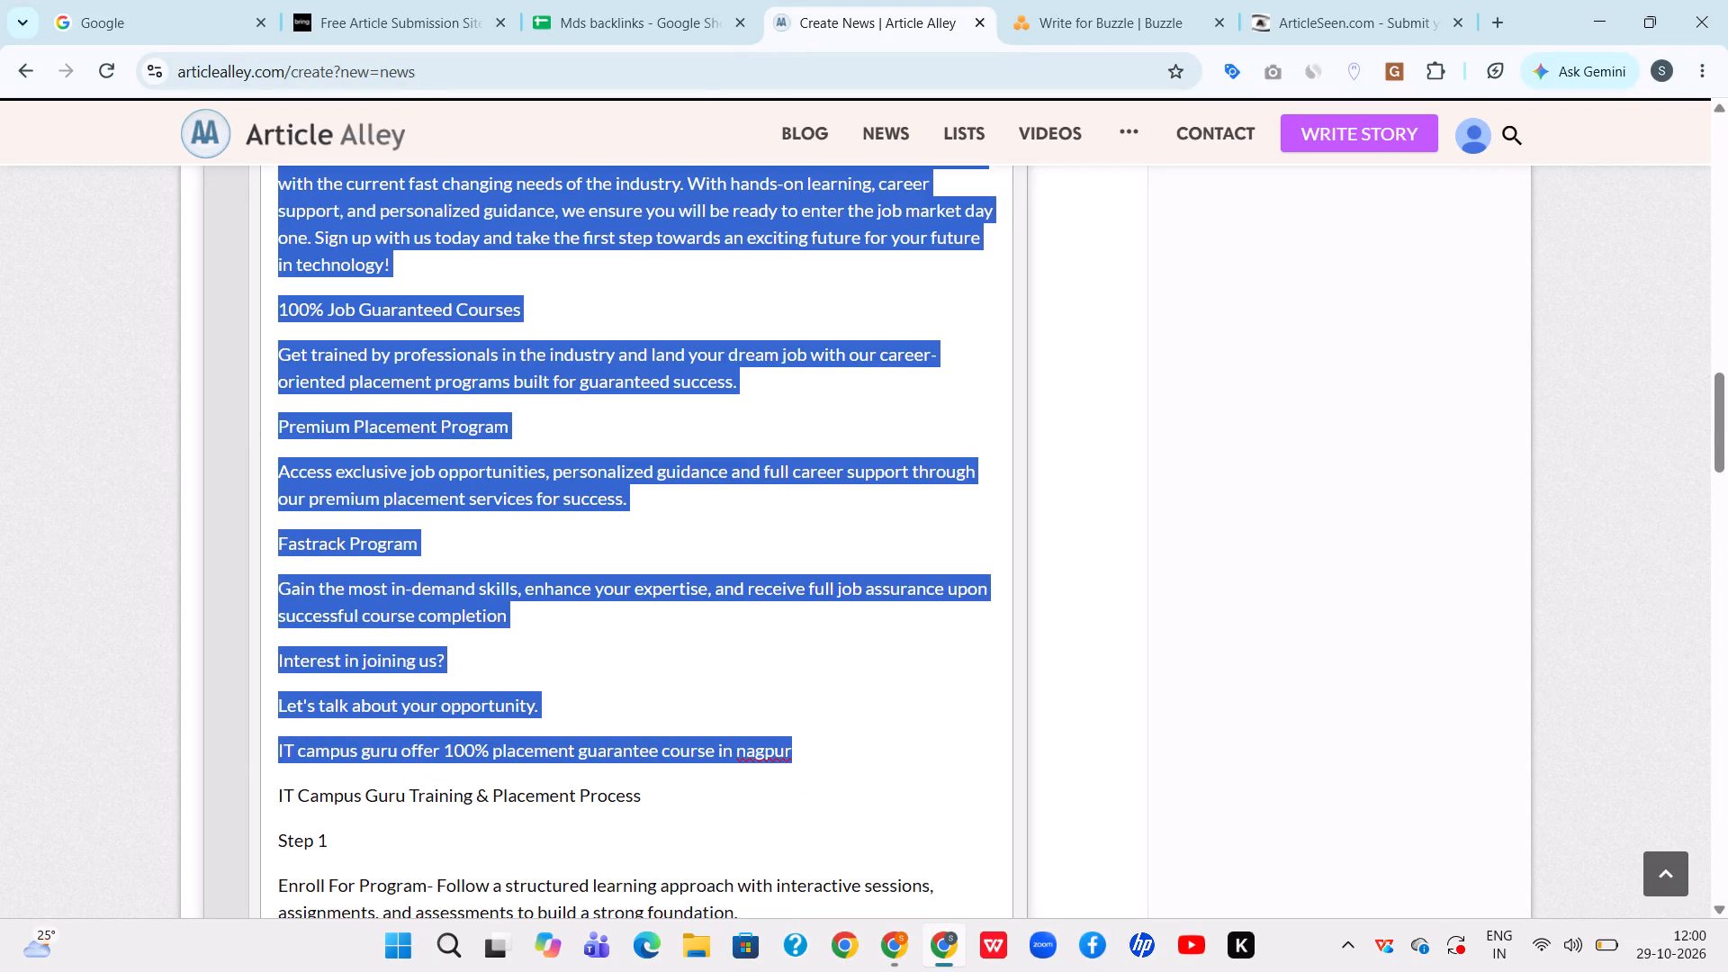
{"action": "left_click_drag", "start_coordinate": [403, 238], "coordinate": [480, 608]}
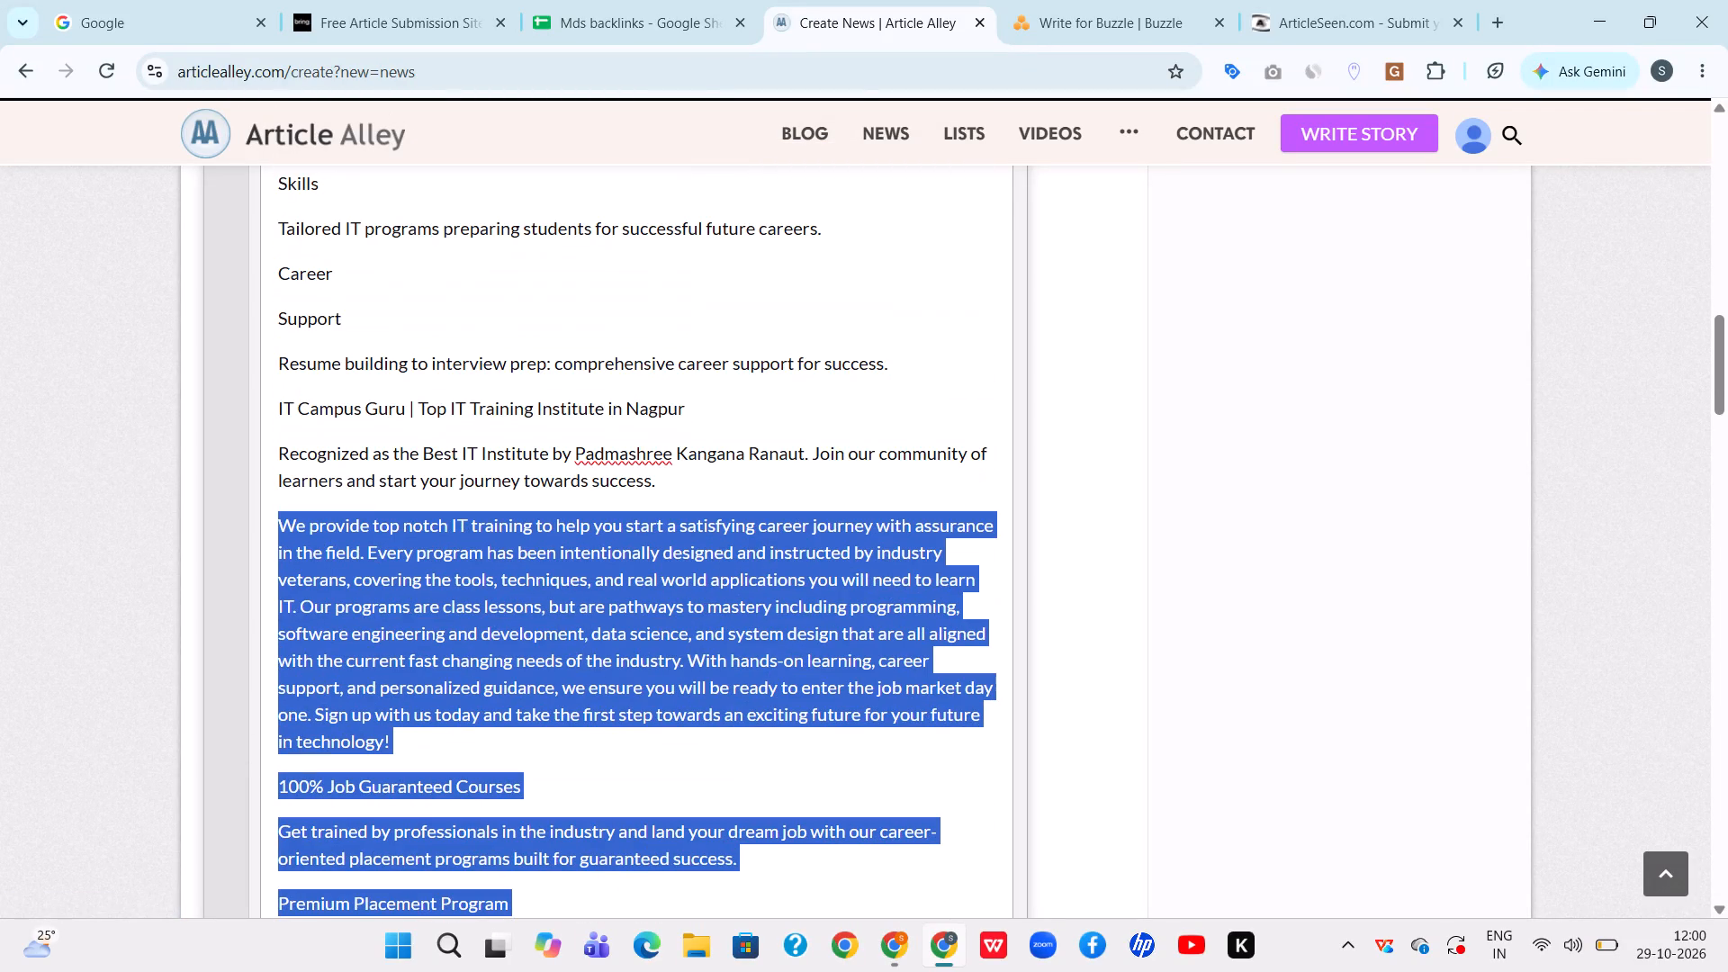
{"action": "left_click_drag", "start_coordinate": [480, 608], "coordinate": [424, 397]}
{"action": "key", "text": "BackSpace"}
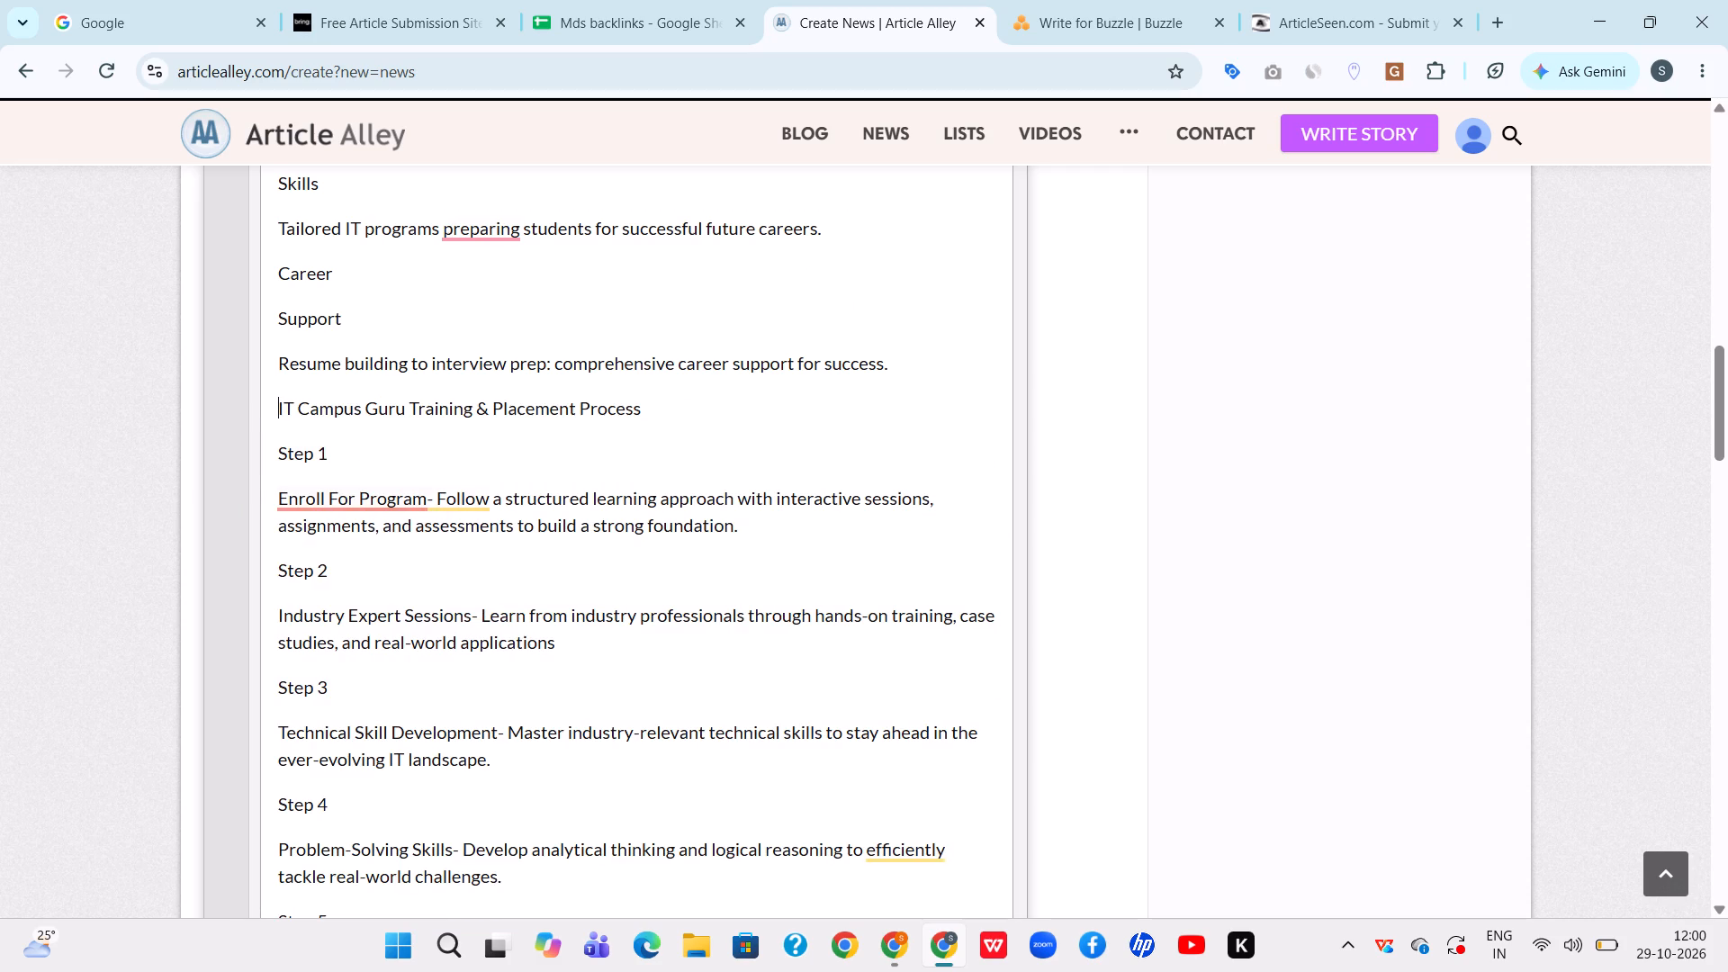
Delete the duplicate lines from "Guarantee" through "Resume building to interview prep" above the IT Campus Guru Training & Placement Process heading.
{"action": "scroll", "coordinate": [424, 397], "scroll_direction": "up", "scroll_amount": 2}
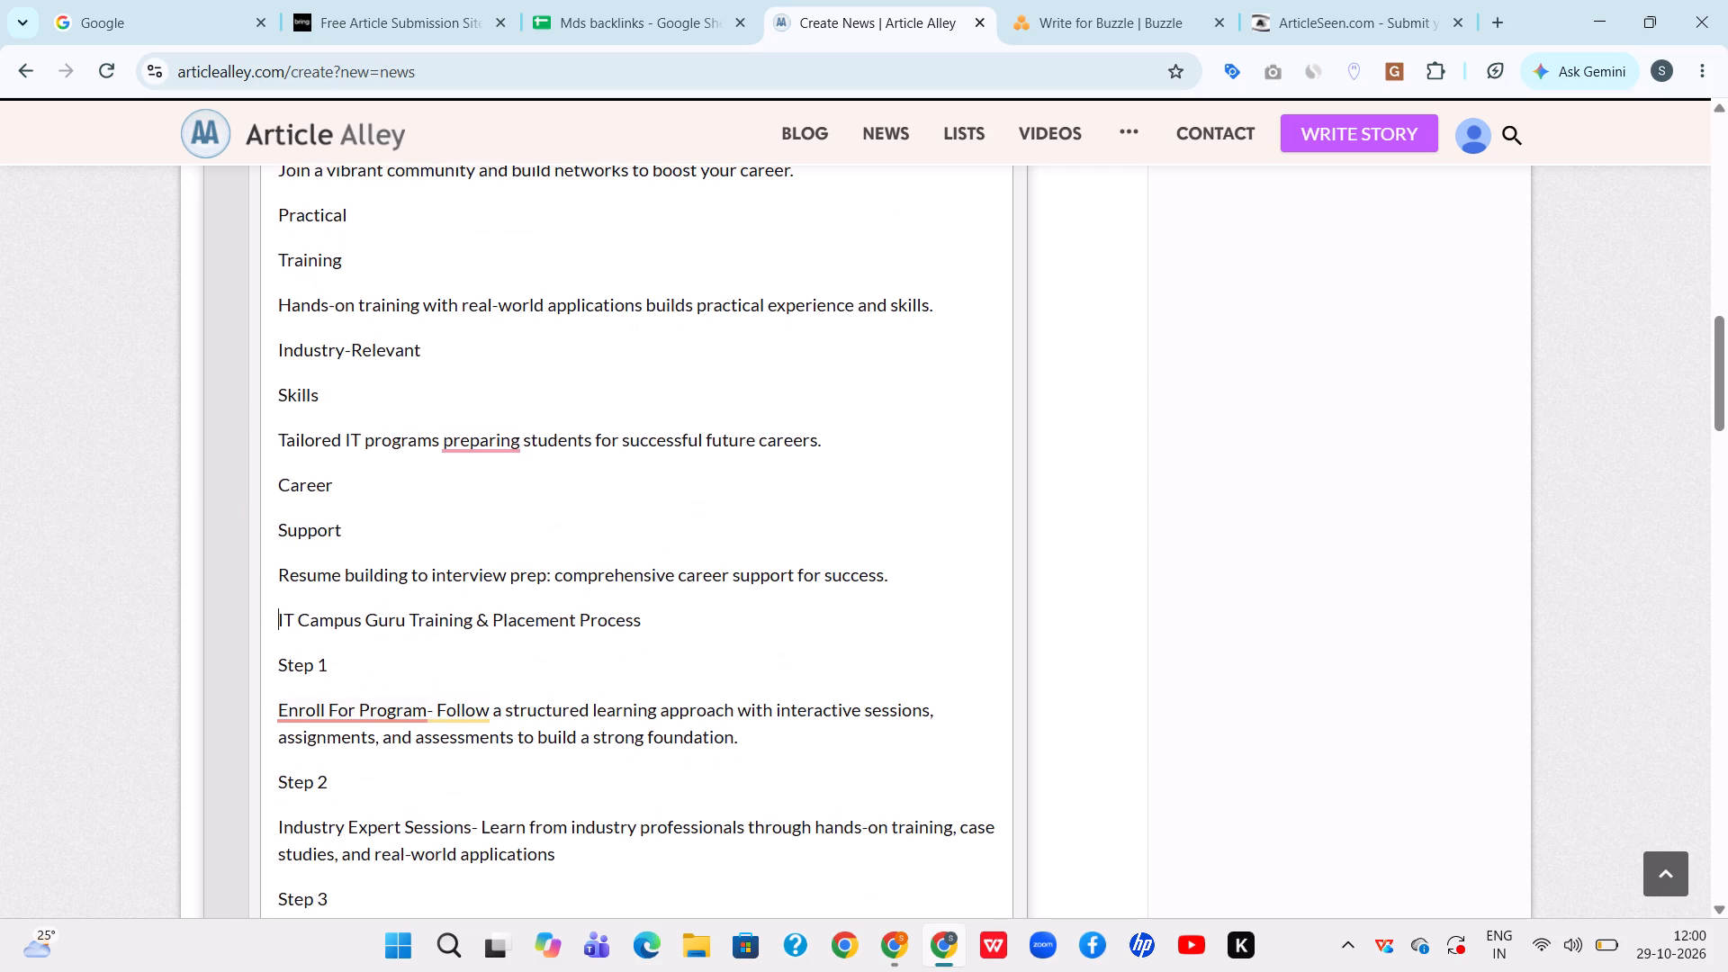
{"action": "triple_click", "coordinate": [440, 574]}
{"action": "left_click_drag", "start_coordinate": [440, 574], "coordinate": [293, 118]}
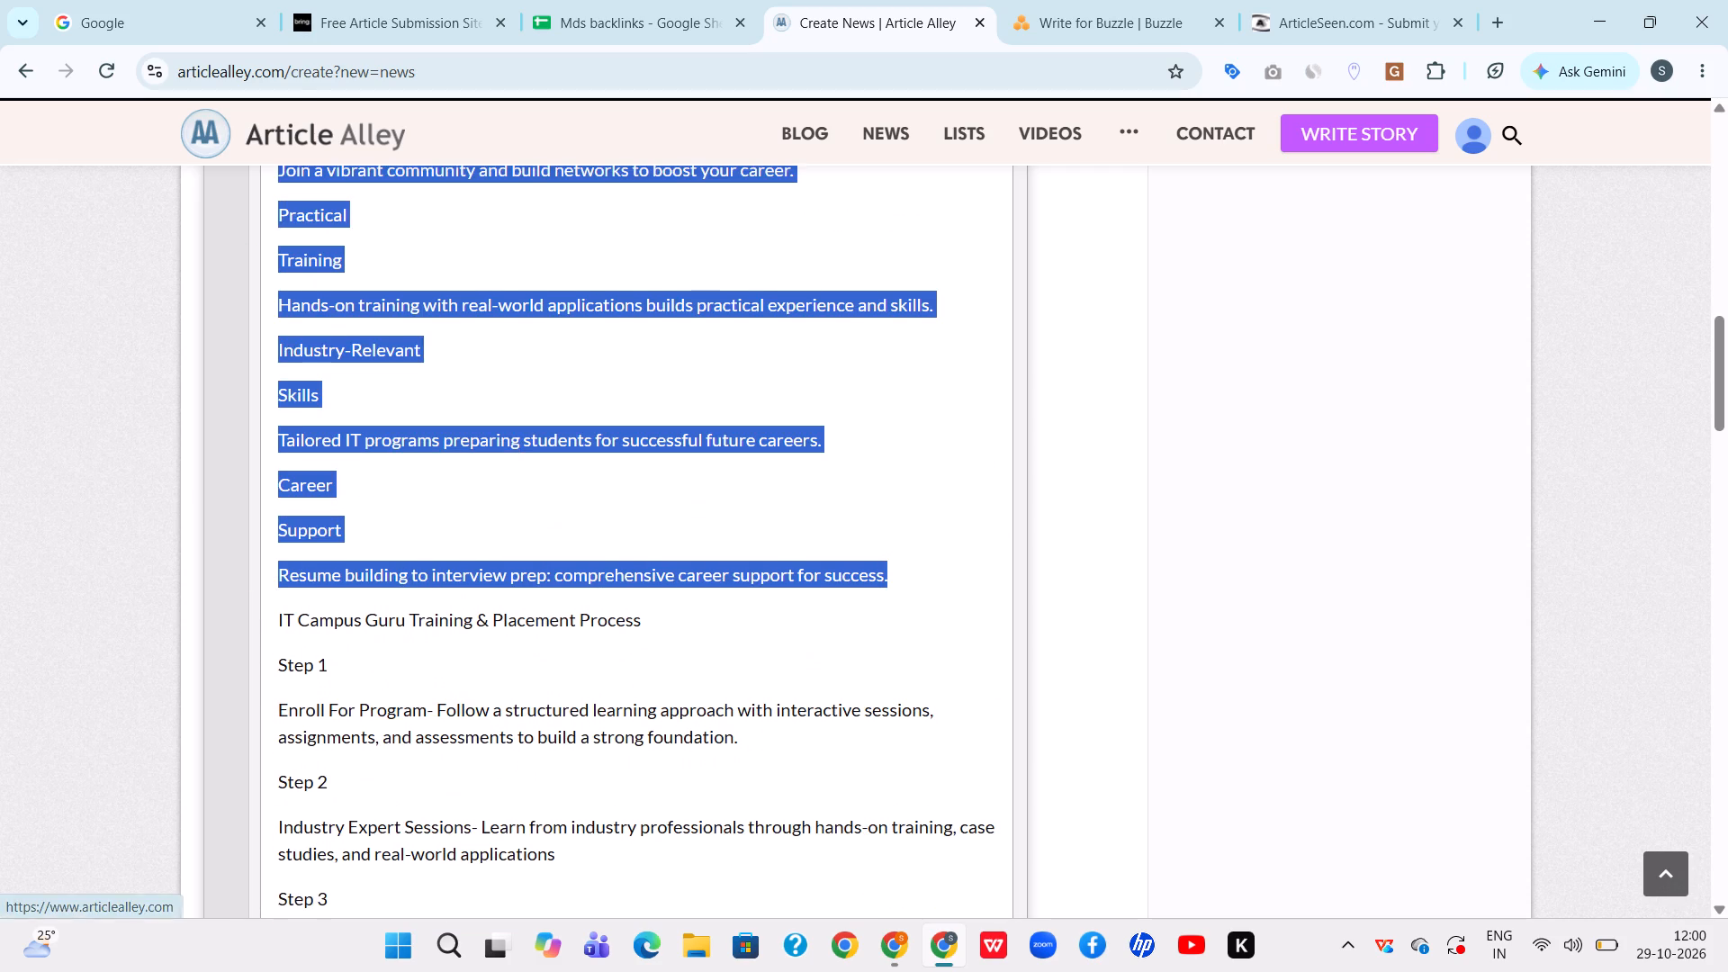
{"action": "left_click_drag", "start_coordinate": [293, 118], "coordinate": [382, 374]}
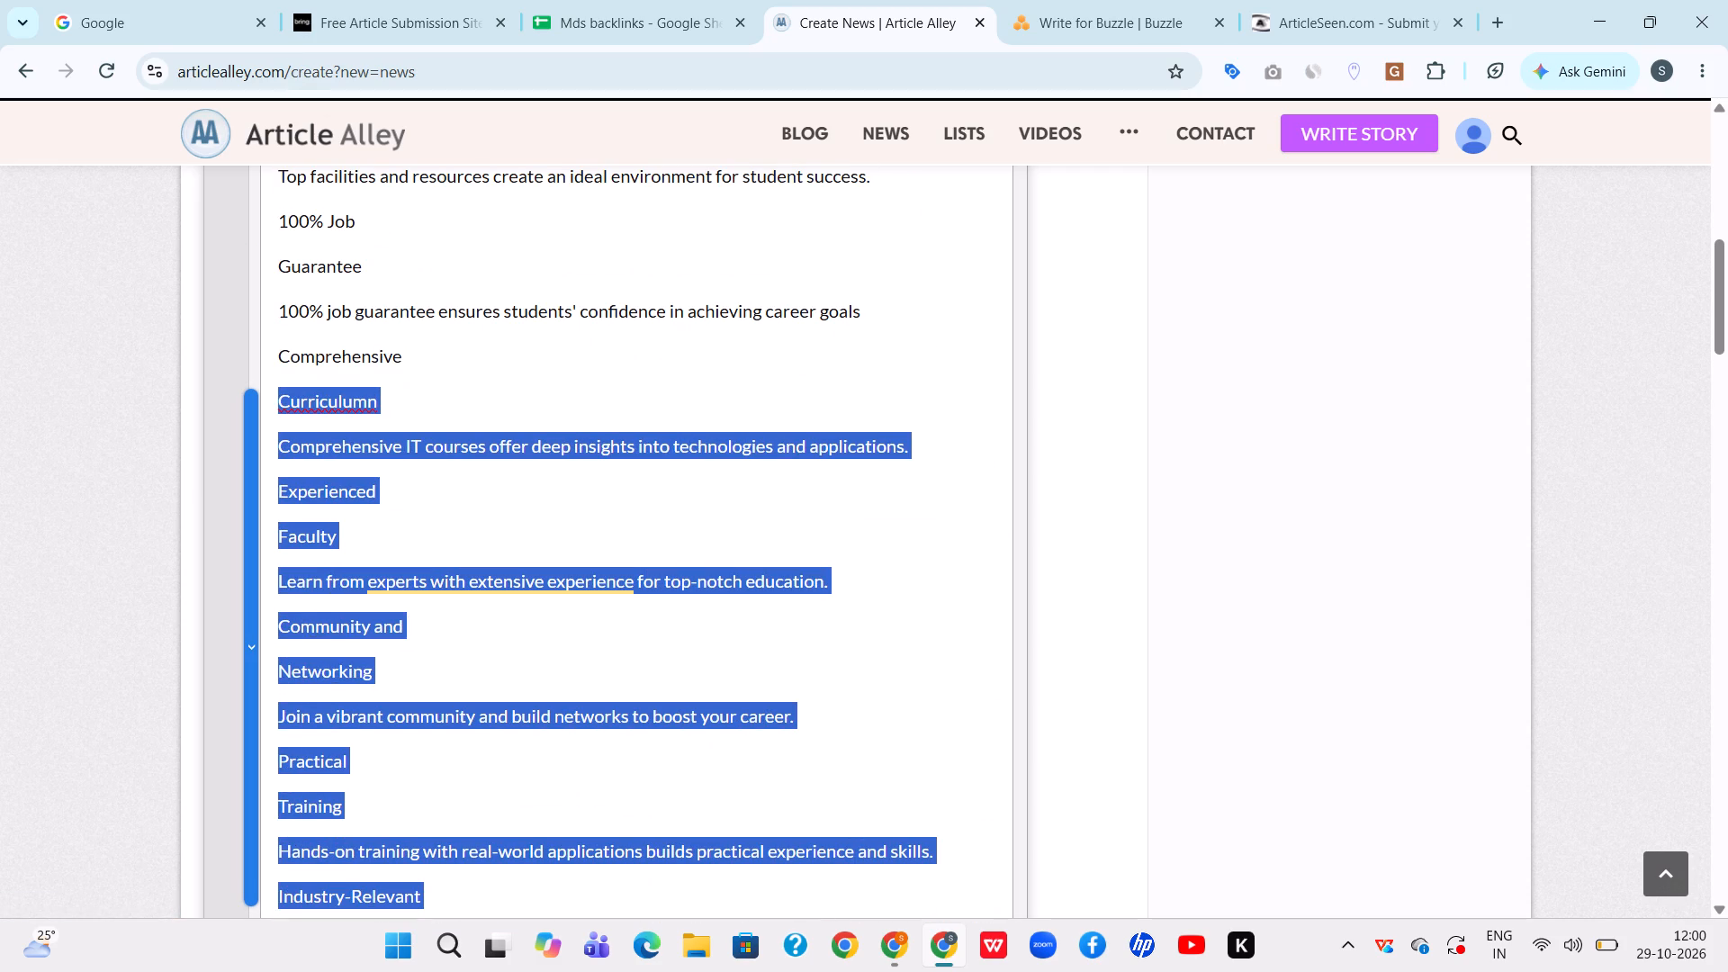
{"action": "left_click_drag", "start_coordinate": [382, 374], "coordinate": [400, 253]}
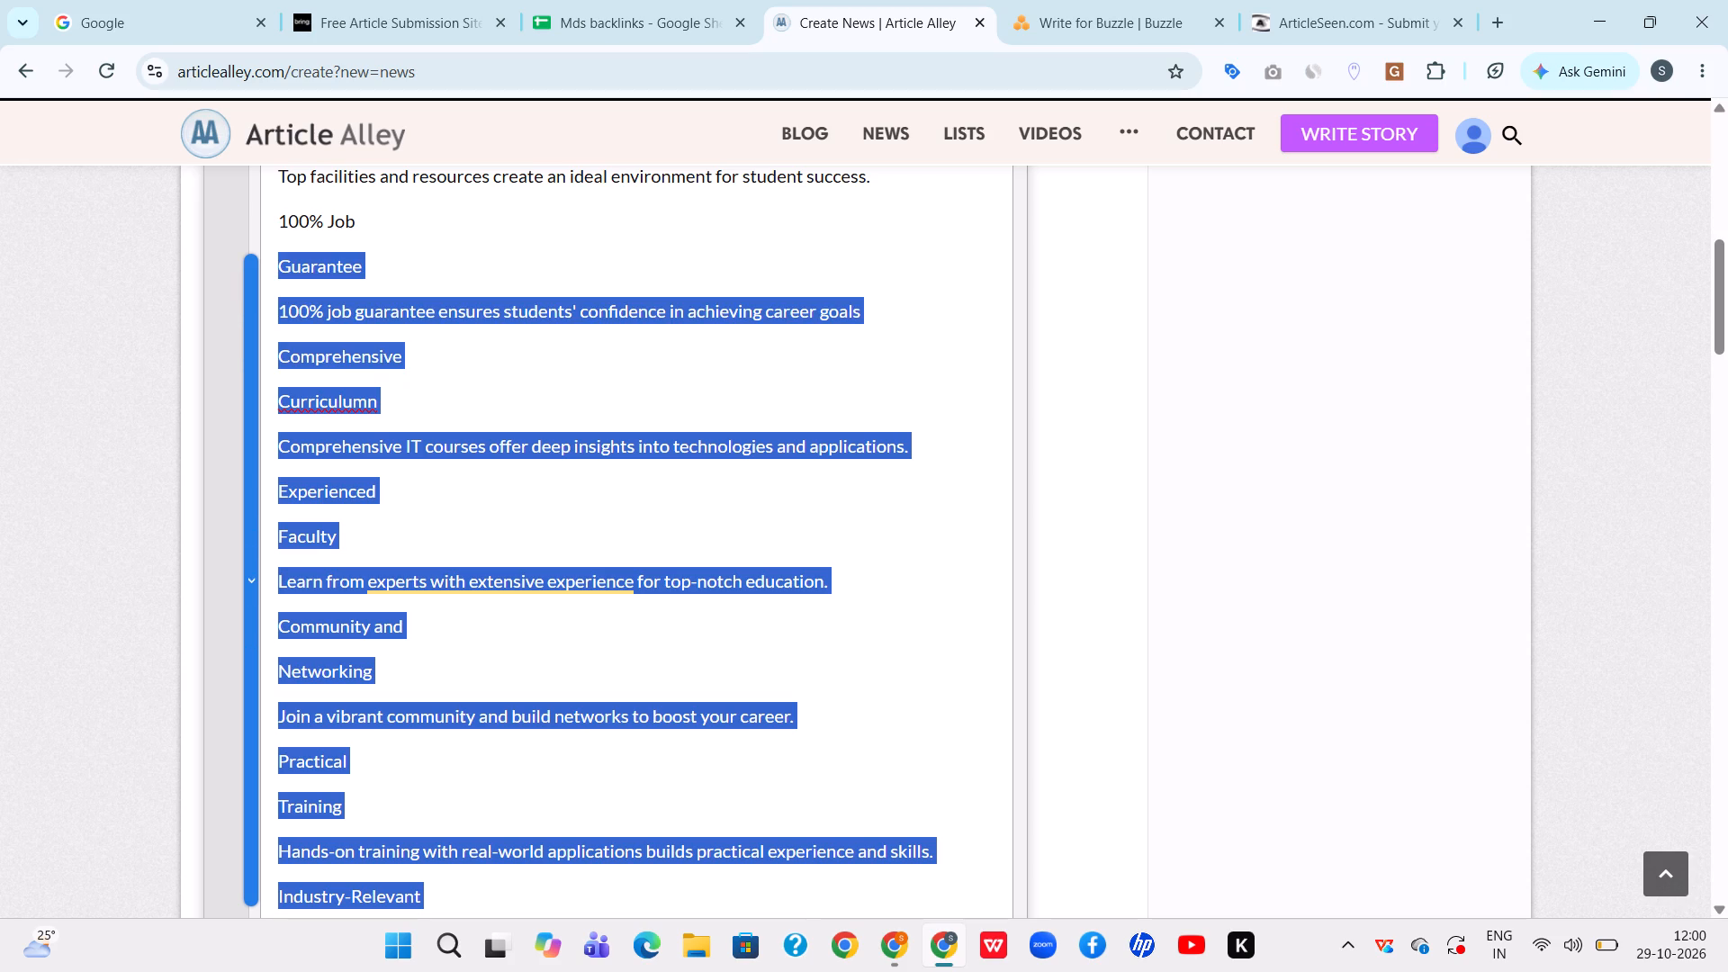
{"action": "left_click_drag", "start_coordinate": [400, 253], "coordinate": [450, 177]}
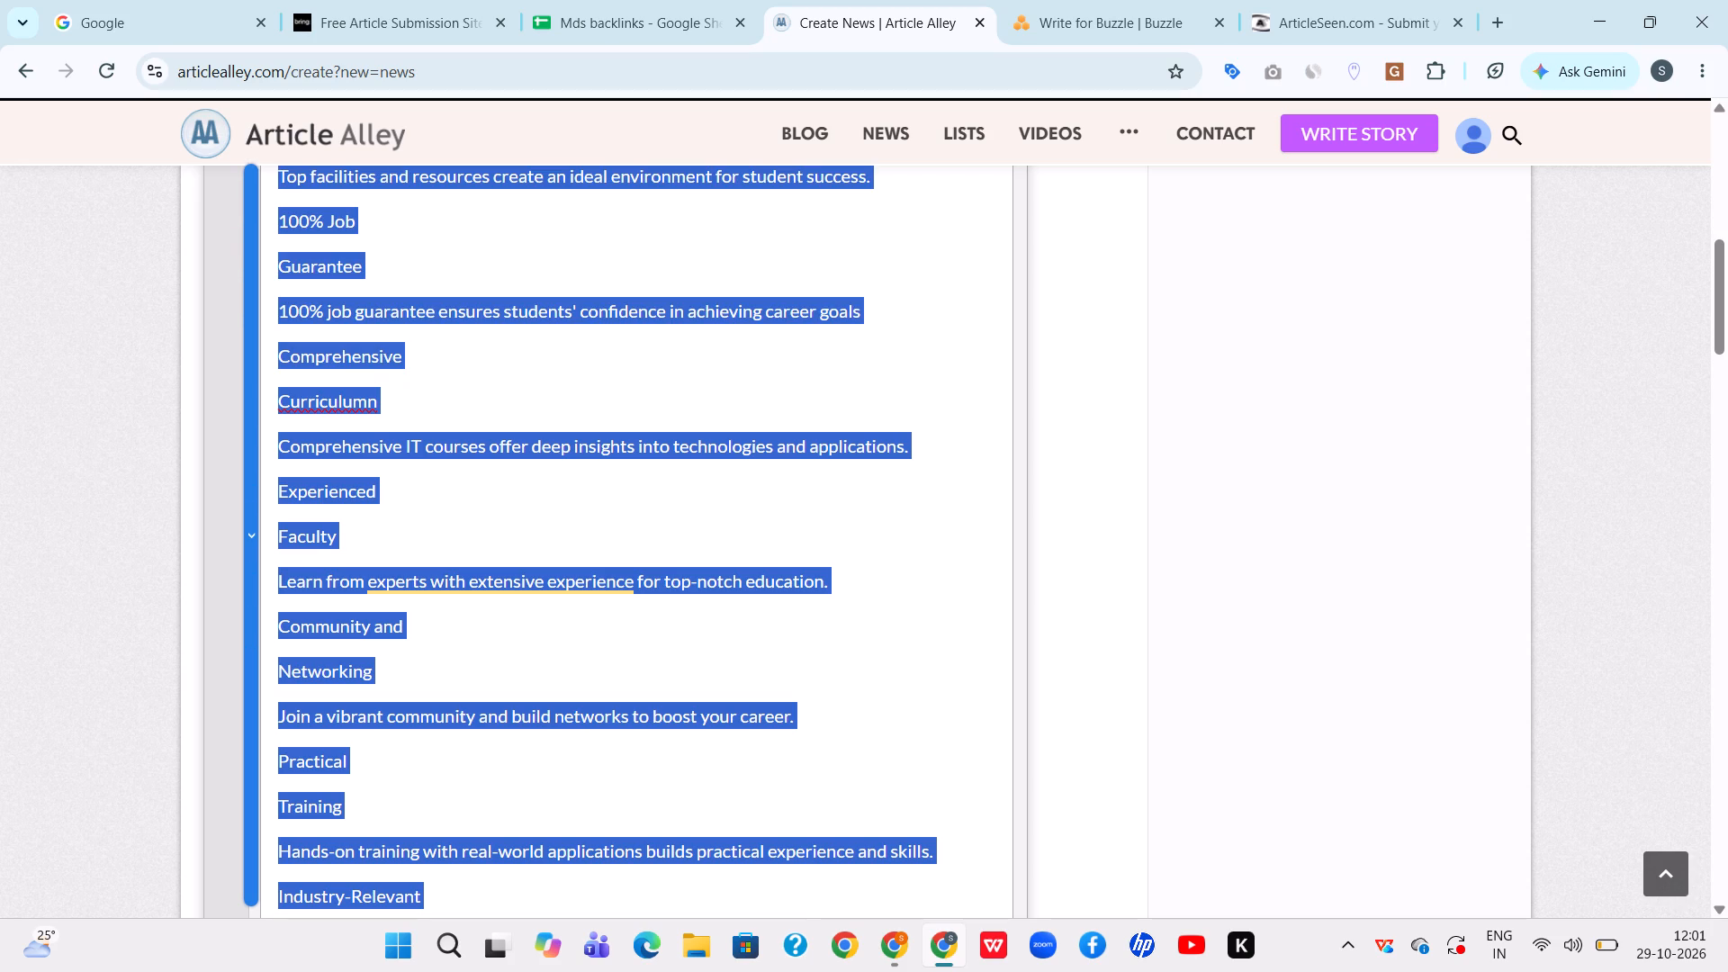
{"action": "left_click_drag", "start_coordinate": [450, 177], "coordinate": [458, 156]}
{"action": "left_click_drag", "start_coordinate": [458, 156], "coordinate": [354, 238]}
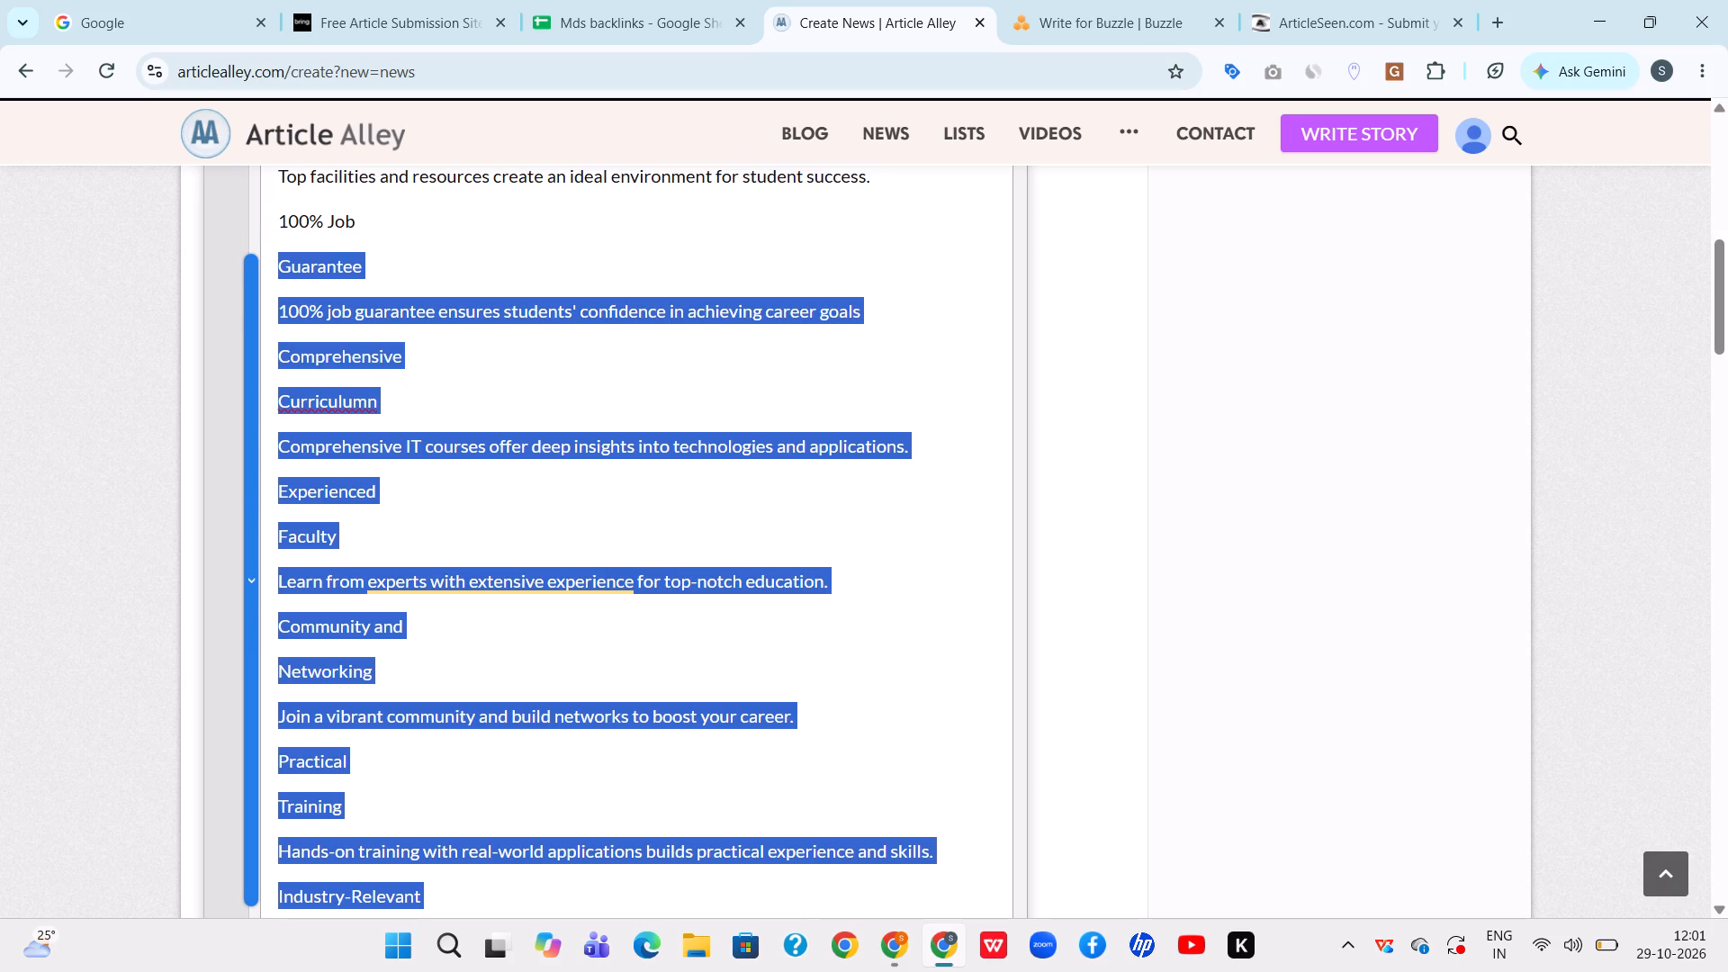
{"action": "left_click_drag", "start_coordinate": [354, 238], "coordinate": [340, 238]}
{"action": "key", "text": "BackSpace"}
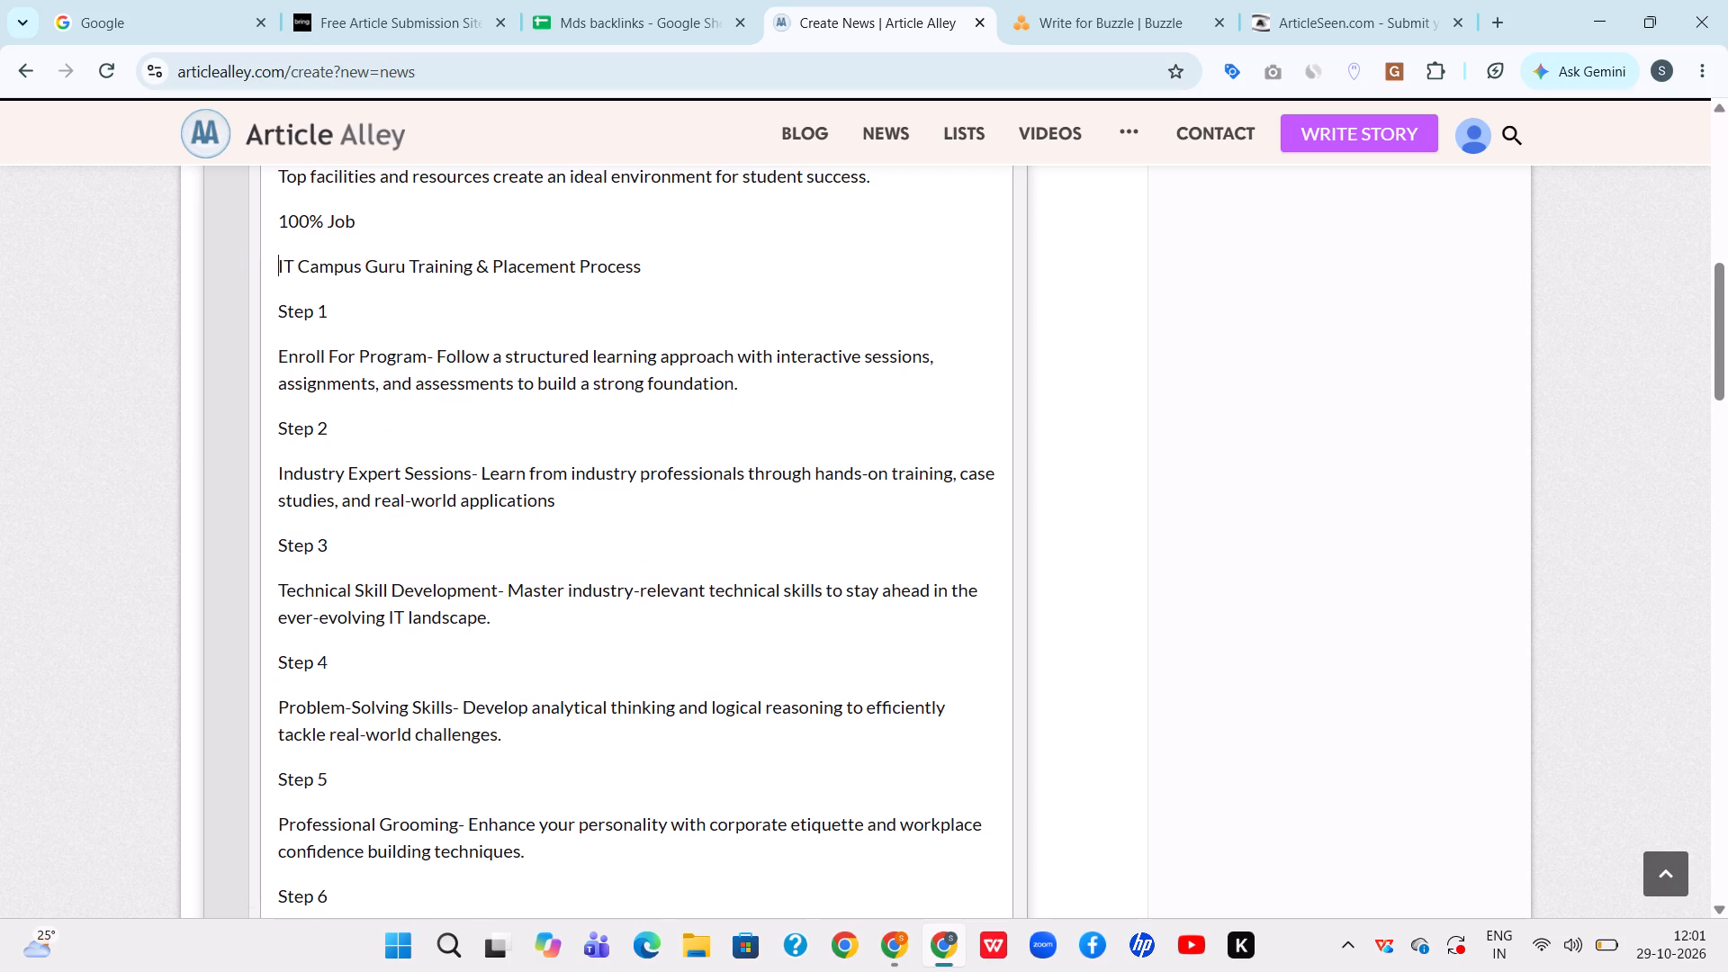
Delete the remaining duplicate lines from "Why Choose IT Campus Guru ?" through "100% Job" at the start of the news text.
{"action": "scroll", "coordinate": [340, 238], "scroll_direction": "up", "scroll_amount": 4}
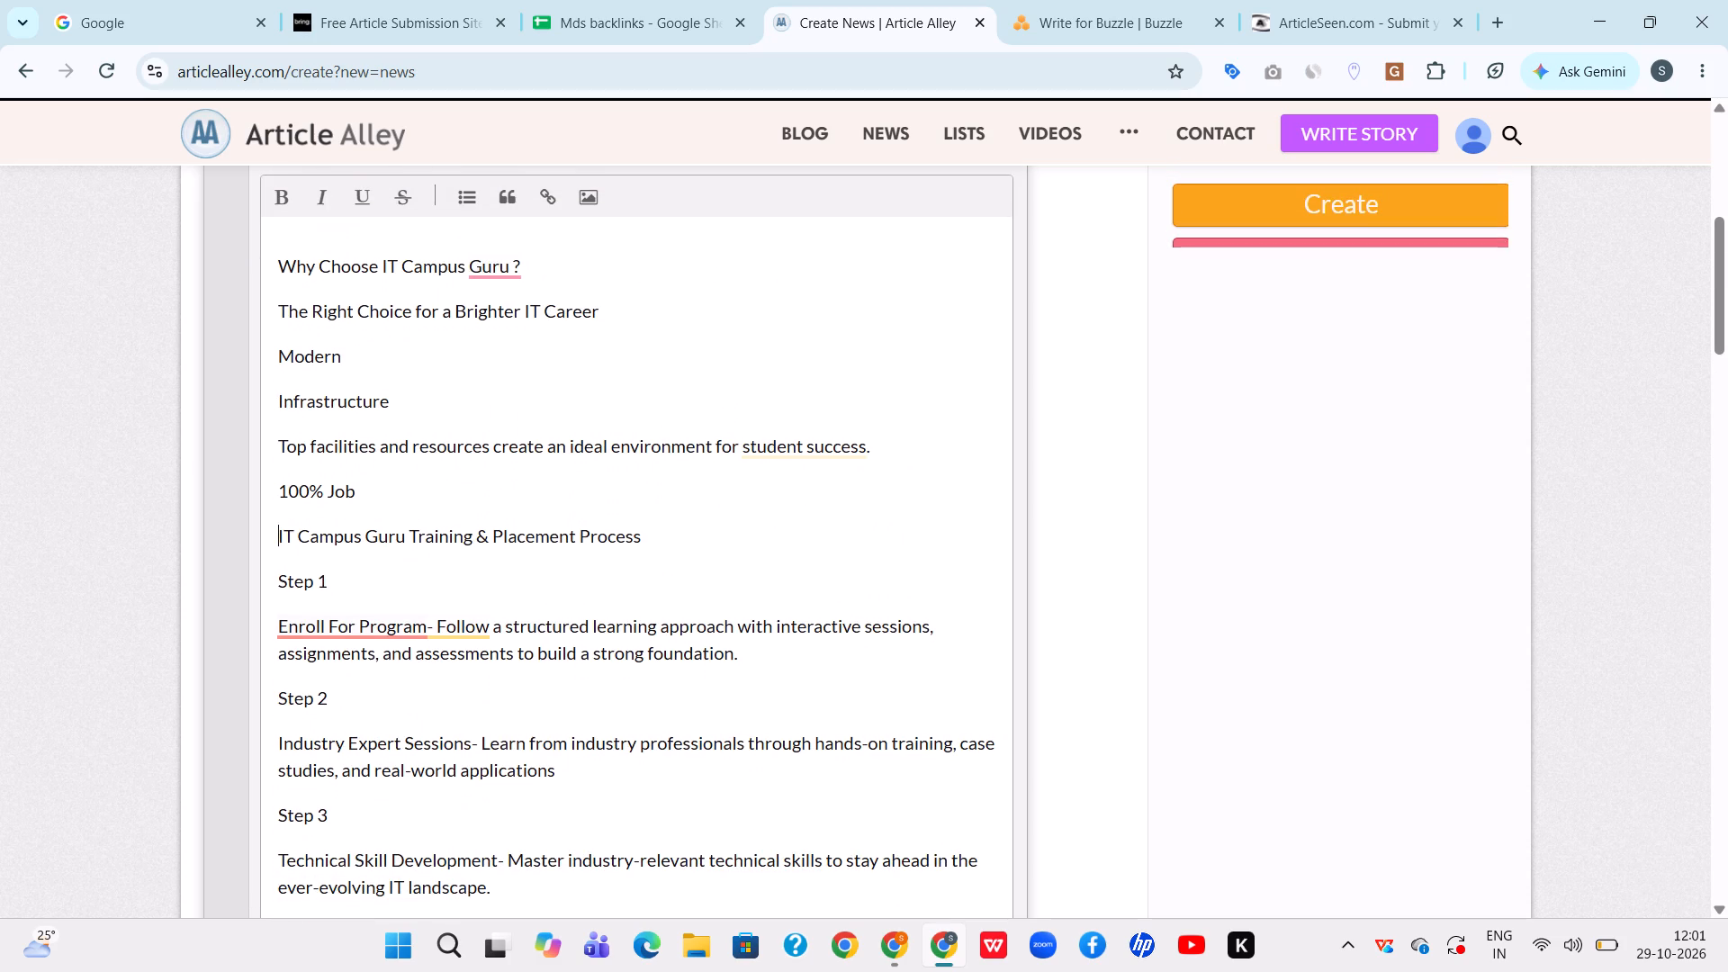
{"action": "left_click", "coordinate": [357, 497]}
{"action": "left_click_drag", "start_coordinate": [357, 497], "coordinate": [225, 162]}
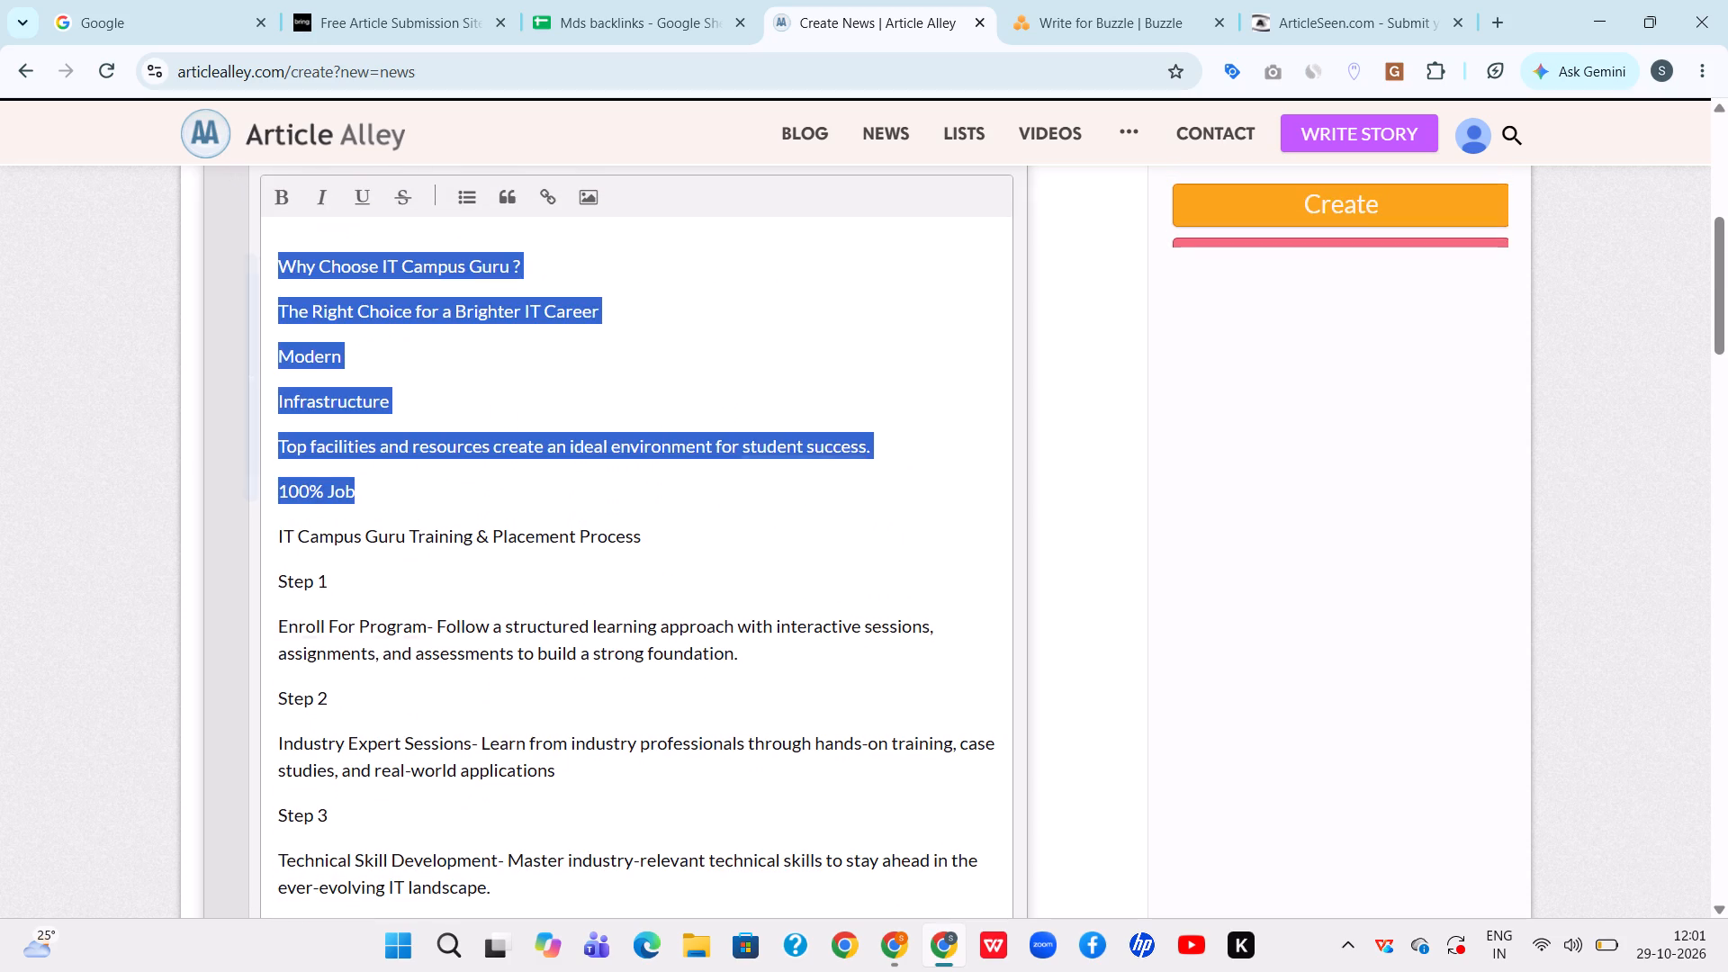
{"action": "key", "text": "BackSpace"}
{"action": "scroll", "coordinate": [390, 395], "scroll_direction": "up", "scroll_amount": 3}
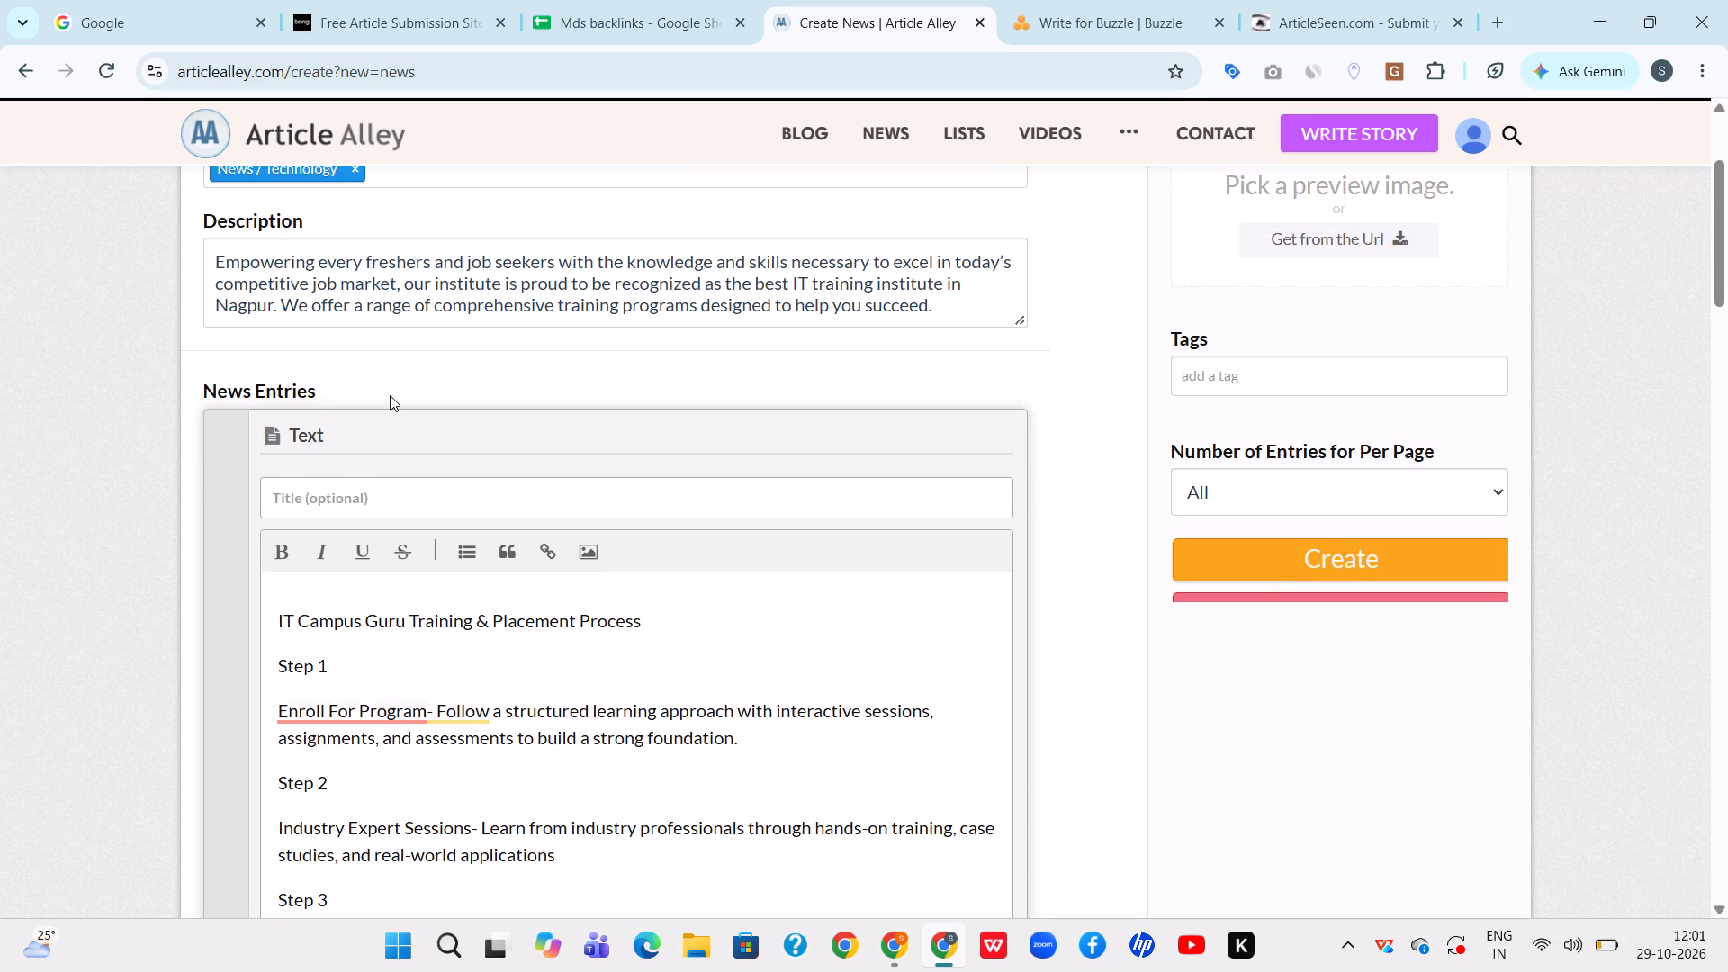
Join the 100% Job Guaranteed Courses heading in the remaining text to its description with "- ".
{"action": "scroll", "coordinate": [390, 395], "scroll_direction": "down", "scroll_amount": 3}
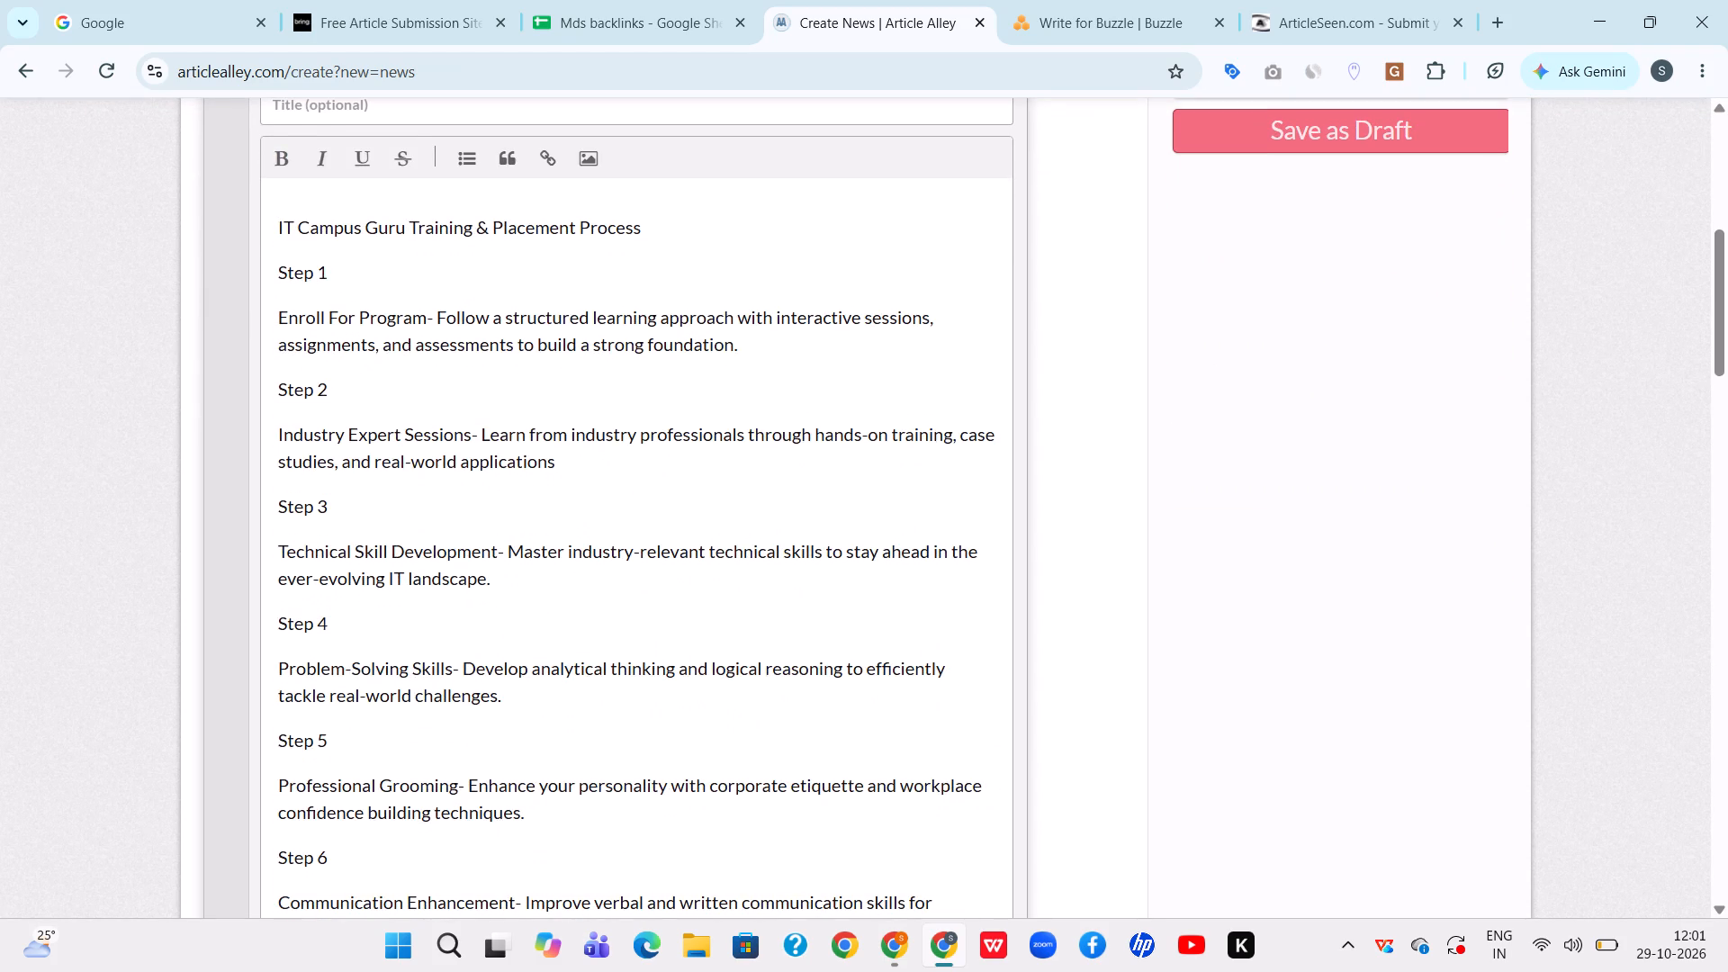
{"action": "scroll", "coordinate": [390, 395], "scroll_direction": "down", "scroll_amount": 7}
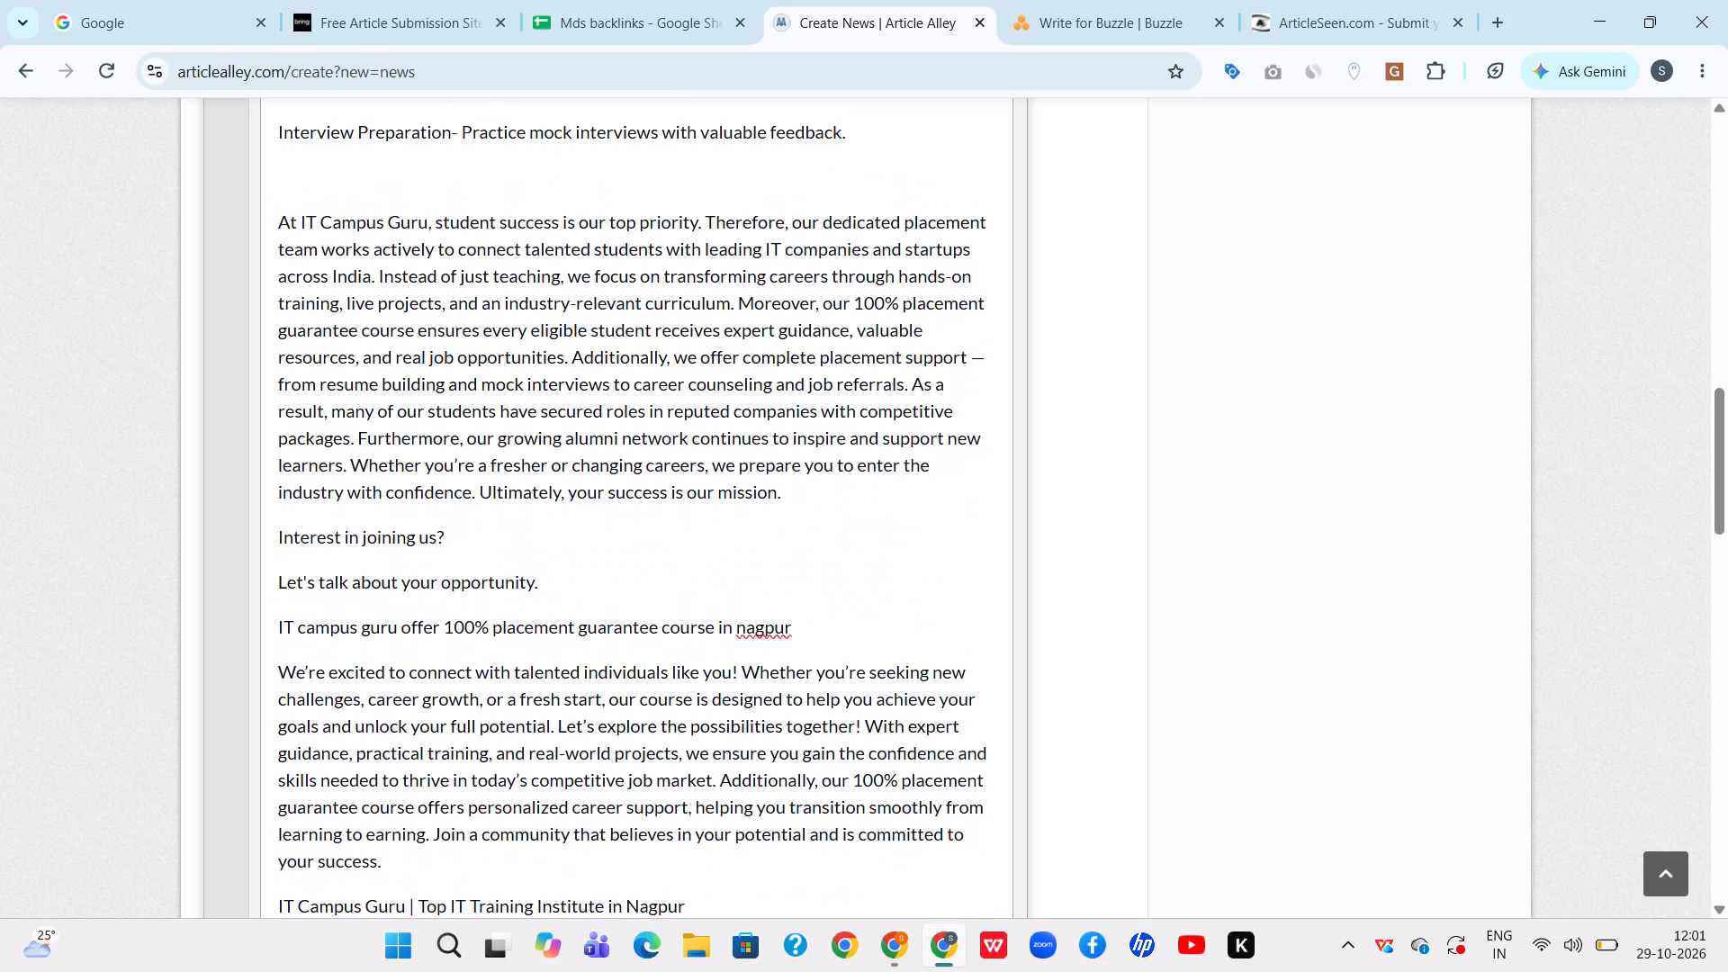
{"action": "scroll", "coordinate": [390, 395], "scroll_direction": "down", "scroll_amount": 2}
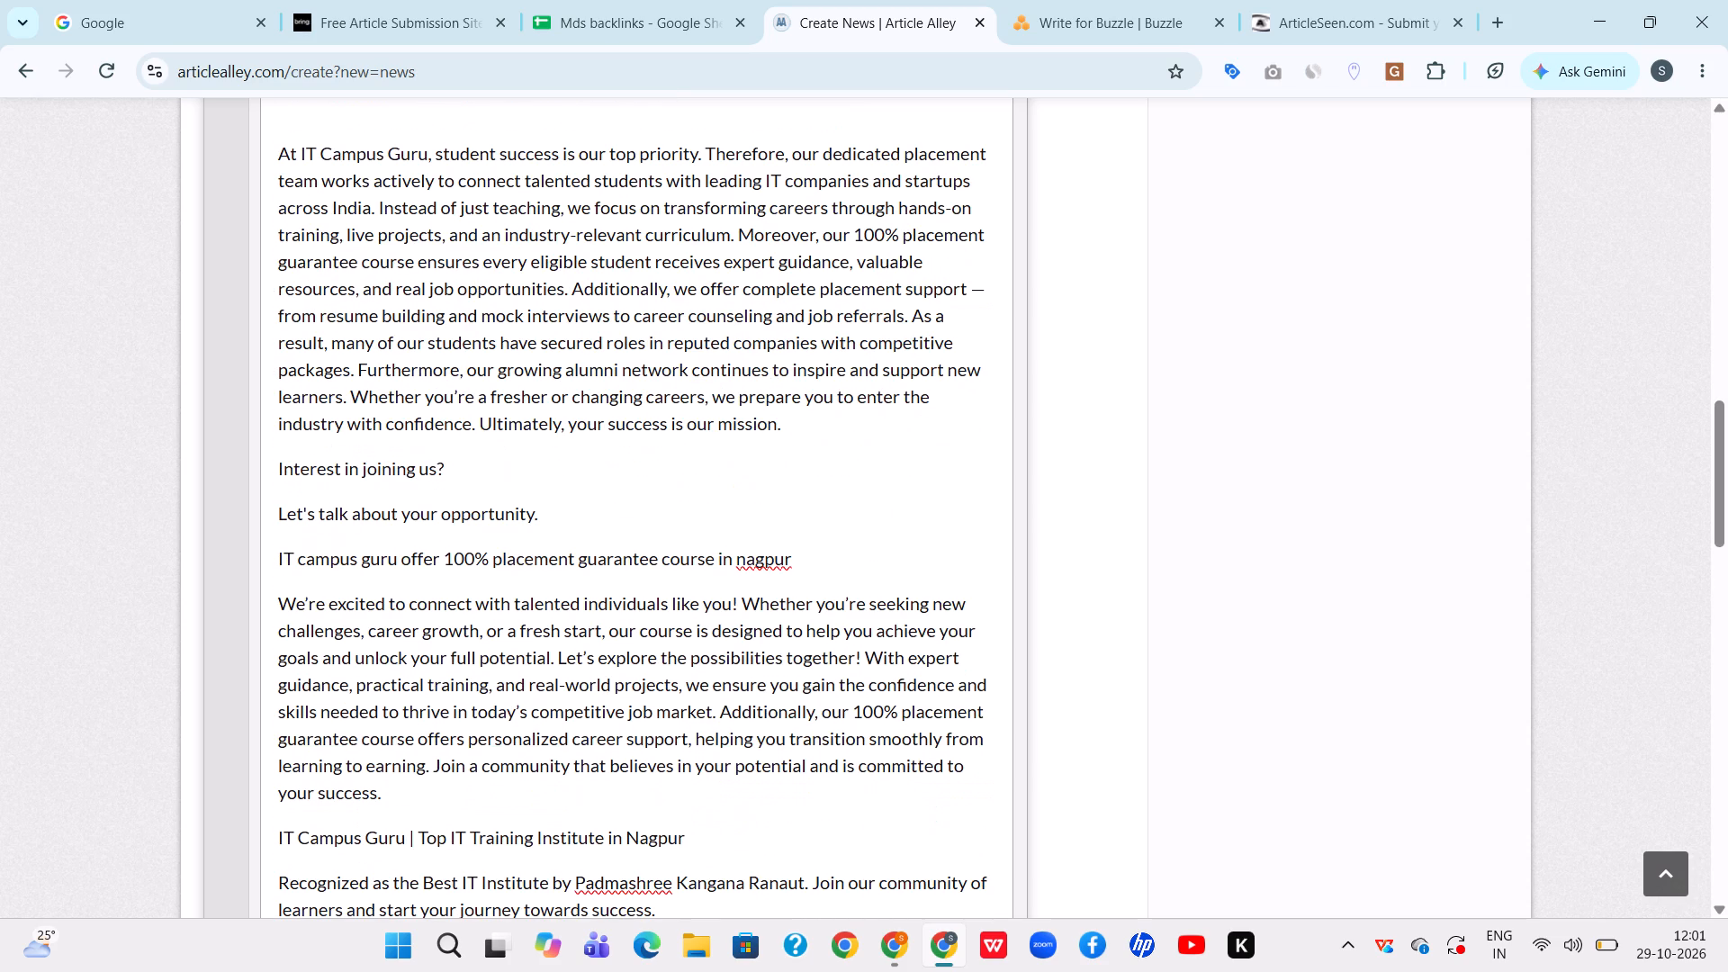
{"action": "scroll", "coordinate": [390, 395], "scroll_direction": "down", "scroll_amount": 3}
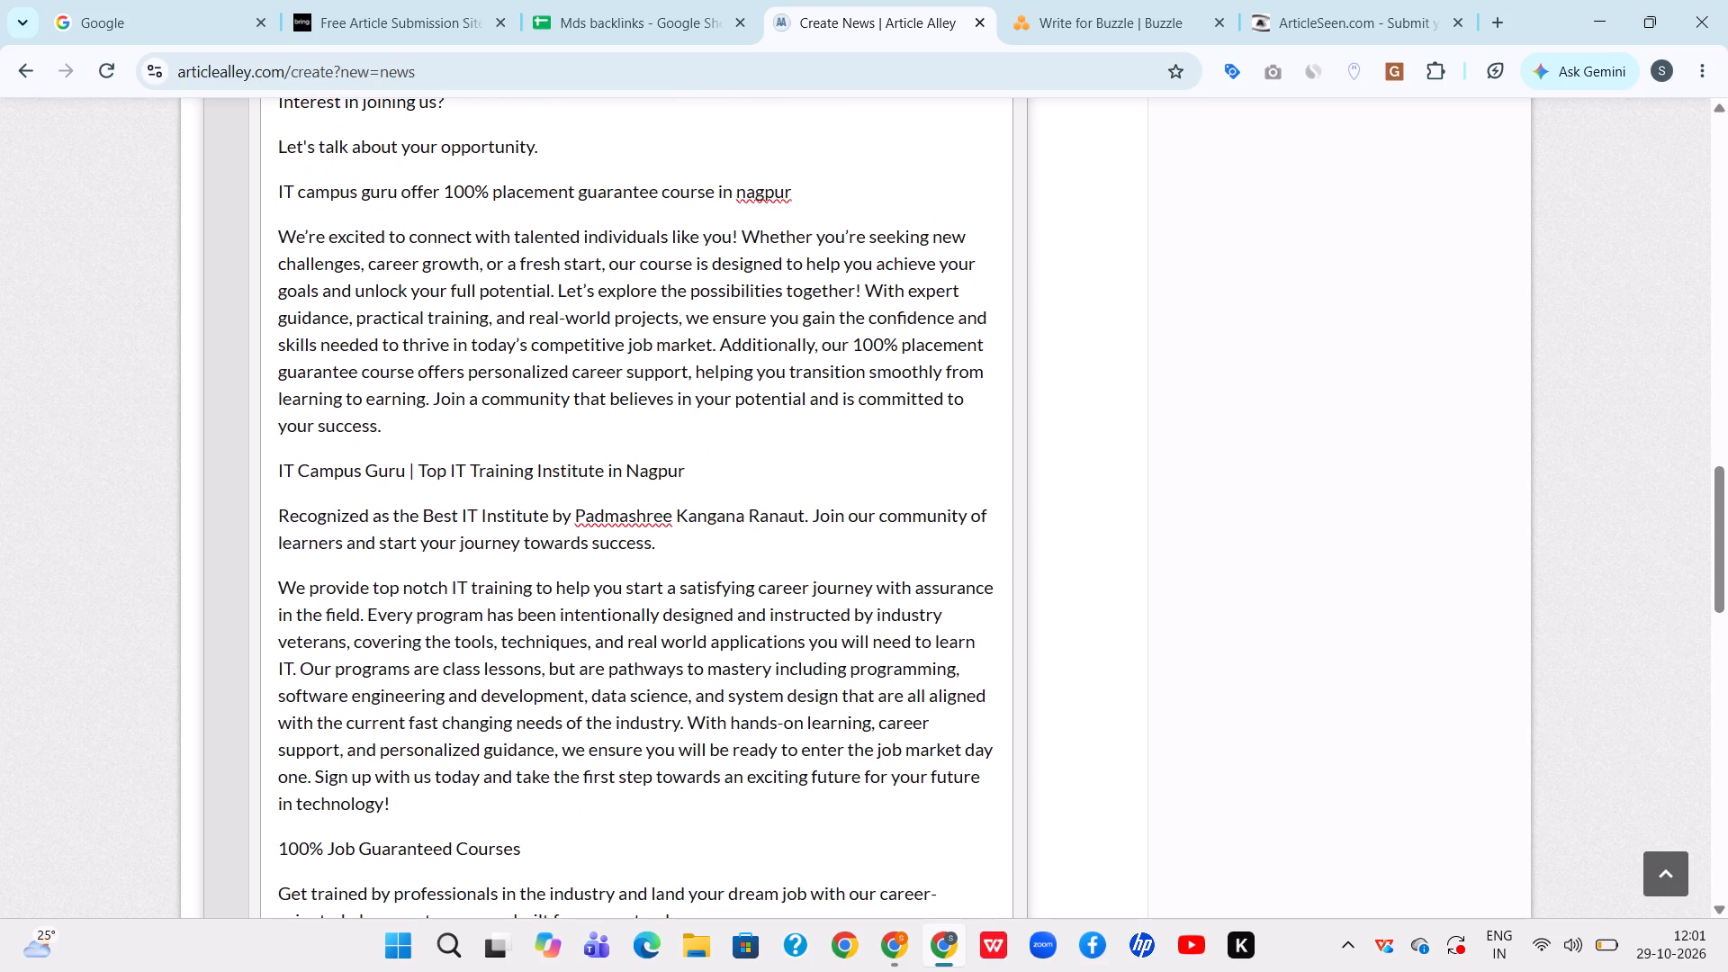
{"action": "scroll", "coordinate": [390, 395], "scroll_direction": "down", "scroll_amount": 3}
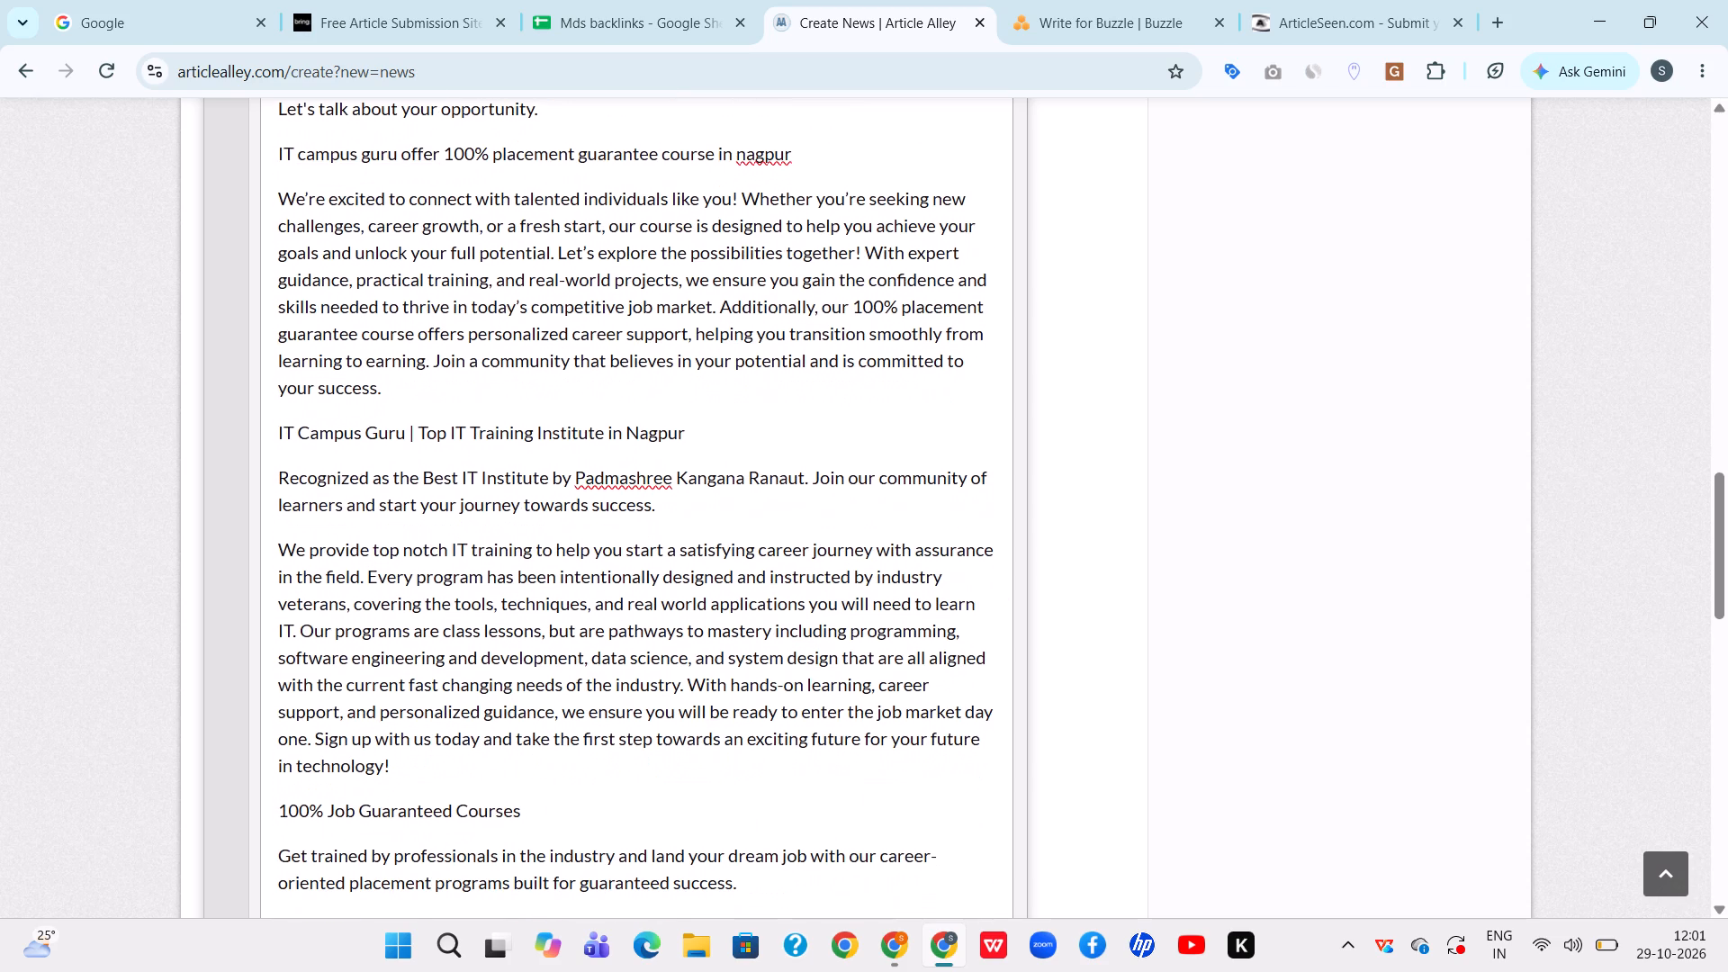
{"action": "scroll", "coordinate": [390, 395], "scroll_direction": "down", "scroll_amount": 4}
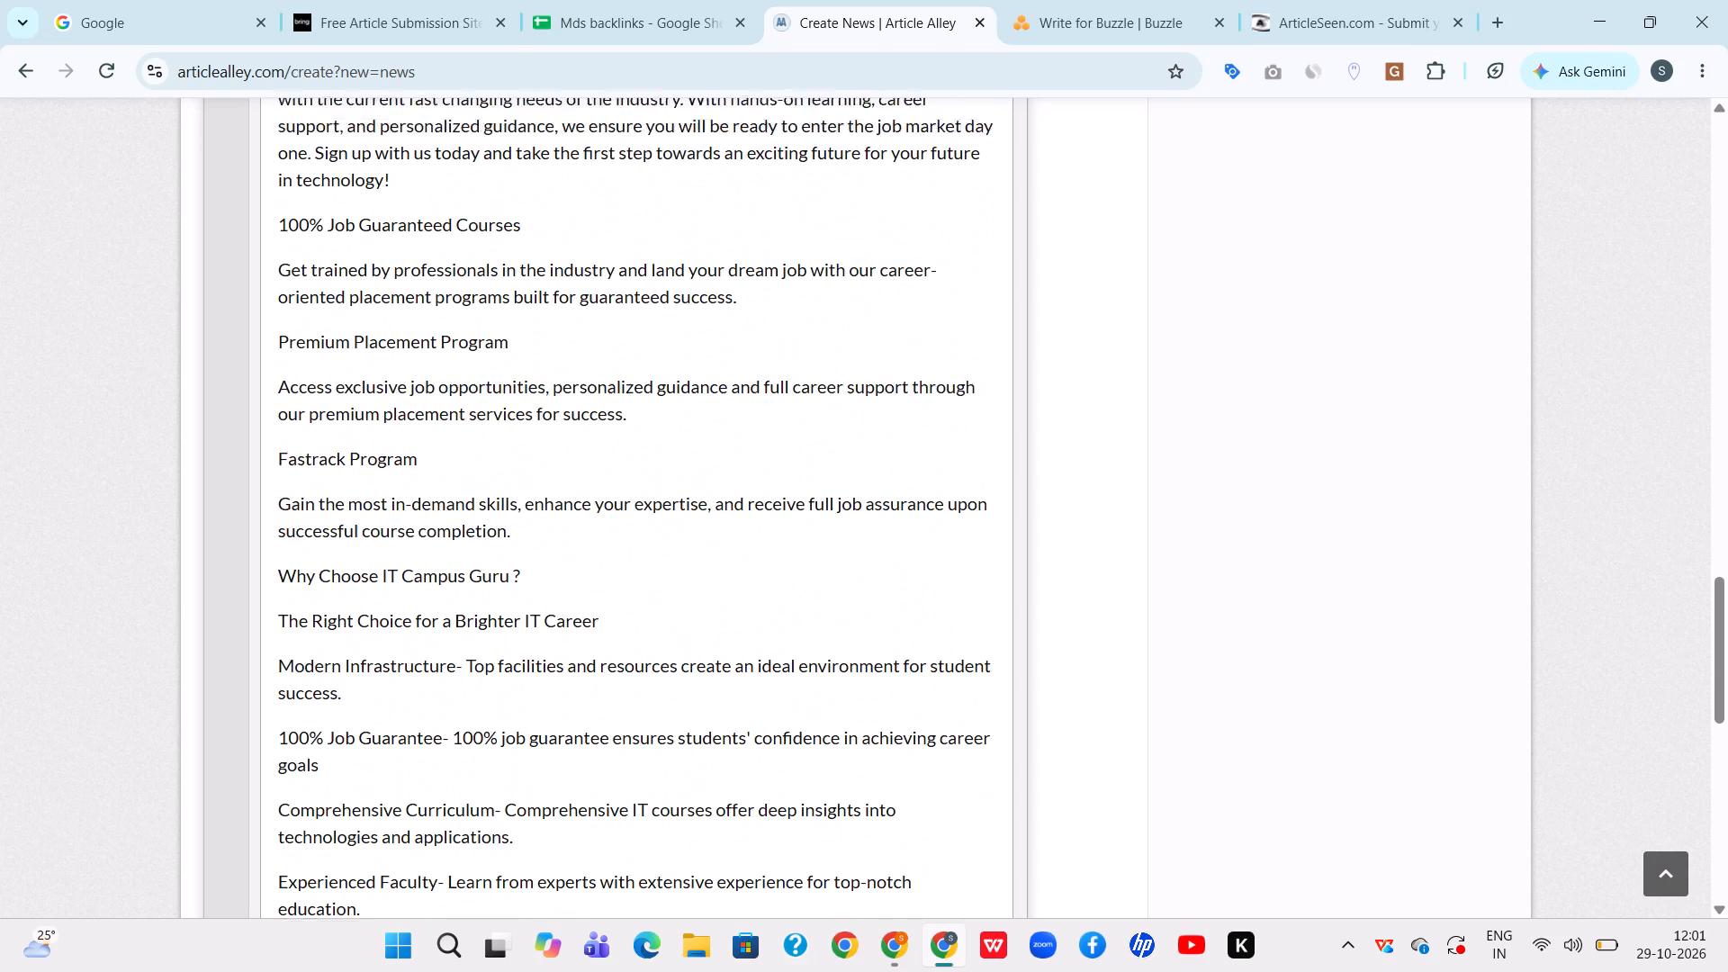
{"action": "scroll", "coordinate": [390, 395], "scroll_direction": "down", "scroll_amount": 2}
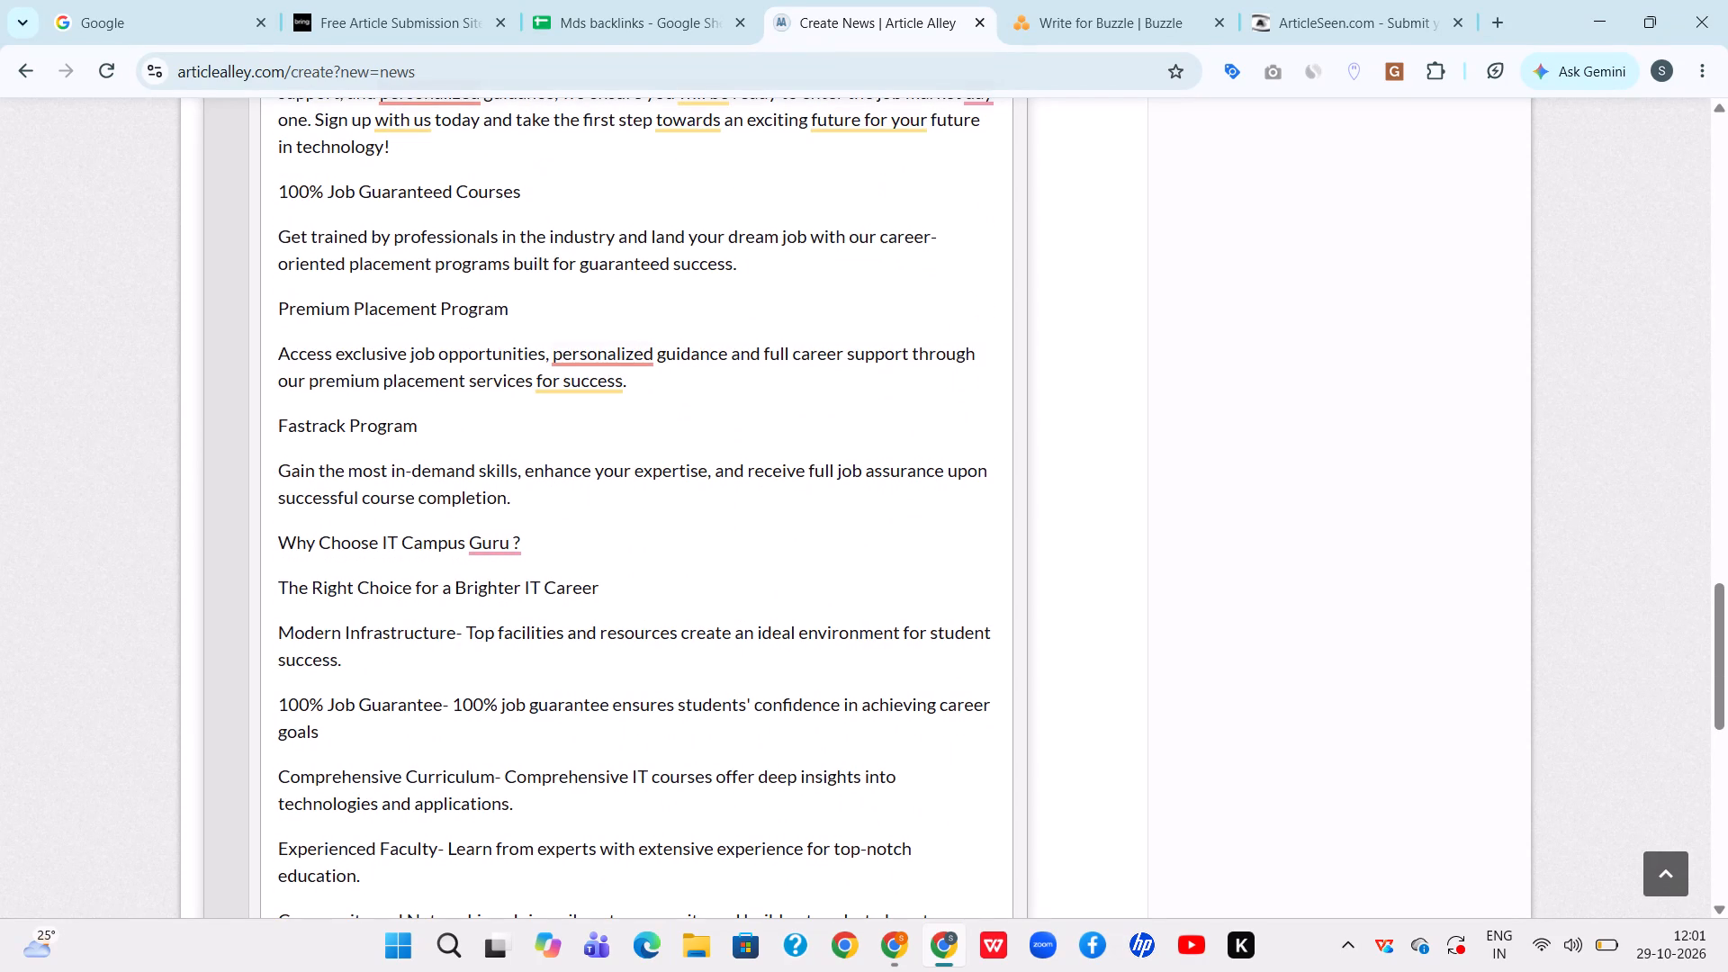
{"action": "left_click", "coordinate": [283, 242]}
{"action": "key", "text": "BackSpace"}
{"action": "type", "text": "-"}
{"action": "key", "text": "space"}
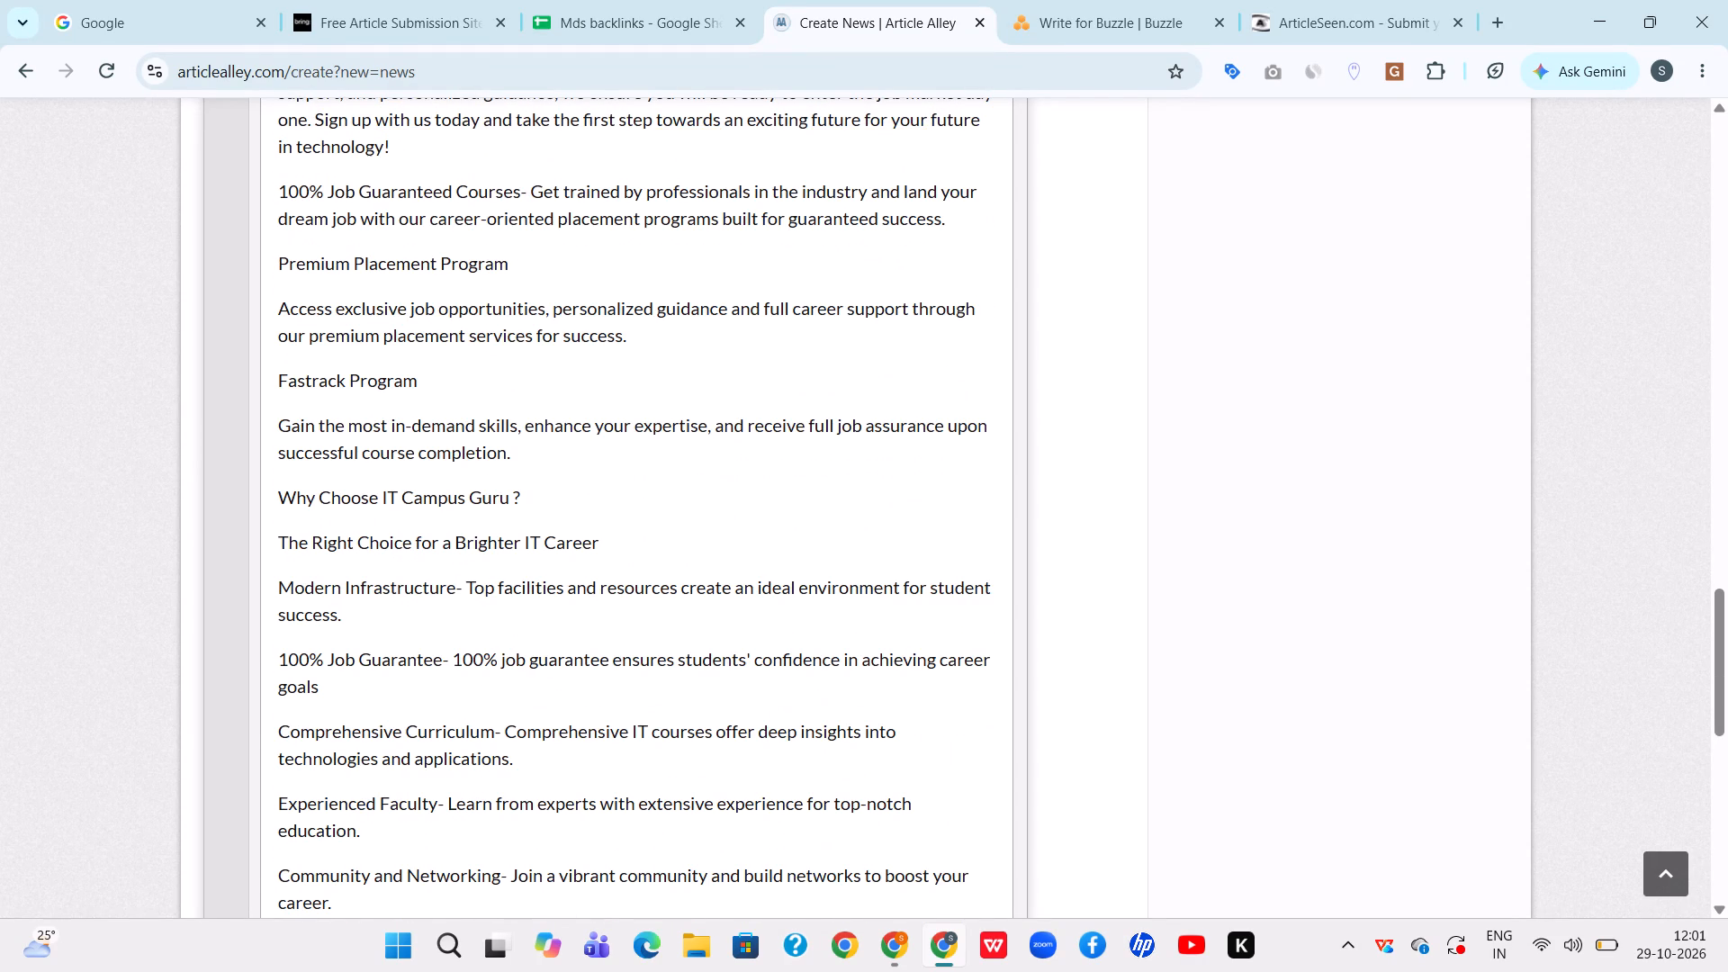
Join the Premium Placement Program and Fastrack Program headings to their descriptions with "- ".
{"action": "left_click", "coordinate": [283, 308]}
{"action": "key", "text": "BackSpace"}
{"action": "type", "text": "-"}
{"action": "key", "text": "space"}
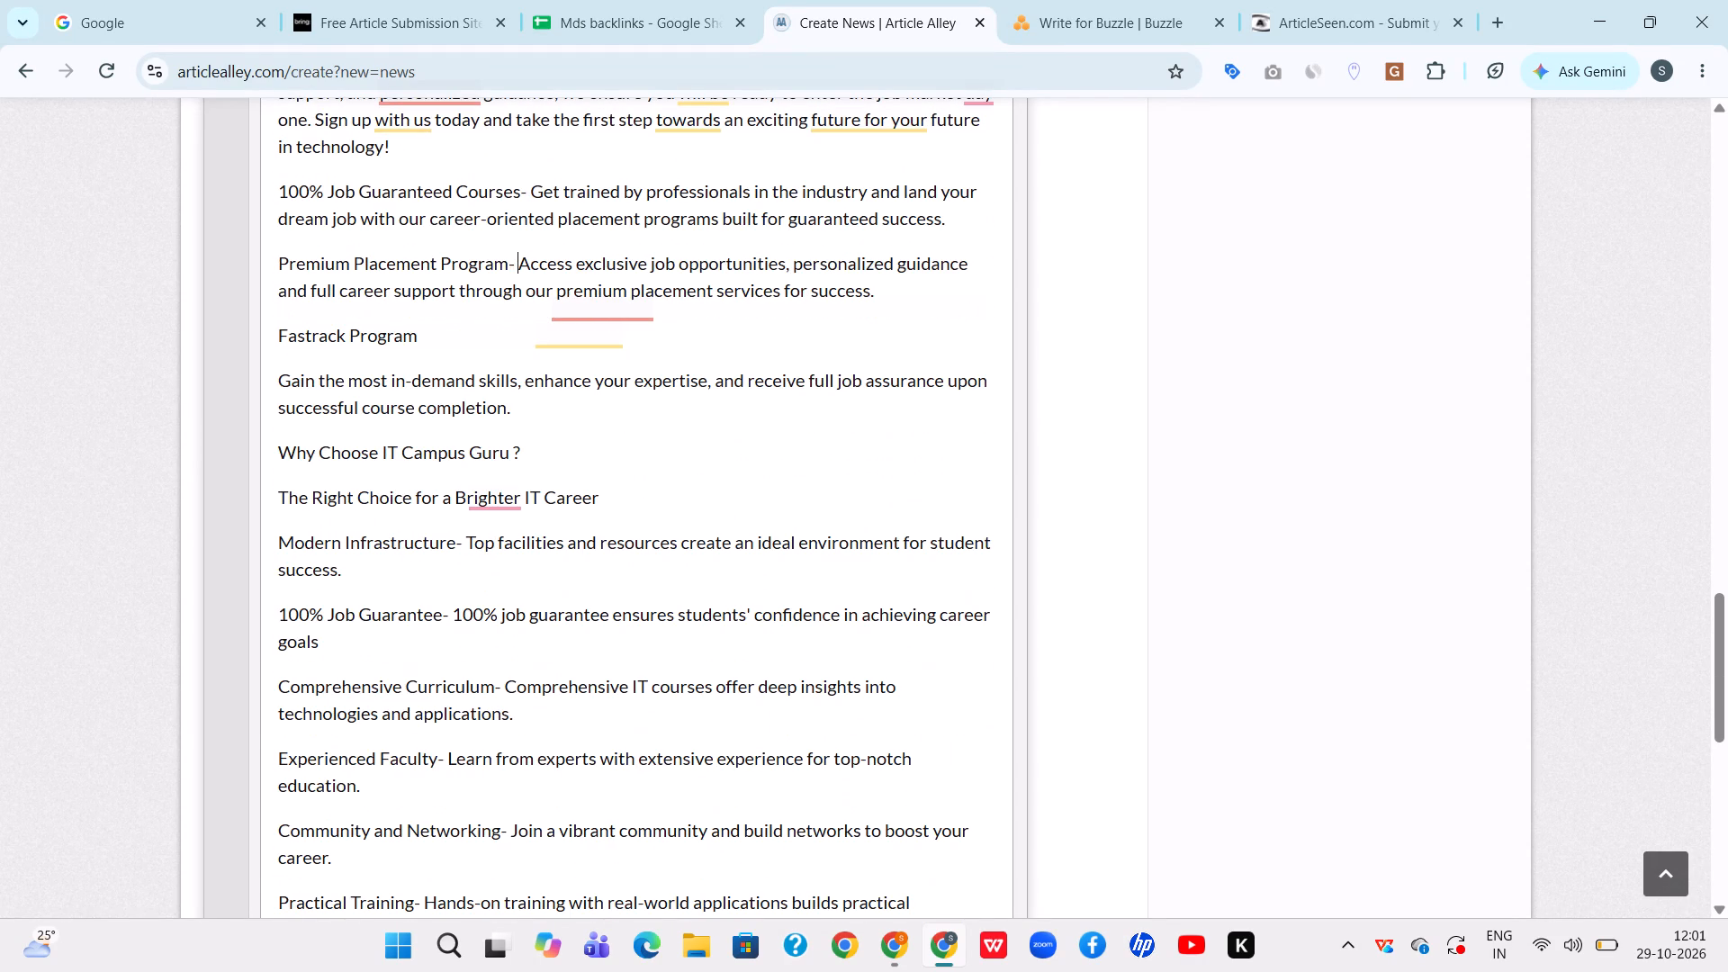
{"action": "left_click", "coordinate": [277, 378]}
{"action": "key", "text": "BackSpace"}
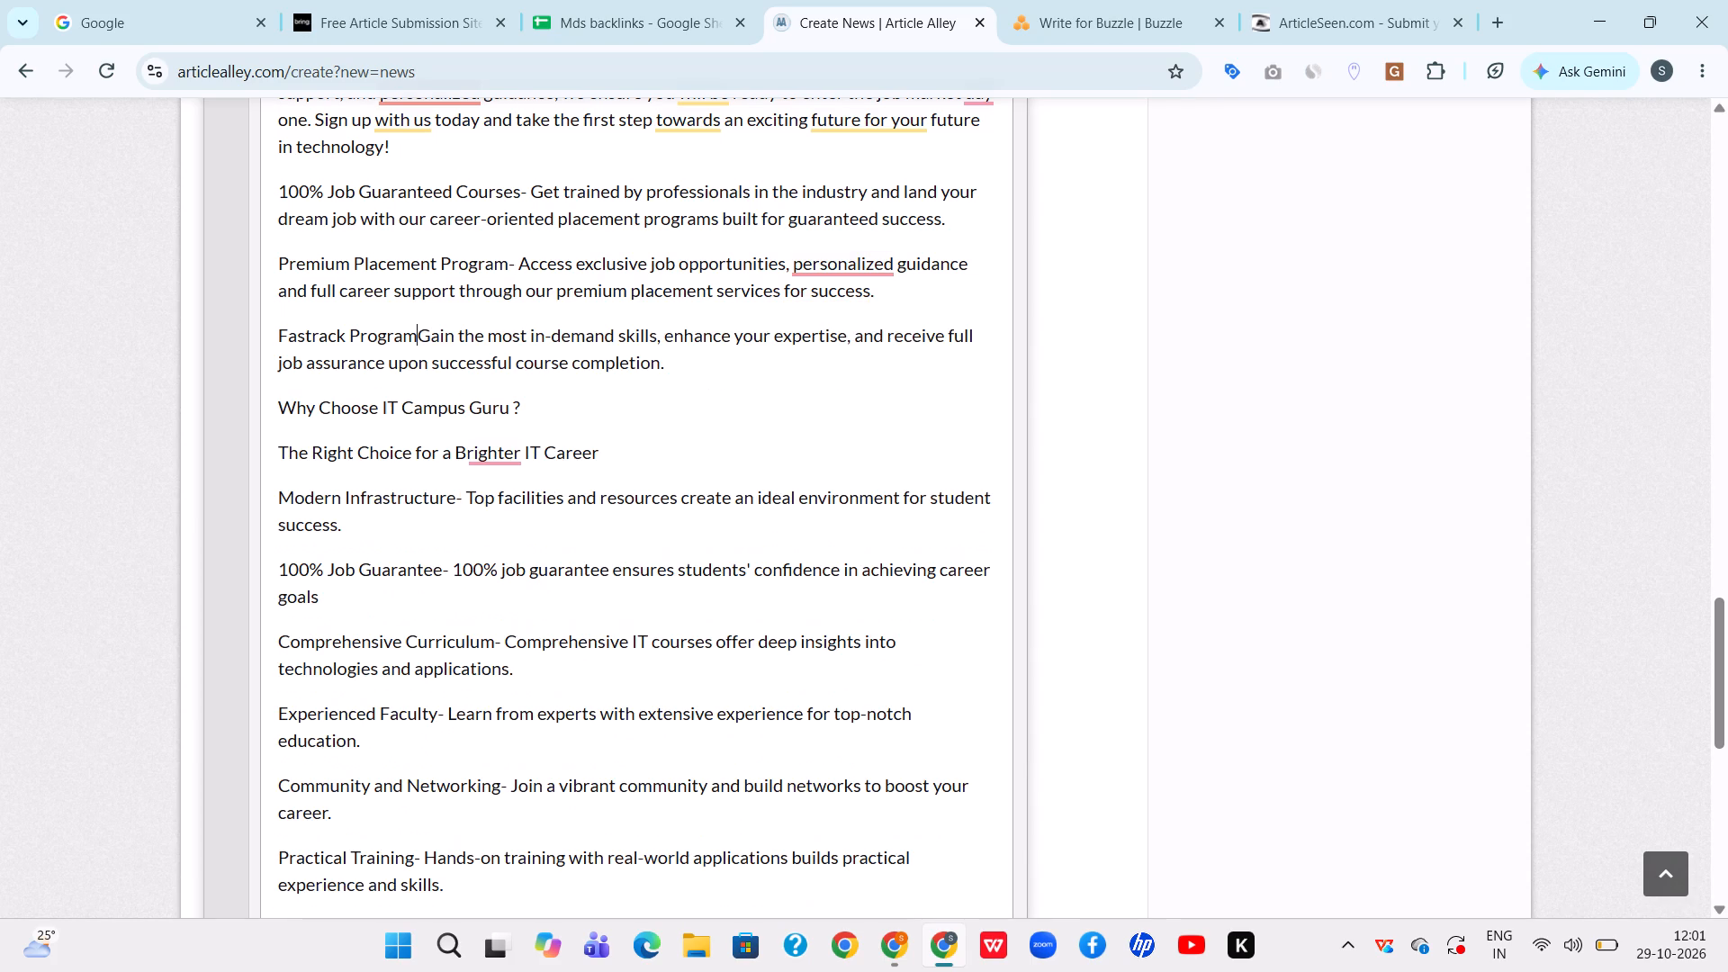
{"action": "type", "text": "-"}
{"action": "key", "text": "space"}
Copy the full Description text into a new paragraph above the IT Campus Guru Training & Placement Process heading in the news entry.
{"action": "scroll", "coordinate": [296, 520], "scroll_direction": "down", "scroll_amount": 4}
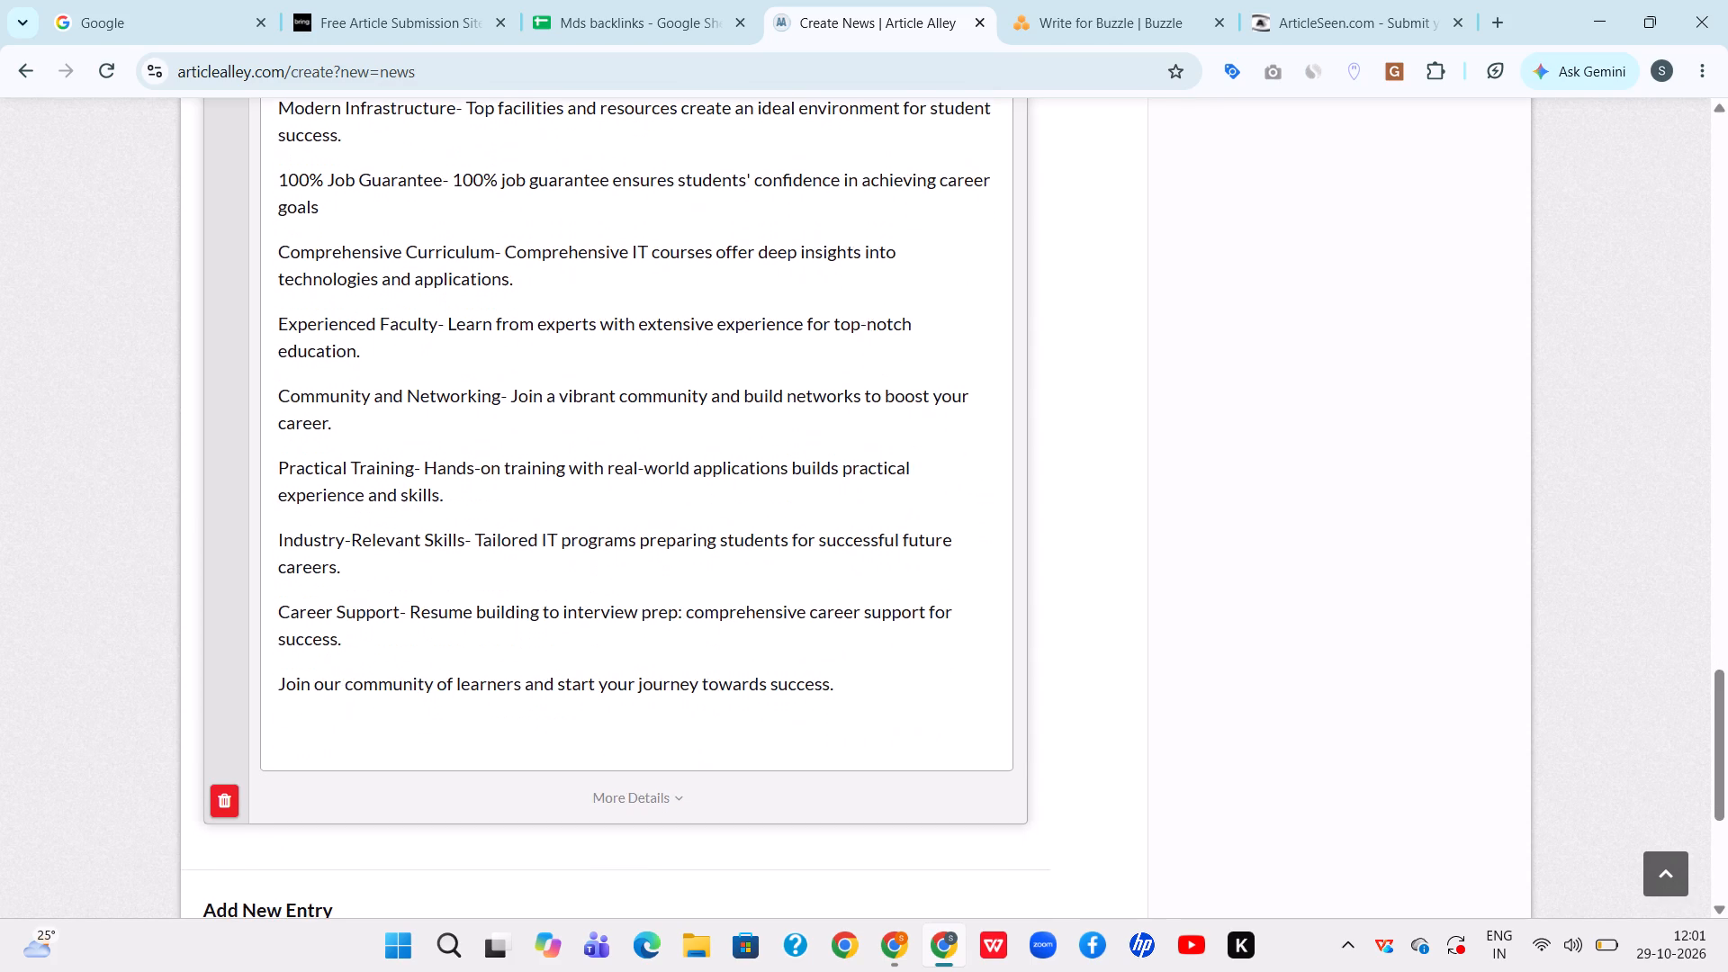
{"action": "scroll", "coordinate": [868, 705], "scroll_direction": "up", "scroll_amount": 8}
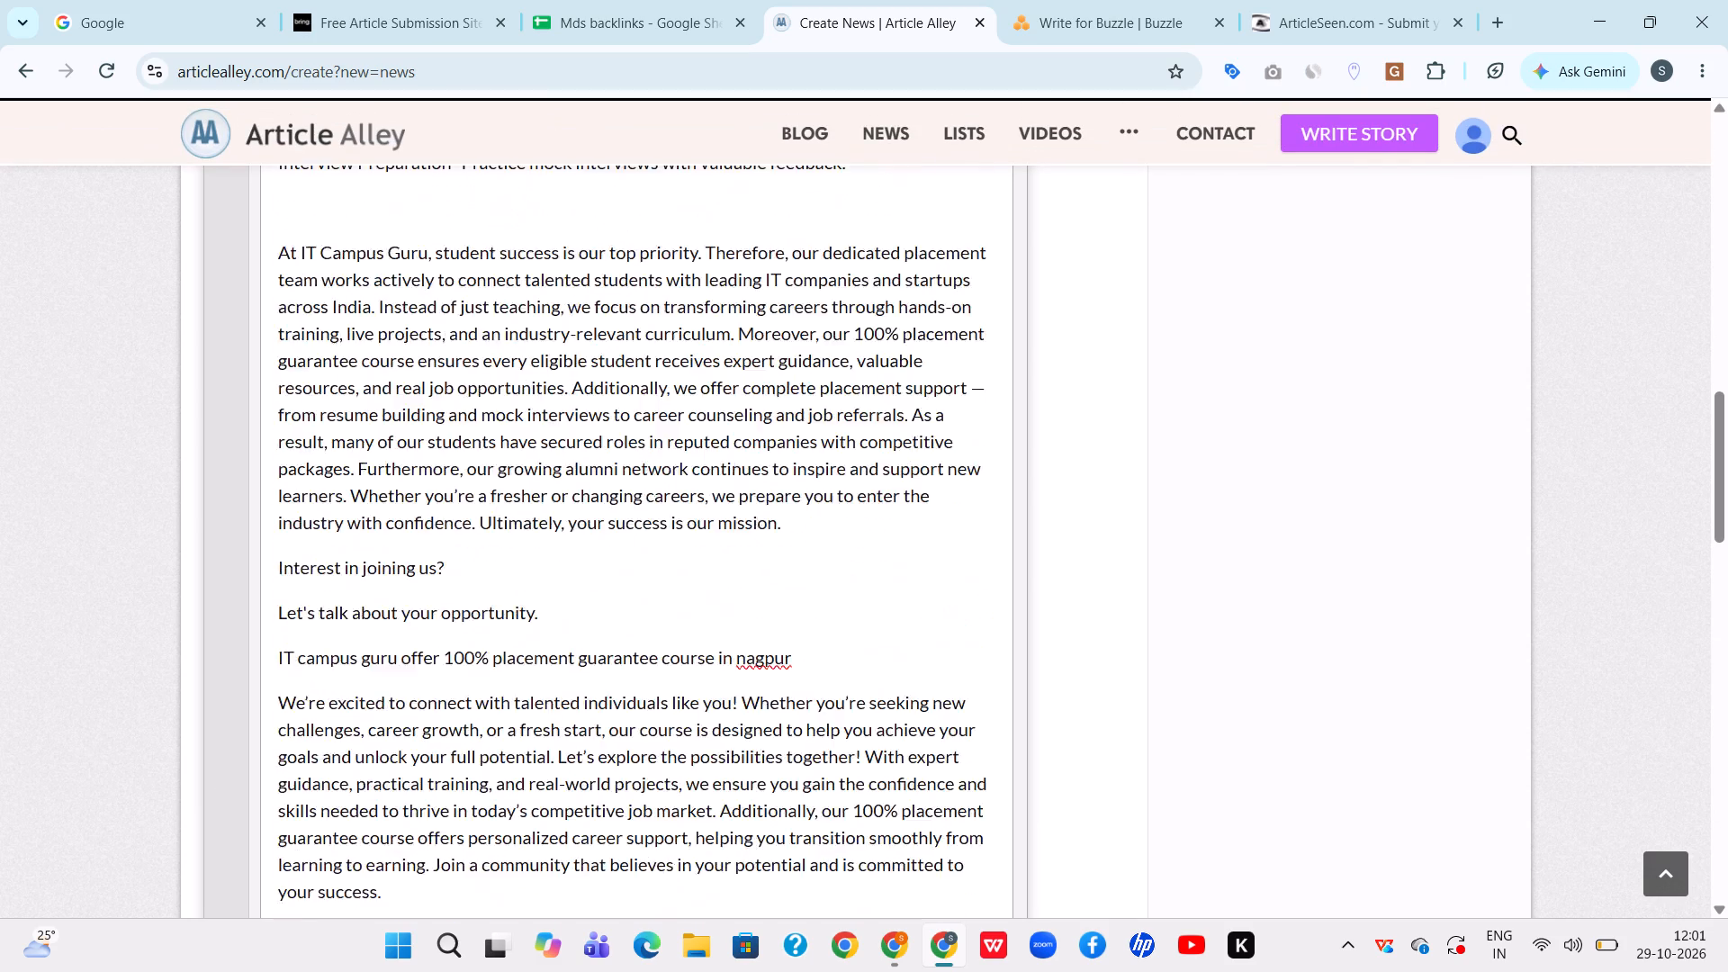
{"action": "scroll", "coordinate": [868, 705], "scroll_direction": "up", "scroll_amount": 8}
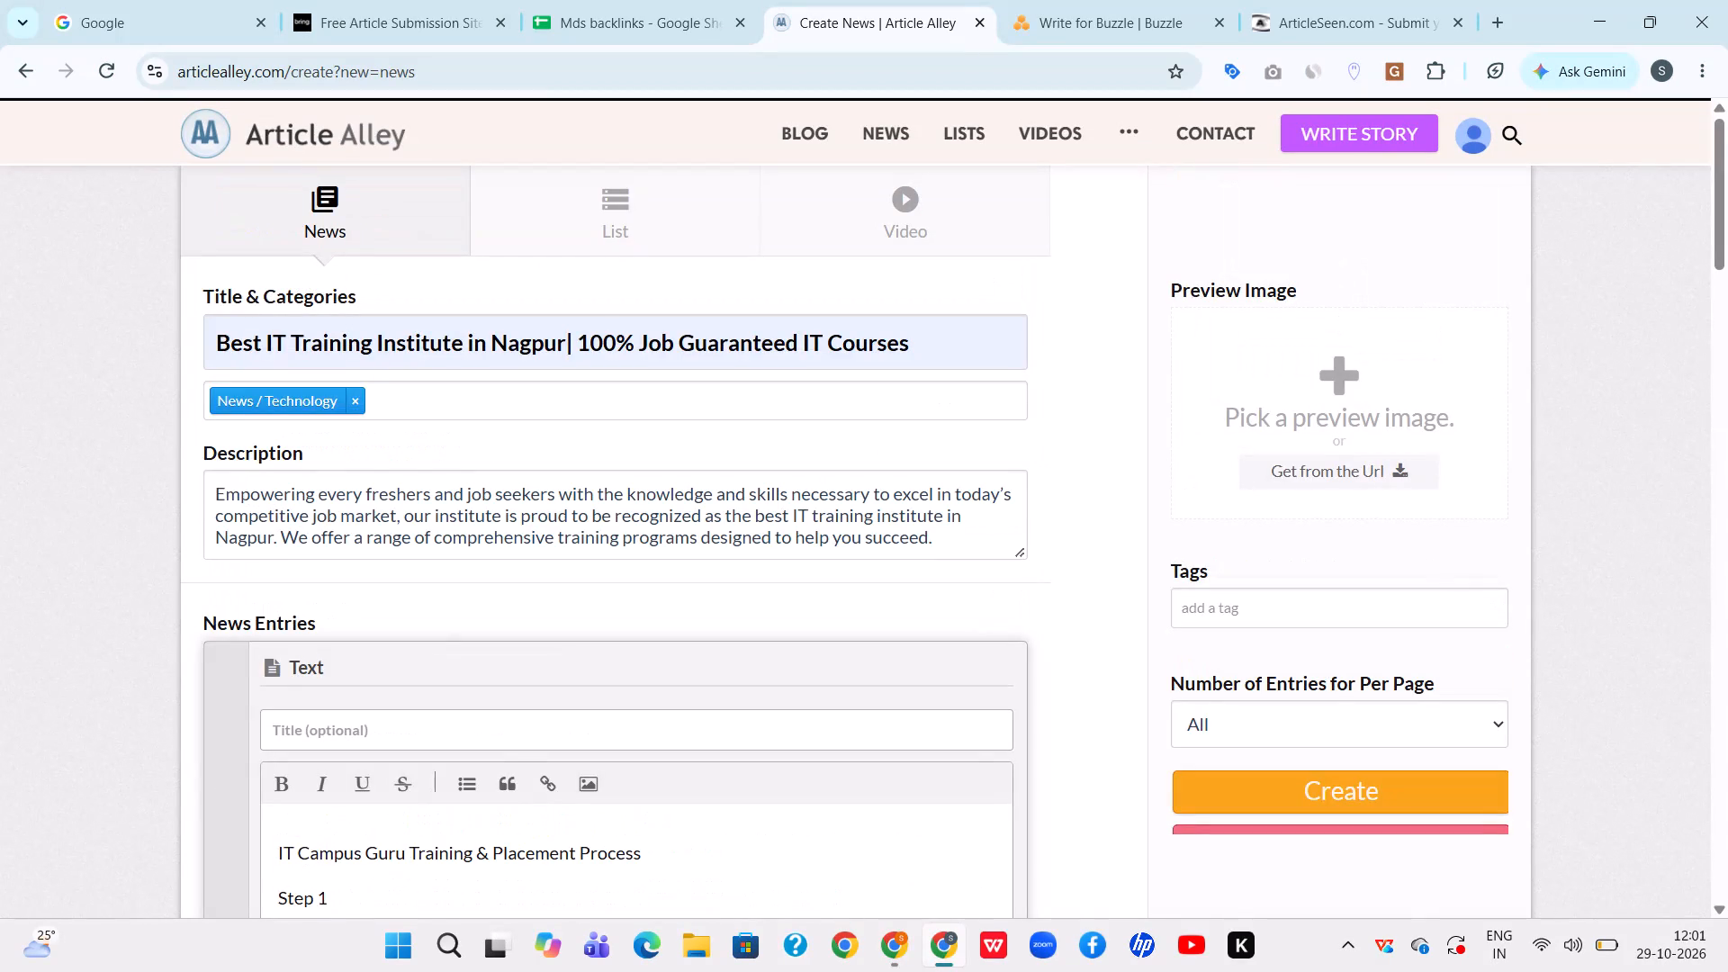
{"action": "left_click", "coordinate": [365, 814]}
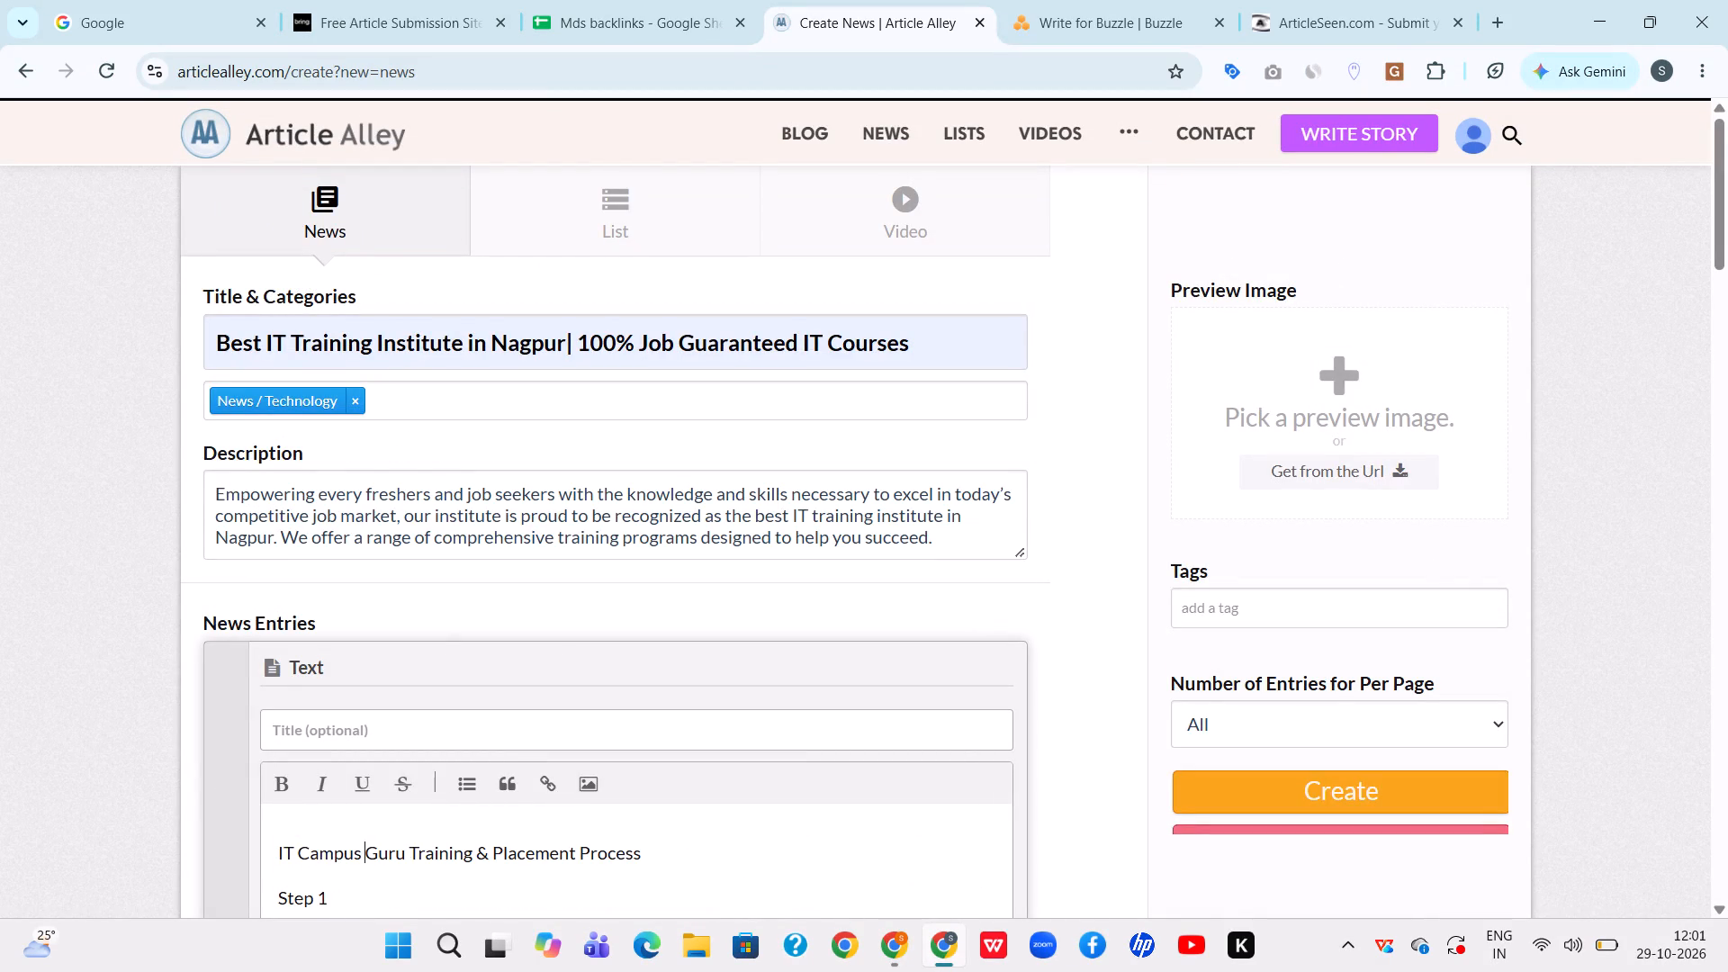
{"action": "left_click", "coordinate": [275, 845]}
{"action": "key", "text": "Return"}
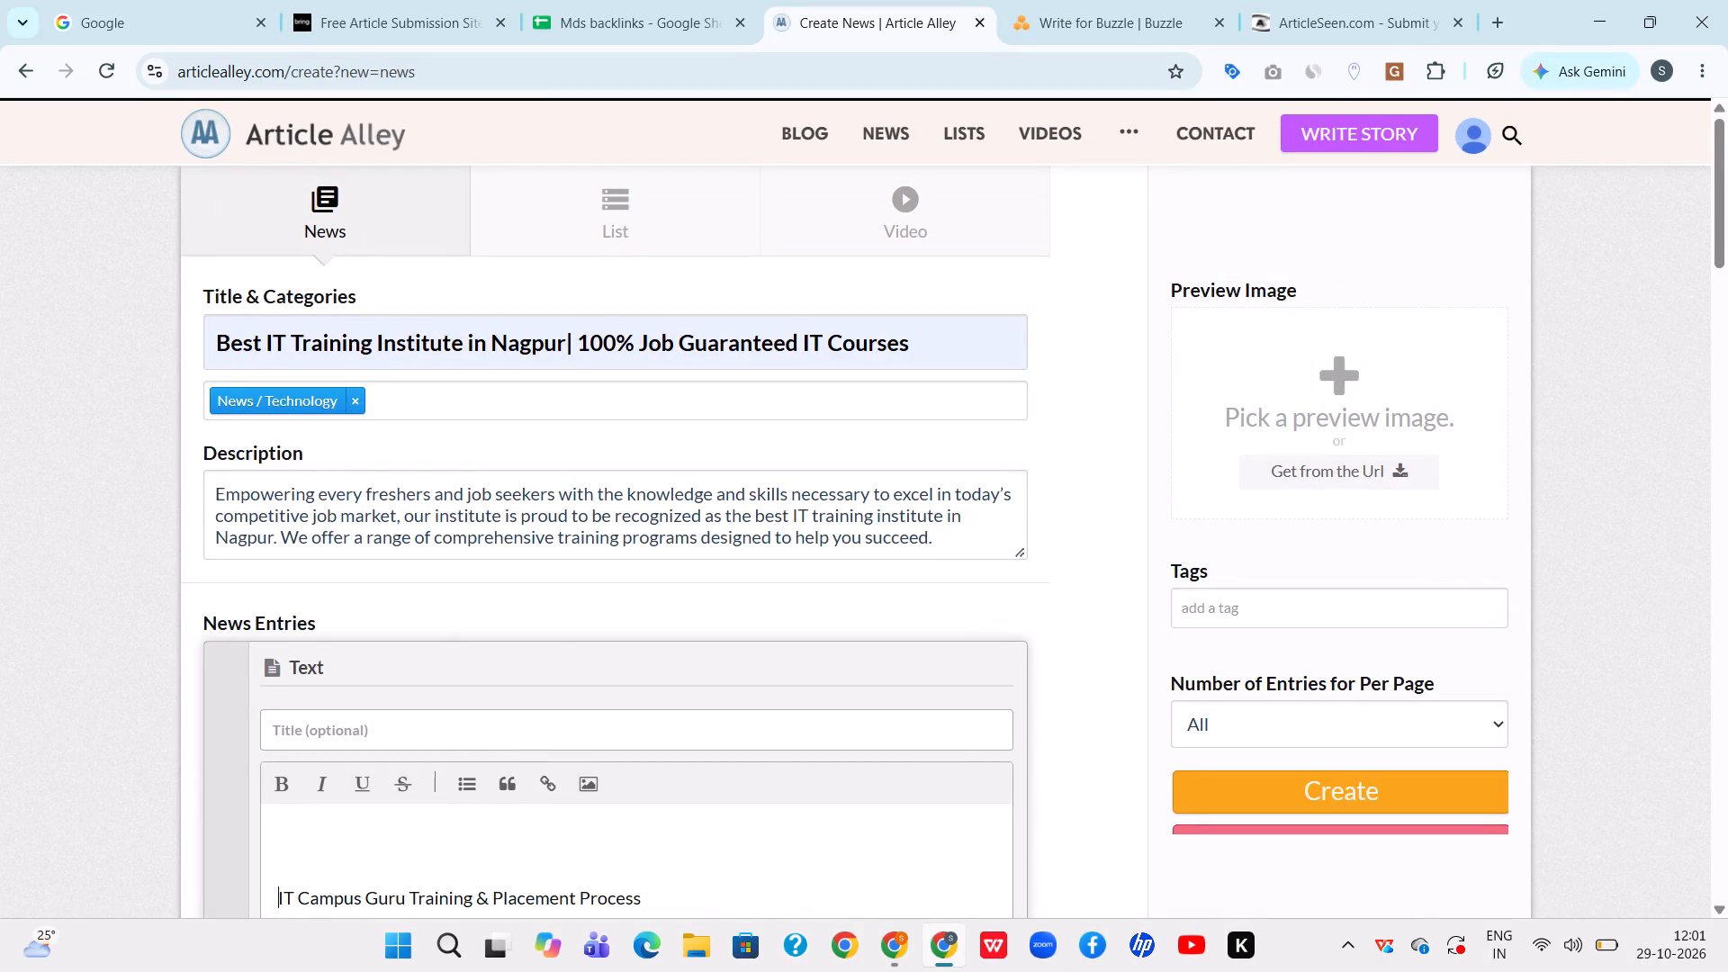
{"action": "left_click", "coordinate": [346, 836]}
{"action": "key", "text": "Up"}
{"action": "key", "text": "Up"}
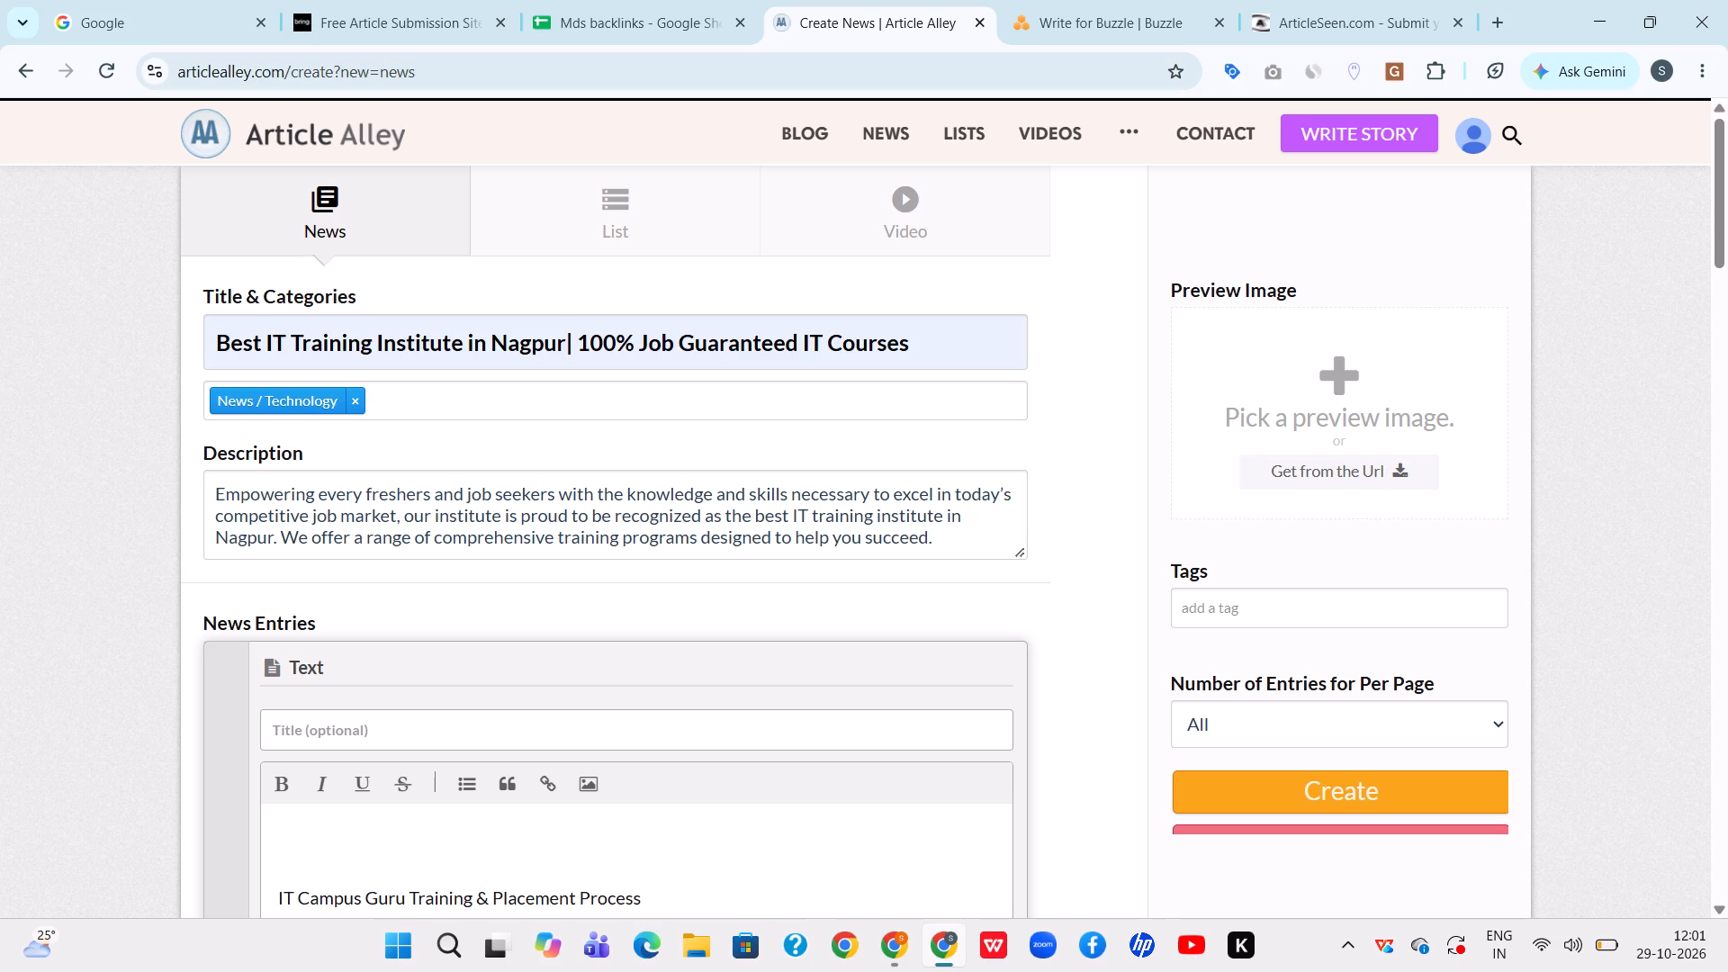
{"action": "triple_click", "coordinate": [428, 528]}
{"action": "left_click", "coordinate": [428, 528]}
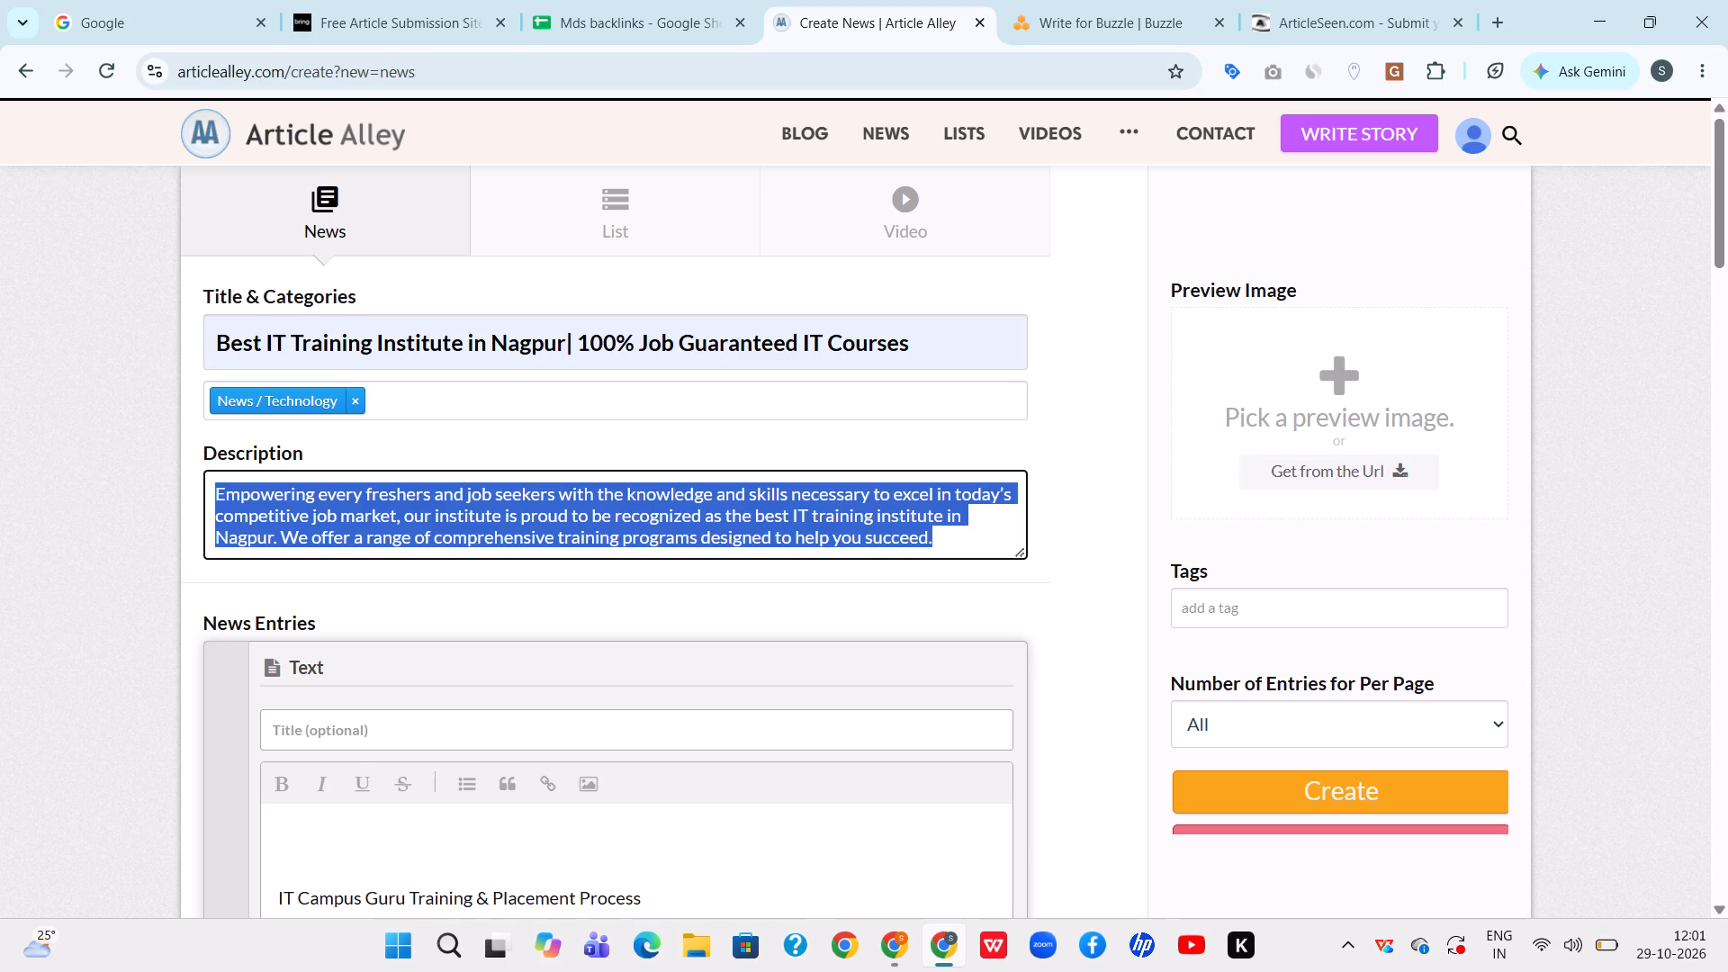
{"action": "key", "text": "ctrl+c"}
{"action": "scroll", "coordinate": [428, 528], "scroll_direction": "down", "scroll_amount": 2}
{"action": "left_click", "coordinate": [382, 409]}
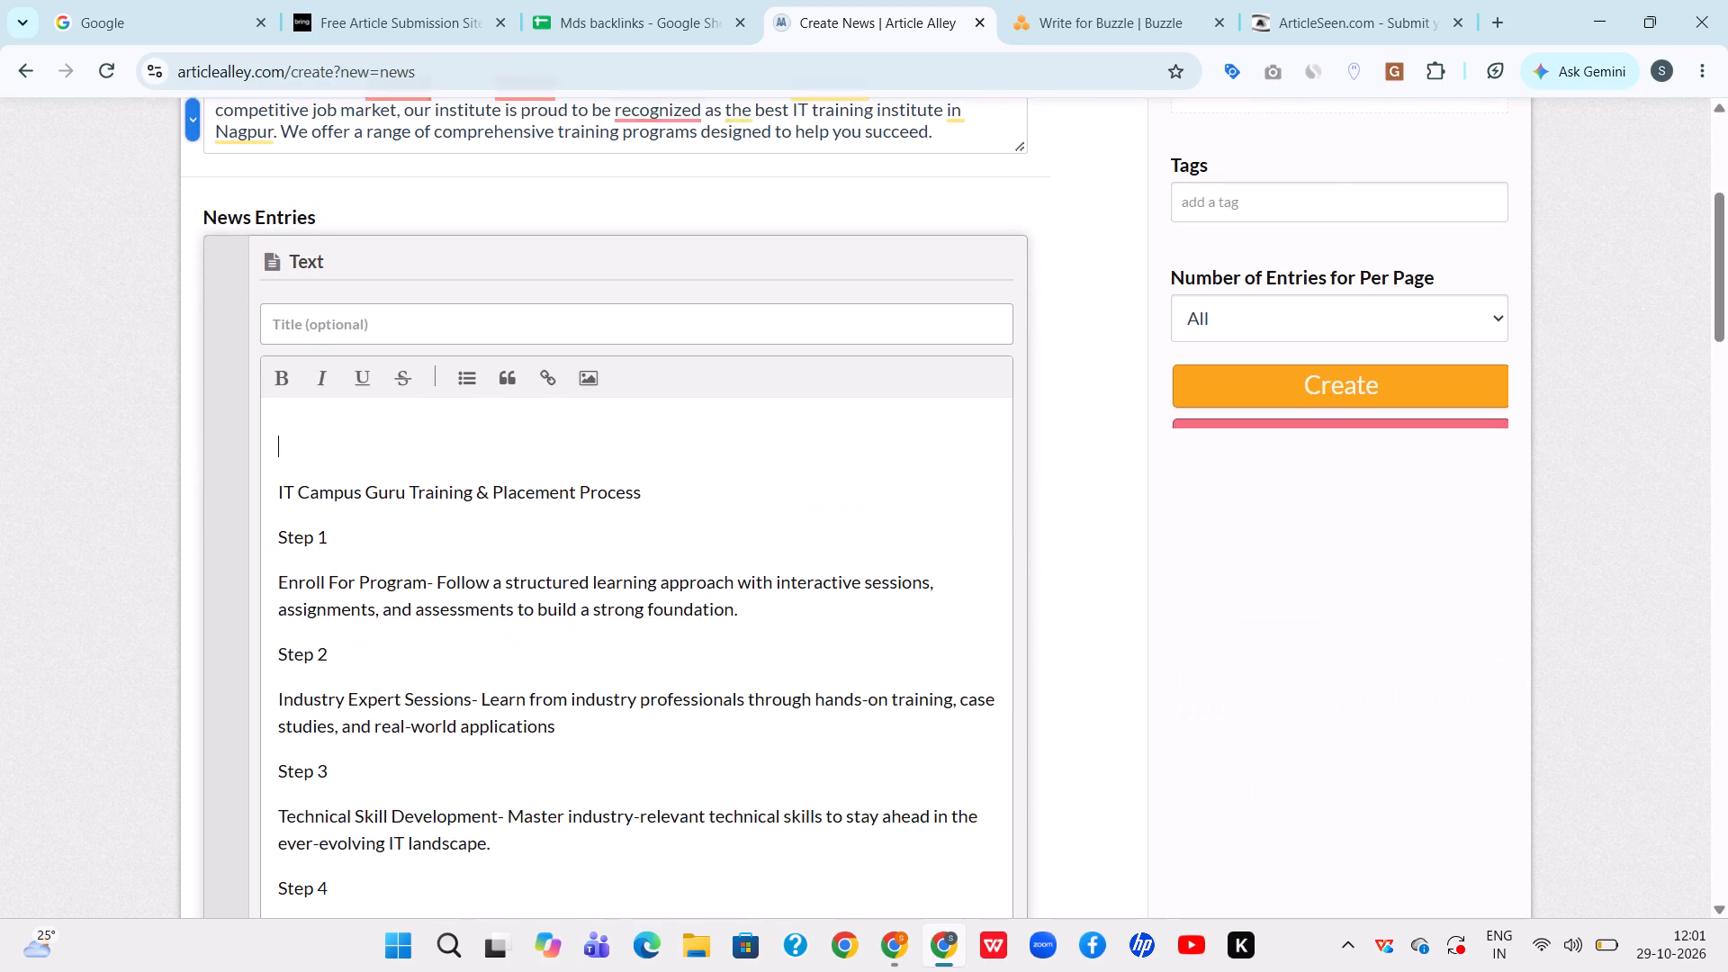
{"action": "key", "text": "ctrl+v"}
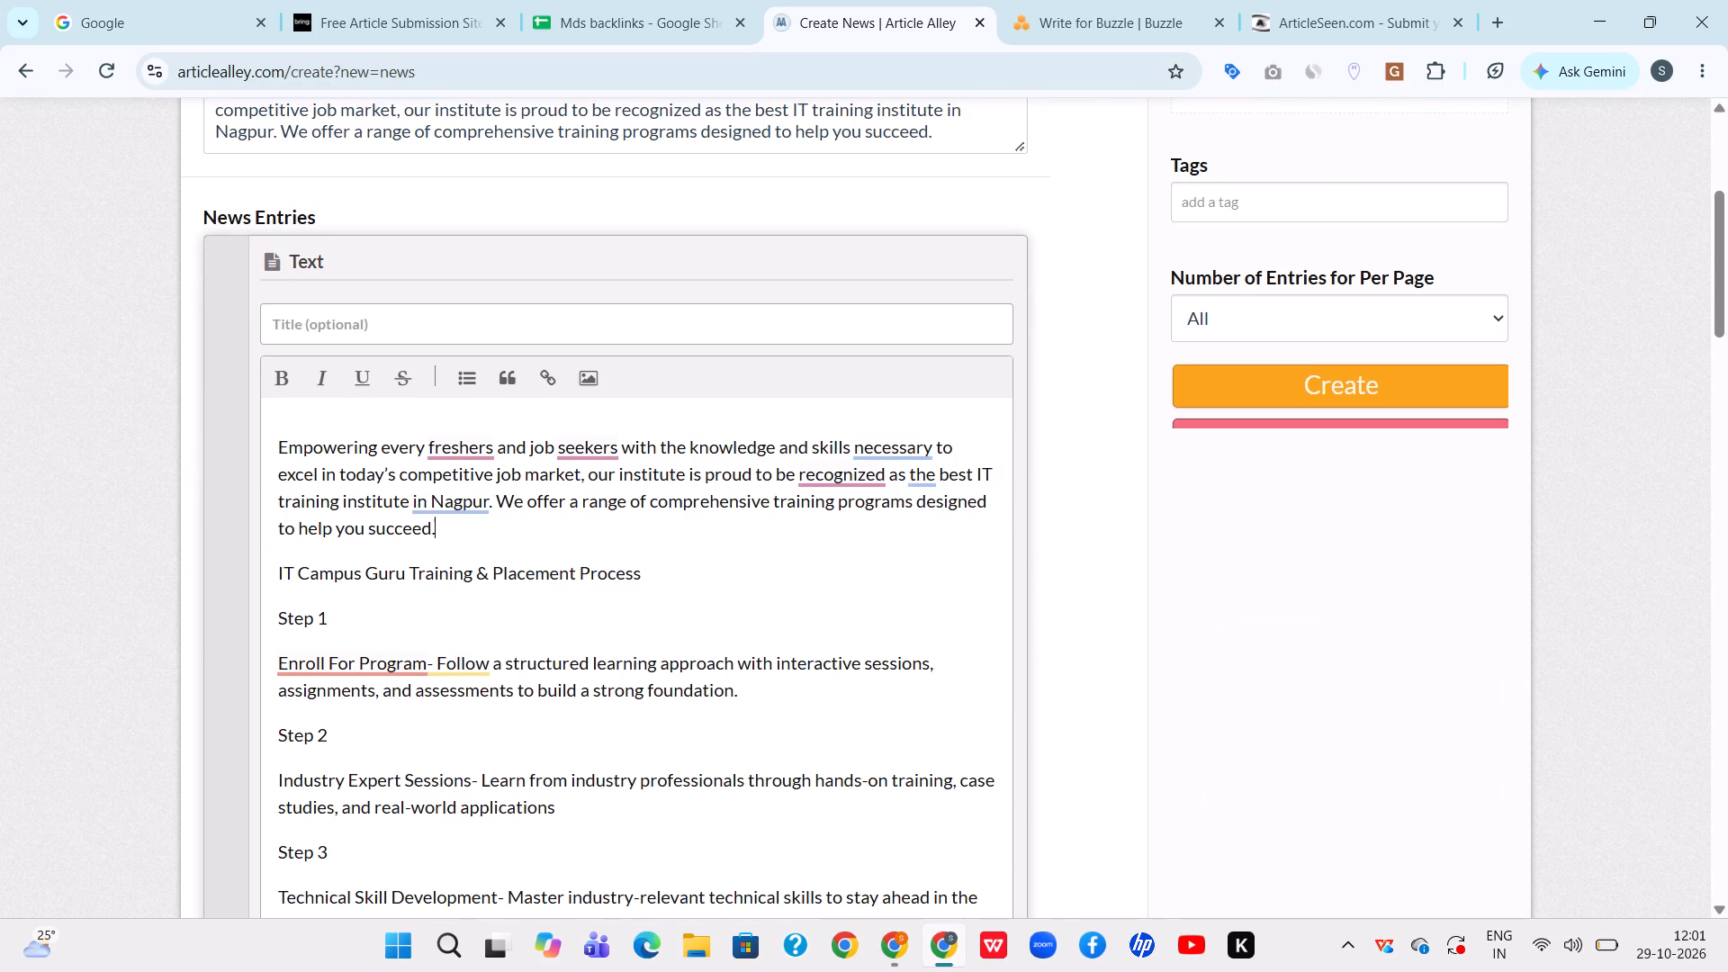
Link the phrase "best IT training institute in Nagpur" in the news entry's first paragraph to the itcampusguru.com address copied from the institute's website.
{"action": "left_click", "coordinate": [920, 965]}
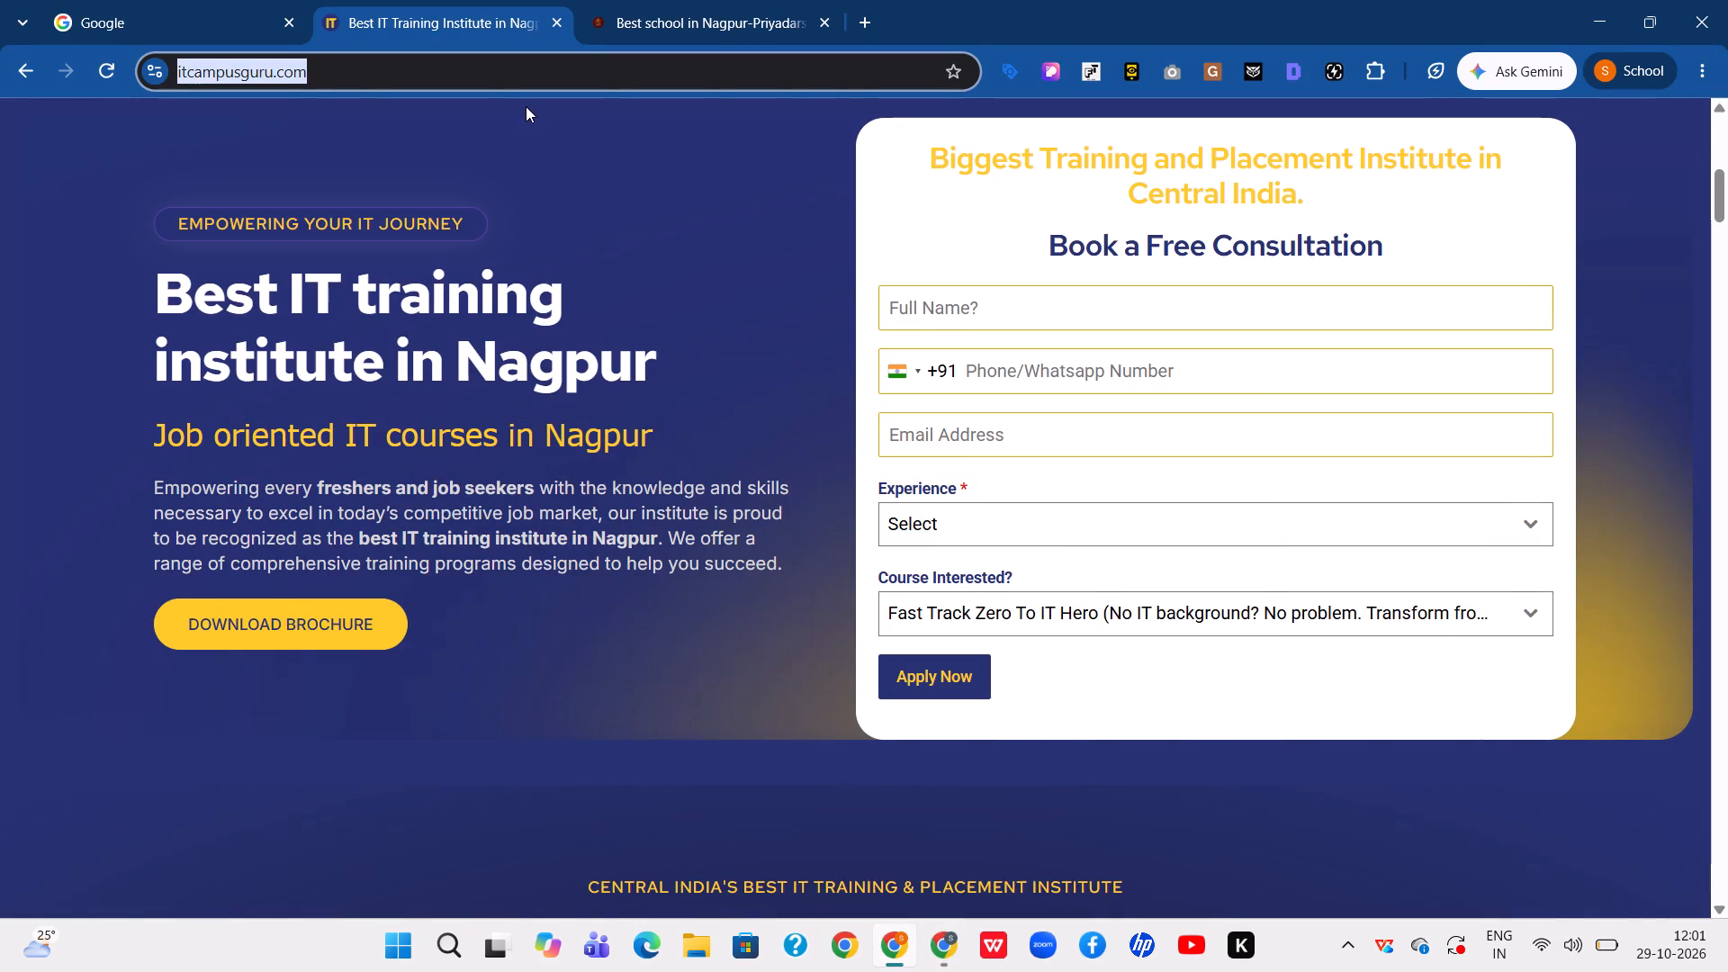
{"action": "key", "text": "ctrl+c"}
{"action": "left_click", "coordinate": [632, 422]}
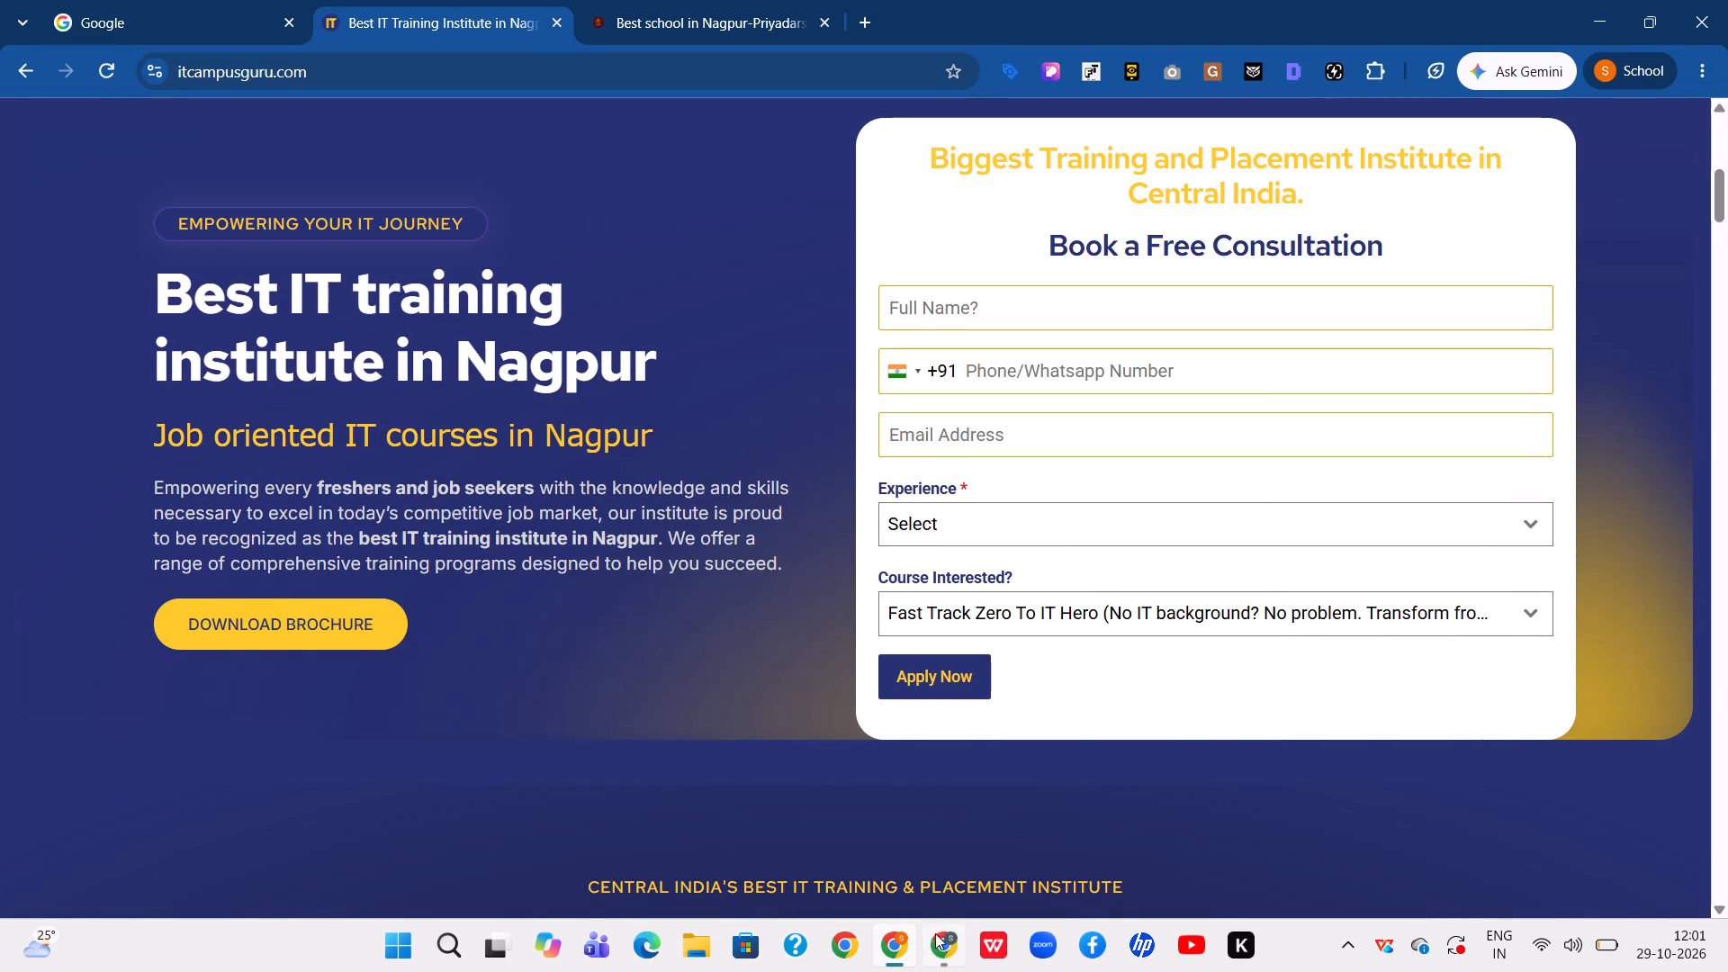
{"action": "left_click", "coordinate": [946, 940]}
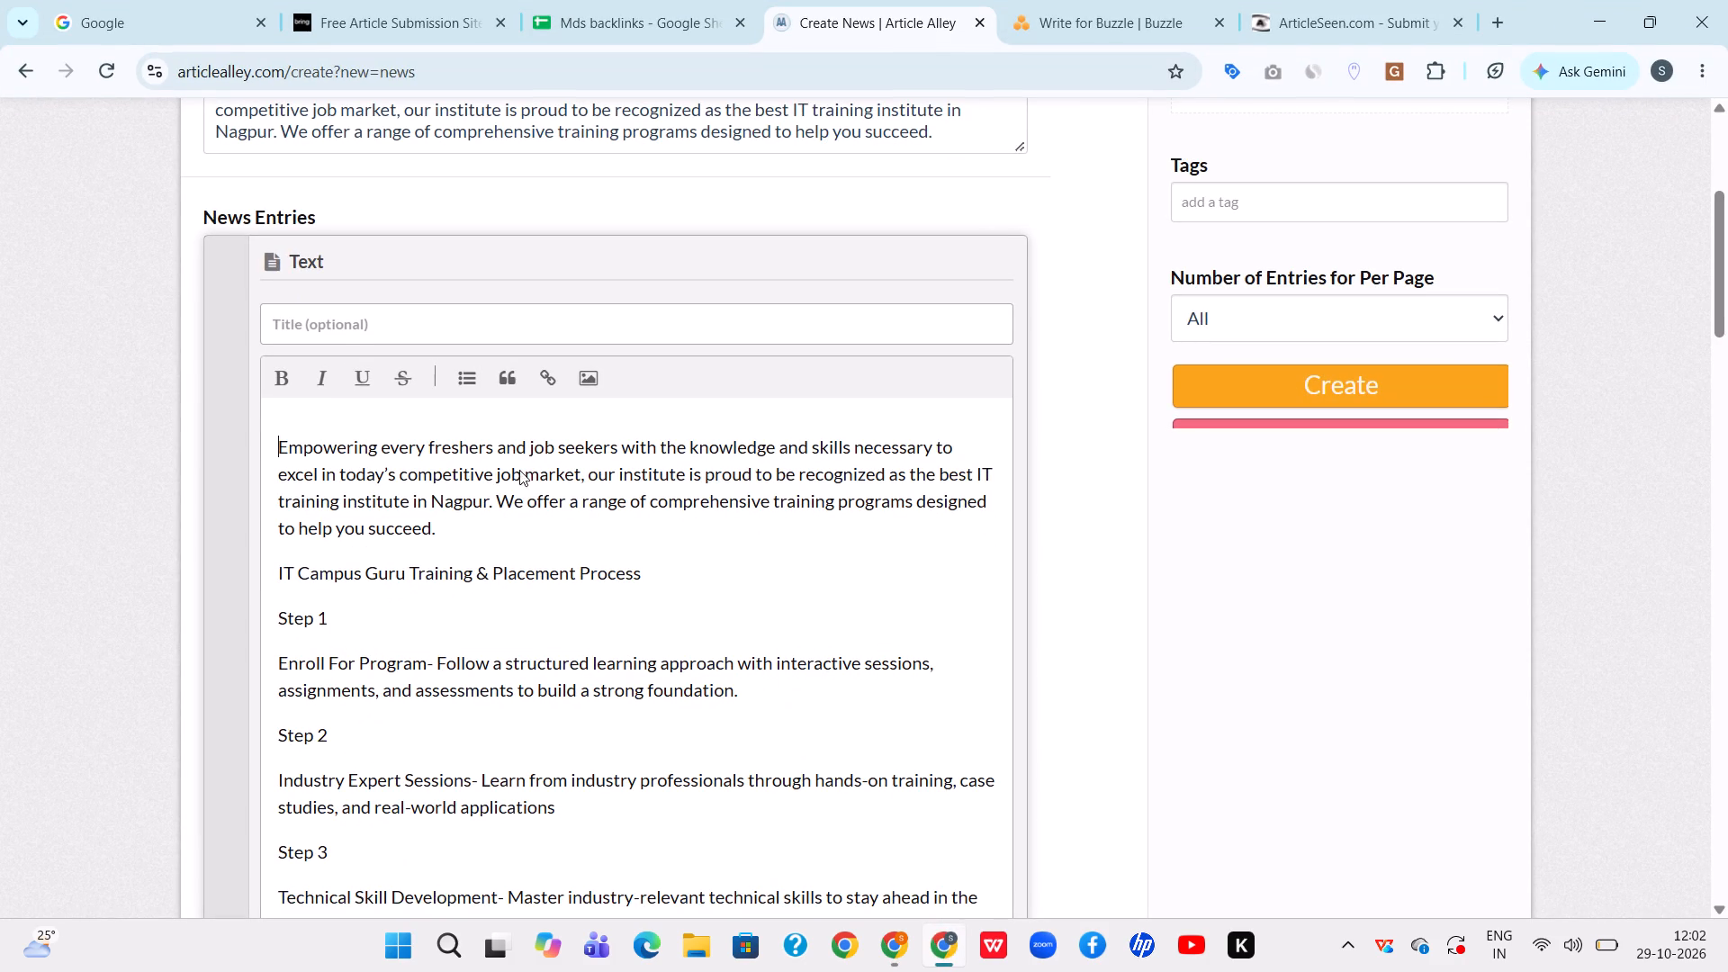
{"action": "left_click", "coordinate": [956, 477]}
{"action": "left_click_drag", "start_coordinate": [956, 477], "coordinate": [493, 508]}
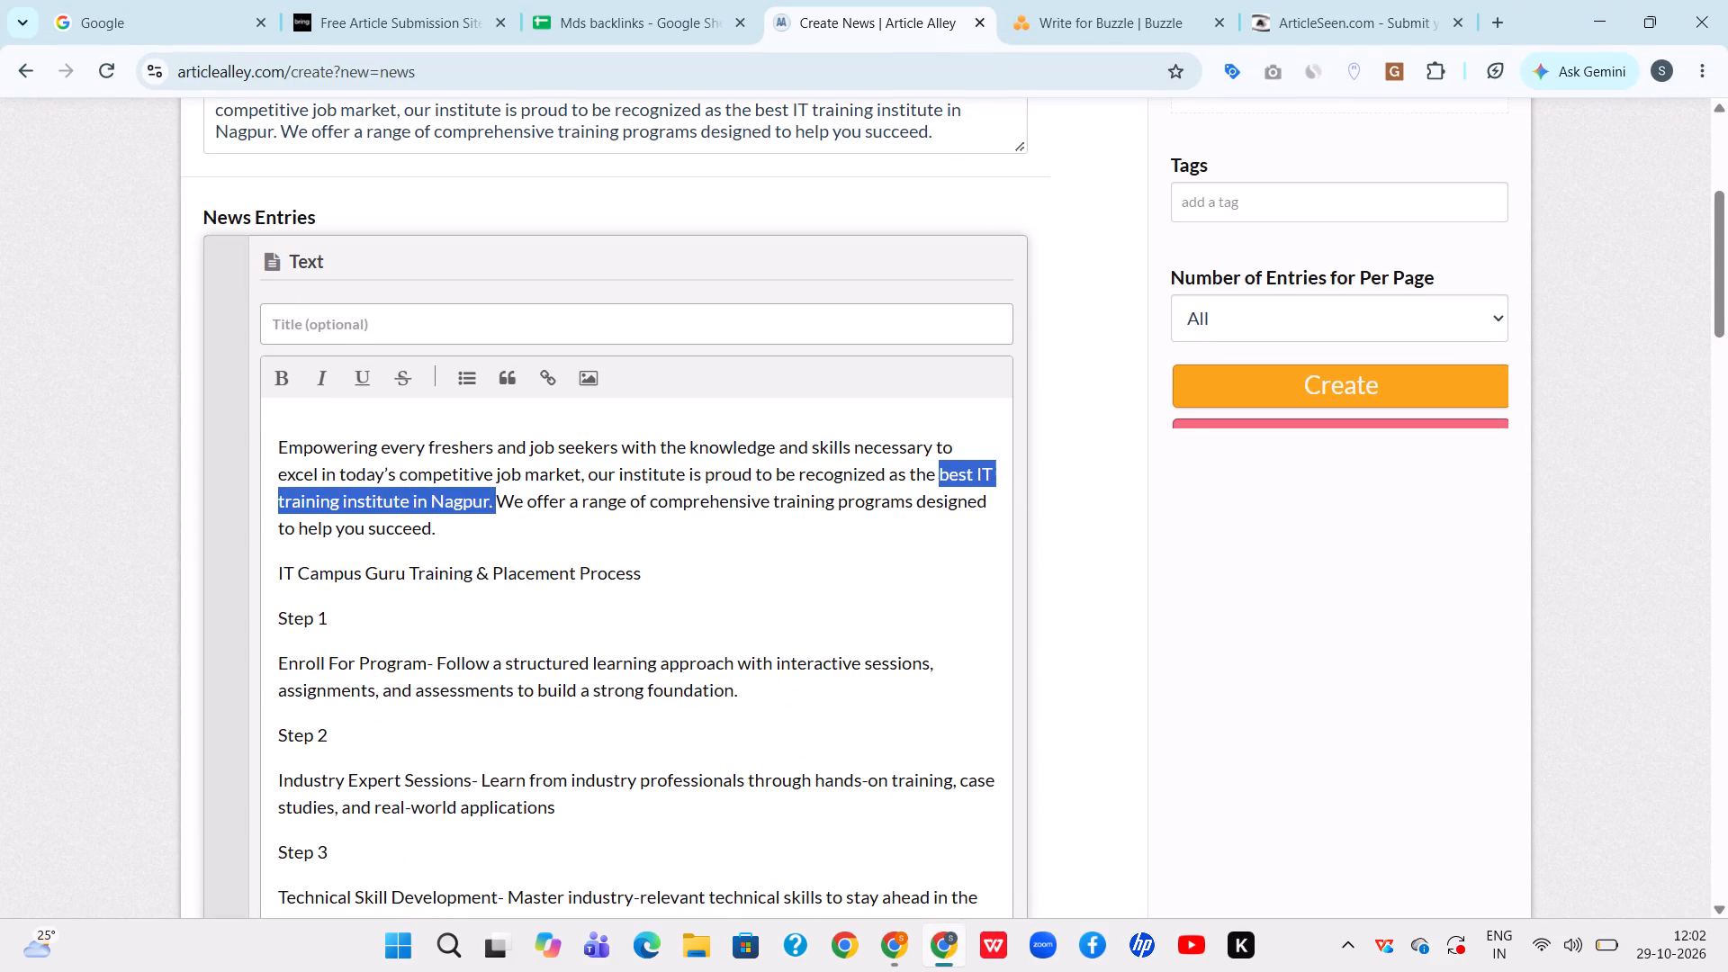
{"action": "left_click_drag", "start_coordinate": [493, 508], "coordinate": [477, 509]}
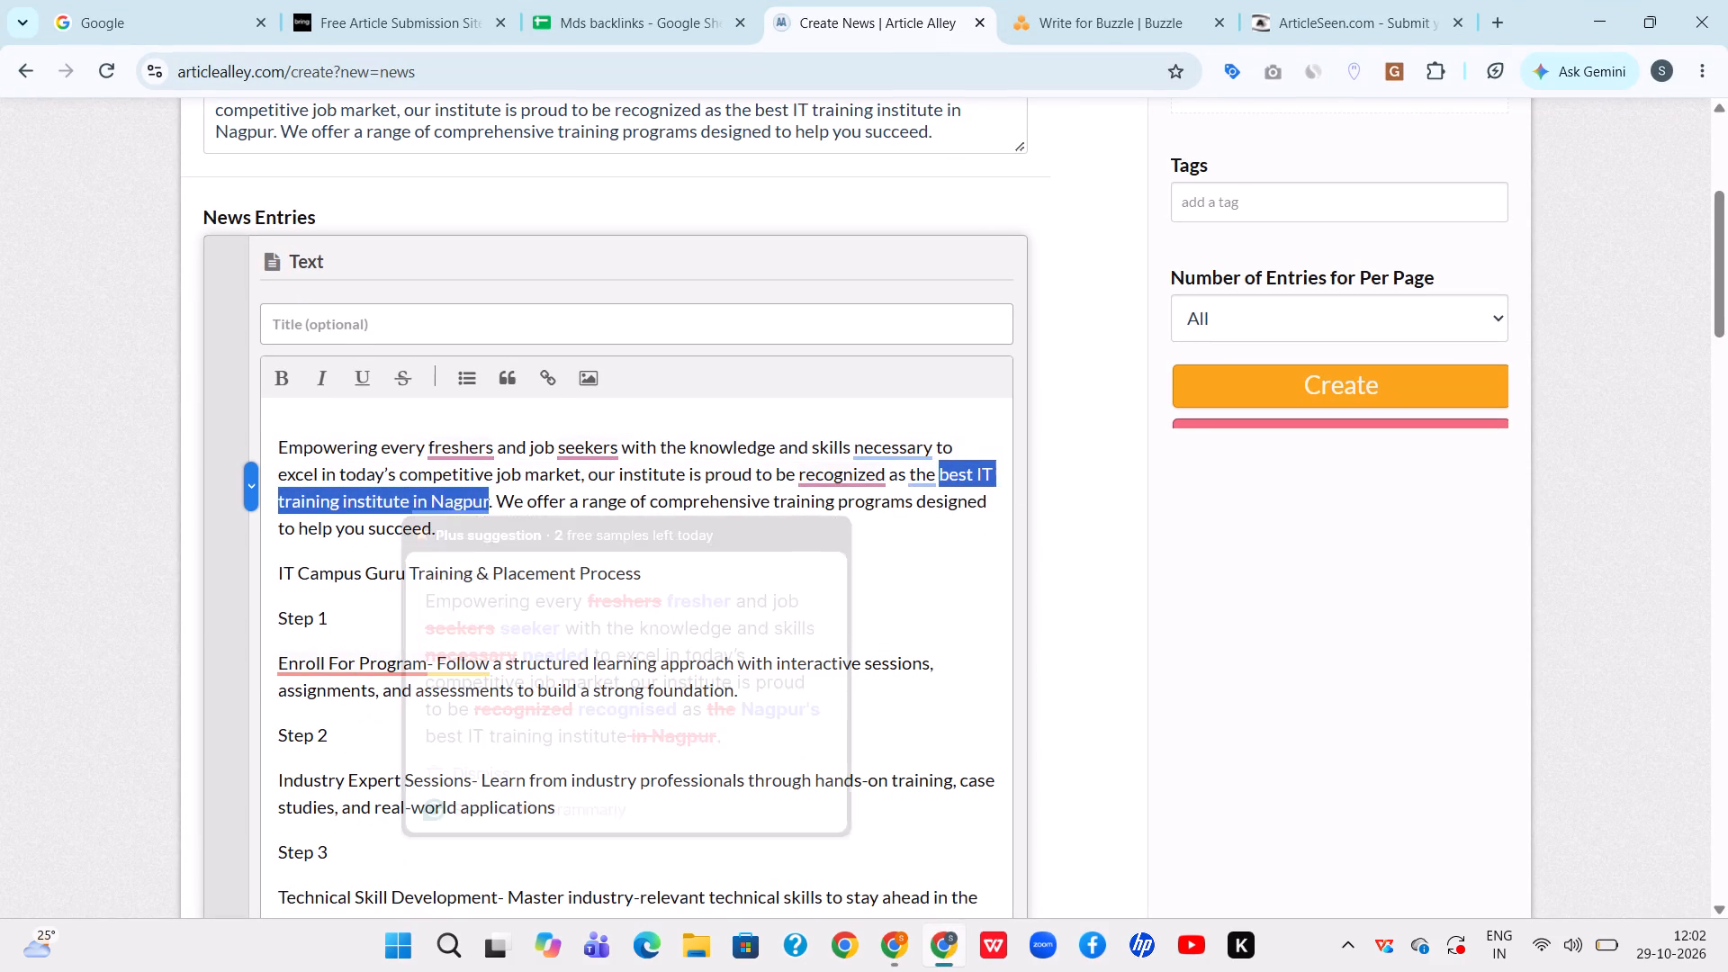
{"action": "left_click", "coordinate": [552, 373]}
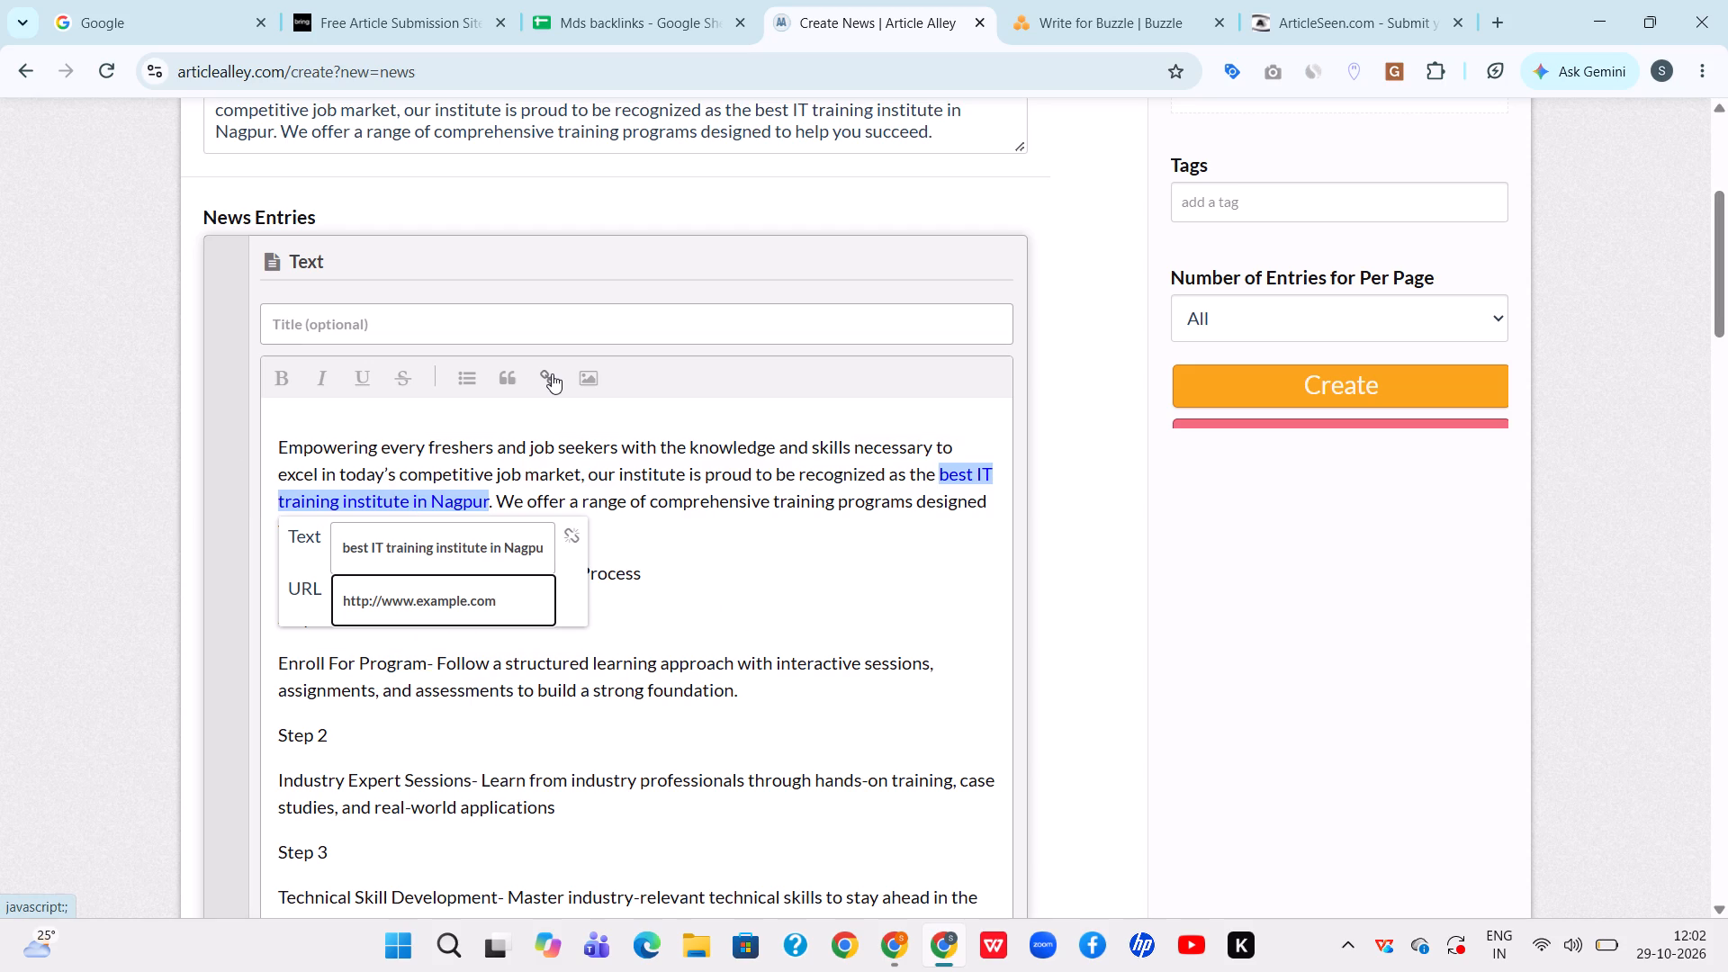
{"action": "key", "text": "ctrl+a"}
{"action": "key", "text": "ctrl+v"}
{"action": "key", "text": "Return"}
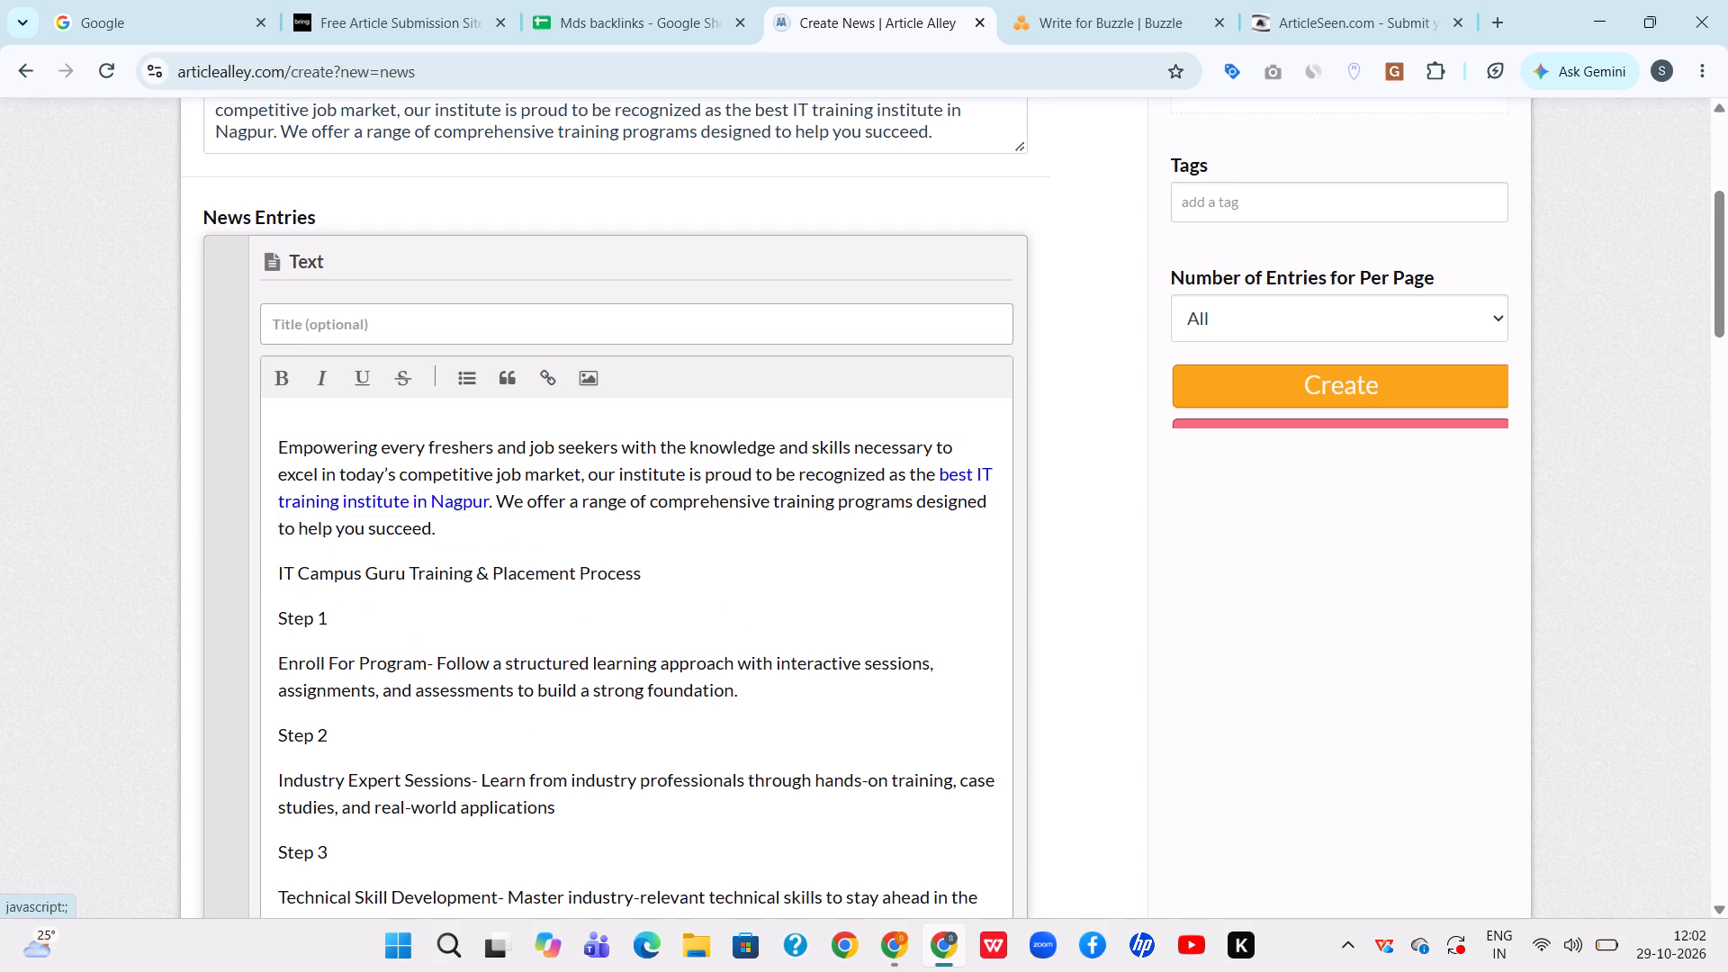
Upload Cover Image.jpg from Downloads as the news story's preview image.
{"action": "scroll", "coordinate": [649, 585], "scroll_direction": "down", "scroll_amount": 11}
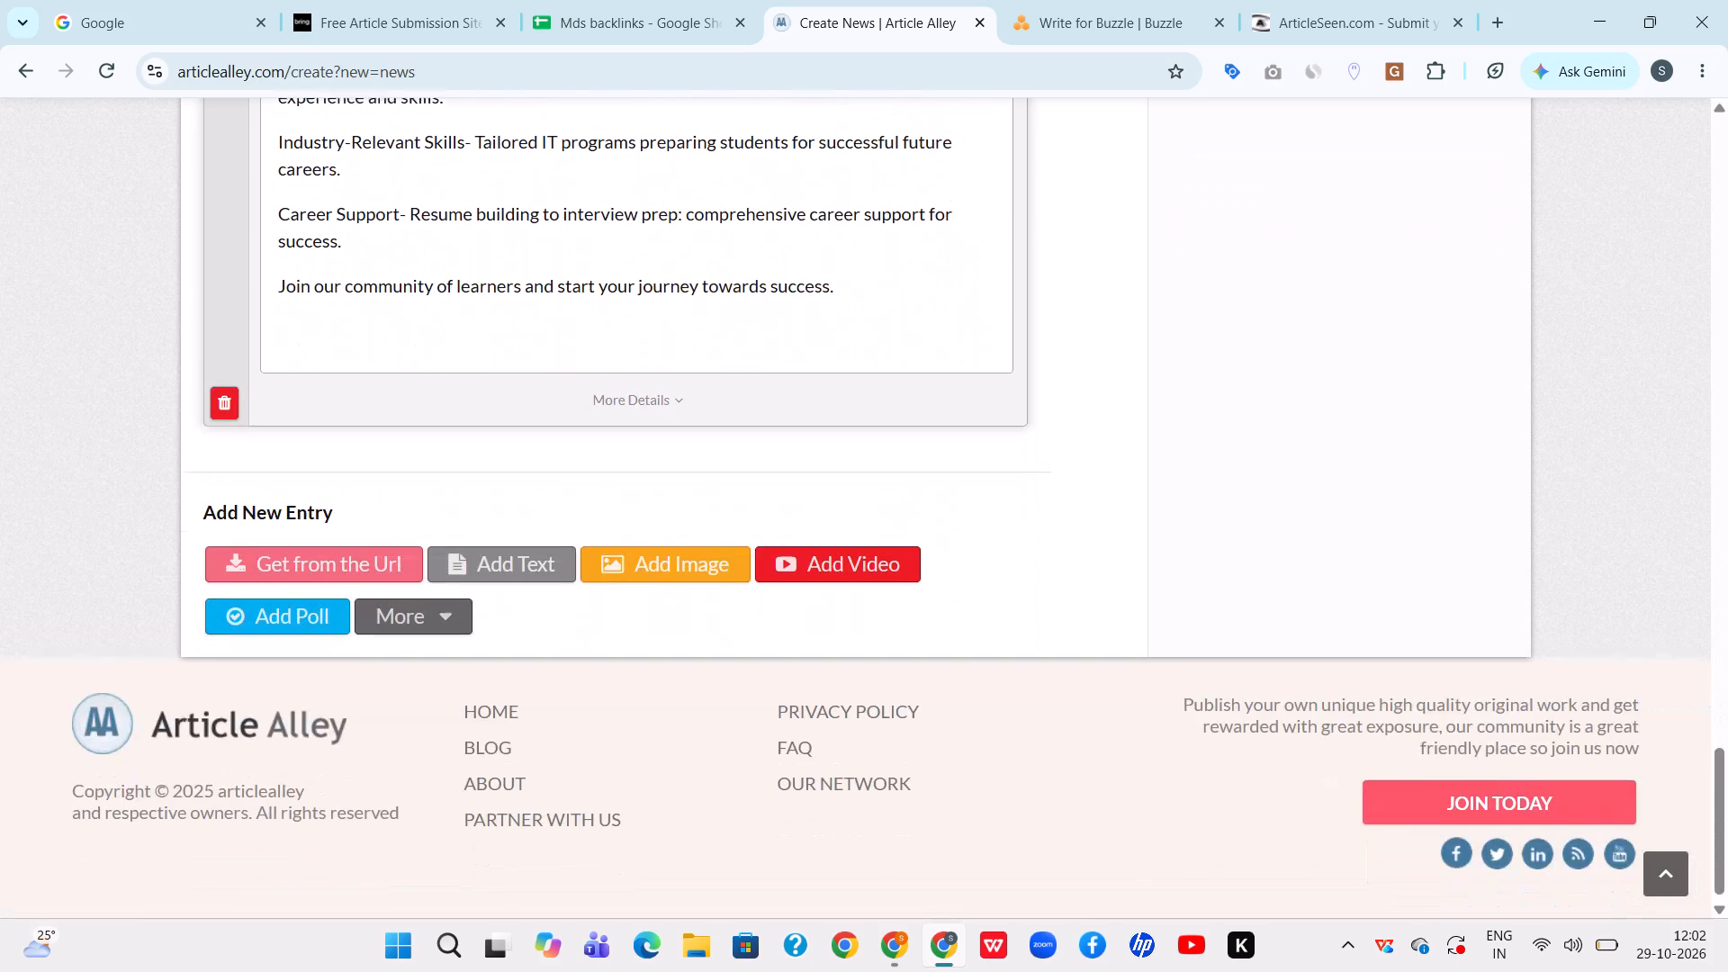
{"action": "scroll", "coordinate": [649, 585], "scroll_direction": "down", "scroll_amount": 1}
{"action": "scroll", "coordinate": [649, 585], "scroll_direction": "up", "scroll_amount": 15}
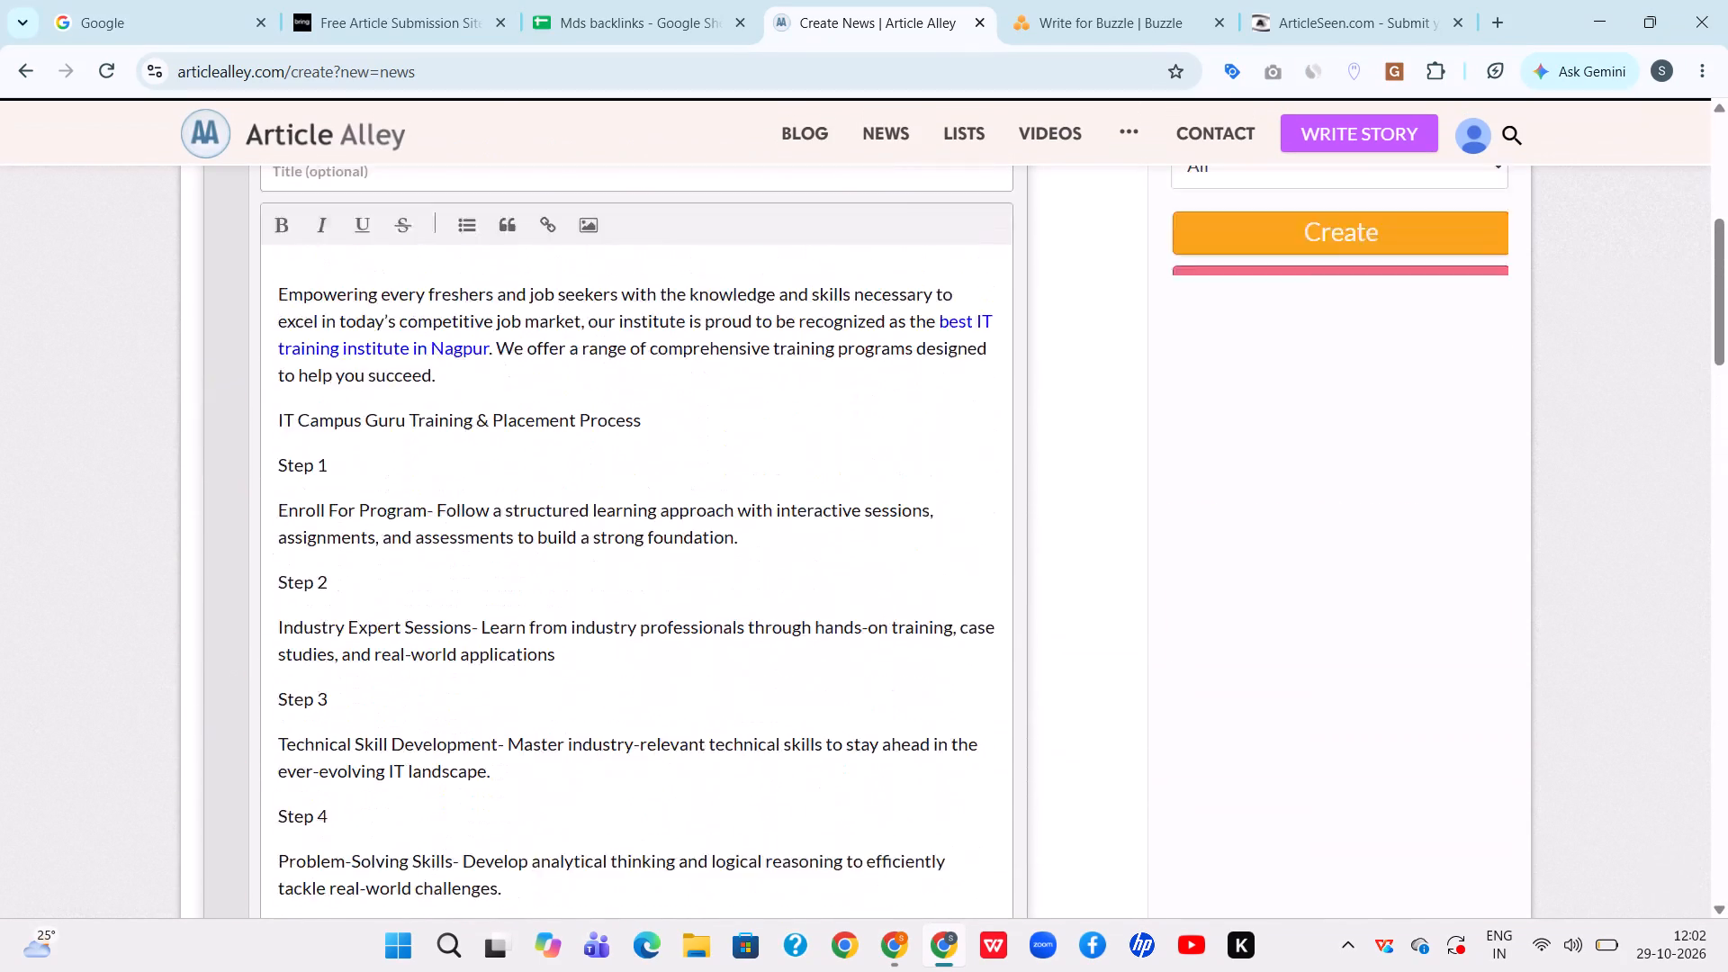
{"action": "scroll", "coordinate": [649, 585], "scroll_direction": "up", "scroll_amount": 2}
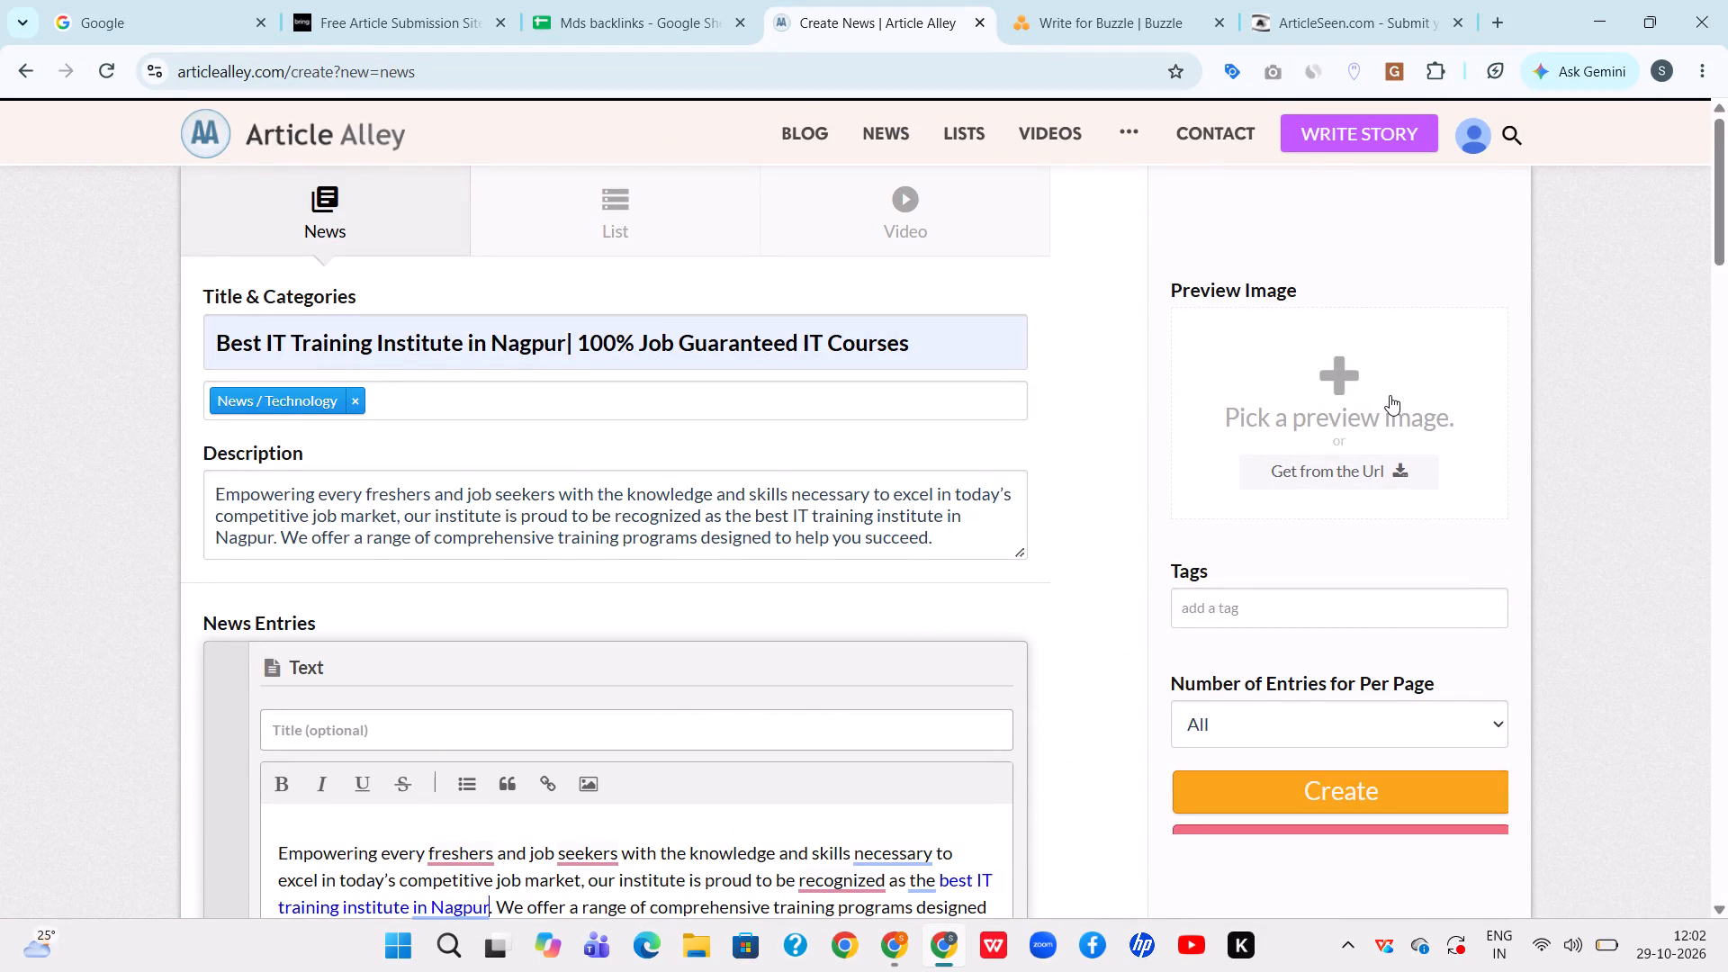
{"action": "left_click", "coordinate": [1390, 395]}
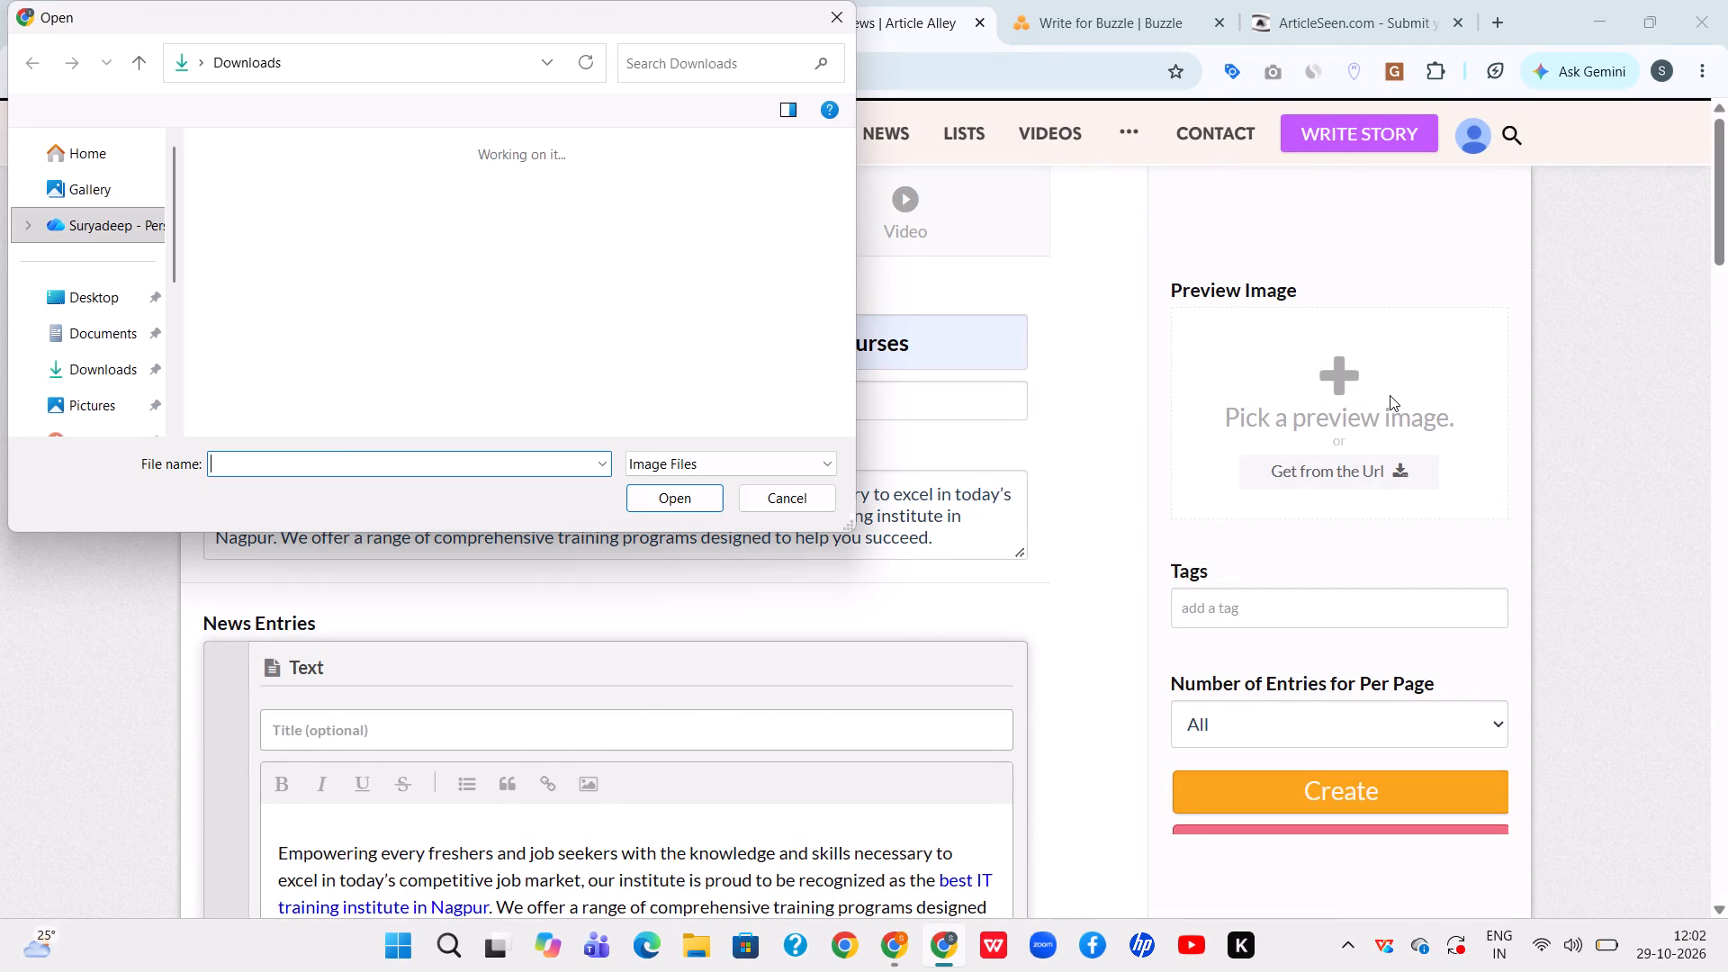
{"action": "type", "text": "imag"}
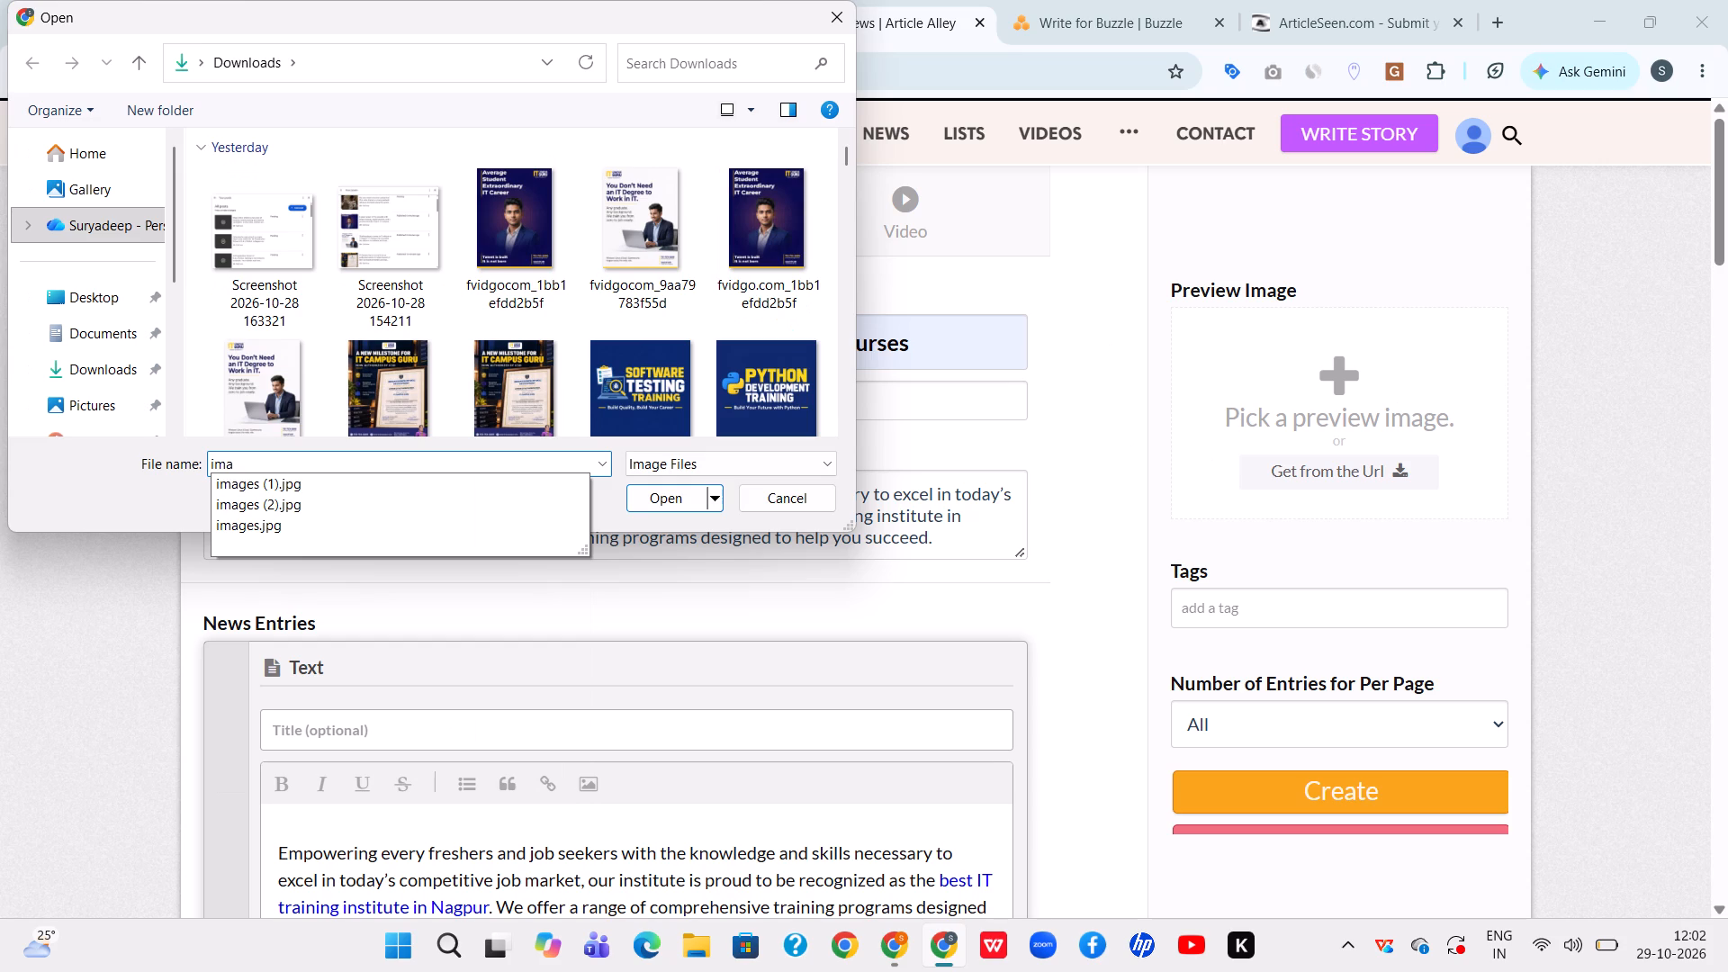
{"action": "key", "text": "ctrl+a"}
{"action": "type", "text": "cov"}
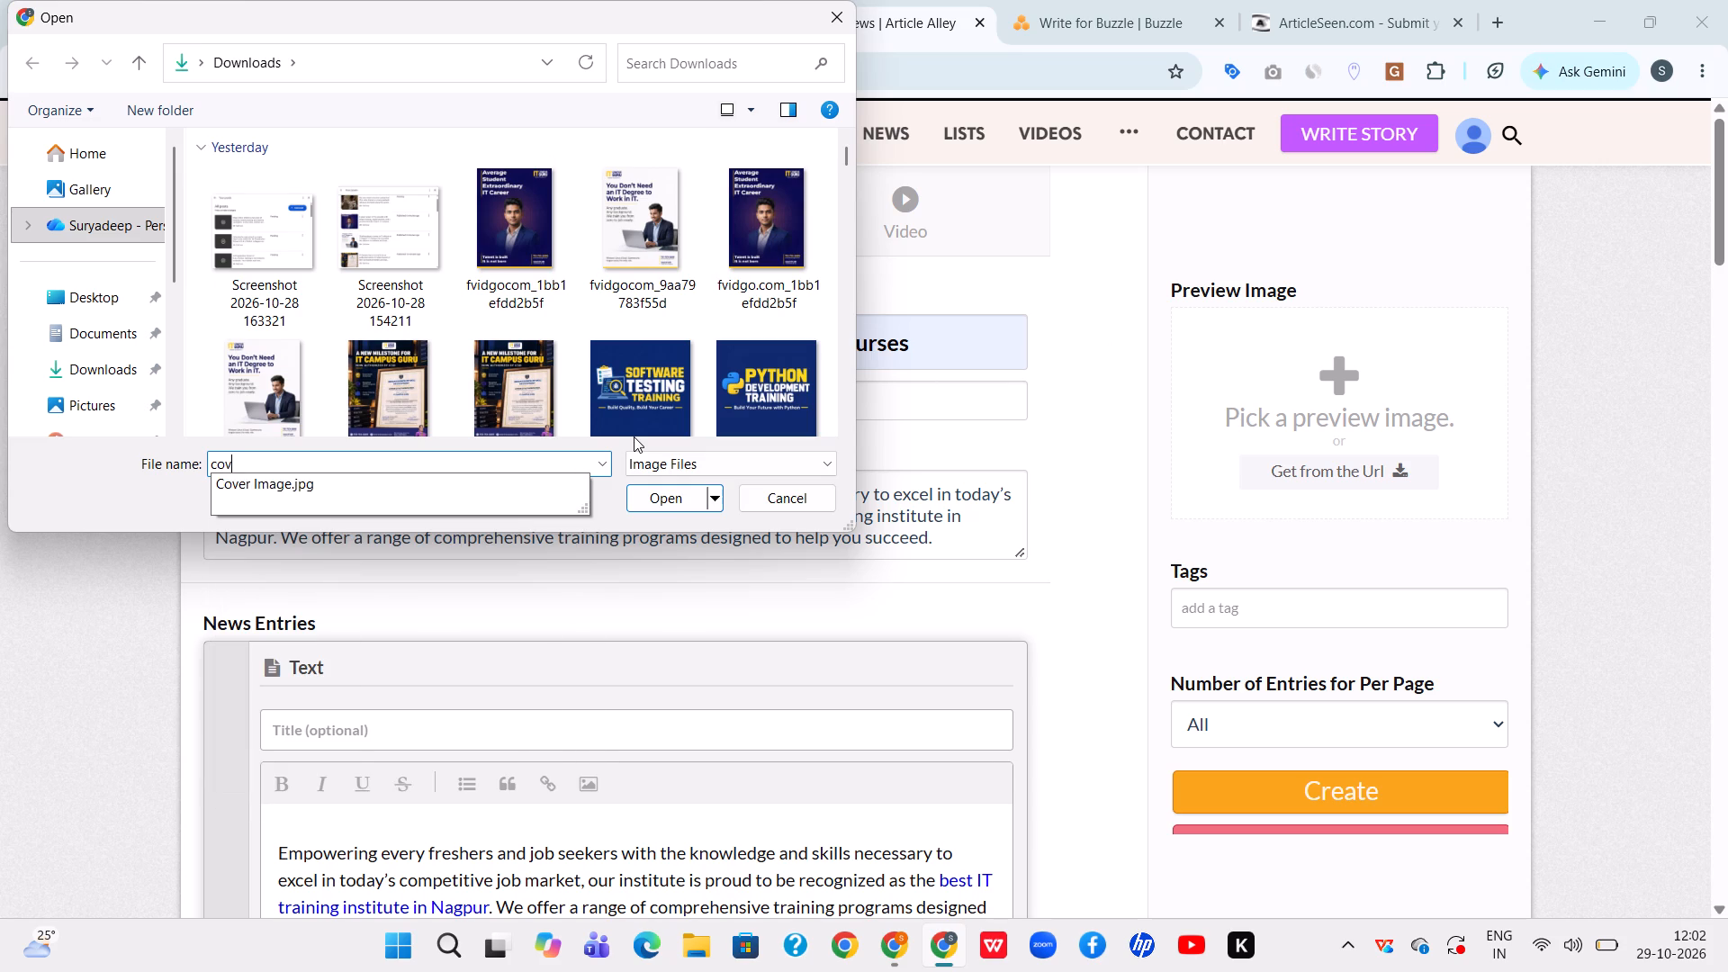
{"action": "left_click", "coordinate": [511, 490]}
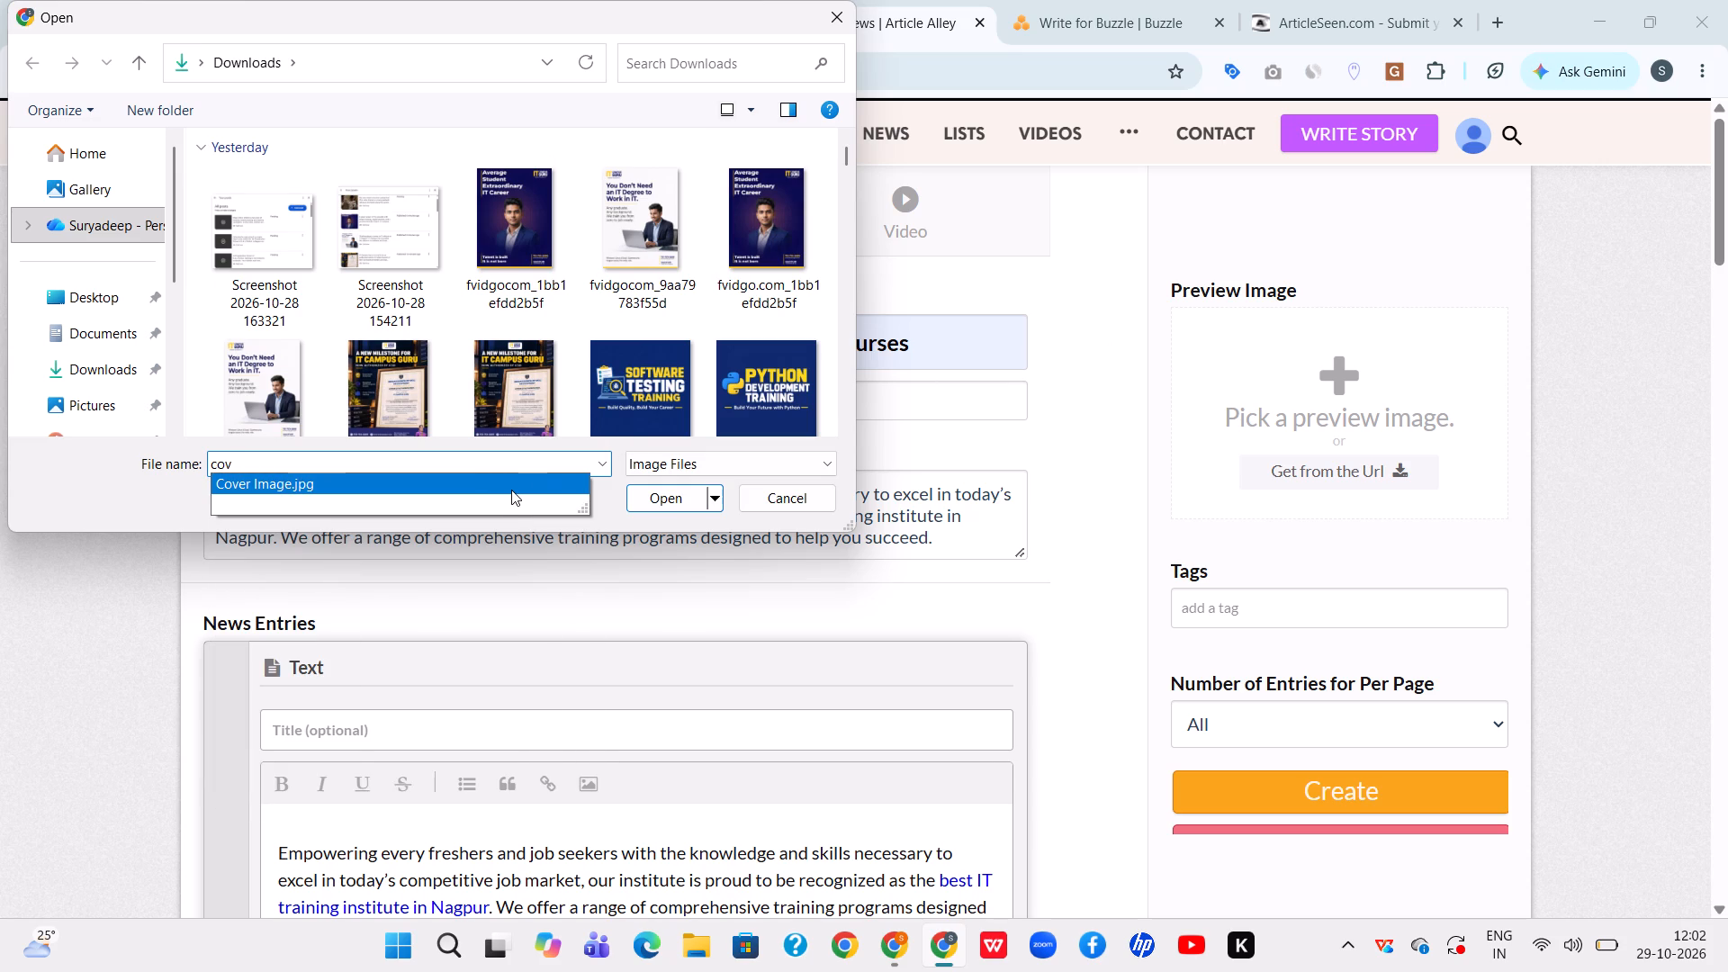
{"action": "key", "text": "Return"}
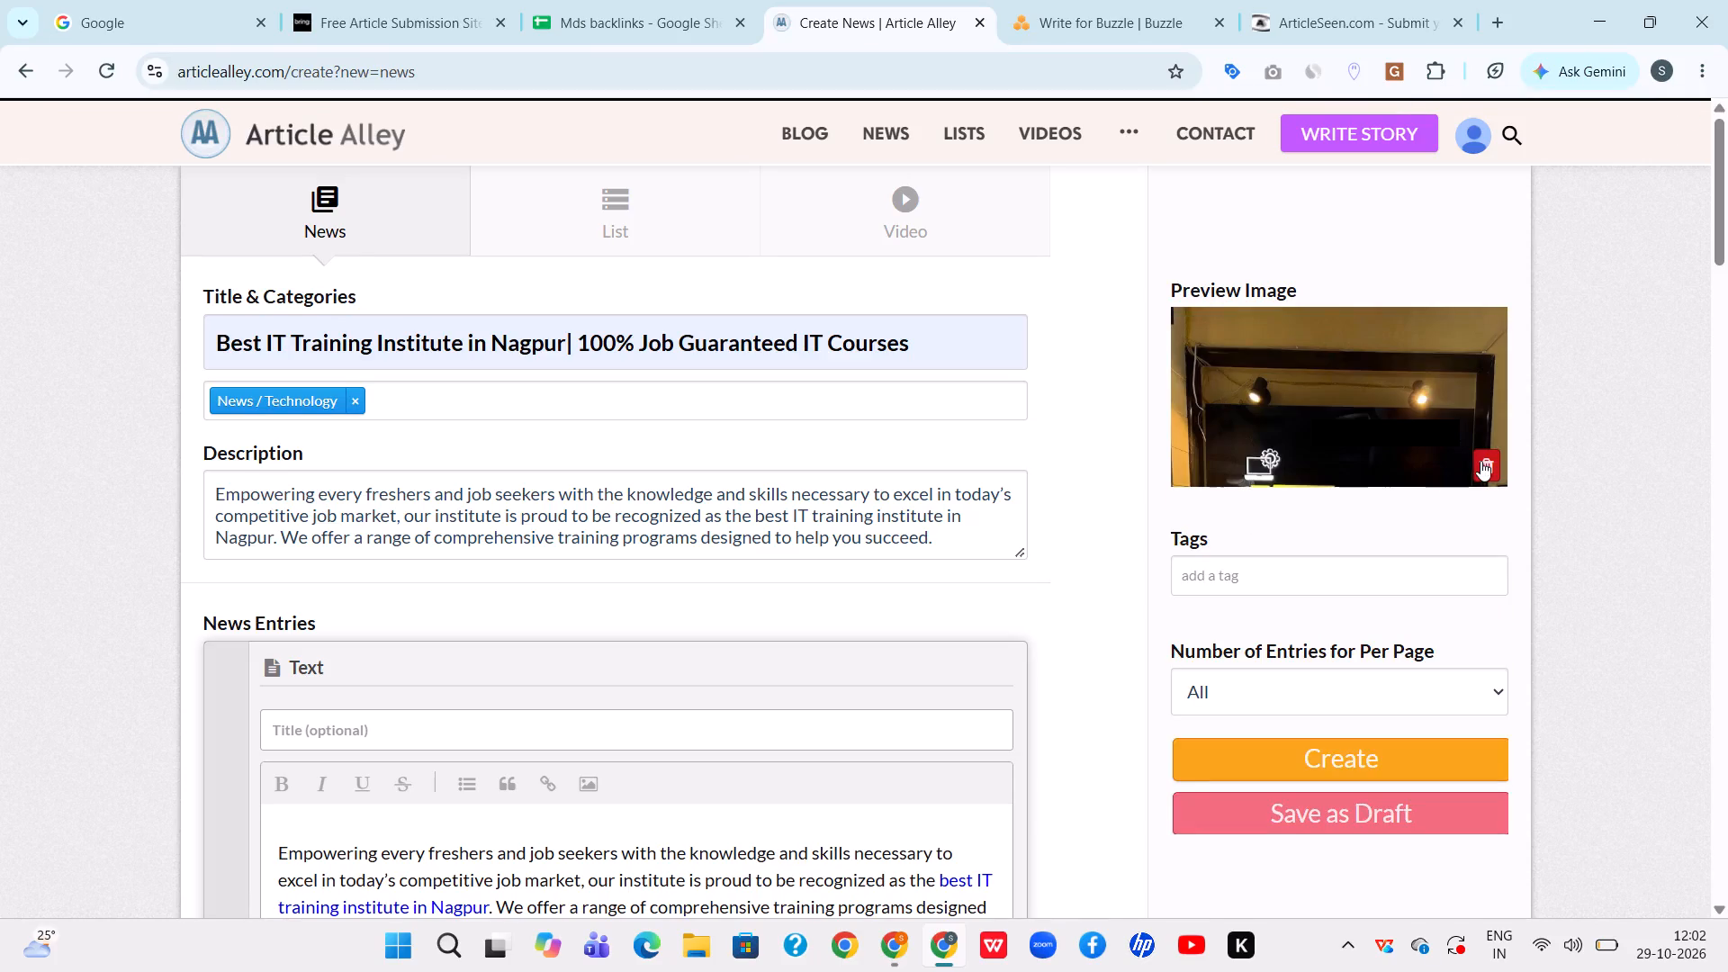
Add the tags #itcoursesinnagpur, #itclassesinnagpur, #bestittraininginstituteinnagpur, #bestittraininginnagpur, #100%jobguaranteeditcoursesinnagpur, #payafterplacementcoursesinnagpur and #bestplacementcoursesinnagpur to the story.
{"action": "left_click", "coordinate": [1283, 555]}
{"action": "type", "text": "#itcoursesinnagpur,#itclassesinnagpur,#b"}
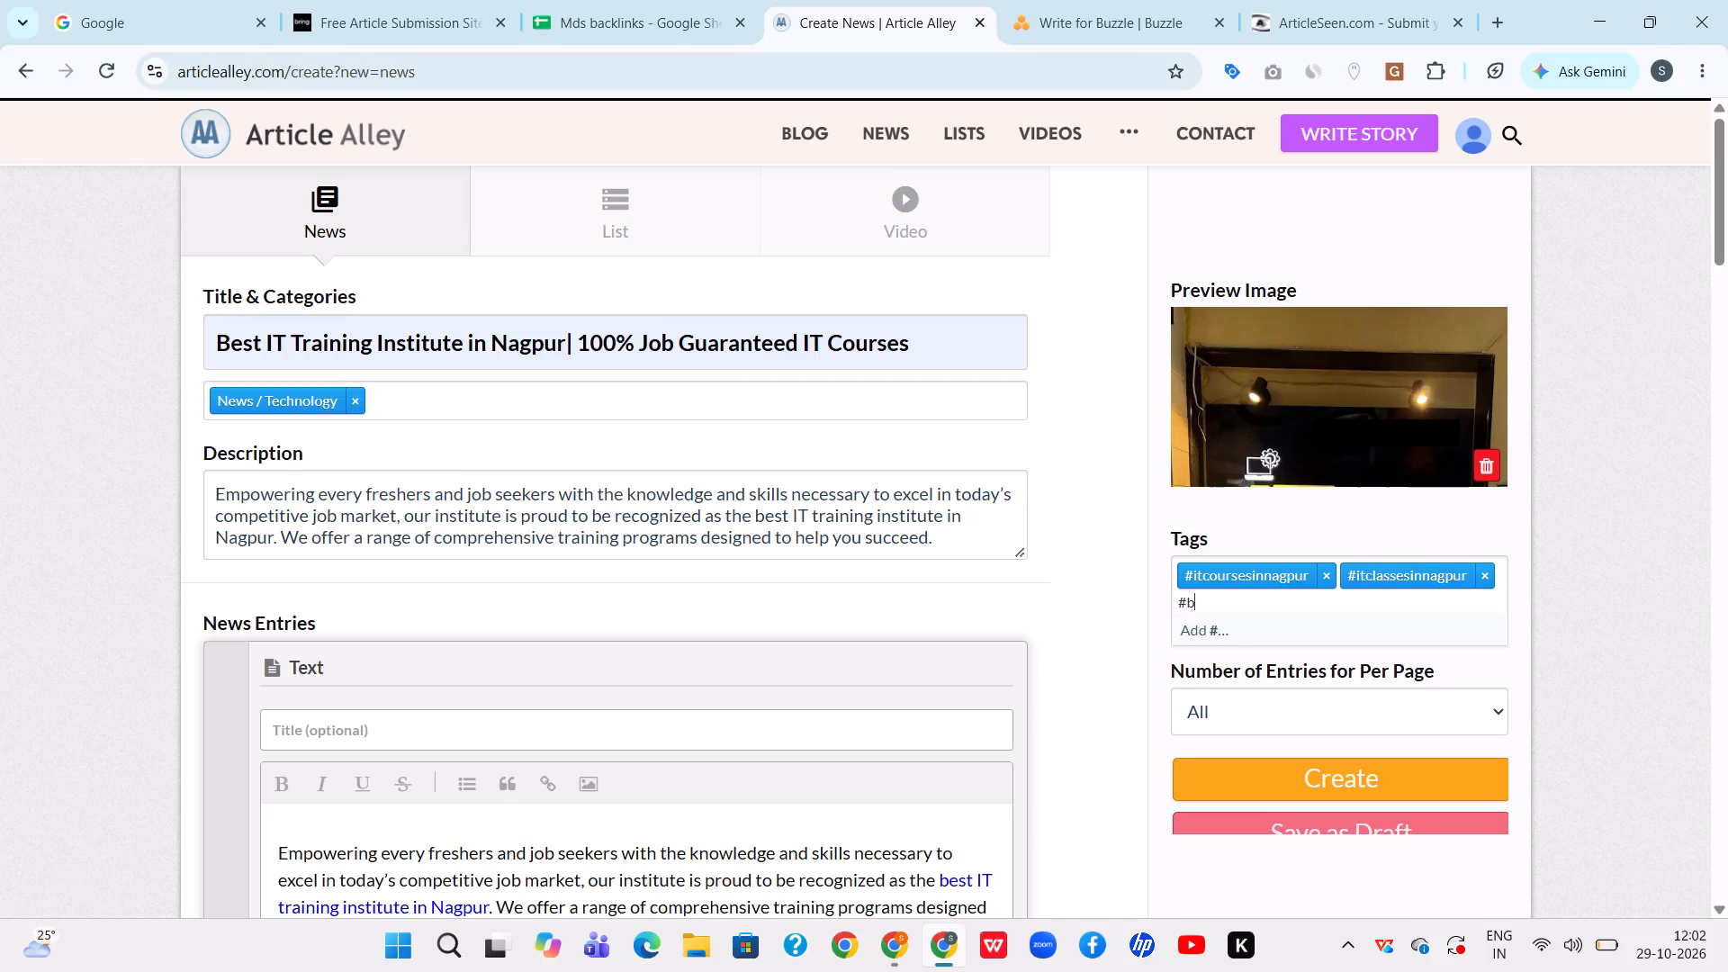
{"action": "type", "text": "estit"}
{"action": "type", "text": "traininginstituteinnagpur,#bes"}
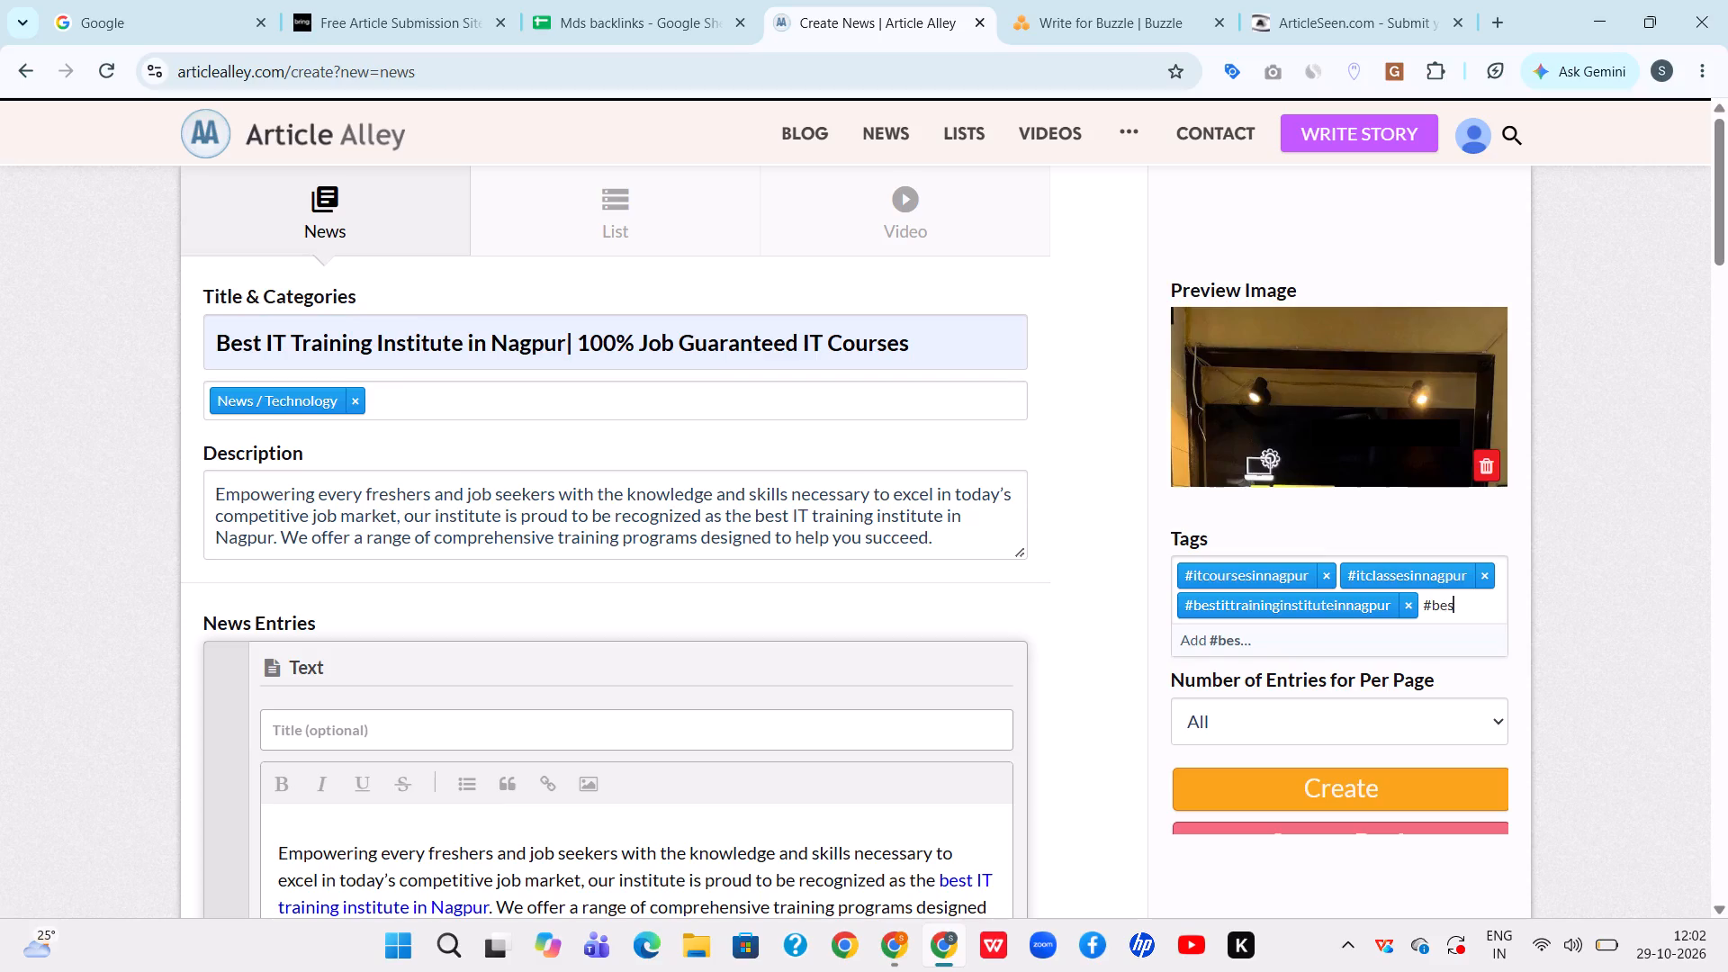
{"action": "type", "text": "tittraininginnagpur,#100"}
{"action": "type", "text": "%jobguaranteeditcoursesinnagpur,#"}
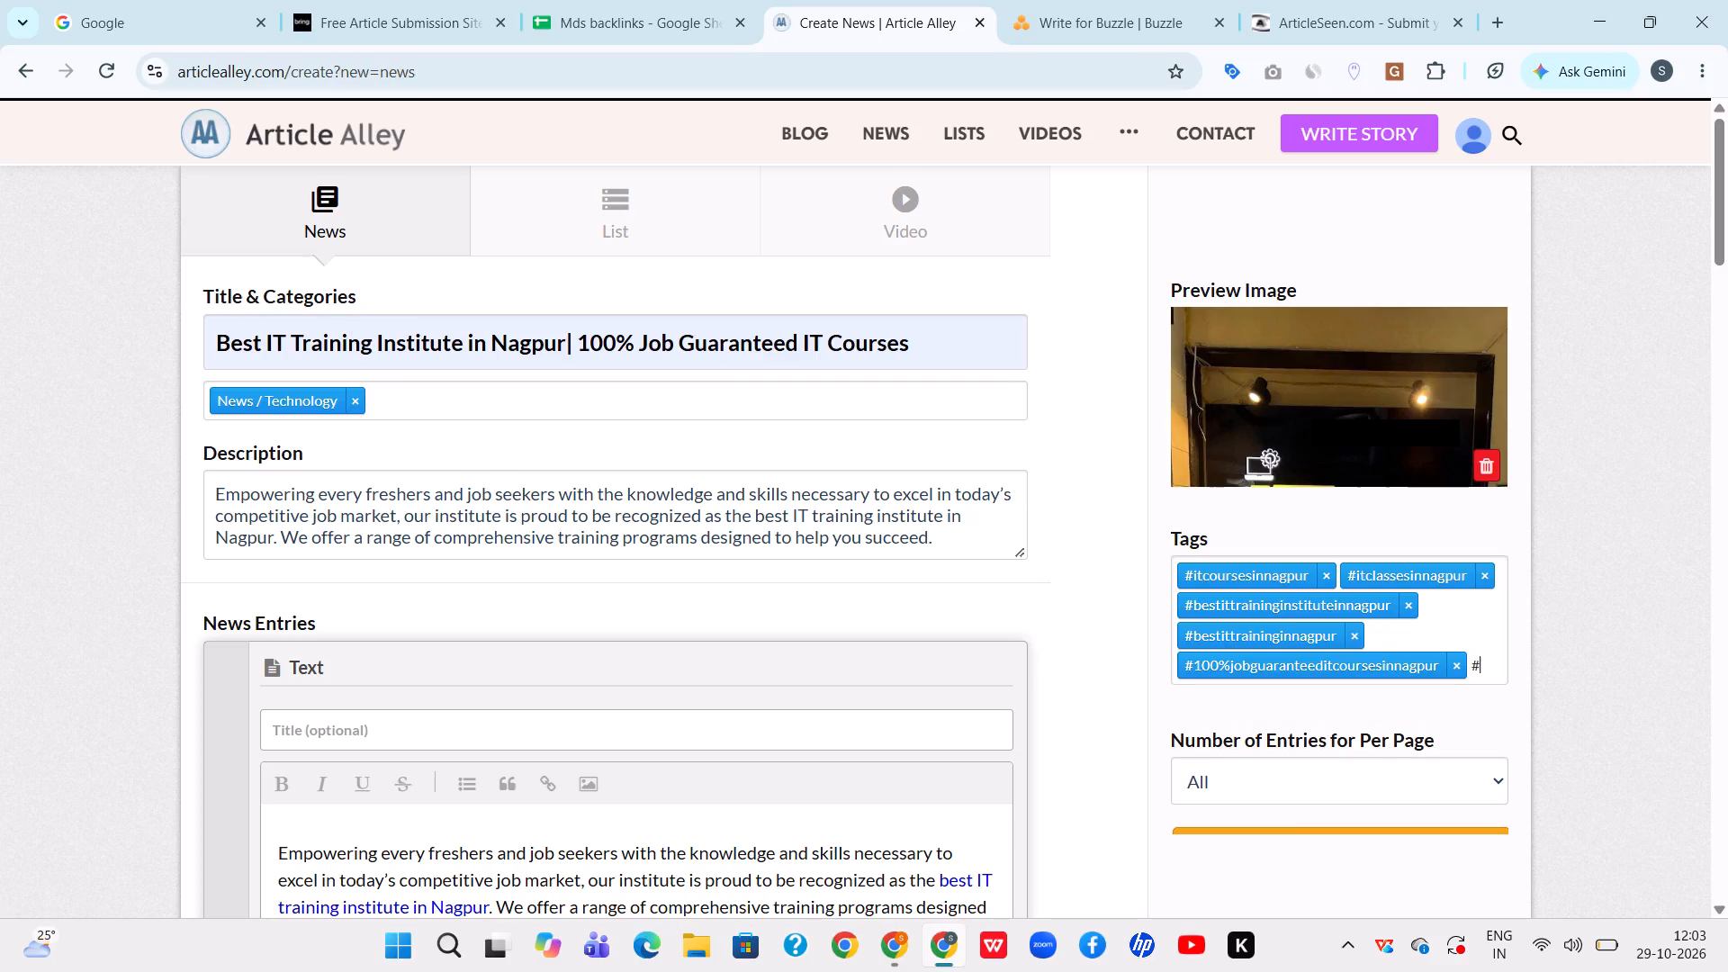
{"action": "type", "text": "payafterplacementcoursesinnagpur,#bestplacementco"}
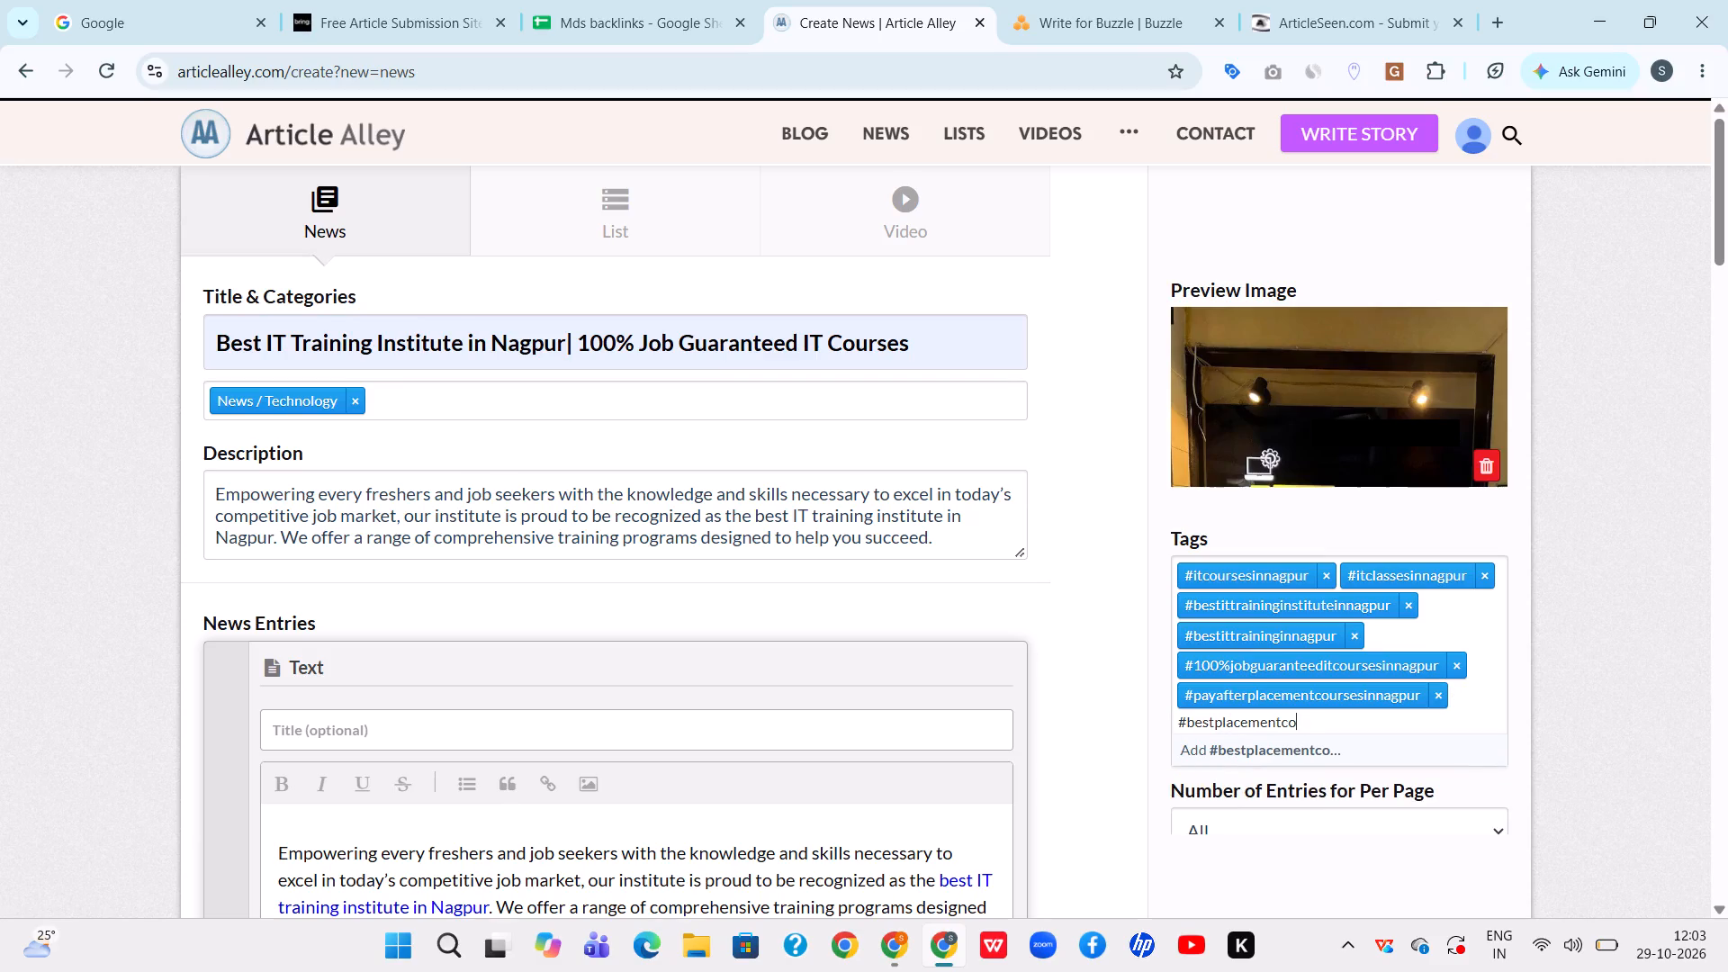
{"action": "type", "text": "ursesinnagpur,#n"}
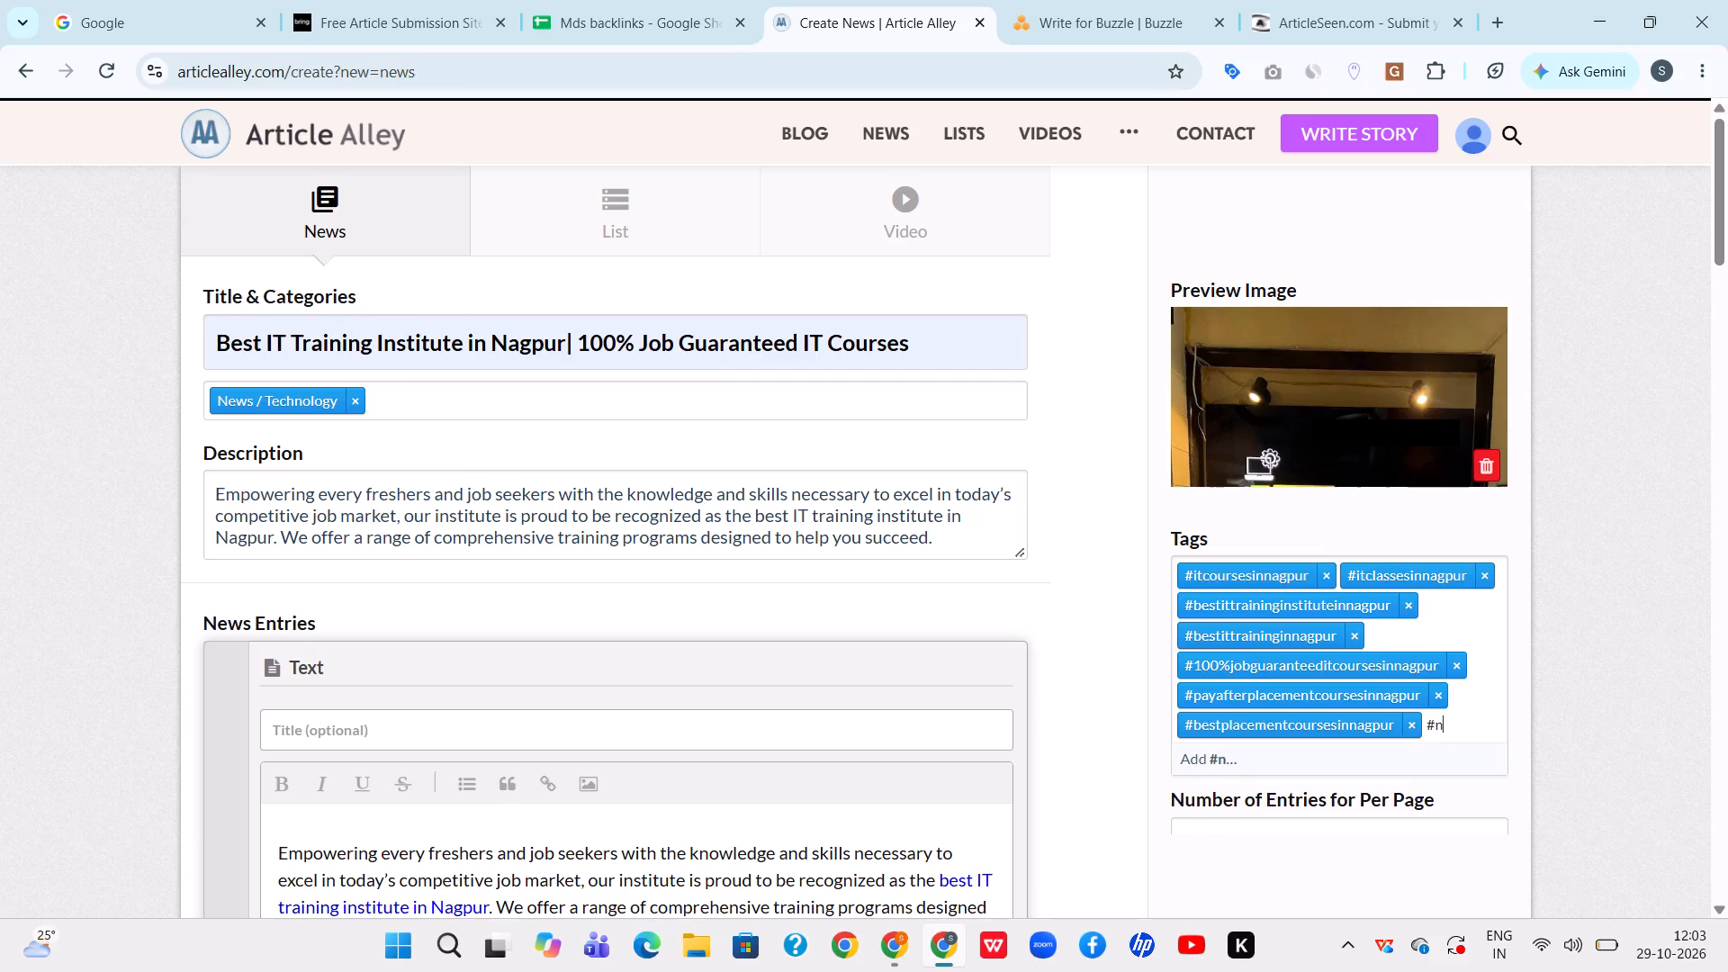
Add the further tags #javacourseinnagpur, #nagpurittraininginstitute, #noncodingcoursesinnagpur, #softwaretraininginstituteinnagpur and #aicoursesinnagpur to the story.
{"action": "key", "text": "BackSpace"}
{"action": "type", "text": "javacourseinnagpur,#N"}
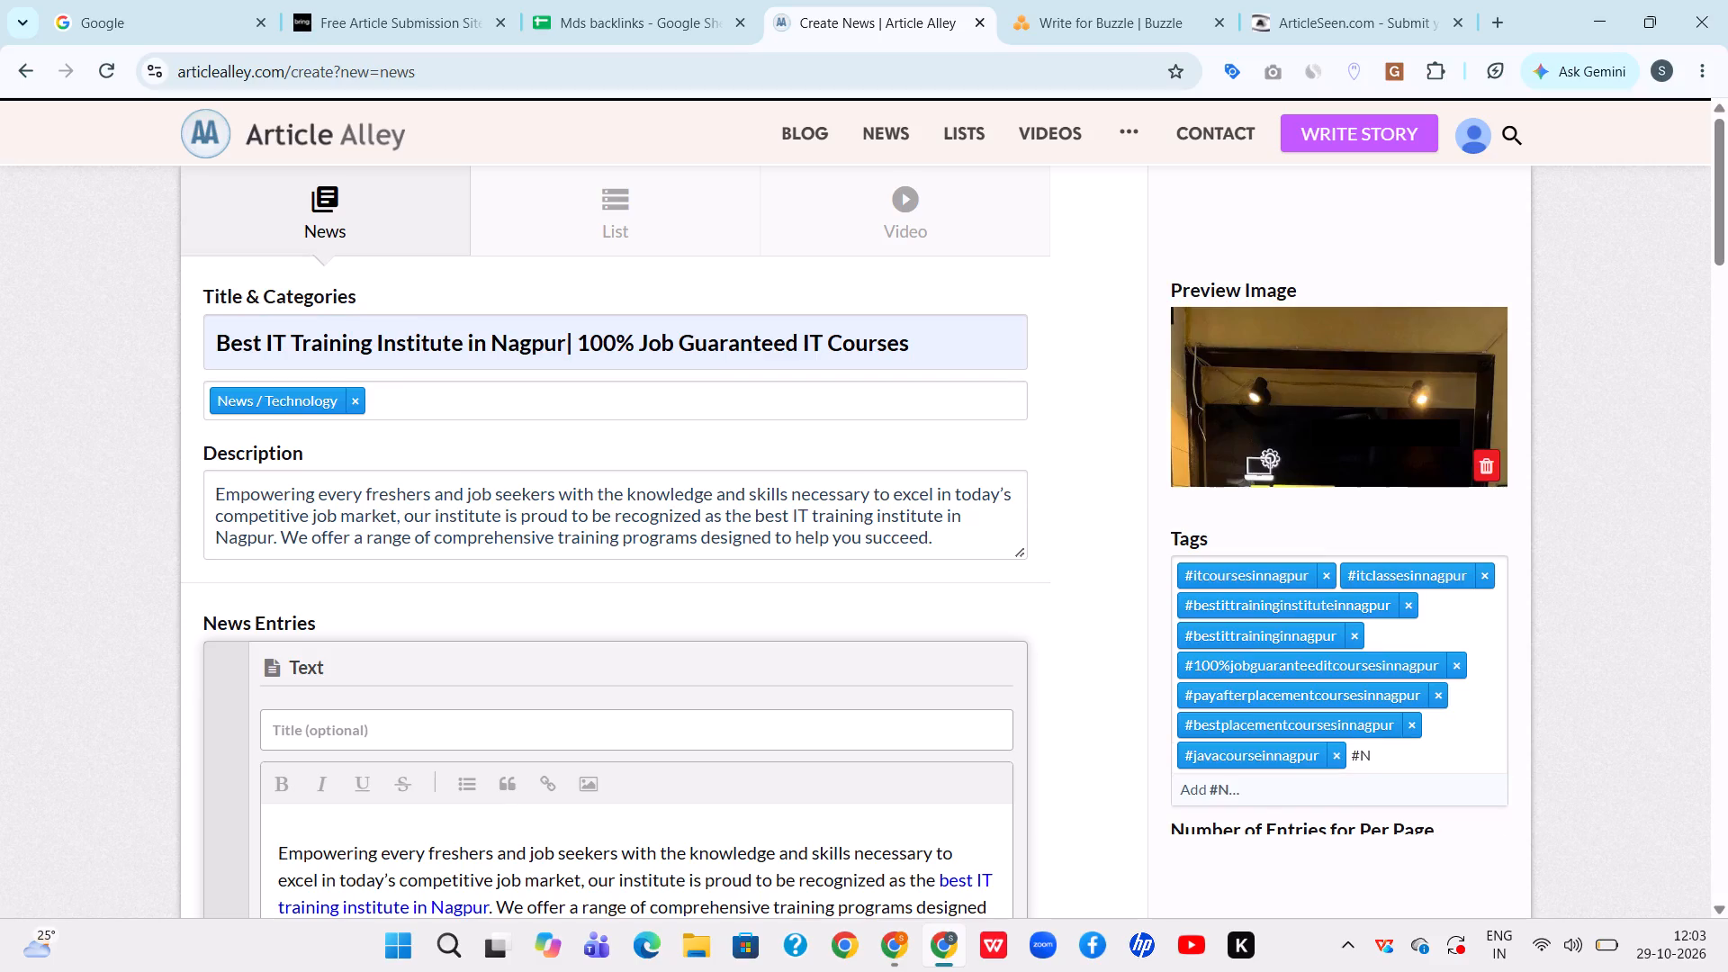
{"action": "key", "text": "BackSpace"}
{"action": "type", "text": "nagpurit"}
{"action": "type", "text": "traininginstitute,#"}
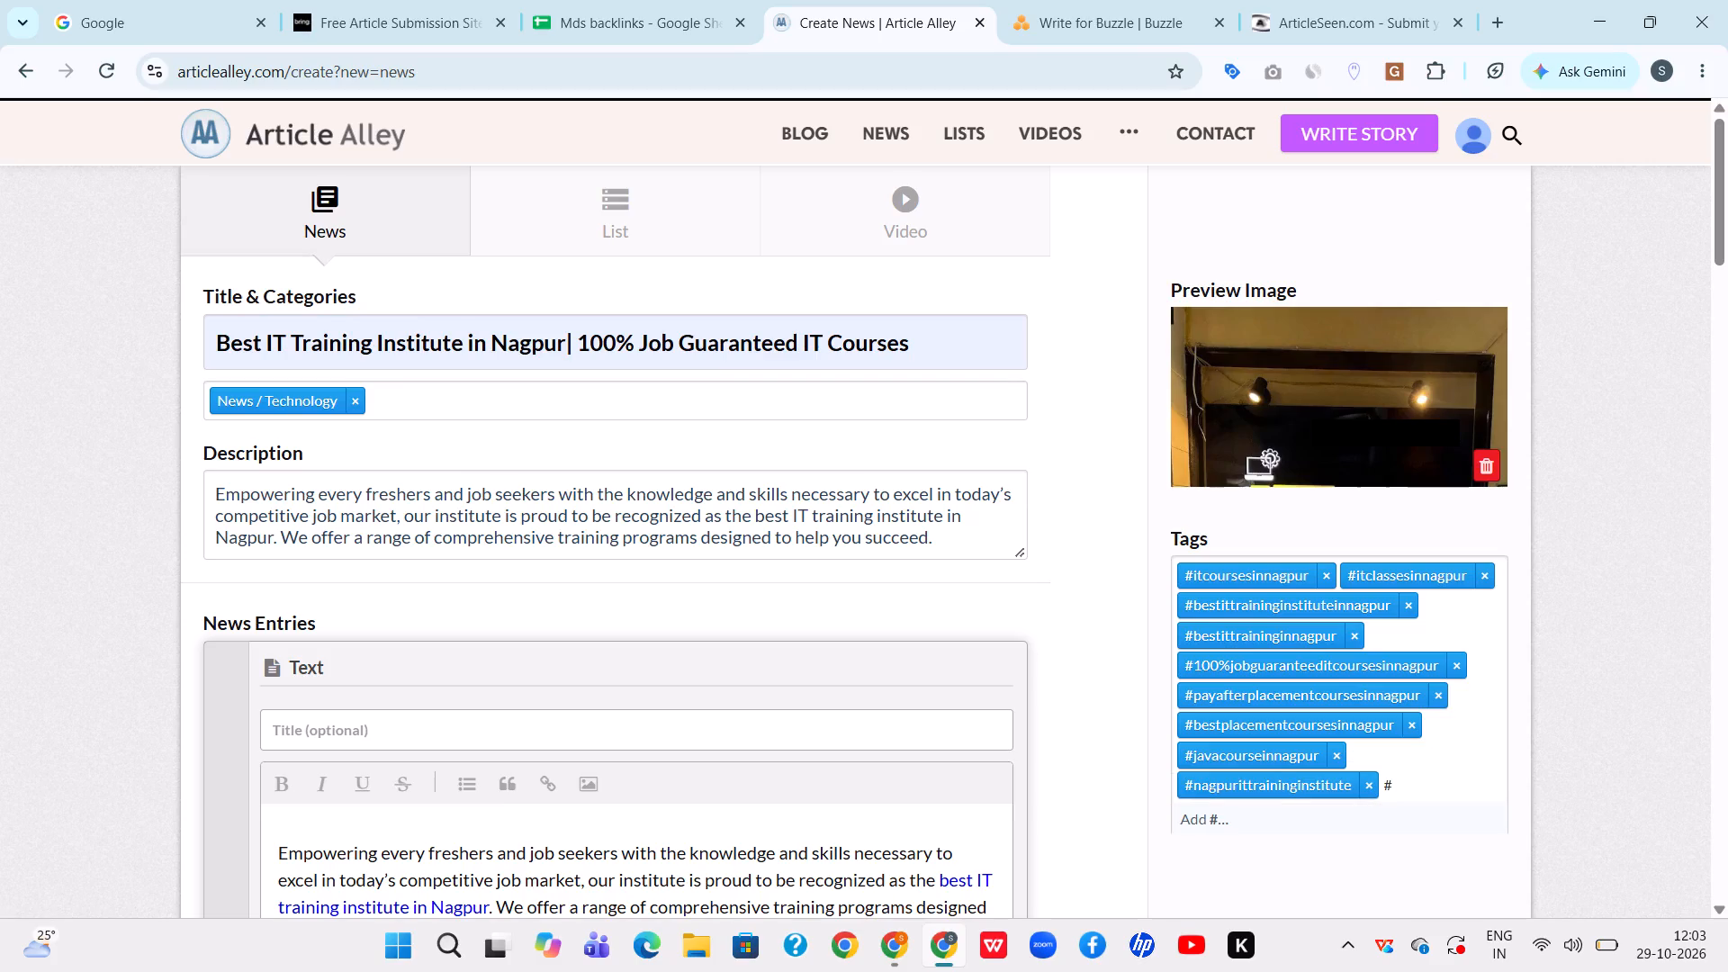
{"action": "type", "text": "noncodingcoursesinnagpur,#"}
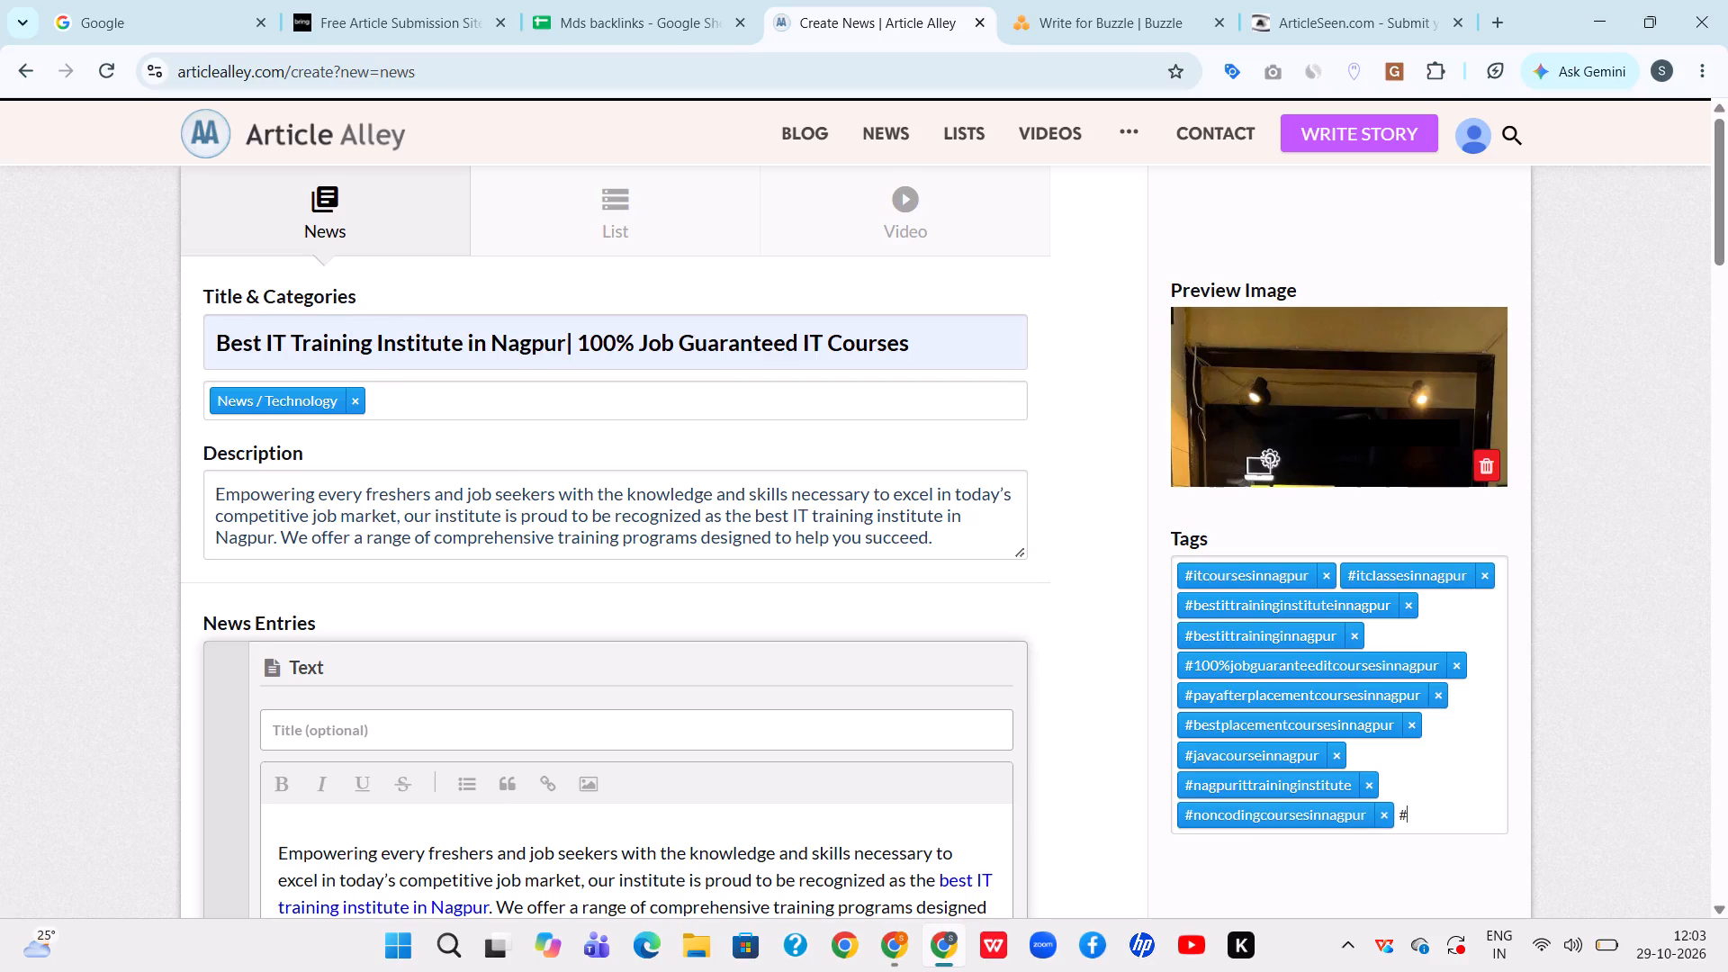
{"action": "scroll", "coordinate": [1283, 555], "scroll_direction": "down", "scroll_amount": 1}
{"action": "type", "text": "softwaretraininginstituteinnagur"}
{"action": "key", "text": "BackSpace"}
{"action": "key", "text": "BackSpace"}
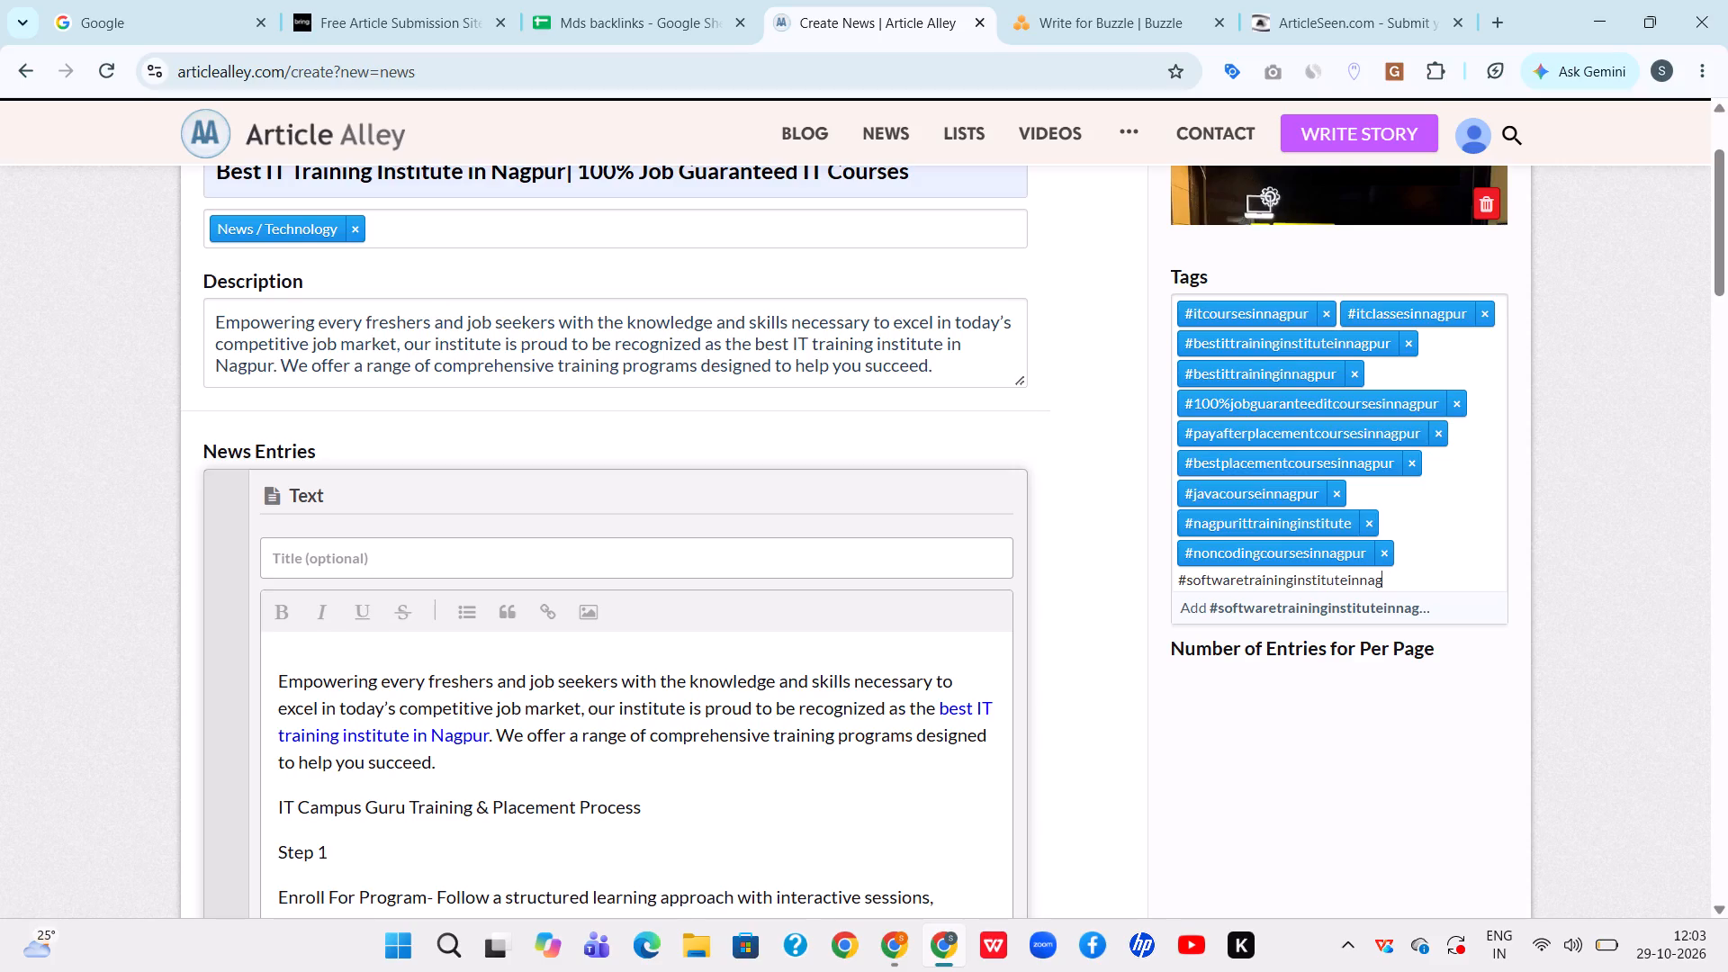
{"action": "type", "text": "pur,#aicoursesinnagpur,"}
Remove the tags #100%jobguaranteeditcoursesinnagpur, #payafterplacementcoursesinnagpur, #bestplacementcoursesinnagpur and #javacourseinnagpur from the story.
{"action": "scroll", "coordinate": [1283, 555], "scroll_direction": "down", "scroll_amount": 3}
{"action": "scroll", "coordinate": [1283, 555], "scroll_direction": "up", "scroll_amount": 2}
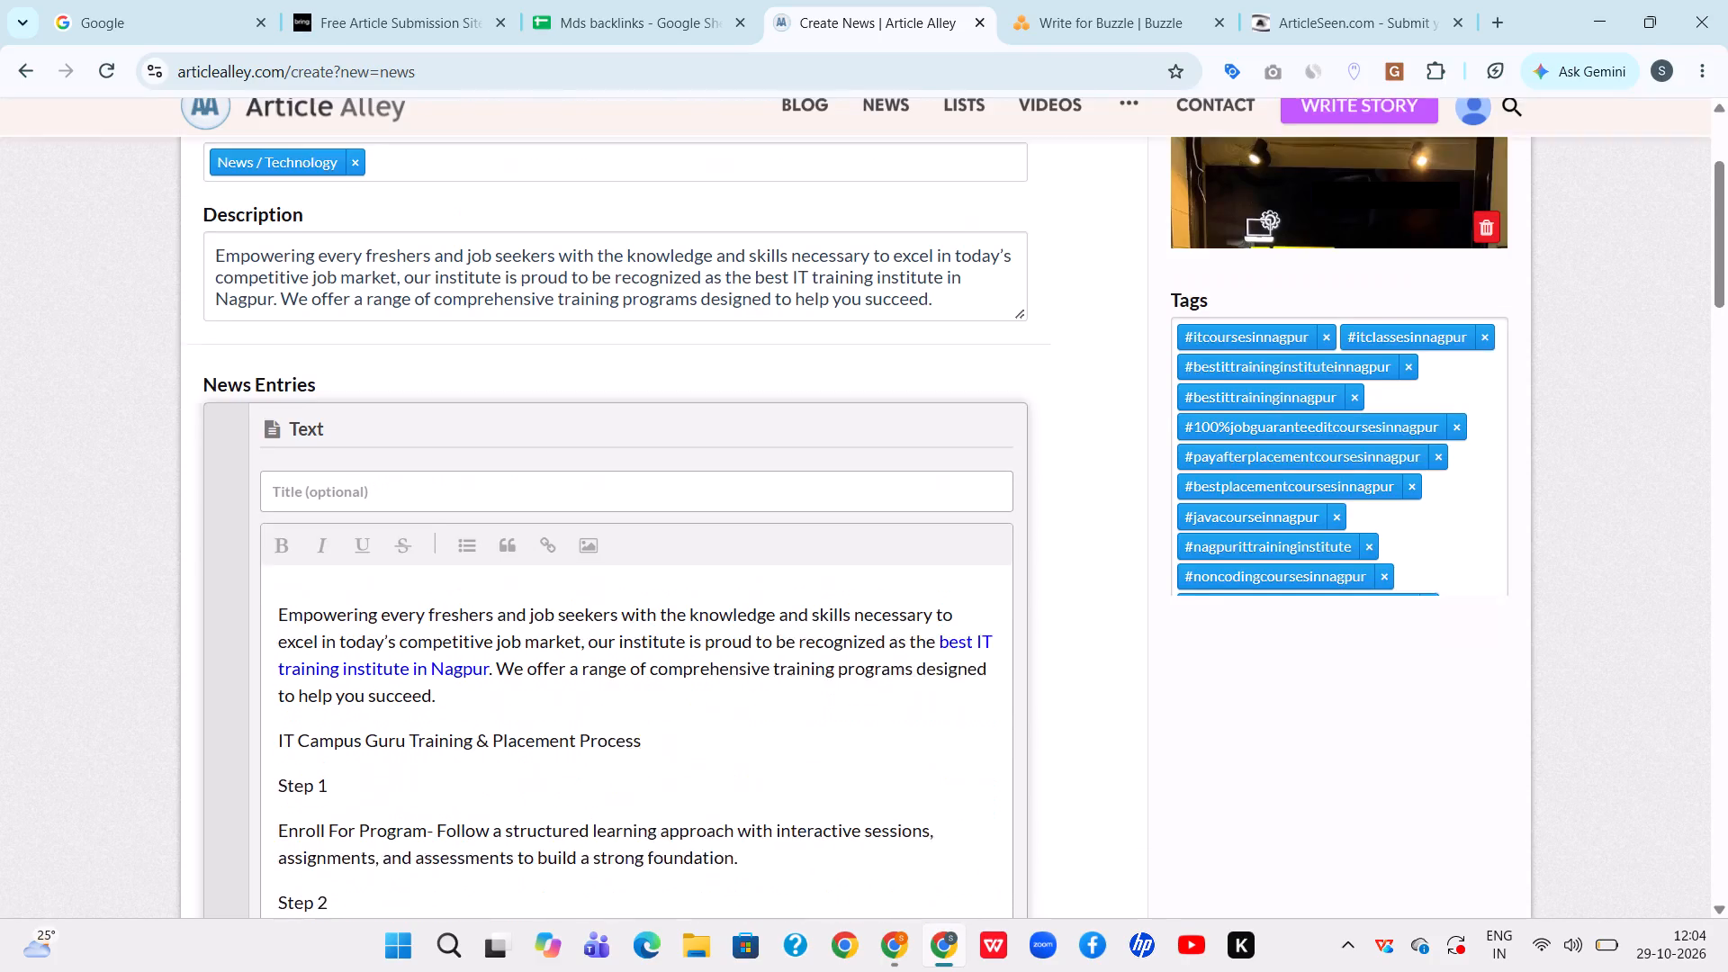
{"action": "scroll", "coordinate": [1283, 555], "scroll_direction": "up", "scroll_amount": 1}
{"action": "left_click", "coordinate": [1335, 630]}
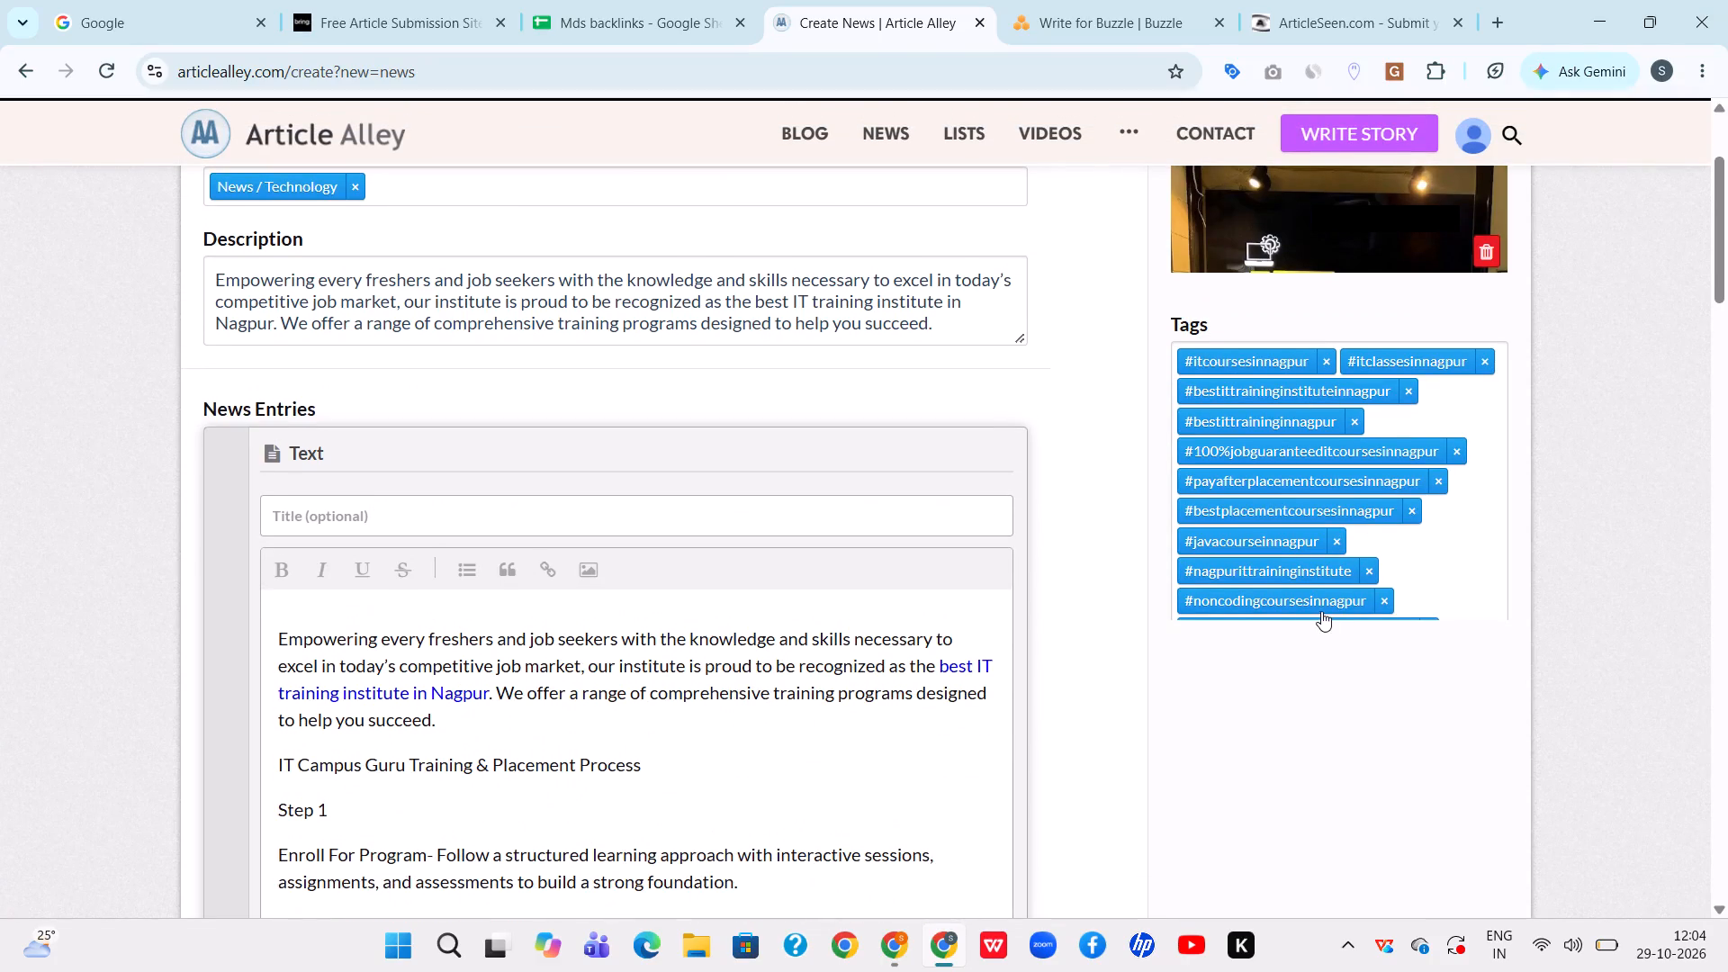
{"action": "scroll", "coordinate": [1387, 598], "scroll_direction": "down", "scroll_amount": 1}
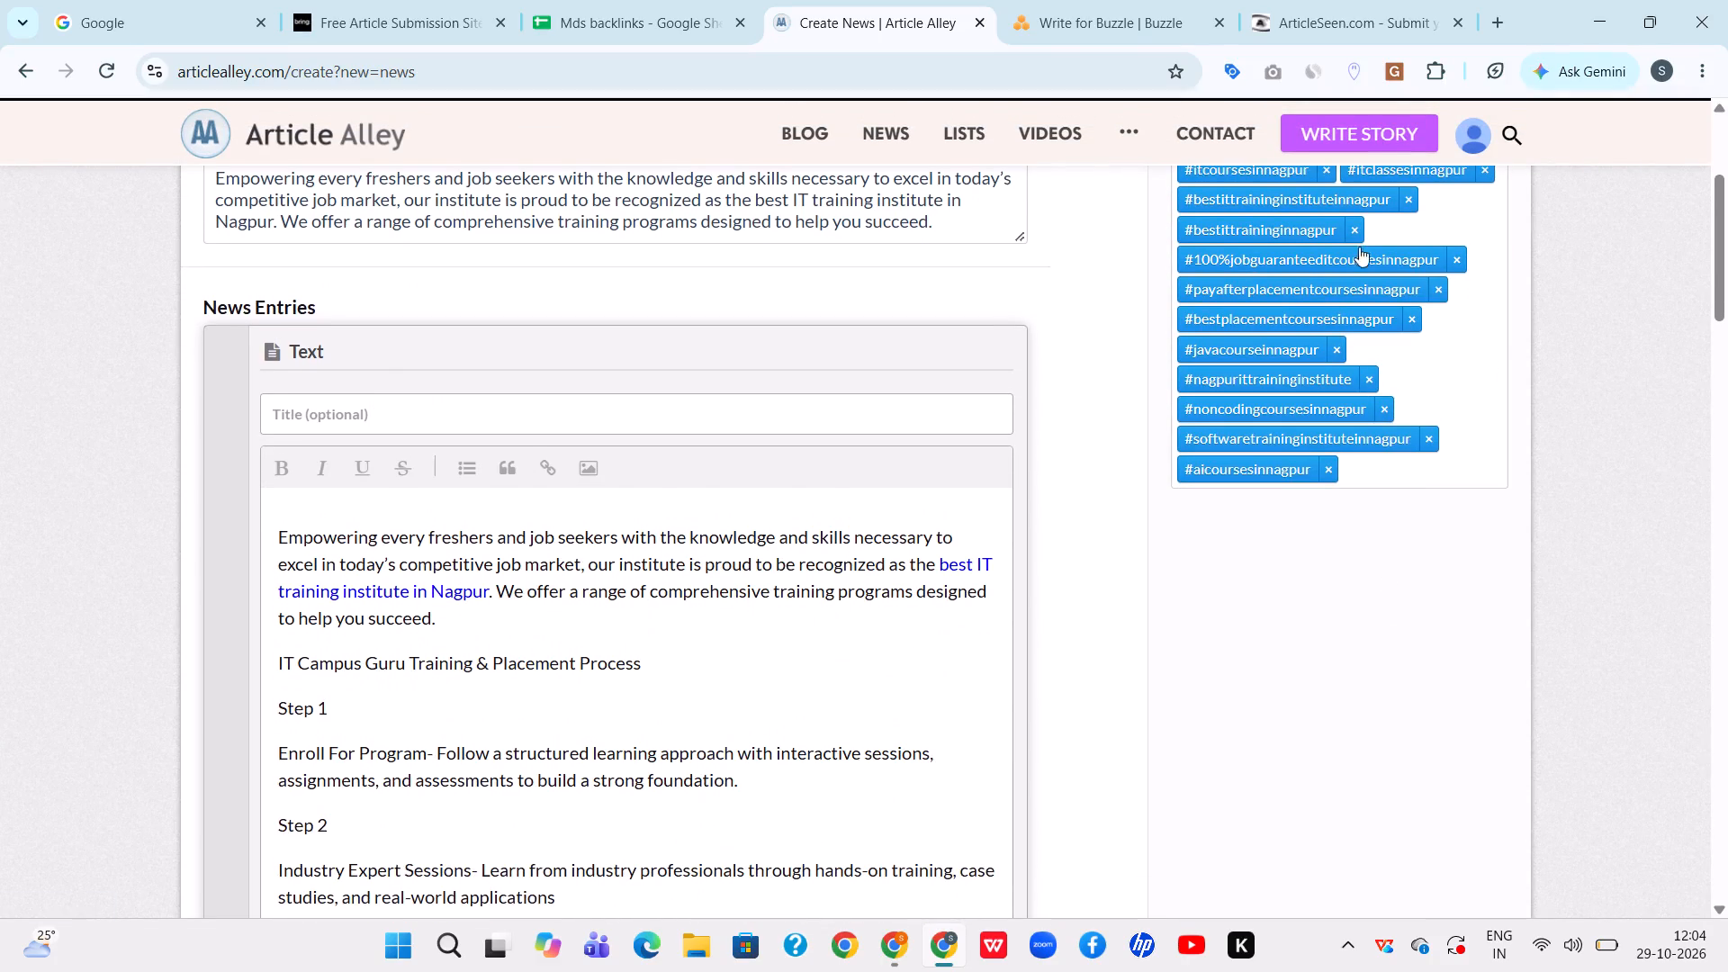
{"action": "left_click", "coordinate": [1456, 253]}
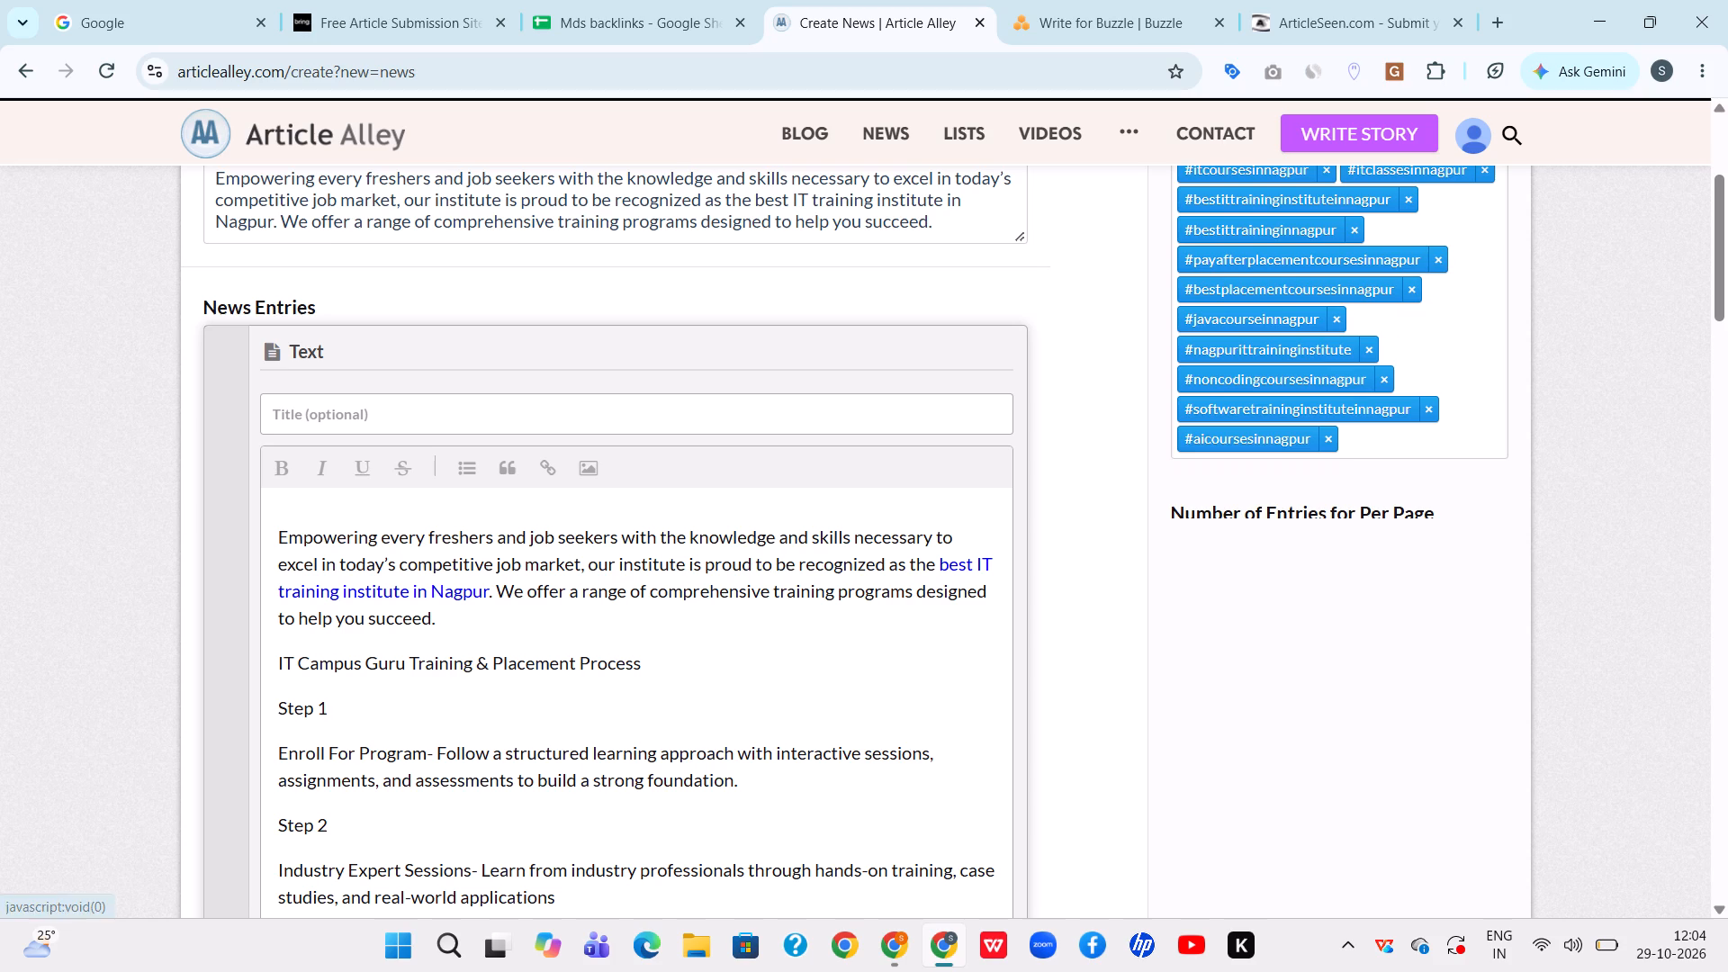
{"action": "left_click", "coordinate": [1456, 253]}
{"action": "left_click", "coordinate": [1437, 257]}
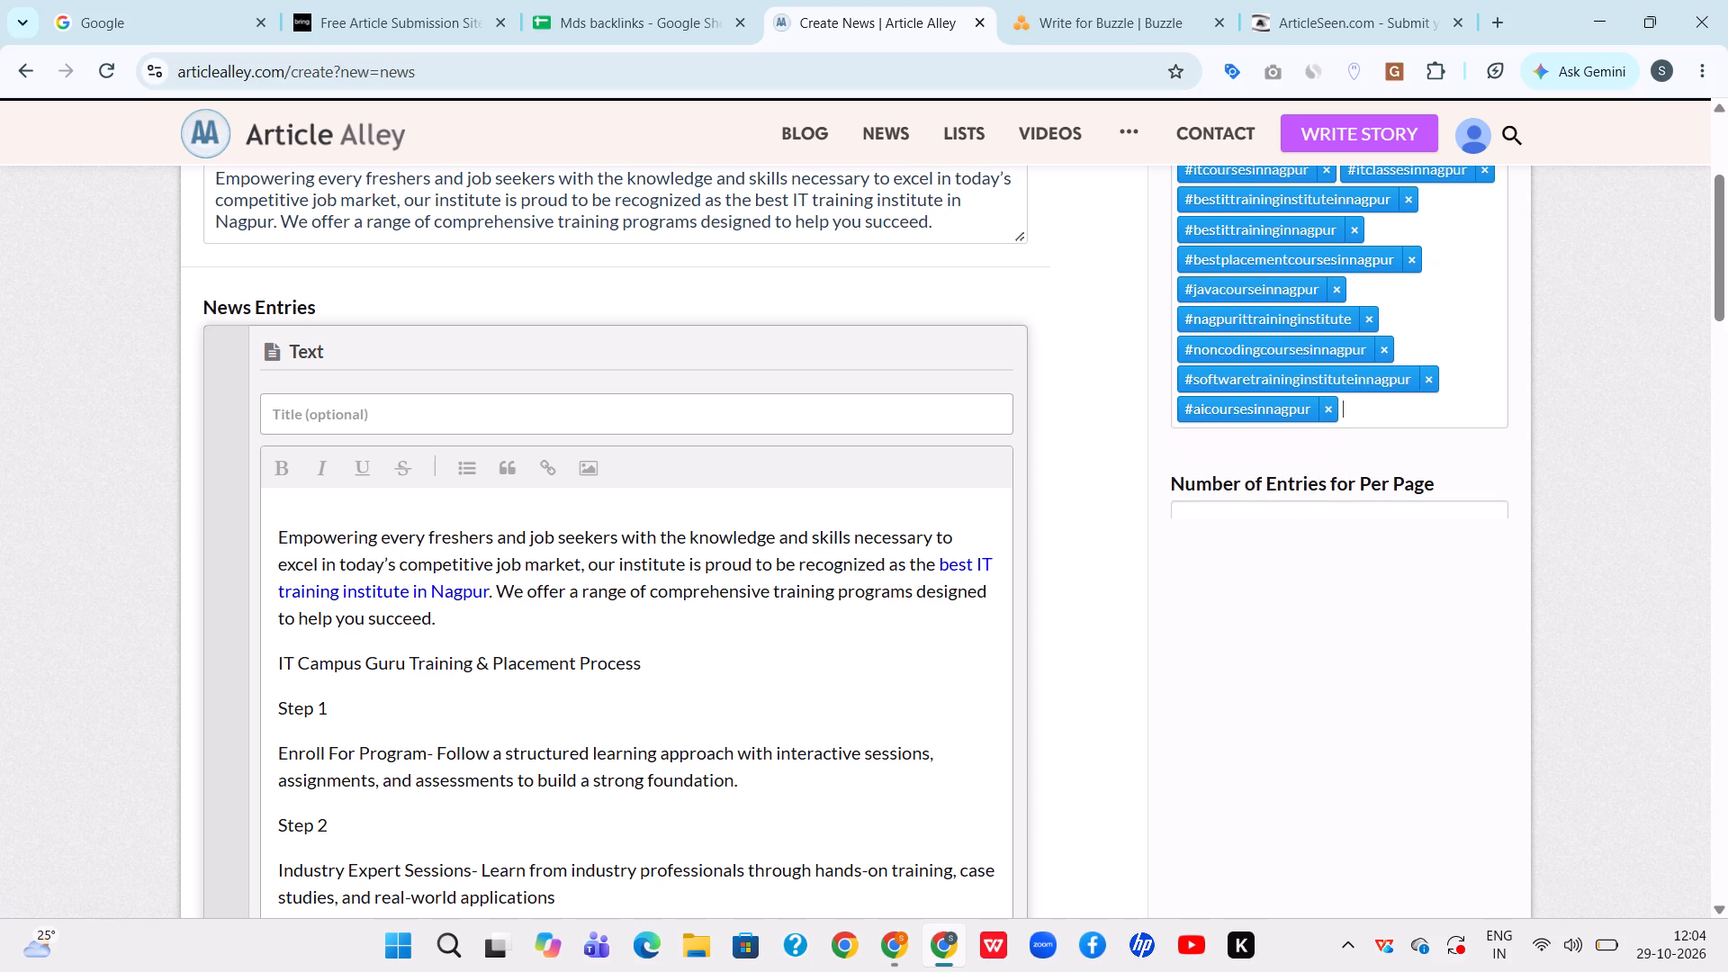
{"action": "left_click", "coordinate": [1415, 259]}
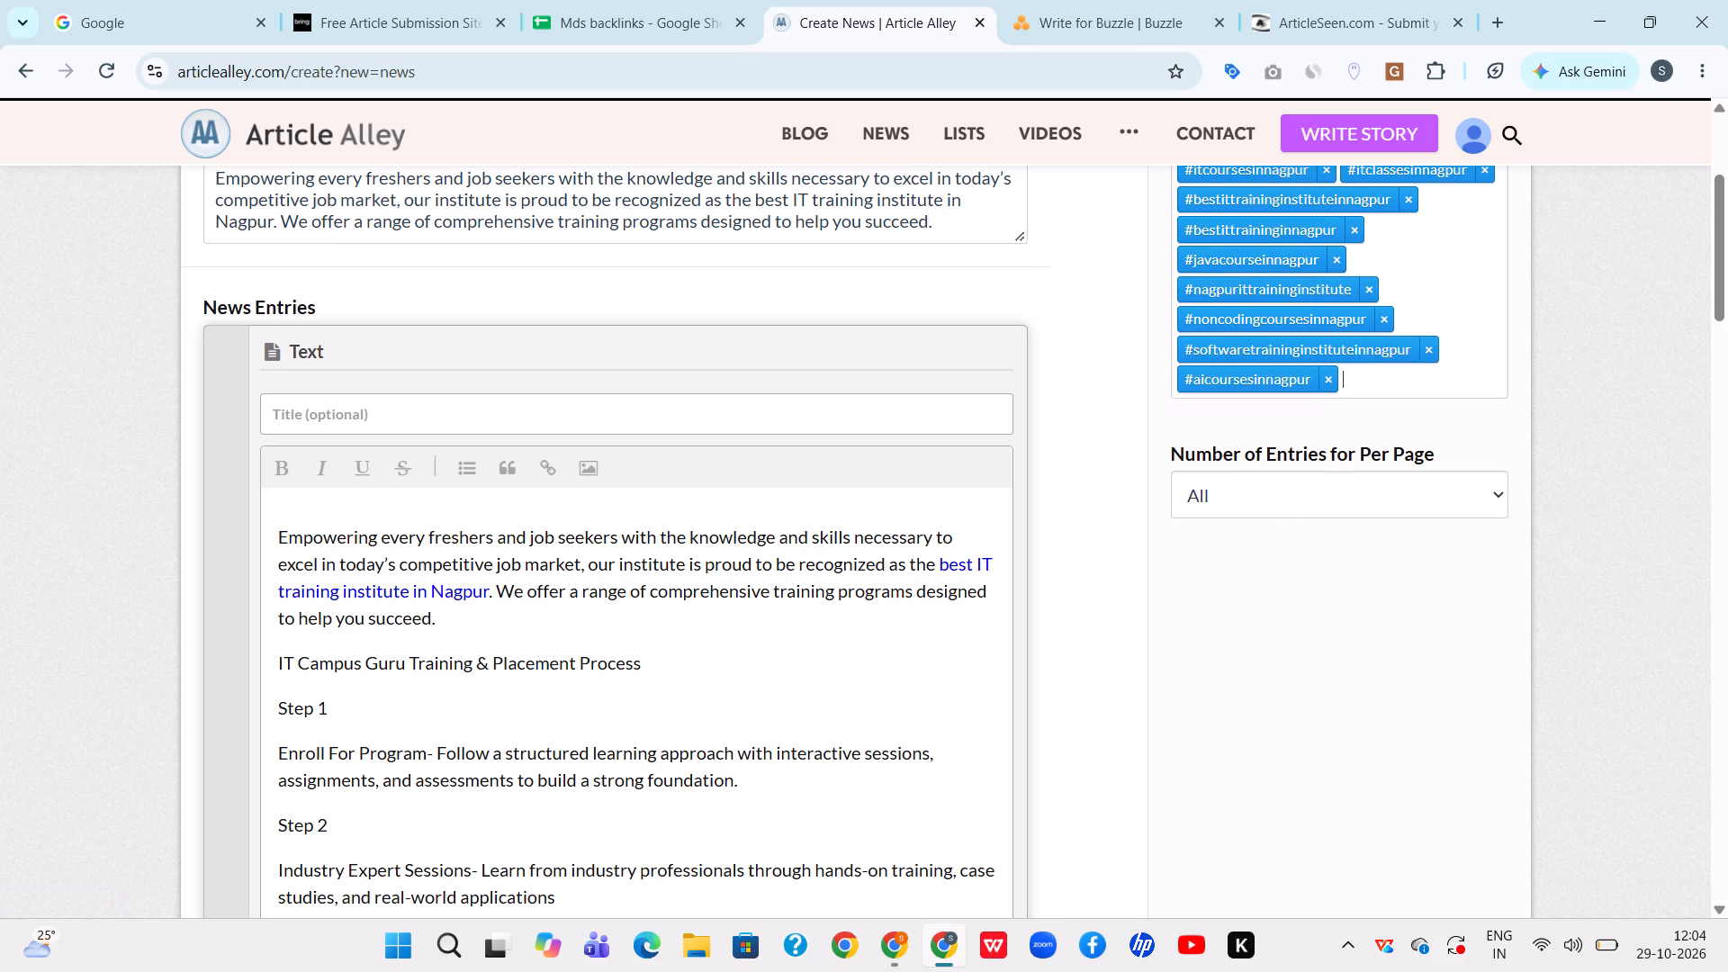
{"action": "left_click", "coordinate": [1341, 254]}
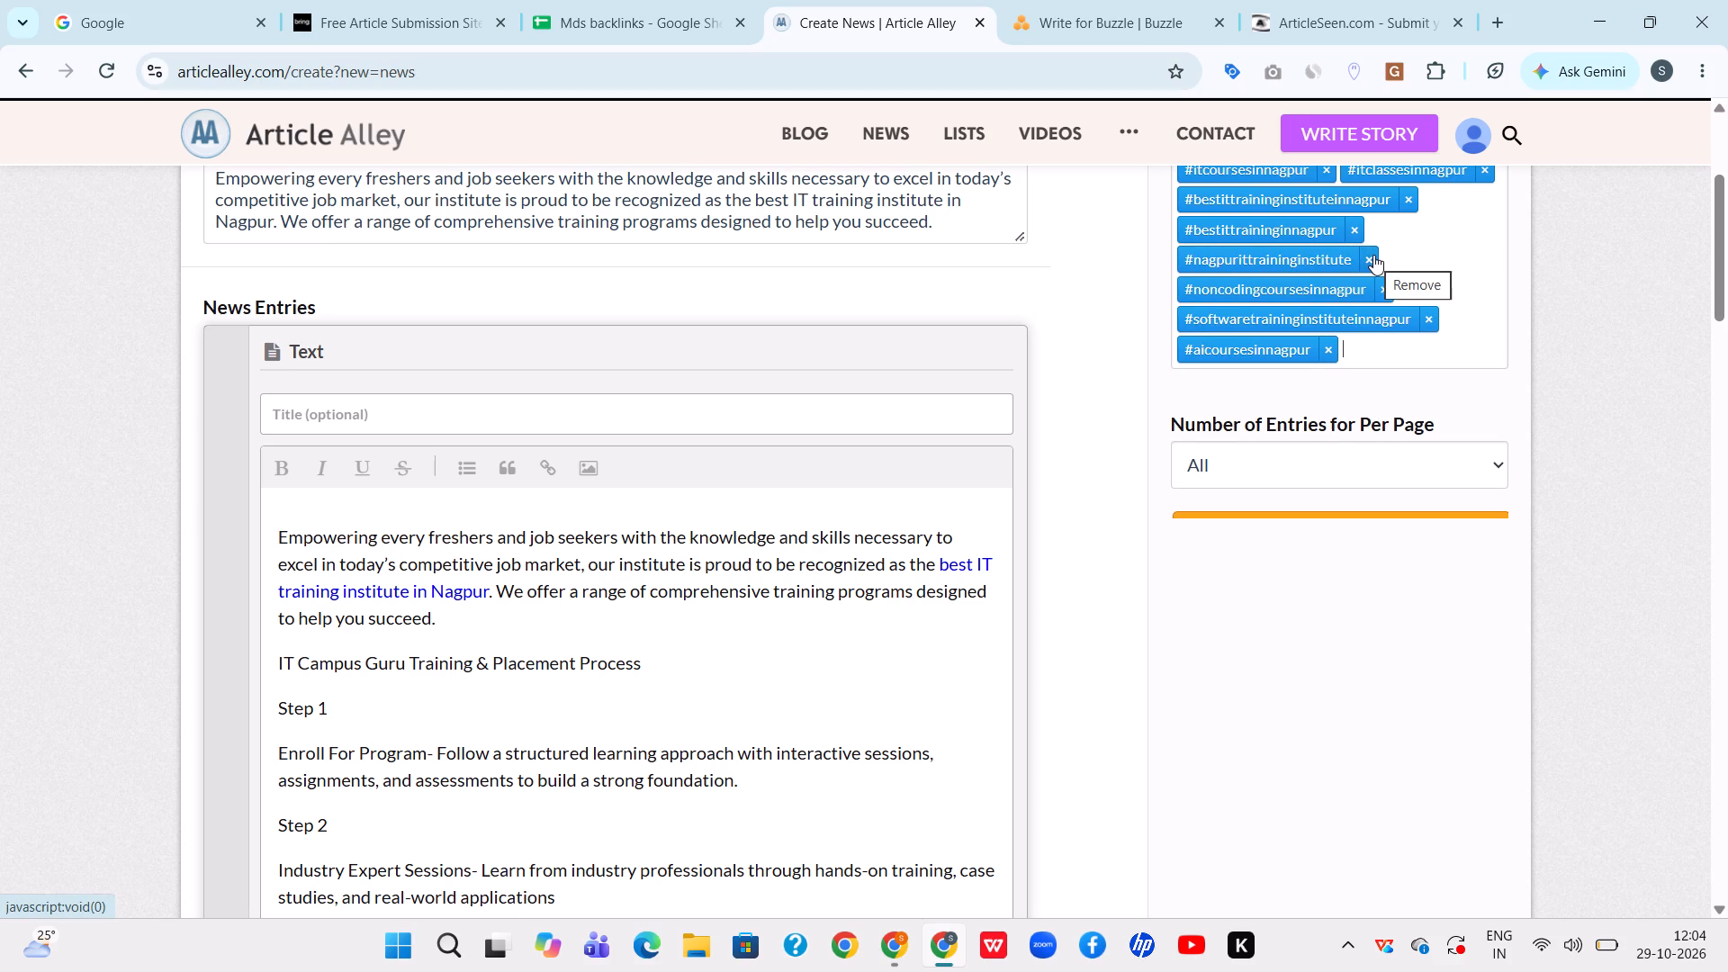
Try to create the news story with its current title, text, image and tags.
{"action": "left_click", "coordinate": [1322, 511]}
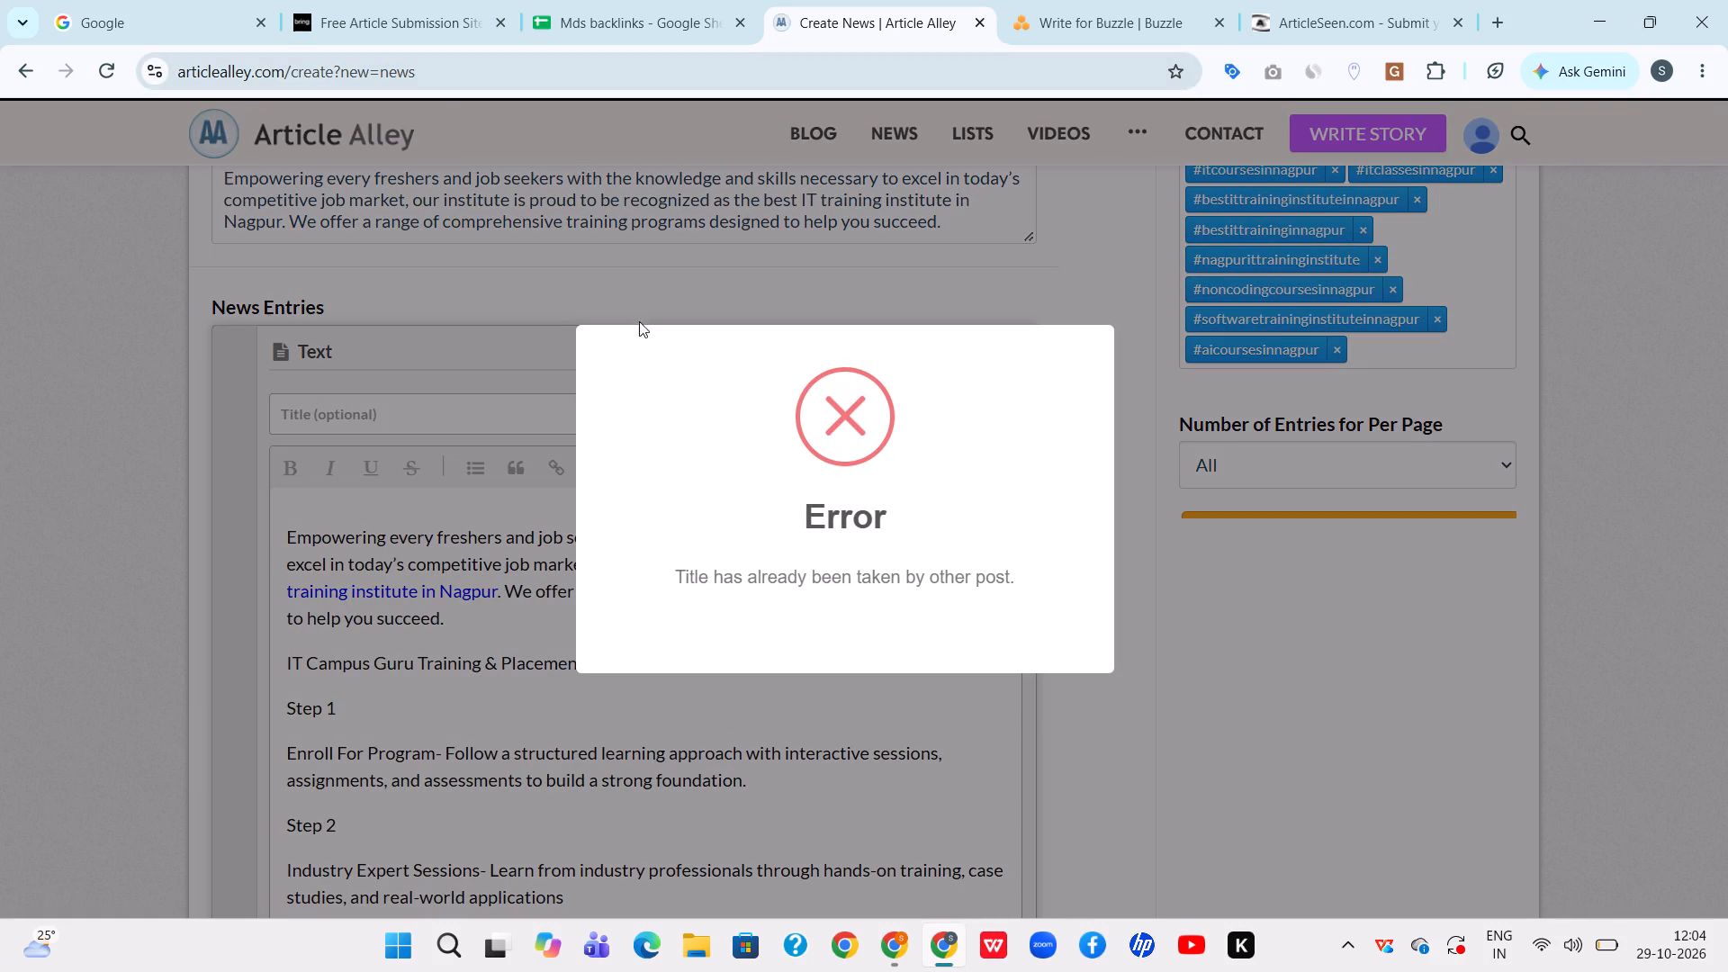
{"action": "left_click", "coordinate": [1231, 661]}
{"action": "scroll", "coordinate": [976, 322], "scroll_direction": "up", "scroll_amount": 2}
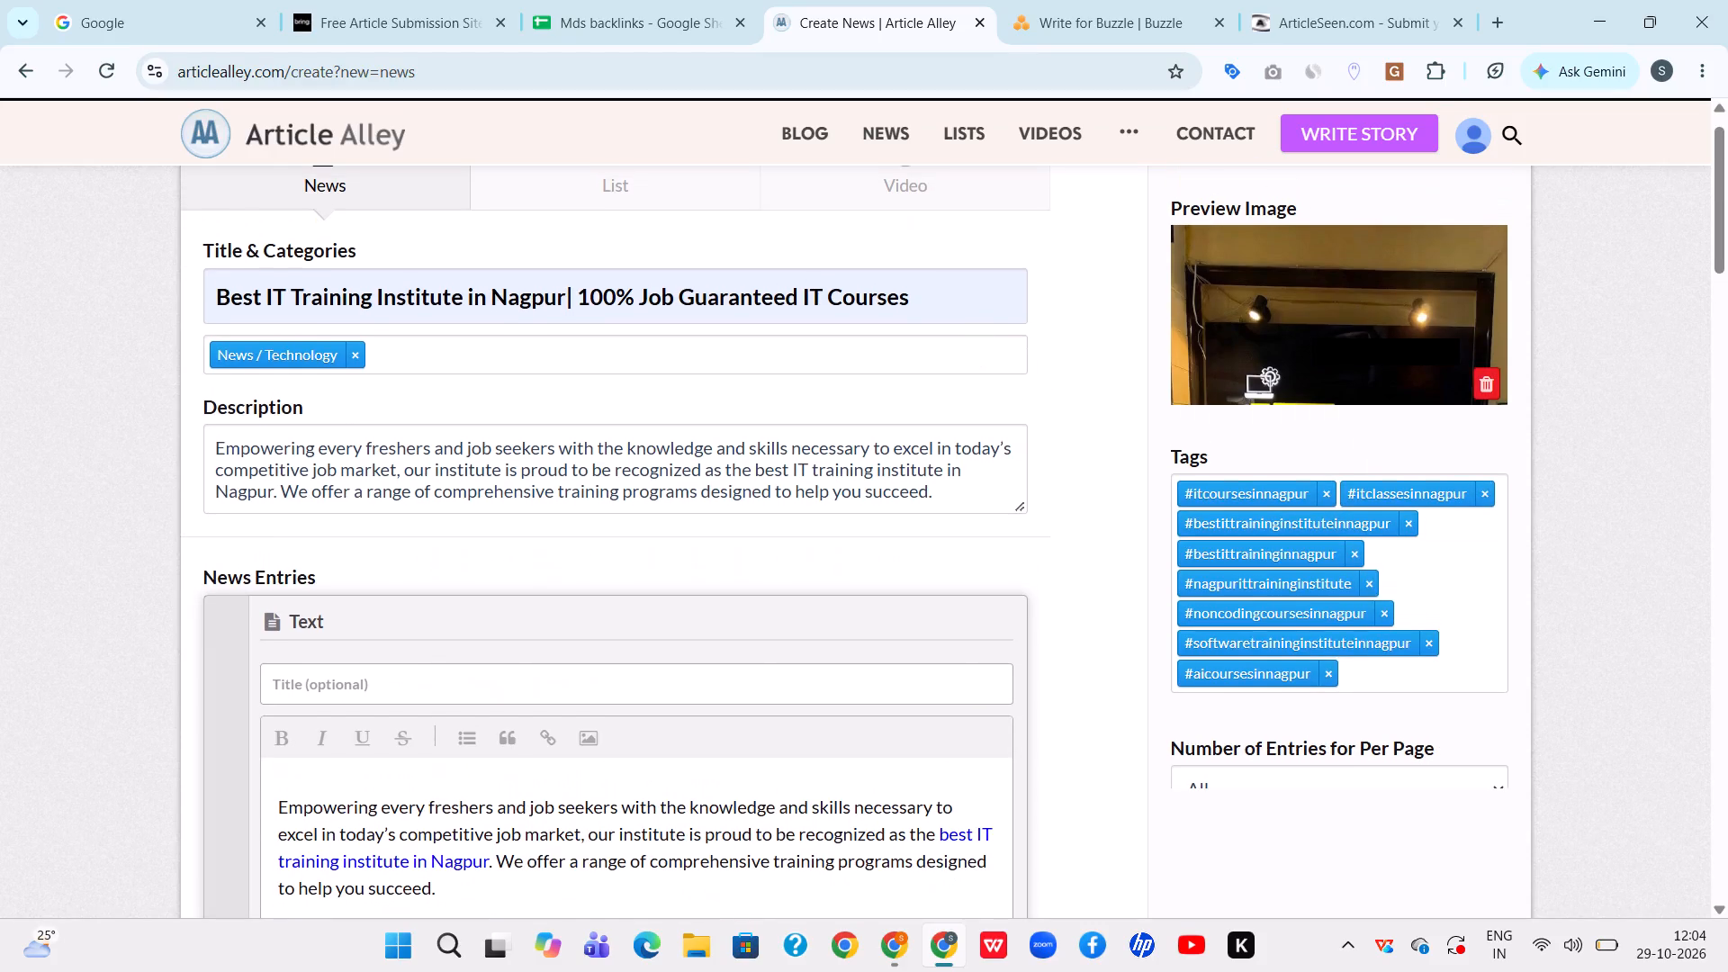
Shorten the story's title to "Best IT Training Institute in Nagpur", dropping the part about guaranteed jobs.
{"action": "left_click_drag", "start_coordinate": [561, 292], "coordinate": [1226, 299]}
{"action": "key", "text": "BackSpace"}
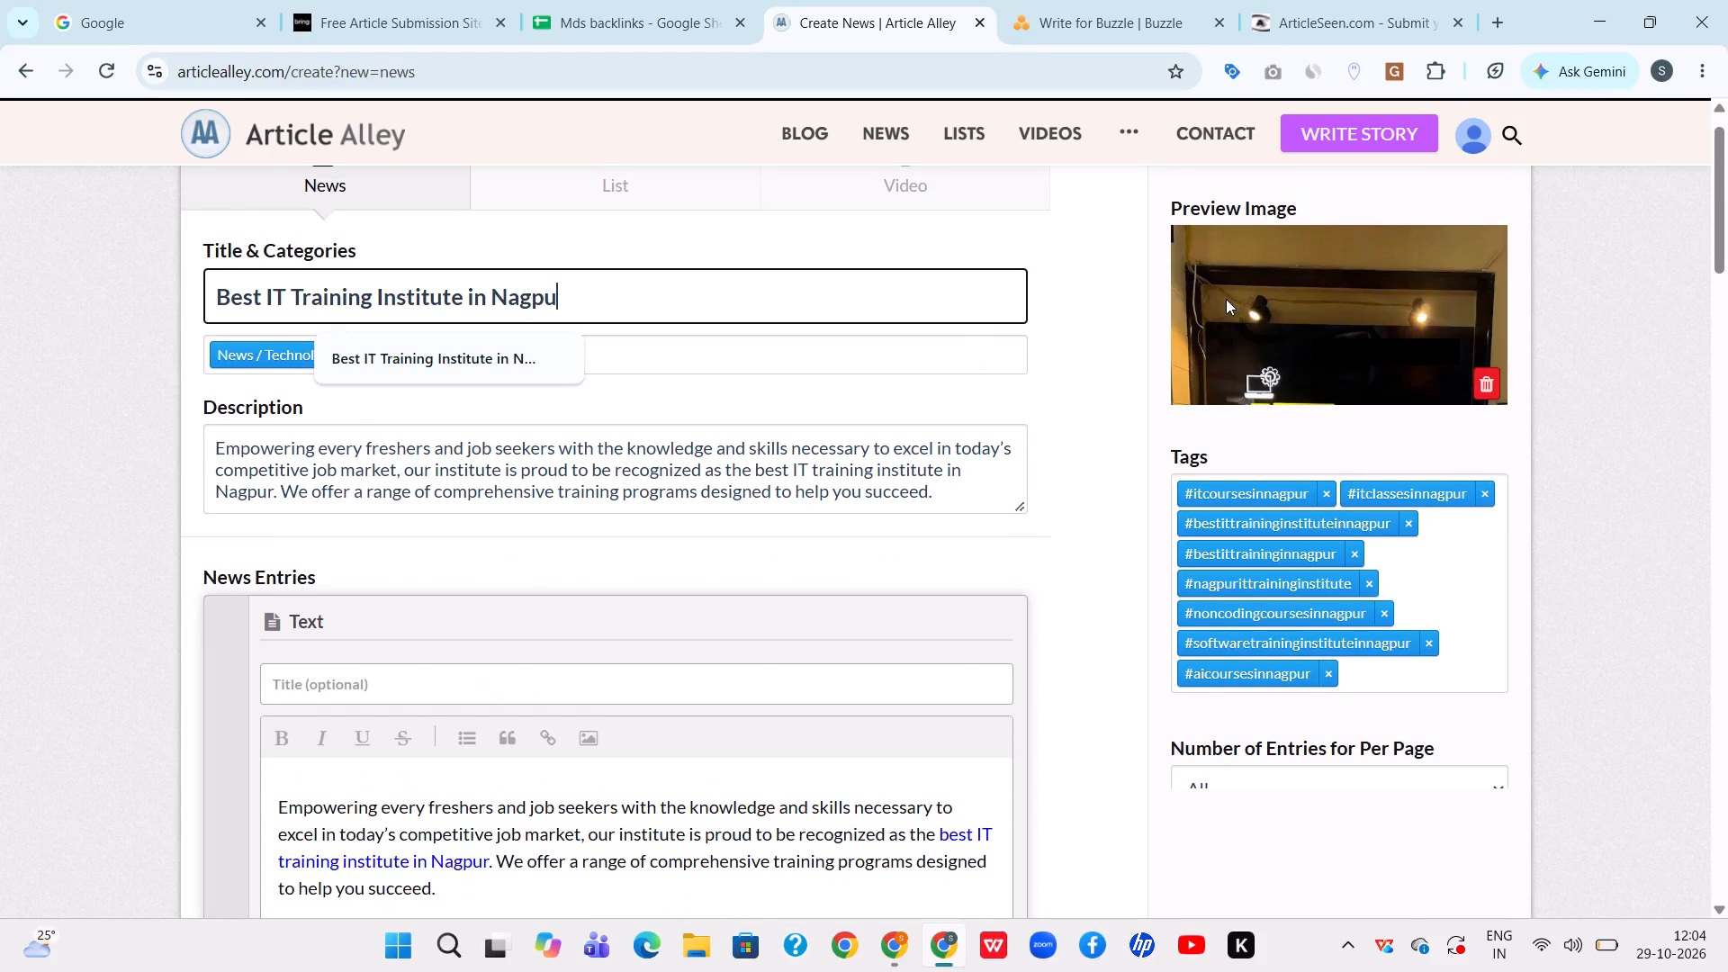
{"action": "key", "text": "r"}
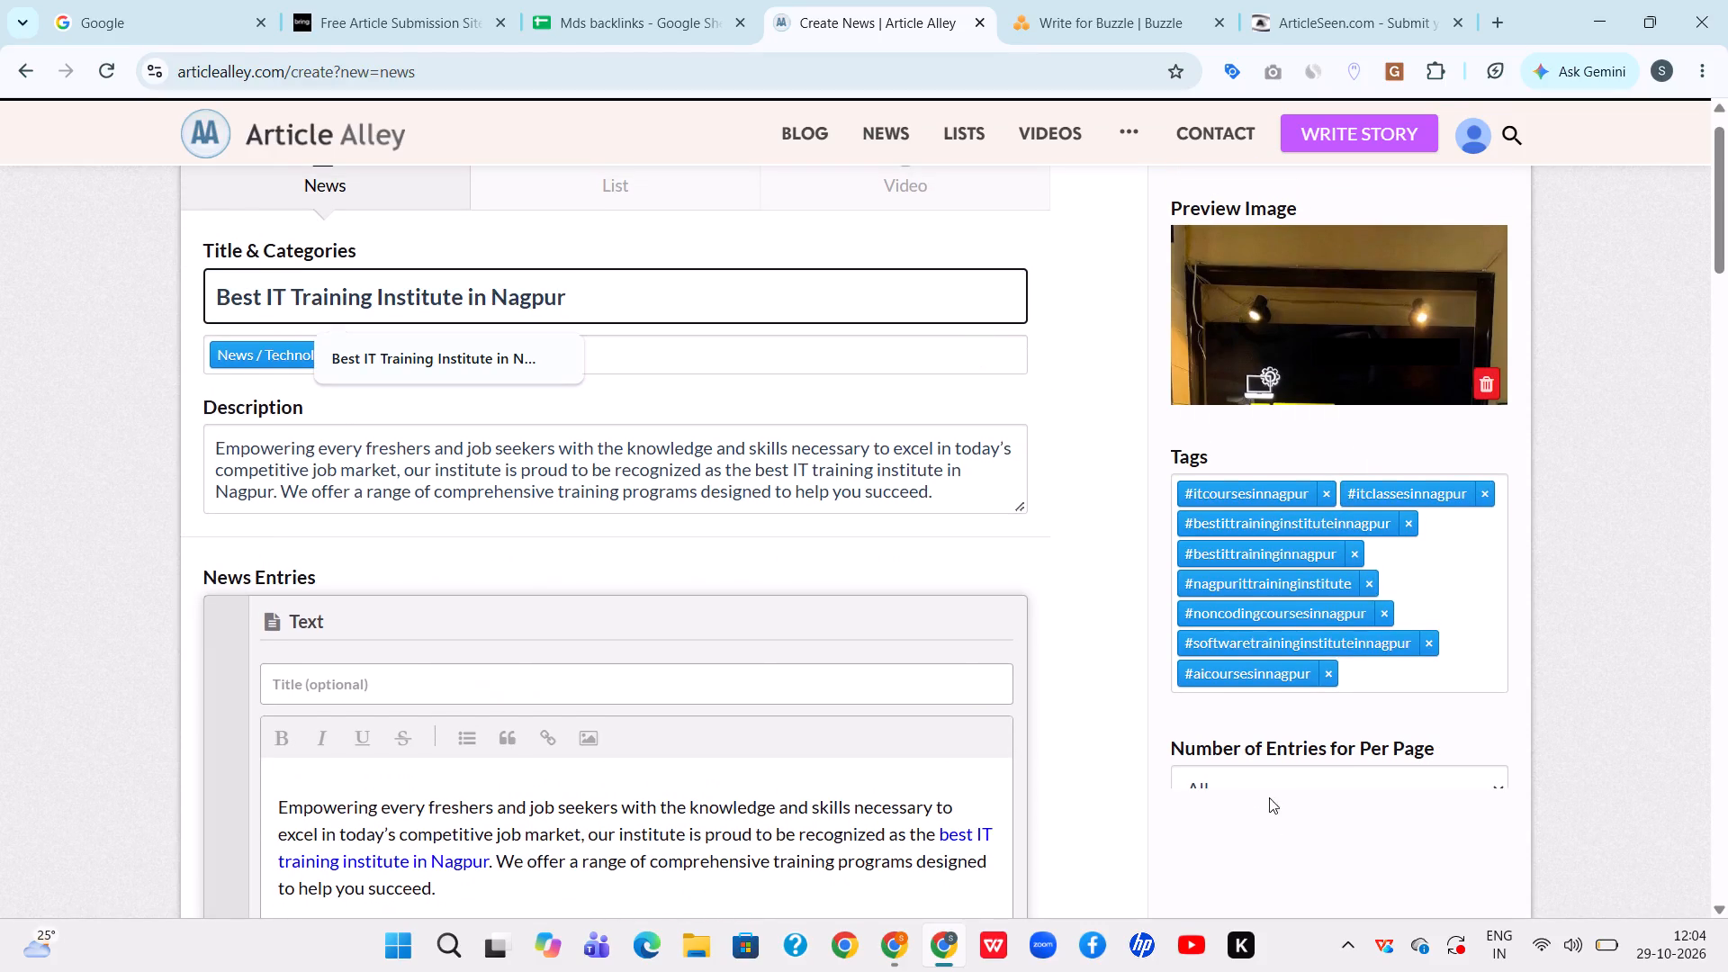
{"action": "left_click", "coordinate": [1253, 811]}
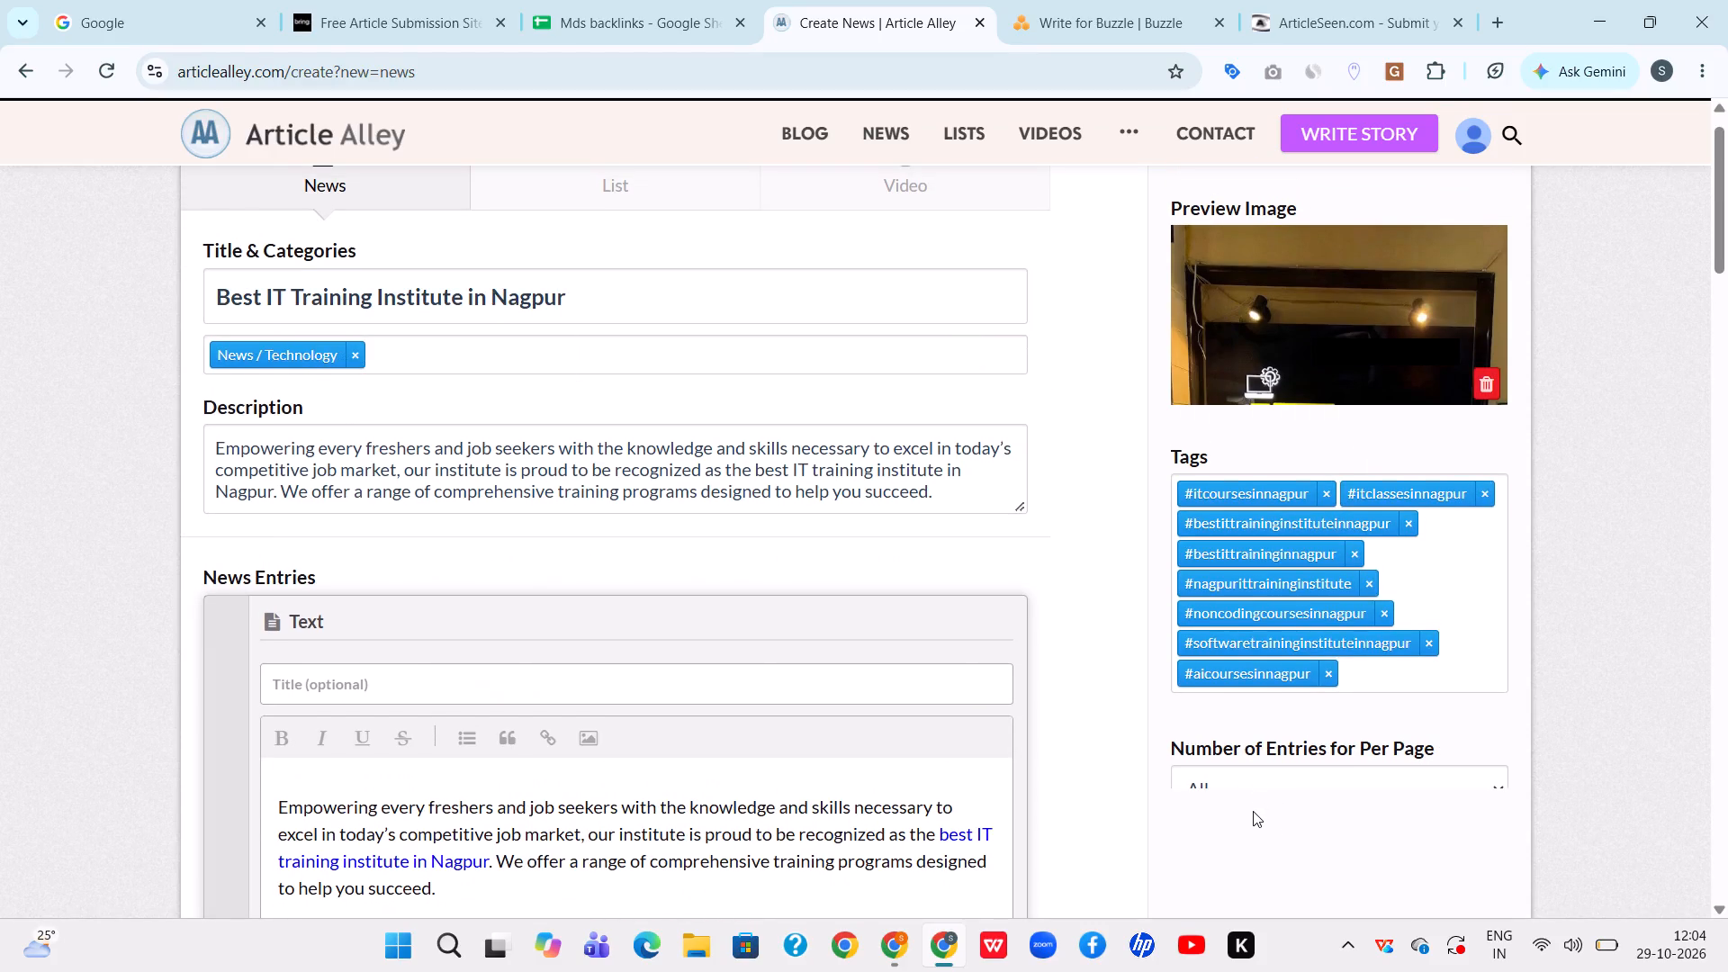
{"action": "left_click", "coordinate": [955, 569]}
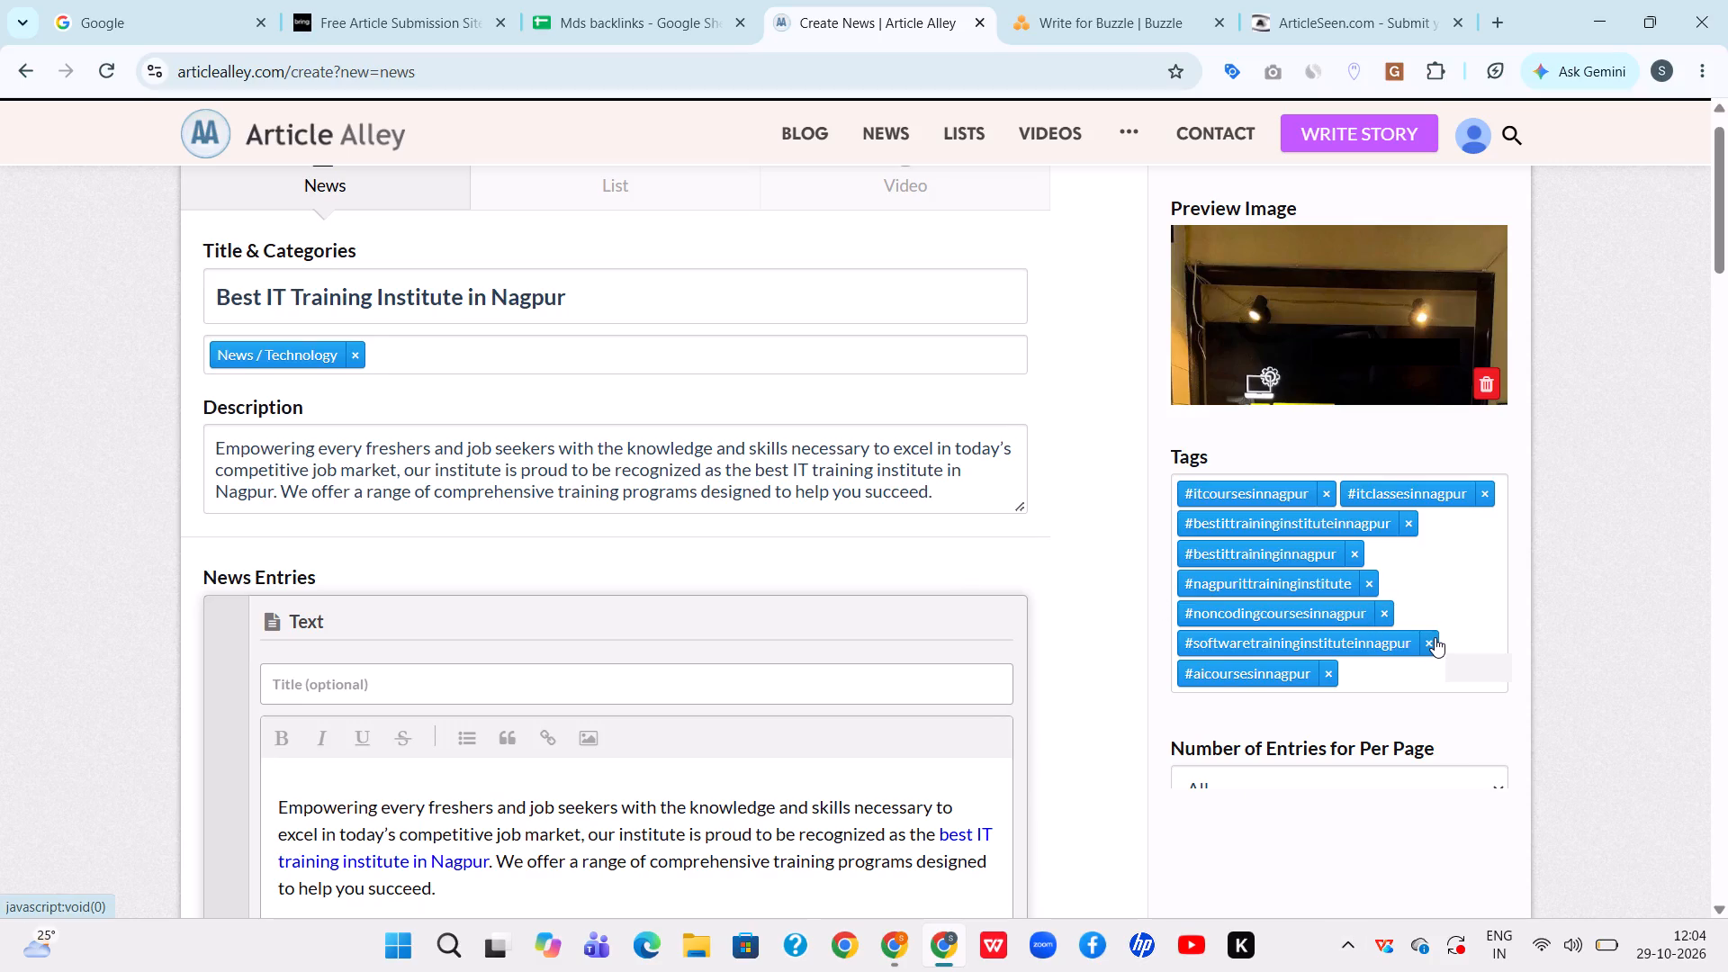
Remove the tags #bestittraininginnagpur and #nagpurittraininginstitute, and try to create the news story again.
{"action": "left_click", "coordinate": [1354, 551]}
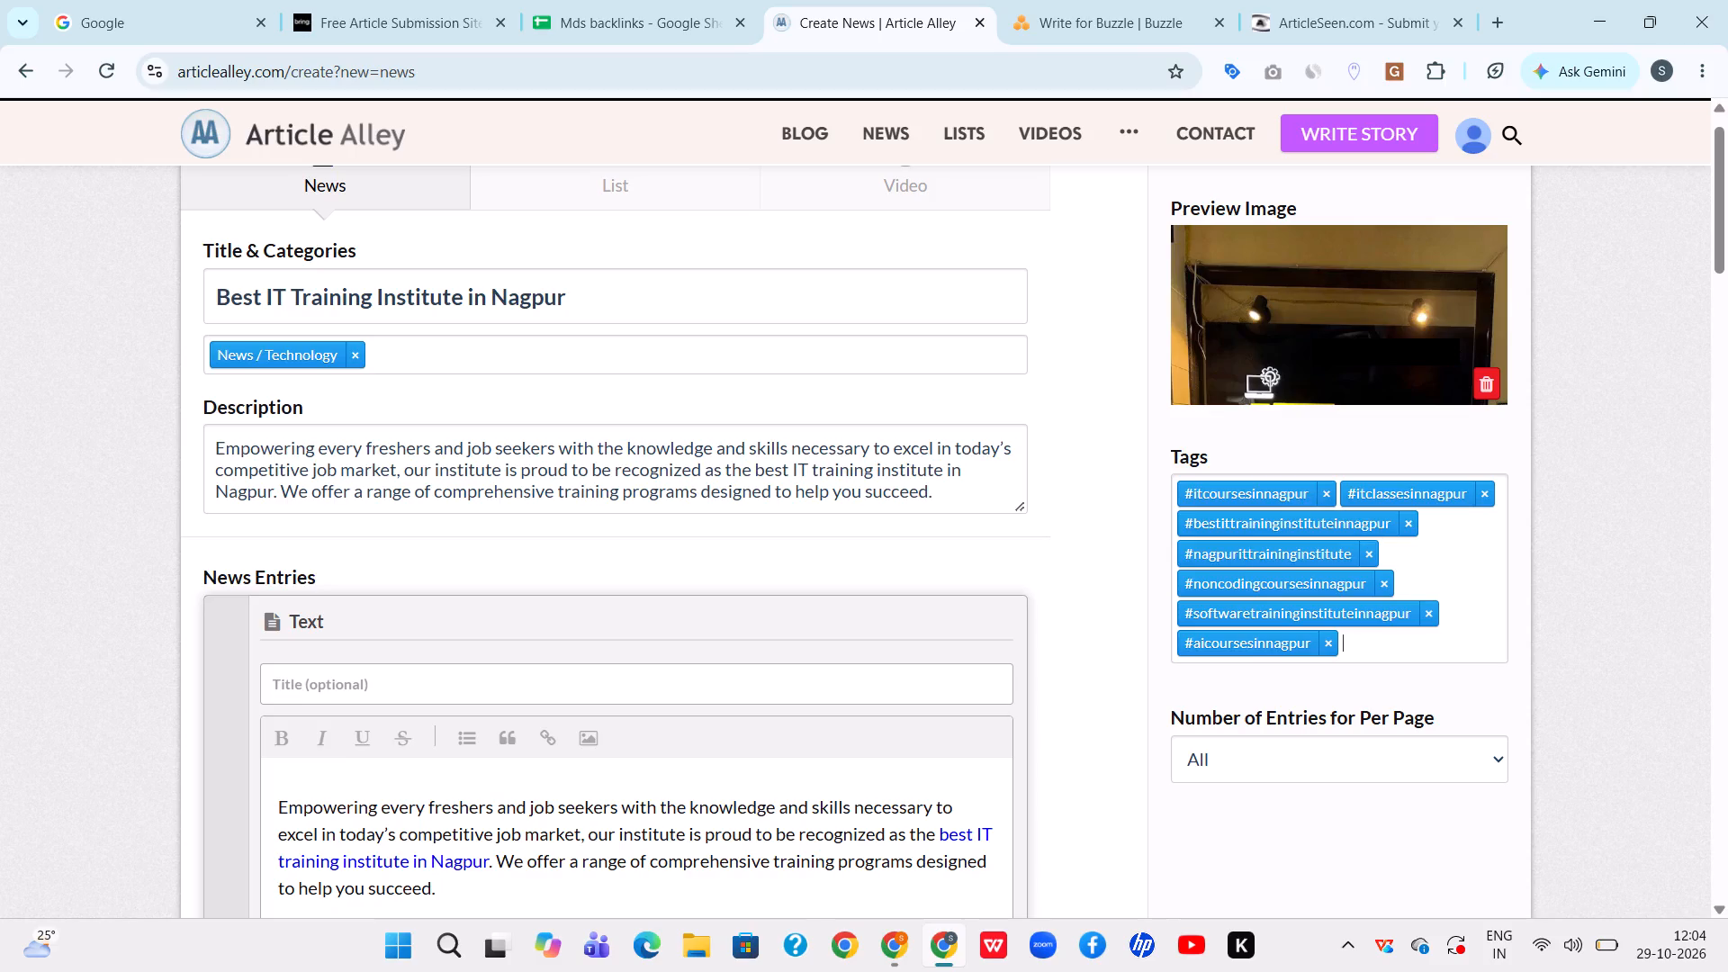
{"action": "left_click", "coordinate": [1374, 553]}
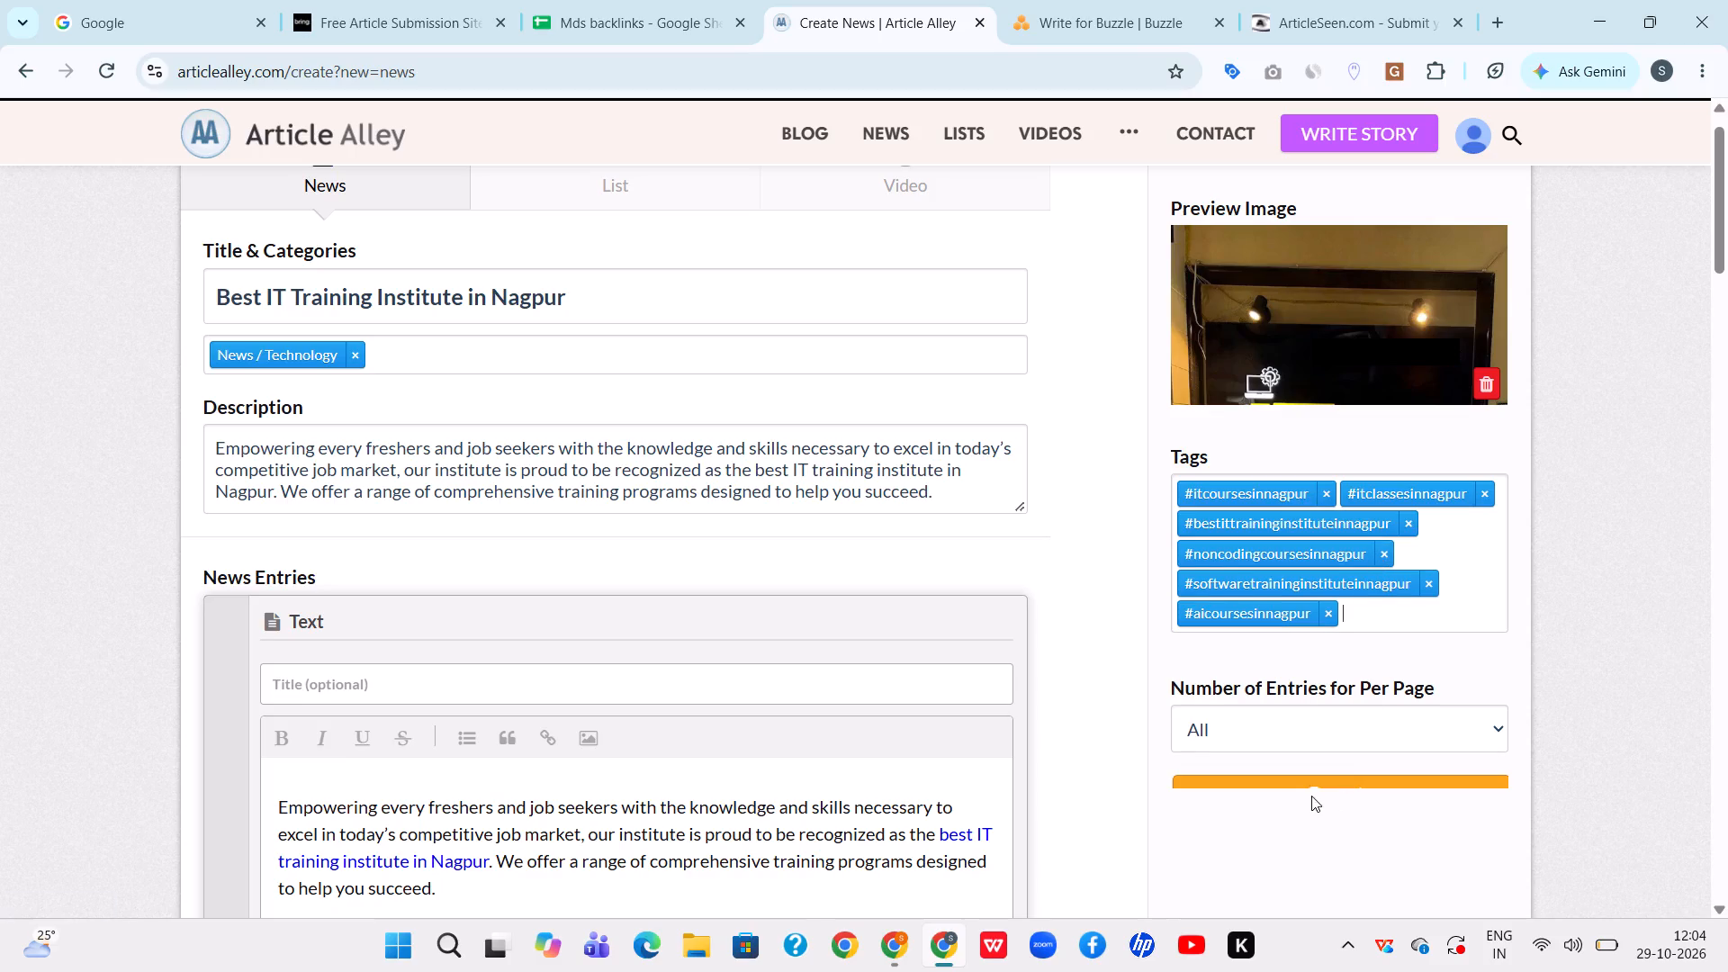
{"action": "left_click", "coordinate": [1298, 785]}
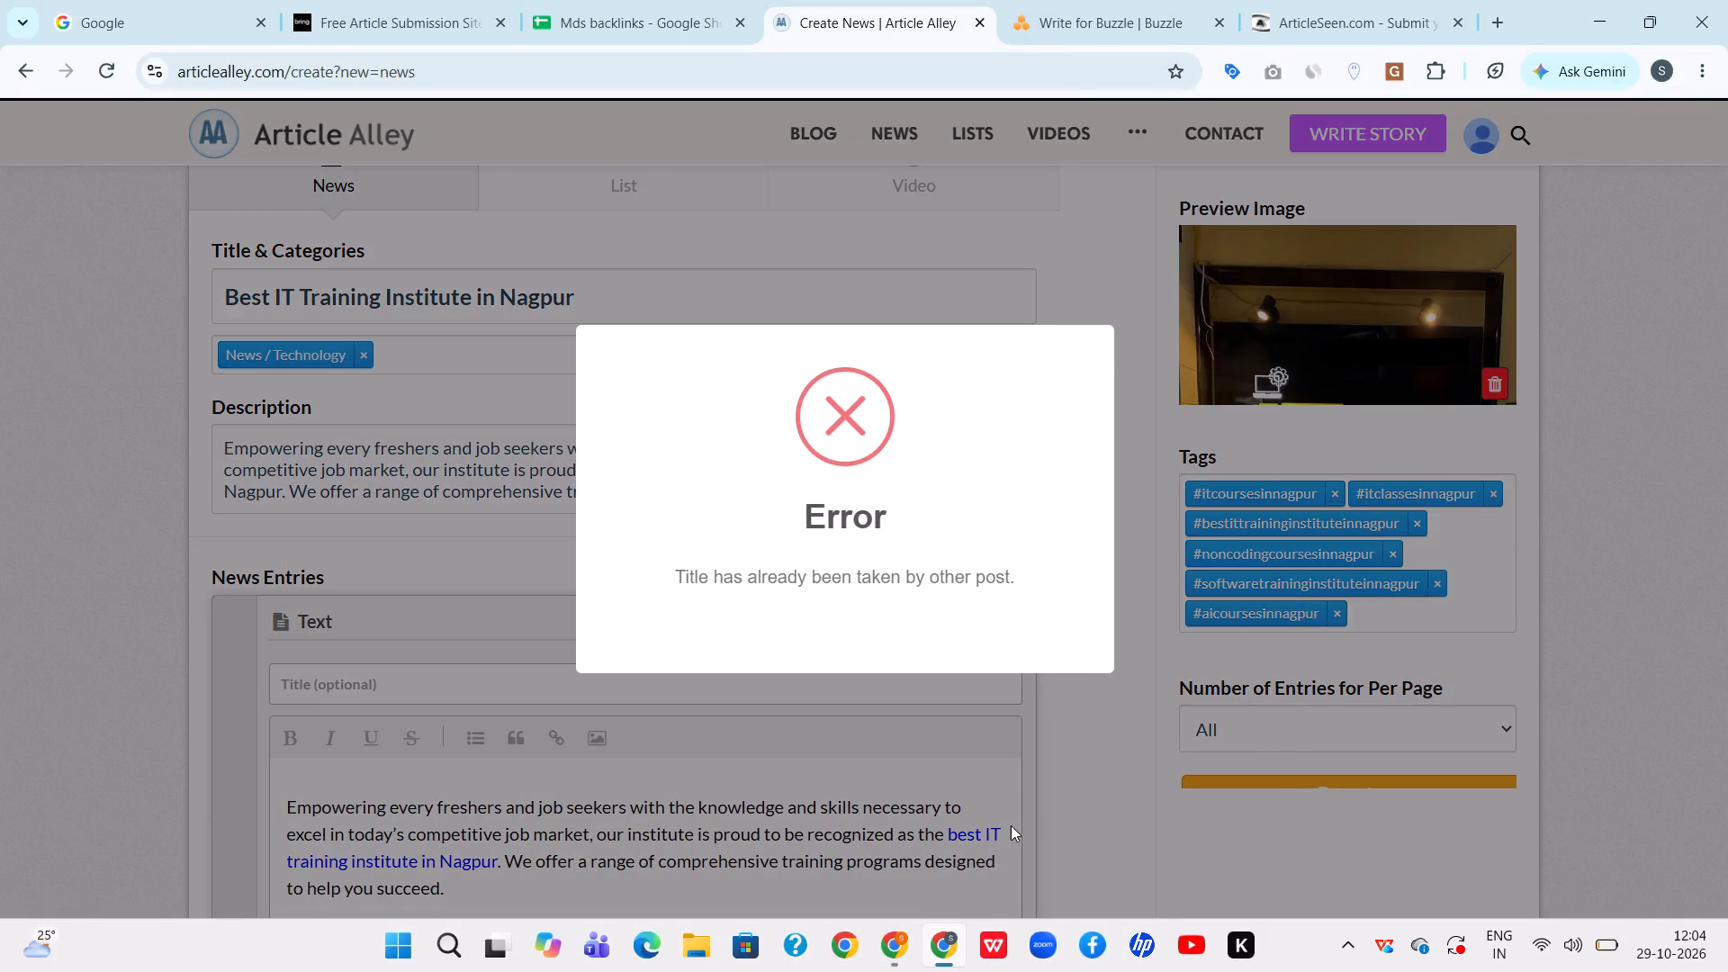
{"action": "left_click", "coordinate": [1011, 825]}
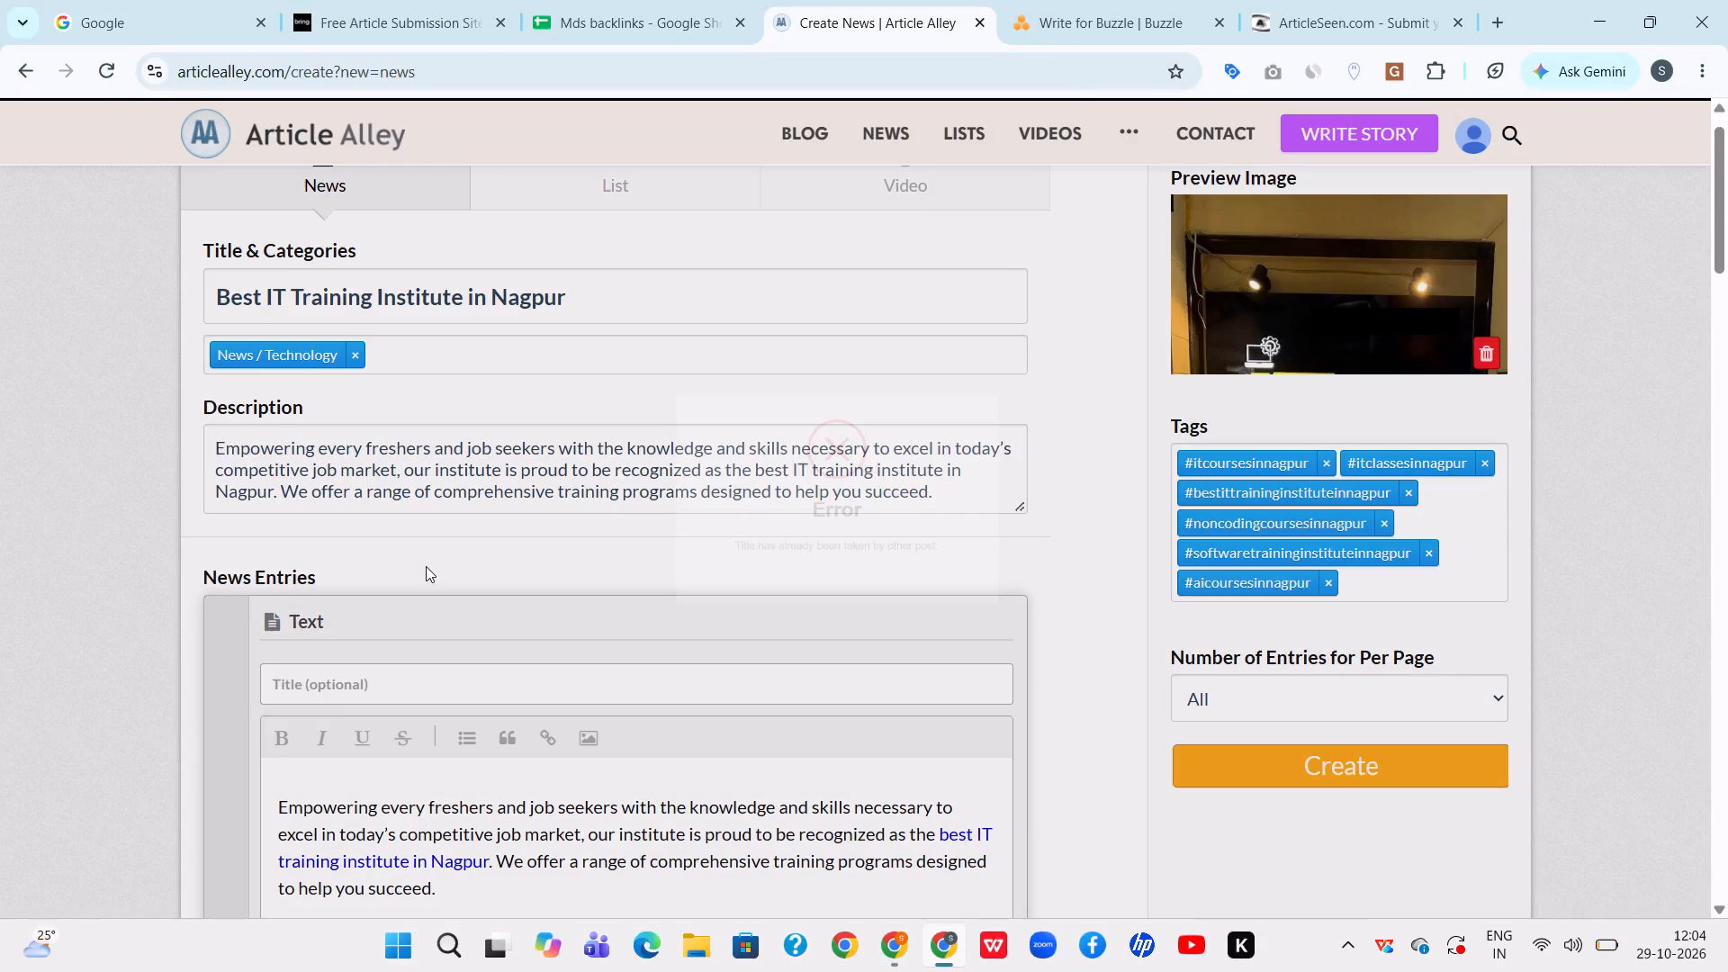
Change the story's title to "IT Training Institute in Nagpur" and create the news story.
{"action": "left_click", "coordinate": [669, 299]}
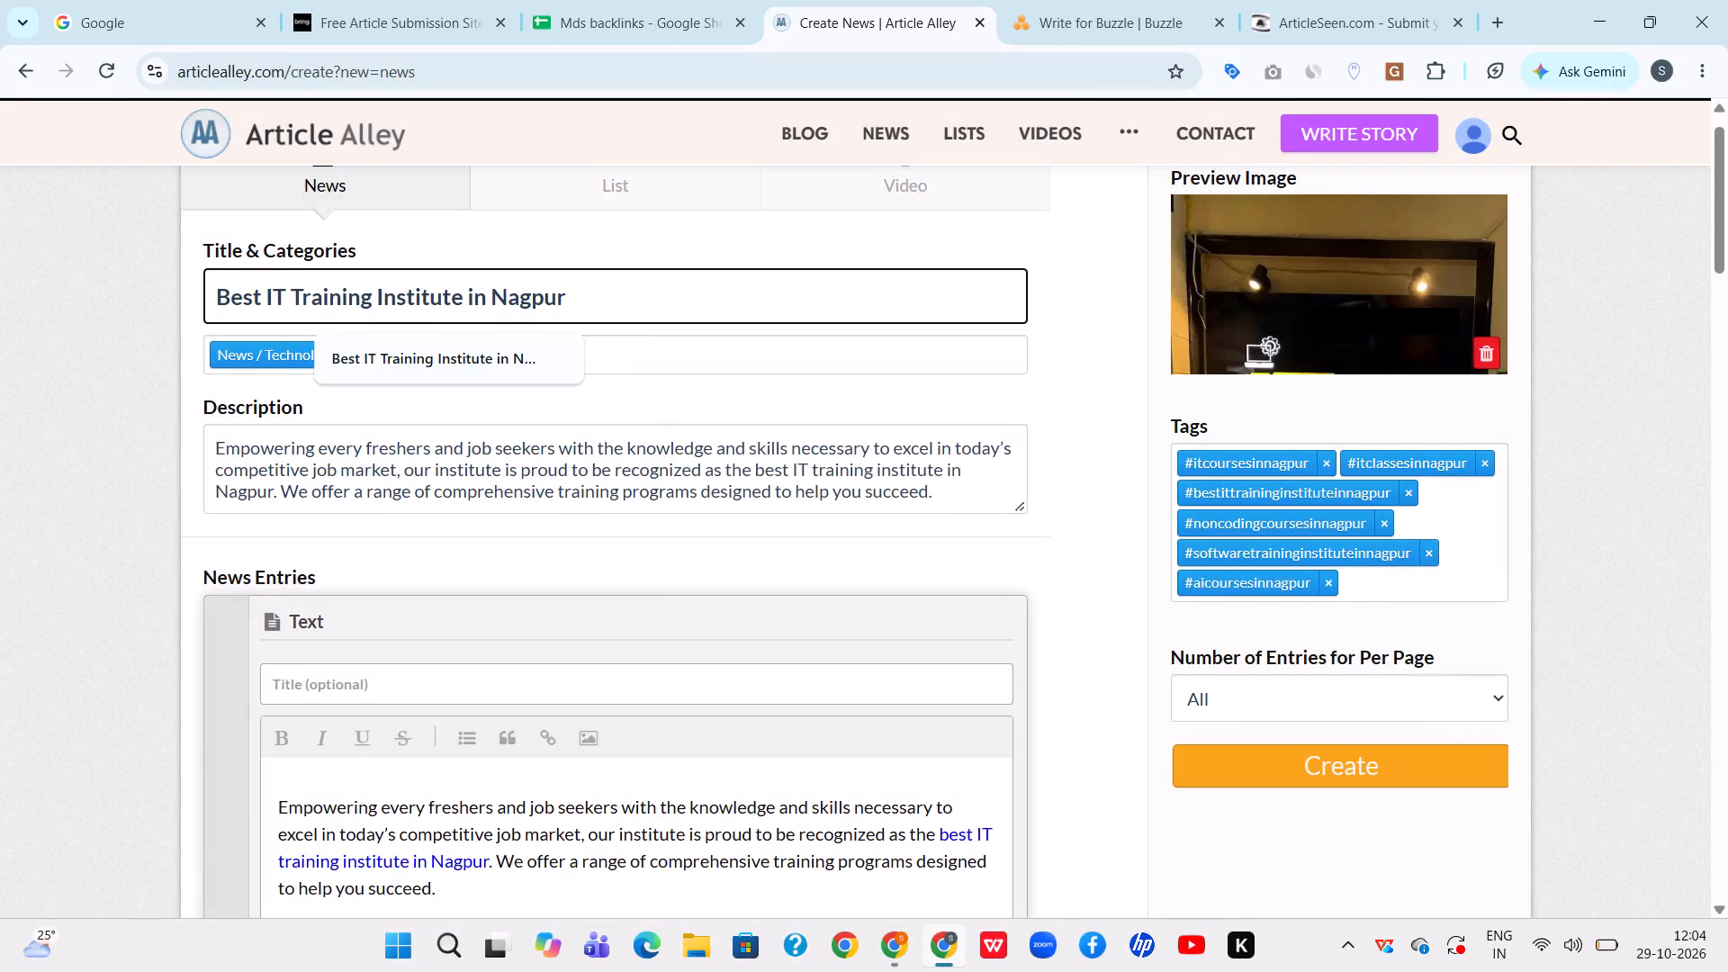
{"action": "double_click", "coordinate": [242, 287]}
{"action": "key", "text": "BackSpace"}
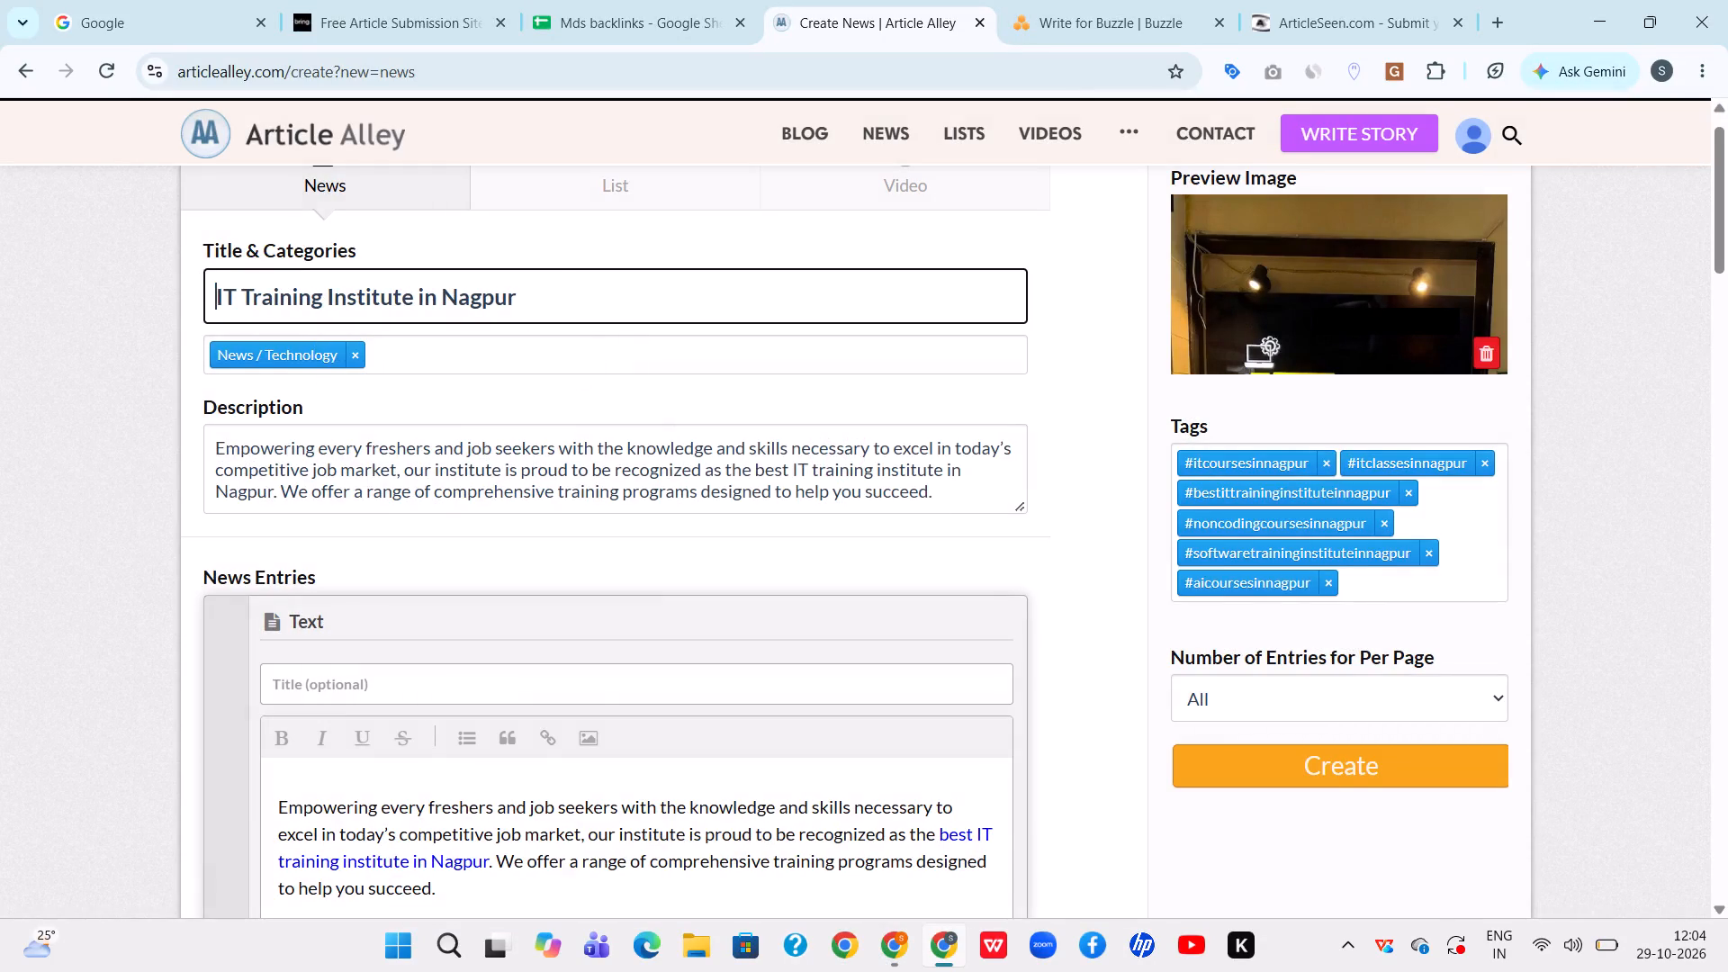
{"action": "left_click", "coordinate": [1234, 770]}
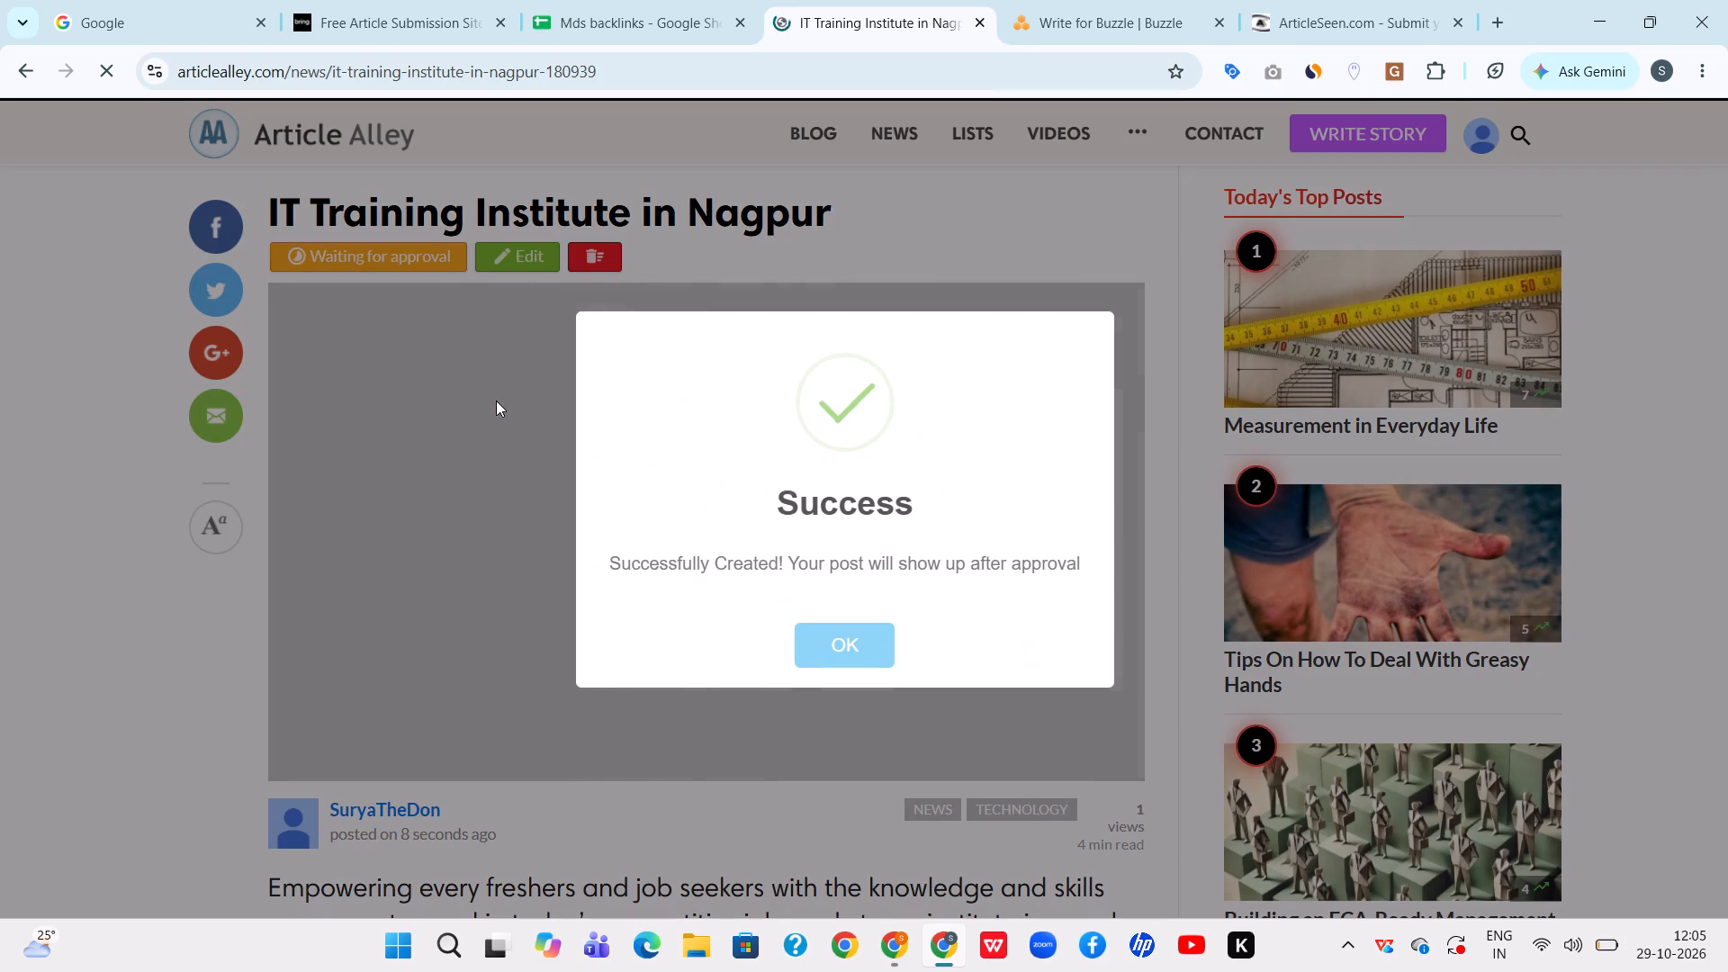
{"action": "left_click", "coordinate": [838, 636]}
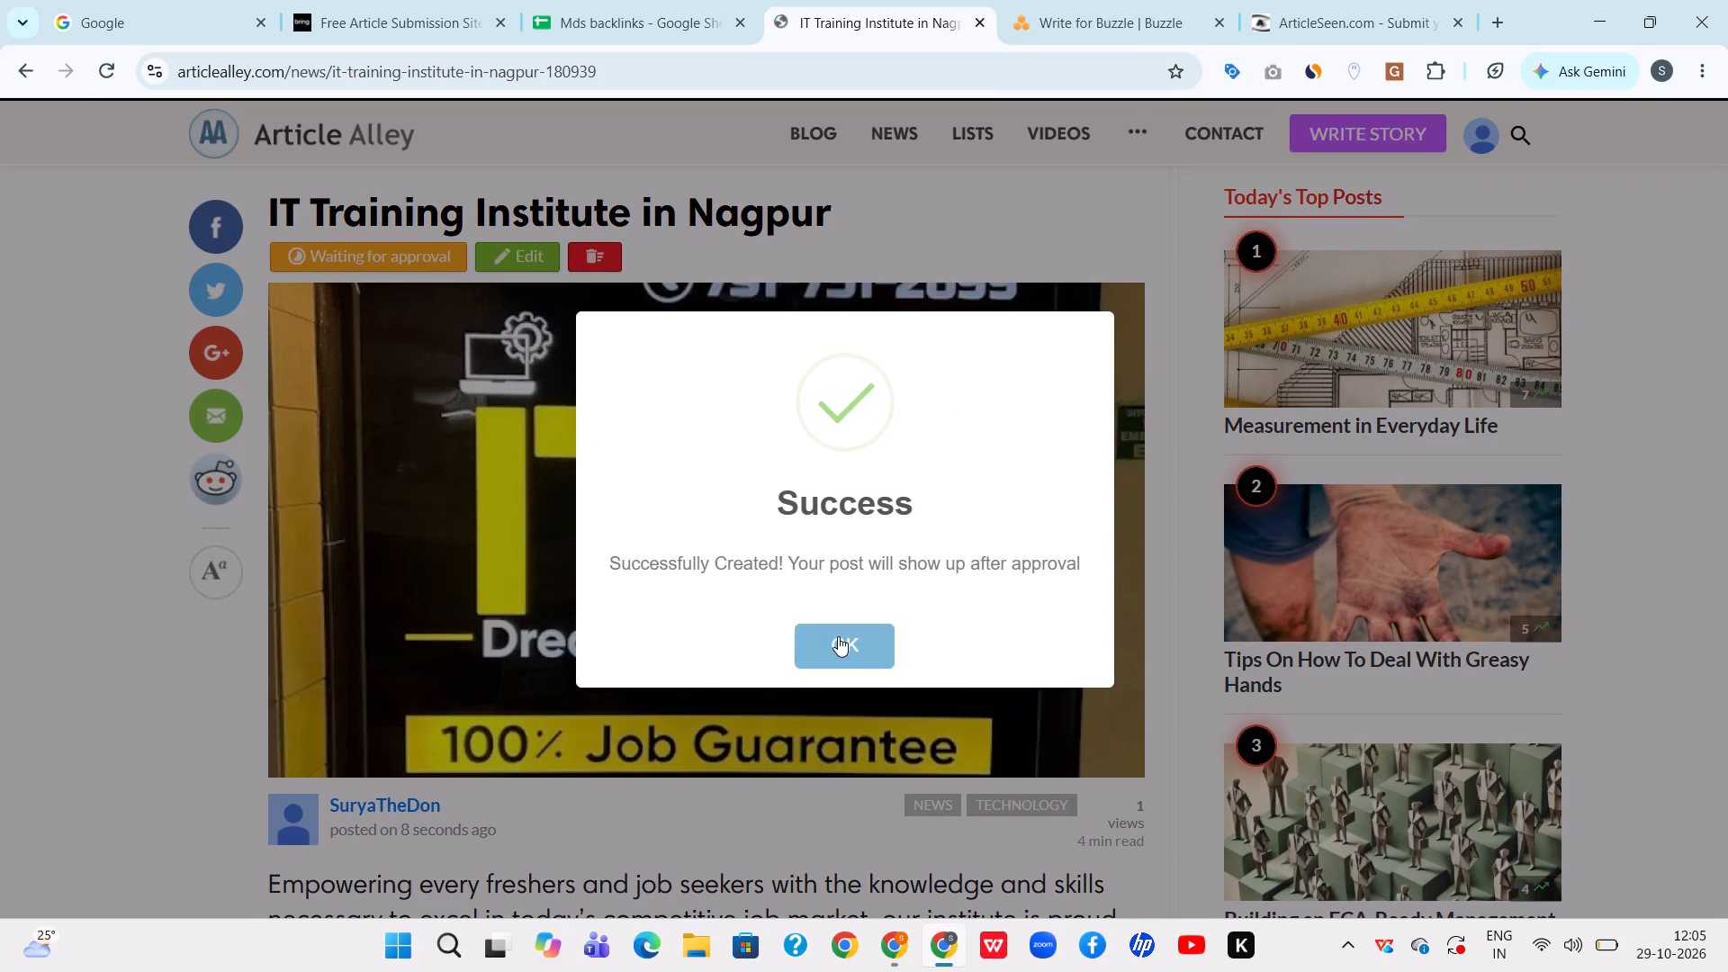
Record the created story's web address in cell H3426 of the Surya sheet in Mds backlinks.
{"action": "left_click", "coordinate": [454, 58]}
{"action": "key", "text": "ctrl+c"}
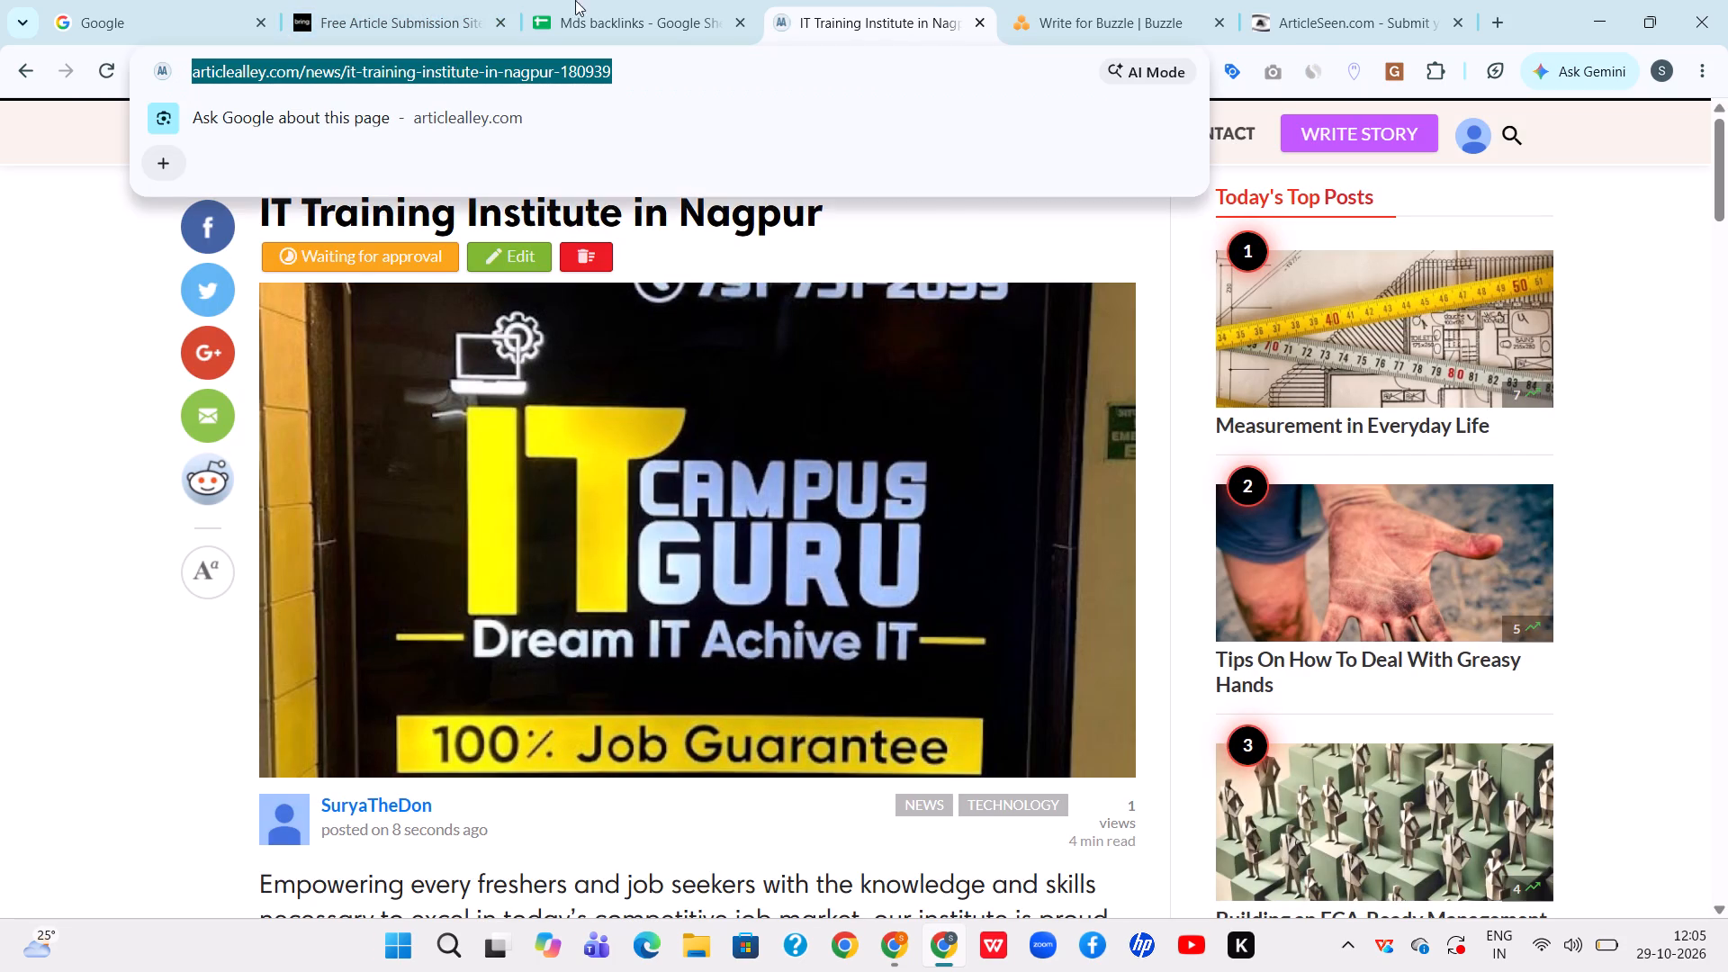
{"action": "left_click", "coordinate": [664, 2]}
{"action": "key", "text": "ctrl+v"}
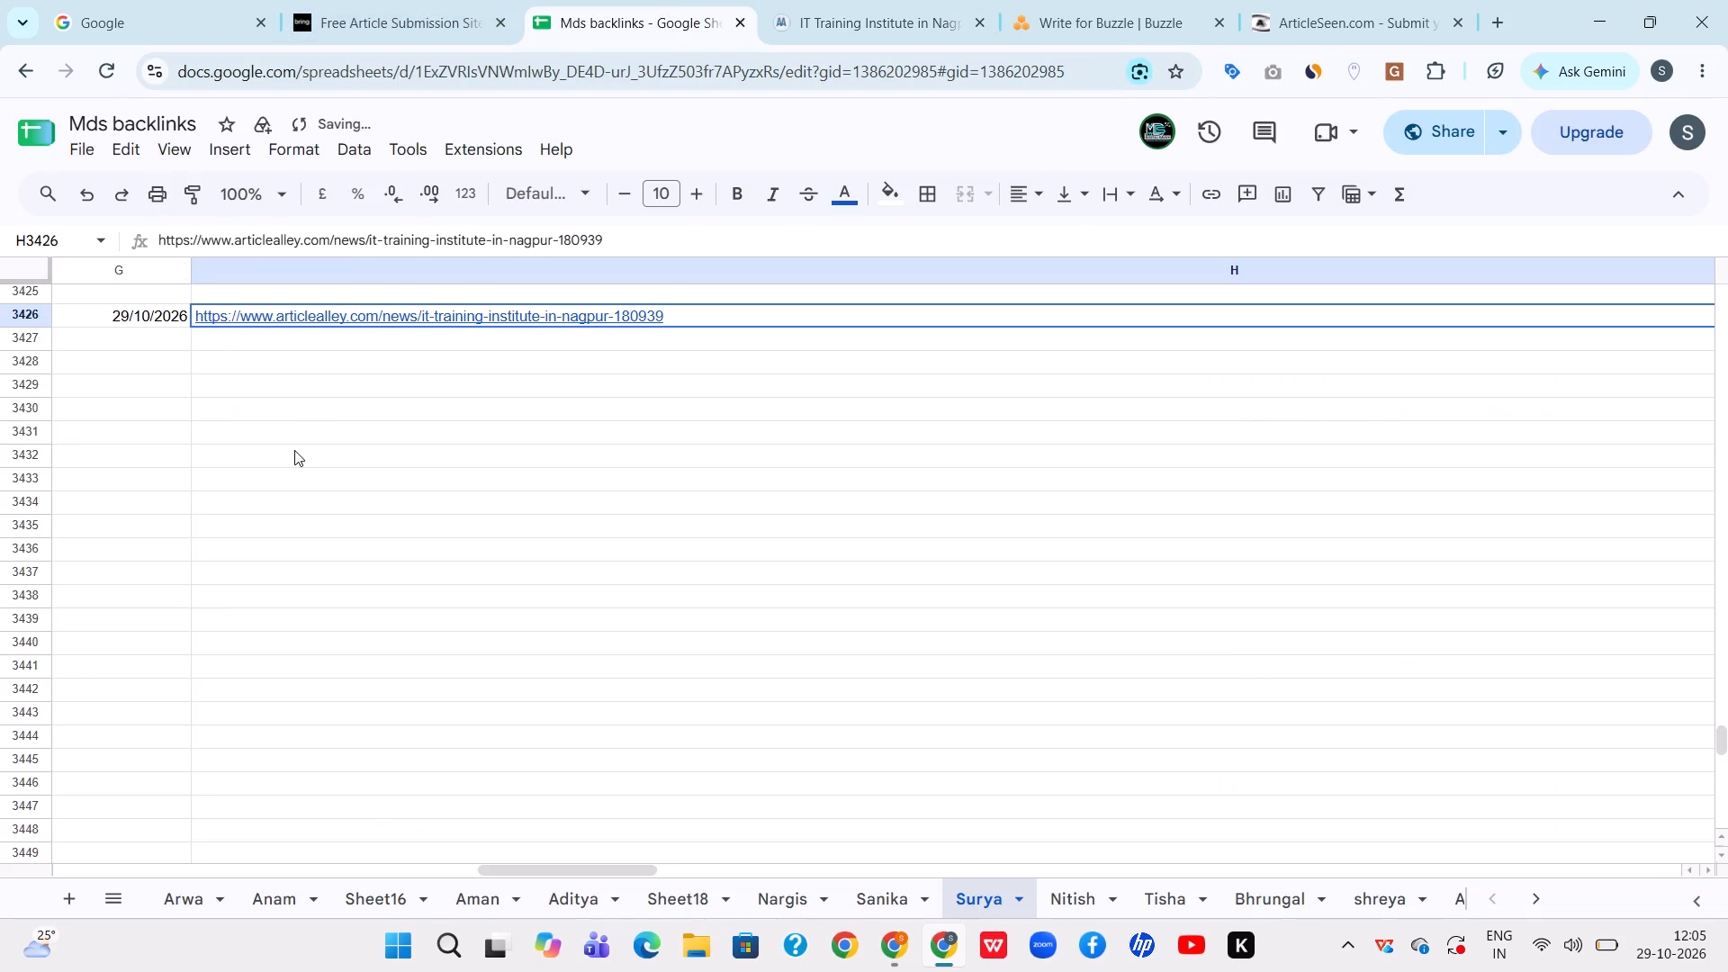
{"action": "left_click", "coordinate": [299, 344]}
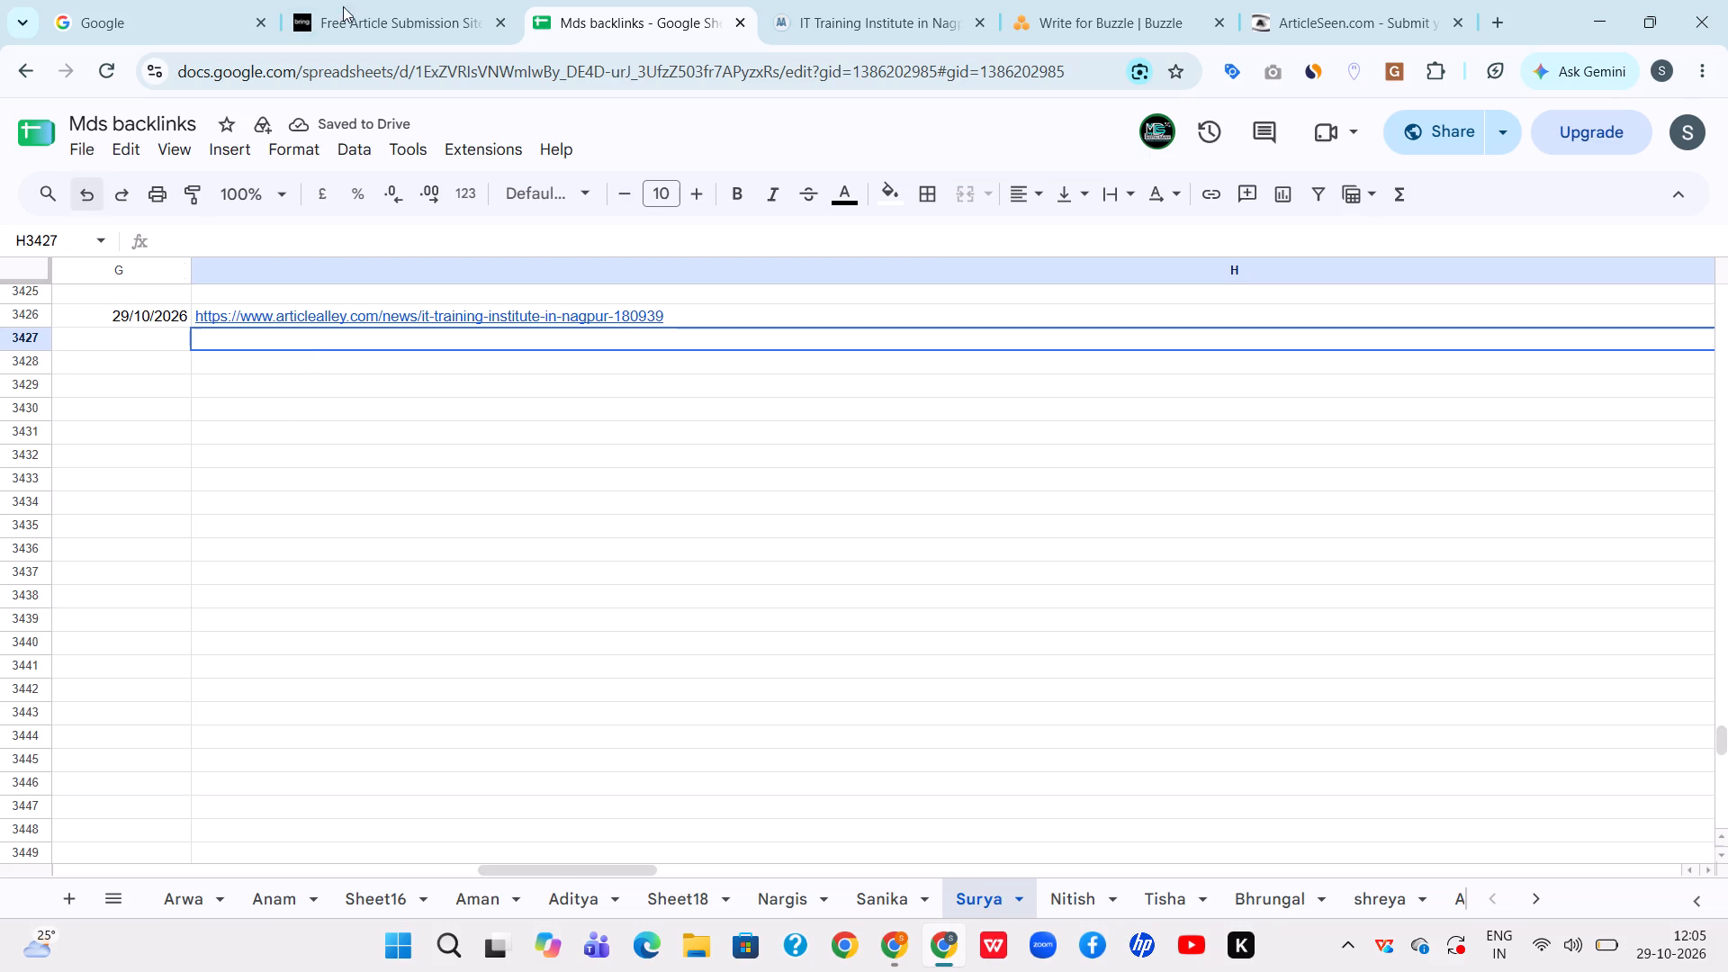
Return to the created Article Alley story and start selecting its body text from the opening paragraphs.
{"action": "left_click", "coordinate": [845, 0]}
{"action": "scroll", "coordinate": [642, 551], "scroll_direction": "down", "scroll_amount": 3}
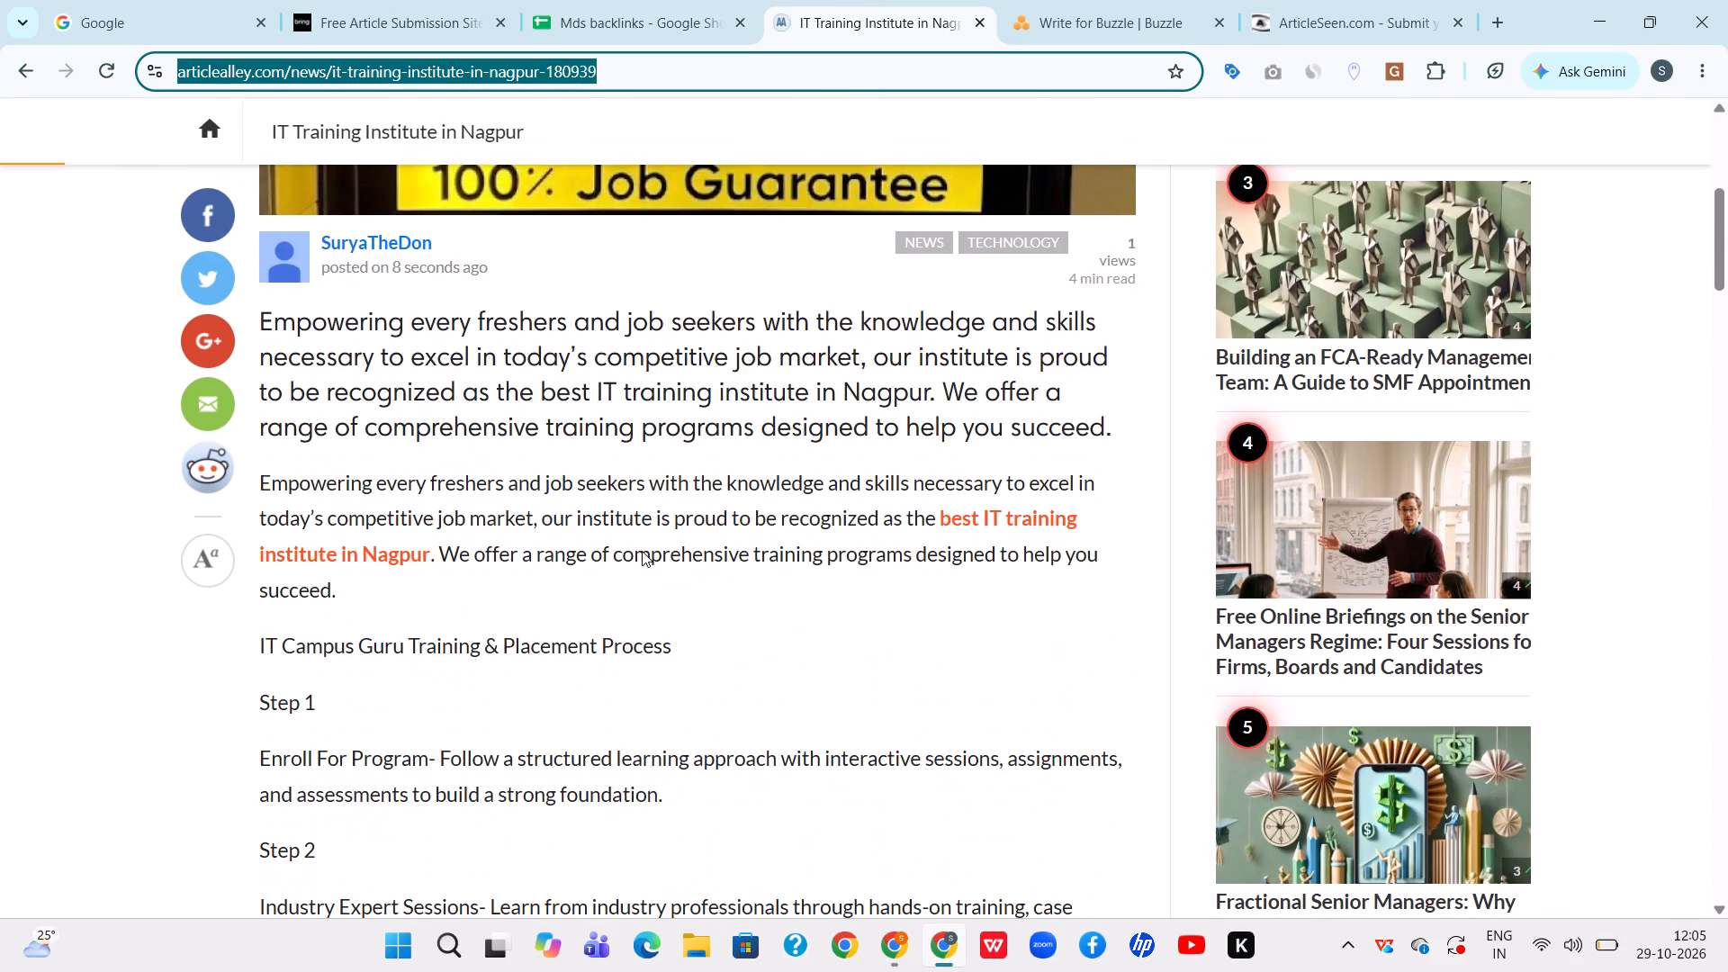
{"action": "triple_click", "coordinate": [605, 477]}
{"action": "left_click_drag", "start_coordinate": [605, 477], "coordinate": [549, 383]}
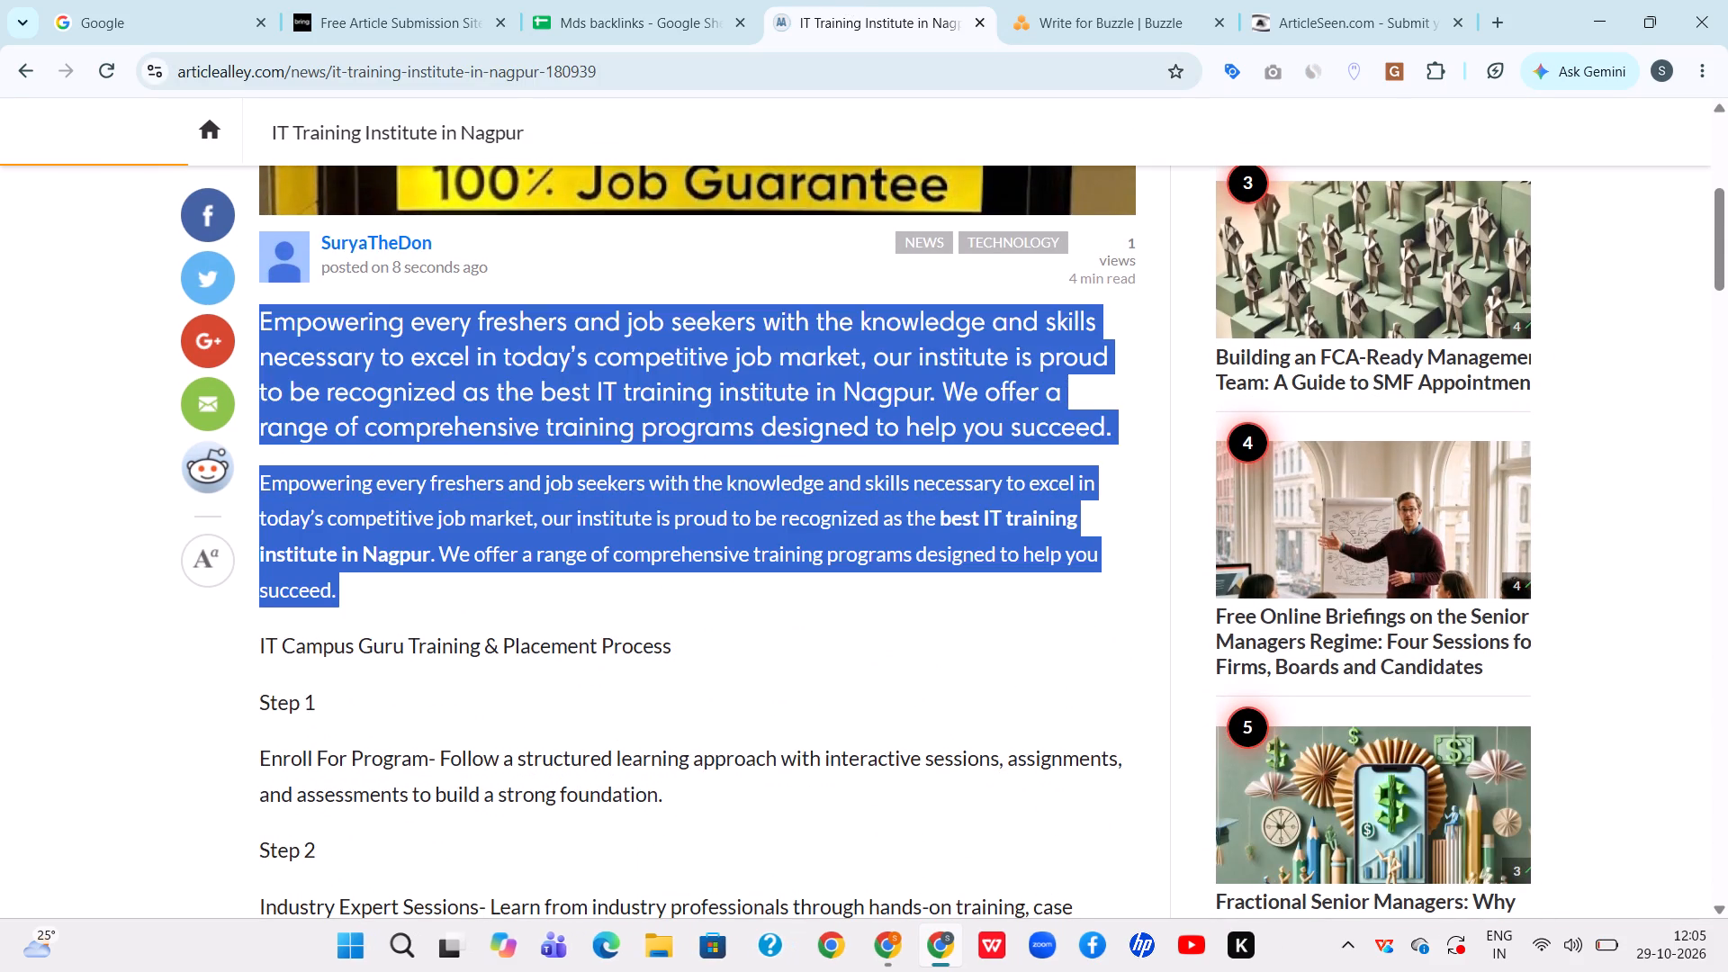
{"action": "triple_click", "coordinate": [549, 383]}
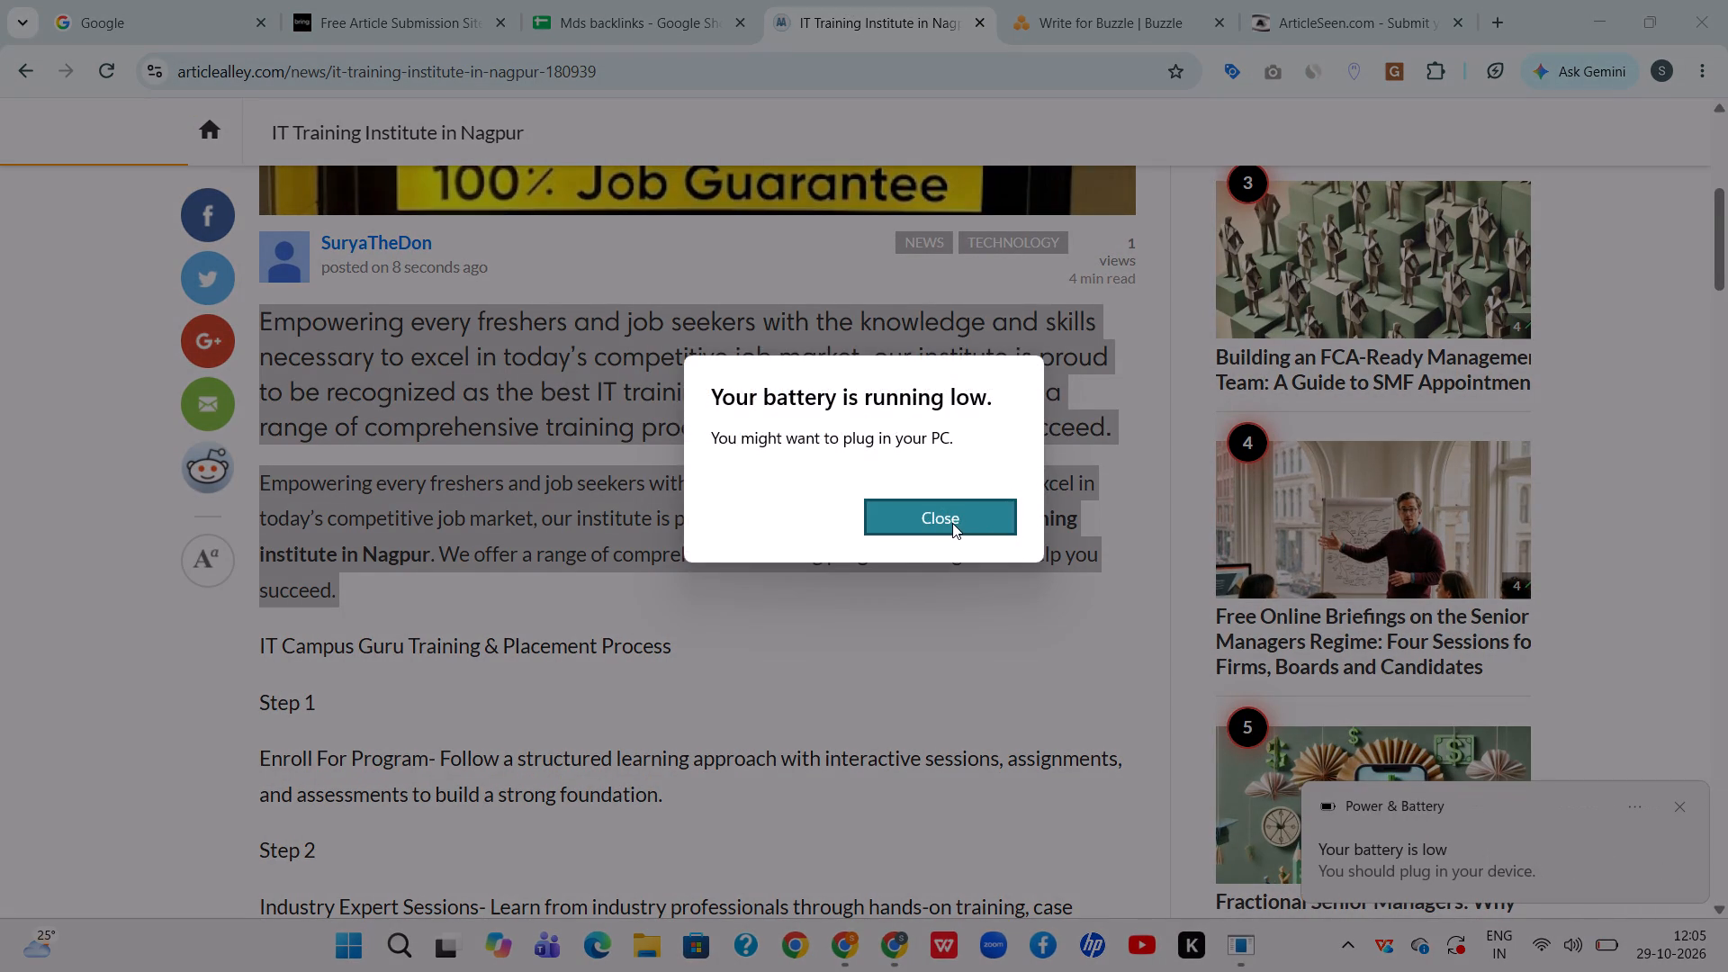
Dismiss the low-battery warning and clear its notification.
{"action": "left_click", "coordinate": [952, 523]}
{"action": "left_click", "coordinate": [1693, 958]}
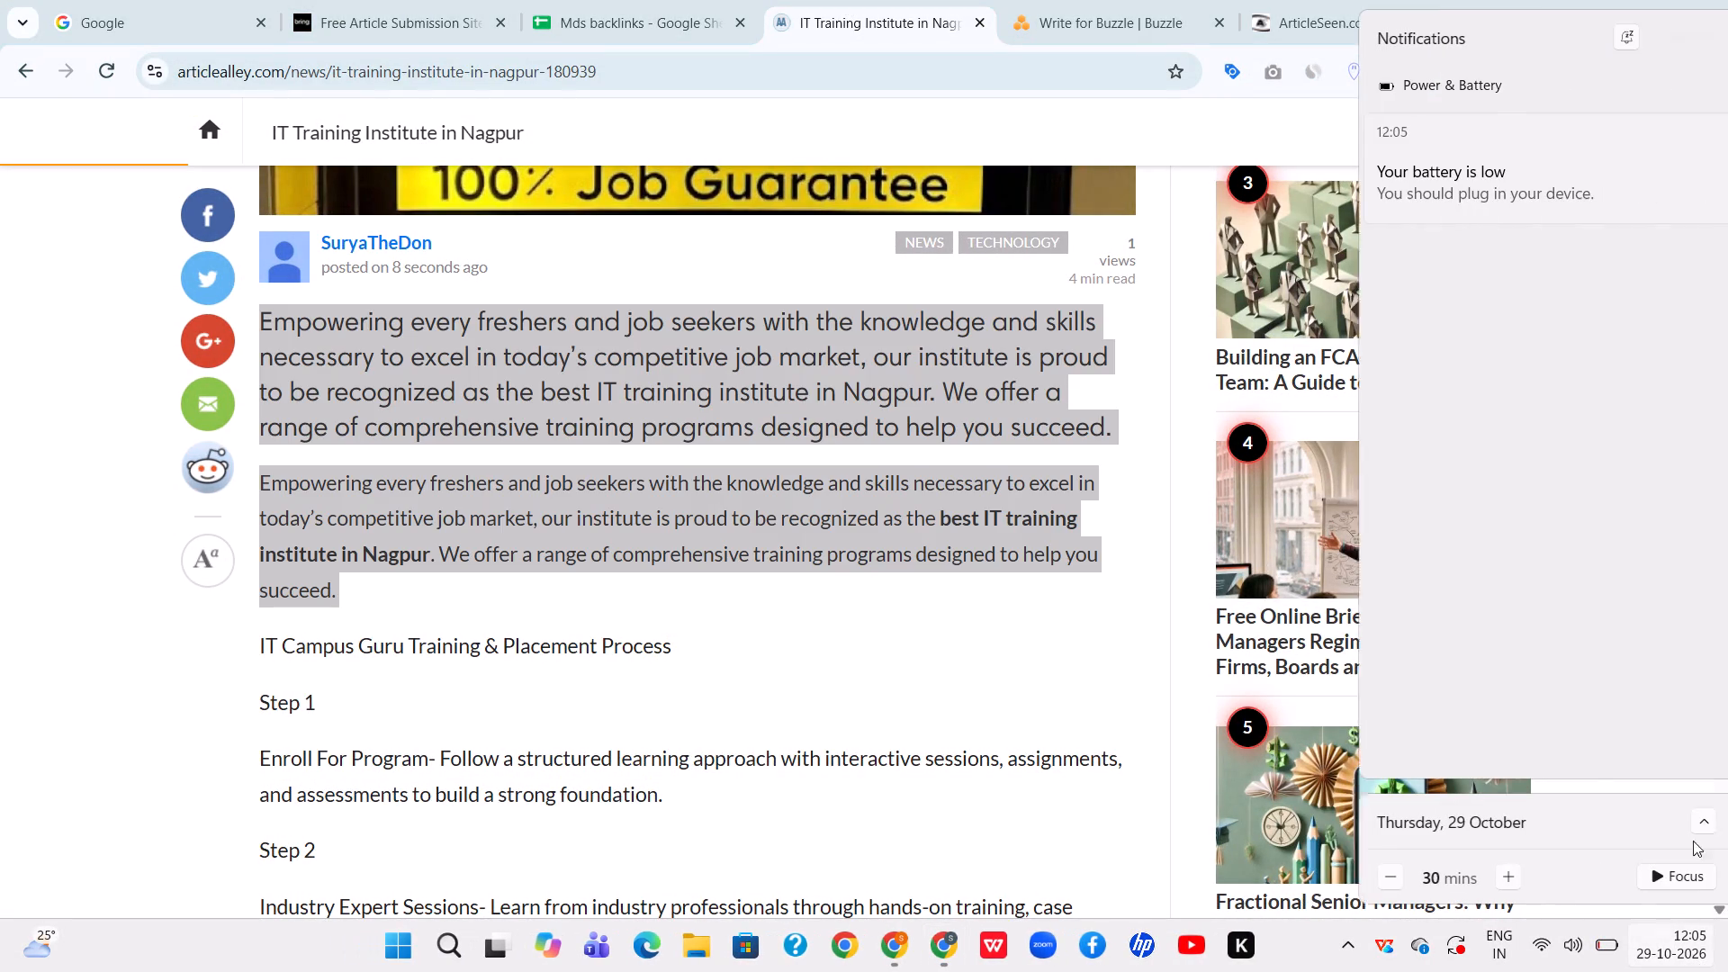
{"action": "left_click", "coordinate": [1669, 28]}
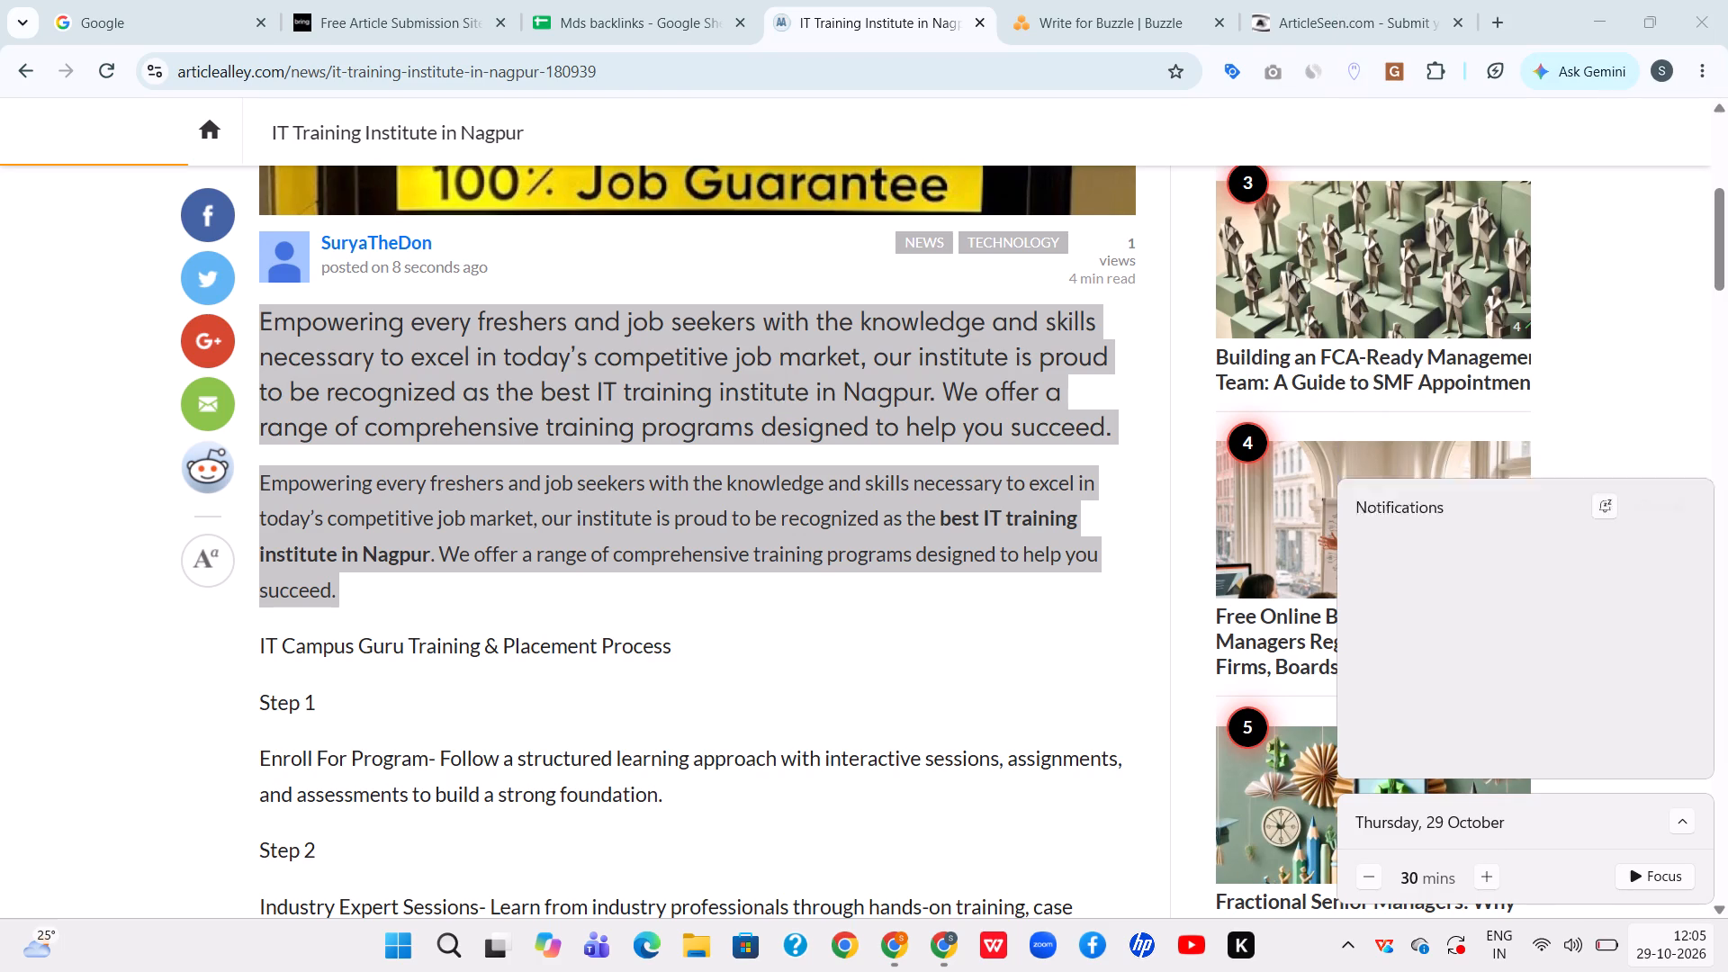
Copy the story's body text from the opening paragraph through "Join our community of learners and start your journey towards success.".
{"action": "left_click", "coordinate": [744, 363]}
{"action": "double_click", "coordinate": [744, 363]}
{"action": "left_click_drag", "start_coordinate": [744, 363], "coordinate": [740, 607]}
{"action": "key", "text": "Page_Down"}
{"action": "key", "text": "Page_Down"}
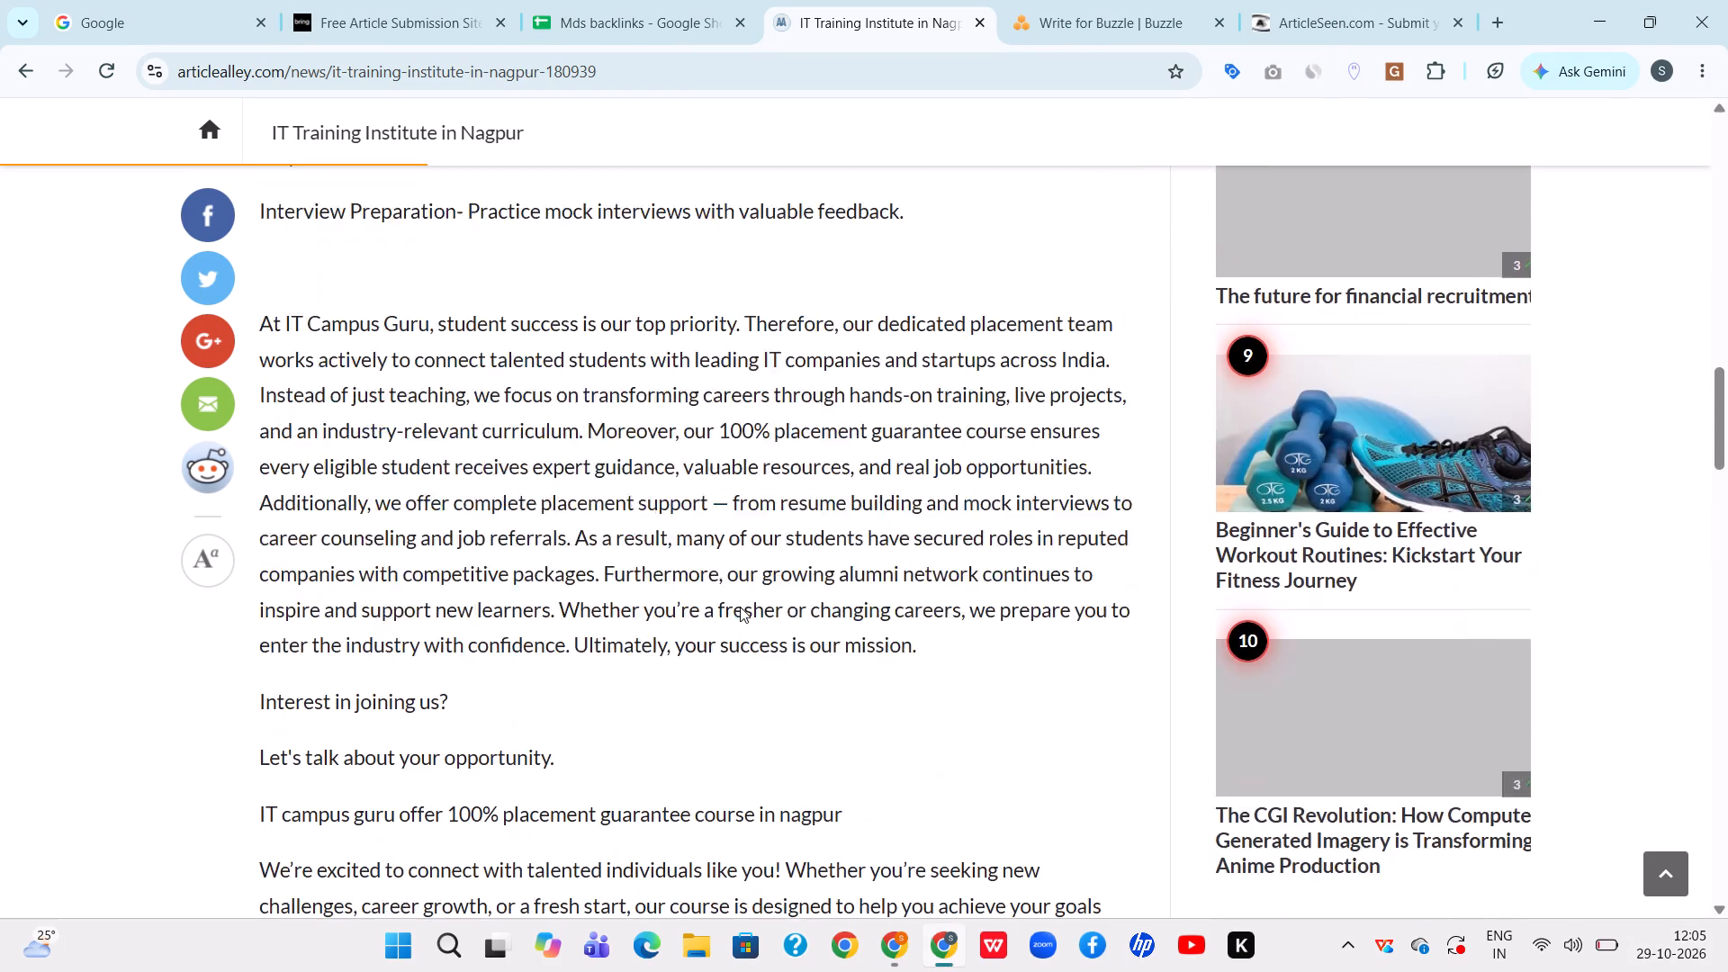
{"action": "left_click_drag", "start_coordinate": [740, 607], "coordinate": [697, 652]}
{"action": "key", "text": "Page_Down"}
{"action": "key", "text": "Page_Down"}
{"action": "key", "text": "Page_Down"}
{"action": "key", "text": "Page_Down"}
{"action": "key", "text": "Page_Up"}
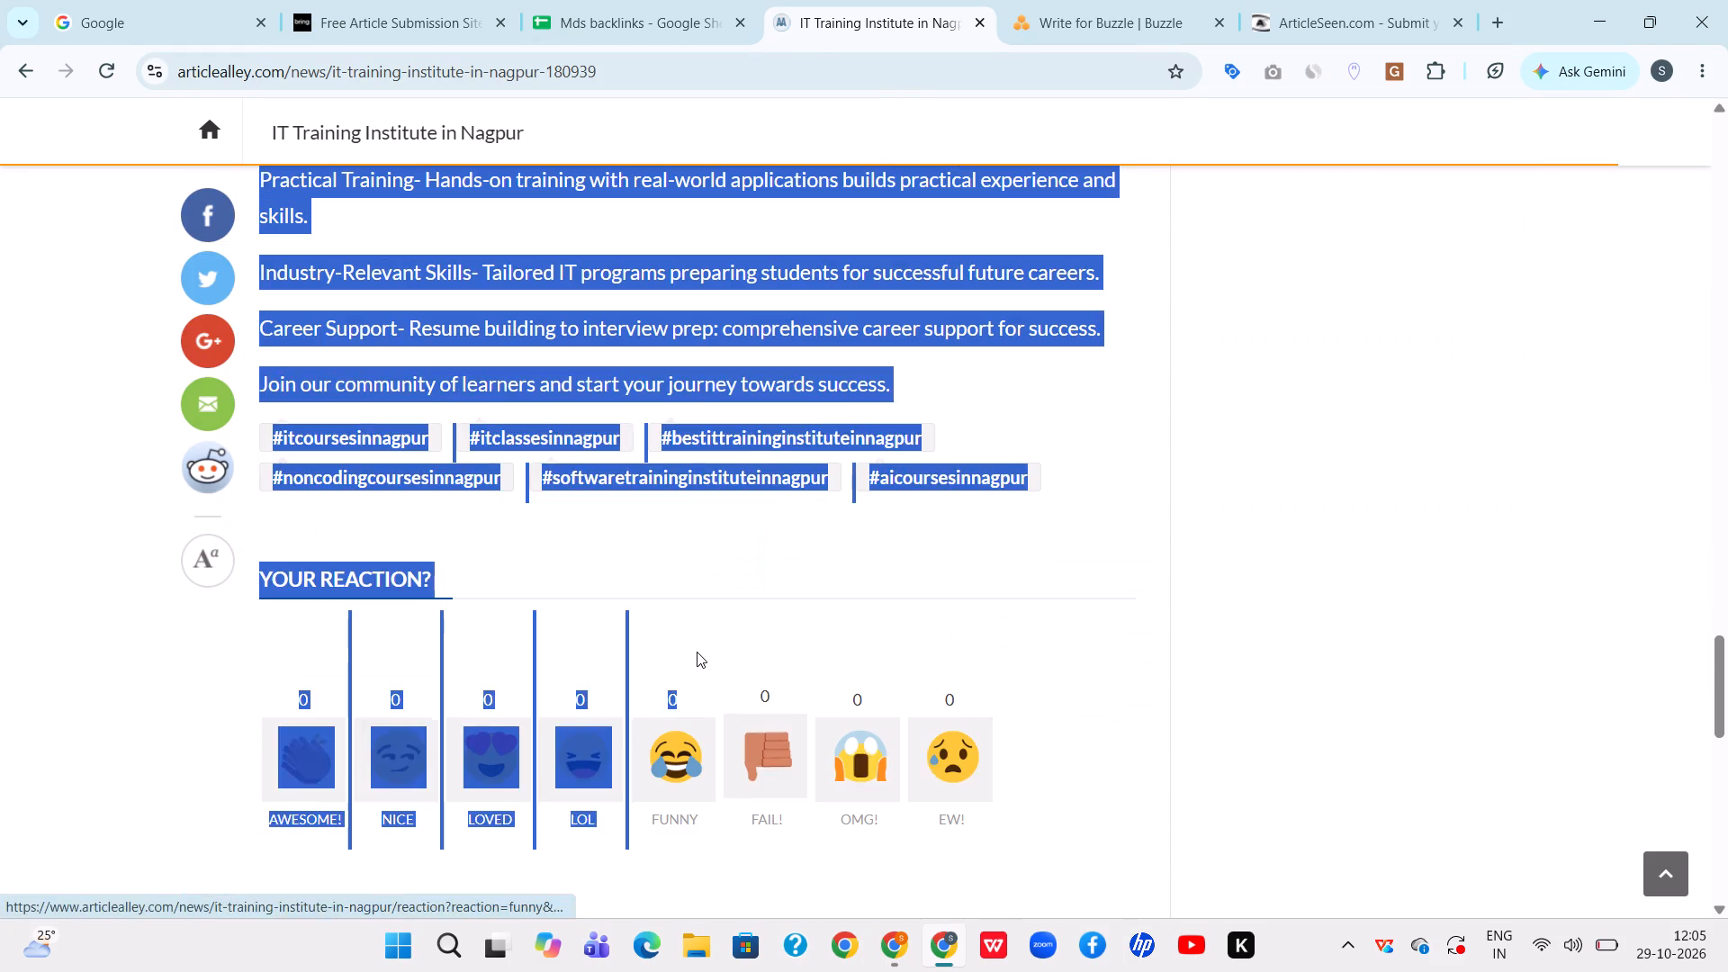
{"action": "left_click_drag", "start_coordinate": [697, 652], "coordinate": [608, 349]}
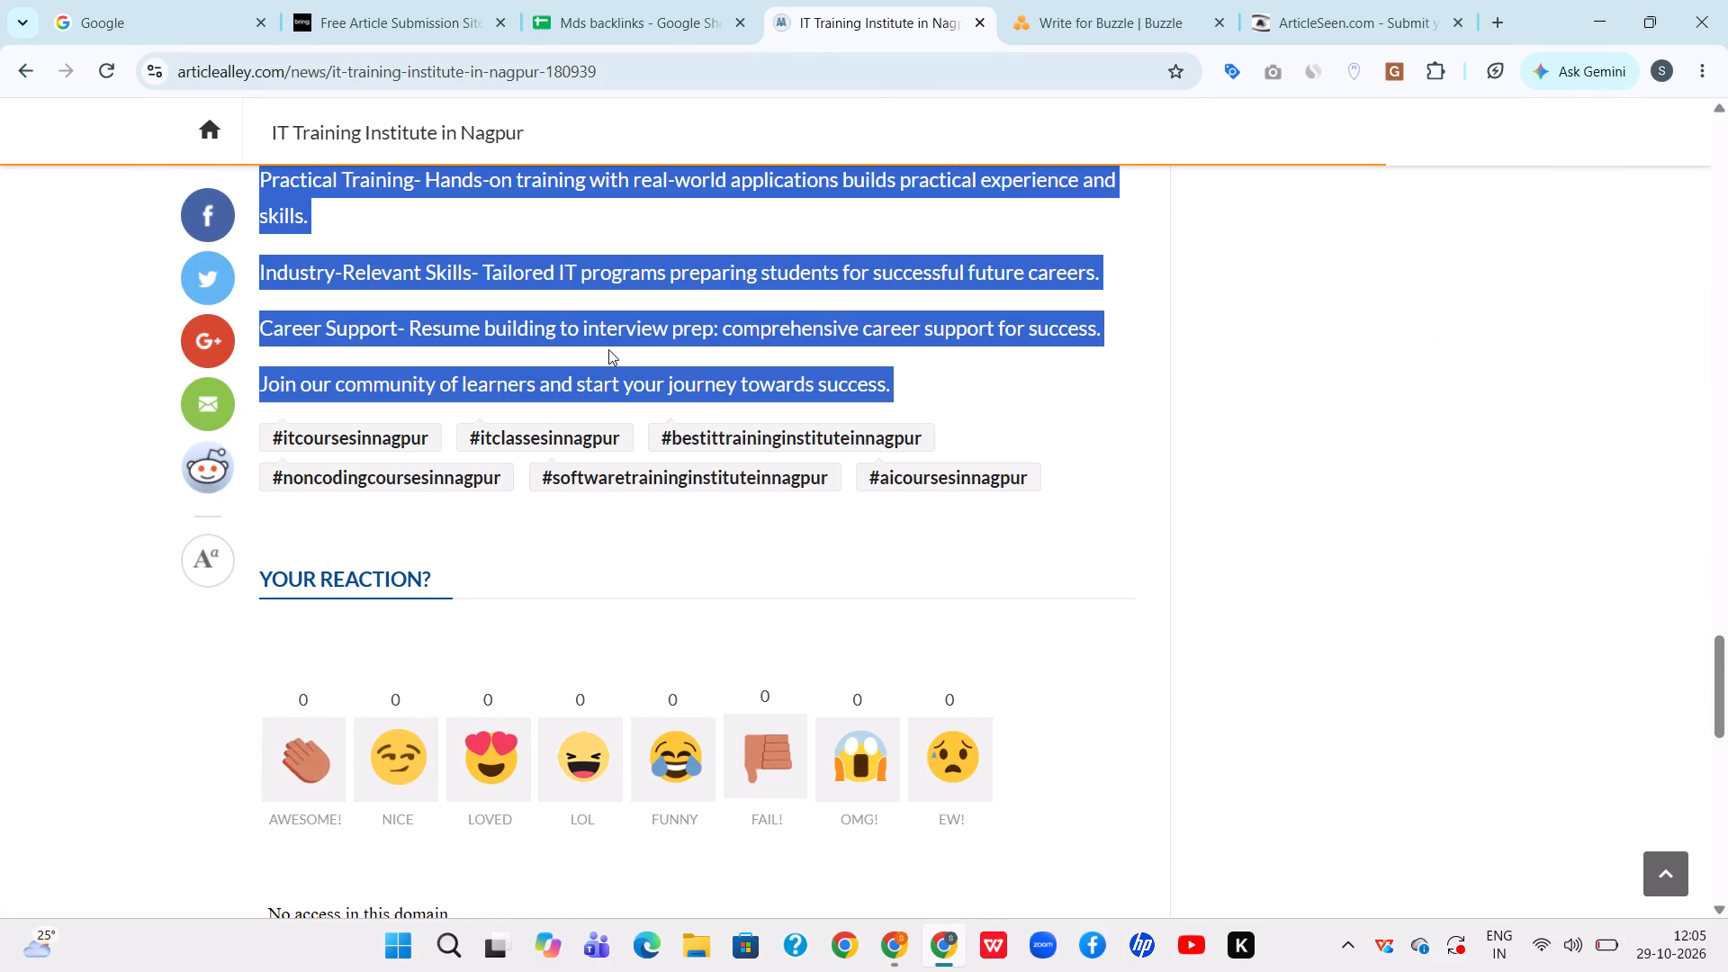
{"action": "key", "text": "ctrl+c"}
{"action": "left_click", "coordinate": [608, 349]}
Paste the copied story text into "The angle, in a paragraph" on the Write for Buzzle form.
{"action": "left_click", "coordinate": [1030, 0]}
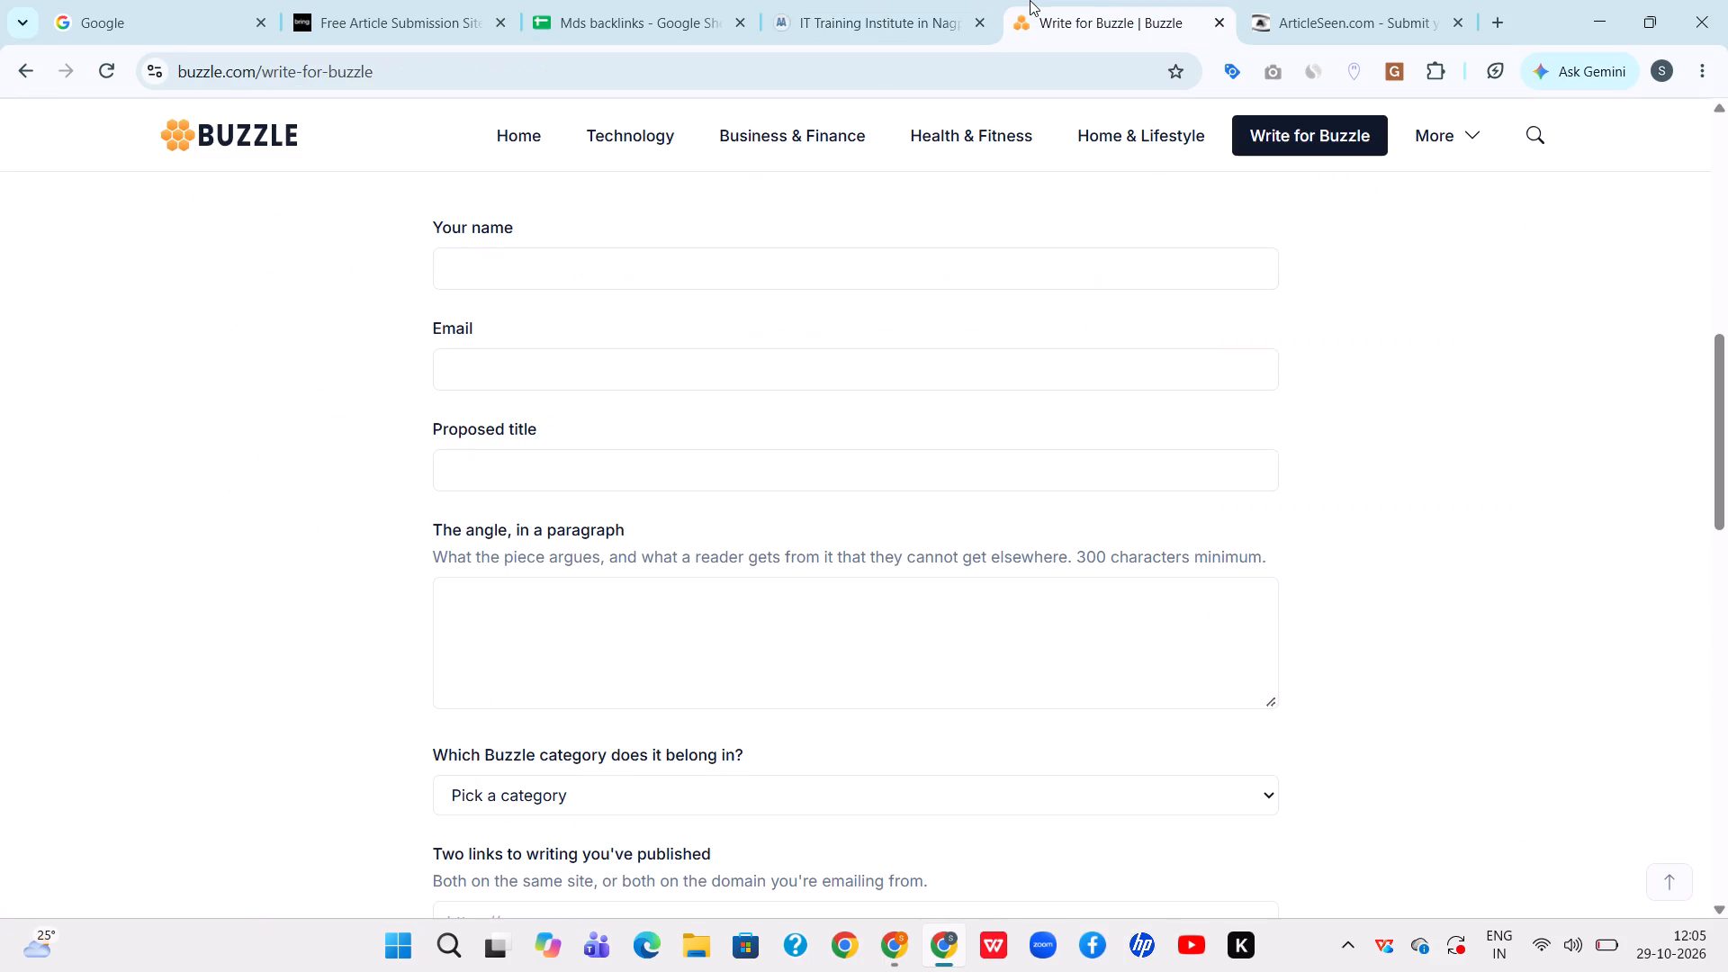
{"action": "left_click", "coordinate": [539, 695]}
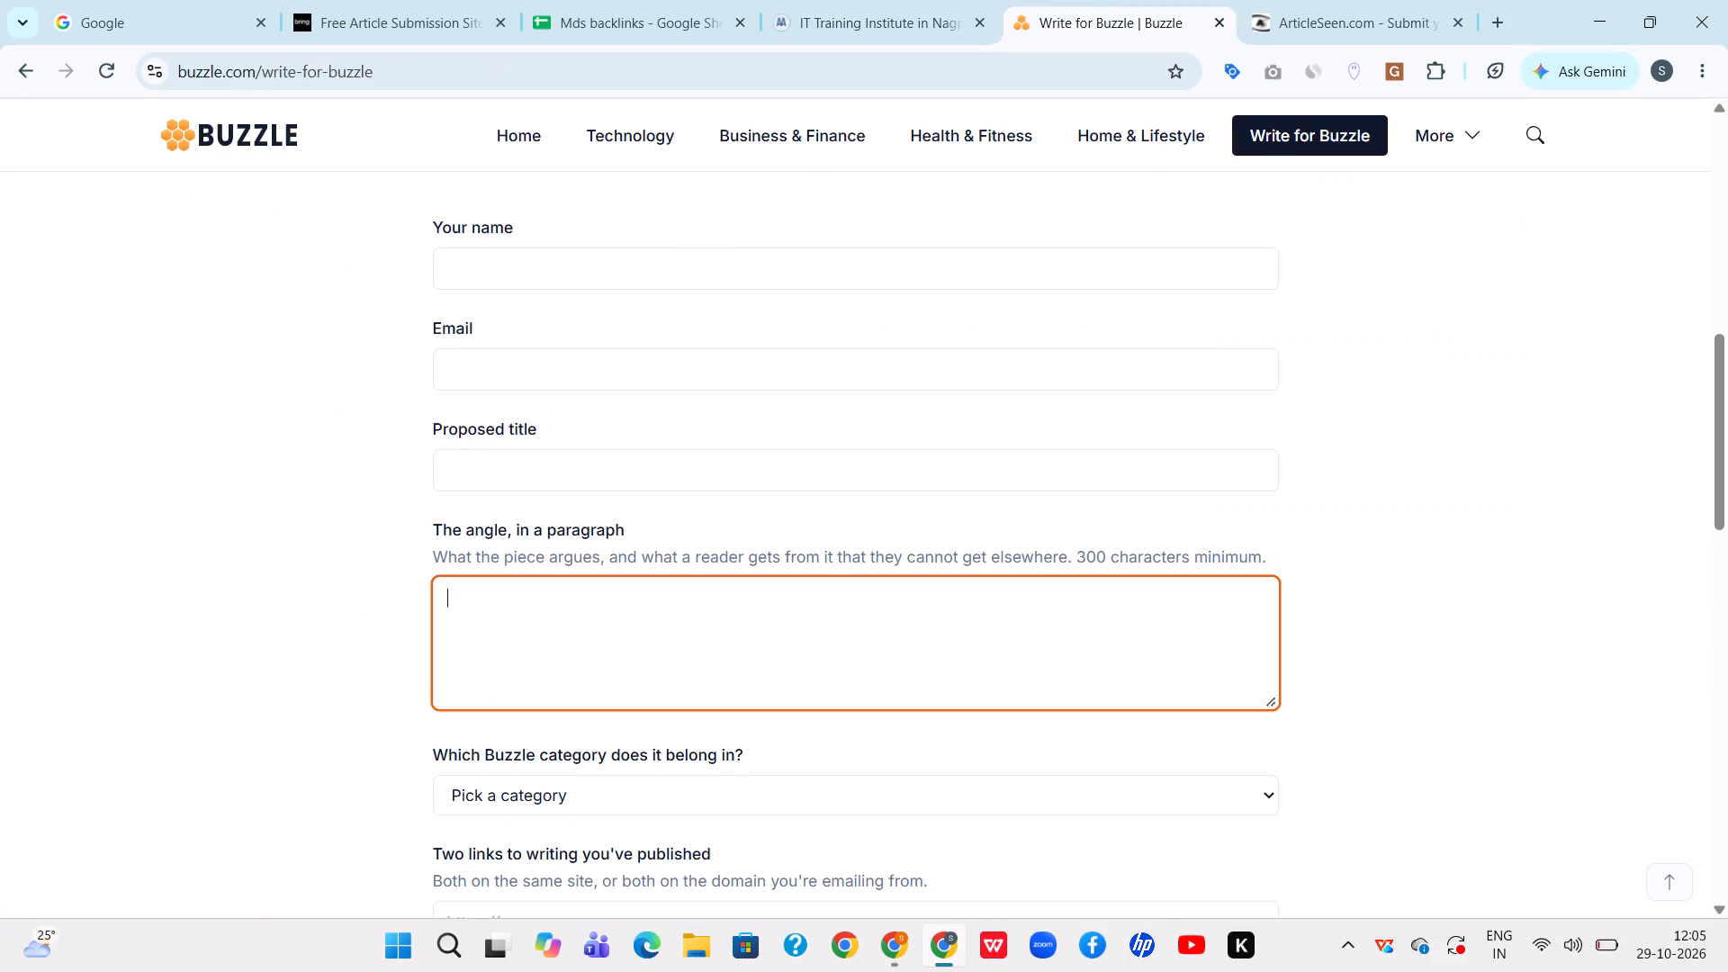
{"action": "scroll", "coordinate": [539, 695], "scroll_direction": "left", "scroll_amount": 1}
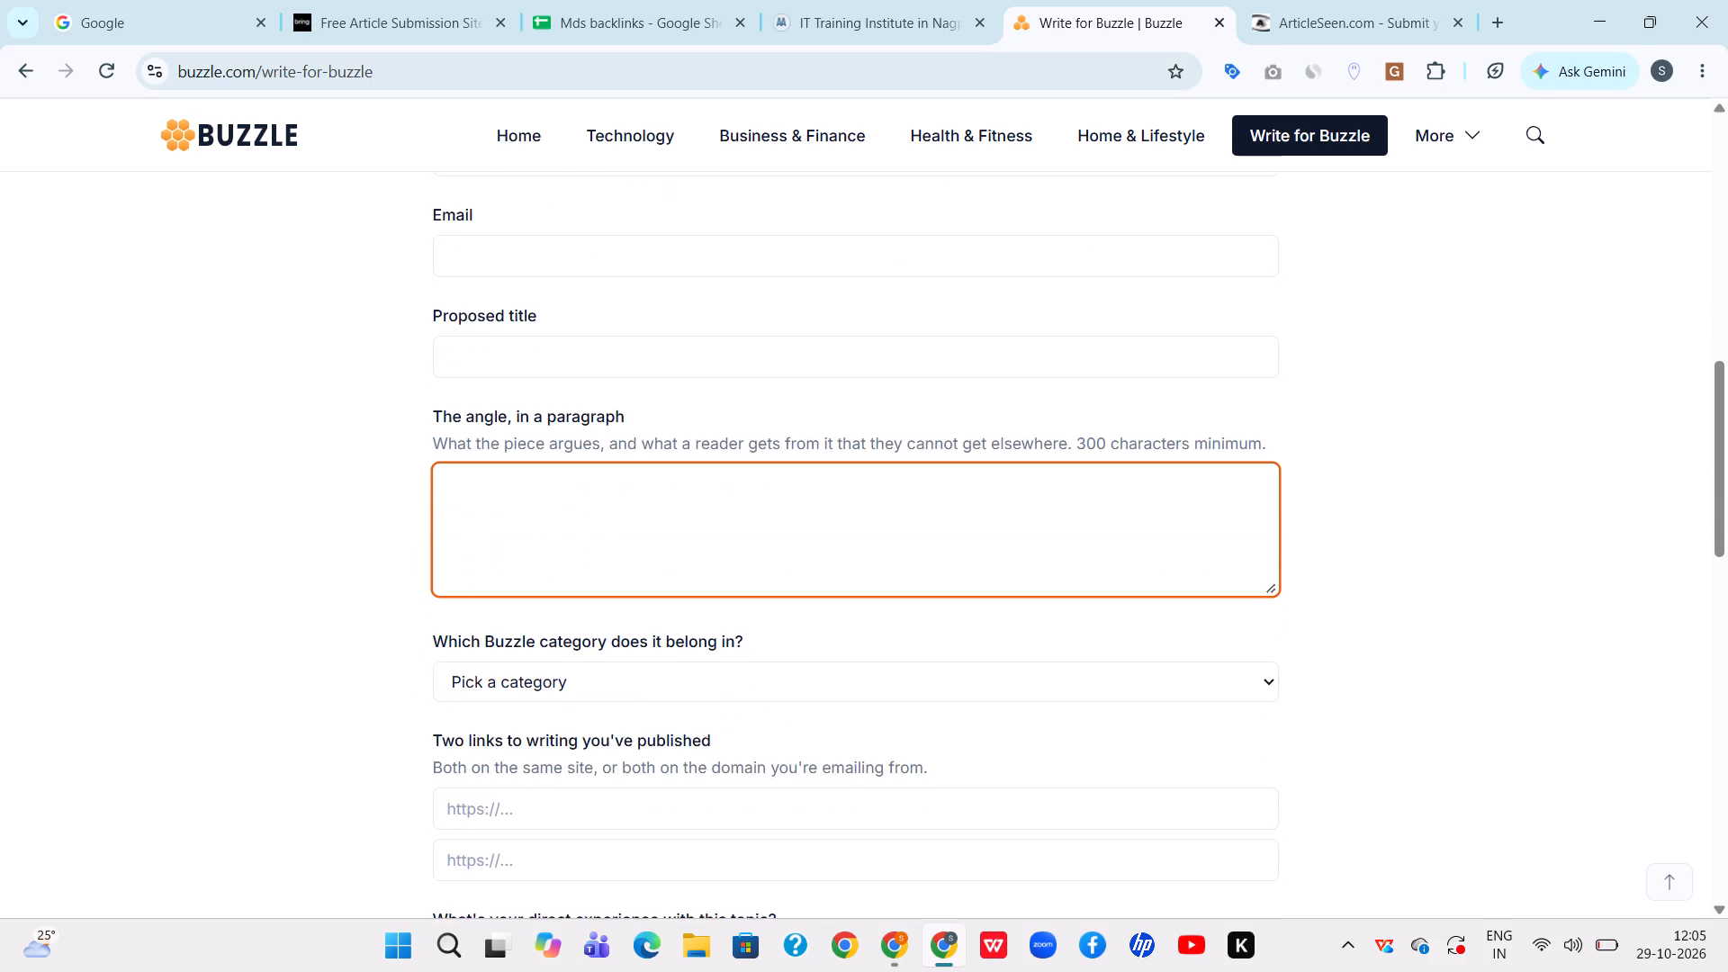
{"action": "scroll", "coordinate": [539, 695], "scroll_direction": "up", "scroll_amount": 1}
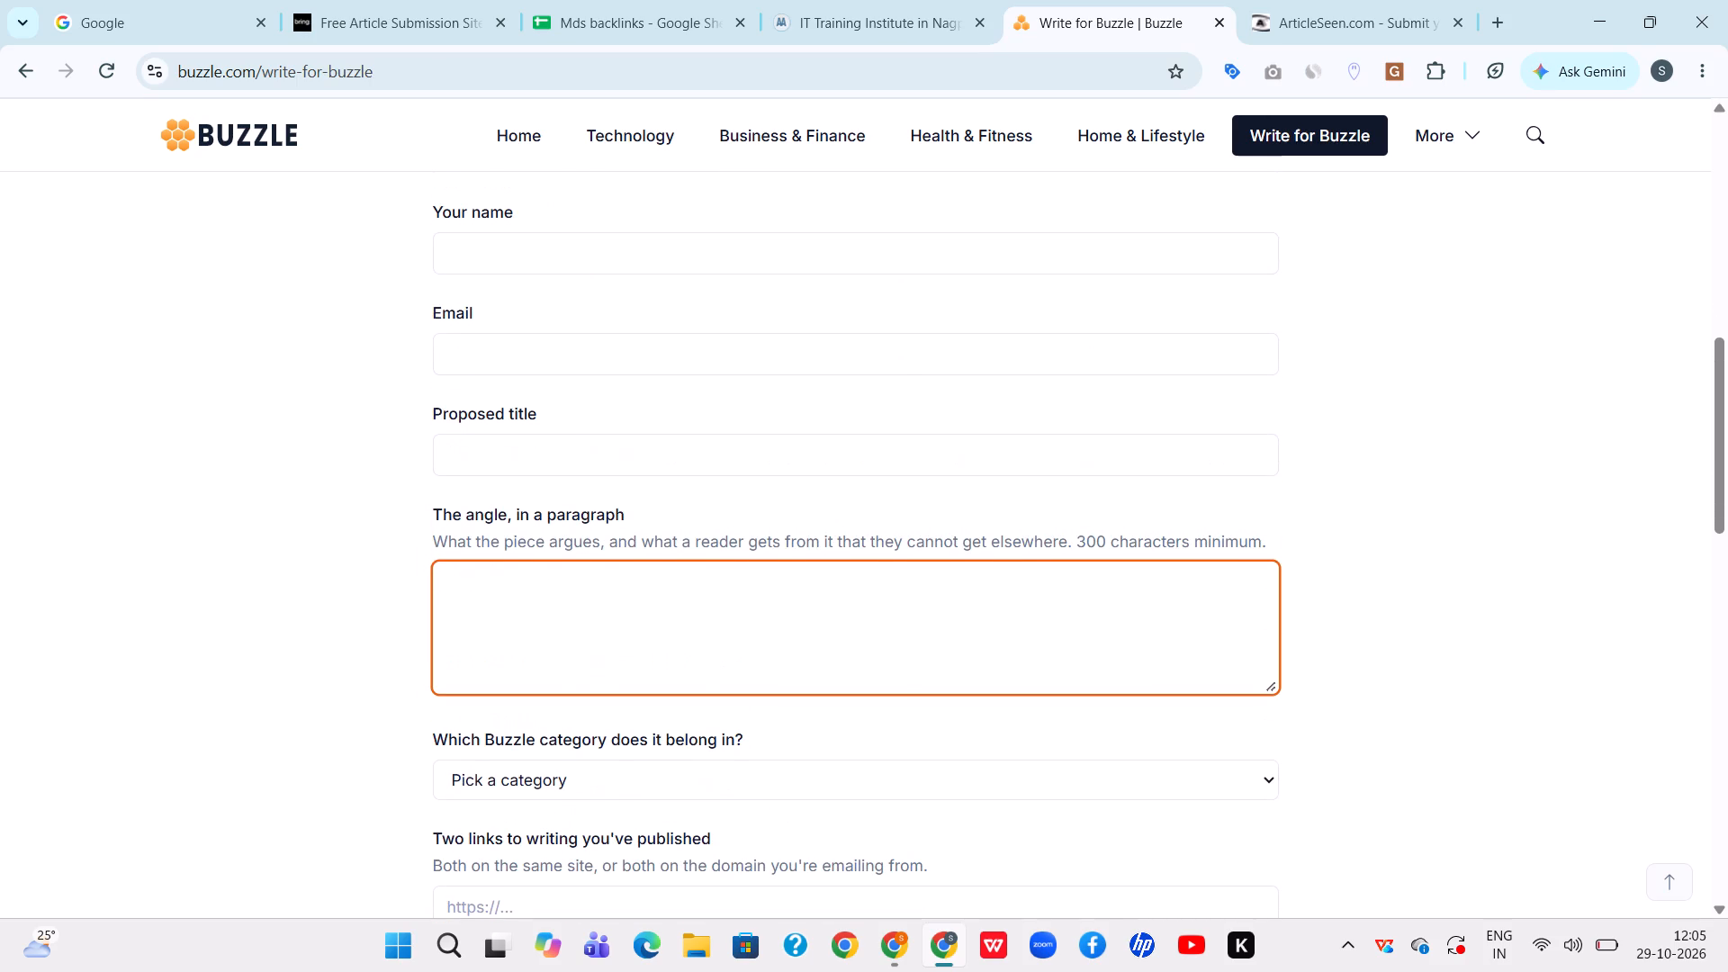
{"action": "key", "text": "ctrl+v"}
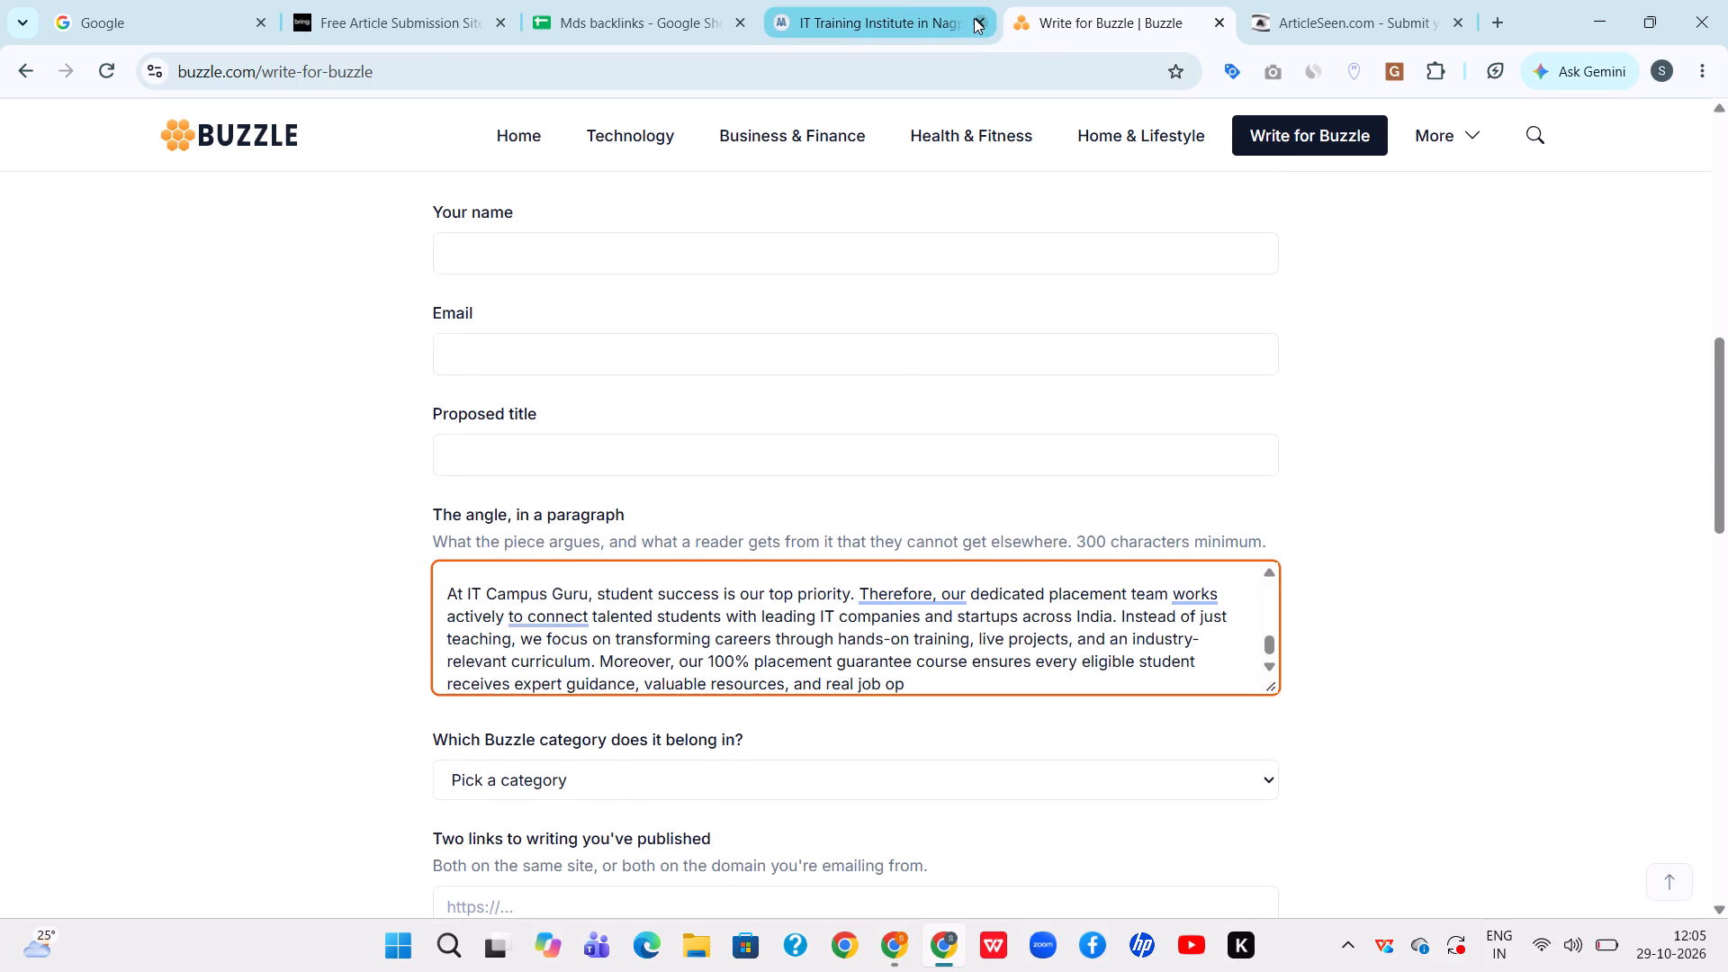
Close the created Article Alley story's page, keeping the Buzzle form open.
{"action": "left_click", "coordinate": [975, 21]}
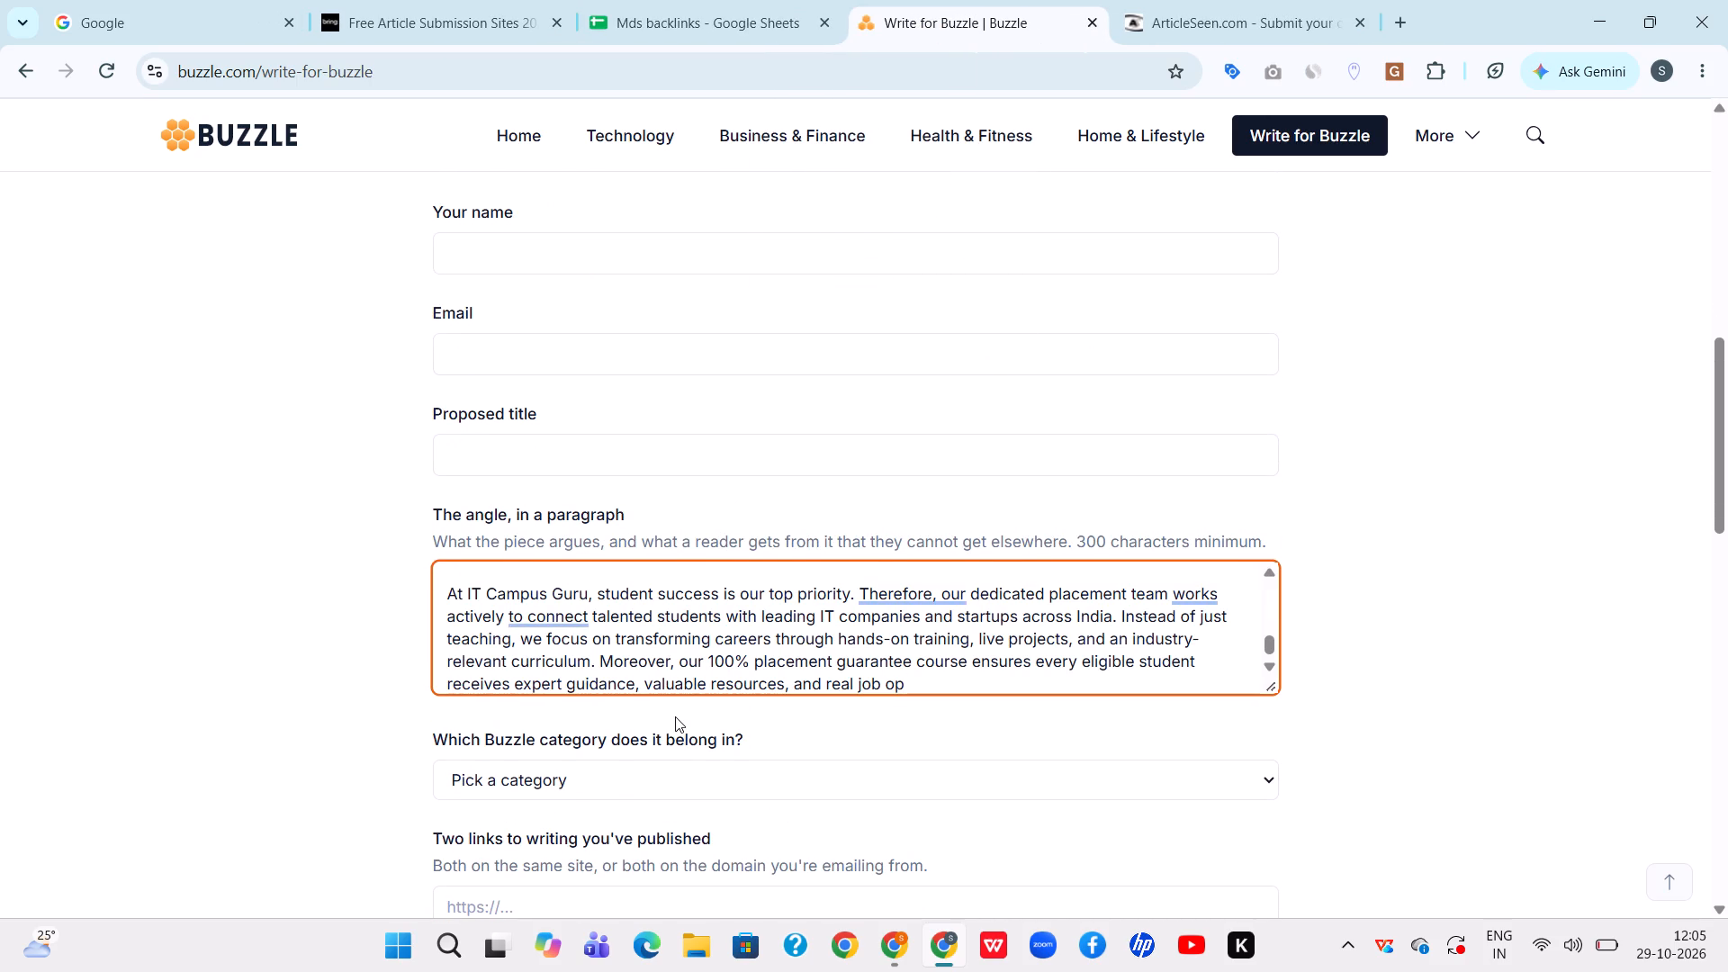
{"action": "scroll", "coordinate": [665, 592], "scroll_direction": "up", "scroll_amount": 6}
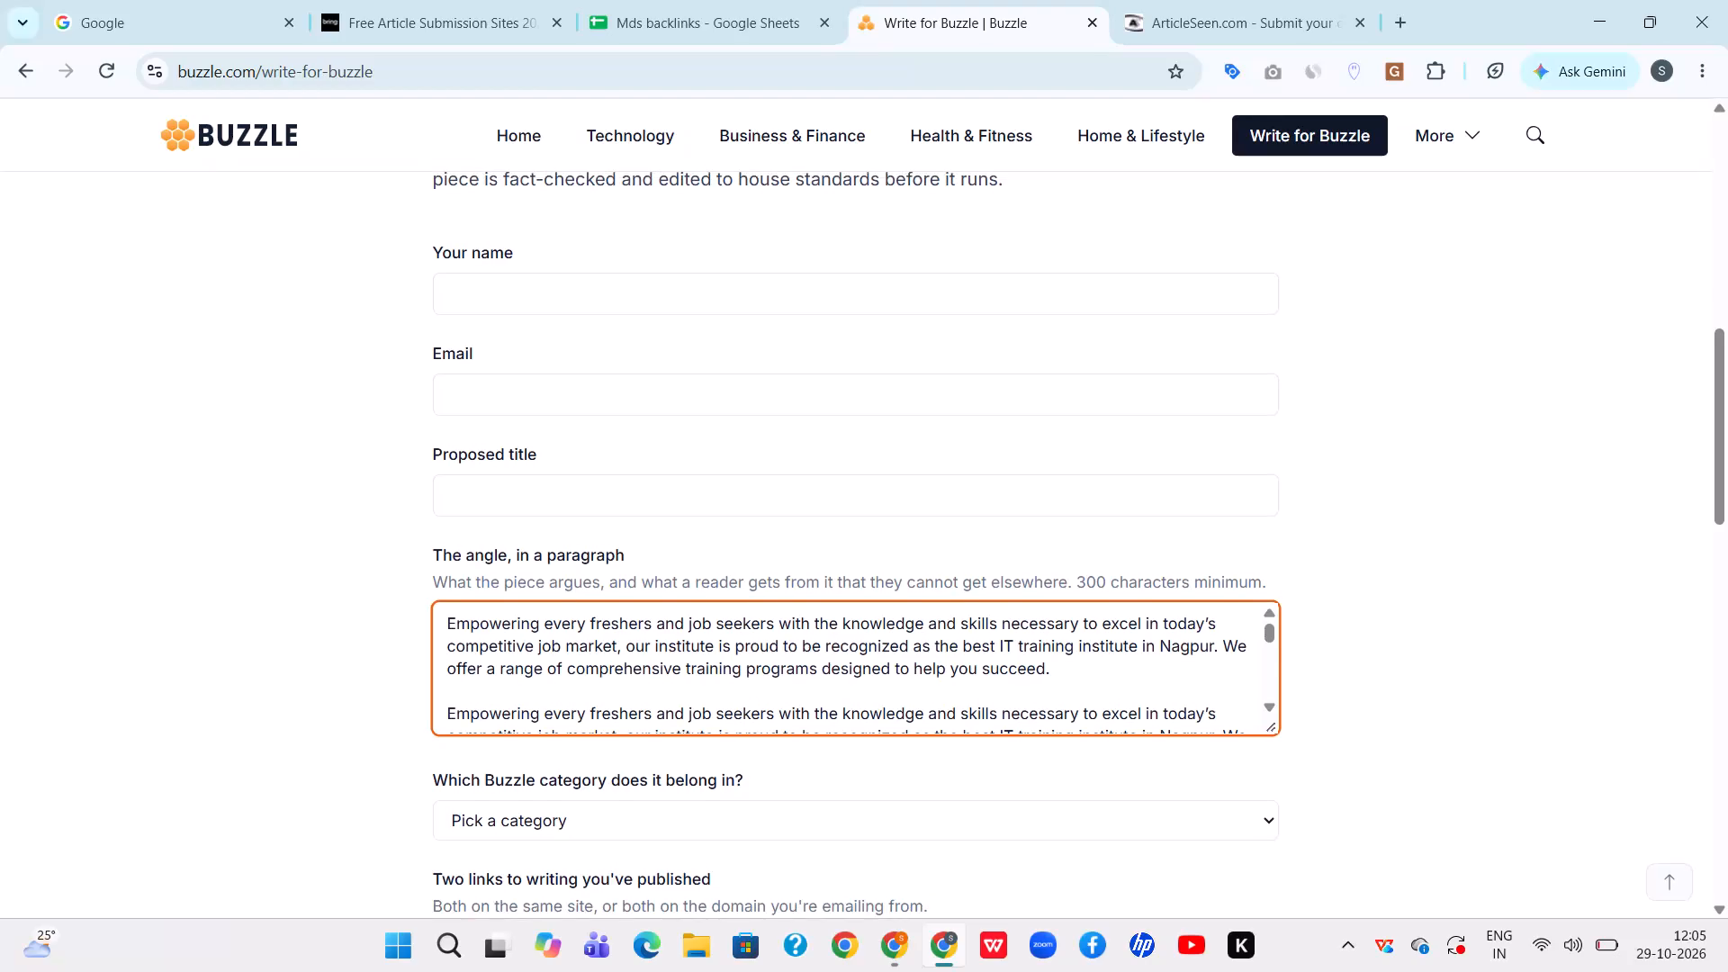
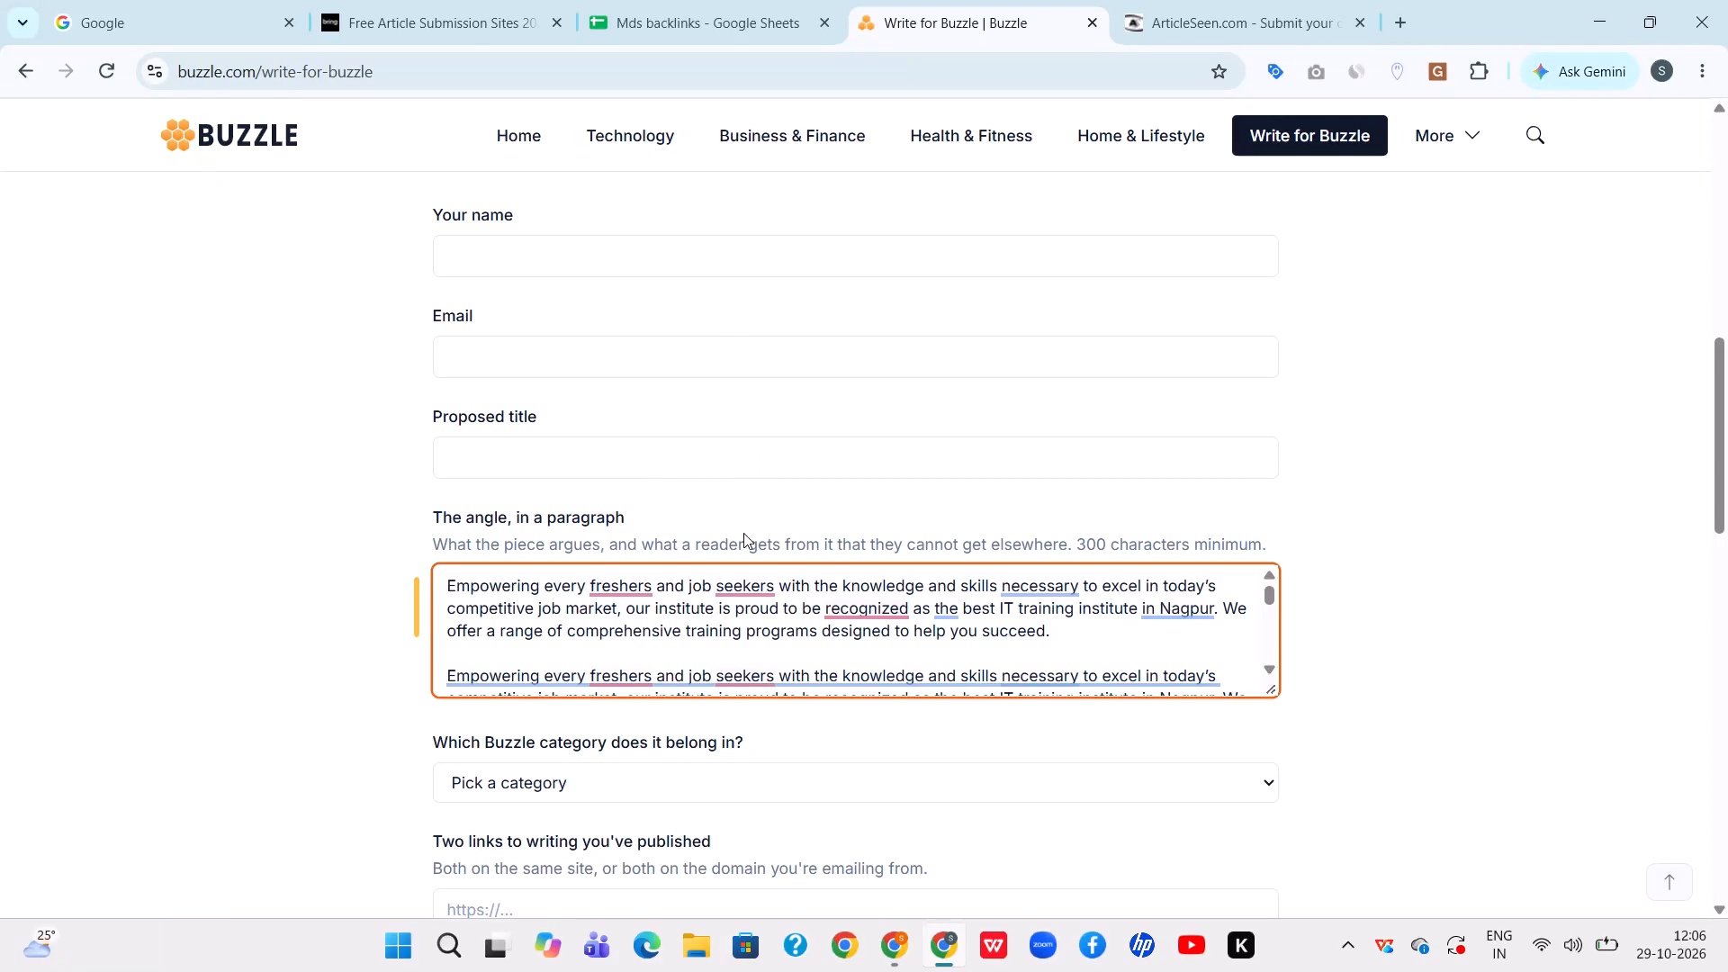
Delete the cut-off last sentence, starting "Moreover, our 100% placement guarantee course", from the text under "The angle, in a paragraph".
{"action": "scroll", "coordinate": [736, 464], "scroll_direction": "down", "scroll_amount": 1}
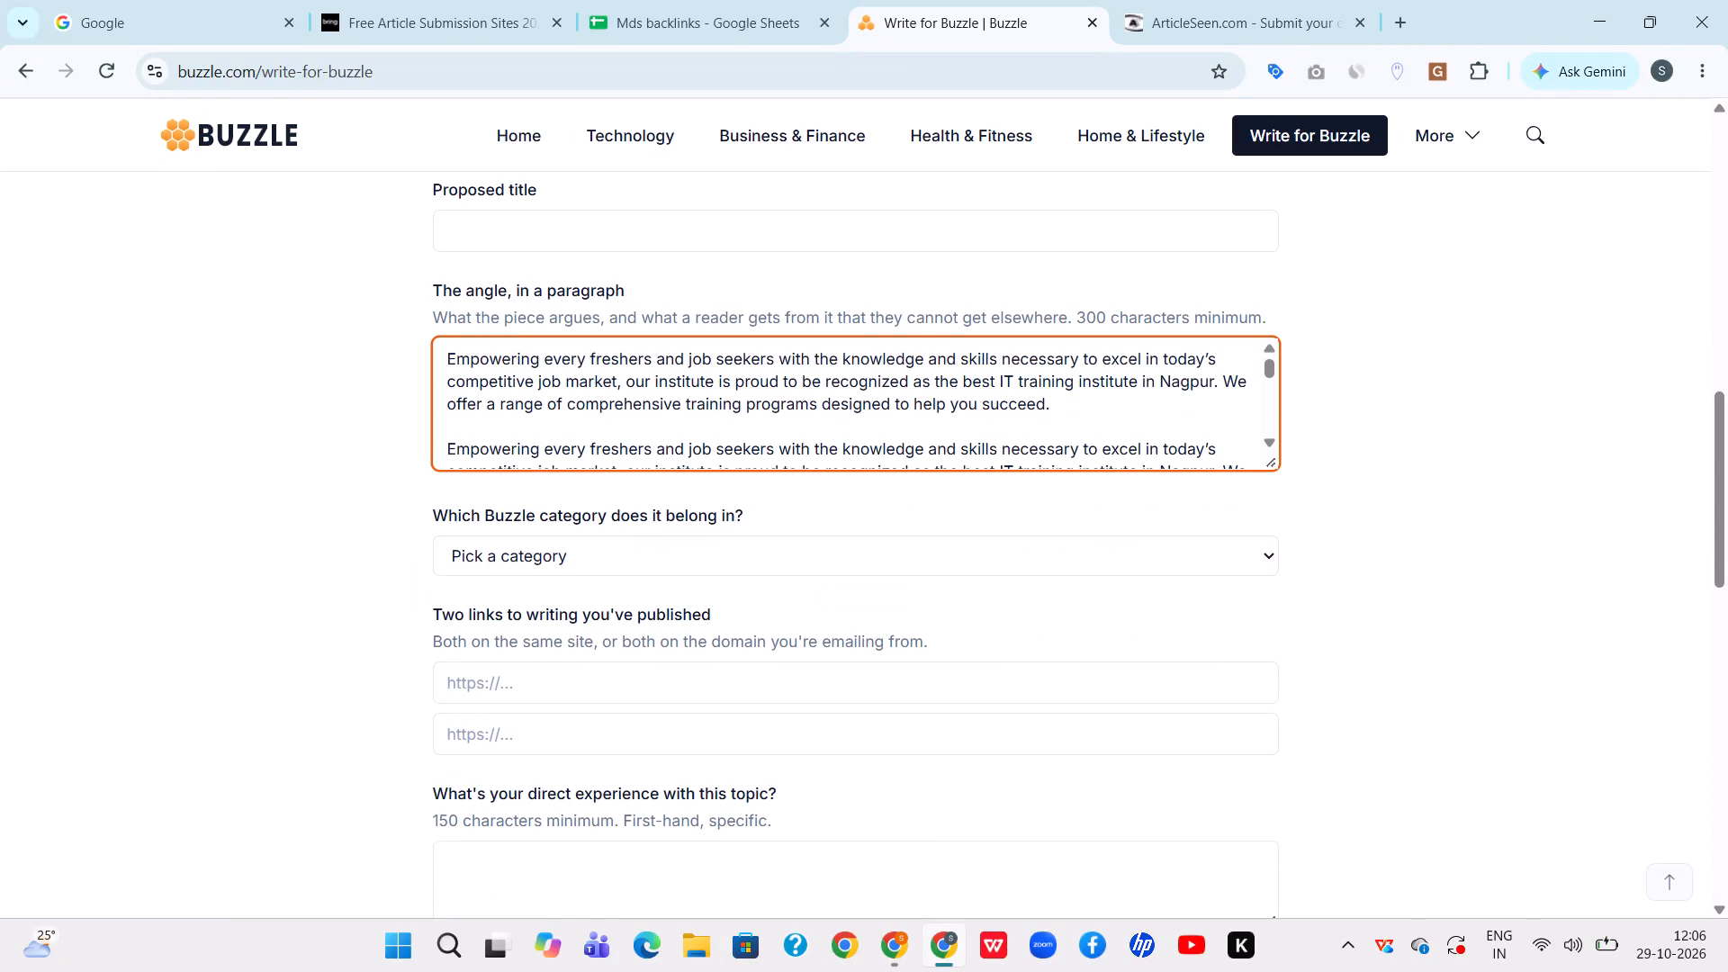
{"action": "scroll", "coordinate": [706, 375], "scroll_direction": "down", "scroll_amount": 7}
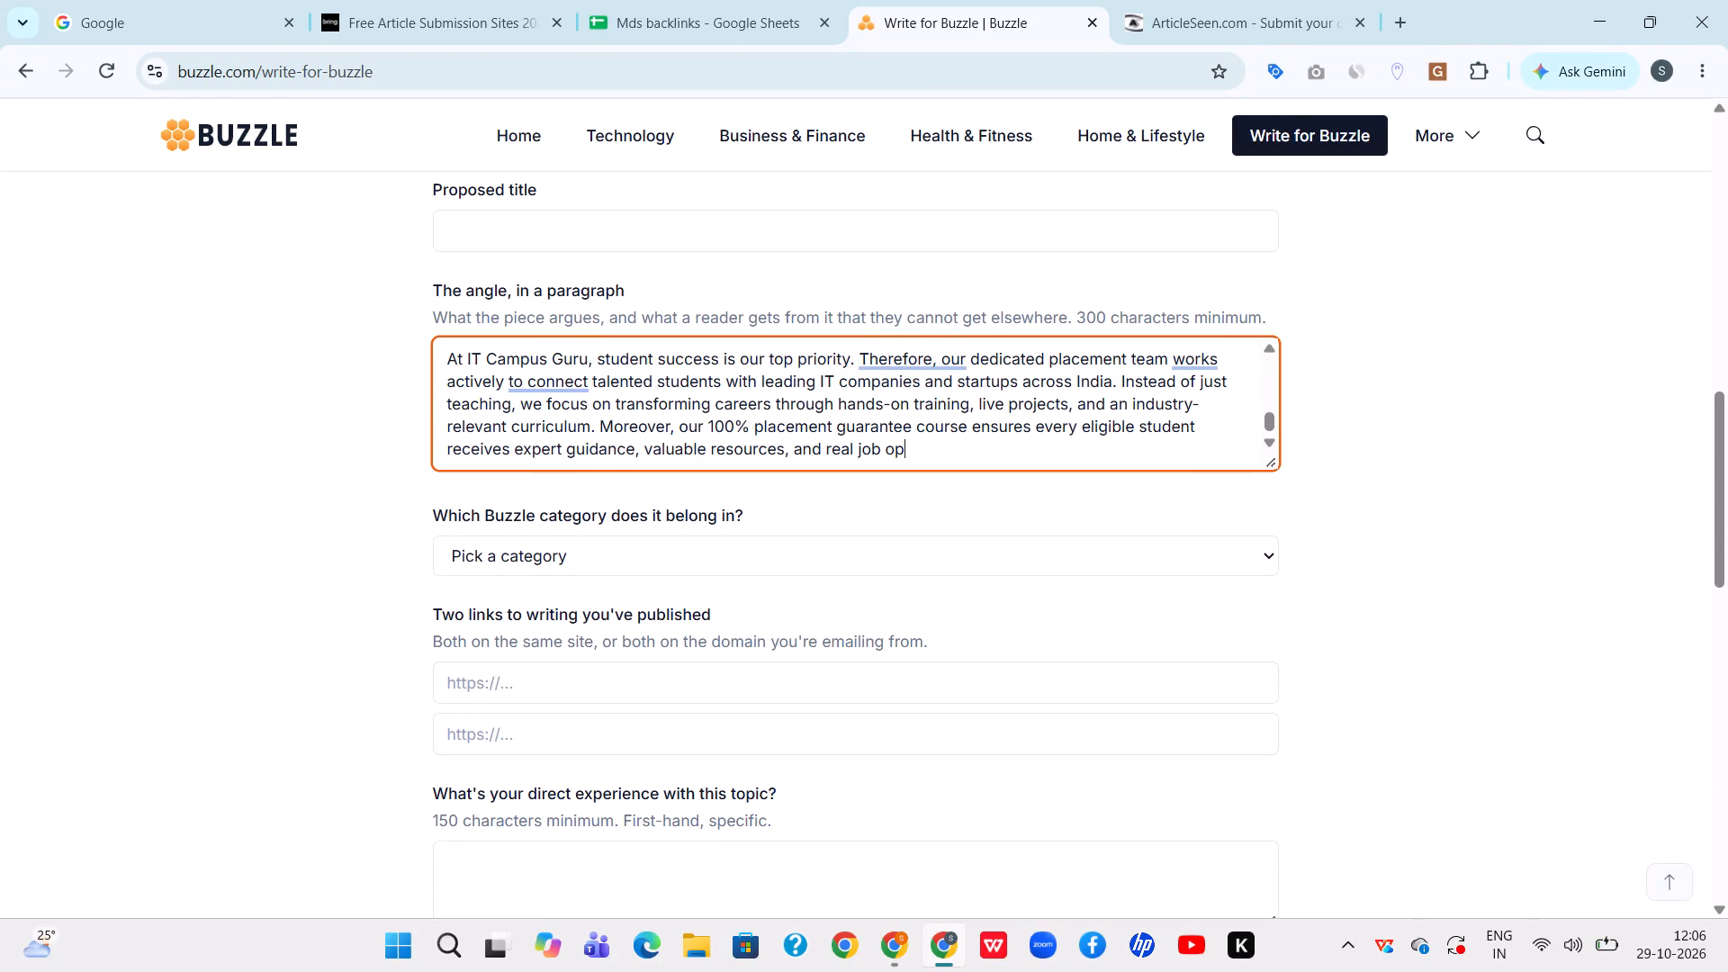
{"action": "left_click", "coordinate": [617, 423]}
{"action": "left_click_drag", "start_coordinate": [617, 423], "coordinate": [1094, 475]}
{"action": "key", "text": "BackSpace"}
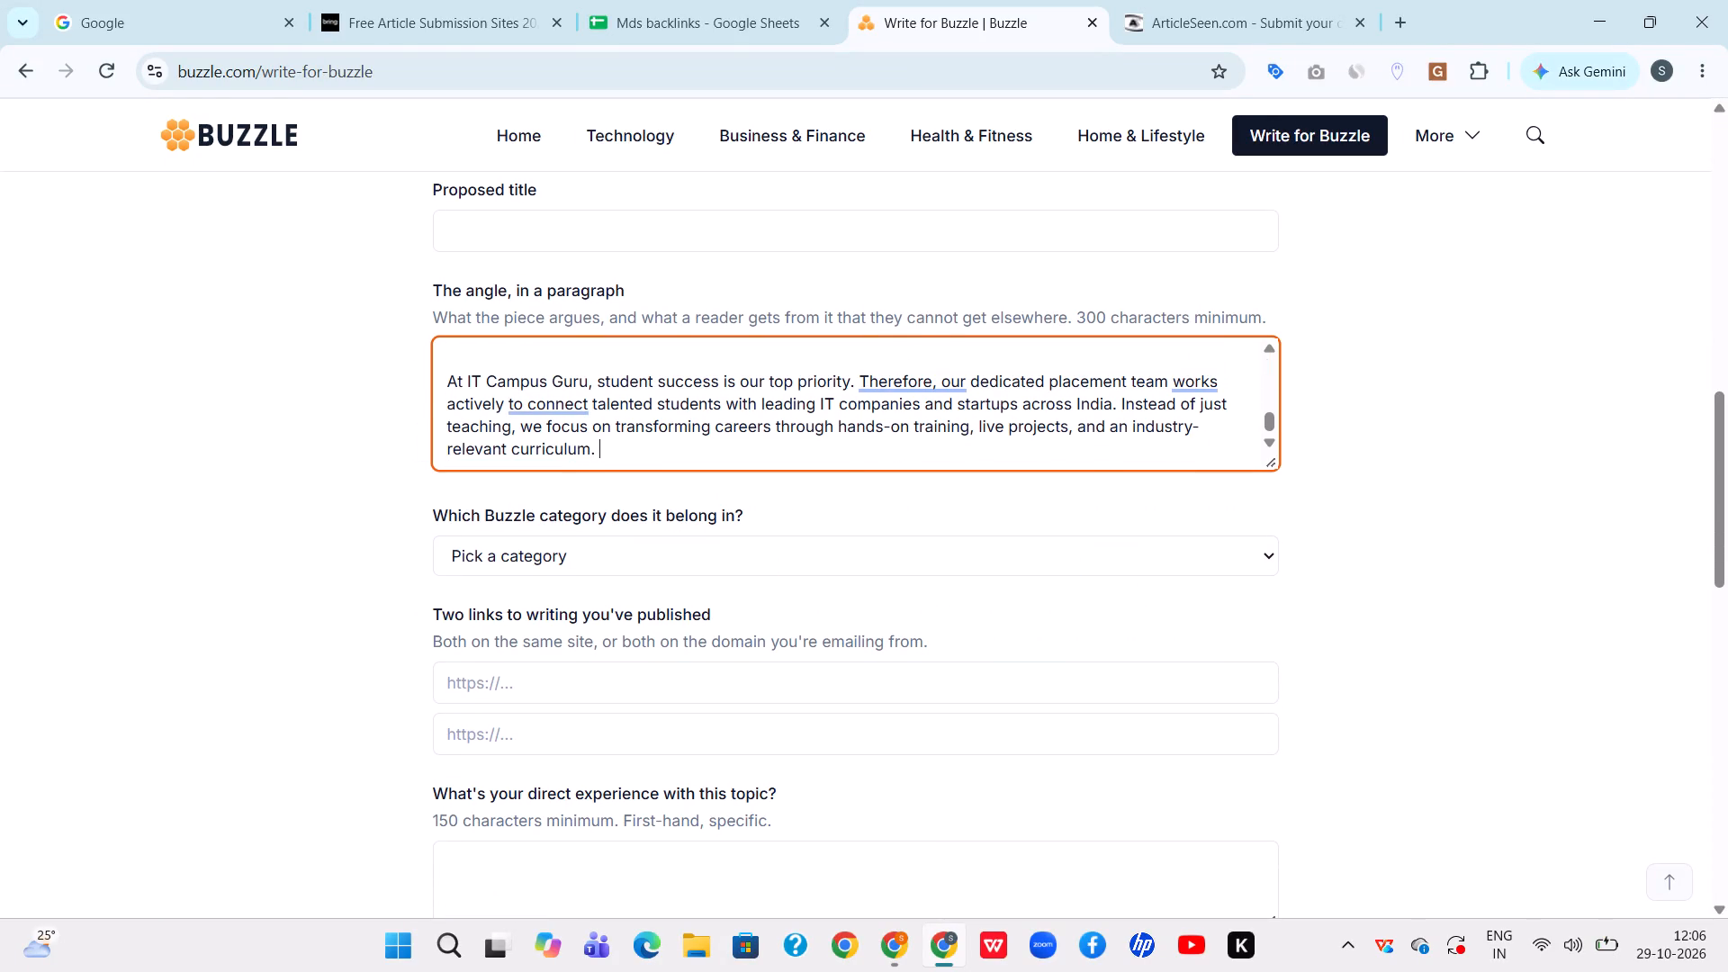
{"action": "key", "text": "BackSpace"}
Fill in the author's full name and e-mail address on the Write for Buzzle form.
{"action": "scroll", "coordinate": [773, 423], "scroll_direction": "up", "scroll_amount": 5}
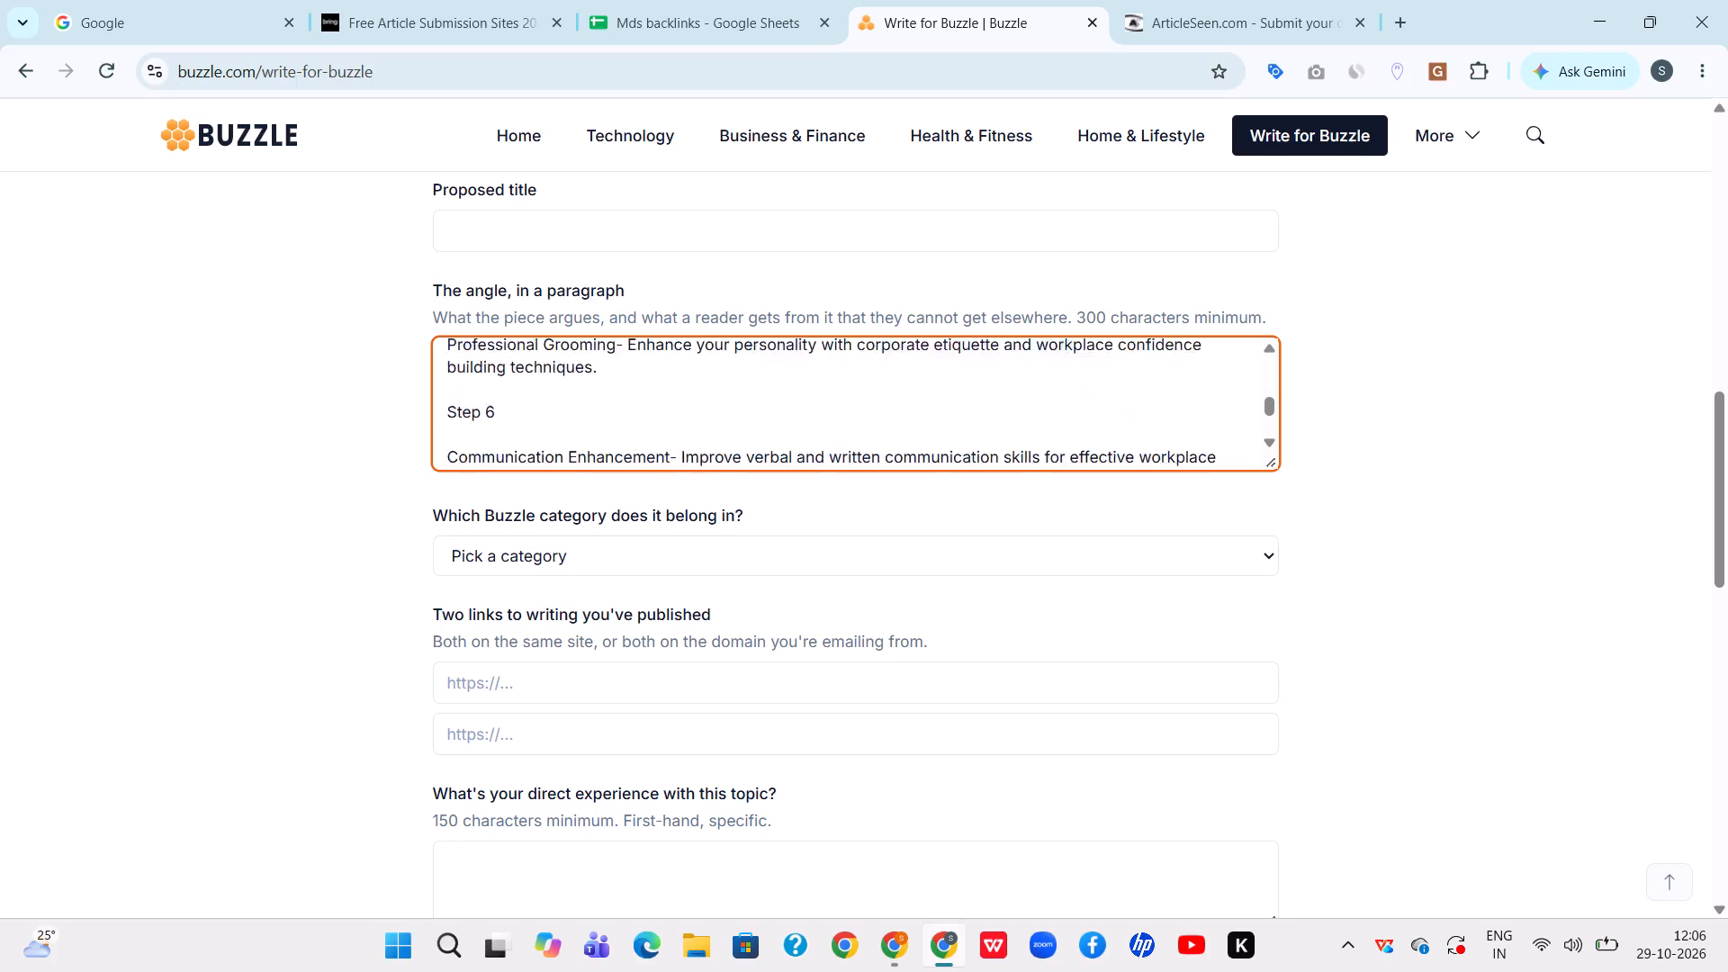
{"action": "scroll", "coordinate": [773, 423], "scroll_direction": "up", "scroll_amount": 7}
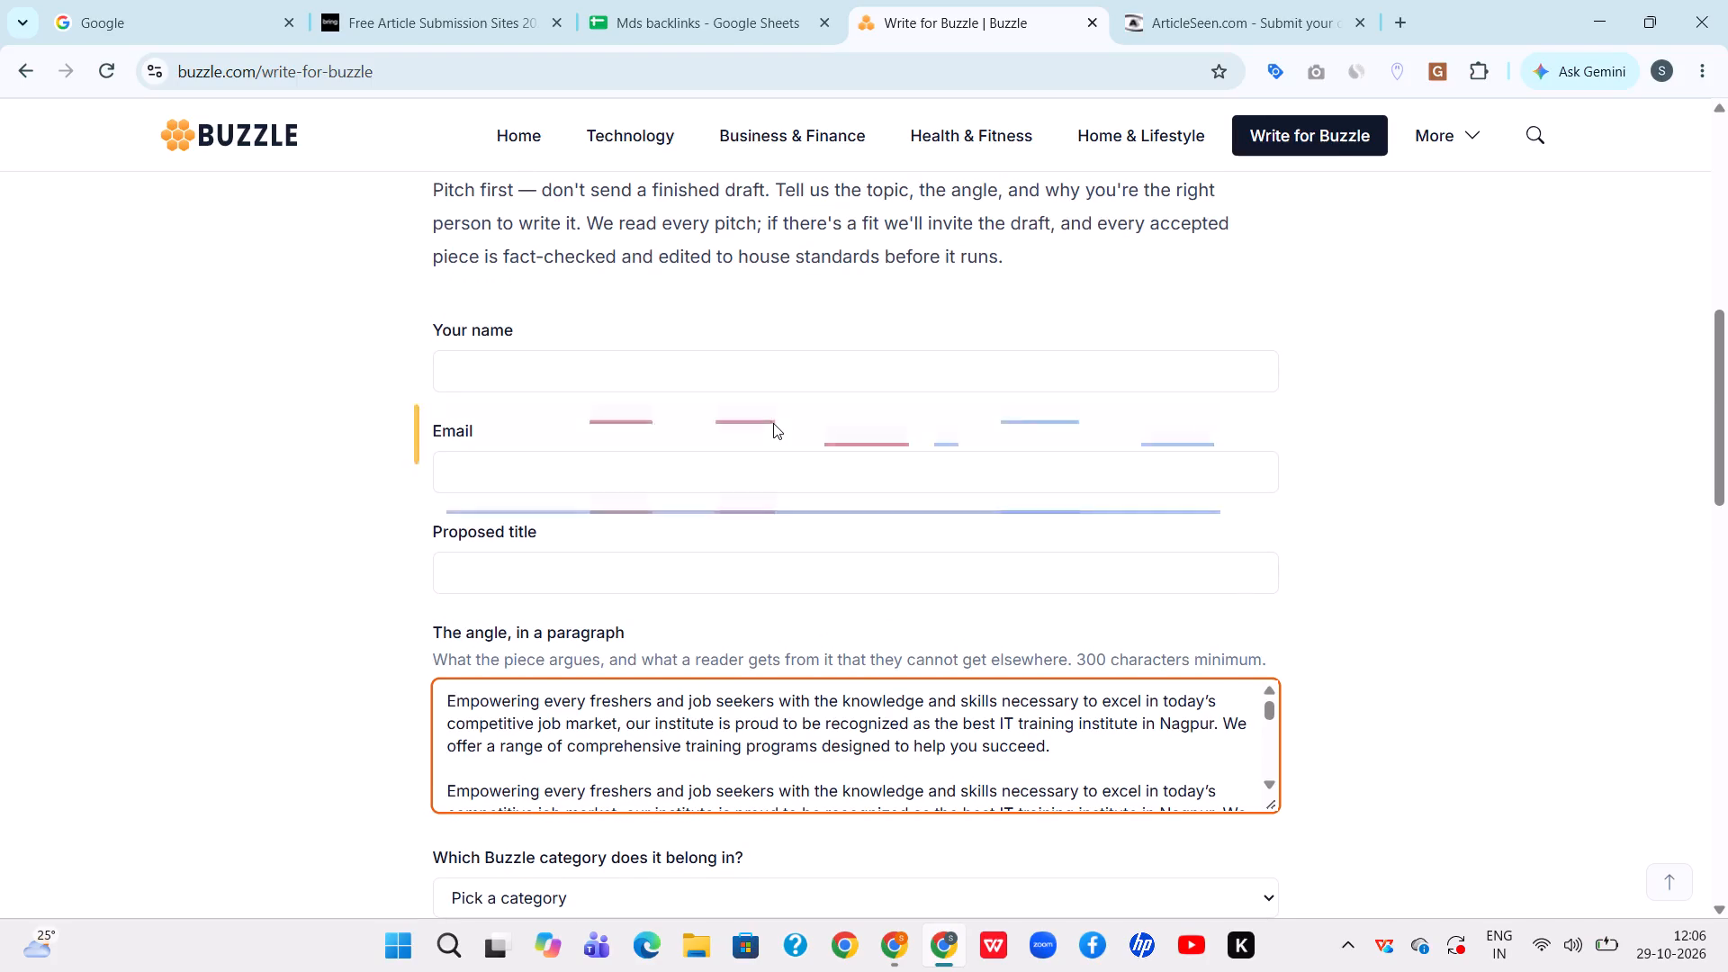
{"action": "left_click", "coordinate": [635, 366]}
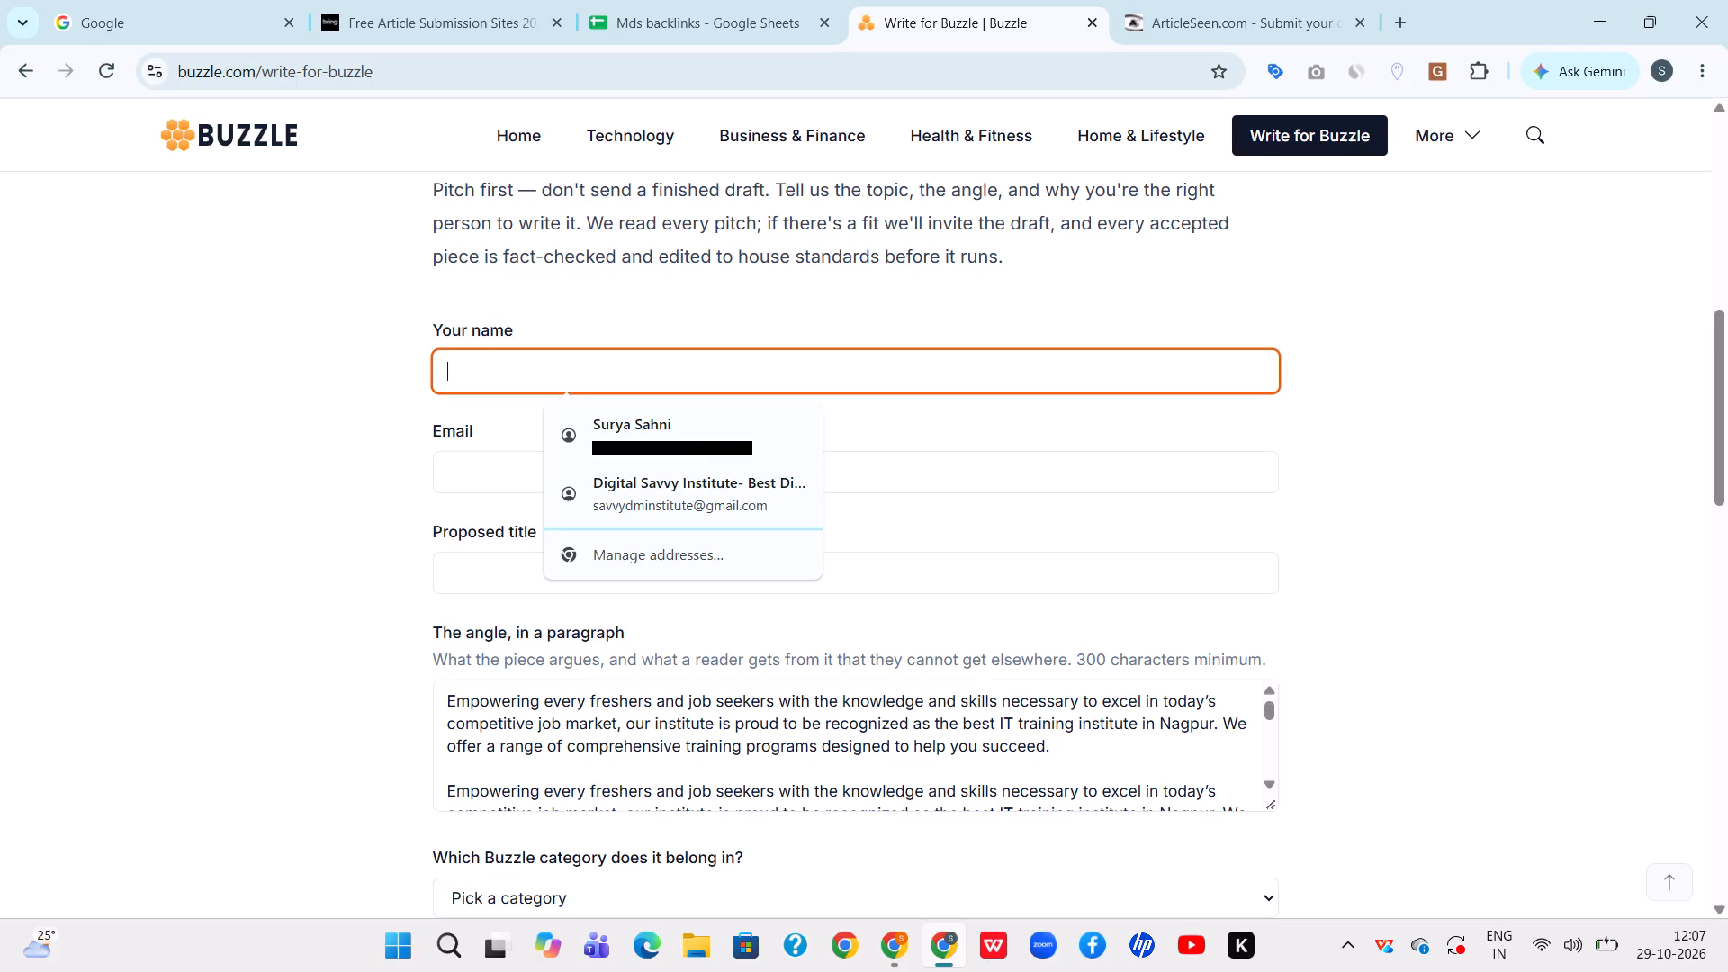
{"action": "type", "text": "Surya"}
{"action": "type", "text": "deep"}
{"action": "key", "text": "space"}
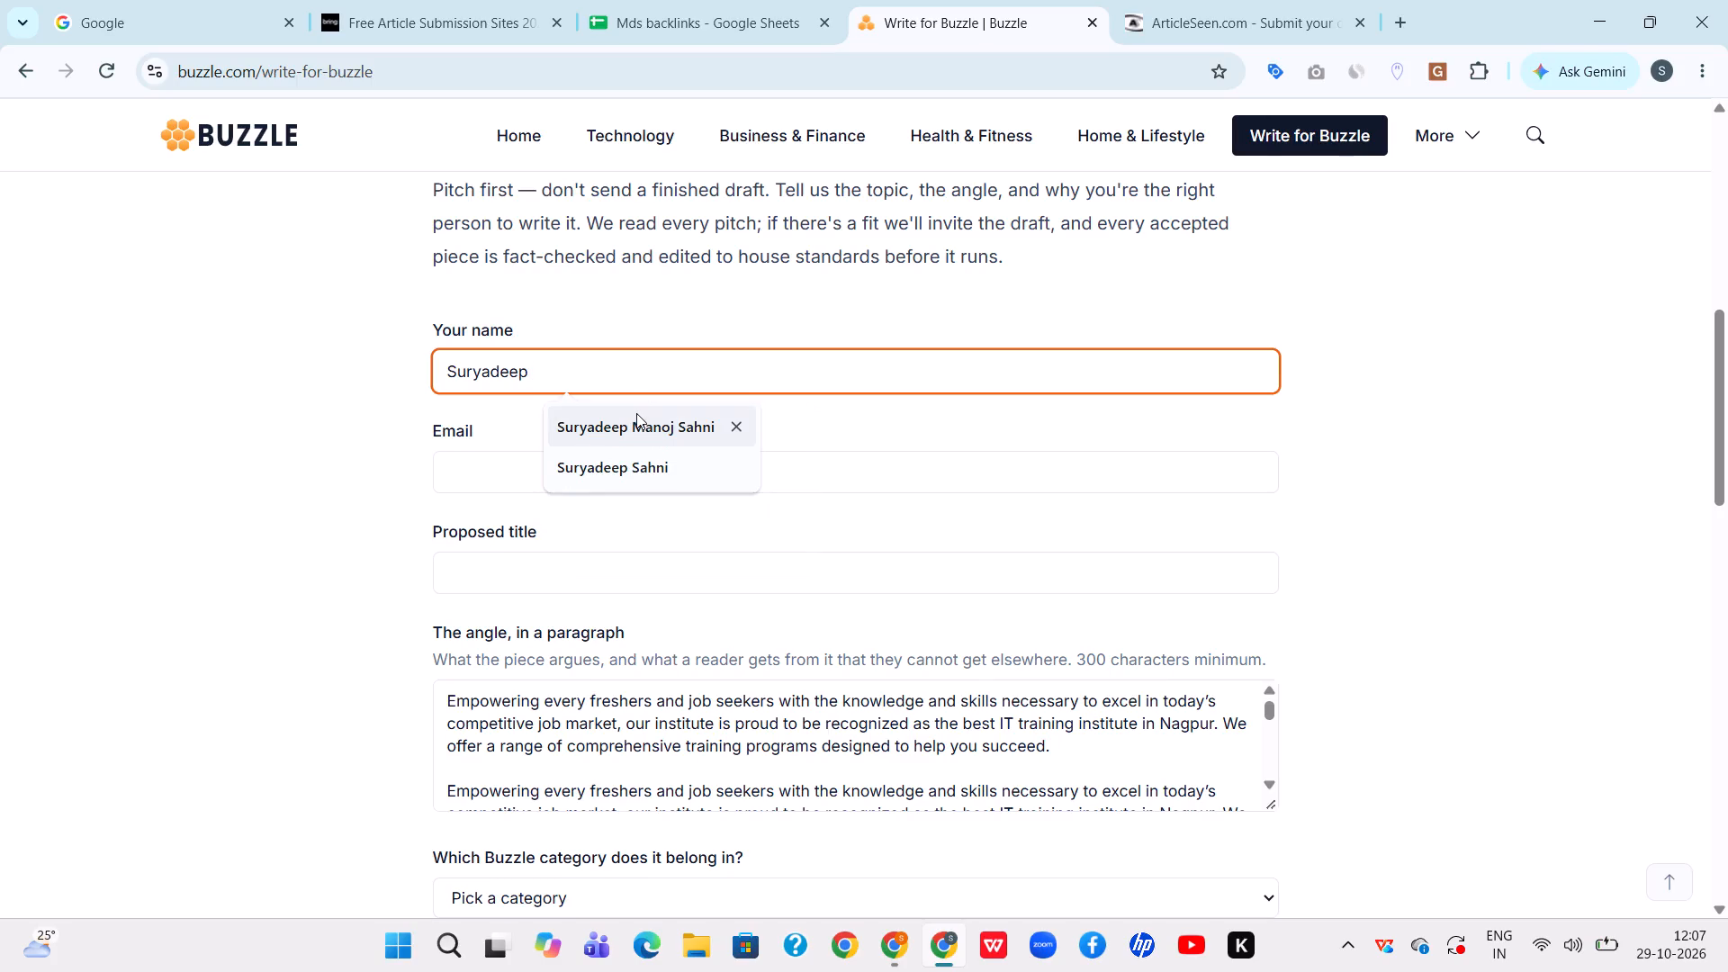
{"action": "left_click", "coordinate": [636, 413]}
{"action": "left_click", "coordinate": [632, 464]}
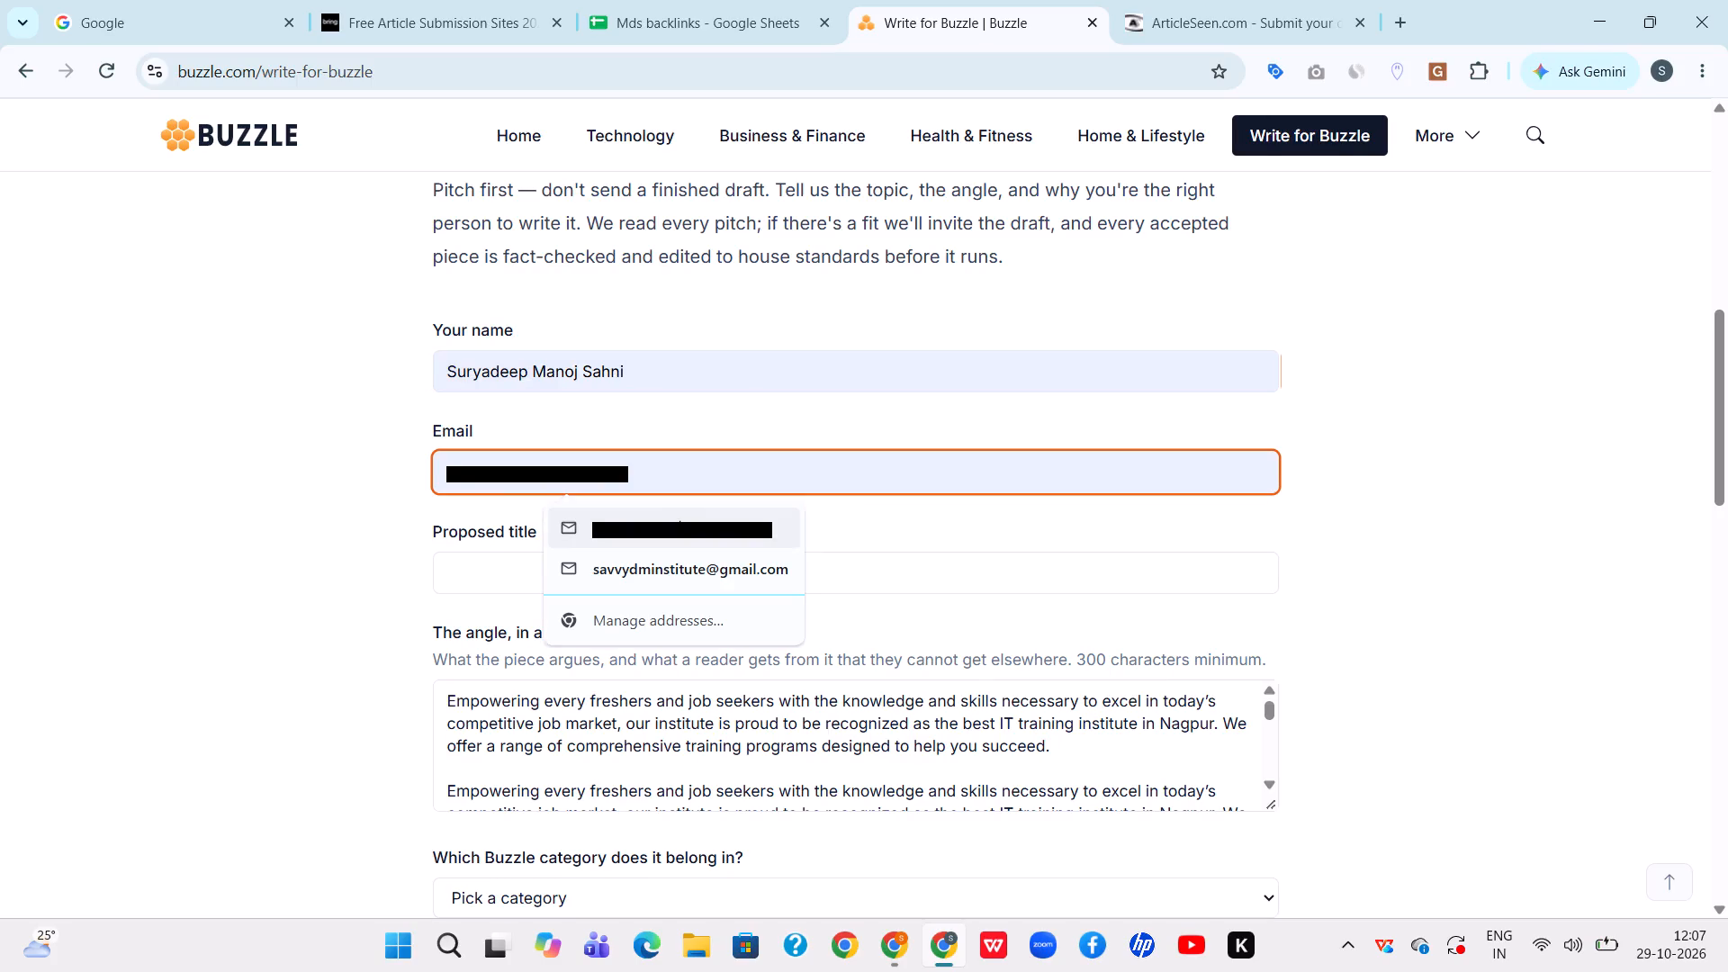
{"action": "left_click", "coordinate": [679, 521]}
Enter the proposed title "Best IT Training Institute in Nagpur | 100% Job-Guaranteed IT Courses".
{"action": "left_click", "coordinate": [679, 553]}
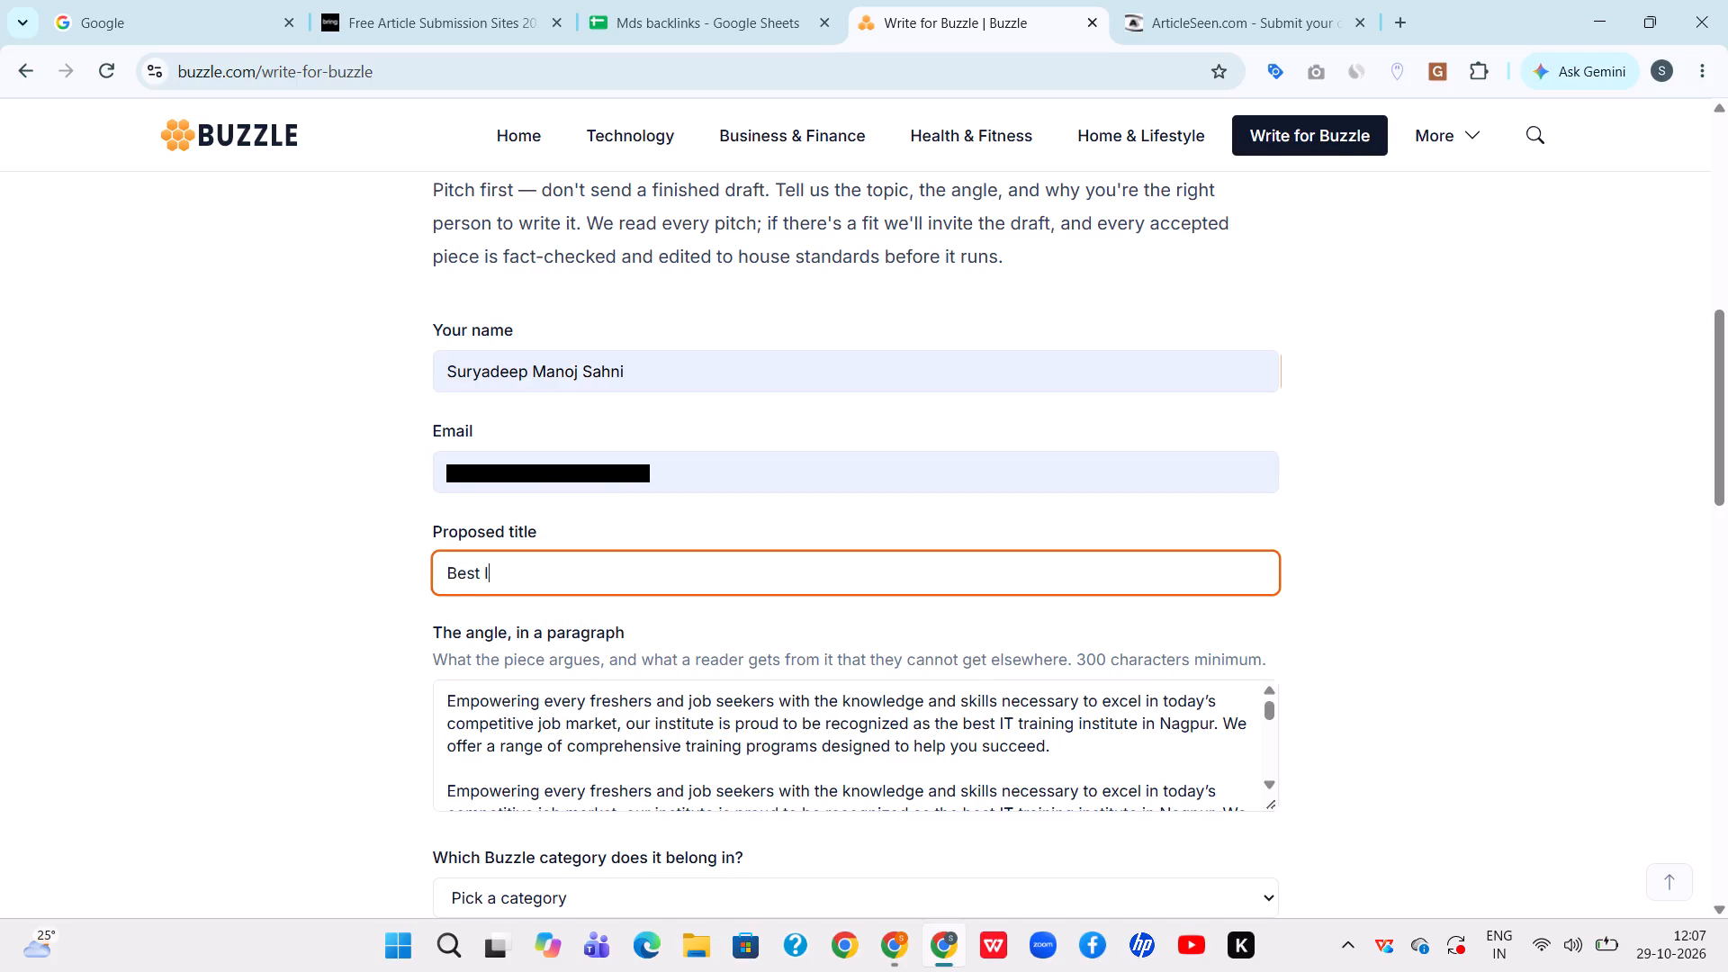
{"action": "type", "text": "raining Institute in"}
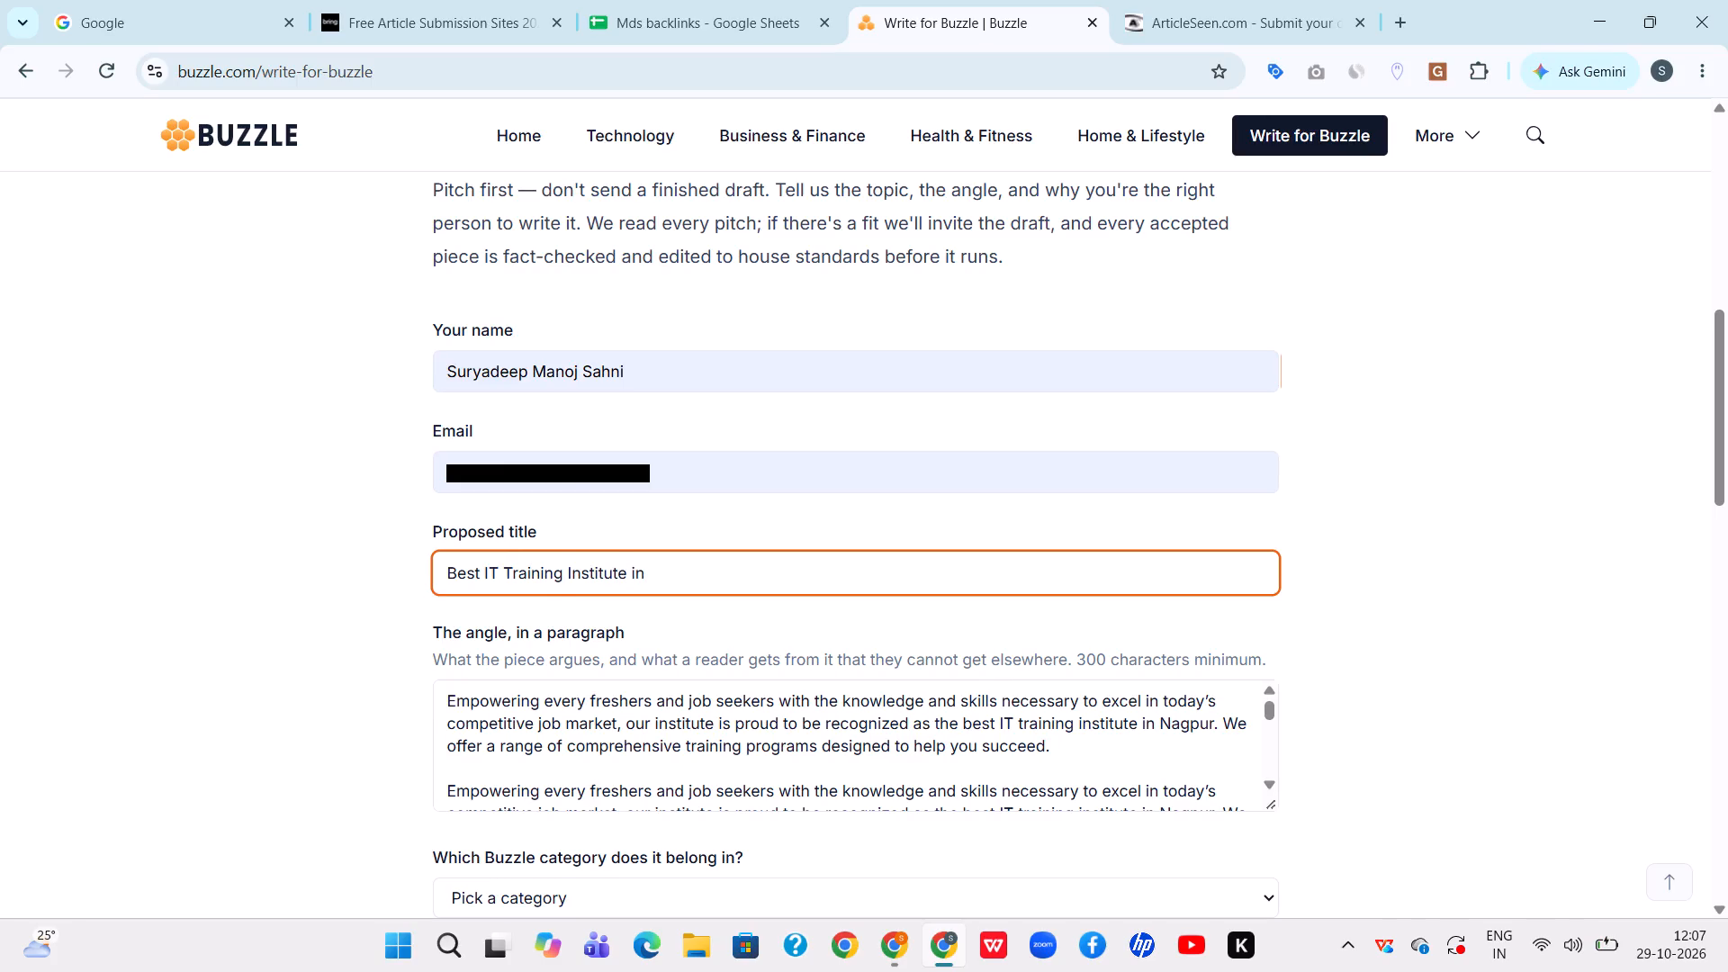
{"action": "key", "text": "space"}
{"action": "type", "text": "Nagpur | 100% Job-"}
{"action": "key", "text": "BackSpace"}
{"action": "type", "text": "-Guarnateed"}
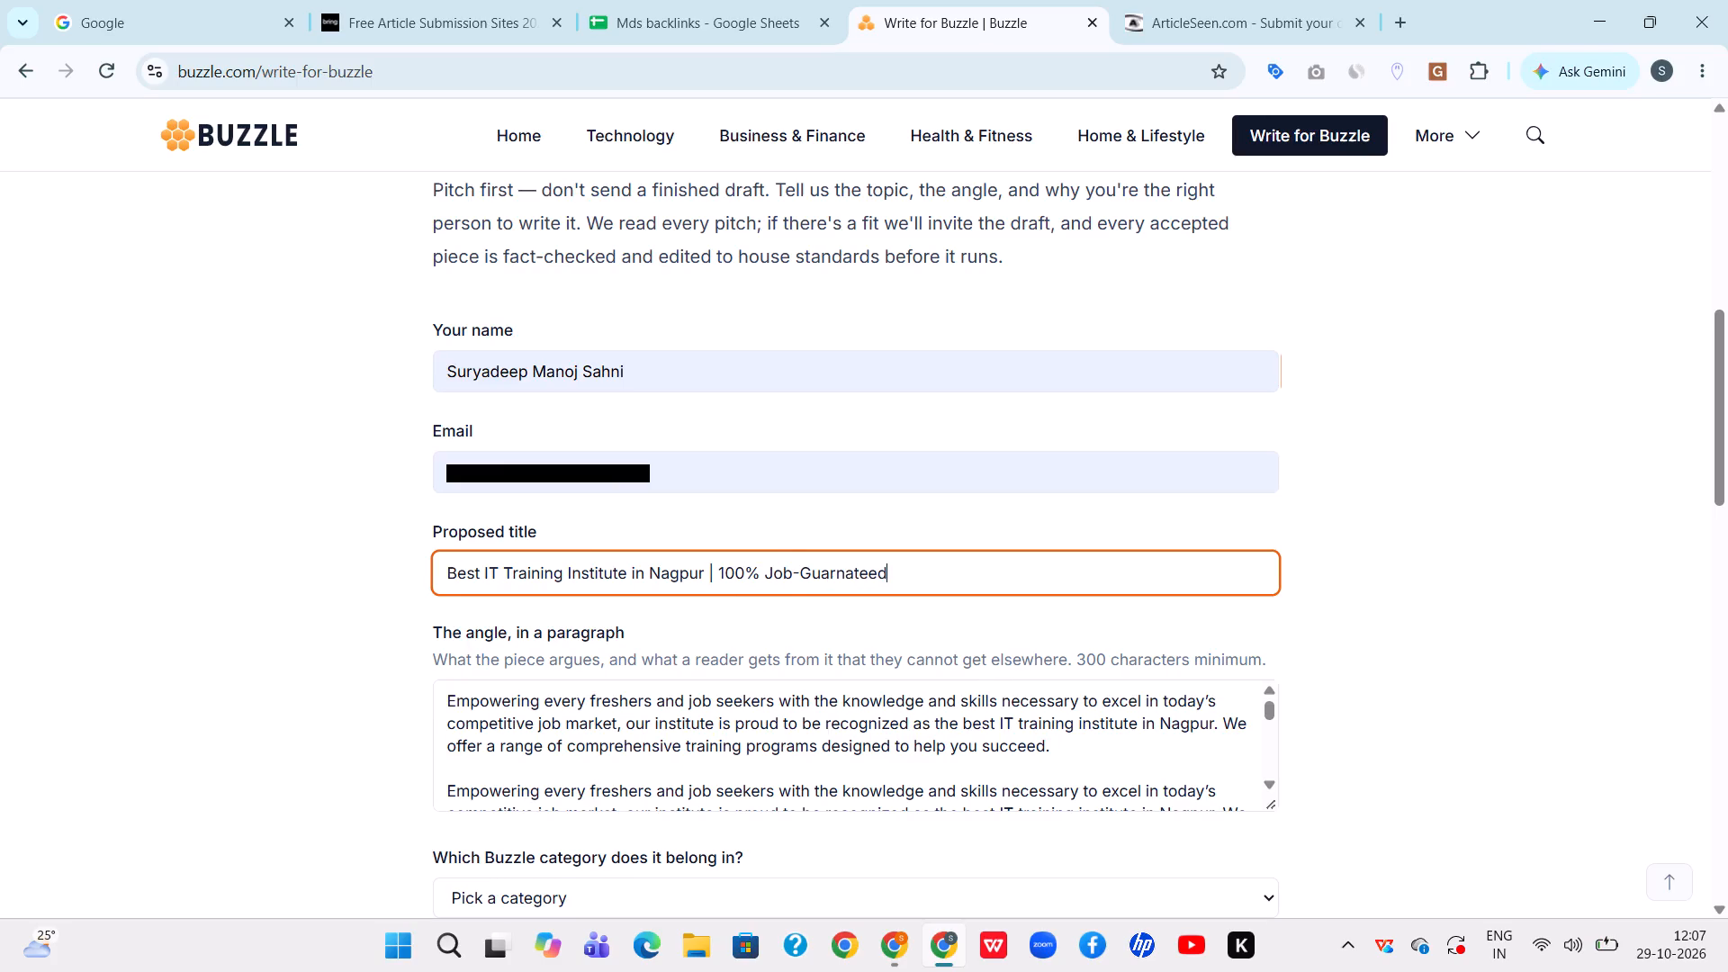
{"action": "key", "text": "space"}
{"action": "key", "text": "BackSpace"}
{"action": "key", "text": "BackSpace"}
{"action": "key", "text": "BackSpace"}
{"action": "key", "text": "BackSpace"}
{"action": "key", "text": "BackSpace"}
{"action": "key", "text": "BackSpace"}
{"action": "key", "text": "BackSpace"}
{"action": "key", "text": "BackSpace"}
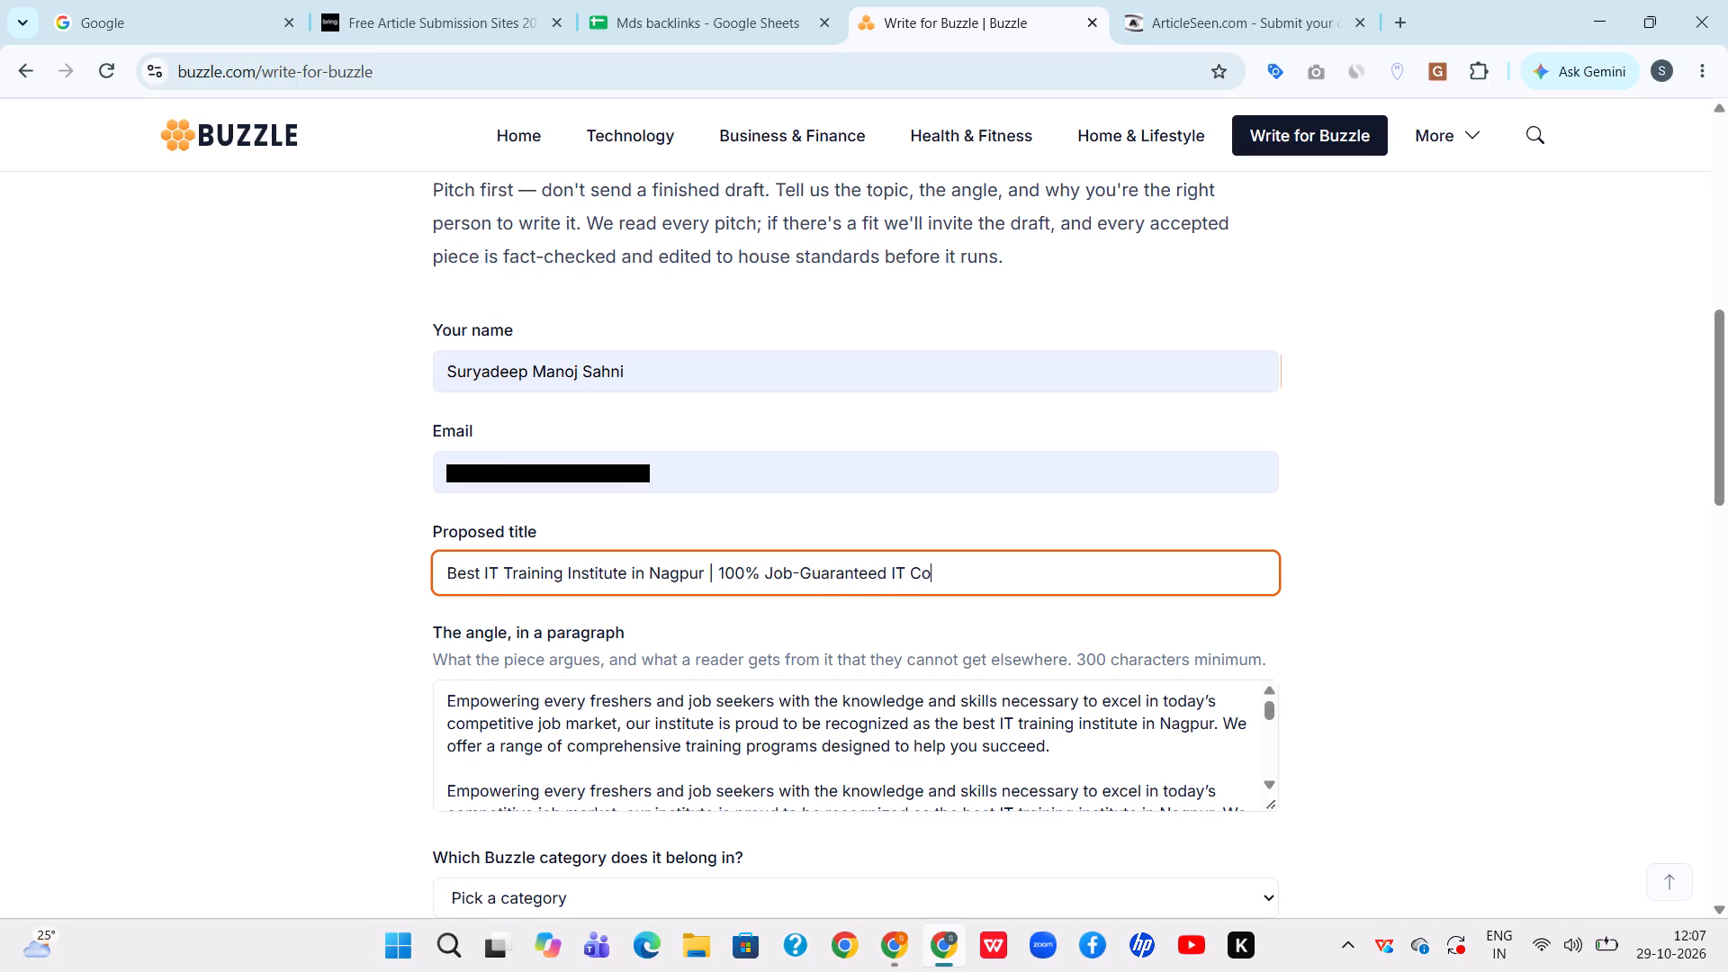
{"action": "left_click", "coordinate": [1351, 450]}
Search Google for "it courses in nagpur" in a new incognito window and open the full list of businesses.
{"action": "left_click", "coordinate": [1727, 66]}
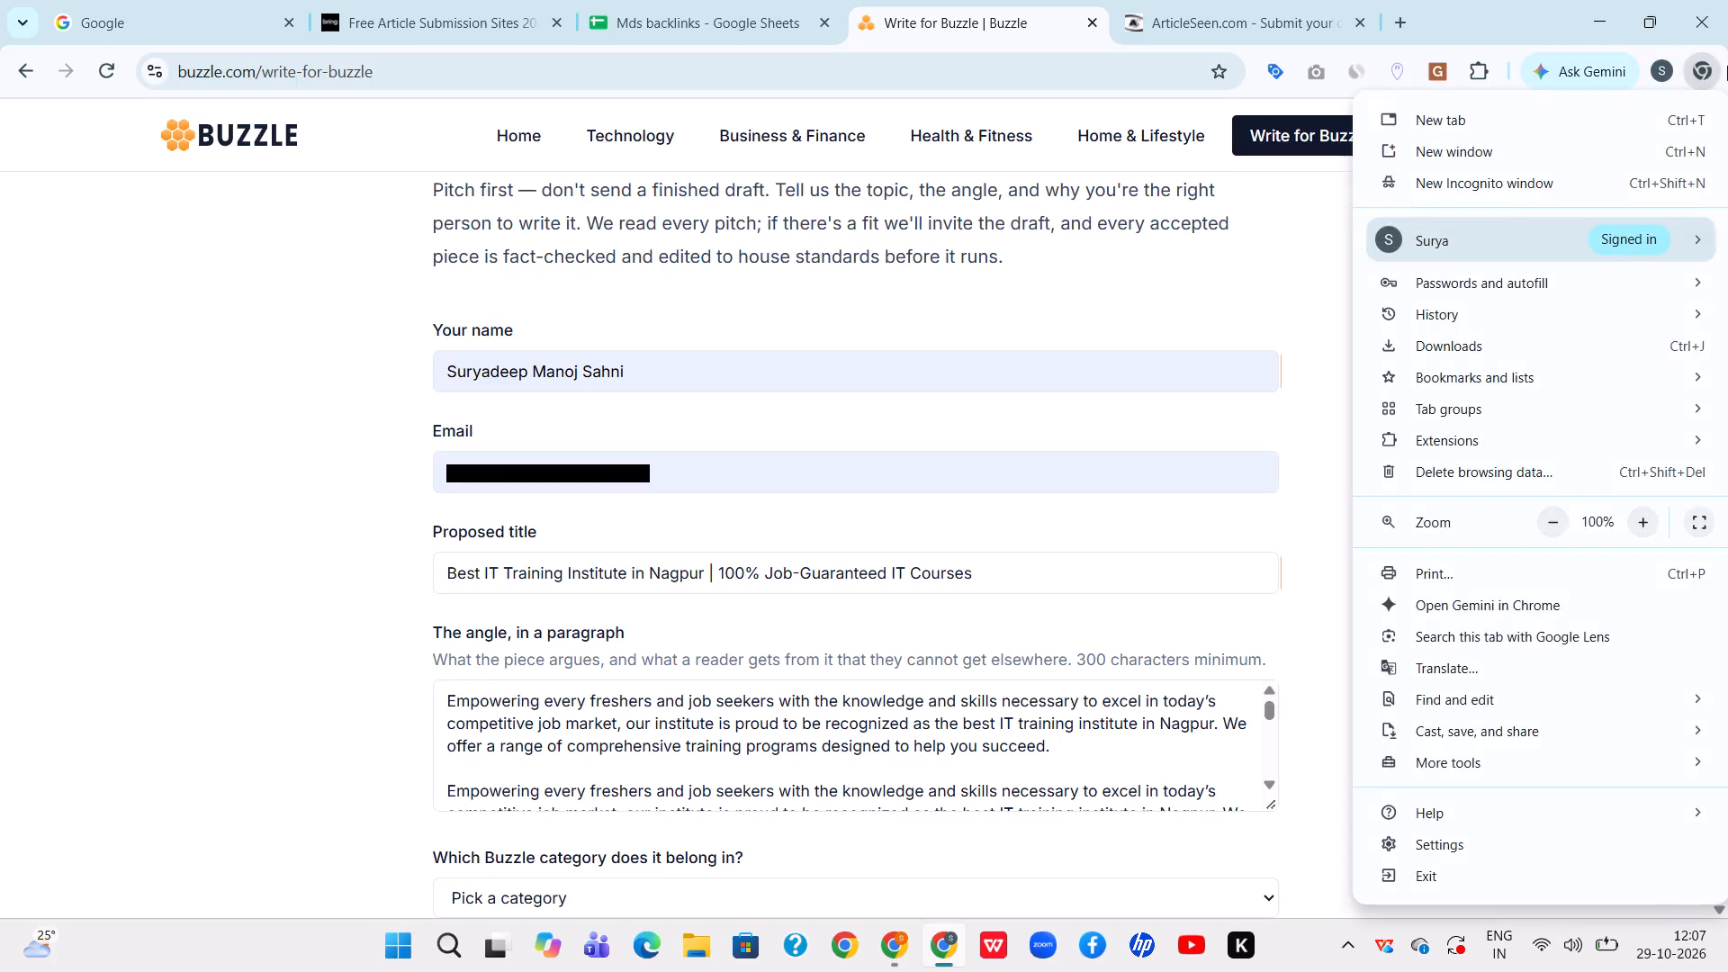
{"action": "left_click", "coordinate": [1501, 172]}
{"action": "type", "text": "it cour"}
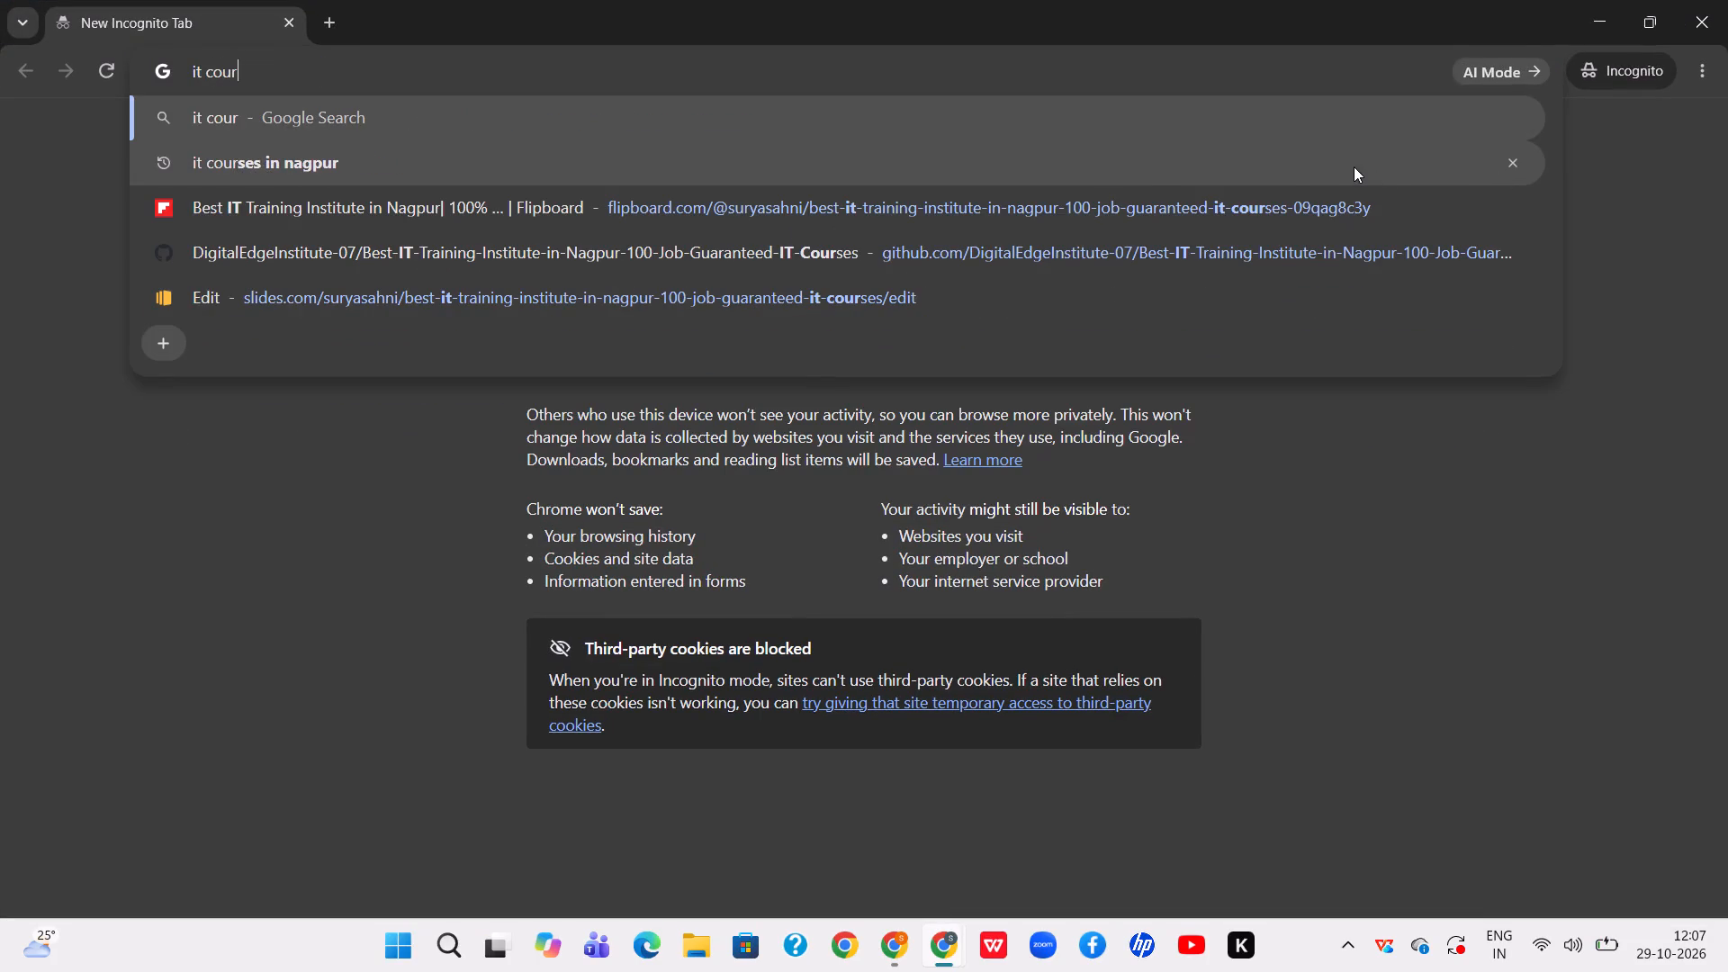
{"action": "left_click", "coordinate": [1354, 166]}
{"action": "scroll", "coordinate": [1354, 166], "scroll_direction": "down", "scroll_amount": 3}
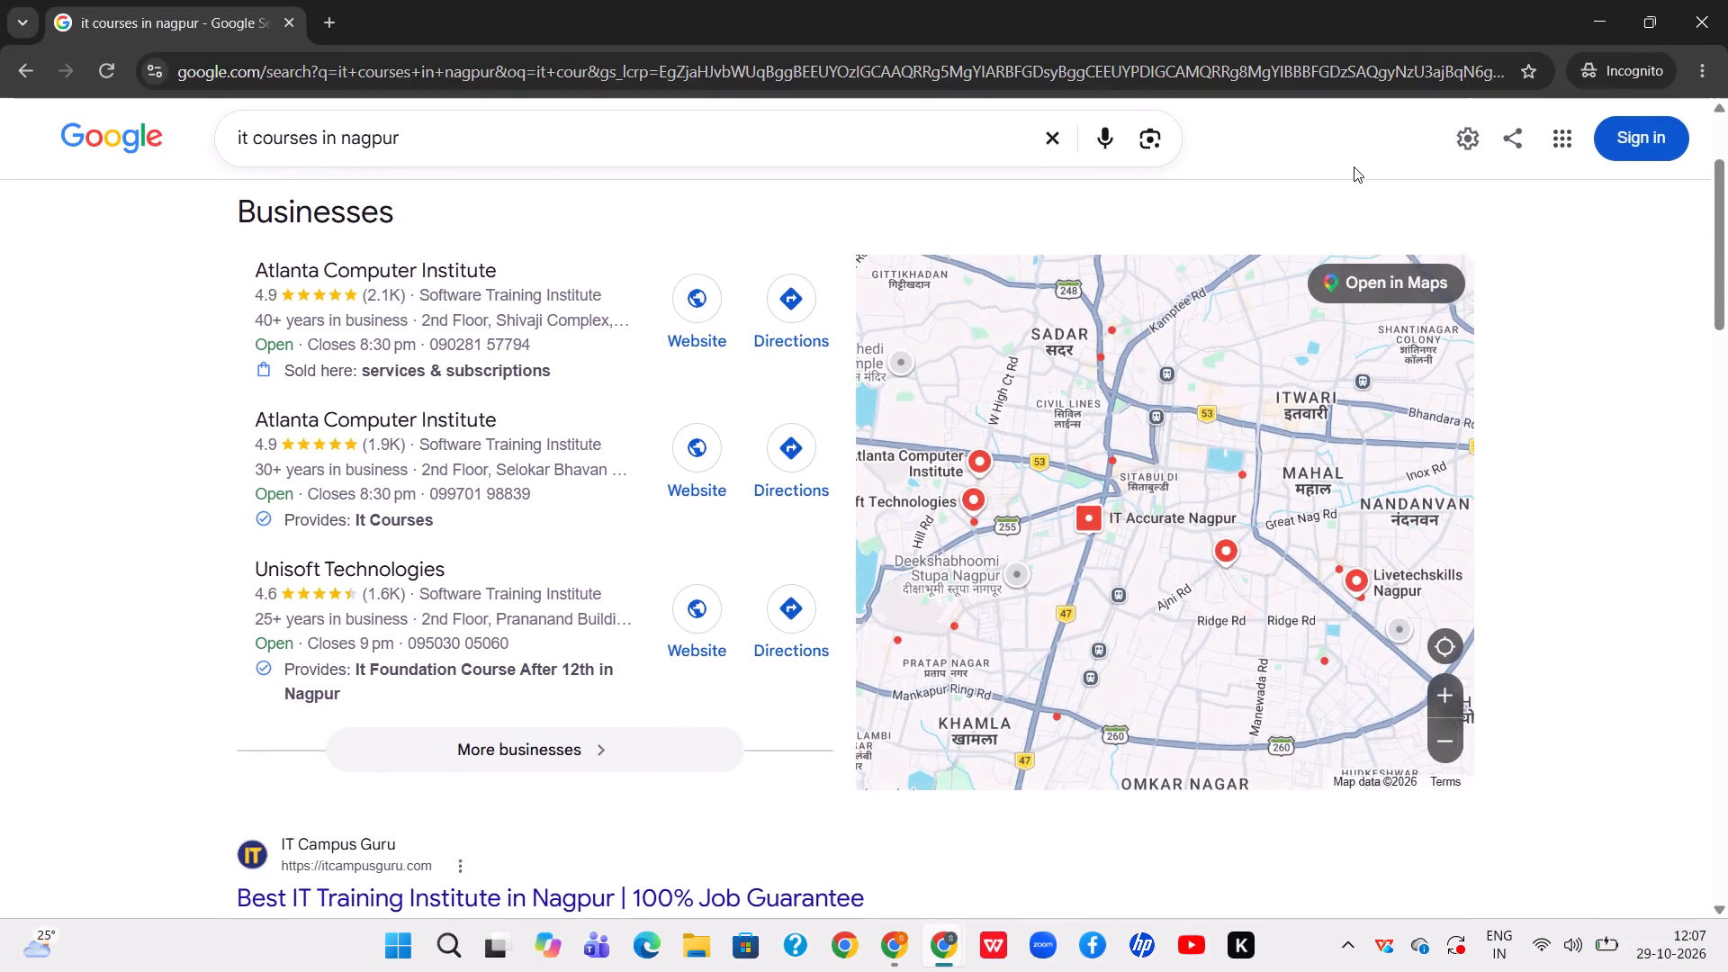
{"action": "left_click", "coordinate": [499, 750]}
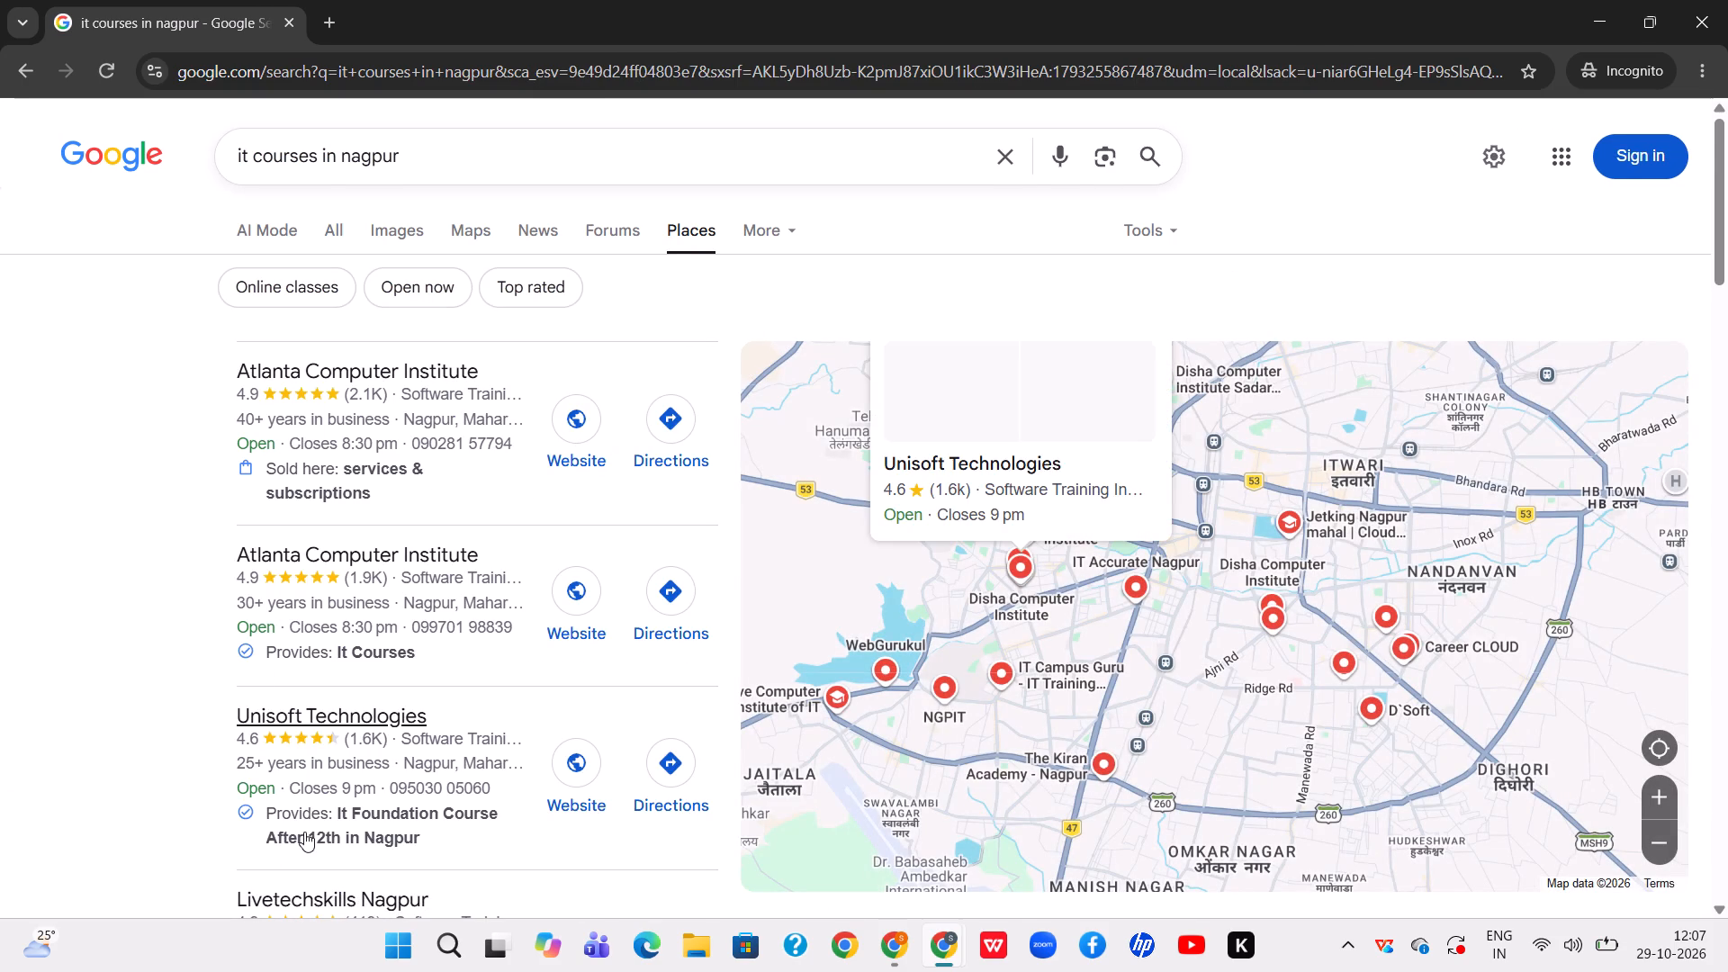
Look through the business listings for IT courses in Nagpur to check which institutes are listed.
{"action": "scroll", "coordinate": [304, 832], "scroll_direction": "down", "scroll_amount": 8}
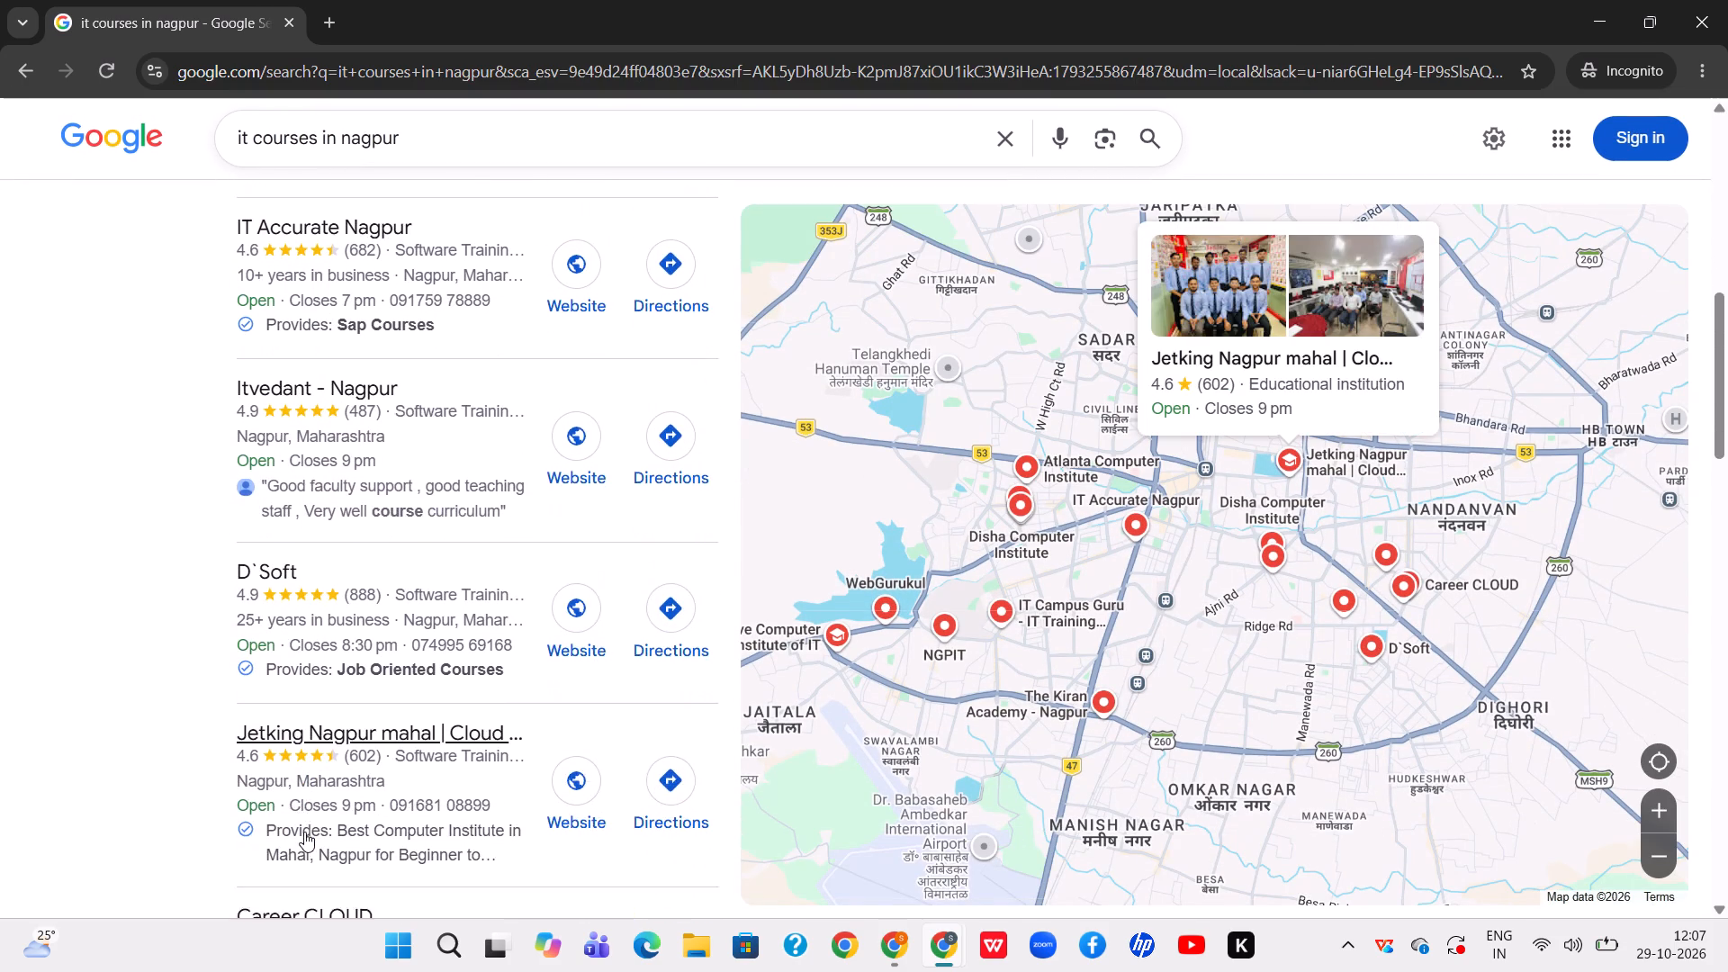
{"action": "scroll", "coordinate": [304, 832], "scroll_direction": "down", "scroll_amount": 7}
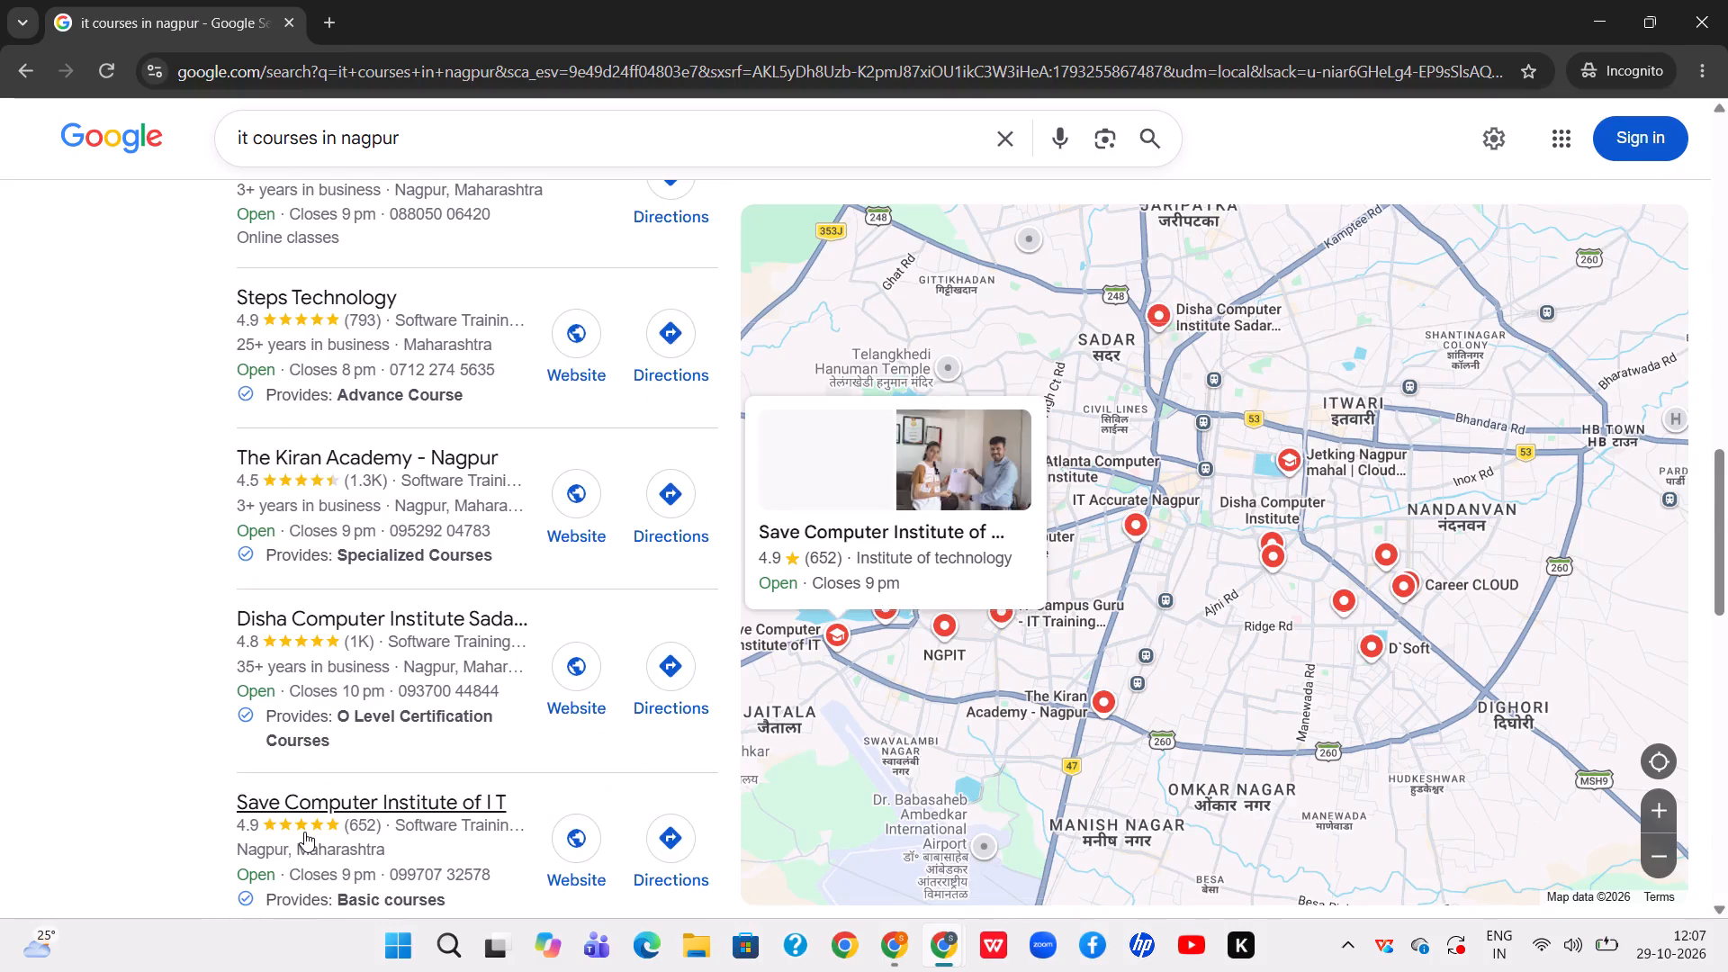
{"action": "scroll", "coordinate": [304, 832], "scroll_direction": "down", "scroll_amount": 10}
{"action": "scroll", "coordinate": [304, 832], "scroll_direction": "up", "scroll_amount": 1}
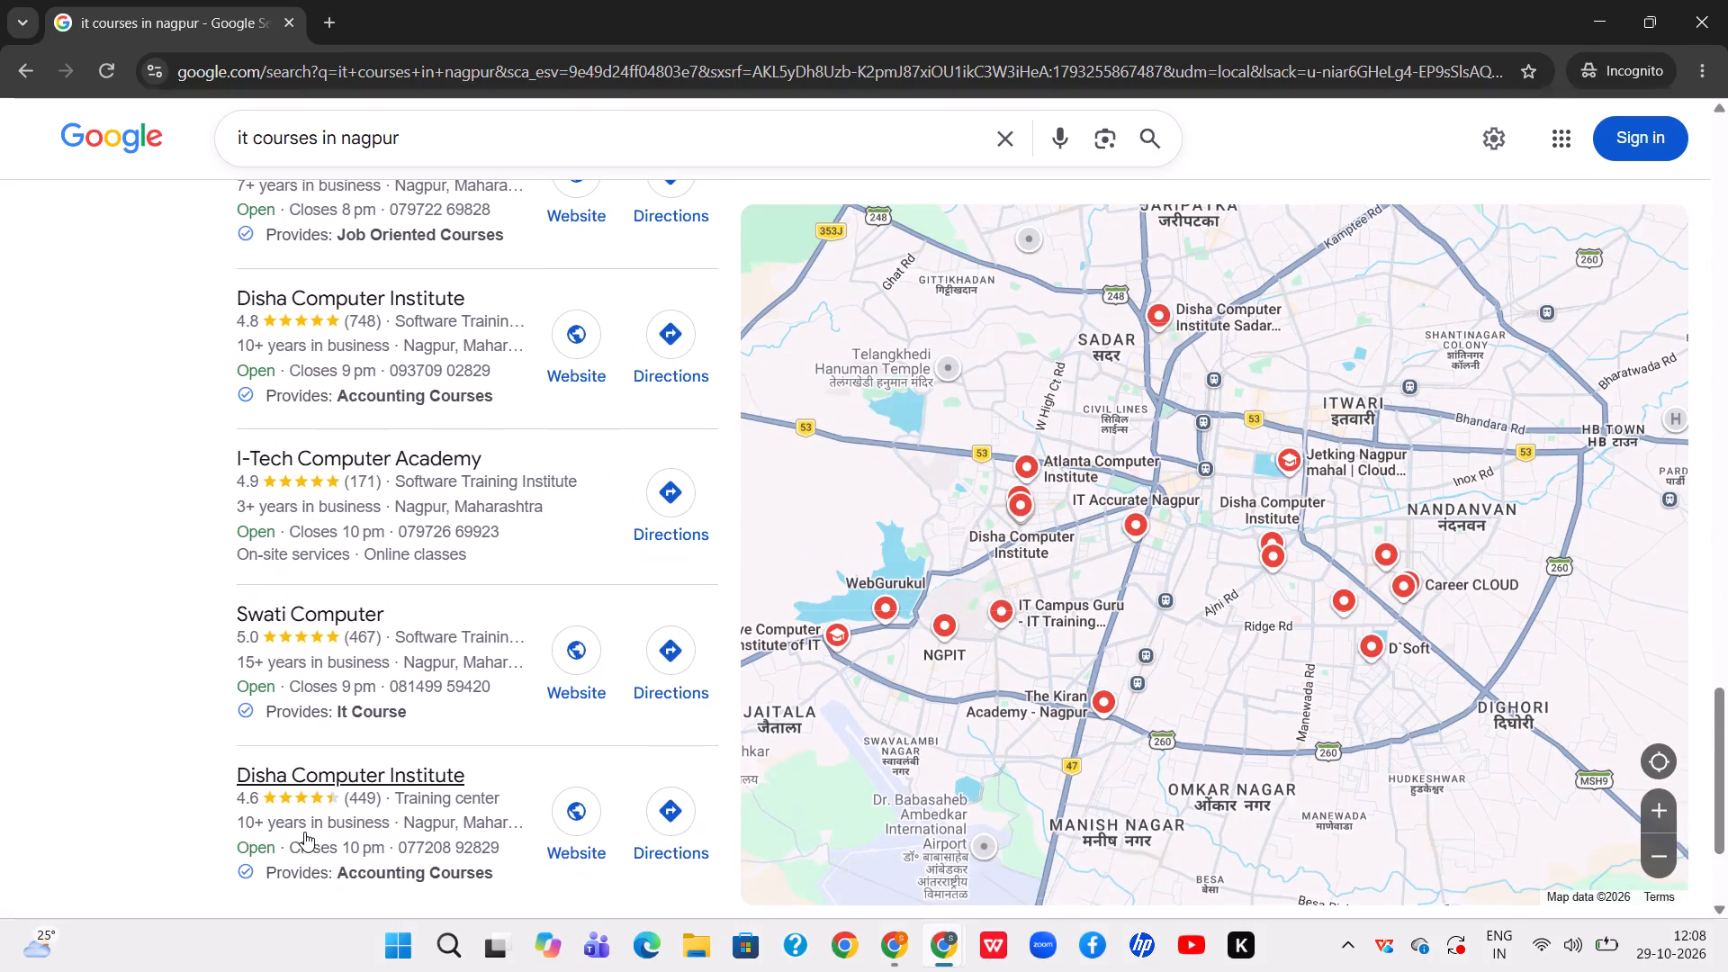
{"action": "key", "text": "Up"}
{"action": "key", "text": "Up"}
{"action": "key", "text": "Up"}
{"action": "key", "text": "Up"}
{"action": "key", "text": "Up"}
{"action": "key", "text": "Up"}
{"action": "key", "text": "Up"}
{"action": "key", "text": "Up"}
{"action": "key", "text": "Up"}
{"action": "key", "text": "Up"}
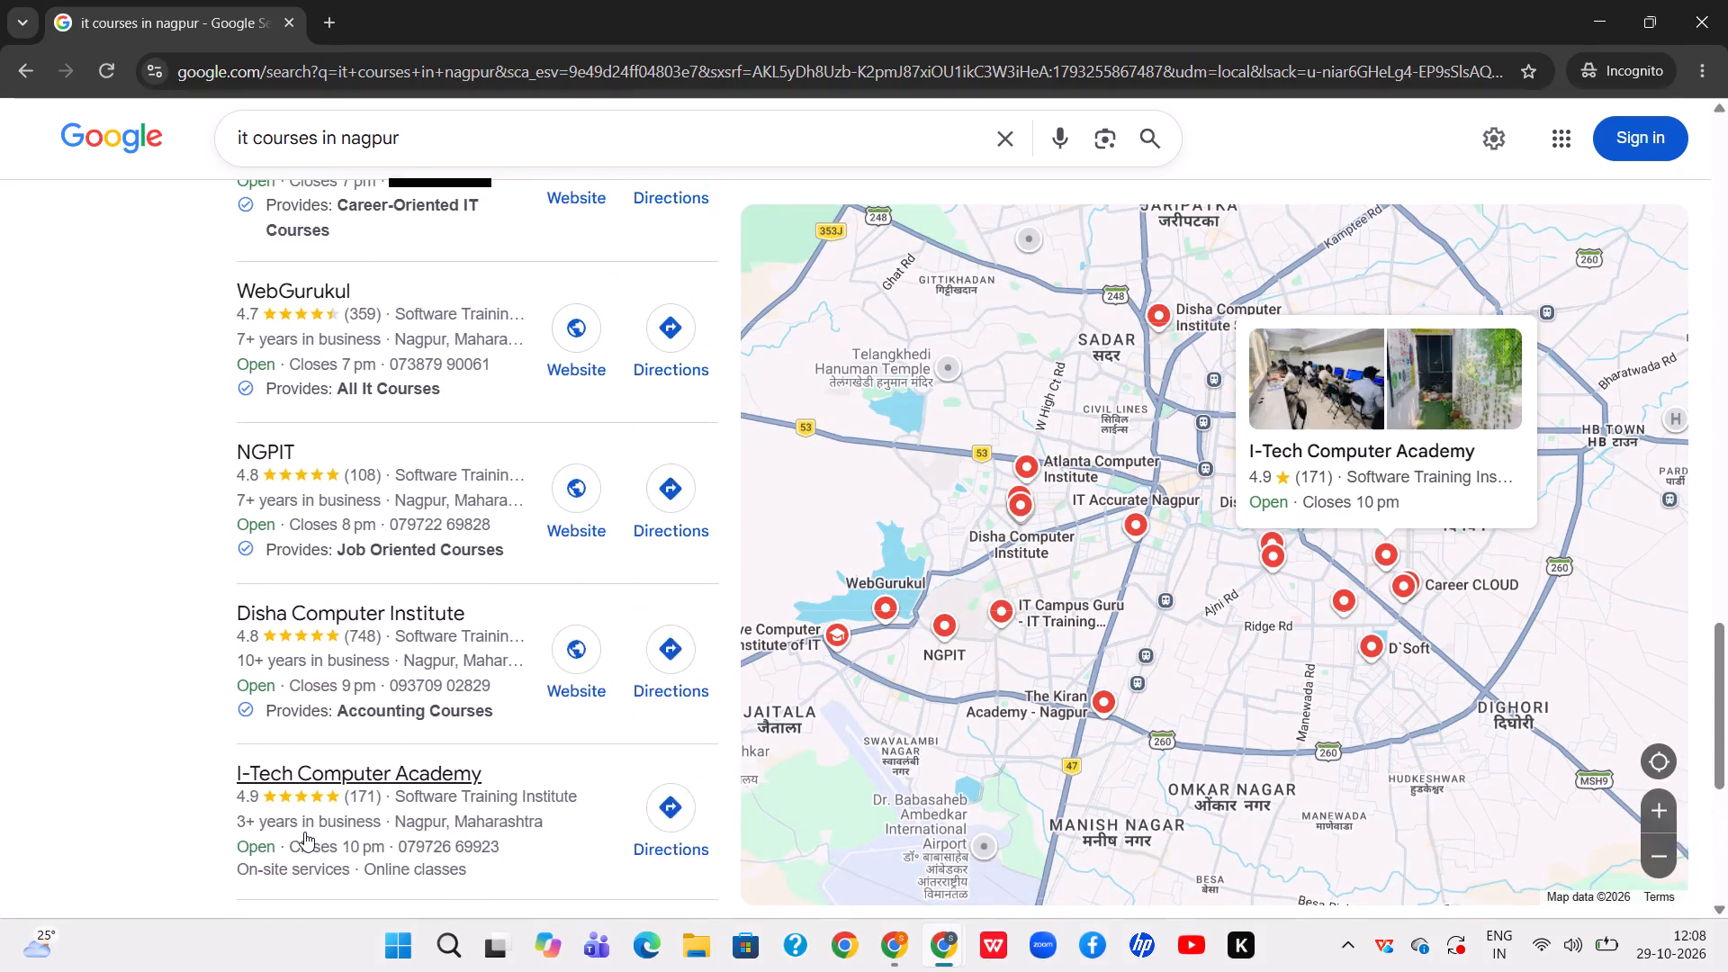
Change the places search to "it classes in nagpur" and complete the robot check.
{"action": "double_click", "coordinate": [277, 125]}
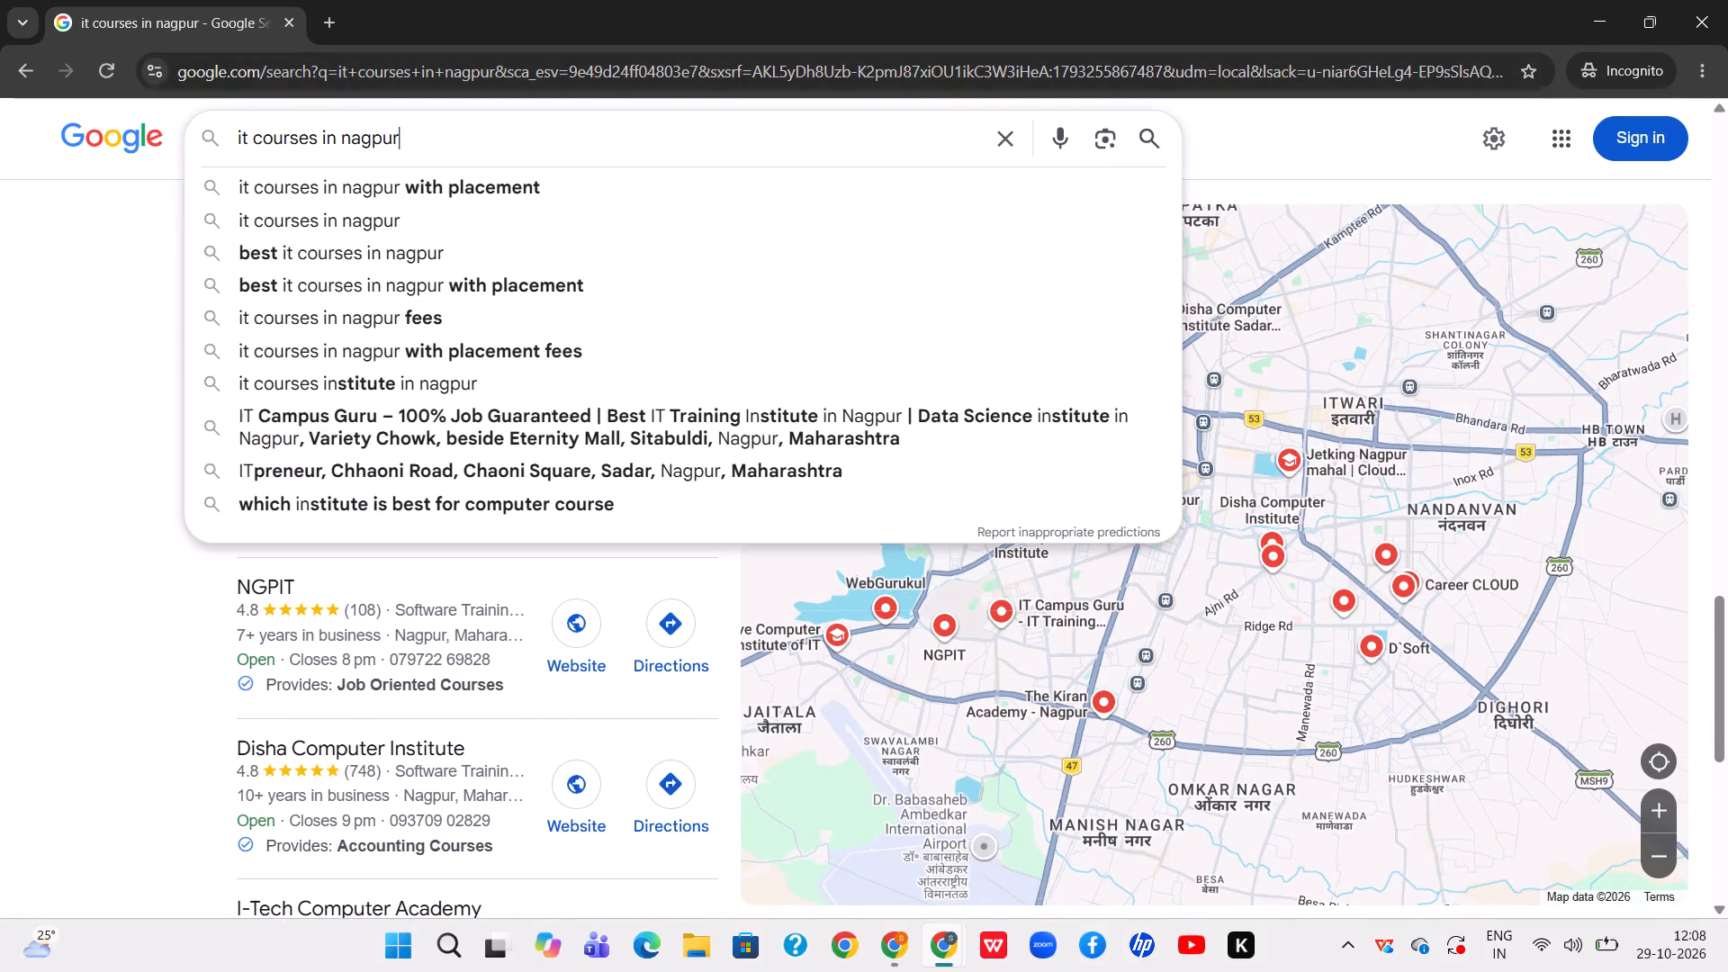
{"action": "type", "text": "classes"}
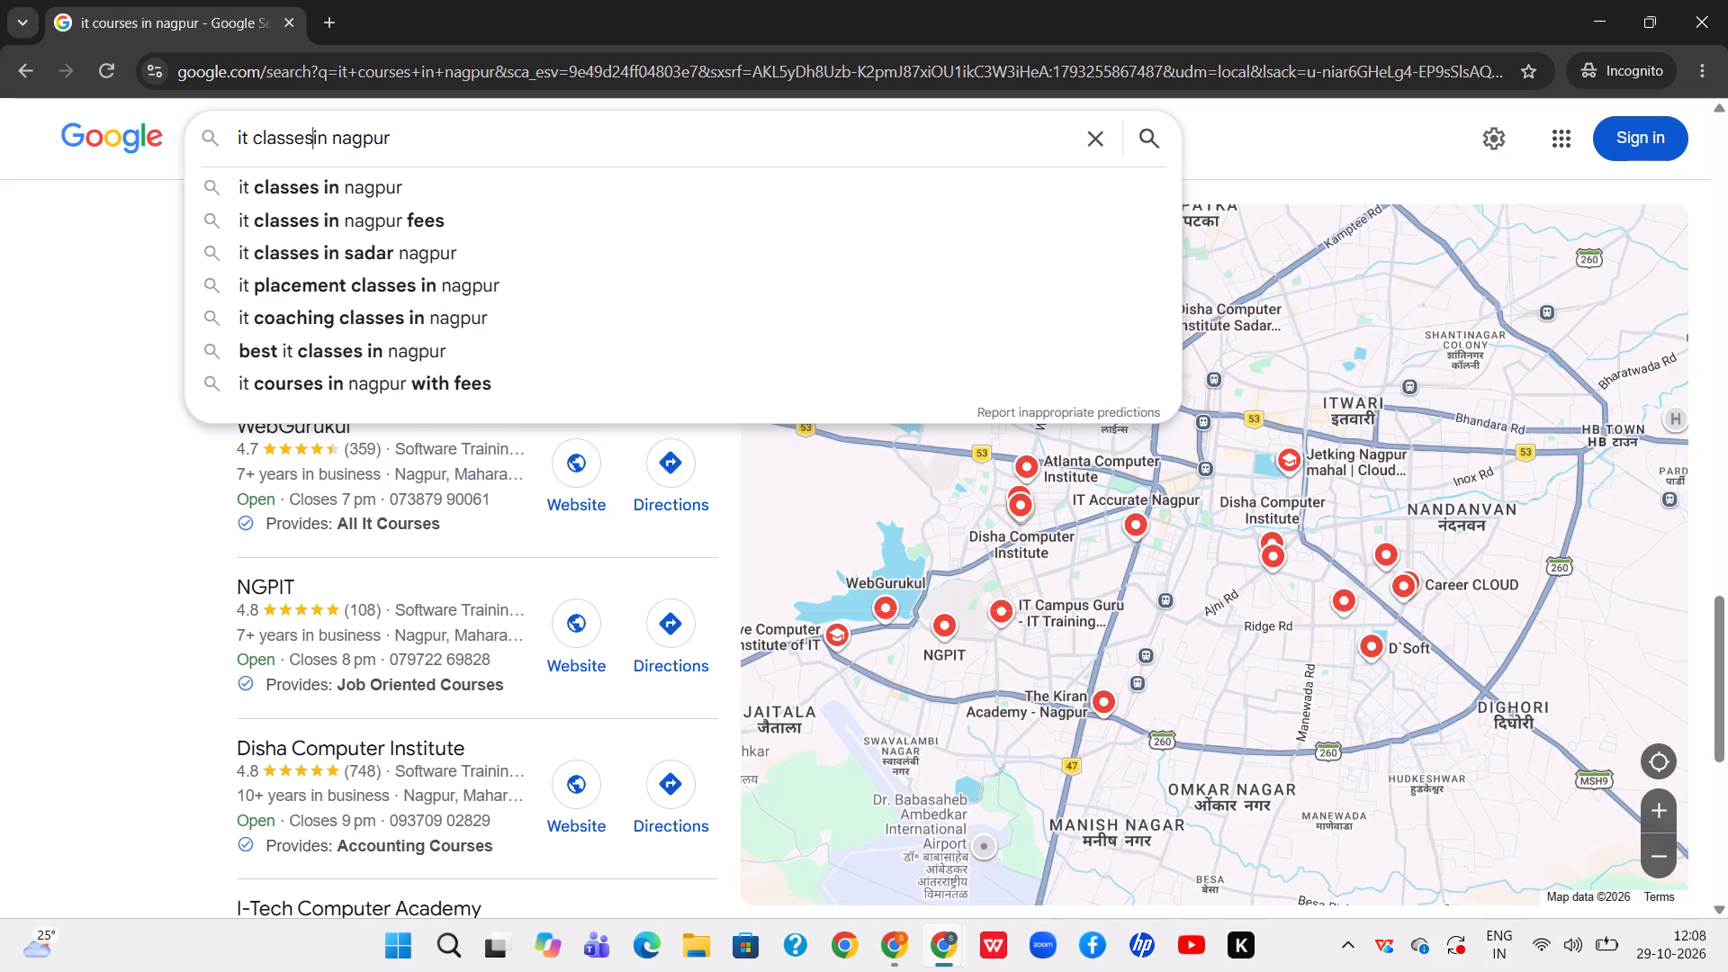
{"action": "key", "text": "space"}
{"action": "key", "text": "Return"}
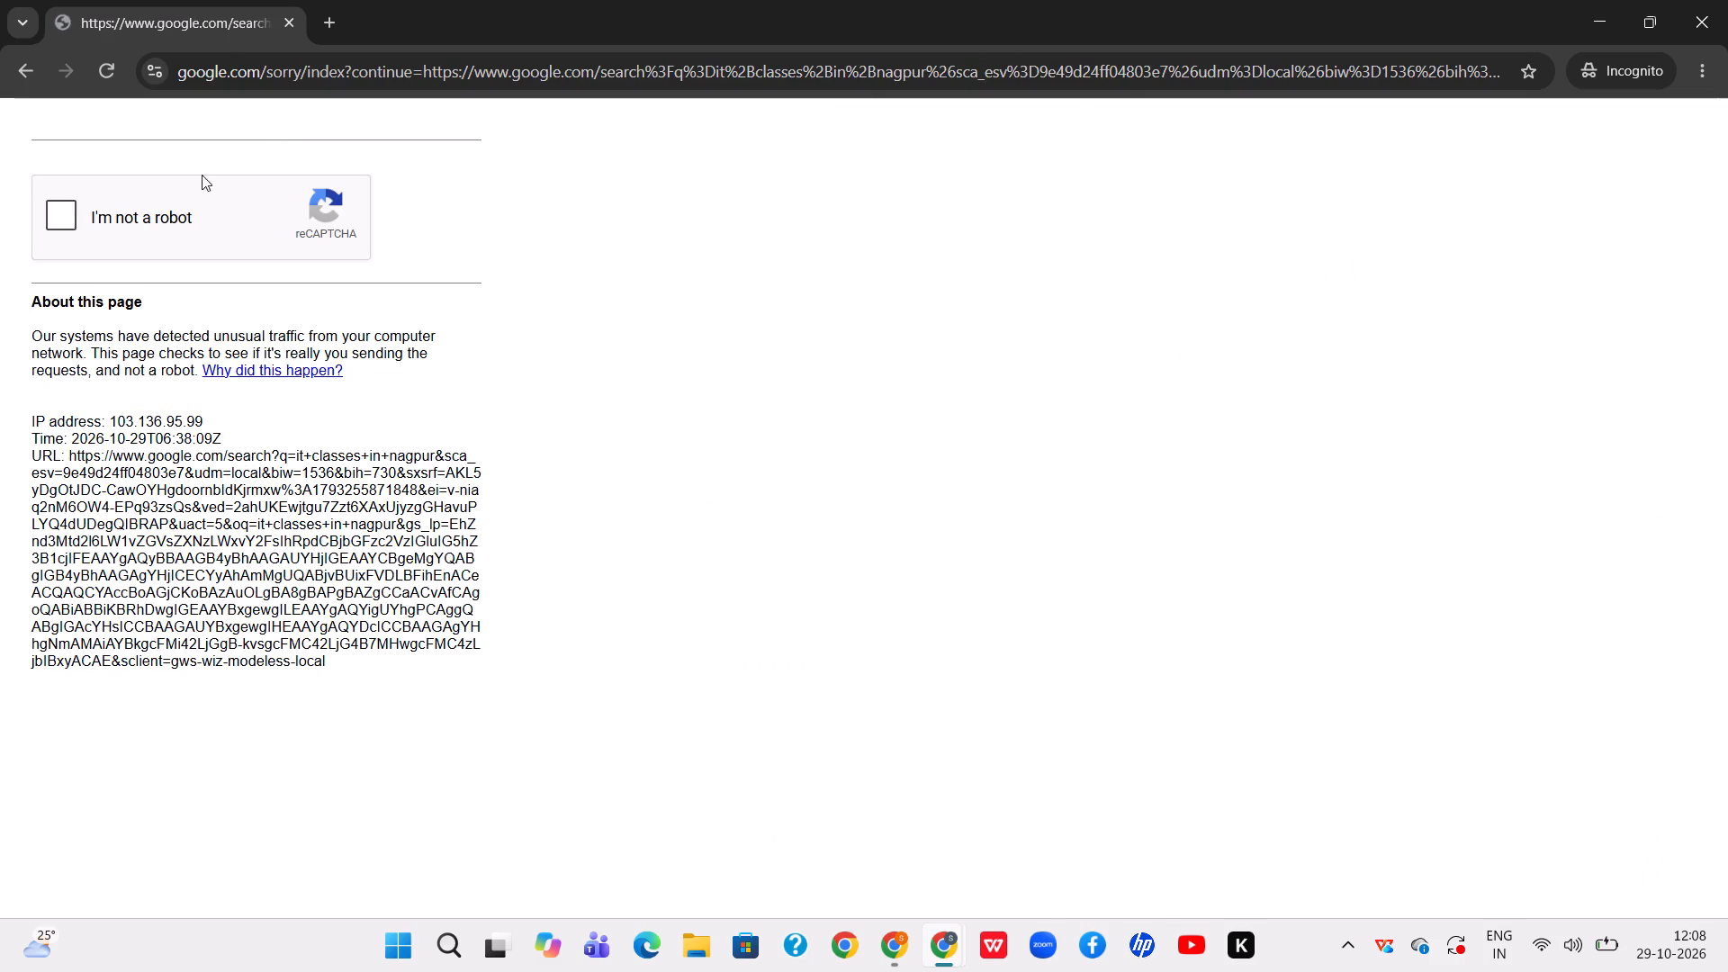
{"action": "left_click", "coordinate": [151, 238]}
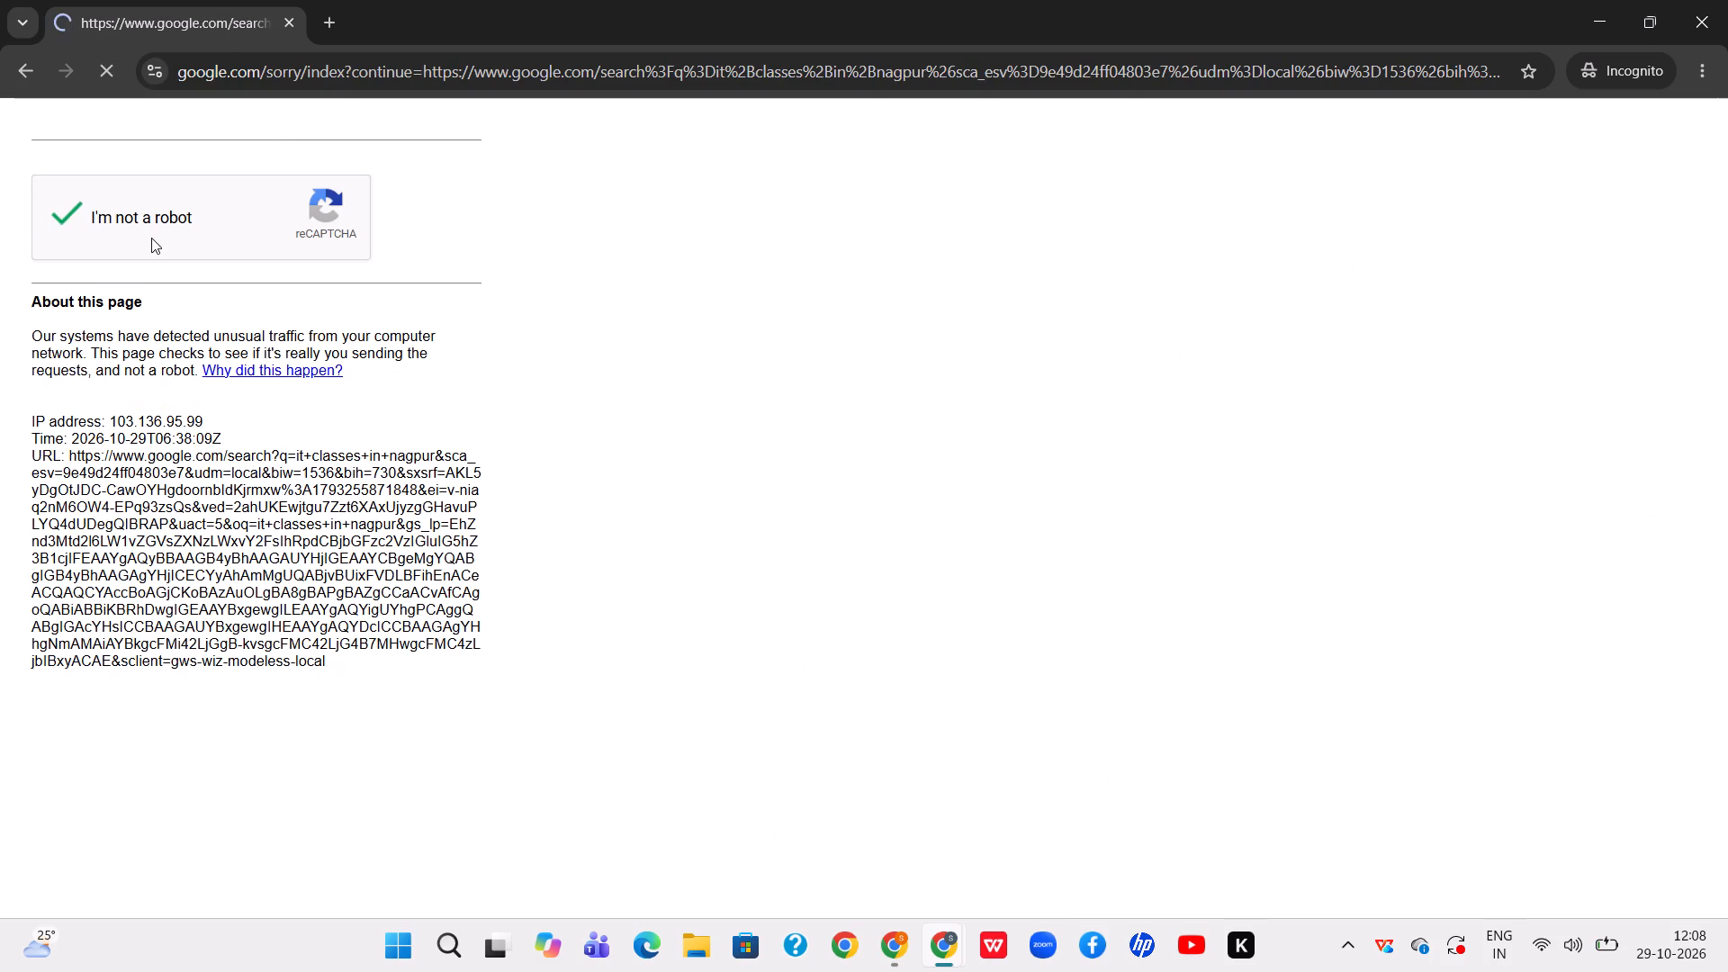
Look through the business listings for IT classes in Nagpur, and close the incognito window.
{"action": "scroll", "coordinate": [151, 238], "scroll_direction": "down", "scroll_amount": 6}
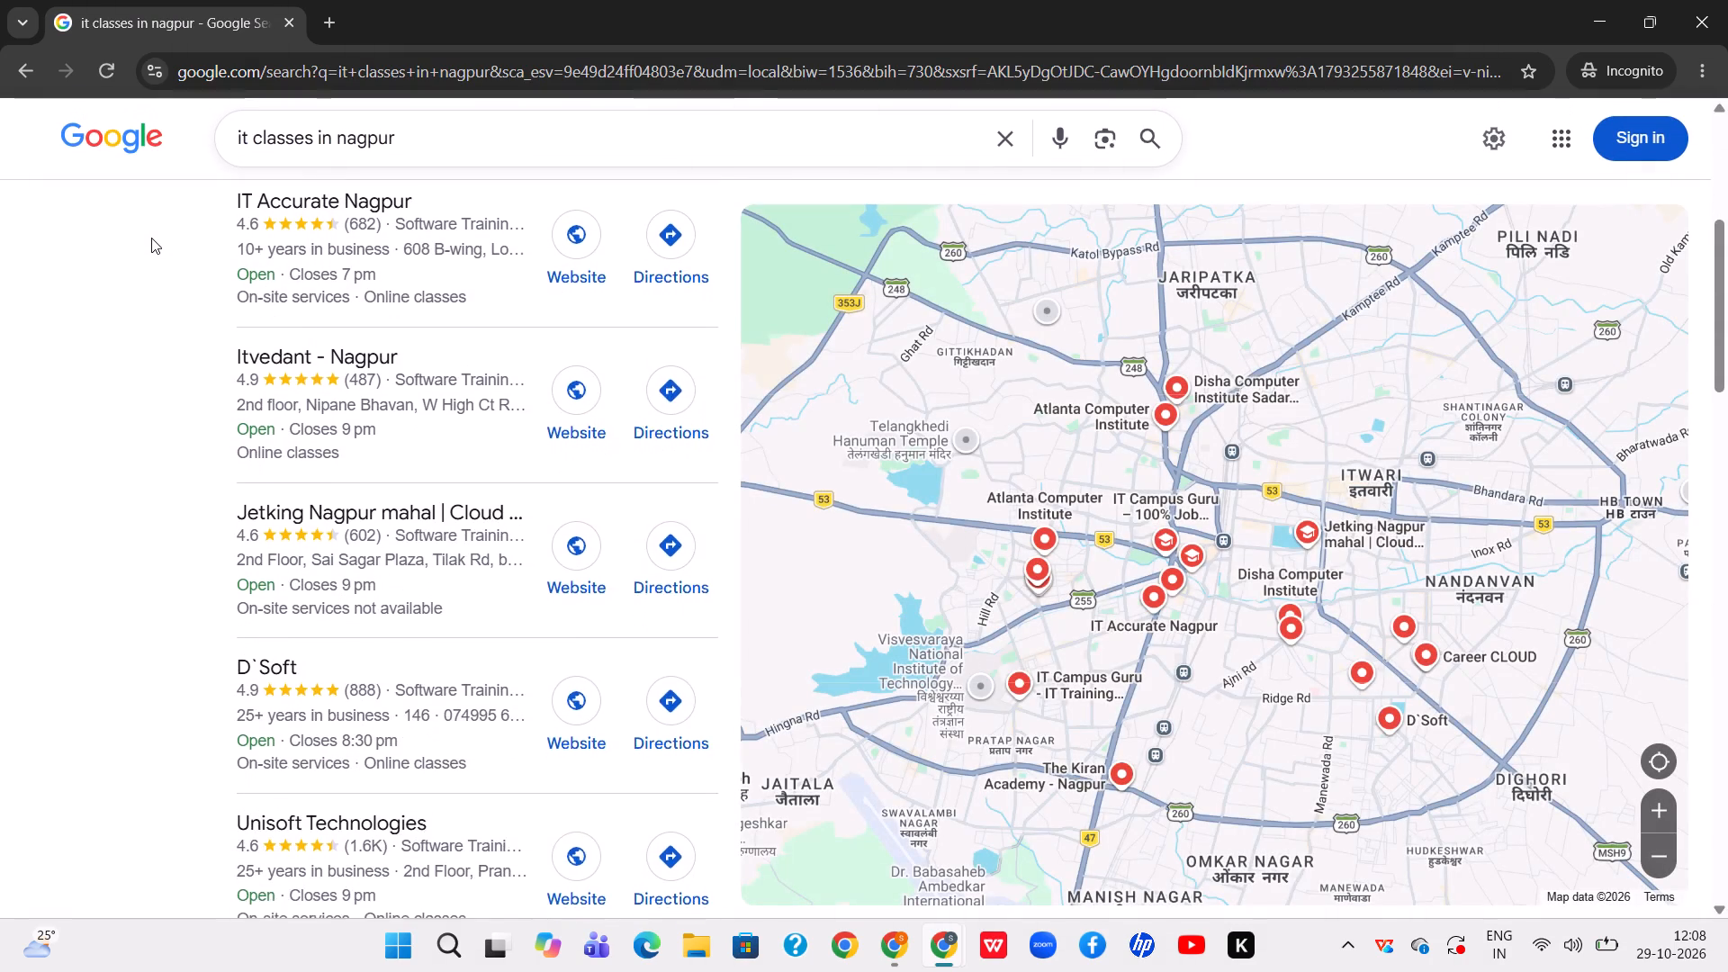
{"action": "scroll", "coordinate": [151, 238], "scroll_direction": "down", "scroll_amount": 5}
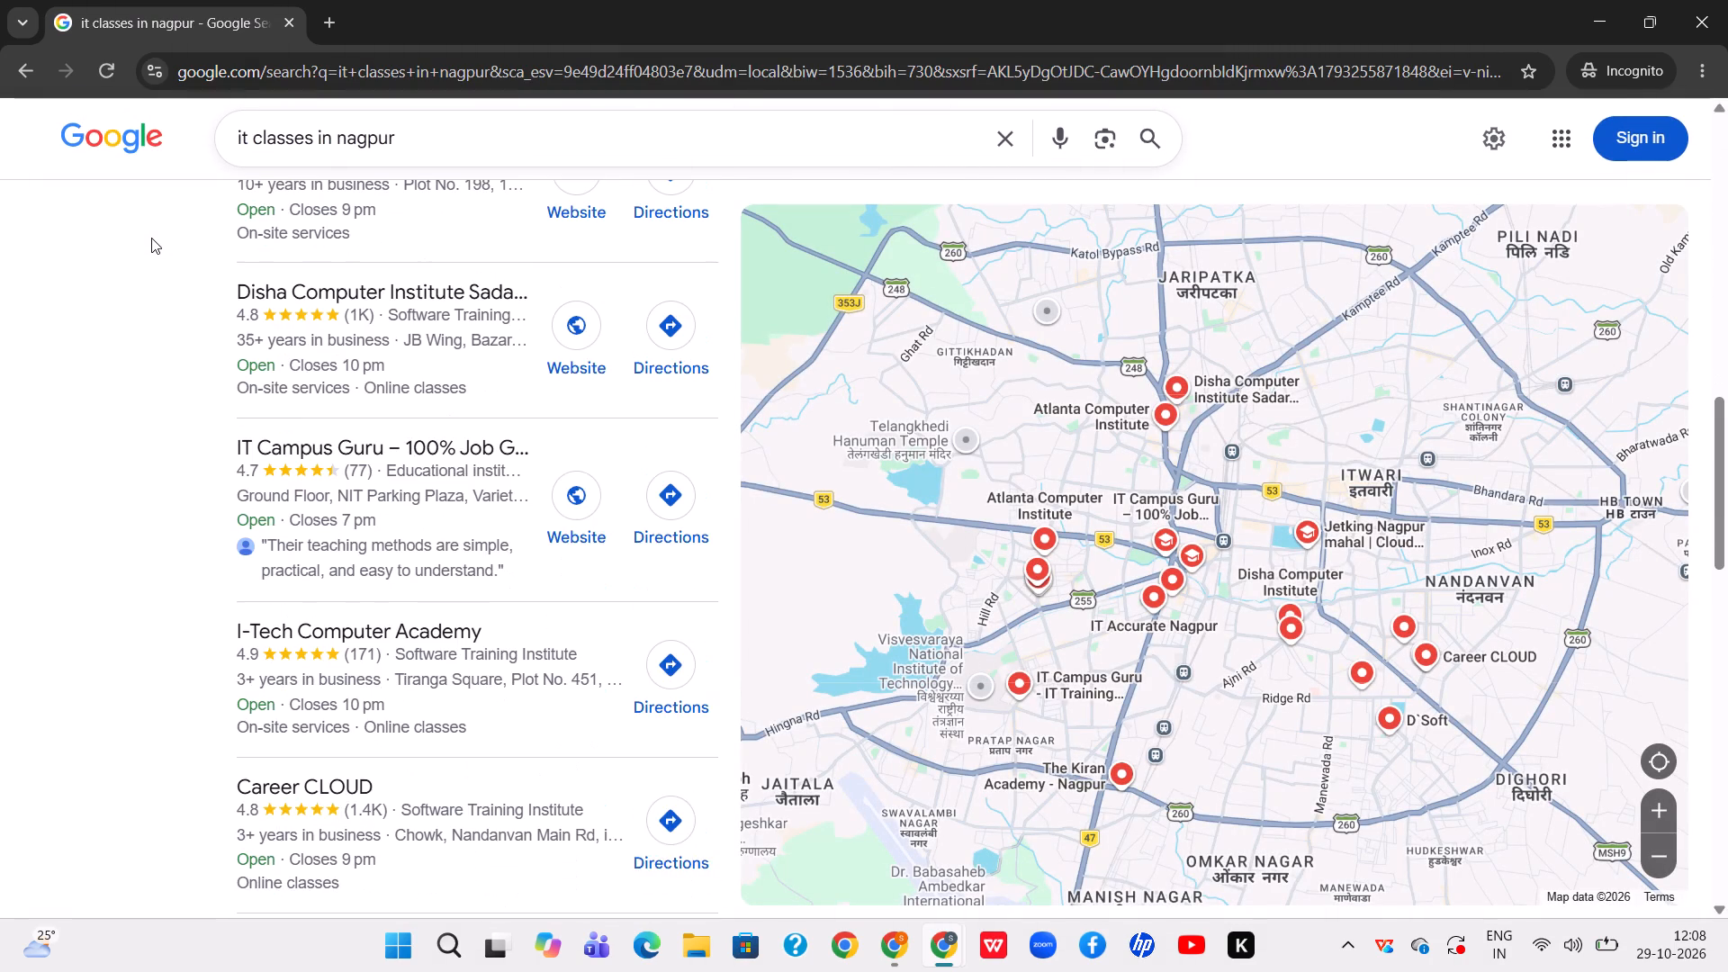
{"action": "key", "text": "Page_Down"}
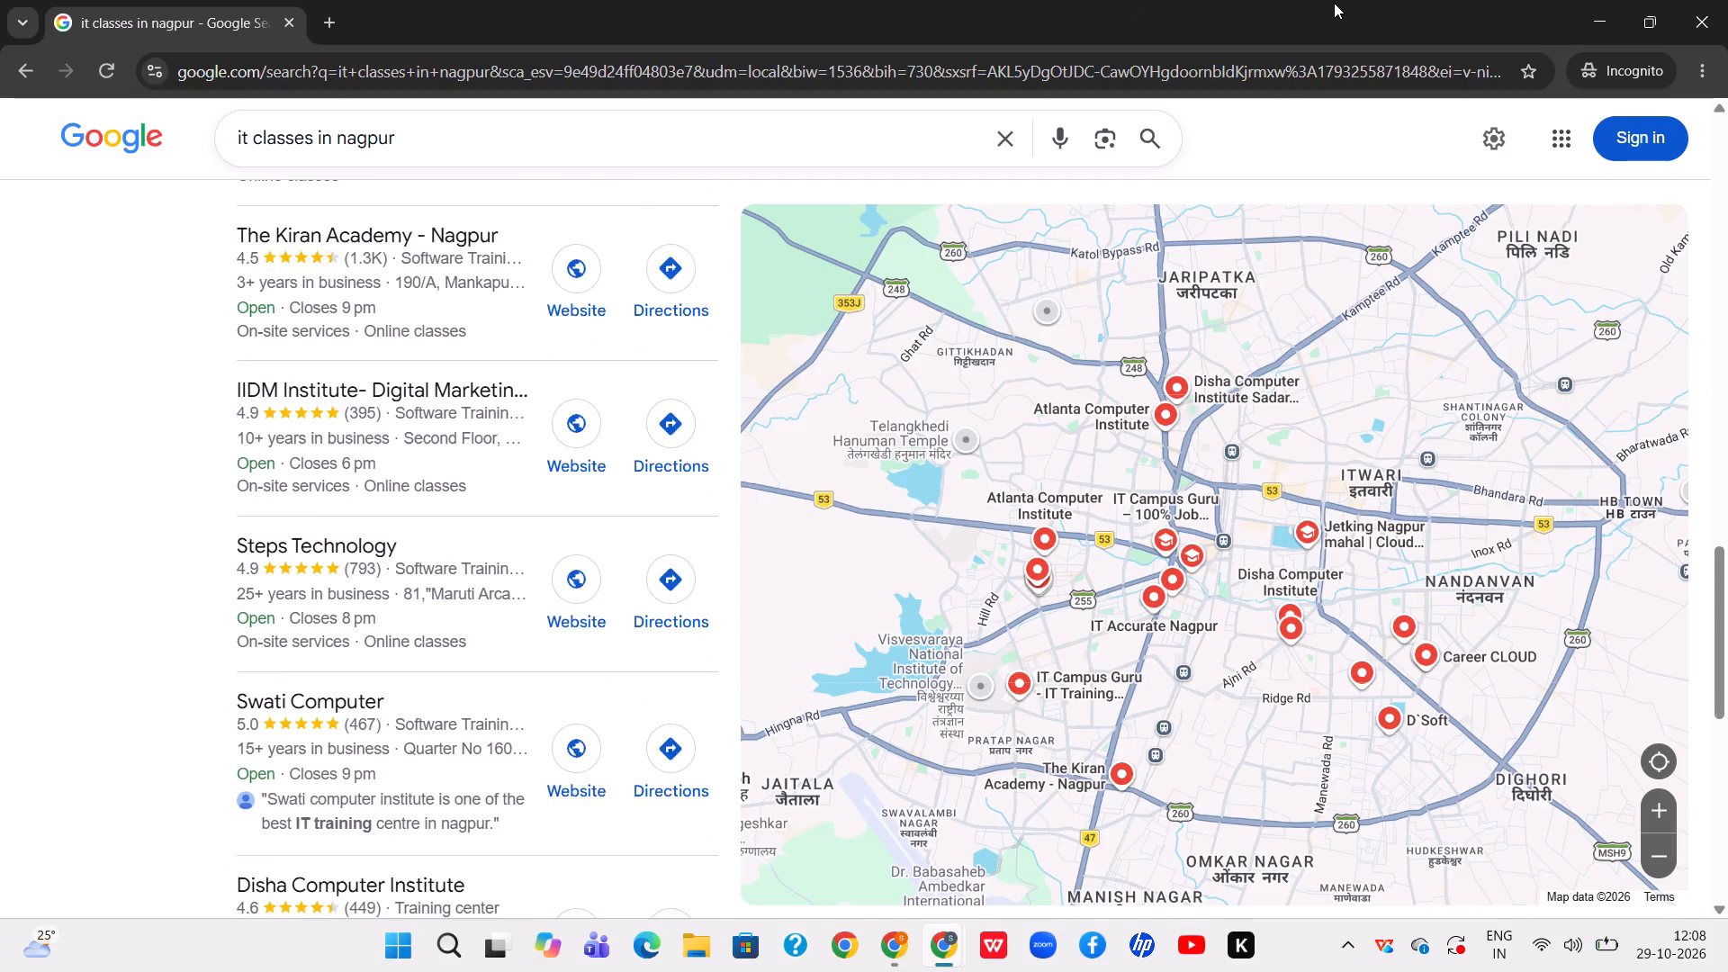
{"action": "key", "text": "Page_Down"}
{"action": "key", "text": "Page_Down"}
{"action": "left_click", "coordinate": [1727, 5]}
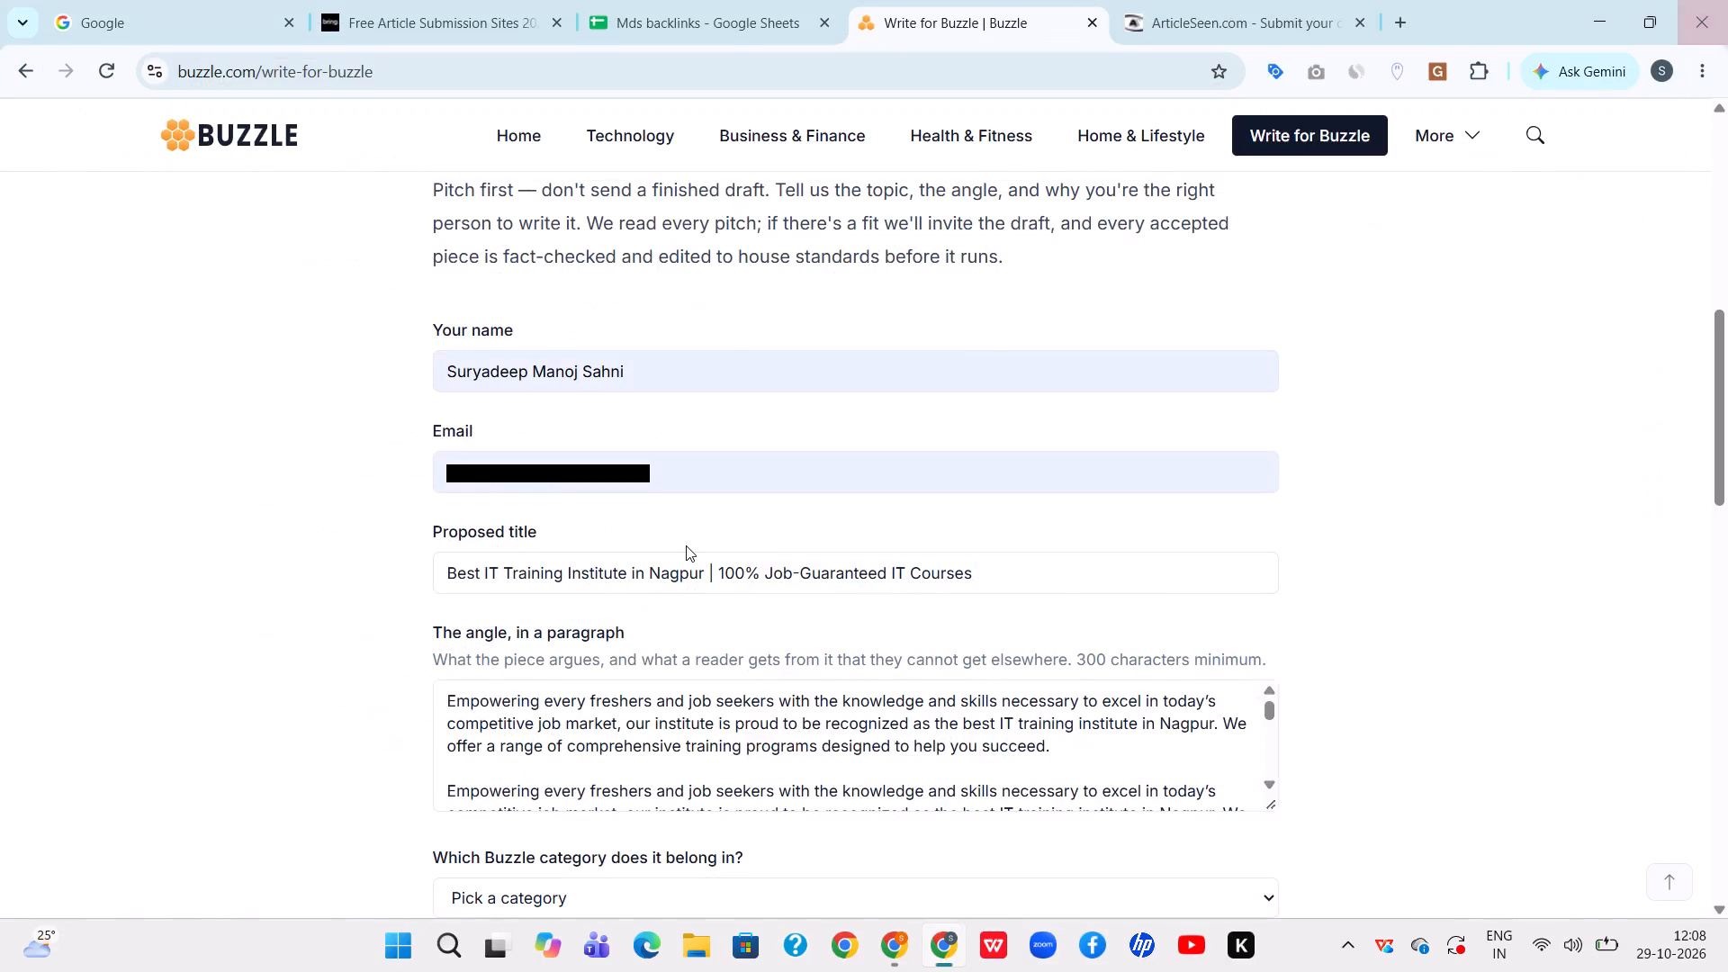
Set the Buzzle category for the pitch to Education.
{"action": "scroll", "coordinate": [686, 545], "scroll_direction": "down", "scroll_amount": 2}
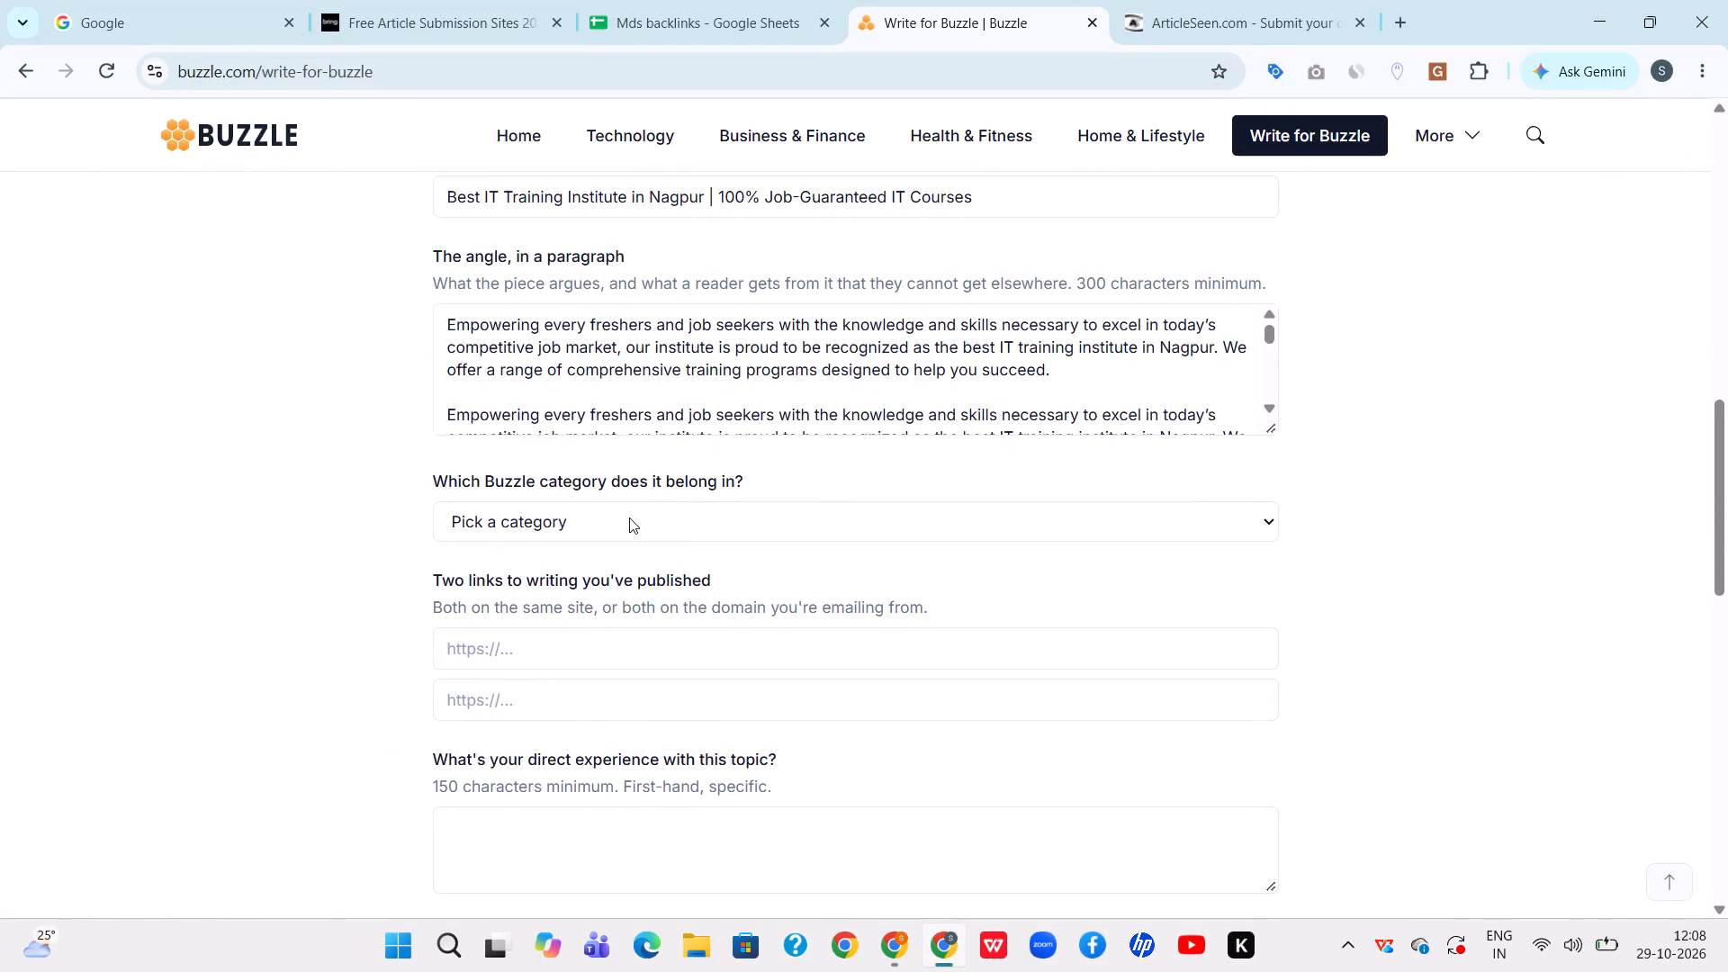
{"action": "left_click", "coordinate": [629, 517]}
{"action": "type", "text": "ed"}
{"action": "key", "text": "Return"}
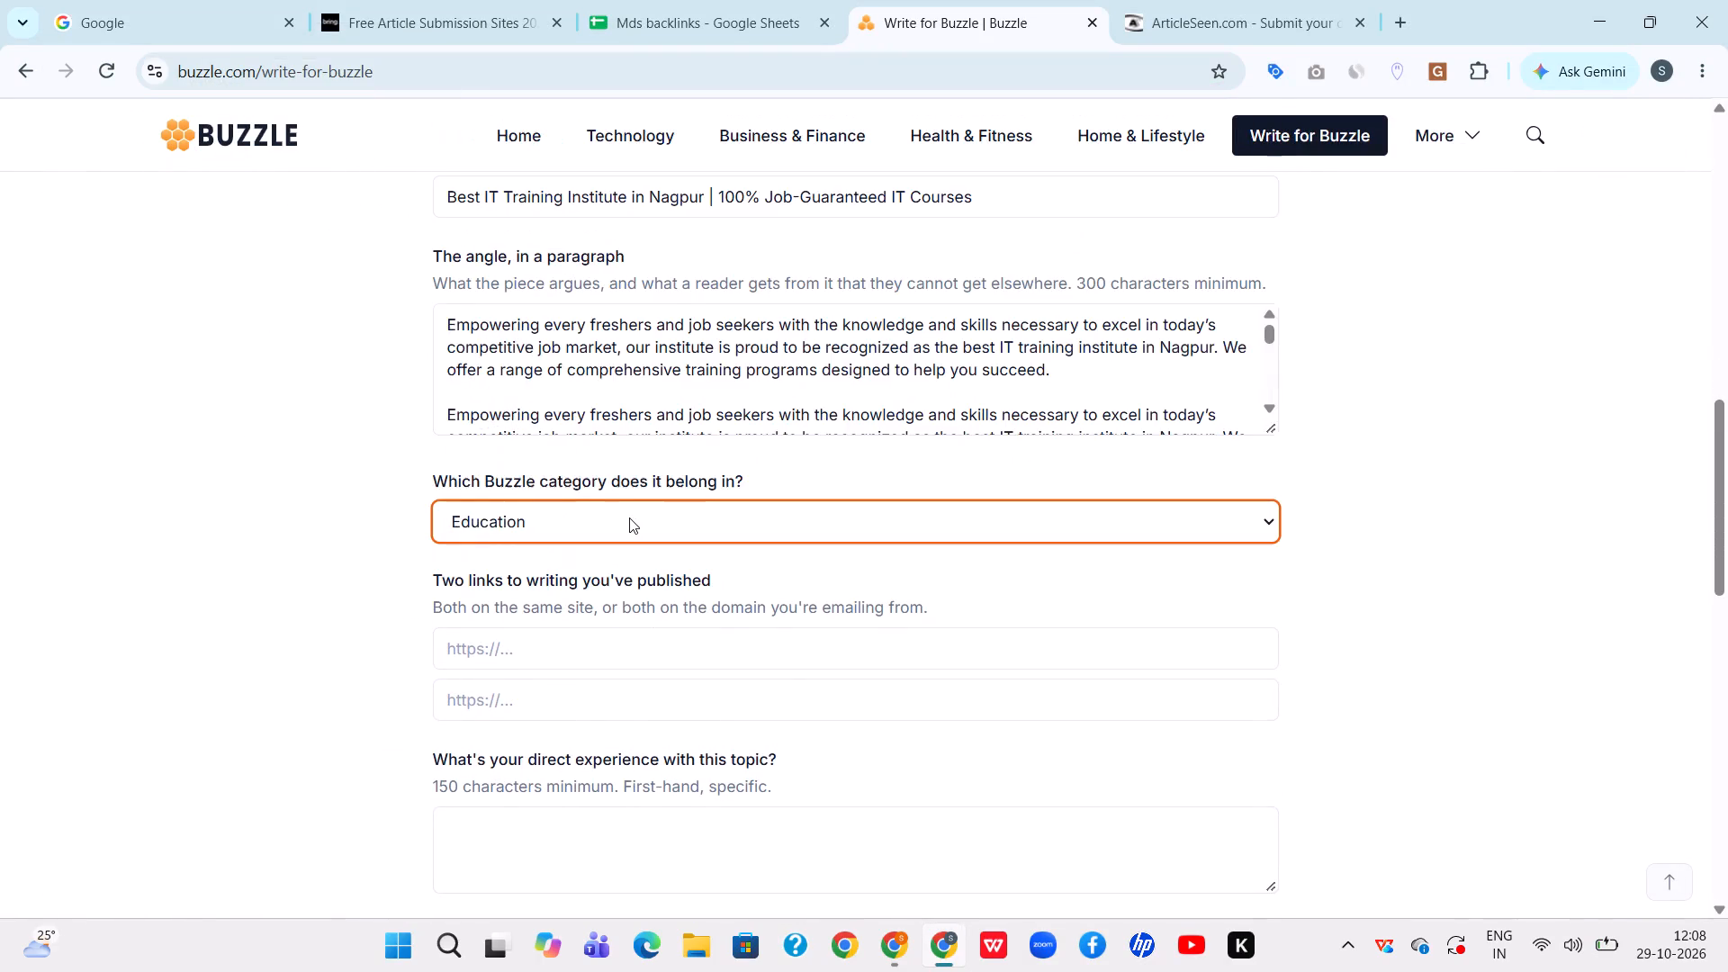
{"action": "scroll", "coordinate": [629, 517], "scroll_direction": "down", "scroll_amount": 2}
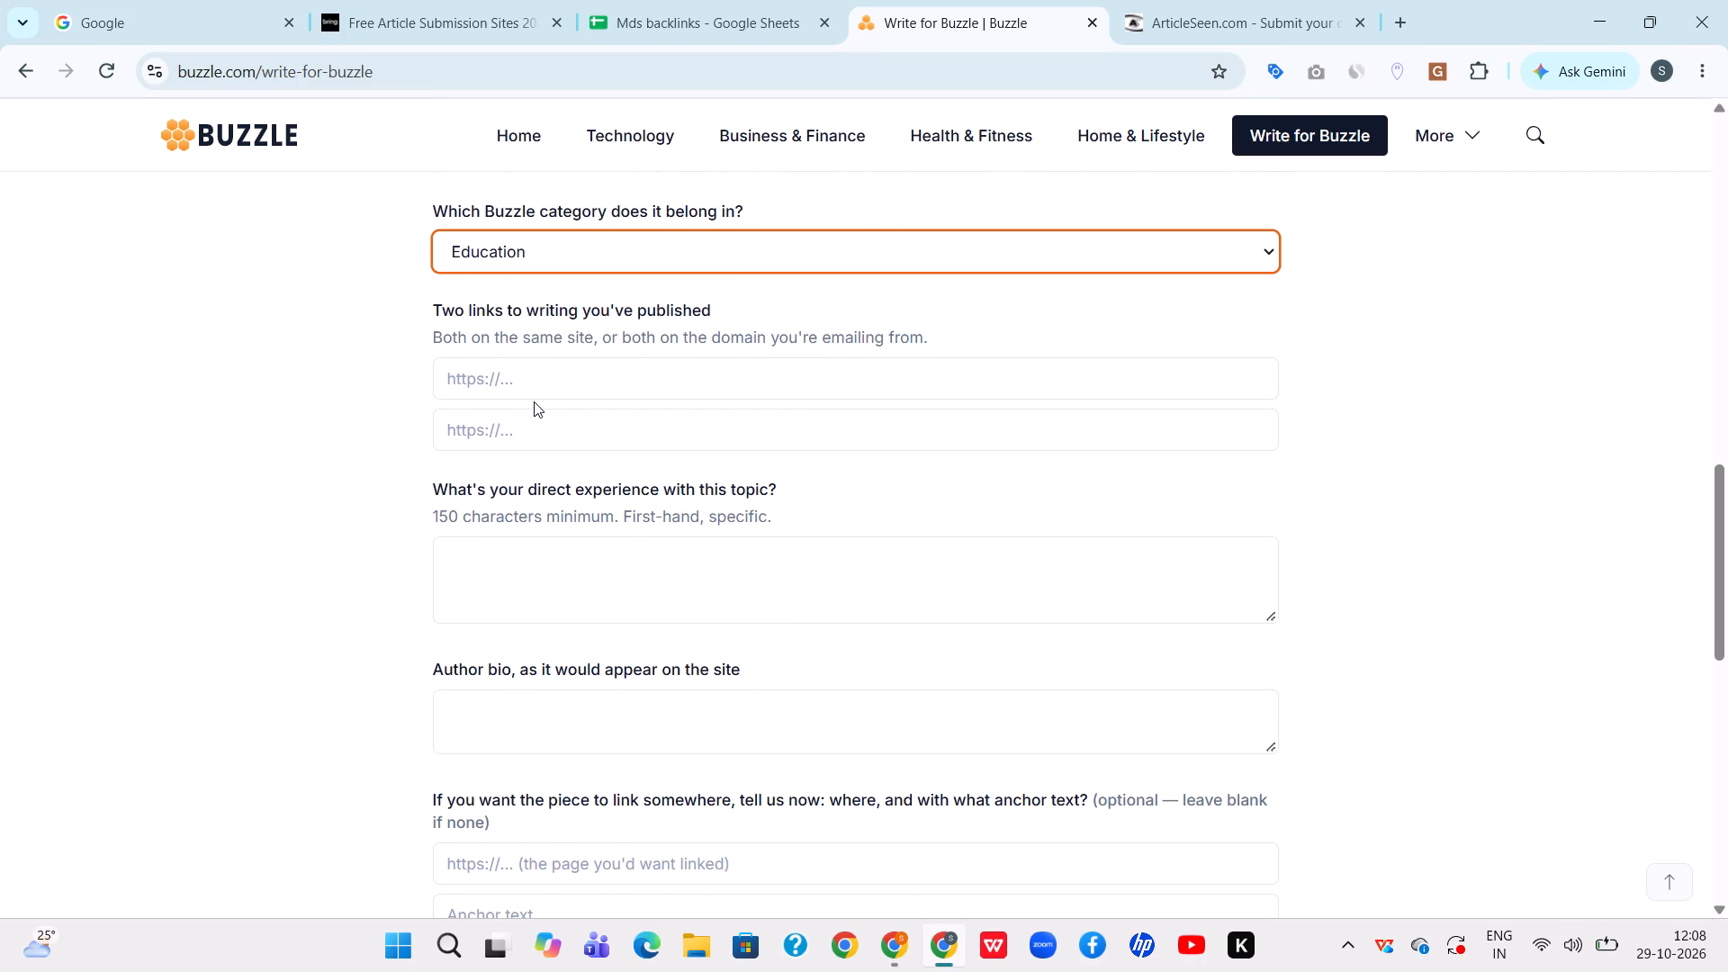
{"action": "left_click", "coordinate": [516, 379]}
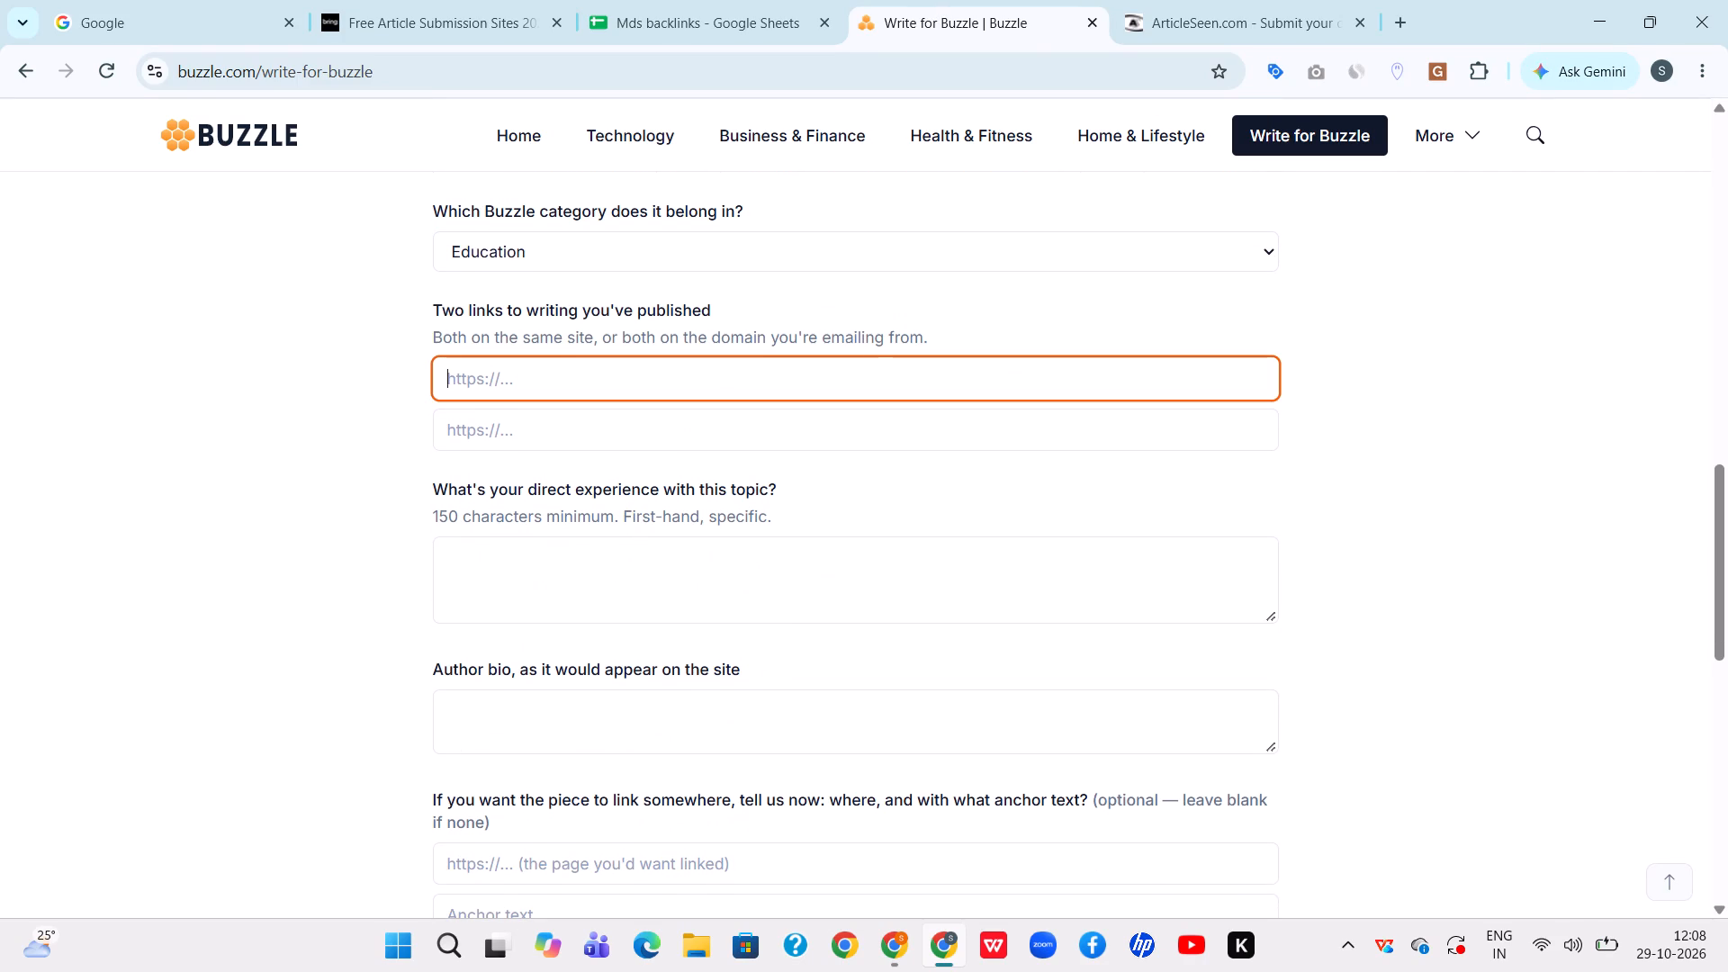
{"action": "left_click", "coordinate": [922, 953]}
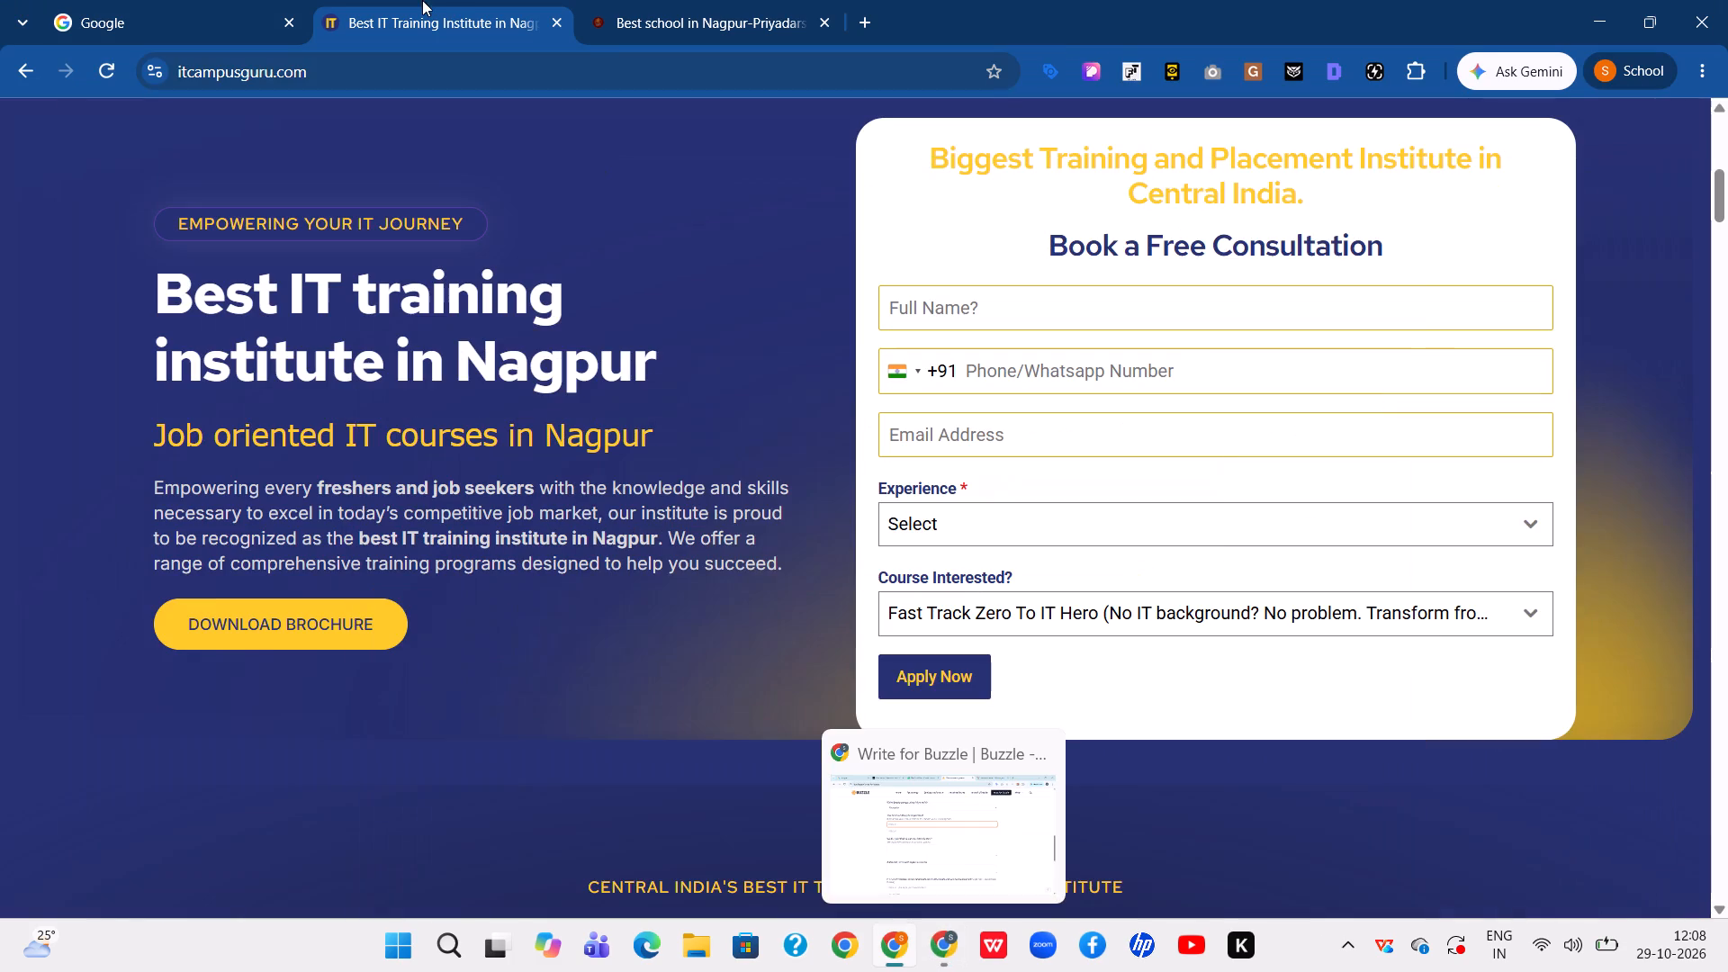
{"action": "left_click", "coordinate": [430, 58]}
{"action": "key", "text": "ctrl+c"}
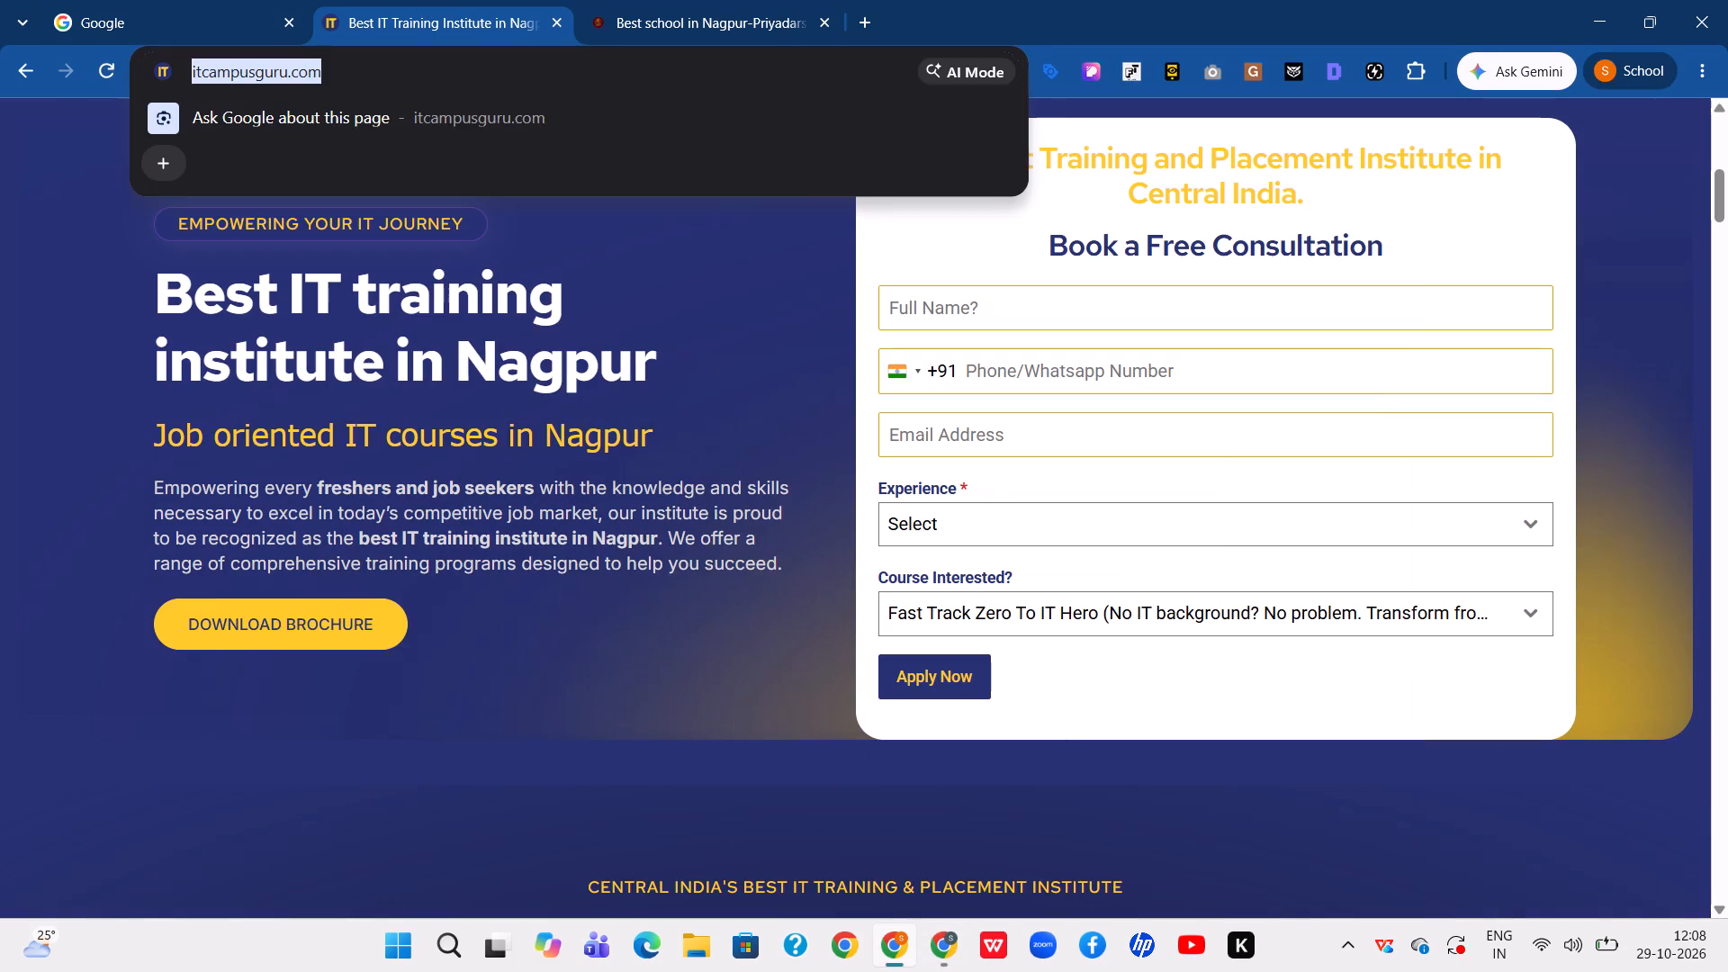
{"action": "left_click", "coordinate": [505, 421]}
{"action": "left_click", "coordinate": [914, 941]}
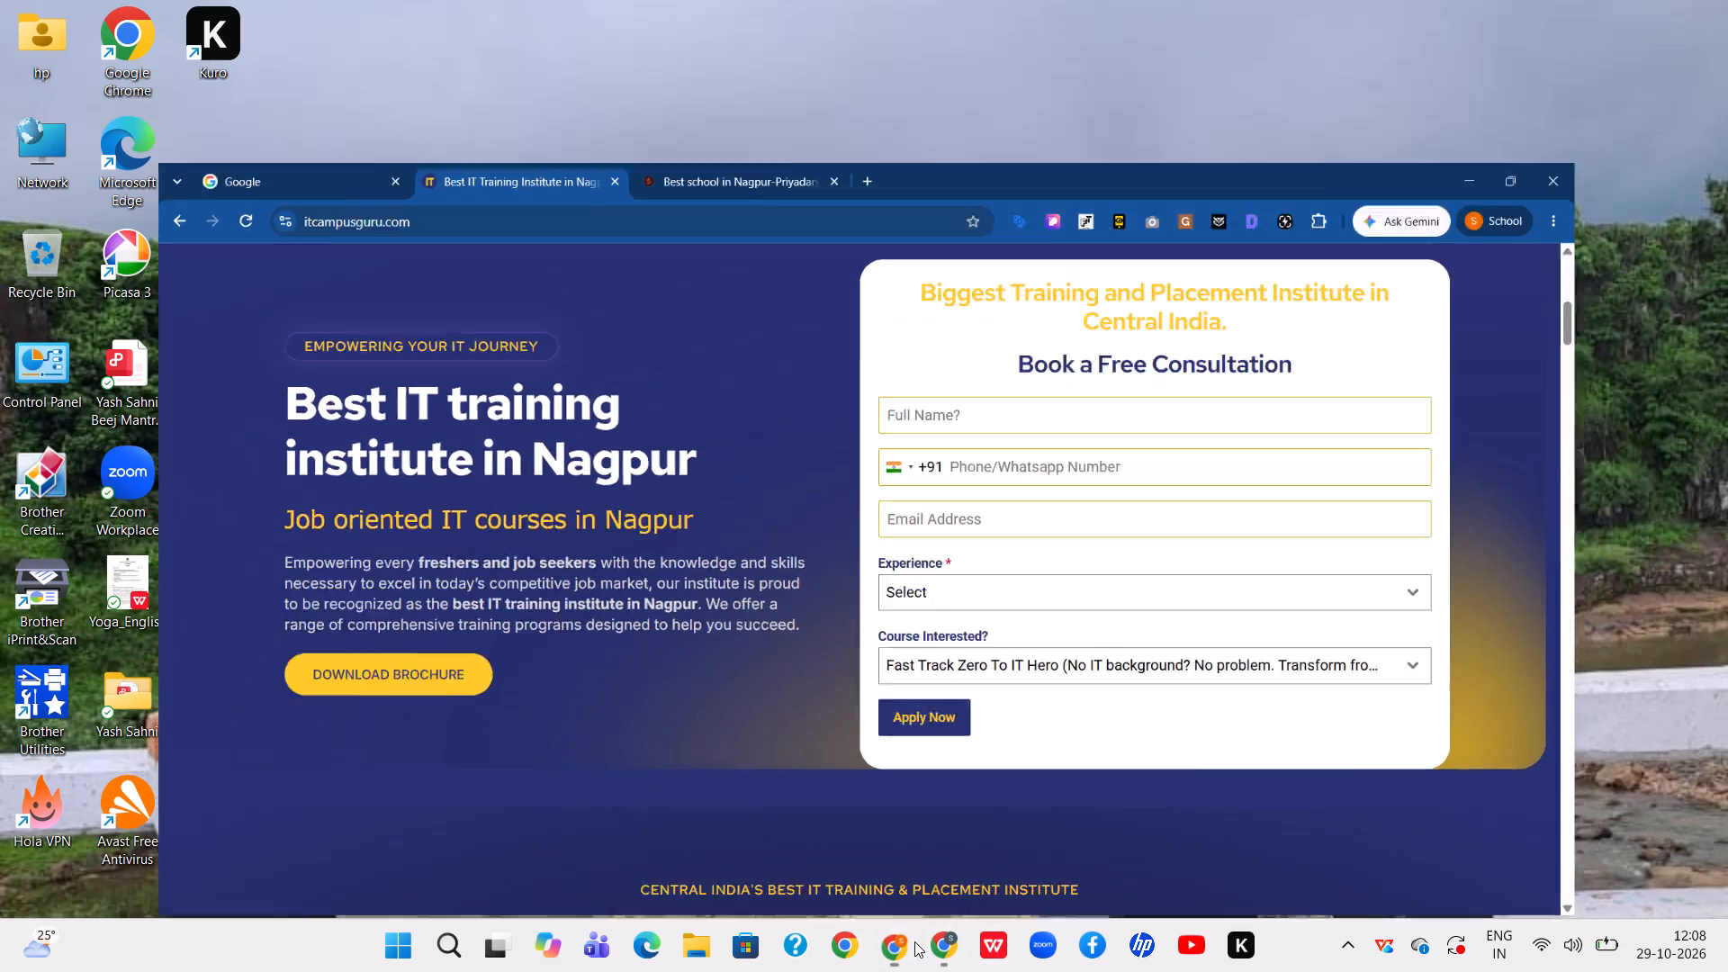
{"action": "key", "text": "ctrl+v"}
{"action": "left_click", "coordinate": [951, 944]}
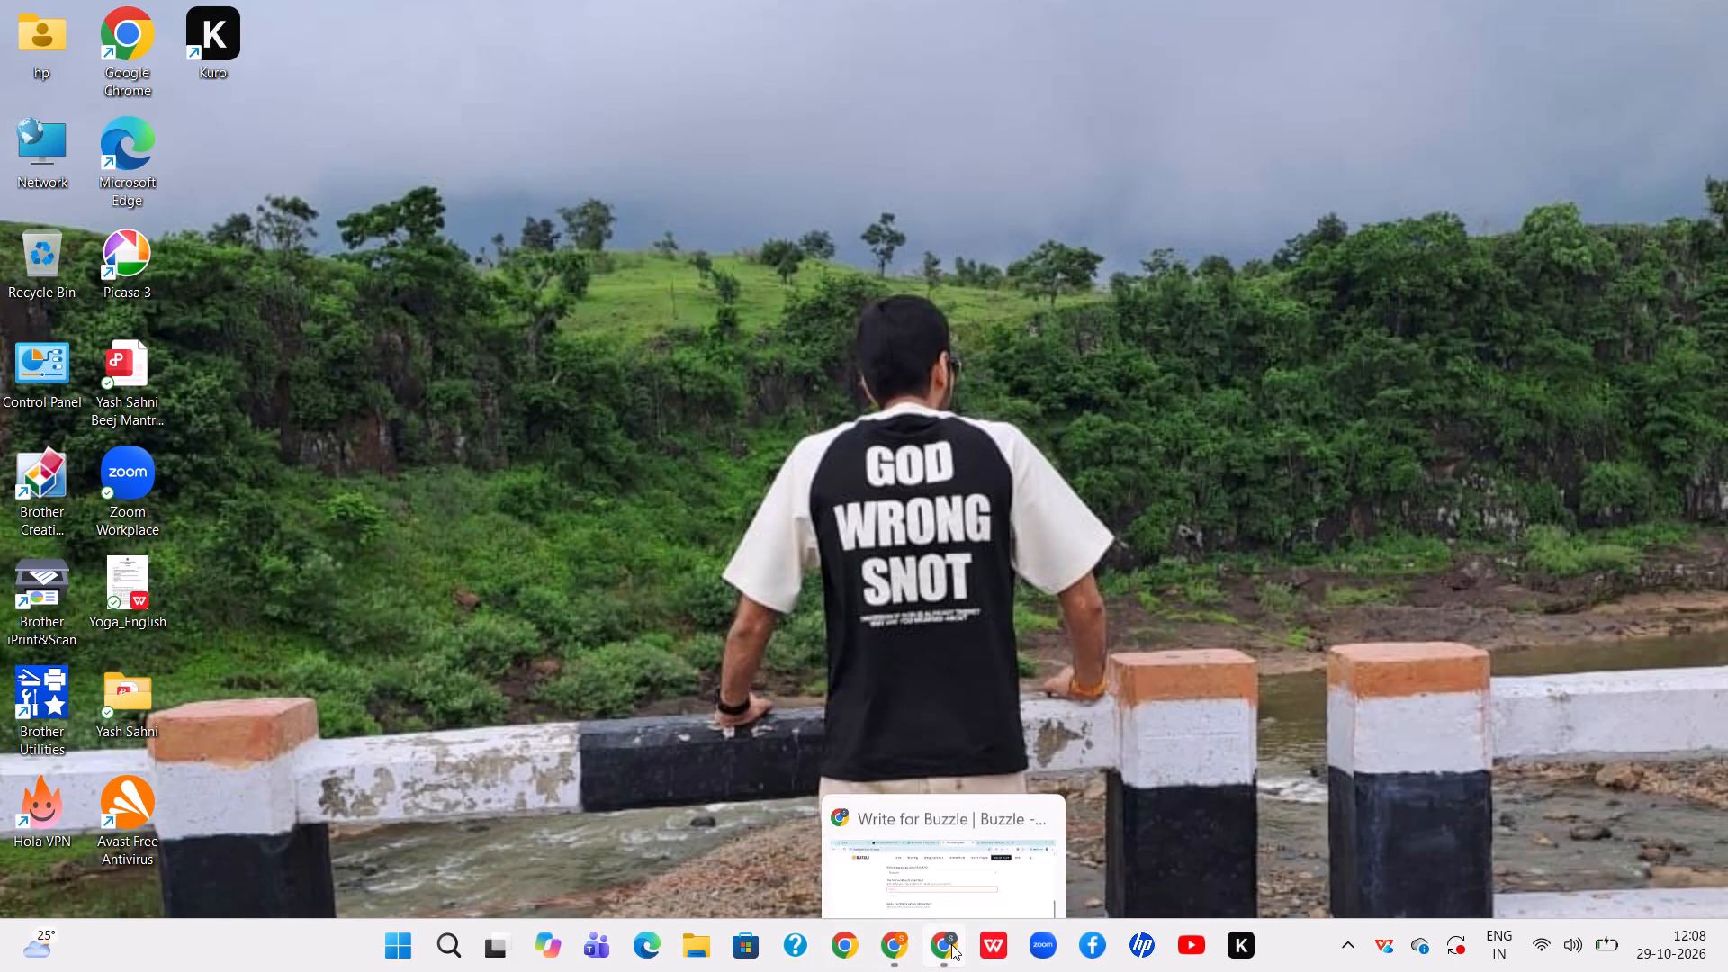
{"action": "key", "text": "ctrl+v"}
{"action": "left_click", "coordinate": [546, 402]}
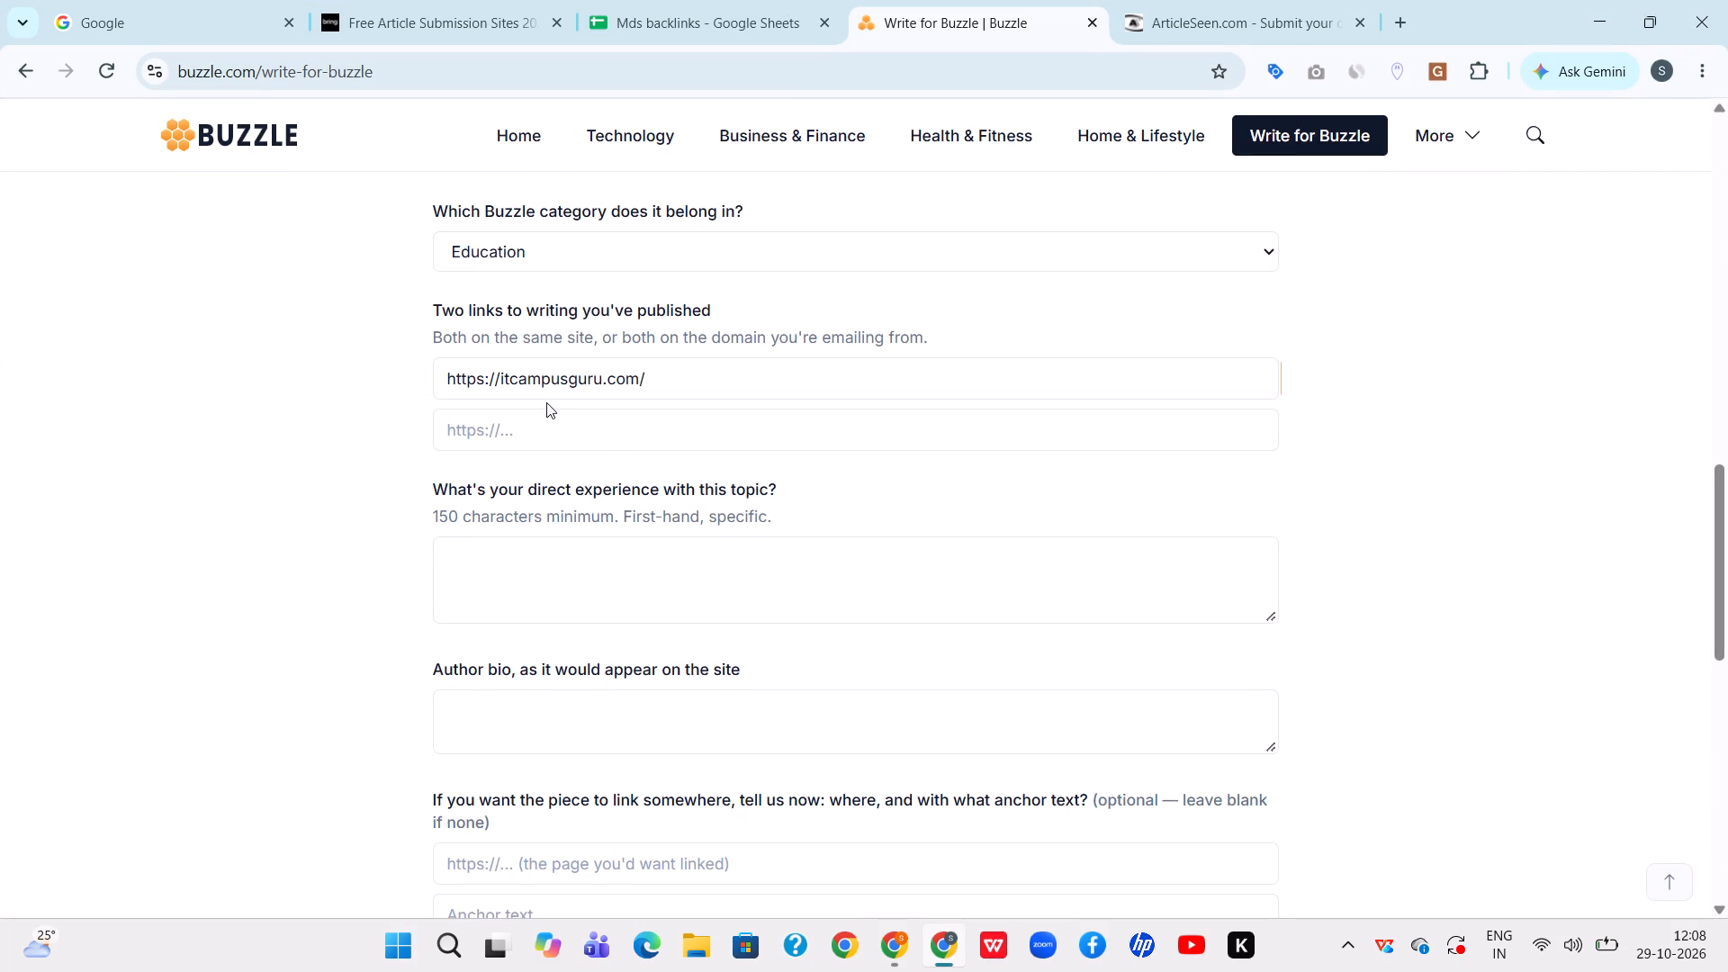
{"action": "left_click", "coordinate": [553, 425]}
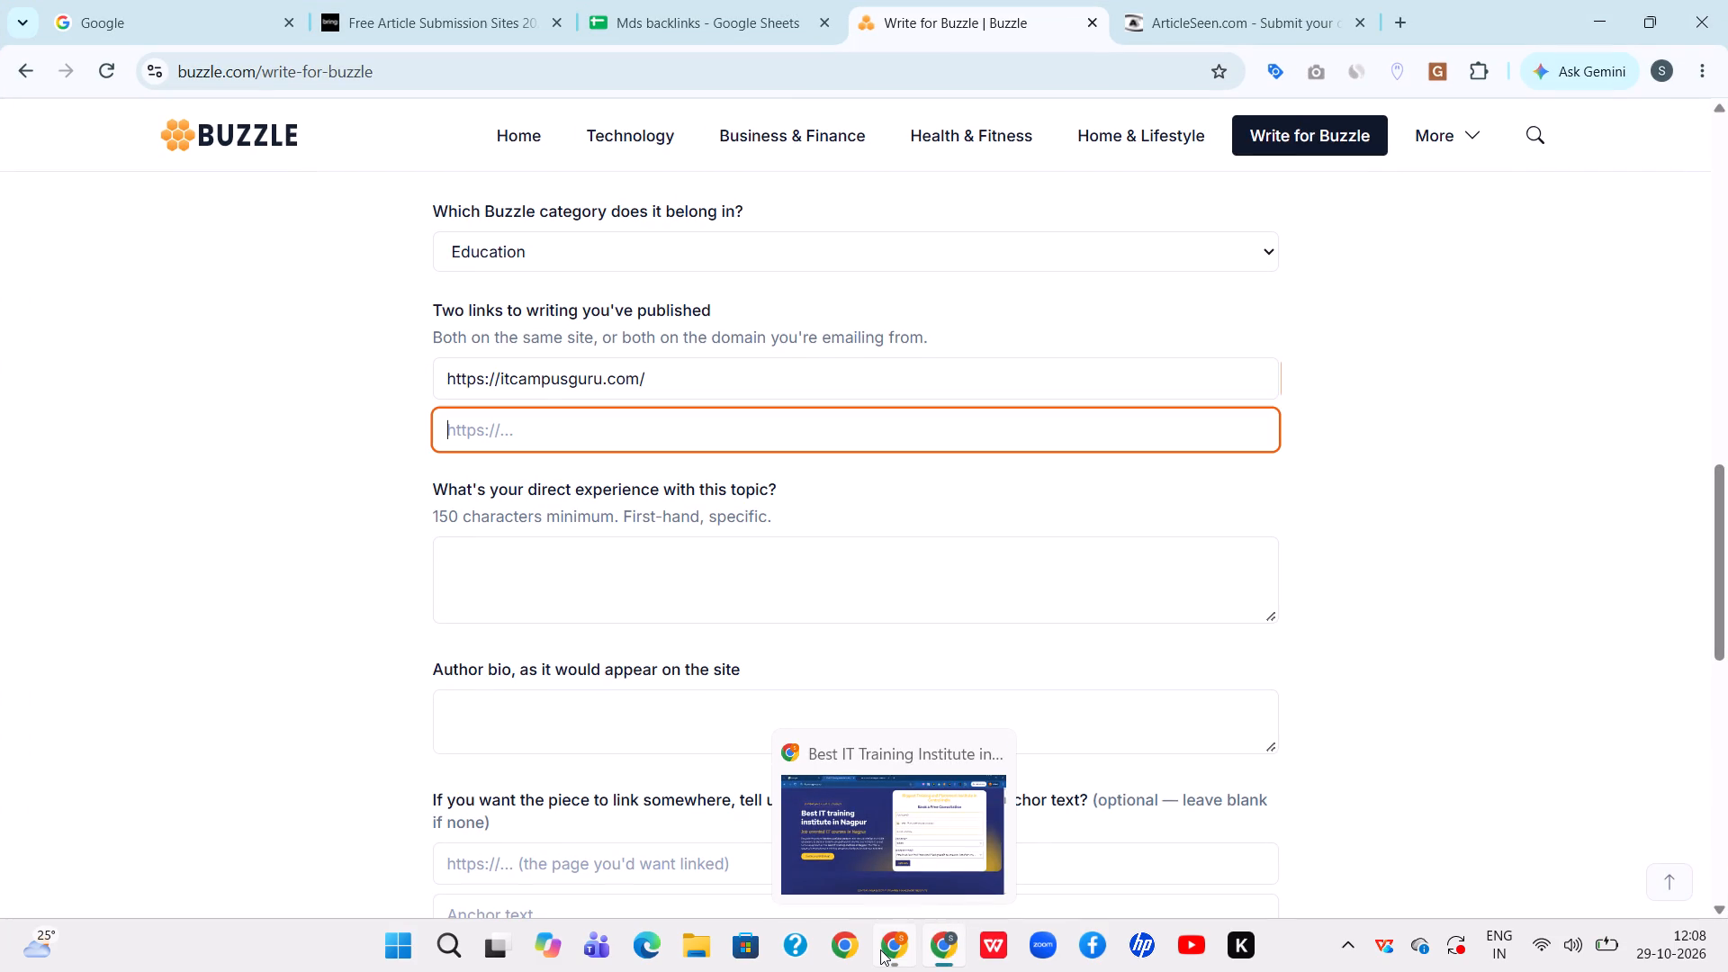
{"action": "left_click", "coordinate": [880, 949]}
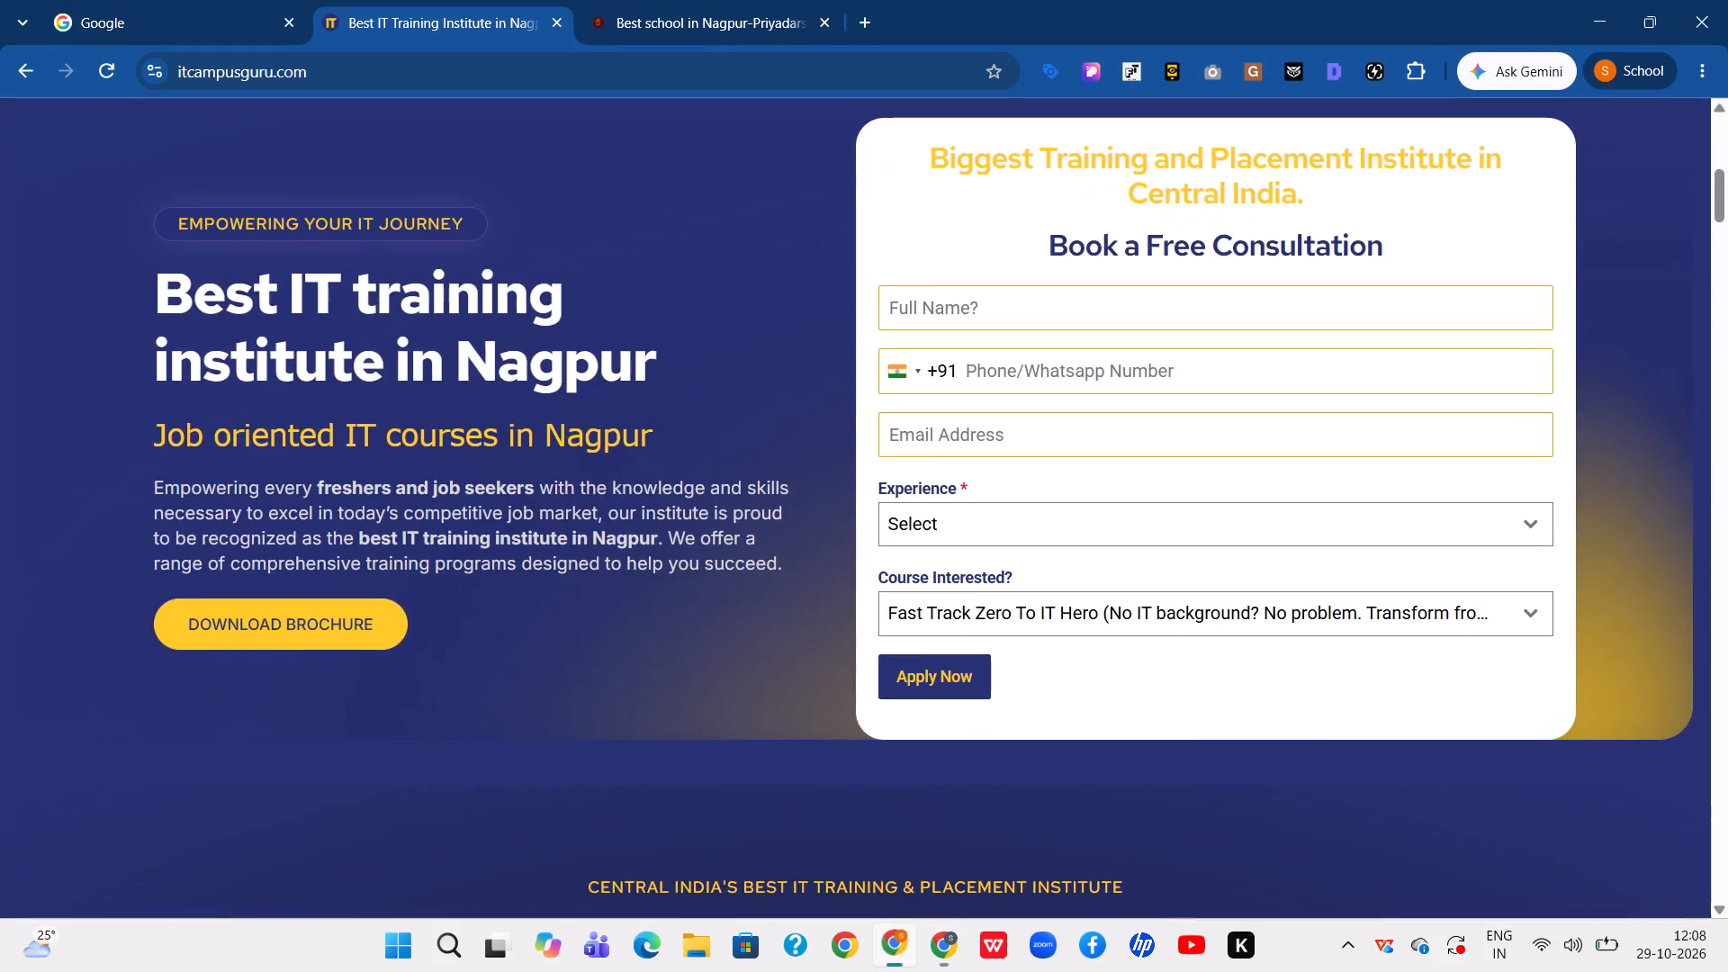
{"action": "key", "text": "Page_Up"}
{"action": "key", "text": "Page_Up"}
{"action": "key", "text": "Page_Up"}
{"action": "key", "text": "Page_Up"}
{"action": "key", "text": "Page_Up"}
{"action": "key", "text": "Page_Up"}
{"action": "key", "text": "Page_Up"}
{"action": "key", "text": "Page_Up"}
{"action": "key", "text": "Page_Up"}
{"action": "key", "text": "Page_Up"}
{"action": "key", "text": "Page_Up"}
{"action": "key", "text": "Page_Up"}
{"action": "key", "text": "Page_Up"}
{"action": "key", "text": "Page_Up"}
{"action": "key", "text": "Page_Up"}
{"action": "key", "text": "Page_Up"}
{"action": "key", "text": "Page_Up"}
{"action": "key", "text": "Page_Up"}
{"action": "key", "text": "Page_Up"}
{"action": "key", "text": "Page_Up"}
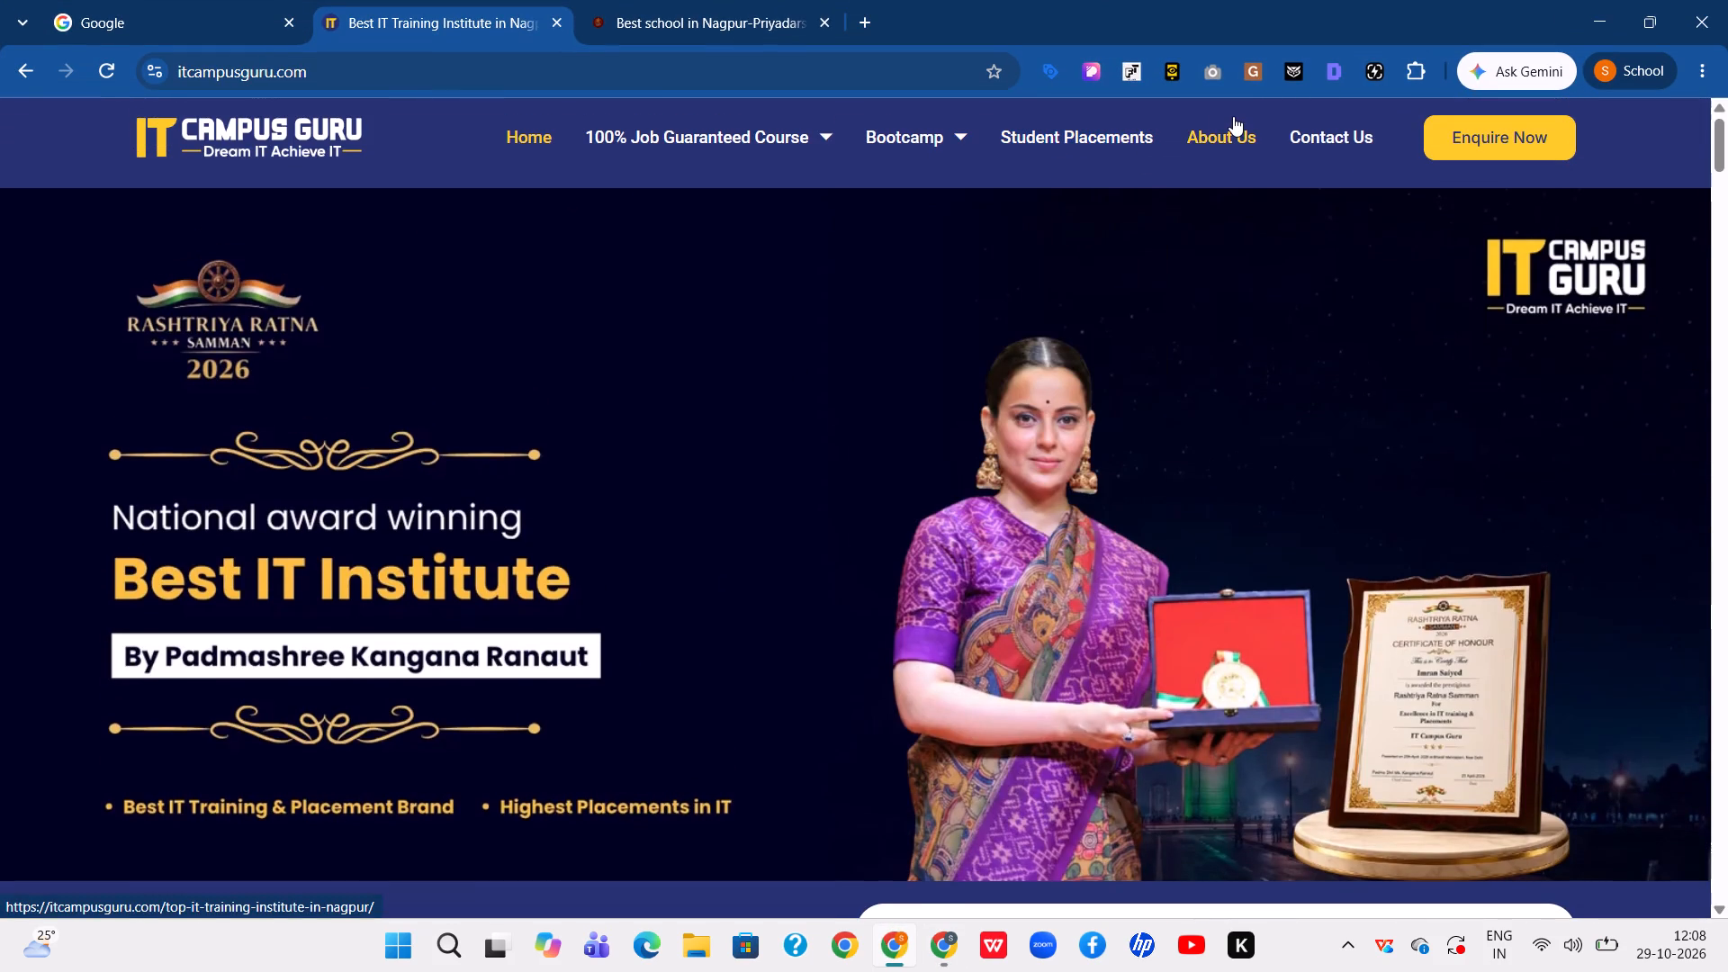
{"action": "left_click", "coordinate": [1233, 116]}
{"action": "left_click", "coordinate": [811, 84]}
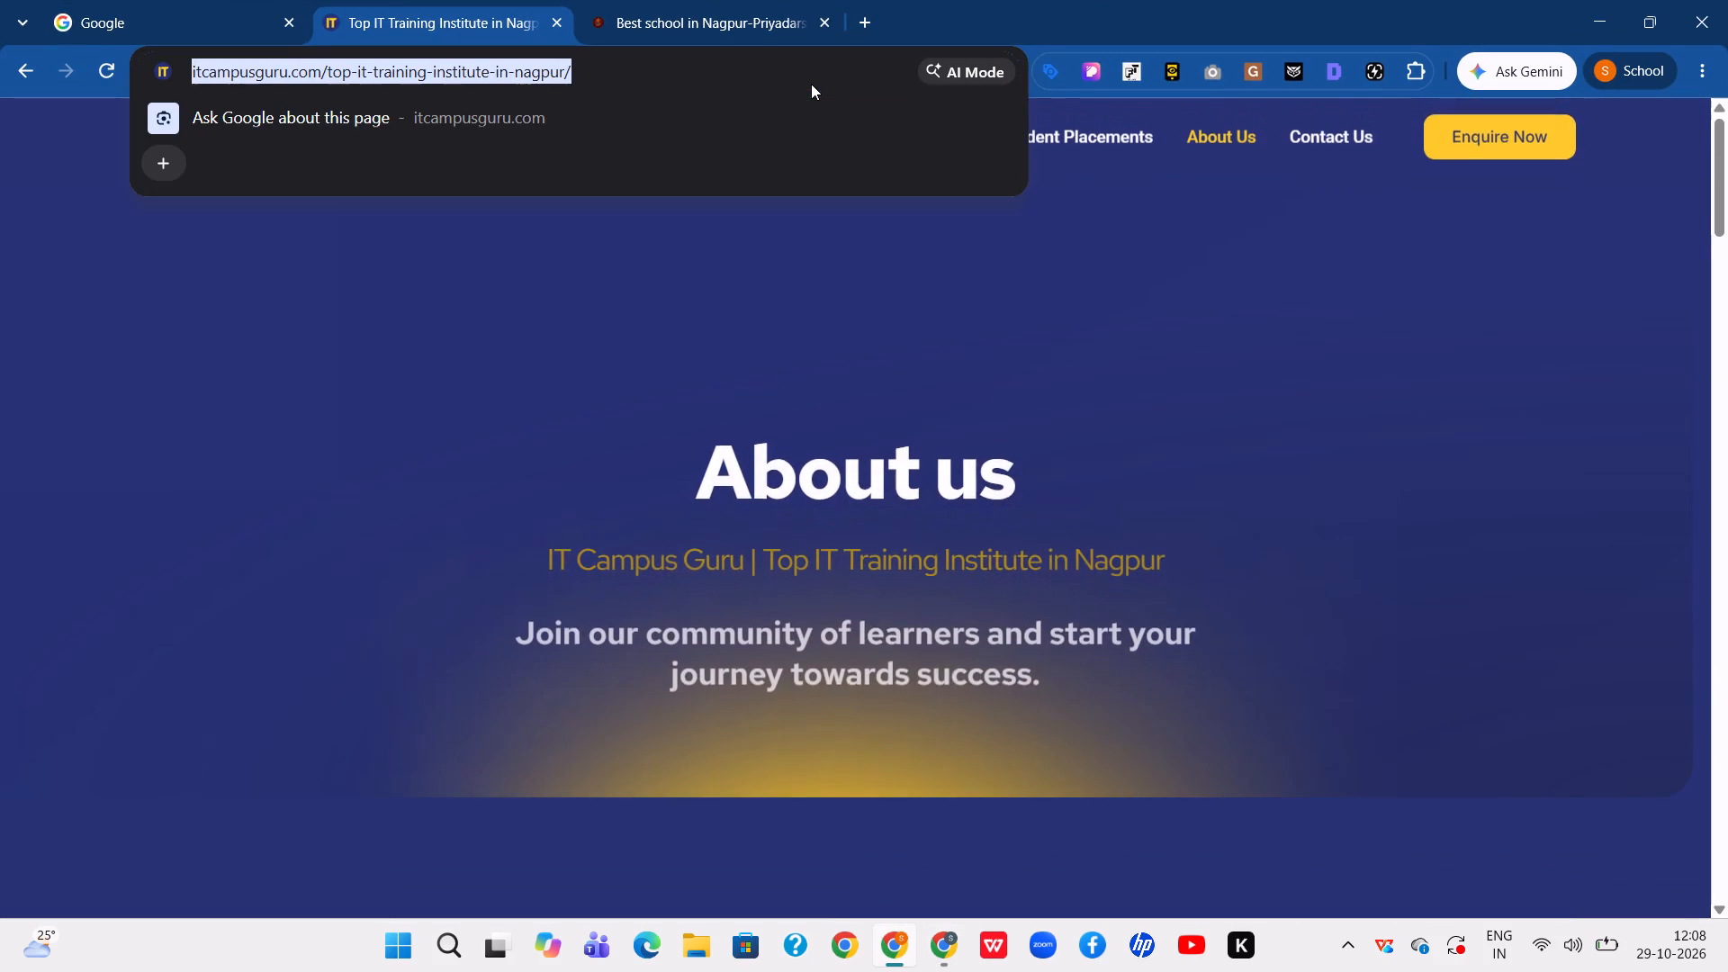
{"action": "key", "text": "ctrl+c"}
{"action": "left_click", "coordinate": [479, 494]}
{"action": "key", "text": "Page_Down"}
{"action": "key", "text": "Page_Down"}
{"action": "scroll", "coordinate": [479, 494], "scroll_direction": "up", "scroll_amount": 1}
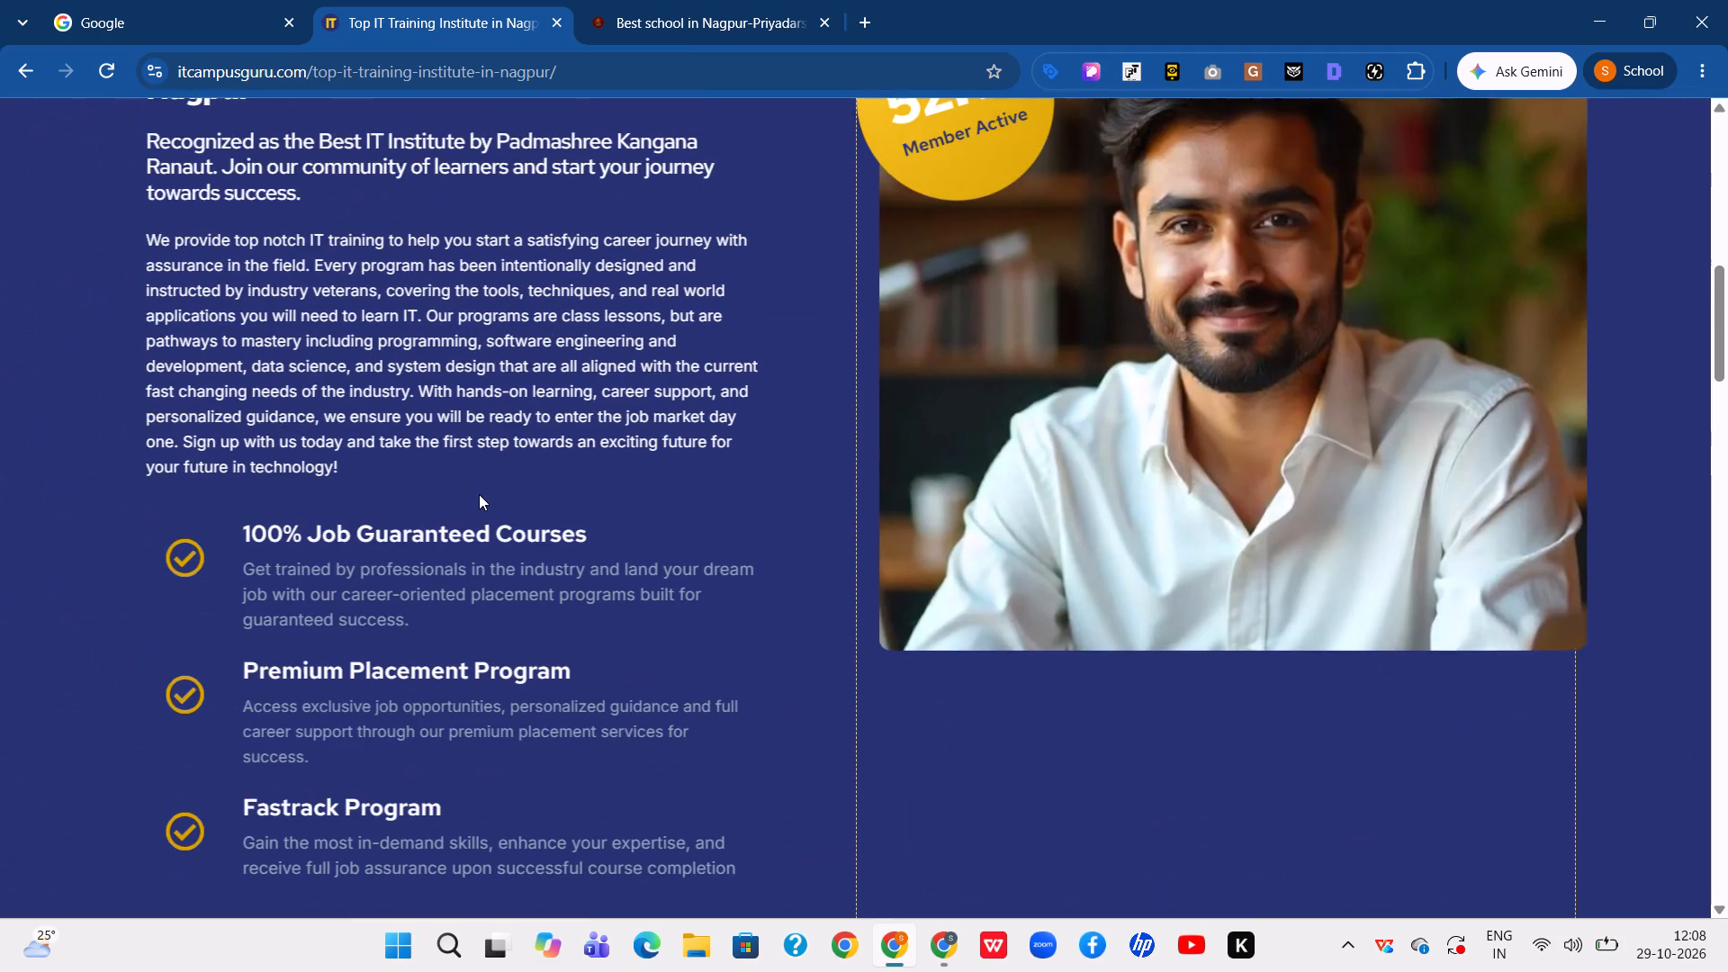
{"action": "scroll", "coordinate": [479, 494], "scroll_direction": "up", "scroll_amount": 1}
{"action": "left_click", "coordinate": [929, 936]}
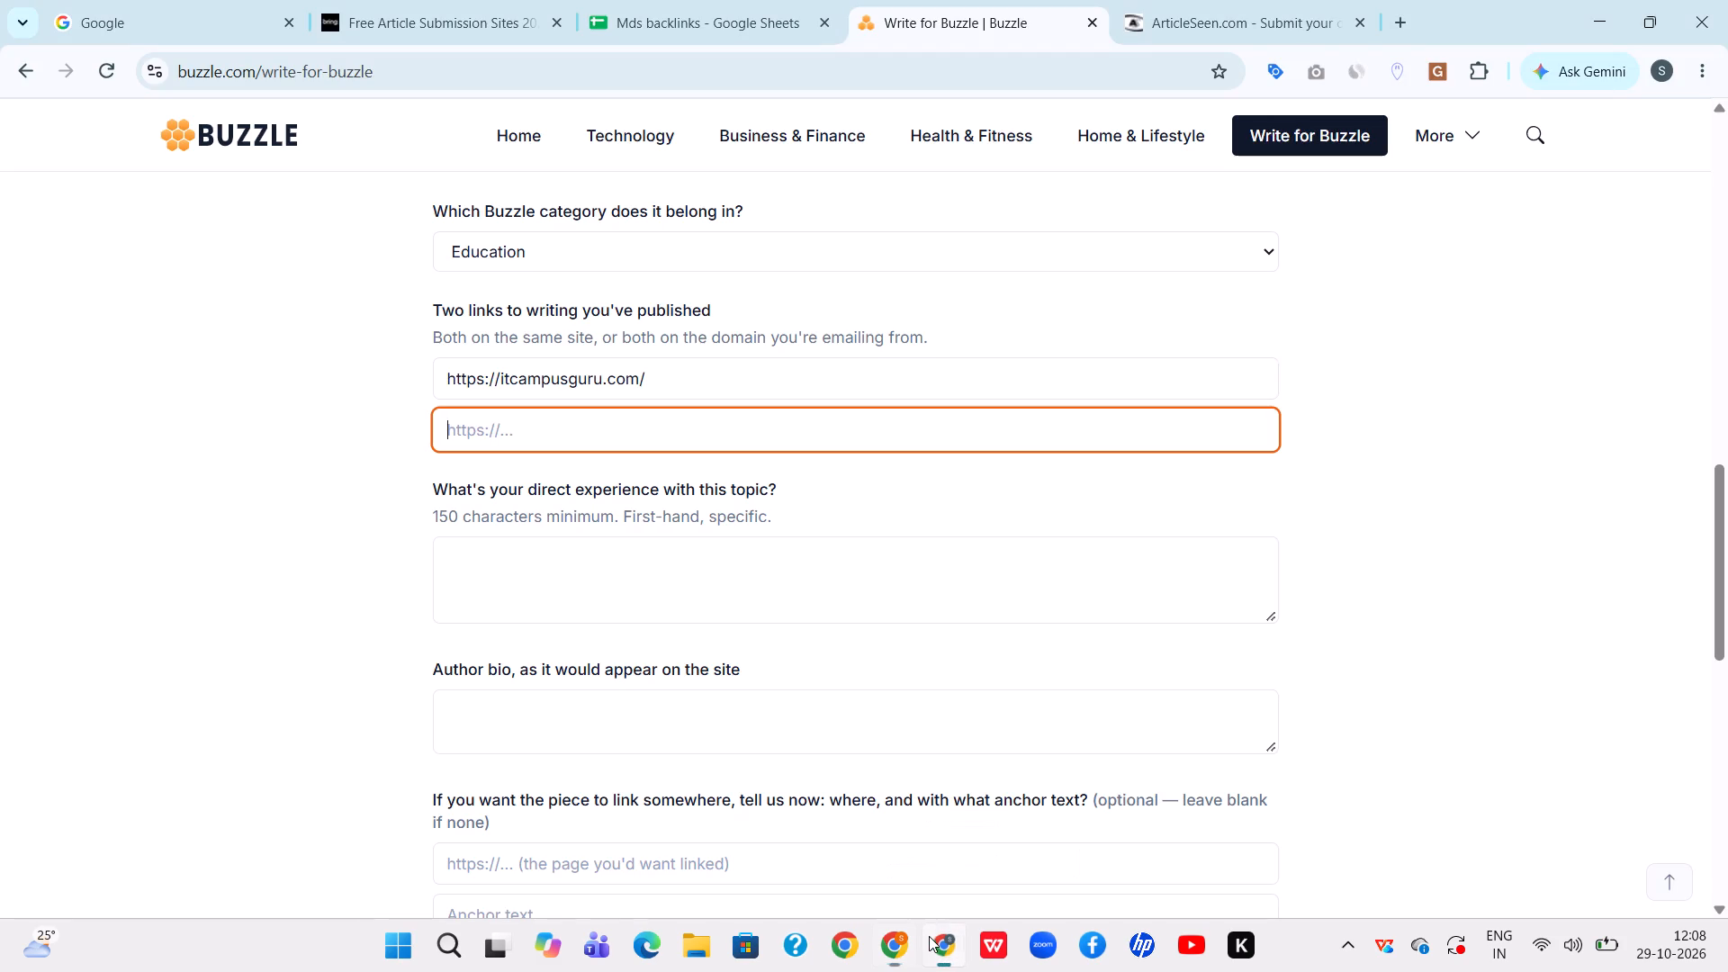
{"action": "key", "text": "ctrl+v"}
Fill in the direct experience answer with the About Us paragraph starting "We provide top notch IT training", without trailing blank lines.
{"action": "left_click", "coordinate": [648, 573]}
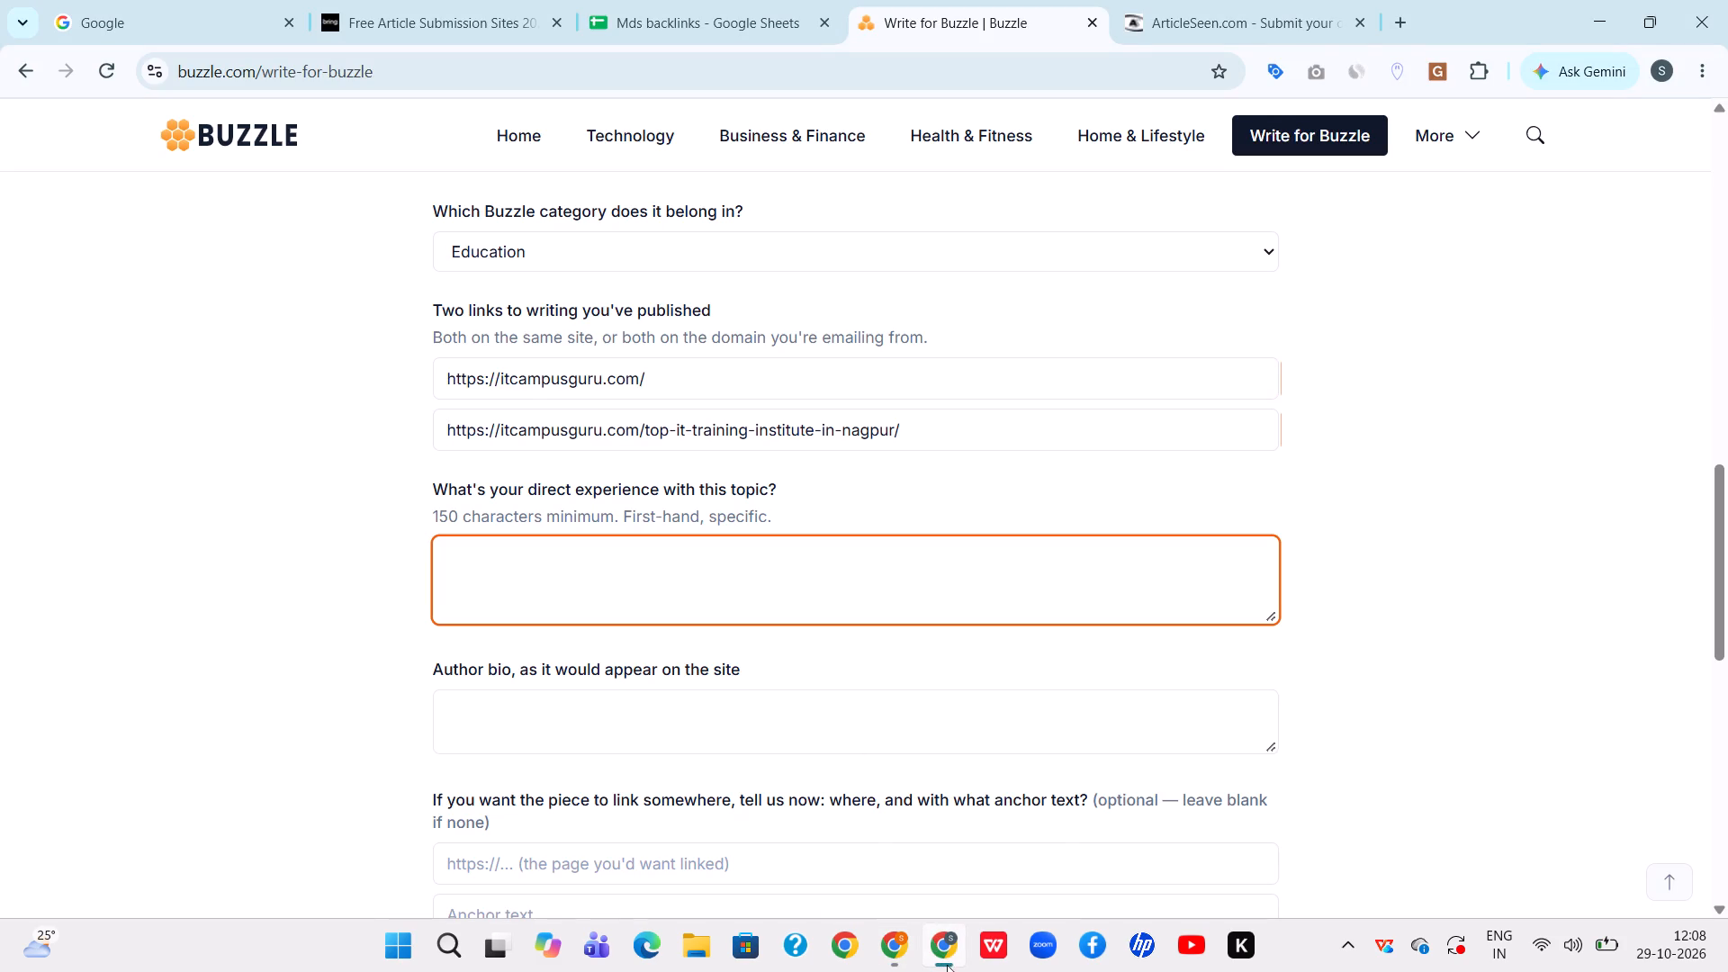
{"action": "left_click", "coordinate": [890, 967]}
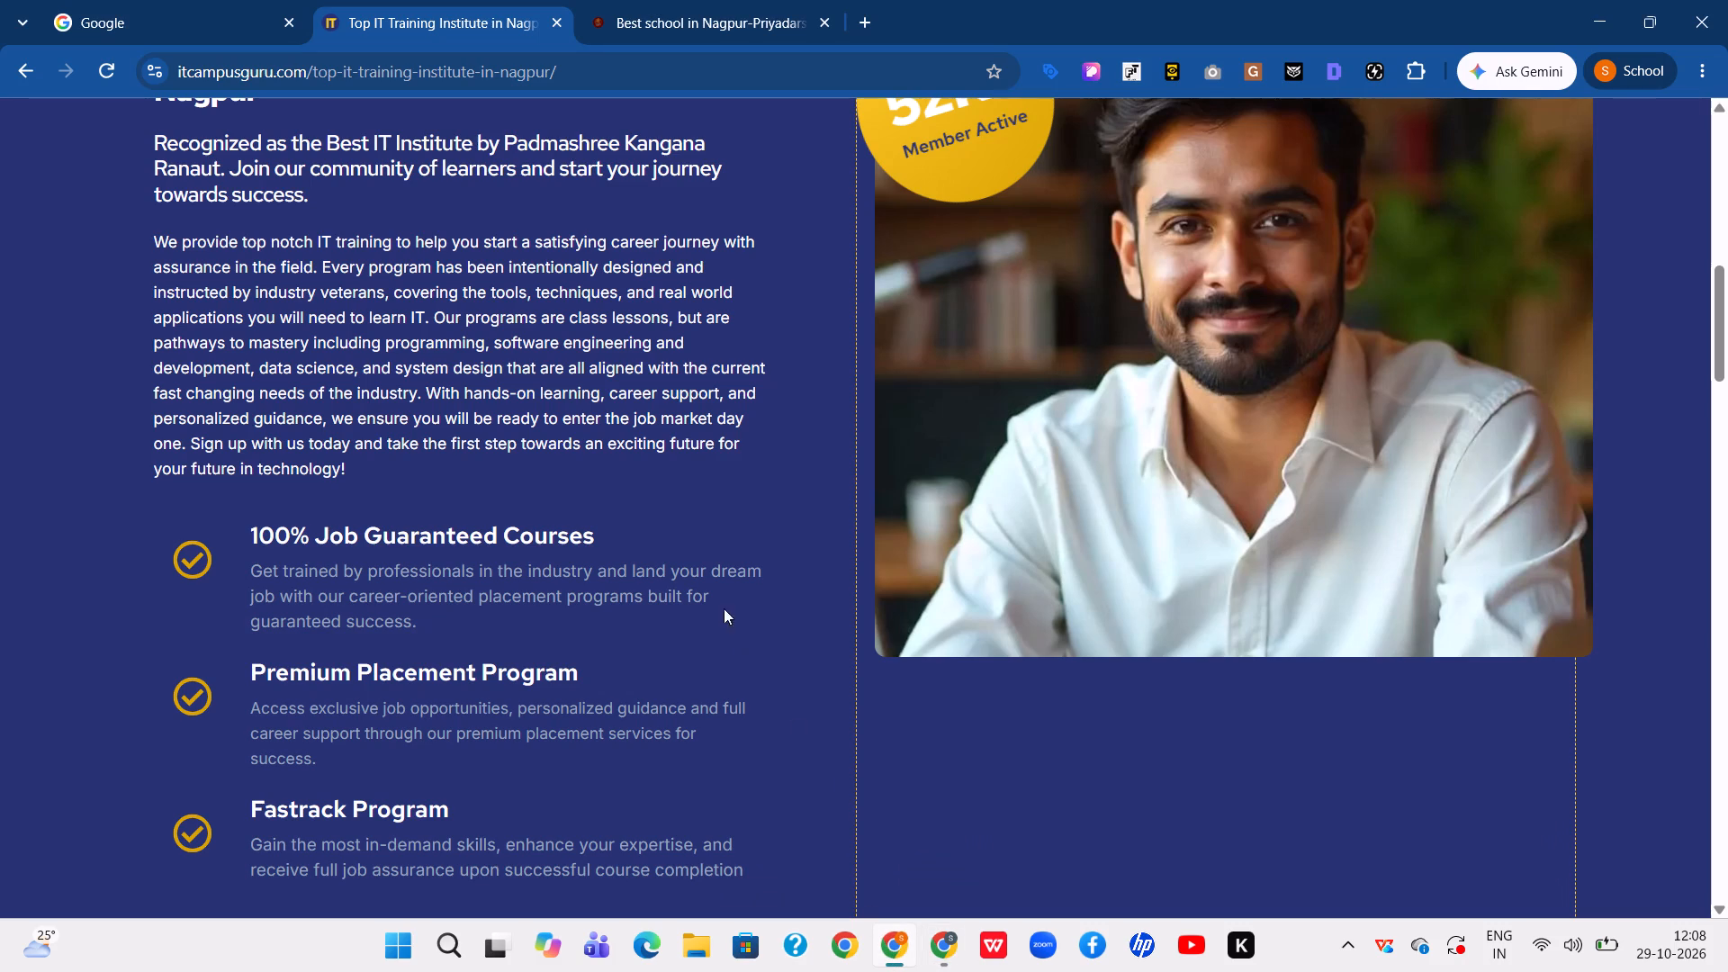
{"action": "triple_click", "coordinate": [679, 499]}
{"action": "double_click", "coordinate": [679, 499]}
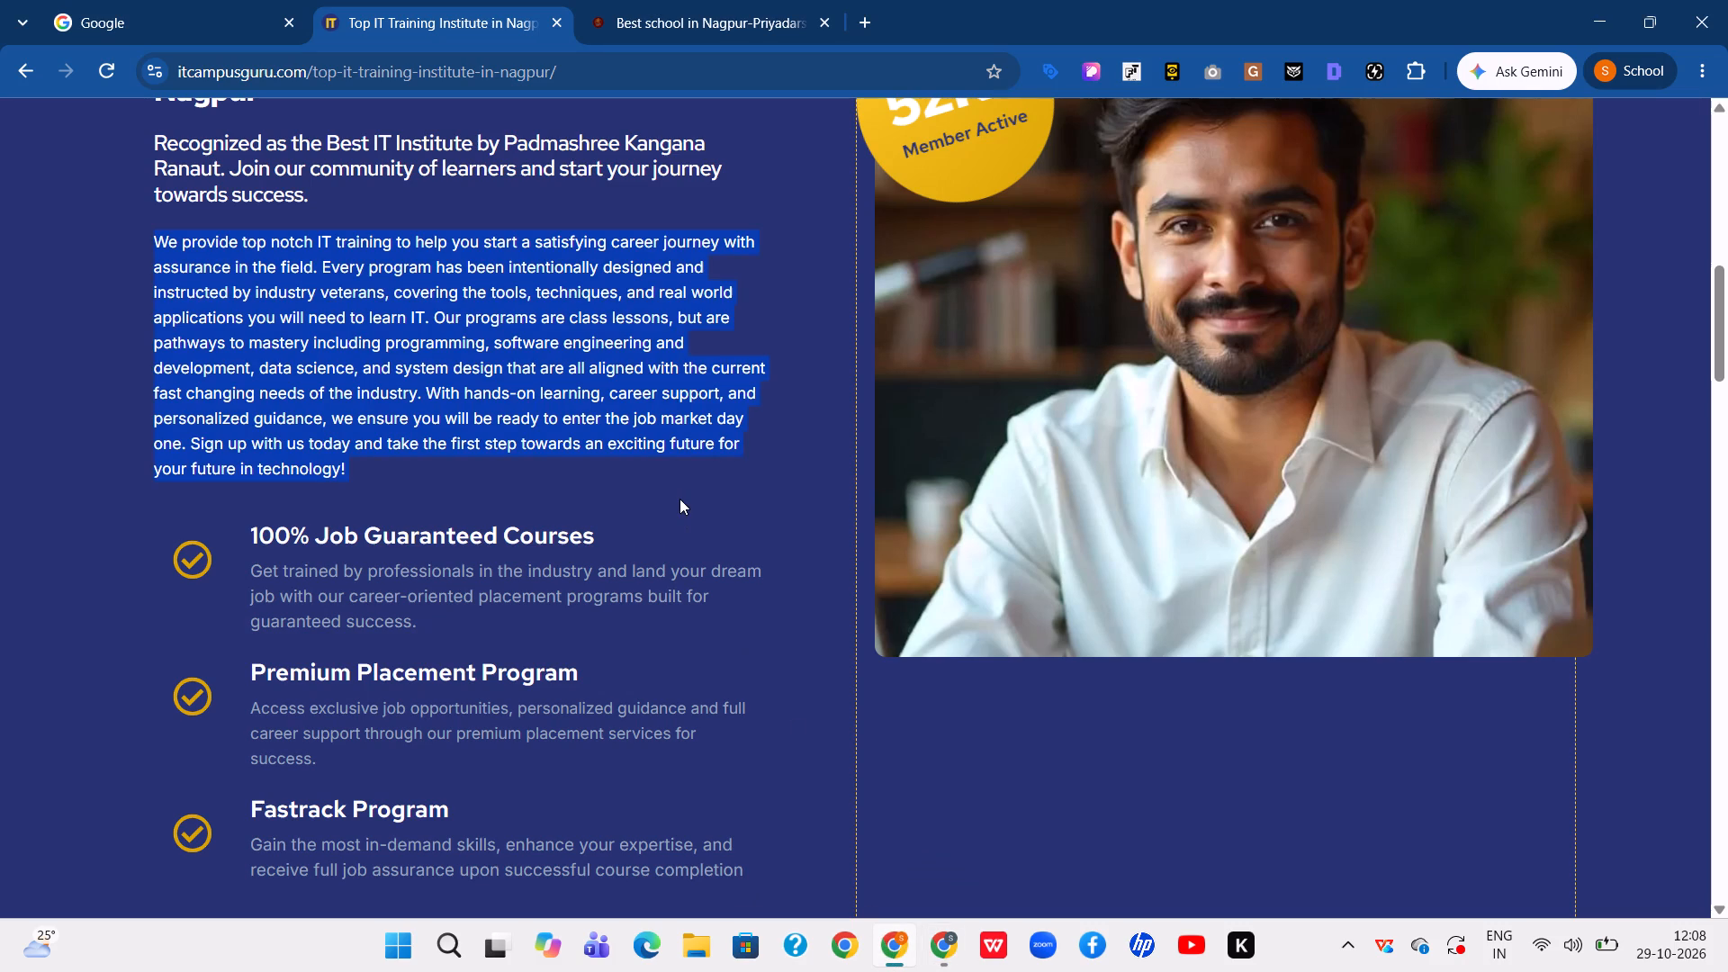
{"action": "key", "text": "ctrl+c"}
{"action": "left_click", "coordinate": [679, 499]}
{"action": "left_click", "coordinate": [946, 958]}
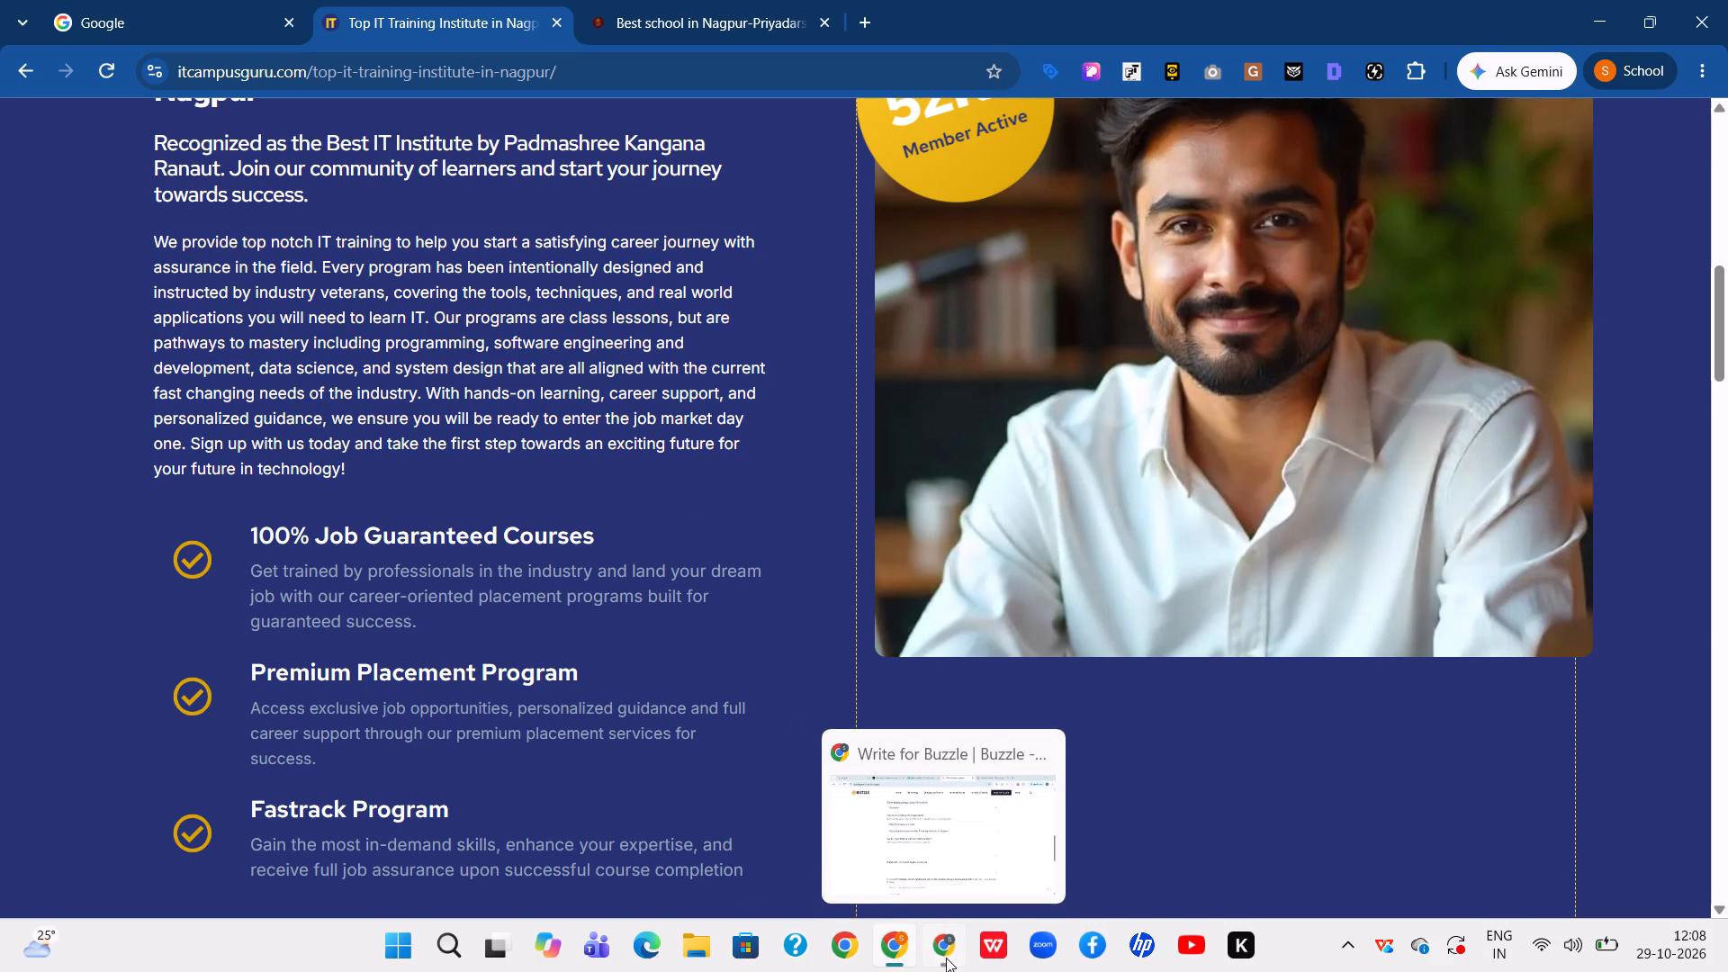
{"action": "key", "text": "ctrl+v"}
{"action": "key", "text": "BackSpace"}
{"action": "key", "text": "BackSpace"}
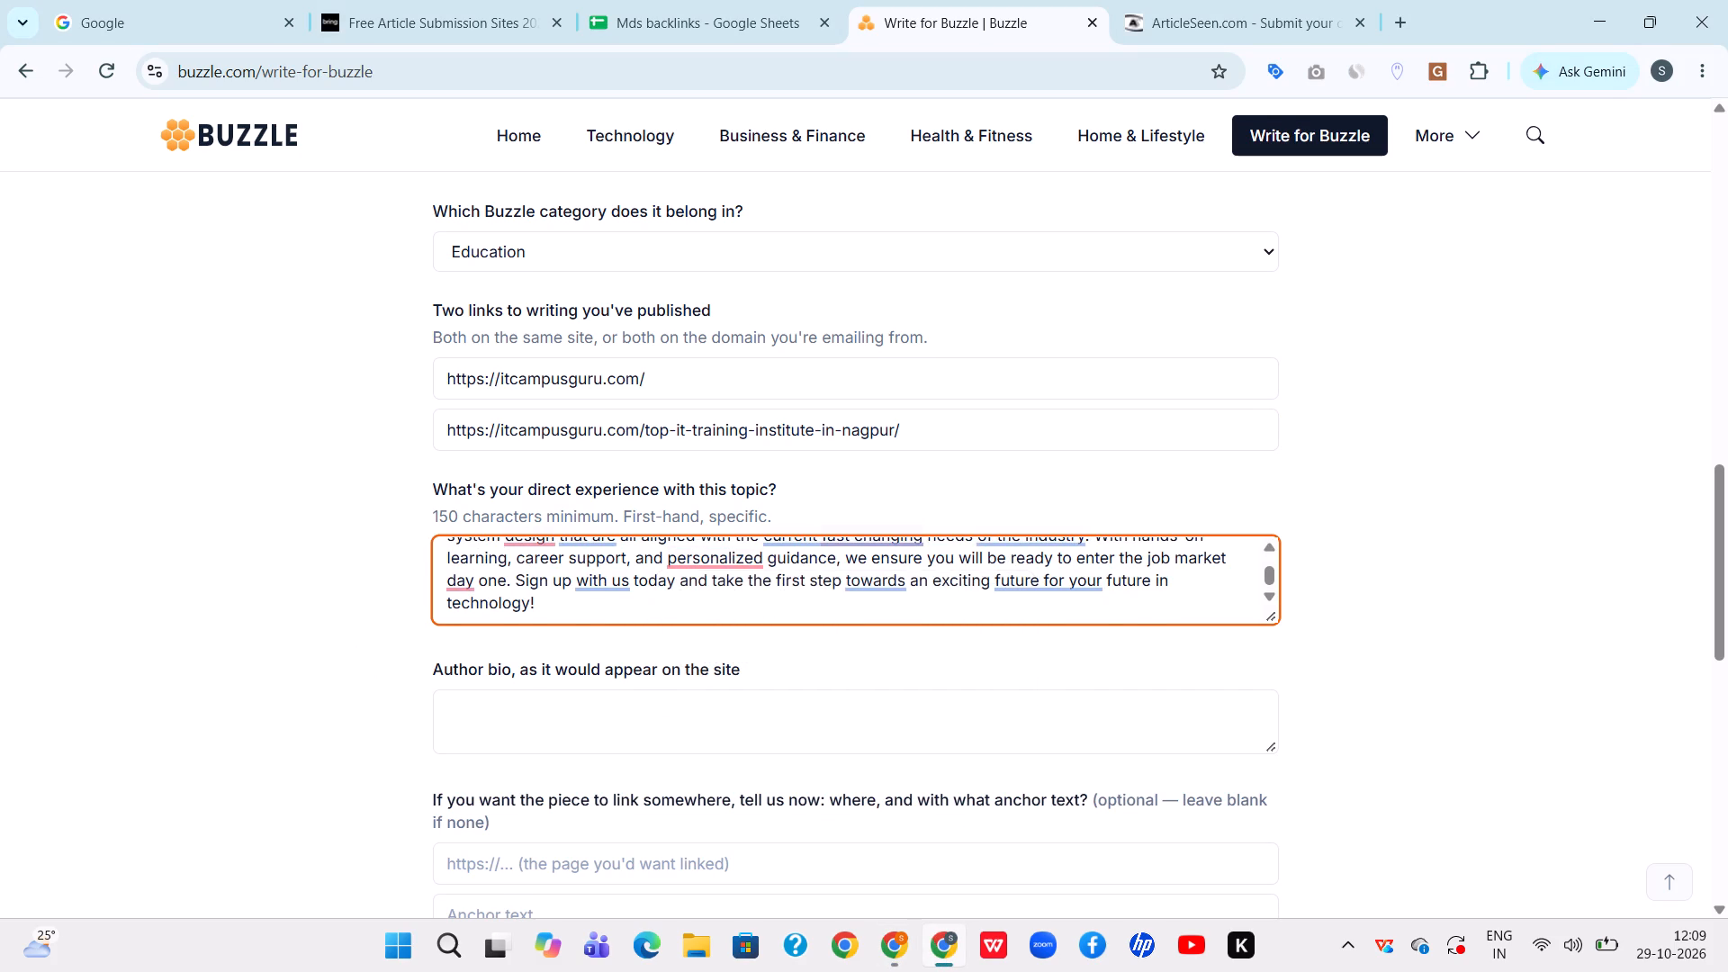
{"action": "scroll", "coordinate": [590, 600], "scroll_direction": "up", "scroll_amount": 8}
Look over the IT Campus Guru home page for text suited to the author bio.
{"action": "left_click", "coordinate": [544, 722]}
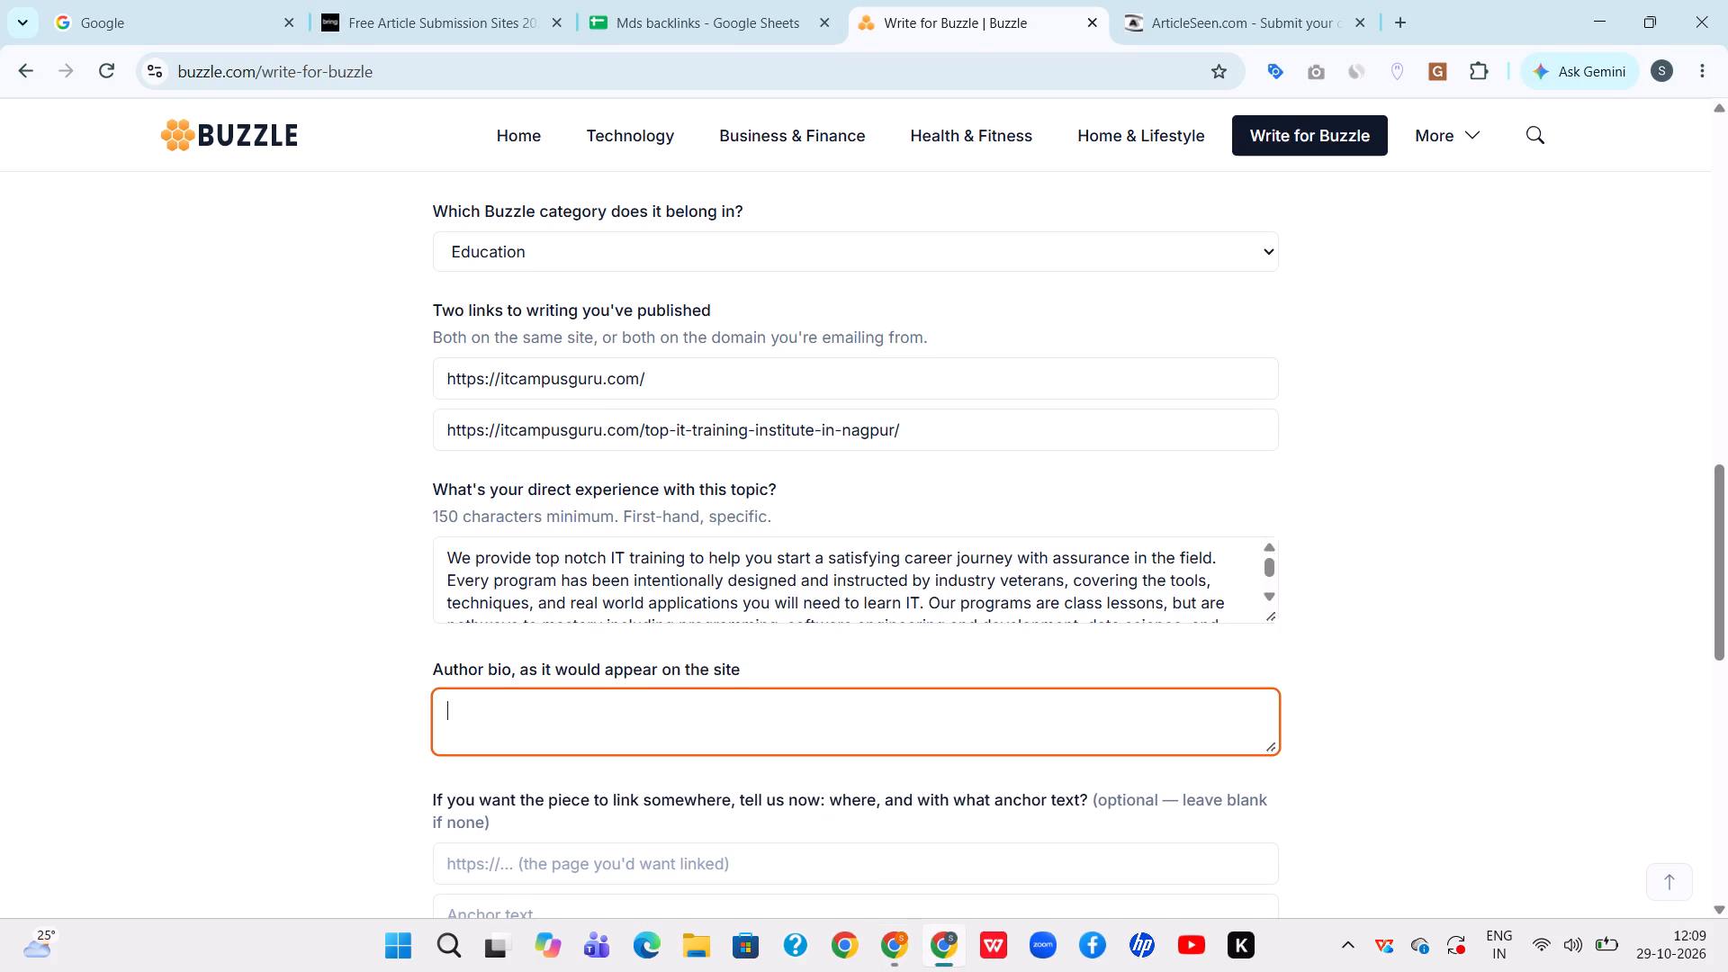
{"action": "left_click", "coordinate": [897, 949]}
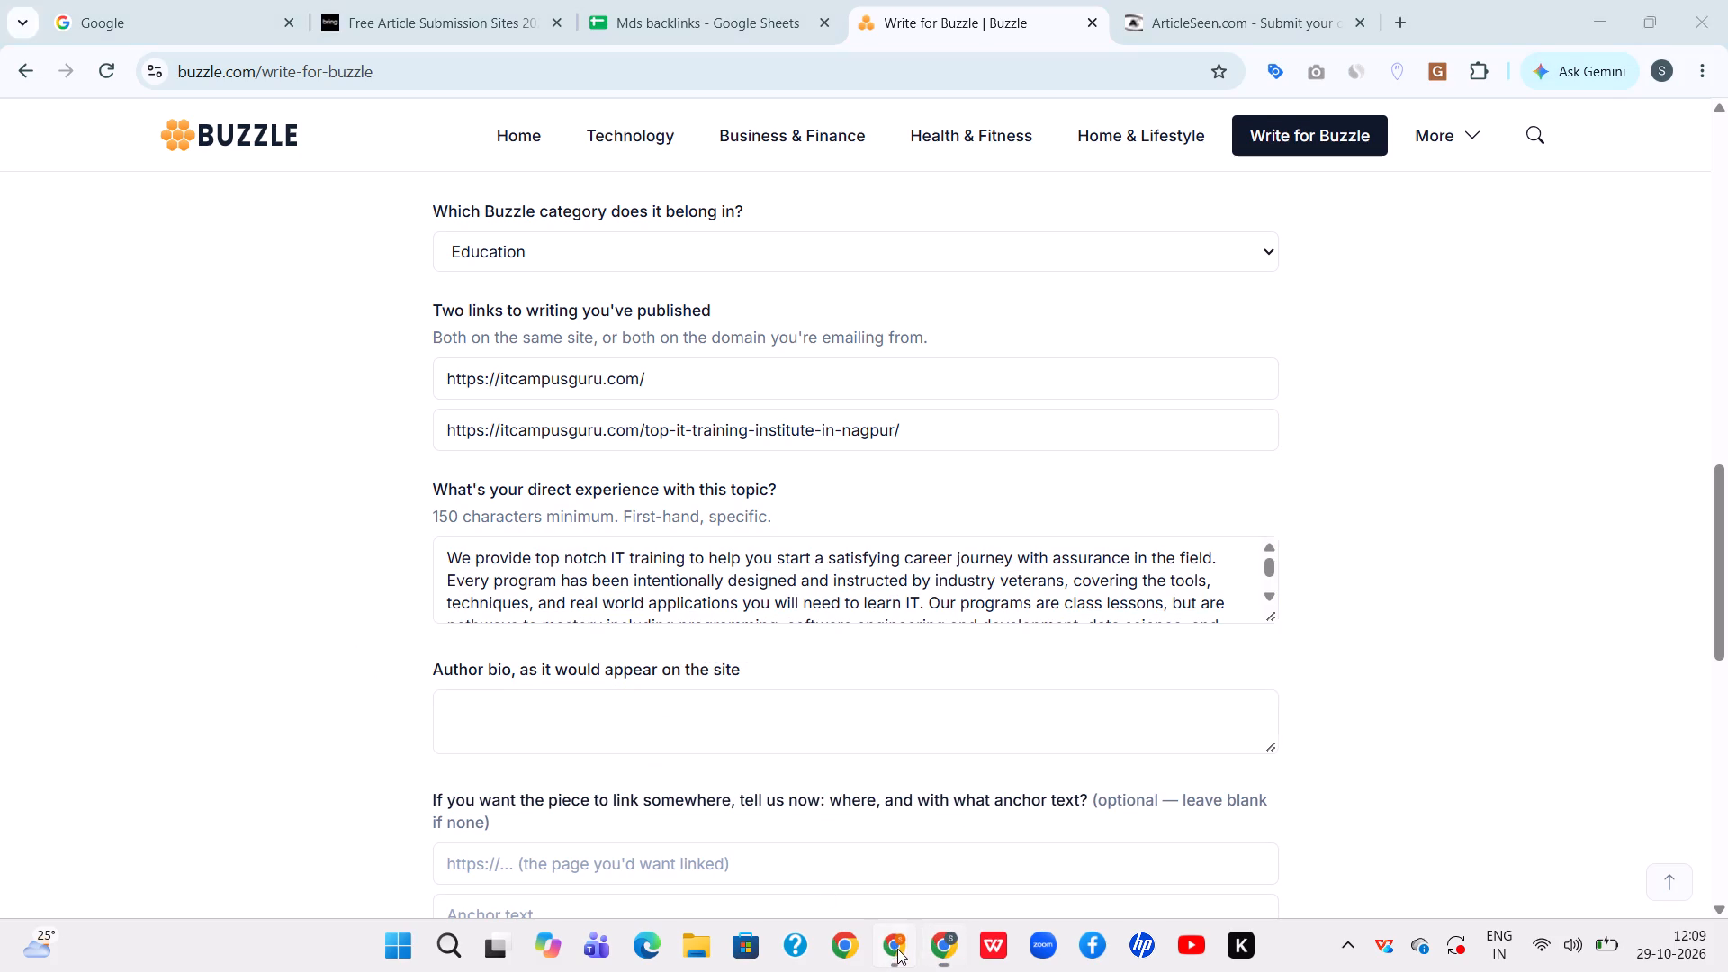
{"action": "key", "text": "Page_Up"}
{"action": "key", "text": "Page_Up"}
{"action": "key", "text": "Page_Up"}
{"action": "key", "text": "Page_Up"}
{"action": "key", "text": "Page_Up"}
{"action": "key", "text": "Page_Up"}
{"action": "key", "text": "Page_Up"}
{"action": "key", "text": "Page_Up"}
{"action": "key", "text": "Page_Up"}
{"action": "key", "text": "Page_Up"}
{"action": "key", "text": "Page_Up"}
{"action": "key", "text": "Page_Up"}
{"action": "key", "text": "Page_Up"}
{"action": "key", "text": "Page_Up"}
{"action": "key", "text": "Page_Up"}
{"action": "key", "text": "Page_Up"}
{"action": "left_click", "coordinate": [546, 121]}
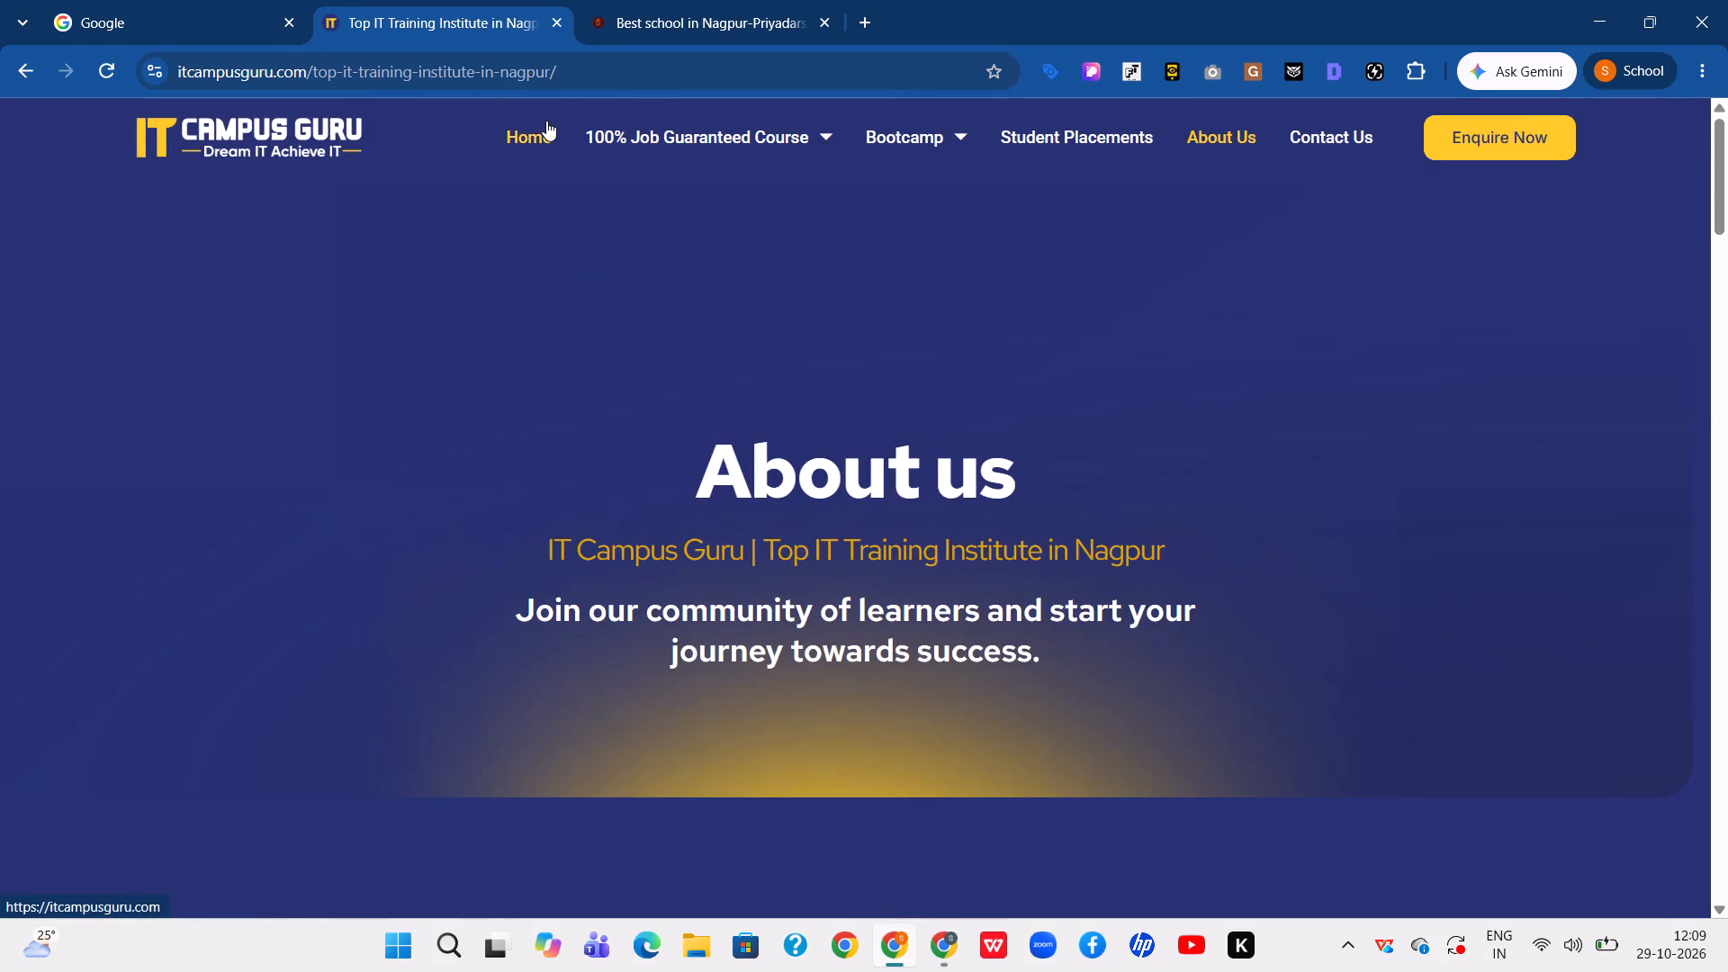
{"action": "key", "text": "Page_Down"}
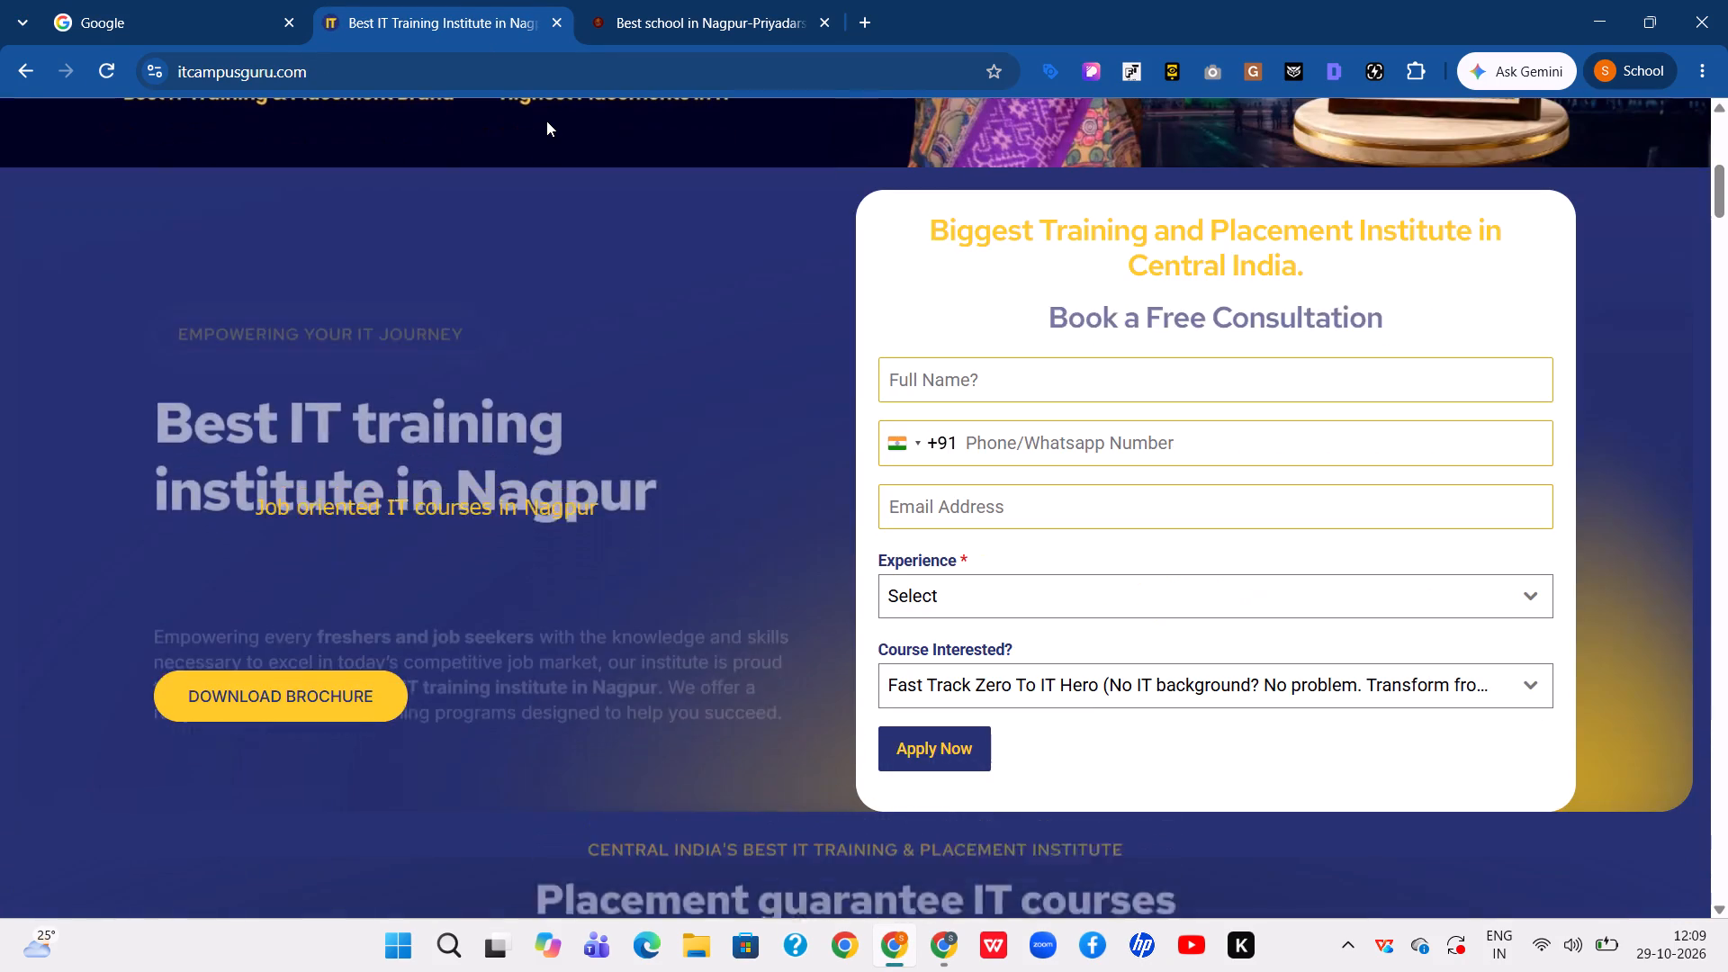
{"action": "scroll", "coordinate": [546, 121], "scroll_direction": "down", "scroll_amount": 1}
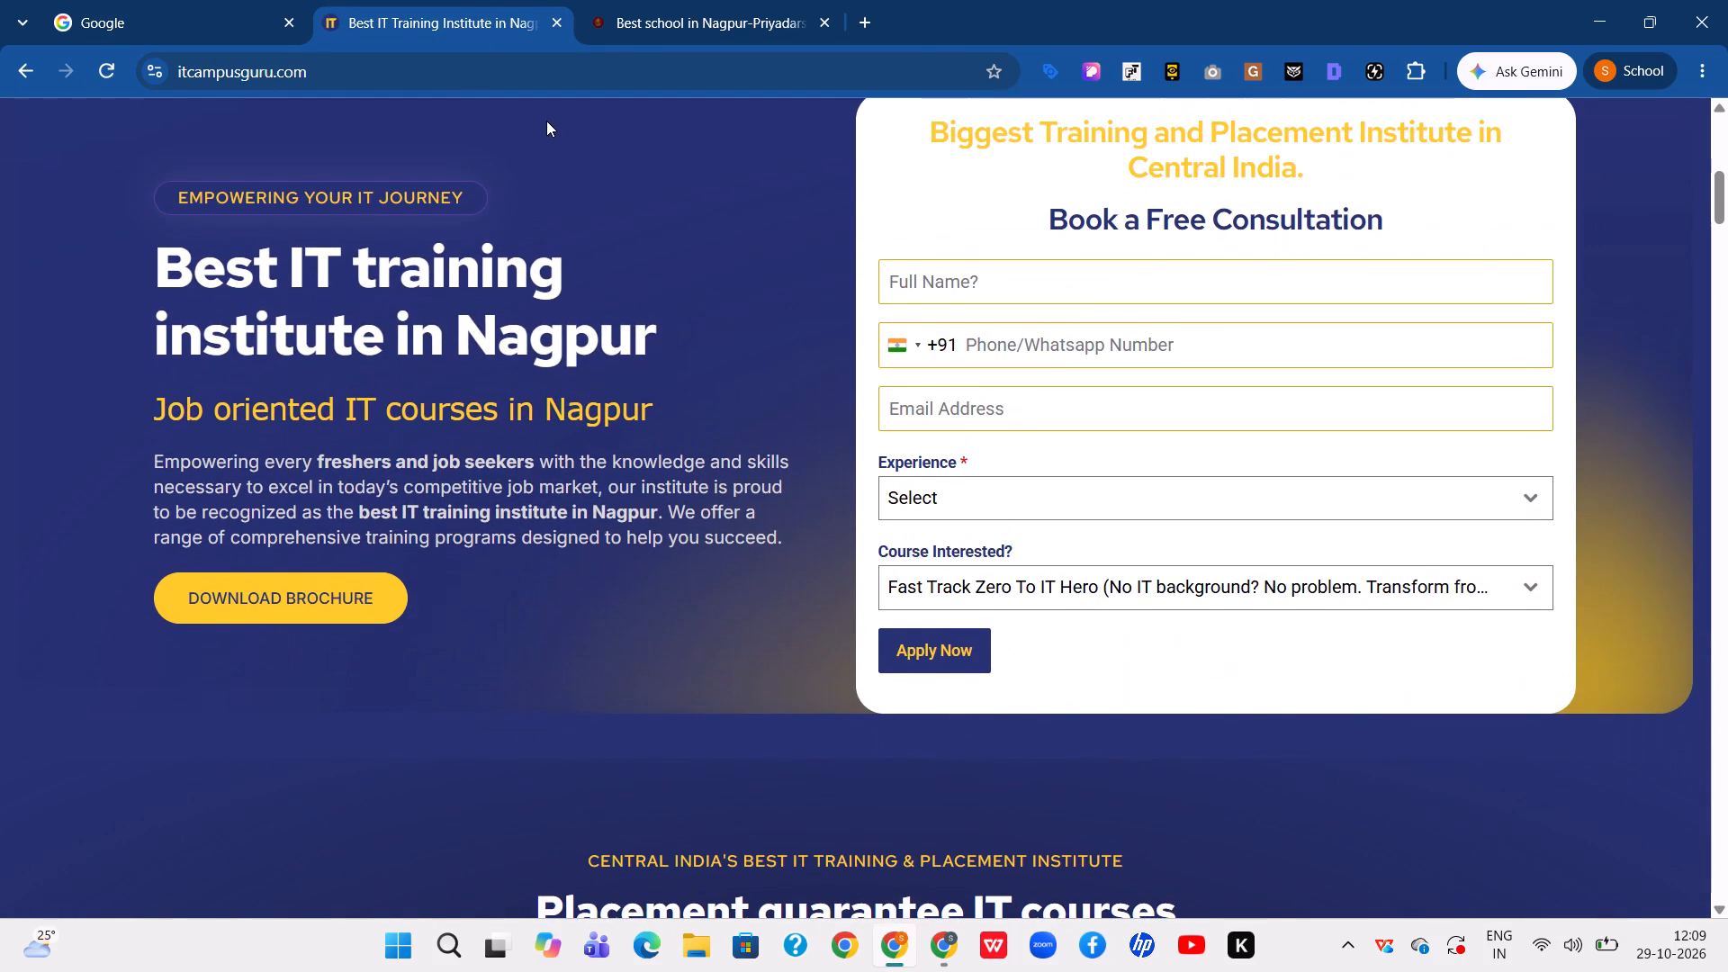
Enter the author's full name as the author bio in the Buzzle pitch.
{"action": "left_click", "coordinate": [934, 966]}
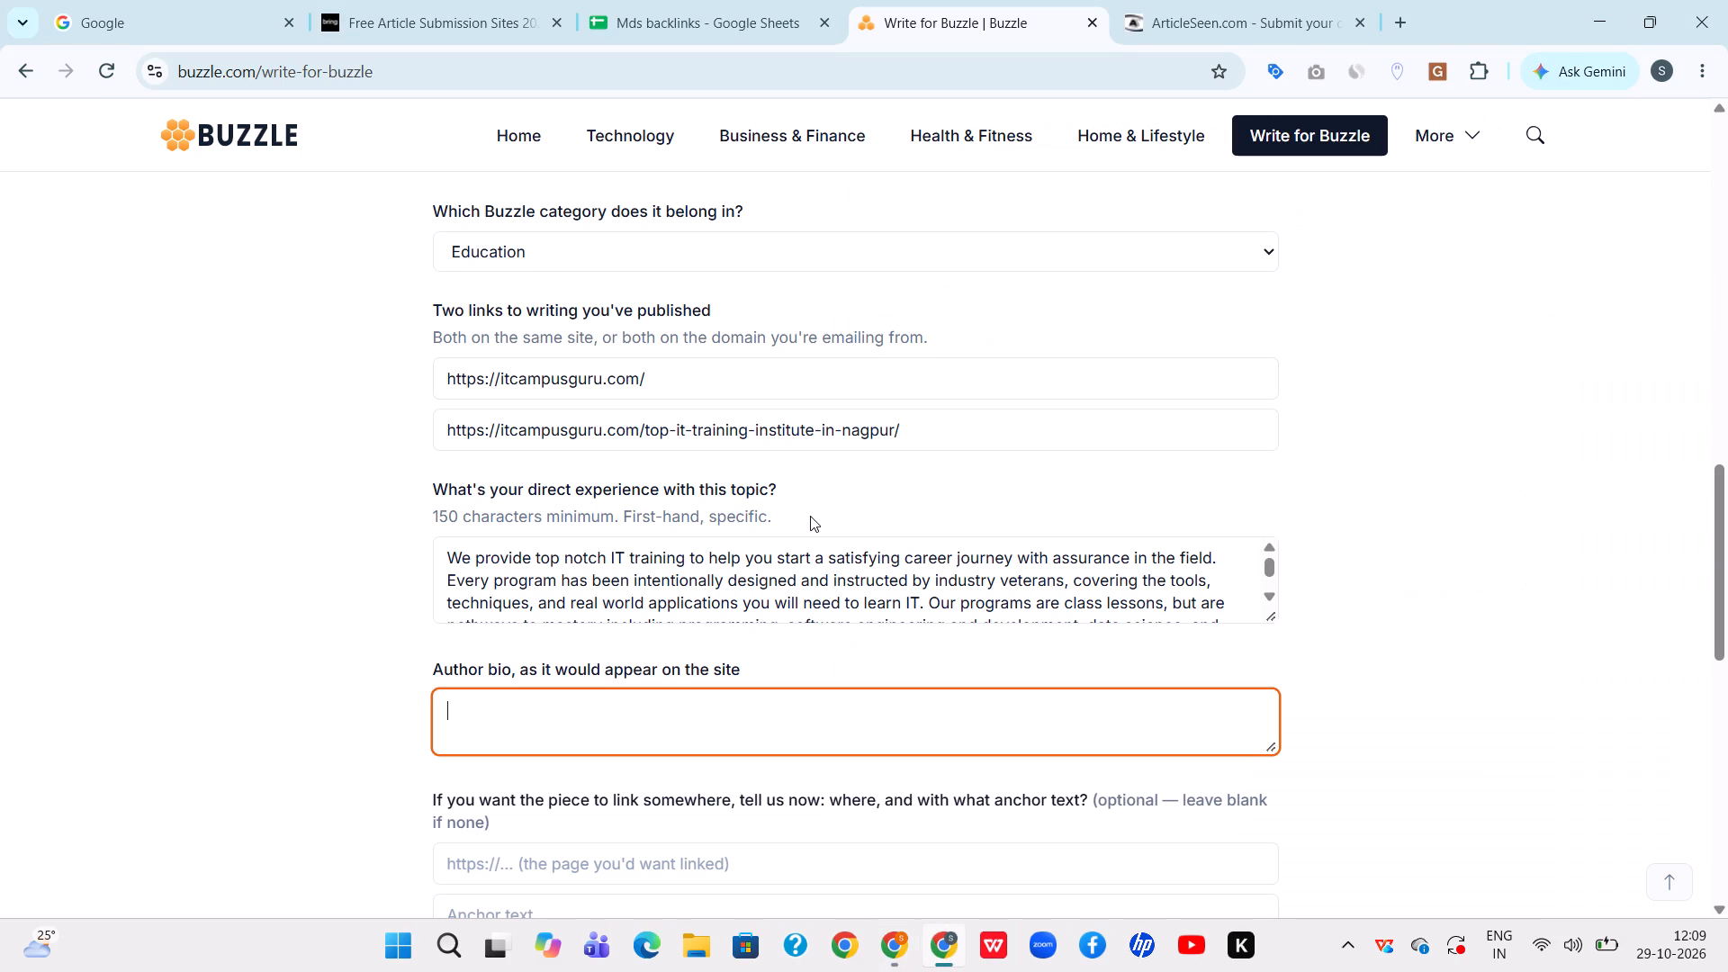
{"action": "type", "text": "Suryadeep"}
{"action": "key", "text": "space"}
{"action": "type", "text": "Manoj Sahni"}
Send the pitch to Buzzle, leaving the optional link and anchor text blank.
{"action": "scroll", "coordinate": [810, 516], "scroll_direction": "down", "scroll_amount": 4}
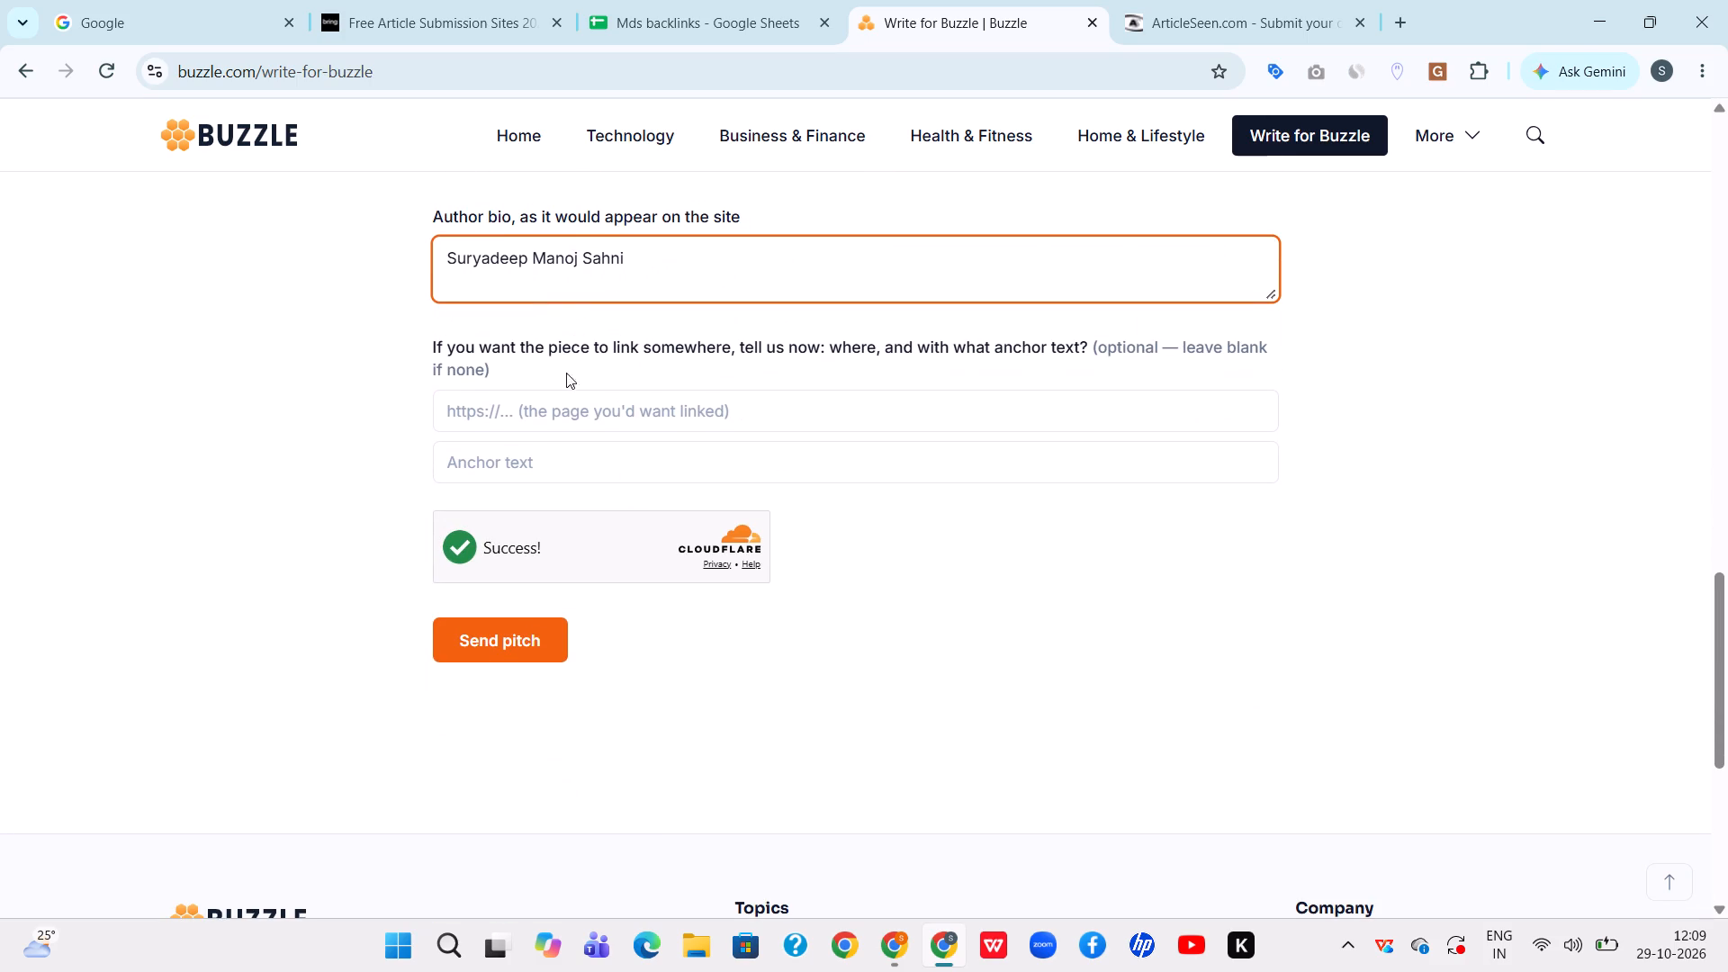
{"action": "left_click", "coordinate": [297, 486]}
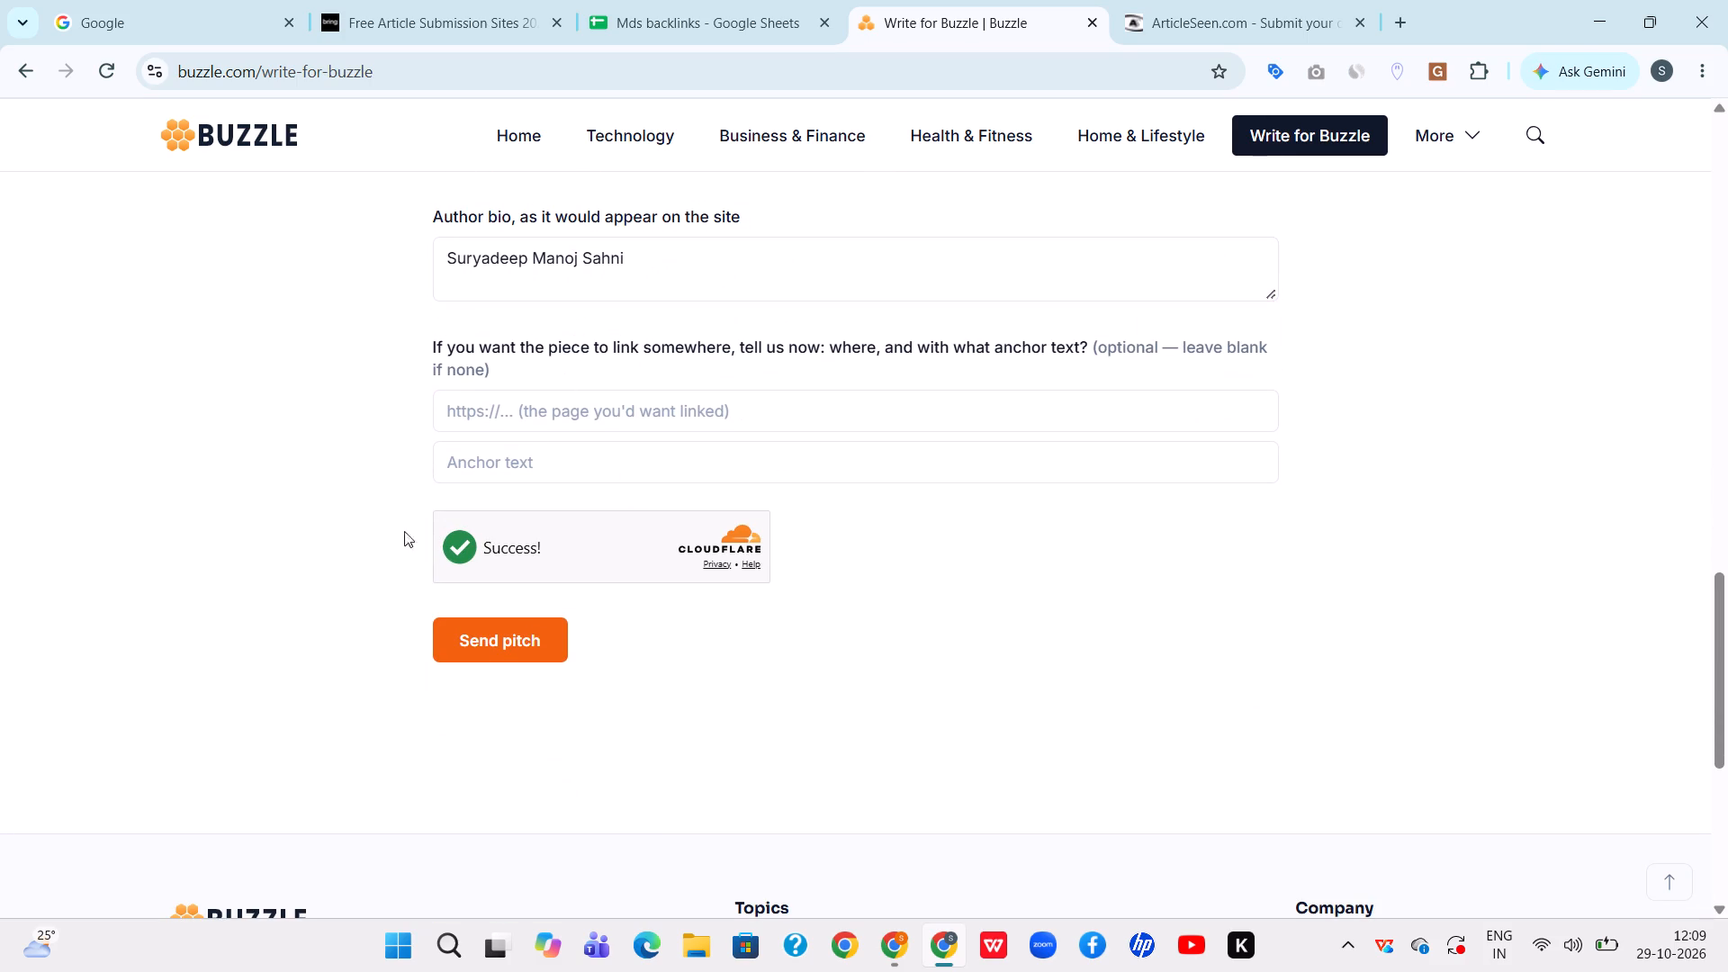
{"action": "left_click", "coordinate": [476, 623]}
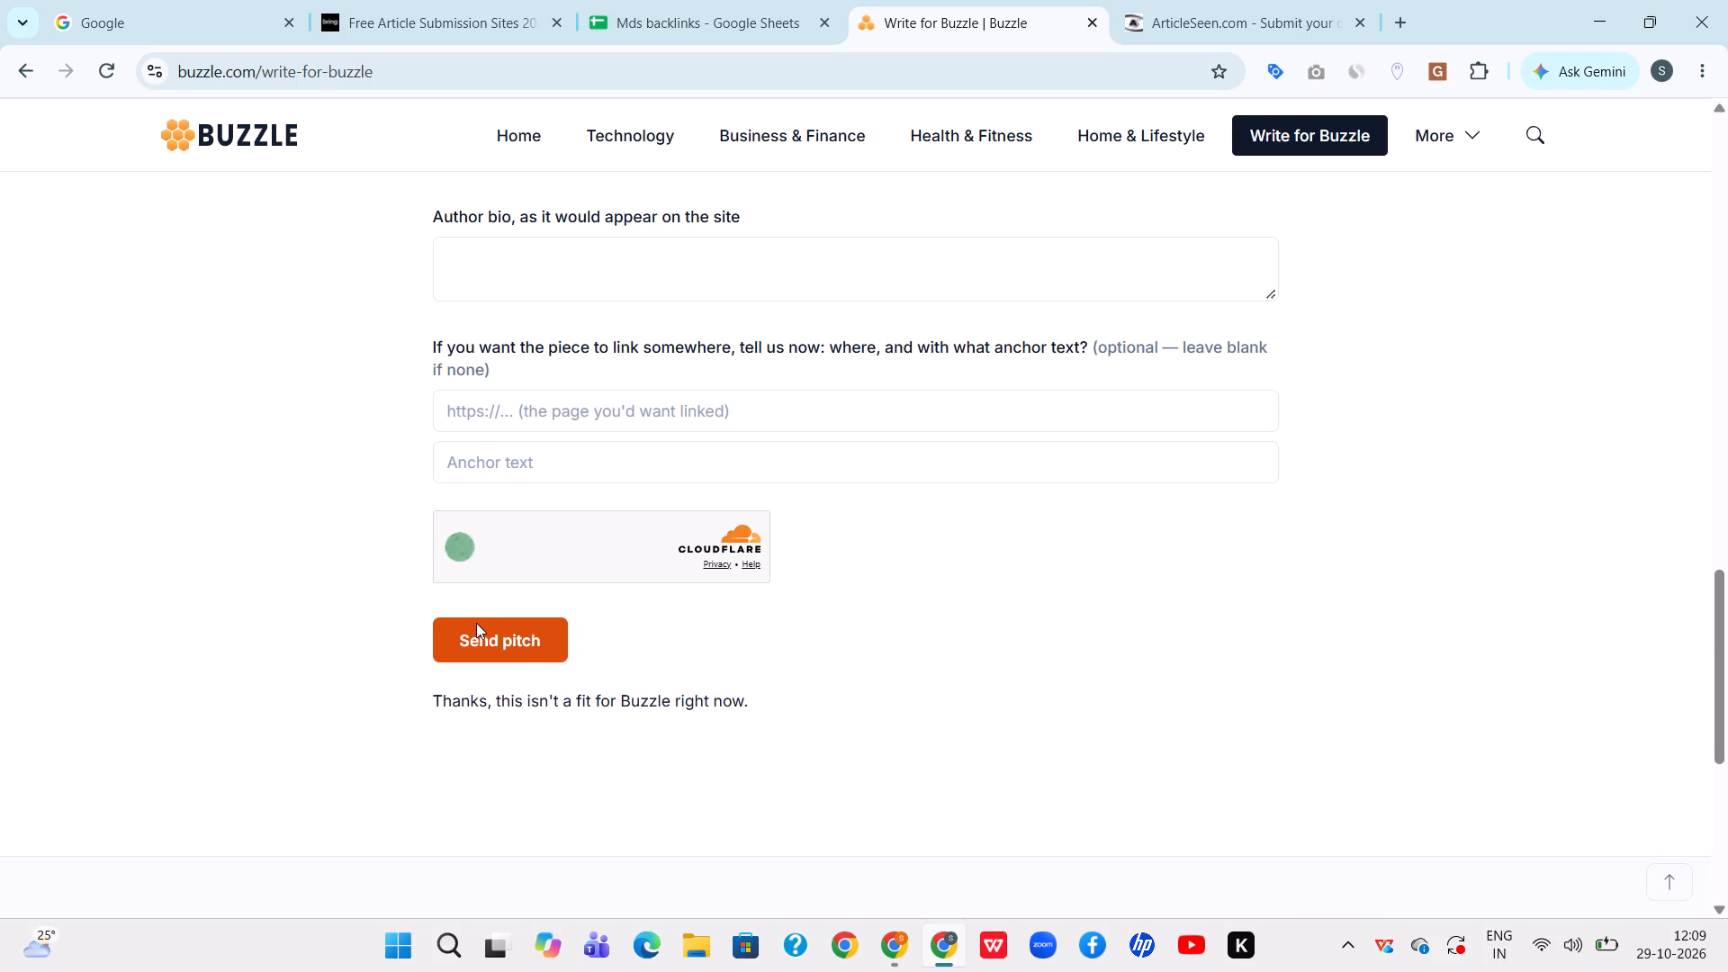
Open Buzzle's Education category and look through its introduction and listed articles.
{"action": "scroll", "coordinate": [476, 623], "scroll_direction": "up", "scroll_amount": 3}
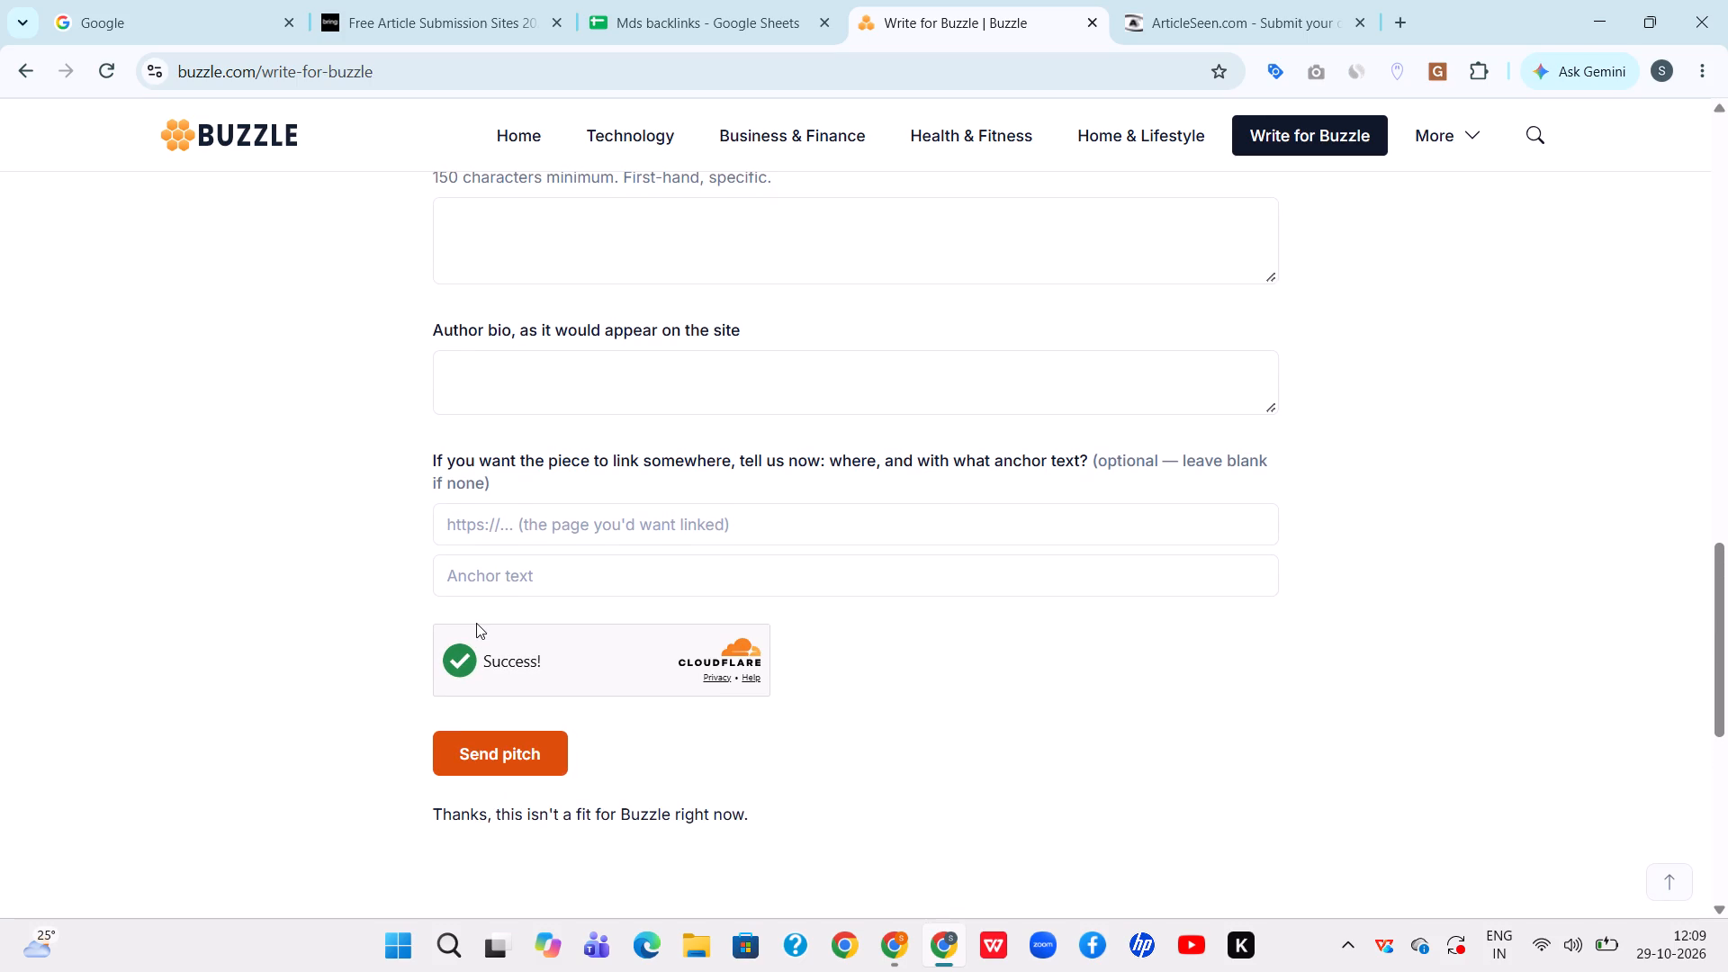
{"action": "scroll", "coordinate": [476, 623], "scroll_direction": "up", "scroll_amount": 5}
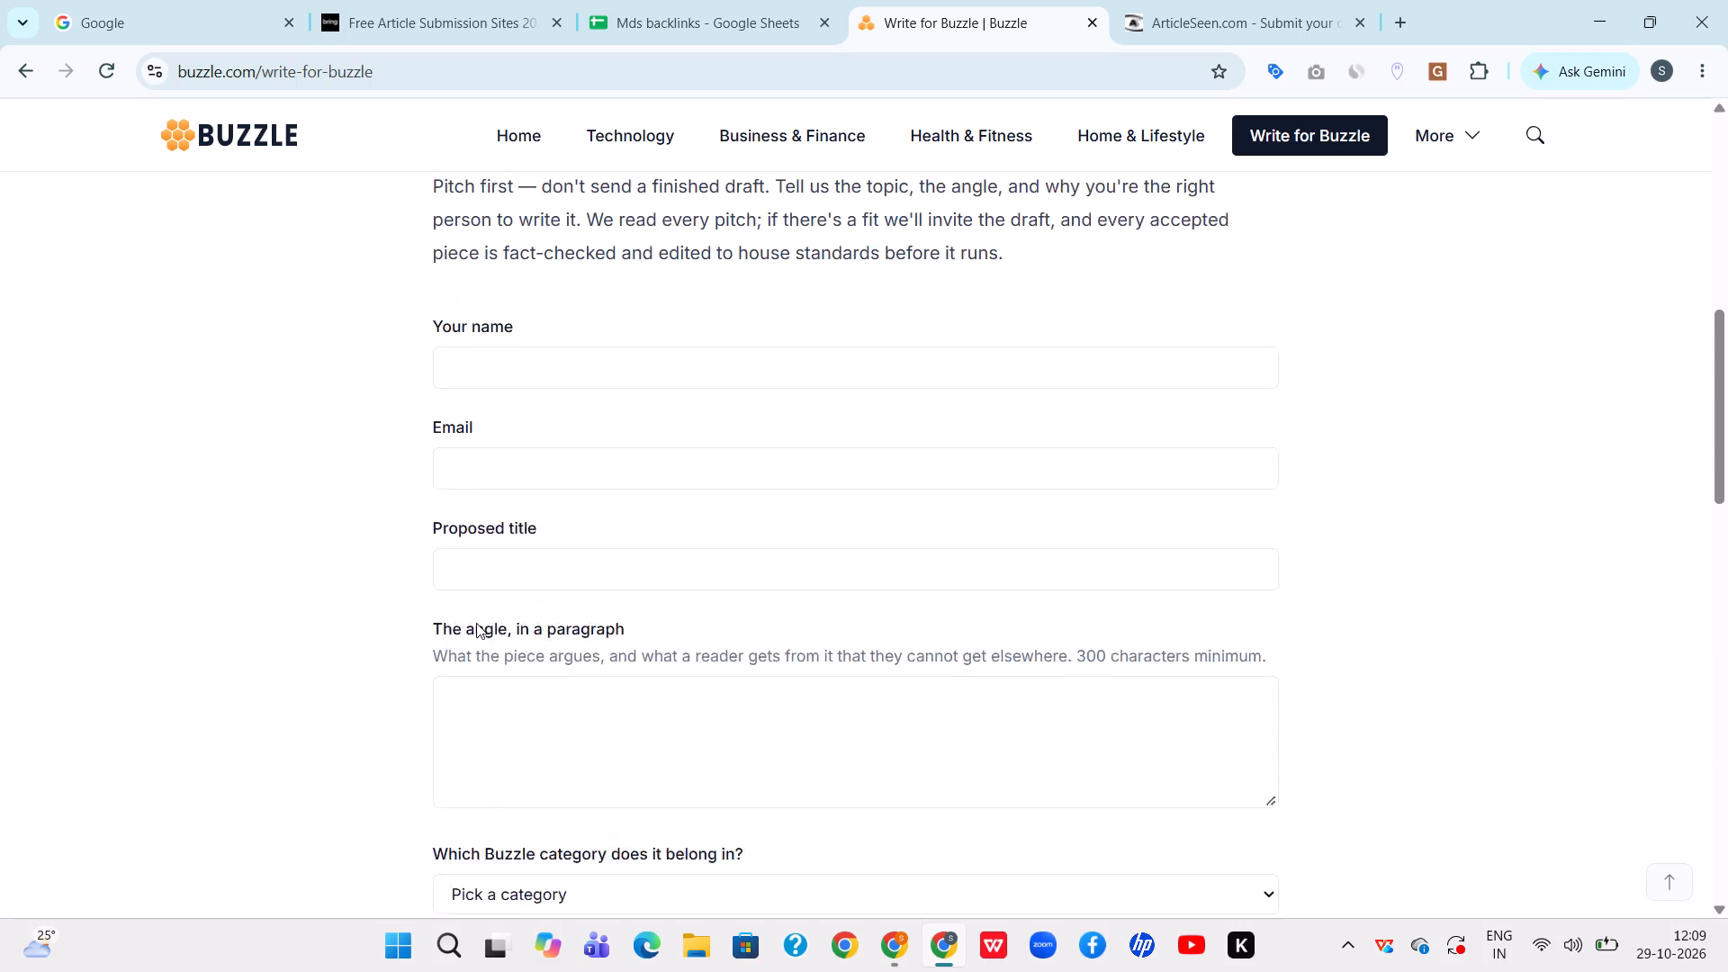
{"action": "scroll", "coordinate": [476, 623], "scroll_direction": "up", "scroll_amount": 7}
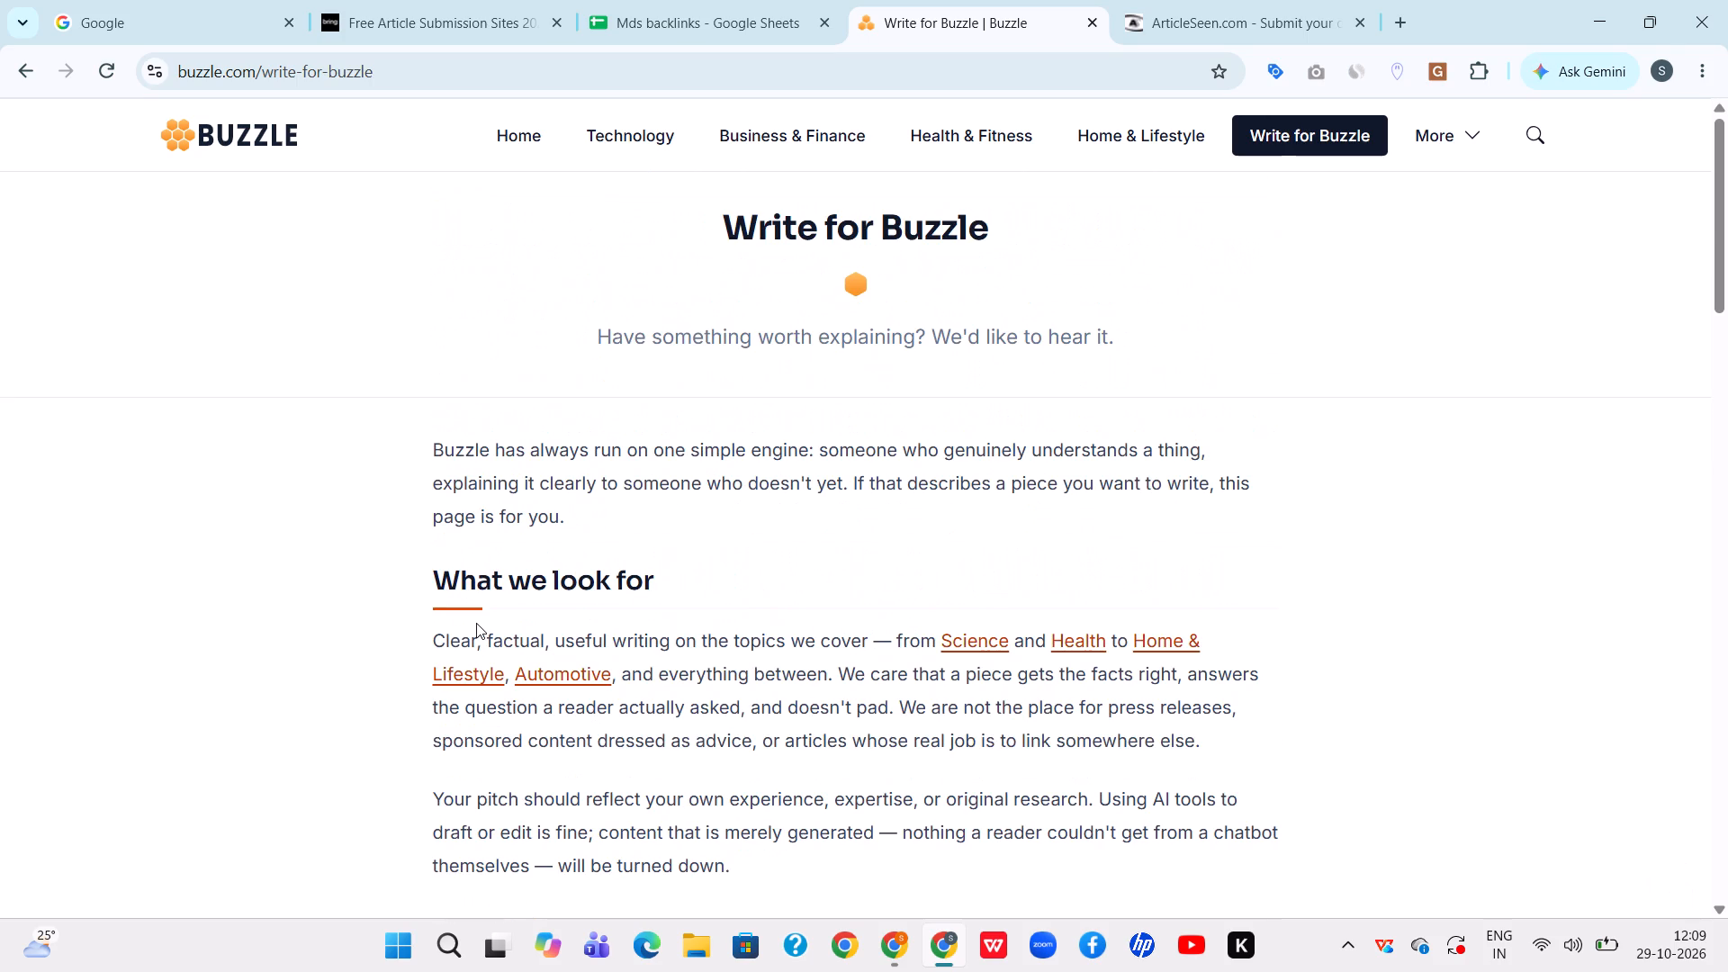
{"action": "left_click", "coordinate": [1440, 130]}
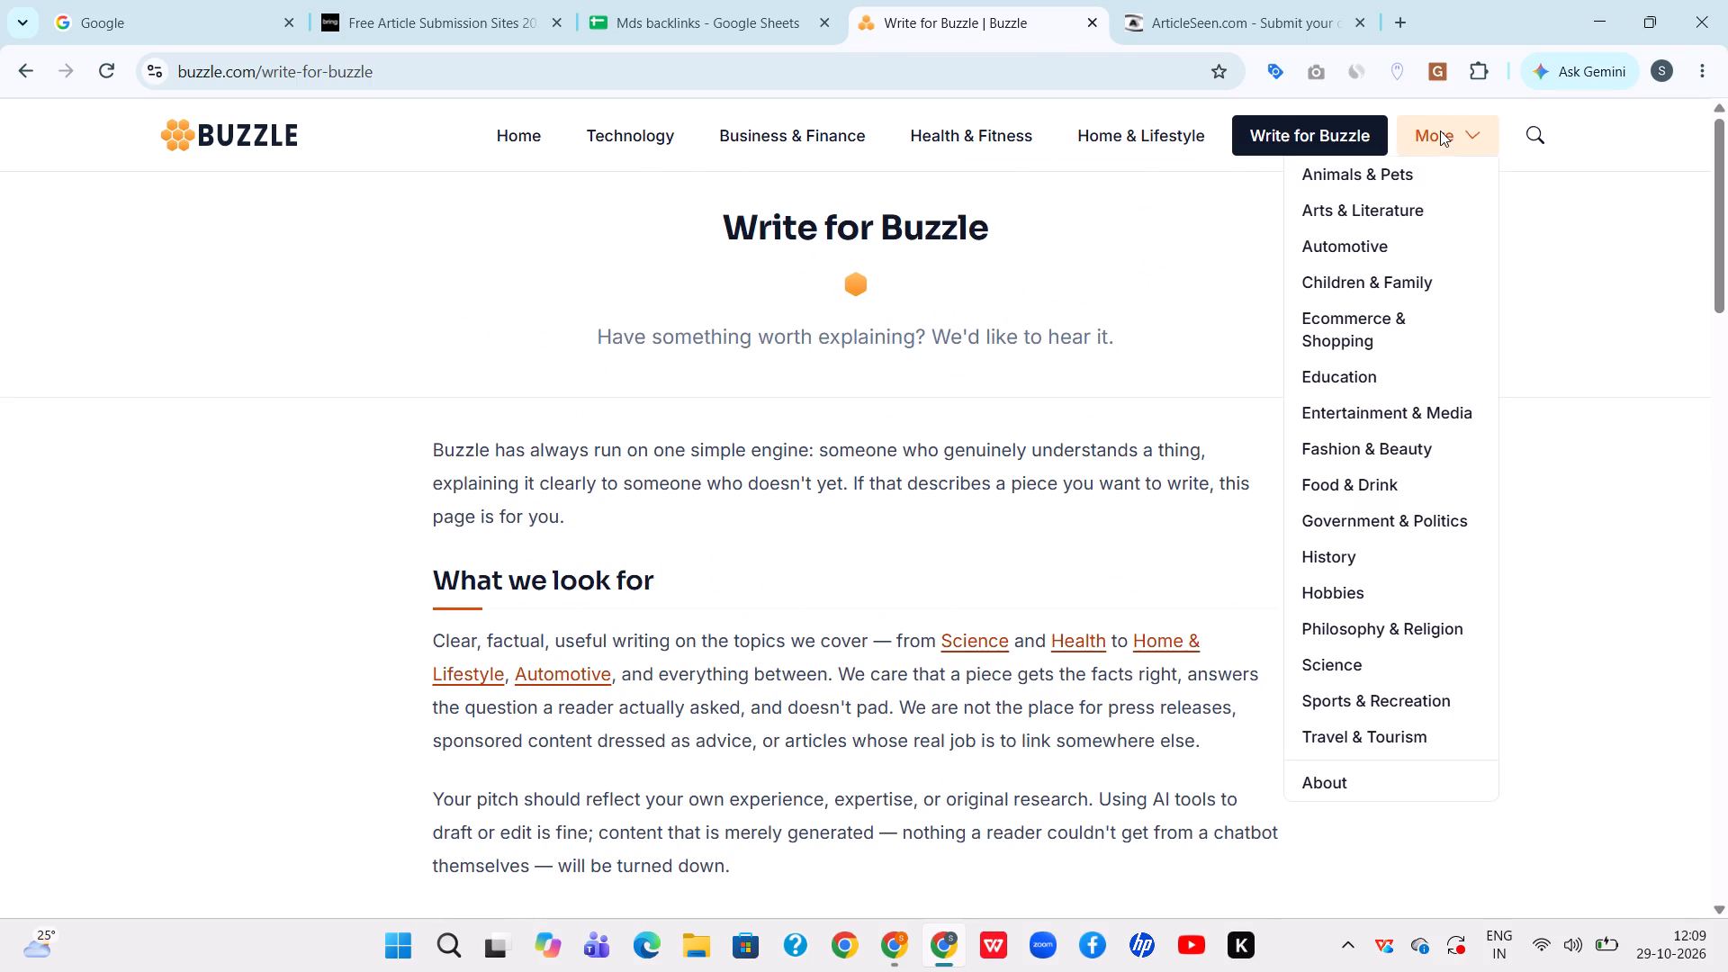
{"action": "left_click", "coordinate": [1399, 359]}
{"action": "key", "text": "Page_Down"}
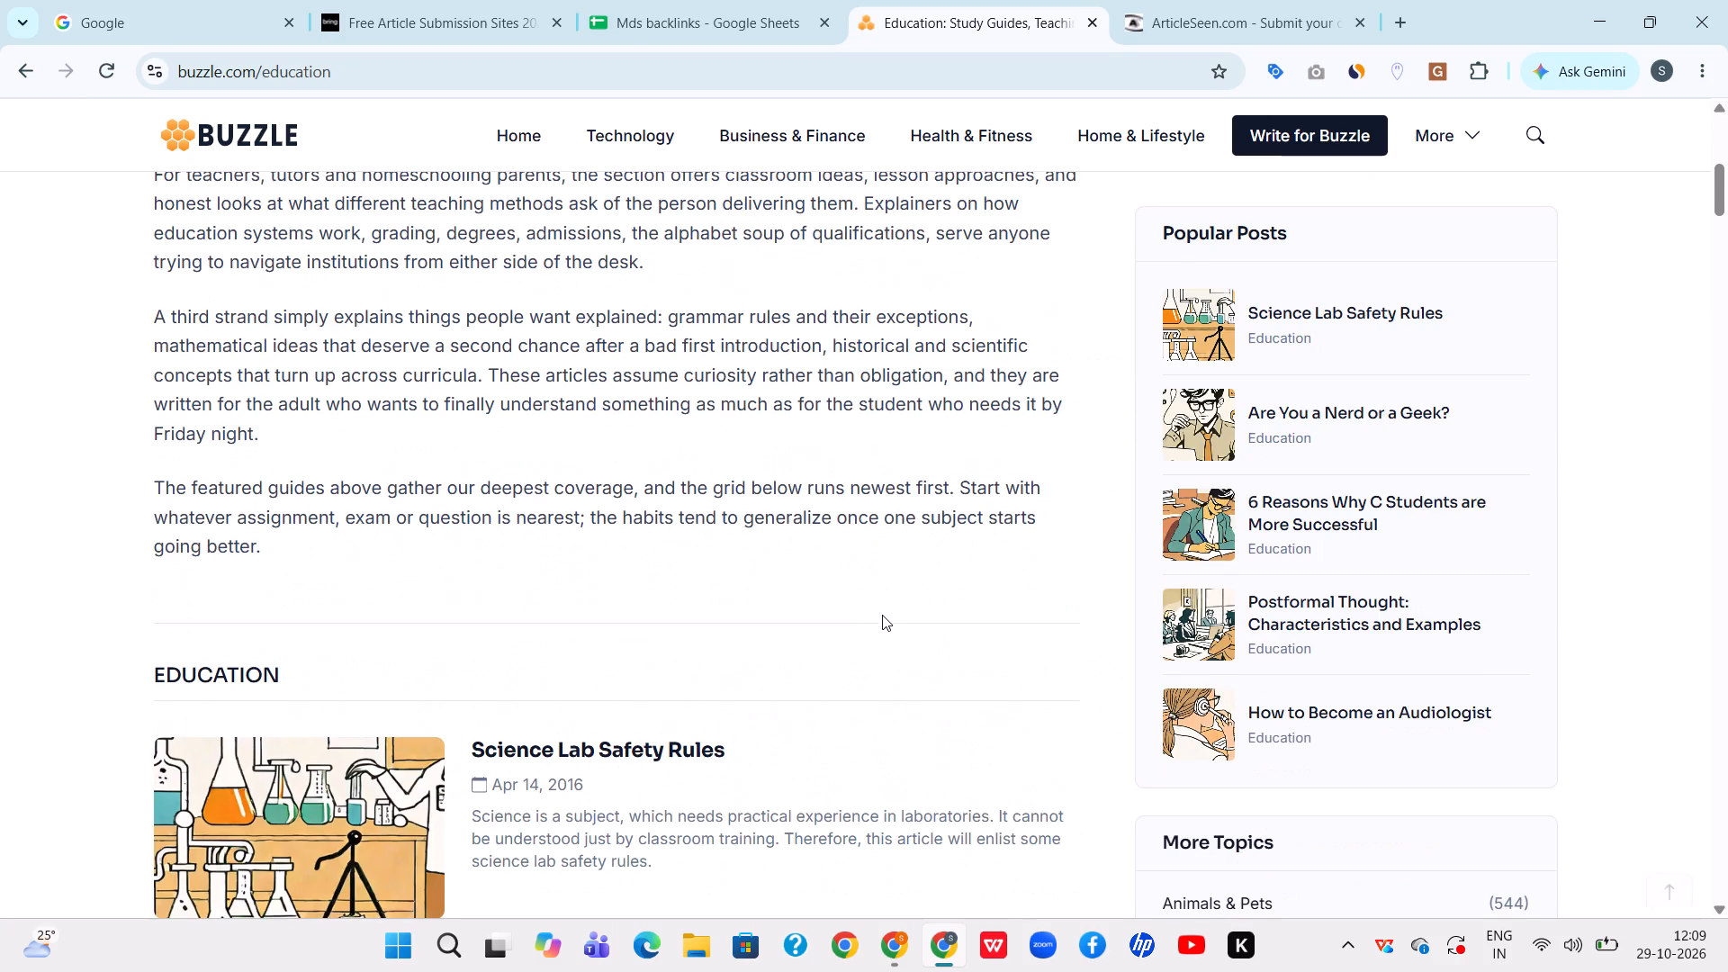
{"action": "key", "text": "Page_Down"}
{"action": "key", "text": "Page_Down"}
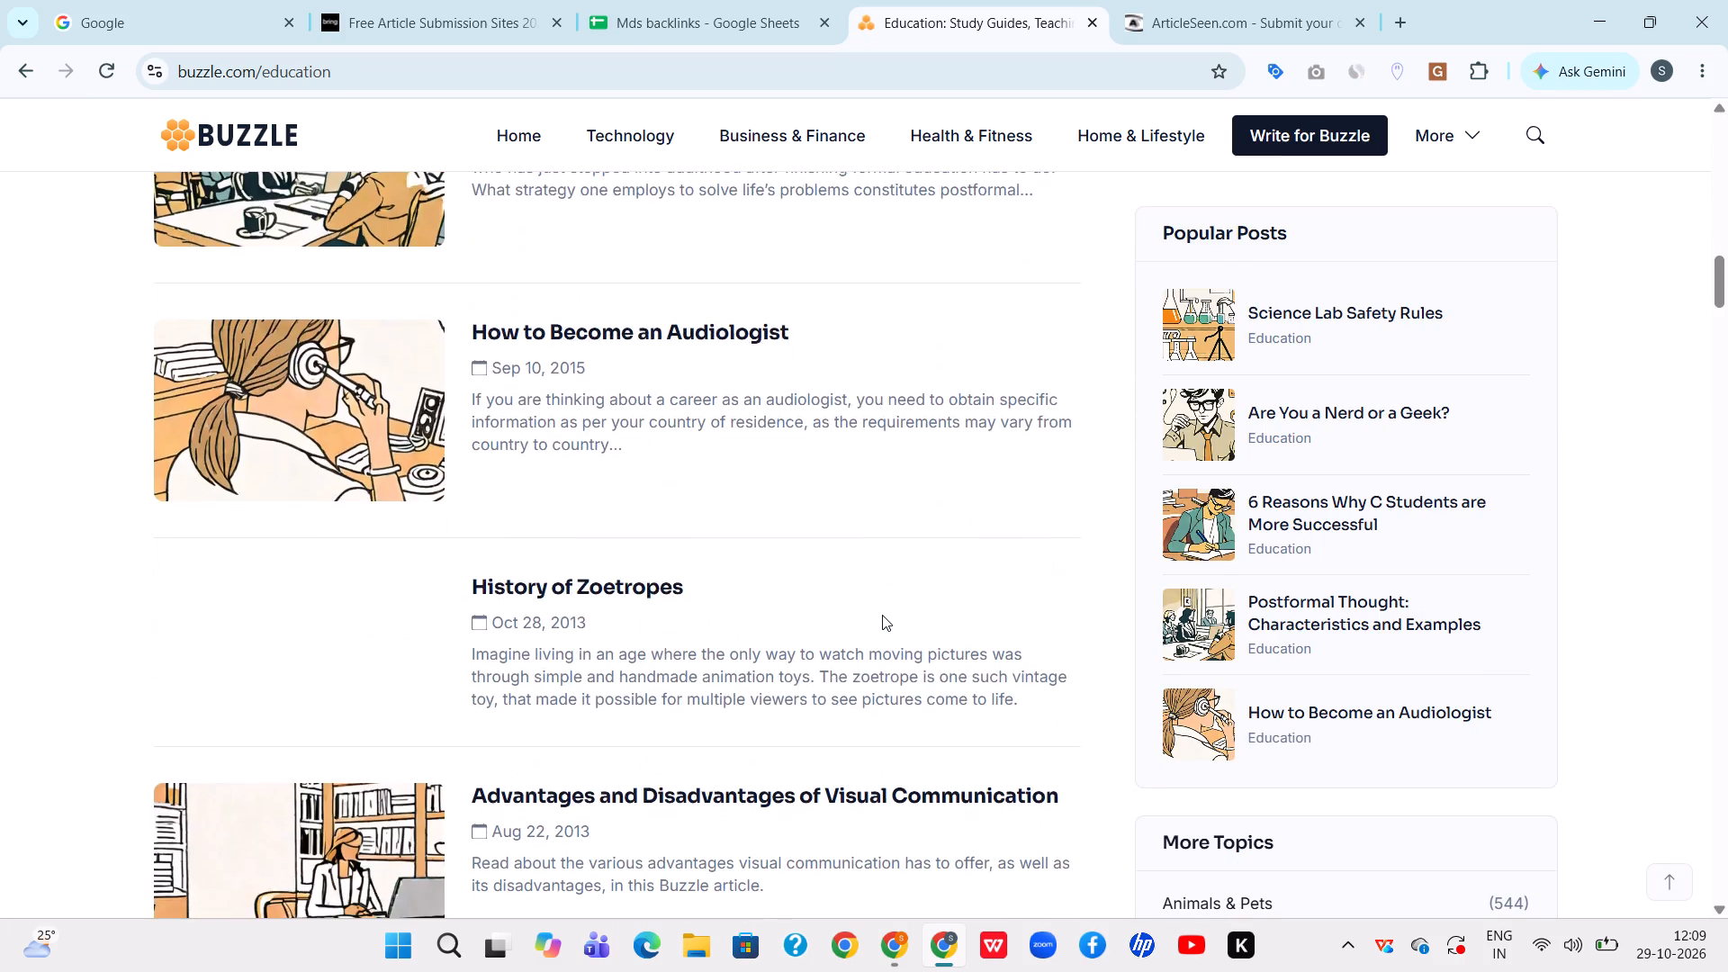
{"action": "key", "text": "Page_Down"}
{"action": "key", "text": "Page_Down"}
{"action": "key", "text": "Page_Down"}
{"action": "key", "text": "Page_Down"}
{"action": "key", "text": "Page_Down"}
{"action": "key", "text": "Page_Down"}
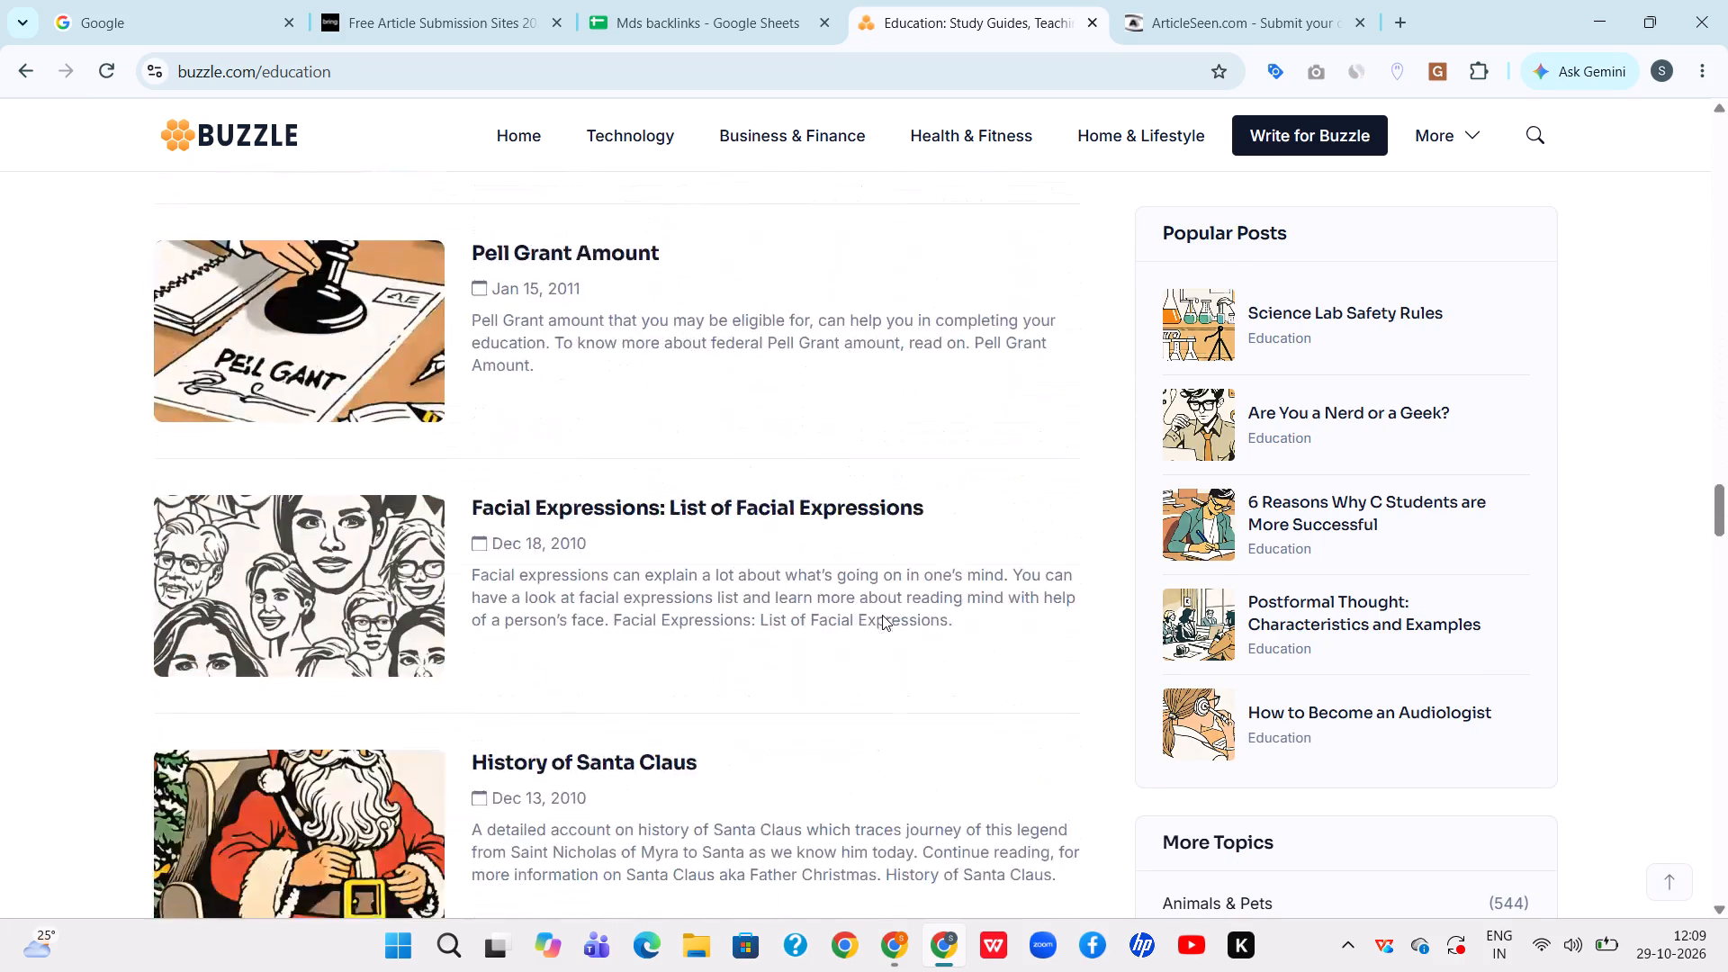
{"action": "key", "text": "Page_Down"}
{"action": "key", "text": "Page_Down"}
{"action": "key", "text": "Page_Down"}
{"action": "key", "text": "Page_Down"}
{"action": "key", "text": "Page_Down"}
{"action": "key", "text": "Page_Down"}
{"action": "key", "text": "Page_Down"}
{"action": "key", "text": "Page_Down"}
{"action": "key", "text": "Page_Down"}
{"action": "key", "text": "Page_Down"}
{"action": "key", "text": "Page_Down"}
{"action": "key", "text": "Page_Down"}
{"action": "key", "text": "Page_Down"}
{"action": "key", "text": "Page_Down"}
{"action": "key", "text": "Page_Up"}
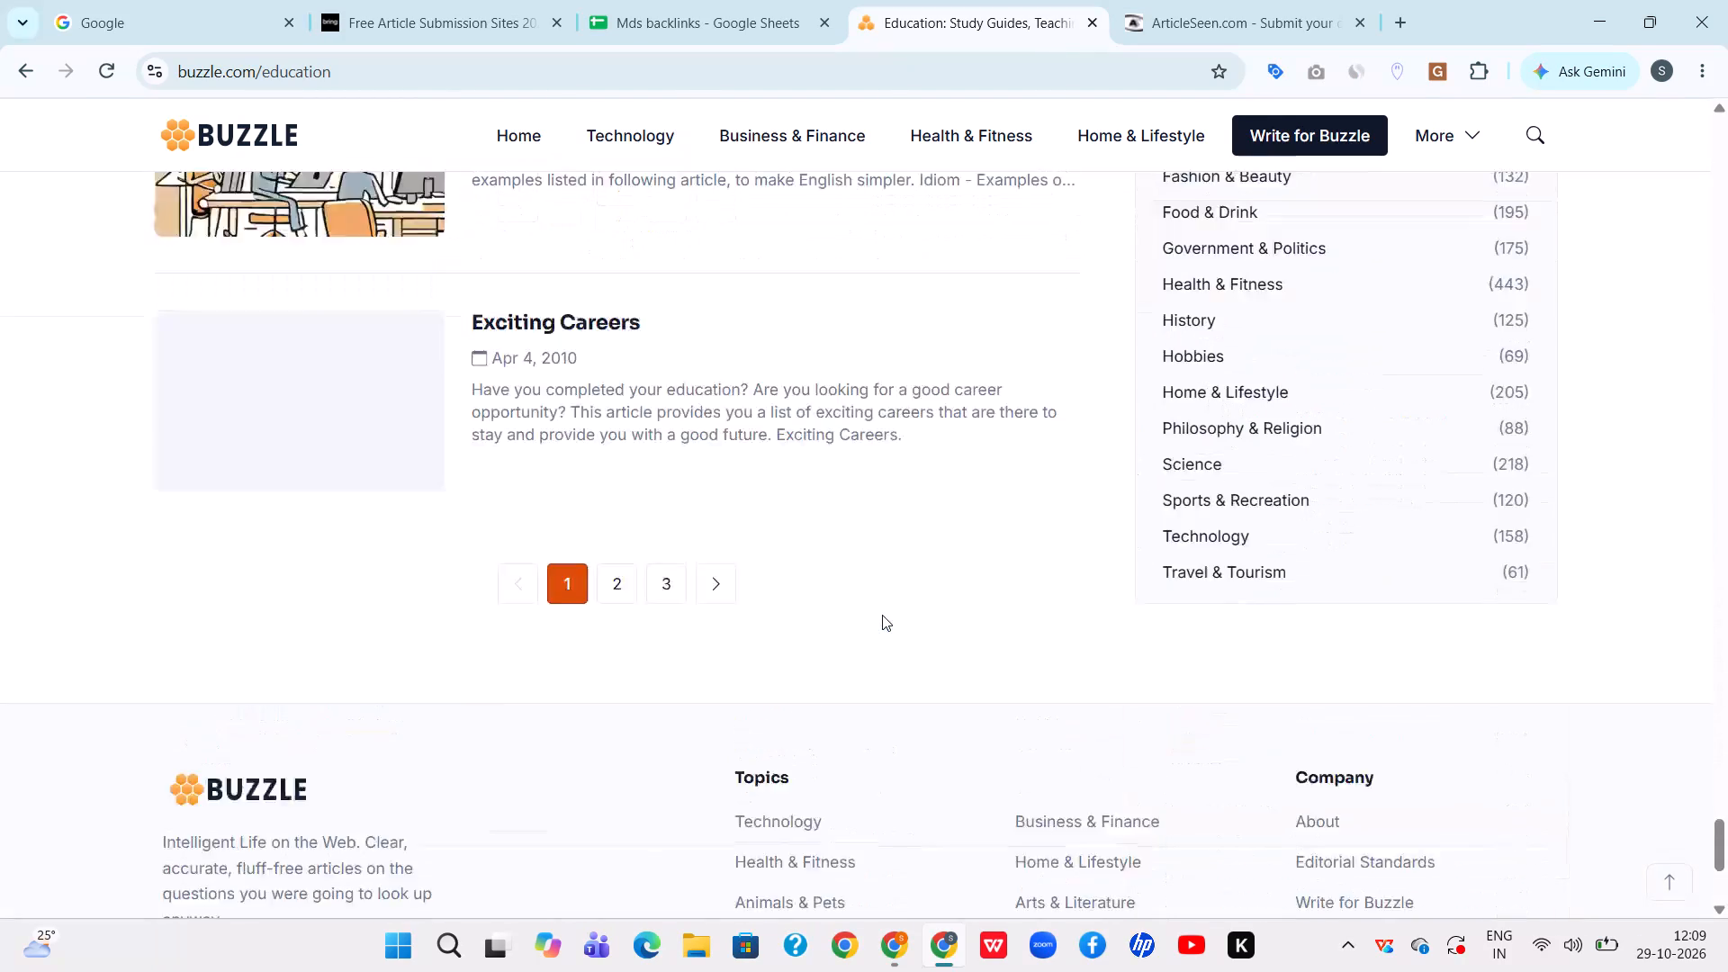
{"action": "key", "text": "Page_Up"}
{"action": "key", "text": "Page_Up"}
{"action": "key", "text": "Page_Up"}
{"action": "key", "text": "Page_Up"}
{"action": "key", "text": "Page_Up"}
{"action": "key", "text": "Page_Up"}
{"action": "key", "text": "Page_Up"}
{"action": "key", "text": "Page_Up"}
{"action": "key", "text": "Page_Up"}
{"action": "key", "text": "Page_Up"}
{"action": "key", "text": "Page_Up"}
{"action": "key", "text": "Page_Up"}
{"action": "key", "text": "Page_Up"}
{"action": "key", "text": "Page_Up"}
{"action": "key", "text": "Page_Up"}
{"action": "key", "text": "Page_Up"}
{"action": "key", "text": "Page_Up"}
{"action": "key", "text": "Page_Up"}
{"action": "key", "text": "Page_Up"}
{"action": "key", "text": "Page_Up"}
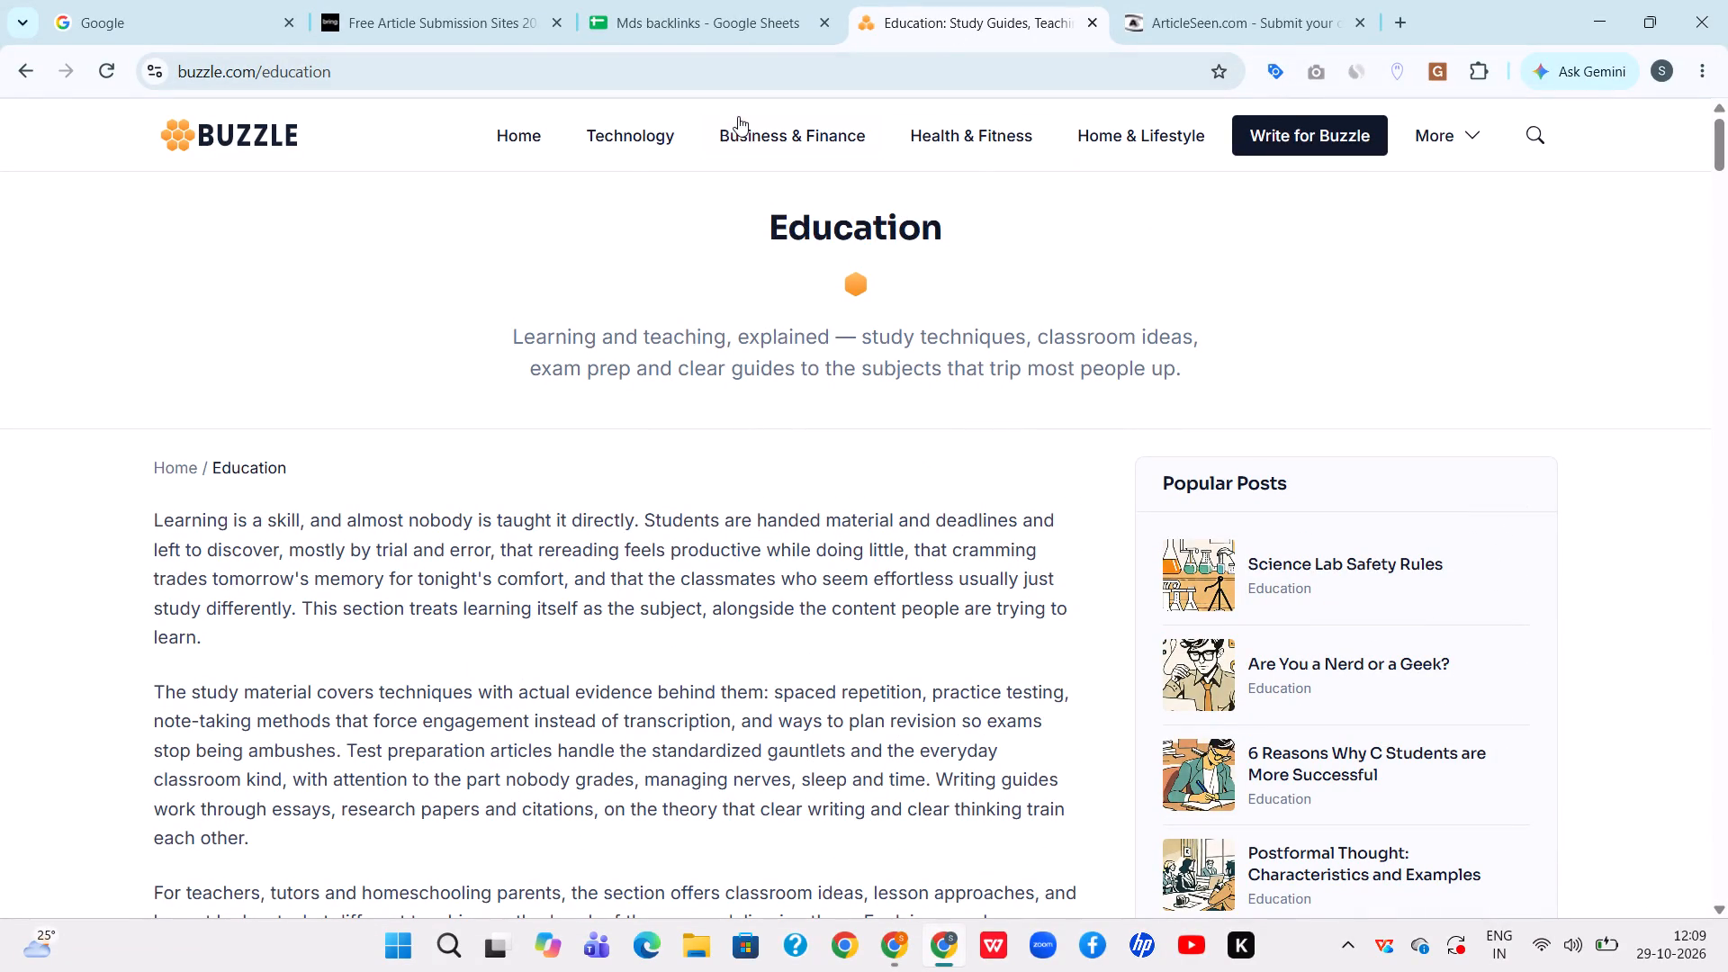
Open Buzzle's Technology category and look through its listed articles.
{"action": "left_click", "coordinate": [630, 152]}
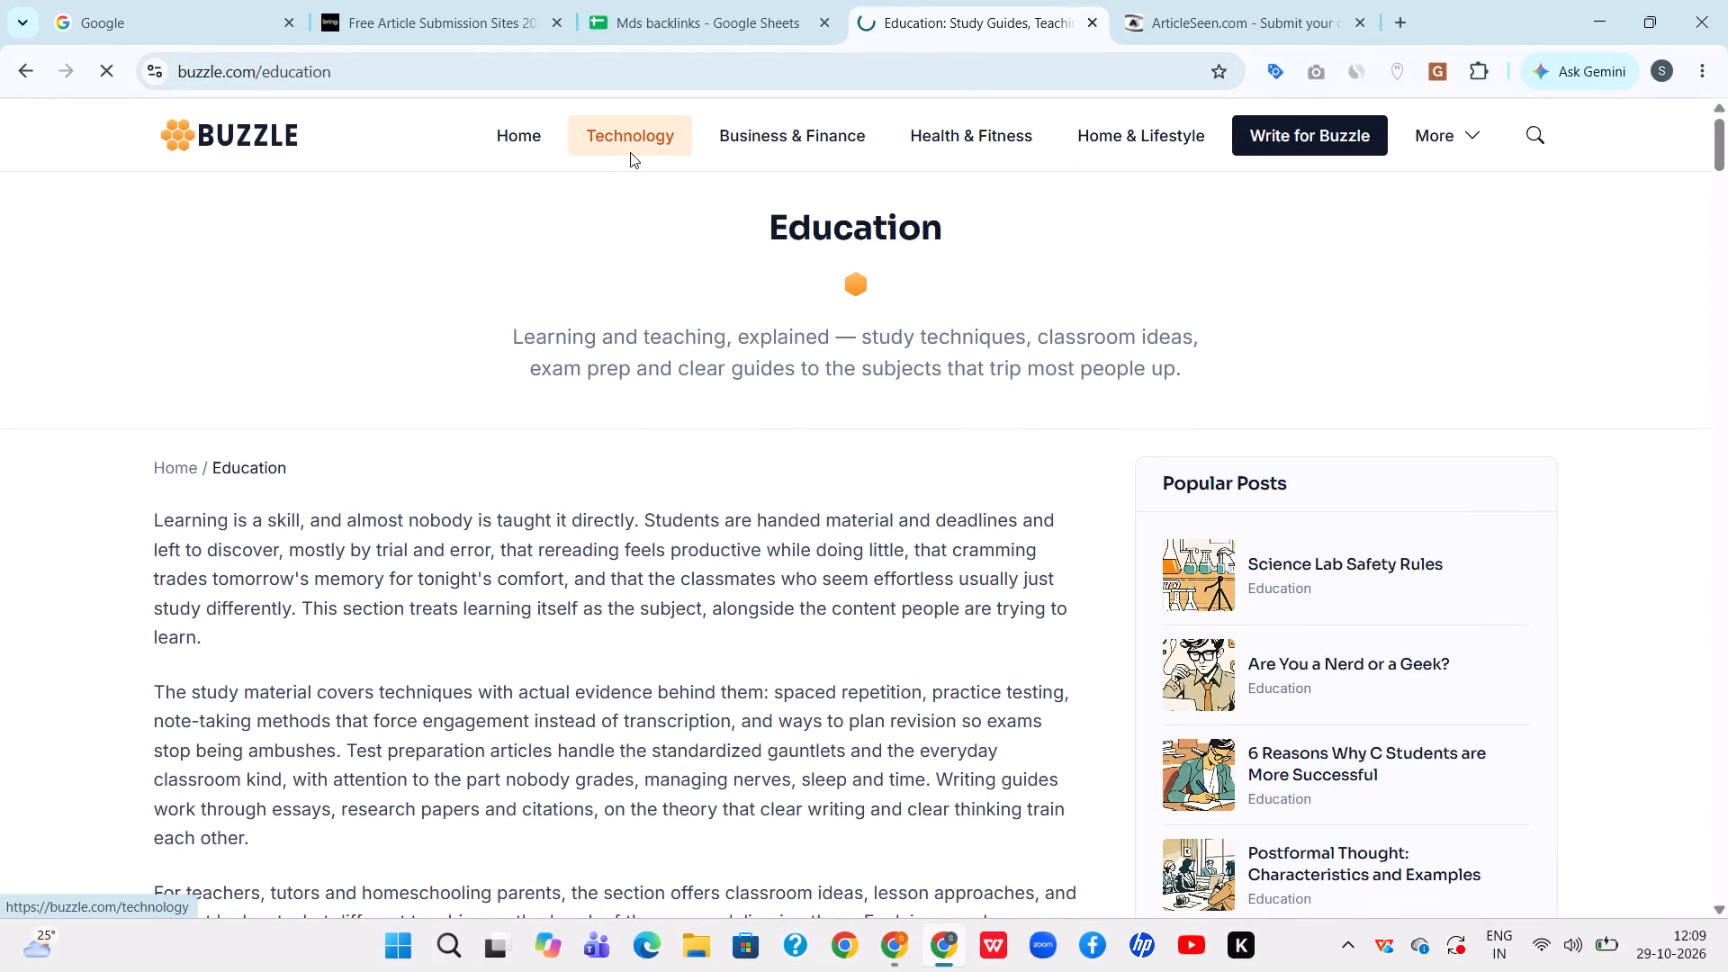
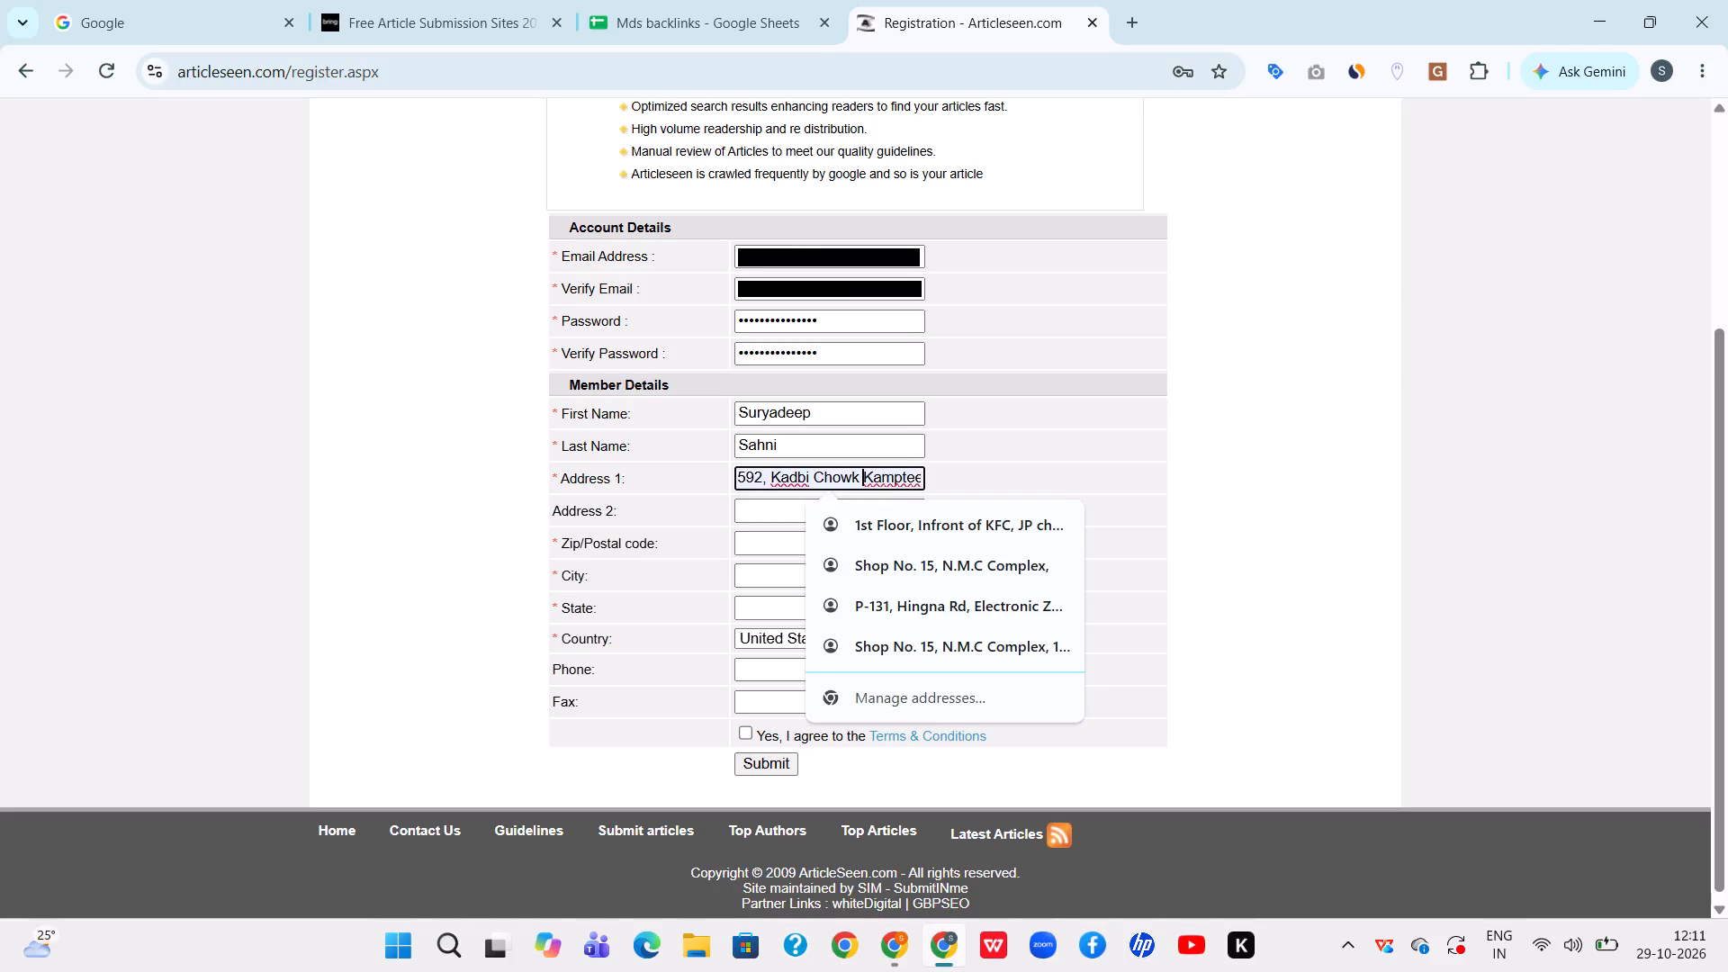
{"action": "scroll", "coordinate": [868, 481], "scroll_direction": "left", "scroll_amount": 1}
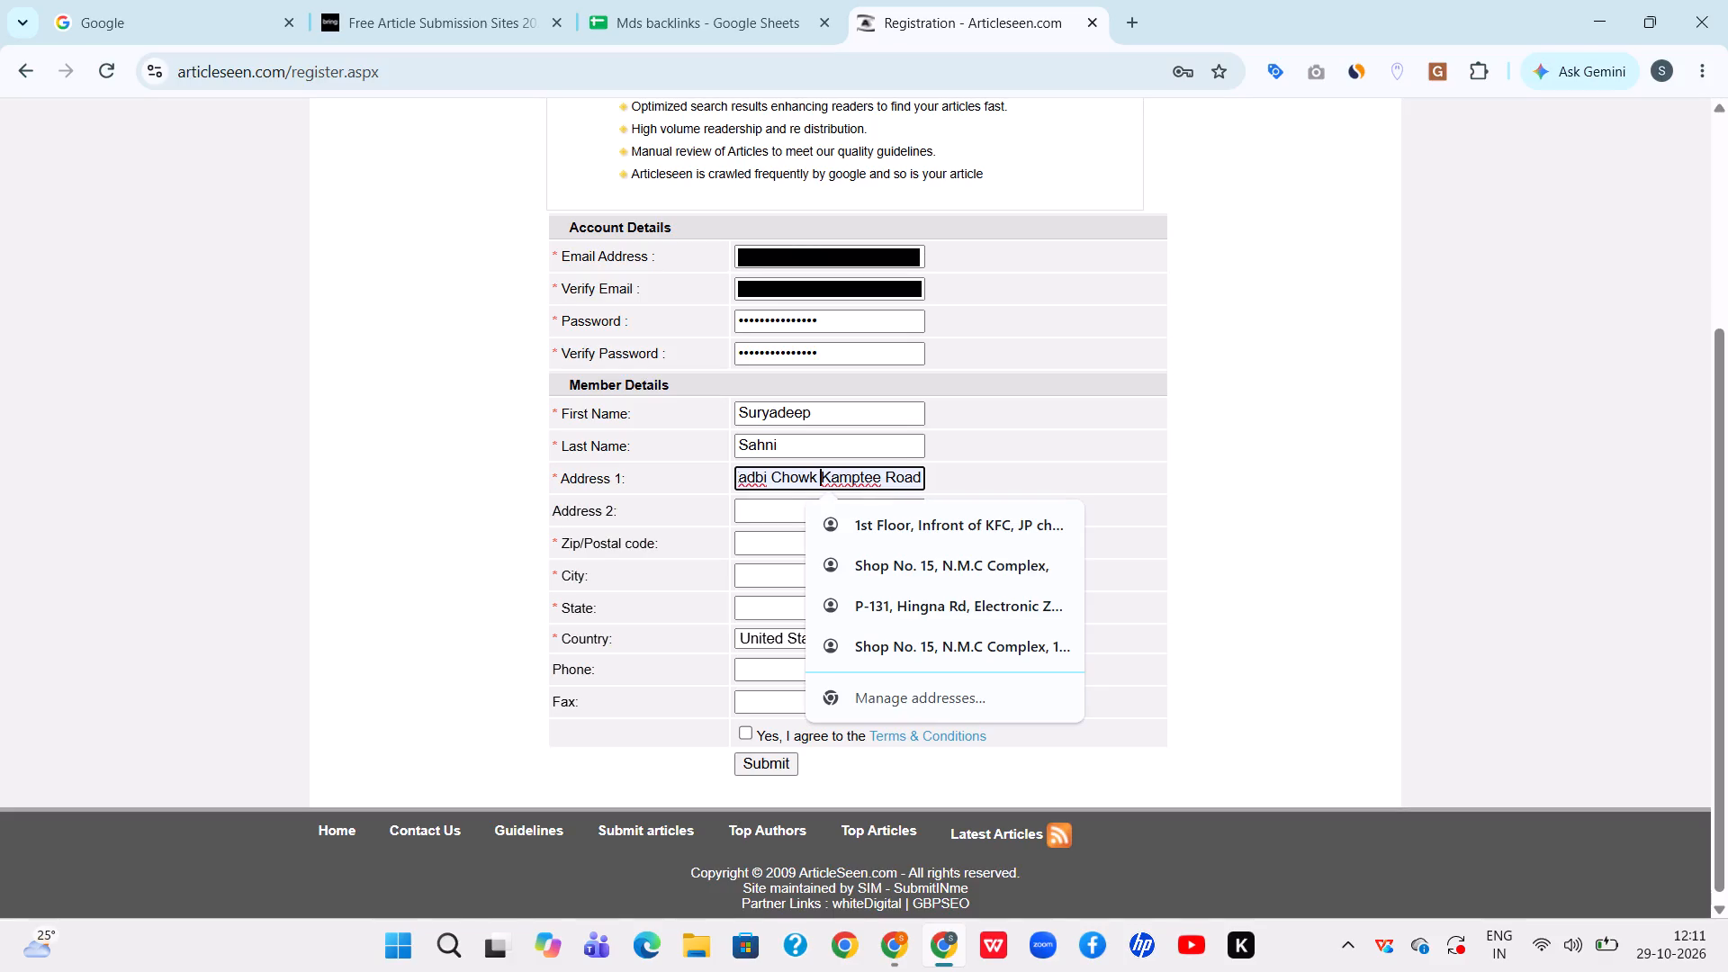
{"action": "left_click", "coordinate": [841, 472]}
{"action": "left_click_drag", "start_coordinate": [841, 472], "coordinate": [964, 473]}
{"action": "key", "text": "ctrl+c"}
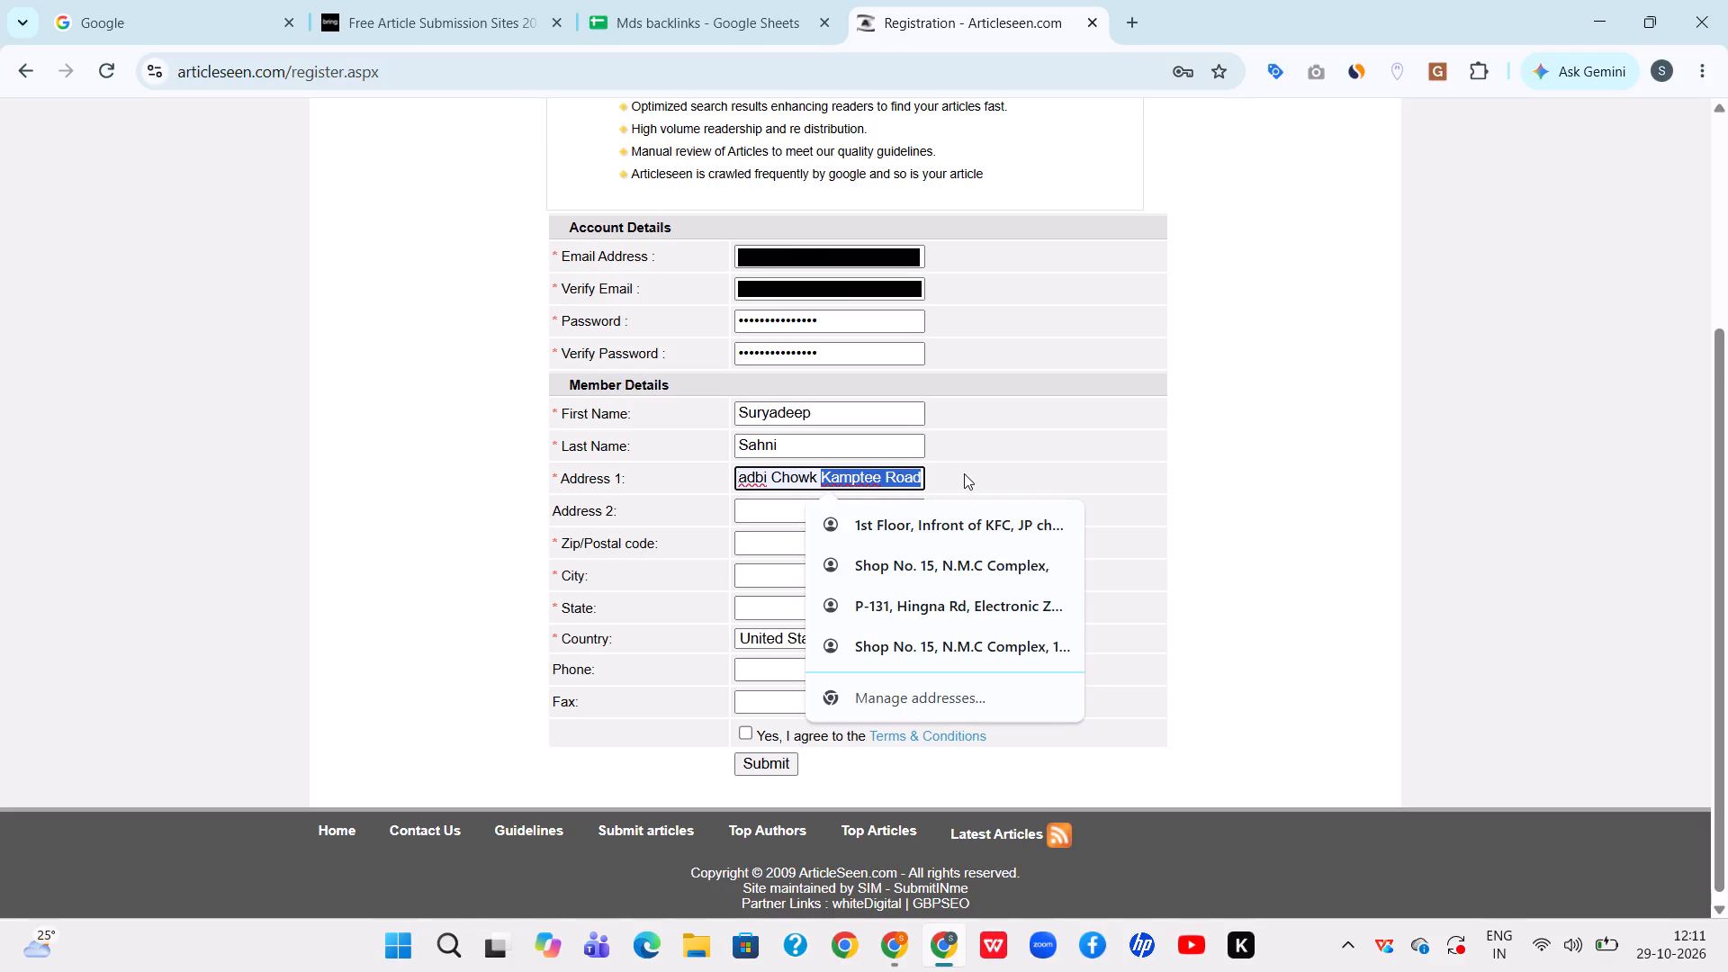
{"action": "key", "text": "BackSpace"}
{"action": "left_click", "coordinate": [785, 510]}
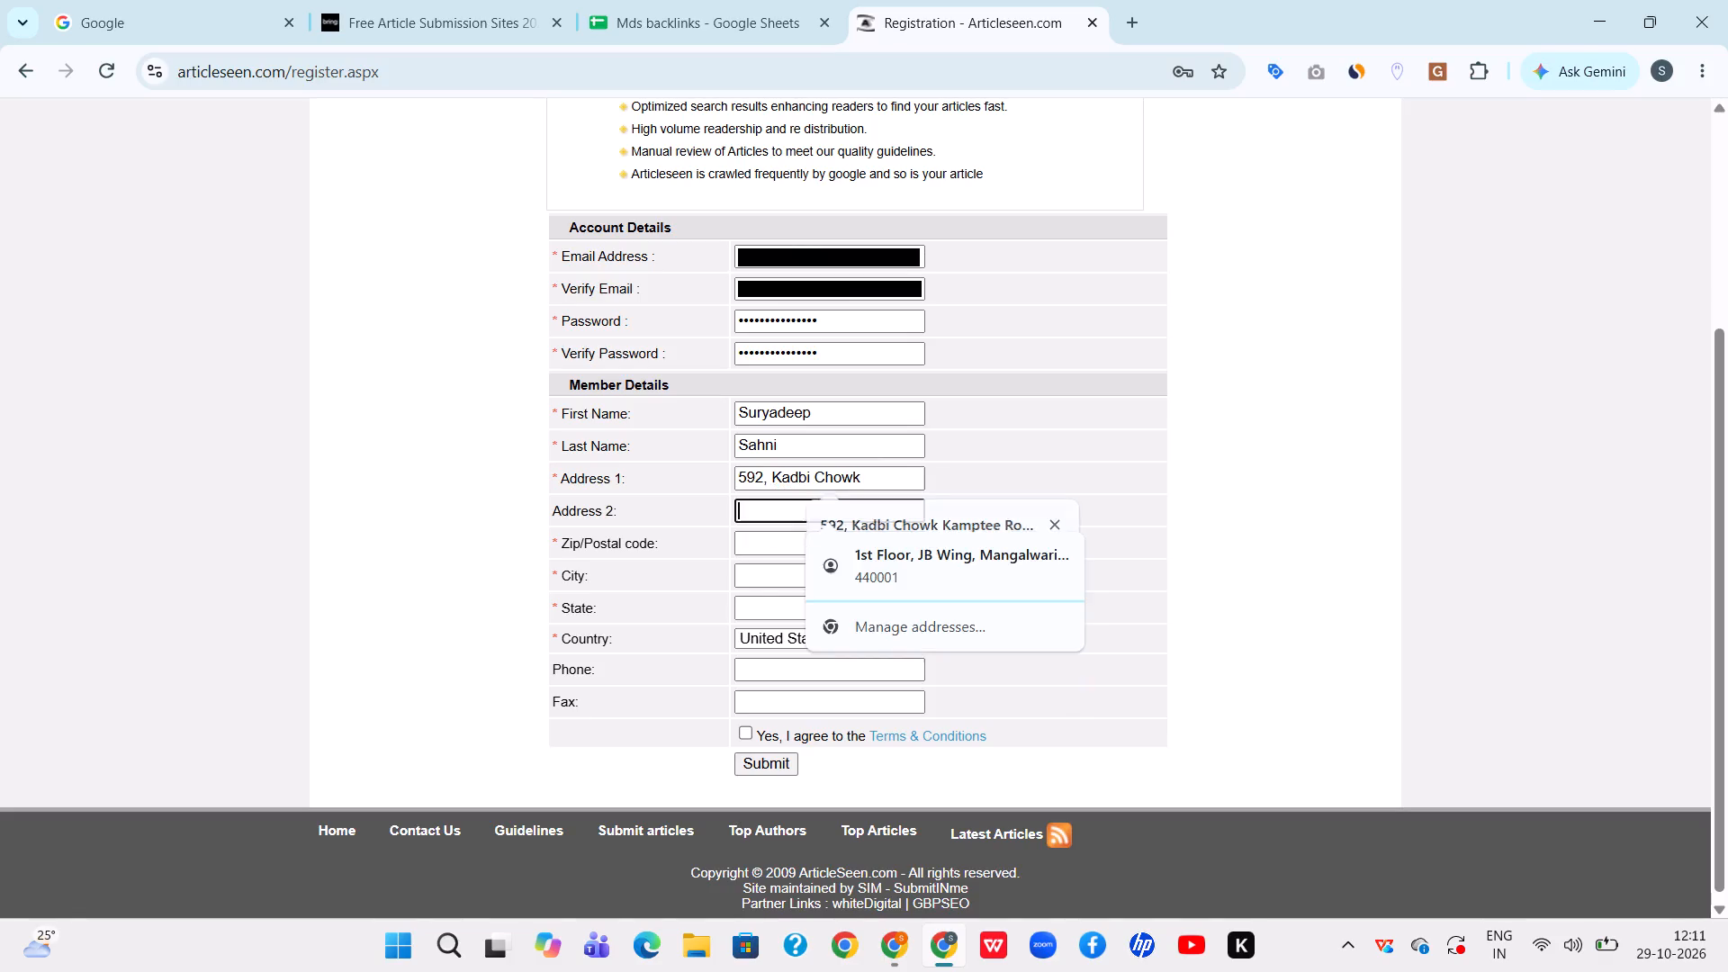
{"action": "key", "text": "ctrl+v"}
{"action": "key", "text": "space"}
{"action": "type", "text": "Nagpur"}
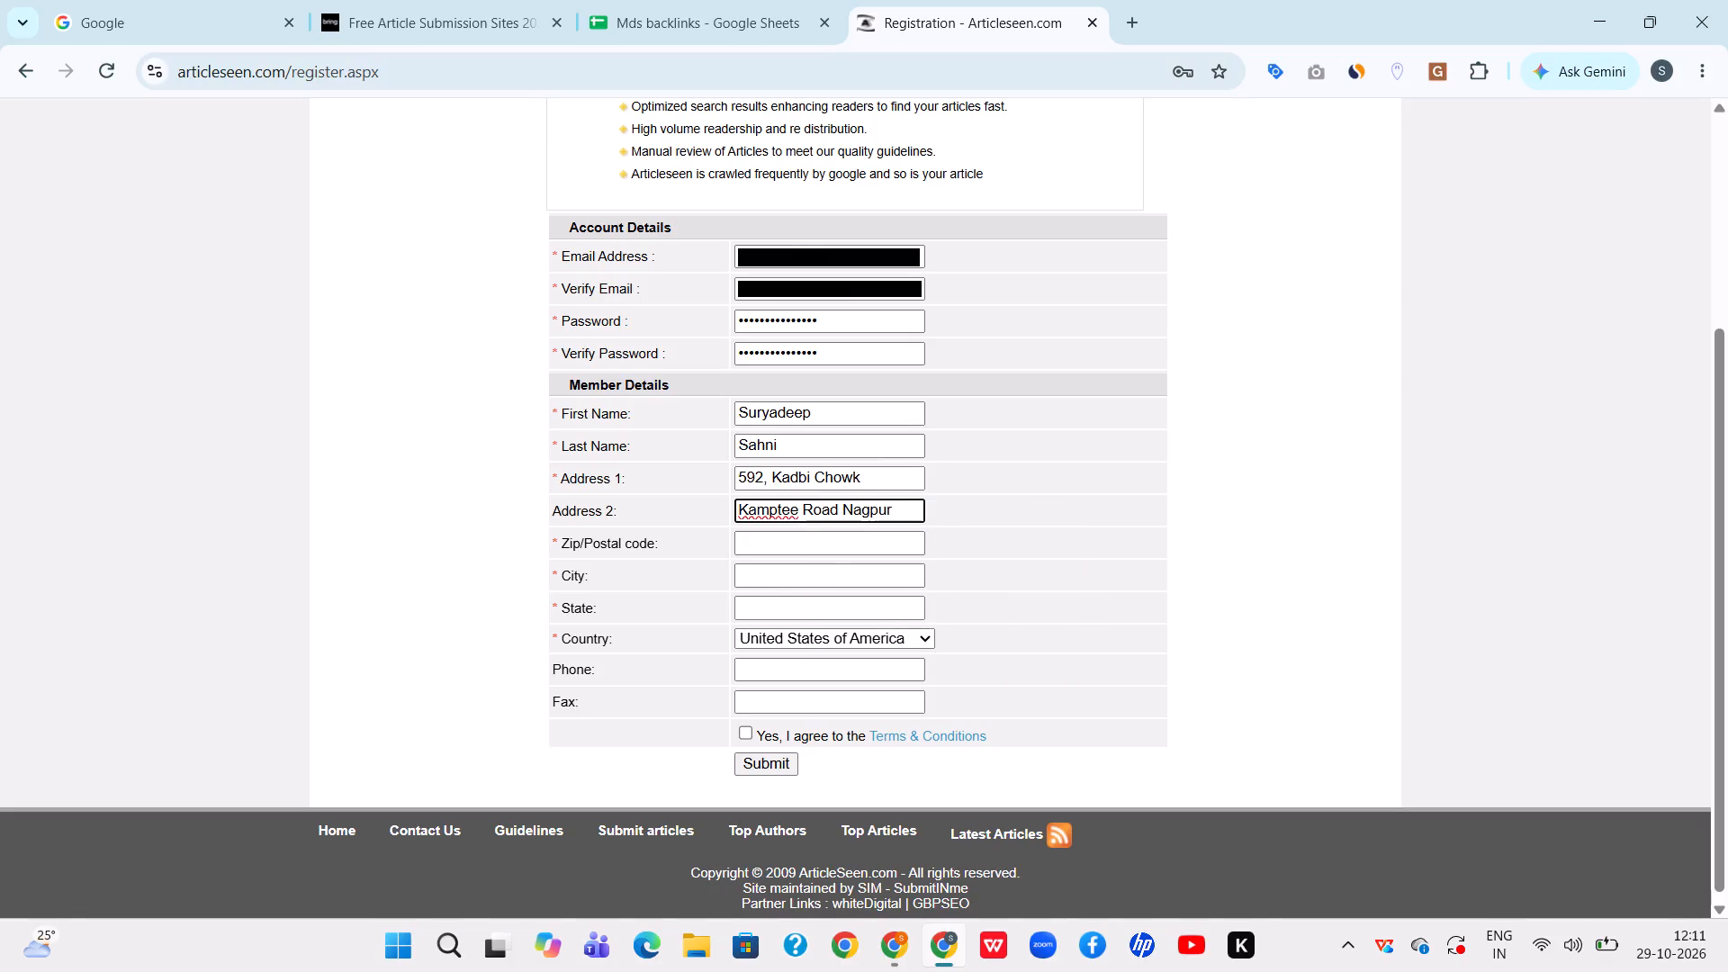
Fill in the member's postal code, city and state in the Articleseen registration form.
{"action": "left_click", "coordinate": [782, 541]}
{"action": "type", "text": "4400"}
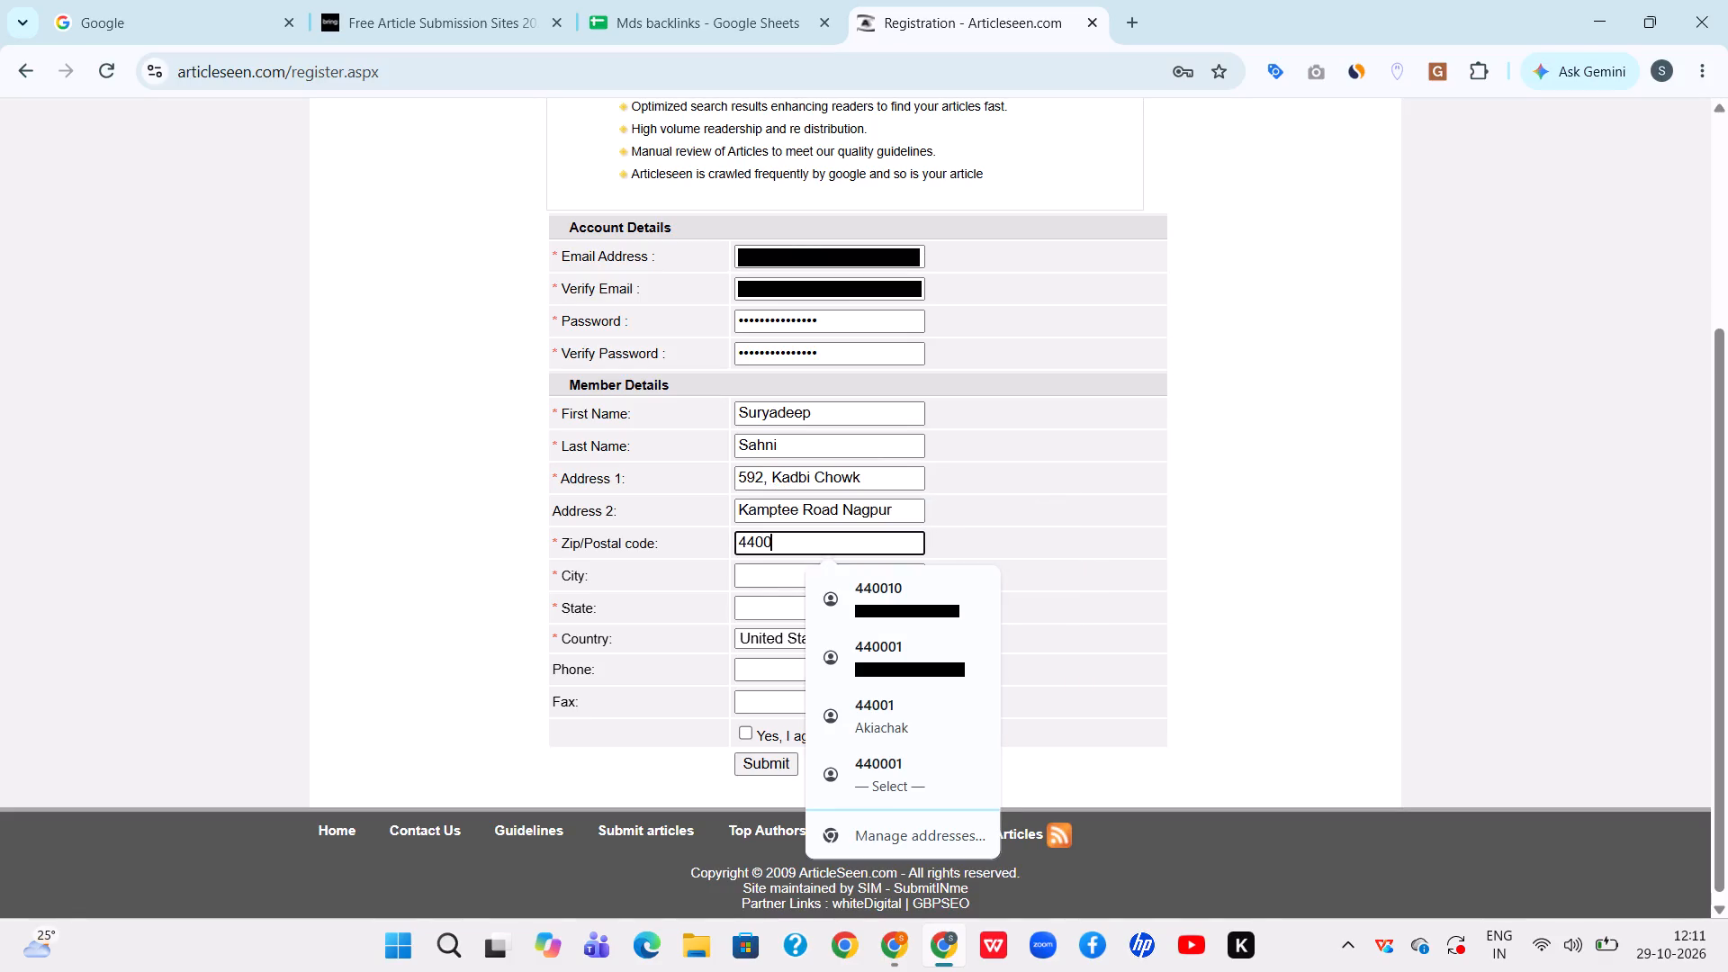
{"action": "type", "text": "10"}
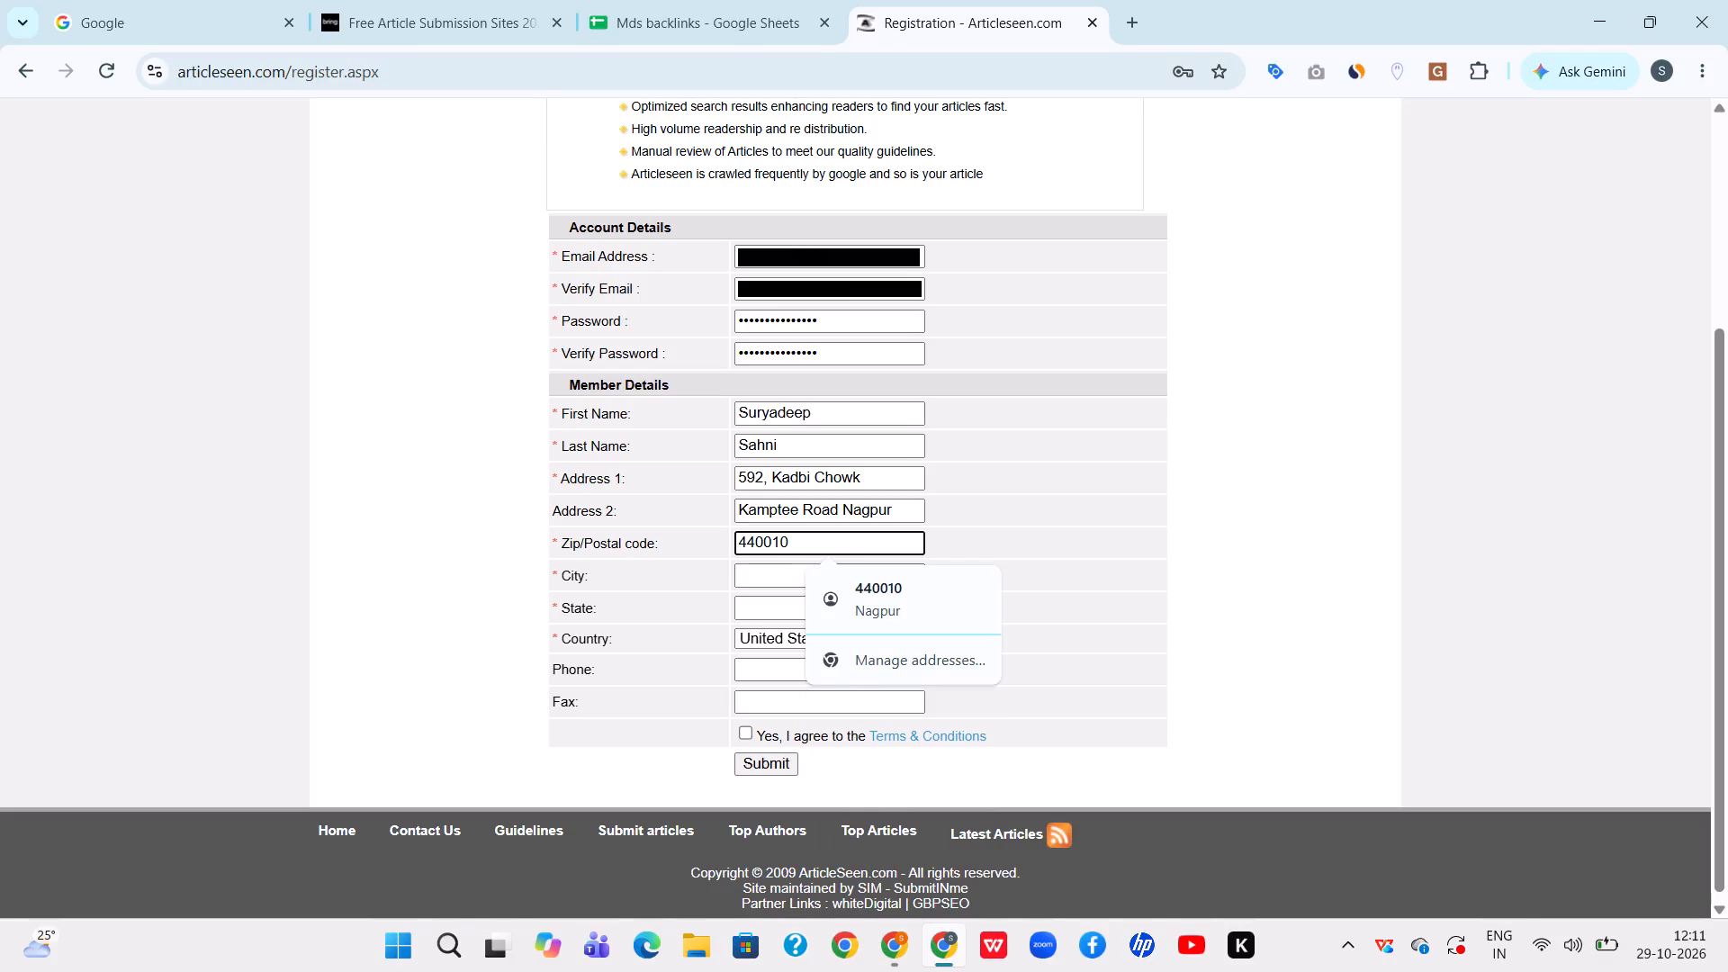
{"action": "left_click", "coordinate": [756, 577]}
{"action": "type", "text": "Nagpur"}
{"action": "left_click", "coordinate": [742, 611]}
{"action": "type", "text": "Maha"}
{"action": "type", "text": "ra"}
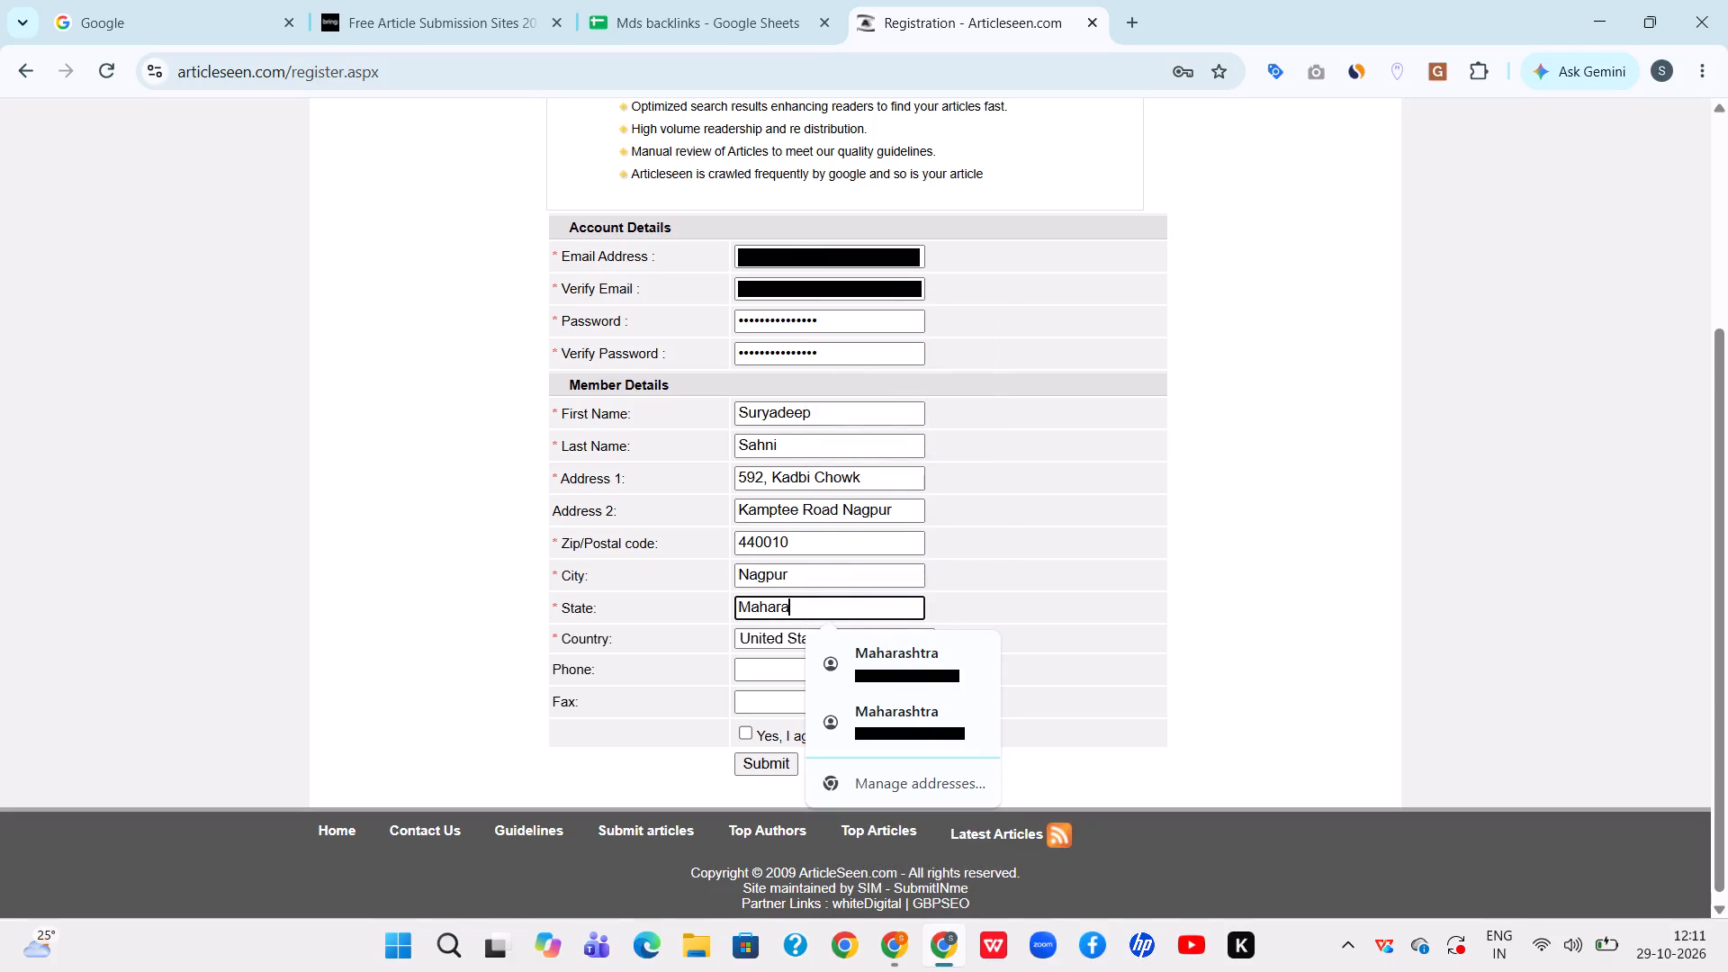
{"action": "type", "text": "shtra"}
Set the member's country to India.
{"action": "left_click", "coordinate": [616, 639]}
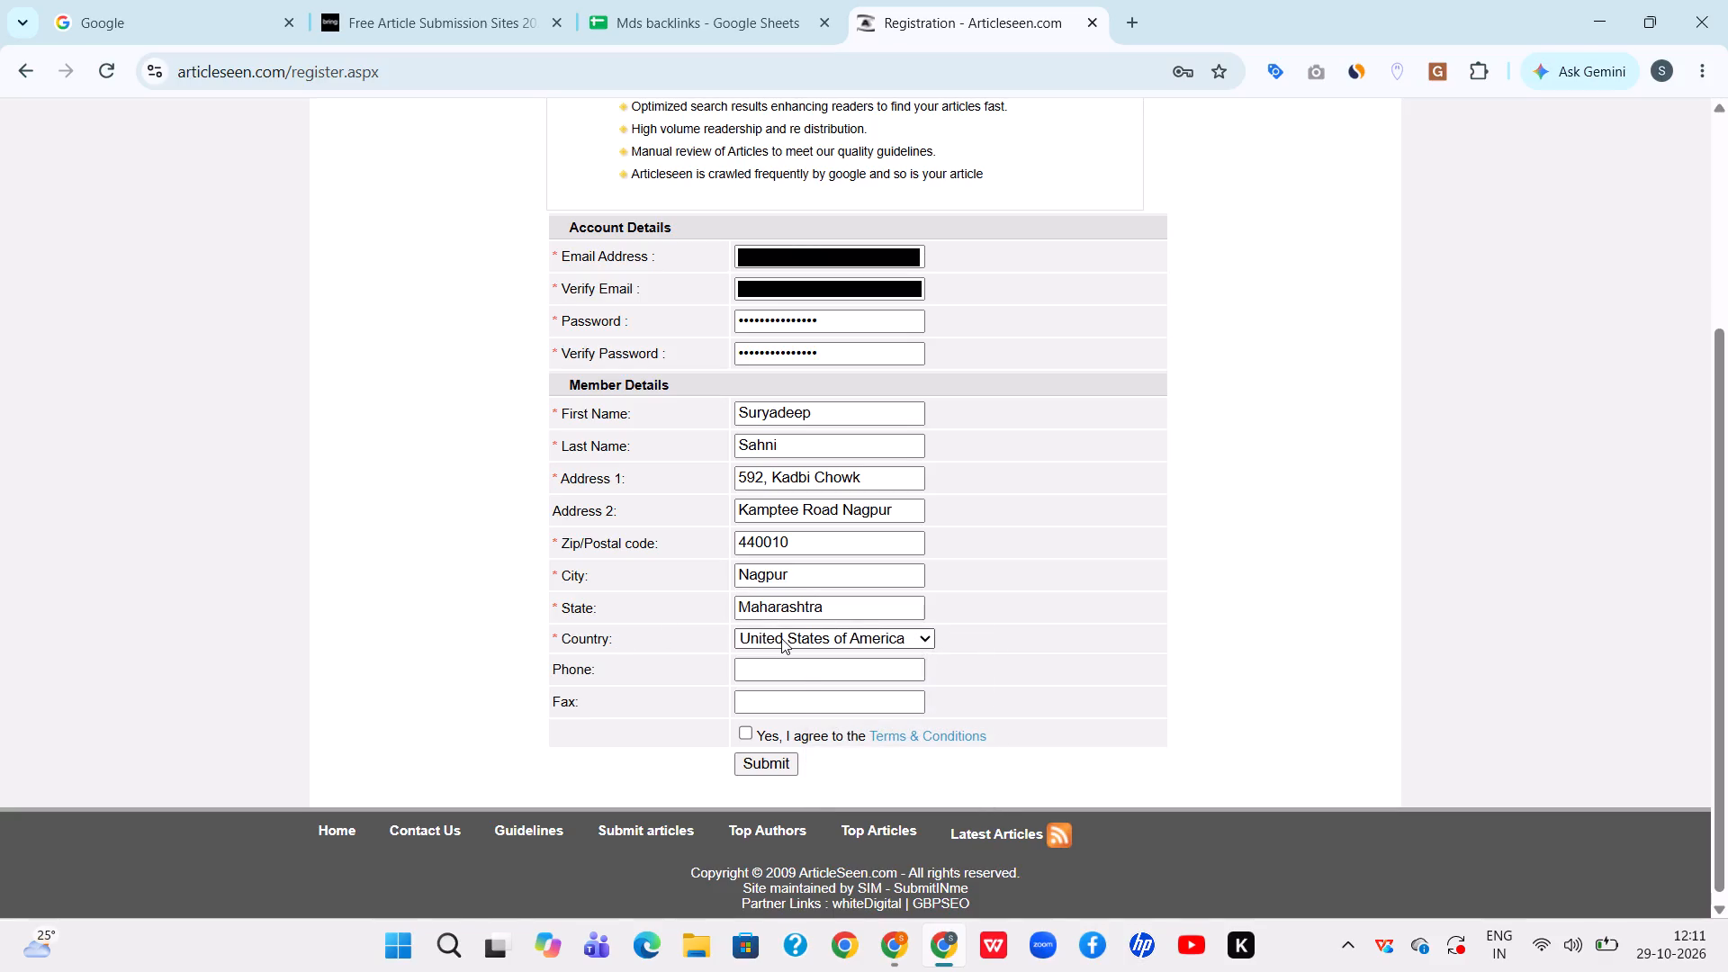
{"action": "scroll", "coordinate": [781, 638], "scroll_direction": "down", "scroll_amount": 2}
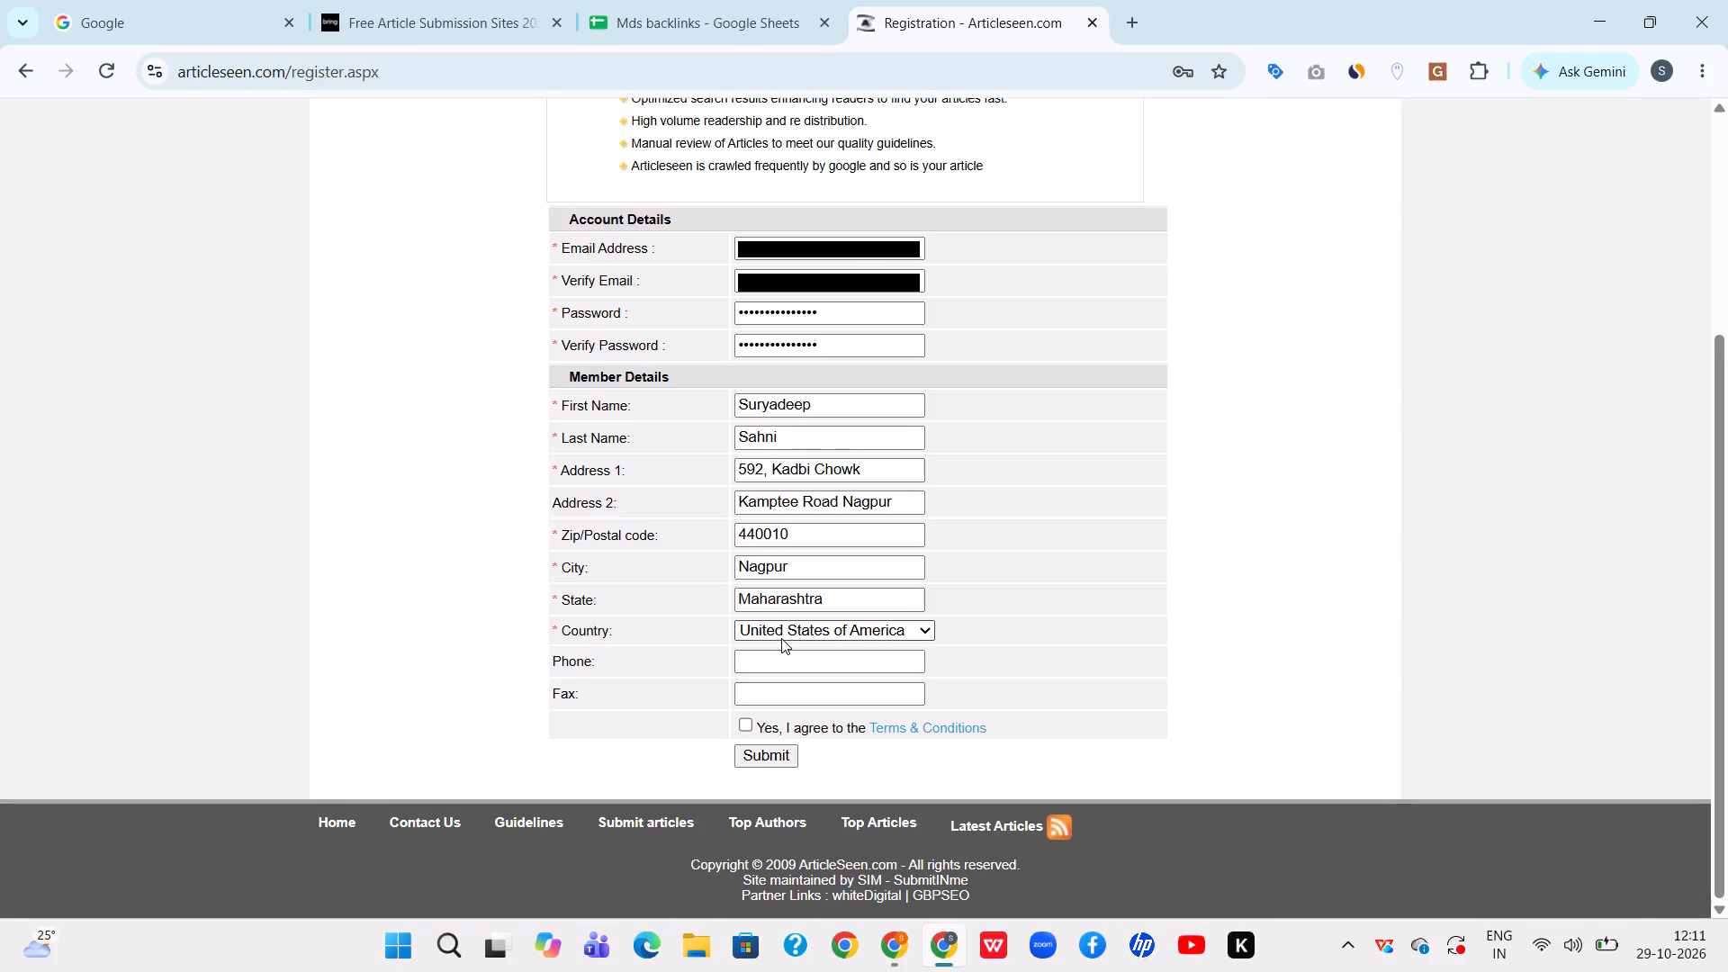
{"action": "left_click", "coordinate": [781, 638]}
{"action": "type", "text": "in"}
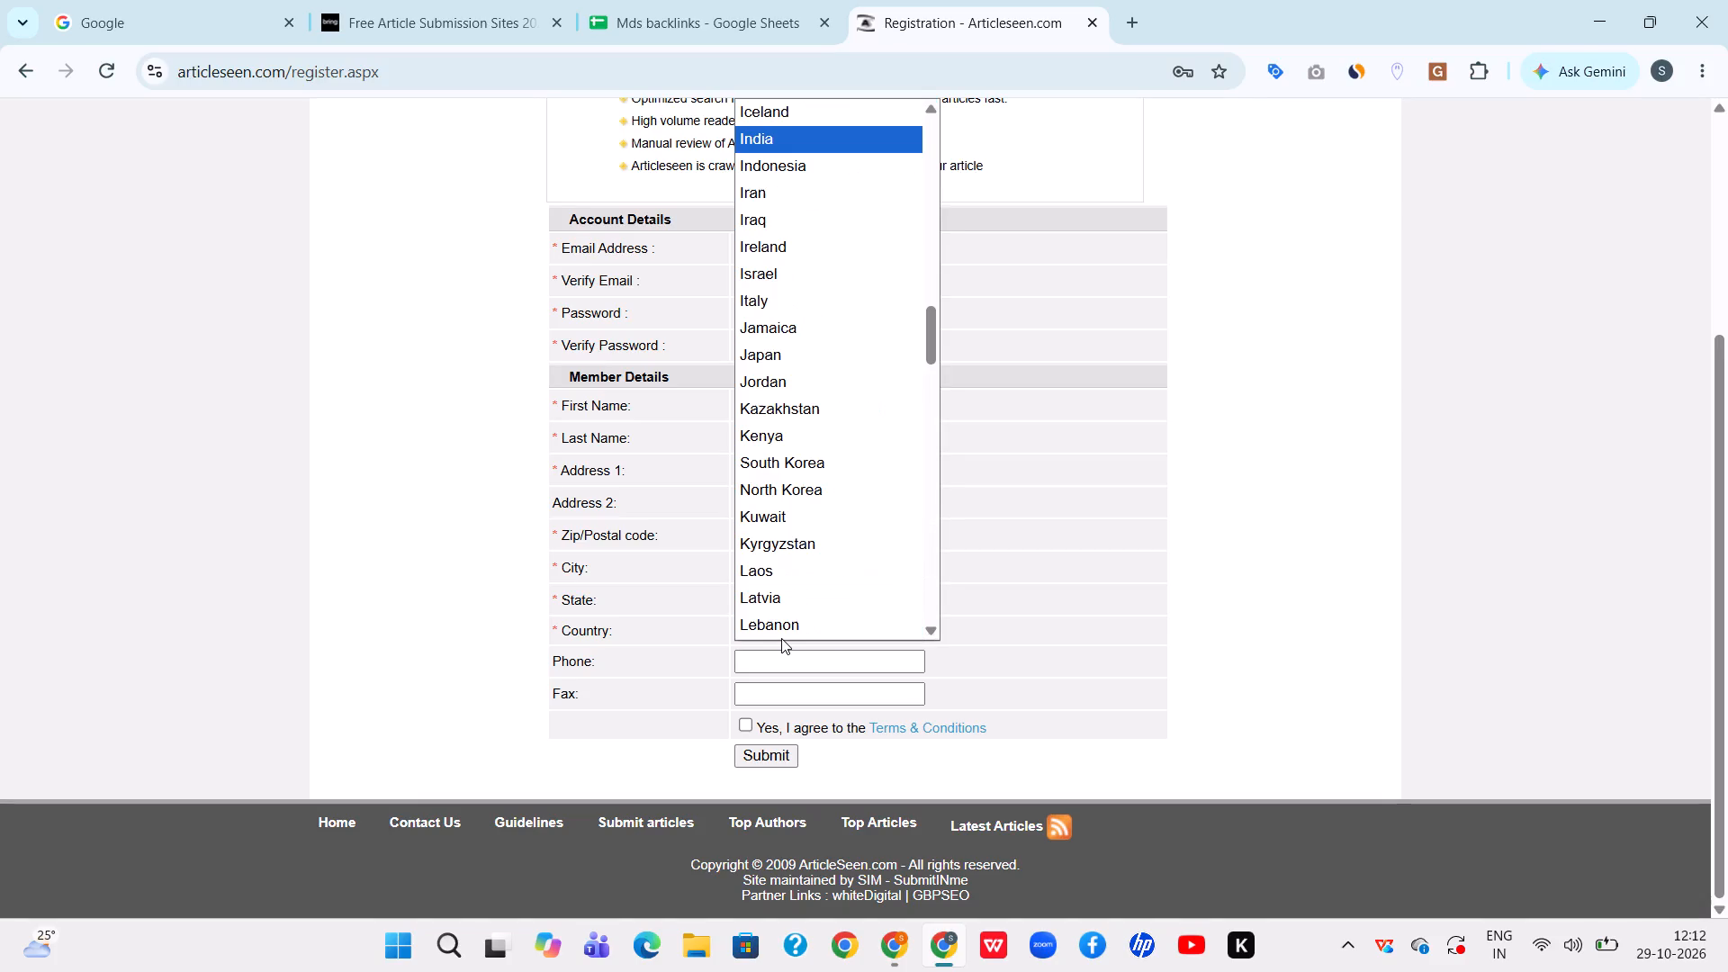
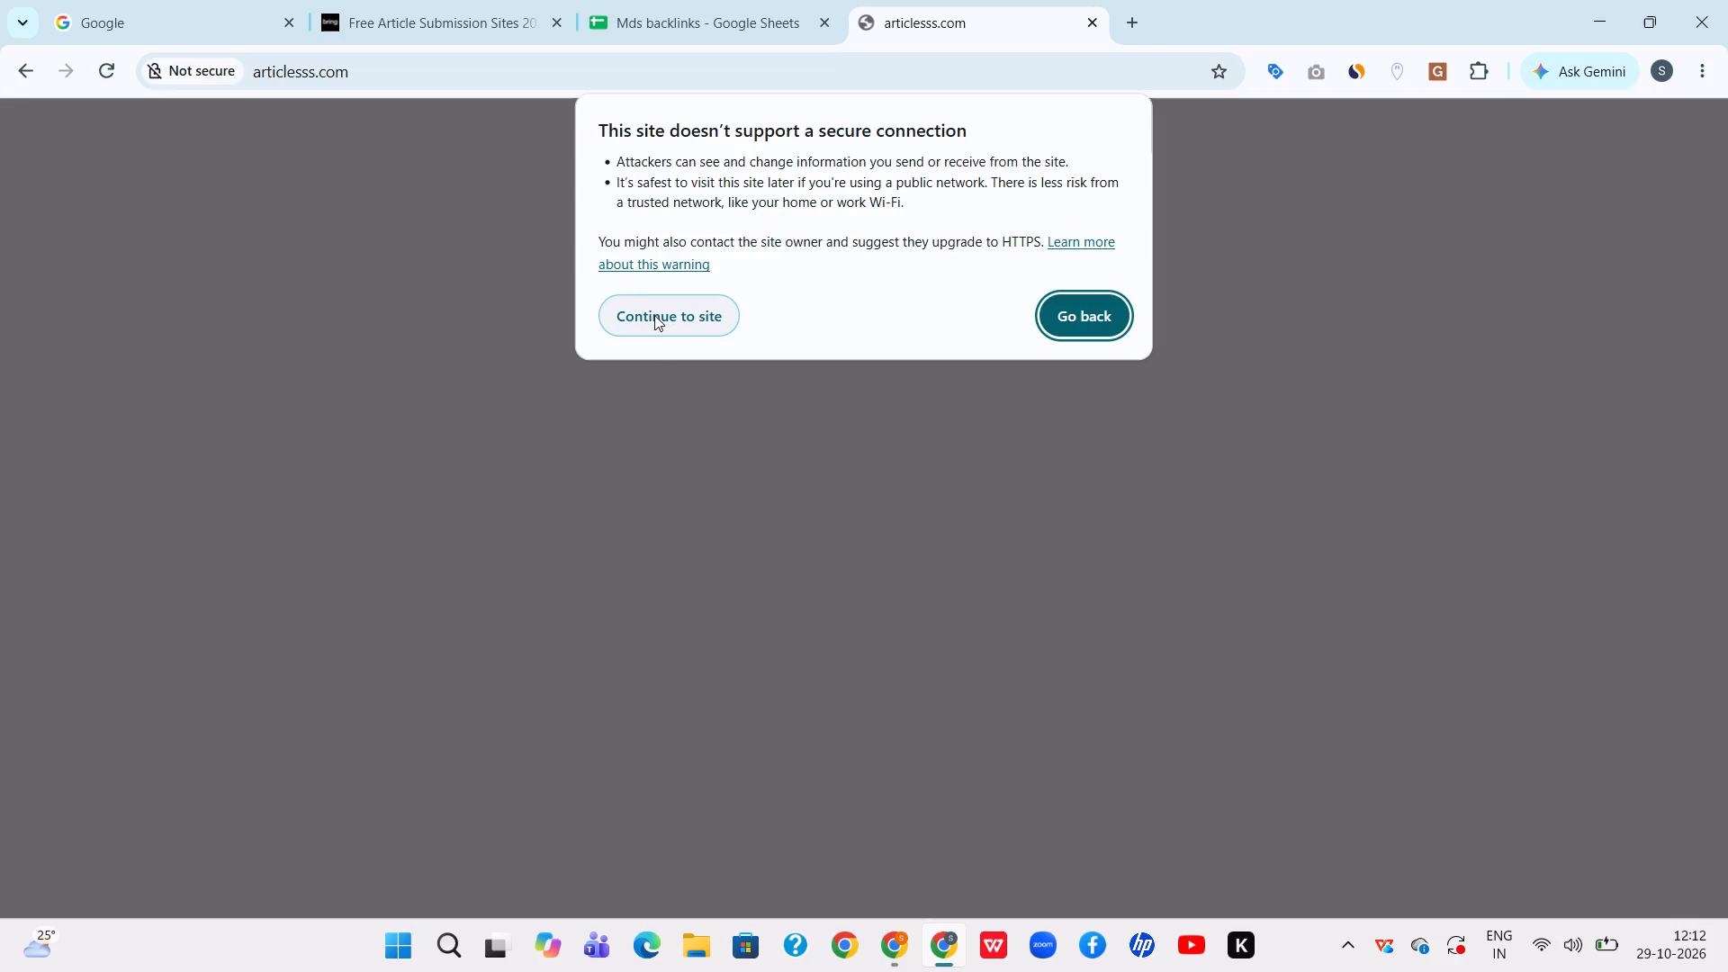
Continue to articlesss.com despite the insecure connection and examine the article directory's catalog of categories.
{"action": "left_click", "coordinate": [652, 318]}
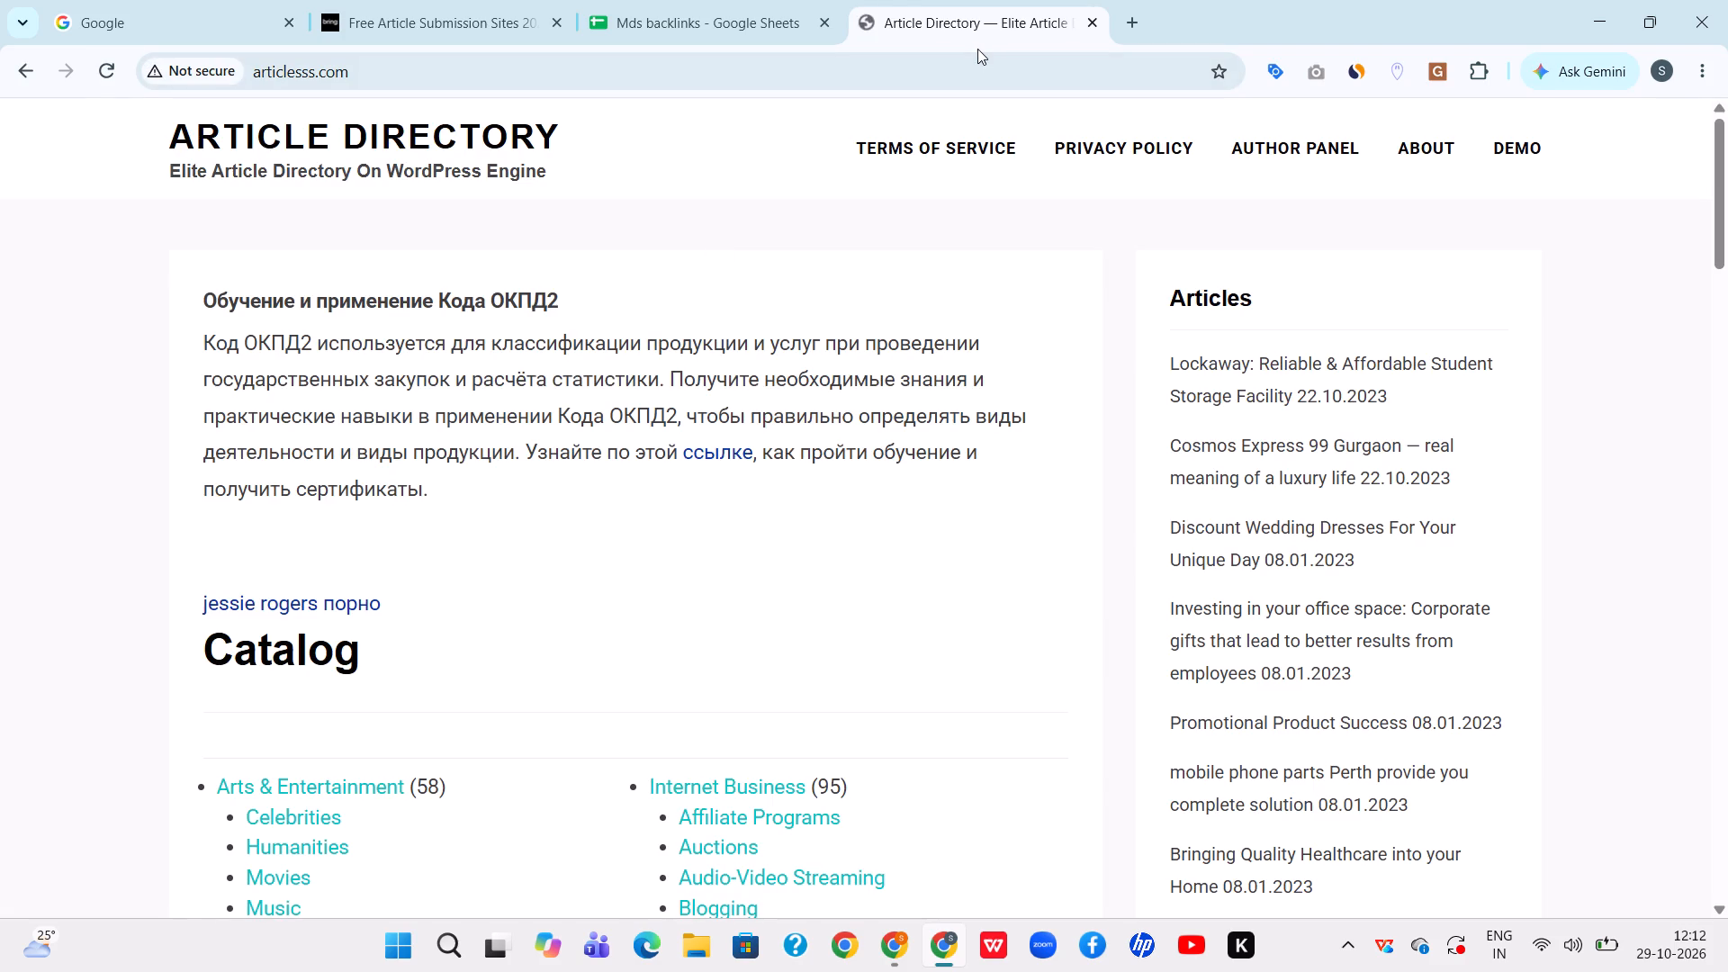
{"action": "scroll", "coordinate": [966, 206], "scroll_direction": "down", "scroll_amount": 1}
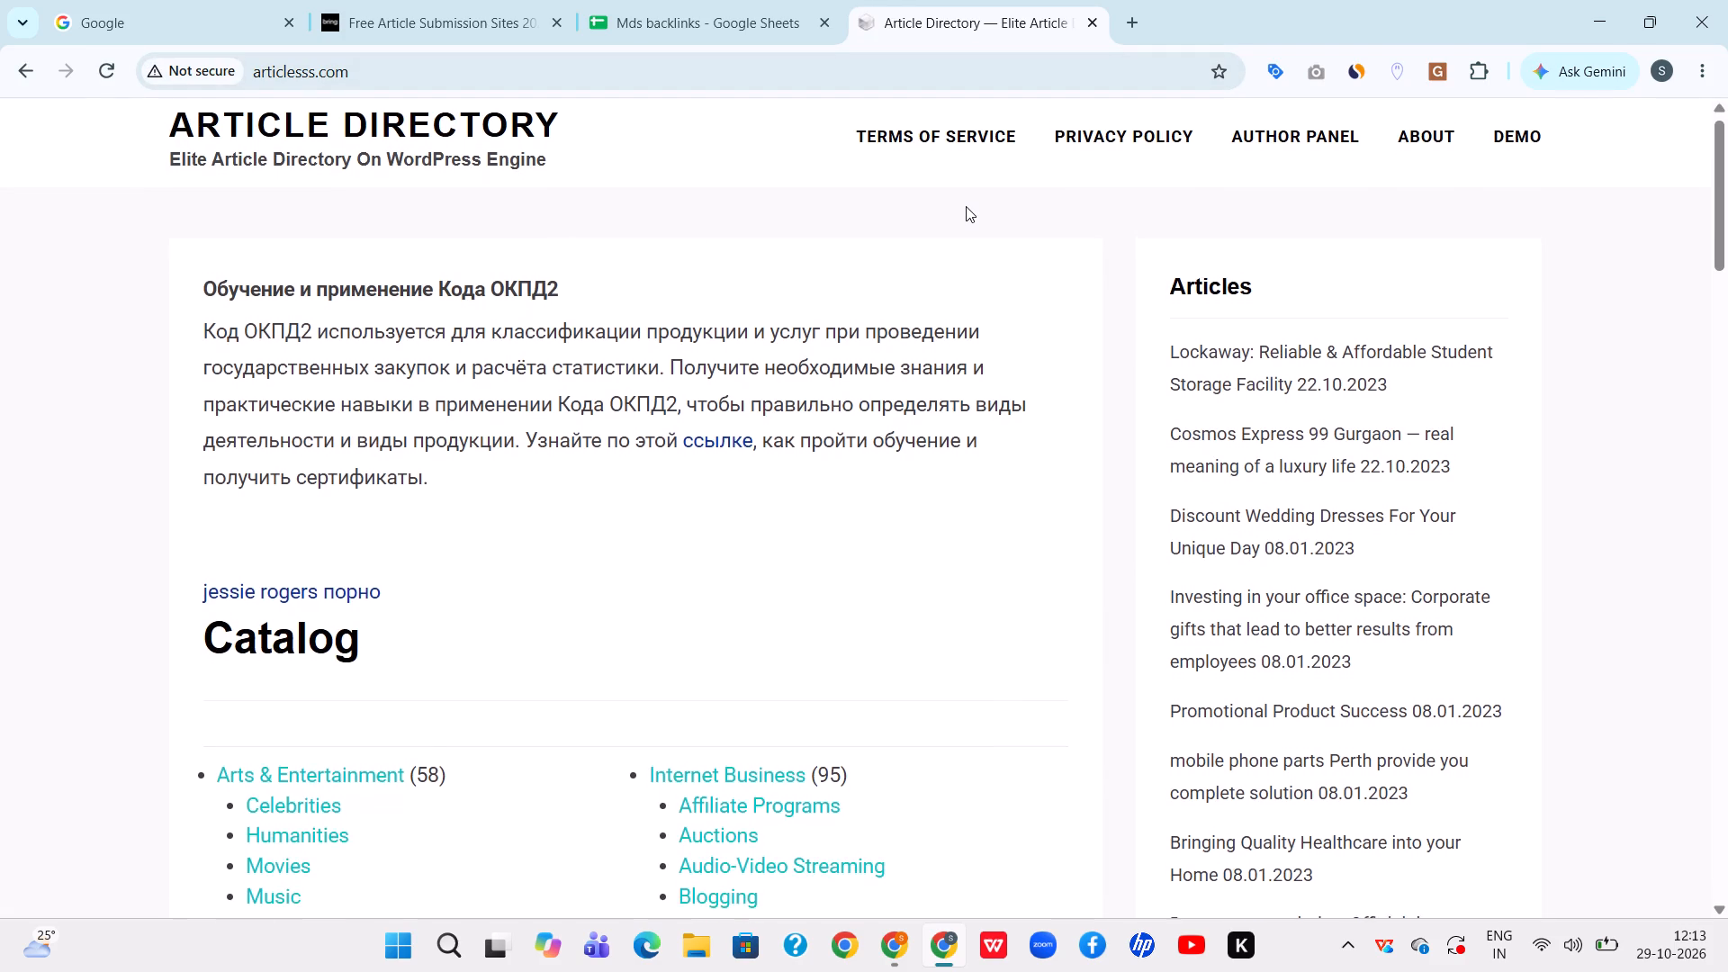
{"action": "scroll", "coordinate": [966, 206], "scroll_direction": "down", "scroll_amount": 1}
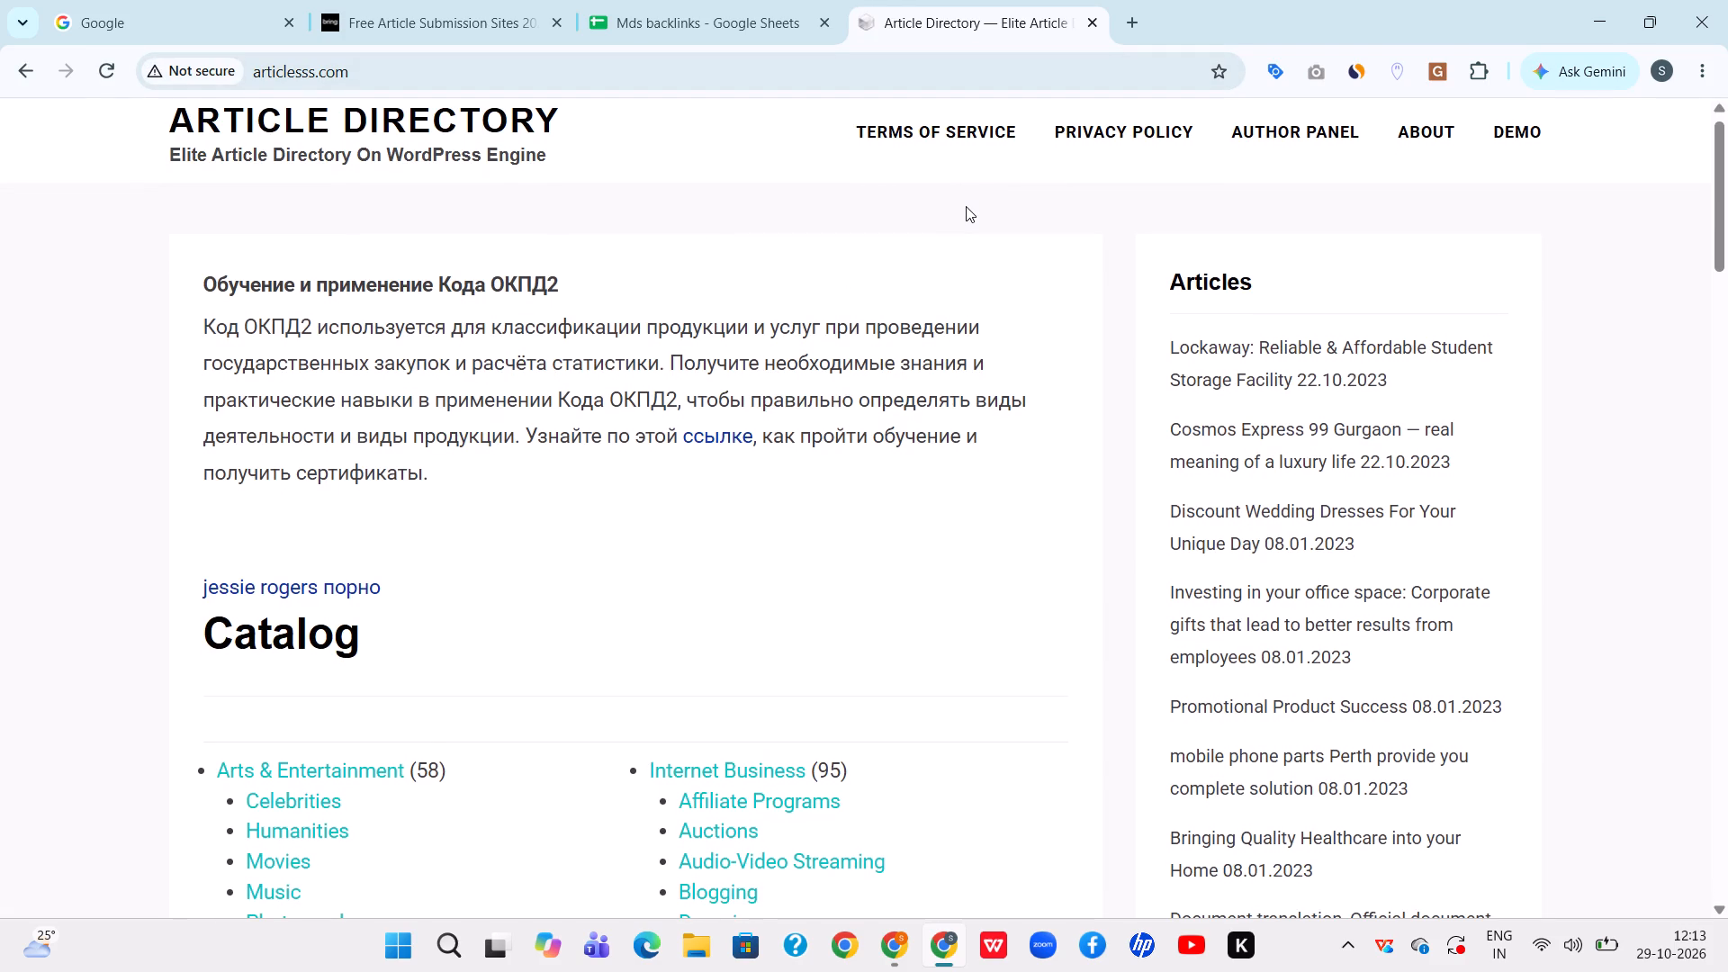
{"action": "key", "text": "Page_Down"}
{"action": "key", "text": "Page_Down"}
{"action": "key", "text": "Page_Down"}
{"action": "key", "text": "Page_Down"}
{"action": "key", "text": "Page_Down"}
{"action": "key", "text": "Page_Down"}
{"action": "key", "text": "Page_Down"}
{"action": "key", "text": "Page_Down"}
{"action": "key", "text": "Page_Down"}
{"action": "key", "text": "Page_Down"}
{"action": "key", "text": "Page_Down"}
{"action": "key", "text": "Page_Down"}
{"action": "key", "text": "Page_Down"}
{"action": "key", "text": "Page_Down"}
{"action": "key", "text": "Page_Down"}
{"action": "key", "text": "Page_Down"}
{"action": "key", "text": "Page_Down"}
{"action": "key", "text": "Page_Down"}
{"action": "key", "text": "Page_Down"}
{"action": "key", "text": "Page_Down"}
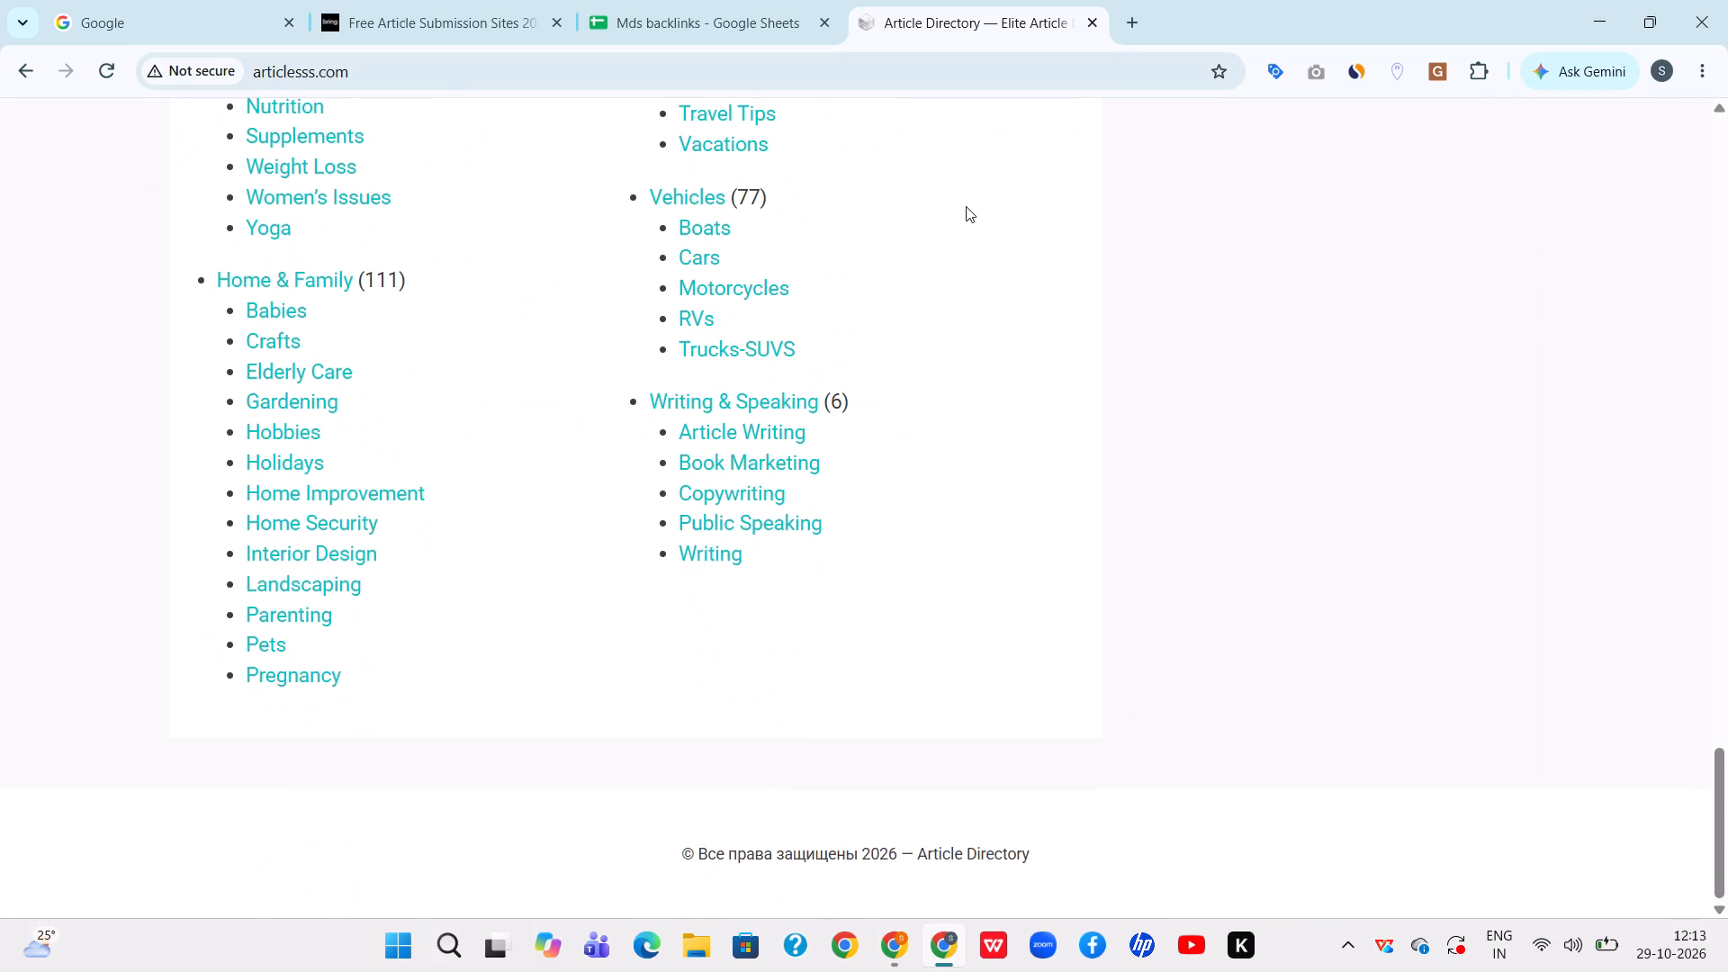
{"action": "scroll", "coordinate": [561, 457], "scroll_direction": "up", "scroll_amount": 3}
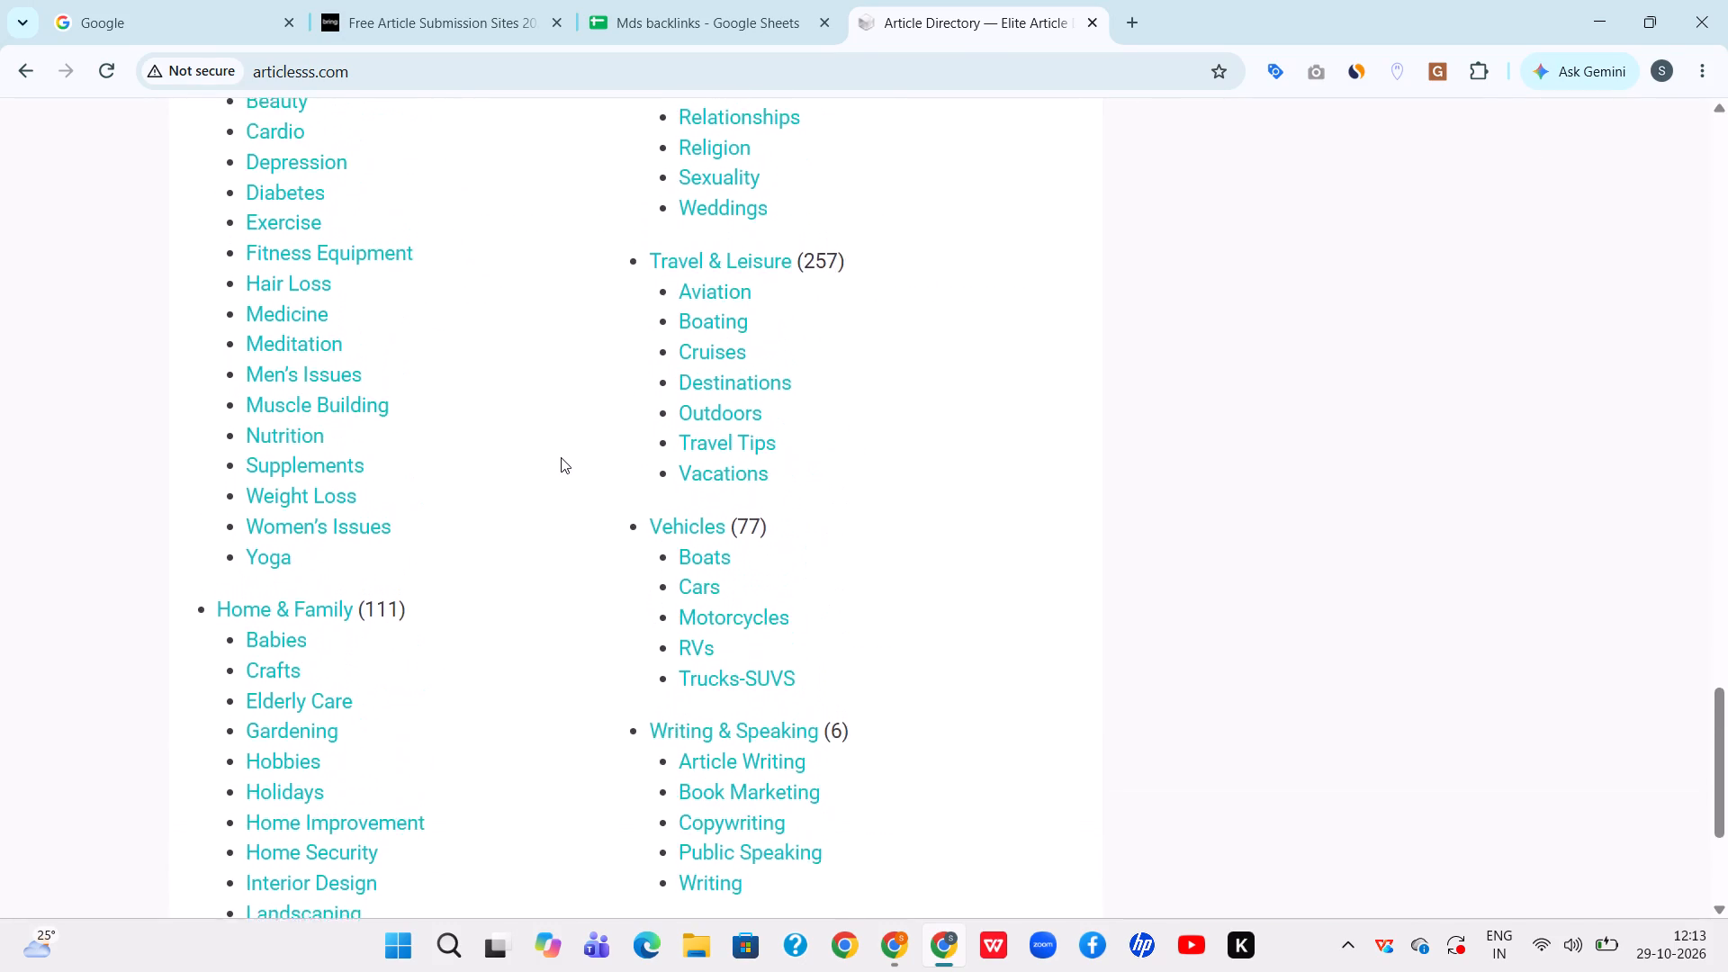
{"action": "scroll", "coordinate": [561, 457], "scroll_direction": "up", "scroll_amount": 1}
{"action": "key", "text": "Page_Up"}
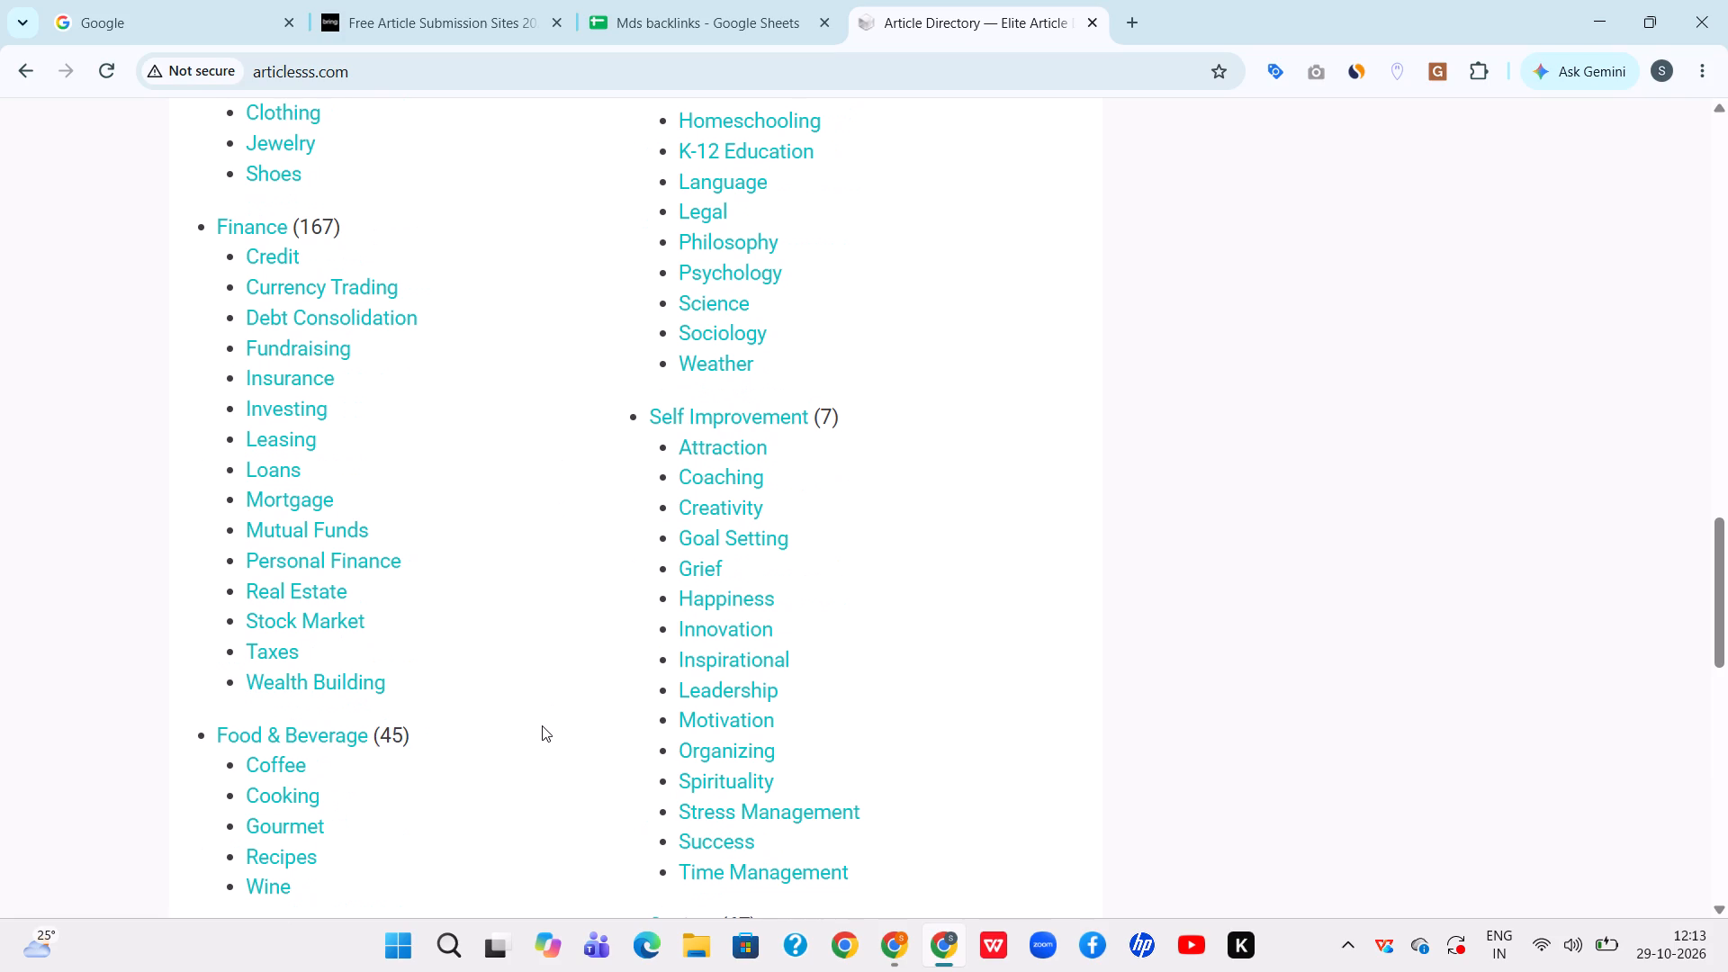
{"action": "scroll", "coordinate": [542, 725], "scroll_direction": "up", "scroll_amount": 4}
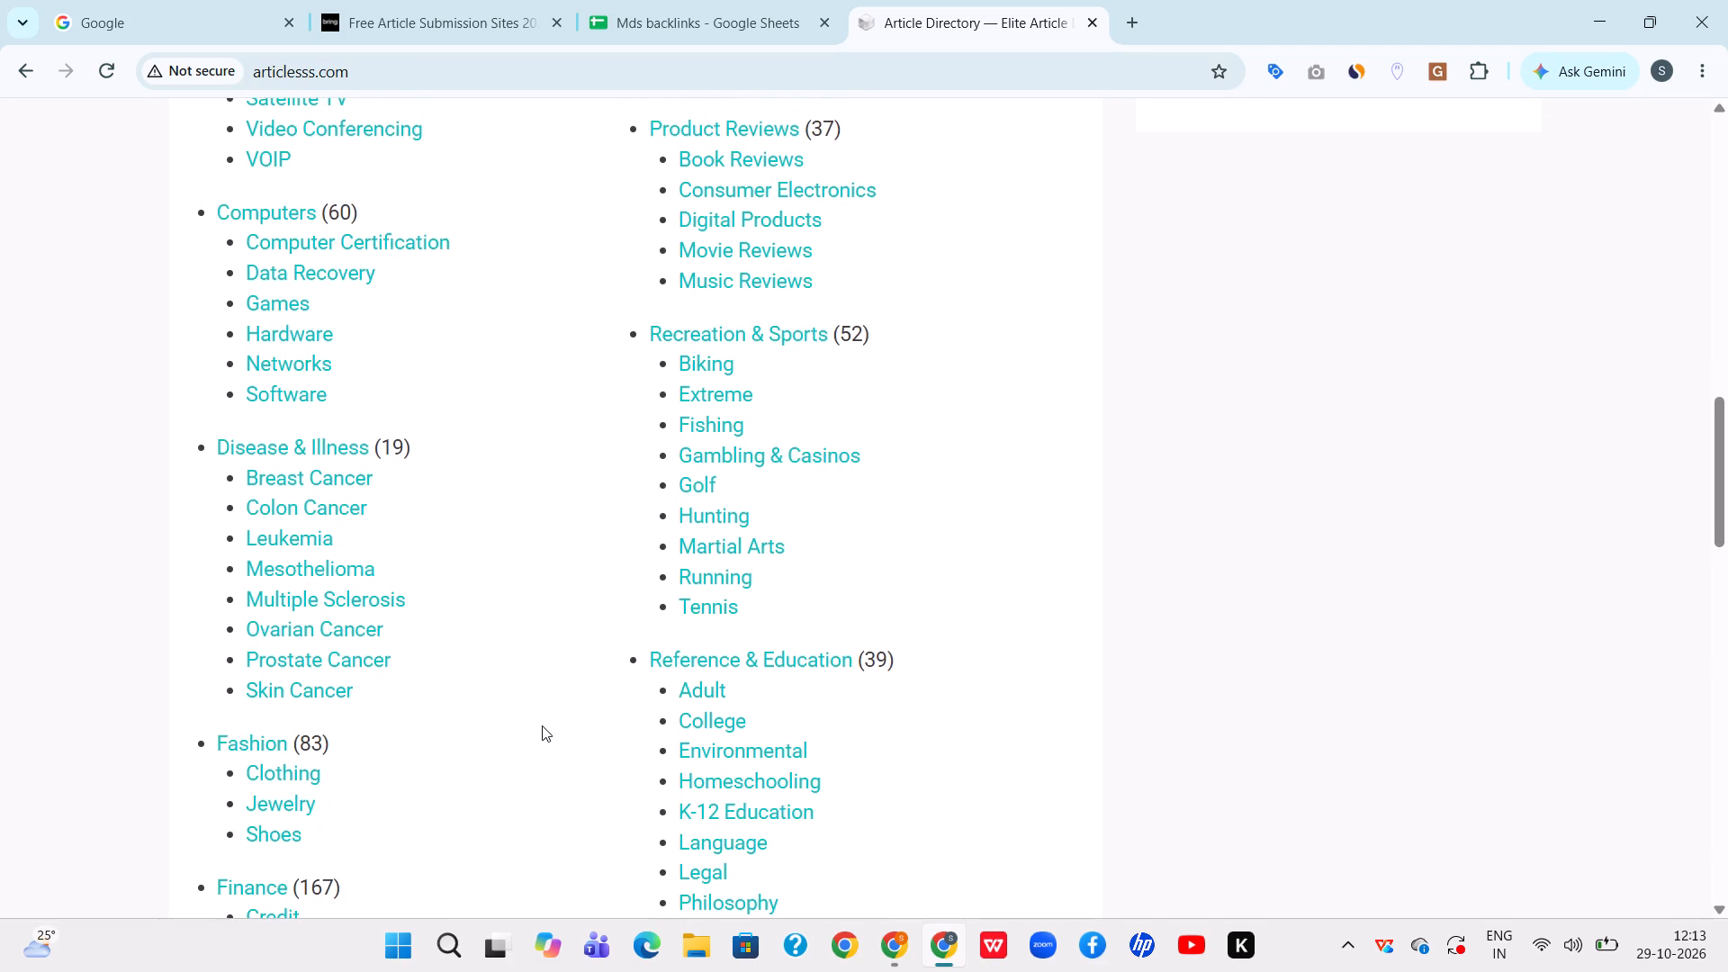
{"action": "scroll", "coordinate": [542, 725], "scroll_direction": "up", "scroll_amount": 1}
{"action": "scroll", "coordinate": [542, 725], "scroll_direction": "down", "scroll_amount": 2}
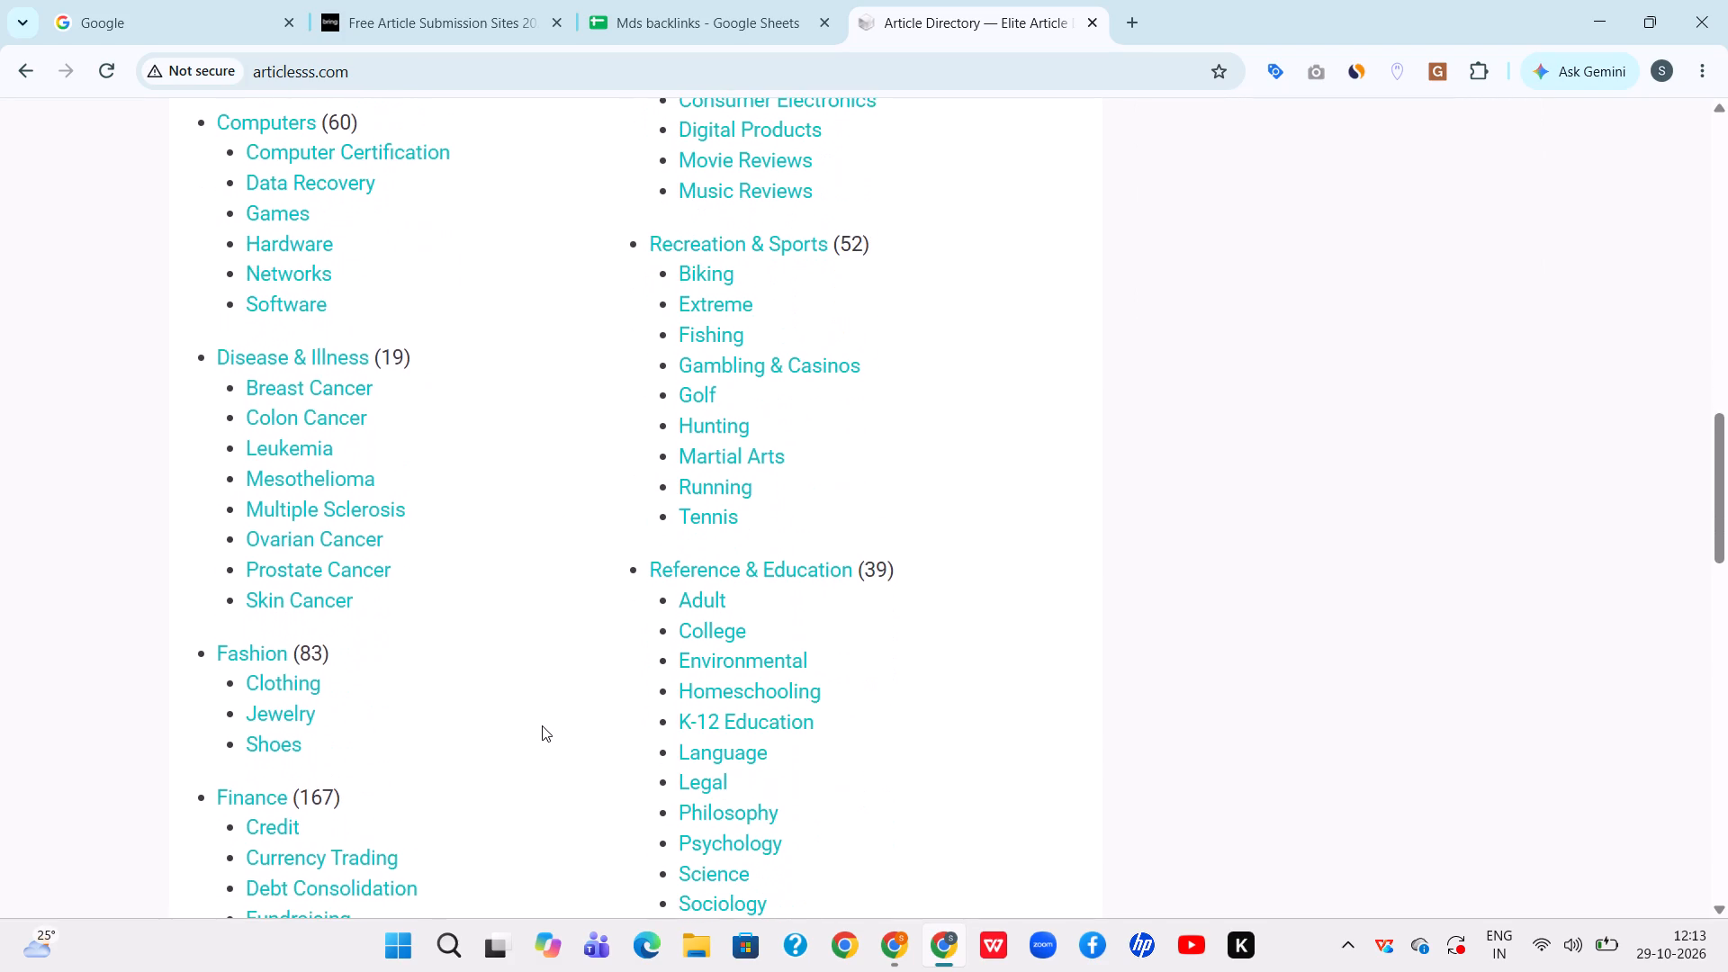
{"action": "scroll", "coordinate": [542, 725], "scroll_direction": "down", "scroll_amount": 2}
{"action": "scroll", "coordinate": [542, 725], "scroll_direction": "up", "scroll_amount": 2}
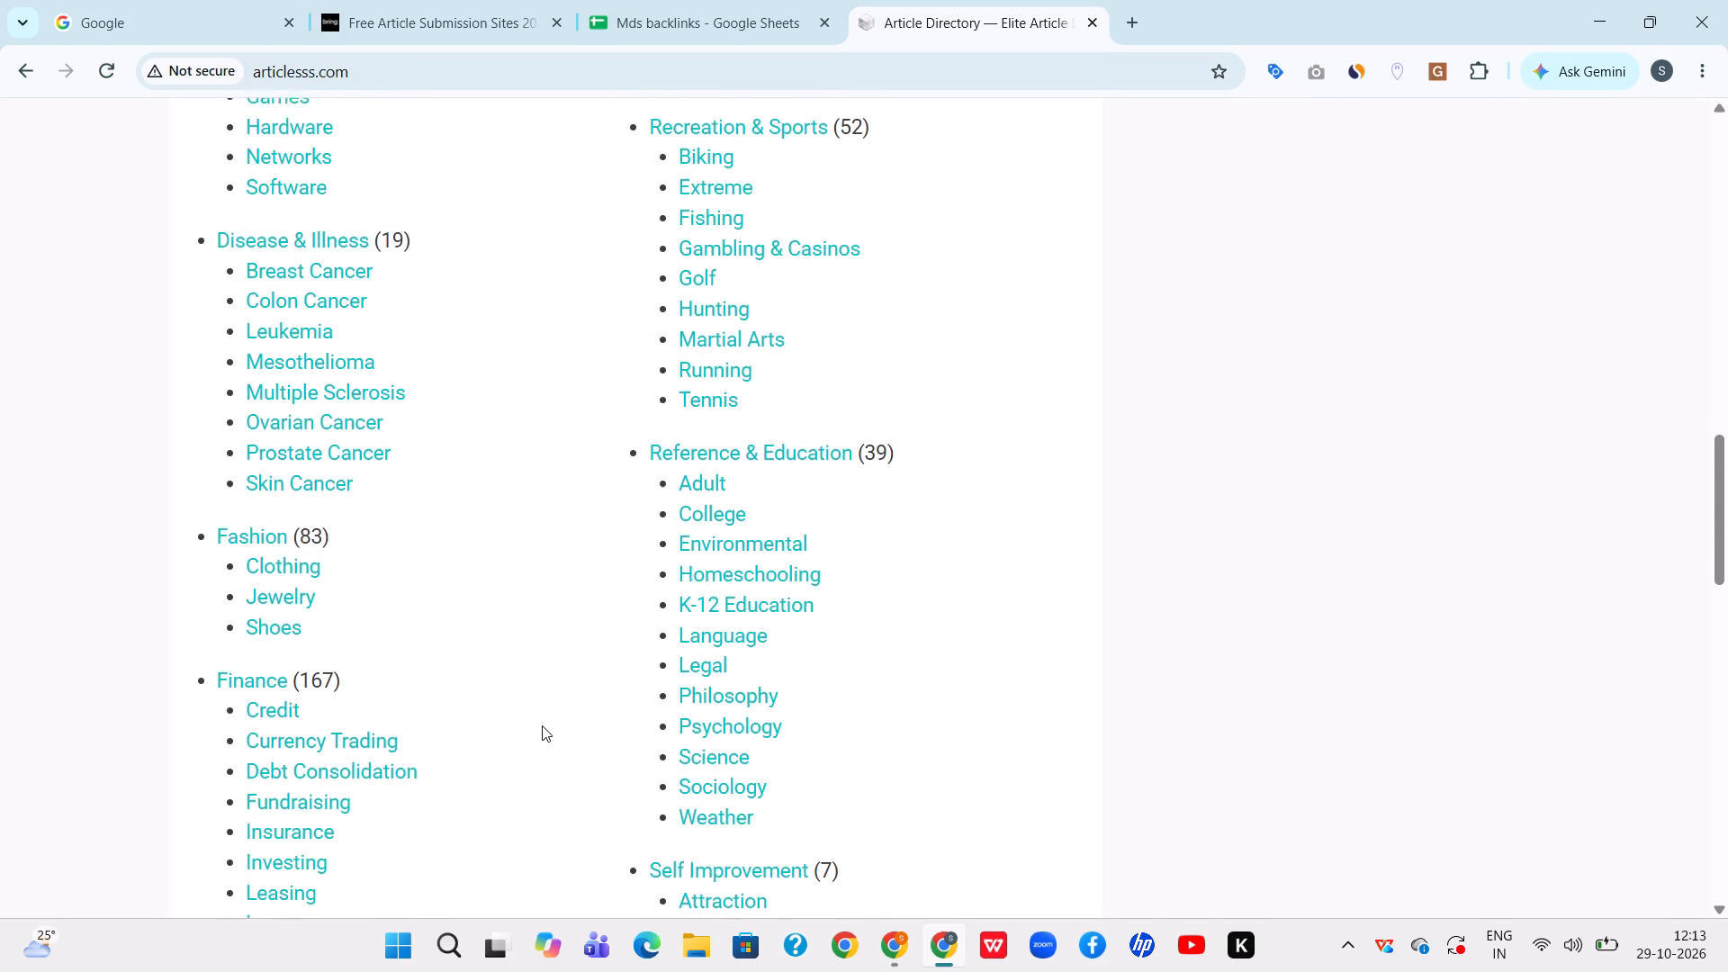
{"action": "scroll", "coordinate": [542, 725], "scroll_direction": "up", "scroll_amount": 3}
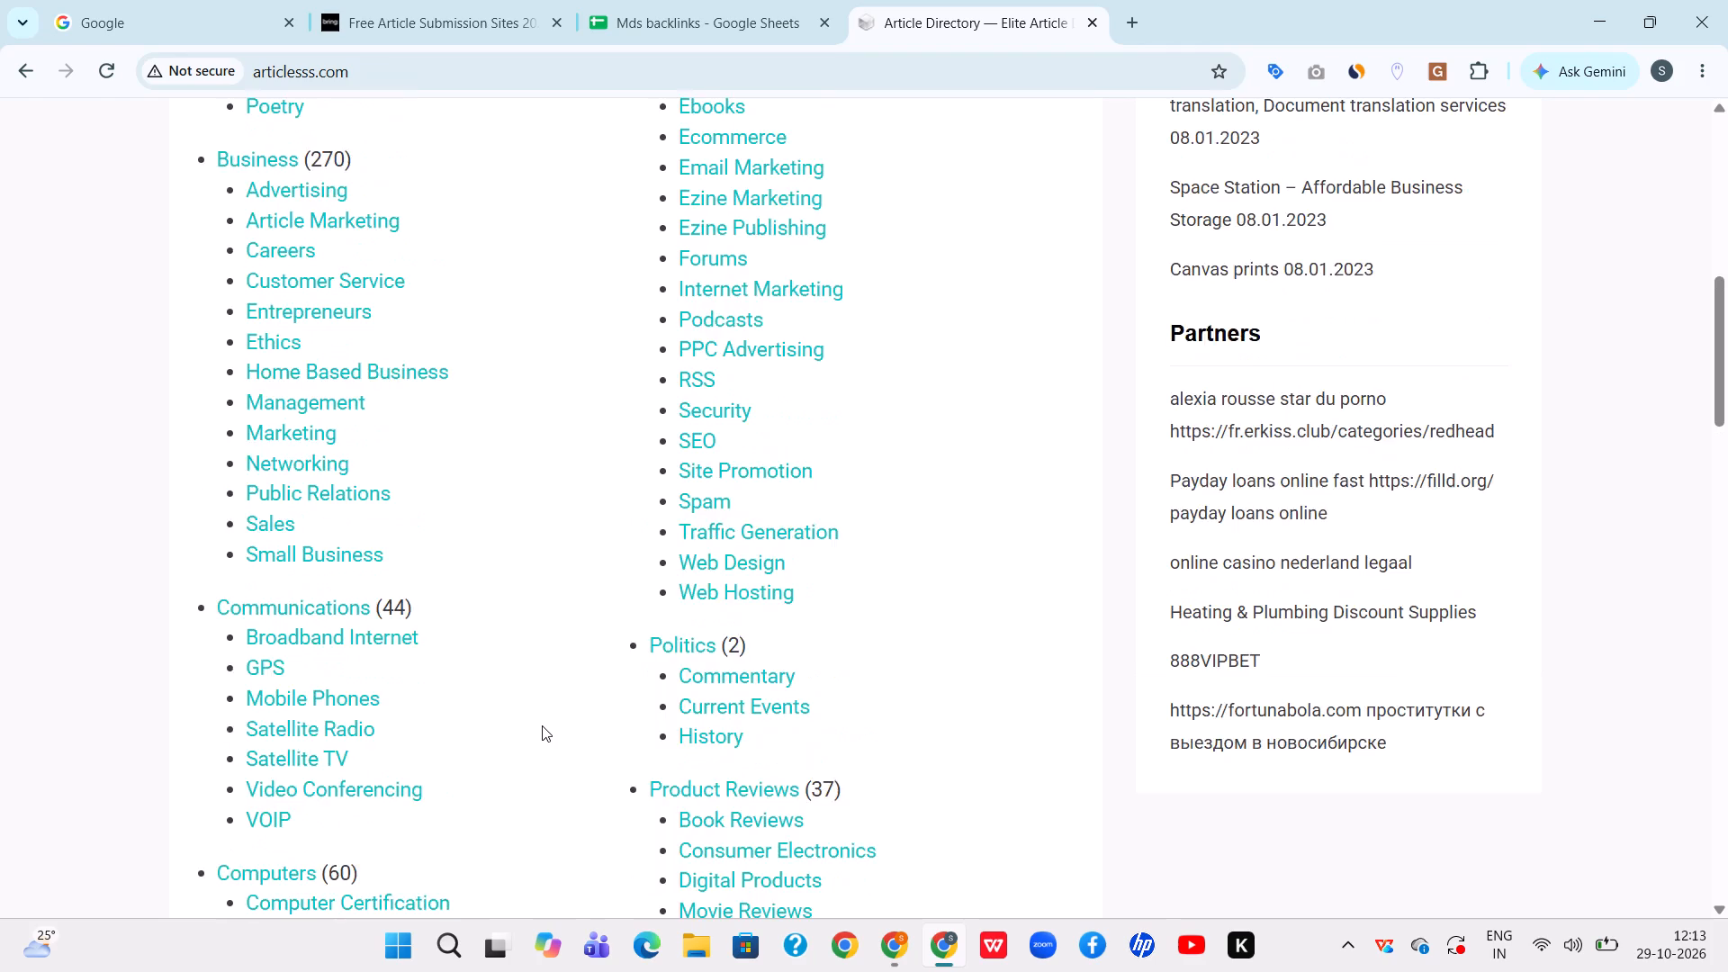
{"action": "scroll", "coordinate": [542, 725], "scroll_direction": "up", "scroll_amount": 3}
{"action": "scroll", "coordinate": [542, 725], "scroll_direction": "down", "scroll_amount": 1}
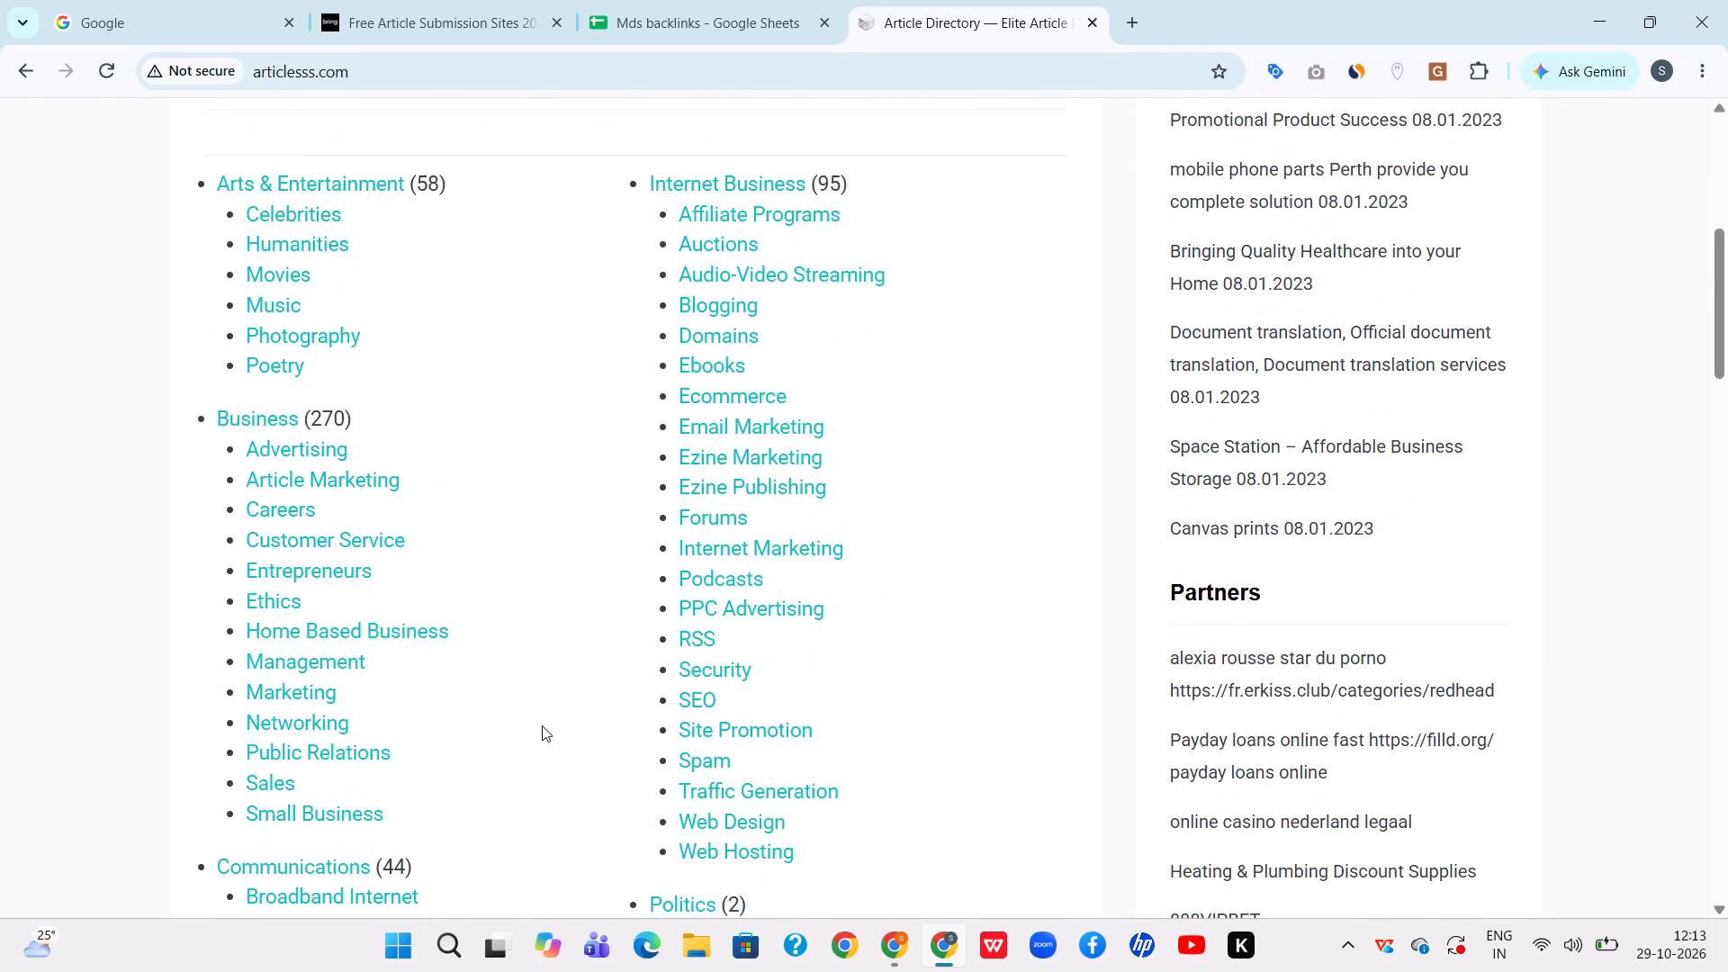
{"action": "scroll", "coordinate": [542, 725], "scroll_direction": "down", "scroll_amount": 2}
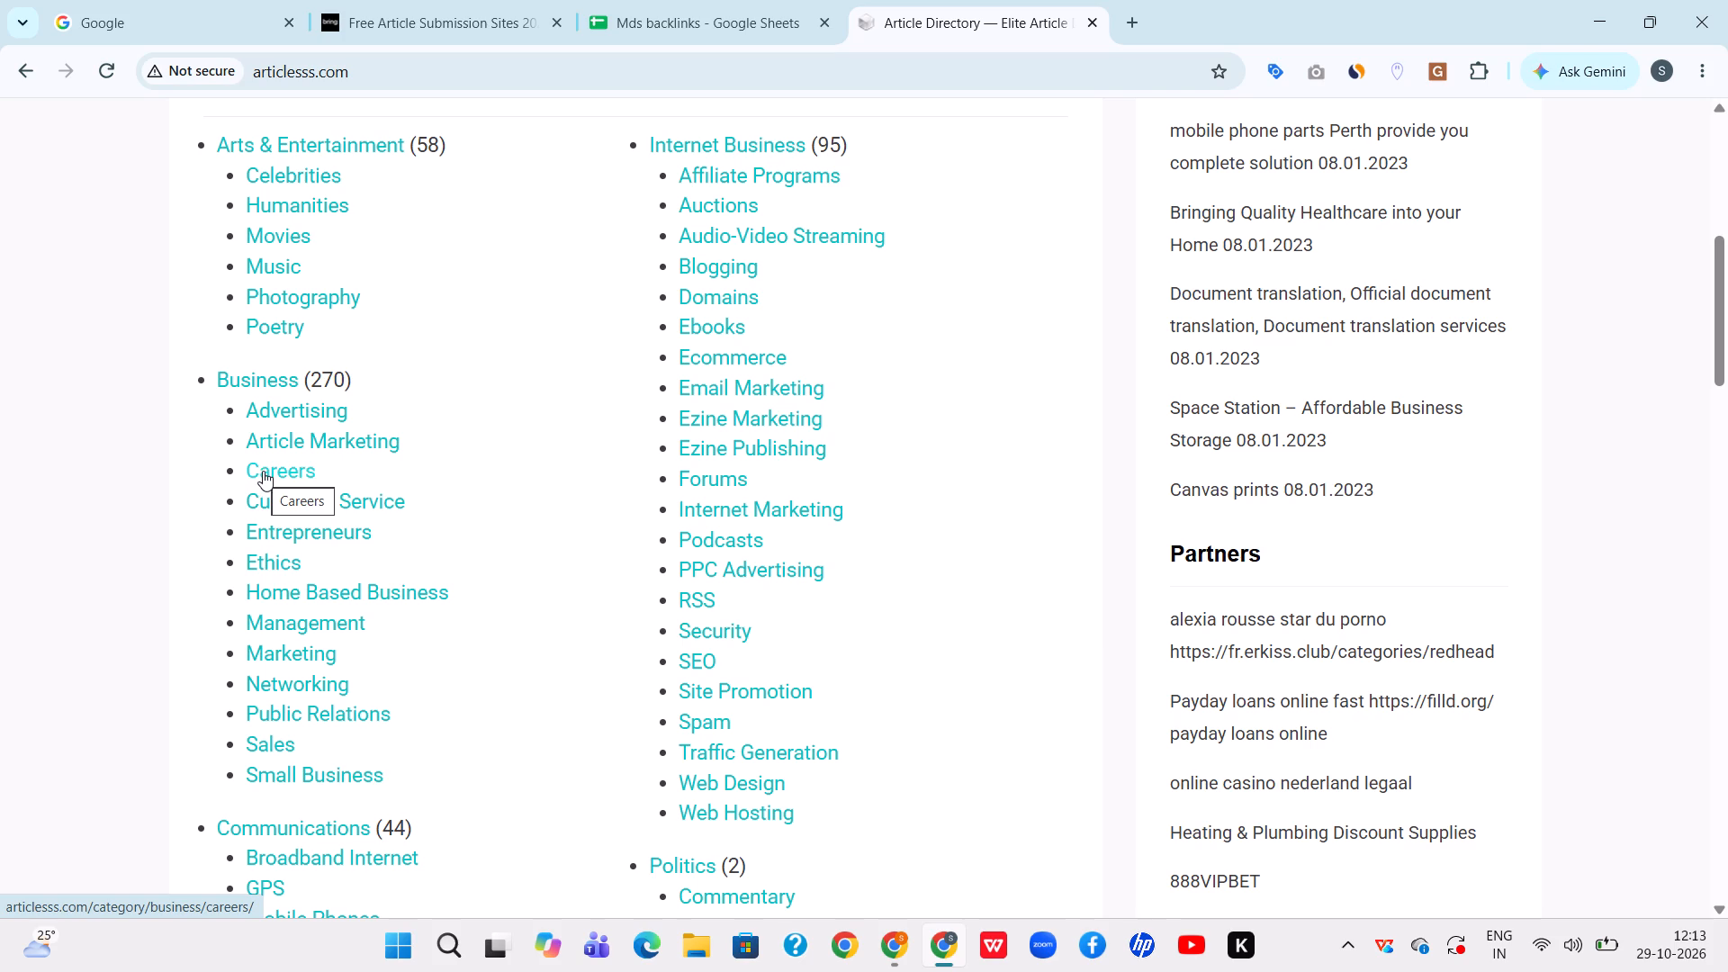
Open the Careers category under Business, review its published articles, and close the site.
{"action": "left_click", "coordinate": [268, 471]}
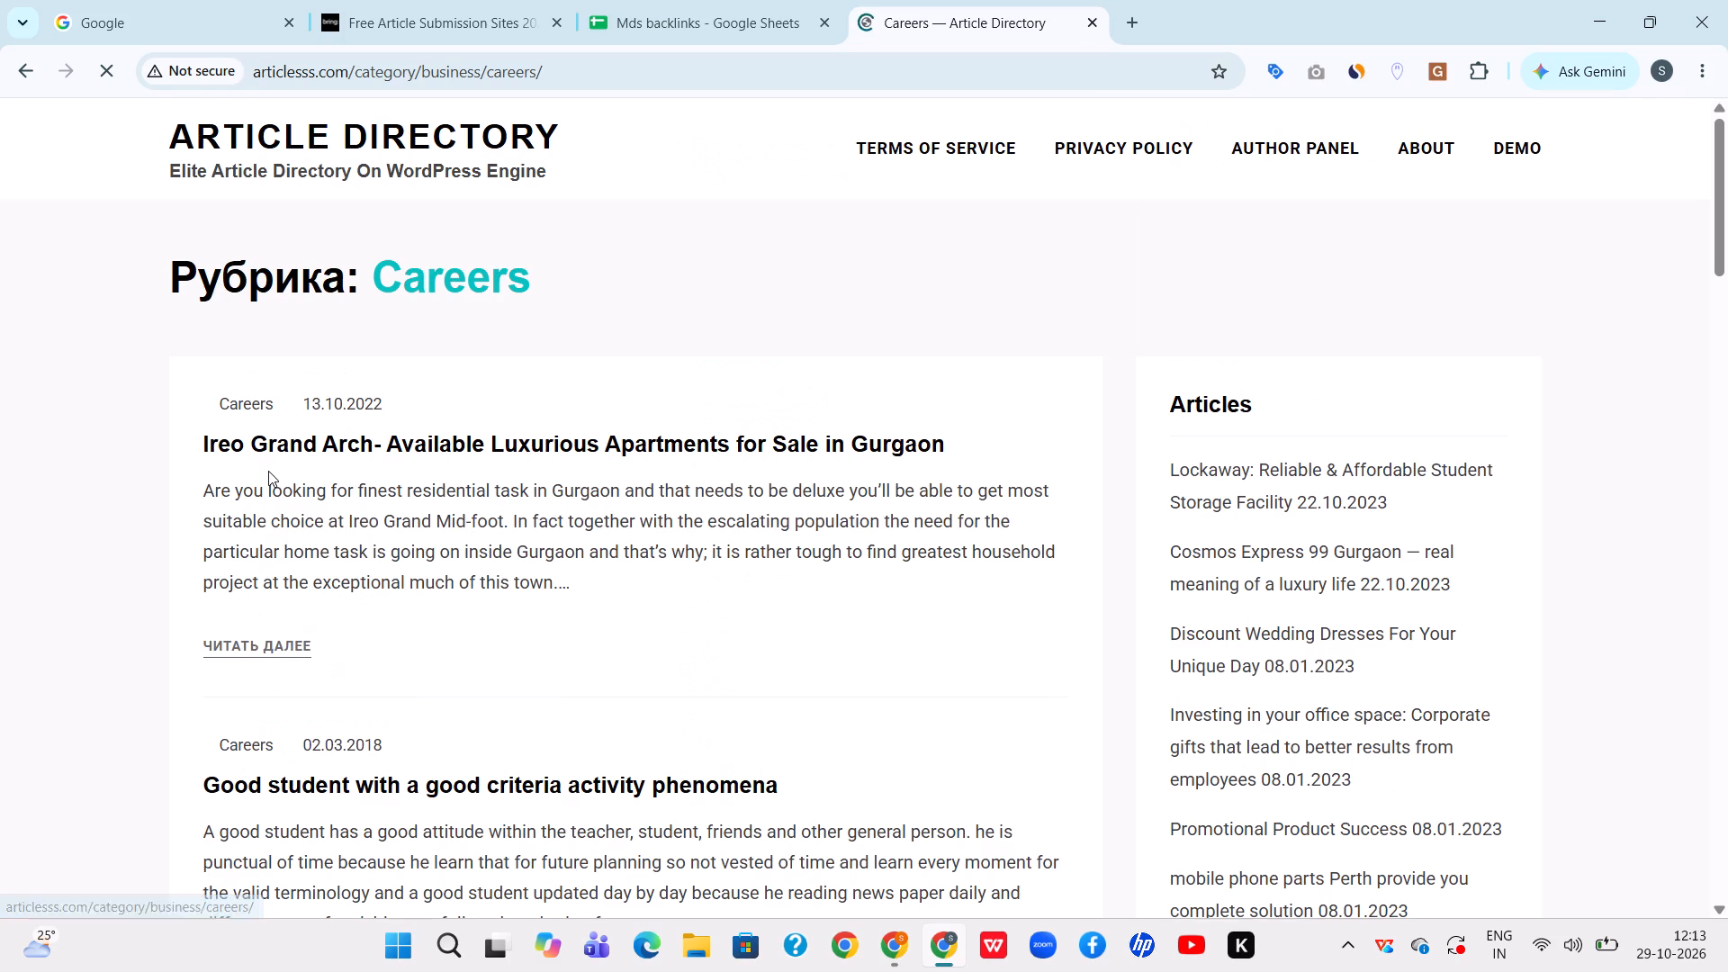
{"action": "scroll", "coordinate": [268, 471], "scroll_direction": "down", "scroll_amount": 14}
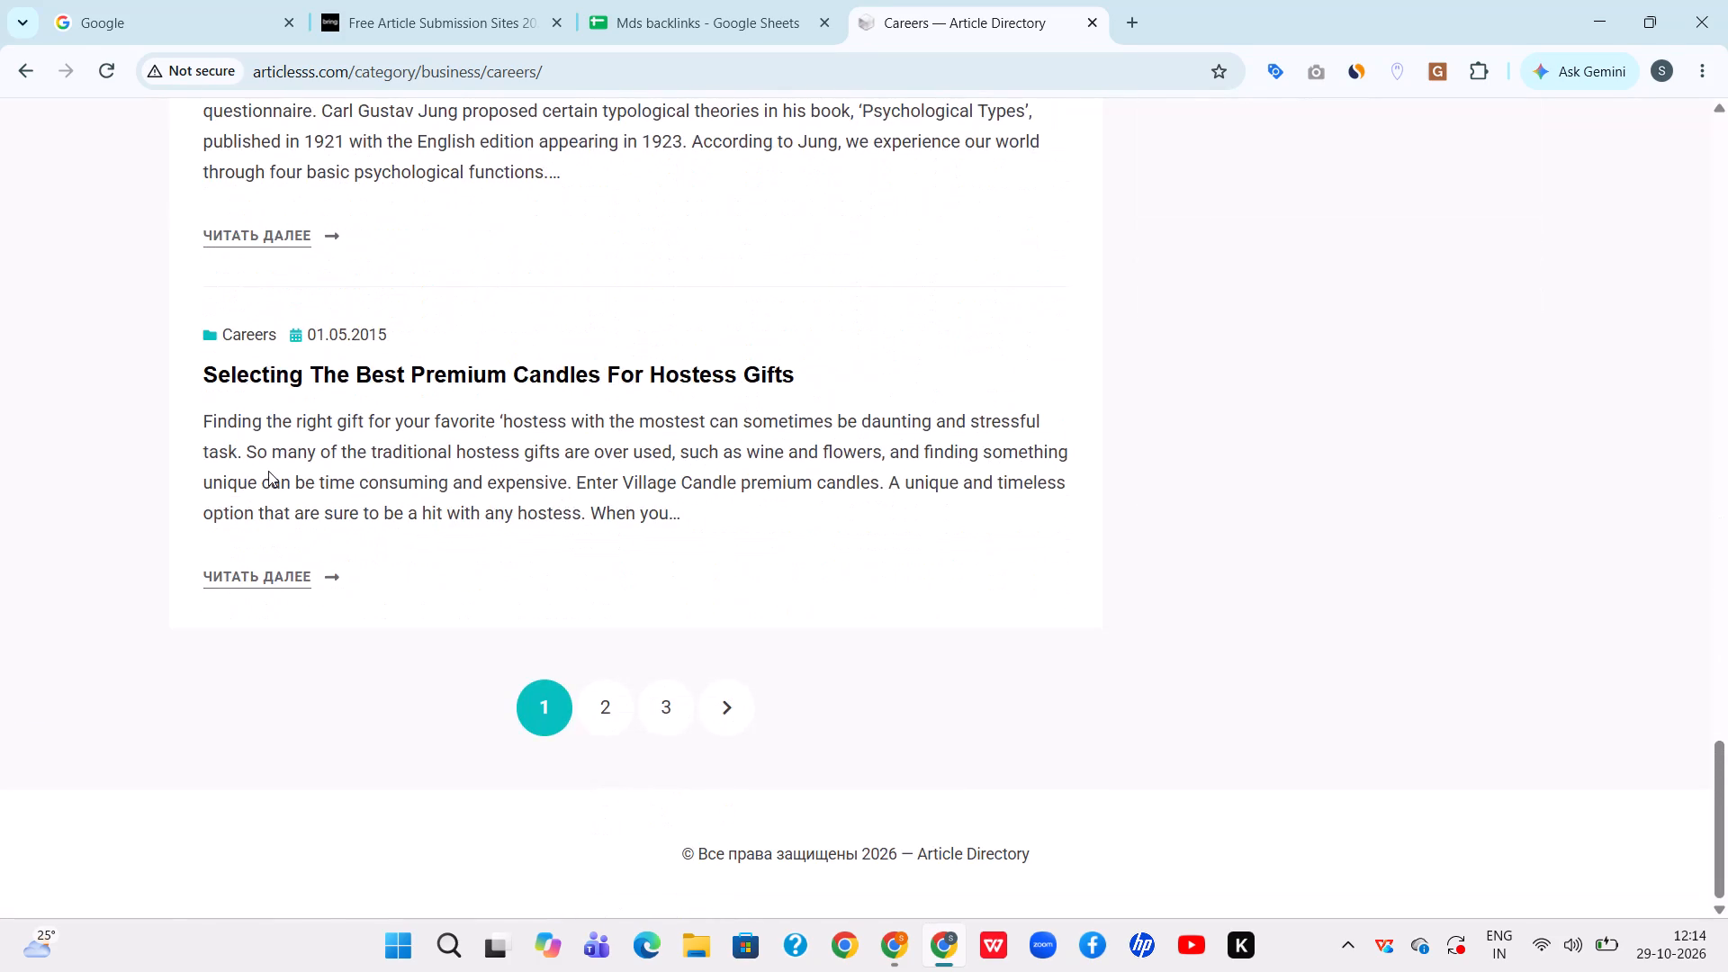
{"action": "scroll", "coordinate": [268, 471], "scroll_direction": "up", "scroll_amount": 15}
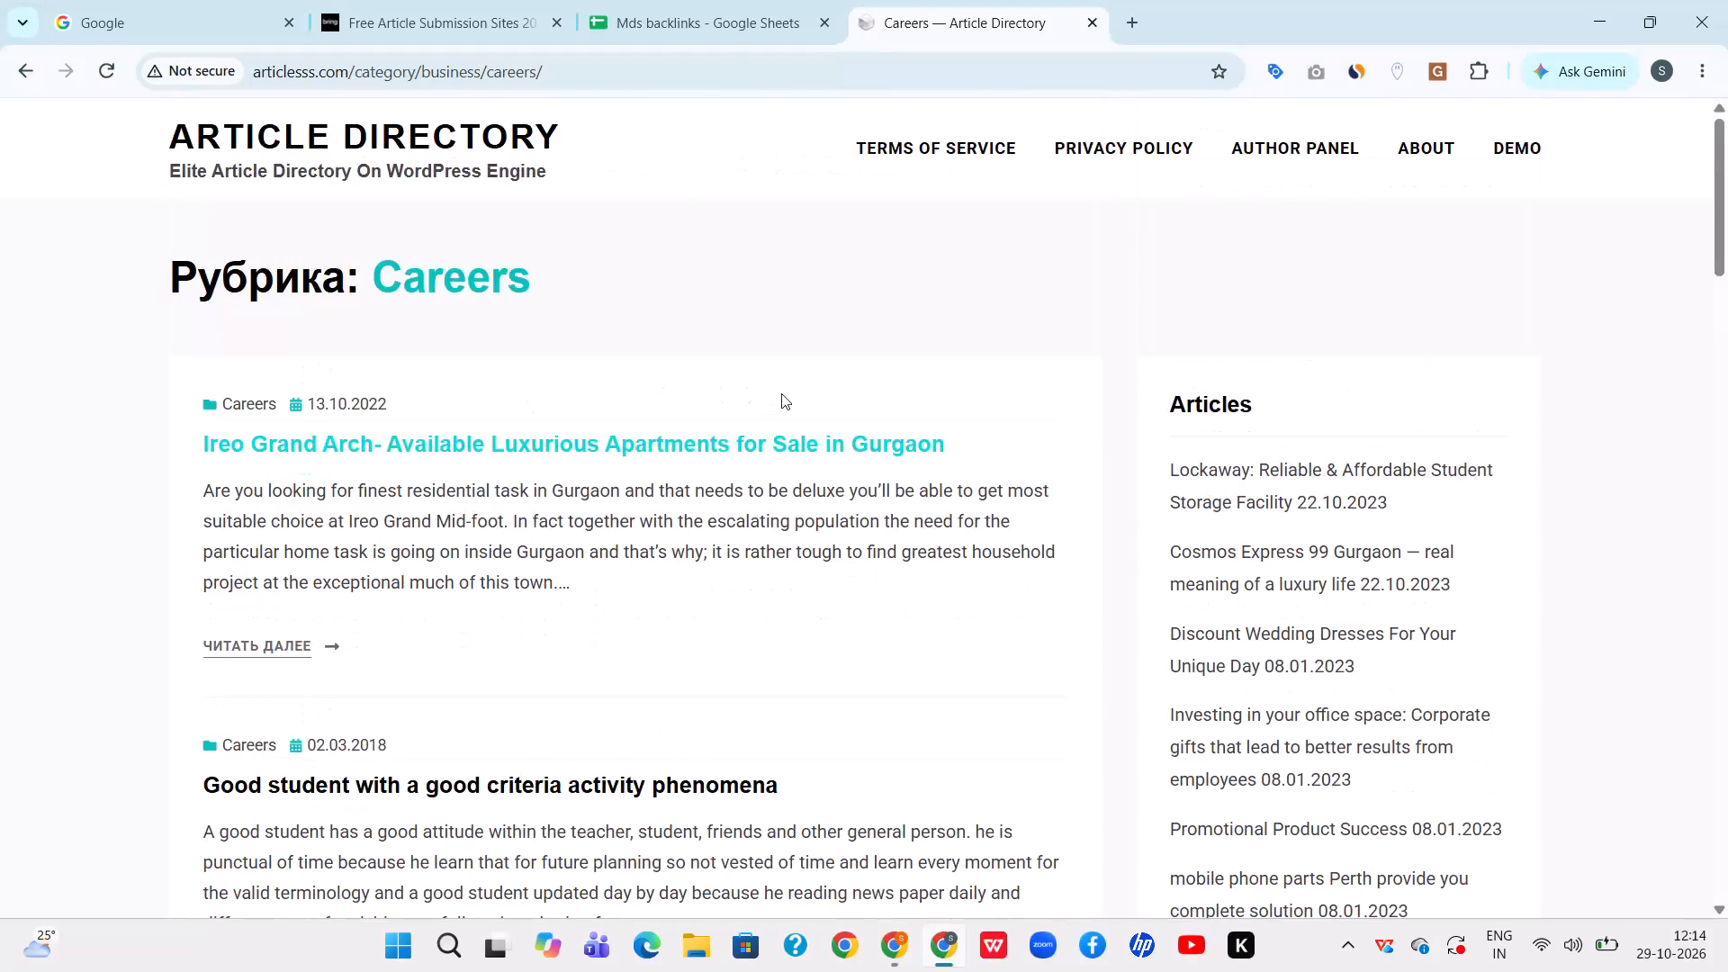
{"action": "left_click", "coordinate": [1087, 24]}
Copy the articlesubmited.com address from entry 35 of the submission sites list and open the site.
{"action": "triple_click", "coordinate": [515, 289]}
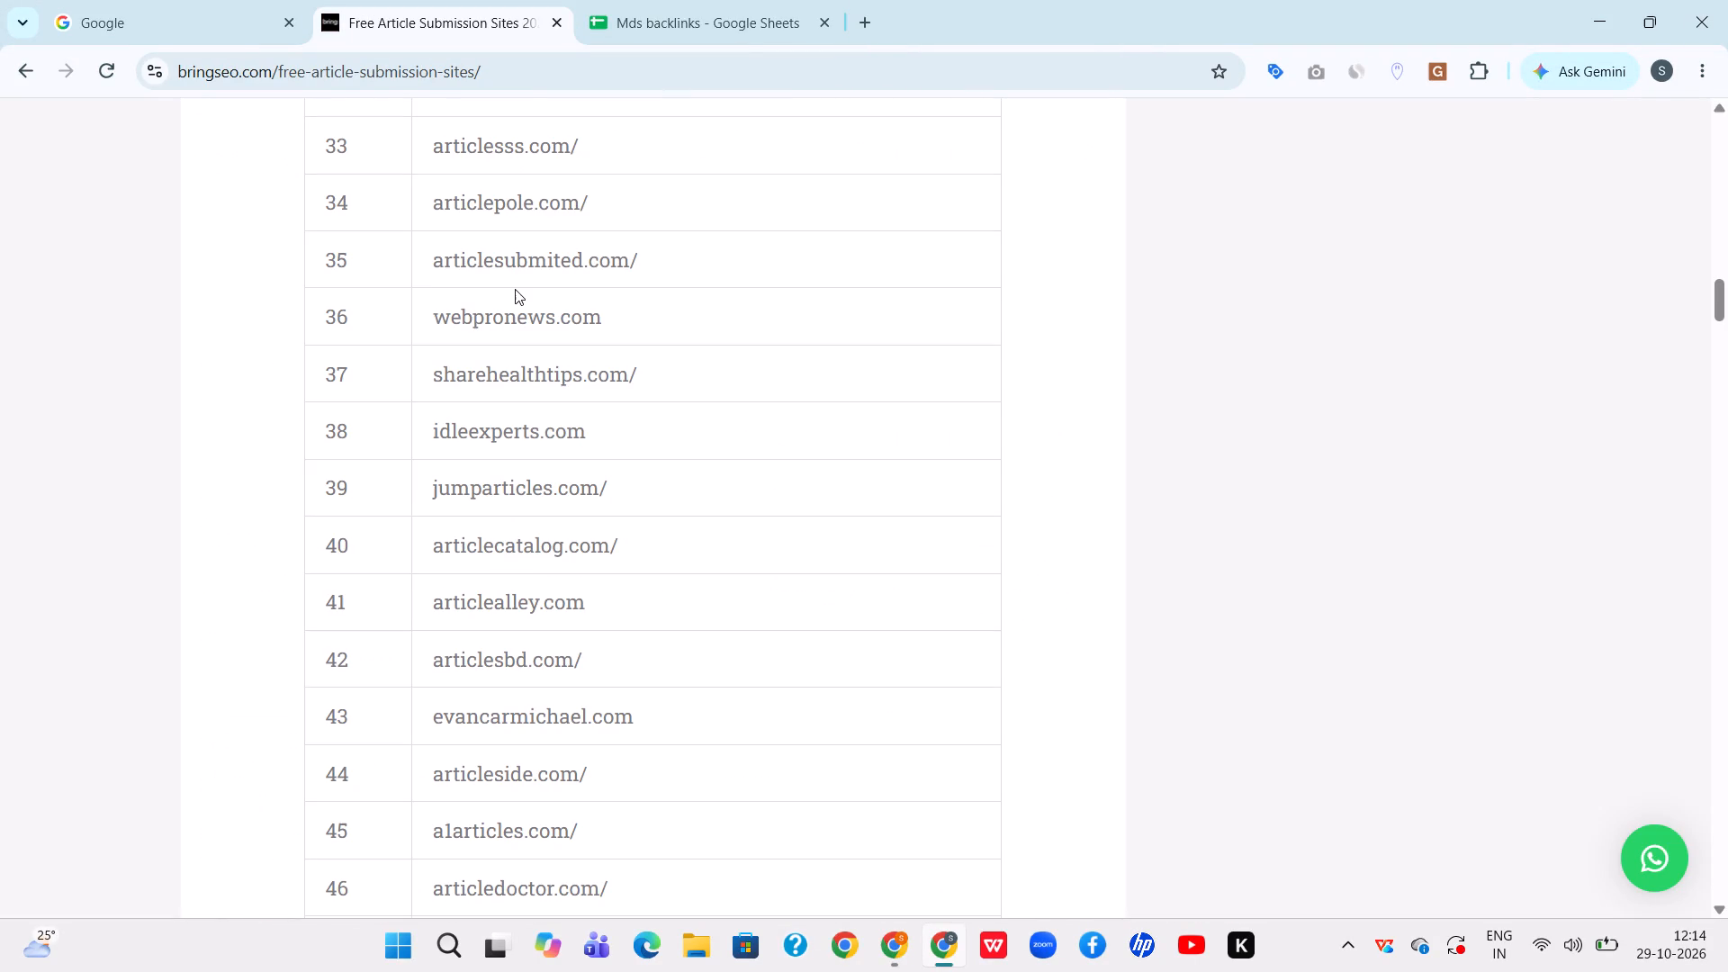
{"action": "left_click_drag", "start_coordinate": [515, 289], "coordinate": [505, 272]}
{"action": "triple_click", "coordinate": [505, 272]}
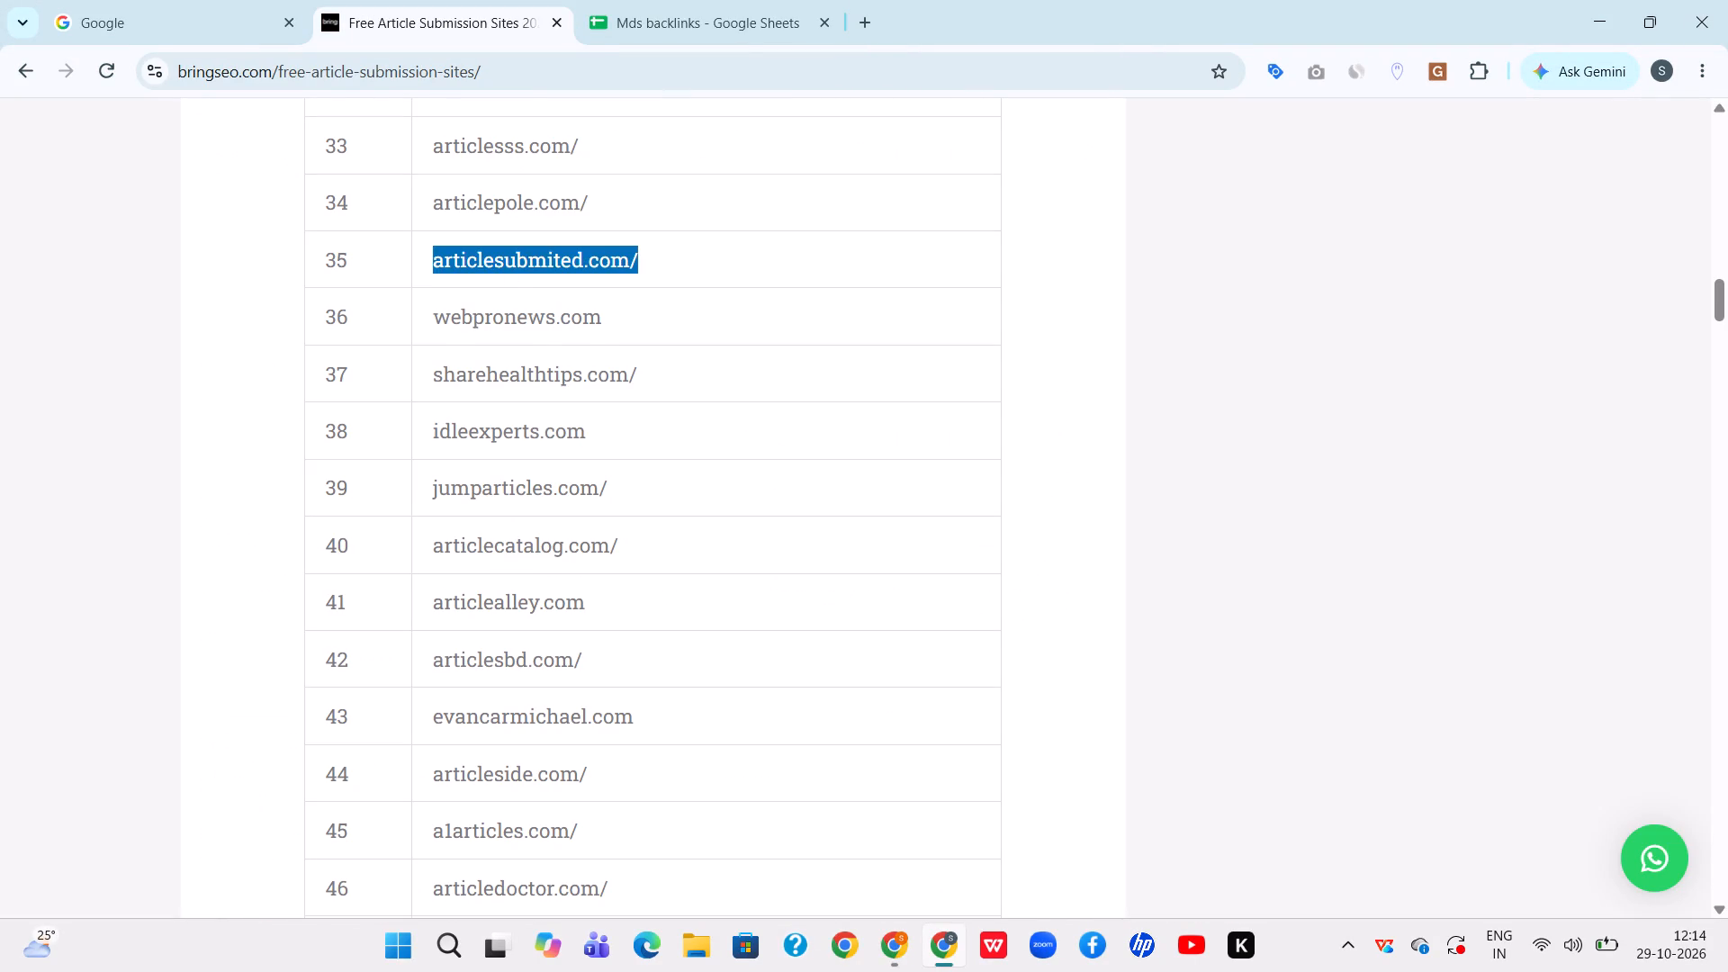
{"action": "left_click", "coordinate": [505, 272]}
{"action": "key", "text": "ctrl+c"}
{"action": "left_click", "coordinate": [505, 272]}
{"action": "key", "text": "Down"}
{"action": "key", "text": "Down"}
{"action": "key", "text": "Down"}
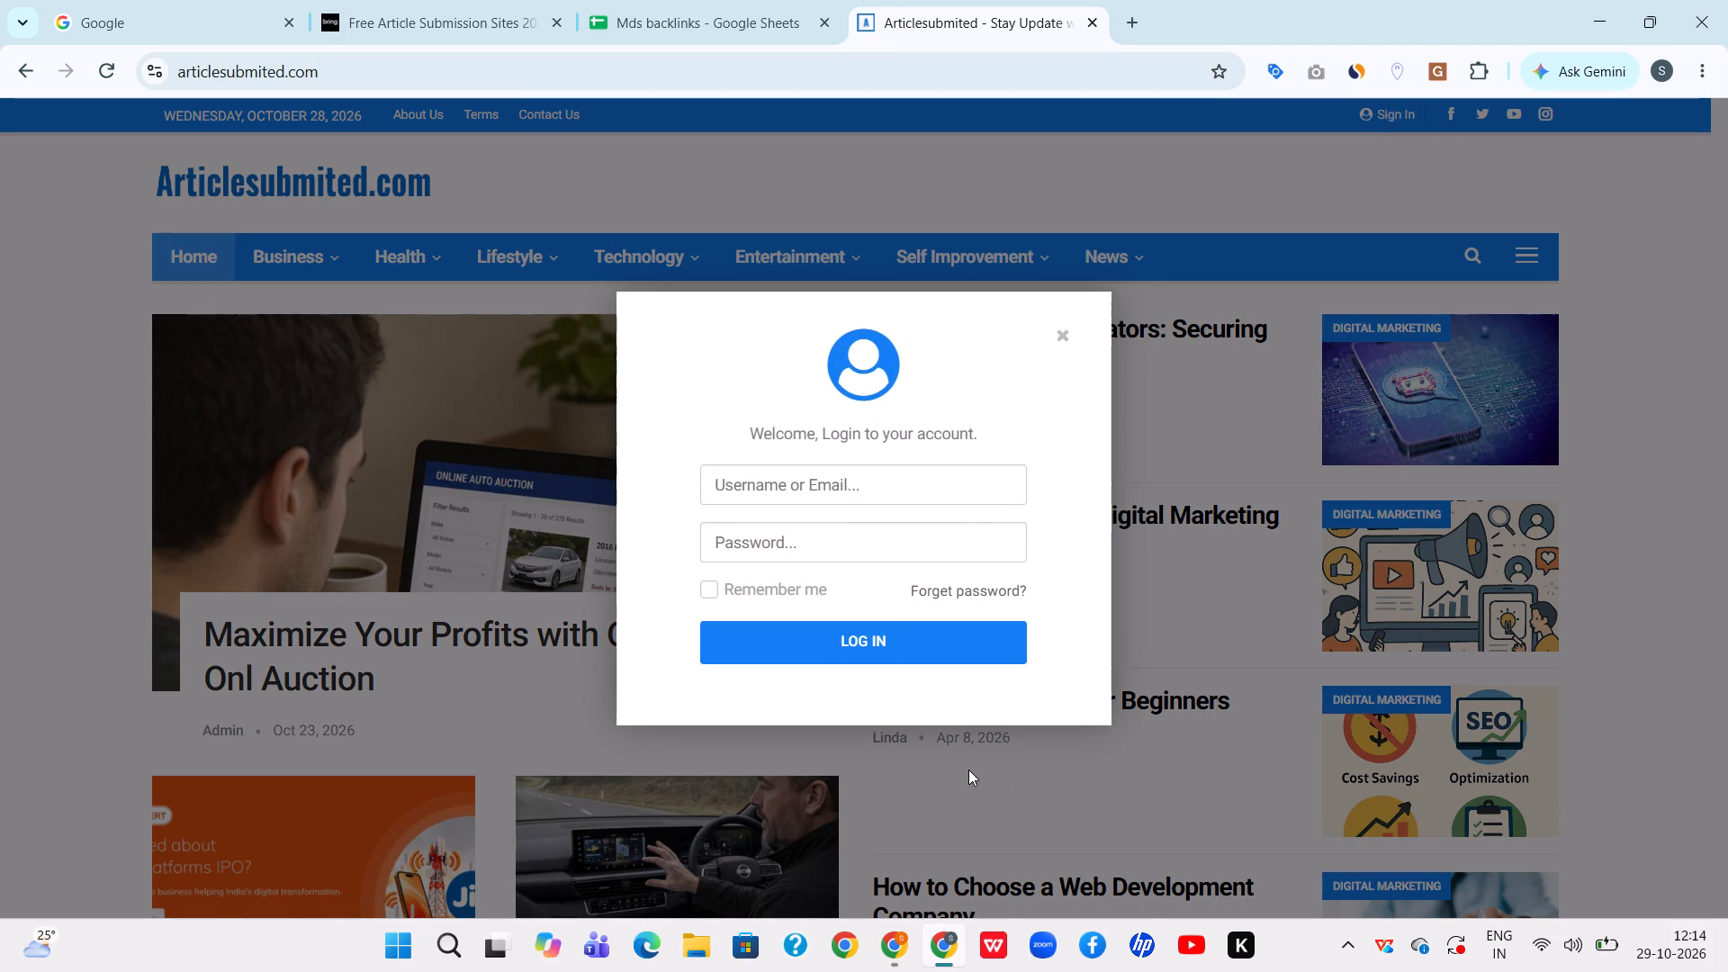
Dismiss the login pop-up on articlesubmited.com, close the site and return to the article submission sites list.
{"action": "left_click", "coordinate": [1059, 339]}
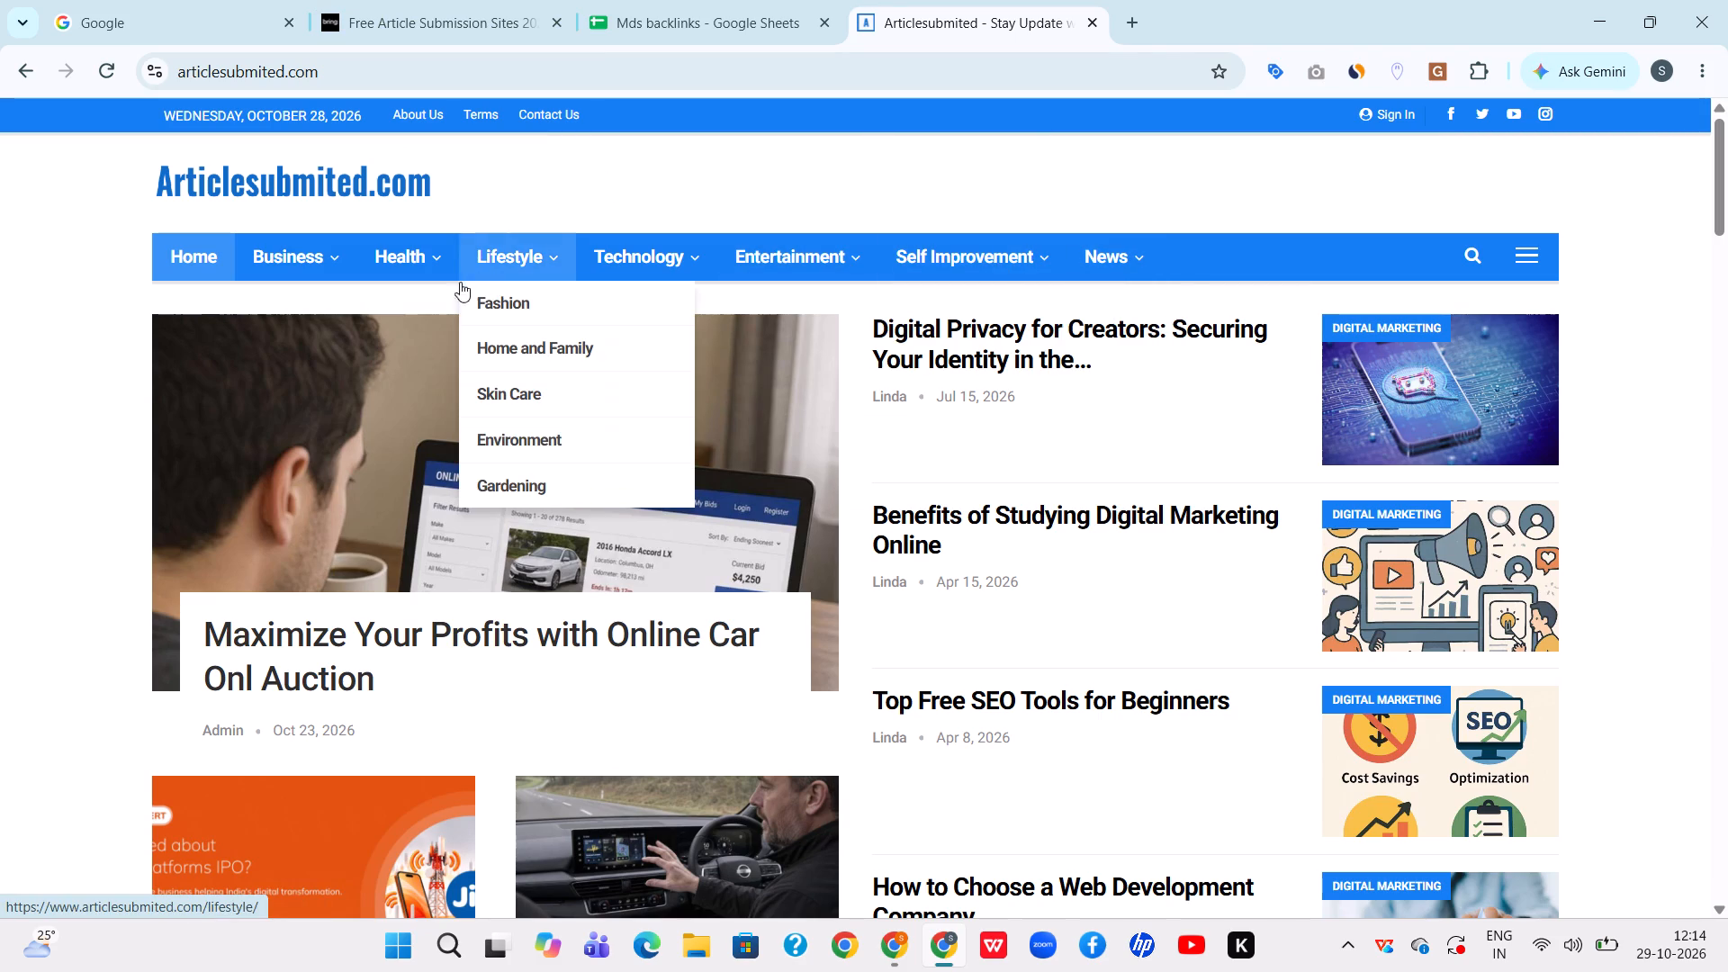
{"action": "left_click", "coordinate": [473, 0]}
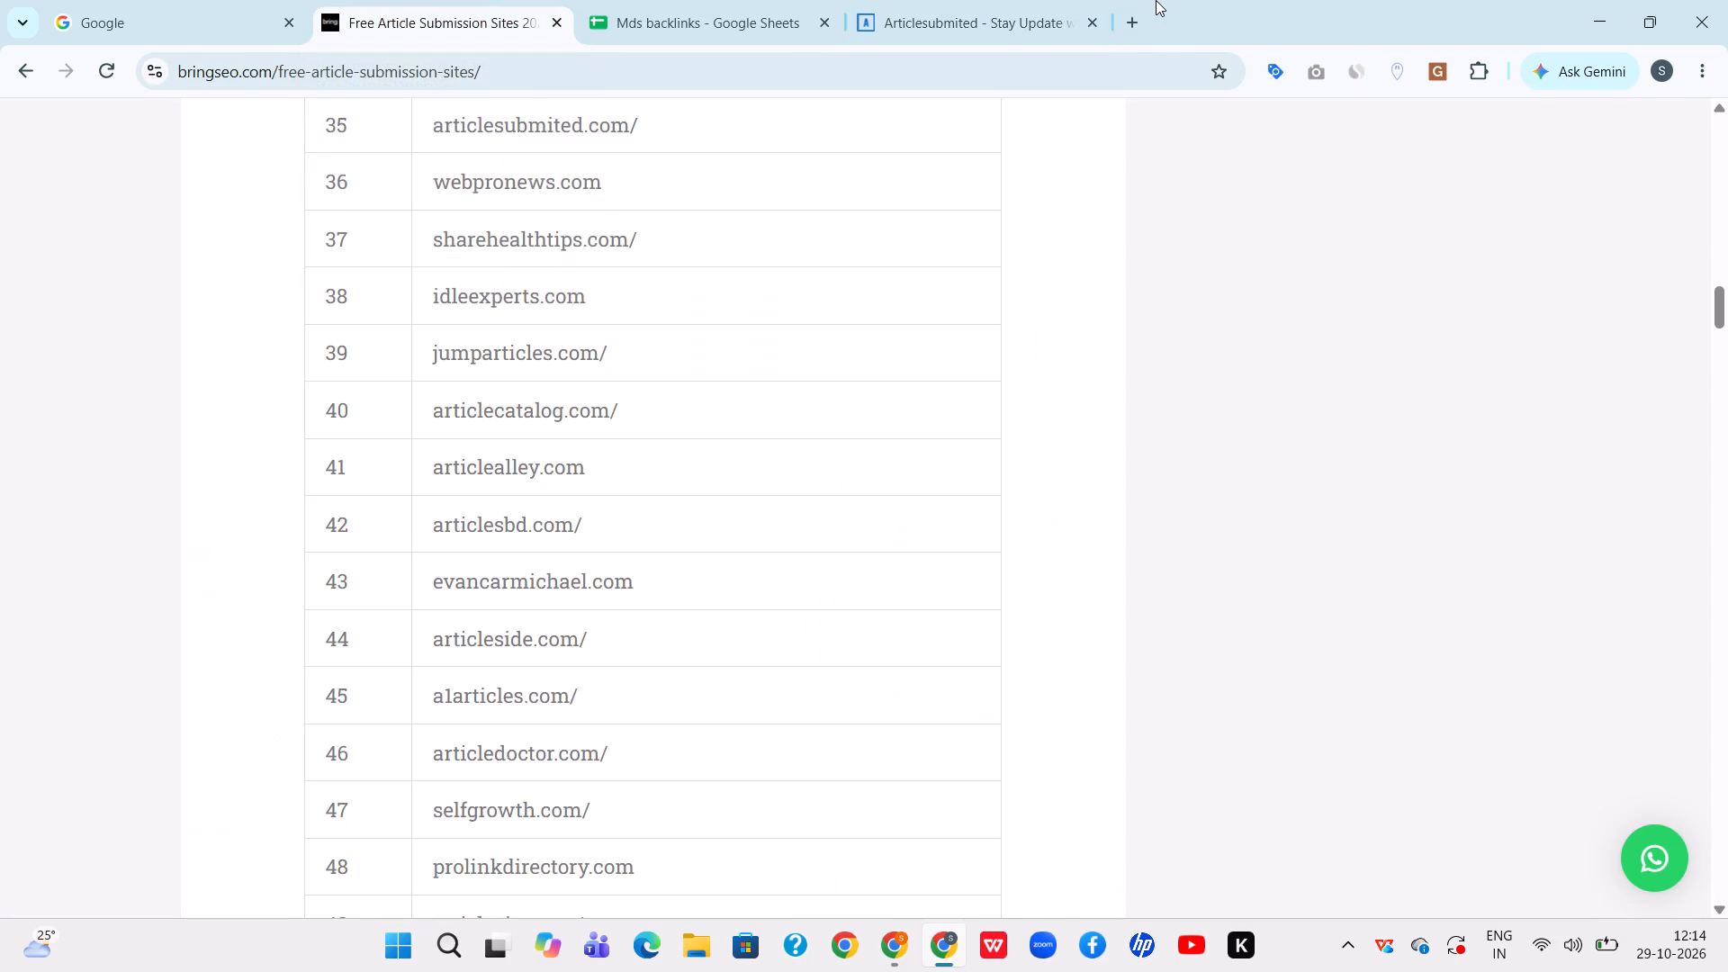
{"action": "left_click", "coordinate": [1084, 22]}
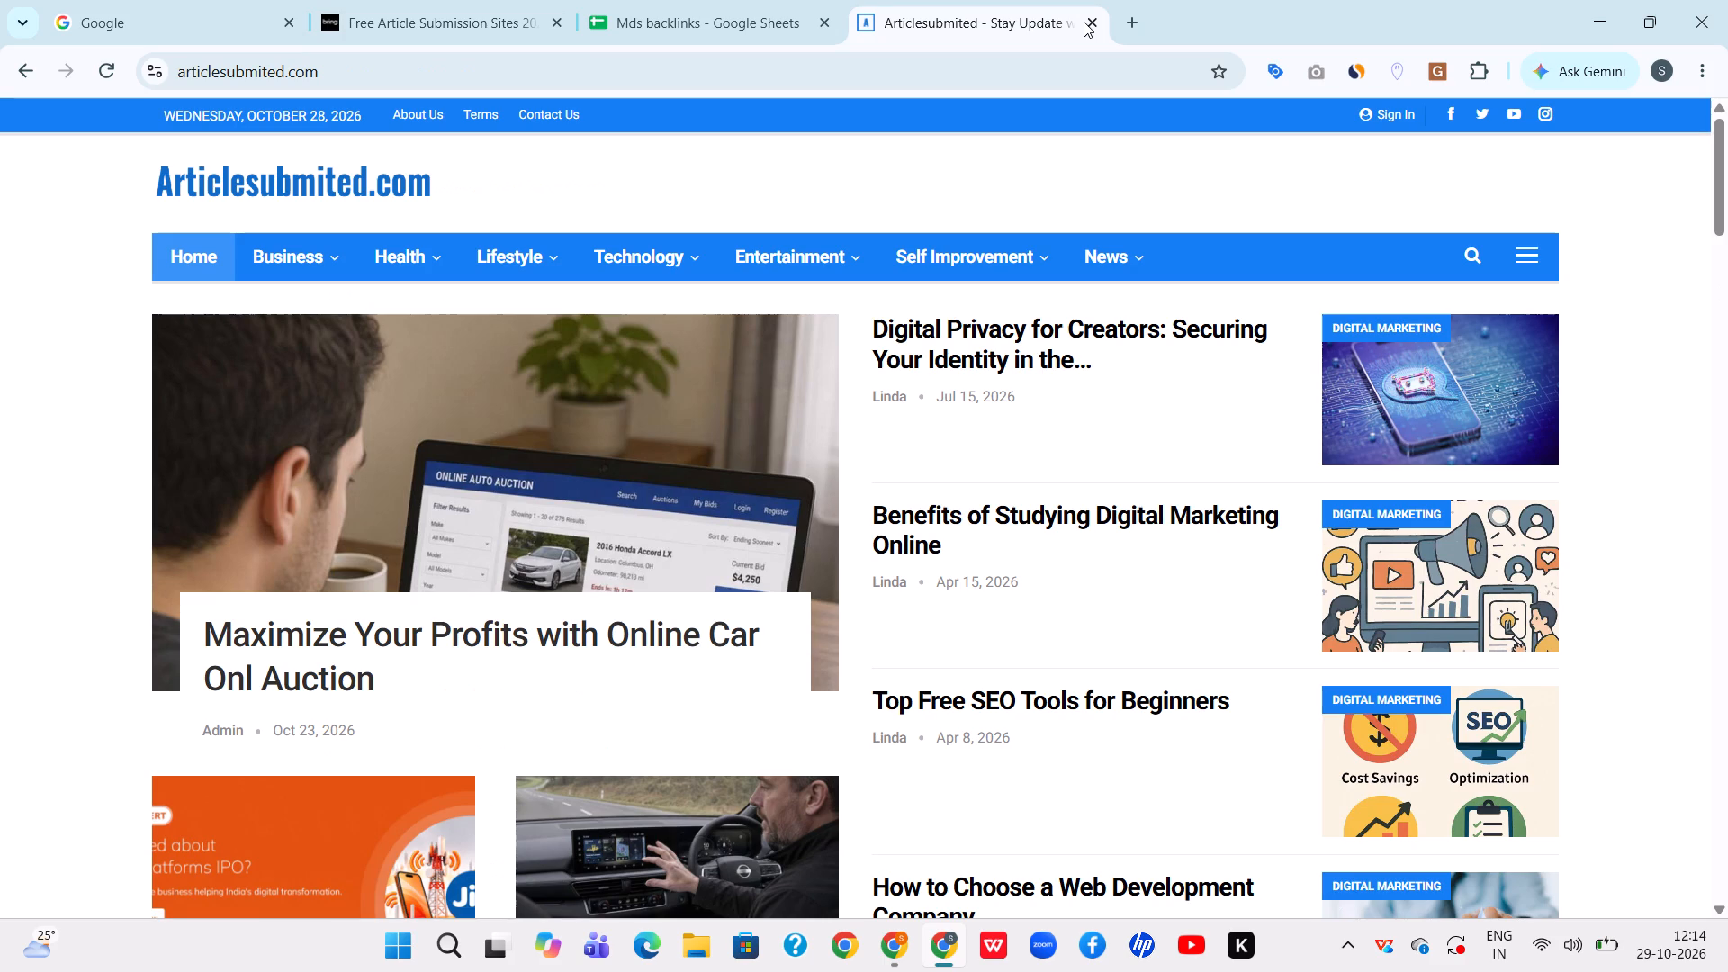
{"action": "left_click", "coordinate": [1099, 22]}
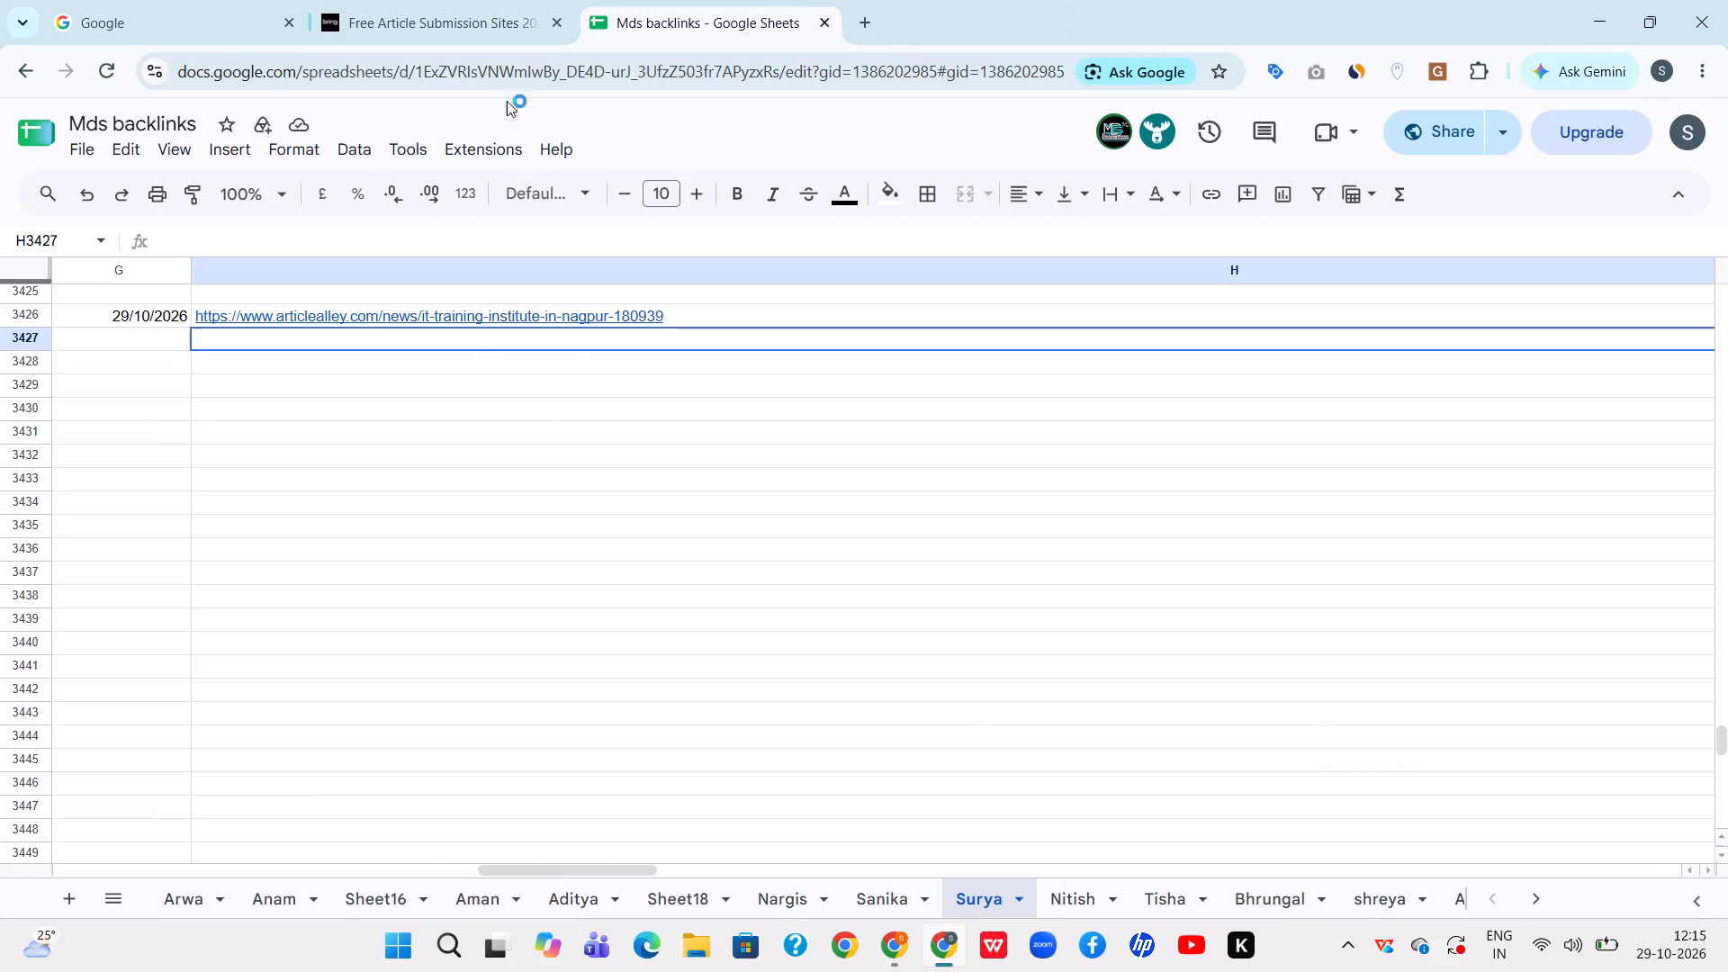
{"action": "left_click", "coordinate": [526, 3]}
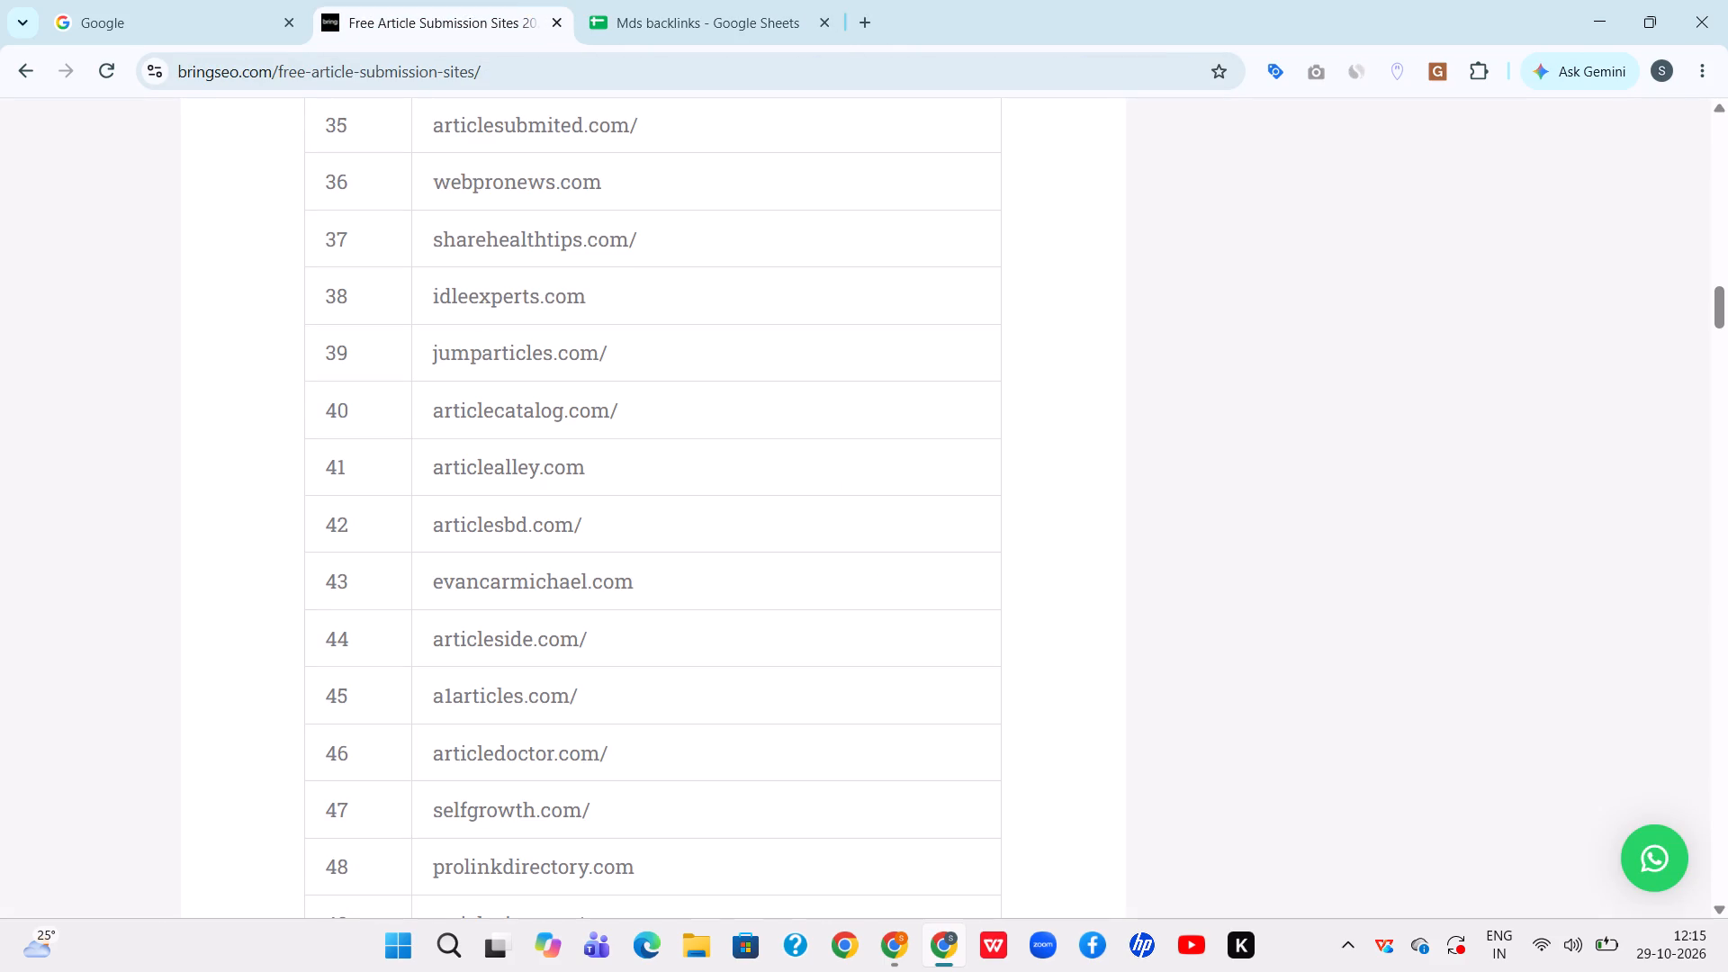
Copy the webpronews.com address from entry 36 of the list and open the site in a new tab.
{"action": "triple_click", "coordinate": [528, 185]}
{"action": "left_click", "coordinate": [528, 185]}
{"action": "key", "text": "ctrl+c"}
{"action": "left_click", "coordinate": [528, 185]}
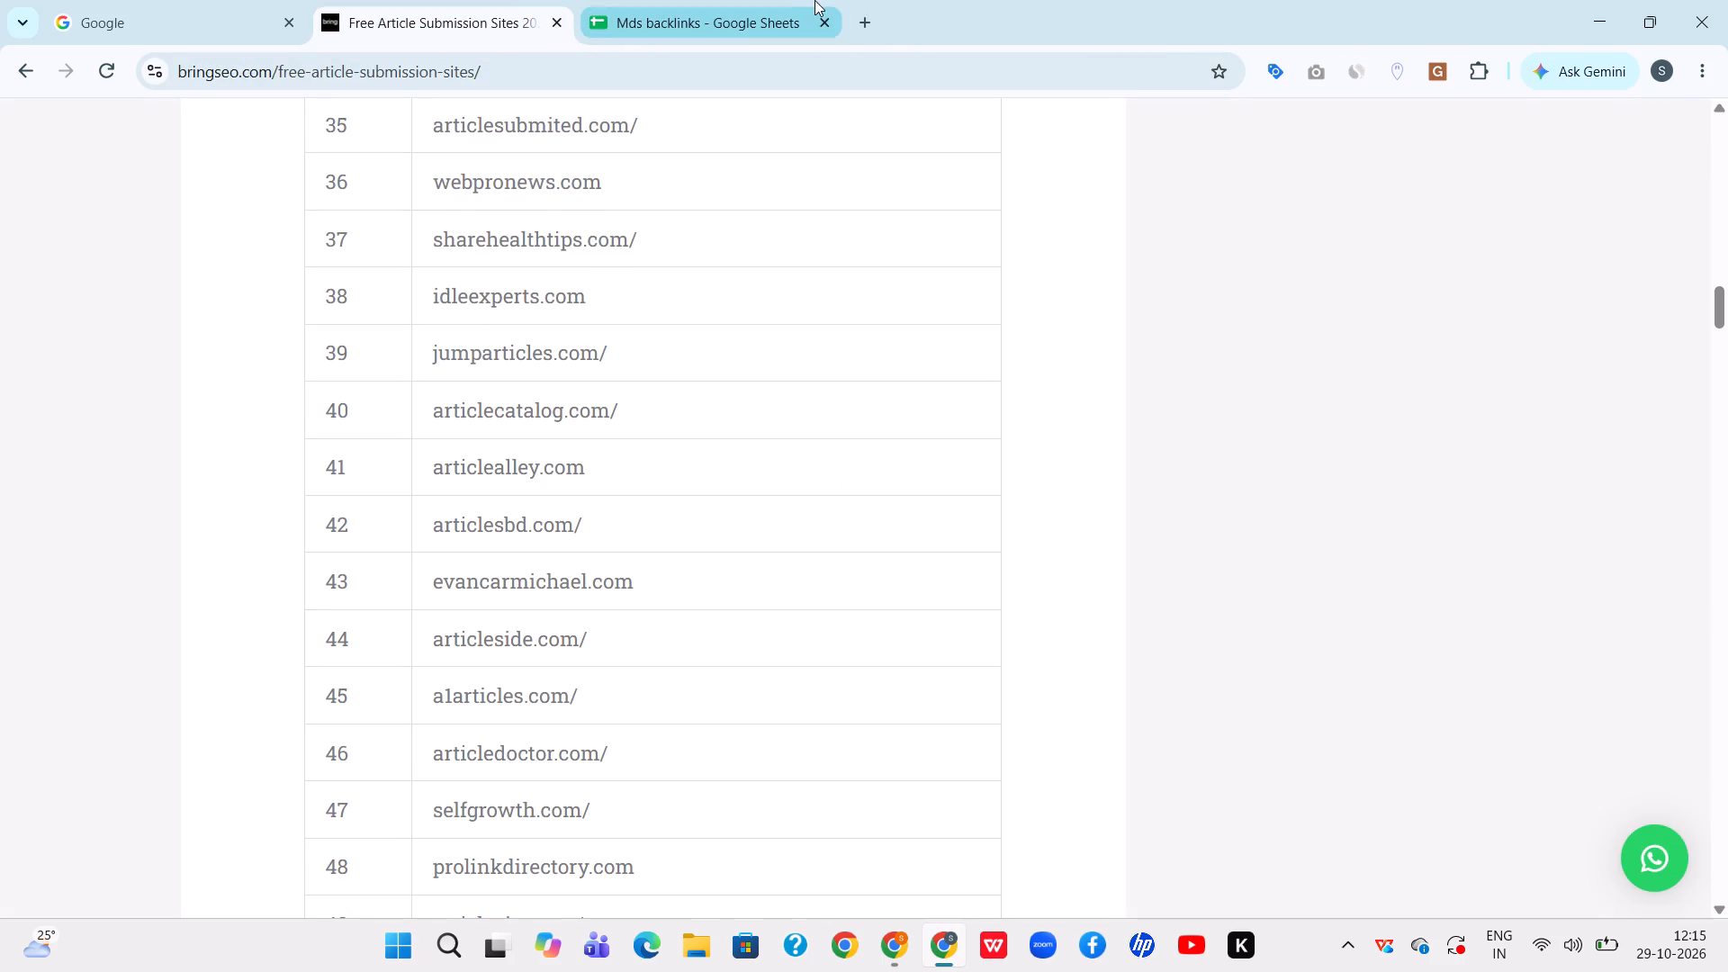
{"action": "left_click", "coordinate": [859, 3]}
{"action": "key", "text": "ctrl+v"}
{"action": "key", "text": "Return"}
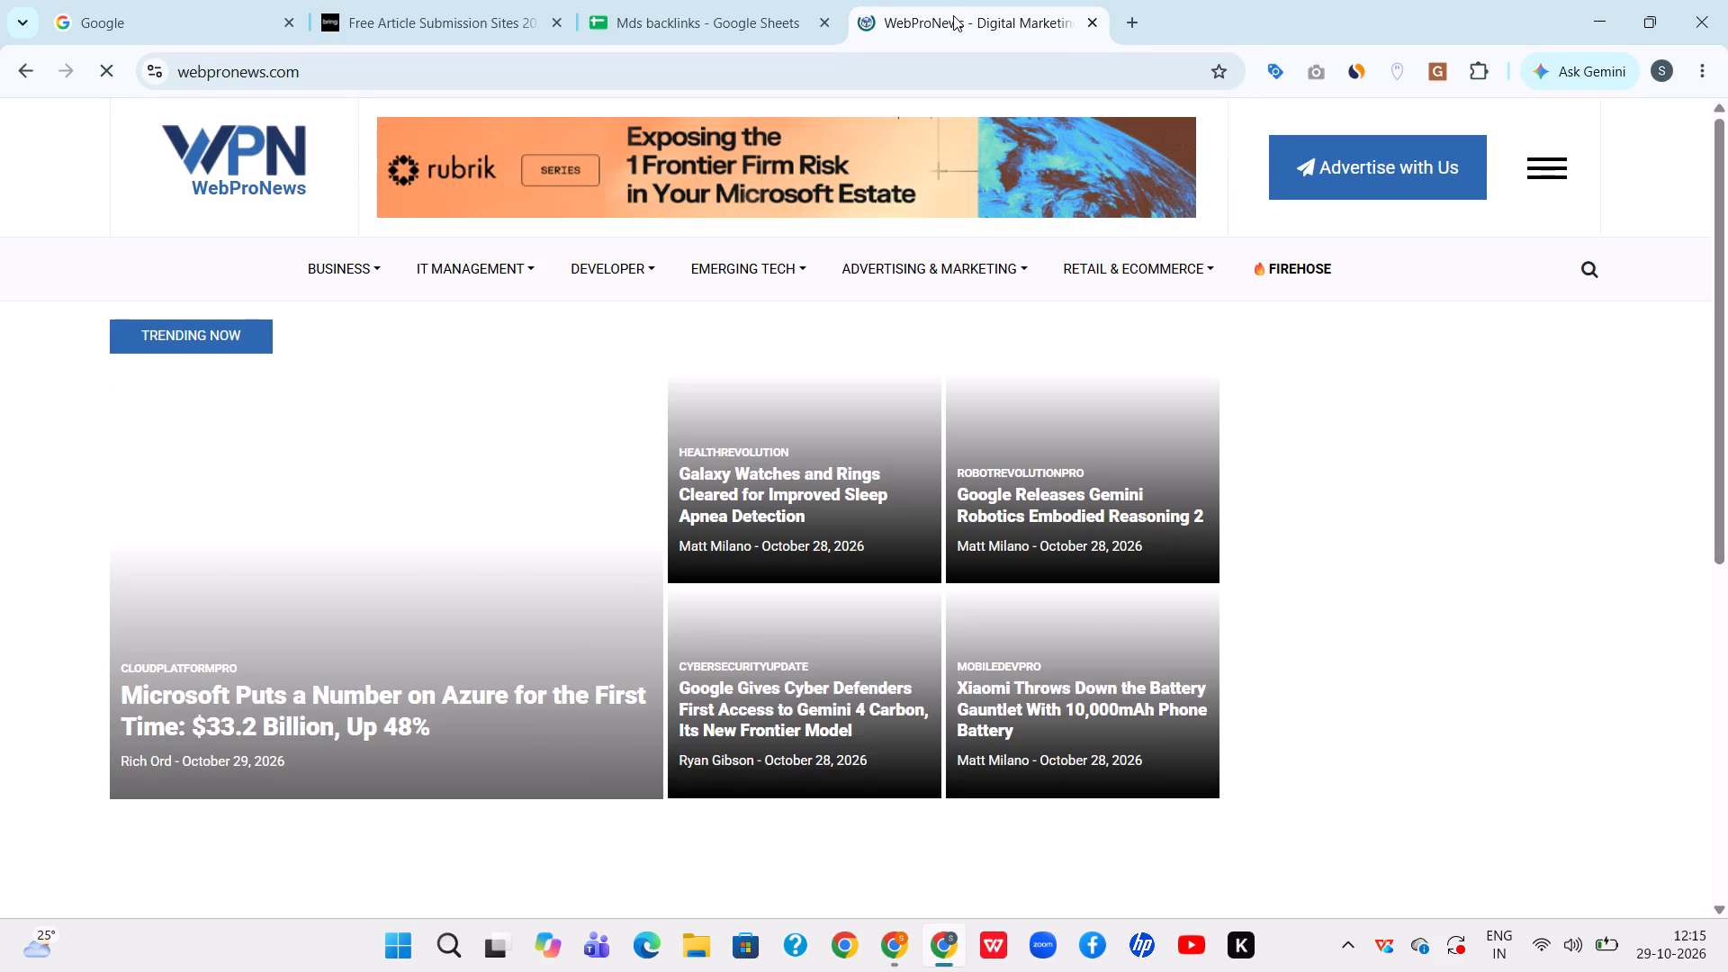
Open WebProNews's Advertise with Us page, examine its inquiry form, and close the site.
{"action": "left_click", "coordinate": [1312, 175]}
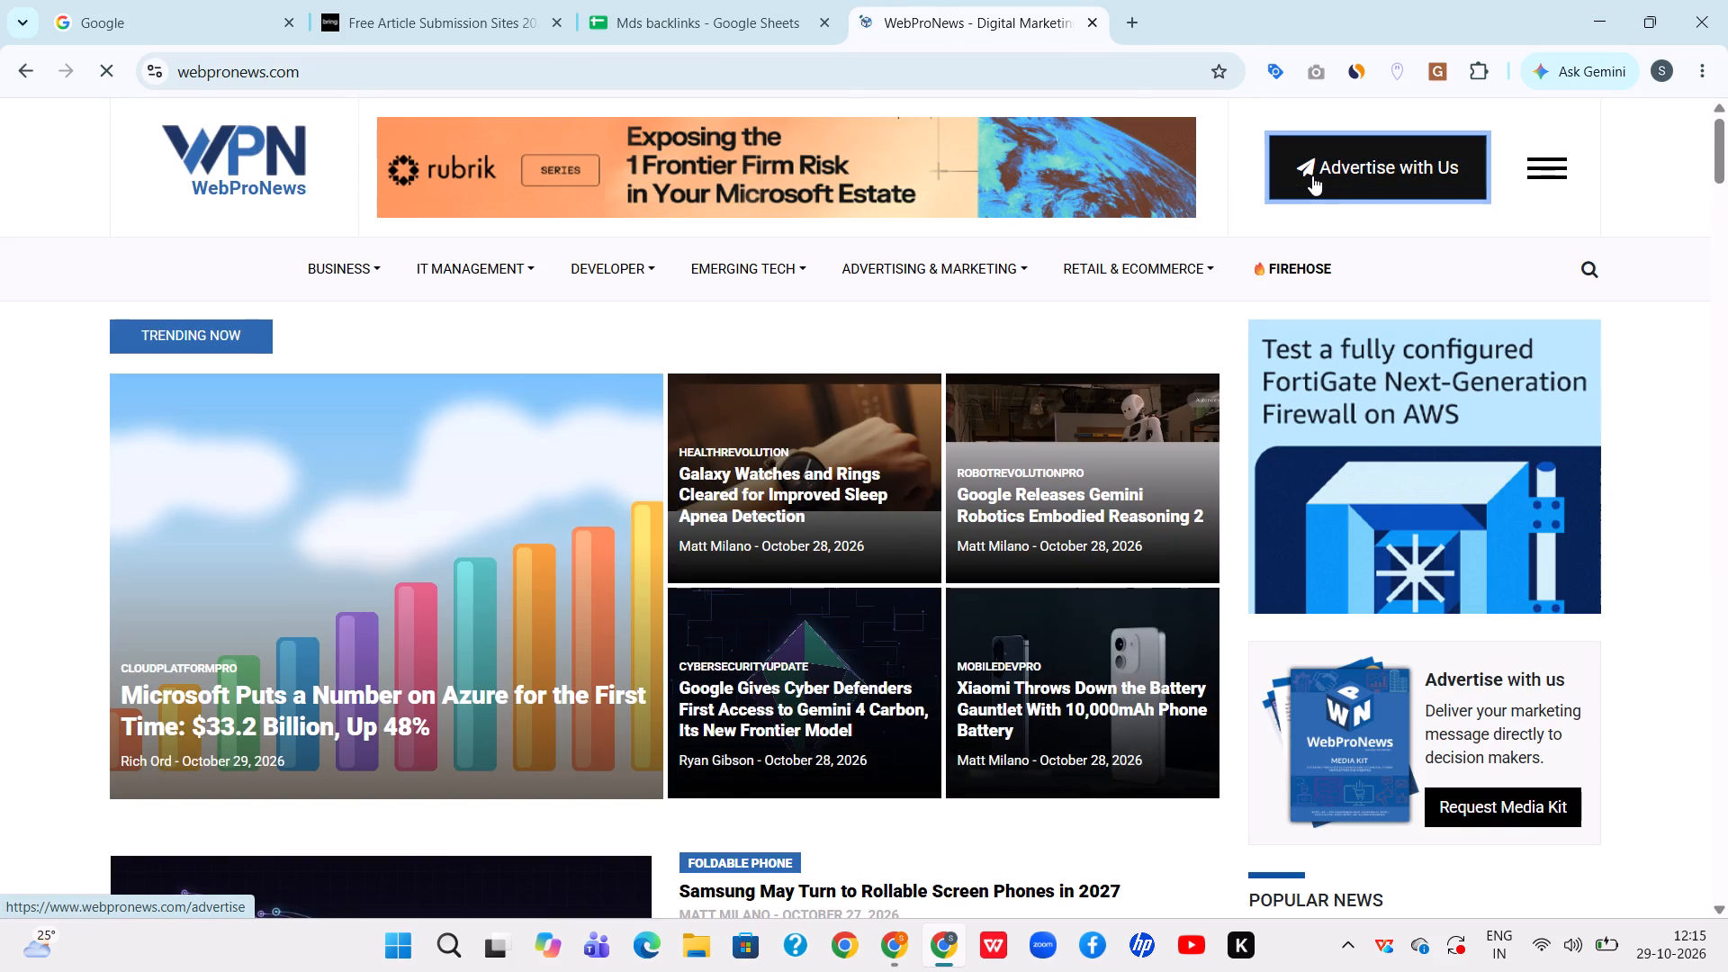
{"action": "scroll", "coordinate": [729, 660], "scroll_direction": "down", "scroll_amount": 2}
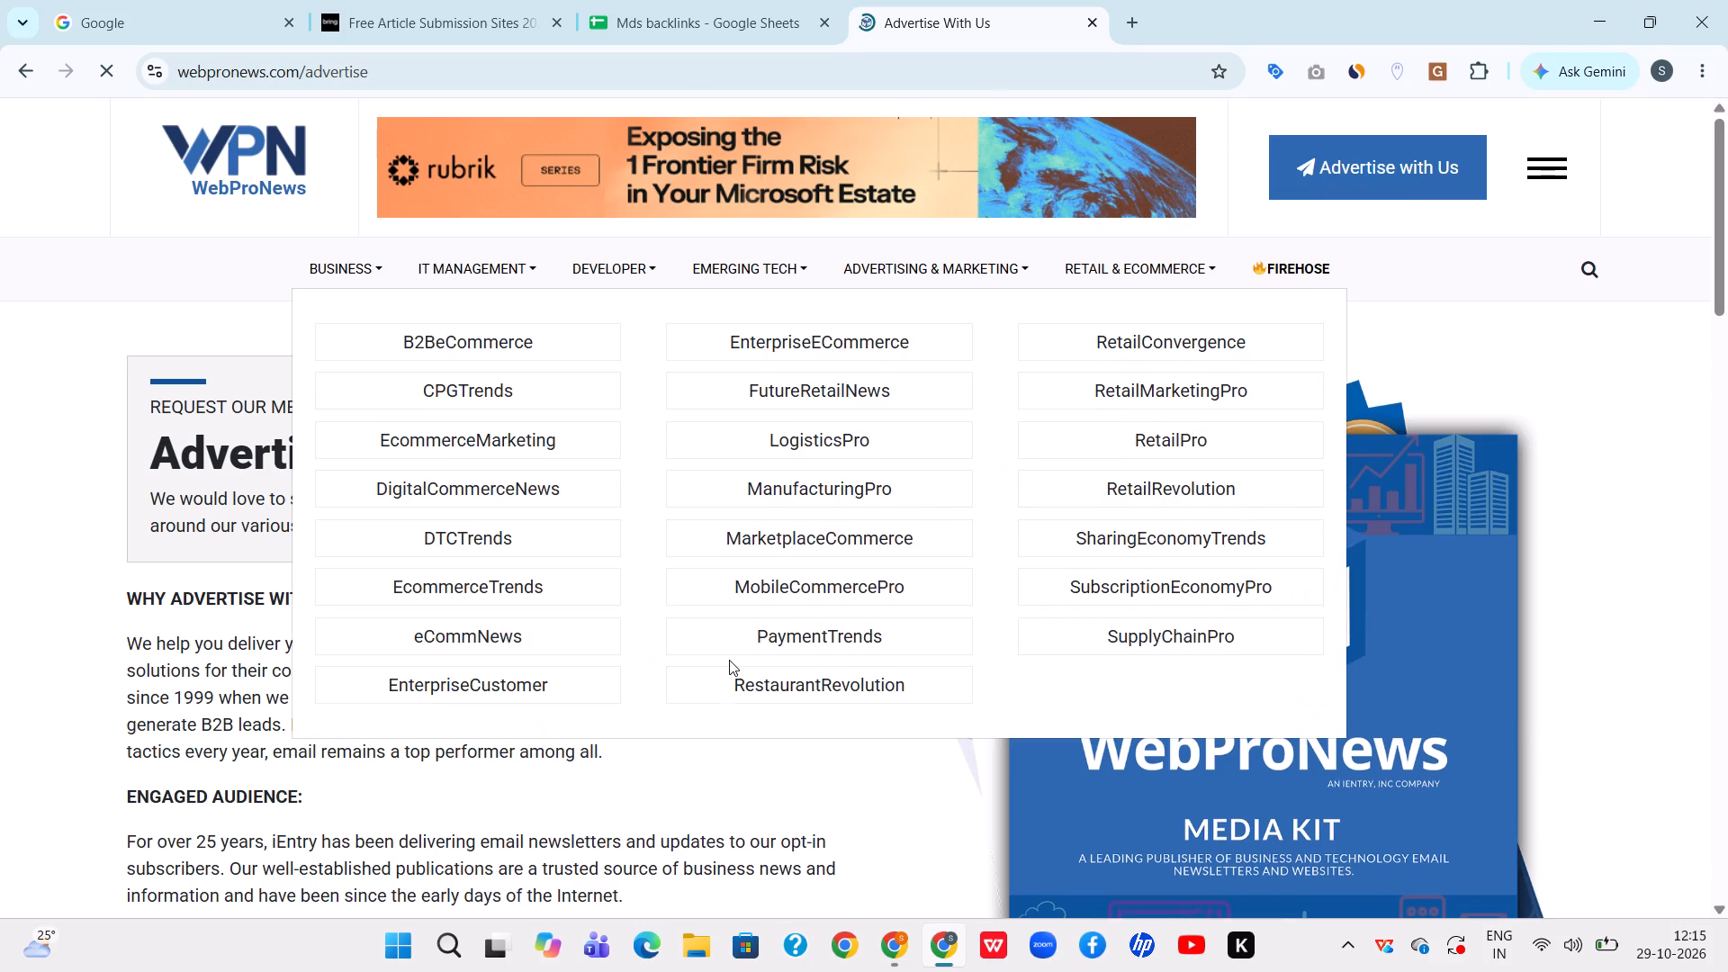
{"action": "scroll", "coordinate": [729, 660], "scroll_direction": "down", "scroll_amount": 11}
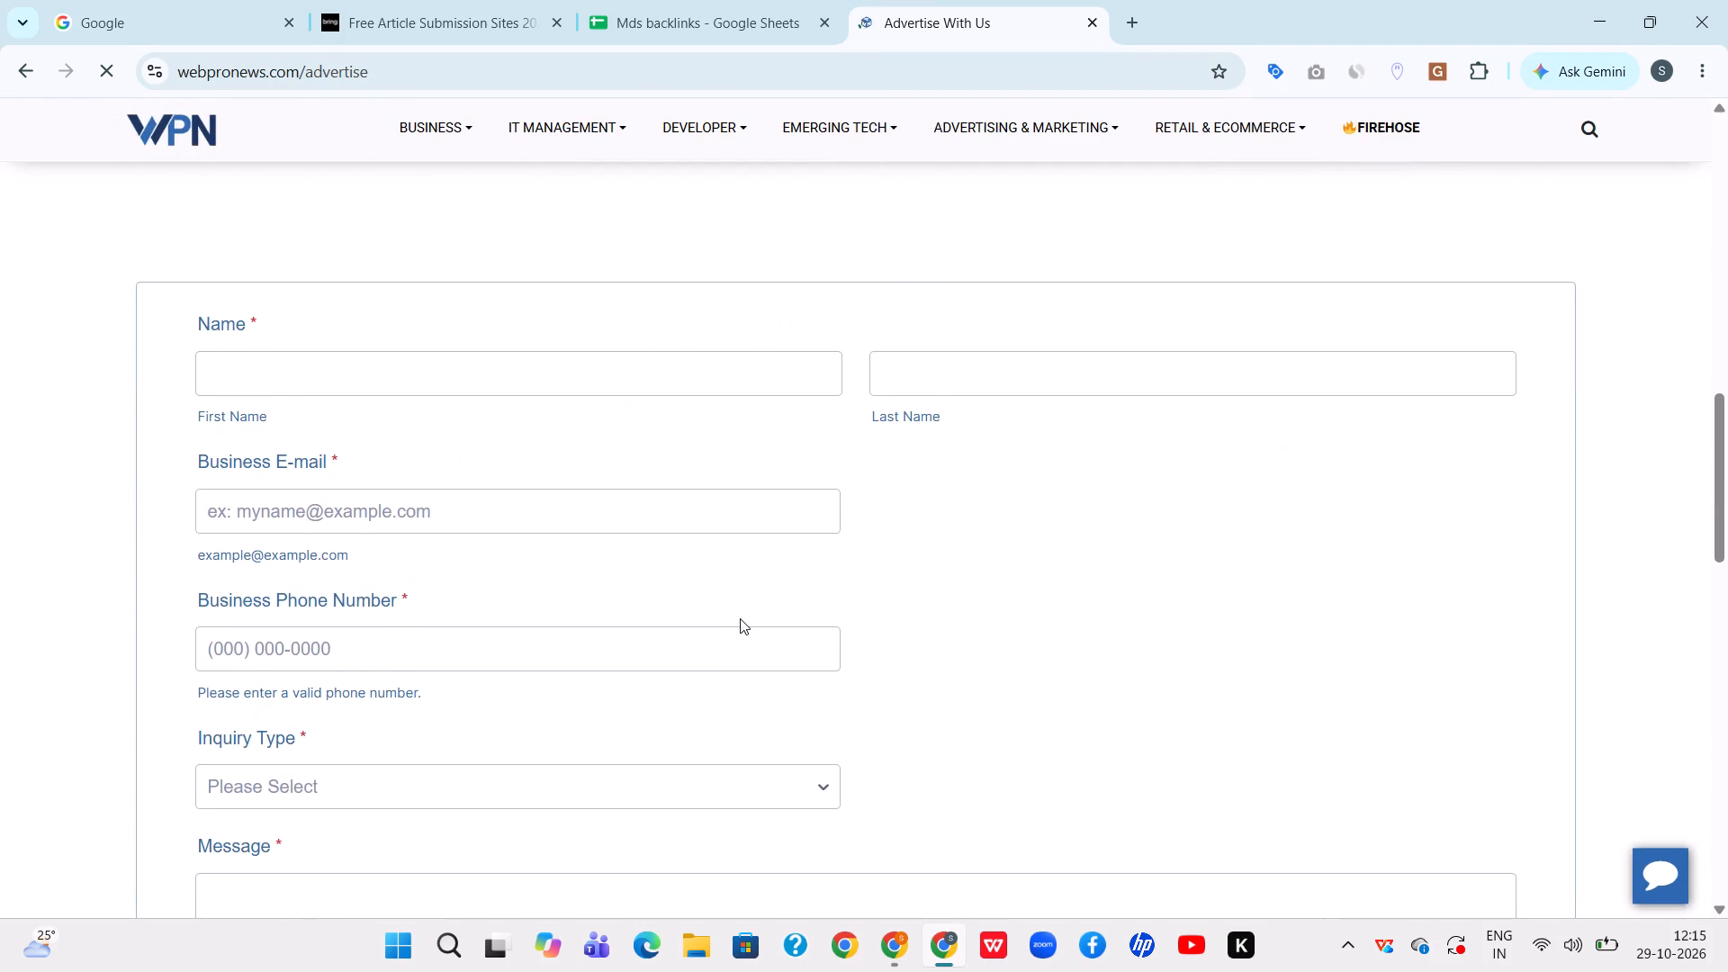
{"action": "scroll", "coordinate": [740, 618], "scroll_direction": "down", "scroll_amount": 3}
{"action": "scroll", "coordinate": [740, 618], "scroll_direction": "up", "scroll_amount": 2}
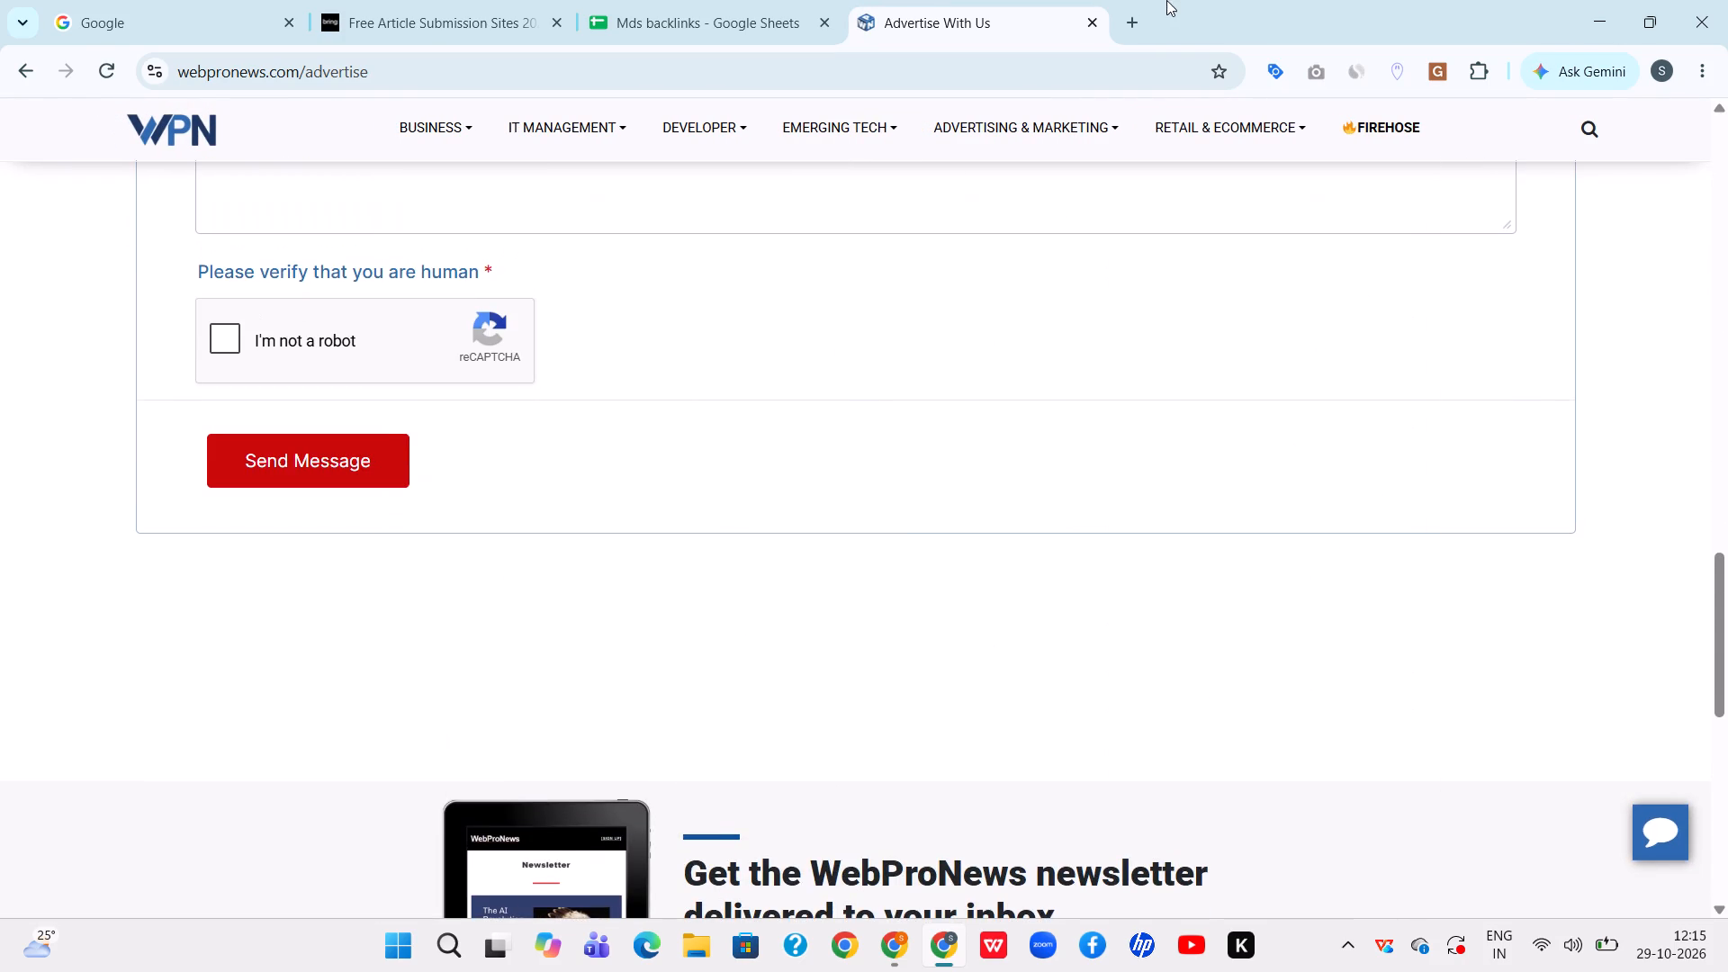
{"action": "left_click", "coordinate": [1095, 21]}
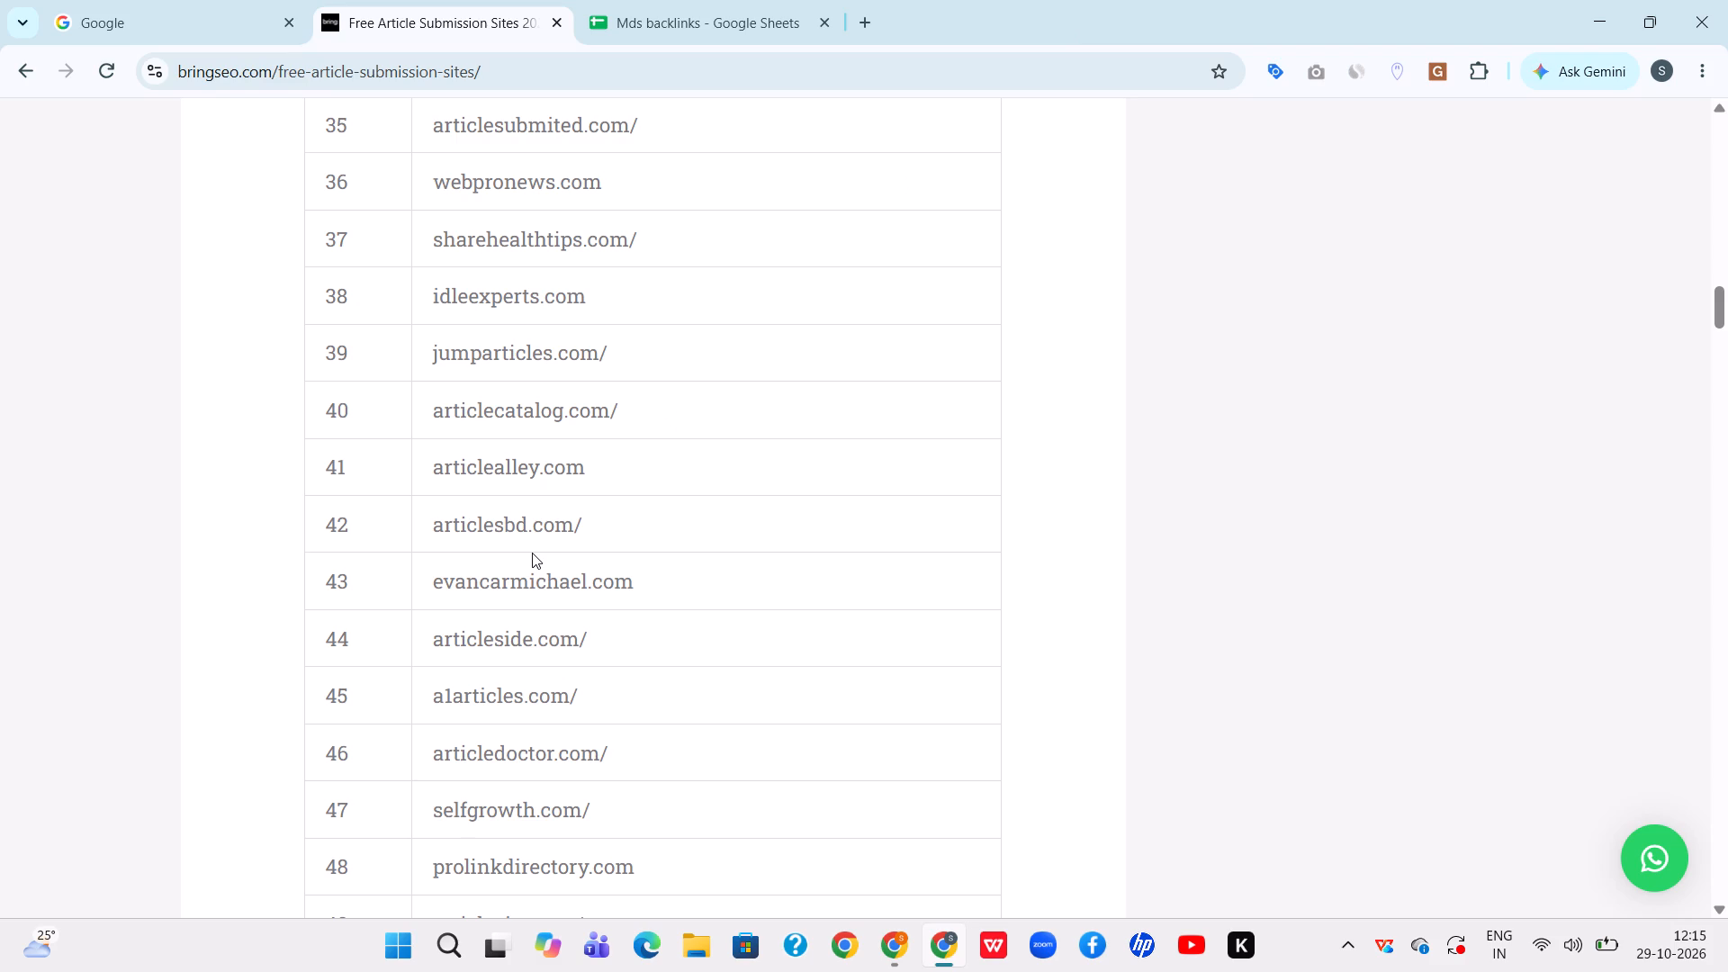
Copy the jumparticles.com address from entry 39 of the submission sites list.
{"action": "triple_click", "coordinate": [514, 481]}
{"action": "left_click_drag", "start_coordinate": [514, 481], "coordinate": [437, 314]}
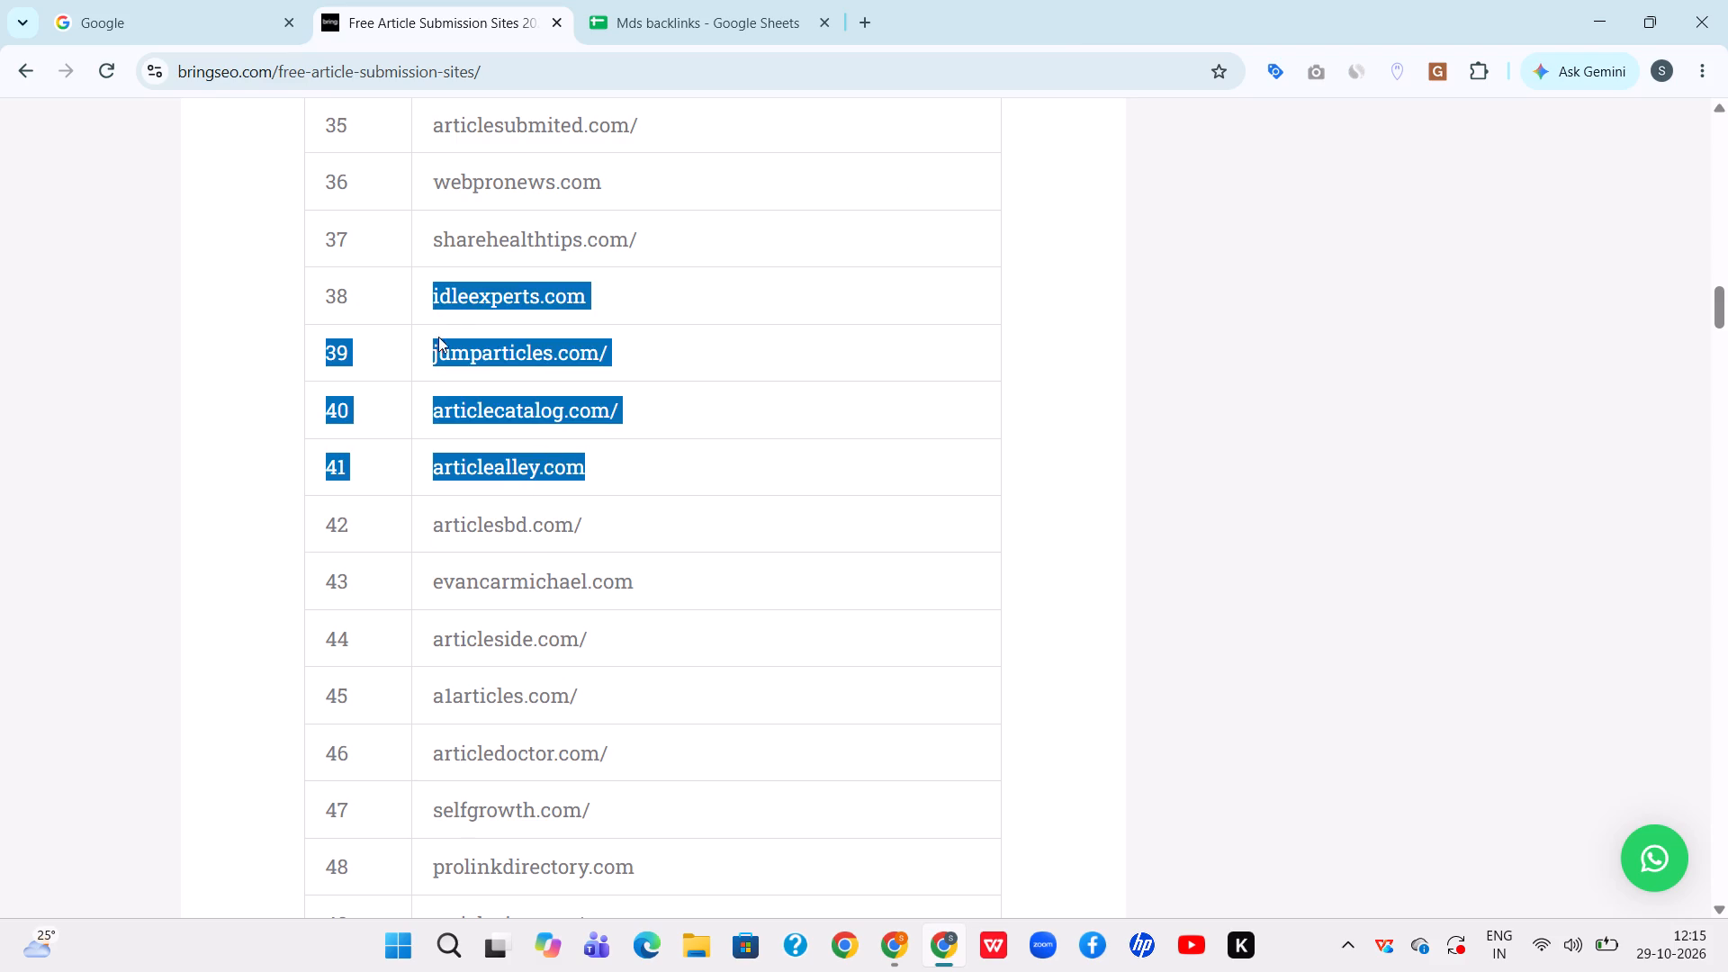
{"action": "triple_click", "coordinate": [438, 361]}
{"action": "left_click", "coordinate": [438, 361]}
{"action": "key", "text": "ctrl+c"}
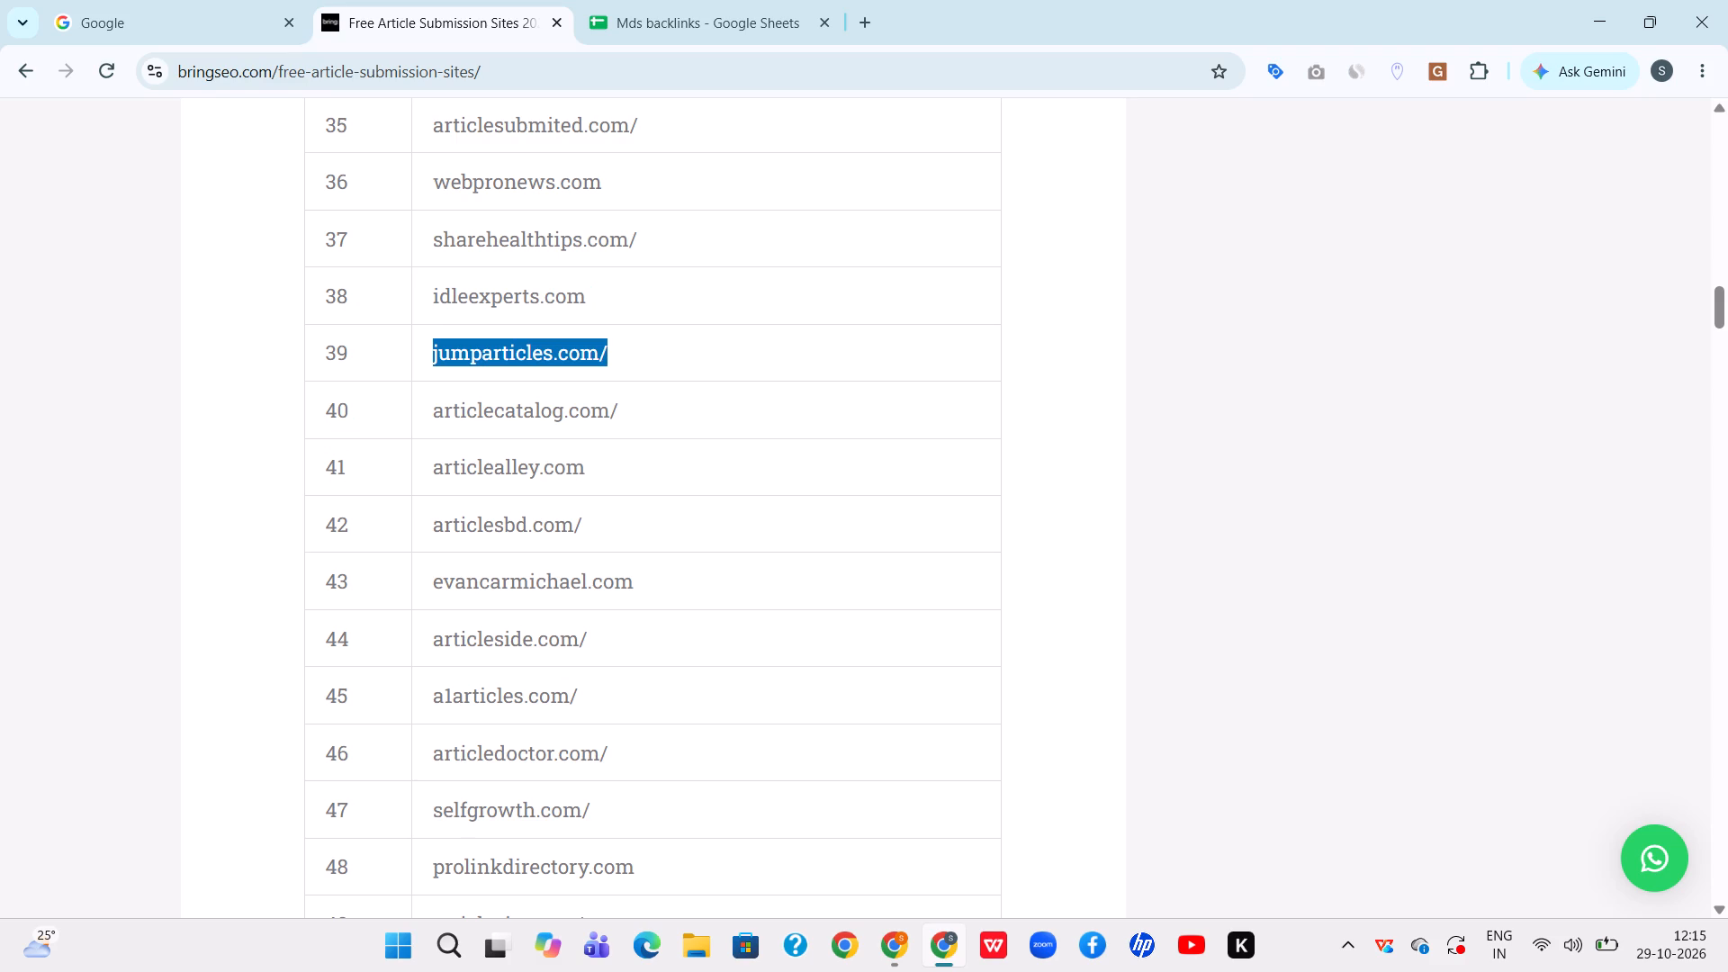
{"action": "key", "text": "ctrl+c"}
{"action": "left_click", "coordinate": [438, 361]}
Select the idleexperts.com address in entry 38 of the submission sites list.
{"action": "scroll", "coordinate": [438, 361], "scroll_direction": "down", "scroll_amount": 1}
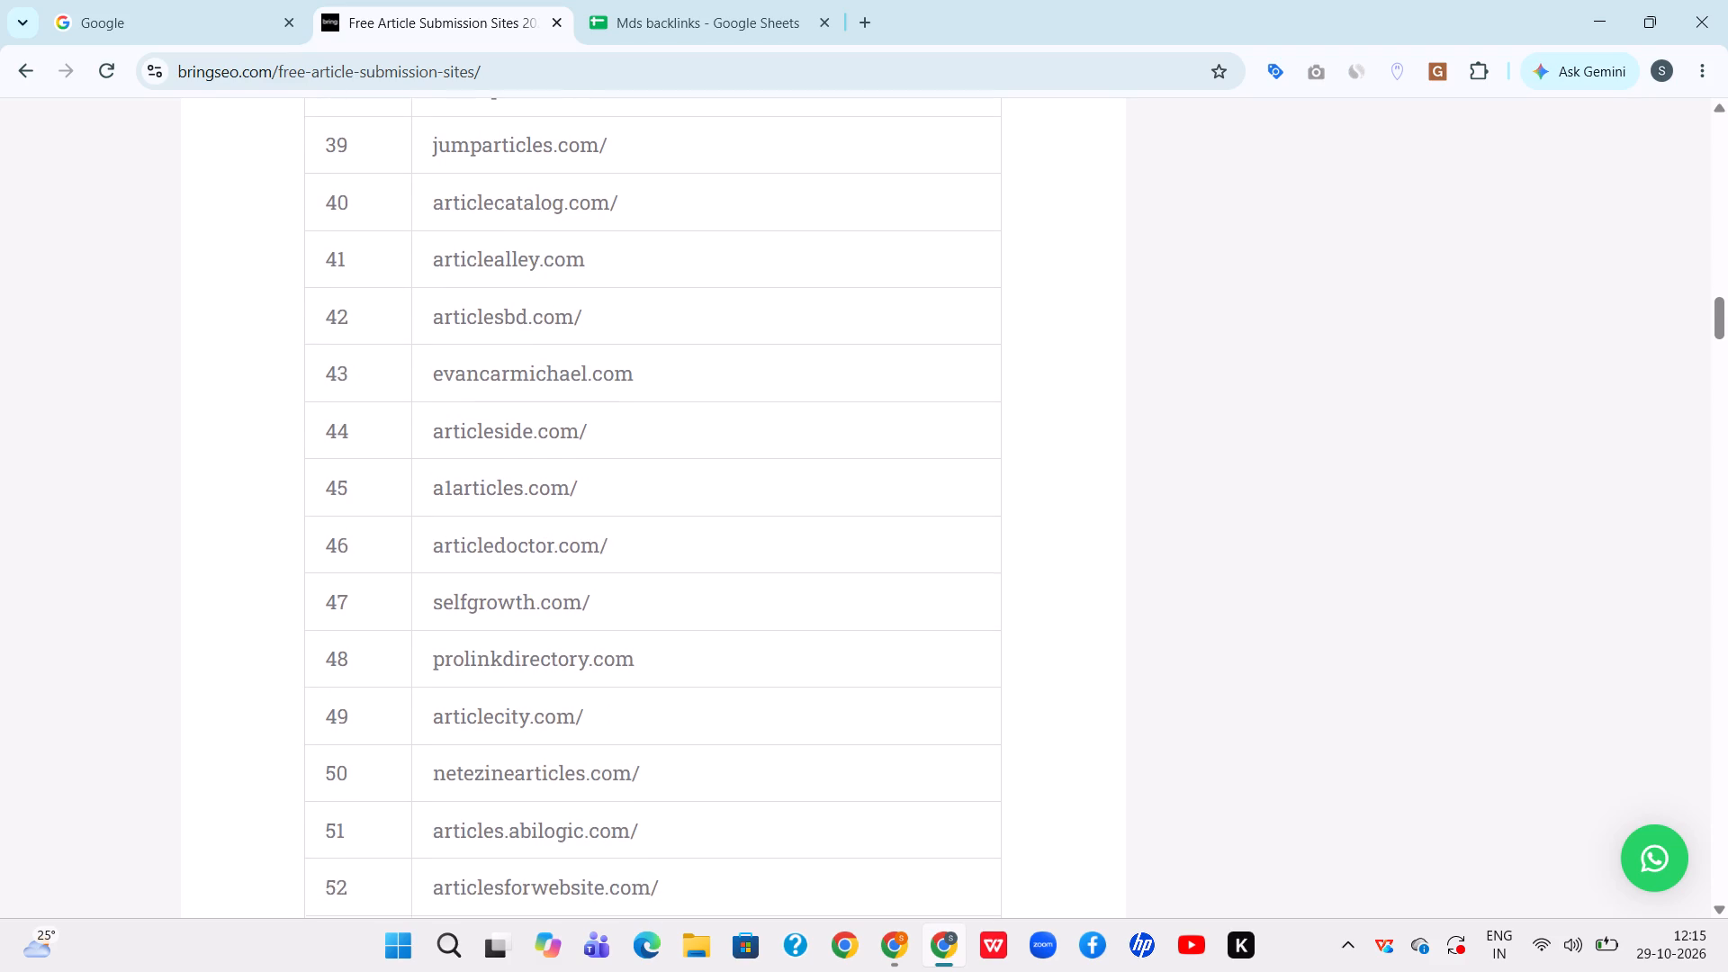
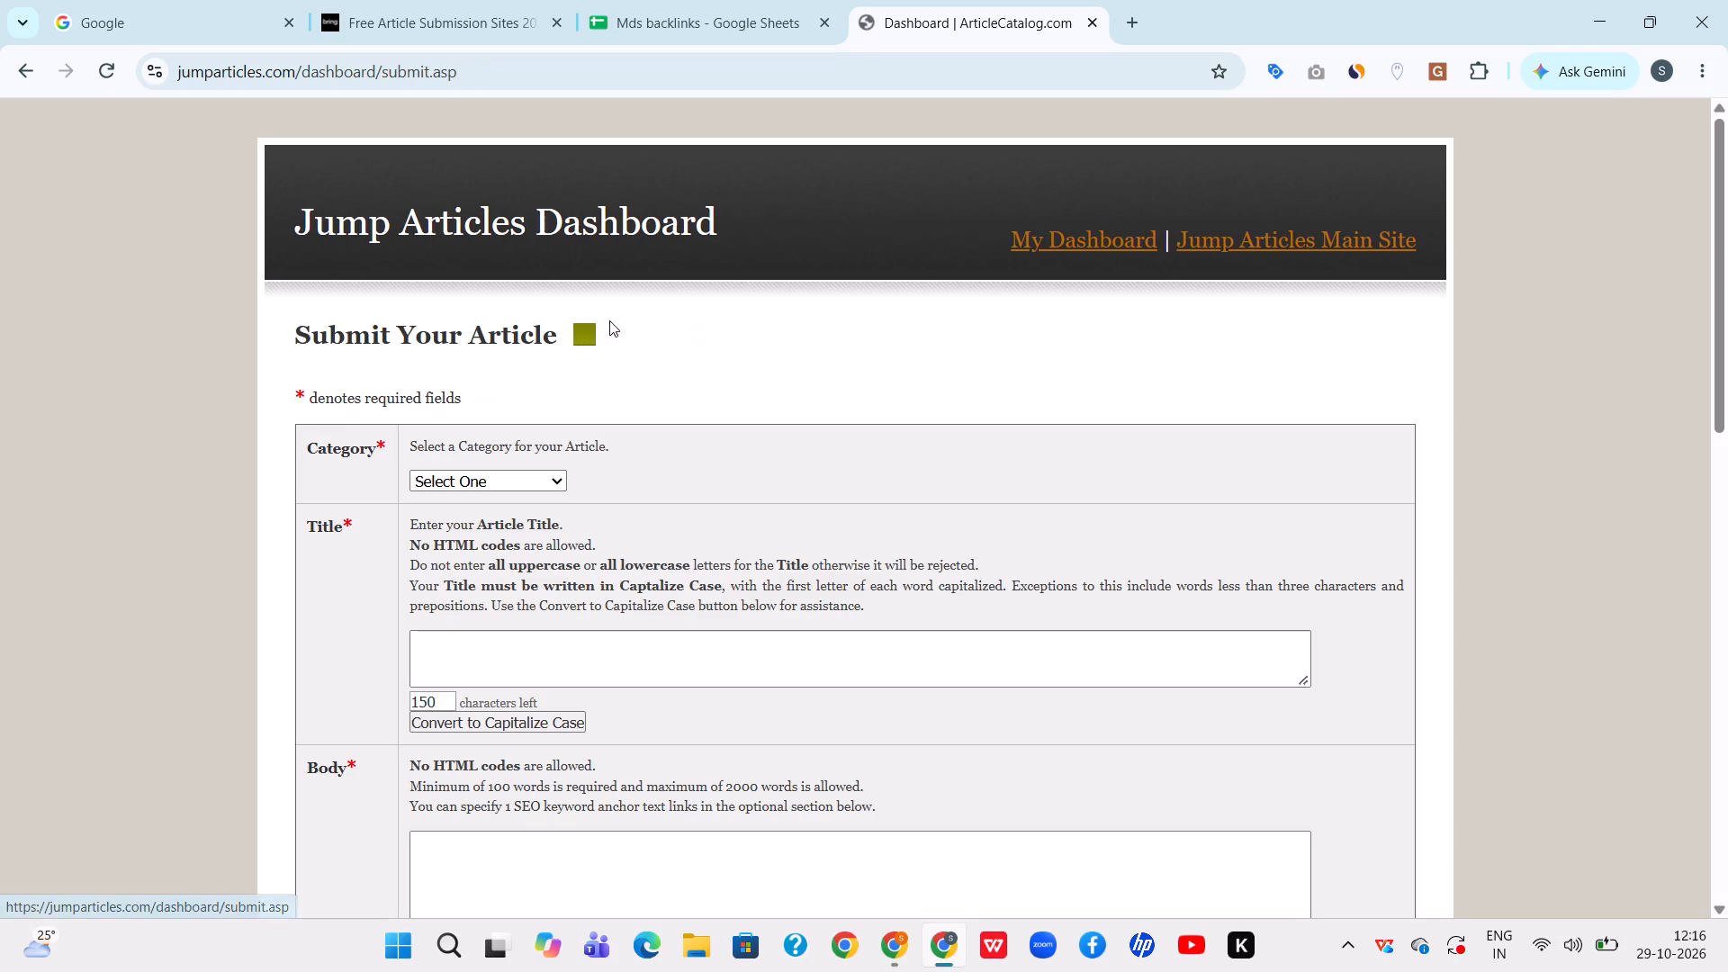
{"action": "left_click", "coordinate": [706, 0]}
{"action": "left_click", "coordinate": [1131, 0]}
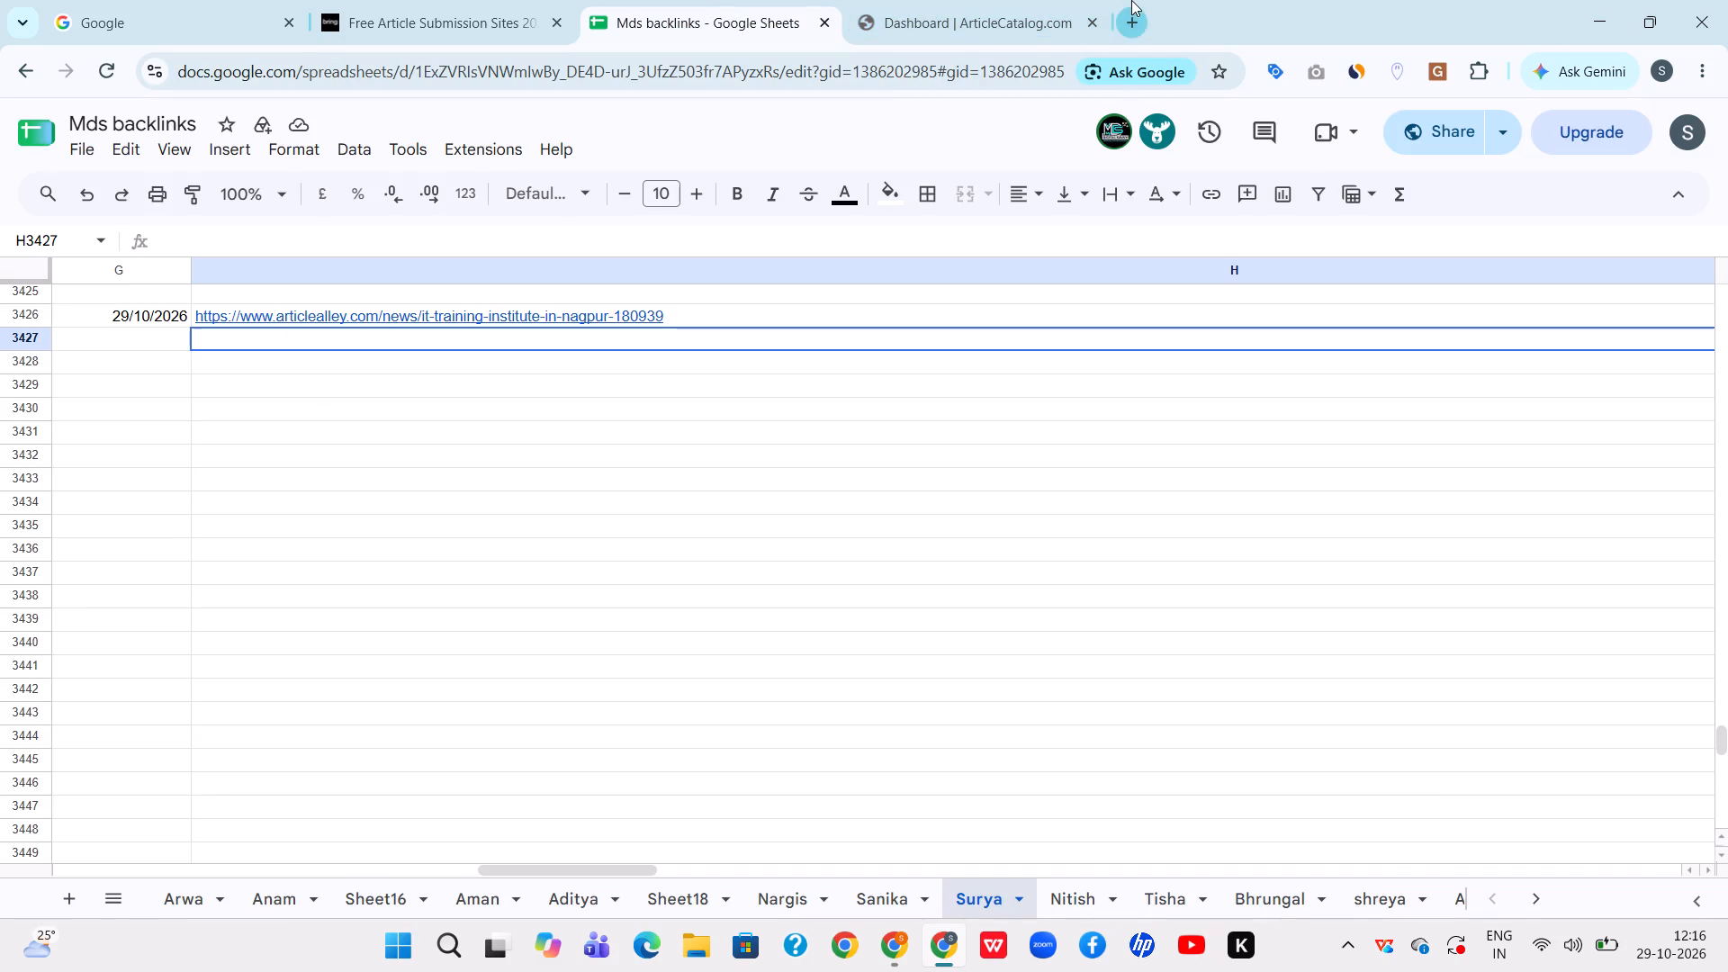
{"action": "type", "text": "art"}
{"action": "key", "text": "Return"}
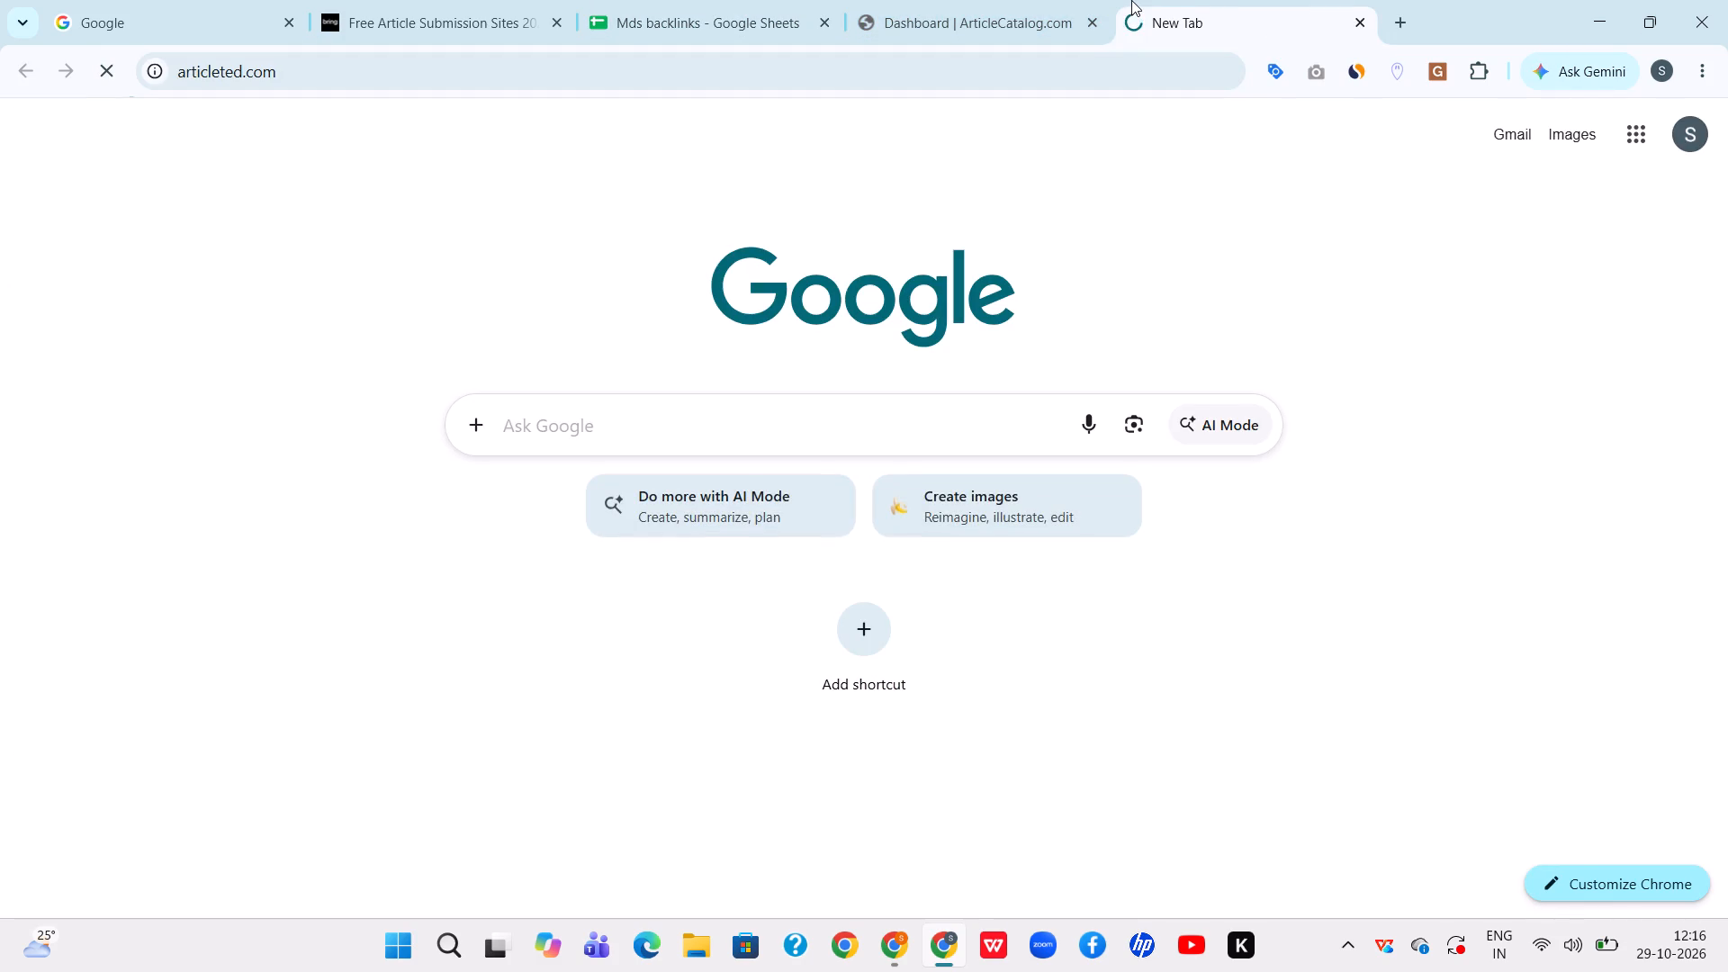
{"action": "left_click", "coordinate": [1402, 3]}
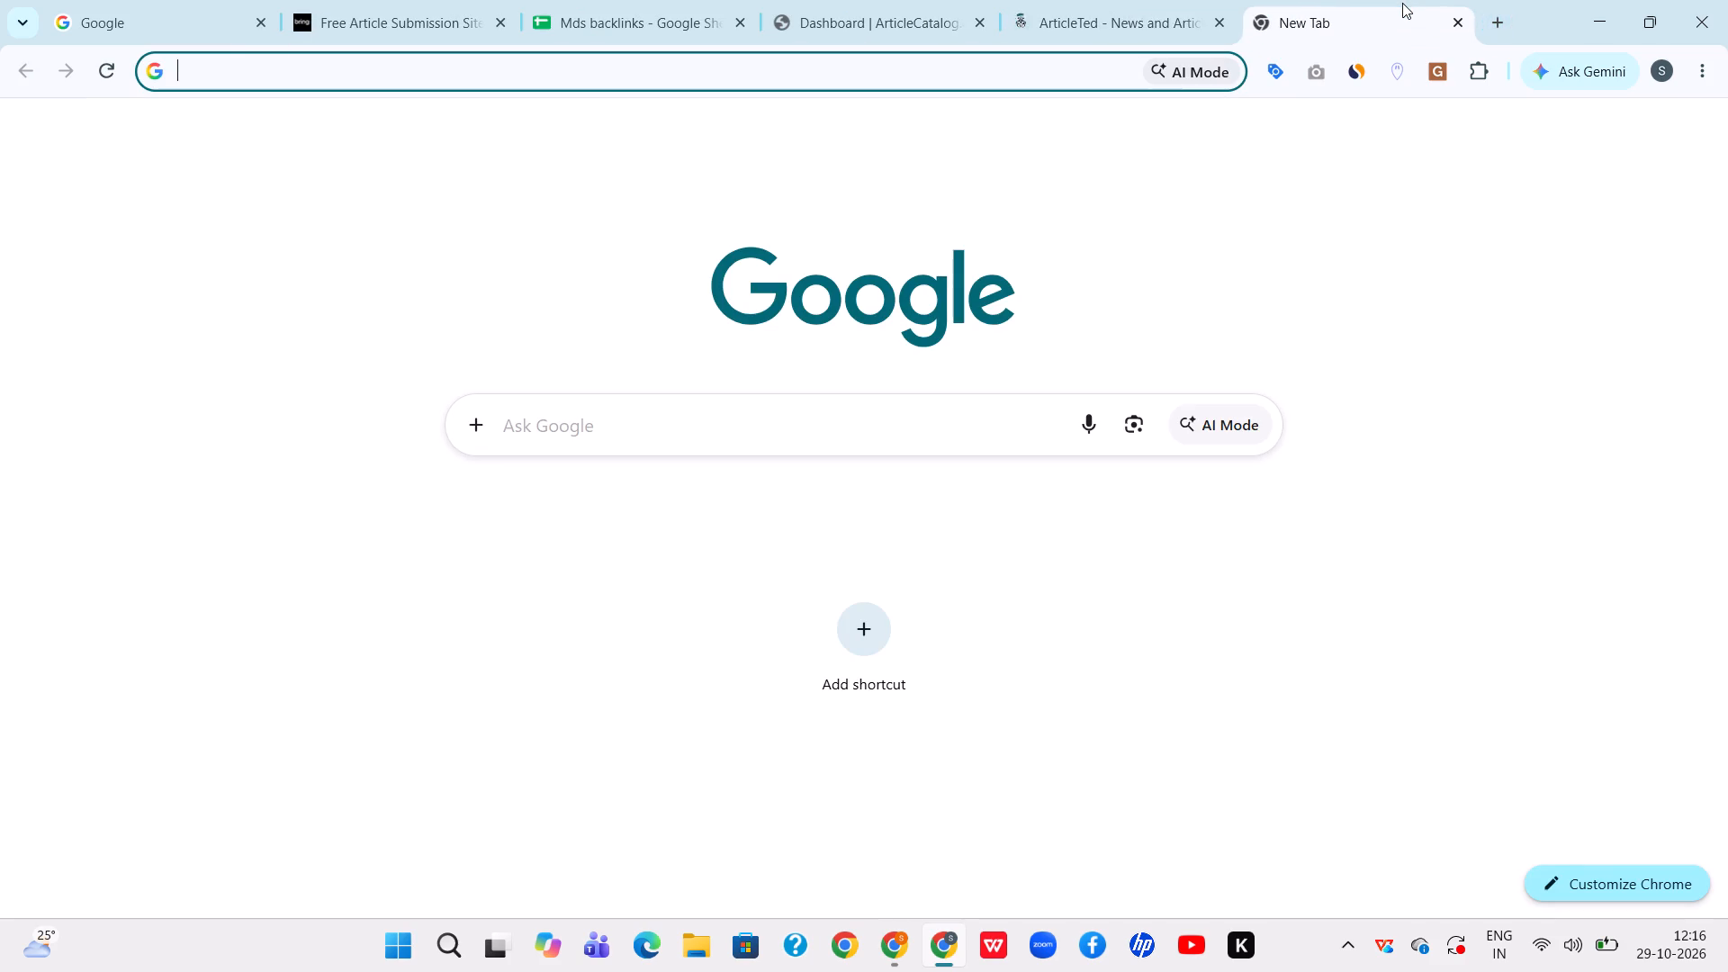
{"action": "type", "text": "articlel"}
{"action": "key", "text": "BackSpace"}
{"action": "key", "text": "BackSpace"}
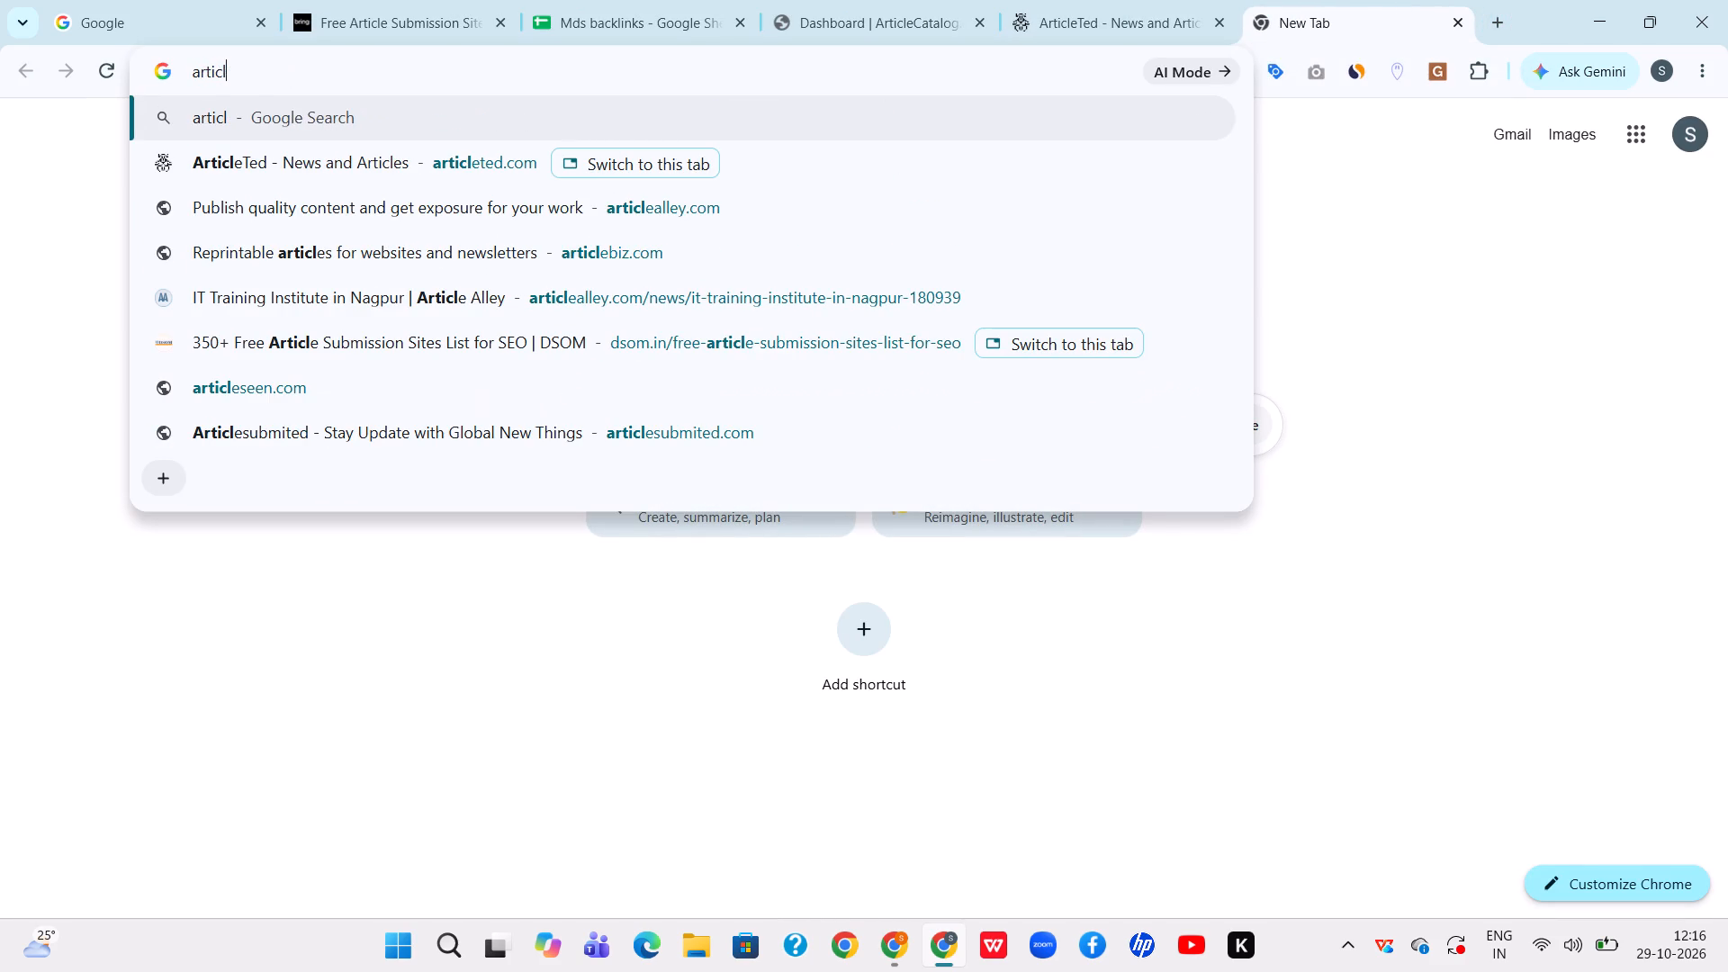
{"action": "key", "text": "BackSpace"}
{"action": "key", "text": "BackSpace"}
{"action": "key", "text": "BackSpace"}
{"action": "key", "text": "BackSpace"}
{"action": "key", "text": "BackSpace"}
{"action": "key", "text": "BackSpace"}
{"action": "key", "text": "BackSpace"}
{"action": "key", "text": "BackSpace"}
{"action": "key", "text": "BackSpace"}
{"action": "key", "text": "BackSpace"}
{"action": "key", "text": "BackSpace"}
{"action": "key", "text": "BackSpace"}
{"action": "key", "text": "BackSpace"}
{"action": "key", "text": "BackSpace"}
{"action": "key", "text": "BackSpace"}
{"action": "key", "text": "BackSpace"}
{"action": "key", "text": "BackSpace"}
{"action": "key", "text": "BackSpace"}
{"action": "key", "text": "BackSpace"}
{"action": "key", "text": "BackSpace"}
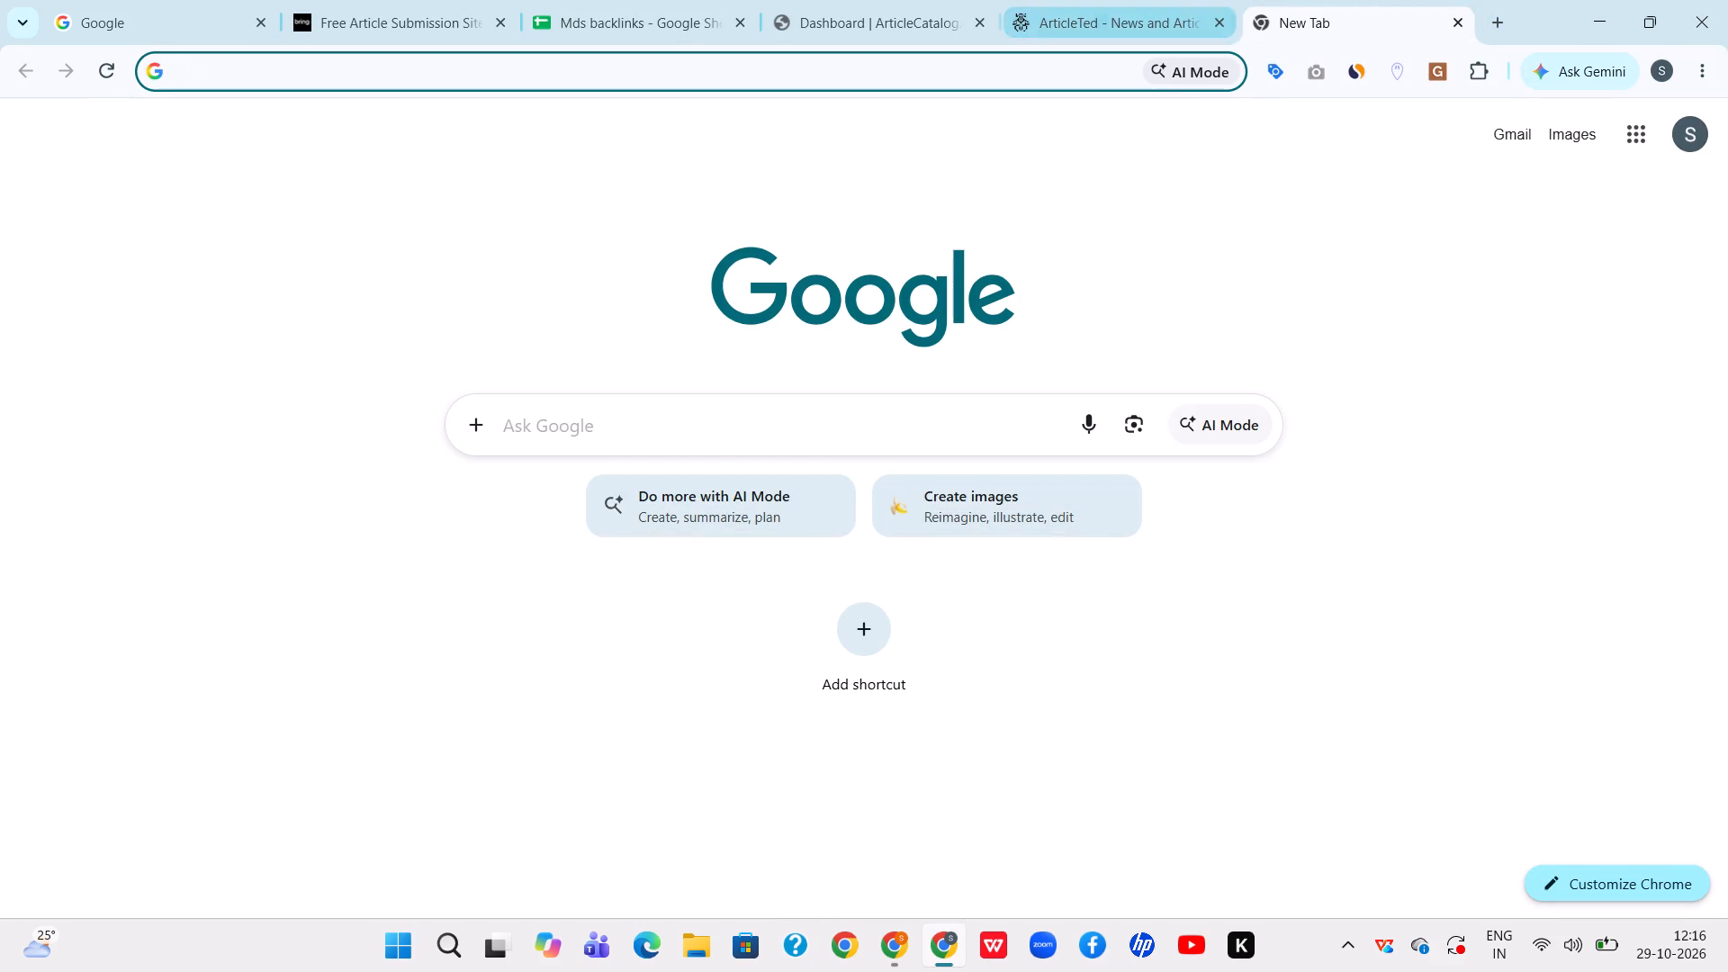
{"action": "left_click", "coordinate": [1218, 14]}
Check the Mds backlinks sheet for the last recorded site and open articlealley.com in the blank tab.
{"action": "left_click", "coordinate": [562, 0]}
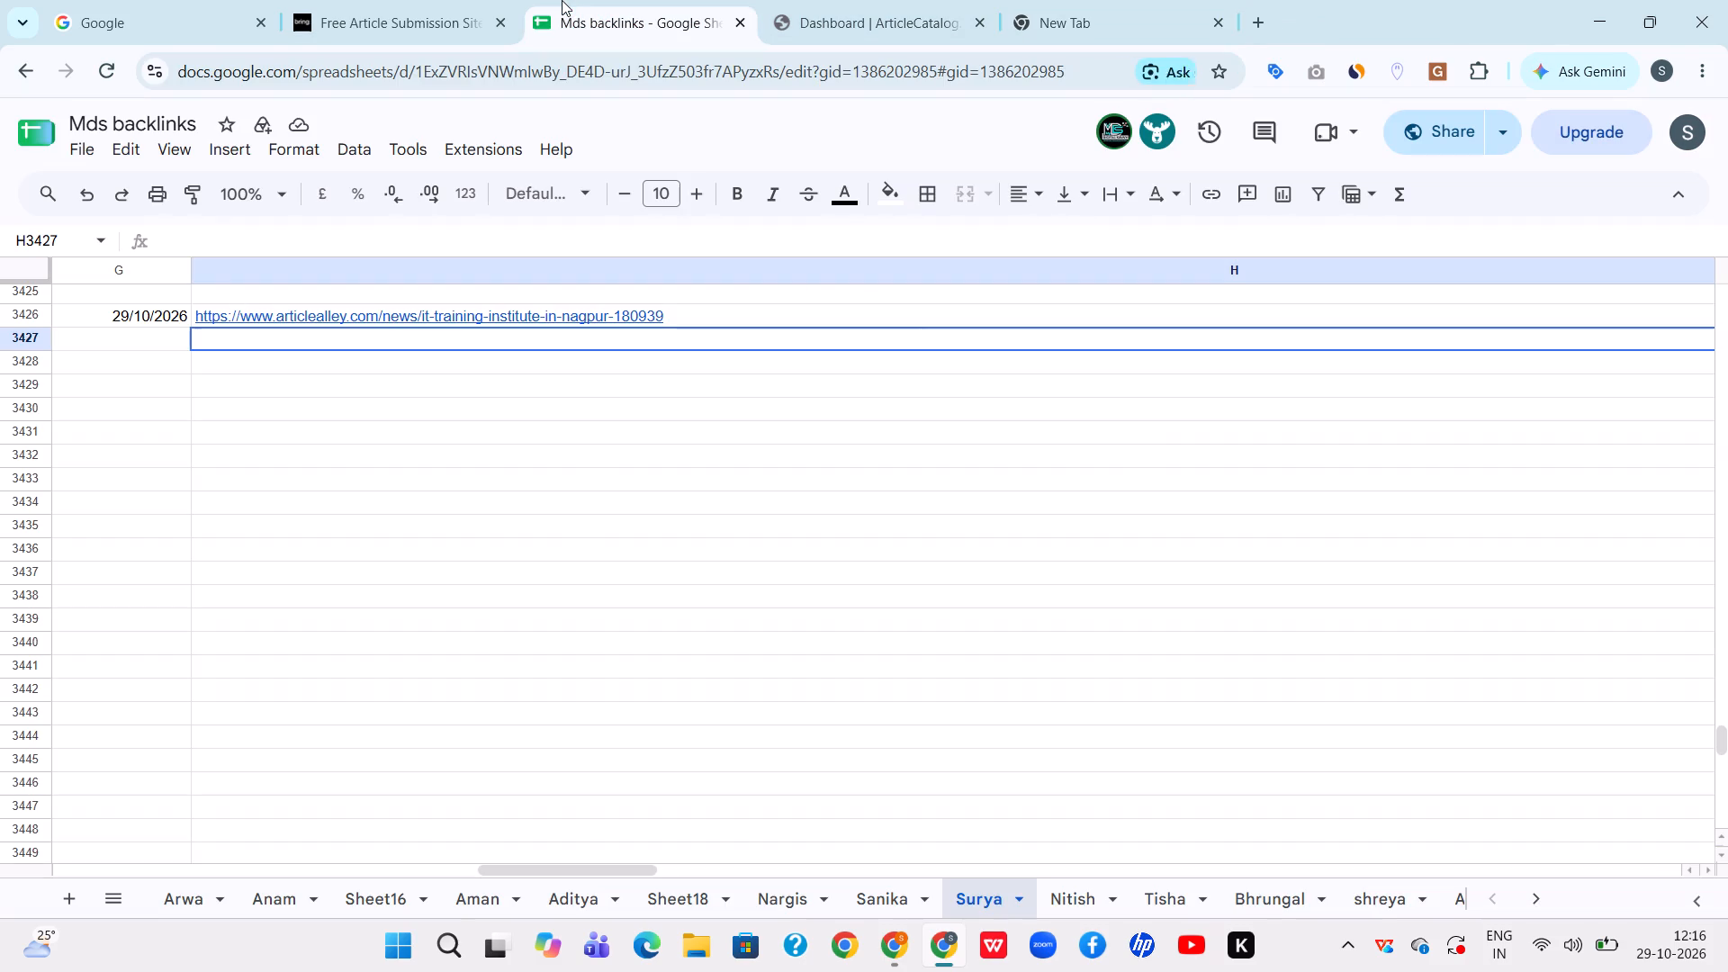
{"action": "left_click", "coordinate": [1037, 4]}
{"action": "type", "text": "articleall"}
{"action": "key", "text": "Return"}
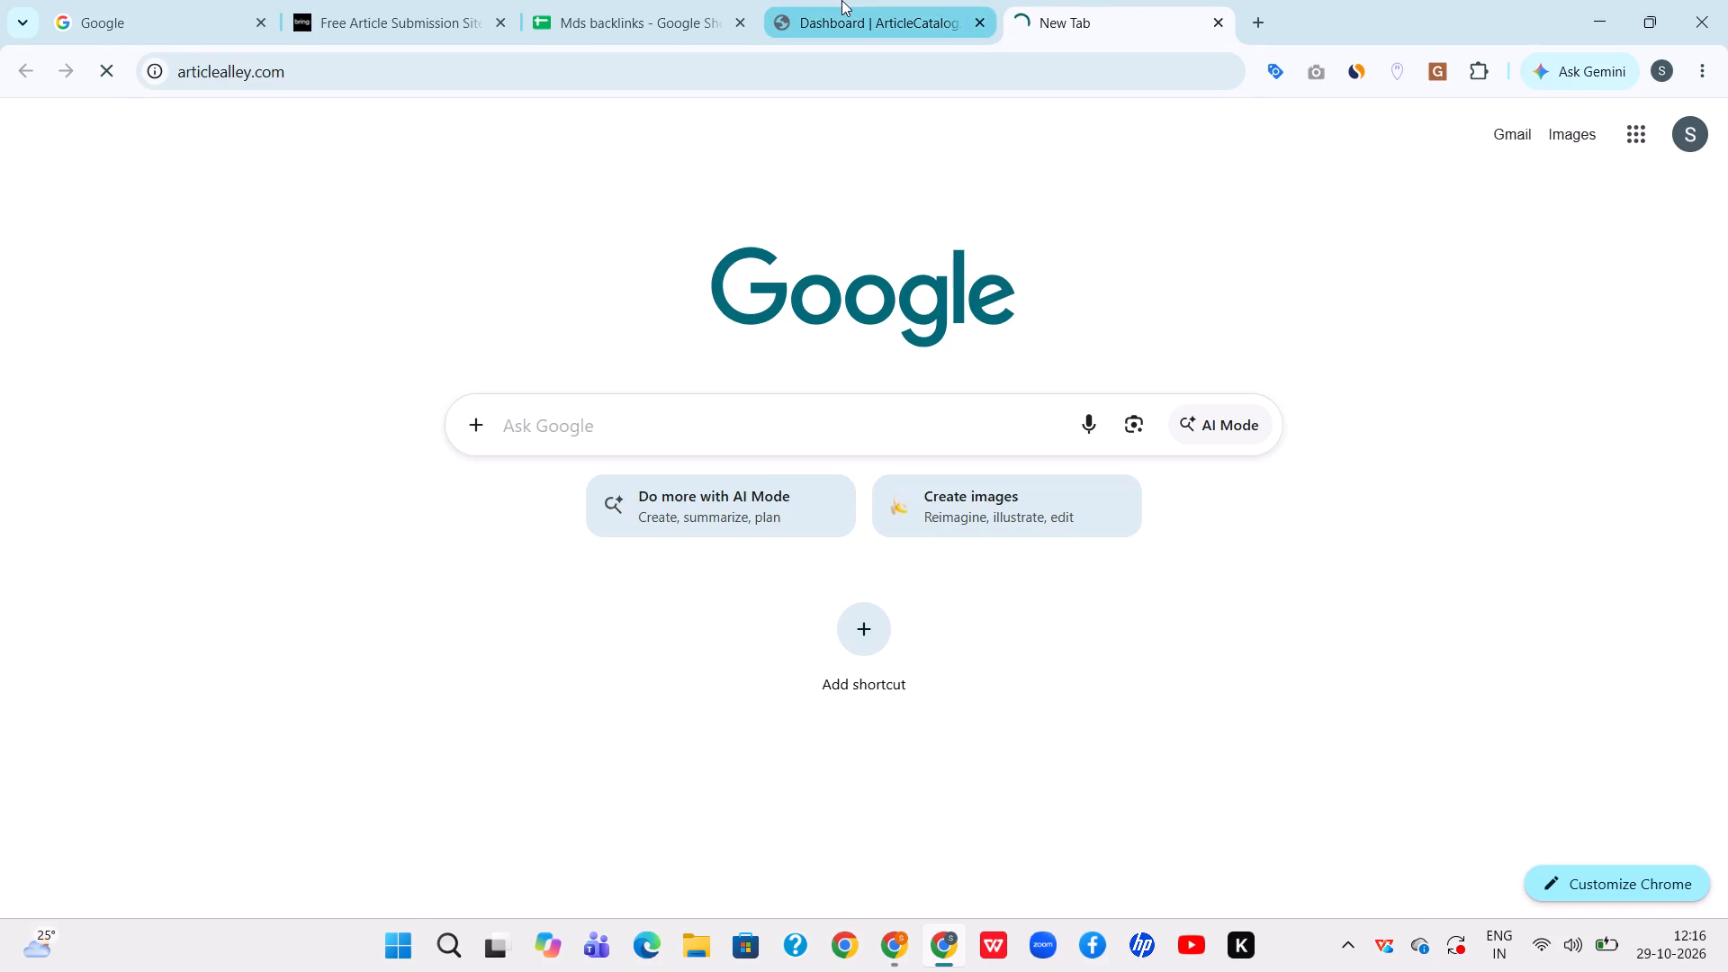
Set the article category to Education in the Jump Articles submission form.
{"action": "left_click", "coordinate": [841, 0]}
{"action": "left_click", "coordinate": [549, 487]}
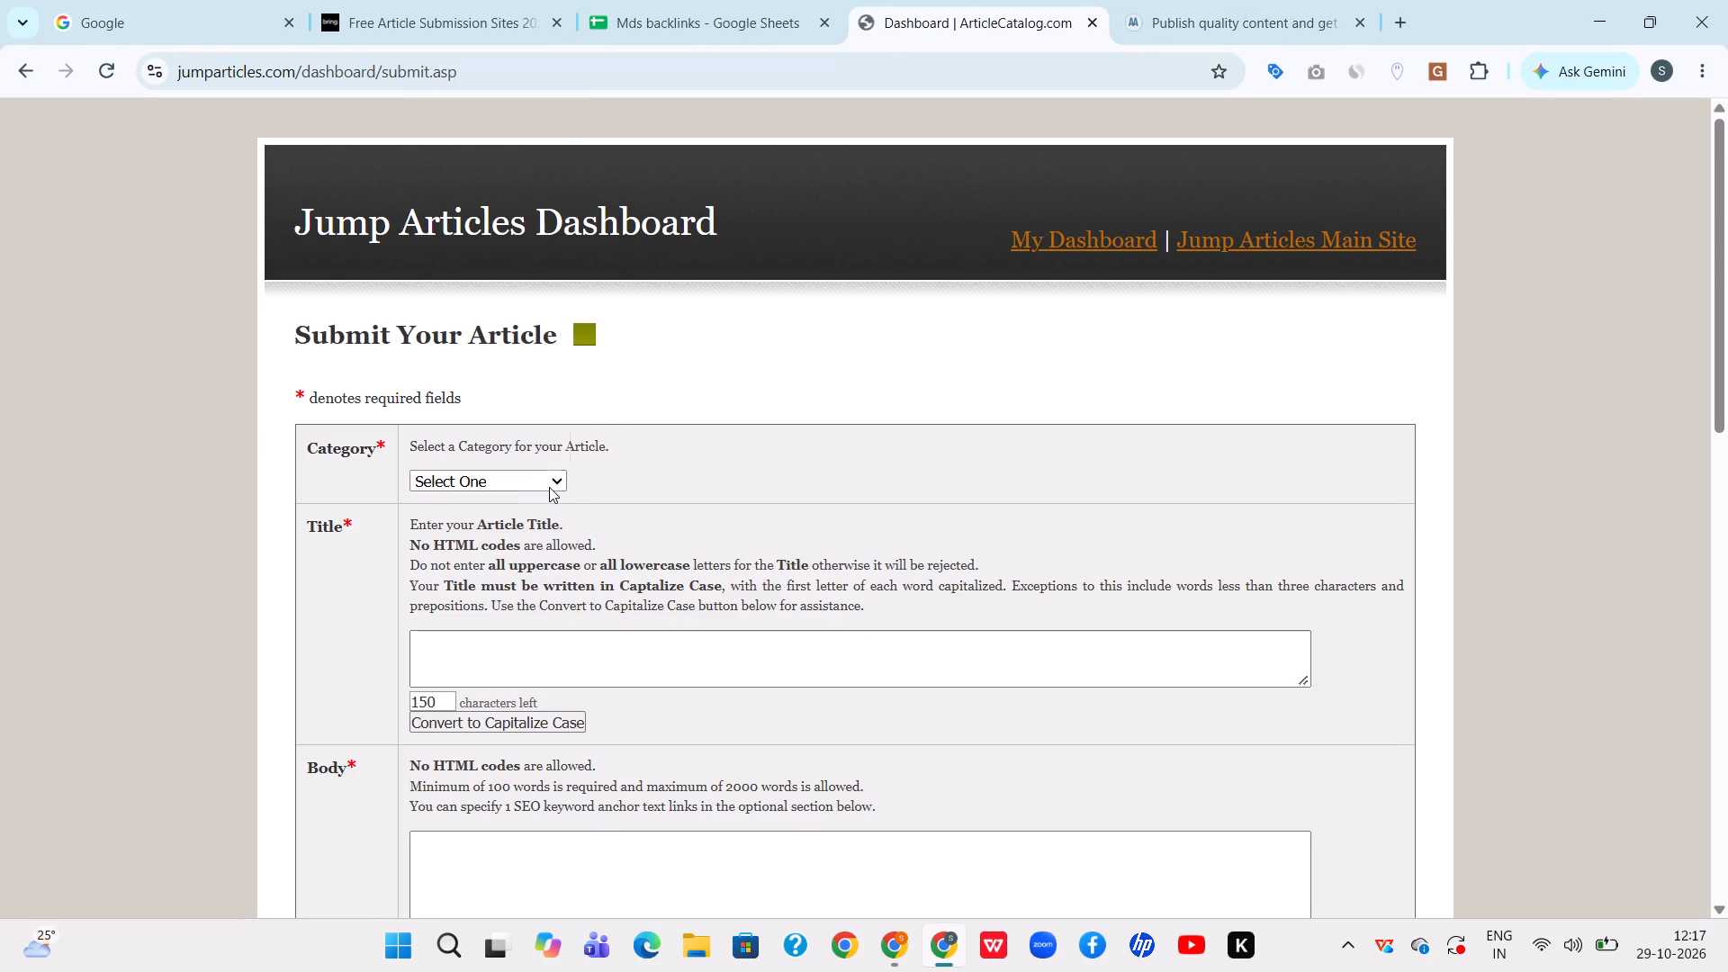
{"action": "type", "text": "ed"}
{"action": "key", "text": "Return"}
Title the article "Best IT training institute in Nagpur | 100% Job-Guaranteed IT Courses", reusing the main heading from itcampusguru.com.
{"action": "scroll", "coordinate": [549, 487], "scroll_direction": "down", "scroll_amount": 1}
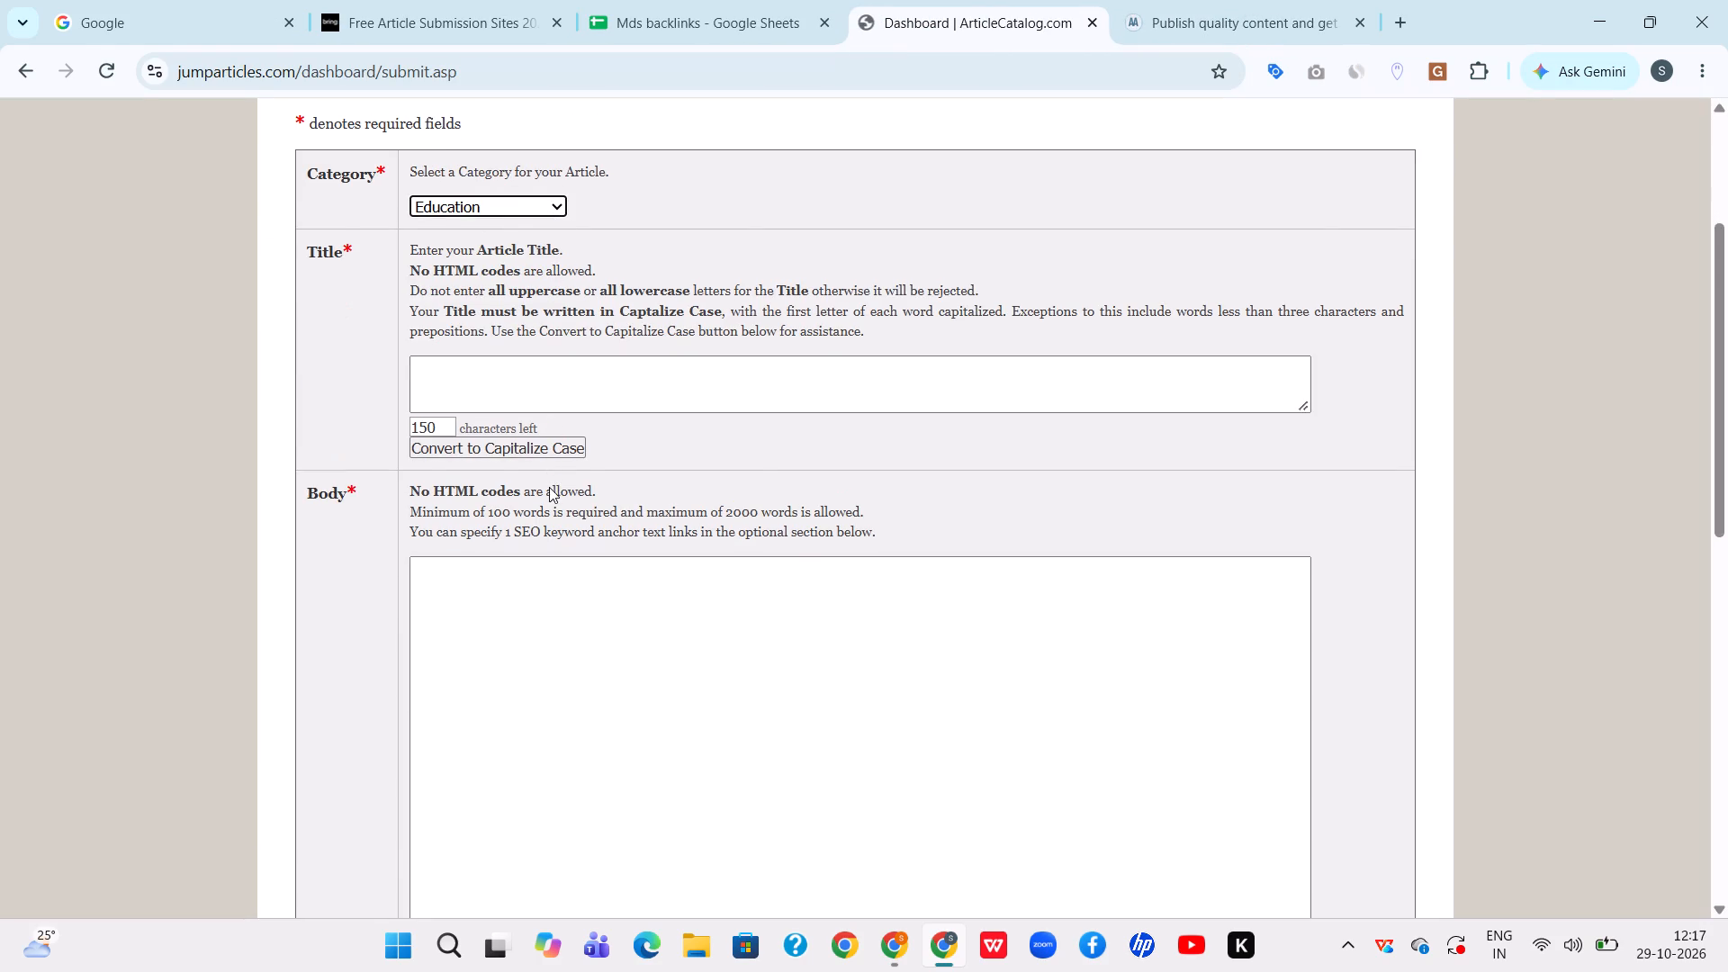
{"action": "scroll", "coordinate": [549, 487], "scroll_direction": "down", "scroll_amount": 1}
{"action": "left_click", "coordinate": [524, 385]}
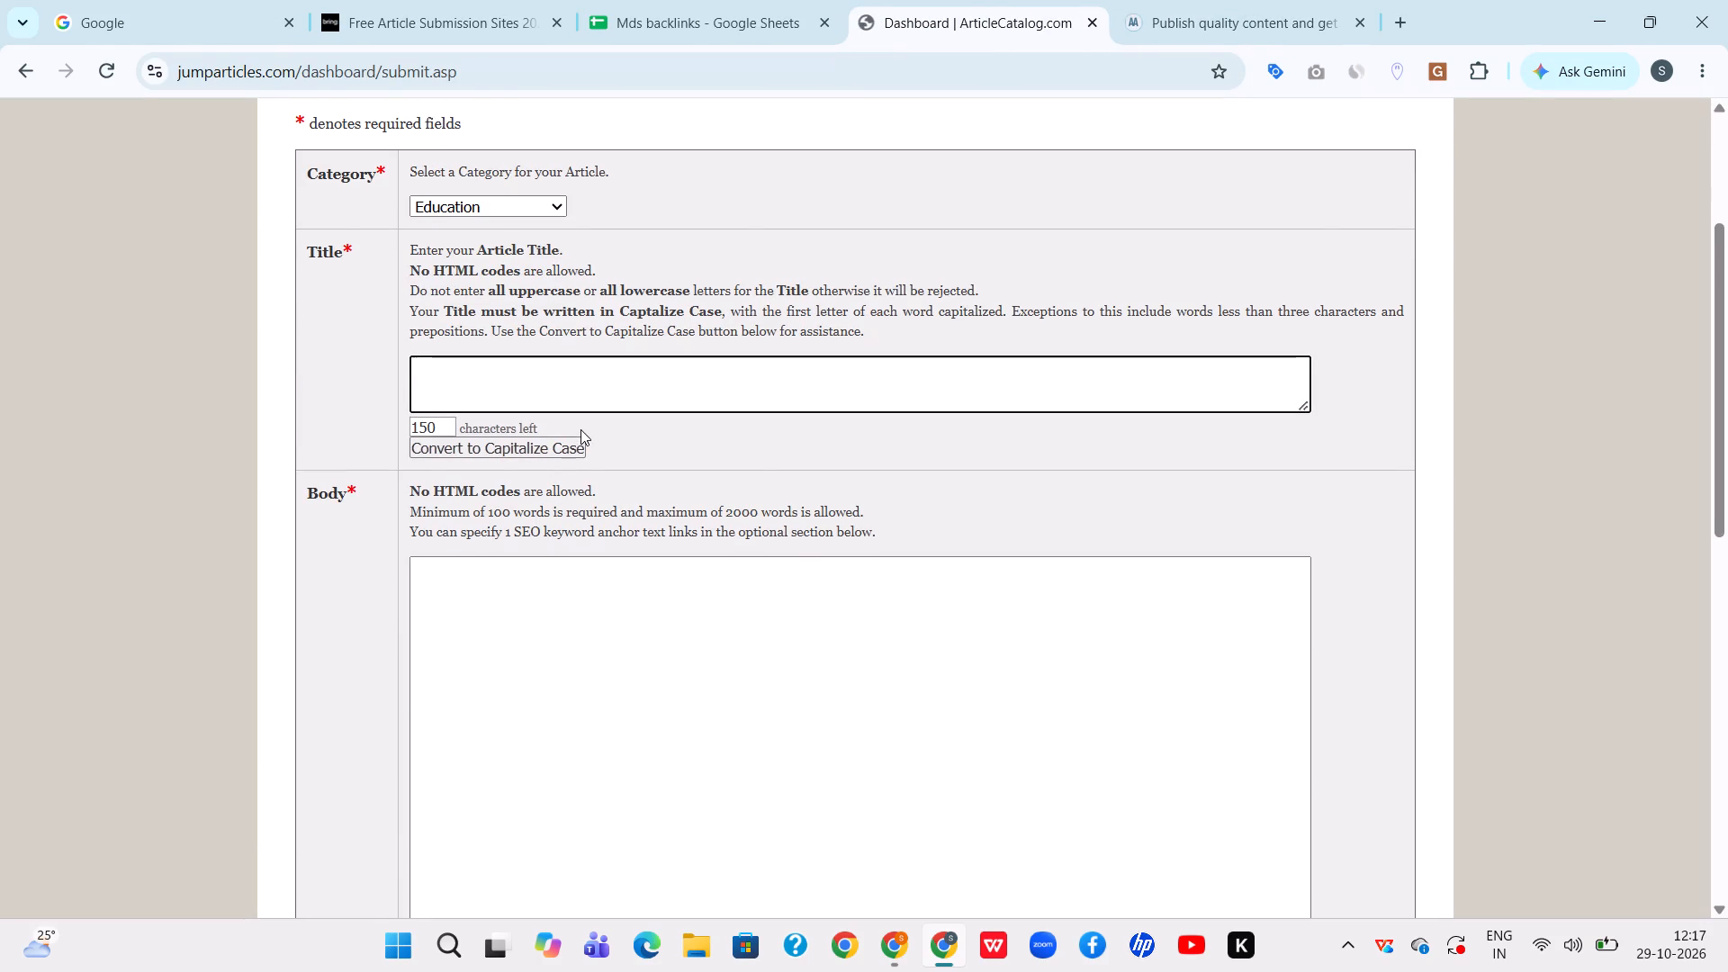
{"action": "scroll", "coordinate": [580, 429], "scroll_direction": "down", "scroll_amount": 2}
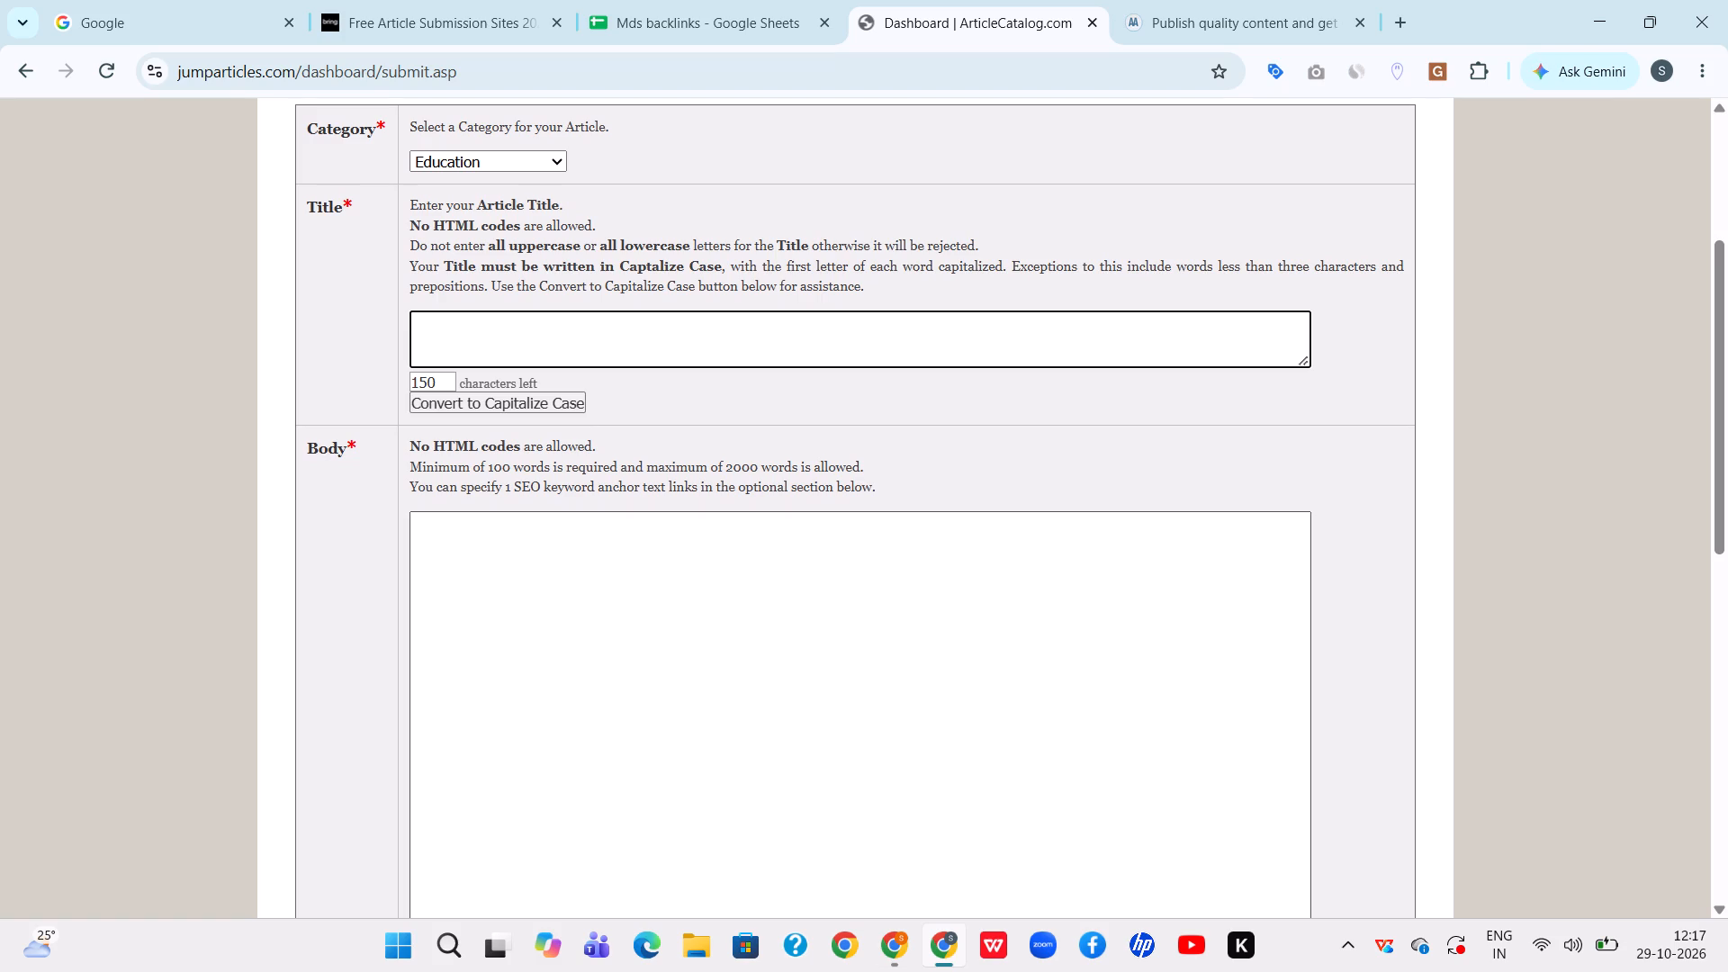
{"action": "left_click", "coordinate": [922, 971]}
{"action": "triple_click", "coordinate": [604, 326]}
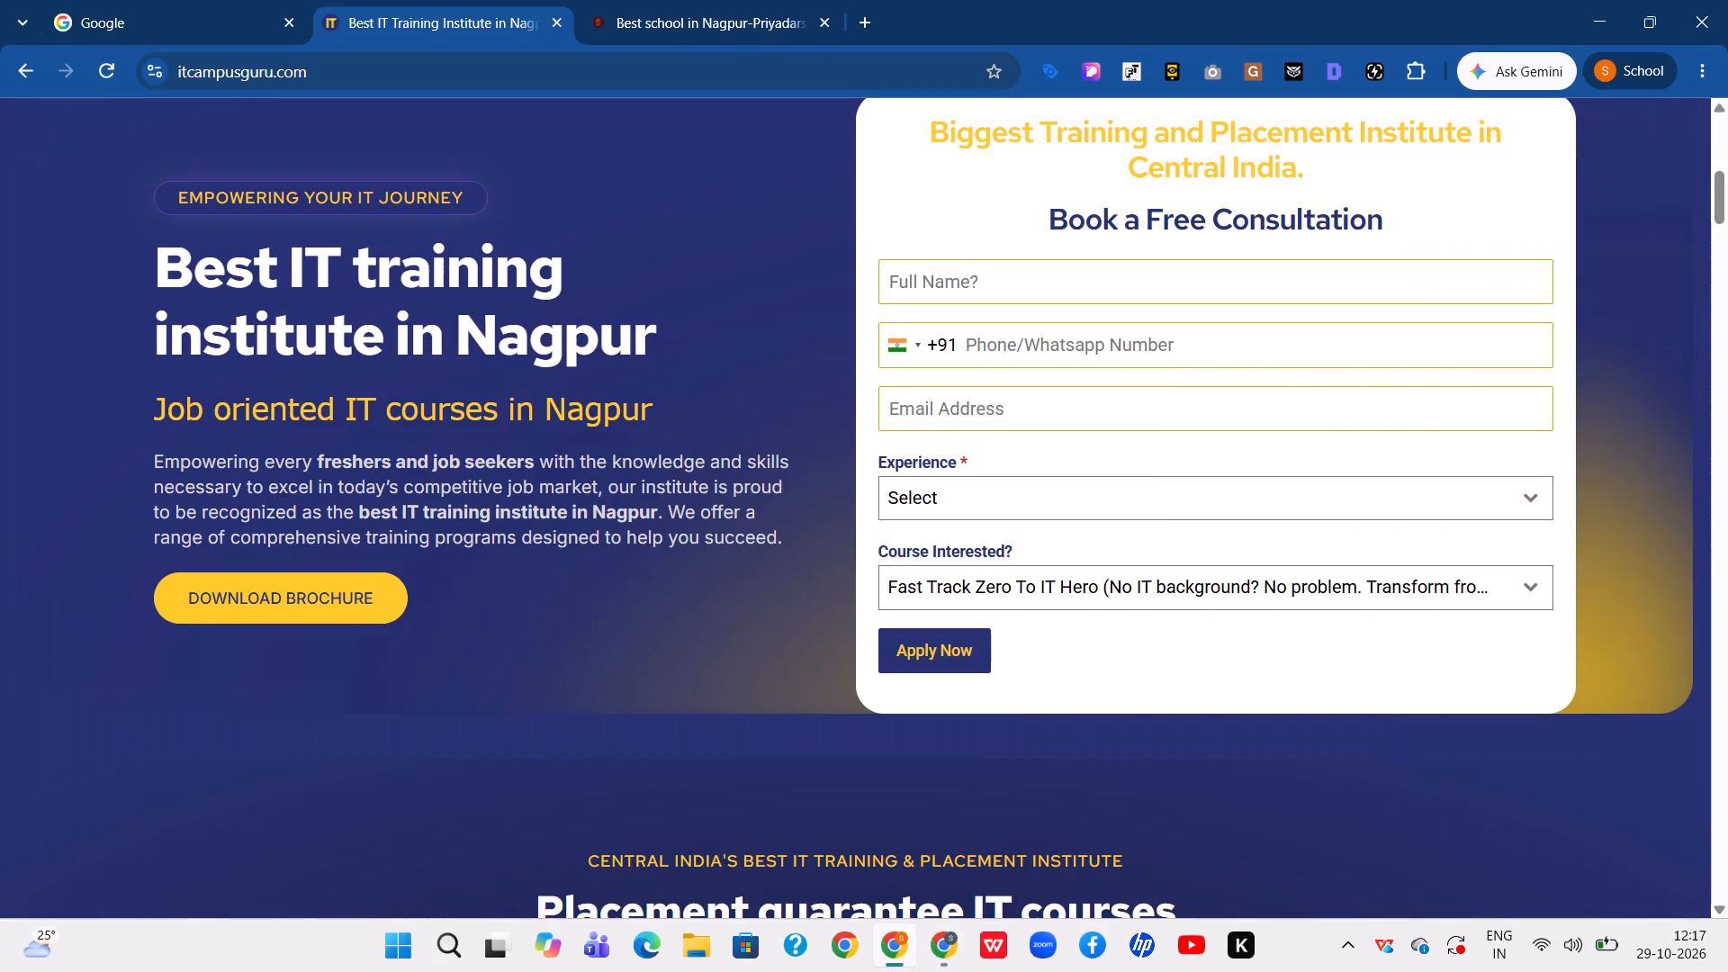
{"action": "left_click", "coordinate": [604, 326]}
{"action": "key", "text": "ctrl+c"}
{"action": "left_click", "coordinate": [604, 326]}
{"action": "left_click", "coordinate": [945, 941]}
{"action": "key", "text": "ctrl+v"}
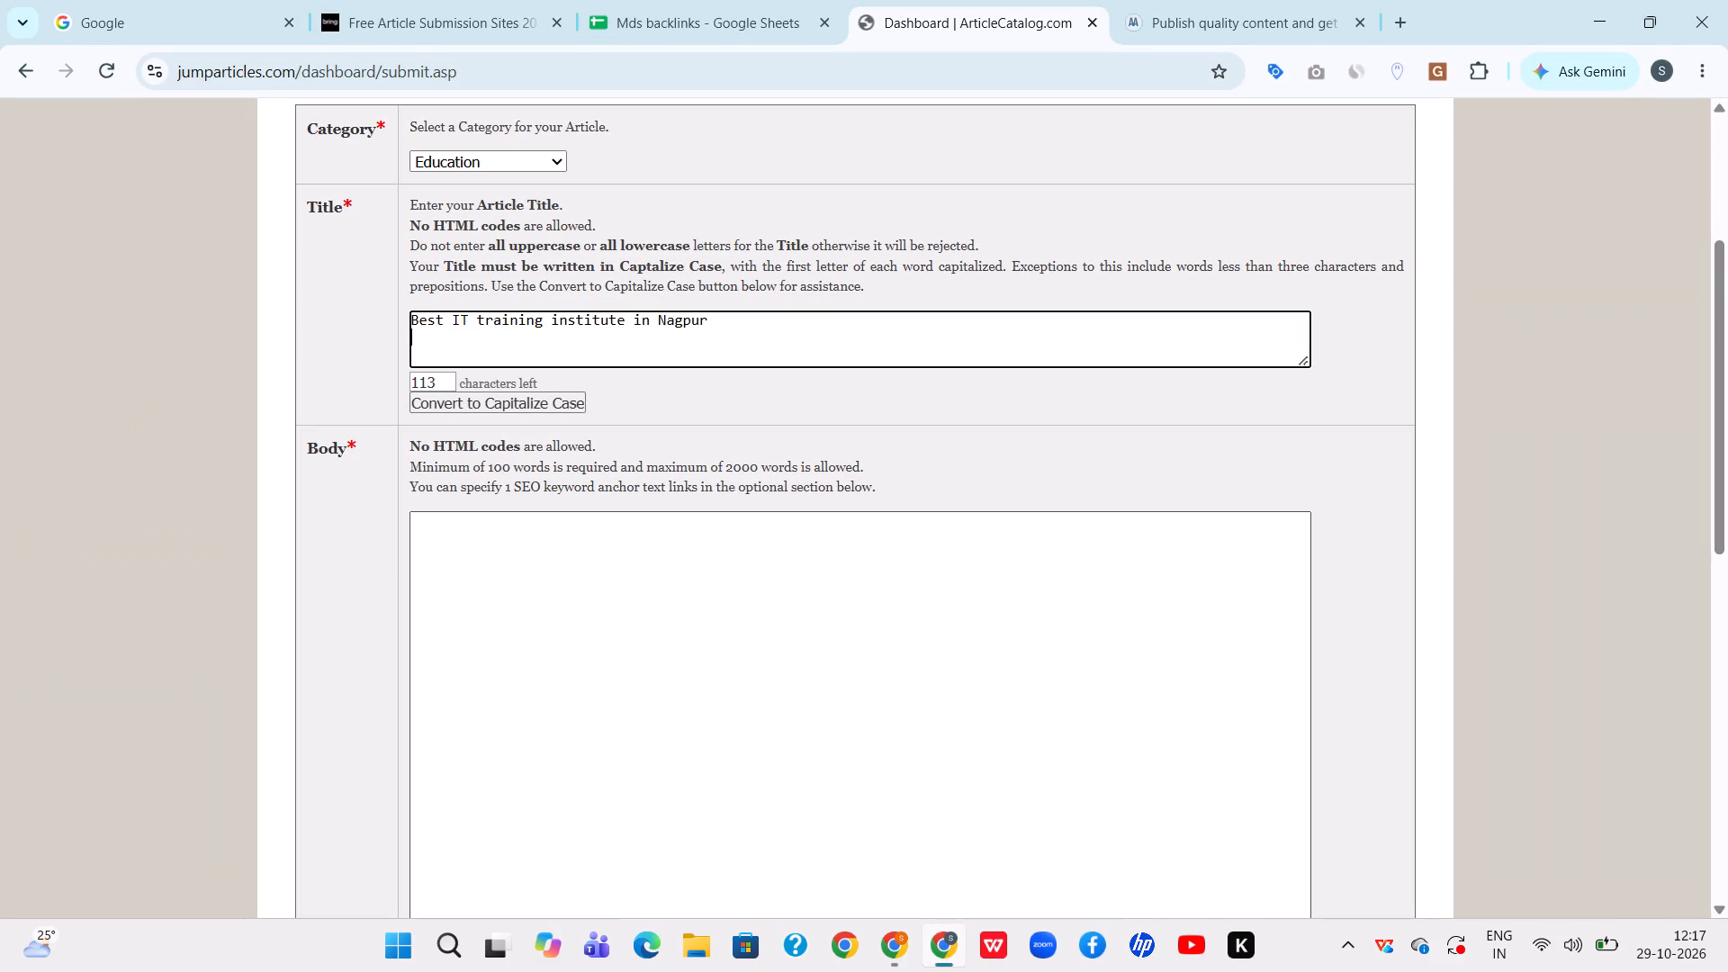
{"action": "key", "text": "BackSpace"}
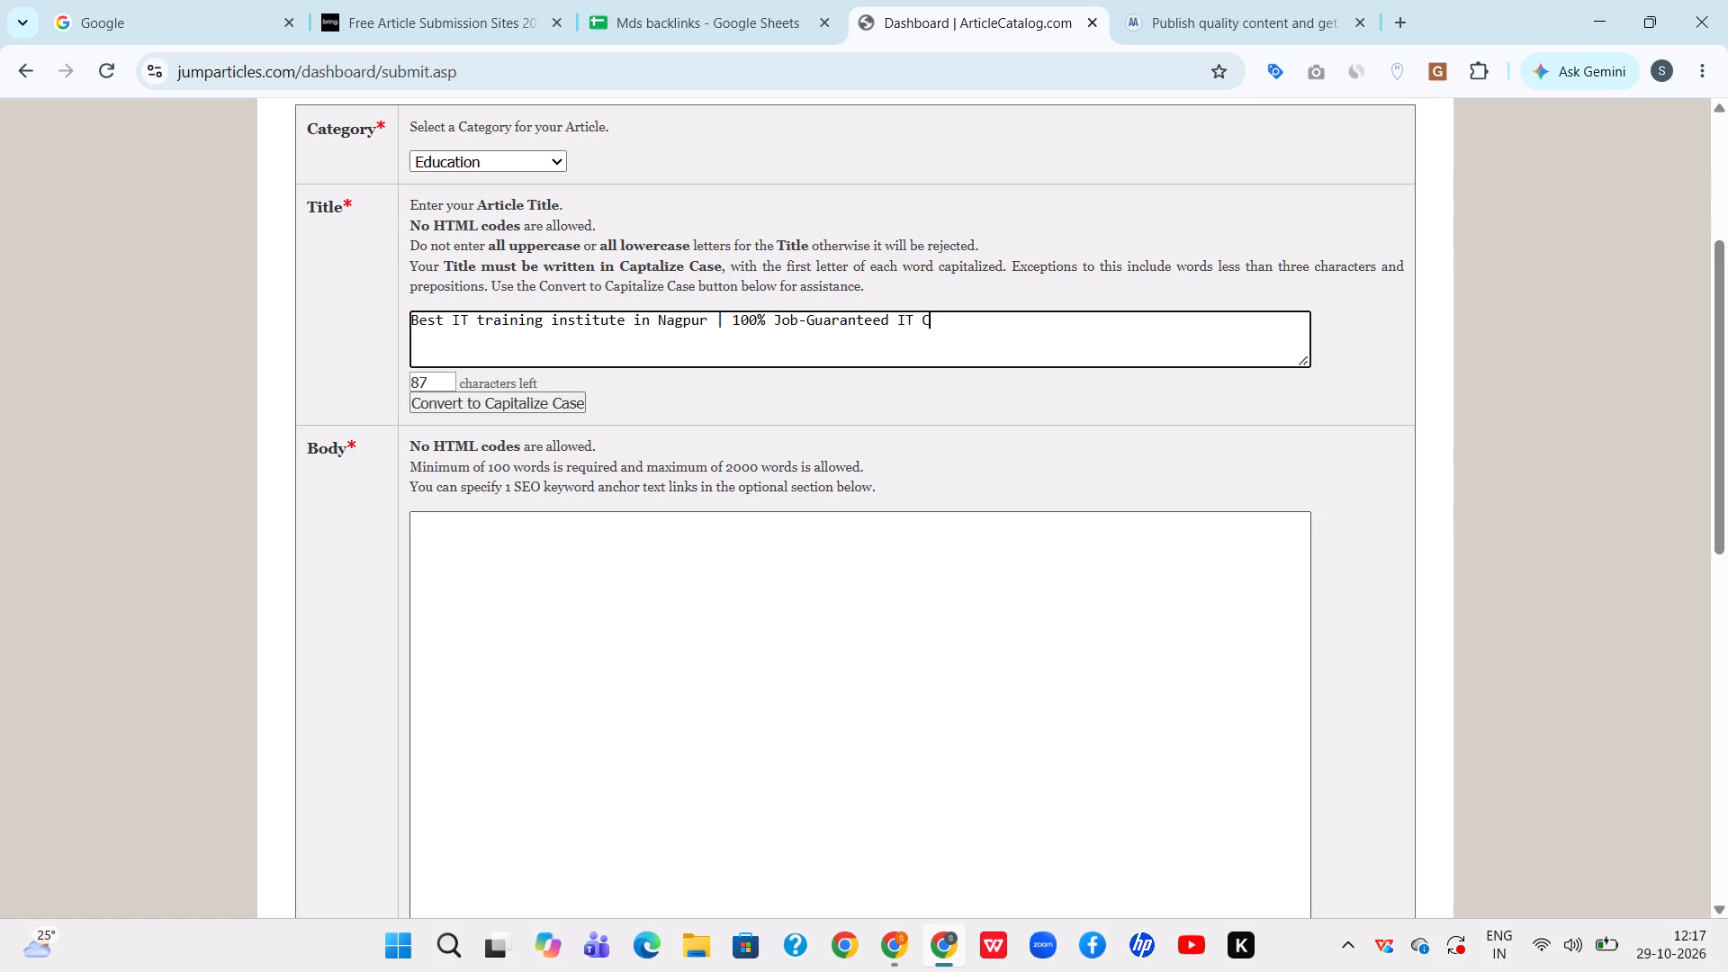
{"action": "type", "text": "urses"}
Copy the "Empowering every freshers and job seekers" paragraph from itcampusguru.com for the article's Body field.
{"action": "scroll", "coordinate": [781, 694], "scroll_direction": "down", "scroll_amount": 3}
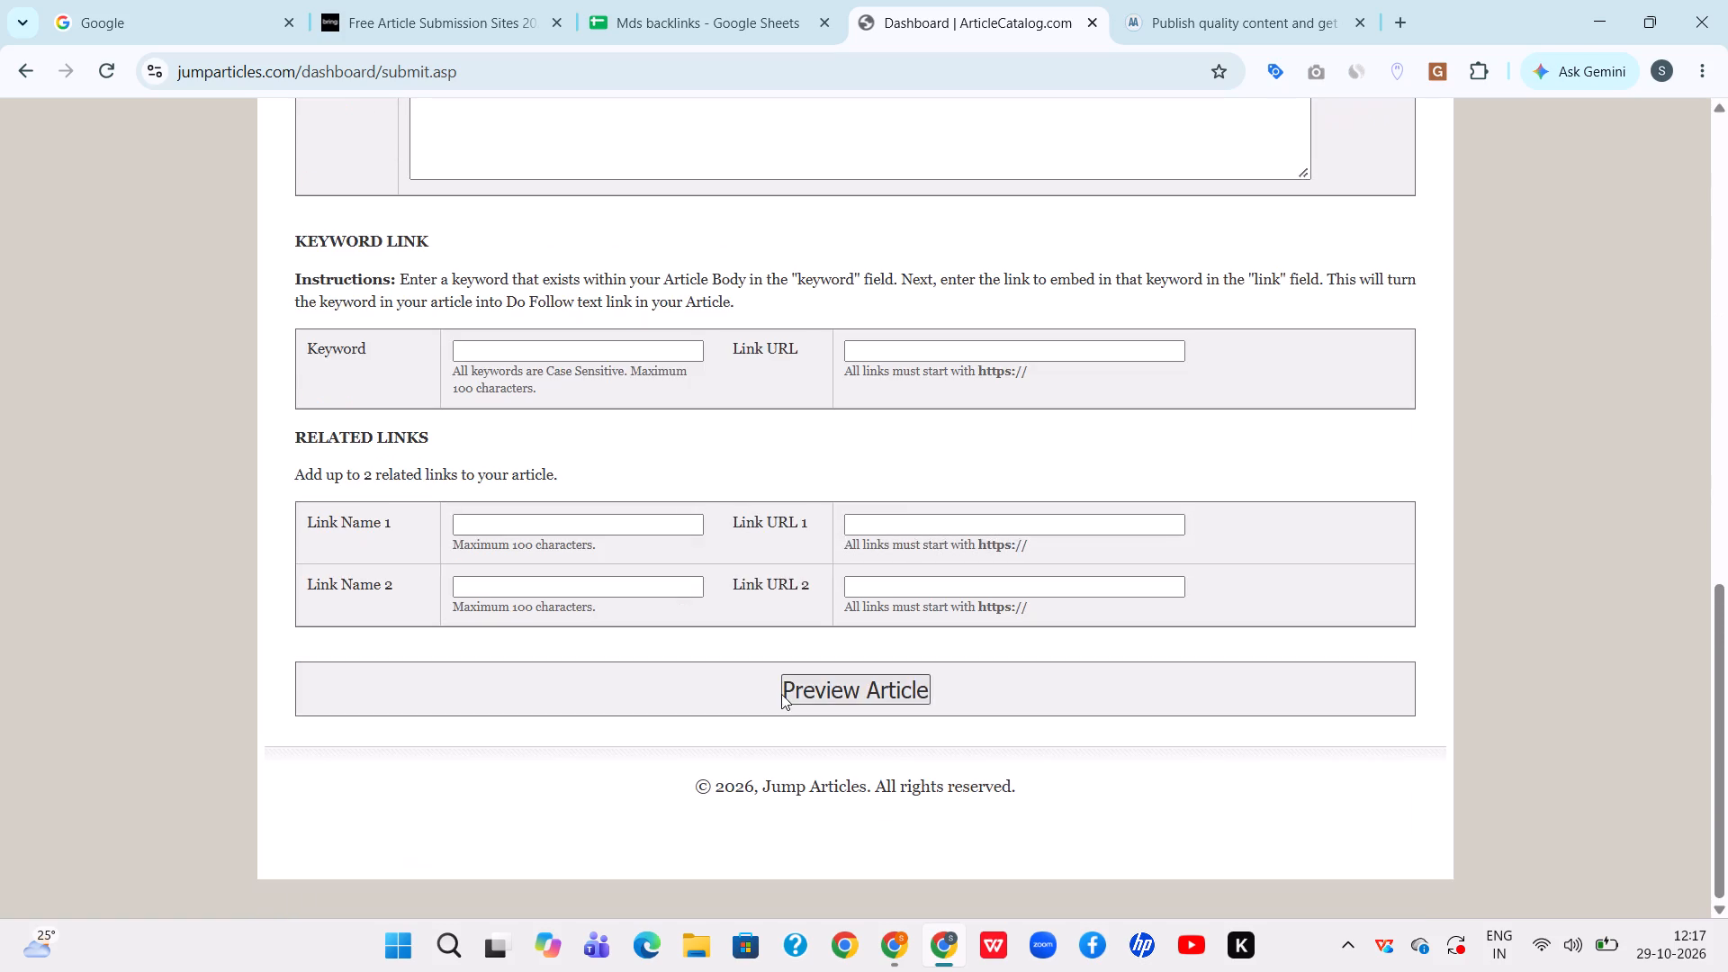
{"action": "scroll", "coordinate": [781, 694], "scroll_direction": "up", "scroll_amount": 5}
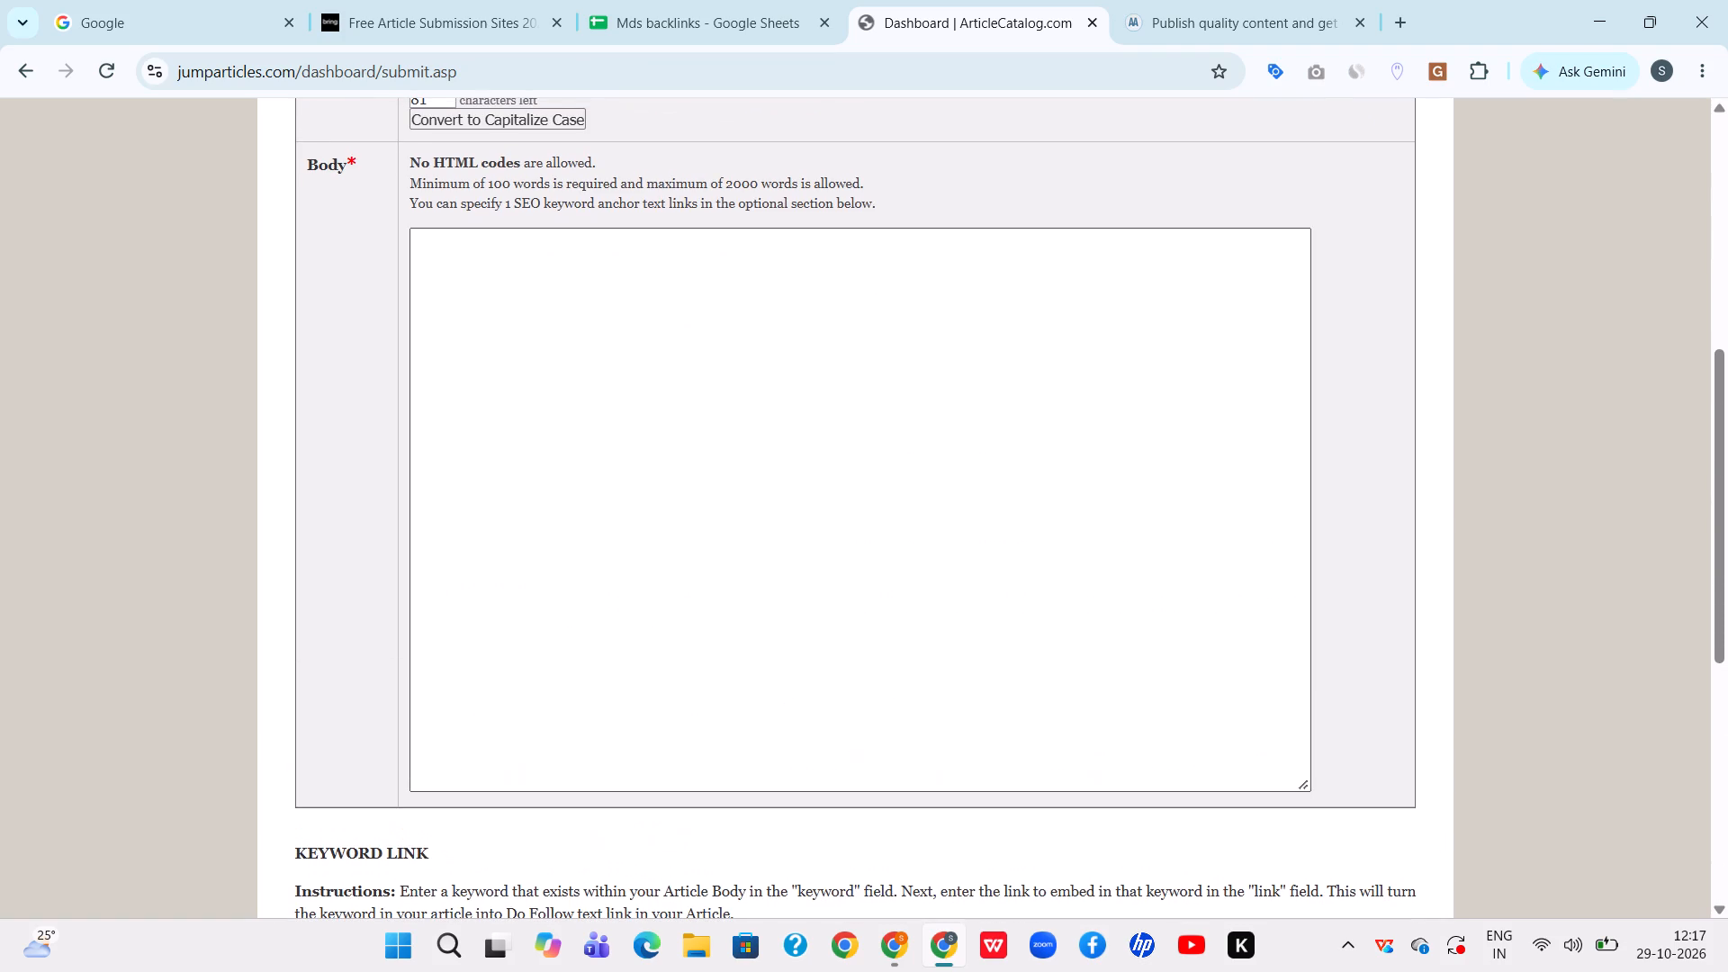
{"action": "left_click", "coordinate": [717, 499]}
{"action": "scroll", "coordinate": [717, 499], "scroll_direction": "down", "scroll_amount": 1}
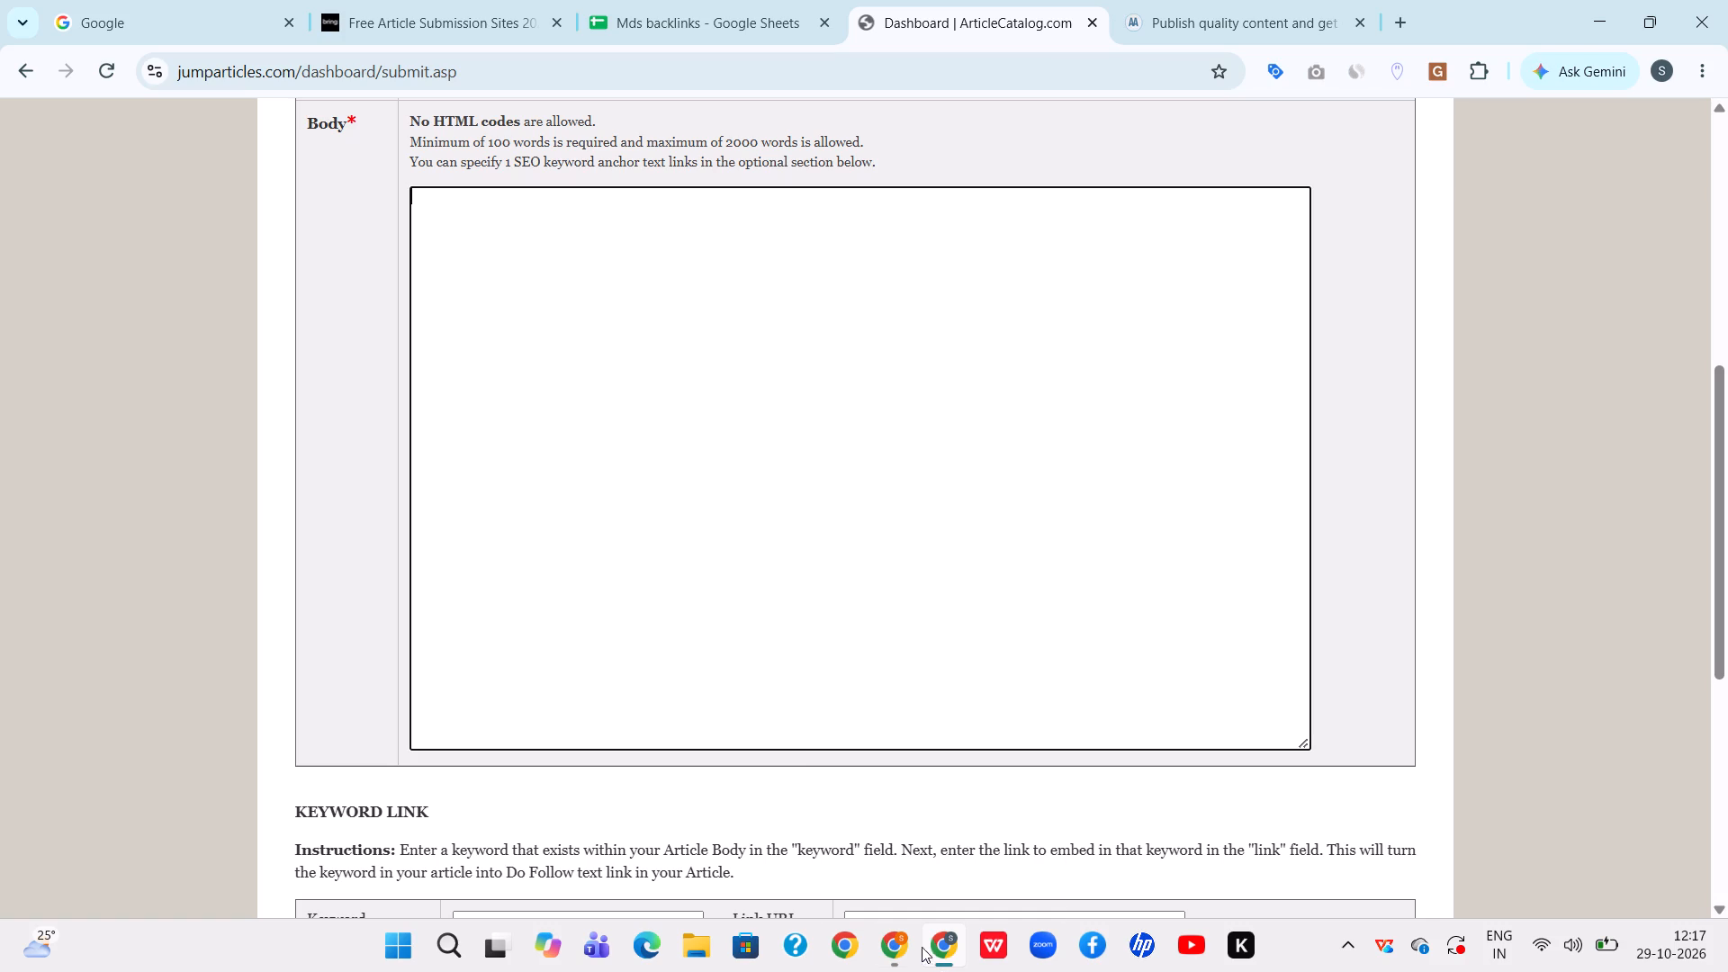
{"action": "left_click", "coordinate": [887, 940]}
{"action": "double_click", "coordinate": [499, 570]}
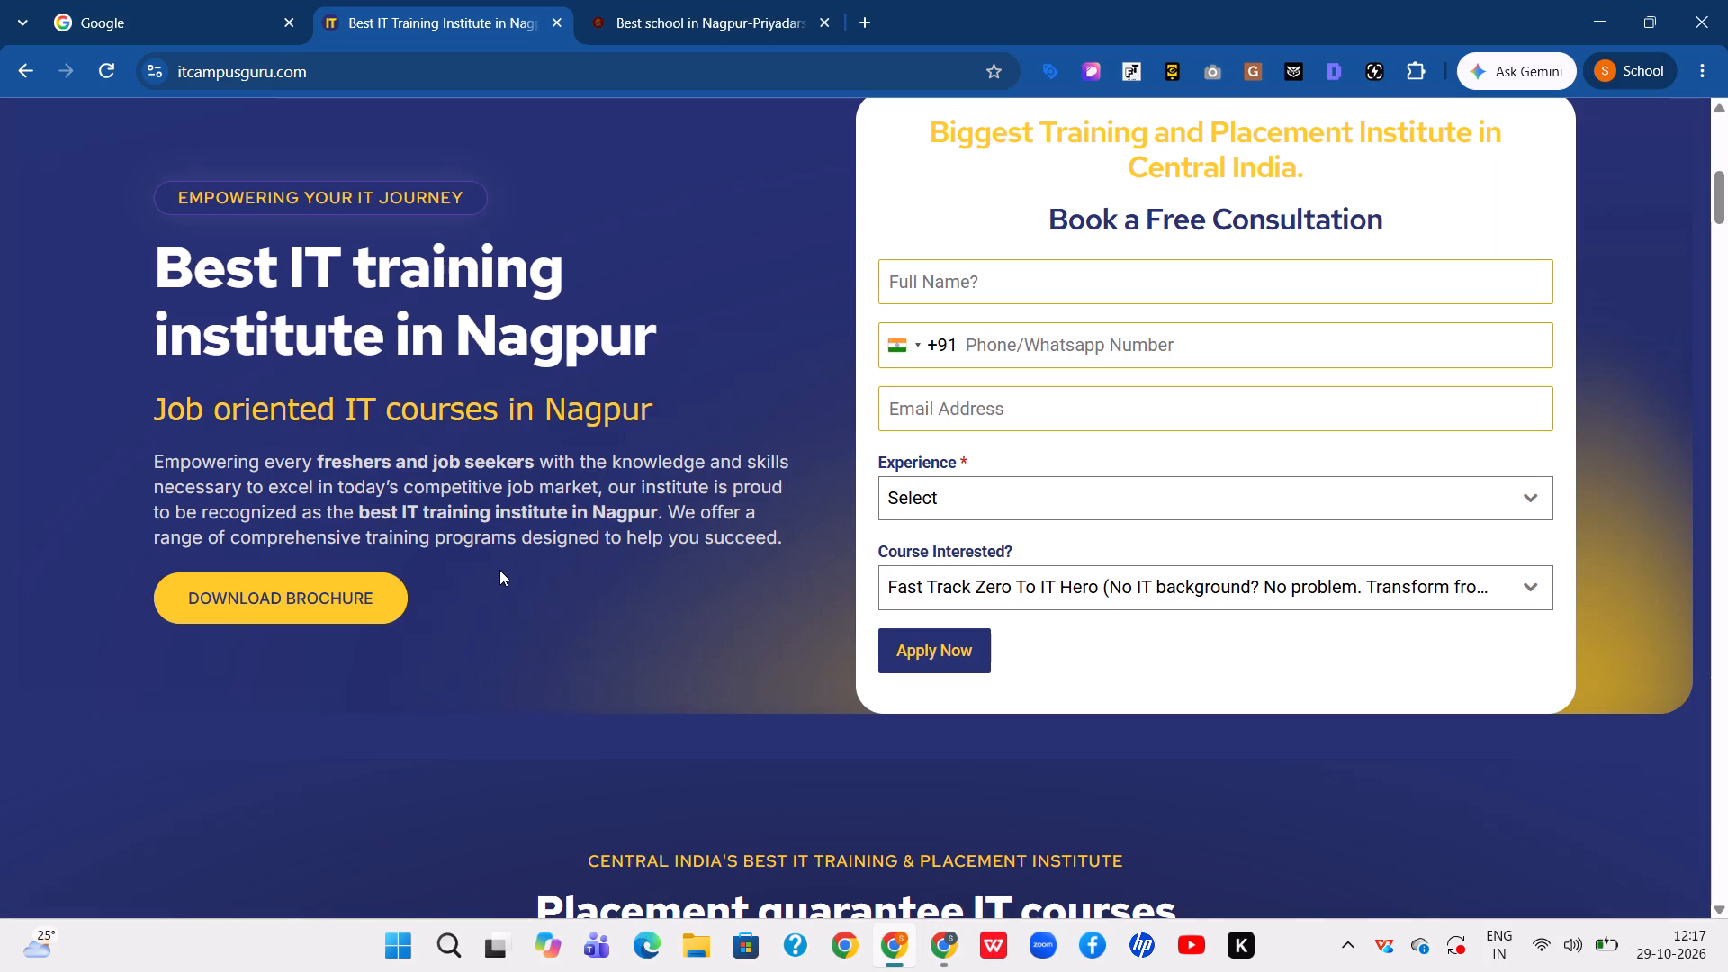
{"action": "left_click_drag", "start_coordinate": [499, 570], "coordinate": [467, 527]}
{"action": "triple_click", "coordinate": [467, 527]}
{"action": "key", "text": "ctrl+c"}
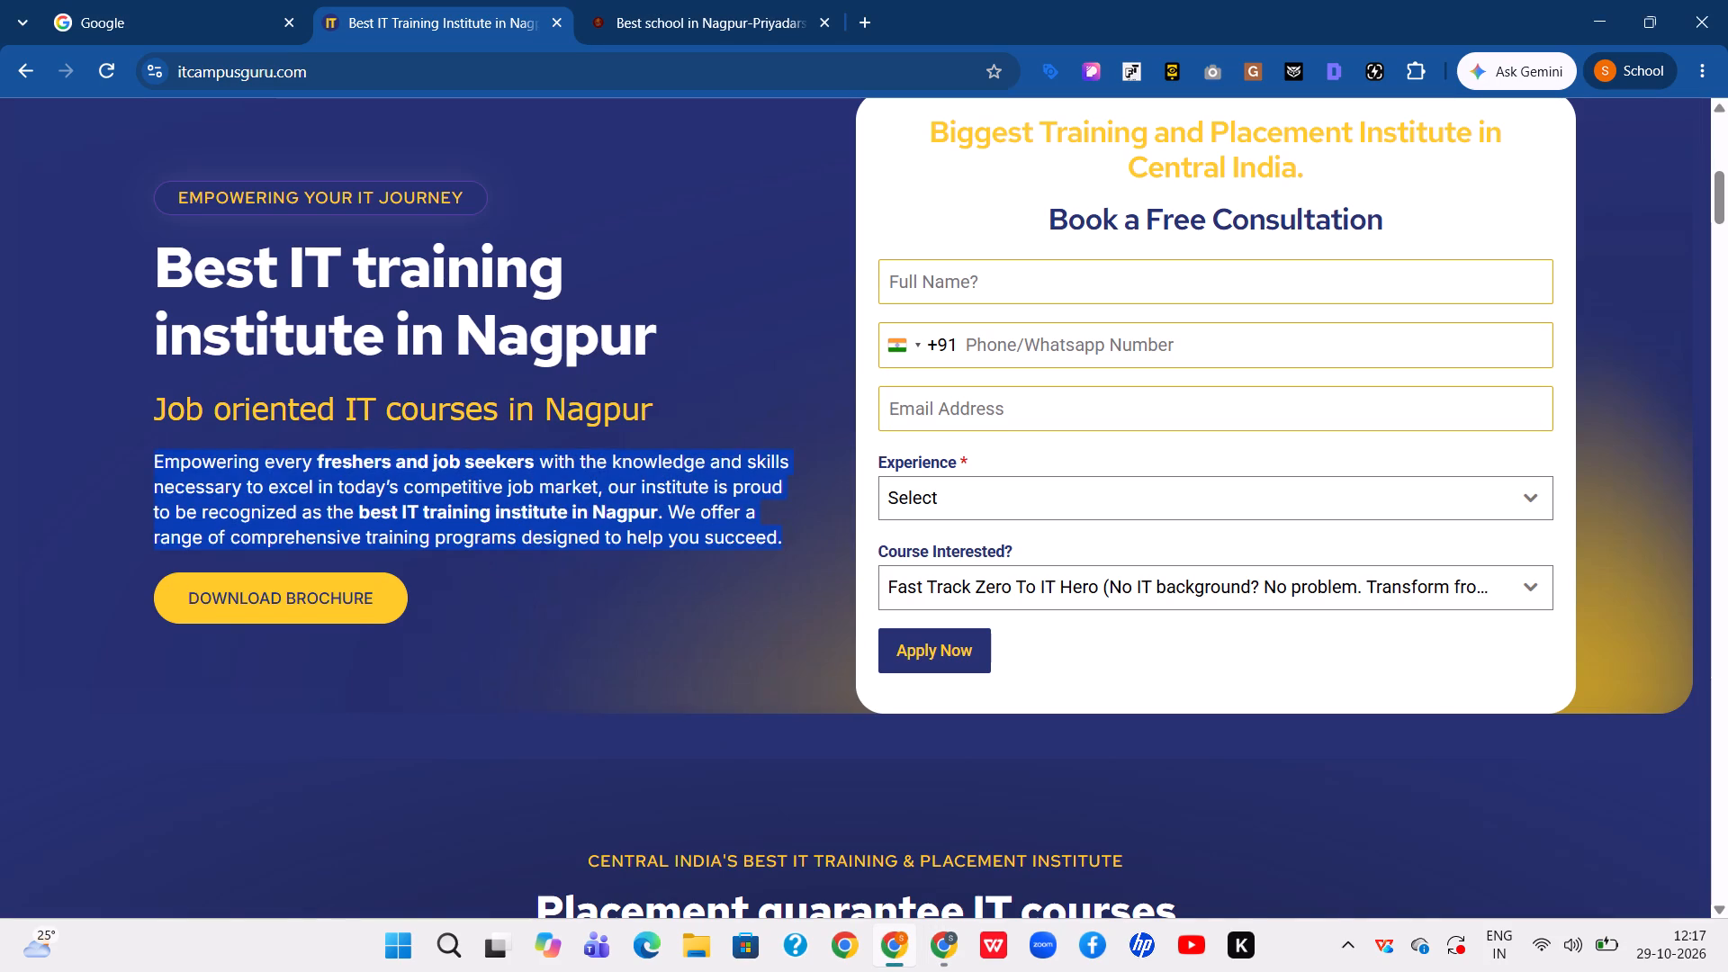
Open the Dual Certification page among IT Campus Guru's 100% job guaranteed courses.
{"action": "left_click", "coordinate": [467, 527]}
{"action": "key", "text": "Page_Up"}
{"action": "key", "text": "Page_Up"}
{"action": "key", "text": "Page_Up"}
{"action": "key", "text": "Page_Up"}
{"action": "key", "text": "Page_Up"}
{"action": "key", "text": "Page_Up"}
{"action": "key", "text": "Page_Up"}
{"action": "key", "text": "Page_Up"}
{"action": "key", "text": "Page_Up"}
{"action": "key", "text": "Page_Up"}
{"action": "key", "text": "Page_Up"}
{"action": "key", "text": "Page_Up"}
{"action": "key", "text": "Page_Up"}
{"action": "key", "text": "Page_Up"}
{"action": "key", "text": "Page_Up"}
{"action": "key", "text": "Page_Up"}
{"action": "key", "text": "Page_Up"}
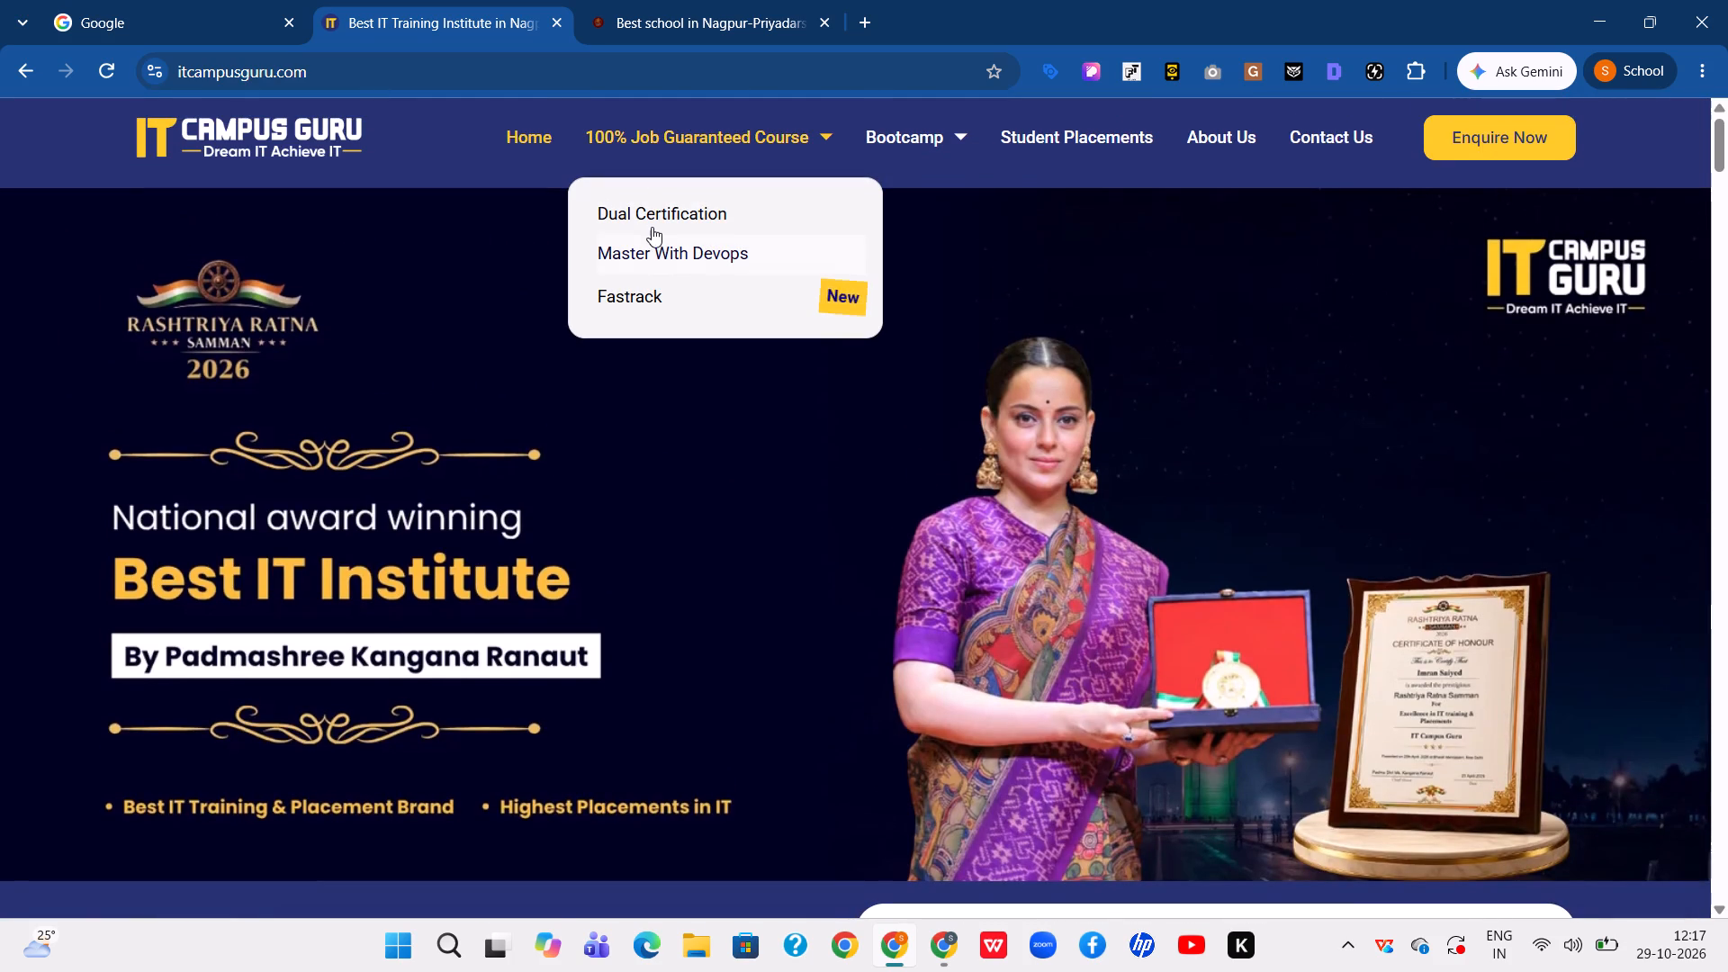
{"action": "left_click", "coordinate": [651, 223]}
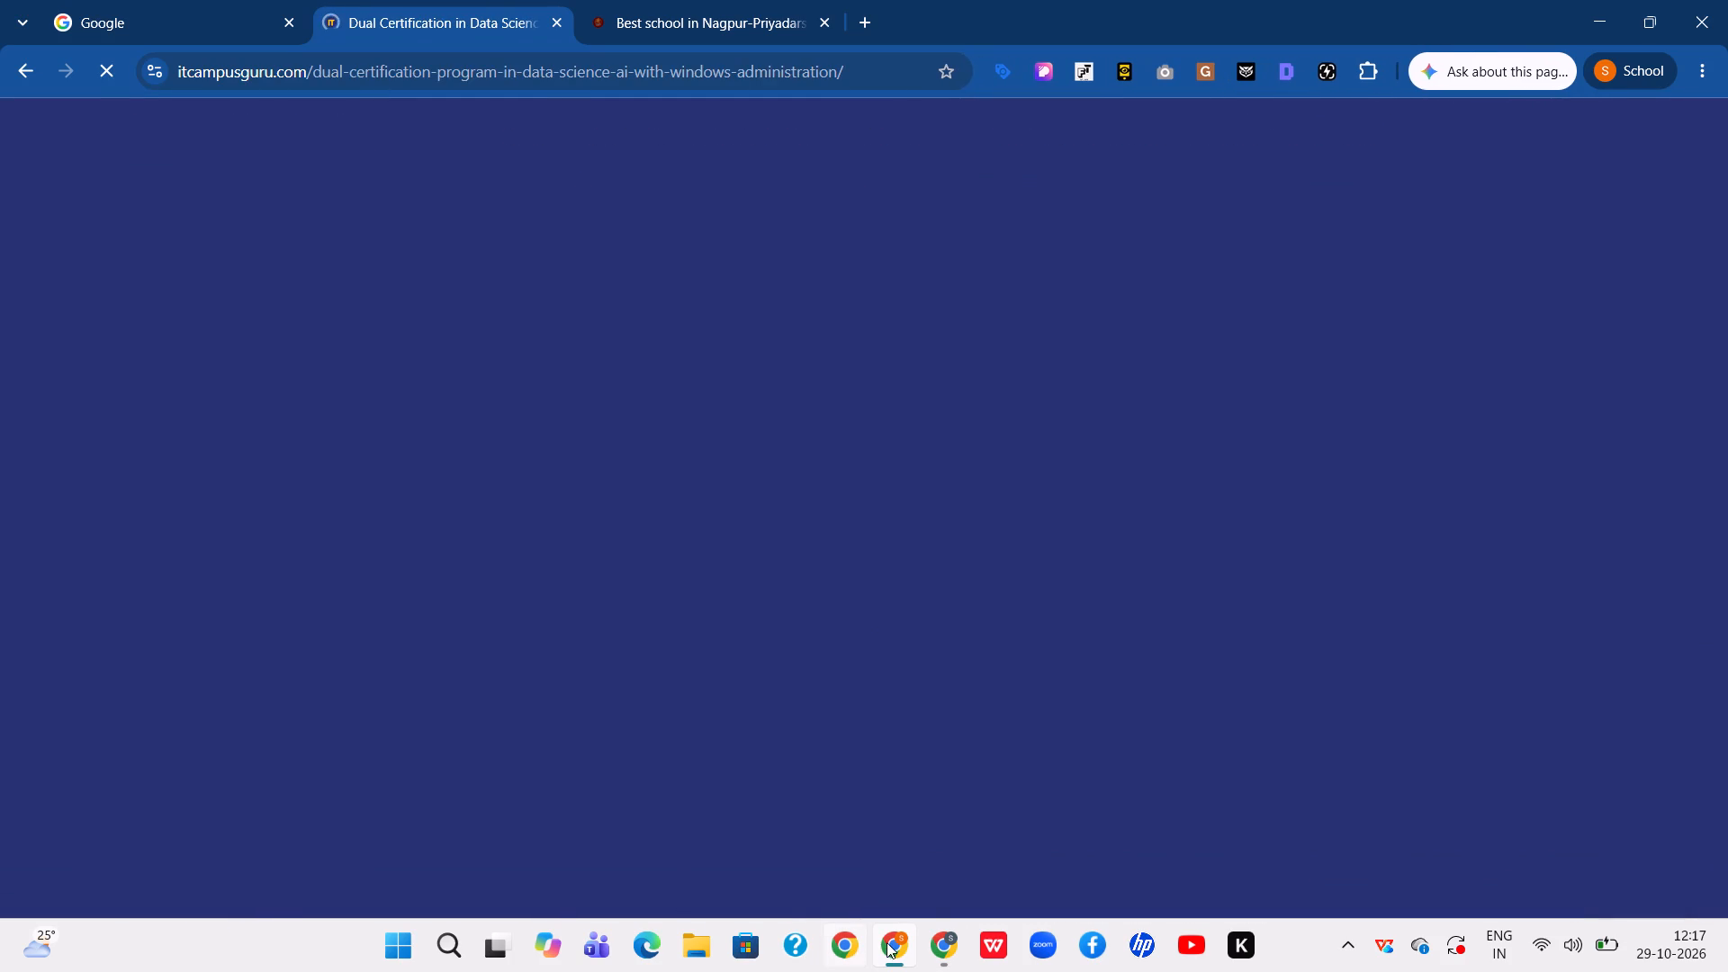
Paste the copied introductory paragraph into the Jump Articles body and start a new line.
{"action": "left_click", "coordinate": [929, 949]}
{"action": "key", "text": "ctrl+v"}
{"action": "key", "text": "Return"}
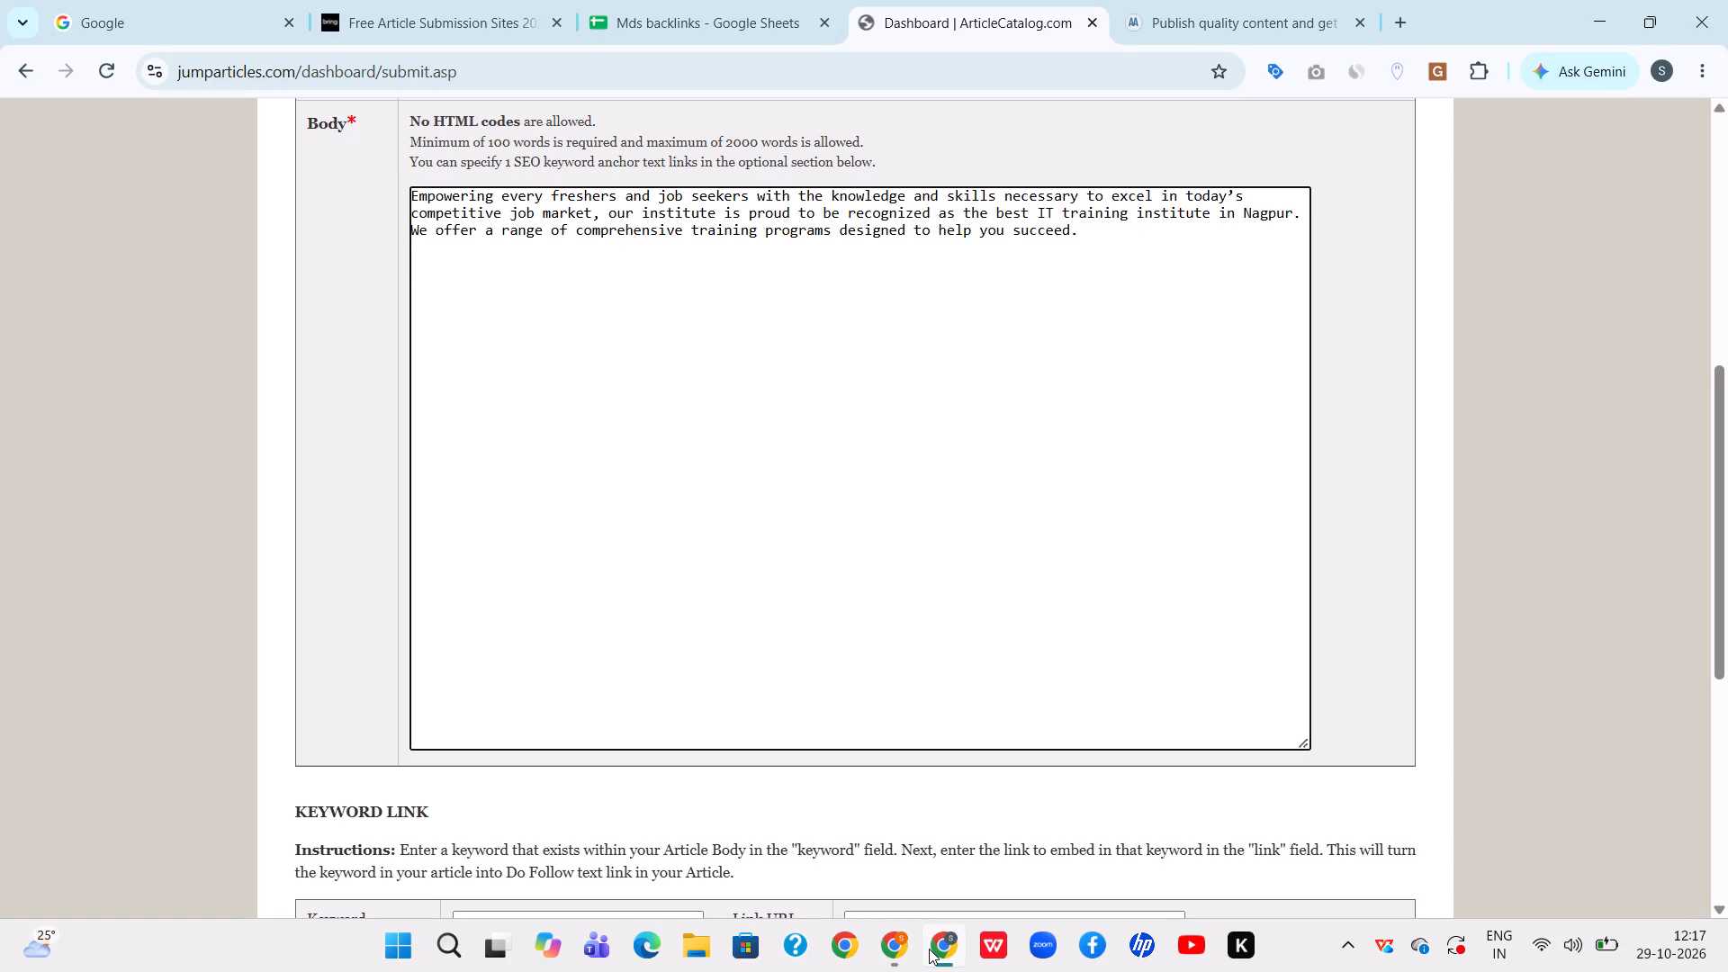
Add the Dual Certification page's program title and "This program is ideal for" line to the article body.
{"action": "left_click", "coordinate": [900, 948]}
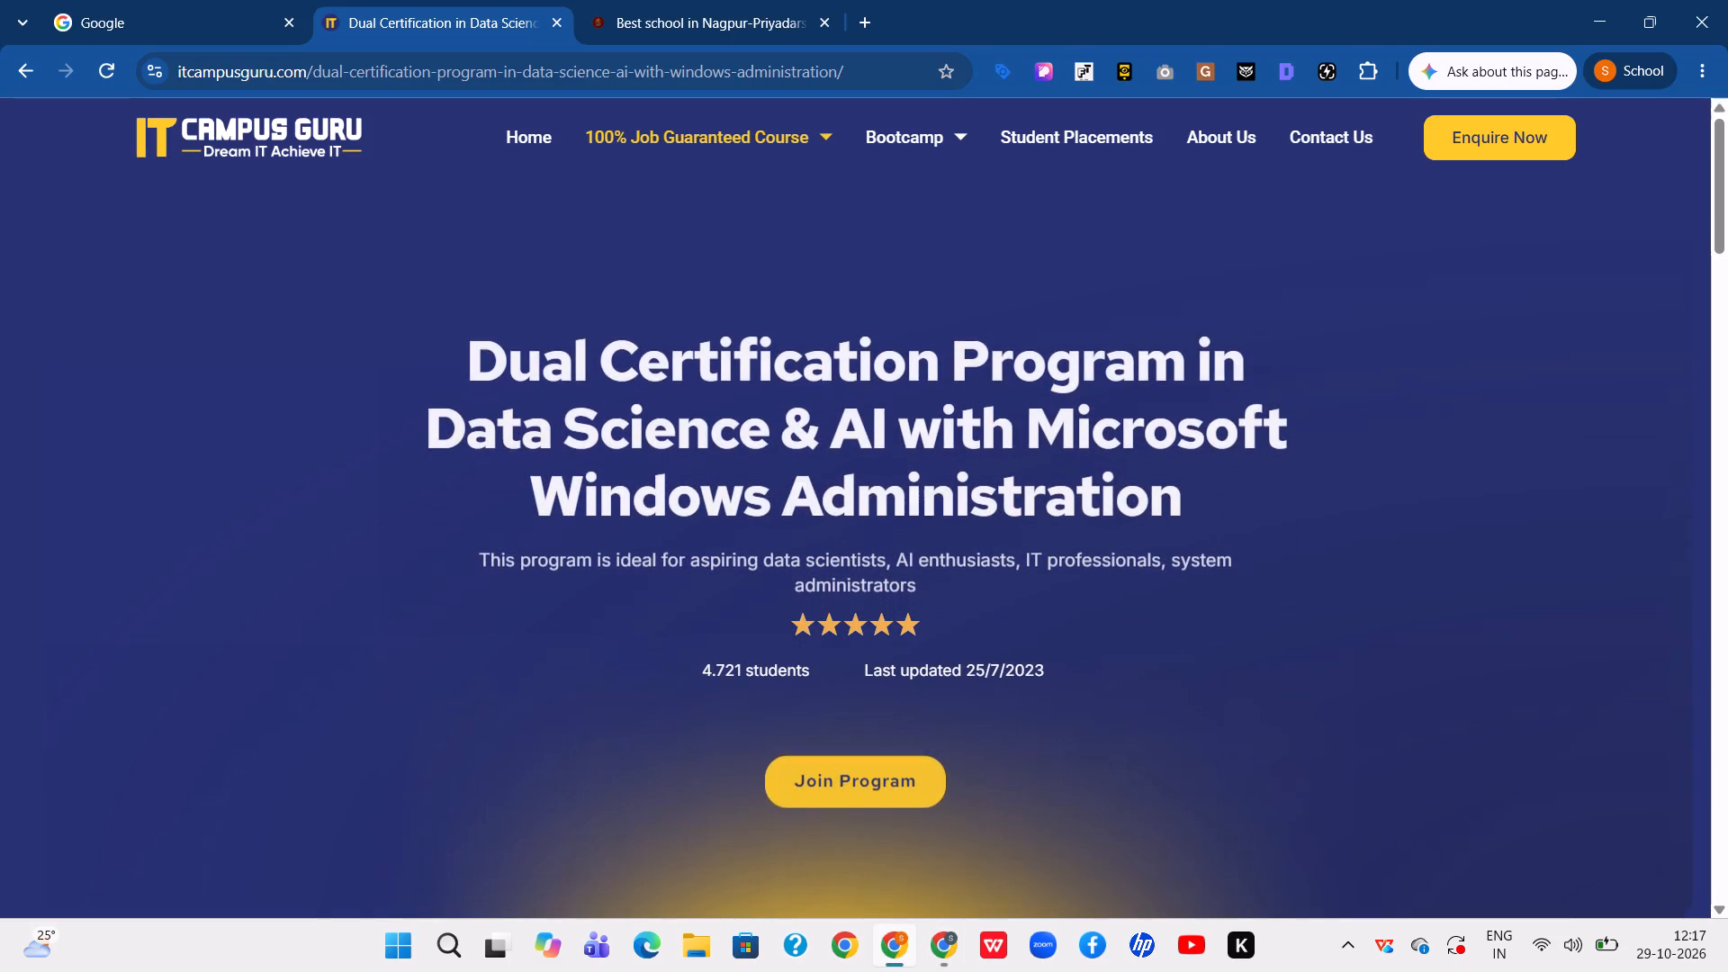
{"action": "double_click", "coordinate": [606, 408]}
{"action": "left_click_drag", "start_coordinate": [606, 408], "coordinate": [607, 564]}
{"action": "key", "text": "ctrl+c"}
{"action": "left_click", "coordinate": [607, 564]}
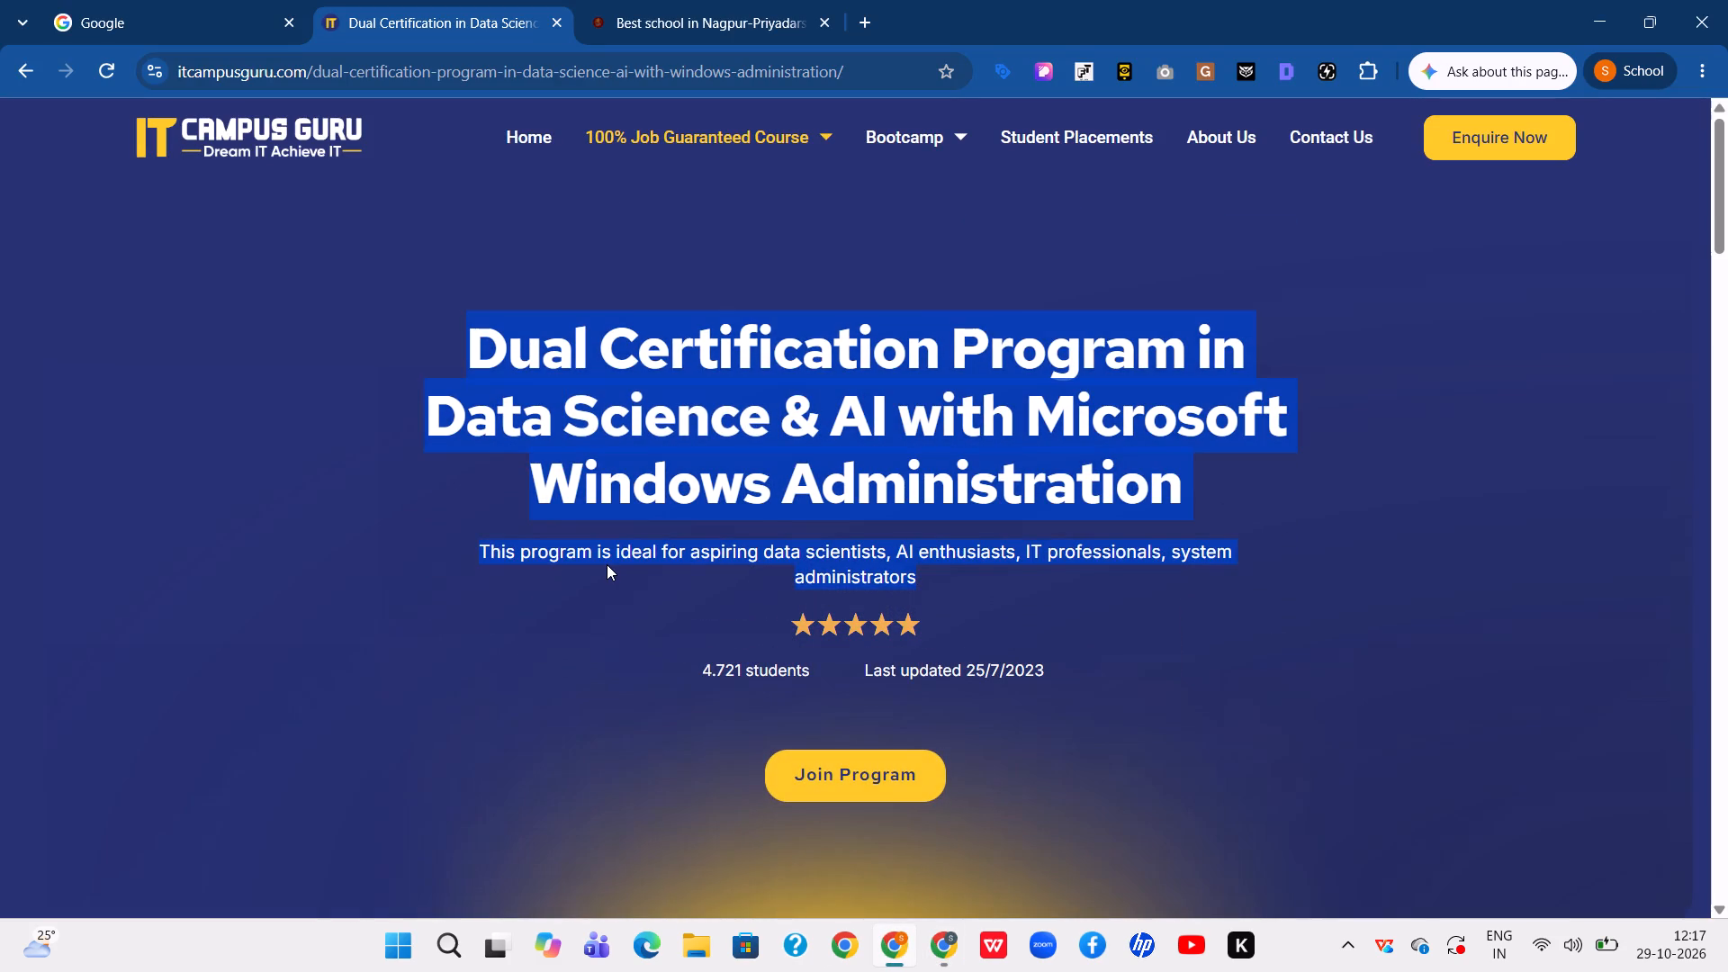
{"action": "left_click", "coordinate": [951, 959]}
{"action": "key", "text": "ctrl+v"}
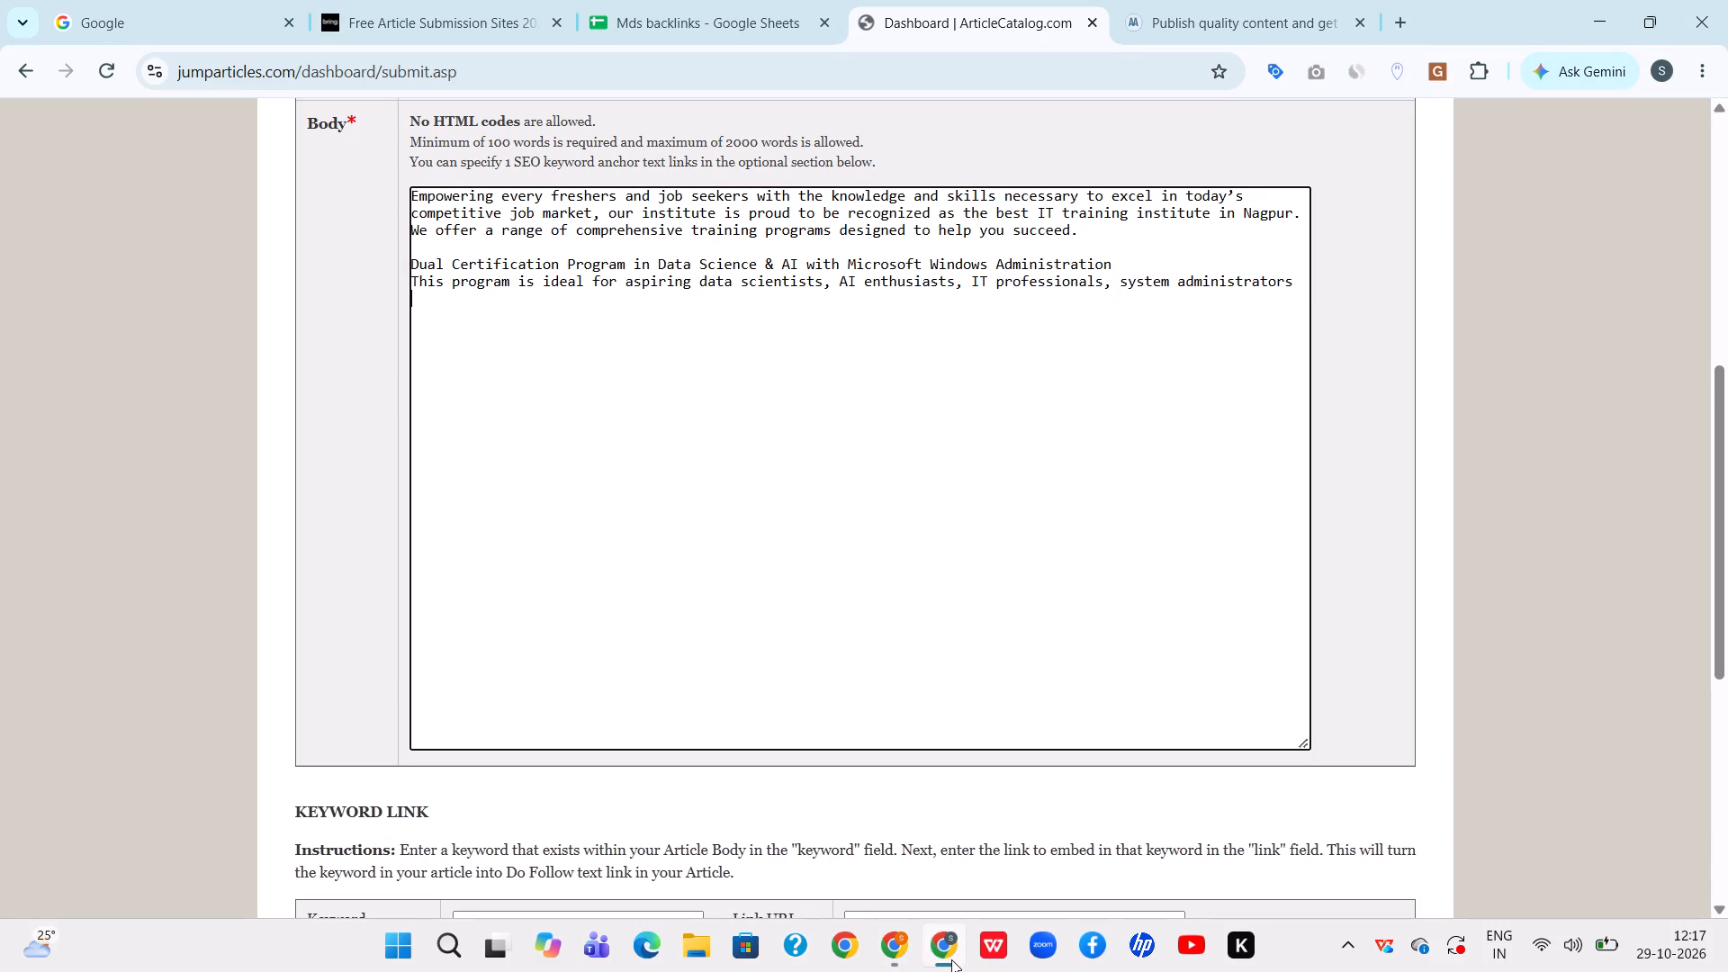
Join the program title and its description line with "- " and start a new line below them.
{"action": "key", "text": "Up"}
{"action": "key", "text": "BackSpace"}
{"action": "type", "text": "-"}
{"action": "key", "text": "space"}
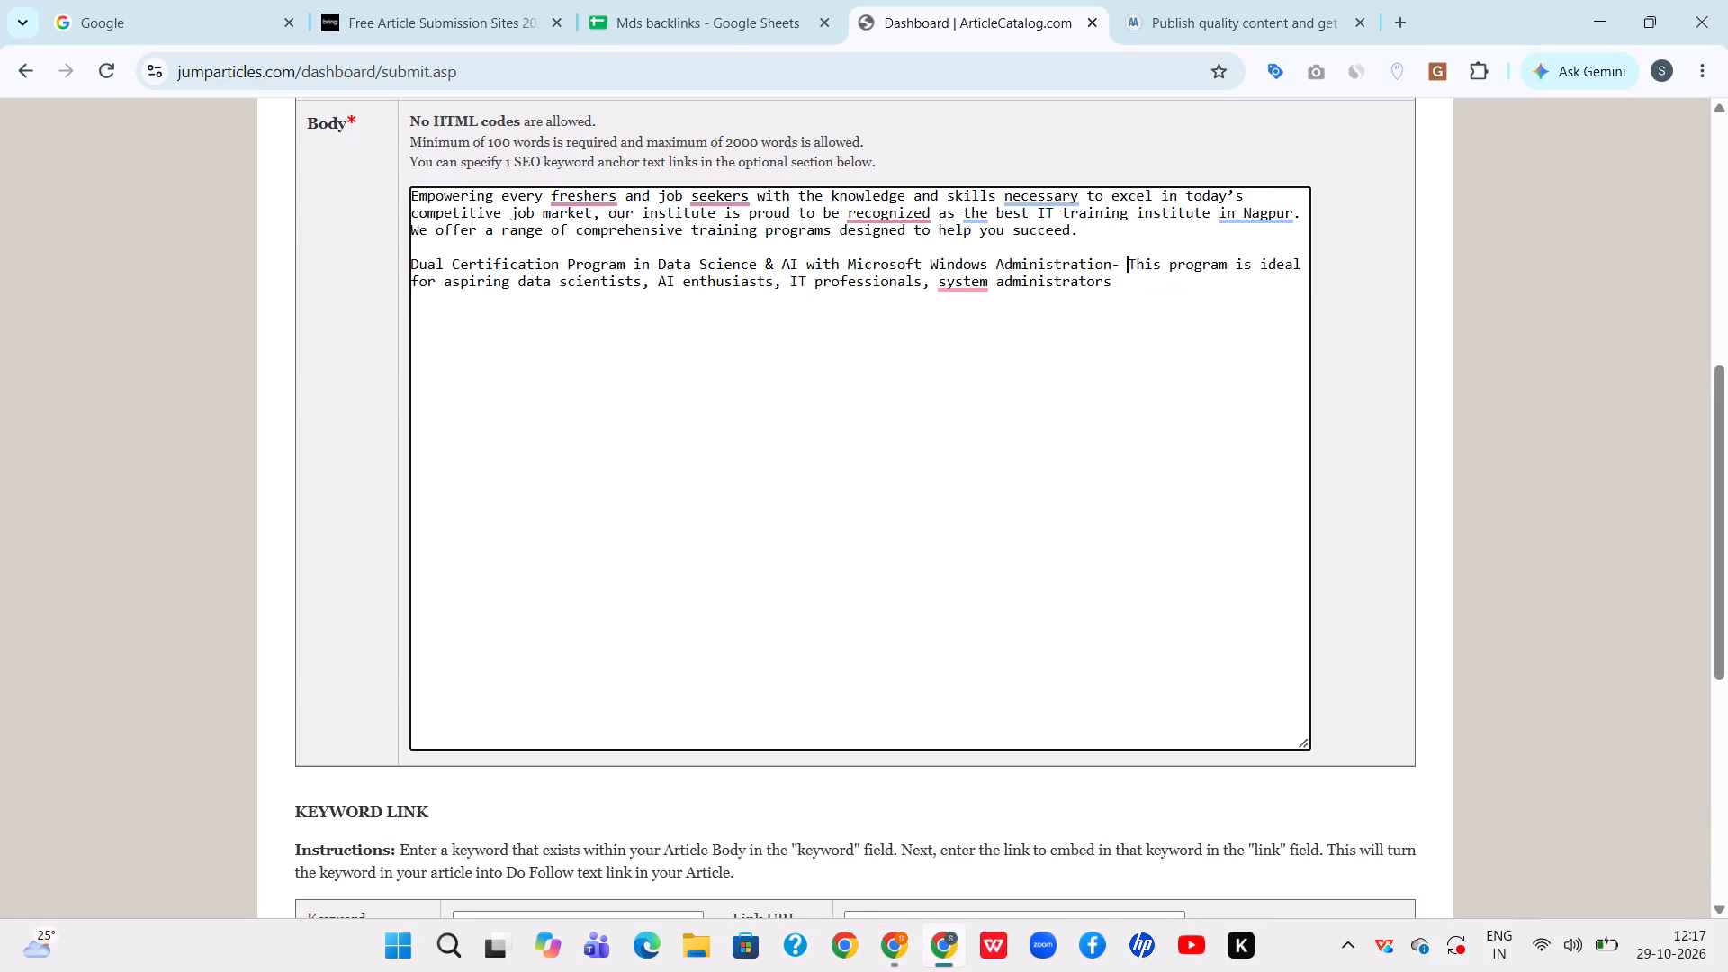
{"action": "left_click", "coordinate": [535, 416]}
{"action": "key", "text": "Down"}
{"action": "key", "text": "Return"}
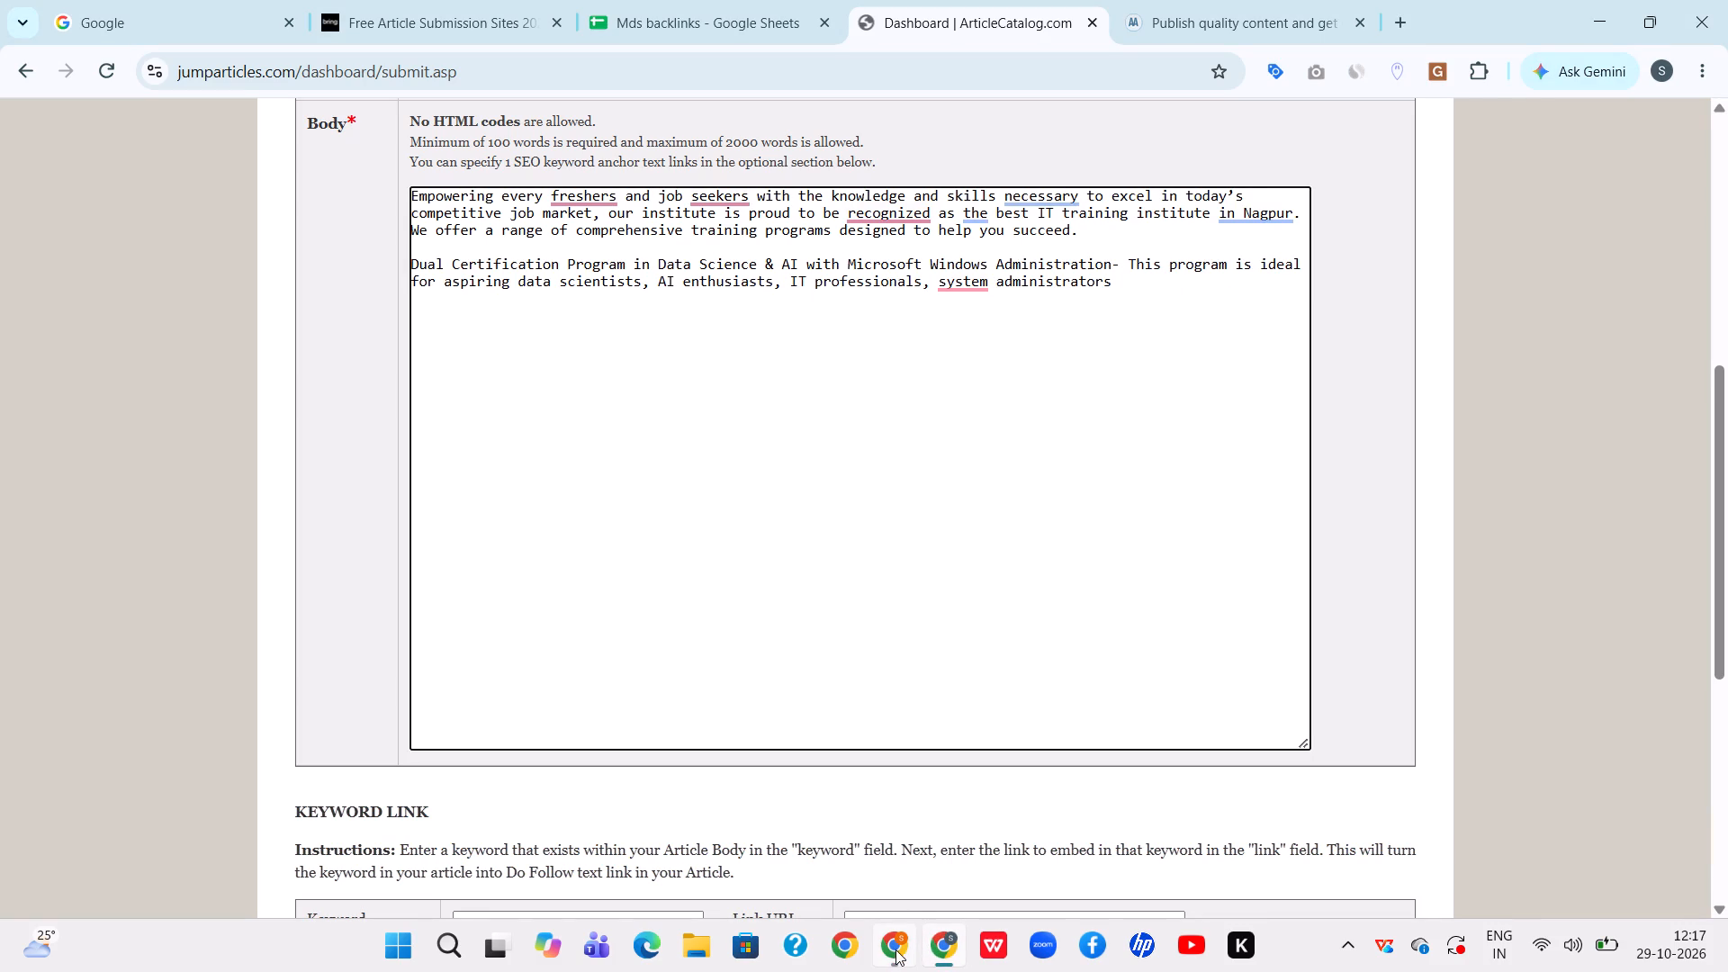
Add the Descriptions paragraph from the Dual Certification page to the end of the article body.
{"action": "left_click", "coordinate": [895, 949]}
{"action": "key", "text": "Page_Down"}
{"action": "key", "text": "Page_Down"}
{"action": "scroll", "coordinate": [731, 488], "scroll_direction": "up", "scroll_amount": 6}
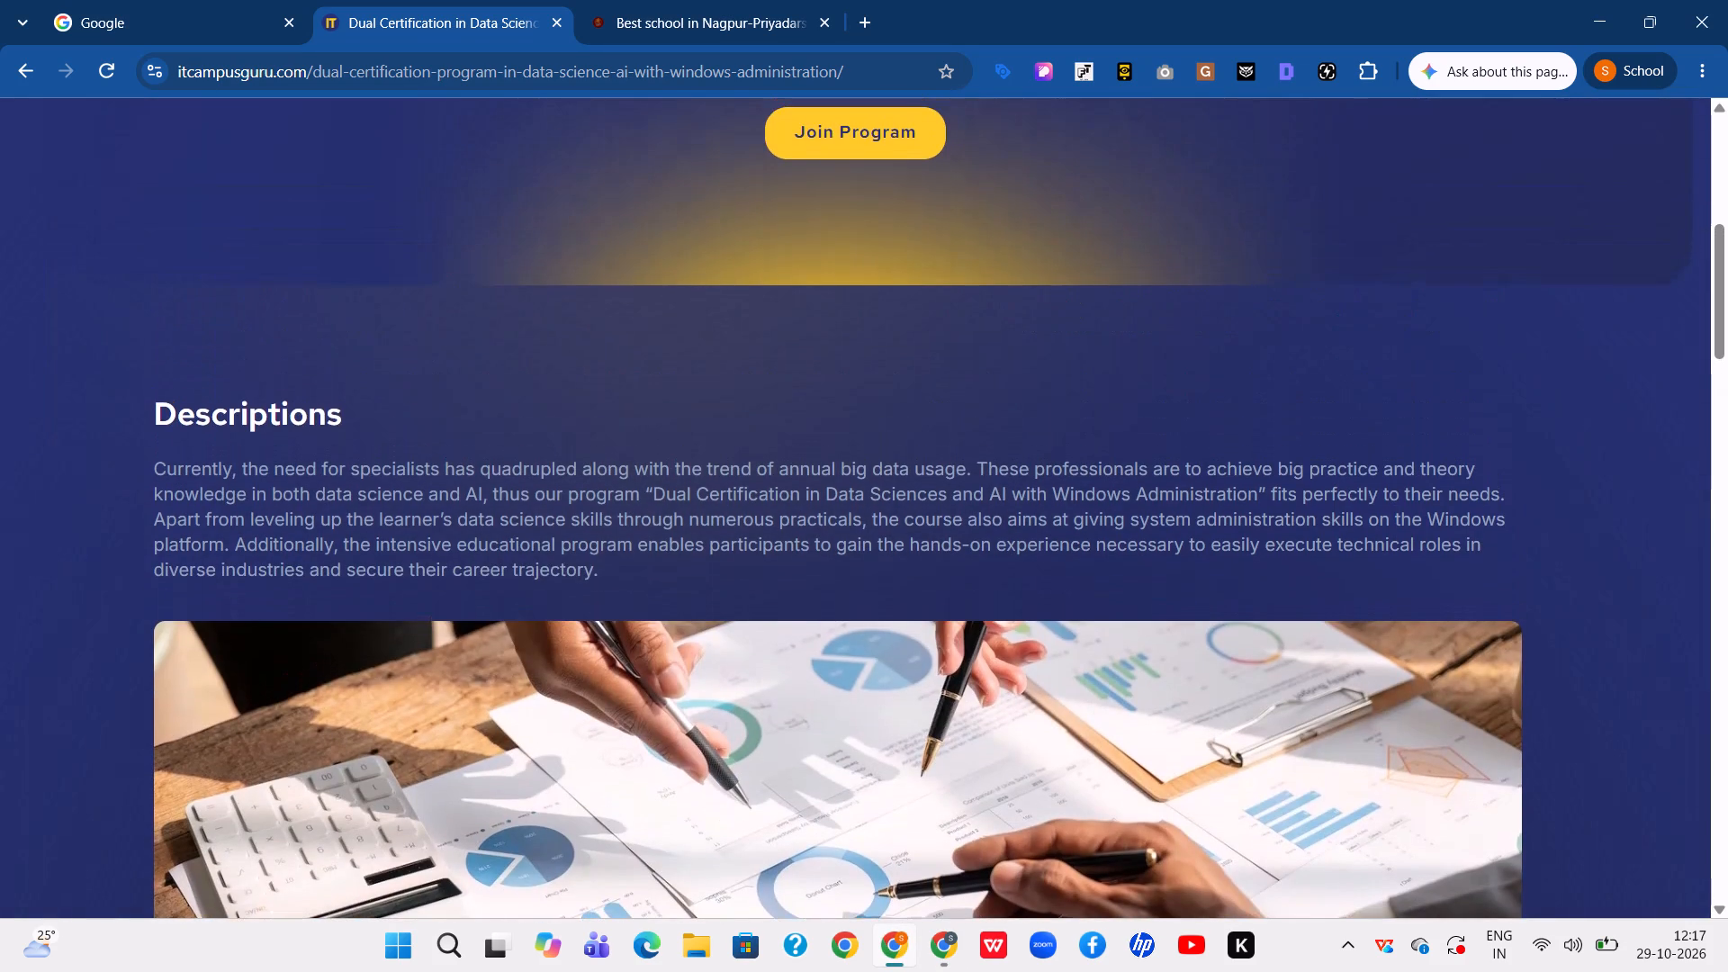
{"action": "triple_click", "coordinate": [731, 488]}
{"action": "left_click", "coordinate": [731, 488]}
{"action": "key", "text": "ctrl+c"}
{"action": "left_click", "coordinate": [731, 488]}
{"action": "key", "text": "Page_Down"}
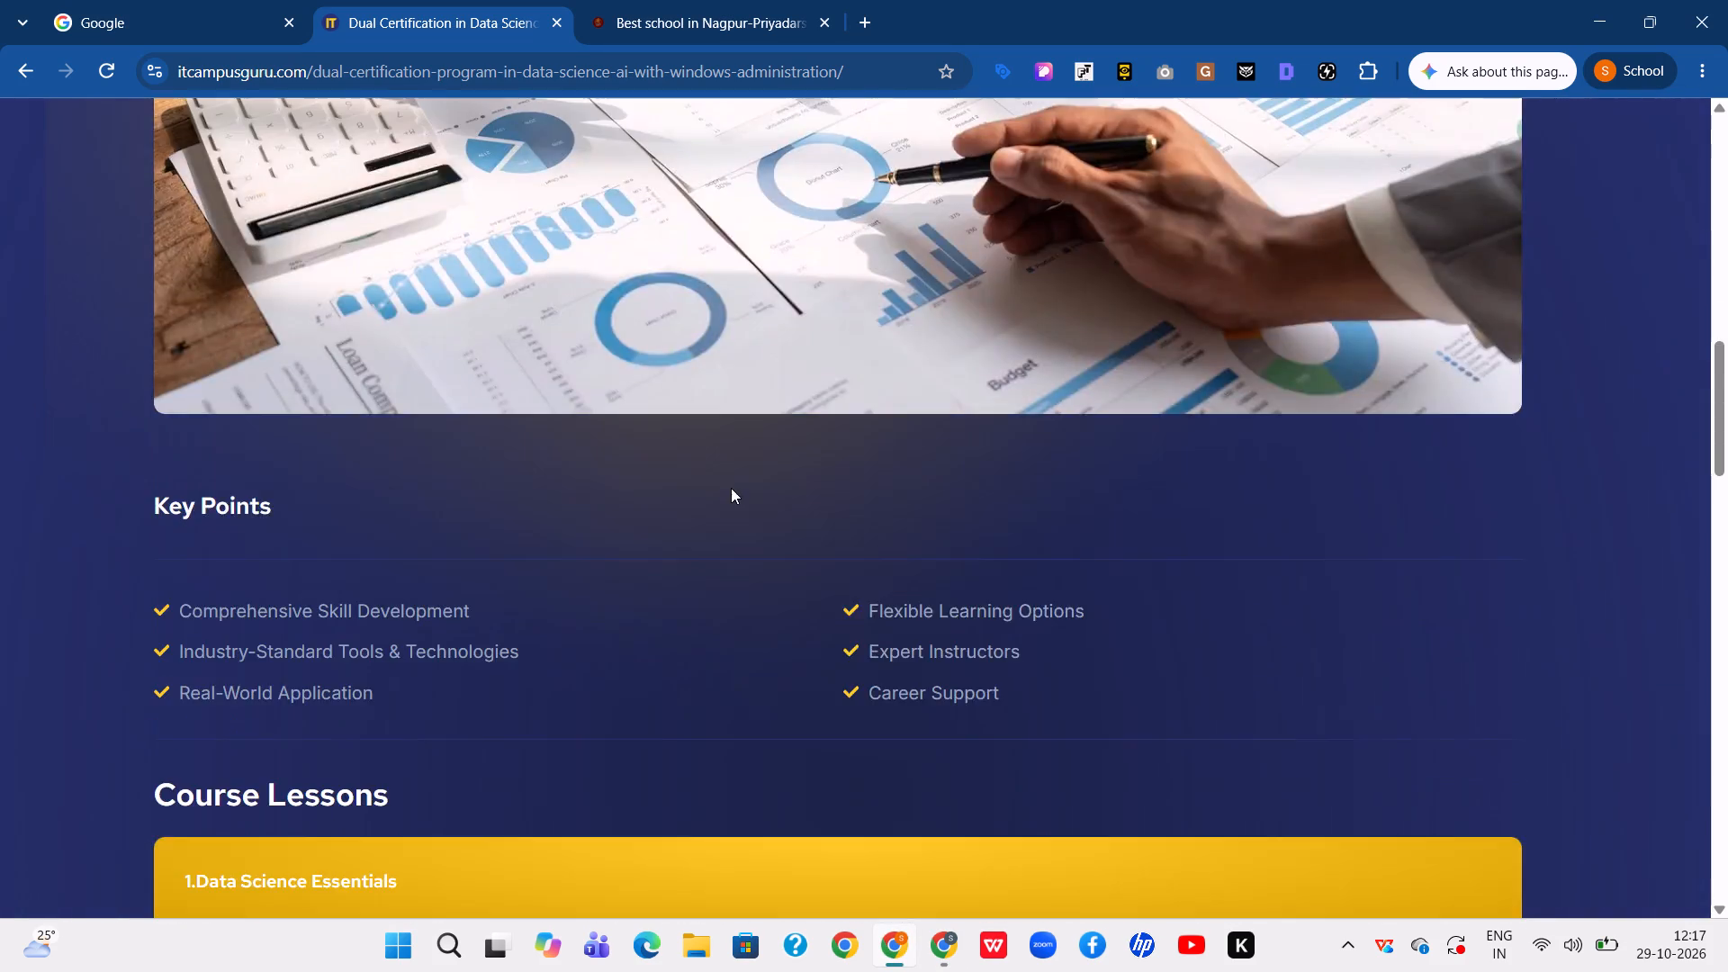
{"action": "key", "text": "Page_Down"}
{"action": "scroll", "coordinate": [731, 488], "scroll_direction": "up", "scroll_amount": 1}
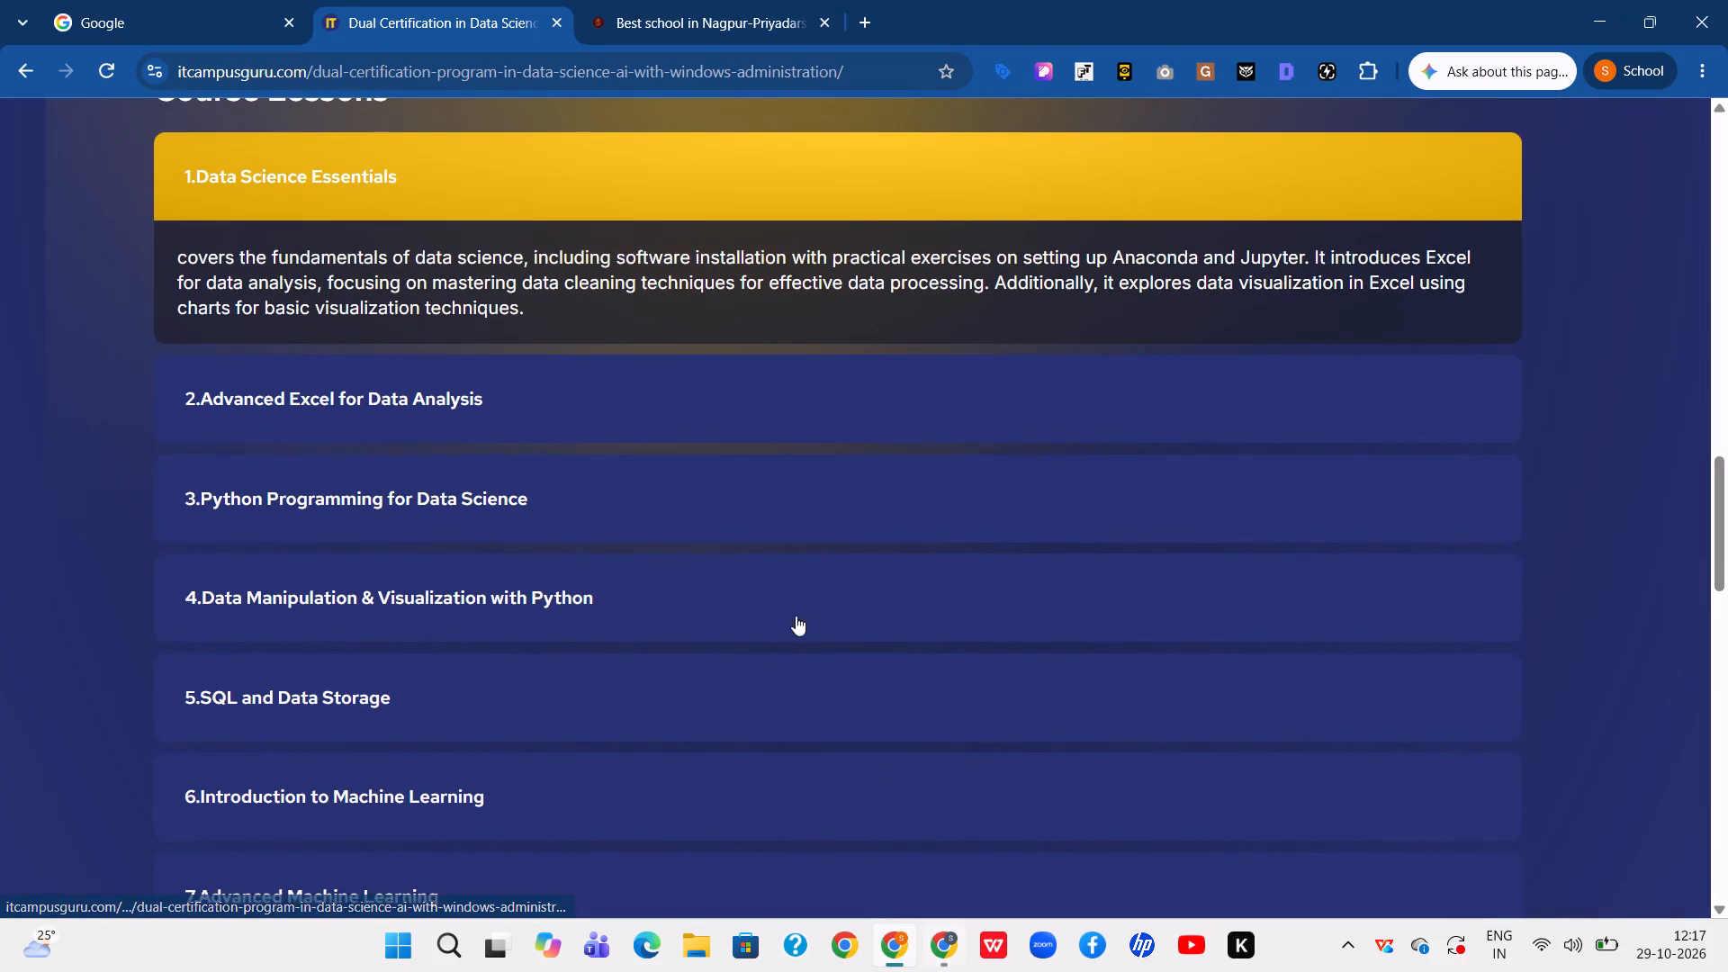
{"action": "scroll", "coordinate": [752, 498], "scroll_direction": "up", "scroll_amount": 1}
{"action": "left_click", "coordinate": [959, 970]}
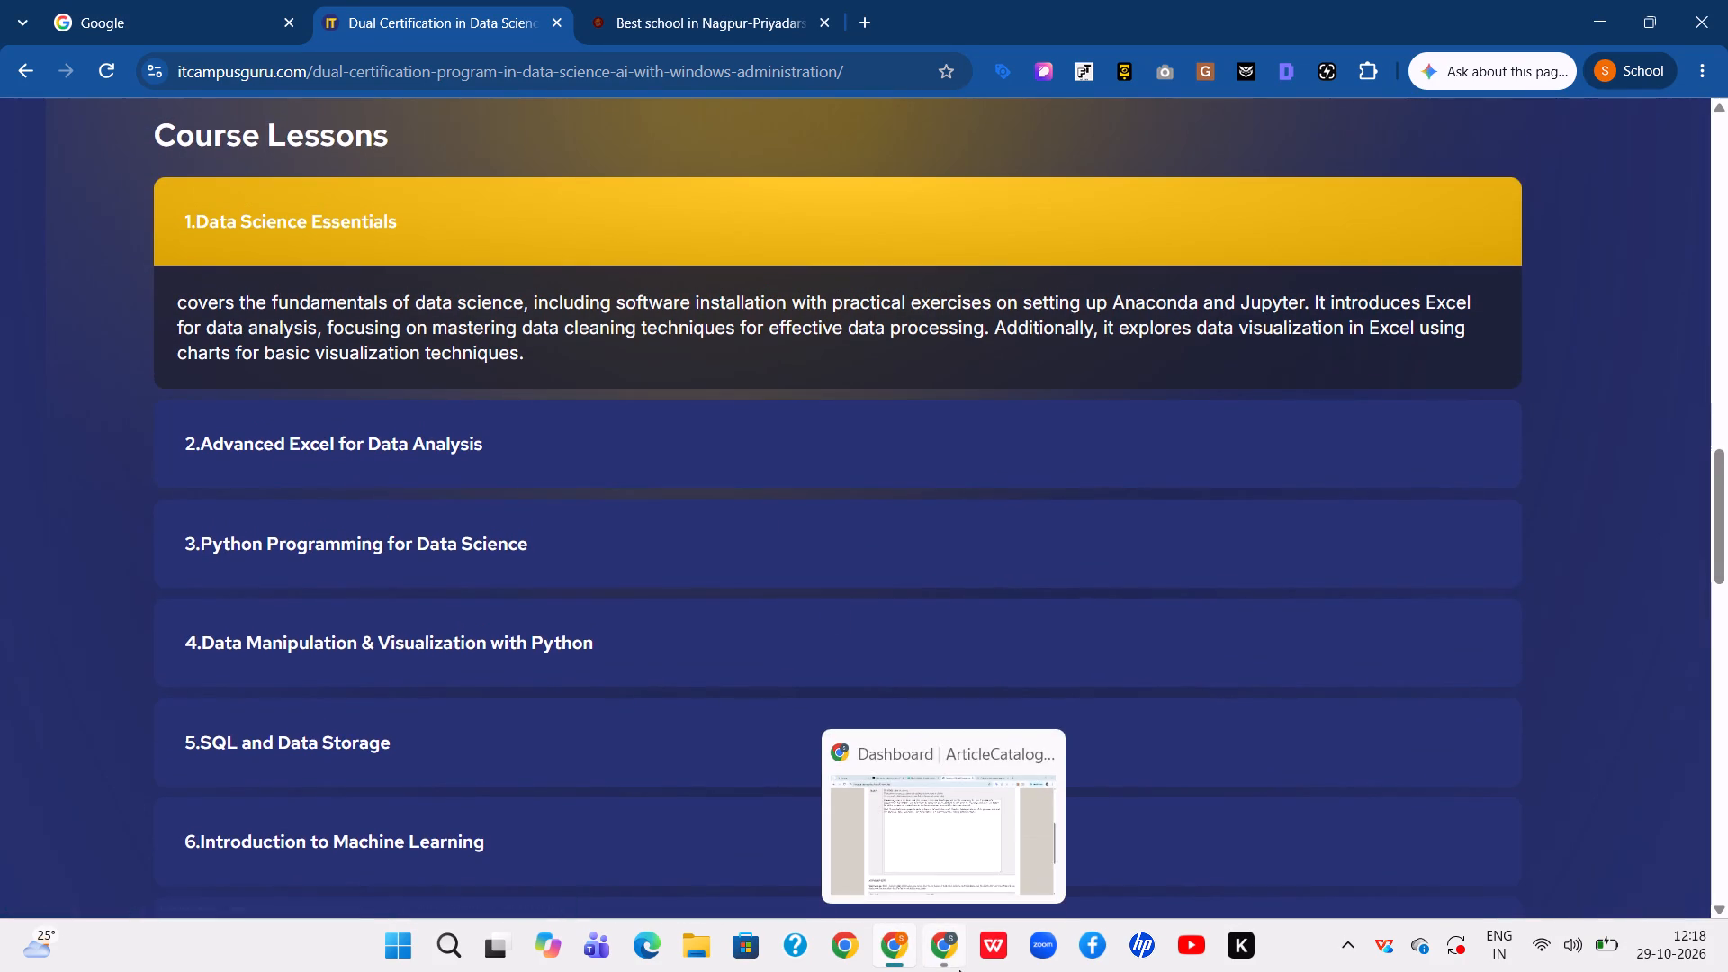
{"action": "key", "text": "ctrl+v"}
{"action": "key", "text": "Return"}
{"action": "key", "text": "BackSpace"}
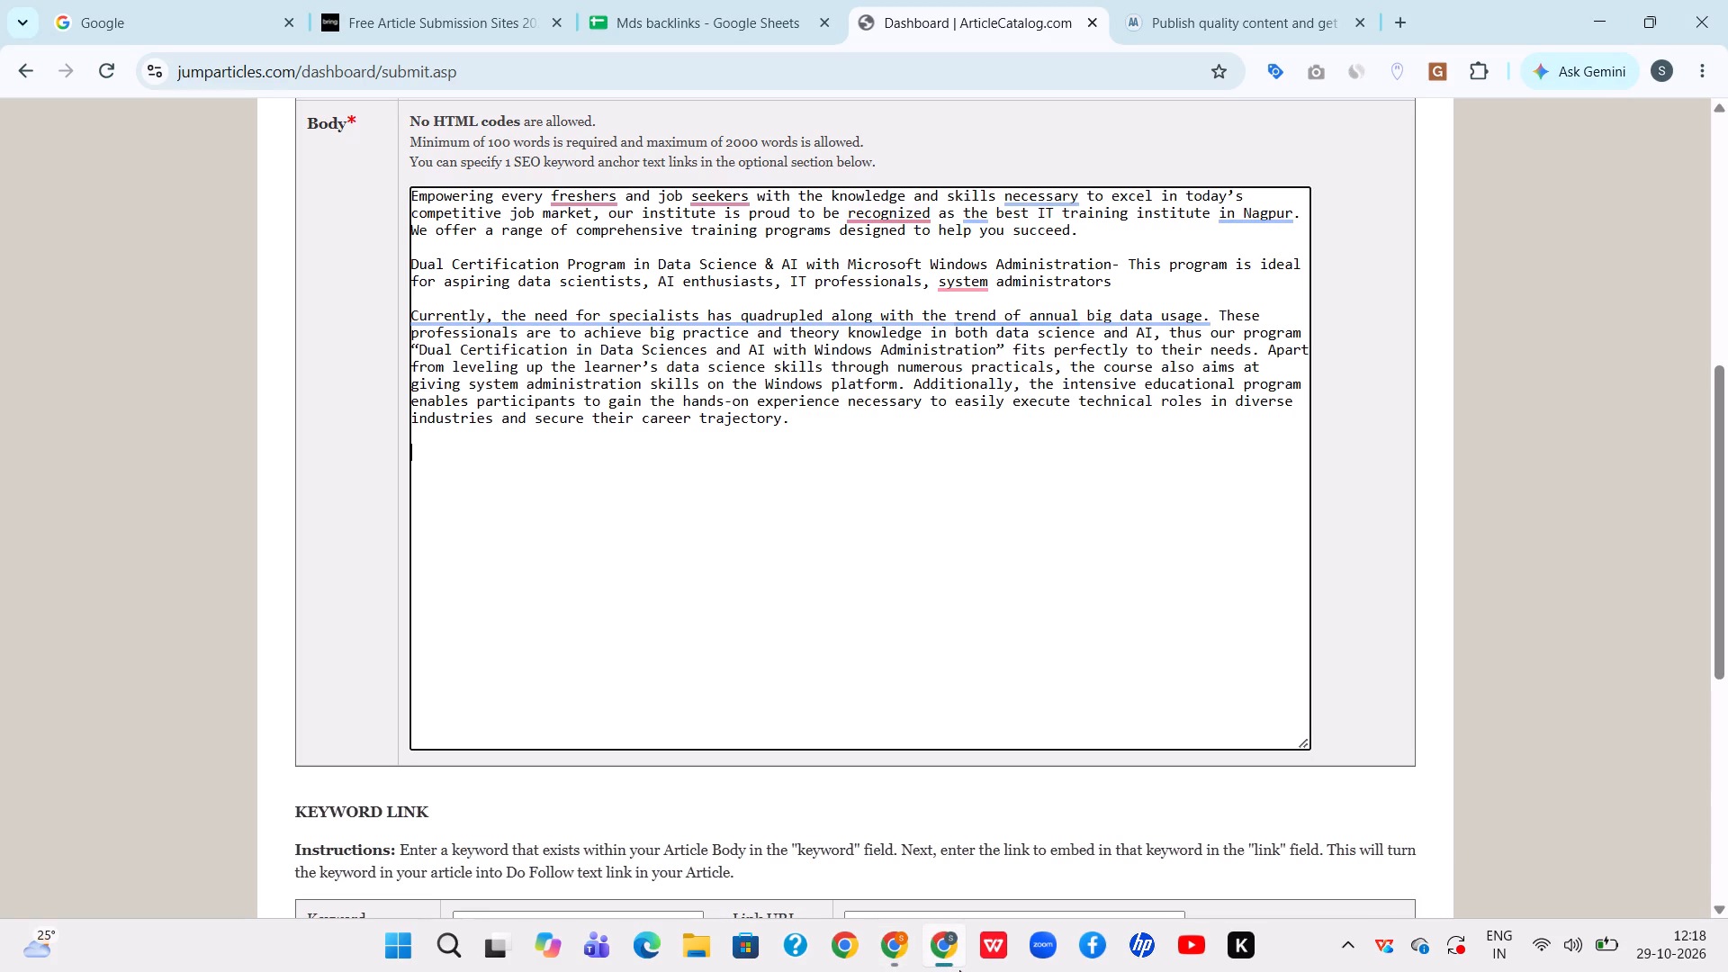
Add the Data Science Essentials lesson and the Advanced Excel for Data Analysis heading from Course Lessons to the article body.
{"action": "left_click", "coordinate": [917, 964]}
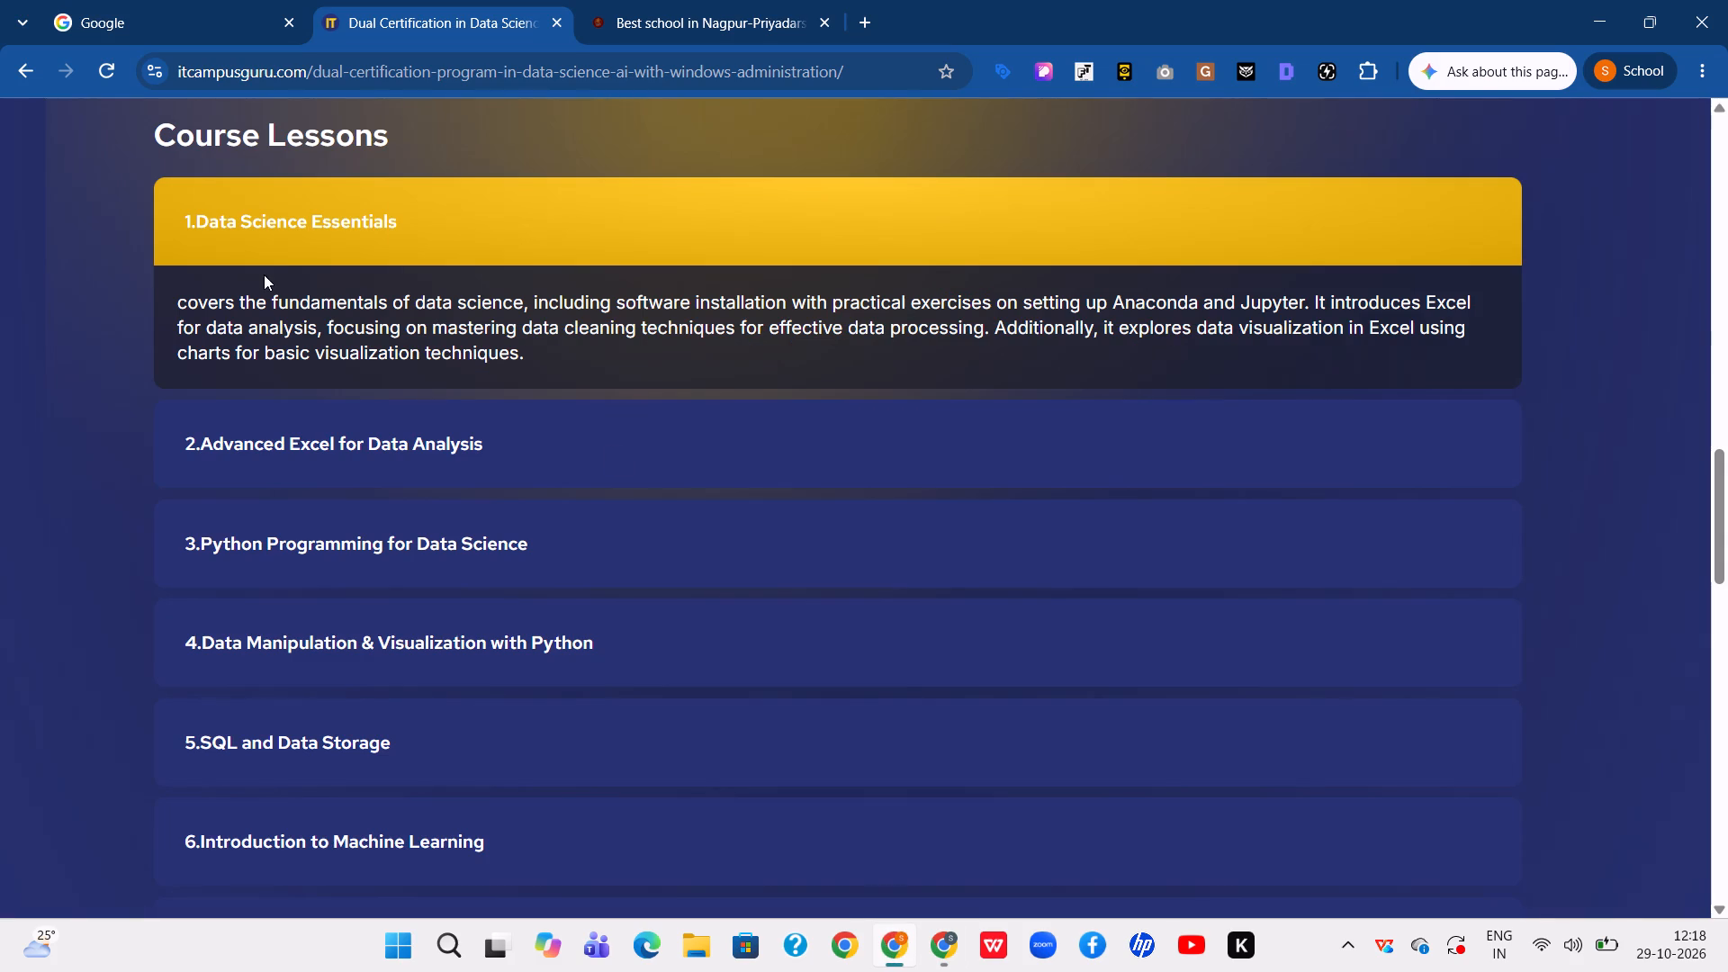
{"action": "left_click_drag", "start_coordinate": [152, 175], "coordinate": [570, 431]}
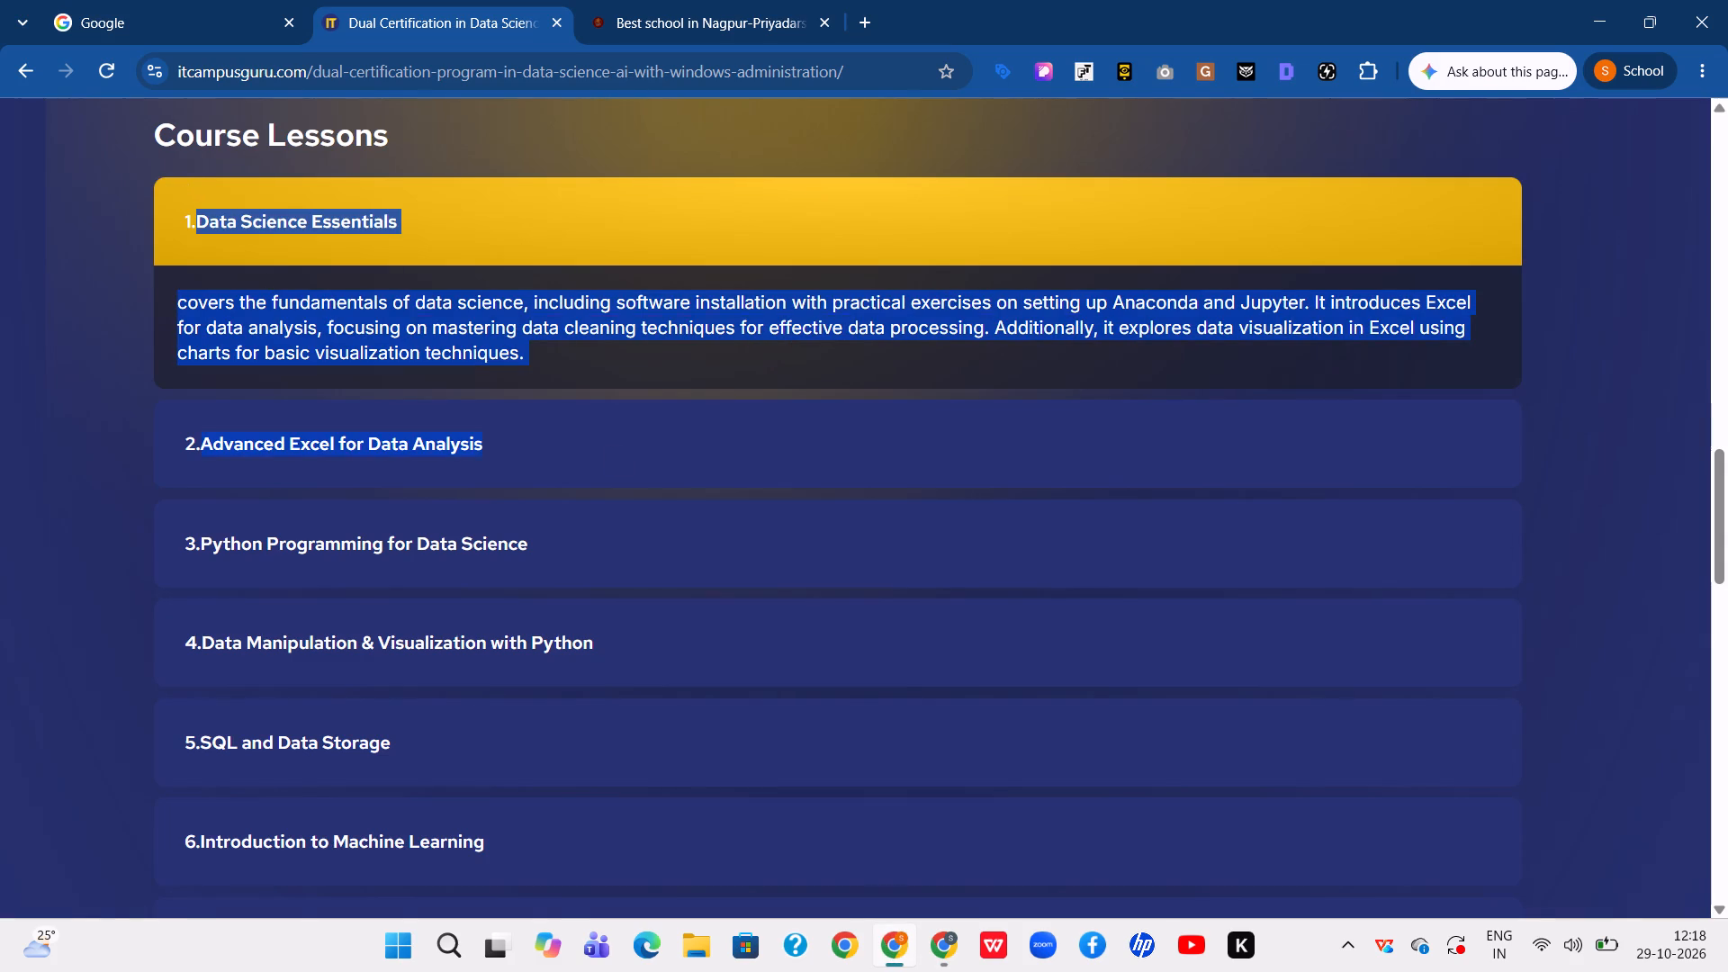
{"action": "left_click_drag", "start_coordinate": [570, 431], "coordinate": [583, 446]}
{"action": "key", "text": "ctrl+c"}
{"action": "left_click", "coordinate": [583, 446]}
{"action": "triple_click", "coordinate": [583, 446]}
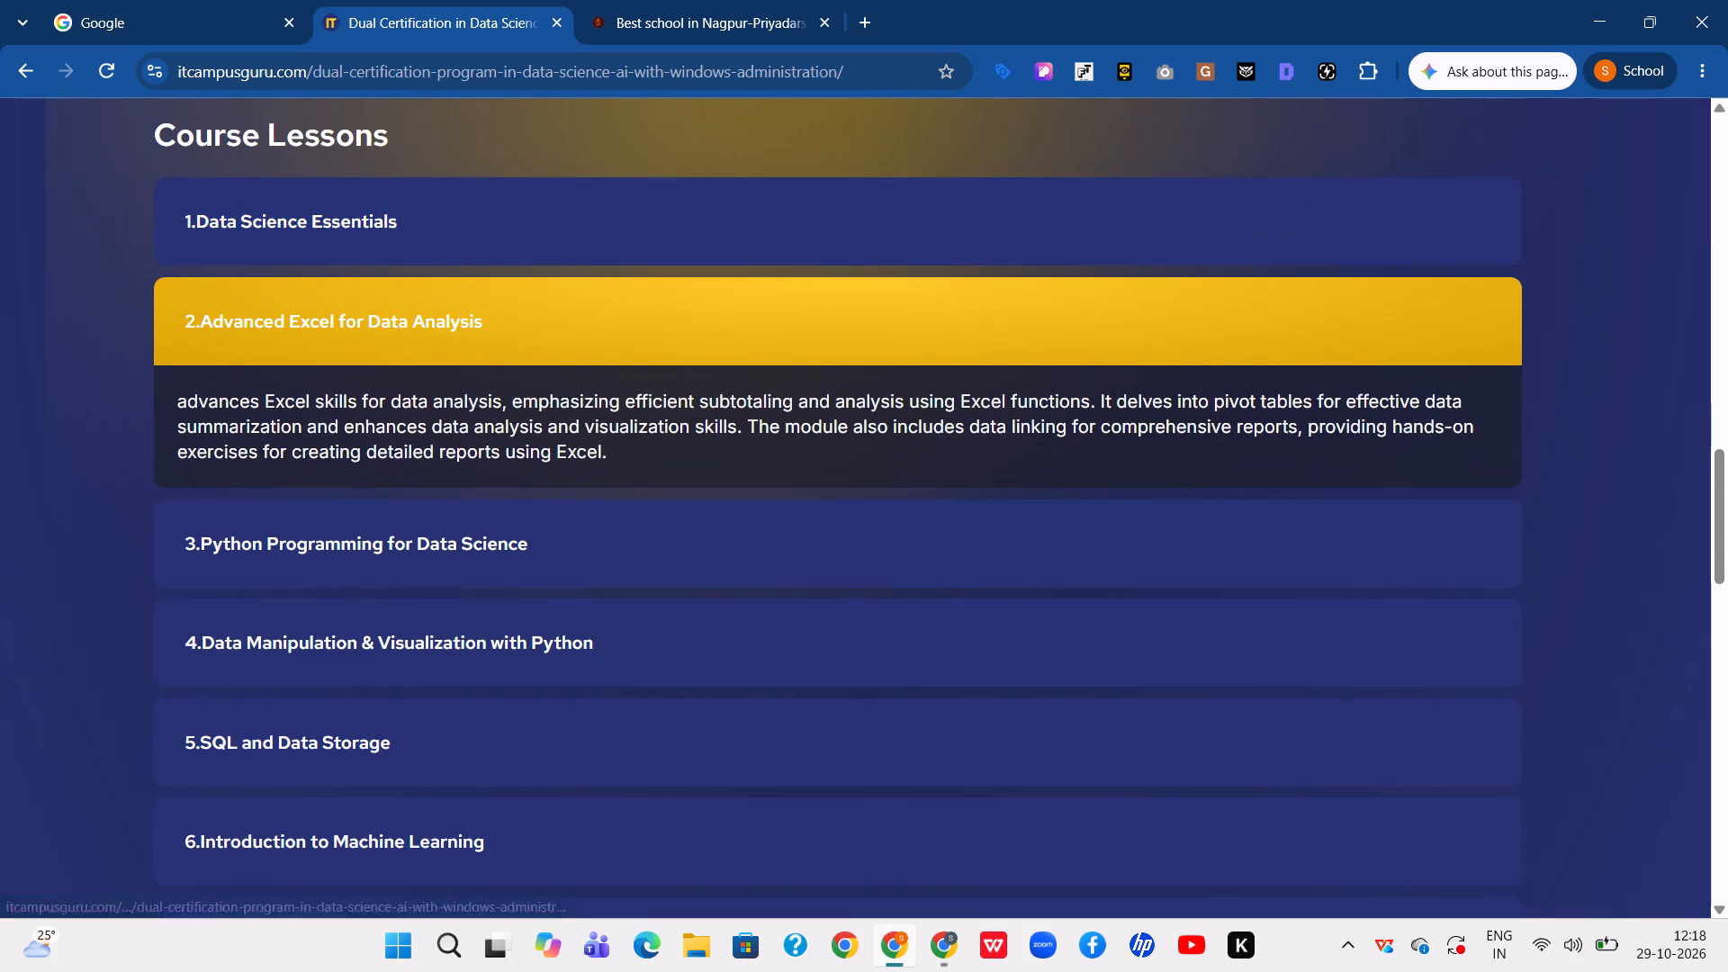
{"action": "left_click_drag", "start_coordinate": [583, 446], "coordinate": [566, 549]}
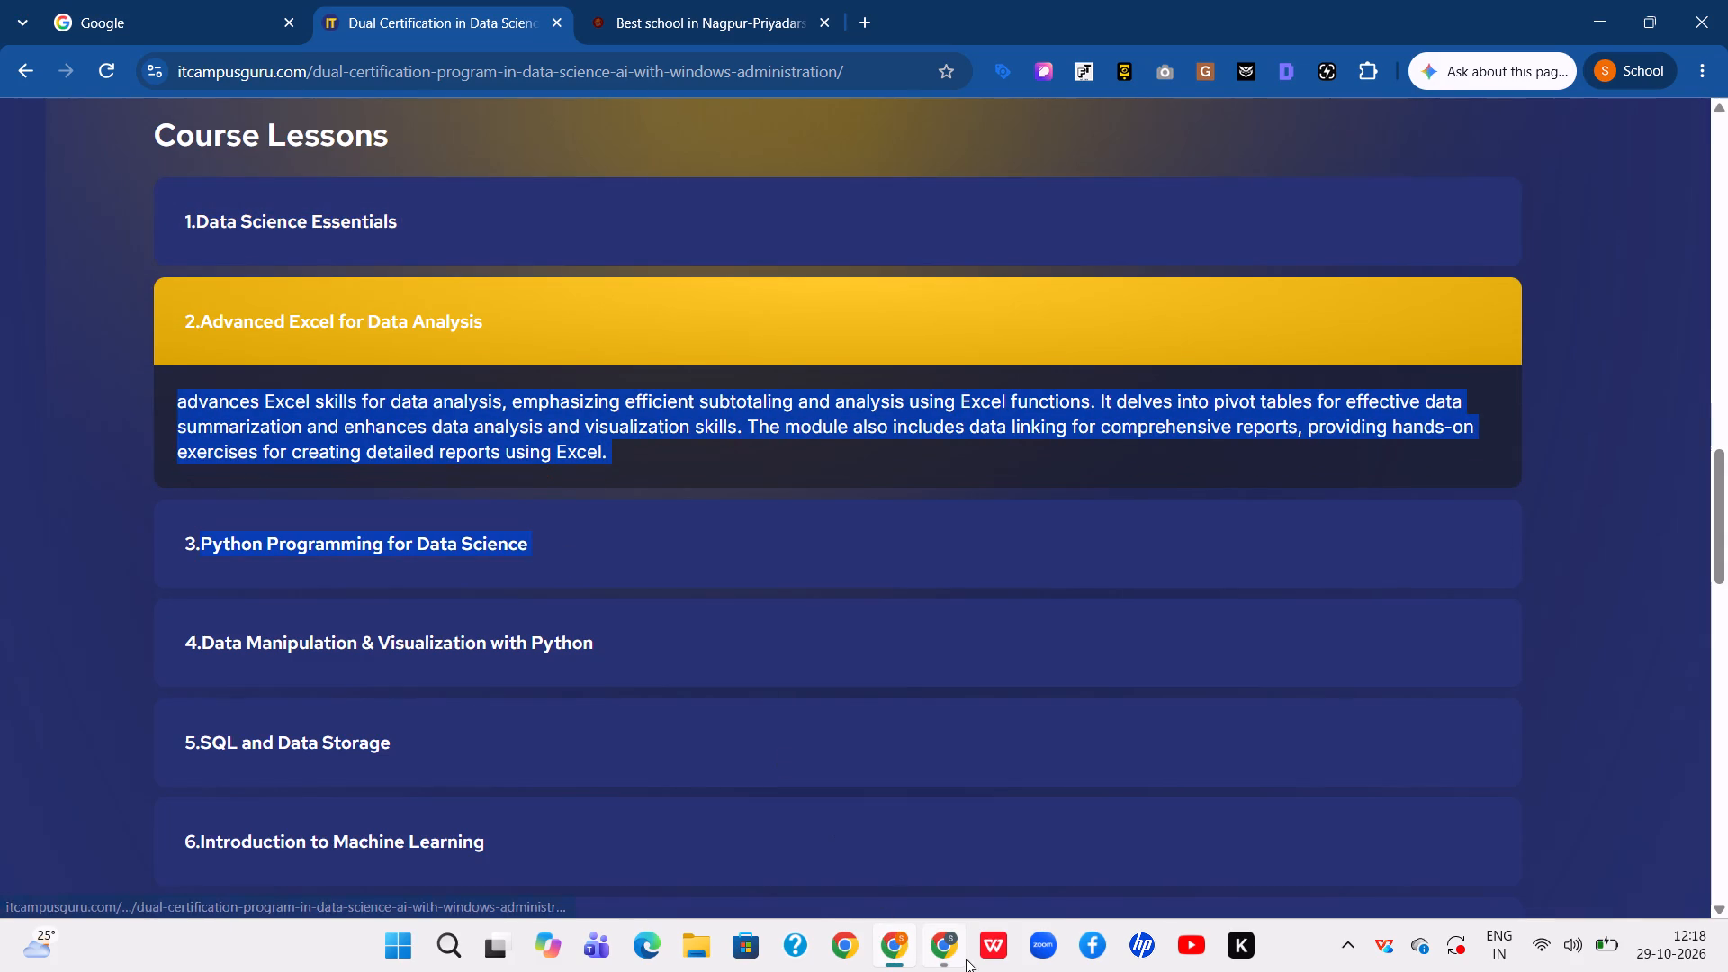
{"action": "left_click", "coordinate": [931, 946]}
{"action": "key", "text": "ctrl+v"}
{"action": "key", "text": "Return"}
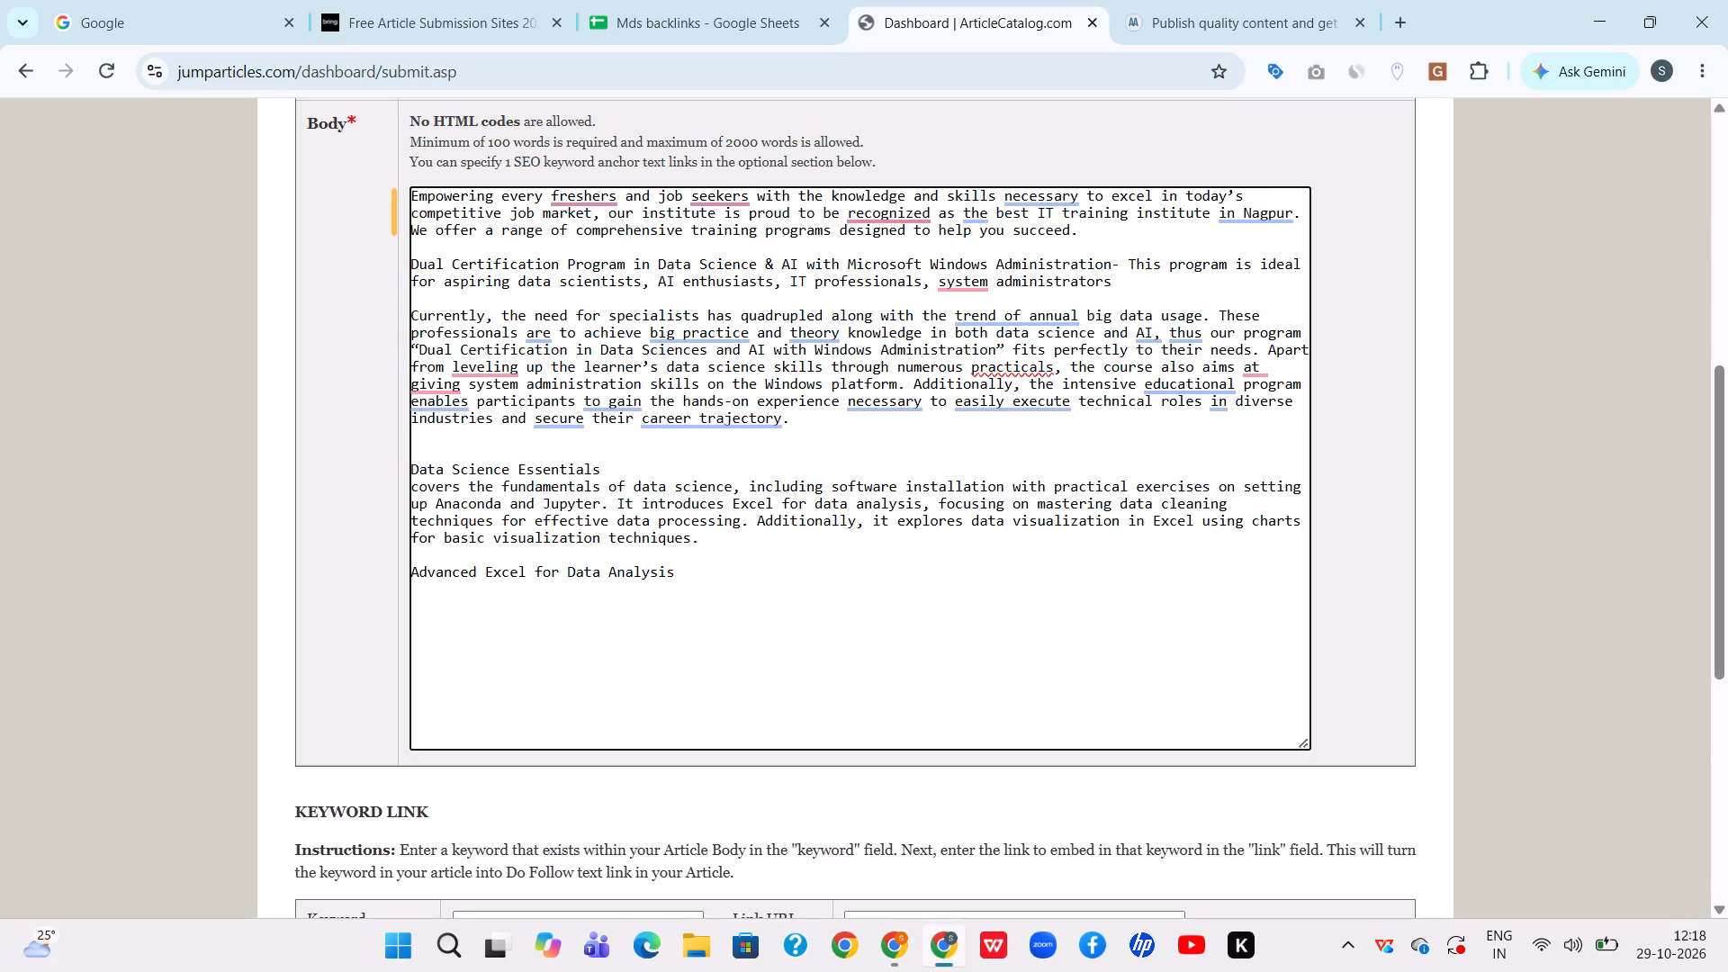
Add the Advanced Excel lesson description and the Python Programming for Data Science heading to the end of the article body.
{"action": "left_click", "coordinate": [908, 933]}
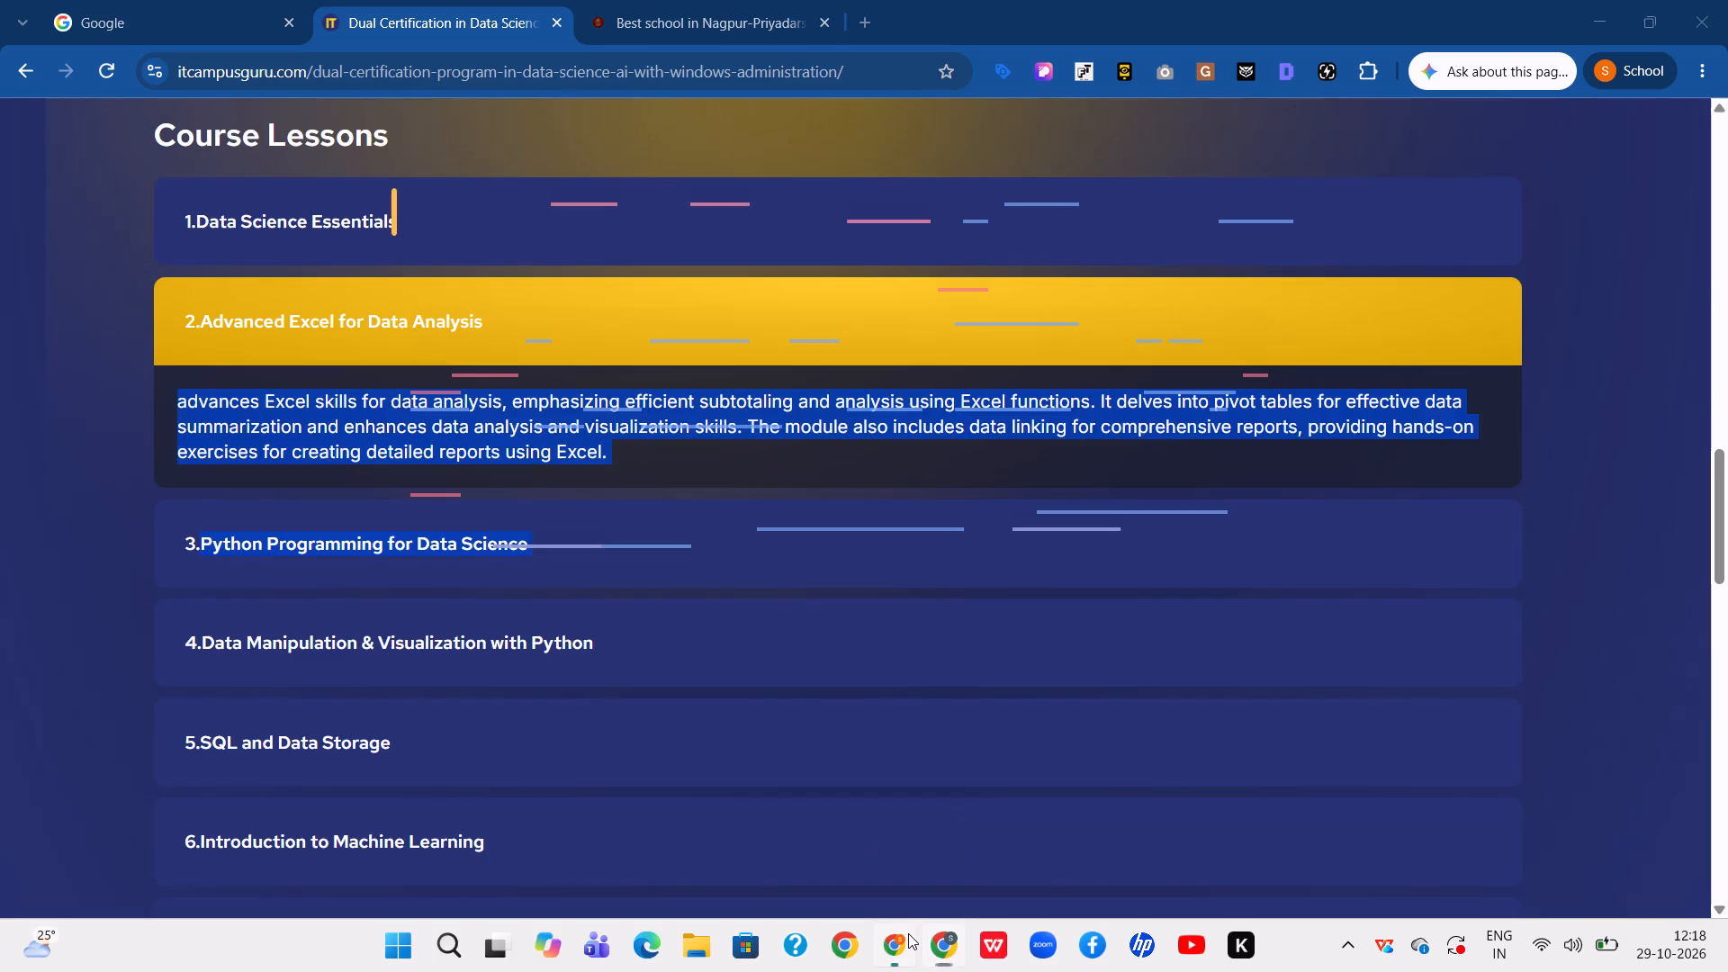
{"action": "key", "text": "ctrl+c"}
{"action": "left_click", "coordinate": [494, 532]}
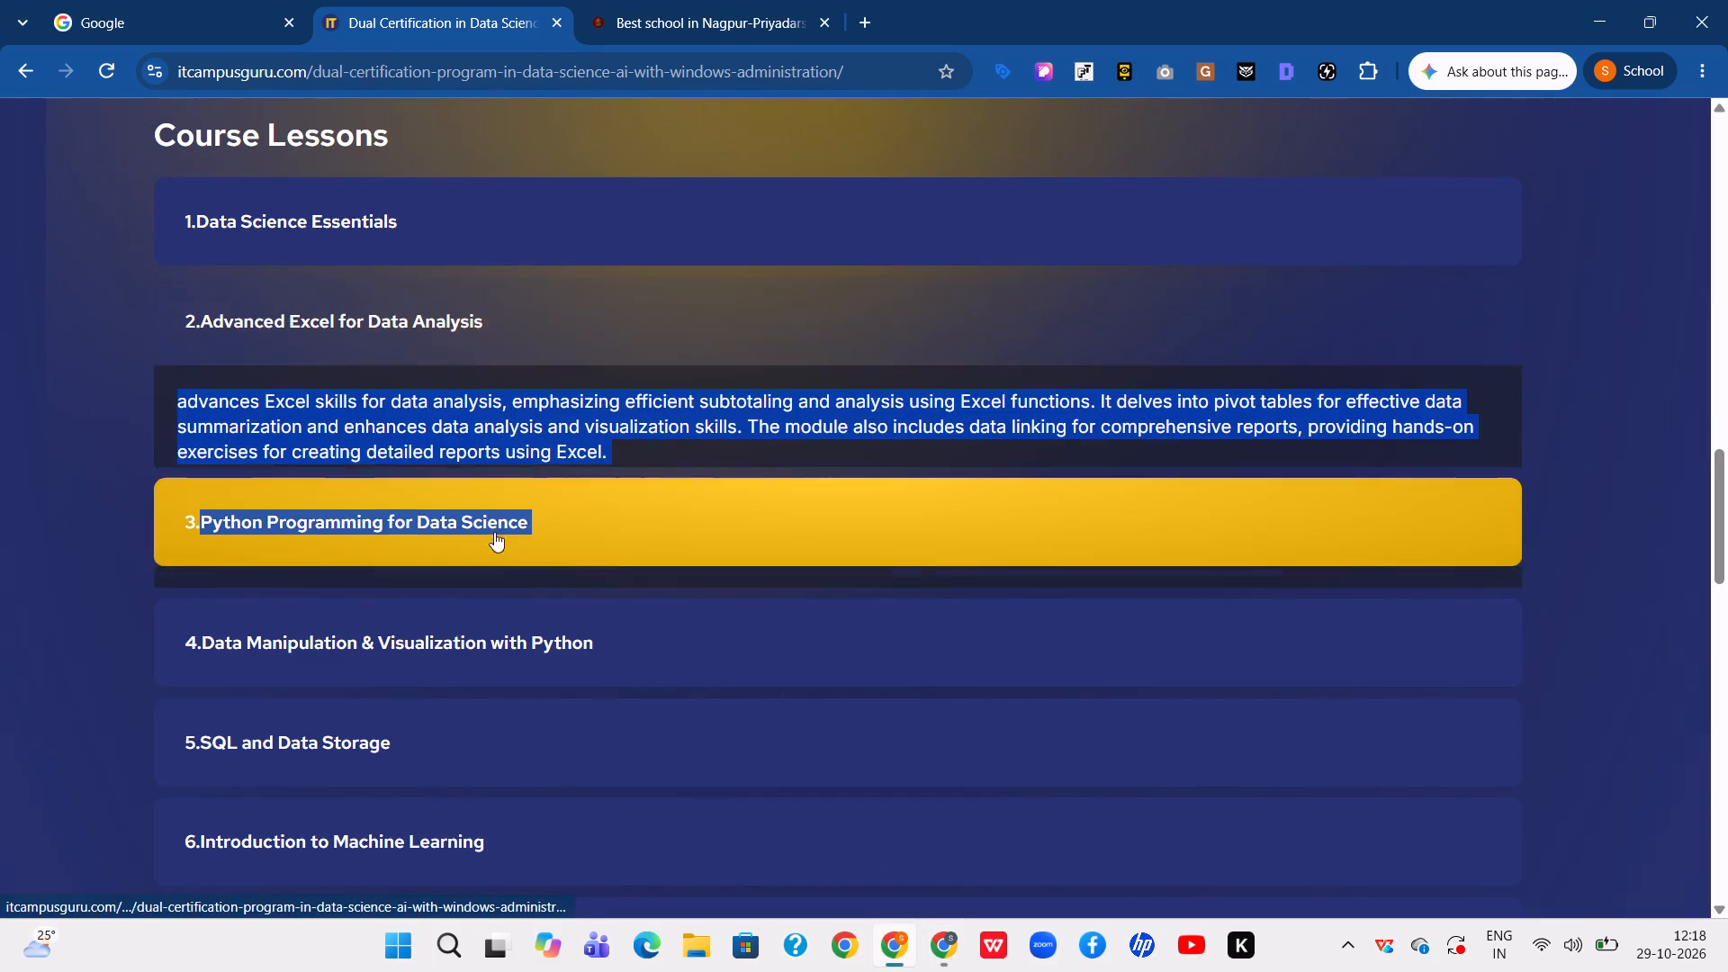
{"action": "triple_click", "coordinate": [494, 532]}
{"action": "left_click_drag", "start_coordinate": [494, 532], "coordinate": [499, 650]}
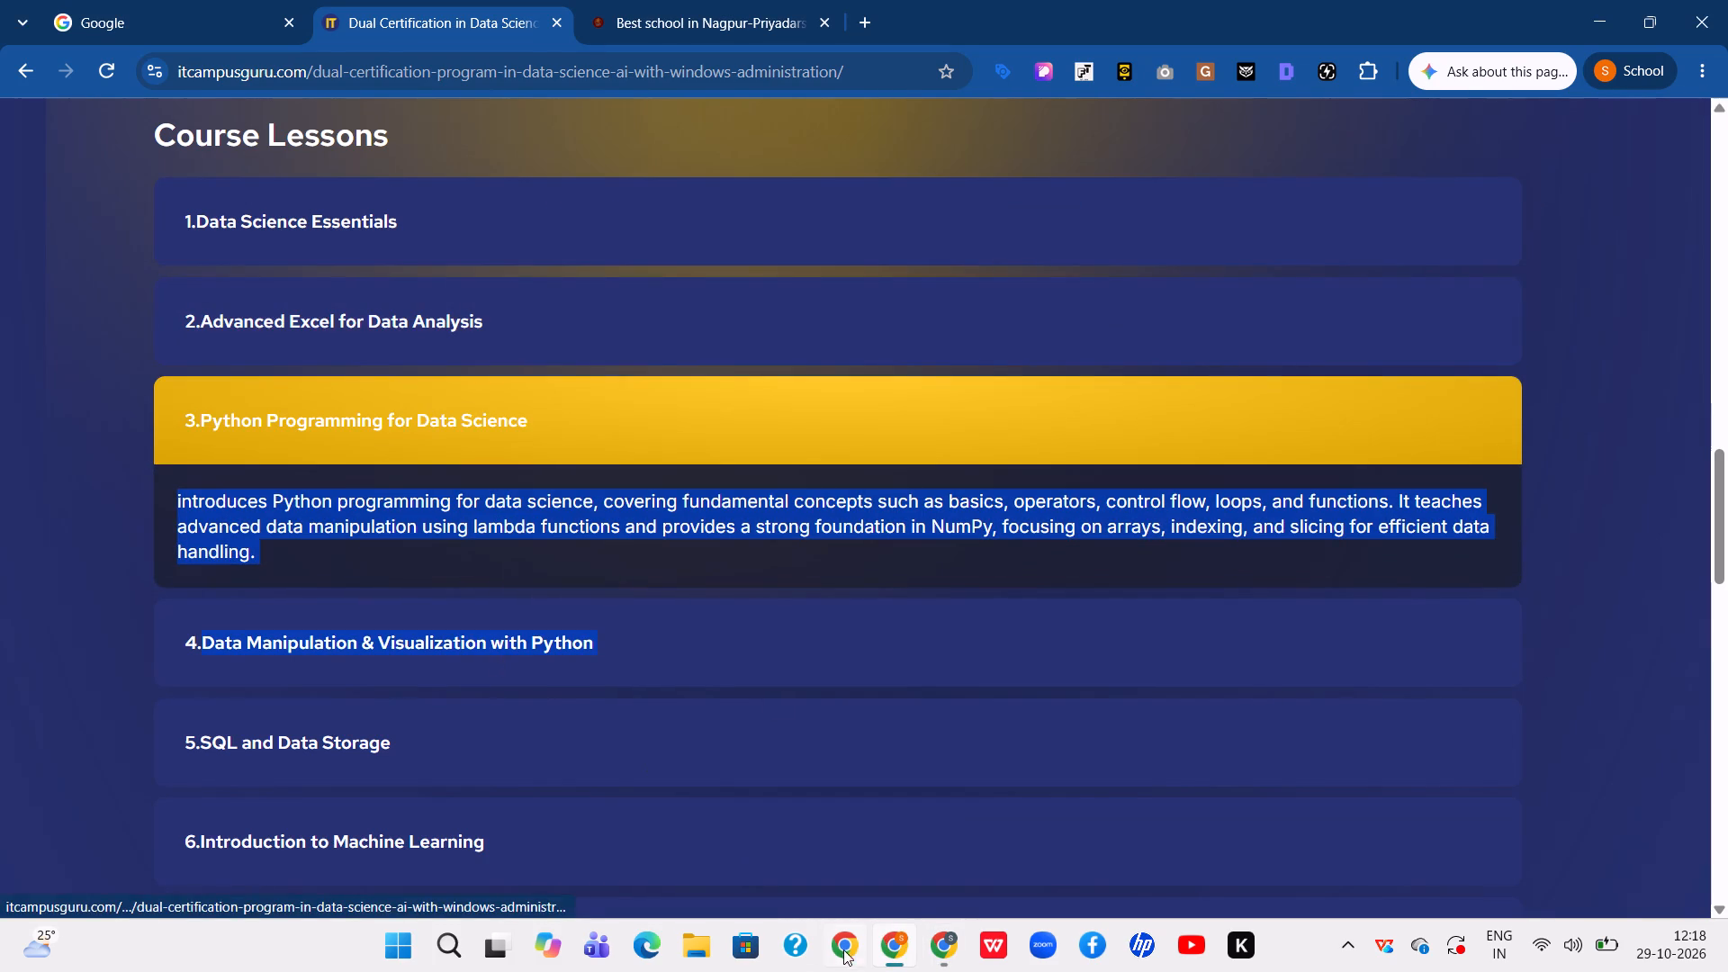
{"action": "left_click", "coordinate": [929, 960]}
{"action": "key", "text": "ctrl+v"}
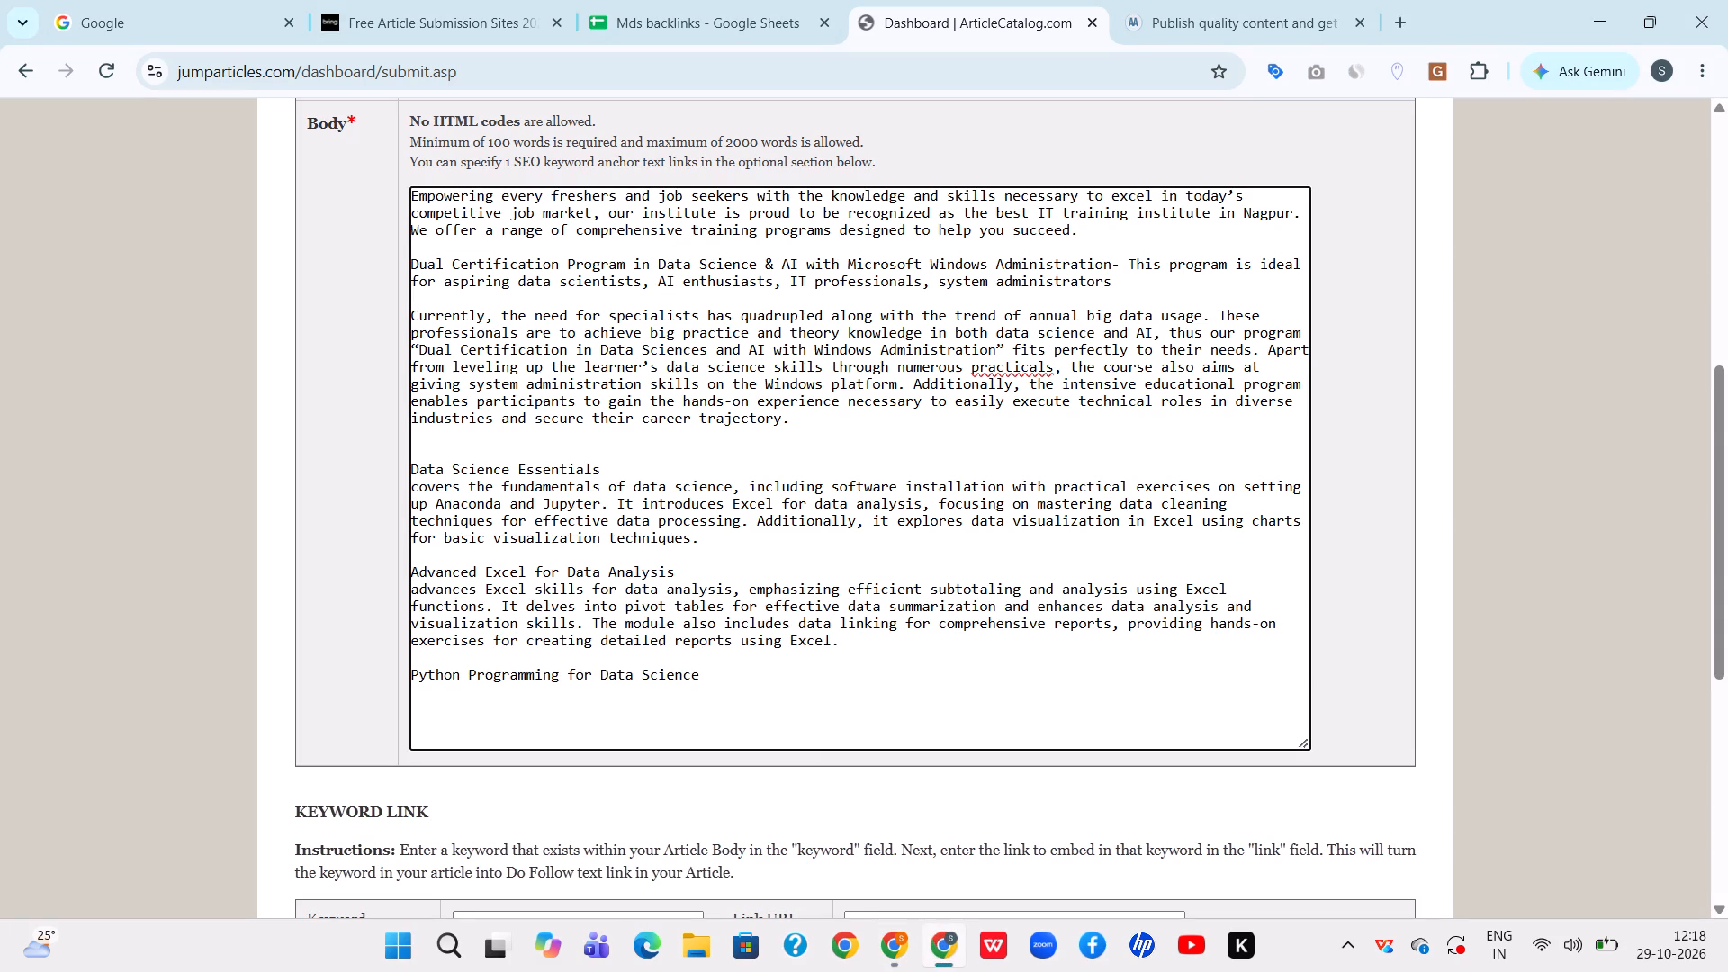
Add the Python Programming lesson description and the Data Manipulation & Visualization with Python heading to the article body.
{"action": "left_click", "coordinate": [887, 956]}
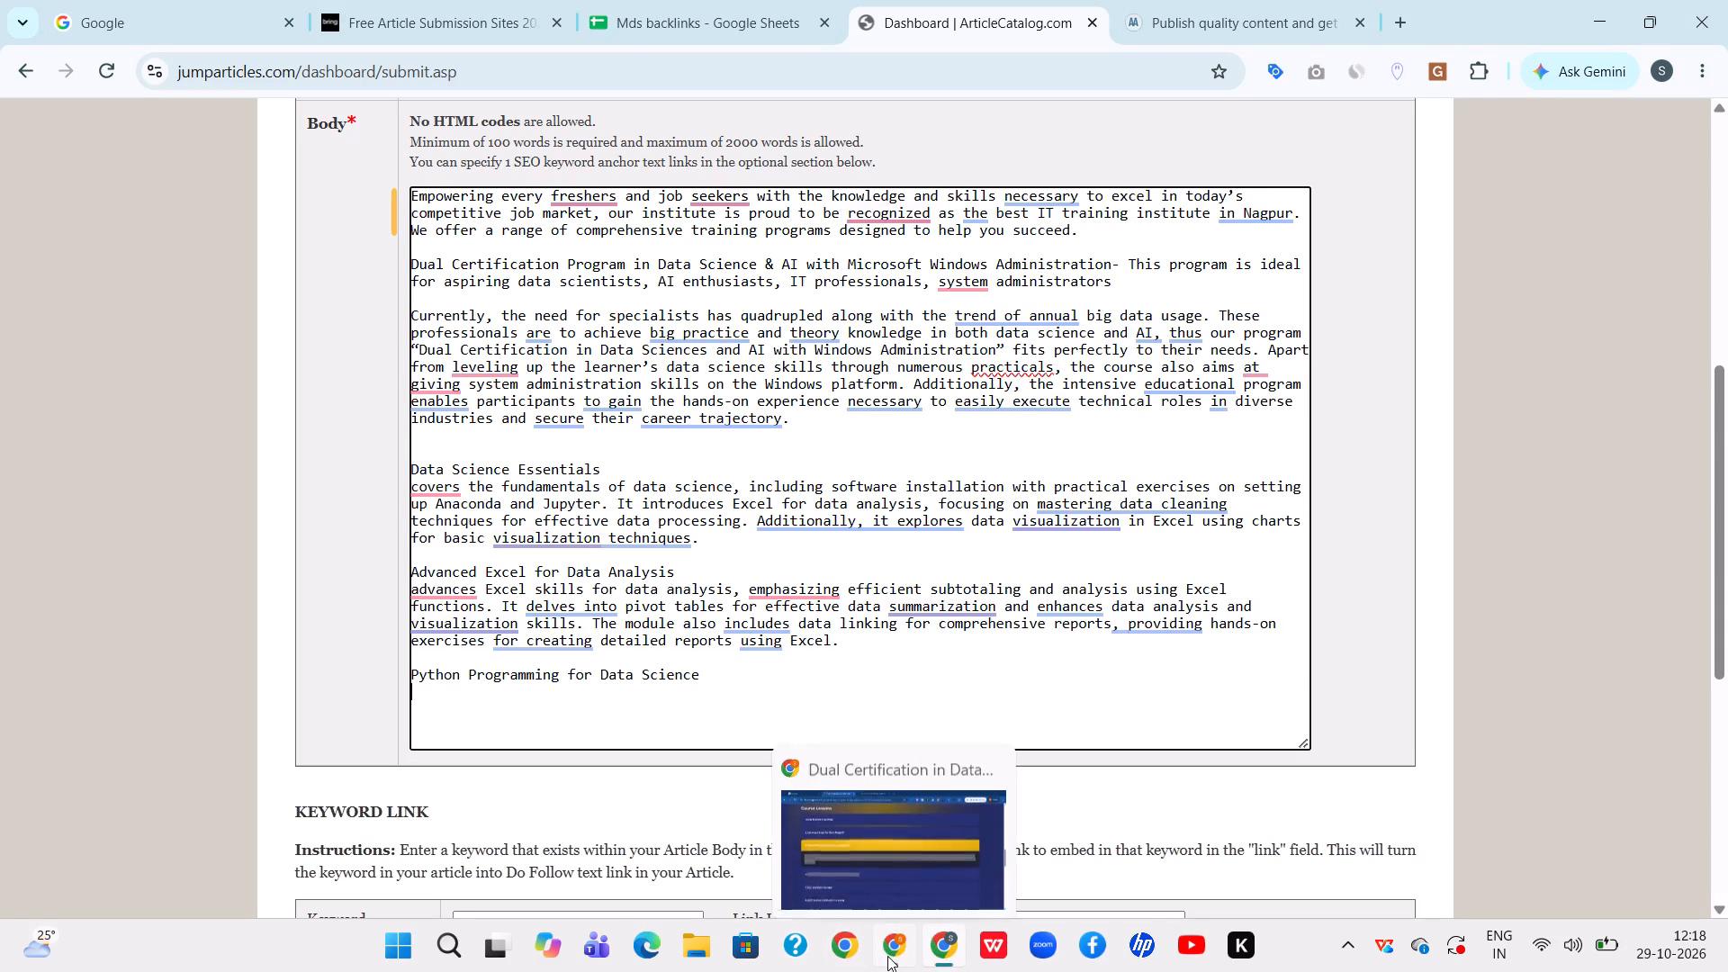
{"action": "key", "text": "ctrl+c"}
{"action": "left_click", "coordinate": [270, 647]}
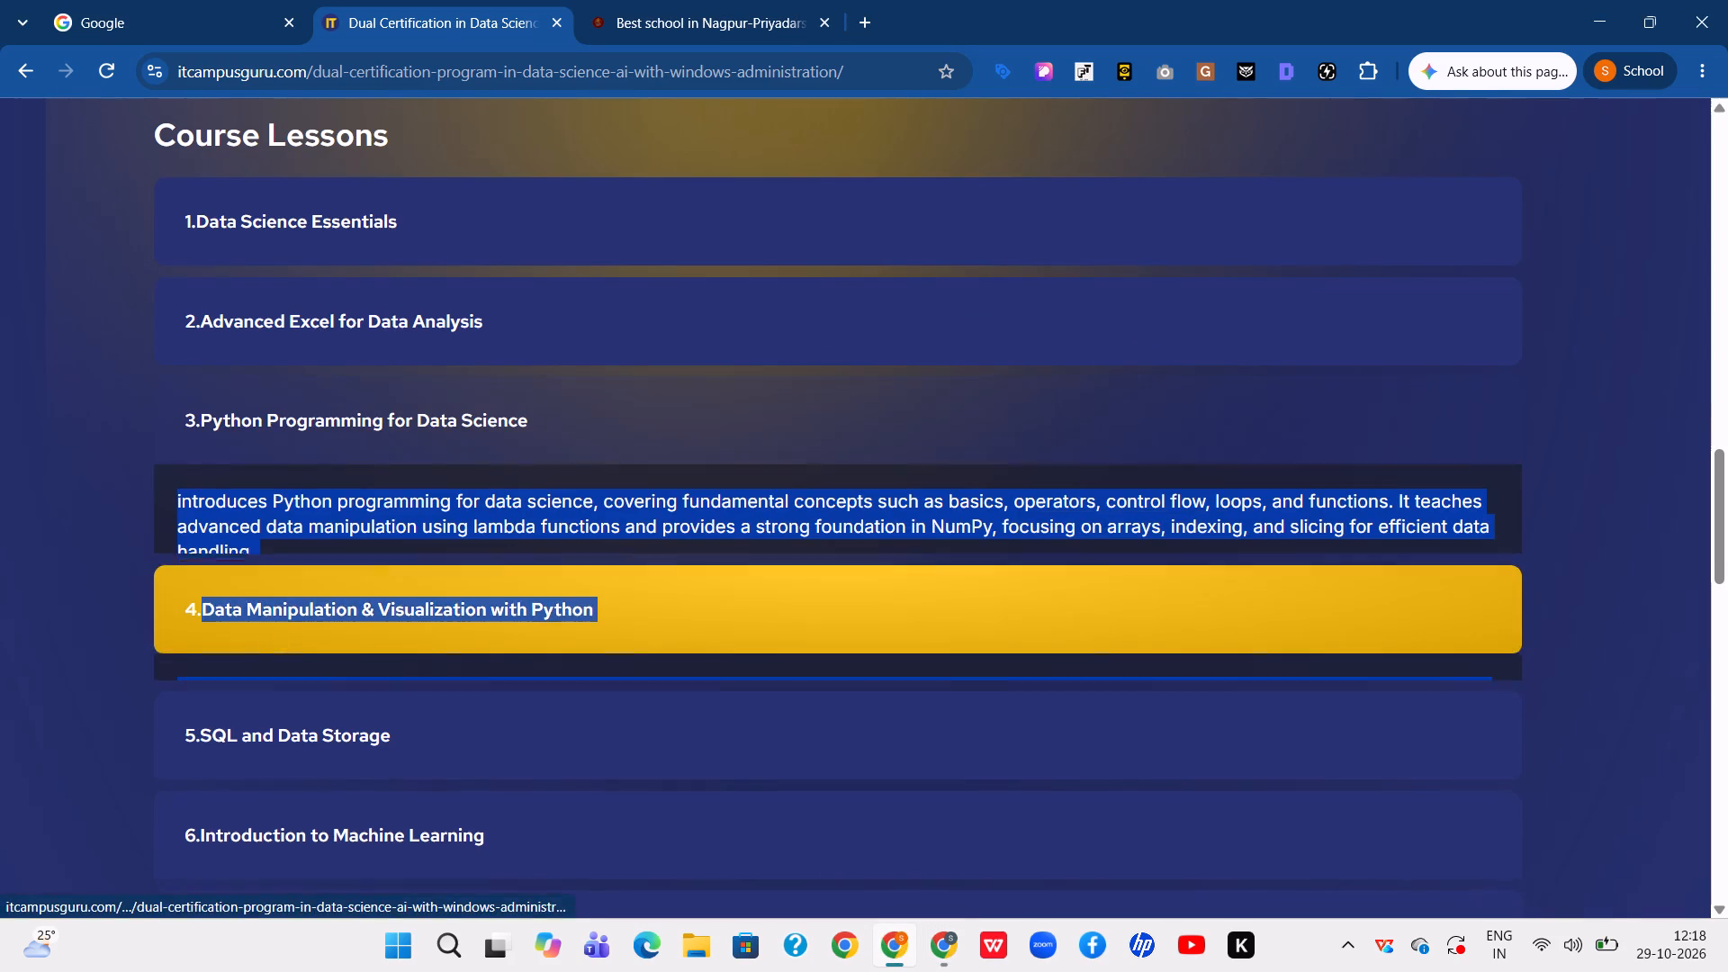
{"action": "triple_click", "coordinate": [270, 647]}
{"action": "left_click_drag", "start_coordinate": [270, 647], "coordinate": [266, 743]}
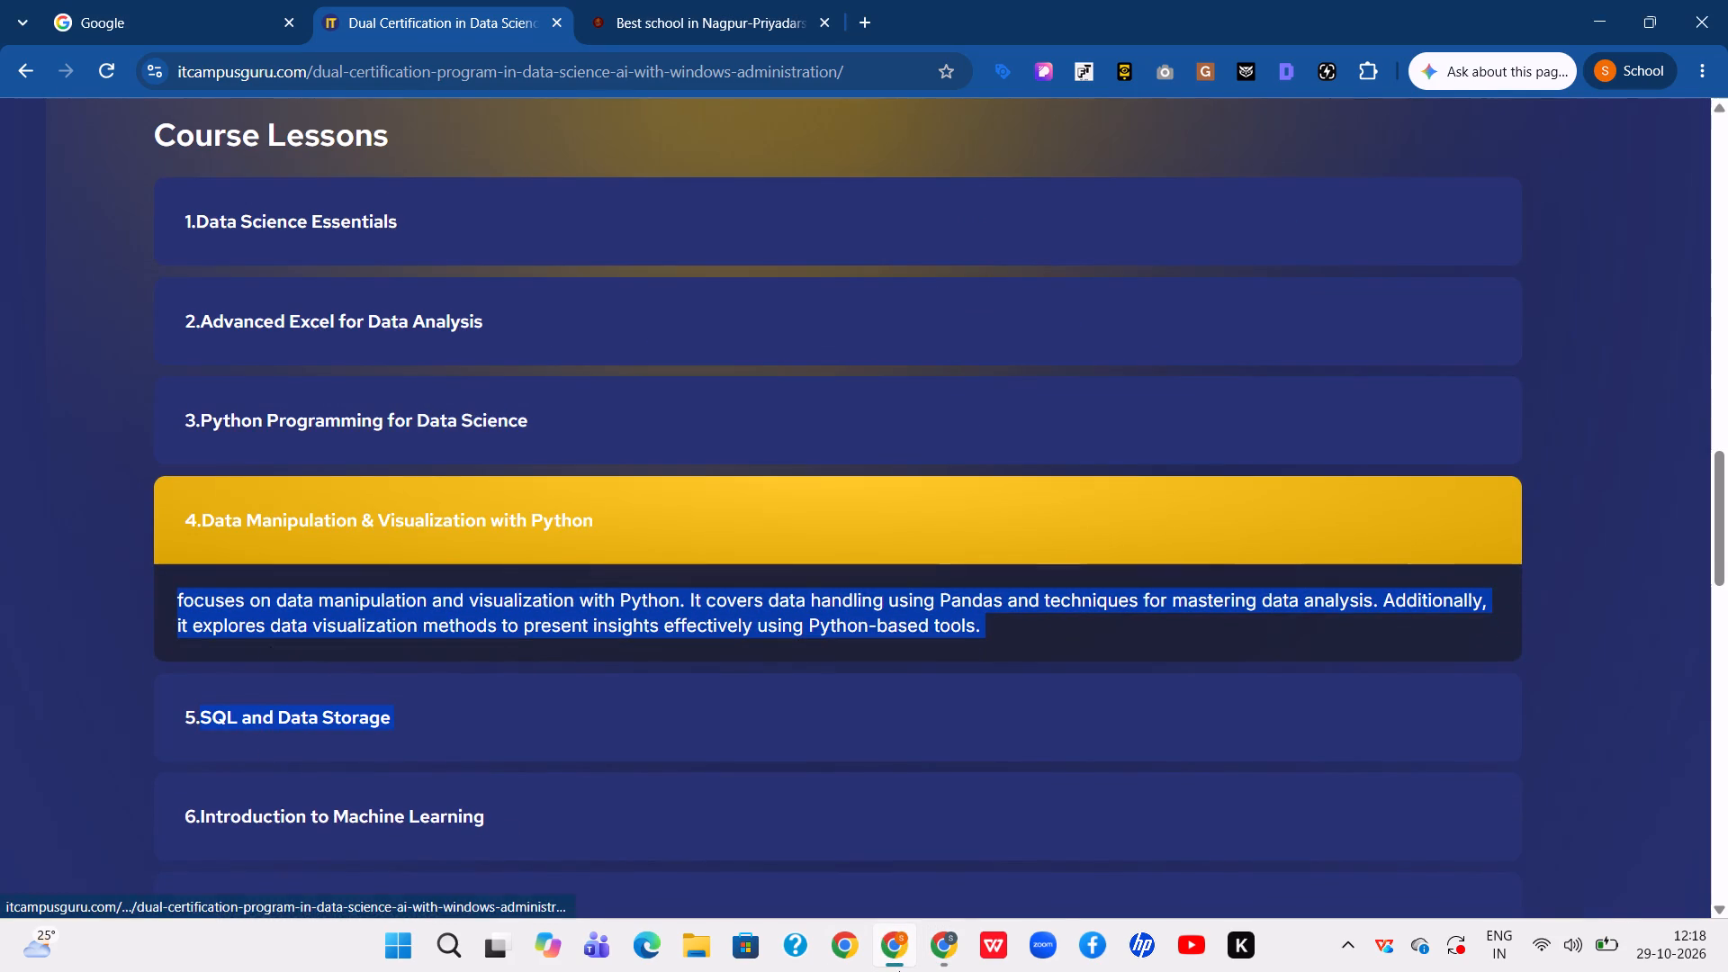
{"action": "left_click", "coordinate": [934, 952]}
{"action": "key", "text": "ctrl+v"}
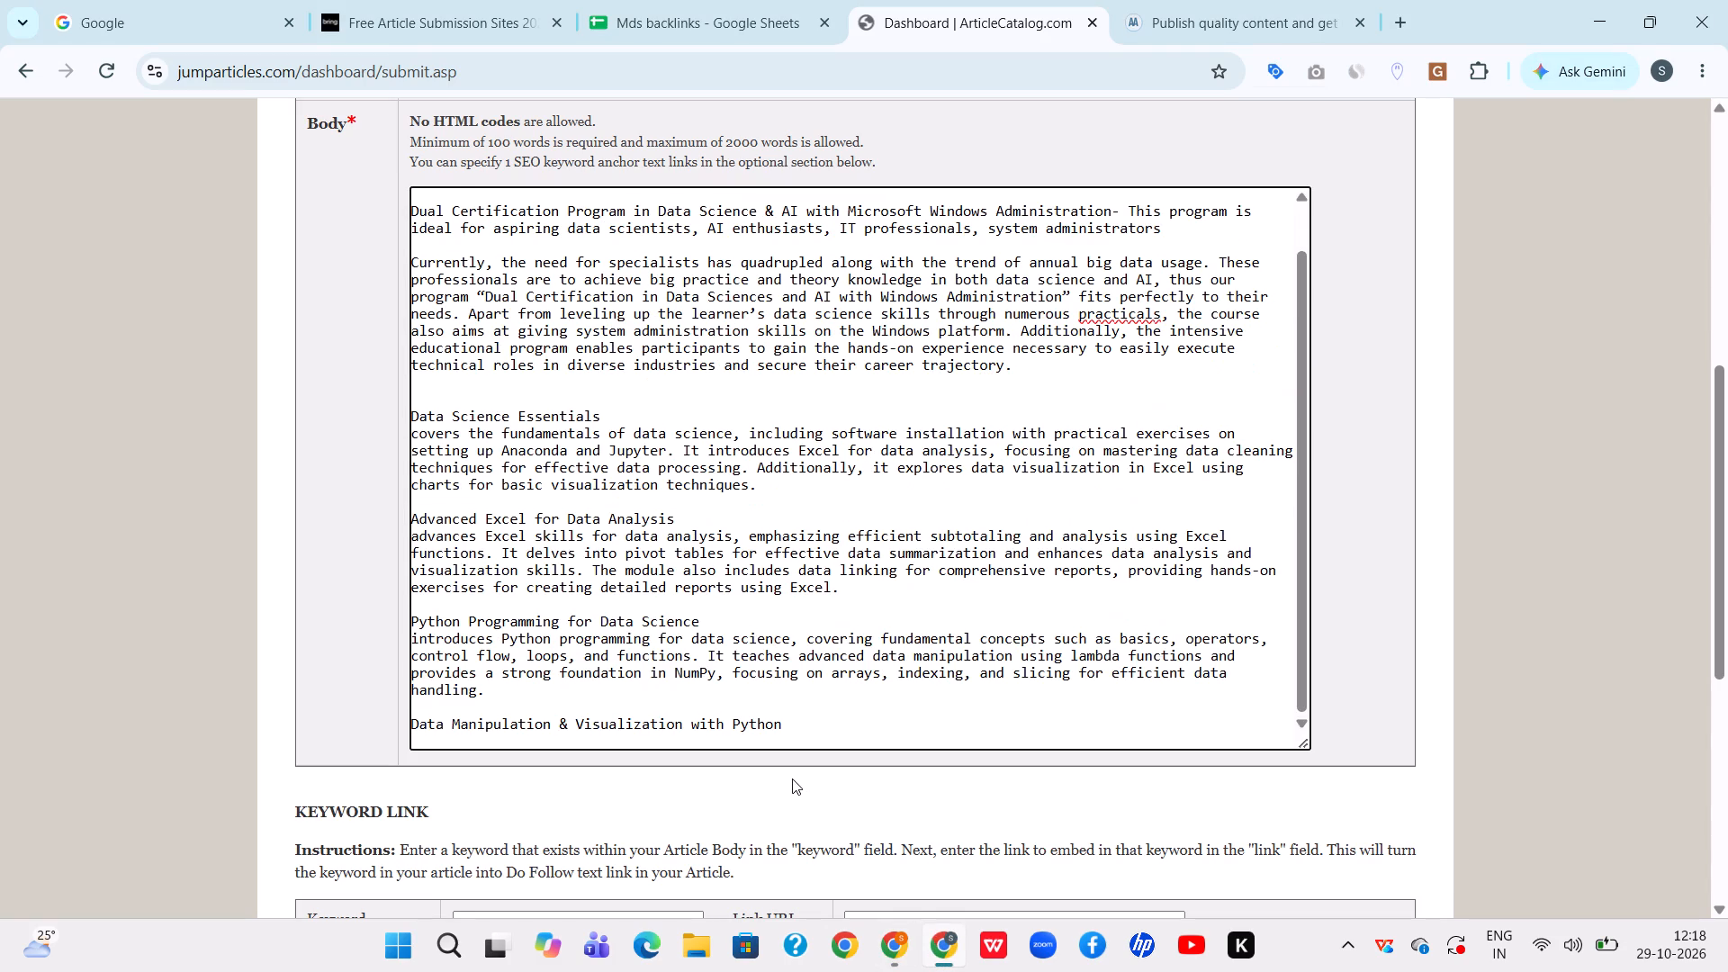
Add the Data Manipulation & Visualization lesson description and the SQL and Data Storage heading to the article body.
{"action": "left_click", "coordinate": [901, 940]}
{"action": "key", "text": "ctrl+c"}
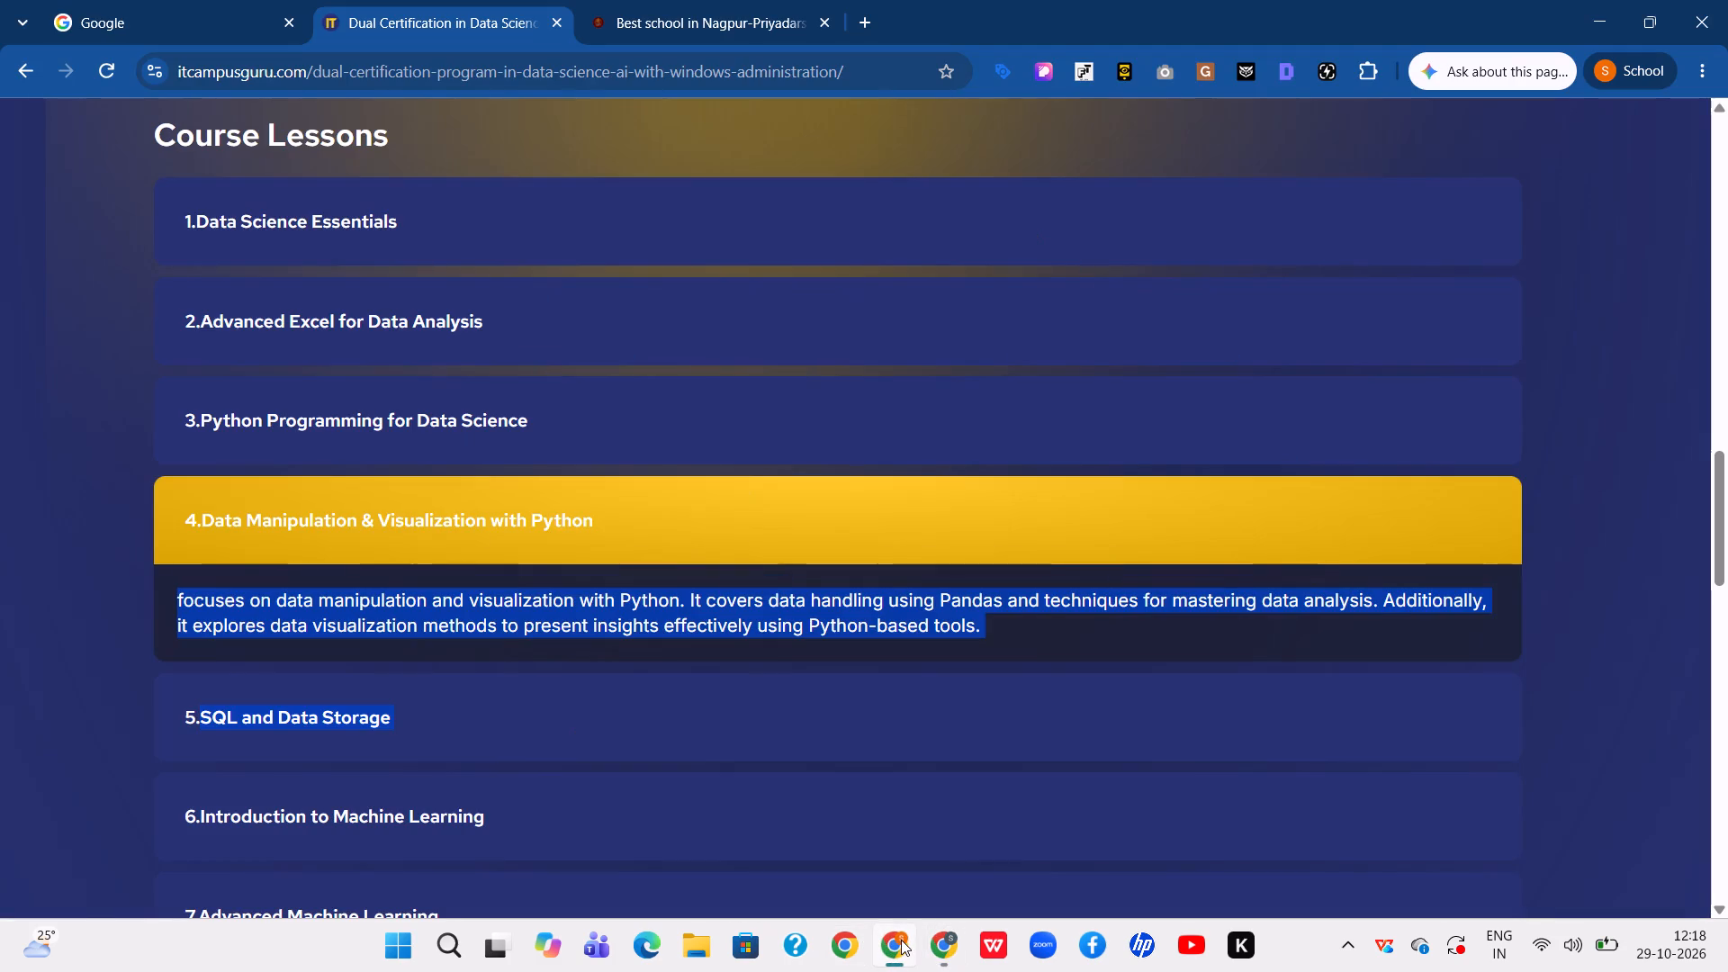
{"action": "left_click", "coordinate": [350, 714]}
{"action": "double_click", "coordinate": [350, 714]}
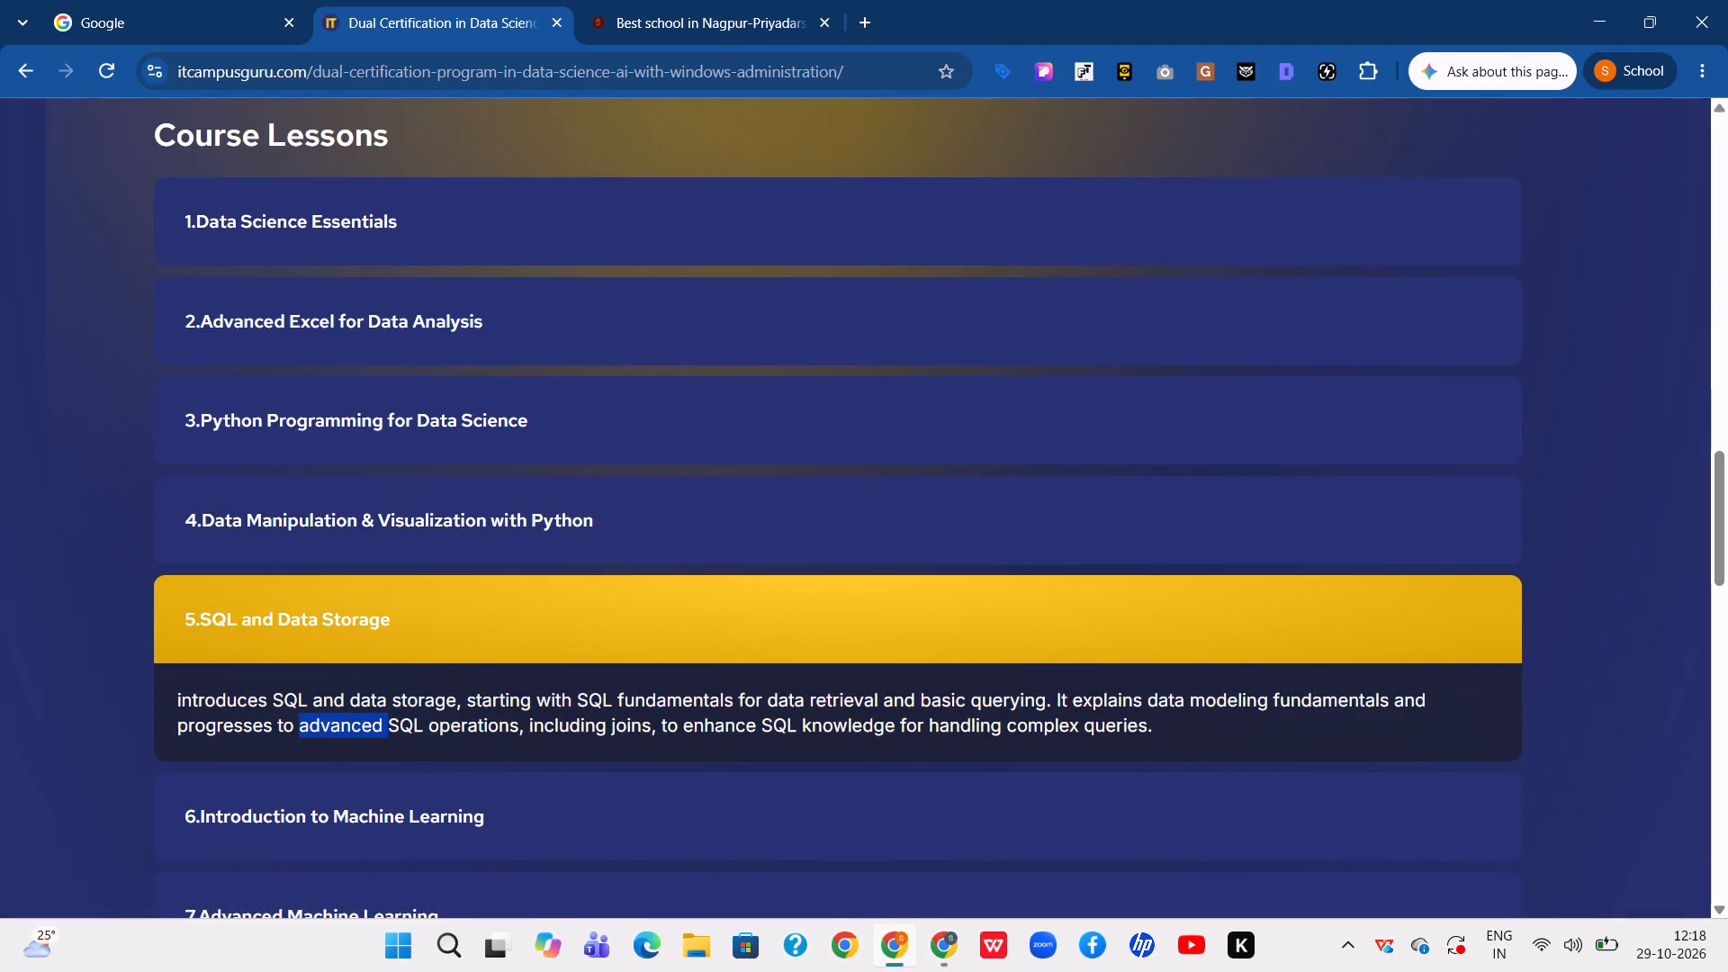
{"action": "left_click_drag", "start_coordinate": [350, 714], "coordinate": [351, 810]}
{"action": "scroll", "coordinate": [351, 810], "scroll_direction": "down", "scroll_amount": 2}
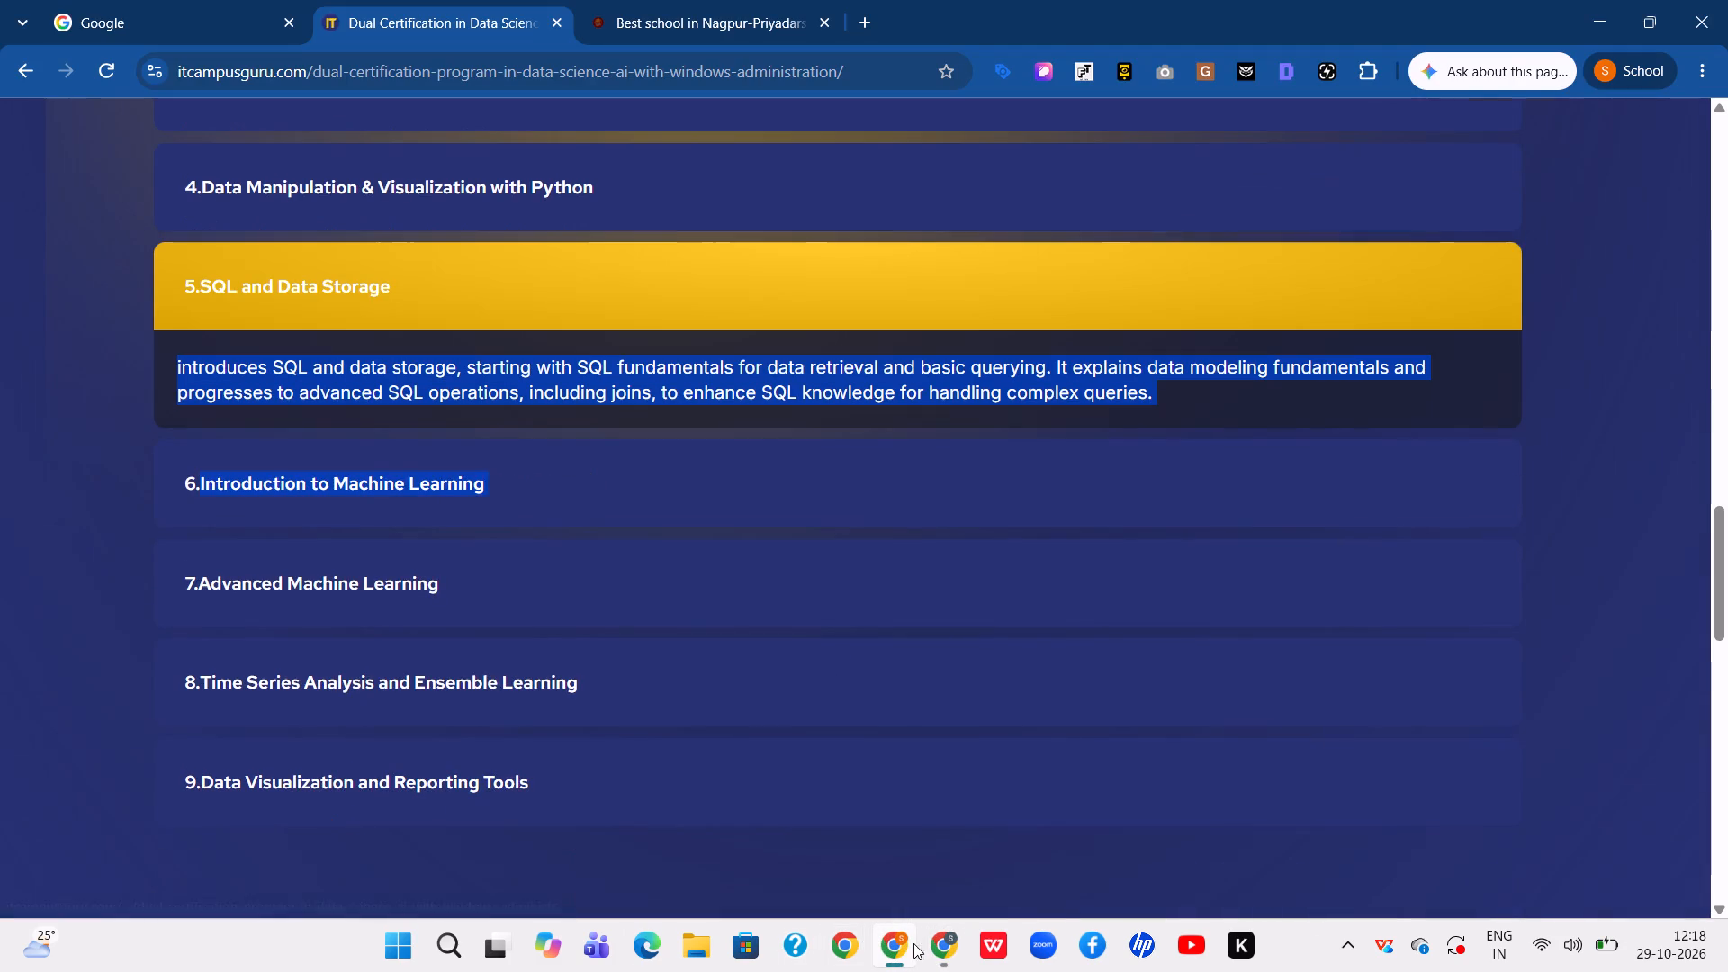
{"action": "left_click", "coordinate": [938, 941]}
{"action": "key", "text": "ctrl+v"}
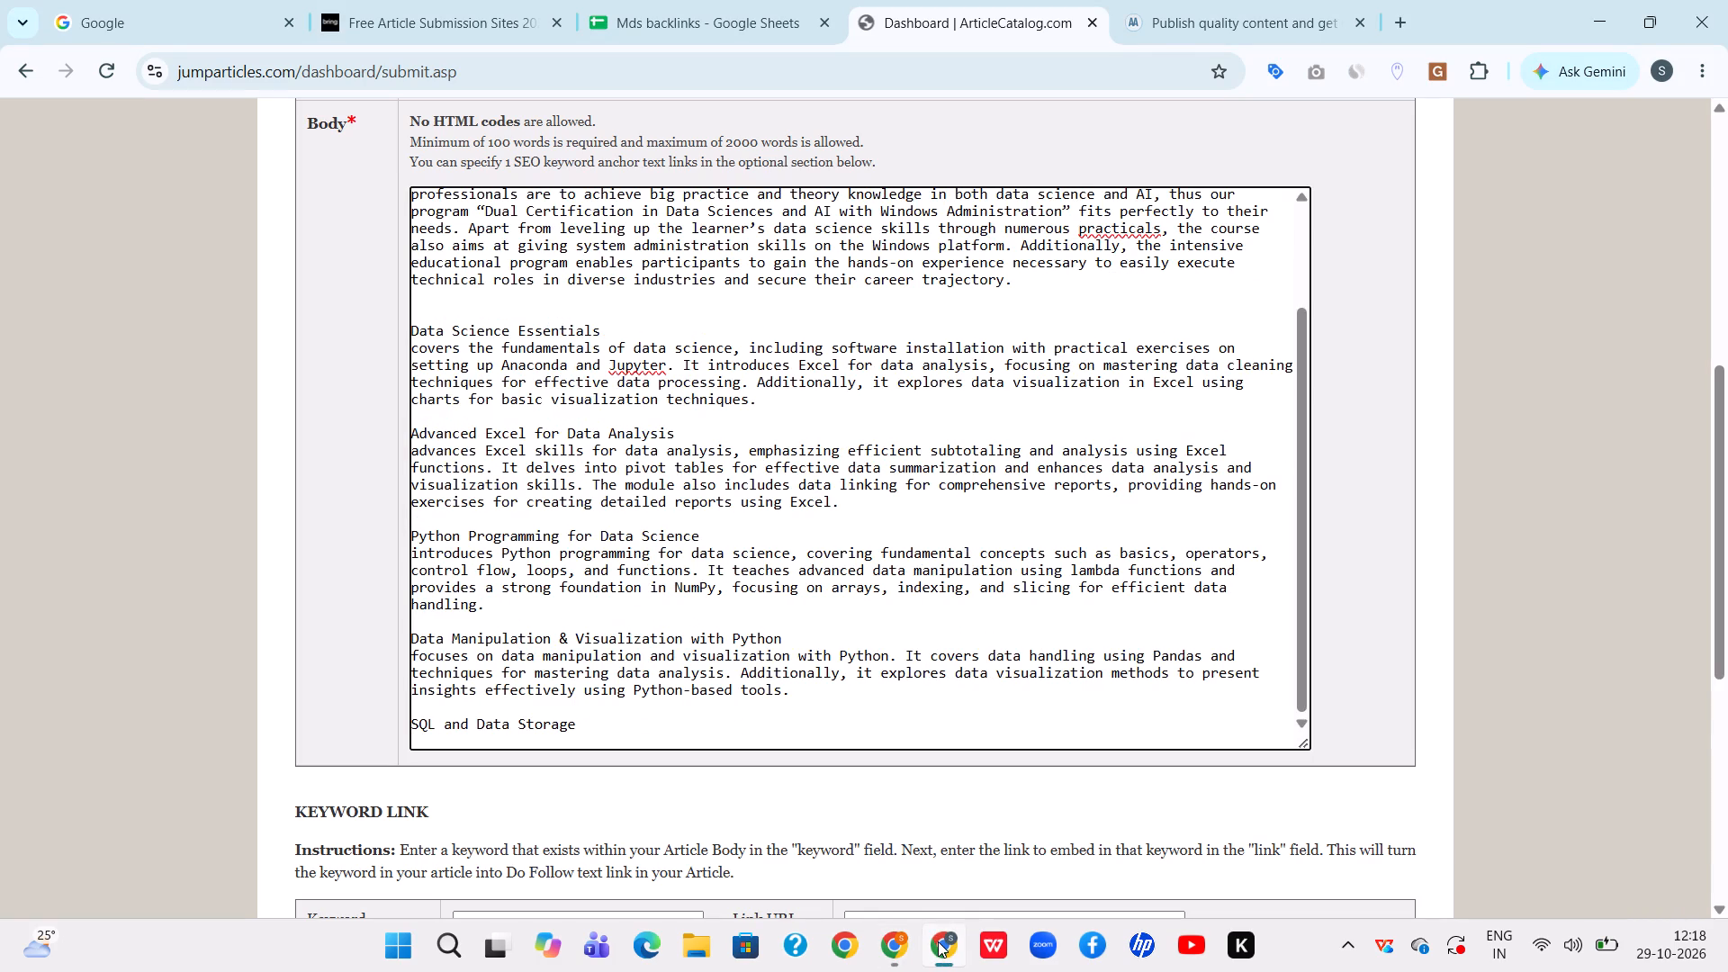
Add the SQL and Data Storage lesson description and the Introduction to Machine Learning heading to the article body.
{"action": "left_click", "coordinate": [907, 940]}
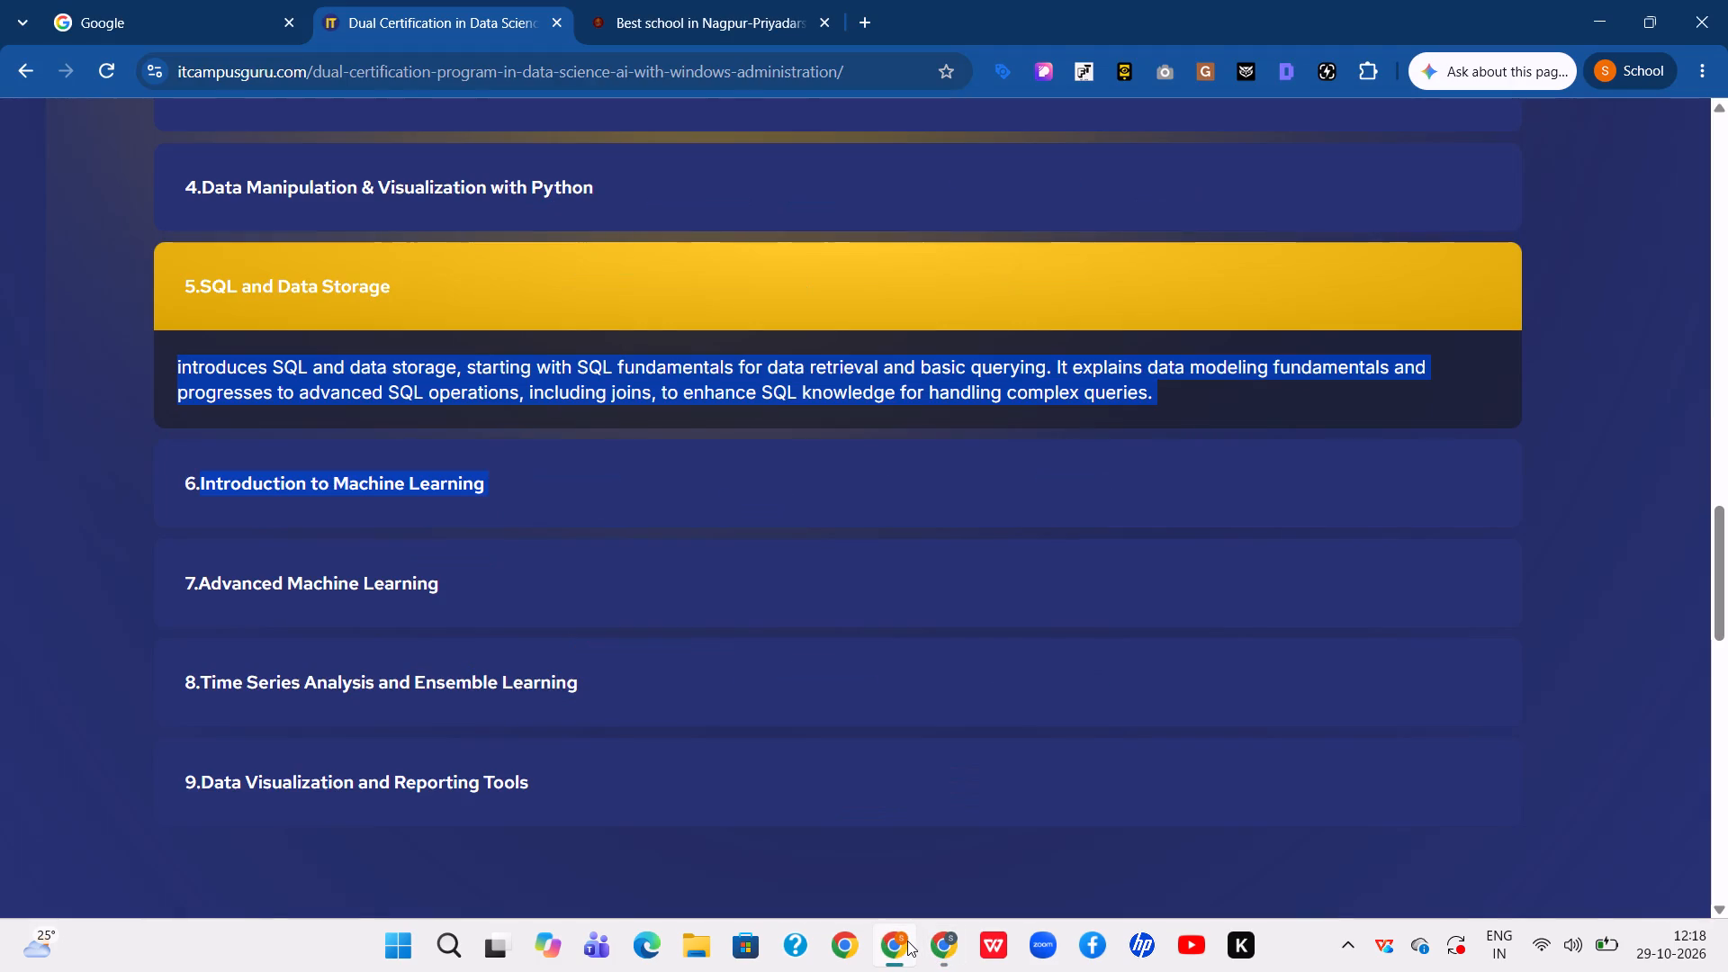
{"action": "key", "text": "ctrl+c"}
{"action": "left_click", "coordinate": [640, 452]}
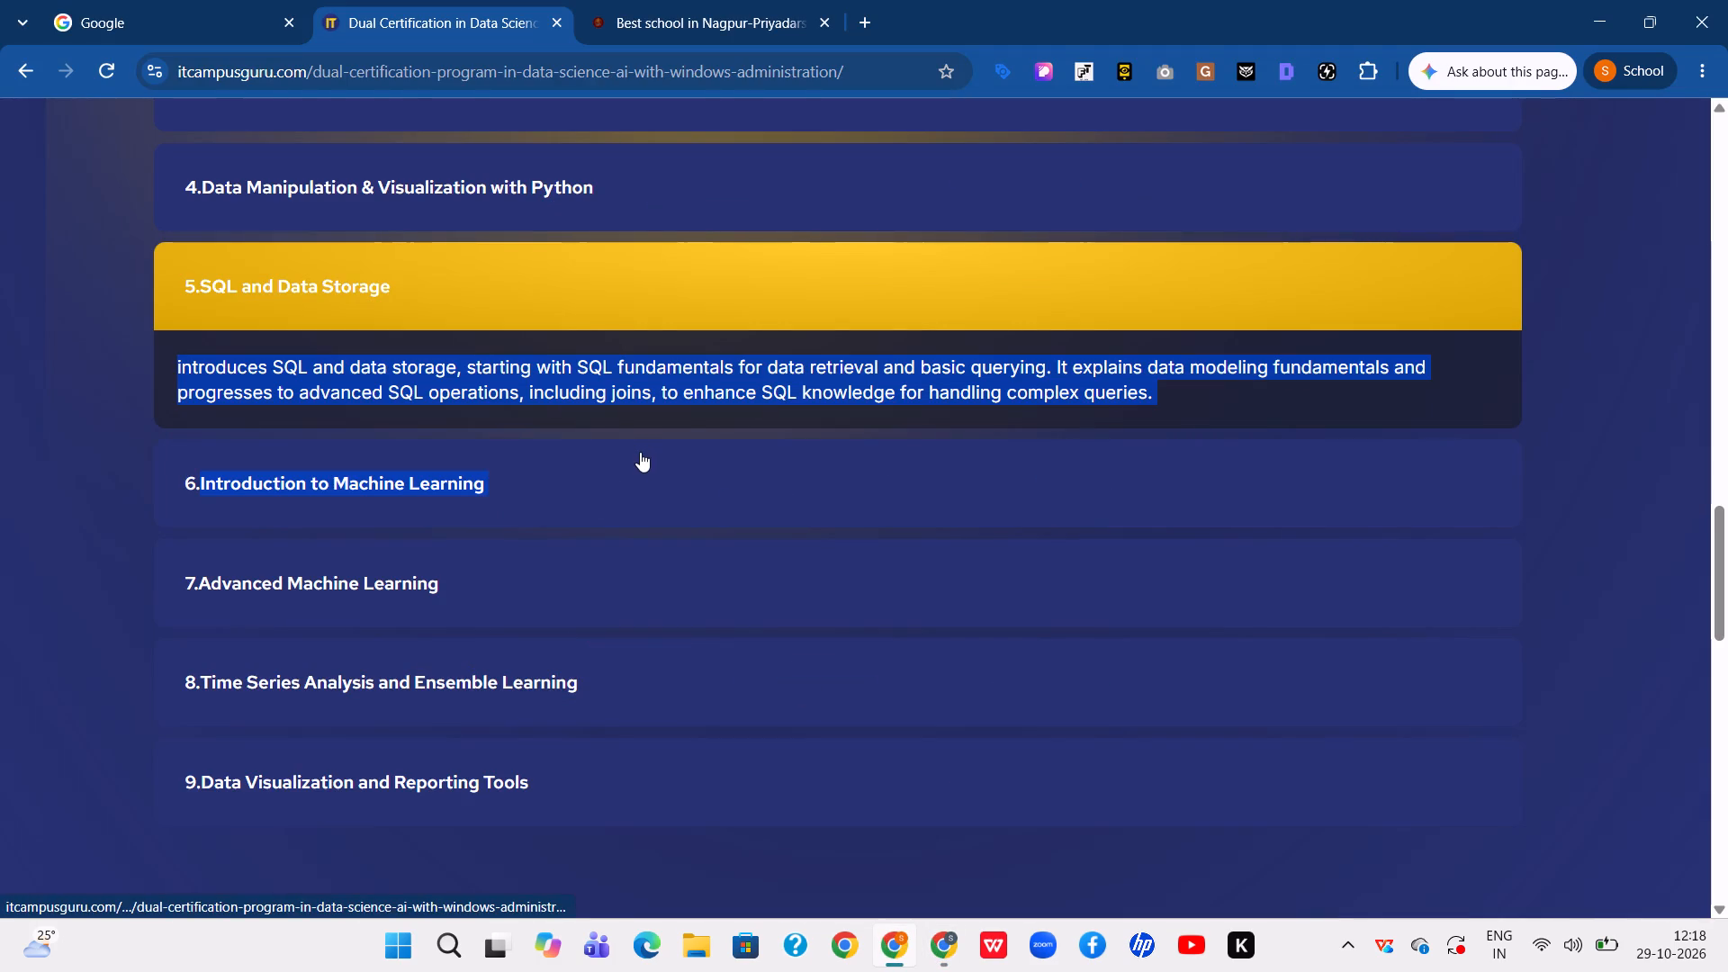
{"action": "double_click", "coordinate": [640, 452]}
{"action": "left_click_drag", "start_coordinate": [640, 452], "coordinate": [624, 622]}
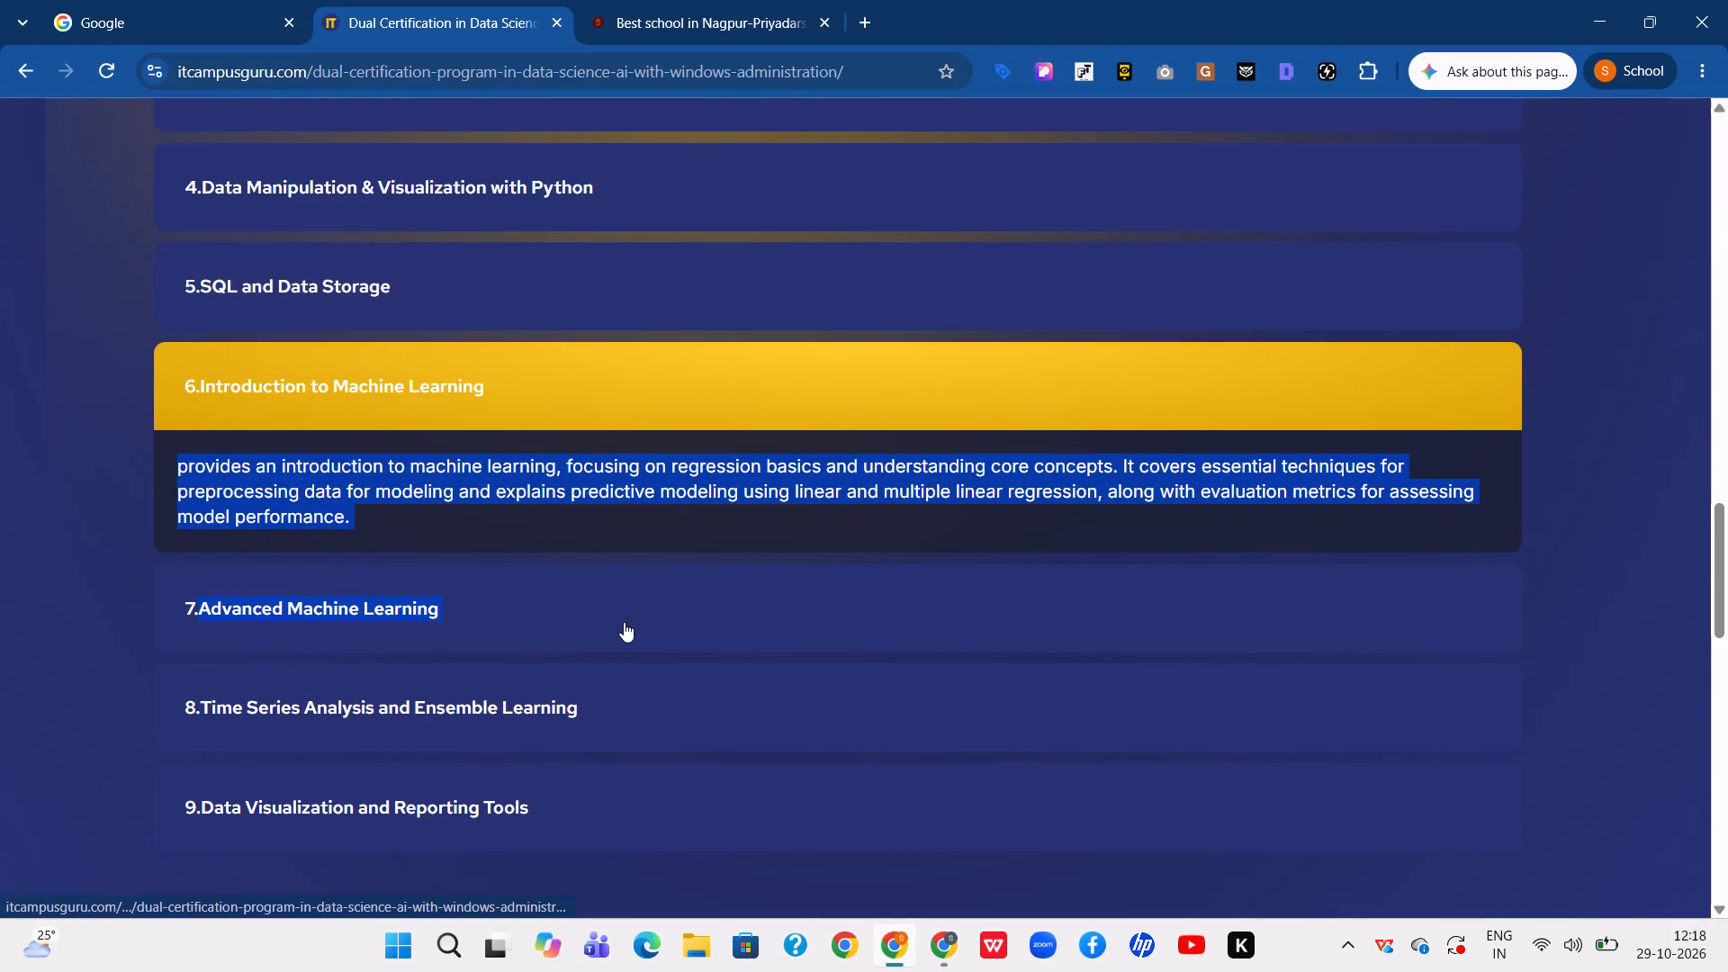
{"action": "left_click", "coordinate": [948, 960]}
{"action": "key", "text": "ctrl+v"}
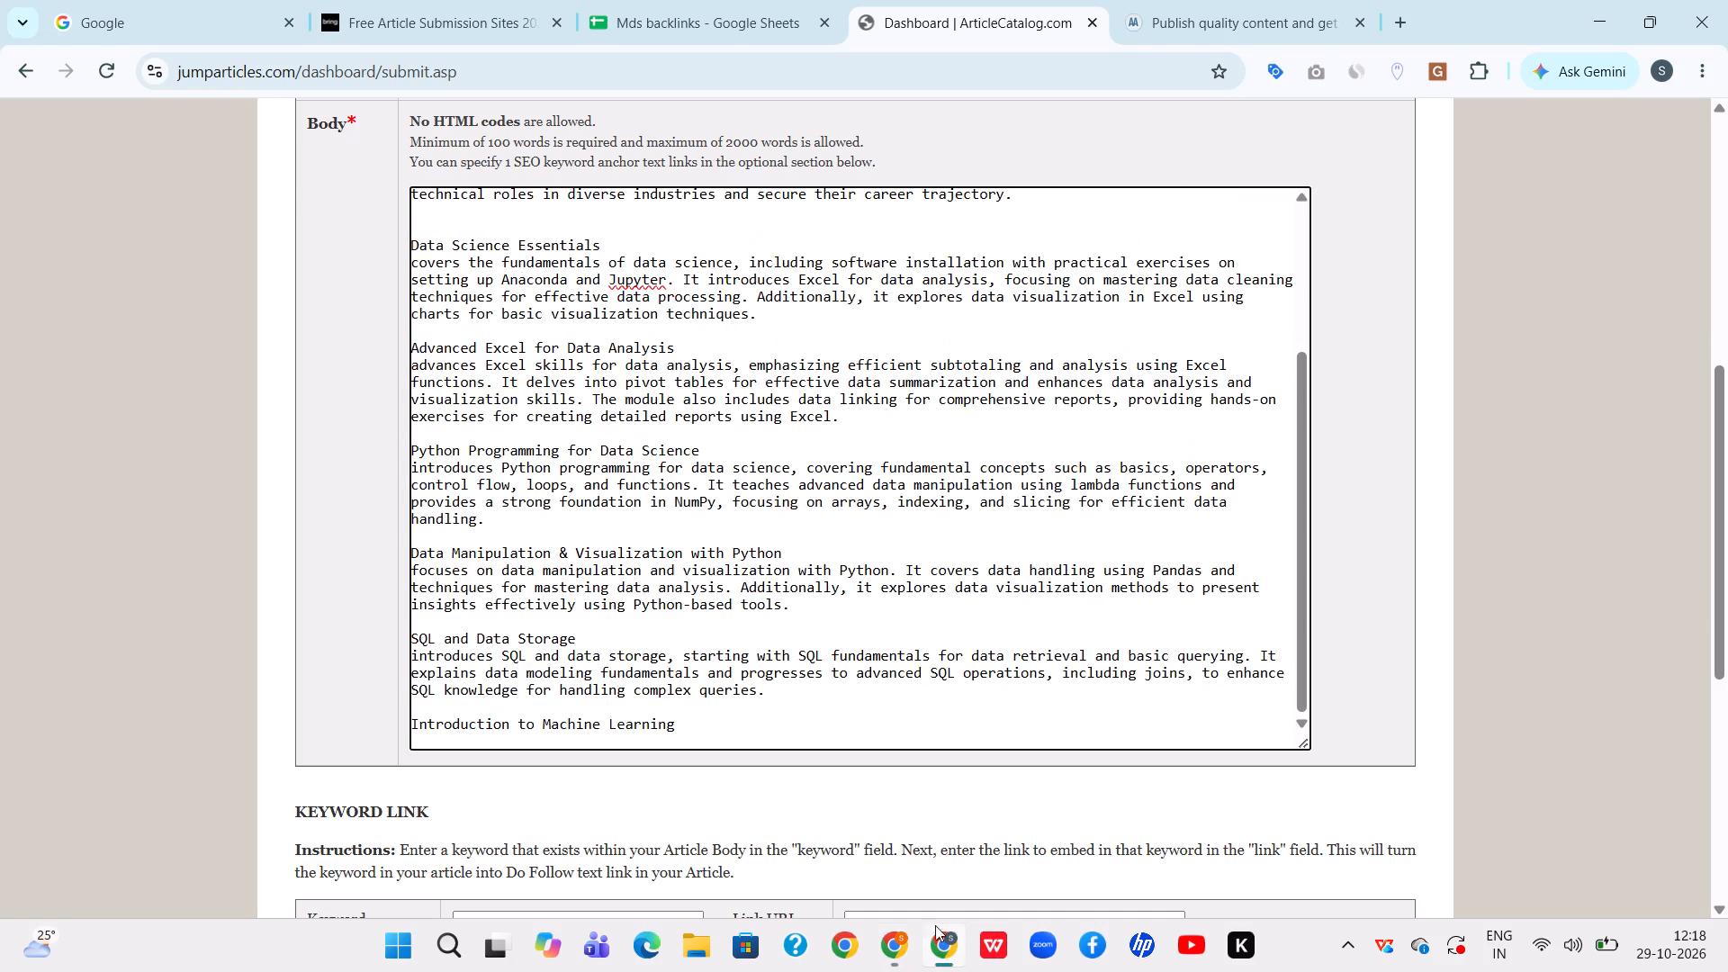
Add the Introduction to Machine Learning lesson description and the Advanced Machine Learning heading to the article body.
{"action": "left_click", "coordinate": [882, 960]}
{"action": "key", "text": "ctrl+c"}
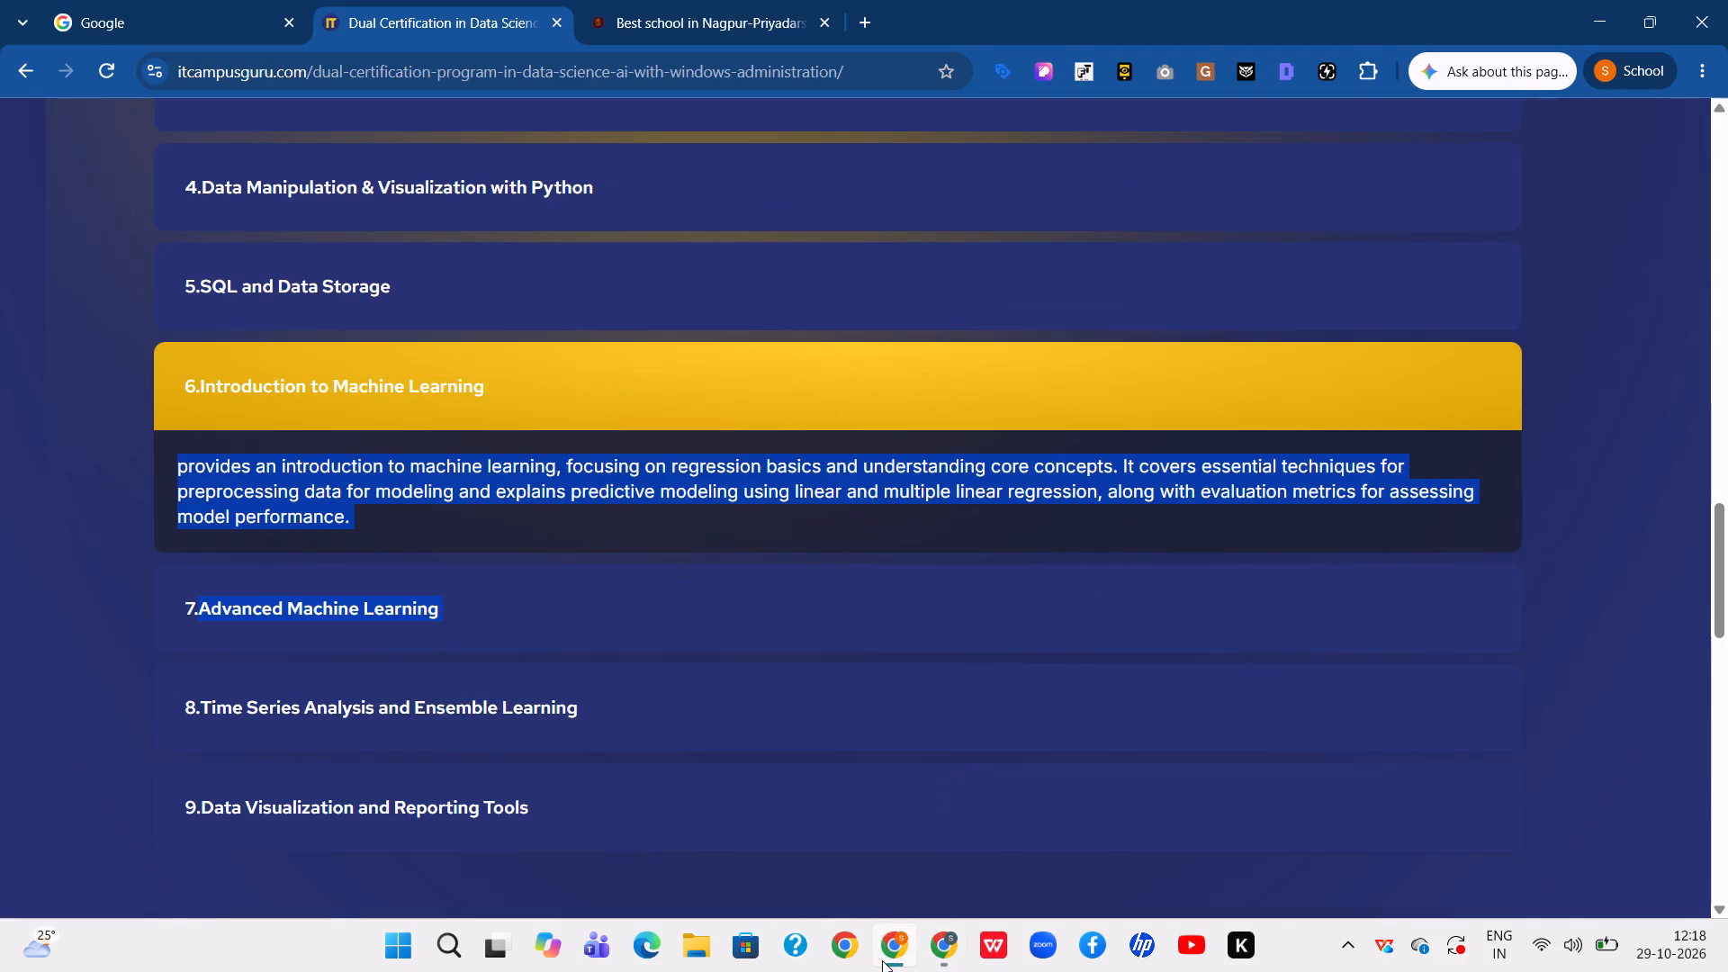
{"action": "left_click", "coordinate": [550, 580]}
{"action": "double_click", "coordinate": [550, 580]}
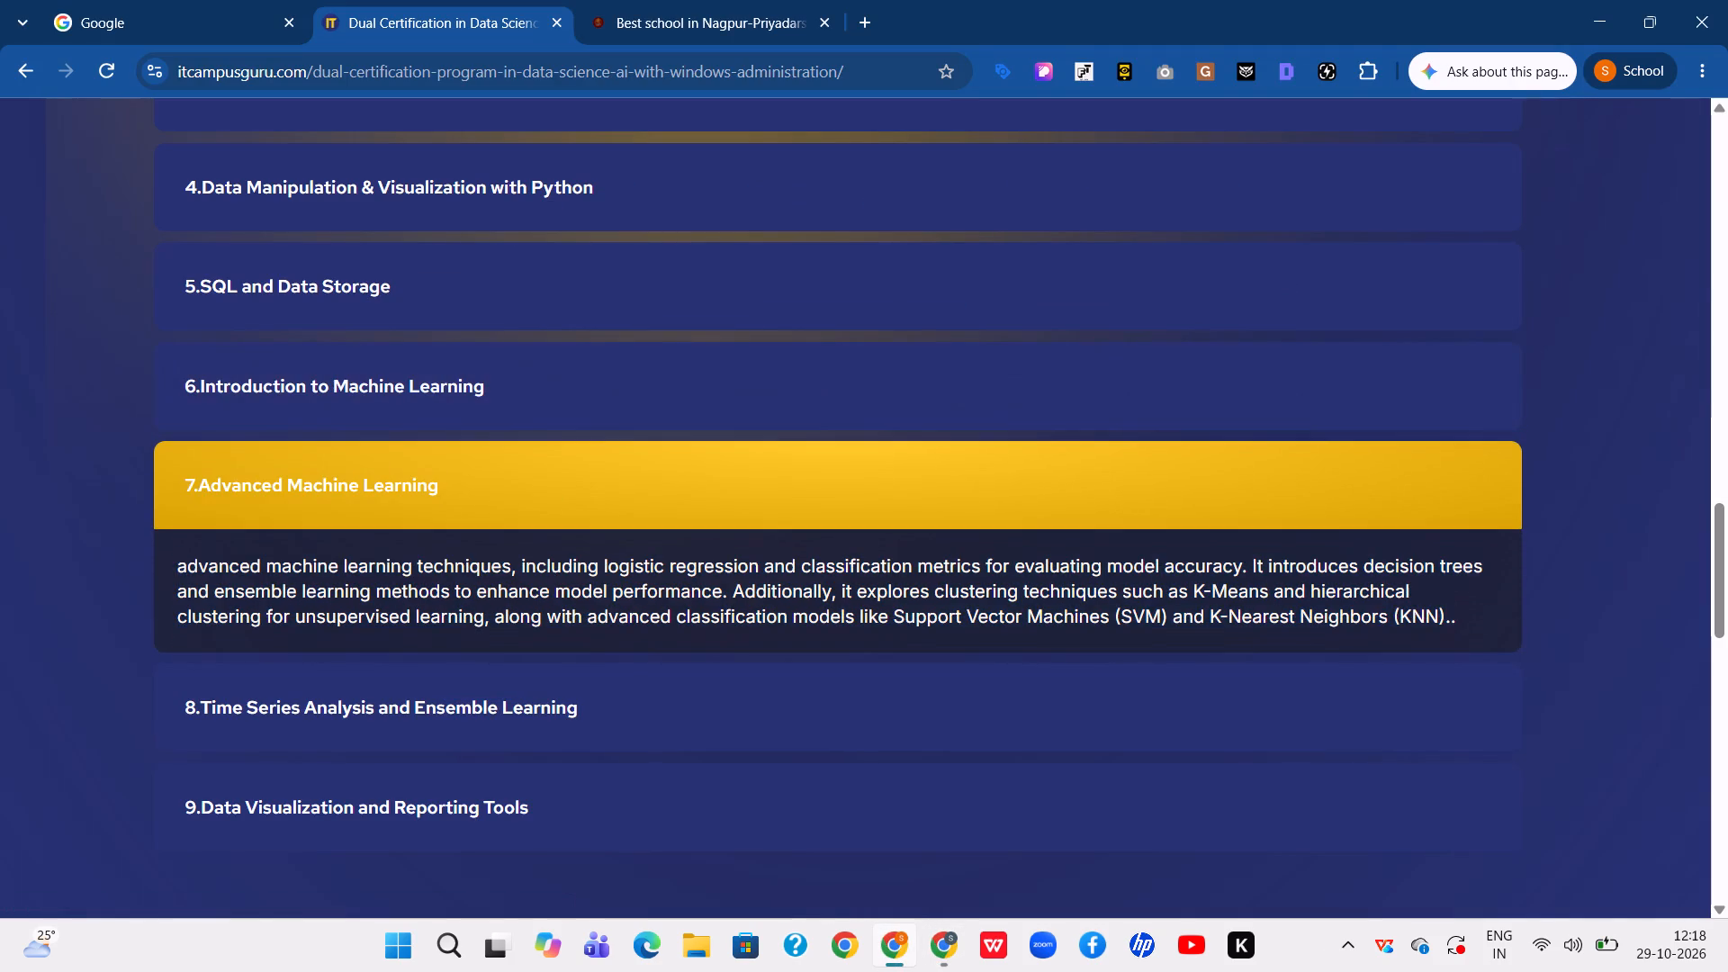
{"action": "left_click_drag", "start_coordinate": [550, 580], "coordinate": [562, 735]}
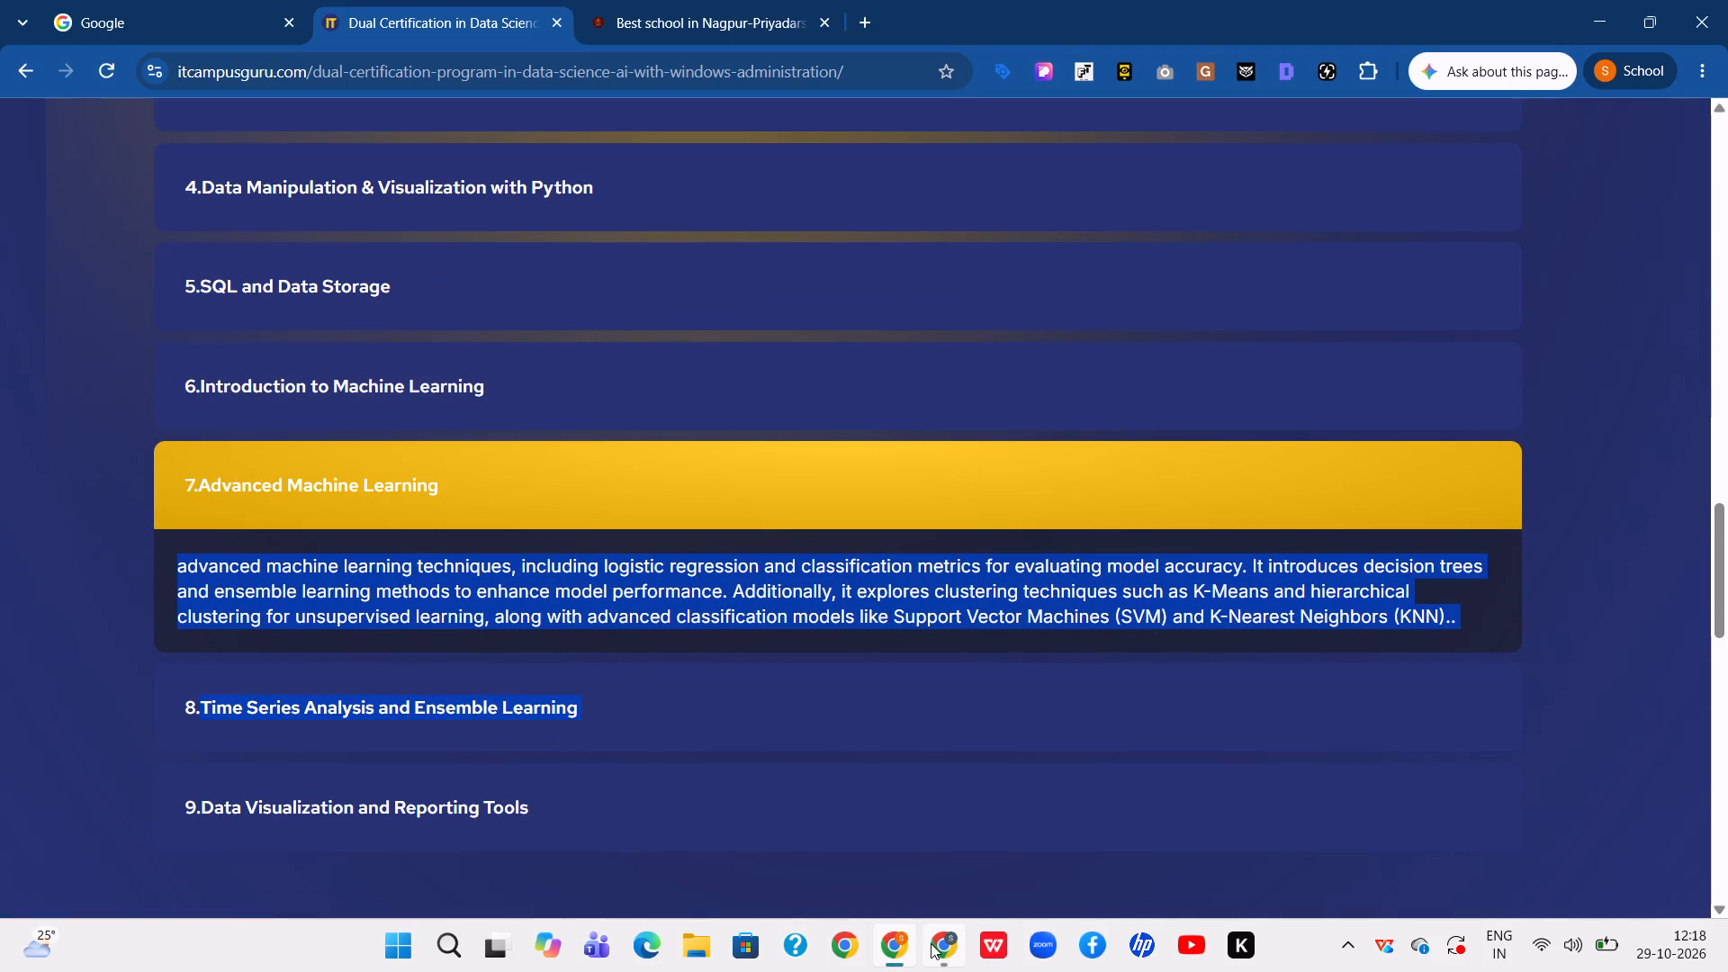
{"action": "left_click", "coordinate": [931, 943]}
{"action": "key", "text": "ctrl+v"}
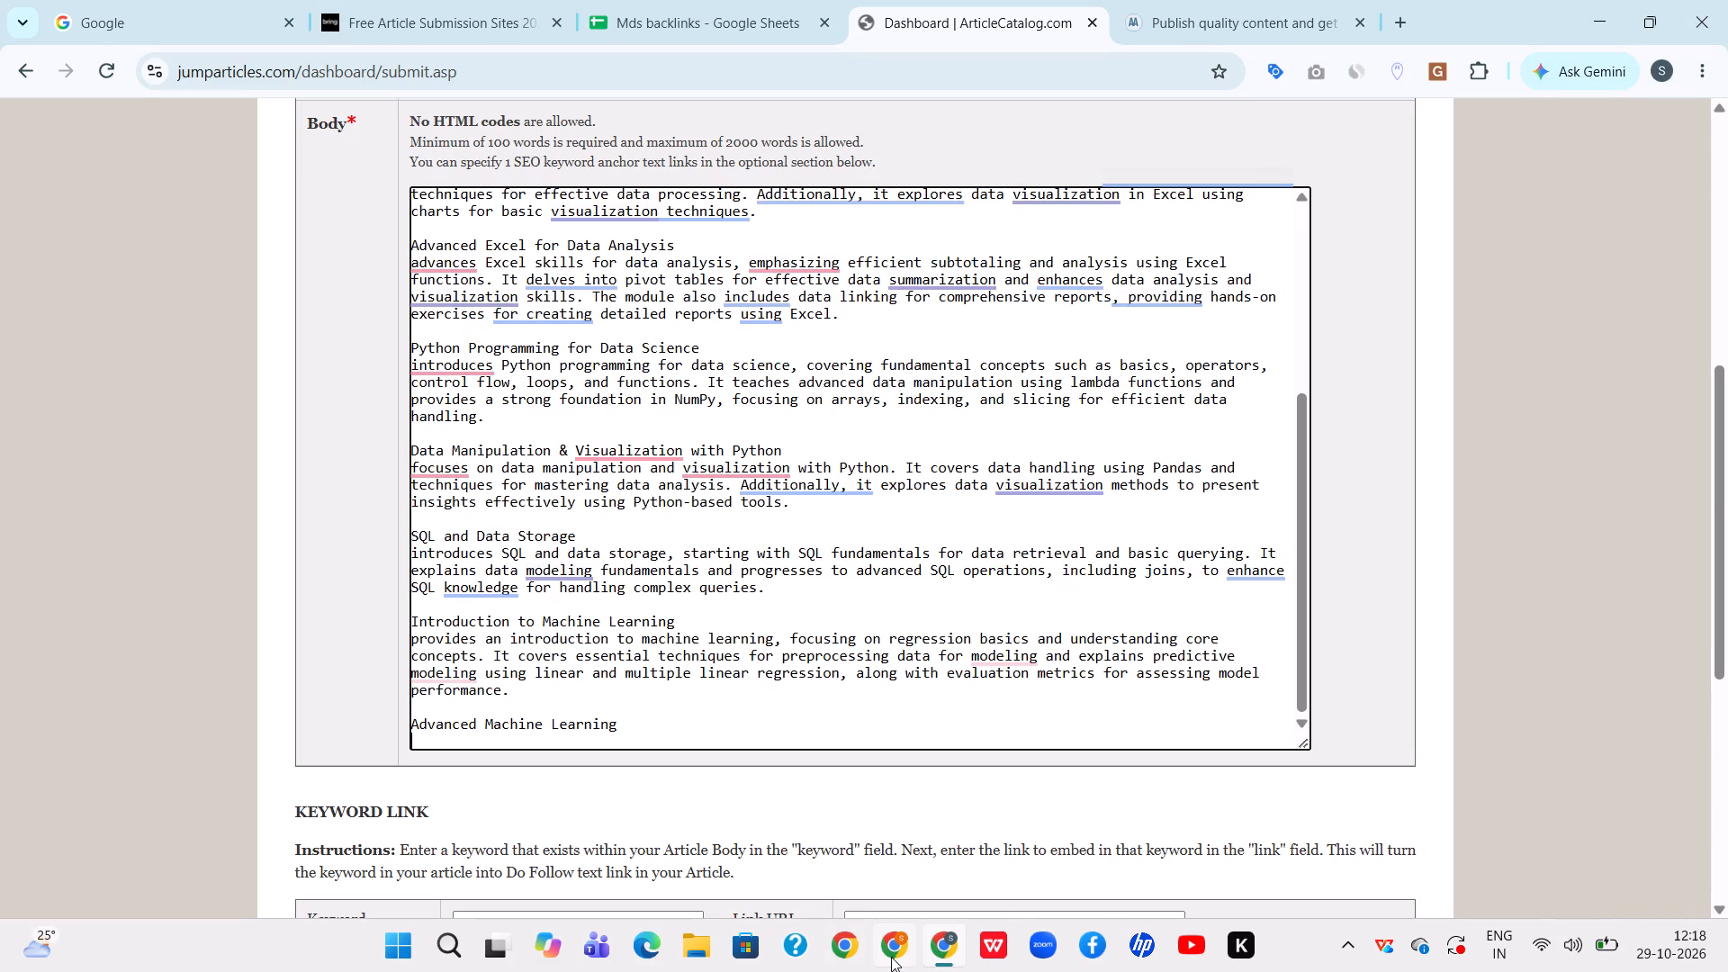
Add the Advanced Machine Learning lesson description and the Time Series Analysis and Ensemble Learning heading to the article body.
{"action": "left_click", "coordinate": [891, 957]}
{"action": "key", "text": "ctrl+c"}
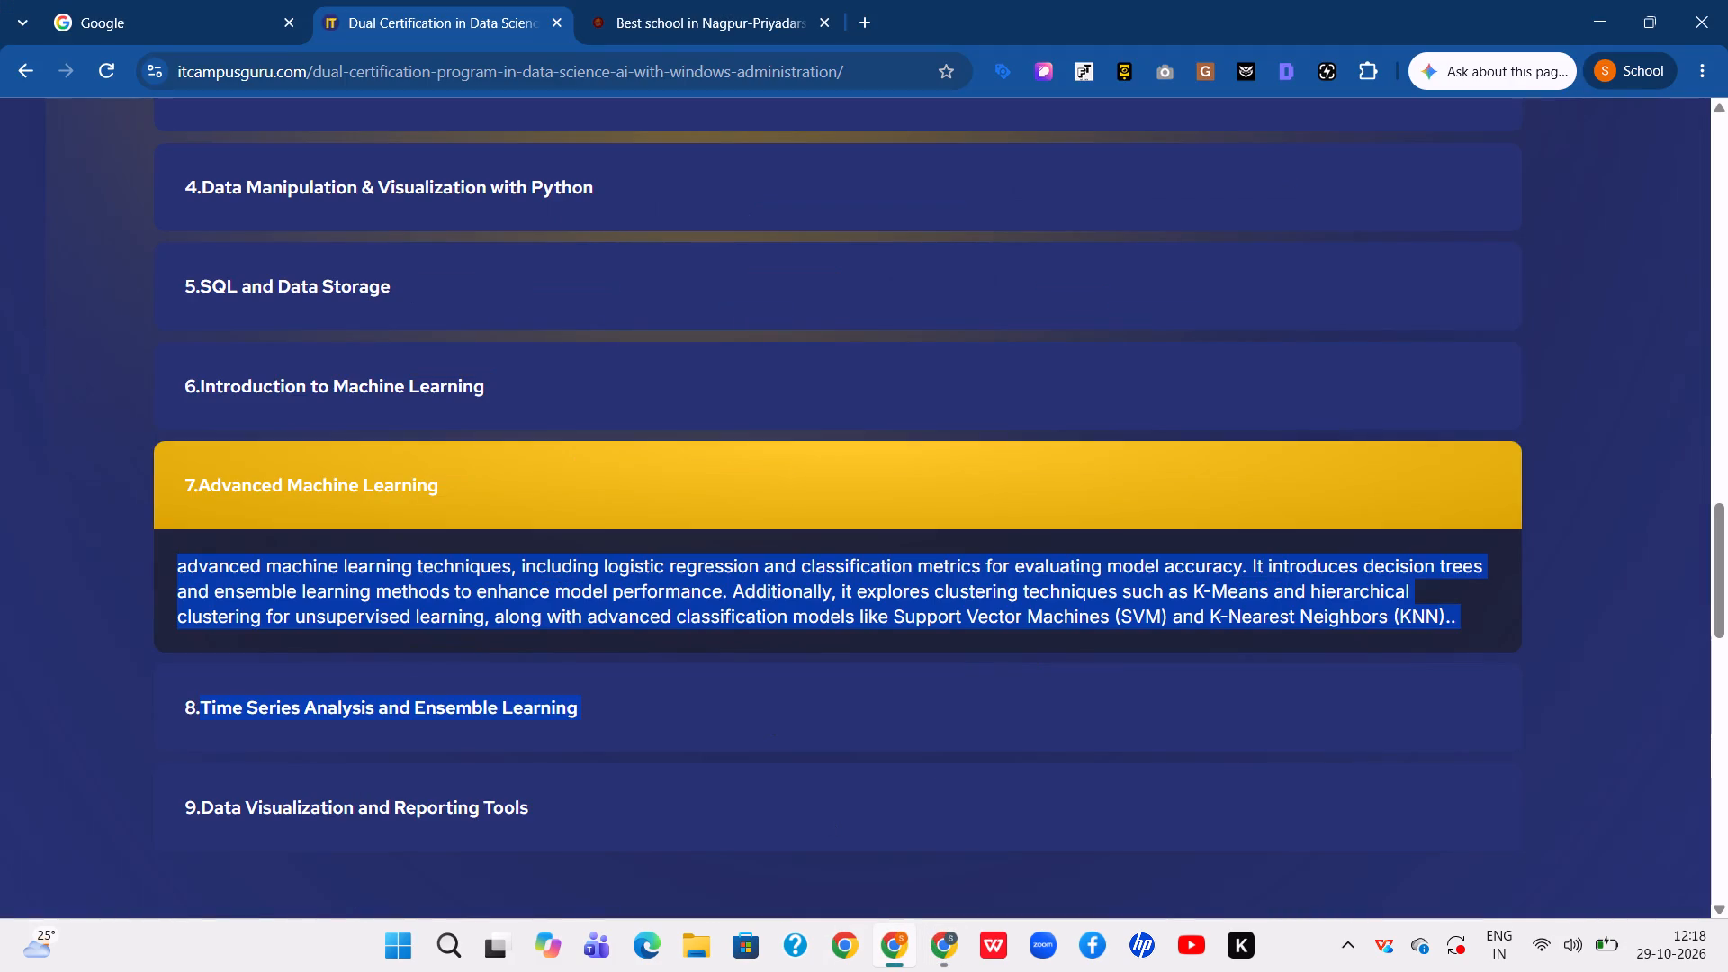
{"action": "left_click", "coordinate": [622, 701]}
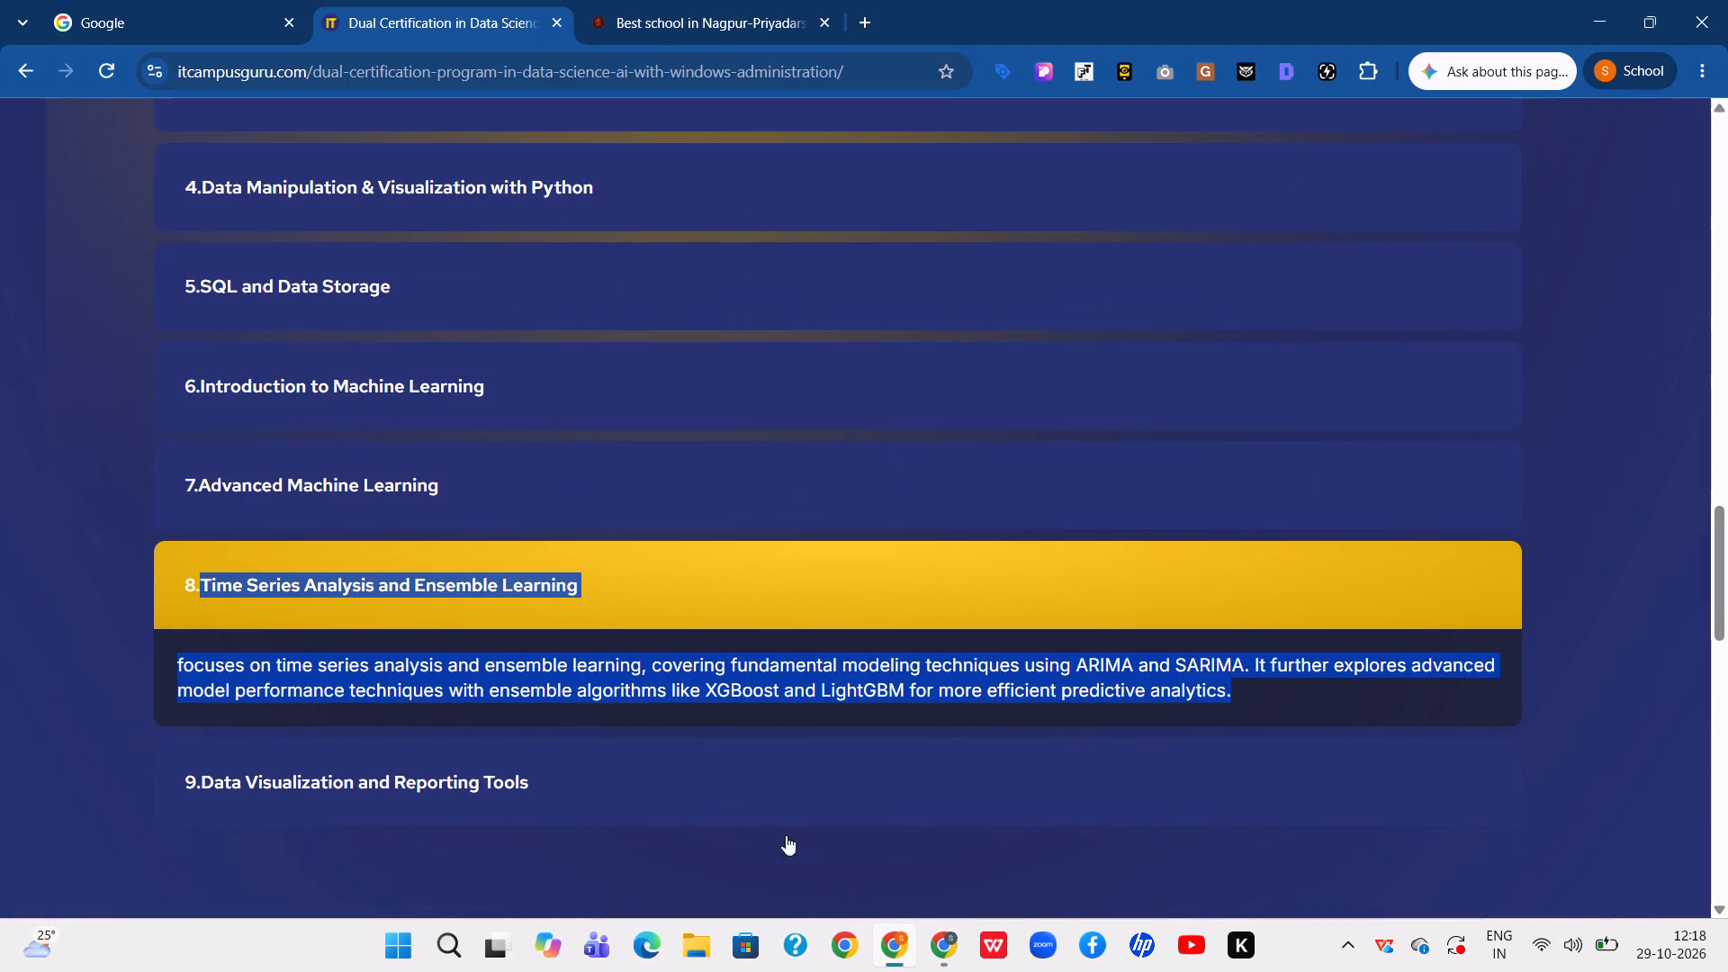
{"action": "left_click", "coordinate": [929, 947]}
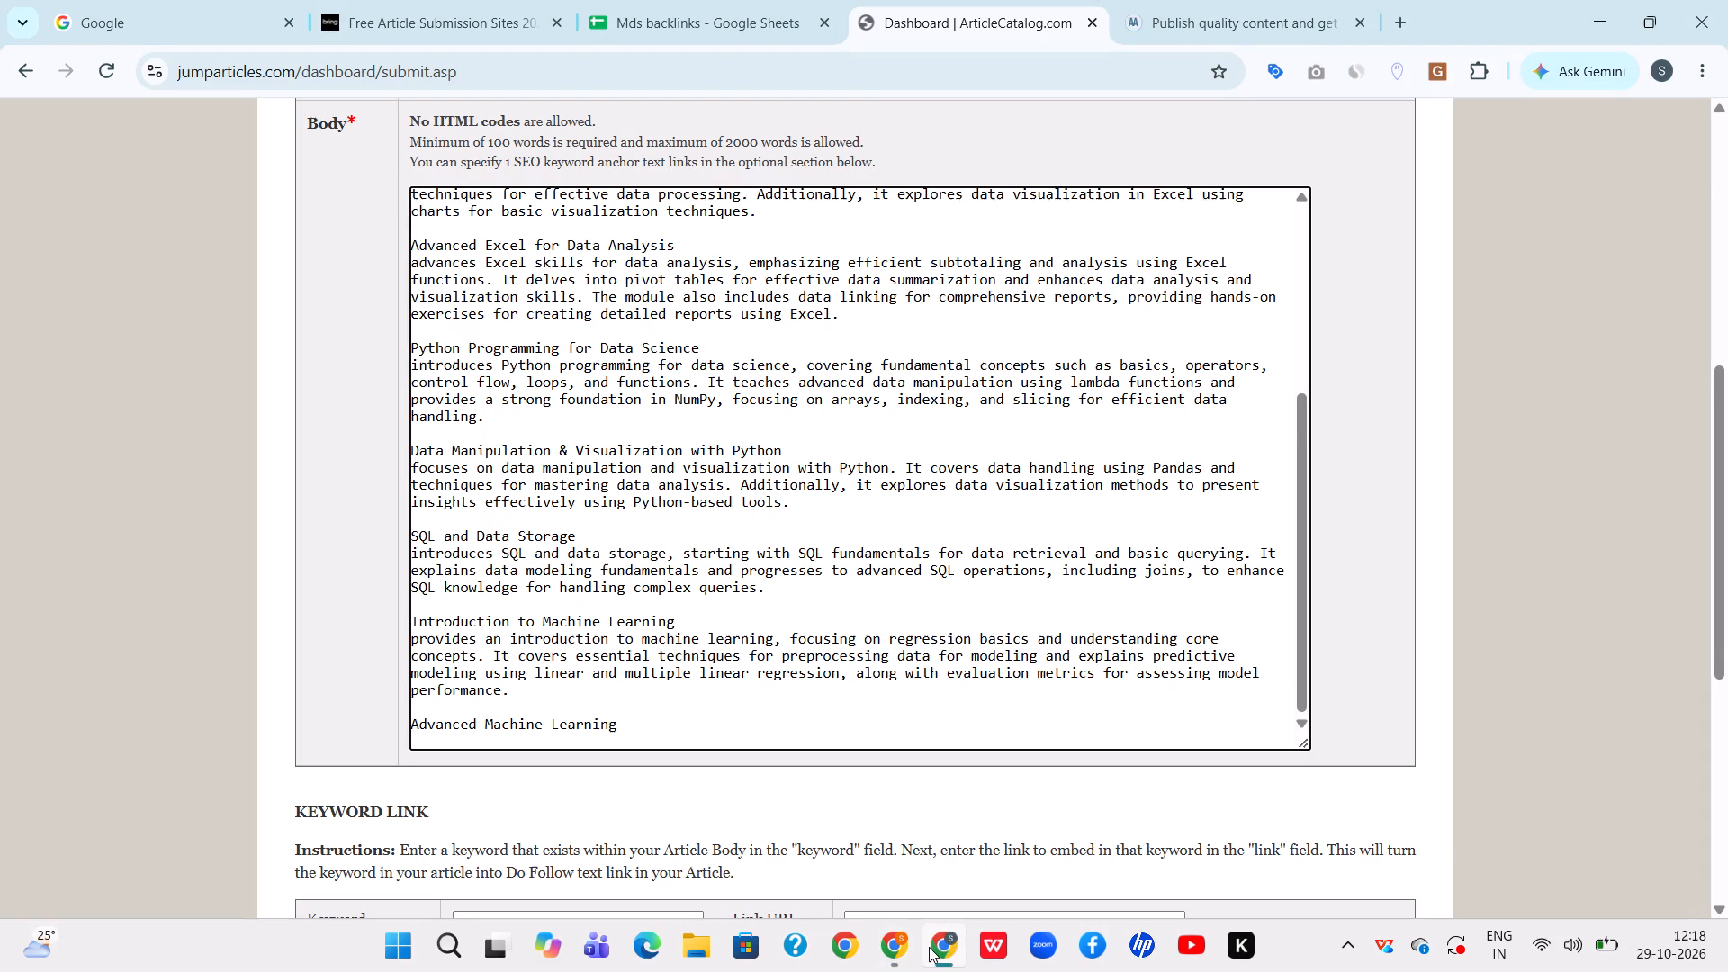
{"action": "key", "text": "ctrl+v"}
Add the Time Series Analysis lesson description and the Data Visualization and Reporting Tools heading to the article body.
{"action": "left_click", "coordinate": [903, 952]}
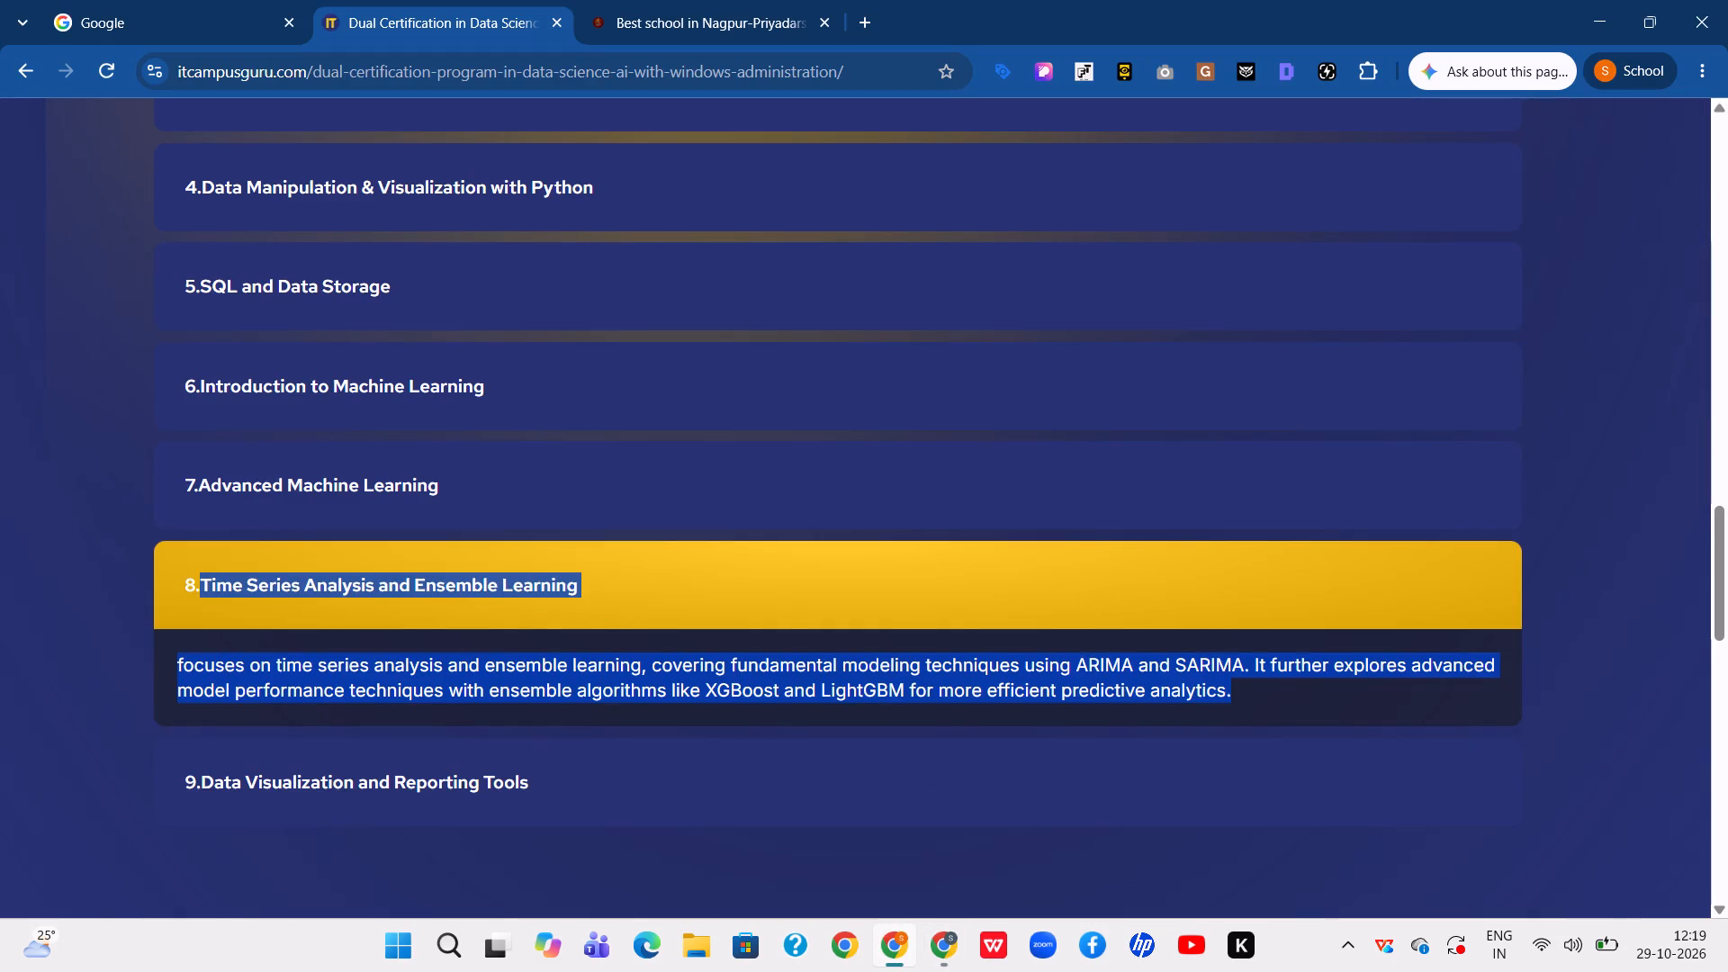
{"action": "triple_click", "coordinate": [496, 674]}
{"action": "left_click_drag", "start_coordinate": [496, 674], "coordinate": [499, 769]}
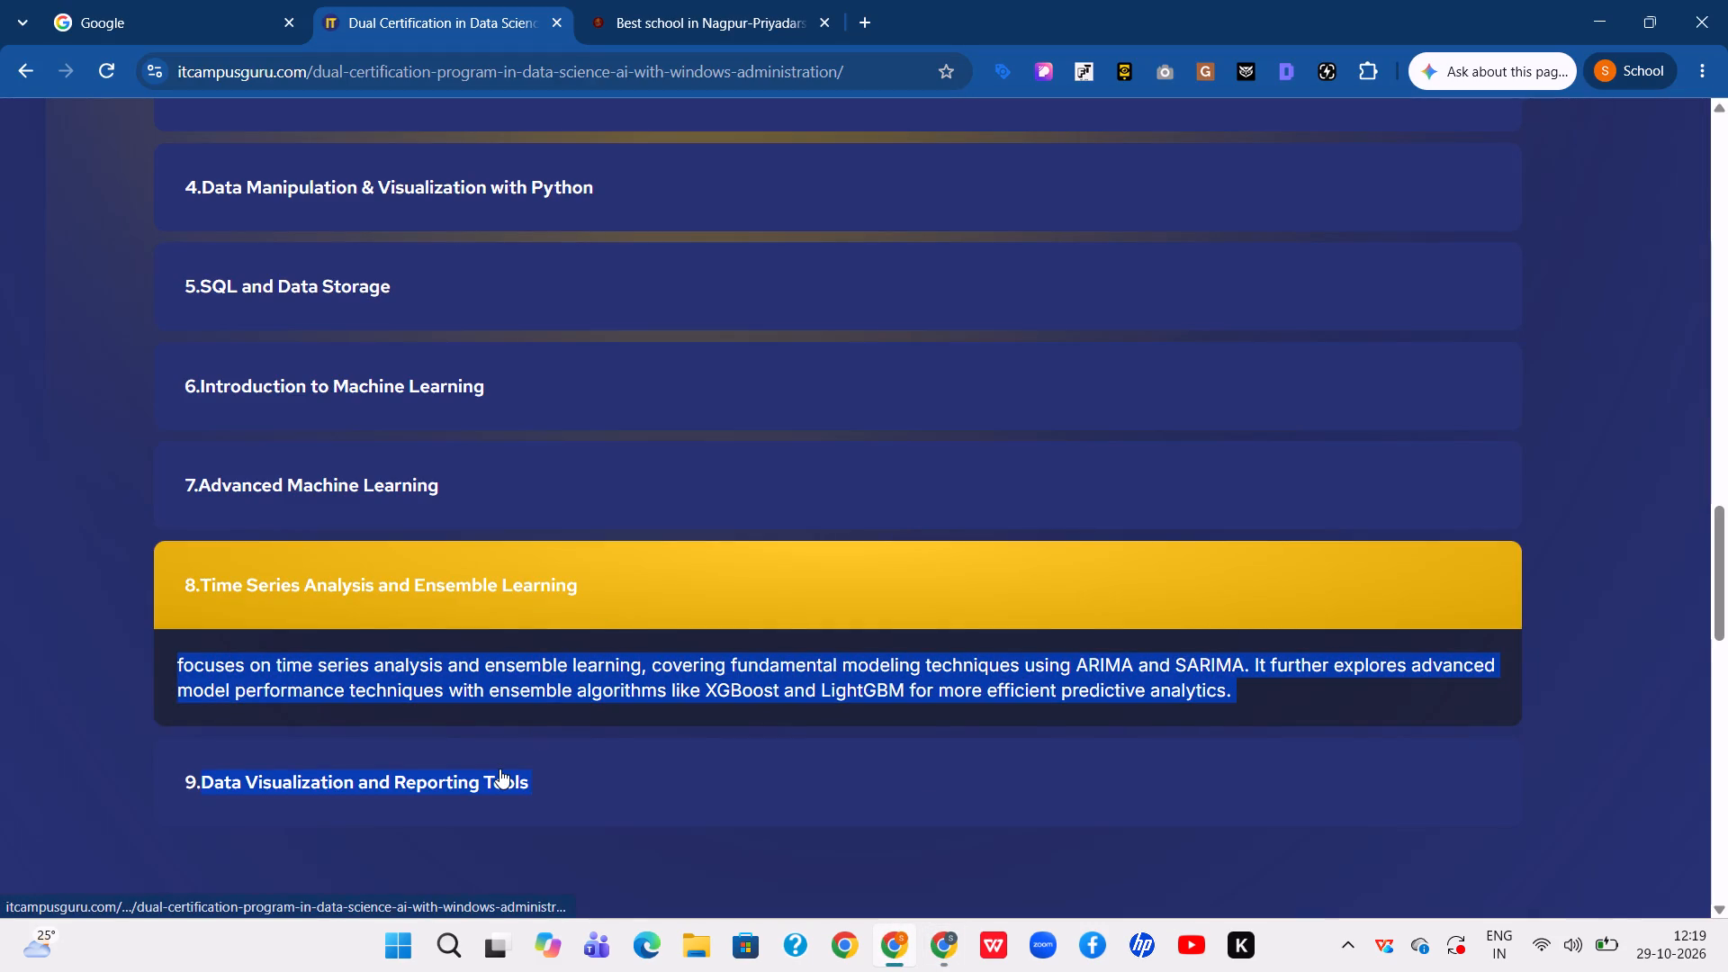
{"action": "key", "text": "ctrl+c"}
{"action": "left_click", "coordinate": [499, 769]}
{"action": "triple_click", "coordinate": [499, 769]}
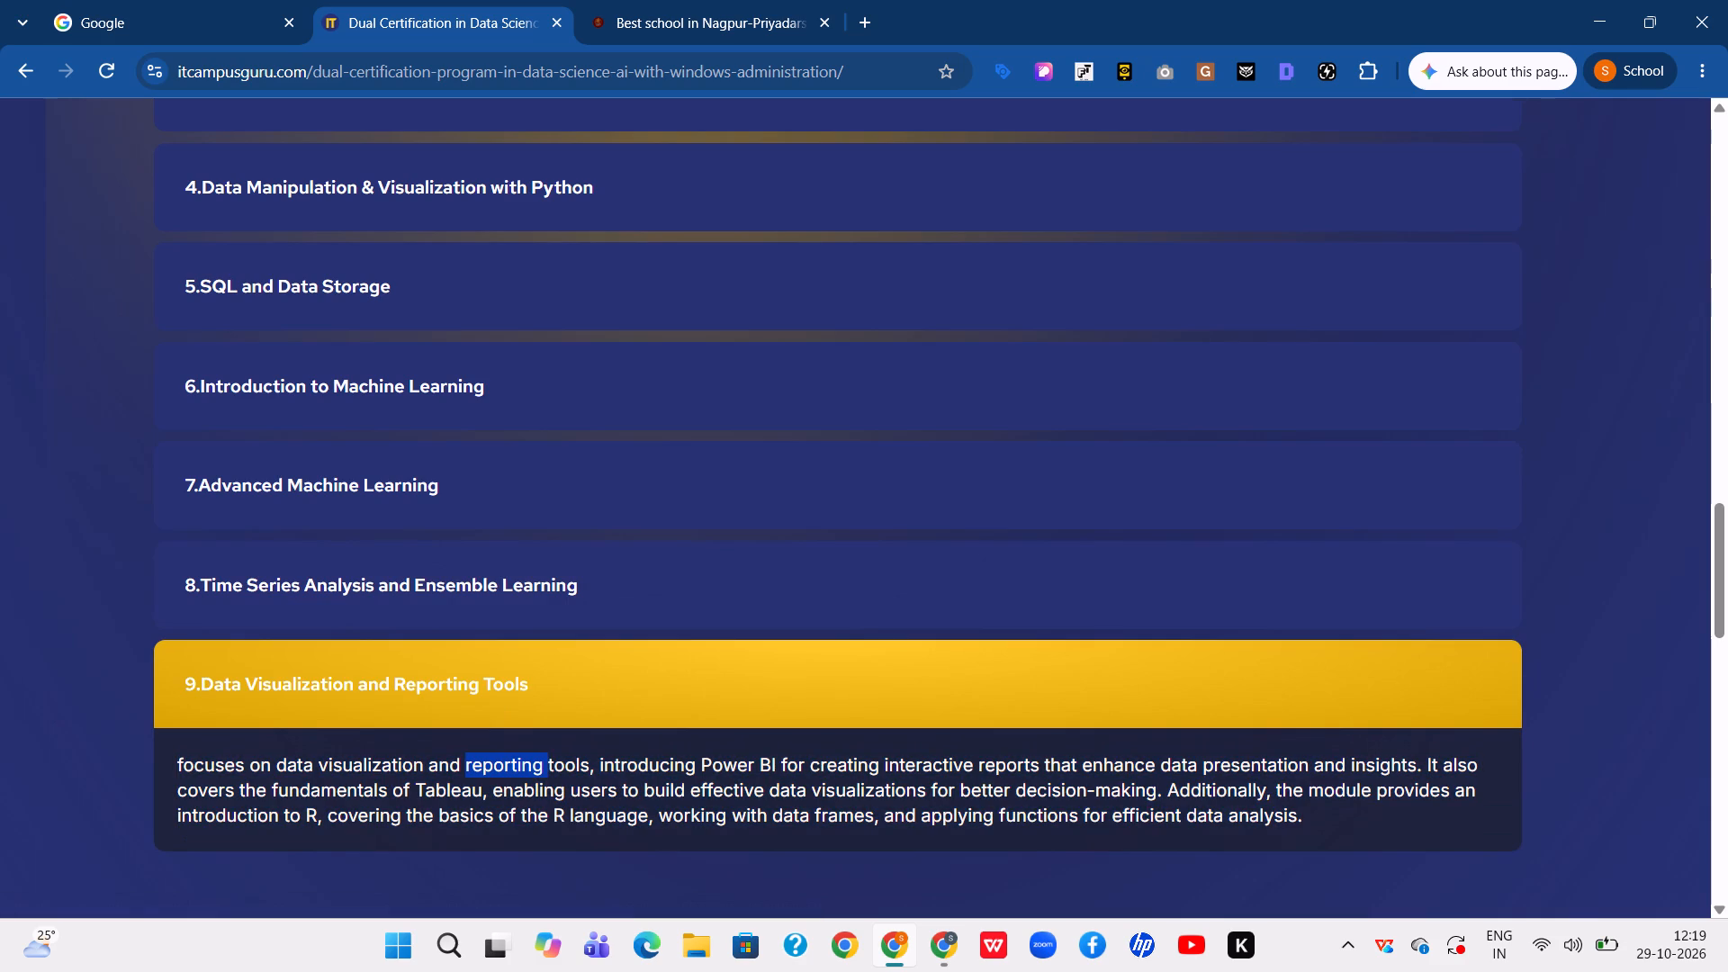
{"action": "left_click", "coordinate": [499, 769]}
{"action": "left_click", "coordinate": [942, 950]}
{"action": "key", "text": "ctrl+v"}
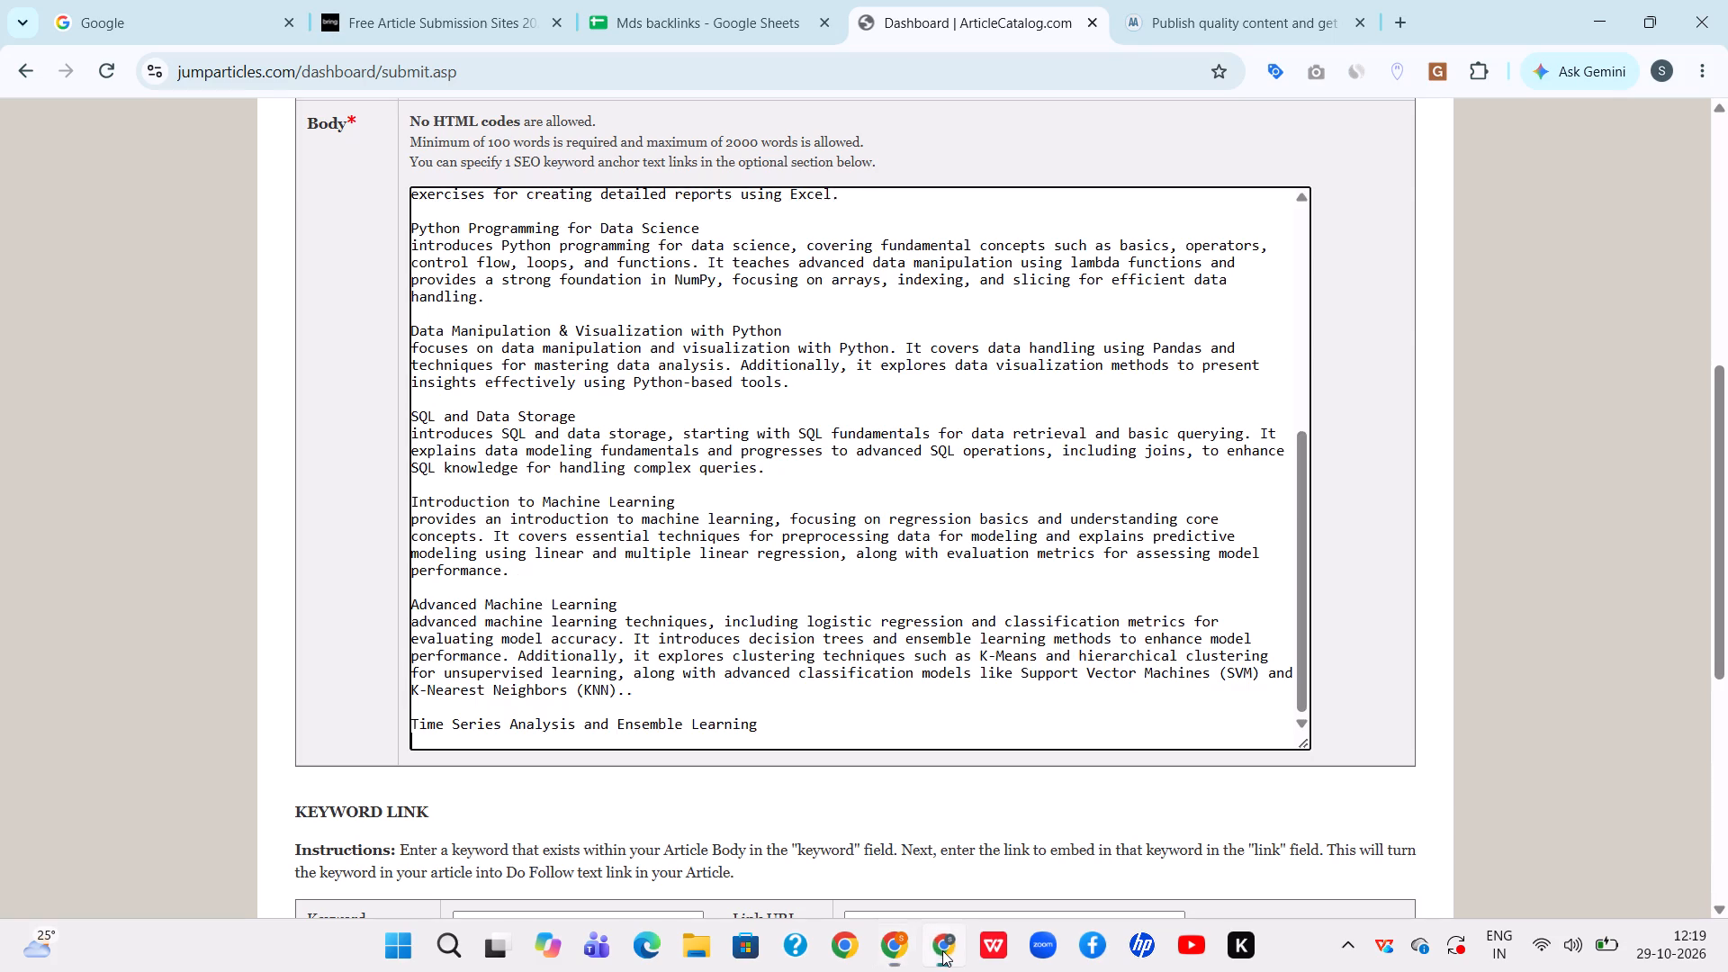
Copy the Data Visualization and Reporting Tools lesson description from the Dual Certification page.
{"action": "left_click", "coordinate": [885, 937]}
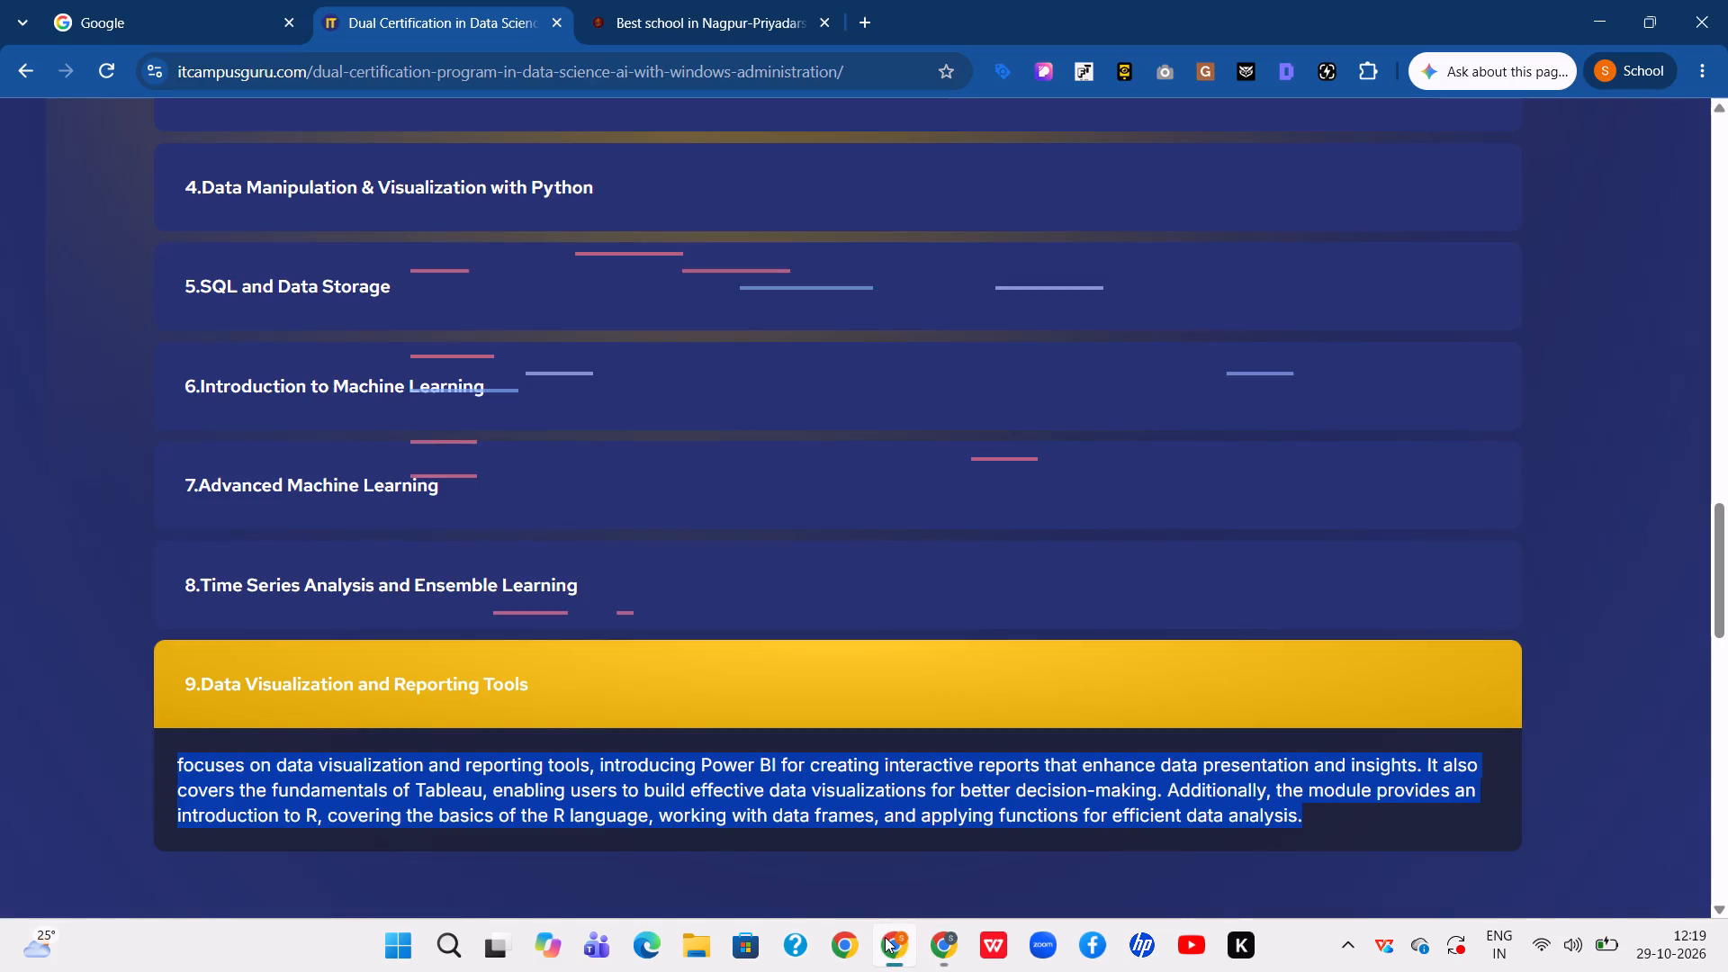
{"action": "key", "text": "ctrl+c"}
Open the About Us page of the IT Campus Guru website.
{"action": "left_click", "coordinate": [0, 670]}
{"action": "key", "text": "Page_Up"}
{"action": "key", "text": "Page_Up"}
{"action": "key", "text": "Page_Up"}
{"action": "key", "text": "Page_Up"}
{"action": "key", "text": "Page_Up"}
{"action": "key", "text": "Page_Up"}
{"action": "key", "text": "Page_Up"}
{"action": "key", "text": "Page_Up"}
{"action": "key", "text": "Page_Up"}
{"action": "key", "text": "Page_Up"}
{"action": "key", "text": "Page_Up"}
{"action": "key", "text": "Page_Up"}
{"action": "key", "text": "Page_Up"}
{"action": "key", "text": "Page_Up"}
{"action": "key", "text": "Page_Up"}
{"action": "key", "text": "Page_Up"}
{"action": "key", "text": "Page_Up"}
{"action": "key", "text": "Page_Up"}
{"action": "key", "text": "Page_Up"}
{"action": "key", "text": "Page_Up"}
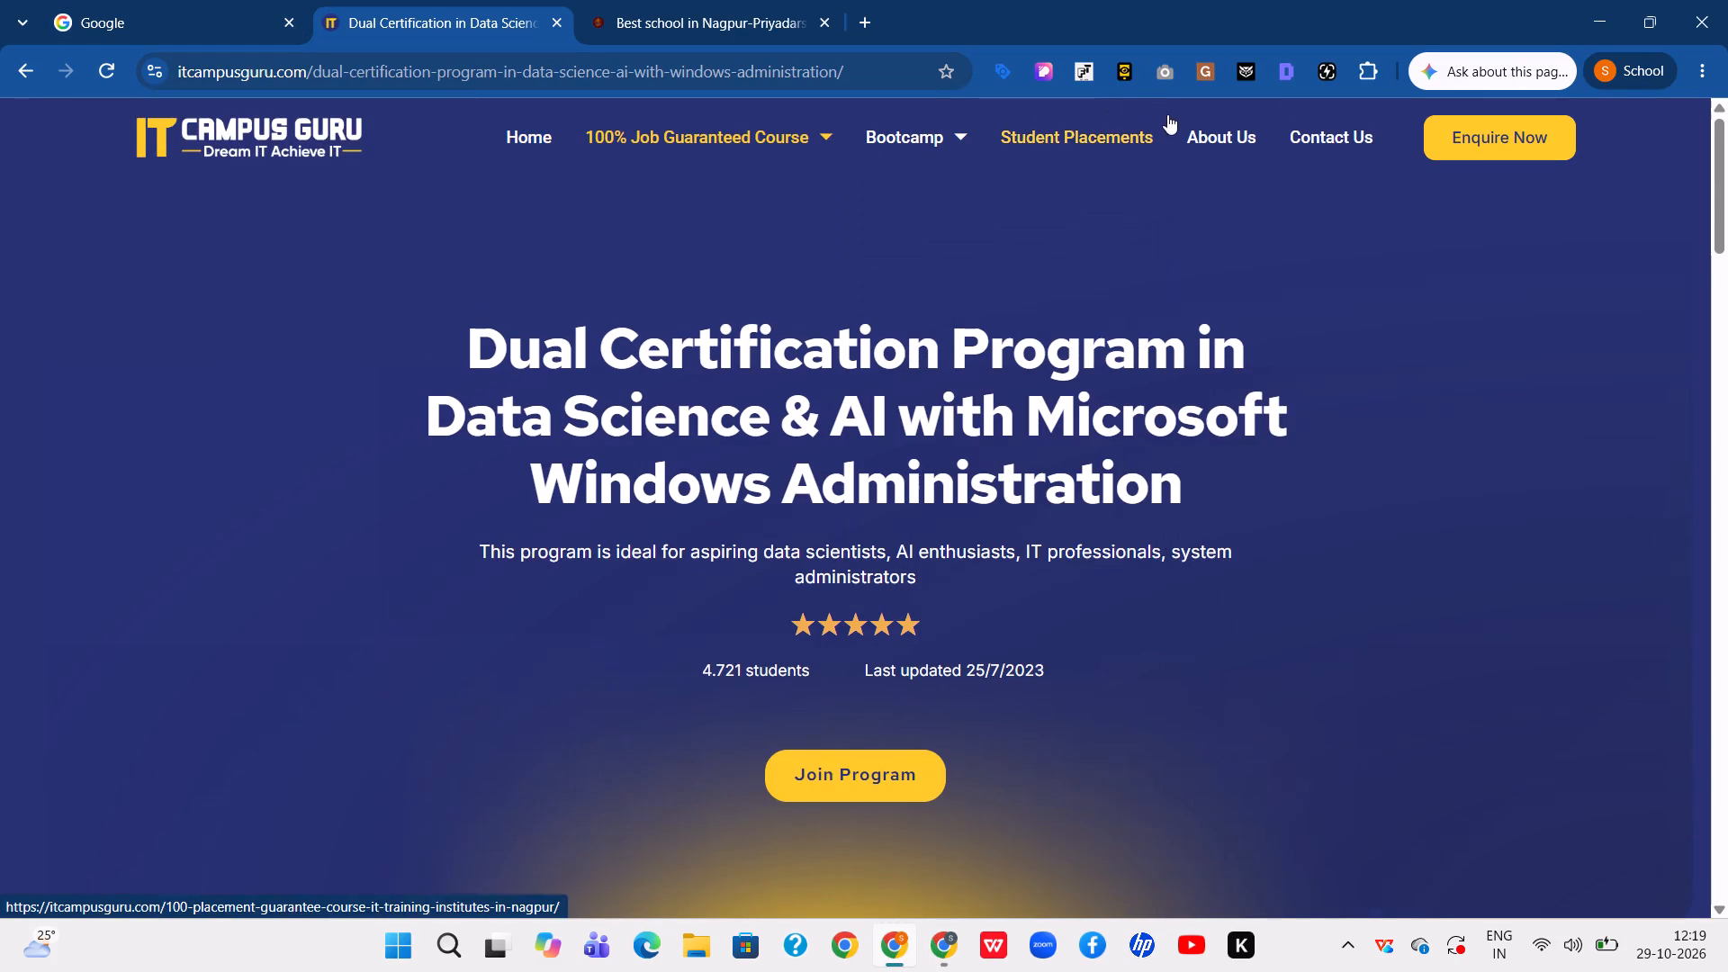
{"action": "left_click", "coordinate": [1221, 131]}
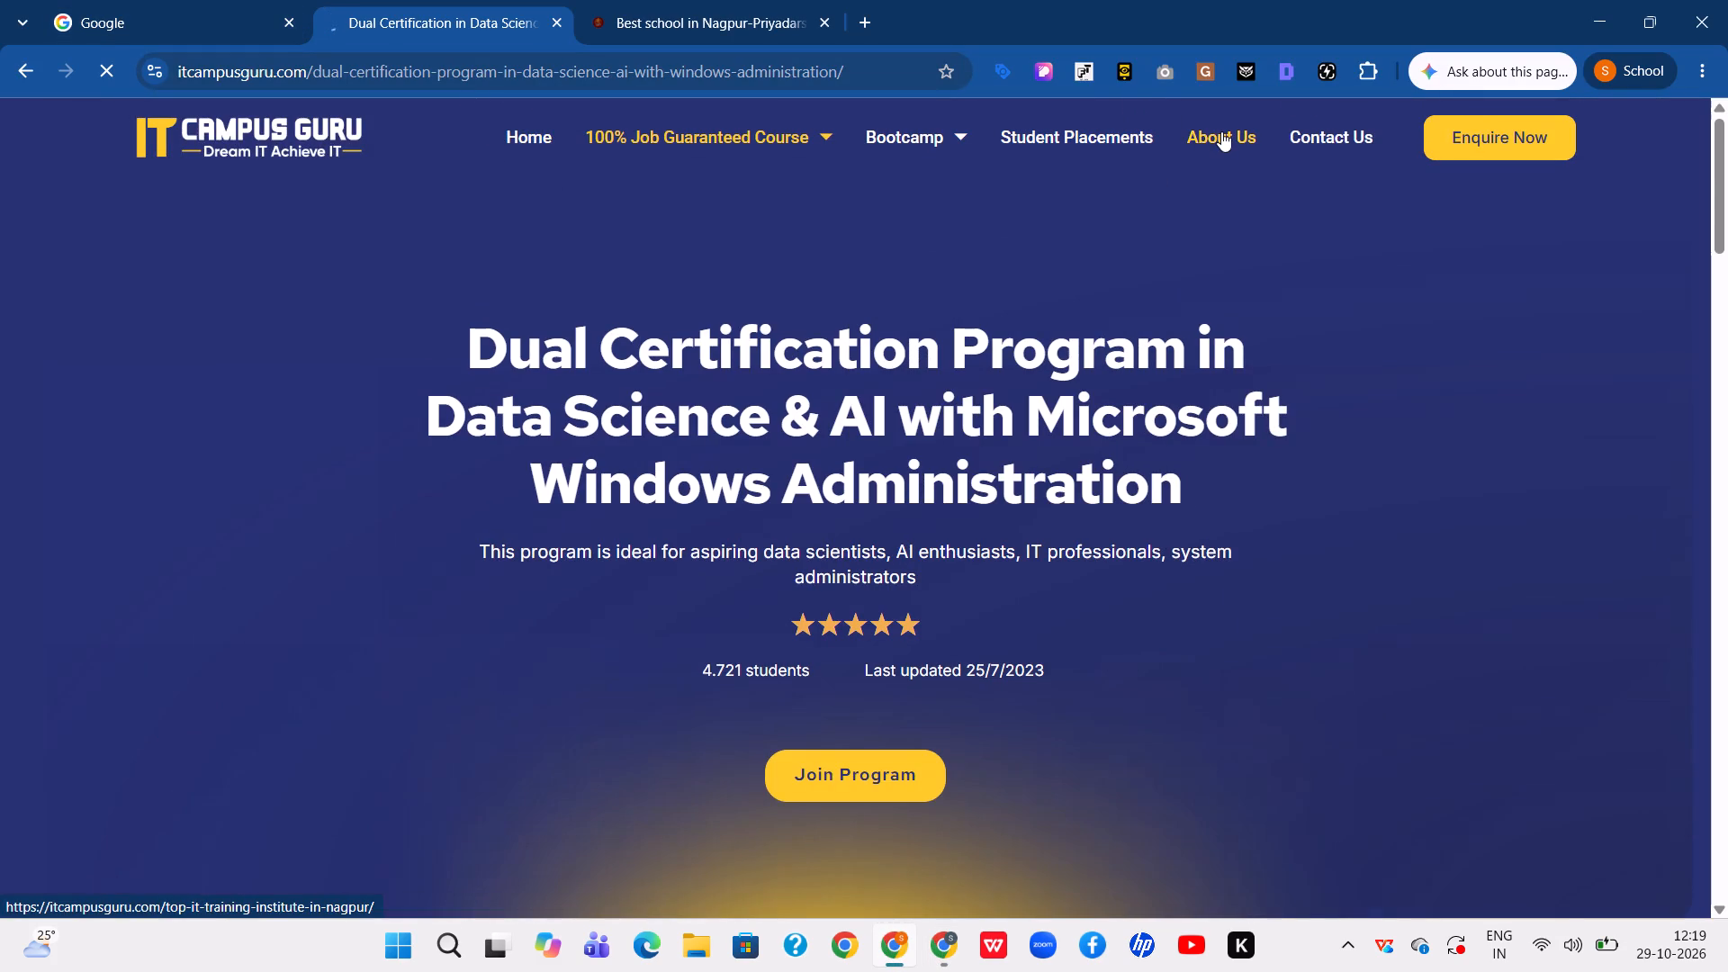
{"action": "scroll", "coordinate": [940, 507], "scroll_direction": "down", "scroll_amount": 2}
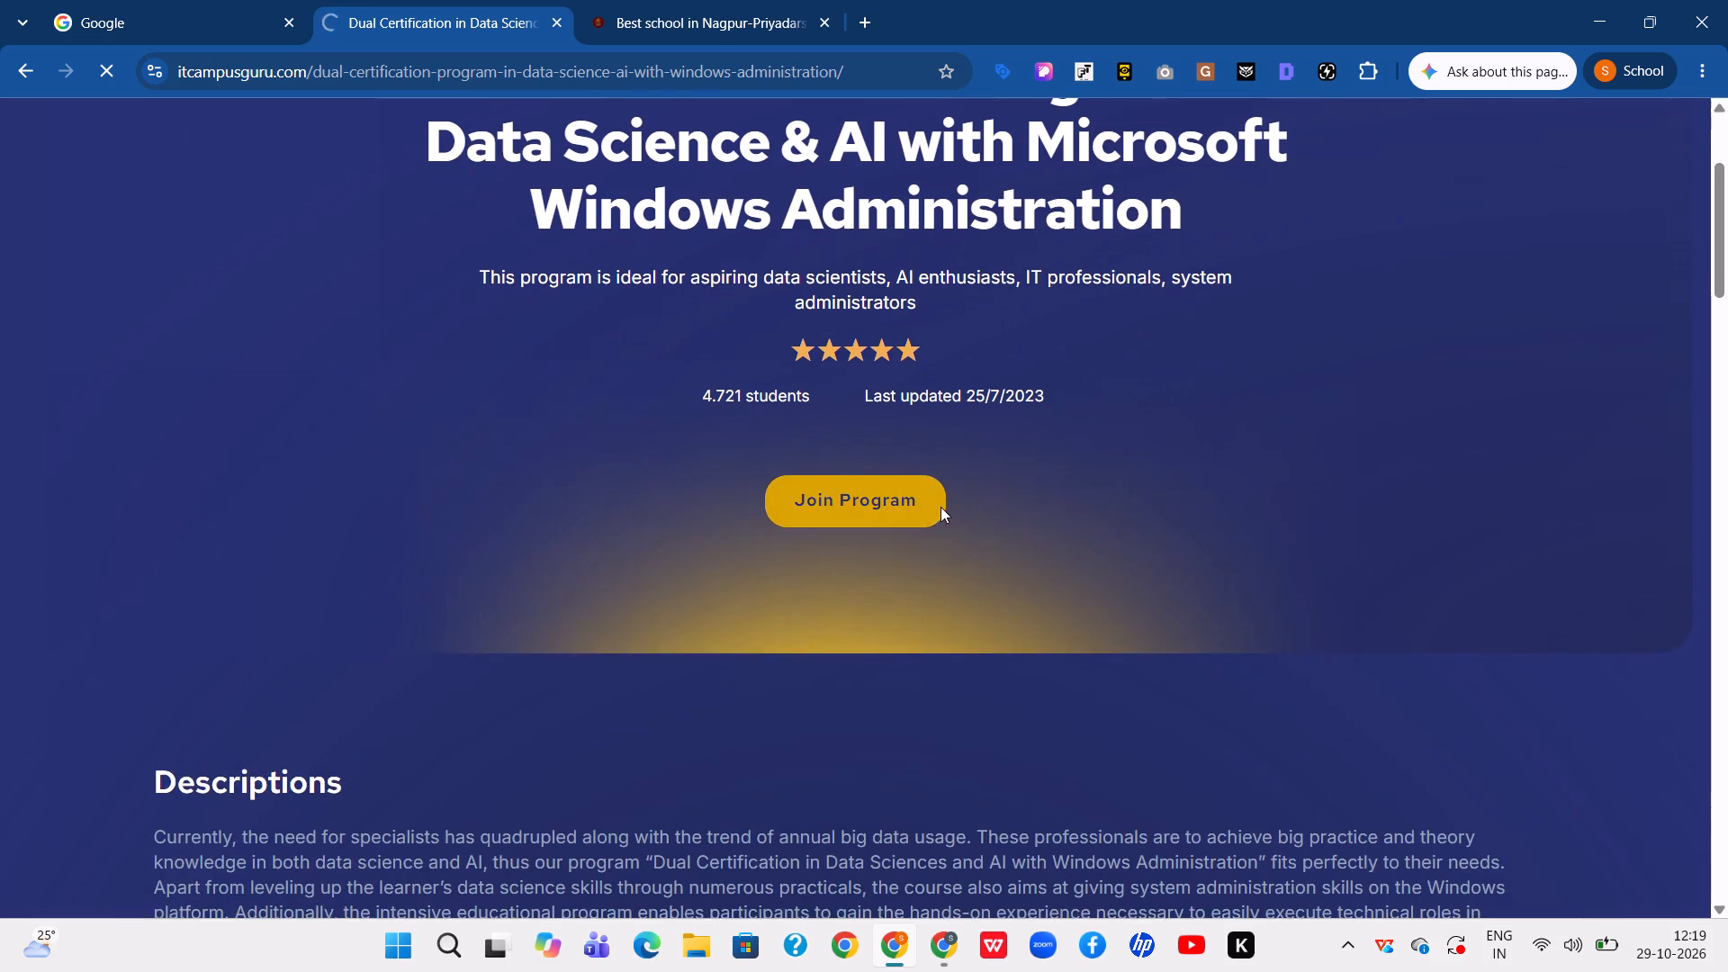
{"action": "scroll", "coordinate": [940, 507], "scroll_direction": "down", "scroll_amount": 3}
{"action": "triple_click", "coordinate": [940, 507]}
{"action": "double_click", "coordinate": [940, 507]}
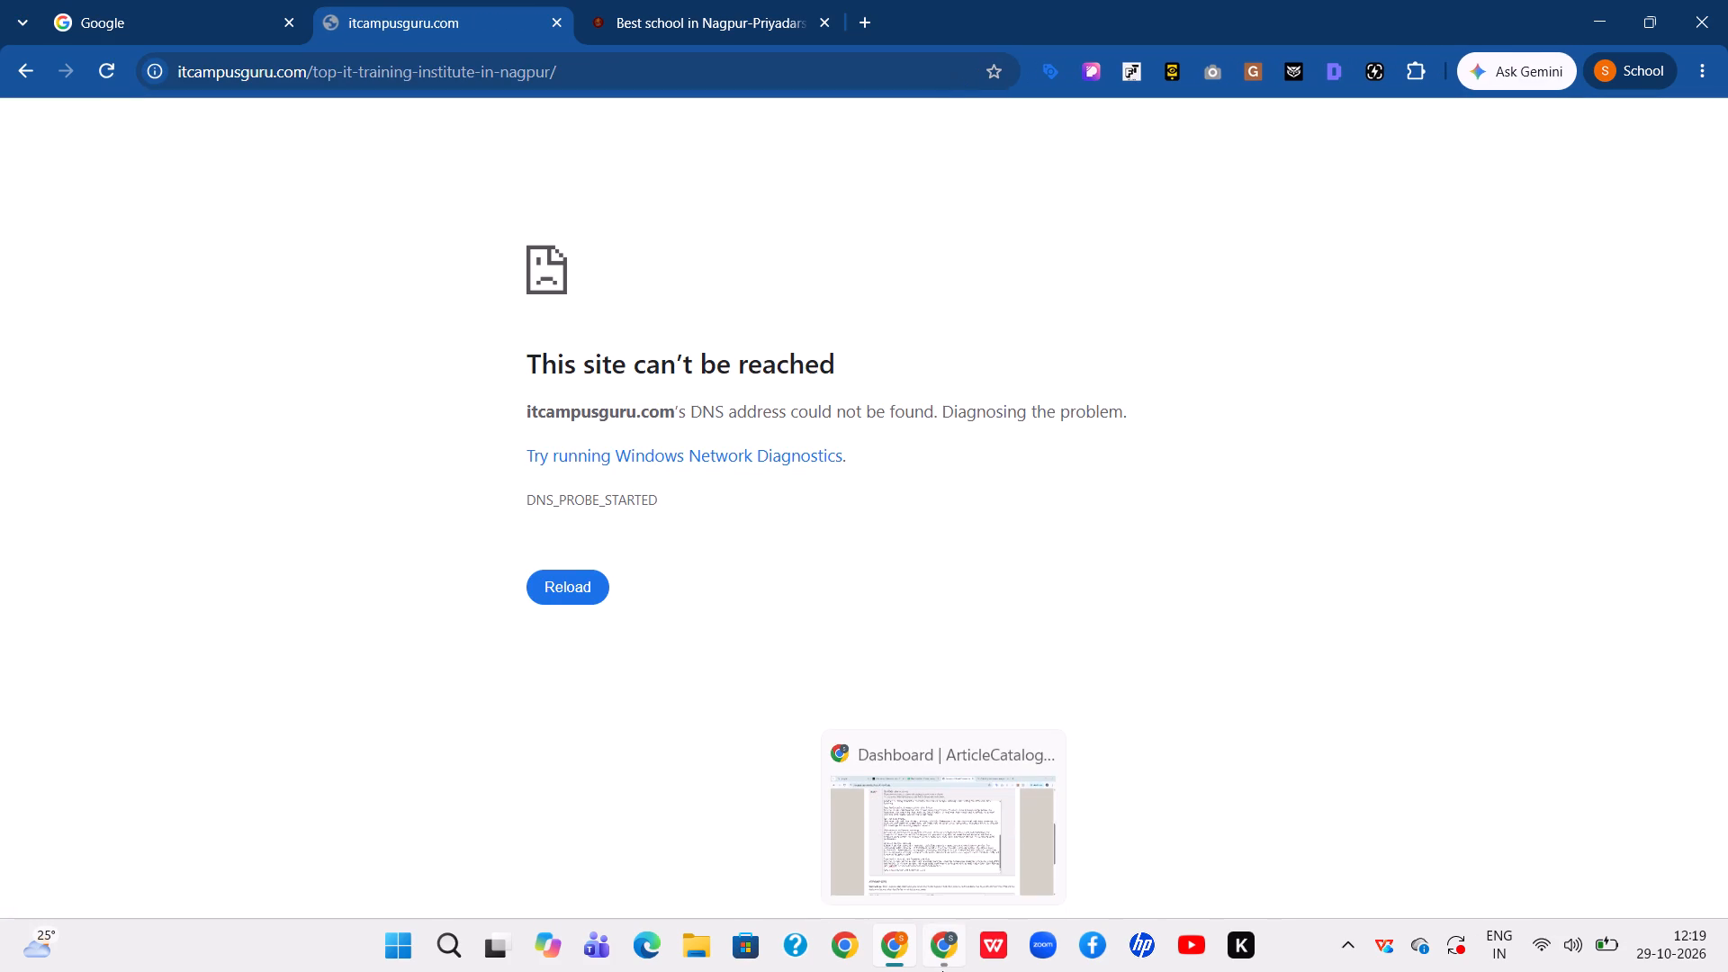
Paste the copied lesson description under the Data Visualization and Reporting Tools heading in the Jump Articles article body.
{"action": "left_click", "coordinate": [942, 971]}
{"action": "key", "text": "ctrl+v"}
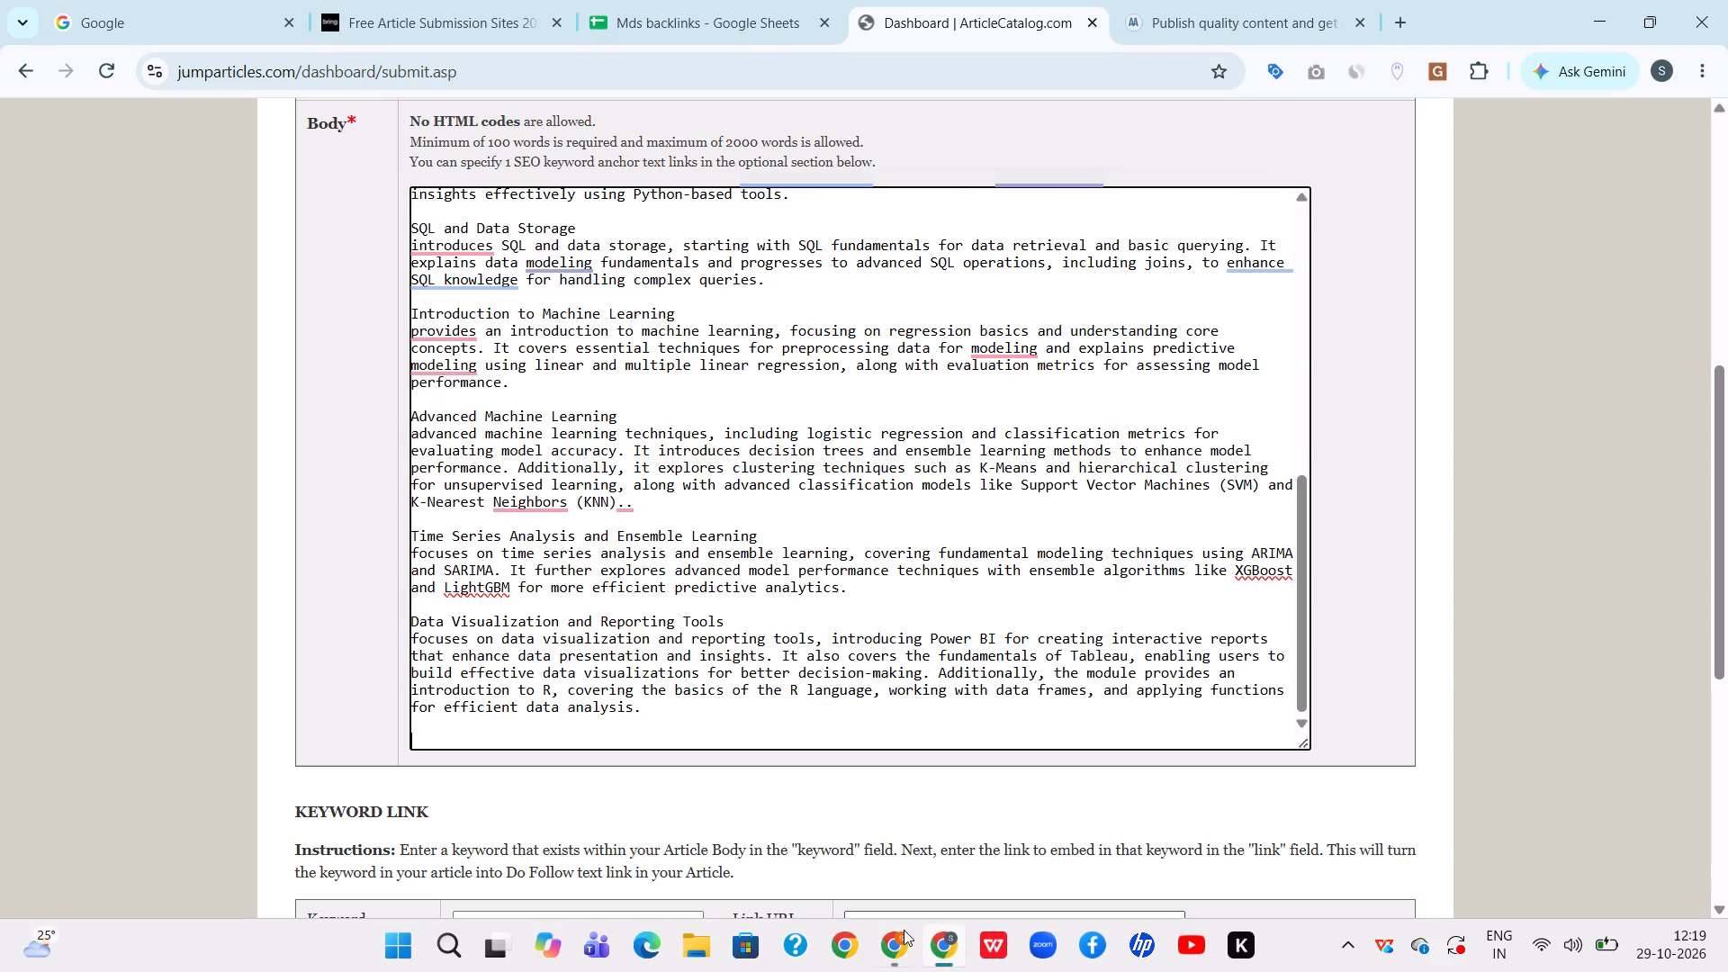
Copy the About Us text from "Recognized as the Best IT Institute" through the Fastrack Program description on the IT Campus Guru site.
{"action": "left_click", "coordinate": [913, 950]}
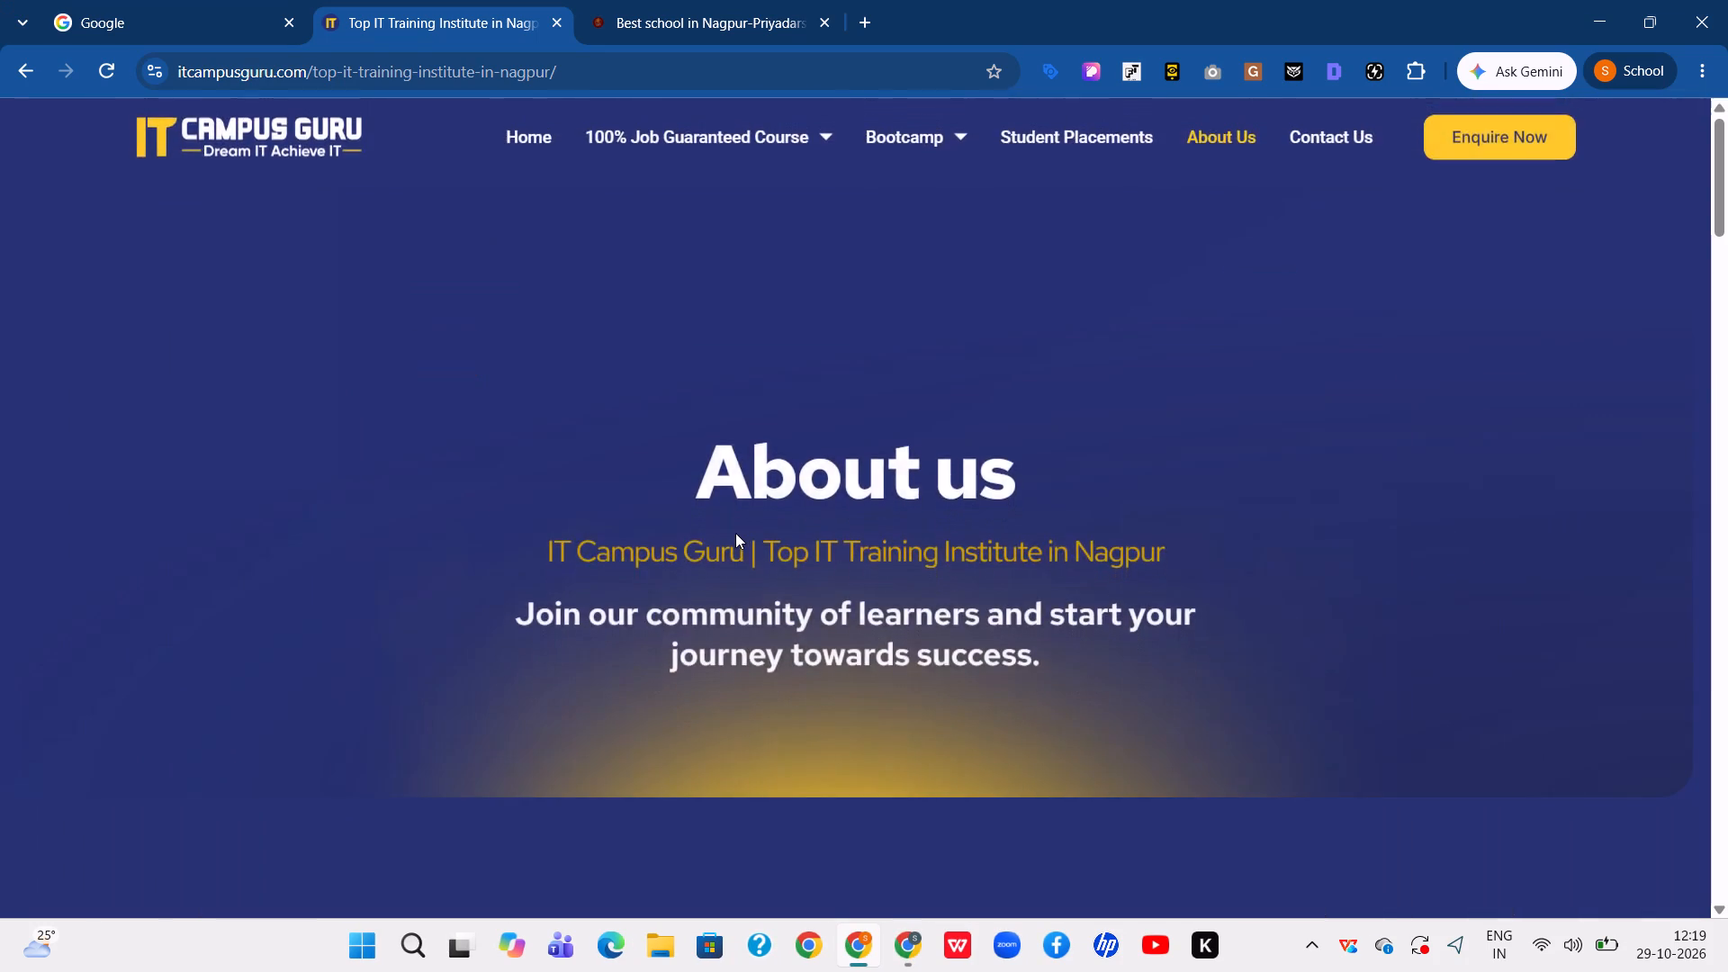
{"action": "scroll", "coordinate": [735, 533], "scroll_direction": "down", "scroll_amount": 8}
{"action": "scroll", "coordinate": [735, 533], "scroll_direction": "up", "scroll_amount": 9}
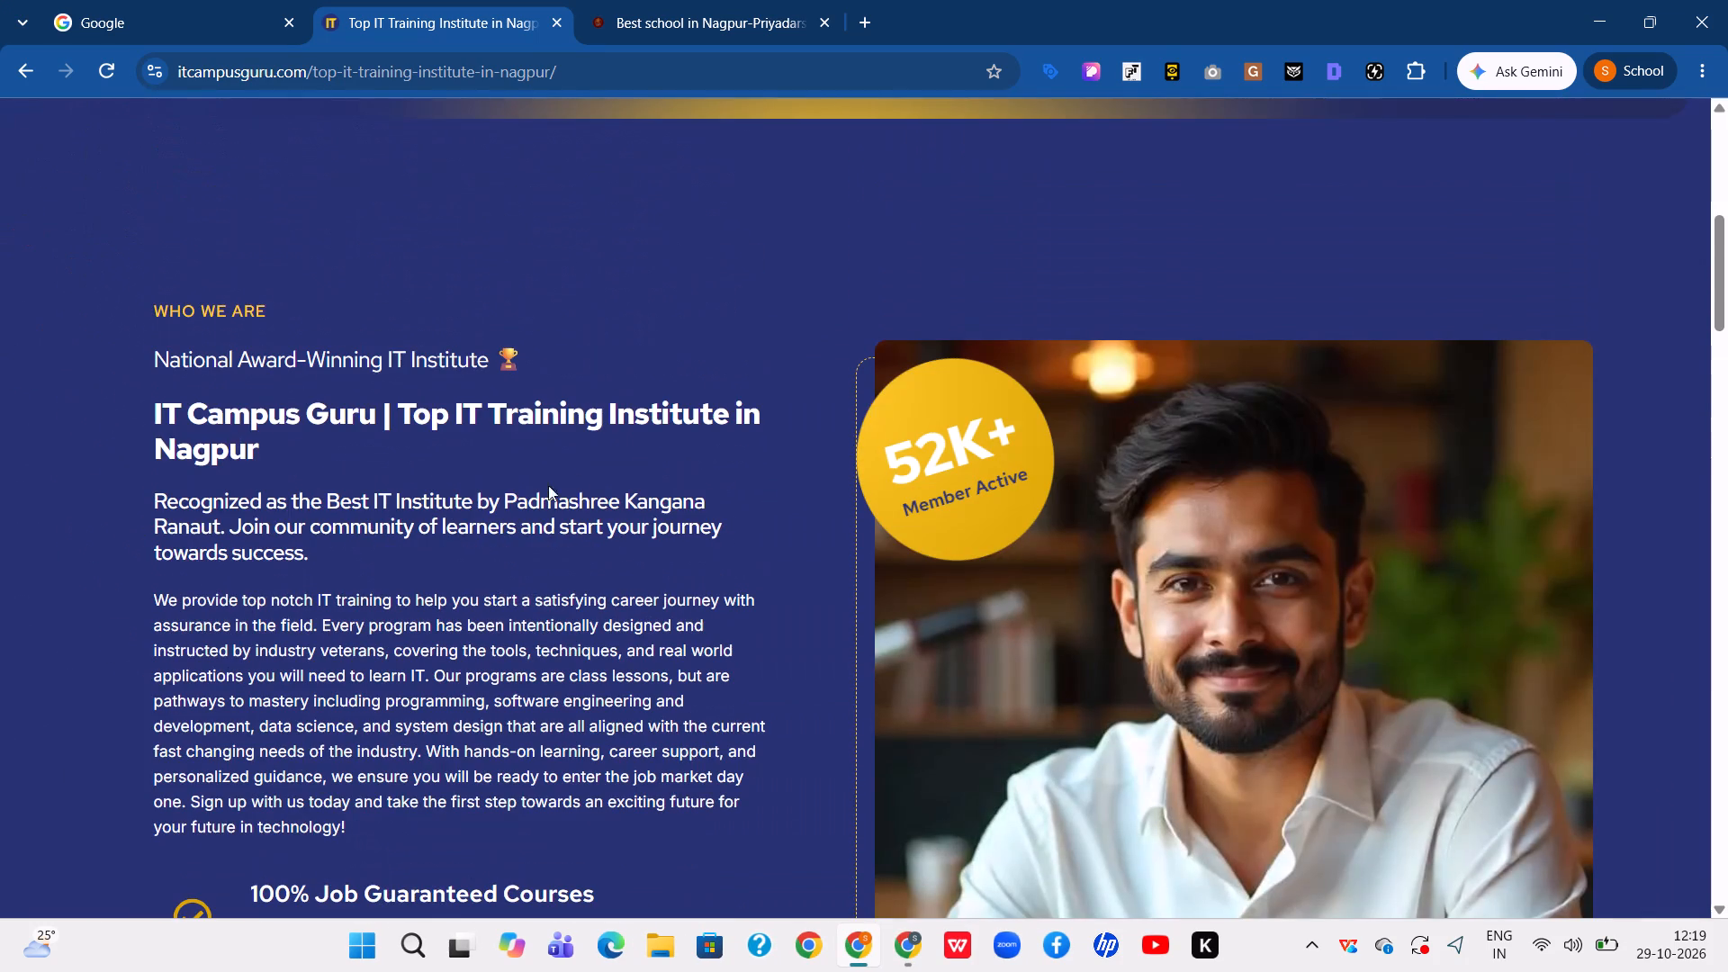
{"action": "triple_click", "coordinate": [539, 496]}
{"action": "left_click_drag", "start_coordinate": [539, 496], "coordinate": [525, 760]}
{"action": "key", "text": "Down"}
{"action": "key", "text": "Down"}
{"action": "key", "text": "Down"}
{"action": "key", "text": "Down"}
{"action": "key", "text": "Down"}
{"action": "key", "text": "Down"}
{"action": "key", "text": "Down"}
{"action": "key", "text": "Down"}
{"action": "key", "text": "Down"}
{"action": "key", "text": "Down"}
{"action": "key", "text": "Down"}
{"action": "key", "text": "Down"}
{"action": "key", "text": "Down"}
{"action": "key", "text": "Down"}
{"action": "key", "text": "Down"}
{"action": "key", "text": "Down"}
{"action": "key", "text": "Down"}
{"action": "key", "text": "Down"}
{"action": "key", "text": "Down"}
{"action": "key", "text": "Down"}
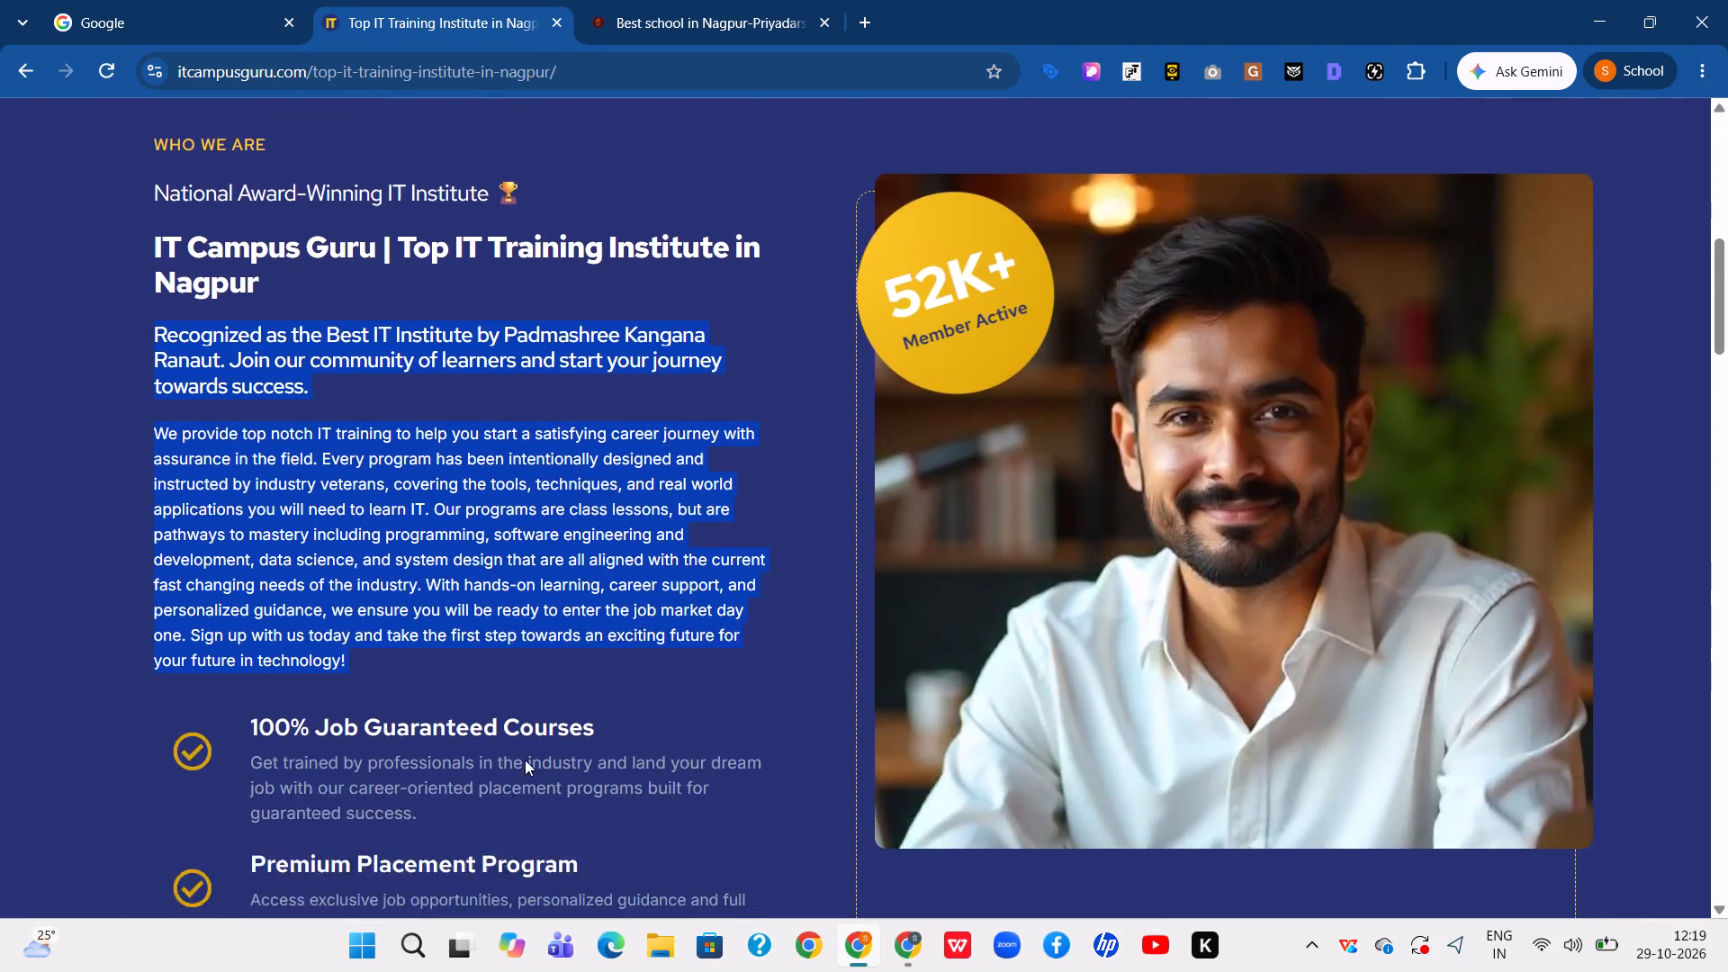
{"action": "left_click_drag", "start_coordinate": [525, 760], "coordinate": [383, 313]}
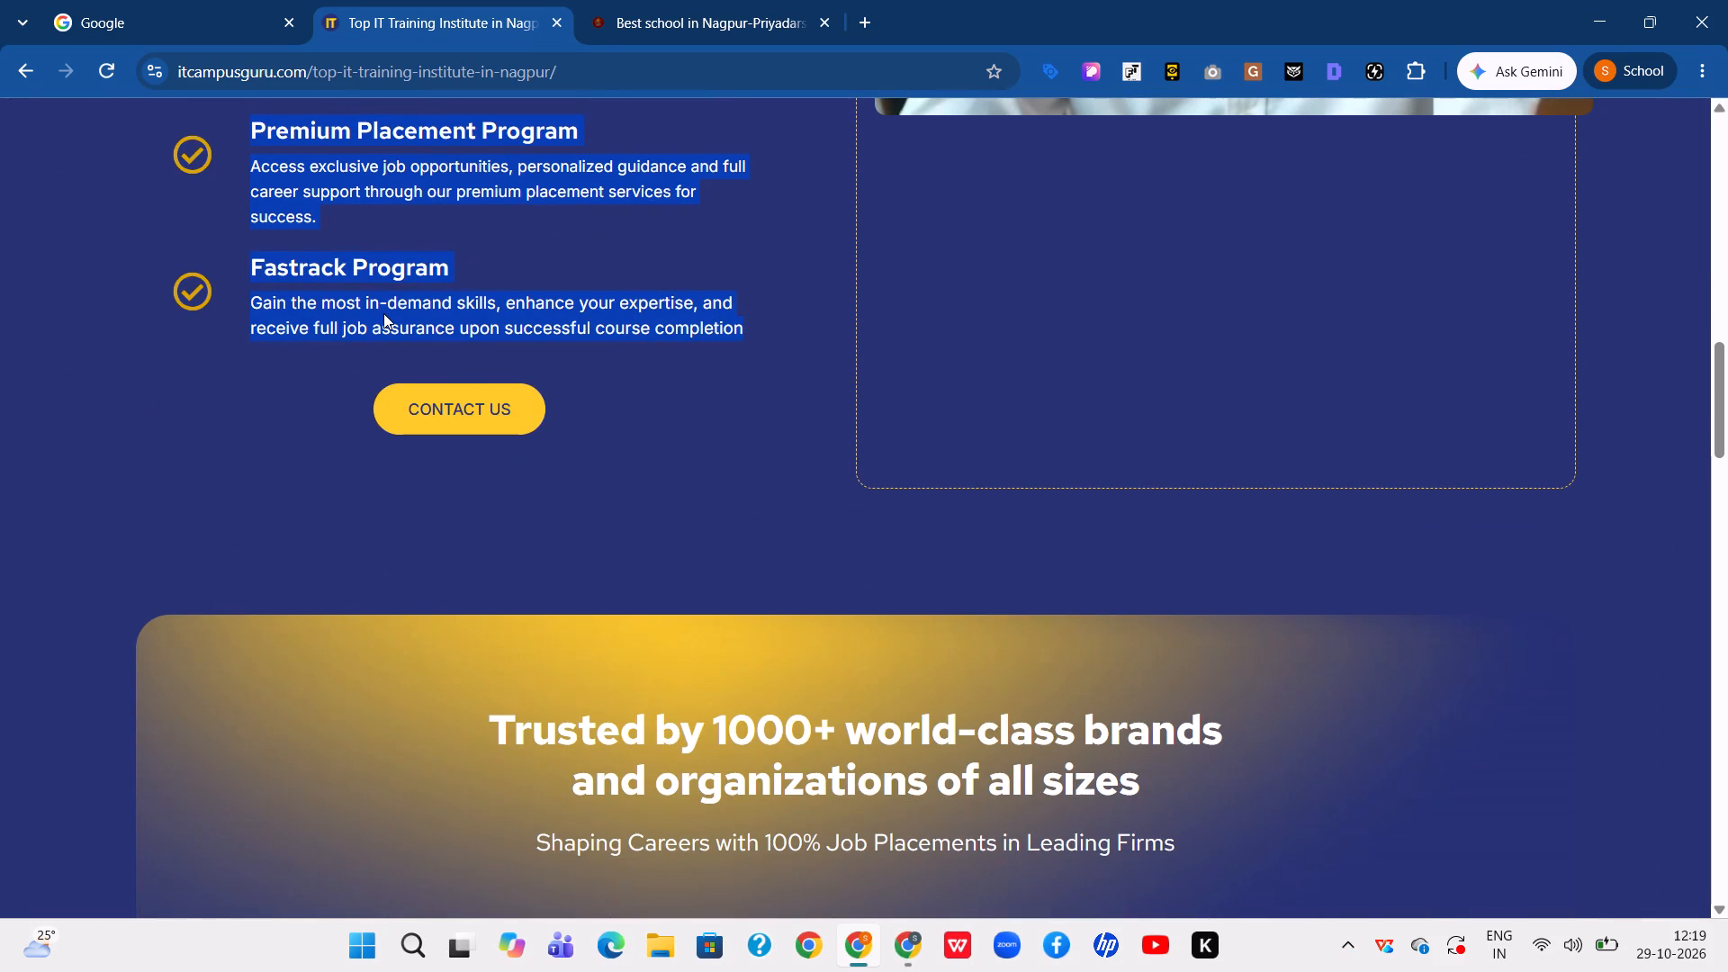
{"action": "key", "text": "ctrl+c"}
{"action": "left_click", "coordinate": [383, 313]}
{"action": "scroll", "coordinate": [383, 313], "scroll_direction": "up", "scroll_amount": 9}
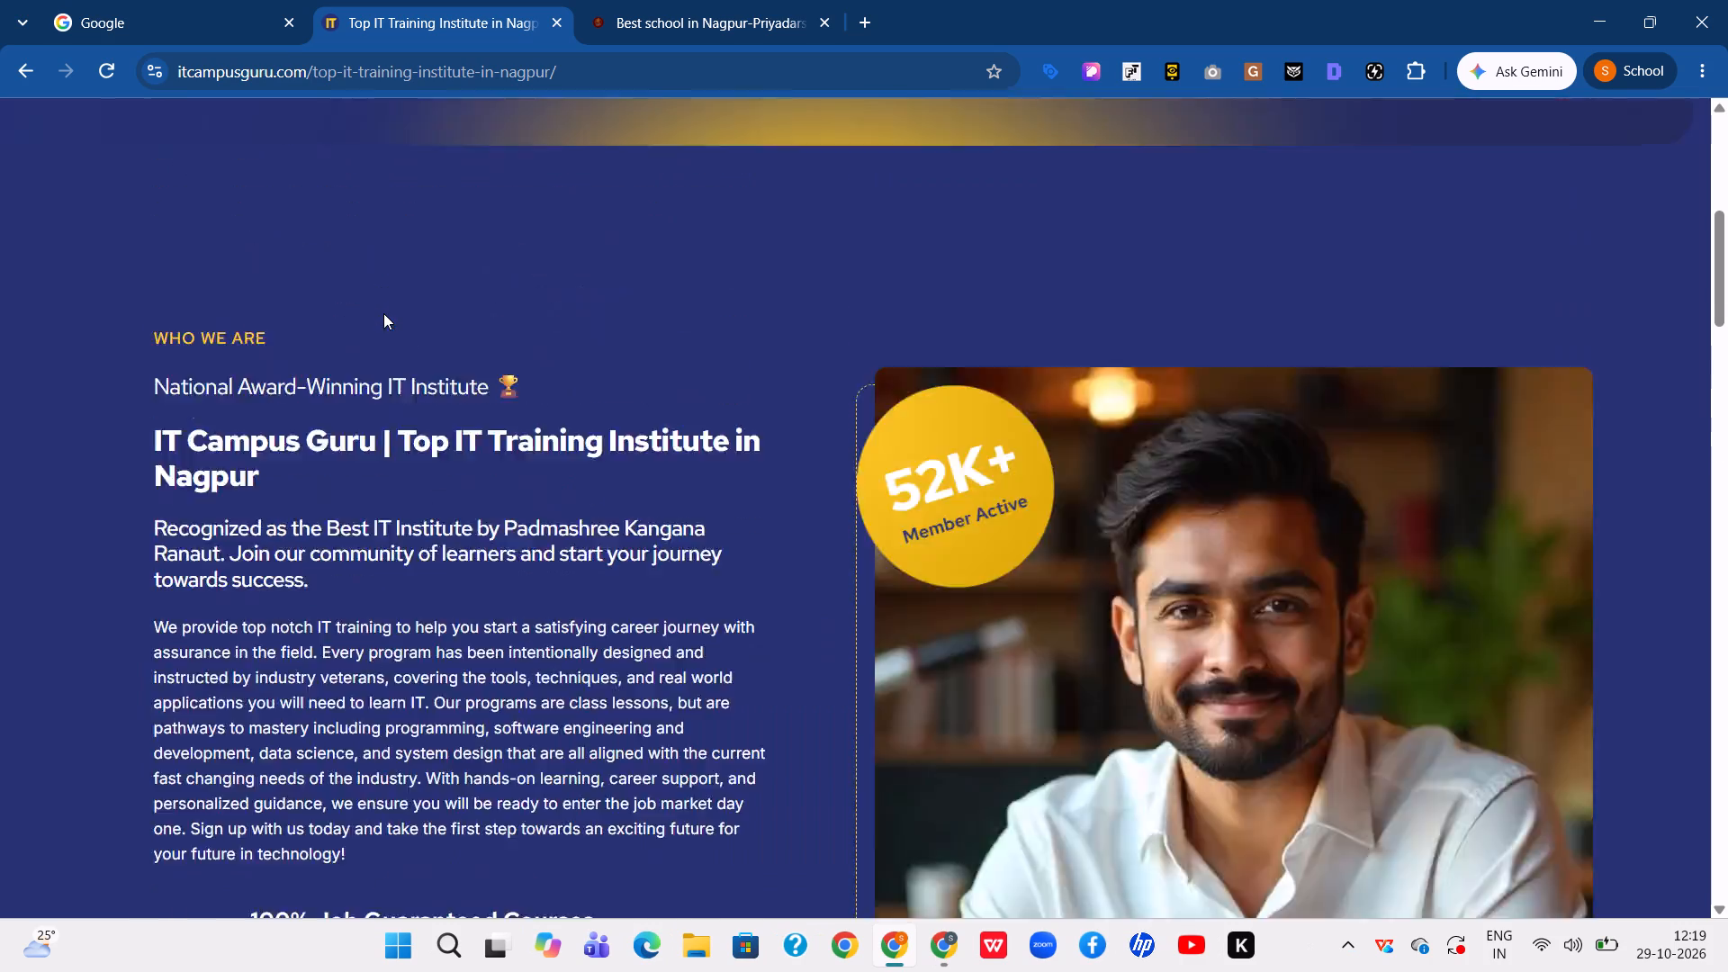
Open the IT Campus Guru home page and reload it to check its content and address.
{"action": "left_click", "coordinate": [539, 139]}
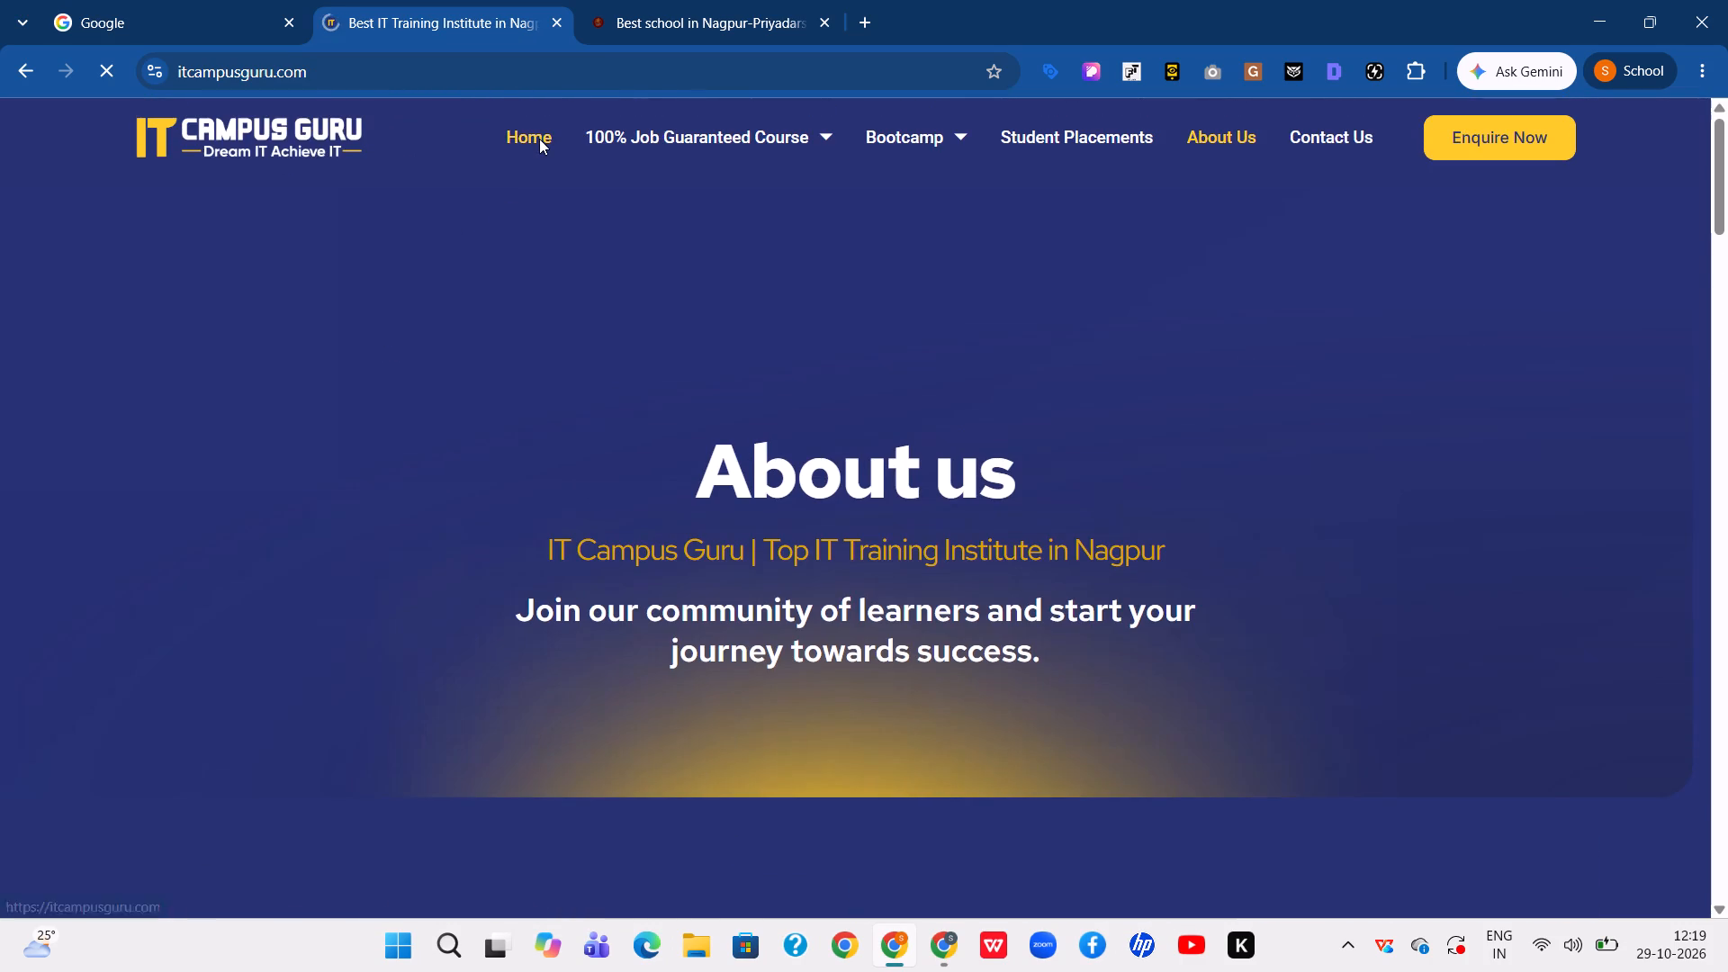
{"action": "scroll", "coordinate": [539, 139], "scroll_direction": "down", "scroll_amount": 7}
{"action": "scroll", "coordinate": [539, 139], "scroll_direction": "up", "scroll_amount": 1}
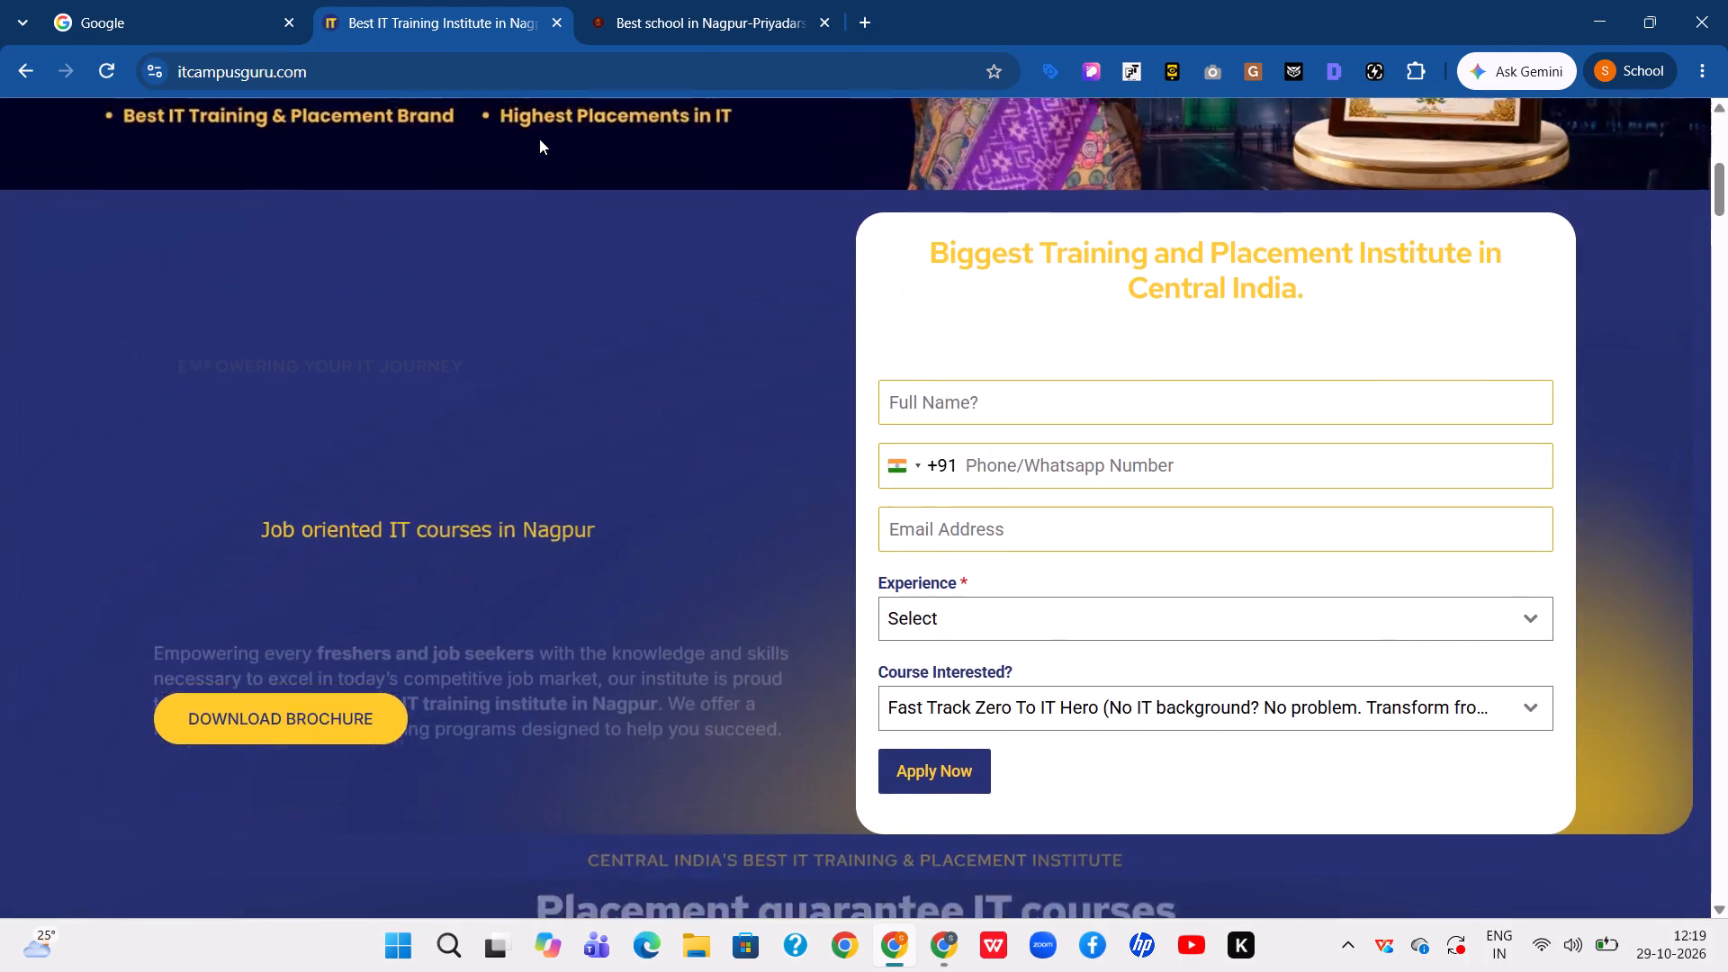
{"action": "scroll", "coordinate": [539, 139], "scroll_direction": "up", "scroll_amount": 1}
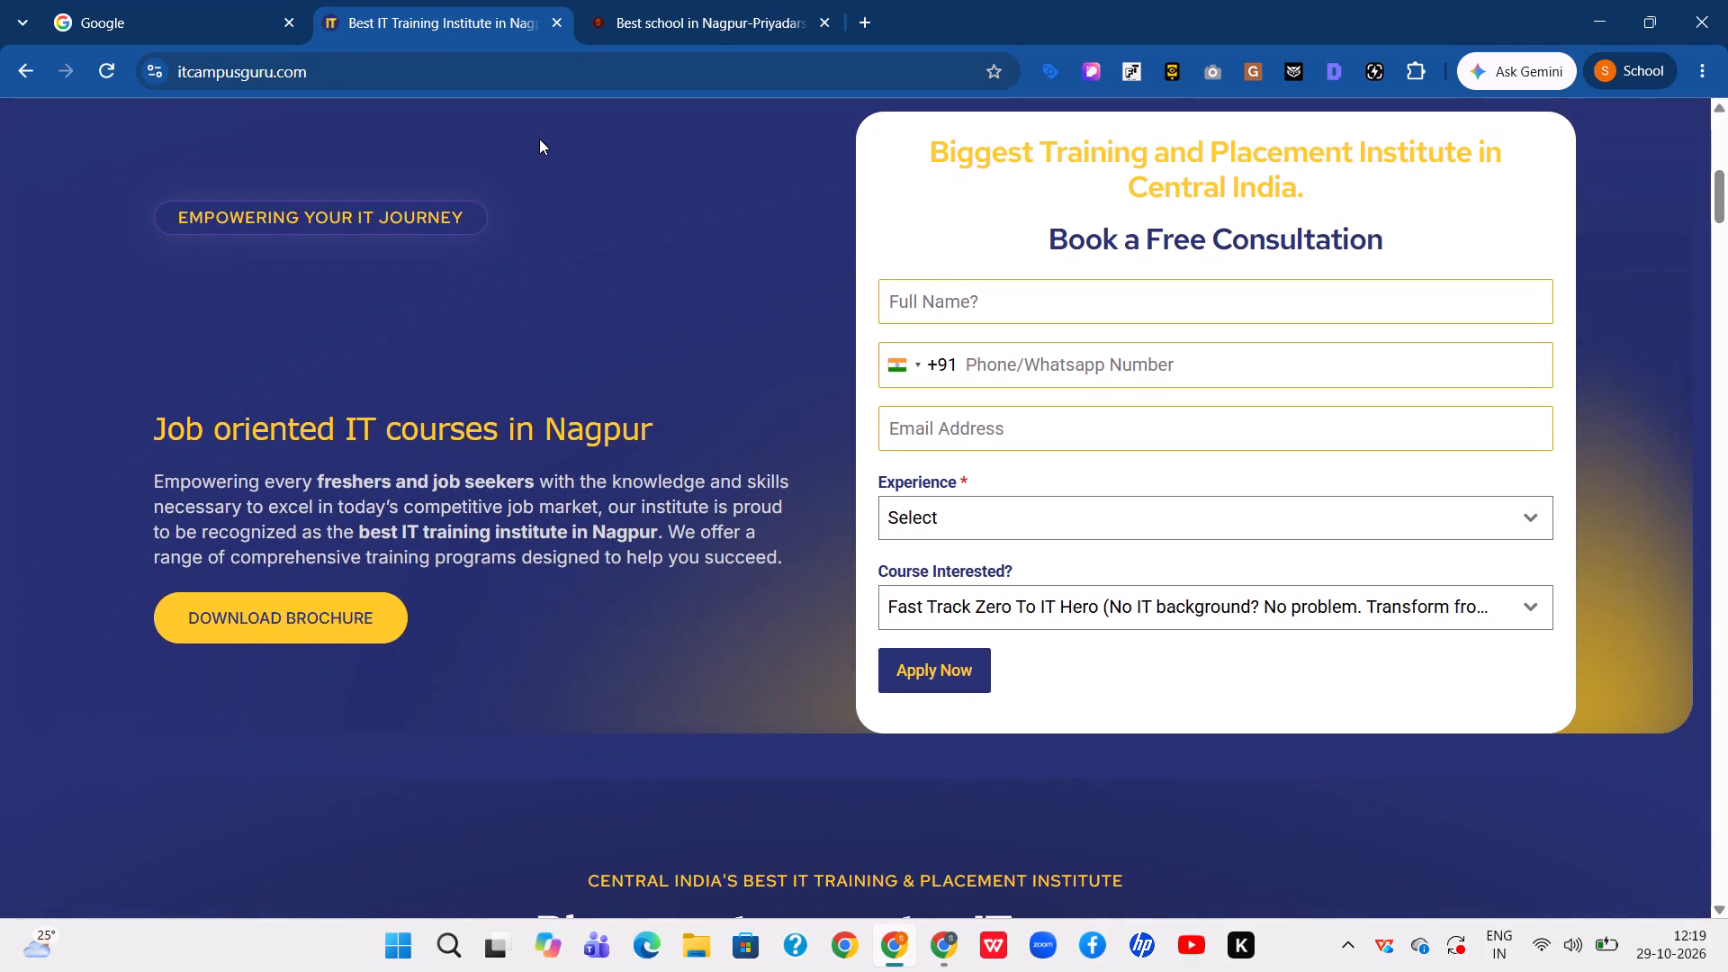
{"action": "left_click", "coordinate": [104, 73]}
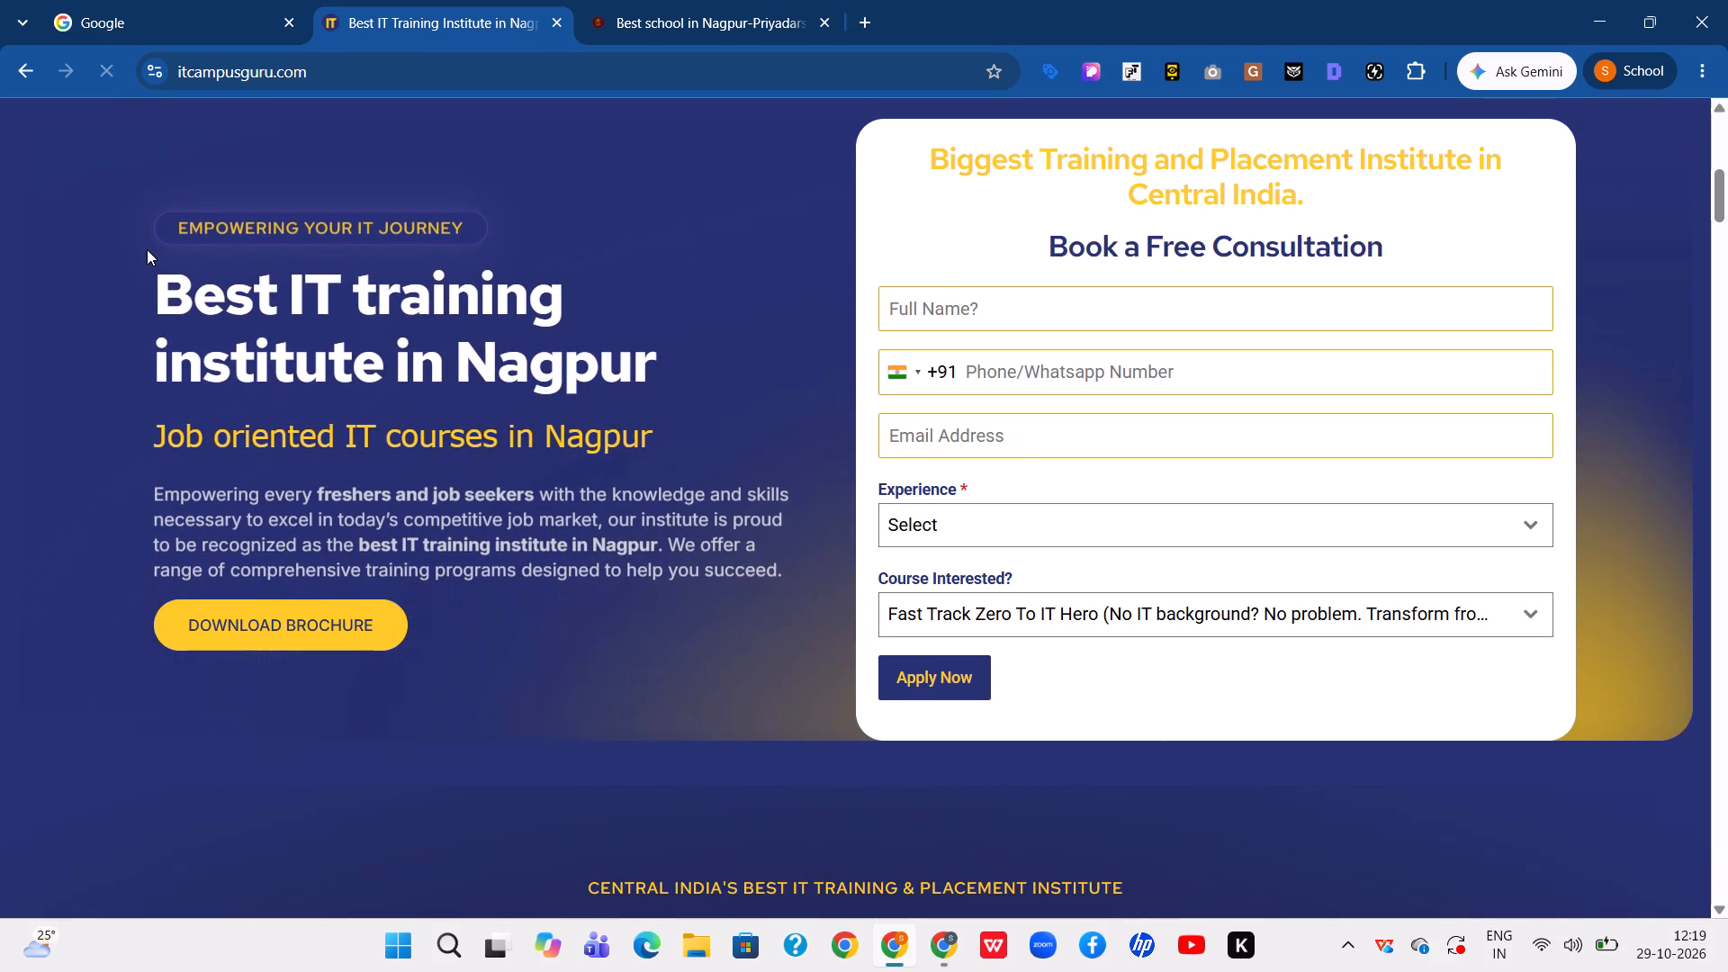
{"action": "left_click", "coordinate": [259, 73]}
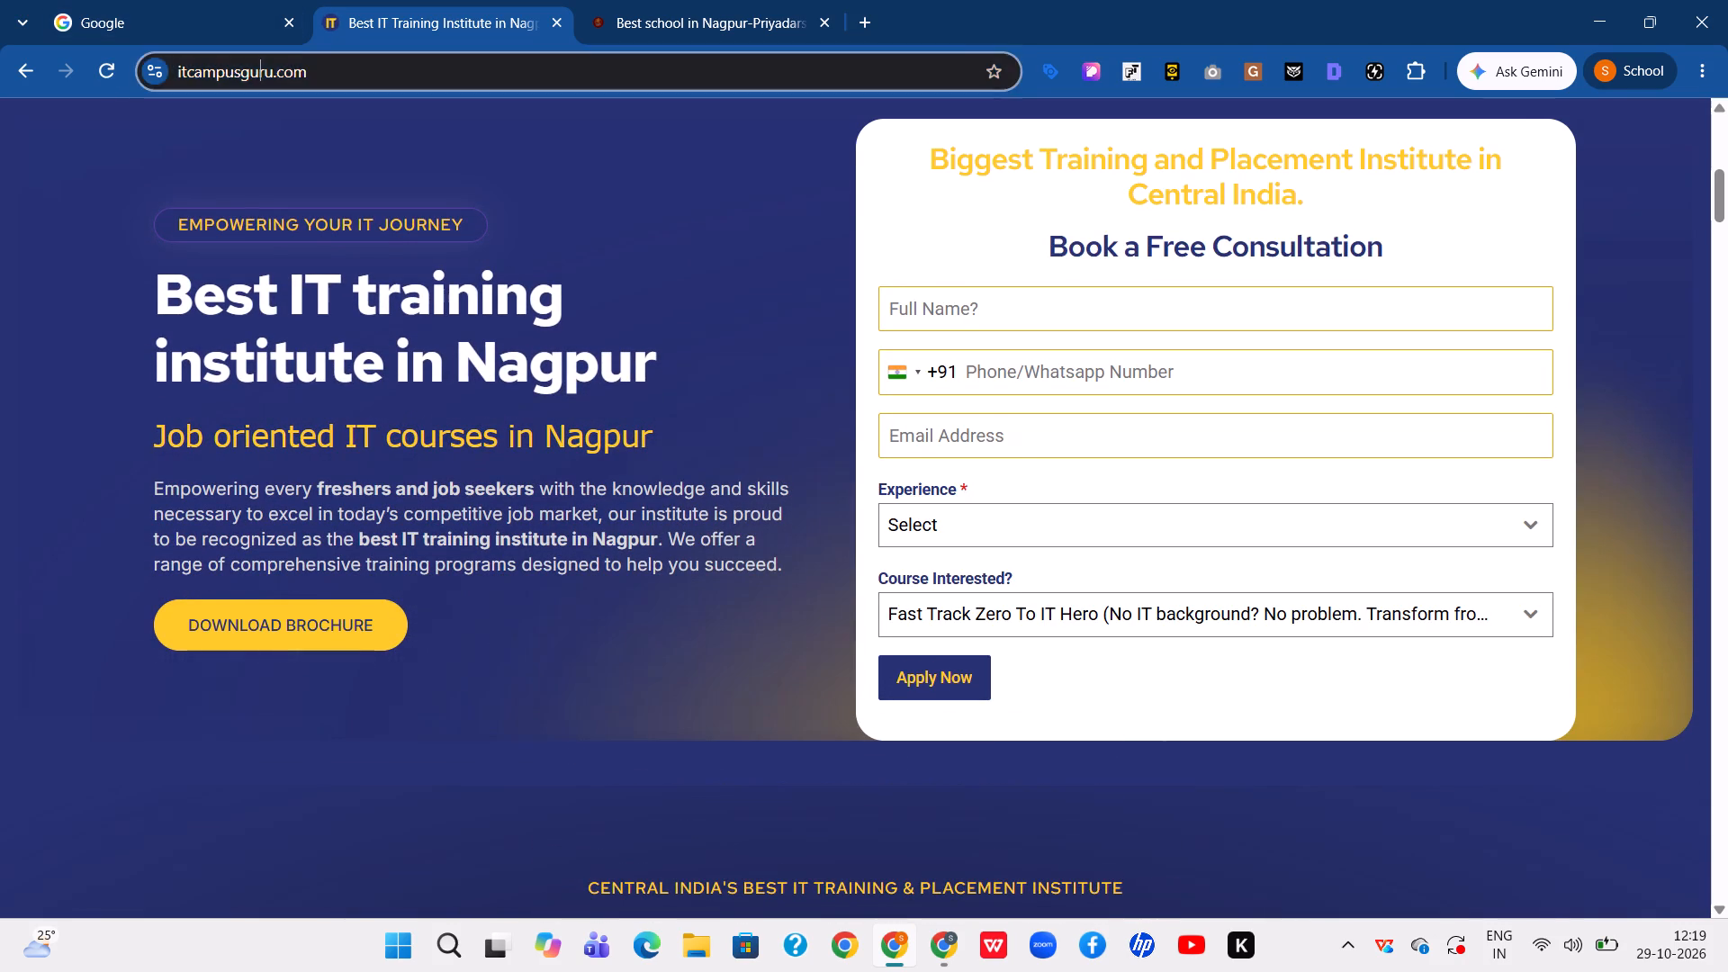
Paste the copied About Us text at the end of the Jump Articles article body and finish it with a period.
{"action": "left_click", "coordinate": [950, 955]}
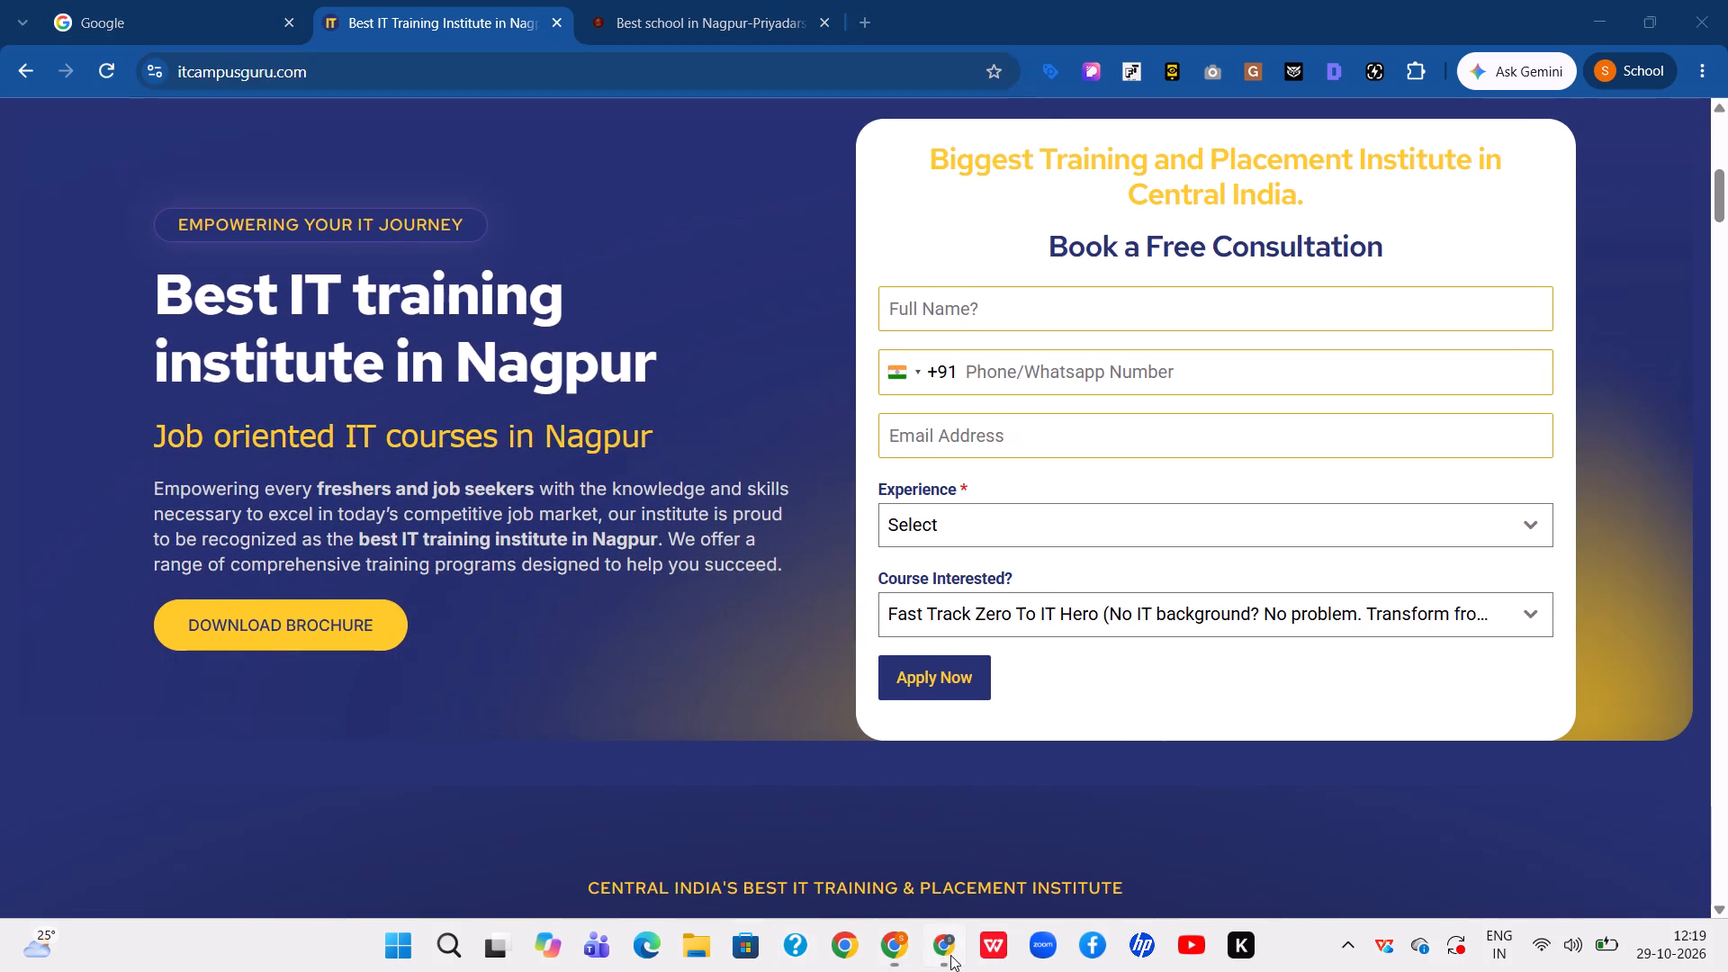
{"action": "key", "text": "ctrl+v"}
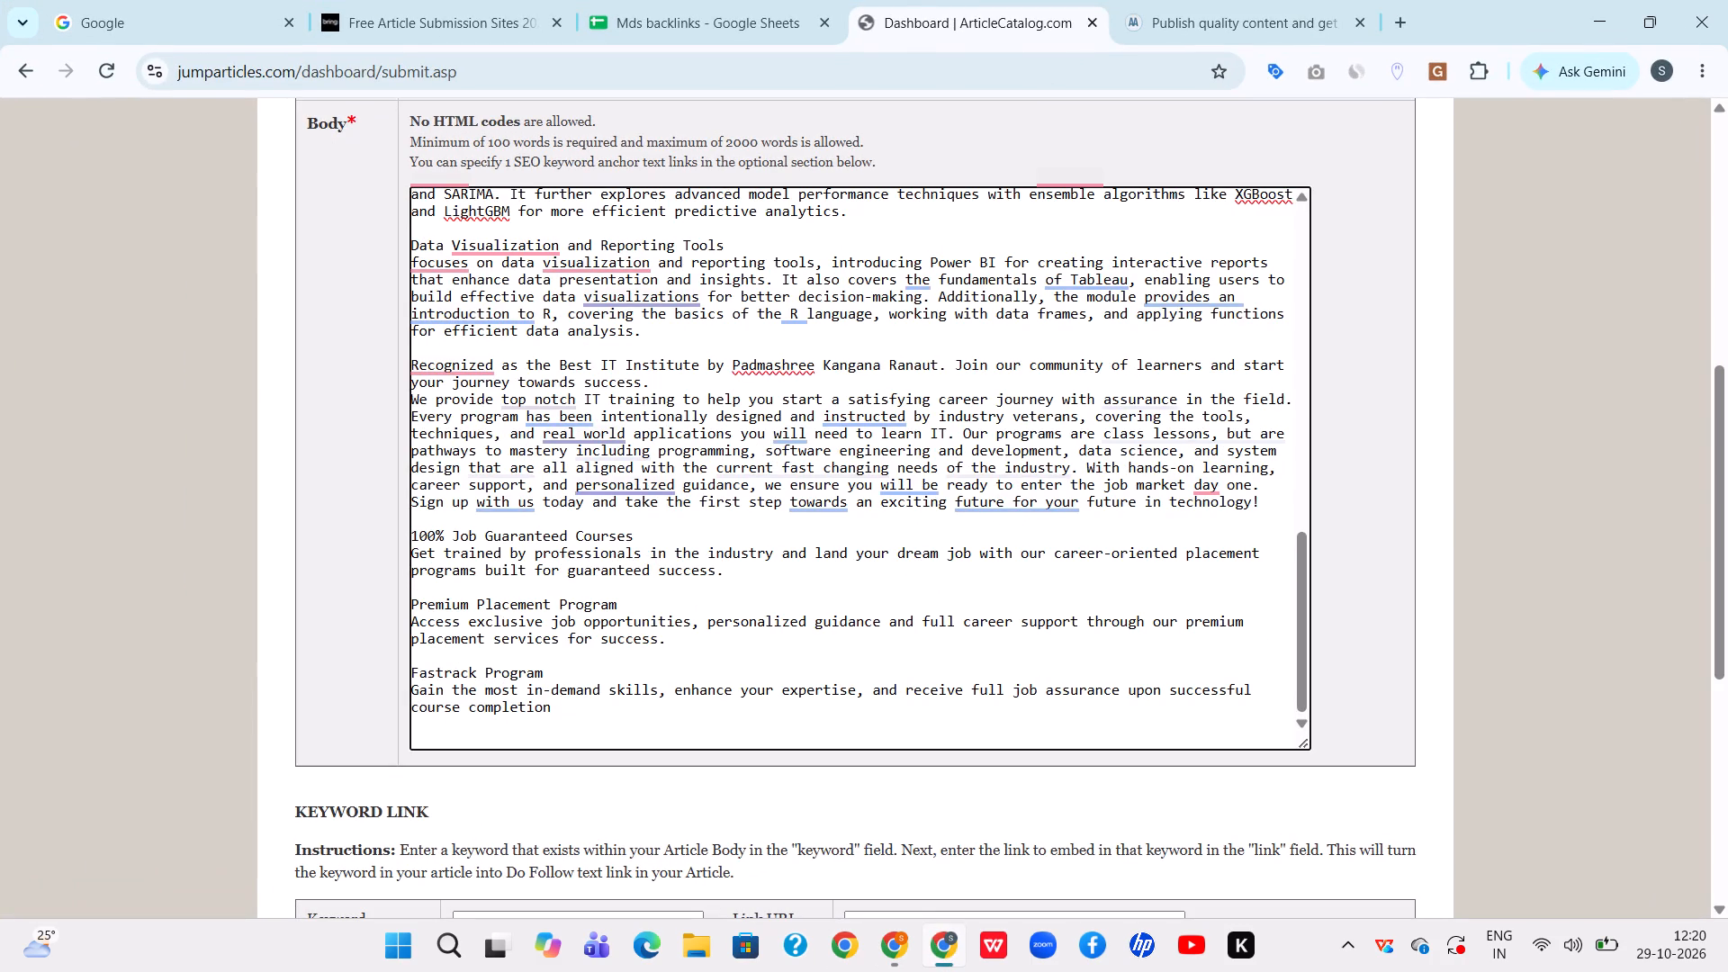
{"action": "key", "text": "bracketright"}
{"action": "key", "text": "BackSpace"}
{"action": "key", "text": "BackSpace"}
{"action": "key", "text": "BackSpace"}
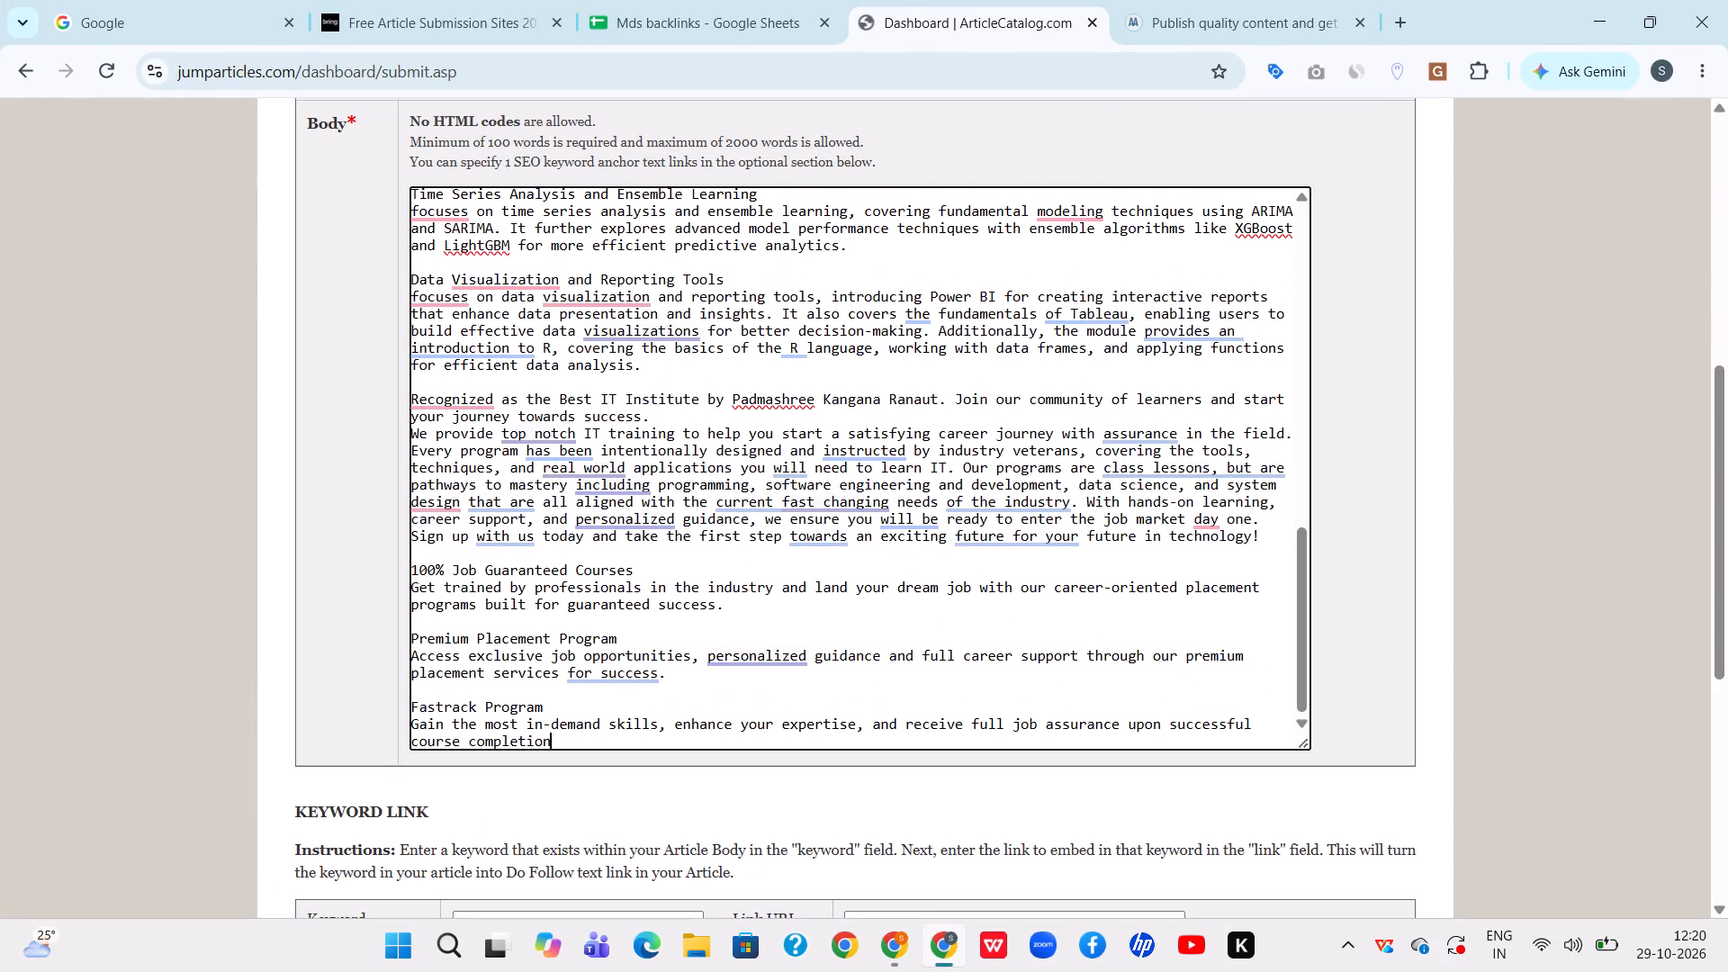
{"action": "key", "text": "period"}
{"action": "scroll", "coordinate": [759, 689], "scroll_direction": "up", "scroll_amount": 9}
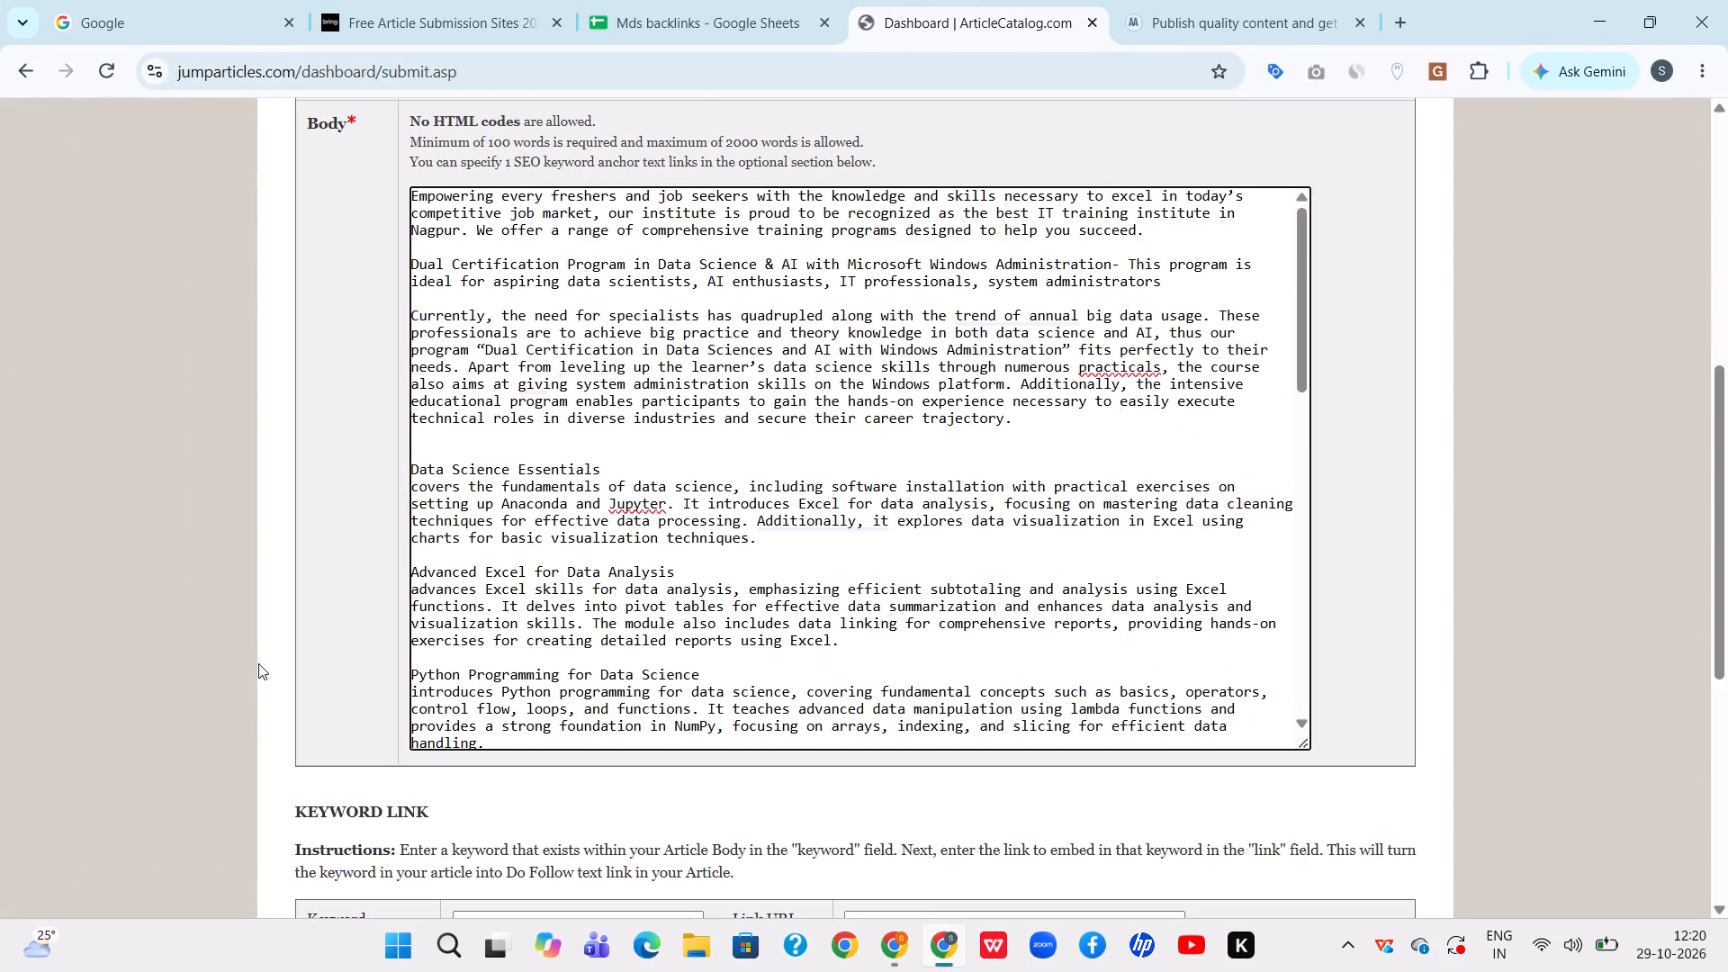
{"action": "scroll", "coordinate": [258, 663], "scroll_direction": "down", "scroll_amount": 3}
{"action": "left_click", "coordinate": [573, 383]}
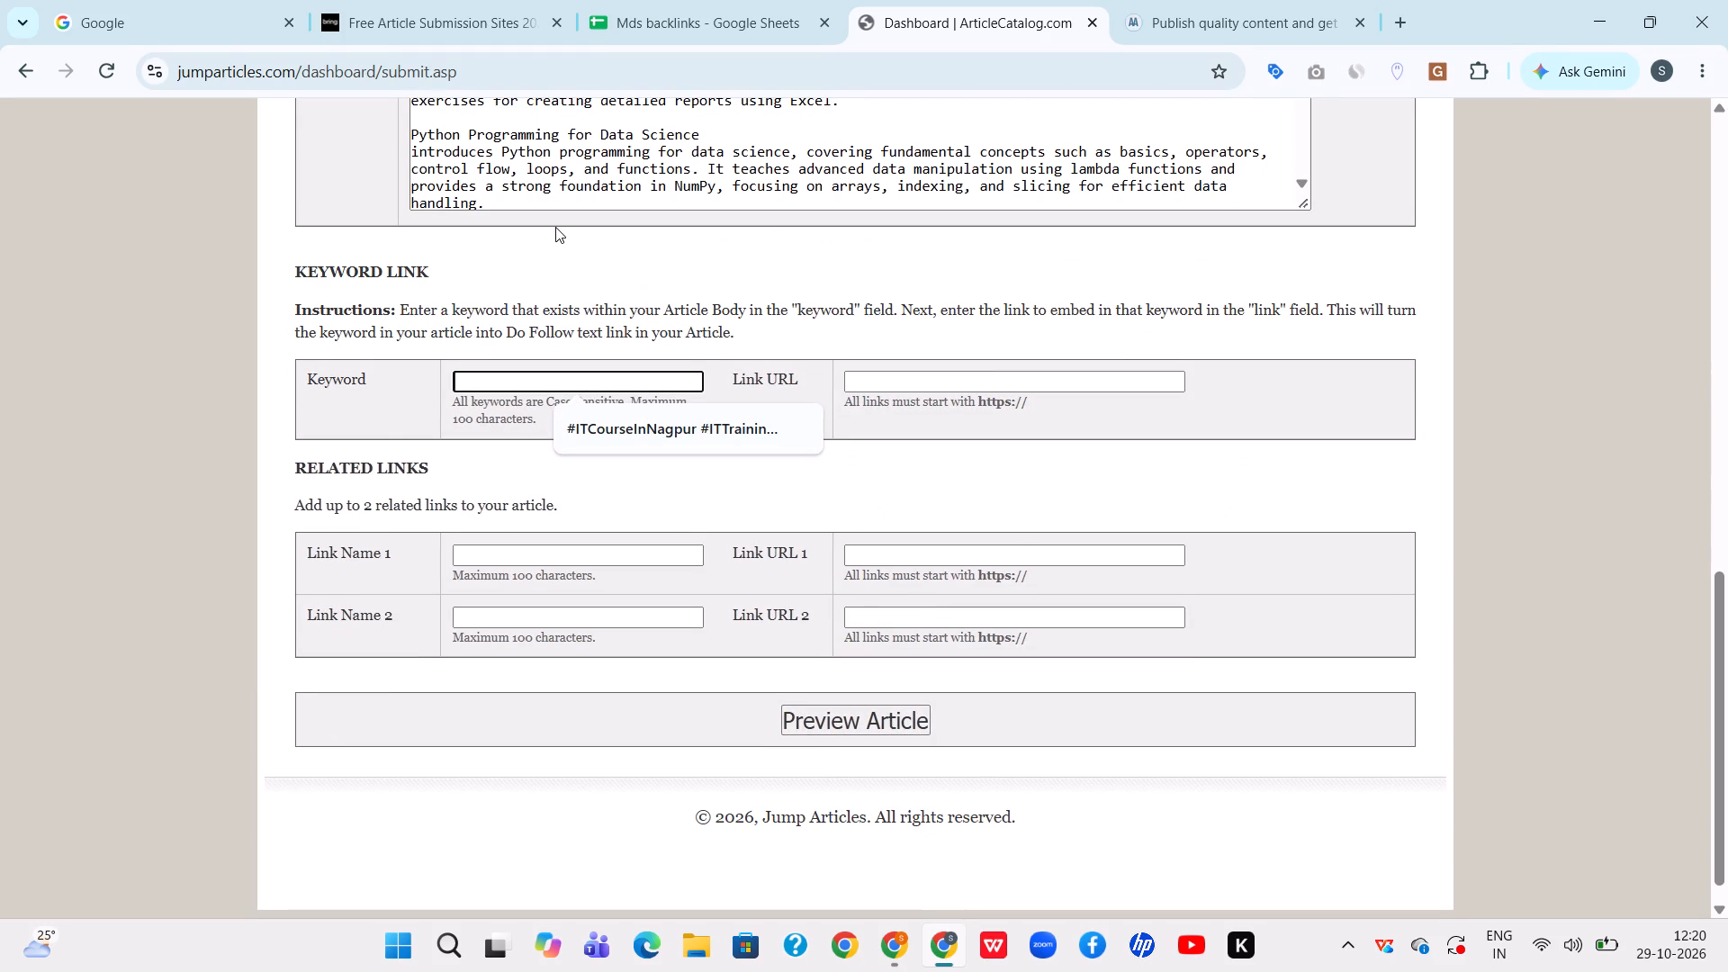
{"action": "type", "text": "IT C"}
{"action": "key", "text": "BackSpace"}
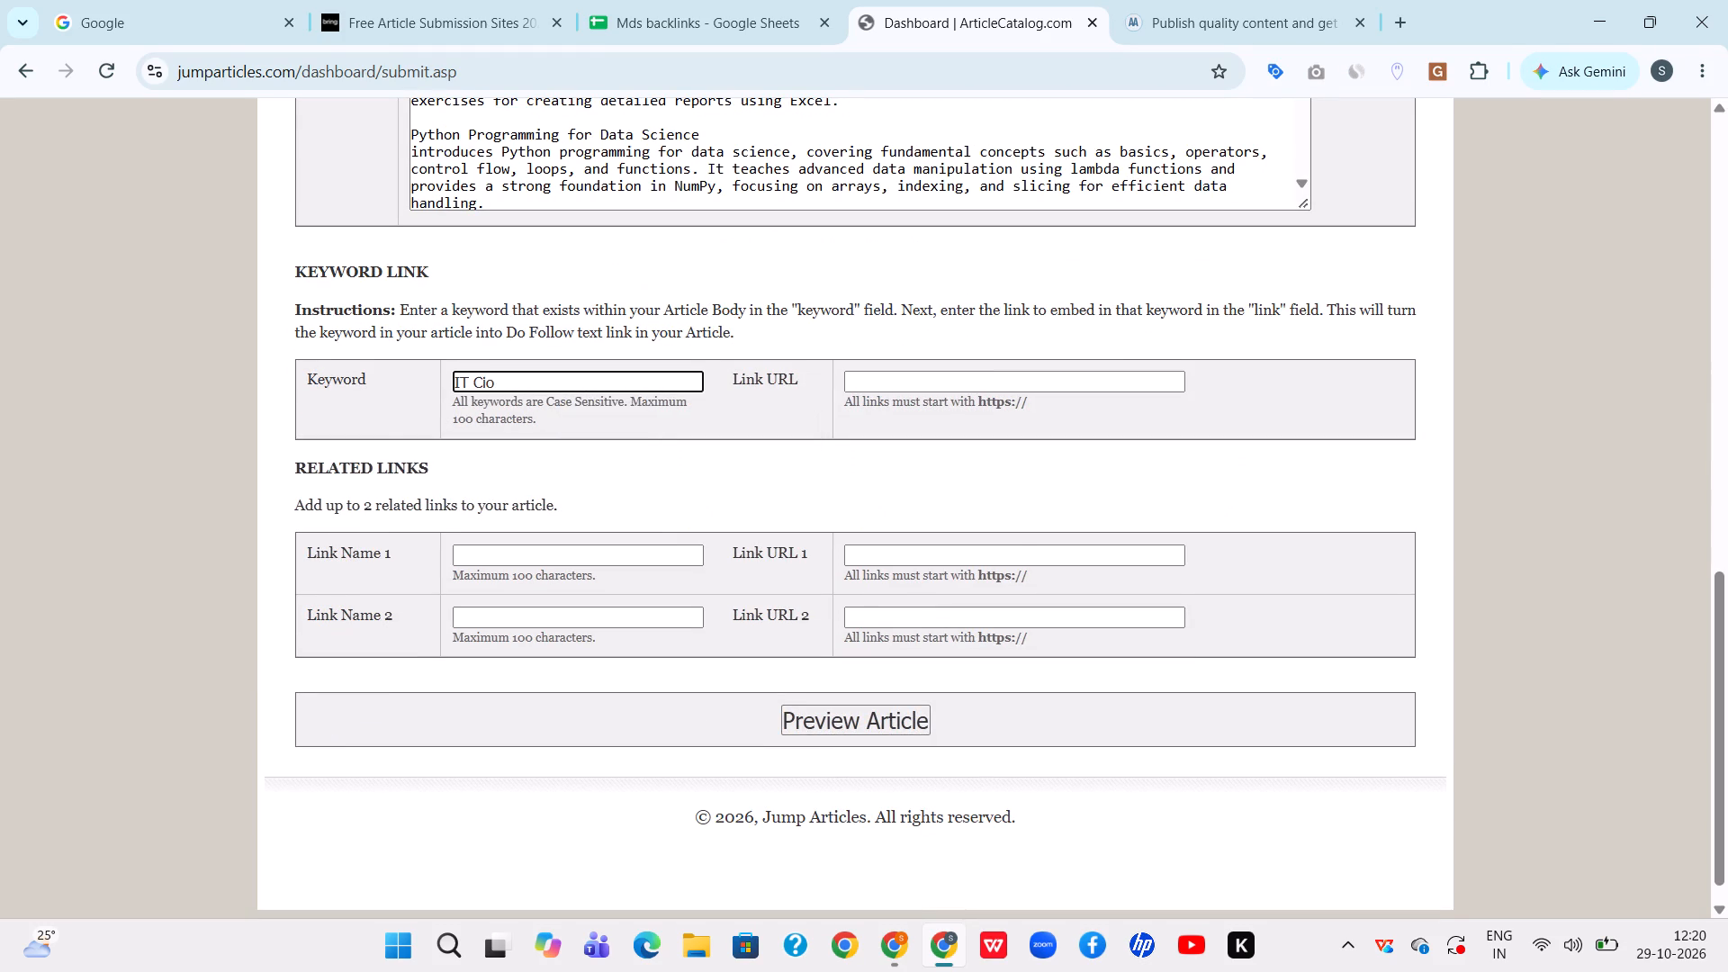
{"action": "key", "text": "BackSpace"}
{"action": "type", "text": "ourses in Nagpur"}
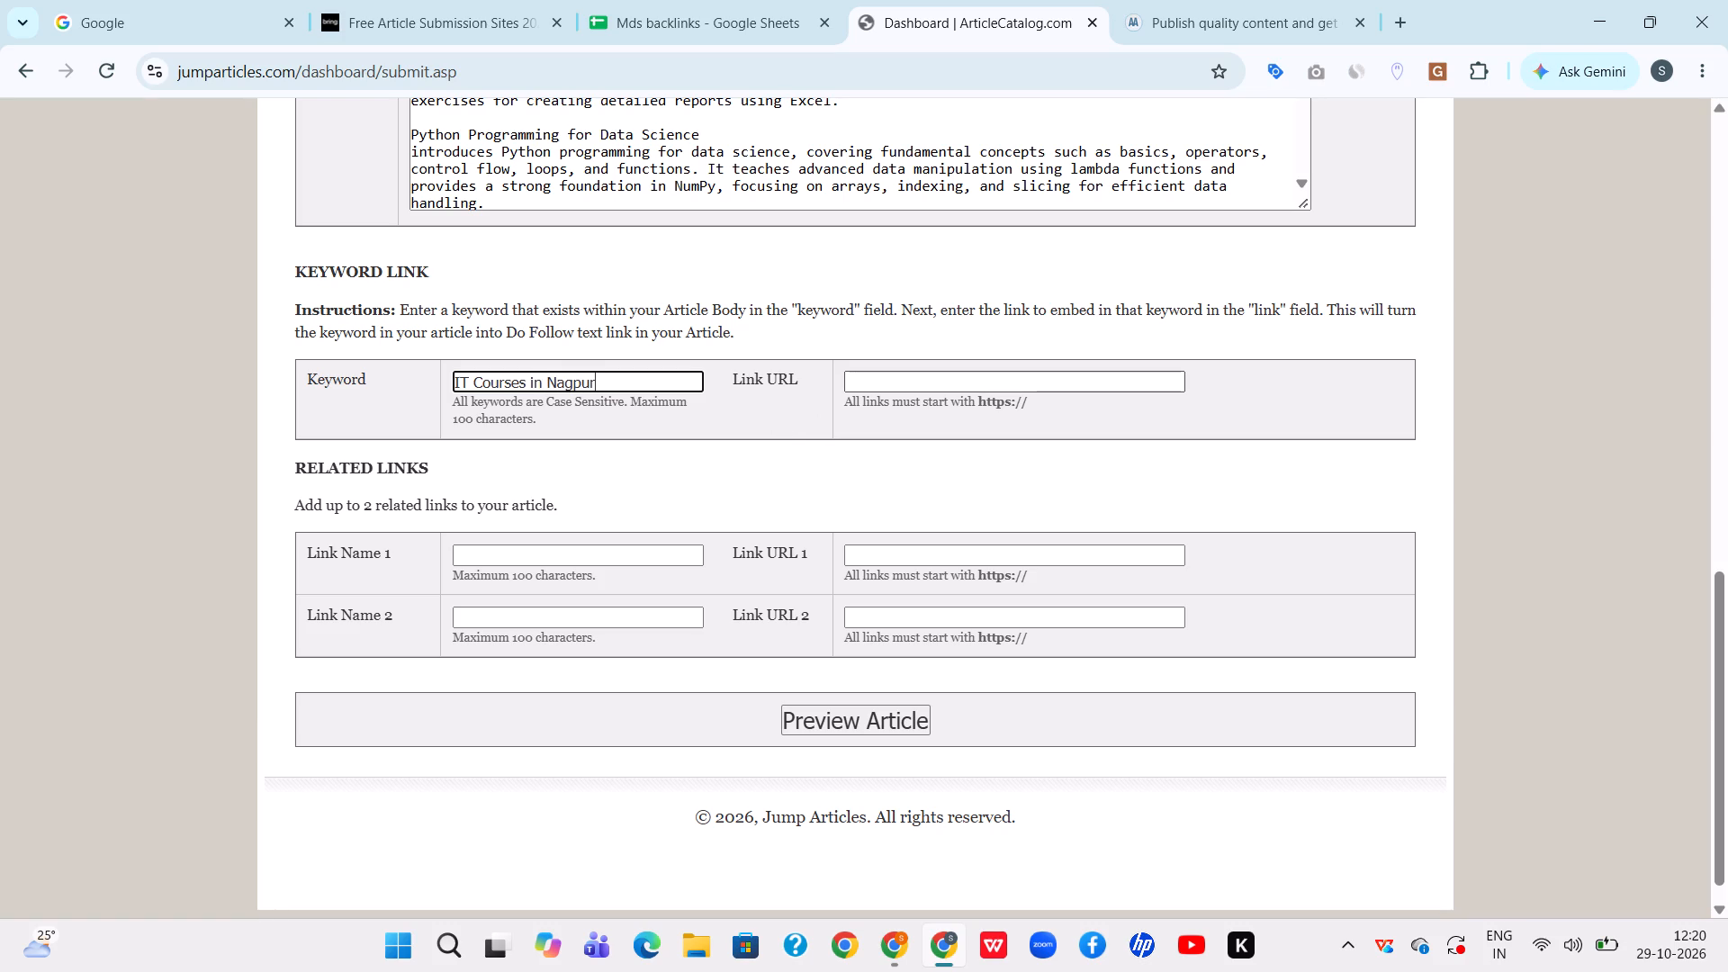
{"action": "left_click", "coordinate": [904, 386]}
{"action": "left_click", "coordinate": [1097, 436]}
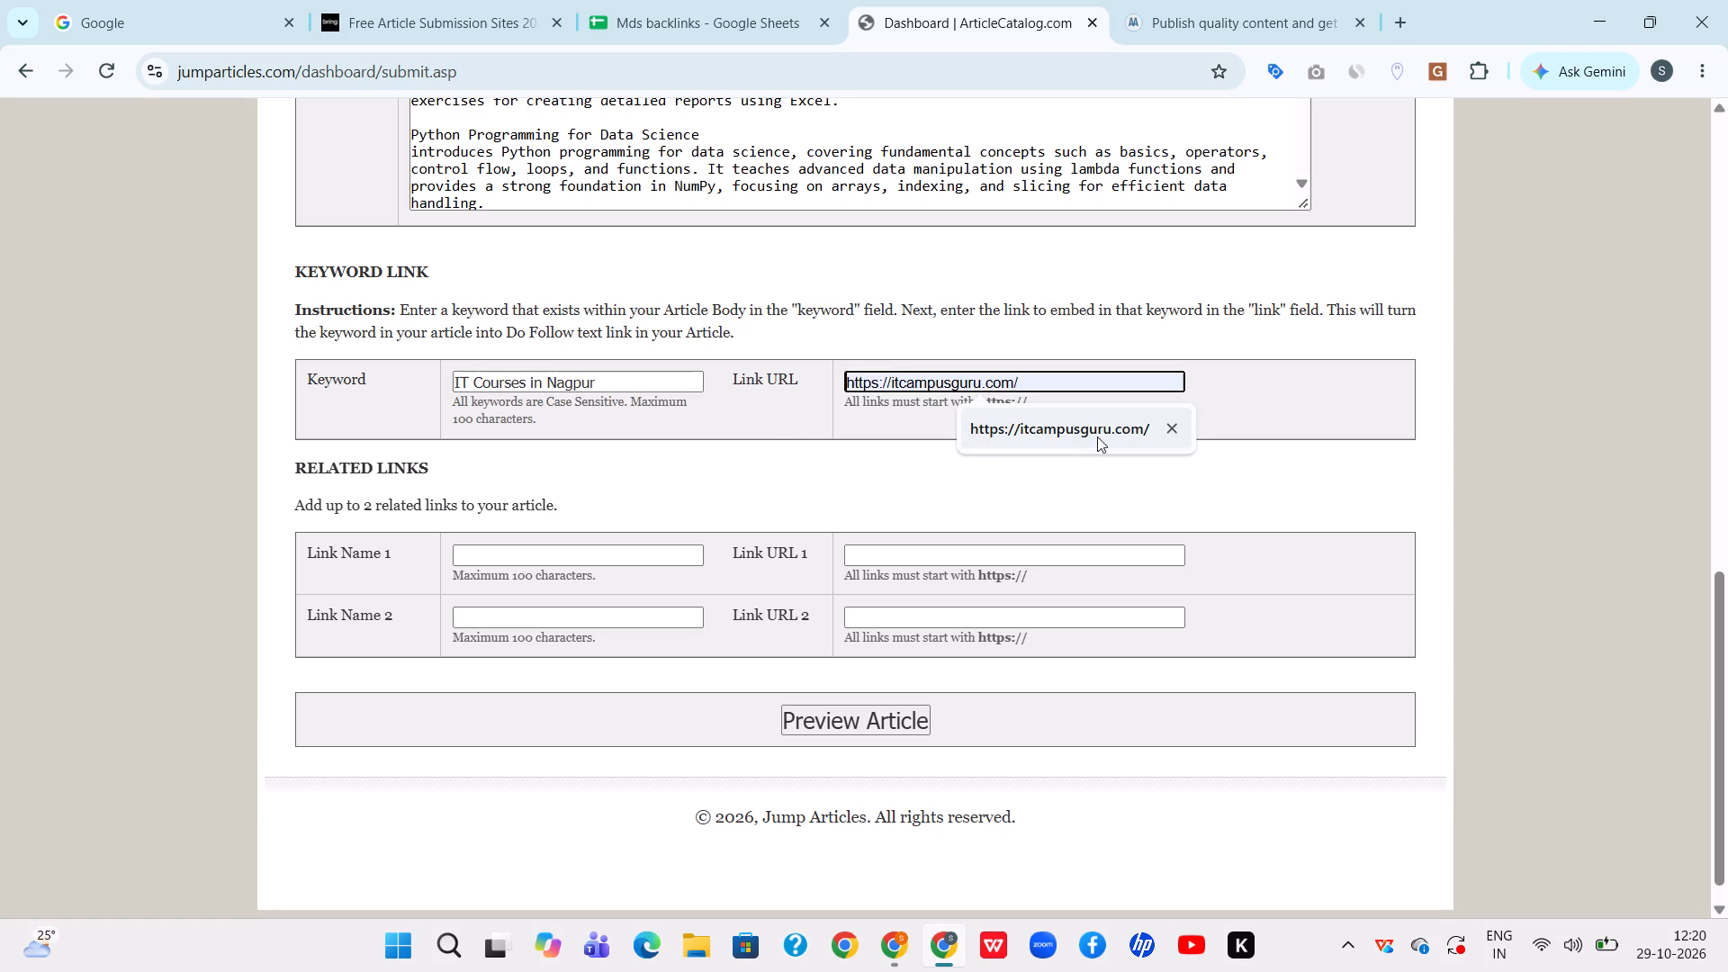
{"action": "left_click", "coordinate": [708, 563]}
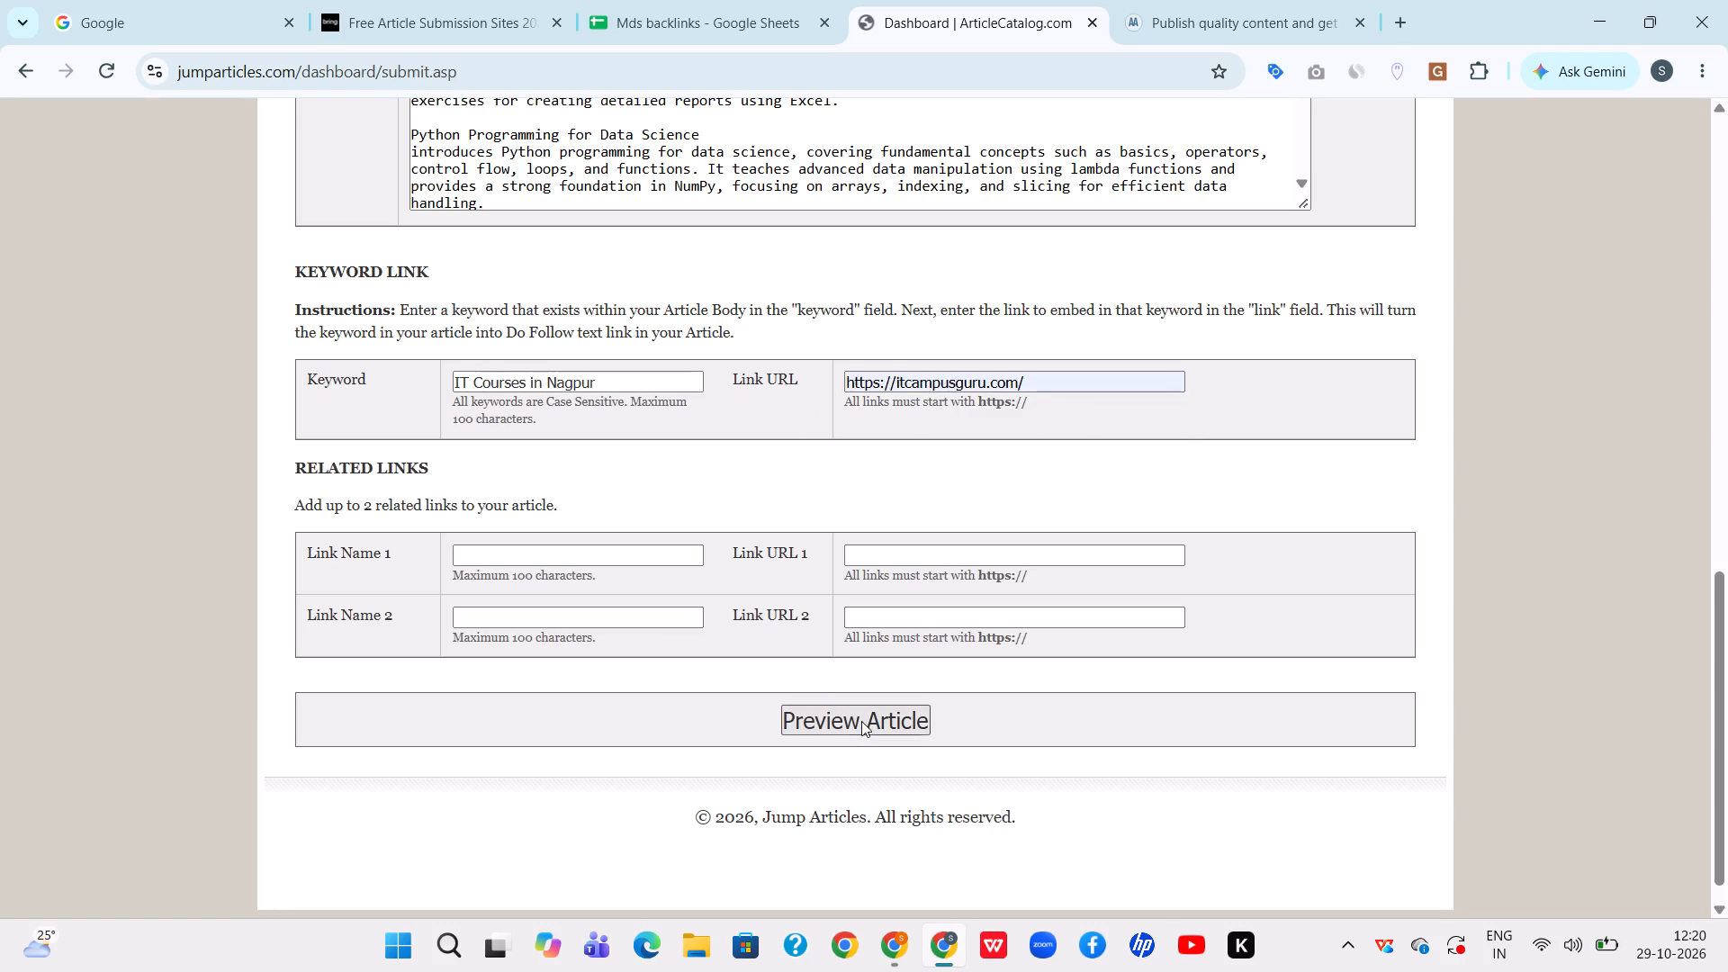
Preview the finished article, review it to the end and submit it for editorial review.
{"action": "left_click", "coordinate": [864, 732]}
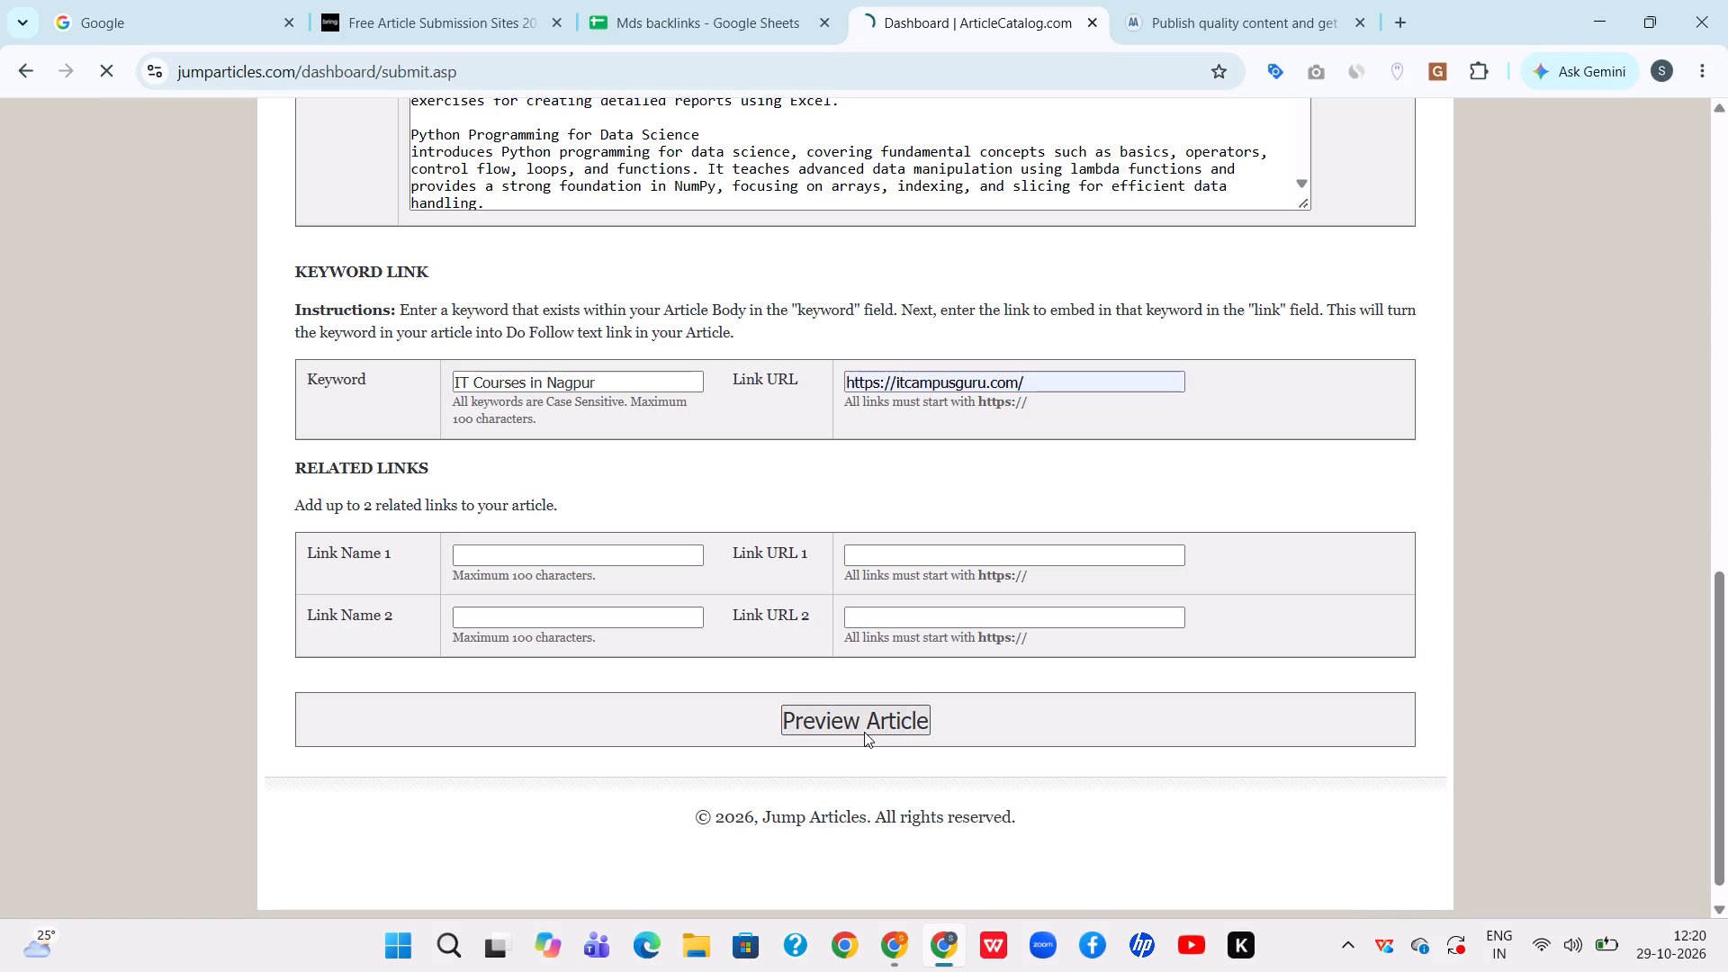
{"action": "scroll", "coordinate": [864, 732], "scroll_direction": "down", "scroll_amount": 1}
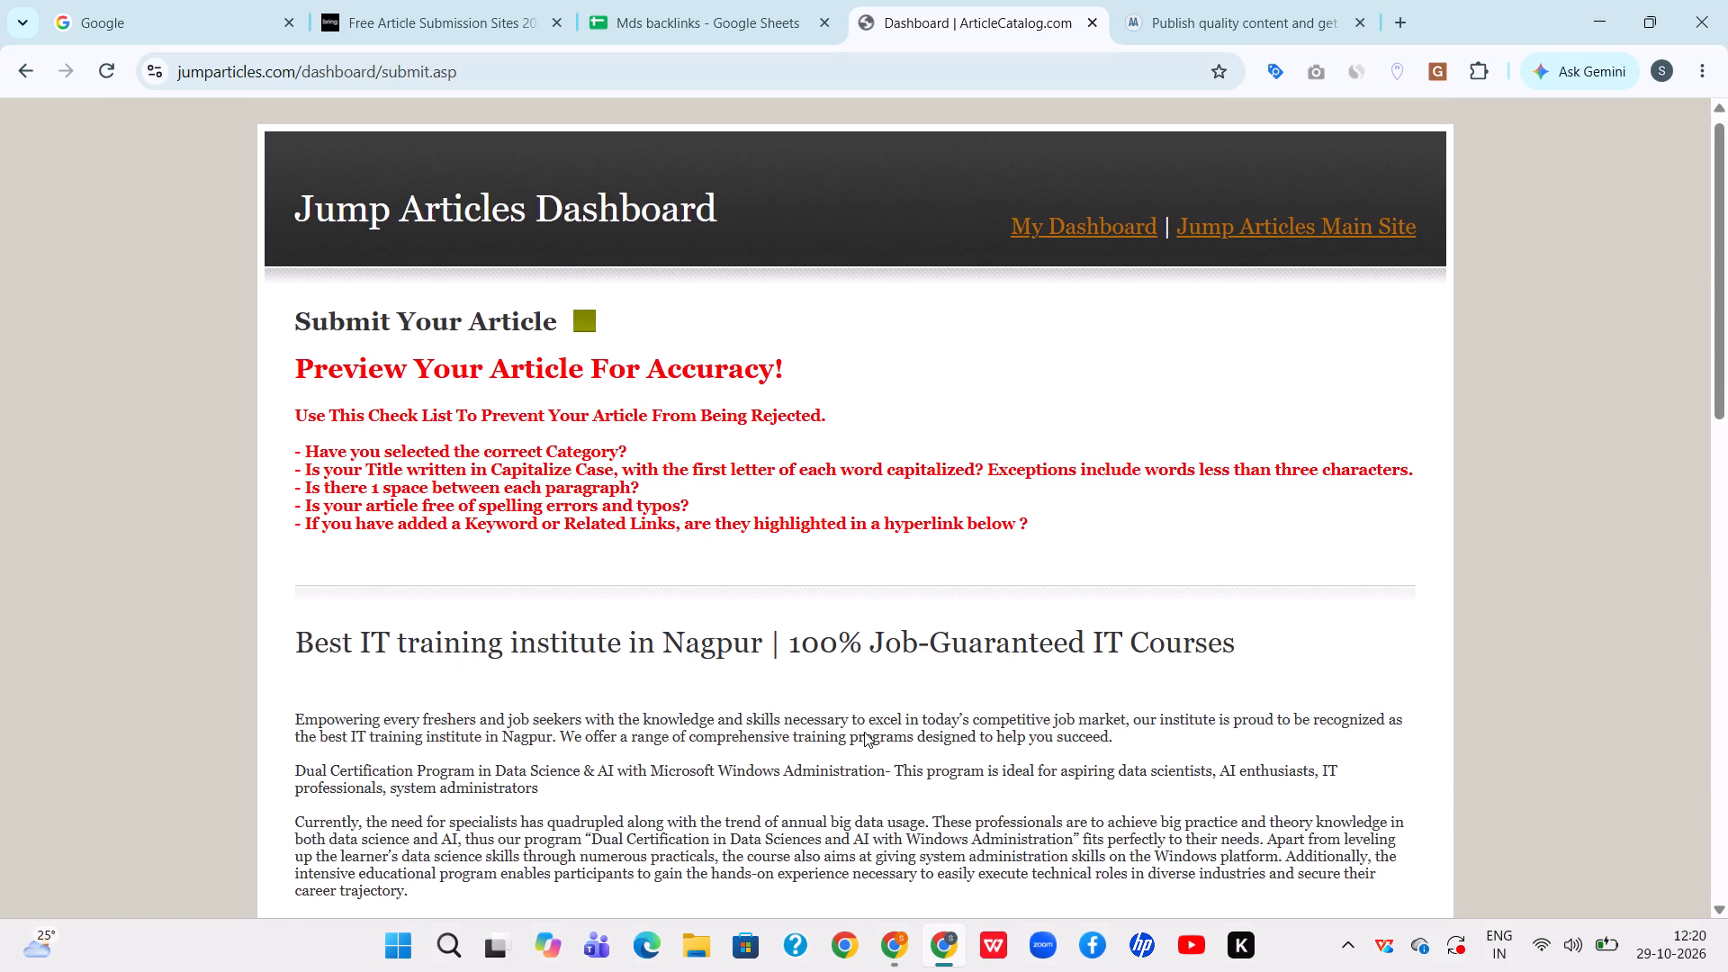
{"action": "scroll", "coordinate": [864, 732], "scroll_direction": "down", "scroll_amount": 2}
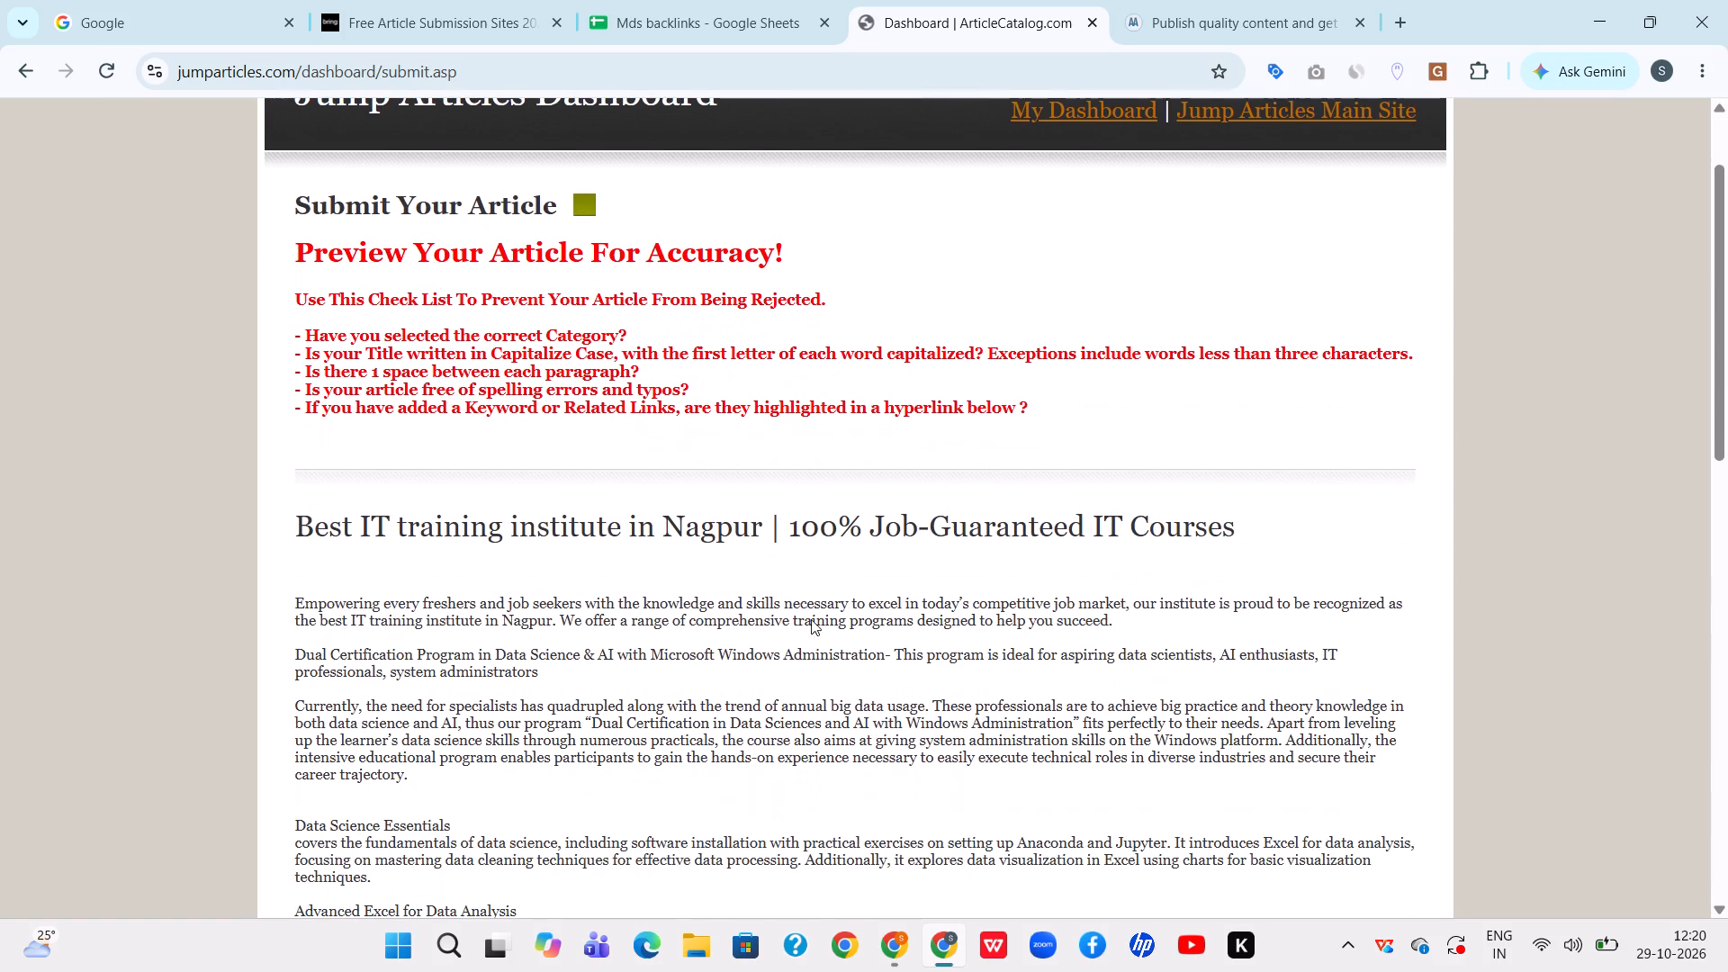
{"action": "scroll", "coordinate": [580, 534], "scroll_direction": "down", "scroll_amount": 6}
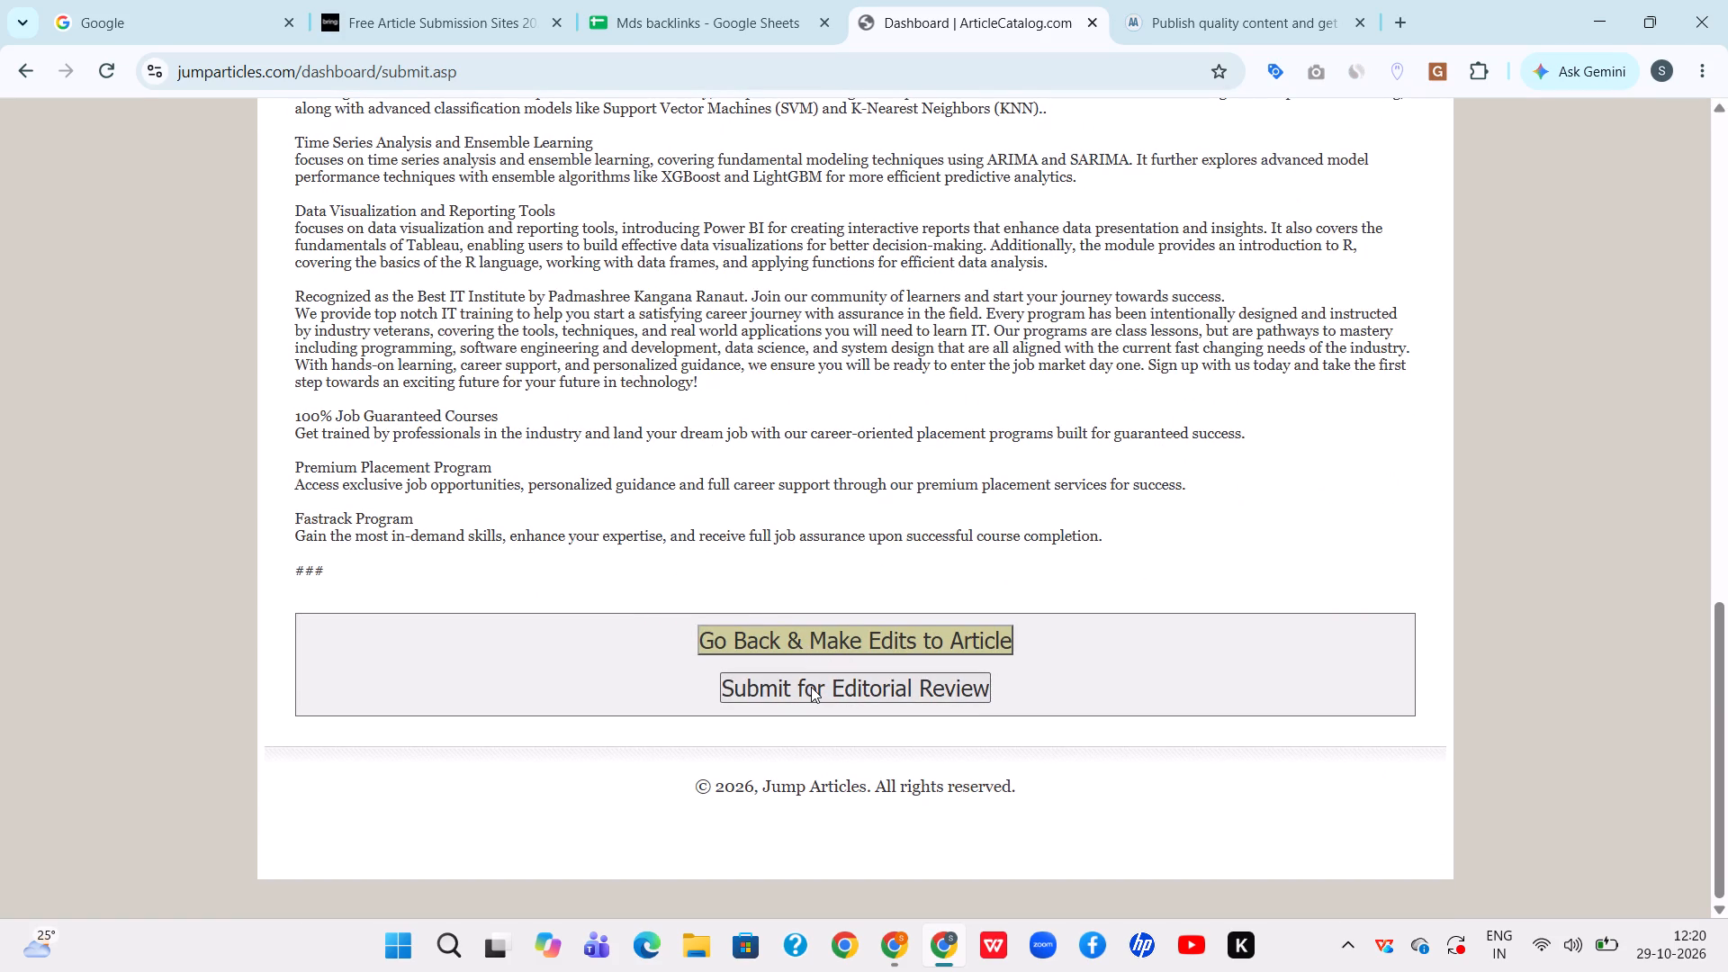
{"action": "left_click", "coordinate": [811, 687]}
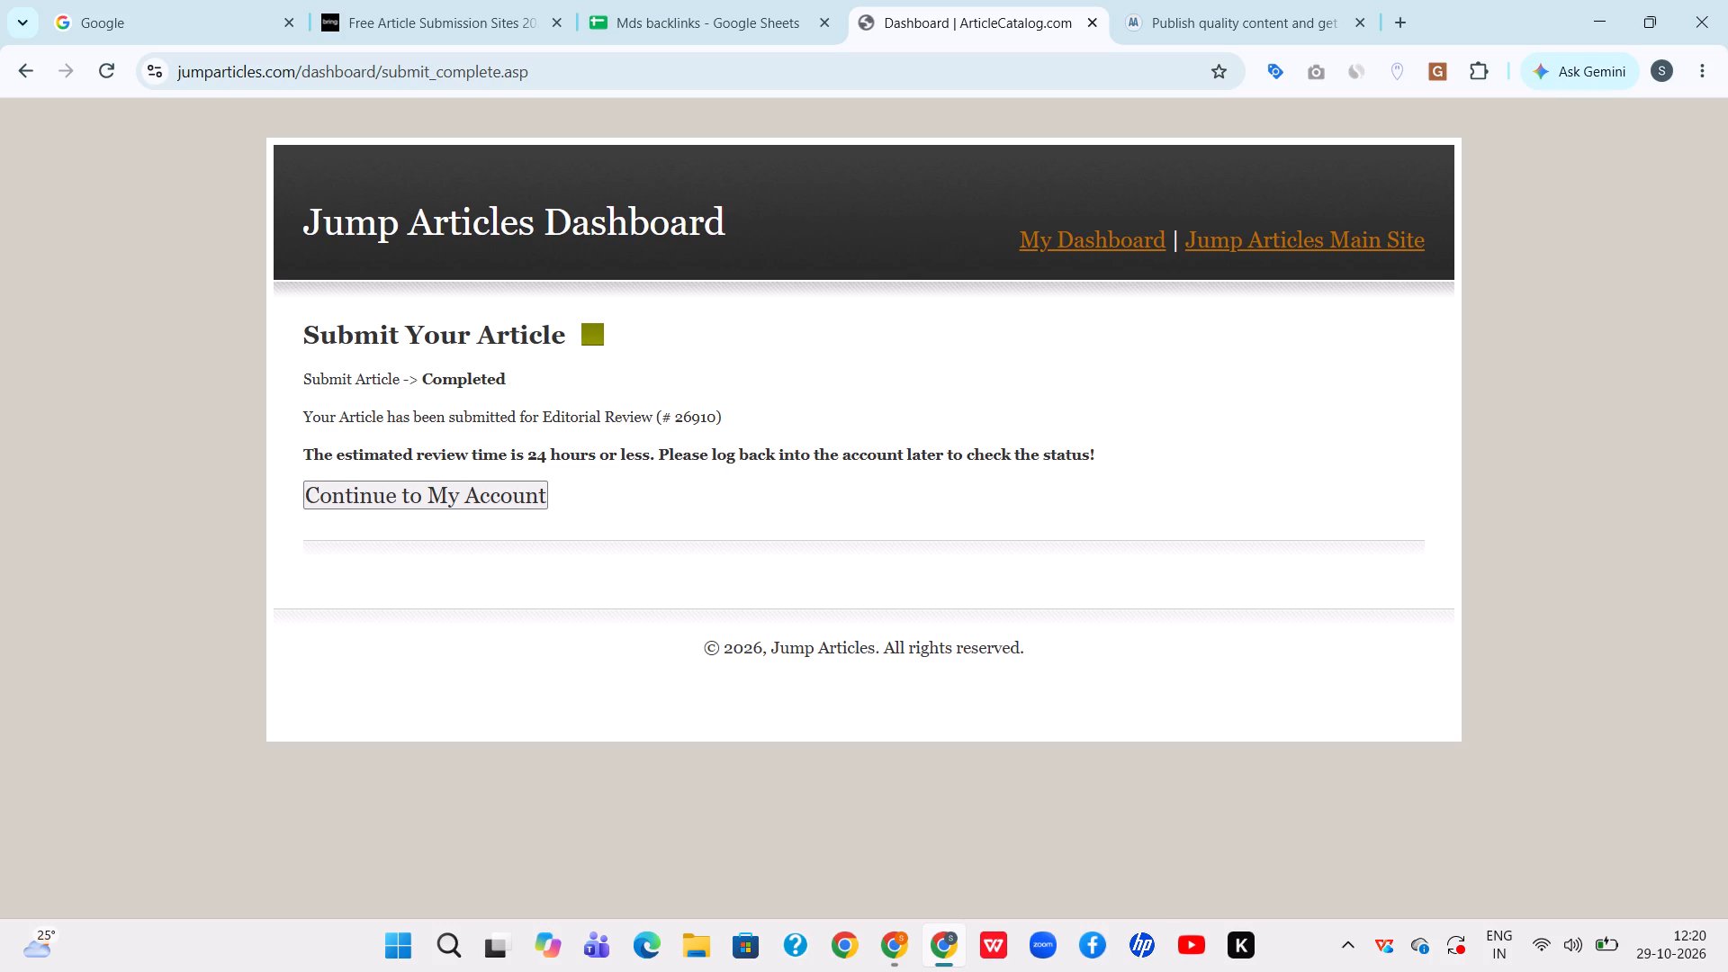
Continue to the Jump Articles account and open the preview of the submitted article.
{"action": "left_click", "coordinate": [456, 496]}
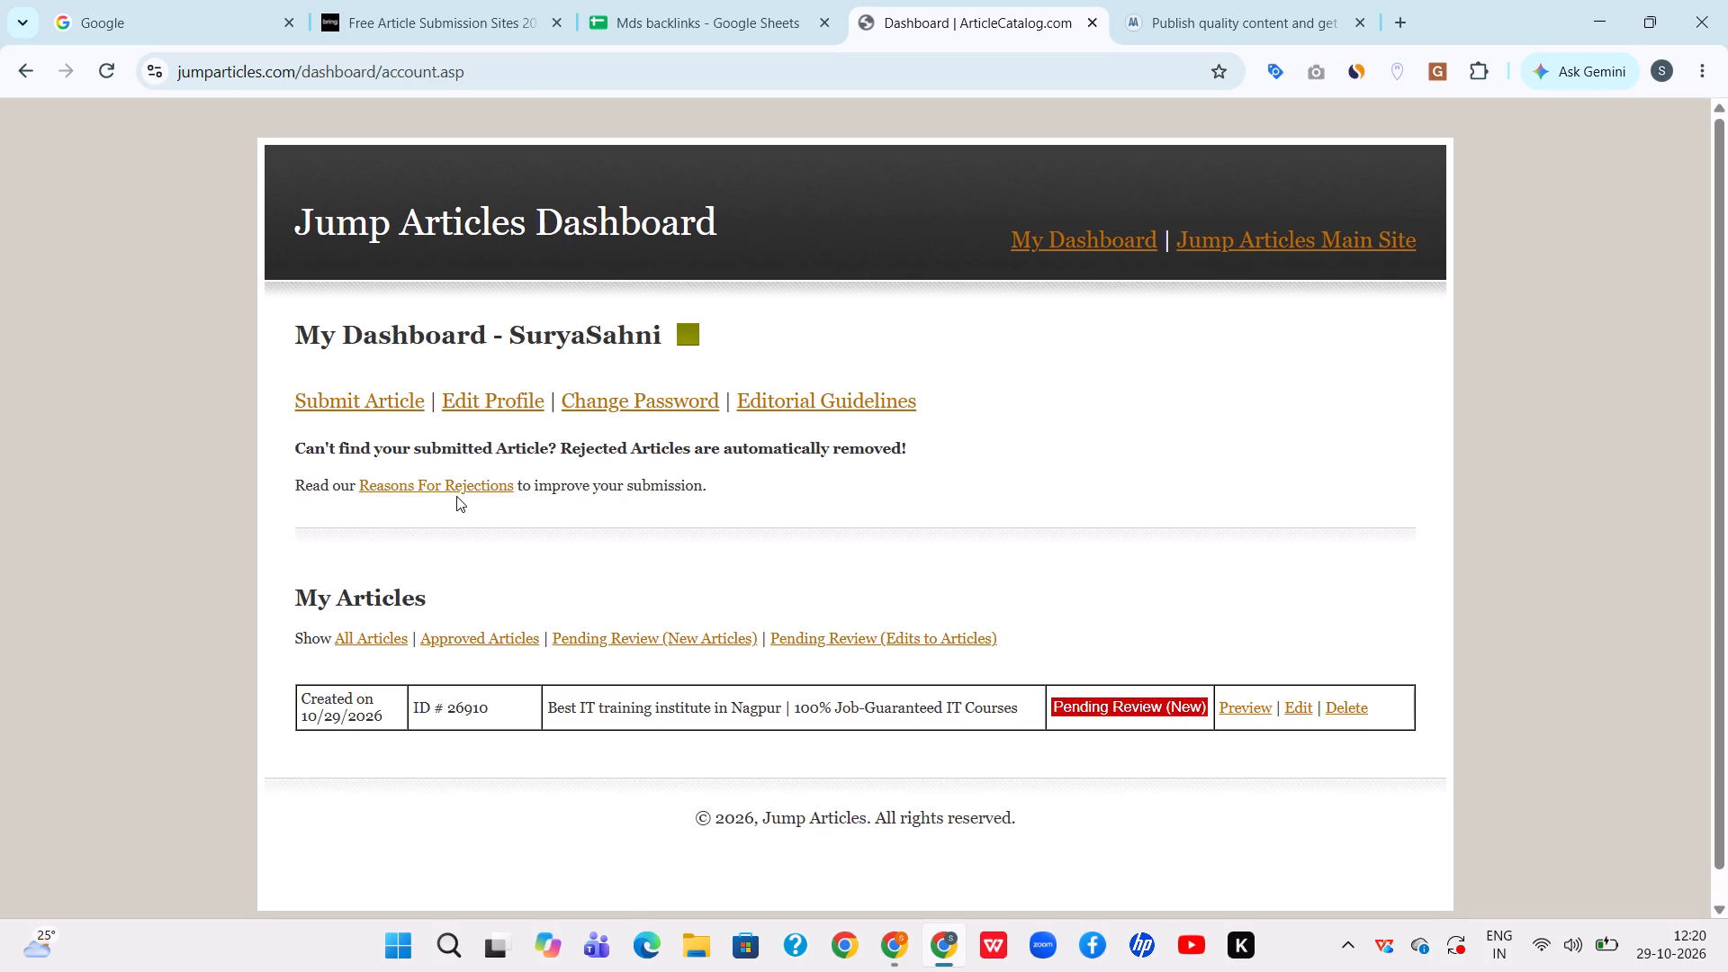
{"action": "left_click", "coordinate": [1261, 709]}
Look through the submitted article's preview page from title to end and return to its top.
{"action": "key", "text": "Page_Down"}
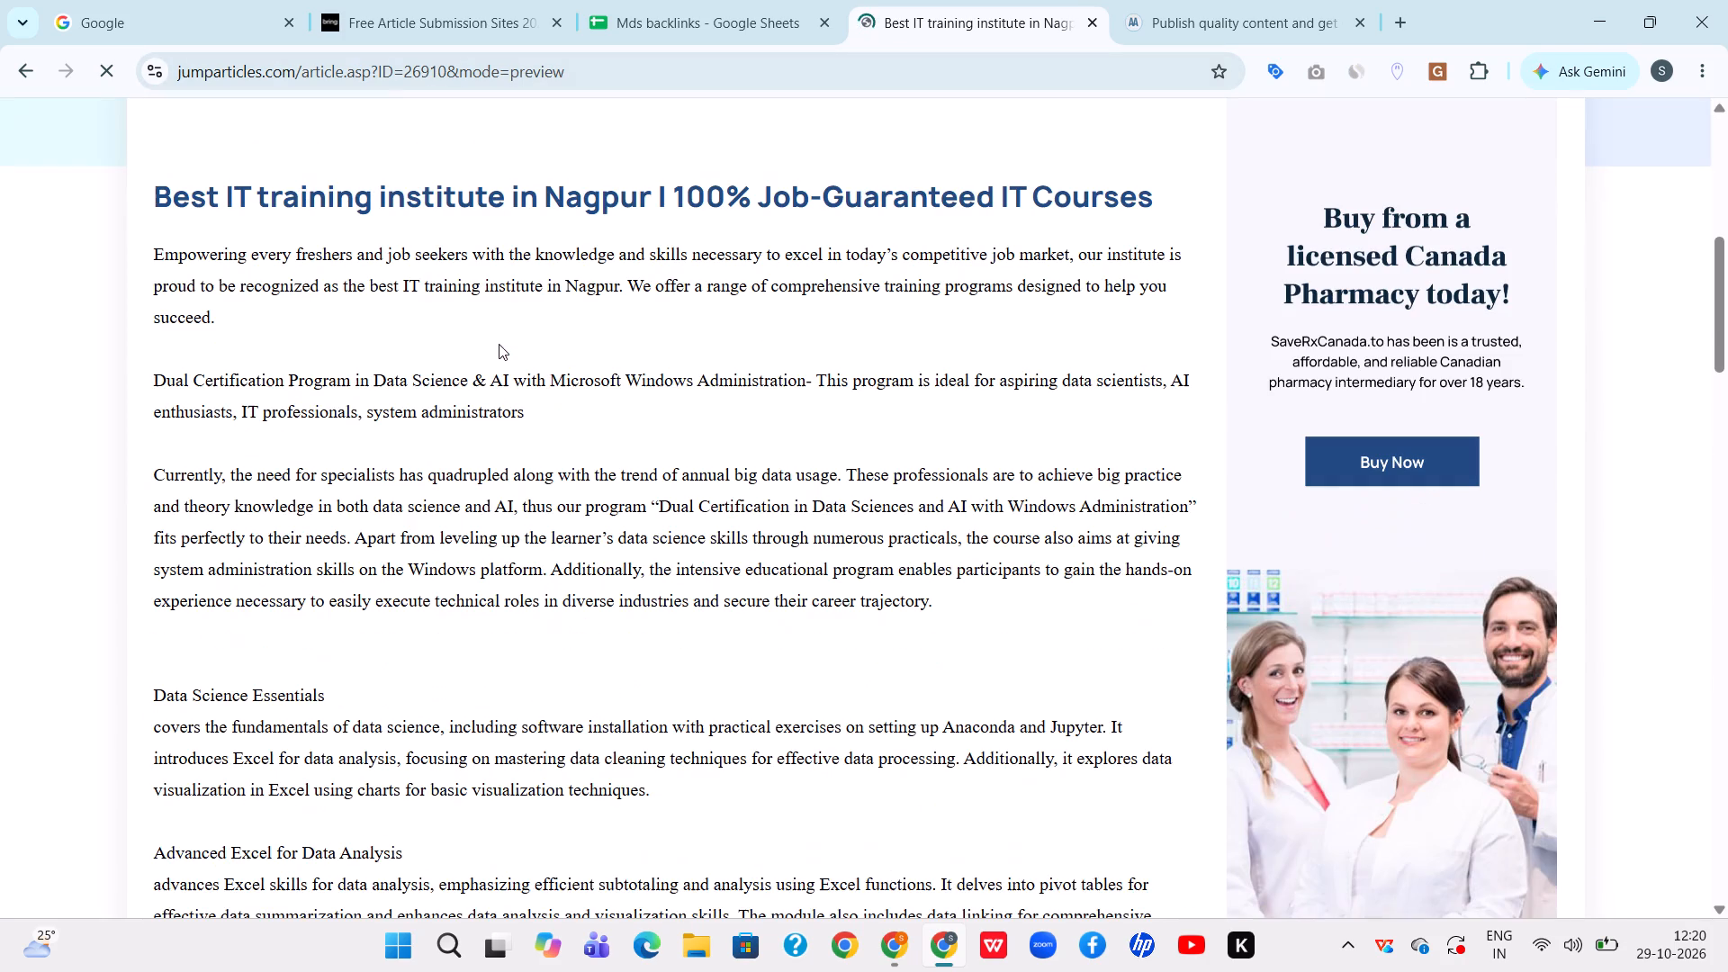
{"action": "scroll", "coordinate": [499, 344], "scroll_direction": "up", "scroll_amount": 1}
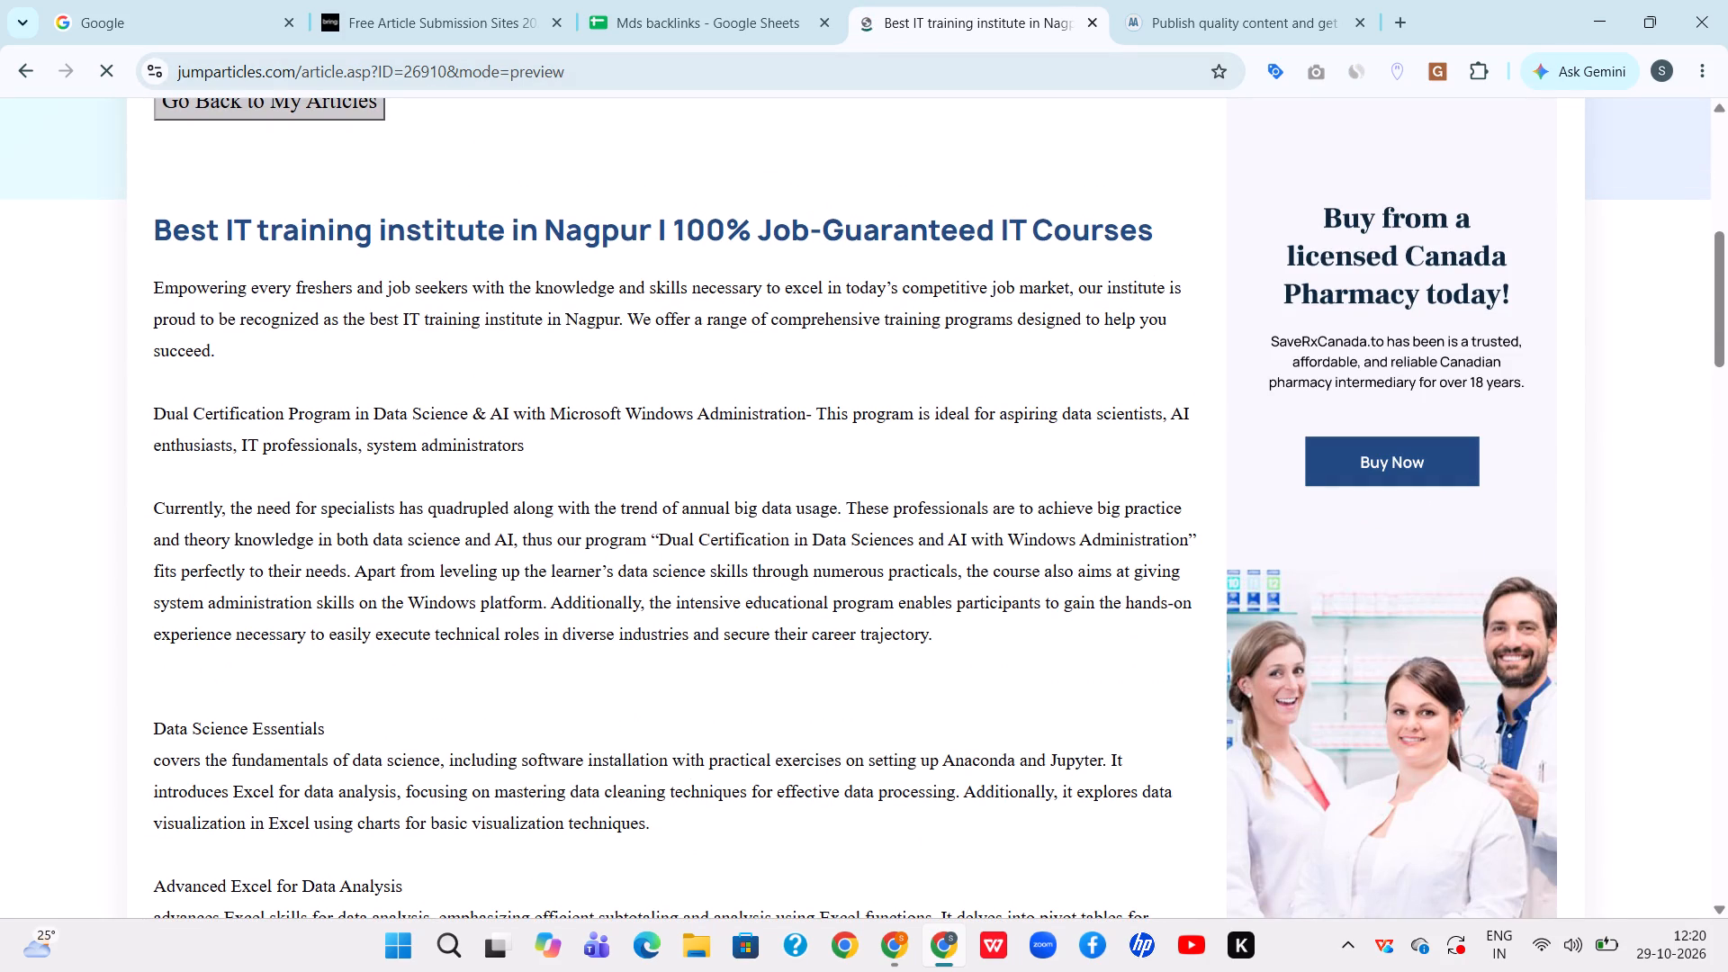
{"action": "key", "text": "Page_Down"}
{"action": "key", "text": "Page_Down"}
{"action": "key", "text": "Page_Down"}
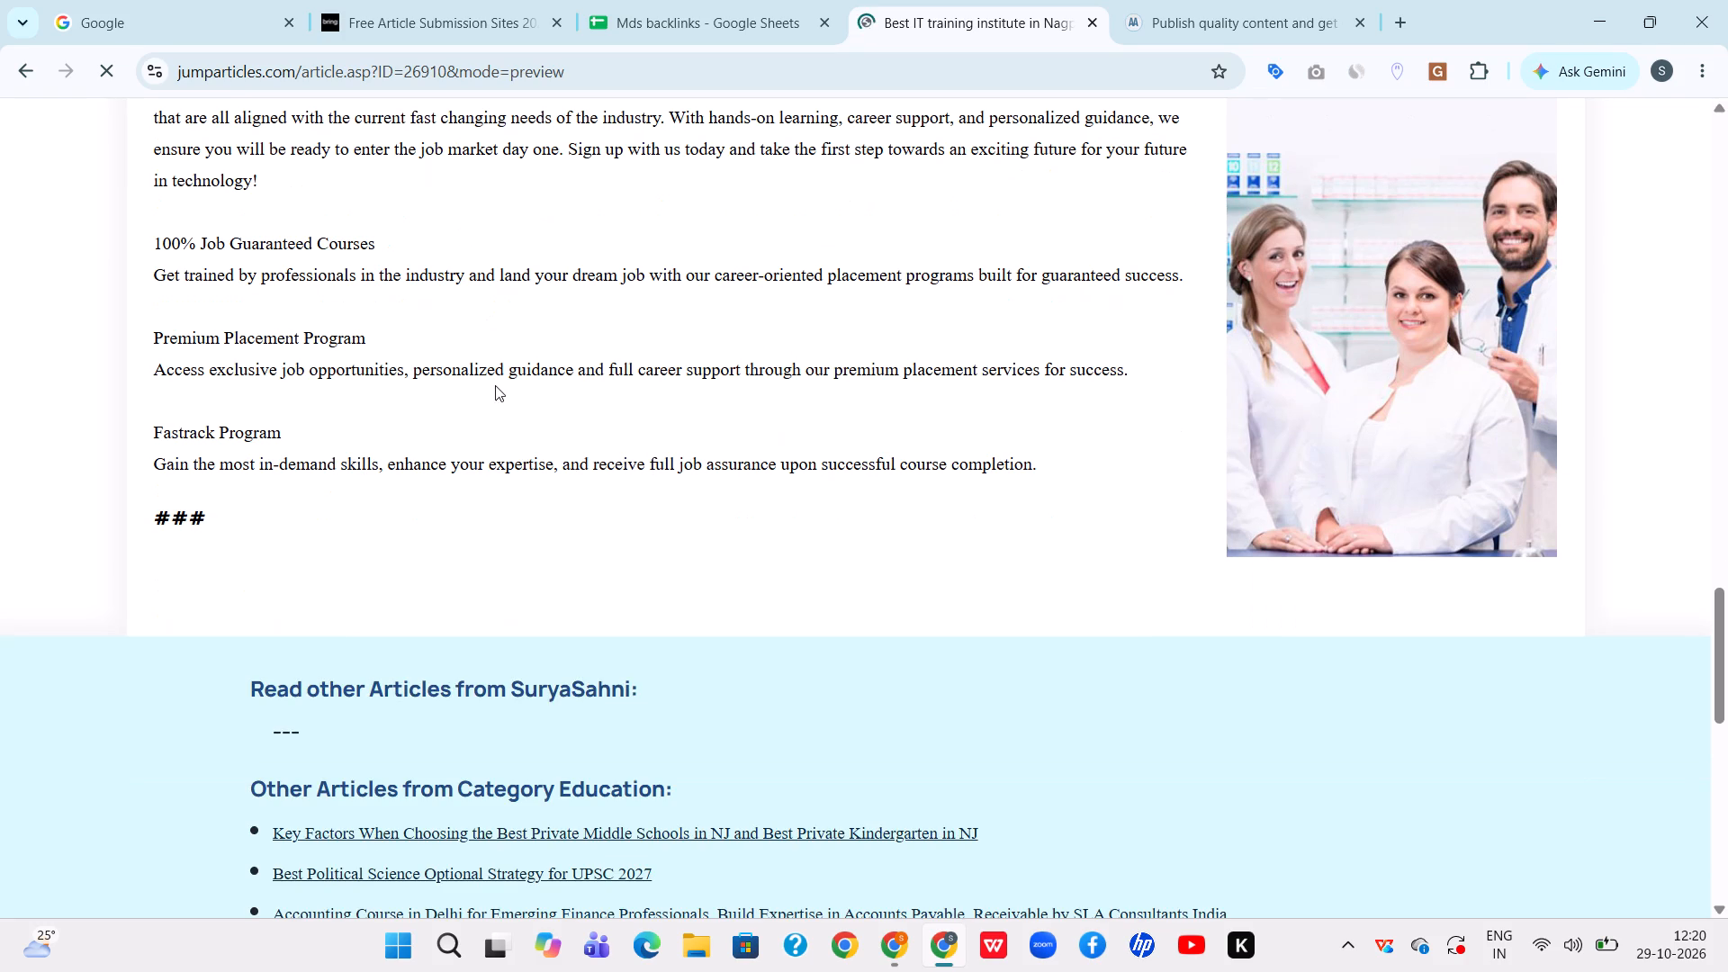
{"action": "key", "text": "Page_Up"}
{"action": "key", "text": "Page_Up"}
{"action": "key", "text": "Page_Up"}
{"action": "key", "text": "Page_Up"}
{"action": "key", "text": "Page_Up"}
{"action": "key", "text": "Page_Up"}
{"action": "key", "text": "Page_Up"}
{"action": "key", "text": "Page_Up"}
{"action": "key", "text": "Page_Up"}
{"action": "key", "text": "Page_Up"}
{"action": "key", "text": "Page_Up"}
{"action": "key", "text": "Page_Up"}
{"action": "key", "text": "Page_Up"}
{"action": "key", "text": "Page_Up"}
{"action": "key", "text": "Page_Up"}
{"action": "key", "text": "Page_Up"}
{"action": "key", "text": "Page_Up"}
{"action": "key", "text": "Page_Up"}
{"action": "key", "text": "Page_Up"}
{"action": "key", "text": "Page_Up"}
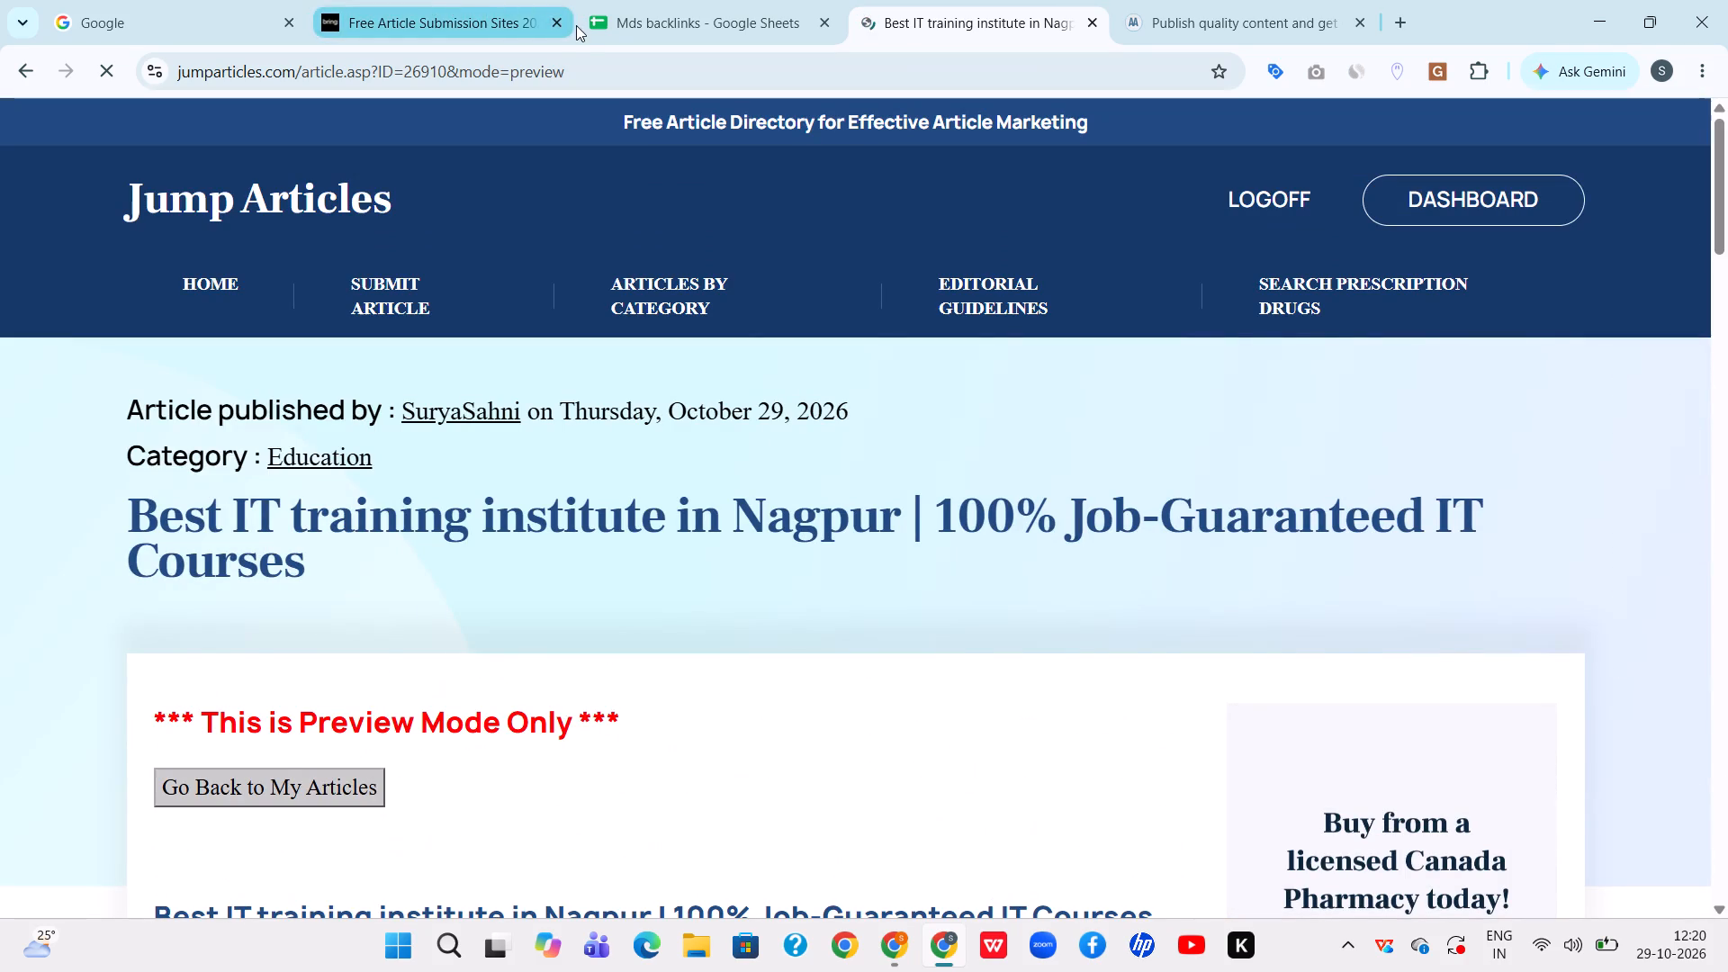
Copy the article's preview URL into column H of the Mds backlinks sheet, below the articlealley link.
{"action": "left_click", "coordinate": [574, 89]}
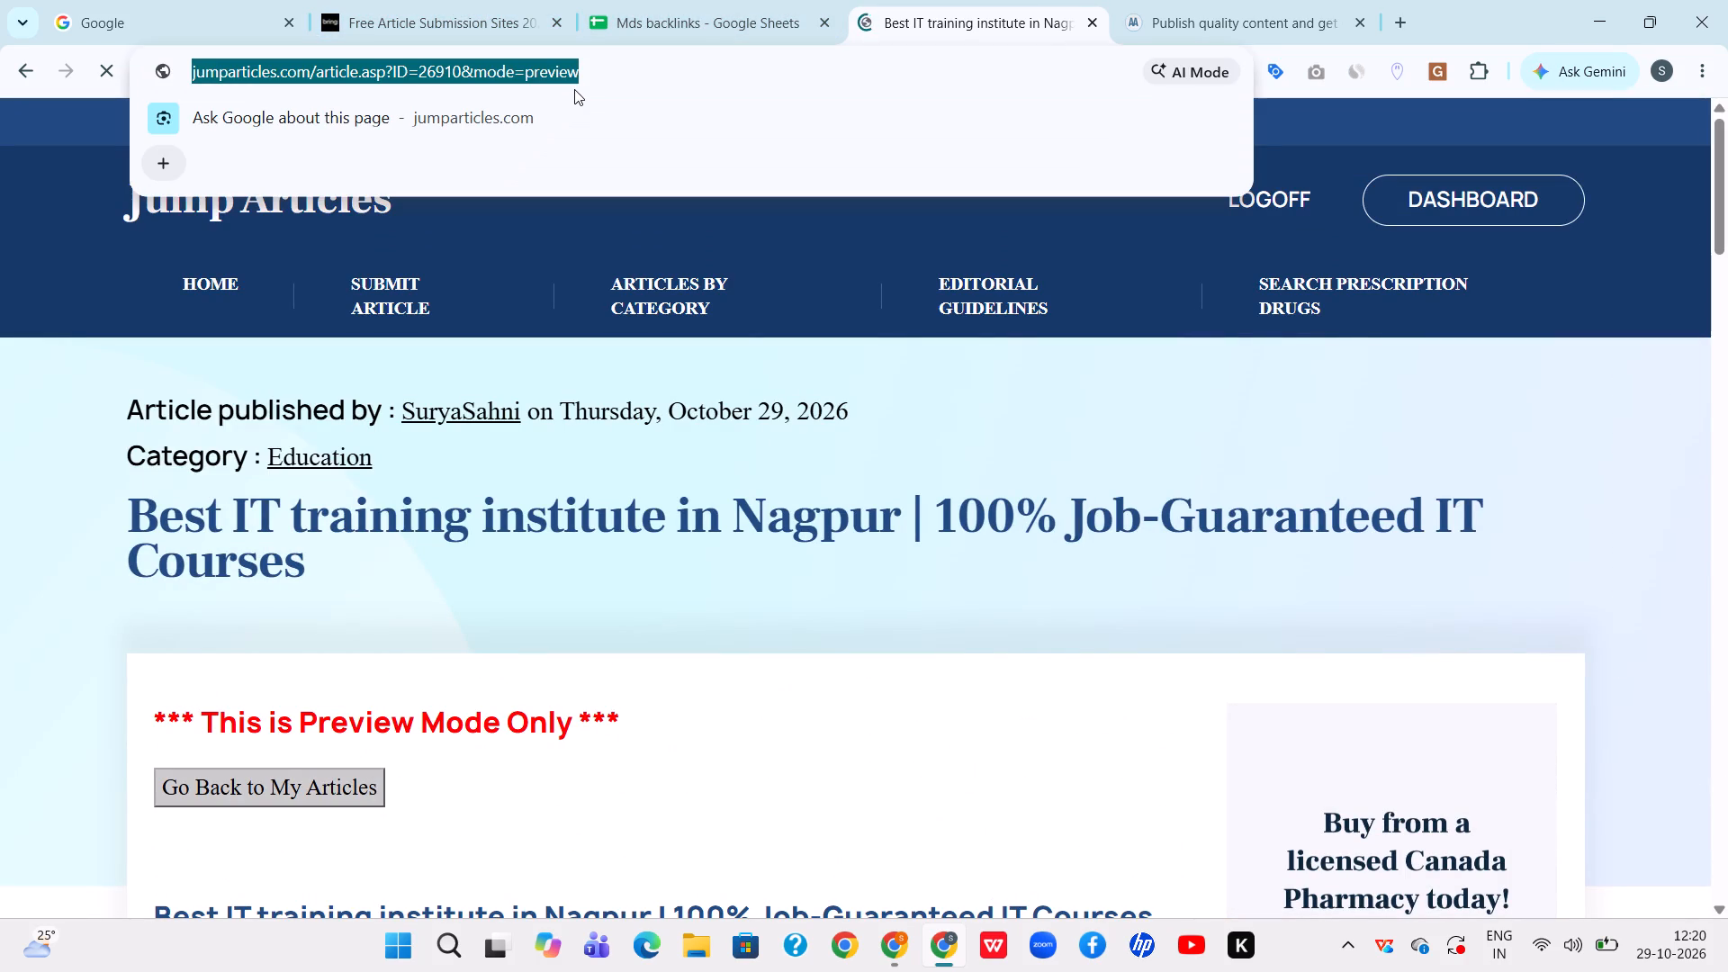
{"action": "key", "text": "ctrl+c"}
{"action": "left_click", "coordinate": [682, 1]}
{"action": "key", "text": "ctrl+v"}
Locate the 29/10/2026 entry in column C of the Surya sheet and select the empty link cell beside it in column D.
{"action": "key", "text": "Left"}
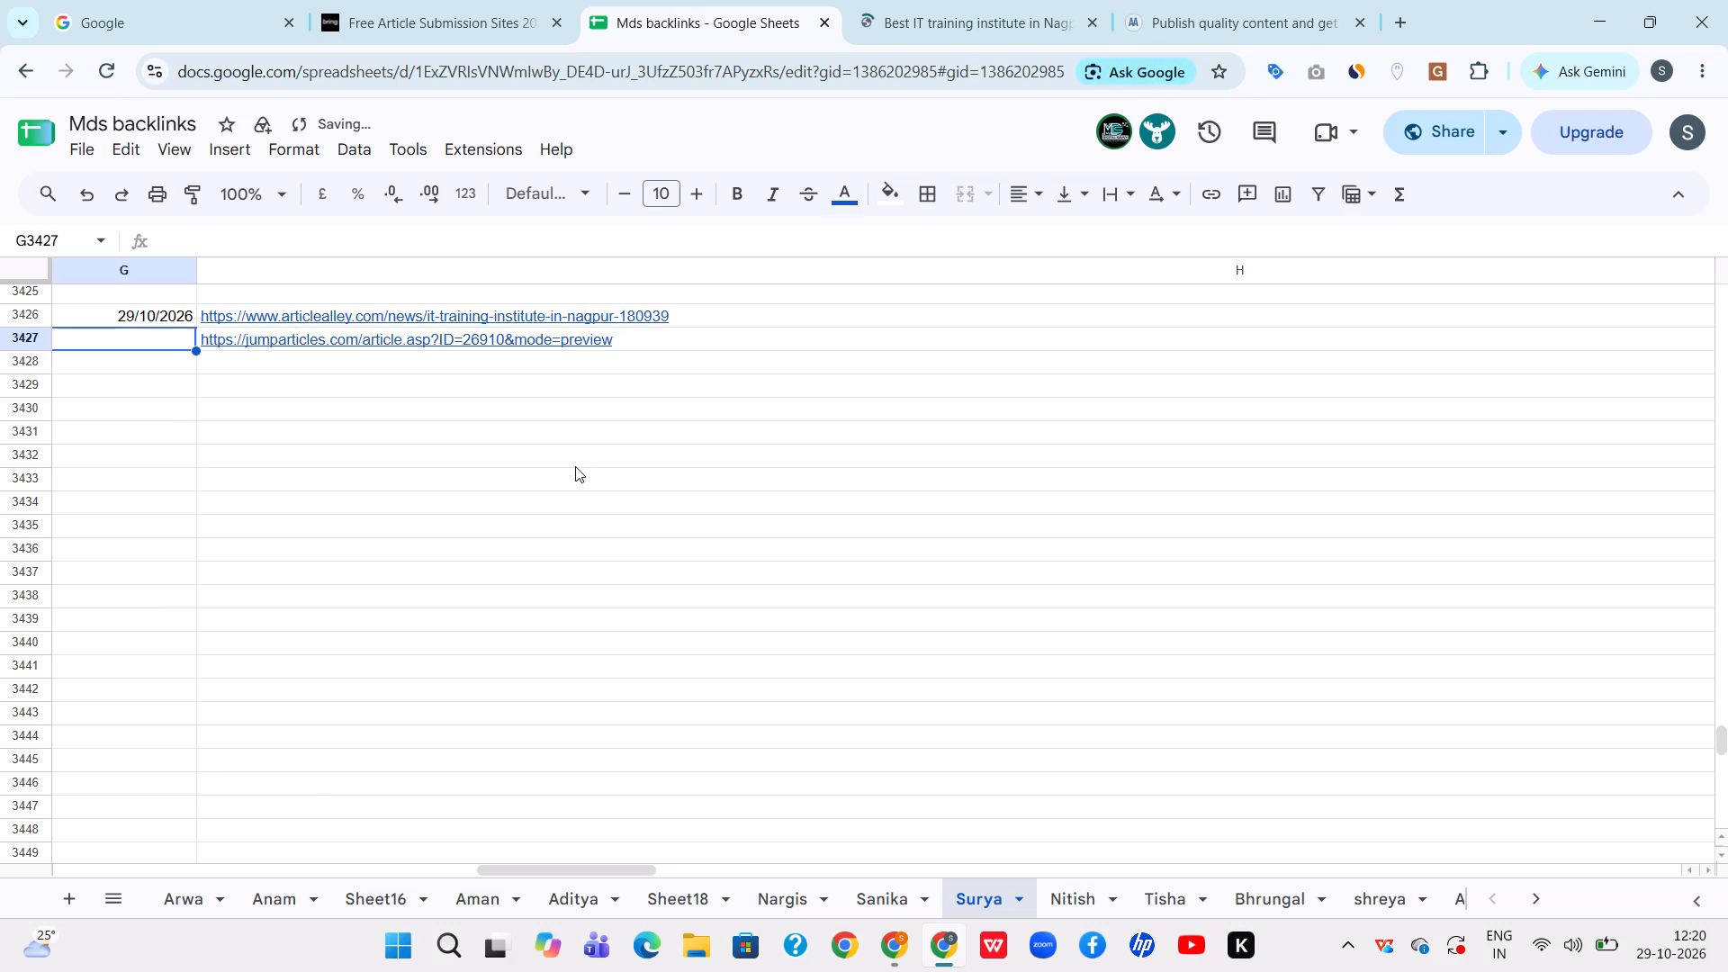
{"action": "key", "text": "Left"}
{"action": "key", "text": "Left"}
{"action": "key", "text": "Left"}
{"action": "key", "text": "Left"}
{"action": "key", "text": "Page_Down"}
{"action": "key", "text": "Page_Down"}
{"action": "key", "text": "Page_Down"}
{"action": "key", "text": "Page_Down"}
{"action": "key", "text": "Page_Down"}
{"action": "key", "text": "Page_Down"}
{"action": "key", "text": "Page_Down"}
{"action": "key", "text": "Page_Down"}
{"action": "key", "text": "Page_Down"}
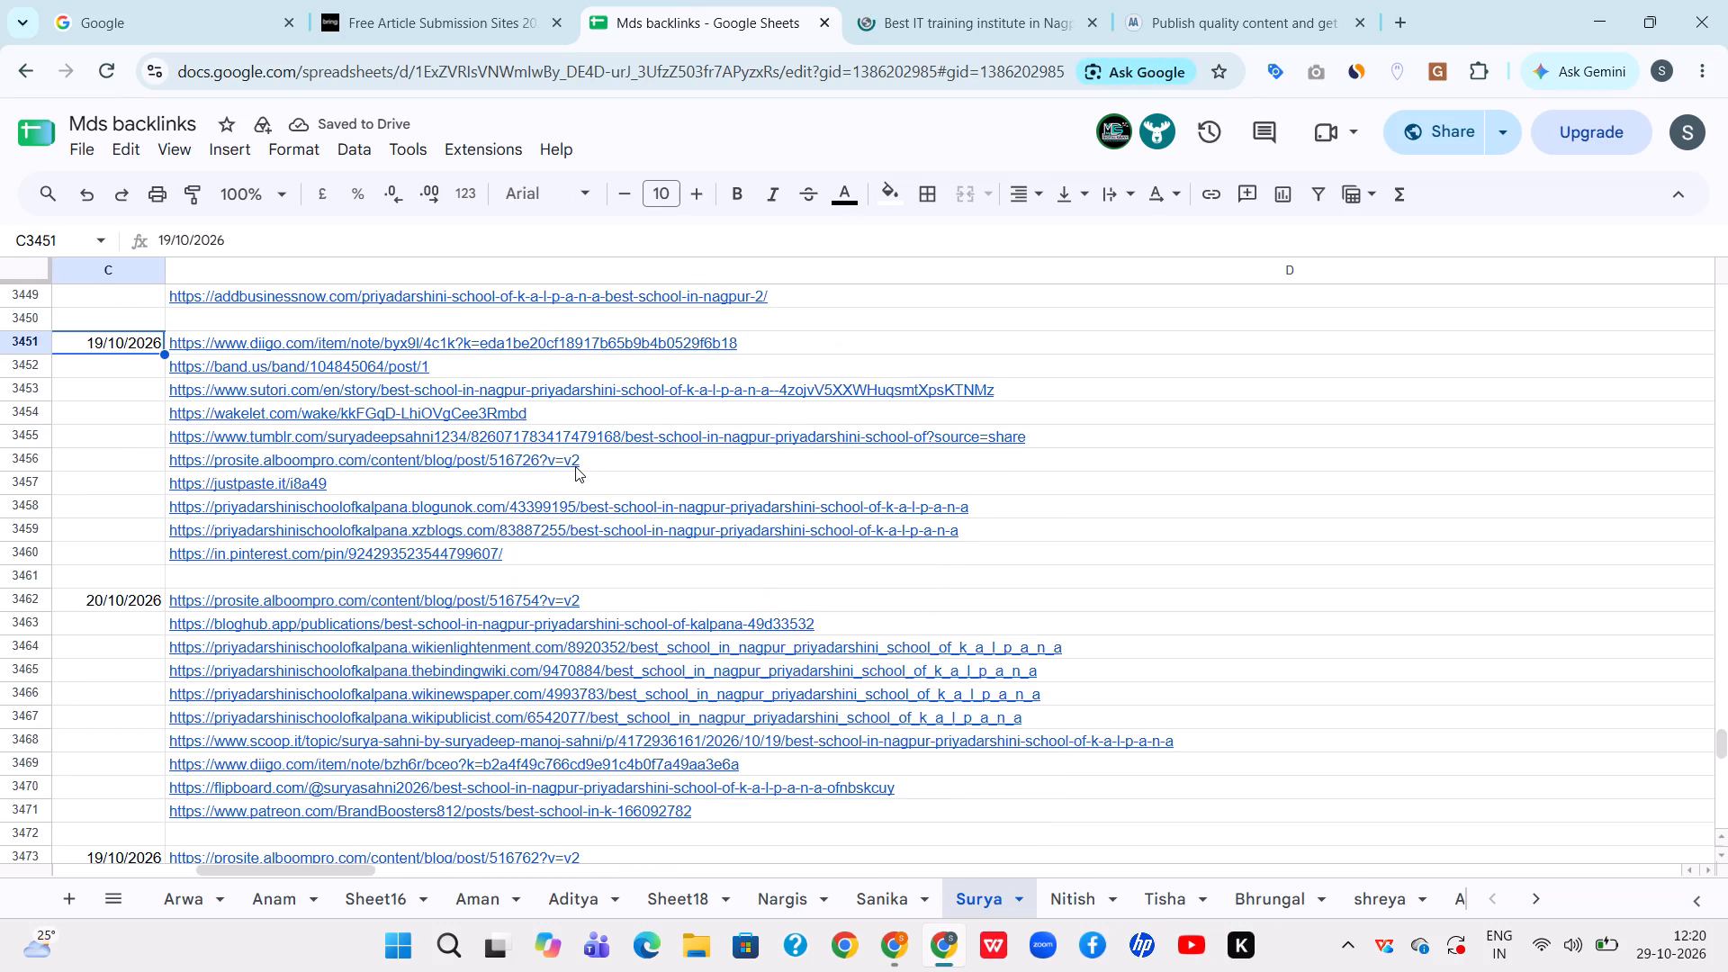
{"action": "scroll", "coordinate": [575, 466], "scroll_direction": "up", "scroll_amount": 8}
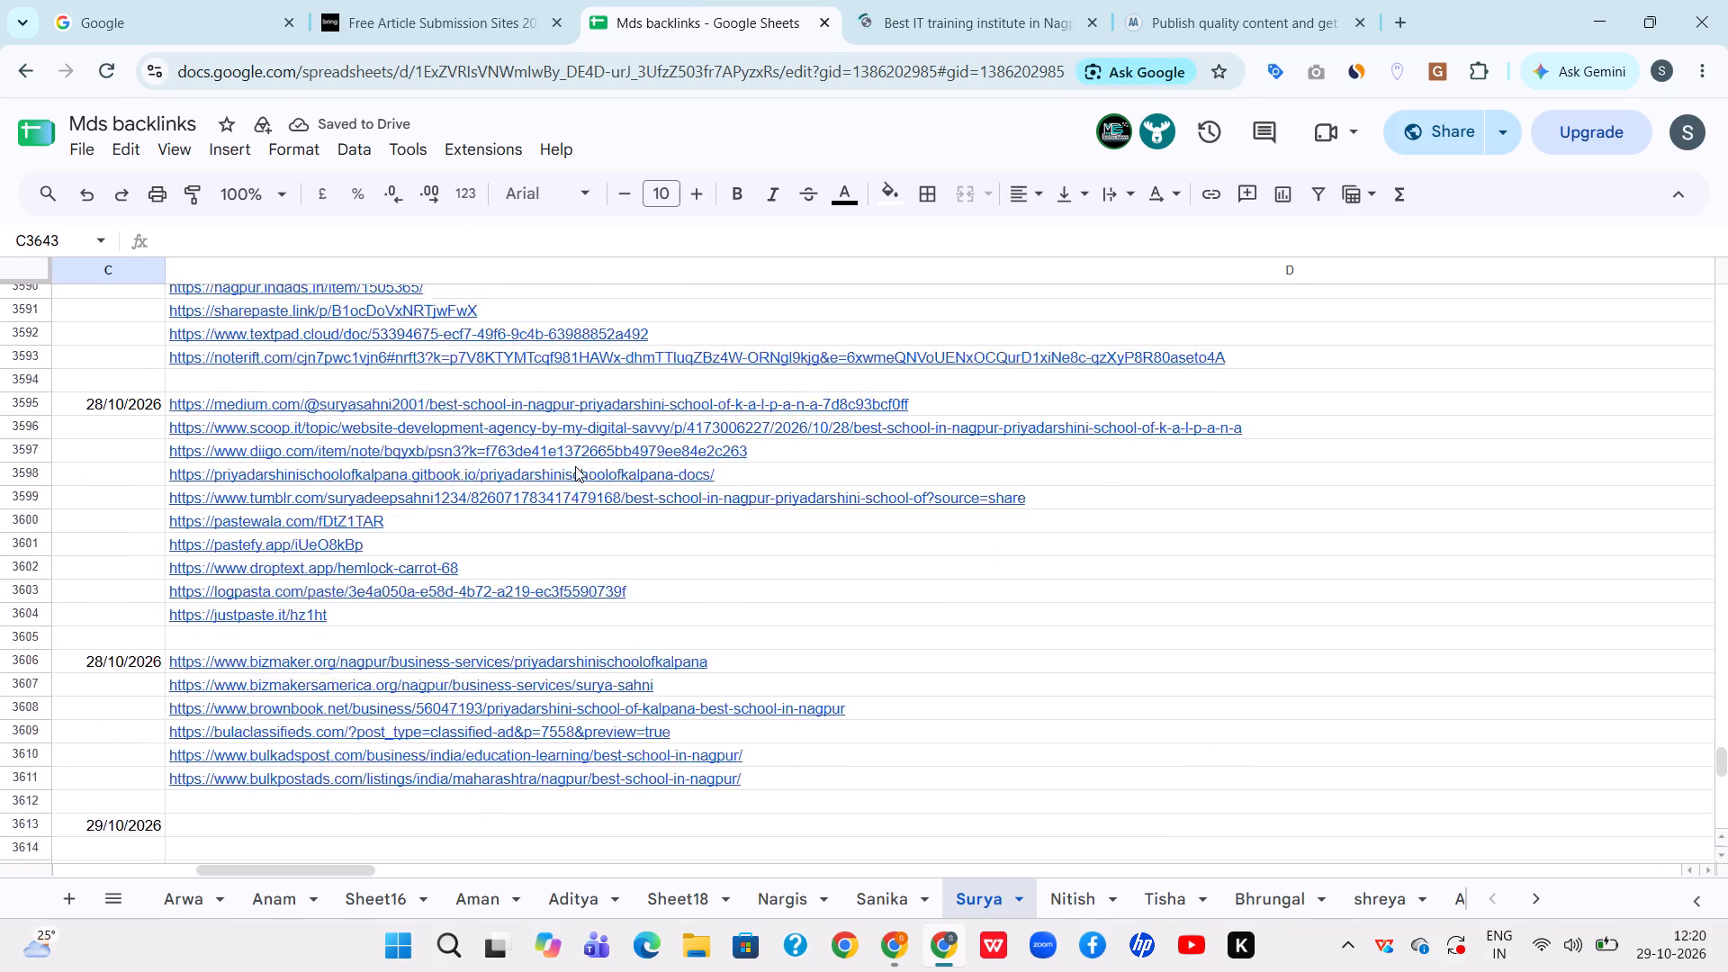
{"action": "scroll", "coordinate": [575, 466], "scroll_direction": "down", "scroll_amount": 6}
{"action": "scroll", "coordinate": [575, 466], "scroll_direction": "up", "scroll_amount": 2}
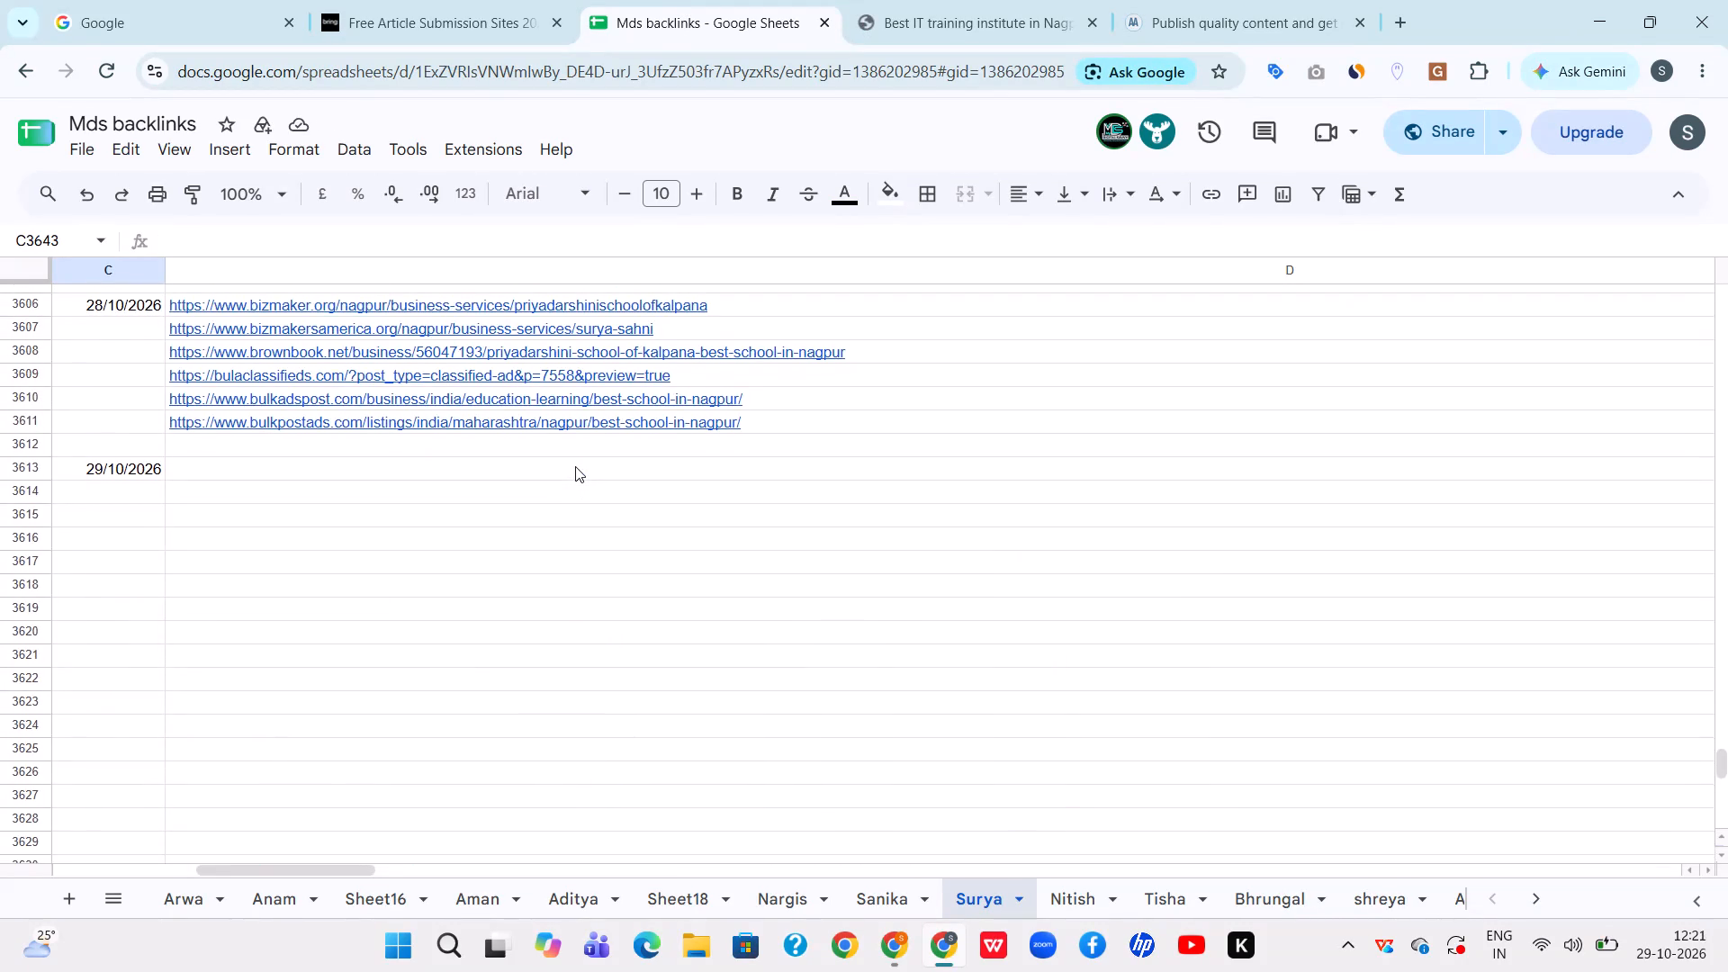
{"action": "scroll", "coordinate": [575, 466], "scroll_direction": "down", "scroll_amount": 1}
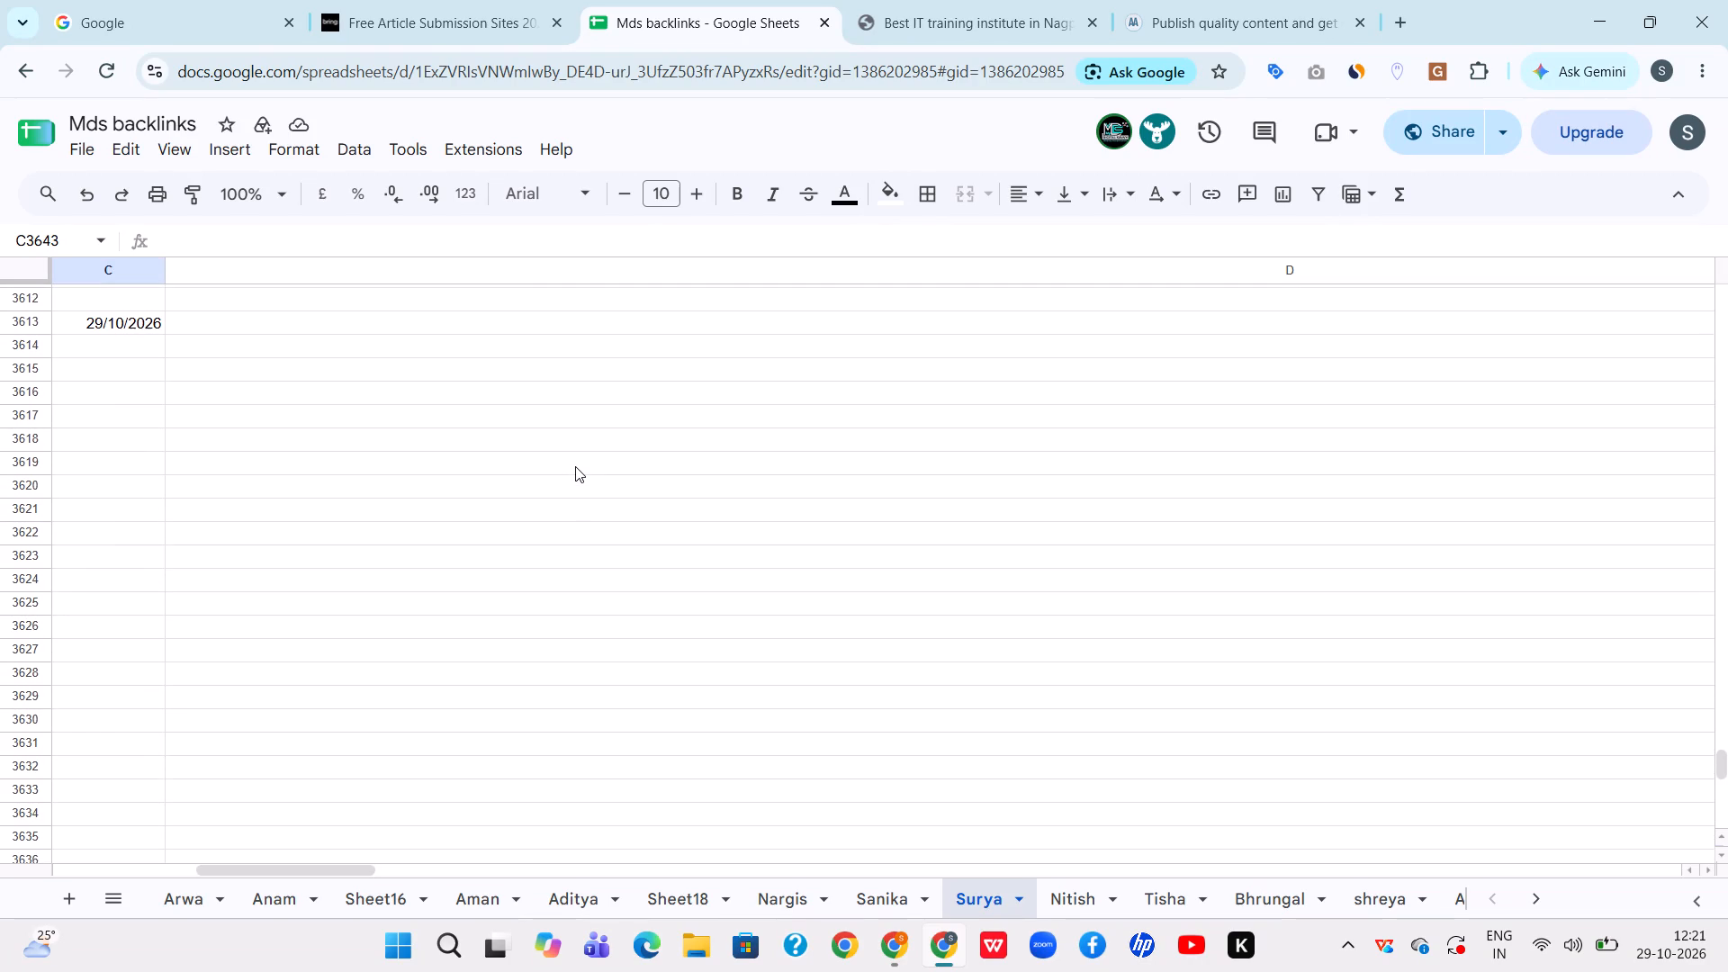
{"action": "scroll", "coordinate": [575, 466], "scroll_direction": "down", "scroll_amount": 1}
{"action": "left_click", "coordinate": [519, 317]}
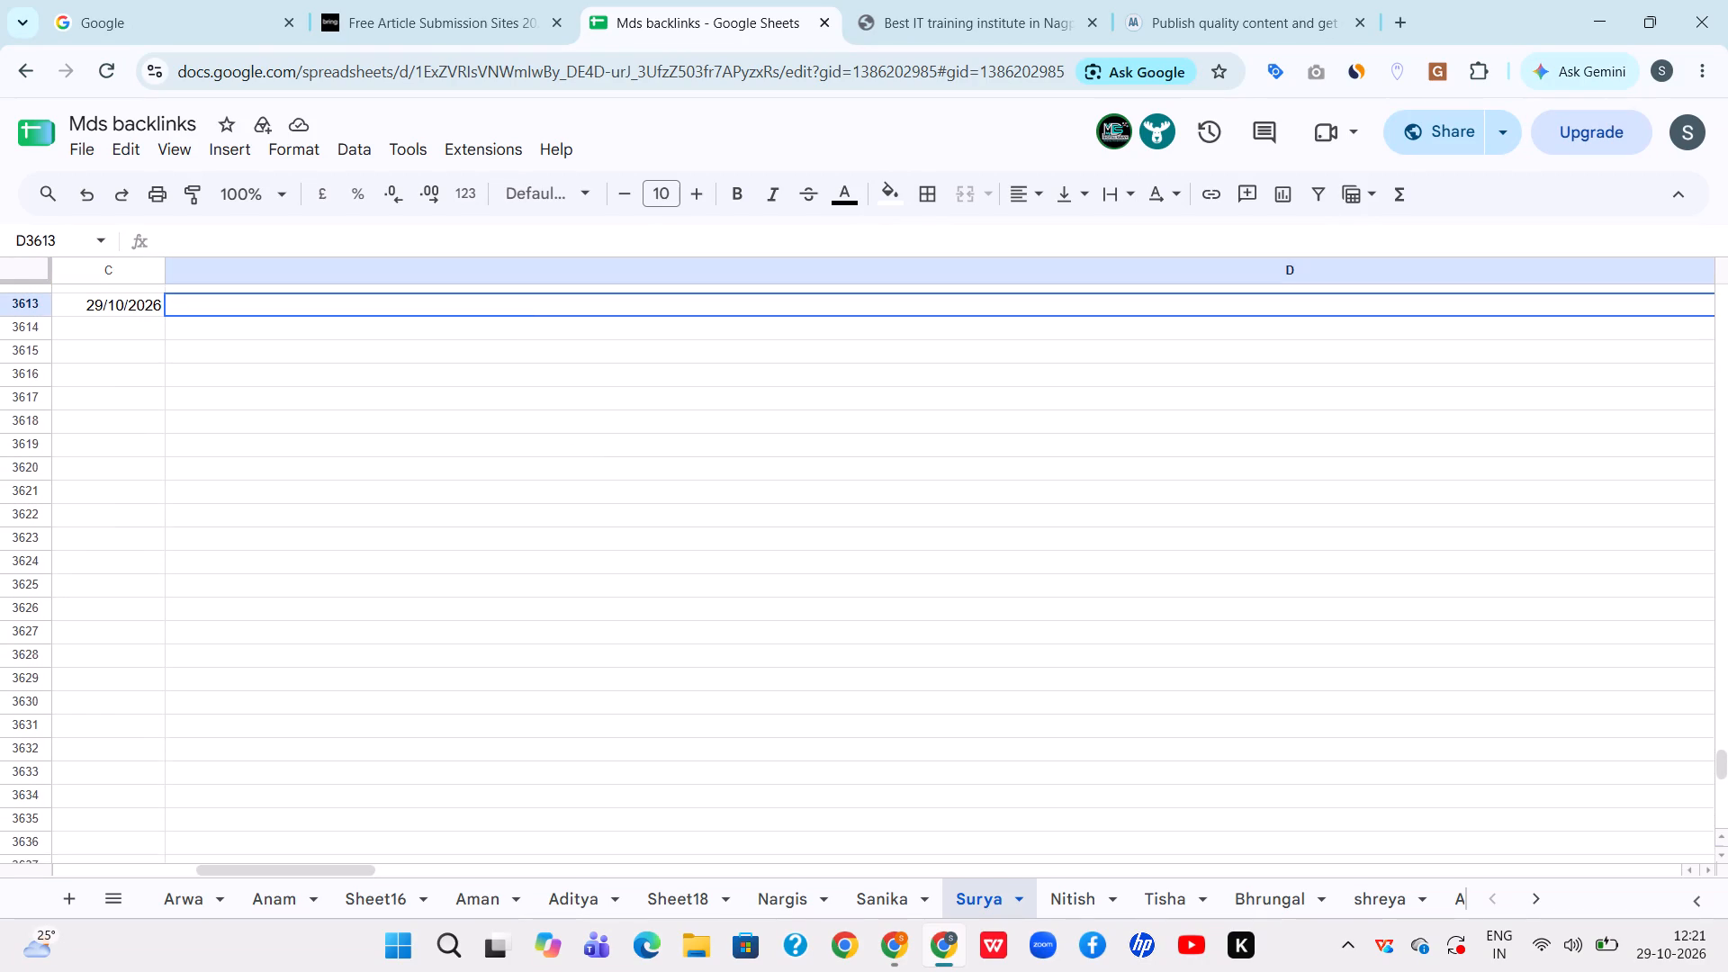
Switch to the Article Alley page and place it directly after the Mds backlinks sheet in the tab order.
{"action": "left_click", "coordinate": [1263, 3]}
{"action": "left_click", "coordinate": [1263, 3]}
{"action": "left_click_drag", "start_coordinate": [1263, 3], "coordinate": [1063, 0]}
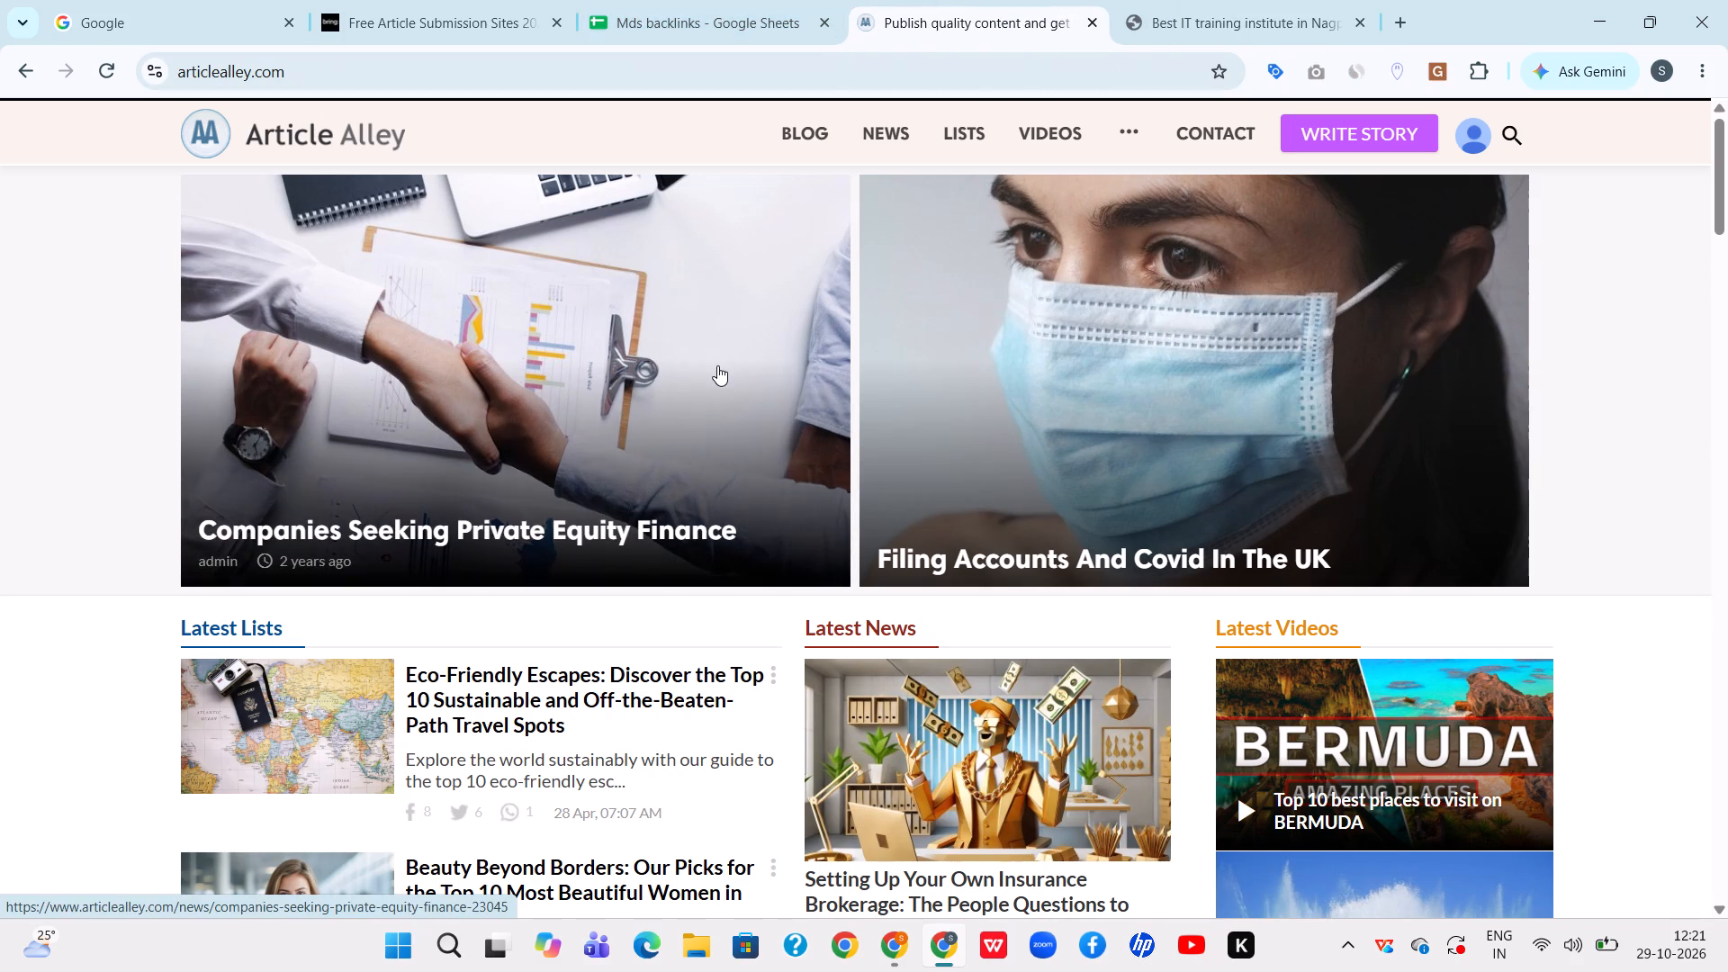
On the Priyadarshini school website, copy the heading "Best School in Nagpur – Priyadarshini School of K.A.L.P.A.N.A." and select the two introductory paragraphs.
{"action": "left_click", "coordinate": [884, 961]}
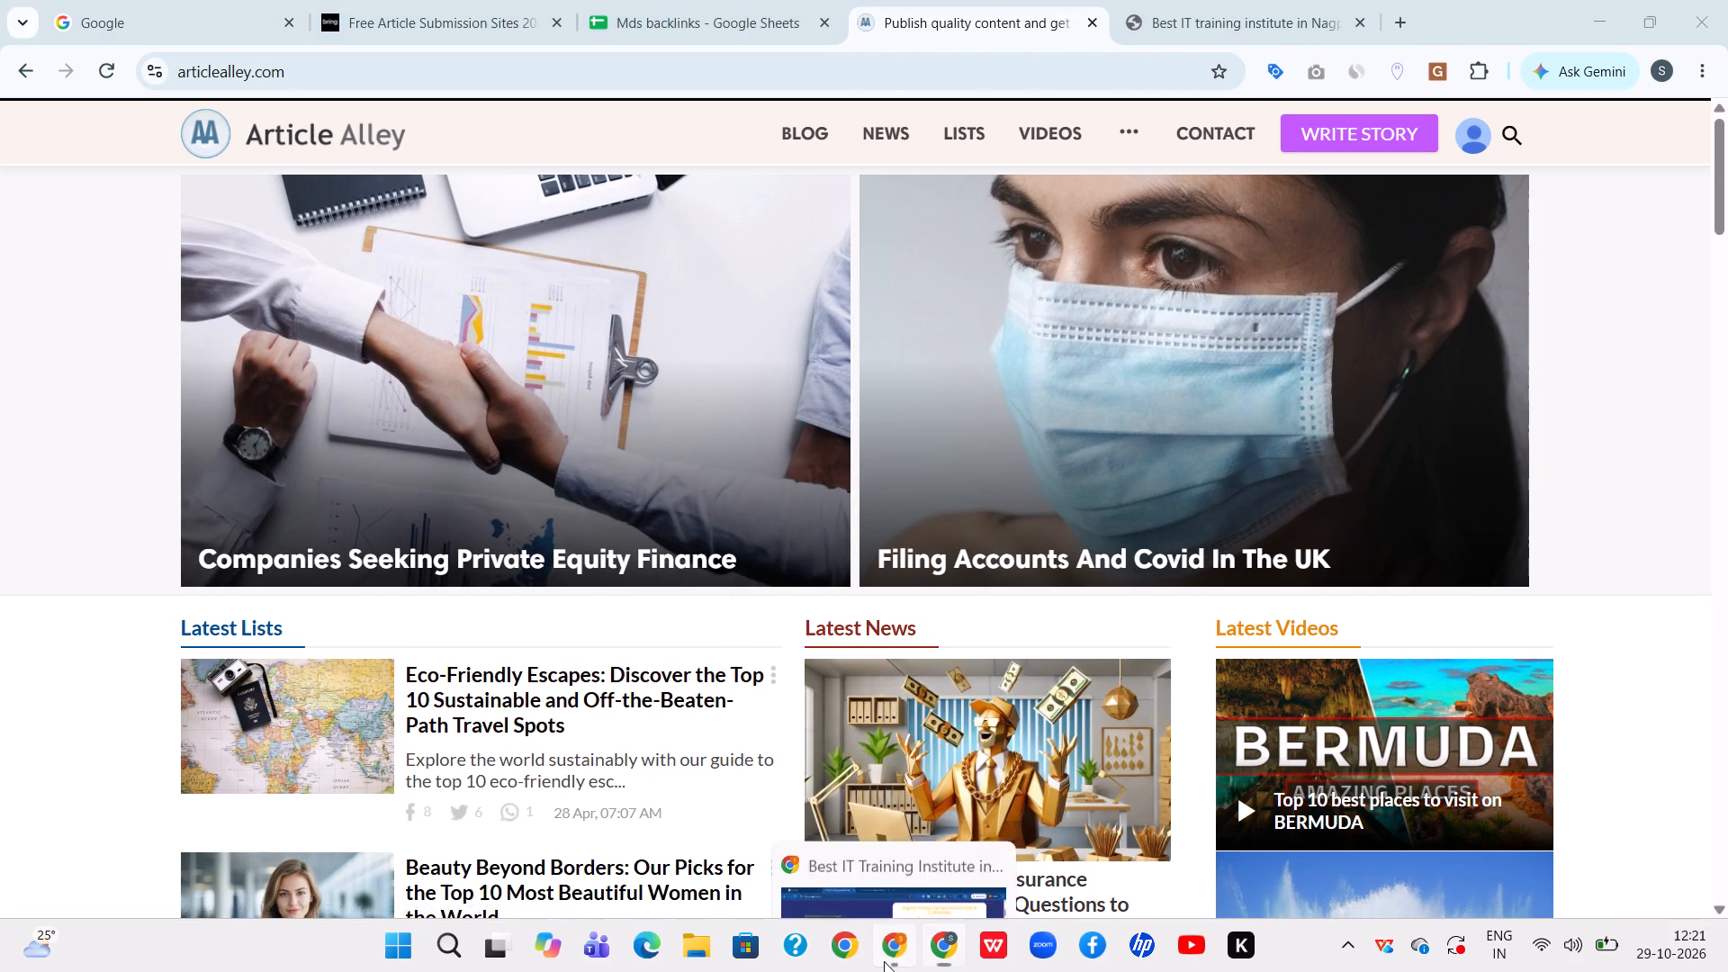
{"action": "left_click", "coordinate": [519, 354]}
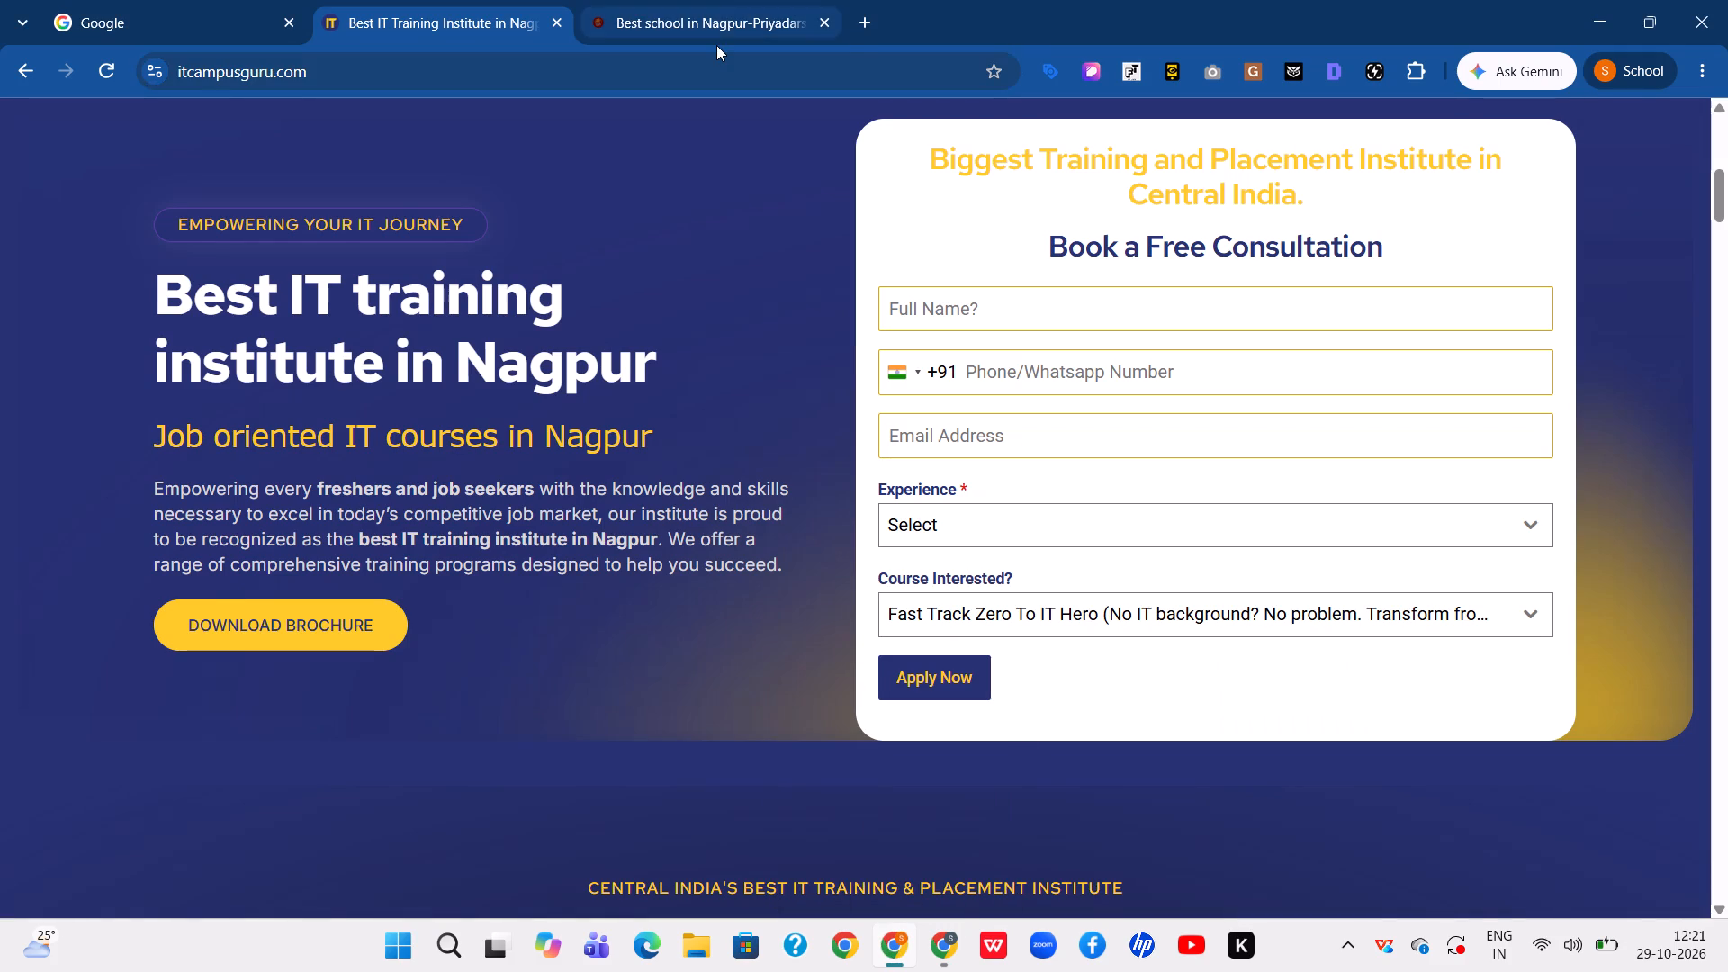
{"action": "left_click", "coordinate": [716, 45]}
{"action": "left_click", "coordinate": [630, 542]}
{"action": "triple_click", "coordinate": [630, 542]}
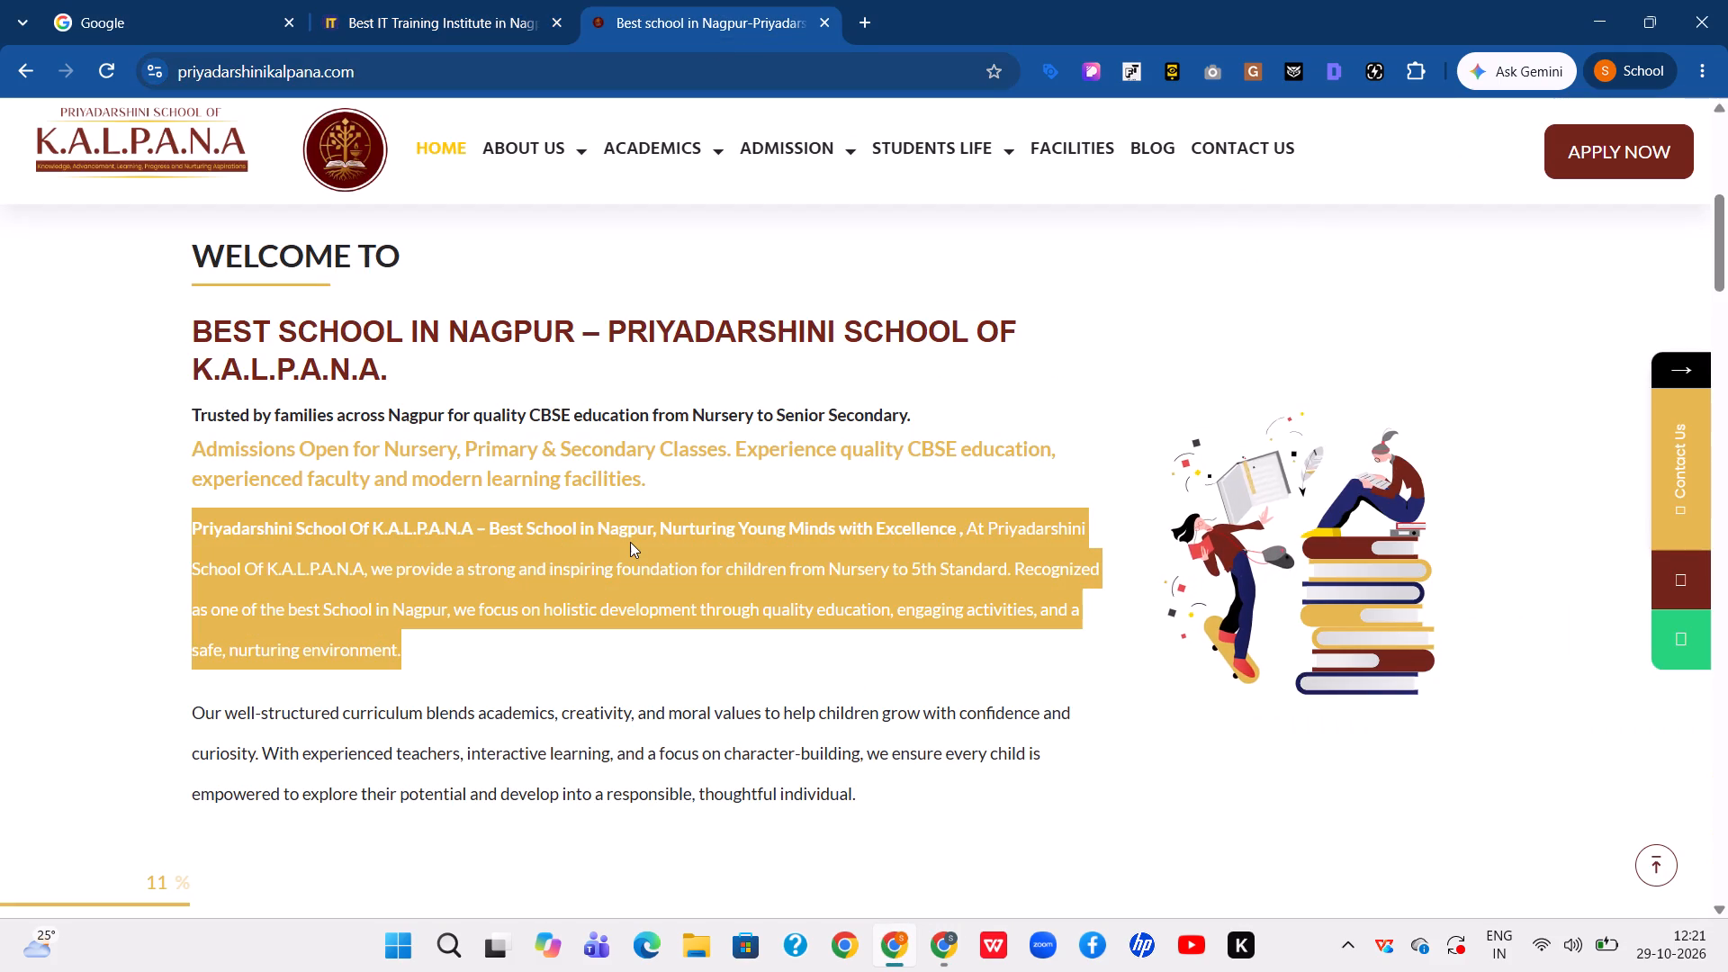
{"action": "left_click", "coordinate": [630, 542]}
{"action": "triple_click", "coordinate": [611, 328]}
{"action": "left_click", "coordinate": [611, 328]}
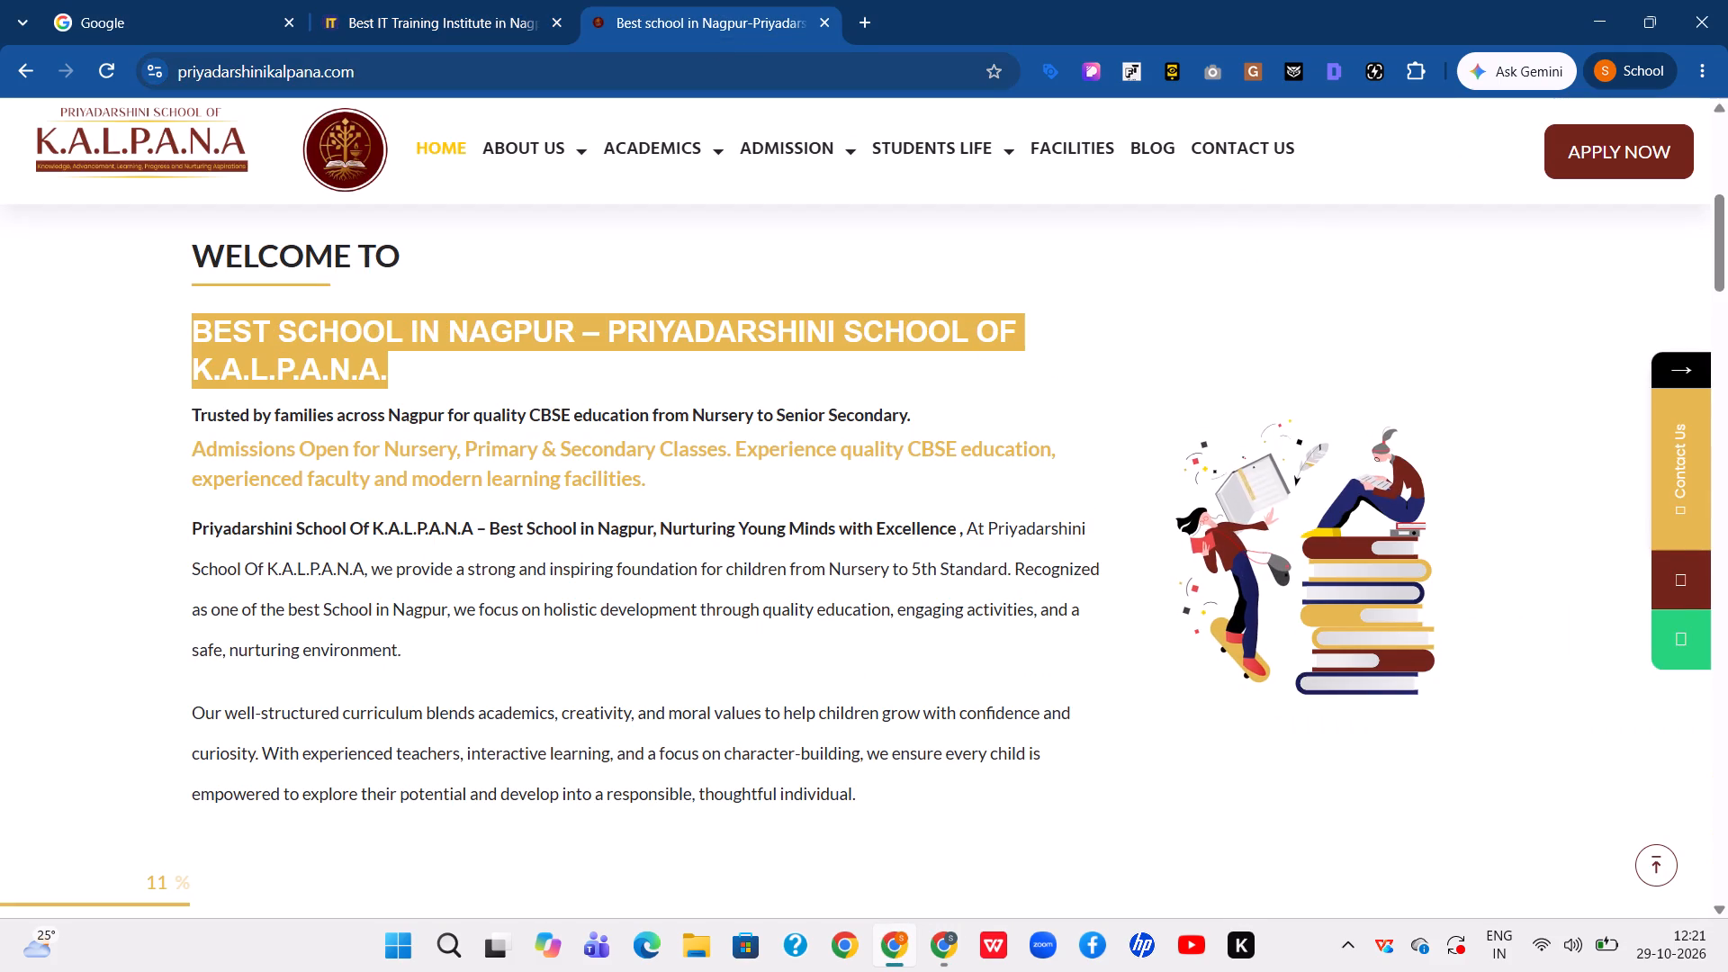
{"action": "key", "text": "ctrl+c"}
{"action": "double_click", "coordinate": [591, 526]}
{"action": "left_click_drag", "start_coordinate": [591, 526], "coordinate": [643, 745]}
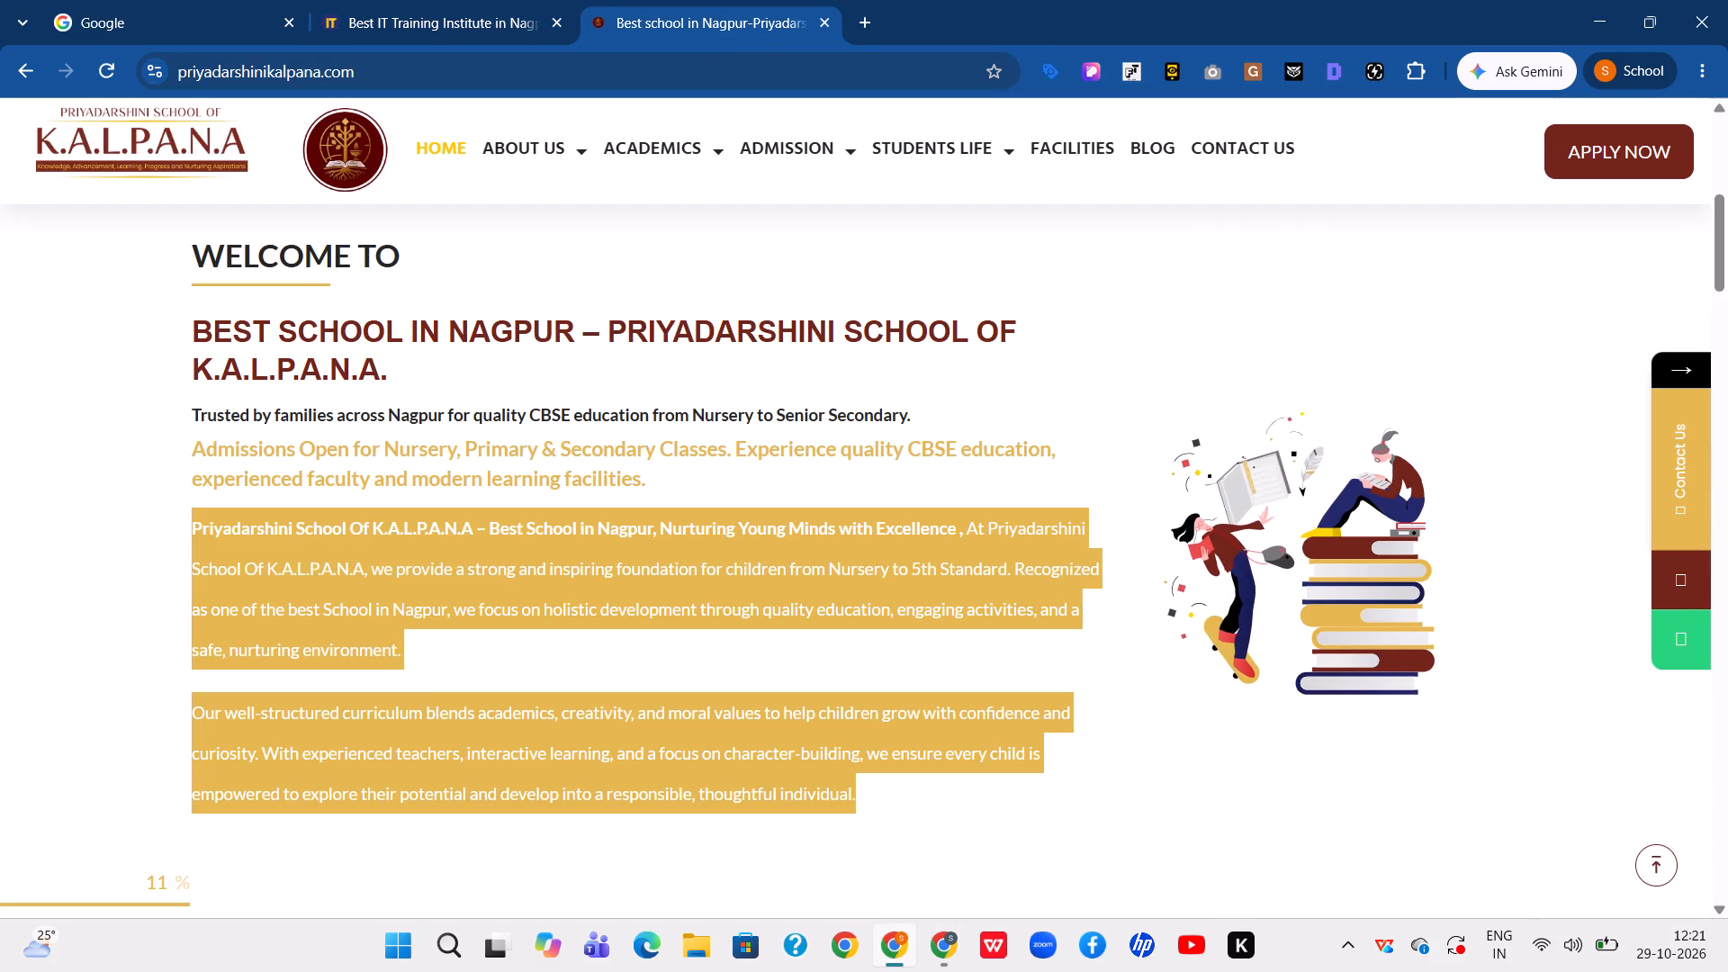
Start a new Article Alley news story, paste the copied school heading as its title and choose the News / Business category.
{"action": "left_click", "coordinate": [942, 960]}
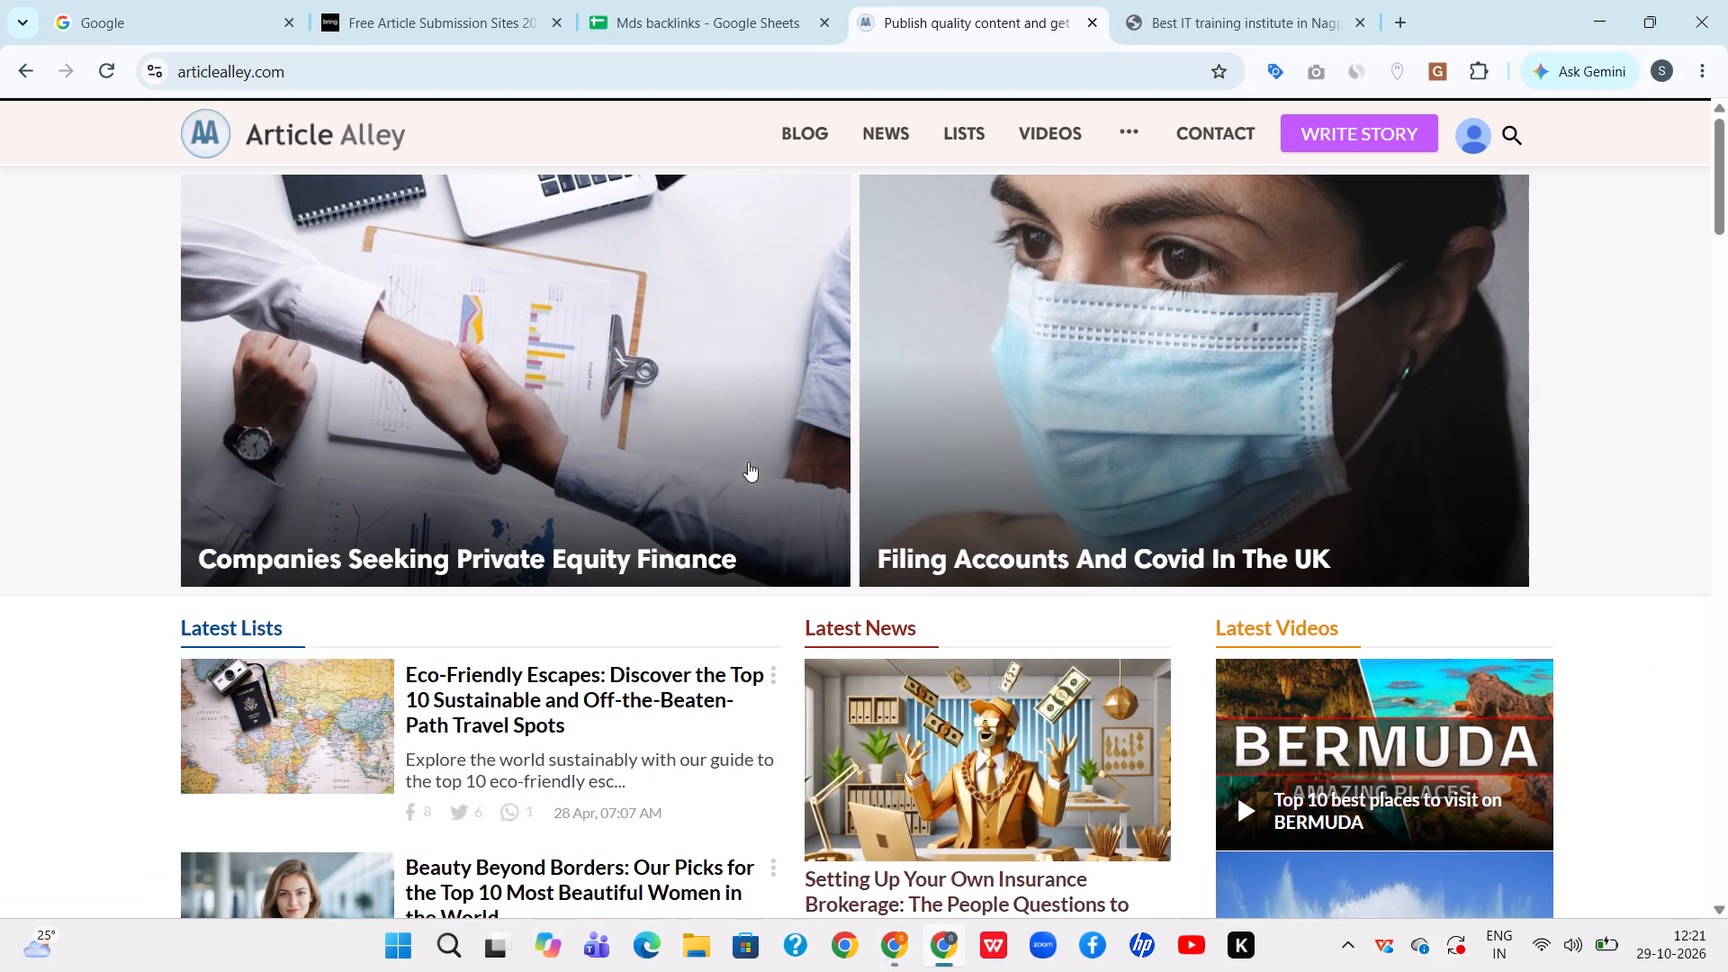
{"action": "left_click", "coordinate": [1309, 121]}
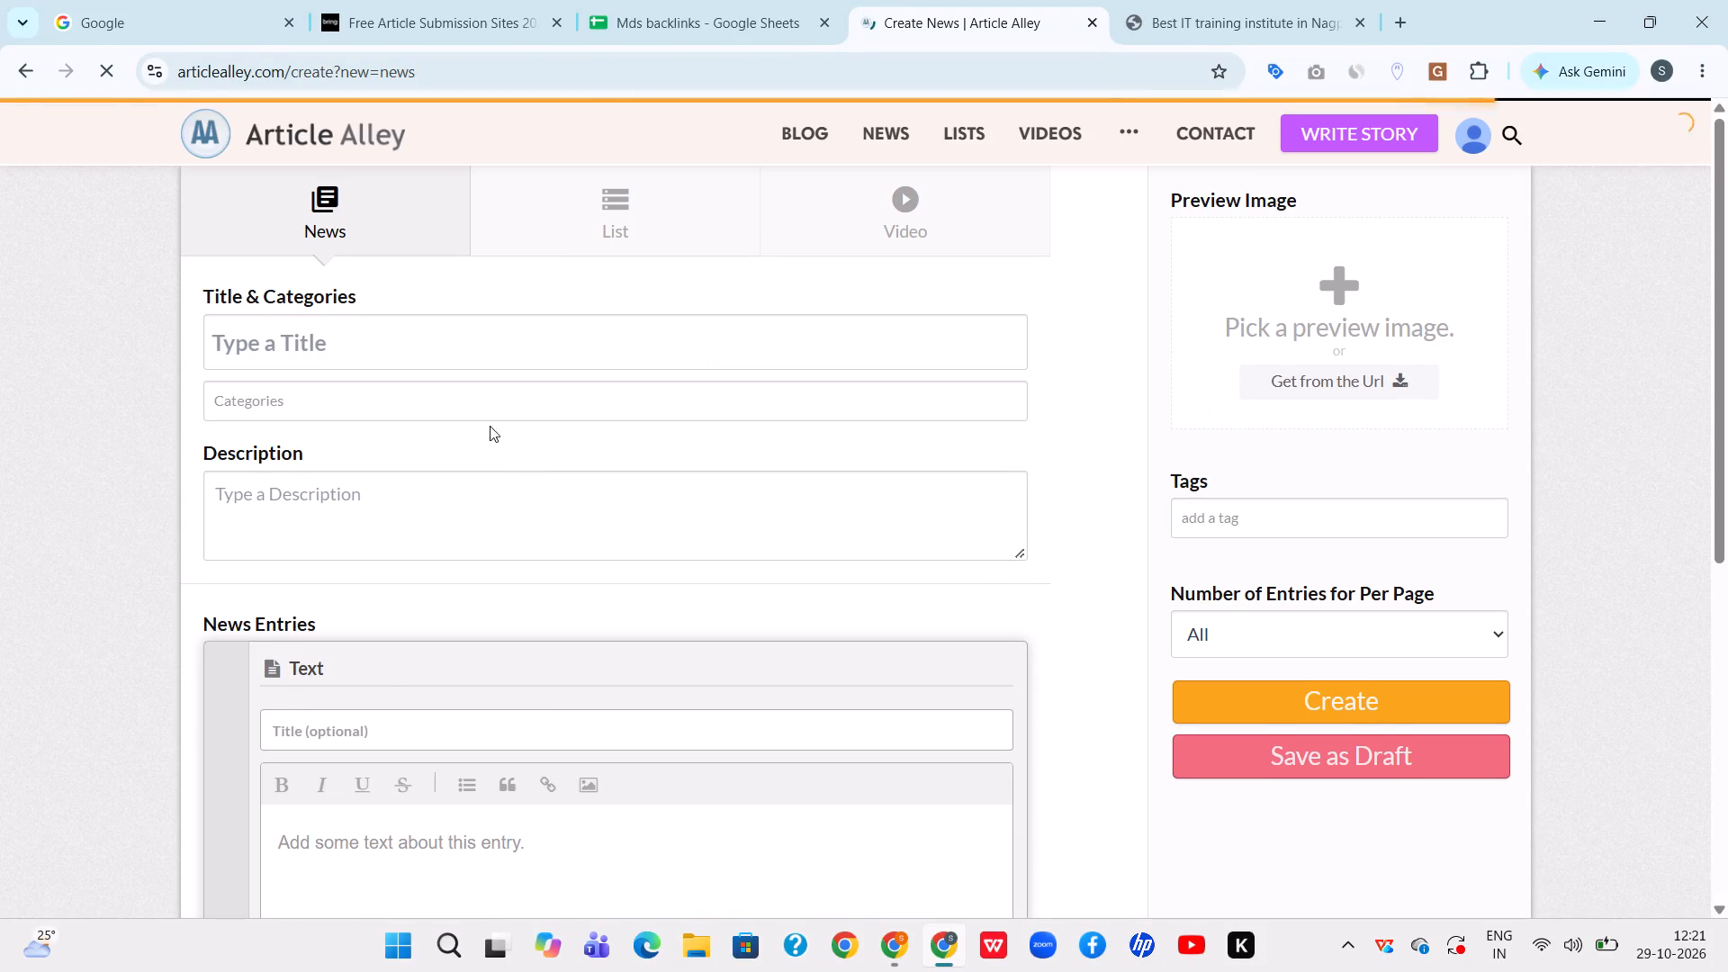
{"action": "left_click", "coordinate": [418, 337]}
{"action": "key", "text": "ctrl+v"}
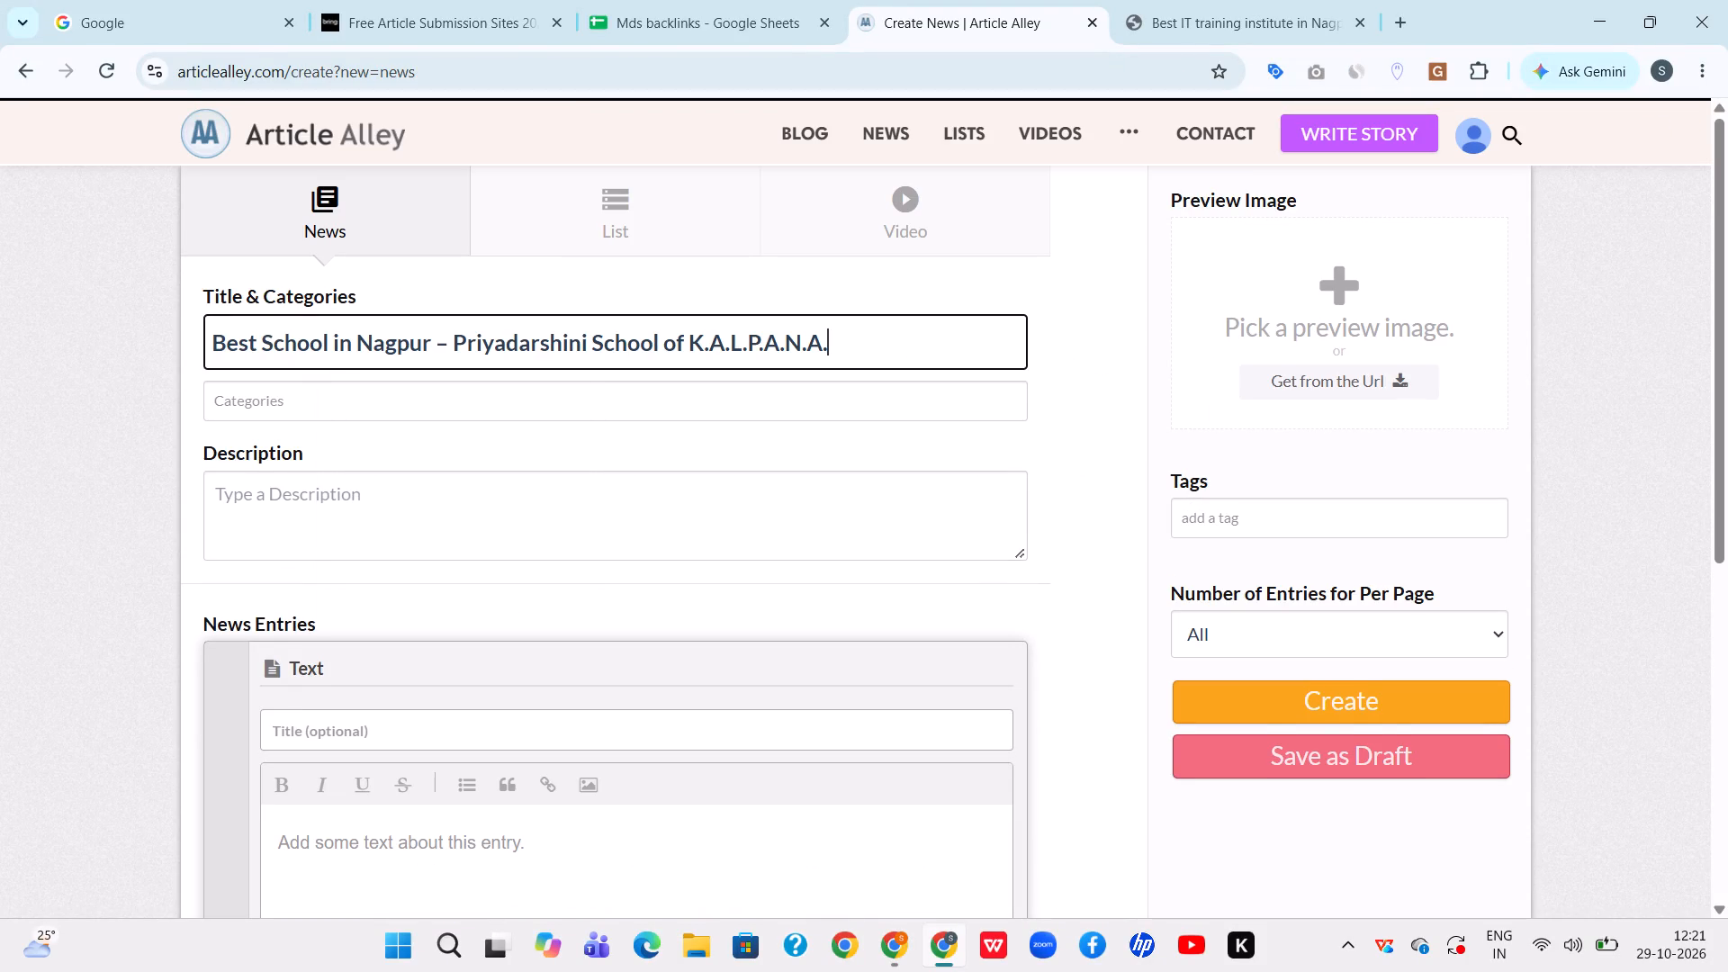
{"action": "left_click", "coordinate": [481, 416]}
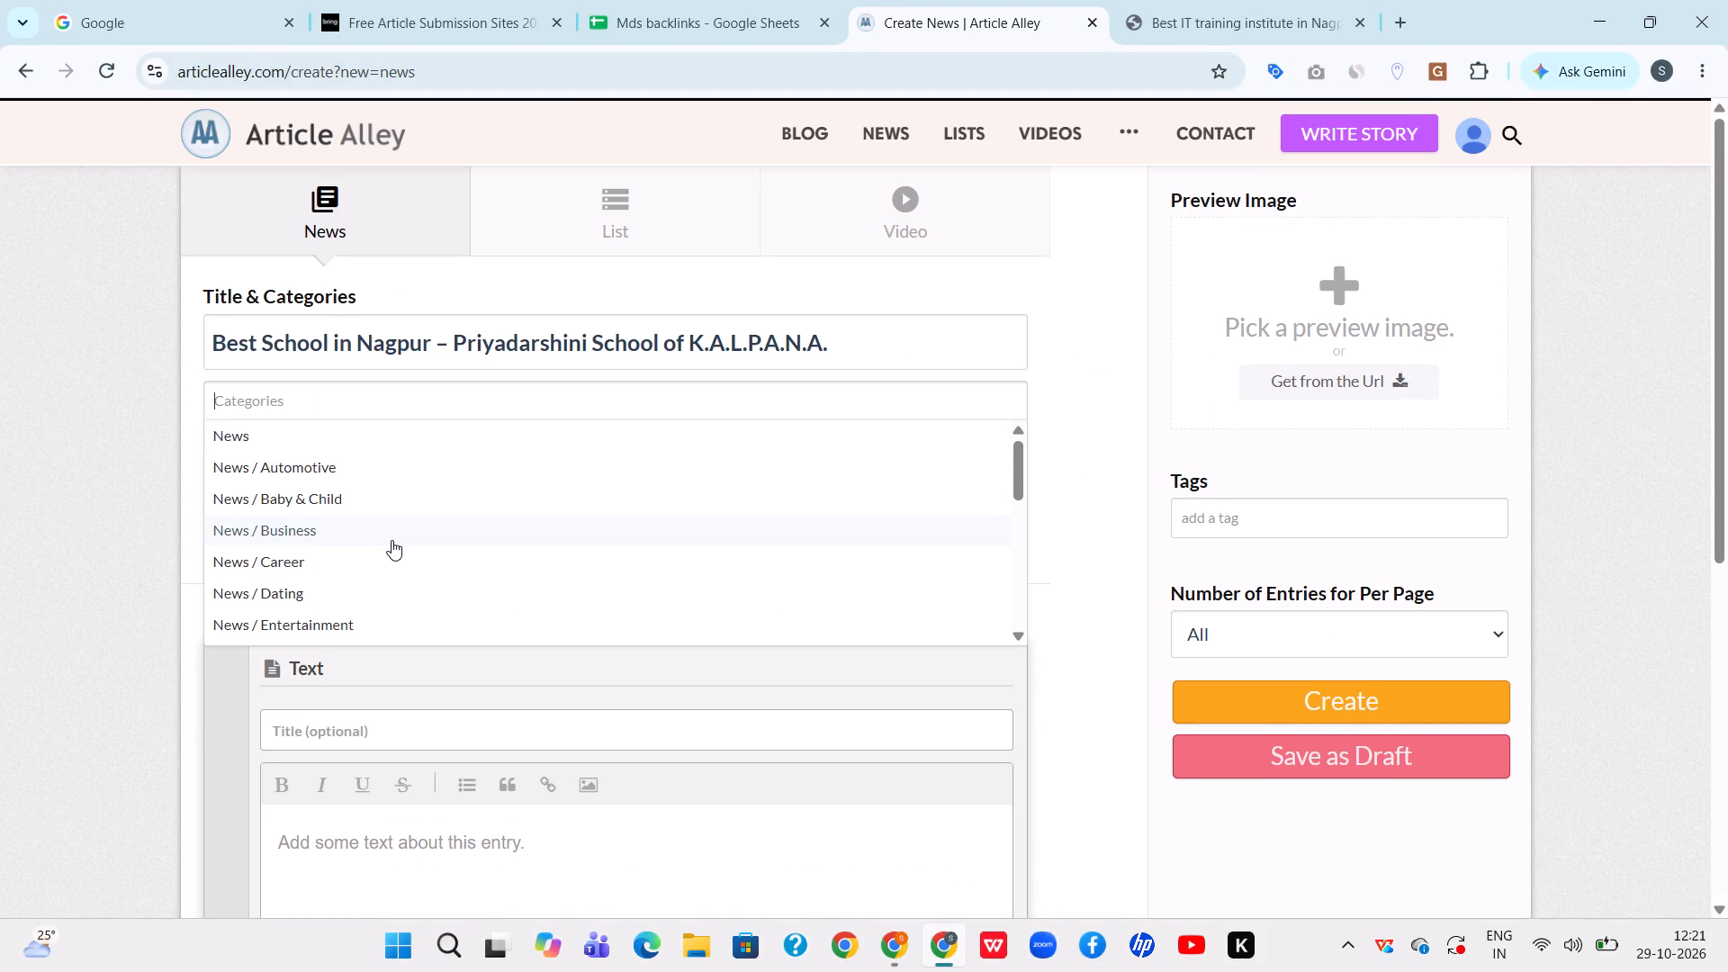
{"action": "left_click", "coordinate": [391, 540]}
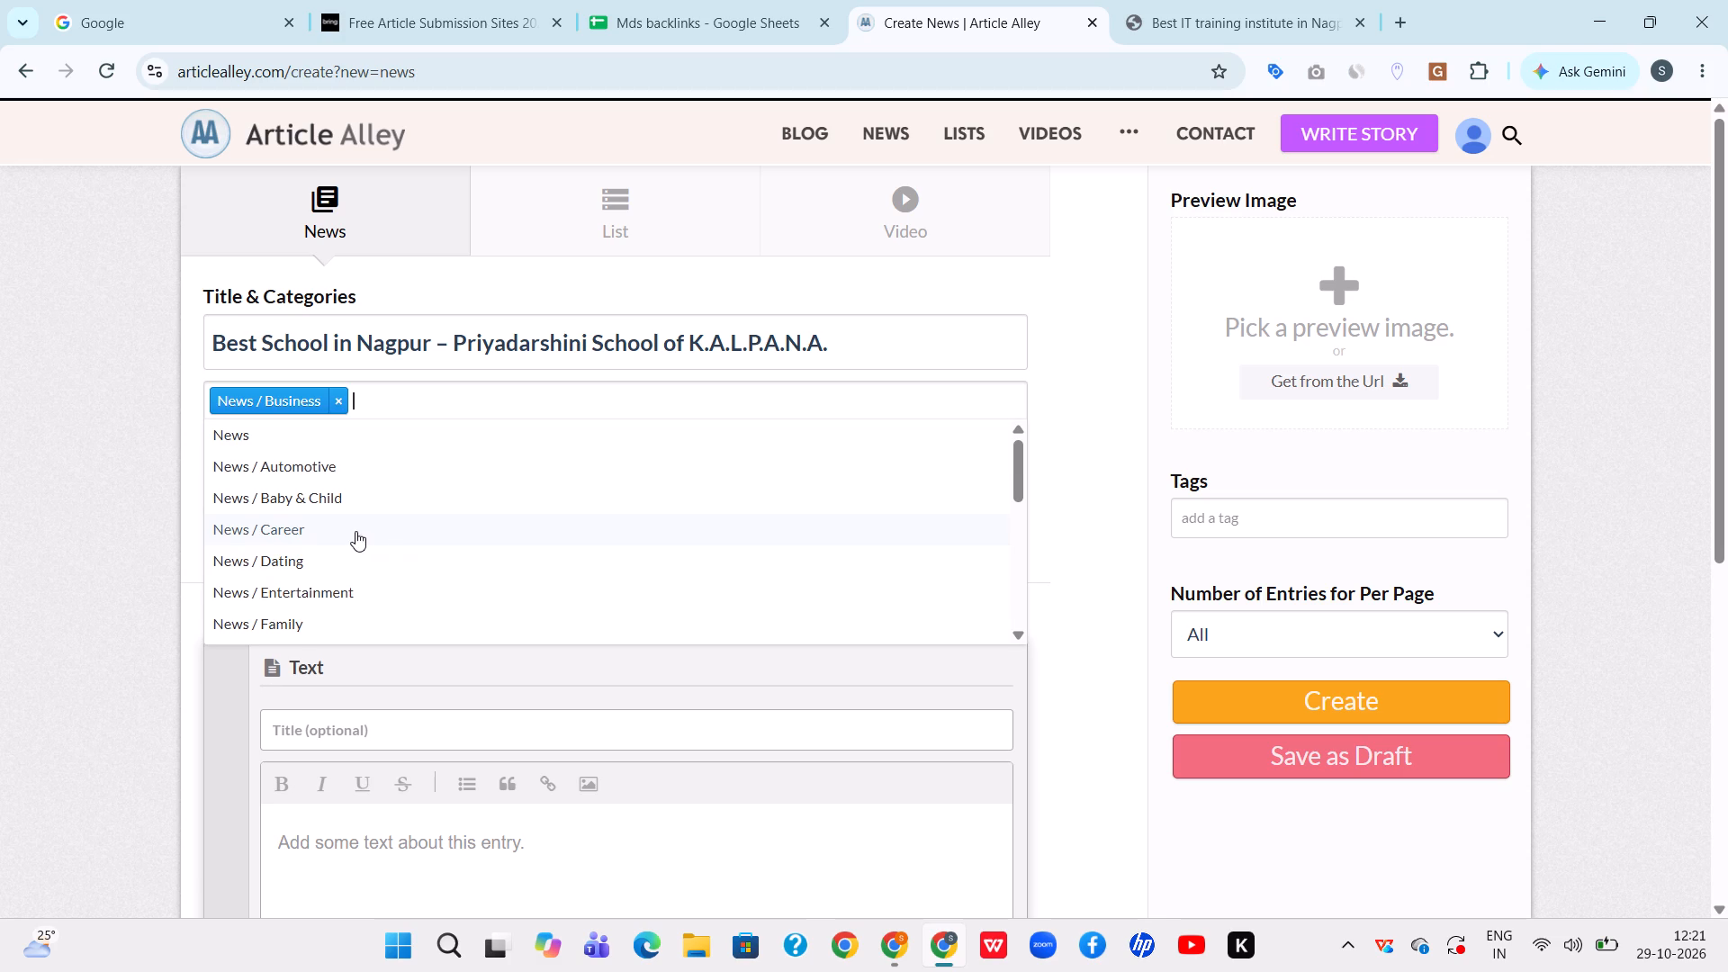
{"action": "left_click", "coordinate": [0, 619]}
Prepare the story's description for entry and copy the two selected introductory paragraphs from the school's home page.
{"action": "left_click", "coordinate": [376, 516]}
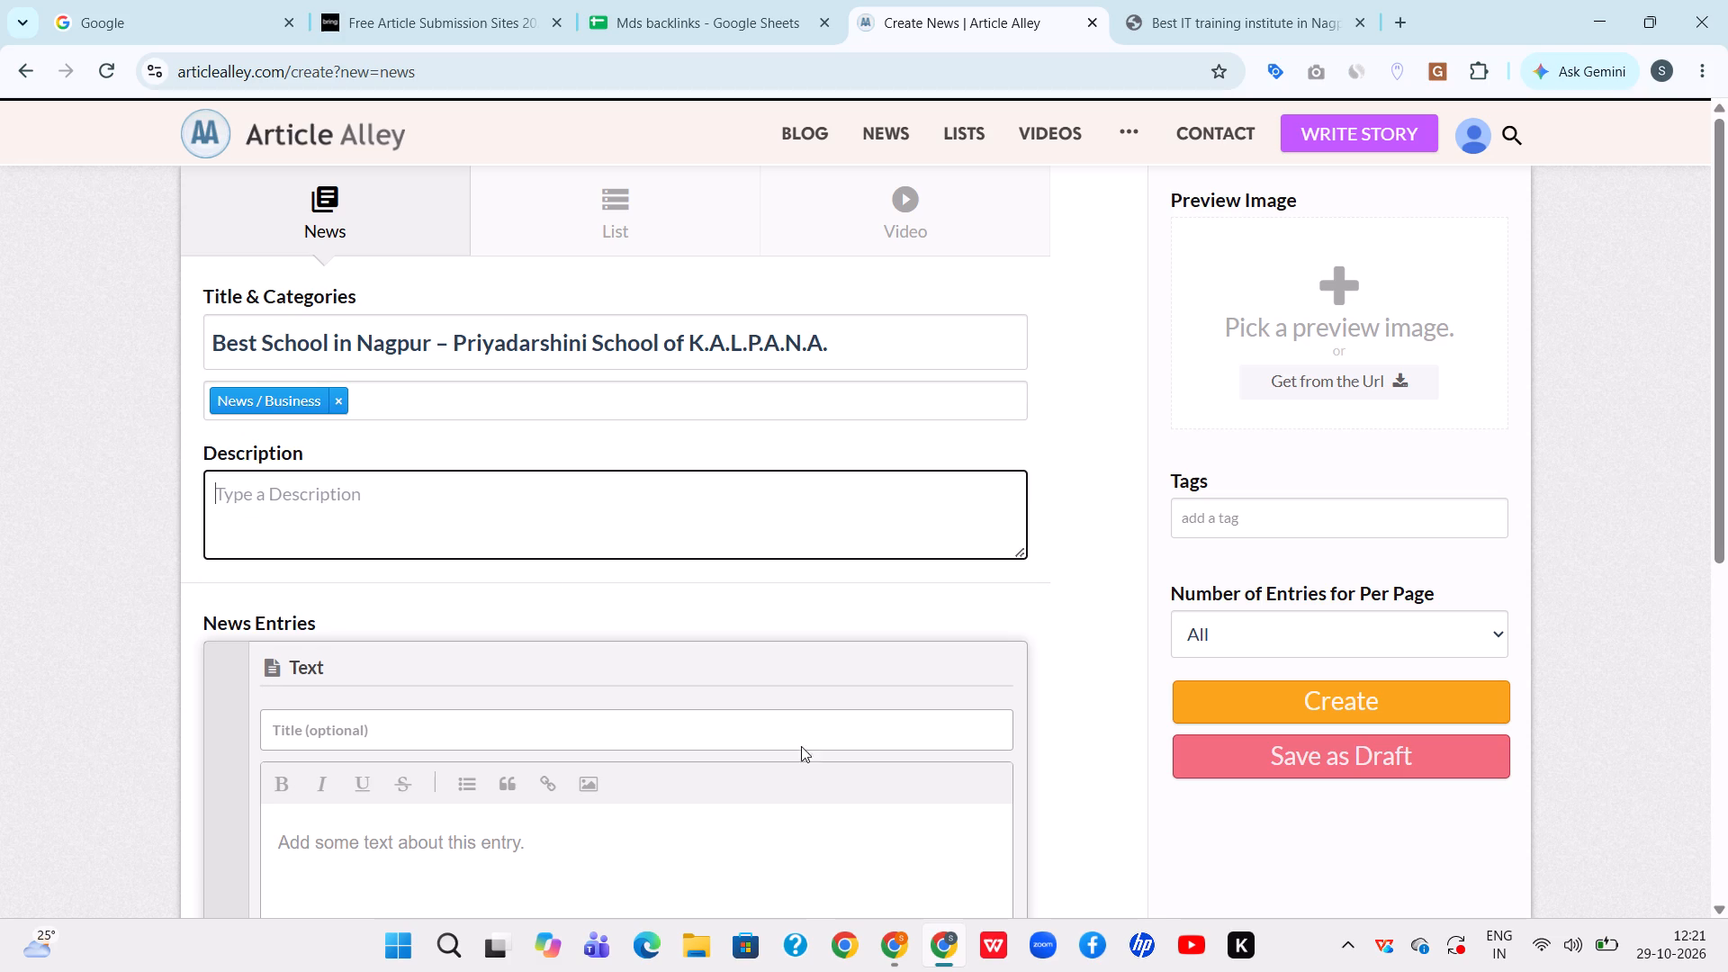
{"action": "left_click", "coordinate": [913, 968]}
{"action": "key", "text": "ctrl+c"}
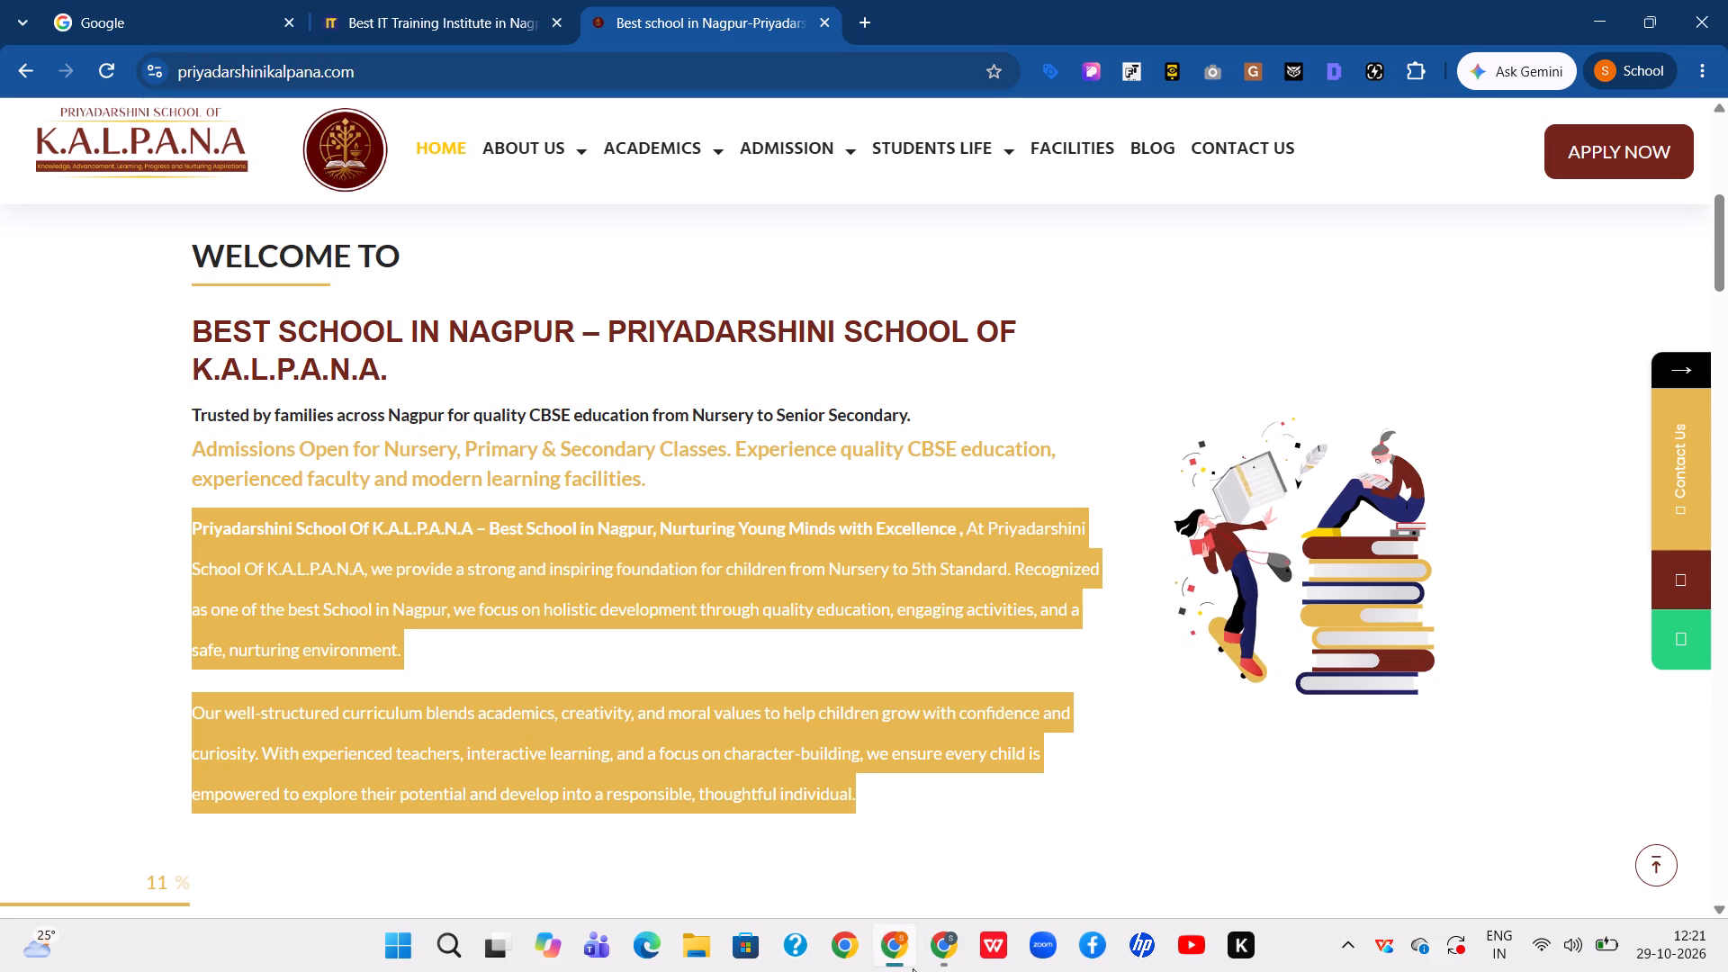
Browse the school's home page and open a linked page from the "Why Priyadarshini School is Among the Best Schools in Nagpur" section.
{"action": "left_click", "coordinate": [735, 638]}
{"action": "key", "text": "Page_Down"}
{"action": "key", "text": "Page_Down"}
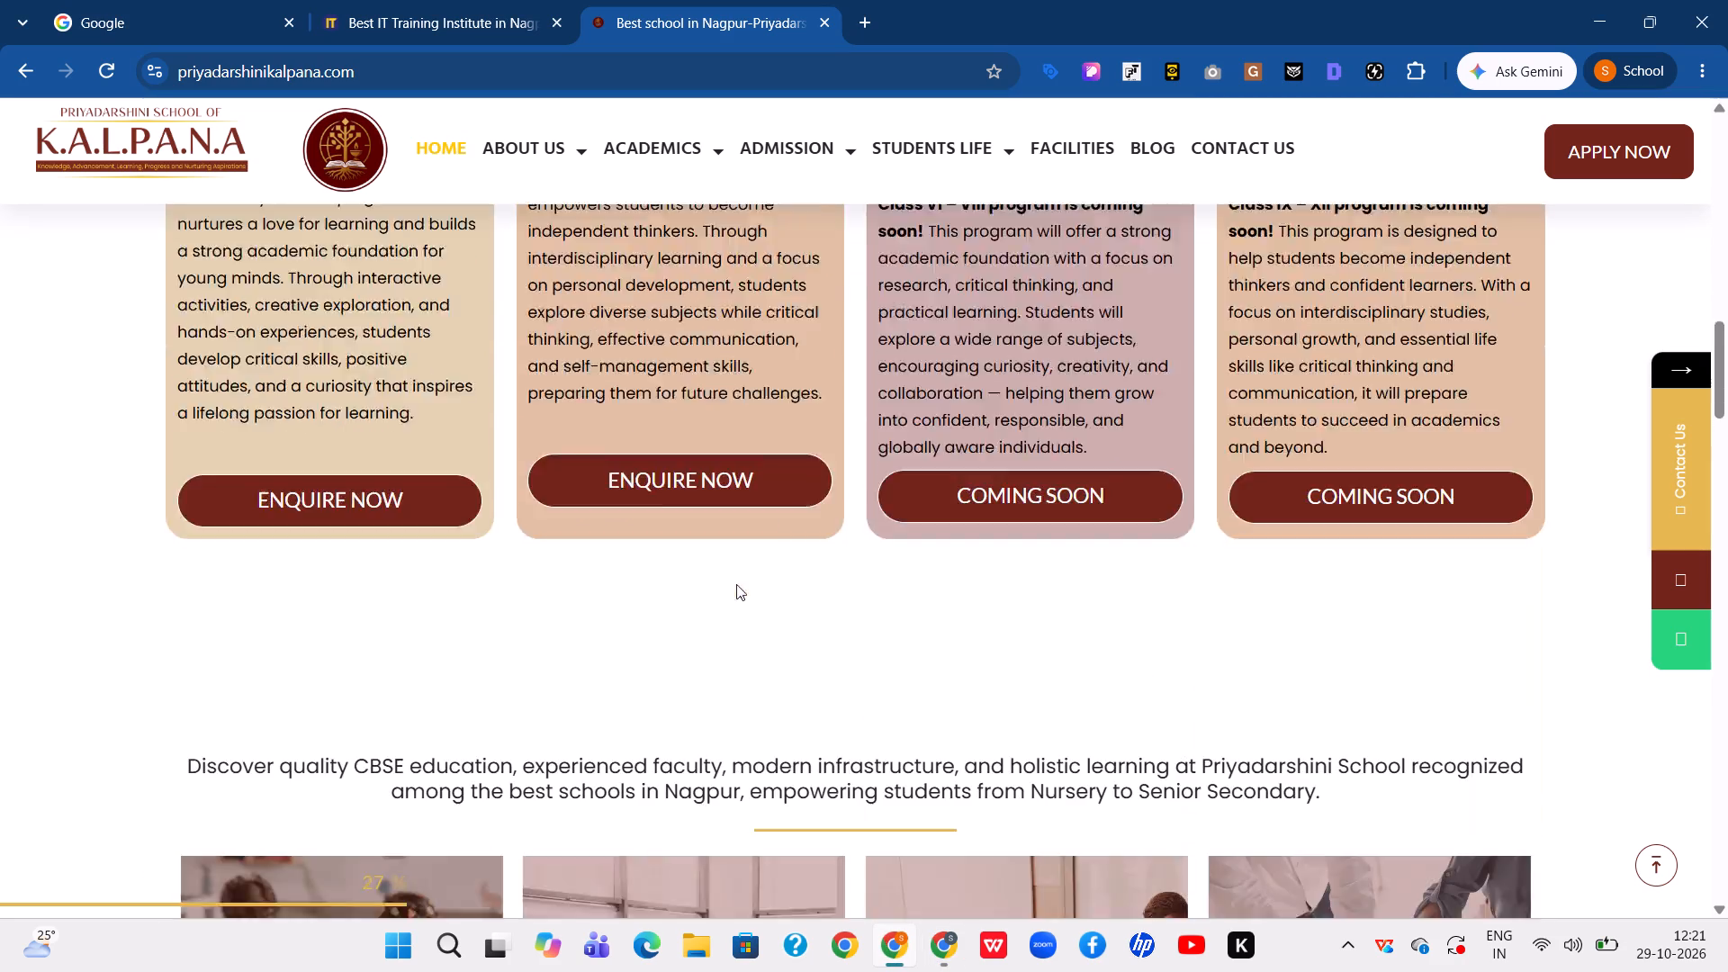
{"action": "key", "text": "Page_Down"}
{"action": "scroll", "coordinate": [736, 584], "scroll_direction": "up", "scroll_amount": 6}
{"action": "scroll", "coordinate": [736, 584], "scroll_direction": "down", "scroll_amount": 1}
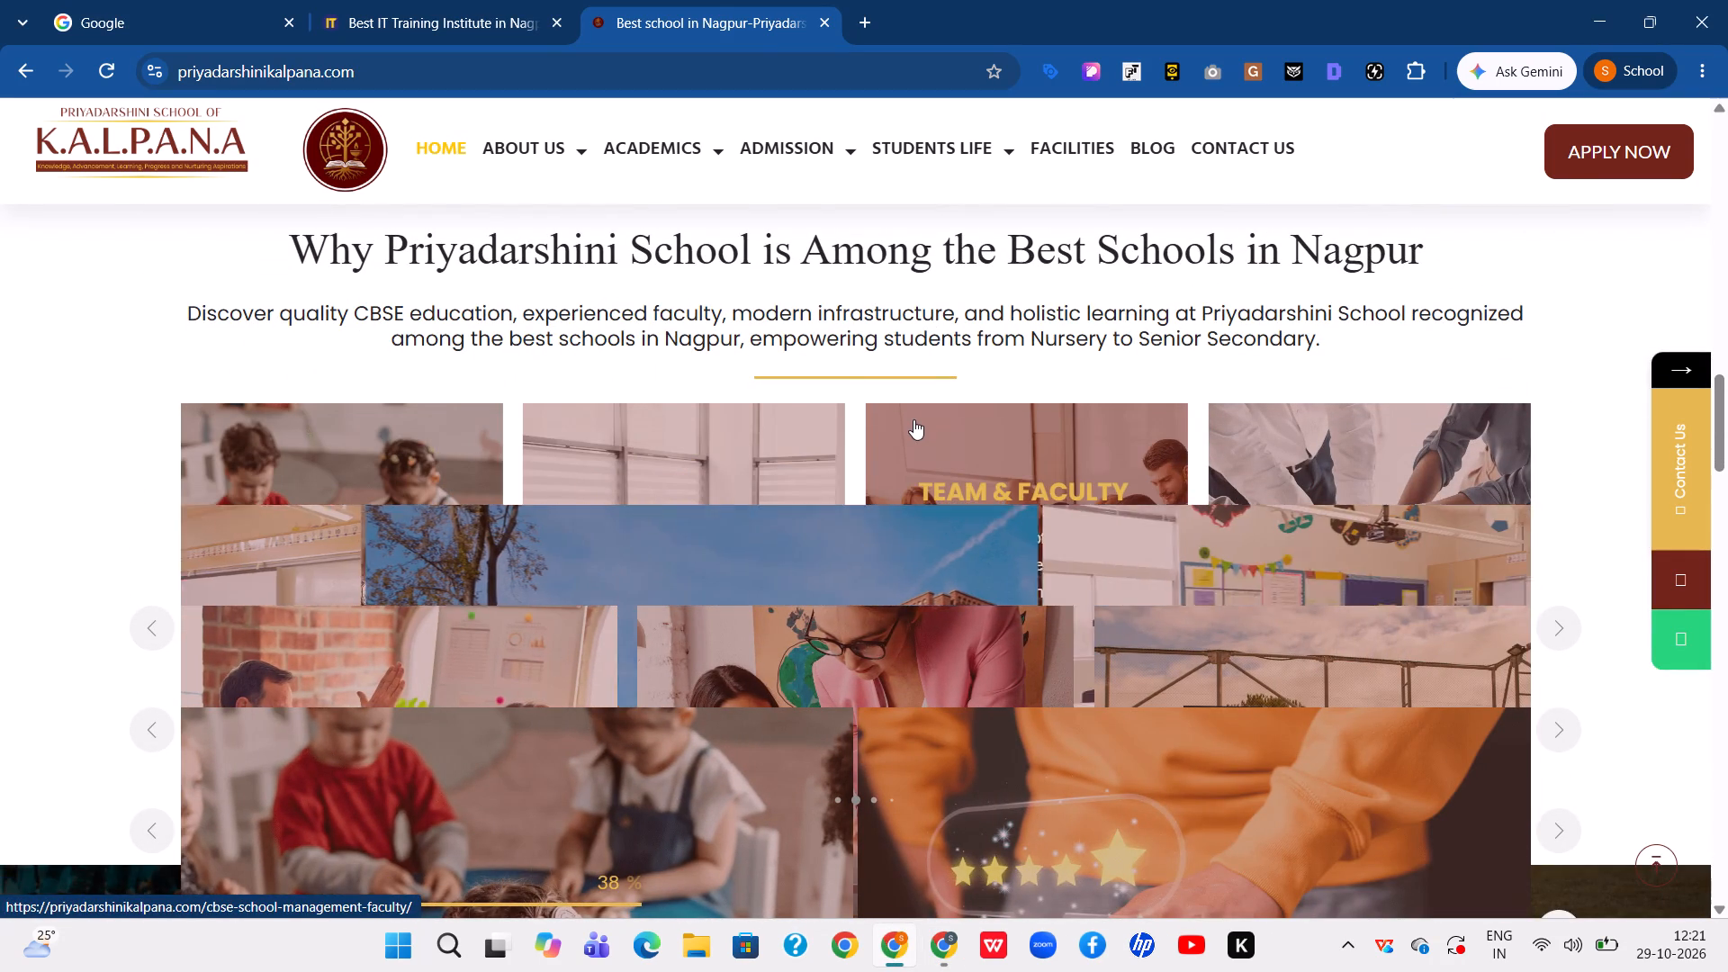
{"action": "left_click", "coordinate": [1318, 433]}
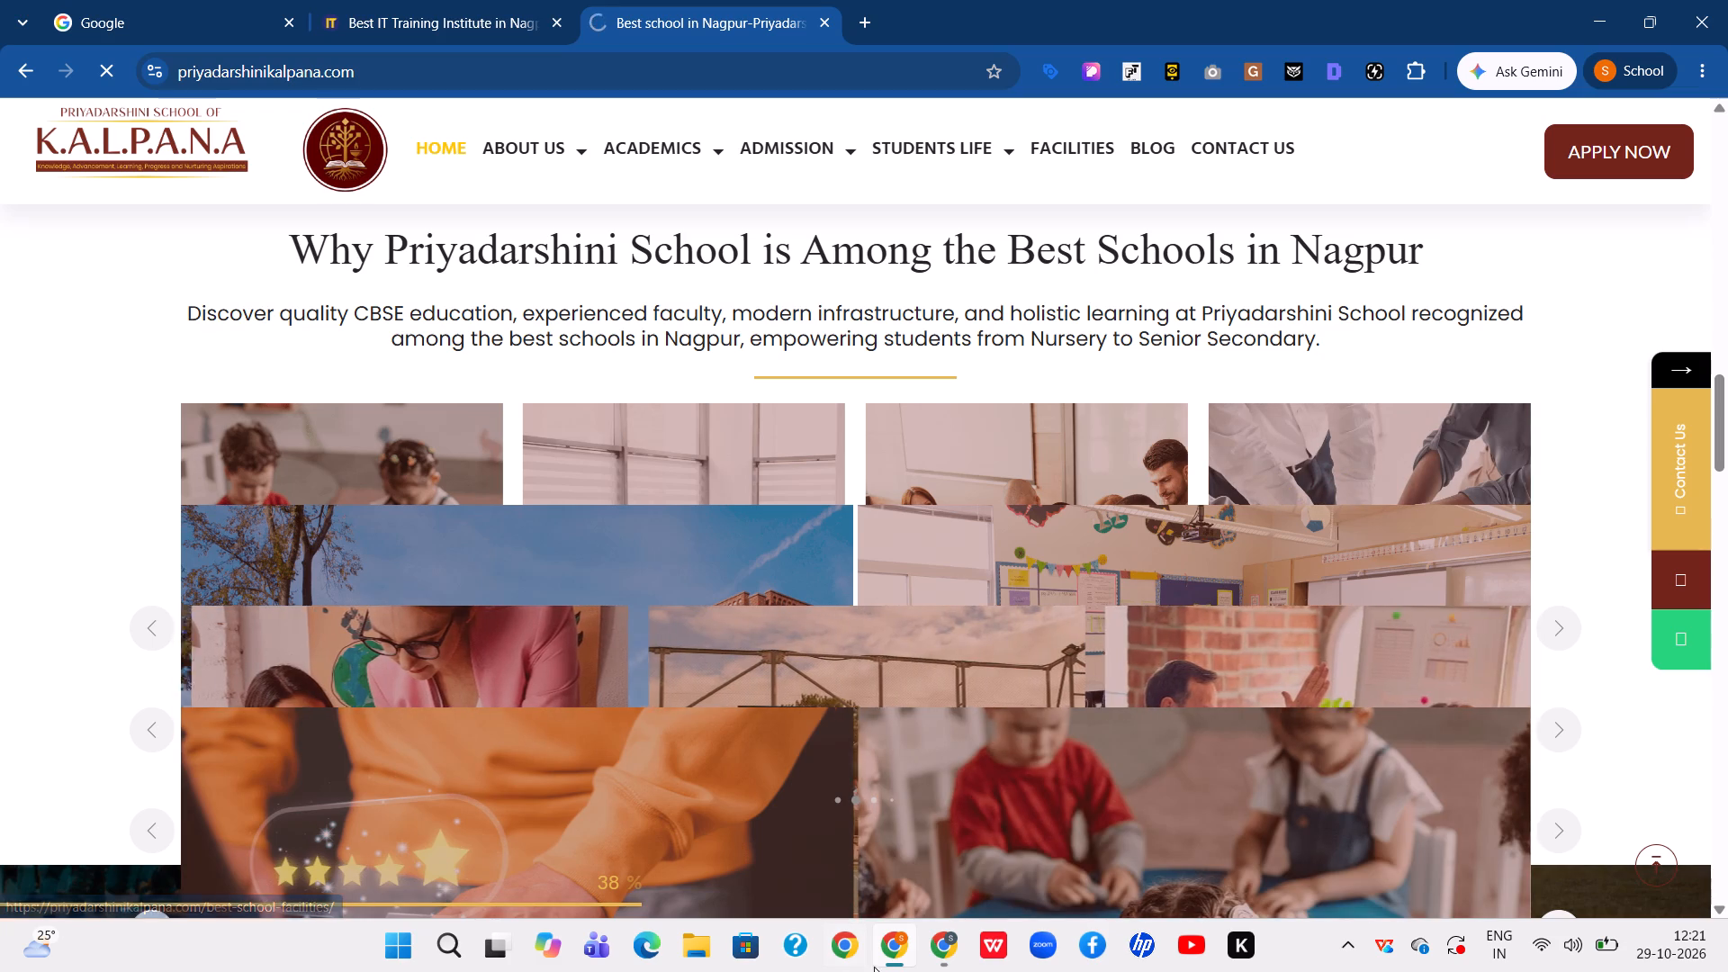
Paste the school introduction into the story's description and trim it to the first paragraph, ending at "a safe, nurturing environment.".
{"action": "left_click", "coordinate": [960, 967]}
{"action": "key", "text": "ctrl+v"}
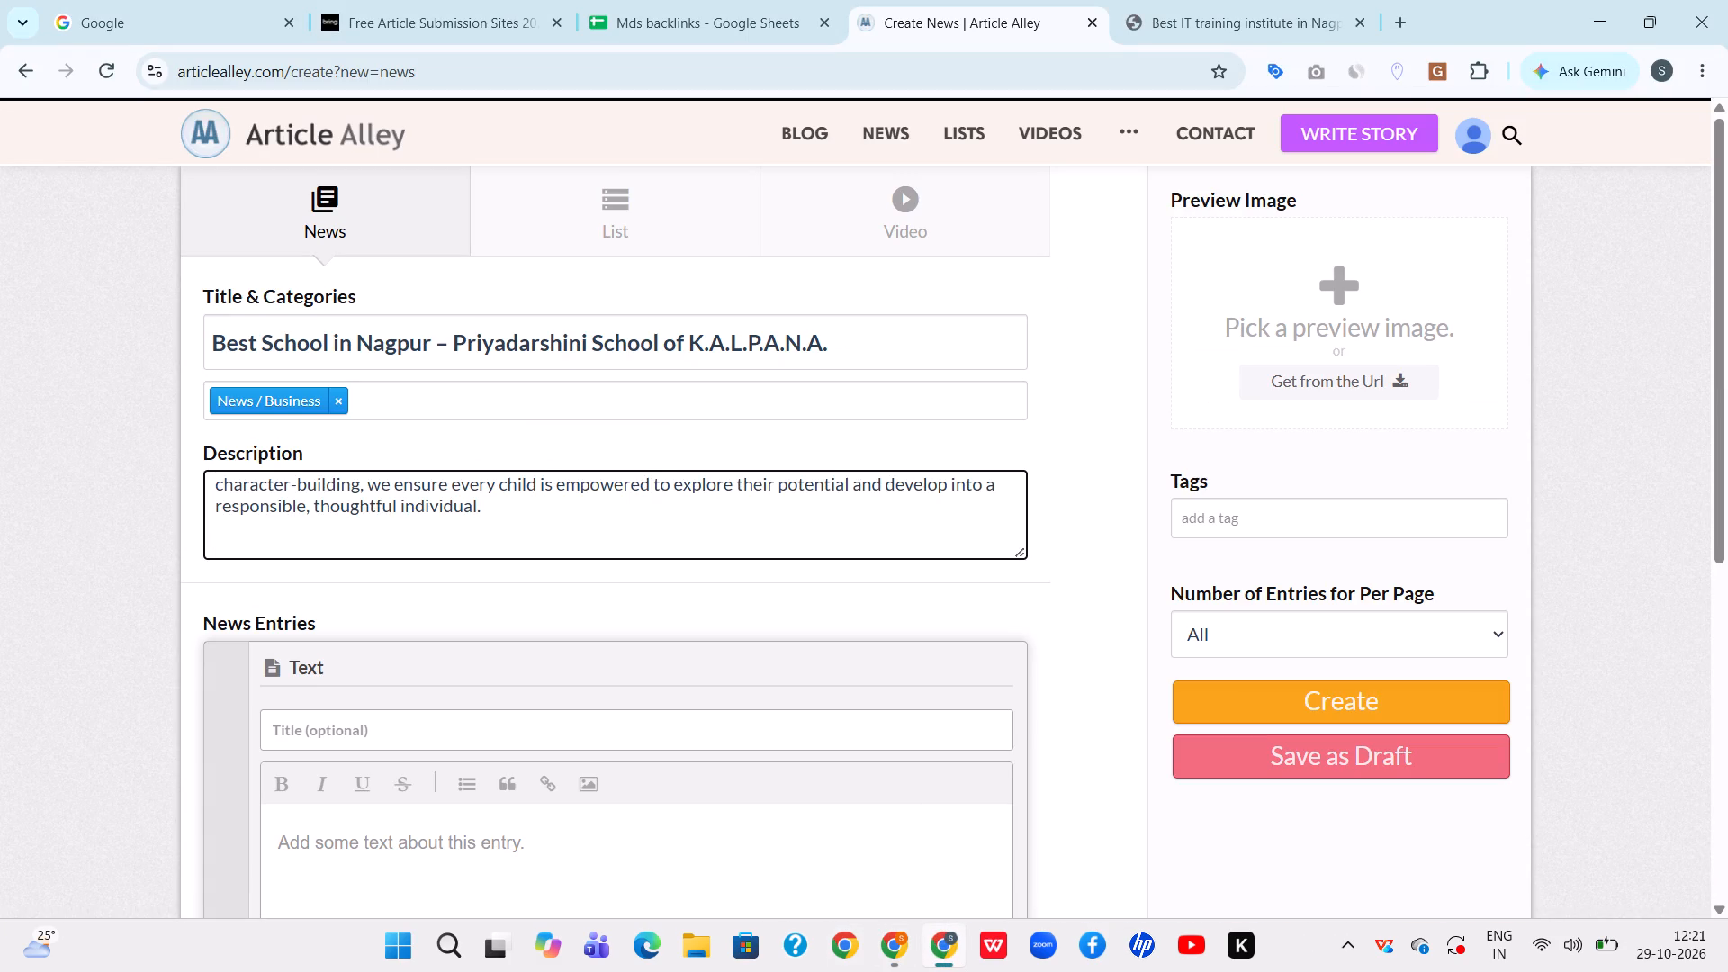
{"action": "key", "text": "BackSpace"}
{"action": "key", "text": "BackSpace"}
{"action": "scroll", "coordinate": [552, 518], "scroll_direction": "up", "scroll_amount": 1}
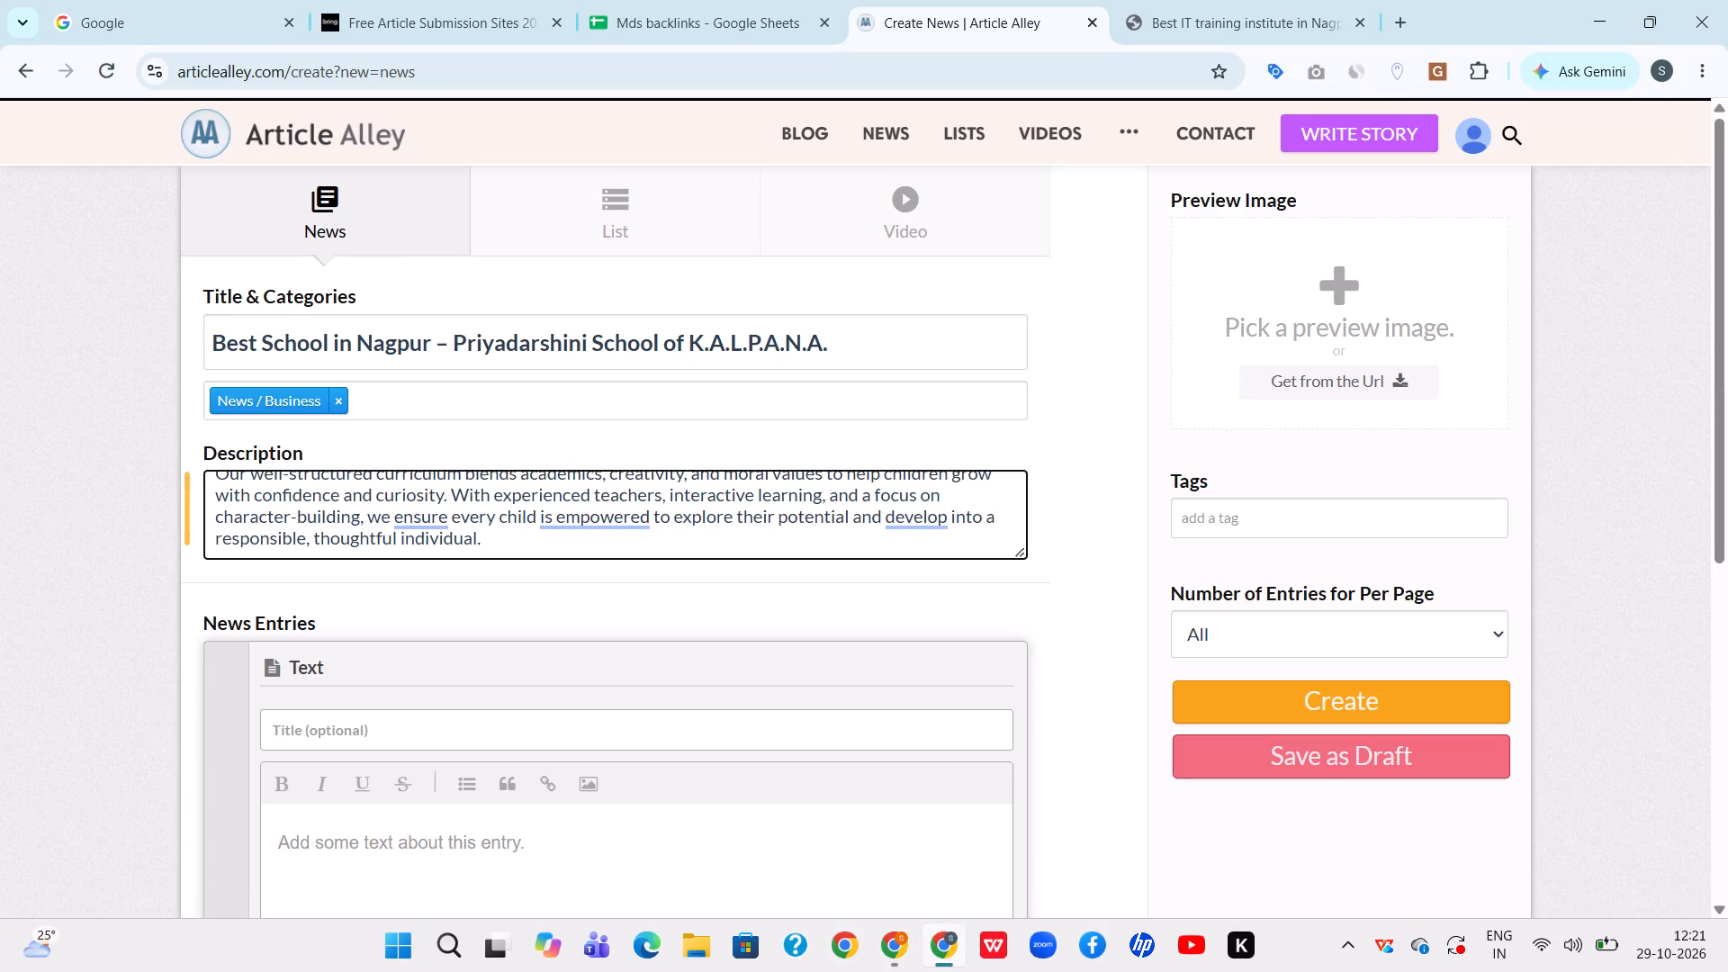
{"action": "left_click", "coordinate": [220, 483]}
{"action": "left_click_drag", "start_coordinate": [220, 483], "coordinate": [560, 613]}
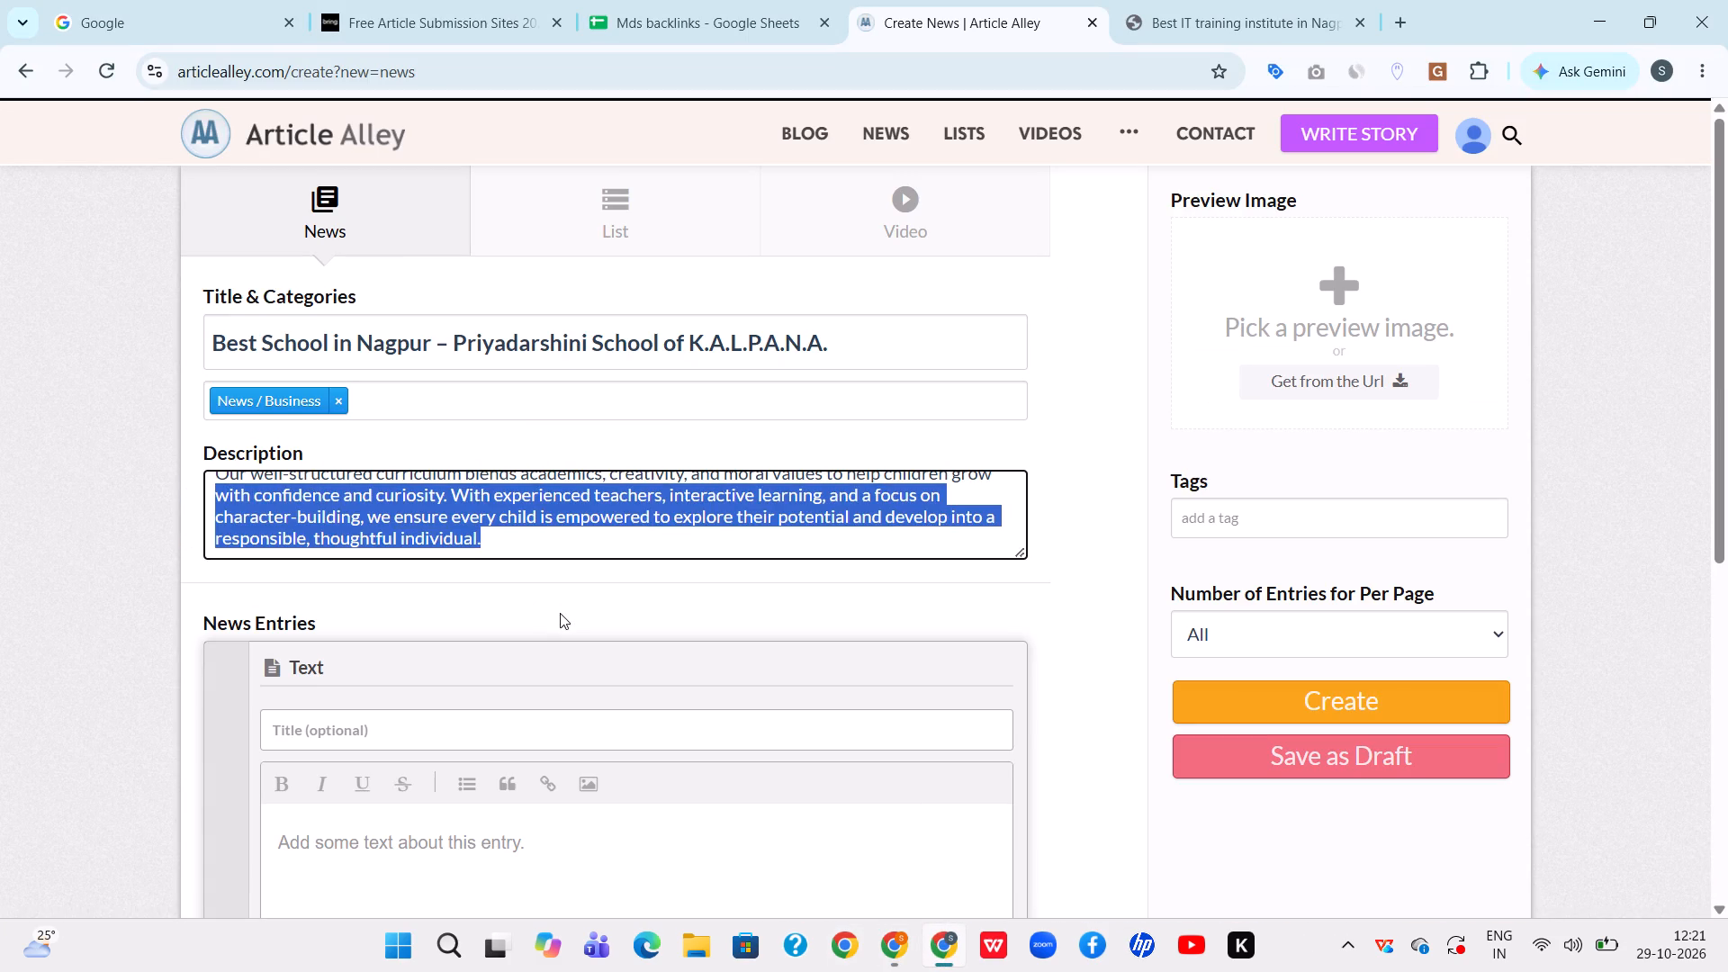
{"action": "left_click_drag", "start_coordinate": [560, 613], "coordinate": [559, 613]}
{"action": "key", "text": "BackSpace"}
{"action": "triple_click", "coordinate": [214, 538]}
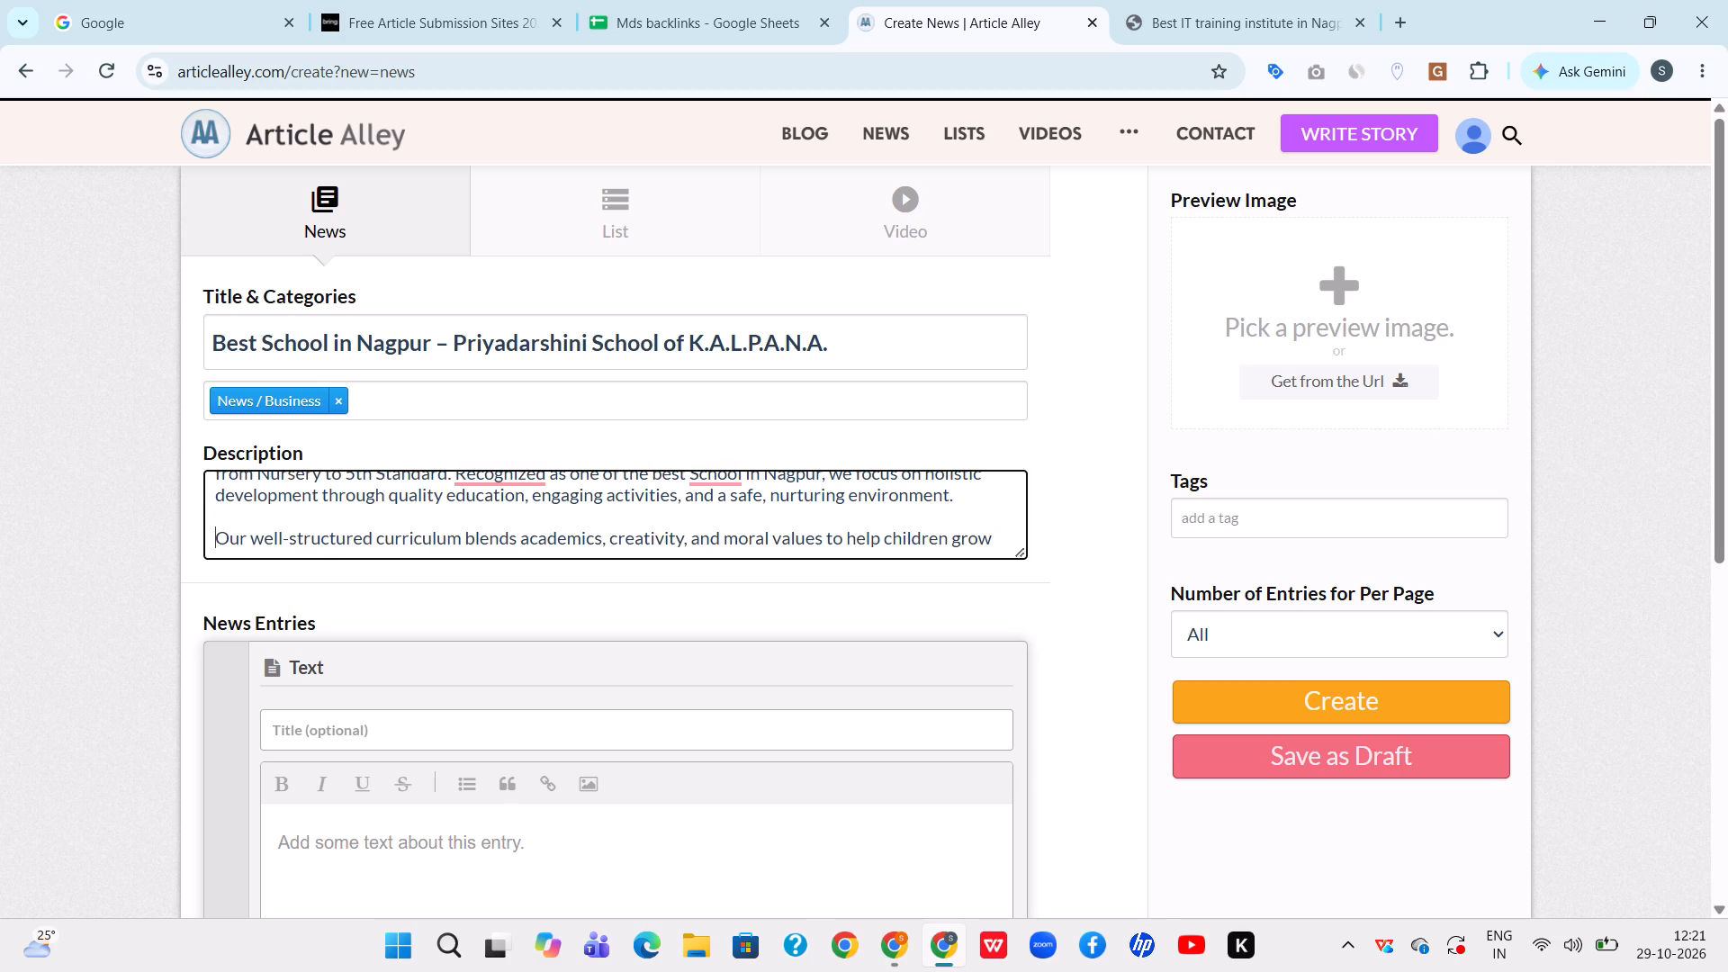
{"action": "key", "text": "BackSpace"}
{"action": "key", "text": "BackSpace"}
{"action": "key", "text": "BackSpace"}
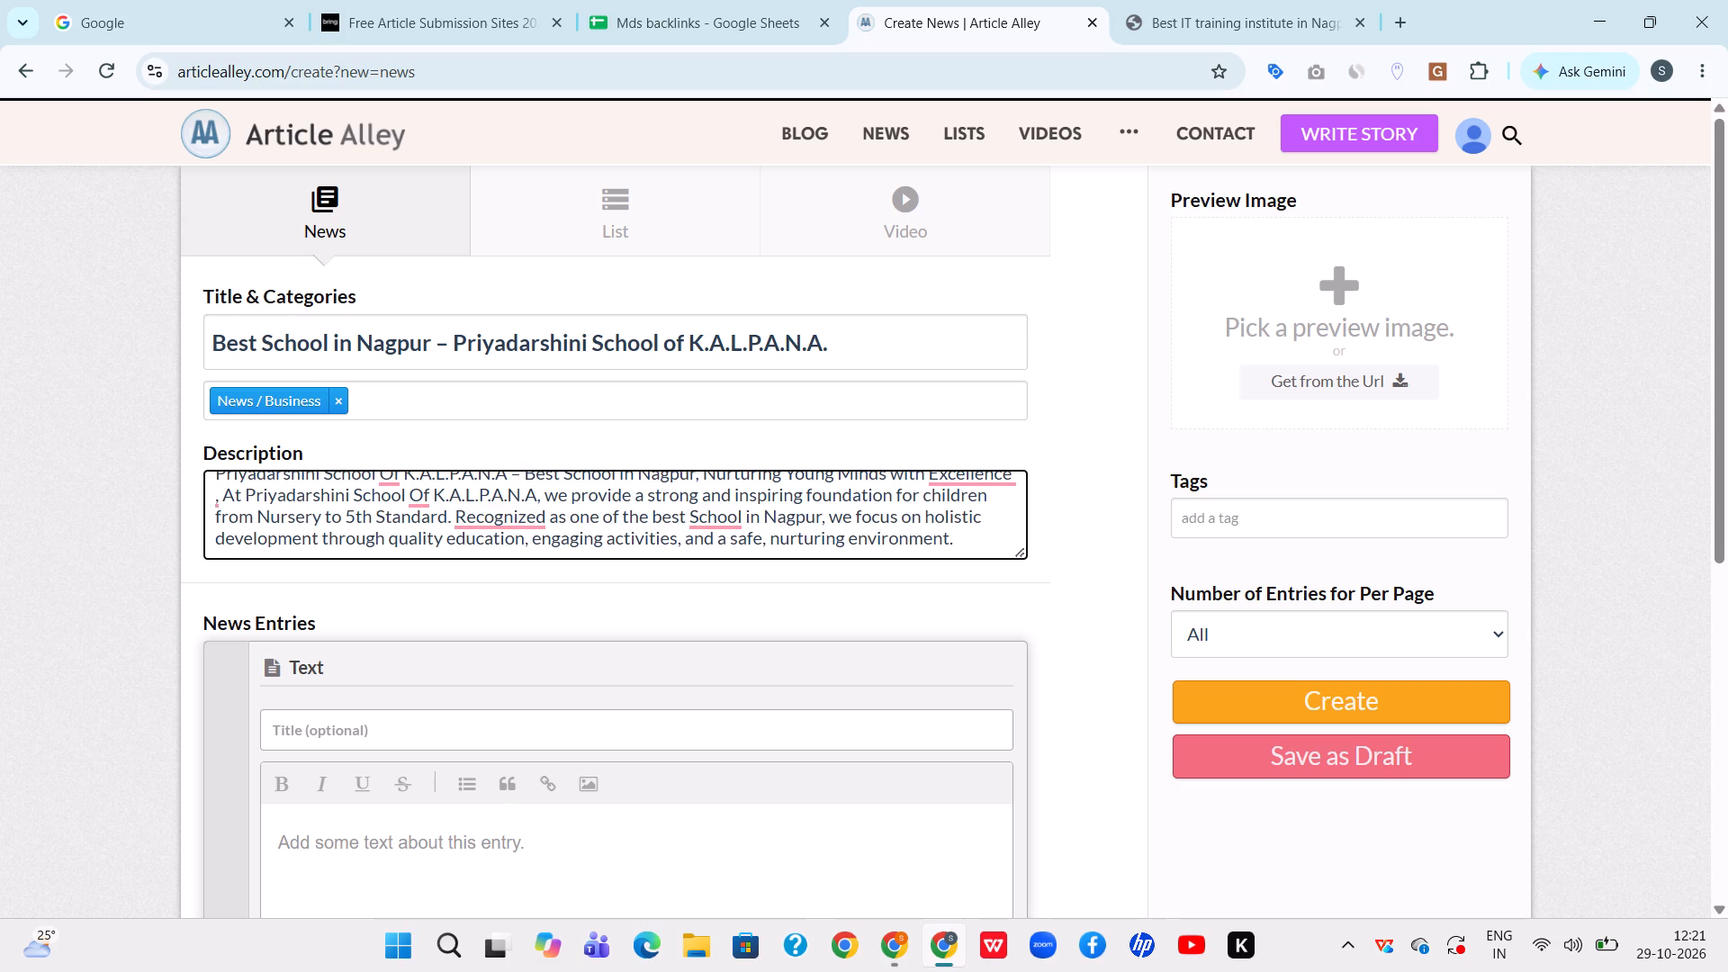
Paste both introductory paragraphs into the news entry's text and add a new line below them.
{"action": "left_click", "coordinate": [406, 850]}
{"action": "scroll", "coordinate": [406, 850], "scroll_direction": "down", "scroll_amount": 1}
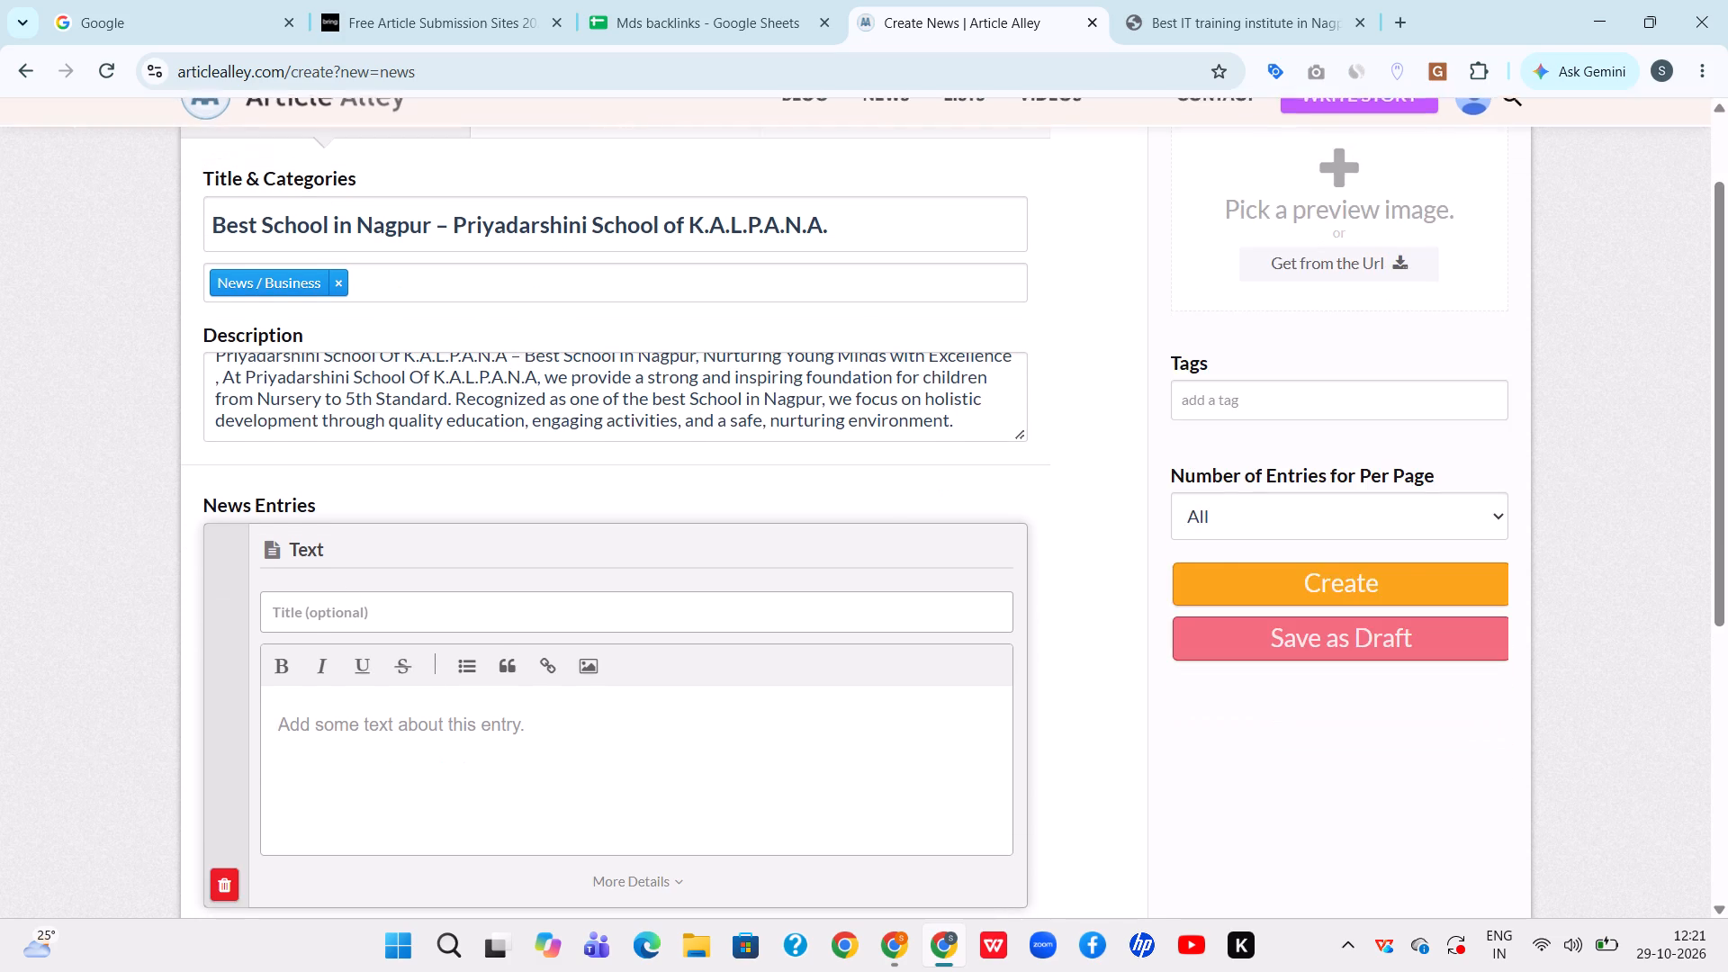
{"action": "scroll", "coordinate": [406, 850], "scroll_direction": "down", "scroll_amount": 2}
{"action": "key", "text": "ctrl+v"}
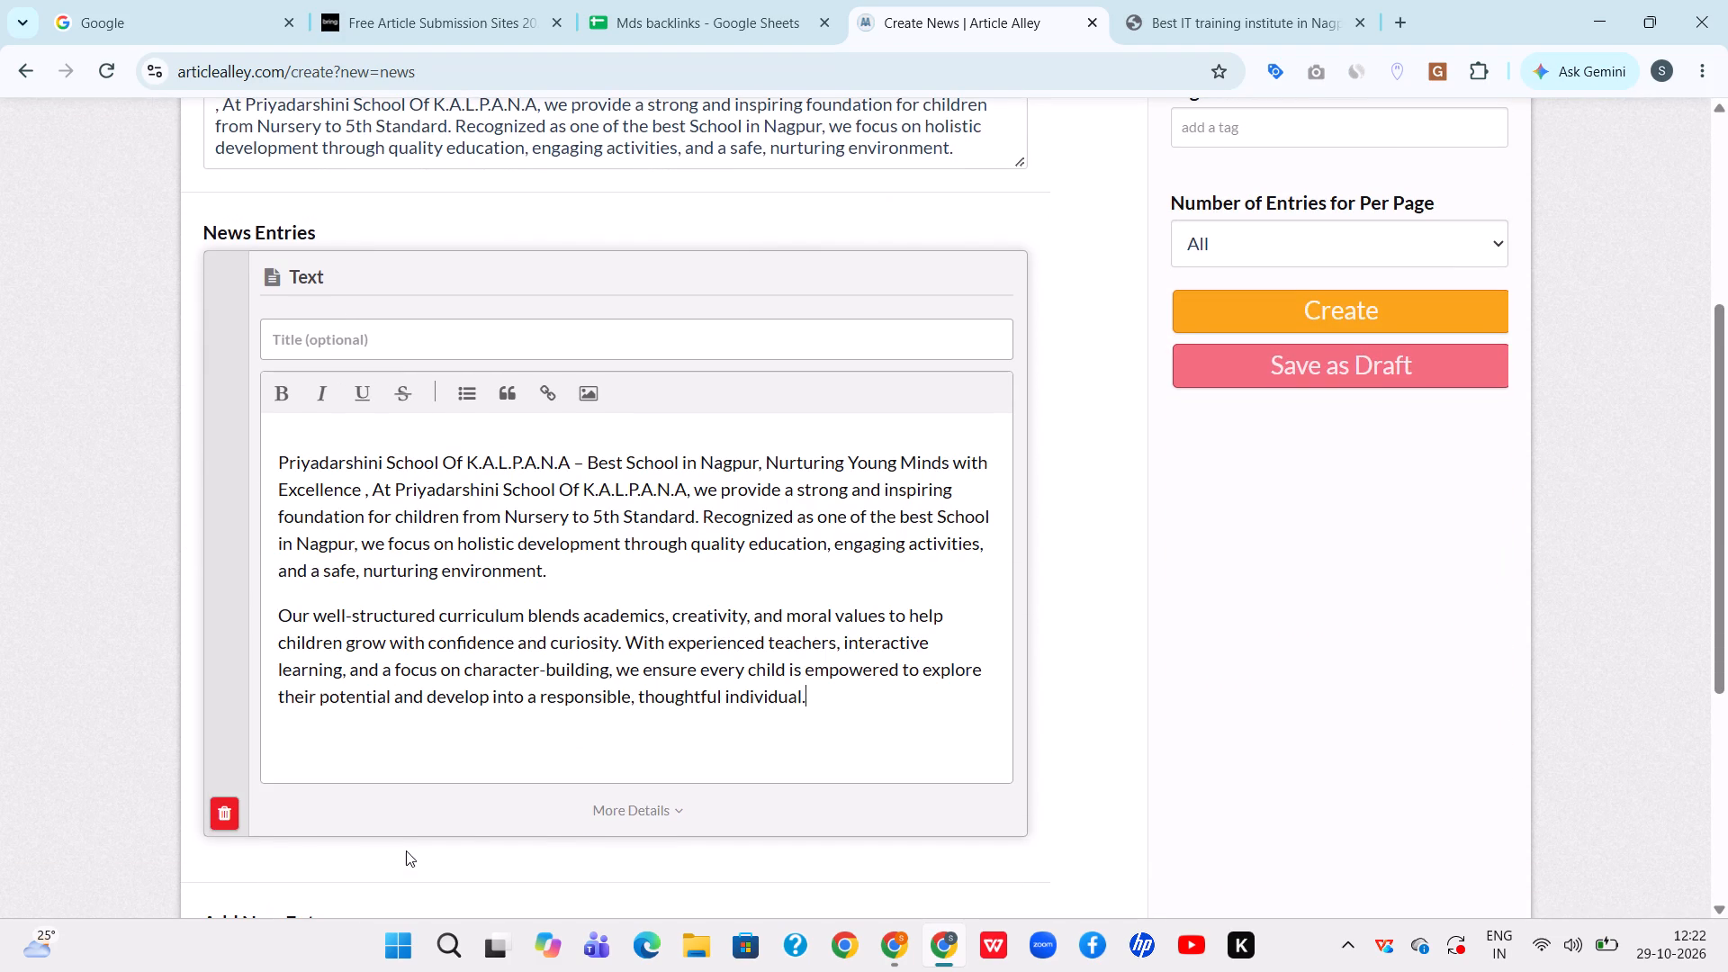
{"action": "key", "text": "Return"}
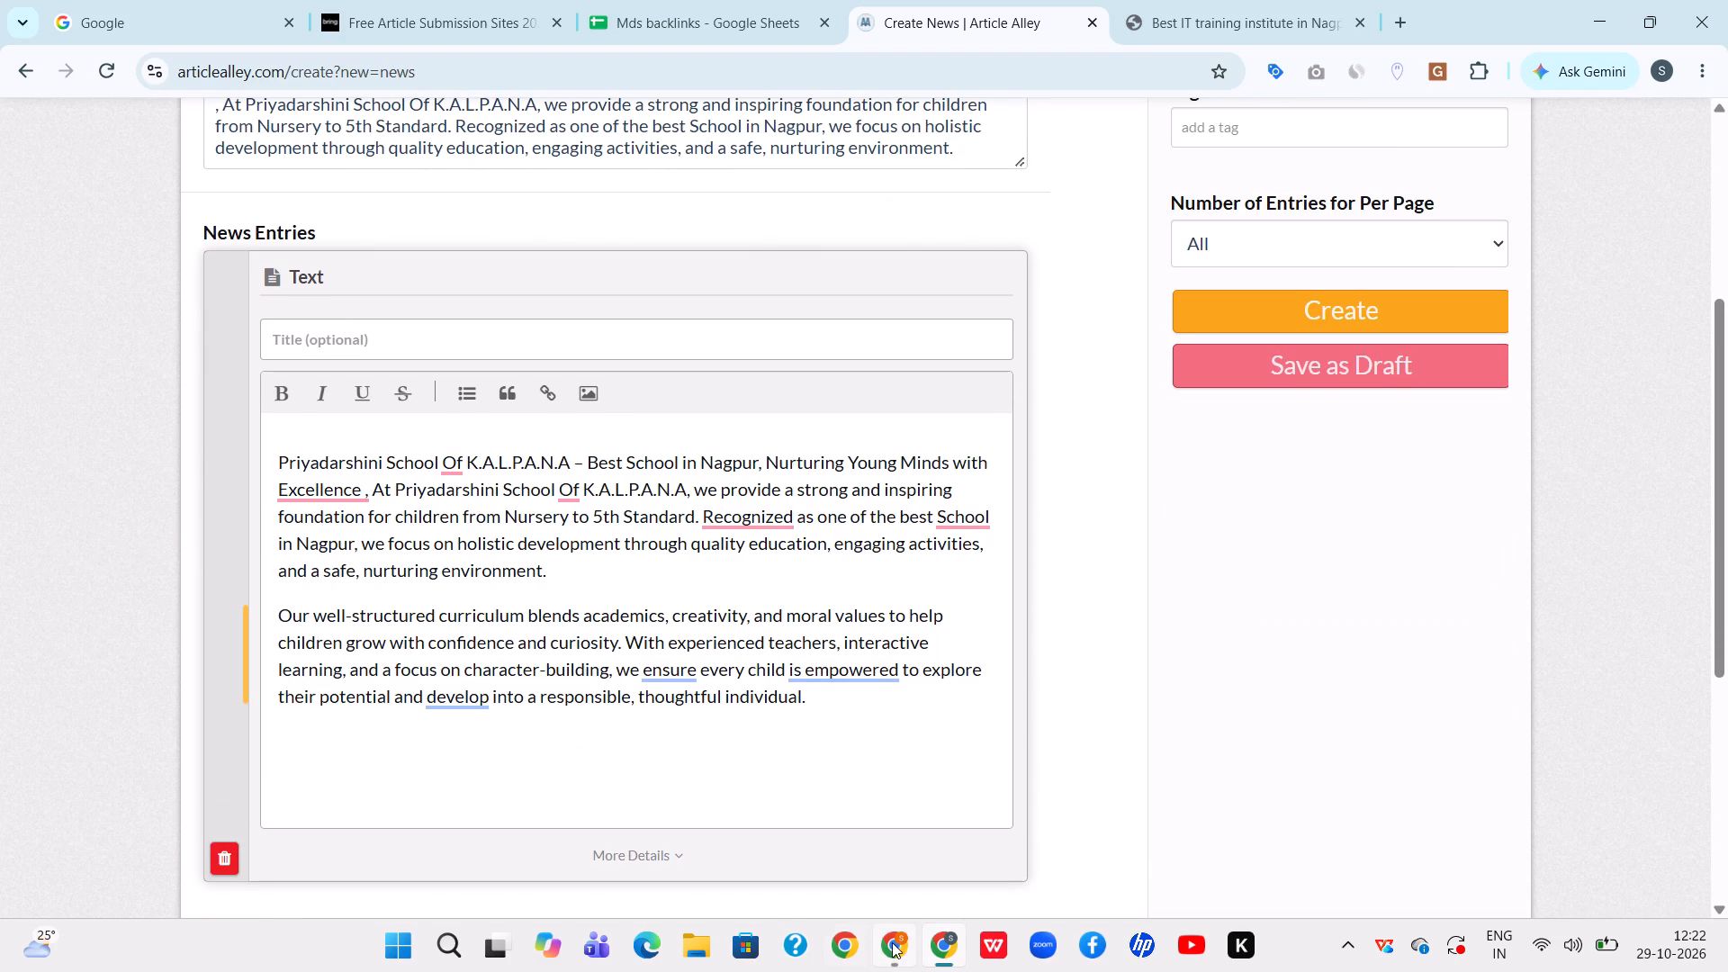
Copy the core values heading and introduction together with the vision and mission text from the school's CBSE core values page.
{"action": "left_click", "coordinate": [891, 942]}
{"action": "left_click", "coordinate": [328, 597]}
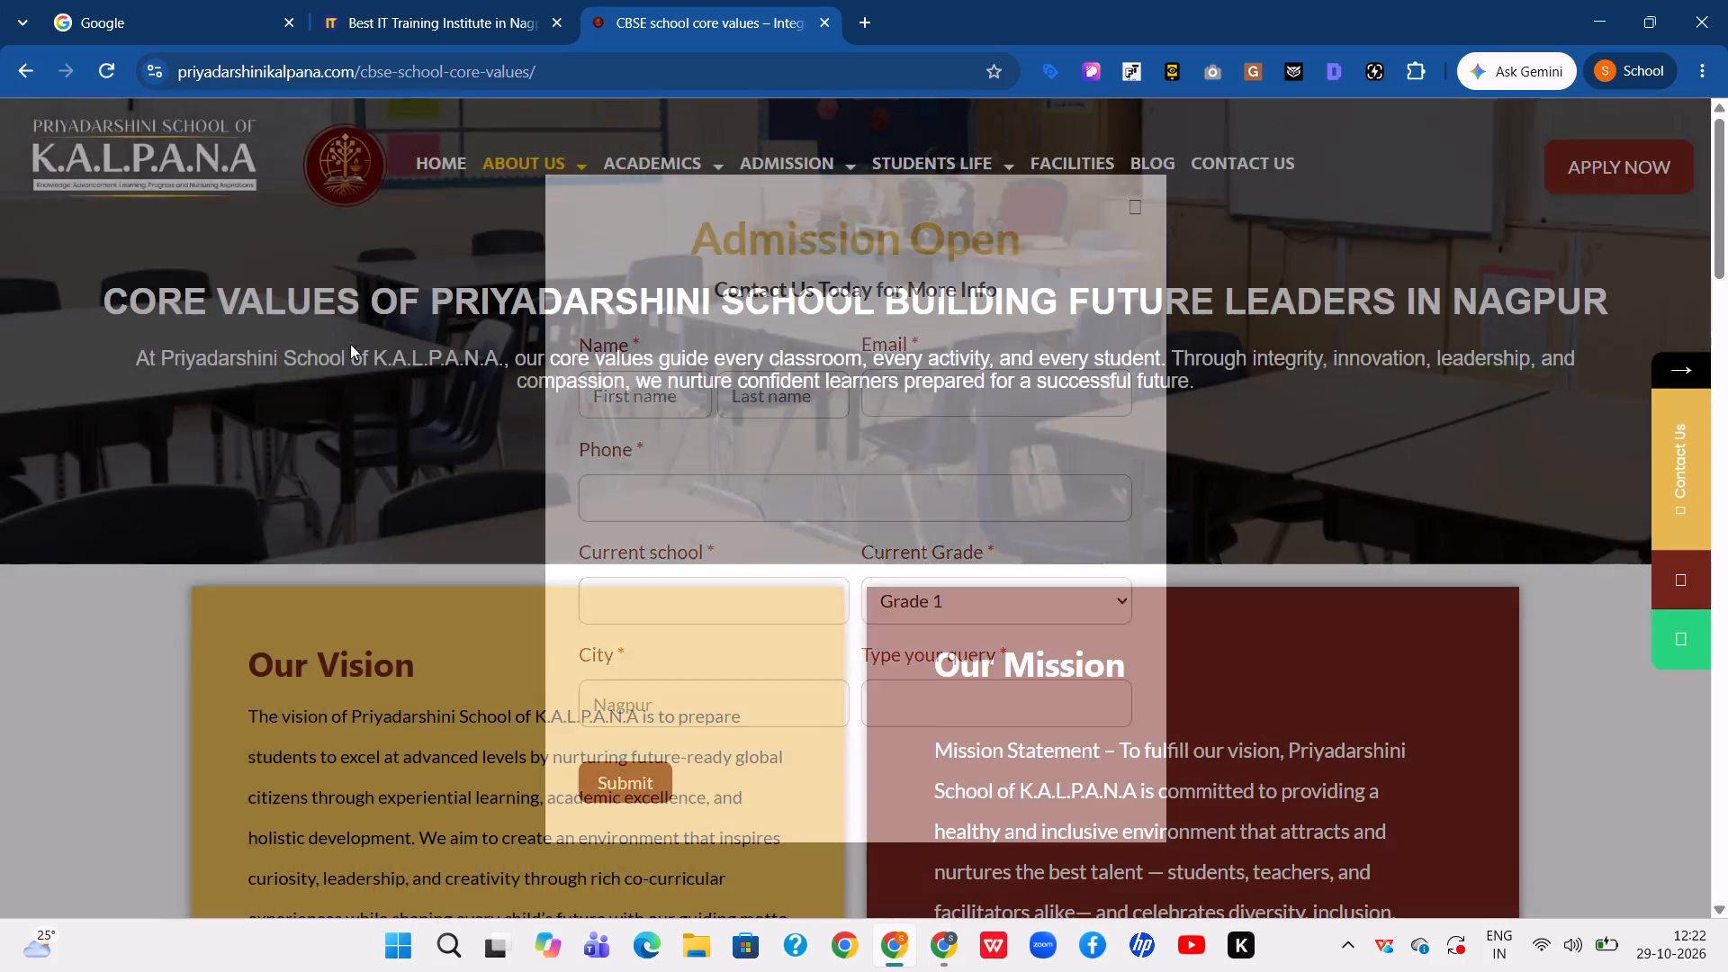
{"action": "double_click", "coordinate": [355, 292]}
{"action": "left_click_drag", "start_coordinate": [355, 292], "coordinate": [922, 113]}
{"action": "key", "text": "Page_Down"}
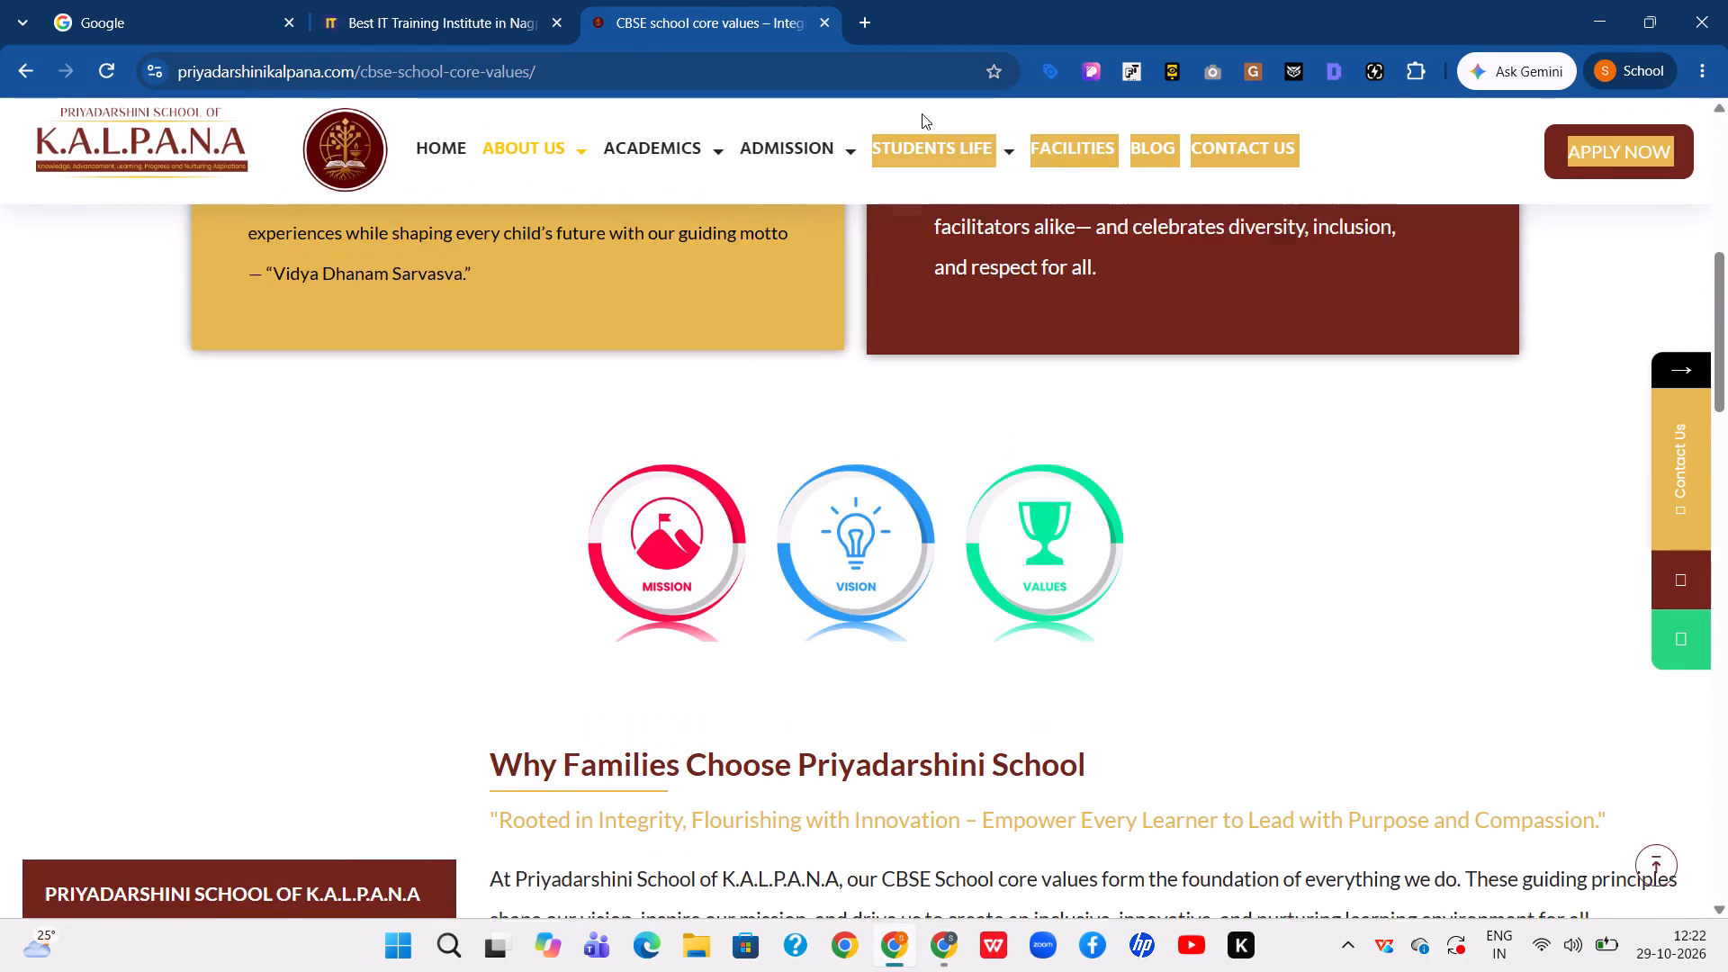
{"action": "left_click_drag", "start_coordinate": [922, 113], "coordinate": [979, 308]}
{"action": "key", "text": "ctrl+c"}
Select the "Why Families Choose Priyadarshini School" section through the quote "Shaping a Better Tomorrow, One Value at a Time.".
{"action": "left_click", "coordinate": [979, 308]}
{"action": "key", "text": "Page_Down"}
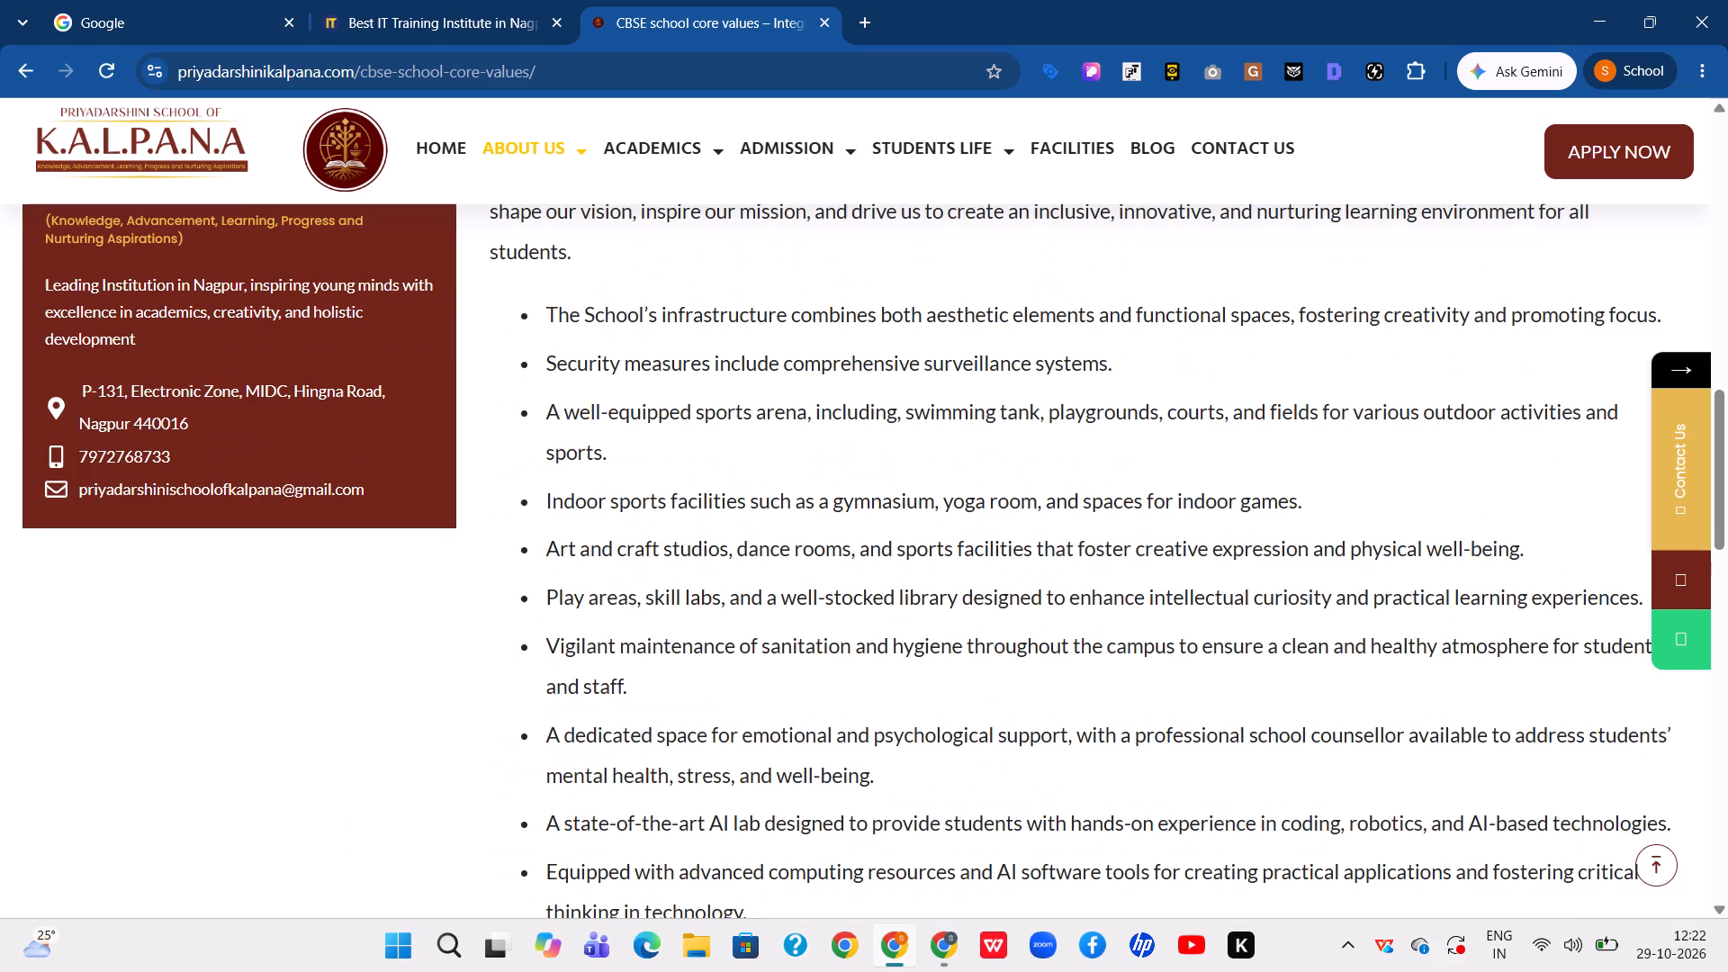
{"action": "scroll", "coordinate": [979, 308], "scroll_direction": "up", "scroll_amount": 1}
{"action": "triple_click", "coordinate": [979, 308]}
{"action": "left_click", "coordinate": [979, 308]}
{"action": "left_click_drag", "start_coordinate": [979, 308], "coordinate": [942, 278]}
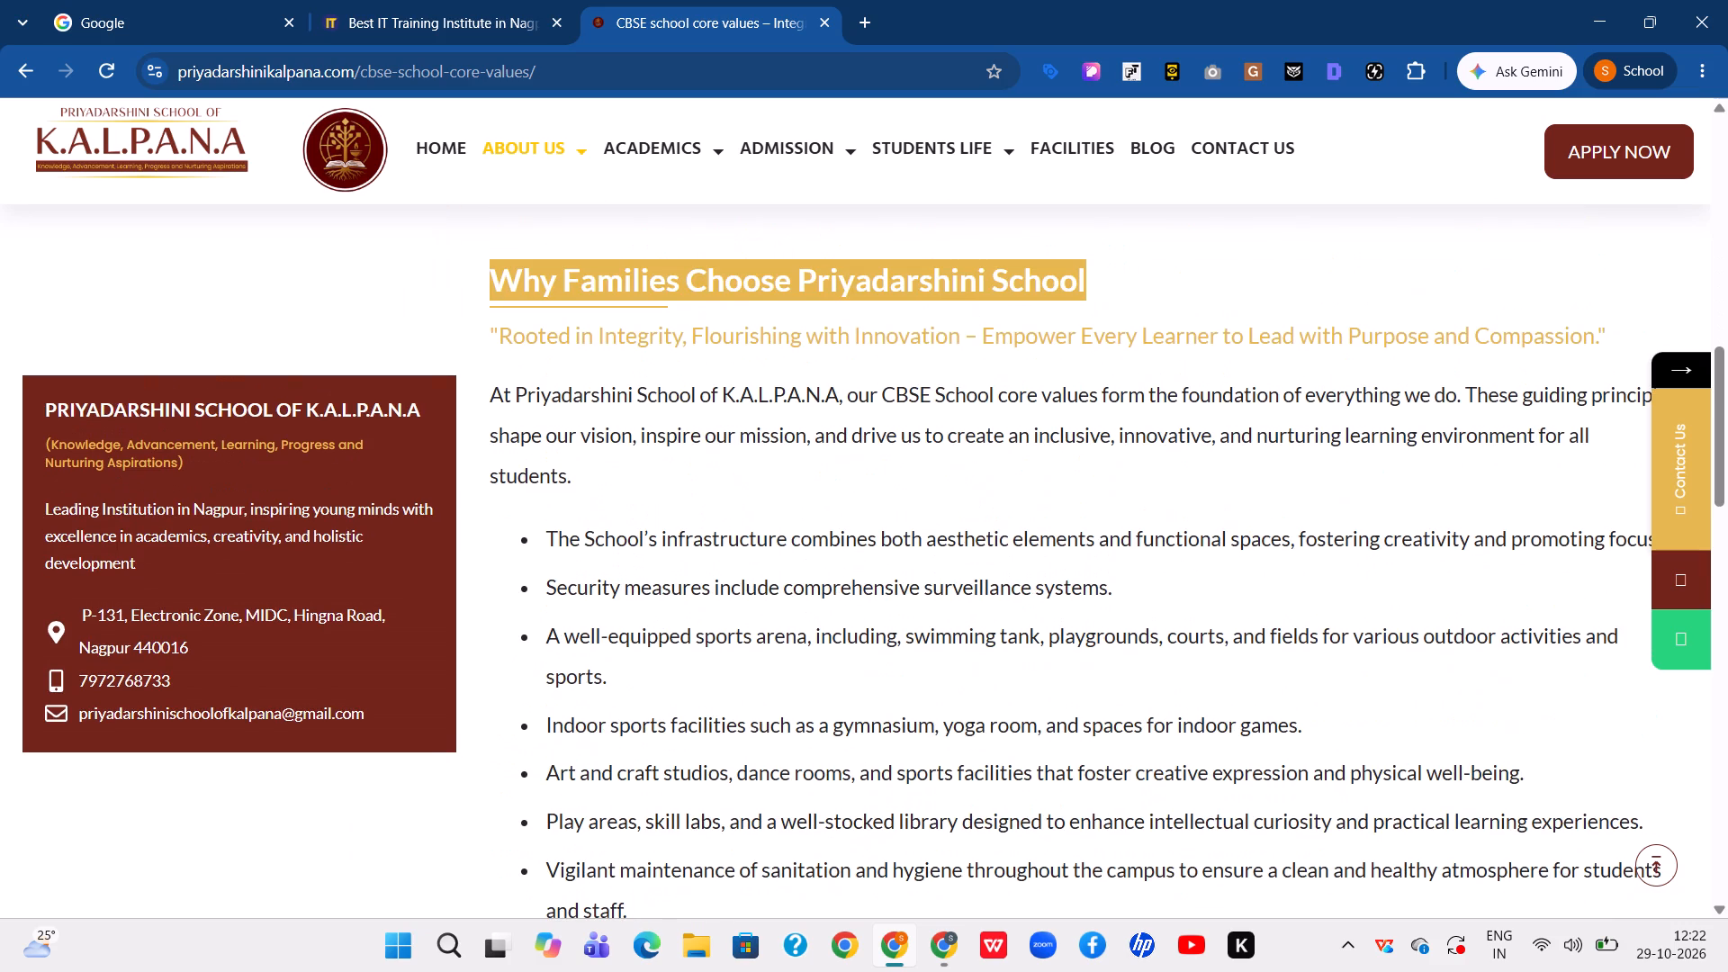
{"action": "left_click_drag", "start_coordinate": [942, 278], "coordinate": [925, 274]}
{"action": "triple_click", "coordinate": [925, 274]}
{"action": "left_click_drag", "start_coordinate": [925, 274], "coordinate": [940, 516]}
{"action": "key", "text": "Page_Down"}
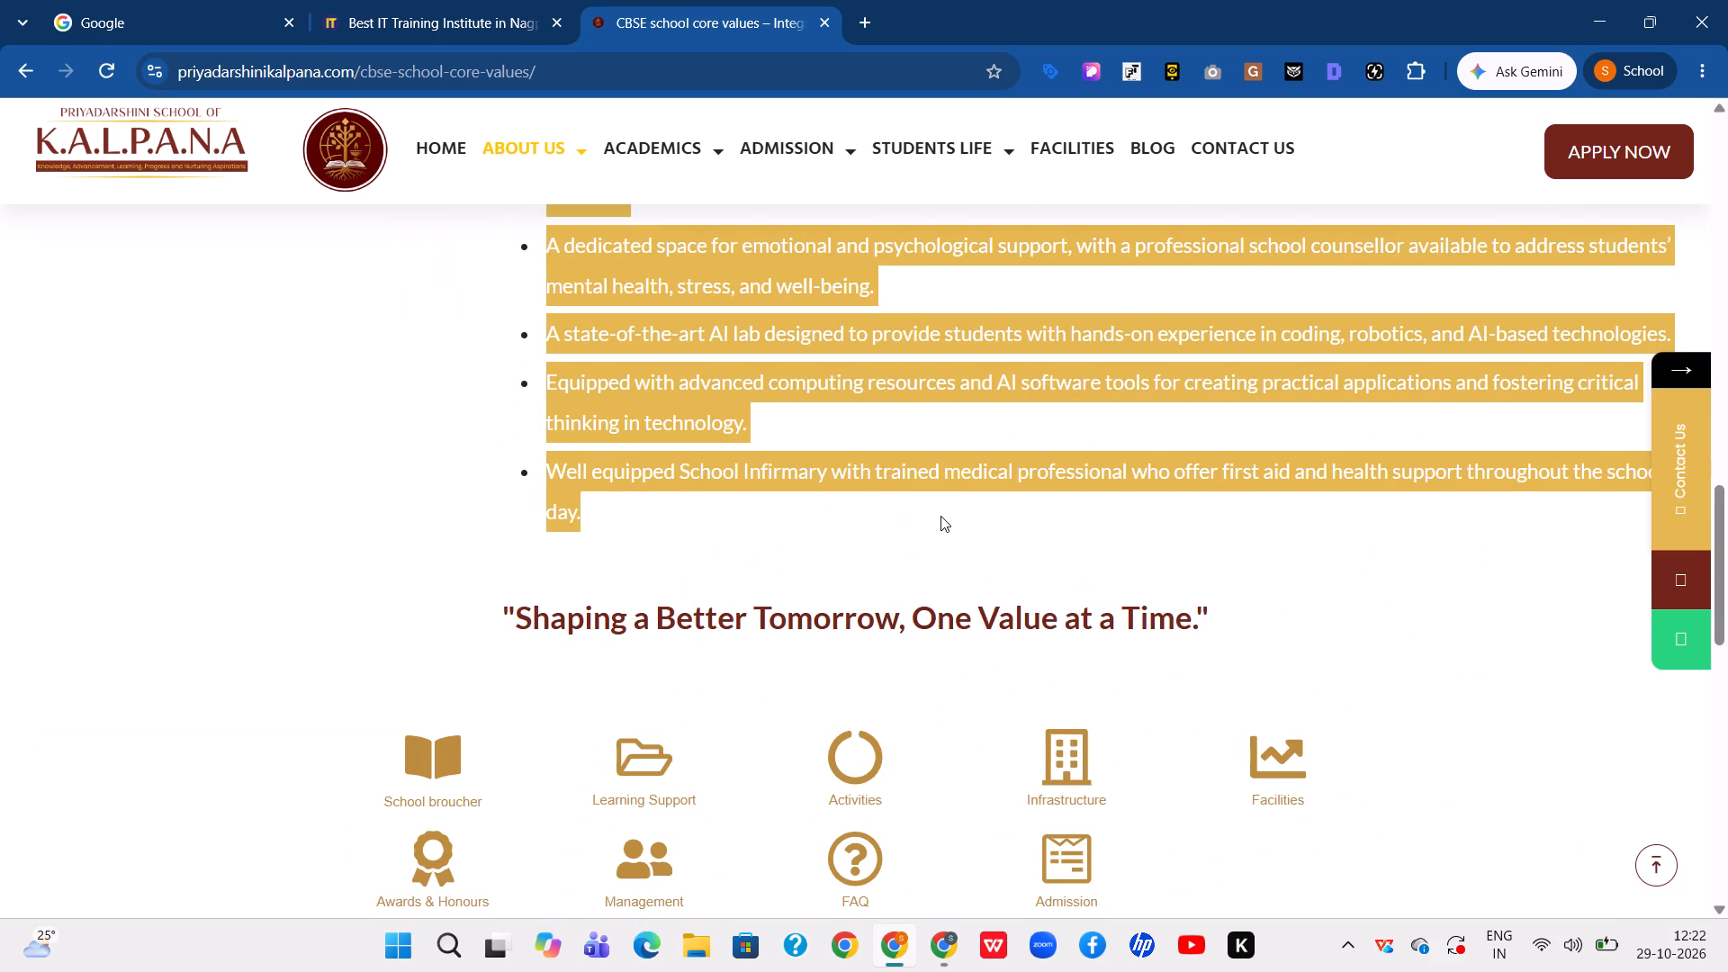
{"action": "left_click_drag", "start_coordinate": [940, 516], "coordinate": [936, 610]}
Paste the copied core values, vision and mission text below the introductory paragraphs in the Article Alley news entry, and add a new line.
{"action": "left_click", "coordinate": [936, 941]}
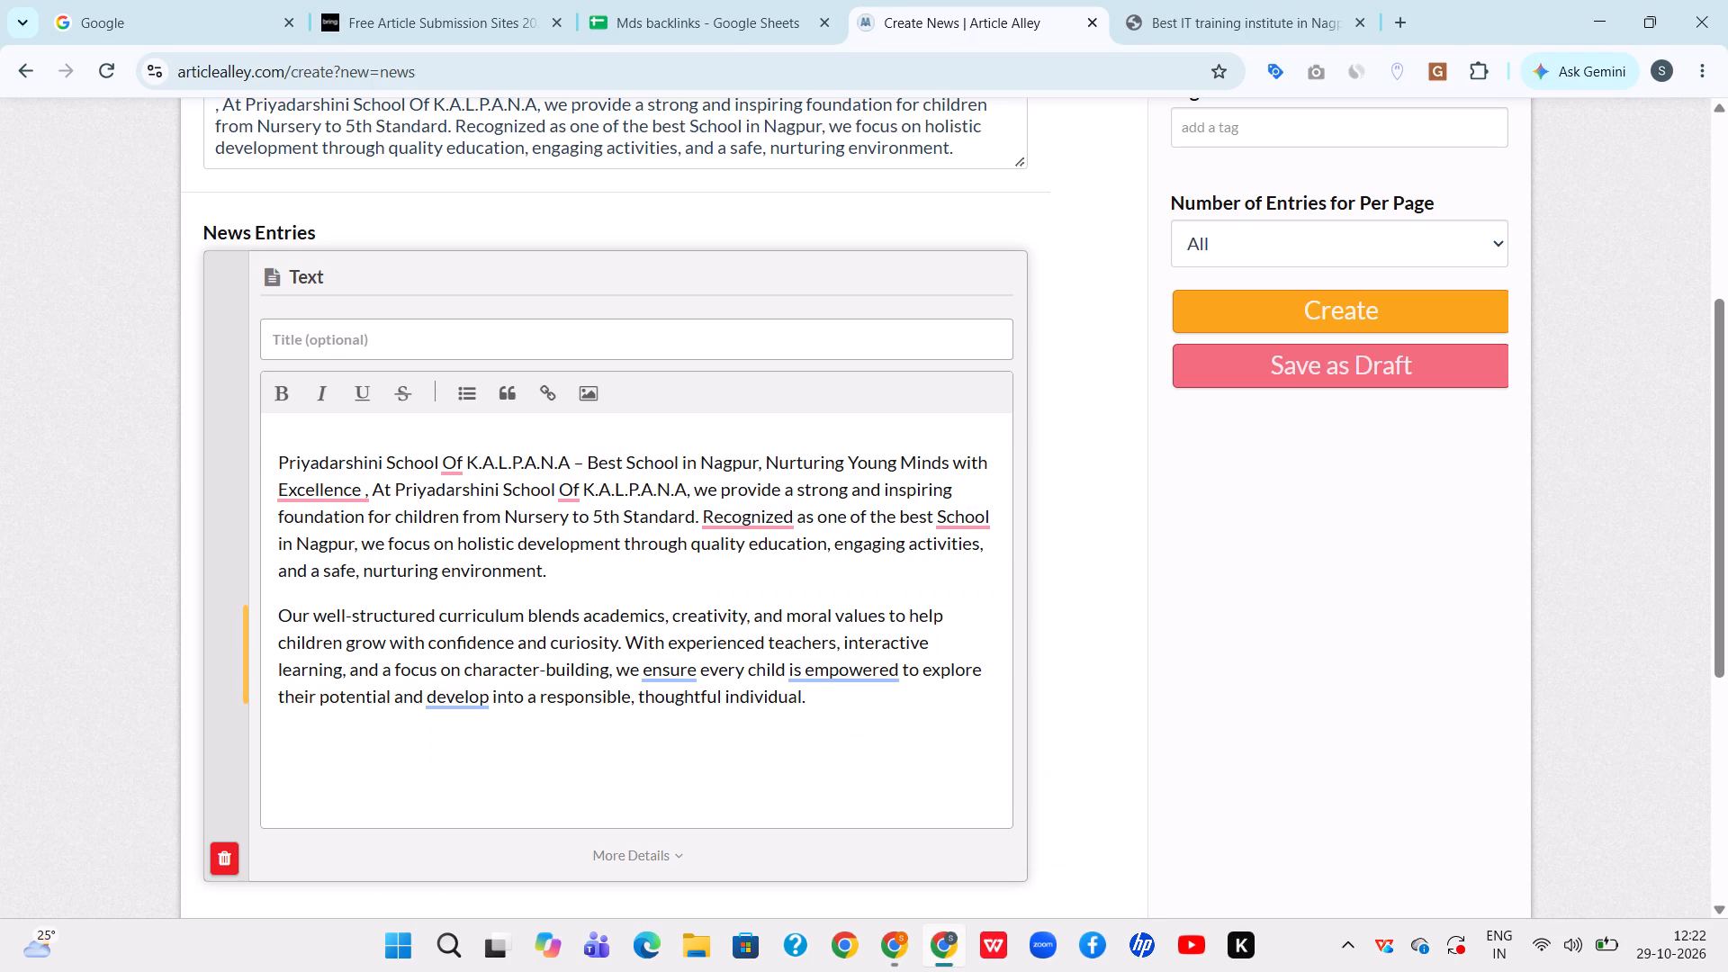
{"action": "left_click", "coordinate": [667, 766]}
{"action": "key", "text": "BackSpace"}
{"action": "key", "text": "ctrl+v"}
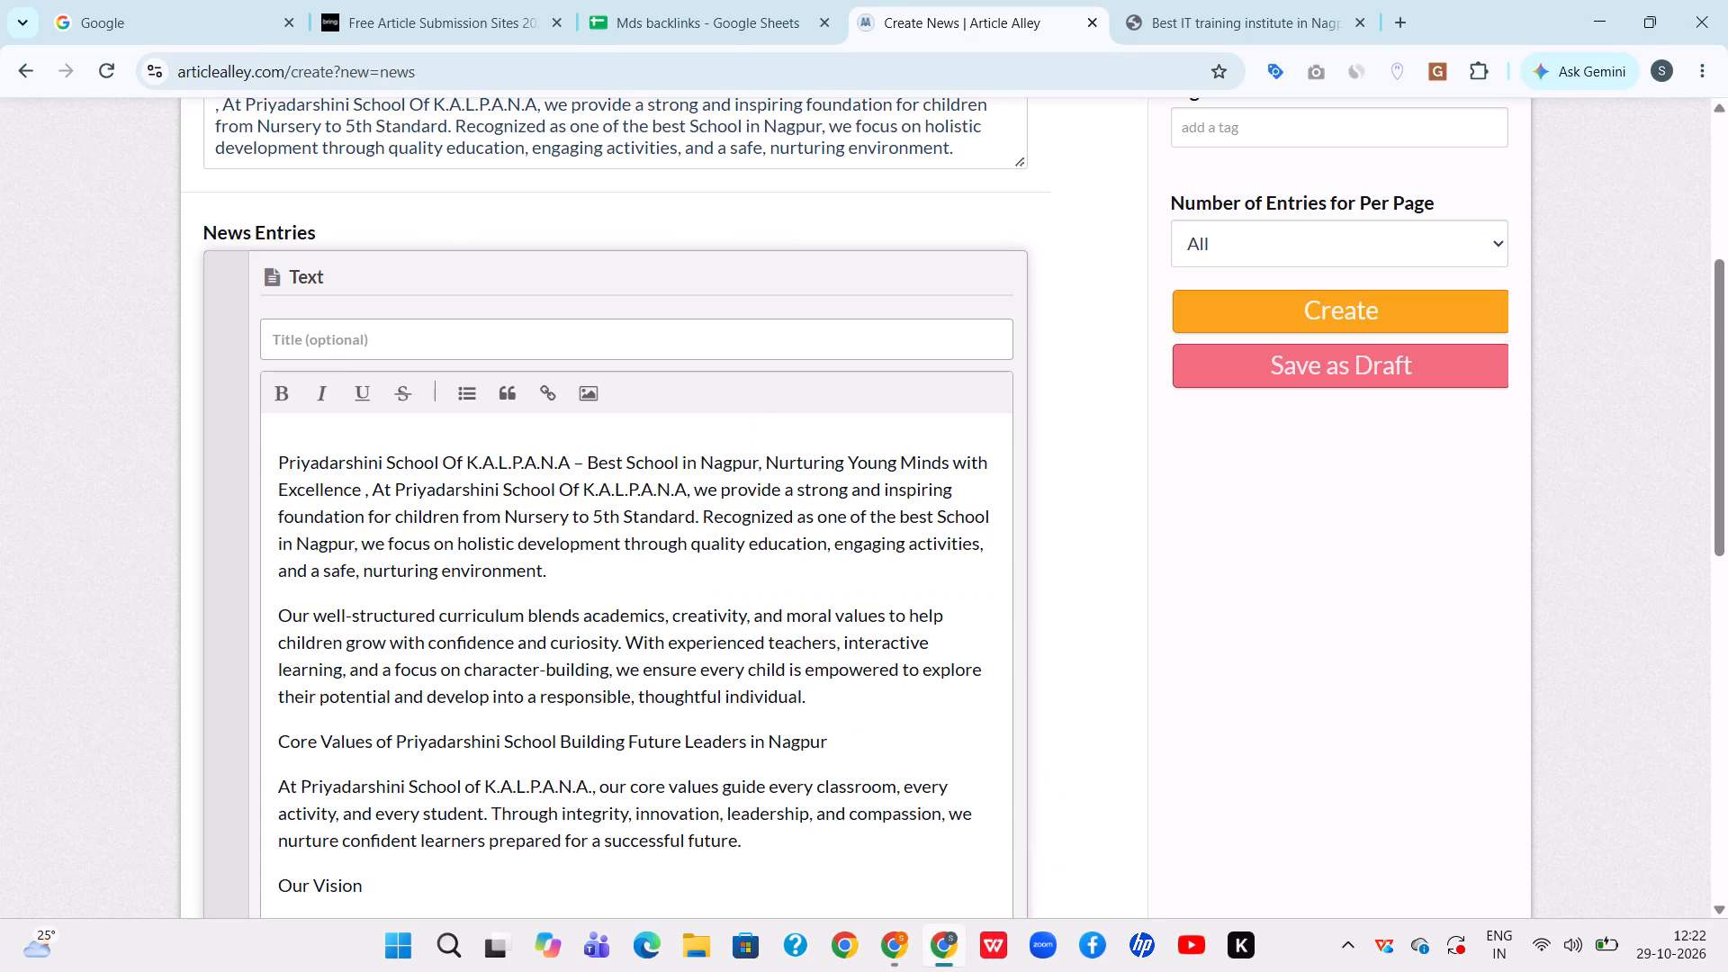
{"action": "scroll", "coordinate": [667, 766], "scroll_direction": "down", "scroll_amount": 9}
{"action": "scroll", "coordinate": [667, 766], "scroll_direction": "up", "scroll_amount": 3}
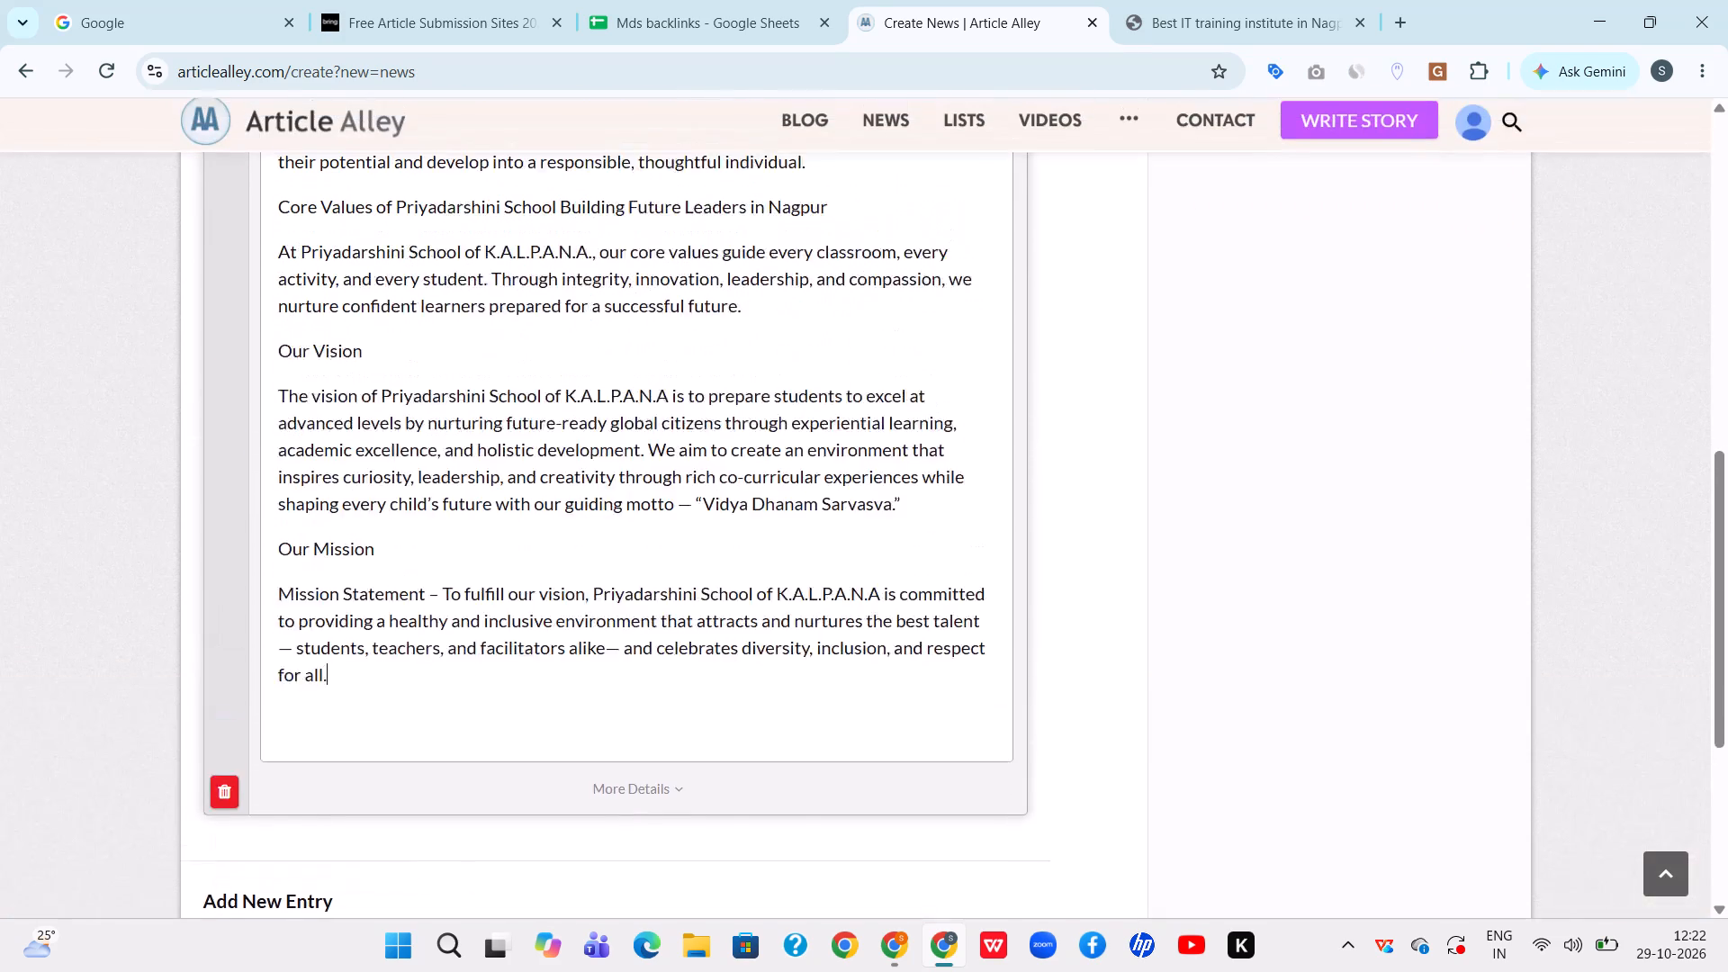
{"action": "scroll", "coordinate": [667, 766], "scroll_direction": "up", "scroll_amount": 2}
{"action": "key", "text": "Return"}
{"action": "scroll", "coordinate": [667, 766], "scroll_direction": "down", "scroll_amount": 1}
Copy the selected "Why Families Choose Priyadarshini School" section from the school's core values page.
{"action": "left_click", "coordinate": [887, 960]}
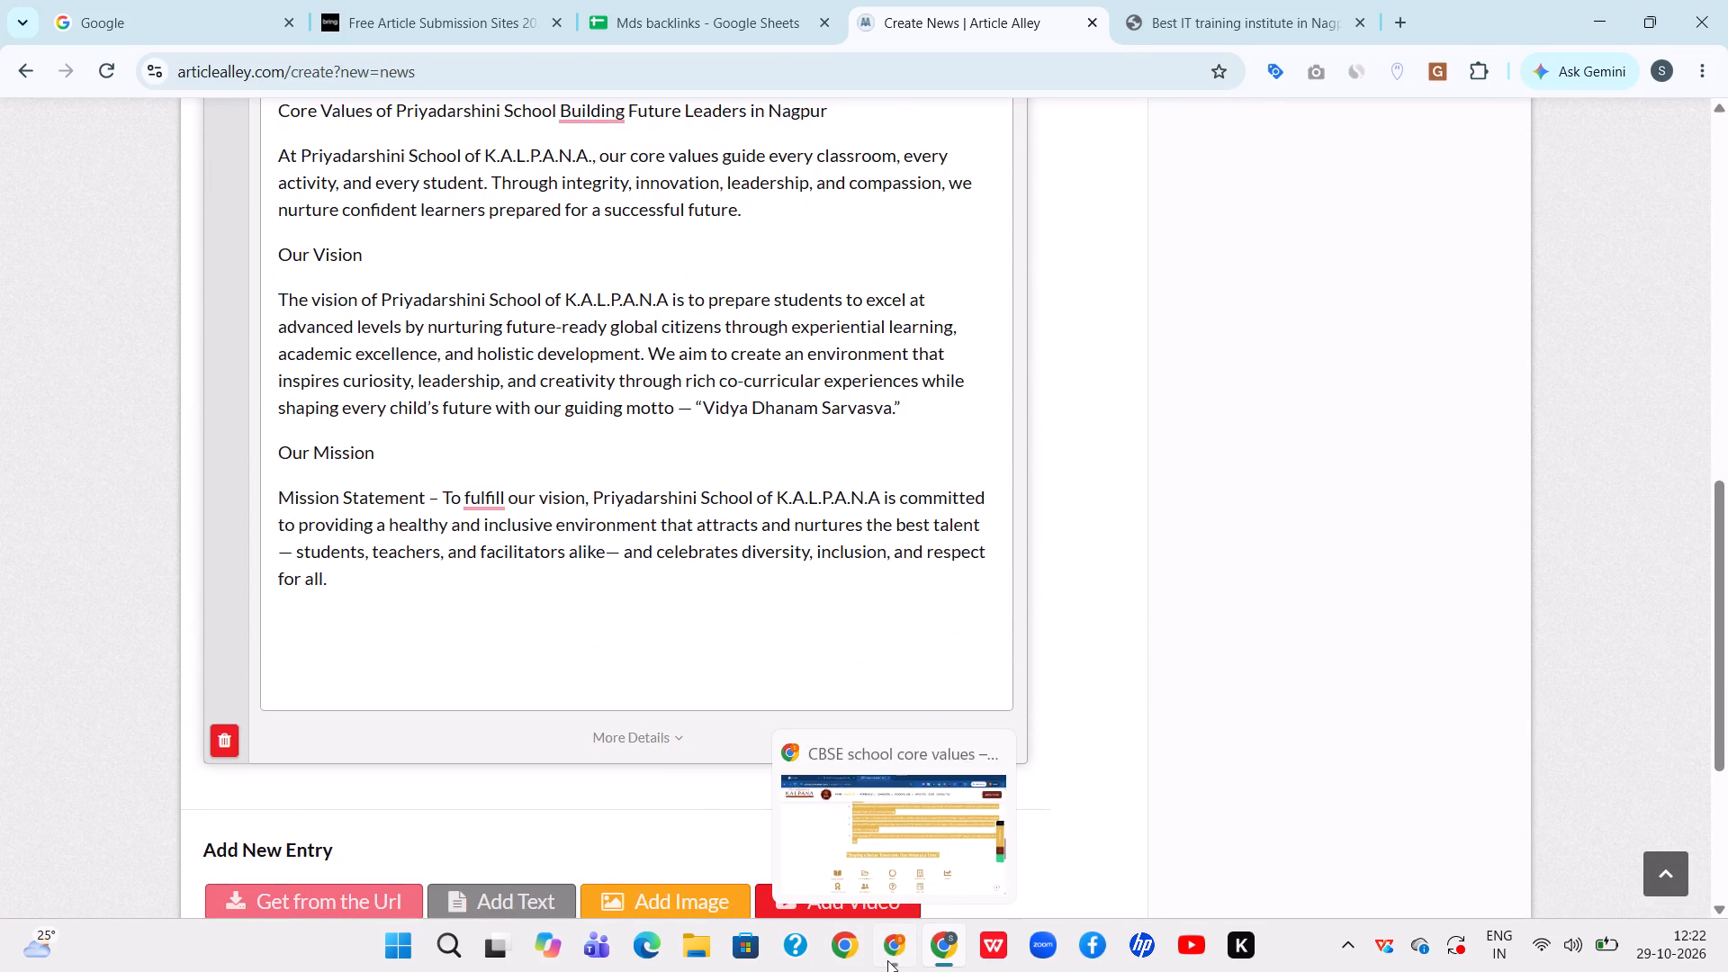
{"action": "key", "text": "ctrl+c"}
Return to the school's home page and look over its welcome section on the best school in Nagpur.
{"action": "left_click", "coordinate": [620, 432]}
{"action": "key", "text": "Page_Up"}
{"action": "key", "text": "Page_Up"}
{"action": "key", "text": "Page_Up"}
{"action": "key", "text": "Page_Up"}
{"action": "key", "text": "Page_Up"}
{"action": "key", "text": "Page_Up"}
{"action": "key", "text": "Page_Up"}
{"action": "key", "text": "Page_Up"}
{"action": "key", "text": "Page_Up"}
{"action": "key", "text": "Page_Up"}
{"action": "key", "text": "Page_Up"}
{"action": "key", "text": "Page_Up"}
{"action": "key", "text": "Page_Up"}
{"action": "key", "text": "Page_Up"}
{"action": "key", "text": "Page_Up"}
{"action": "key", "text": "Page_Up"}
{"action": "key", "text": "Page_Up"}
{"action": "key", "text": "Page_Up"}
{"action": "key", "text": "Page_Up"}
{"action": "key", "text": "Page_Up"}
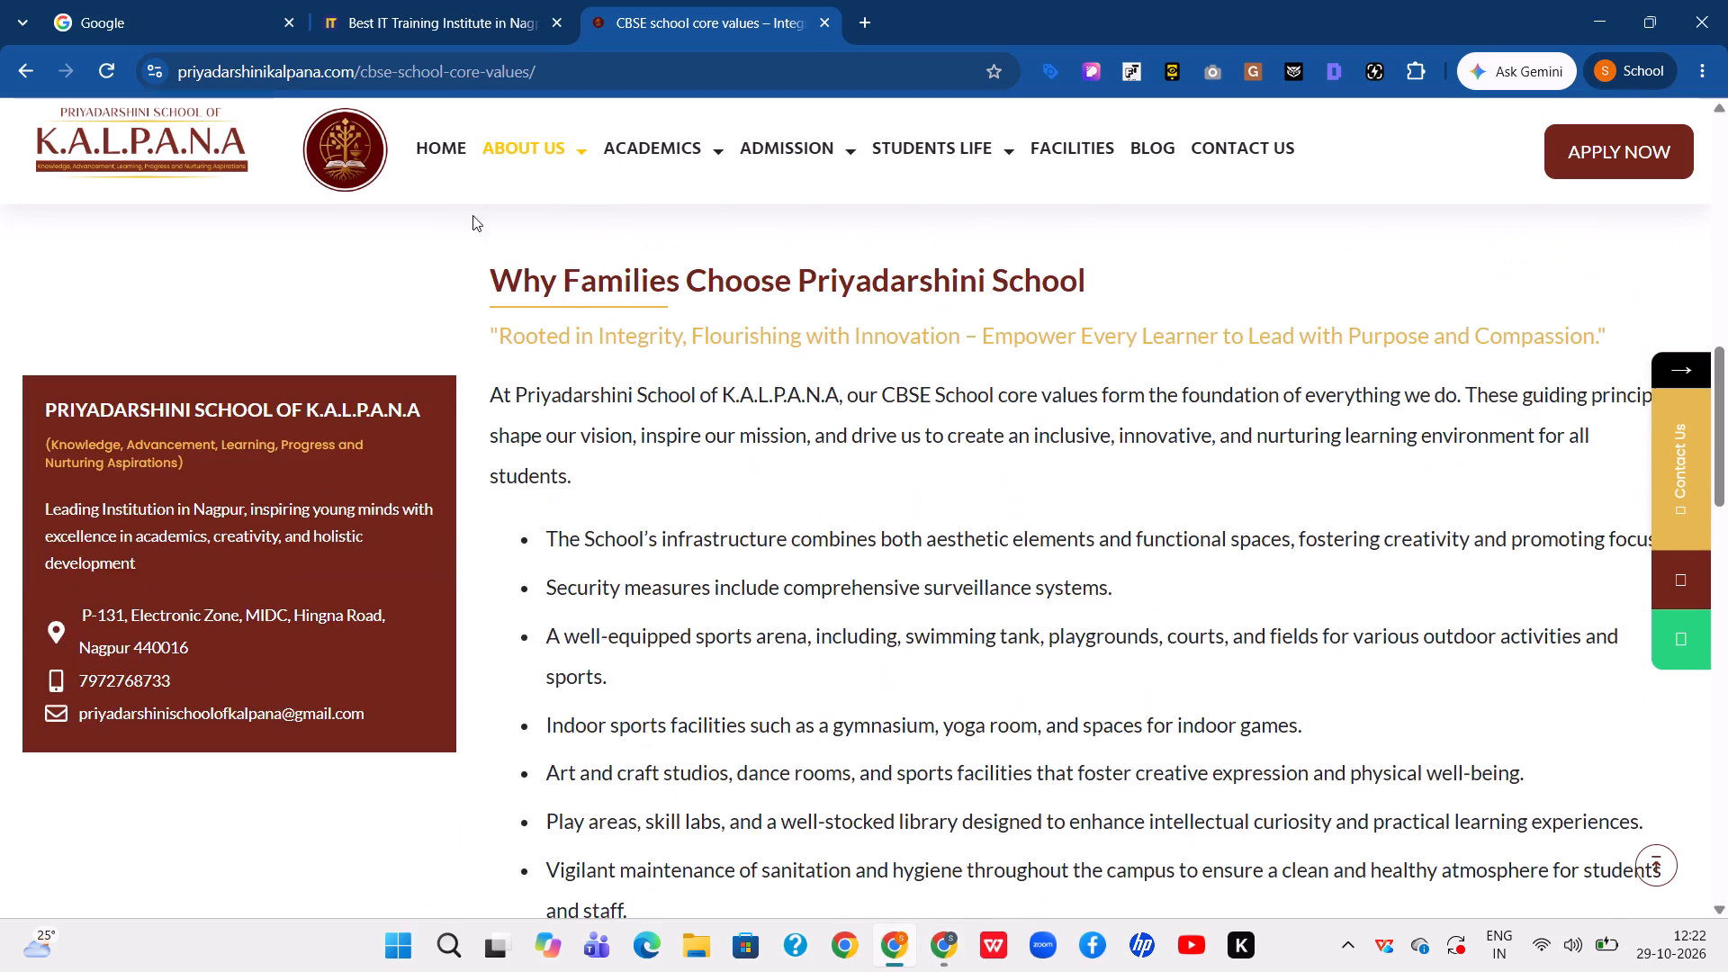
{"action": "left_click", "coordinate": [433, 164]}
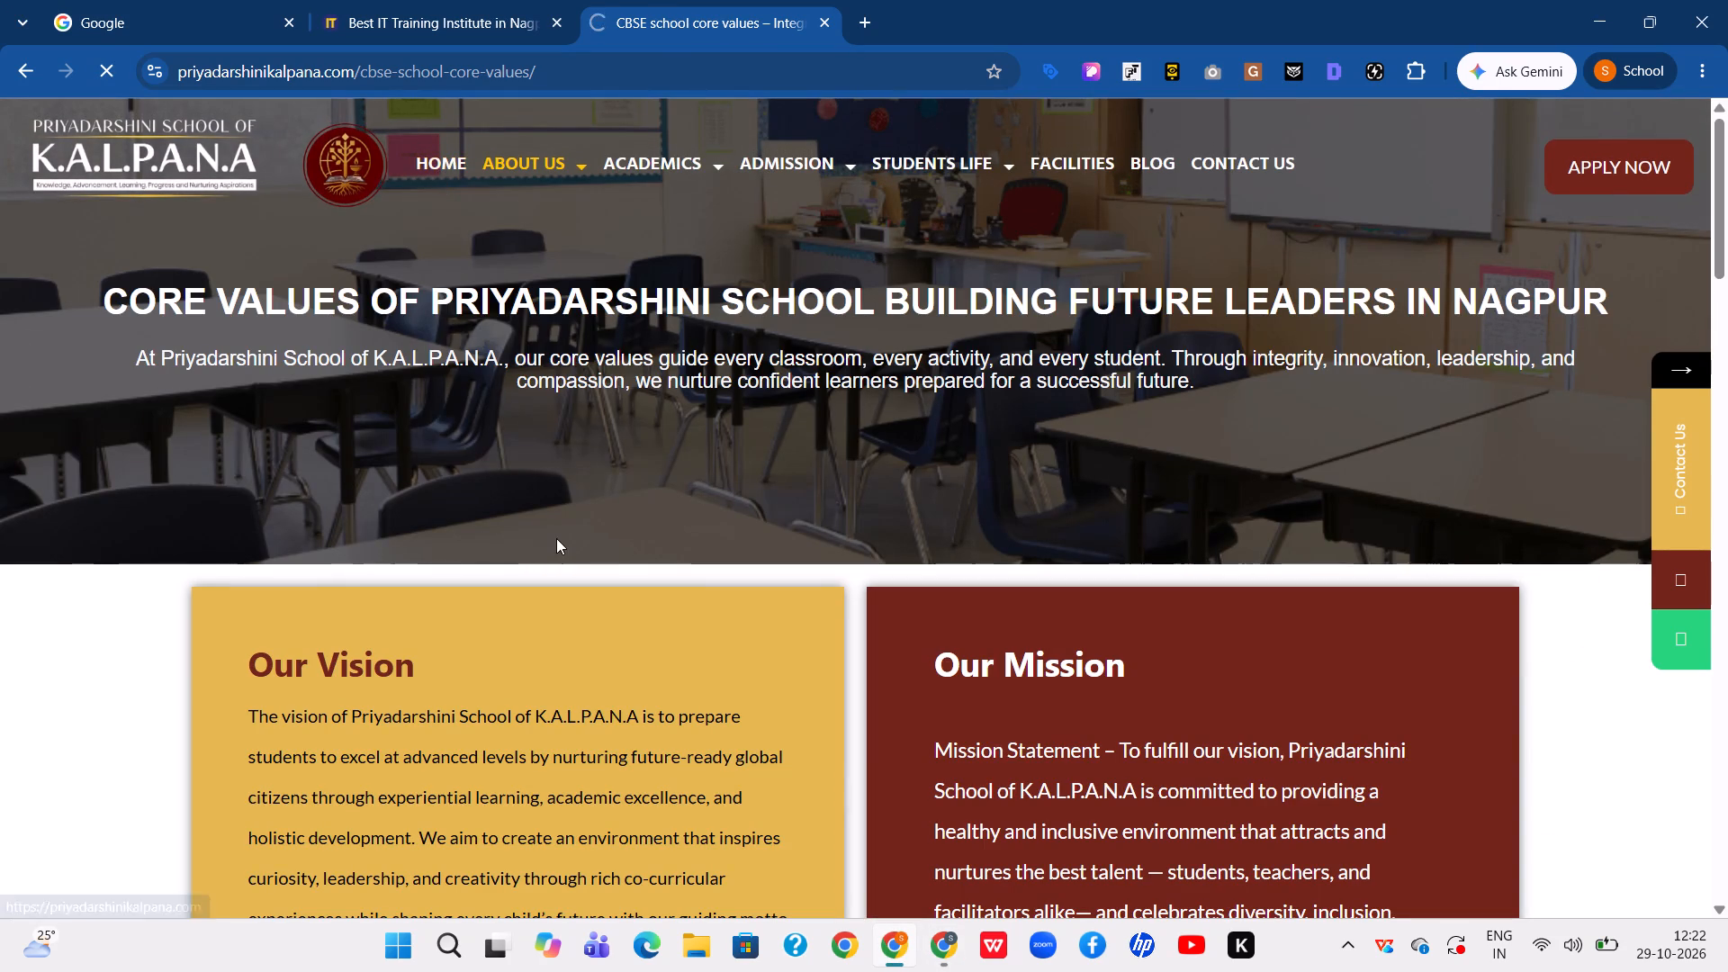
{"action": "key", "text": "Page_Down"}
{"action": "scroll", "coordinate": [556, 538], "scroll_direction": "up", "scroll_amount": 1}
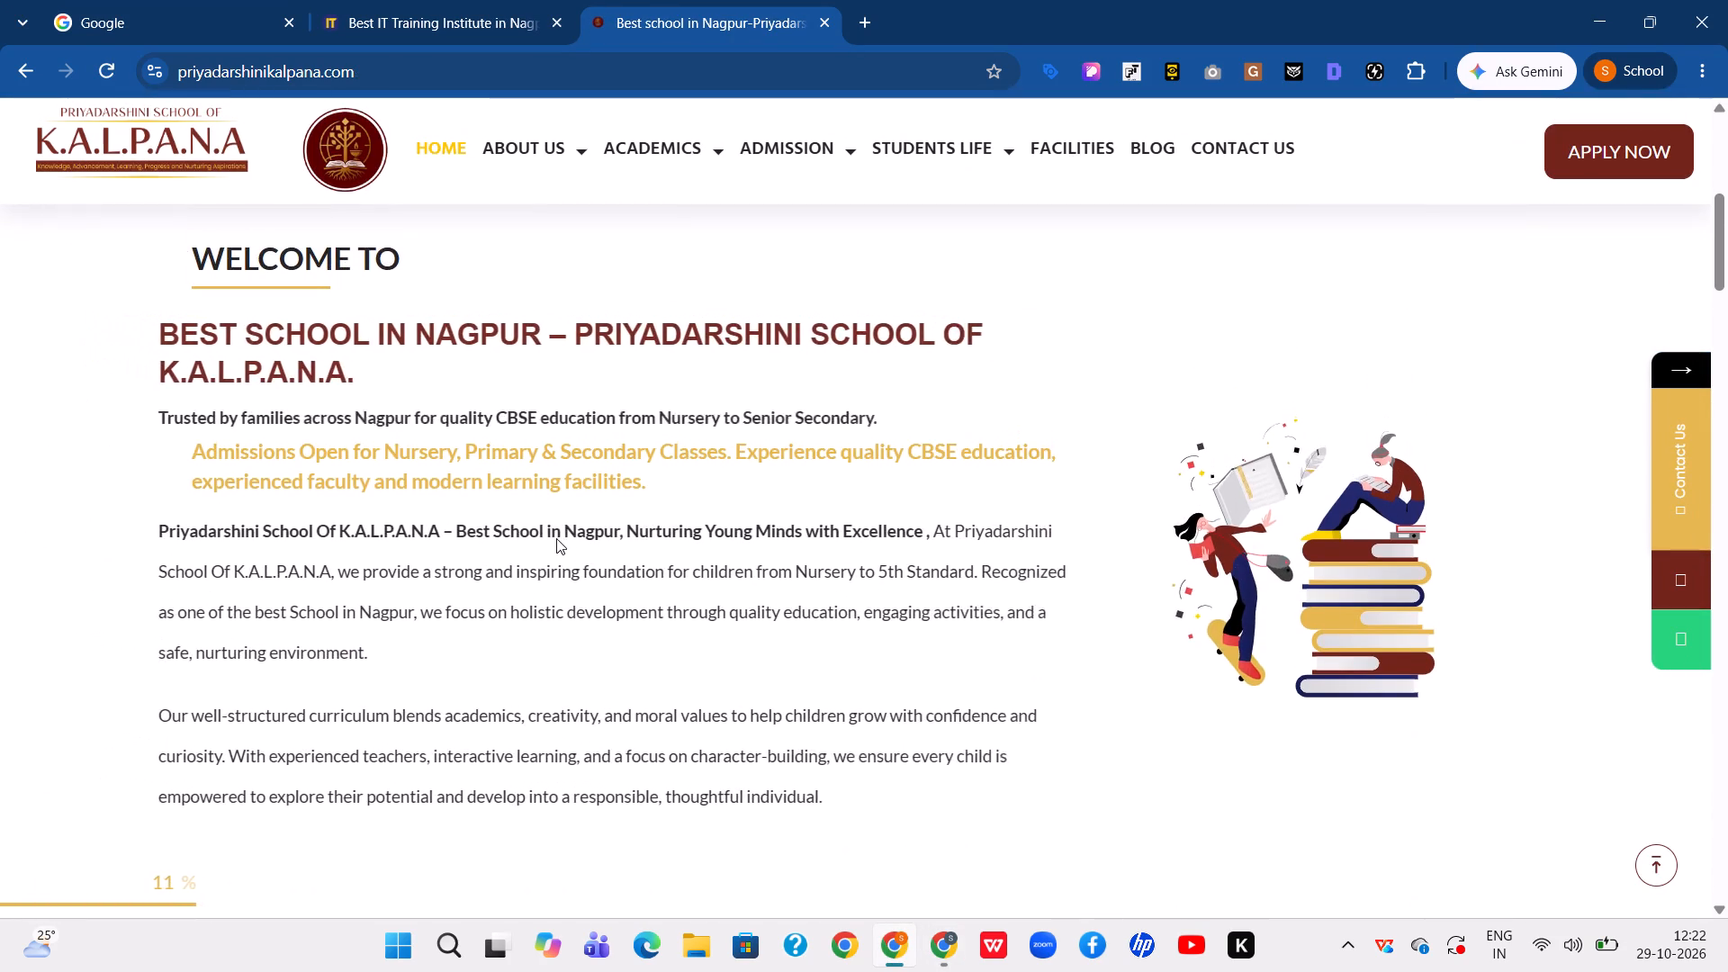
{"action": "scroll", "coordinate": [556, 538], "scroll_direction": "up", "scroll_amount": 1}
{"action": "left_click", "coordinate": [377, 58]}
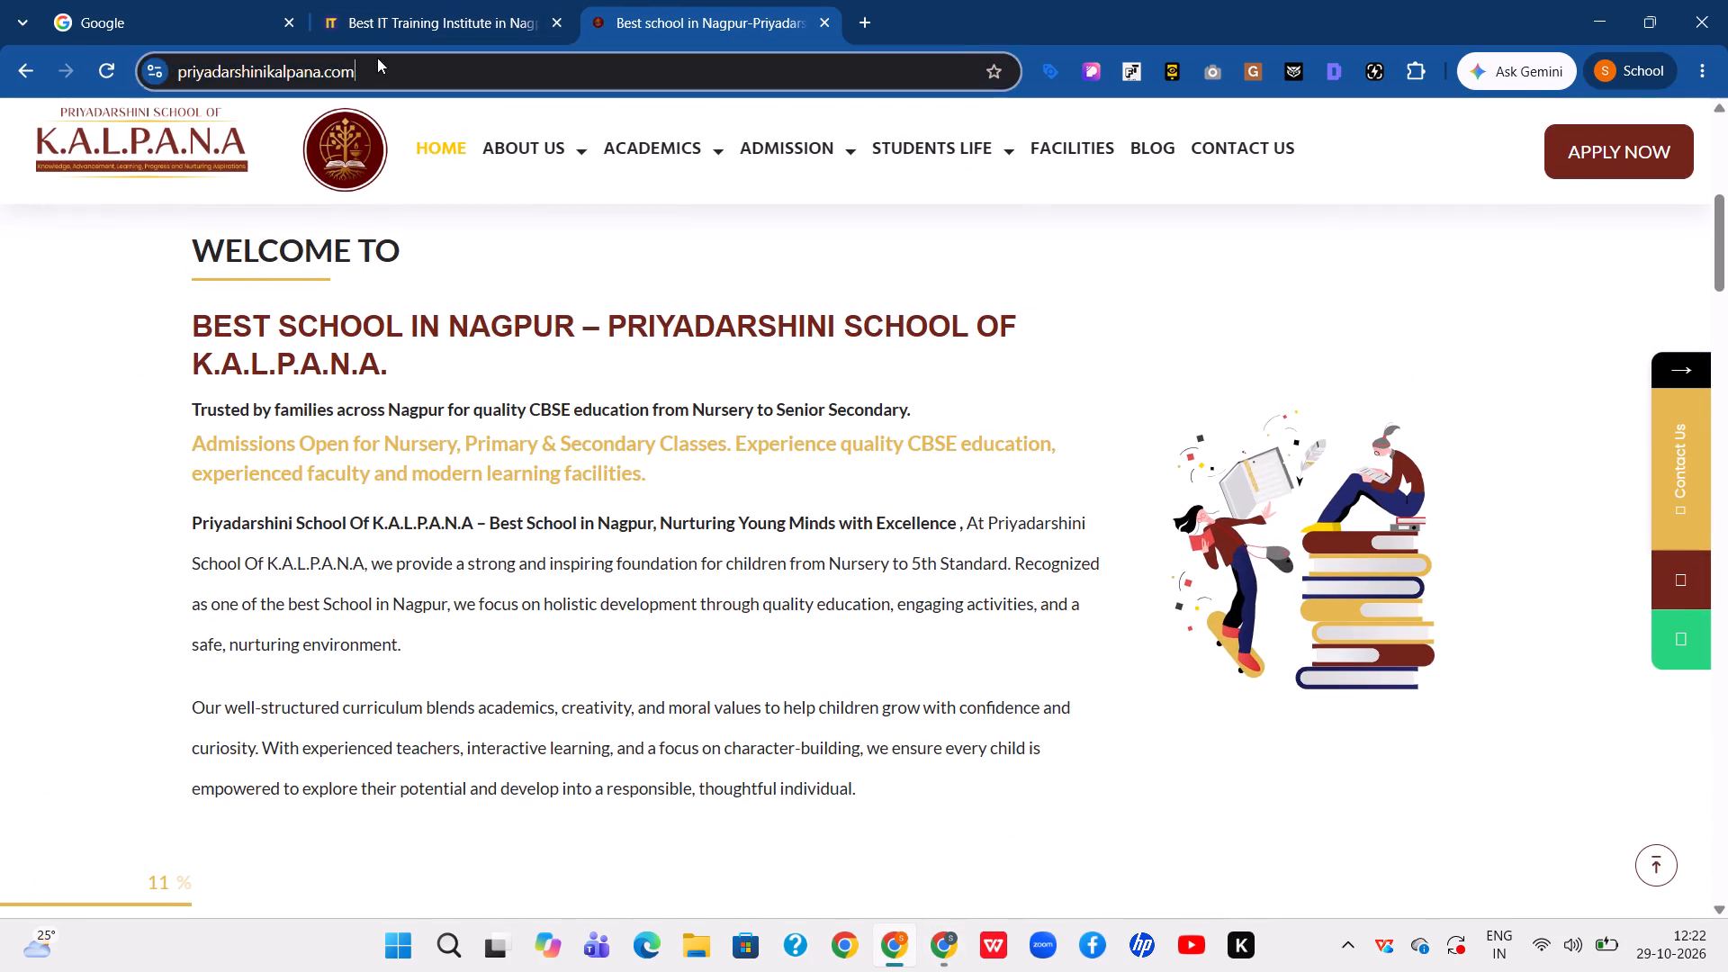
Paste the "Why Families Choose Priyadarshini School" section at the start of the Article Alley news entry and again below the mission statement.
{"action": "left_click", "coordinate": [937, 938]}
{"action": "key", "text": "ctrl+v"}
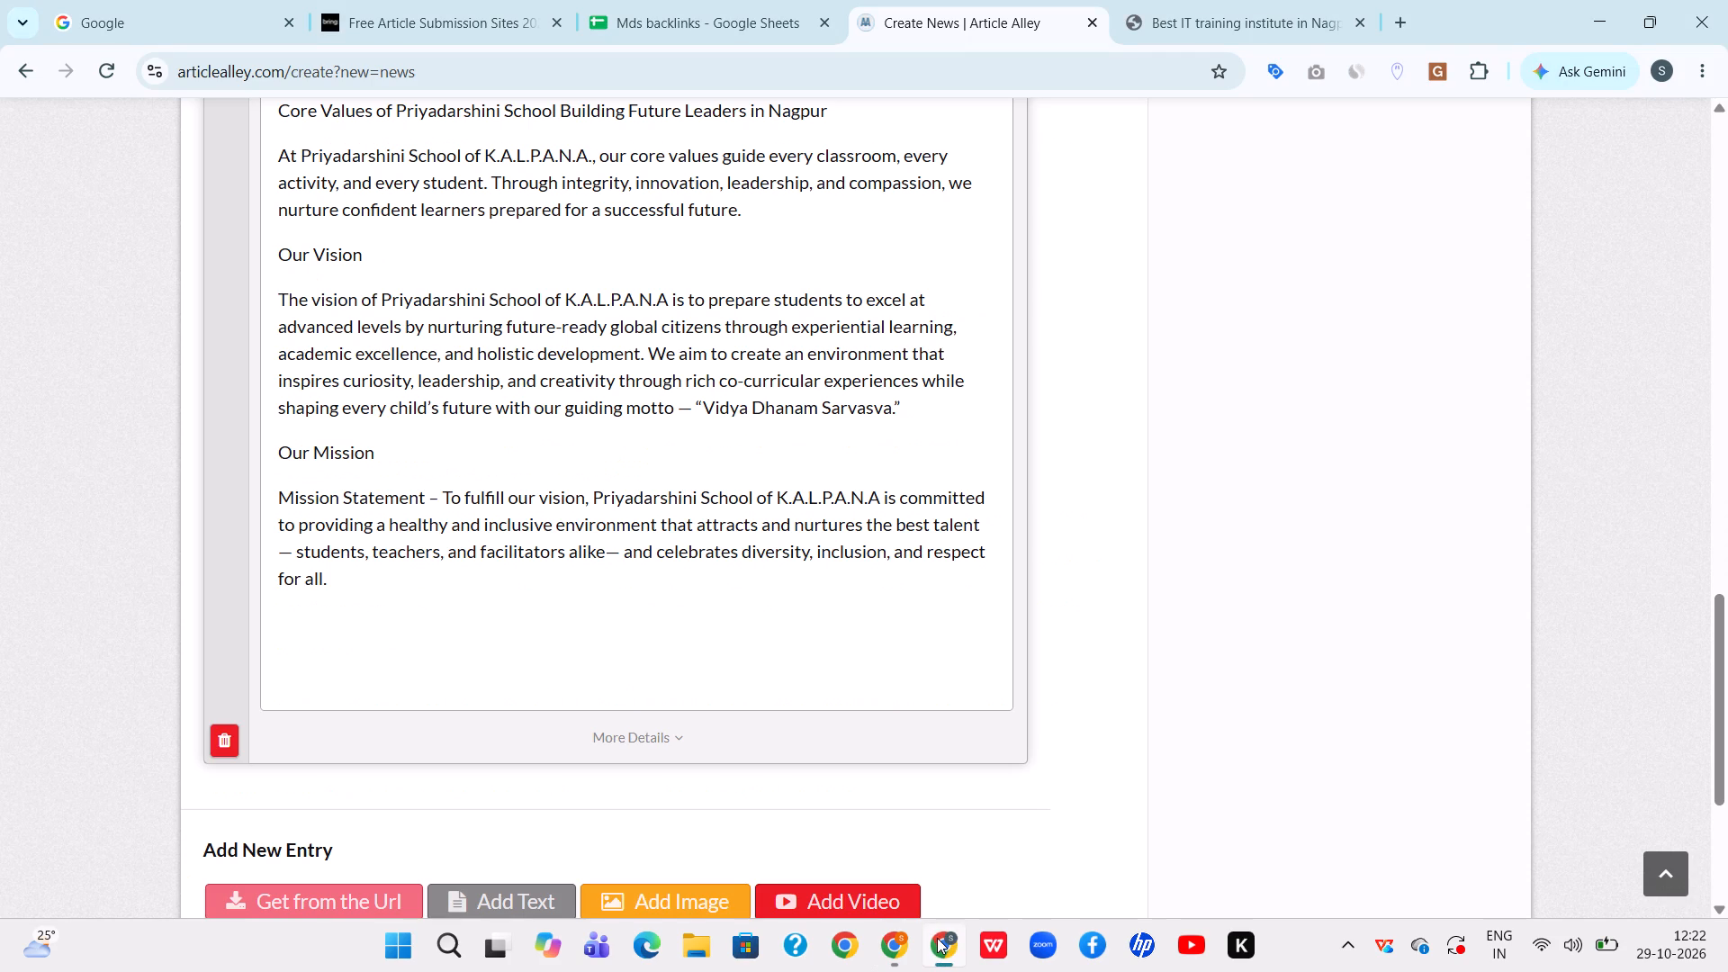
{"action": "left_click", "coordinate": [718, 648]}
{"action": "key", "text": "ctrl+v"}
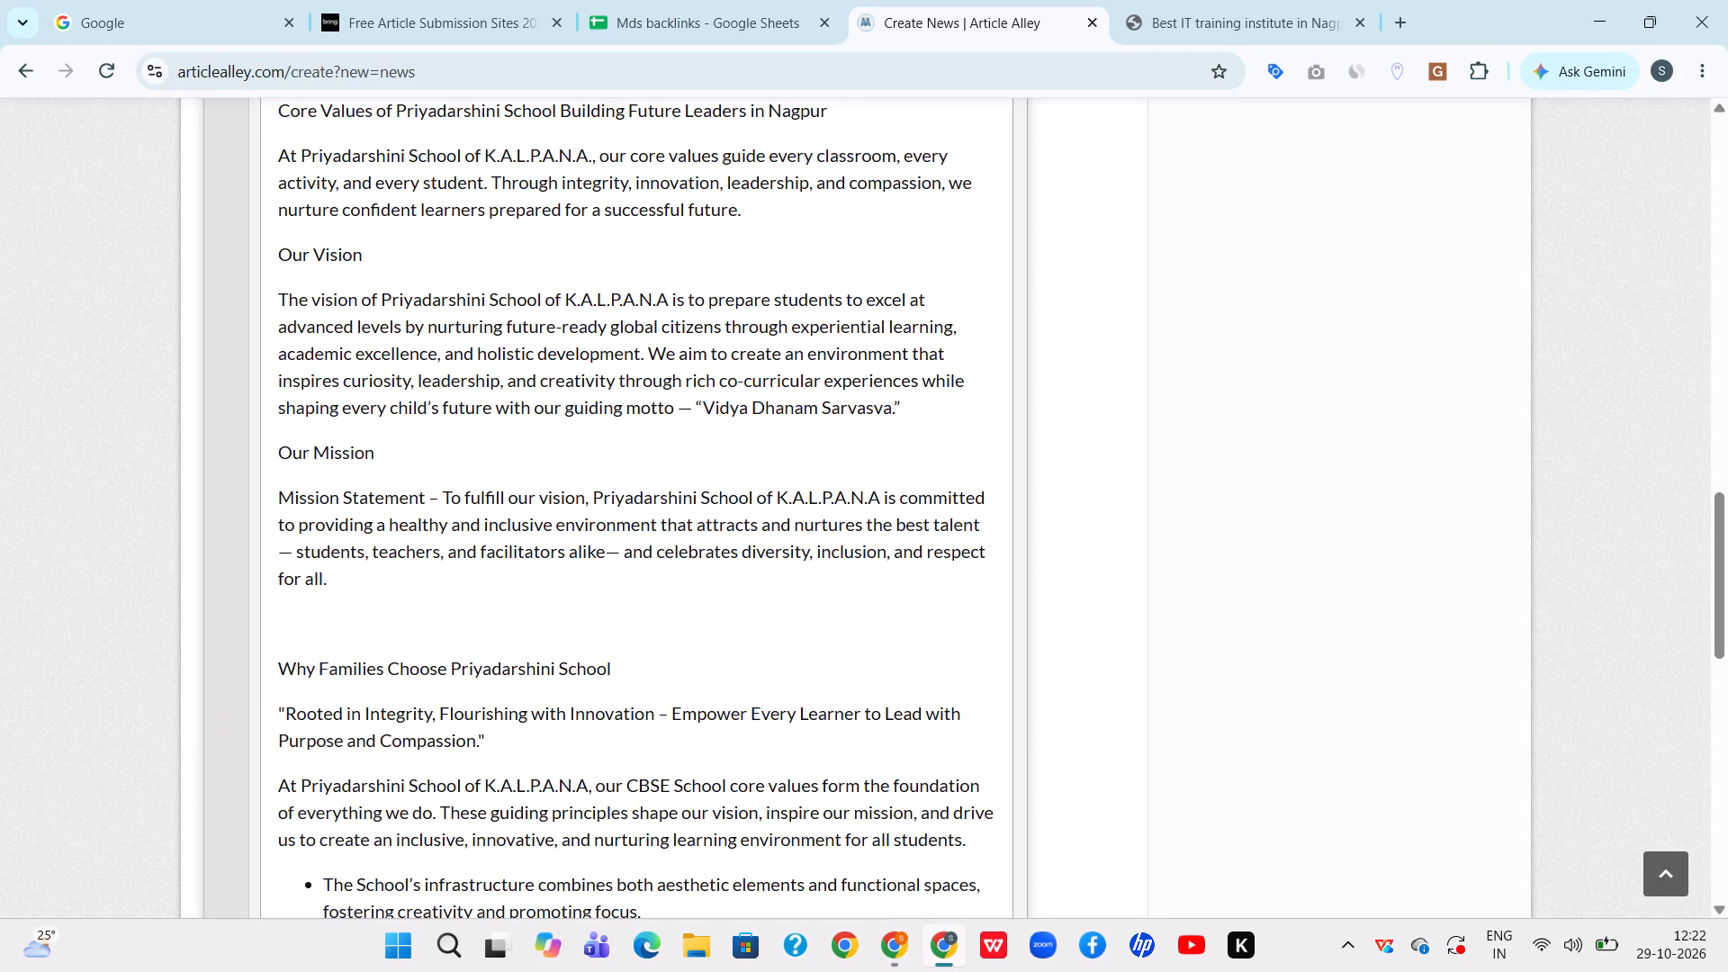
{"action": "scroll", "coordinate": [718, 648], "scroll_direction": "down", "scroll_amount": 8}
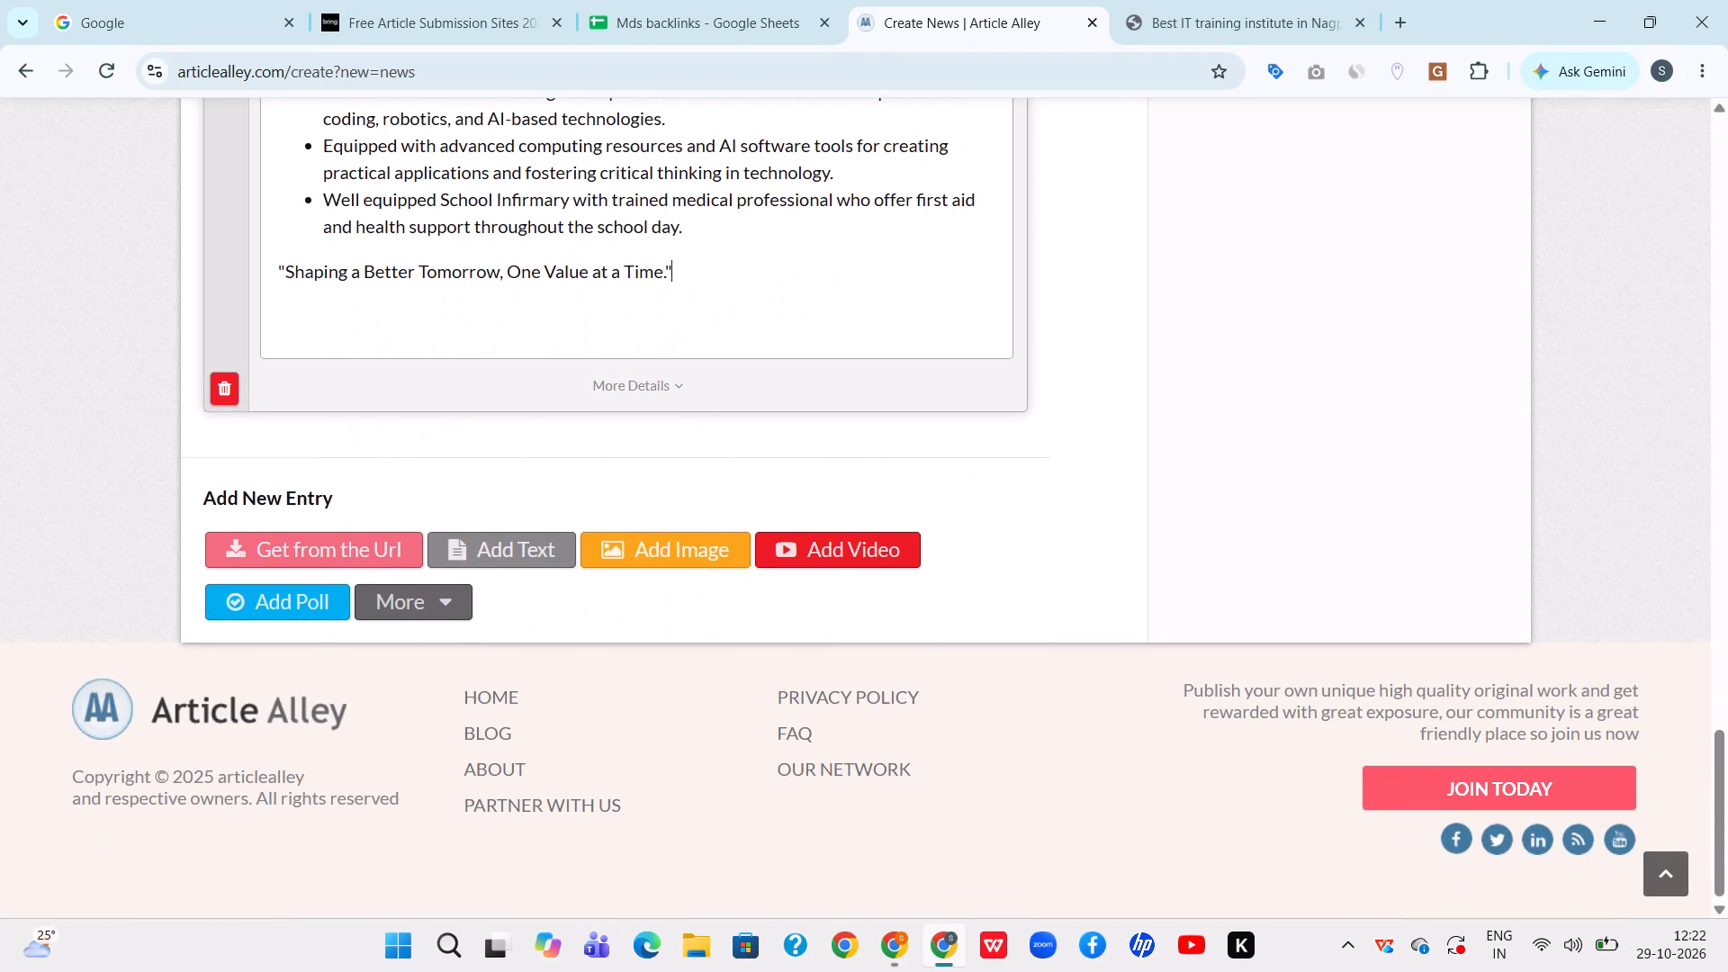
Set the story's preview image to images (1).jpg from the Downloads folder.
{"action": "scroll", "coordinate": [676, 337], "scroll_direction": "up", "scroll_amount": 13}
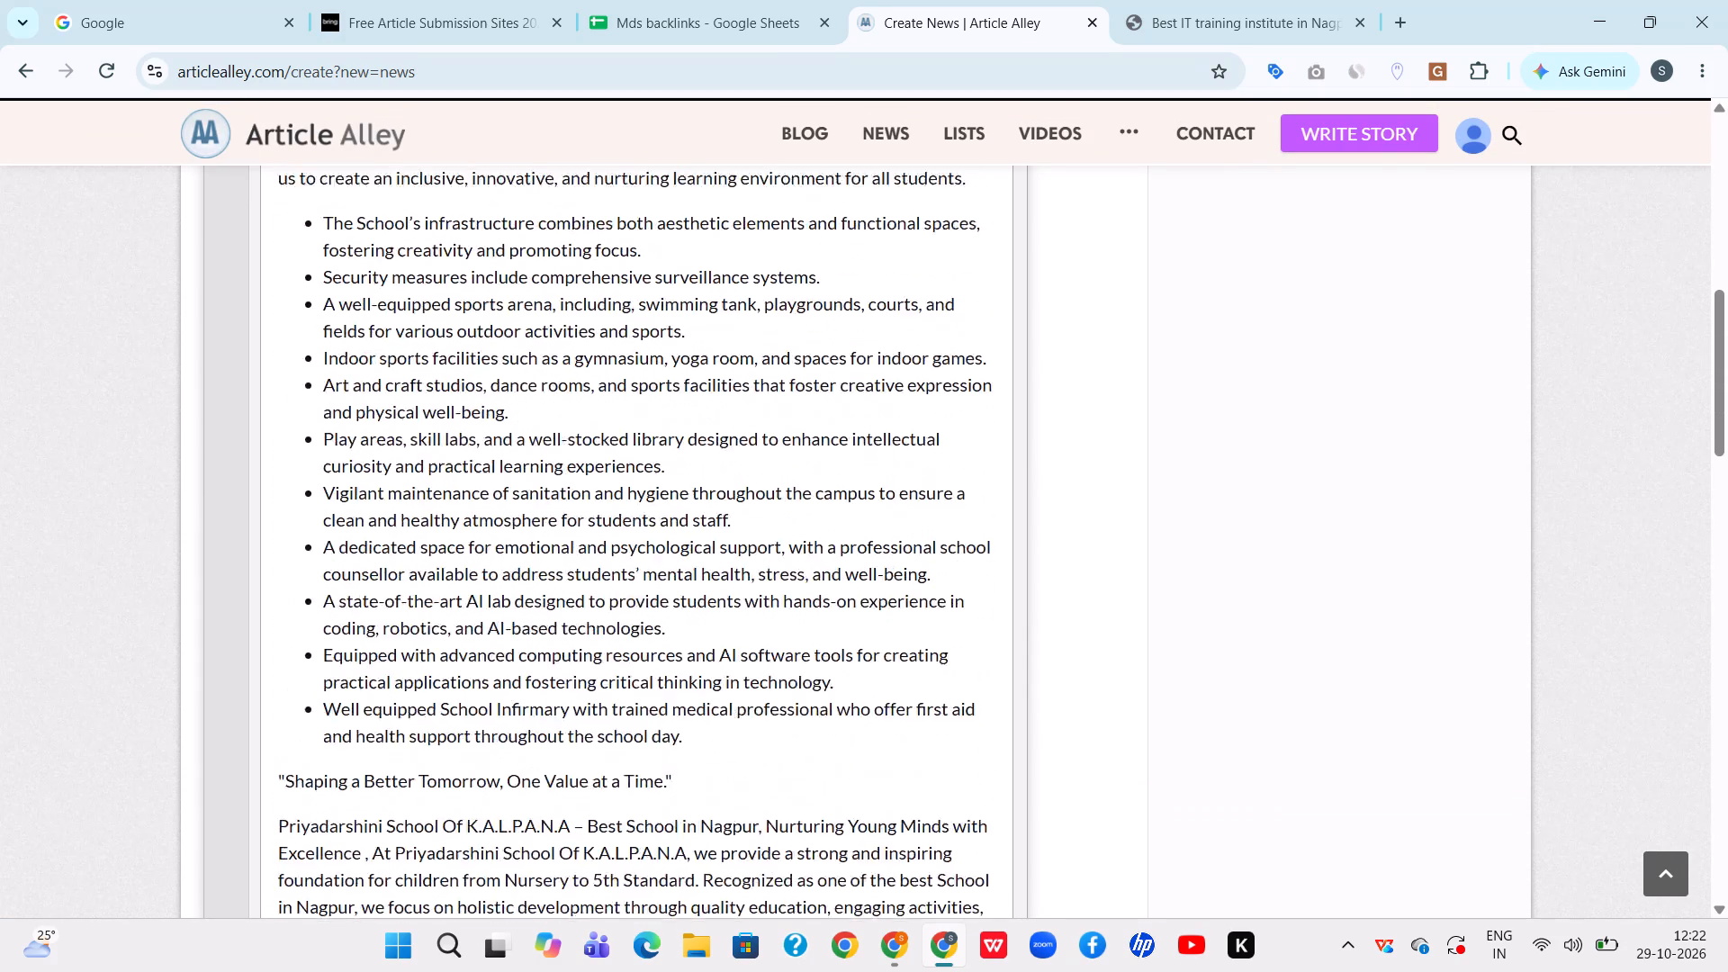
{"action": "scroll", "coordinate": [676, 337], "scroll_direction": "up", "scroll_amount": 7}
{"action": "left_click", "coordinate": [1298, 346]}
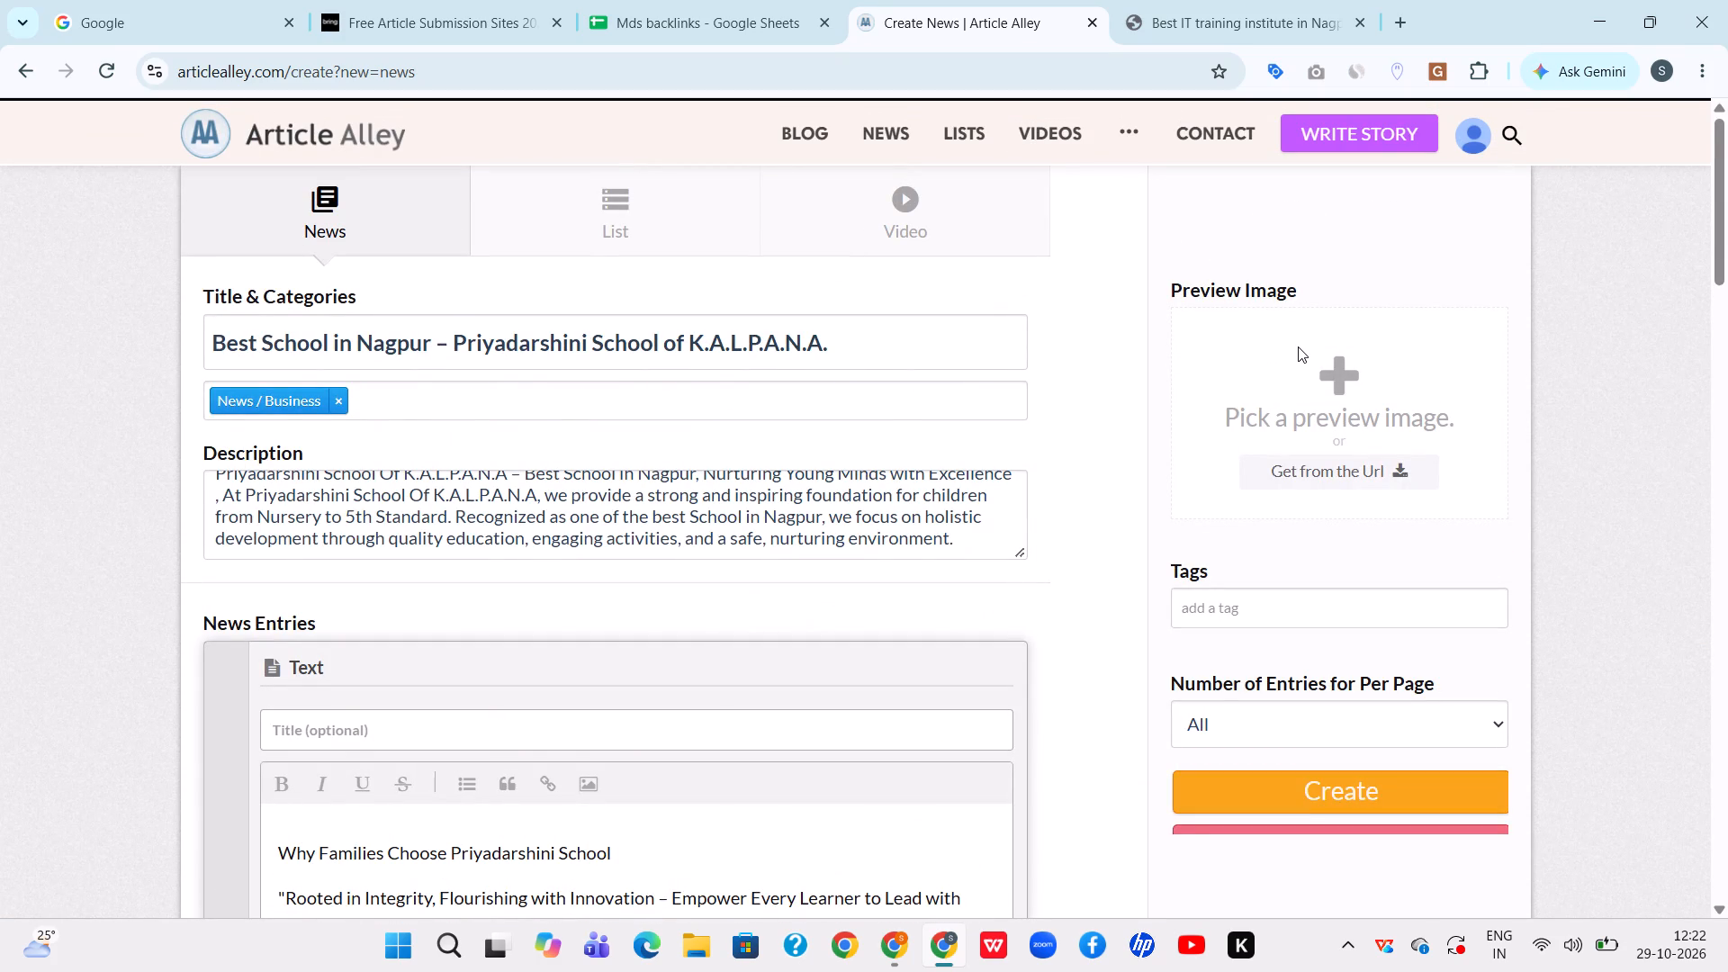
{"action": "type", "text": "imag"}
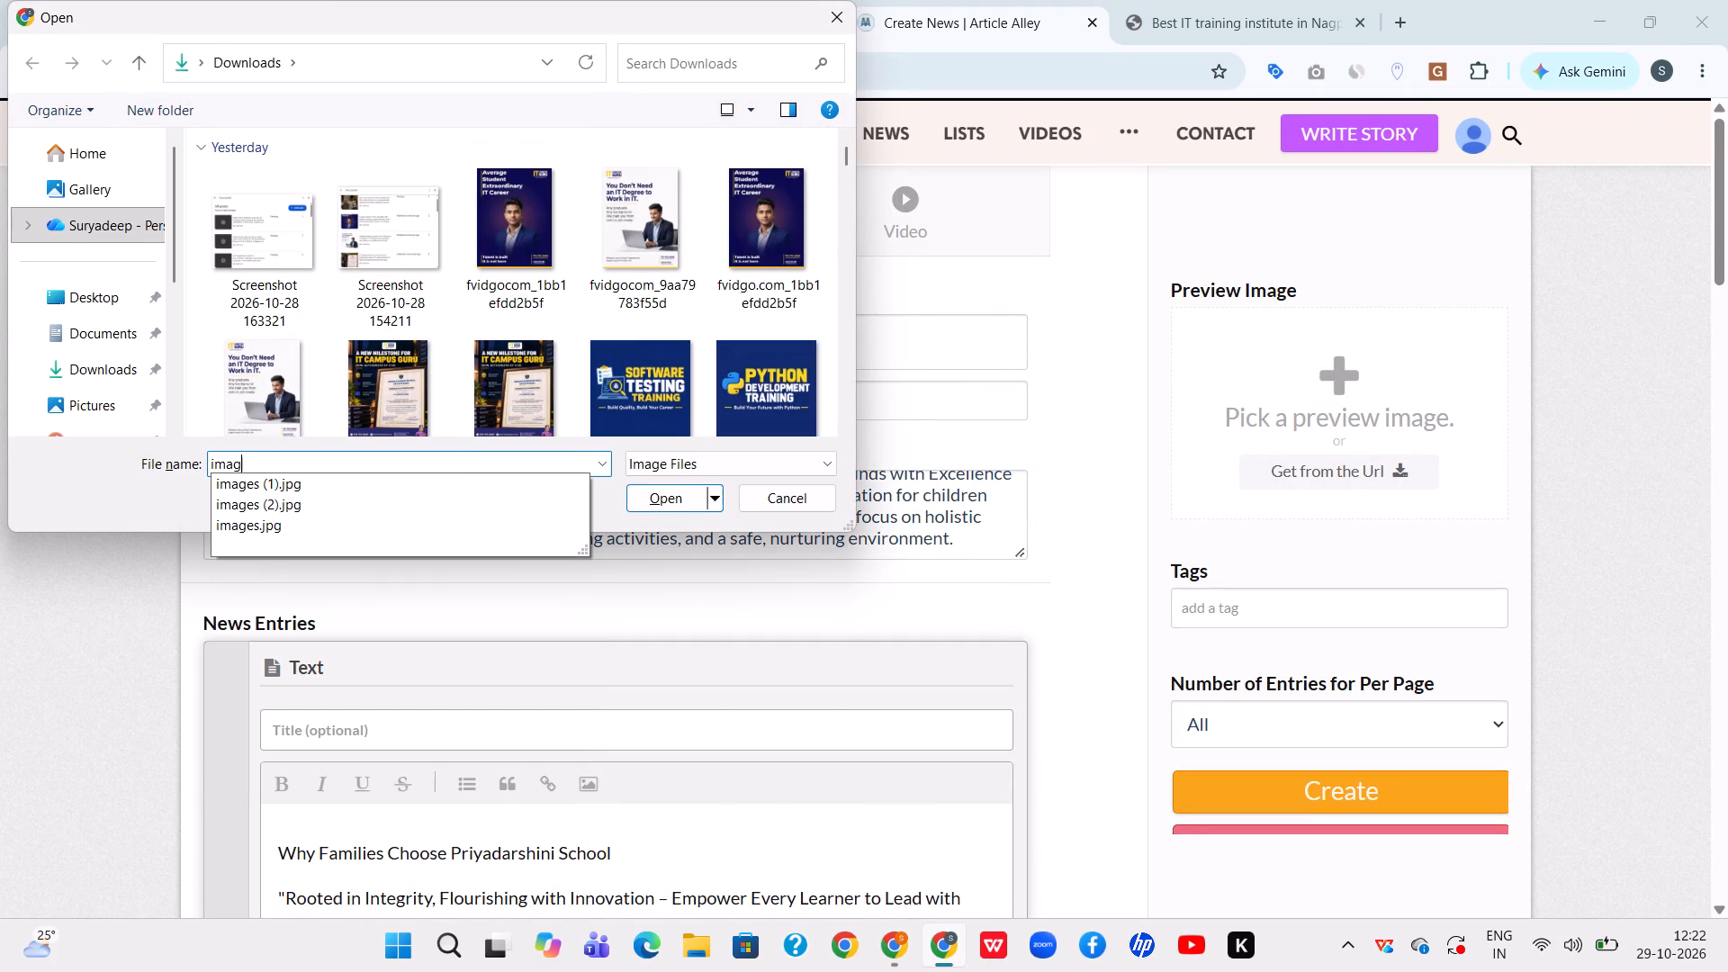
{"action": "left_click", "coordinate": [480, 483]}
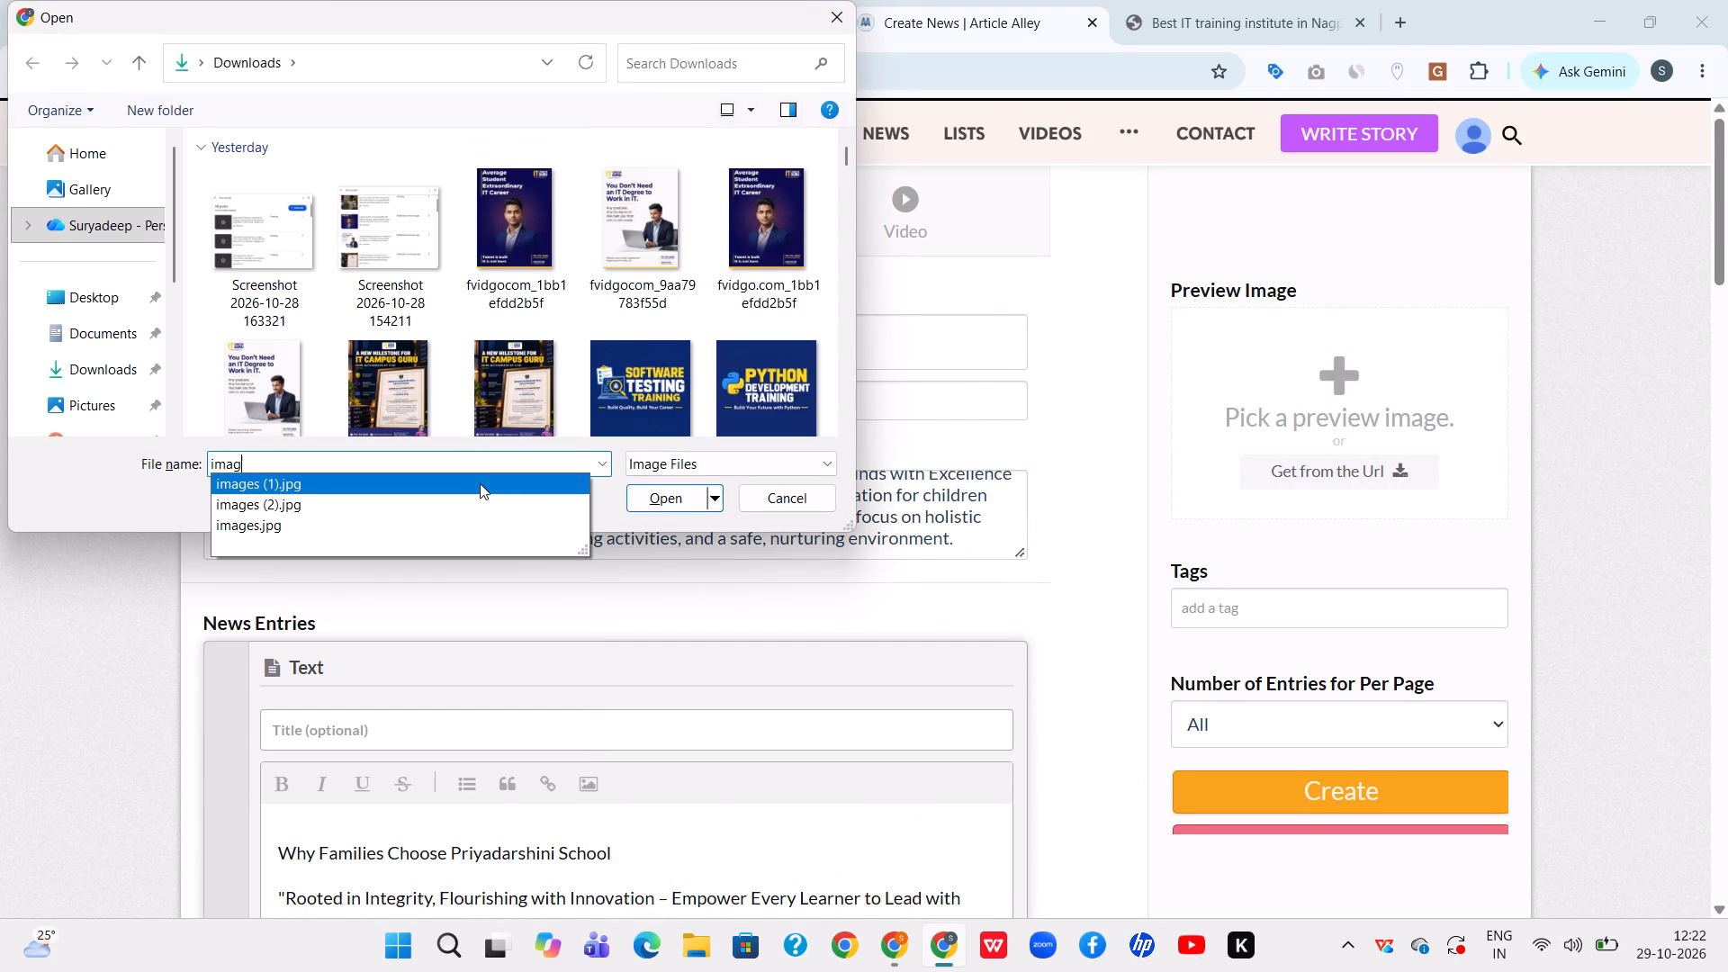
{"action": "key", "text": "Return"}
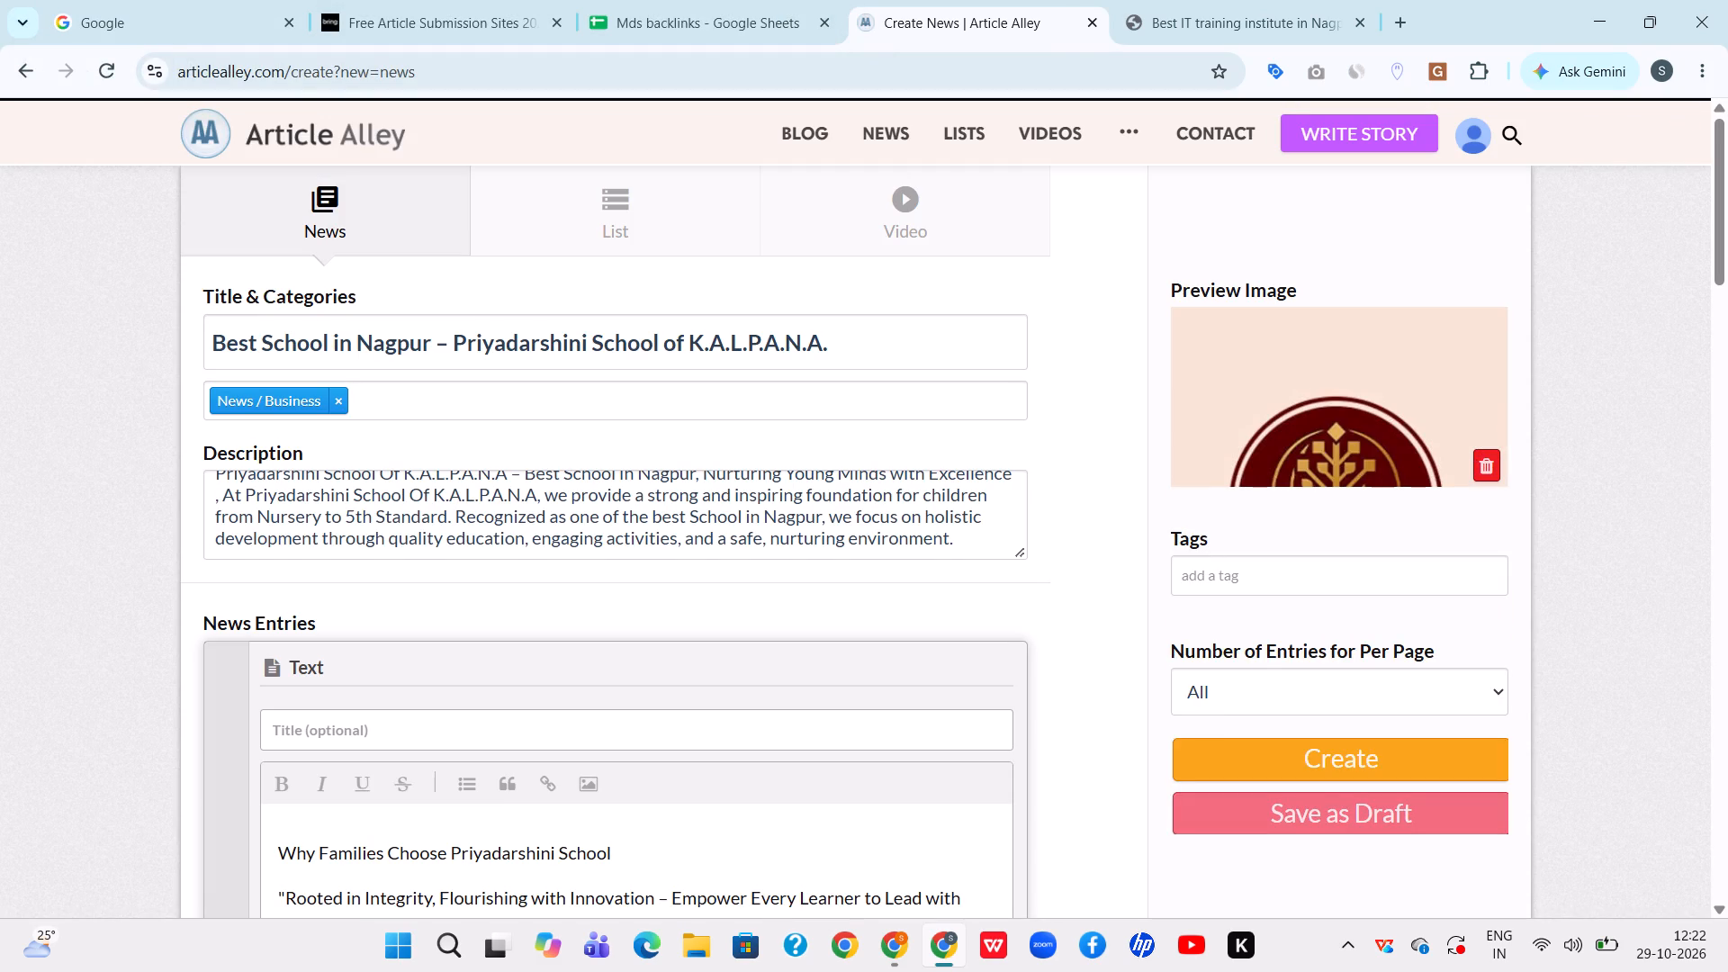
Add the tags #bestschoolsinnagpur, #primaryschoolinnagpur, #topschoolsinnagpur, #bestnurseryschoolinnagpur, #bestcbseschoolsinnagpur and #topcbseschoolsinnagpur to the story.
{"action": "left_click", "coordinate": [1213, 570]}
{"action": "type", "text": "#bestschoolsinnagpur,#"}
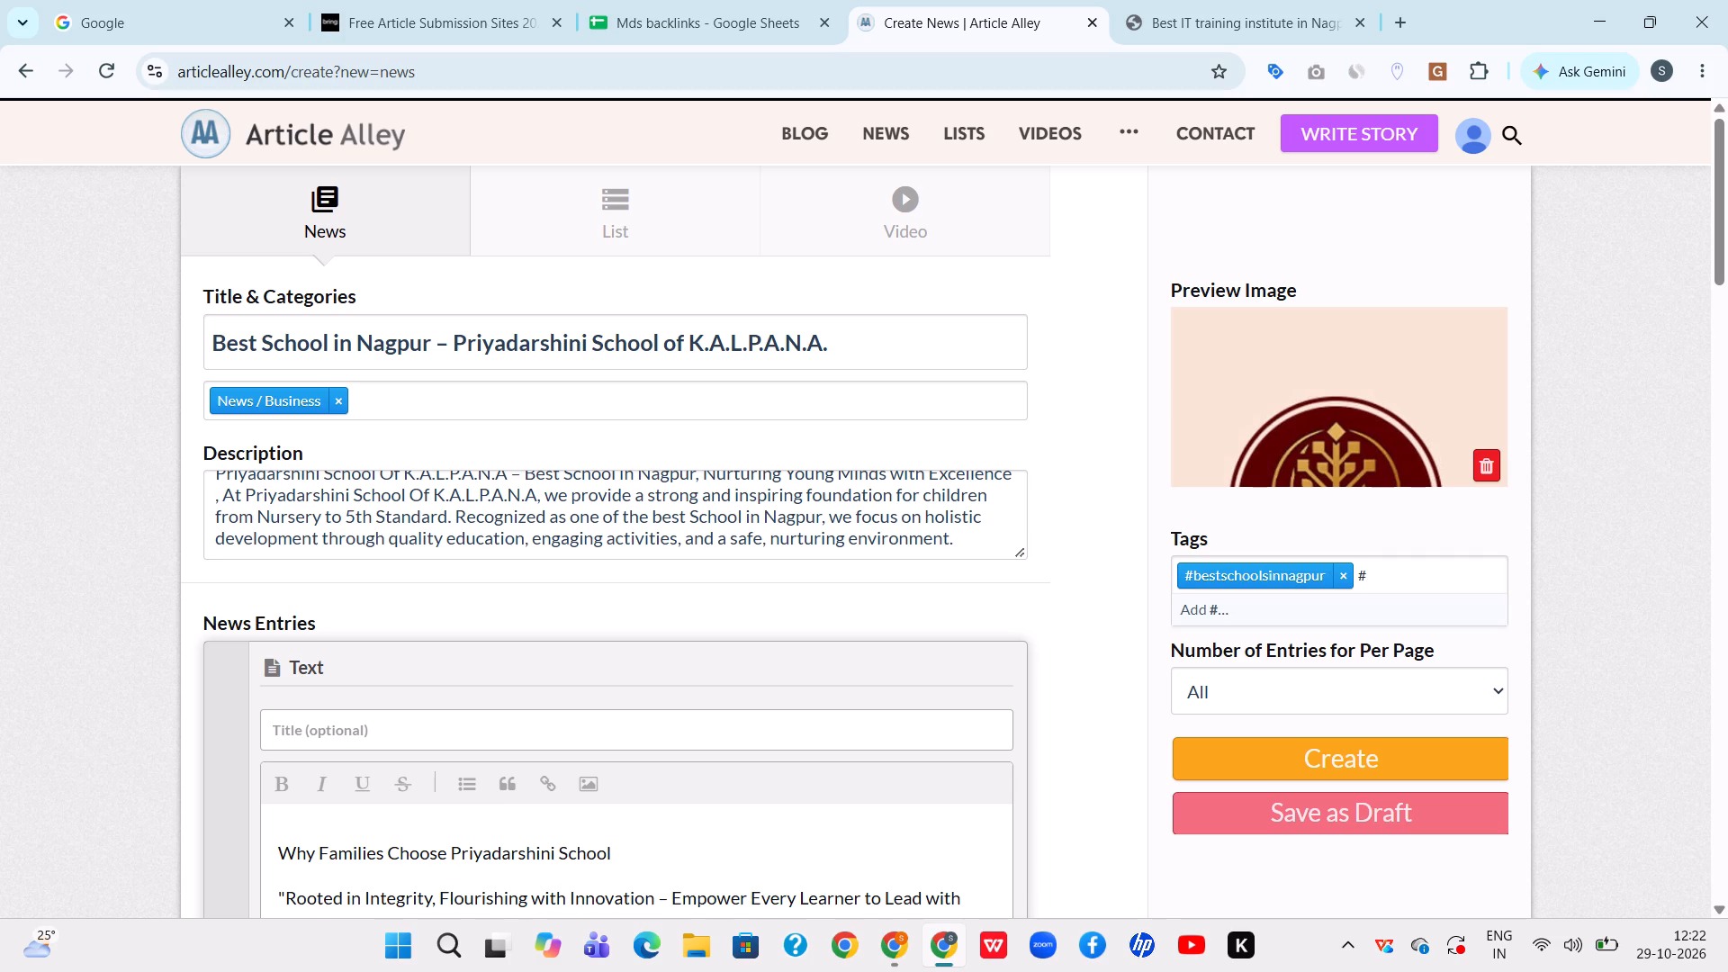
{"action": "type", "text": "primaryschoolinnq"}
{"action": "key", "text": "BackSpace"}
{"action": "type", "text": "agpur,#"}
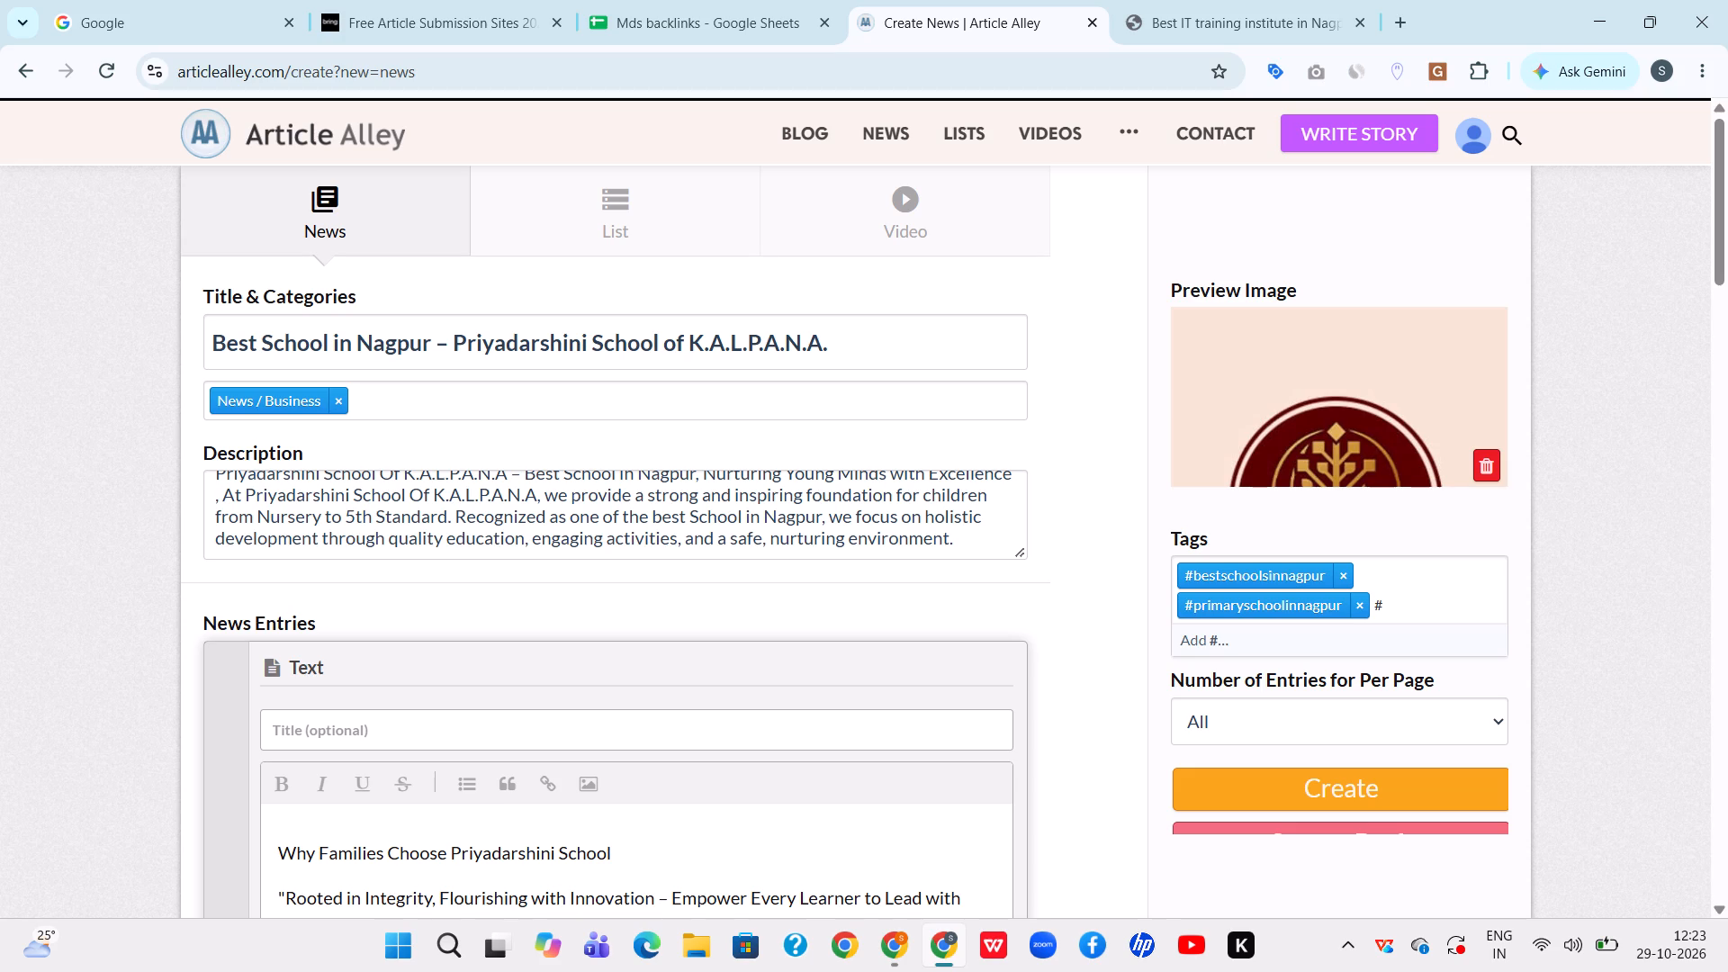
{"action": "type", "text": "topschoolsinnagpur,#"}
{"action": "type", "text": "bestnurseryschool"}
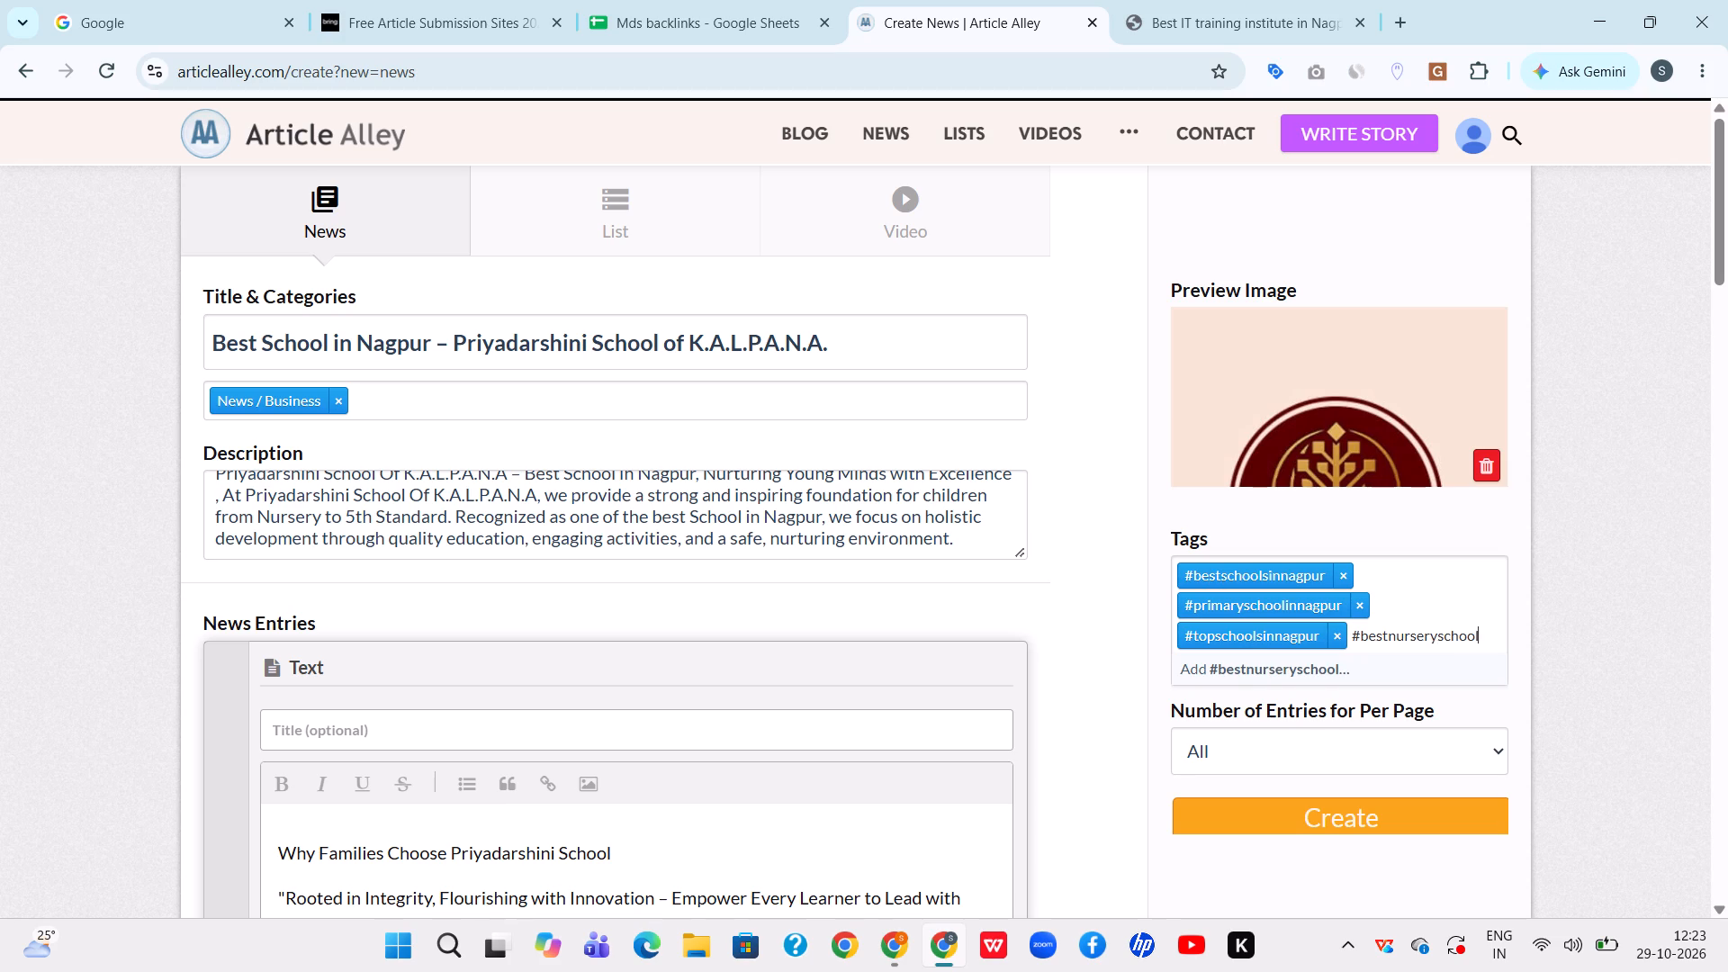
{"action": "type", "text": "innagpur,#"}
{"action": "type", "text": "bestcbseschoolsinnagpur,#topcbsescho"}
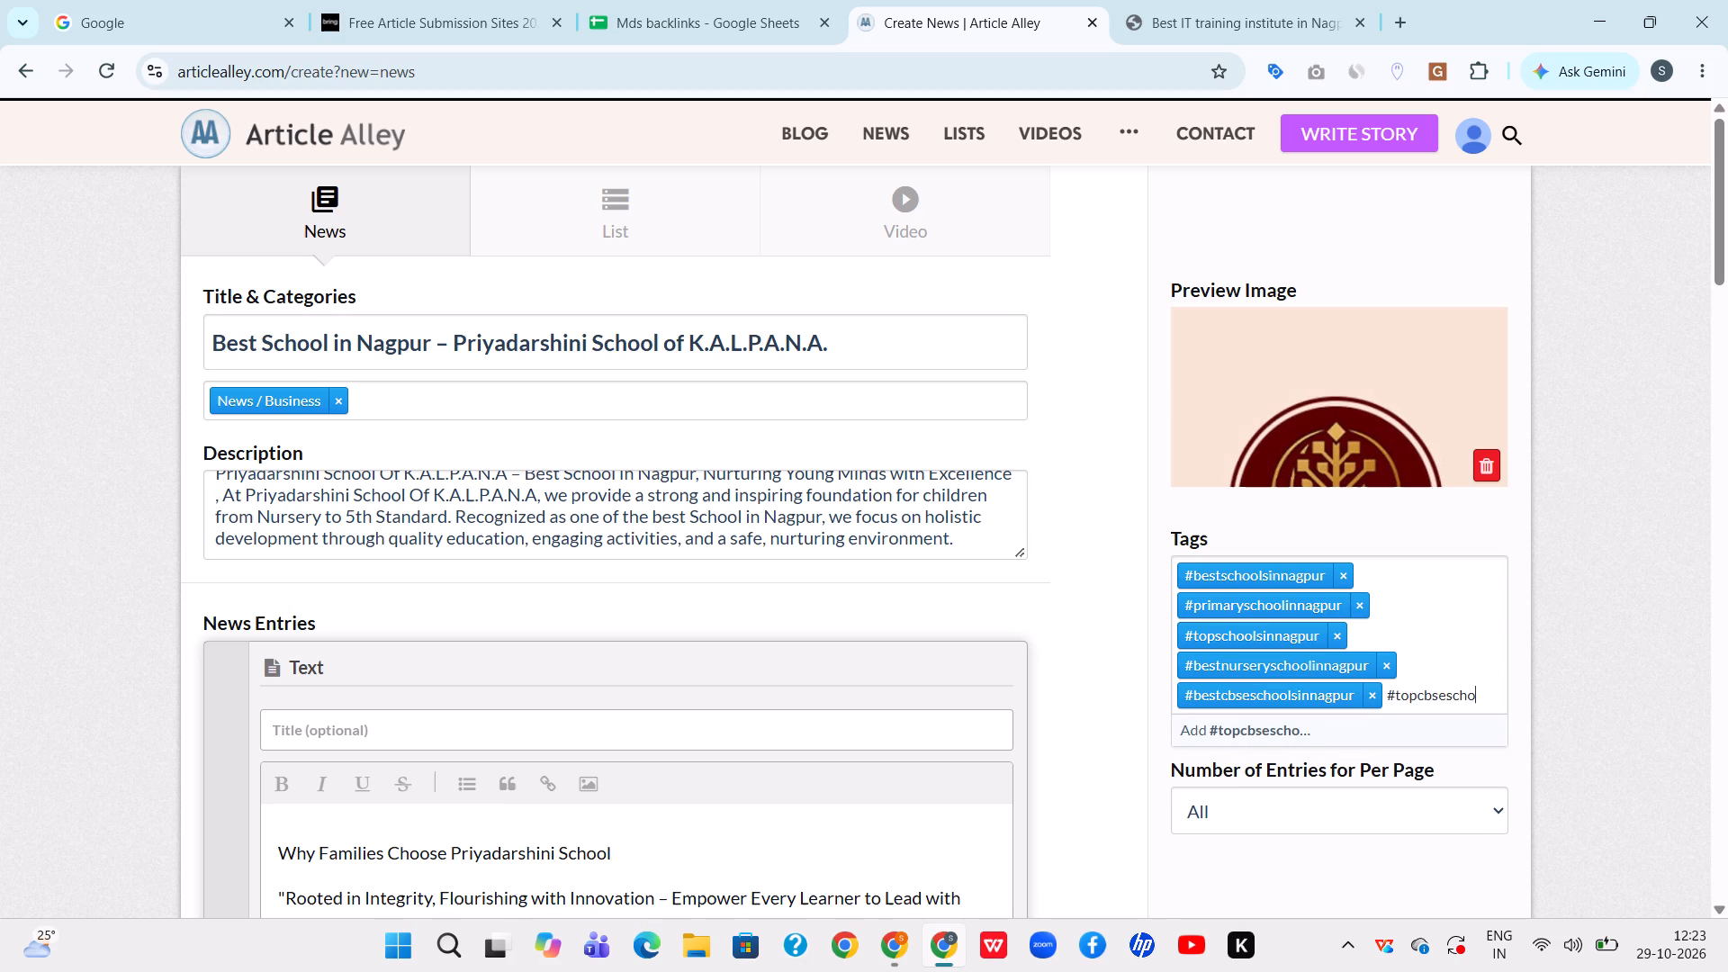
{"action": "type", "text": "olsinnagpur,"}
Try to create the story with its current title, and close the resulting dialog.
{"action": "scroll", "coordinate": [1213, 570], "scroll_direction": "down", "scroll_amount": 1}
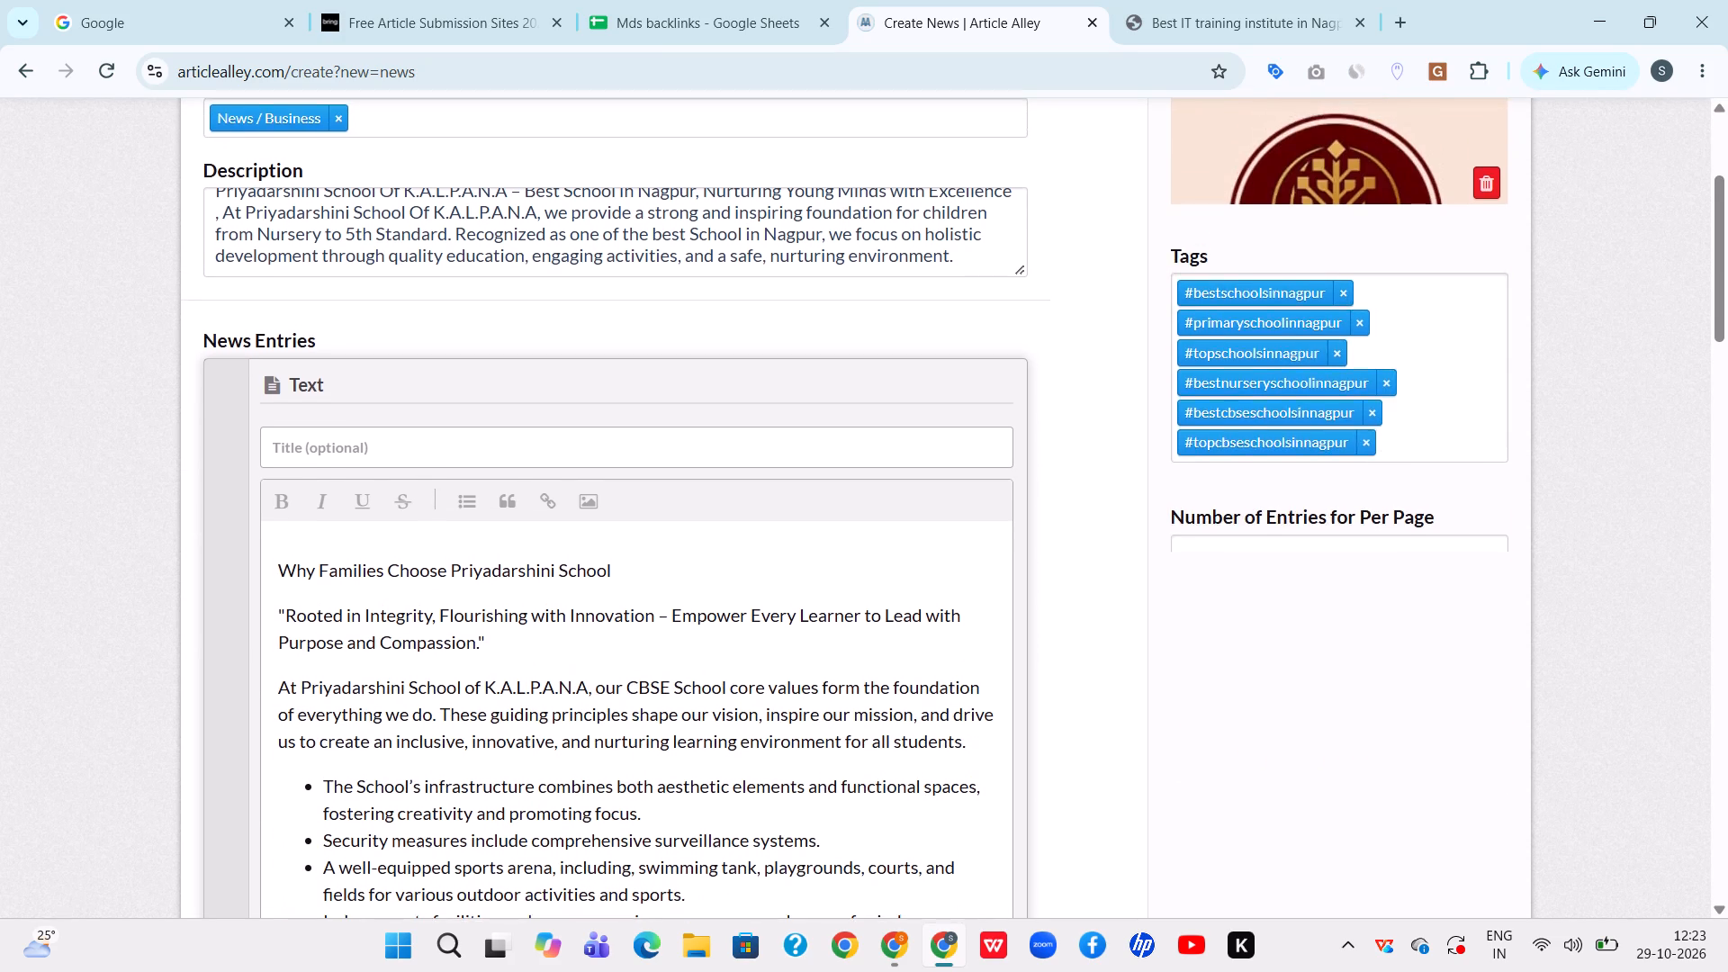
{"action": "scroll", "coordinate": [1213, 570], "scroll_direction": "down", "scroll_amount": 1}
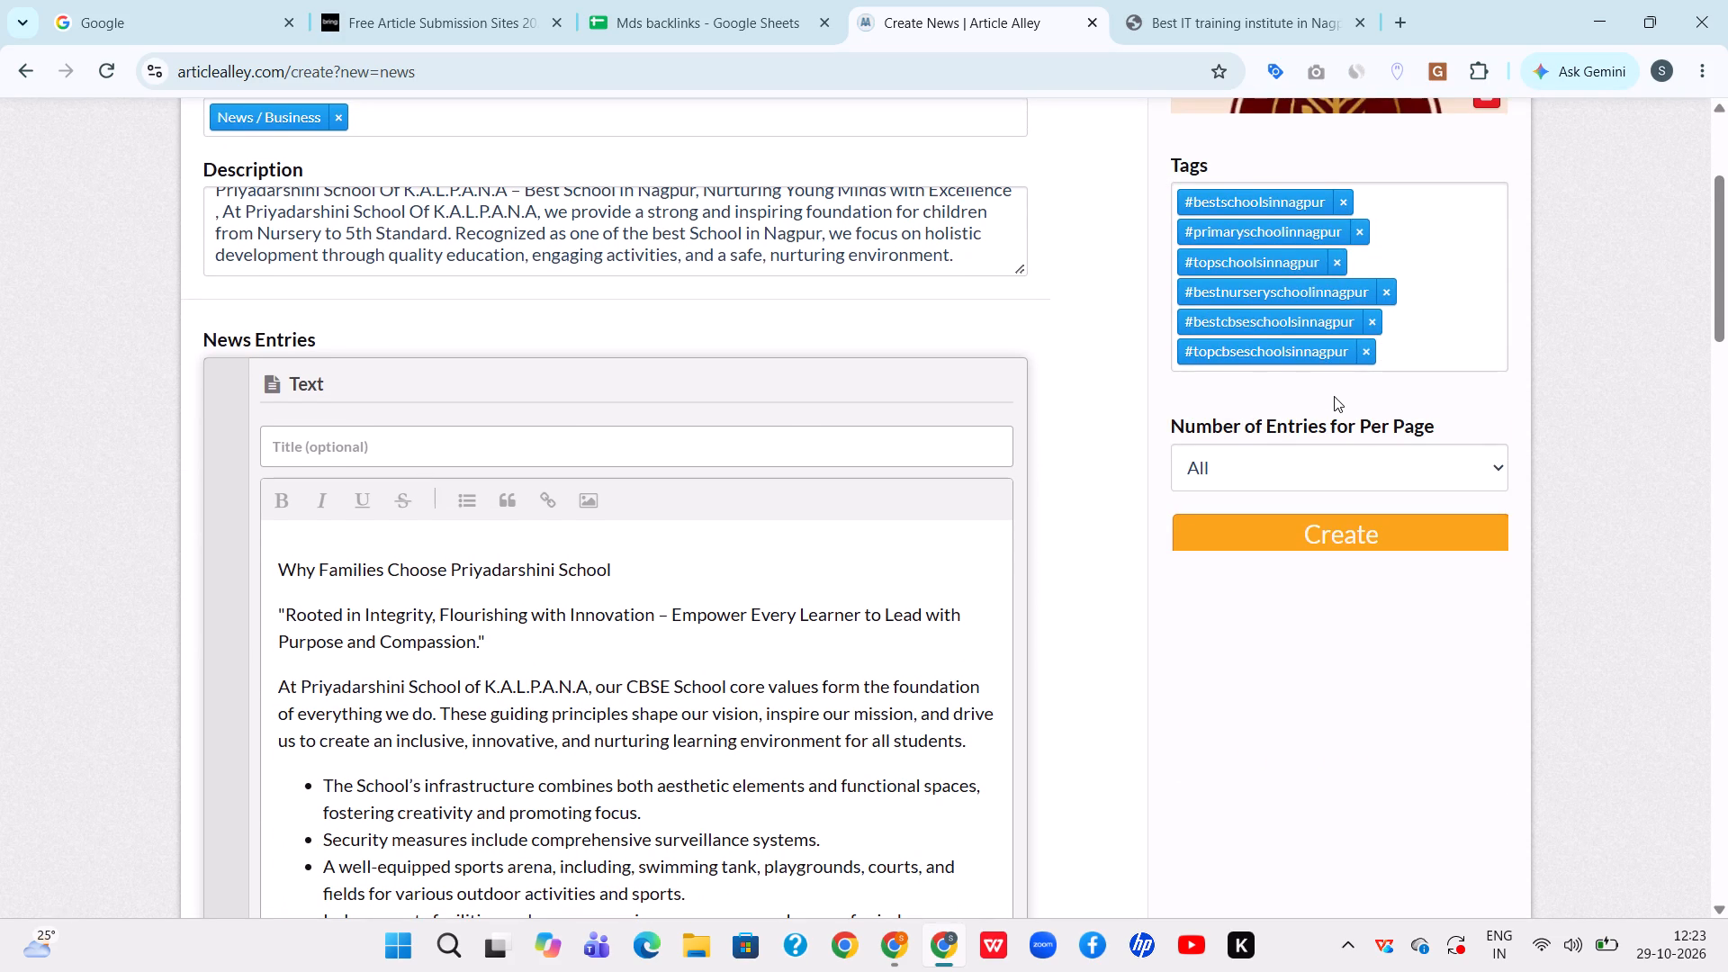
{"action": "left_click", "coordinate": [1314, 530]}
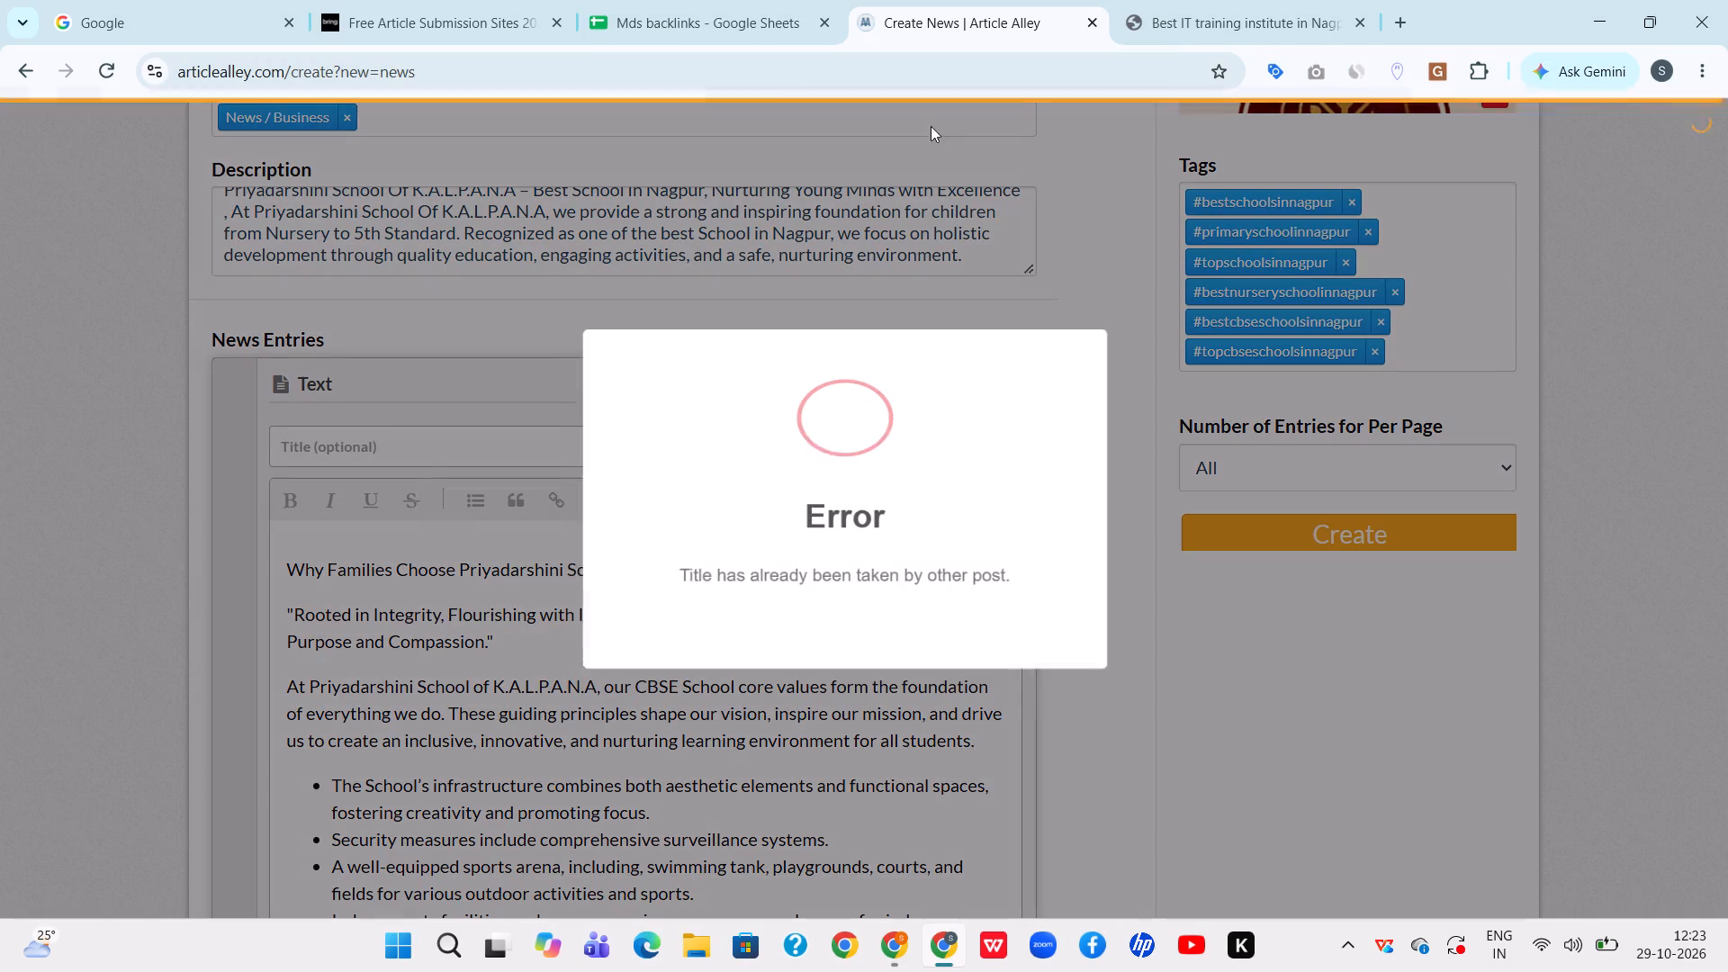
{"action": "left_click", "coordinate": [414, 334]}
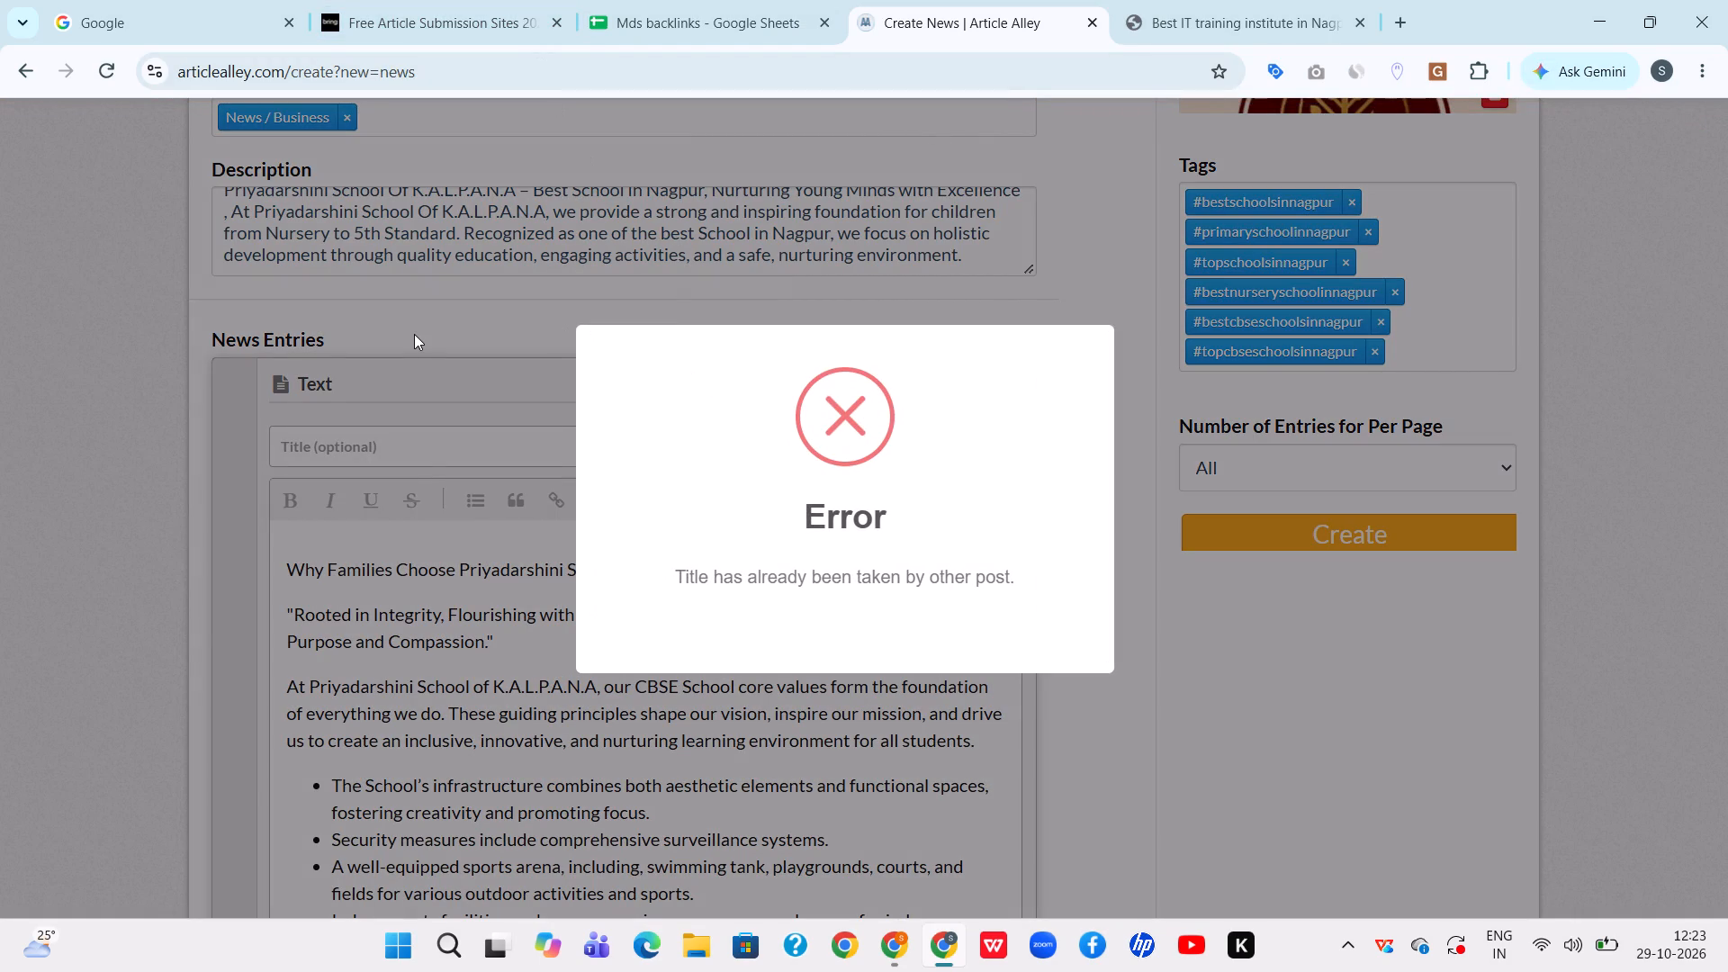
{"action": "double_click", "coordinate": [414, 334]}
Change the story's title to "Best Schools in Nagpur".
{"action": "scroll", "coordinate": [414, 334], "scroll_direction": "up", "scroll_amount": 2}
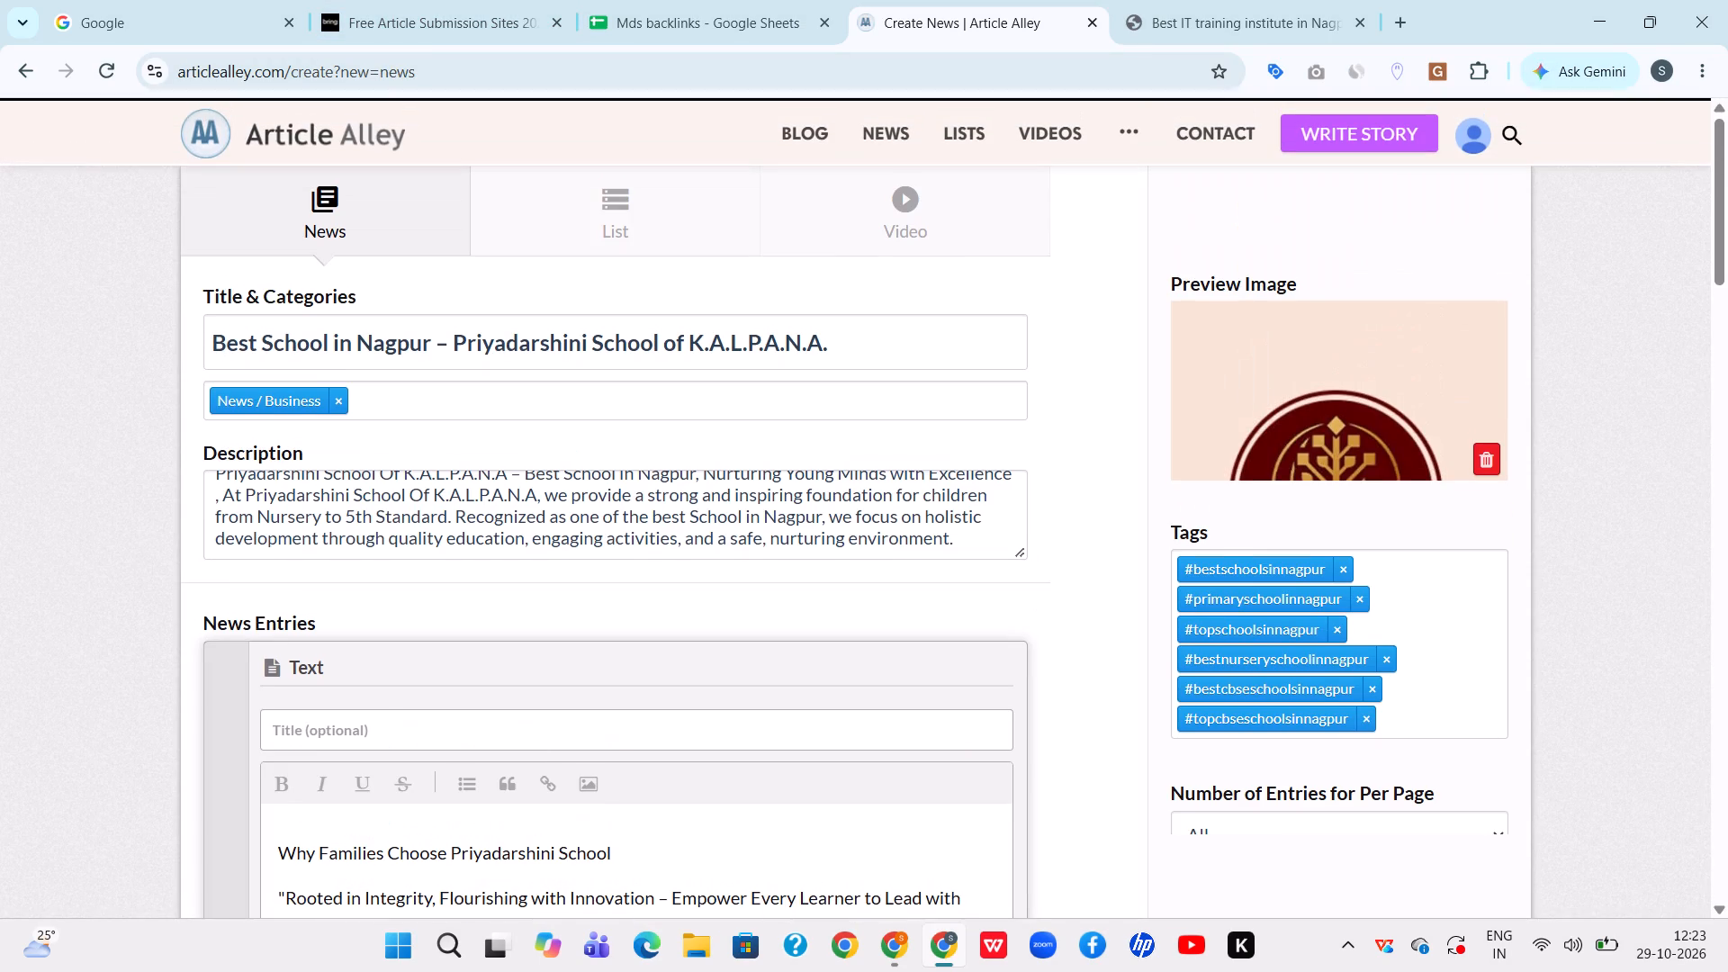
{"action": "left_click_drag", "start_coordinate": [436, 340], "coordinate": [1223, 307]}
{"action": "key", "text": "BackSpace"}
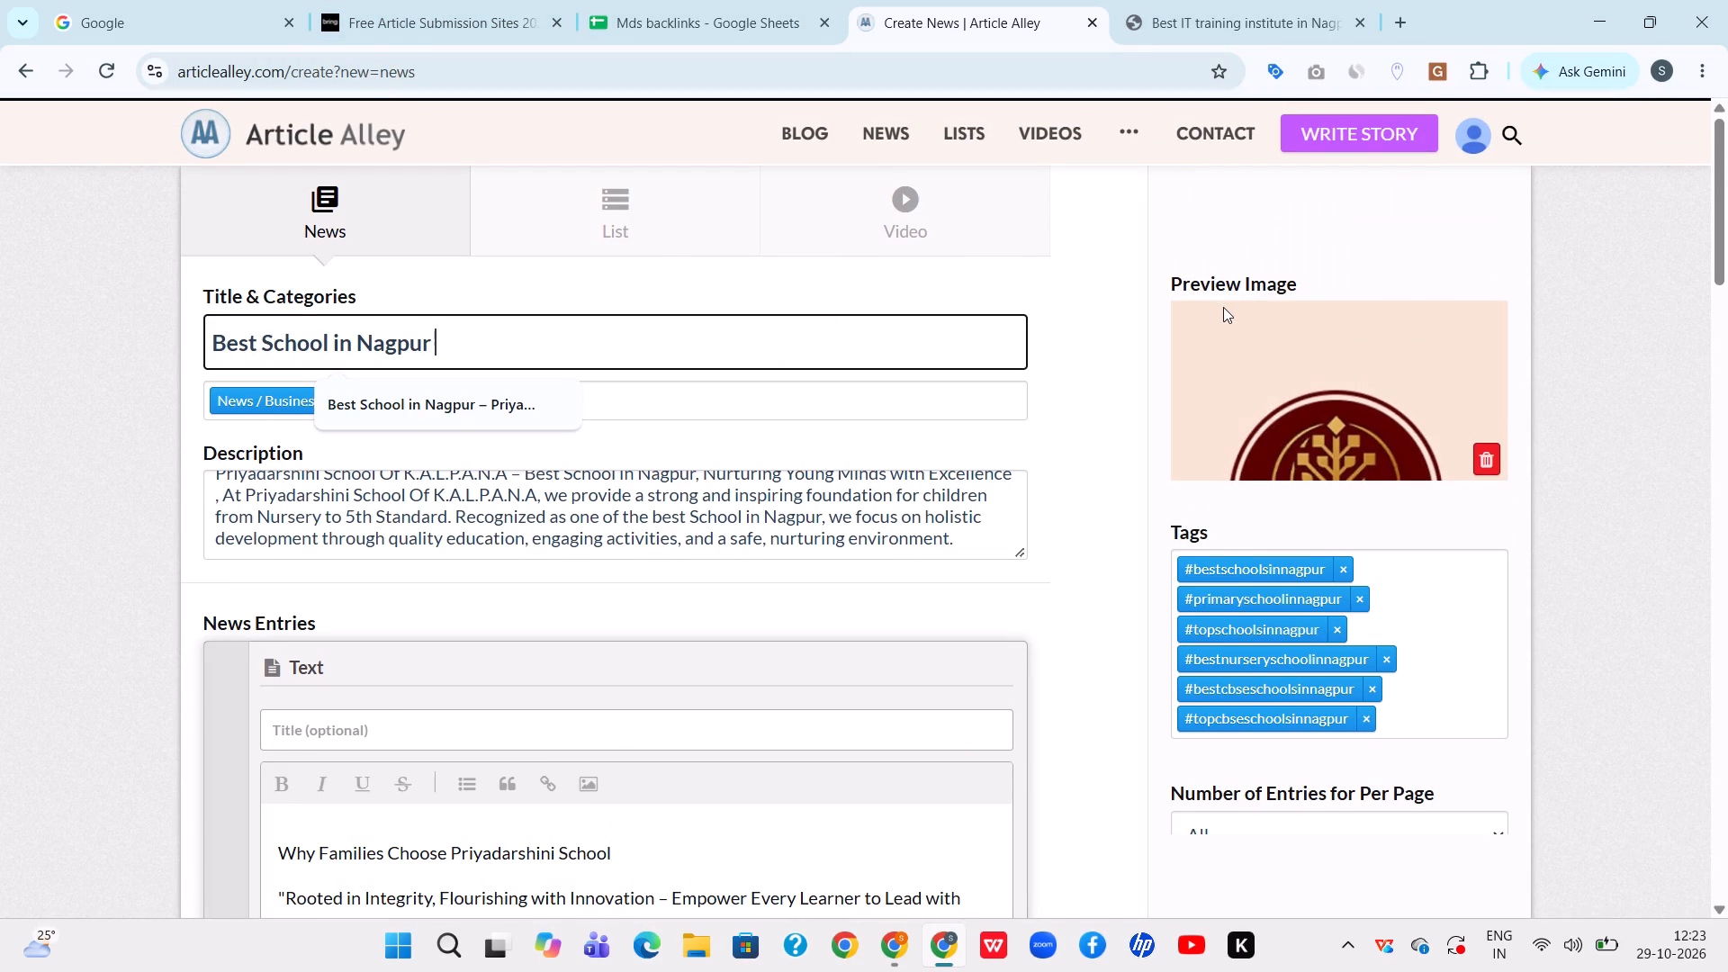
{"action": "key", "text": "BackSpace"}
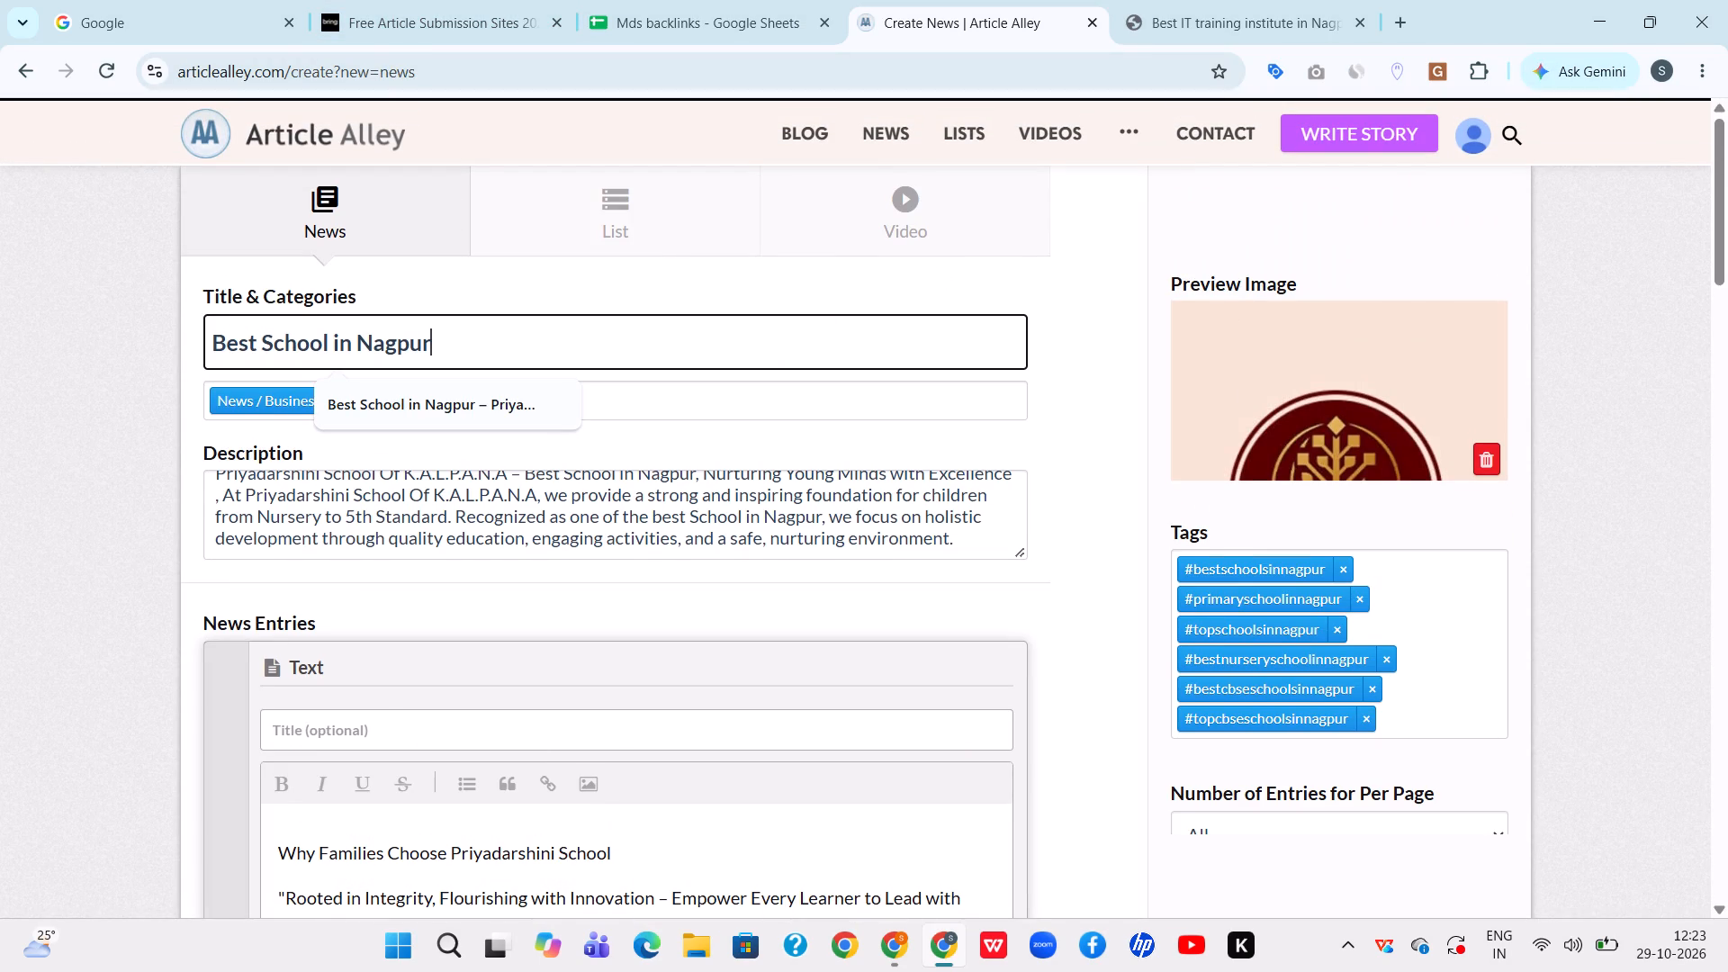
{"action": "left_click", "coordinate": [328, 346]}
{"action": "key", "text": "s"}
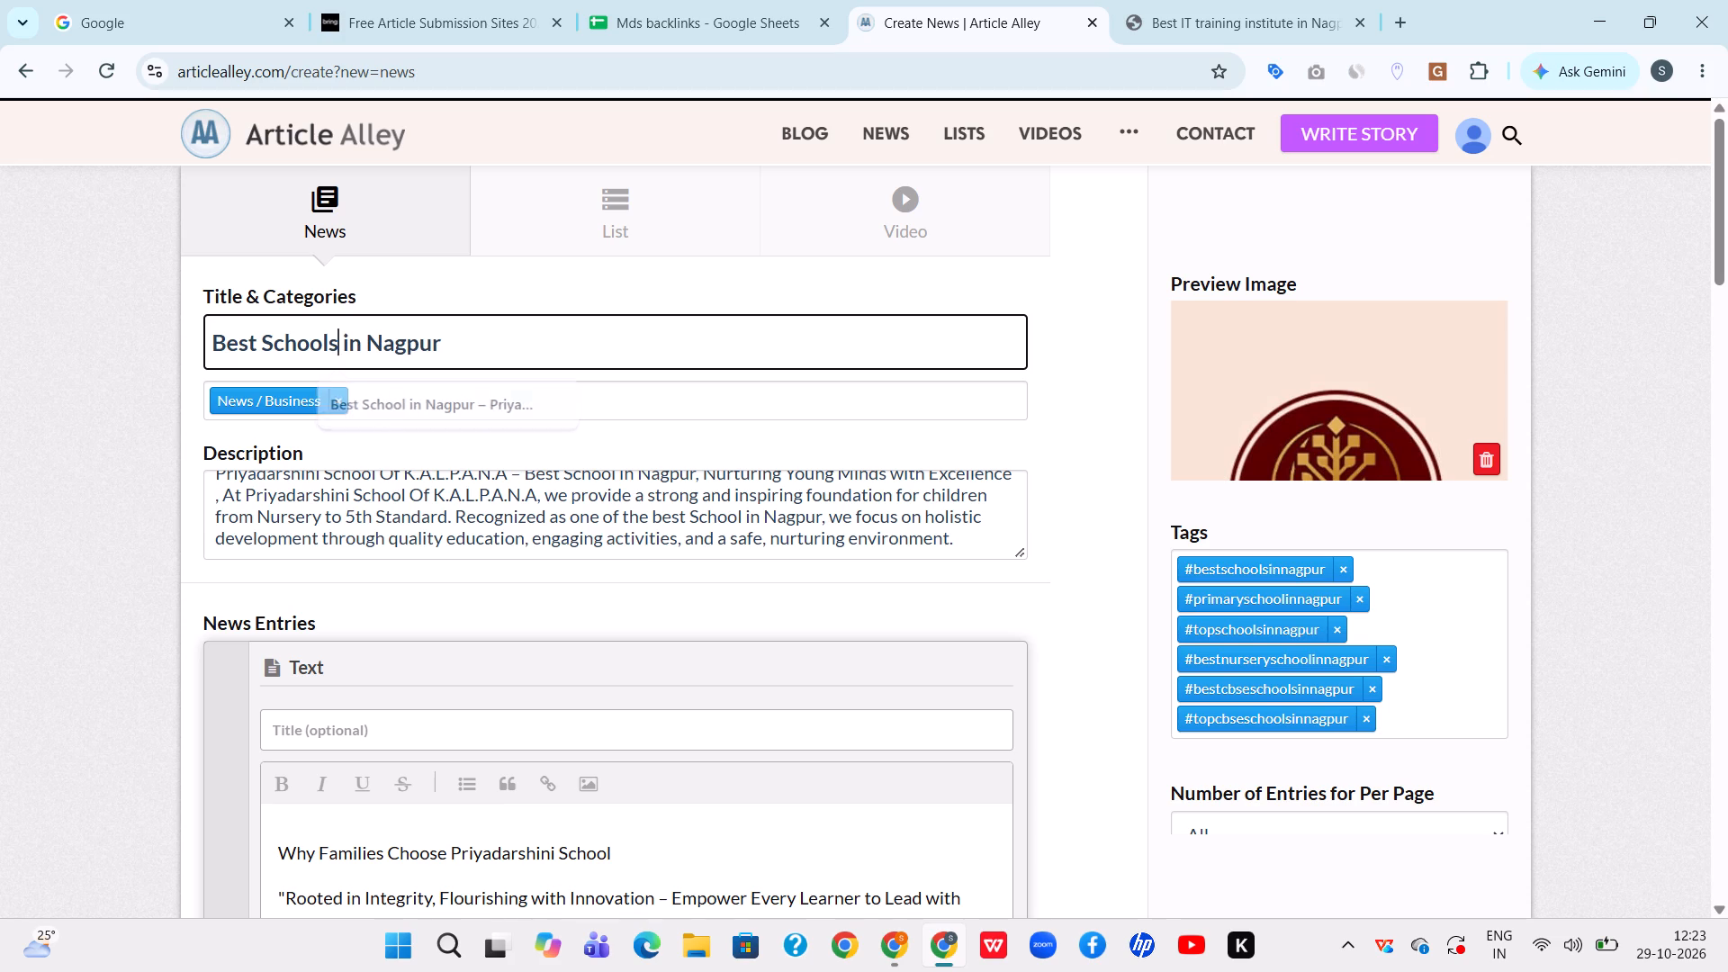
Remove the #bestcbseschoolsinnagpur and #topcbseschoolsinnagpur tags from the story, leaving the number of entries per page at All.
{"action": "scroll", "coordinate": [1121, 714], "scroll_direction": "down", "scroll_amount": 2}
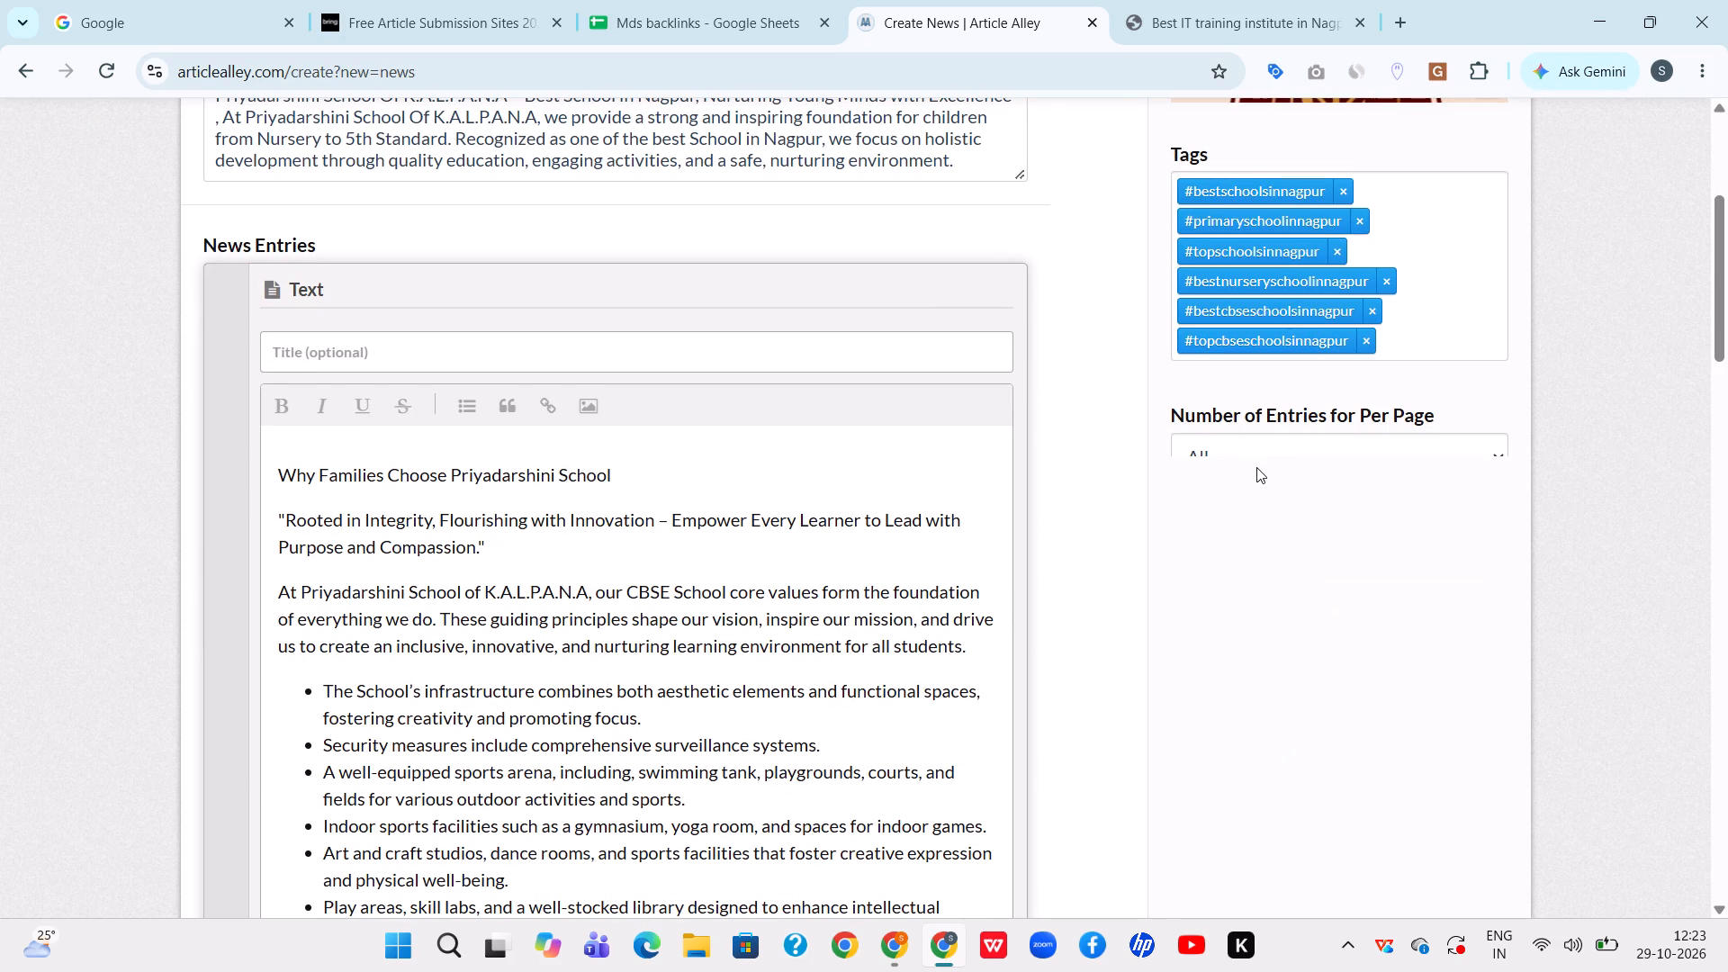
{"action": "left_click", "coordinate": [1238, 449]}
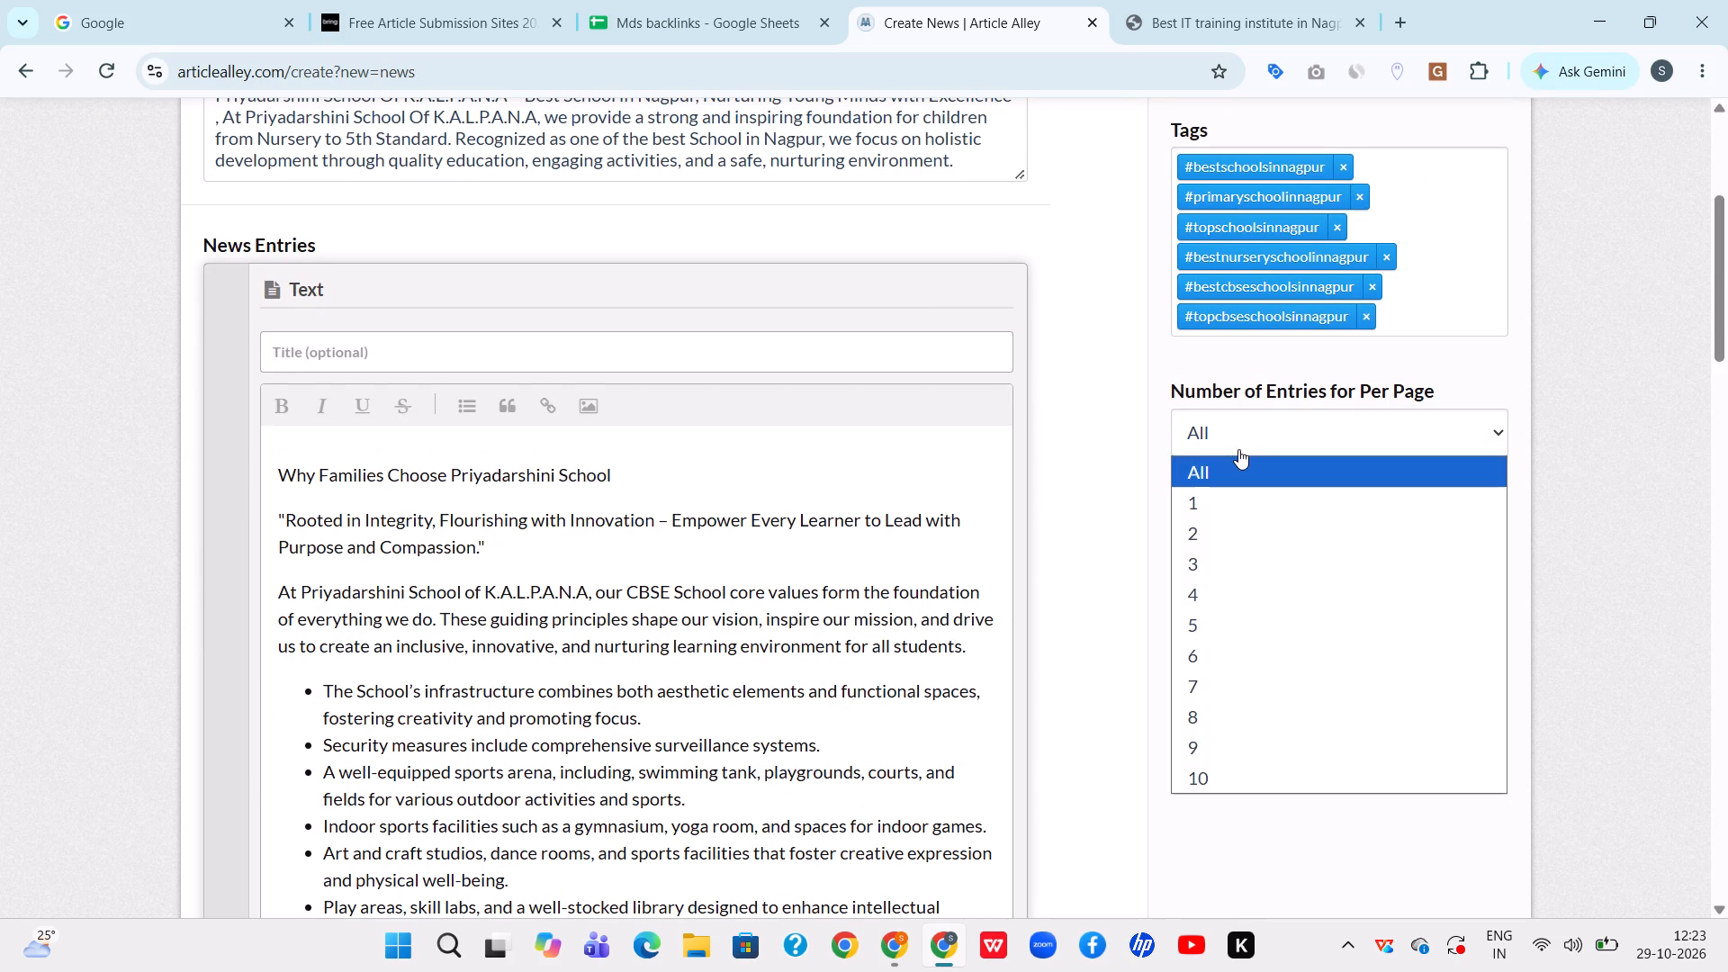
{"action": "left_click", "coordinate": [1238, 449]}
{"action": "triple_click", "coordinate": [1239, 462]}
{"action": "double_click", "coordinate": [1239, 462]}
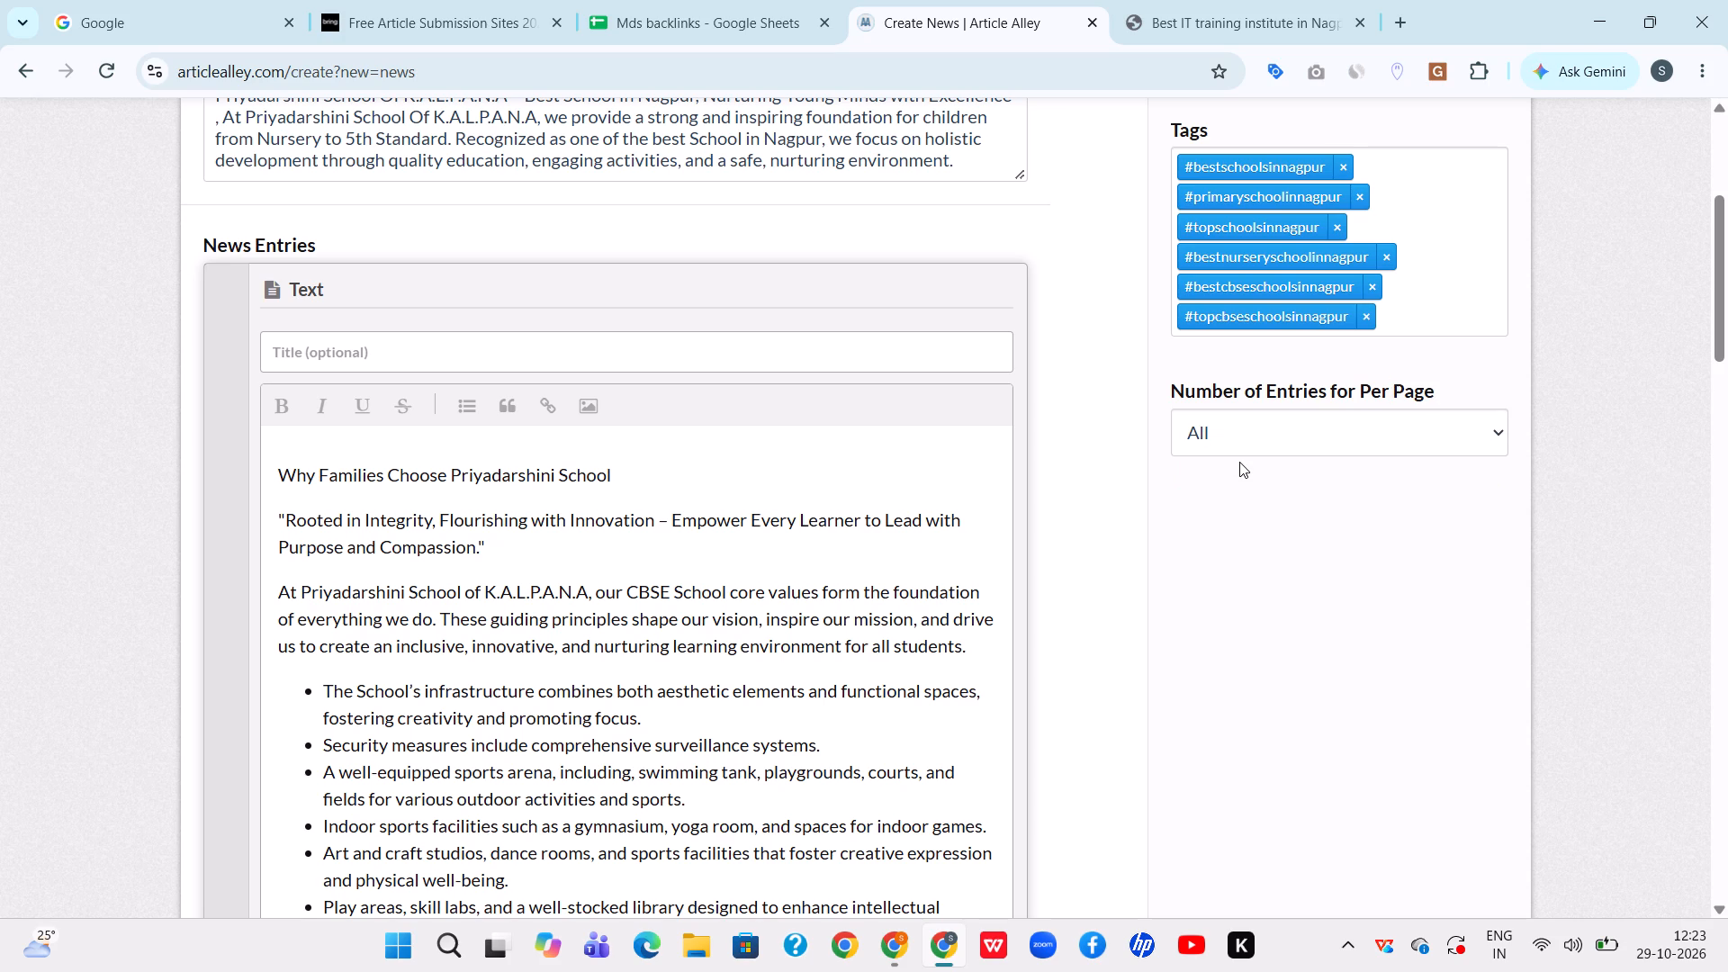
{"action": "left_click", "coordinate": [1363, 283]}
{"action": "left_click", "coordinate": [1363, 283]}
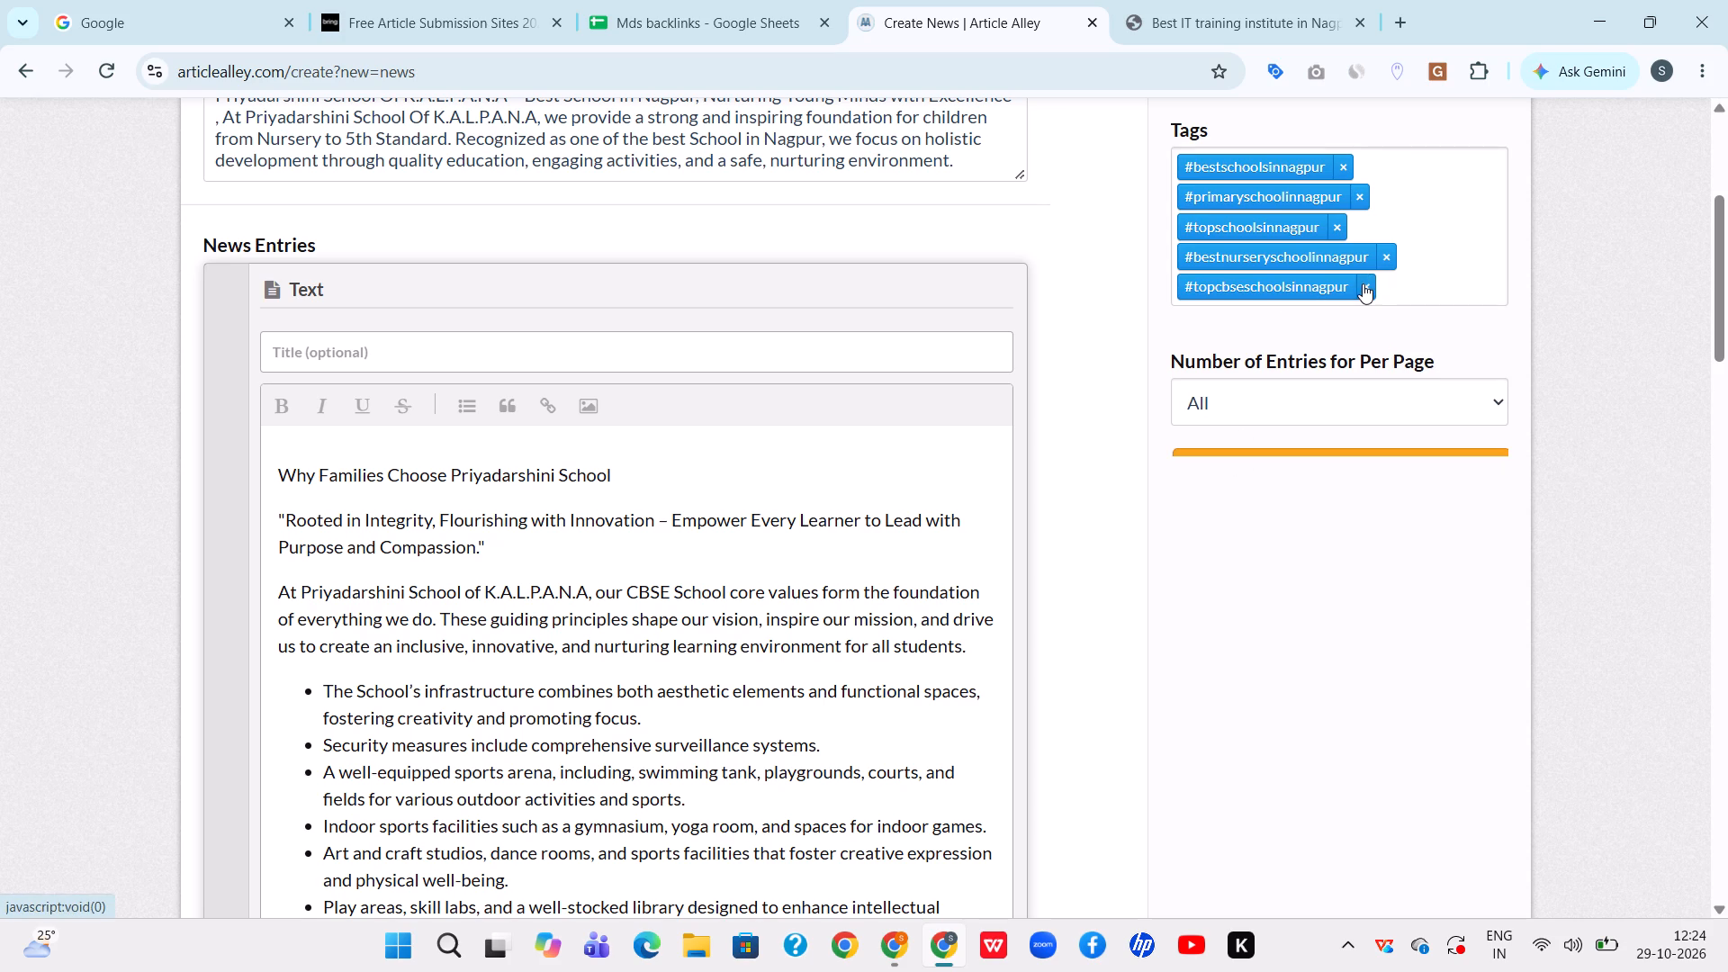
Create the "Best Schools in Nagpur" story and dismiss the resulting dialog.
{"action": "left_click", "coordinate": [1379, 447]}
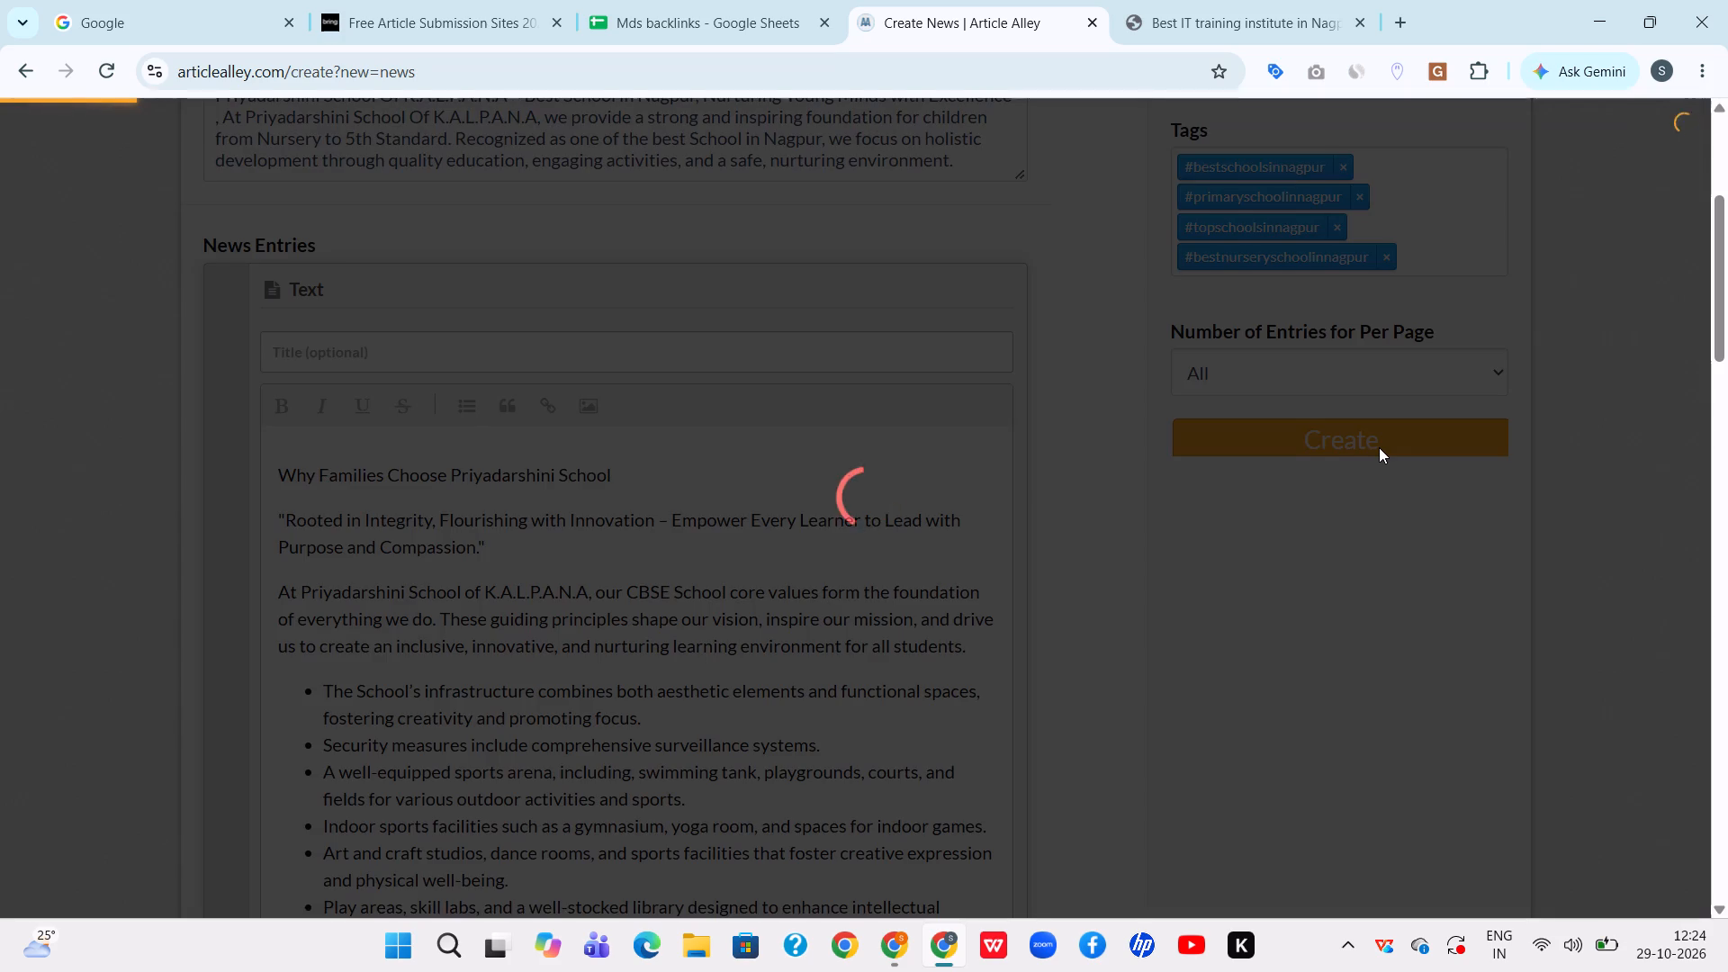
{"action": "scroll", "coordinate": [1379, 447], "scroll_direction": "up", "scroll_amount": 2}
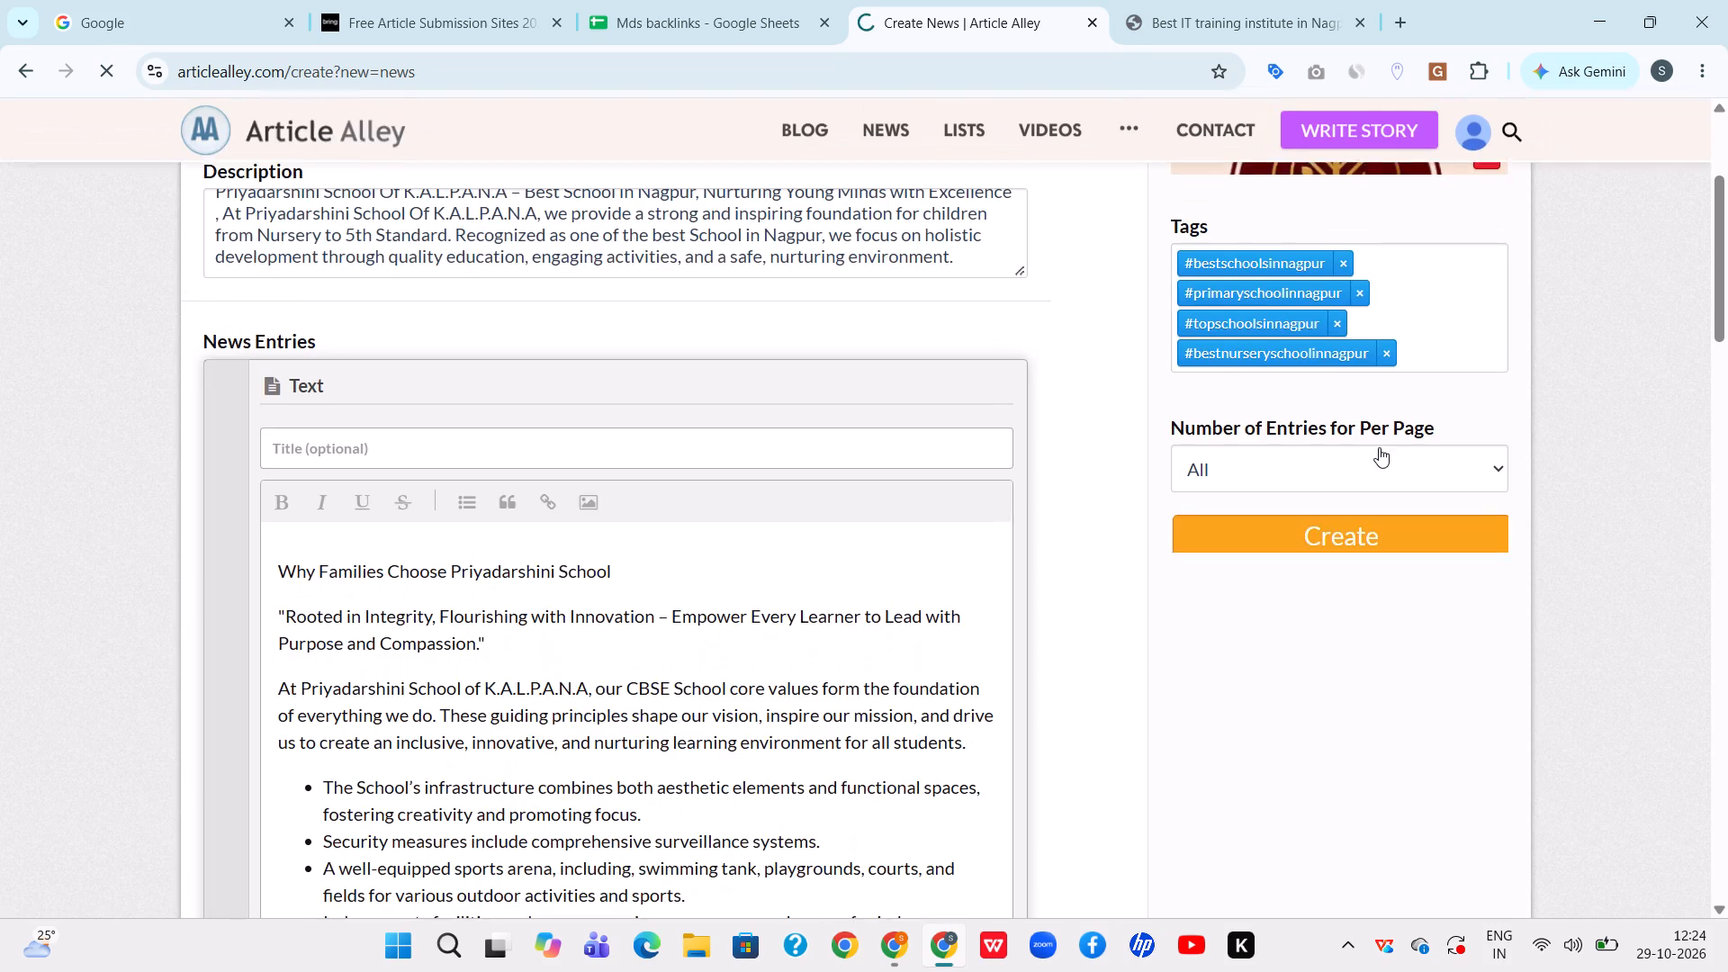
{"action": "scroll", "coordinate": [1379, 447], "scroll_direction": "up", "scroll_amount": 2}
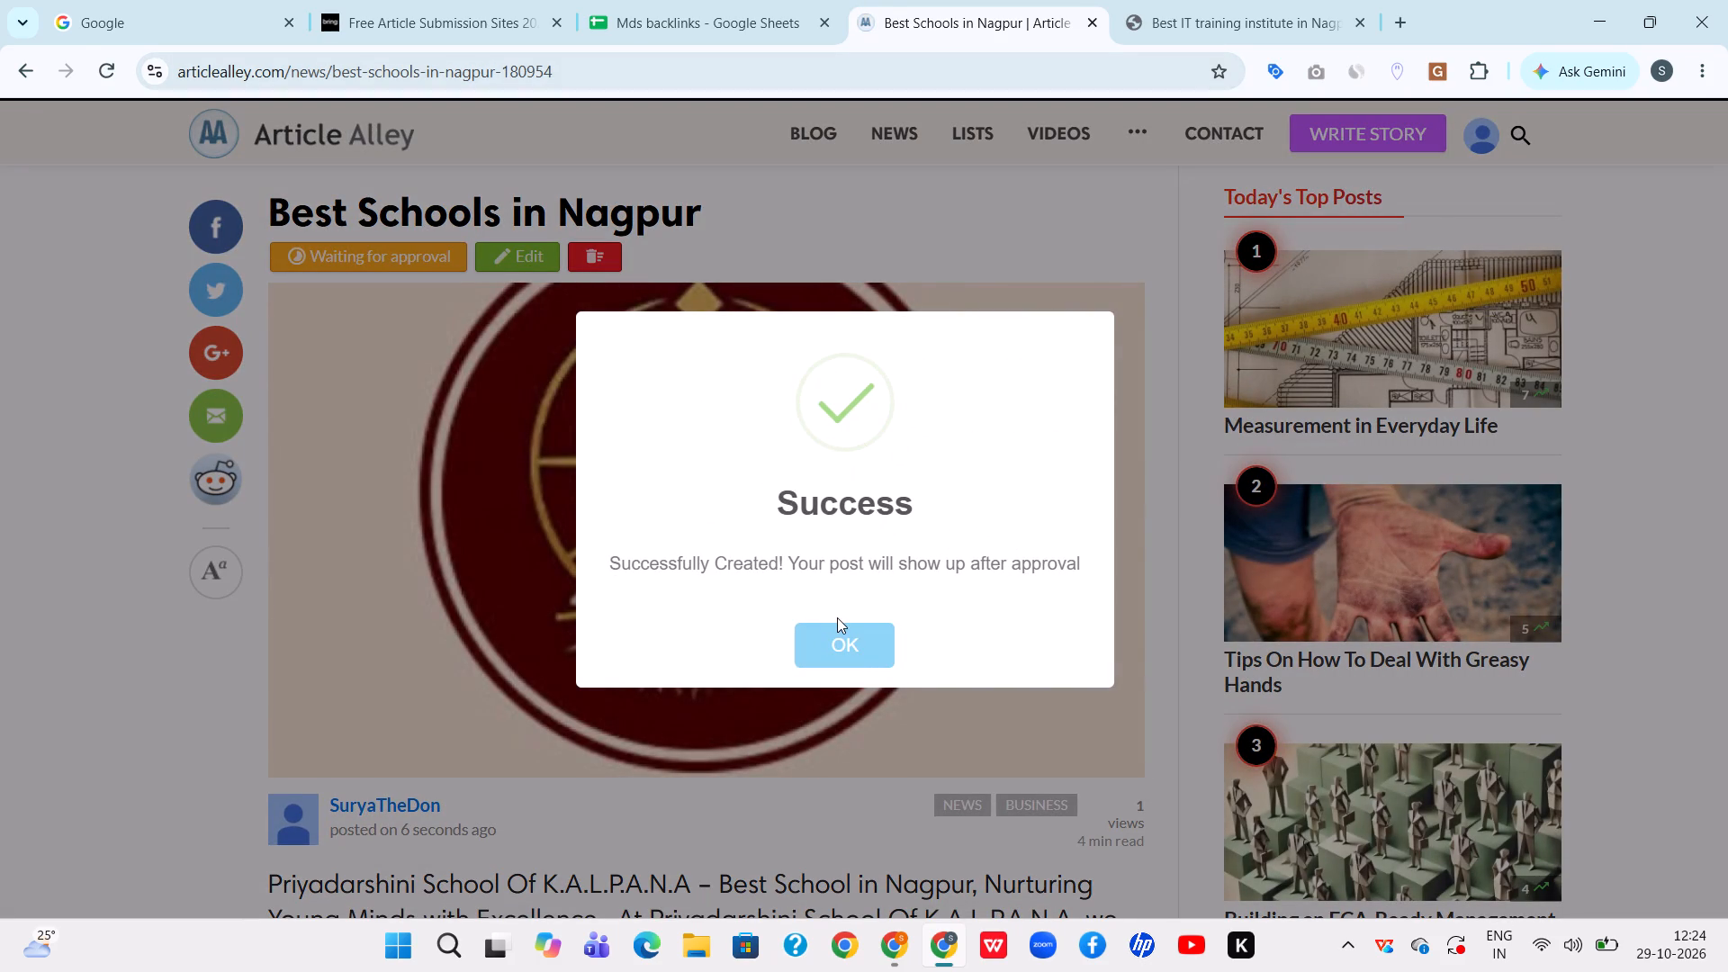
{"action": "left_click", "coordinate": [837, 617]}
{"action": "left_click", "coordinate": [837, 641]}
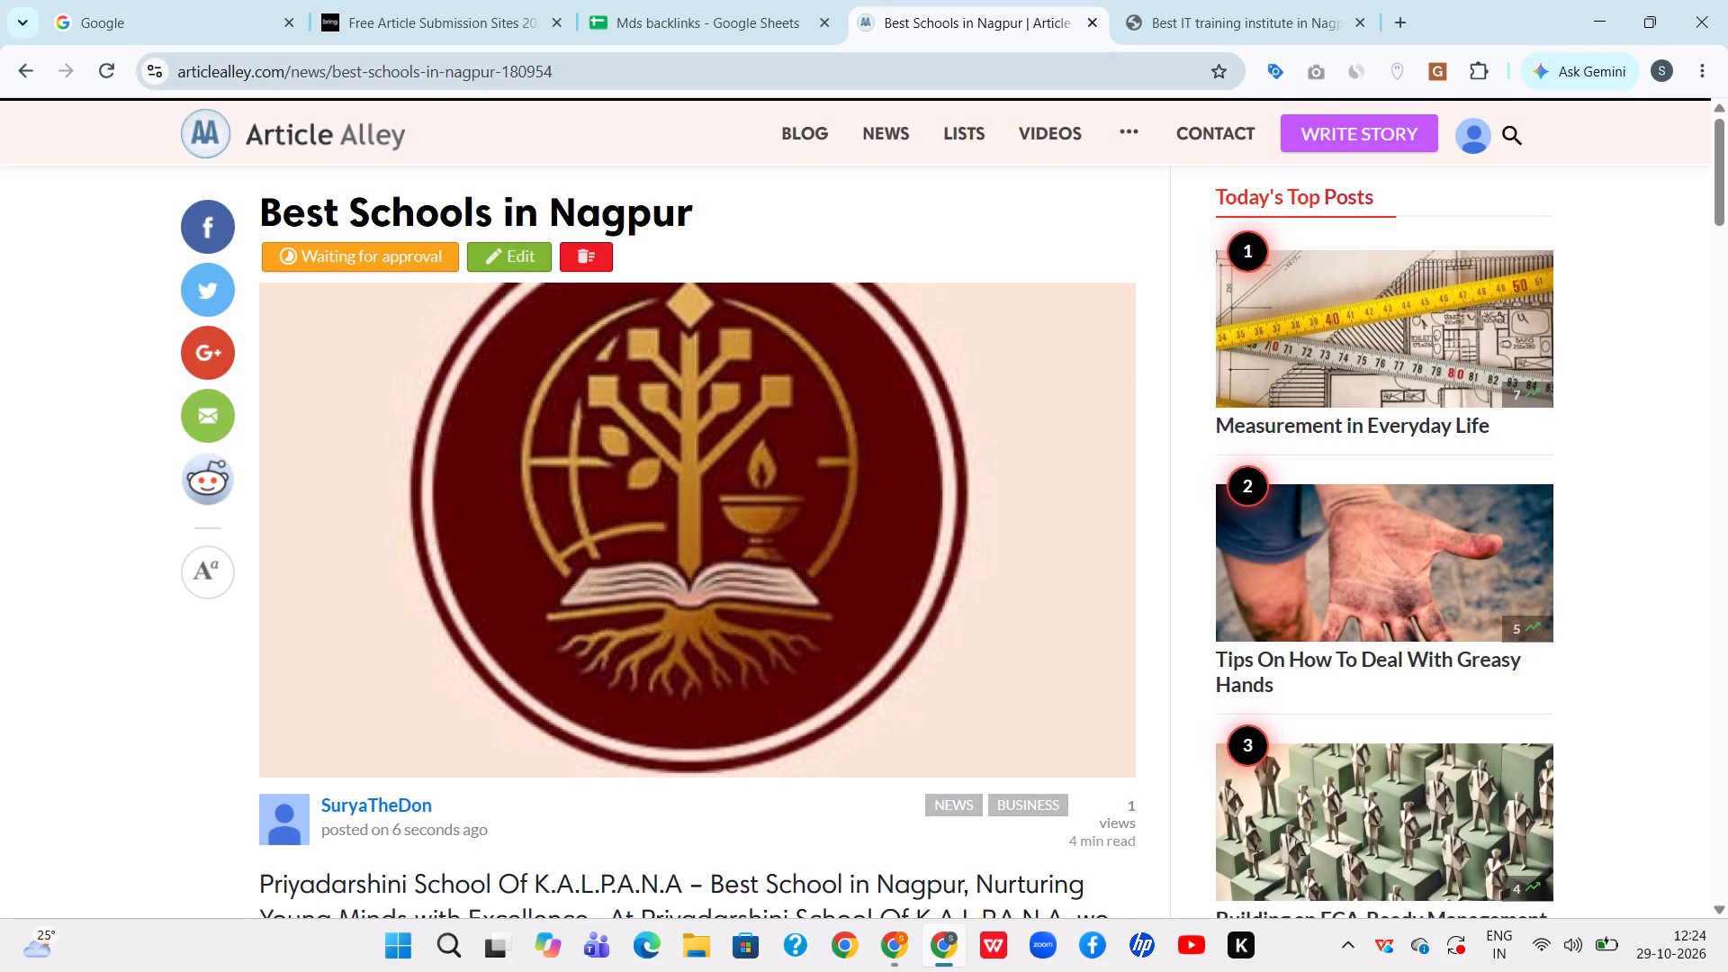
Copy the published story's web address into cell D3613 of the Surya sheet in Mds backlinks.
{"action": "left_click", "coordinate": [634, 70]}
{"action": "key", "text": "ctrl+c"}
{"action": "left_click", "coordinate": [726, 0]}
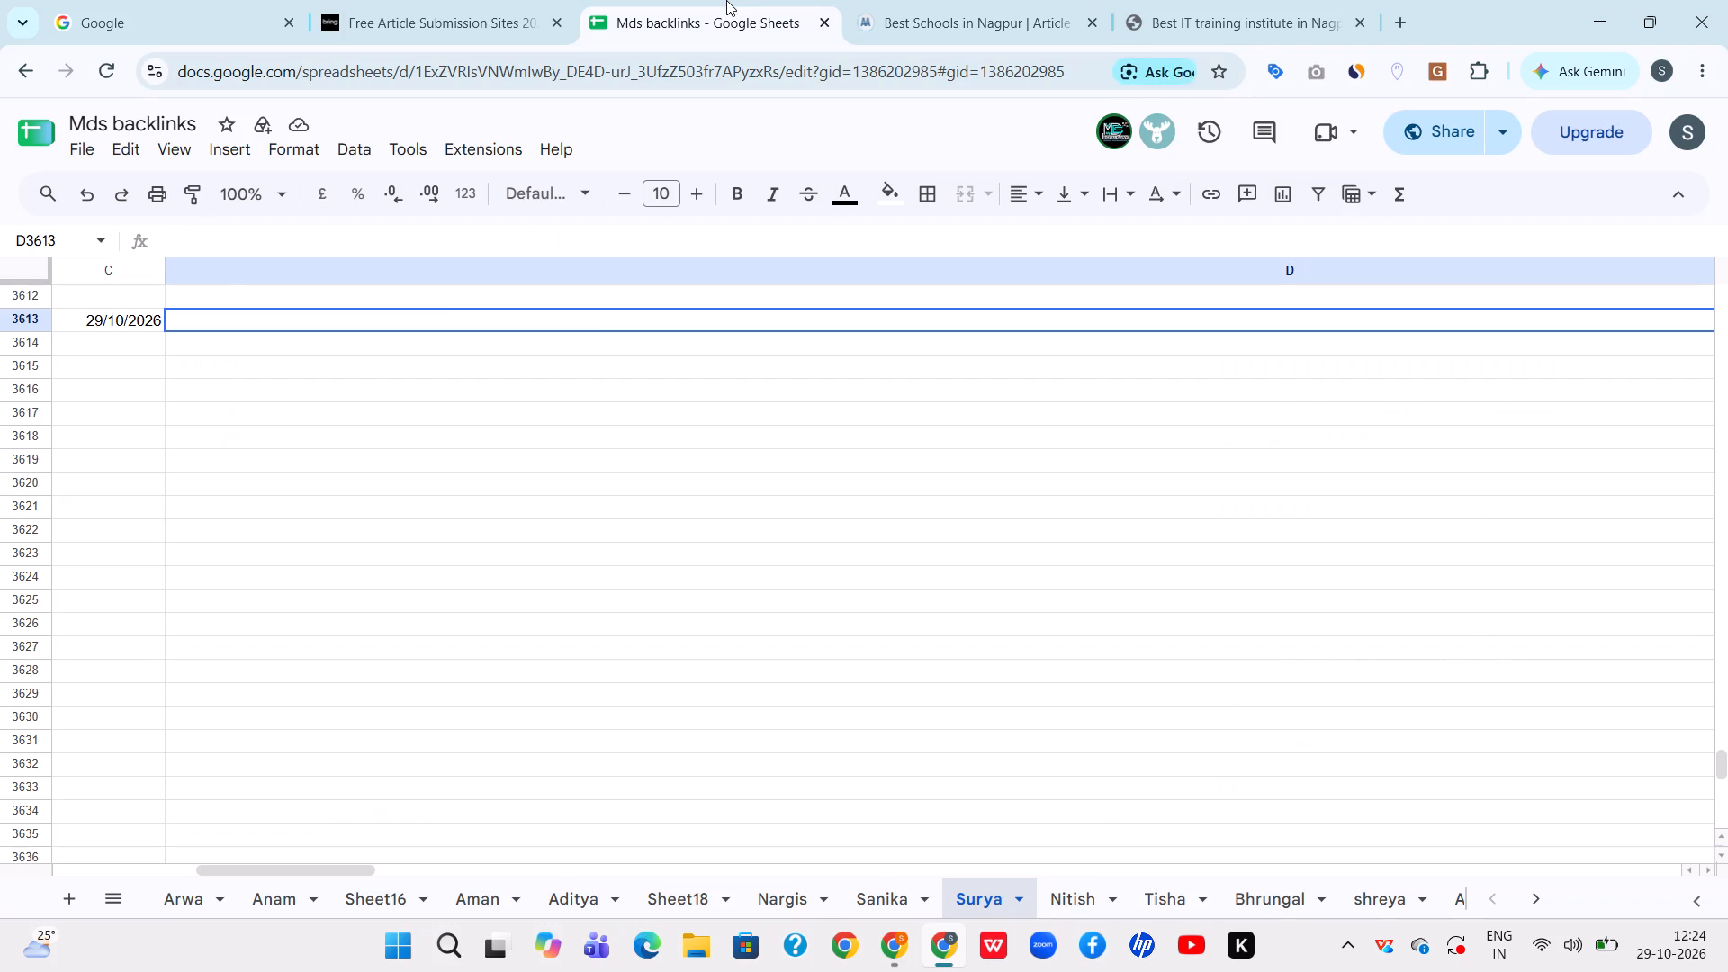
{"action": "key", "text": "ctrl+v"}
{"action": "left_click", "coordinate": [368, 358]}
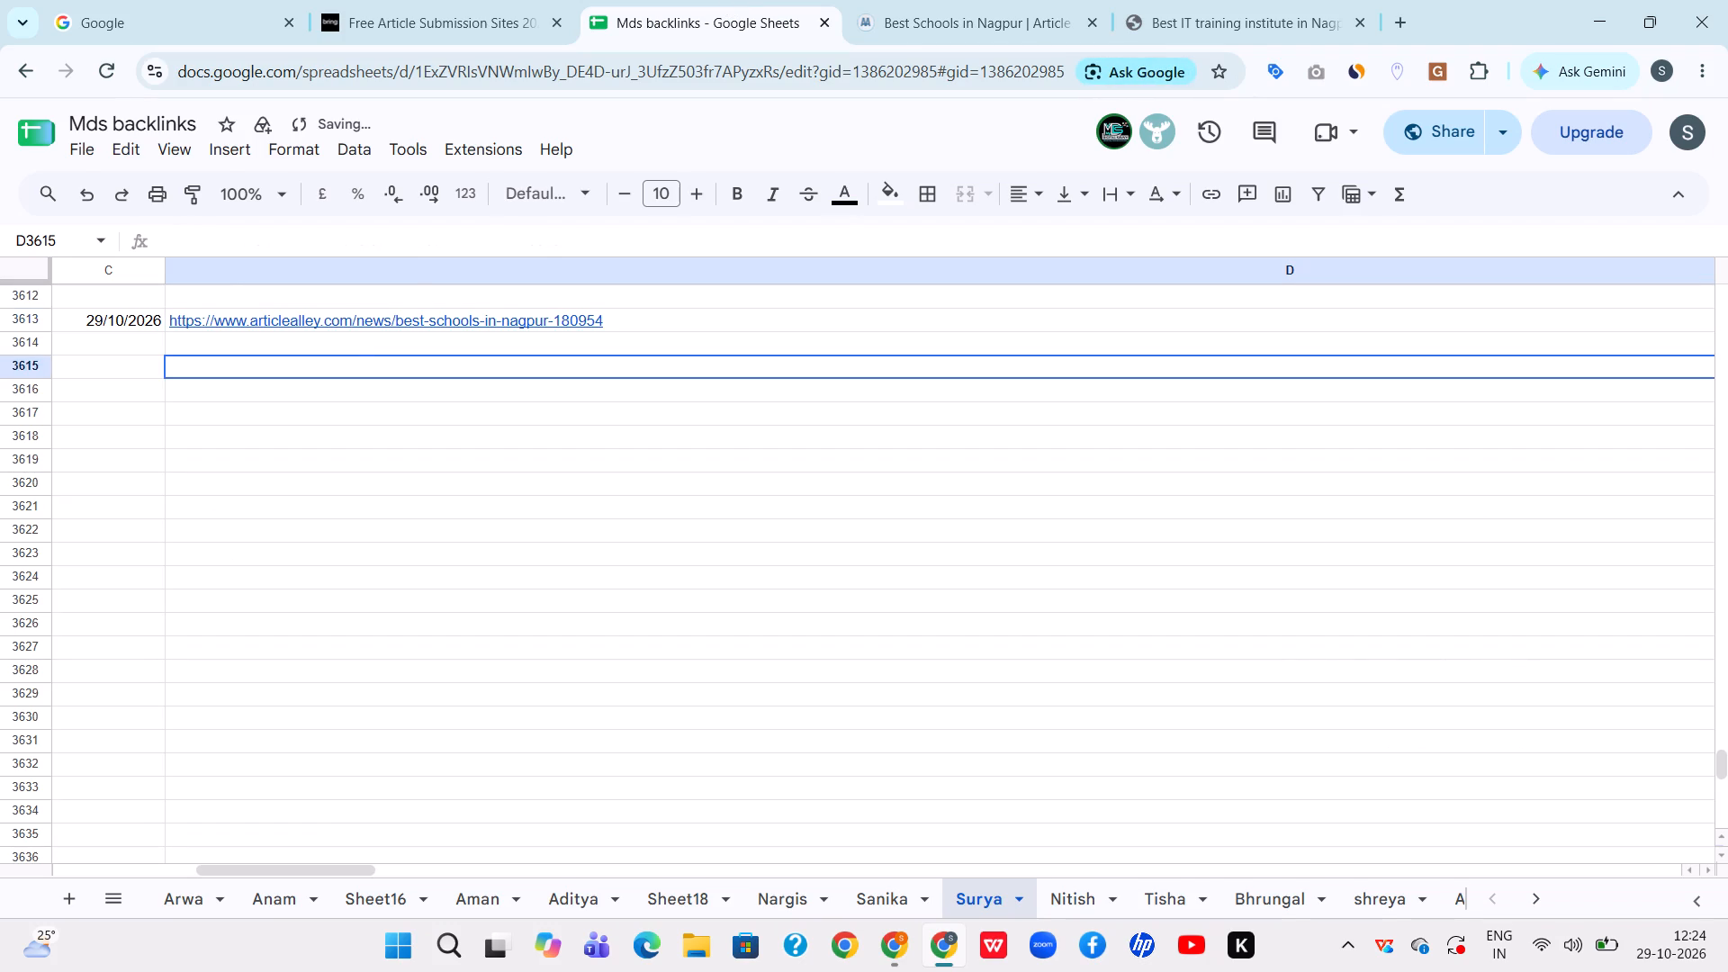
{"action": "left_click", "coordinate": [355, 352]}
Copy the published story's text on Article Alley through the closing quote "Shaping a Better Tomorrow, One Value at a Time.".
{"action": "left_click", "coordinate": [895, 3]}
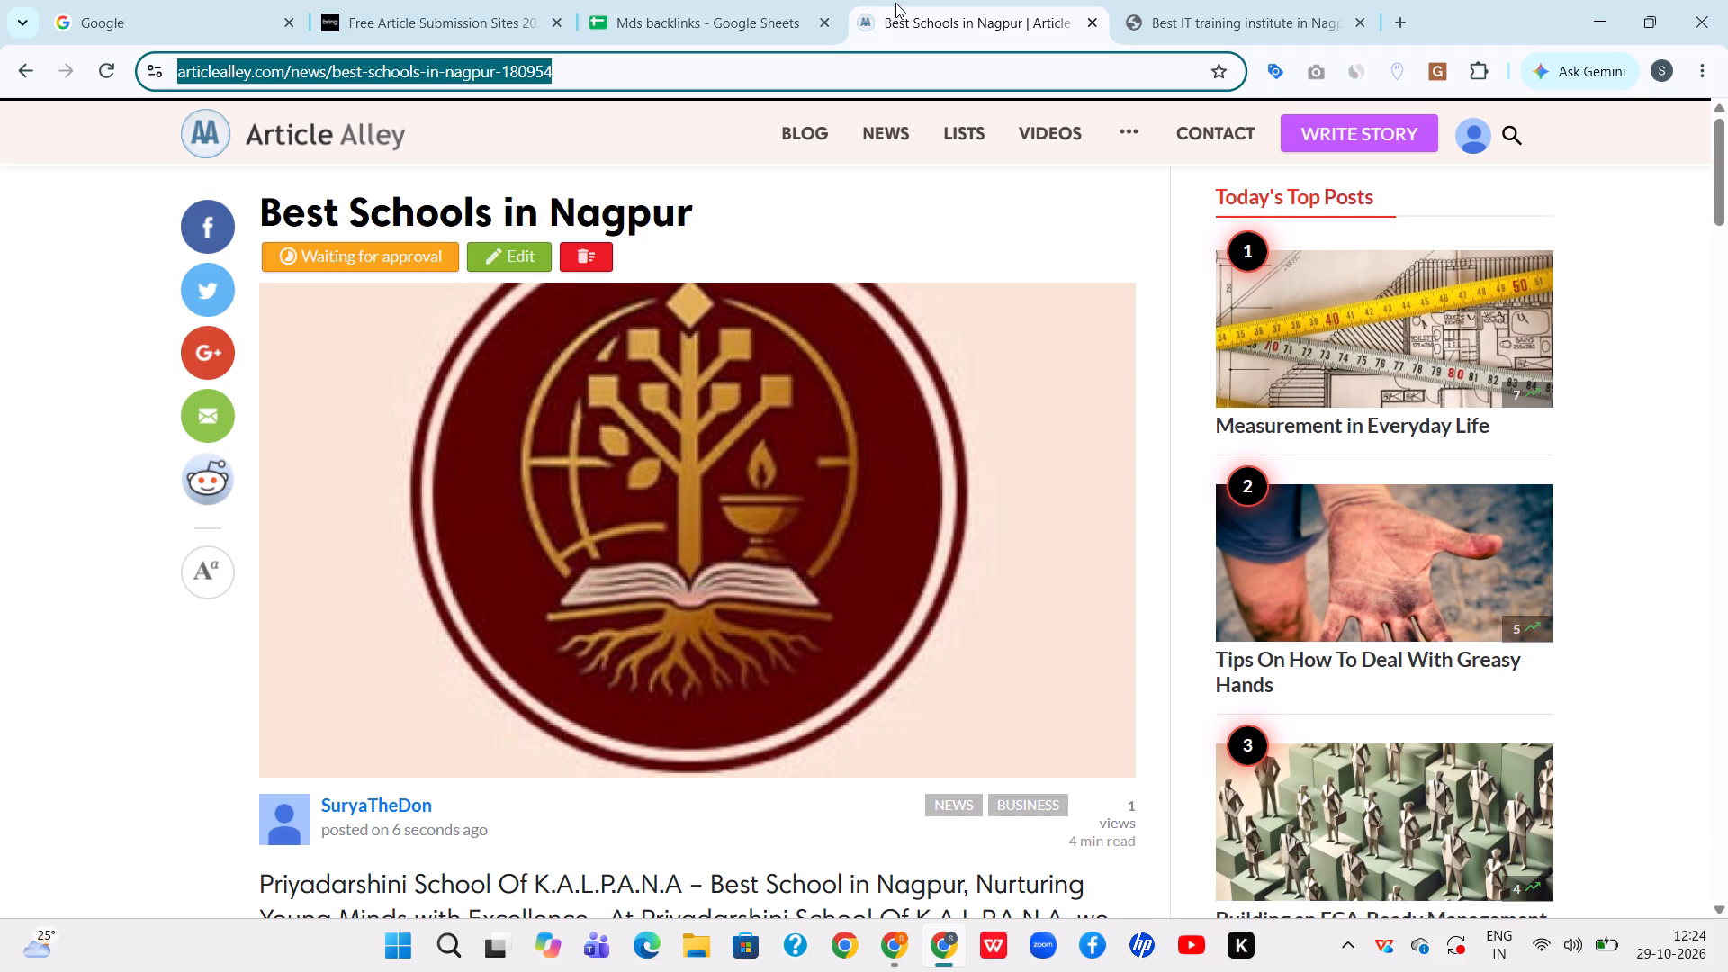
{"action": "scroll", "coordinate": [992, 404], "scroll_direction": "down", "scroll_amount": 2}
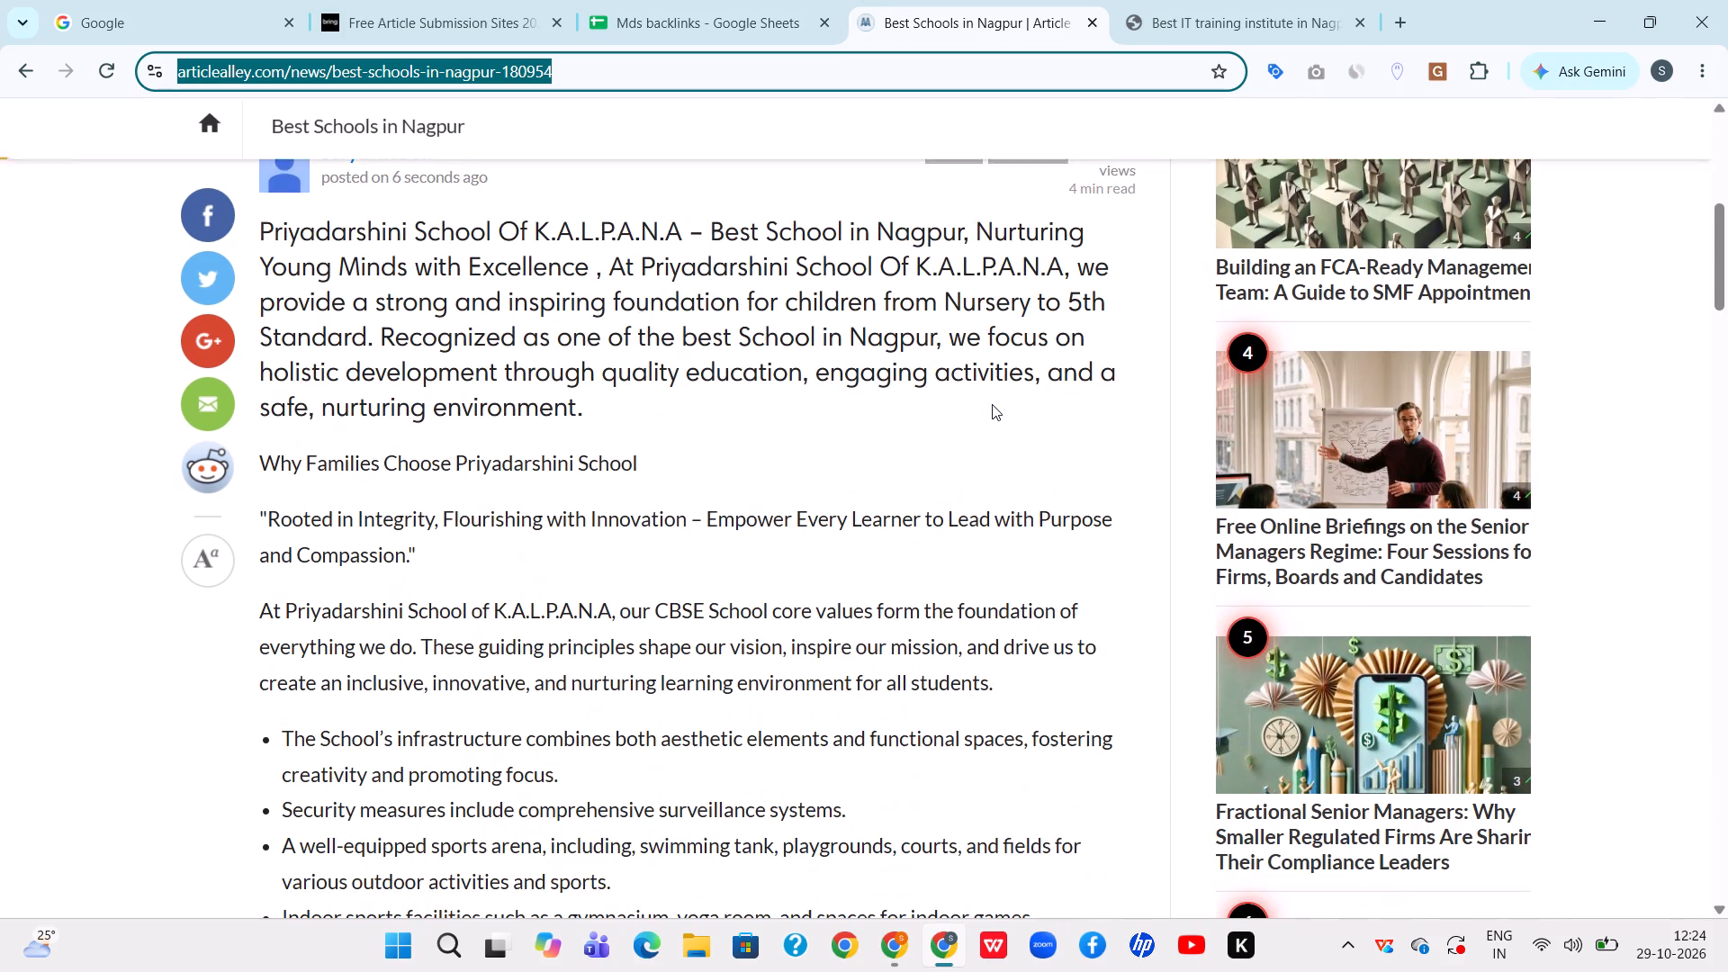
{"action": "scroll", "coordinate": [992, 404], "scroll_direction": "down", "scroll_amount": 1}
{"action": "triple_click", "coordinate": [556, 242]}
{"action": "left_click_drag", "start_coordinate": [556, 242], "coordinate": [548, 601]}
{"action": "key", "text": "Page_Down"}
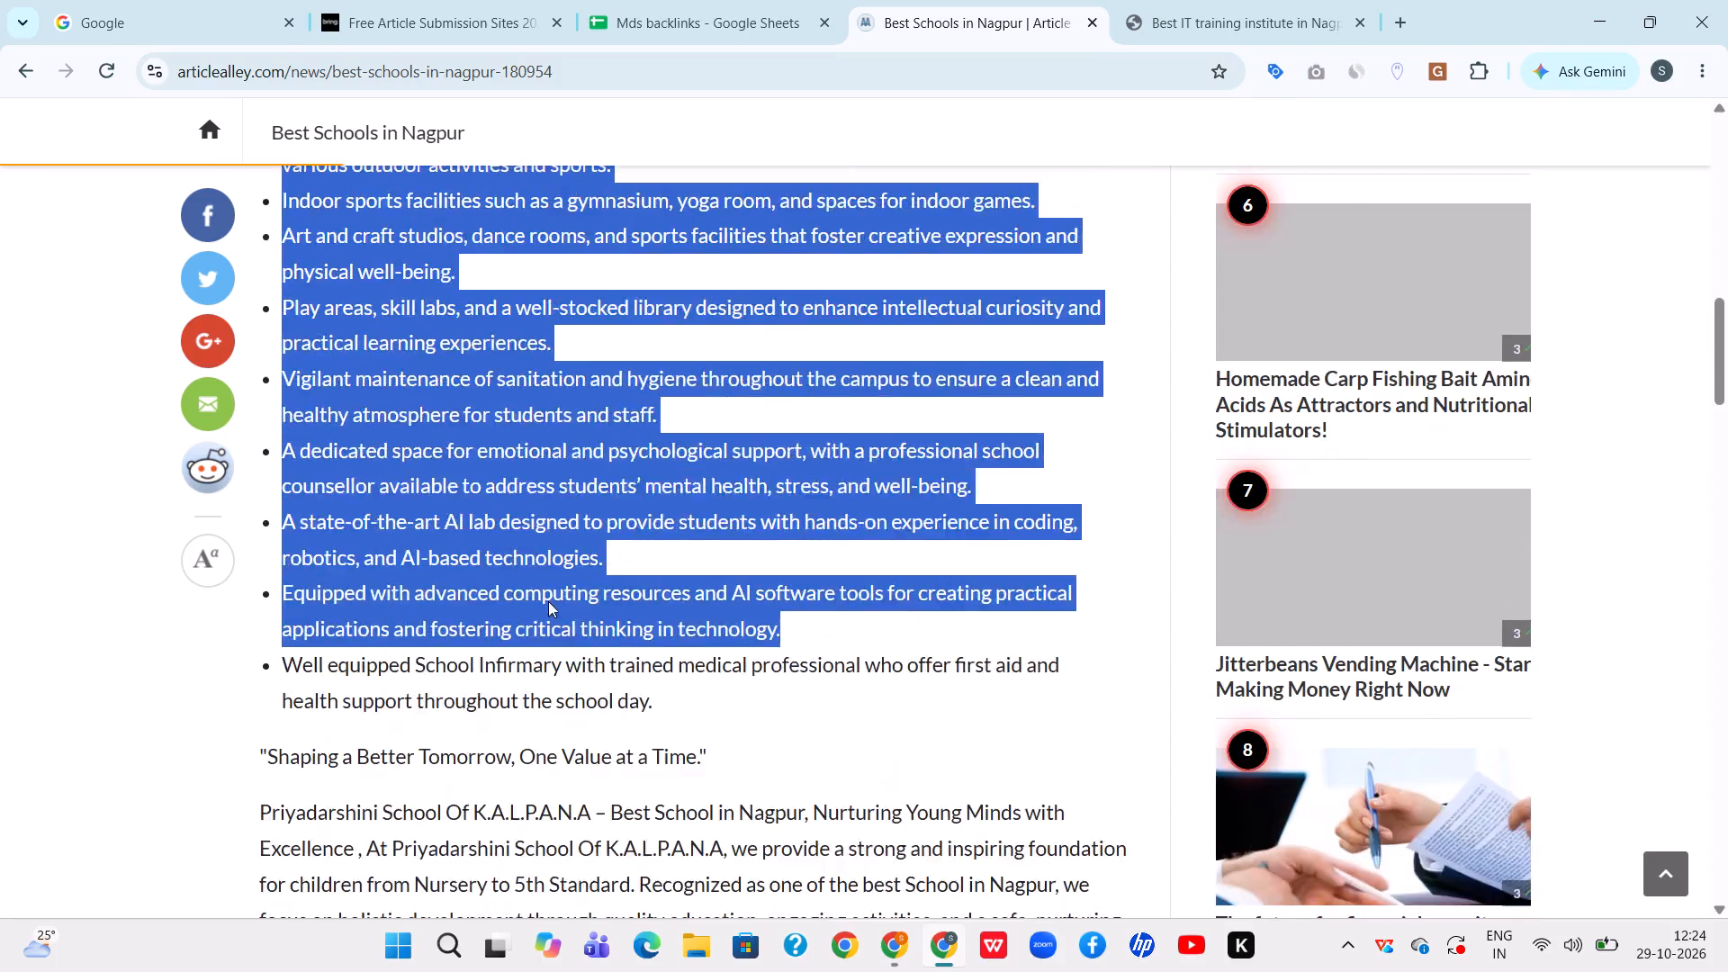
{"action": "left_click_drag", "start_coordinate": [548, 601], "coordinate": [521, 570]}
{"action": "key", "text": "Page_Down"}
{"action": "key", "text": "Page_Down"}
{"action": "key", "text": "Page_Down"}
{"action": "key", "text": "Page_Down"}
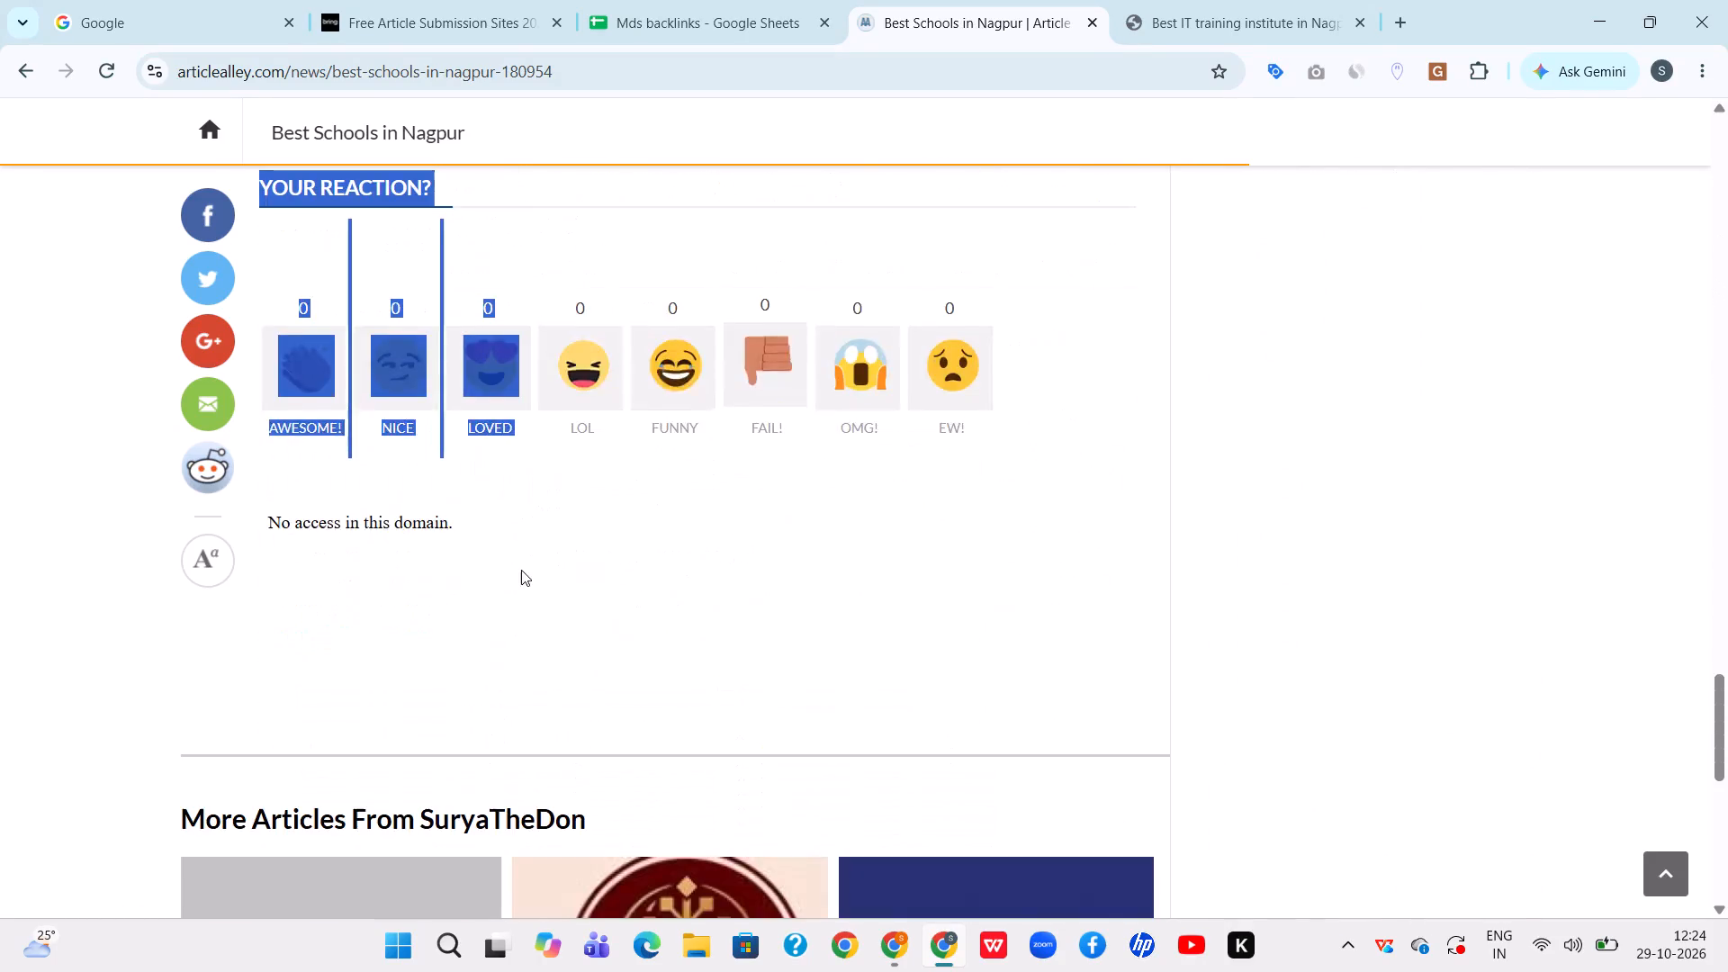
{"action": "left_click_drag", "start_coordinate": [521, 570], "coordinate": [612, 741]}
{"action": "key", "text": "Page_Up"}
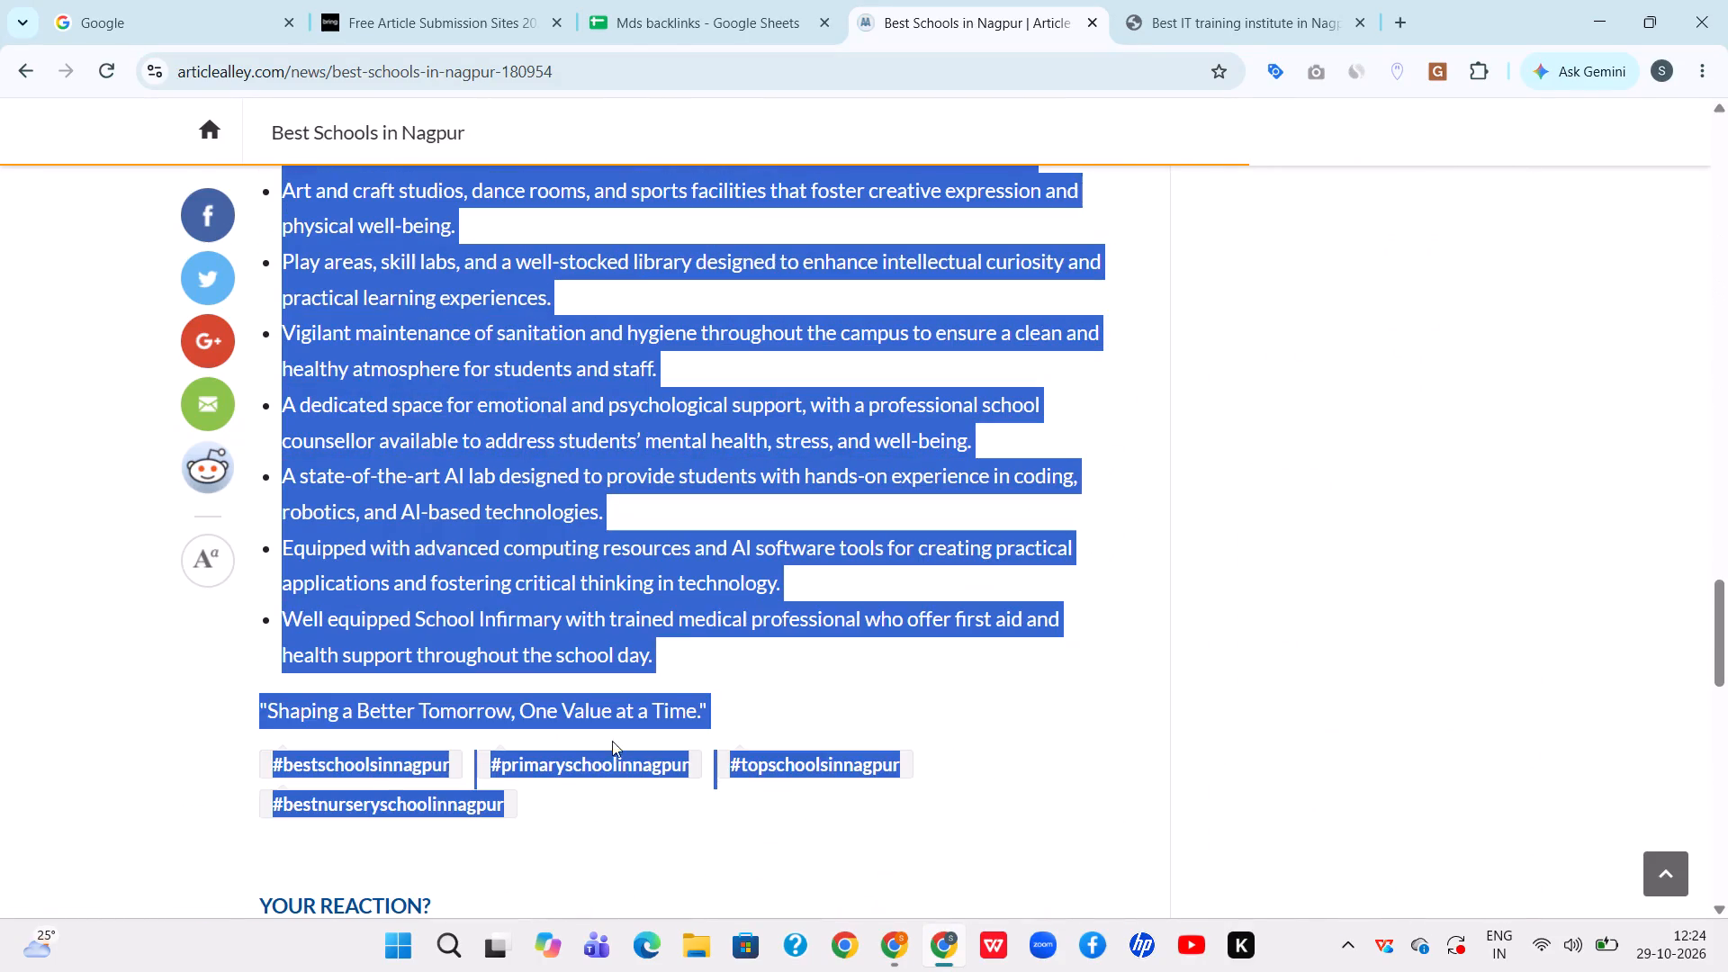
{"action": "left_click_drag", "start_coordinate": [612, 741], "coordinate": [705, 705]}
{"action": "key", "text": "ctrl+c"}
{"action": "left_click", "coordinate": [705, 705]}
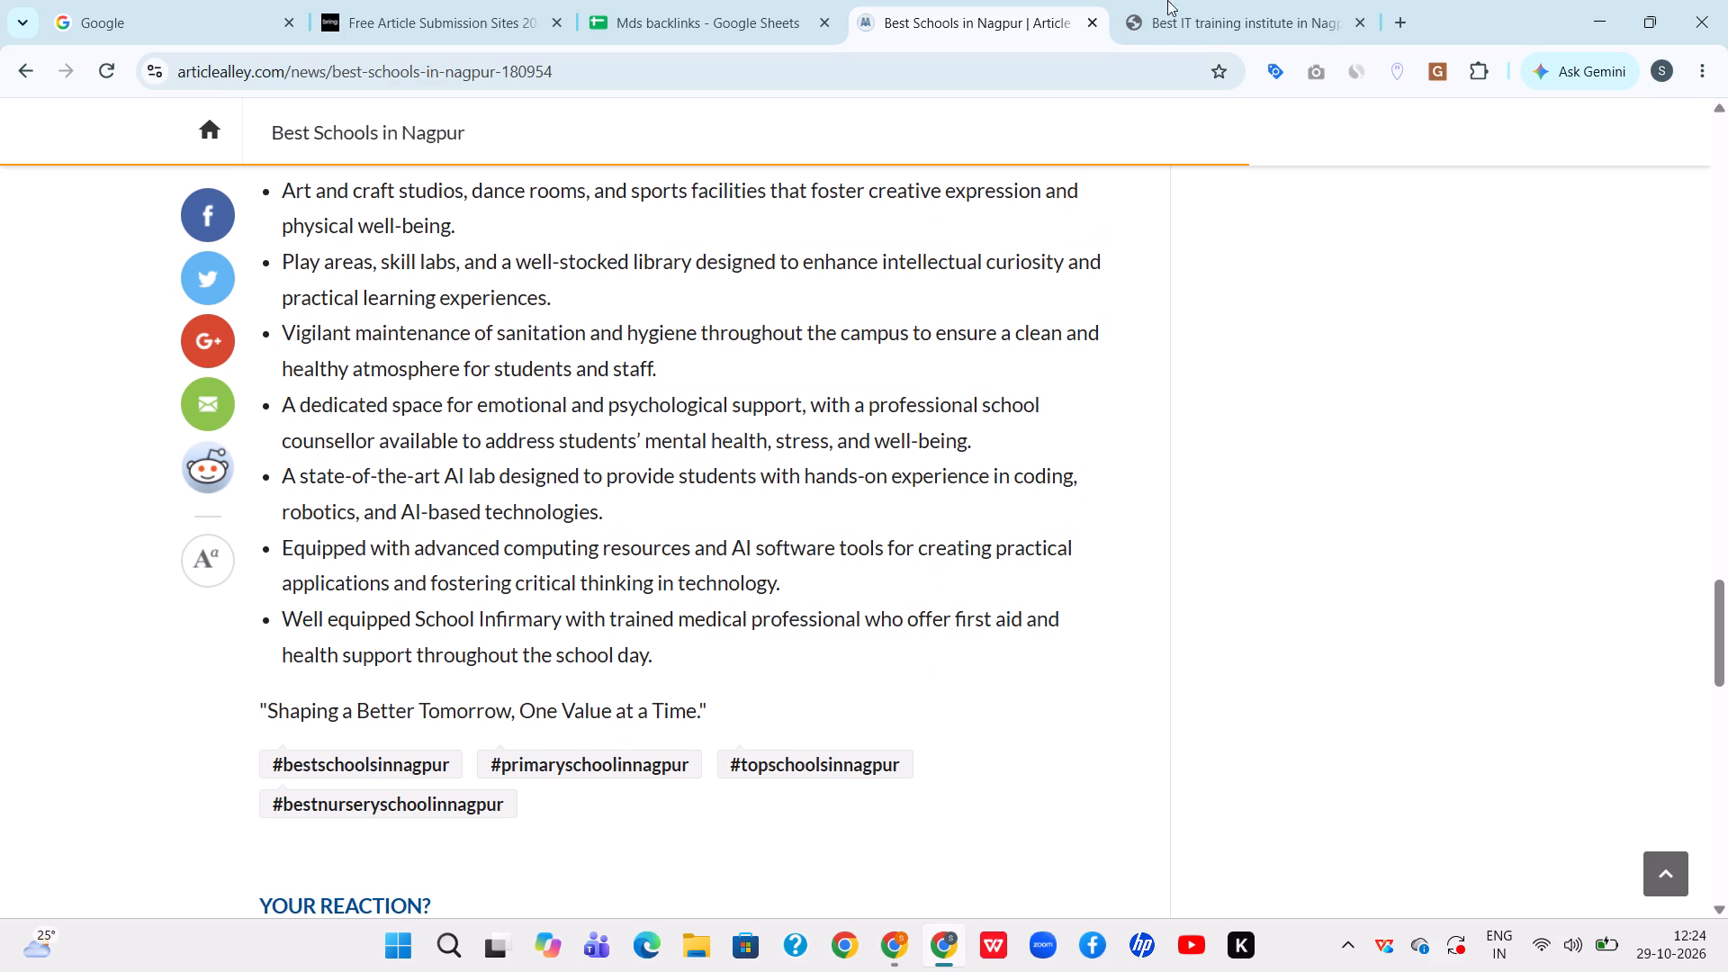
Close the published Article Alley story and open the article submission form on Jump Articles.
{"action": "left_click", "coordinate": [1298, 1]}
{"action": "left_click", "coordinate": [1093, 22]}
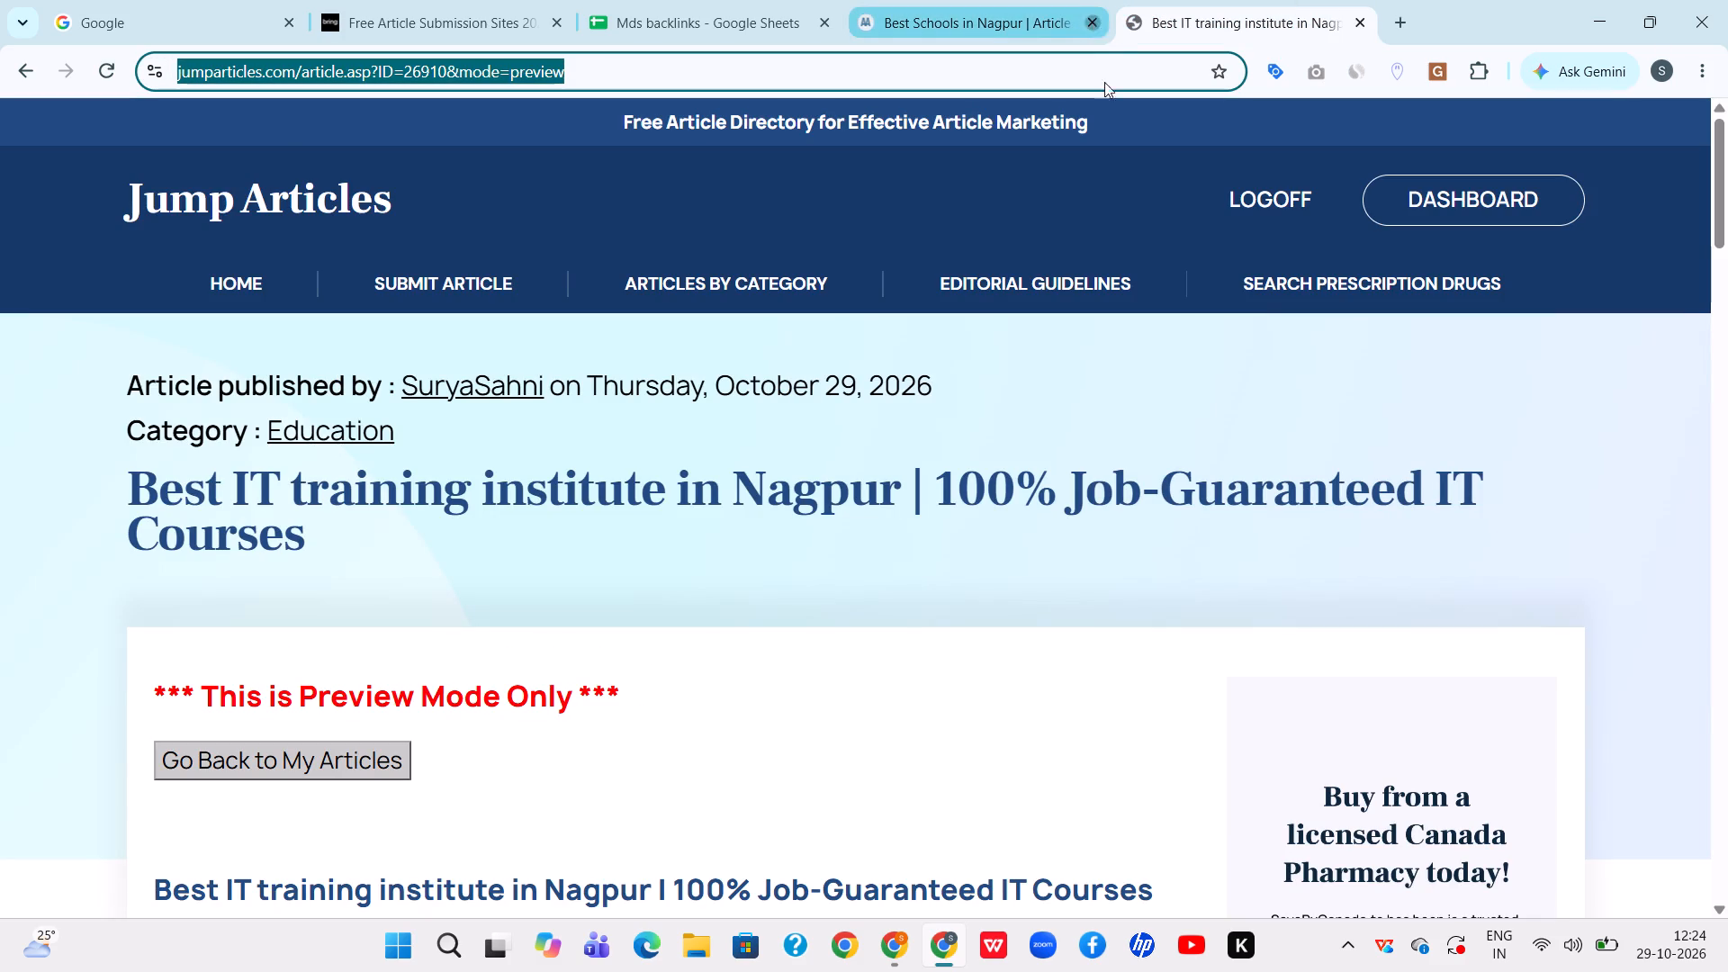
{"action": "left_click", "coordinate": [1047, 470]}
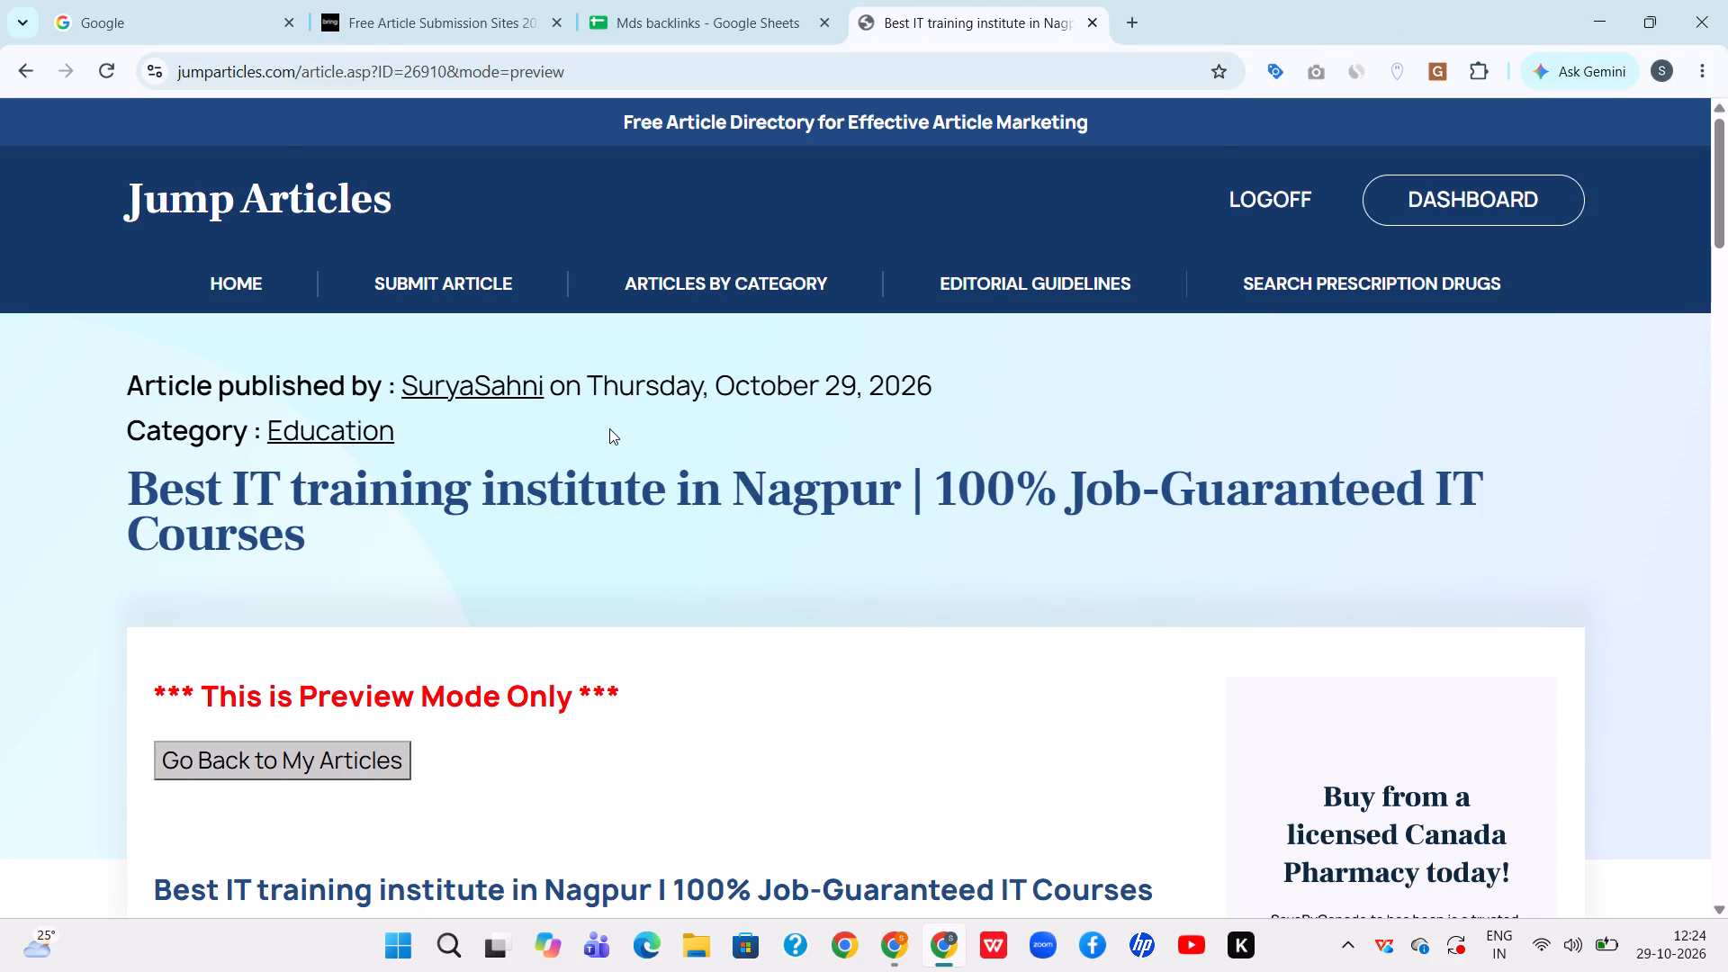
{"action": "left_click", "coordinate": [440, 290]}
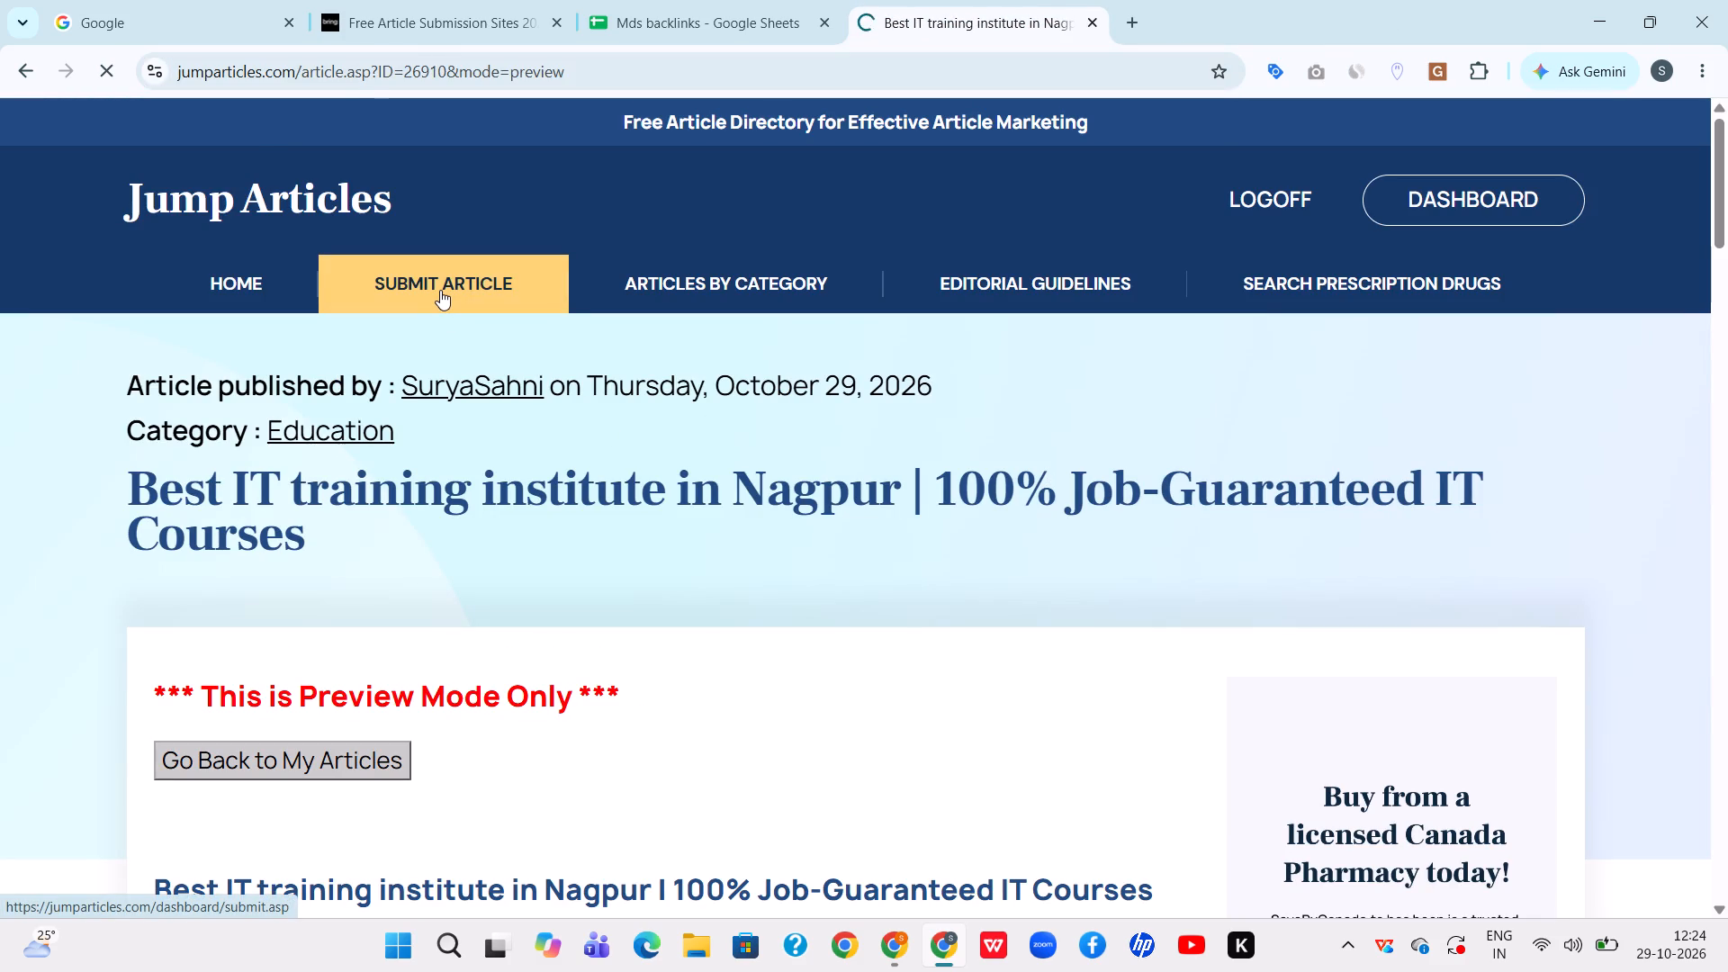
Paste the copied school story into the article Body and delete the empty space after its closing quote.
{"action": "scroll", "coordinate": [582, 753], "scroll_direction": "down", "scroll_amount": 2}
{"action": "left_click", "coordinate": [582, 753]}
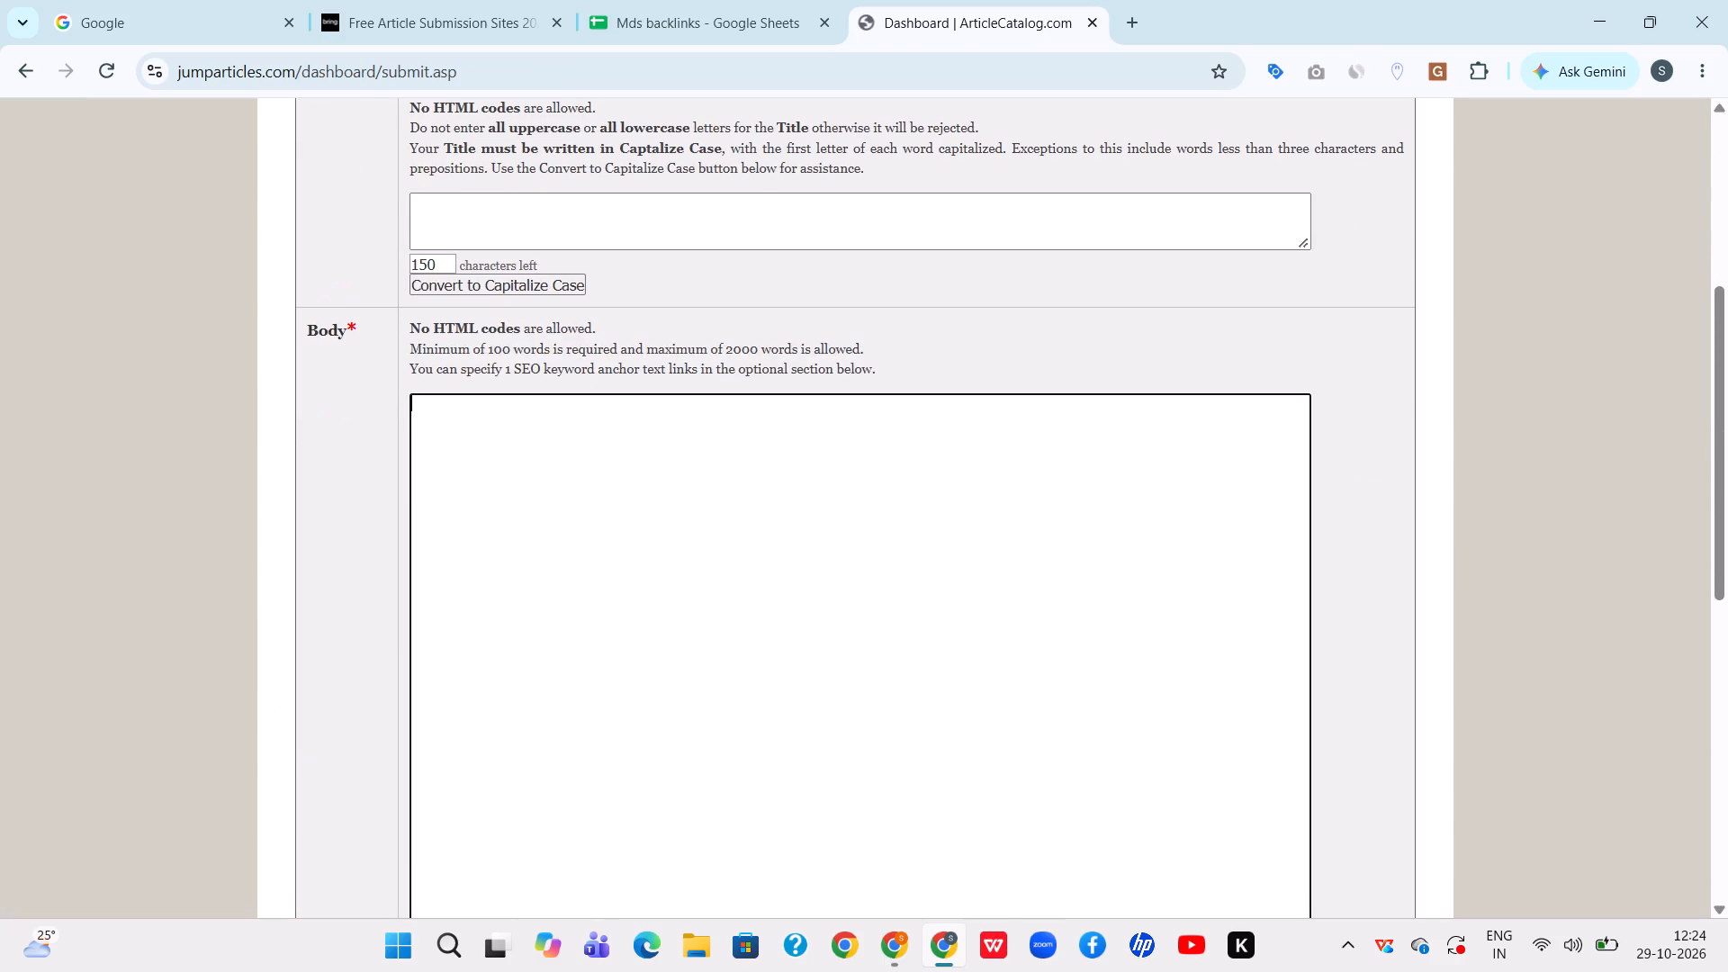
{"action": "key", "text": "ctrl+v"}
{"action": "scroll", "coordinate": [582, 753], "scroll_direction": "down", "scroll_amount": 3}
{"action": "key", "text": "BackSpace"}
{"action": "key", "text": "BackSpace"}
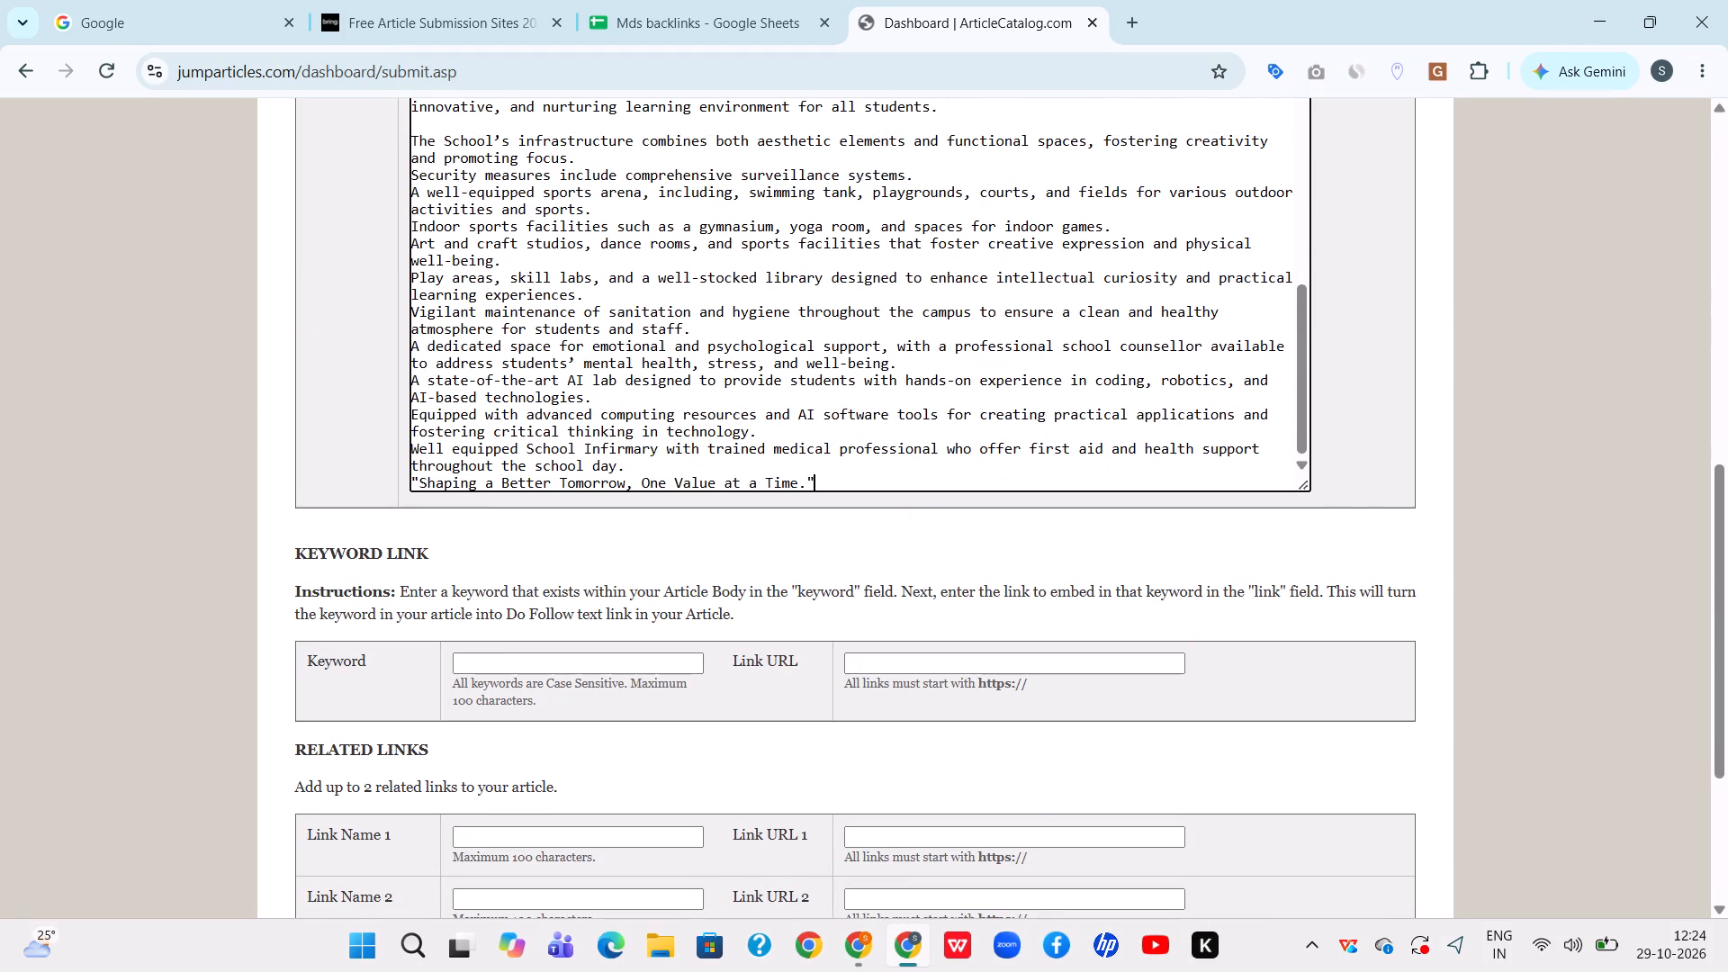
Insert a blank line between the School Infirmary point and the closing "Shaping a Better Tomorrow" quote in the Body.
{"action": "left_click", "coordinate": [692, 466]}
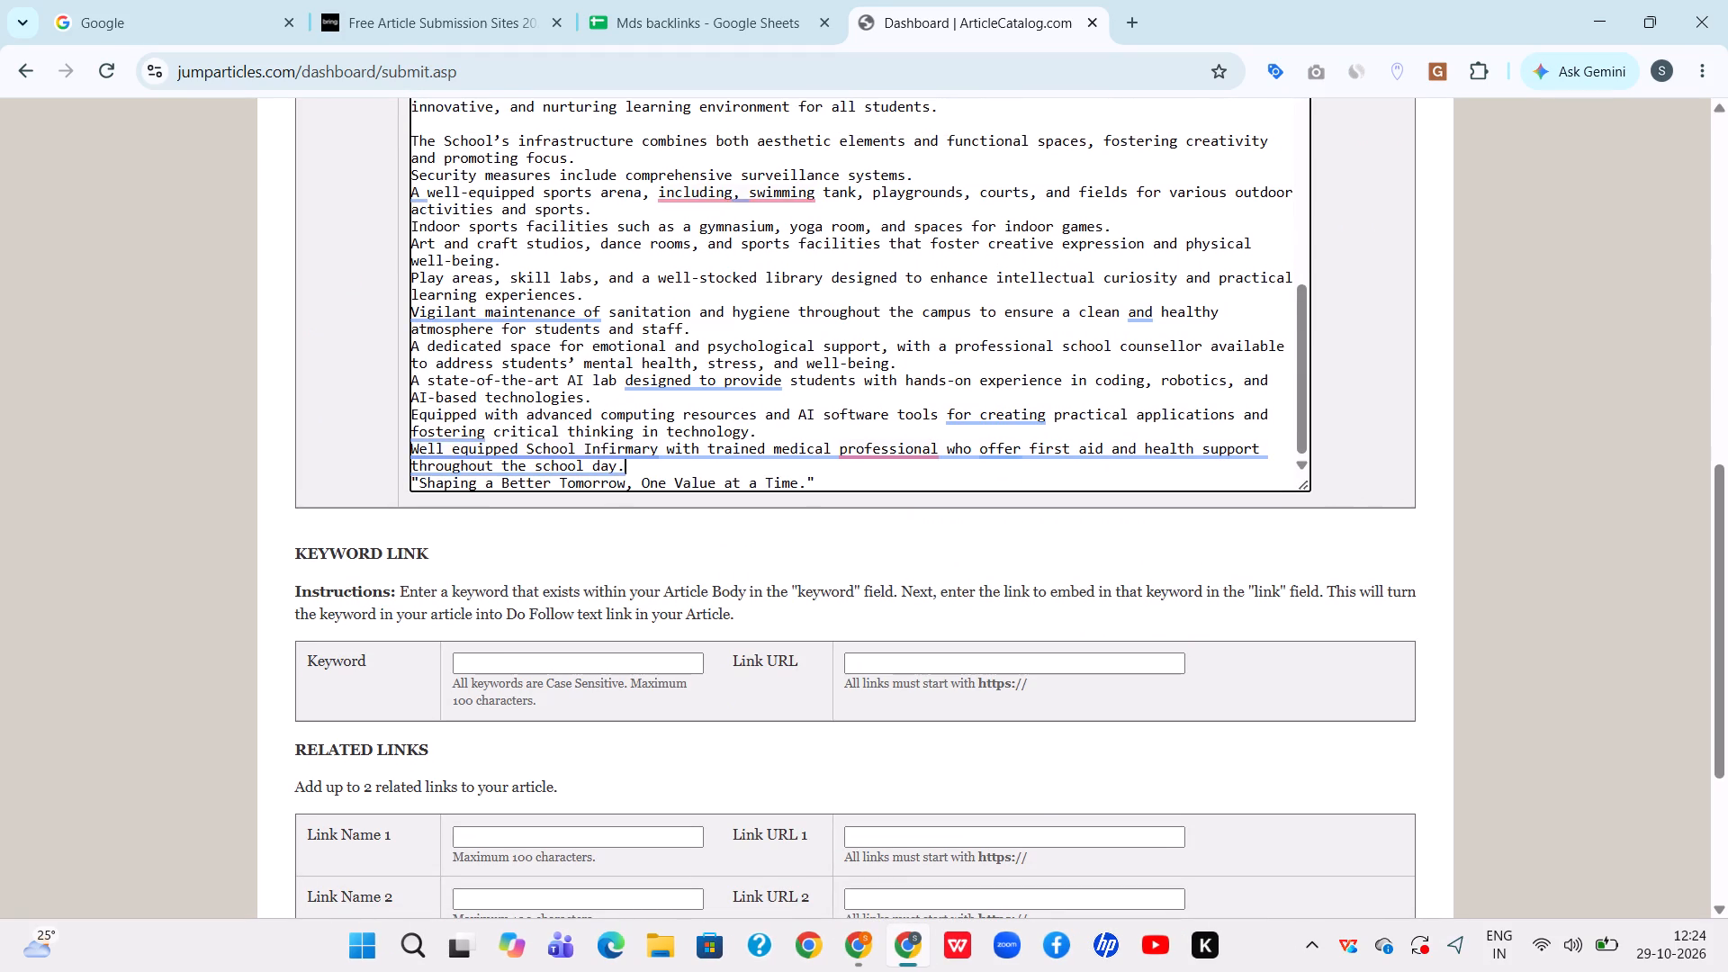
{"action": "key", "text": "Return"}
{"action": "scroll", "coordinate": [692, 466], "scroll_direction": "up", "scroll_amount": 2}
{"action": "scroll", "coordinate": [692, 466], "scroll_direction": "down", "scroll_amount": 2}
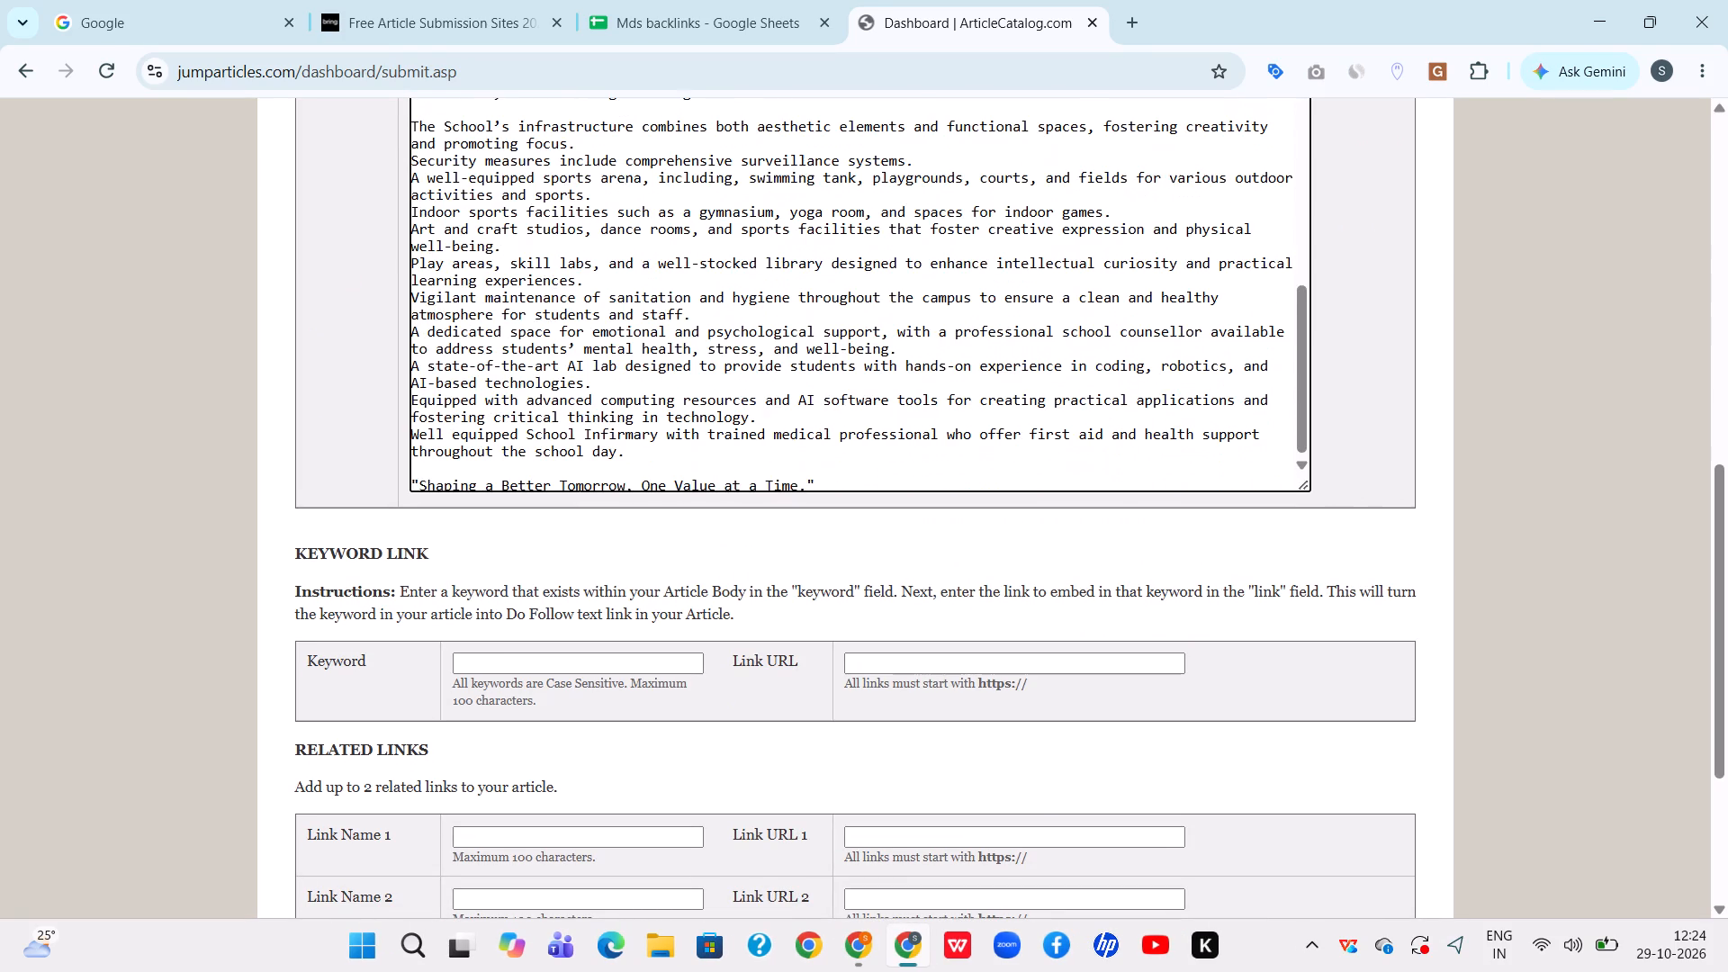
{"action": "scroll", "coordinate": [357, 247], "scroll_direction": "up", "scroll_amount": 1}
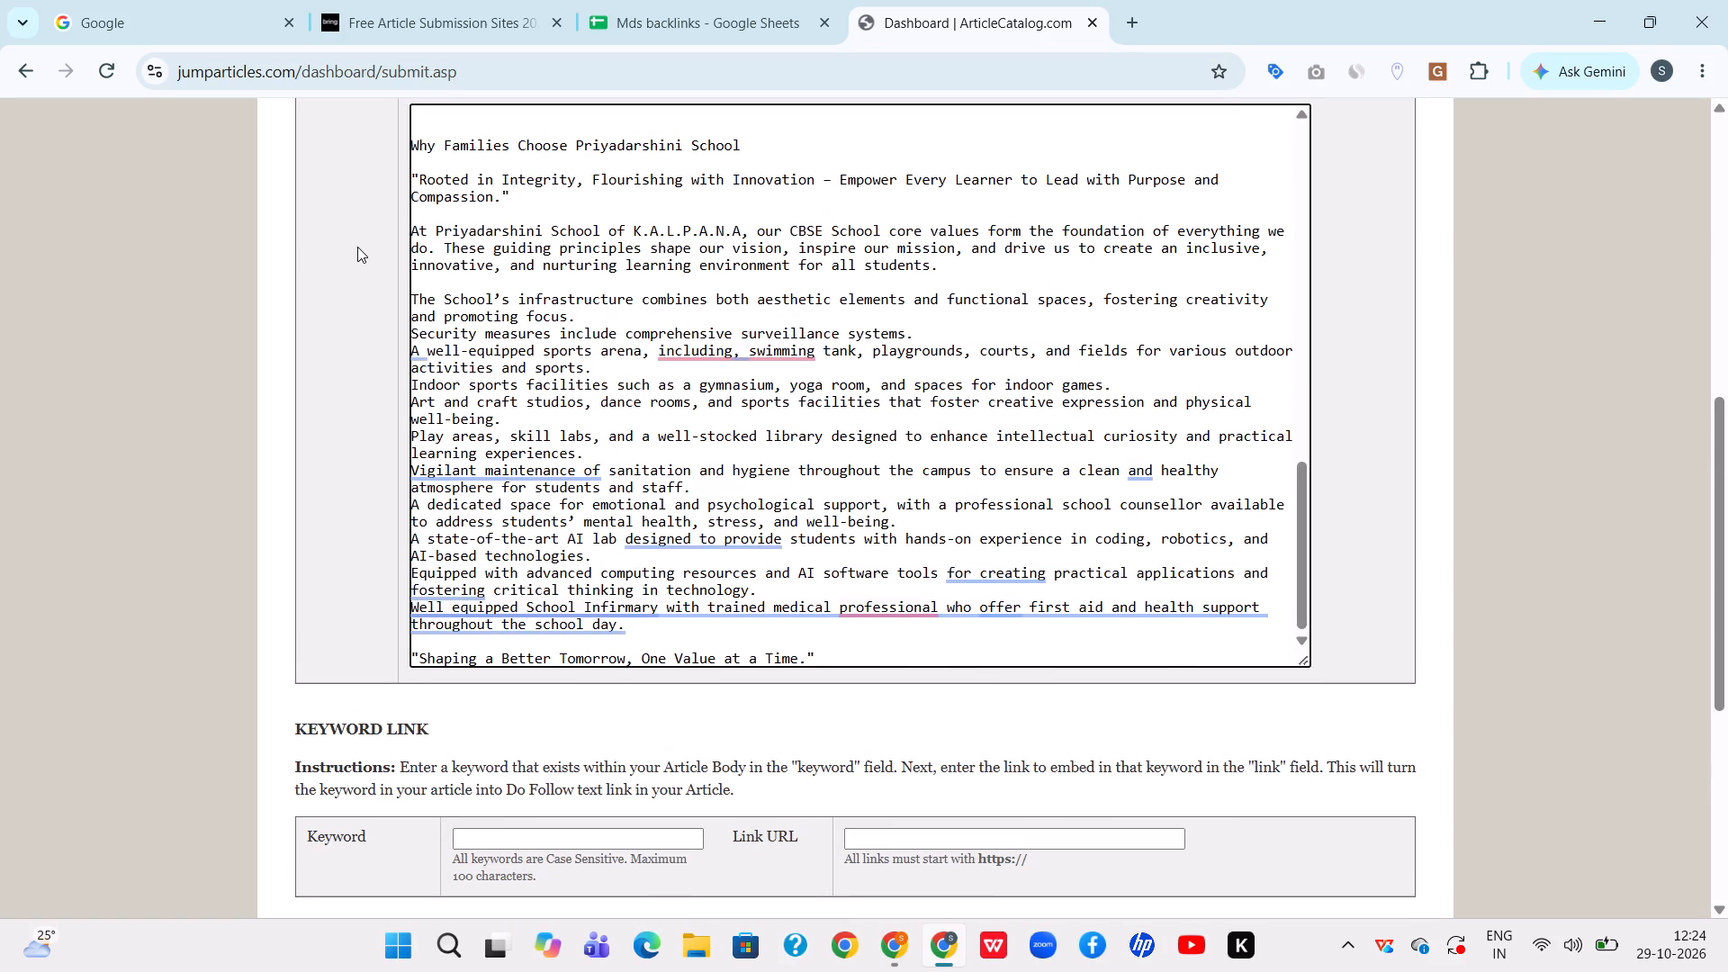
Insert blank lines after the infrastructure, security, sports arena, indoor sports, and art and craft points in the Body.
{"action": "left_click", "coordinate": [637, 322]}
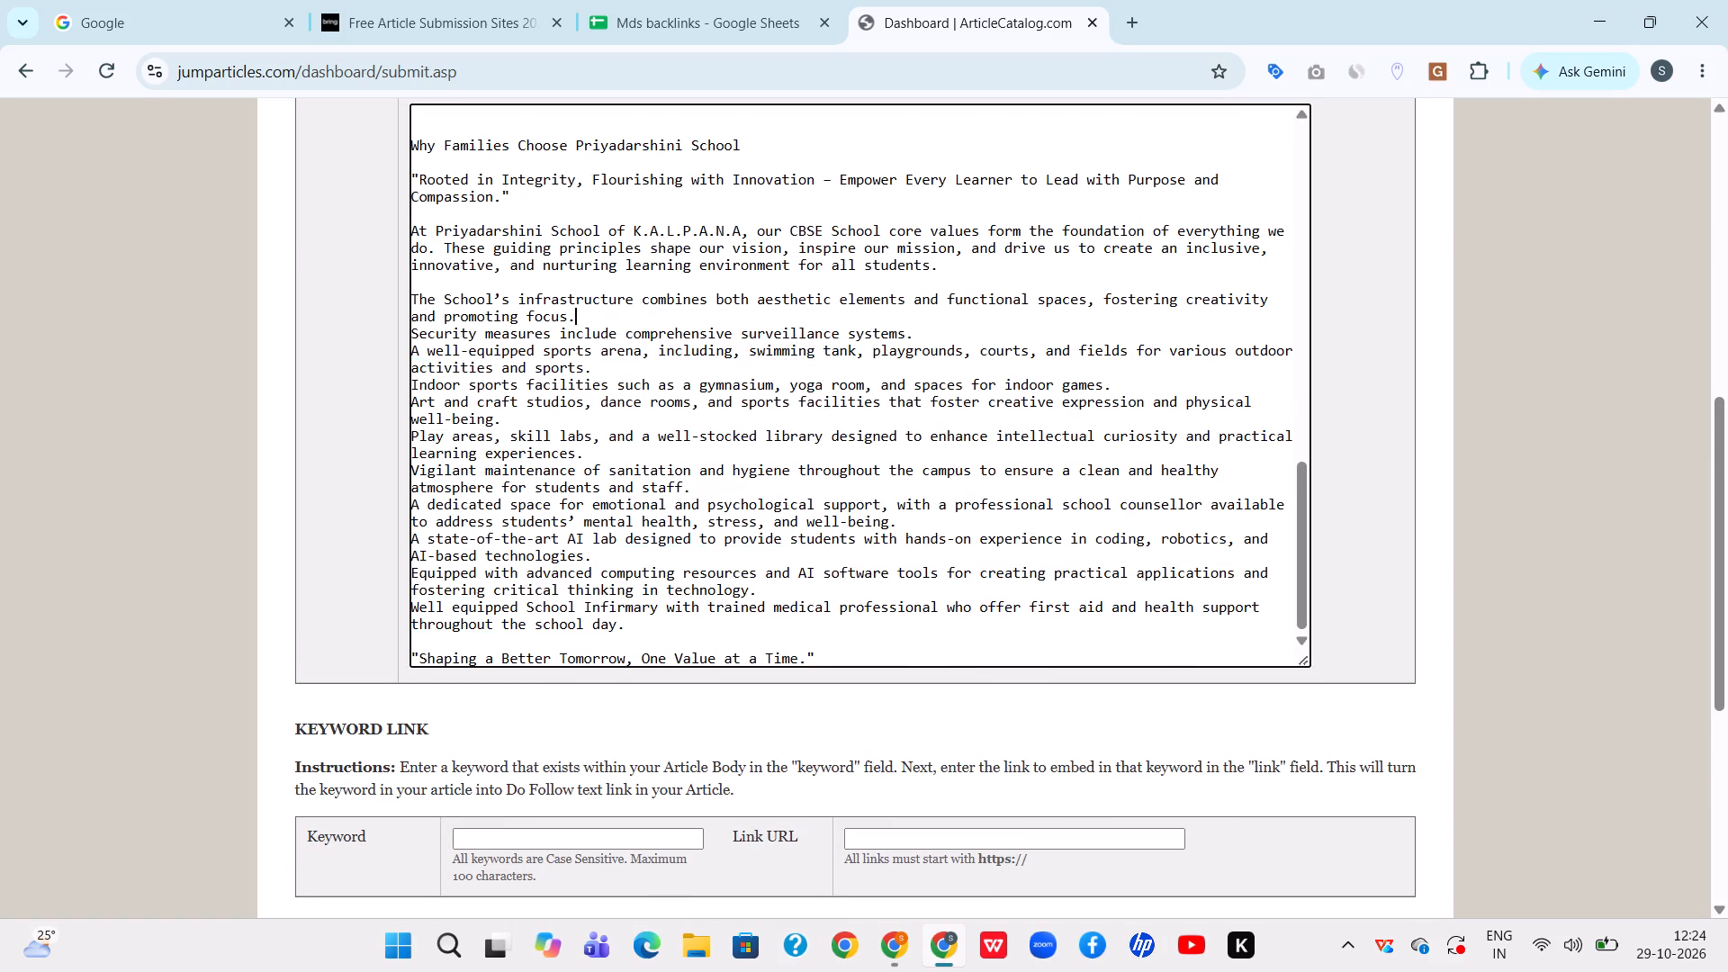
{"action": "key", "text": "Return"}
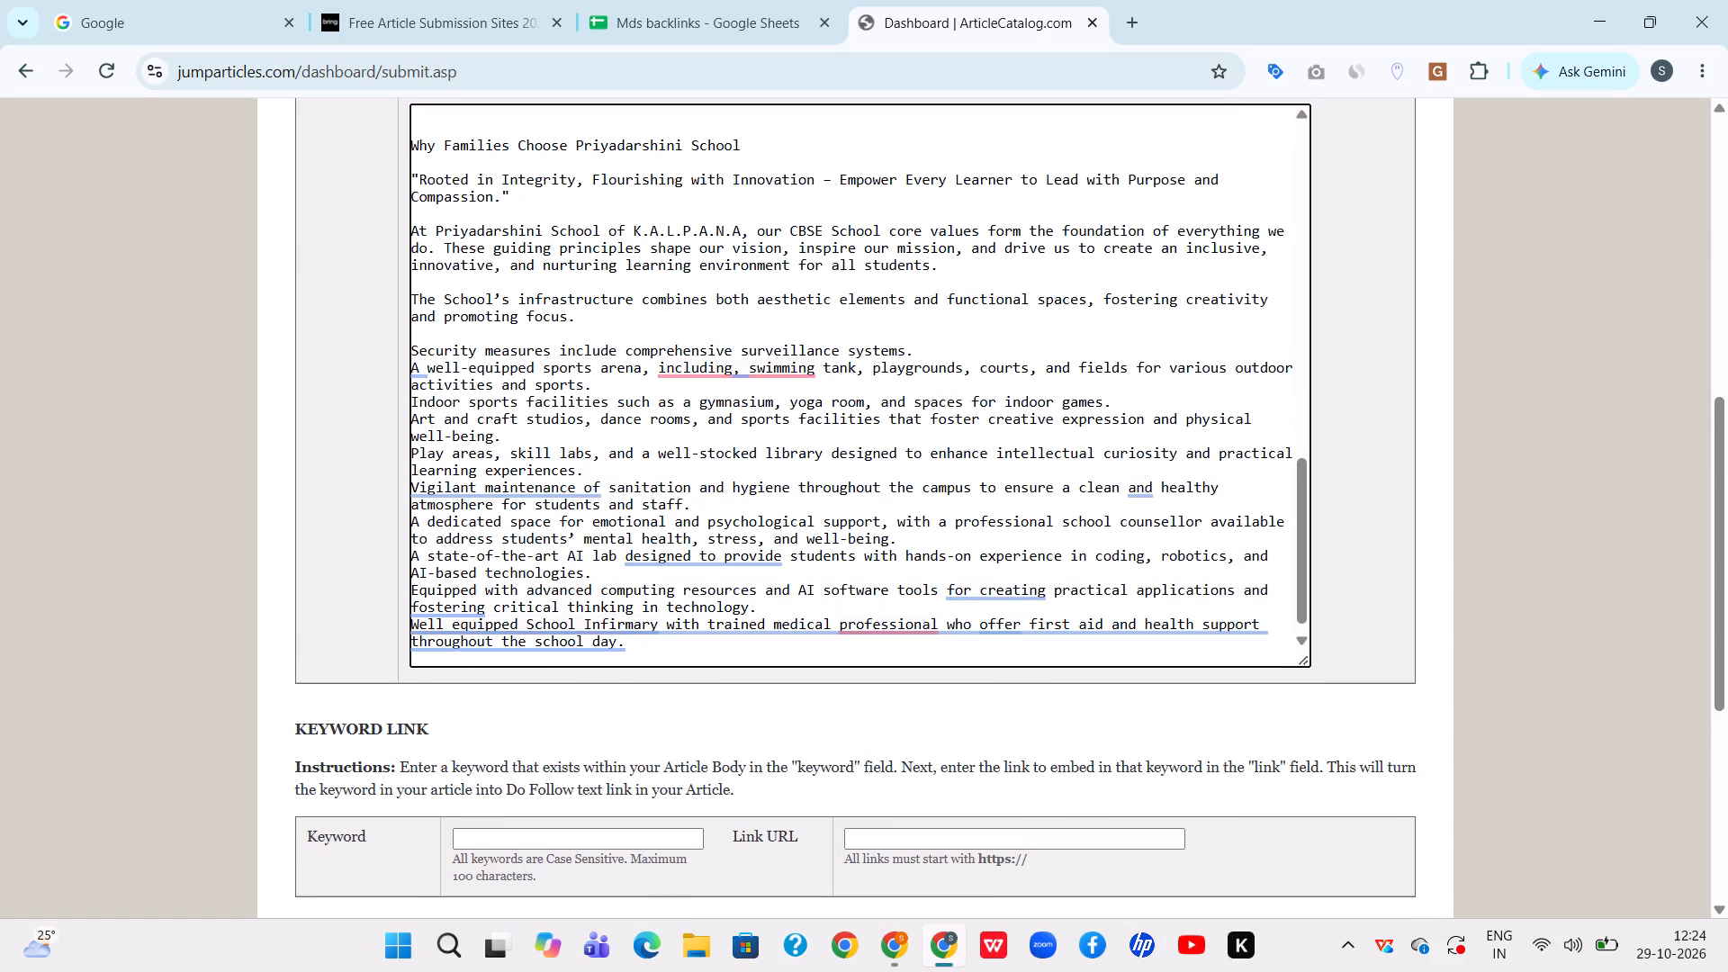
{"action": "left_click", "coordinate": [940, 335]}
{"action": "left_click", "coordinate": [938, 354]}
{"action": "key", "text": "Return"}
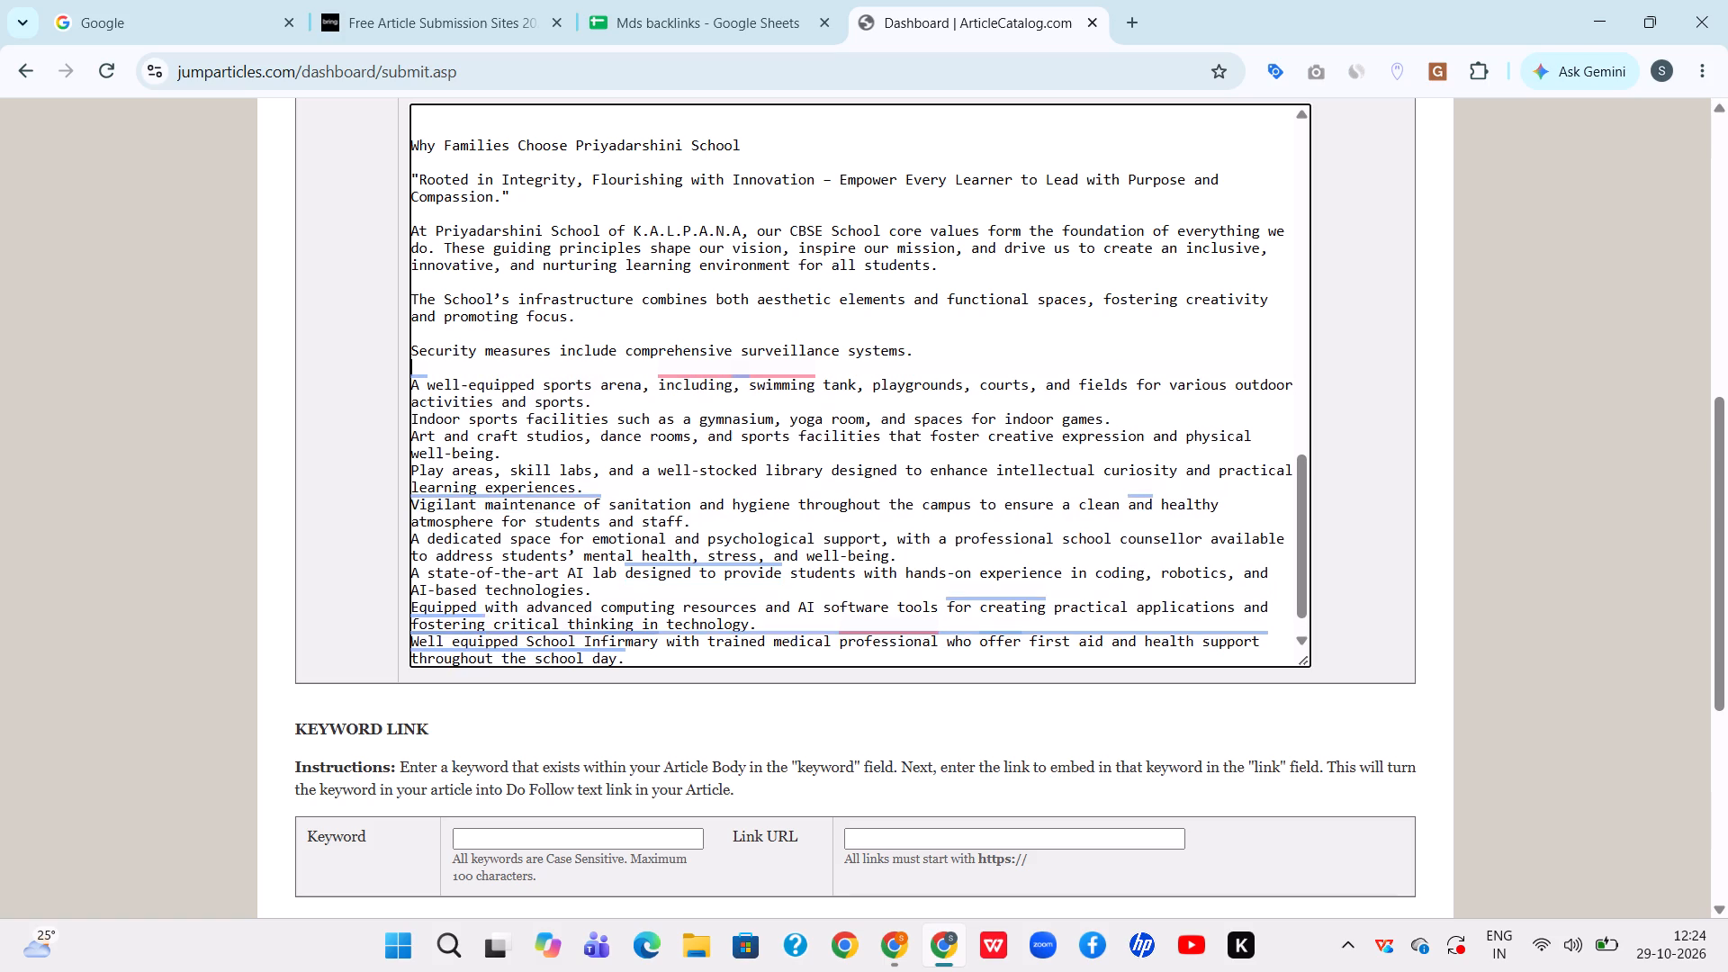
{"action": "left_click", "coordinate": [901, 408]}
{"action": "key", "text": "Return"}
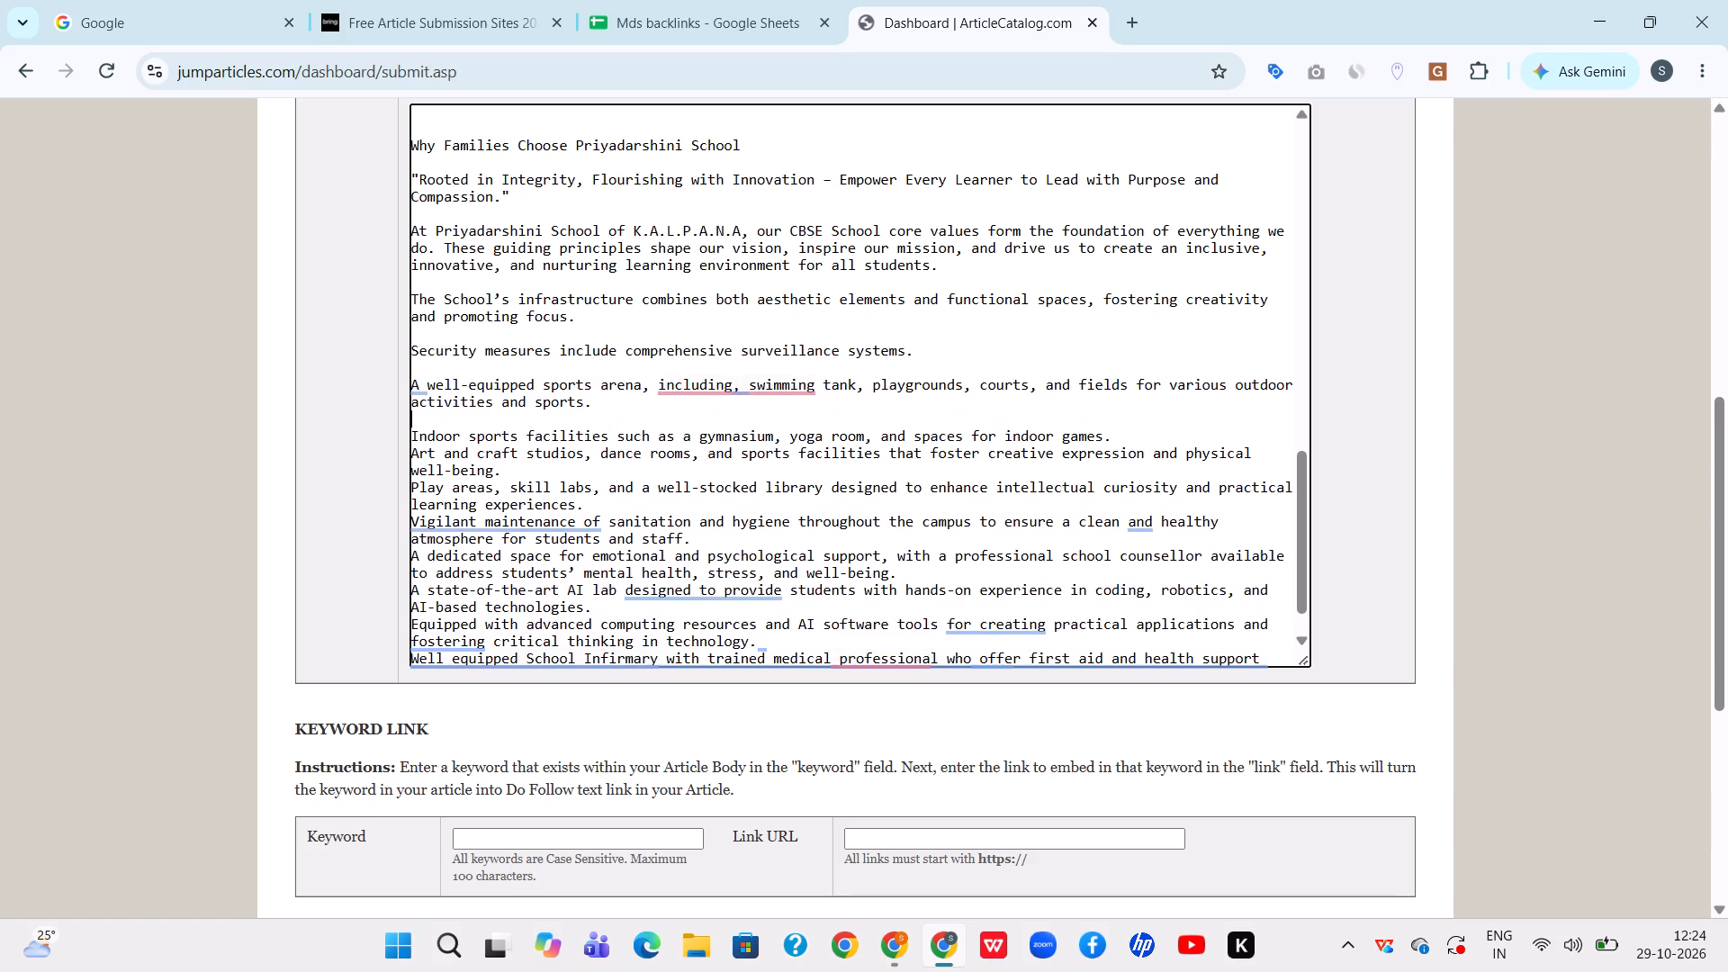
{"action": "left_click", "coordinate": [1132, 435]}
{"action": "key", "text": "Return"}
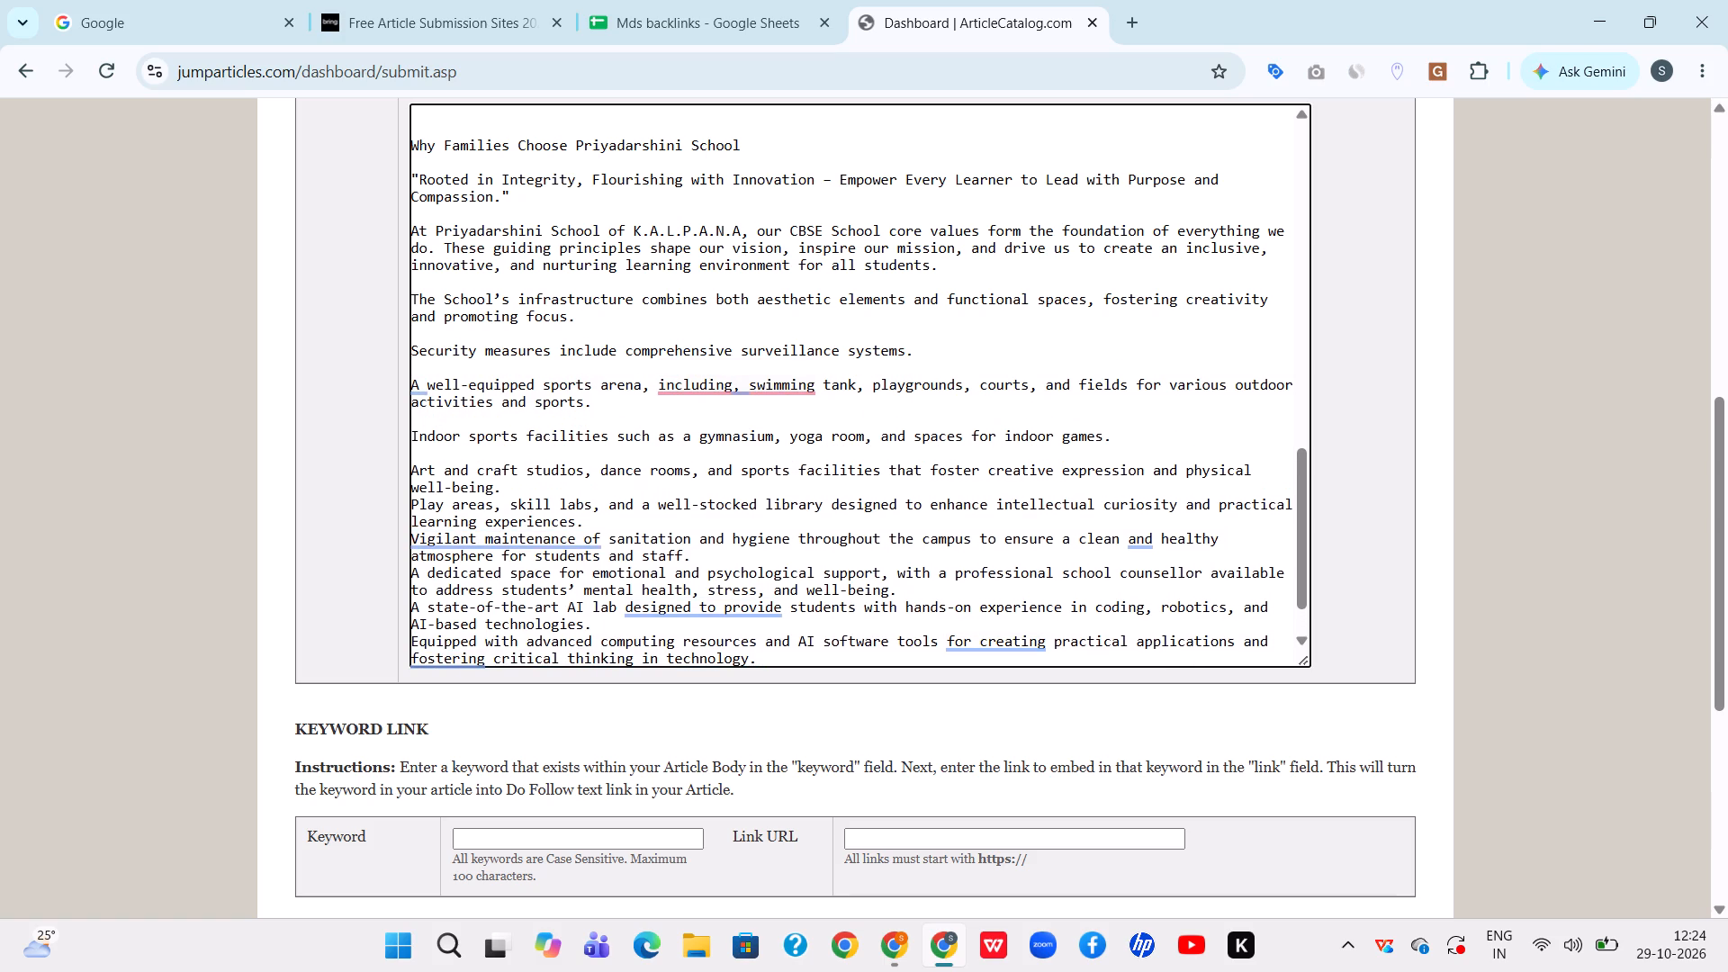
{"action": "left_click", "coordinate": [1094, 486]}
{"action": "key", "text": "Return"}
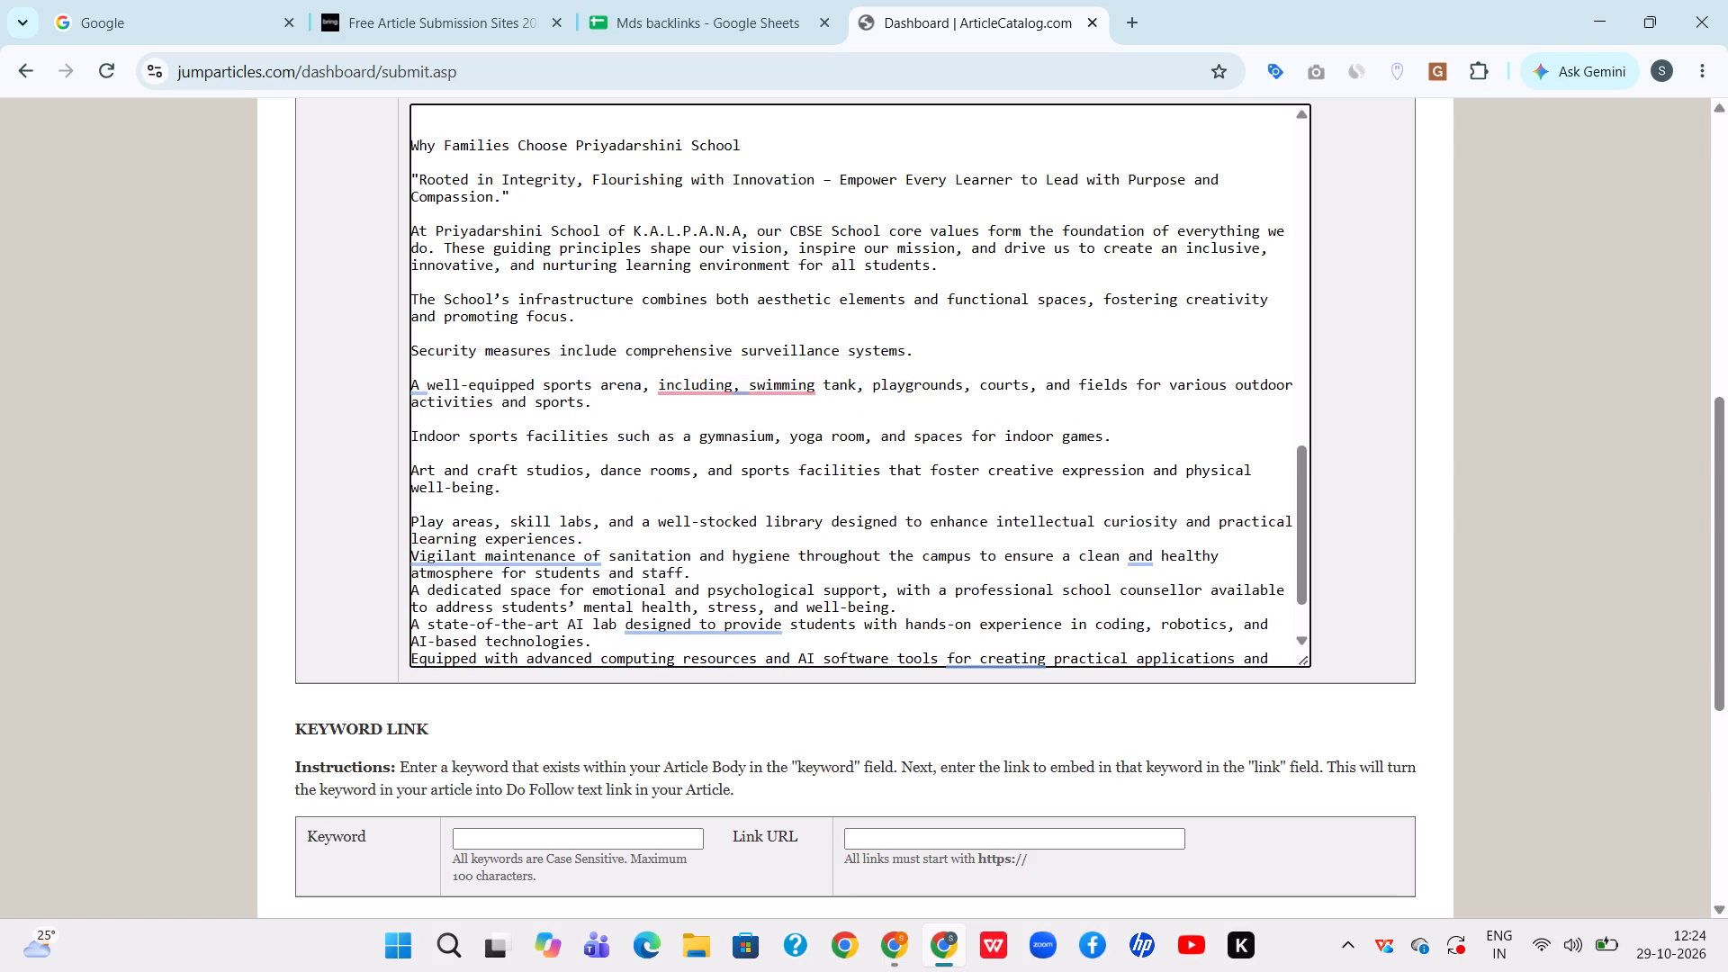
Insert blank lines after the play areas, sanitation, emotional support, AI lab and advanced computing points in the Body.
{"action": "left_click", "coordinate": [1089, 540]}
{"action": "key", "text": "Return"}
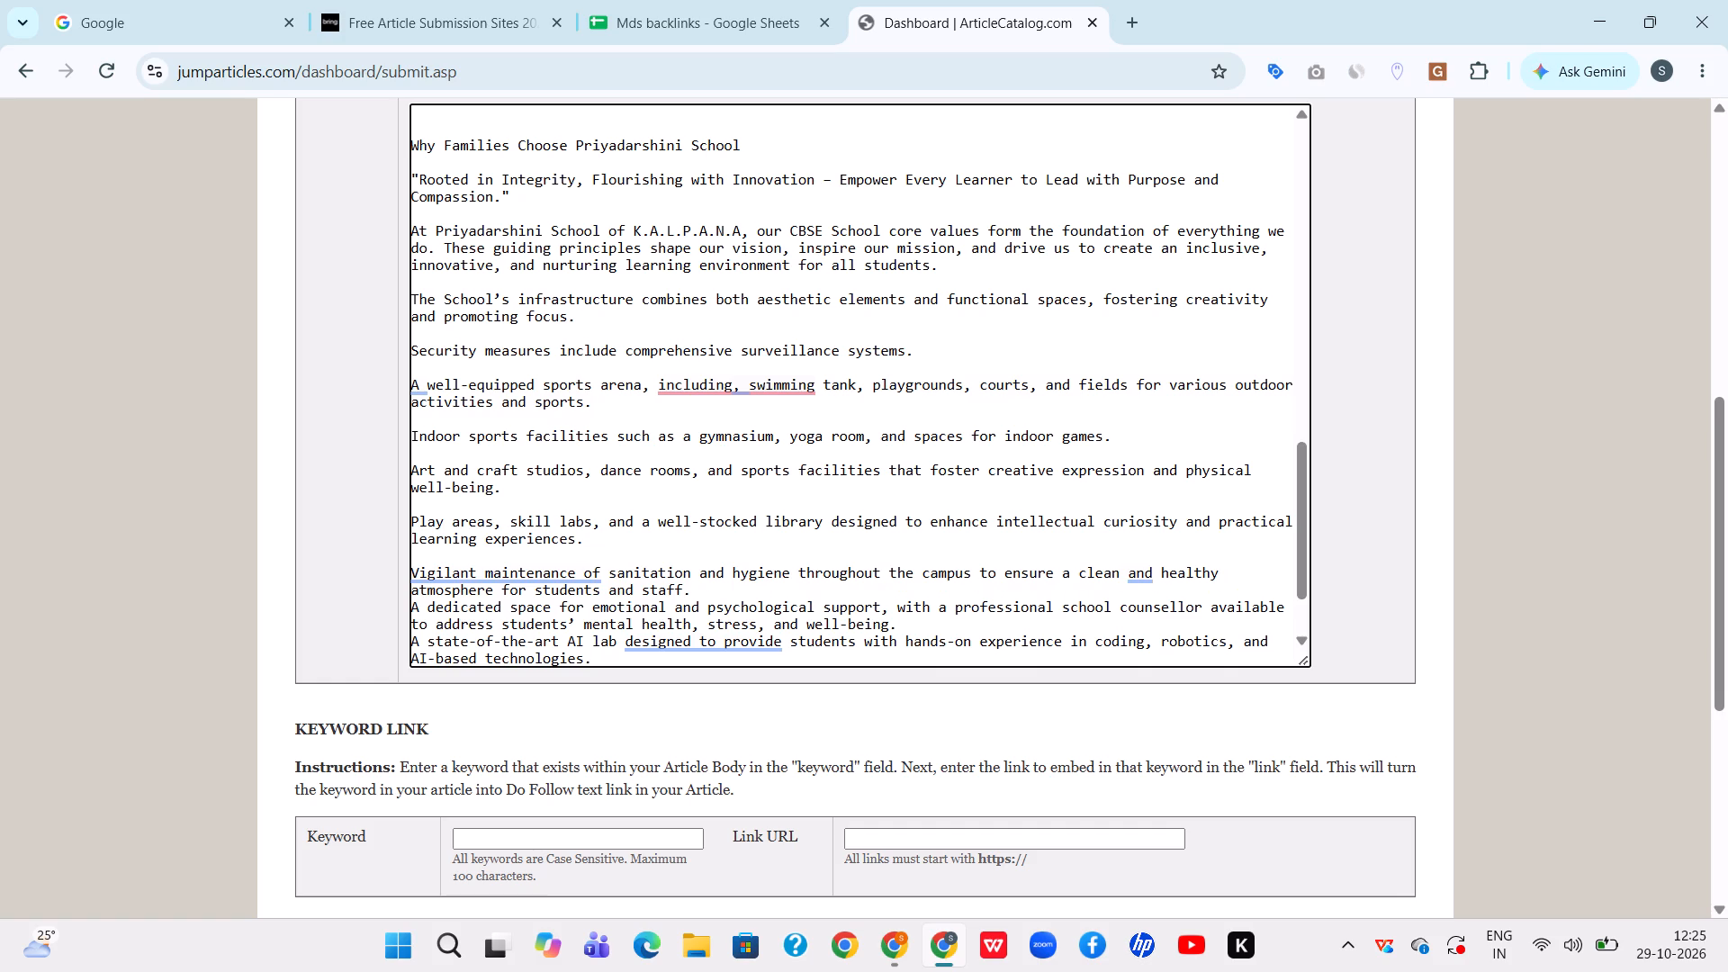
{"action": "left_click", "coordinate": [1080, 590]}
{"action": "key", "text": "Return"}
{"action": "left_click", "coordinate": [1070, 634]}
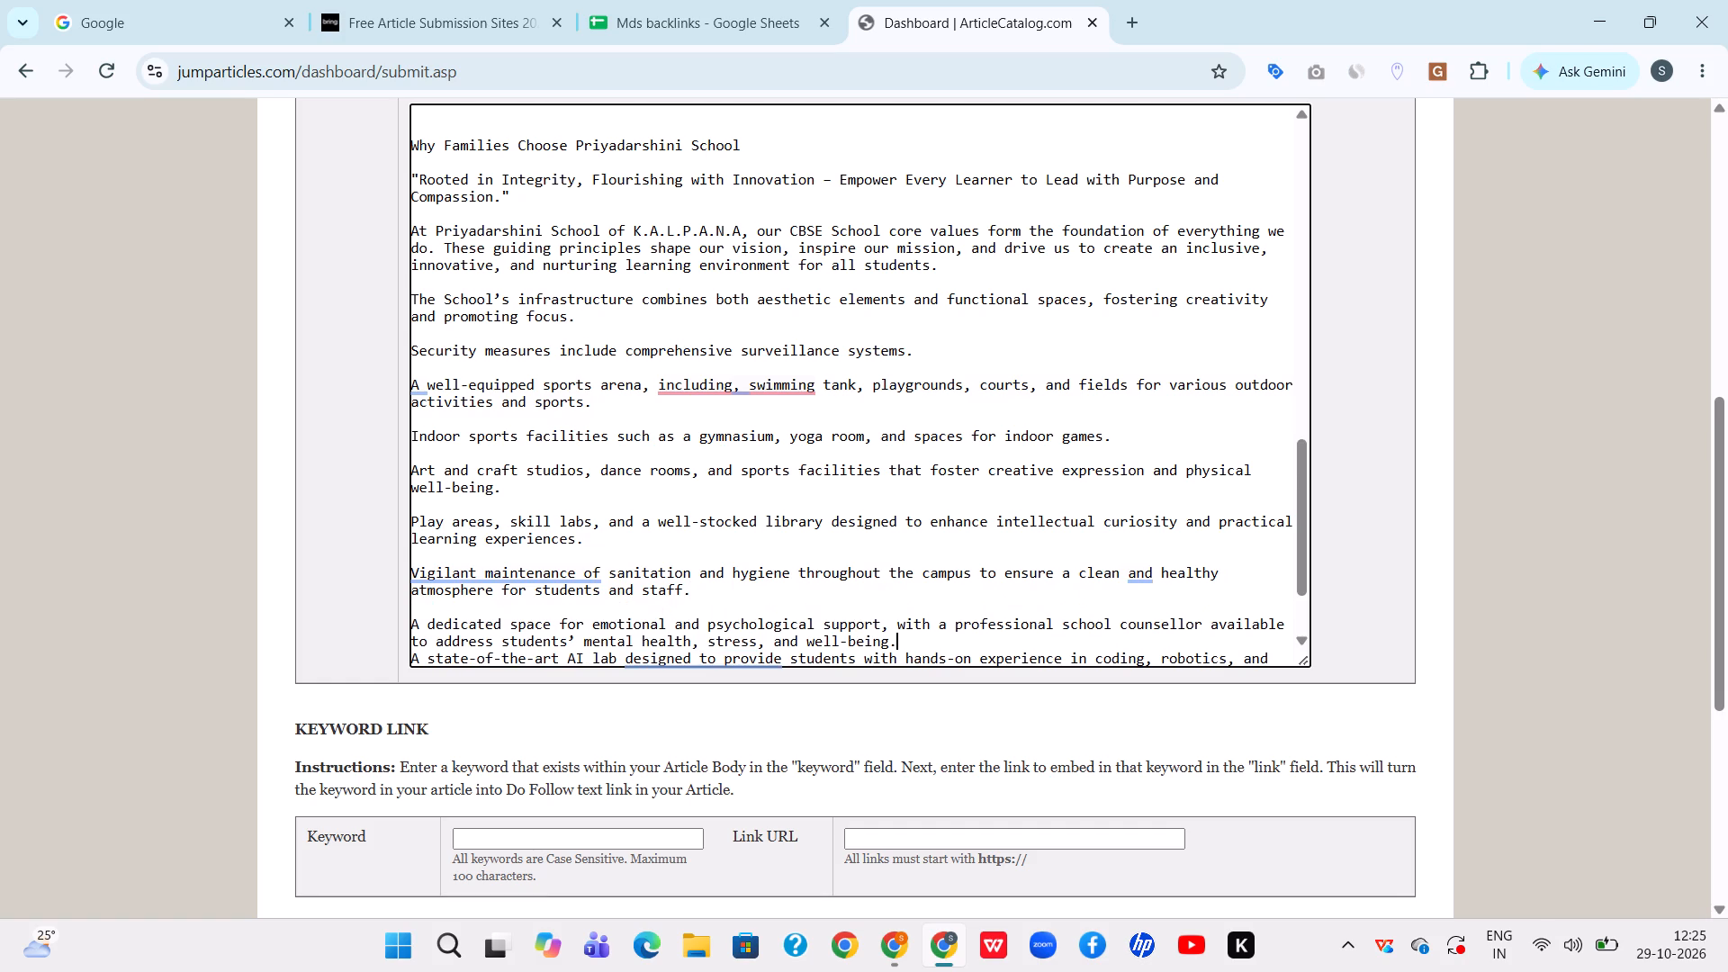
{"action": "key", "text": "Return"}
{"action": "scroll", "coordinate": [1070, 634], "scroll_direction": "down", "scroll_amount": 2}
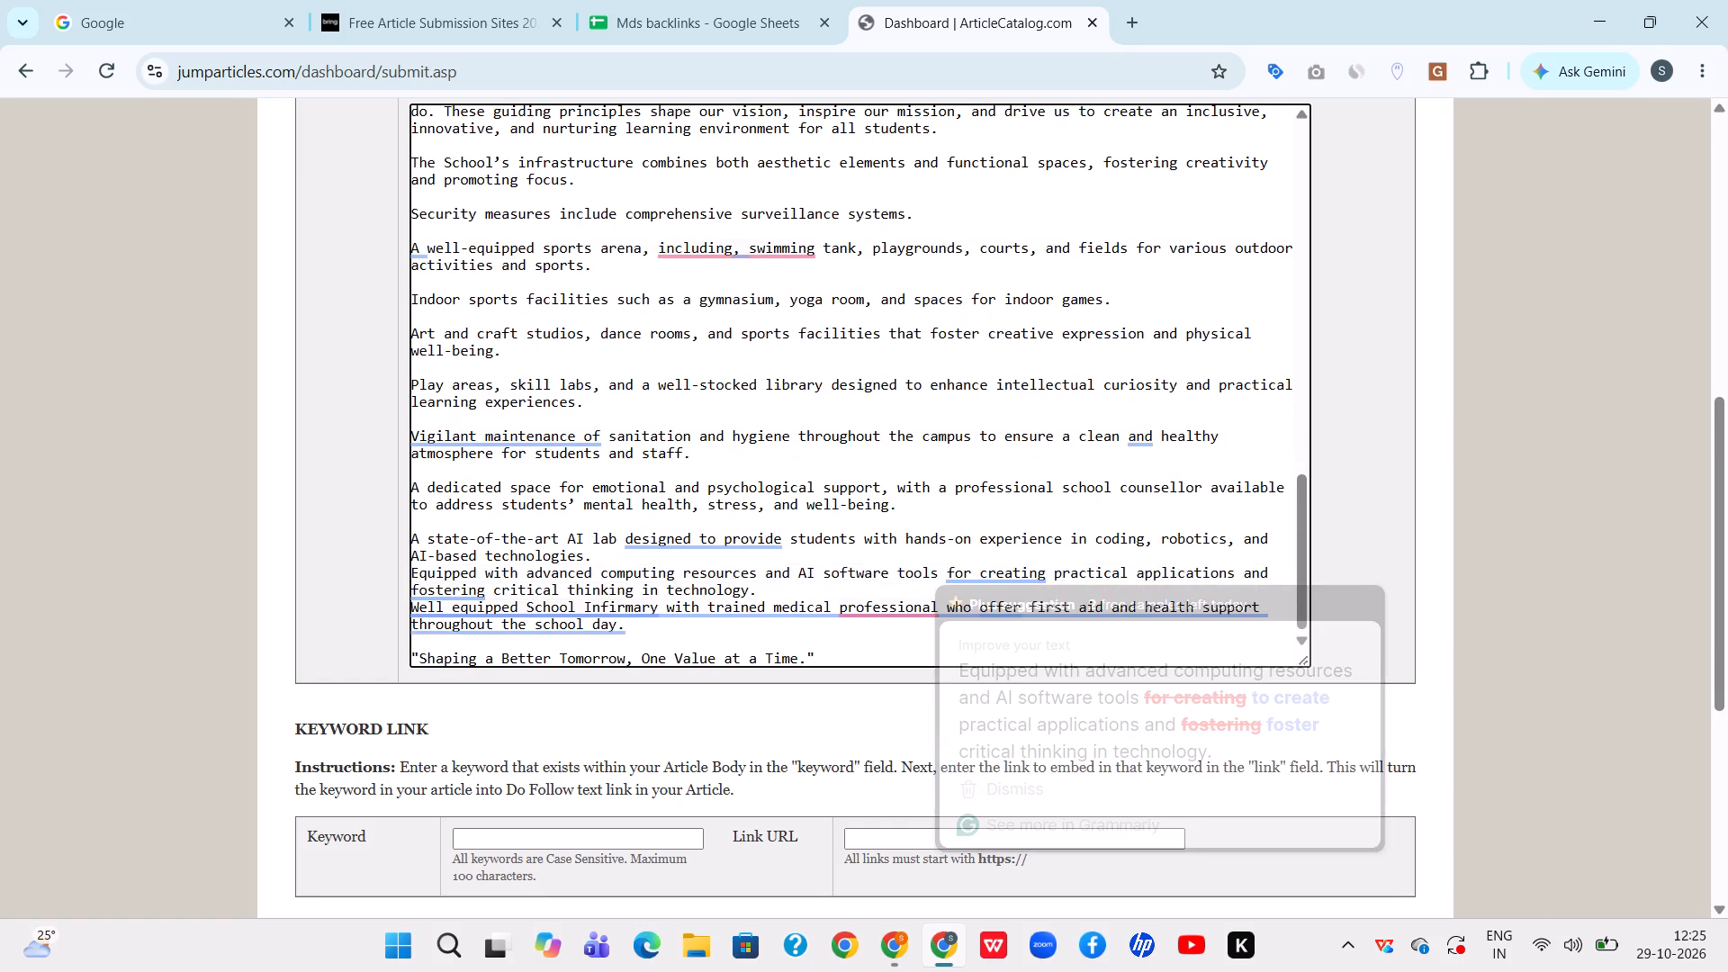
{"action": "left_click", "coordinate": [1006, 553]}
{"action": "key", "text": "Return"}
{"action": "left_click", "coordinate": [1004, 609]}
{"action": "key", "text": "Return"}
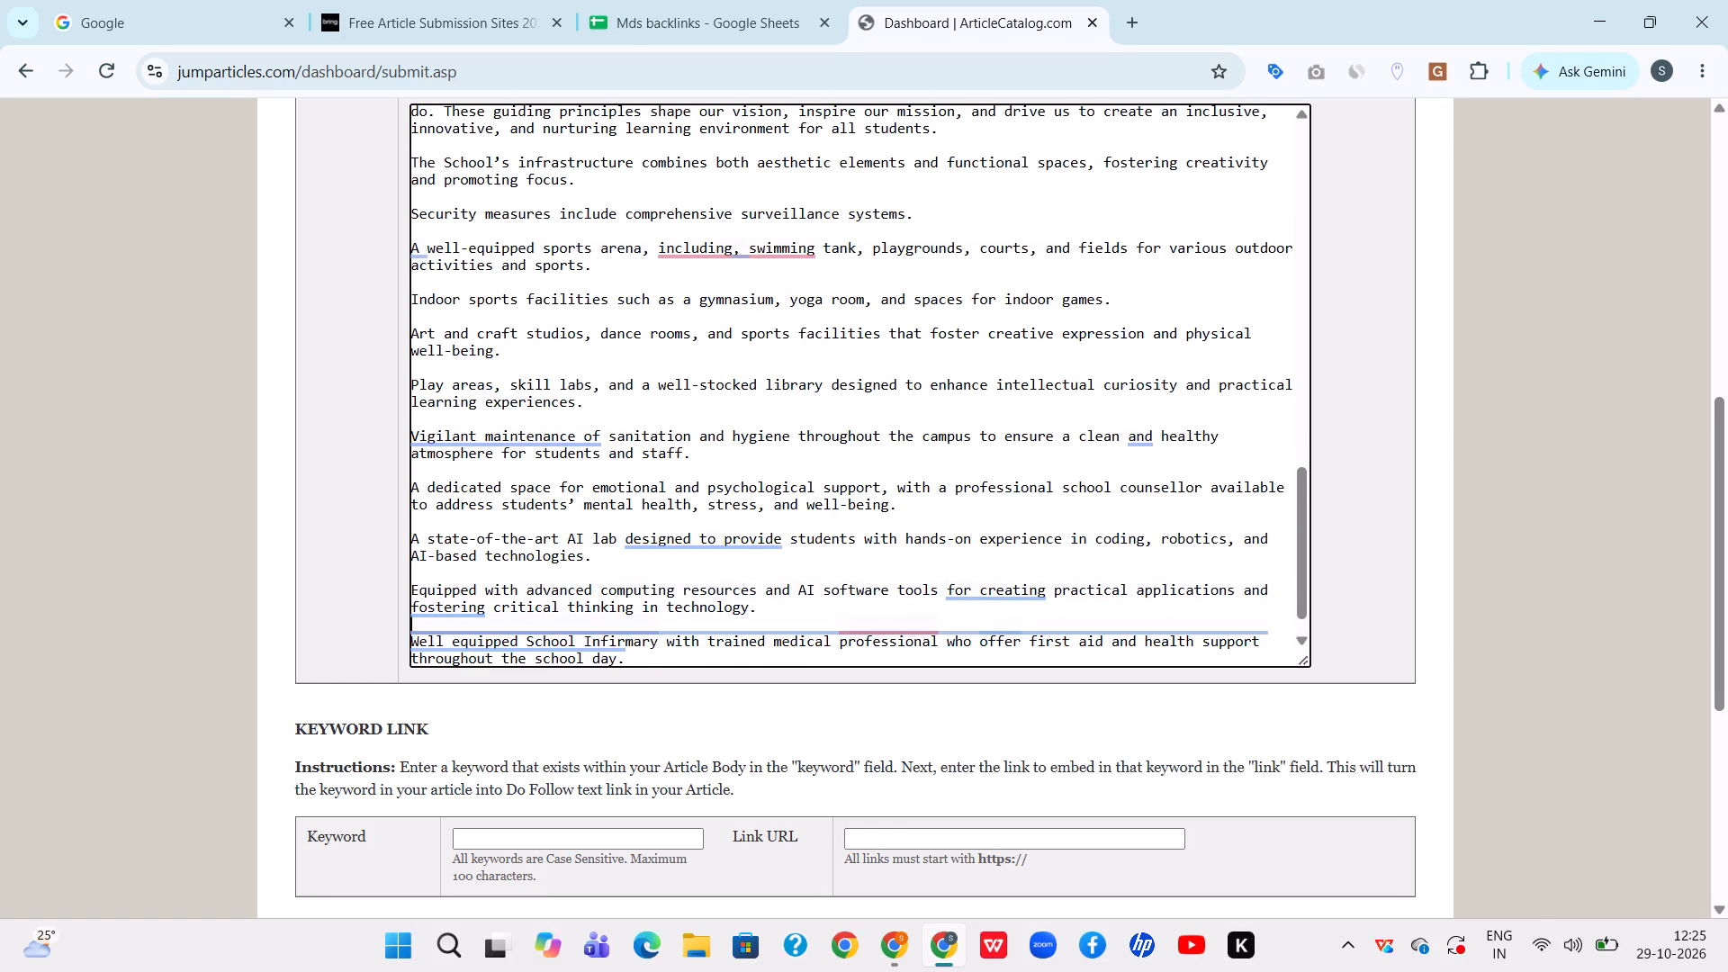
{"action": "scroll", "coordinate": [1004, 609], "scroll_direction": "down", "scroll_amount": 1}
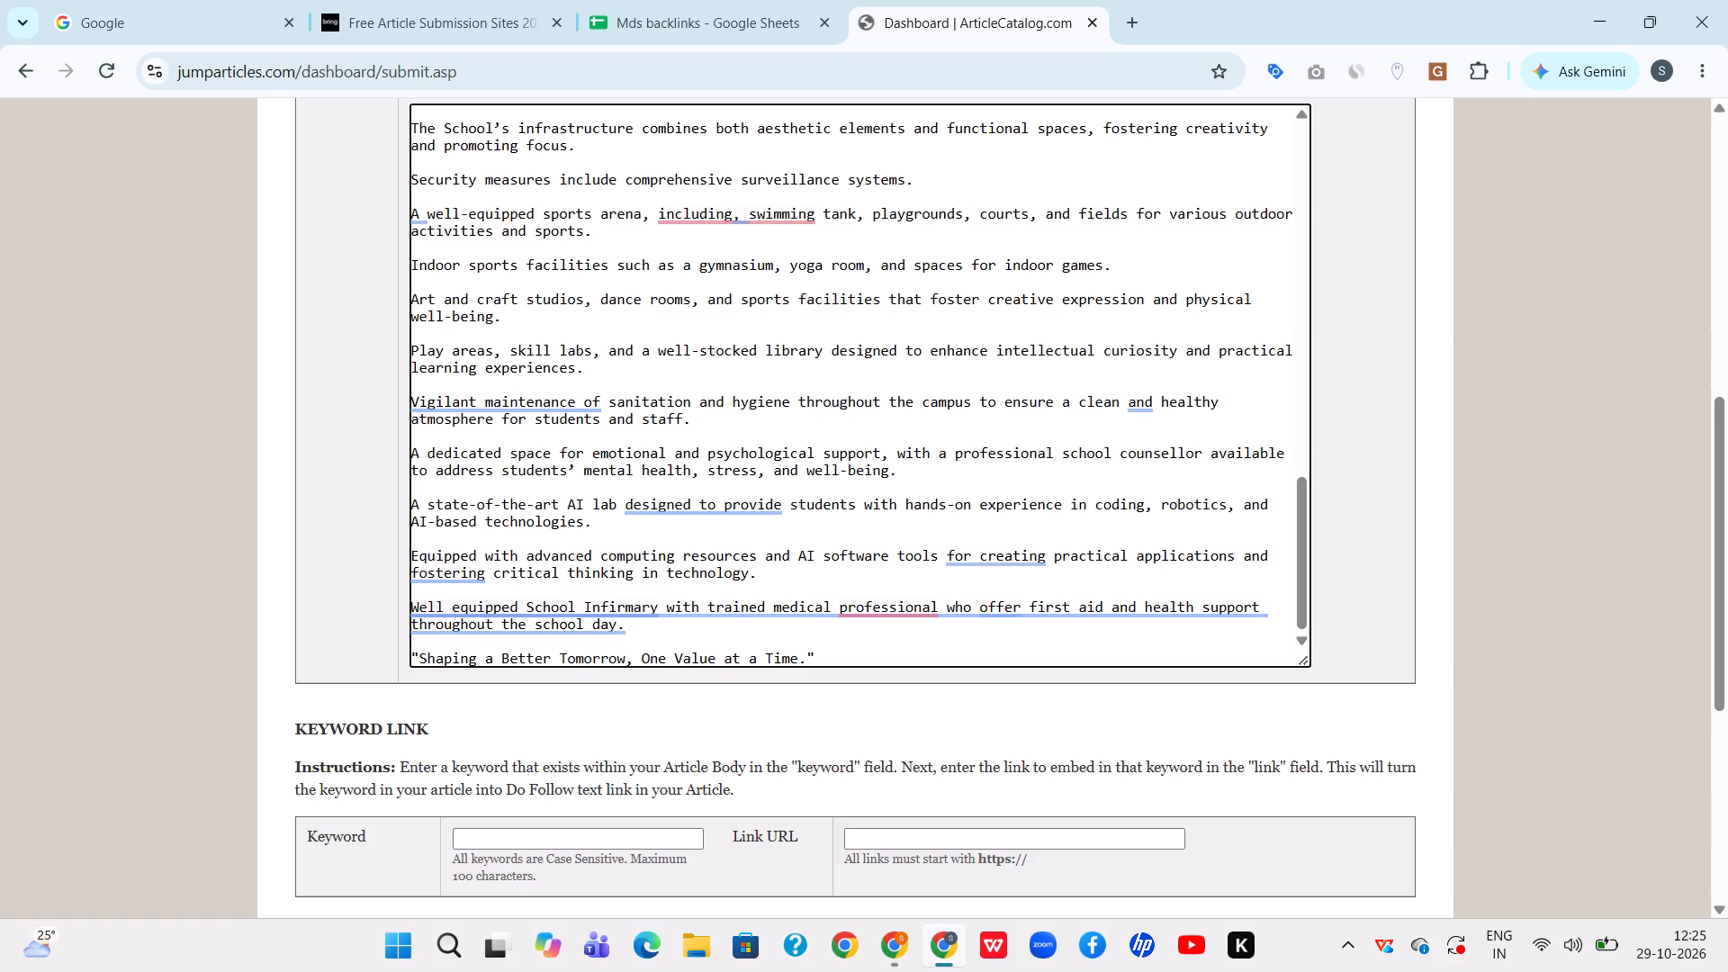
In the paragraph after the "Shaping a Better Tomorrow" quote, replace the comma following "Best School in Nagpur" with a blank line before "Nurturing Young Minds".
{"action": "left_click", "coordinate": [878, 629]}
{"action": "scroll", "coordinate": [878, 629], "scroll_direction": "up", "scroll_amount": 7}
{"action": "scroll", "coordinate": [878, 629], "scroll_direction": "down", "scroll_amount": 1}
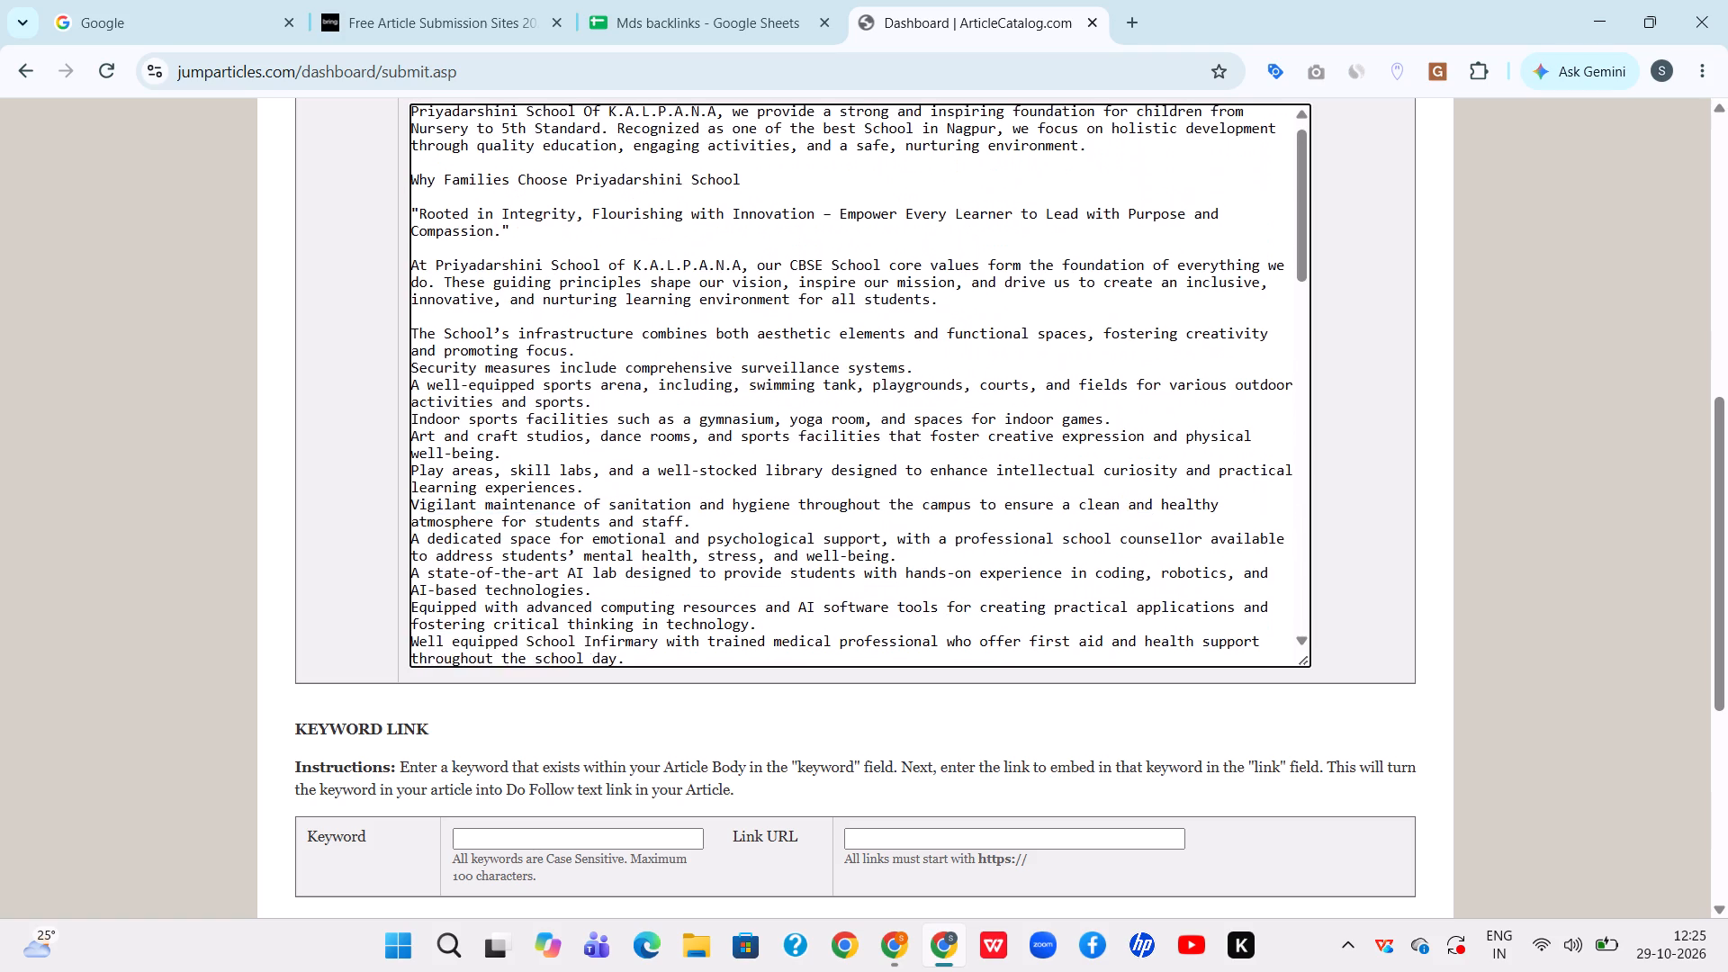
{"action": "scroll", "coordinate": [878, 629], "scroll_direction": "down", "scroll_amount": 3}
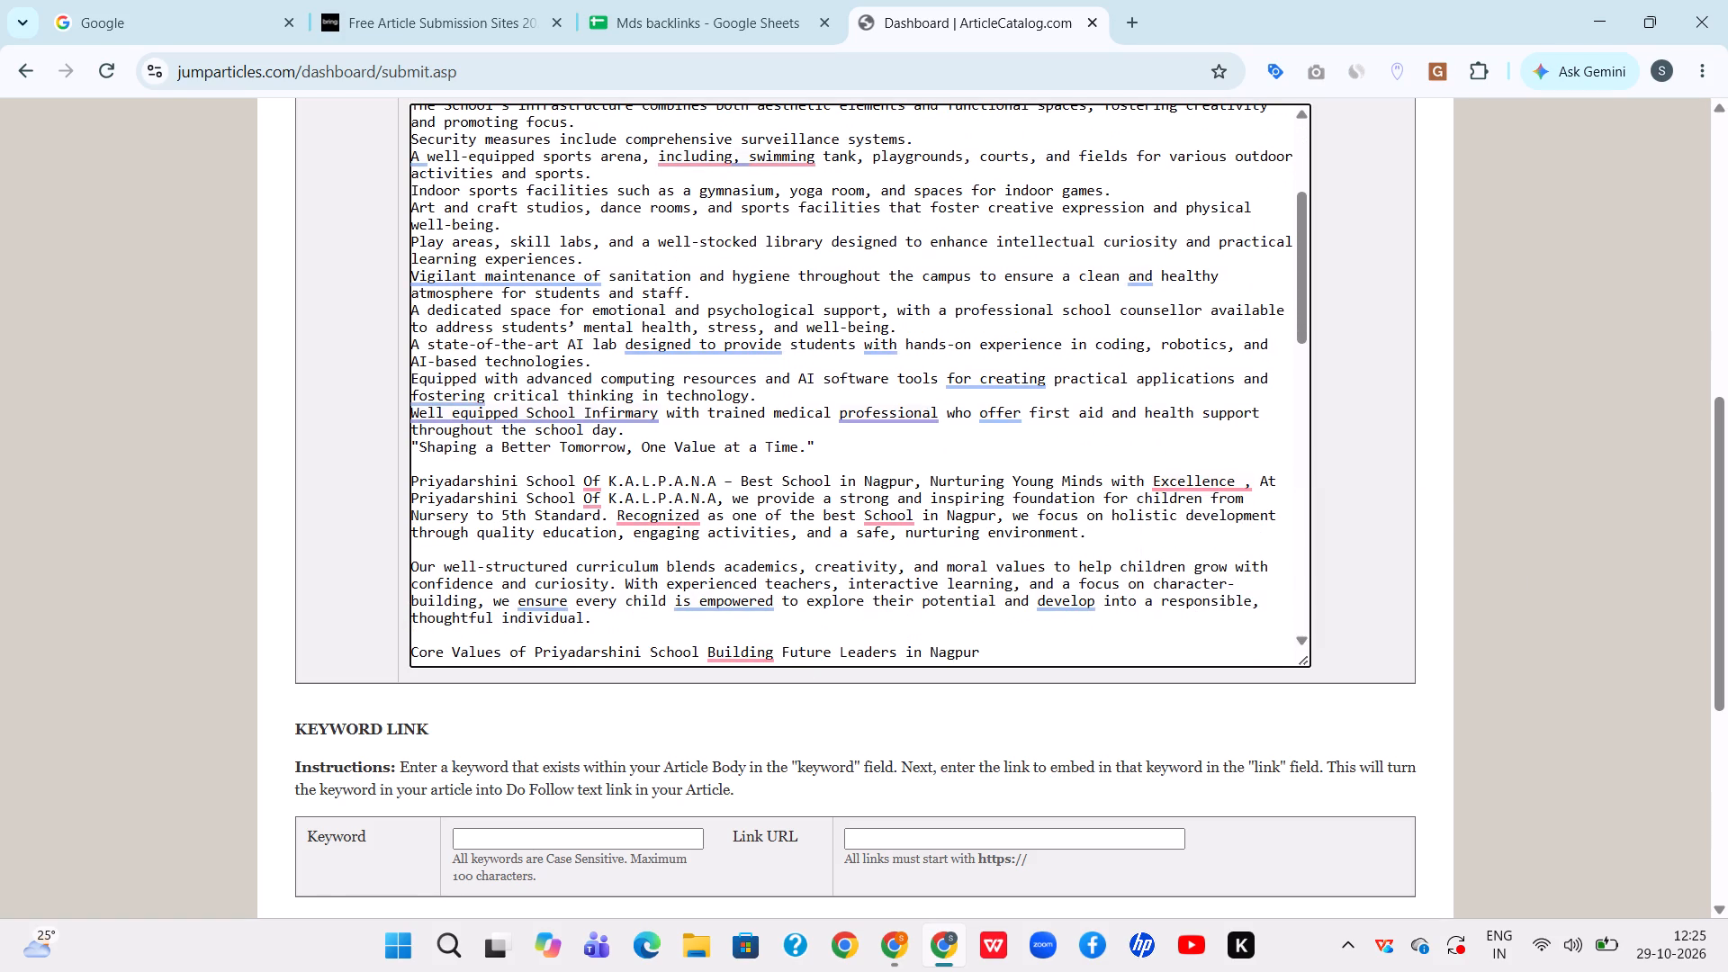
{"action": "left_click", "coordinate": [931, 478]}
{"action": "key", "text": "BackSpace"}
{"action": "key", "text": "BackSpace"}
{"action": "key", "text": "Return"}
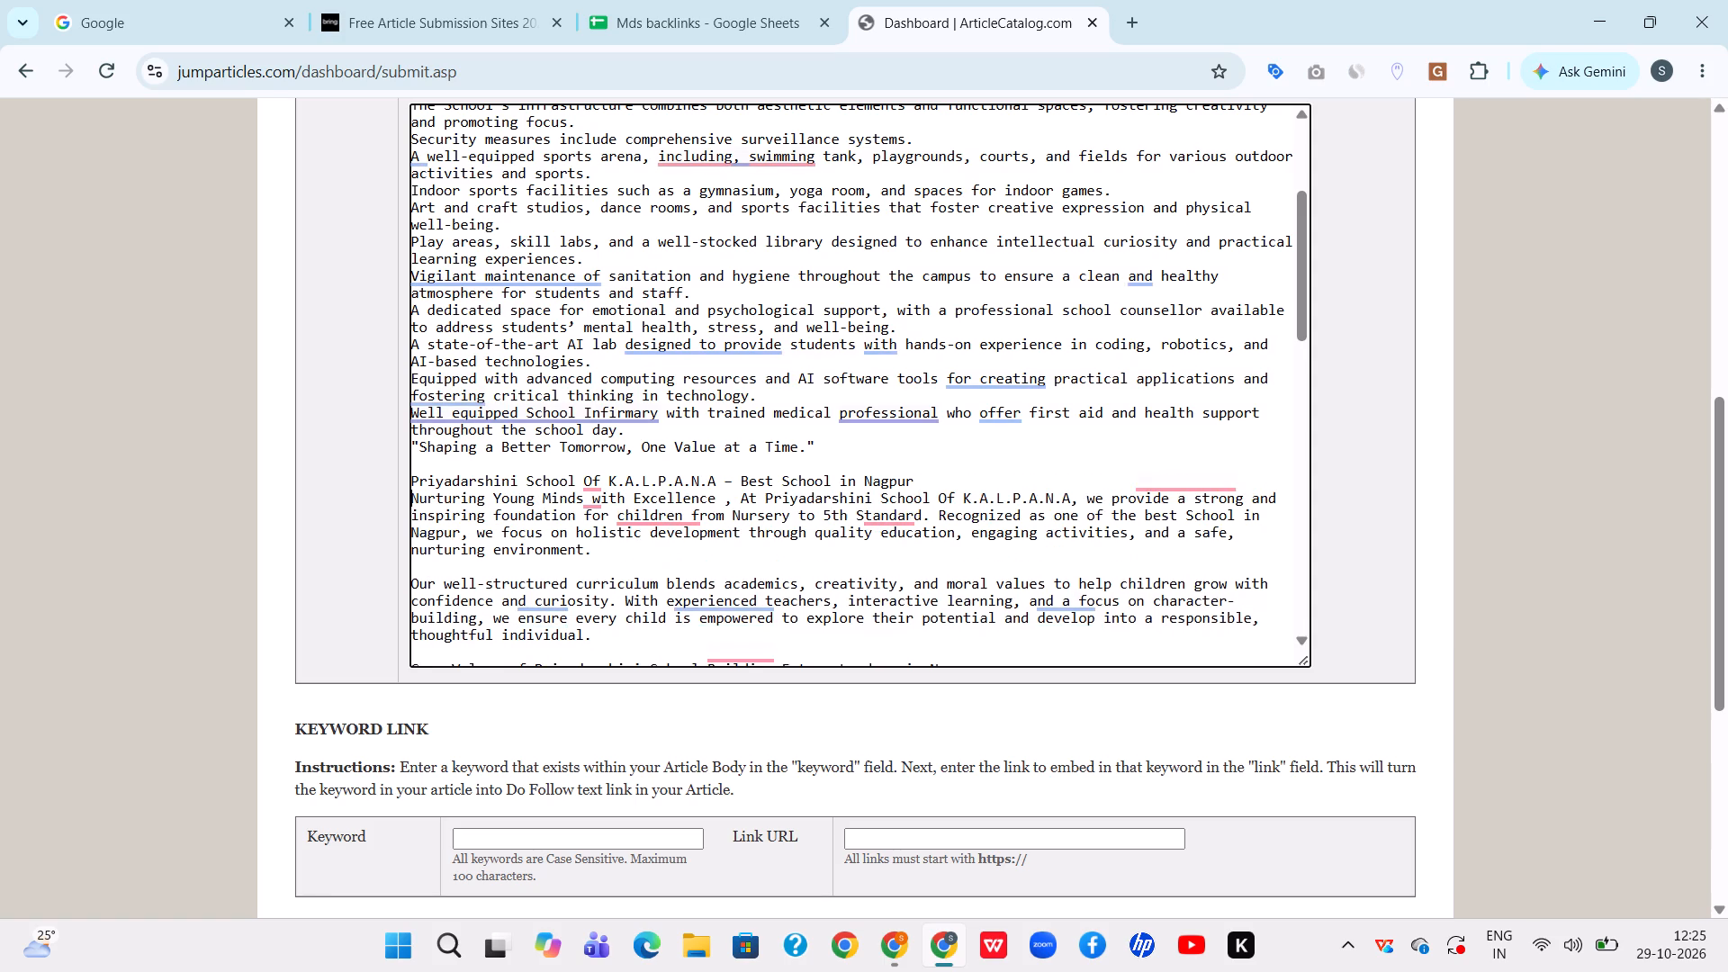
{"action": "key", "text": "Return"}
{"action": "scroll", "coordinate": [931, 478], "scroll_direction": "down", "scroll_amount": 1}
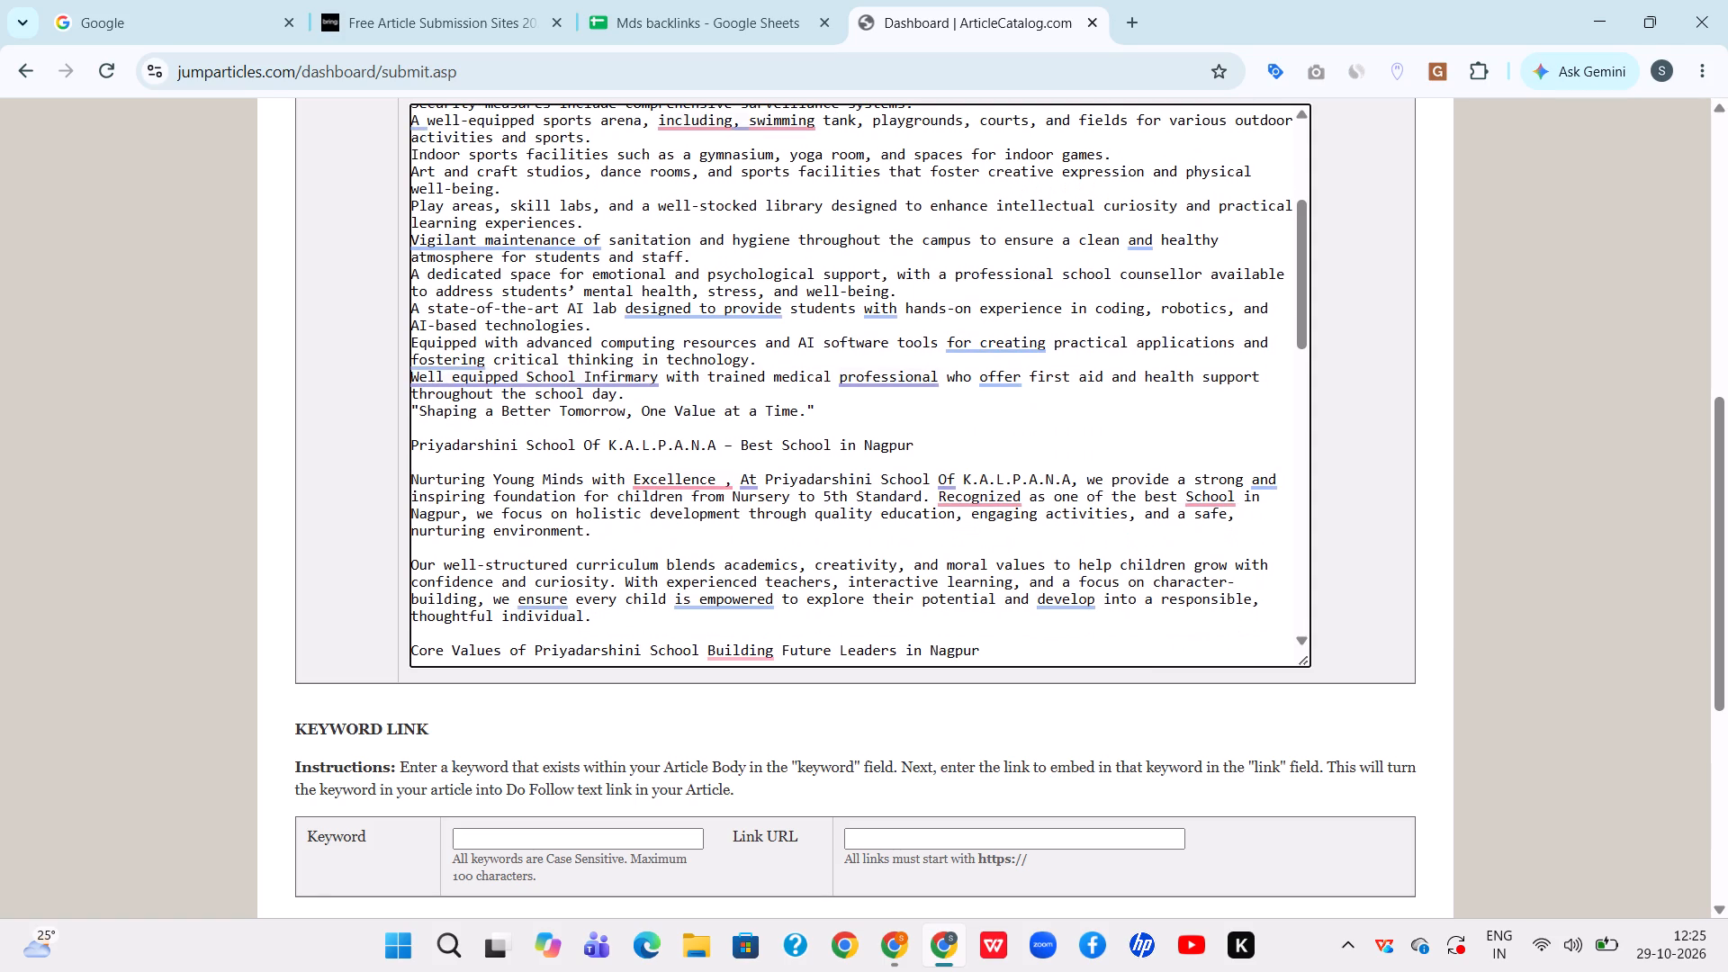
Insert blank lines after the advanced computing, AI lab, emotional support, sanitation and play areas points in the Body's upper facilities list.
{"action": "scroll", "coordinate": [680, 586], "scroll_direction": "up", "scroll_amount": 2}
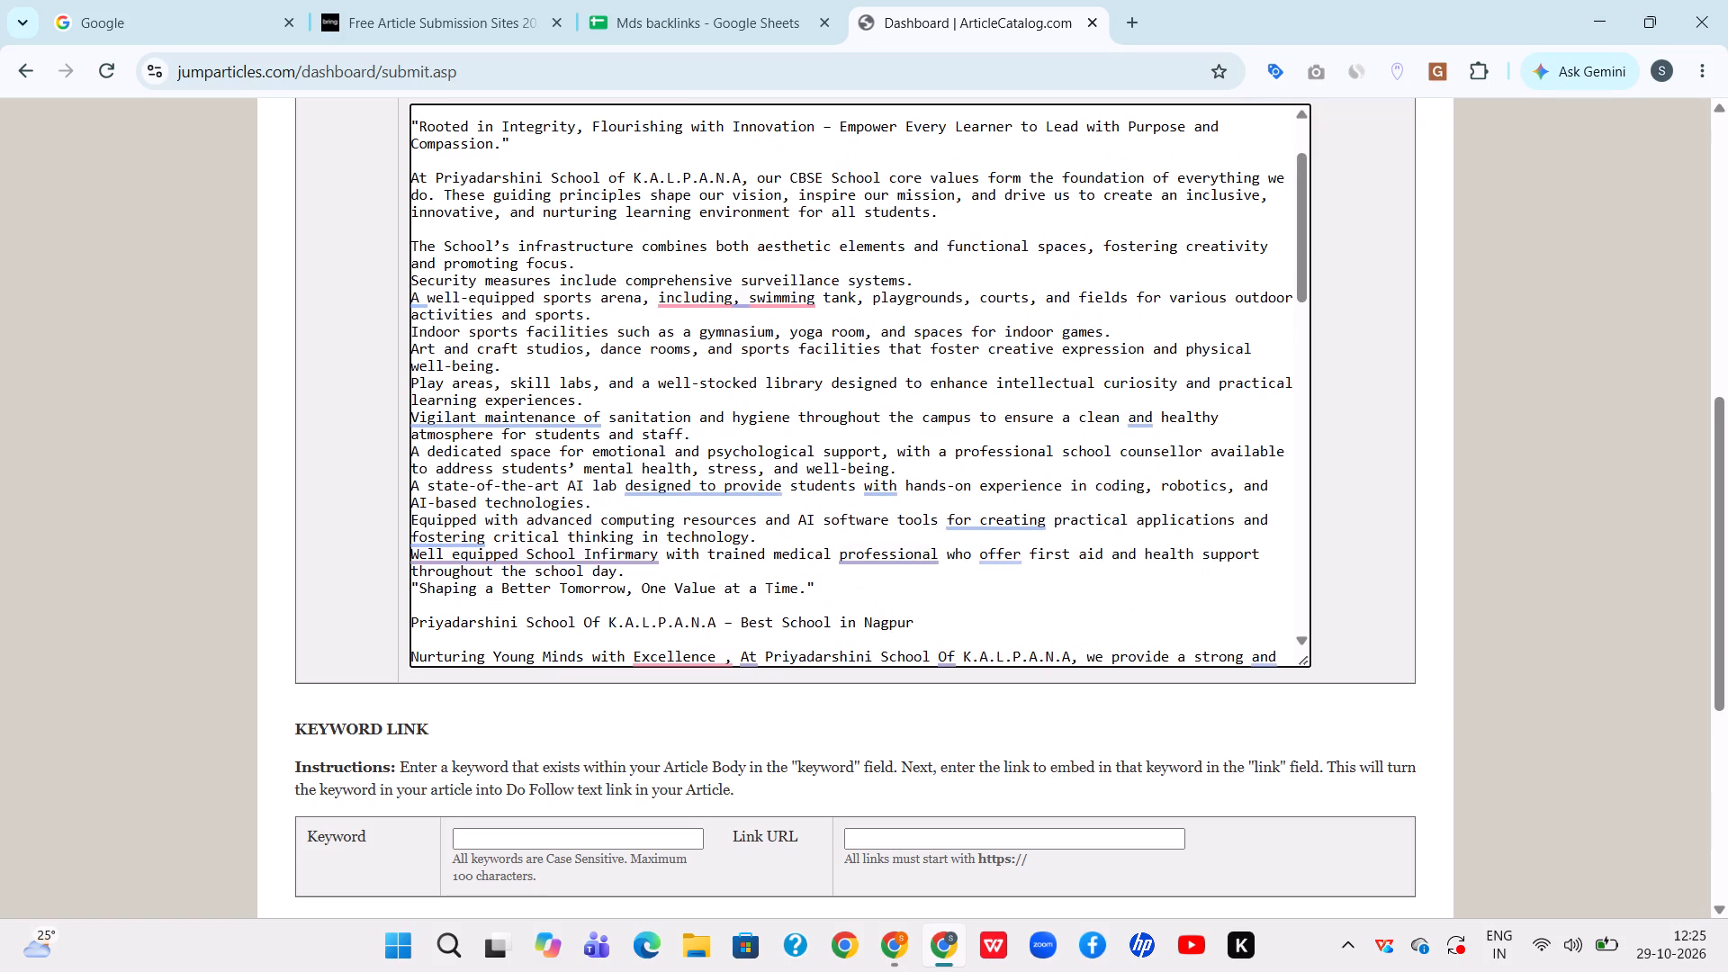
{"action": "left_click", "coordinate": [817, 536]}
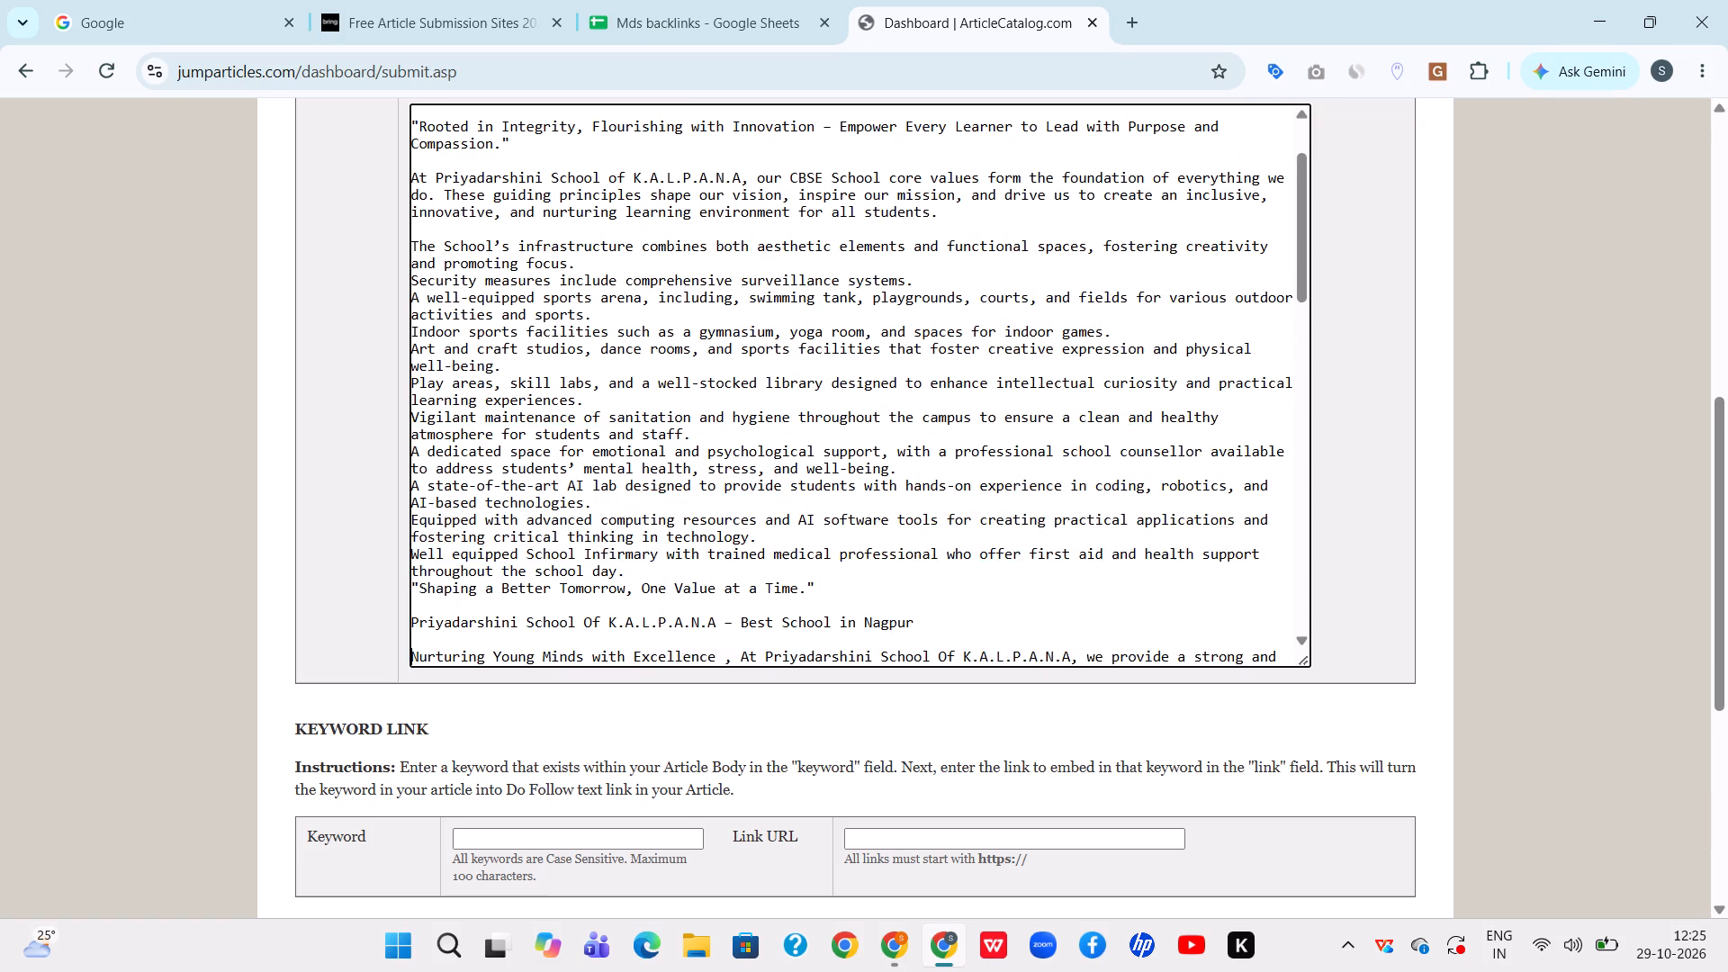
{"action": "key", "text": "Return"}
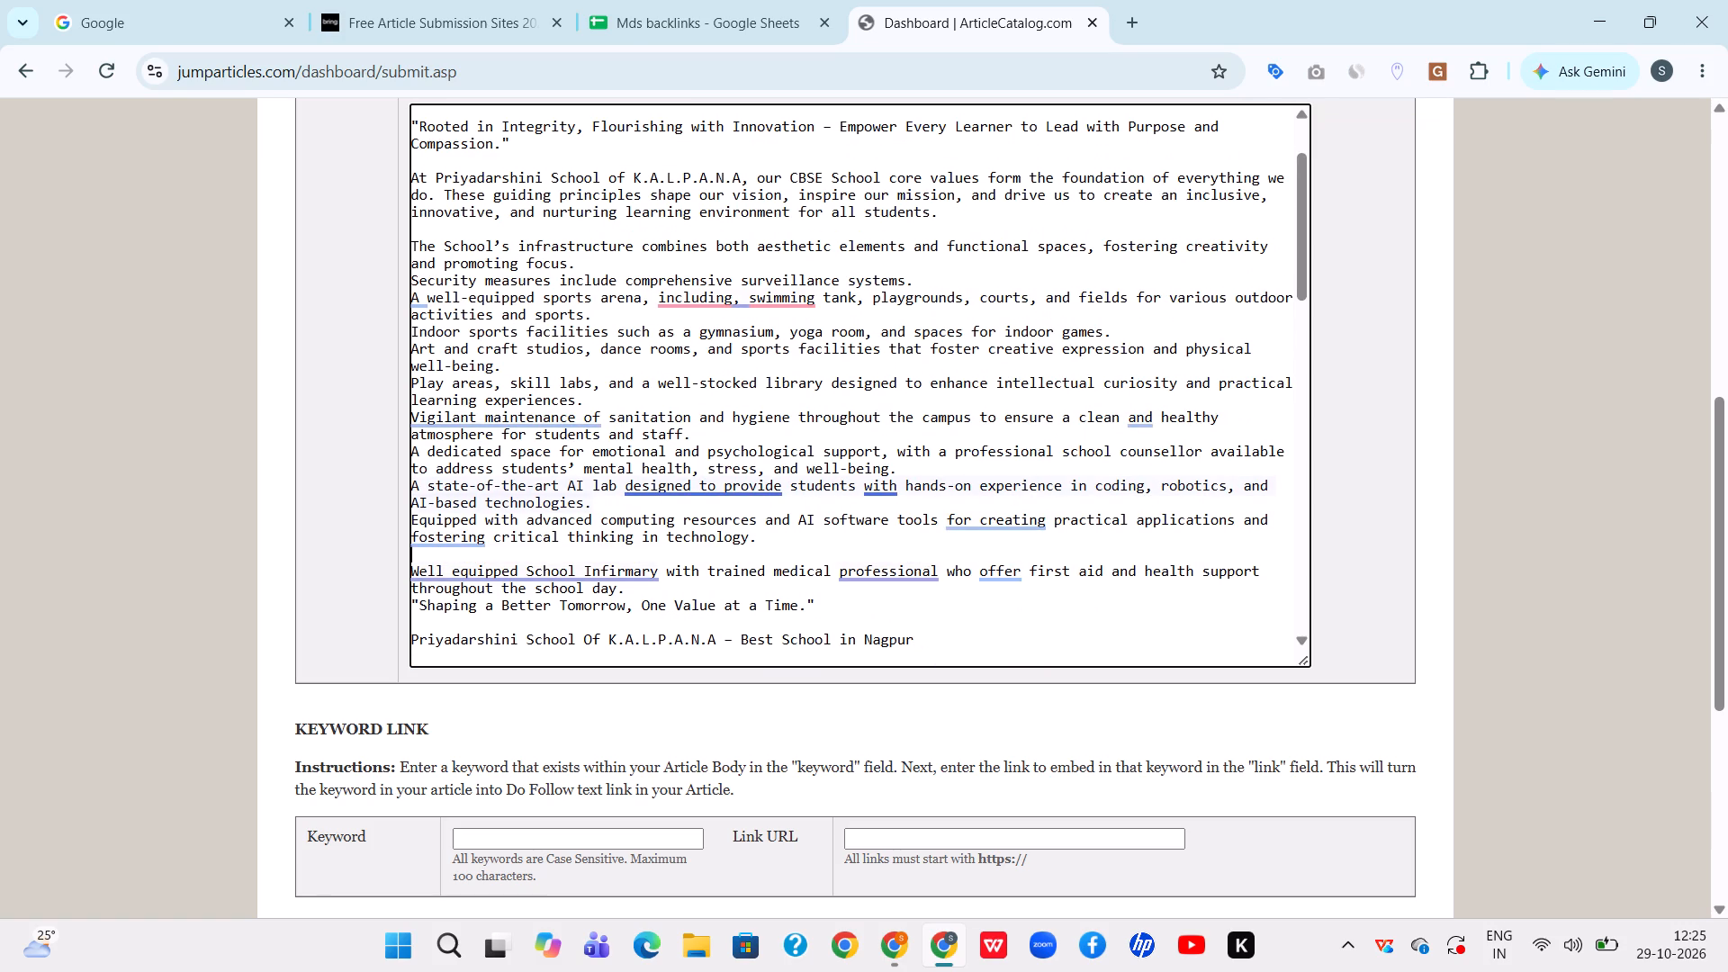
{"action": "left_click", "coordinate": [788, 508]}
{"action": "key", "text": "Return"}
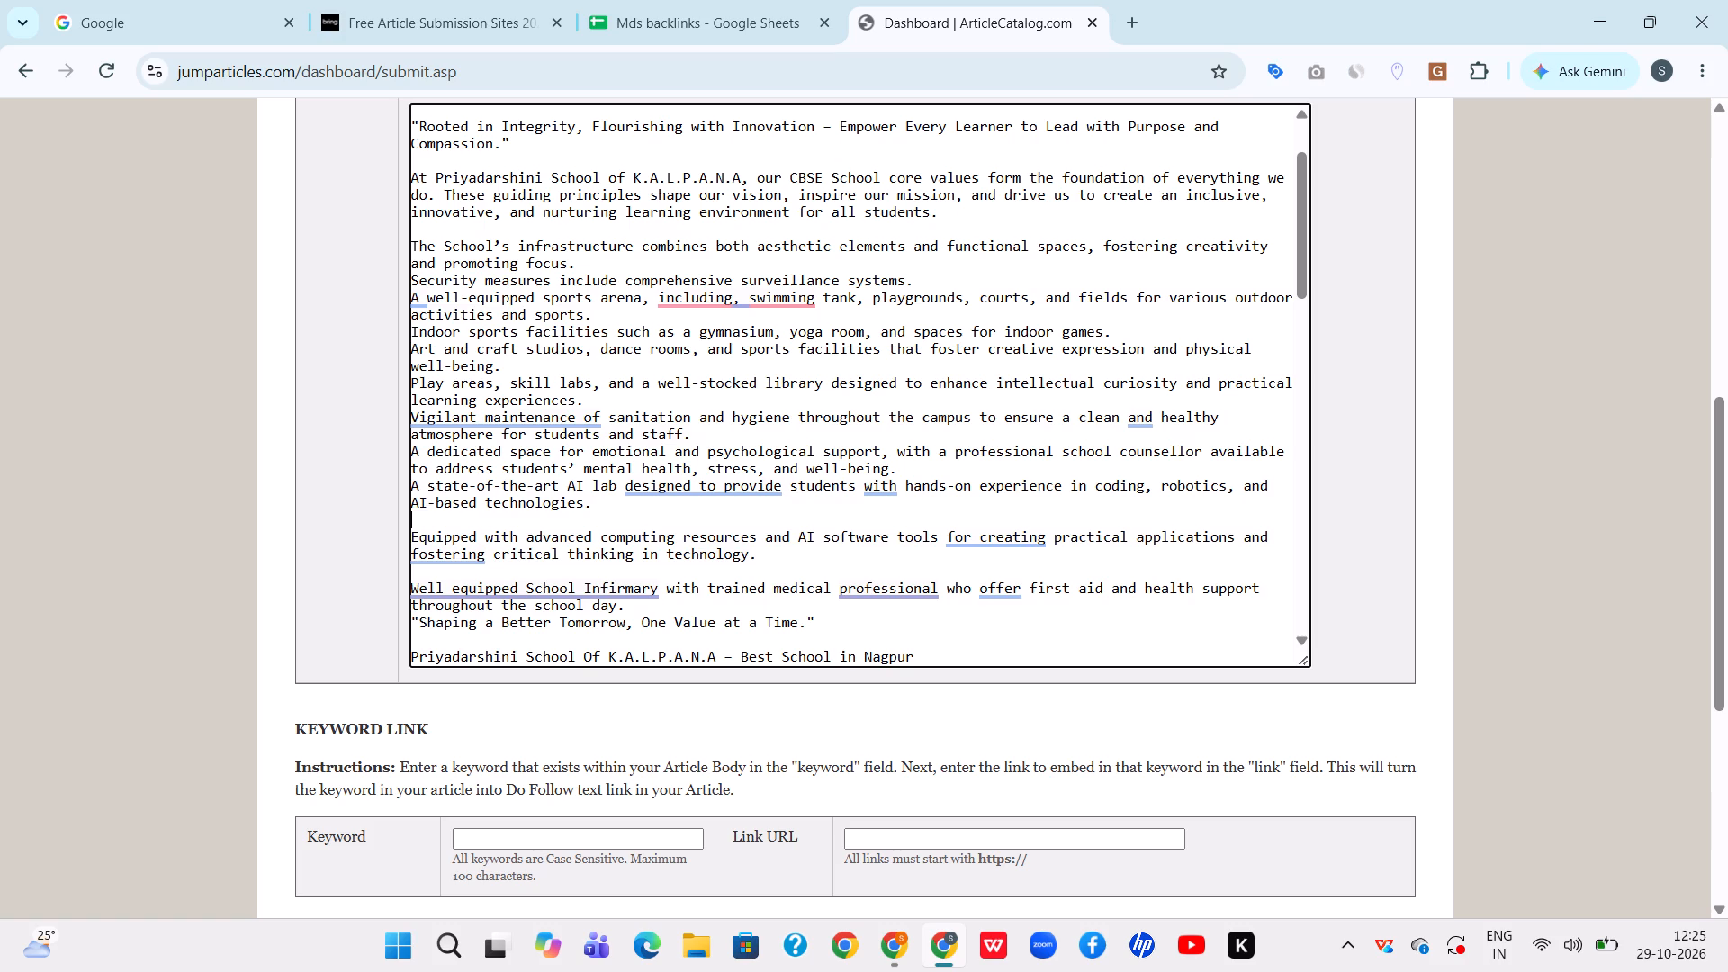
{"action": "left_click", "coordinate": [940, 457]}
{"action": "left_click", "coordinate": [935, 469]}
{"action": "key", "text": "Return"}
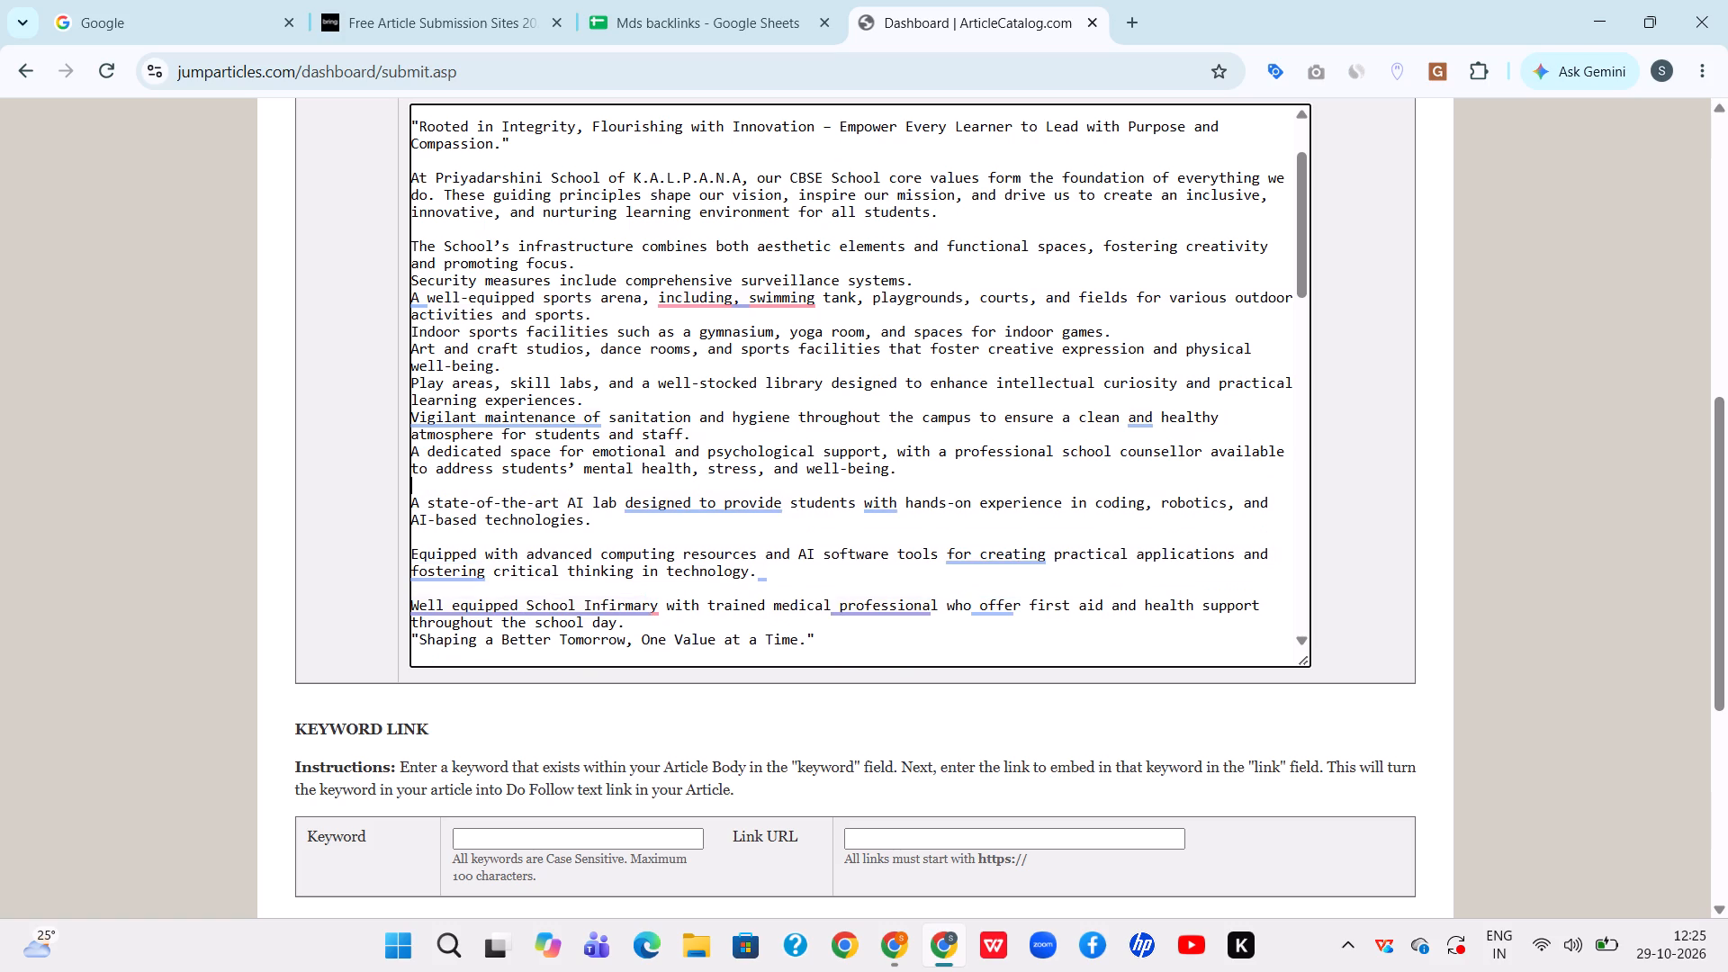
{"action": "left_click", "coordinate": [878, 435]}
{"action": "key", "text": "Return"}
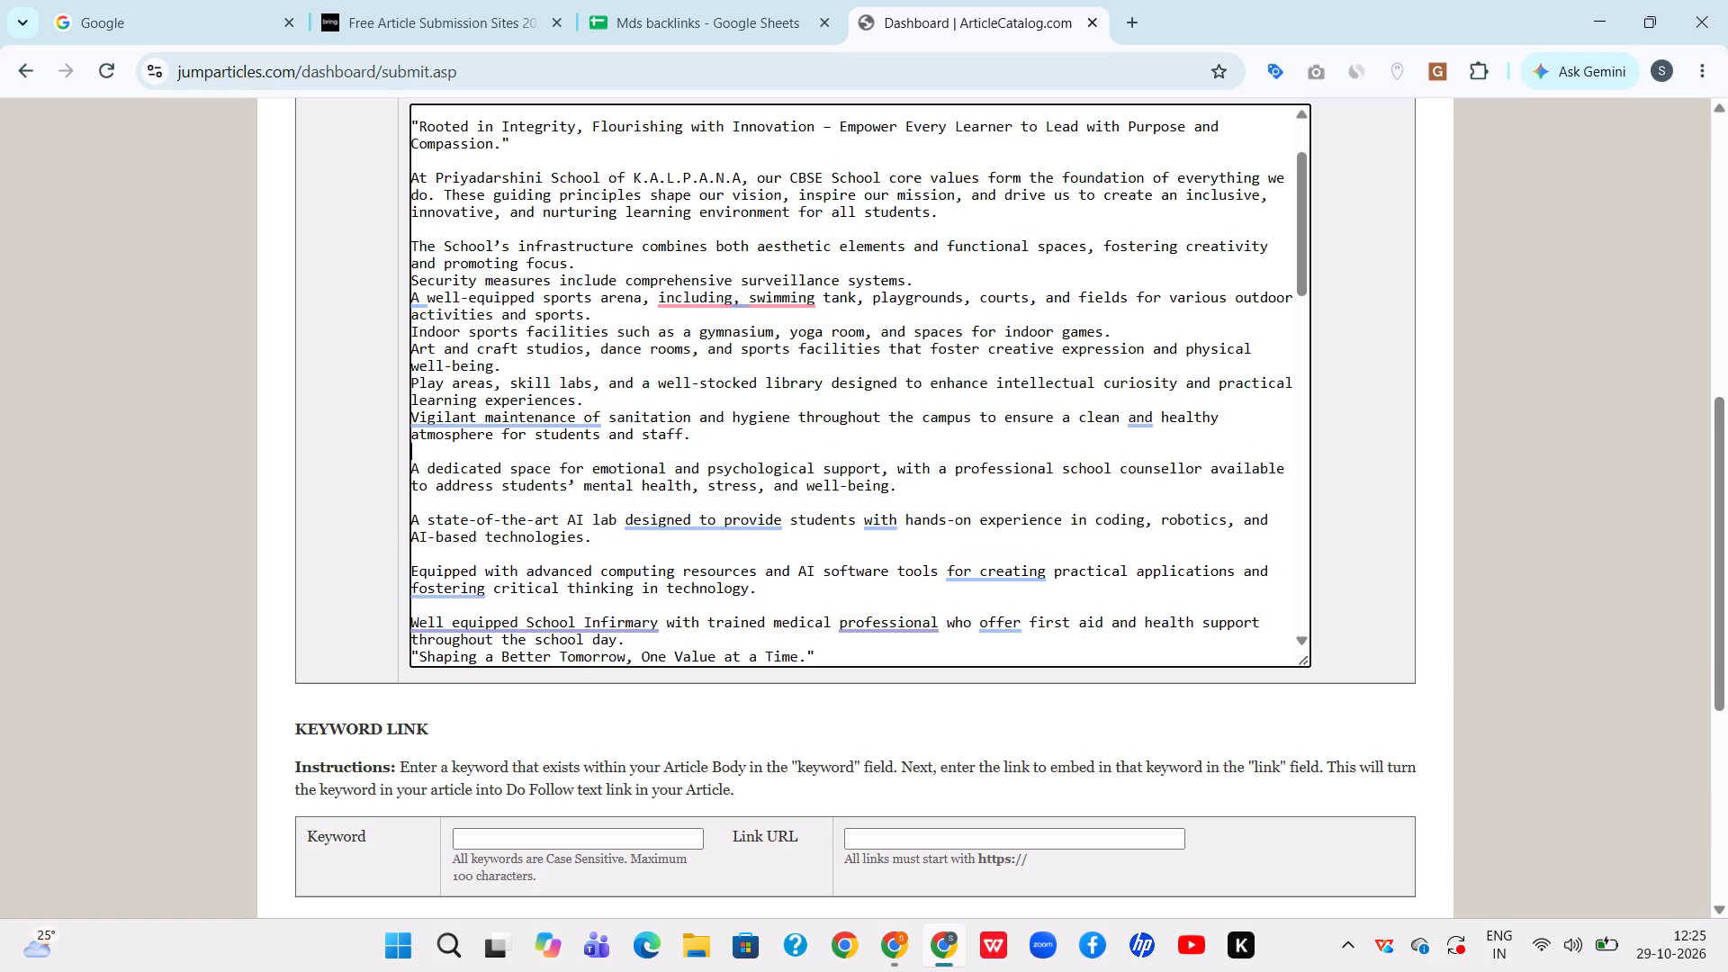
{"action": "left_click", "coordinate": [854, 402]}
{"action": "key", "text": "Return"}
Insert blank lines after the art and craft, indoor sports, sports arena, security and infrastructure points in the Body's upper facilities list.
{"action": "left_click", "coordinate": [847, 366]}
{"action": "key", "text": "Return"}
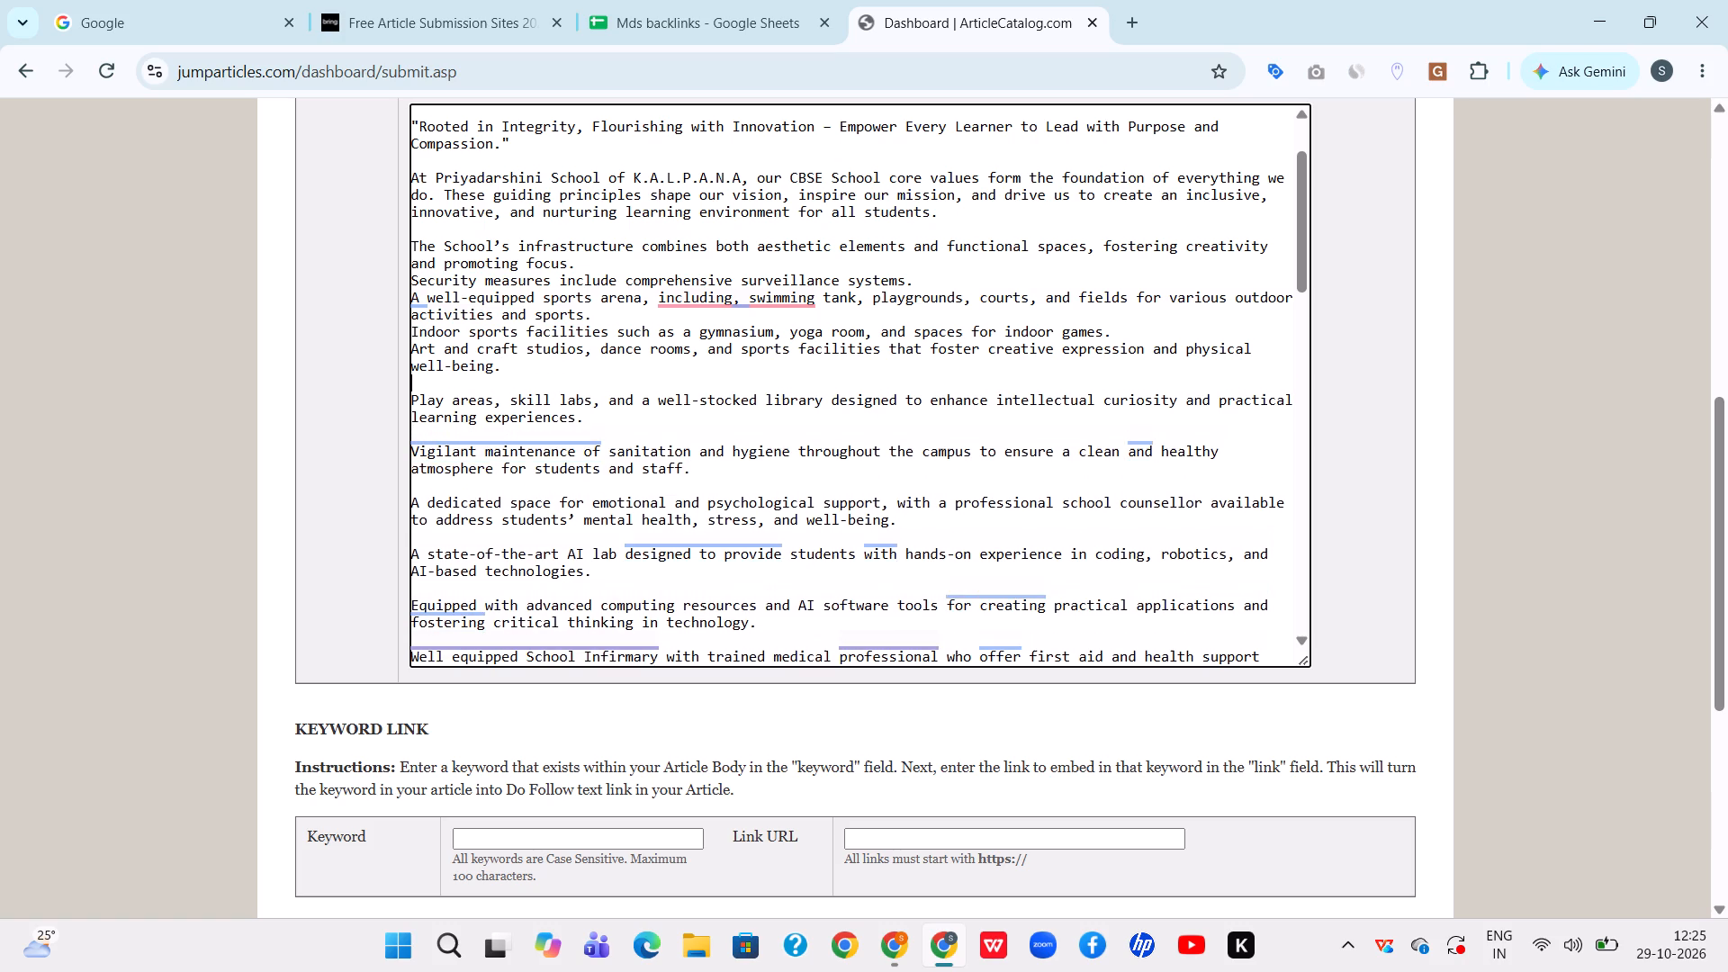
{"action": "left_click", "coordinate": [1130, 328]}
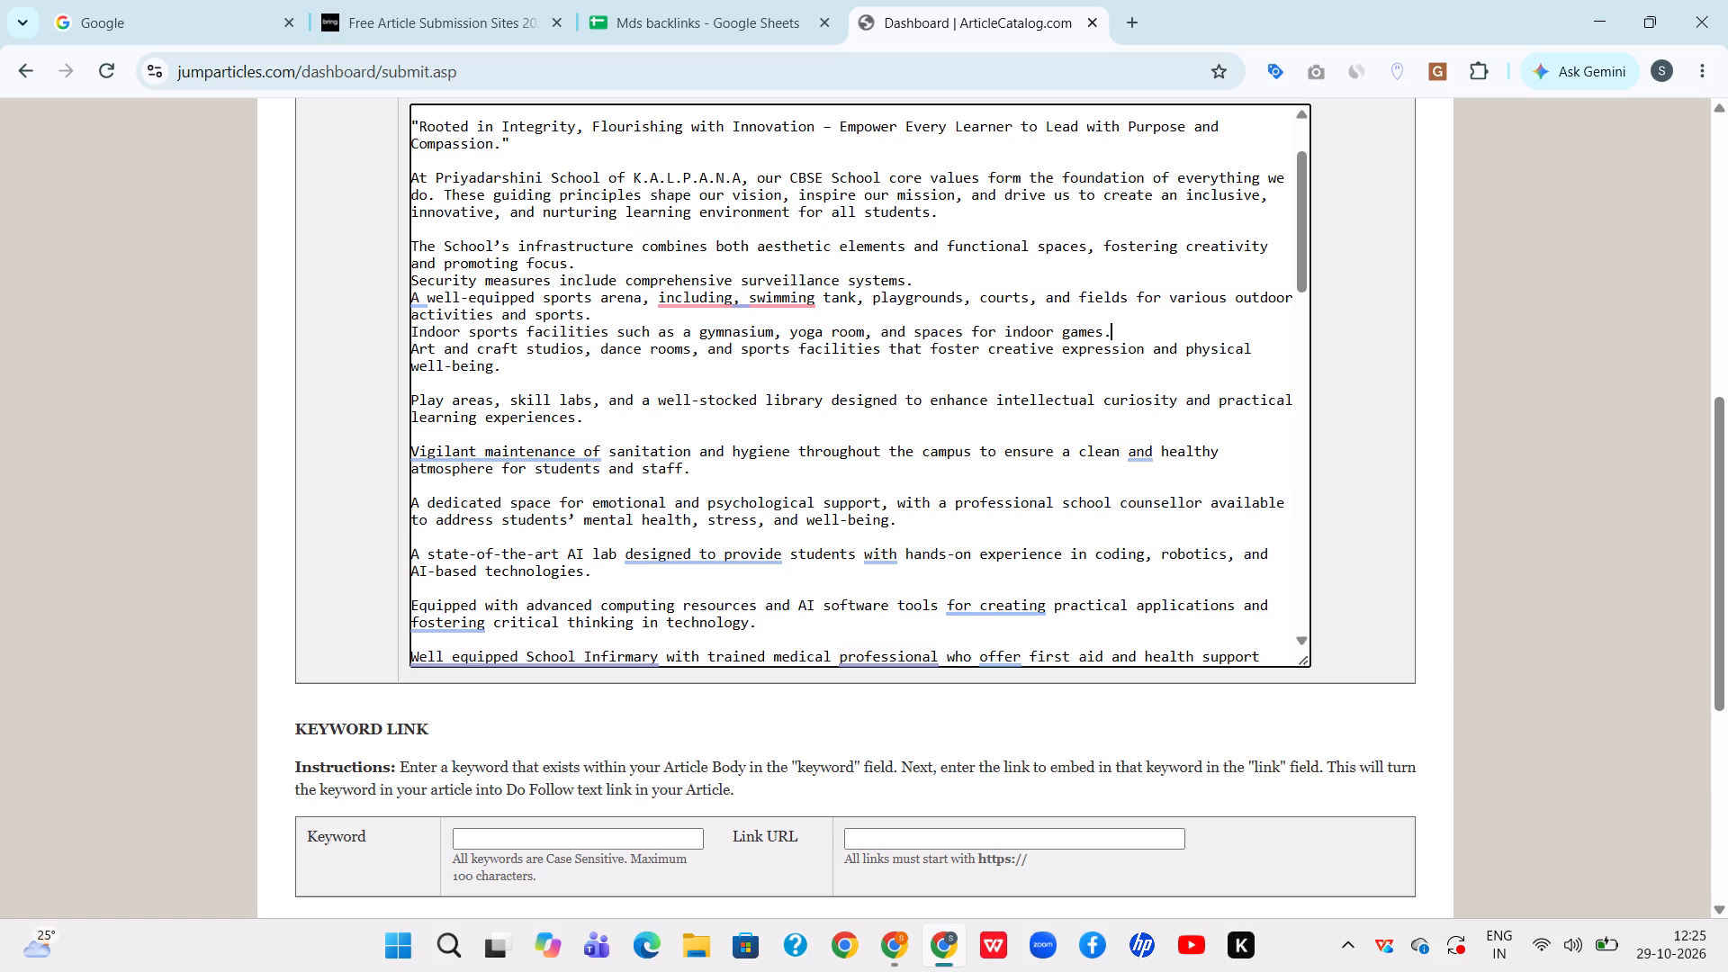
{"action": "key", "text": "Return"}
{"action": "left_click", "coordinate": [1114, 310]}
{"action": "key", "text": "Return"}
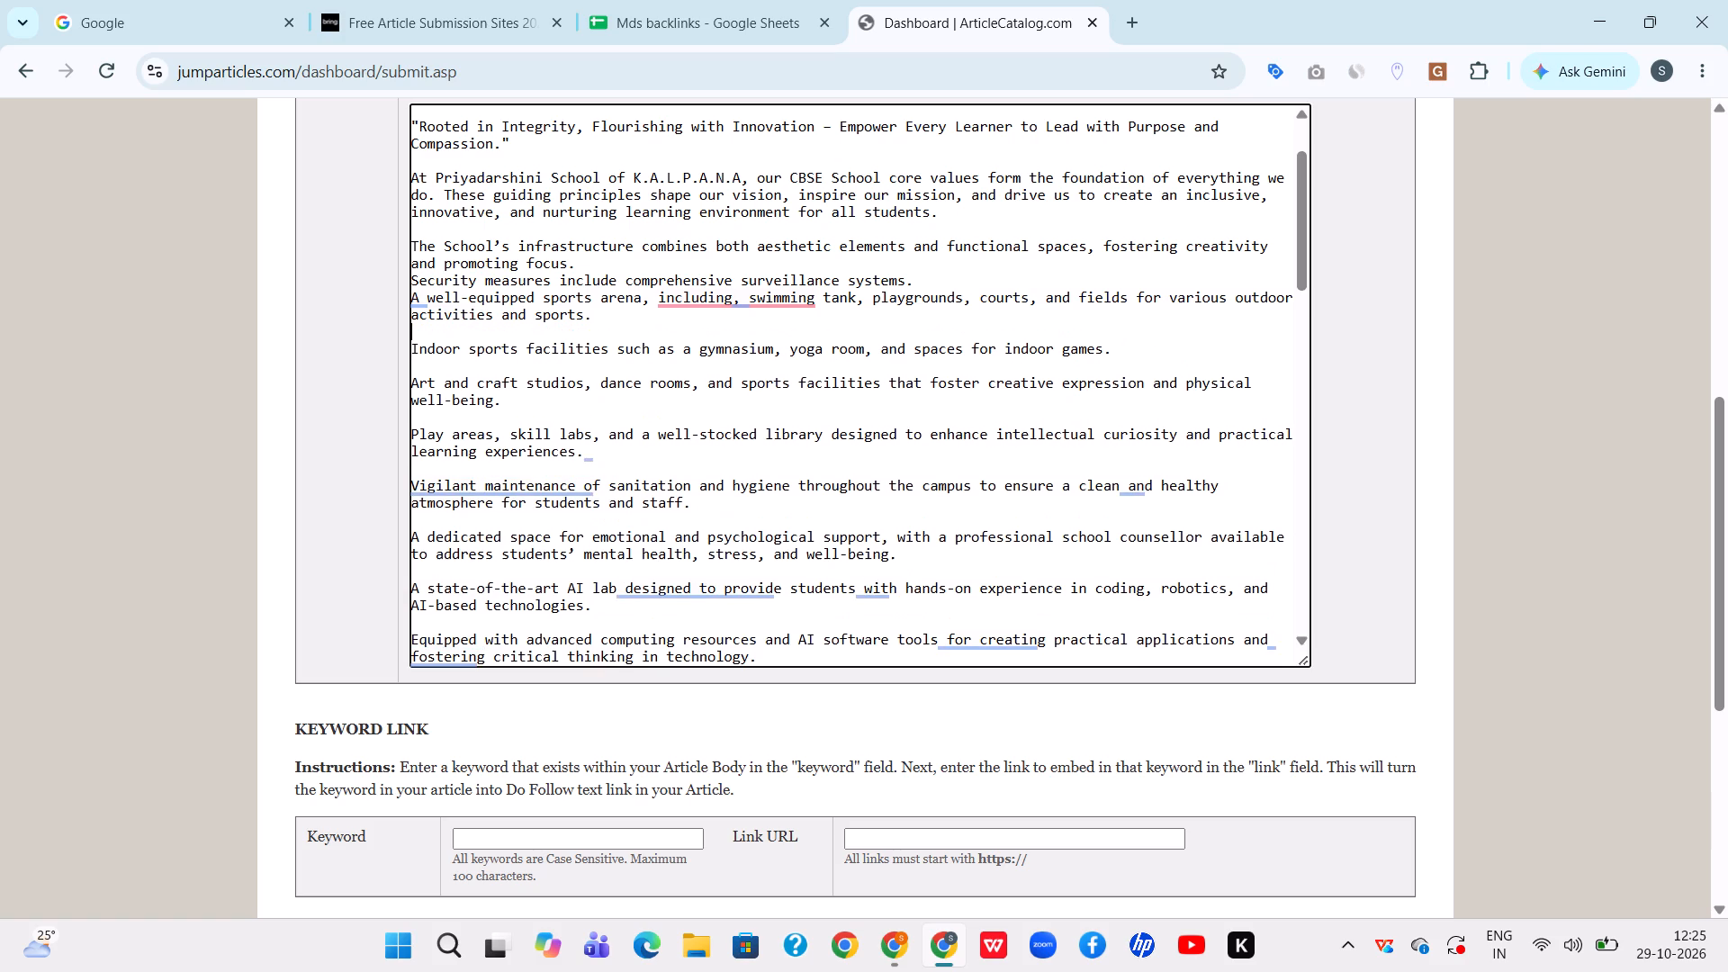
{"action": "left_click", "coordinate": [1084, 272]}
{"action": "key", "text": "Return"}
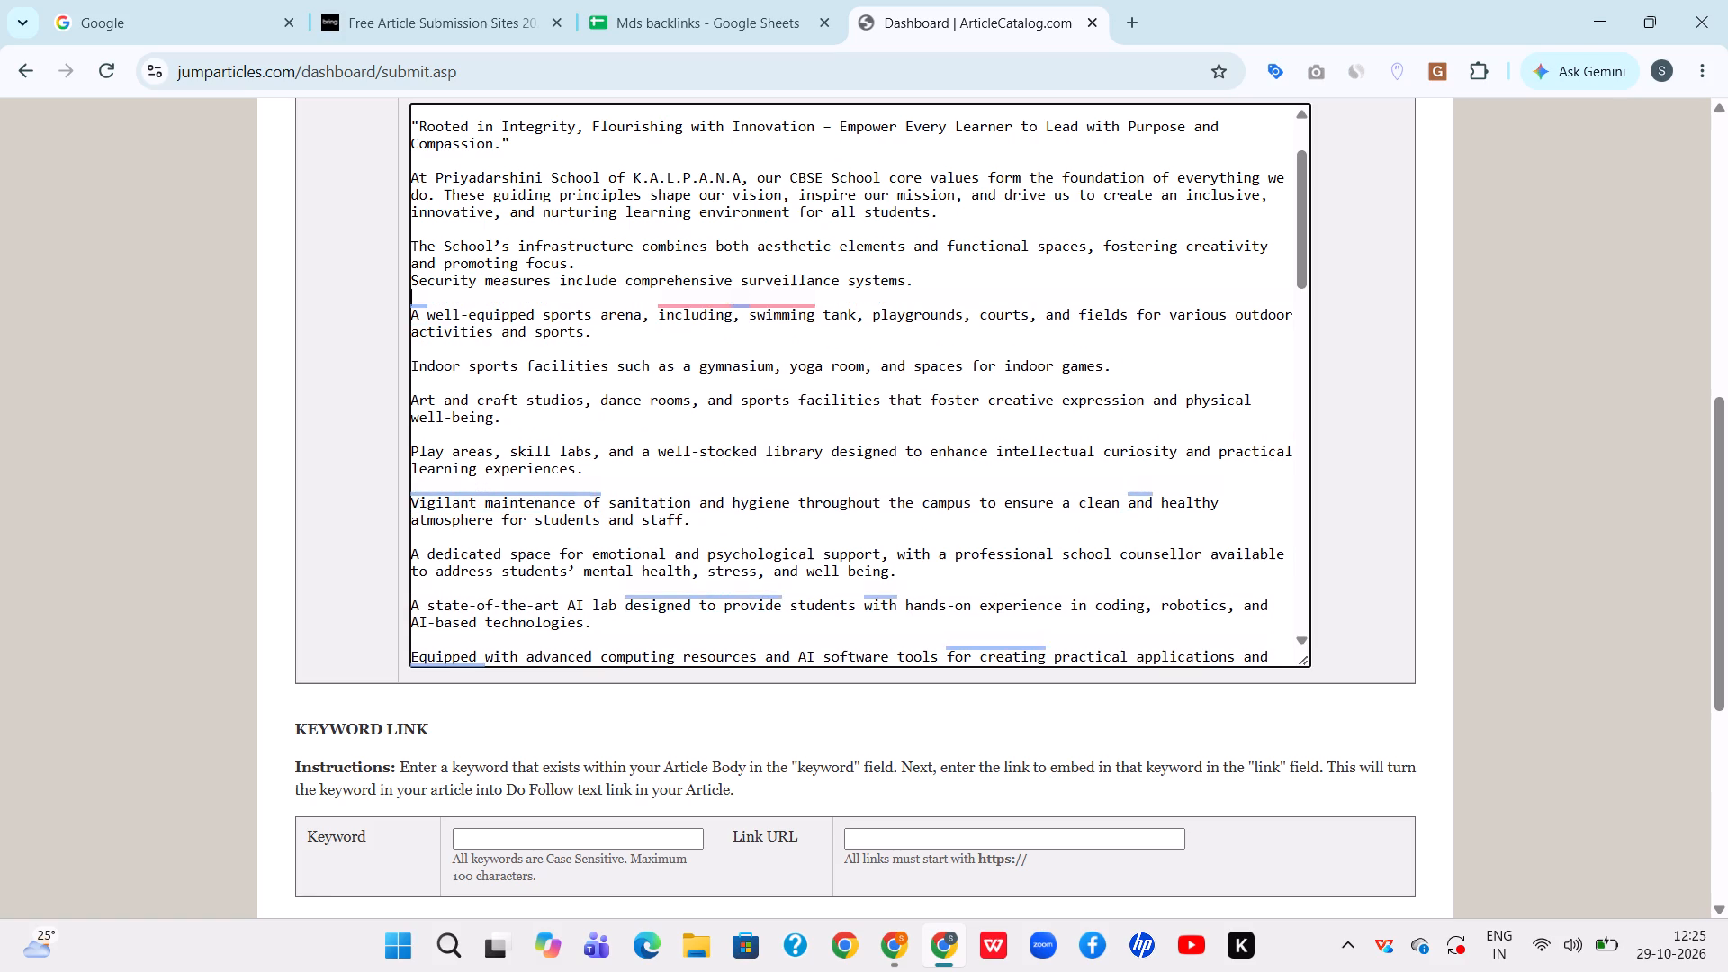
{"action": "left_click", "coordinate": [1061, 253]}
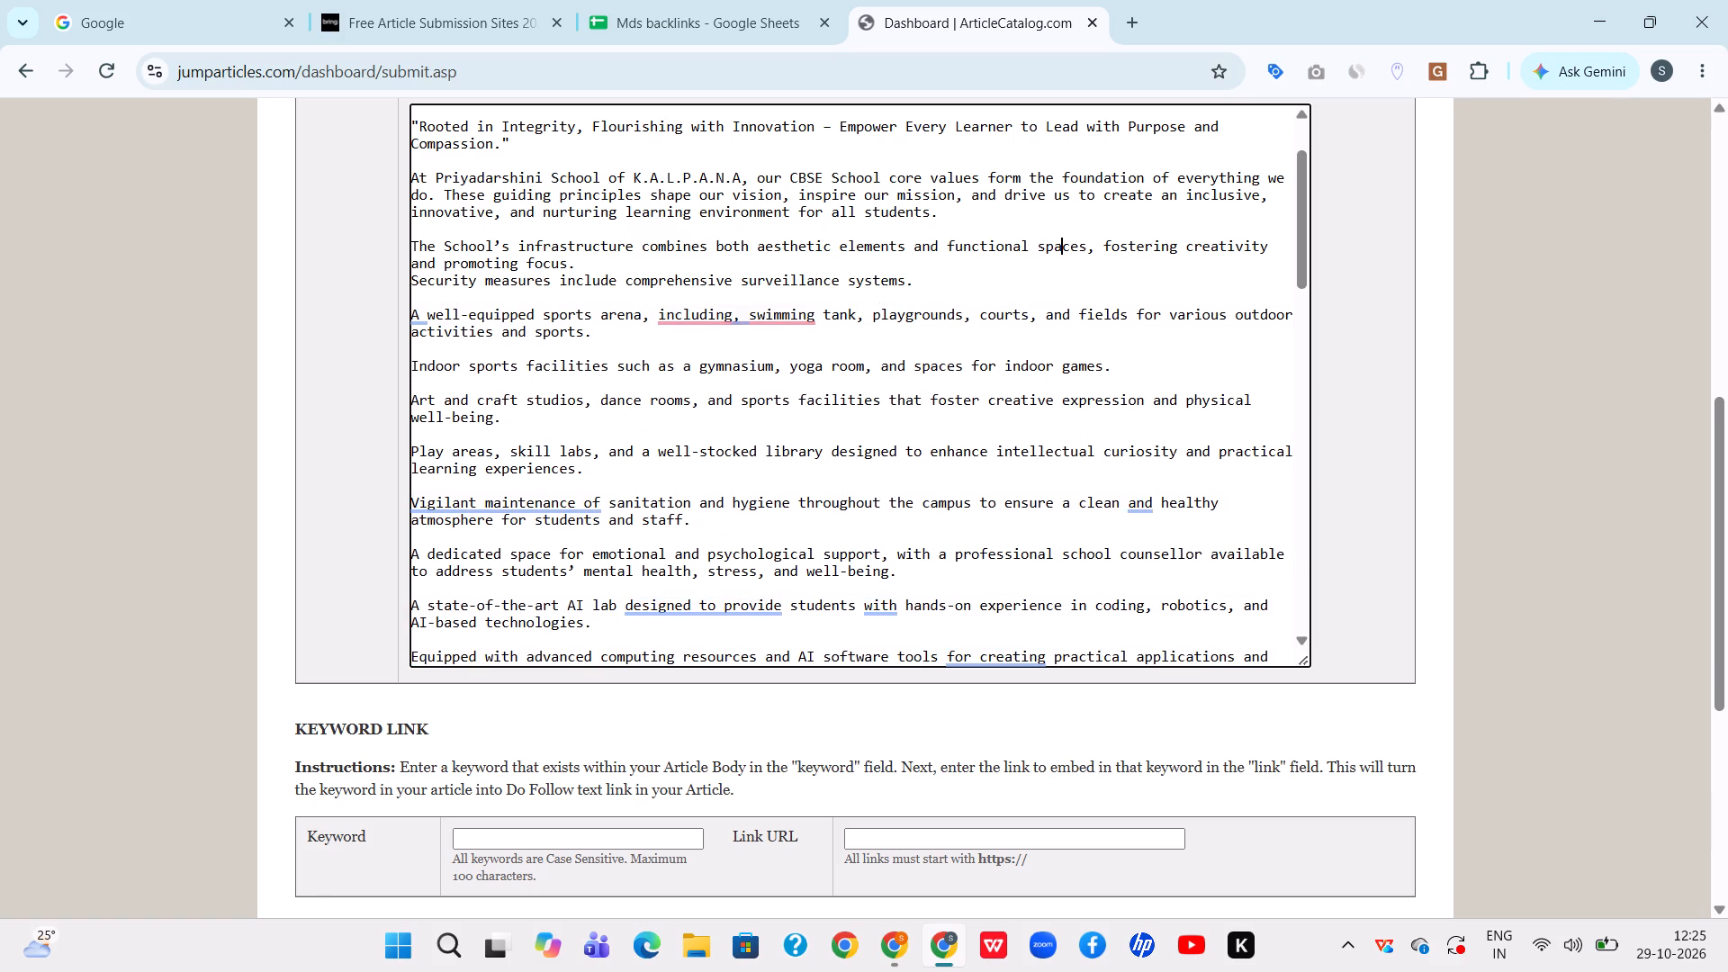
{"action": "left_click", "coordinate": [1007, 273]}
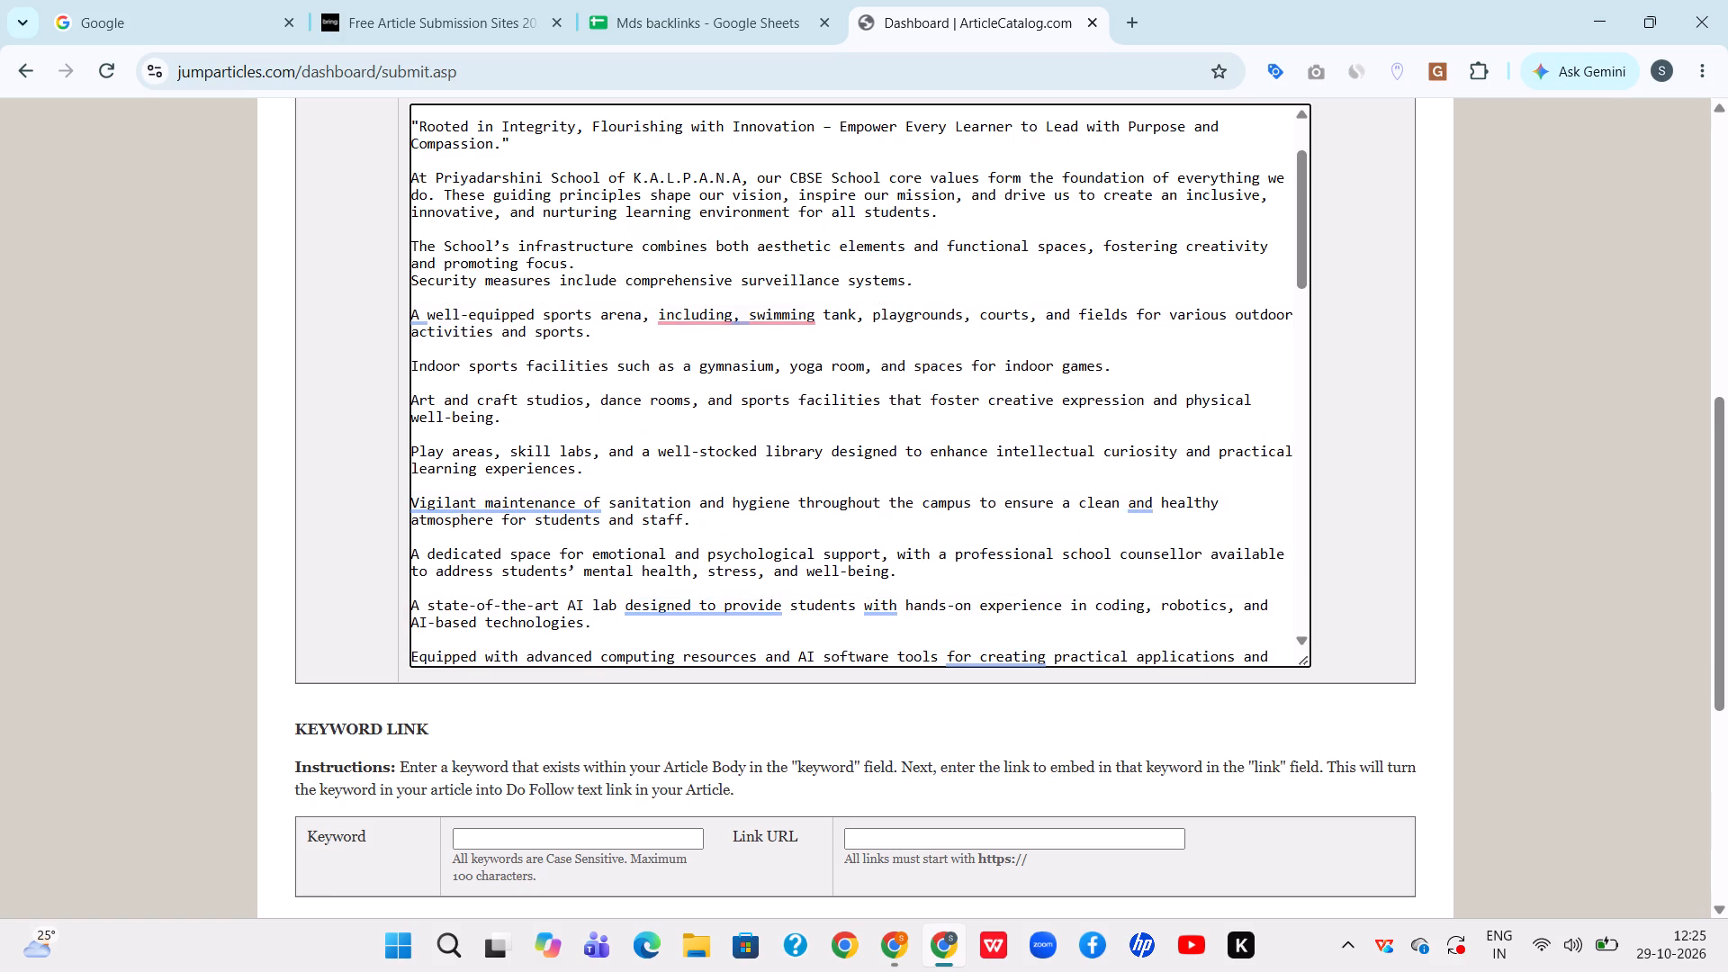
{"action": "left_click", "coordinate": [993, 261]}
{"action": "key", "text": "Return"}
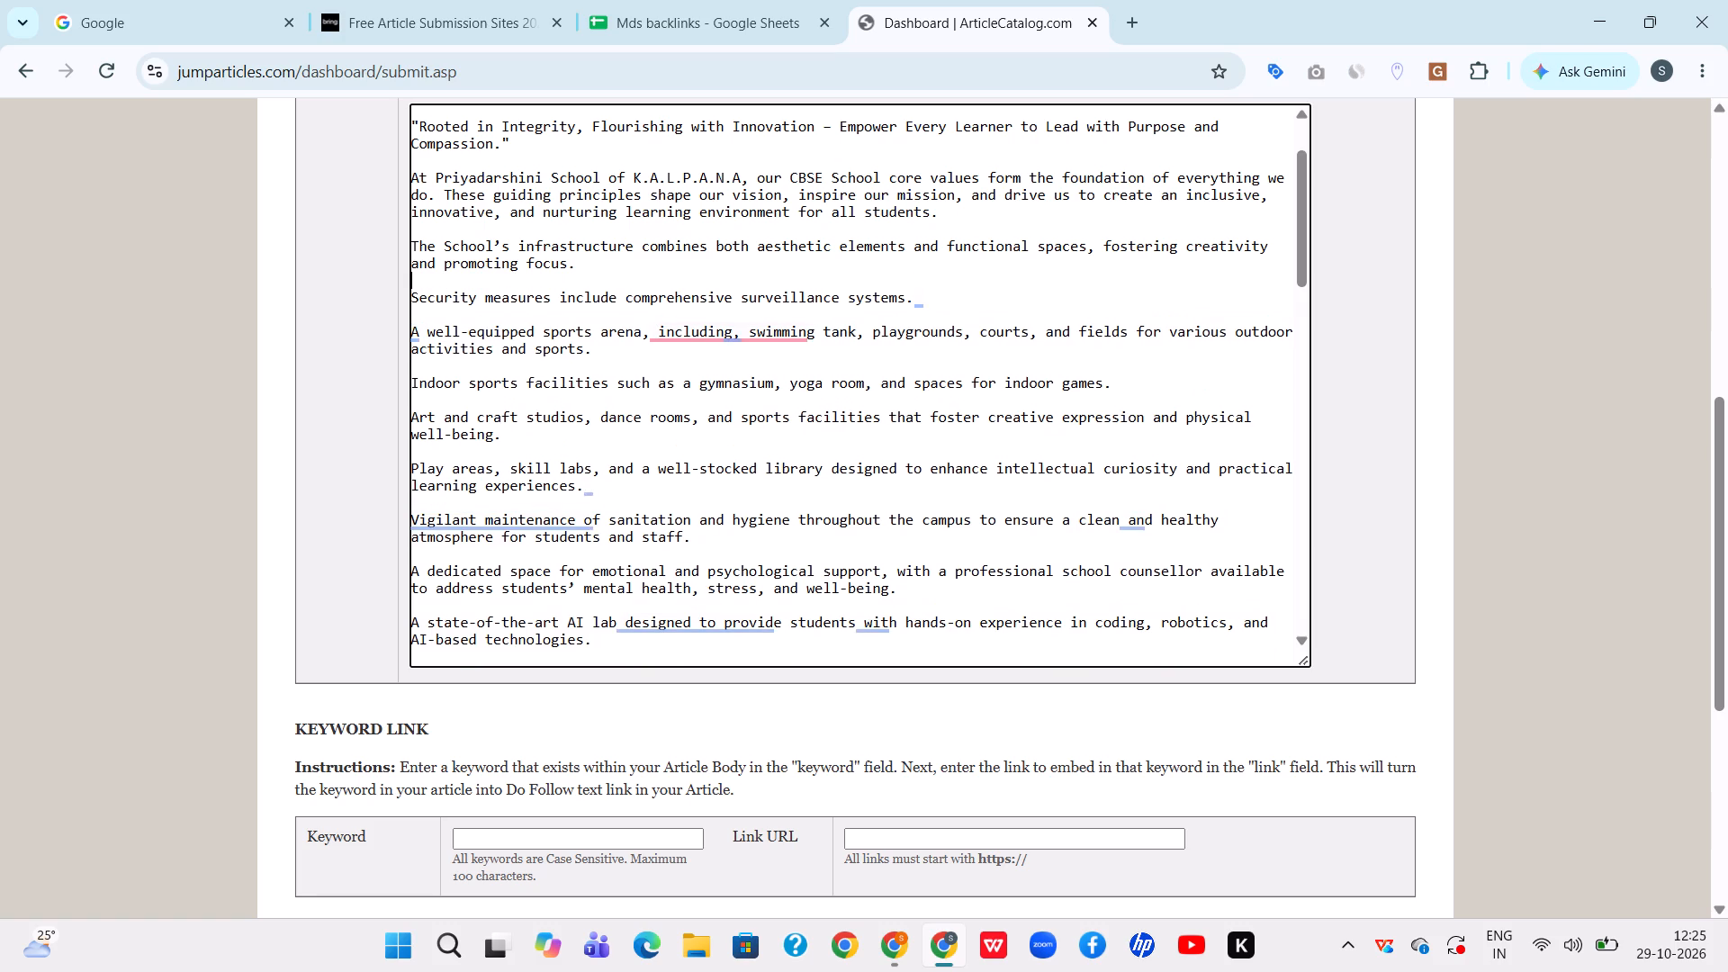
Copy the "Best School in Nagpur – Priyadarshini School of K.A.L.P.A.N.A." heading from the school website into the article Title.
{"action": "scroll", "coordinate": [993, 261], "scroll_direction": "up", "scroll_amount": 6}
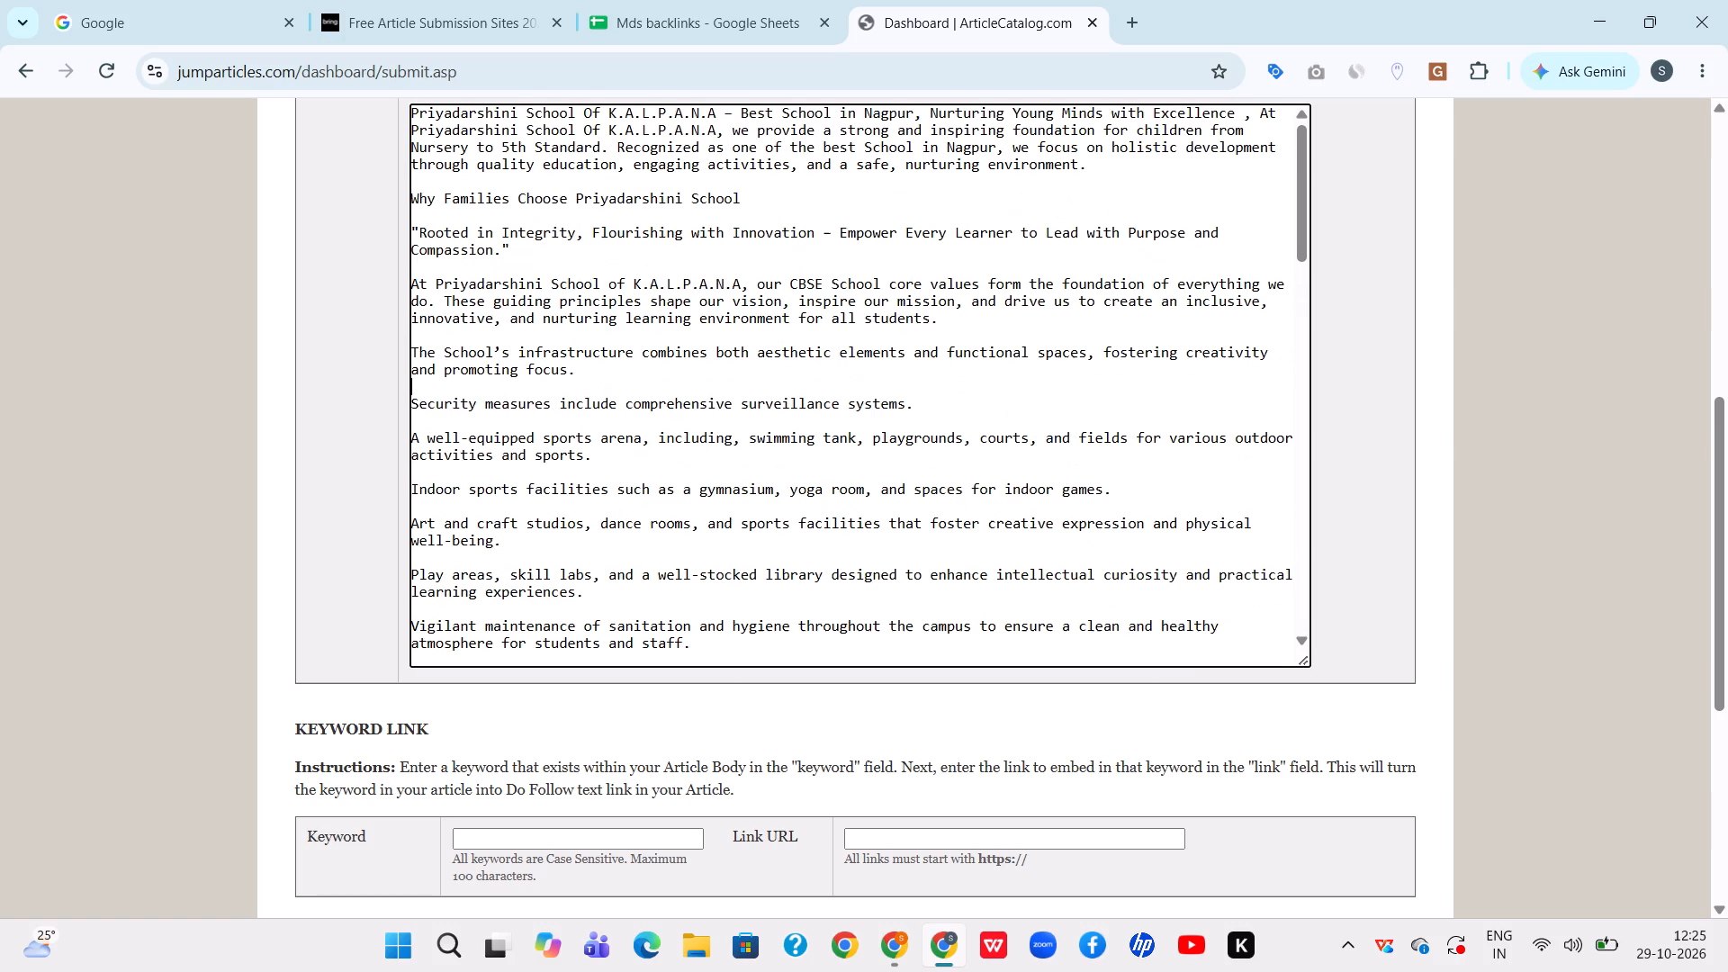
{"action": "scroll", "coordinate": [682, 171], "scroll_direction": "up", "scroll_amount": 1}
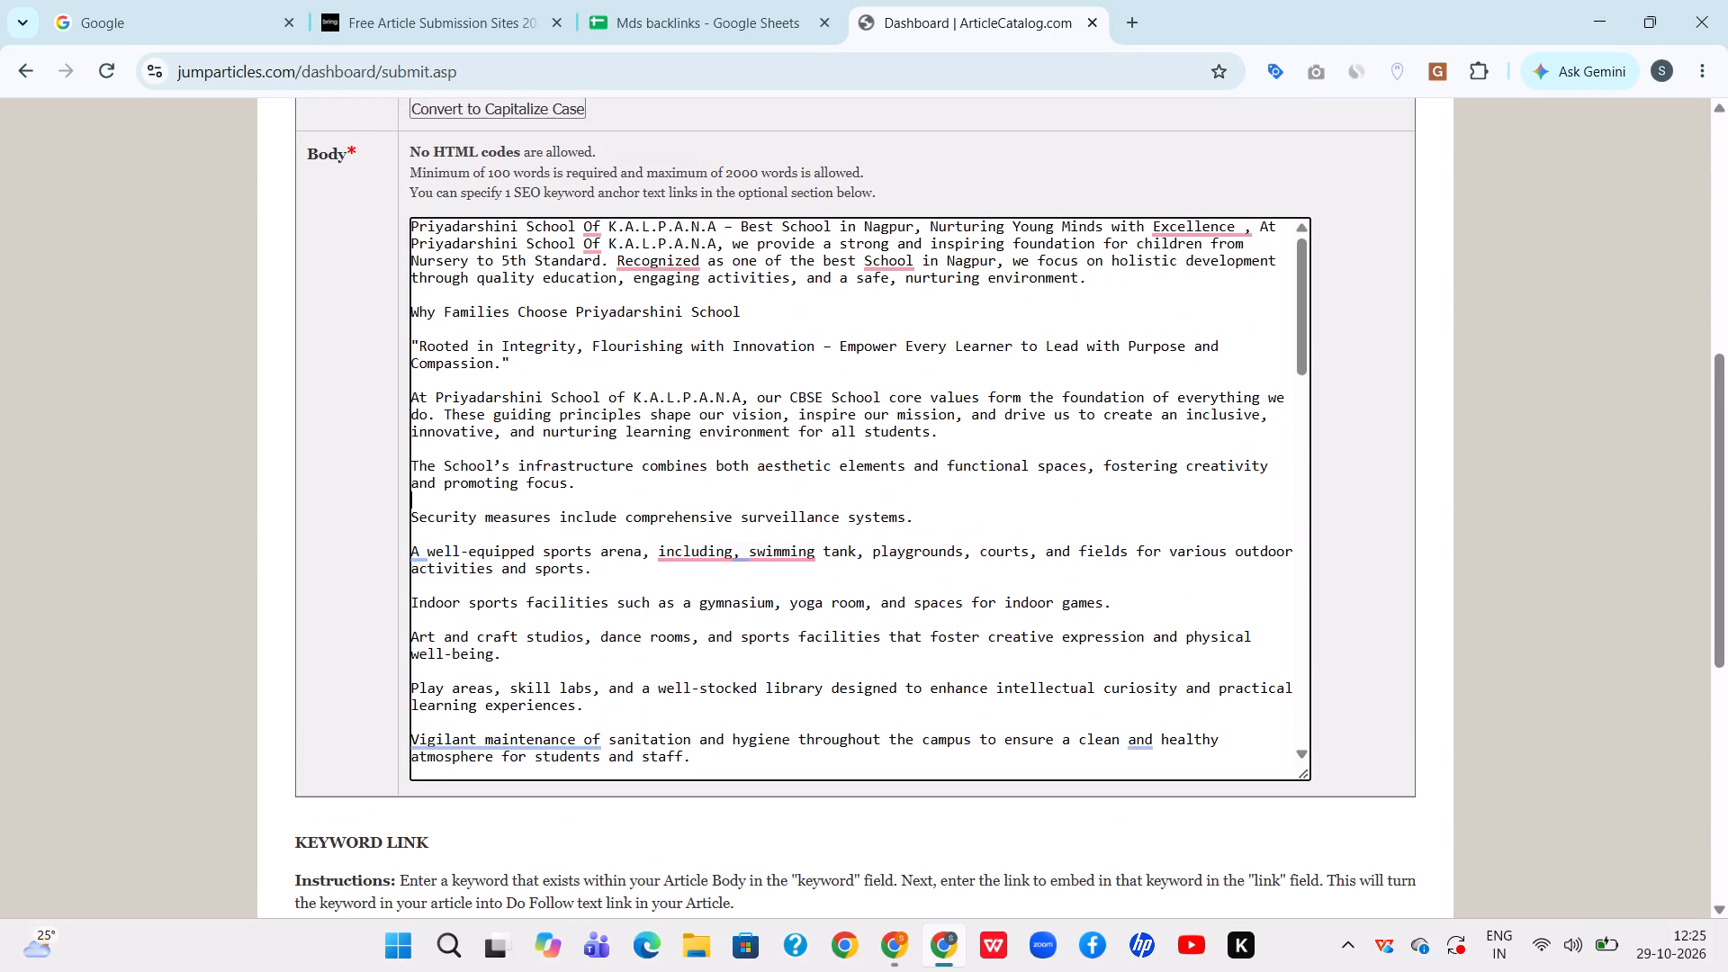
{"action": "scroll", "coordinate": [752, 332], "scroll_direction": "up", "scroll_amount": 1}
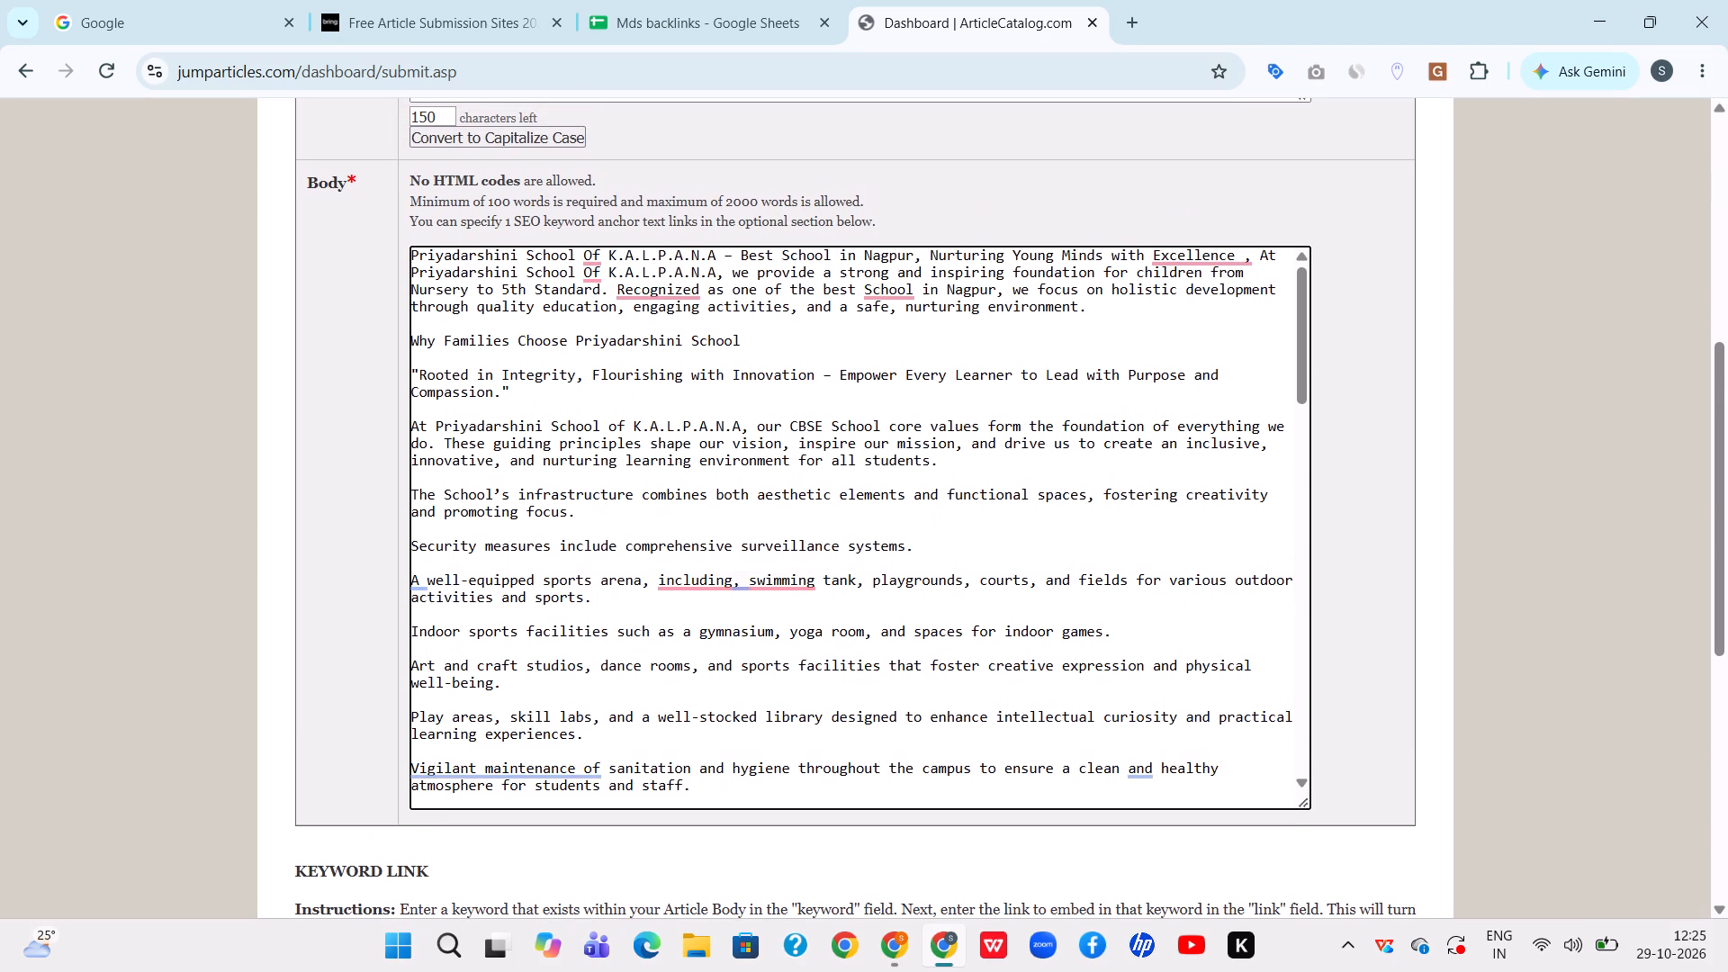
{"action": "scroll", "coordinate": [986, 278], "scroll_direction": "up", "scroll_amount": 1}
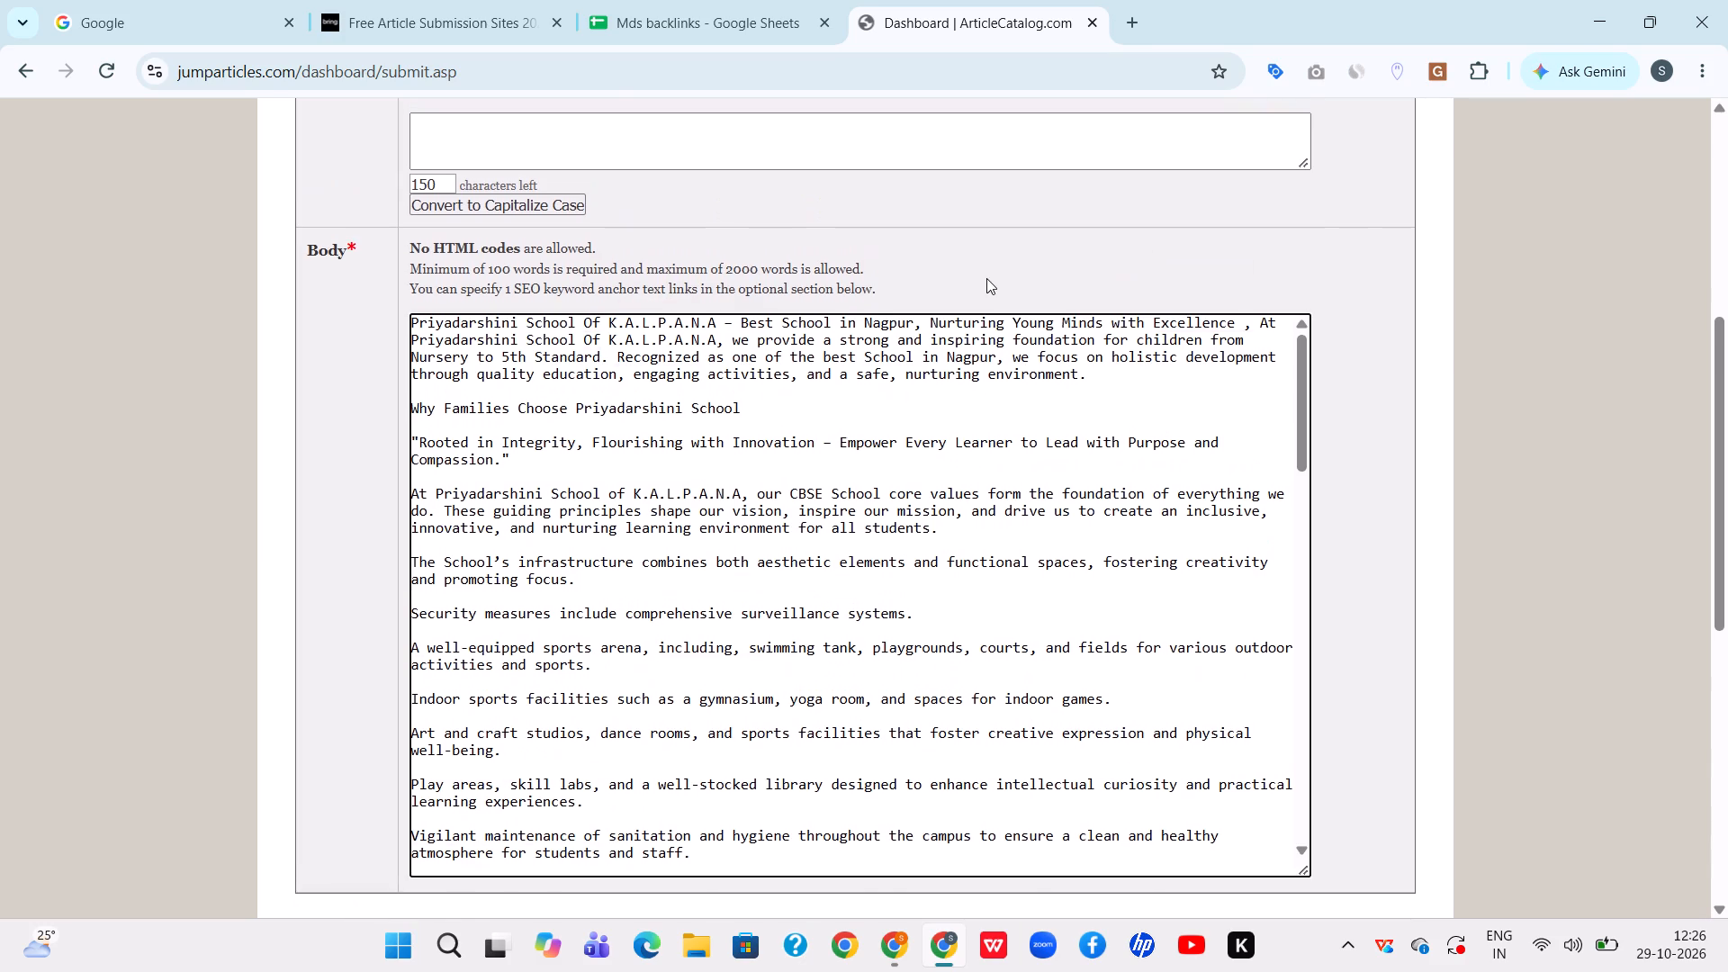
{"action": "scroll", "coordinate": [986, 278], "scroll_direction": "up", "scroll_amount": 4}
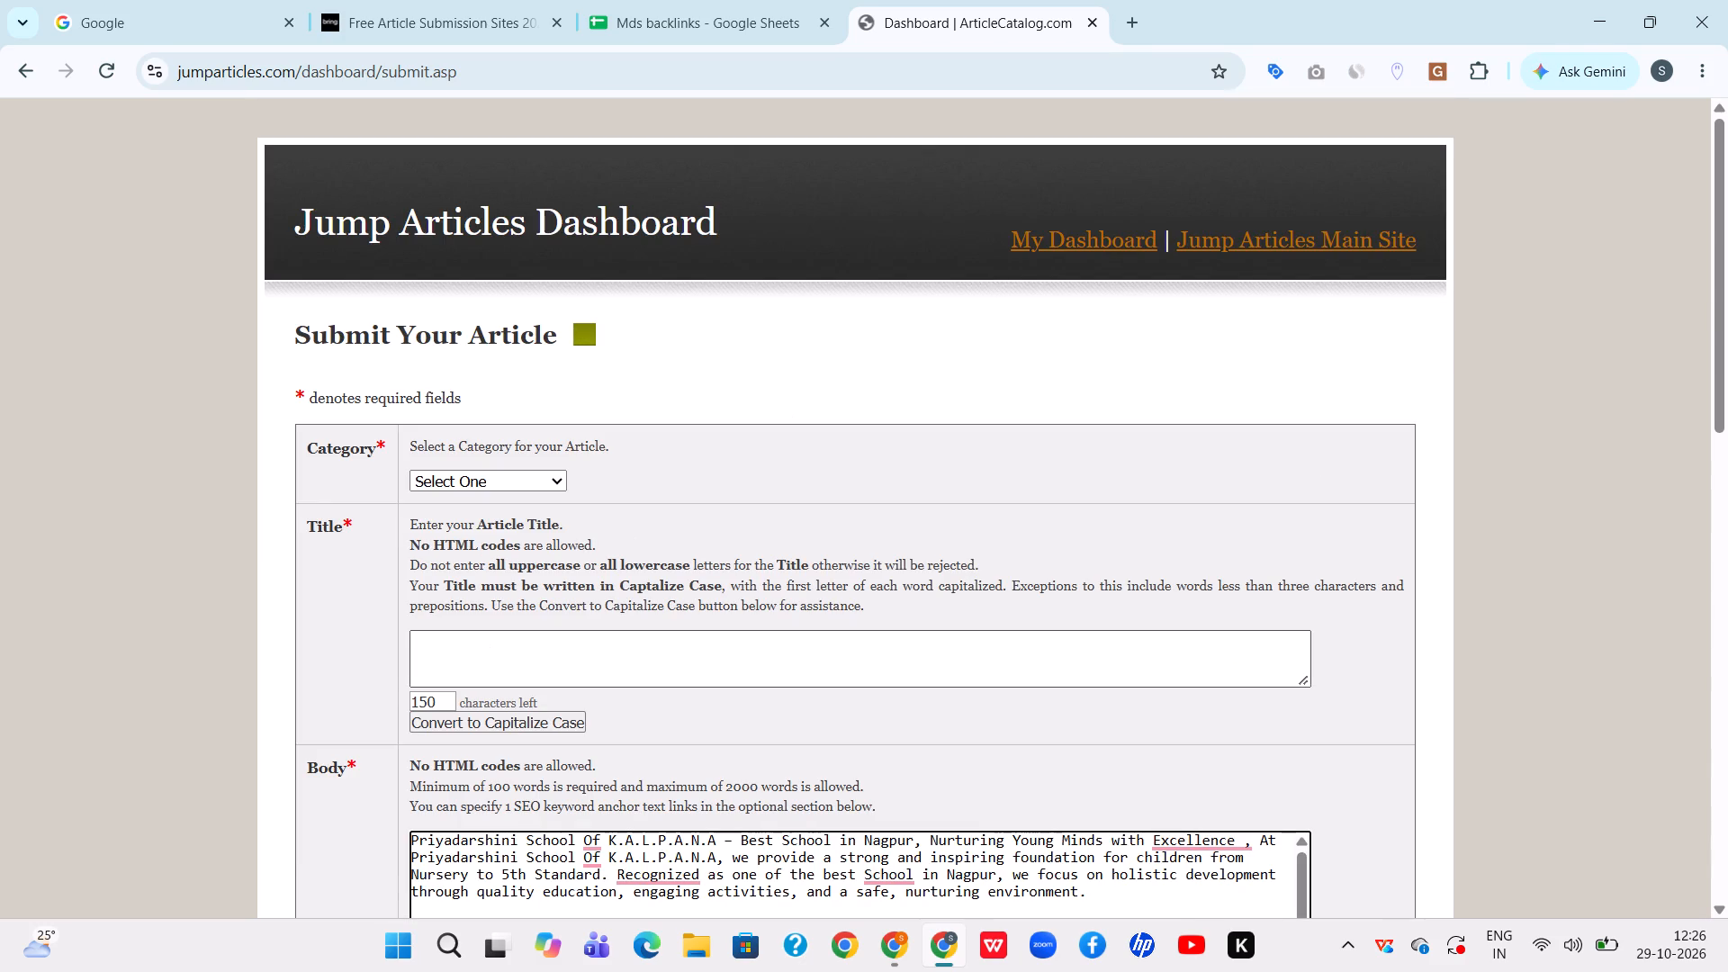
{"action": "left_click", "coordinate": [512, 652]}
{"action": "scroll", "coordinate": [512, 652], "scroll_direction": "down", "scroll_amount": 1}
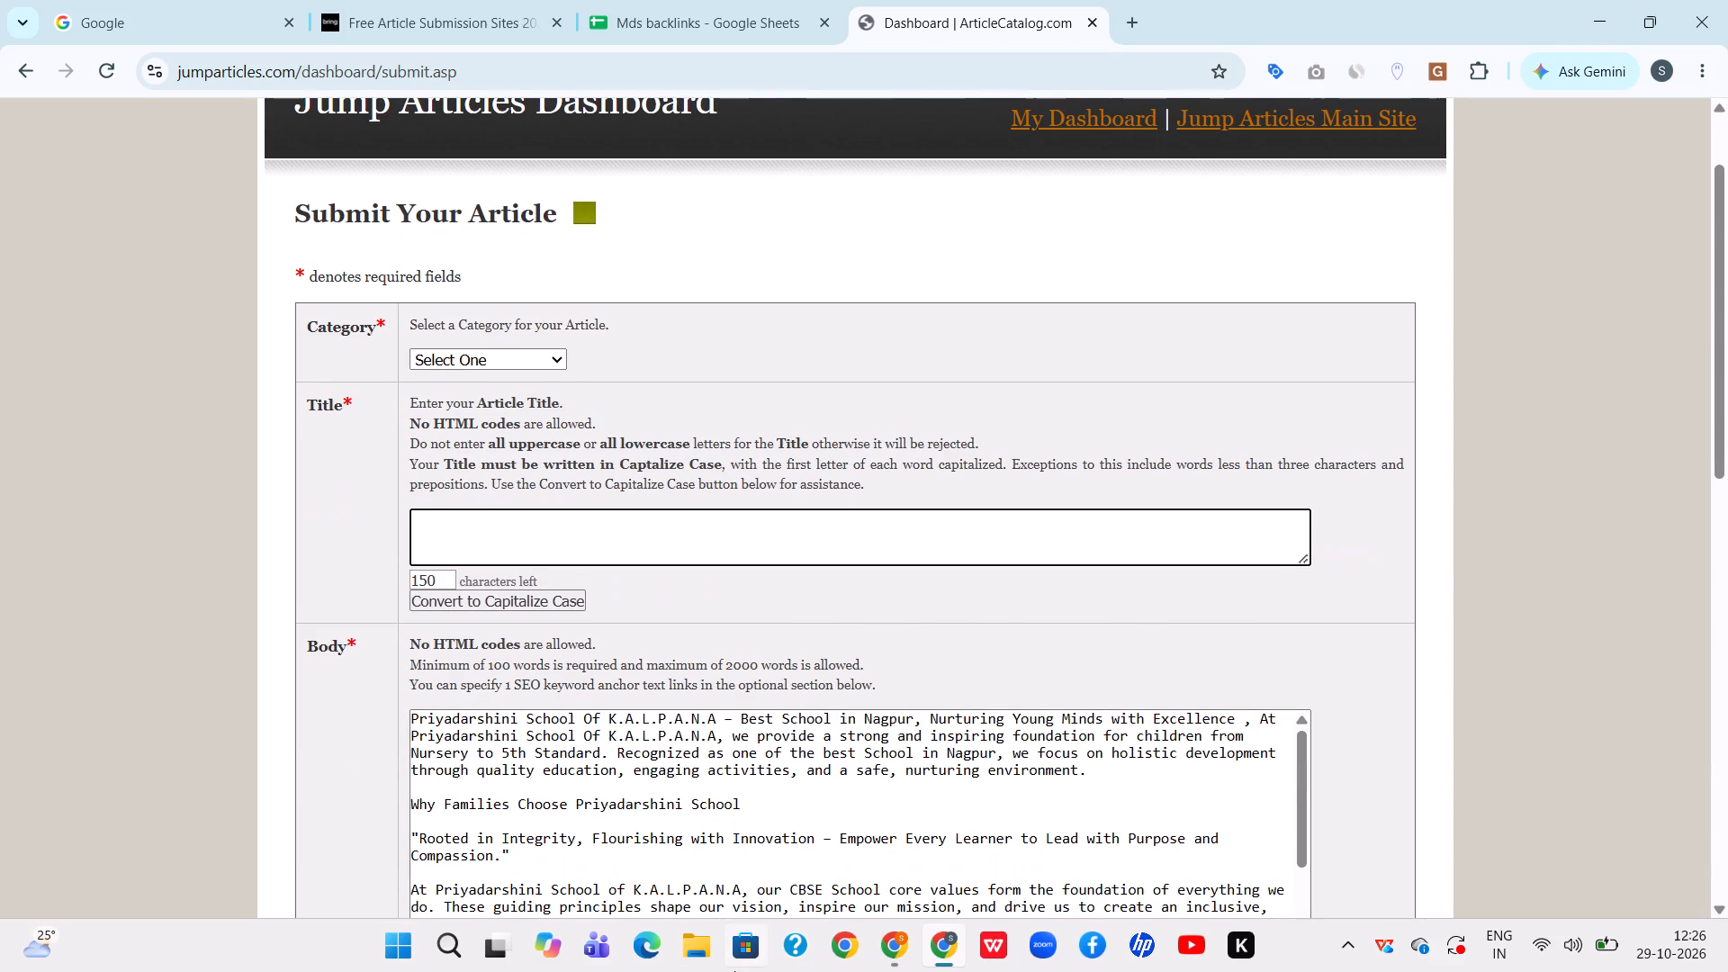
{"action": "left_click", "coordinate": [886, 949]}
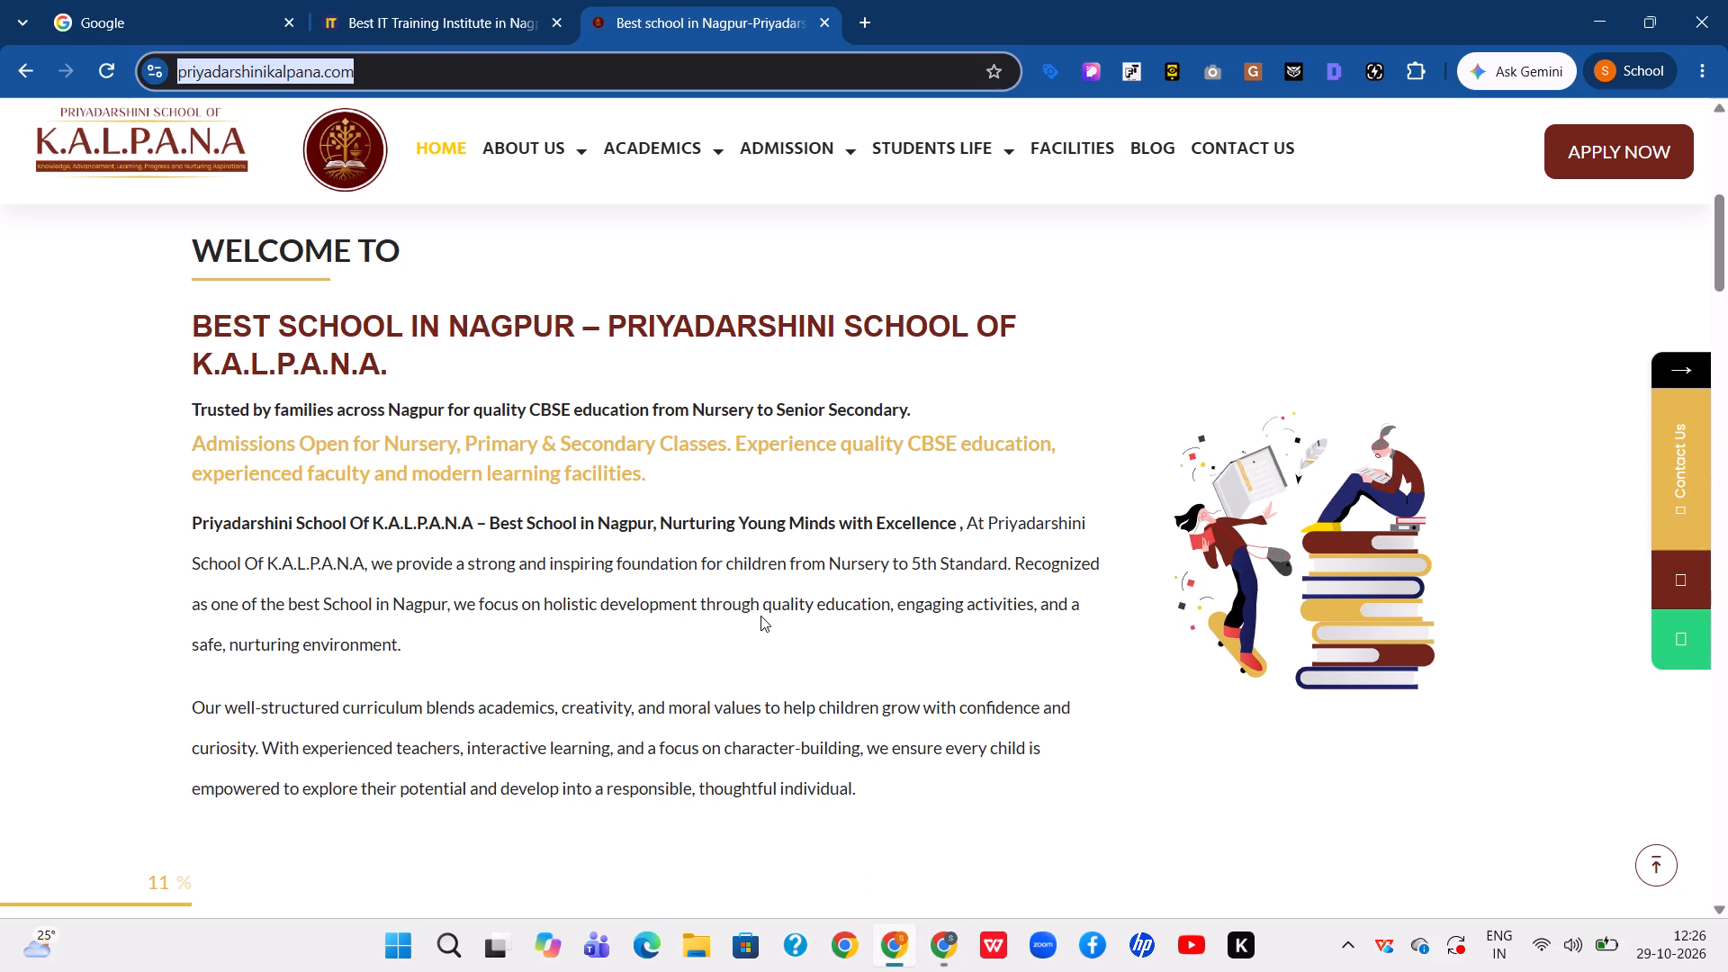
{"action": "left_click", "coordinate": [760, 616]}
{"action": "triple_click", "coordinate": [664, 352]}
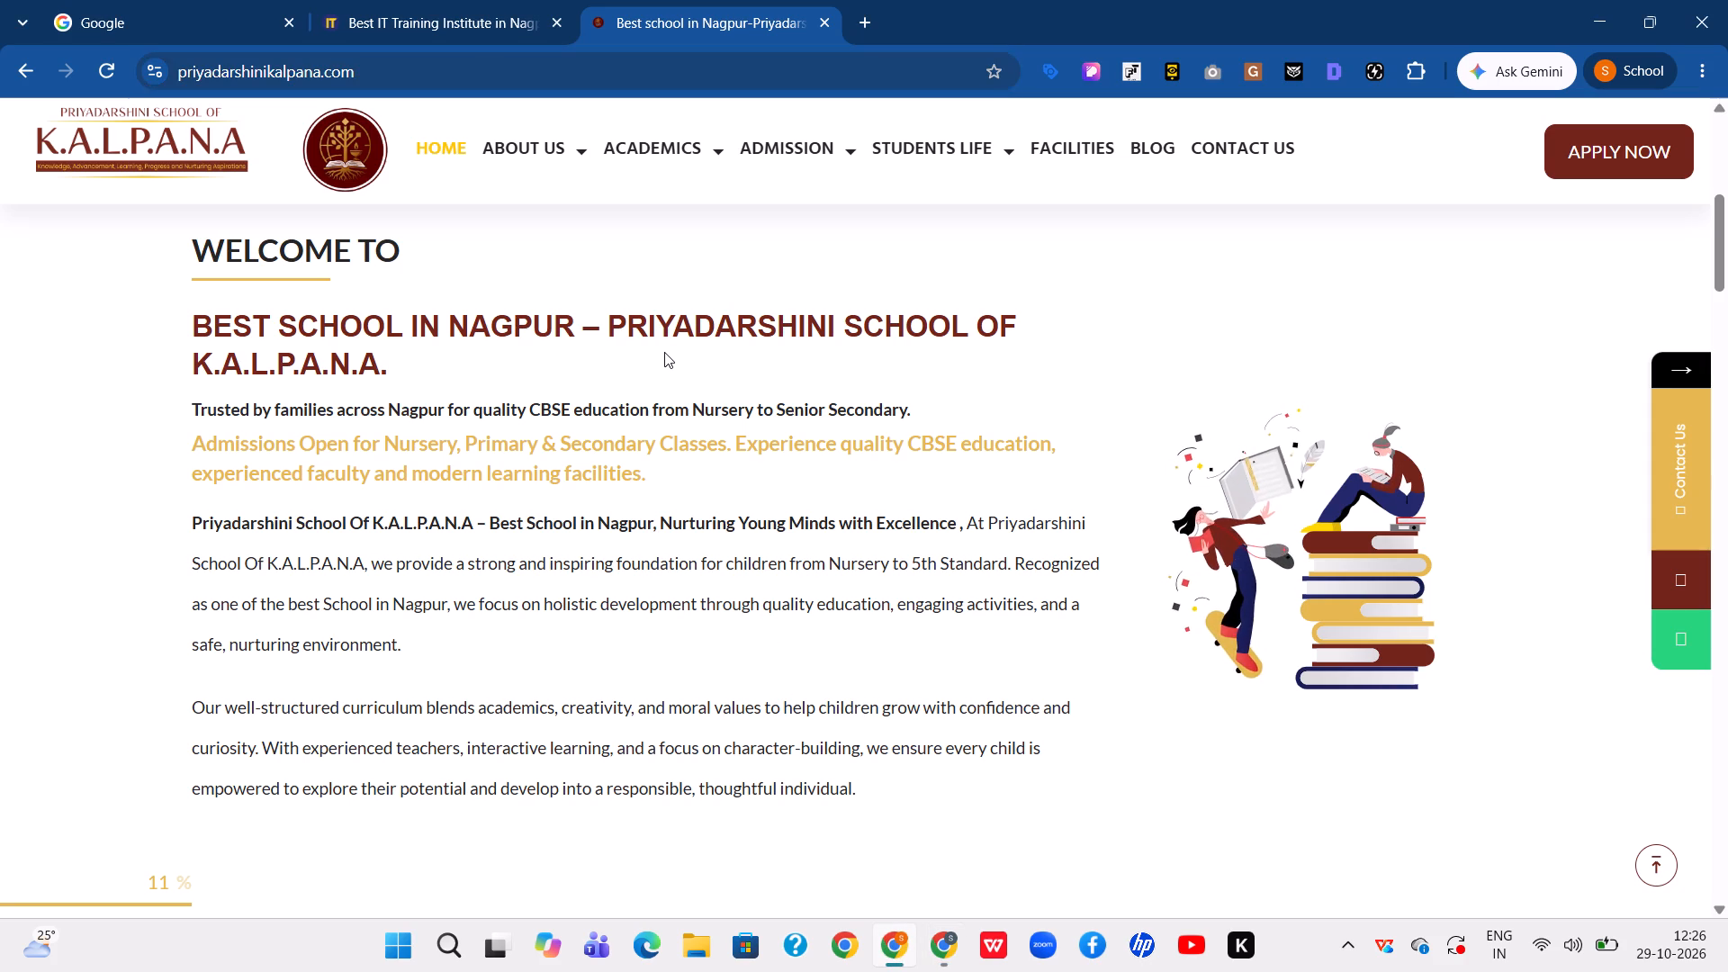
{"action": "double_click", "coordinate": [664, 352]}
{"action": "key", "text": "ctrl+c"}
{"action": "left_click", "coordinate": [664, 352]}
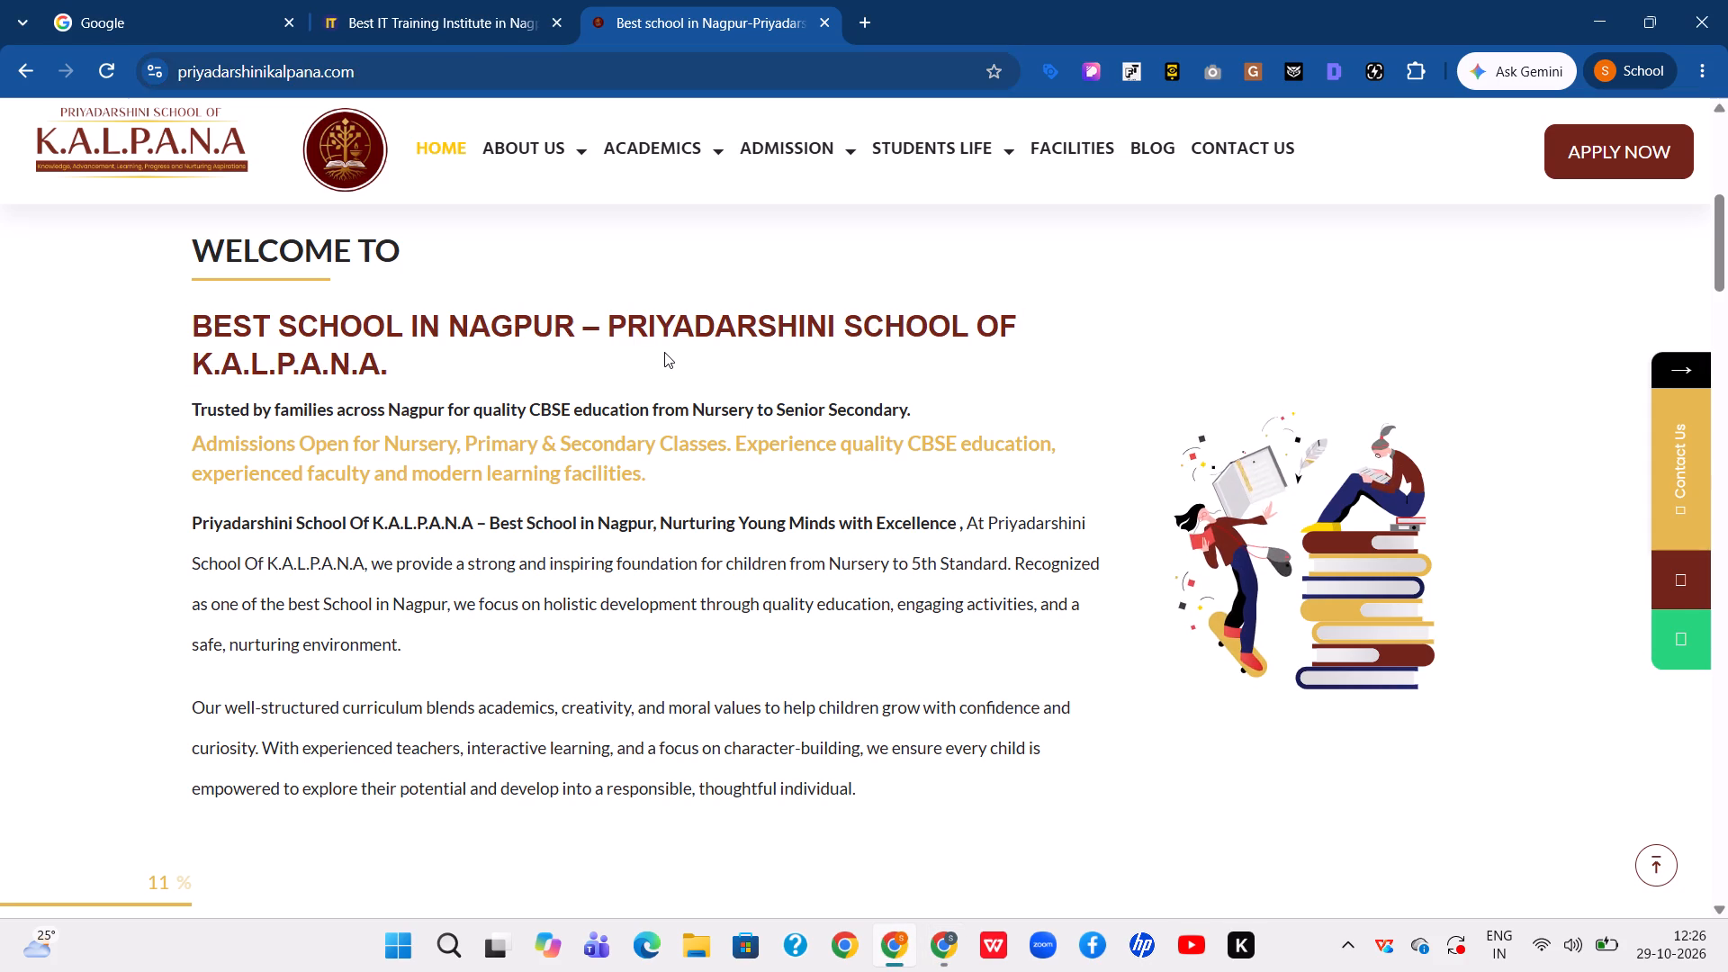
{"action": "left_click", "coordinate": [927, 955]}
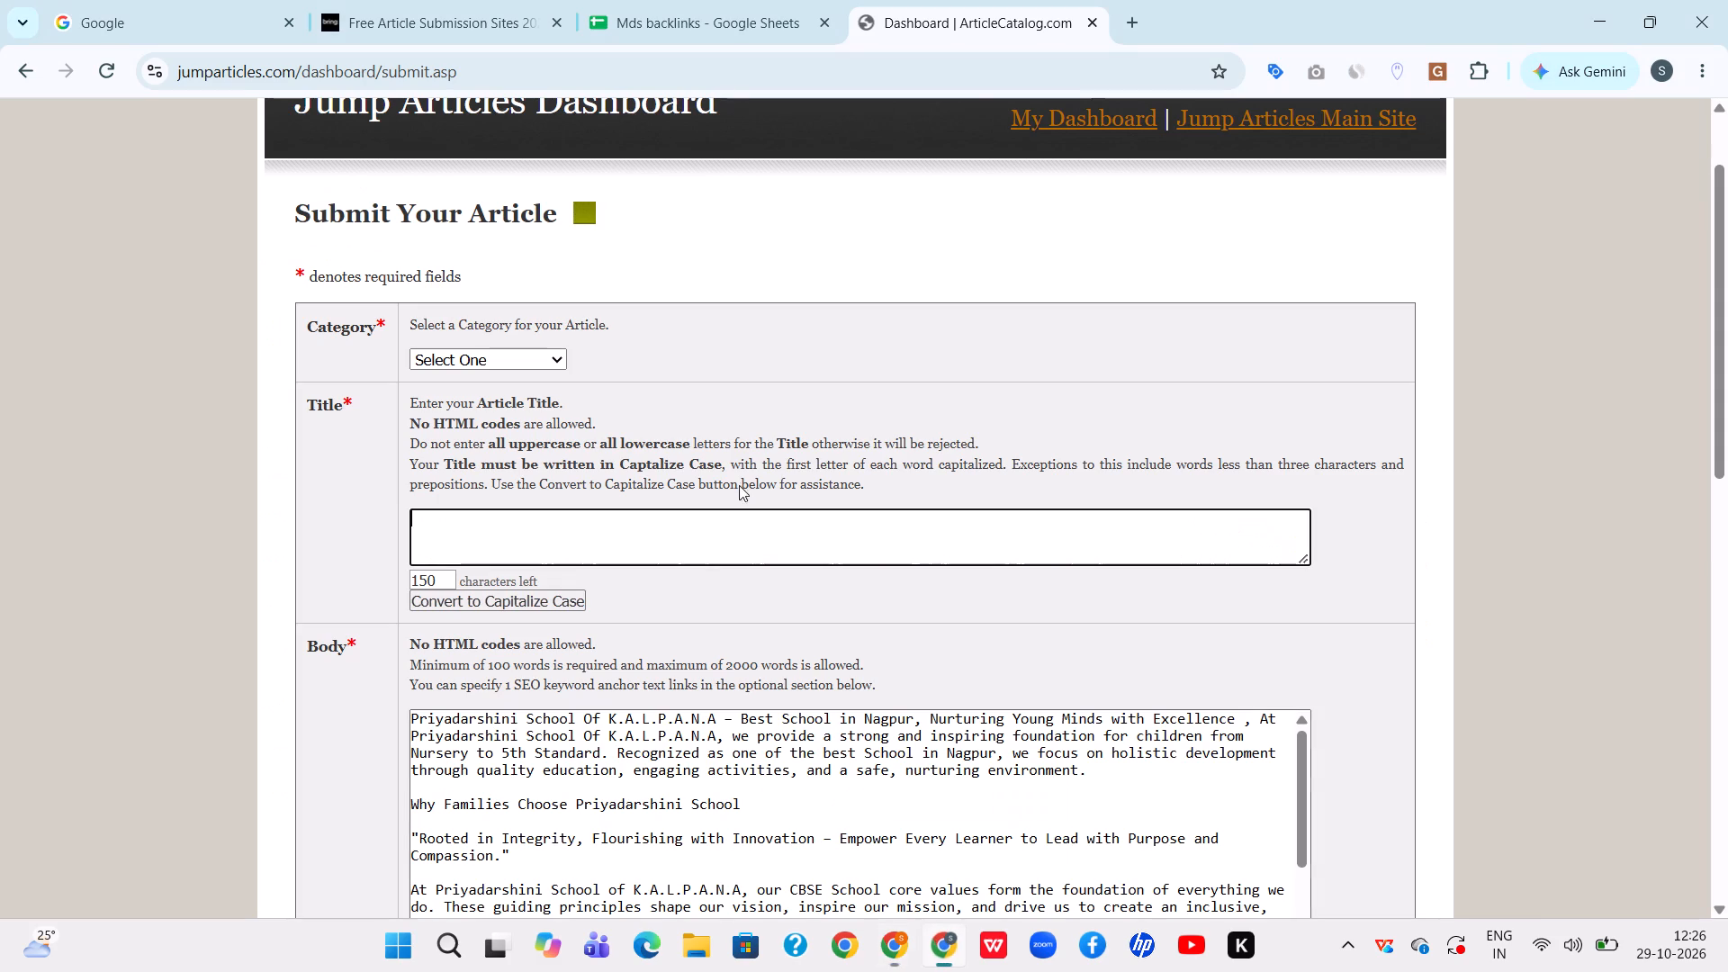
{"action": "key", "text": "ctrl+v"}
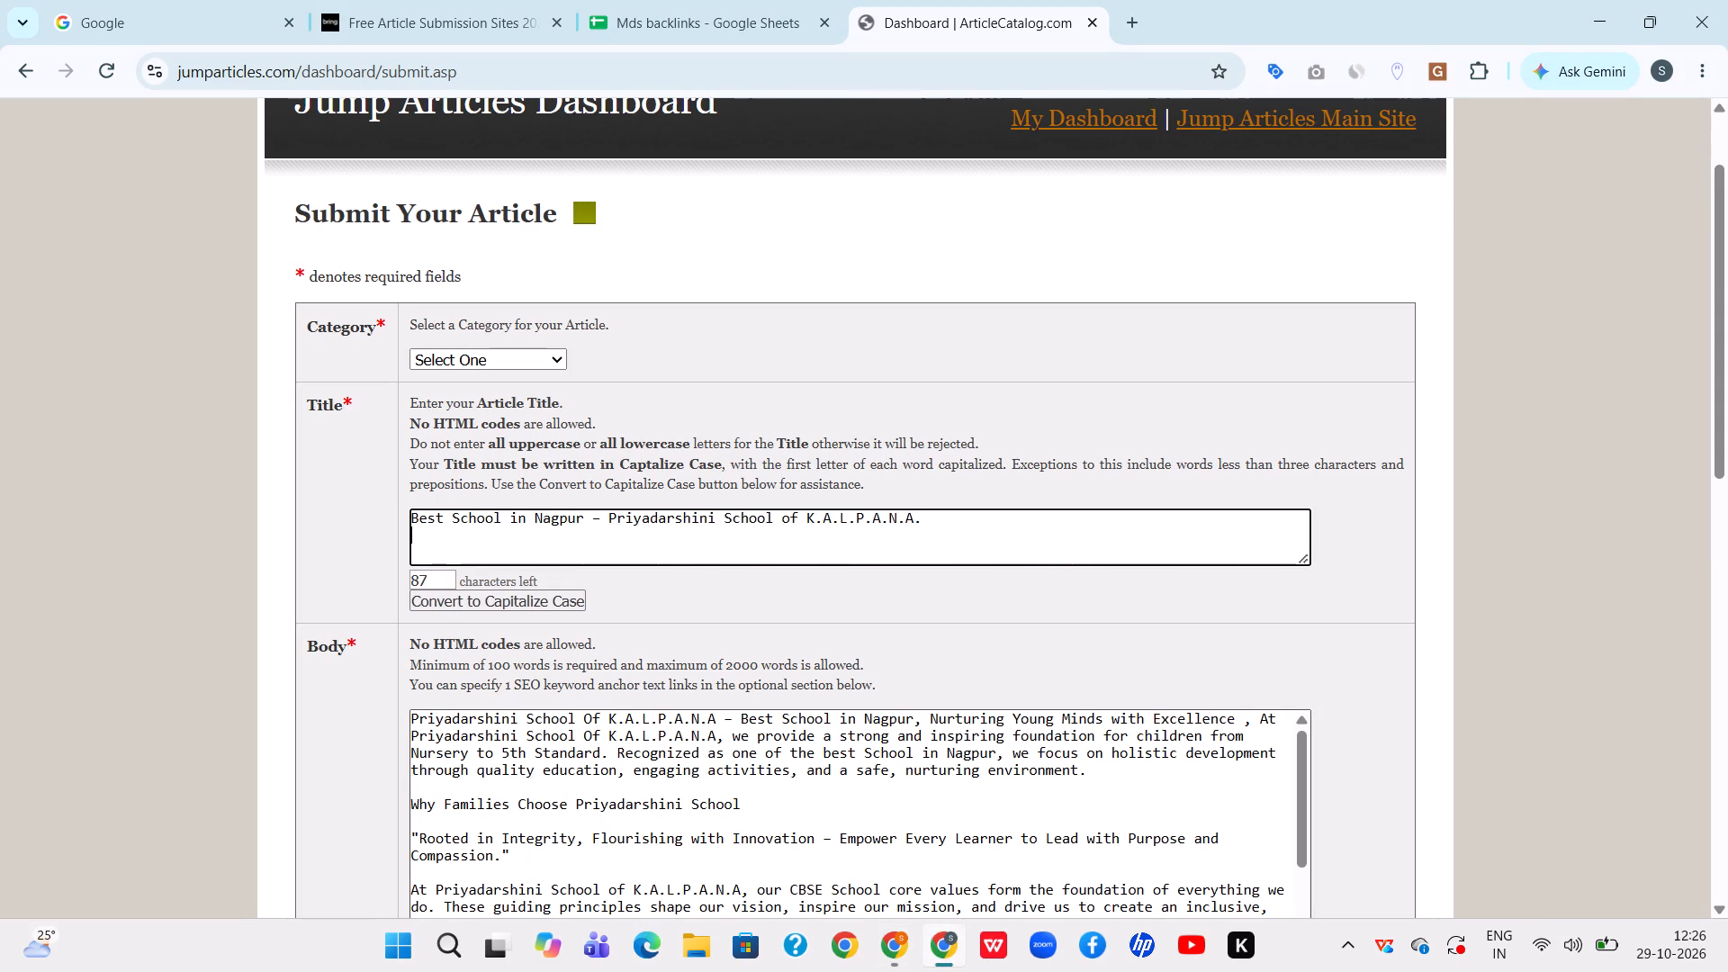
Replace the Body's opening paragraph with the two welcome paragraphs copied from the school website, ending with "responsible, thoughtful individual.".
{"action": "triple_click", "coordinate": [814, 751]}
{"action": "double_click", "coordinate": [814, 751]}
{"action": "key", "text": "BackSpace"}
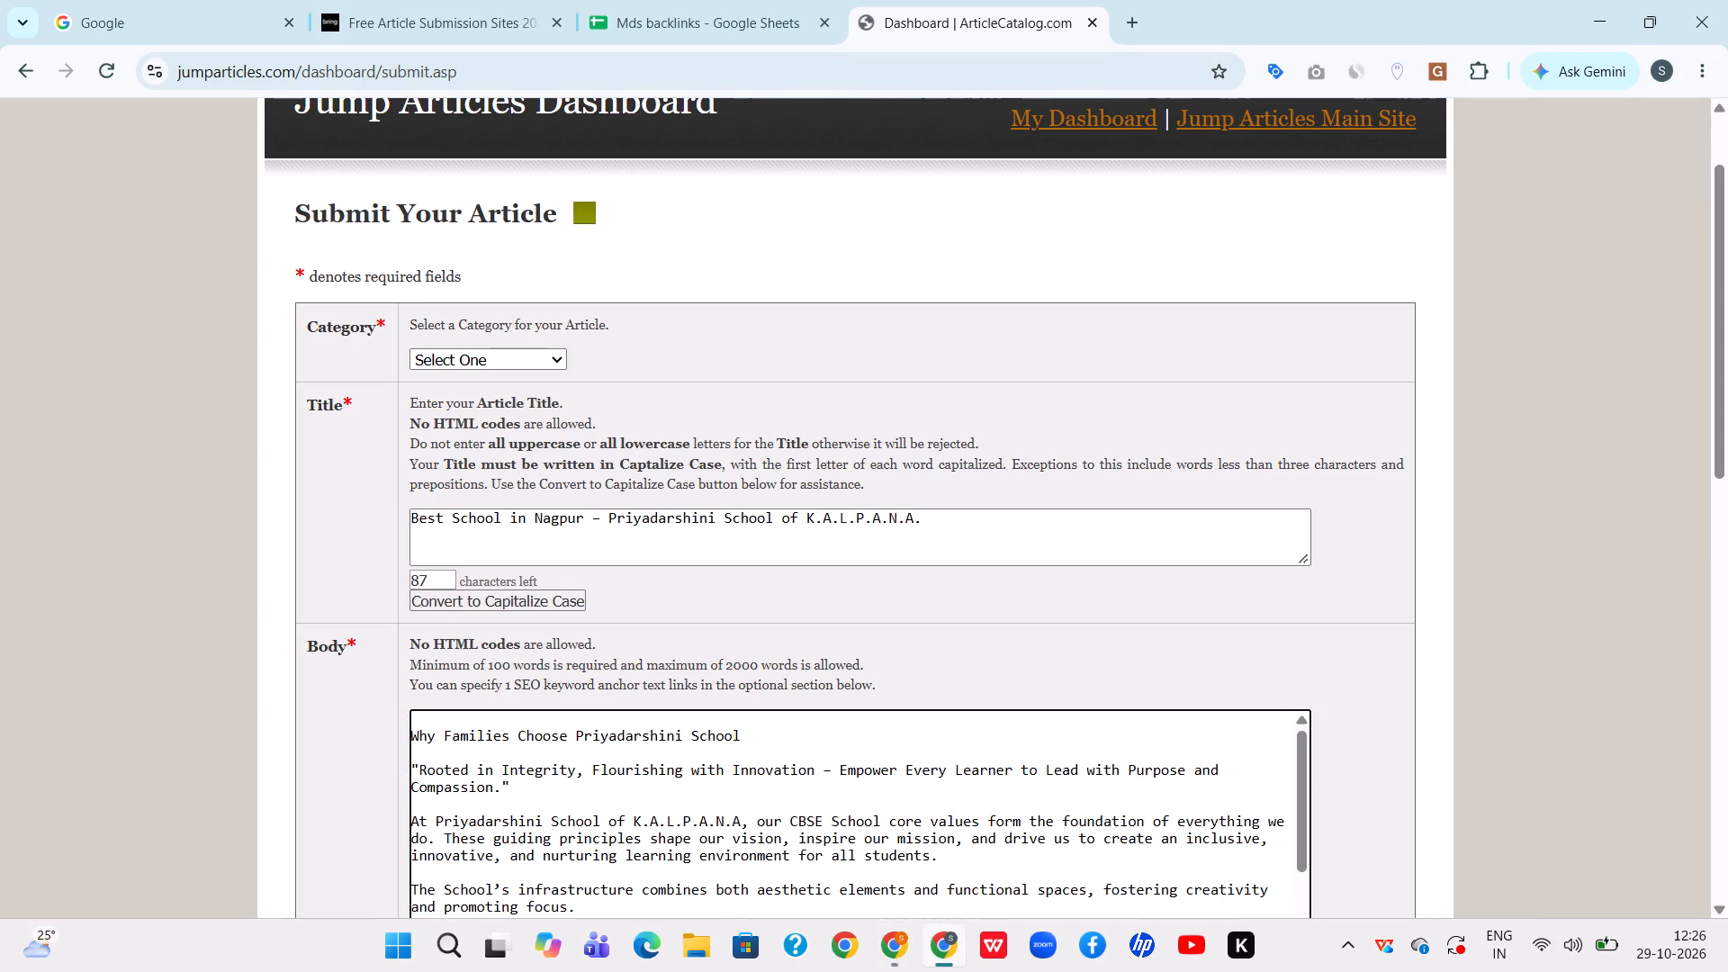
{"action": "left_click", "coordinate": [887, 953]}
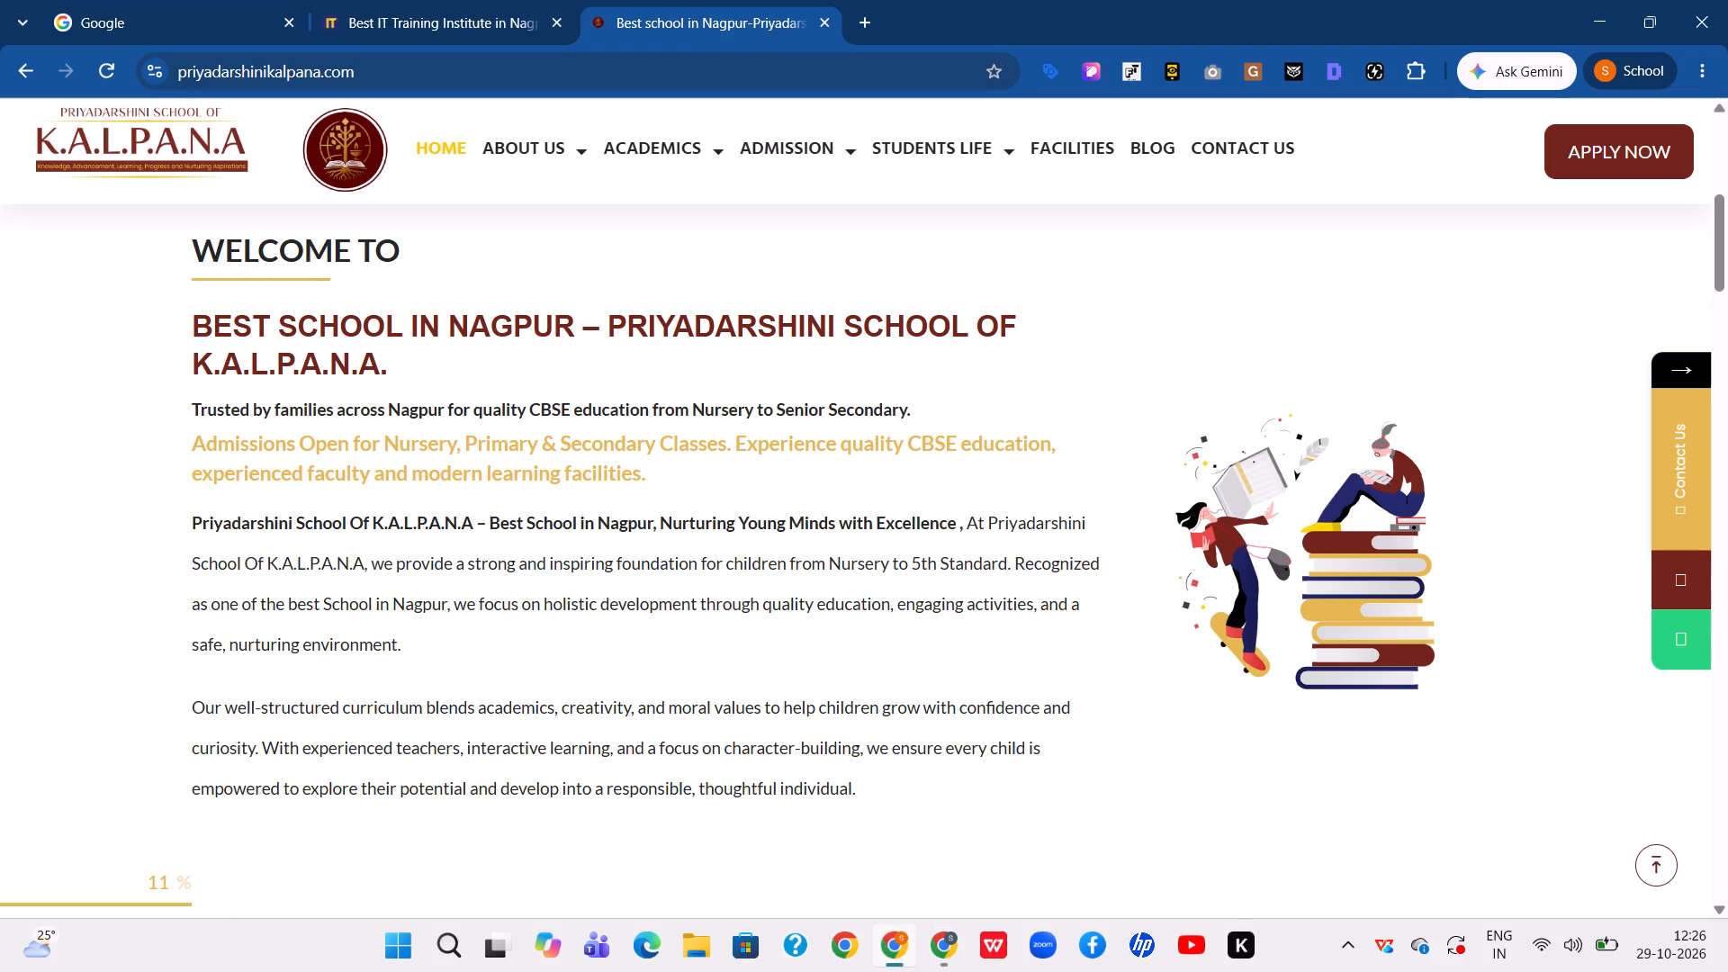
{"action": "triple_click", "coordinate": [646, 585]}
{"action": "left_click_drag", "start_coordinate": [646, 585], "coordinate": [634, 684]}
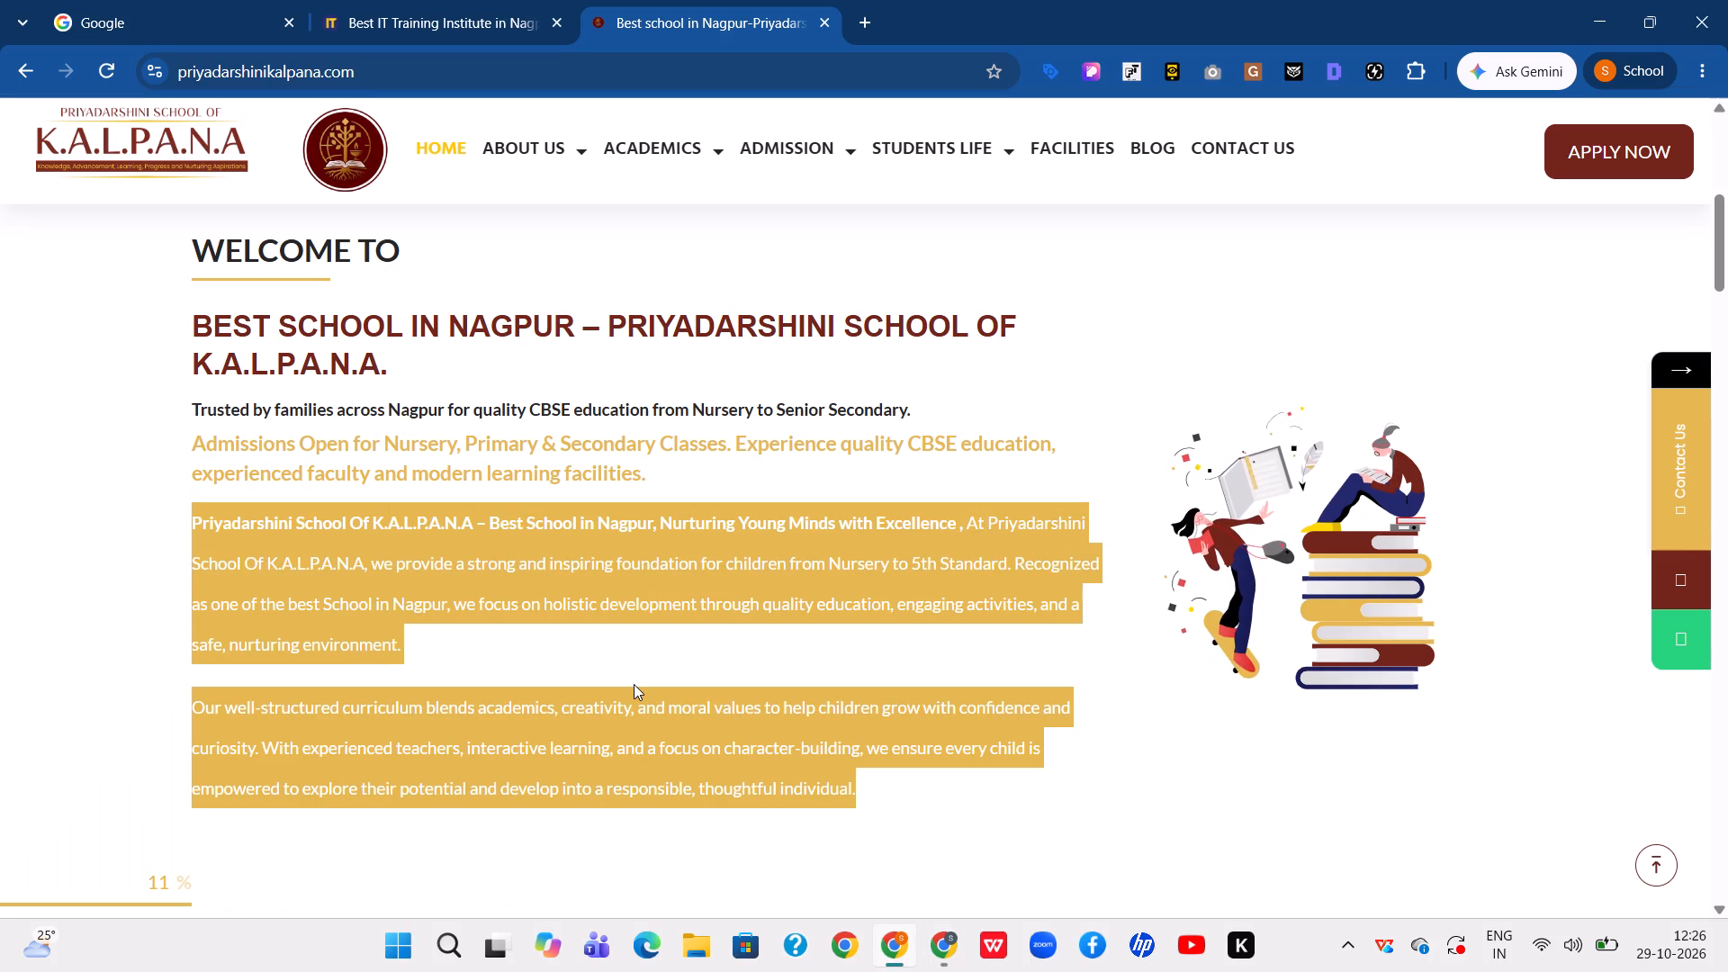
{"action": "key", "text": "ctrl+c"}
{"action": "left_click", "coordinate": [634, 684]}
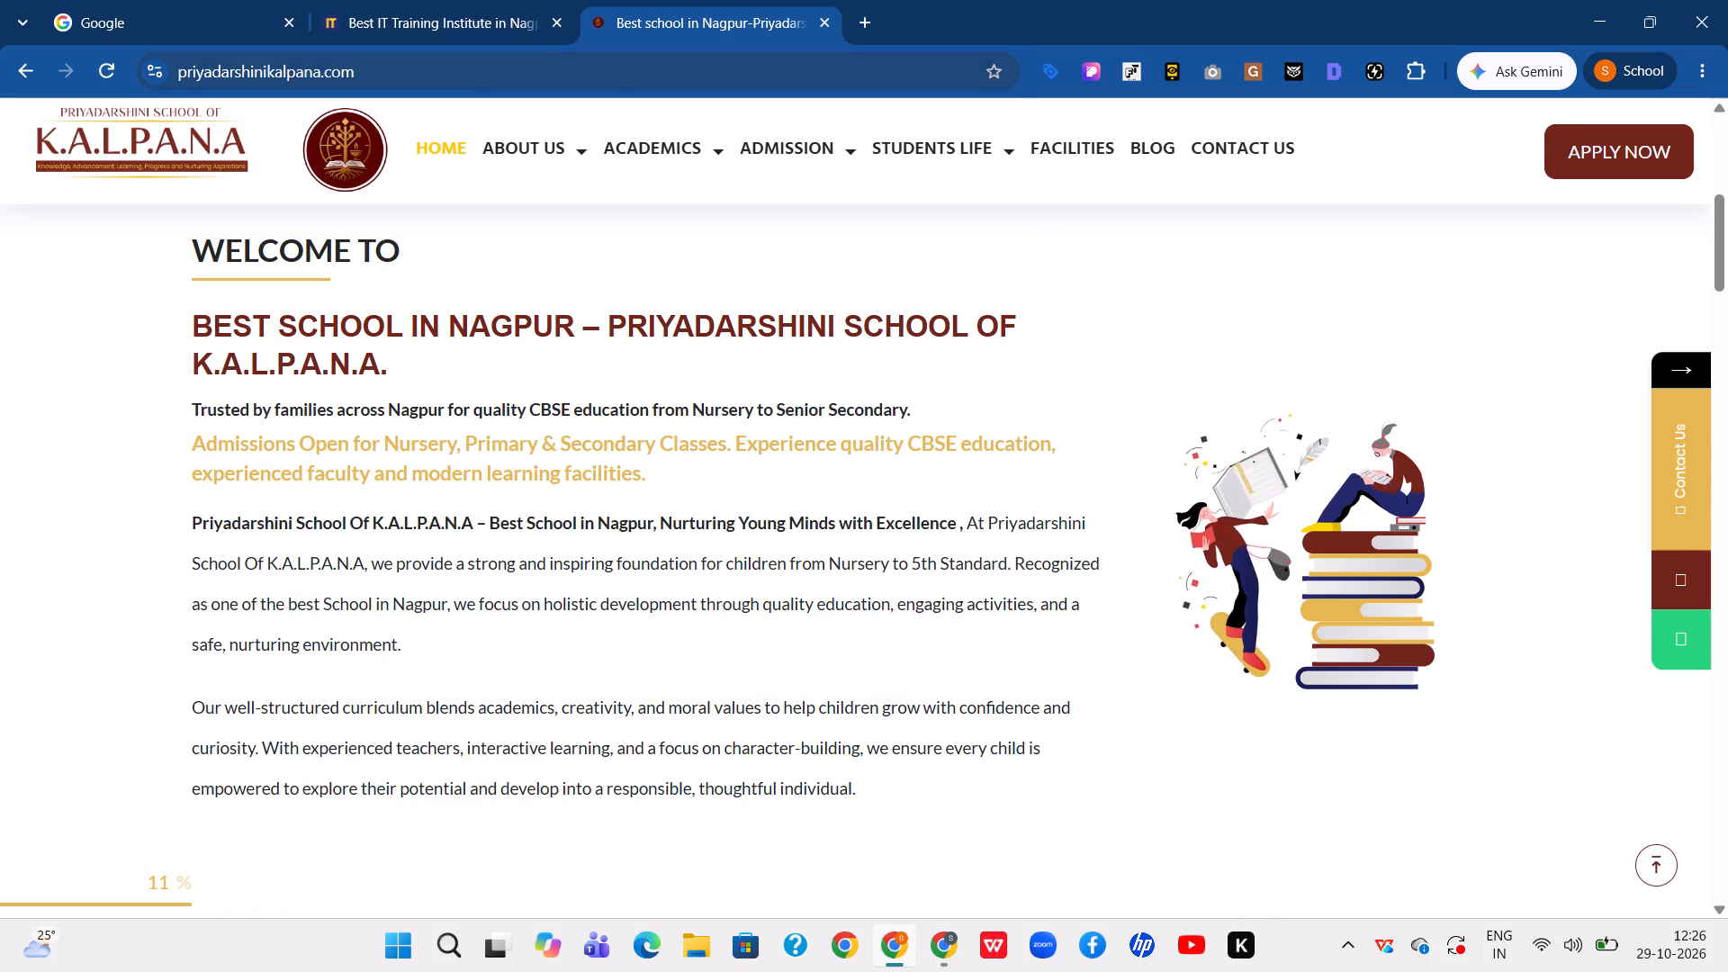
{"action": "left_click", "coordinate": [469, 66]}
{"action": "left_click", "coordinate": [931, 954]}
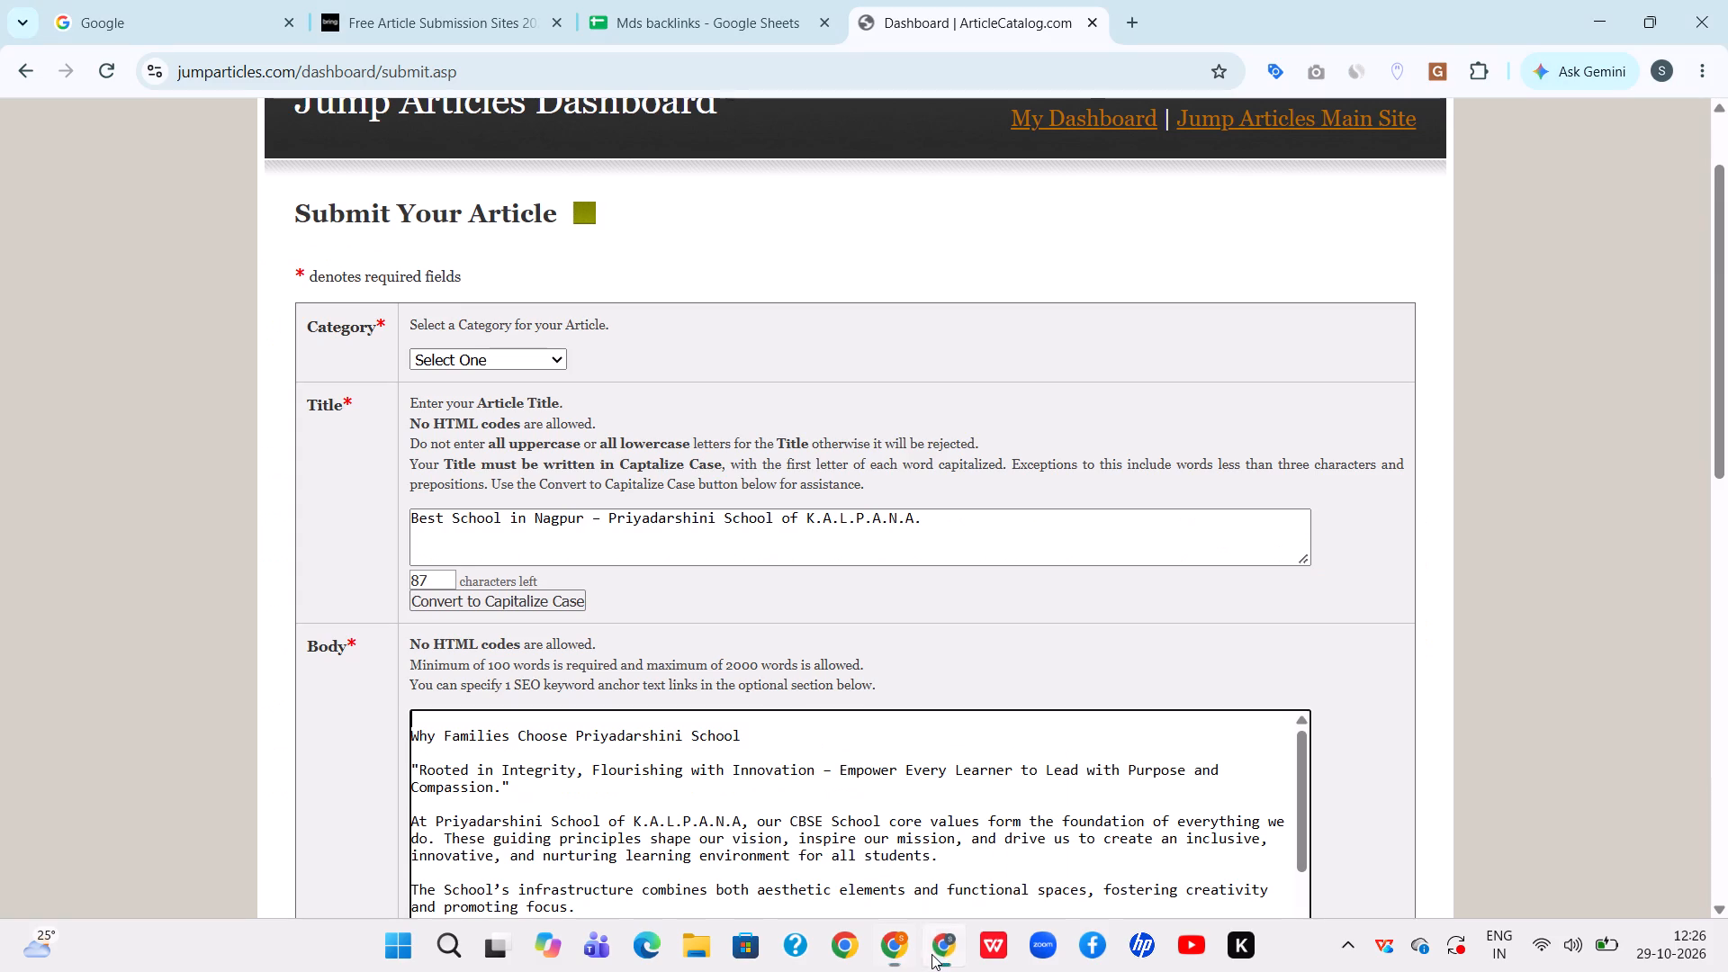
{"action": "key", "text": "ctrl+v"}
{"action": "scroll", "coordinate": [821, 769], "scroll_direction": "left", "scroll_amount": 1}
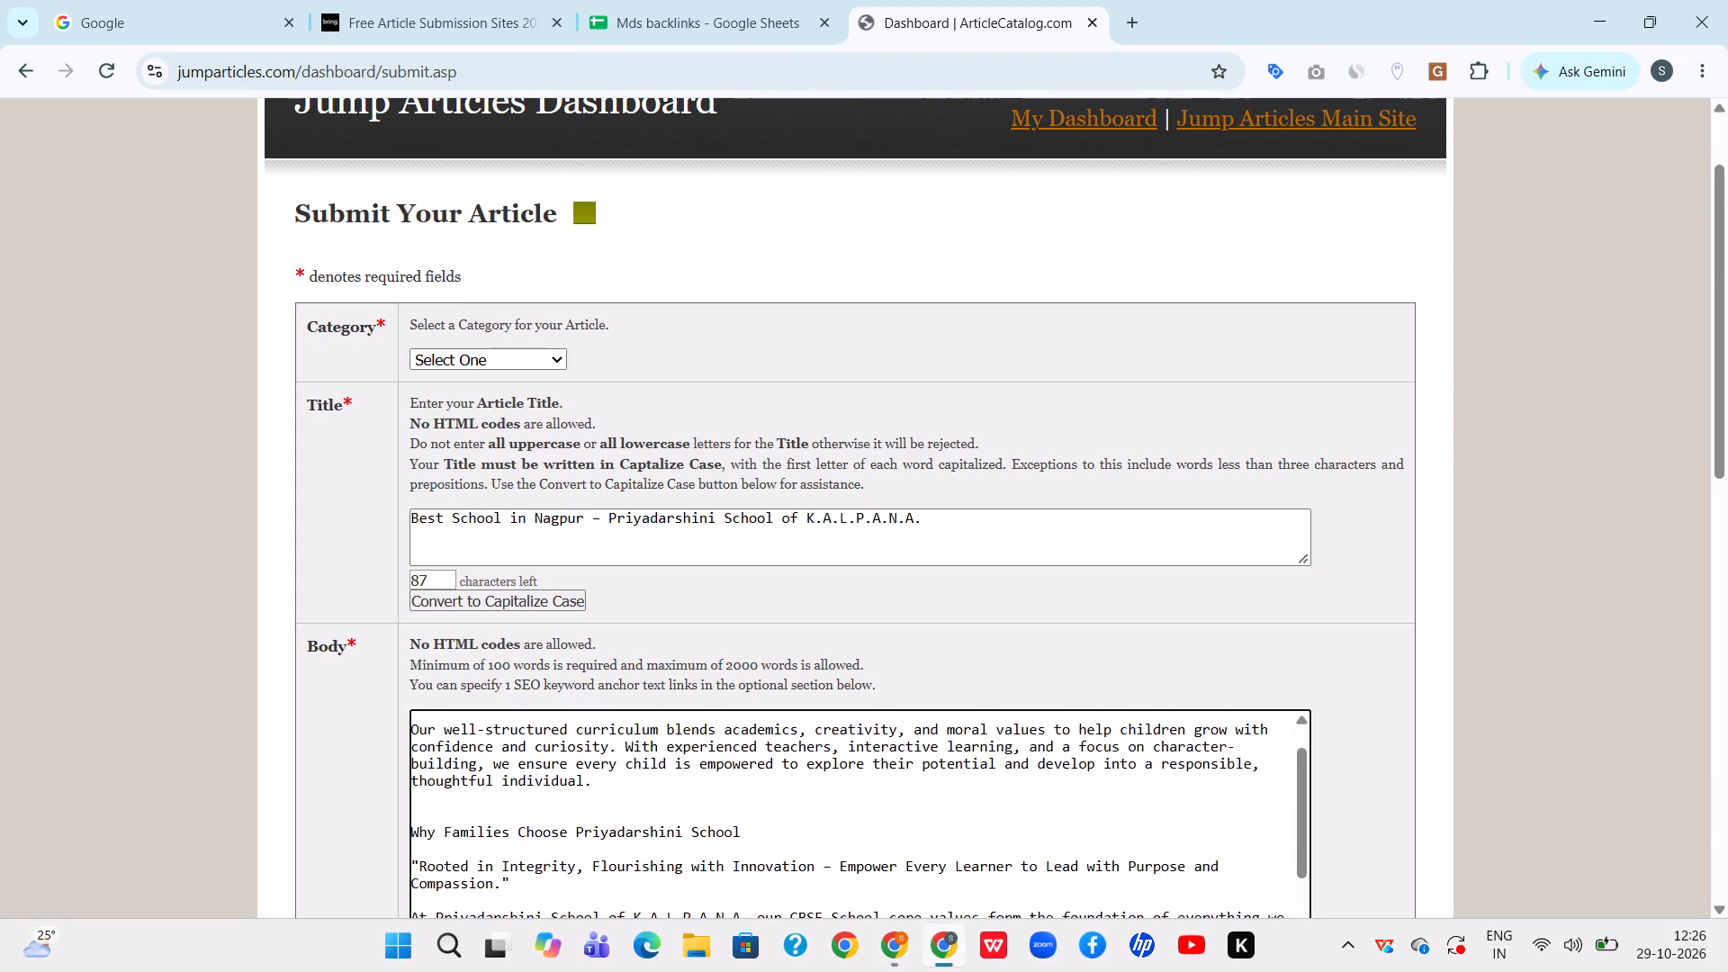
{"action": "scroll", "coordinate": [821, 769], "scroll_direction": "left", "scroll_amount": 1}
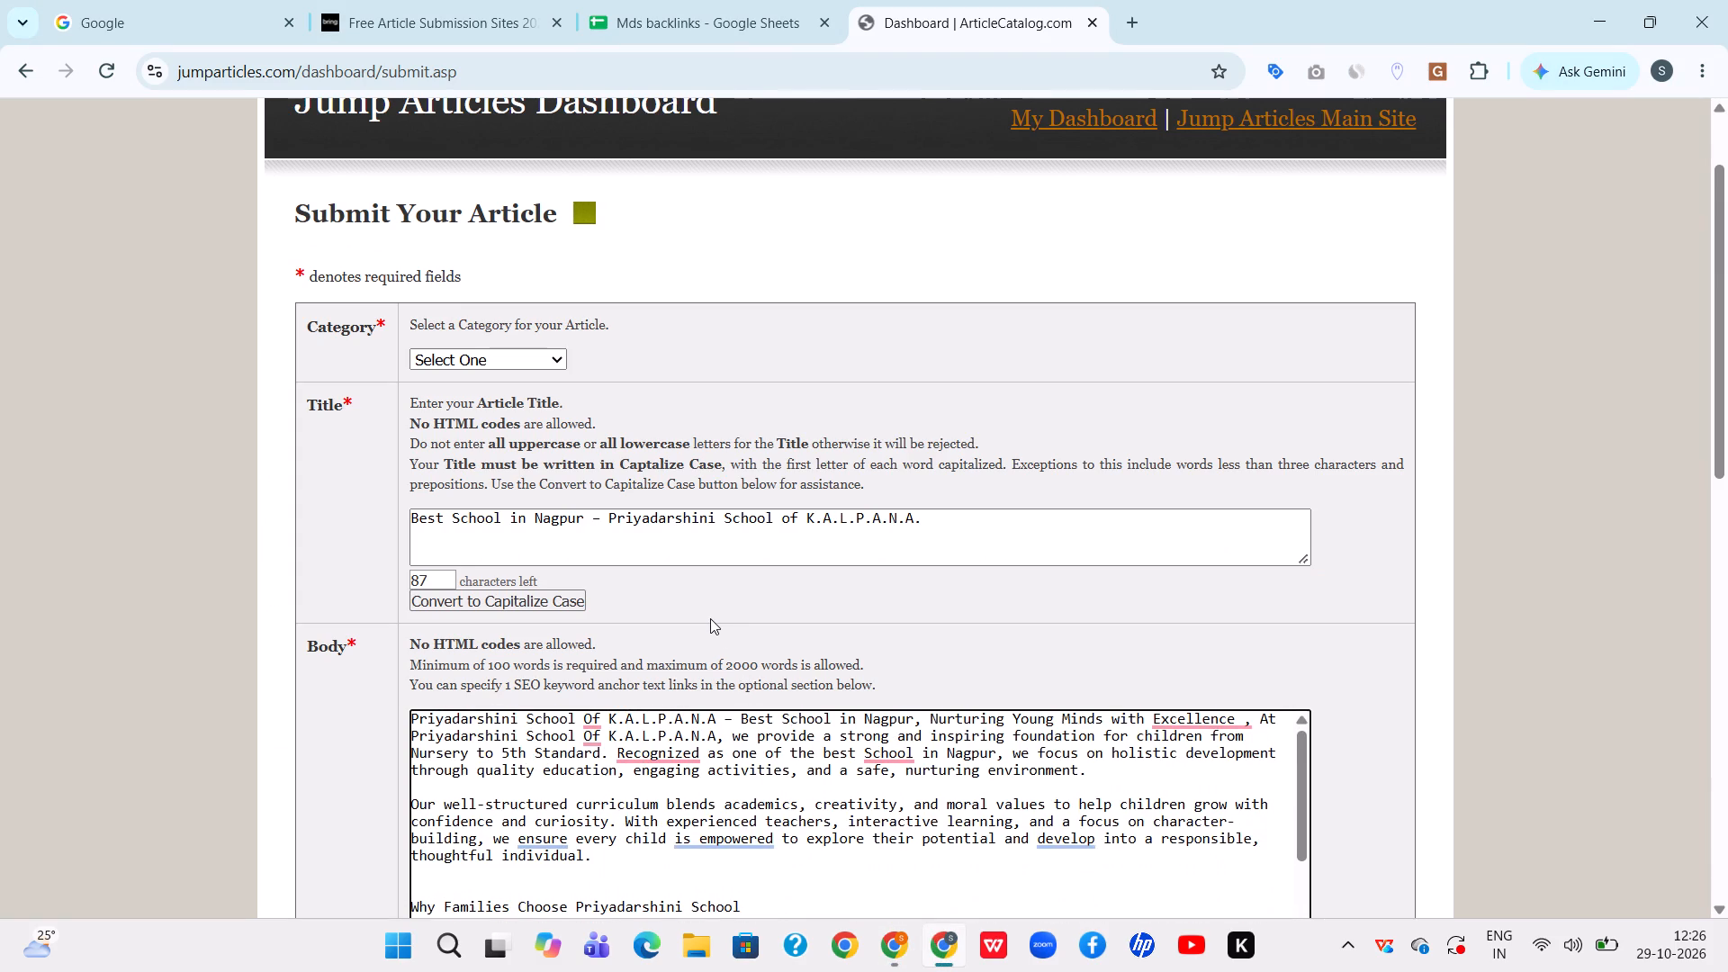
Set the article's Category to Education.
{"action": "left_click", "coordinate": [710, 618]}
{"action": "left_click", "coordinate": [488, 365]}
{"action": "type", "text": "ed"}
{"action": "key", "text": "Return"}
{"action": "scroll", "coordinate": [488, 365], "scroll_direction": "down", "scroll_amount": 7}
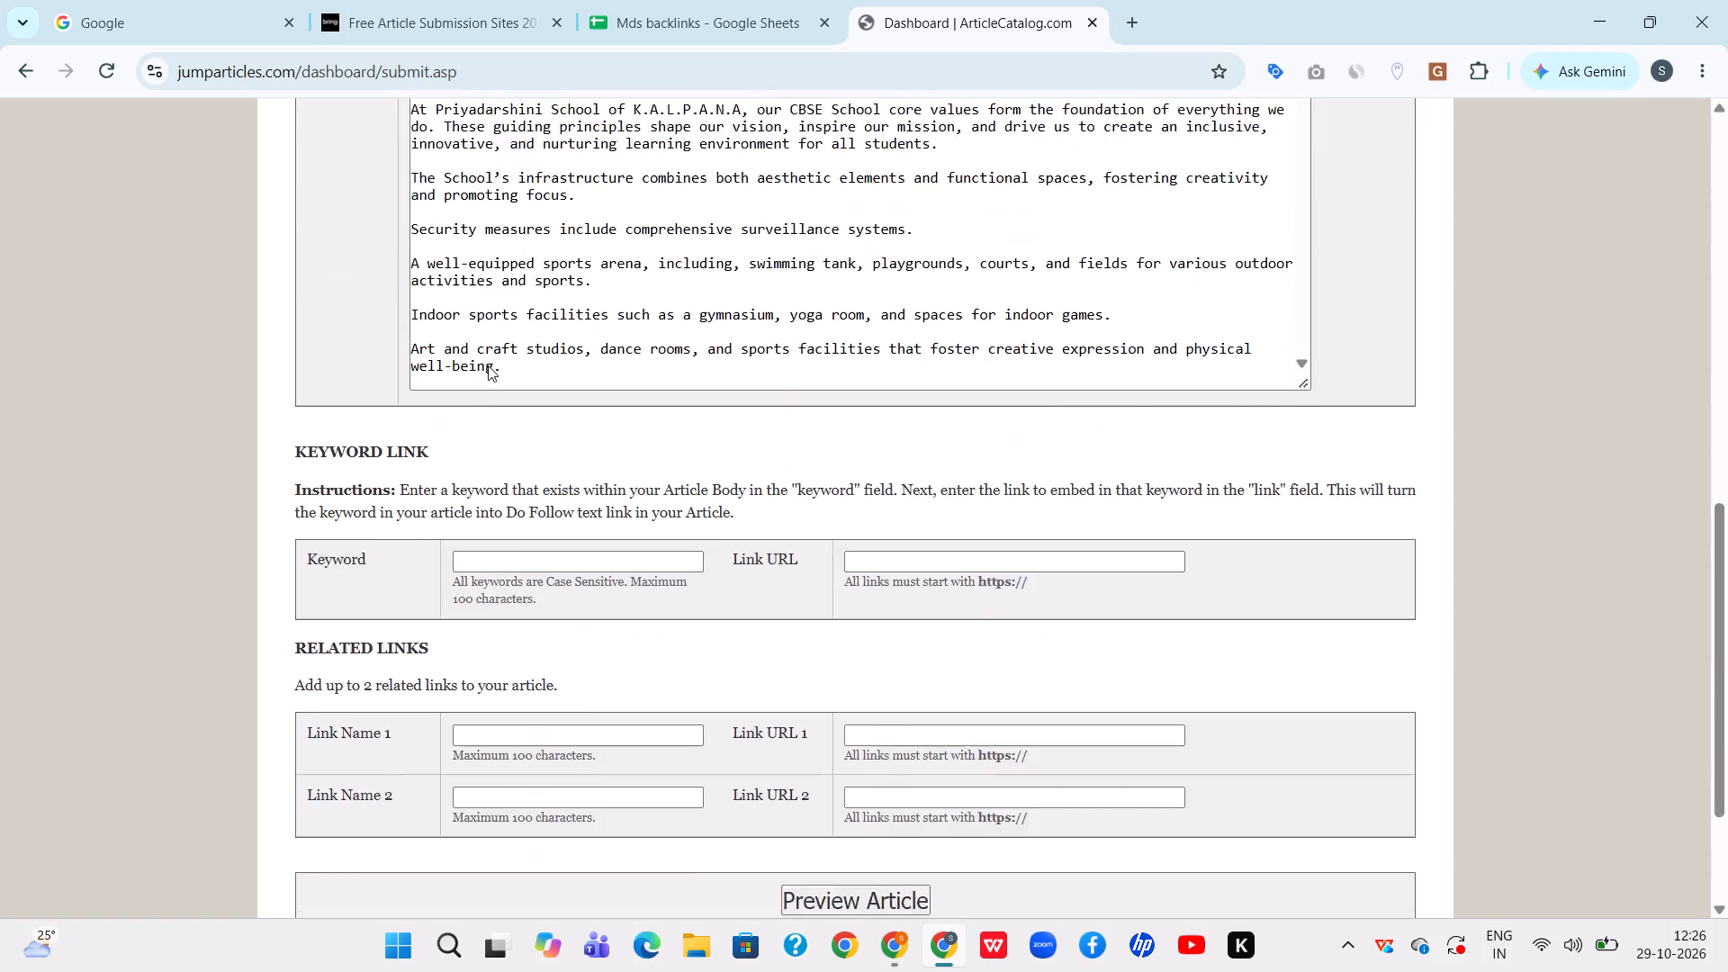
{"action": "left_click", "coordinate": [484, 351]}
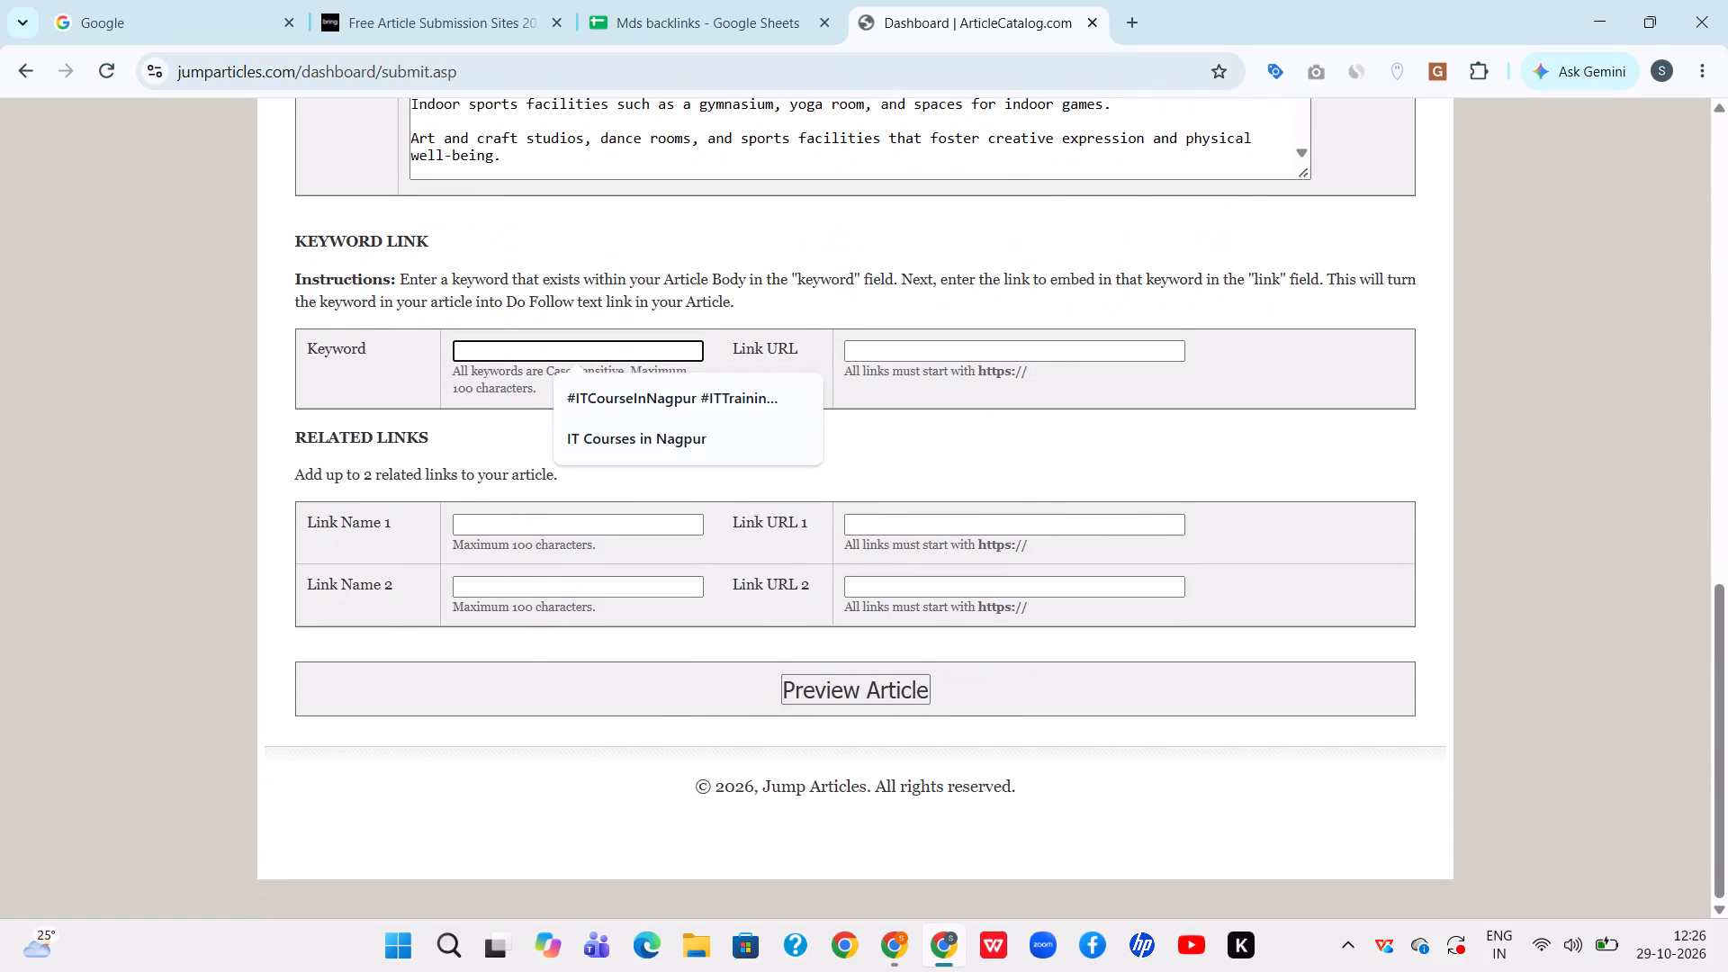
{"action": "type", "text": "Best Schools in Nagpur"}
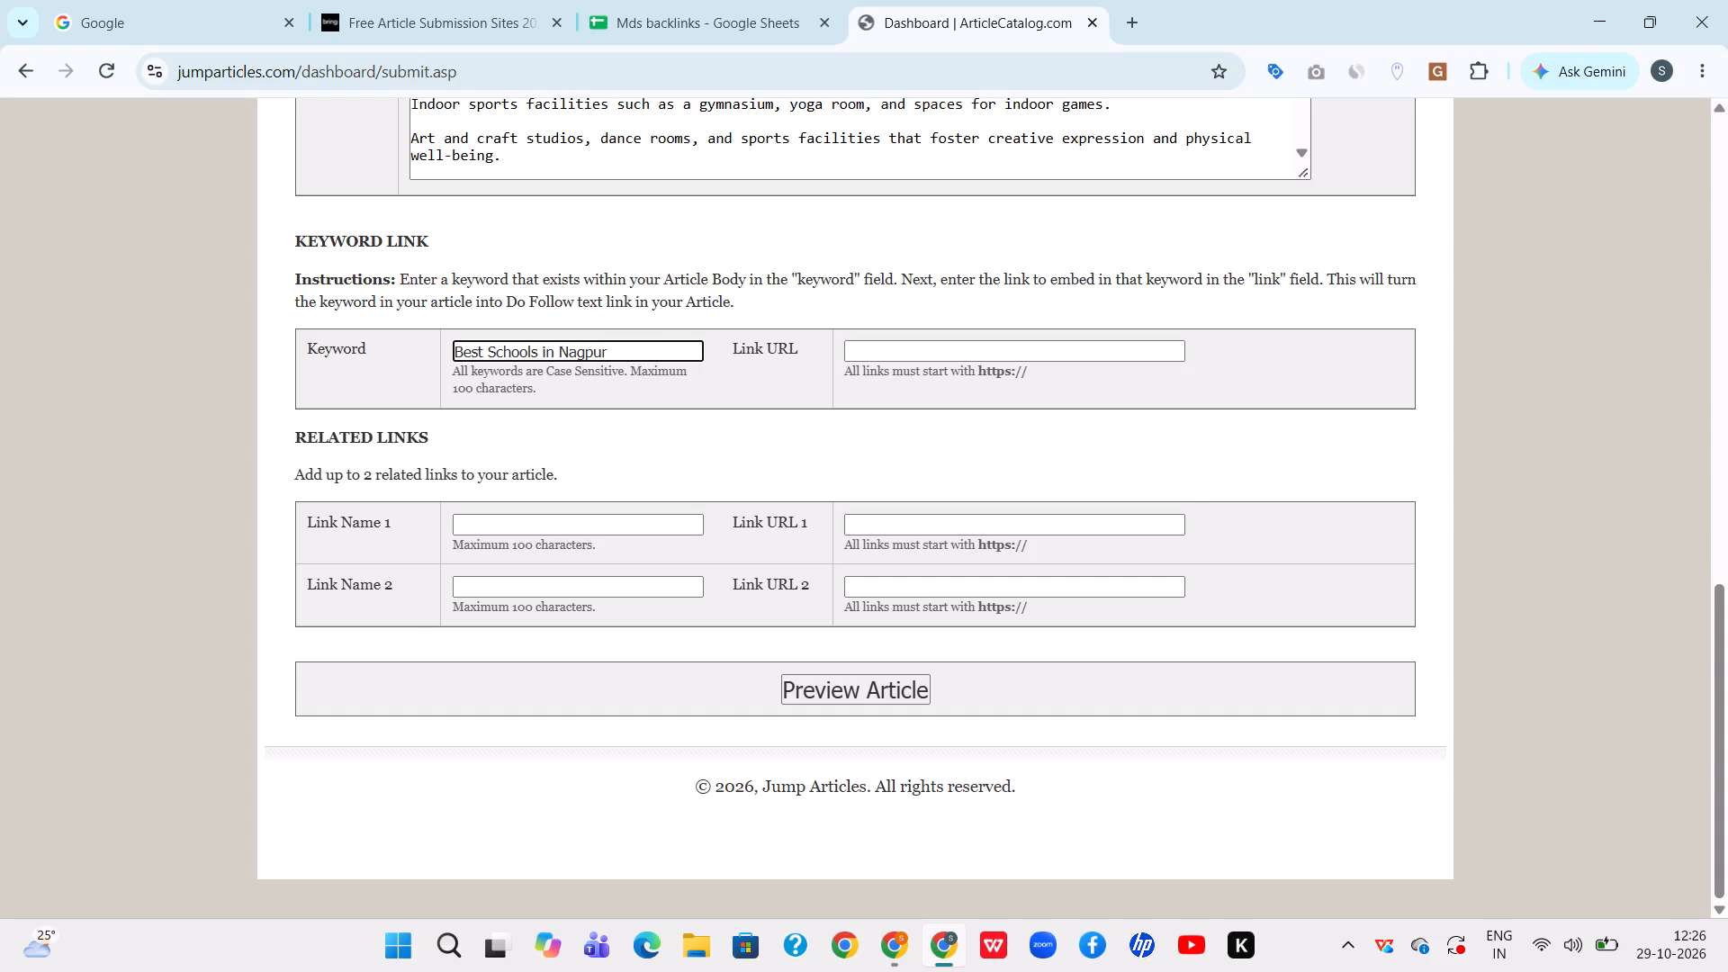
{"action": "left_click", "coordinate": [955, 354]}
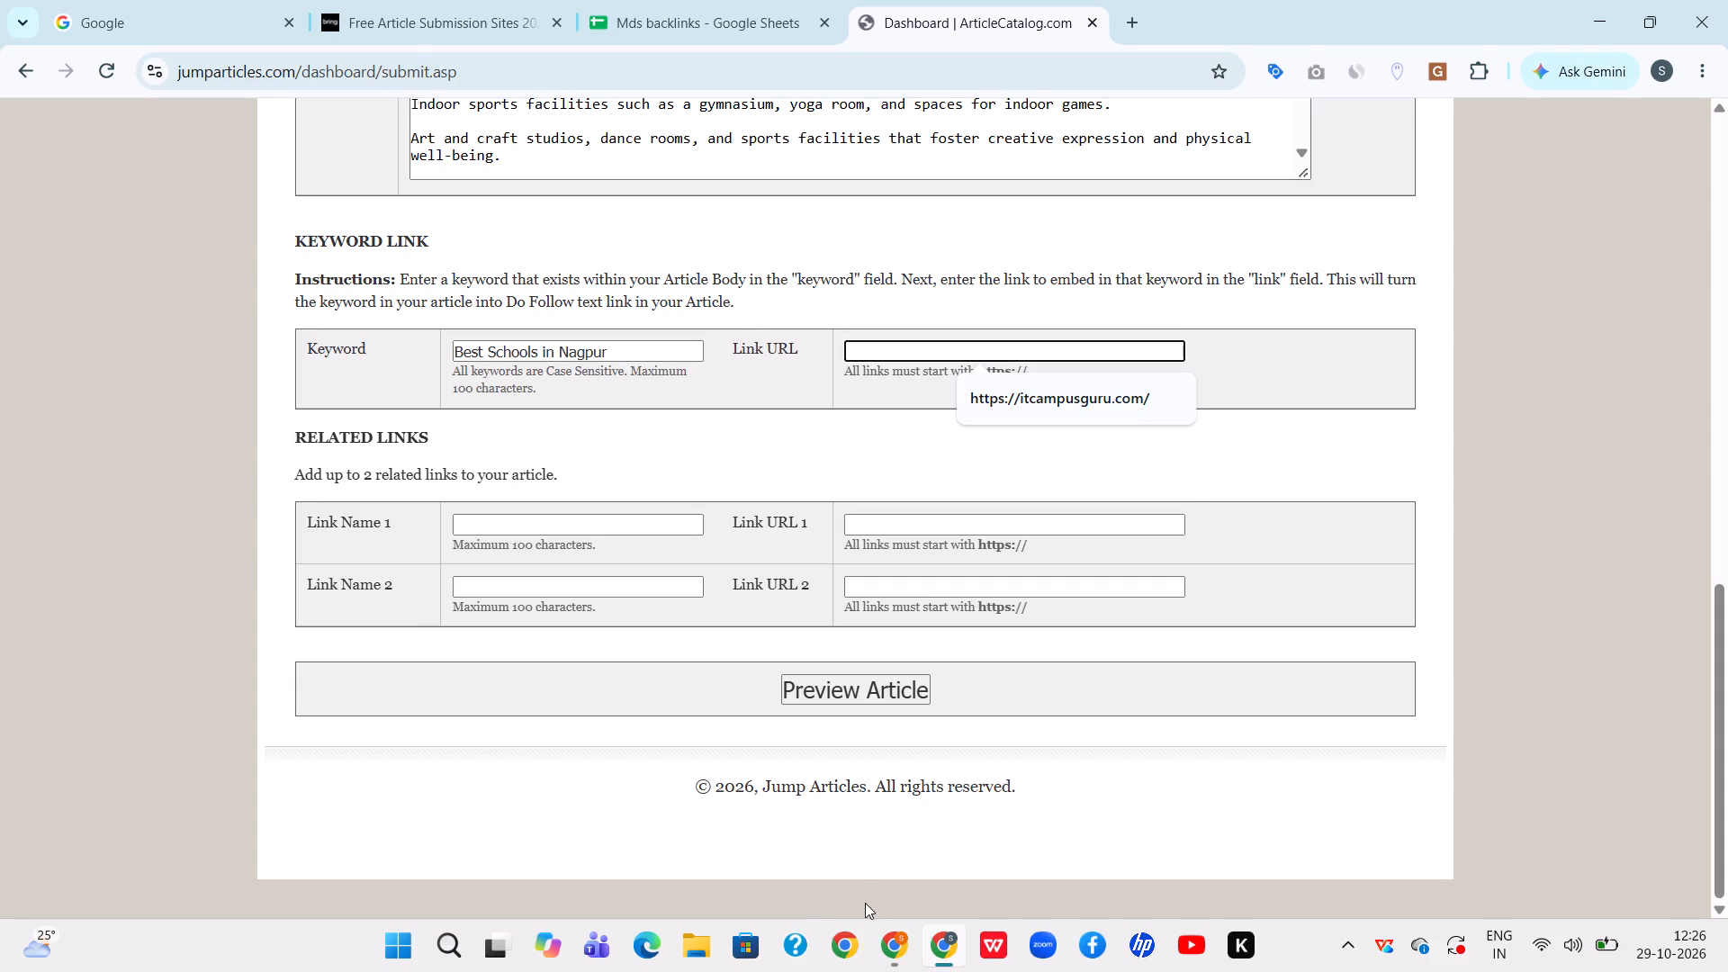
{"action": "left_click", "coordinate": [878, 955]}
{"action": "key", "text": "ctrl+c"}
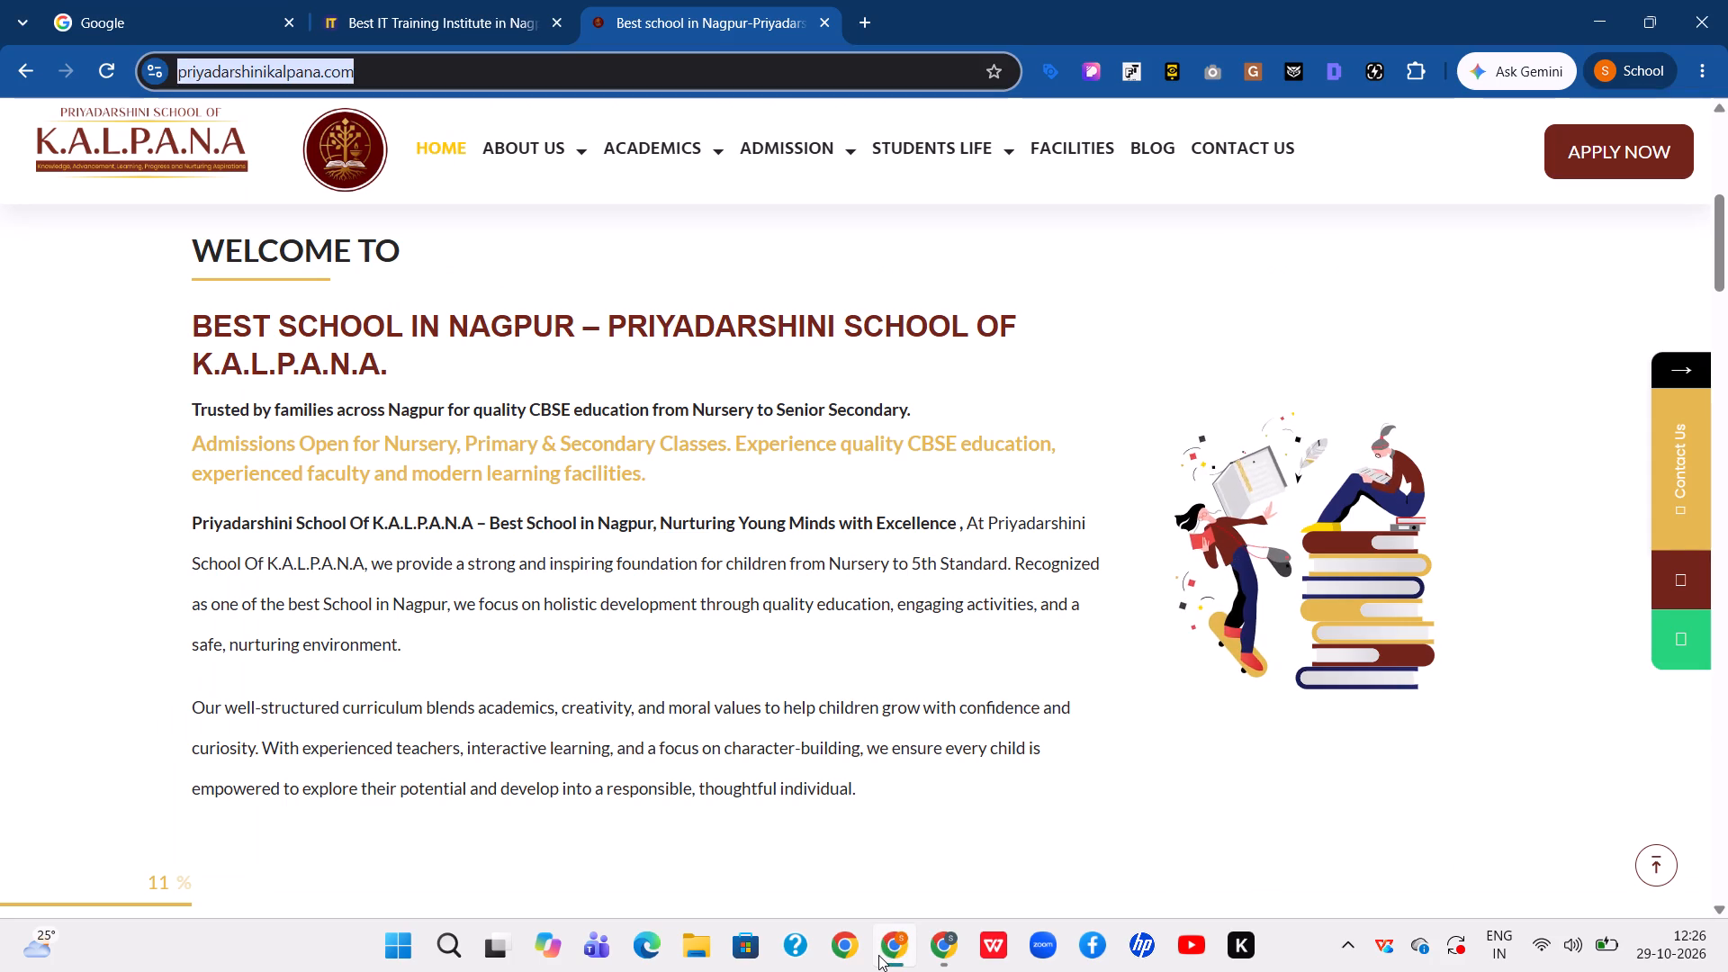
{"action": "left_click", "coordinate": [636, 513]}
{"action": "left_click", "coordinate": [474, 0]}
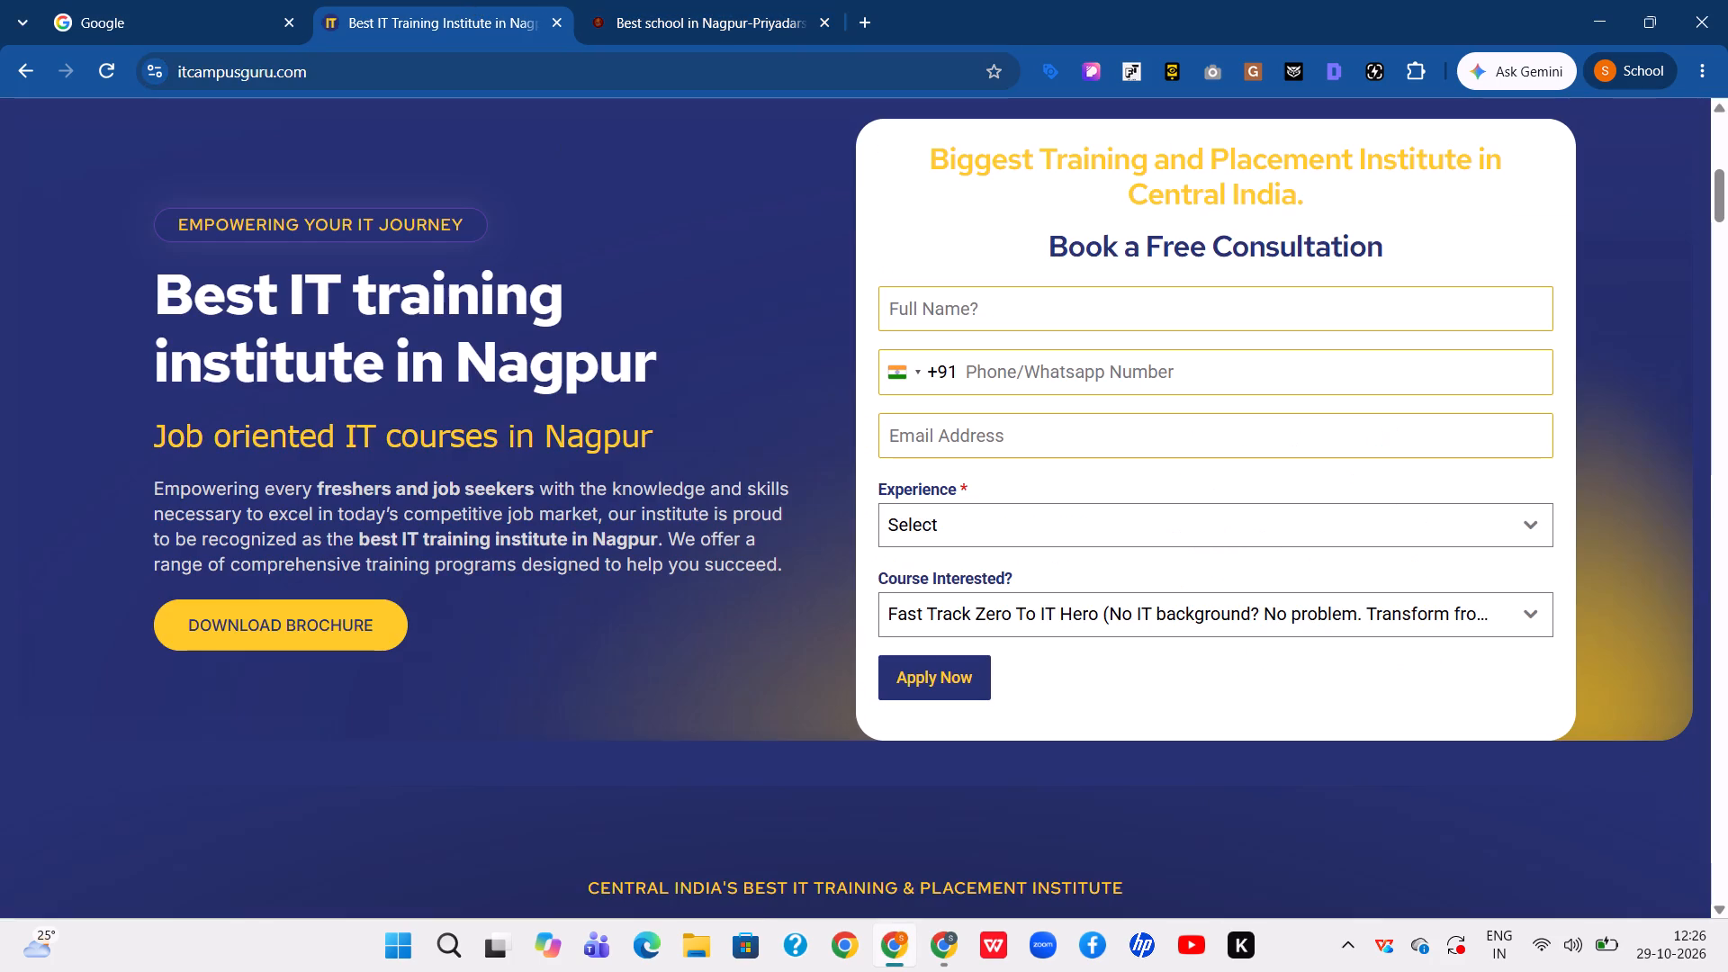
{"action": "left_click", "coordinate": [948, 951]}
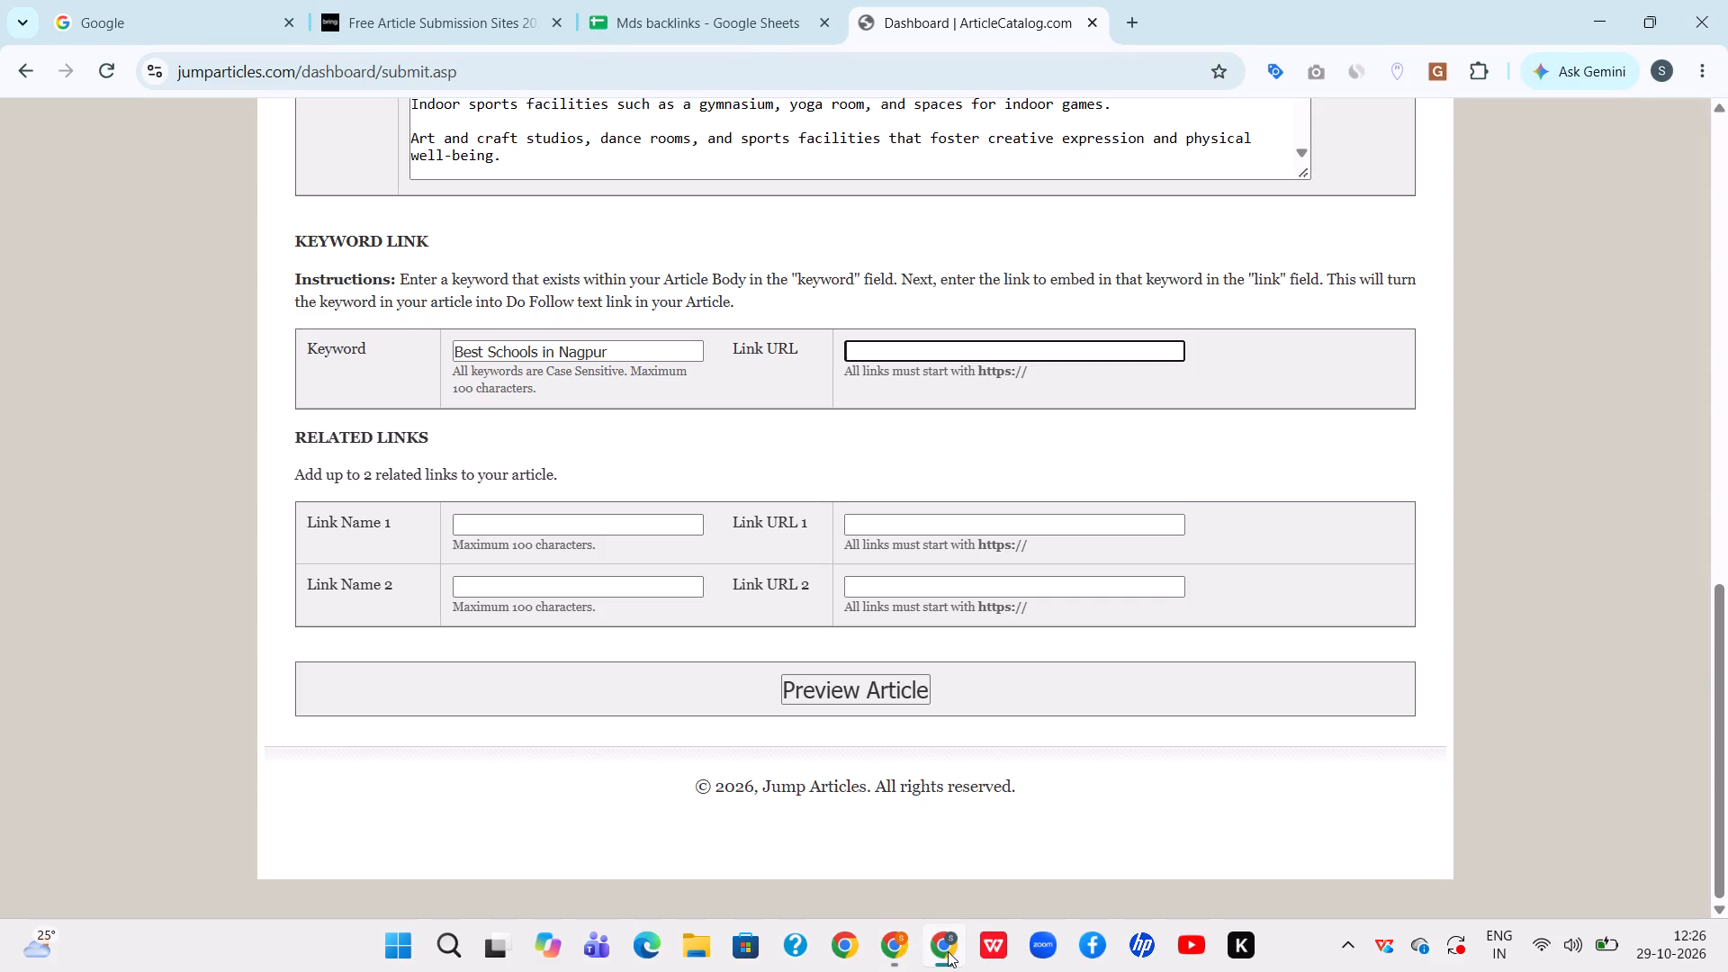
{"action": "key", "text": "ctrl+v"}
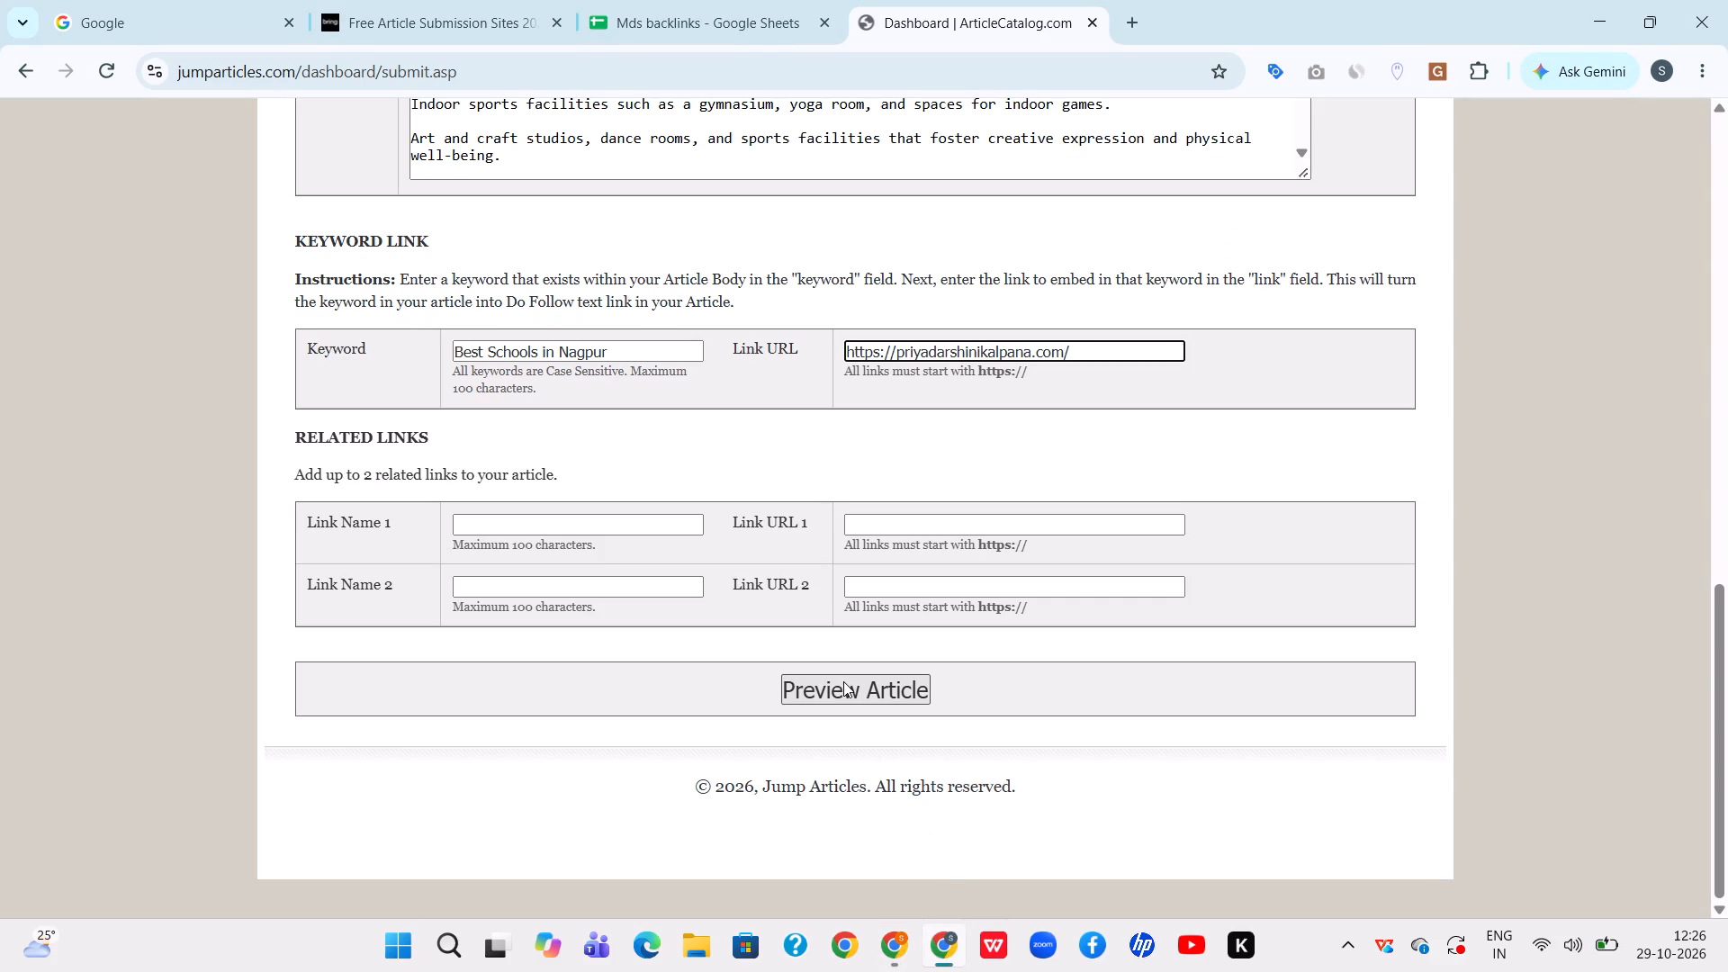
Preview the full school article and submit it for editorial review.
{"action": "left_click", "coordinate": [843, 681]}
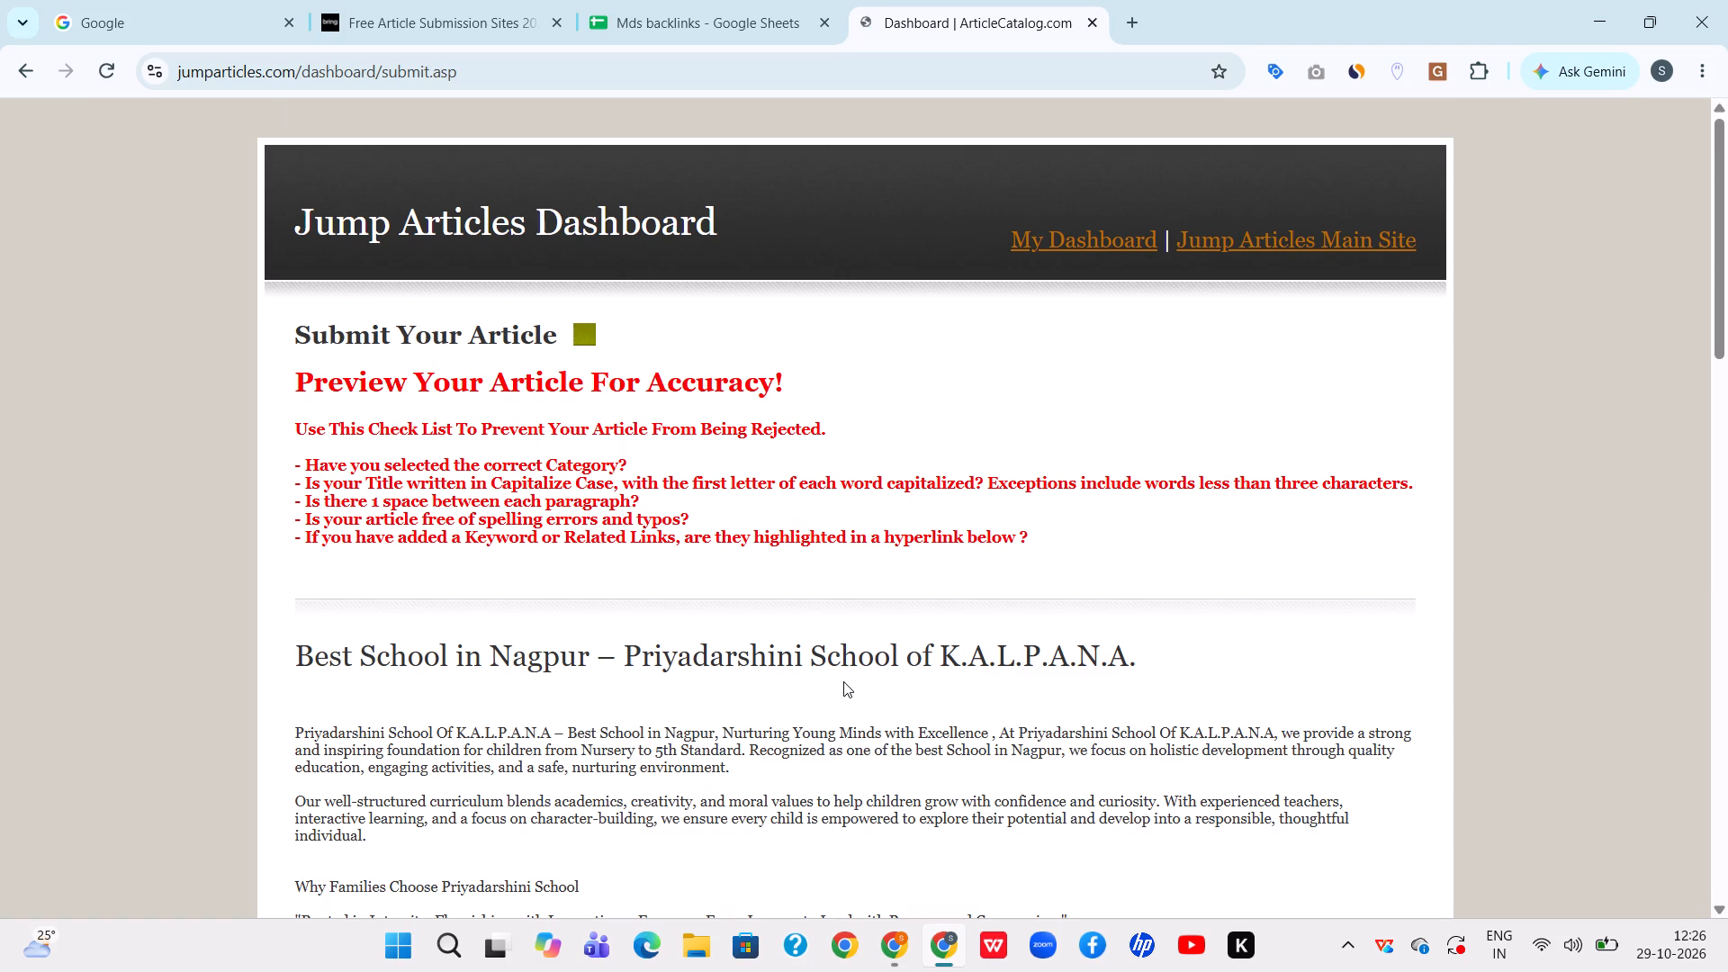
{"action": "key", "text": "Page_Down"}
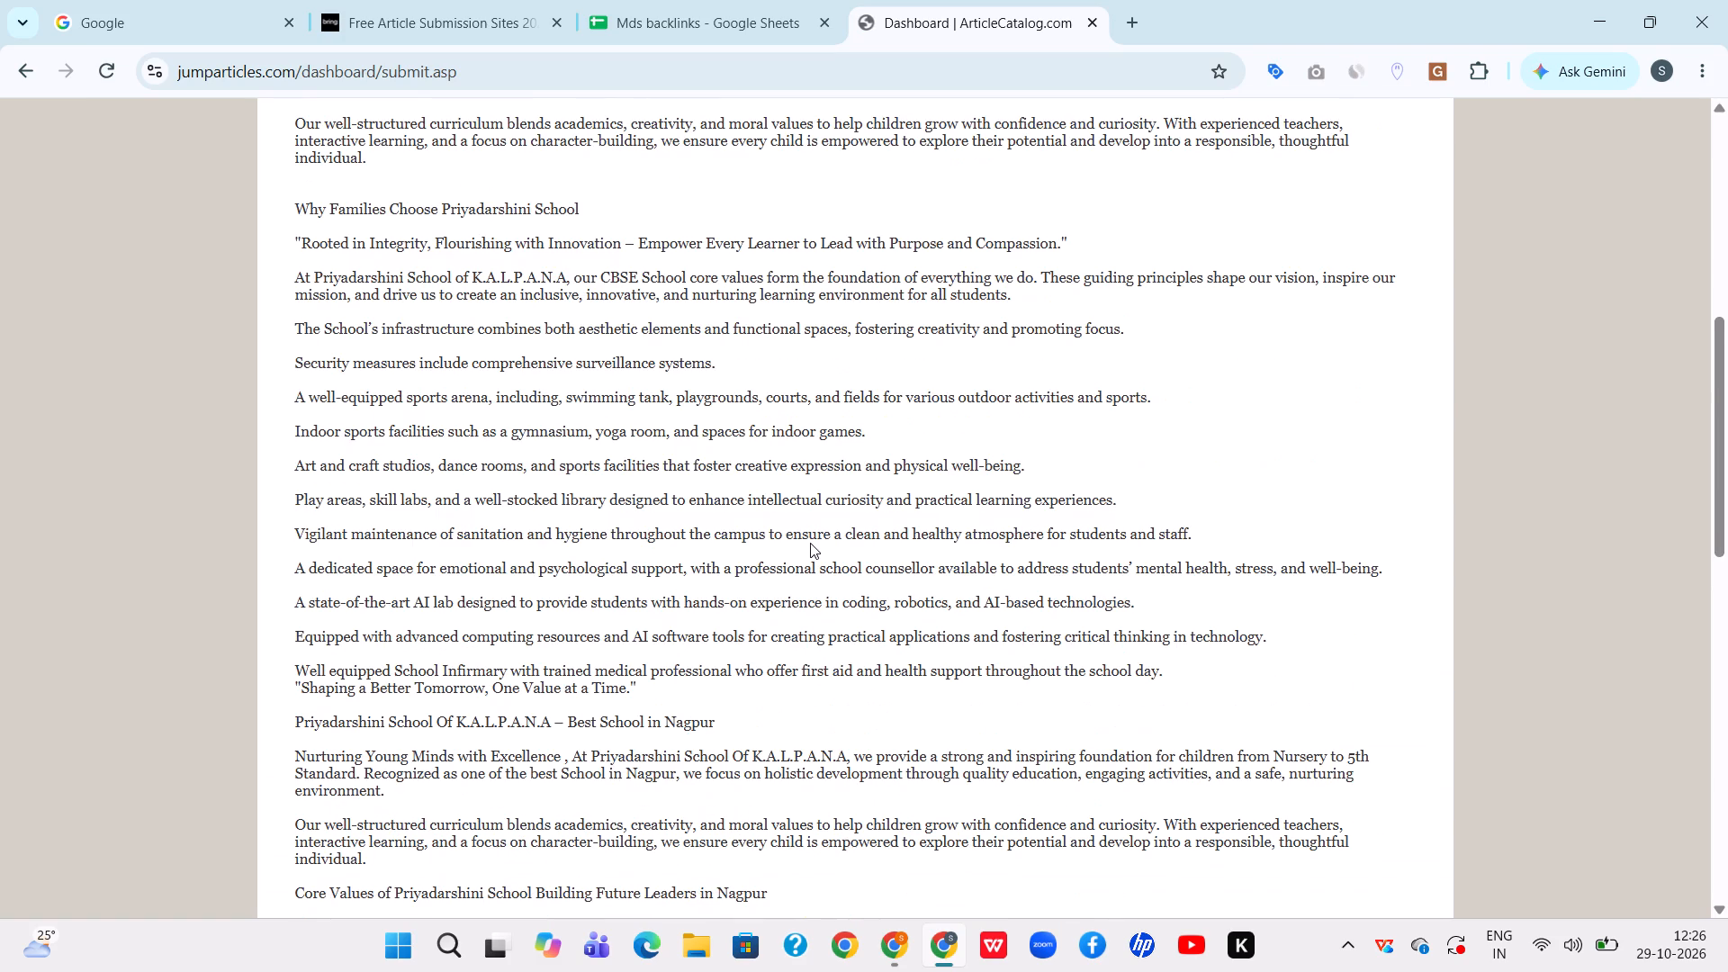
{"action": "key", "text": "Page_Down"}
{"action": "key", "text": "Page_Down"}
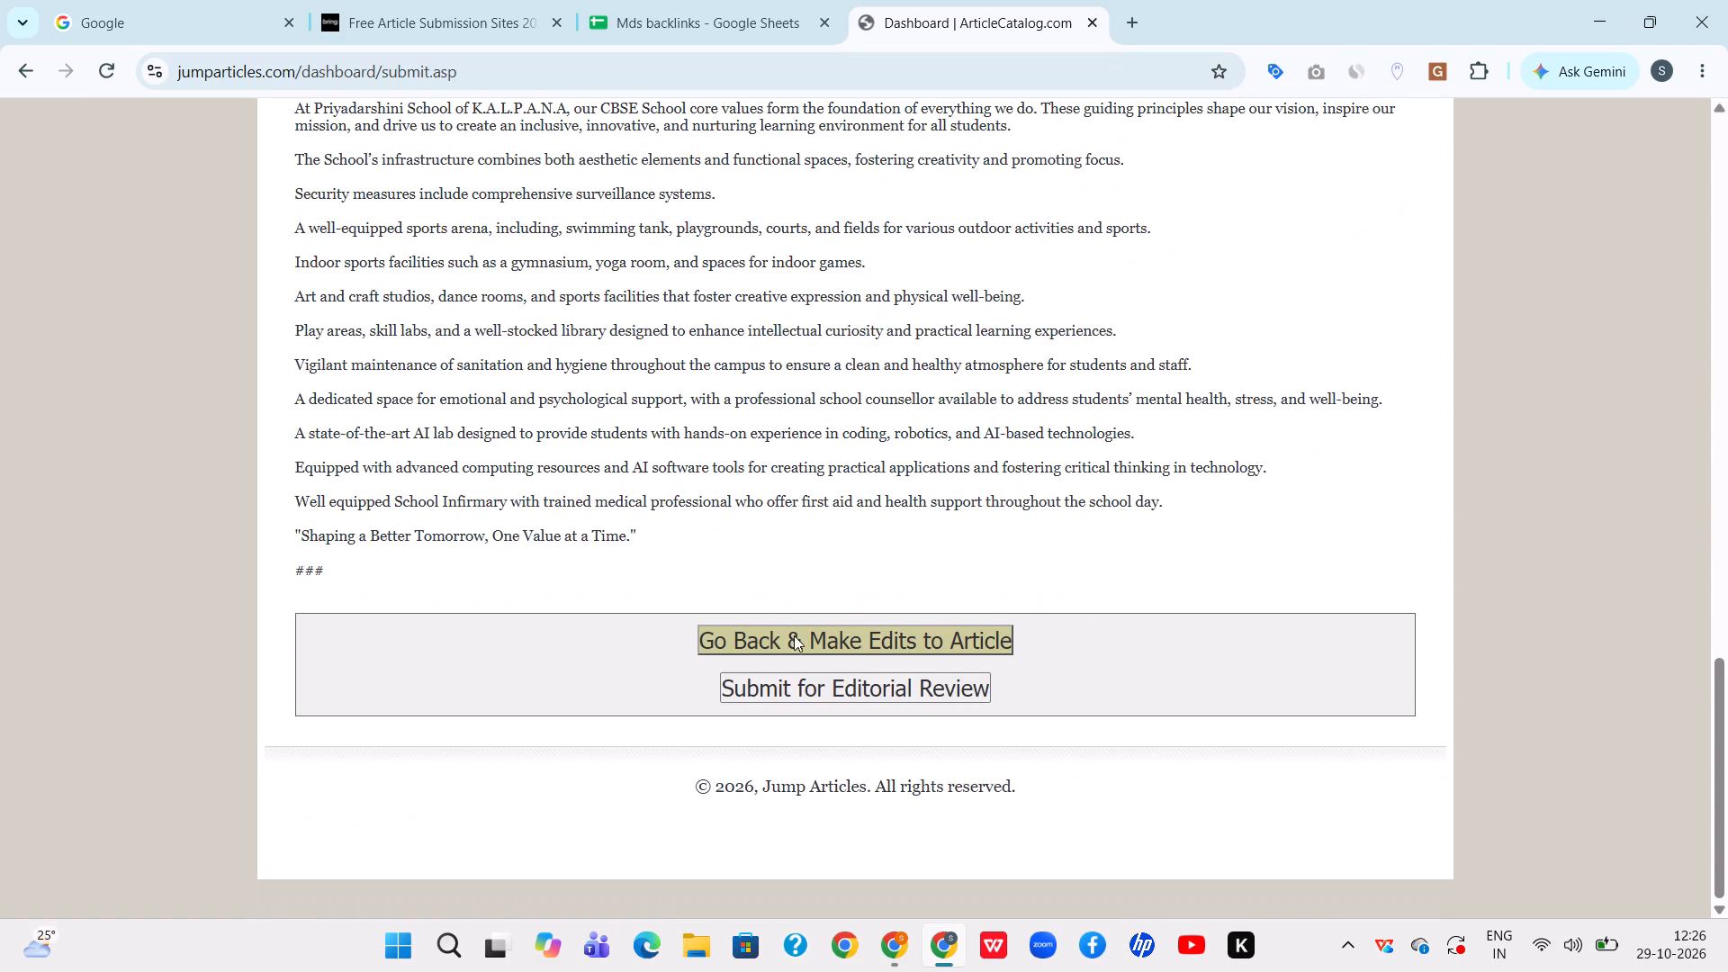
{"action": "left_click", "coordinate": [802, 700]}
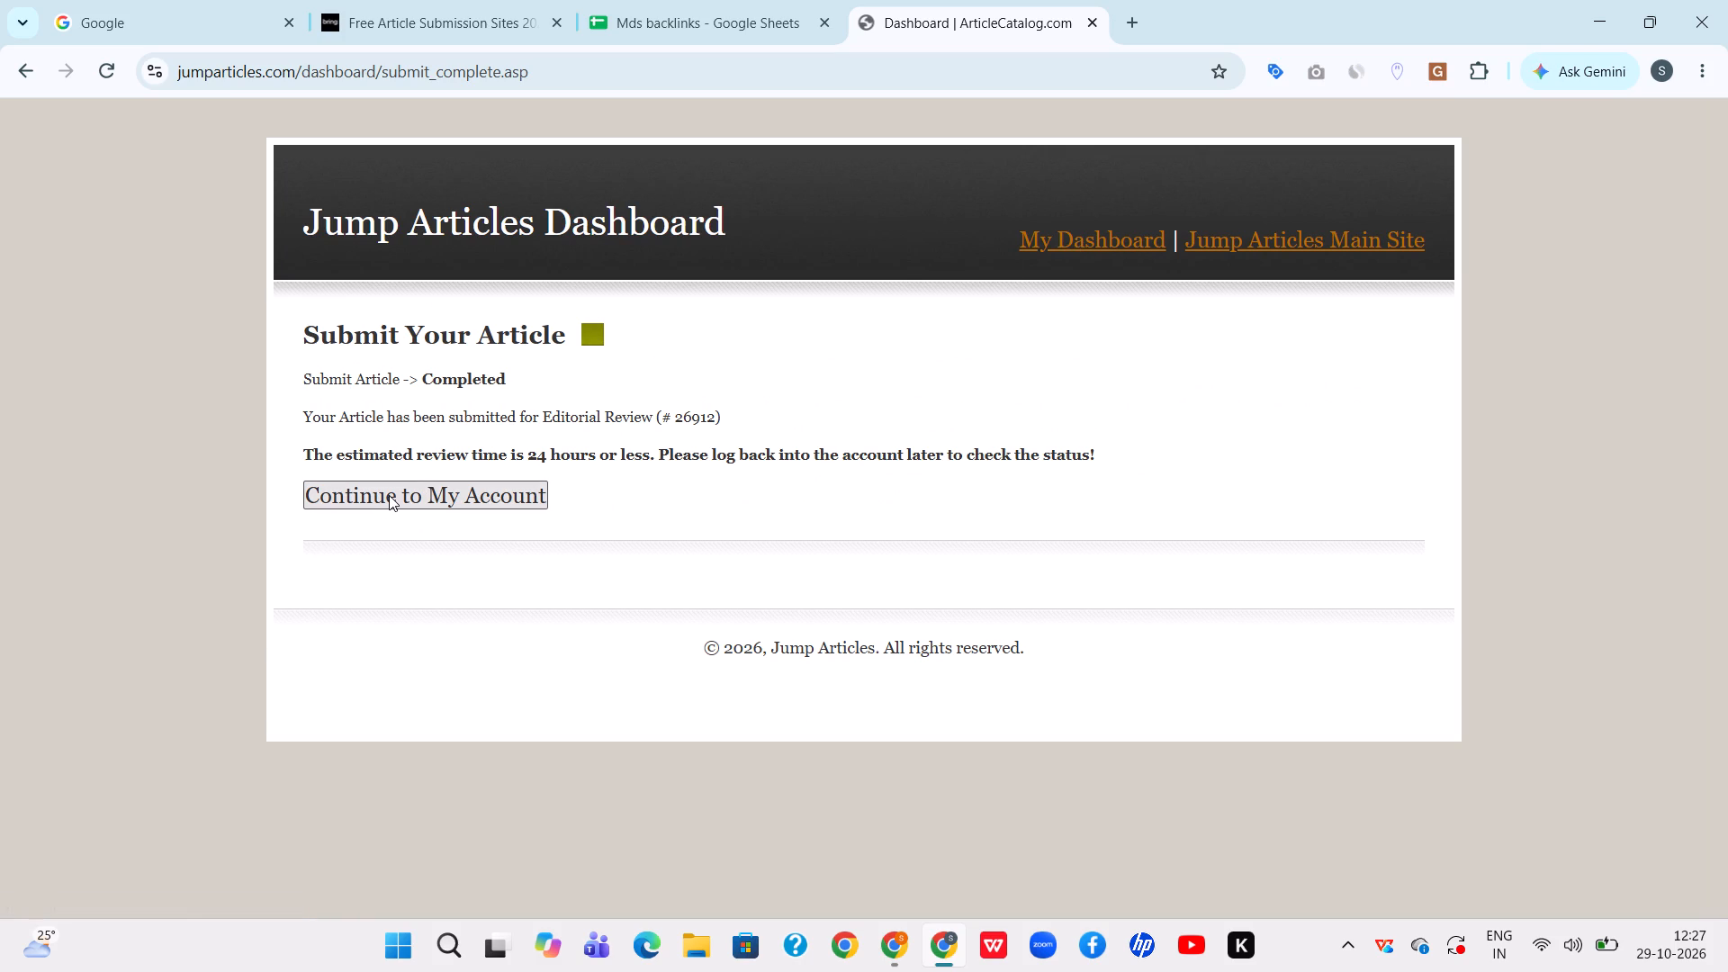
Open the submitted school article's preview from the dashboard and record its URL in cell D3614 of the Surya sheet.
{"action": "left_click", "coordinate": [1115, 246]}
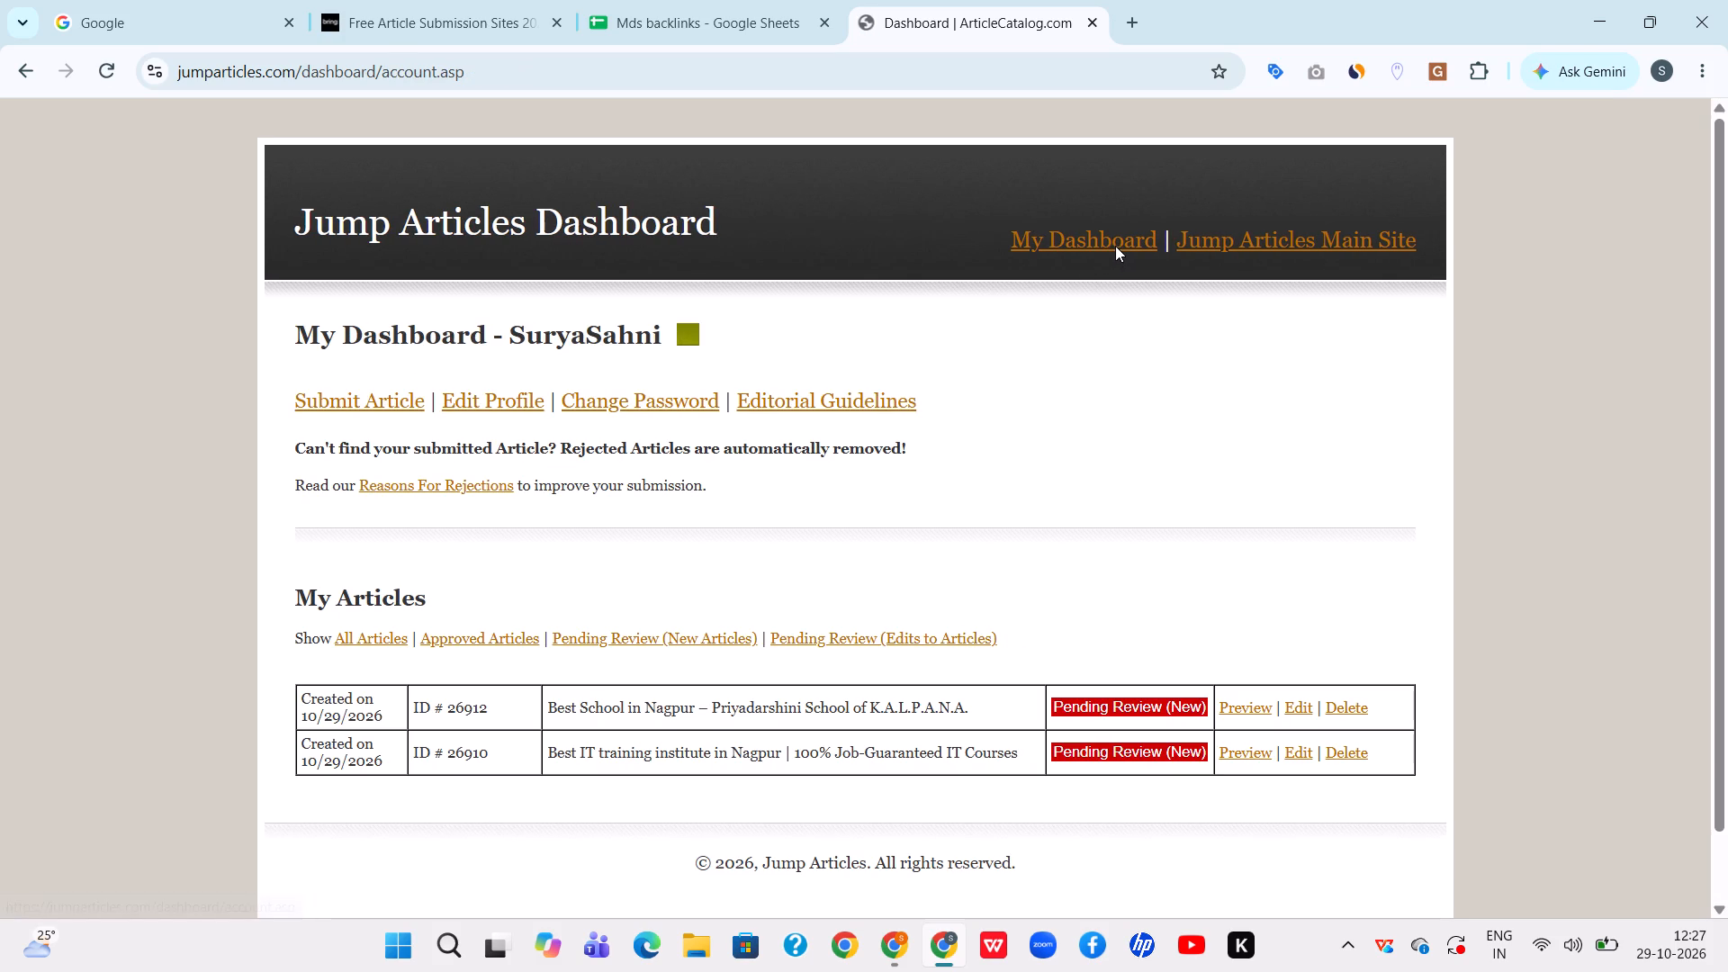
{"action": "left_click", "coordinate": [1219, 708]}
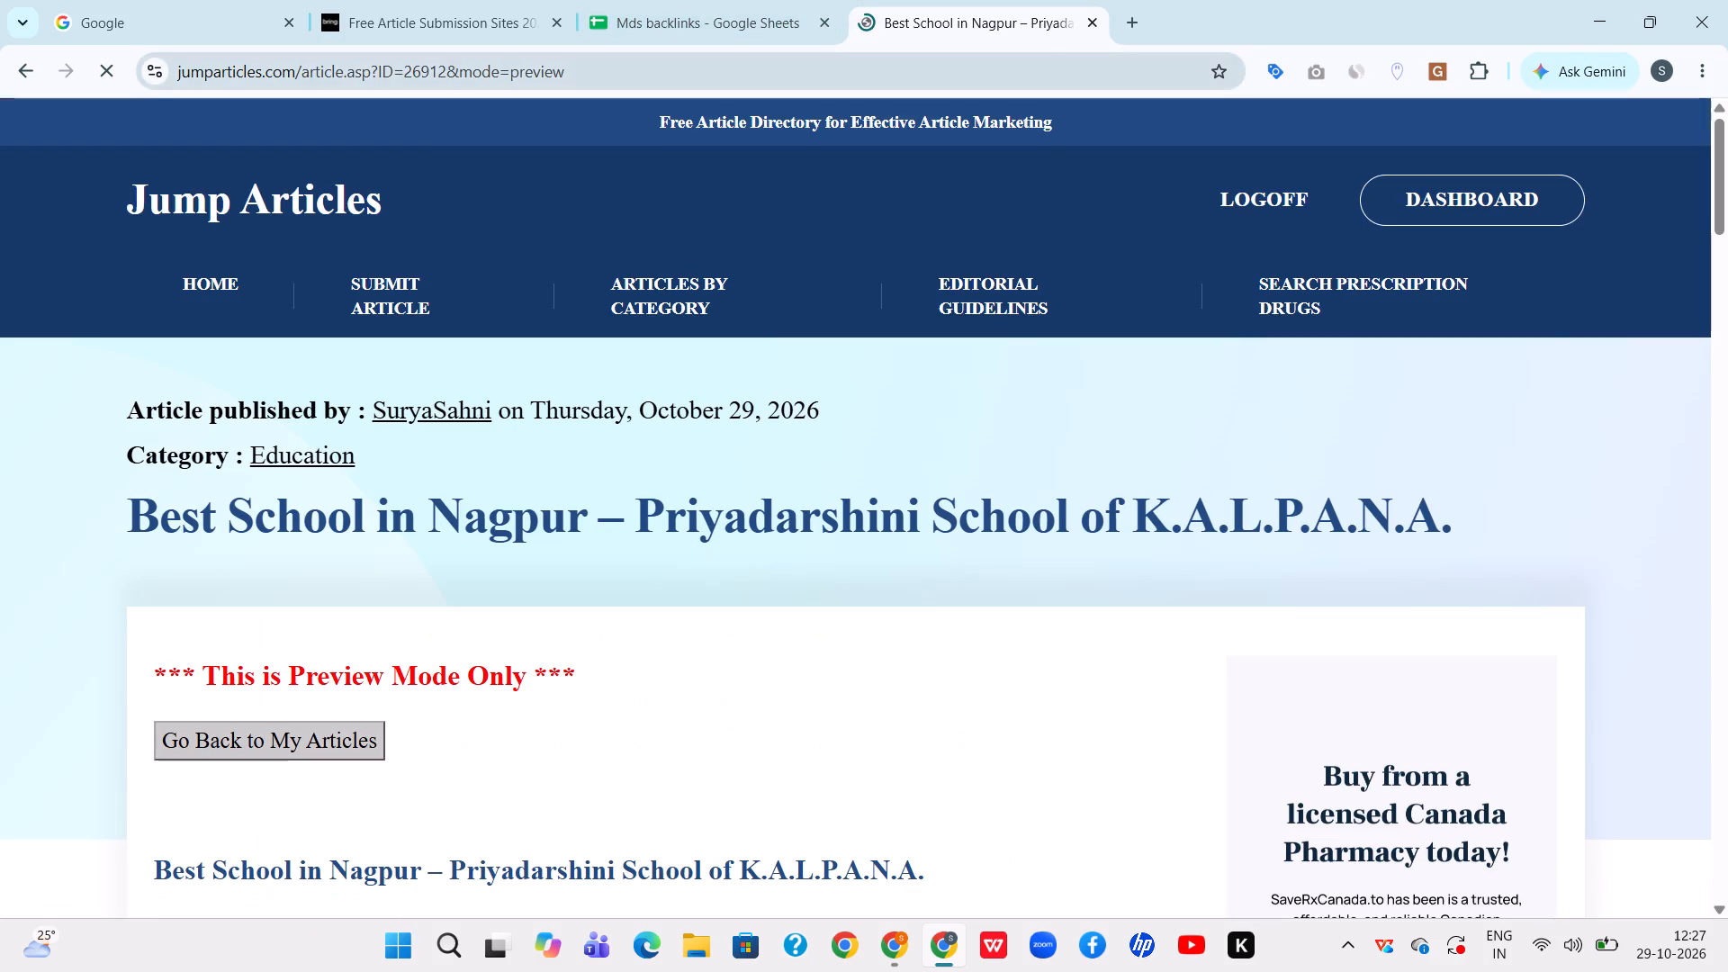
{"action": "left_click", "coordinate": [706, 63]}
{"action": "key", "text": "ctrl+c"}
{"action": "left_click", "coordinate": [731, 0]}
{"action": "key", "text": "ctrl+v"}
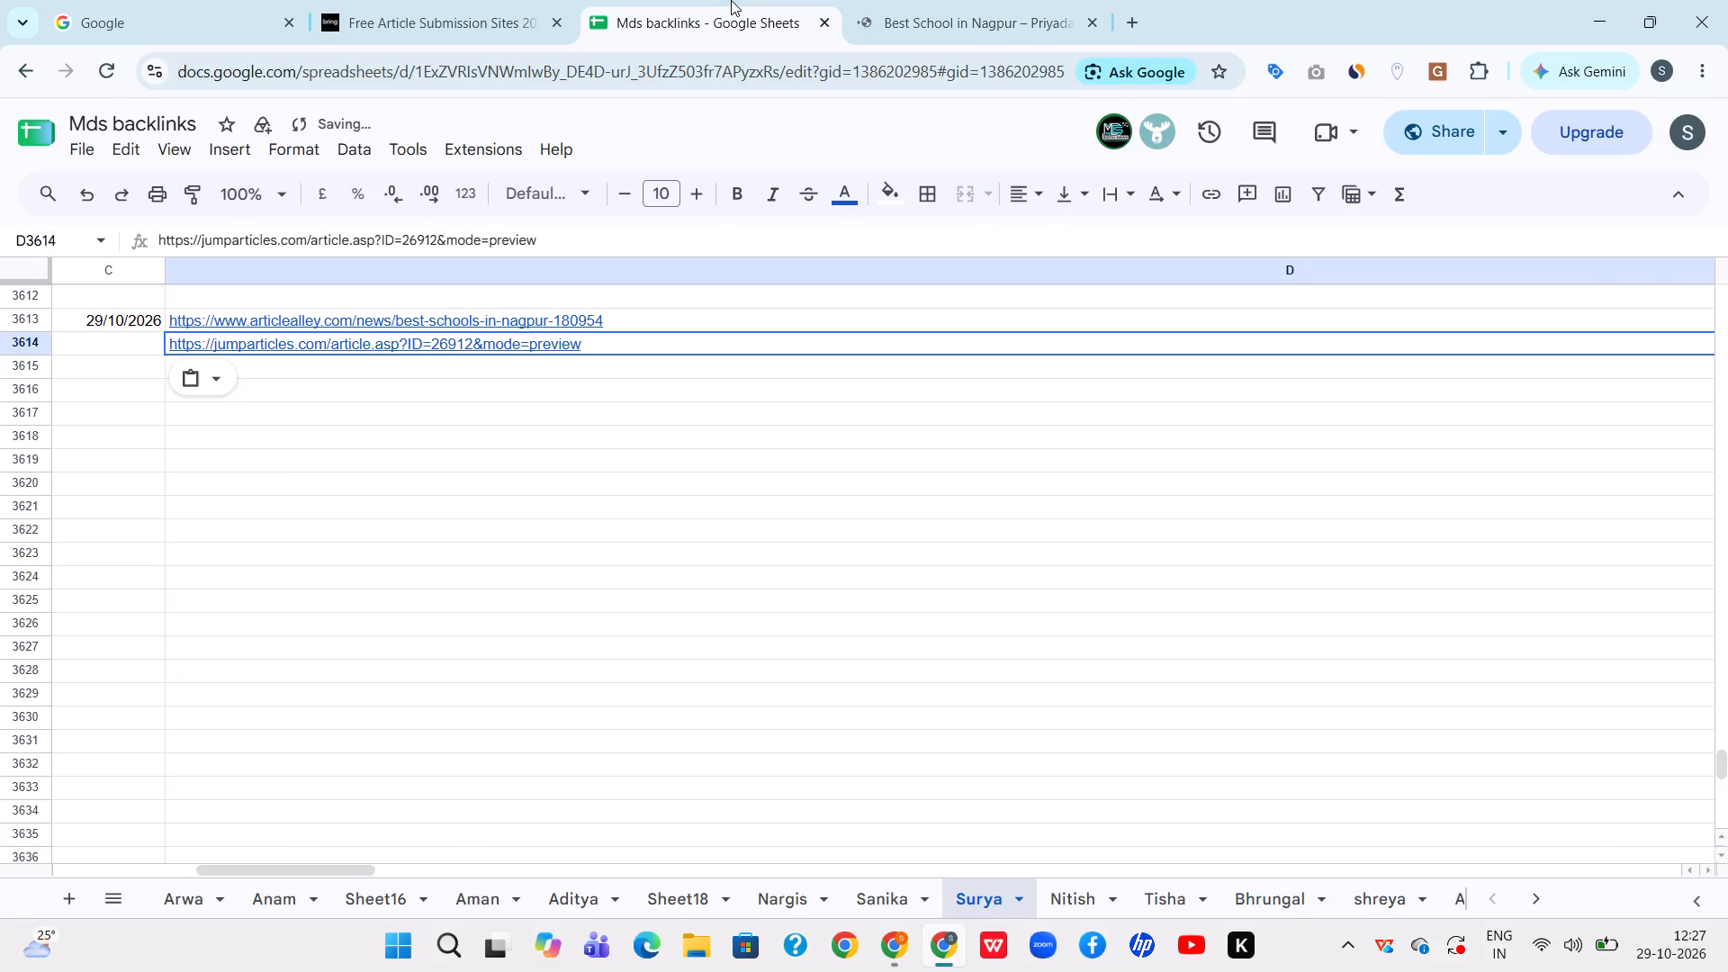
Select empty cell H3428 below the IT Campus Guru backlinks in column H, and close the Jump Articles preview.
{"action": "key", "text": "Right"}
{"action": "key", "text": "Right"}
{"action": "key", "text": "Right"}
{"action": "key", "text": "Right"}
{"action": "scroll", "coordinate": [739, 472], "scroll_direction": "up", "scroll_amount": 6}
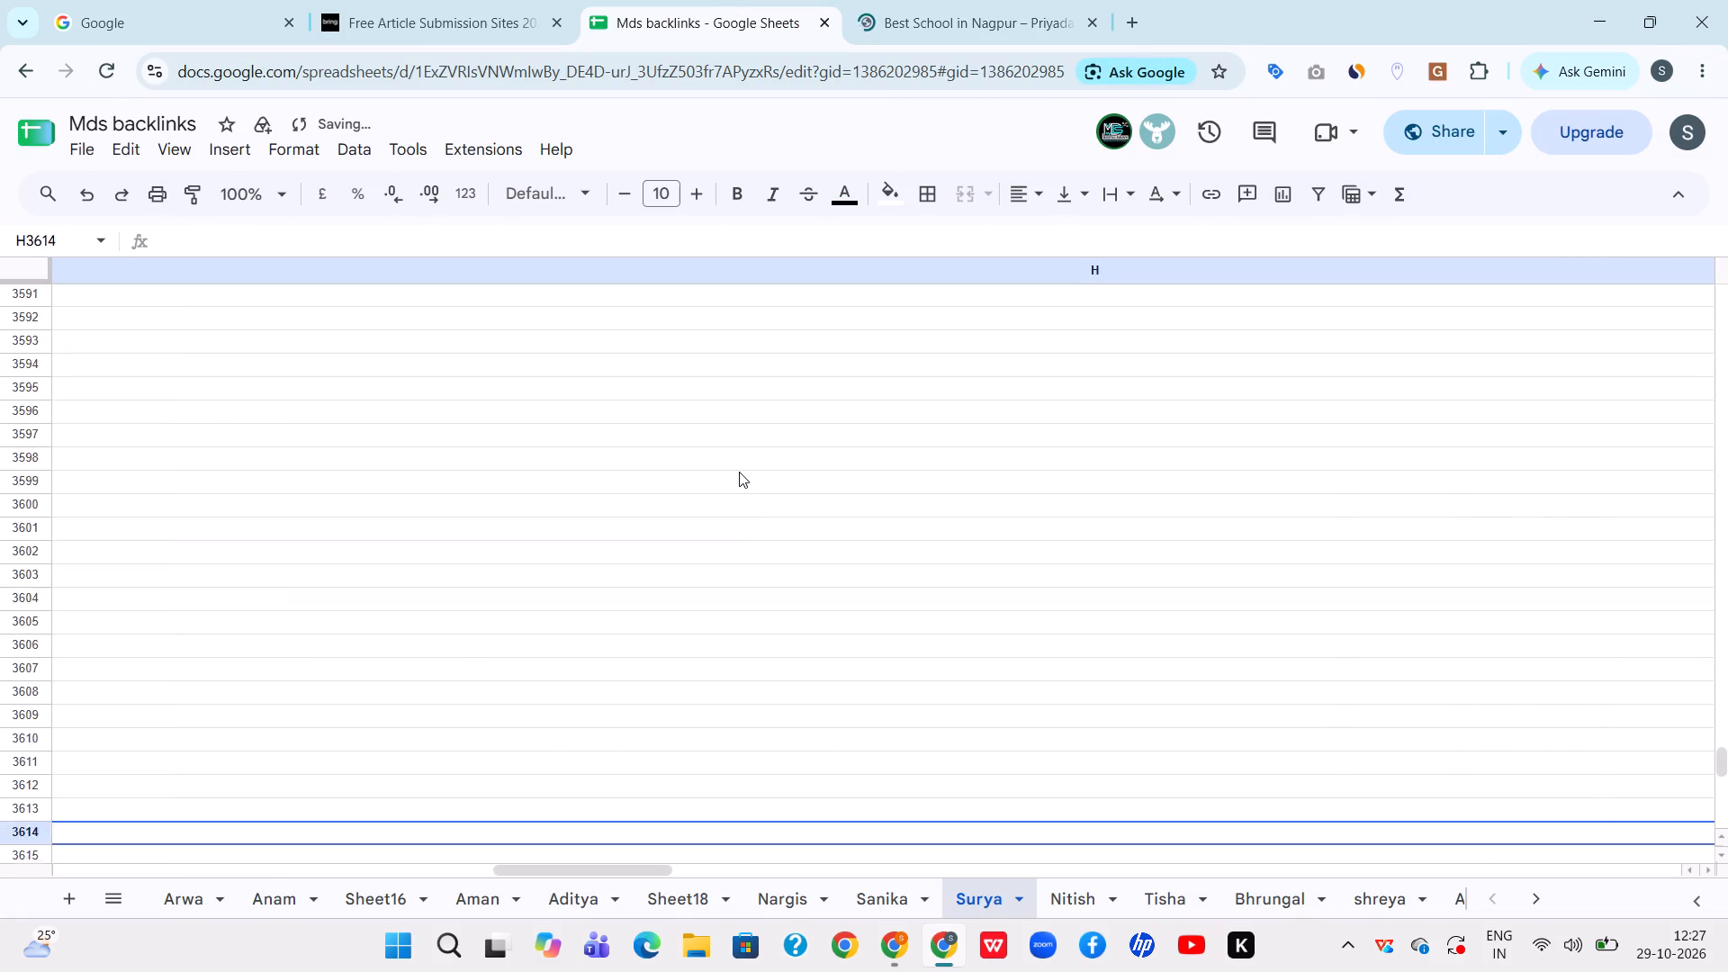
{"action": "scroll", "coordinate": [739, 472], "scroll_direction": "up", "scroll_amount": 9}
{"action": "scroll", "coordinate": [739, 472], "scroll_direction": "down", "scroll_amount": 2}
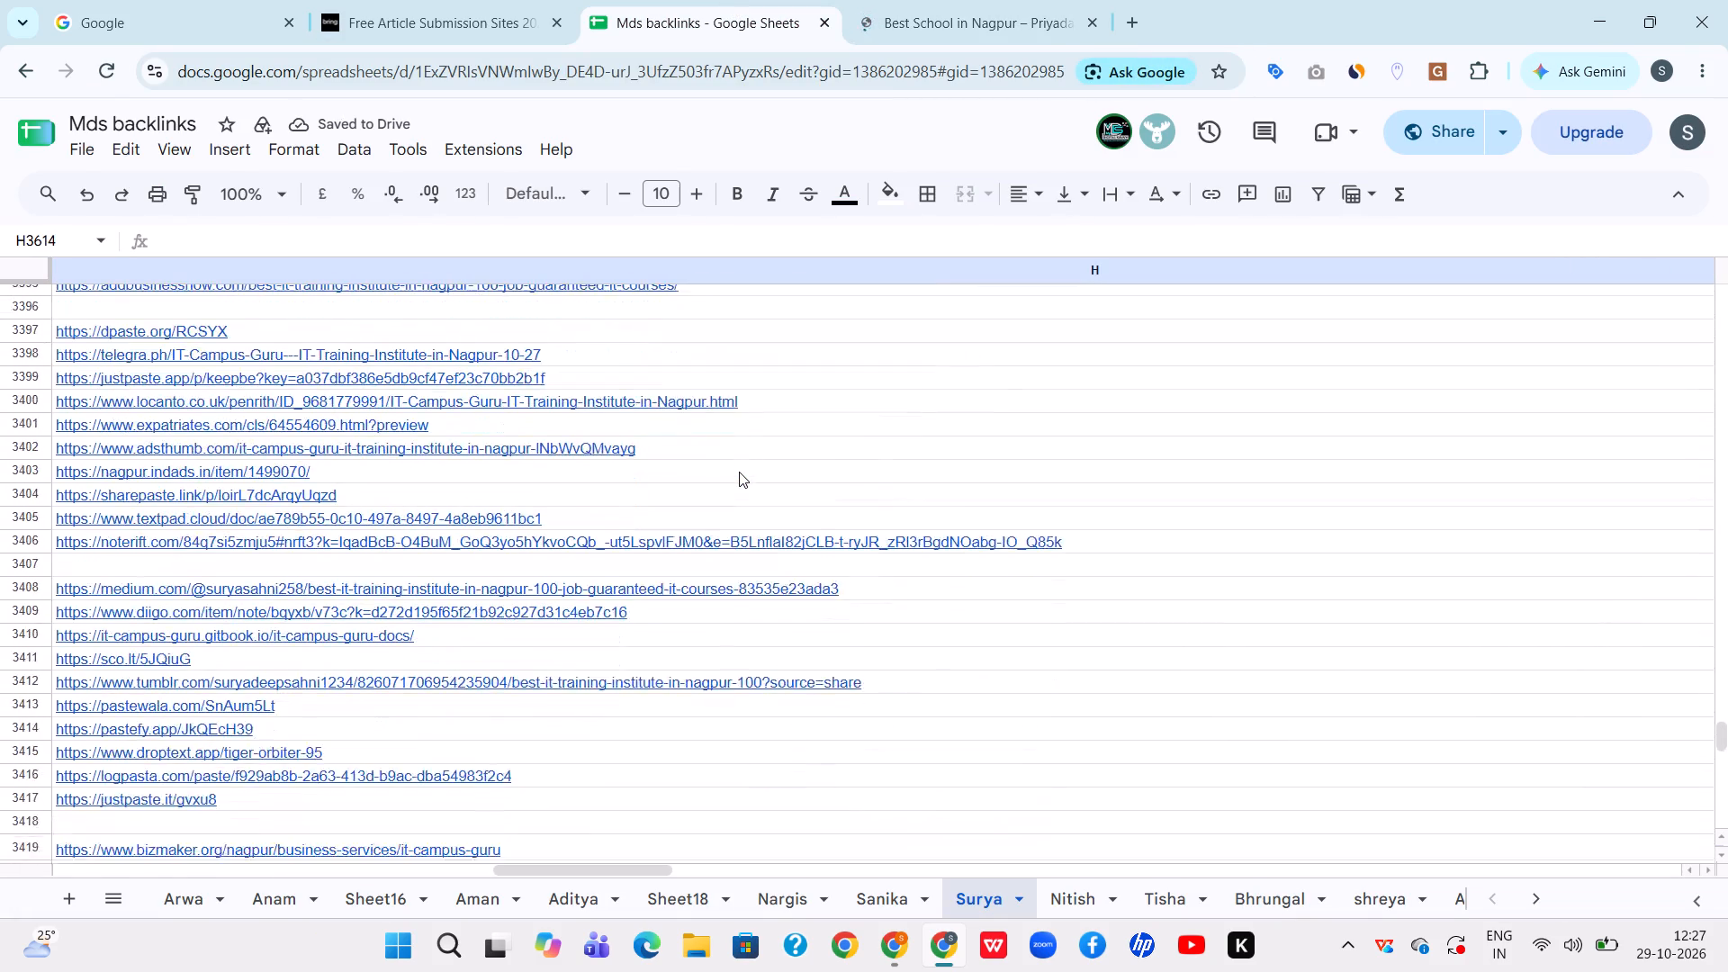
{"action": "scroll", "coordinate": [739, 472], "scroll_direction": "down", "scroll_amount": 4}
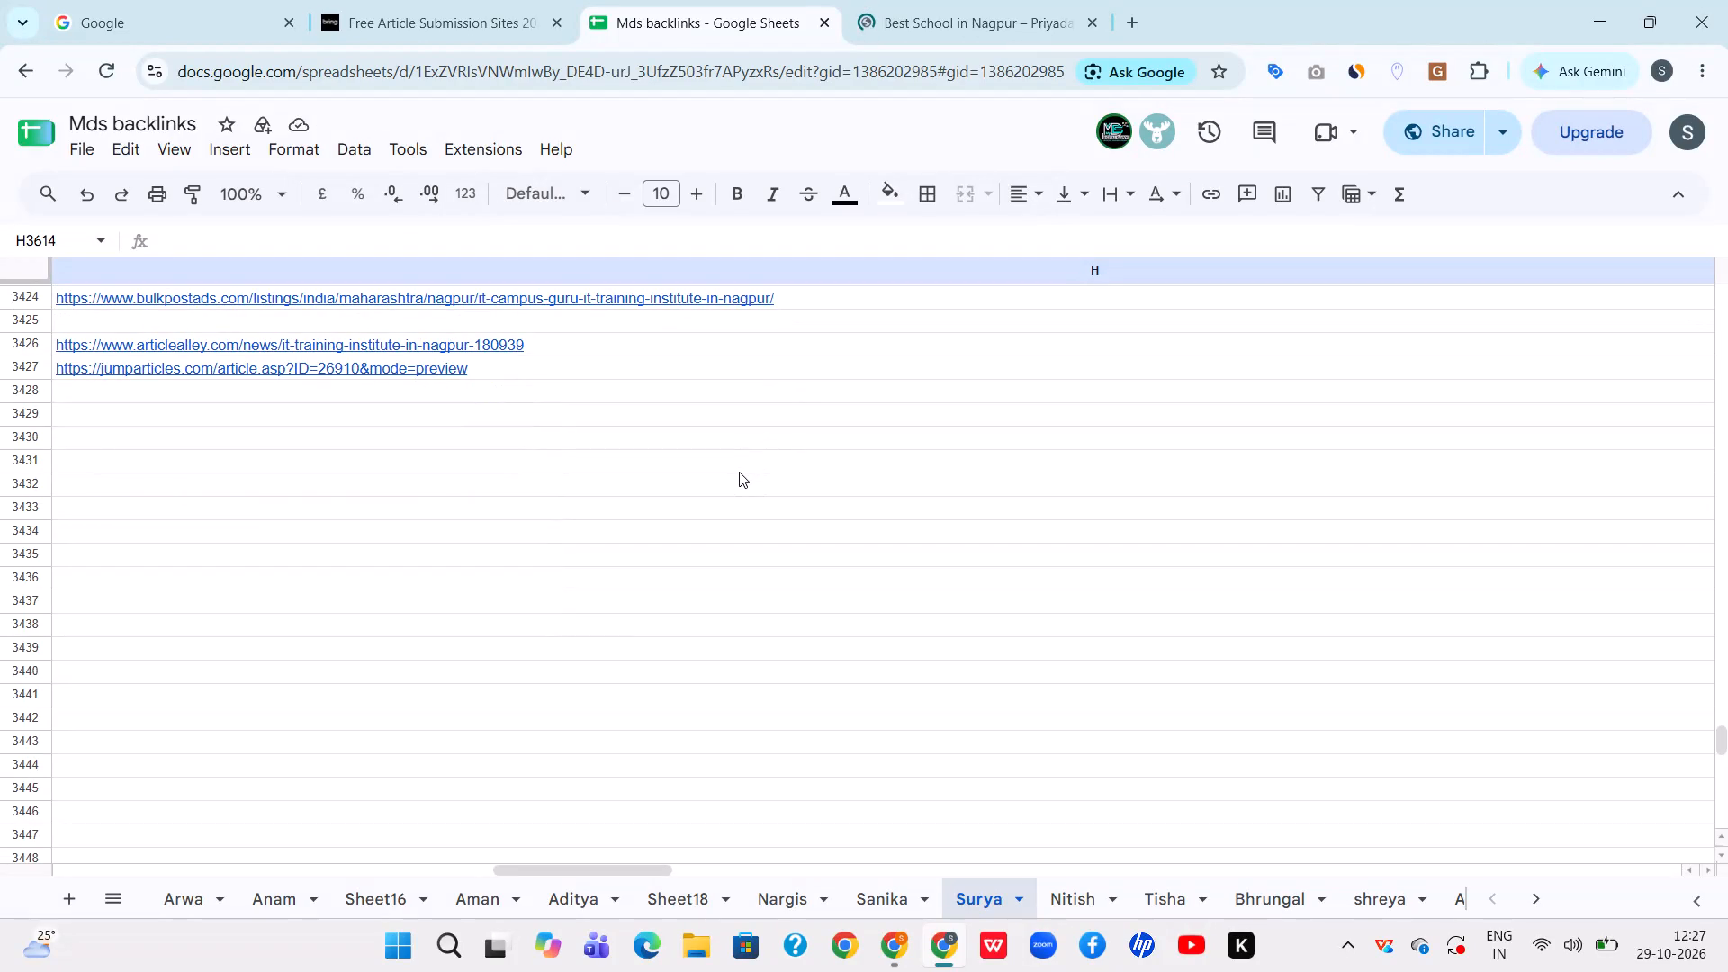
{"action": "scroll", "coordinate": [739, 472], "scroll_direction": "down", "scroll_amount": 1}
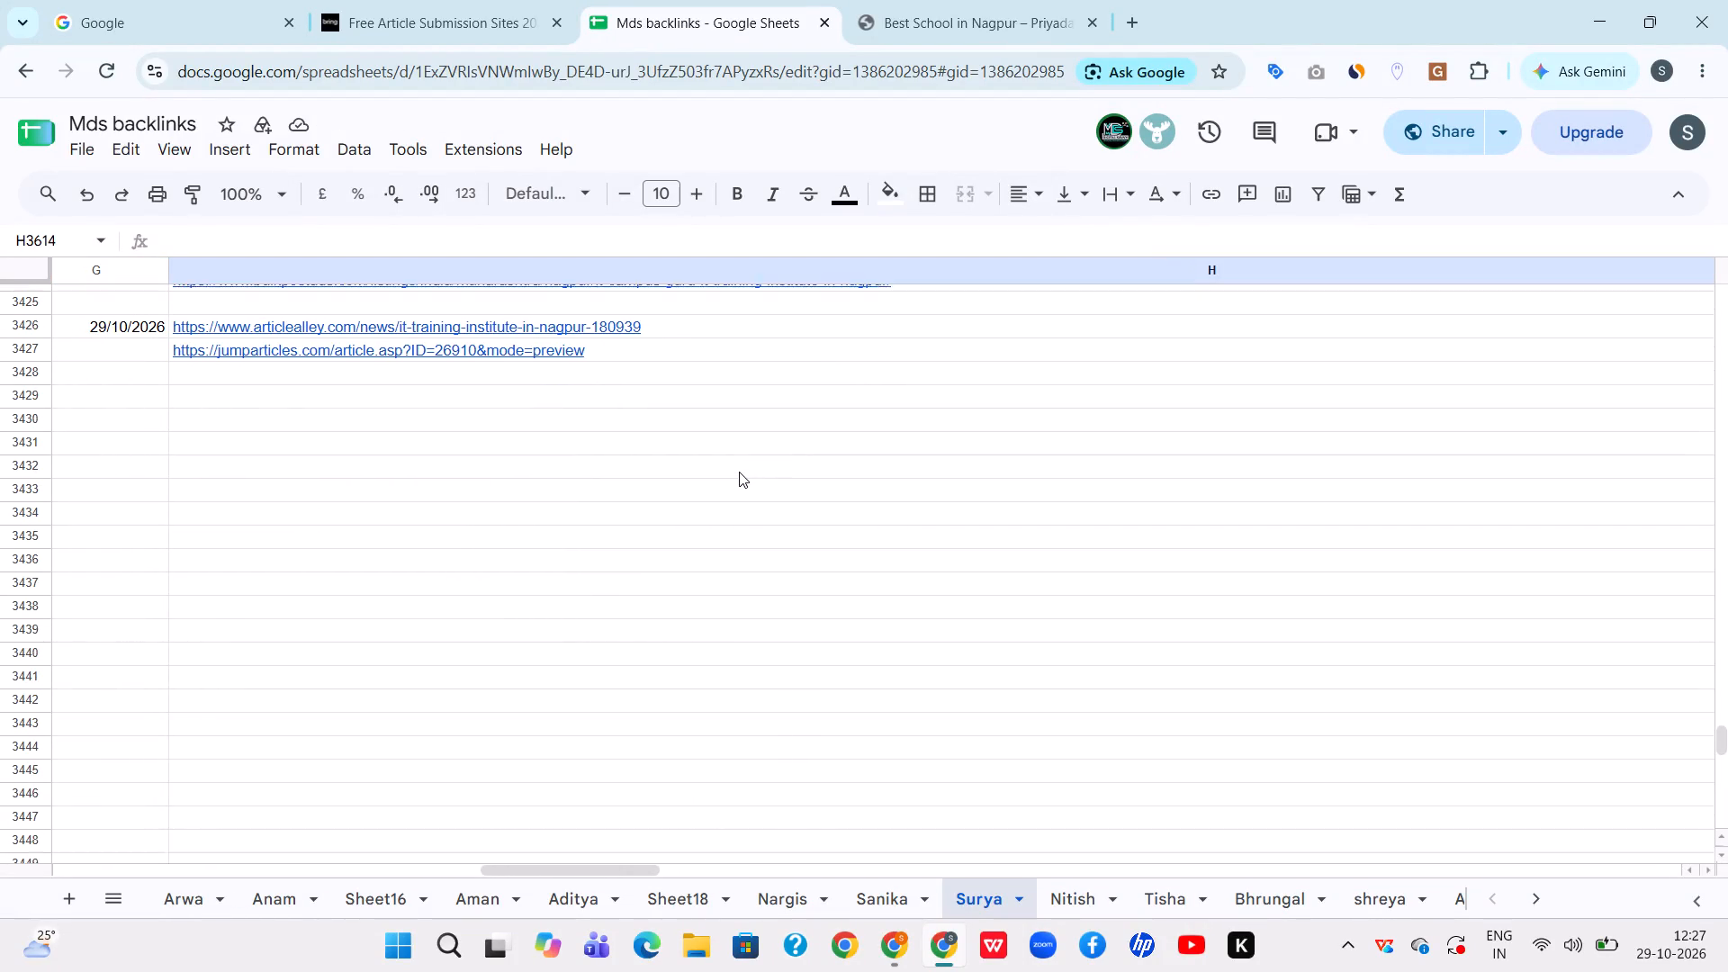
{"action": "scroll", "coordinate": [739, 472], "scroll_direction": "down", "scroll_amount": 1}
{"action": "left_click", "coordinate": [392, 354]}
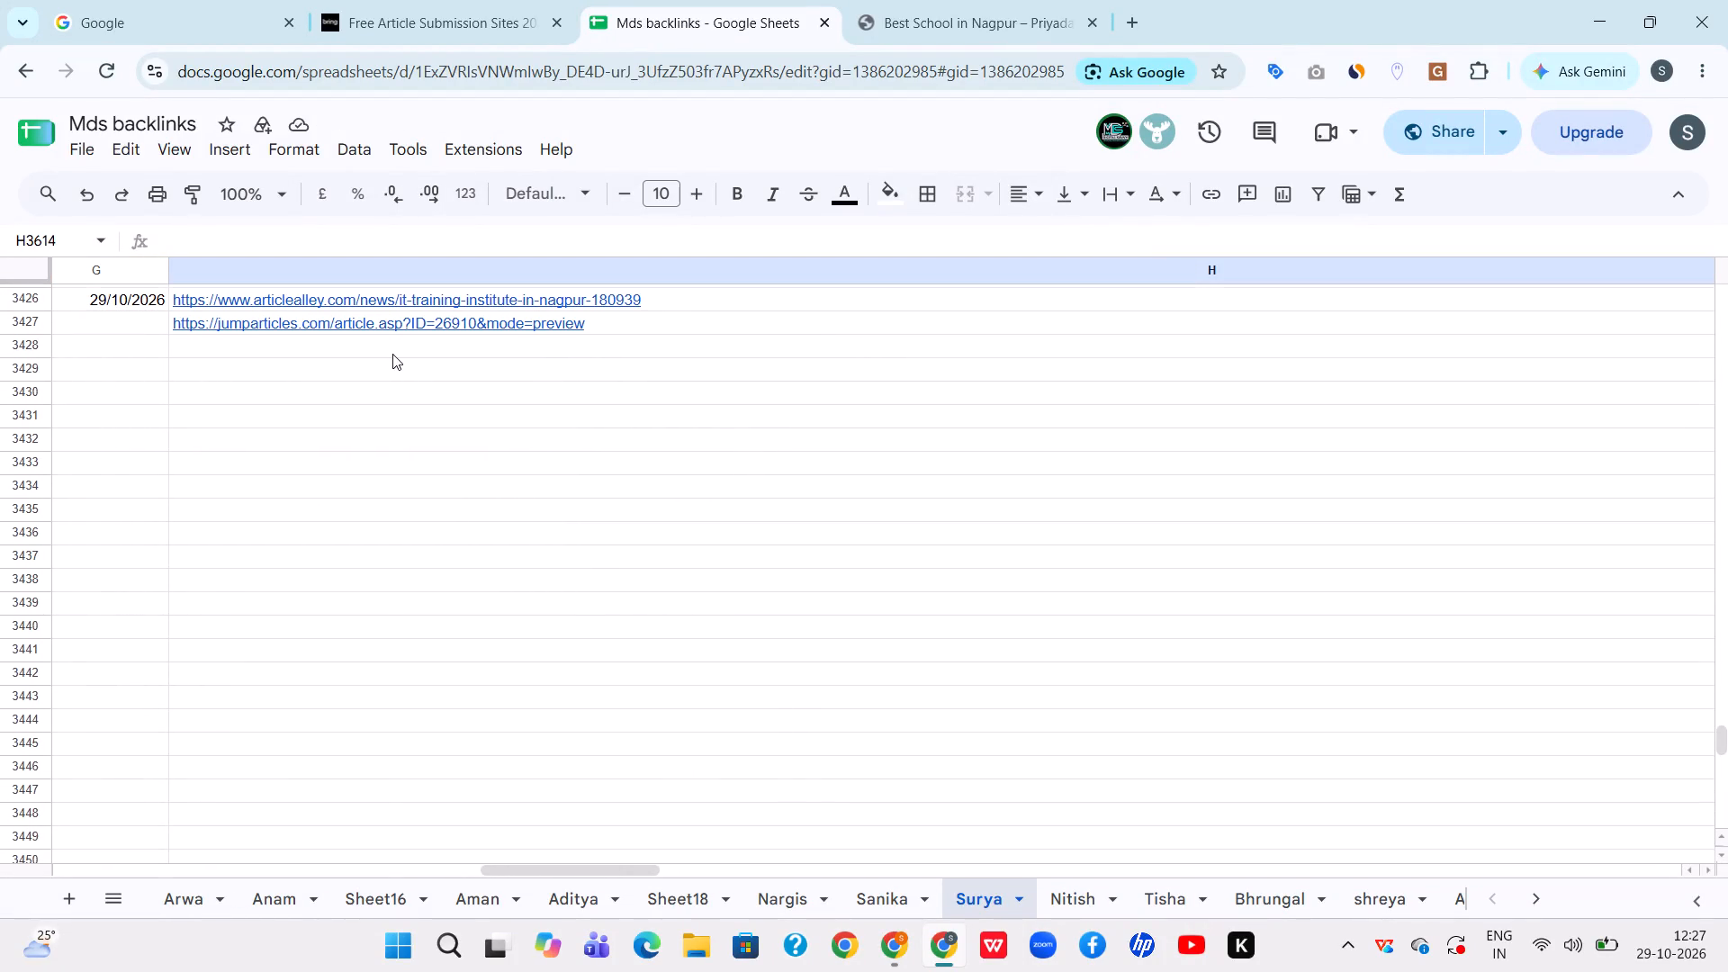
{"action": "left_click", "coordinate": [1087, 20]}
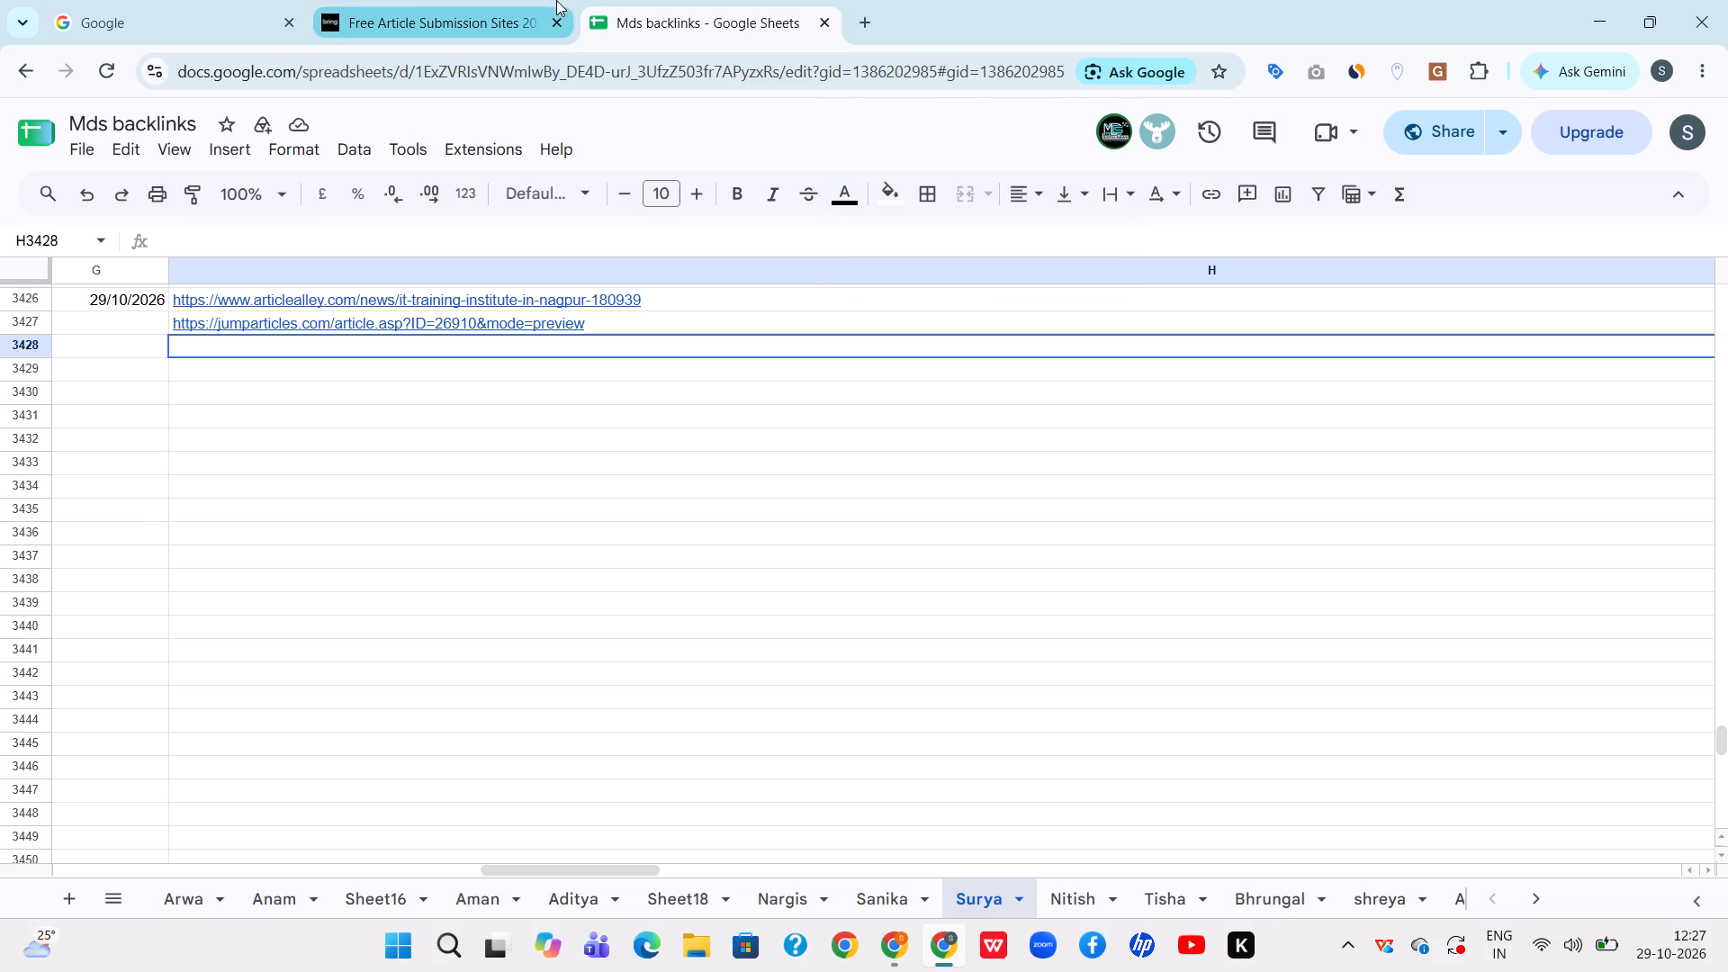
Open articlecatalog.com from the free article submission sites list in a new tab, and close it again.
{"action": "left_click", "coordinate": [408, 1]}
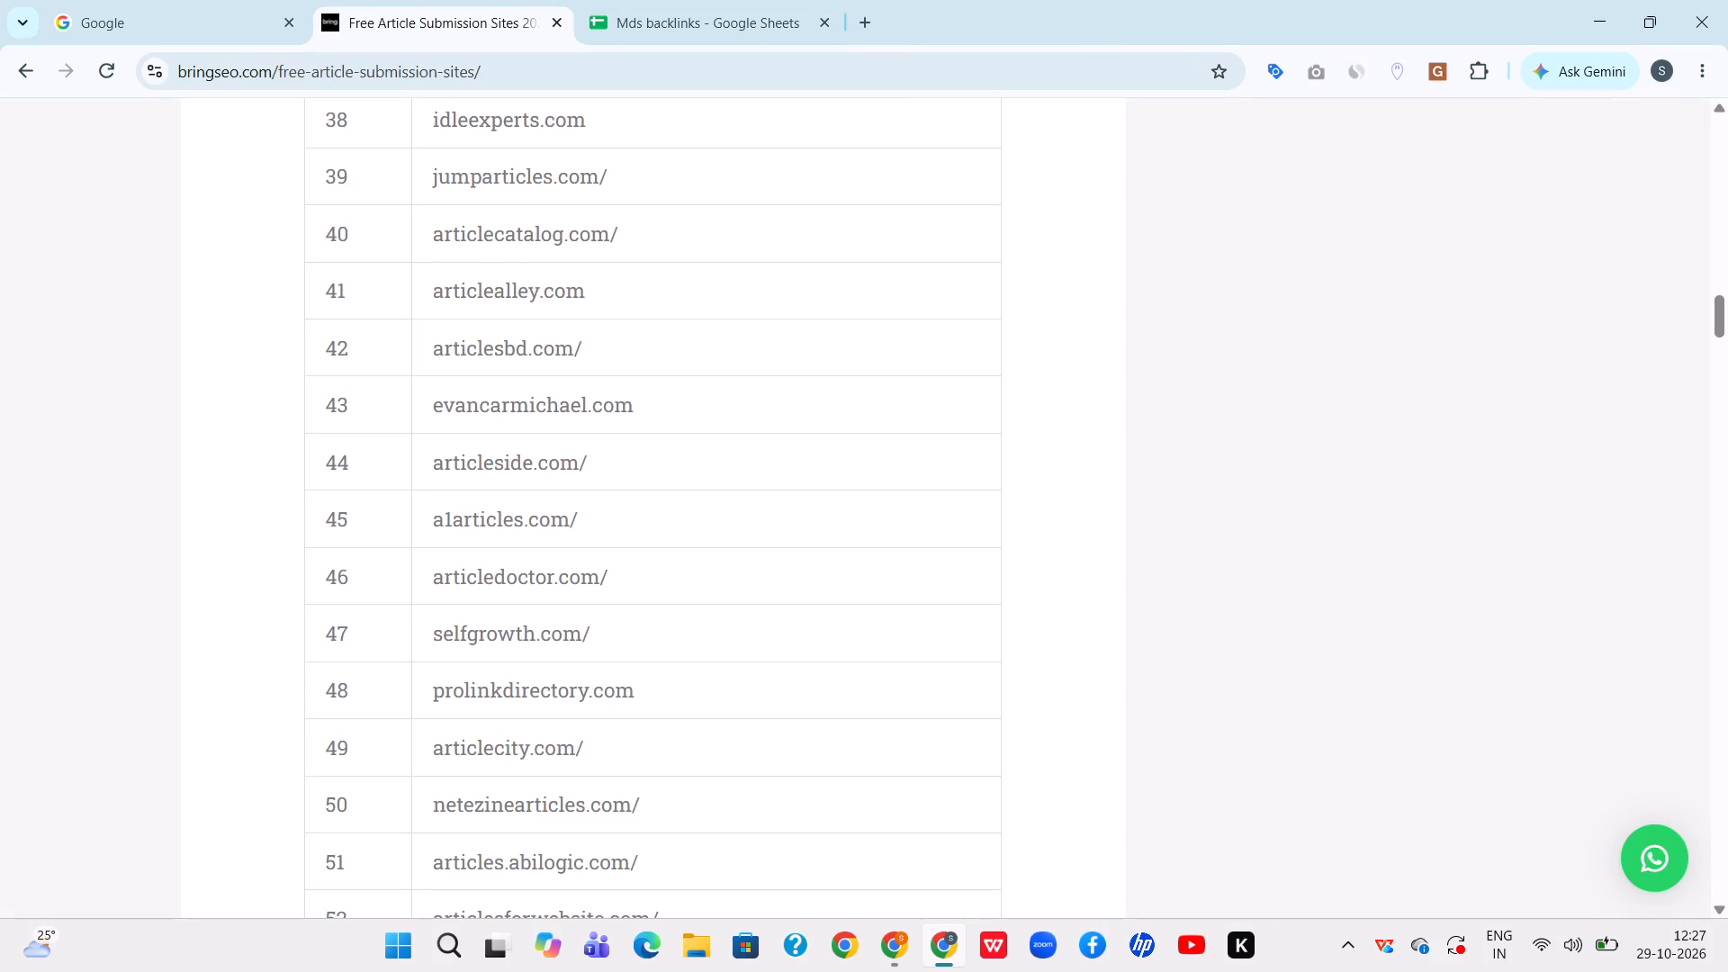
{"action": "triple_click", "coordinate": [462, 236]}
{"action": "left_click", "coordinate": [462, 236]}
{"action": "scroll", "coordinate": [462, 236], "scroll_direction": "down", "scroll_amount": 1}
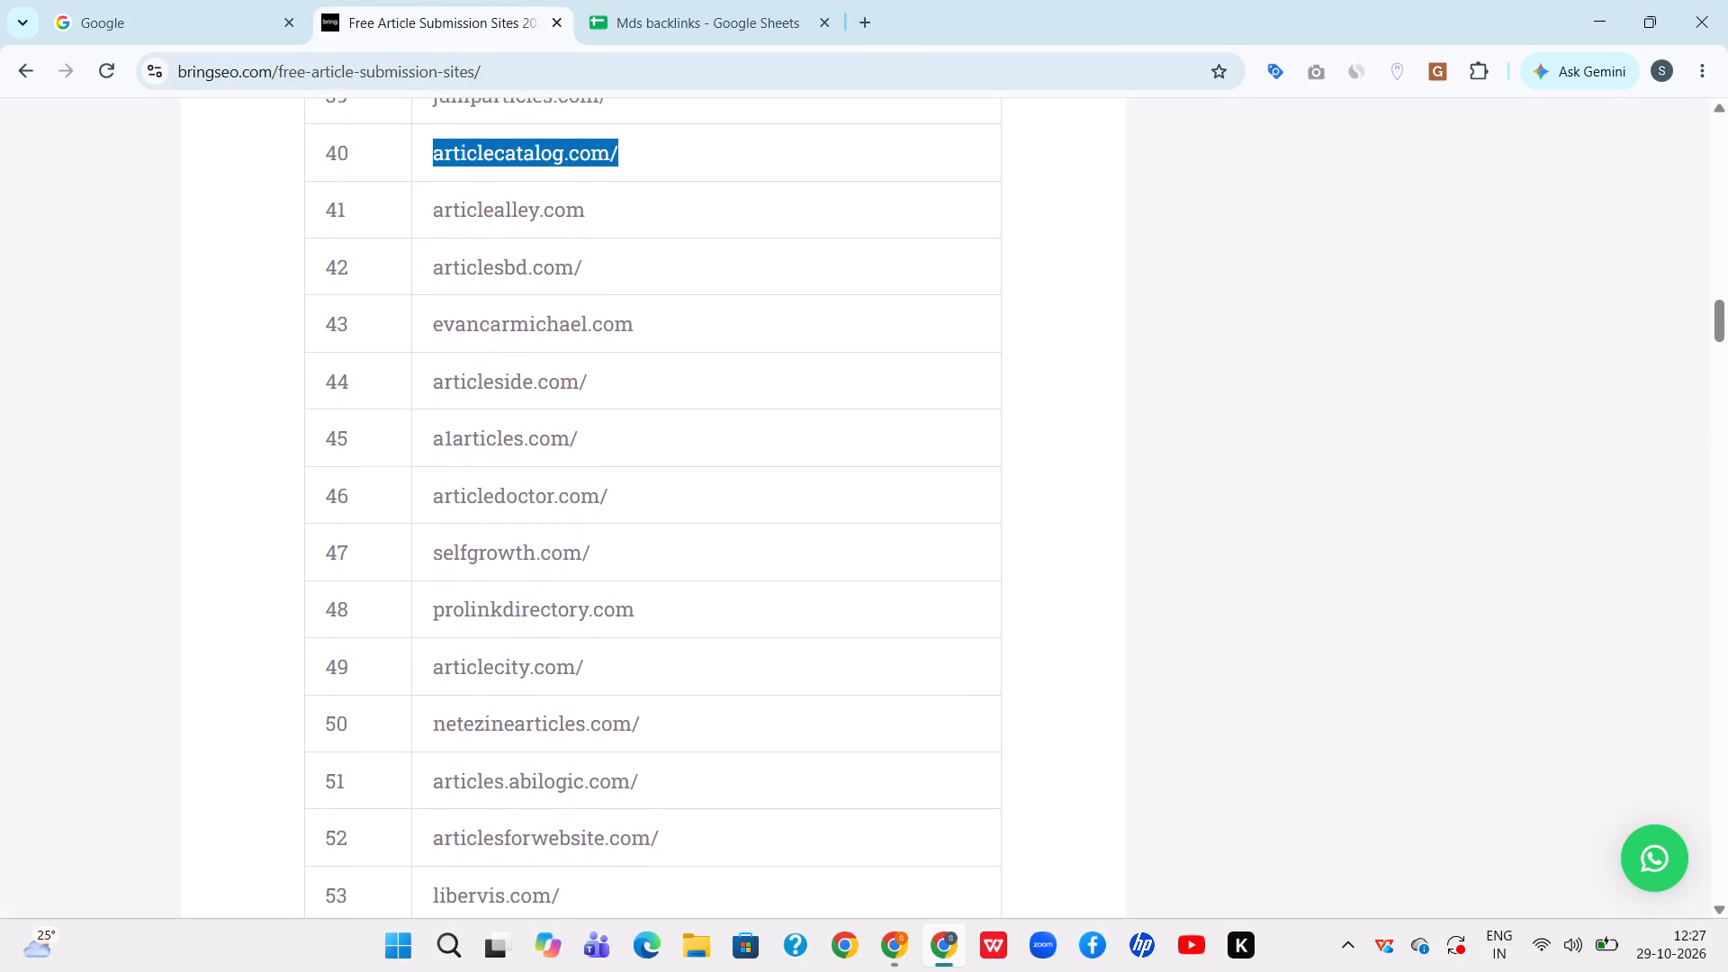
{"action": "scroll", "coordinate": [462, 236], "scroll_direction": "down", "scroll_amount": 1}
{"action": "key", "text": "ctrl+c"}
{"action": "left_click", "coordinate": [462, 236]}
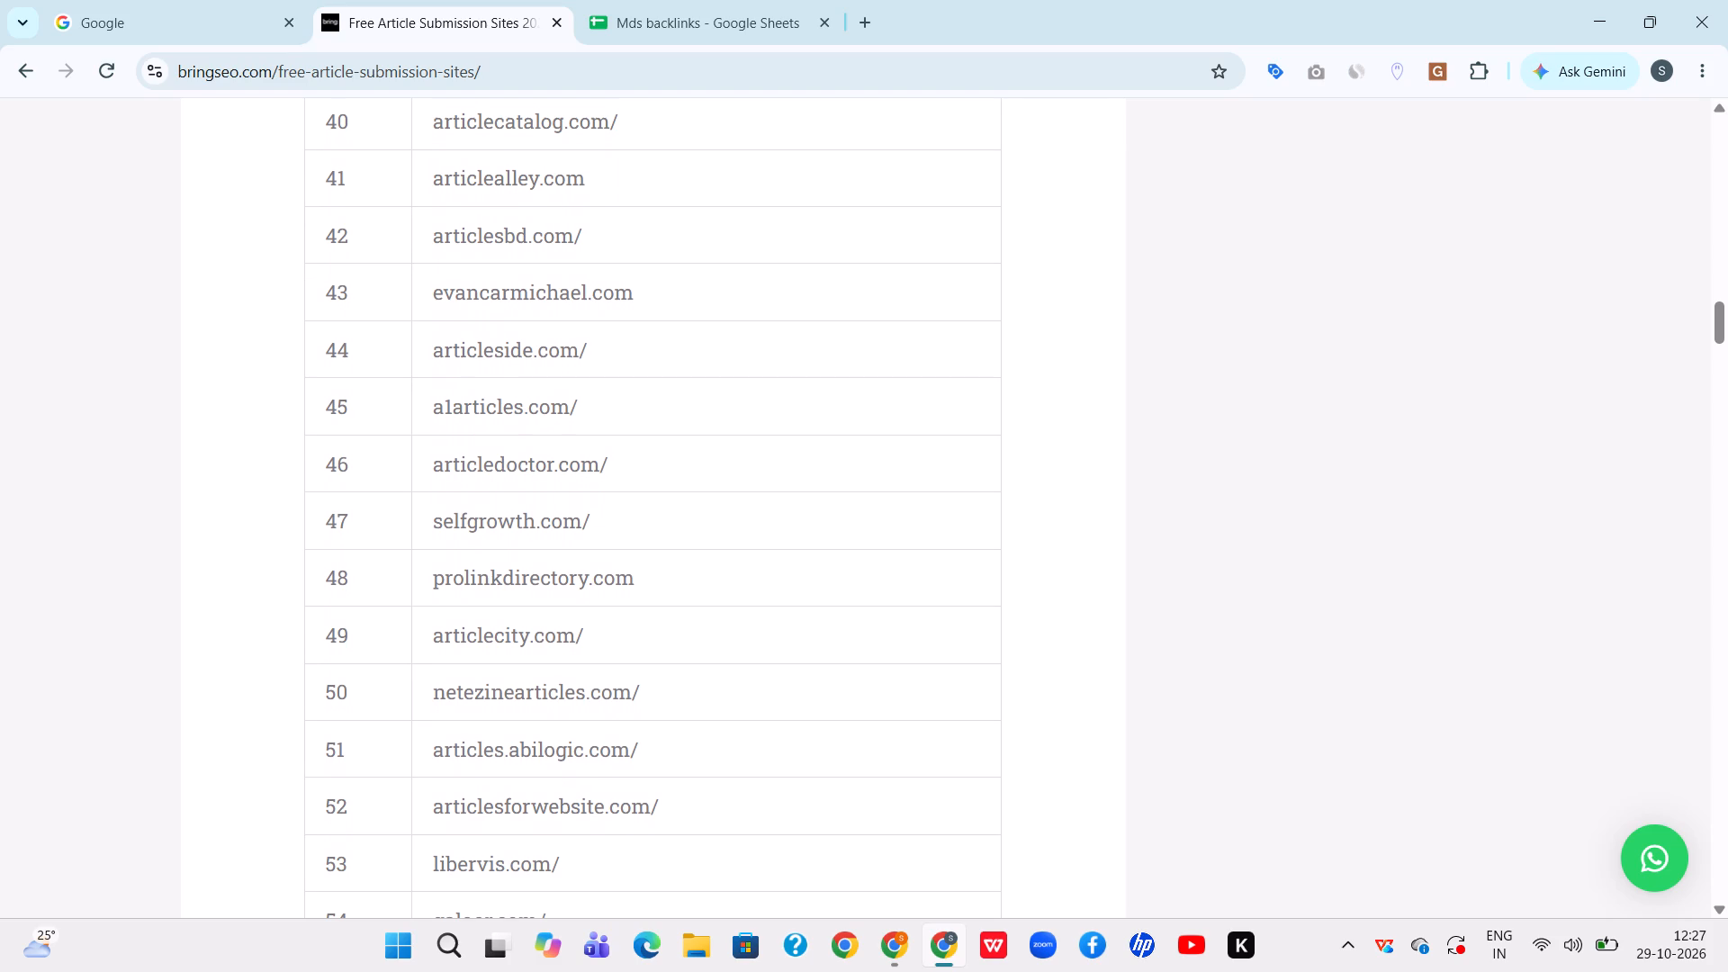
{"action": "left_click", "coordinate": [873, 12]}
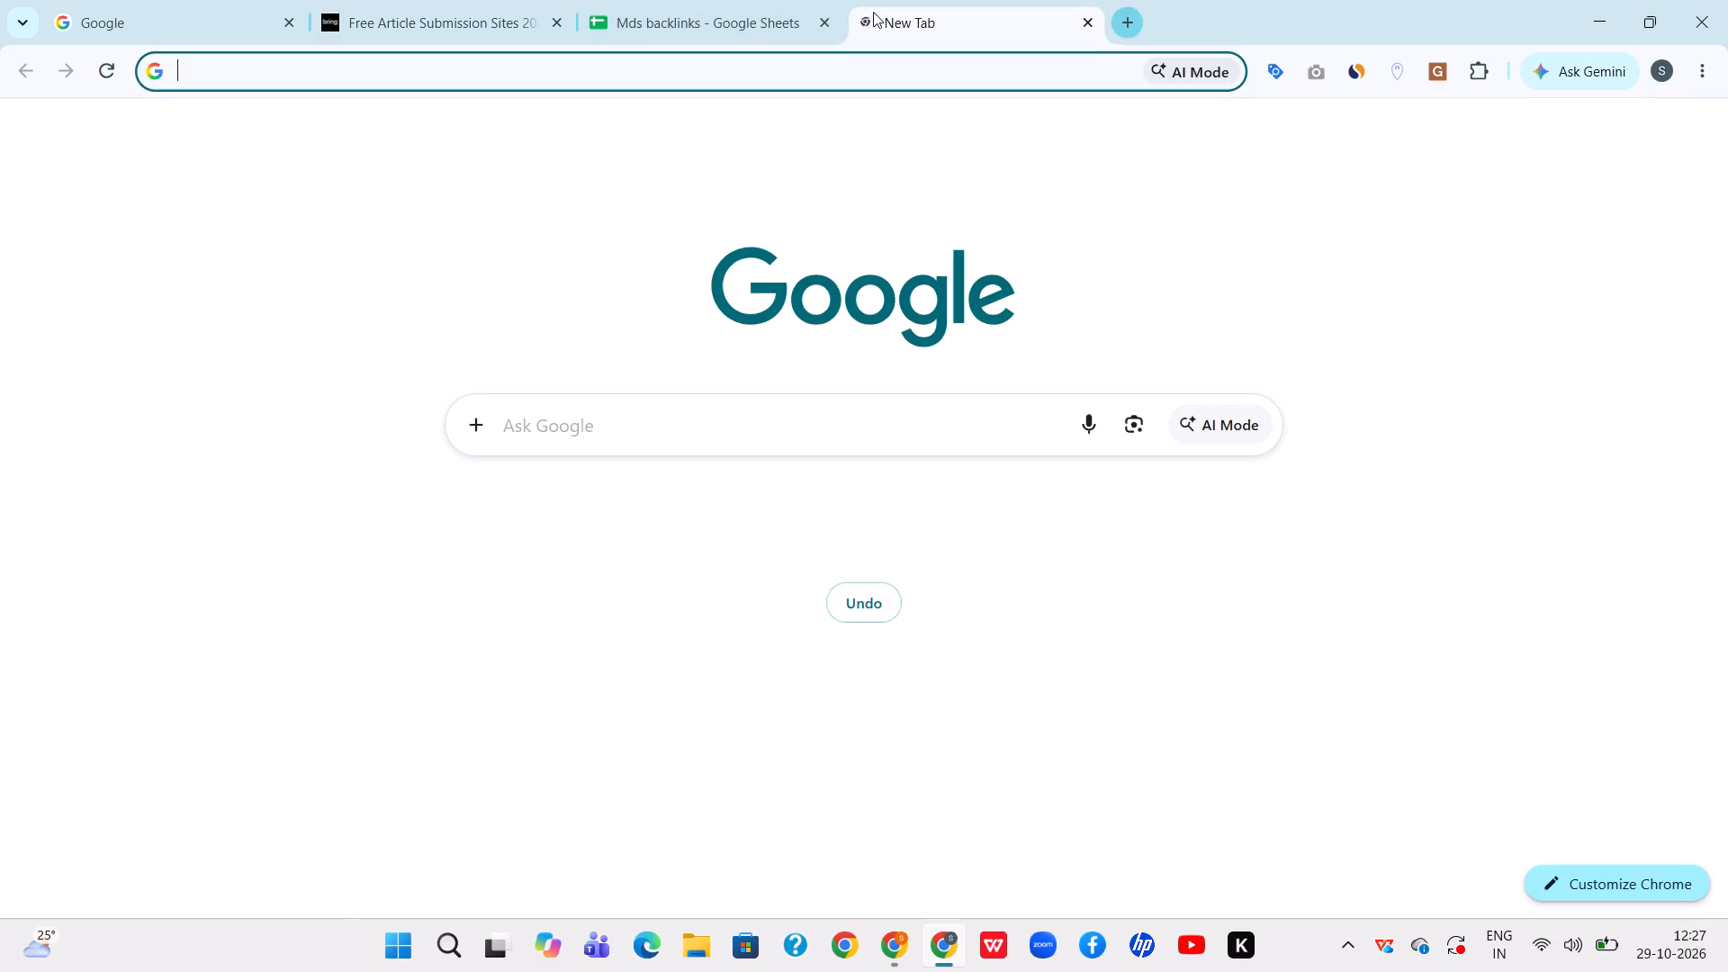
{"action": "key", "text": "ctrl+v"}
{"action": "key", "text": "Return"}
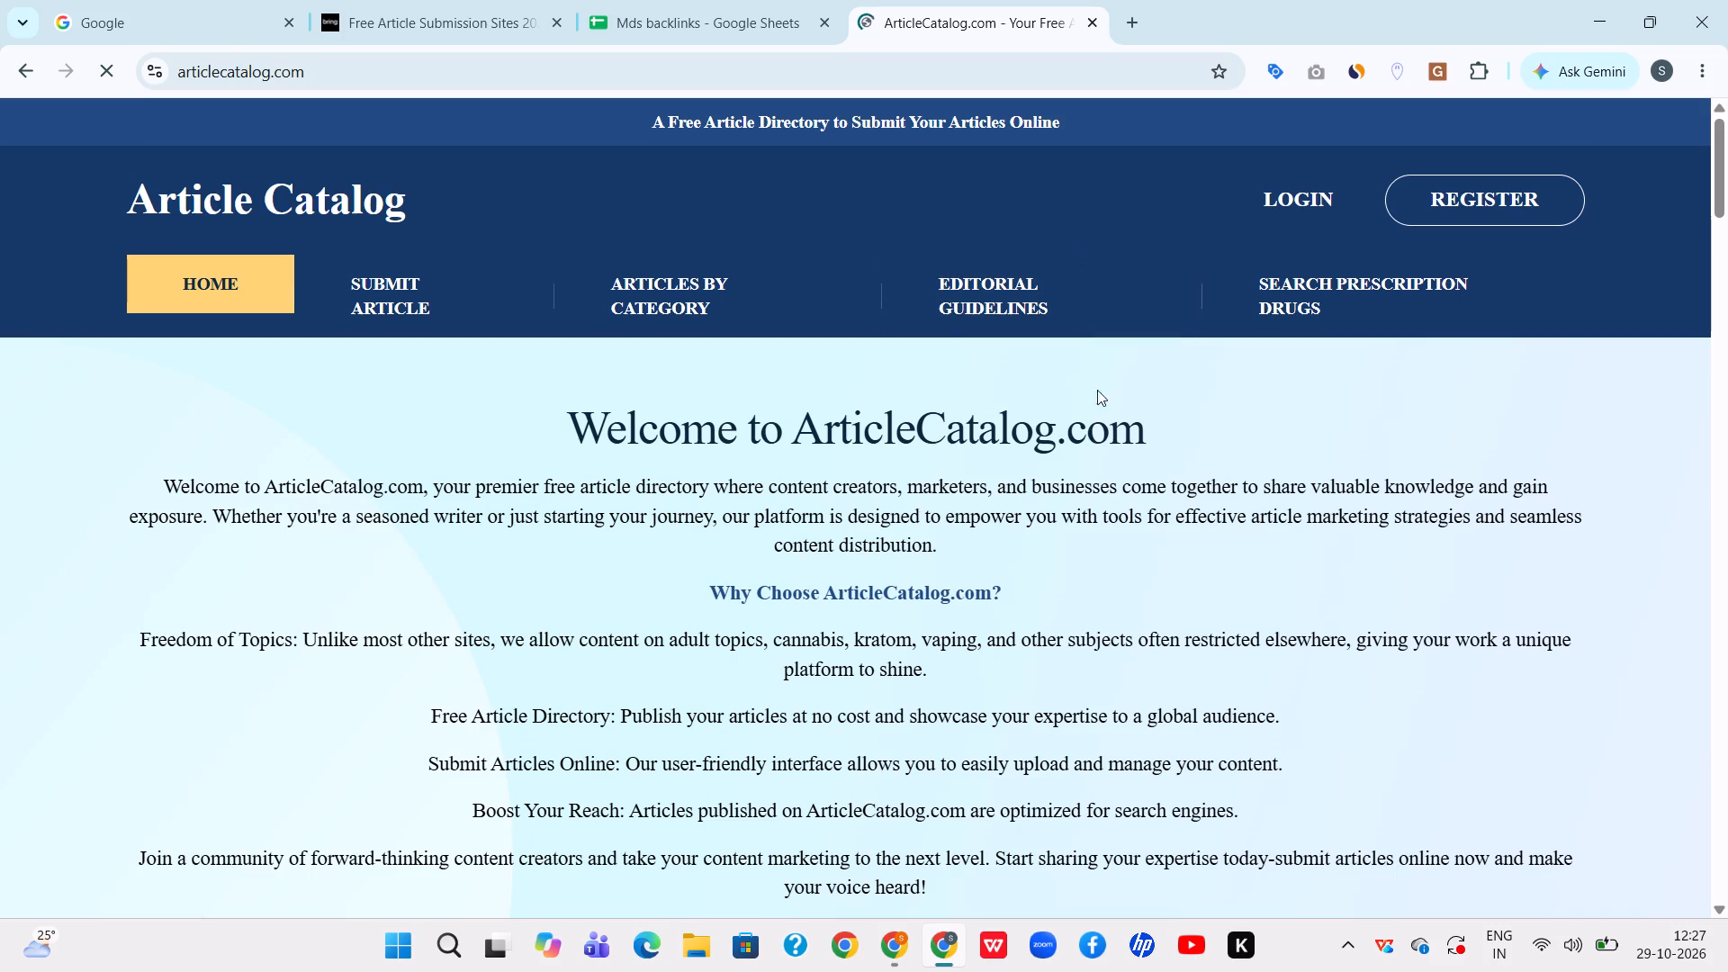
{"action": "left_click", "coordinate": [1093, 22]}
Copy the articlecatalog.com address, entry 40, from the free article submission sites list.
{"action": "left_click", "coordinate": [734, 2]}
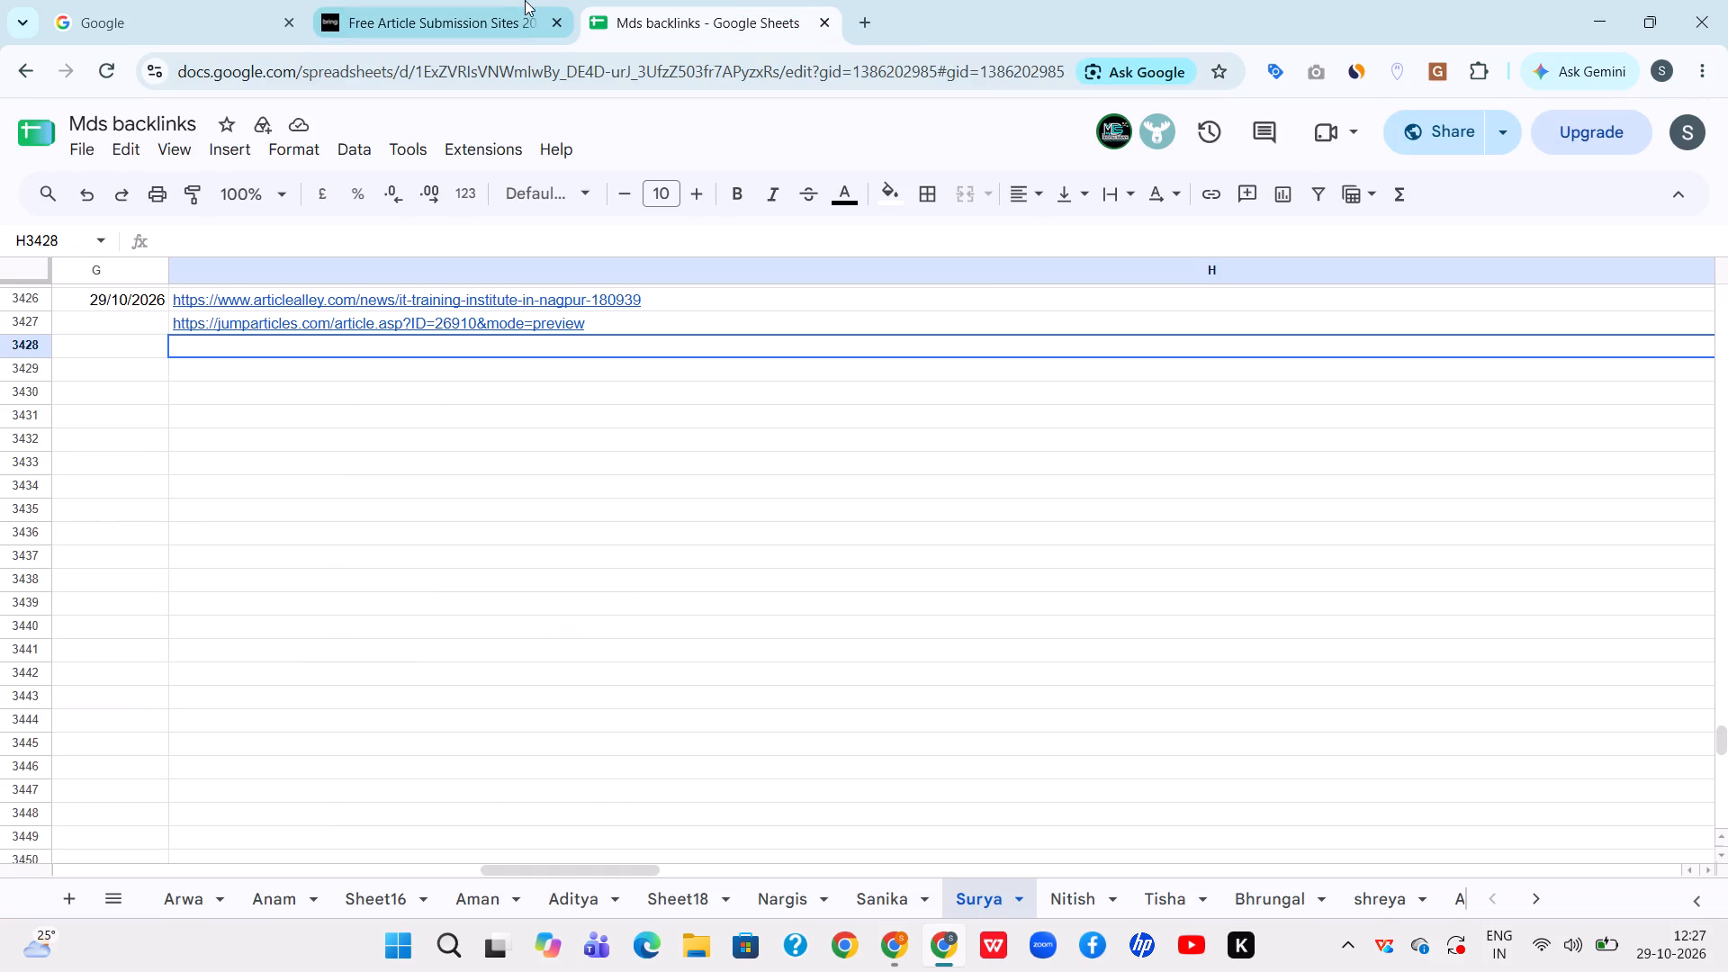
{"action": "left_click", "coordinate": [502, 0]}
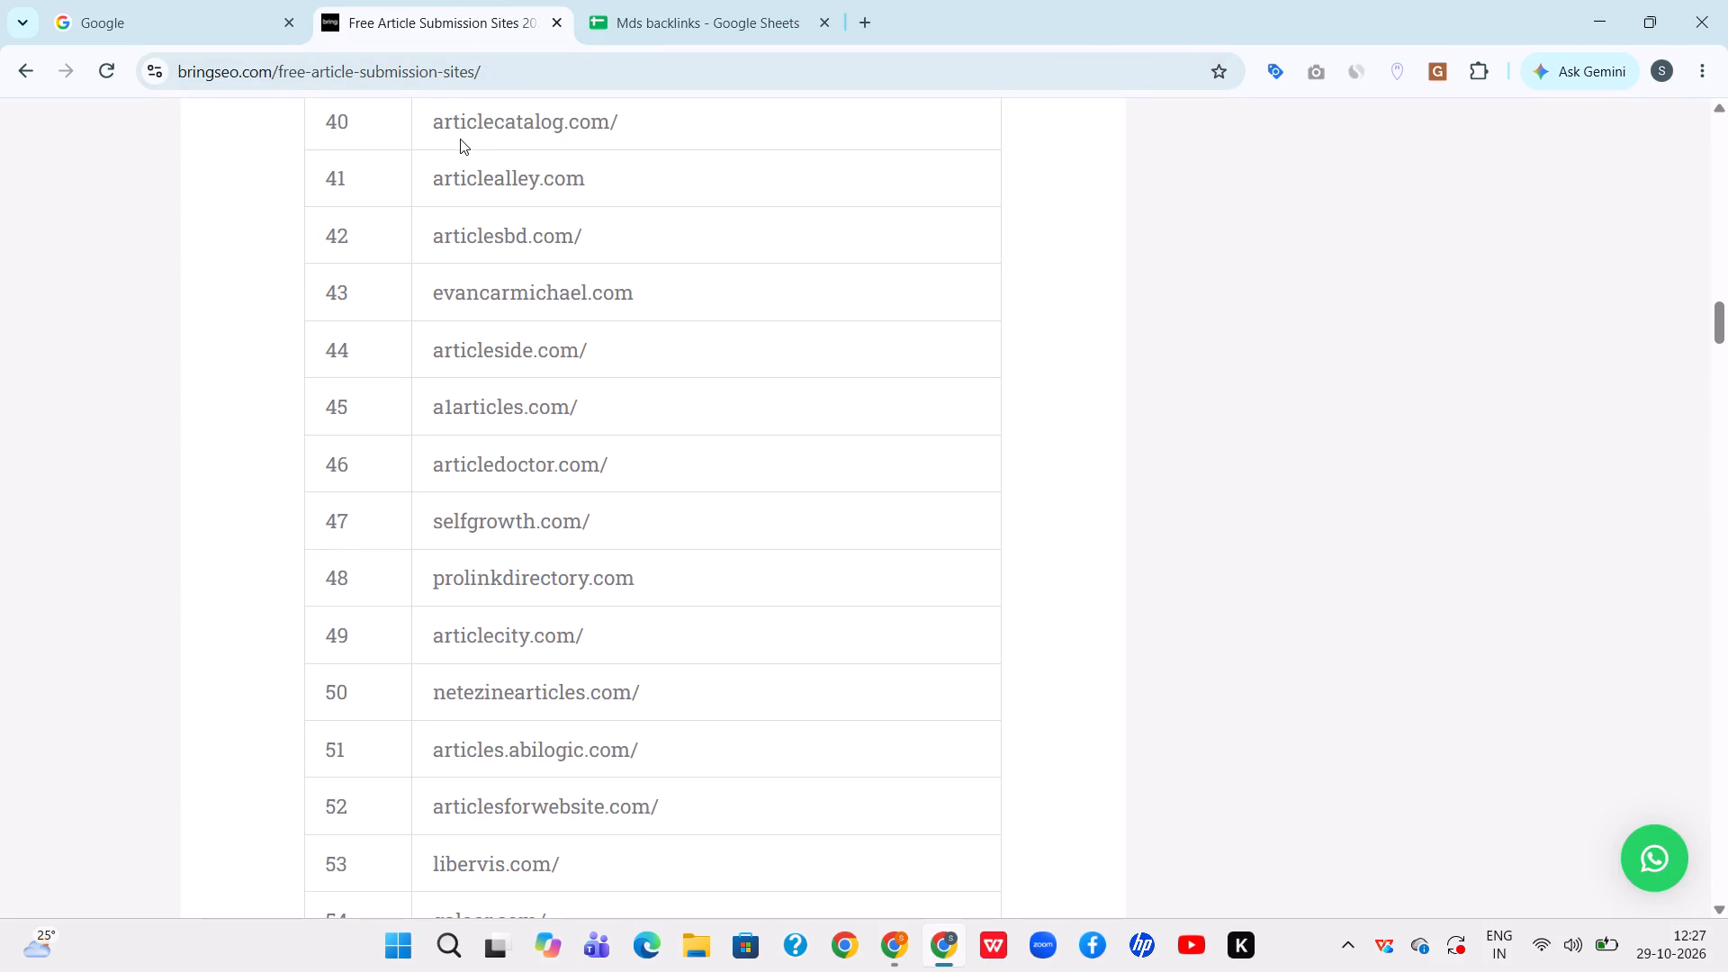
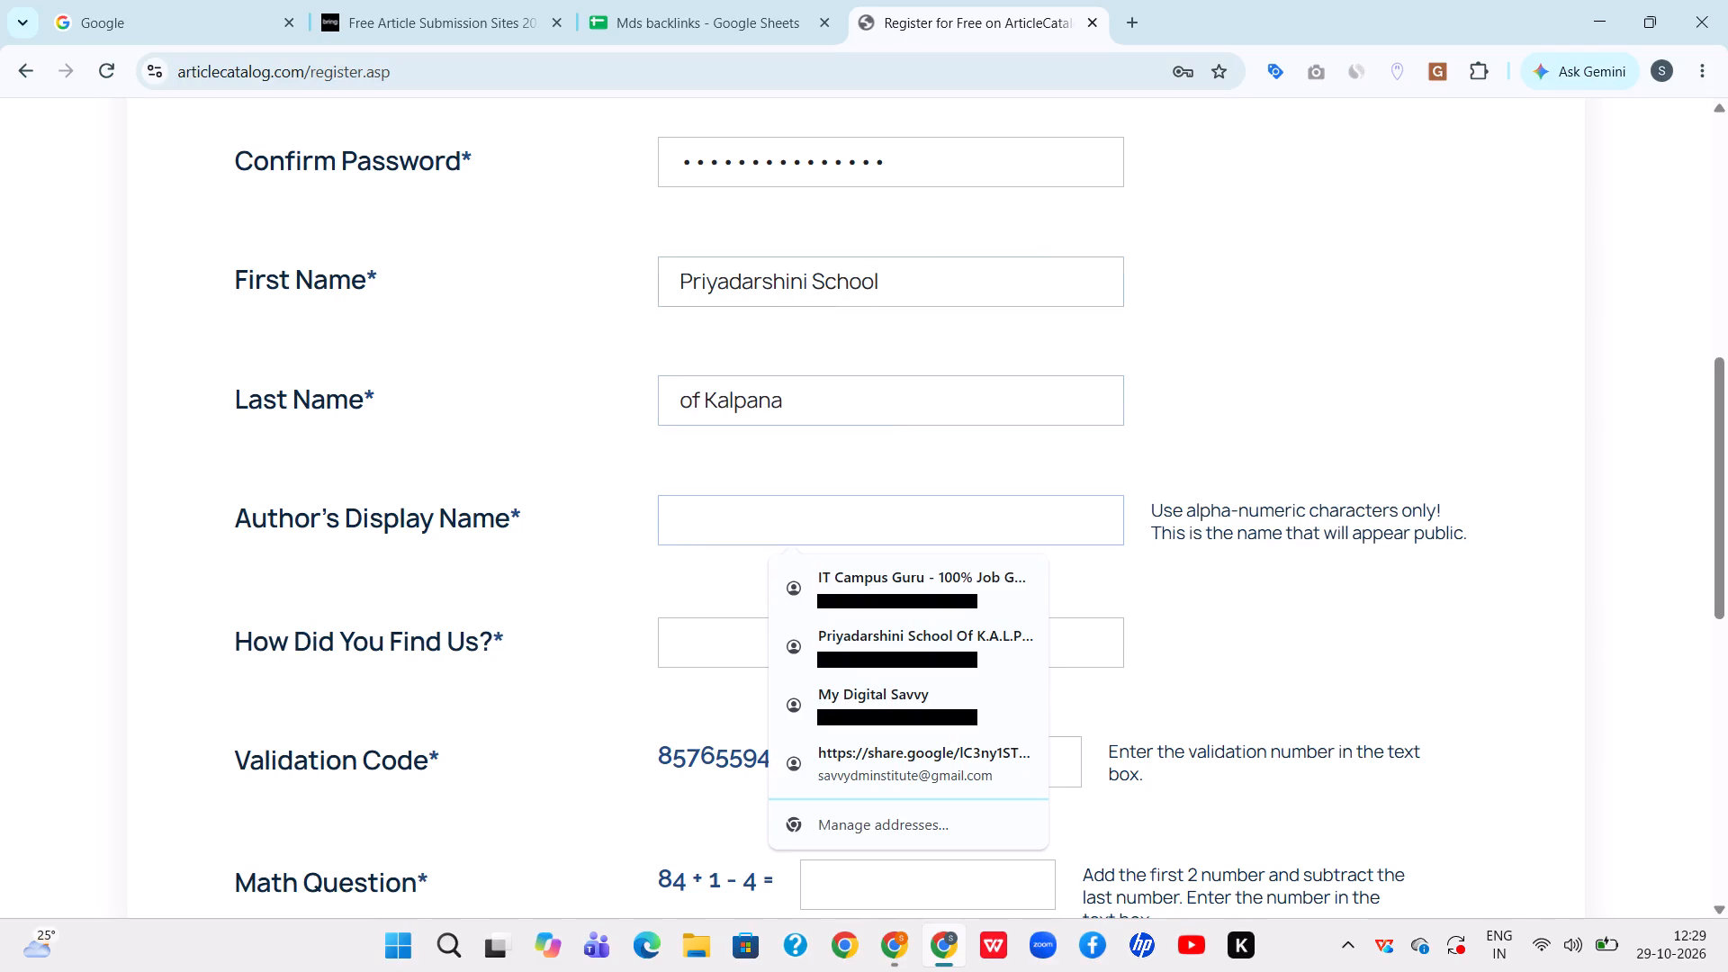
Set the author's display name to "Priyadarshini School of Kalpana" and the how-did-you-find-us answer to "Google" in the registration form.
{"action": "type", "text": "Priyadarsh"}
{"action": "type", "text": "ini School of Kalpana"}
{"action": "left_click", "coordinate": [808, 637]}
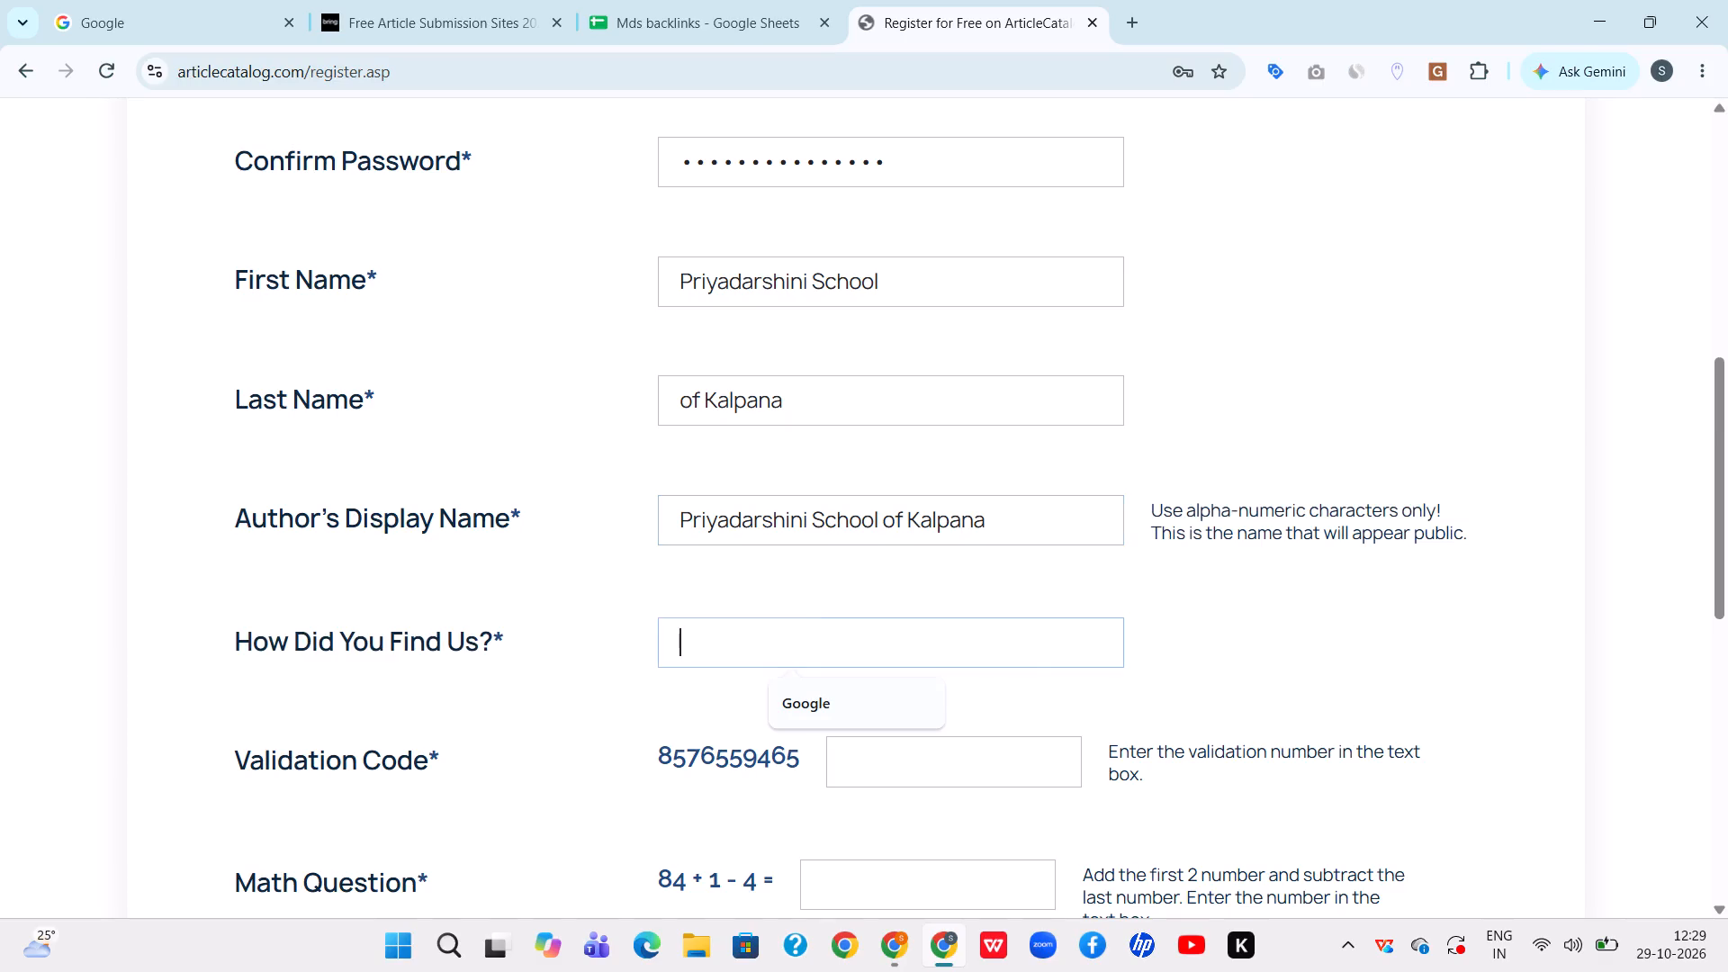
{"action": "left_click", "coordinate": [850, 718]}
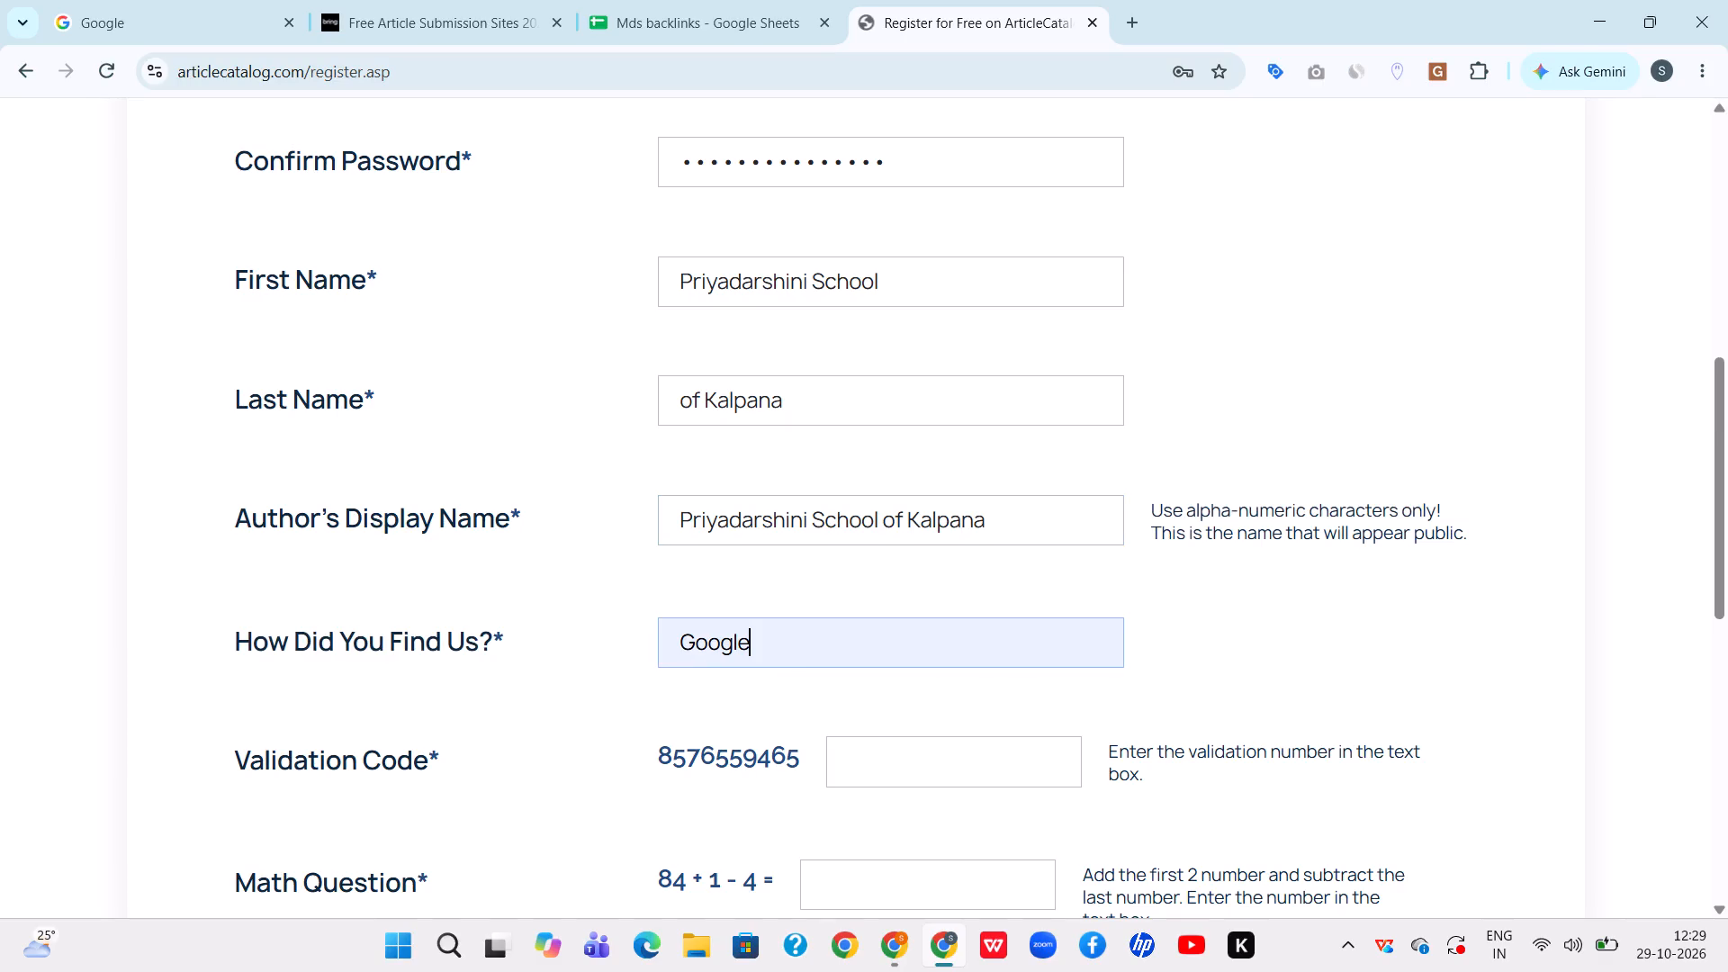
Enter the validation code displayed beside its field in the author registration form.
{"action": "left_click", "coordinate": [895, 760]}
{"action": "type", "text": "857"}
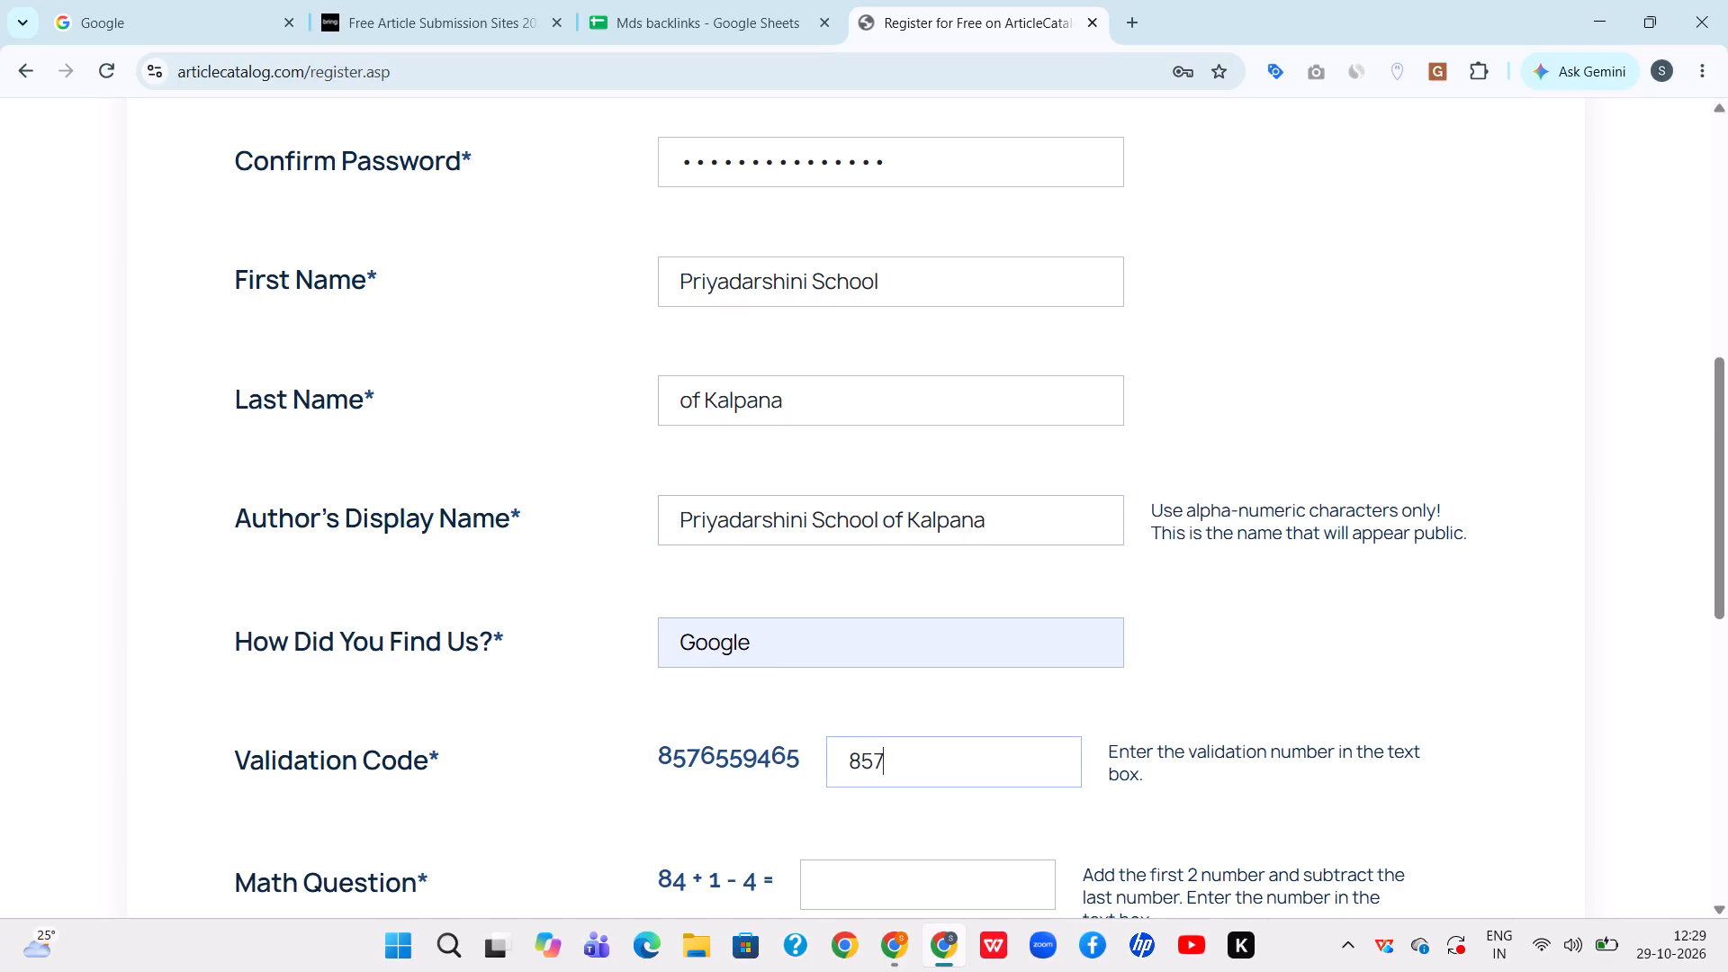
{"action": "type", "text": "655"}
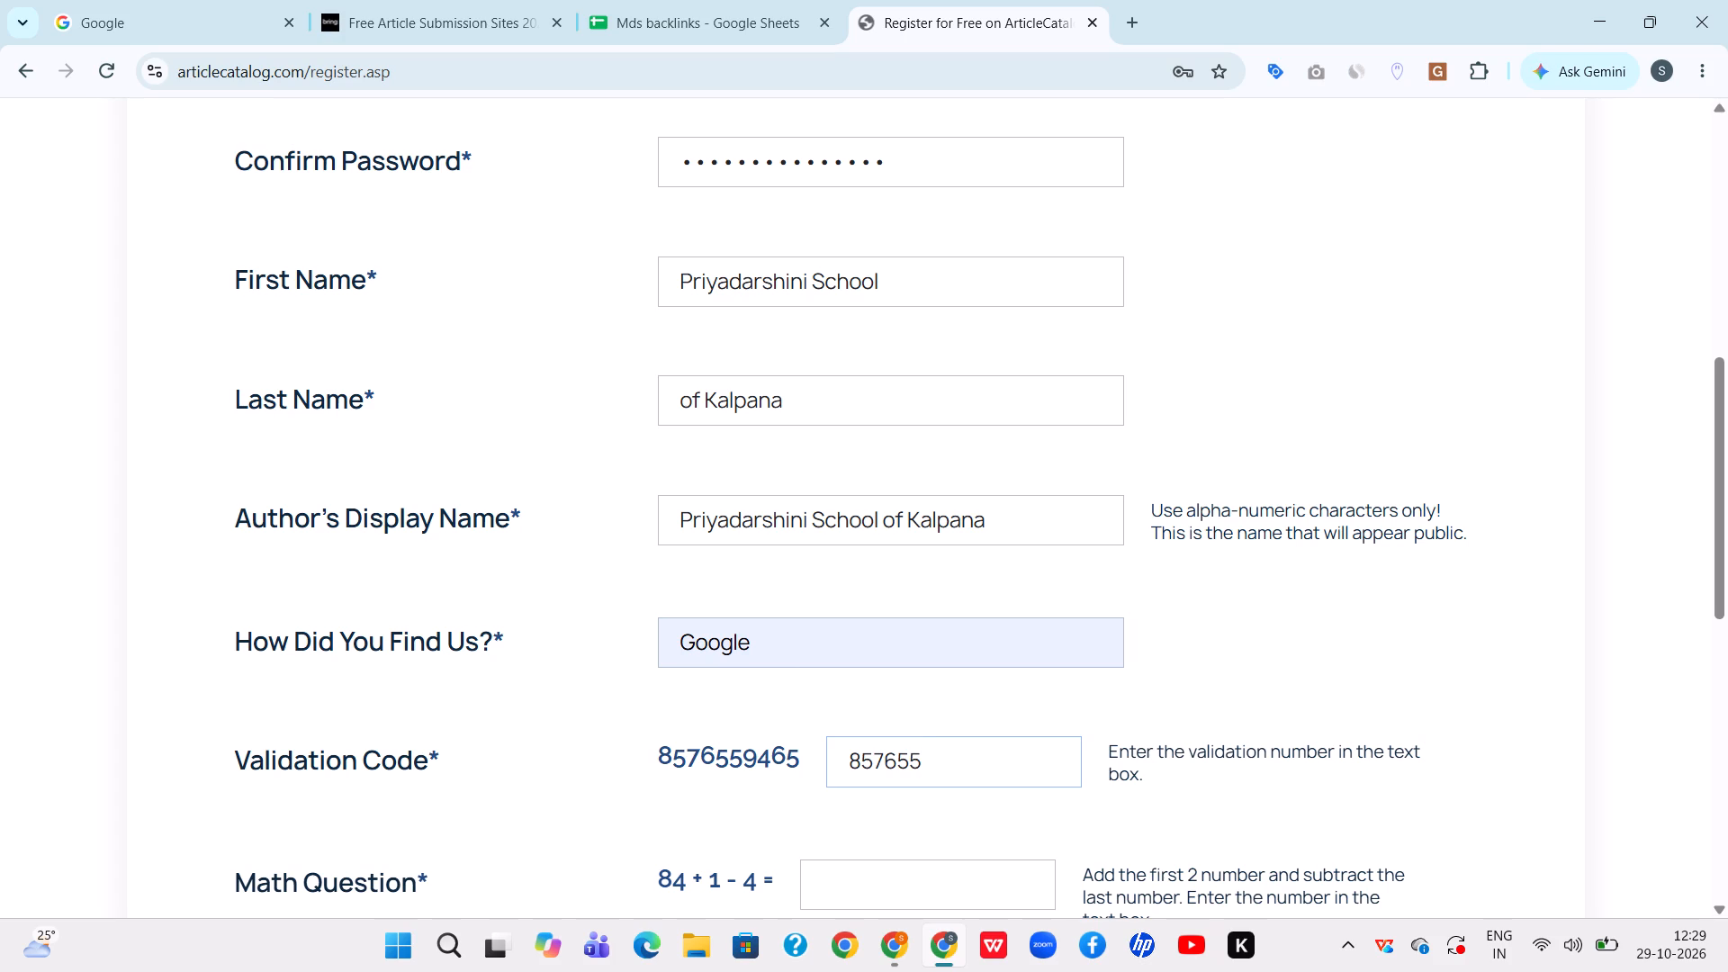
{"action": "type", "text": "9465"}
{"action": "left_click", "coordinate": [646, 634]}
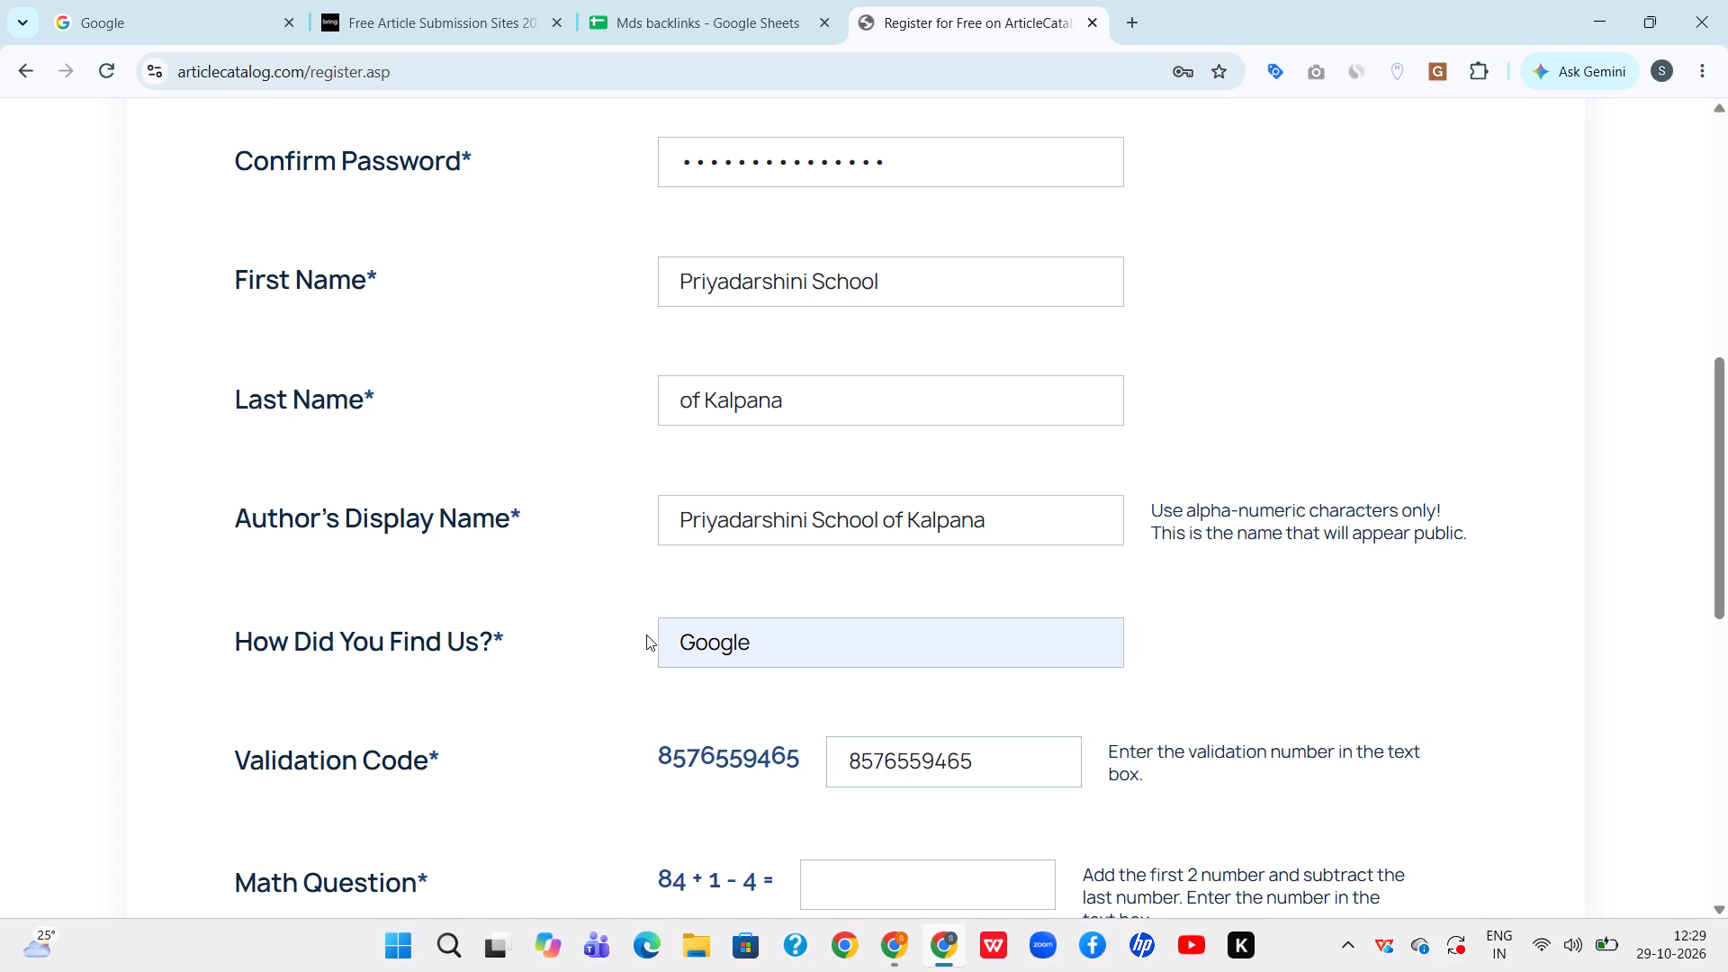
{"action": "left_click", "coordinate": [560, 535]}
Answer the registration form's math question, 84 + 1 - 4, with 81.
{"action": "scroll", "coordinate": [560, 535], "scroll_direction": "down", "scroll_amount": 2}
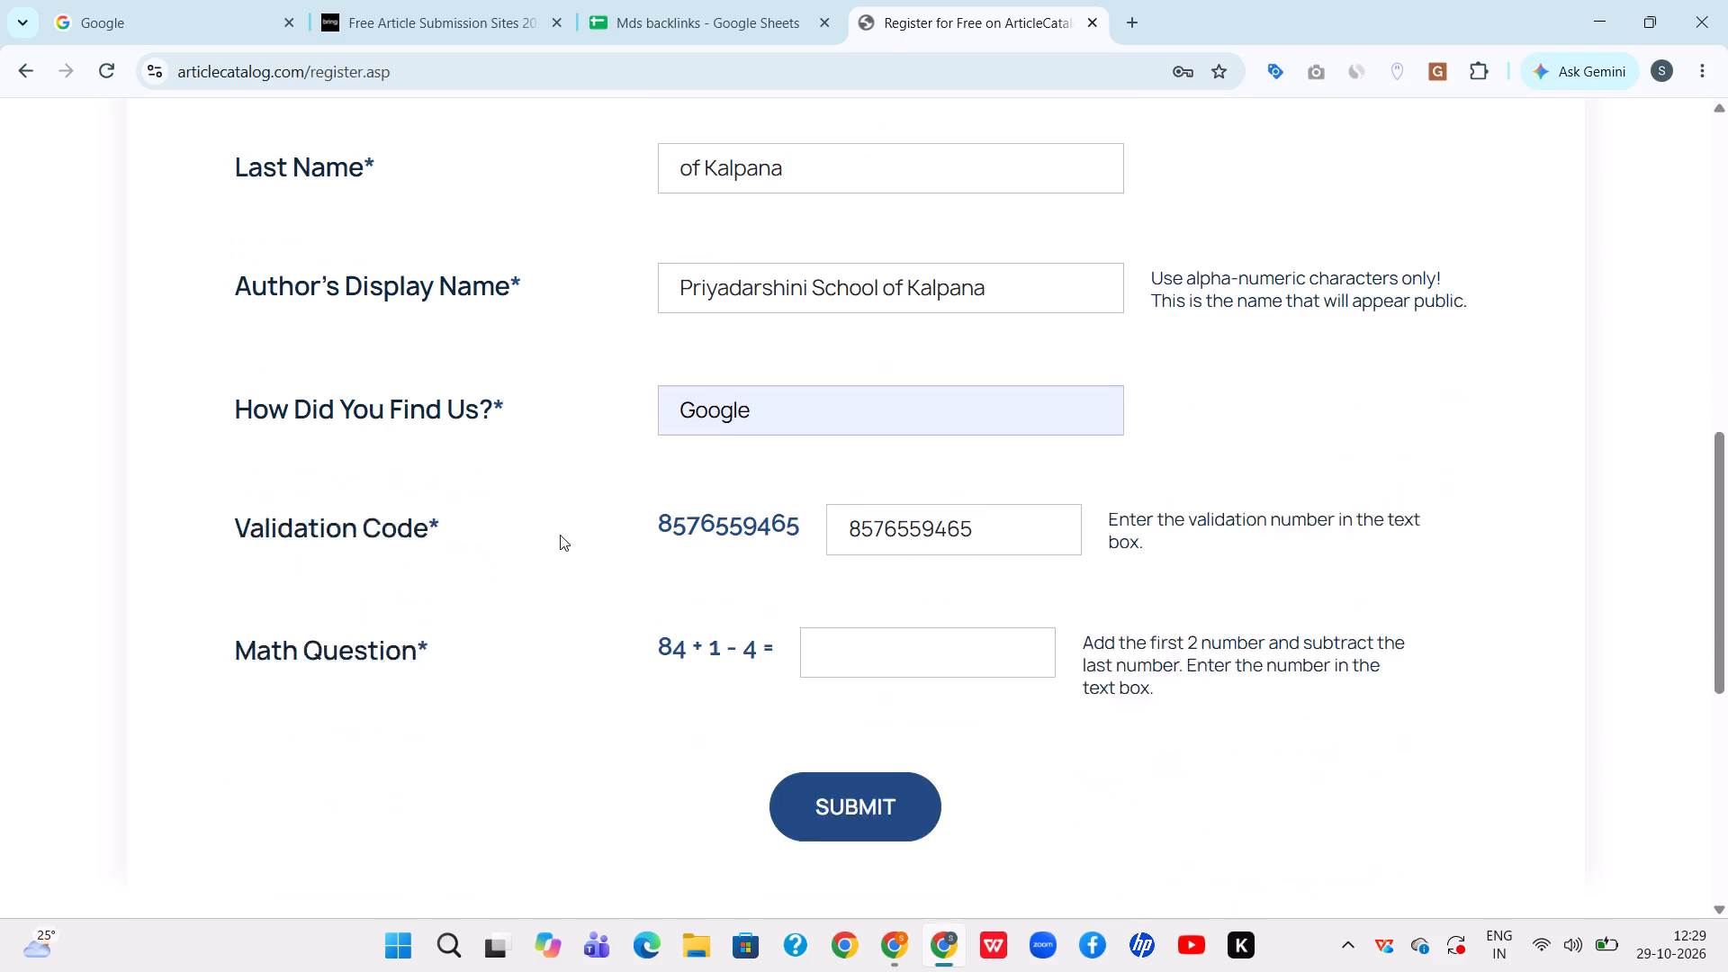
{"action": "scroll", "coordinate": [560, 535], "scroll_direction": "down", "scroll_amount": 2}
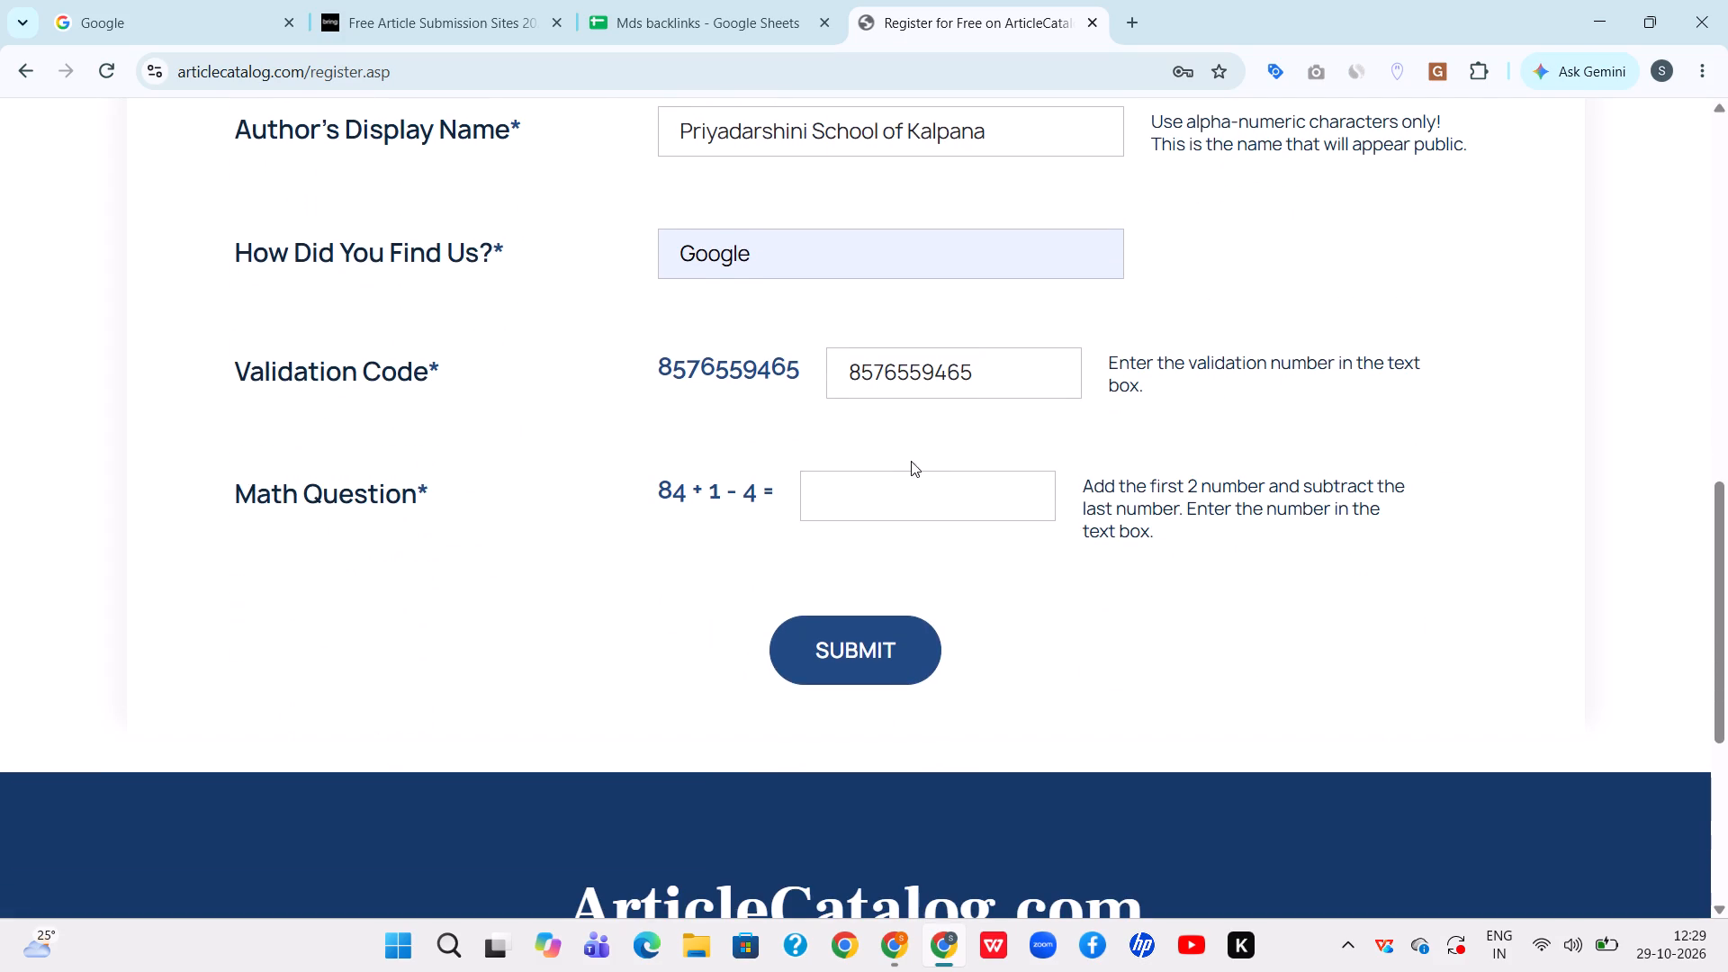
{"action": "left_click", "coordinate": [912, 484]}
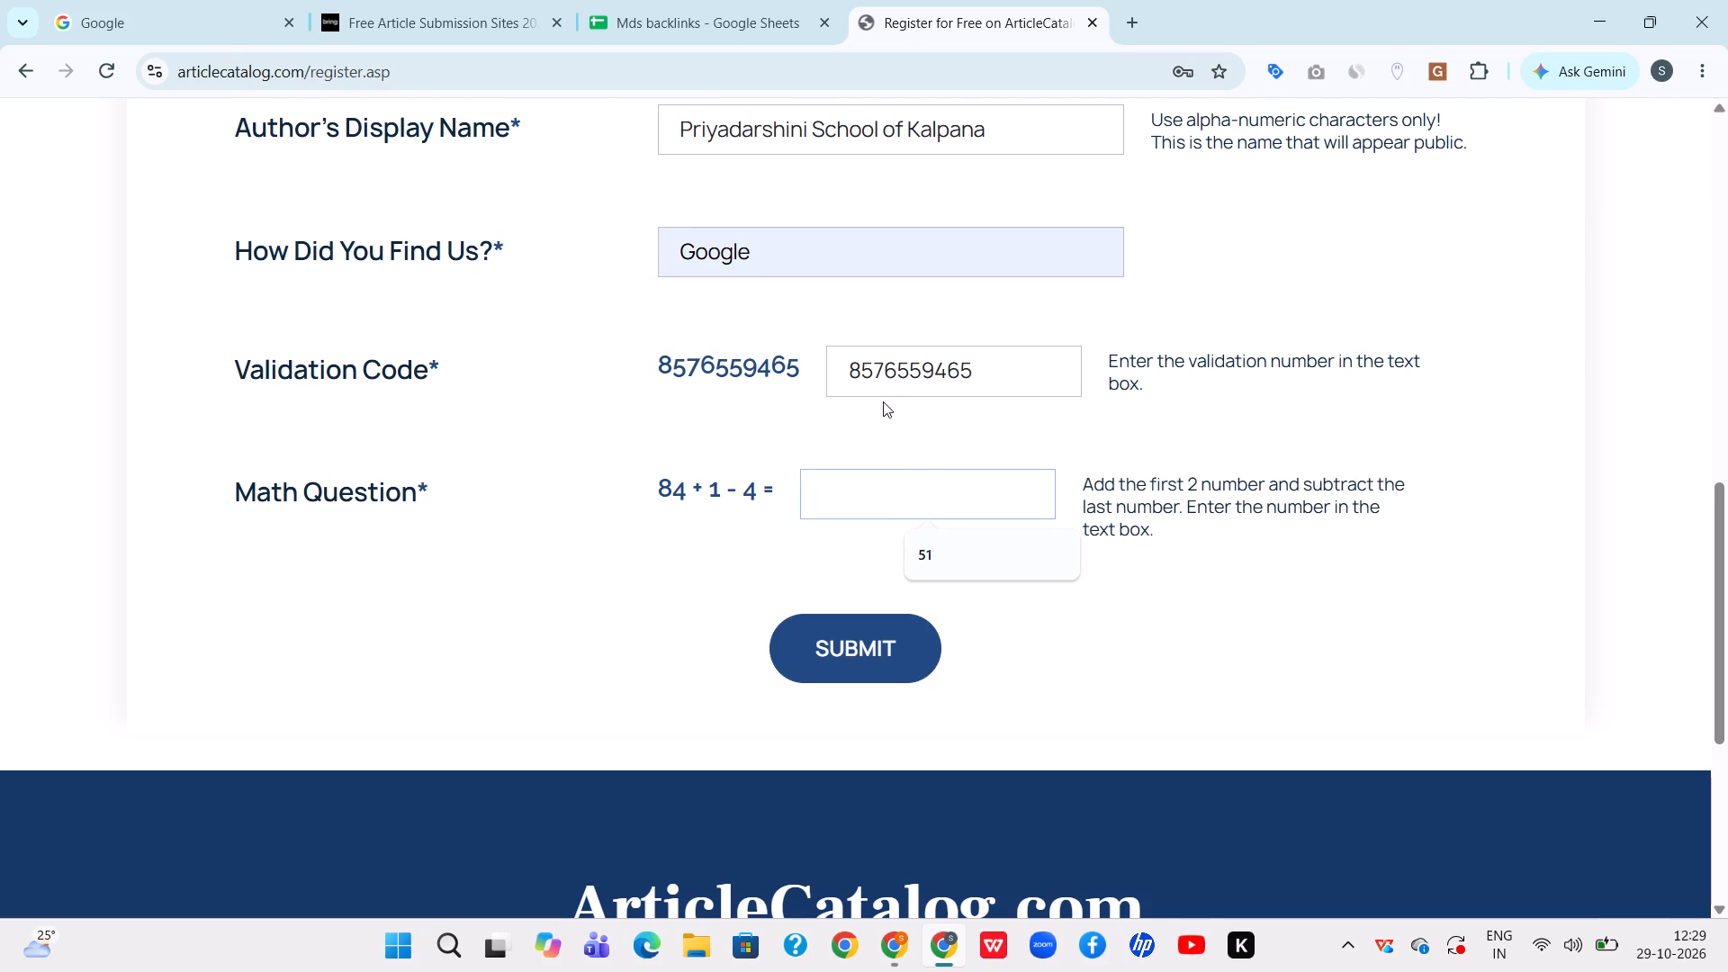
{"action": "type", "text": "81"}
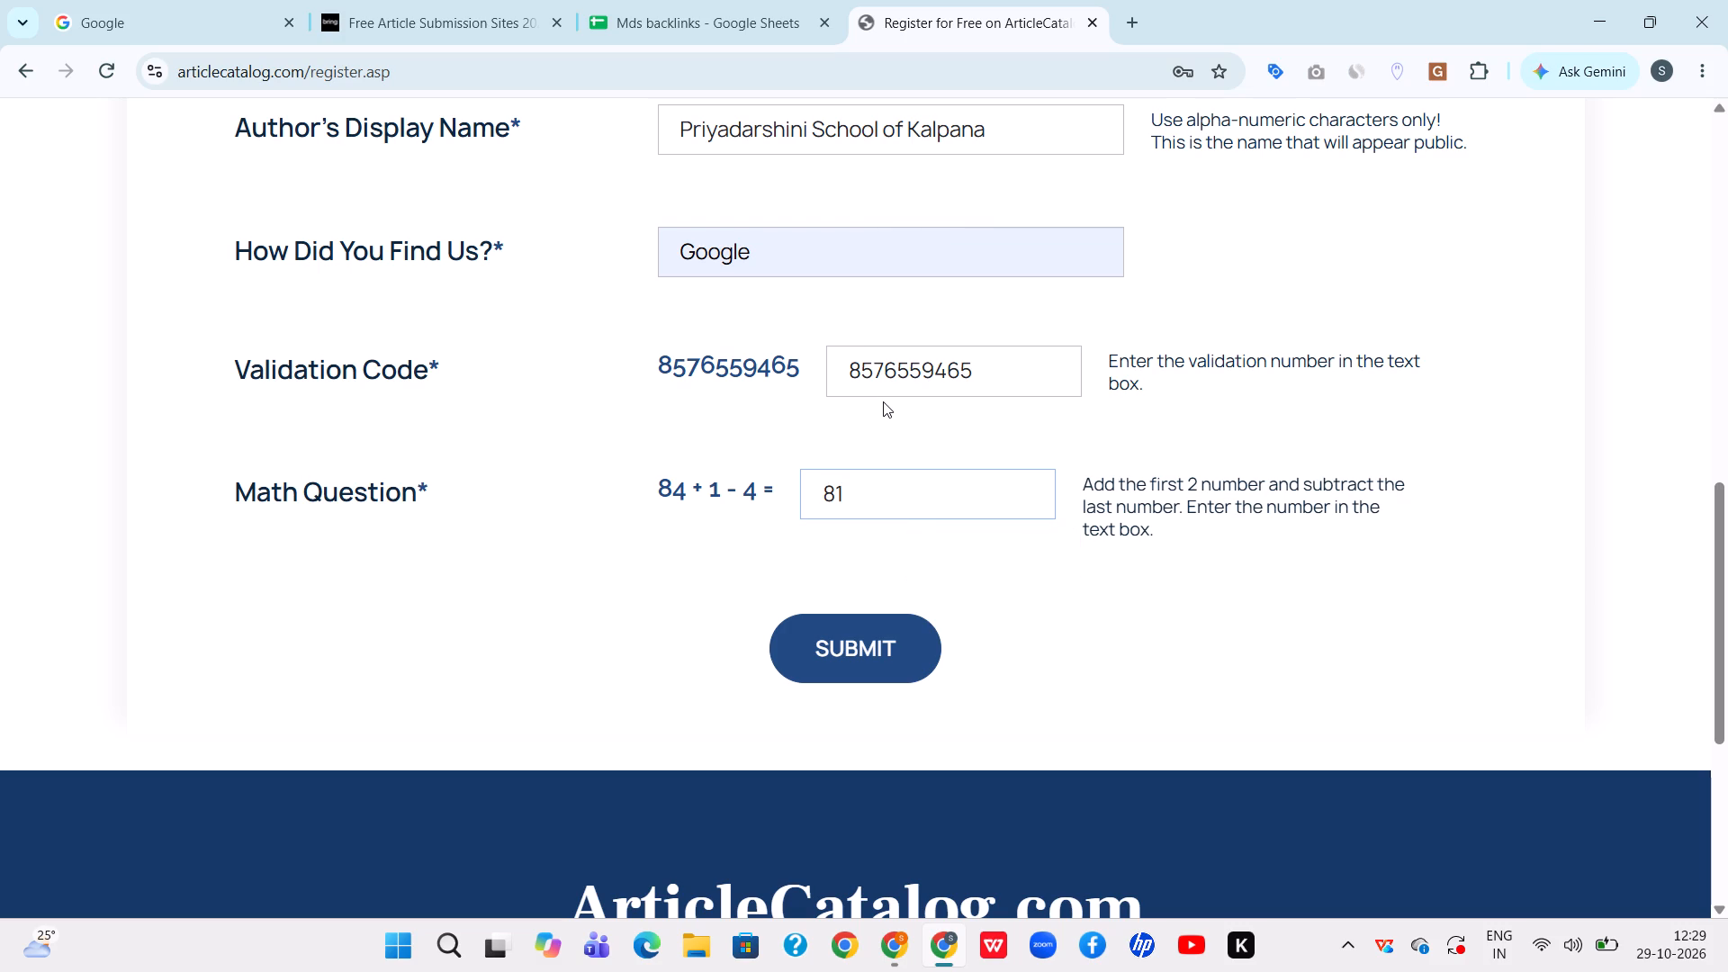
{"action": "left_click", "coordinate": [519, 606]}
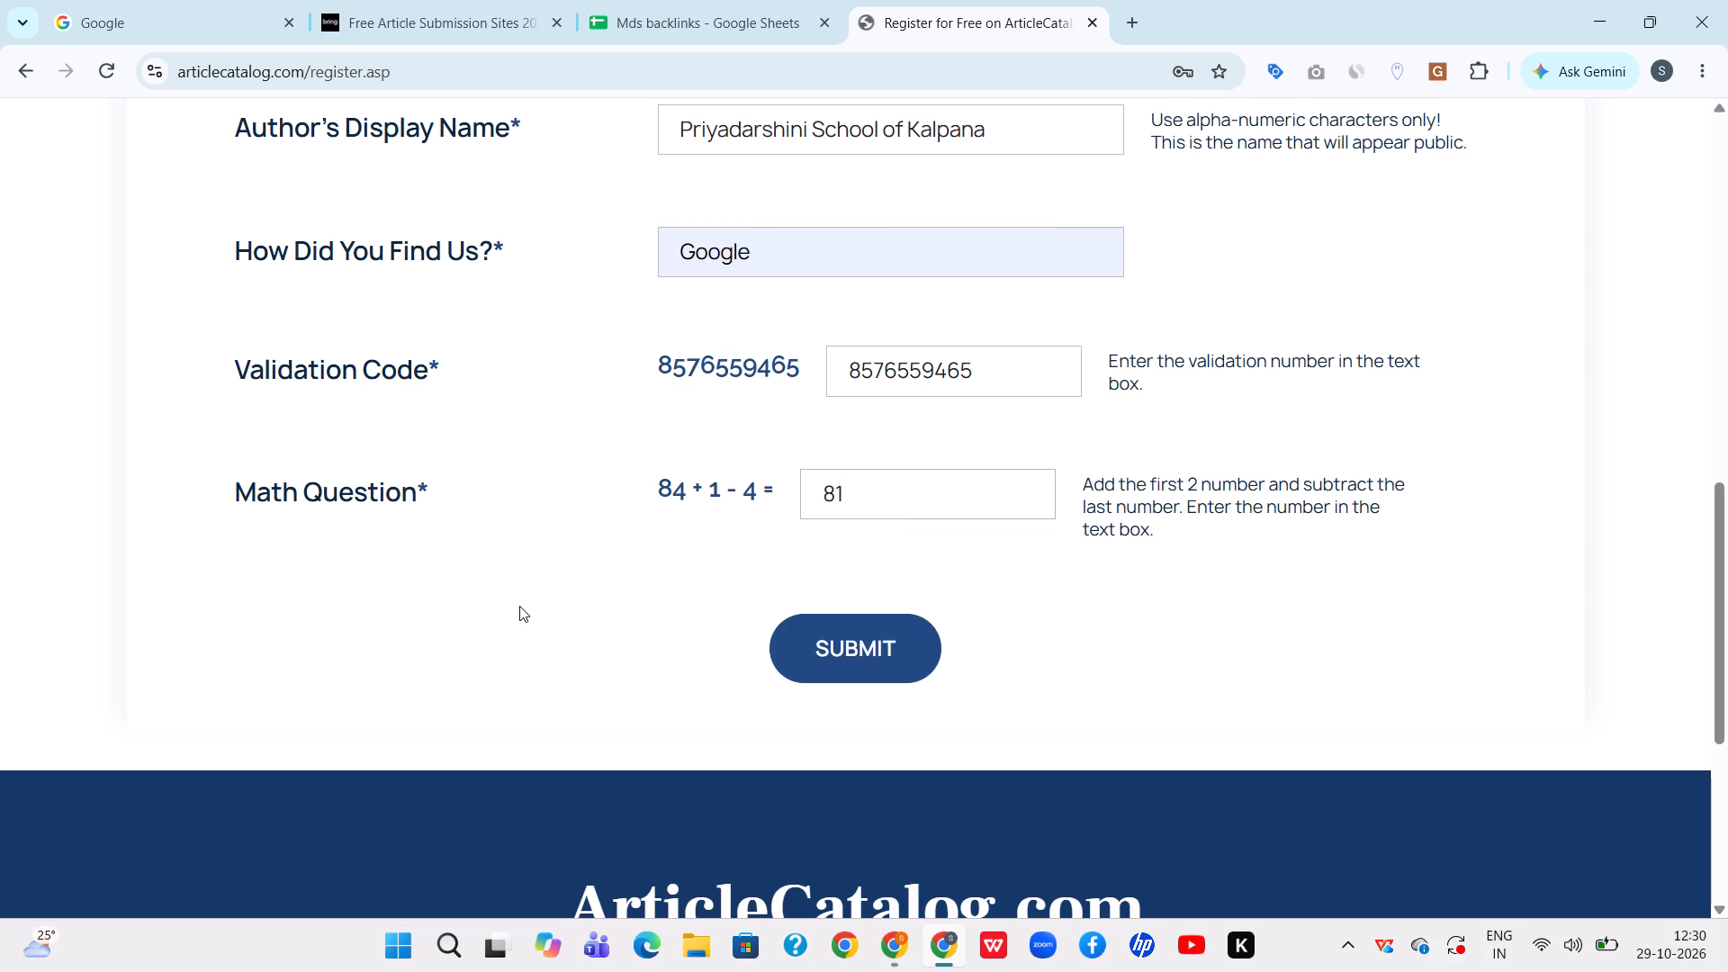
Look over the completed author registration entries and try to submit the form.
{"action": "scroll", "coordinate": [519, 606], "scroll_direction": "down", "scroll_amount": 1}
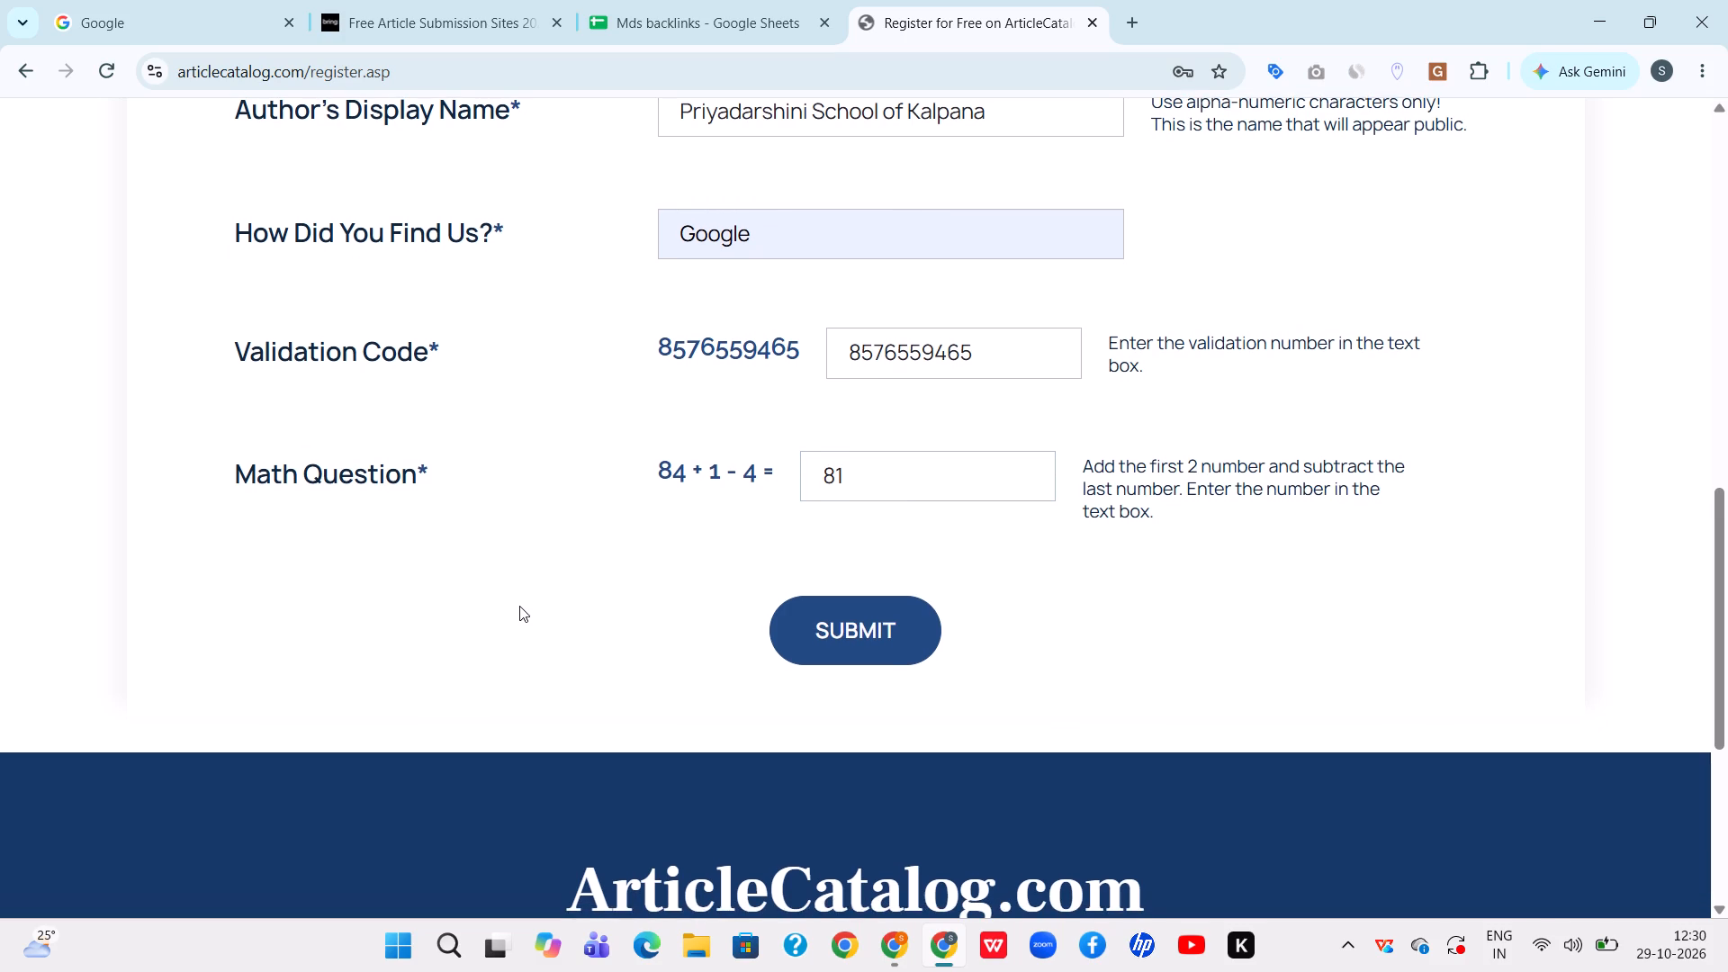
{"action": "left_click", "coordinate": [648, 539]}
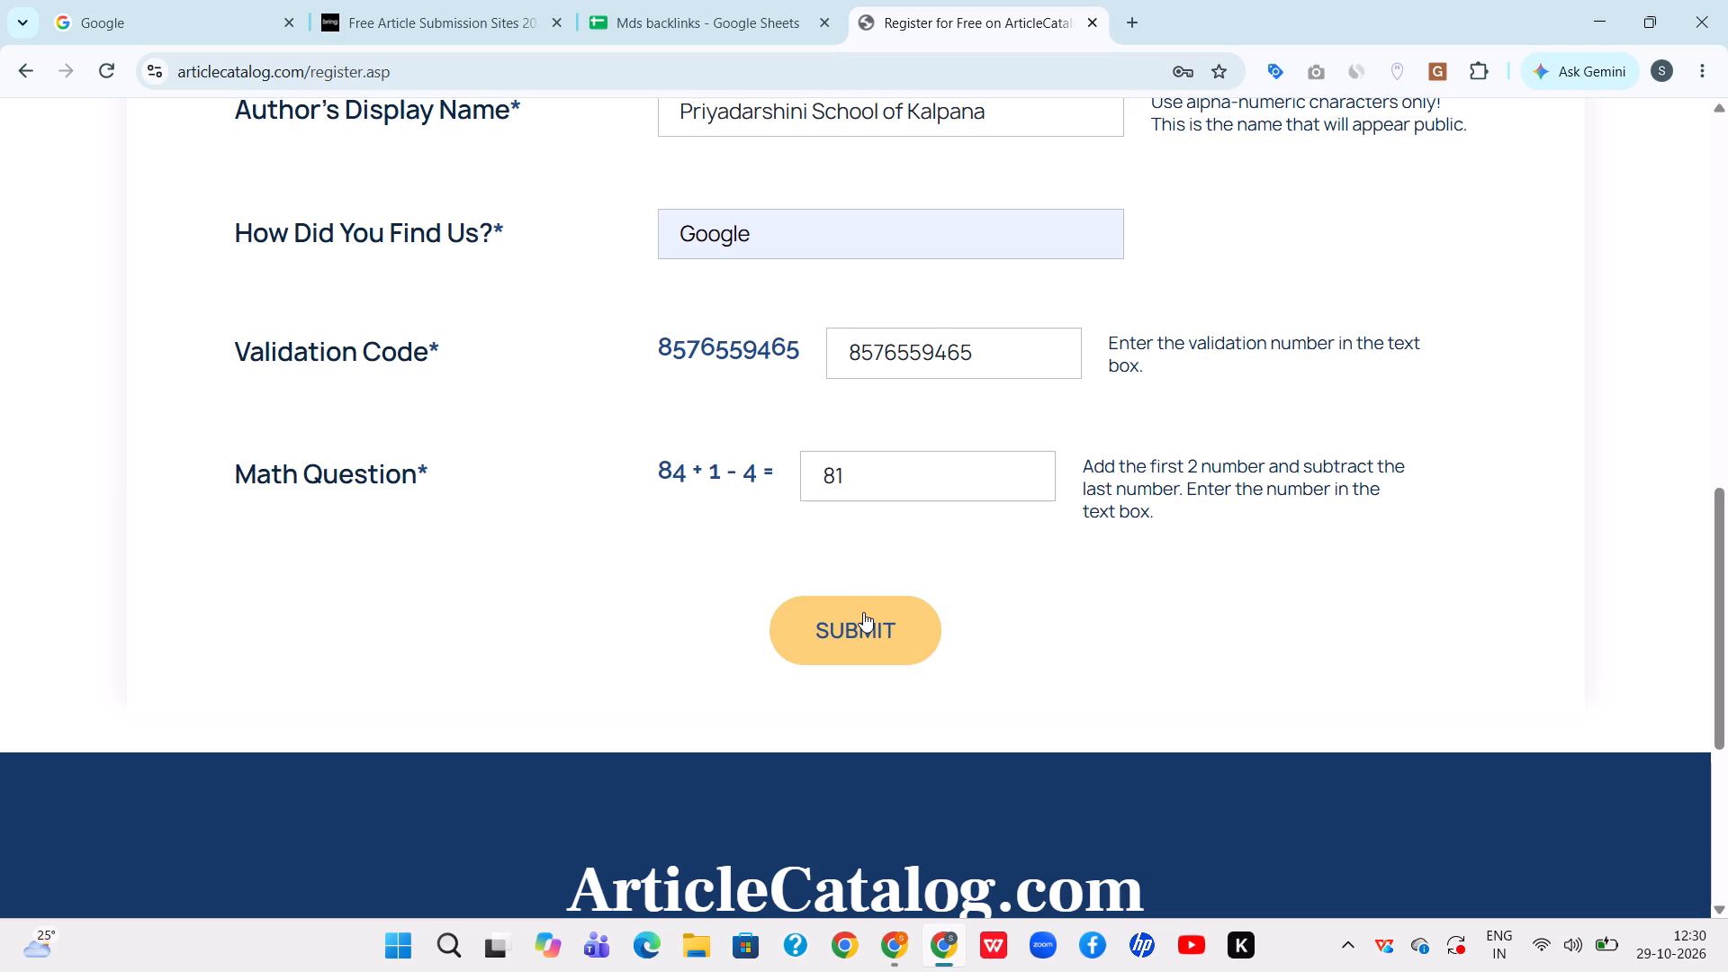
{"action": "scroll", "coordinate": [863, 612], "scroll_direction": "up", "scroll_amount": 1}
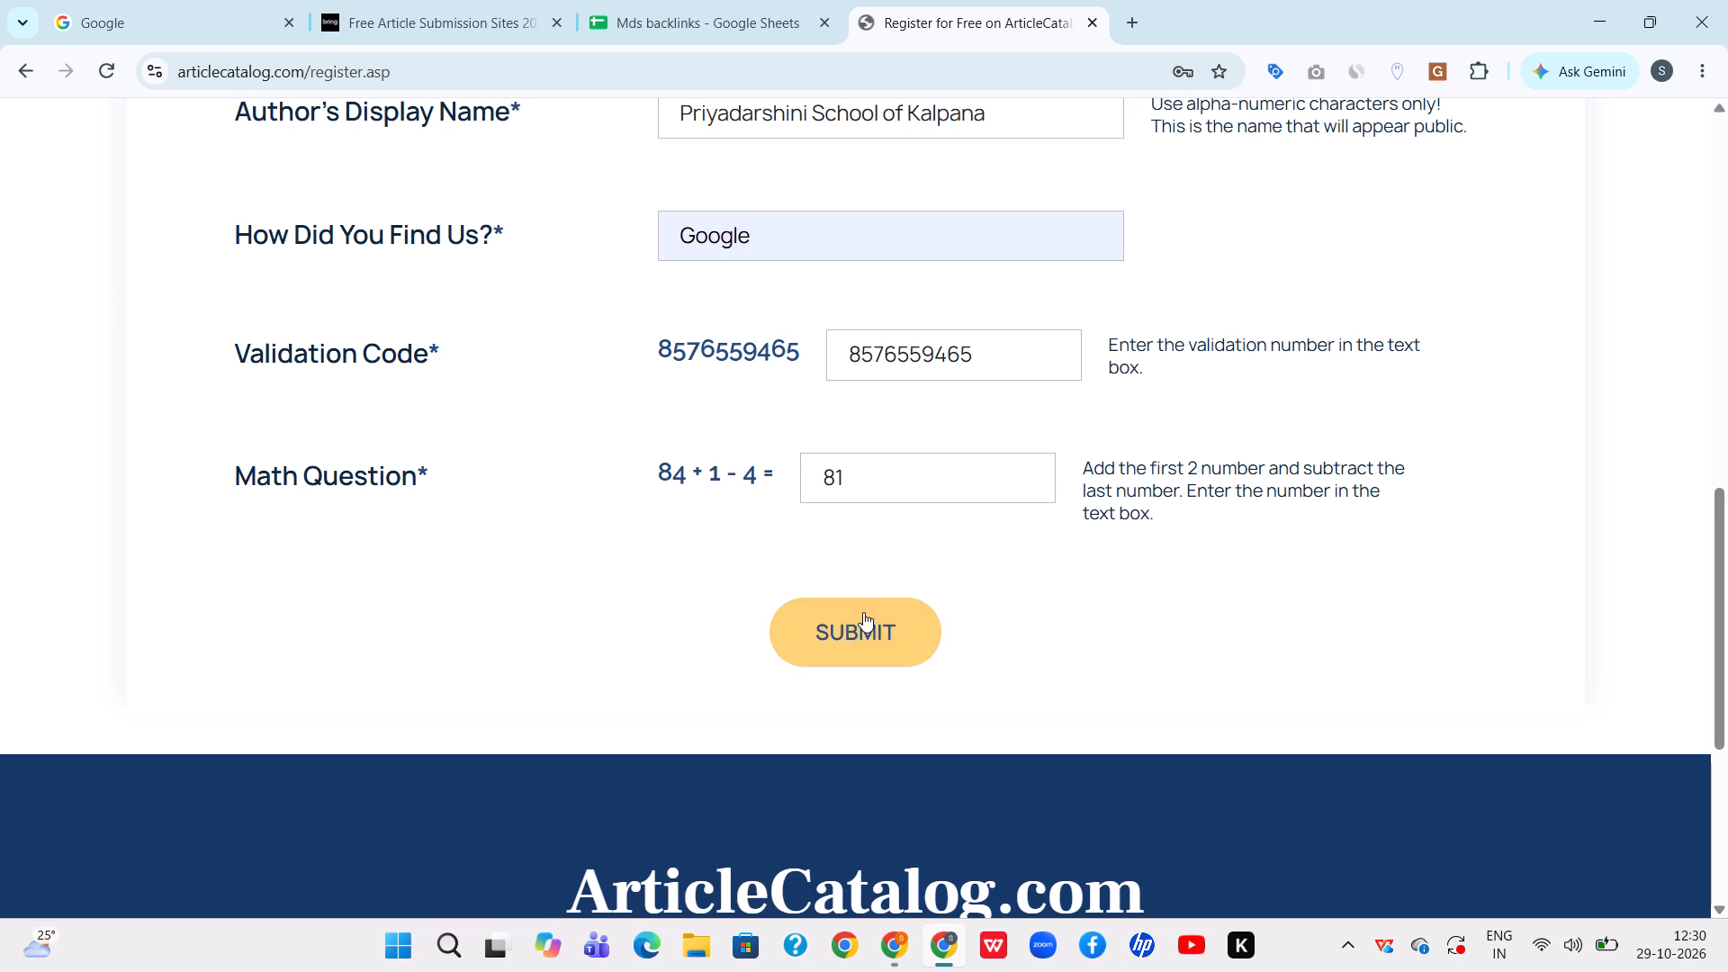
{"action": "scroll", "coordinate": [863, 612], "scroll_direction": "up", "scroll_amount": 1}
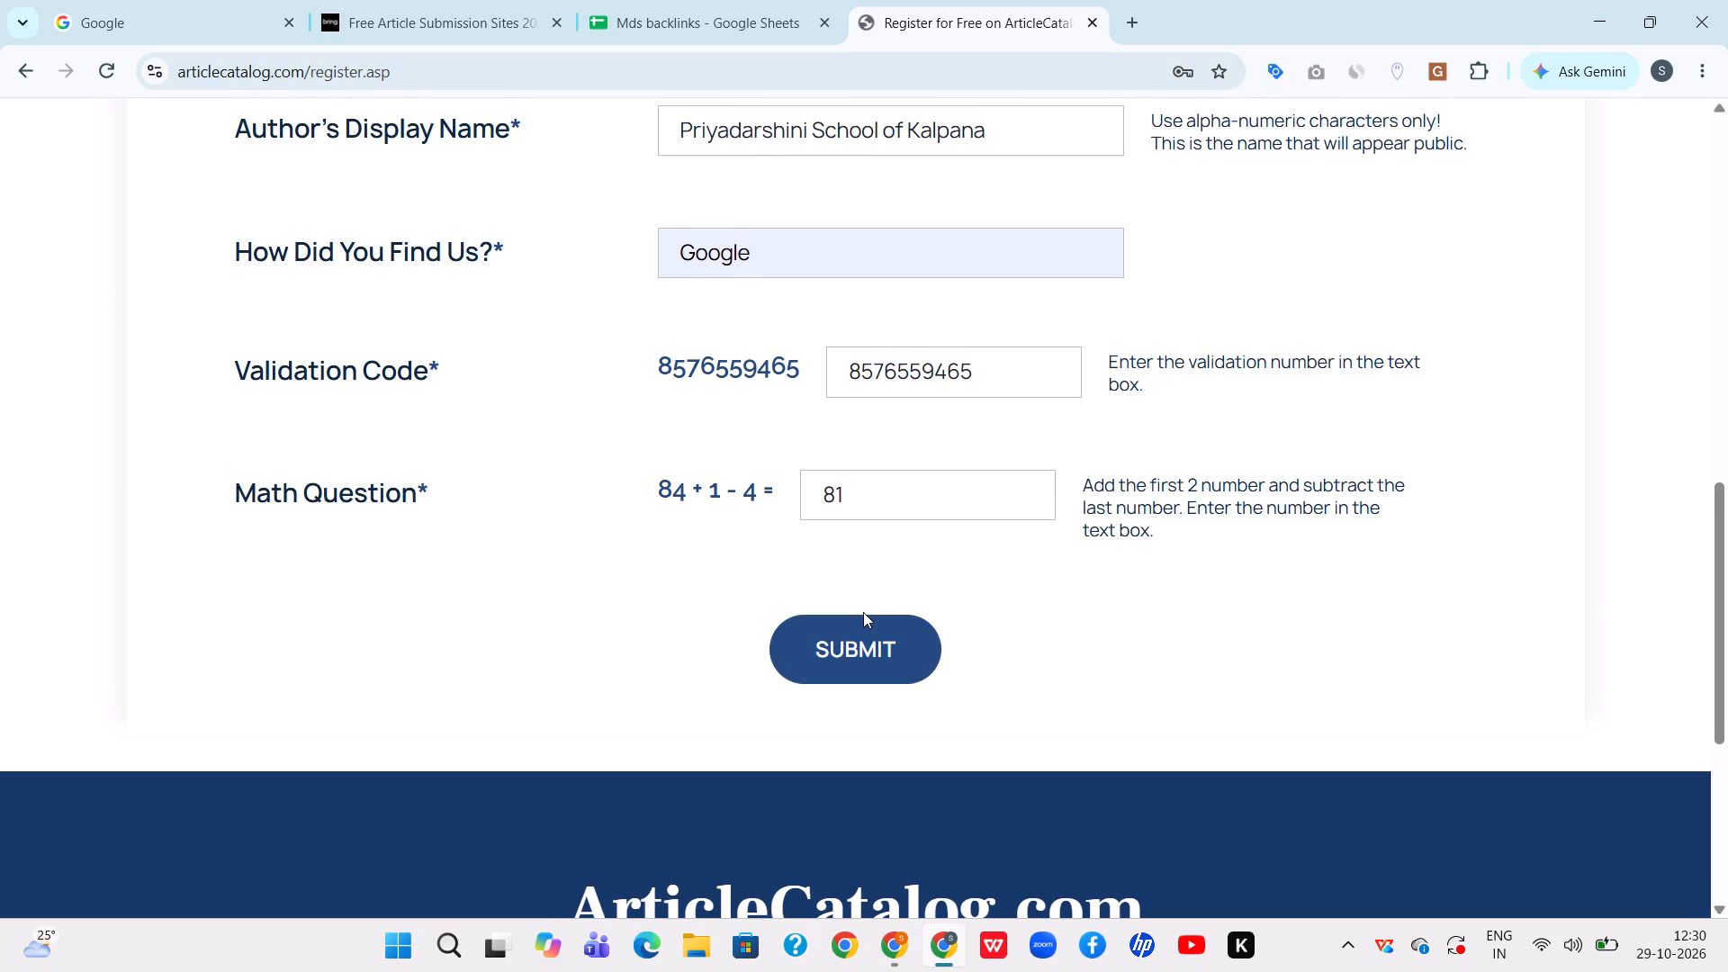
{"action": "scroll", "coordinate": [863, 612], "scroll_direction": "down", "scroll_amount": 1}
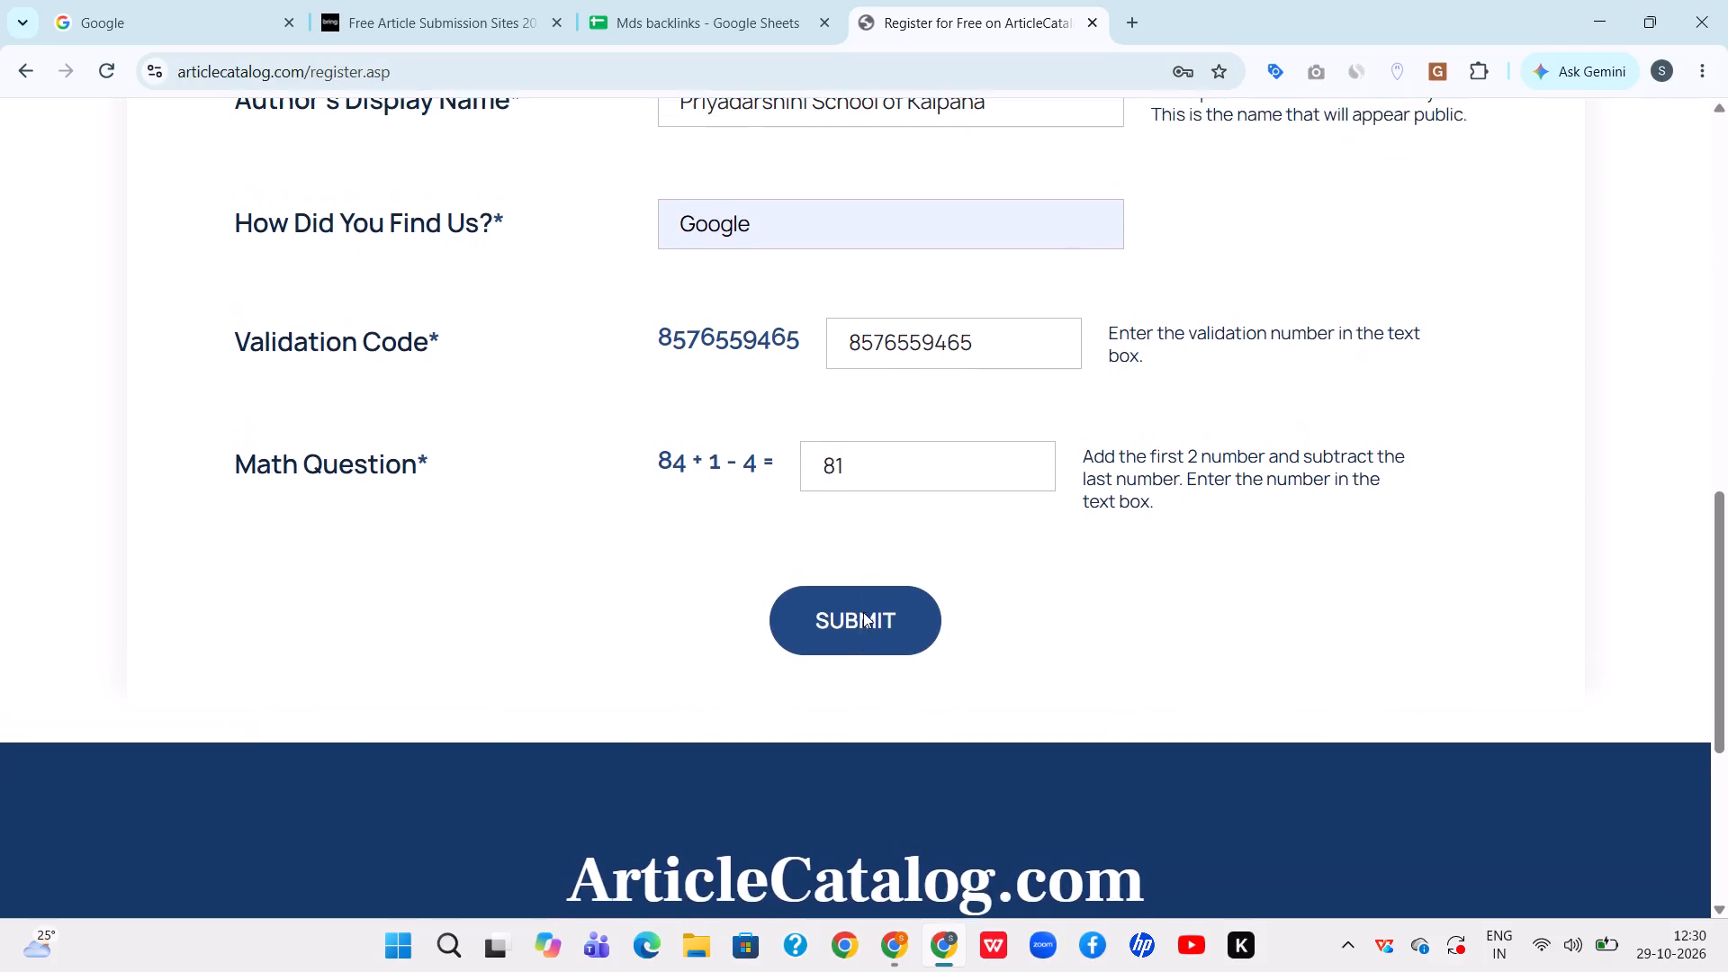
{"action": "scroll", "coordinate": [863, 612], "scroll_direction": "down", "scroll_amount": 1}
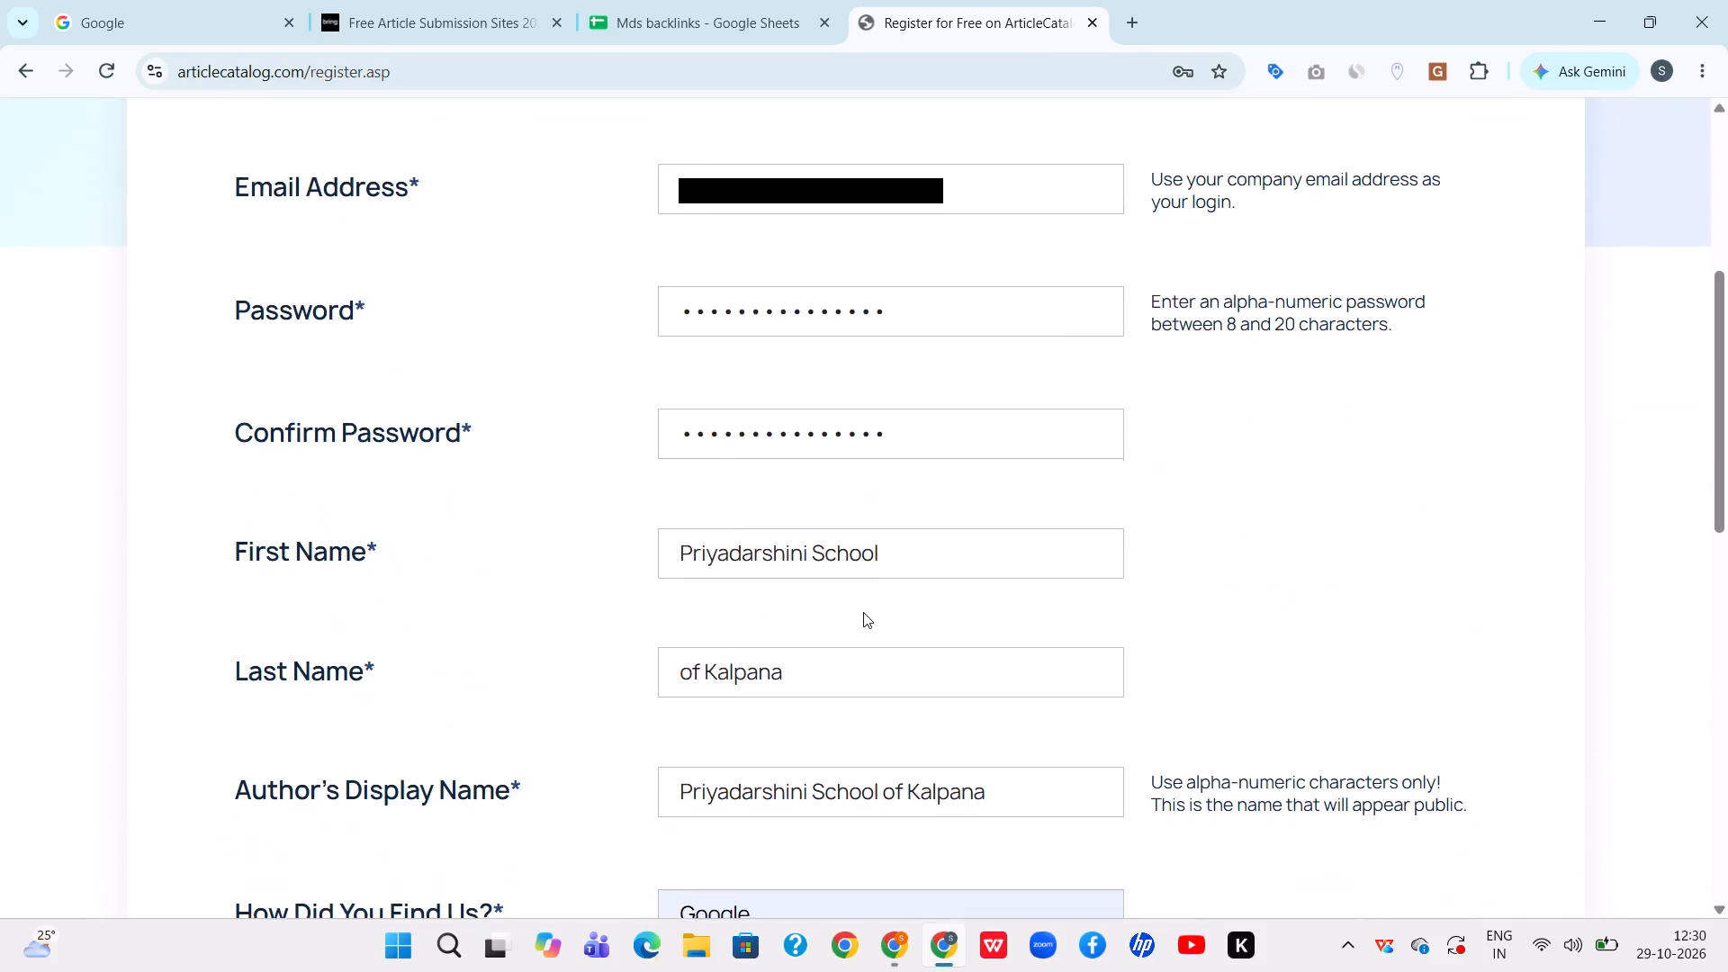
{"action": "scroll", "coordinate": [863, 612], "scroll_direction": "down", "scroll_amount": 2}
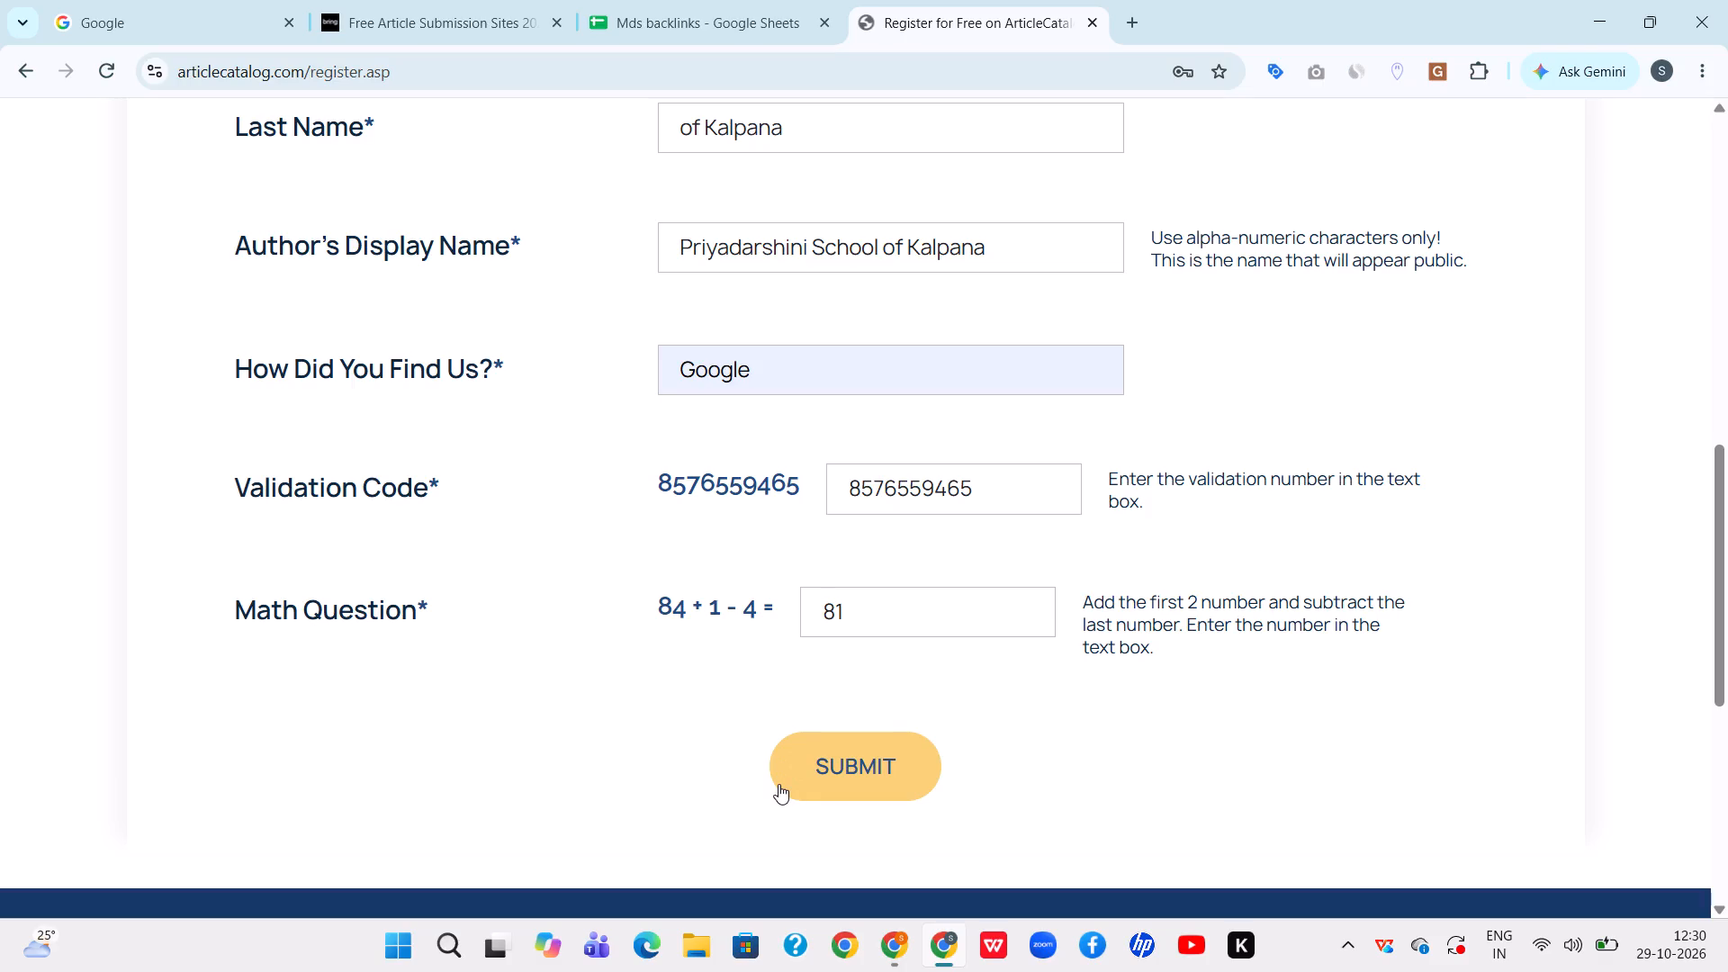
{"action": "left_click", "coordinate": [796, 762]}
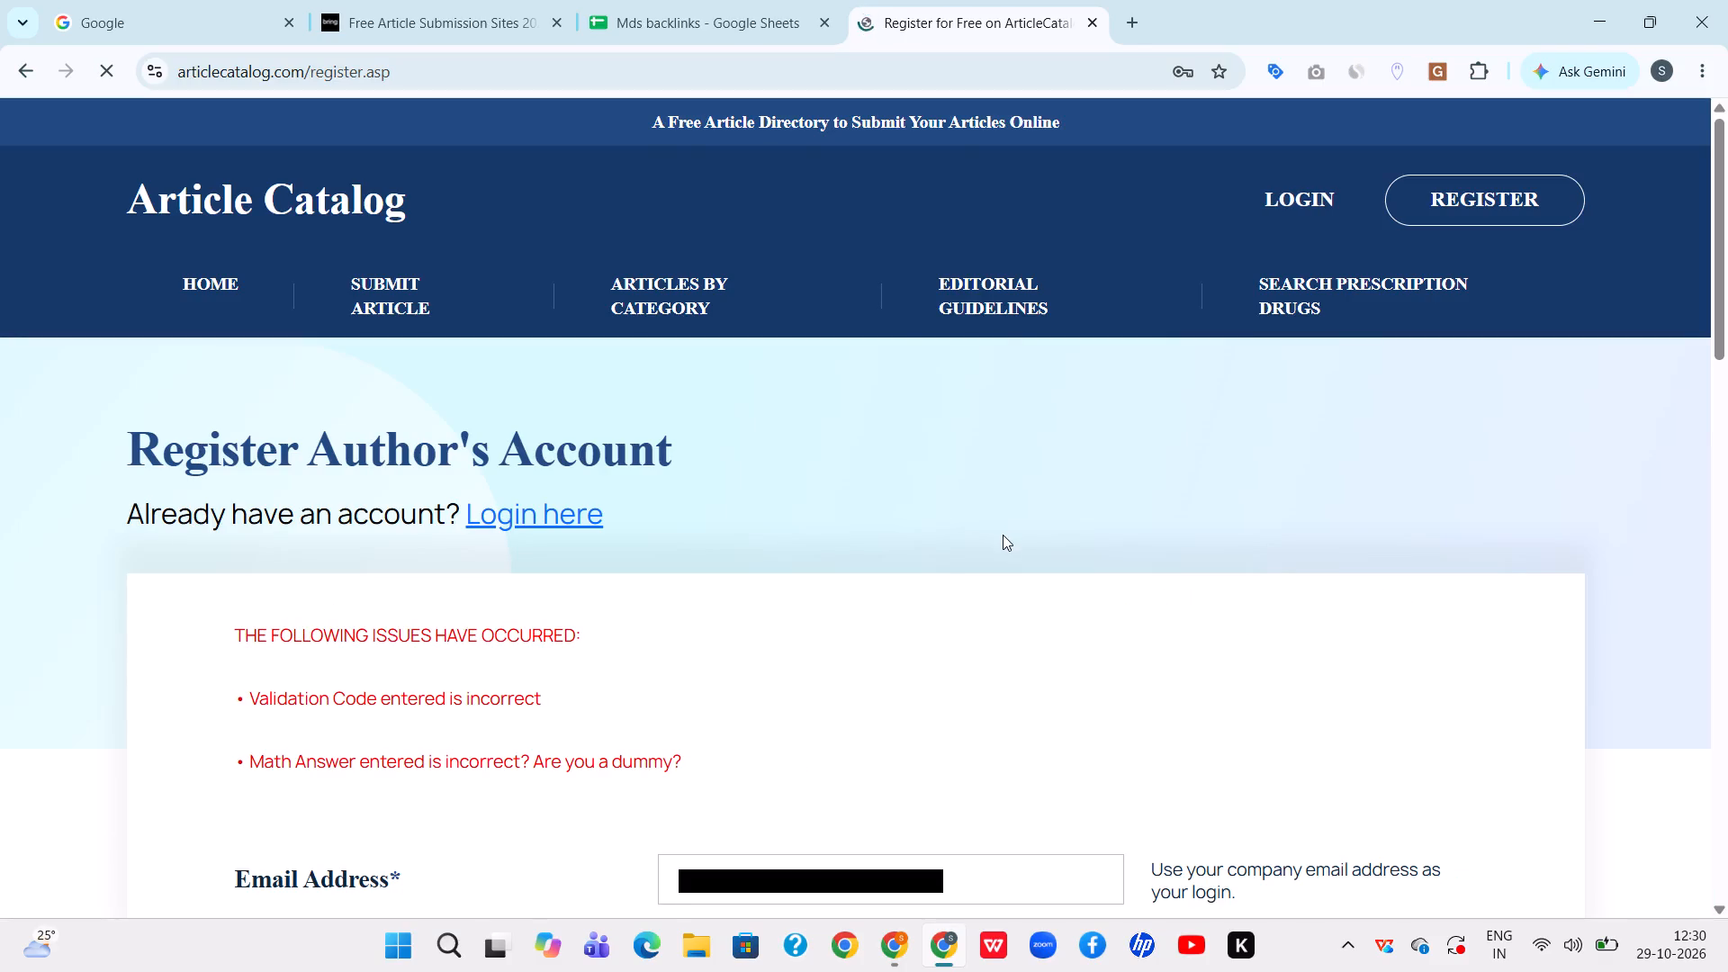
Enter the newly displayed validation code in the reloaded author registration form.
{"action": "scroll", "coordinate": [1003, 535], "scroll_direction": "up", "scroll_amount": 1}
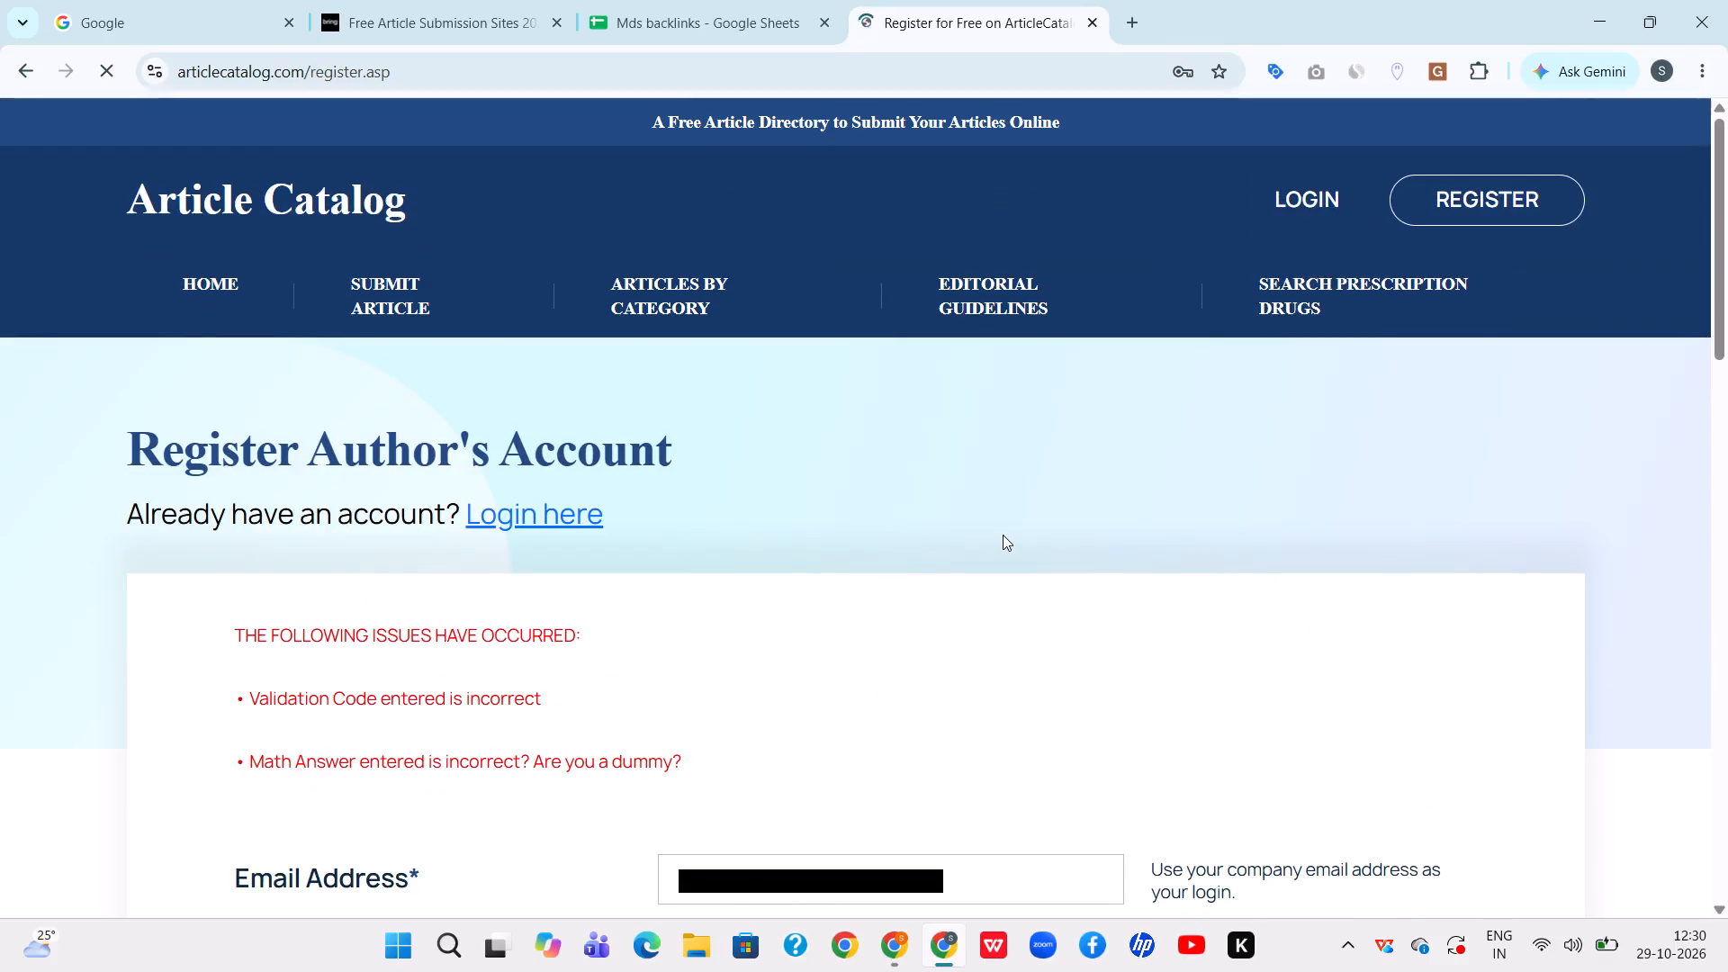
{"action": "scroll", "coordinate": [1003, 535], "scroll_direction": "down", "scroll_amount": 2}
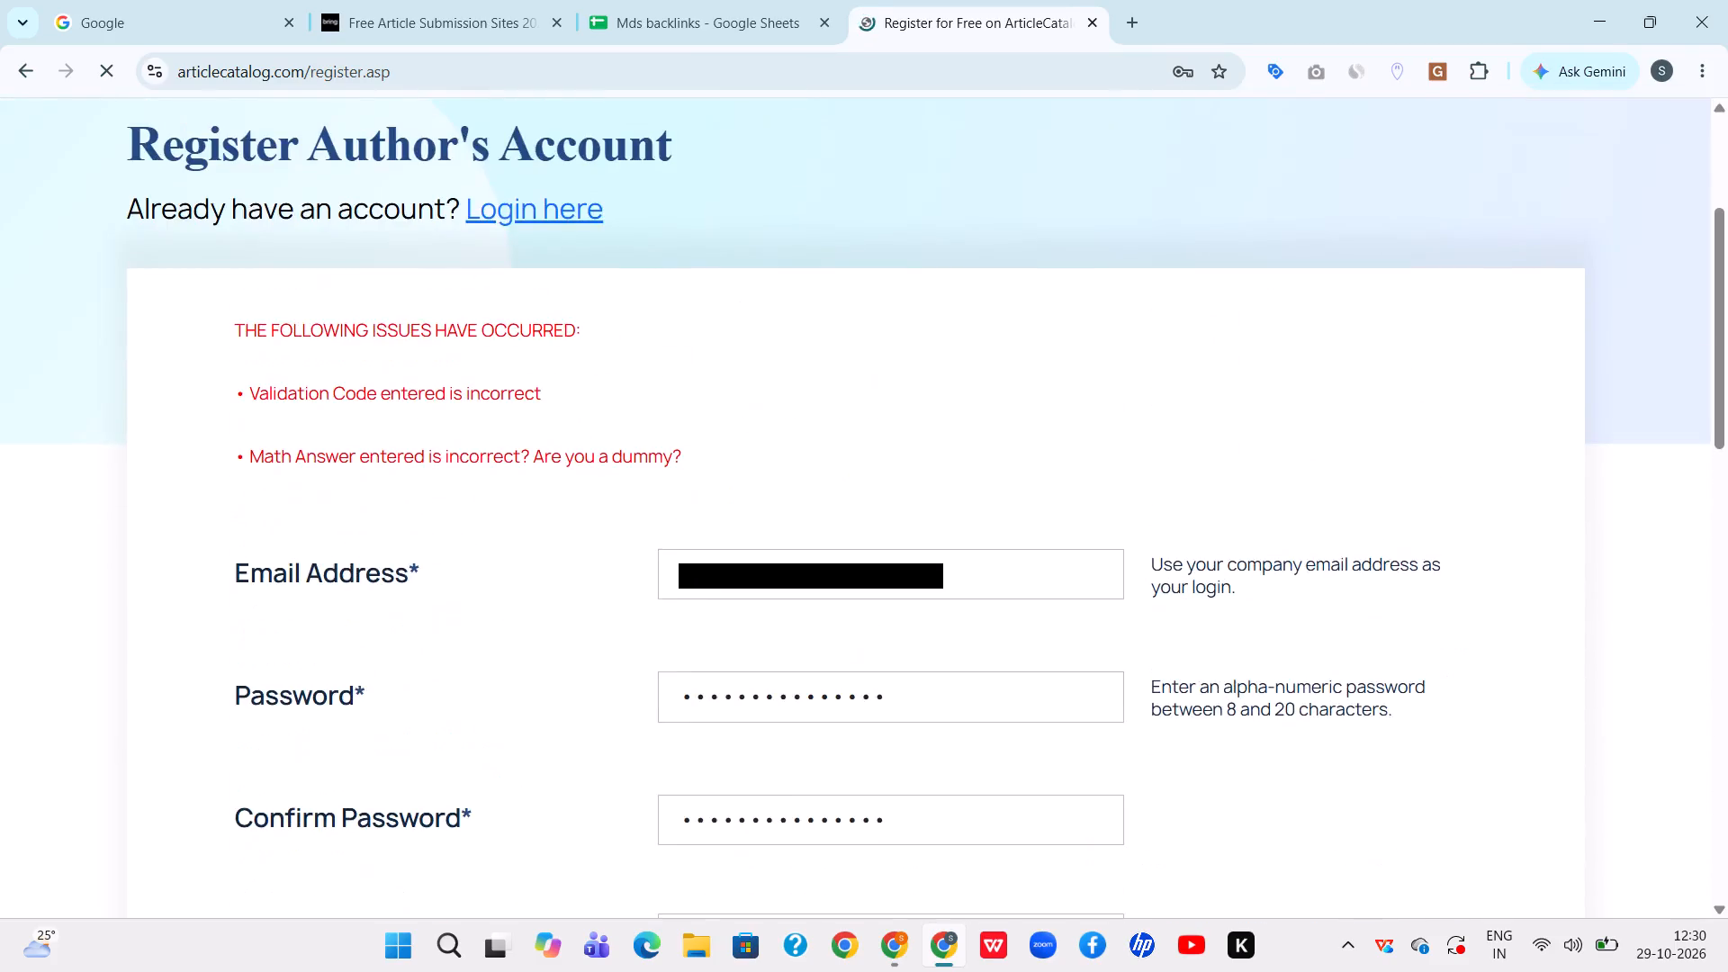
{"action": "scroll", "coordinate": [1003, 535], "scroll_direction": "down", "scroll_amount": 3}
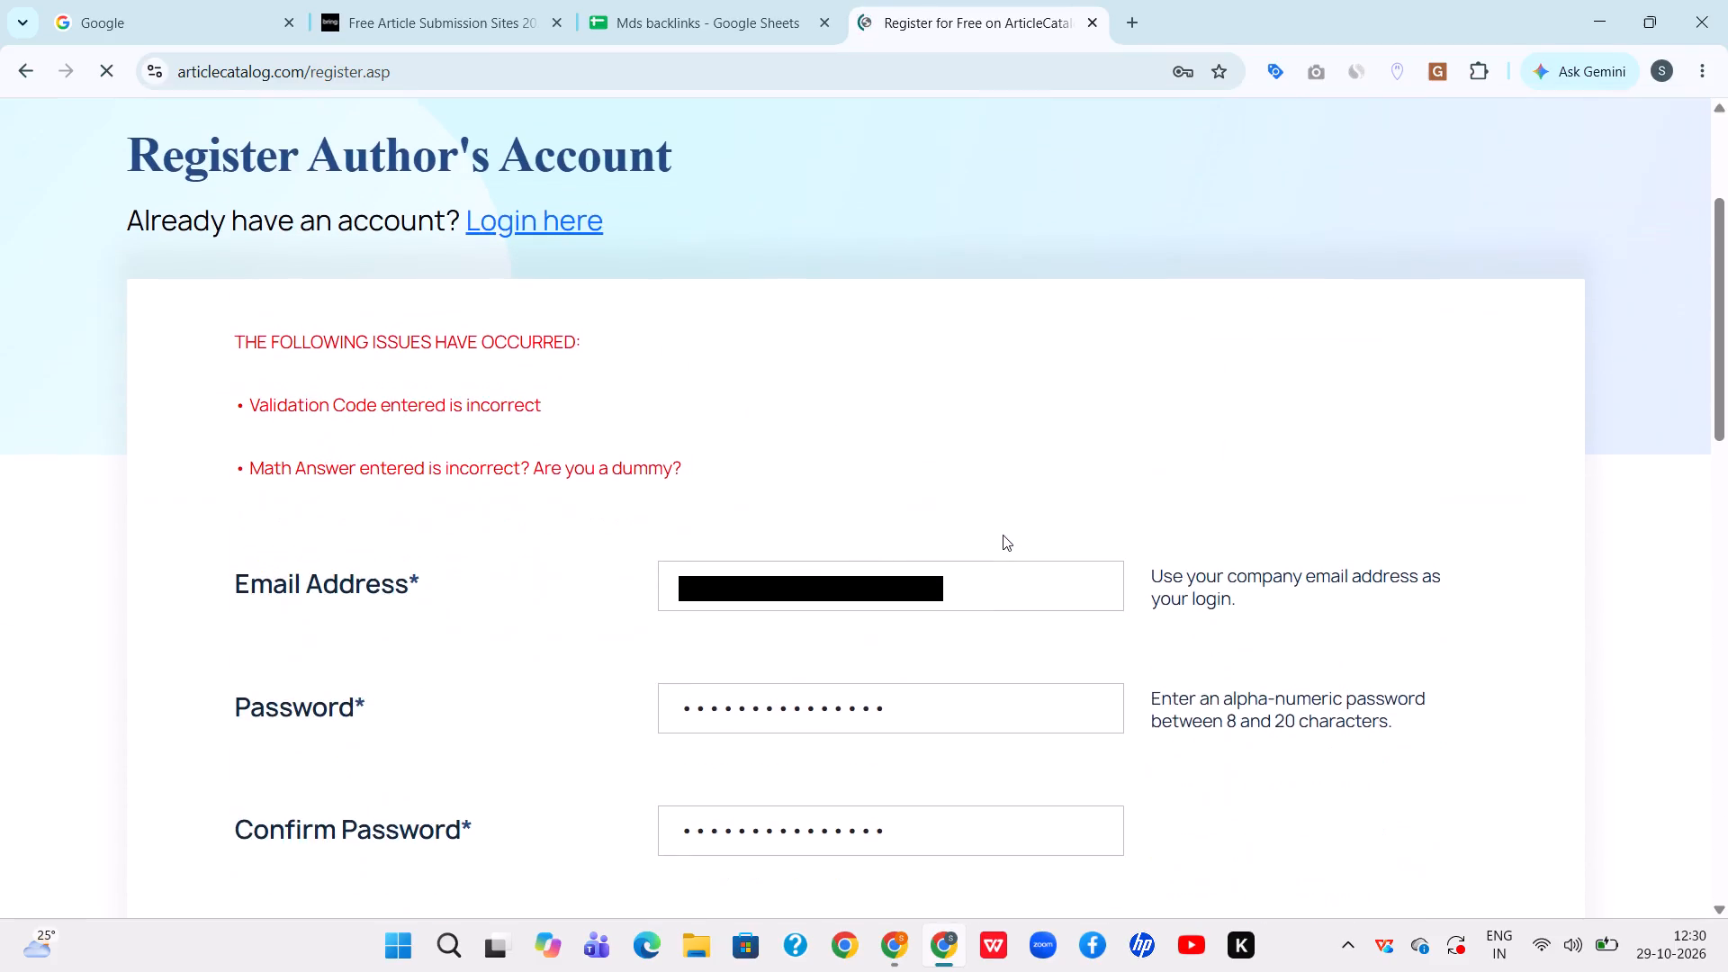
{"action": "scroll", "coordinate": [1003, 535], "scroll_direction": "down", "scroll_amount": 1}
{"action": "key", "text": "Down"}
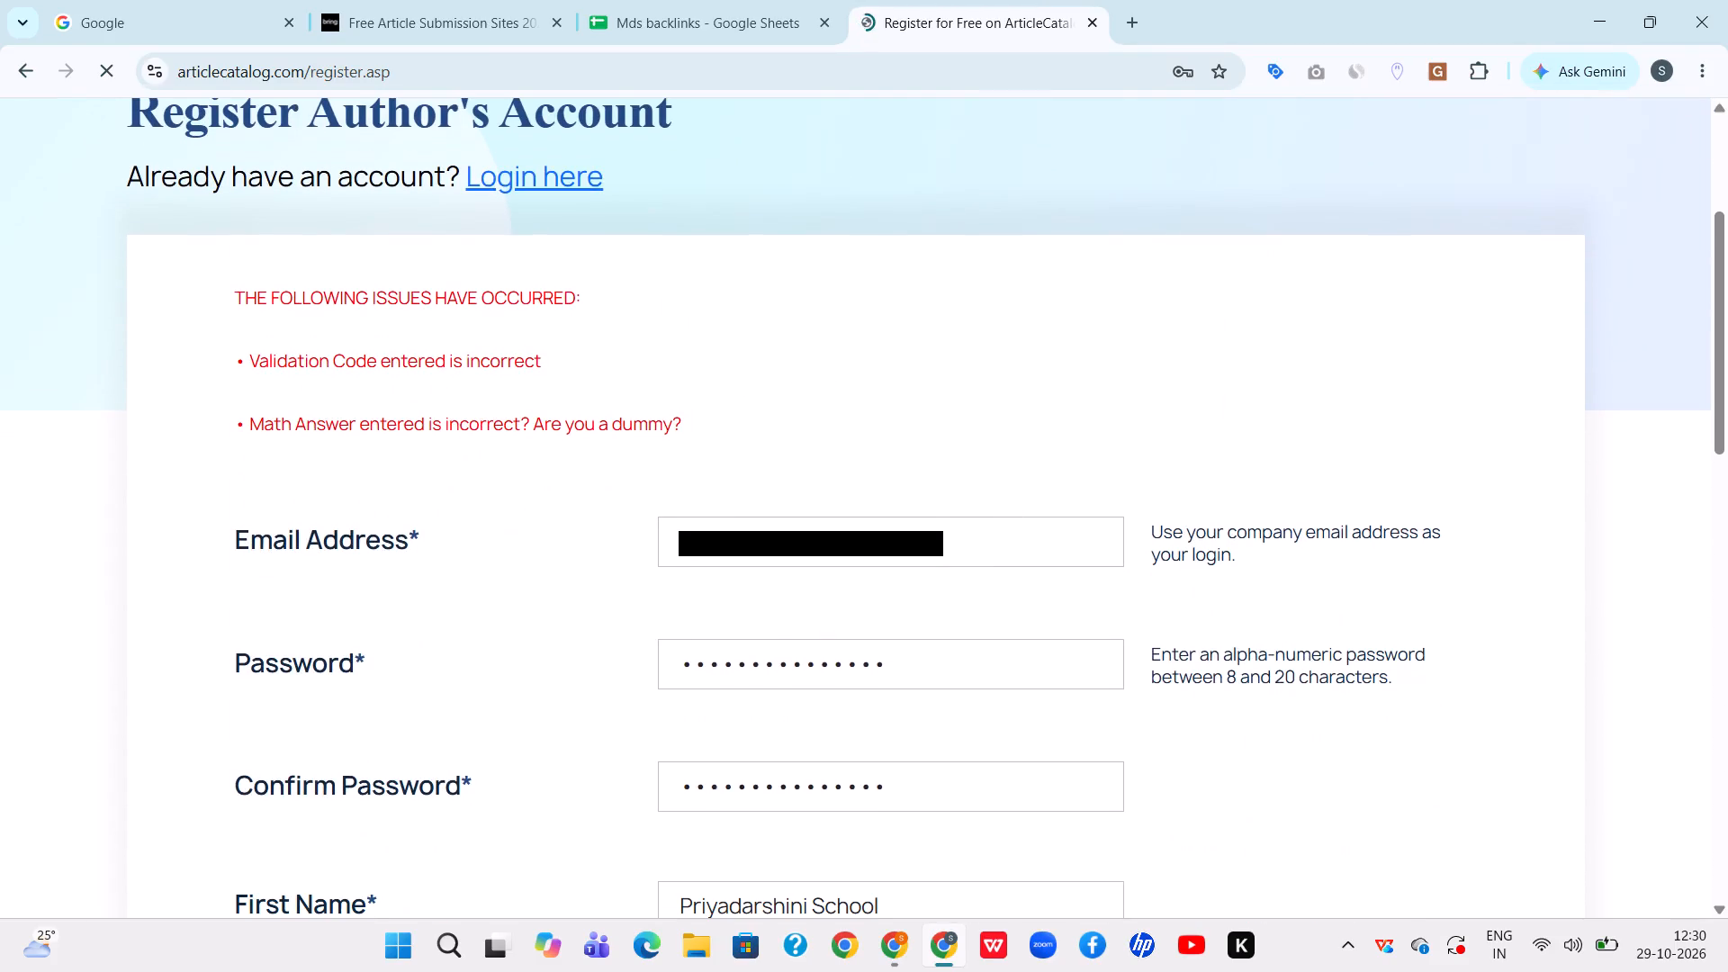
{"action": "key", "text": "Down"}
{"action": "key", "text": "Down"}
{"action": "key", "text": "Down"}
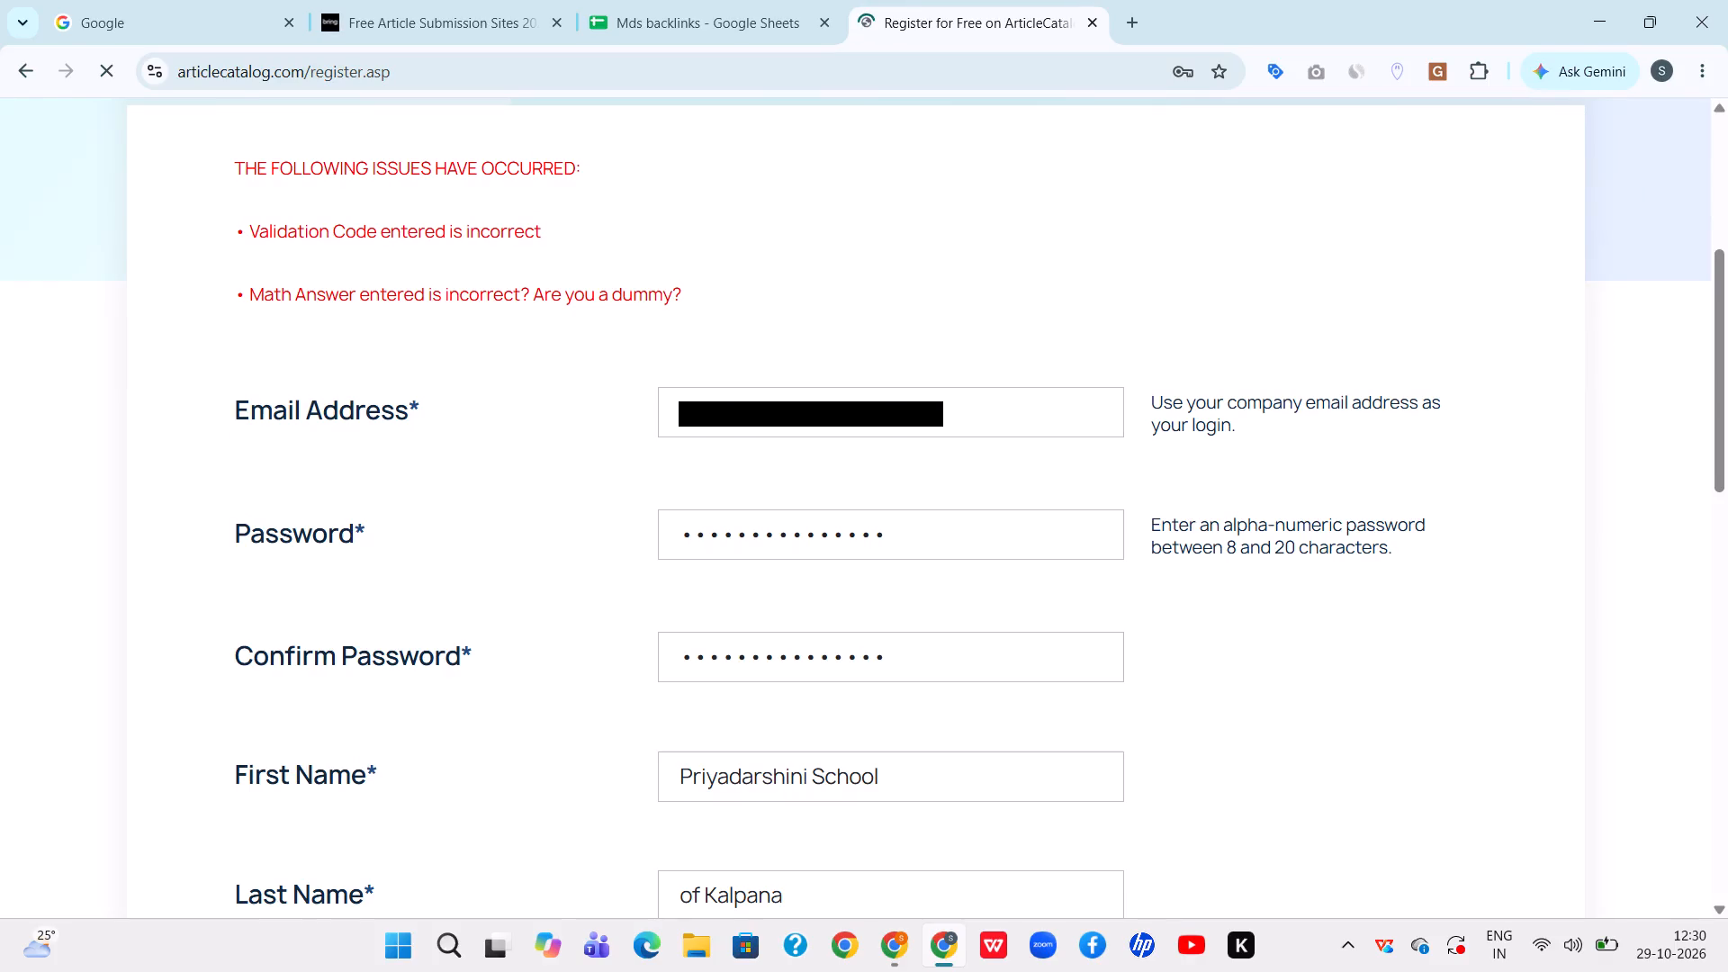
{"action": "scroll", "coordinate": [1000, 432], "scroll_direction": "down", "scroll_amount": 1}
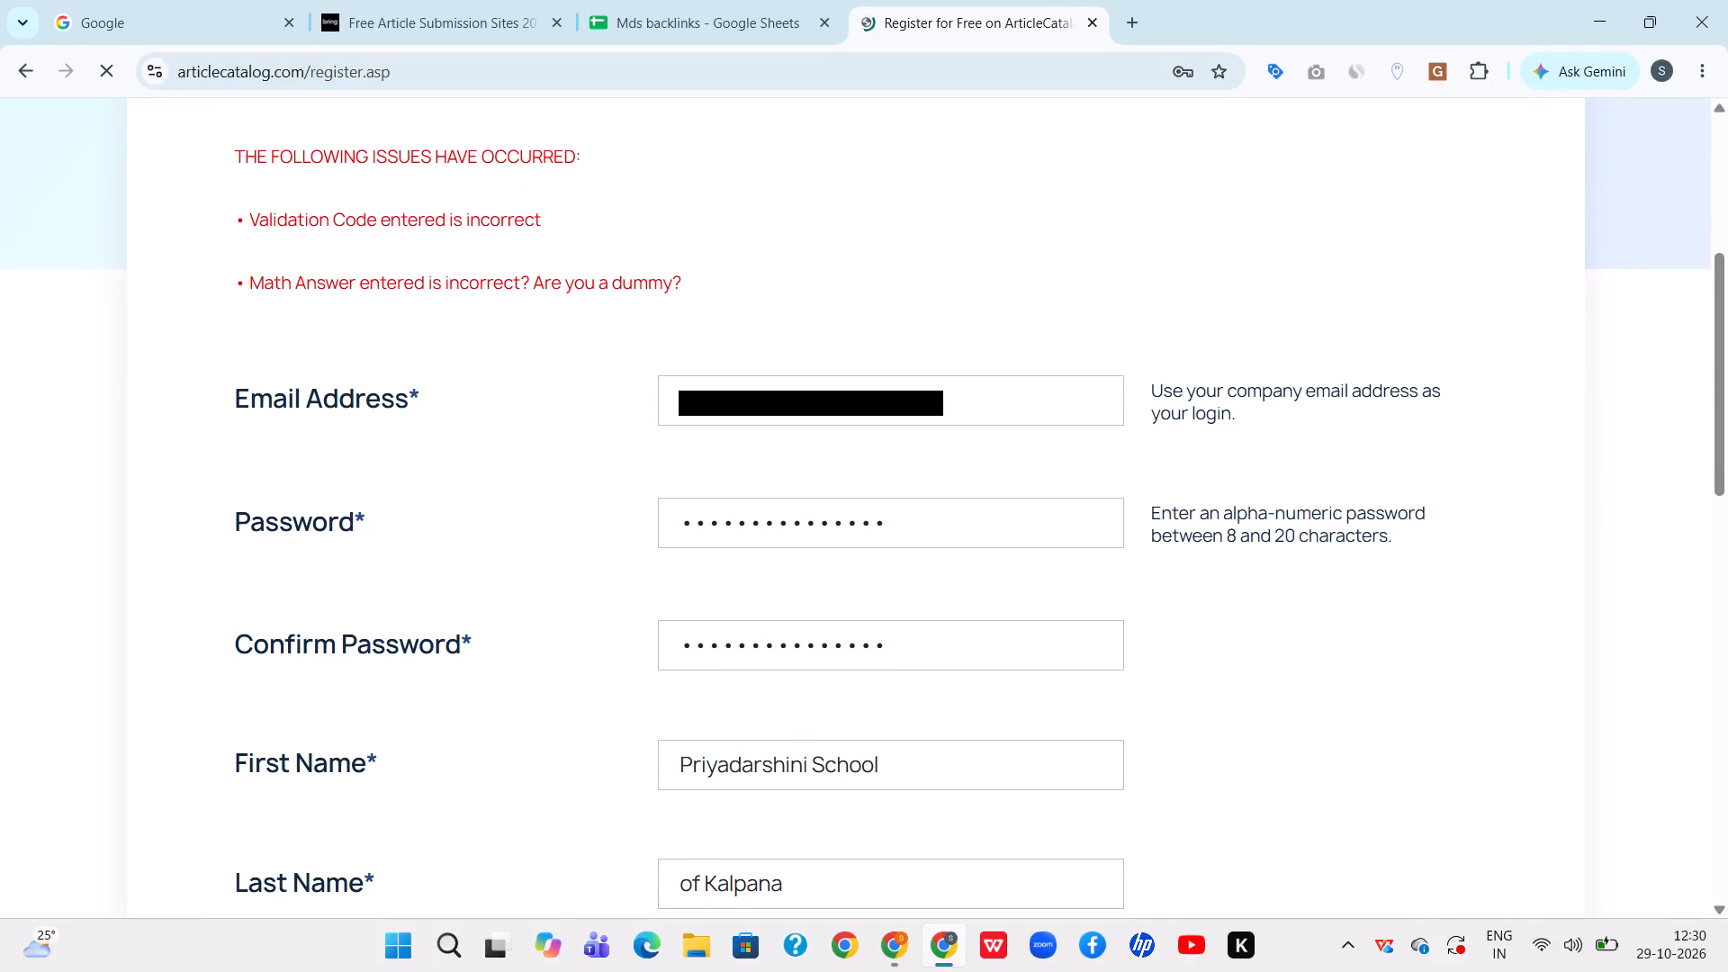
{"action": "scroll", "coordinate": [1000, 432], "scroll_direction": "down", "scroll_amount": 1}
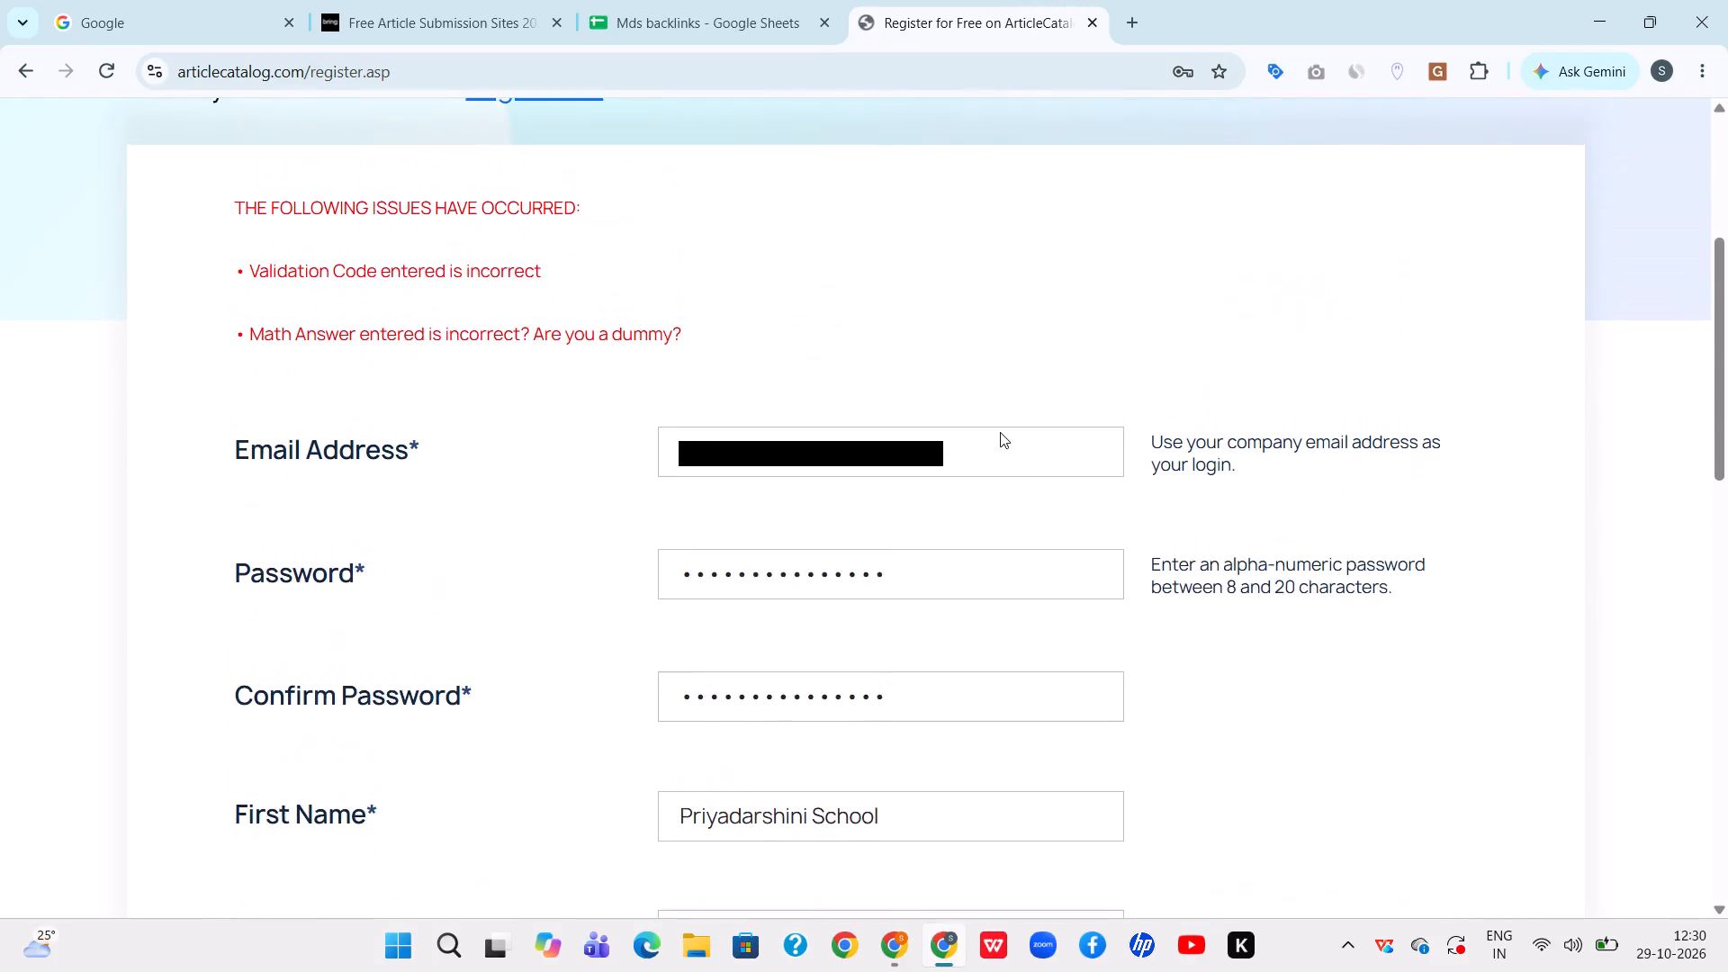
{"action": "scroll", "coordinate": [1000, 432], "scroll_direction": "down", "scroll_amount": 1}
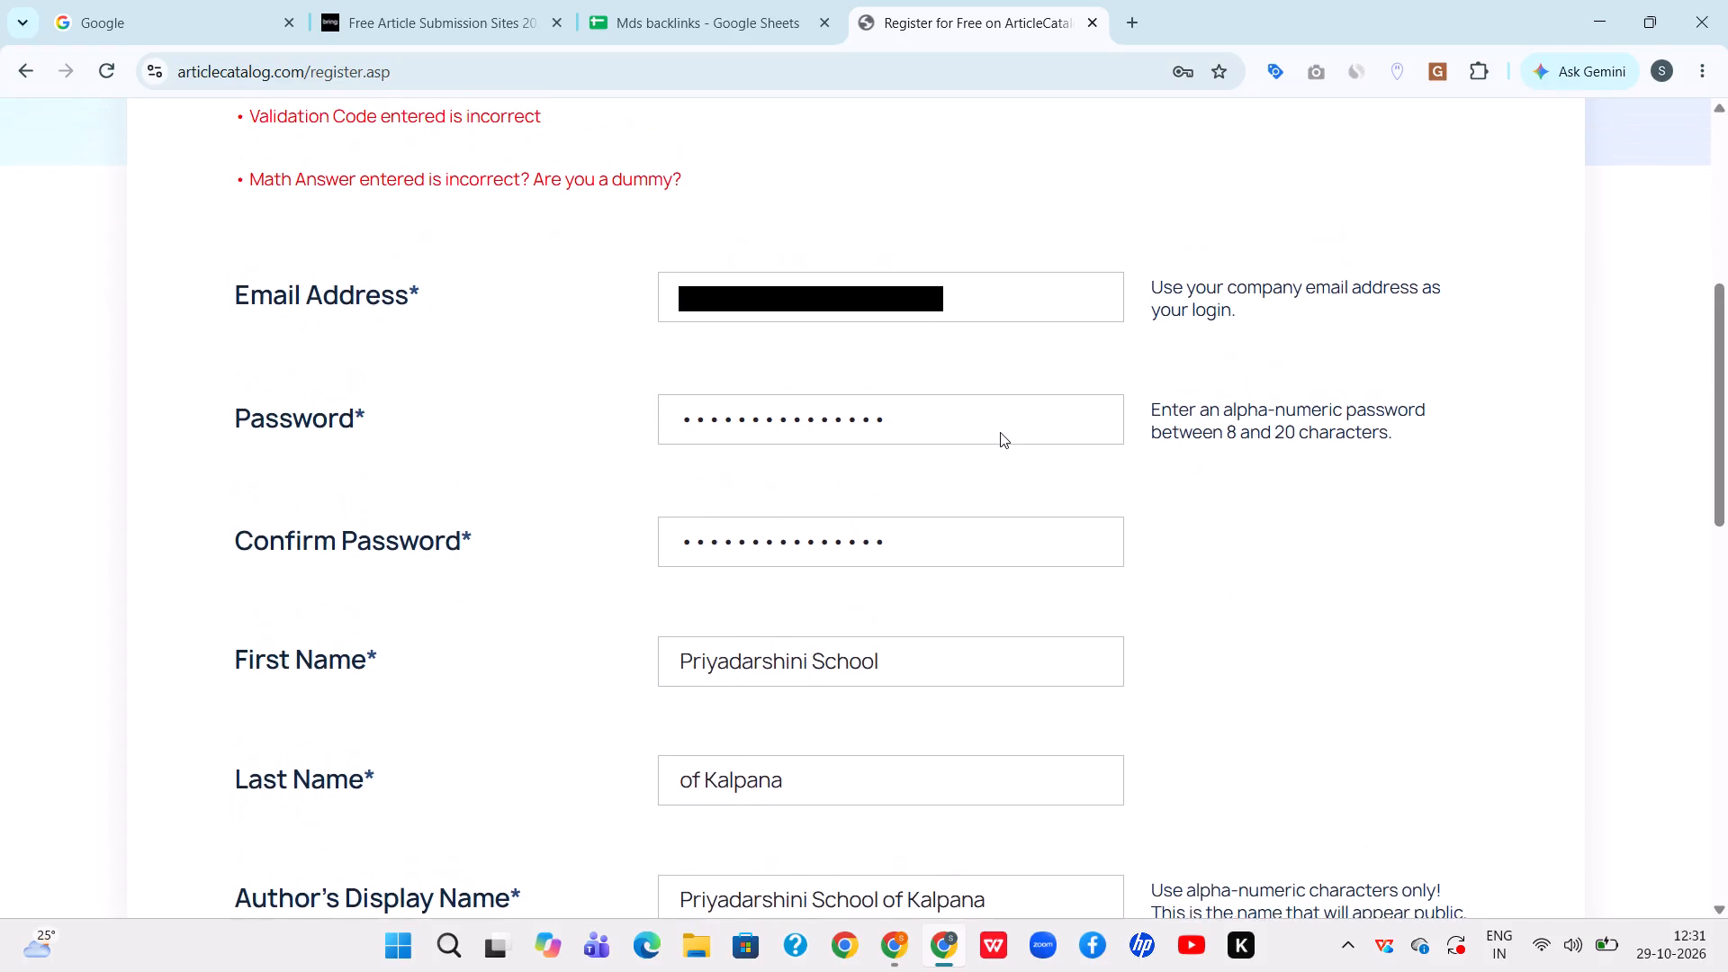
{"action": "scroll", "coordinate": [1000, 432], "scroll_direction": "down", "scroll_amount": 1}
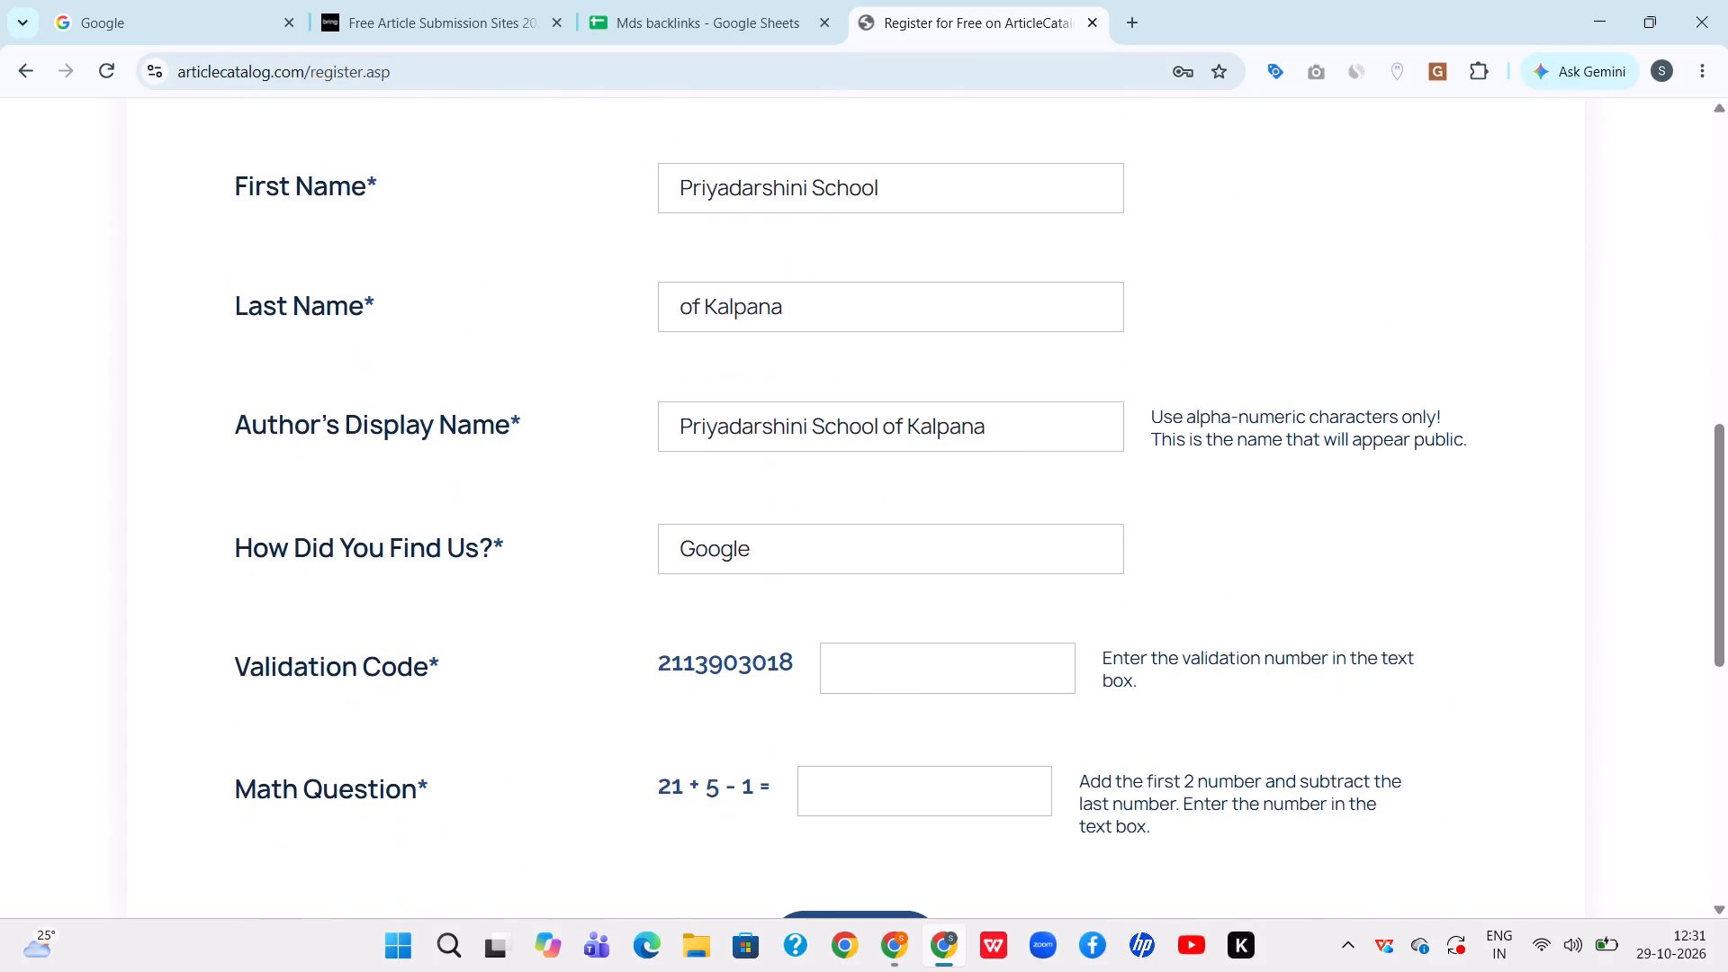
{"action": "left_click", "coordinate": [916, 674]}
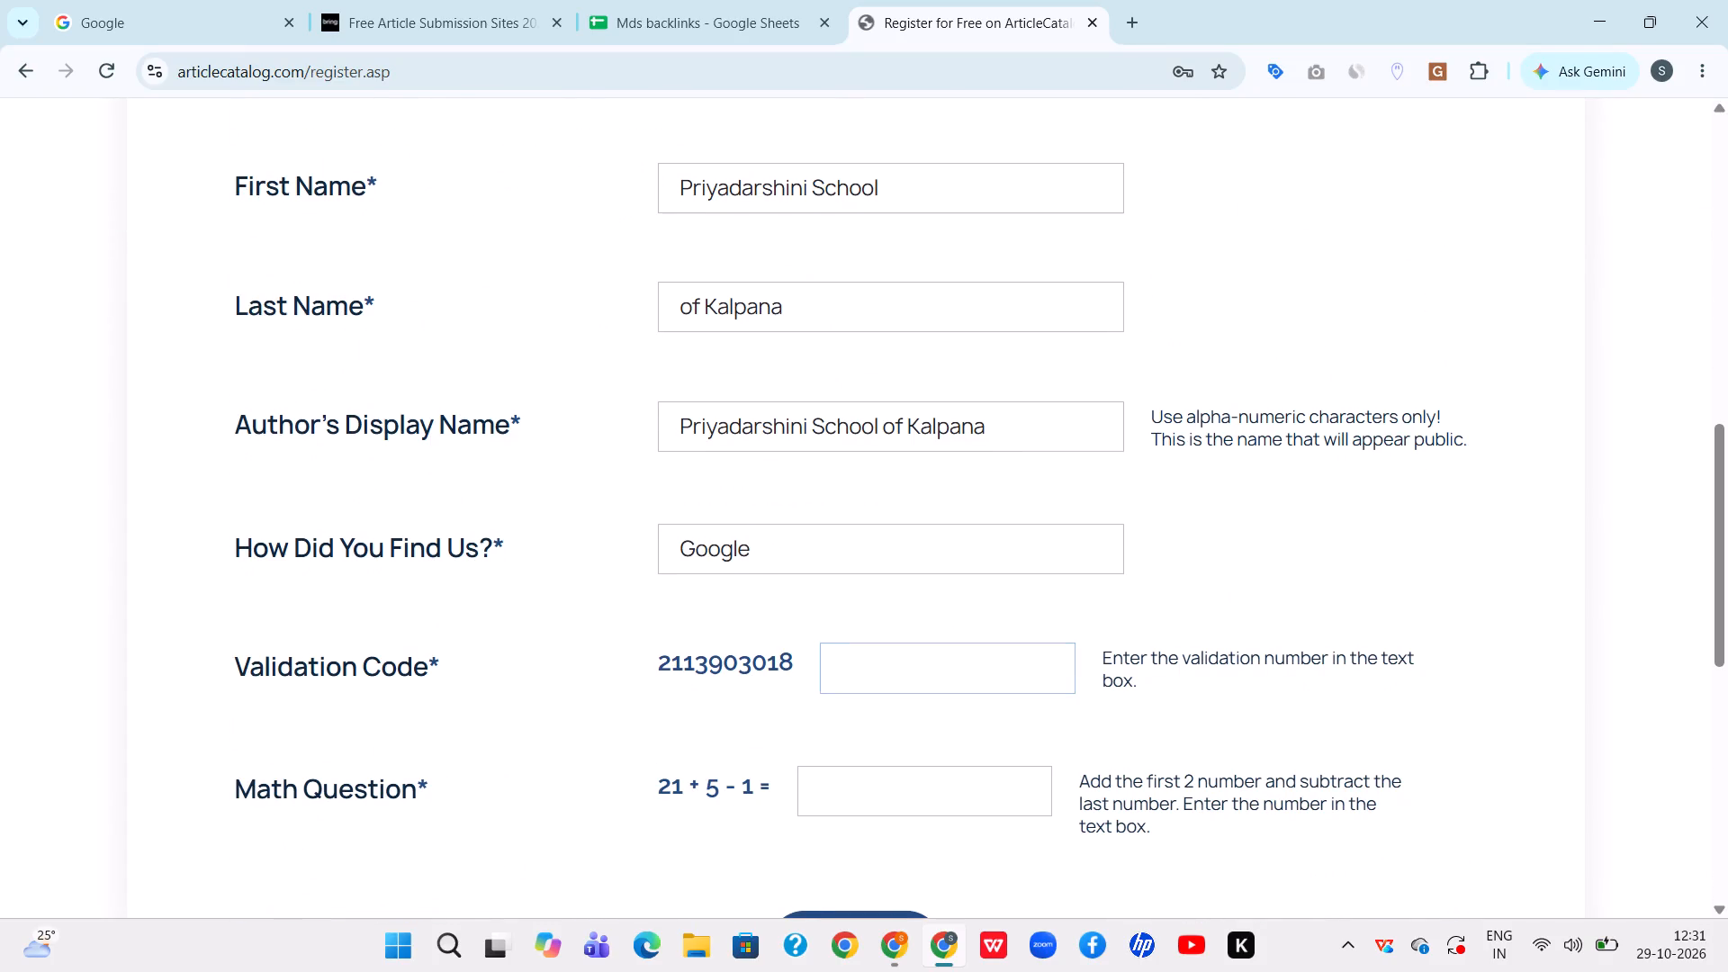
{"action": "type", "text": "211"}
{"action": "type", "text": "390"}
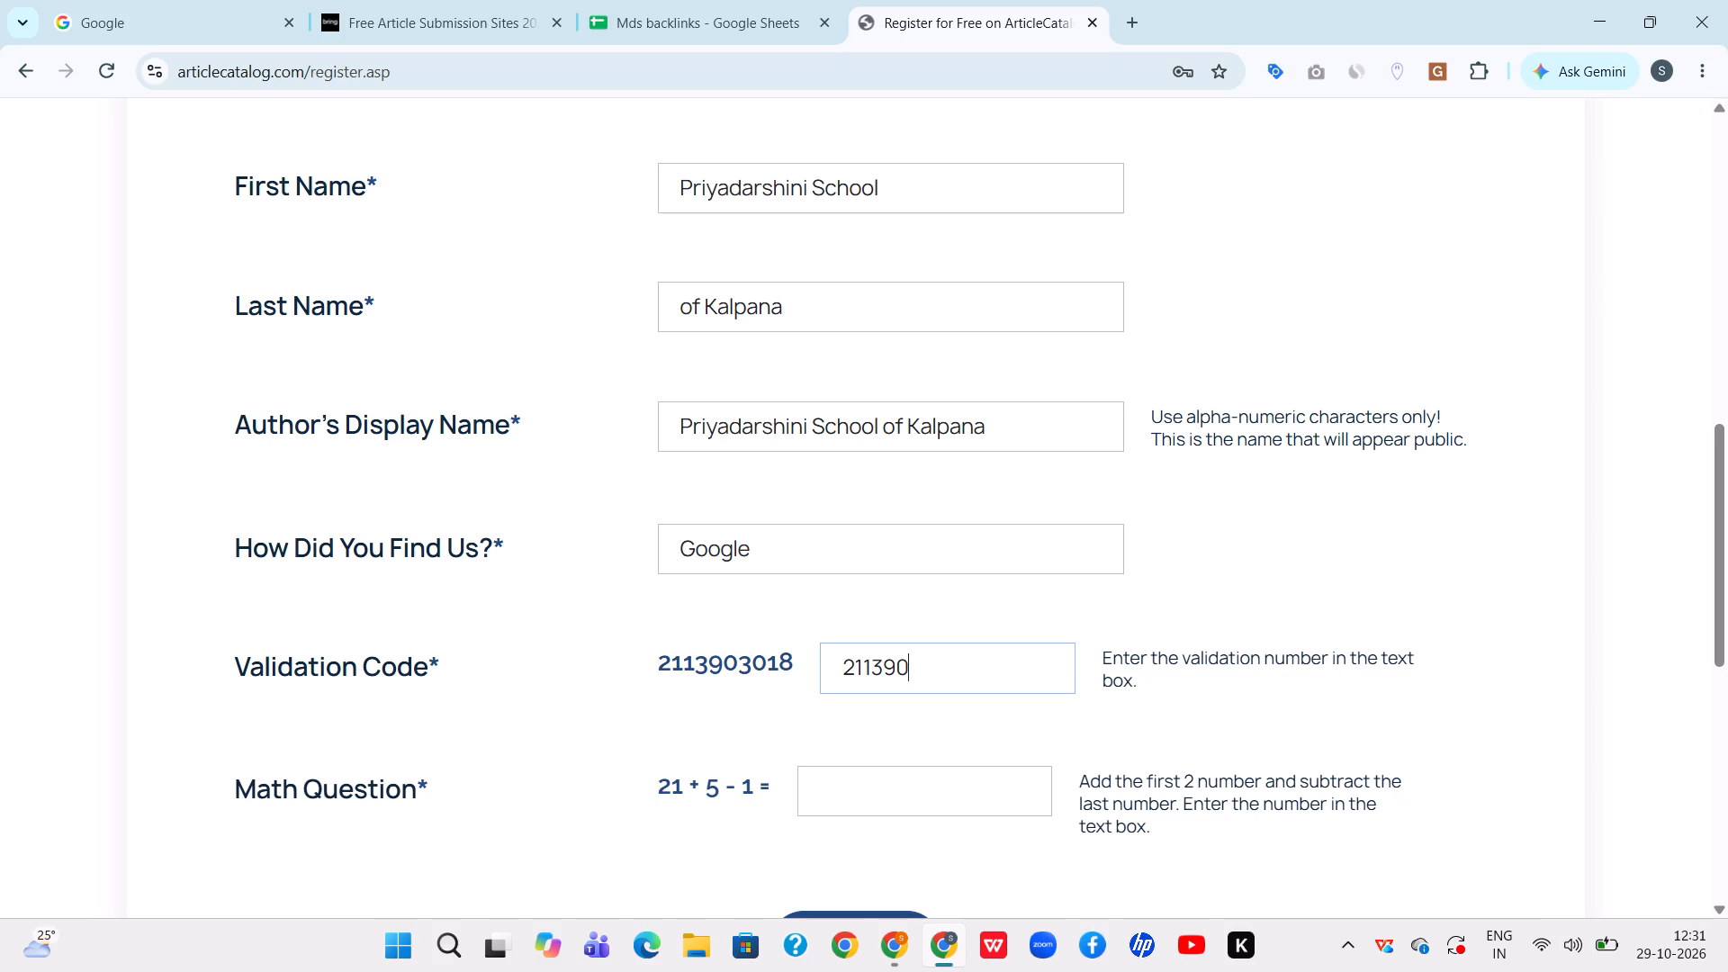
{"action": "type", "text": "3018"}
Answer the math question, 21 + 5 - 1, with 25 and submit the author registration form.
{"action": "left_click", "coordinate": [851, 789]}
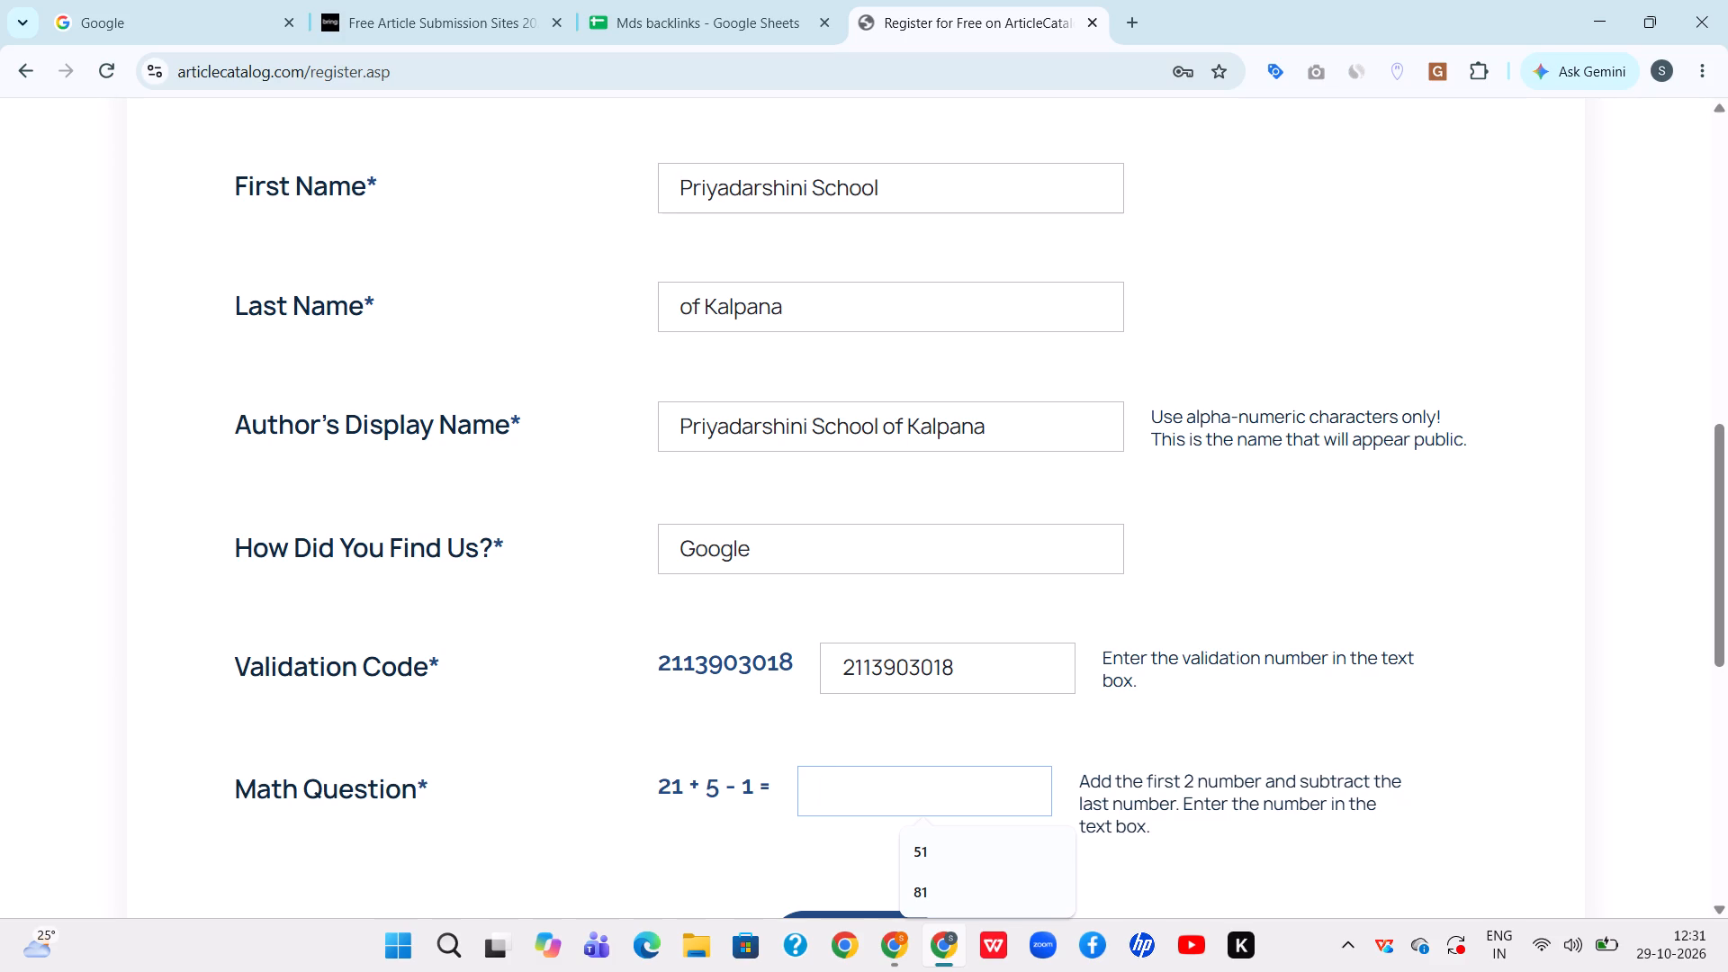
{"action": "key", "text": "2"}
{"action": "key", "text": "5"}
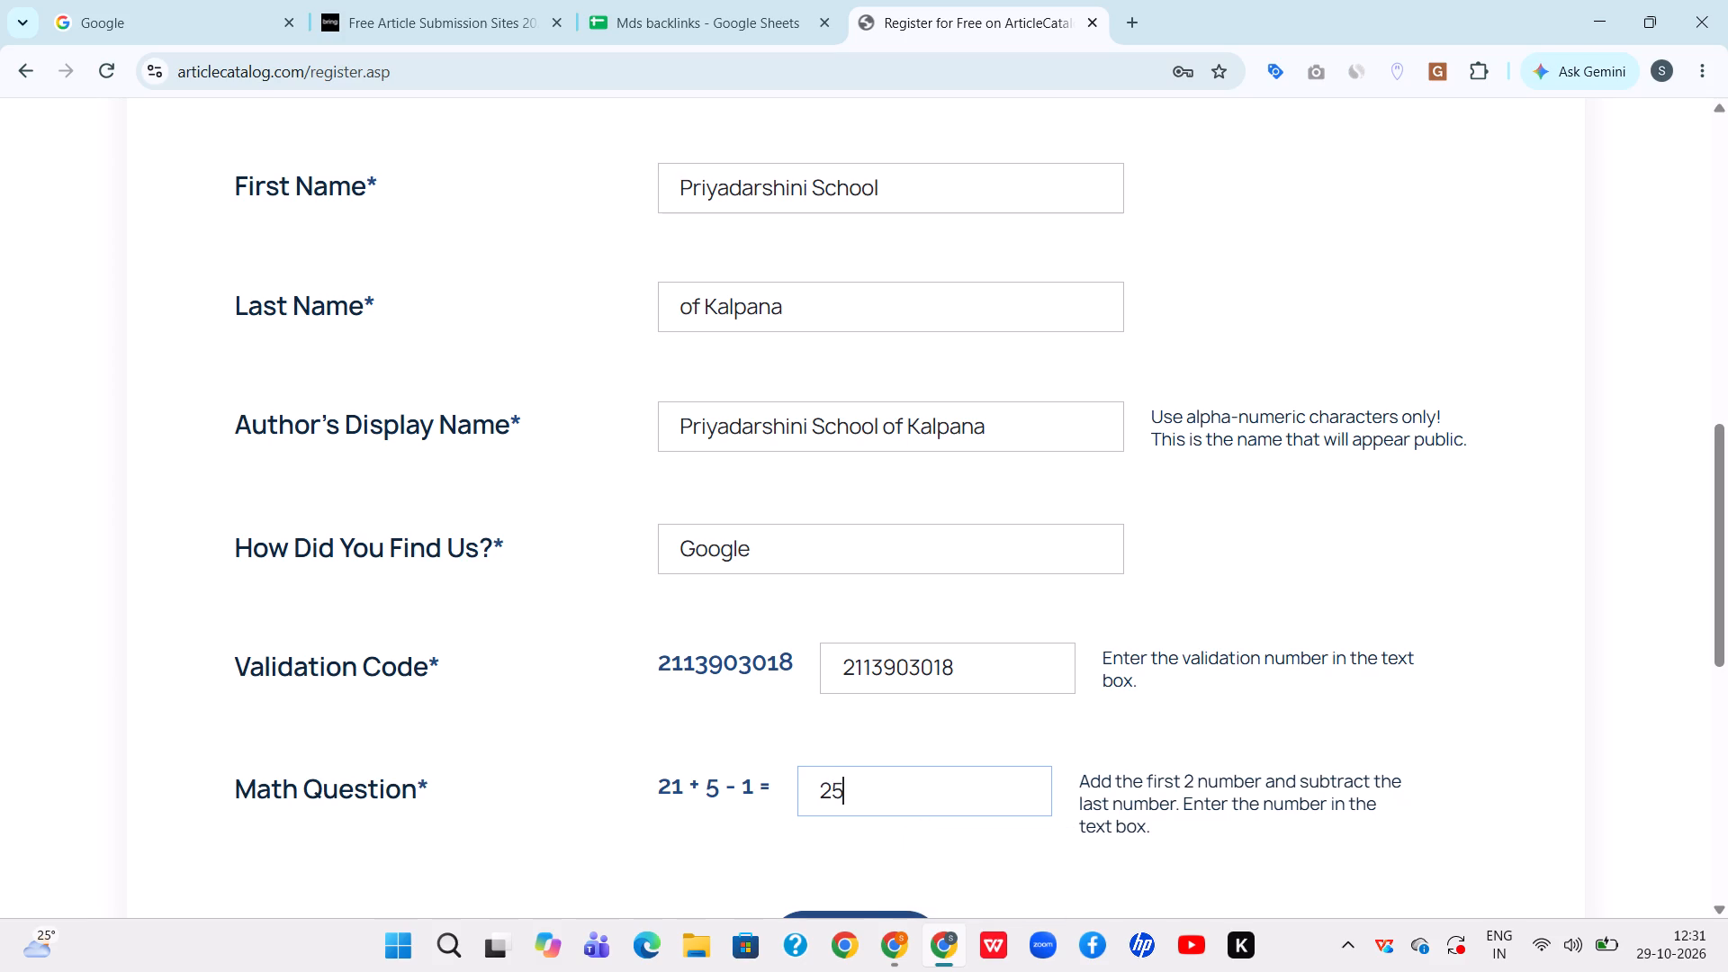
{"action": "left_click", "coordinate": [437, 760]}
{"action": "scroll", "coordinate": [826, 840], "scroll_direction": "down", "scroll_amount": 1}
{"action": "left_click", "coordinate": [876, 733]}
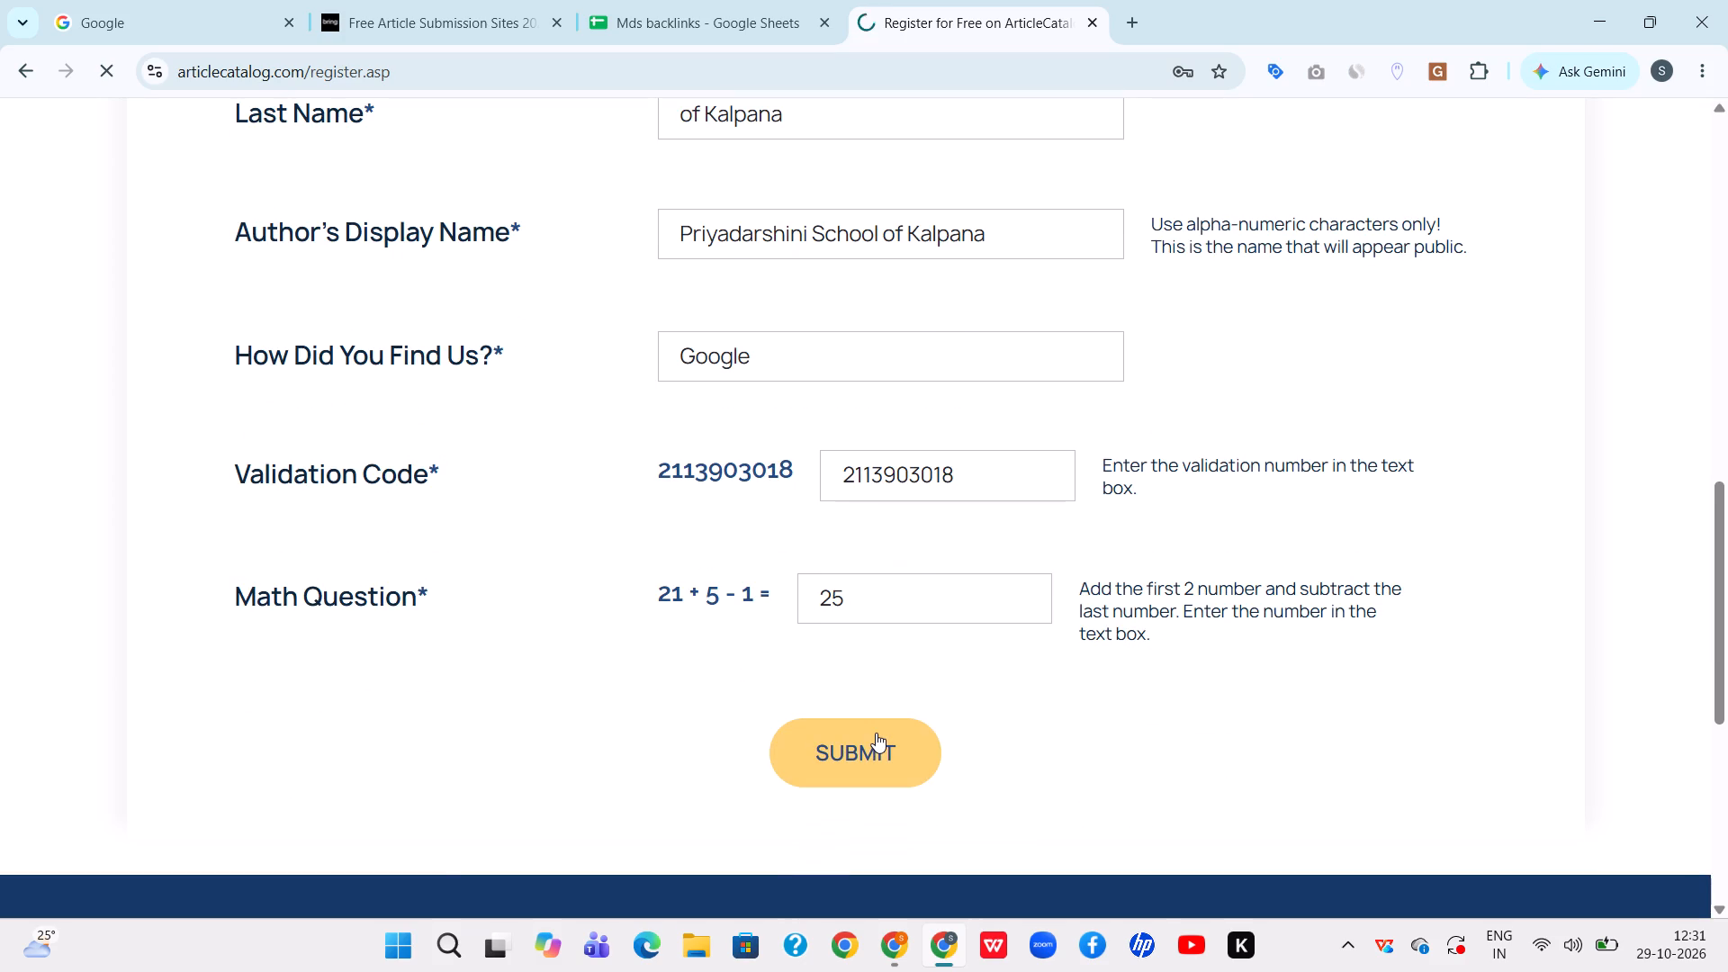
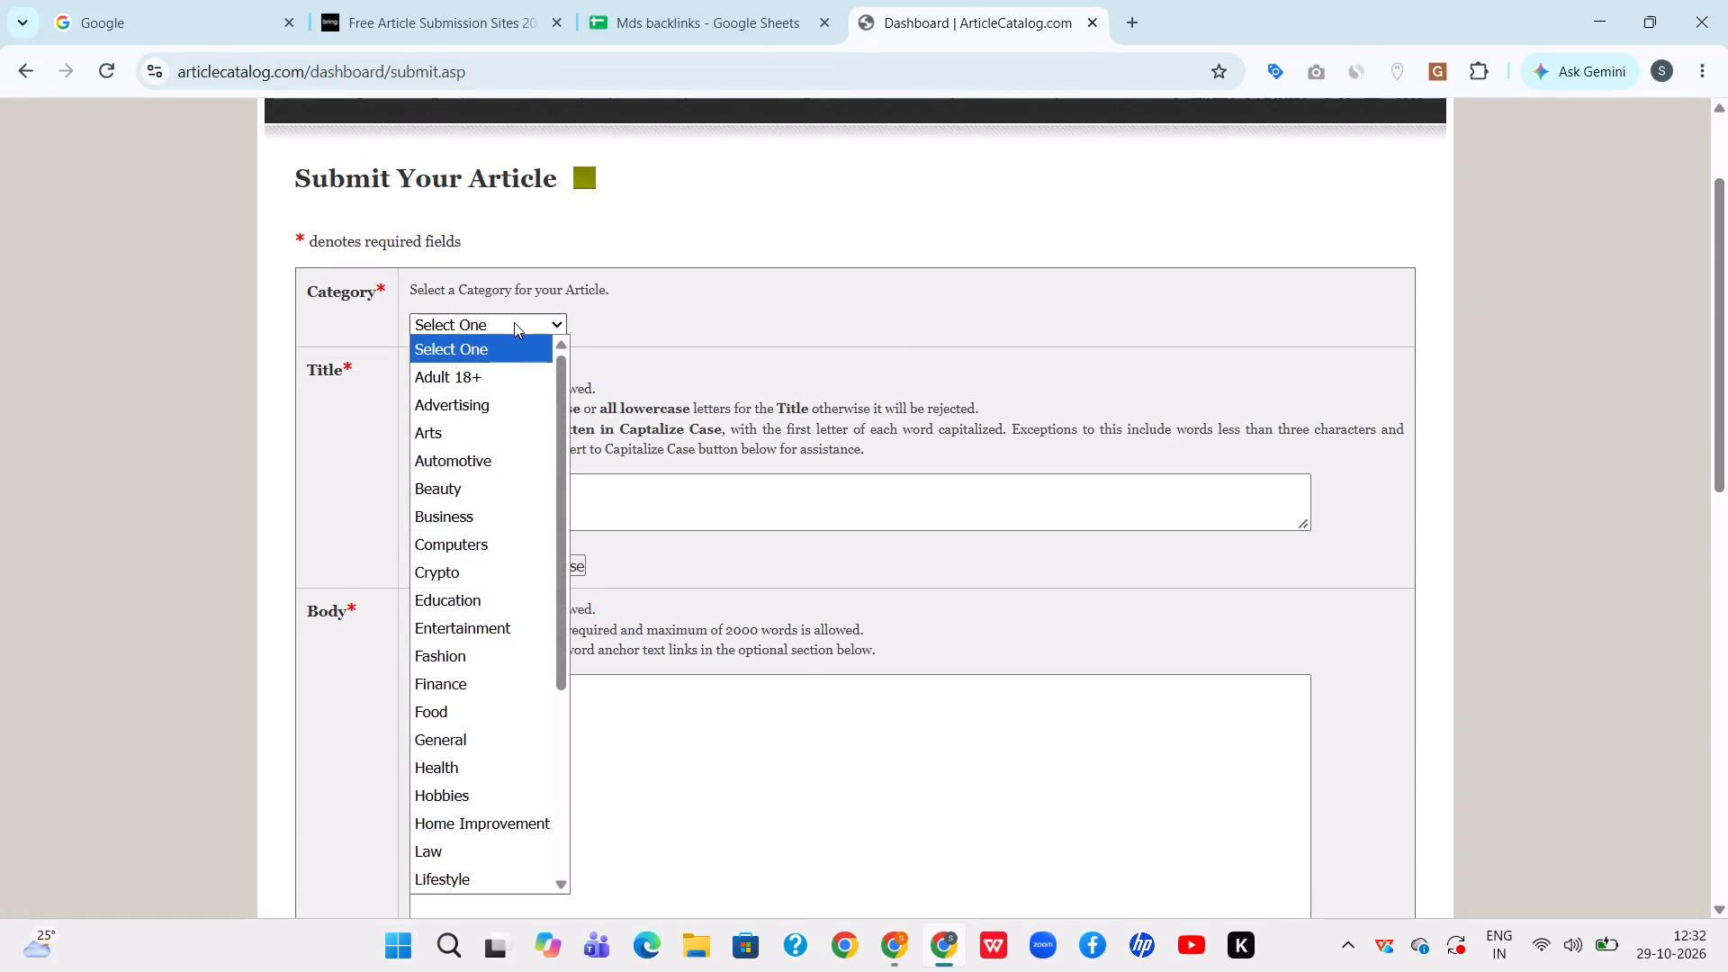
Set the article category to Education.
{"action": "type", "text": "d"}
{"action": "key", "text": "Return"}
Using the IT Campus Guru home page heading, title the article "Best IT training institute in Nagpur | 100% Job-Guaranteed IT Courses".
{"action": "scroll", "coordinate": [514, 322], "scroll_direction": "down", "scroll_amount": 2}
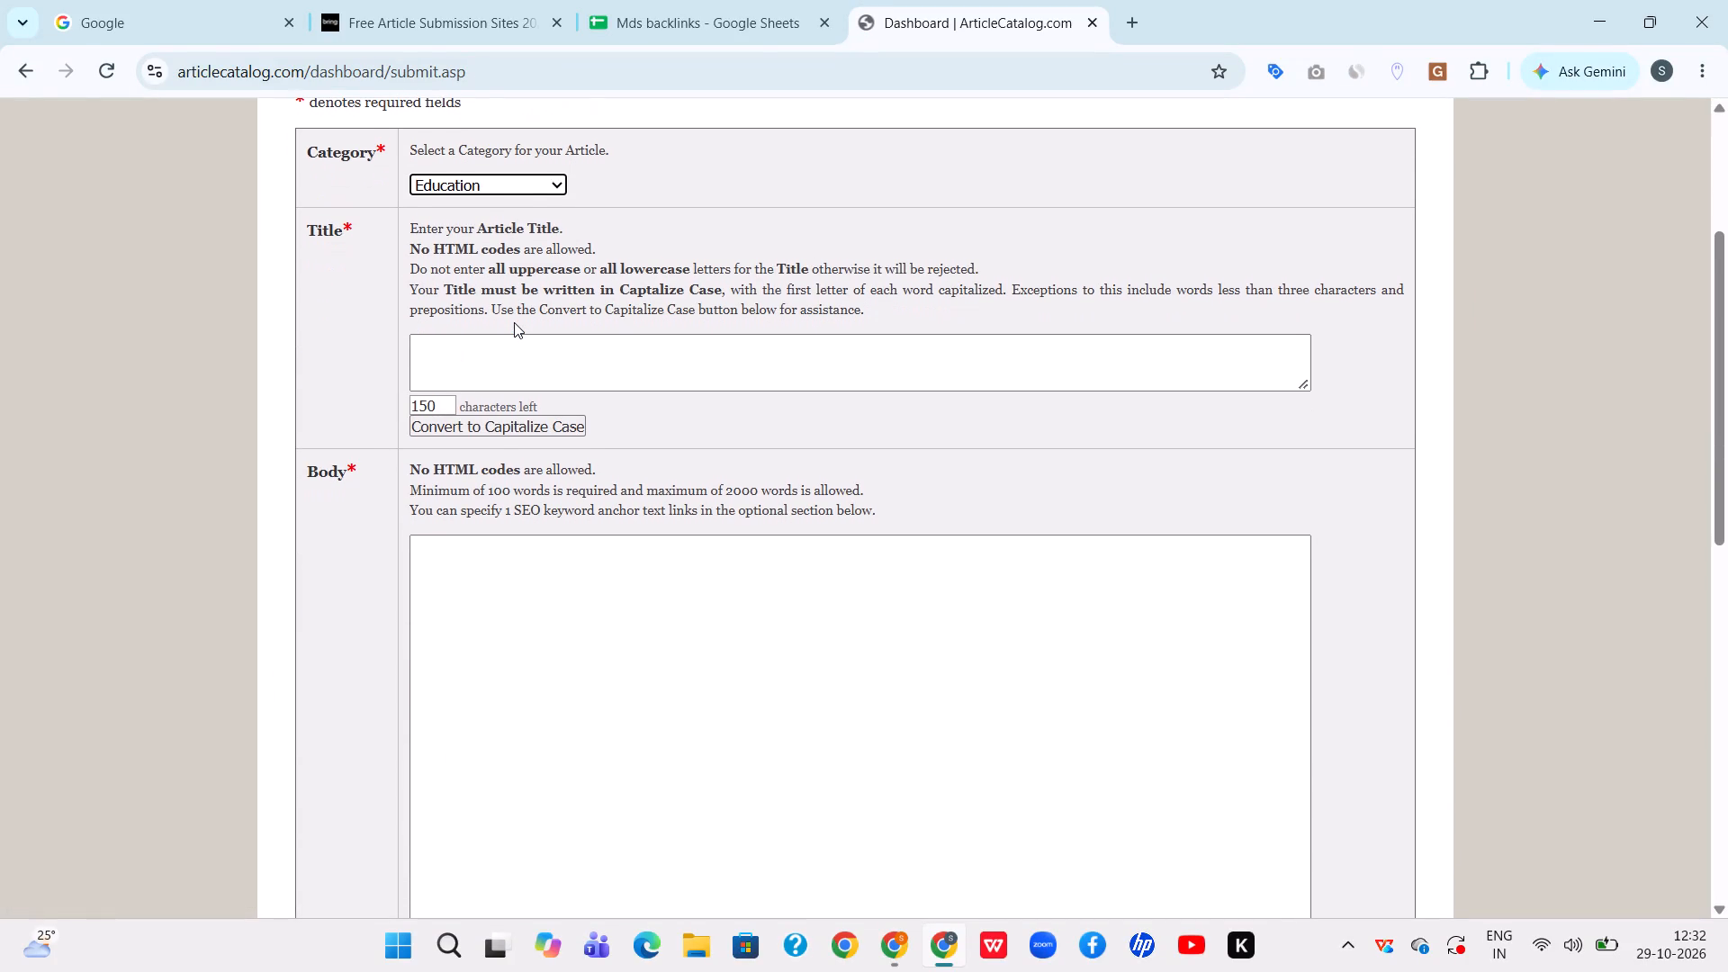
{"action": "left_click", "coordinate": [509, 347]}
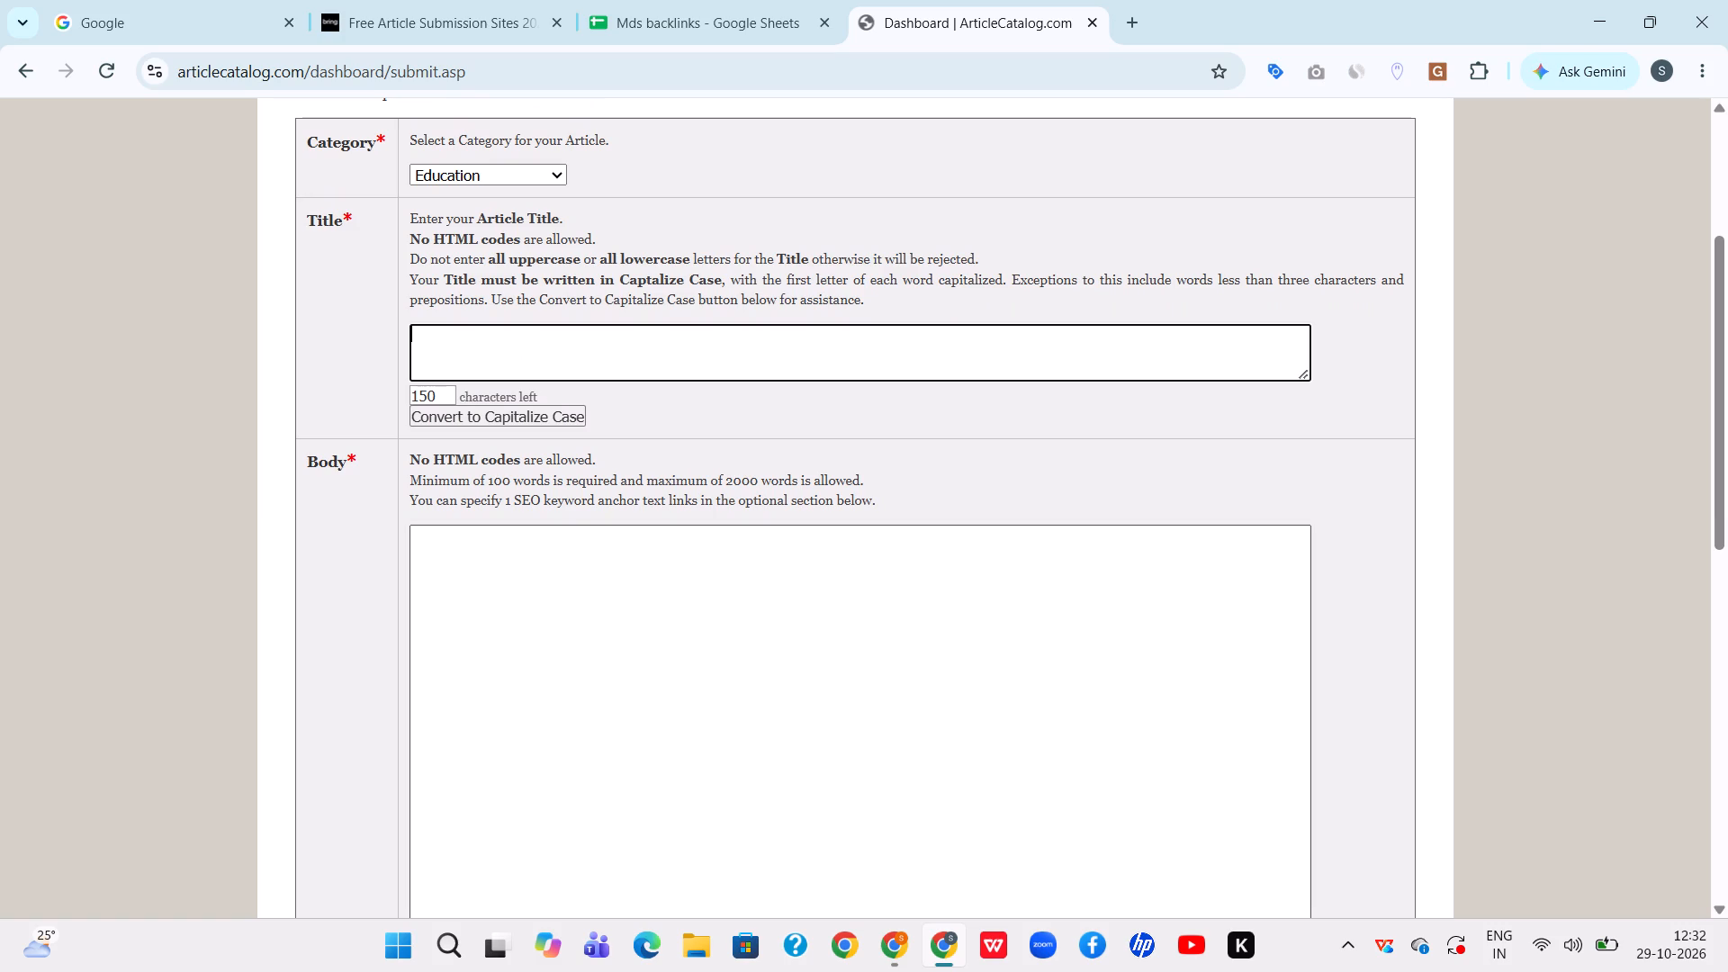
{"action": "left_click", "coordinate": [893, 947]}
{"action": "triple_click", "coordinate": [545, 340]}
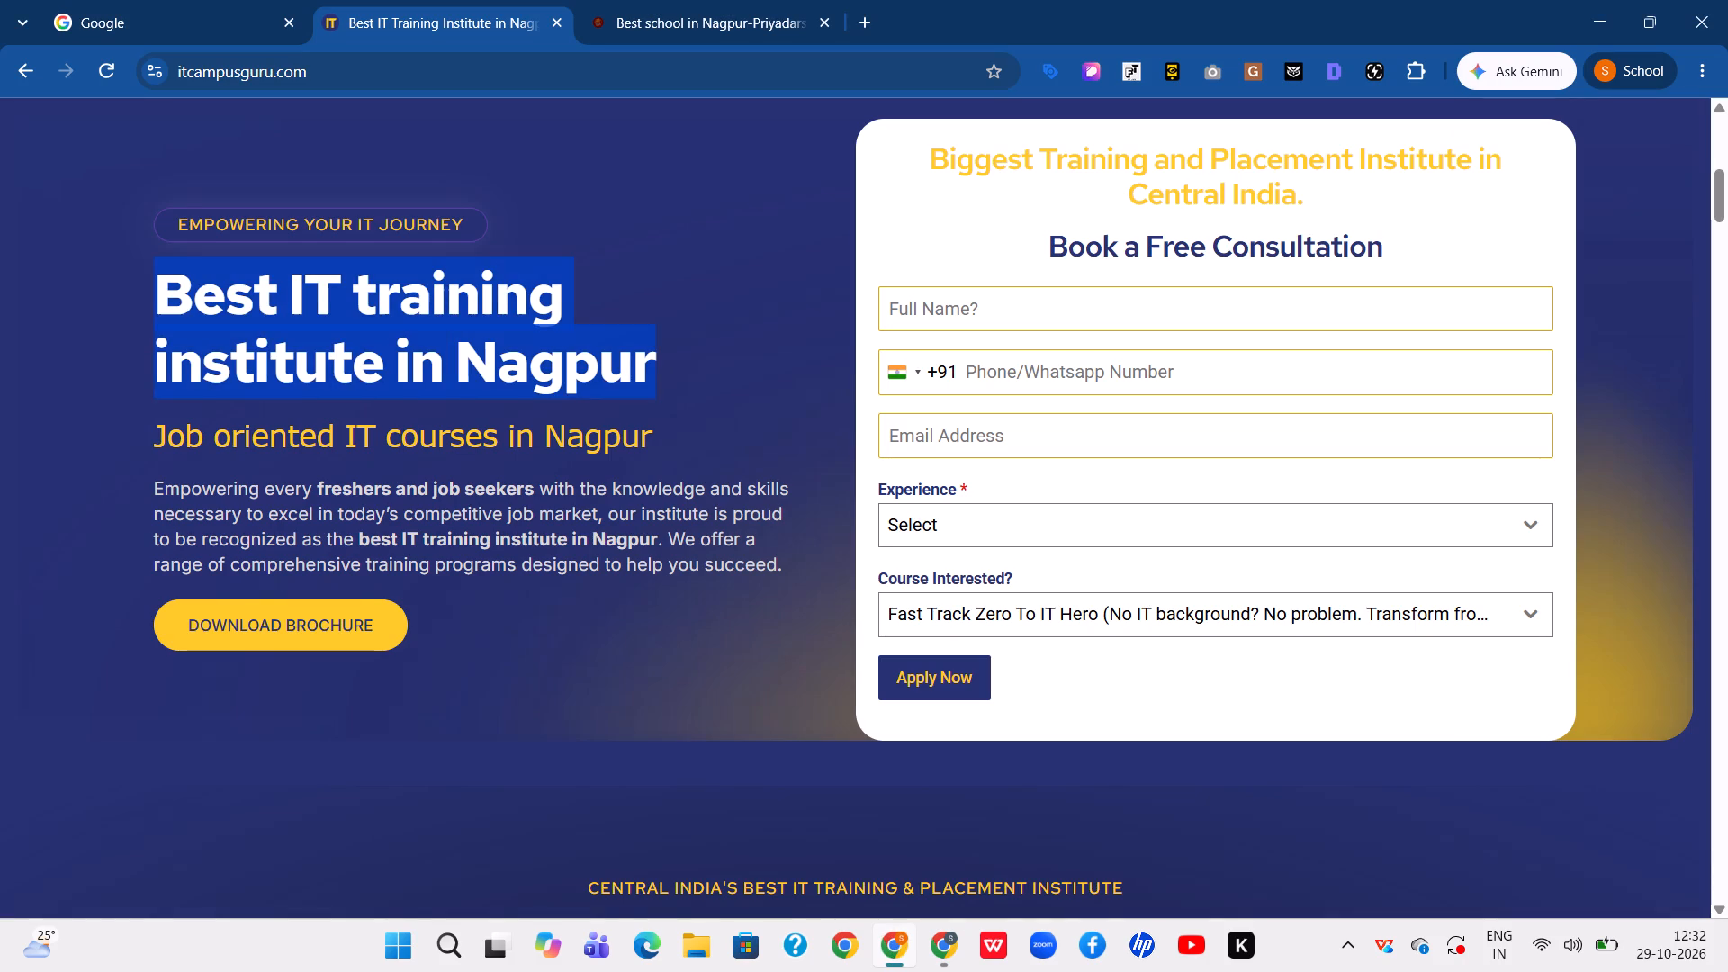
{"action": "key", "text": "ctrl+c"}
{"action": "triple_click", "coordinate": [556, 544]}
{"action": "left_click", "coordinate": [556, 544]}
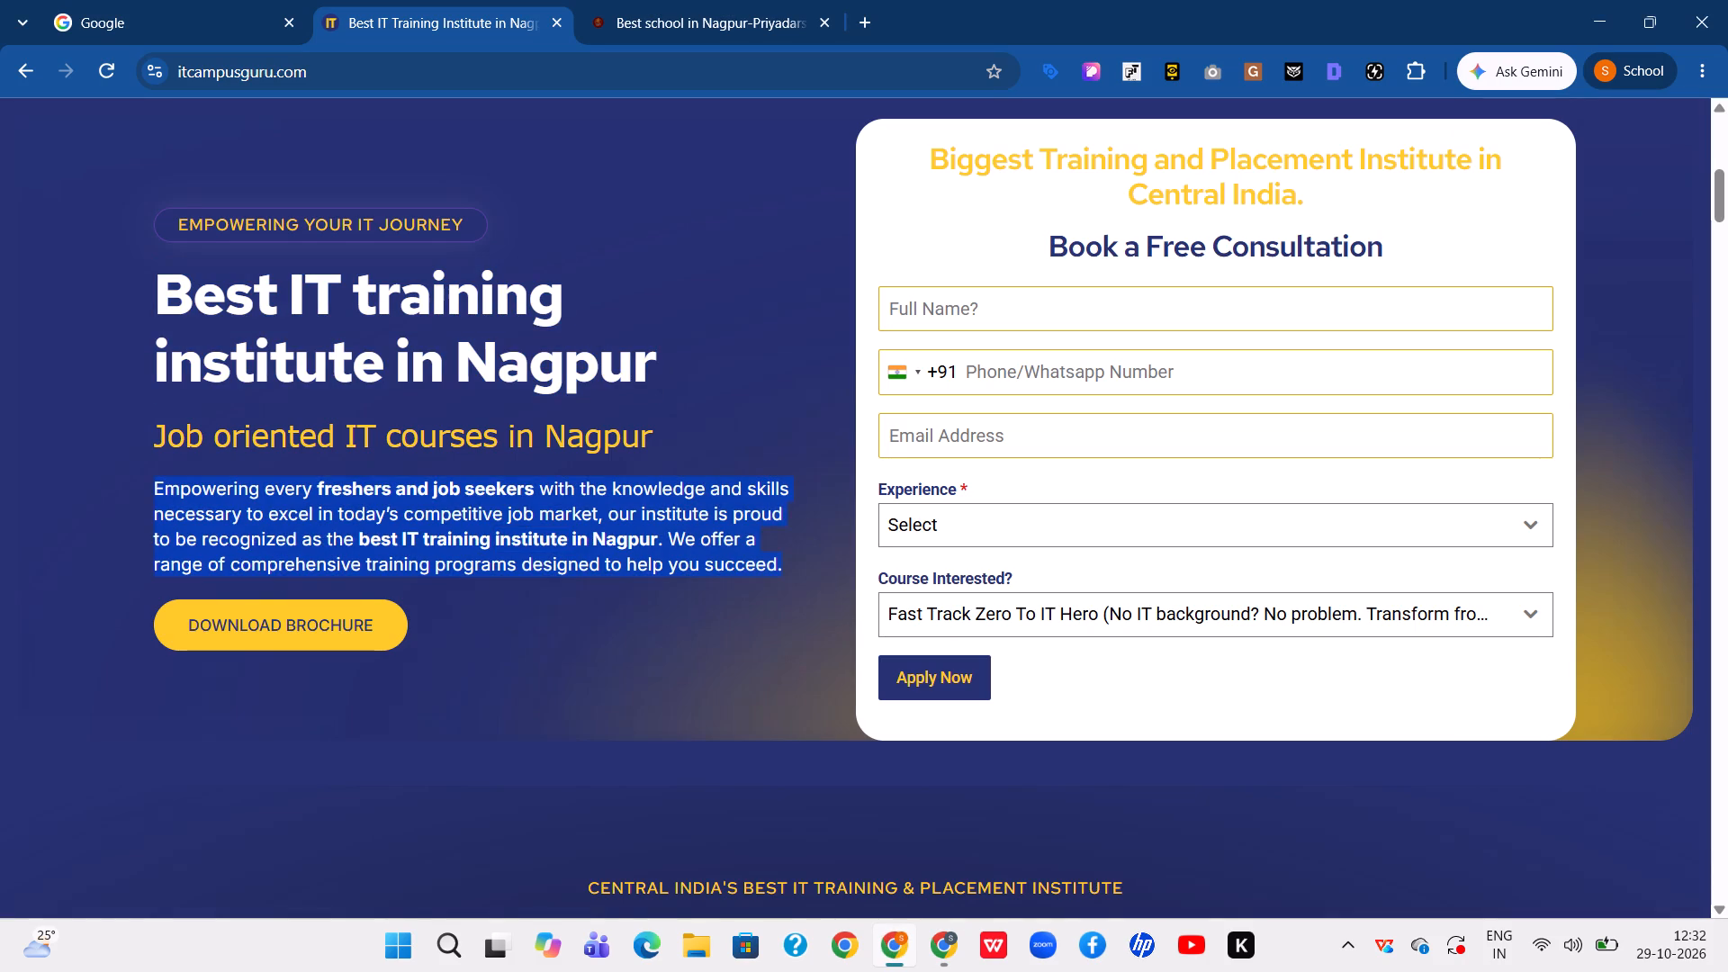
{"action": "left_click", "coordinate": [940, 928]}
{"action": "key", "text": "ctrl+v"}
{"action": "key", "text": "space"}
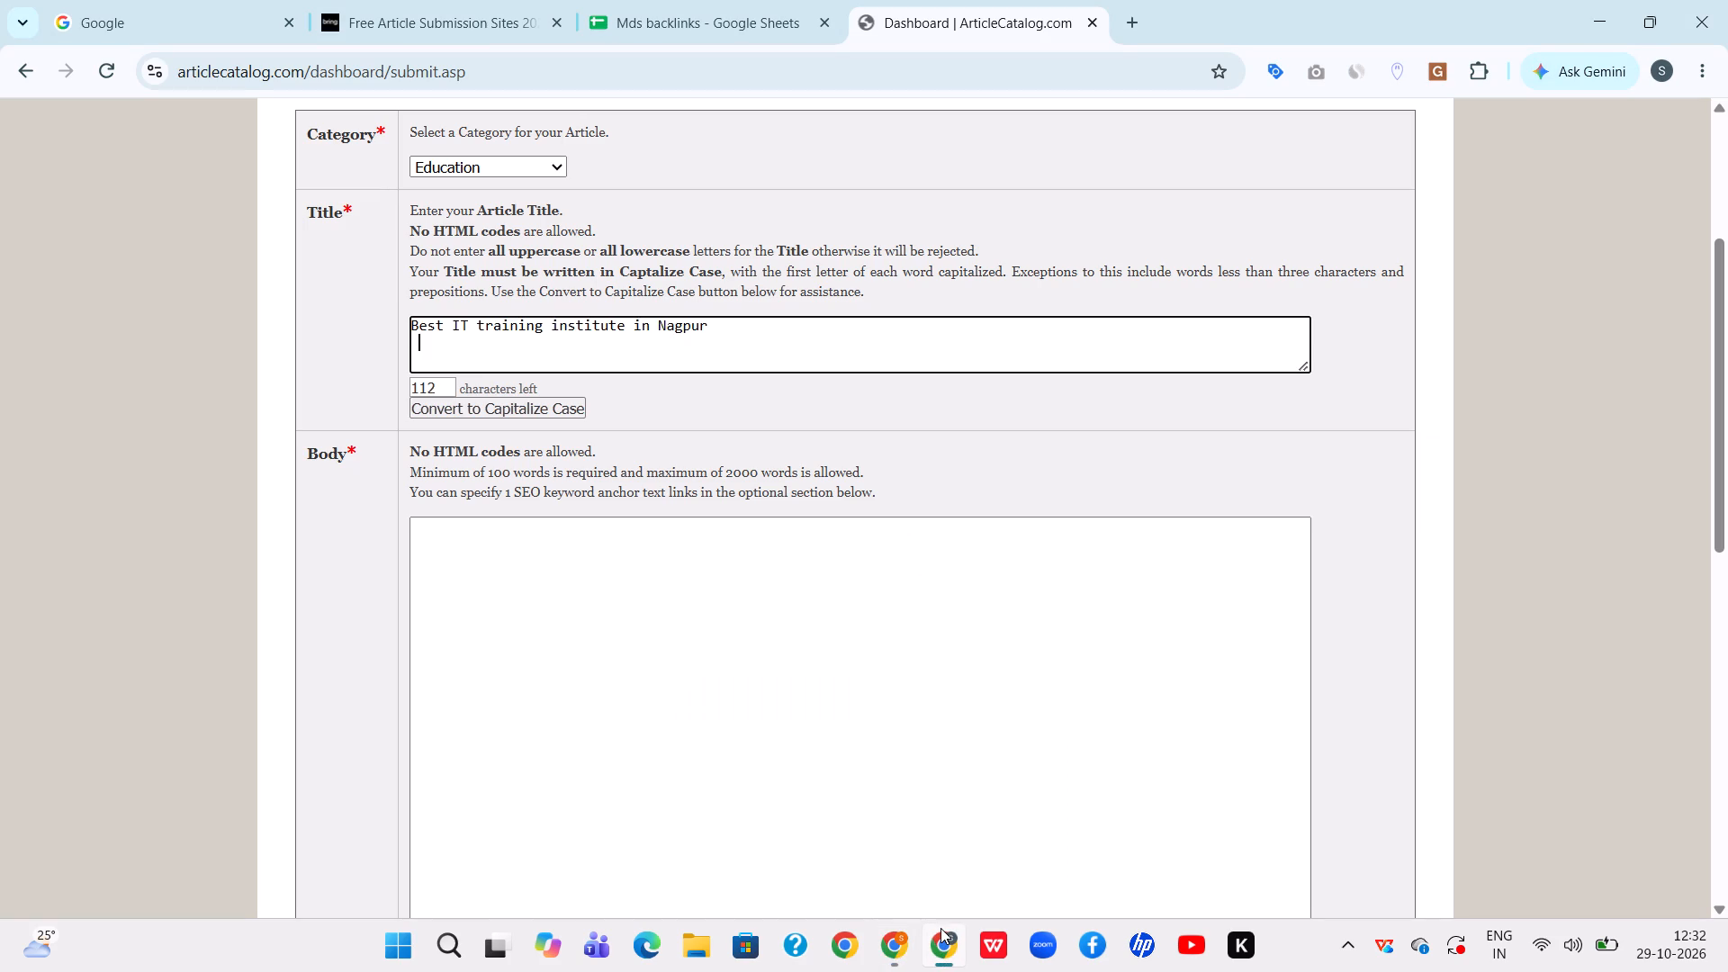
{"action": "key", "text": "BackSpace"}
{"action": "key", "text": "BackSpace"}
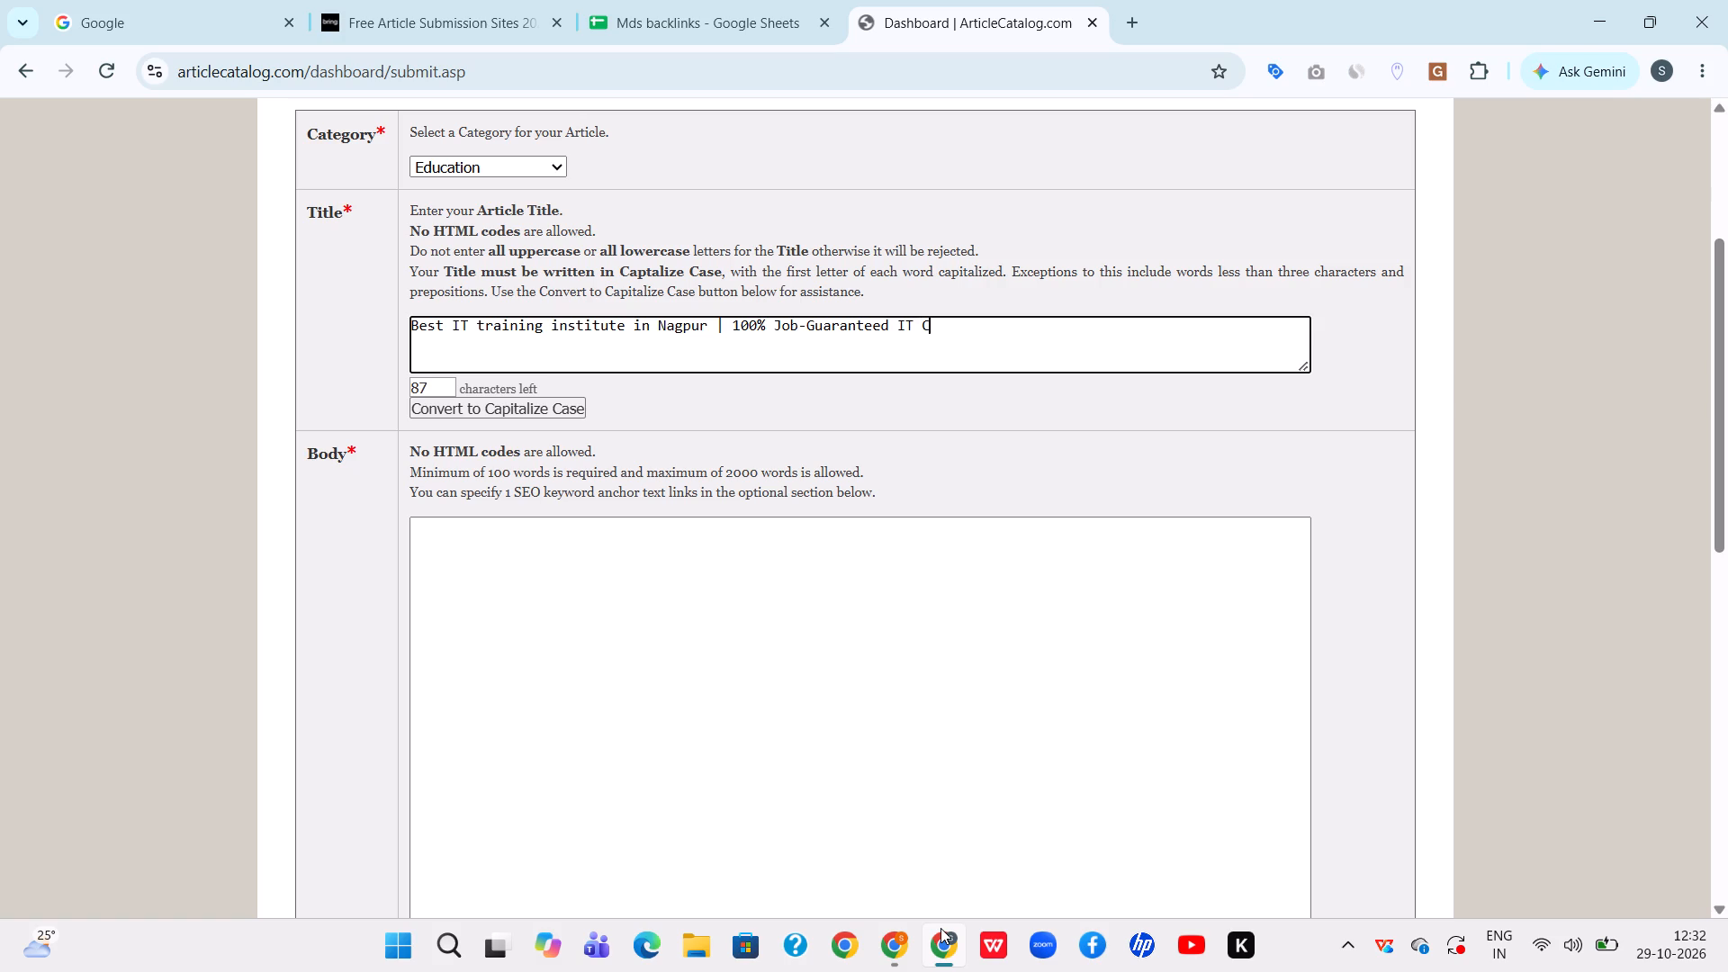
{"action": "key", "text": "BackSpace"}
{"action": "type", "text": "rses"}
Copy the introductory paragraph from the IT Campus Guru home page and open the site's Microsoft Windows Administrator course page.
{"action": "left_click", "coordinate": [900, 916]}
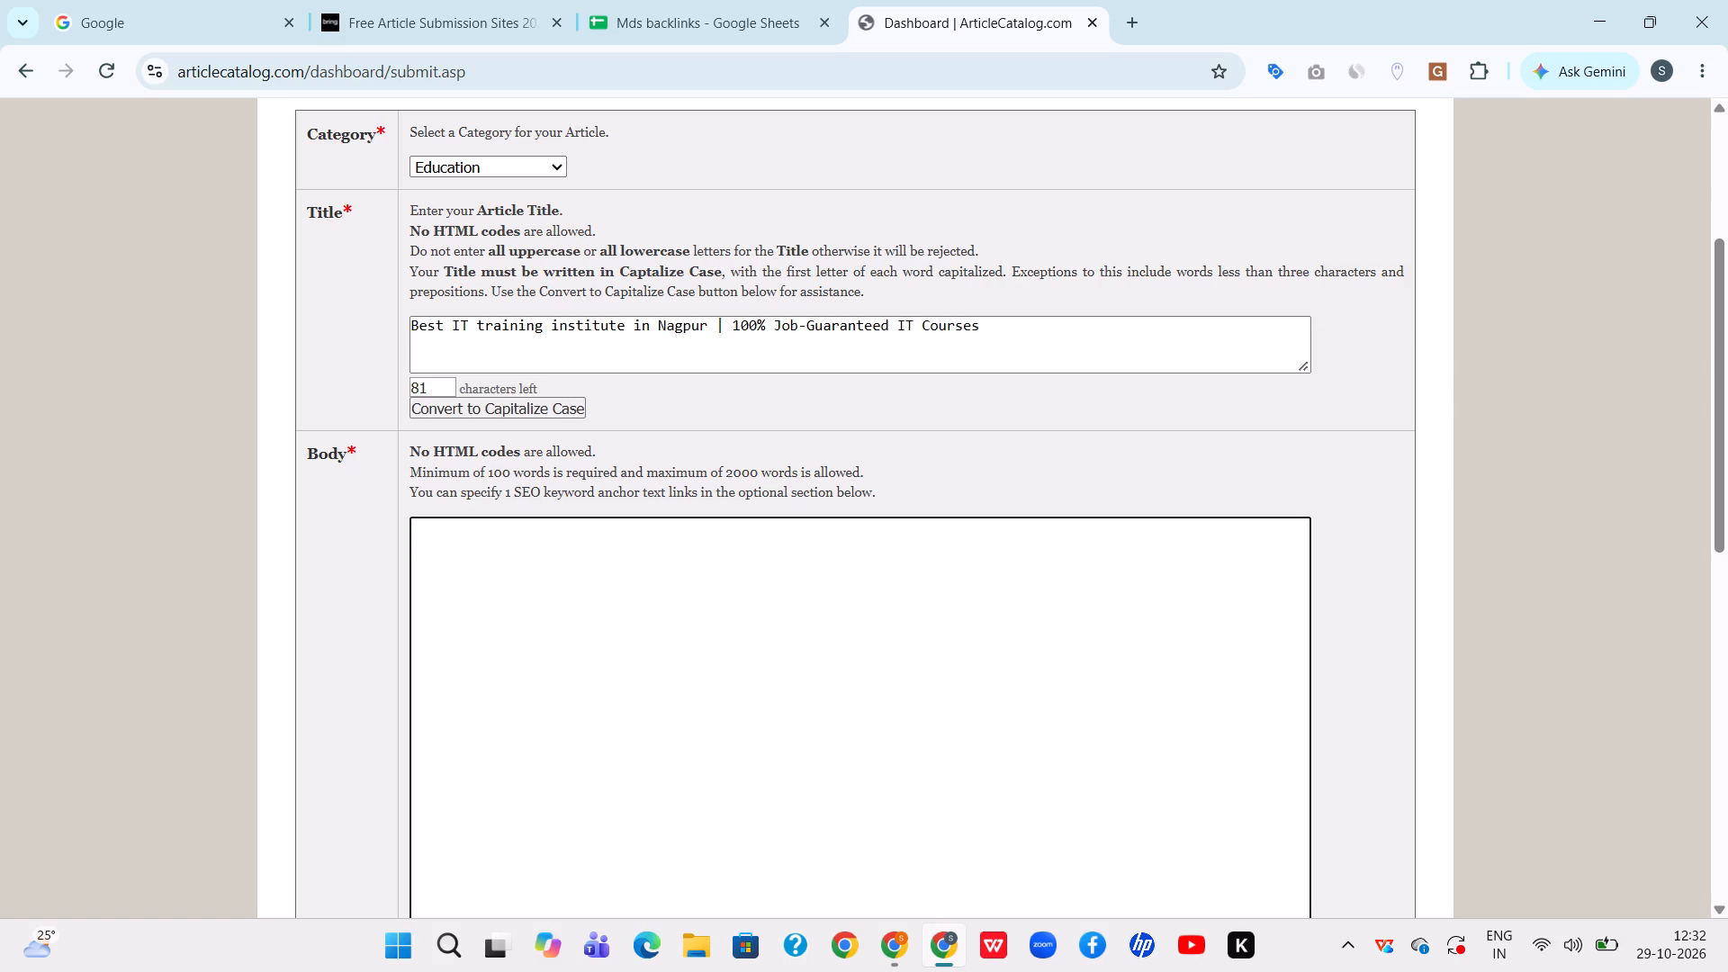
{"action": "scroll", "coordinate": [808, 690], "scroll_direction": "down", "scroll_amount": 2}
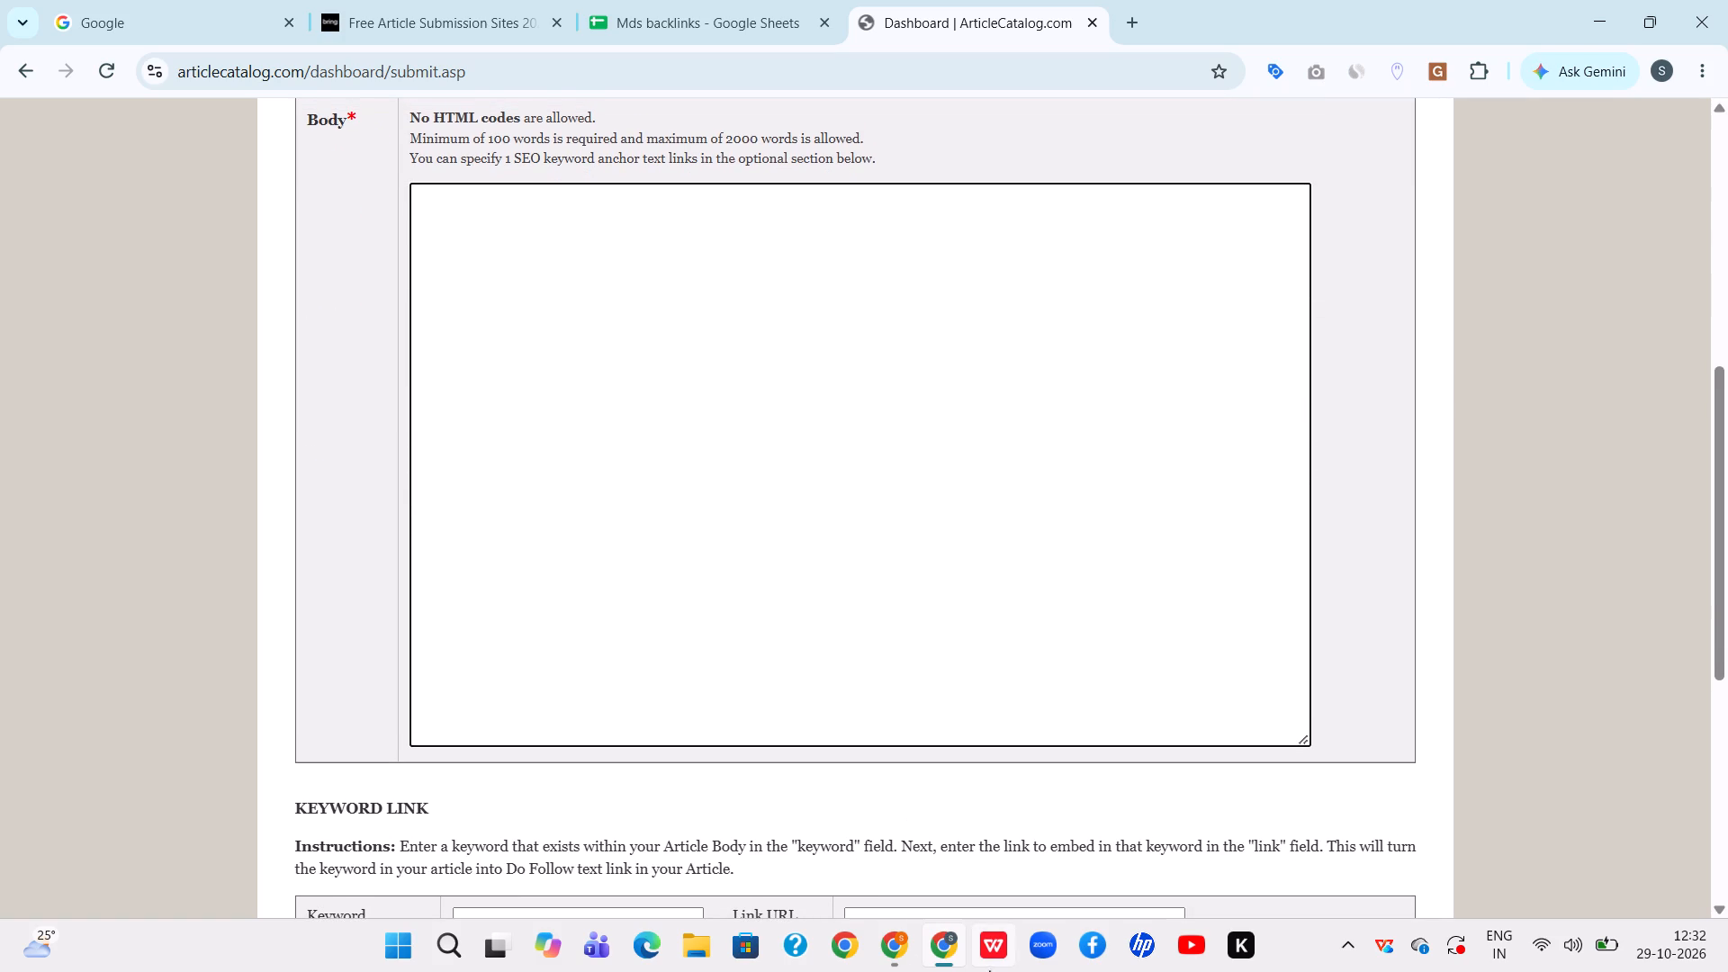
{"action": "left_click", "coordinate": [917, 950]}
{"action": "key", "text": "ctrl+c"}
{"action": "left_click", "coordinate": [705, 530]}
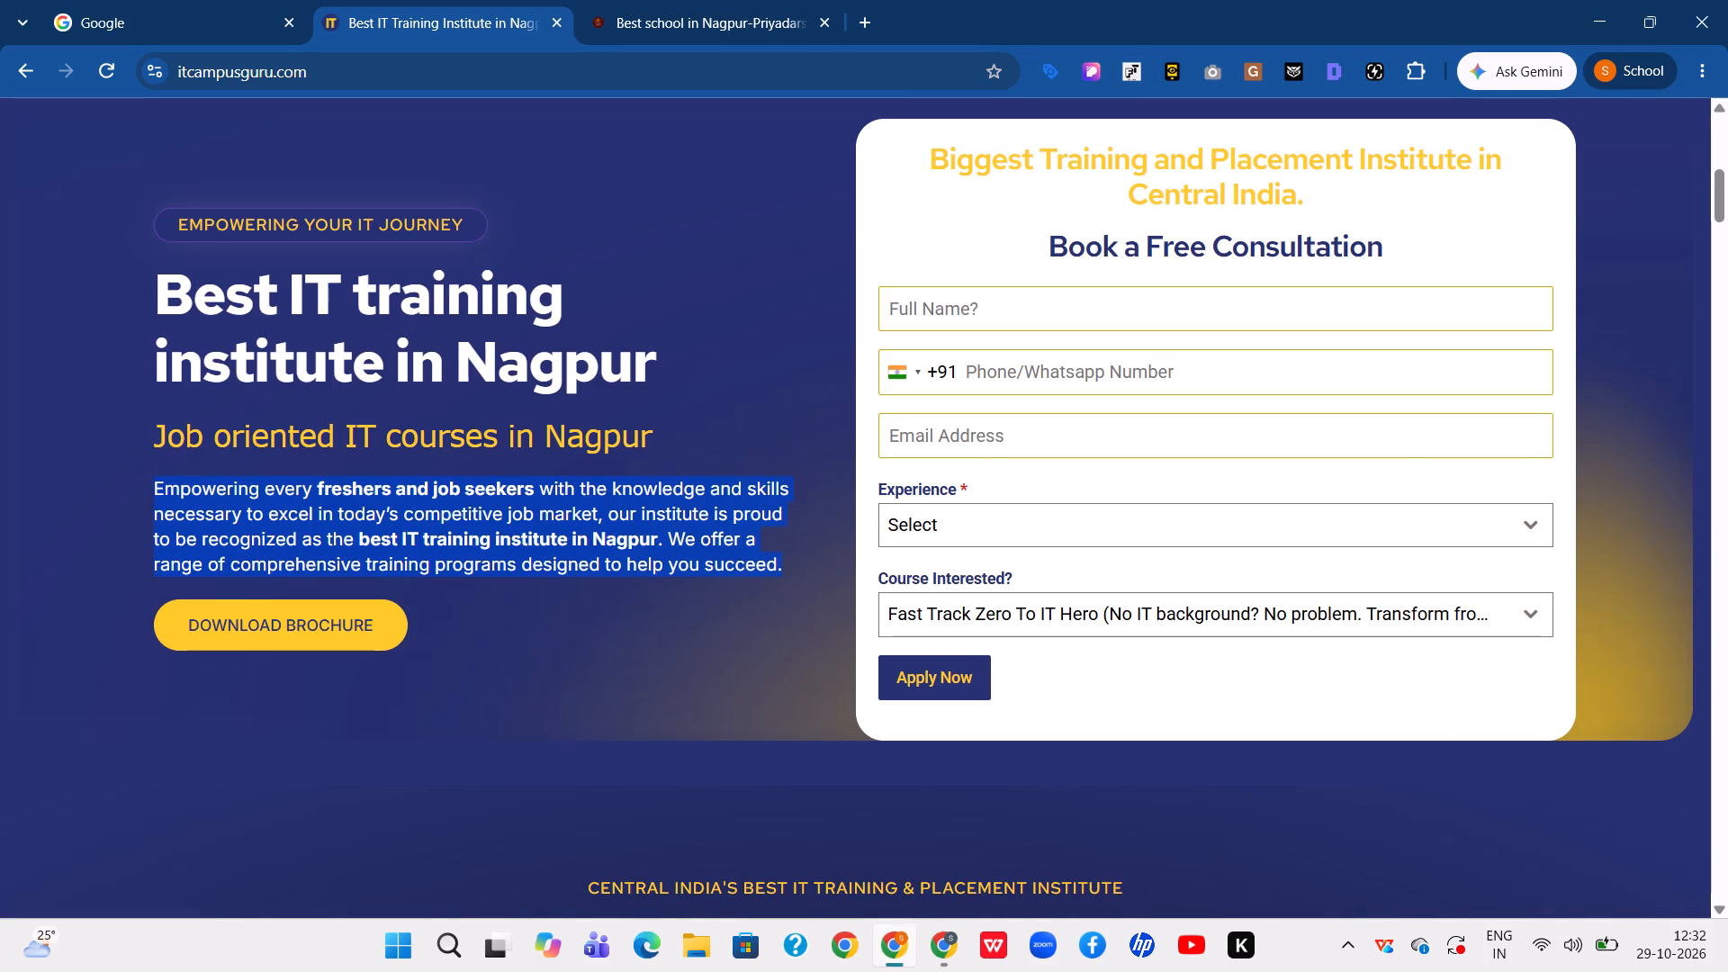
{"action": "key", "text": "Page_Up"}
{"action": "key", "text": "Page_Up"}
{"action": "key", "text": "Page_Up"}
{"action": "key", "text": "Page_Up"}
{"action": "key", "text": "Page_Up"}
{"action": "key", "text": "Page_Up"}
{"action": "key", "text": "Page_Up"}
{"action": "key", "text": "Page_Up"}
{"action": "key", "text": "Page_Up"}
{"action": "key", "text": "Page_Up"}
{"action": "key", "text": "Page_Up"}
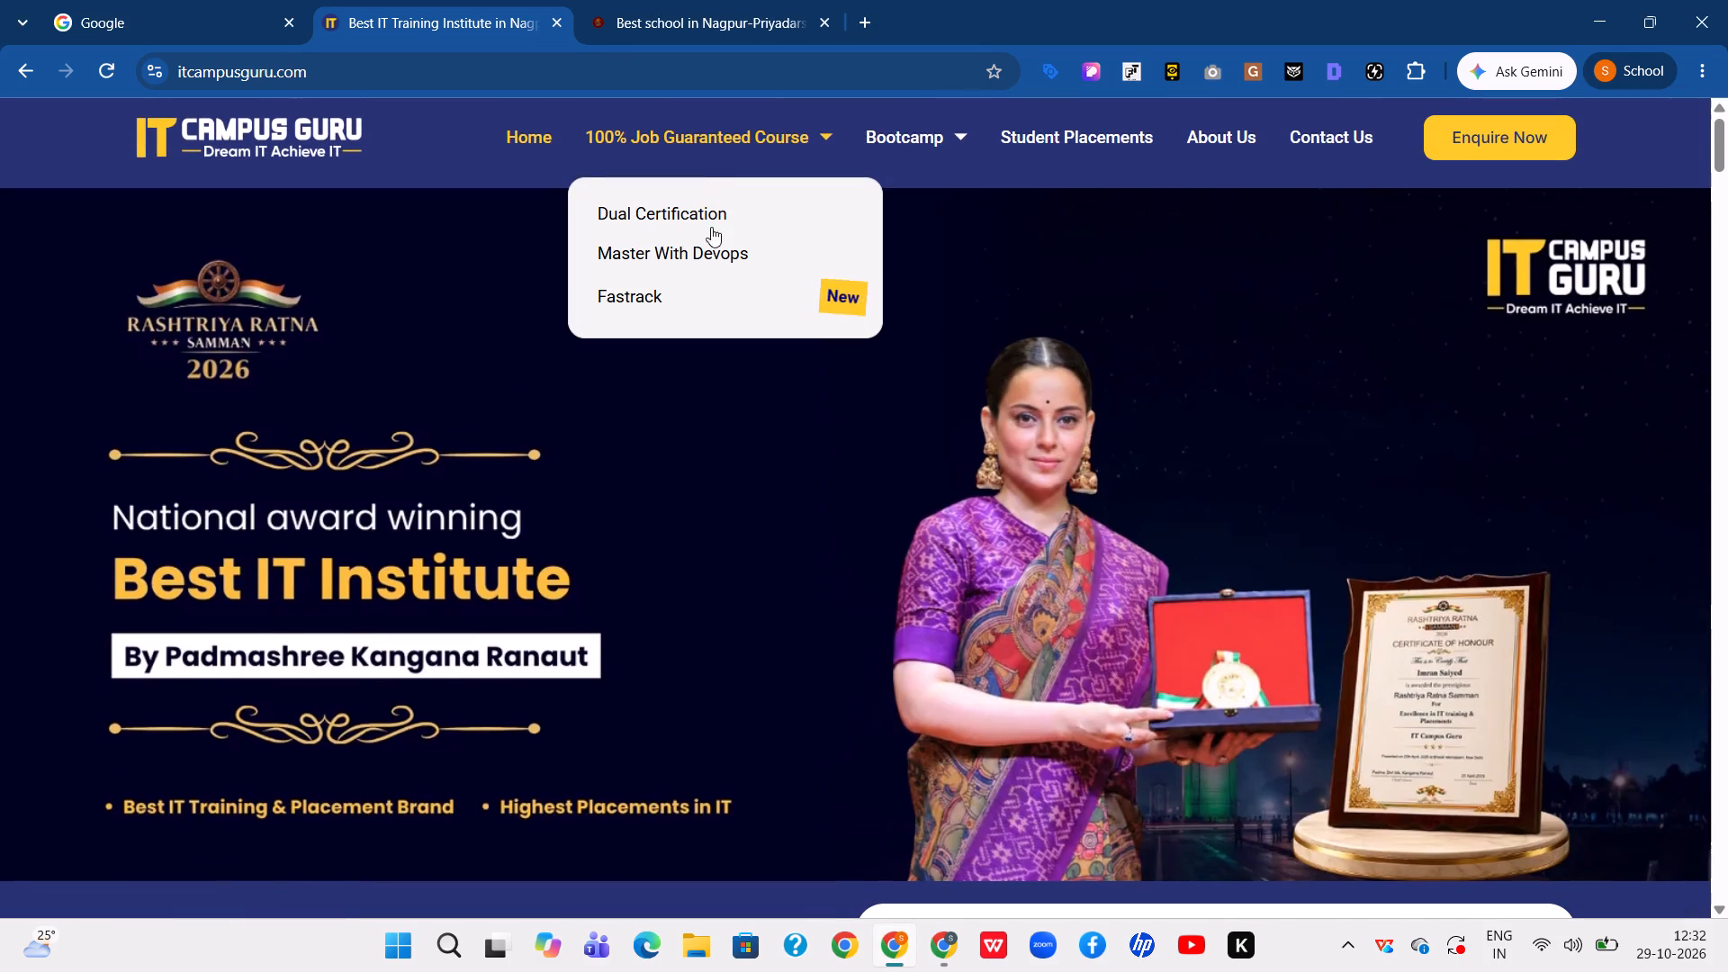
{"action": "left_click", "coordinate": [707, 290]}
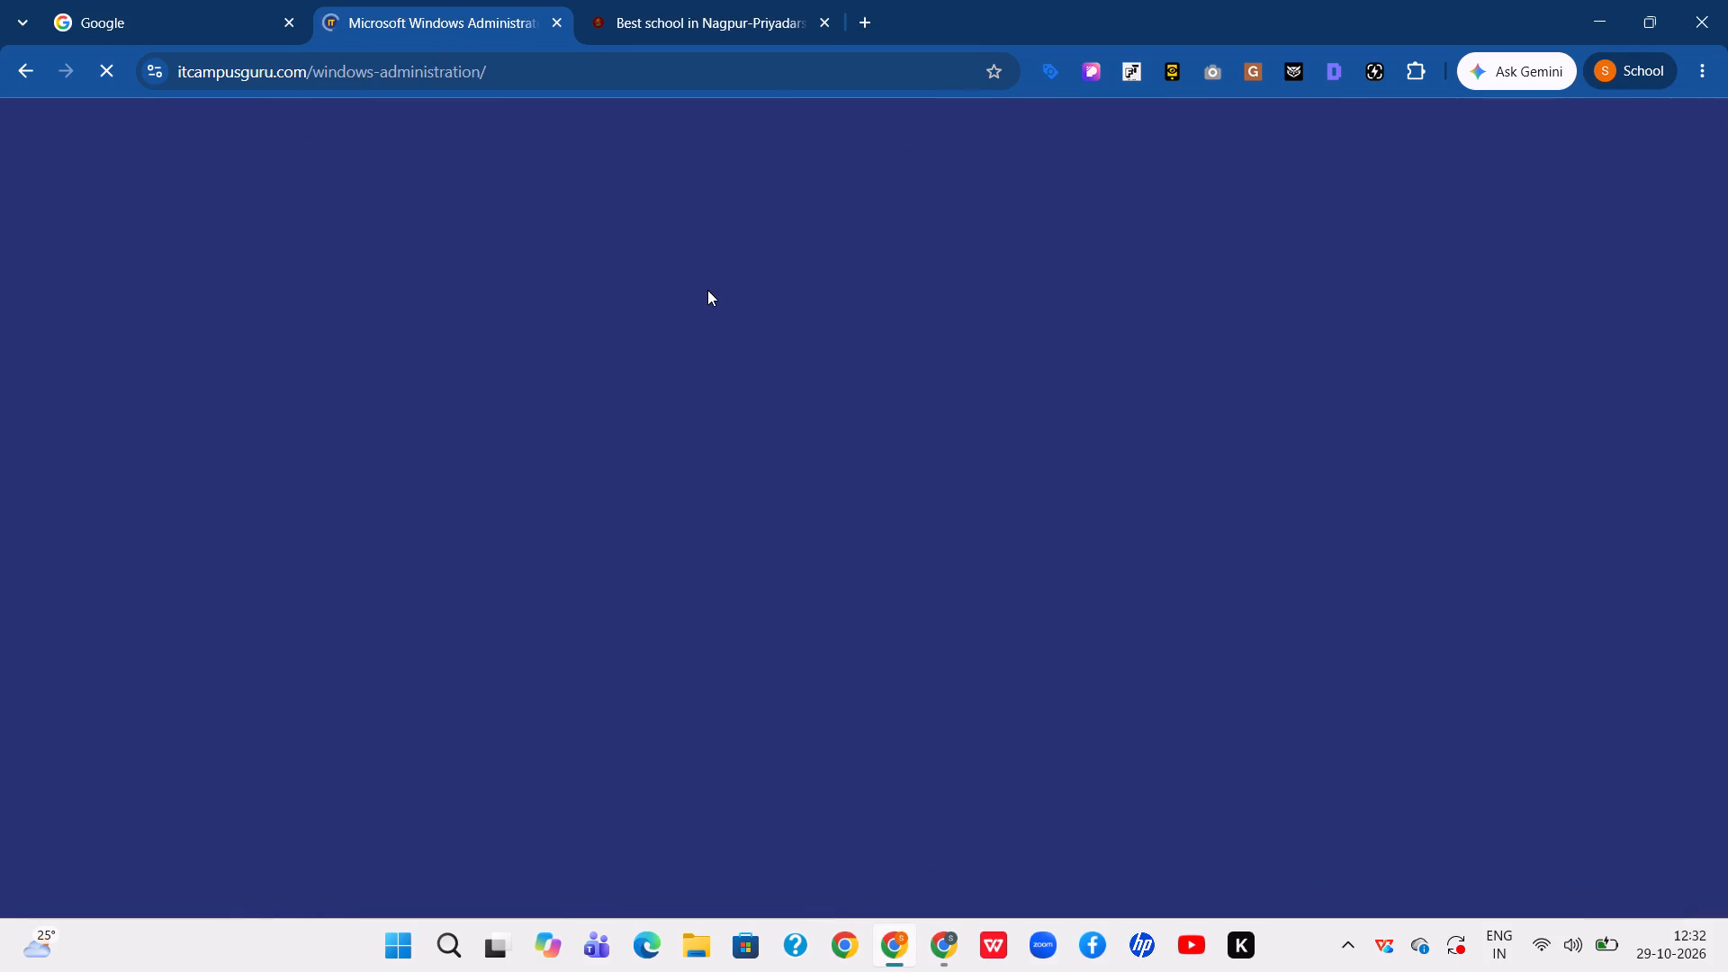
Paste the copied introductory paragraph into the article Body and start a new line below it.
{"action": "left_click", "coordinate": [939, 948]}
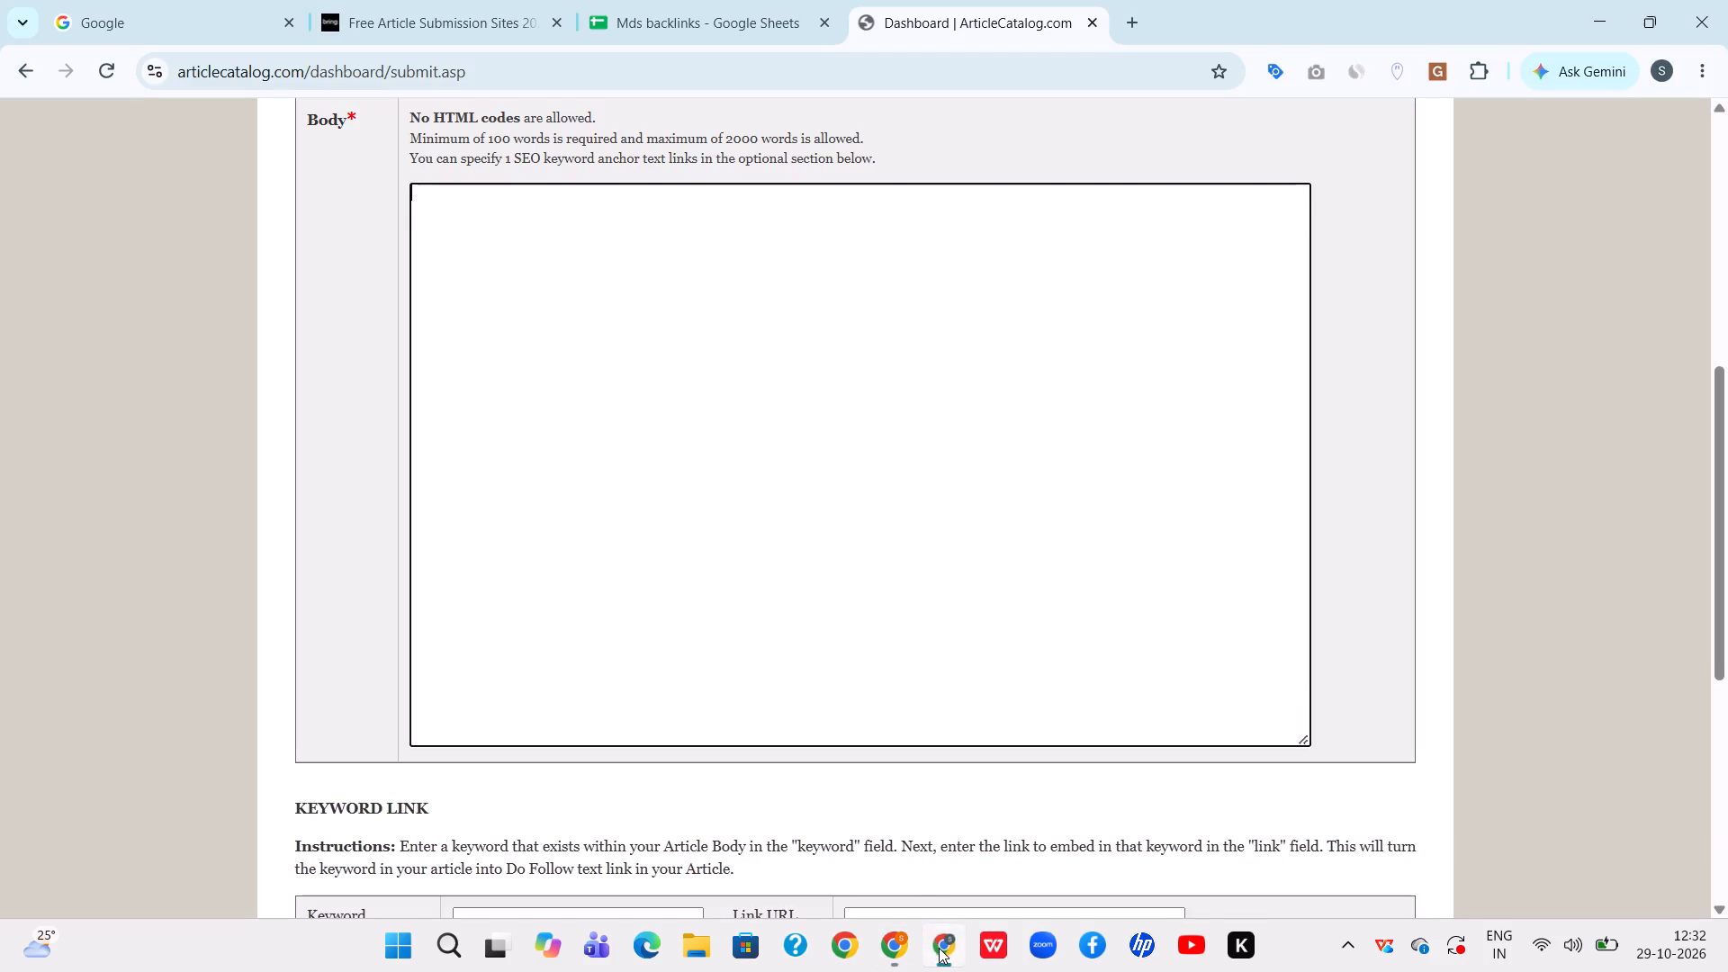
{"action": "key", "text": "ctrl+v"}
{"action": "key", "text": "Return"}
Copy the Microsoft Windows Administrator Course heading and tagline from the course page into the article Body.
{"action": "left_click", "coordinate": [877, 971]}
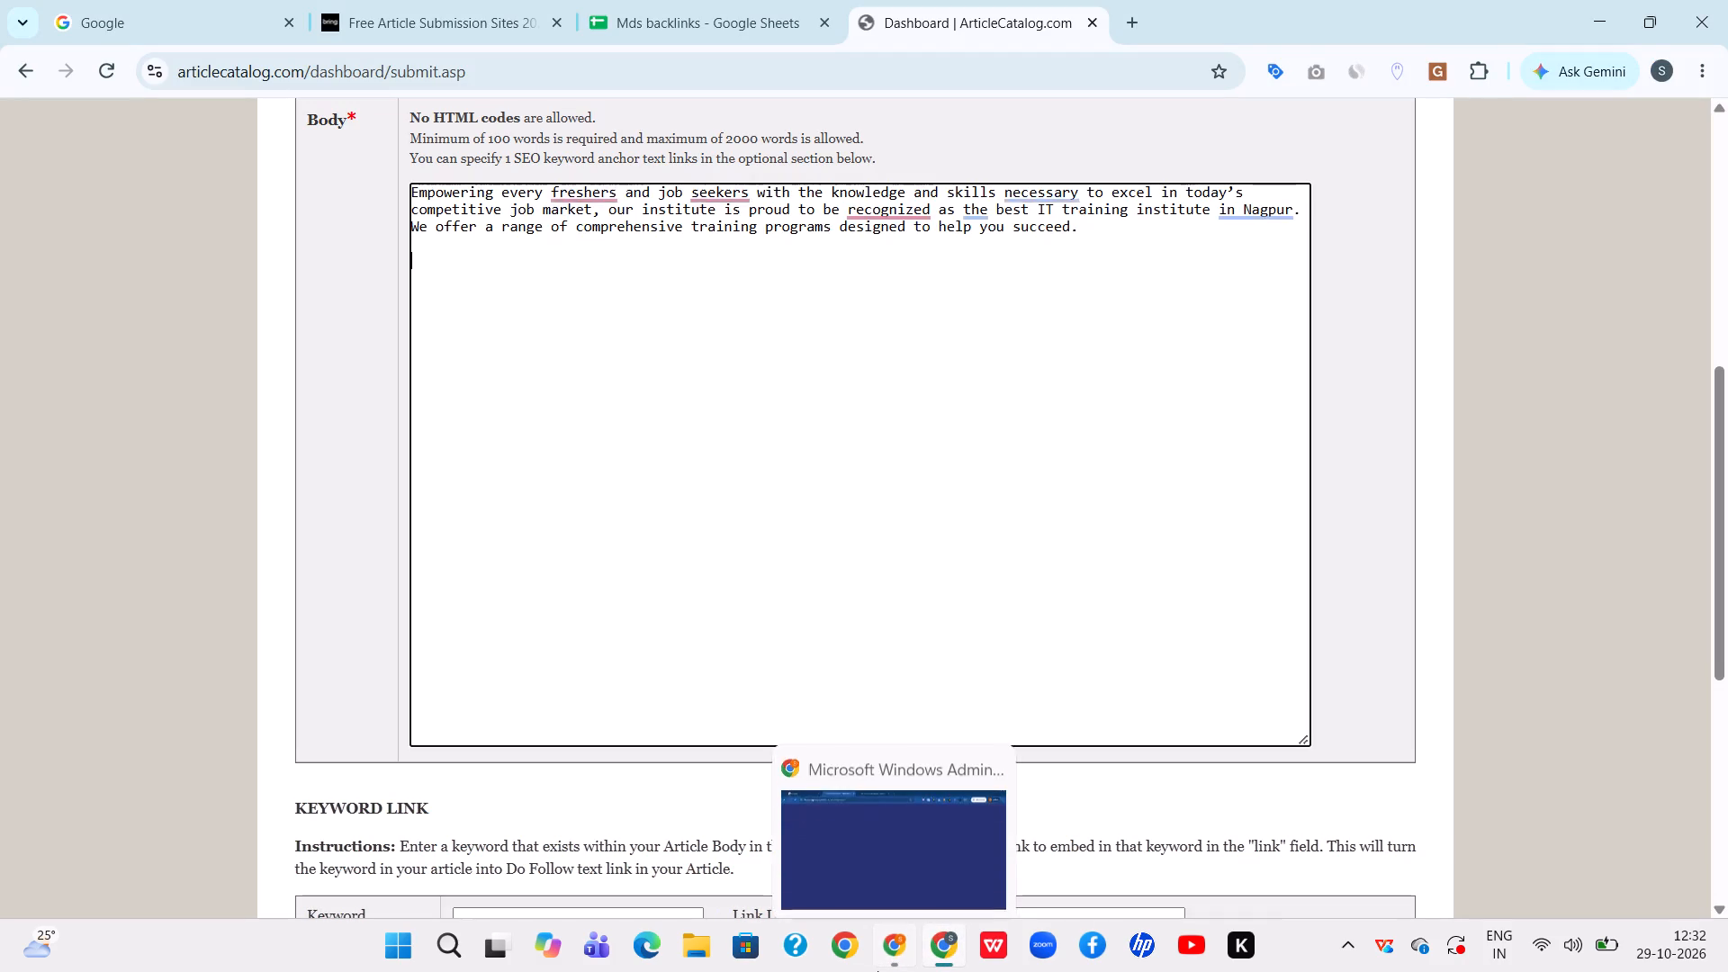
{"action": "key", "text": "Page_Down"}
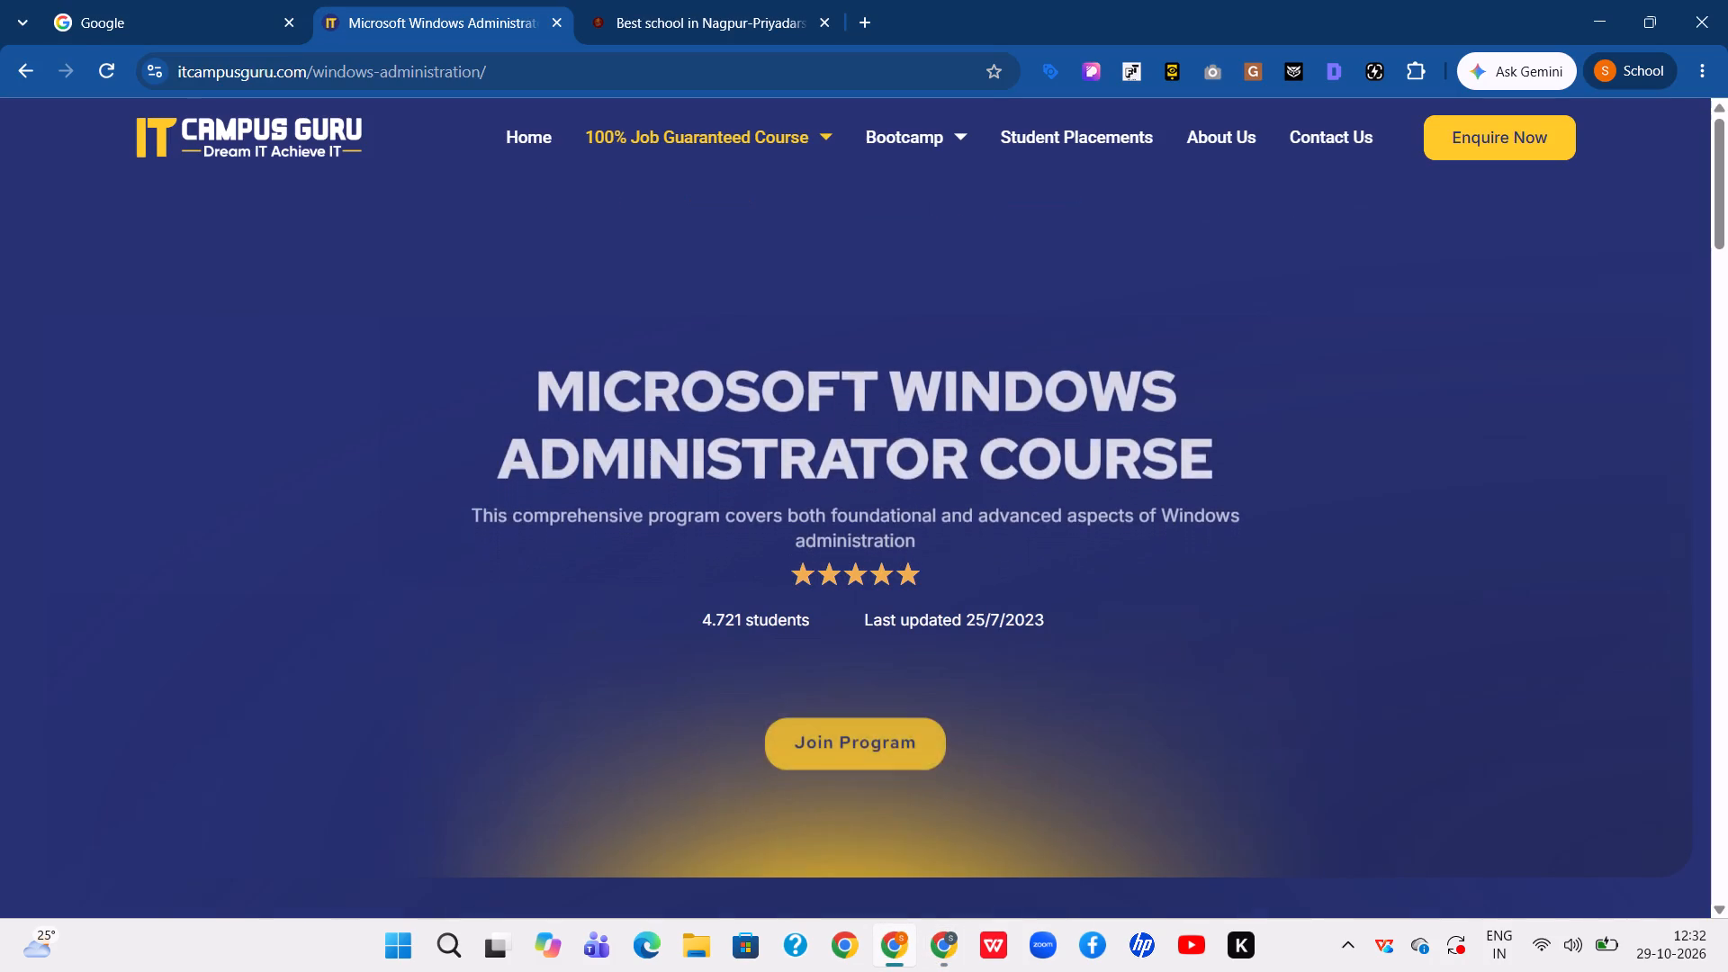
{"action": "triple_click", "coordinate": [670, 492]}
{"action": "left_click_drag", "start_coordinate": [670, 492], "coordinate": [618, 371]}
{"action": "key", "text": "ctrl+c"}
{"action": "left_click", "coordinate": [618, 371]}
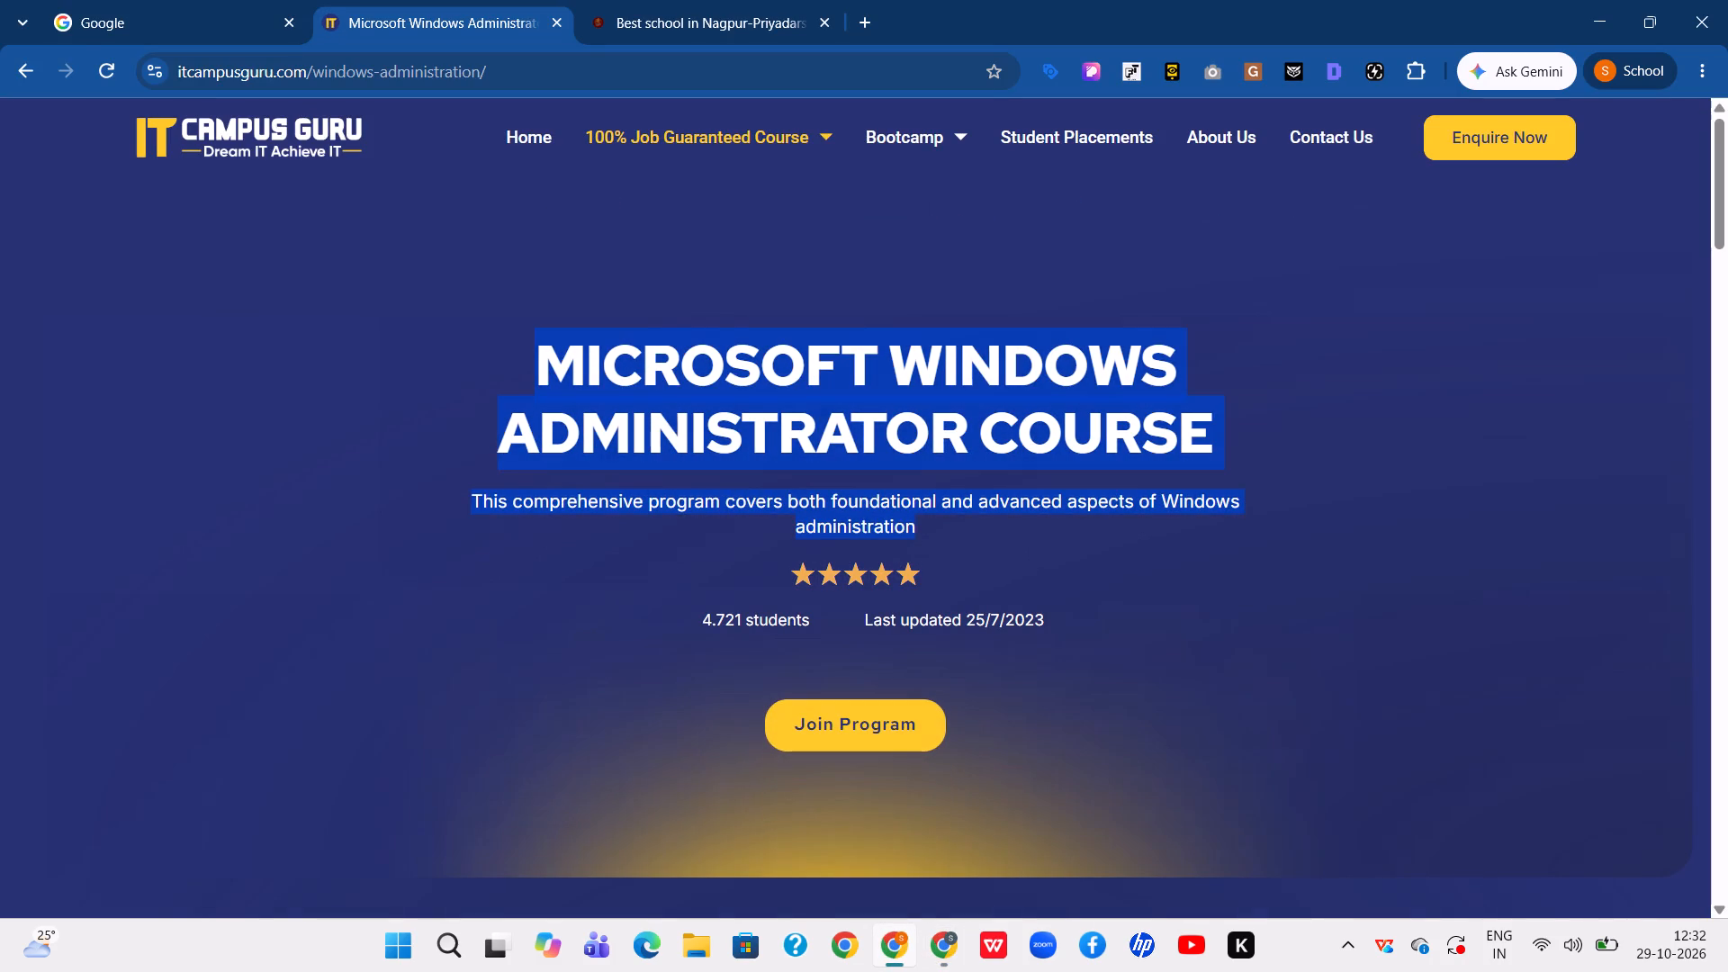
{"action": "left_click", "coordinate": [961, 961]}
{"action": "key", "text": "ctrl+v"}
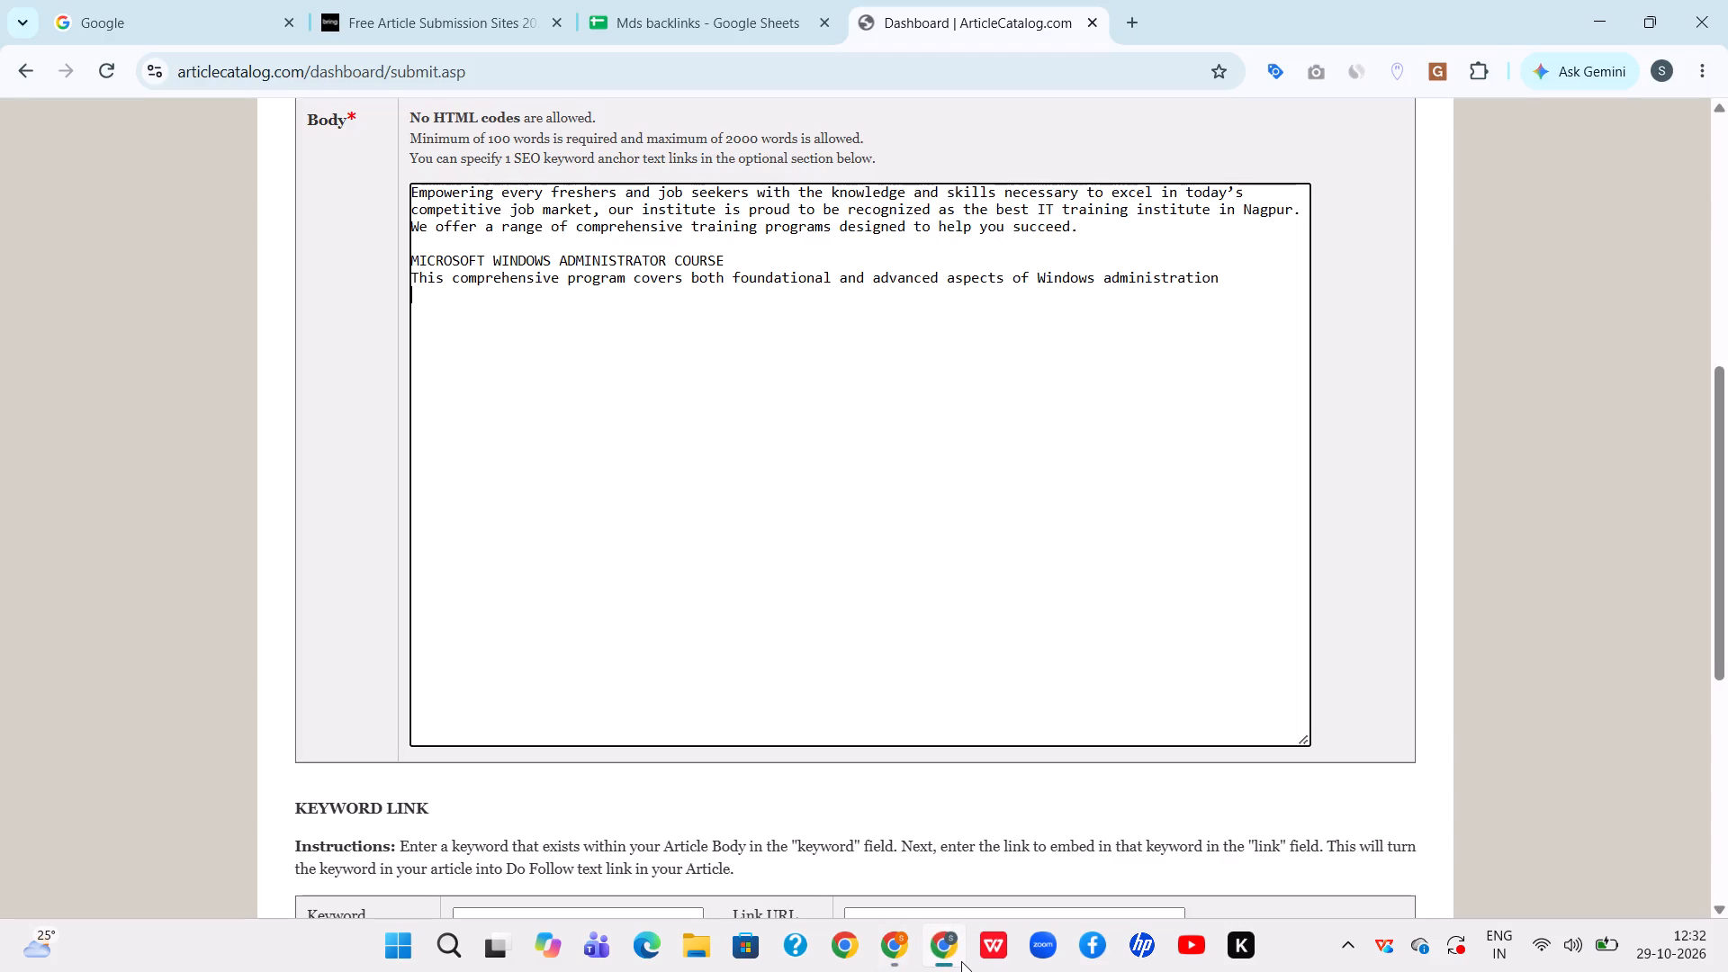
Join the course heading and tagline with a hyphen, end the sentence with a period, and start a new paragraph.
{"action": "key", "text": "Up"}
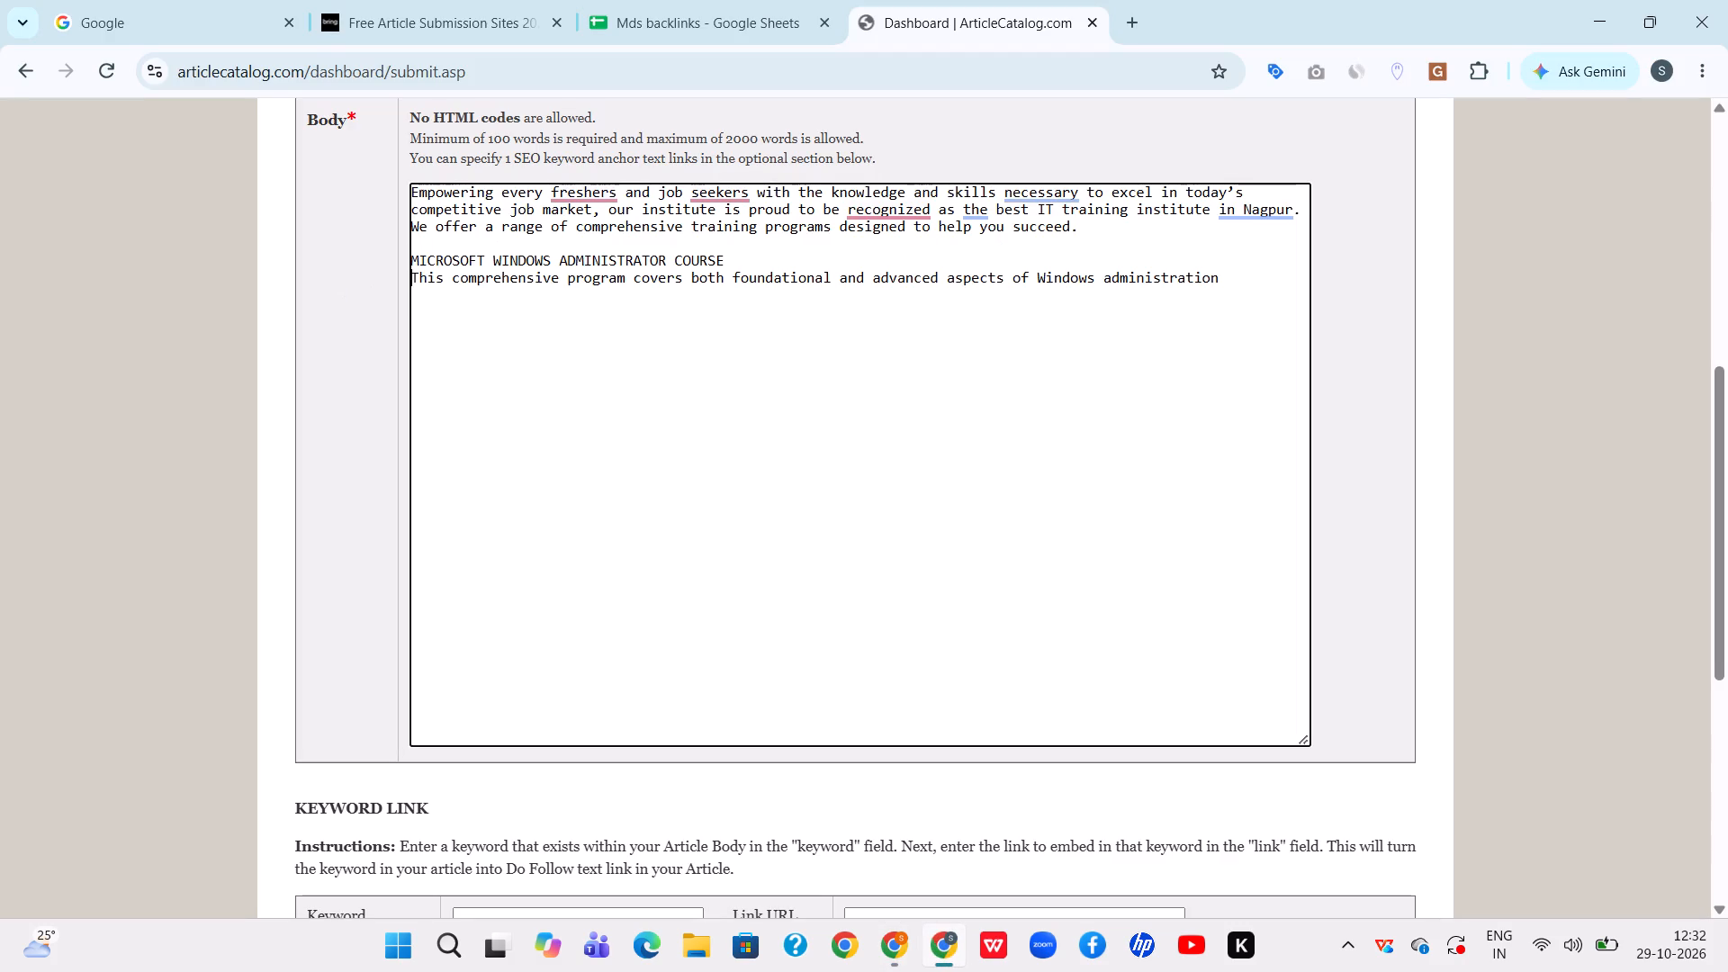
{"action": "key", "text": "BackSpace"}
{"action": "type", "text": "-"}
{"action": "key", "text": "space"}
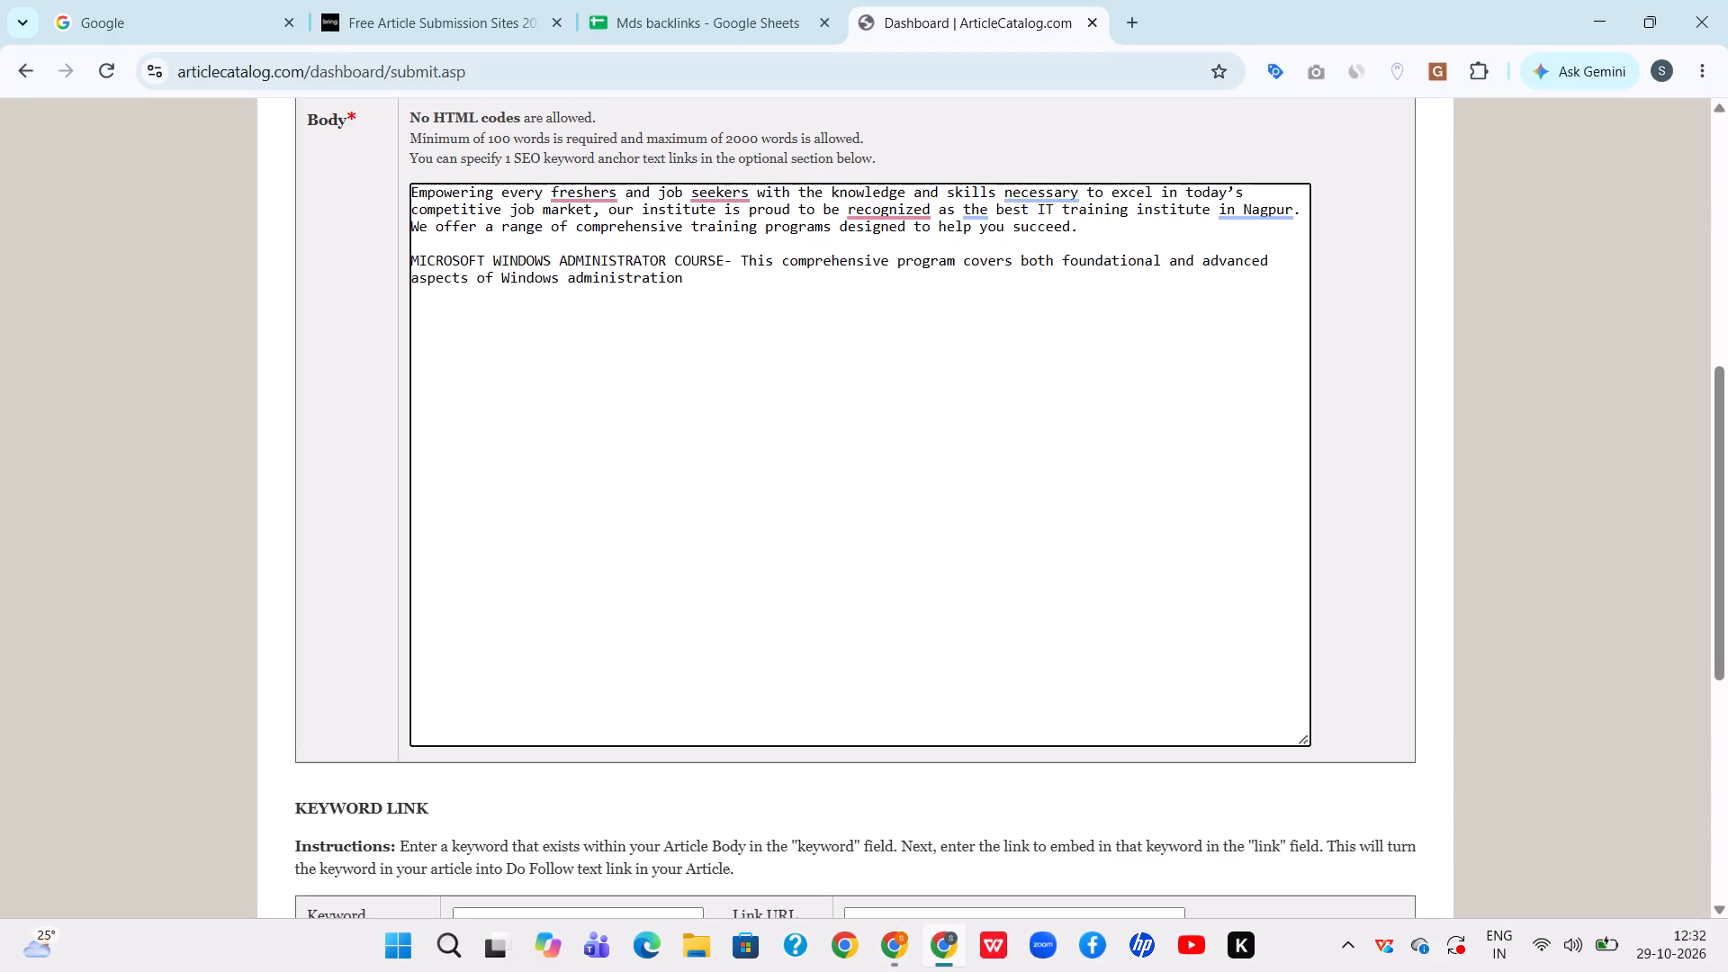
{"action": "left_click", "coordinate": [740, 274]}
{"action": "key", "text": "period"}
{"action": "key", "text": "Return"}
{"action": "key", "text": "Return"}
Copy the Descriptions paragraph from the Windows course page and select all six course lessons further down.
{"action": "left_click", "coordinate": [884, 955]}
{"action": "key", "text": "Page_Down"}
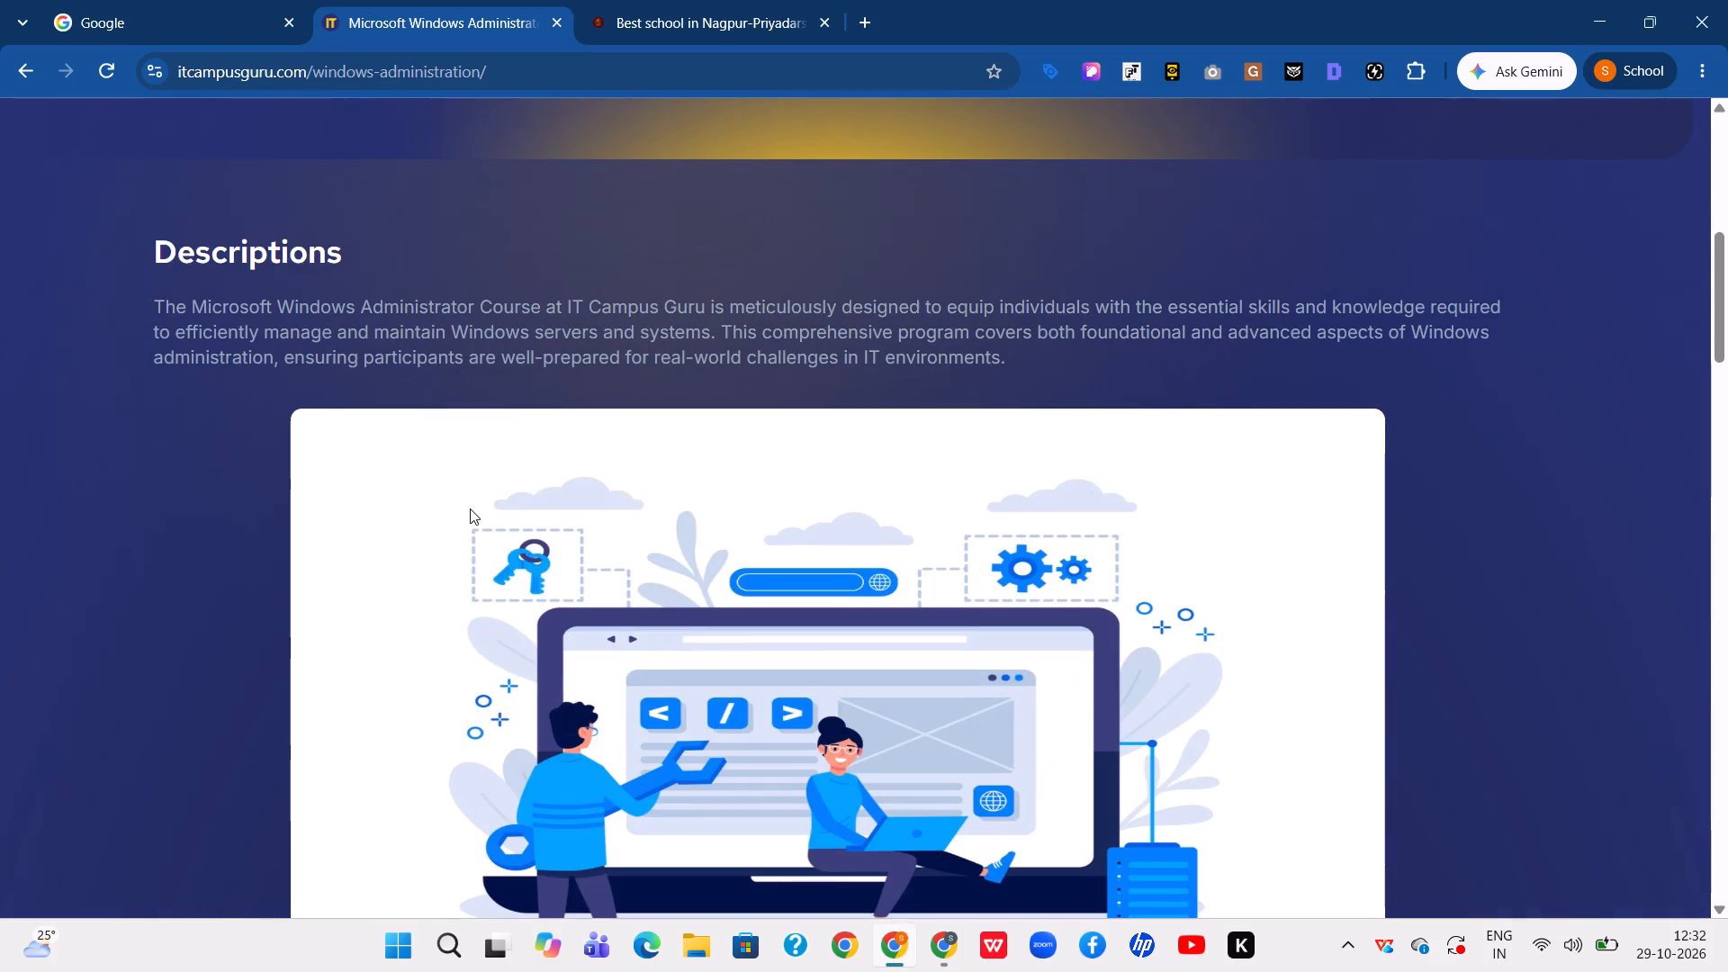
{"action": "triple_click", "coordinate": [418, 304]}
{"action": "left_click", "coordinate": [418, 304]}
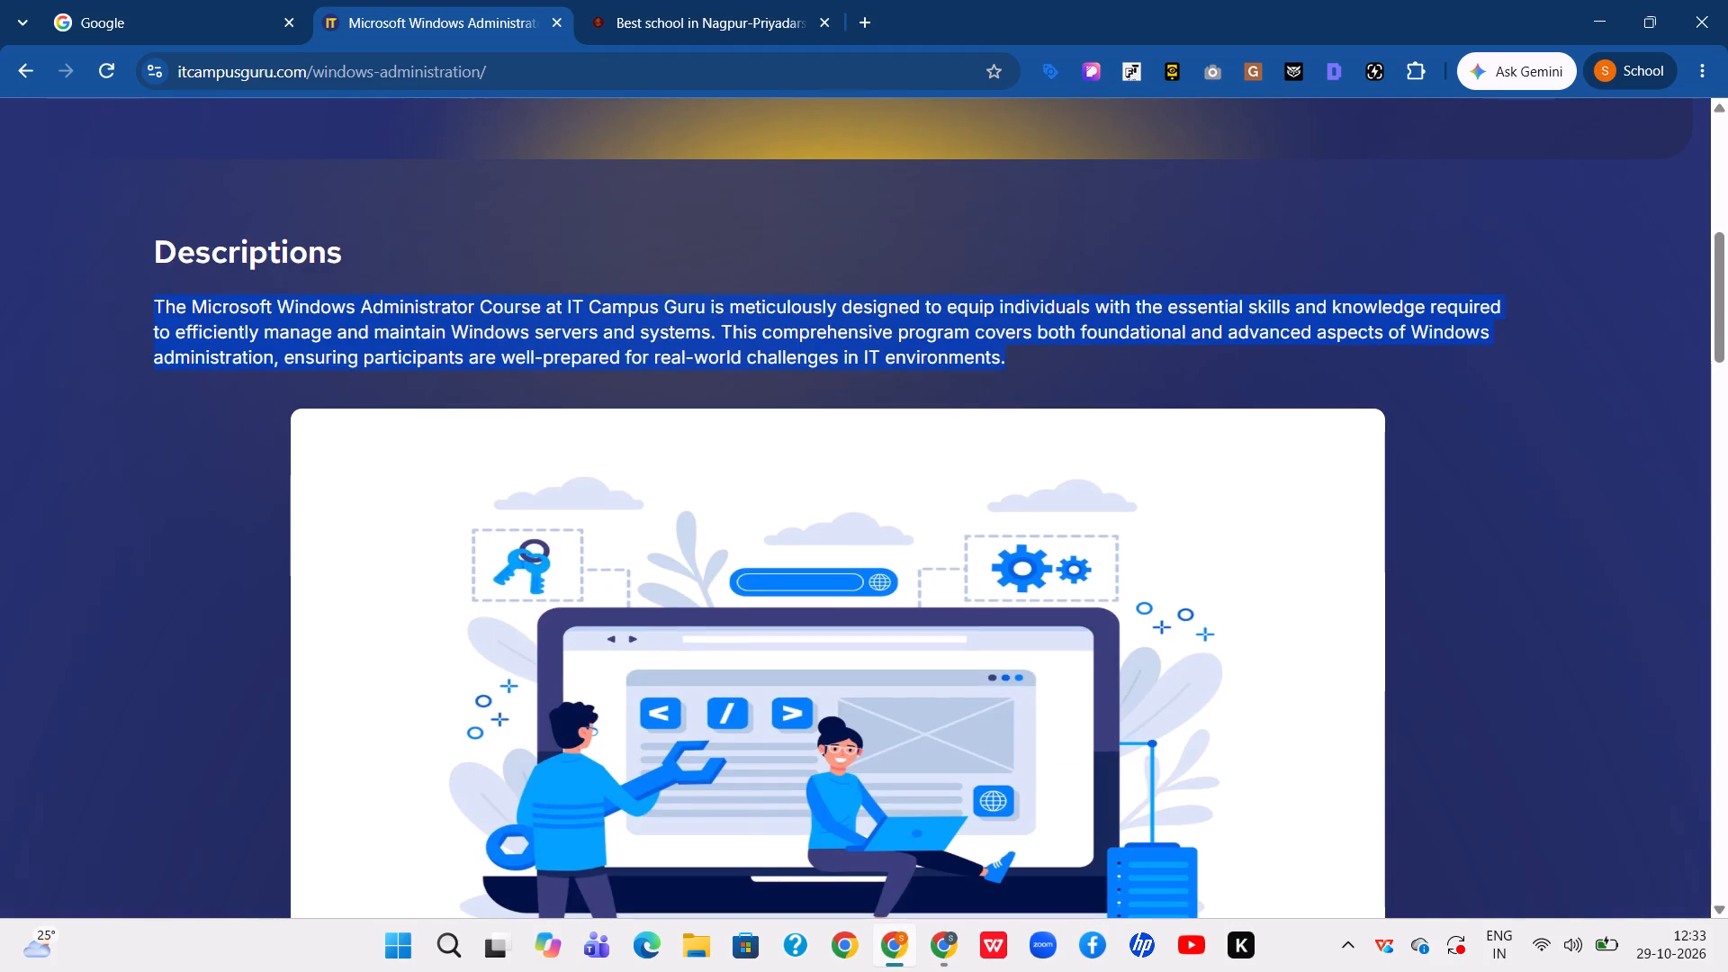
{"action": "key", "text": "ctrl+c"}
{"action": "left_click", "coordinate": [418, 304]}
{"action": "key", "text": "Page_Down"}
{"action": "key", "text": "Page_Down"}
{"action": "scroll", "coordinate": [418, 304], "scroll_direction": "up", "scroll_amount": 2}
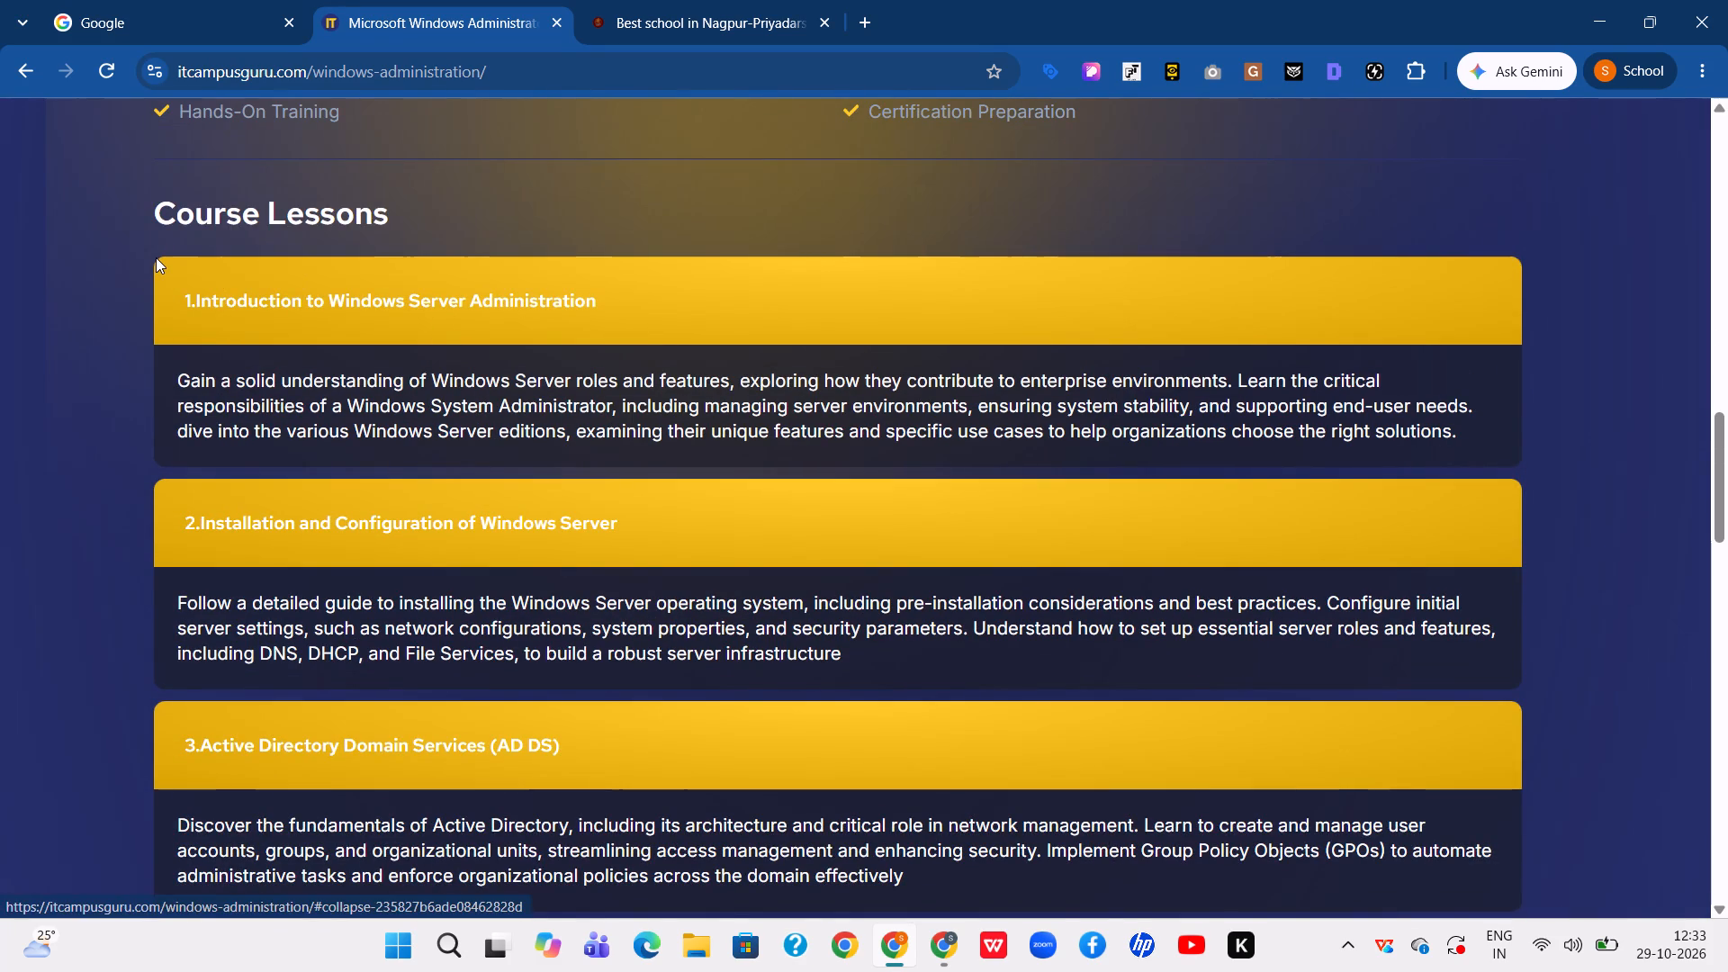
{"action": "left_click_drag", "start_coordinate": [155, 257], "coordinate": [1066, 182]}
{"action": "key", "text": "Page_Down"}
{"action": "key", "text": "Page_Down"}
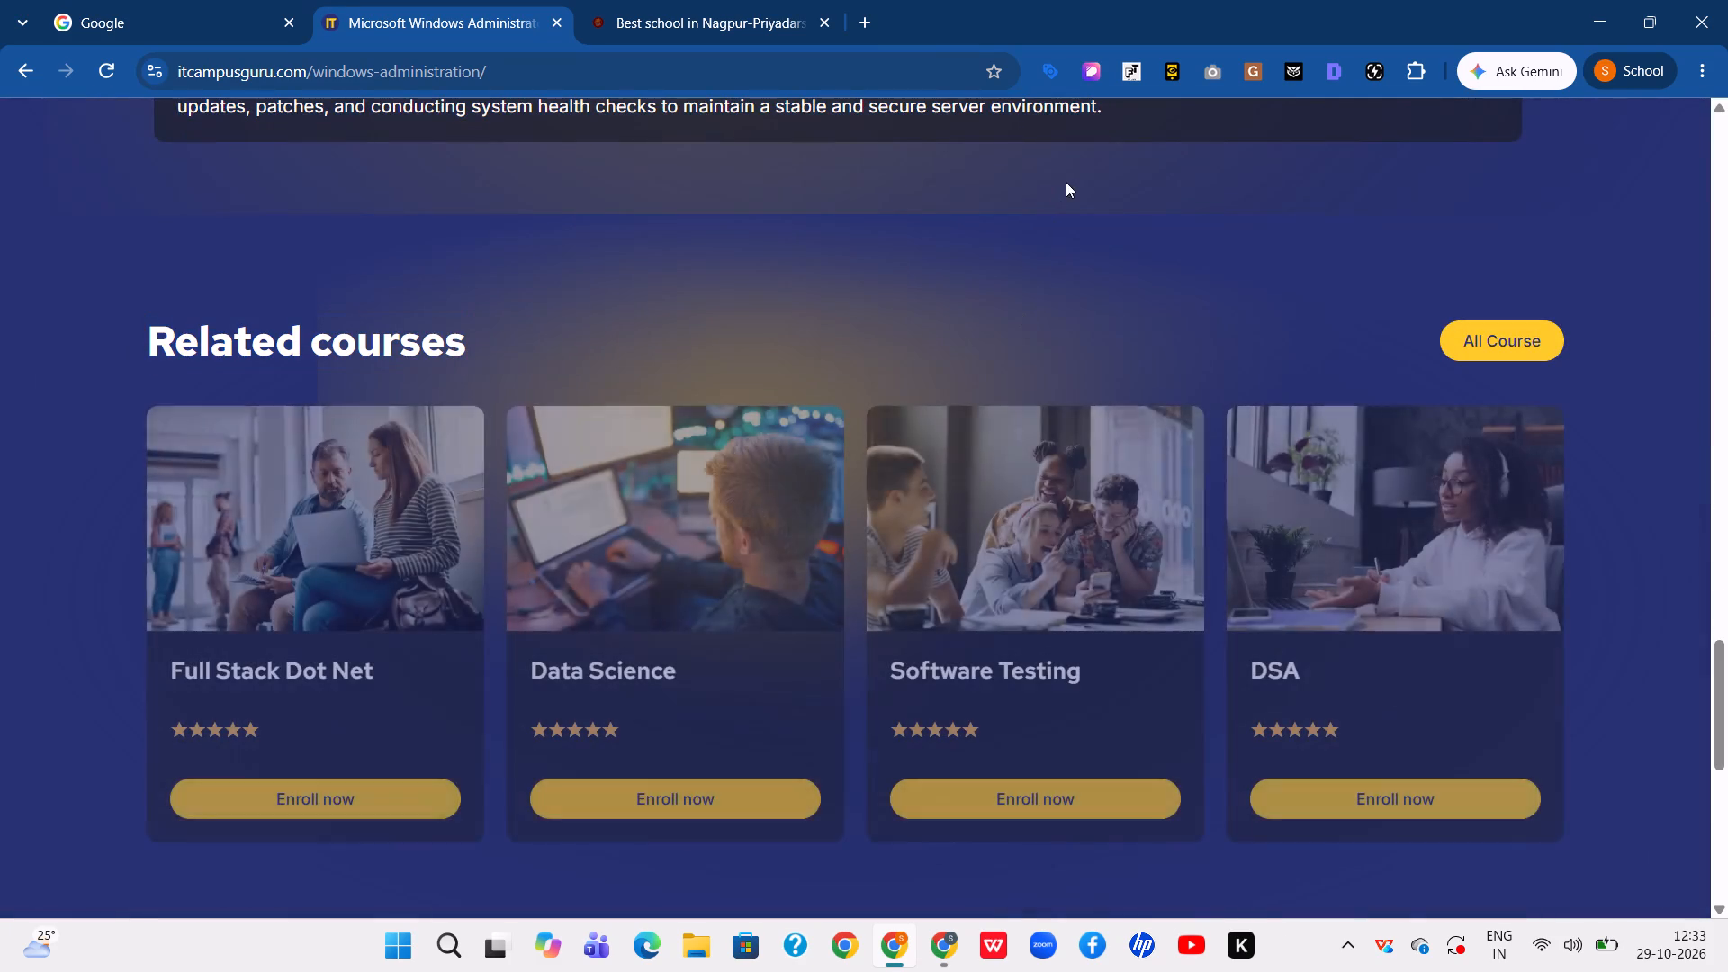
{"action": "left_click_drag", "start_coordinate": [1066, 182], "coordinate": [1109, 616]}
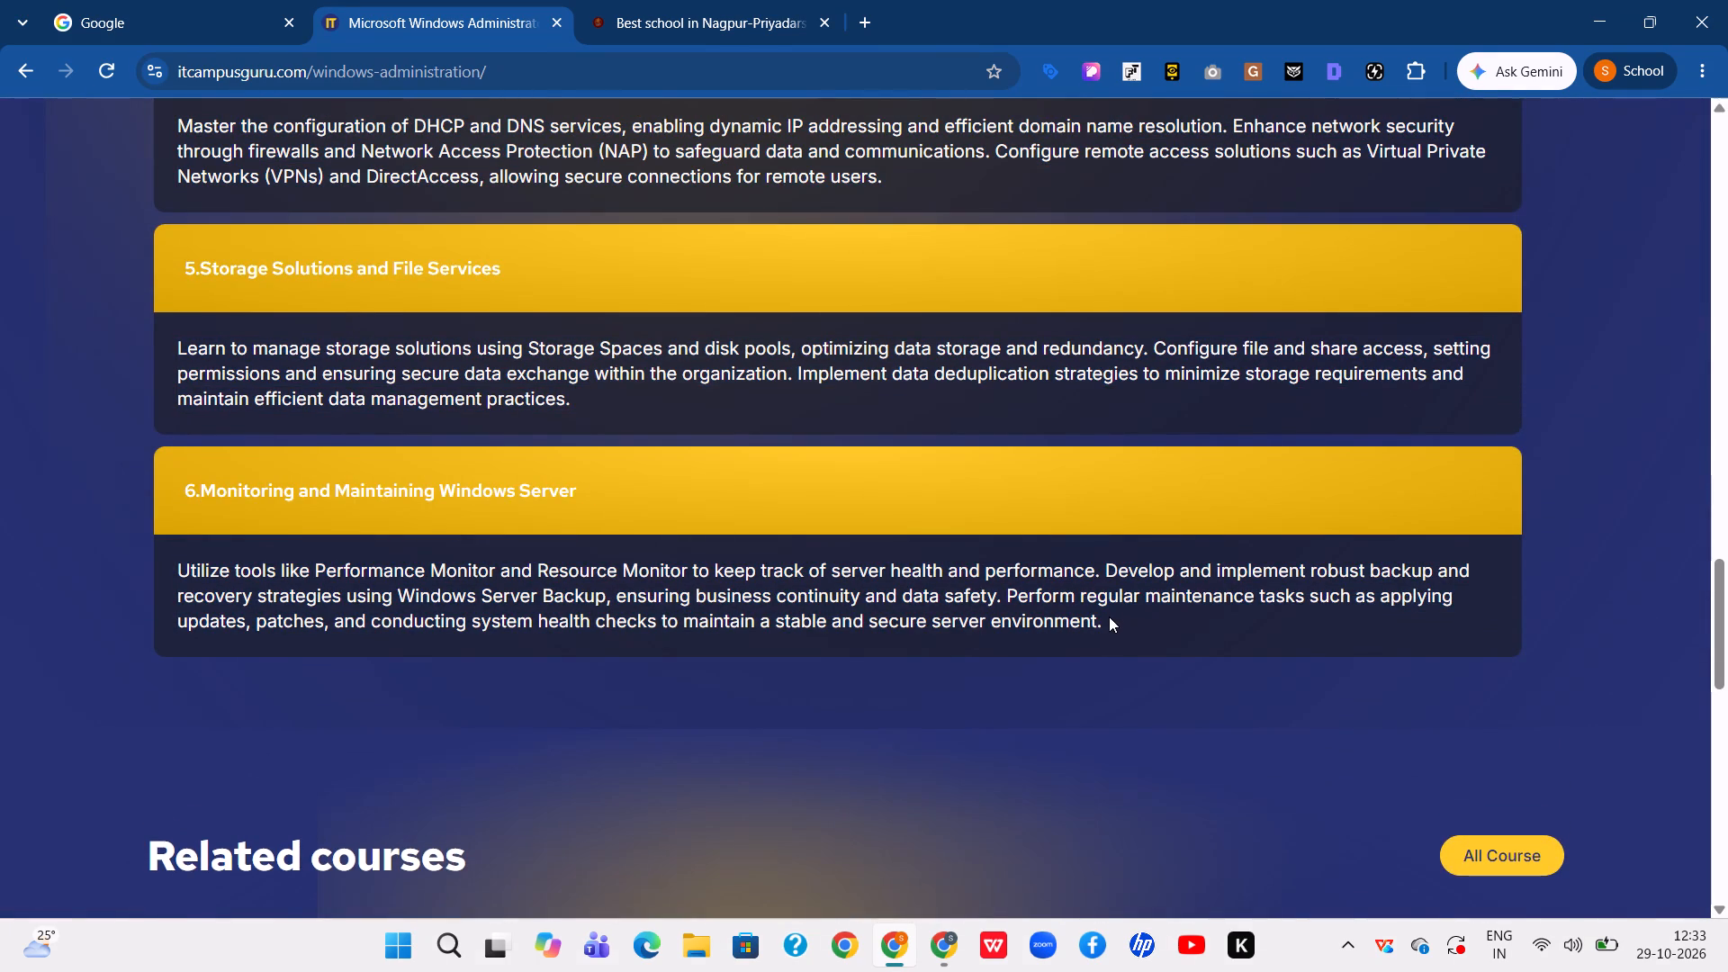
Paste the course description into the article Body below the course tagline.
{"action": "left_click", "coordinate": [957, 968]}
{"action": "key", "text": "ctrl+v"}
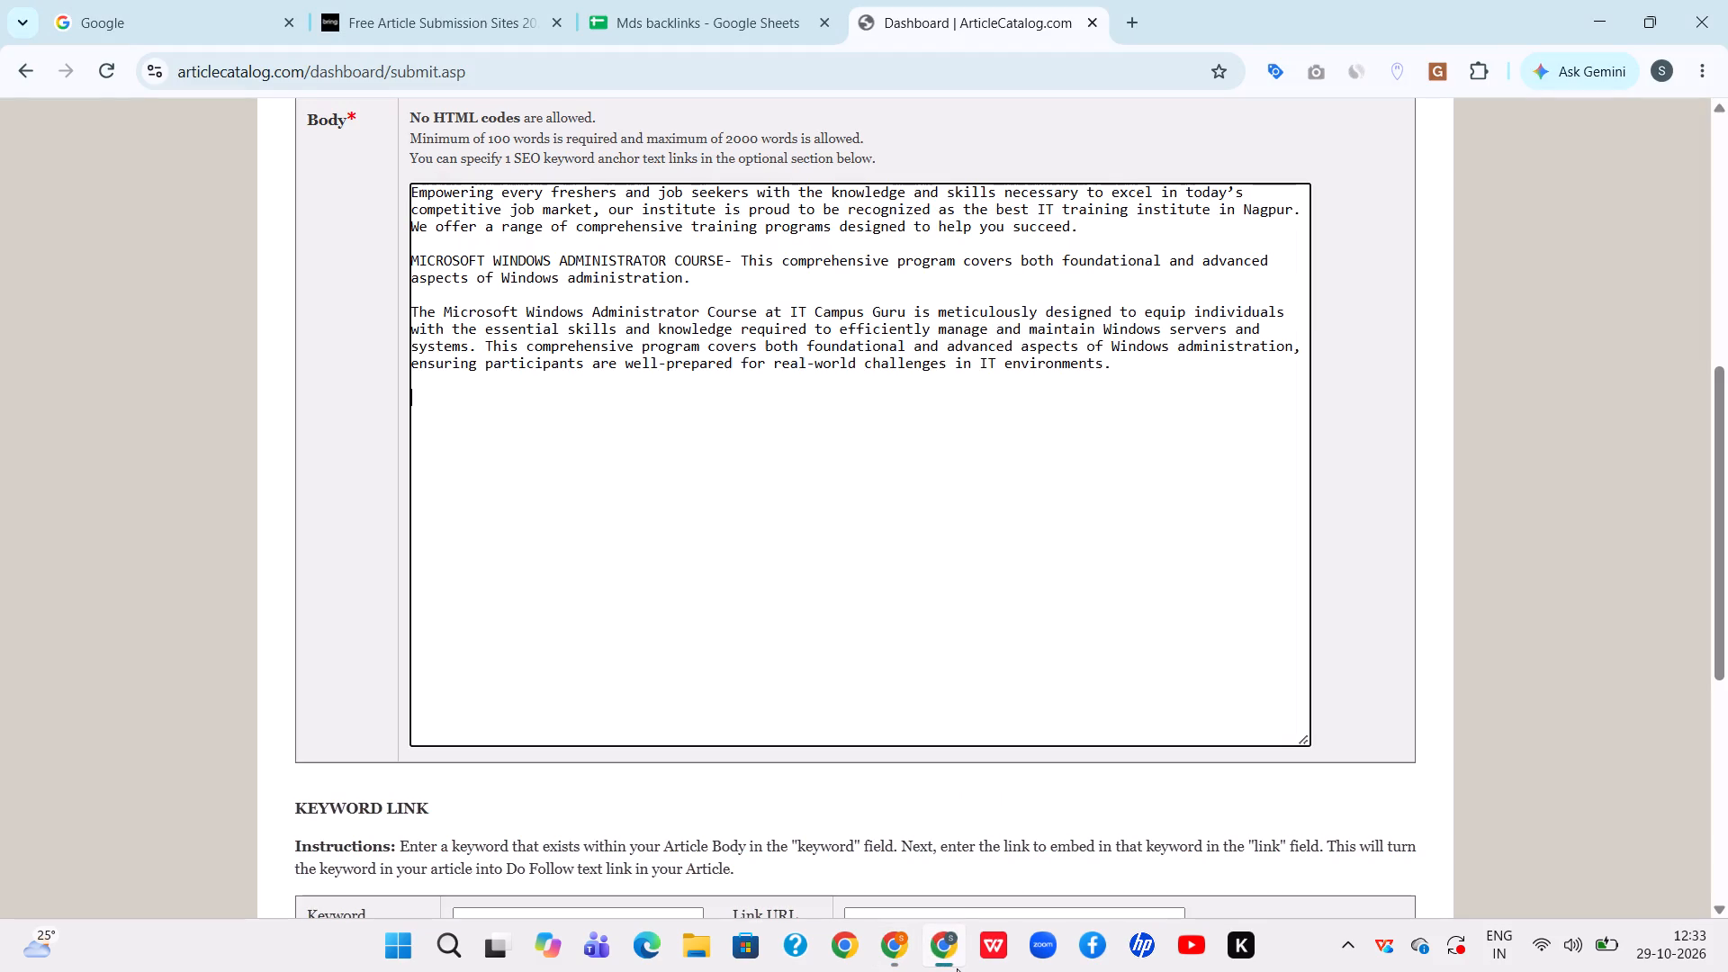
{"action": "key", "text": "Return"}
{"action": "key", "text": "BackSpace"}
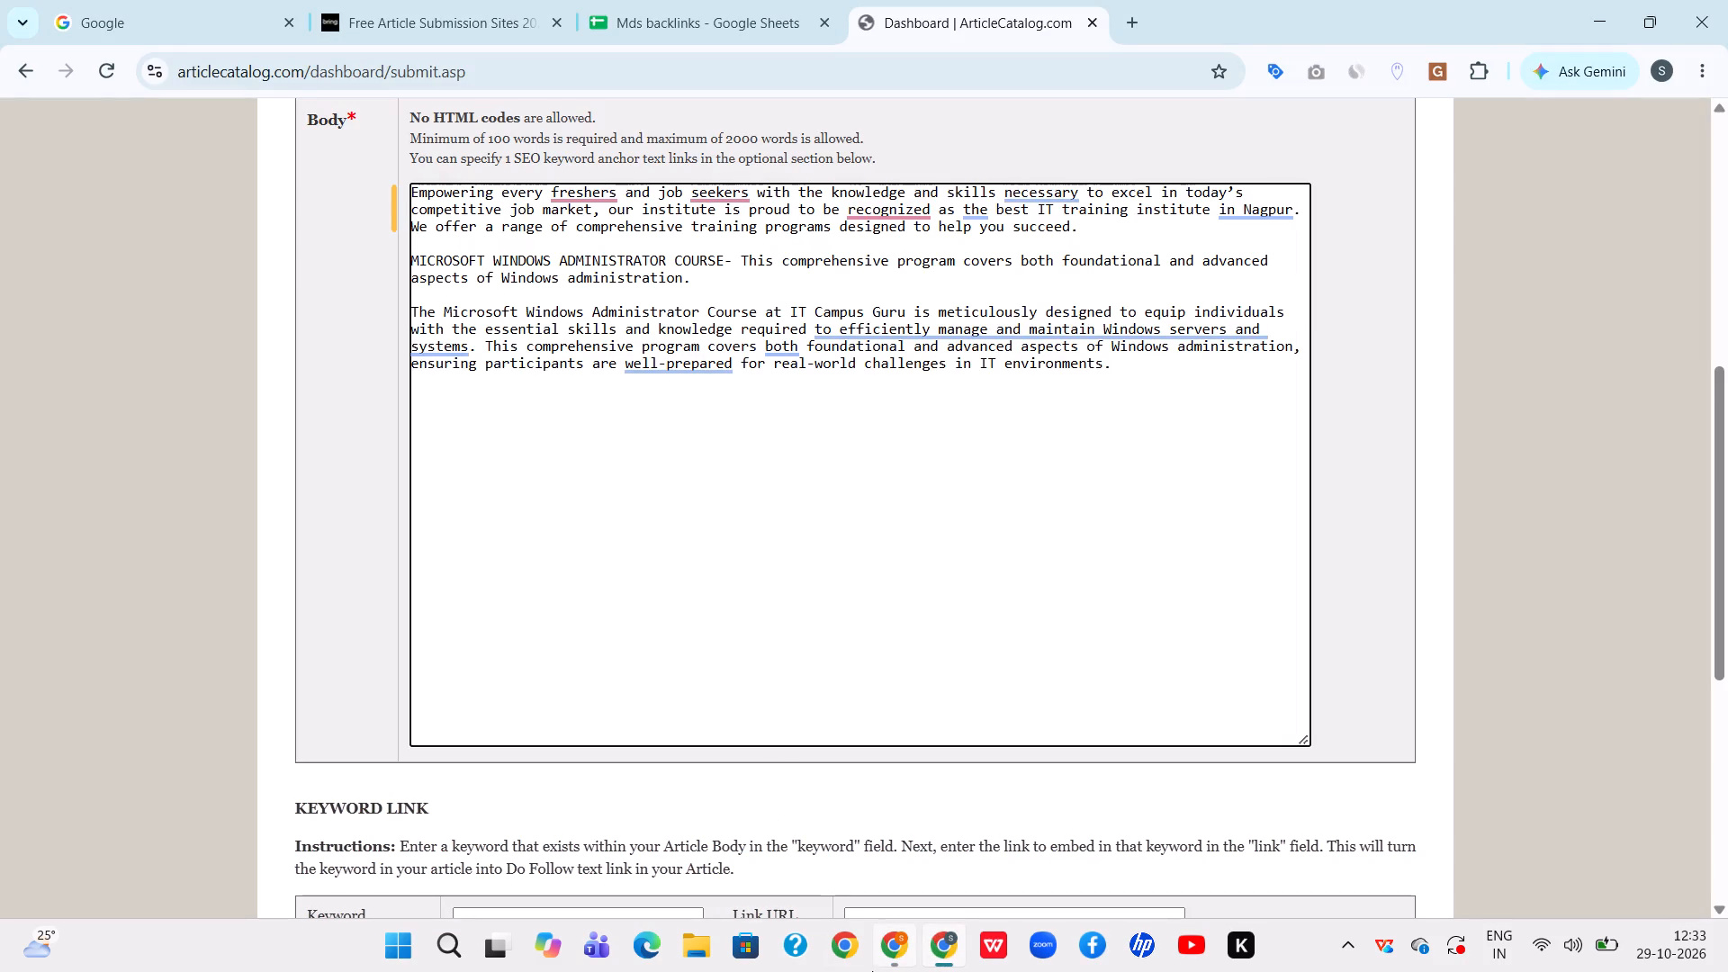
Copy the six selected course lessons and return to the IT Campus Guru home page's introductory section.
{"action": "left_click", "coordinate": [891, 960]}
{"action": "key", "text": "ctrl+c"}
{"action": "left_click", "coordinate": [721, 694]}
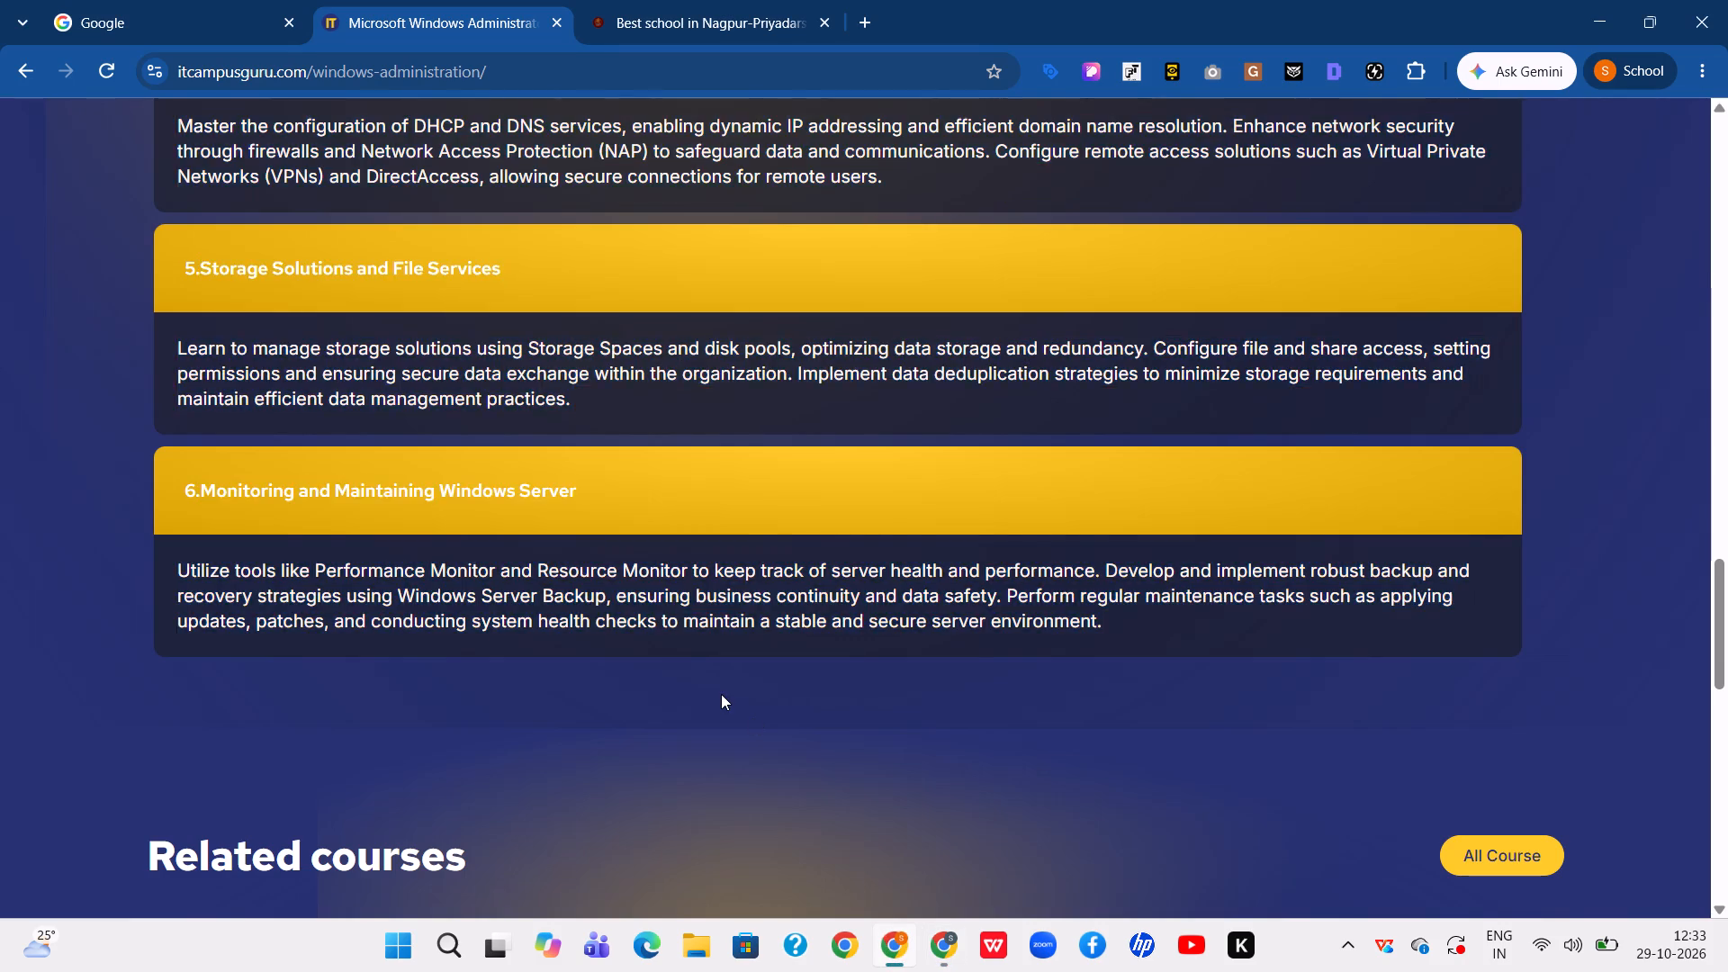
{"action": "key", "text": "Page_Up"}
{"action": "key", "text": "Page_Up"}
{"action": "key", "text": "Page_Up"}
{"action": "key", "text": "Page_Up"}
{"action": "key", "text": "Page_Up"}
{"action": "key", "text": "Page_Up"}
{"action": "key", "text": "Page_Up"}
{"action": "key", "text": "Page_Up"}
{"action": "key", "text": "Page_Up"}
{"action": "key", "text": "Page_Up"}
{"action": "key", "text": "Page_Up"}
{"action": "key", "text": "Page_Up"}
{"action": "key", "text": "Page_Up"}
{"action": "key", "text": "Page_Up"}
{"action": "key", "text": "Page_Up"}
{"action": "key", "text": "Page_Up"}
{"action": "key", "text": "Page_Up"}
{"action": "key", "text": "Page_Up"}
{"action": "key", "text": "Page_Up"}
{"action": "key", "text": "Page_Up"}
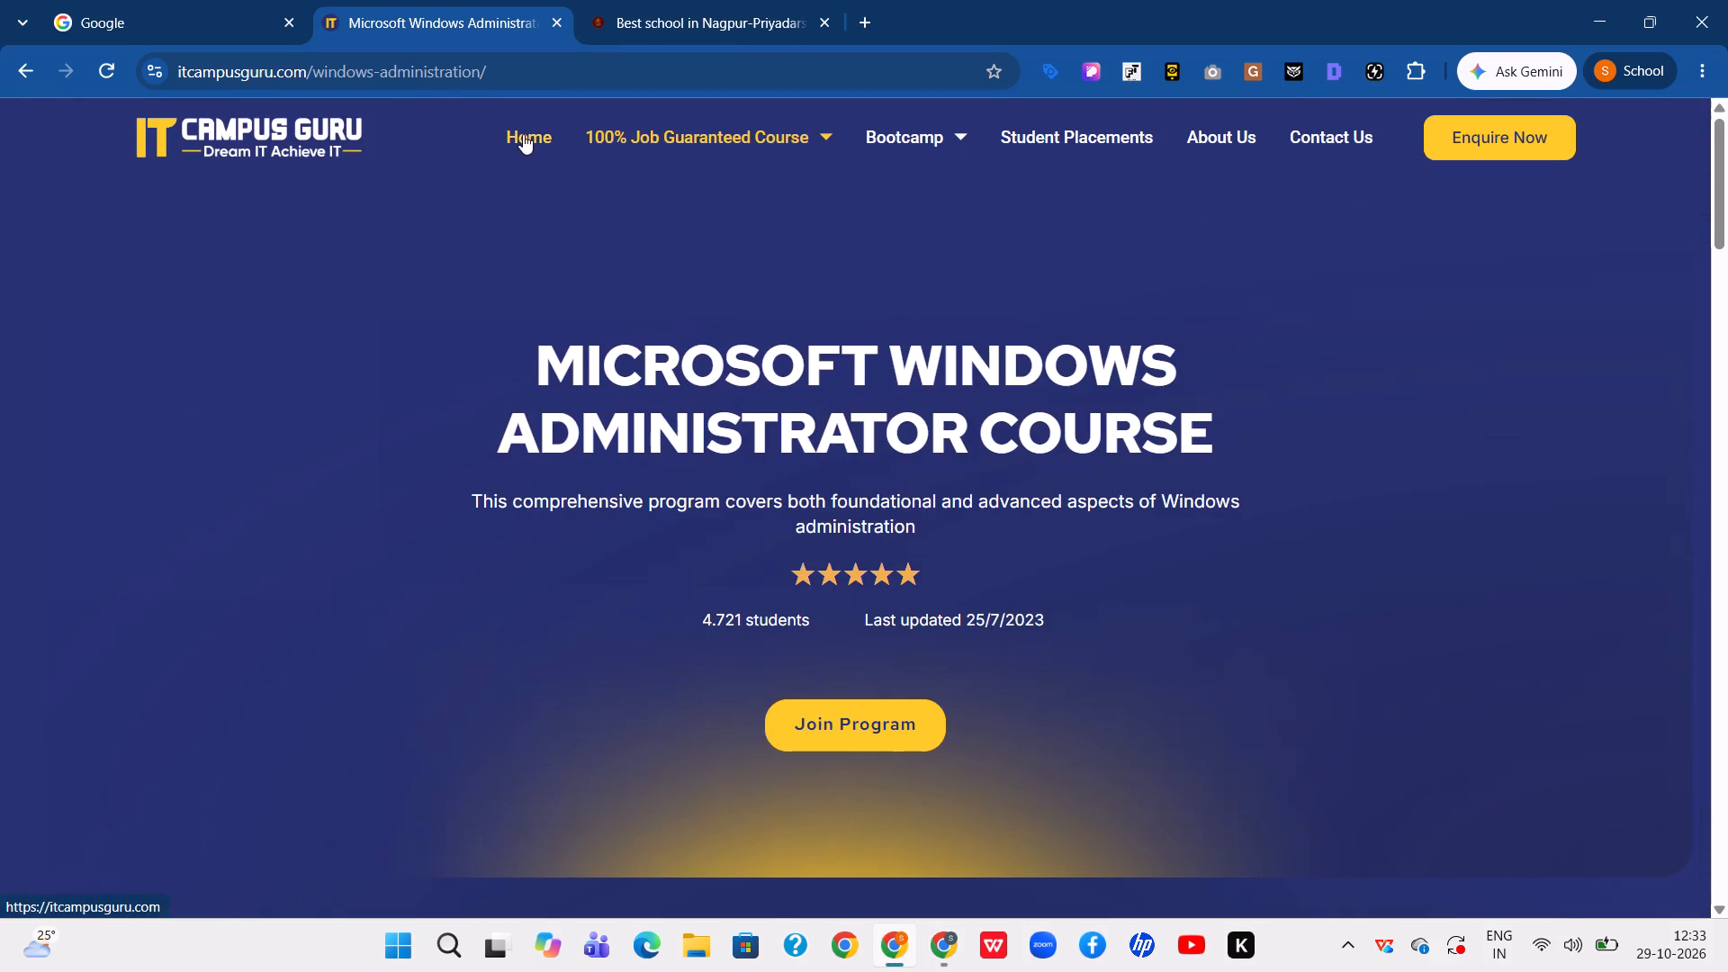
{"action": "left_click", "coordinate": [523, 134]}
{"action": "key", "text": "Page_Down"}
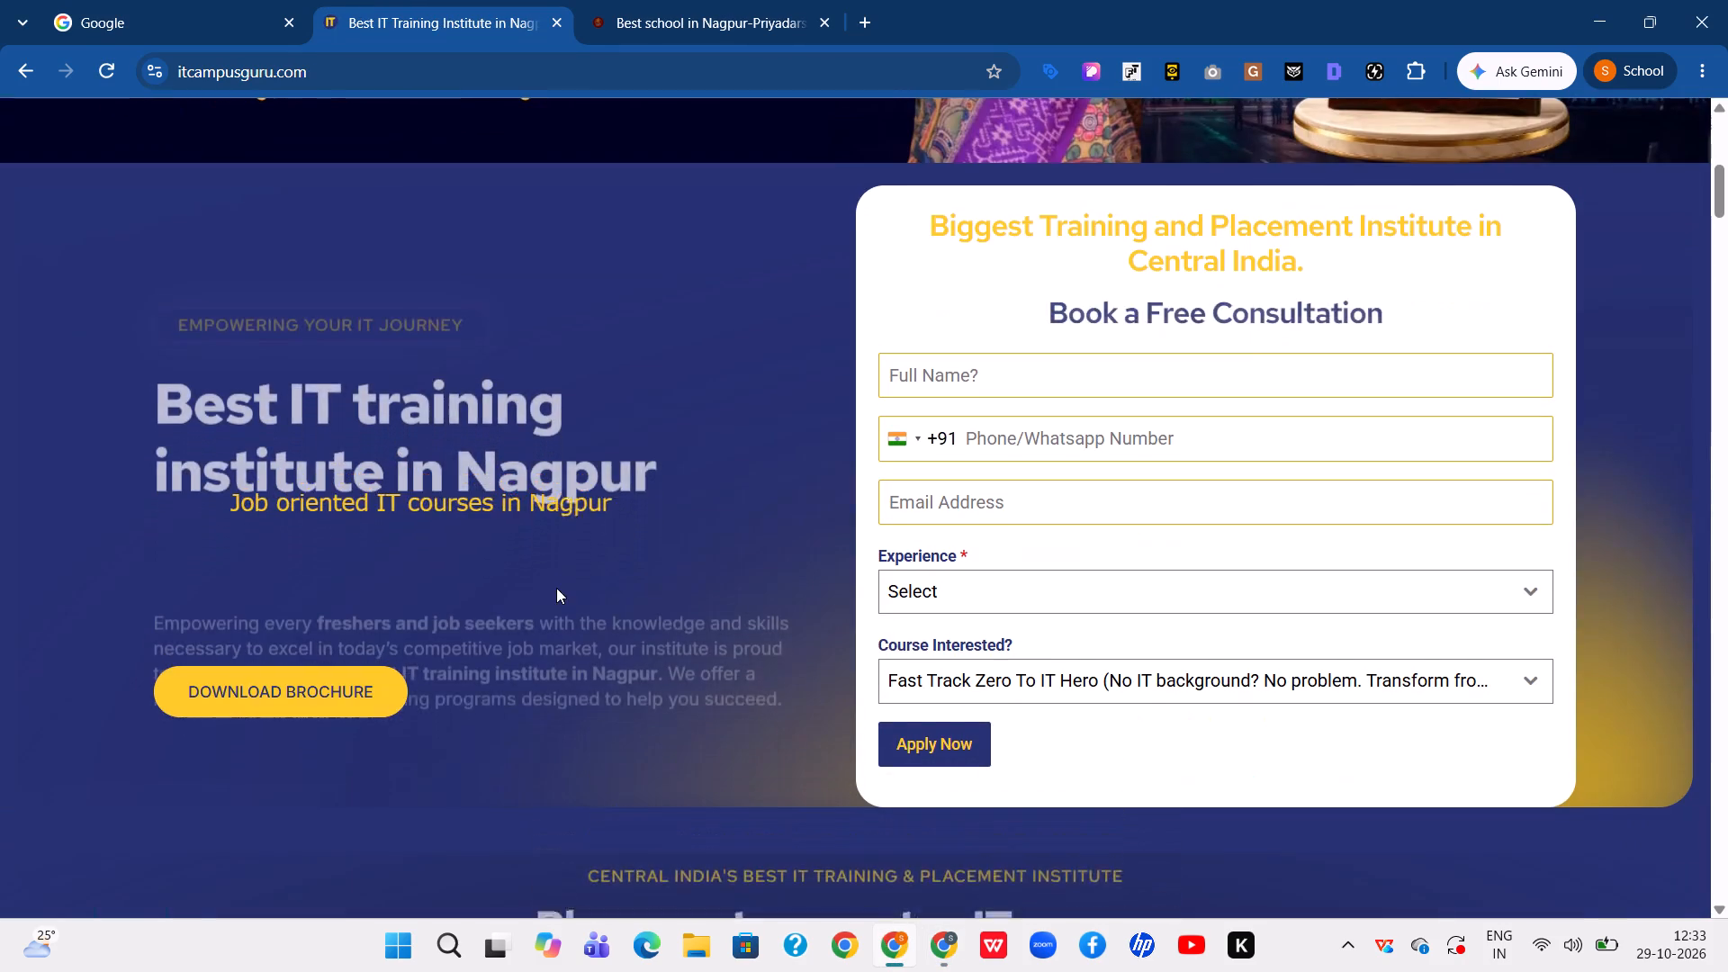
{"action": "scroll", "coordinate": [556, 588], "scroll_direction": "down", "scroll_amount": 1}
{"action": "left_click", "coordinate": [470, 67]}
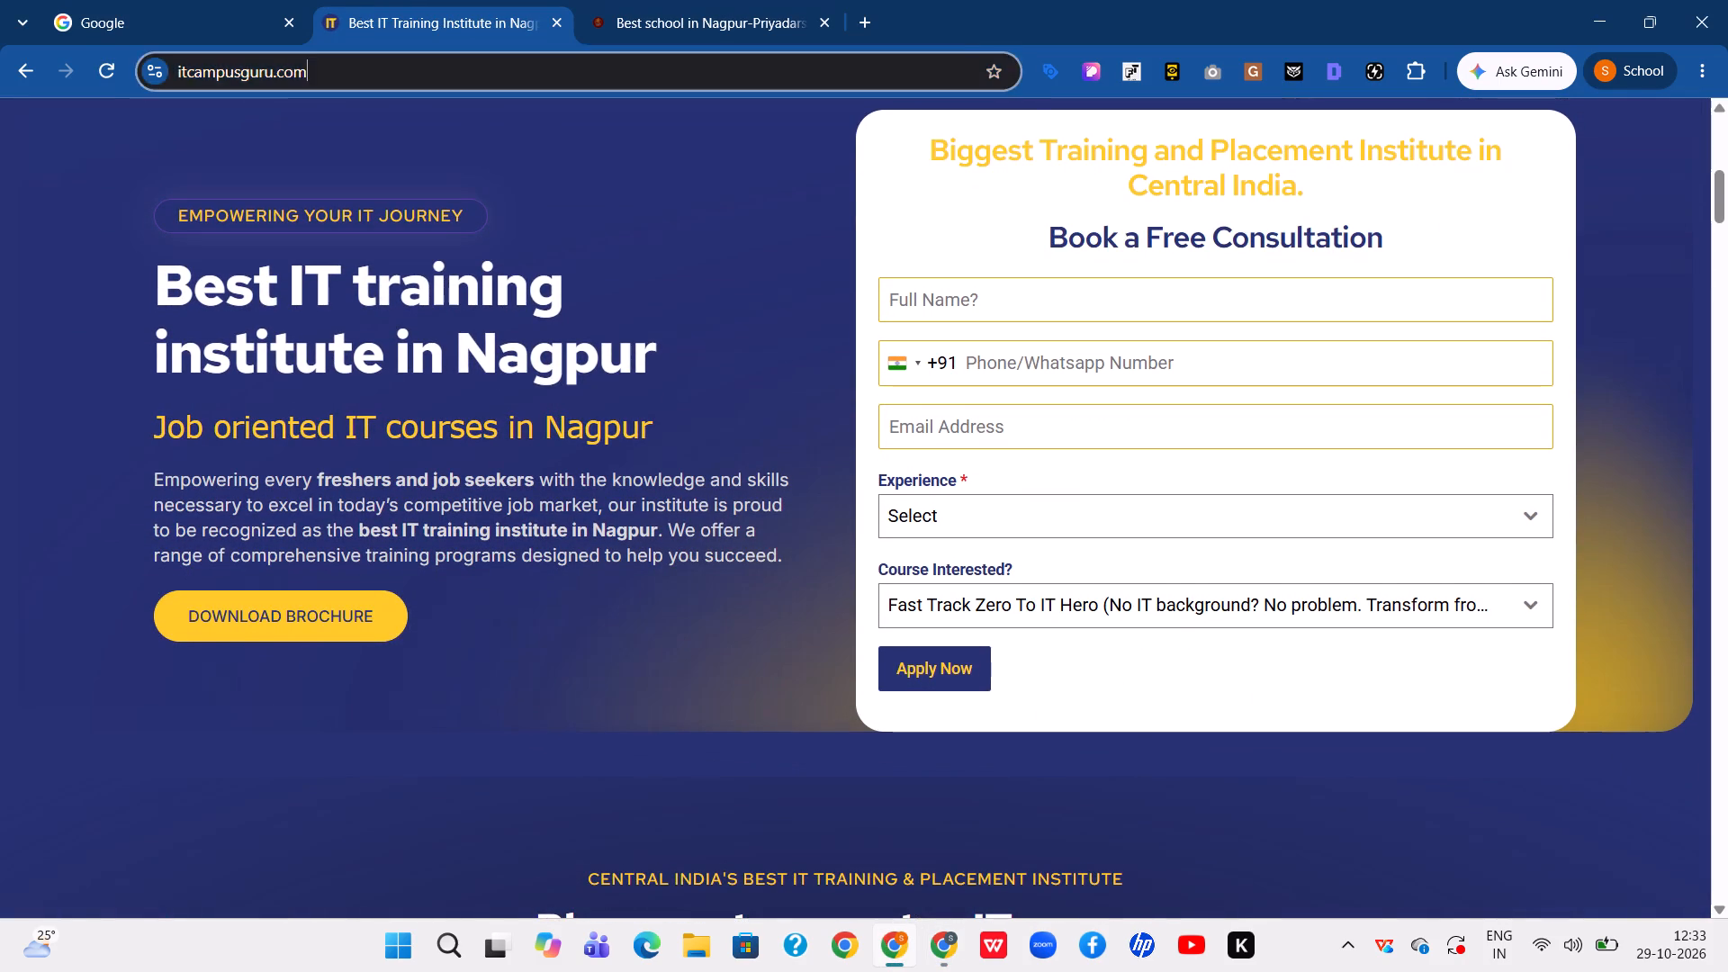
Paste the six course lessons at the end of the article Body, closing with a period and a new paragraph.
{"action": "left_click", "coordinate": [933, 940]}
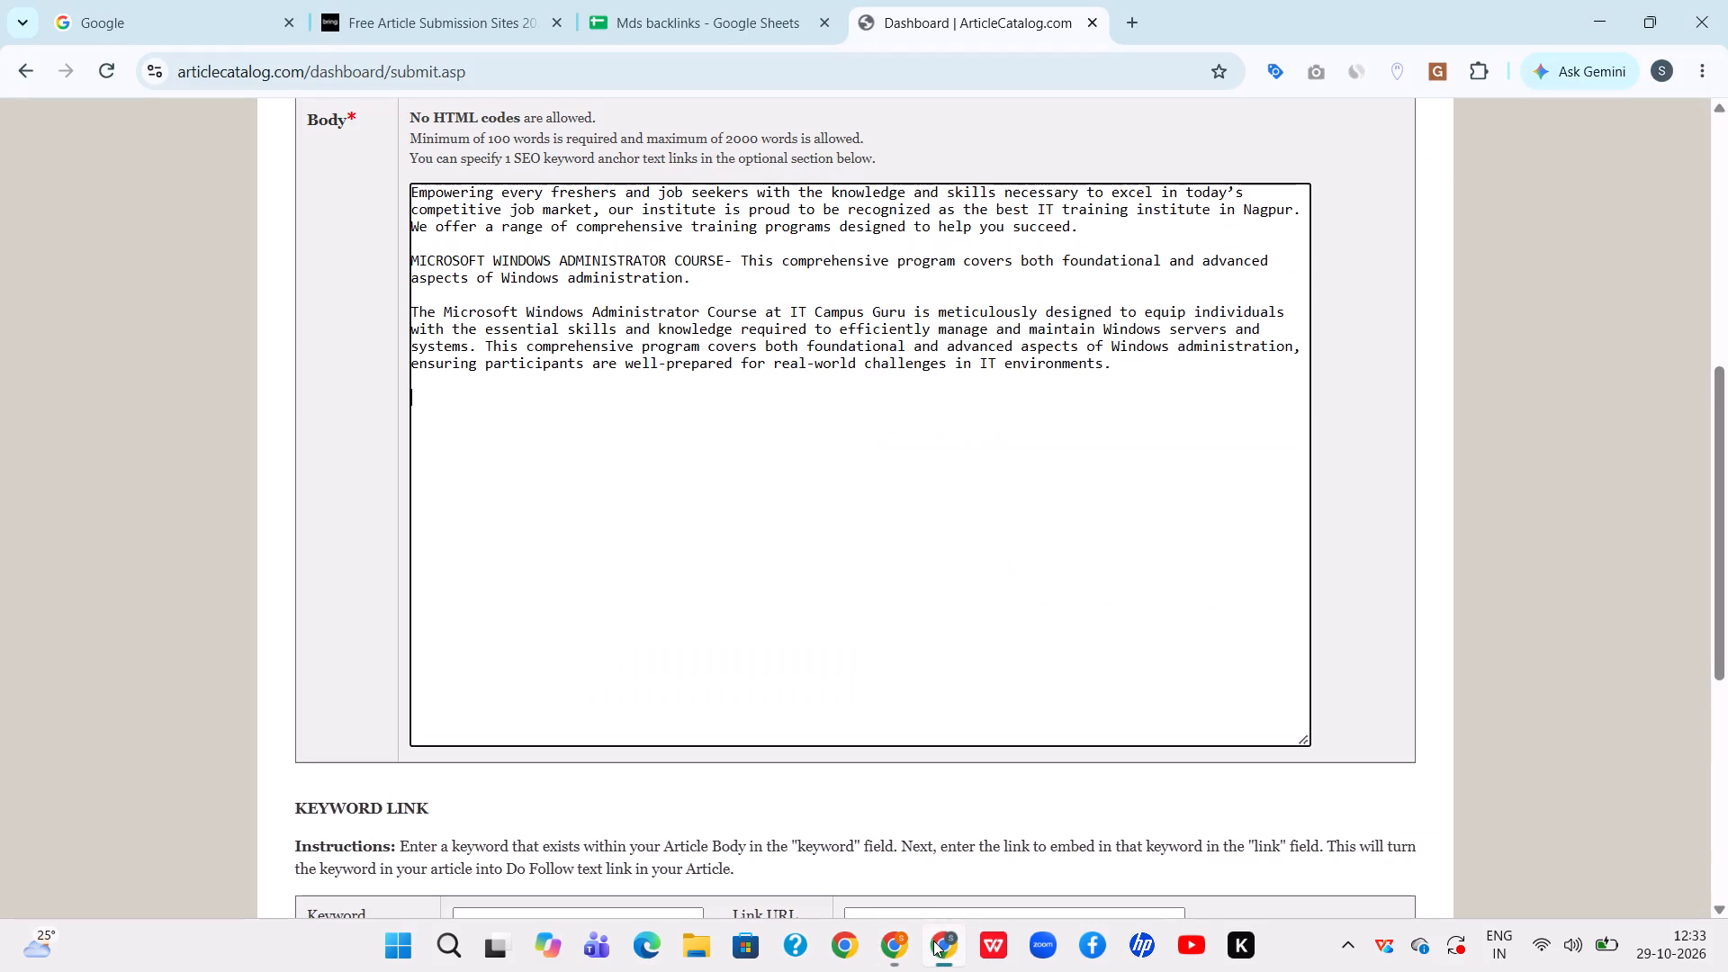
{"action": "key", "text": "ctrl+v"}
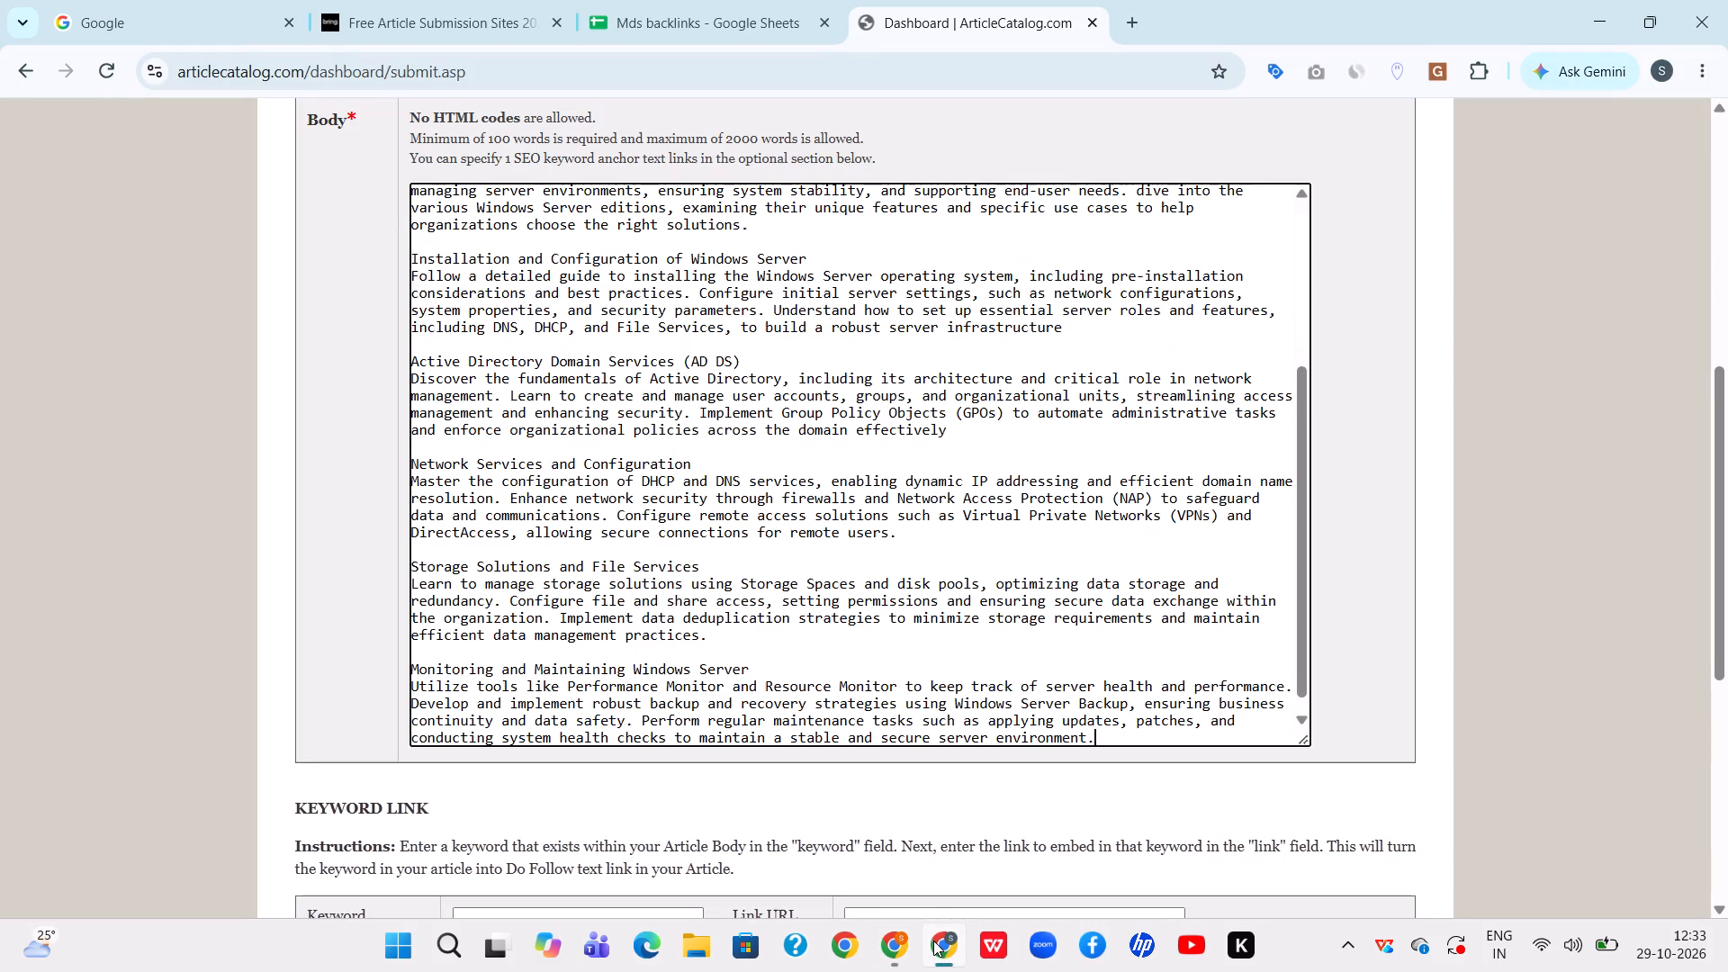
{"action": "key", "text": "BackSpace"}
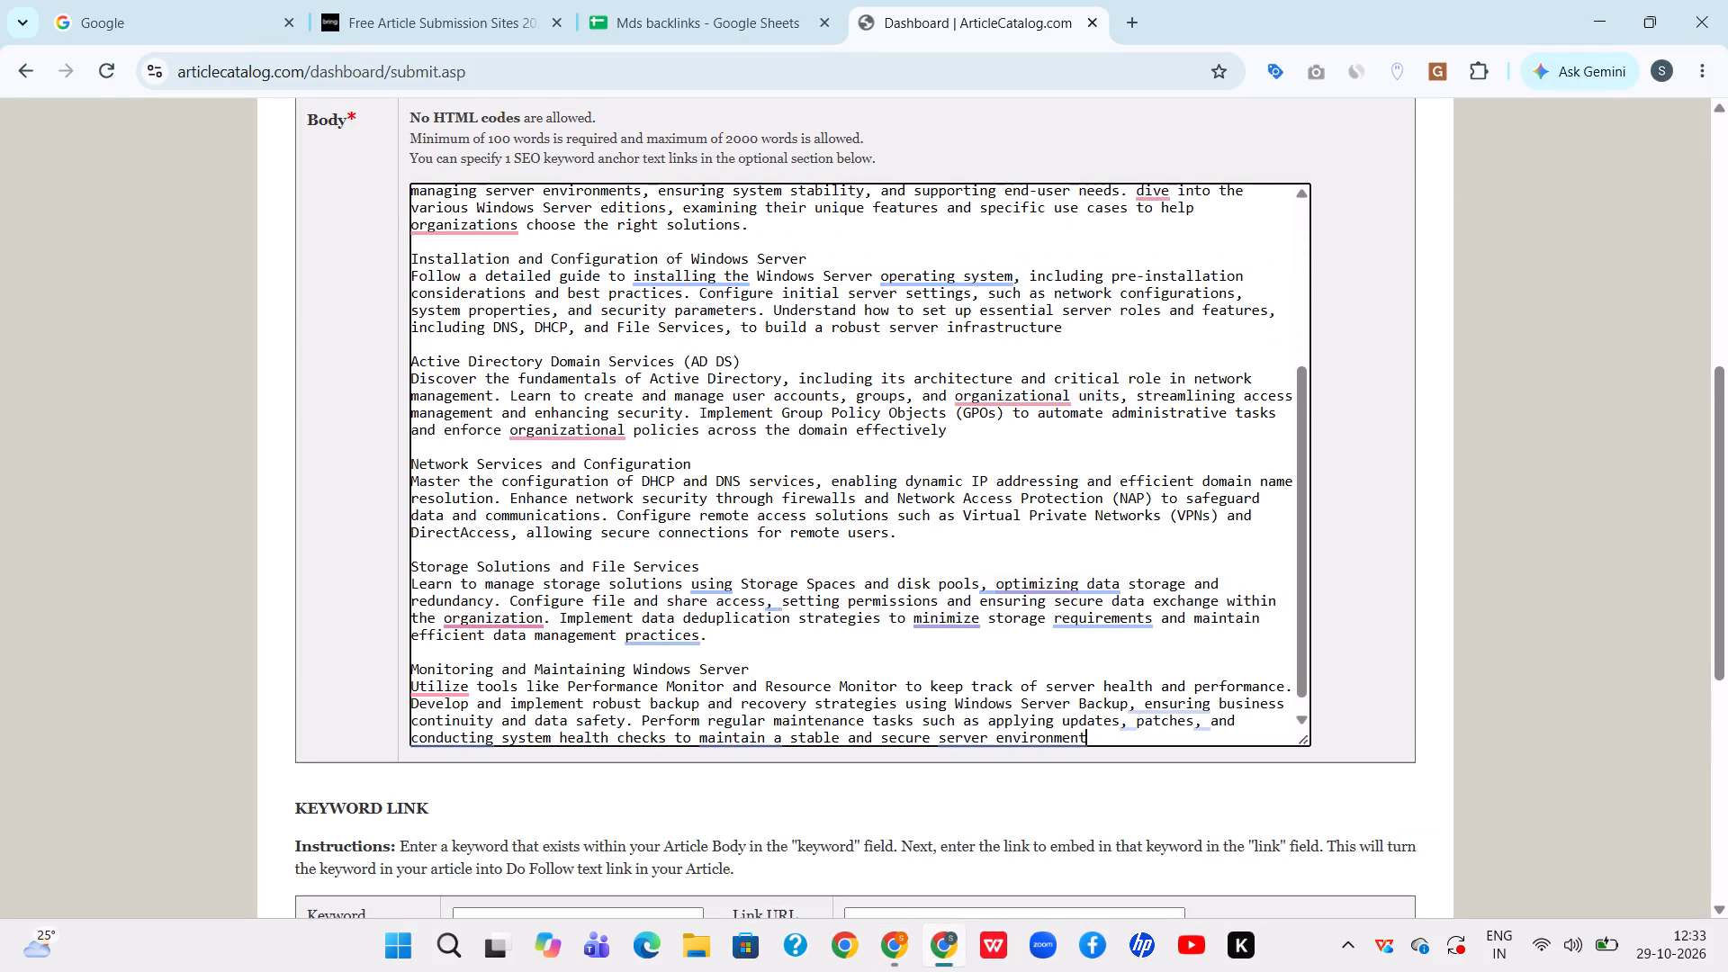
{"action": "key", "text": "period"}
{"action": "key", "text": "Return"}
{"action": "key", "text": "Return"}
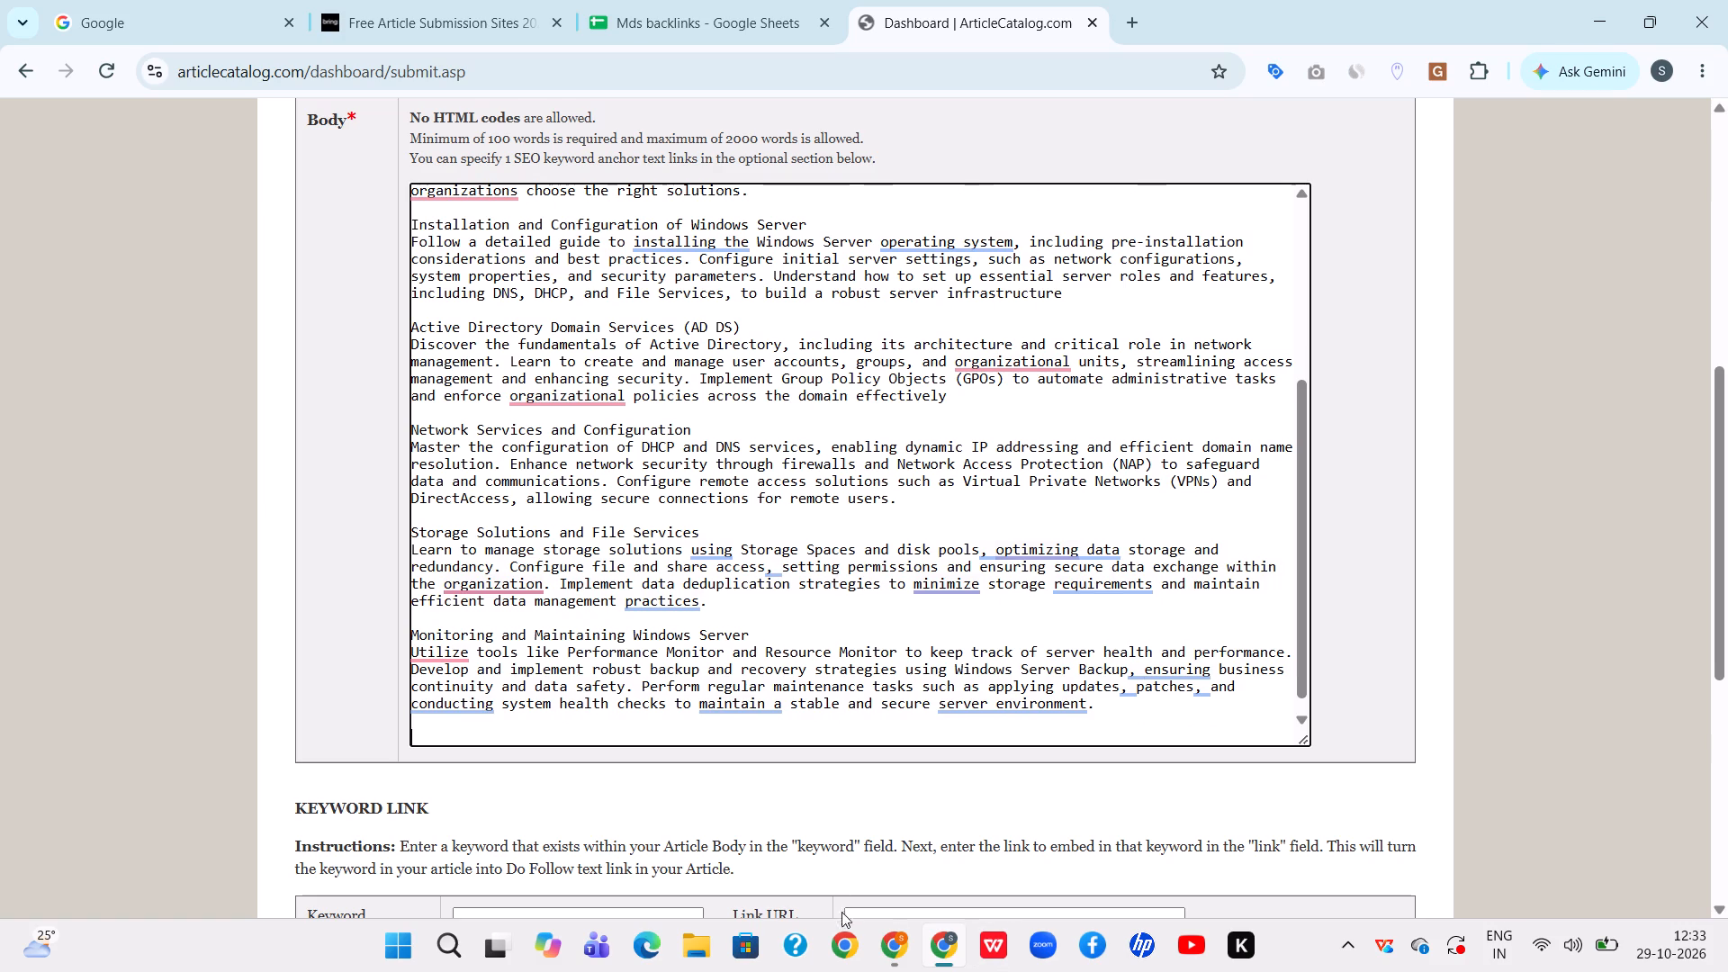
Open IT Campus Guru's Student Placements page and copy the paragraph under the "# Offer letter mil gya" heading.
{"action": "left_click", "coordinate": [903, 971]}
{"action": "left_click", "coordinate": [508, 346]}
{"action": "key", "text": "Page_Up"}
{"action": "key", "text": "Page_Up"}
{"action": "key", "text": "Page_Up"}
{"action": "key", "text": "Page_Up"}
{"action": "key", "text": "Page_Up"}
{"action": "key", "text": "Page_Up"}
{"action": "key", "text": "Page_Up"}
{"action": "key", "text": "Page_Up"}
{"action": "key", "text": "Page_Up"}
{"action": "key", "text": "Page_Up"}
{"action": "key", "text": "Page_Up"}
{"action": "key", "text": "Page_Up"}
{"action": "key", "text": "Page_Up"}
{"action": "key", "text": "Page_Up"}
{"action": "key", "text": "Page_Up"}
{"action": "key", "text": "Page_Up"}
{"action": "key", "text": "Page_Up"}
{"action": "key", "text": "Page_Up"}
{"action": "key", "text": "Page_Up"}
{"action": "key", "text": "Page_Up"}
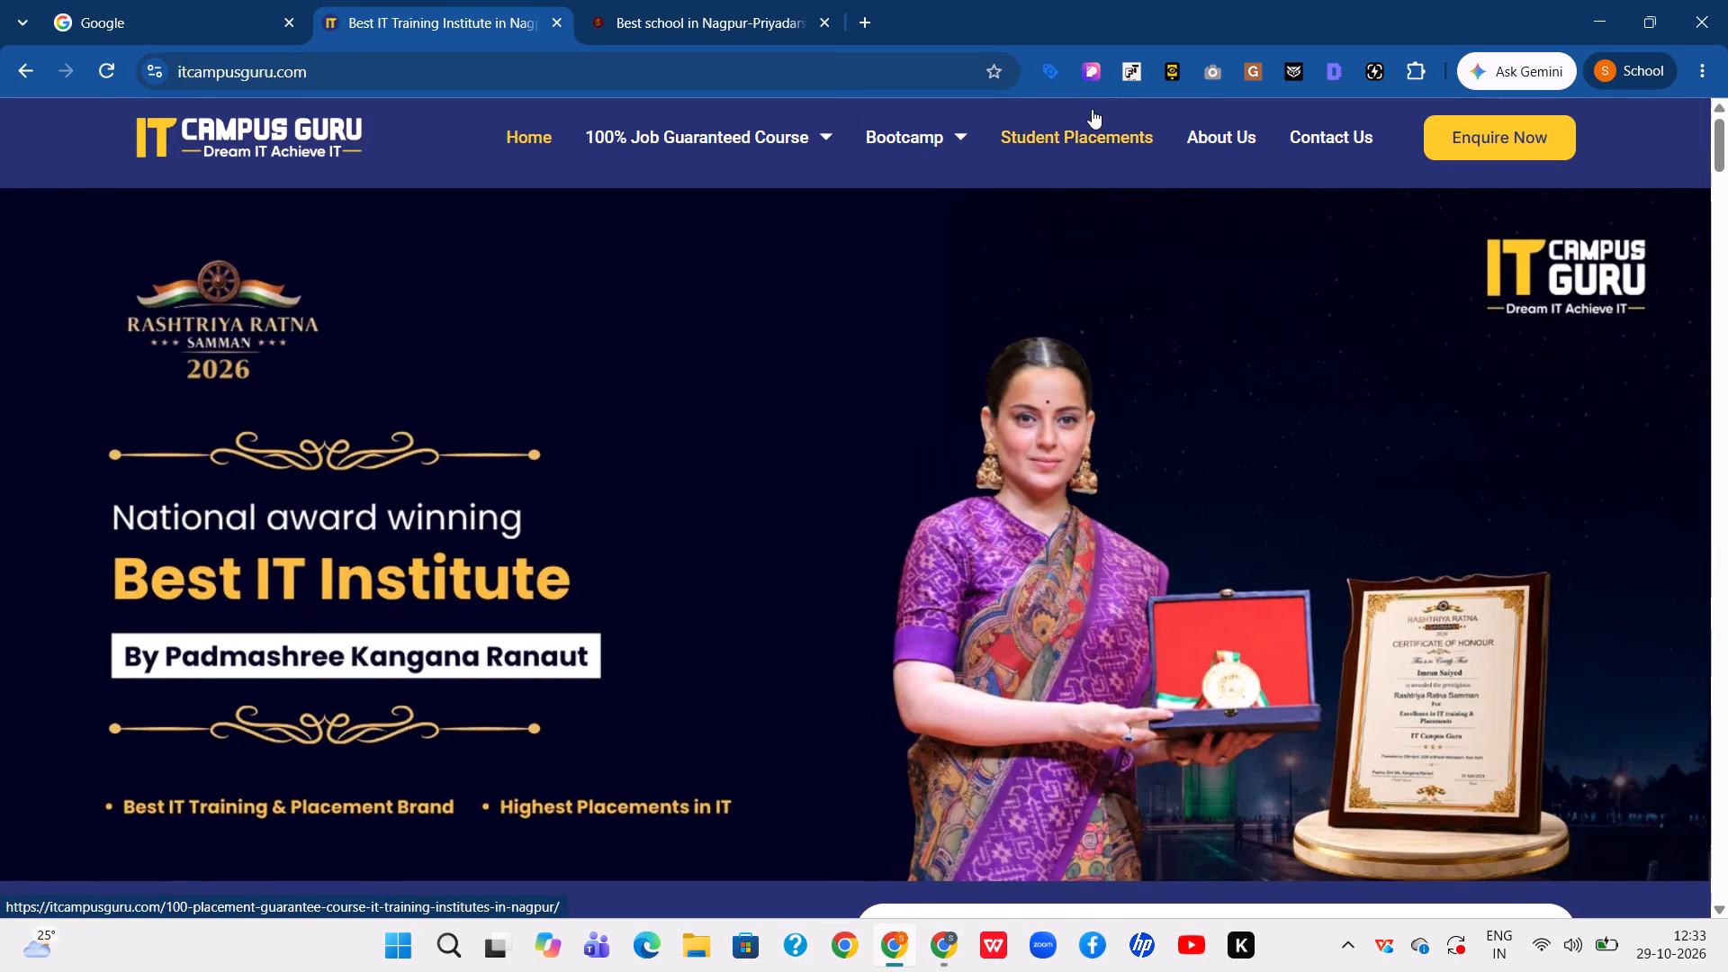
{"action": "left_click", "coordinate": [1092, 109]}
{"action": "key", "text": "Page_Down"}
{"action": "triple_click", "coordinate": [808, 328]}
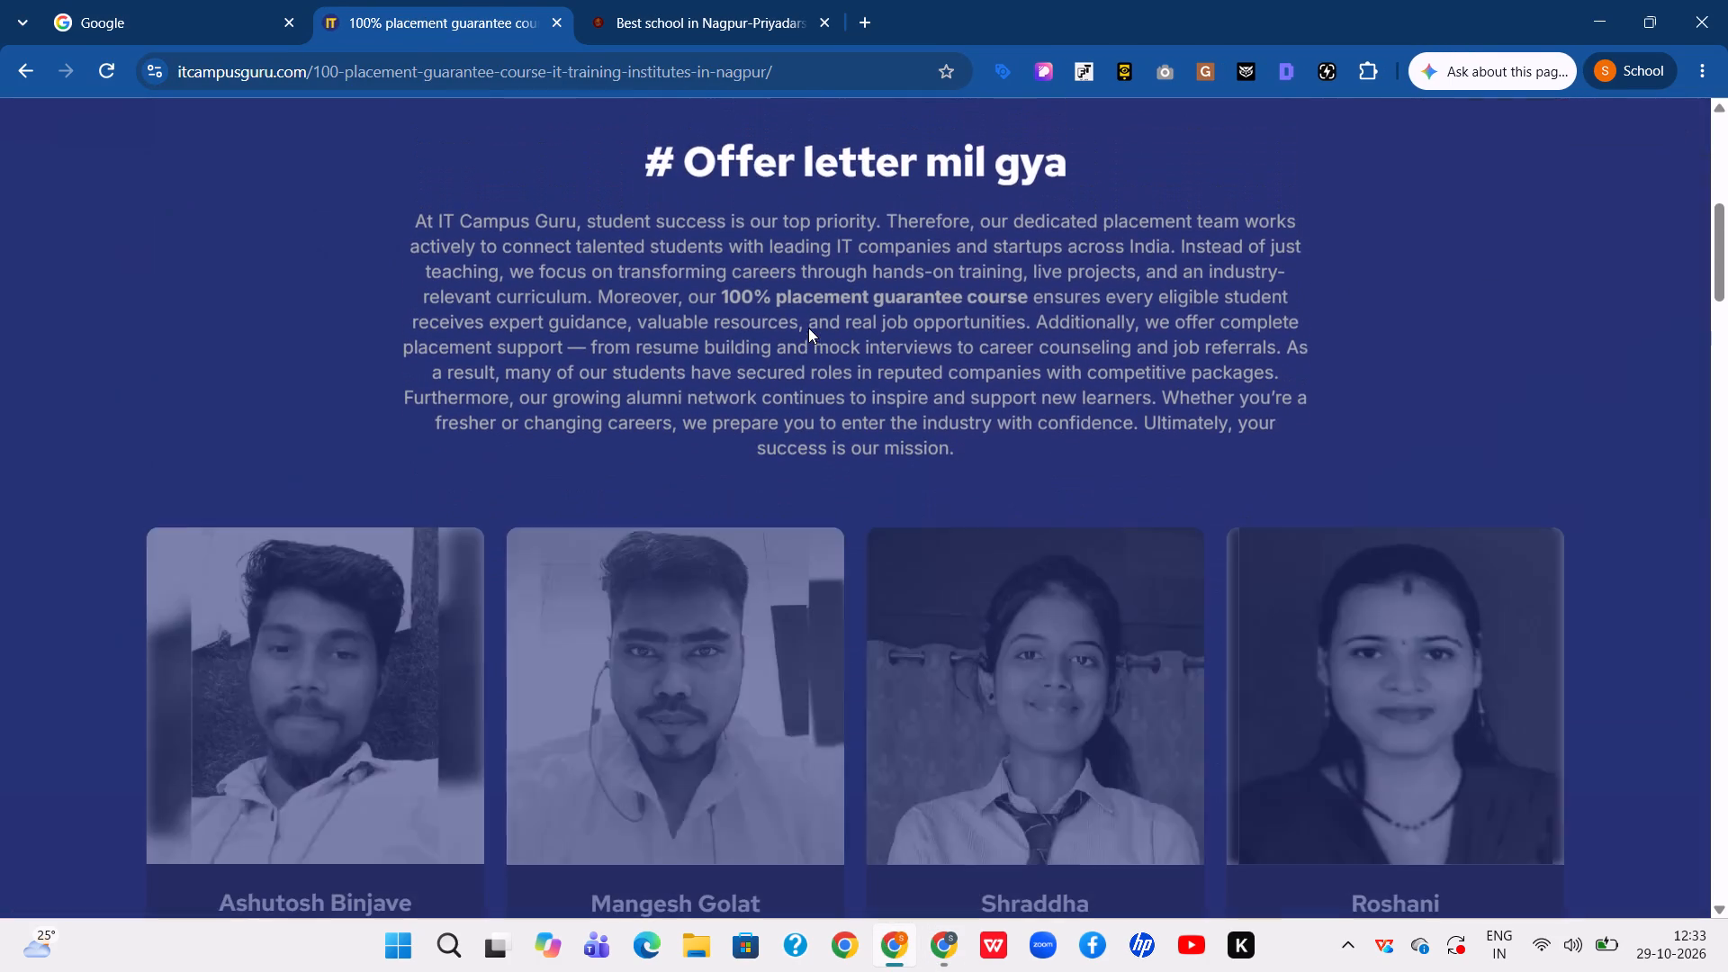
{"action": "left_click", "coordinate": [808, 328]}
{"action": "key", "text": "ctrl+c"}
{"action": "left_click", "coordinate": [808, 328]}
Select the Join Us text further down, from "Interest in joining us?" through the paragraph ending "committed to your success.".
{"action": "key", "text": "Page_Down"}
{"action": "key", "text": "Page_Down"}
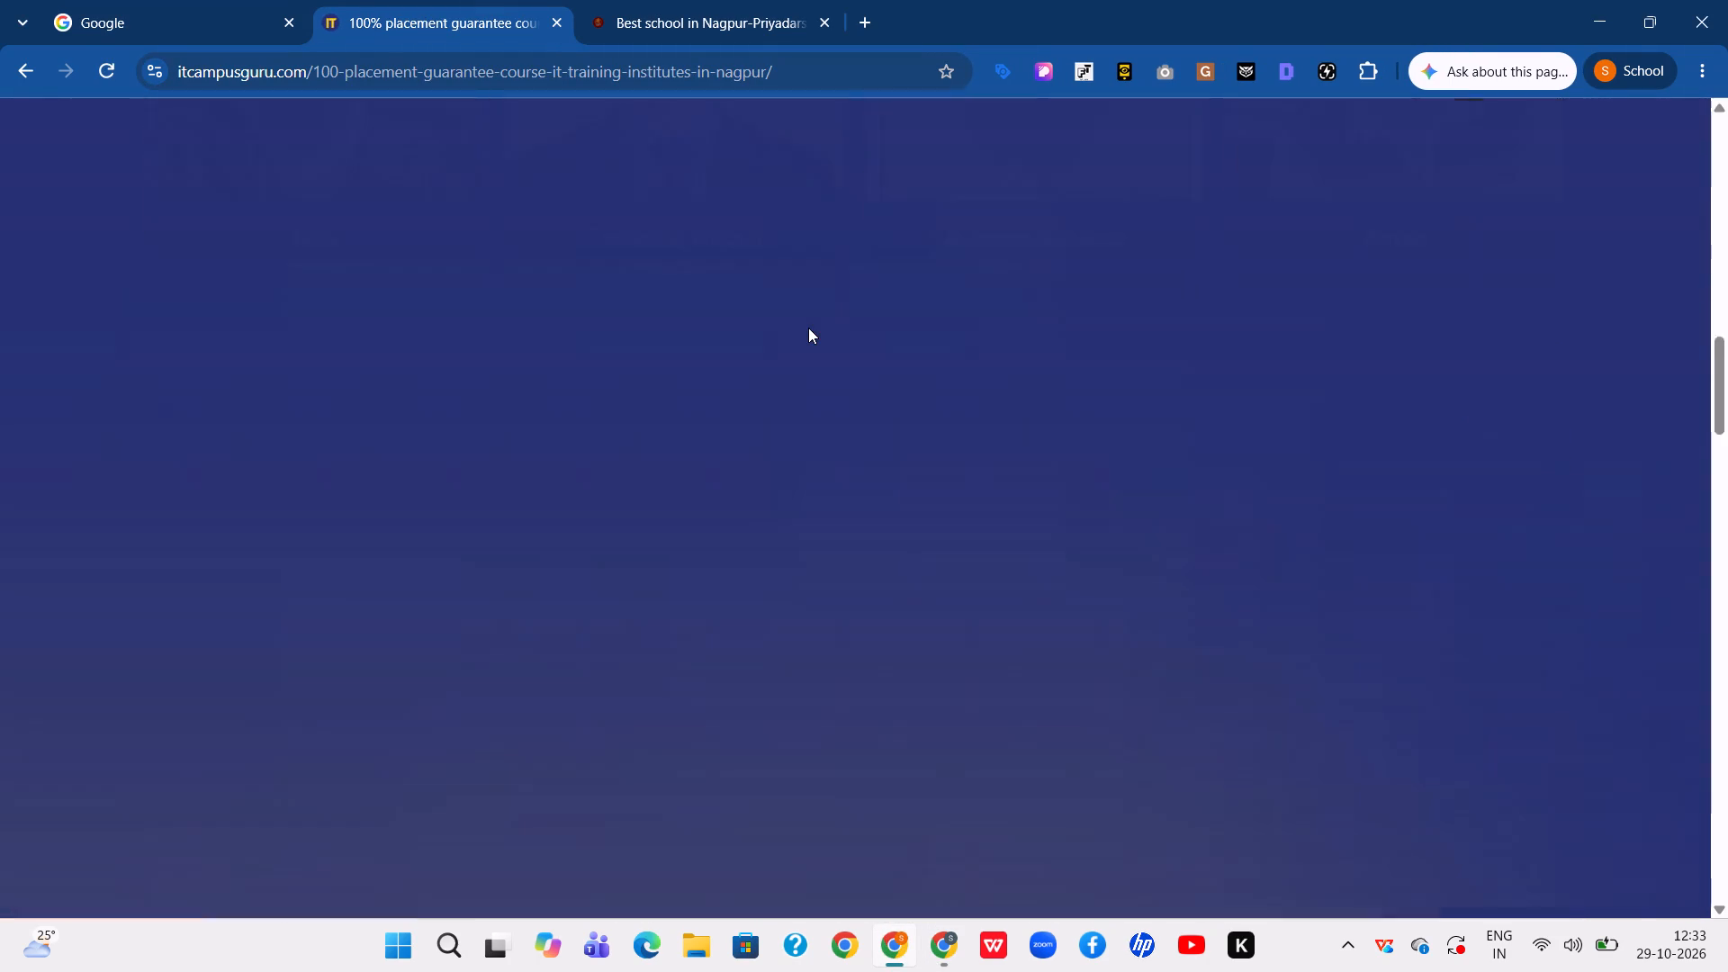
{"action": "key", "text": "Page_Down"}
{"action": "key", "text": "Page_Down"}
{"action": "key", "text": "Page_Down"}
{"action": "key", "text": "Page_Down"}
{"action": "scroll", "coordinate": [808, 328], "scroll_direction": "up", "scroll_amount": 1}
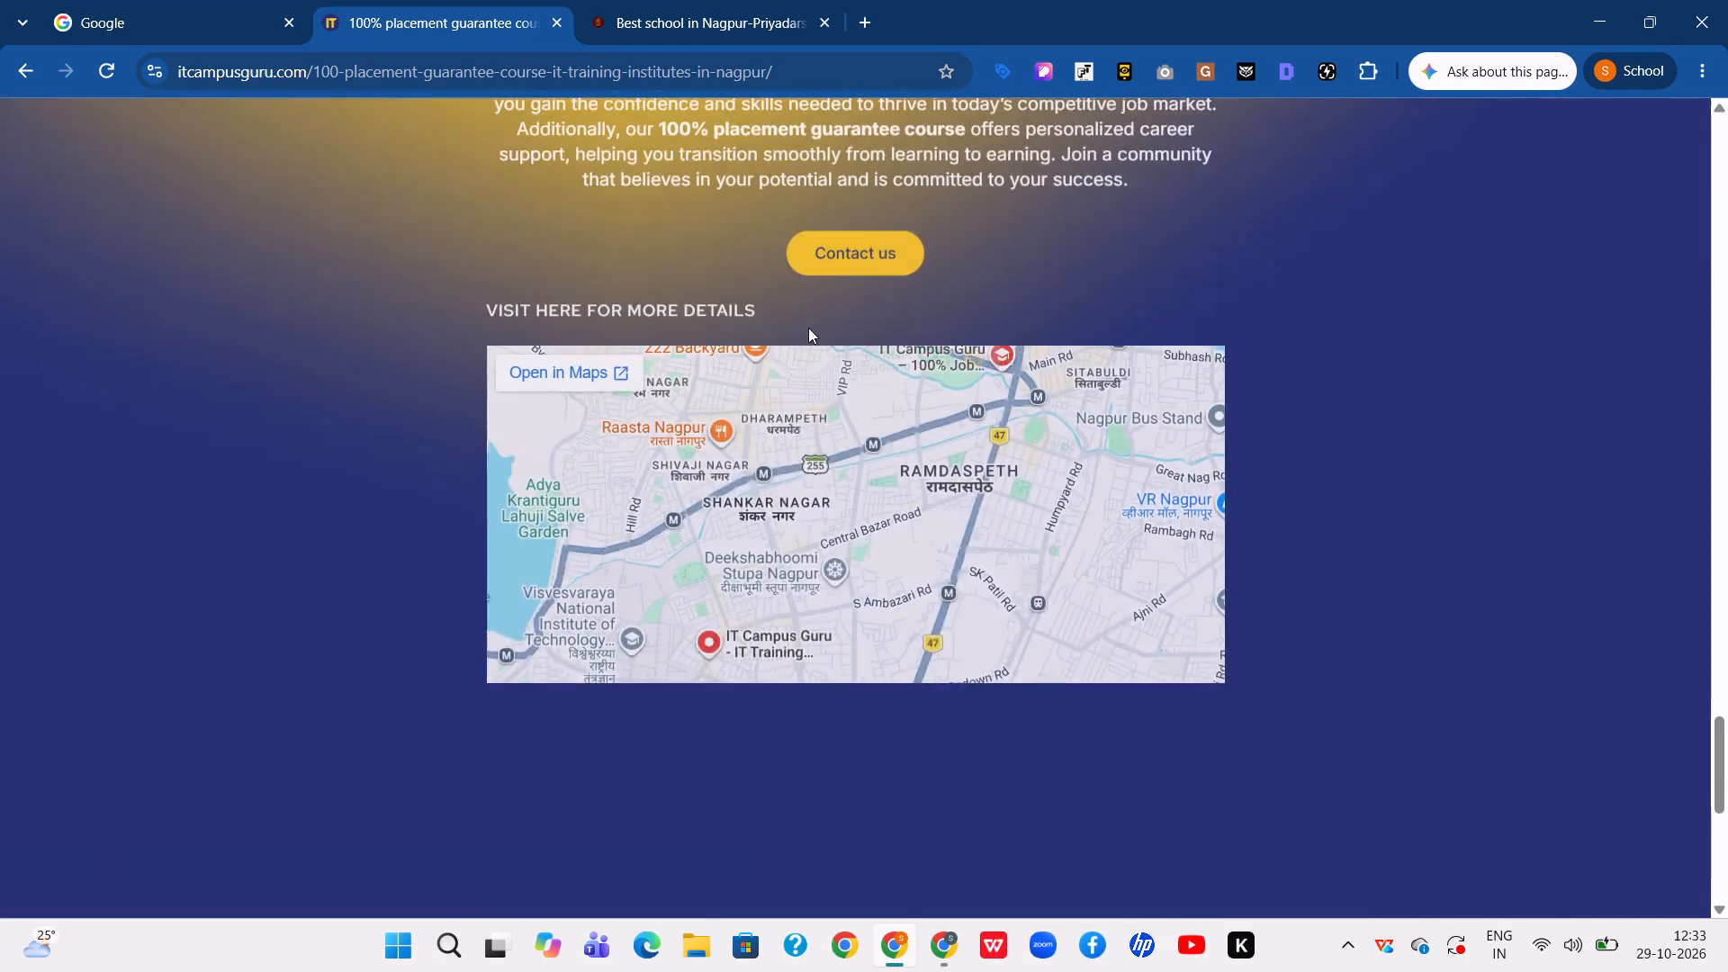
{"action": "scroll", "coordinate": [808, 328], "scroll_direction": "up", "scroll_amount": 1}
{"action": "triple_click", "coordinate": [808, 328]}
{"action": "left_click_drag", "start_coordinate": [808, 328], "coordinate": [763, 267]}
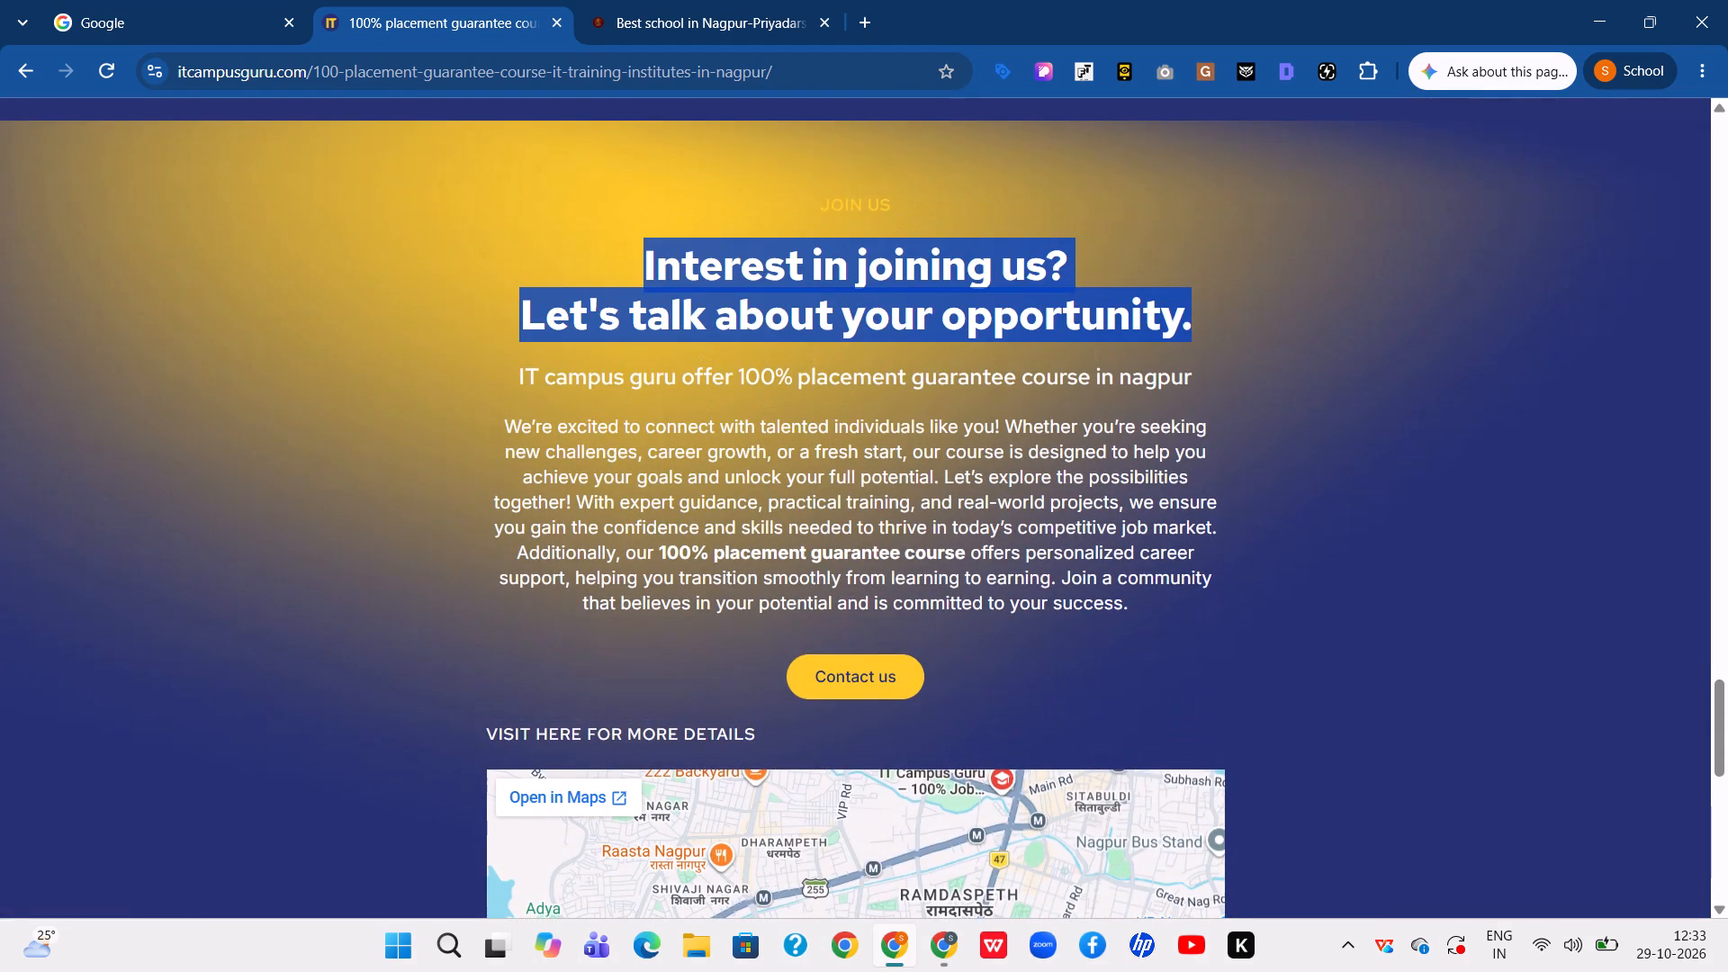
{"action": "double_click", "coordinate": [763, 267]}
{"action": "left_click_drag", "start_coordinate": [763, 267], "coordinate": [756, 629]}
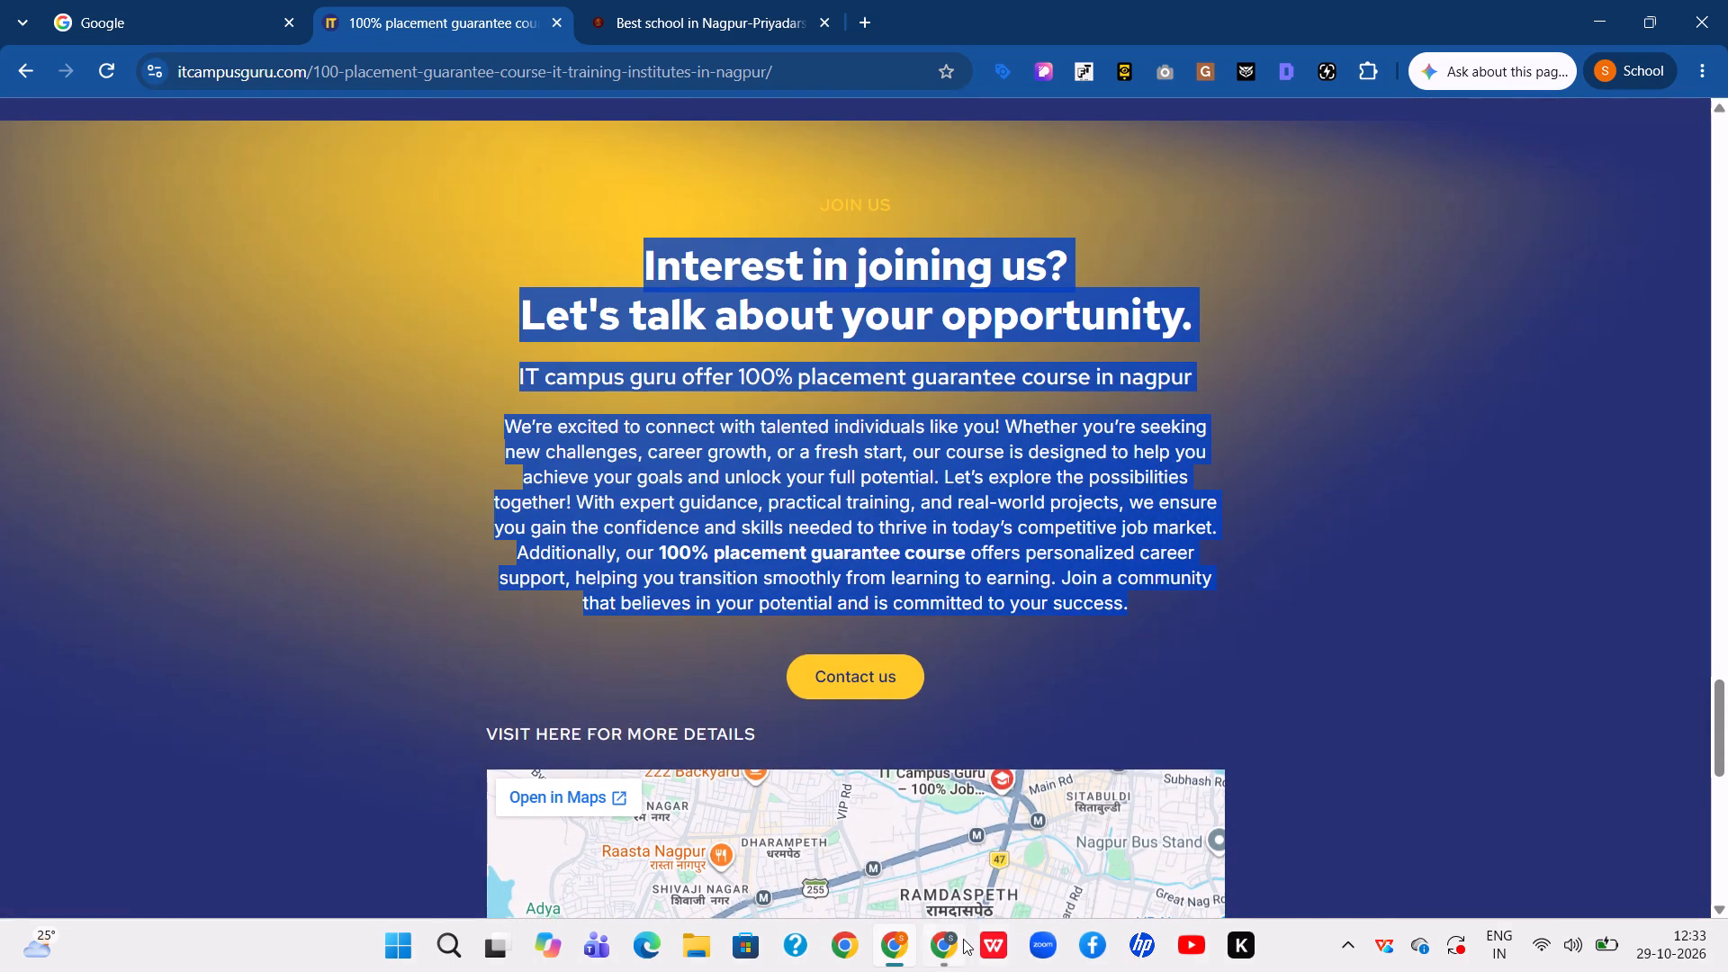
Paste the copied student placement paragraph at the end of the article Body on articlecatalog.com.
{"action": "left_click", "coordinate": [963, 939]}
{"action": "key", "text": "ctrl+v"}
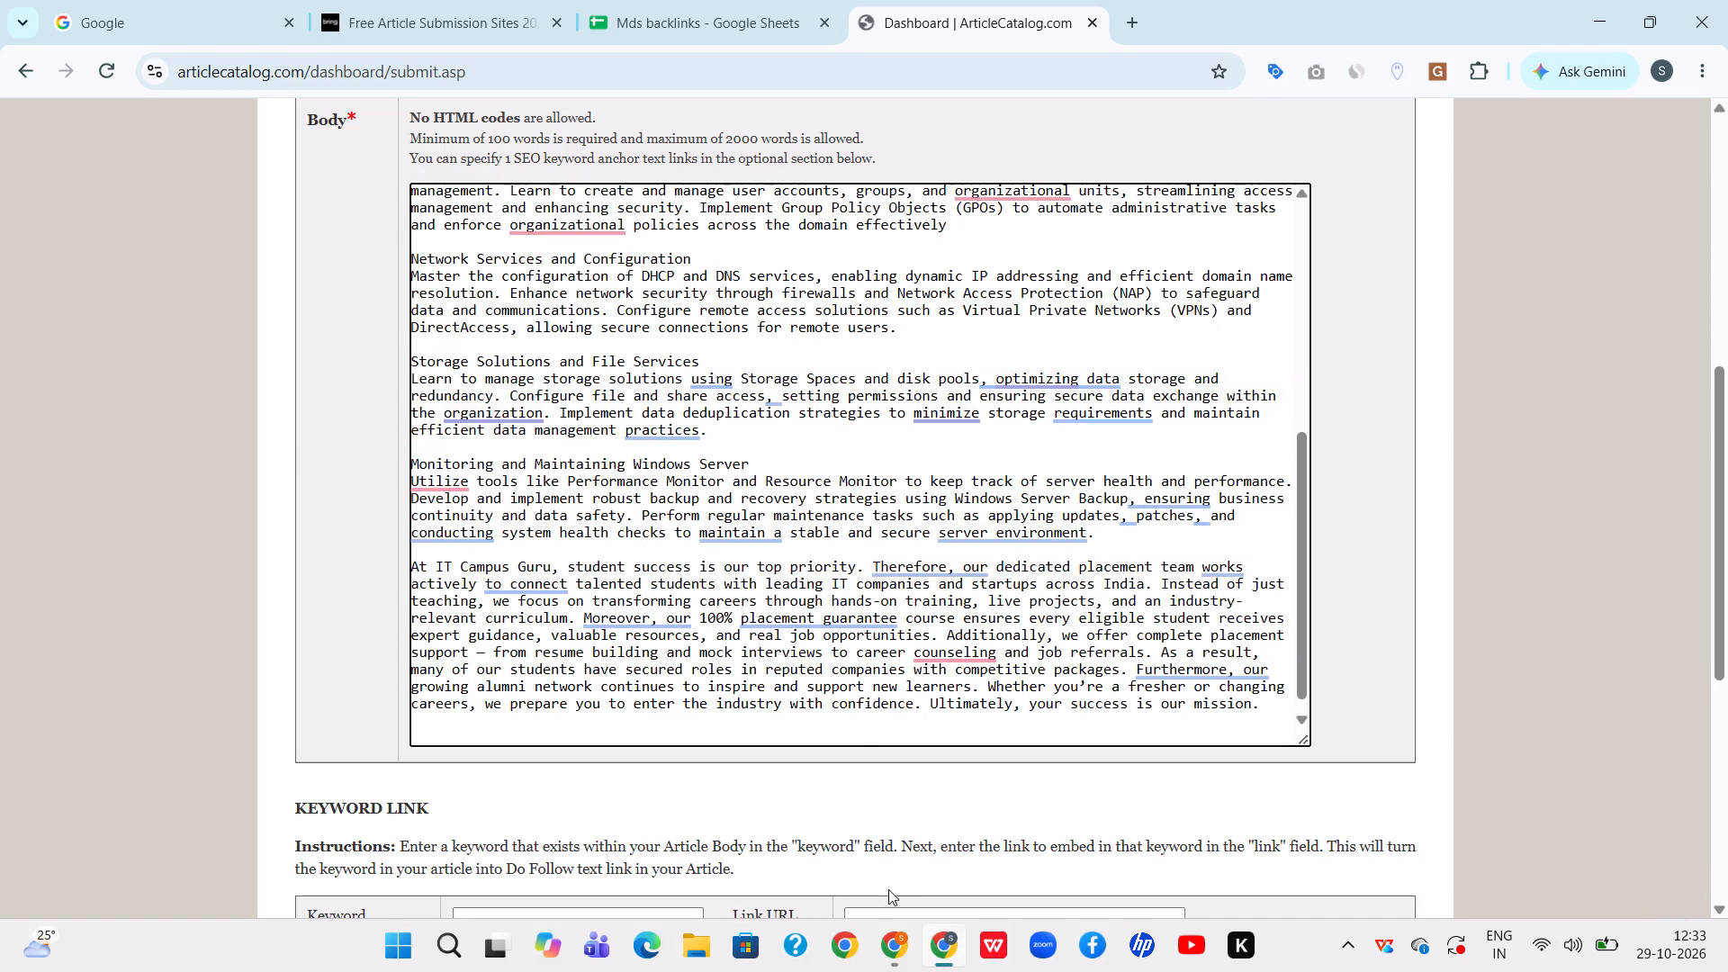
Copy the selected Join Us text from the Student Placements page and paste it at the end of the article Body.
{"action": "left_click", "coordinate": [883, 955]}
{"action": "key", "text": "ctrl+c"}
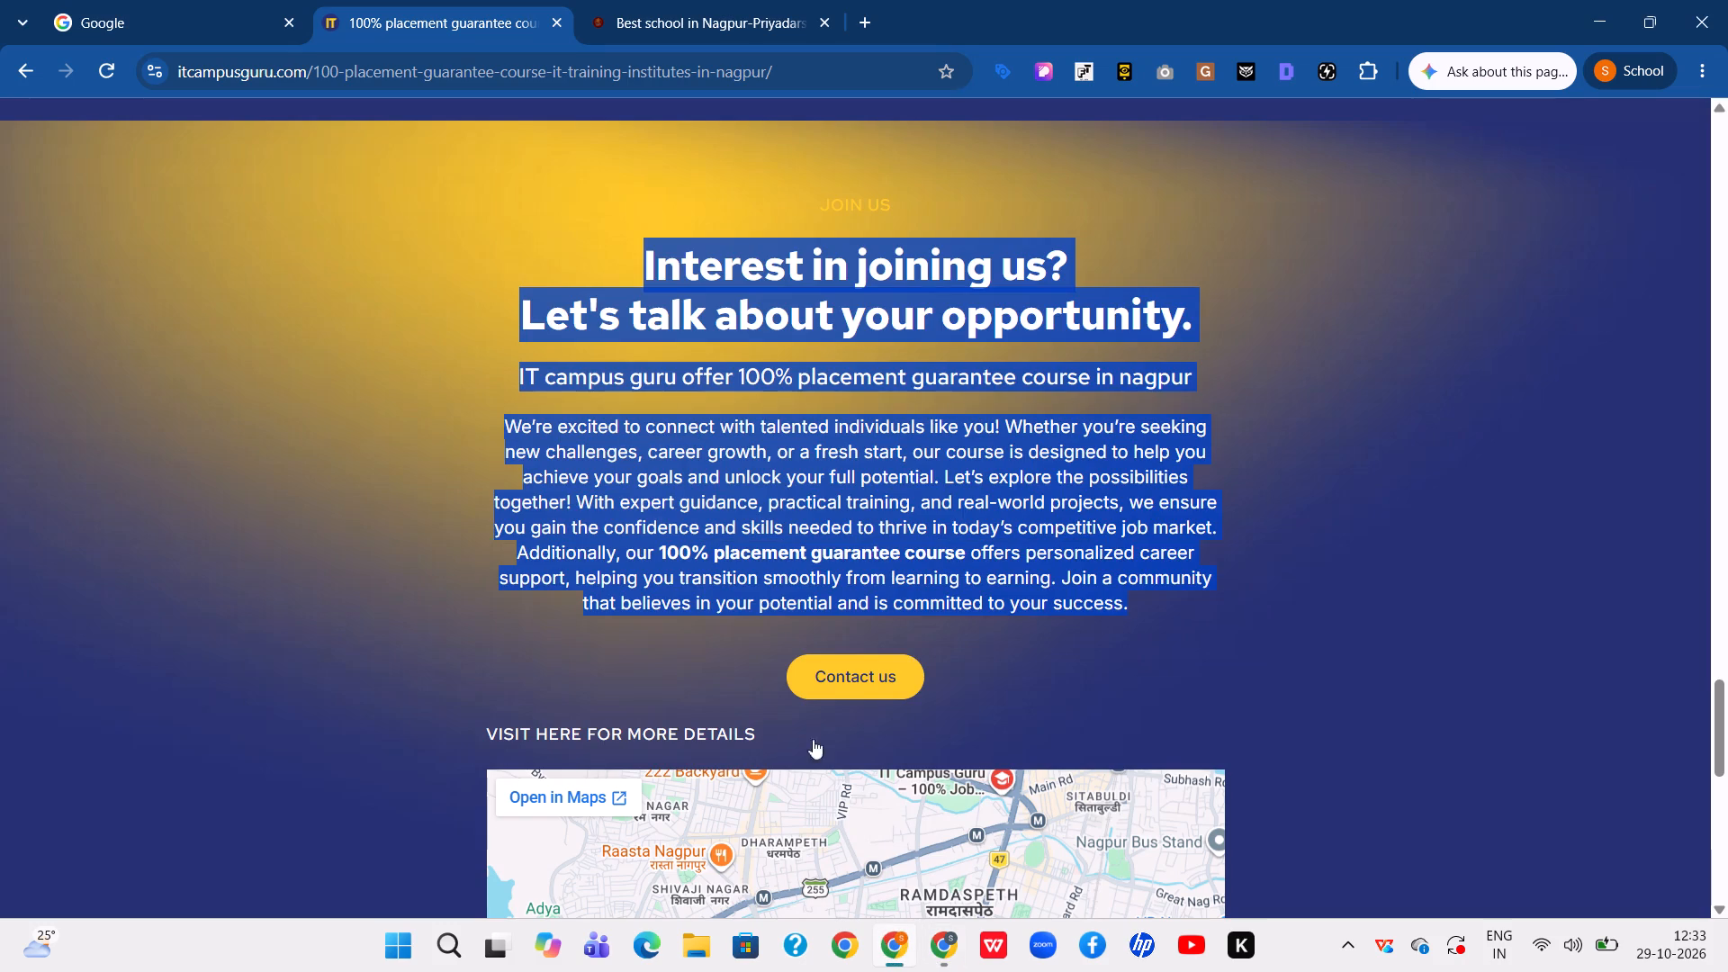
{"action": "left_click", "coordinate": [643, 463]}
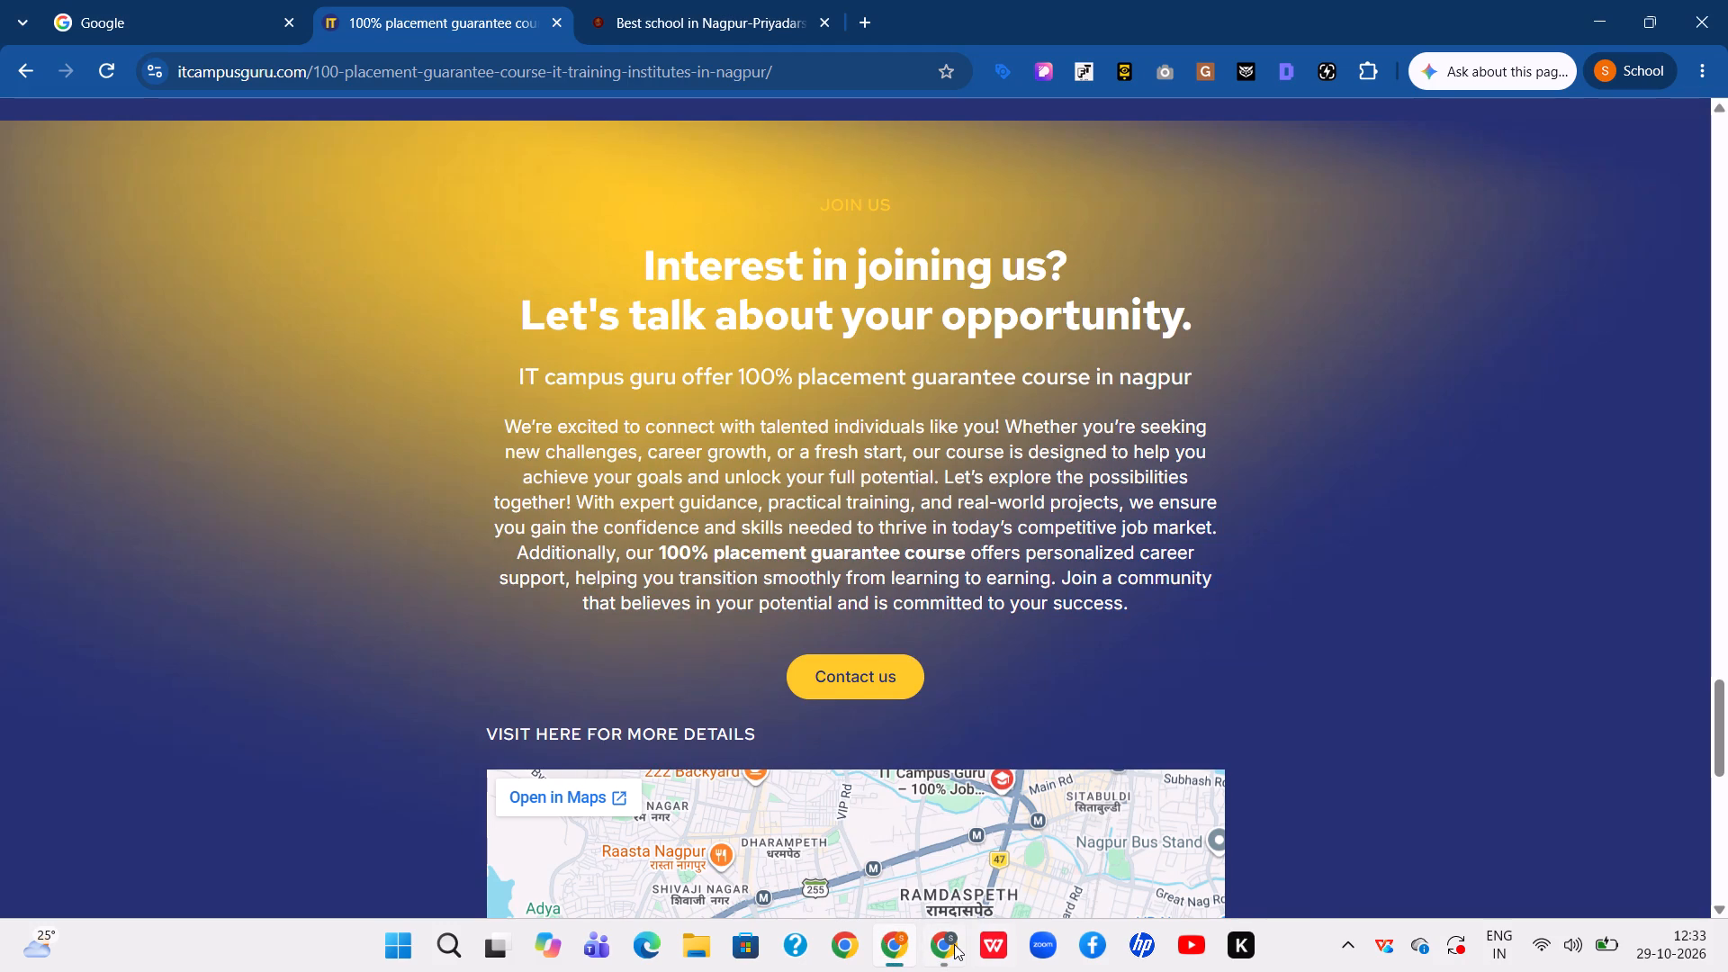
{"action": "left_click", "coordinate": [954, 944]}
{"action": "key", "text": "ctrl+v"}
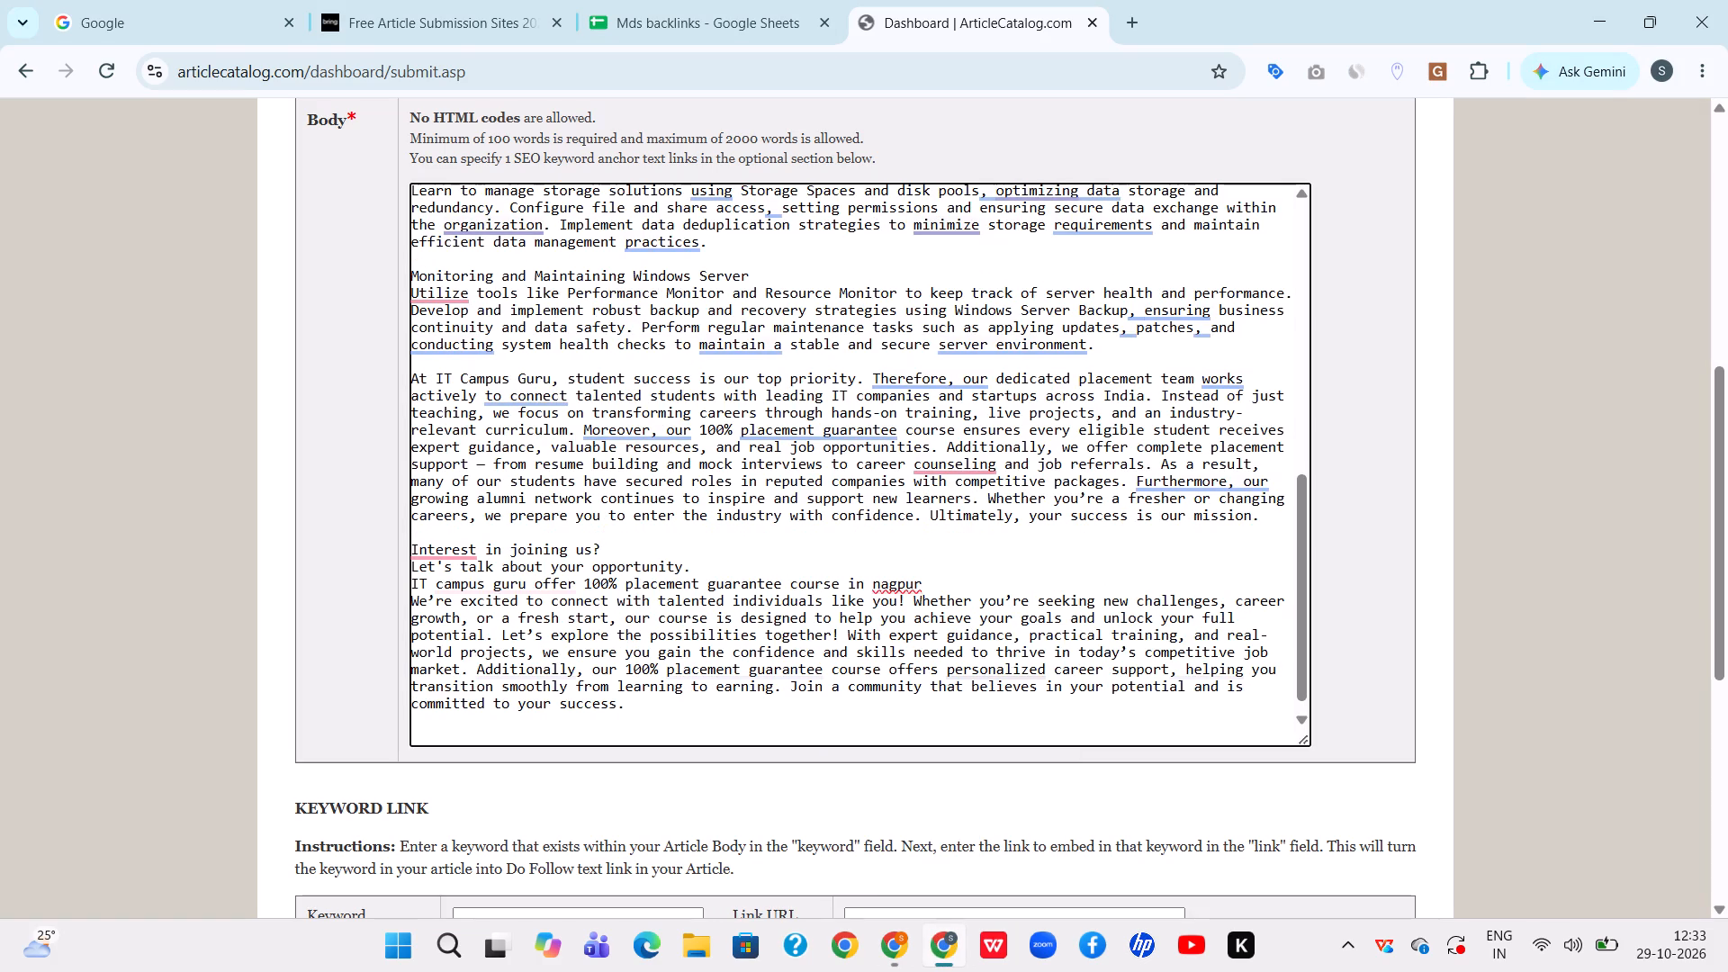
Insert a blank line after each of the three Join Us heading lines and place the cursor at the end of the Body.
{"action": "left_click", "coordinate": [792, 548]}
{"action": "key", "text": "Return"}
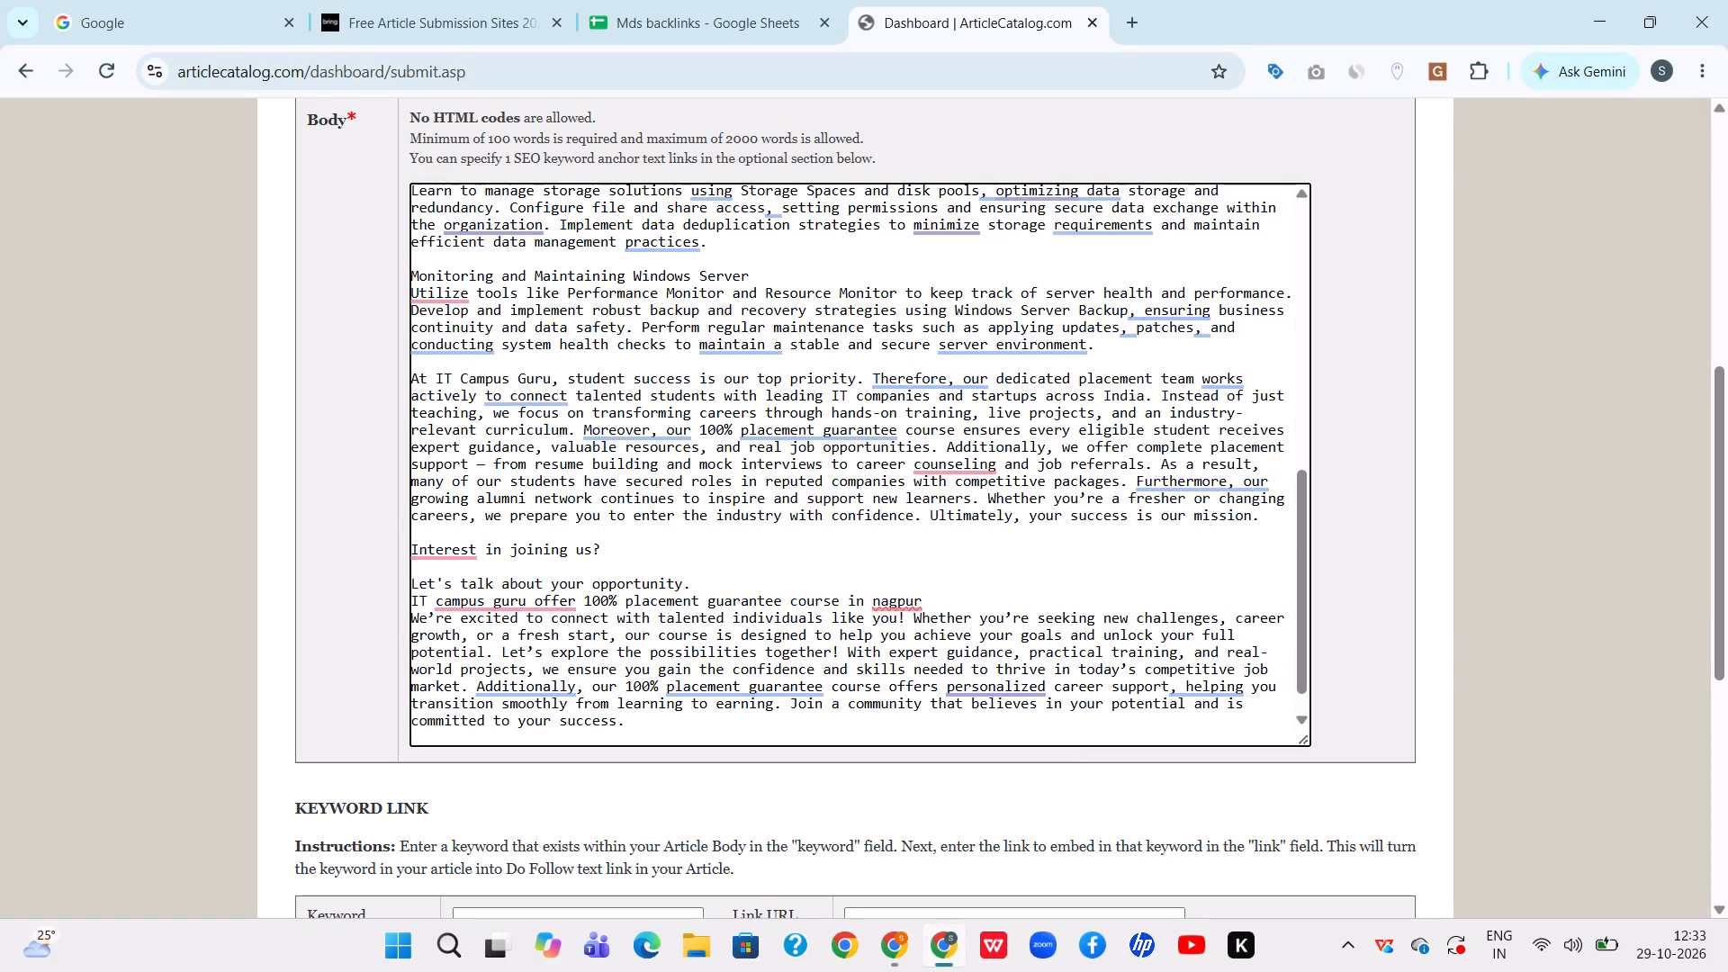
{"action": "left_click", "coordinate": [806, 580]}
{"action": "key", "text": "Return"}
{"action": "left_click", "coordinate": [979, 614]}
{"action": "key", "text": "Return"}
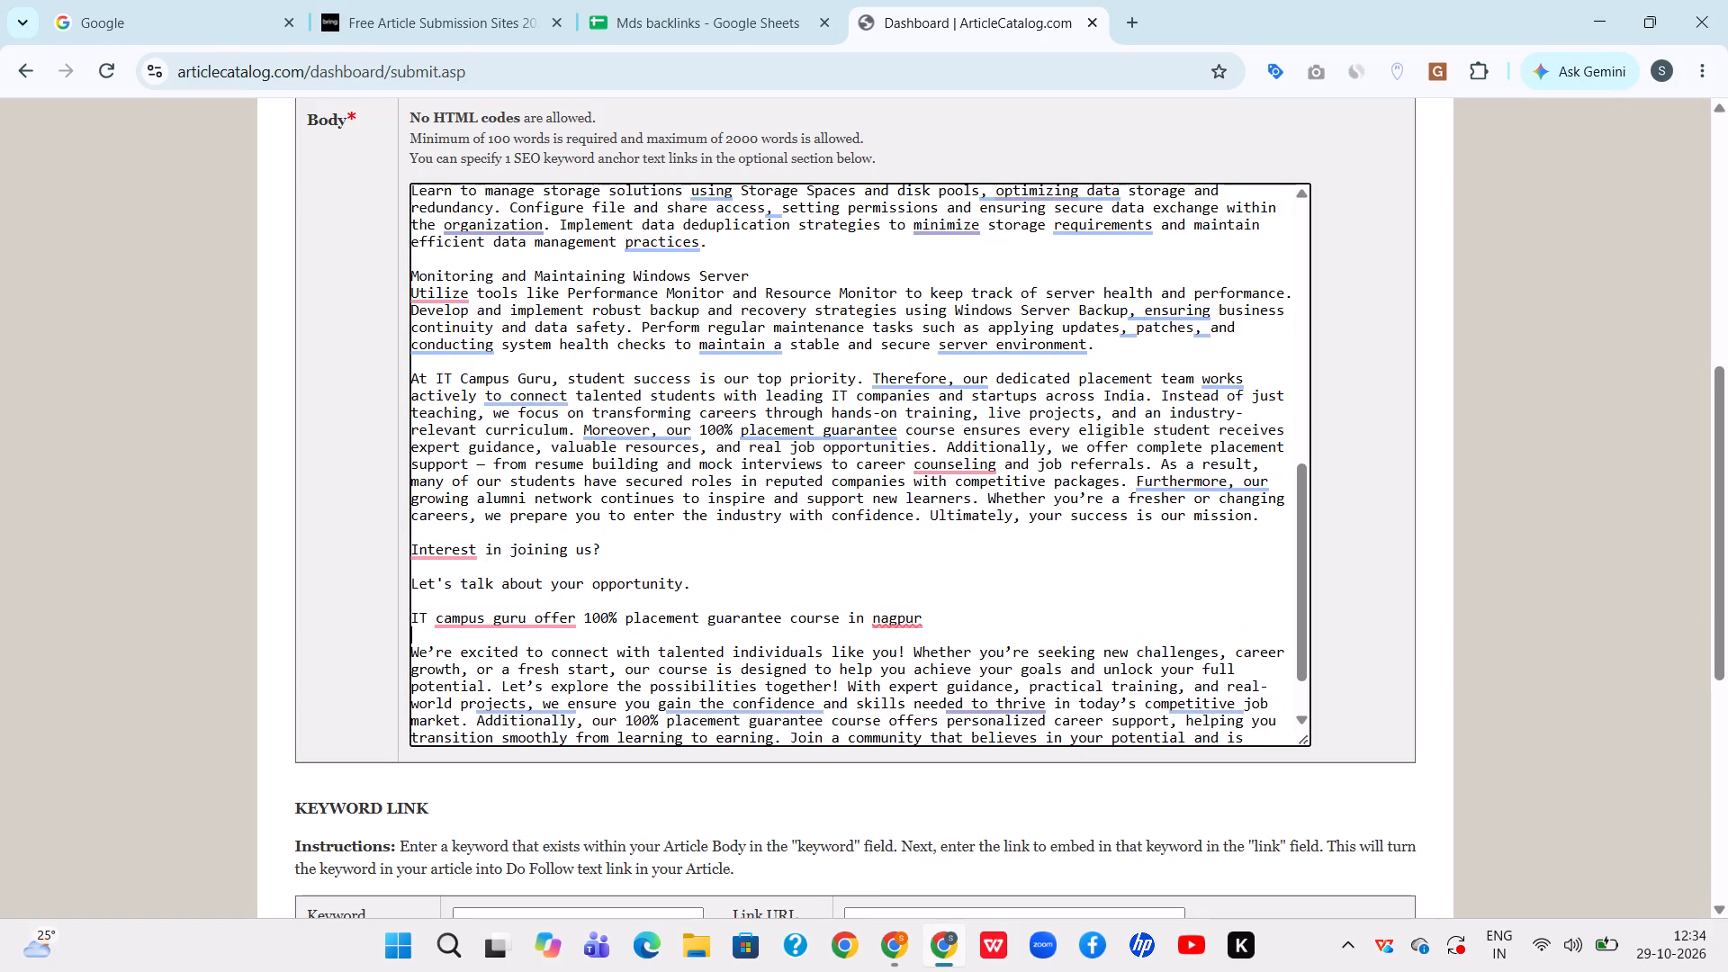
{"action": "scroll", "coordinate": [979, 614], "scroll_direction": "down", "scroll_amount": 5}
{"action": "left_click", "coordinate": [910, 731]}
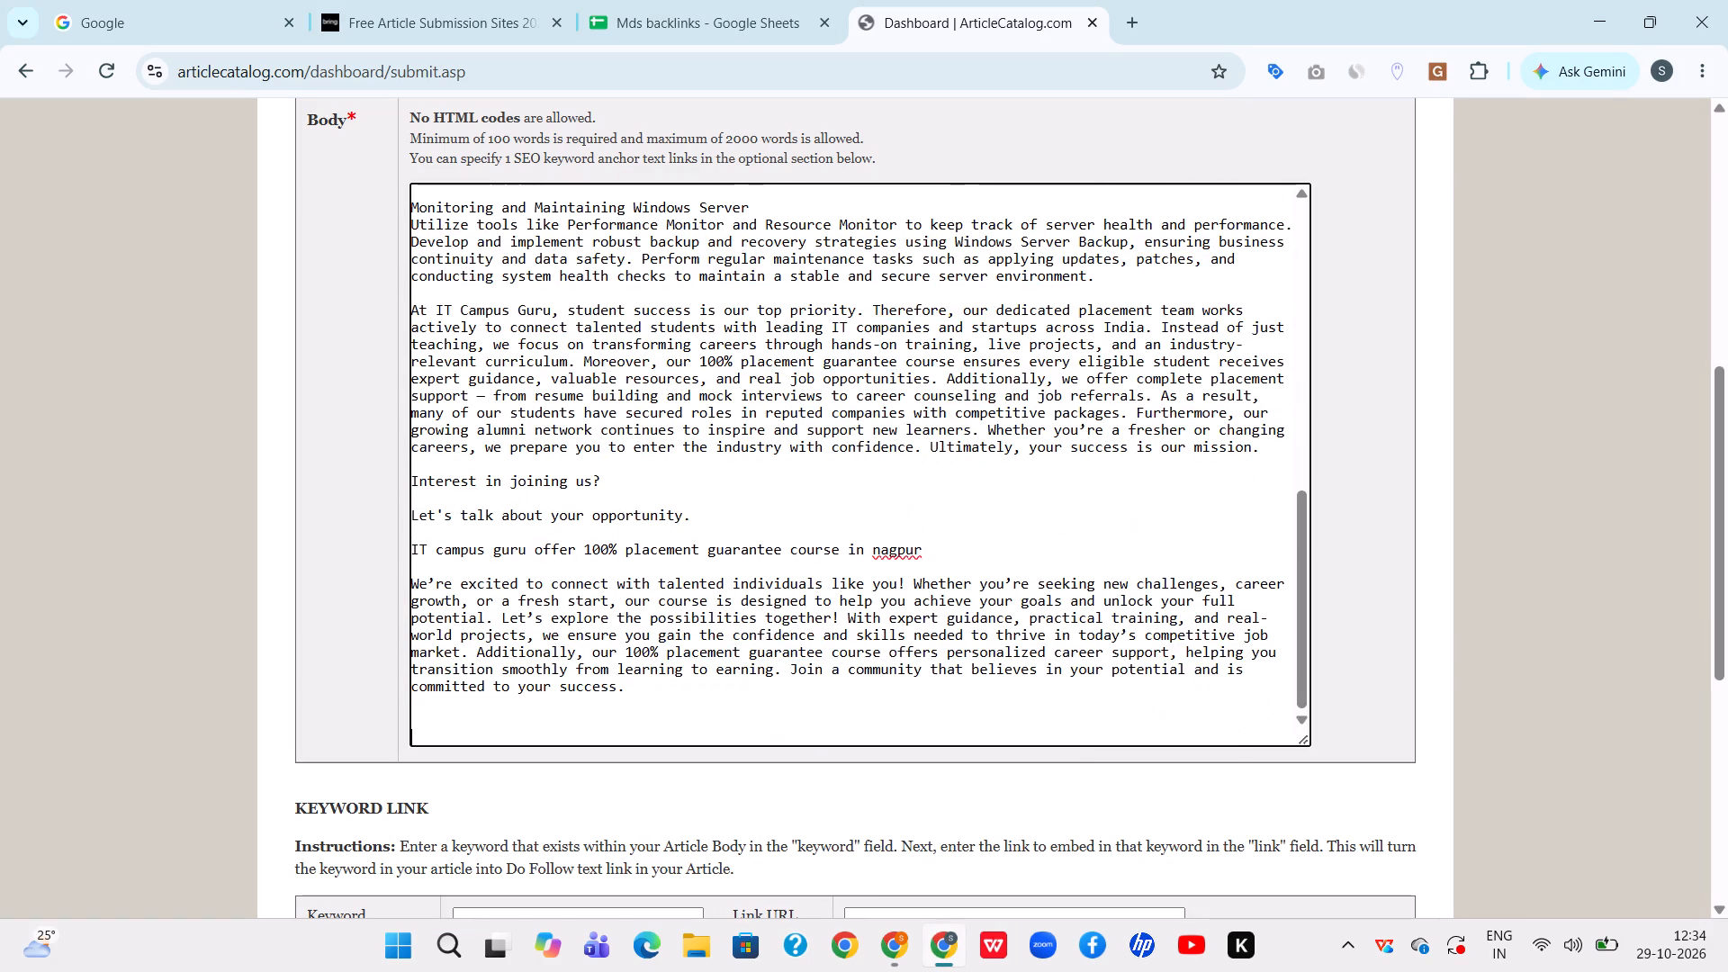
Open IT Campus Guru's About Us page and copy the text from "Recognized as the Best IT Institute" through the Fastrack Program description.
{"action": "left_click", "coordinate": [905, 959]}
{"action": "key", "text": "Page_Up"}
{"action": "key", "text": "Page_Up"}
{"action": "key", "text": "Page_Up"}
{"action": "key", "text": "Page_Up"}
{"action": "key", "text": "Page_Up"}
{"action": "key", "text": "Page_Up"}
{"action": "key", "text": "Page_Up"}
{"action": "key", "text": "Page_Up"}
{"action": "key", "text": "Page_Up"}
{"action": "key", "text": "Page_Up"}
{"action": "key", "text": "Page_Up"}
{"action": "key", "text": "Page_Up"}
{"action": "key", "text": "Page_Up"}
{"action": "key", "text": "Page_Up"}
{"action": "key", "text": "Page_Up"}
{"action": "key", "text": "Page_Up"}
{"action": "key", "text": "Page_Up"}
{"action": "key", "text": "Page_Up"}
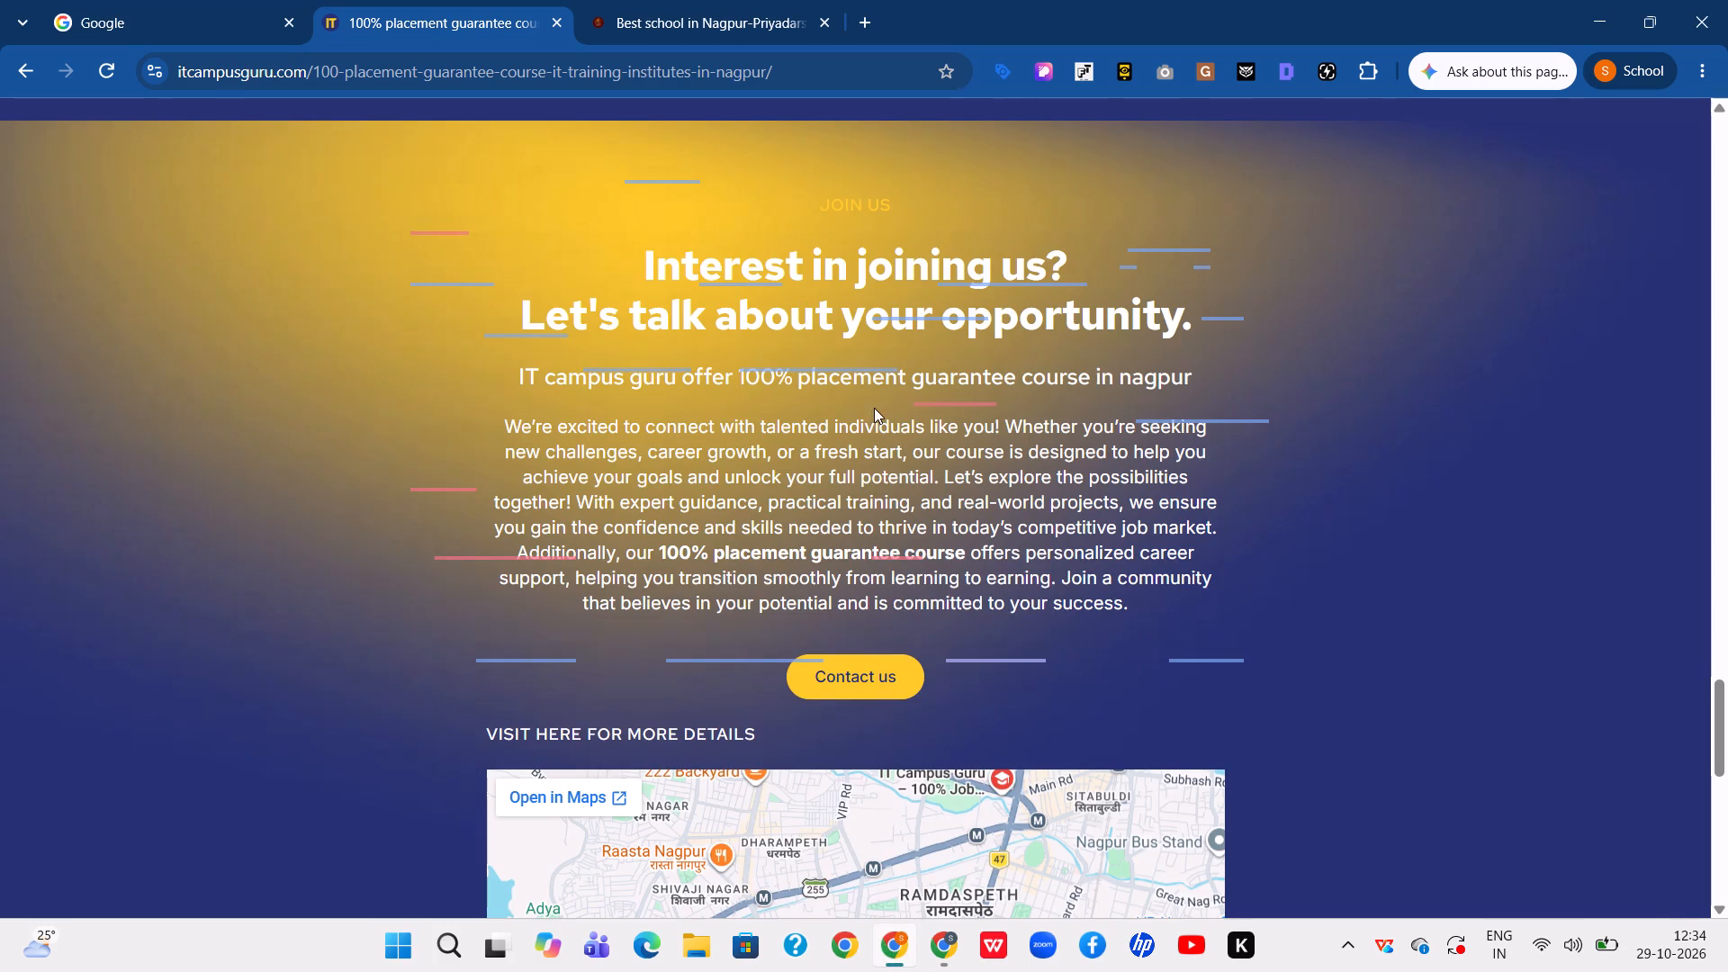
{"action": "left_click", "coordinate": [1248, 133]}
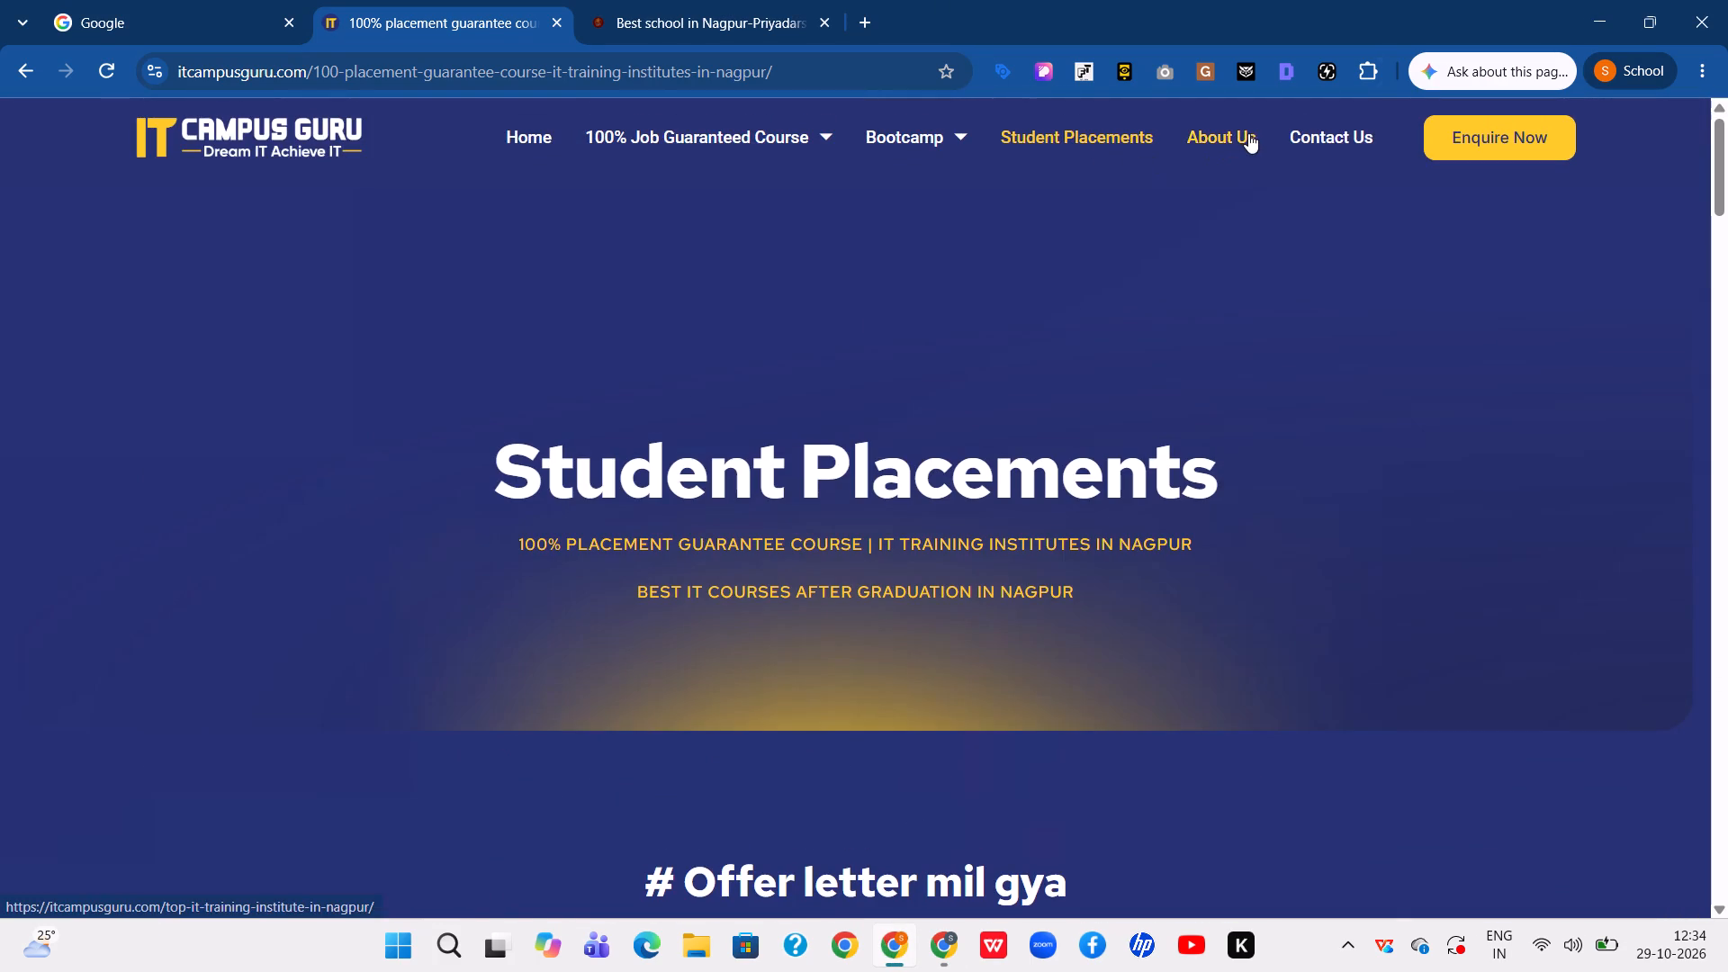
{"action": "key", "text": "Page_Down"}
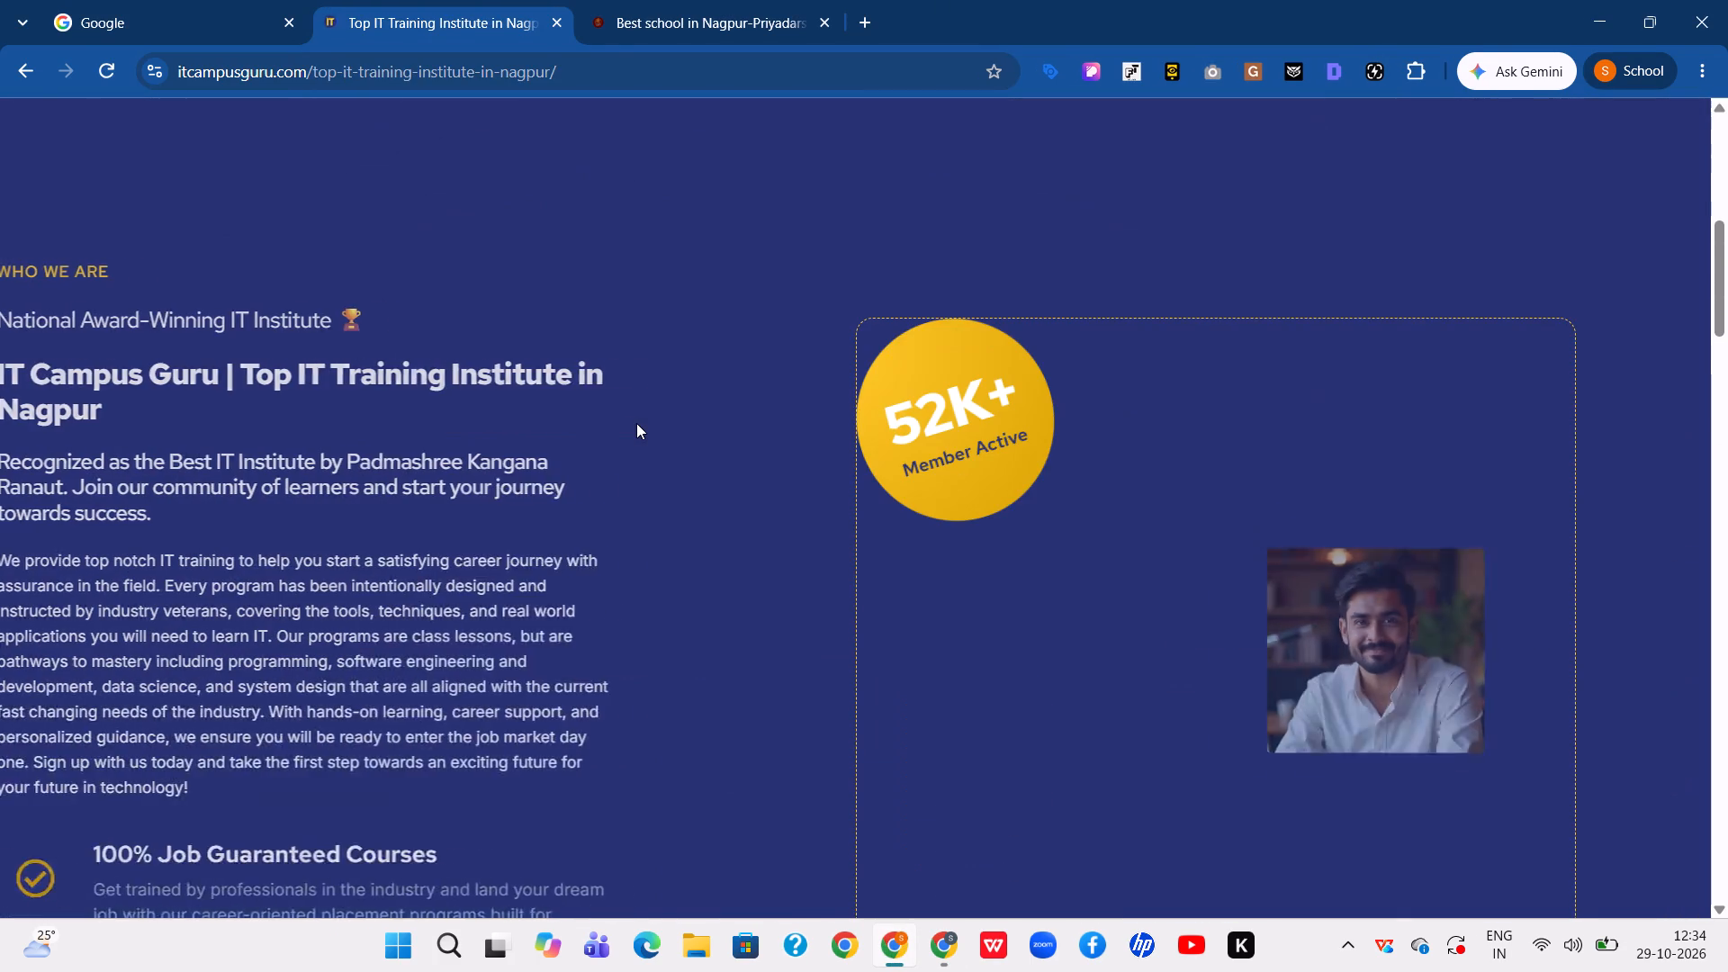
{"action": "triple_click", "coordinate": [538, 444]}
{"action": "left_click_drag", "start_coordinate": [538, 444], "coordinate": [533, 491]}
{"action": "key", "text": "Page_Down"}
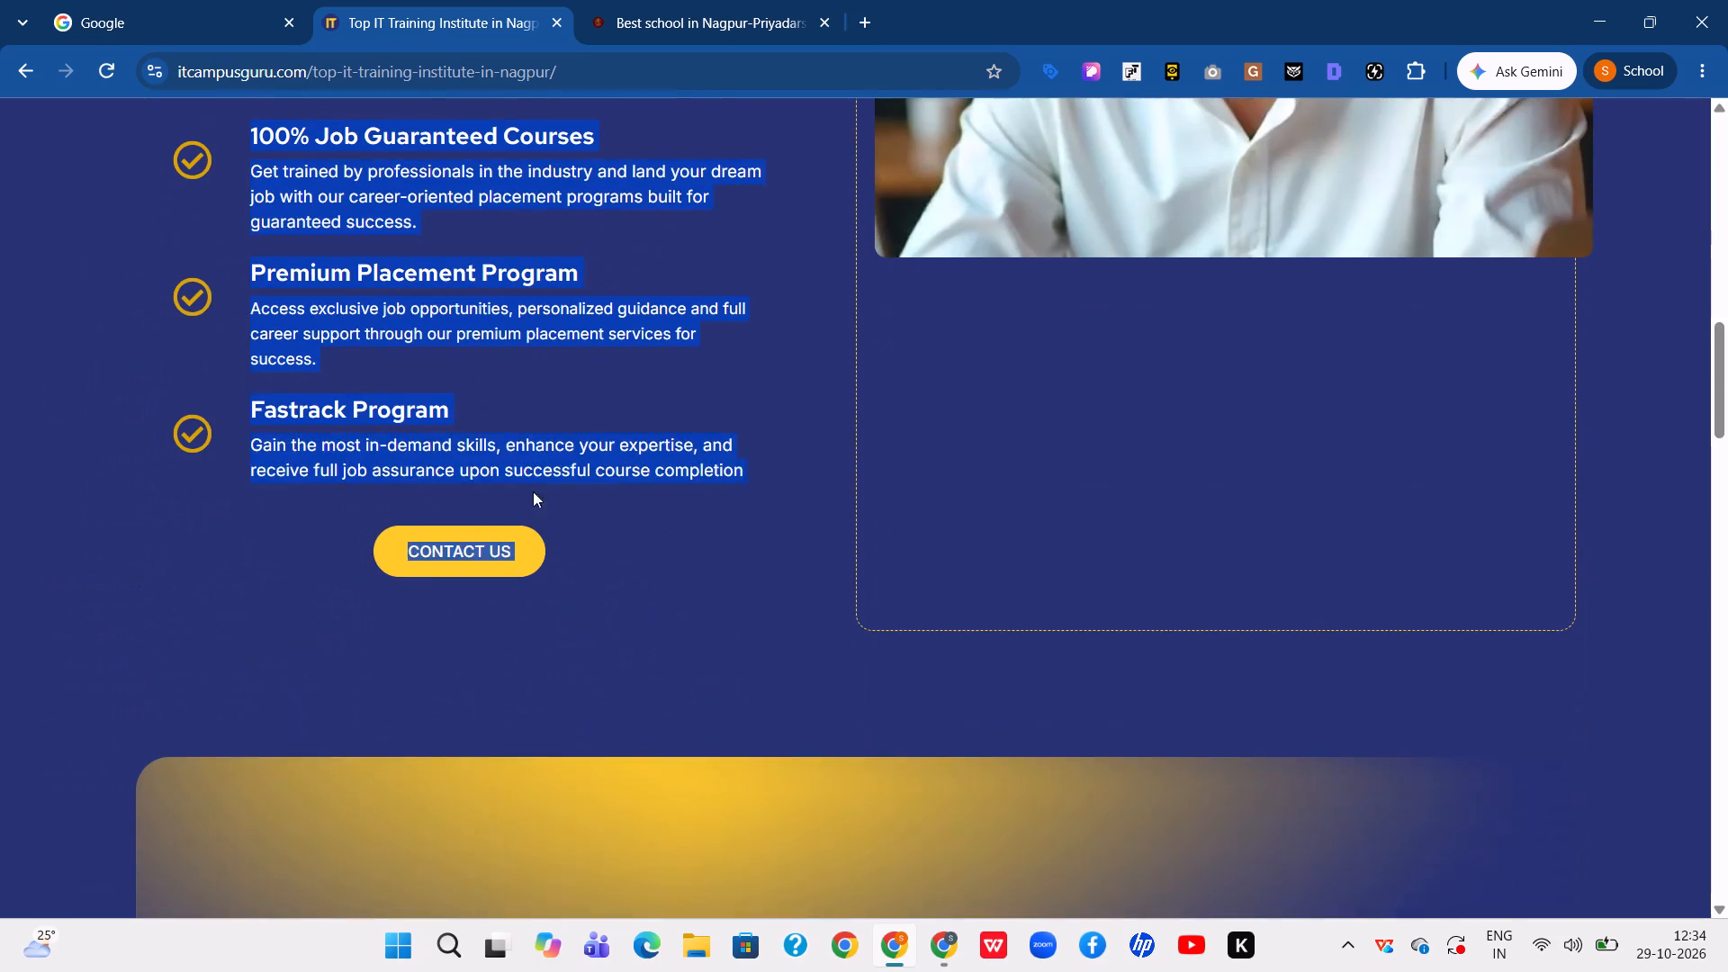
{"action": "left_click_drag", "start_coordinate": [533, 491], "coordinate": [494, 465]}
{"action": "key", "text": "ctrl+c"}
{"action": "left_click", "coordinate": [494, 465]}
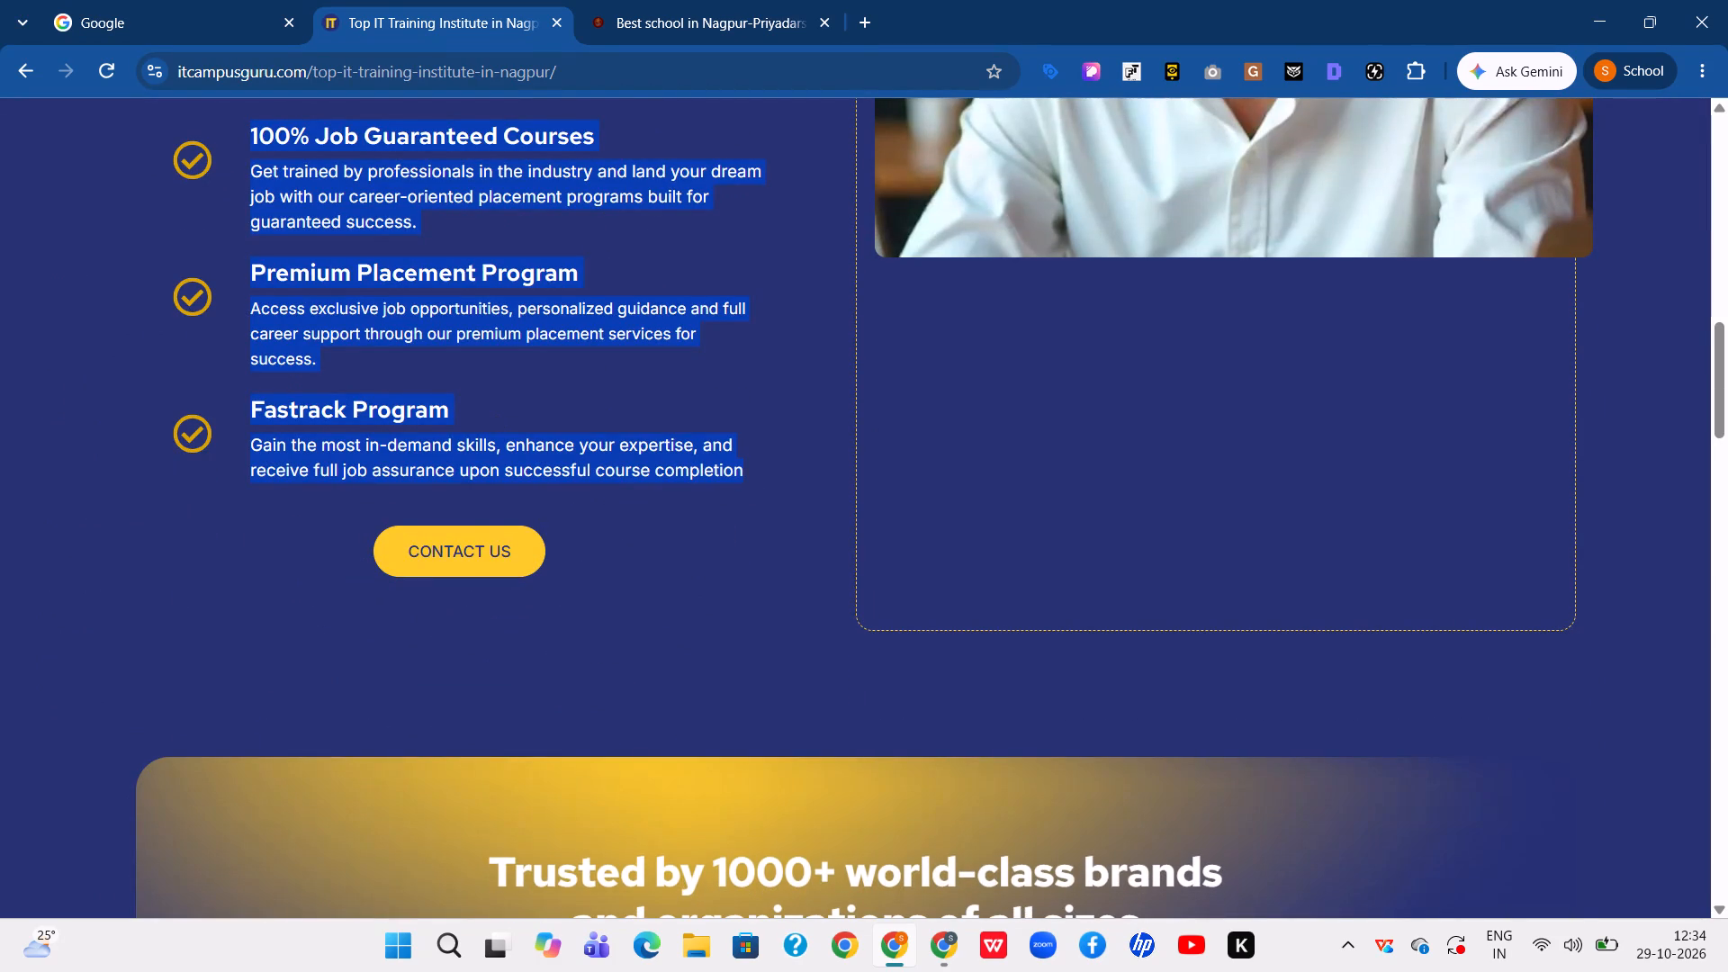
Return to the IT Campus Guru home page and select its web address, itcampusguru.com.
{"action": "key", "text": "Page_Up"}
{"action": "key", "text": "Page_Up"}
{"action": "key", "text": "Page_Up"}
{"action": "key", "text": "Page_Up"}
{"action": "key", "text": "Page_Up"}
{"action": "key", "text": "Page_Up"}
{"action": "key", "text": "Page_Up"}
{"action": "key", "text": "Page_Up"}
{"action": "key", "text": "Page_Up"}
{"action": "key", "text": "Page_Up"}
{"action": "key", "text": "Page_Up"}
{"action": "key", "text": "Page_Up"}
{"action": "key", "text": "Page_Up"}
{"action": "key", "text": "Page_Up"}
{"action": "key", "text": "Page_Up"}
{"action": "key", "text": "Page_Up"}
{"action": "left_click", "coordinate": [517, 138]}
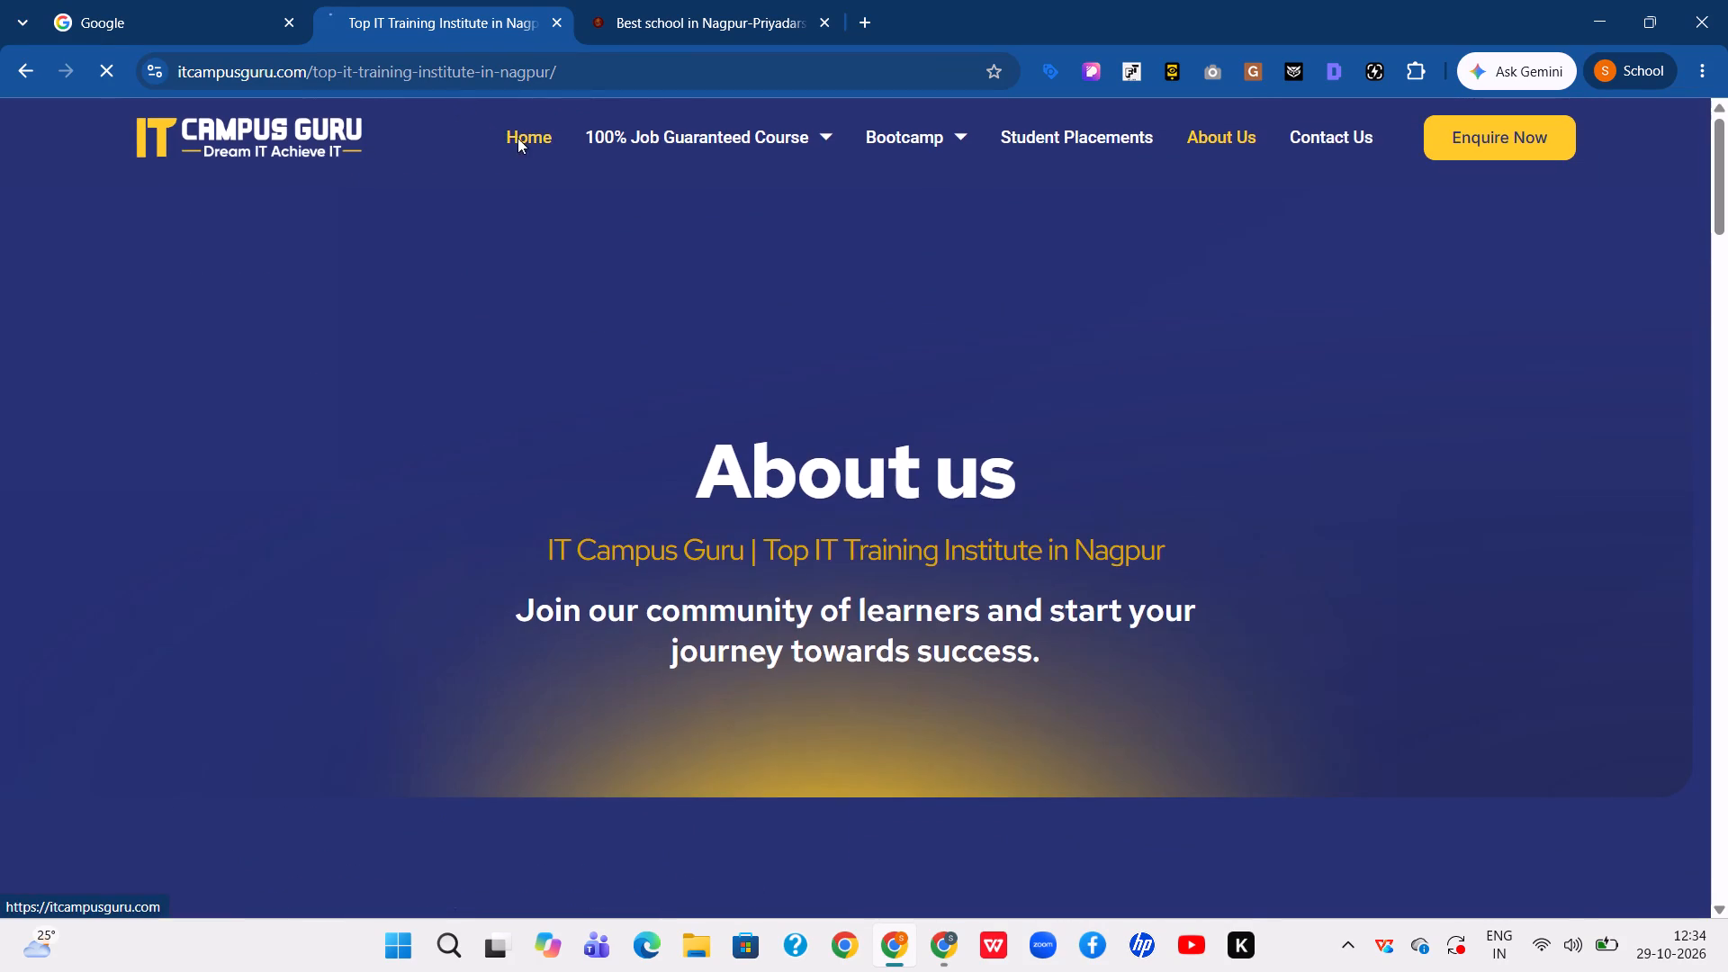
{"action": "key", "text": "Page_Down"}
{"action": "scroll", "coordinate": [578, 535], "scroll_direction": "down", "scroll_amount": 1}
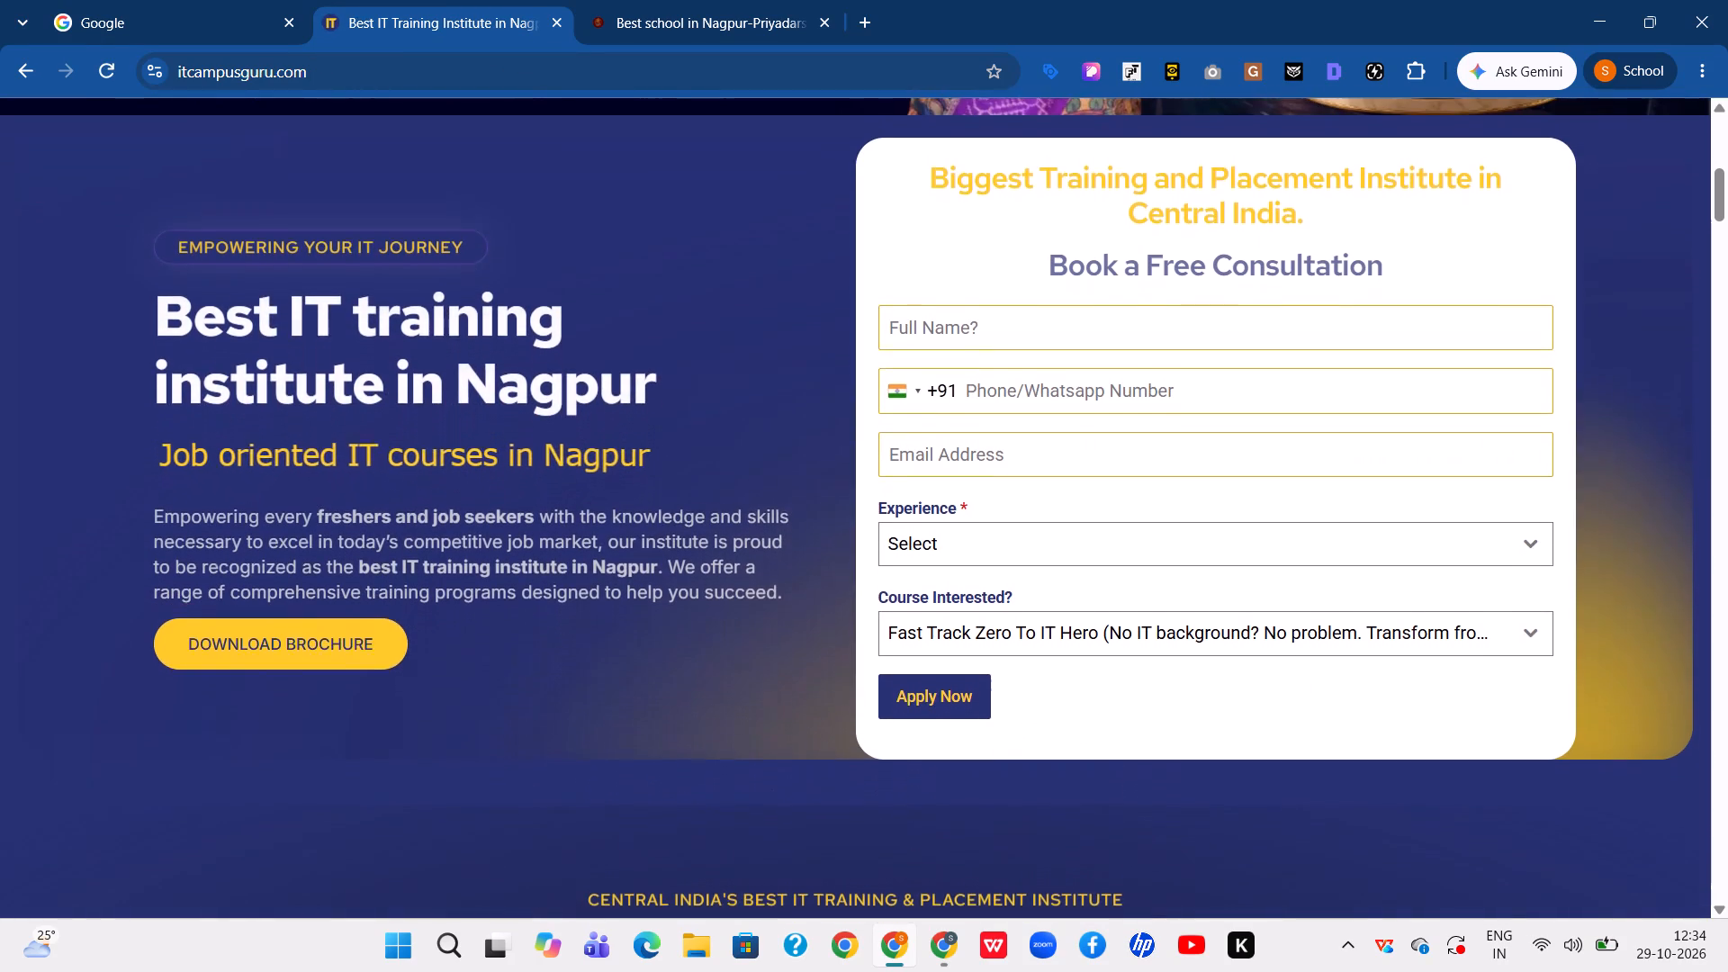
{"action": "scroll", "coordinate": [578, 535], "scroll_direction": "down", "scroll_amount": 1}
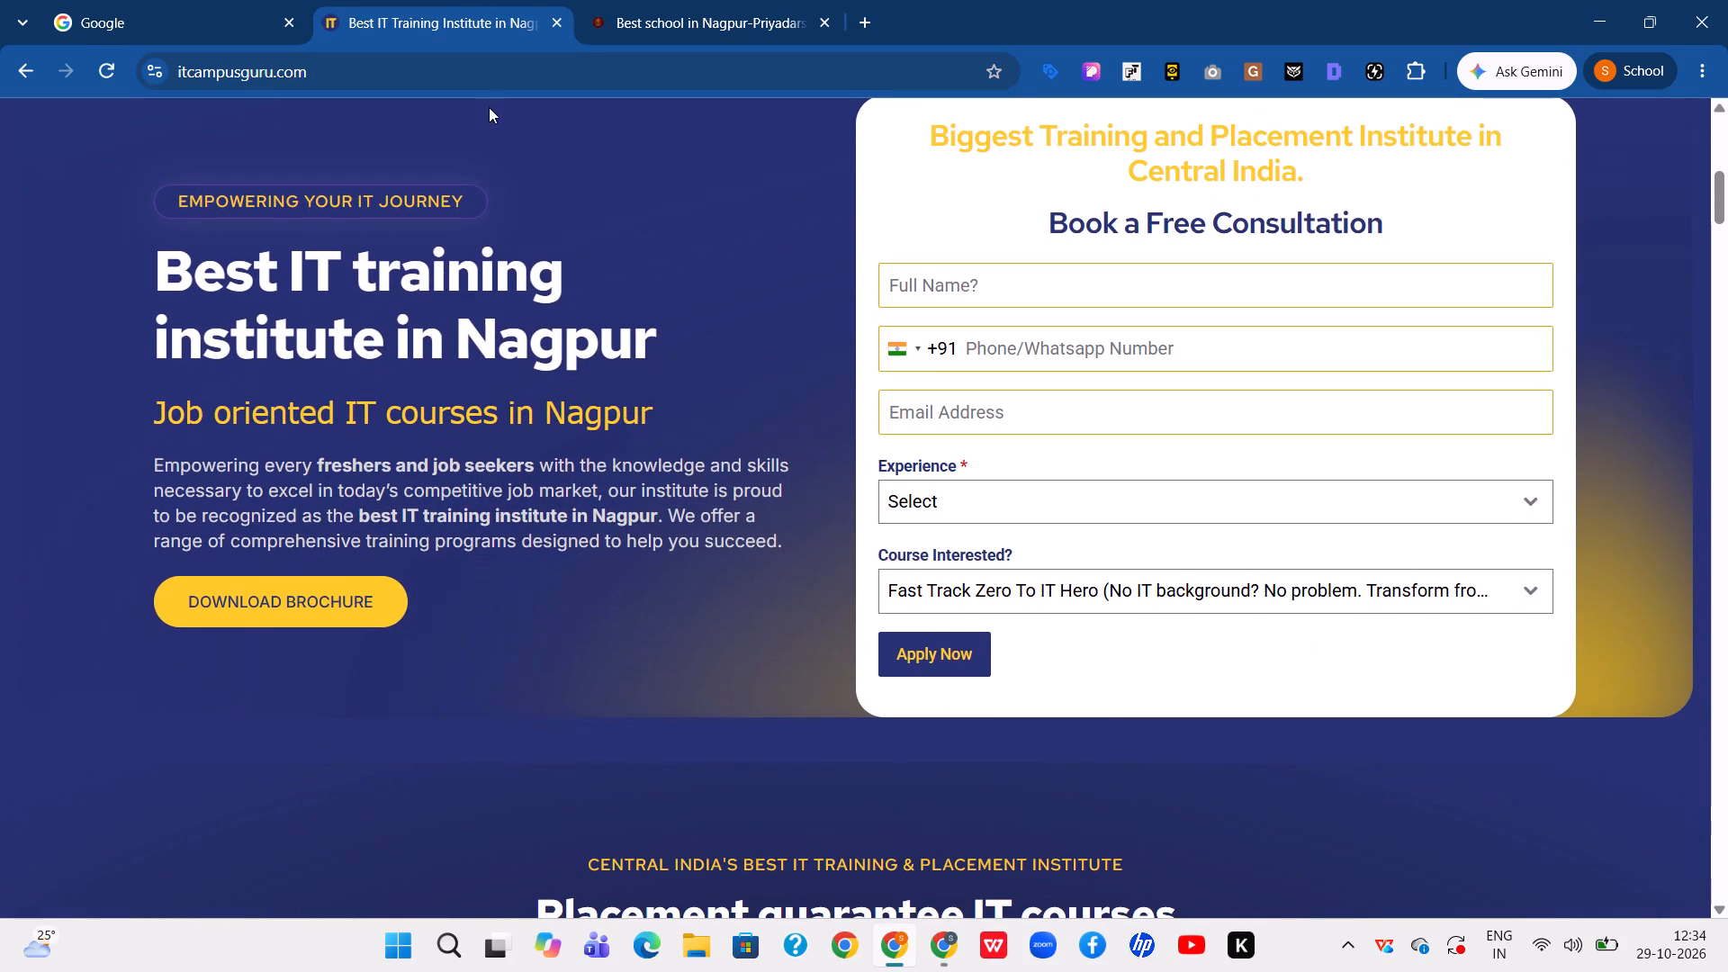
{"action": "left_click", "coordinate": [457, 74]}
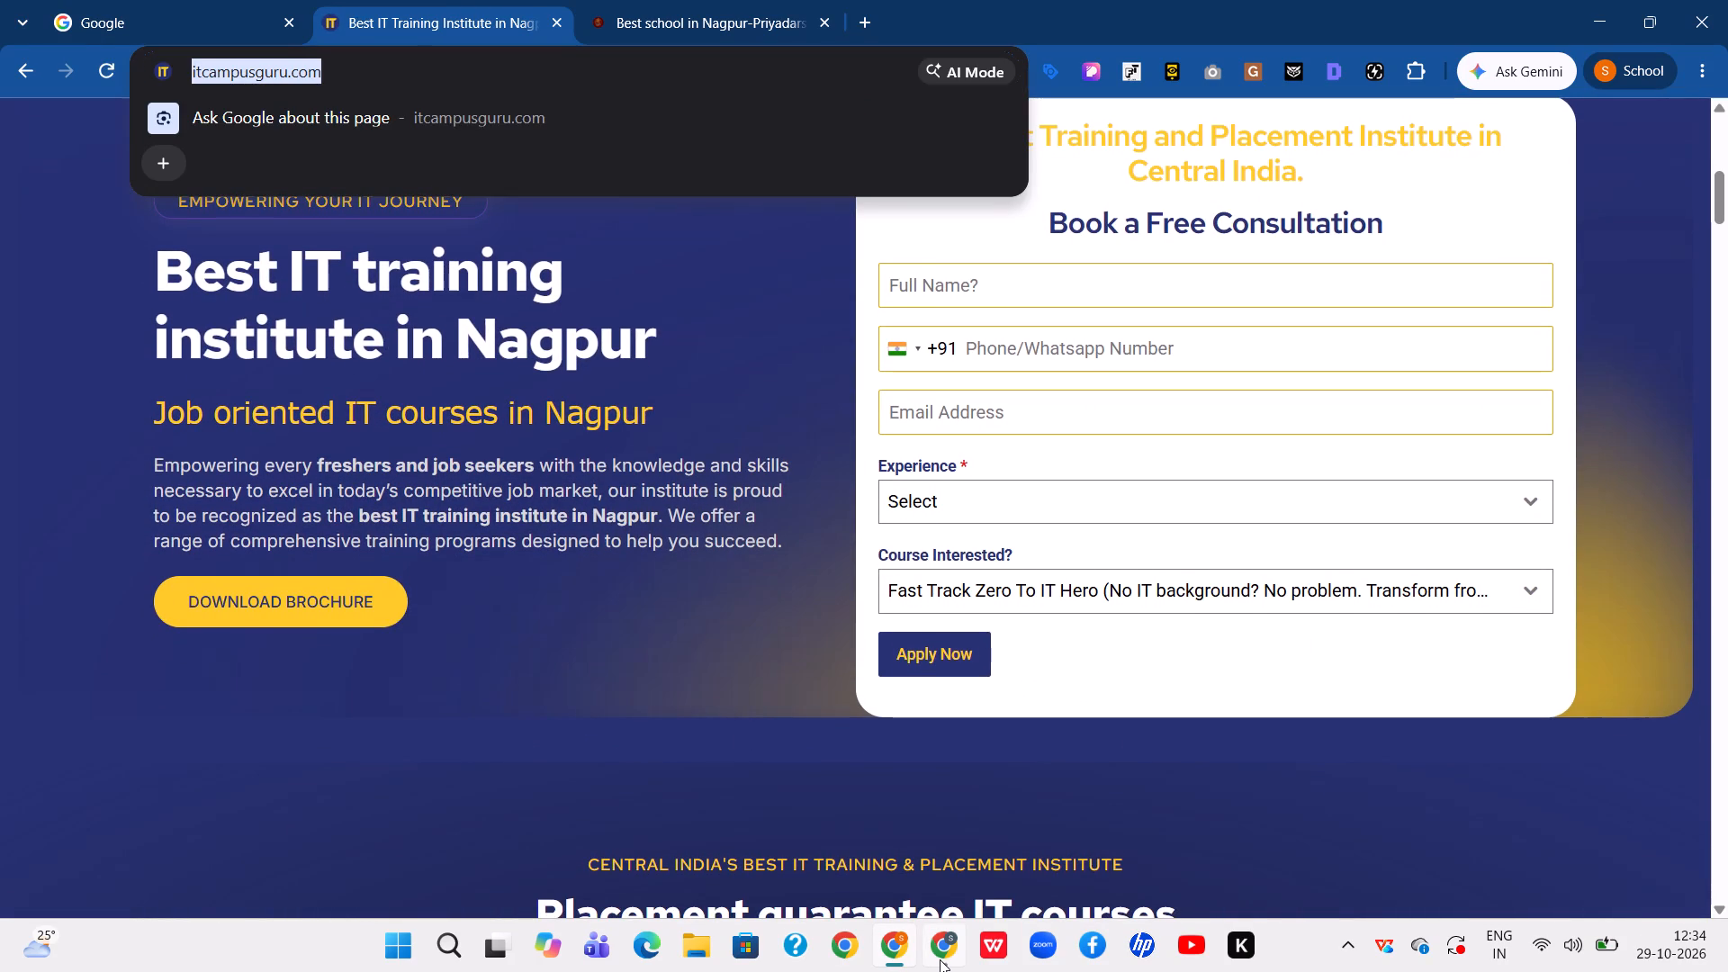
Paste the About Us text at the end of the article Body, remove the trailing line breaks and close it with a period.
{"action": "left_click", "coordinate": [940, 959]}
{"action": "key", "text": "ctrl+v"}
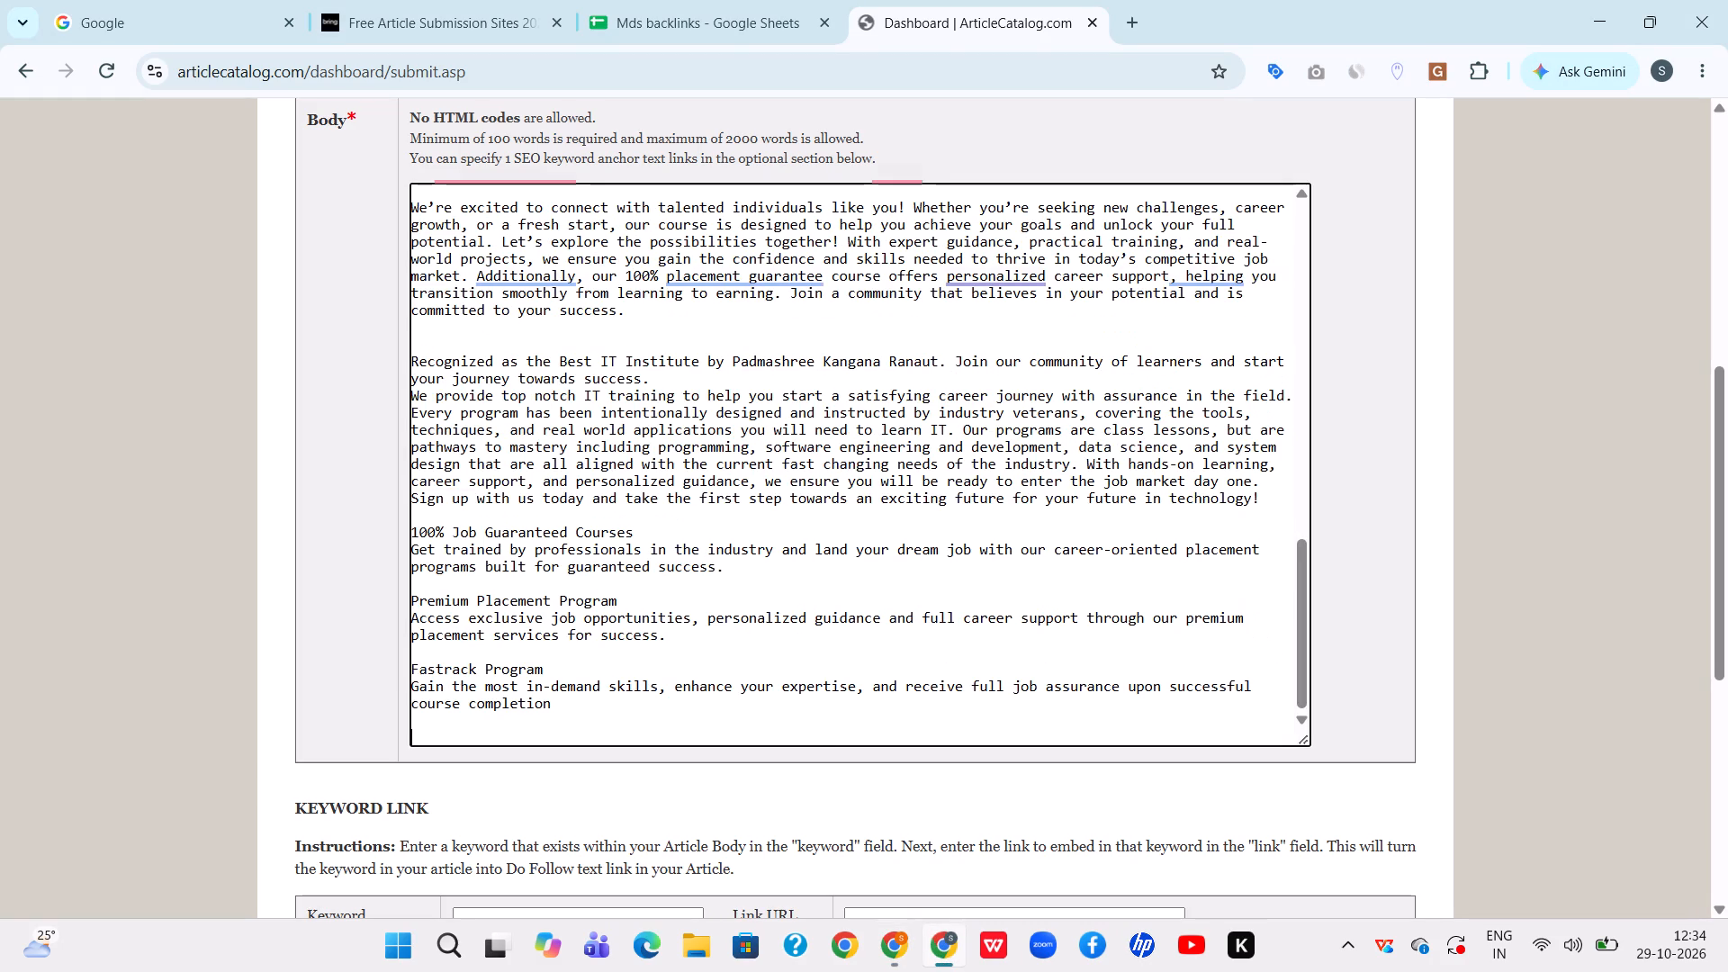
{"action": "key", "text": "BackSpace"}
{"action": "key", "text": "BackSpace"}
{"action": "key", "text": "period"}
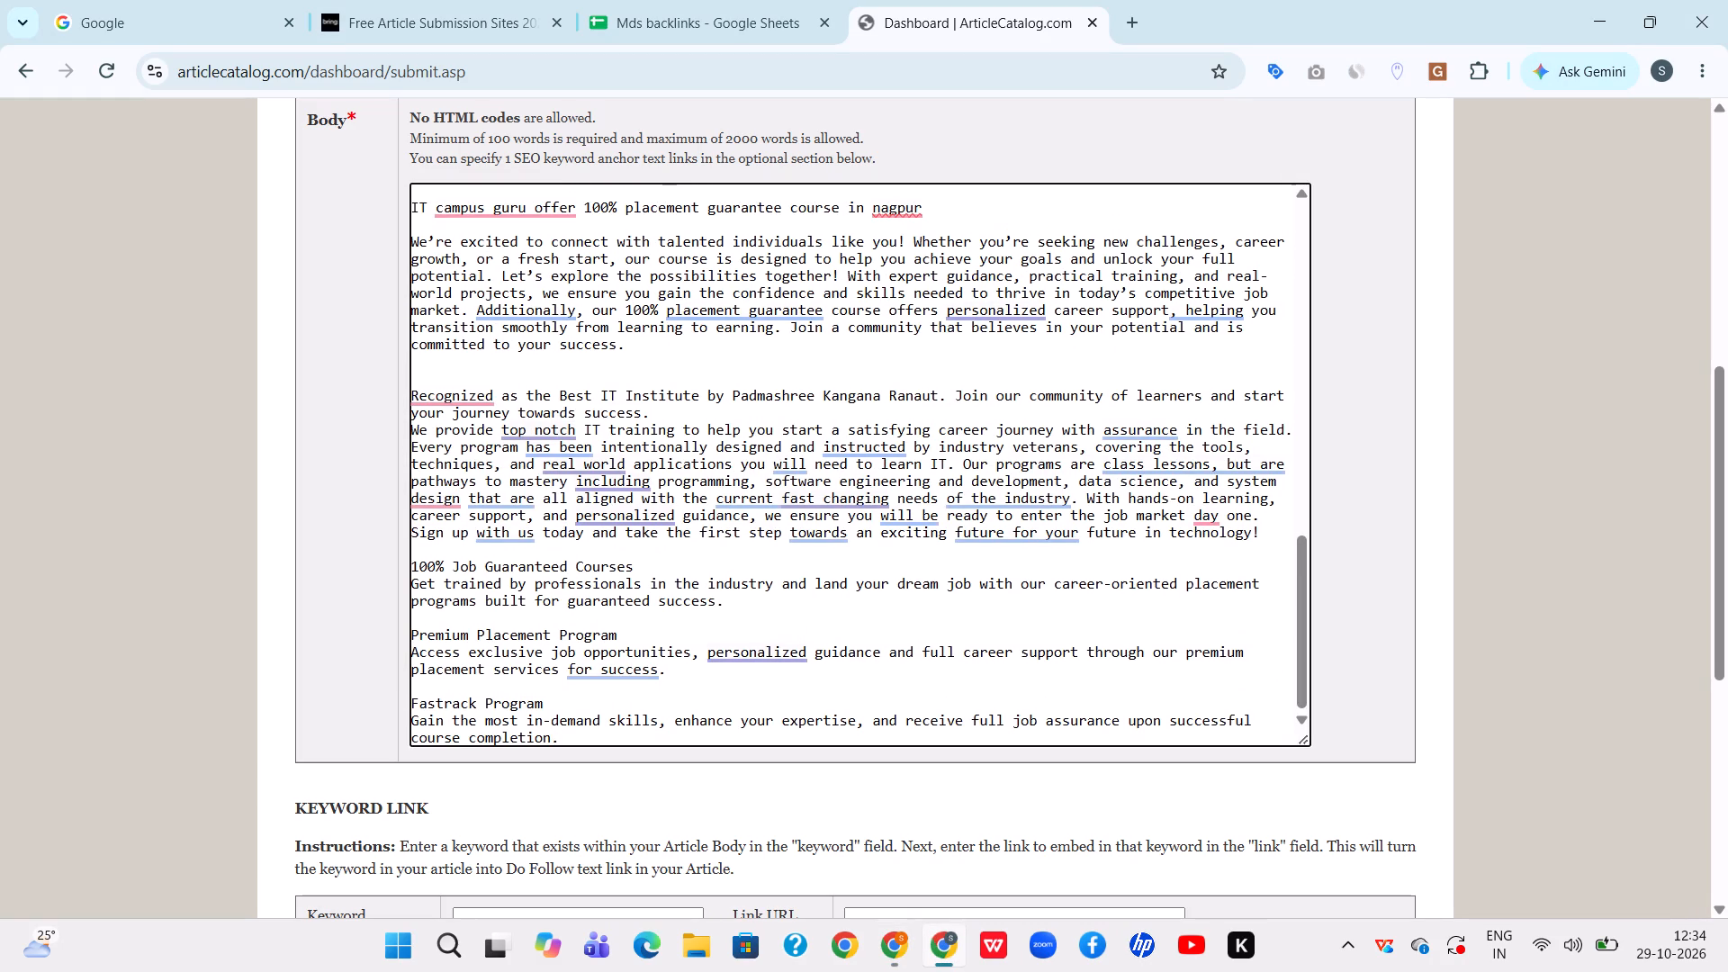
Join the 100% Job Guaranteed Courses, Premium Placement Program and Fastrack Program headings to their descriptions with "- ".
{"action": "left_click", "coordinate": [416, 585]}
{"action": "key", "text": "Left"}
{"action": "key", "text": "BackSpace"}
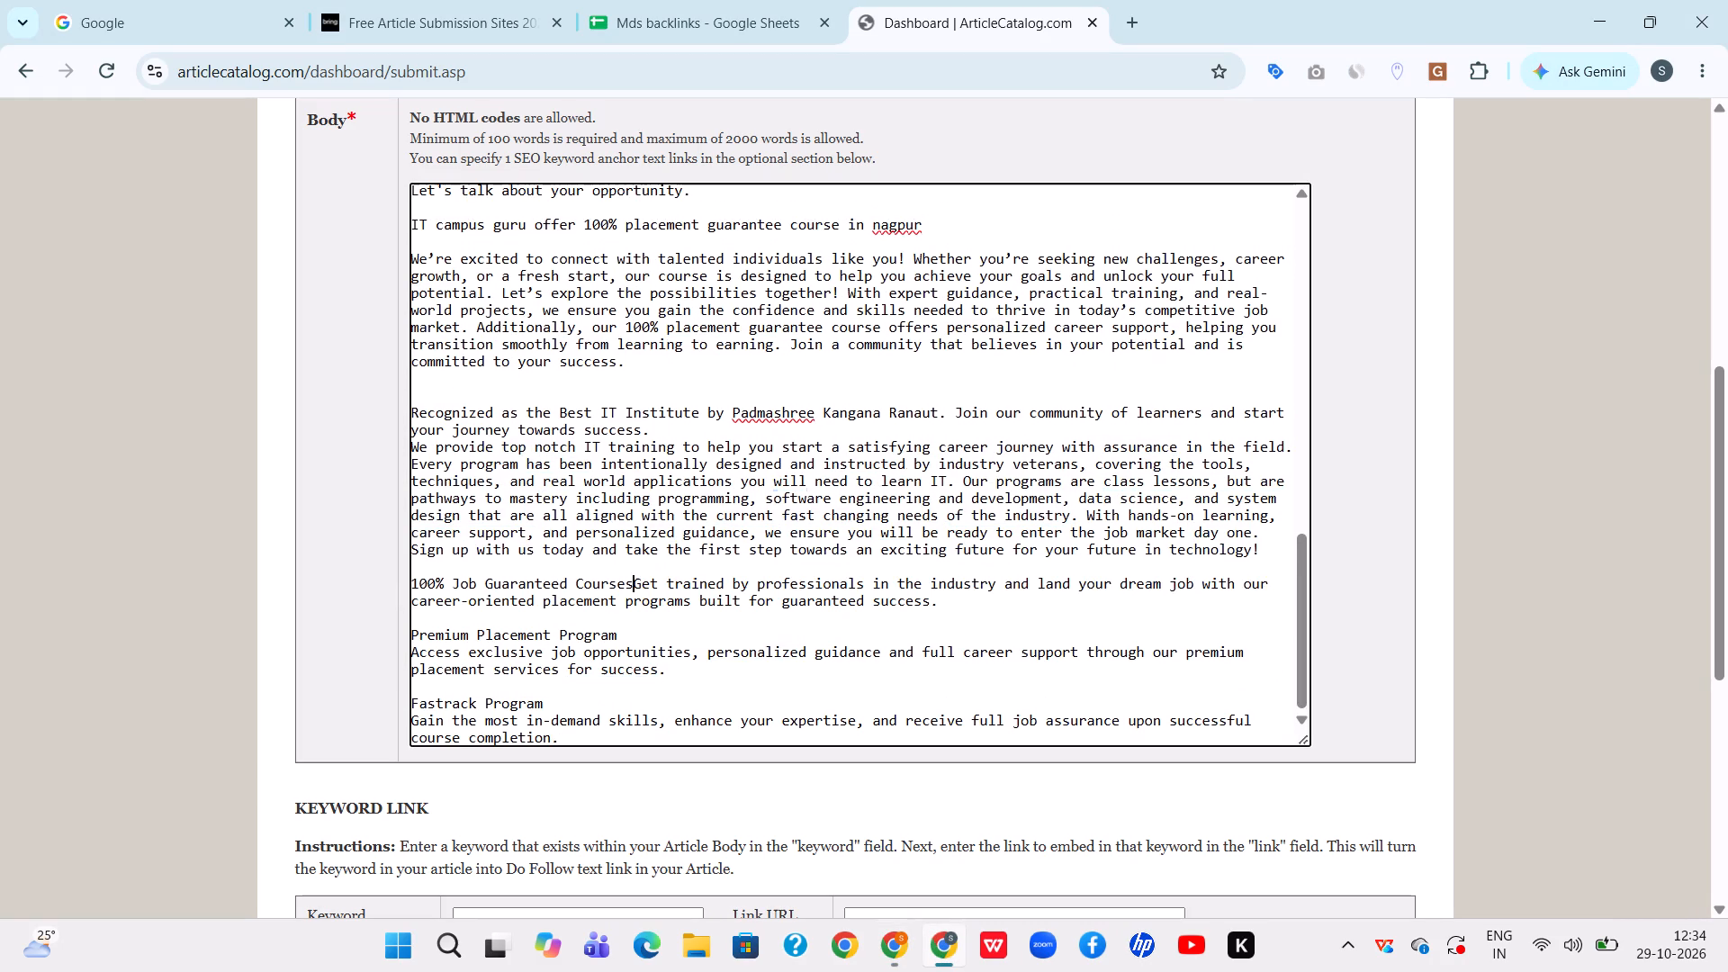
{"action": "type", "text": "-"}
{"action": "key", "text": "space"}
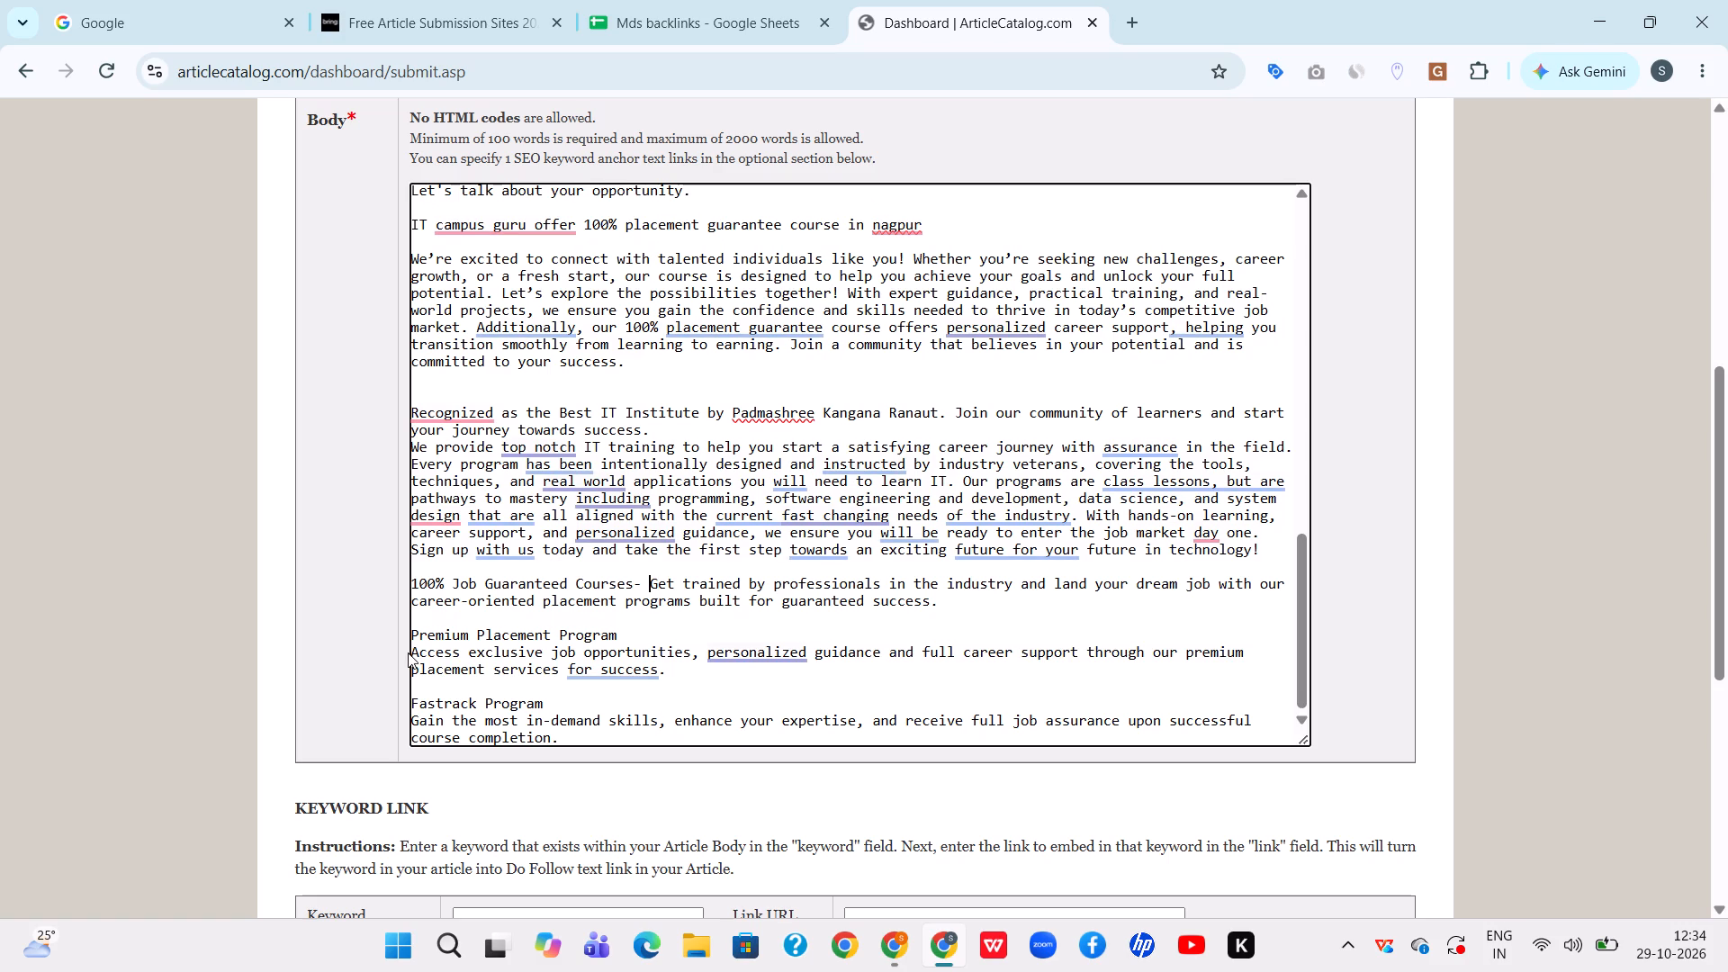
{"action": "left_click", "coordinate": [414, 651]}
{"action": "key", "text": "BackSpace"}
{"action": "type", "text": "-"}
{"action": "key", "text": "space"}
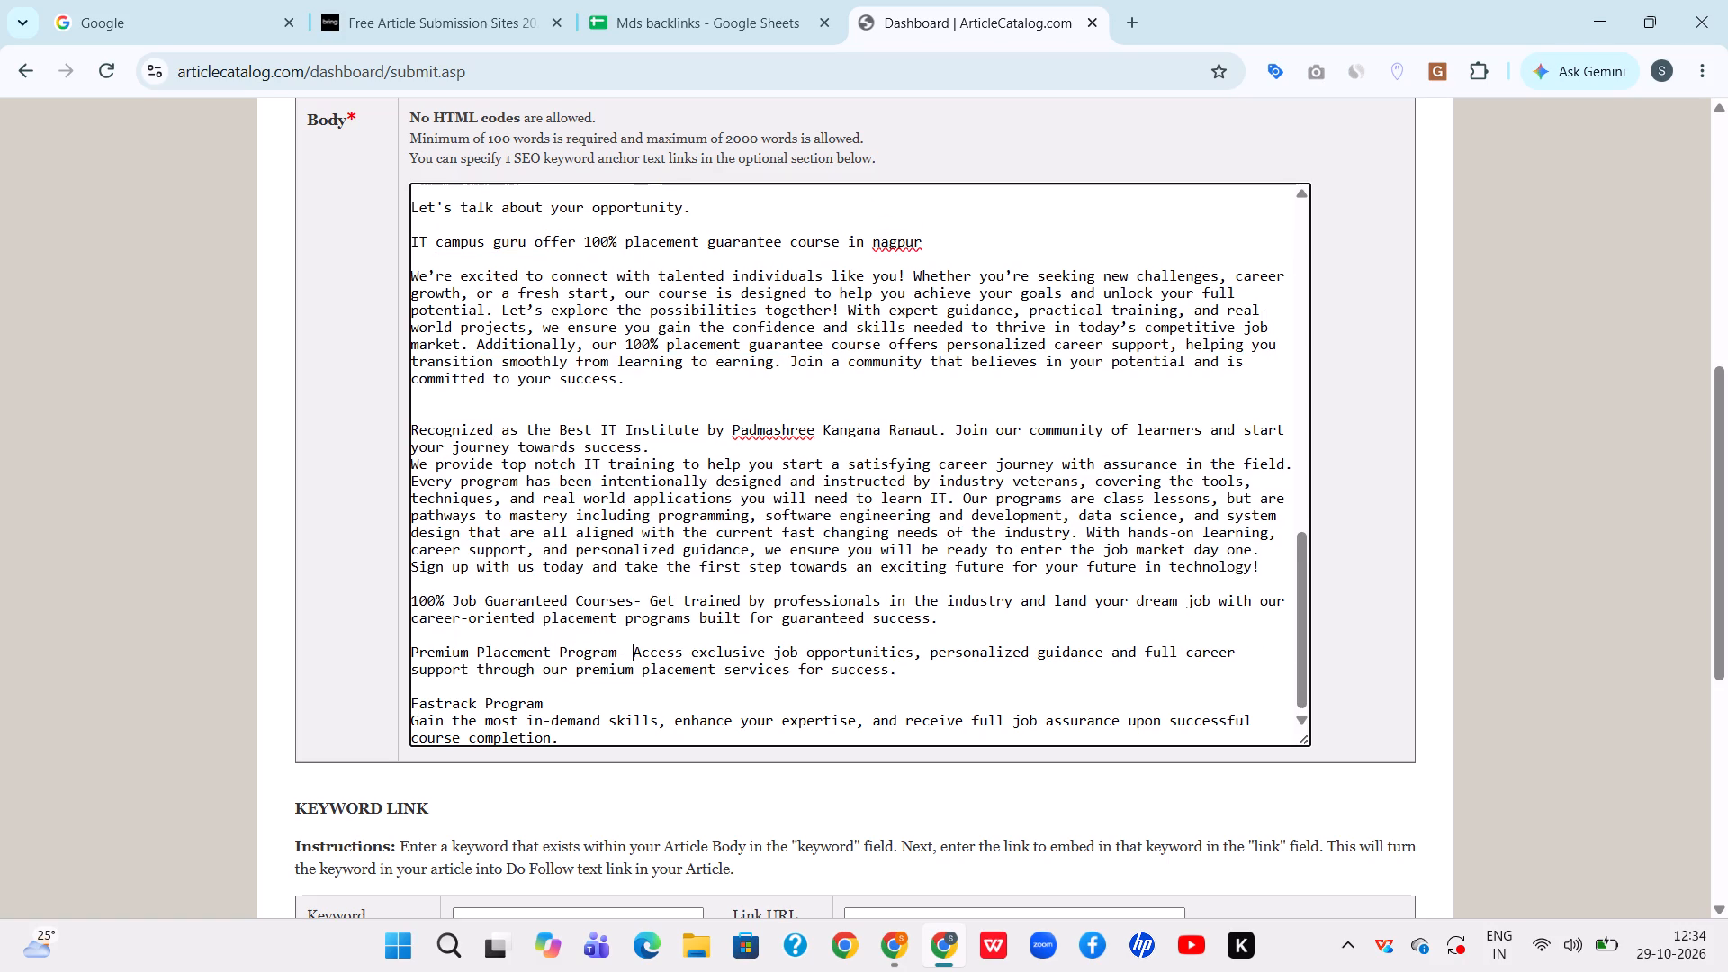
{"action": "left_click", "coordinate": [410, 712]}
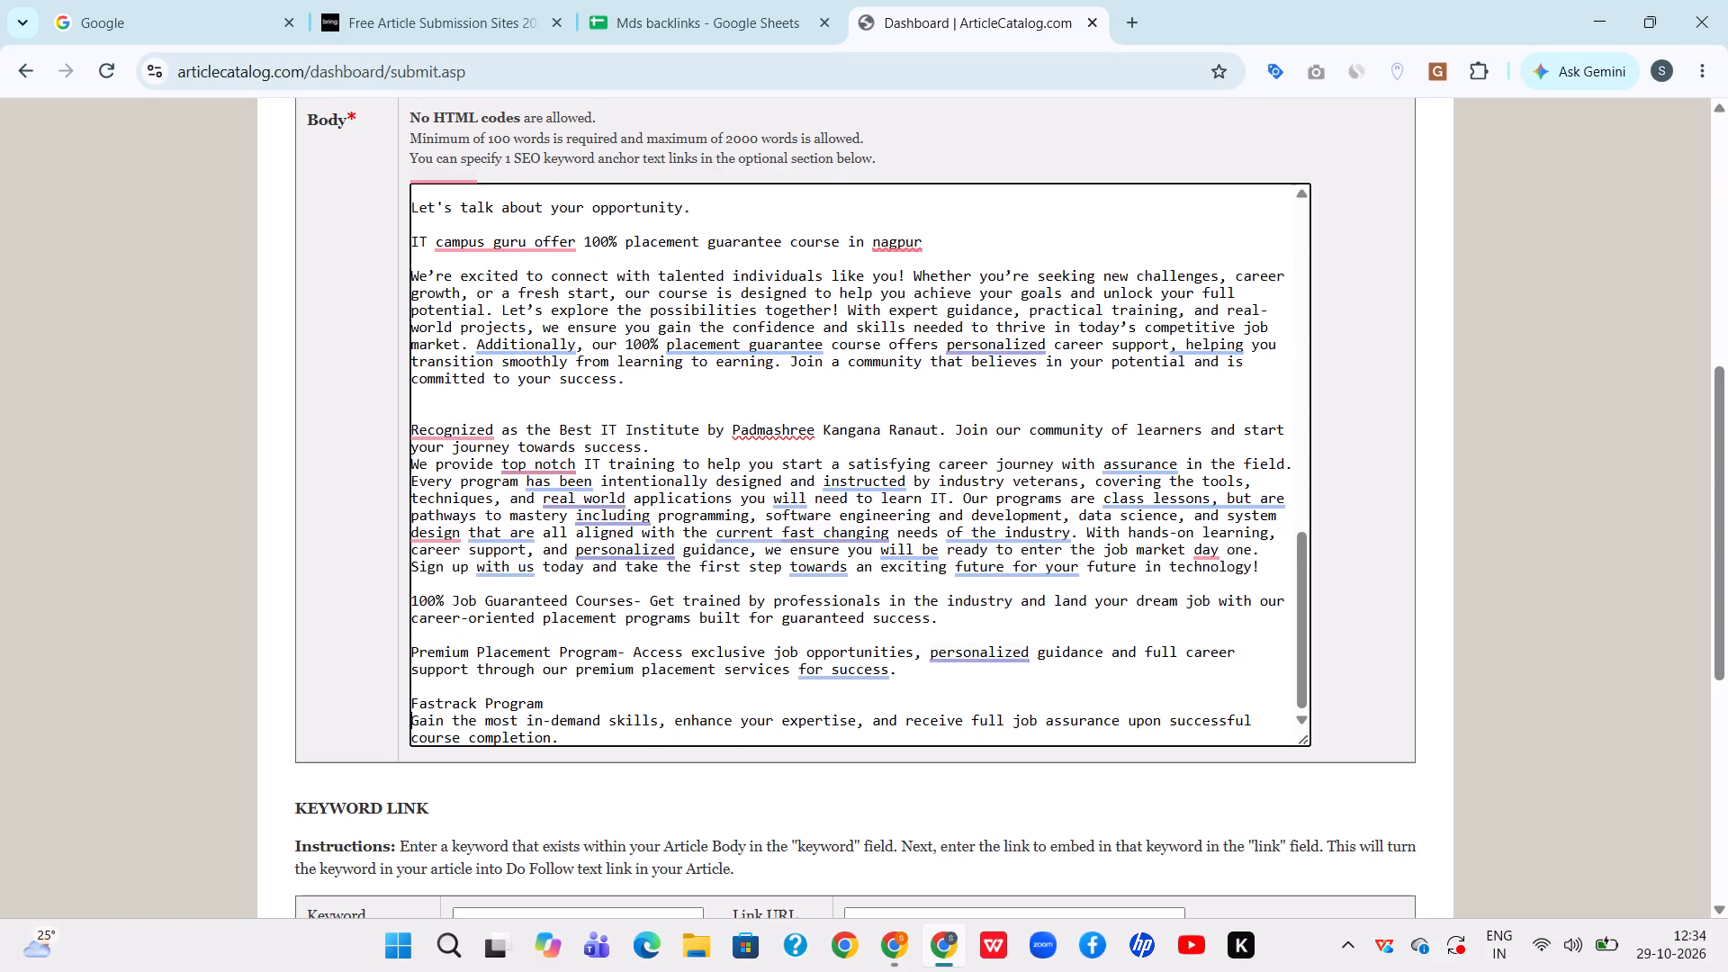
{"action": "key", "text": "BackSpace"}
{"action": "type", "text": "-"}
{"action": "key", "text": "space"}
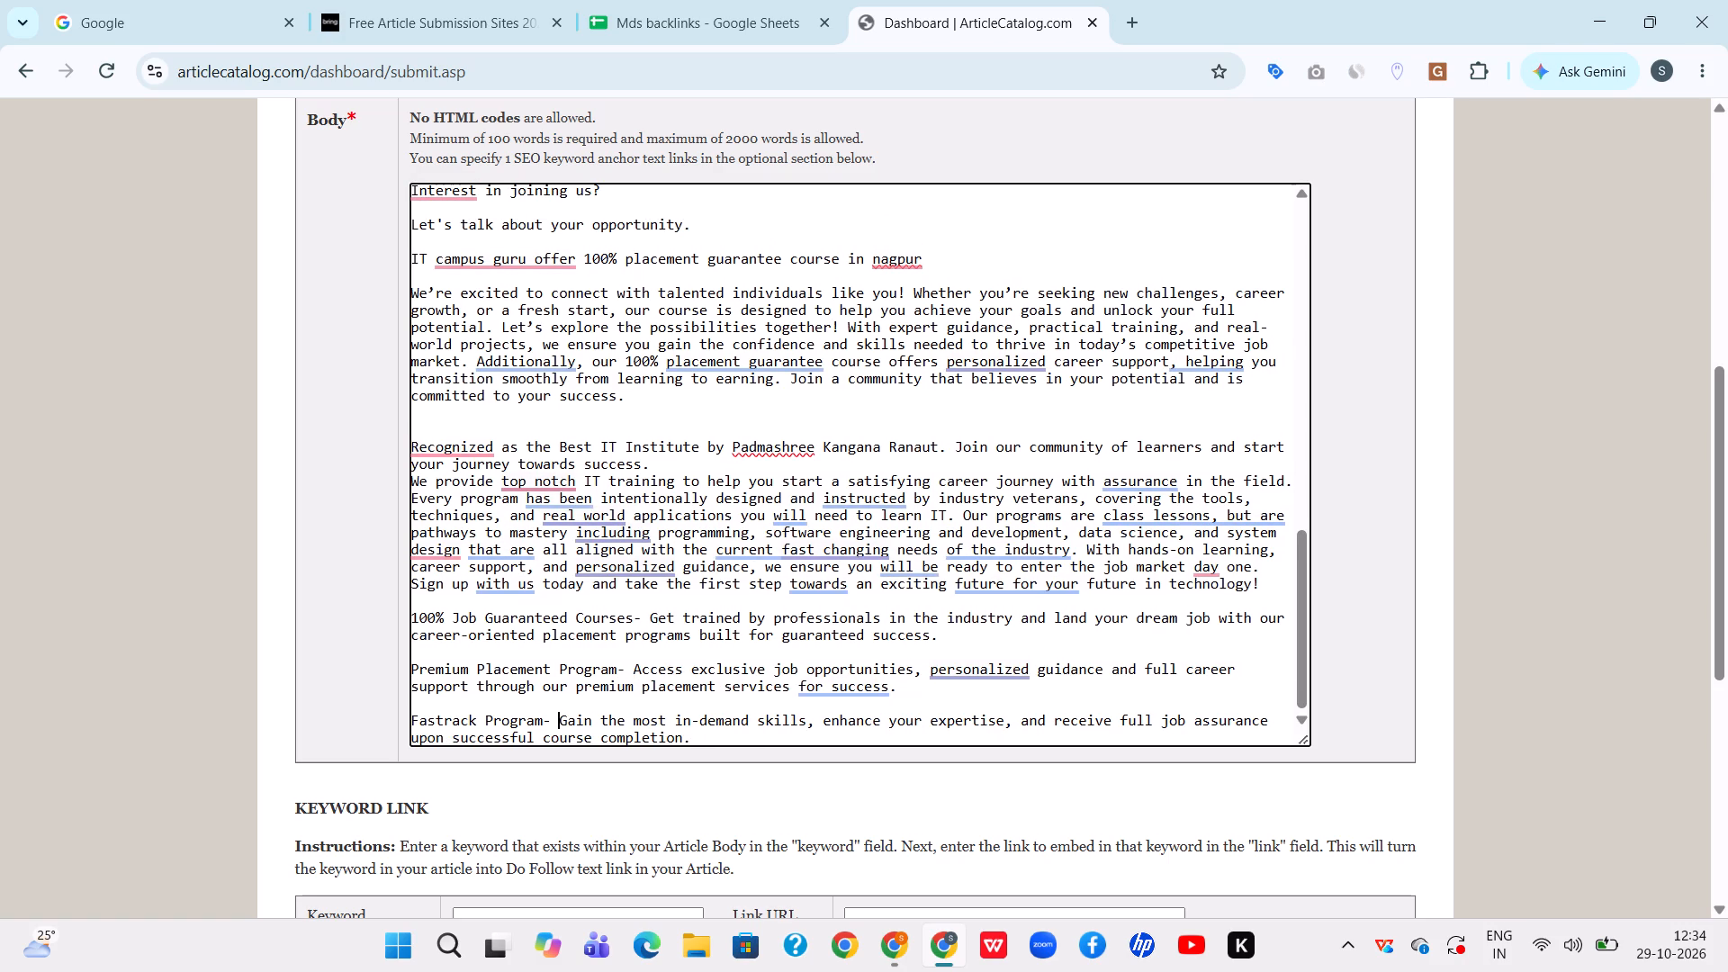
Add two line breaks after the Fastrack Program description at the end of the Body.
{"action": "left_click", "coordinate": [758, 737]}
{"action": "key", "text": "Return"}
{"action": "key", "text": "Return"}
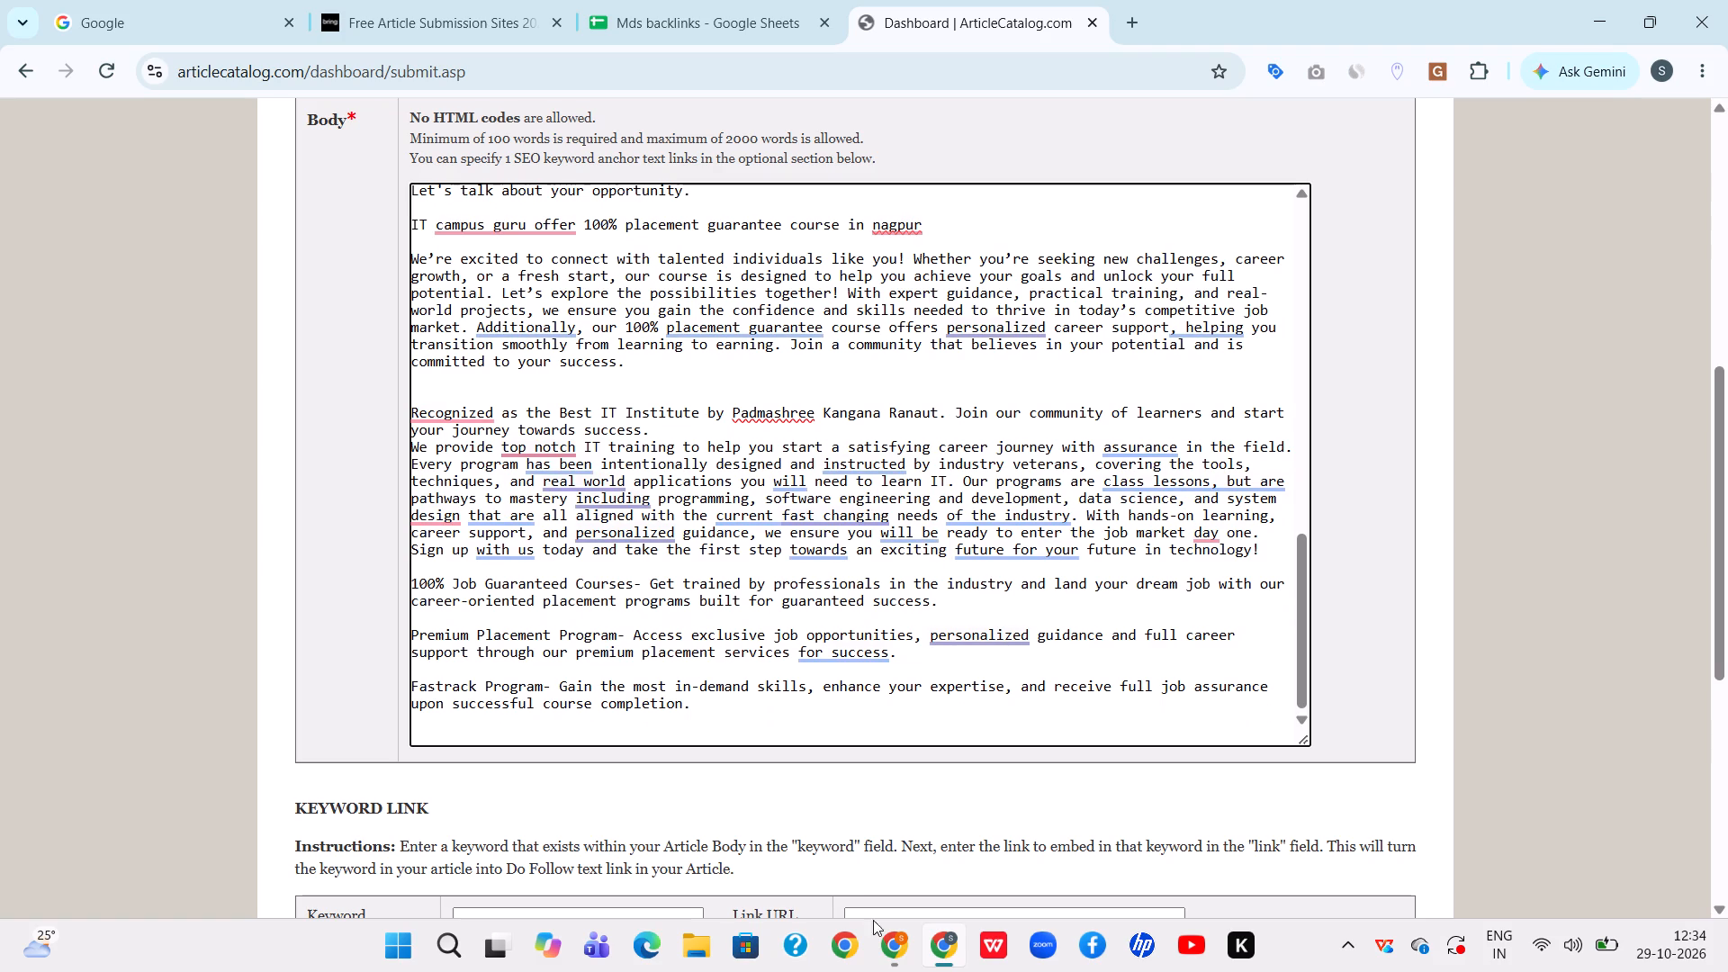
Copy the selected web address of the IT Campus Guru home page.
{"action": "left_click", "coordinate": [881, 971]}
{"action": "key", "text": "ctrl+c"}
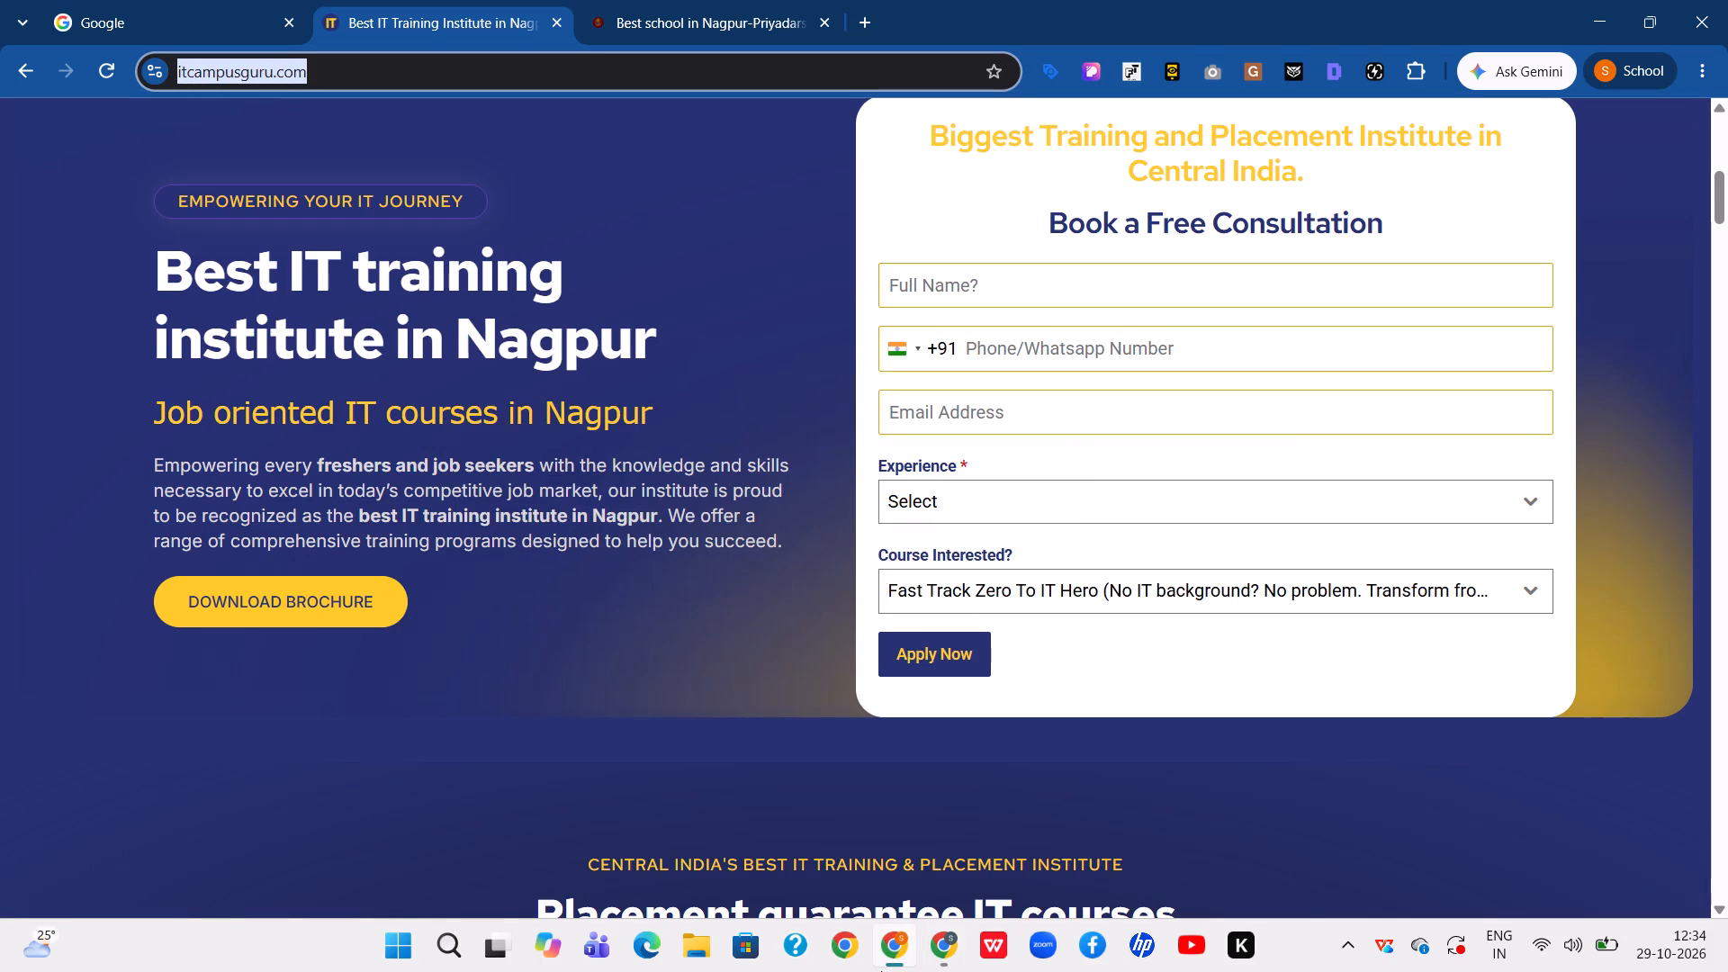
{"action": "left_click", "coordinate": [603, 462]}
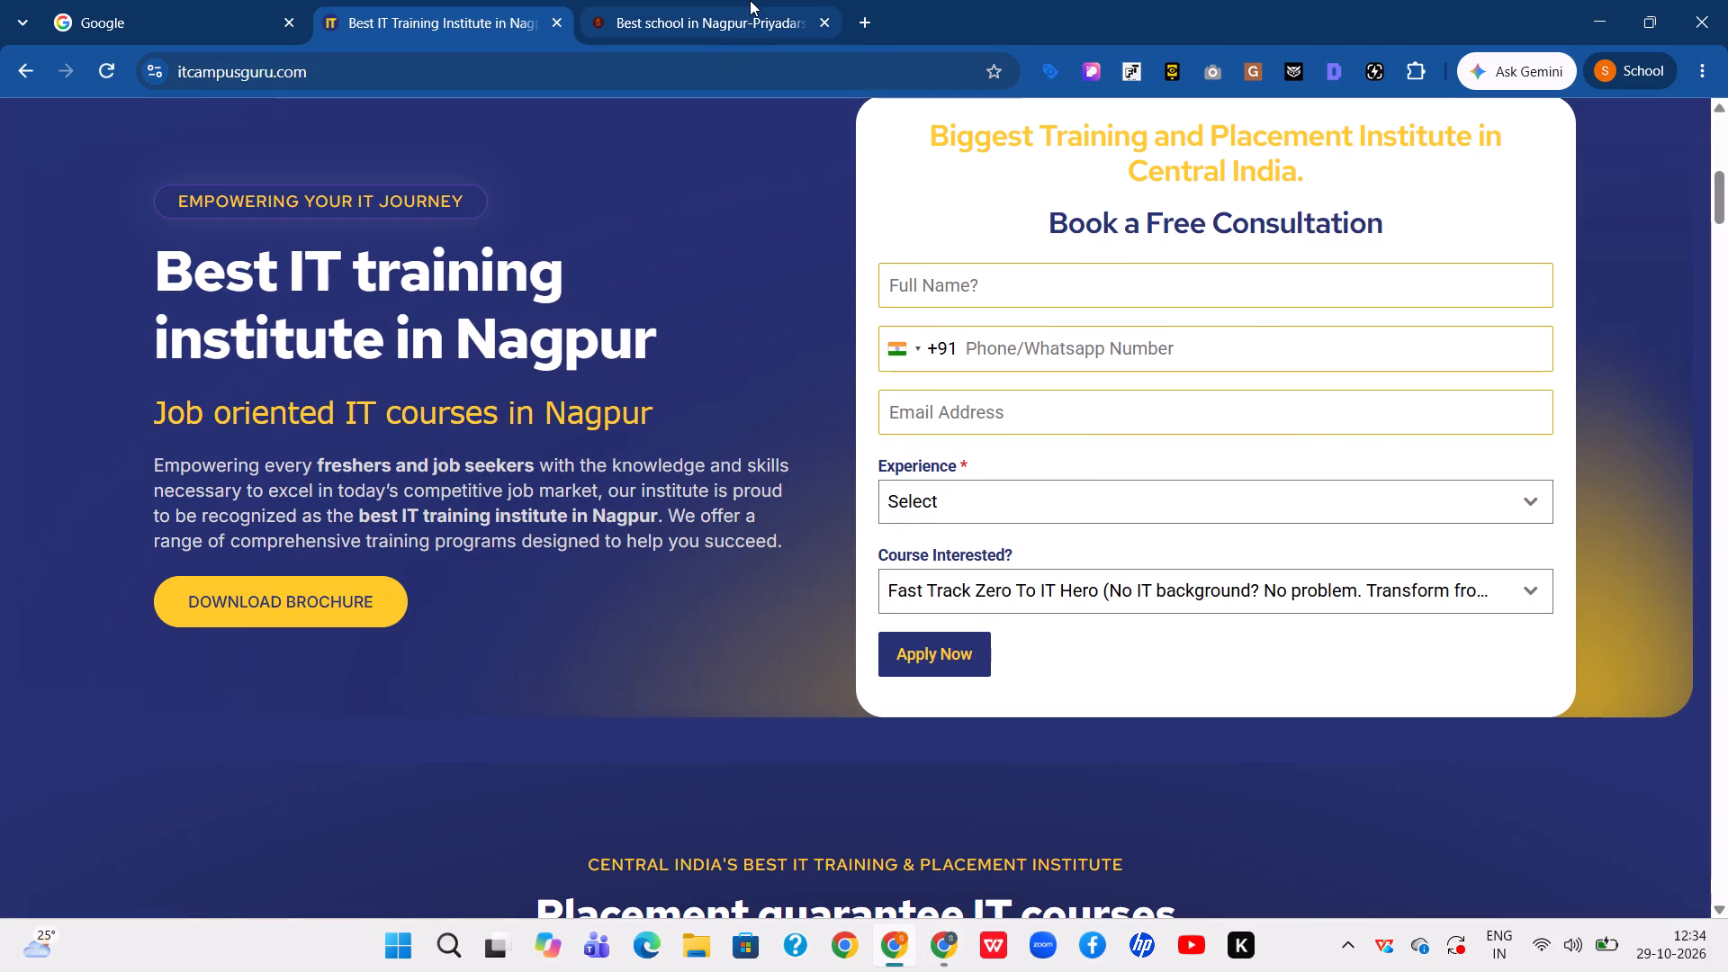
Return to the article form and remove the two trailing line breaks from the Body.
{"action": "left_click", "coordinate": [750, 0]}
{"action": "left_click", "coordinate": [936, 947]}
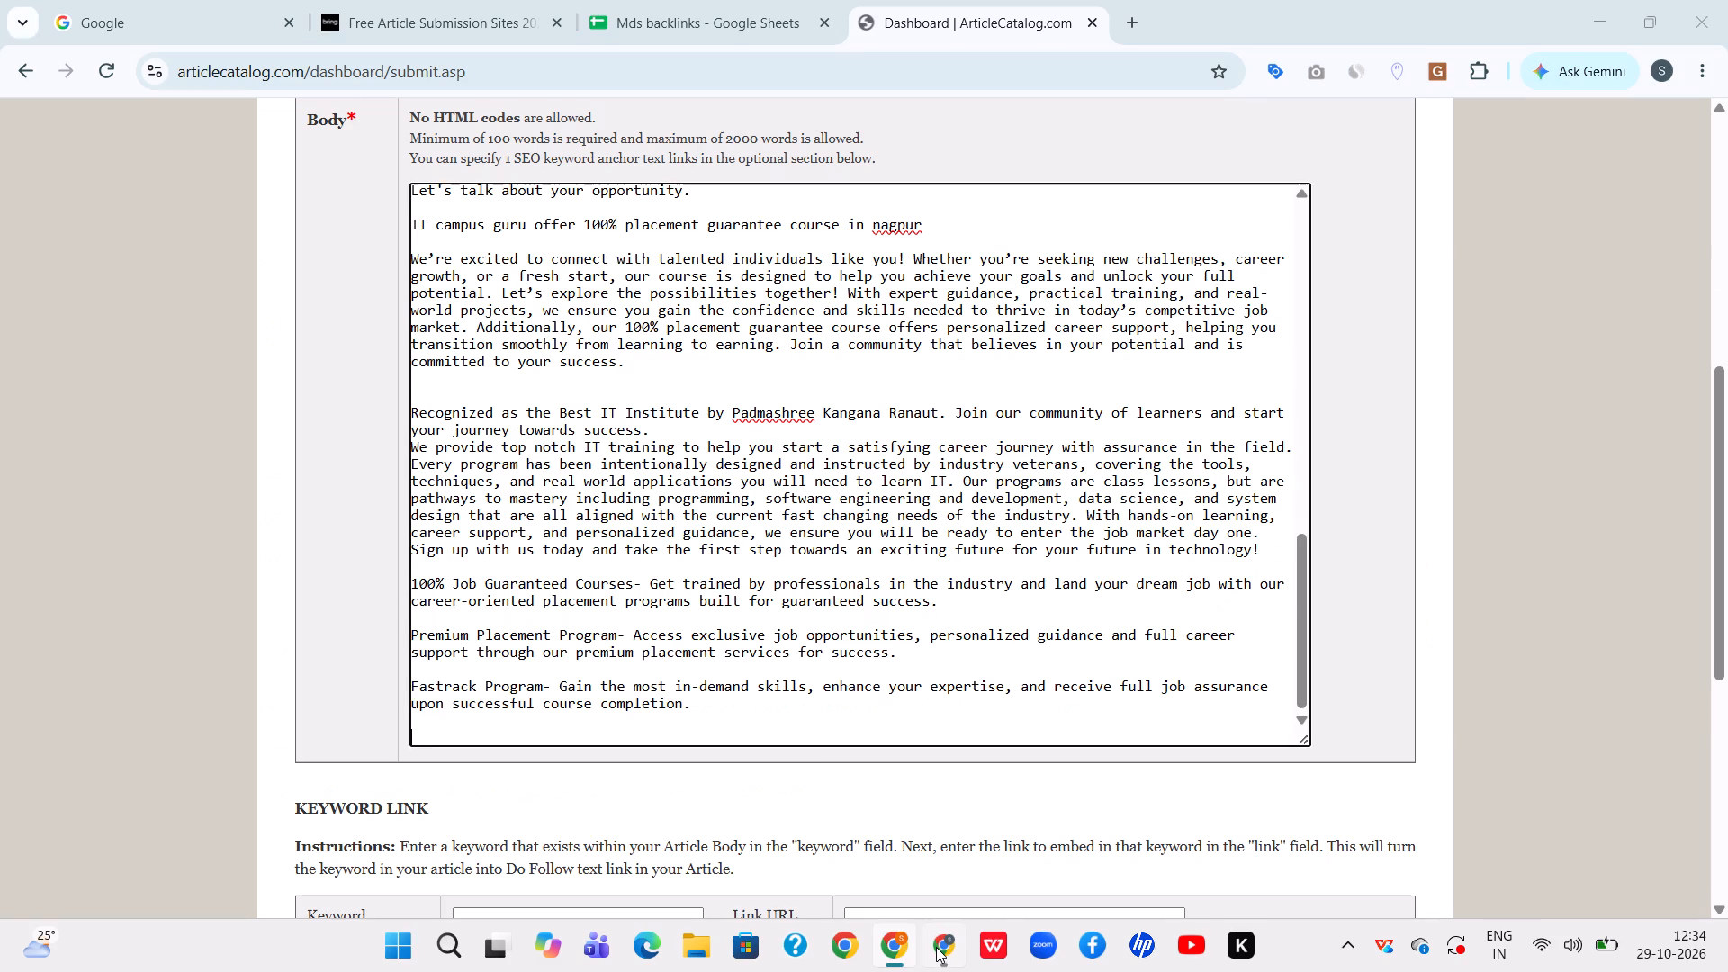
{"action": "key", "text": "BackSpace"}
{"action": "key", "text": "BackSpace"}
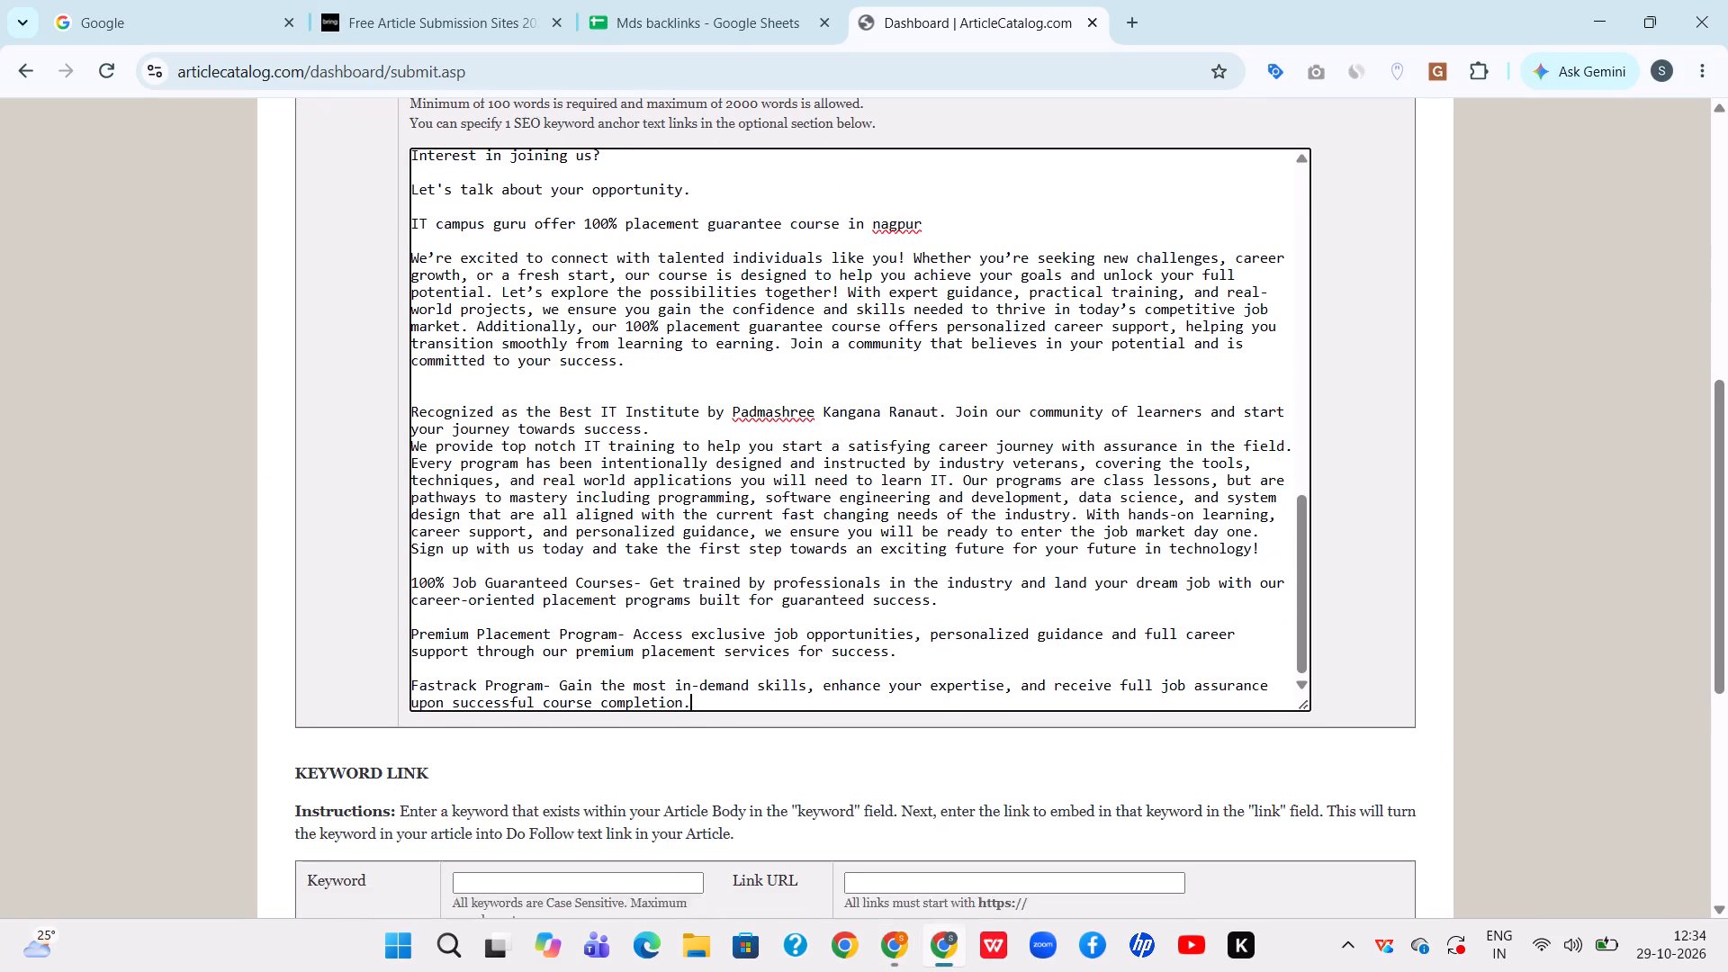
Insert a line break after "start your journey towards success." in the article Body.
{"action": "scroll", "coordinate": [654, 348], "scroll_direction": "up", "scroll_amount": 11}
{"action": "scroll", "coordinate": [563, 430], "scroll_direction": "down", "scroll_amount": 12}
{"action": "left_click", "coordinate": [687, 436]}
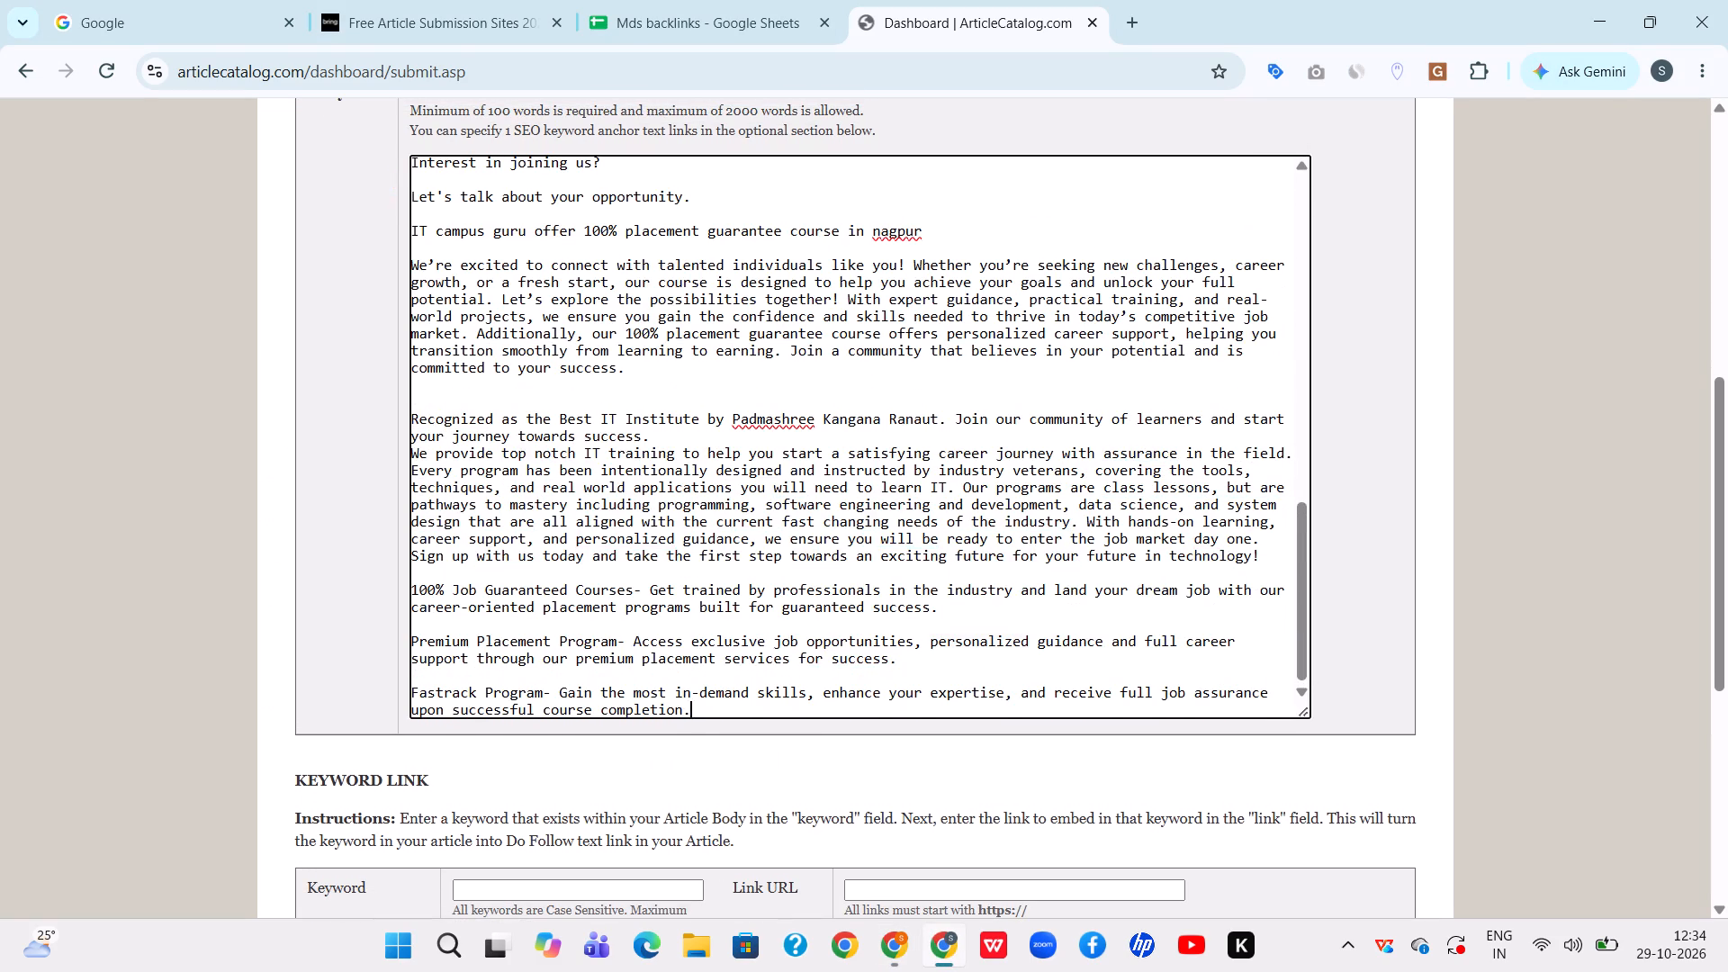
{"action": "key", "text": "Return"}
{"action": "scroll", "coordinate": [635, 437], "scroll_direction": "up", "scroll_amount": 9}
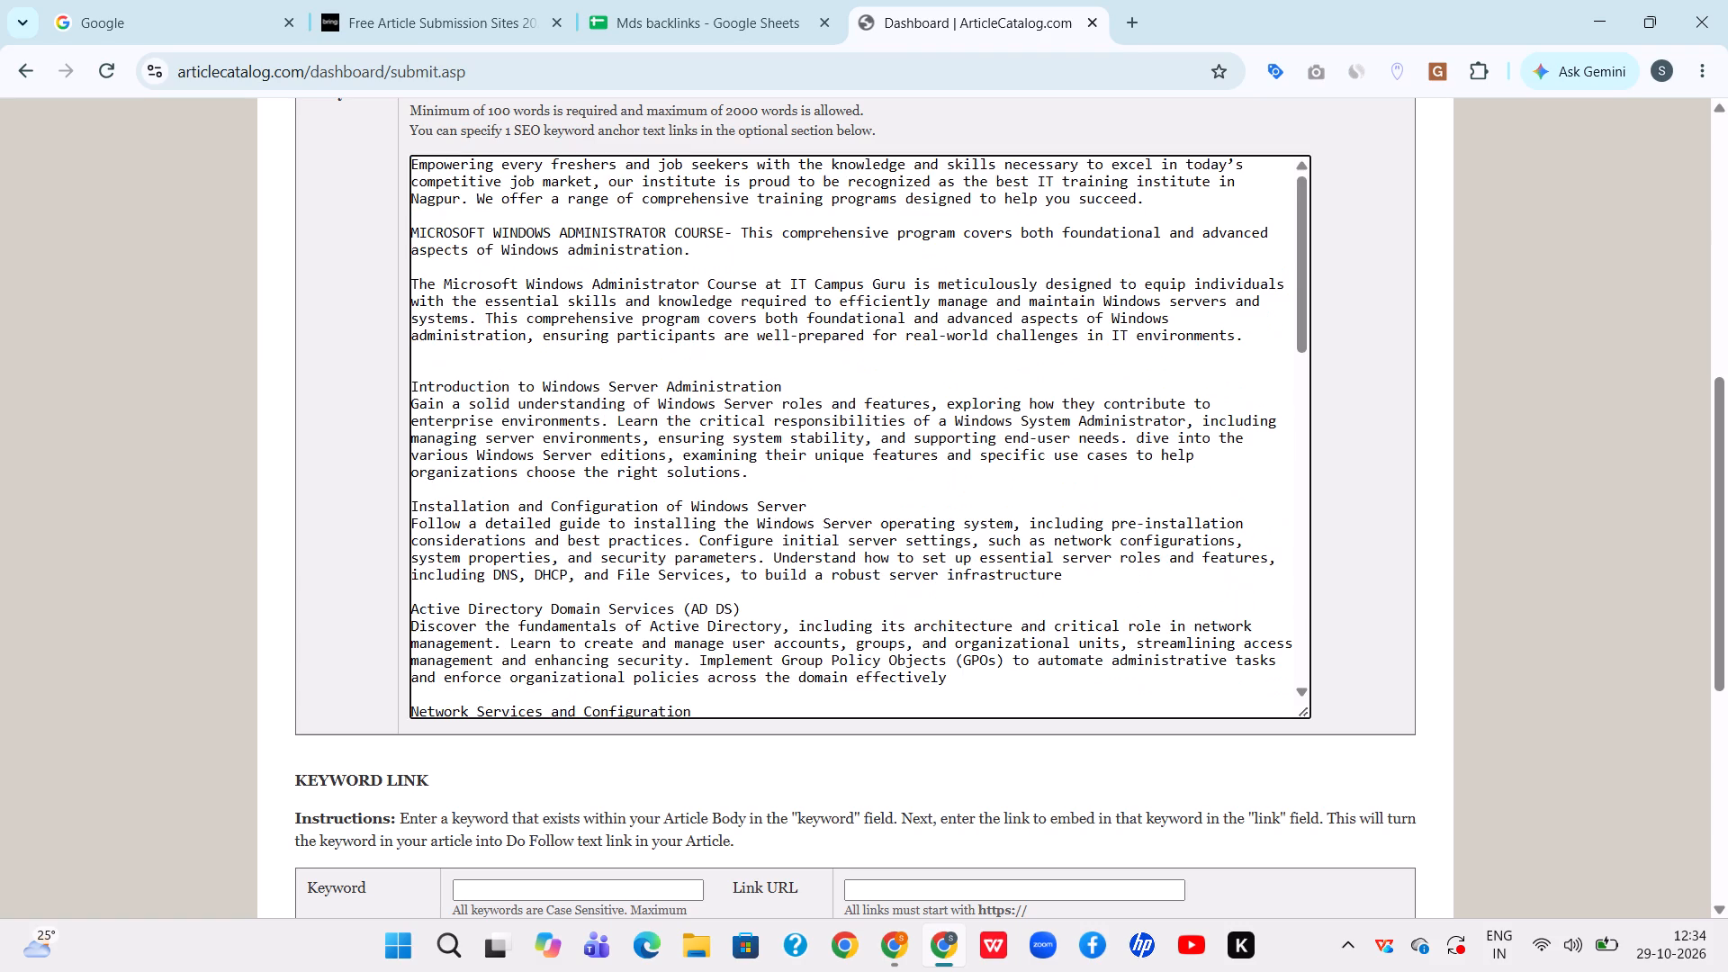
{"action": "left_click", "coordinate": [166, 437]}
{"action": "scroll", "coordinate": [166, 437], "scroll_direction": "down", "scroll_amount": 3}
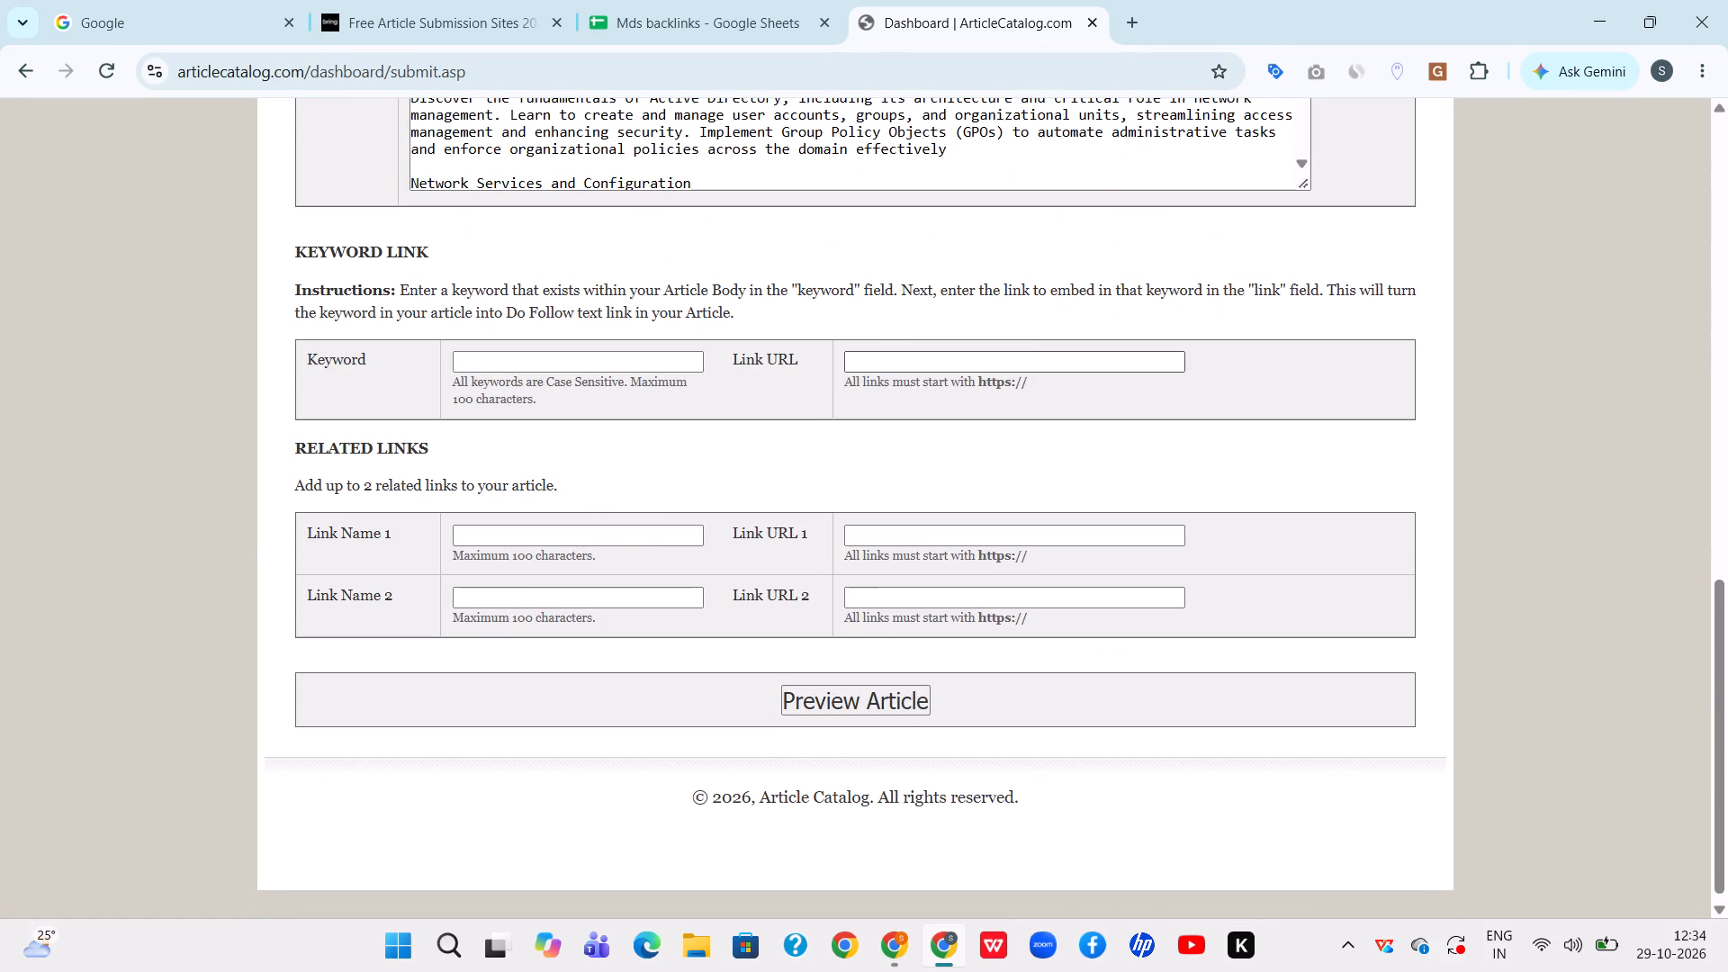
{"action": "left_click", "coordinate": [896, 362]}
{"action": "key", "text": "ctrl+v"}
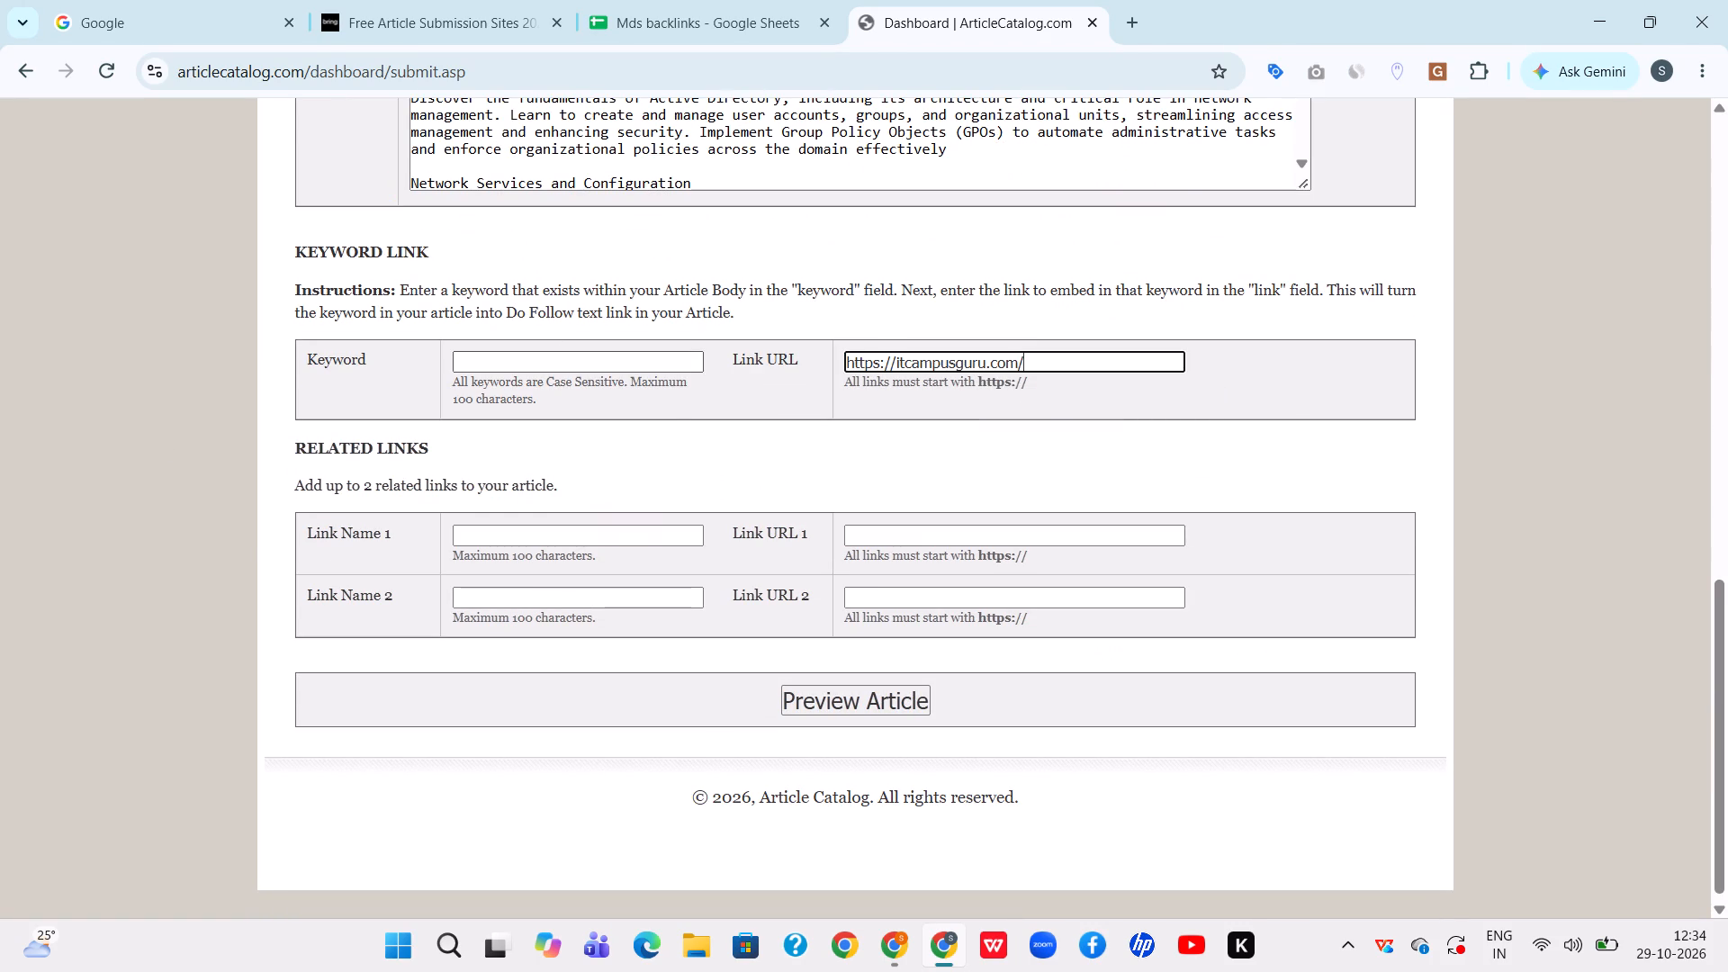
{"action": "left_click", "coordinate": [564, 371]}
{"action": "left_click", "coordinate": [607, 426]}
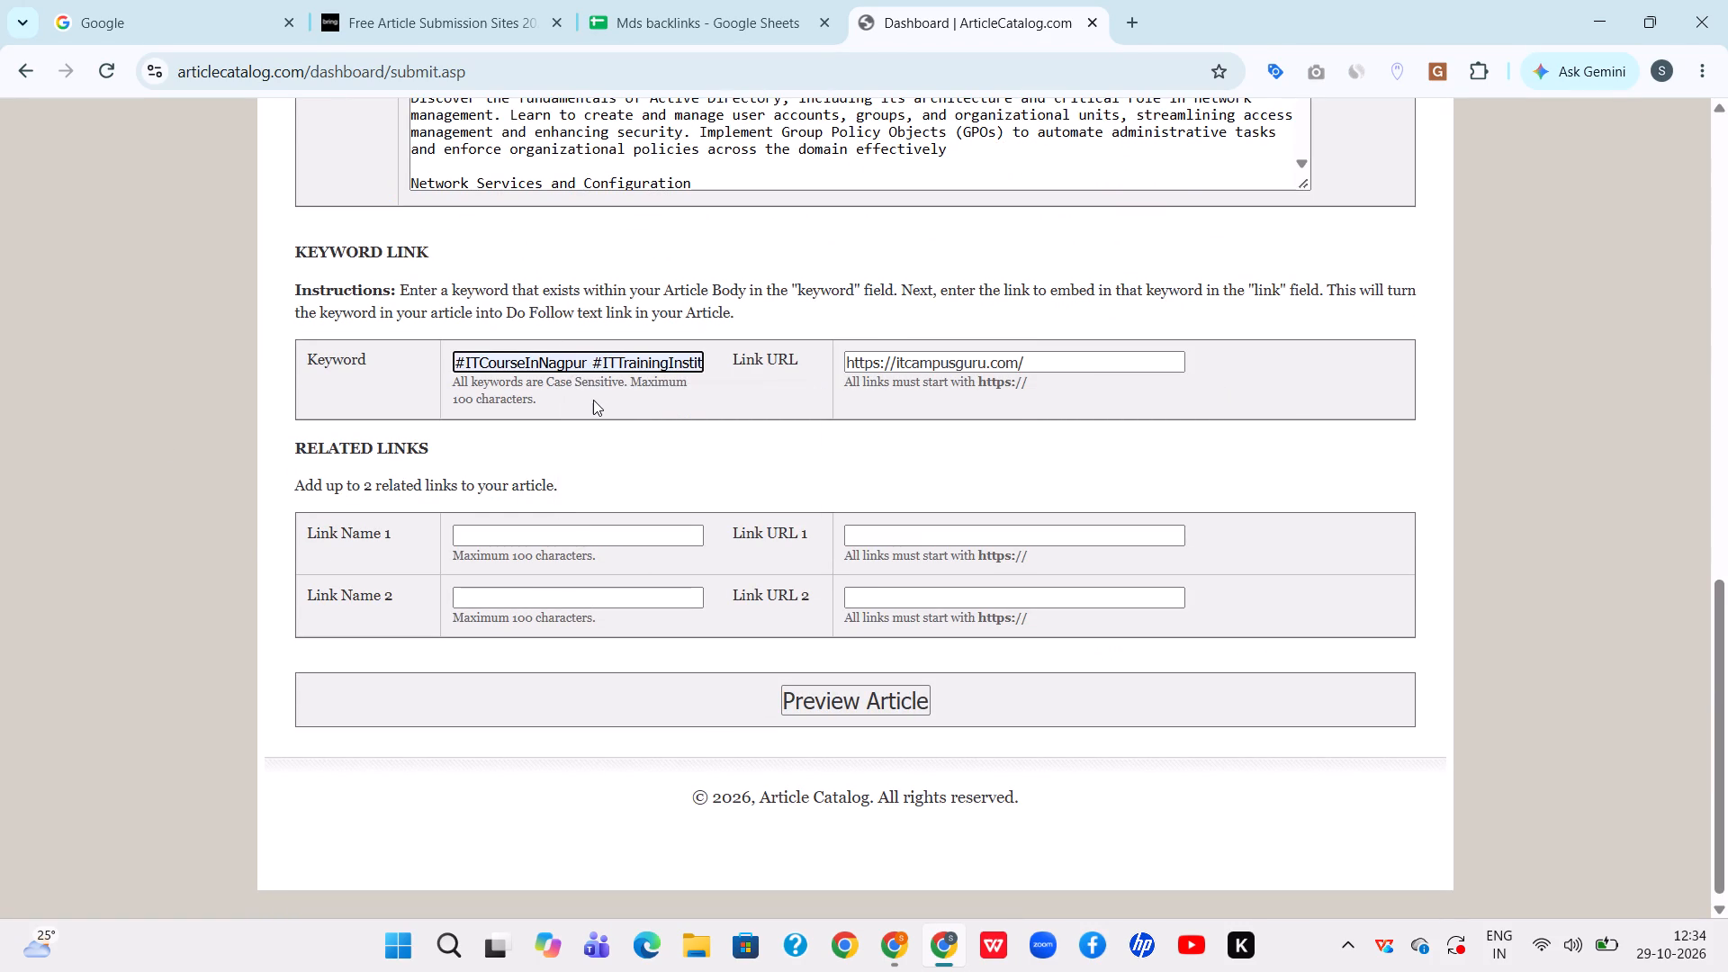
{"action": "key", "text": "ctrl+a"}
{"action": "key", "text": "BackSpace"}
Set the Keyword Link's keyword to "IT Courses in Nagpur".
{"action": "left_click", "coordinate": [565, 372]}
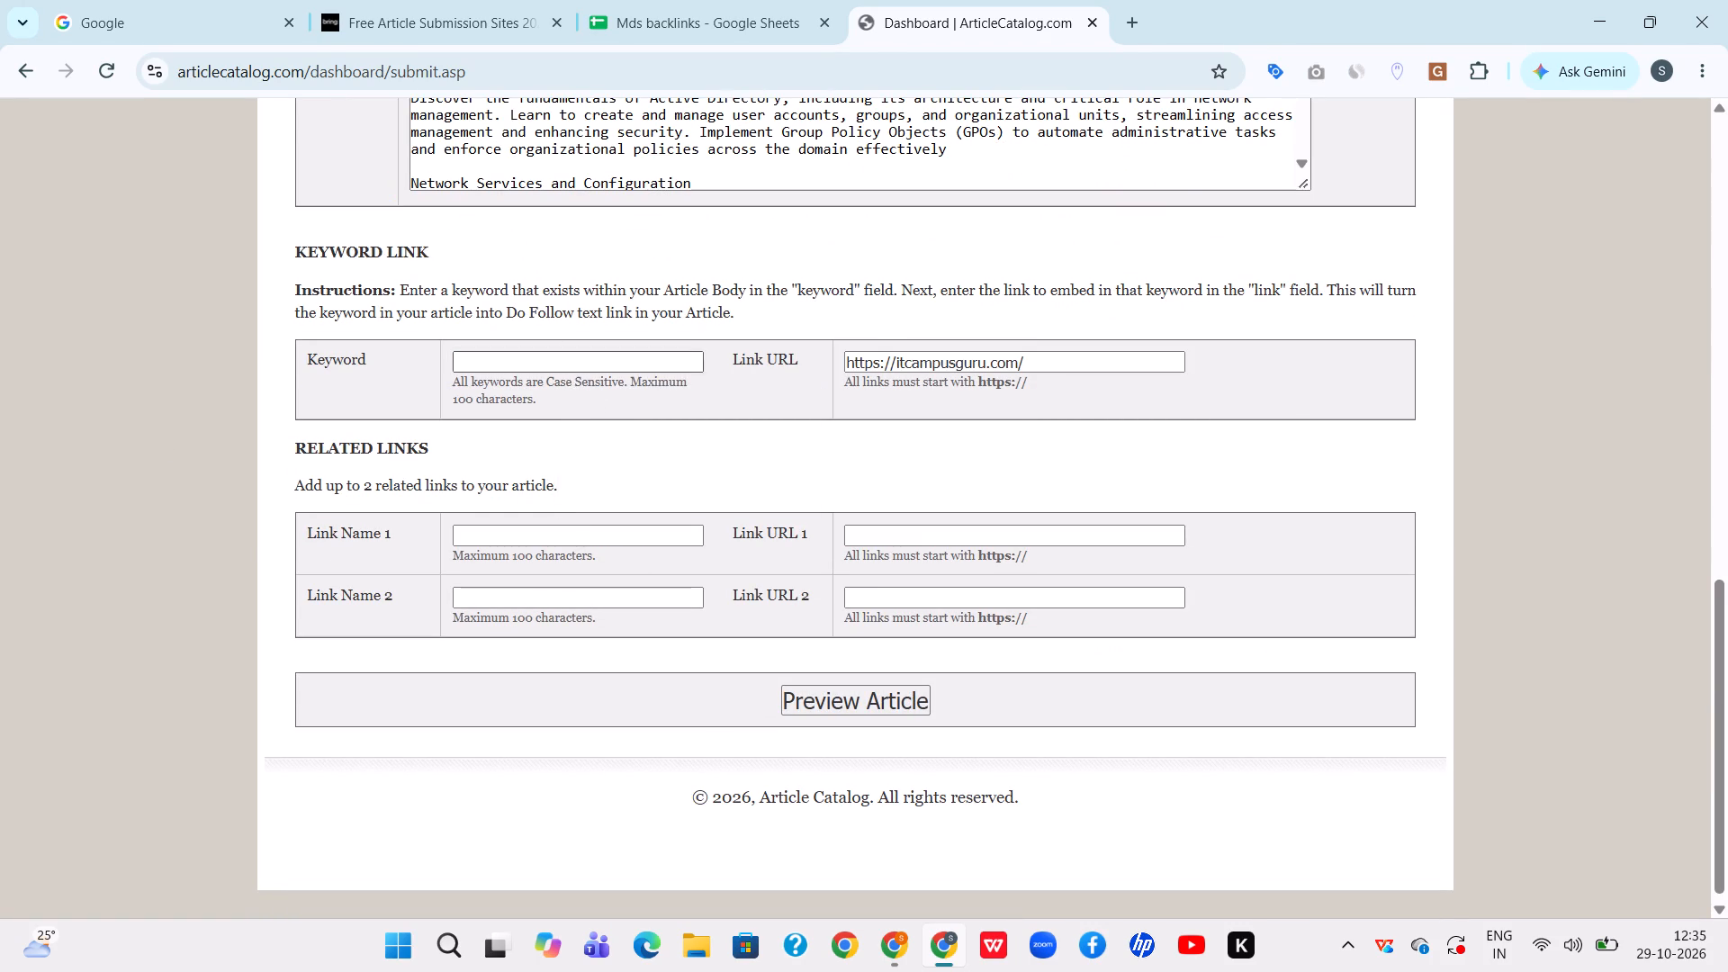
{"action": "left_click", "coordinate": [553, 361]}
{"action": "left_click", "coordinate": [616, 443]}
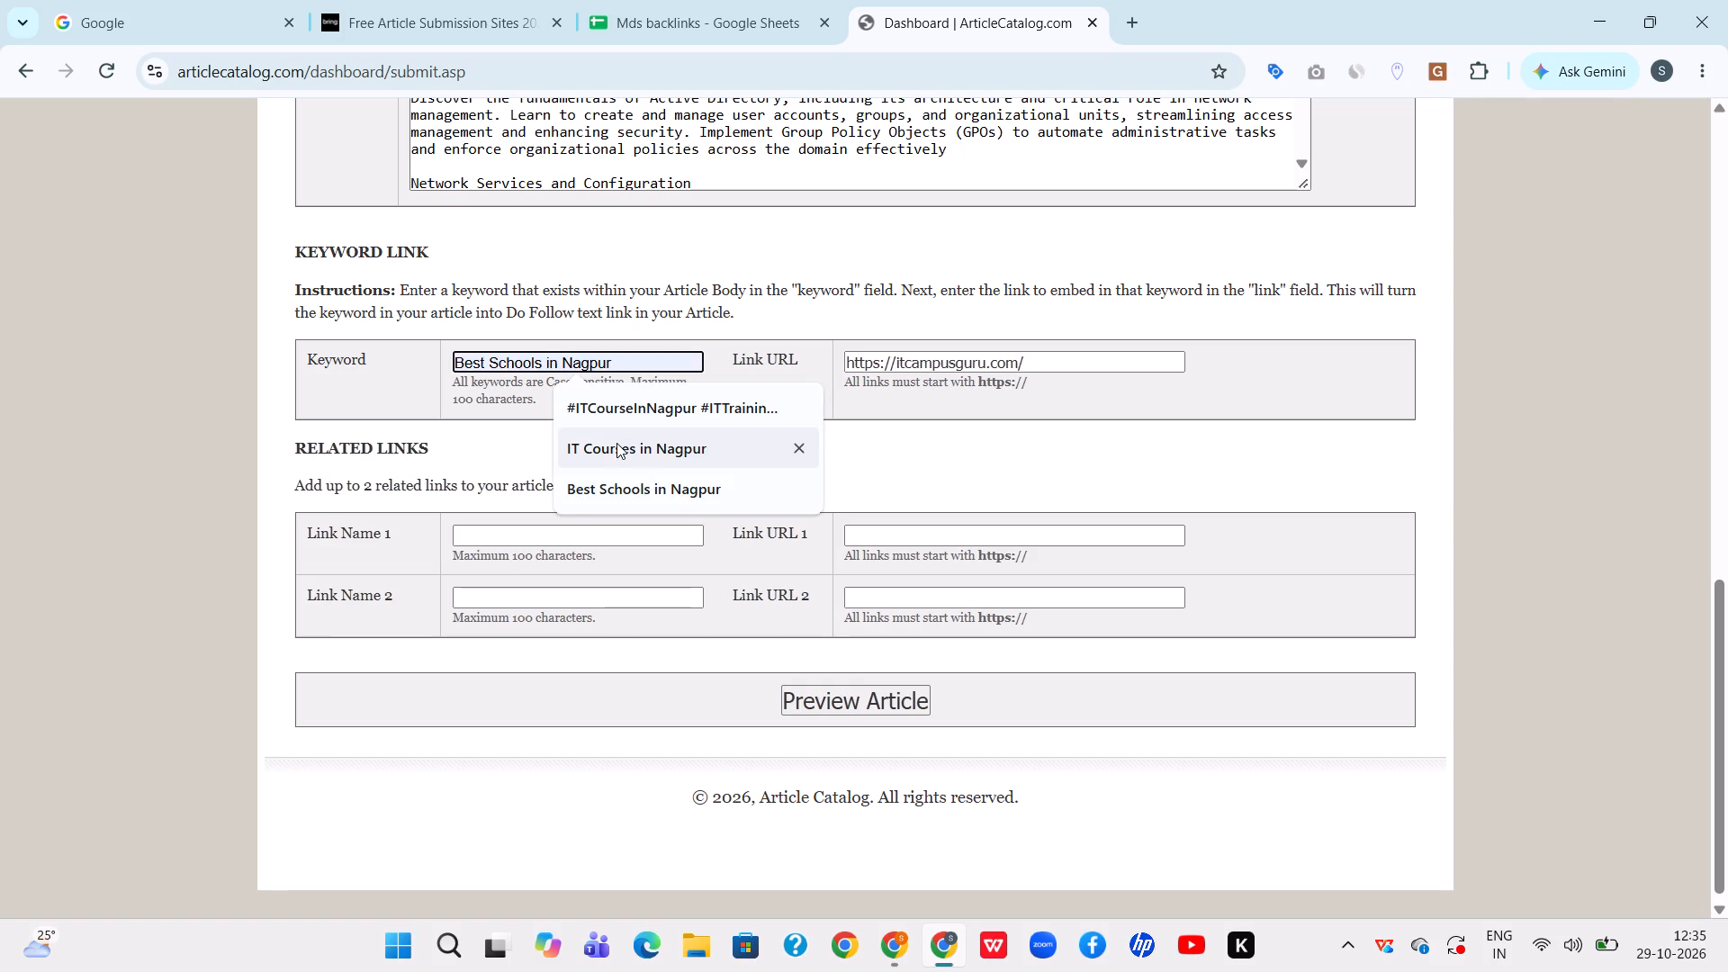
Preview the IT Campus Guru article and submit it for editorial review.
{"action": "left_click", "coordinate": [904, 702]}
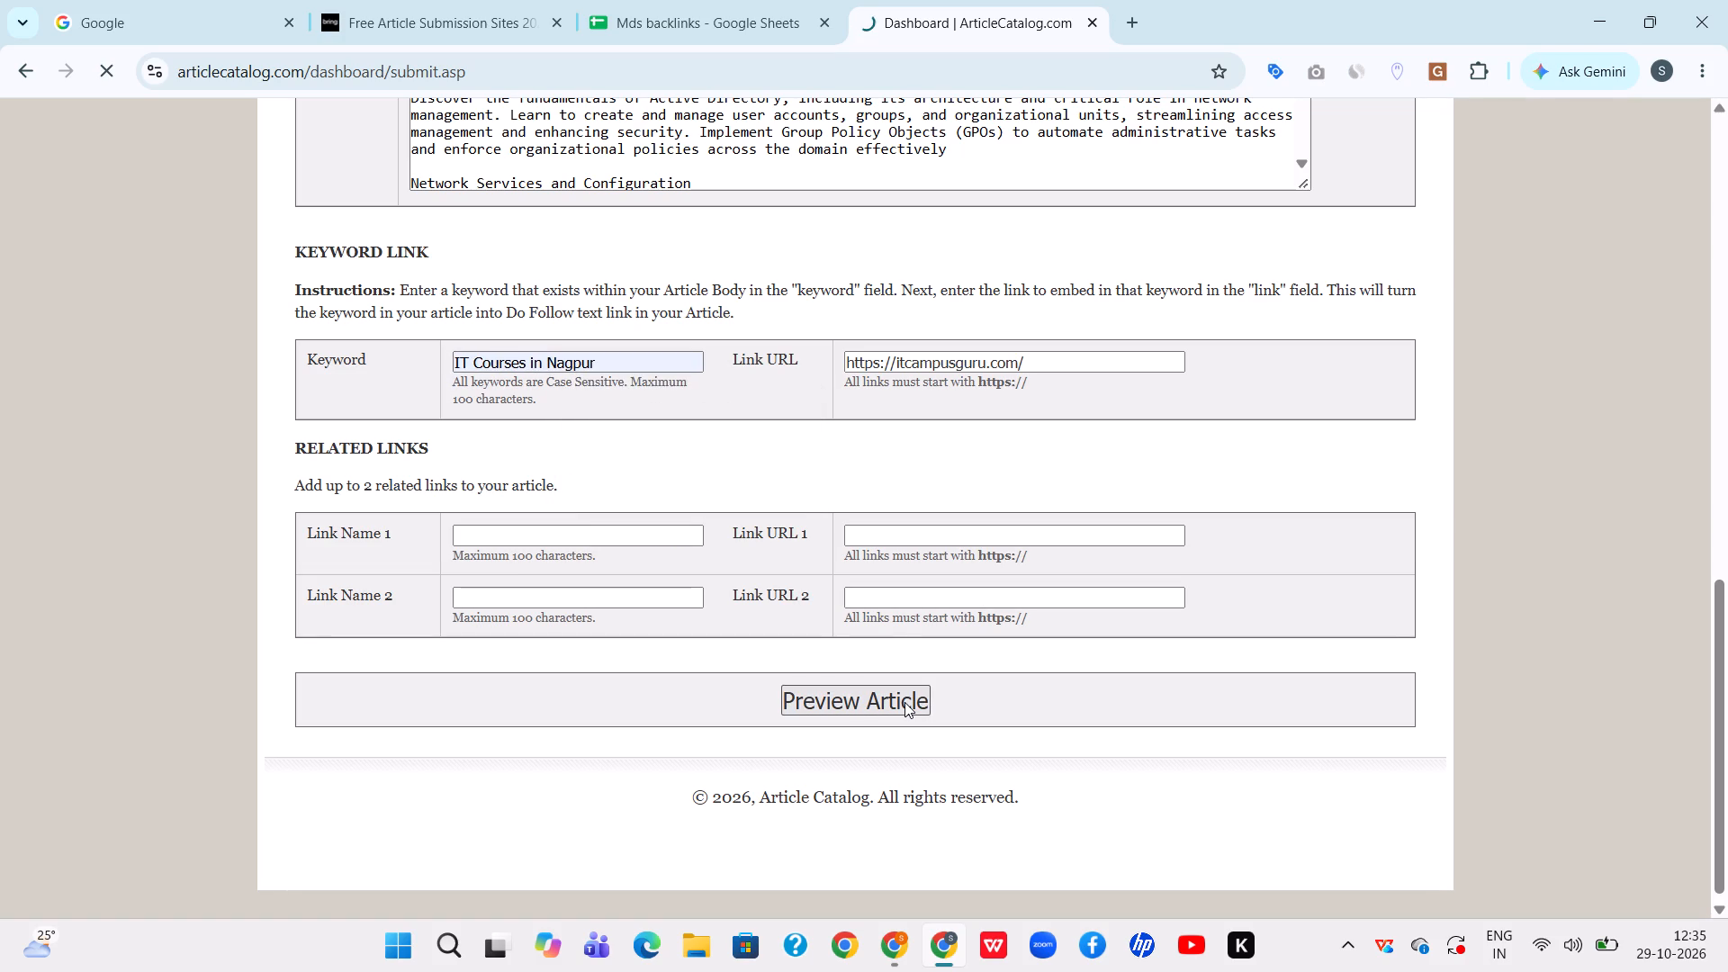
{"action": "scroll", "coordinate": [797, 503], "scroll_direction": "down", "scroll_amount": 2}
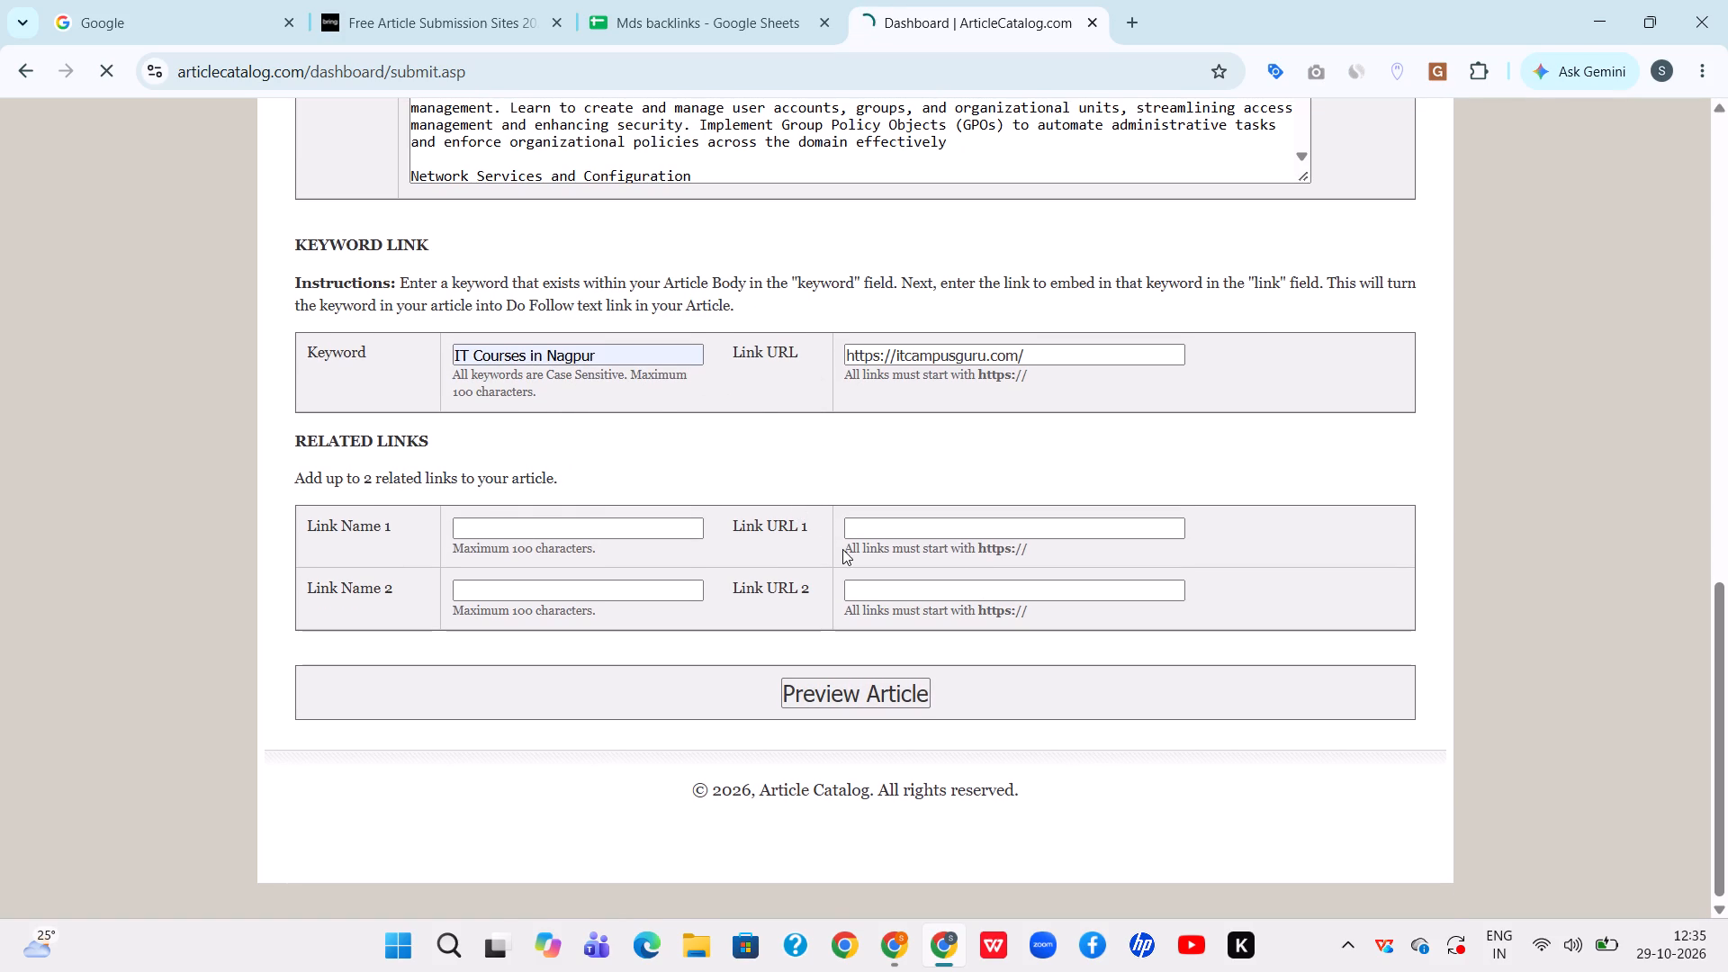
{"action": "scroll", "coordinate": [842, 549], "scroll_direction": "down", "scroll_amount": 3}
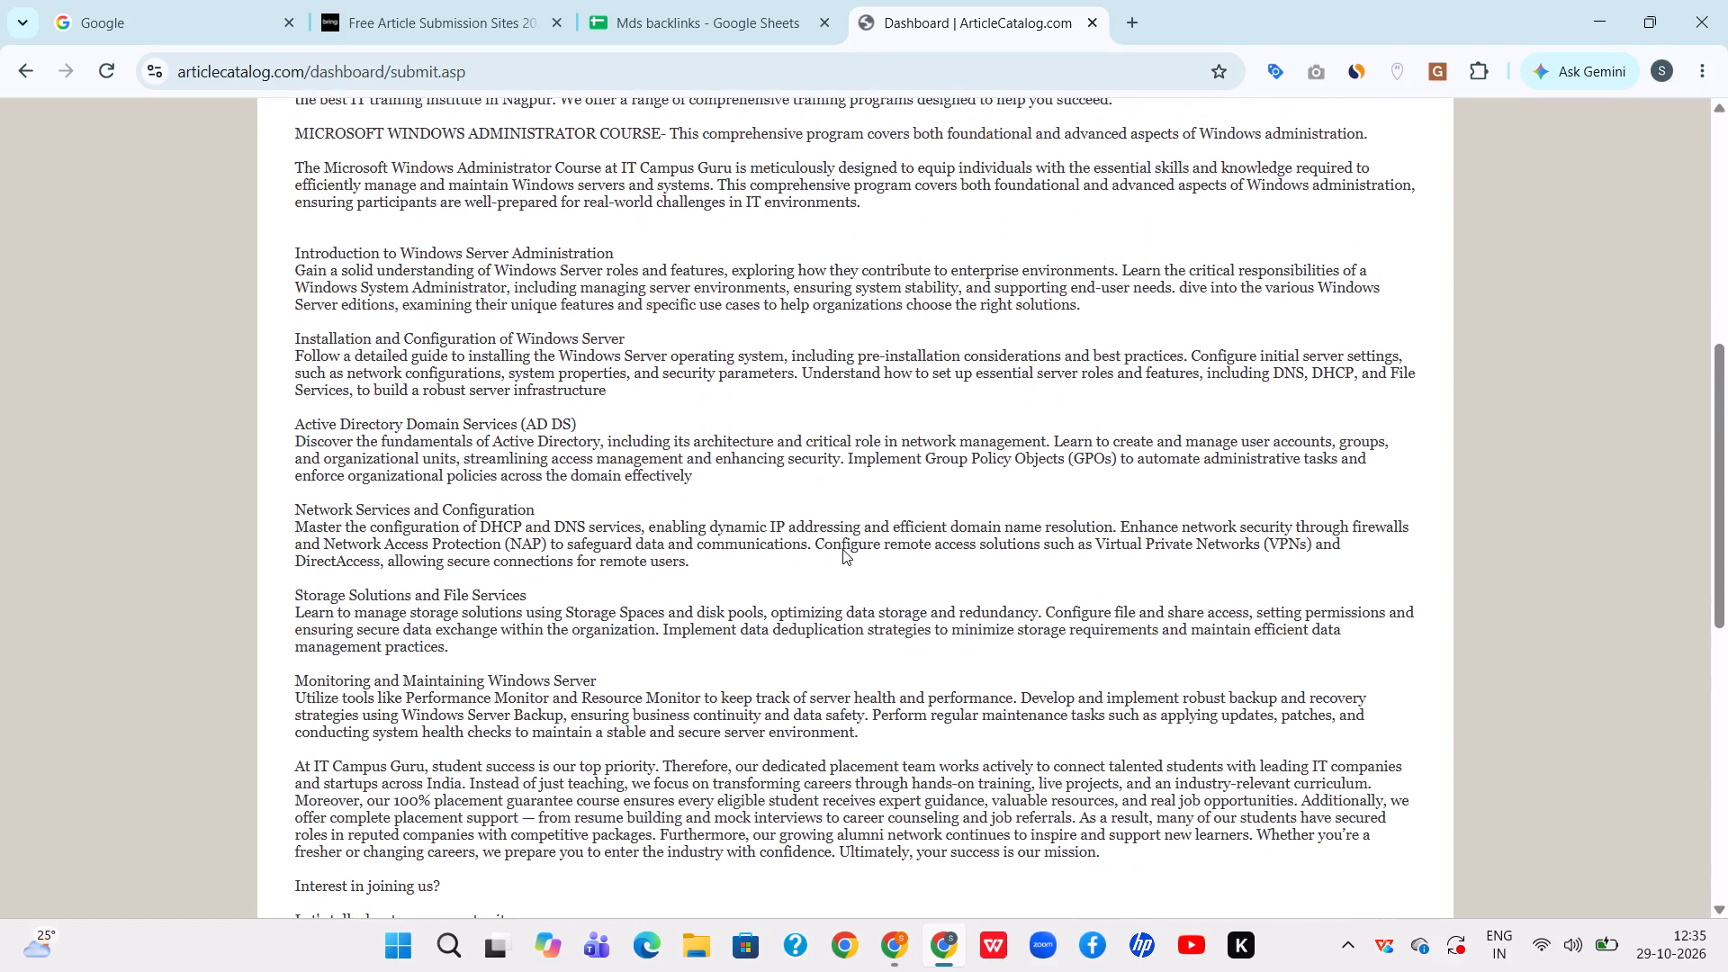
{"action": "scroll", "coordinate": [842, 549], "scroll_direction": "down", "scroll_amount": 9}
{"action": "left_click", "coordinate": [760, 691]}
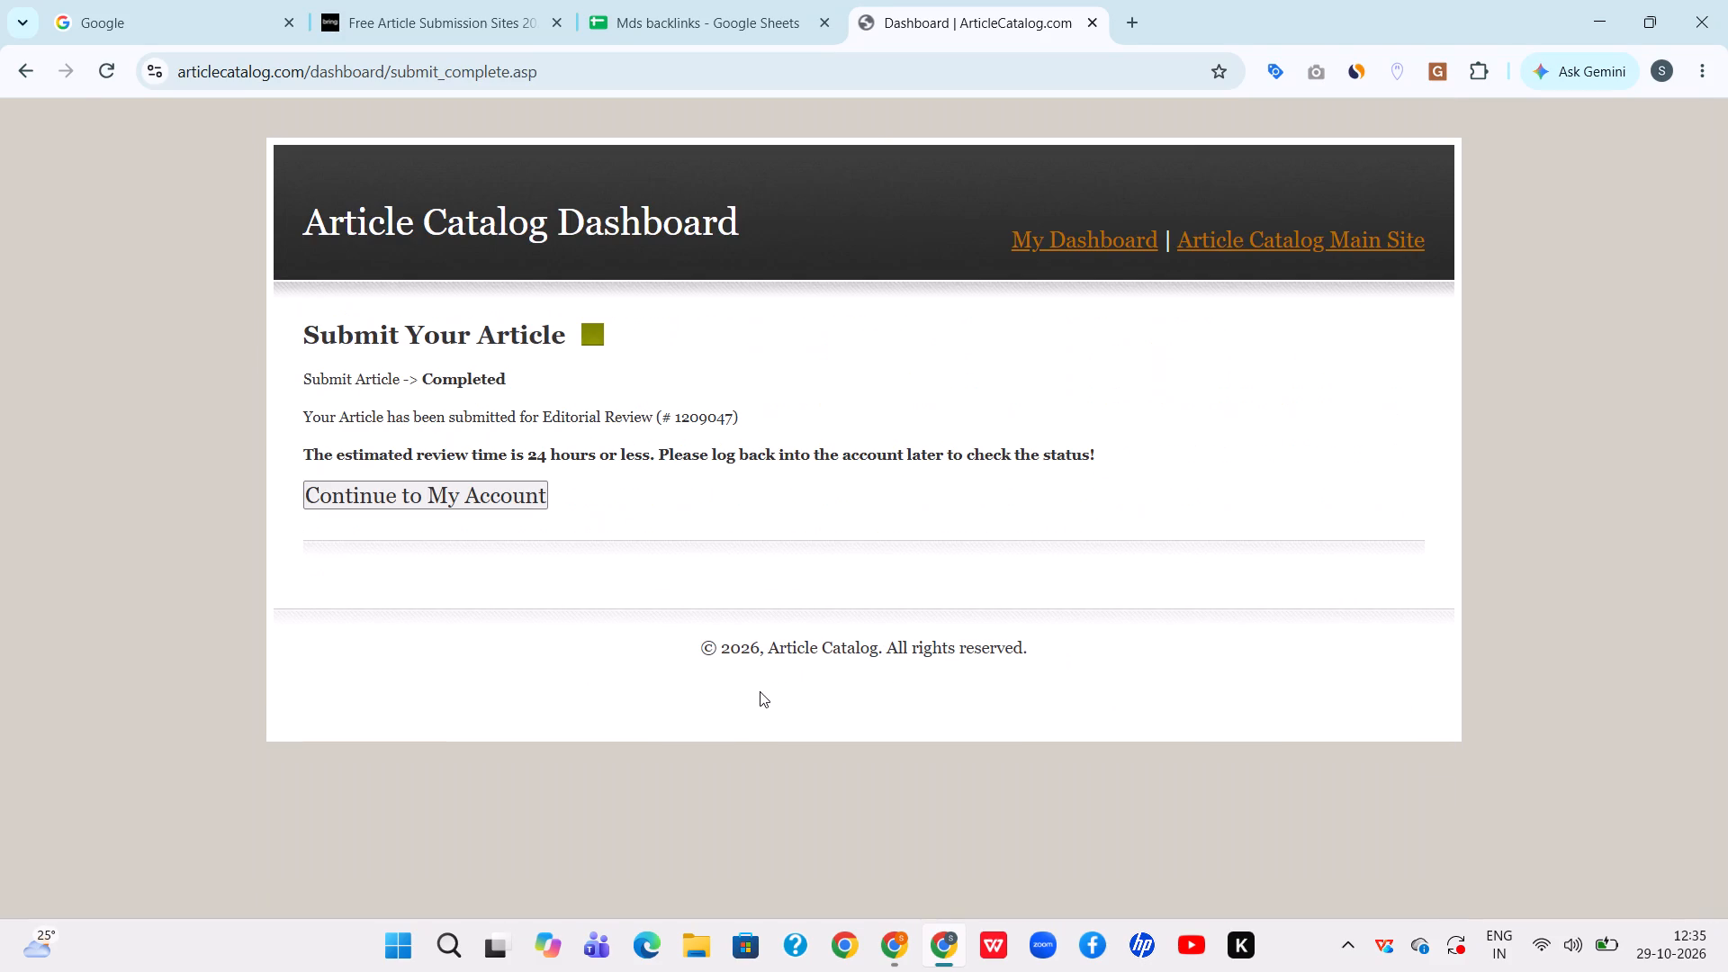
Open the preview of the newly submitted IT training article from My Dashboard.
{"action": "left_click", "coordinate": [1106, 246]}
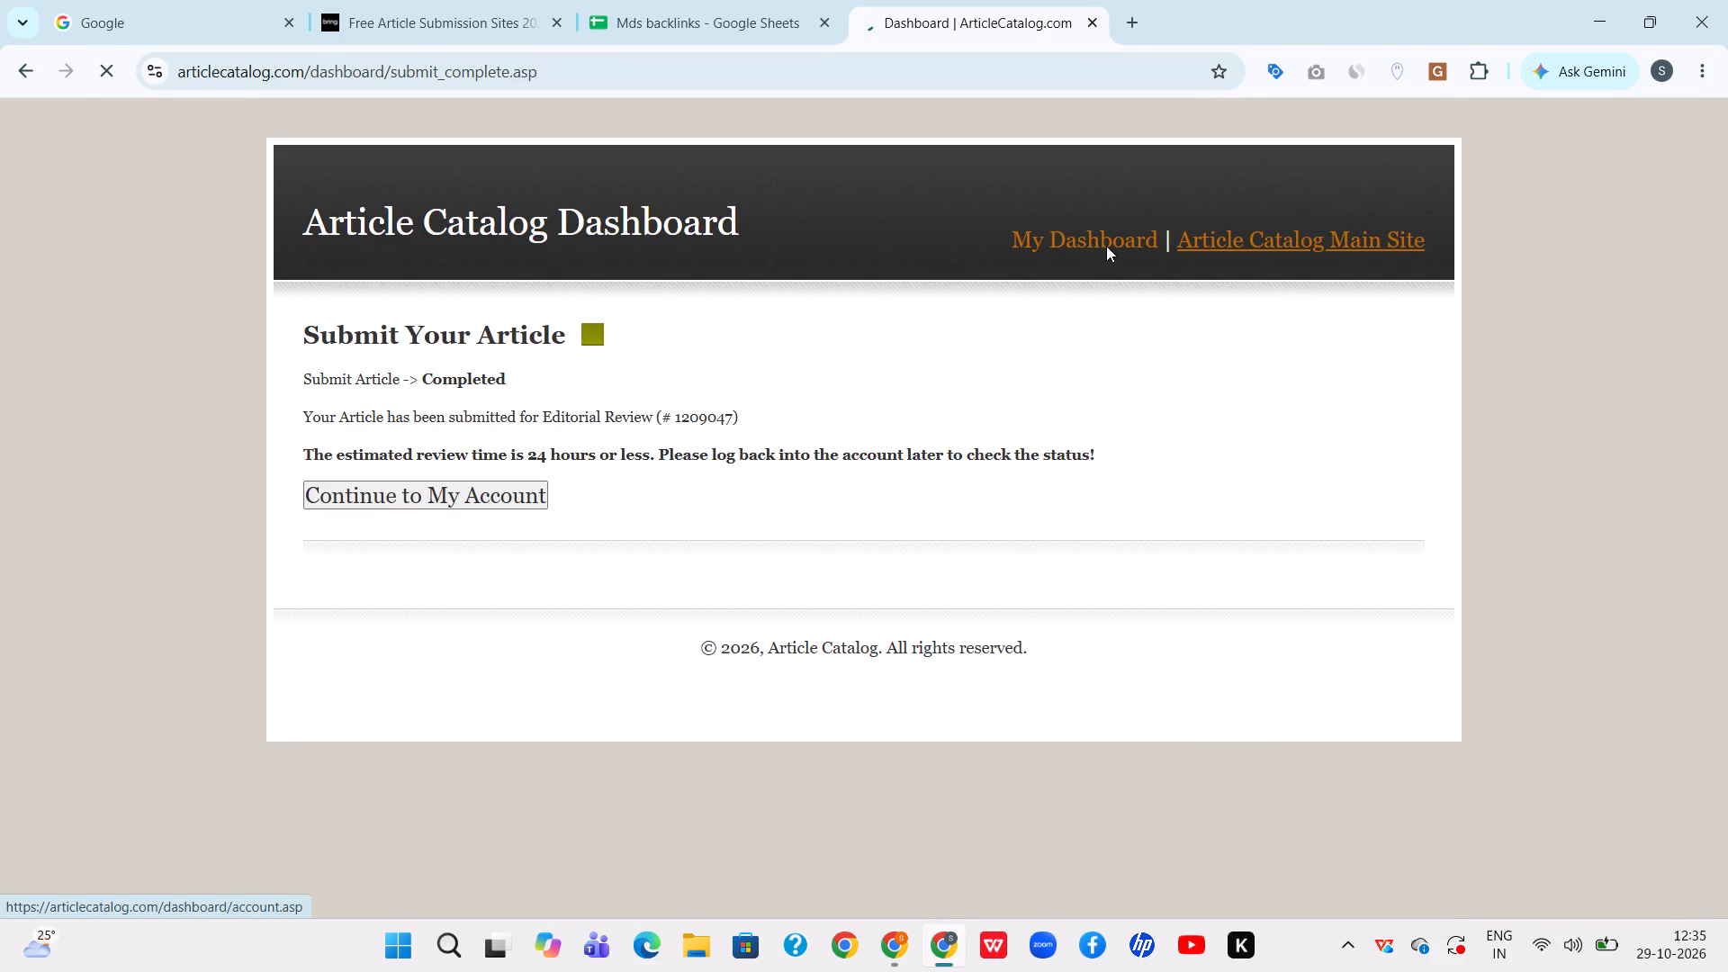
{"action": "left_click", "coordinate": [1232, 699]}
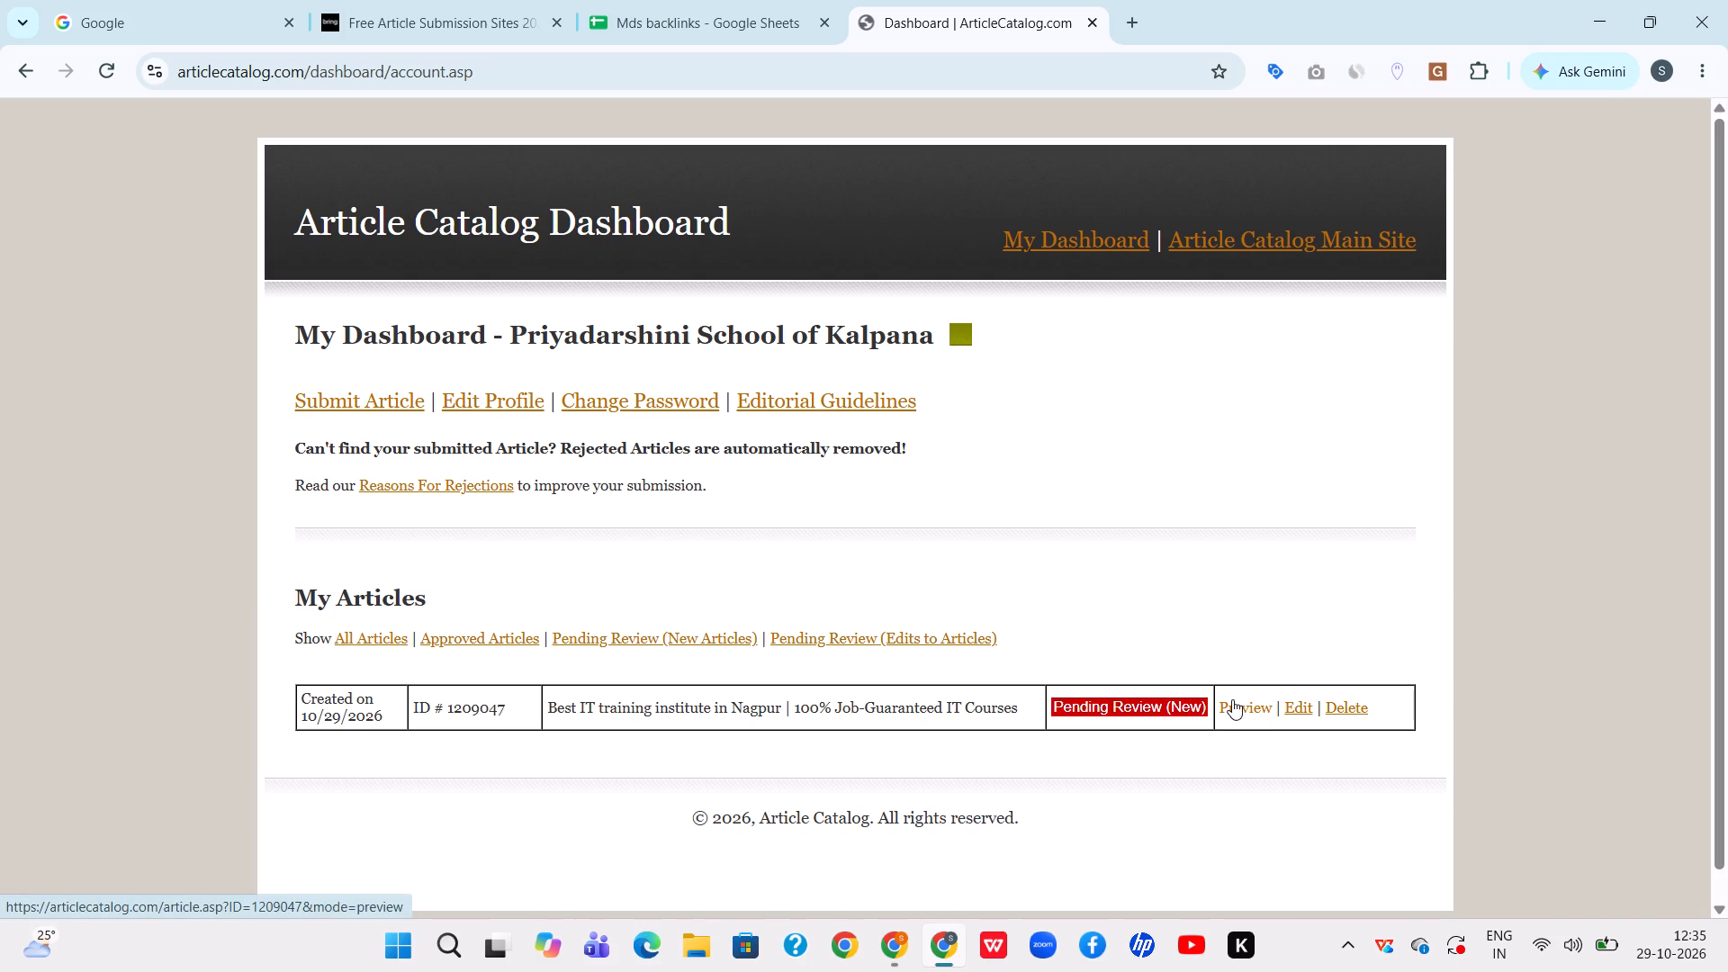
Copy the article preview's web address into cell H3428 of the Surya sheet in Mds backlinks.
{"action": "left_click", "coordinate": [783, 67]}
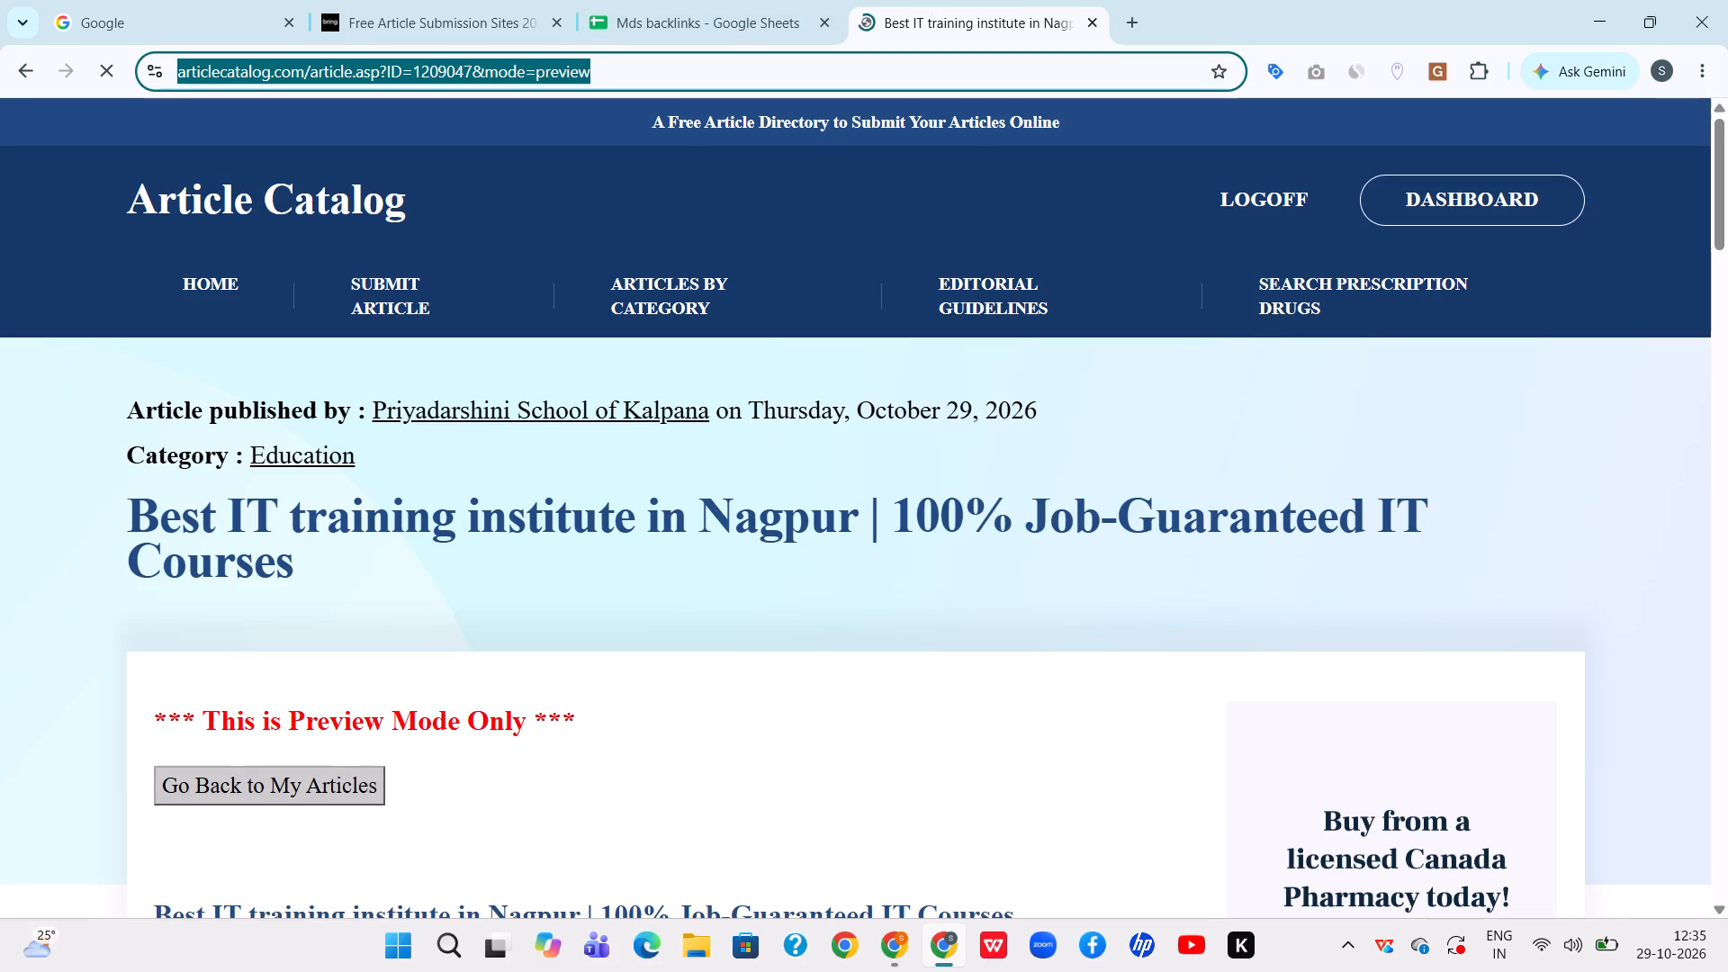
{"action": "key", "text": "ctrl+c"}
{"action": "left_click", "coordinate": [695, 0]}
{"action": "key", "text": "ctrl+v"}
Select the empty cell D3615 below the last school backlink dated 29/10/2026.
{"action": "key", "text": "Left"}
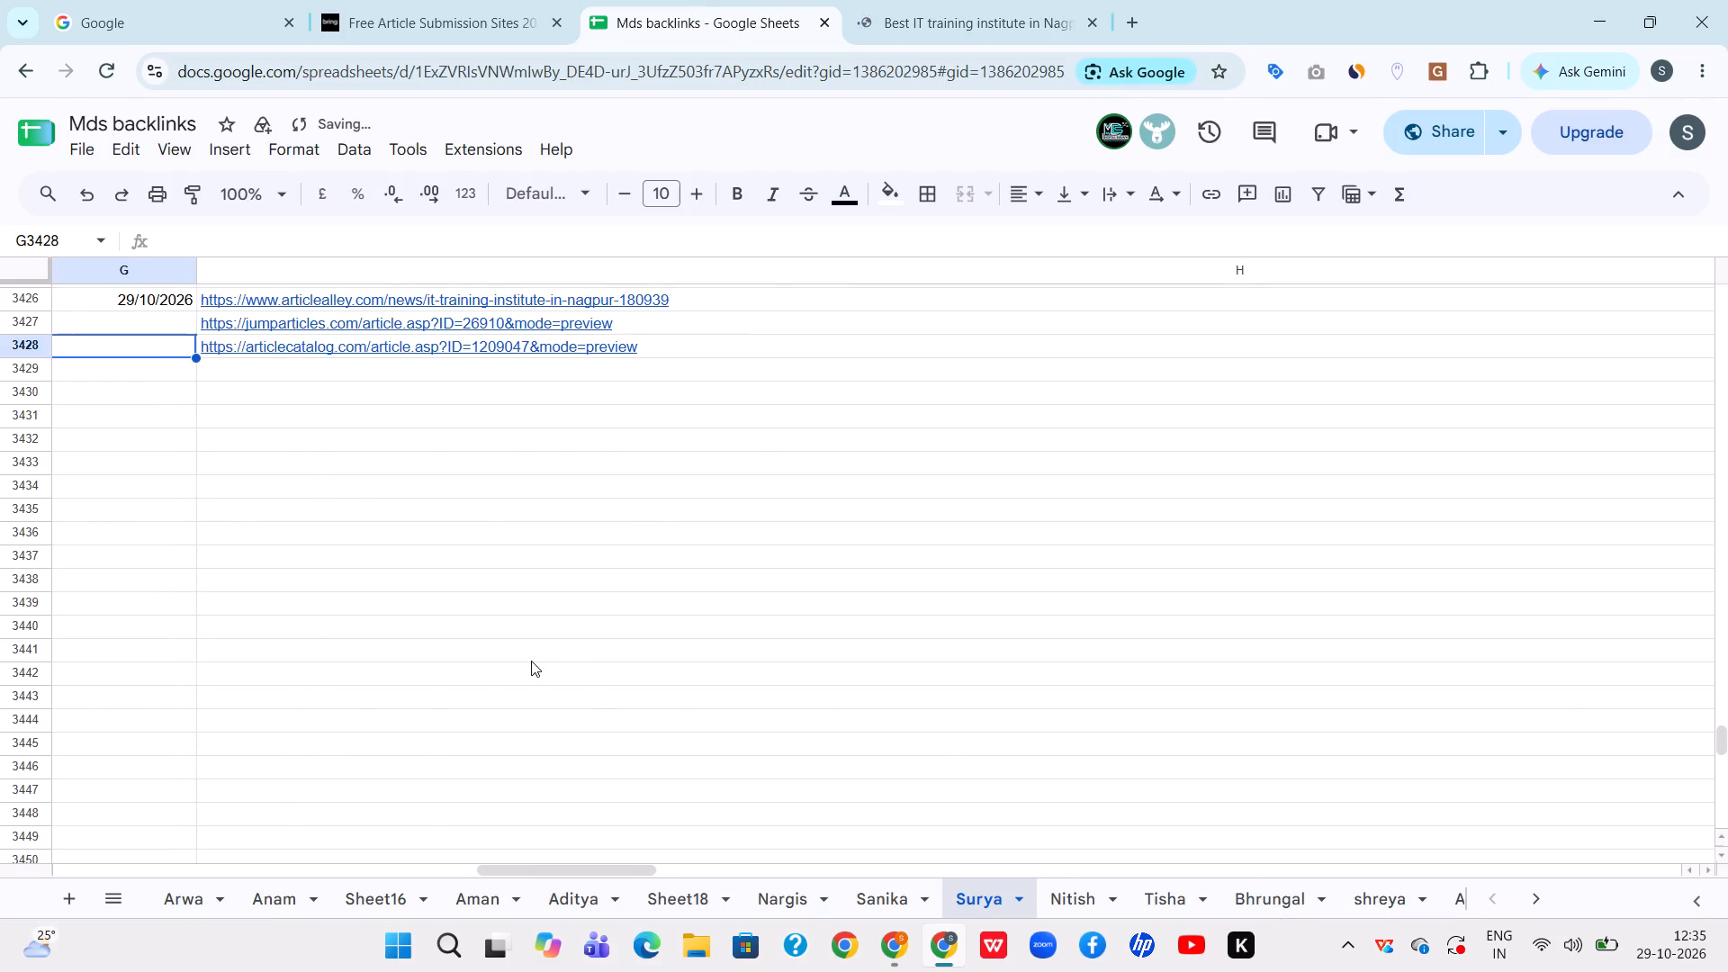
{"action": "key", "text": "Left"}
{"action": "key", "text": "Left"}
{"action": "key", "text": "Left"}
{"action": "scroll", "coordinate": [531, 661], "scroll_direction": "down", "scroll_amount": 18}
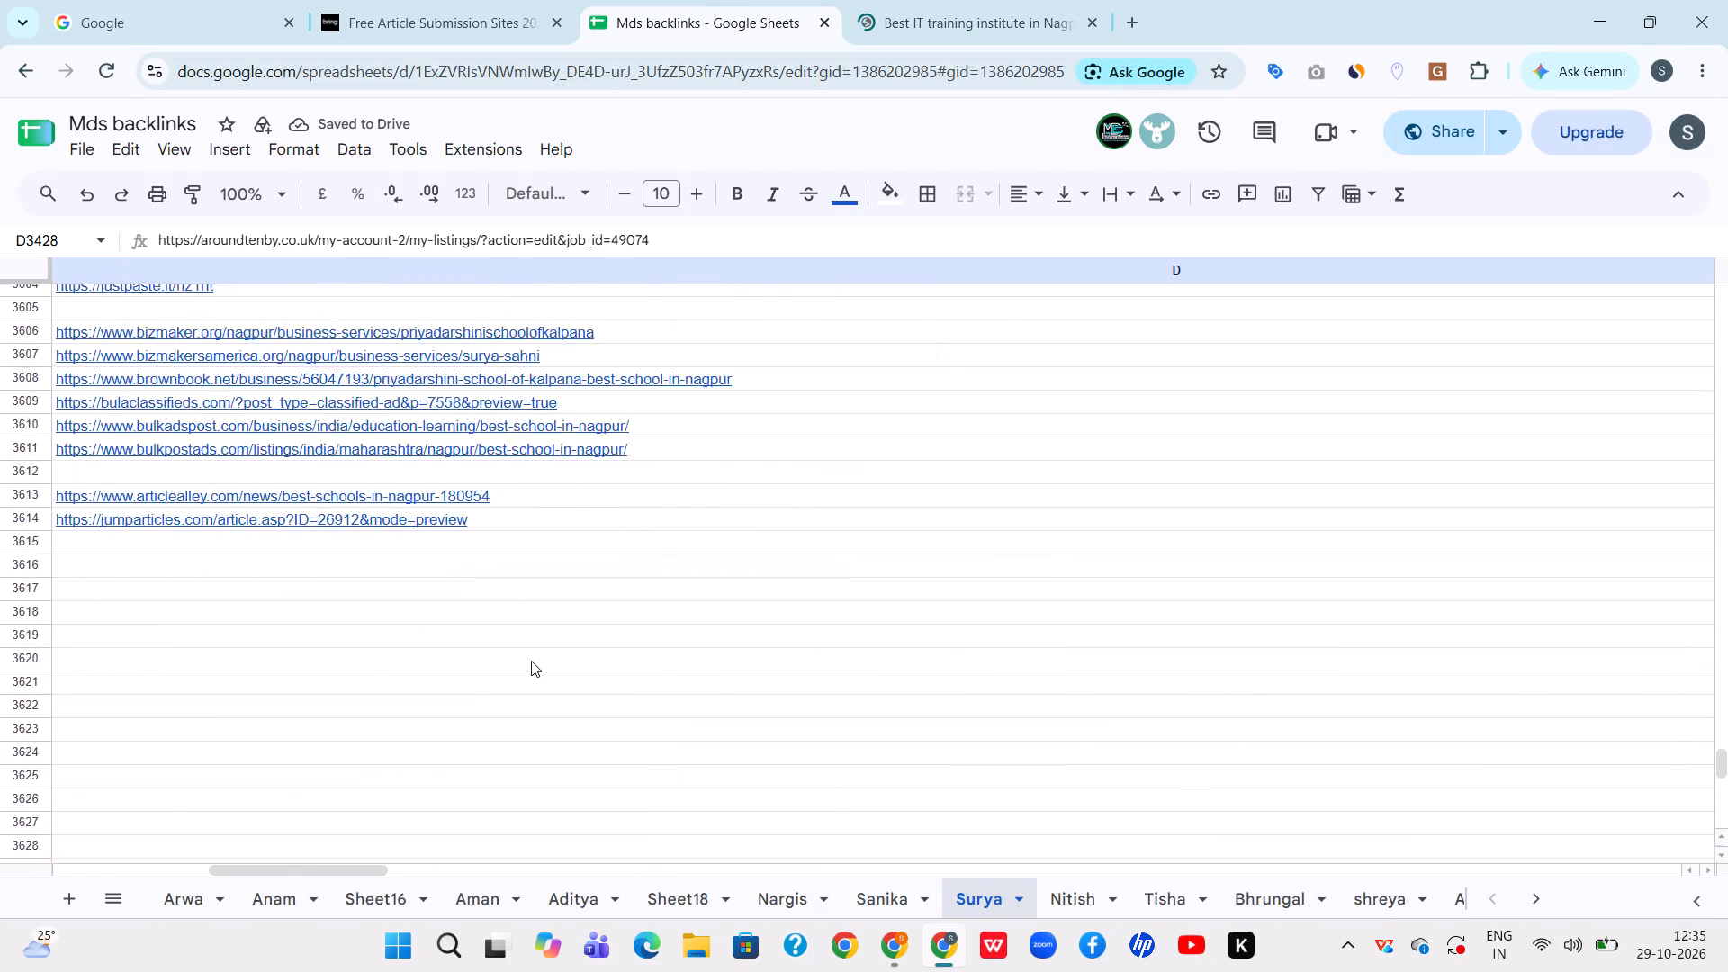
{"action": "scroll", "coordinate": [531, 661], "scroll_direction": "up", "scroll_amount": 8}
{"action": "scroll", "coordinate": [531, 661], "scroll_direction": "down", "scroll_amount": 1}
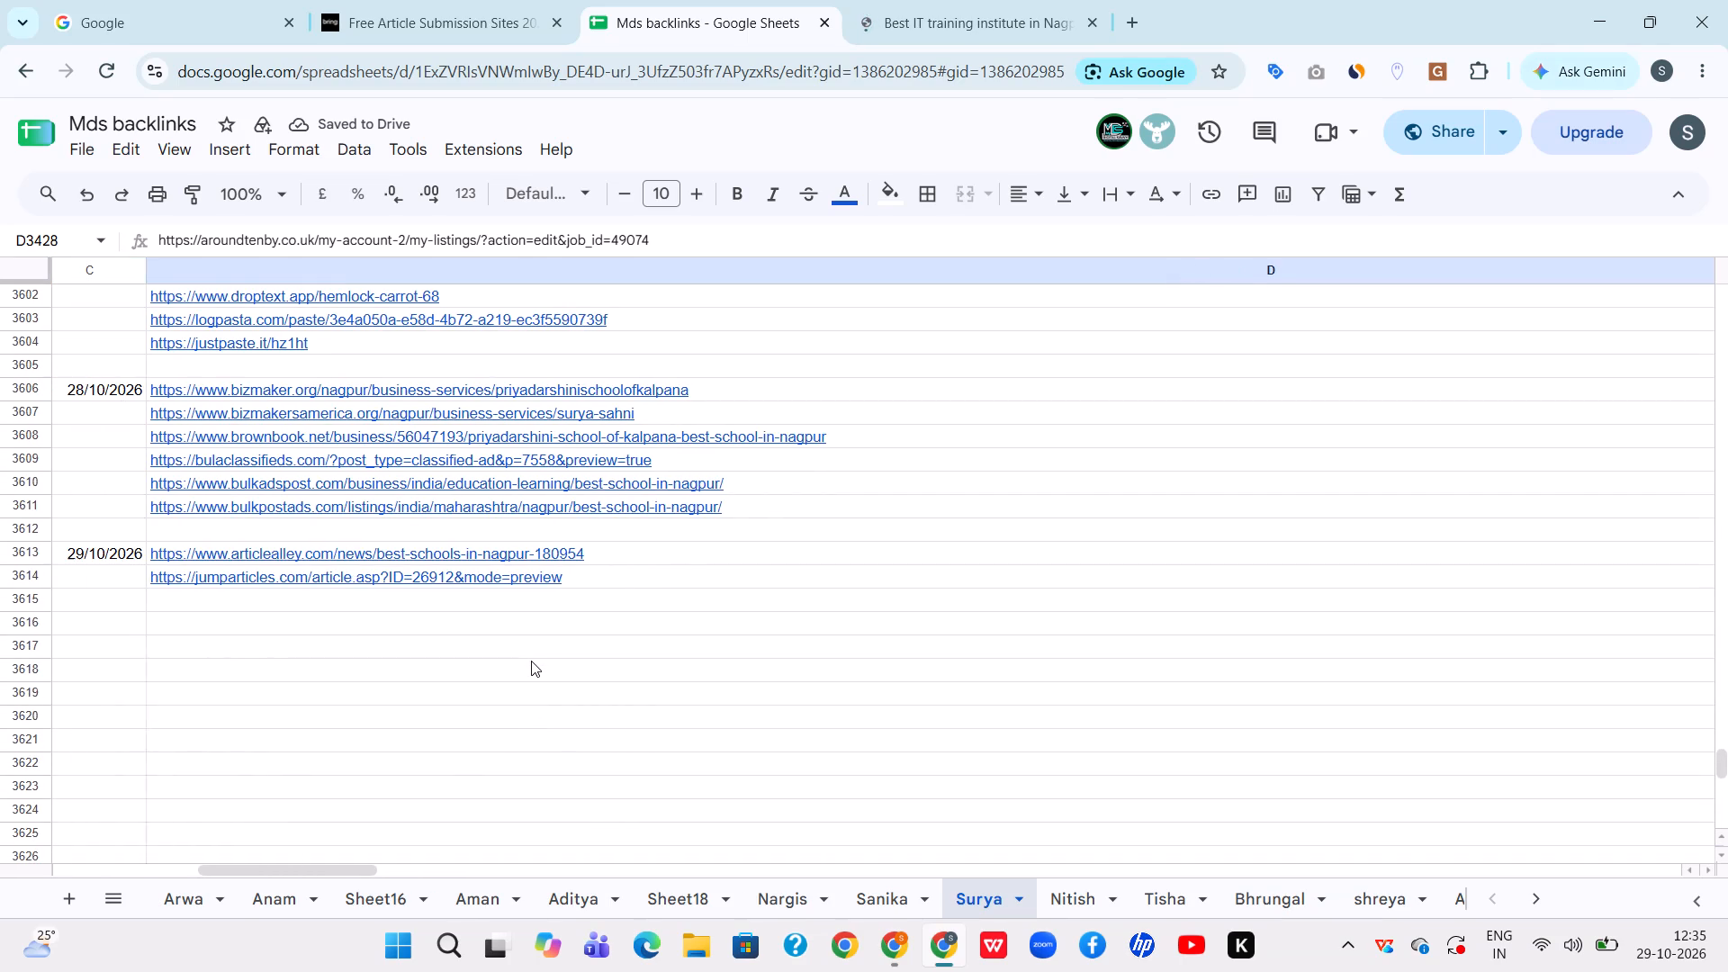
{"action": "scroll", "coordinate": [531, 661], "scroll_direction": "down", "scroll_amount": 1}
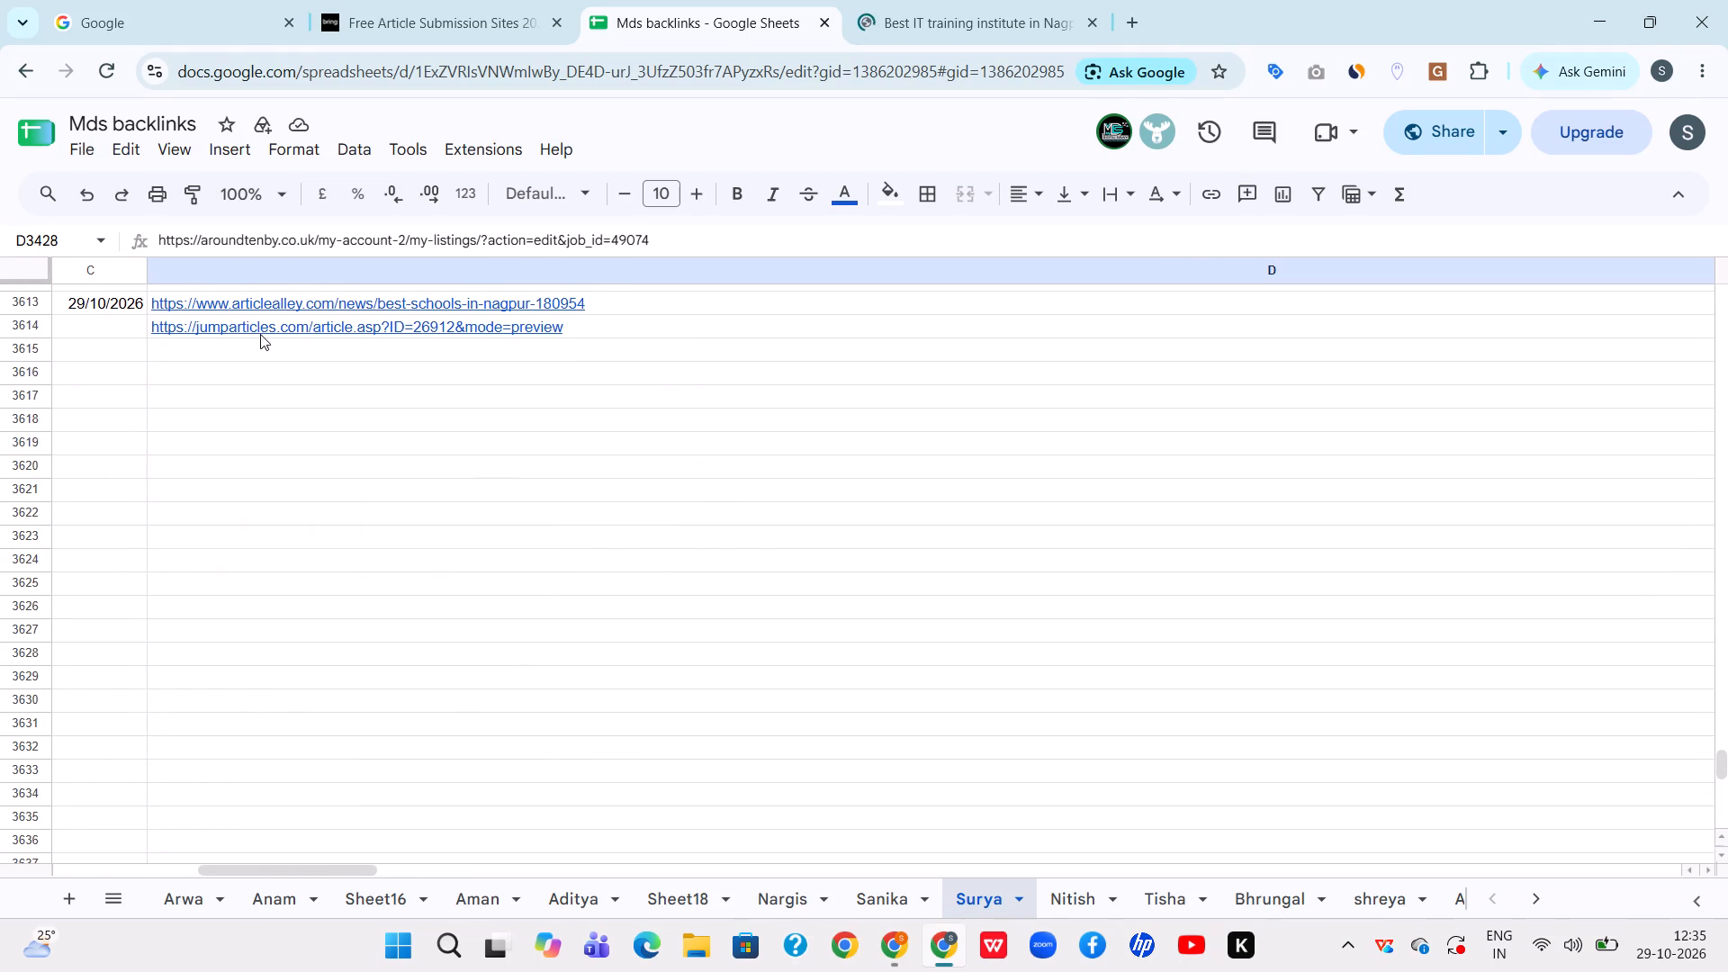
{"action": "left_click", "coordinate": [224, 347]}
Return to Article Catalog, start a new article submission and set its Category to Education.
{"action": "left_click", "coordinate": [938, 6]}
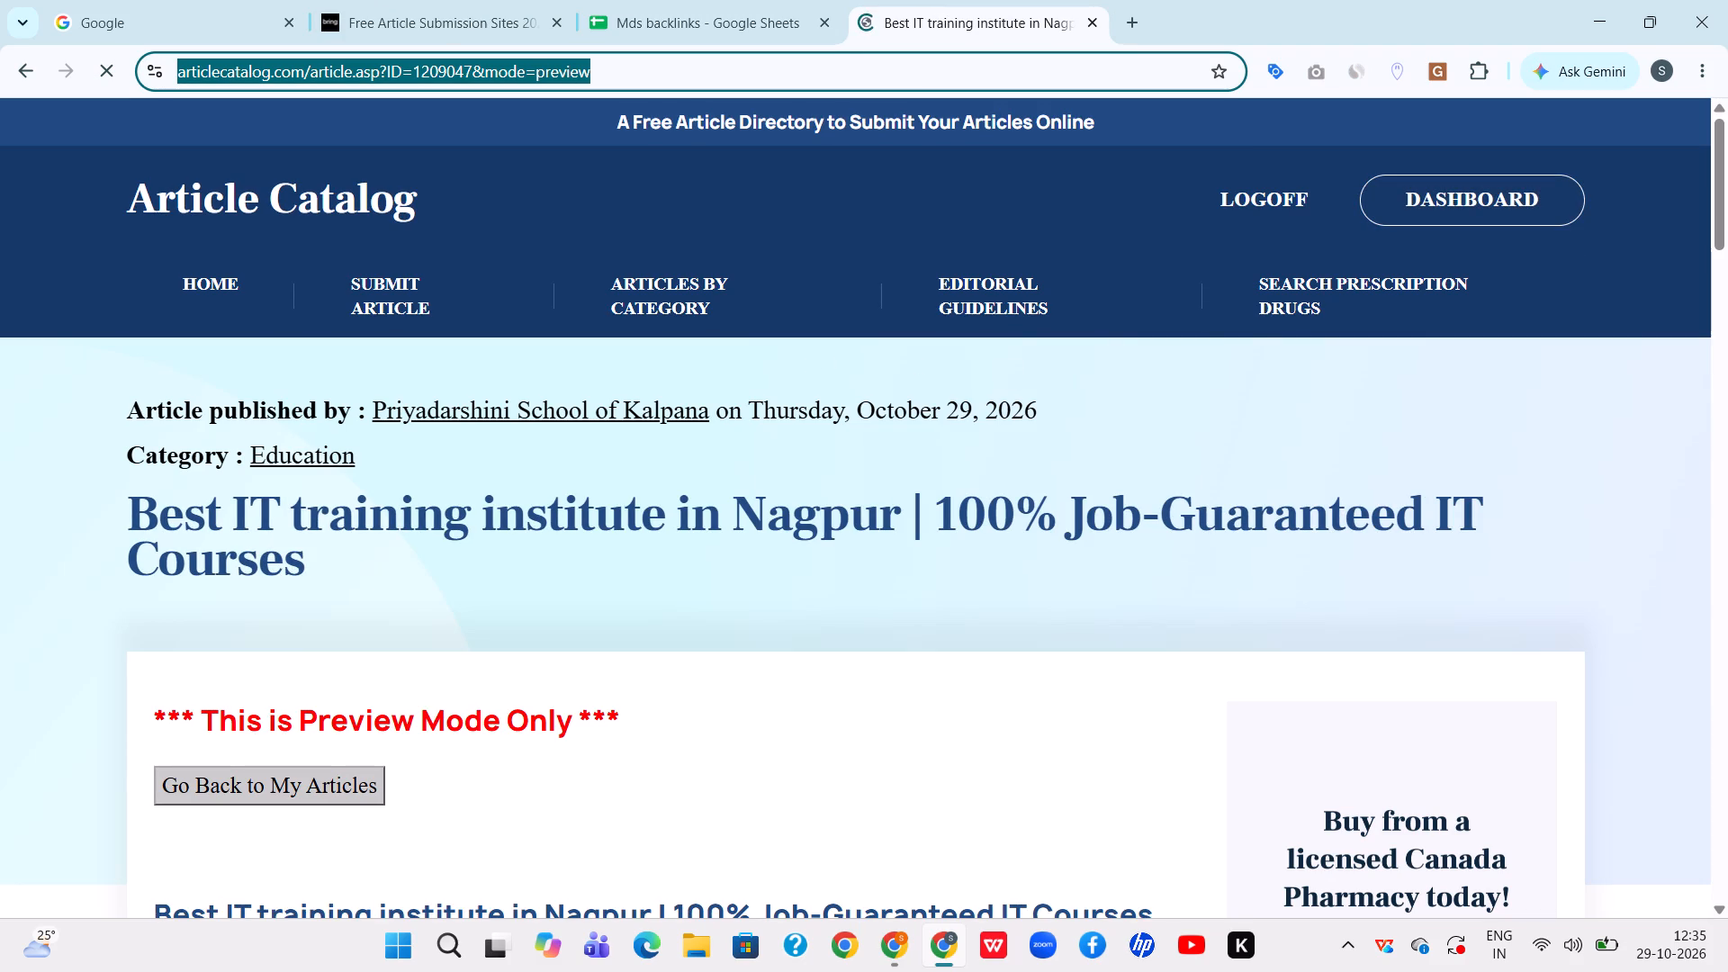
{"action": "left_click", "coordinate": [431, 274]}
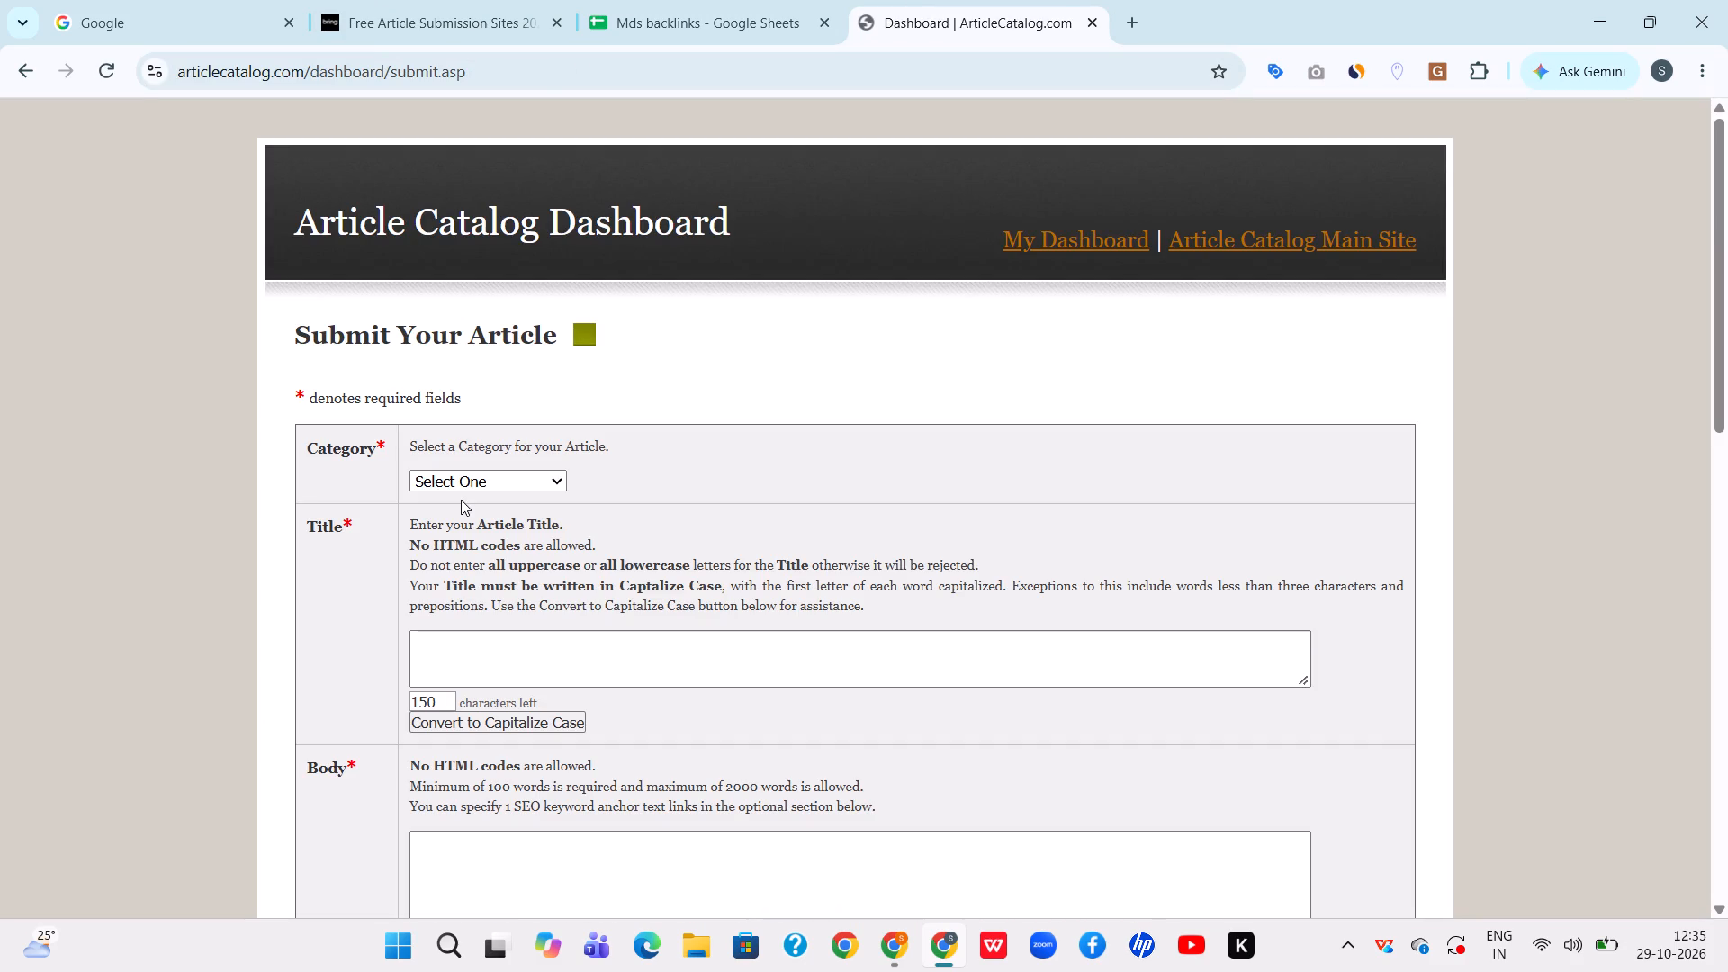
{"action": "left_click", "coordinate": [439, 480]}
{"action": "type", "text": "ed"}
{"action": "key", "text": "Return"}
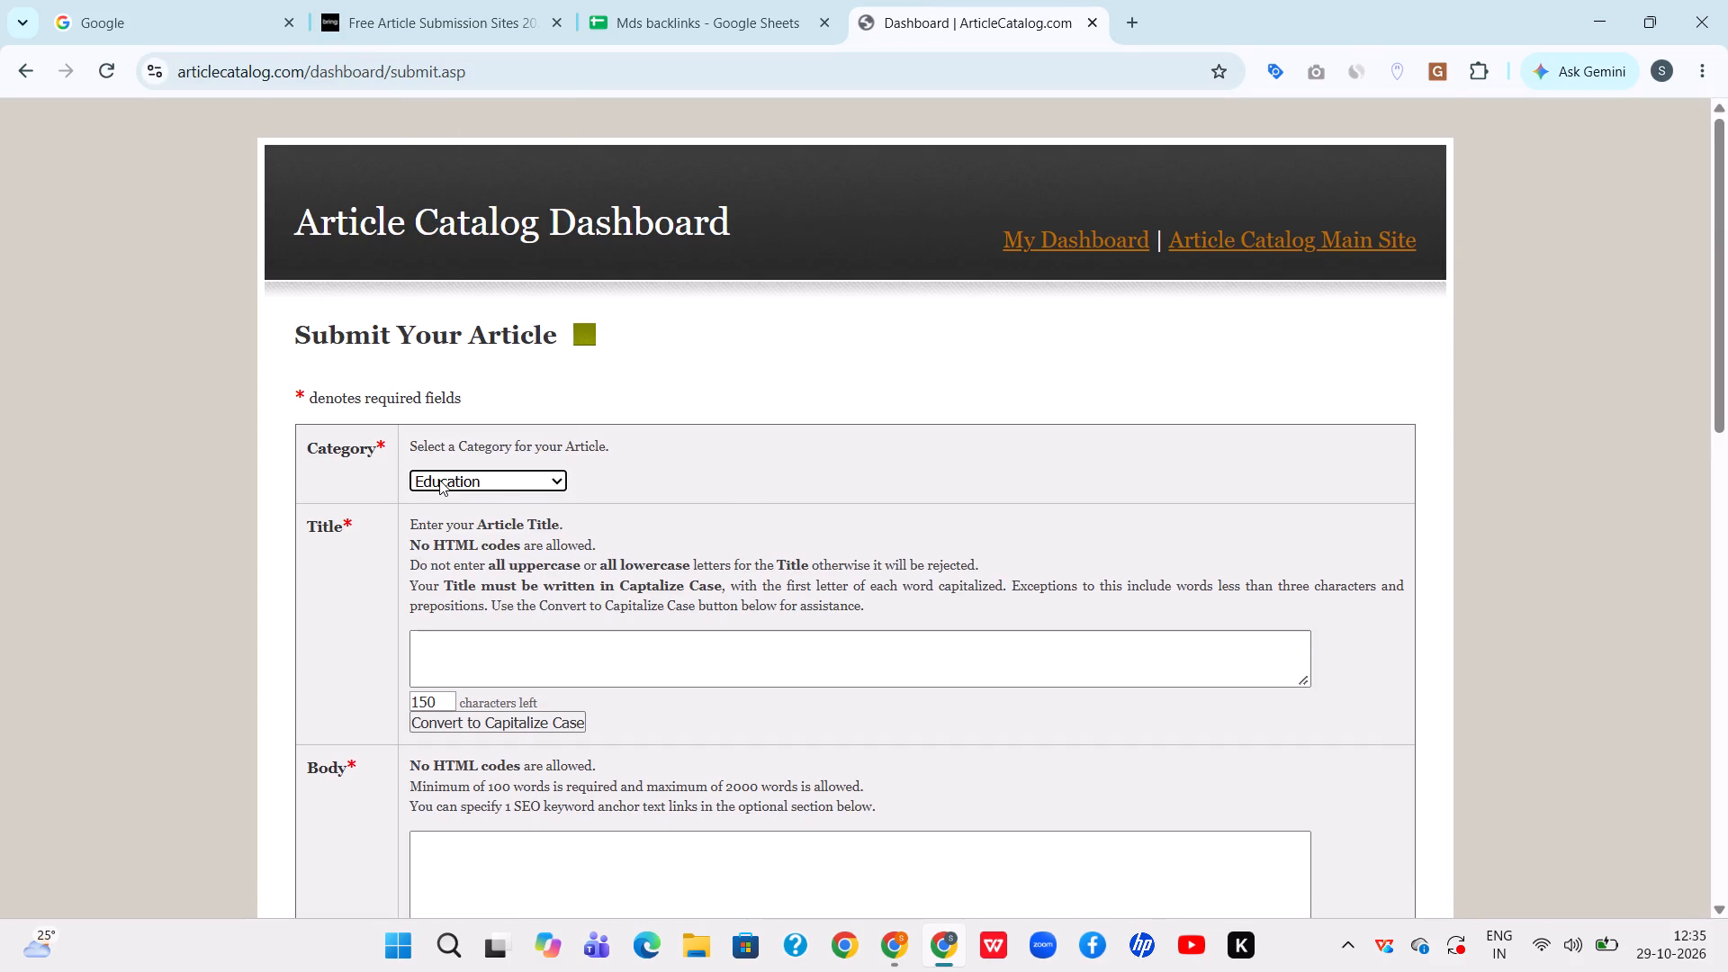
Copy the school home page heading "Best School in Nagpur – Priyadarshini School of K.A.L.P.A.N.A." into the article Title, and select the two welcome paragraphs.
{"action": "scroll", "coordinate": [439, 480], "scroll_direction": "down", "scroll_amount": 3}
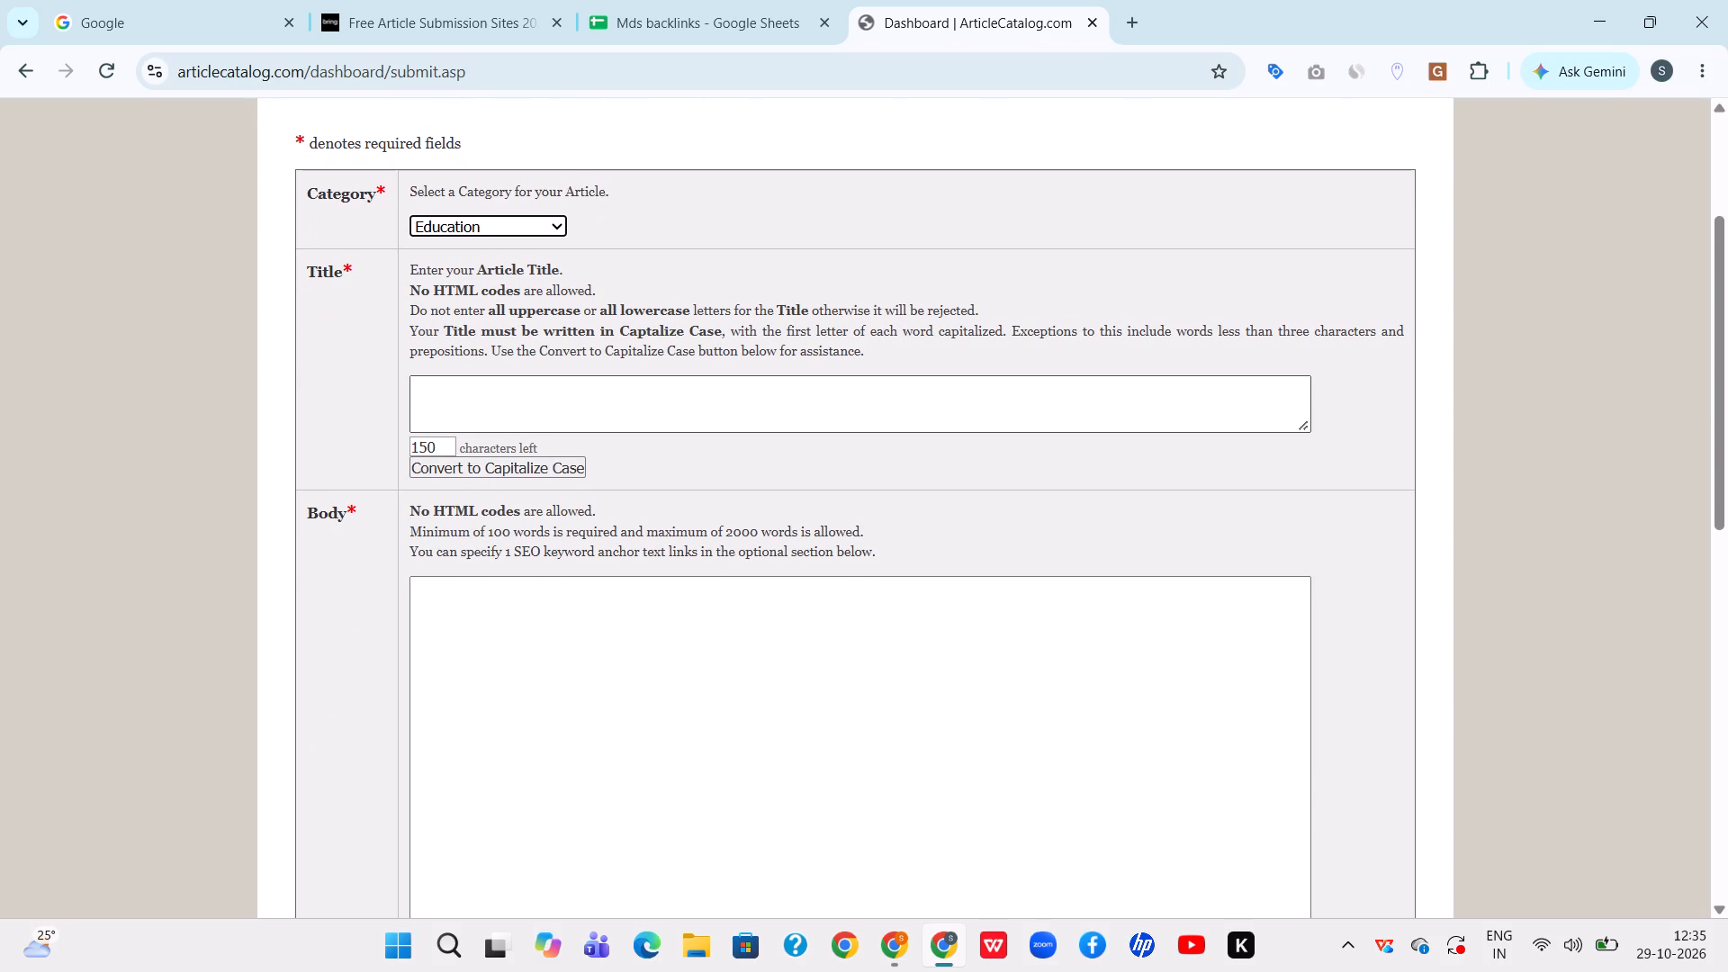
{"action": "left_click", "coordinate": [653, 375]}
{"action": "scroll", "coordinate": [653, 375], "scroll_direction": "down", "scroll_amount": 1}
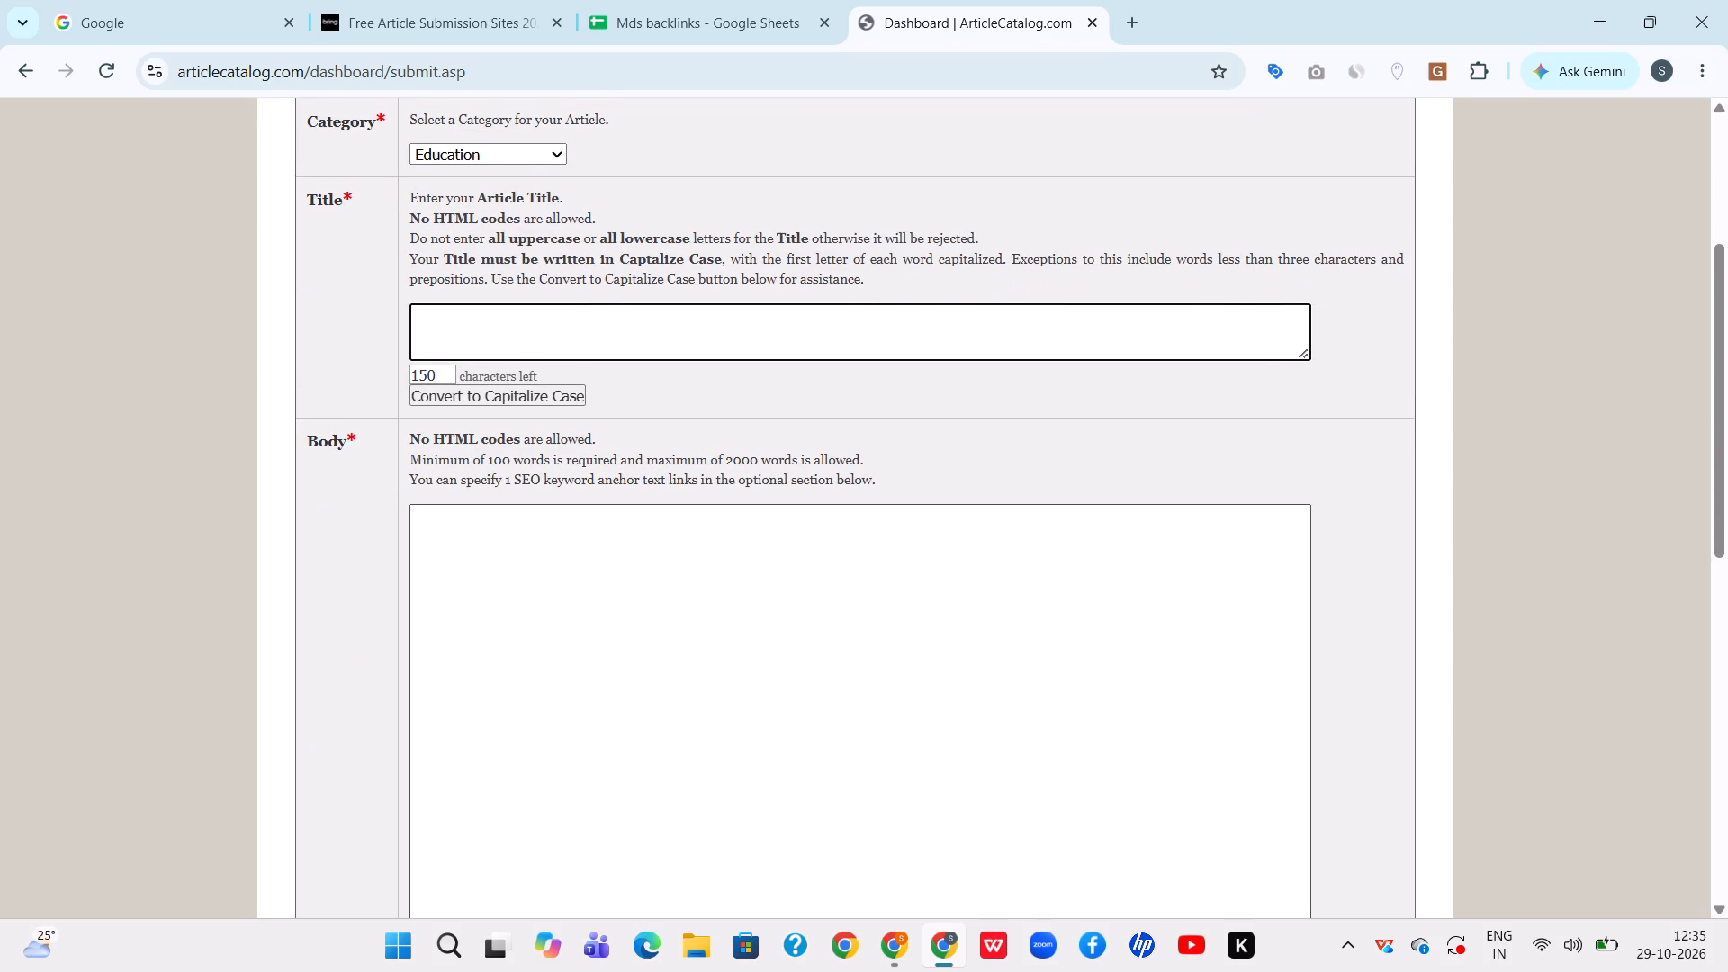
{"action": "left_click", "coordinate": [895, 970]}
{"action": "triple_click", "coordinate": [637, 376]}
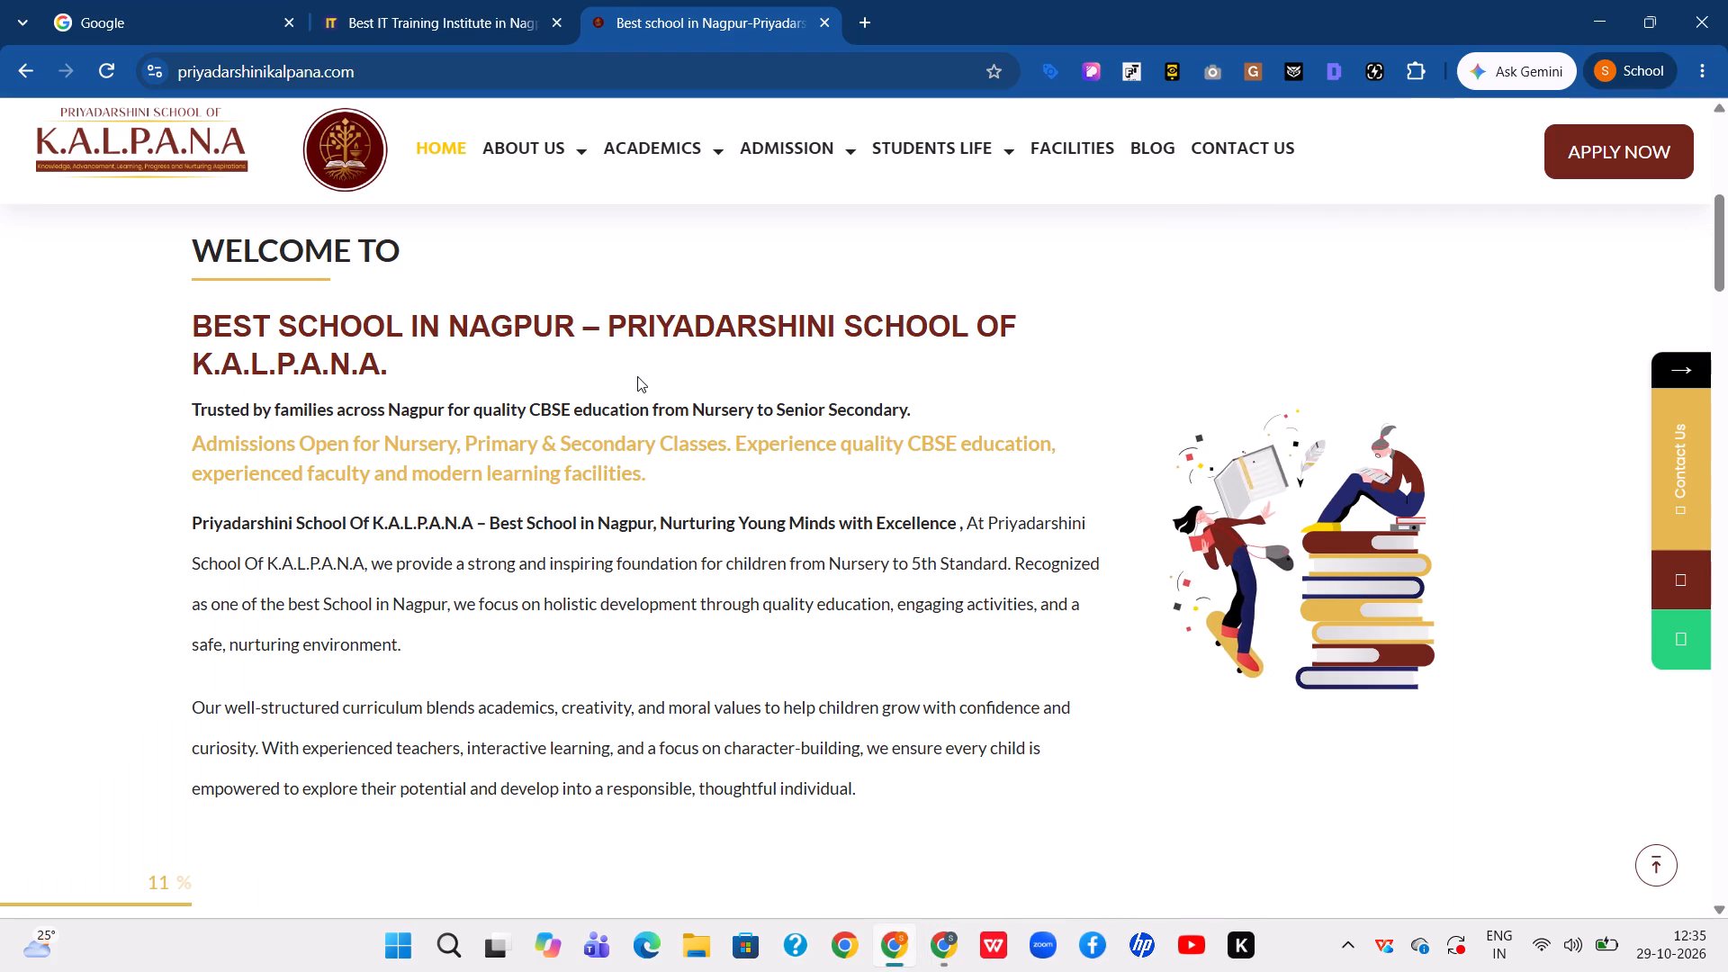
{"action": "double_click", "coordinate": [637, 376]}
{"action": "key", "text": "ctrl+c"}
{"action": "double_click", "coordinate": [562, 689]}
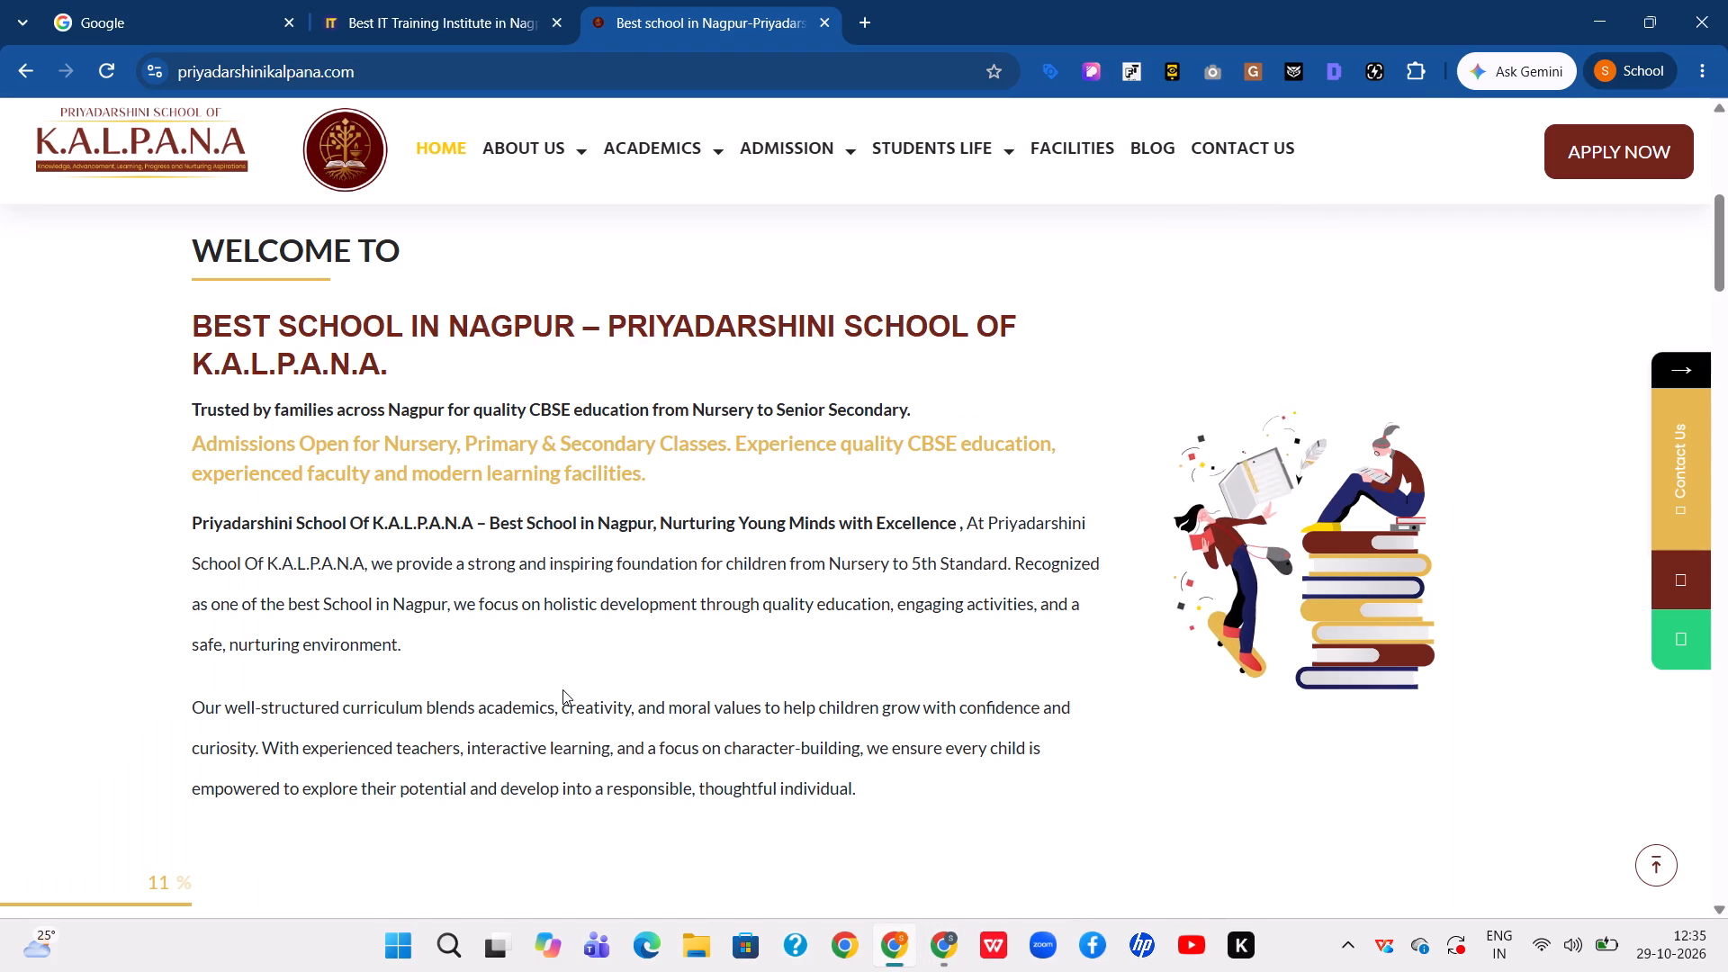
{"action": "left_click_drag", "start_coordinate": [562, 689], "coordinate": [498, 600]}
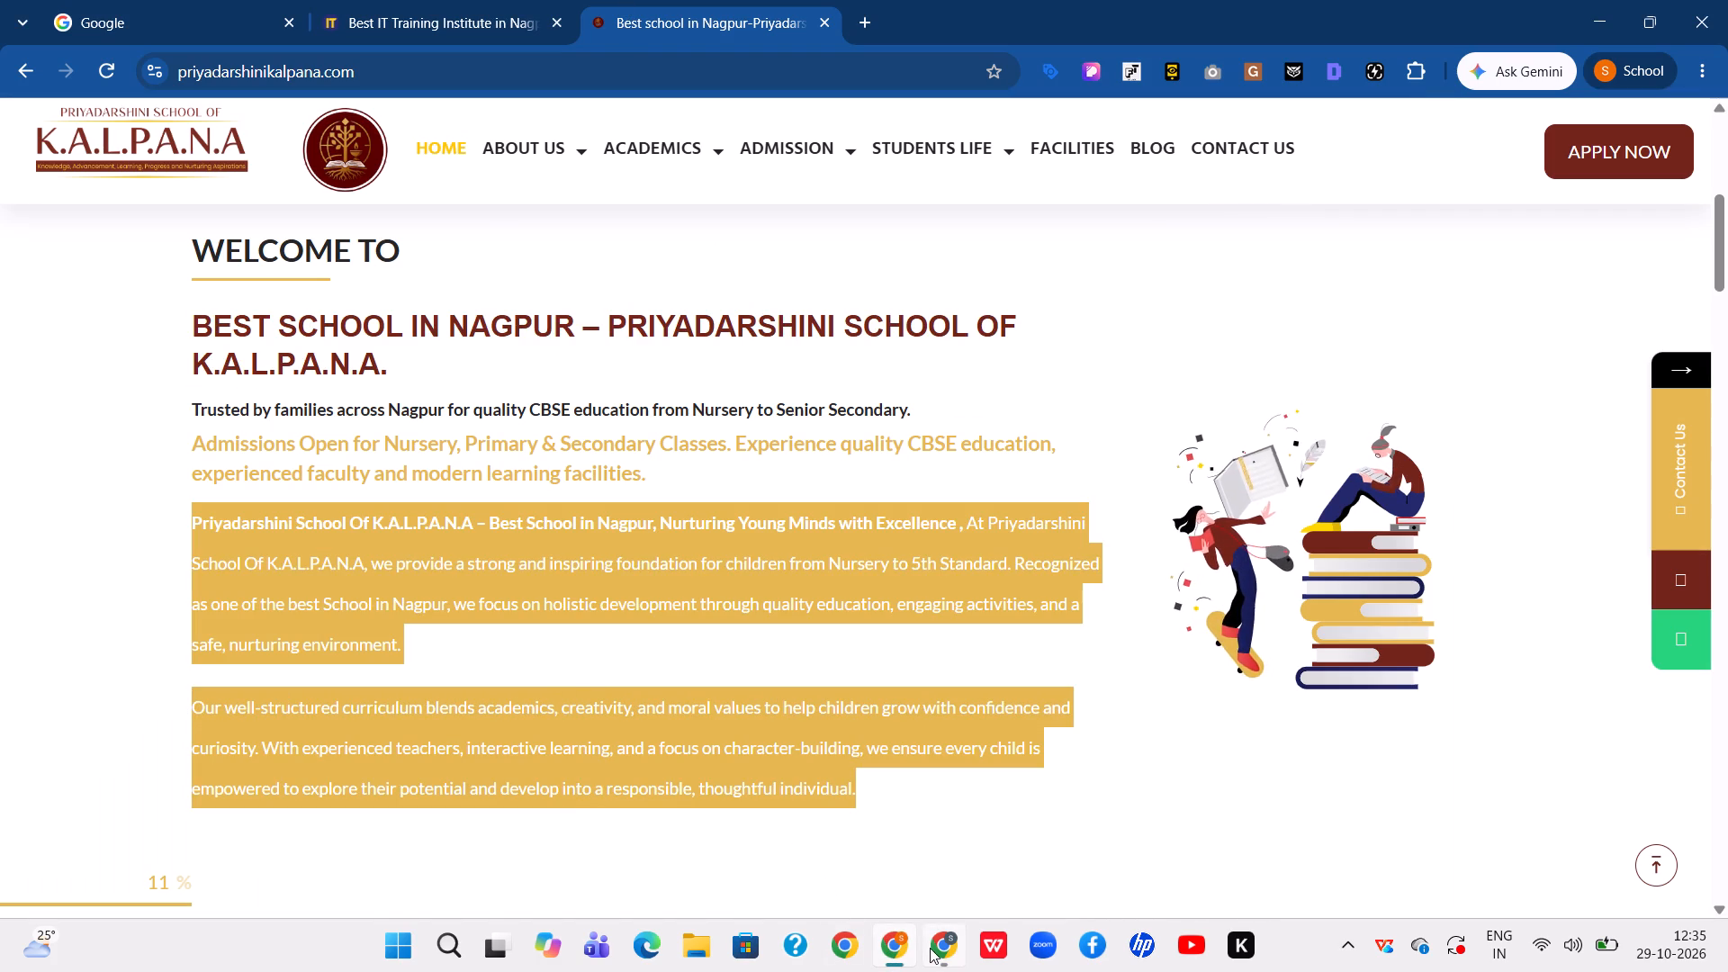
{"action": "left_click", "coordinate": [930, 948]}
{"action": "key", "text": "ctrl+v"}
Copy the two selected welcome paragraphs into the article Body, opening the school site's Our Pedagogy page before returning to the form.
{"action": "left_click", "coordinate": [719, 709]}
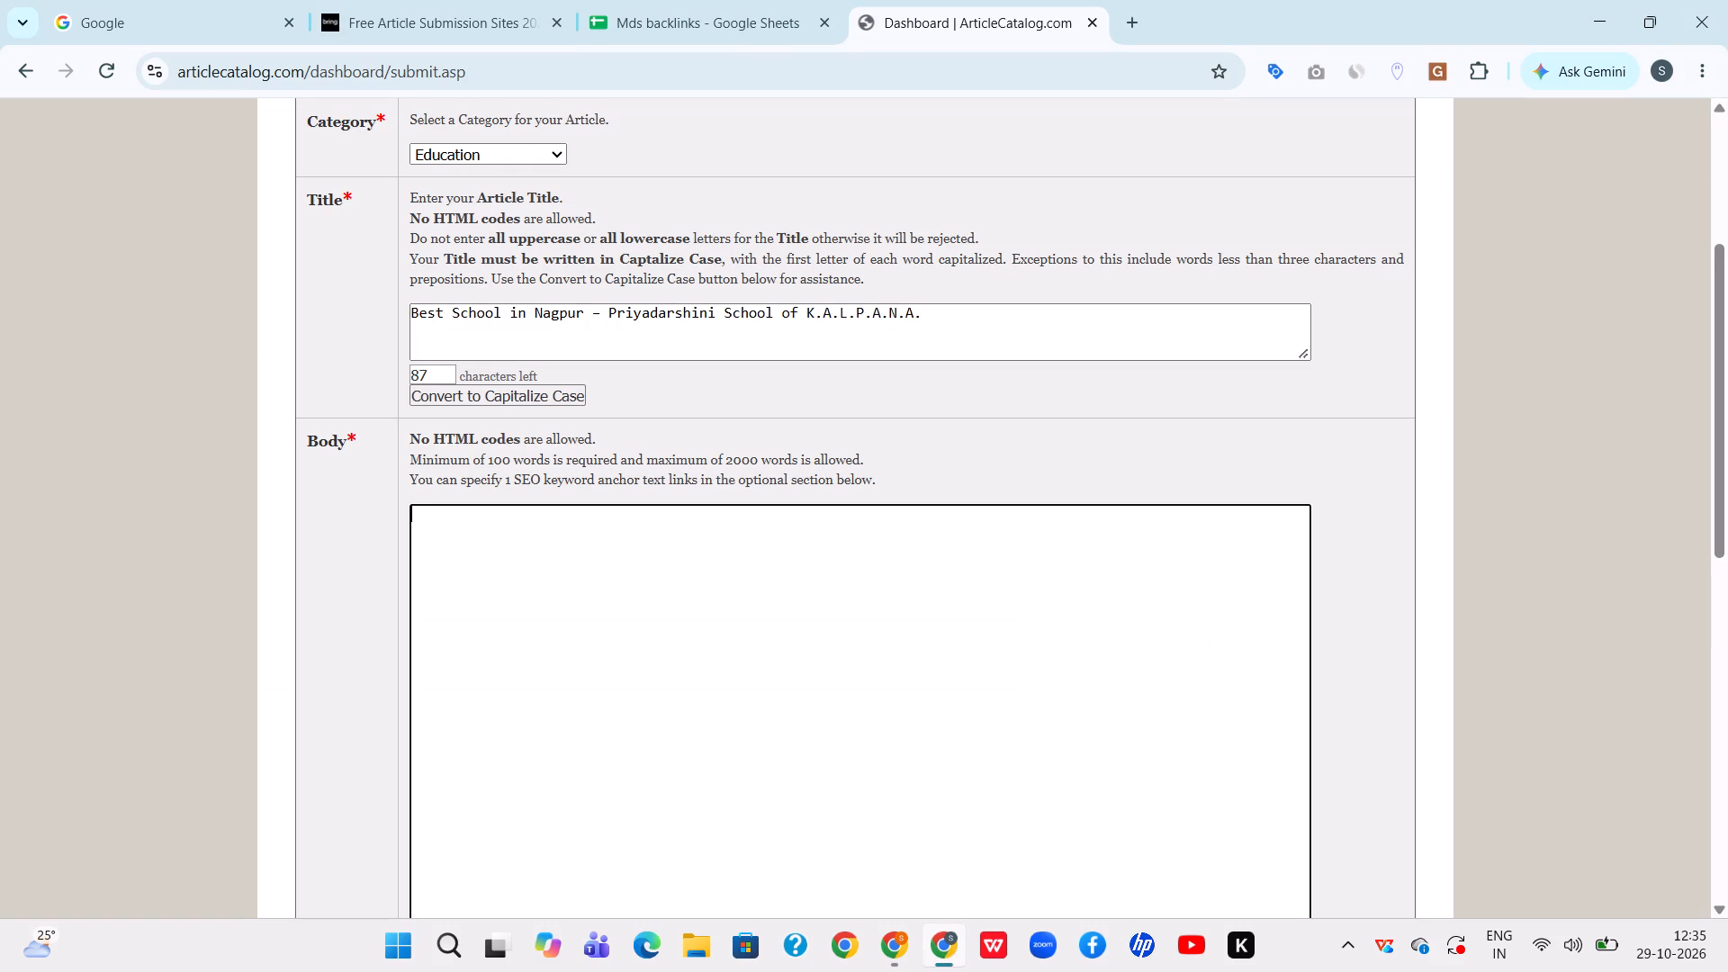
{"action": "left_click", "coordinate": [890, 955]}
{"action": "key", "text": "ctrl+c"}
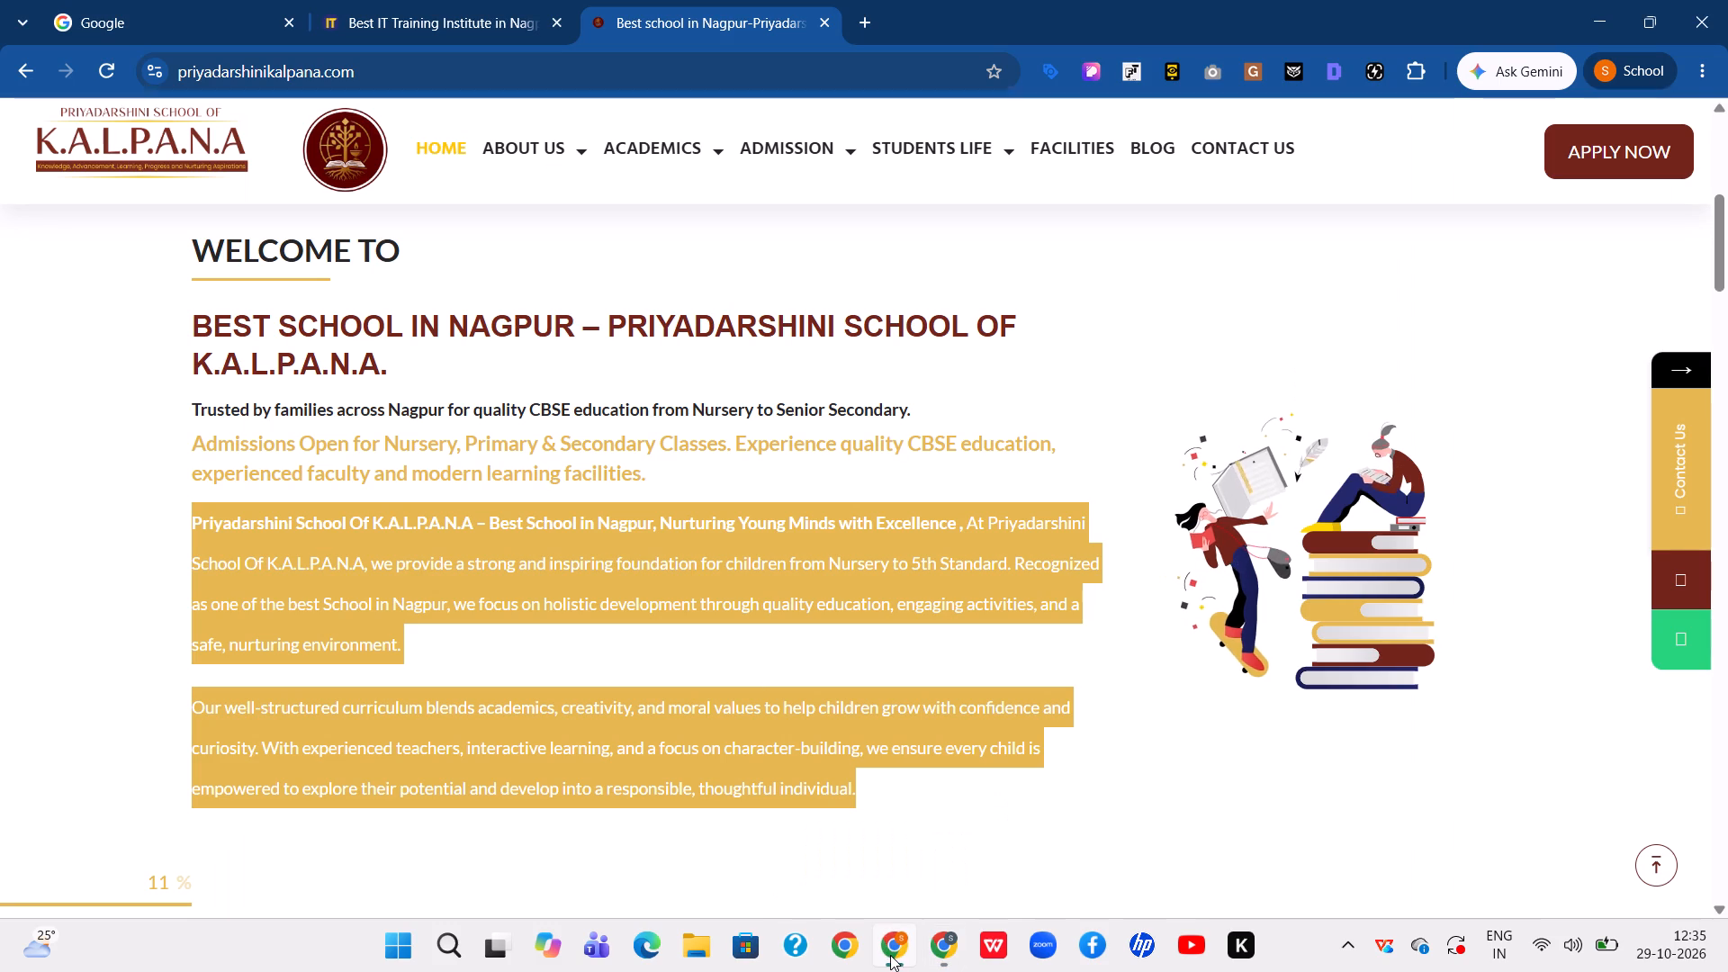
{"action": "left_click", "coordinate": [692, 597]}
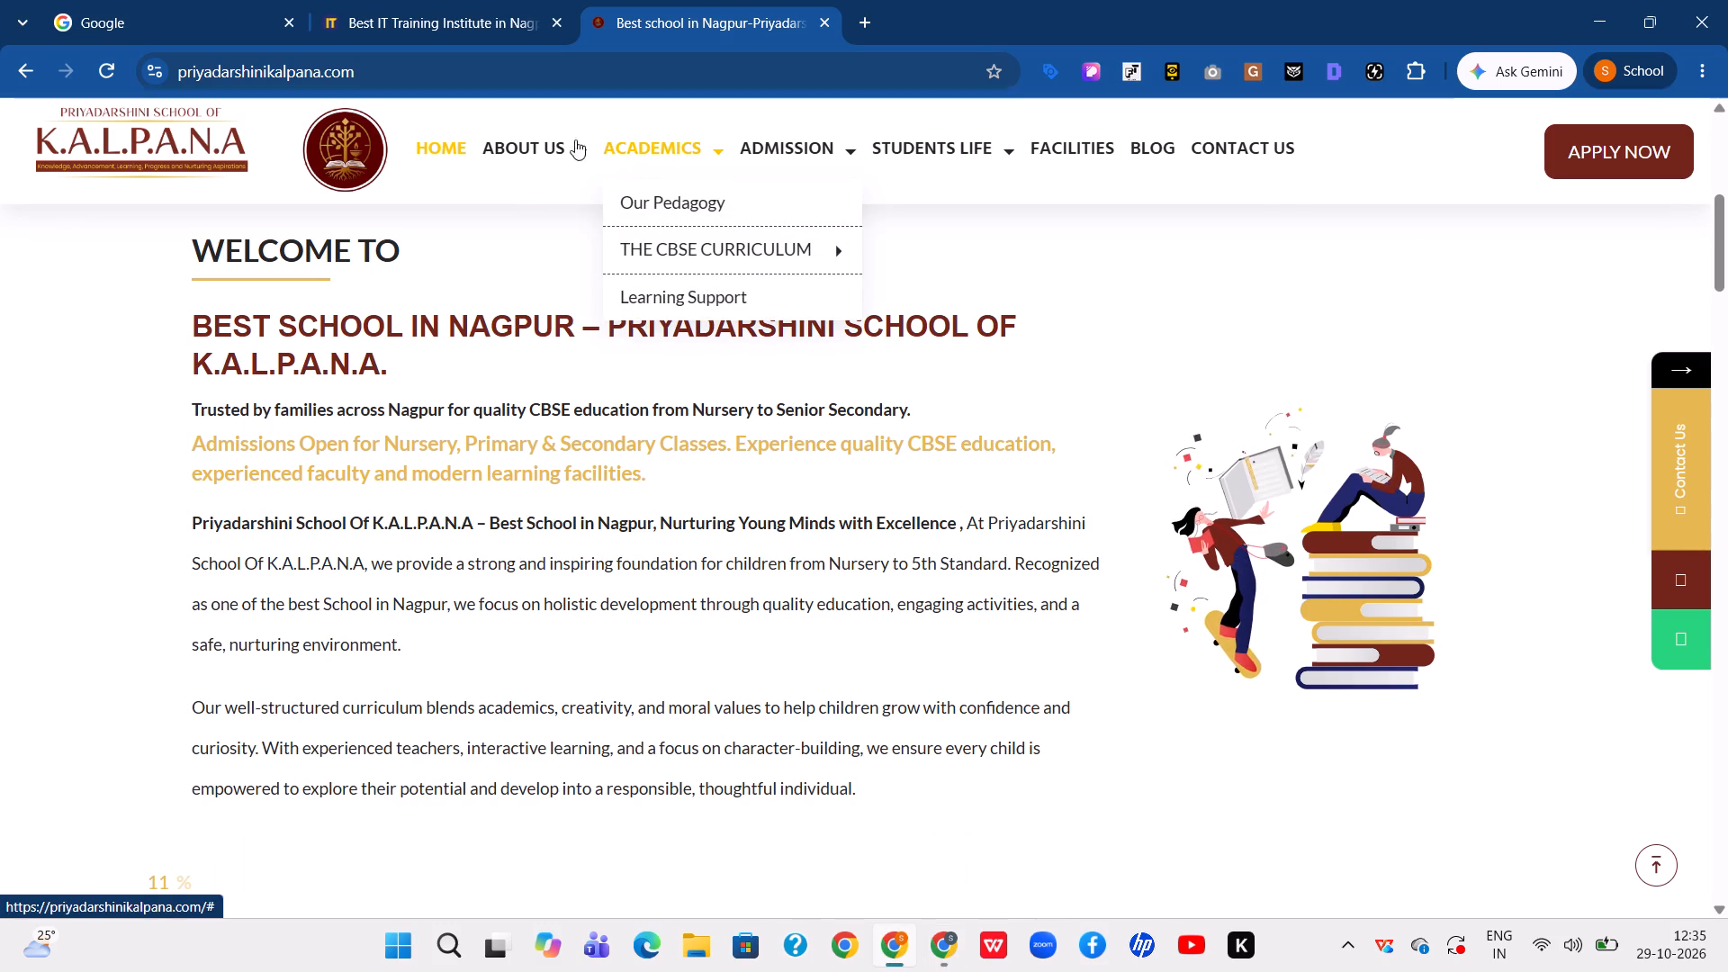
{"action": "left_click", "coordinate": [656, 193]}
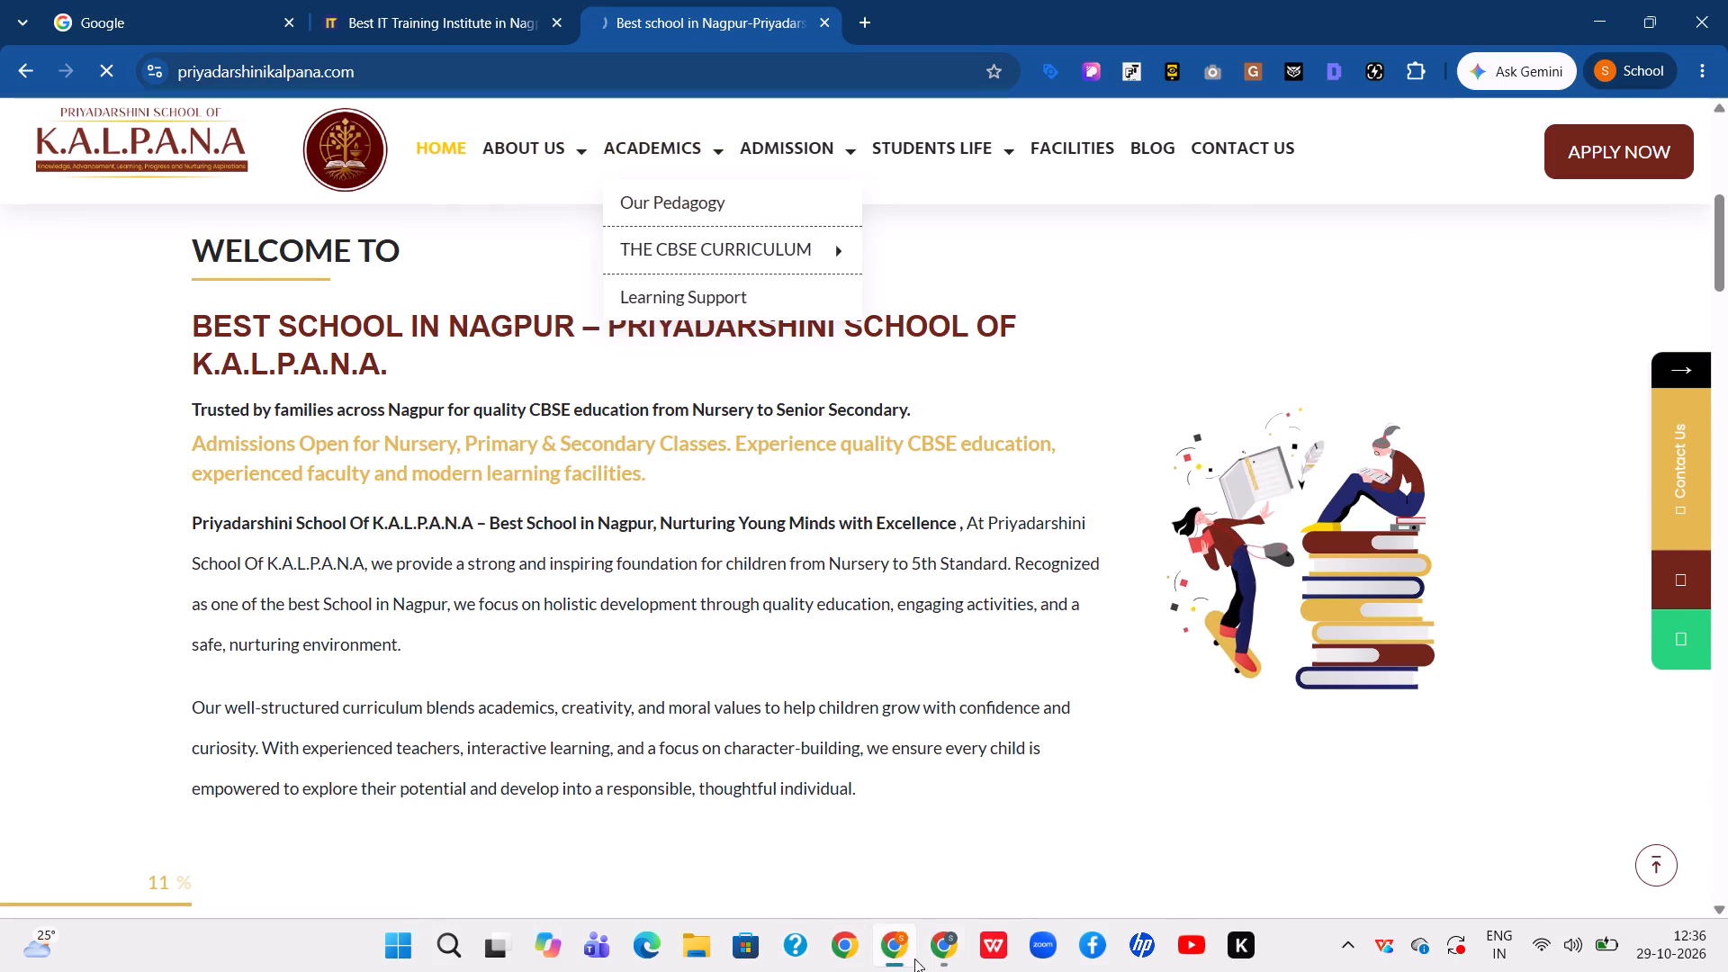
{"action": "left_click", "coordinate": [958, 958]}
{"action": "key", "text": "ctrl+v"}
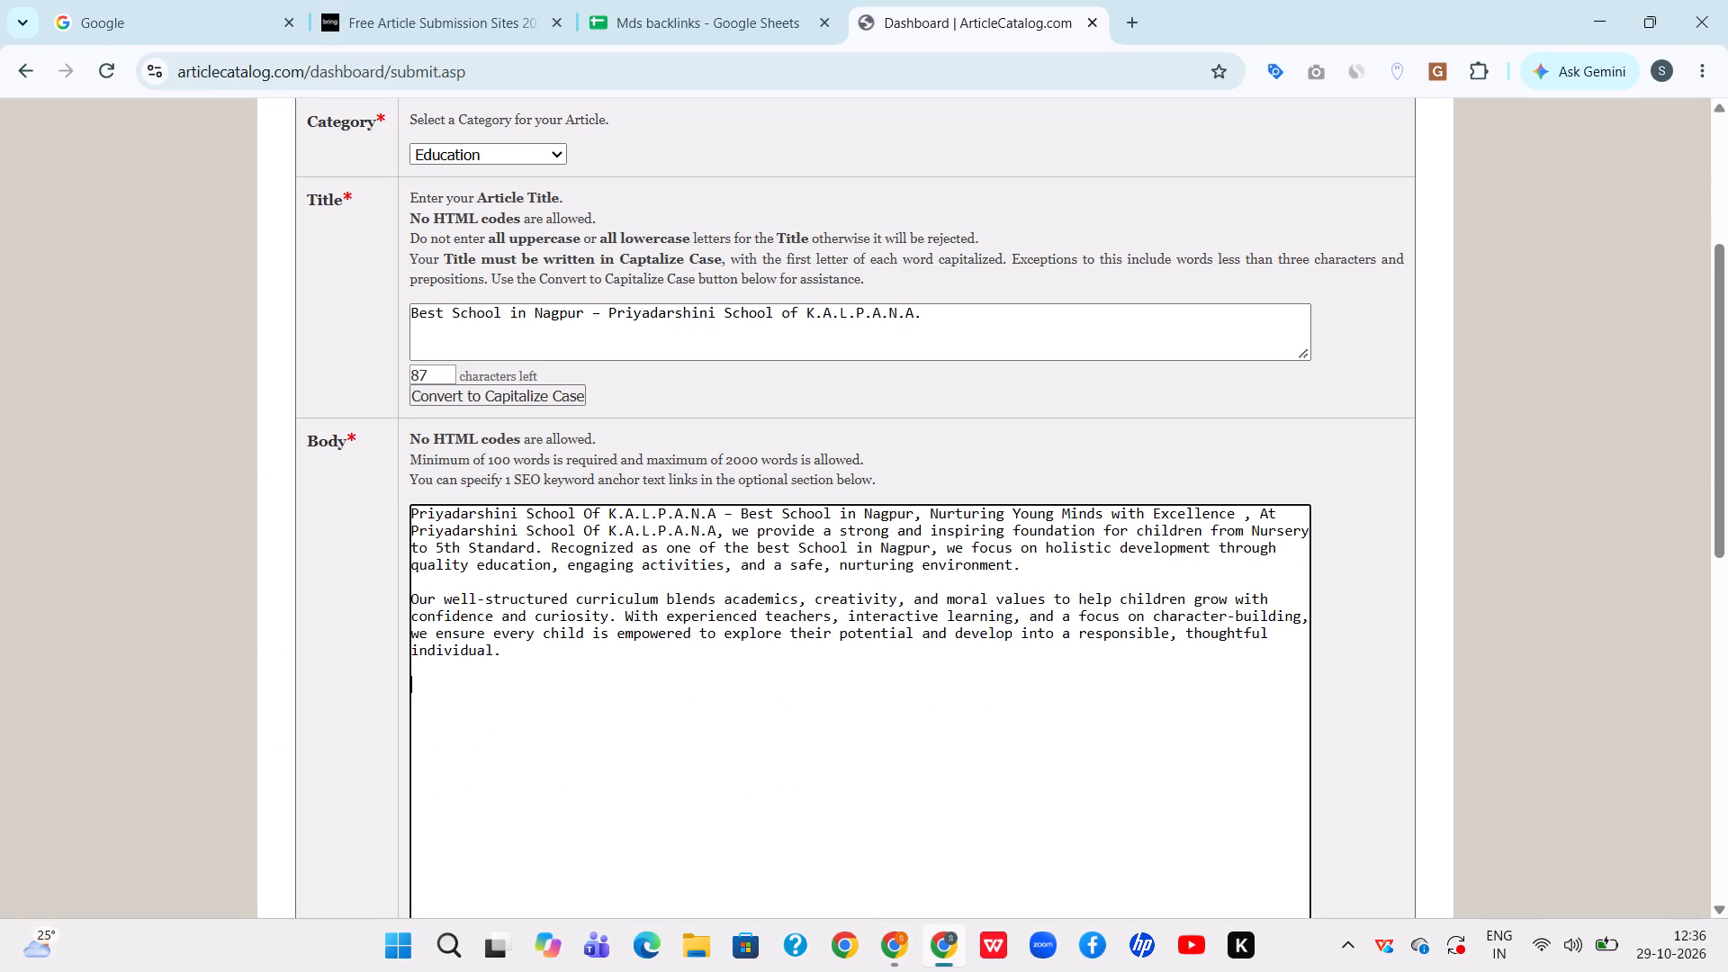
Copy the Our Pedagogy heading and the verse from "EDUCATION THAT MEETS THE WHOLE CHILD" through "pockets everyday." on the school site.
{"action": "left_click", "coordinate": [883, 959]}
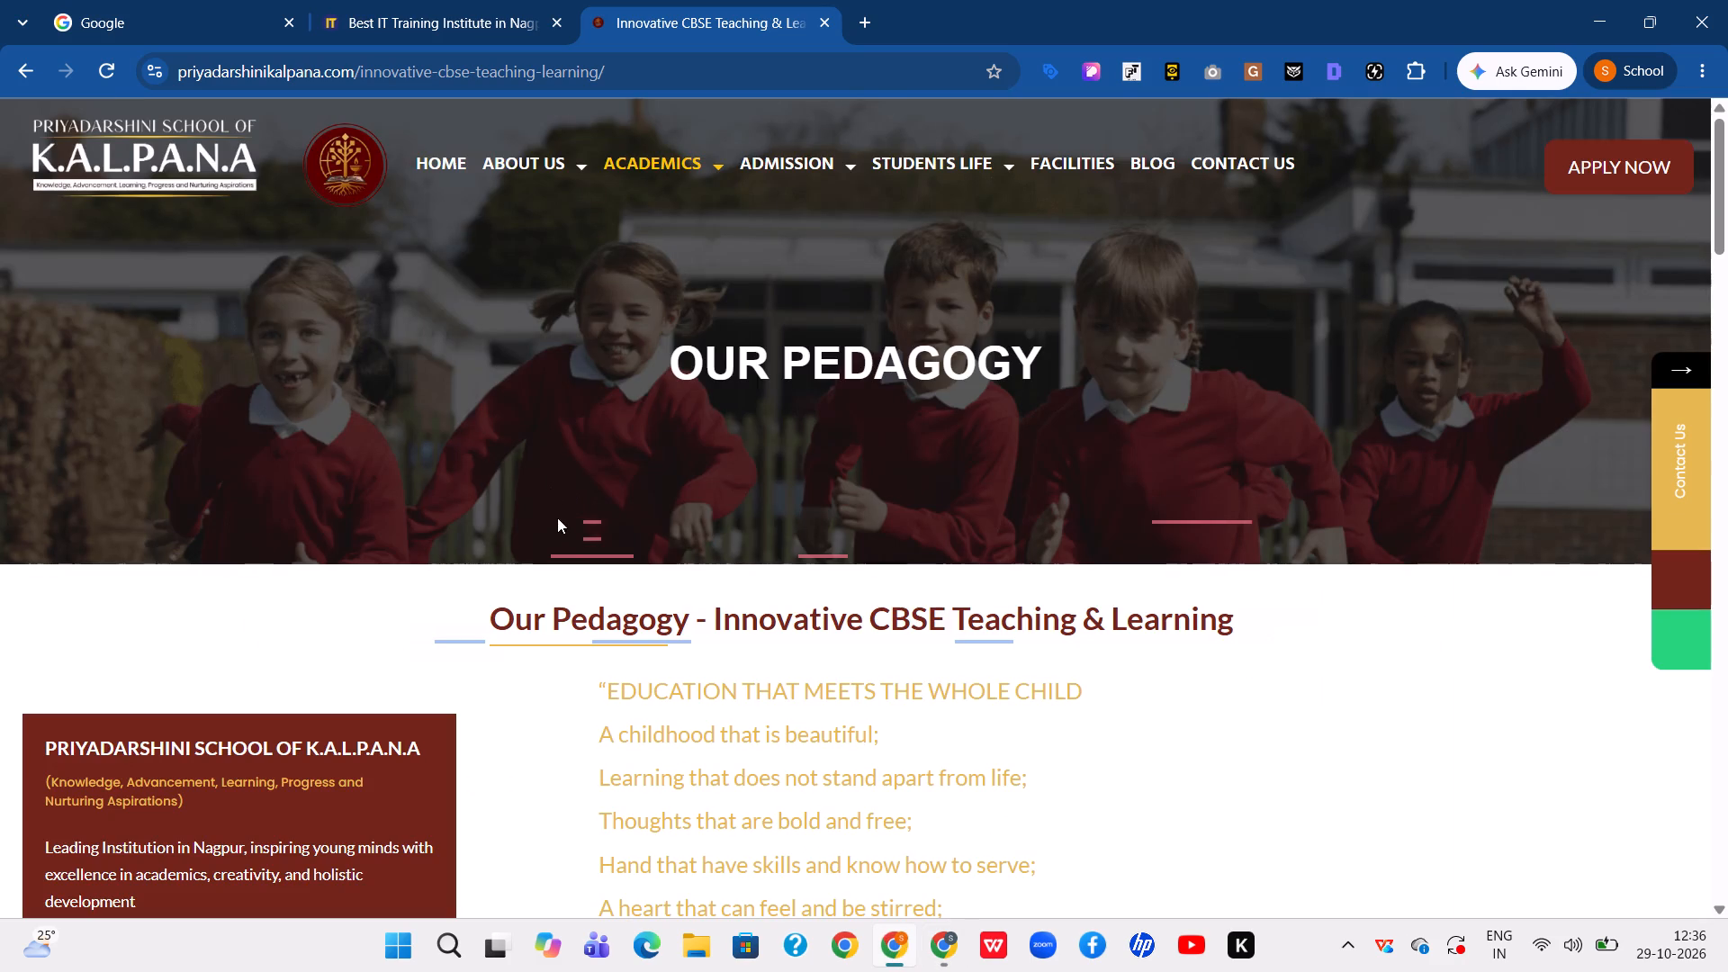
{"action": "triple_click", "coordinate": [579, 600]}
{"action": "left_click_drag", "start_coordinate": [579, 600], "coordinate": [598, 724]}
{"action": "key", "text": "Down"}
{"action": "key", "text": "Down"}
{"action": "key", "text": "Down"}
{"action": "key", "text": "Down"}
{"action": "key", "text": "Down"}
{"action": "key", "text": "Down"}
{"action": "key", "text": "Down"}
{"action": "key", "text": "Down"}
{"action": "key", "text": "Down"}
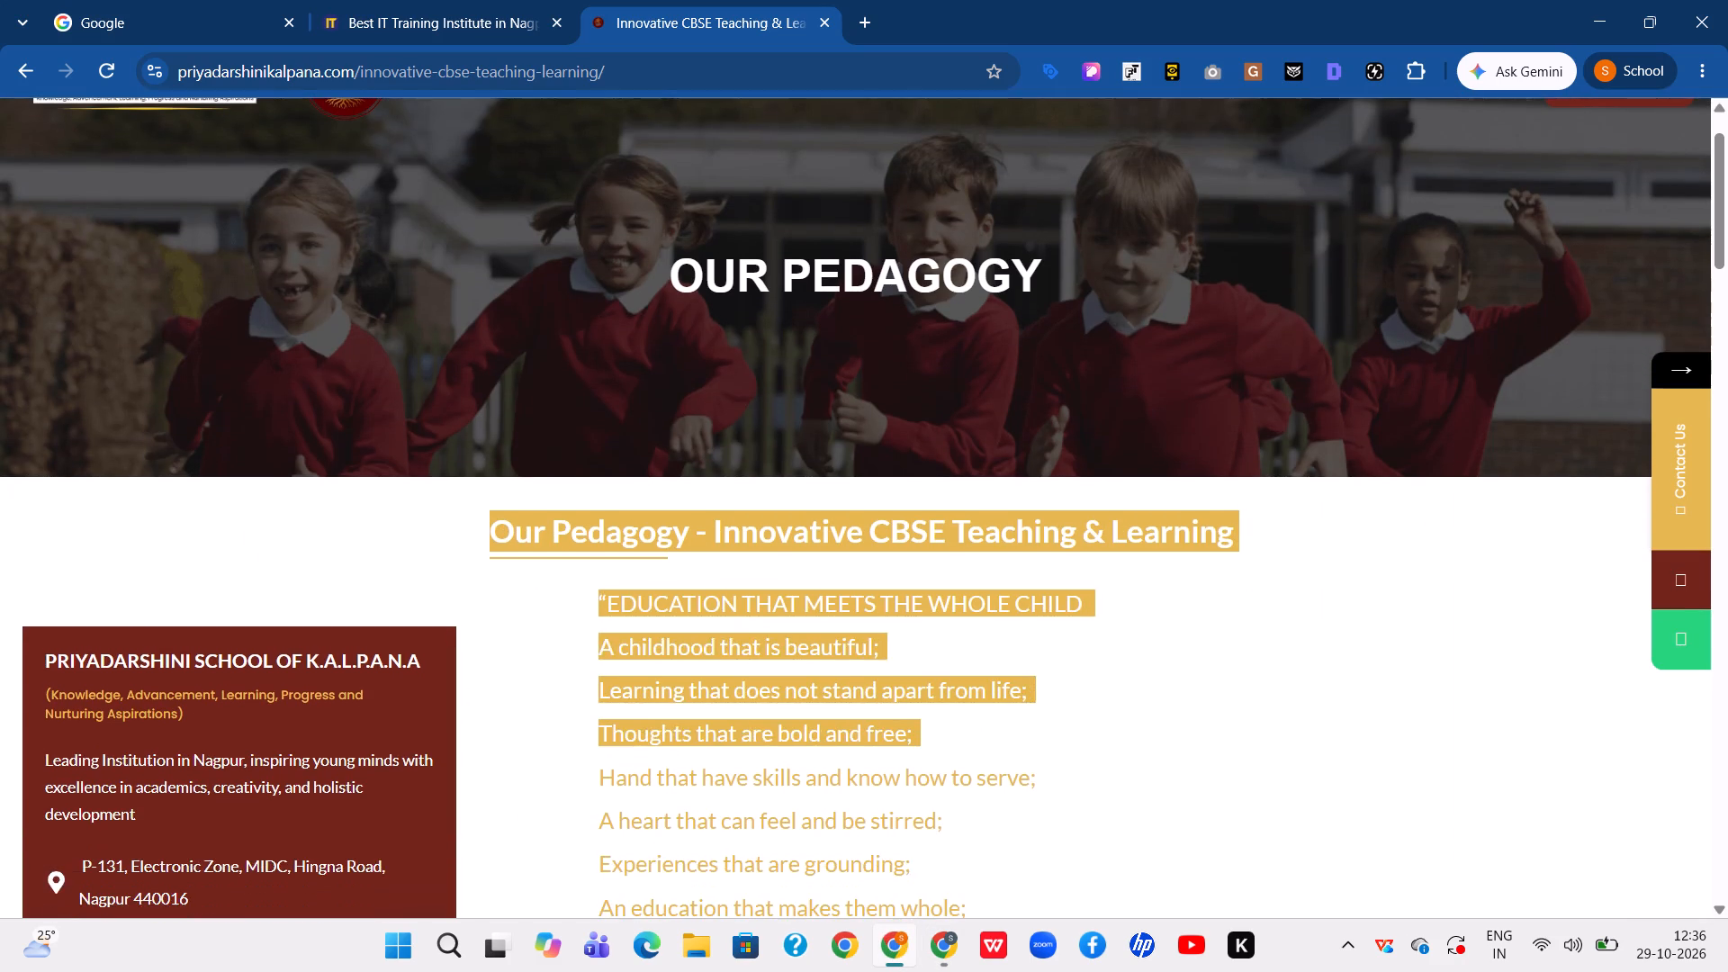
{"action": "left_click_drag", "start_coordinate": [598, 724], "coordinate": [661, 643]}
{"action": "key", "text": "ctrl+c"}
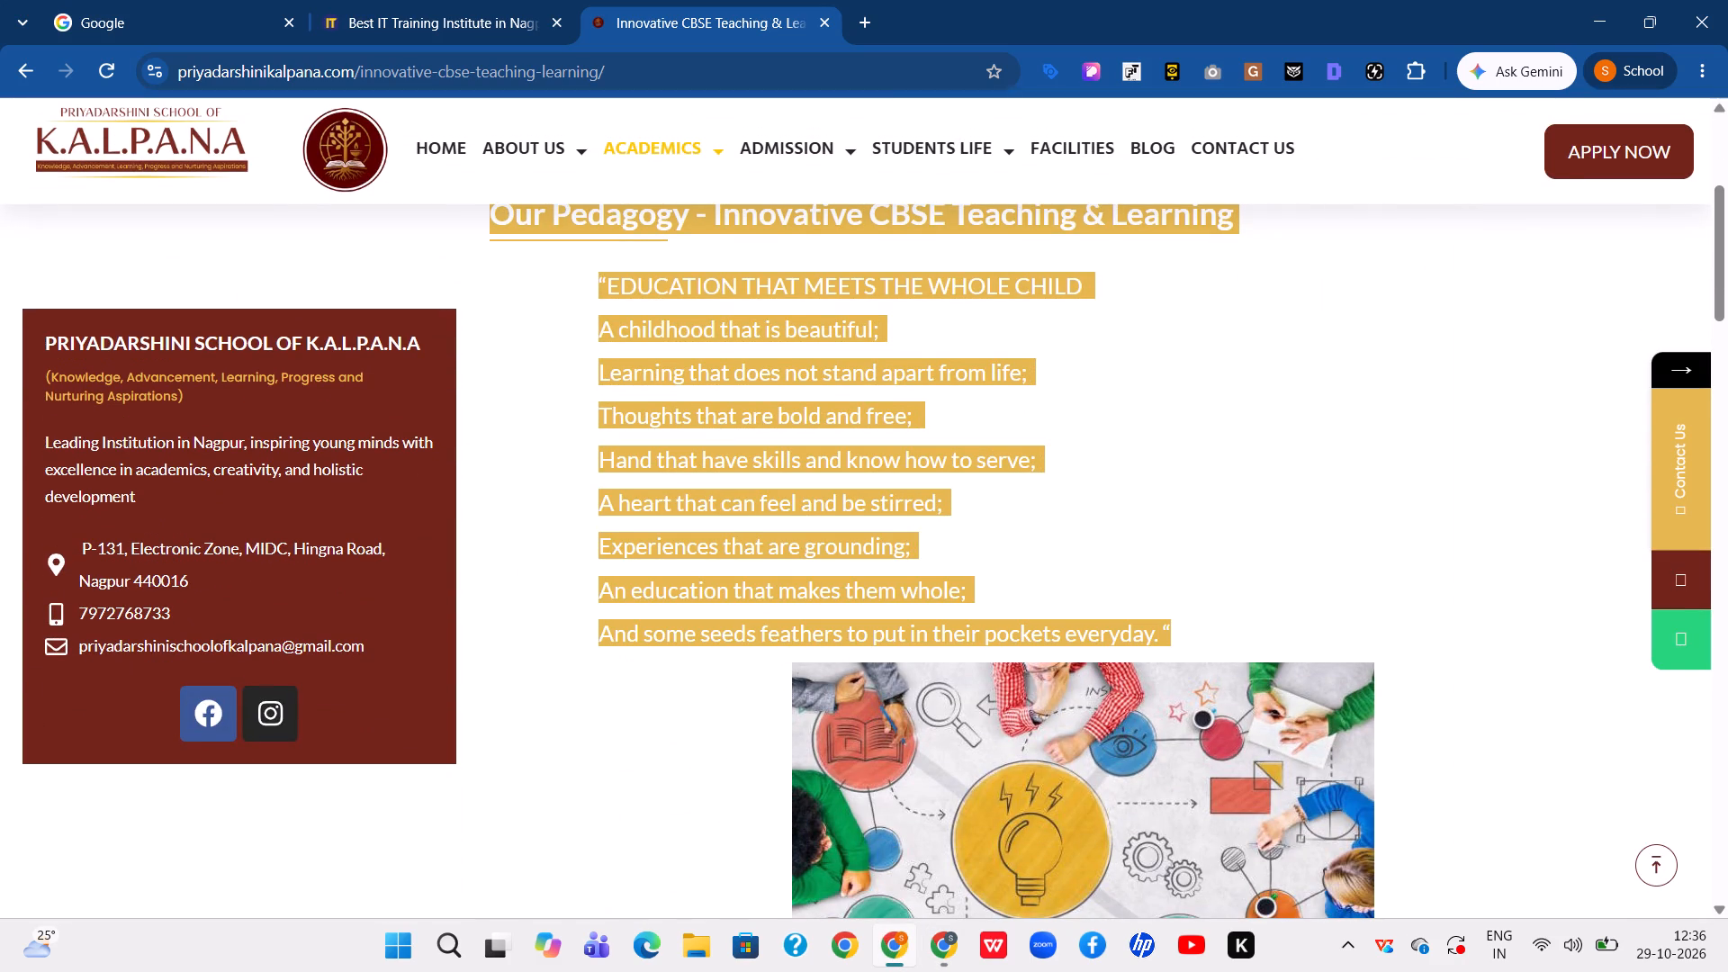
{"action": "left_click", "coordinate": [661, 643]}
{"action": "left_click", "coordinate": [418, 744]}
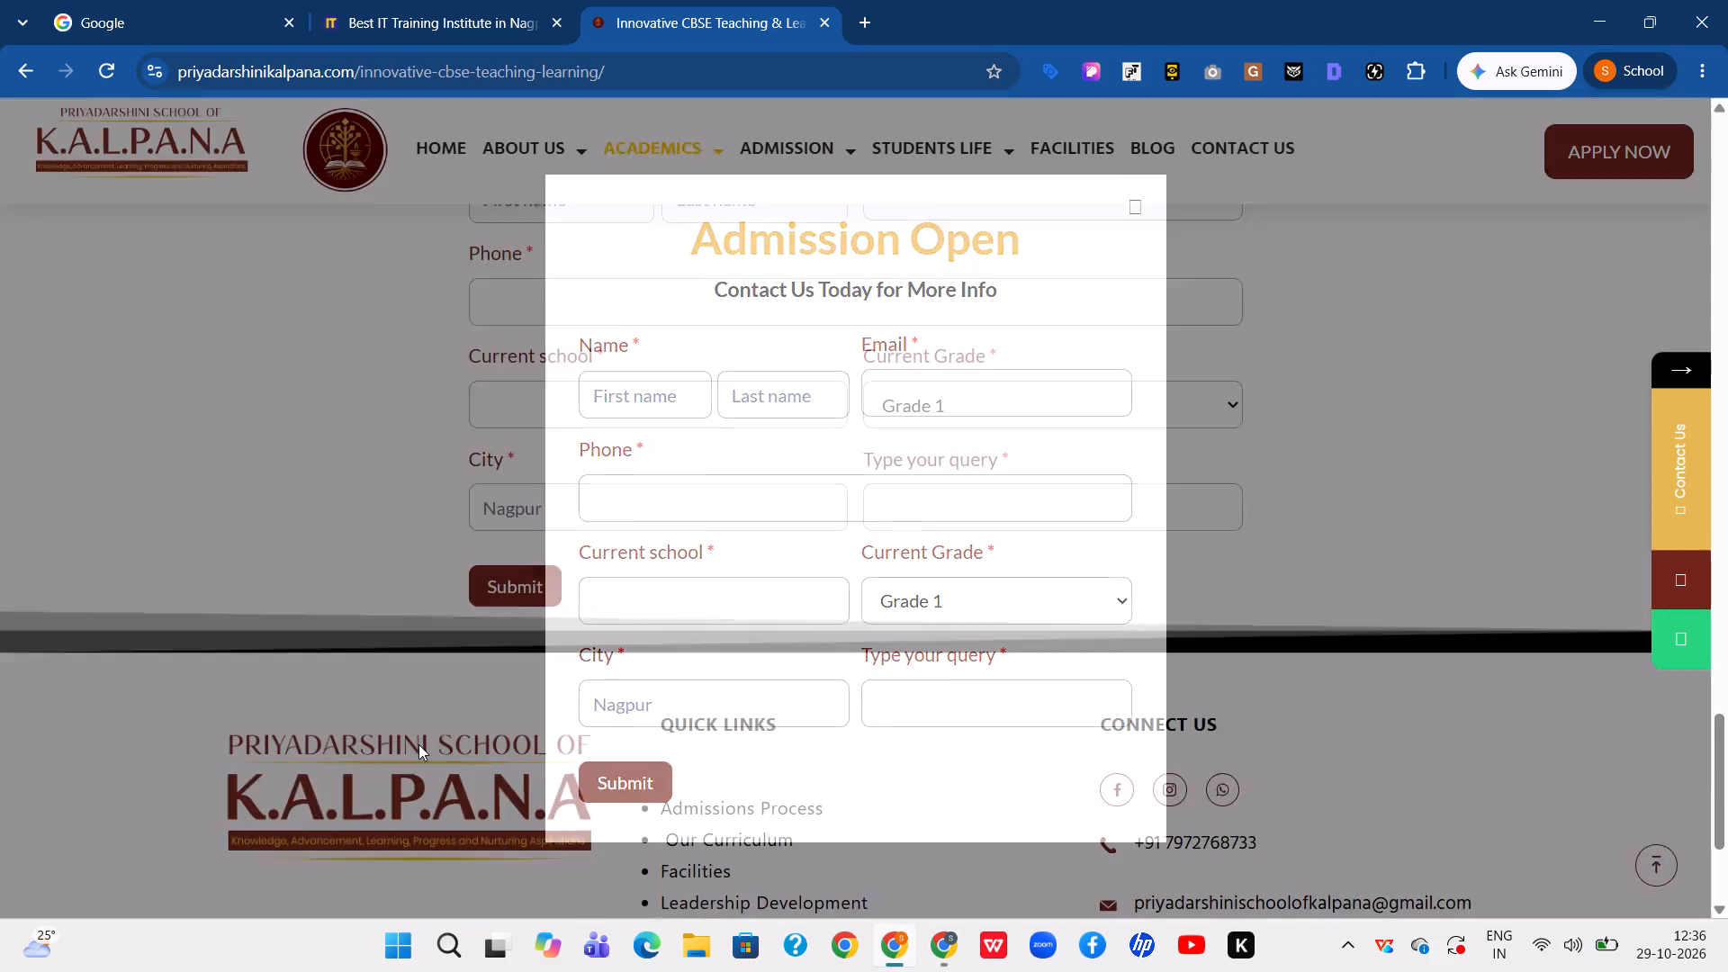
Paste the copied Our Pedagogy heading and verse into the article Body, and copy the school site's paragraph starting "We believe that each child is unique".
{"action": "scroll", "coordinate": [418, 744], "scroll_direction": "up", "scroll_amount": 15}
{"action": "scroll", "coordinate": [418, 744], "scroll_direction": "down", "scroll_amount": 5}
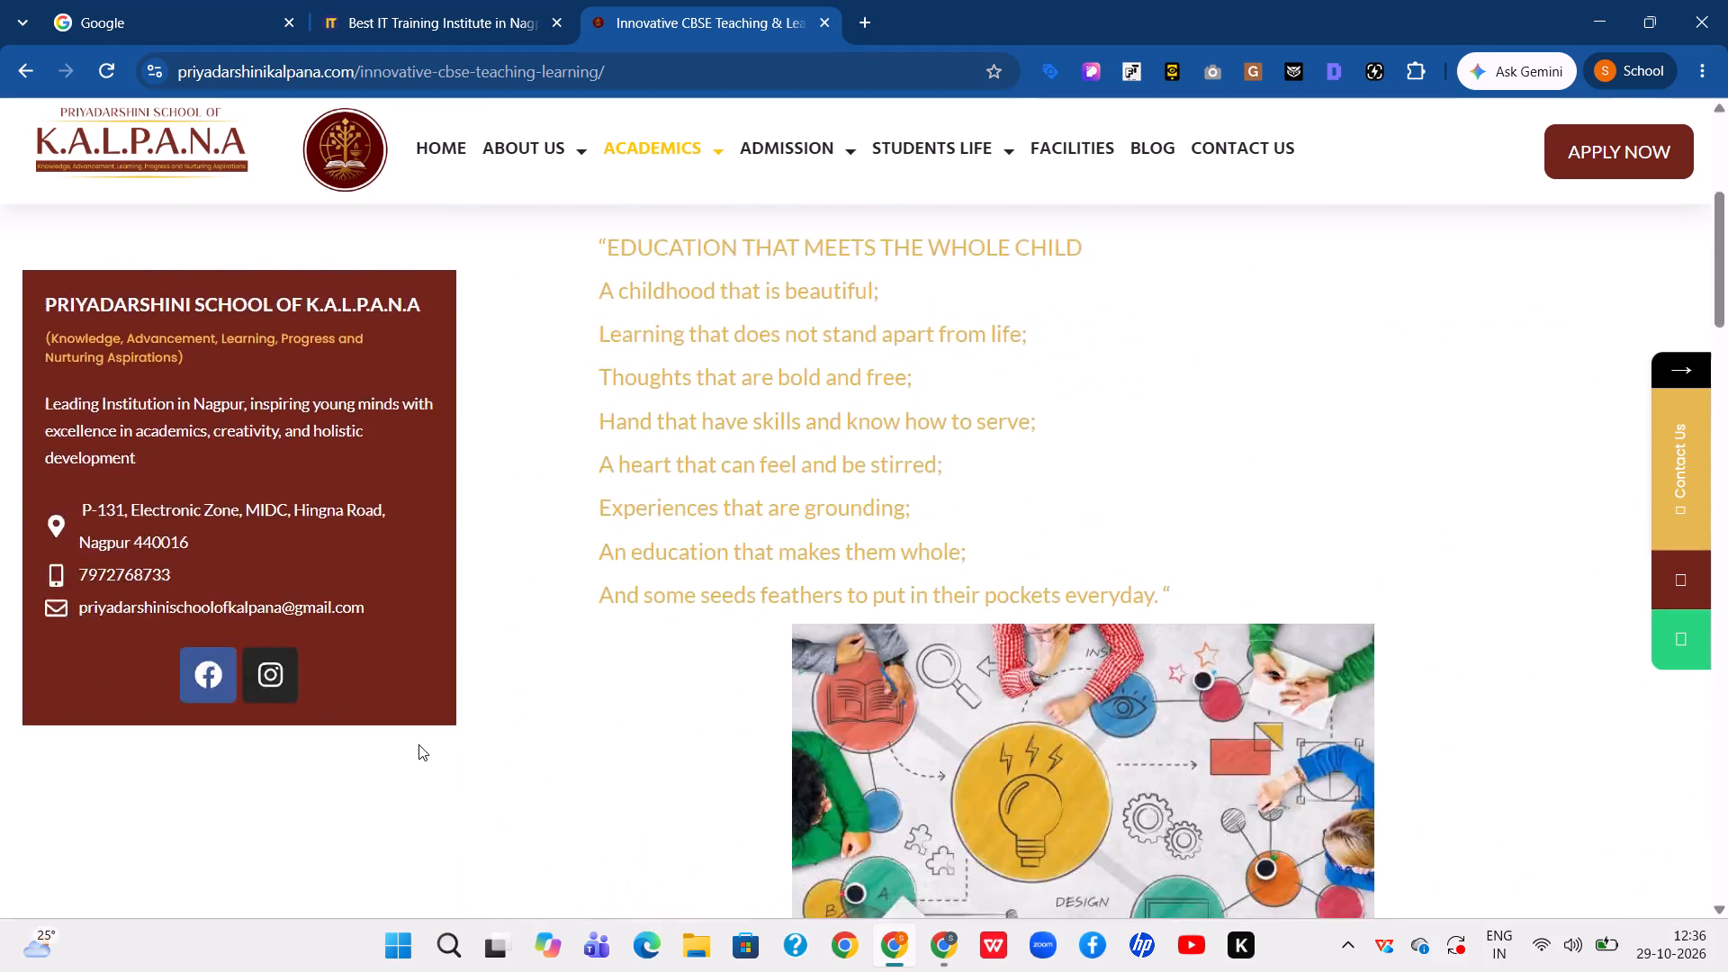
{"action": "scroll", "coordinate": [418, 744], "scroll_direction": "down", "scroll_amount": 3}
{"action": "scroll", "coordinate": [418, 744], "scroll_direction": "up", "scroll_amount": 3}
{"action": "triple_click", "coordinate": [700, 678]}
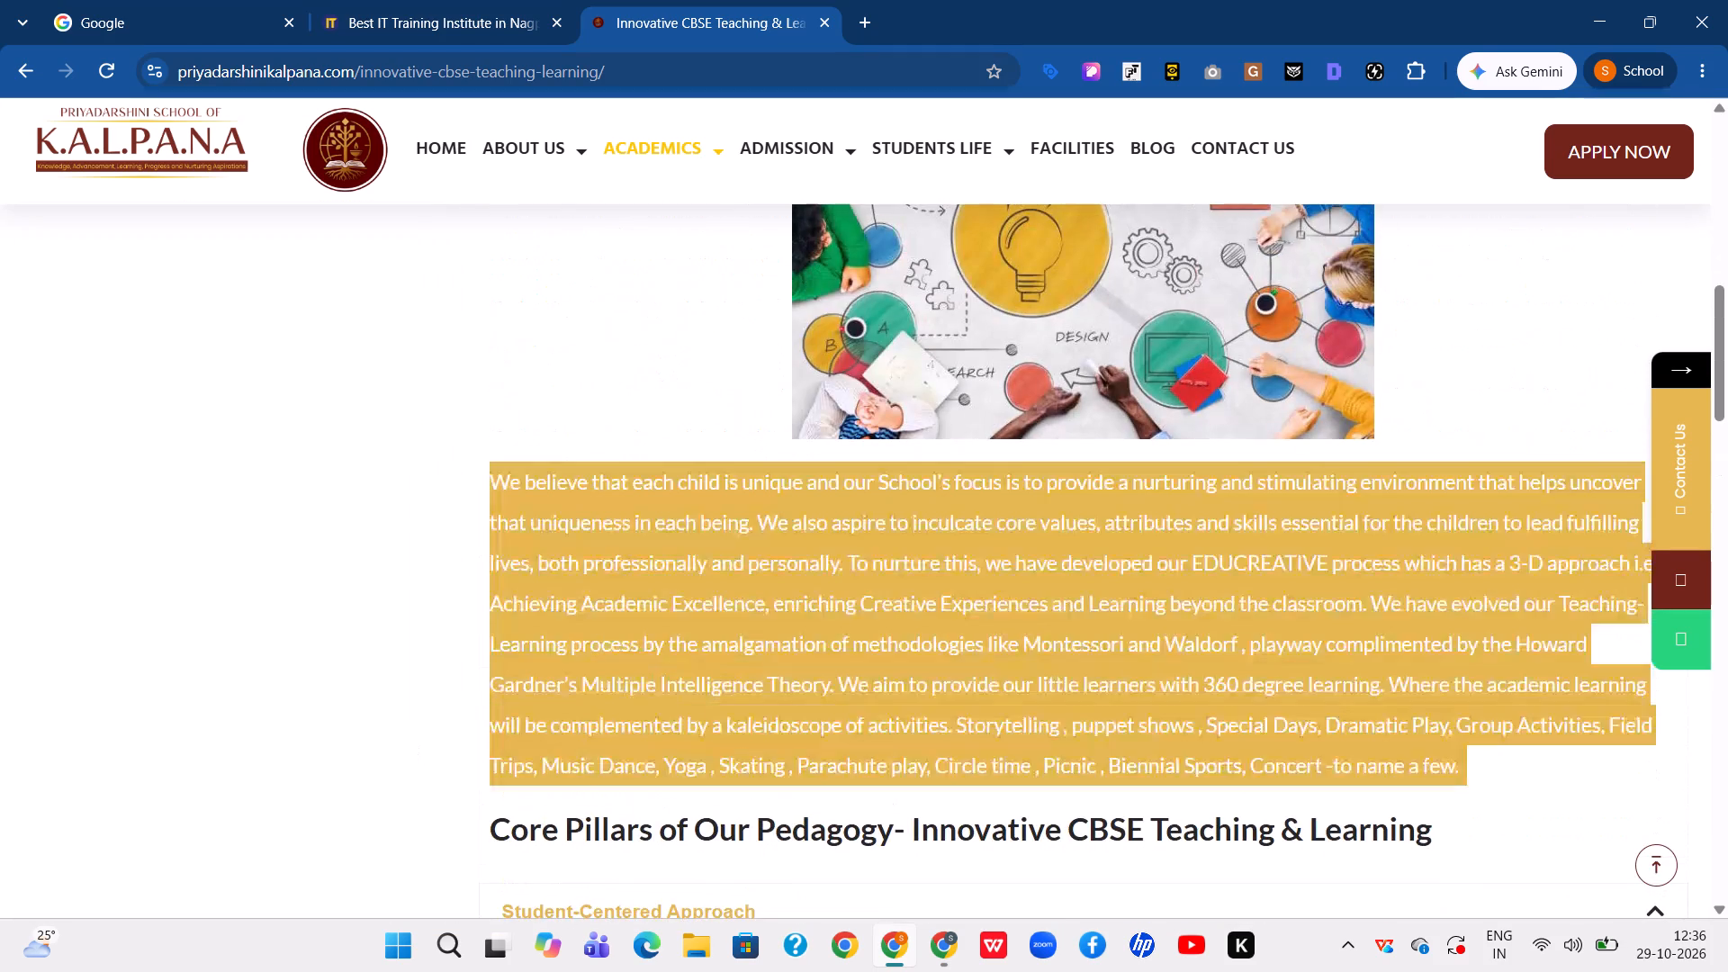
{"action": "left_click", "coordinate": [700, 678]}
{"action": "left_click", "coordinate": [954, 939]}
{"action": "key", "text": "ctrl+v"}
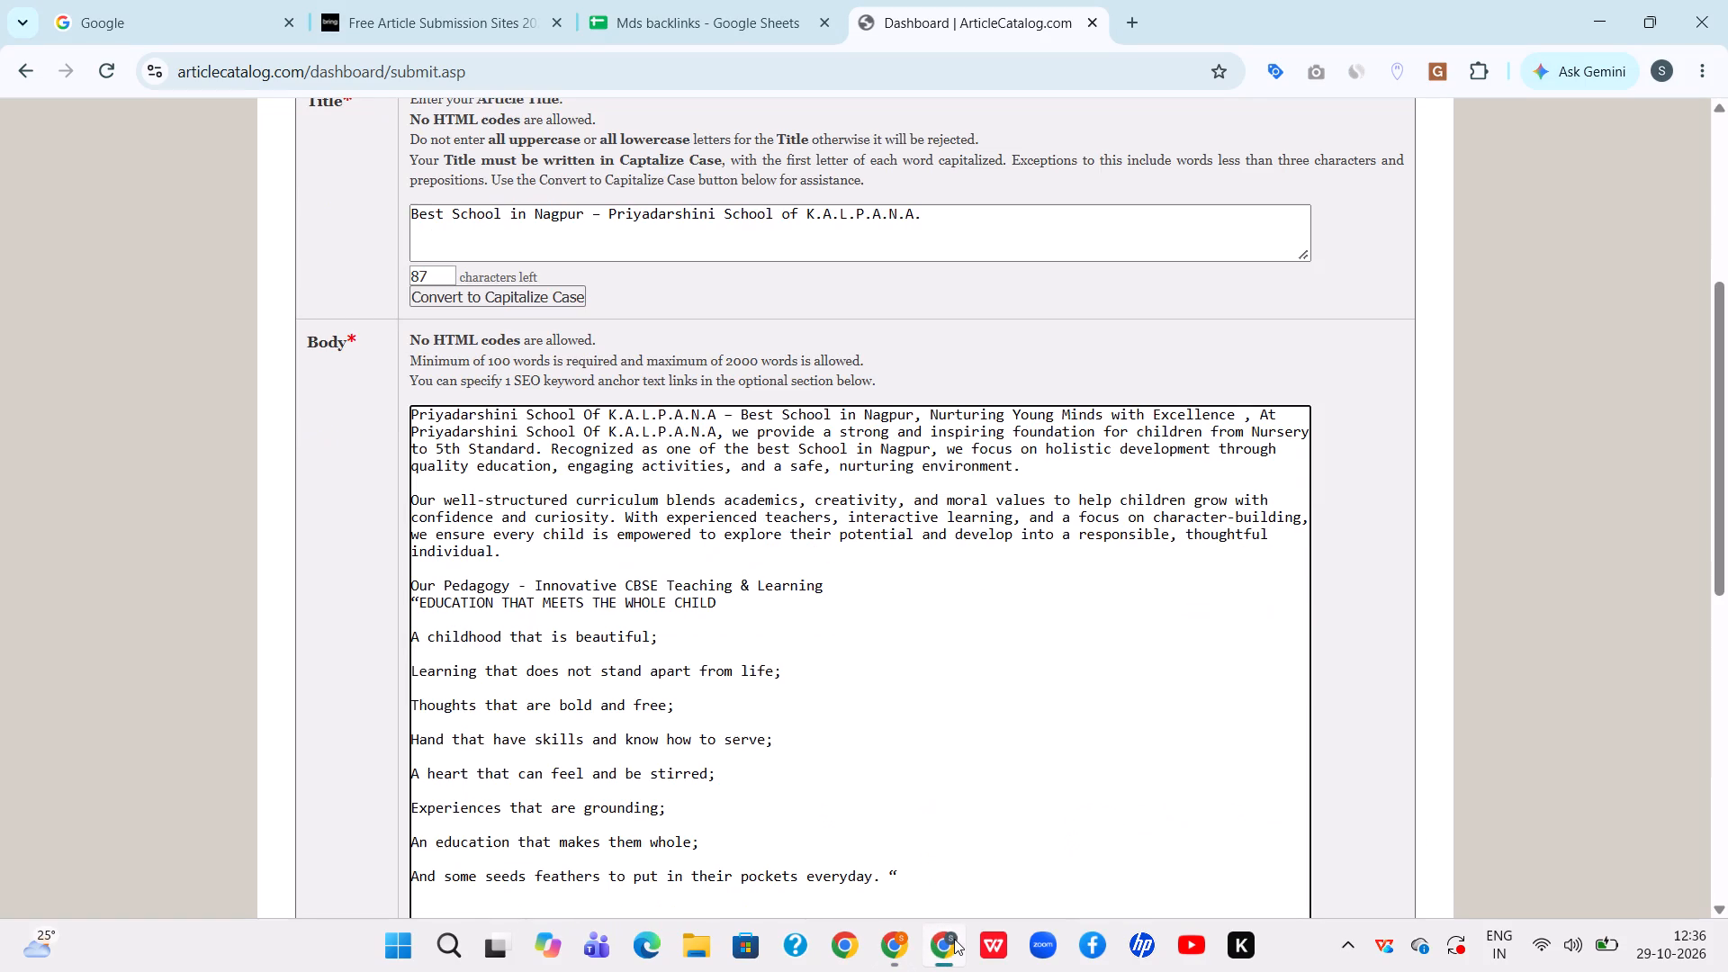
{"action": "scroll", "coordinate": [766, 617], "scroll_direction": "down", "scroll_amount": 1}
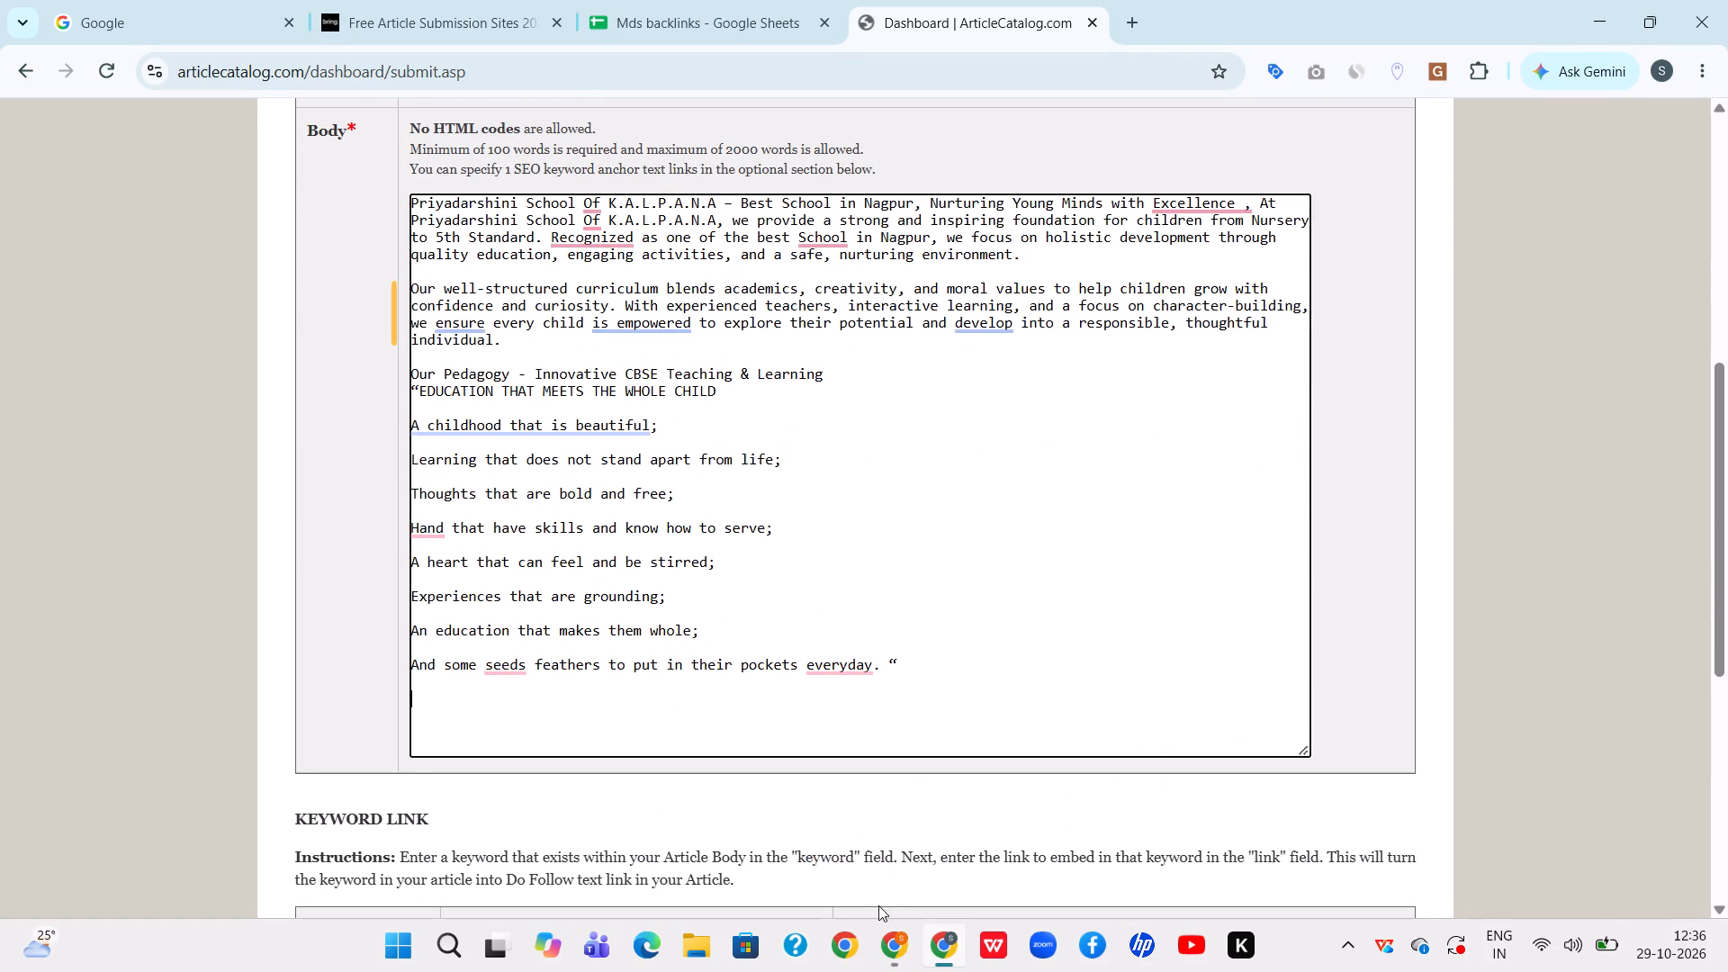
{"action": "left_click", "coordinate": [891, 958]}
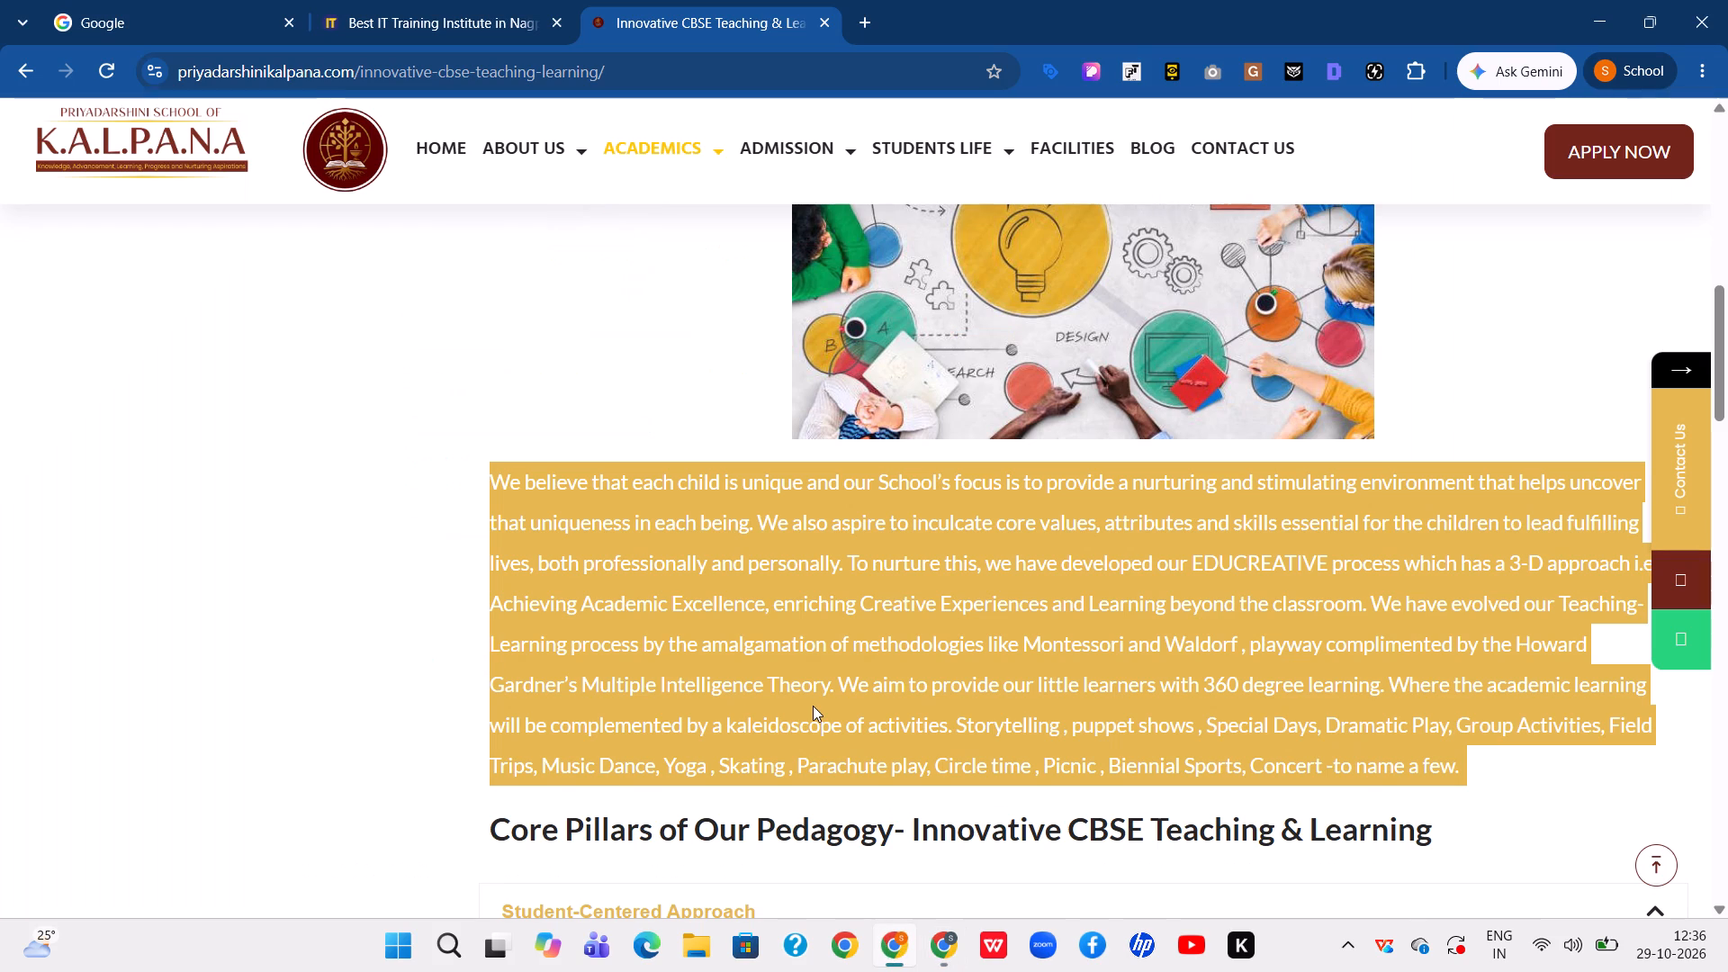
{"action": "key", "text": "ctrl+c"}
{"action": "left_click", "coordinate": [813, 706]}
Expand the Core Pillars sections from Concept-Based Learning through Inclusive and Diverse Environment on the school's pedagogy page.
{"action": "scroll", "coordinate": [813, 706], "scroll_direction": "down", "scroll_amount": 2}
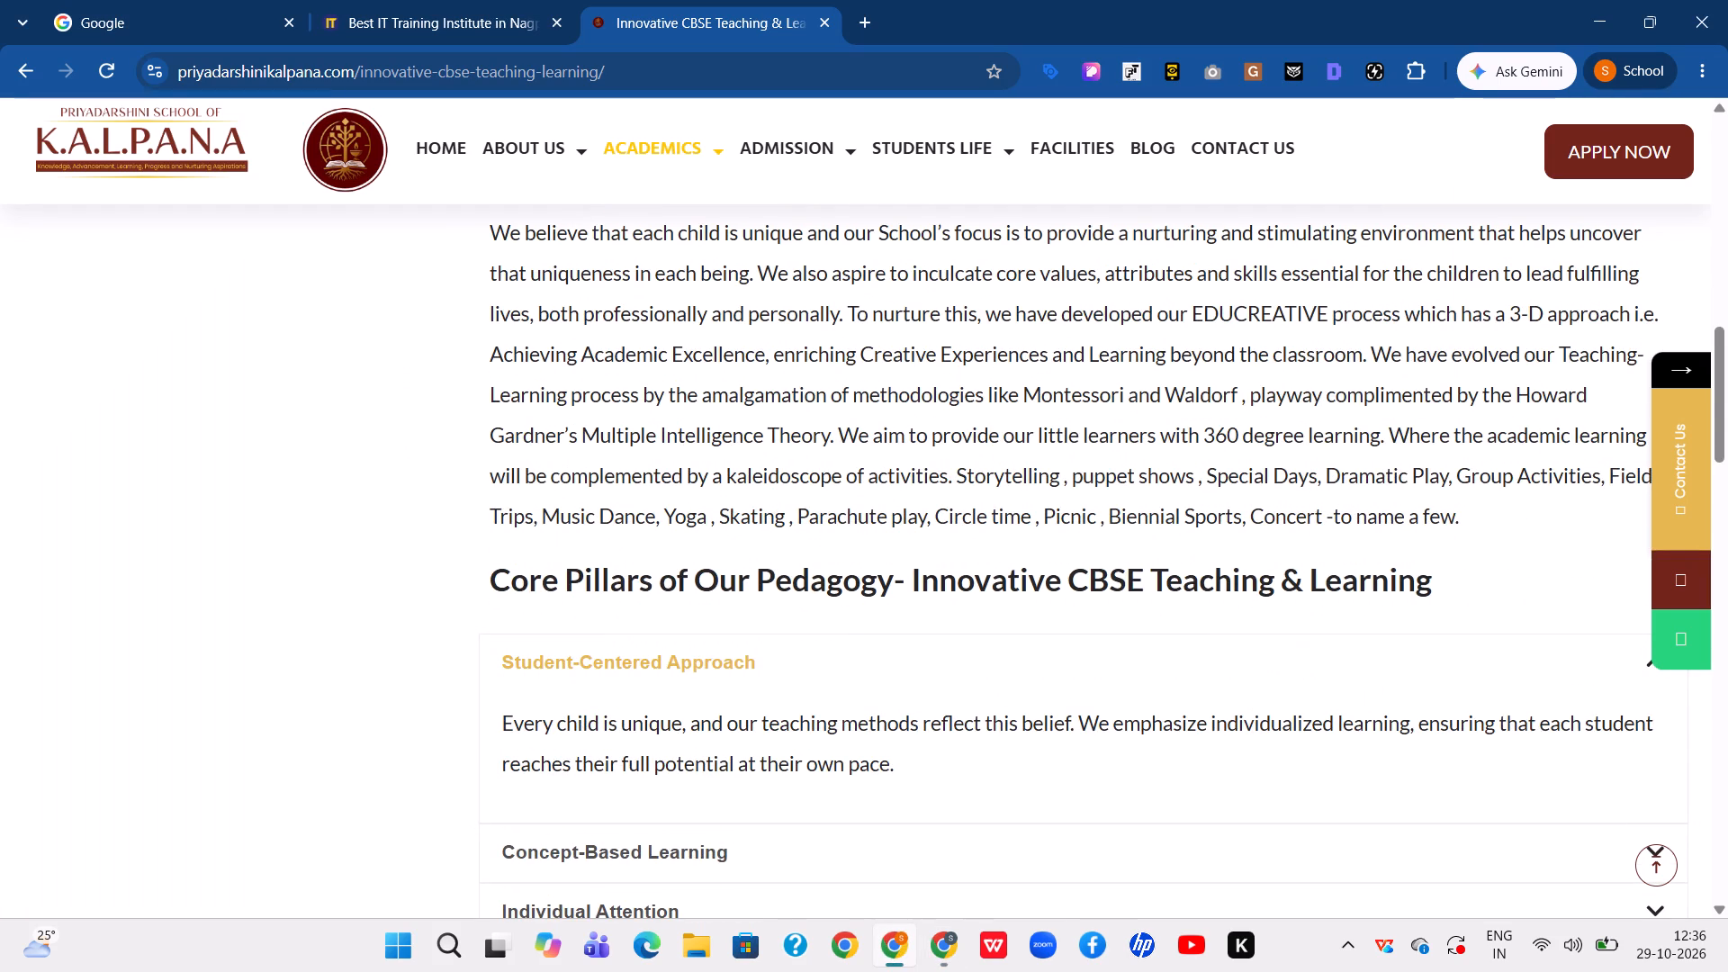
{"action": "scroll", "coordinate": [684, 579], "scroll_direction": "down", "scroll_amount": 3}
{"action": "left_click", "coordinate": [605, 437]}
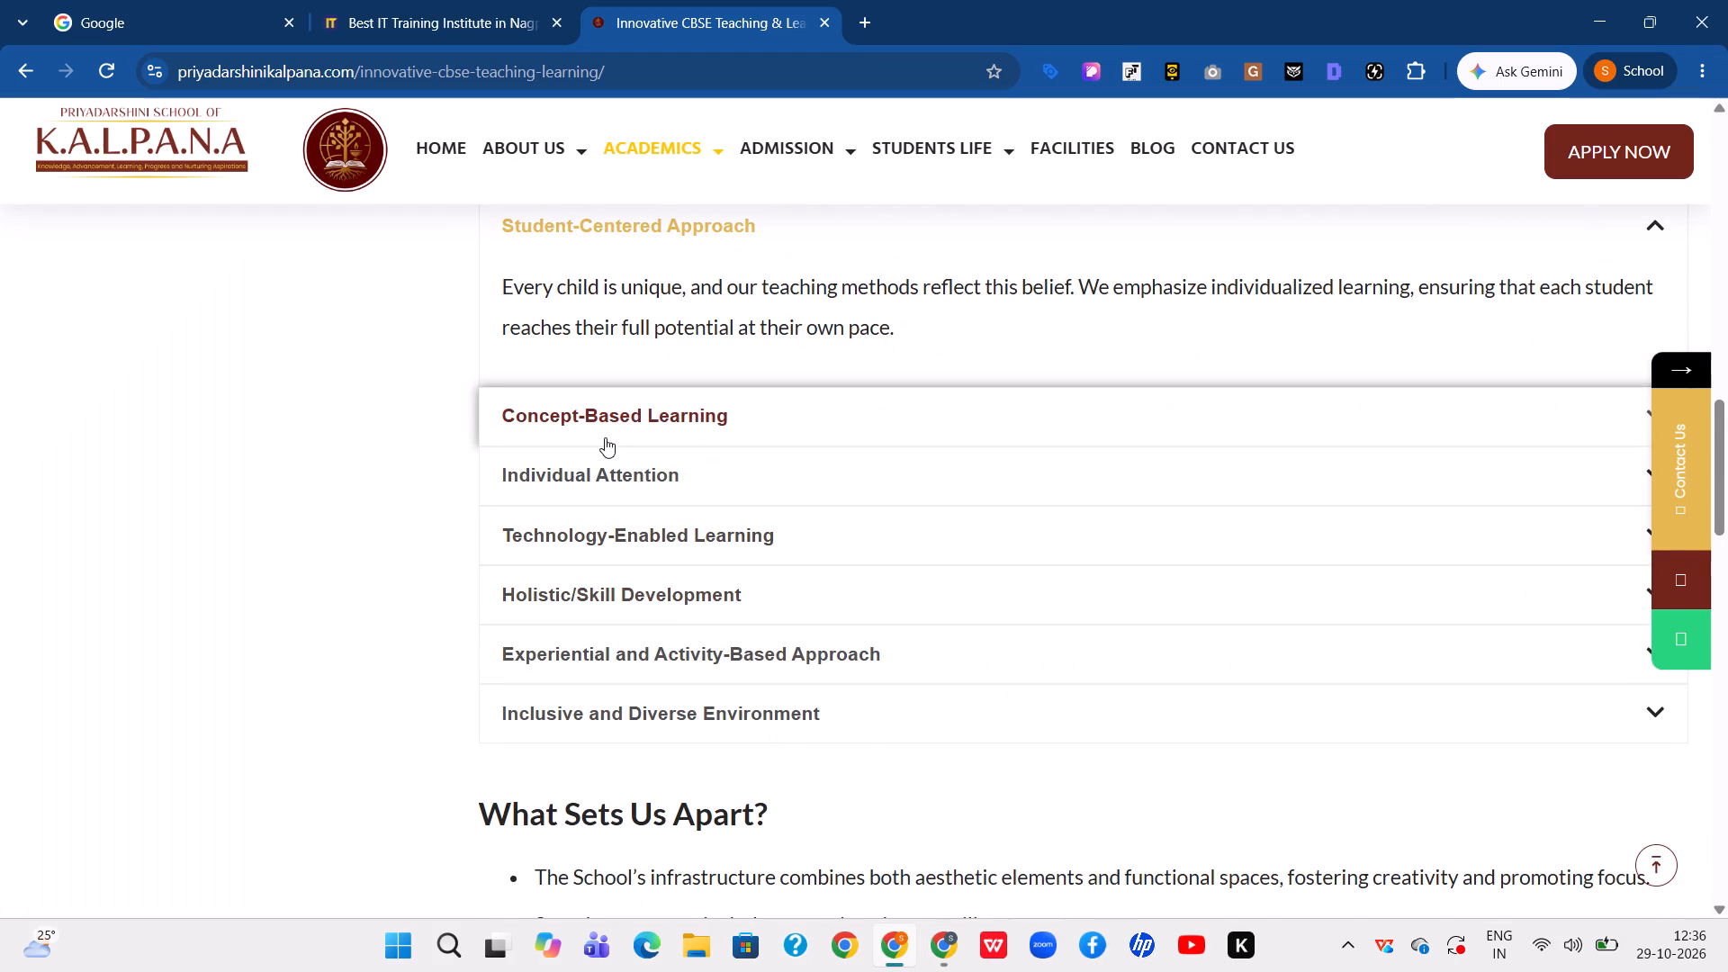
{"action": "left_click", "coordinate": [616, 606]}
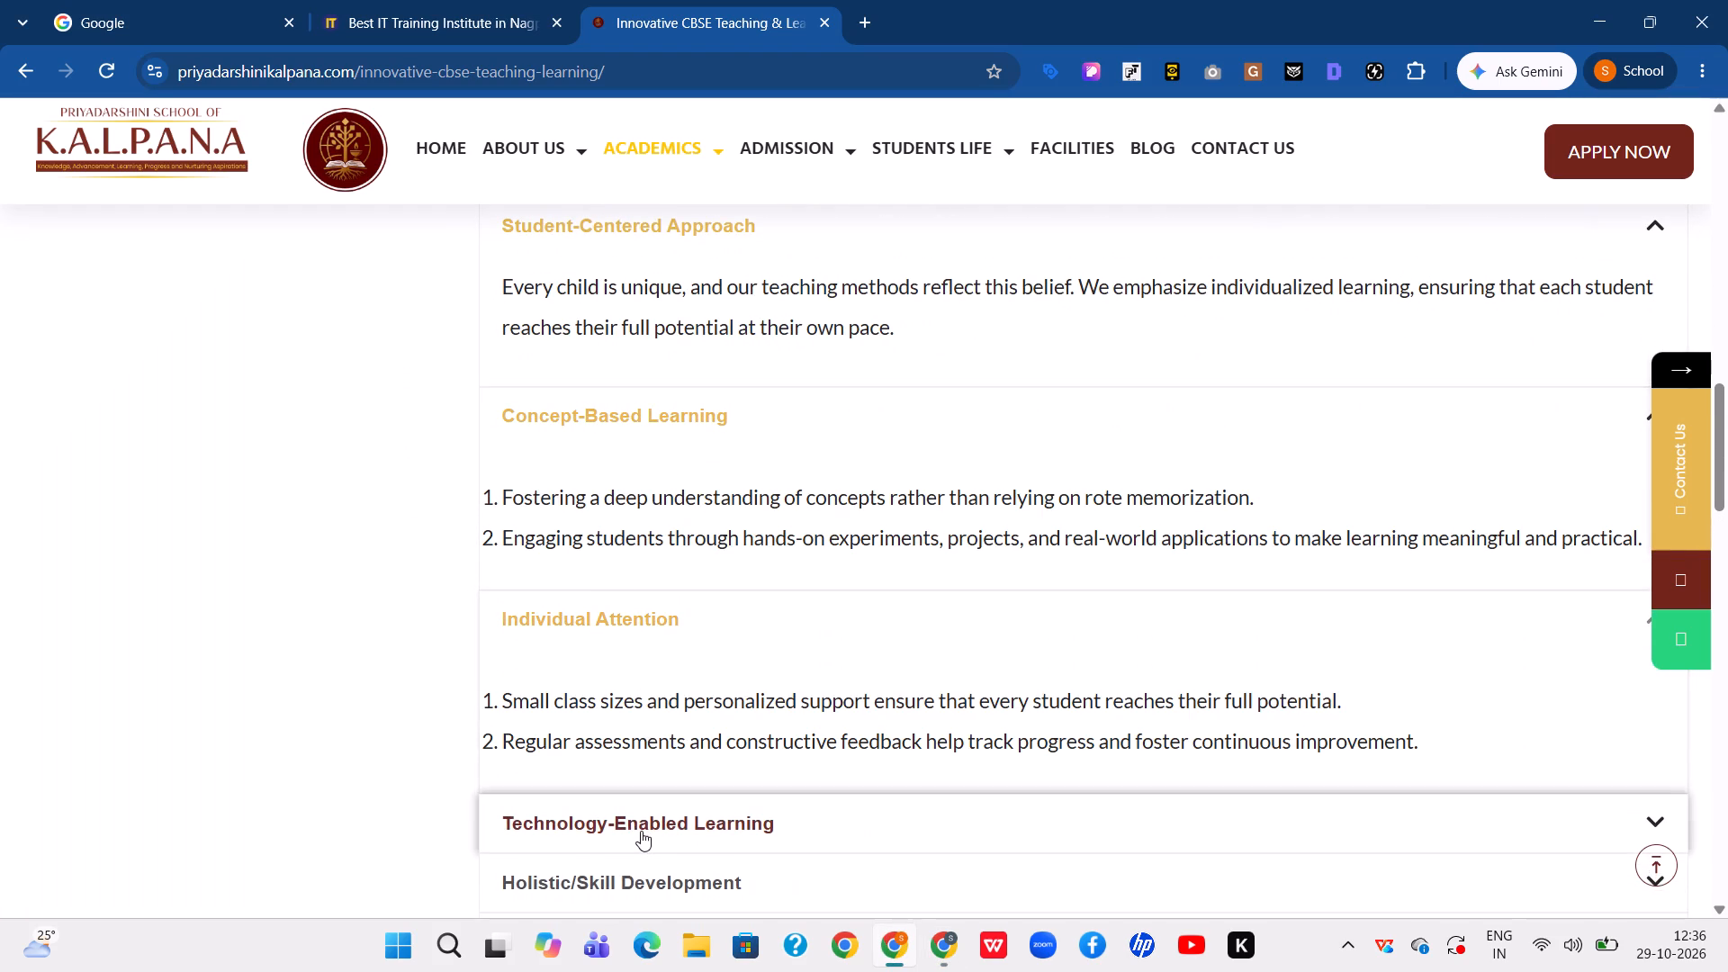
{"action": "left_click", "coordinate": [641, 831]}
{"action": "scroll", "coordinate": [641, 831], "scroll_direction": "down", "scroll_amount": 2}
{"action": "left_click", "coordinate": [612, 753]}
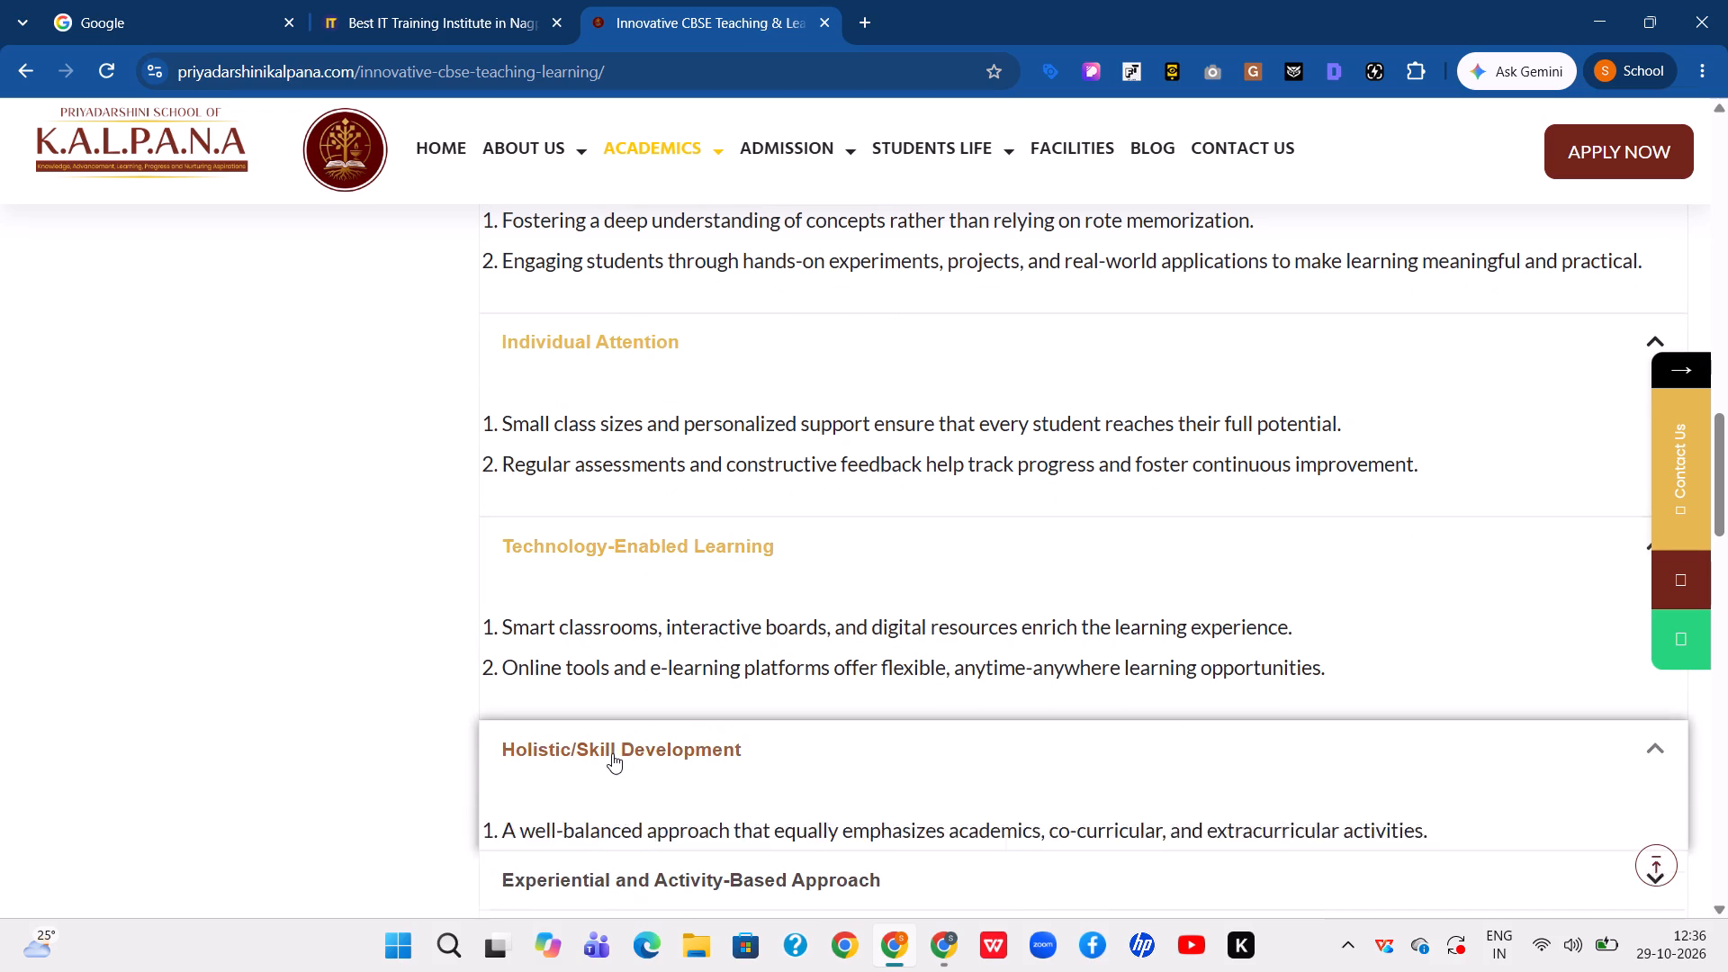
{"action": "scroll", "coordinate": [612, 753], "scroll_direction": "down", "scroll_amount": 2}
{"action": "left_click", "coordinate": [585, 703]}
{"action": "scroll", "coordinate": [585, 703], "scroll_direction": "down", "scroll_amount": 2}
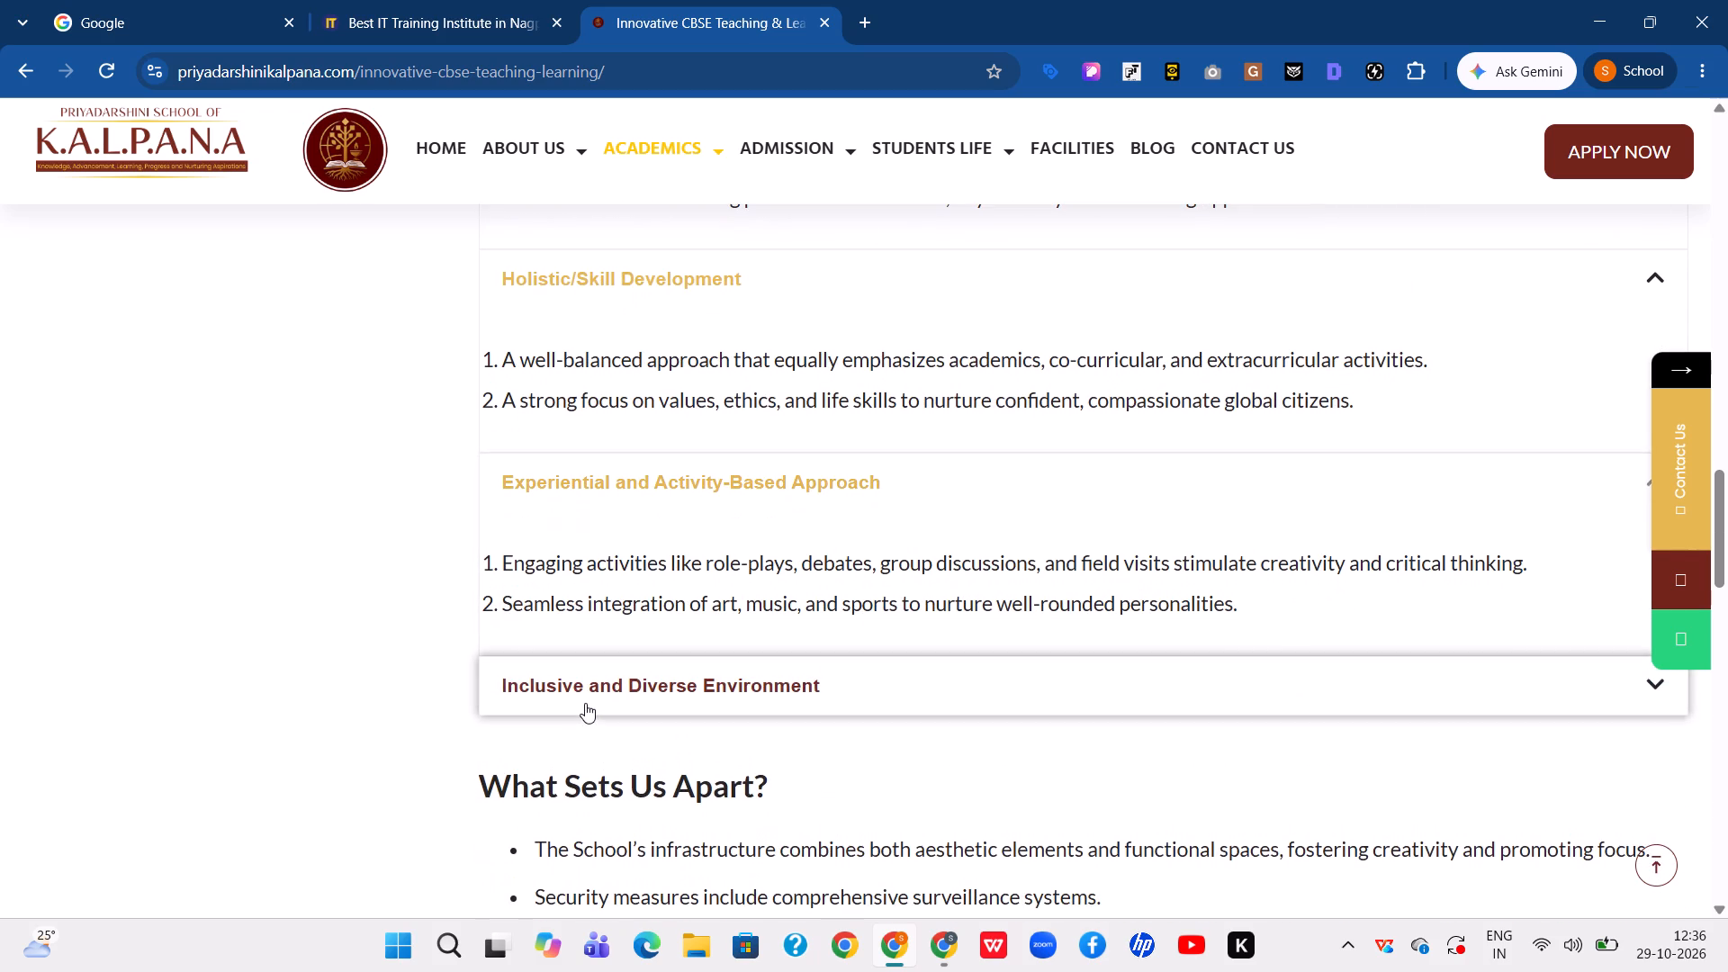
{"action": "left_click", "coordinate": [585, 703]}
Select the pedagogy text from the "Core Pillars" heading through the School Infirmary bullet, and paste the copied "We believe" paragraph into the article Body.
{"action": "scroll", "coordinate": [585, 703], "scroll_direction": "up", "scroll_amount": 7}
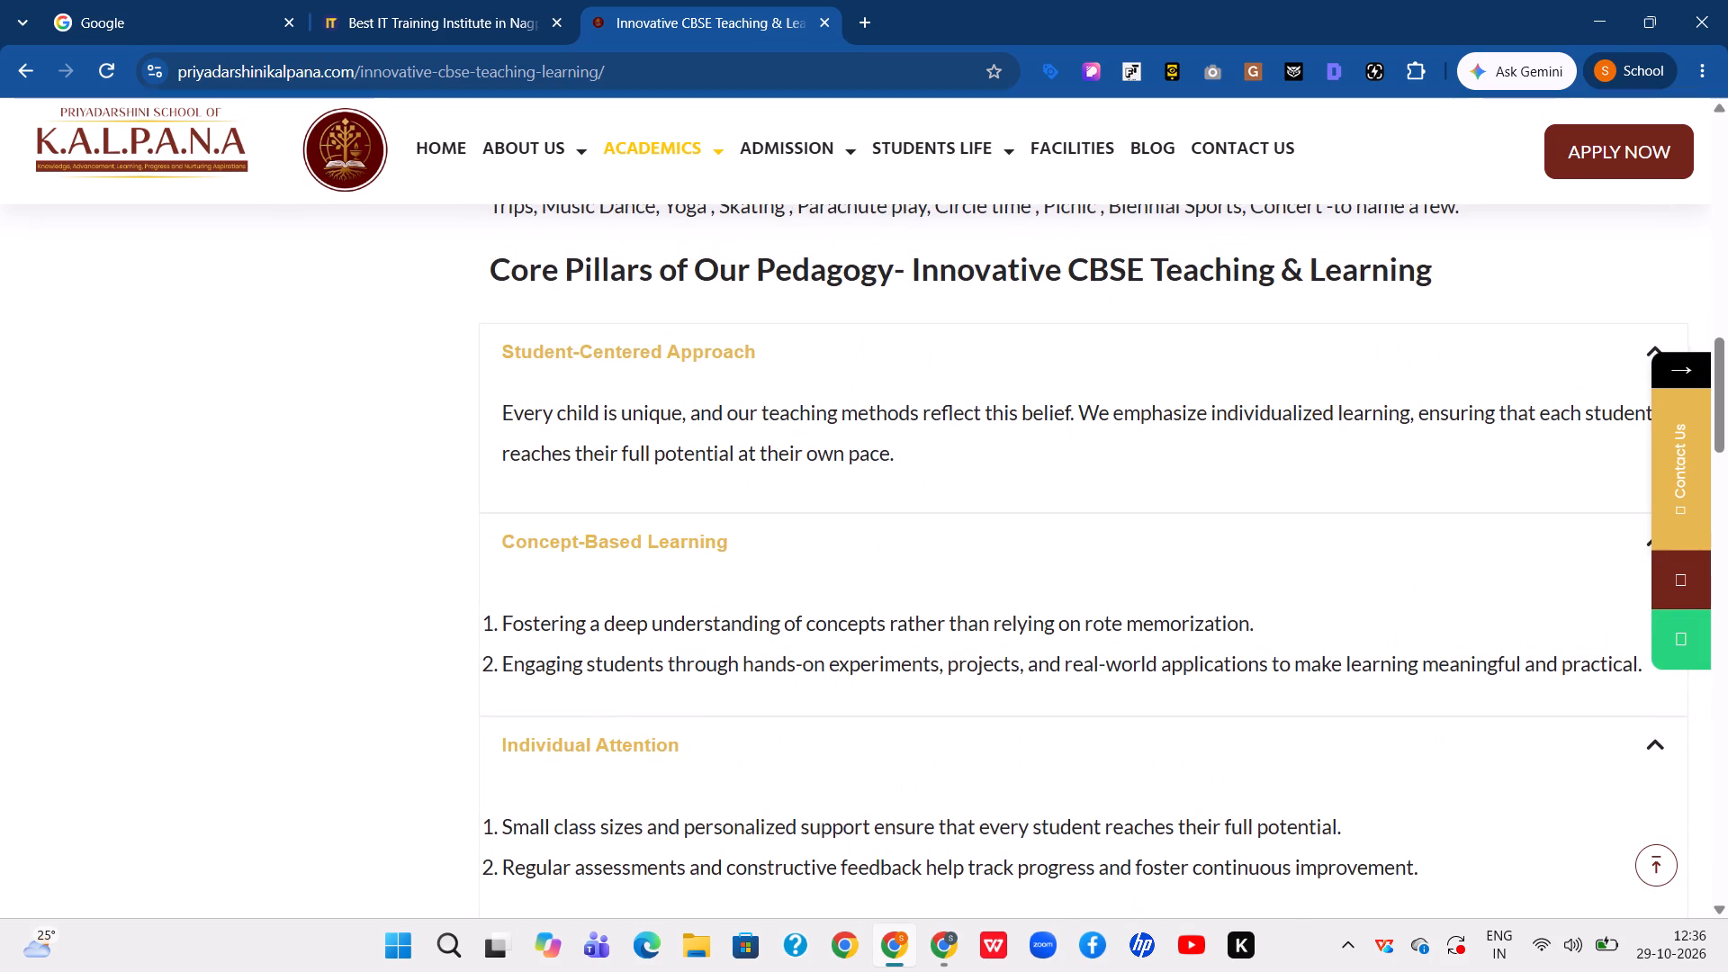
{"action": "triple_click", "coordinate": [785, 261]}
{"action": "left_click_drag", "start_coordinate": [785, 261], "coordinate": [774, 681]}
{"action": "key", "text": "Down"}
{"action": "key", "text": "Down"}
{"action": "key", "text": "Down"}
{"action": "key", "text": "Down"}
{"action": "key", "text": "Down"}
{"action": "key", "text": "Down"}
{"action": "key", "text": "Down"}
{"action": "key", "text": "Down"}
{"action": "key", "text": "Down"}
{"action": "key", "text": "Down"}
{"action": "key", "text": "Down"}
{"action": "key", "text": "Down"}
{"action": "key", "text": "Down"}
{"action": "key", "text": "Down"}
{"action": "key", "text": "Down"}
{"action": "key", "text": "Down"}
{"action": "key", "text": "Down"}
{"action": "key", "text": "Down"}
{"action": "key", "text": "Down"}
{"action": "key", "text": "Down"}
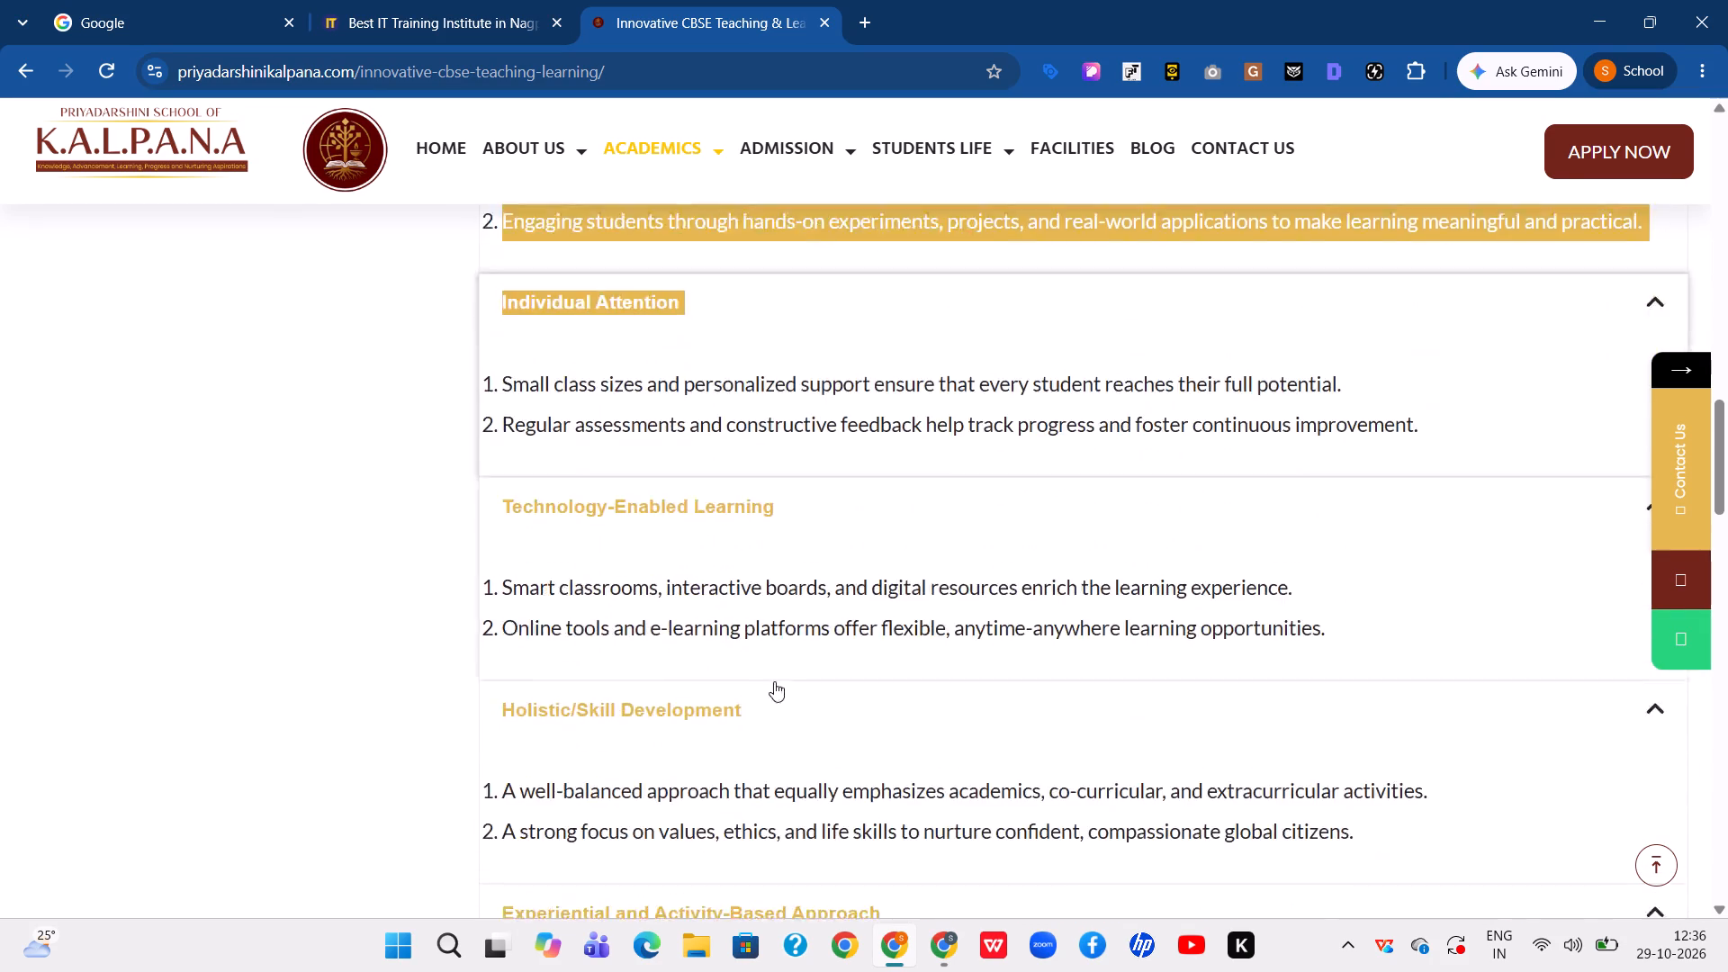
{"action": "left_click_drag", "start_coordinate": [774, 681], "coordinate": [761, 657]}
{"action": "key", "text": "Down"}
{"action": "key", "text": "Down"}
{"action": "key", "text": "Down"}
{"action": "key", "text": "Down"}
{"action": "key", "text": "Down"}
{"action": "key", "text": "Down"}
{"action": "key", "text": "Down"}
{"action": "key", "text": "Down"}
{"action": "key", "text": "Down"}
{"action": "key", "text": "Down"}
{"action": "key", "text": "Down"}
{"action": "key", "text": "Down"}
{"action": "key", "text": "Down"}
{"action": "key", "text": "Down"}
{"action": "key", "text": "Down"}
{"action": "key", "text": "Down"}
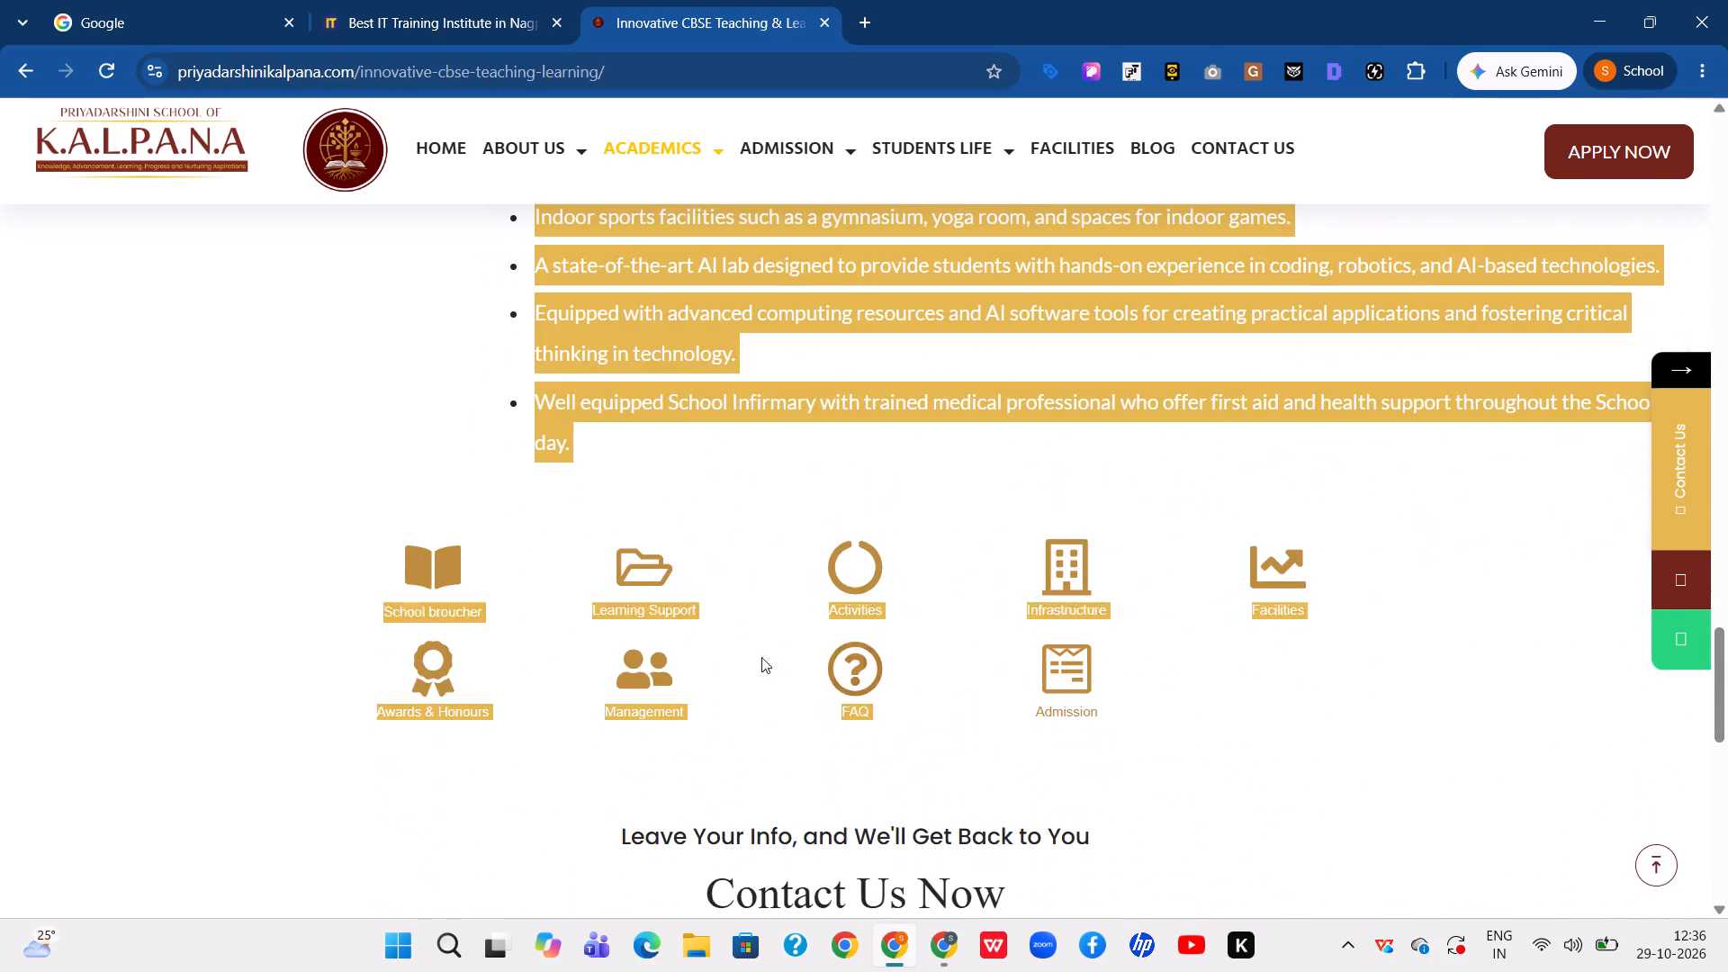
{"action": "left_click_drag", "start_coordinate": [761, 657], "coordinate": [685, 433]}
{"action": "left_click", "coordinate": [942, 952]}
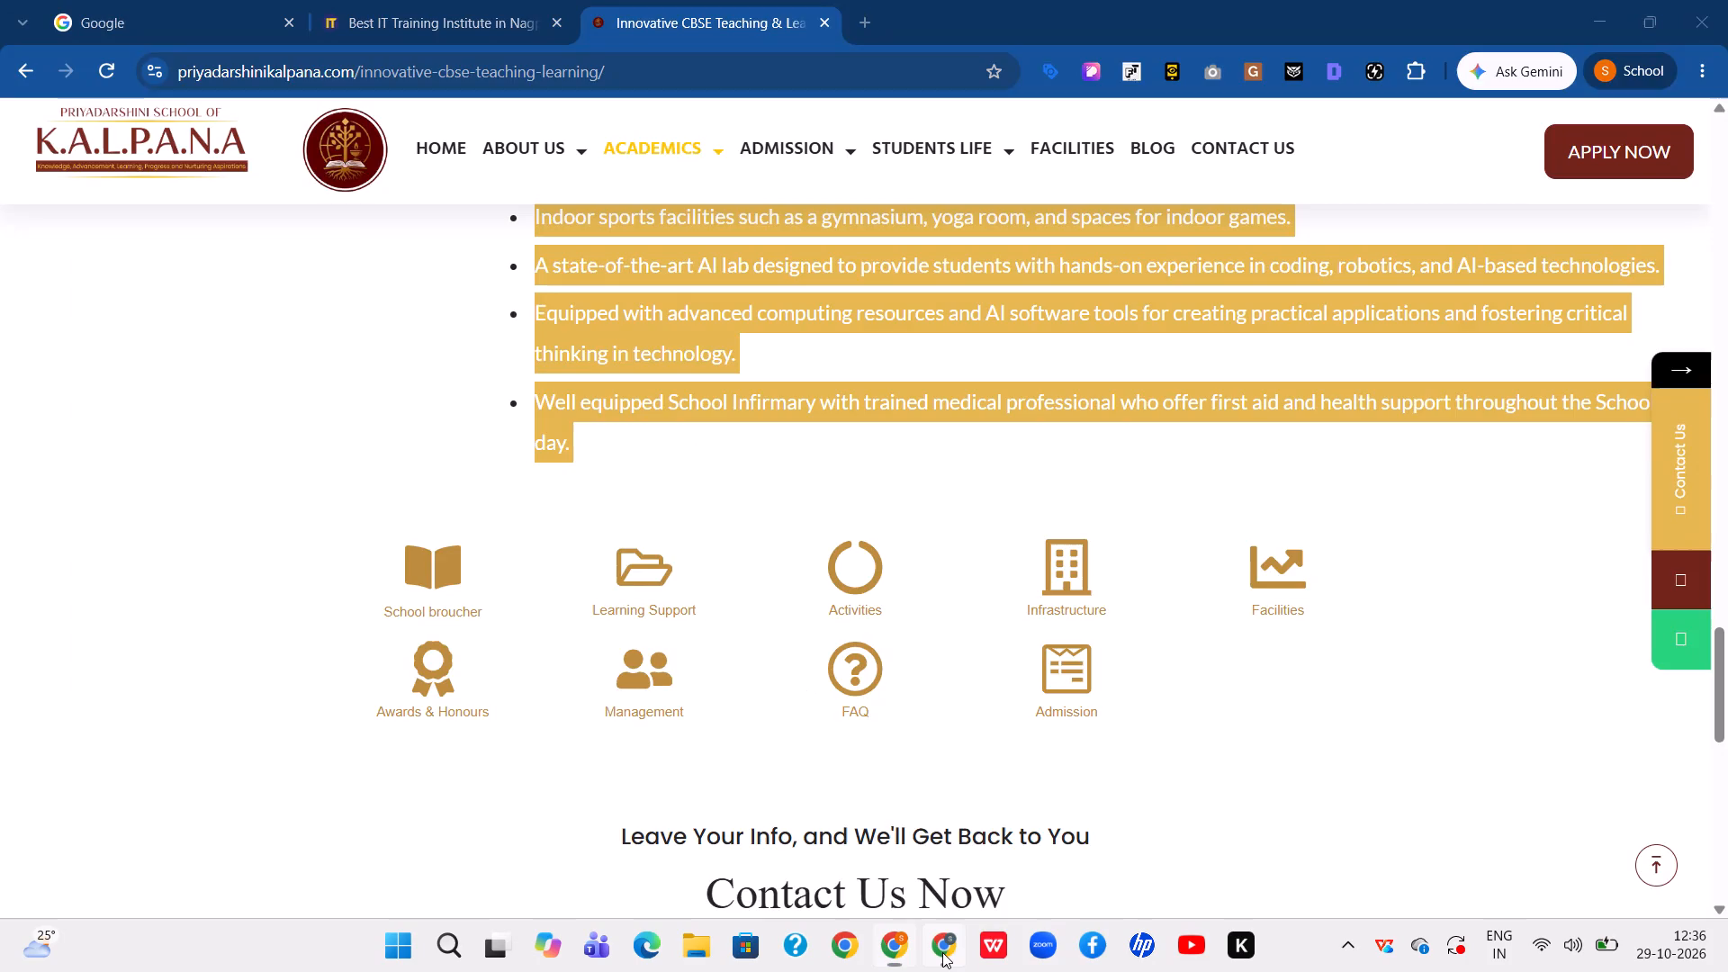
{"action": "key", "text": "ctrl+v"}
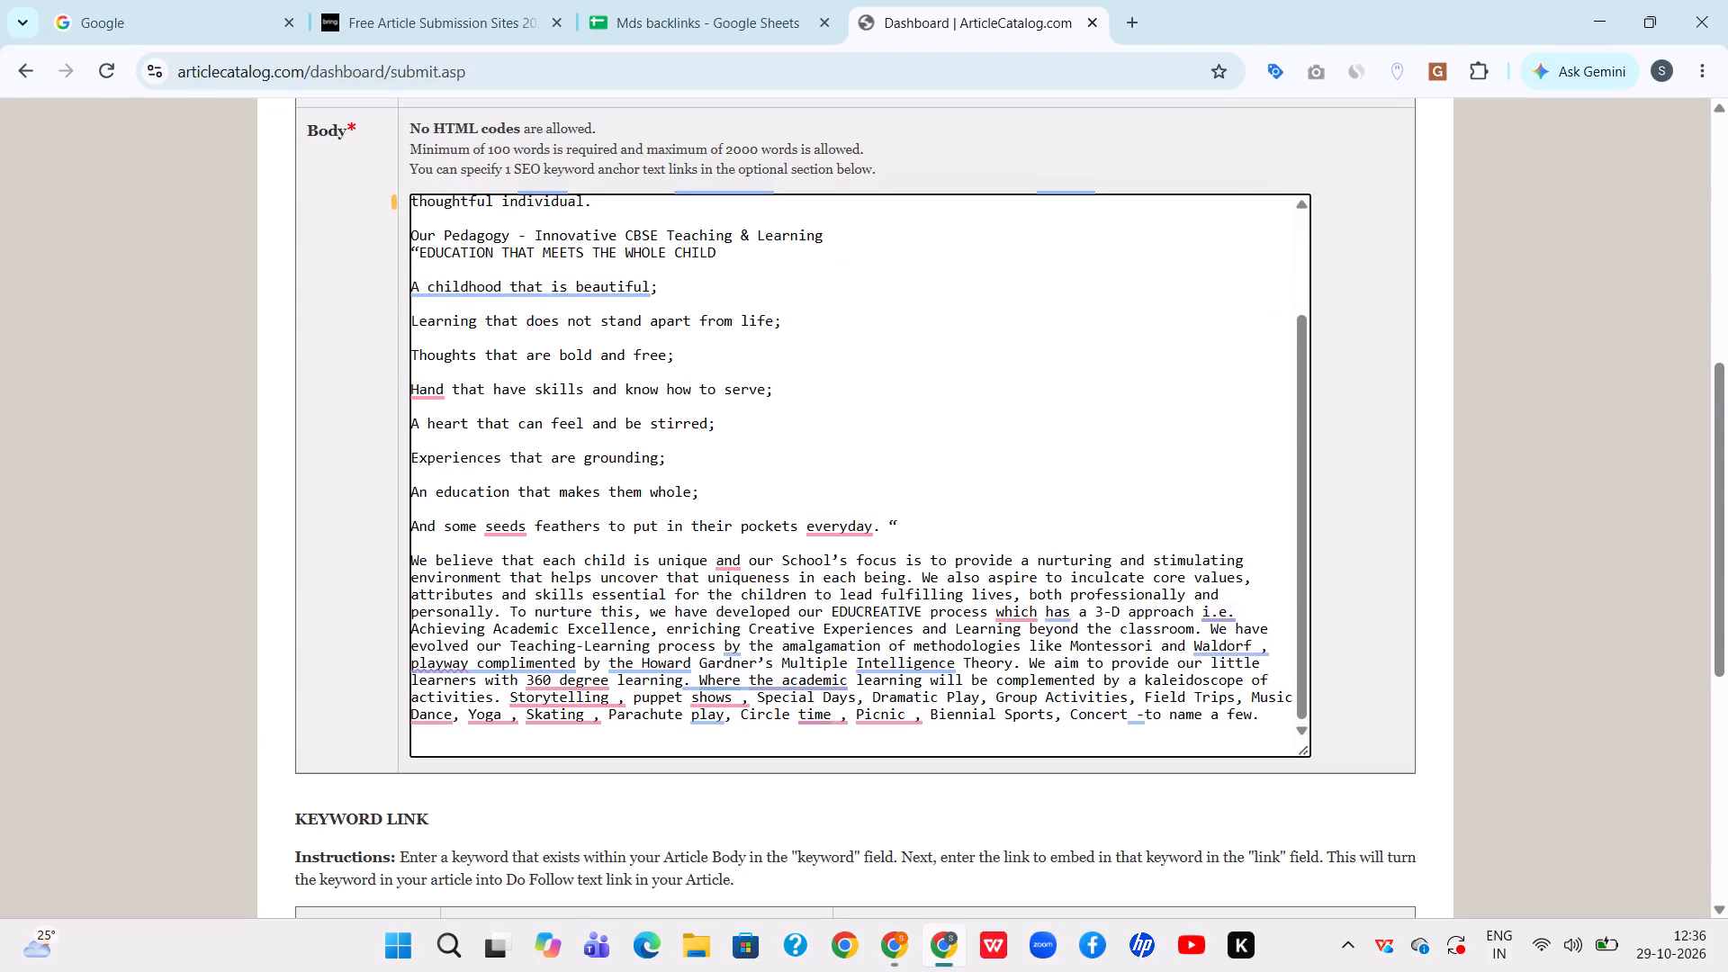
Copy the selected Core Pillars and "What Sets Us Apart?" text into the article Body, opening the school's home page before returning to the form.
{"action": "left_click", "coordinate": [904, 943]}
{"action": "key", "text": "ctrl+c"}
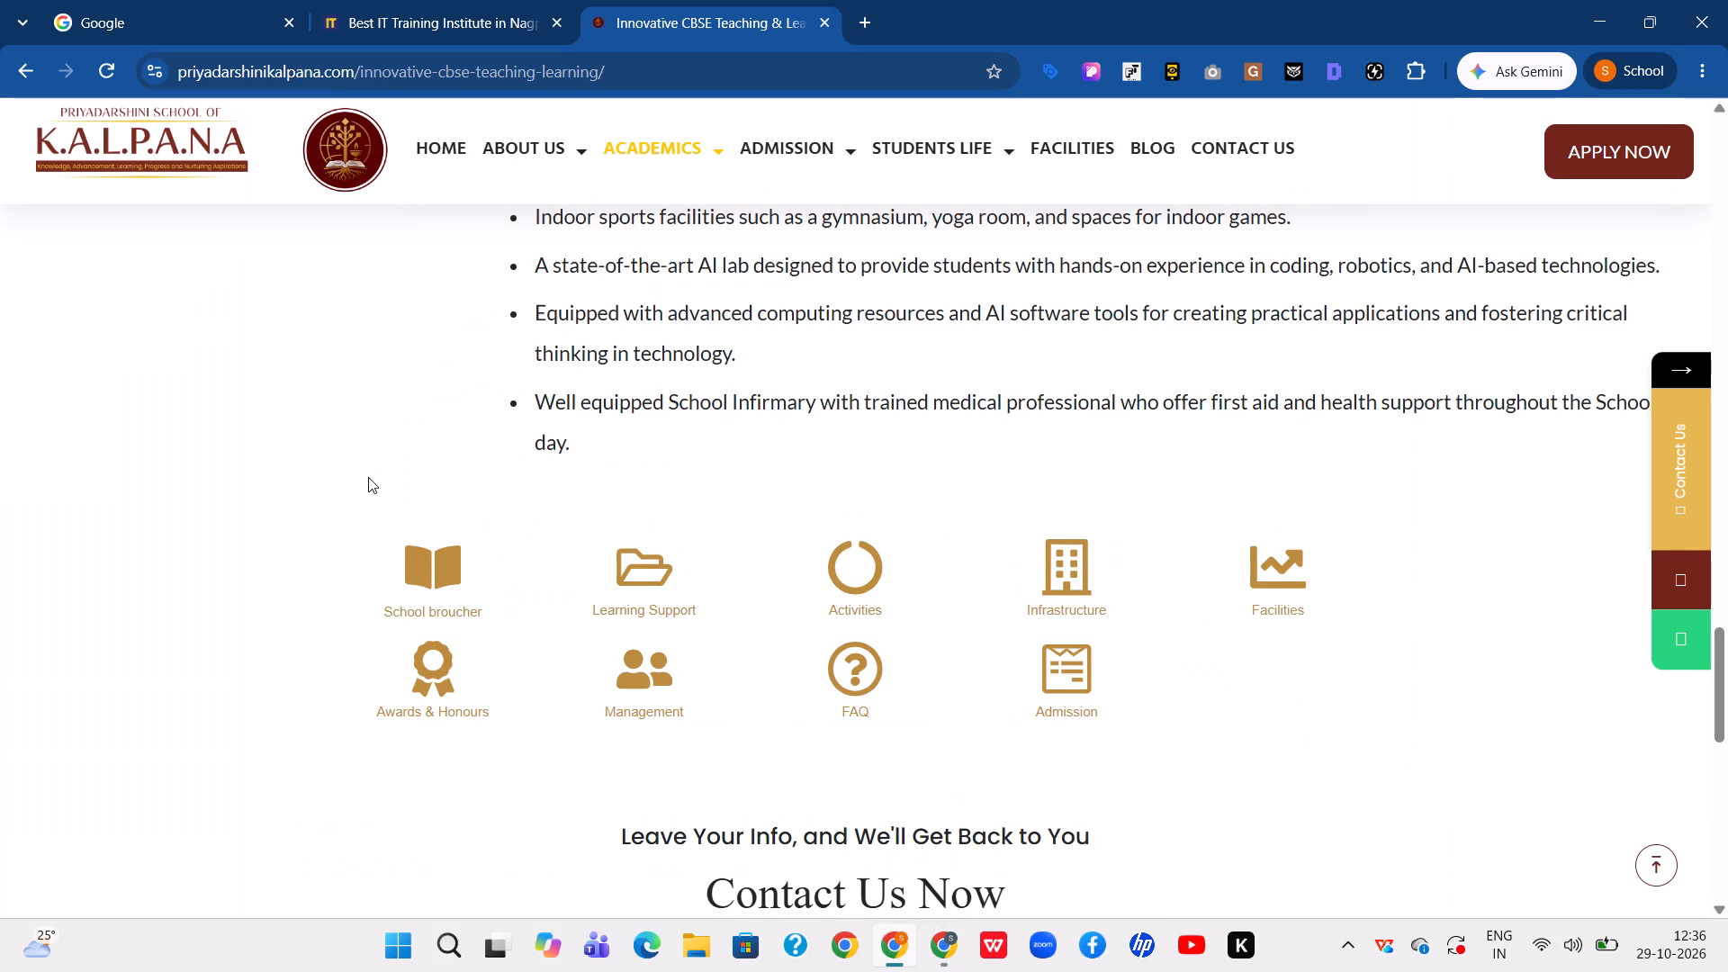
{"action": "left_click", "coordinate": [368, 477]}
{"action": "left_click", "coordinate": [431, 157]}
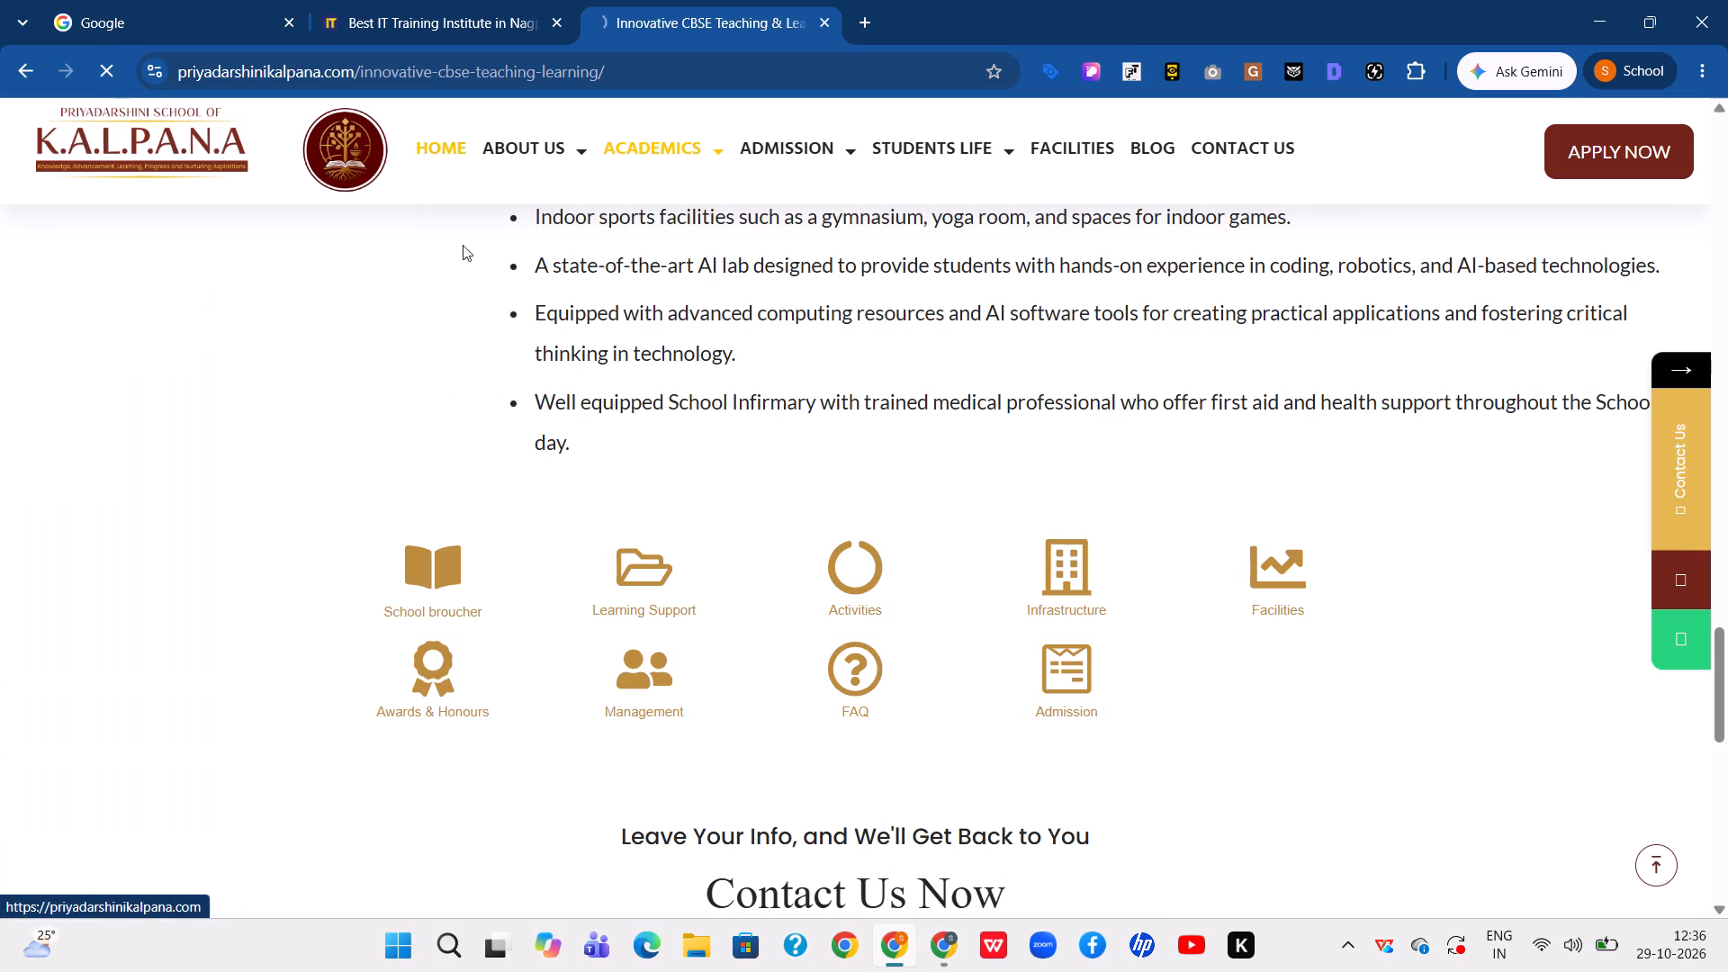
{"action": "key", "text": "Page_Down"}
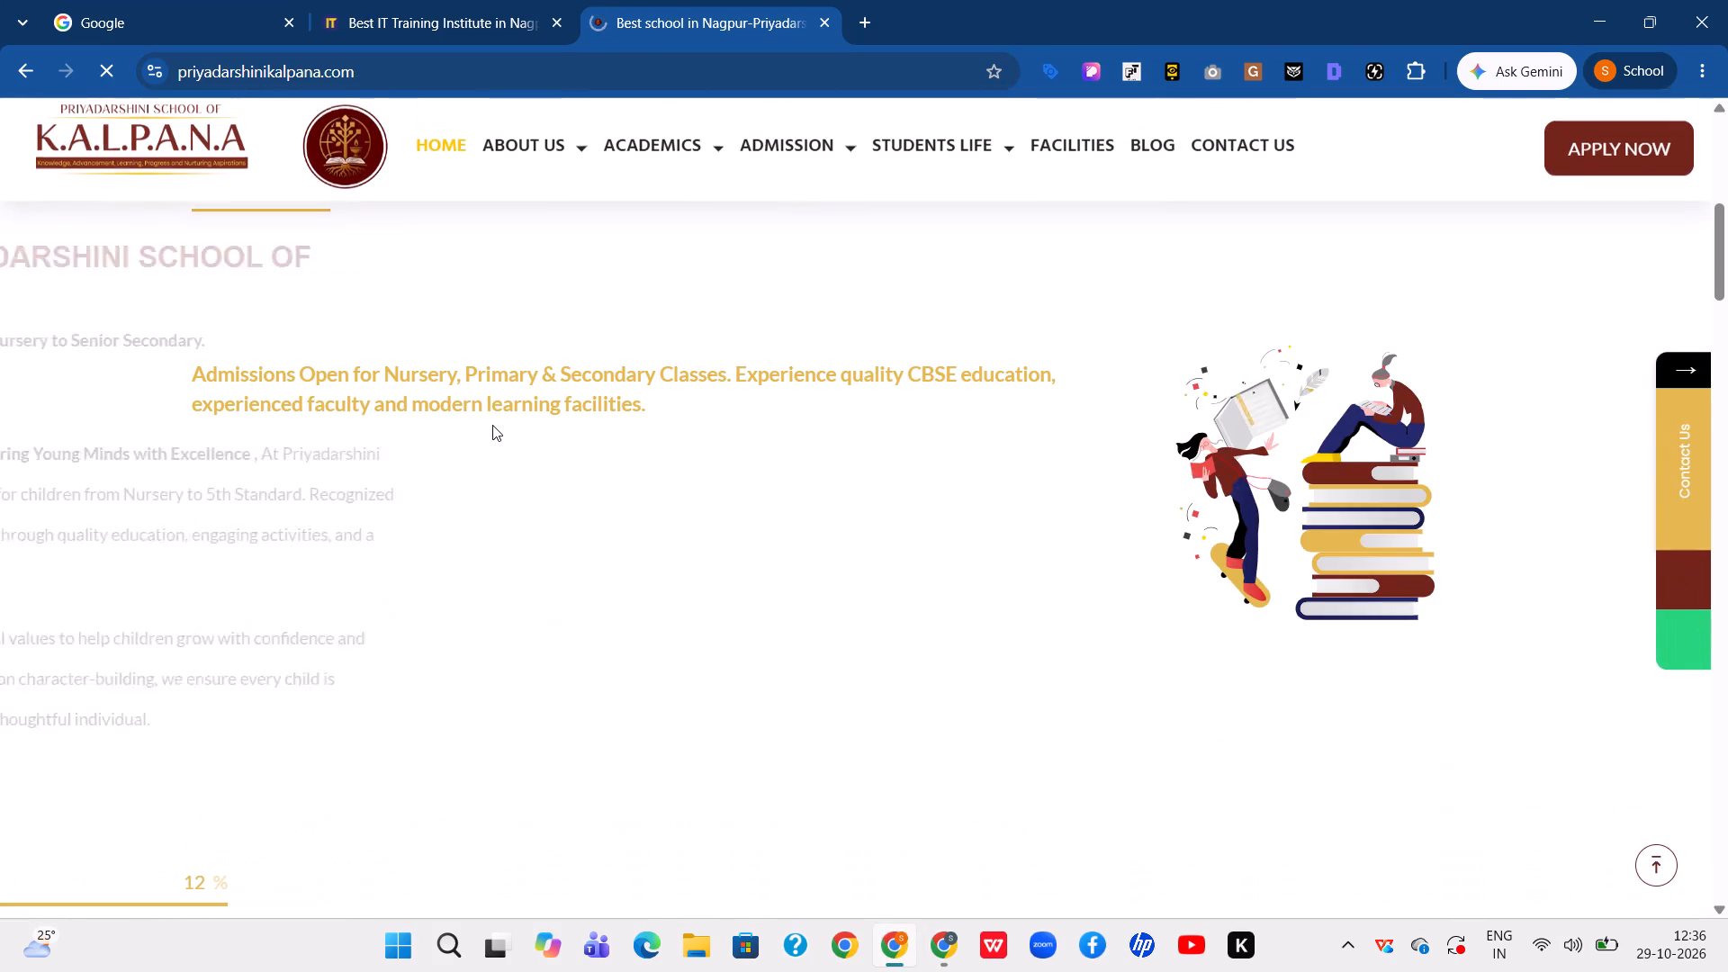
{"action": "scroll", "coordinate": [492, 425], "scroll_direction": "up", "scroll_amount": 1}
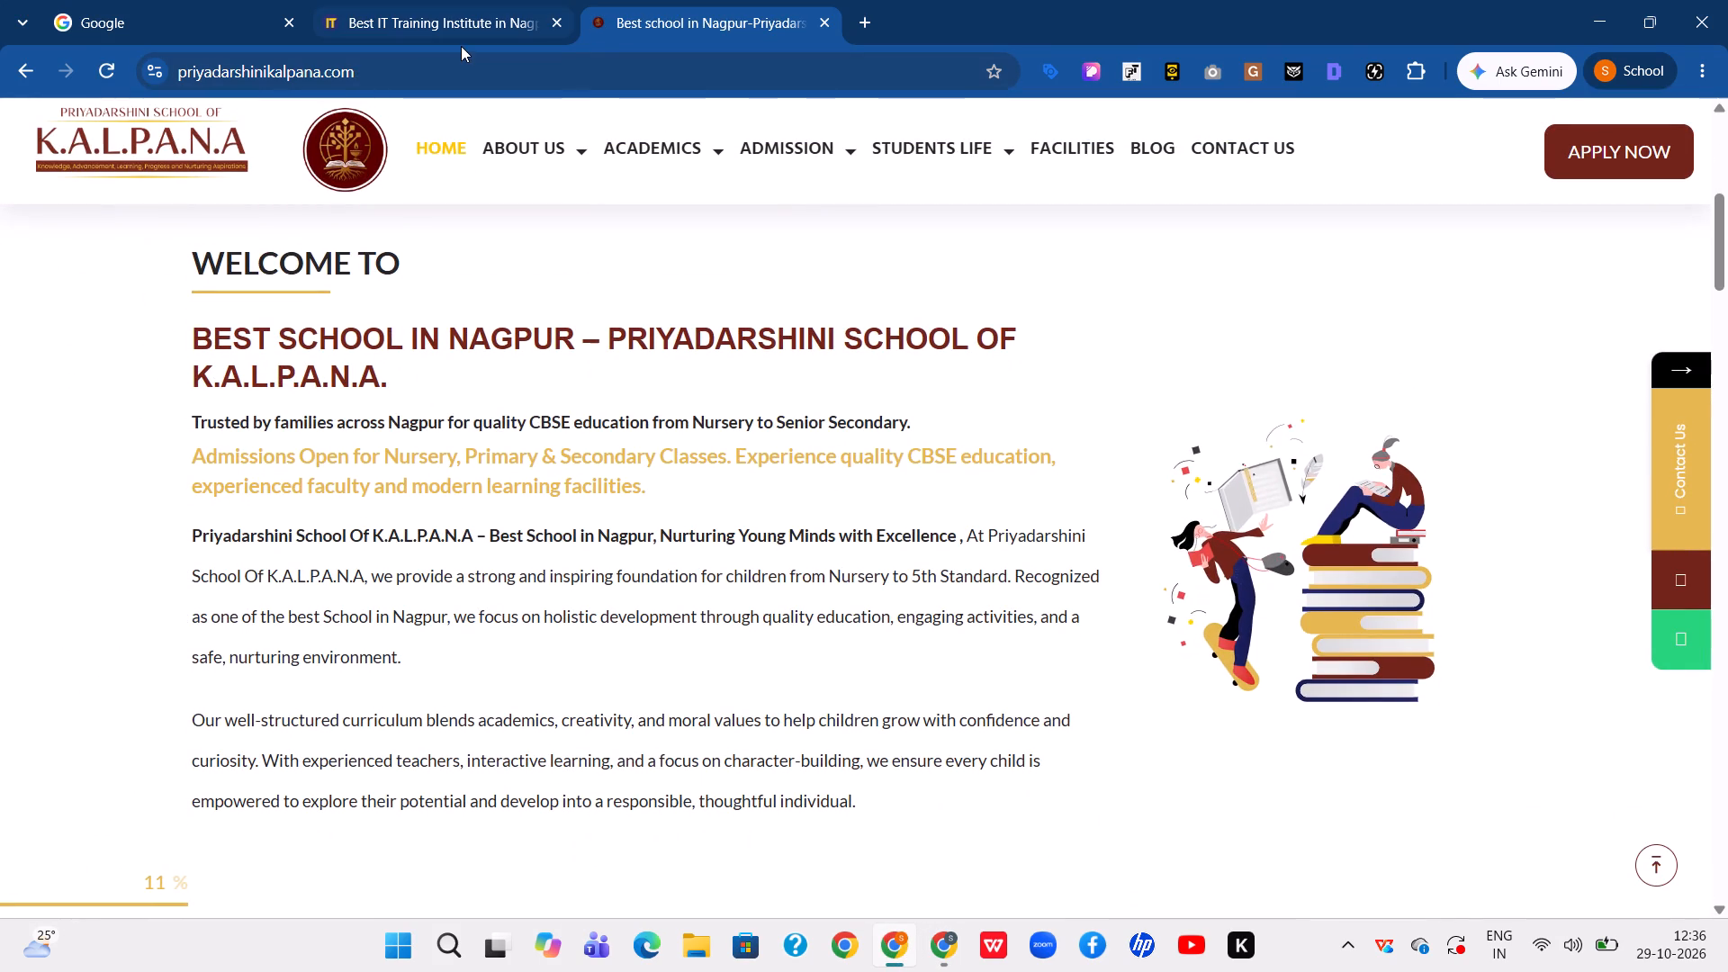
{"action": "left_click", "coordinate": [405, 75]}
{"action": "left_click", "coordinate": [941, 937]}
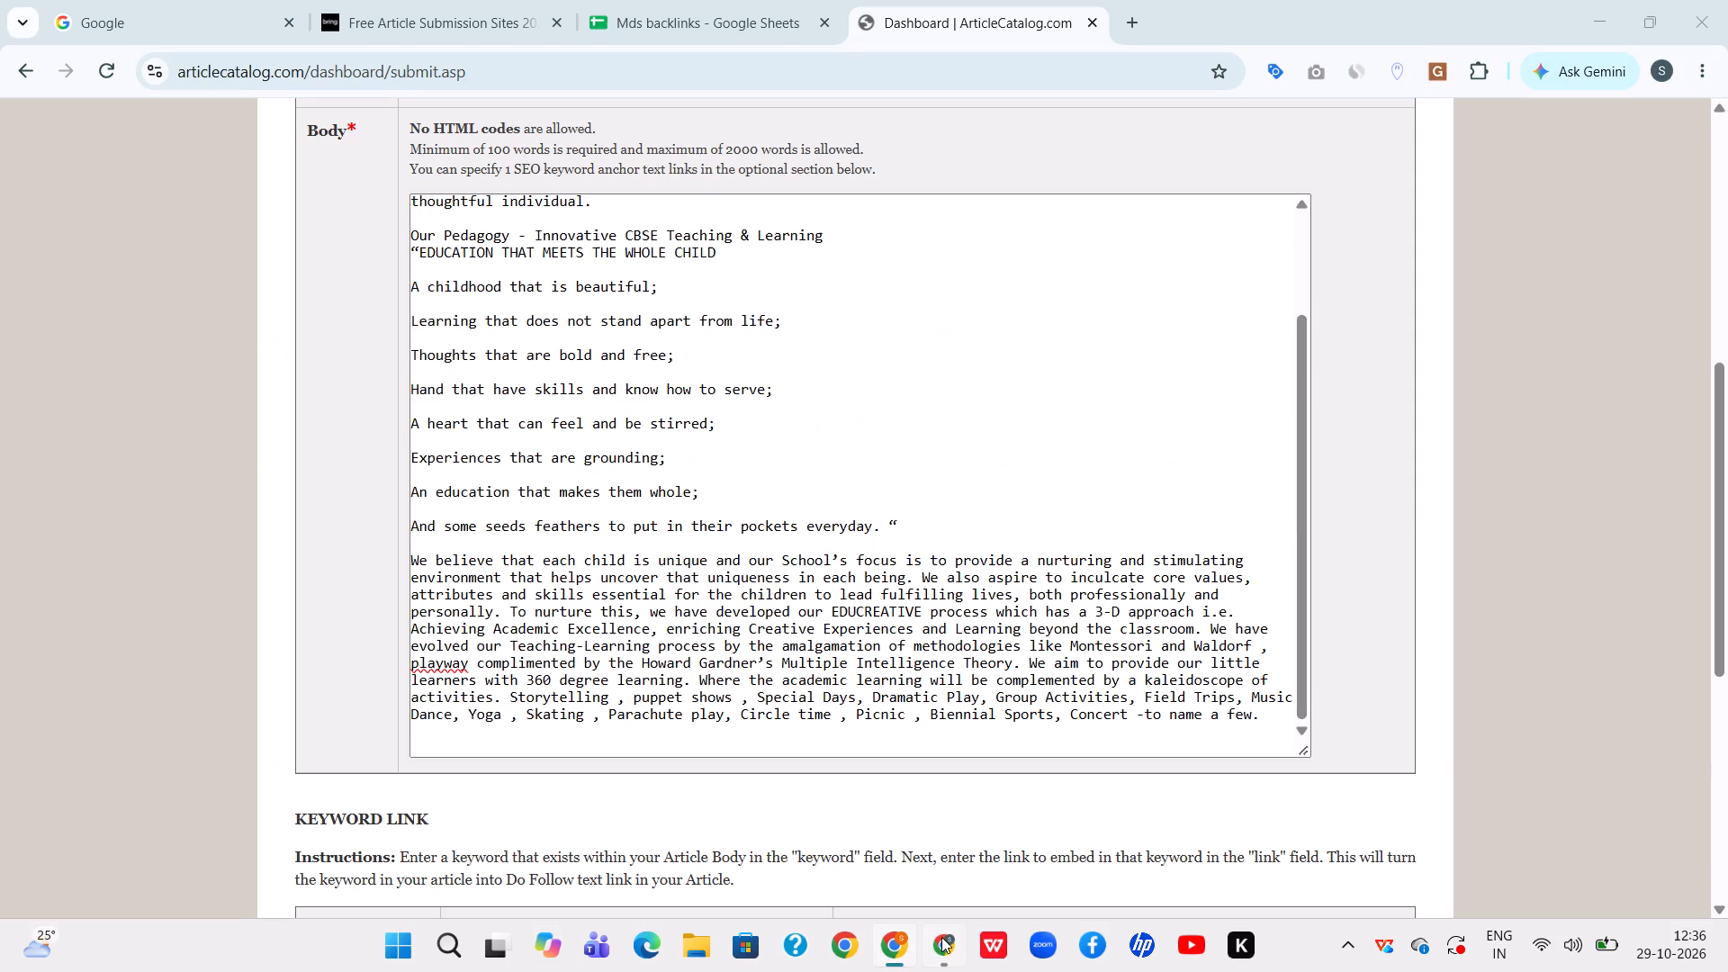
{"action": "key", "text": "ctrl+v"}
{"action": "key", "text": "BackSpace"}
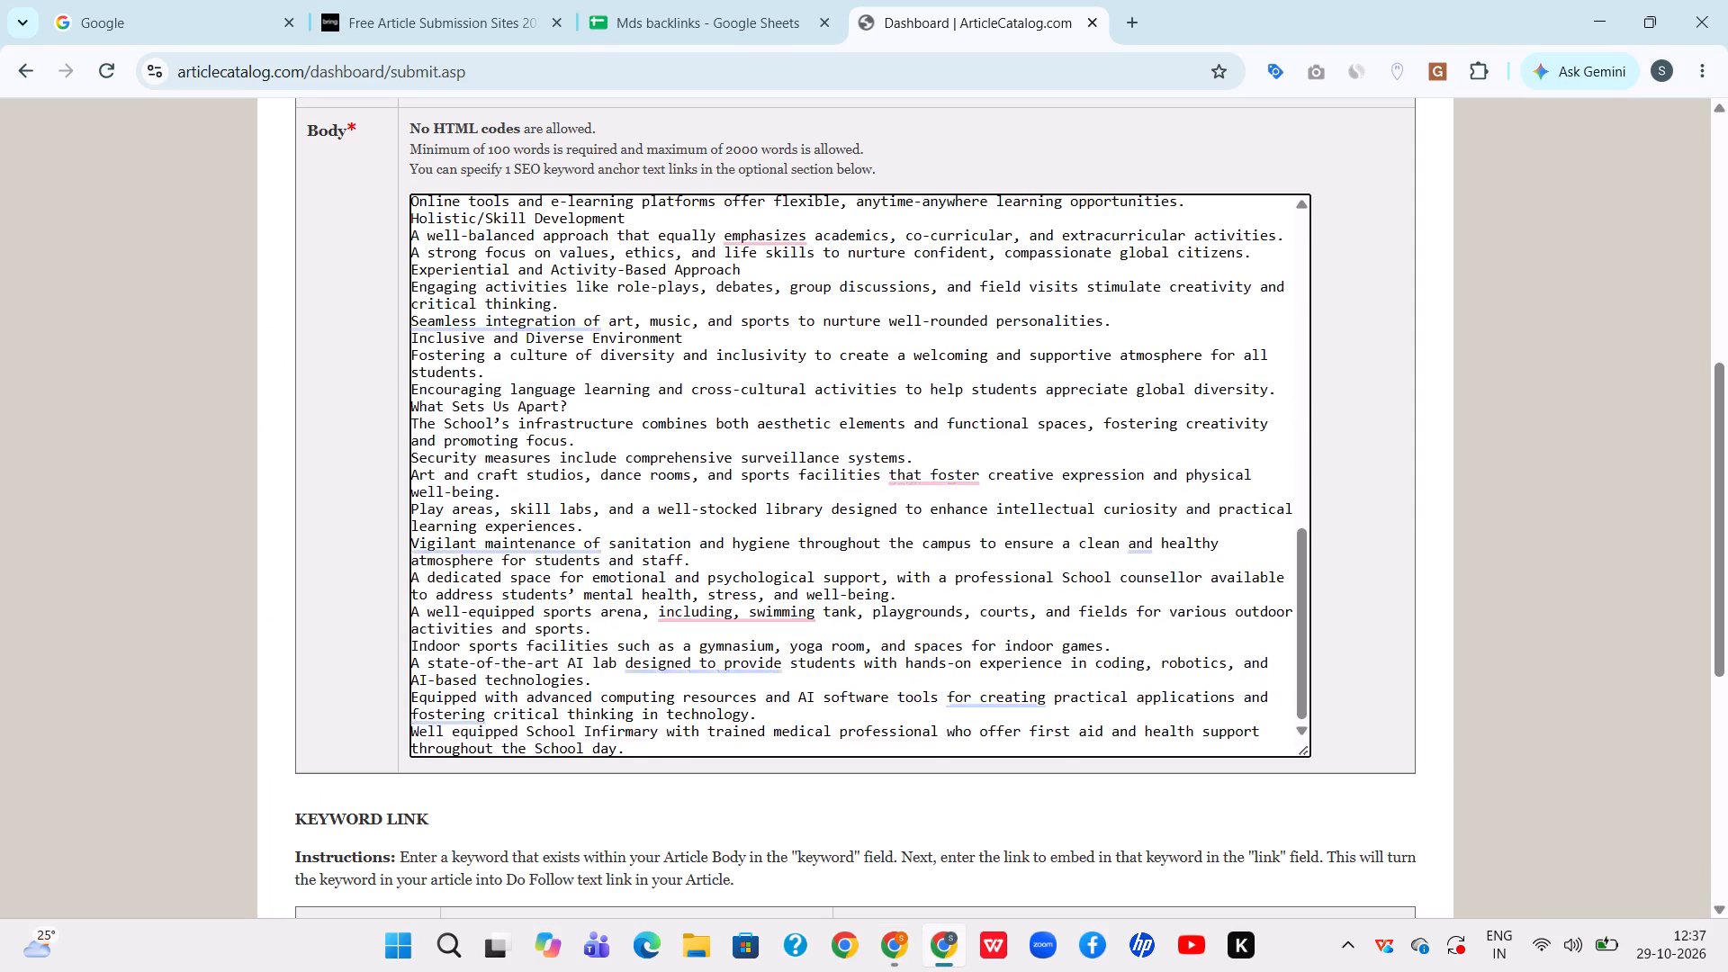
Add a blank line below the Core Pillars heading in the Body and join "Student-Centered Approach" to its description with "- ".
{"action": "scroll", "coordinate": [796, 665], "scroll_direction": "up", "scroll_amount": 3}
{"action": "scroll", "coordinate": [796, 665], "scroll_direction": "down", "scroll_amount": 1}
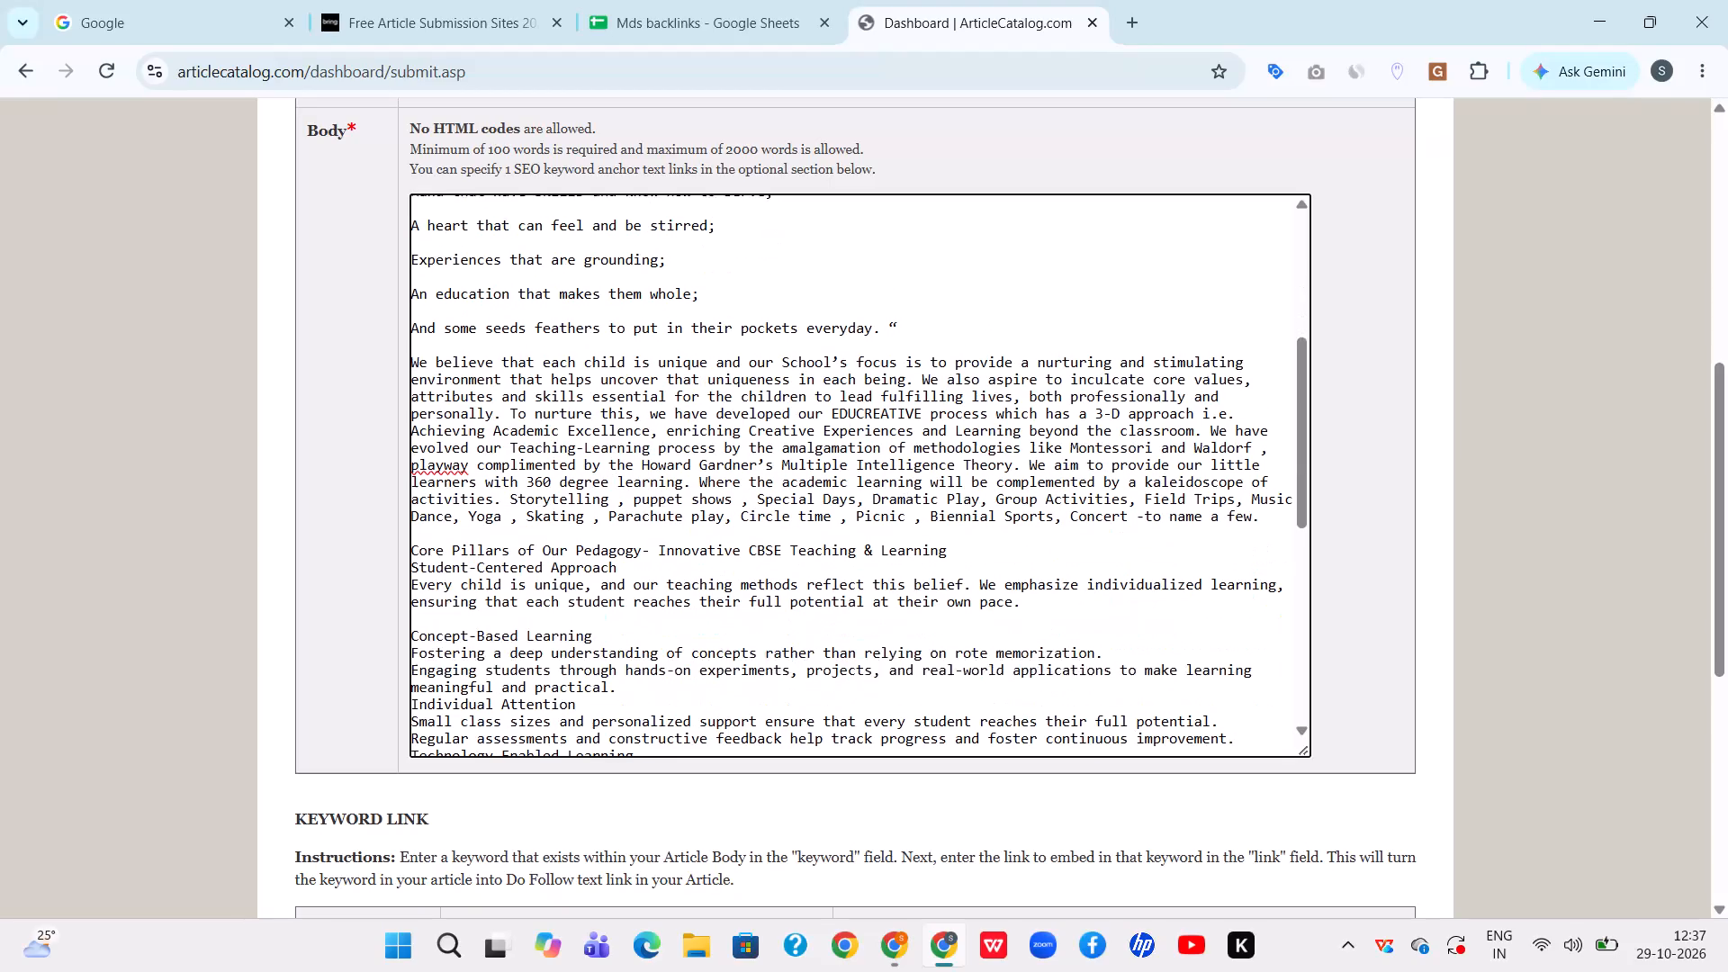
{"action": "scroll", "coordinate": [796, 665], "scroll_direction": "down", "scroll_amount": 1}
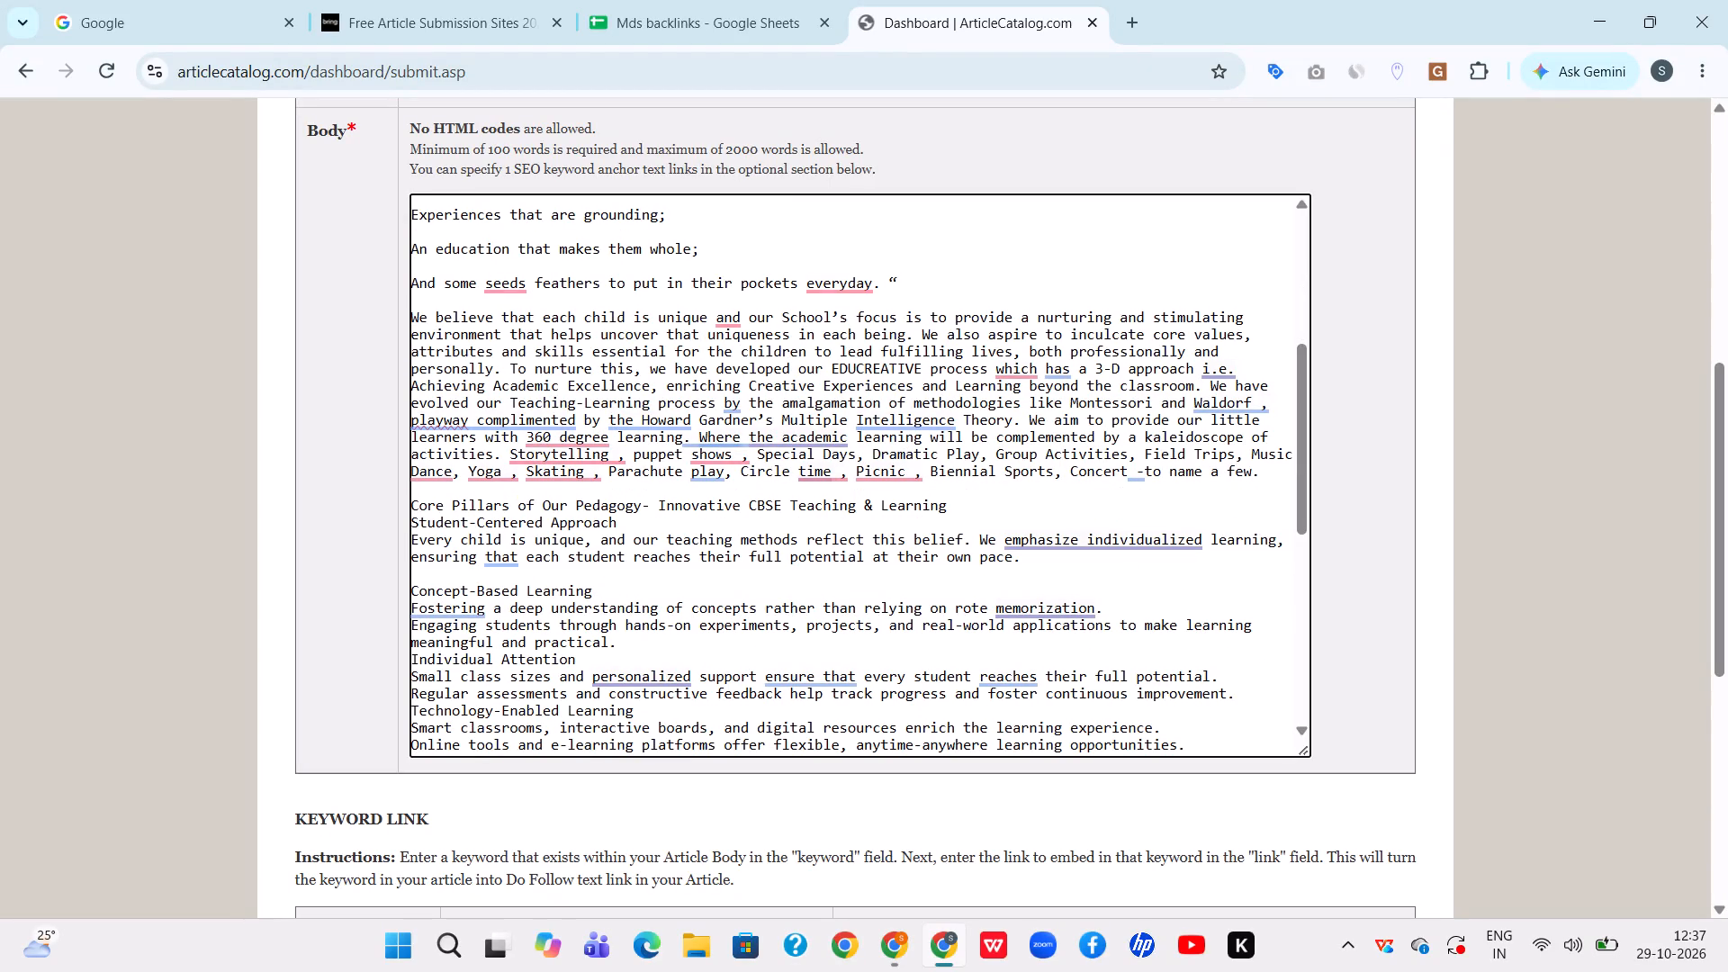
{"action": "left_click", "coordinate": [972, 508]}
{"action": "key", "text": "Return"}
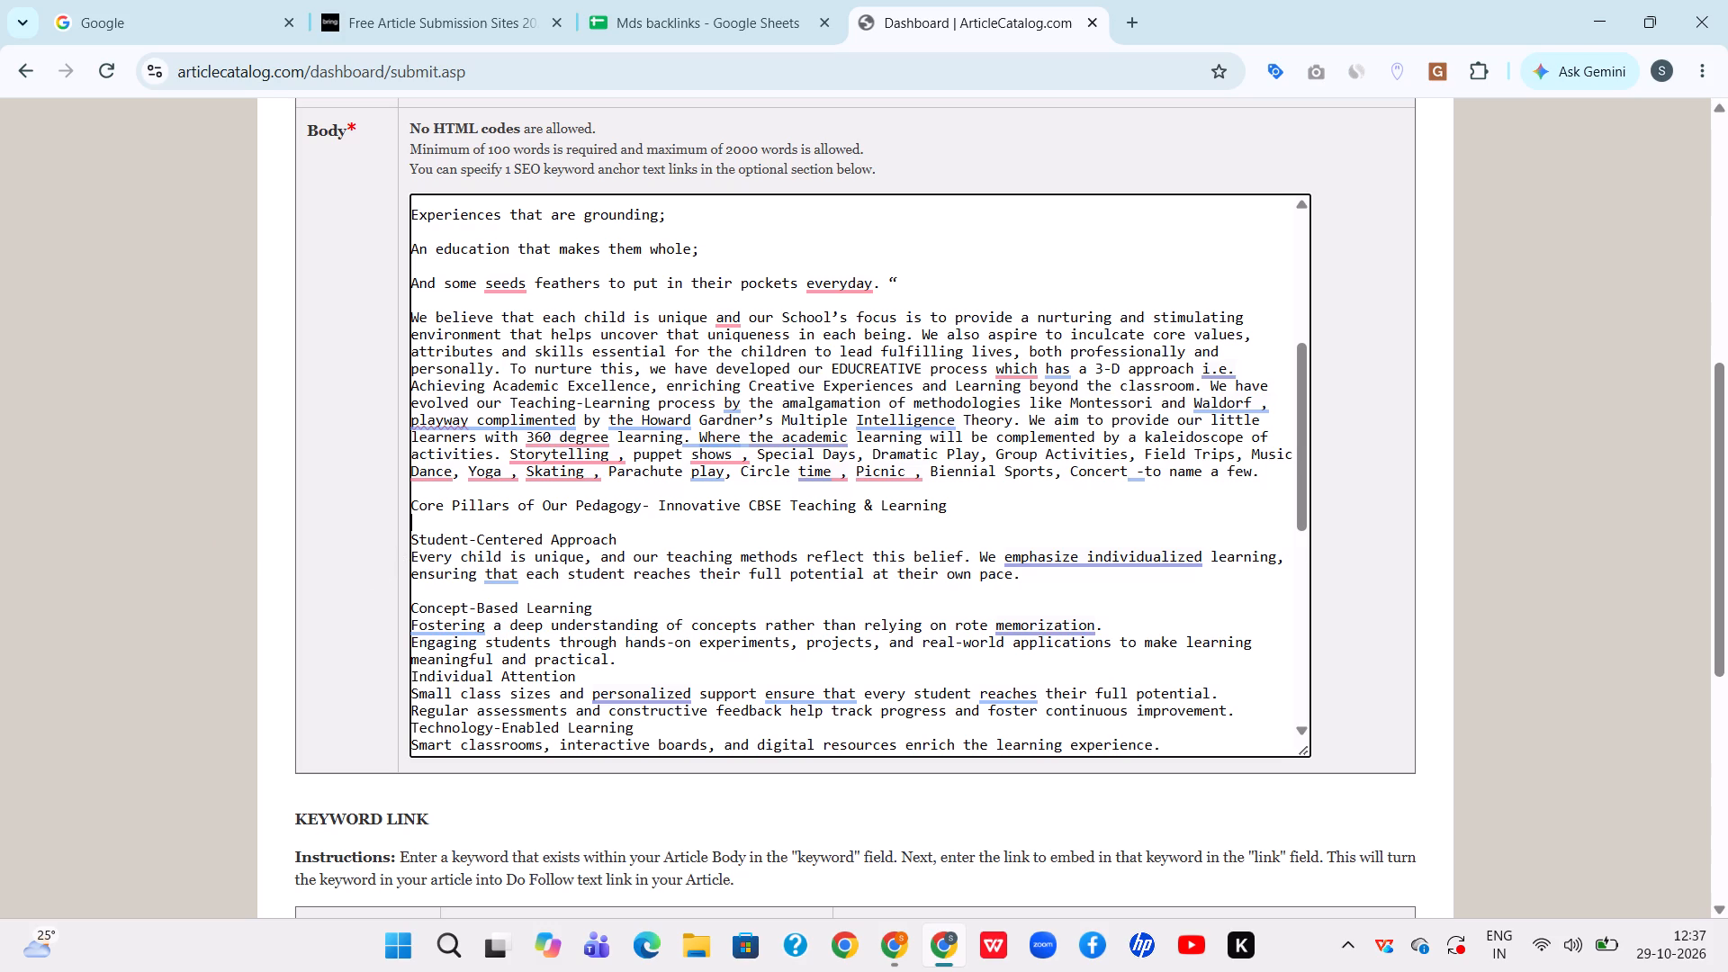
{"action": "left_click", "coordinate": [419, 561]}
{"action": "key", "text": "Left"}
{"action": "key", "text": "BackSpace"}
{"action": "type", "text": "-"}
{"action": "key", "text": "space"}
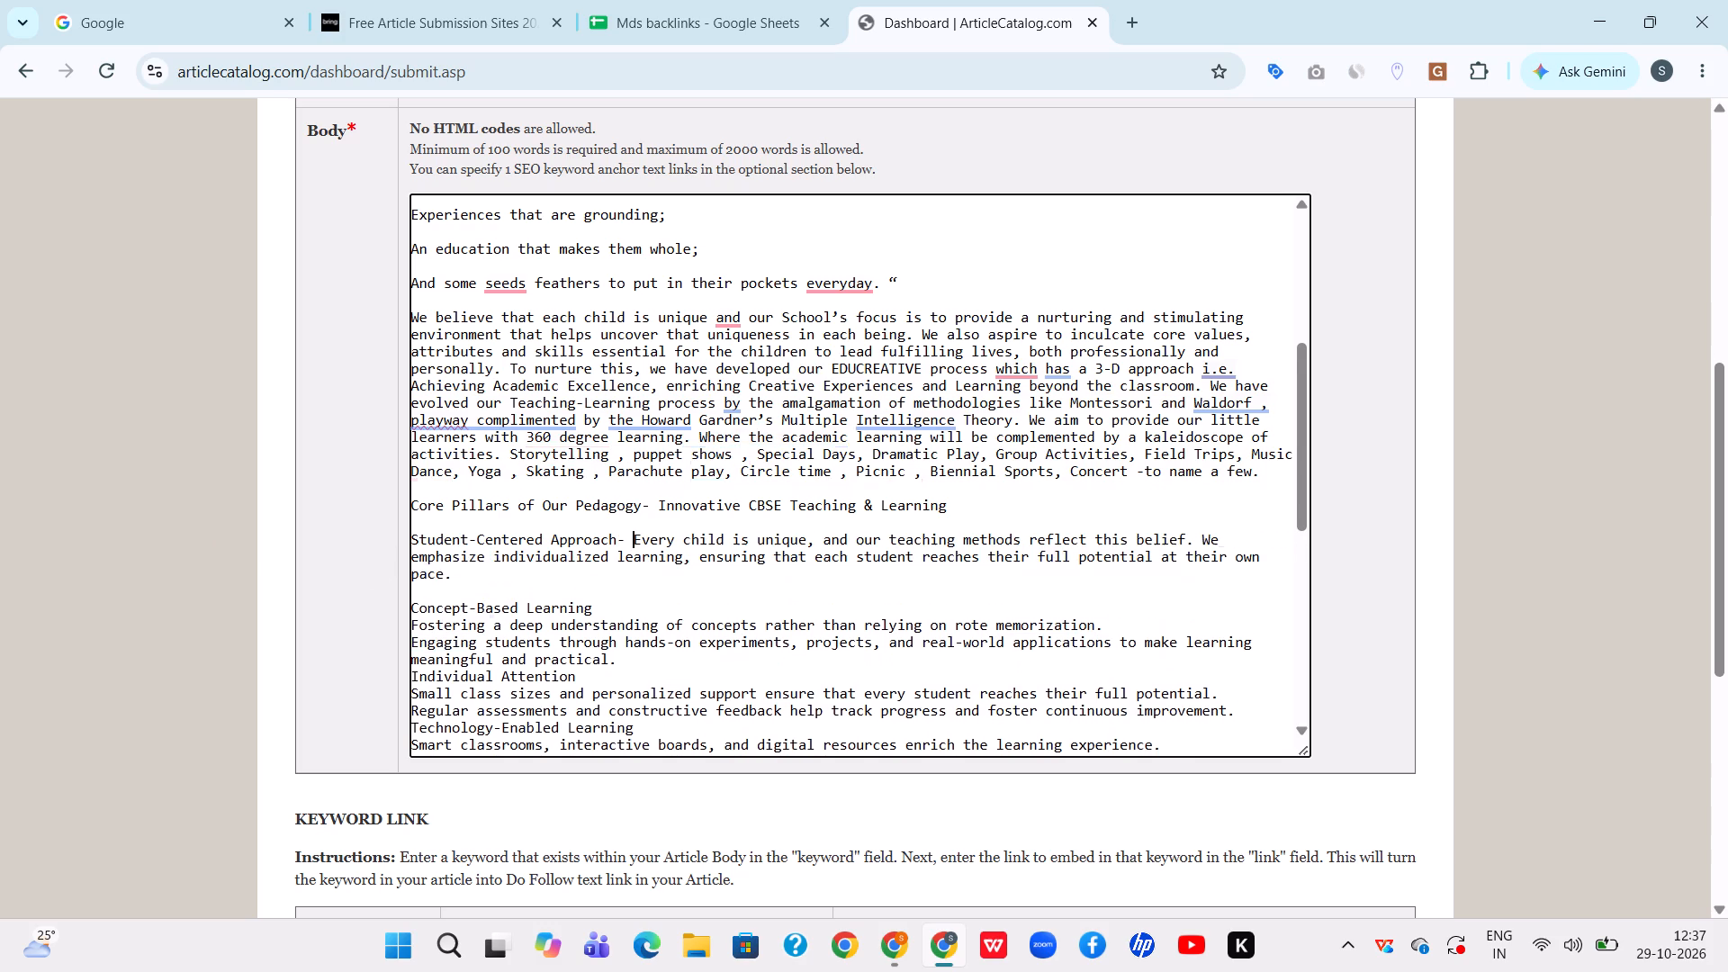
Join "Concept-Based Learning" to its first sentence with a hyphen and insert a blank line before "Individual Attention".
{"action": "left_click", "coordinate": [415, 621]}
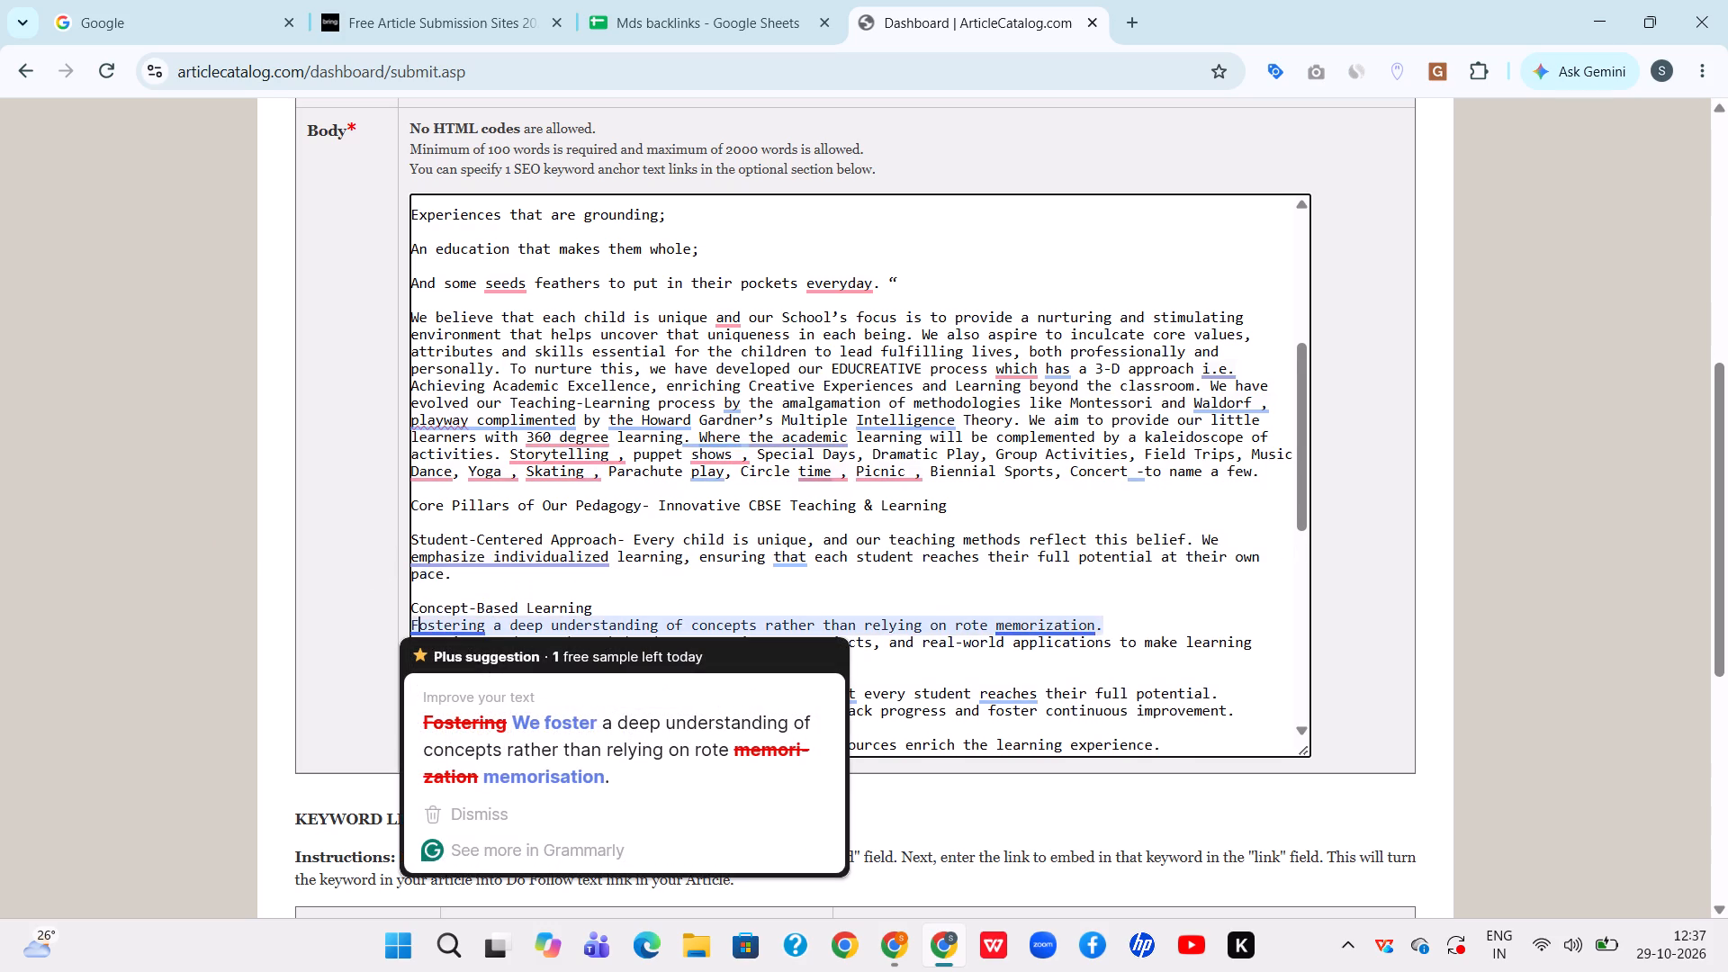
{"action": "key", "text": "Left"}
{"action": "key", "text": "BackSpace"}
{"action": "type", "text": "- b"}
{"action": "key", "text": "BackSpace"}
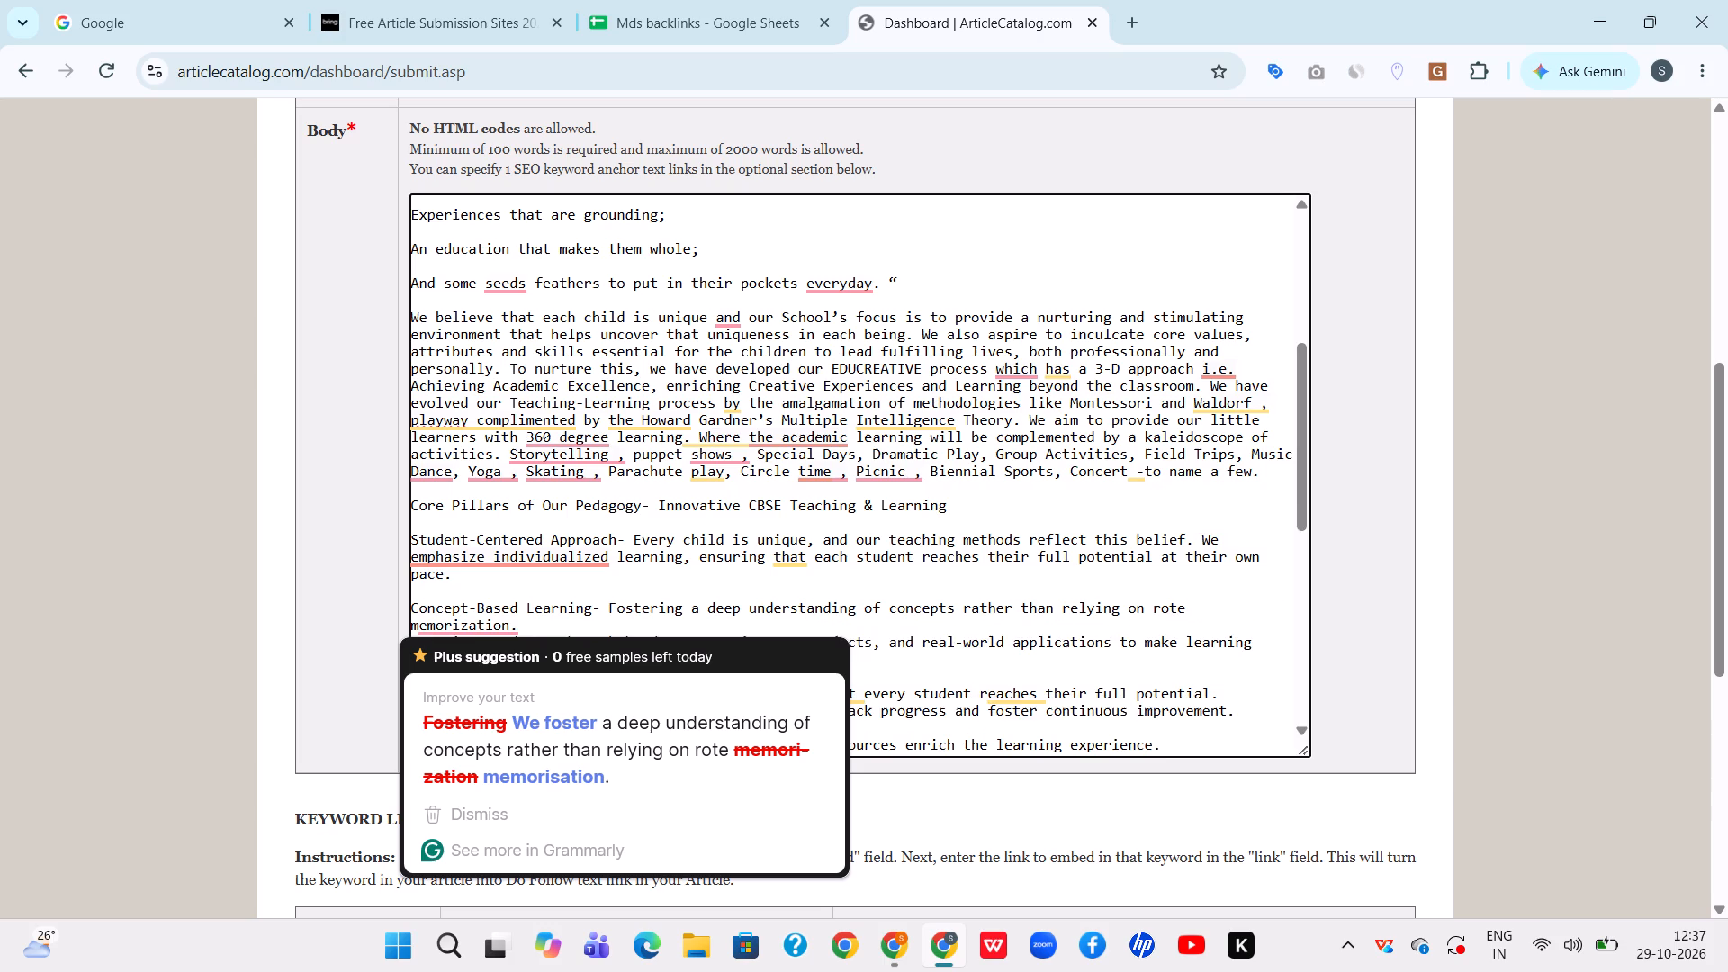
{"action": "key", "text": "BackSpace"}
{"action": "scroll", "coordinate": [415, 621], "scroll_direction": "down", "scroll_amount": 1}
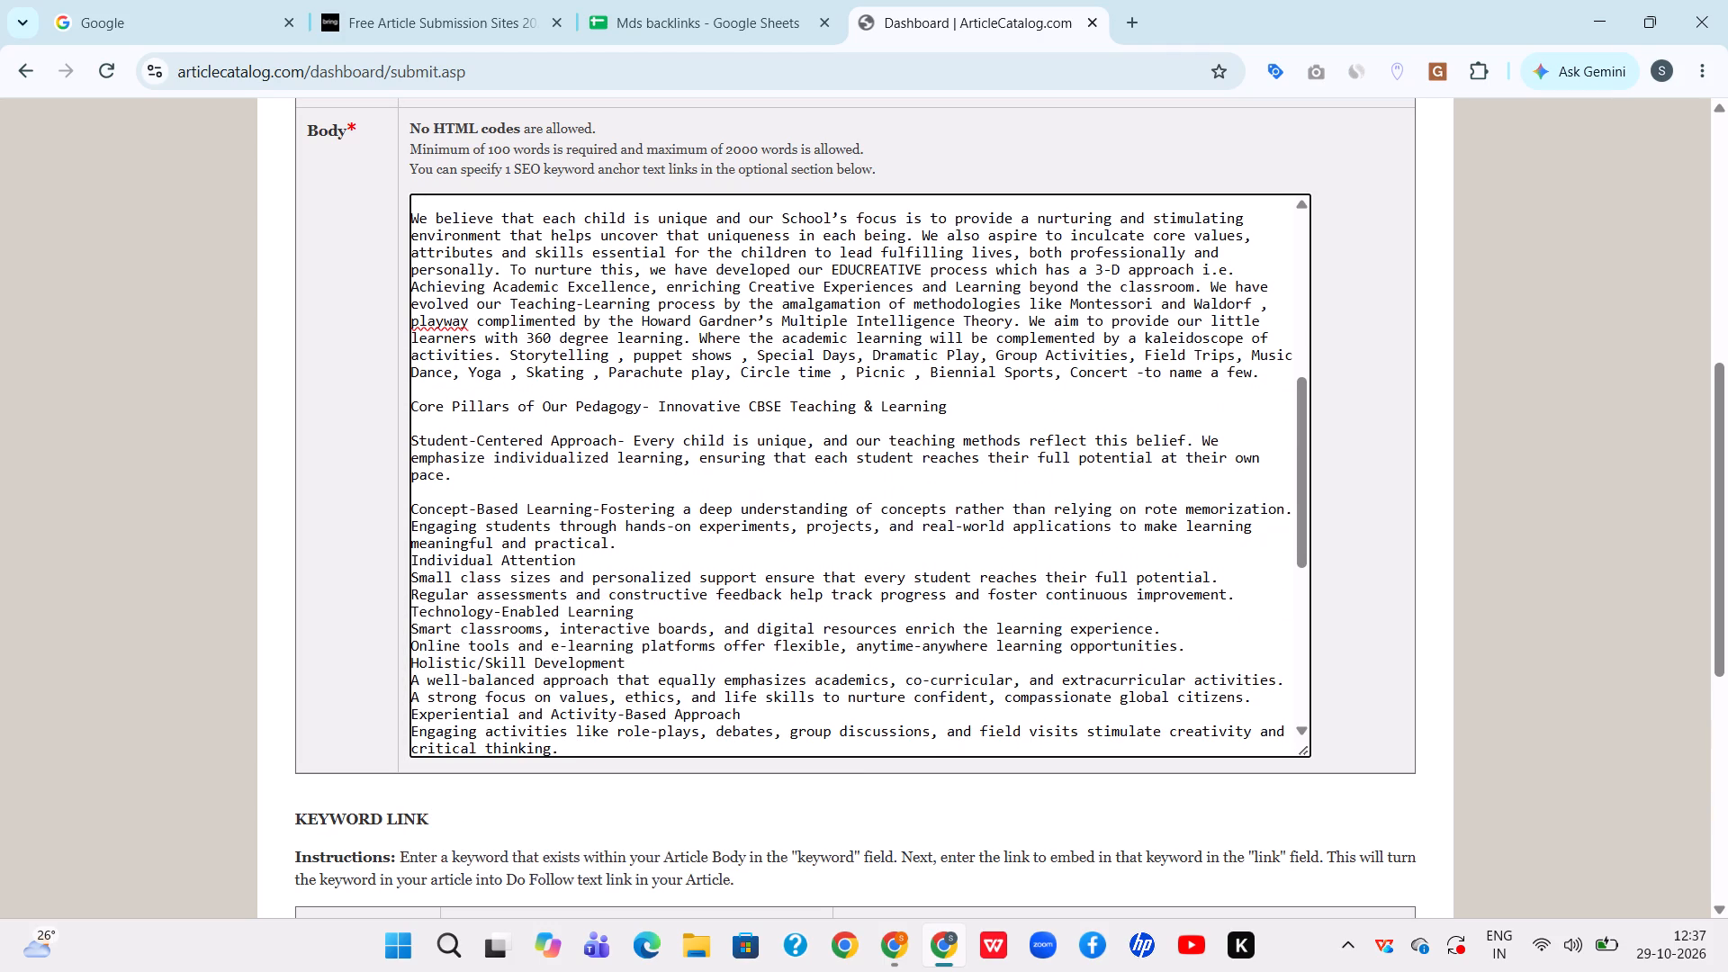
{"action": "left_click", "coordinate": [669, 529]}
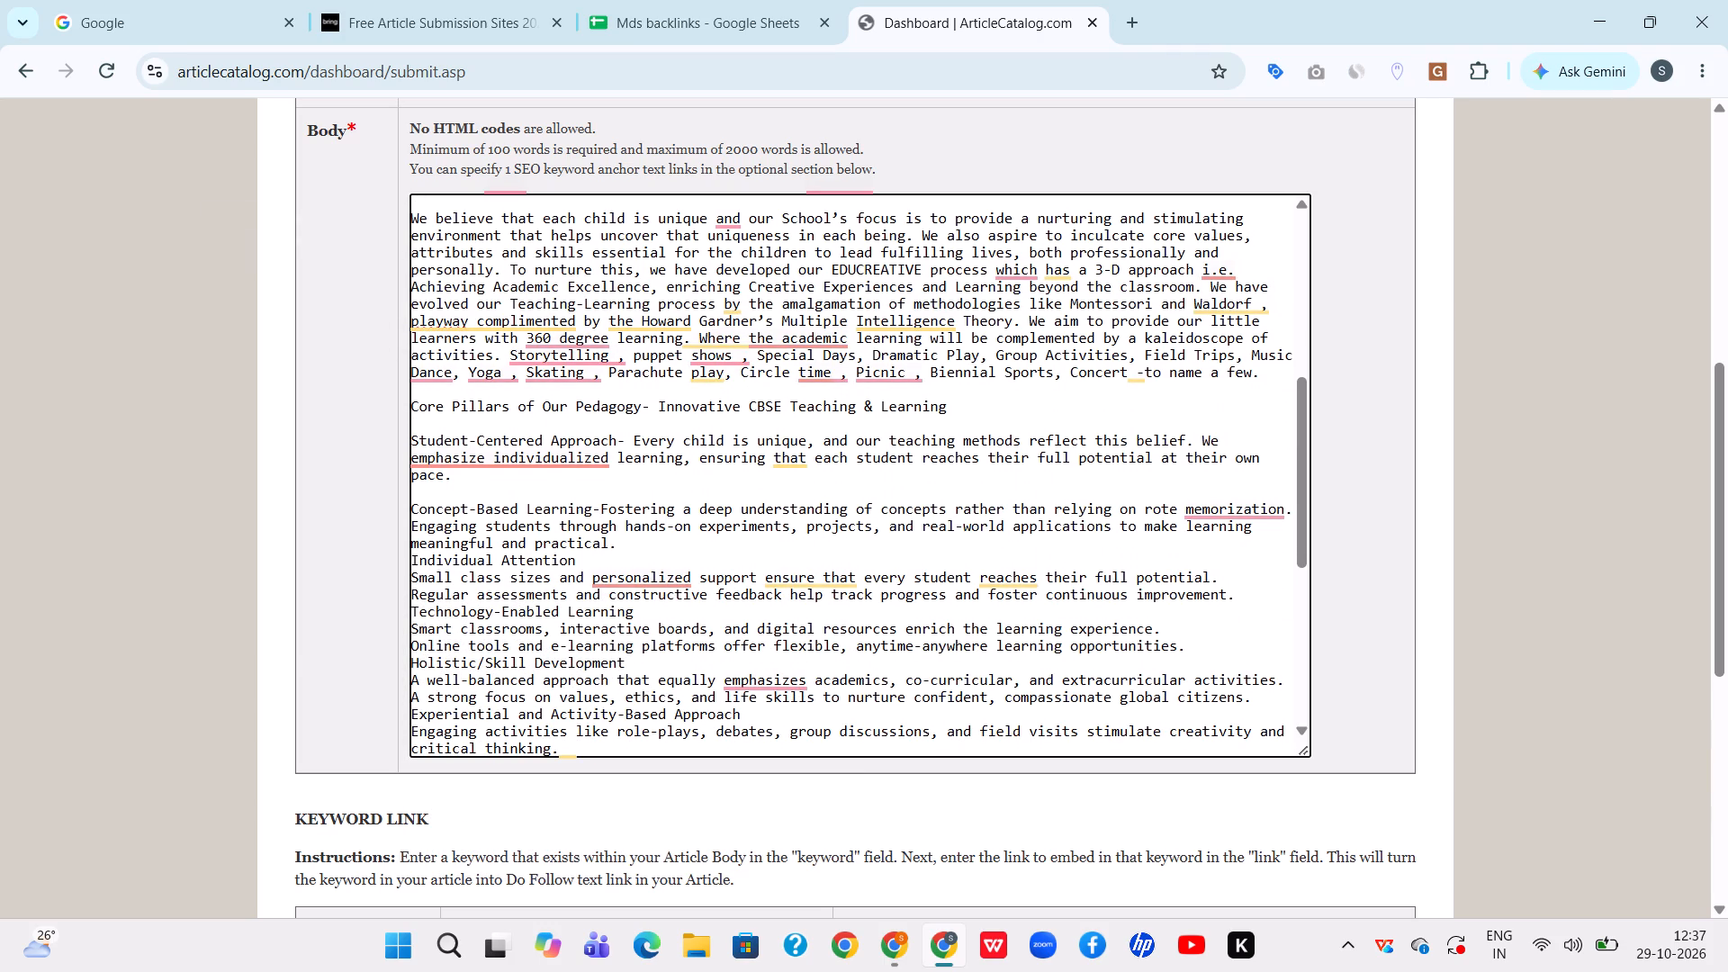
{"action": "left_click", "coordinate": [660, 537]}
{"action": "key", "text": "Return"}
Join the "Individual Attention" heading to the "Small class sizes" sentence with "- ".
{"action": "scroll", "coordinate": [660, 537], "scroll_direction": "down", "scroll_amount": 1}
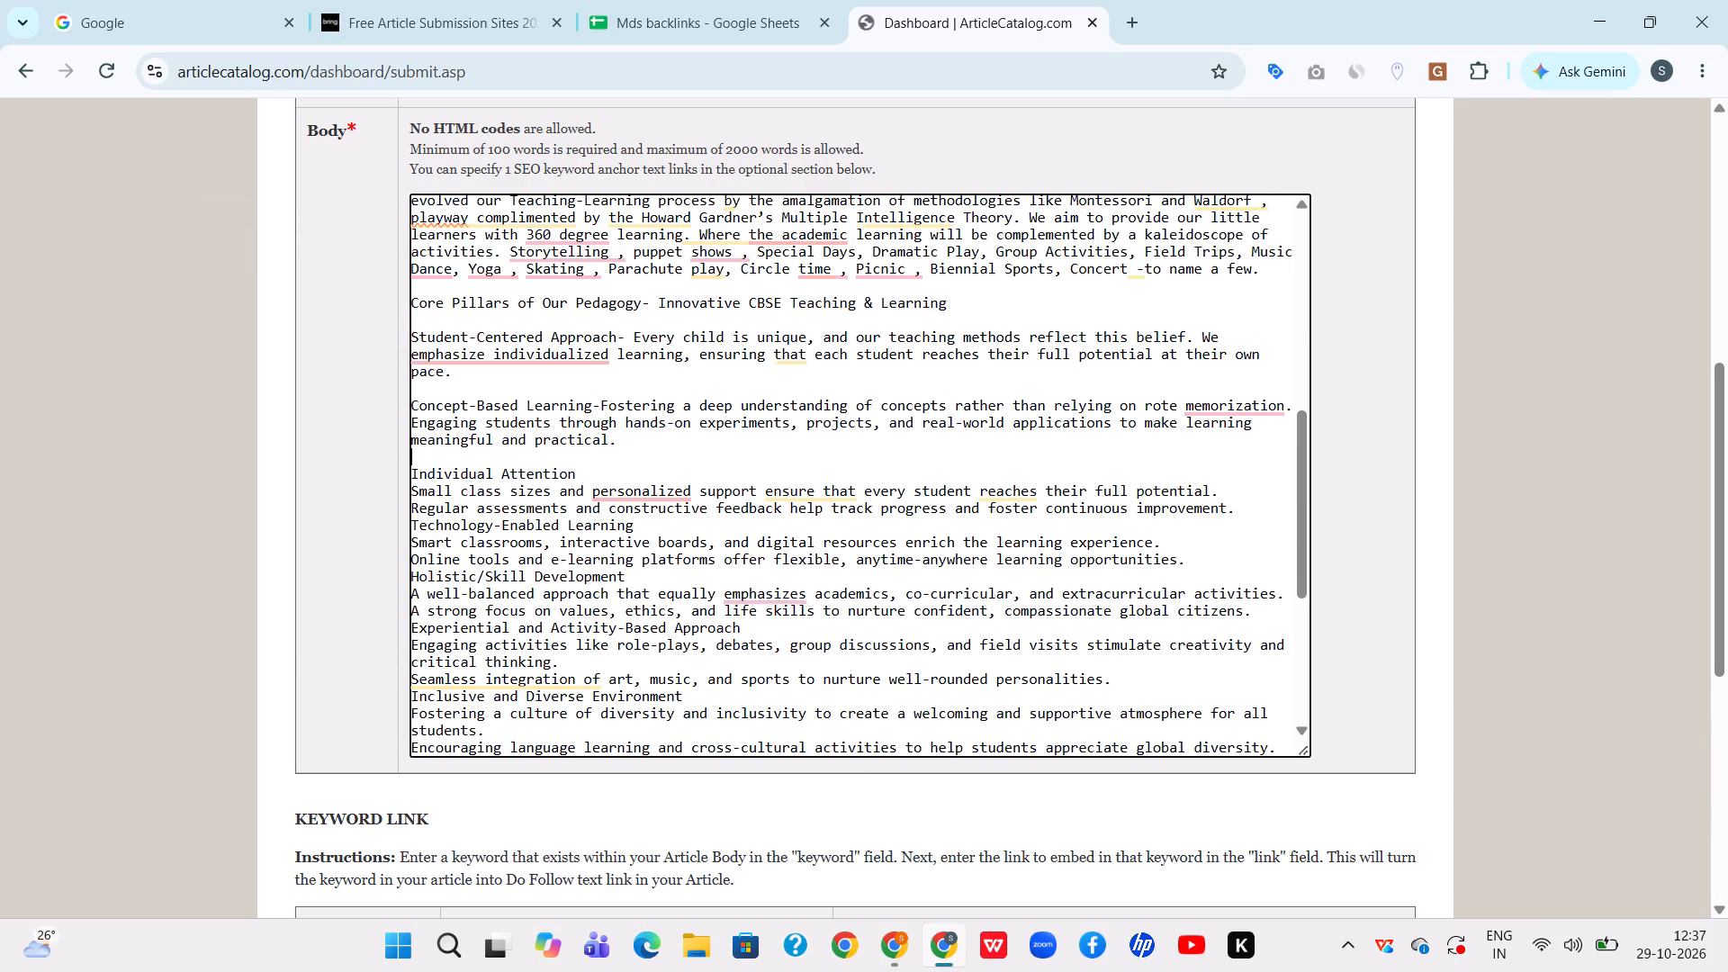
{"action": "left_click", "coordinate": [411, 481]}
{"action": "key", "text": "Down"}
{"action": "key", "text": "BackSpace"}
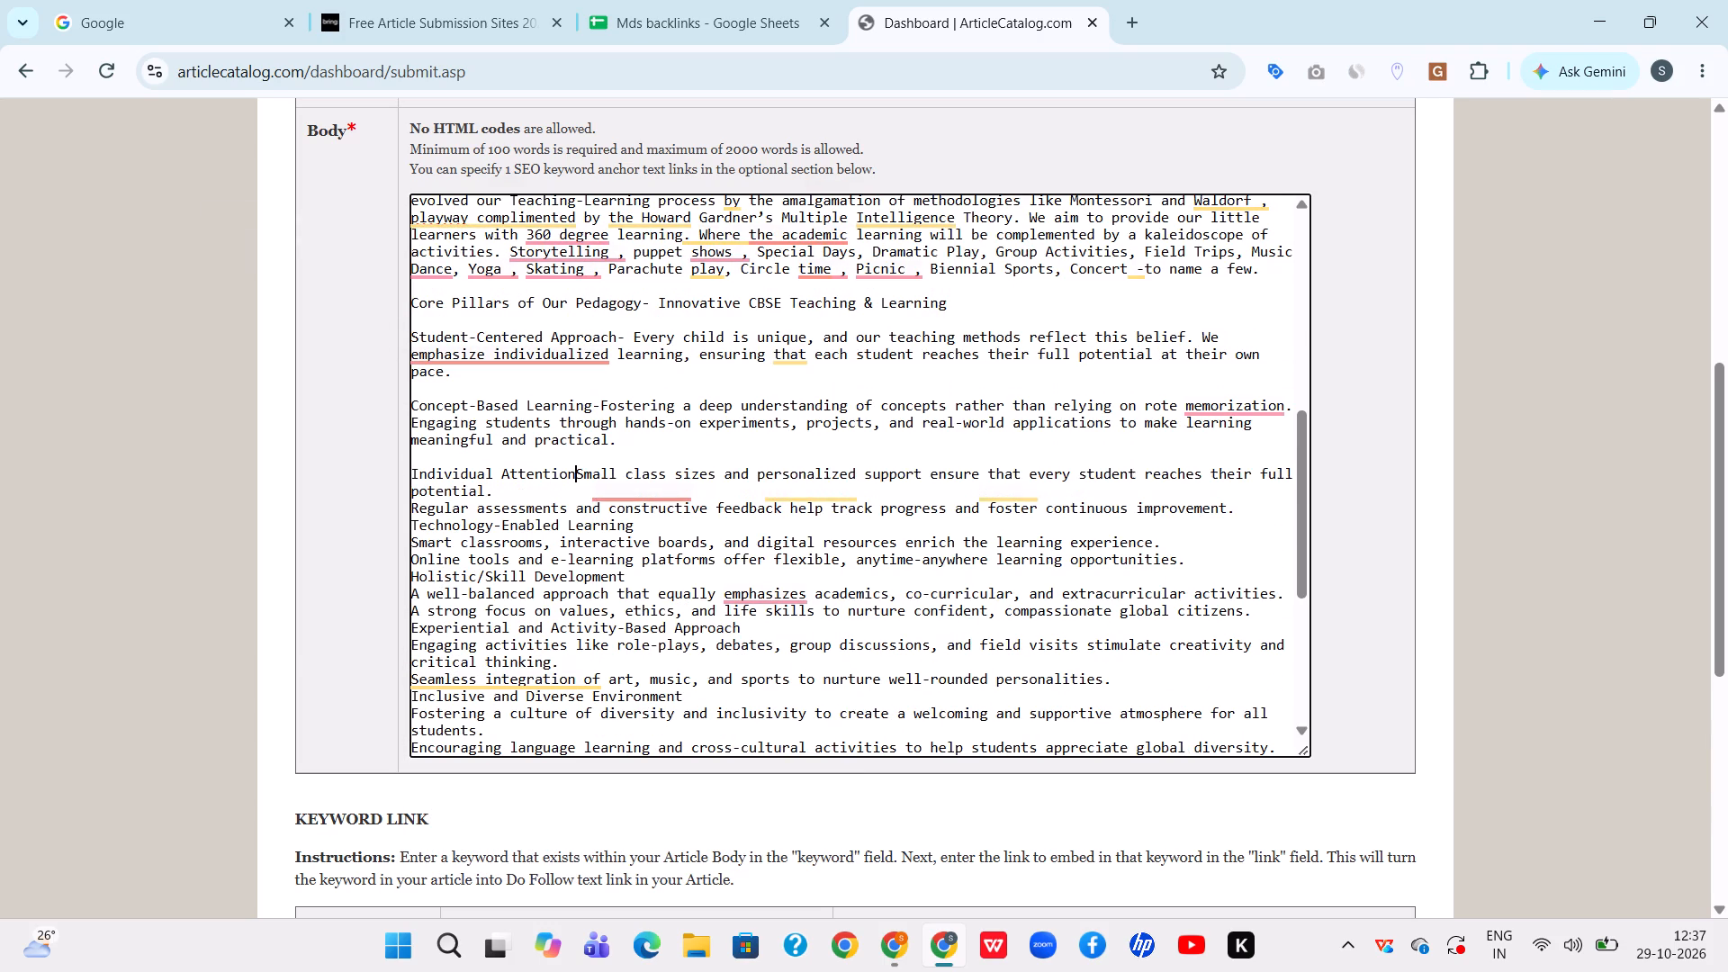
{"action": "key", "text": "minus"}
{"action": "key", "text": "space"}
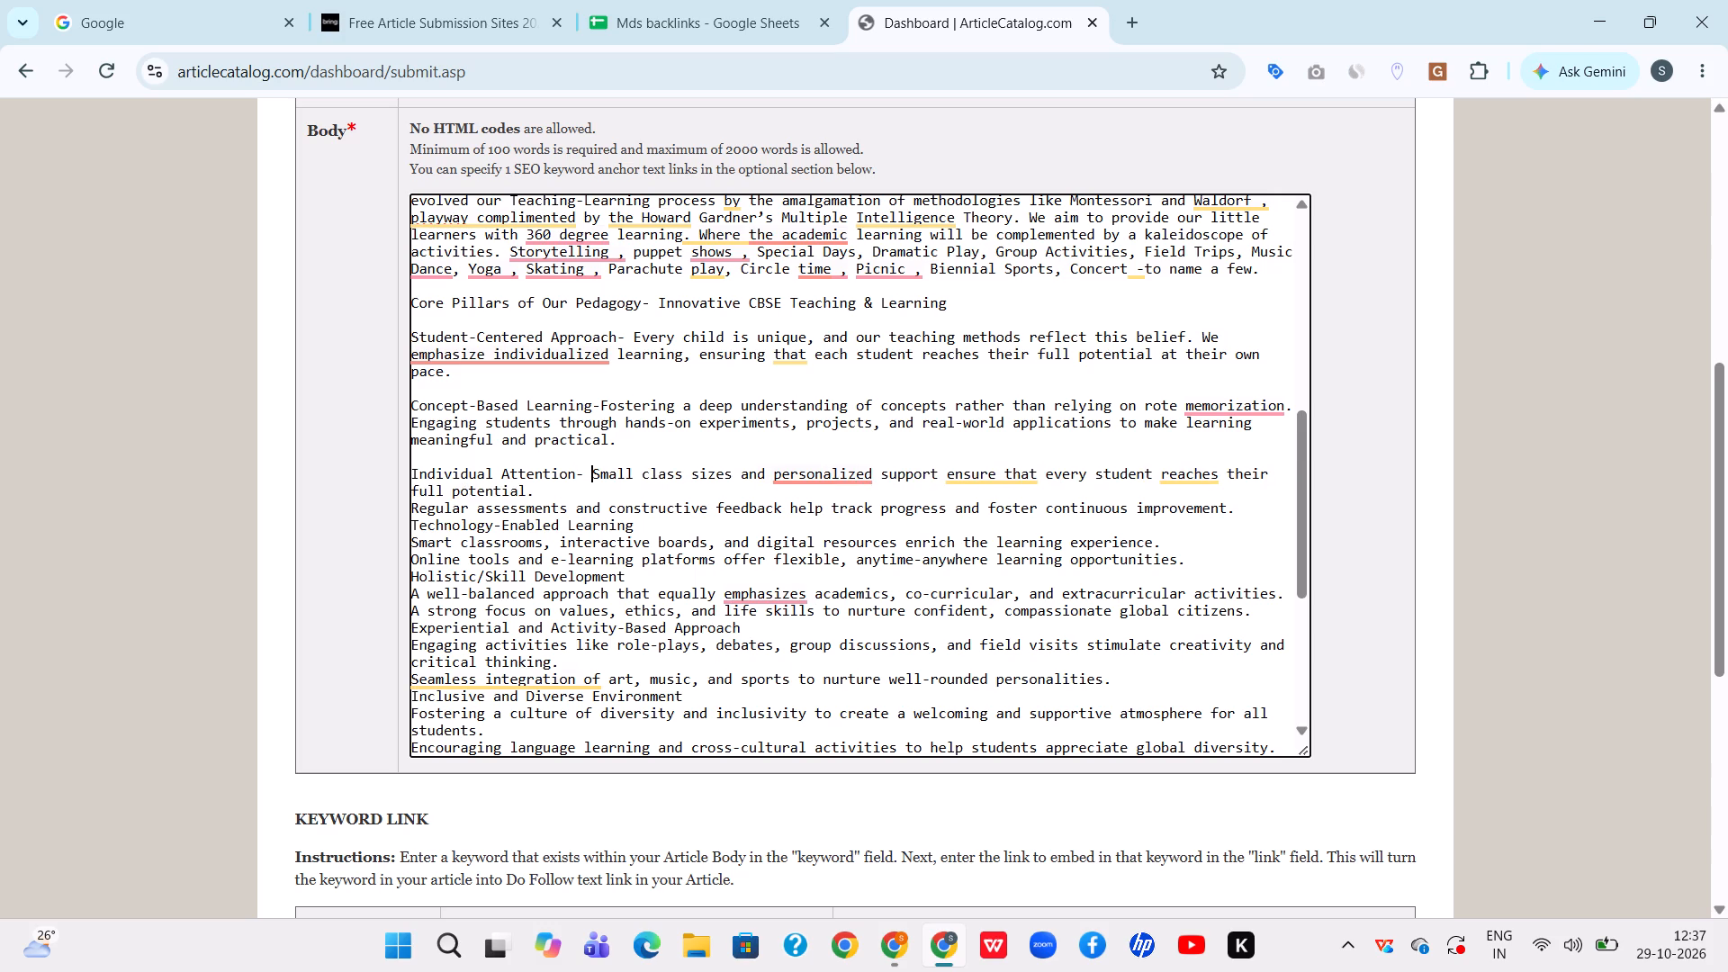
Insert a blank line before "Technology-Enabled Learning" and run the "Regular assessments" sentence on after "full potential." in the Individual Attention paragraph.
{"action": "left_click", "coordinate": [590, 490]}
{"action": "key", "text": "Return"}
{"action": "scroll", "coordinate": [590, 490], "scroll_direction": "down", "scroll_amount": 1}
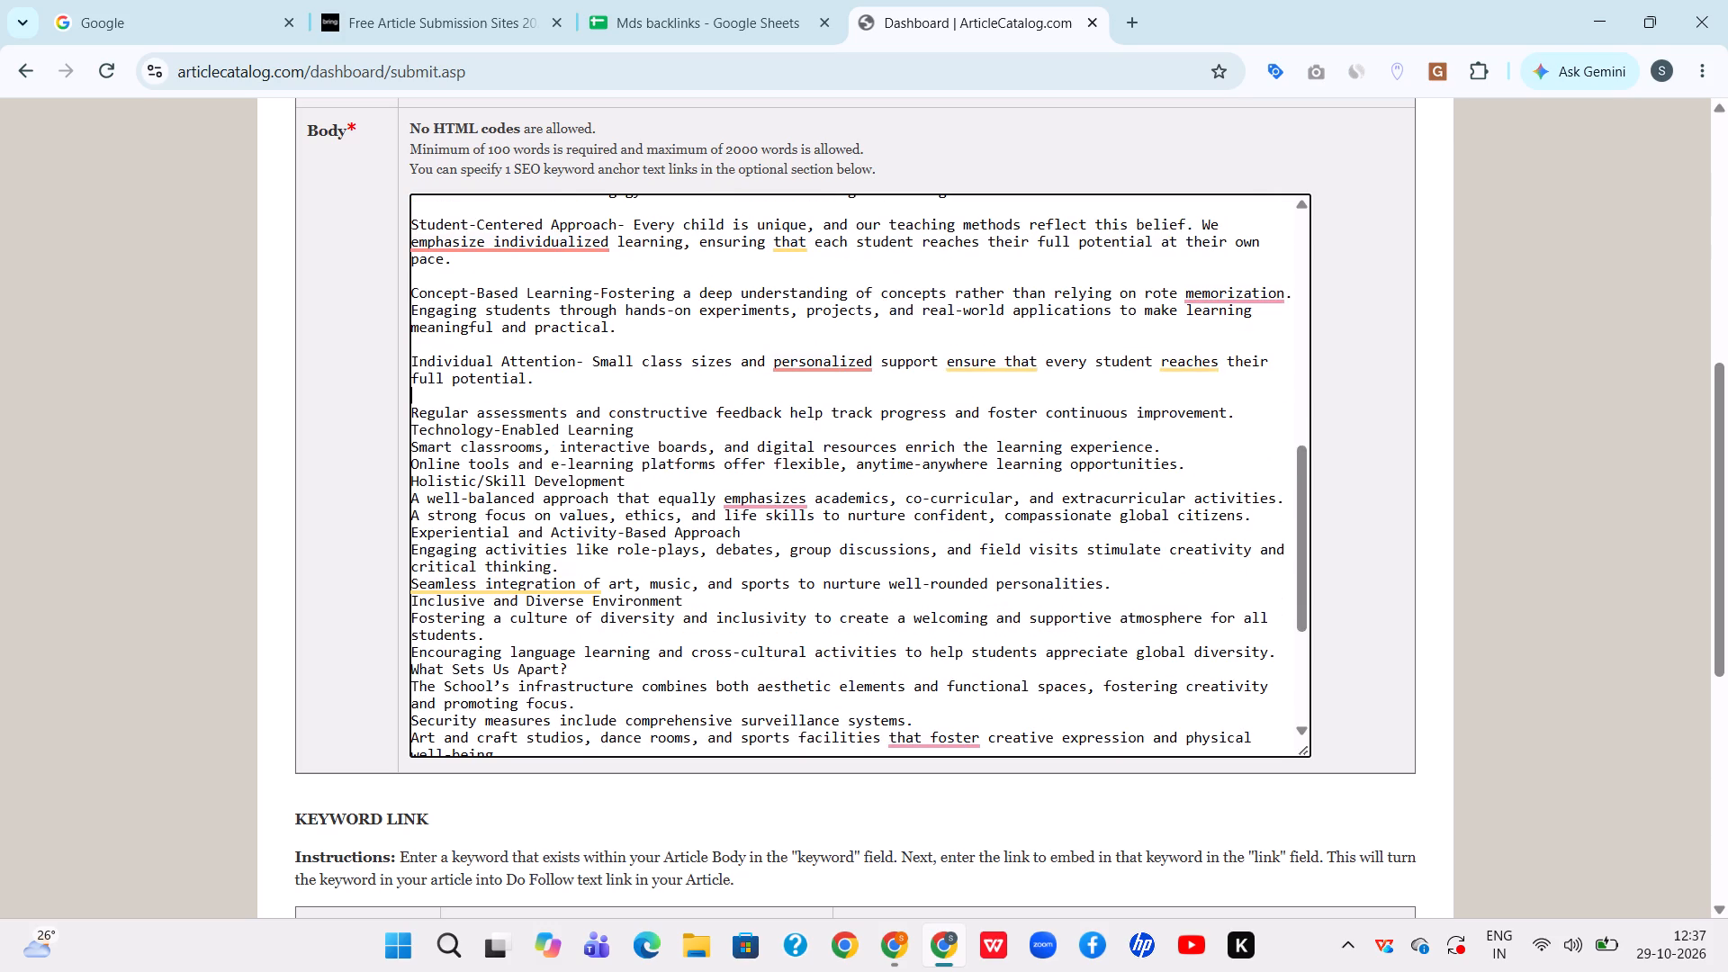
{"action": "left_click", "coordinate": [414, 422]}
{"action": "key", "text": "Return"}
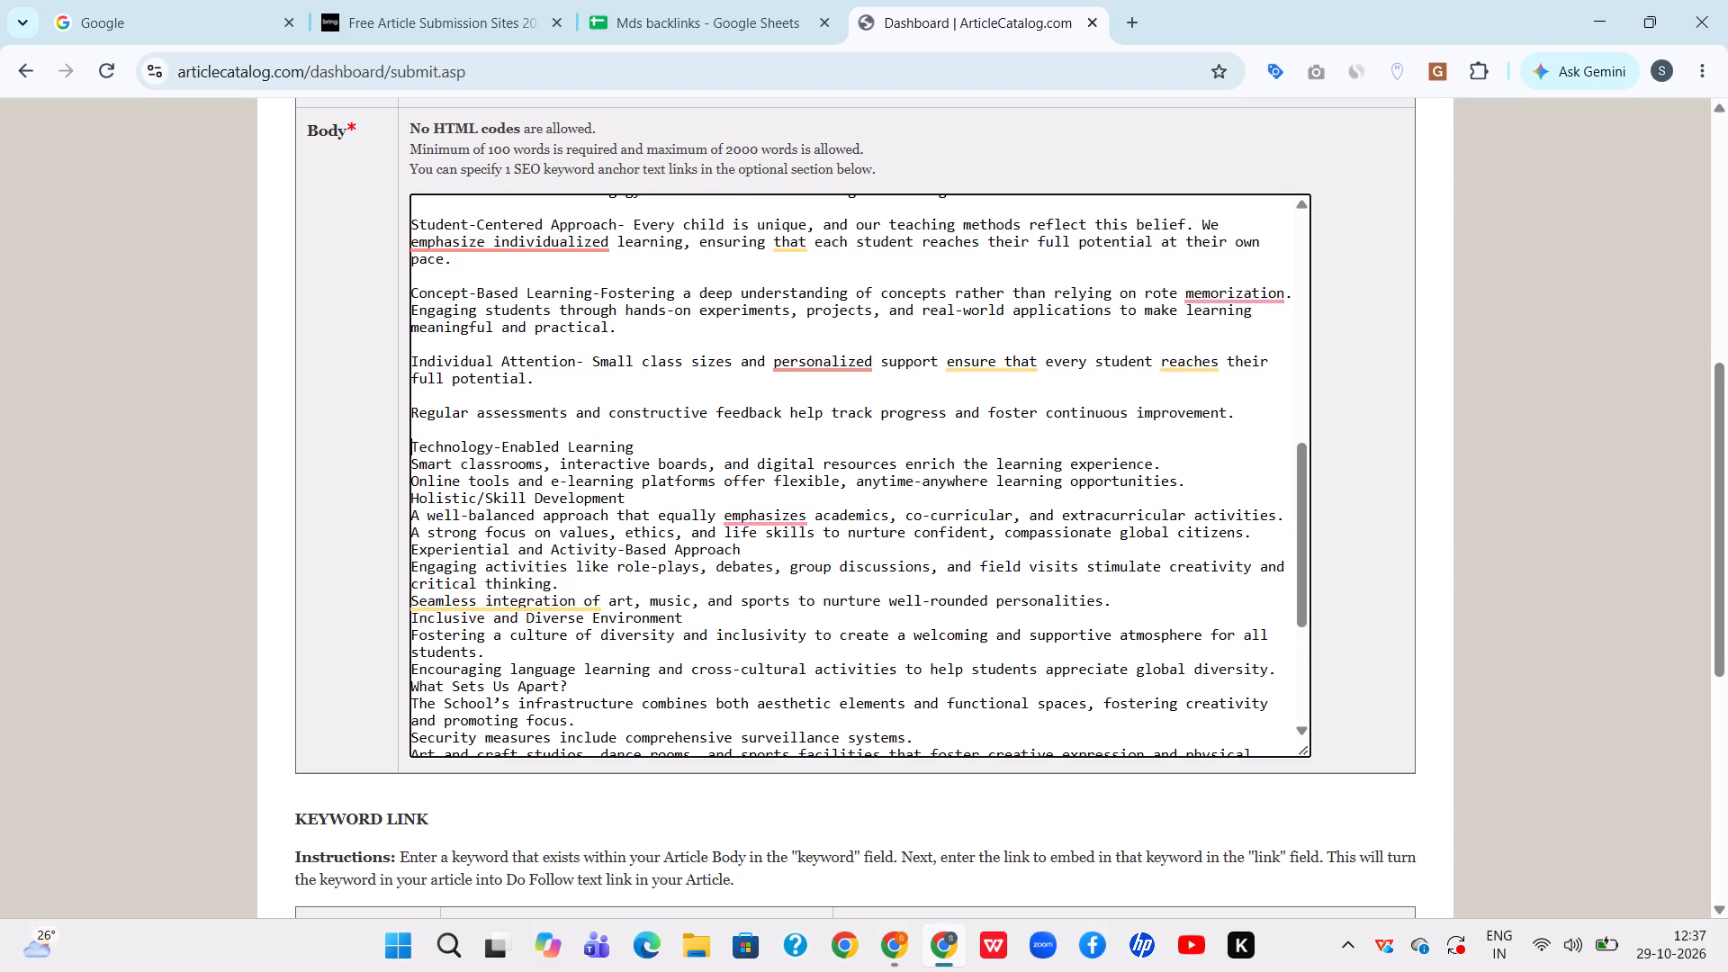
{"action": "left_click", "coordinate": [411, 406]}
{"action": "key", "text": "BackSpace"}
{"action": "key", "text": "BackSpace"}
{"action": "key", "text": "space"}
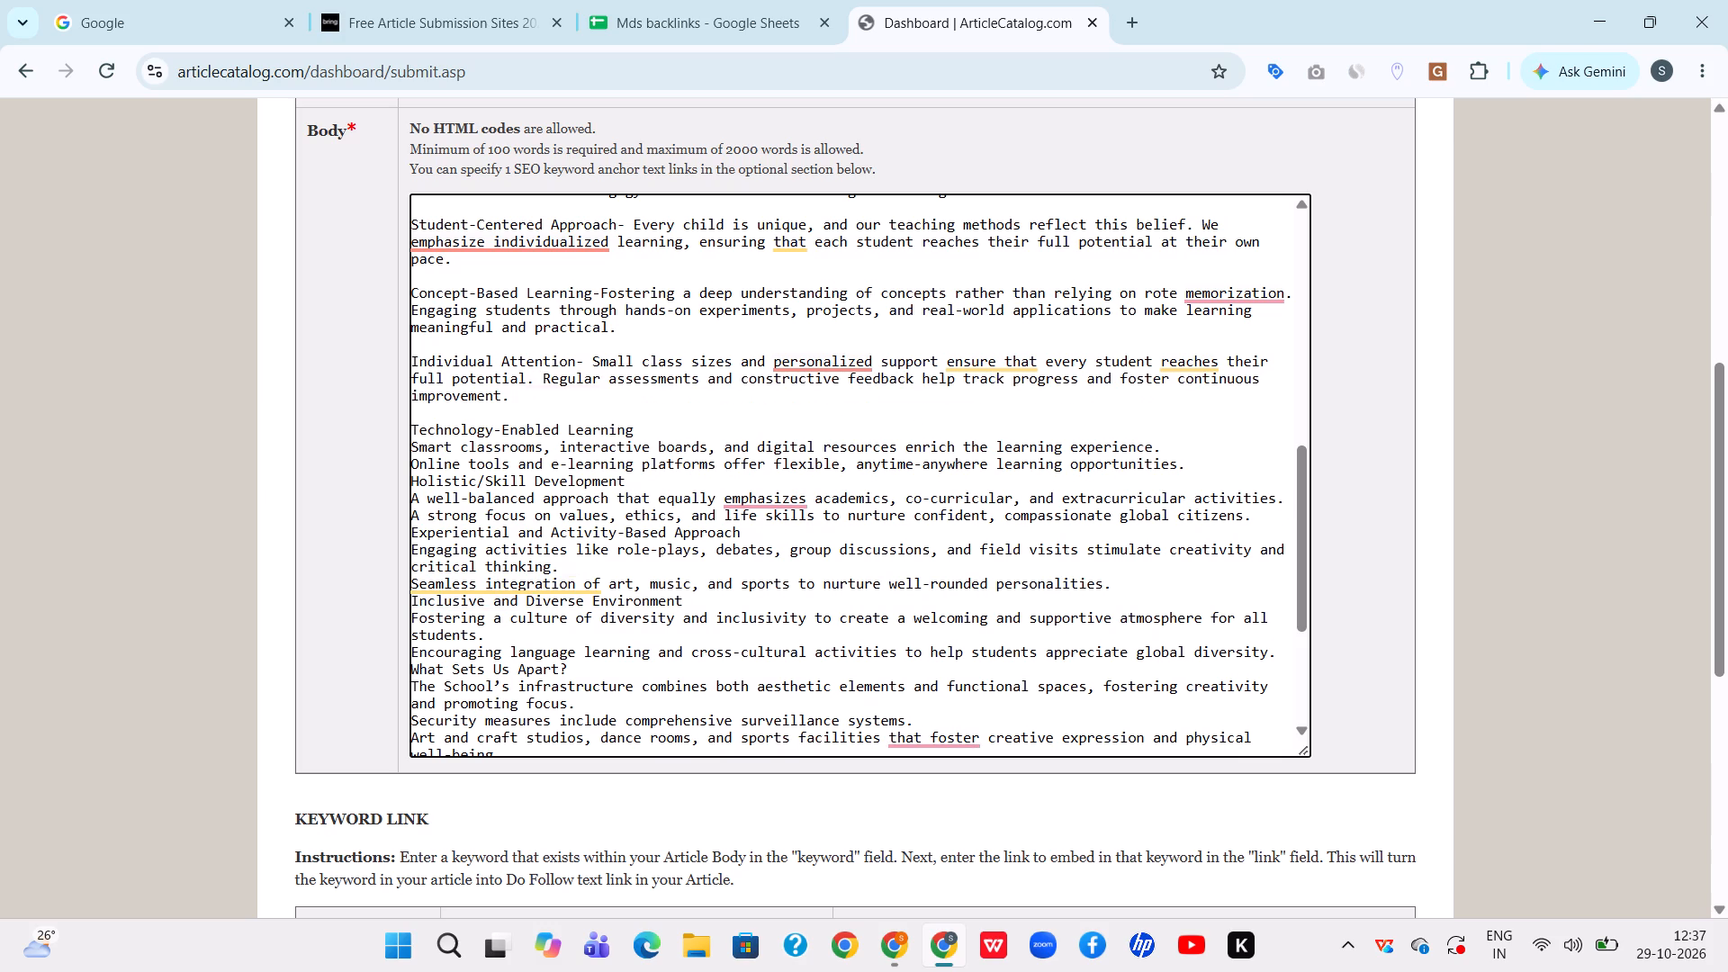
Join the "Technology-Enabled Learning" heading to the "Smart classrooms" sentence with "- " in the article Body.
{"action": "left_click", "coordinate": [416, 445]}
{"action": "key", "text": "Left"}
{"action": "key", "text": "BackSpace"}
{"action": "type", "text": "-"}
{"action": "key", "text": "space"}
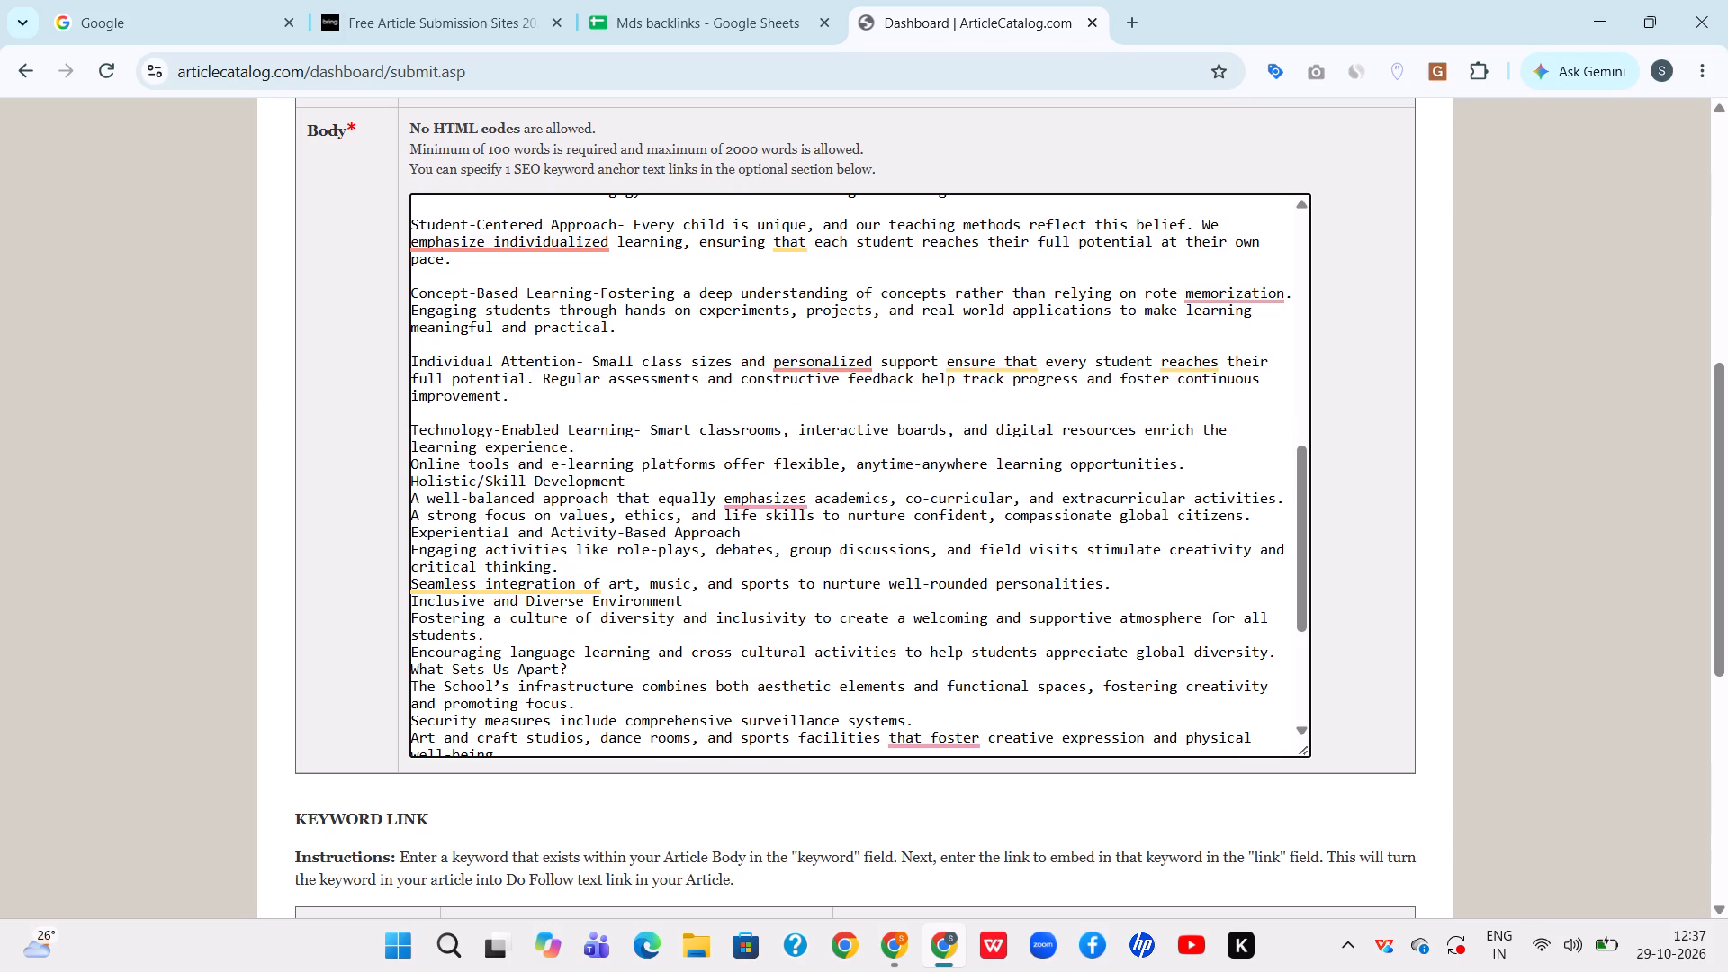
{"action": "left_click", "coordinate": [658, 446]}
Delete all Body text below the heading "Core Pillars of Our Pedagogy- Innovative CBSE Teaching & Learning".
{"action": "scroll", "coordinate": [658, 446], "scroll_direction": "up", "scroll_amount": 1}
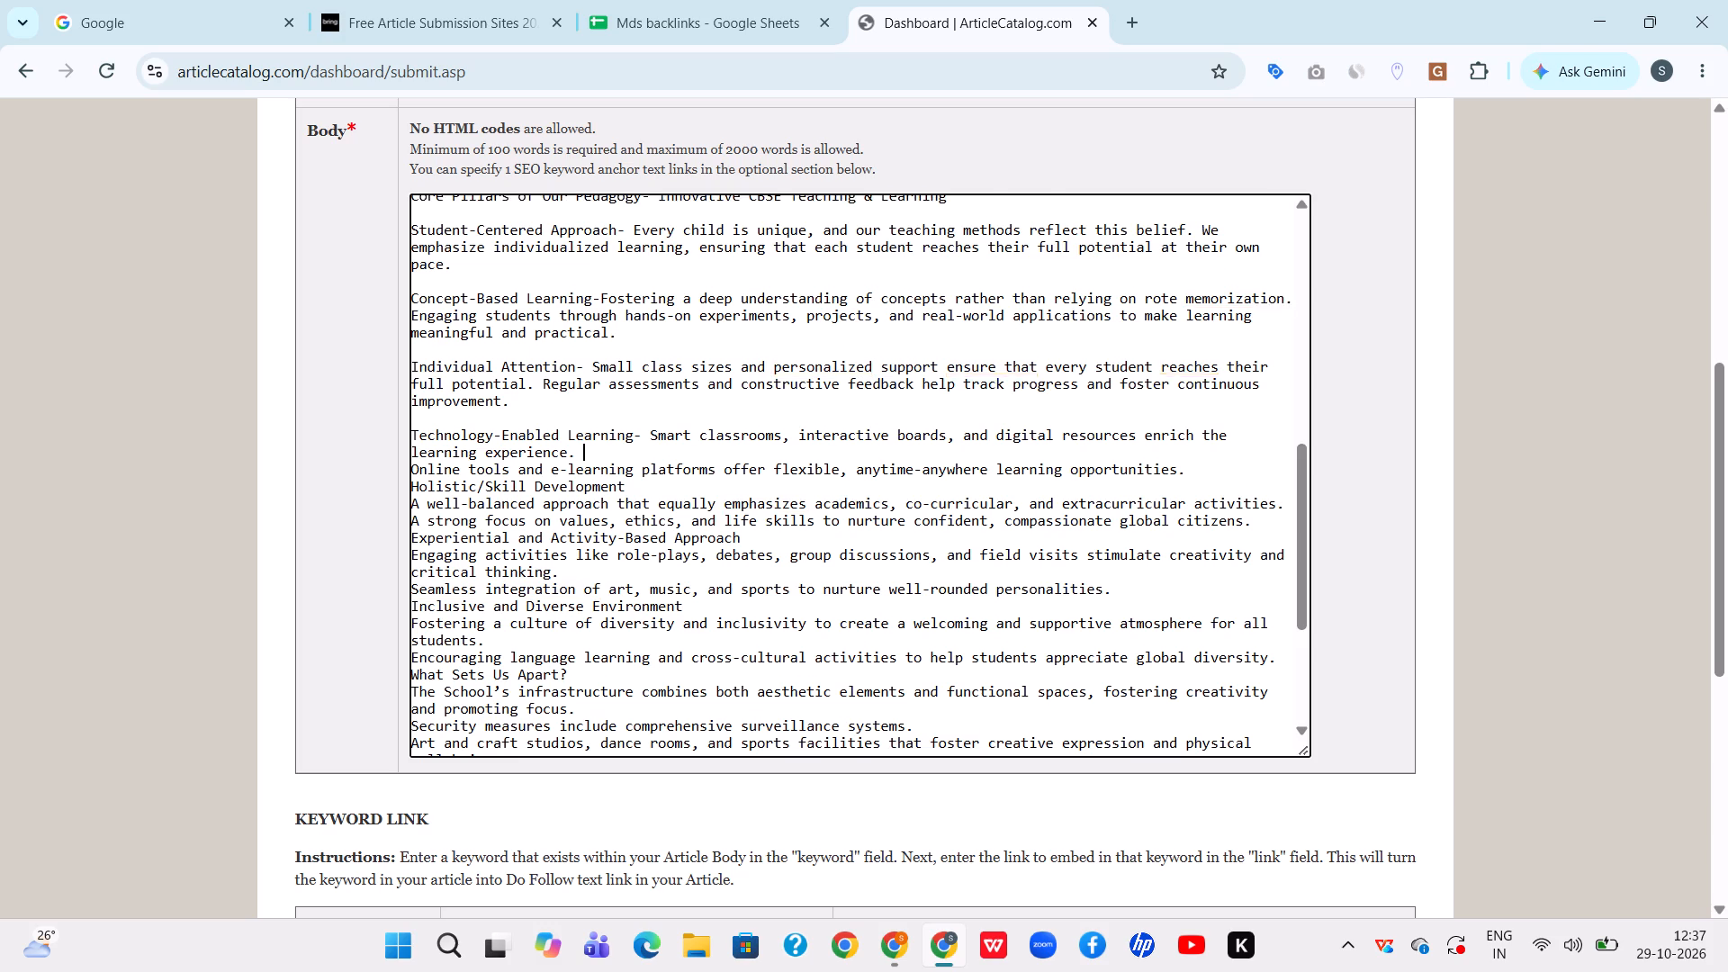
{"action": "scroll", "coordinate": [658, 446], "scroll_direction": "up", "scroll_amount": 1}
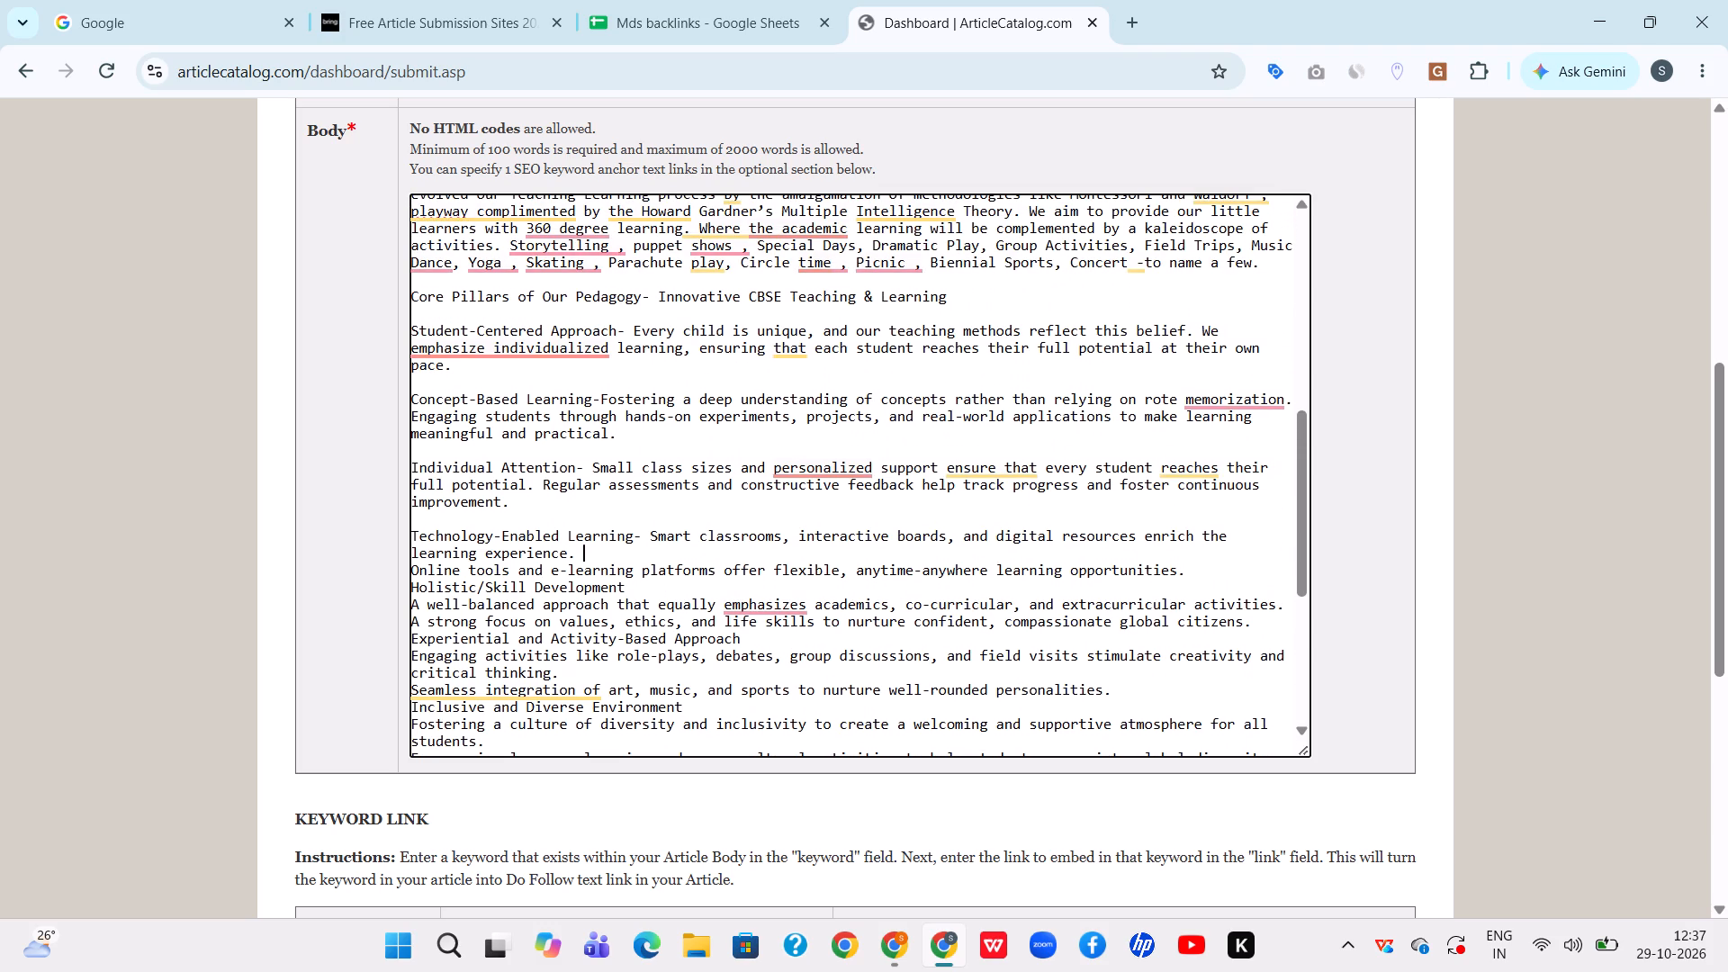
{"action": "double_click", "coordinate": [636, 337]}
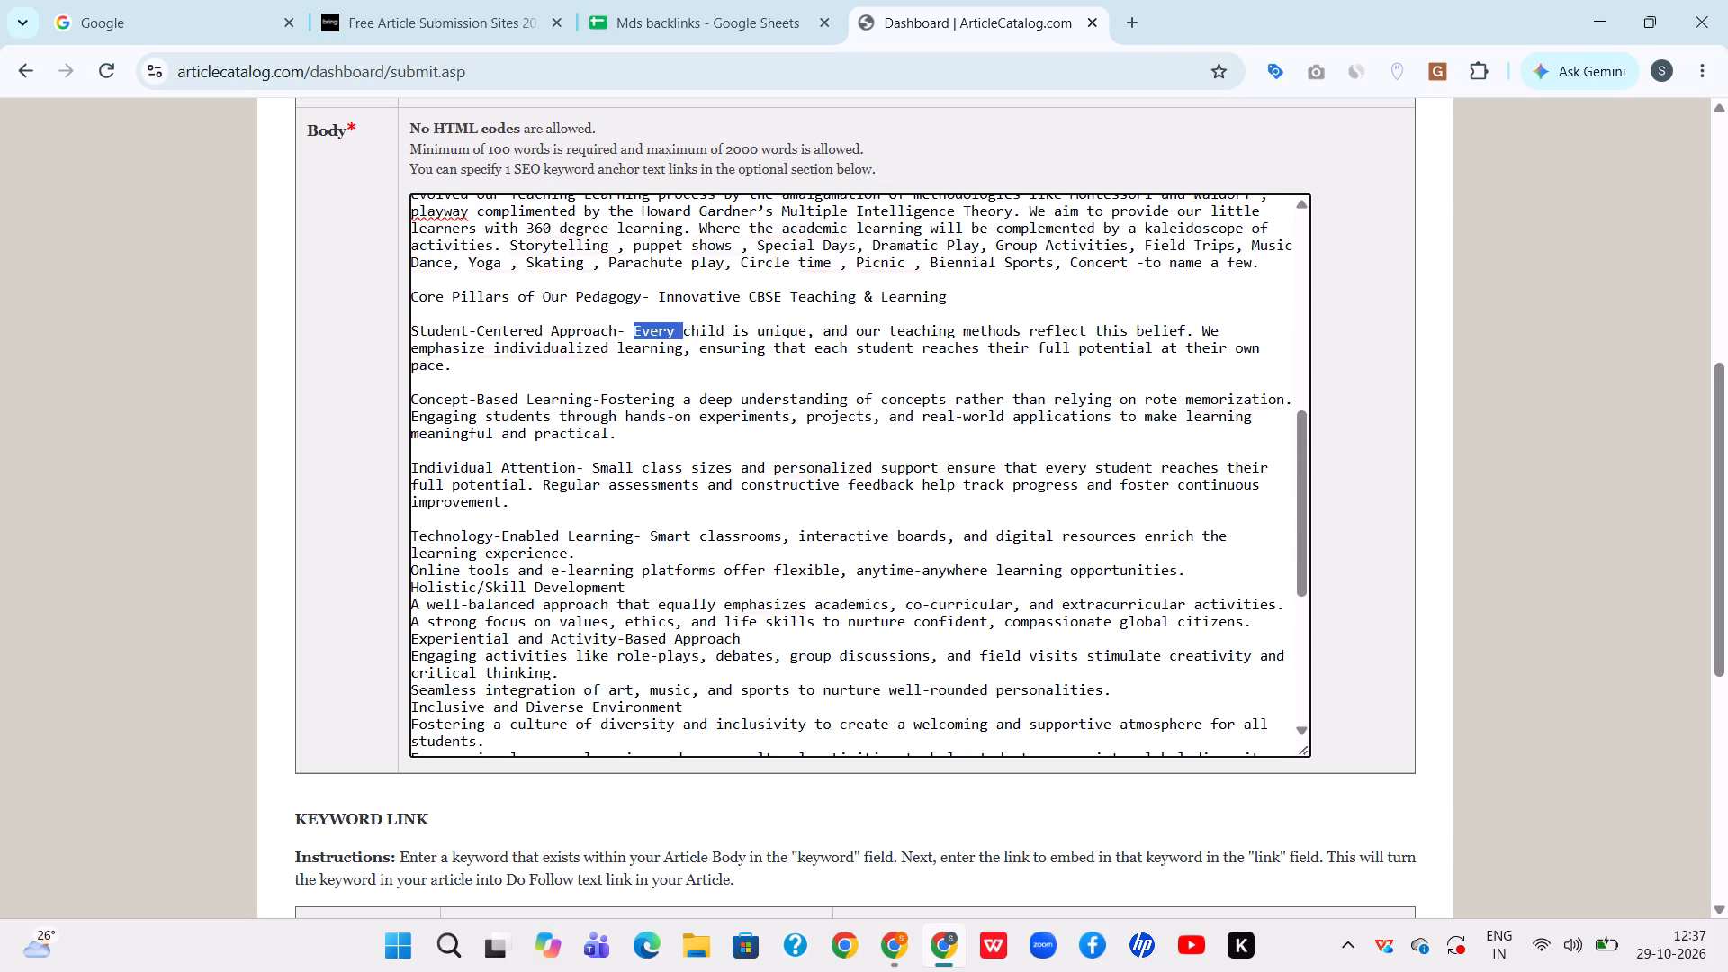
{"action": "left_click_drag", "start_coordinate": [636, 337], "coordinate": [730, 949]}
{"action": "key", "text": "BackSpace"}
{"action": "scroll", "coordinate": [730, 949], "scroll_direction": "up", "scroll_amount": 2}
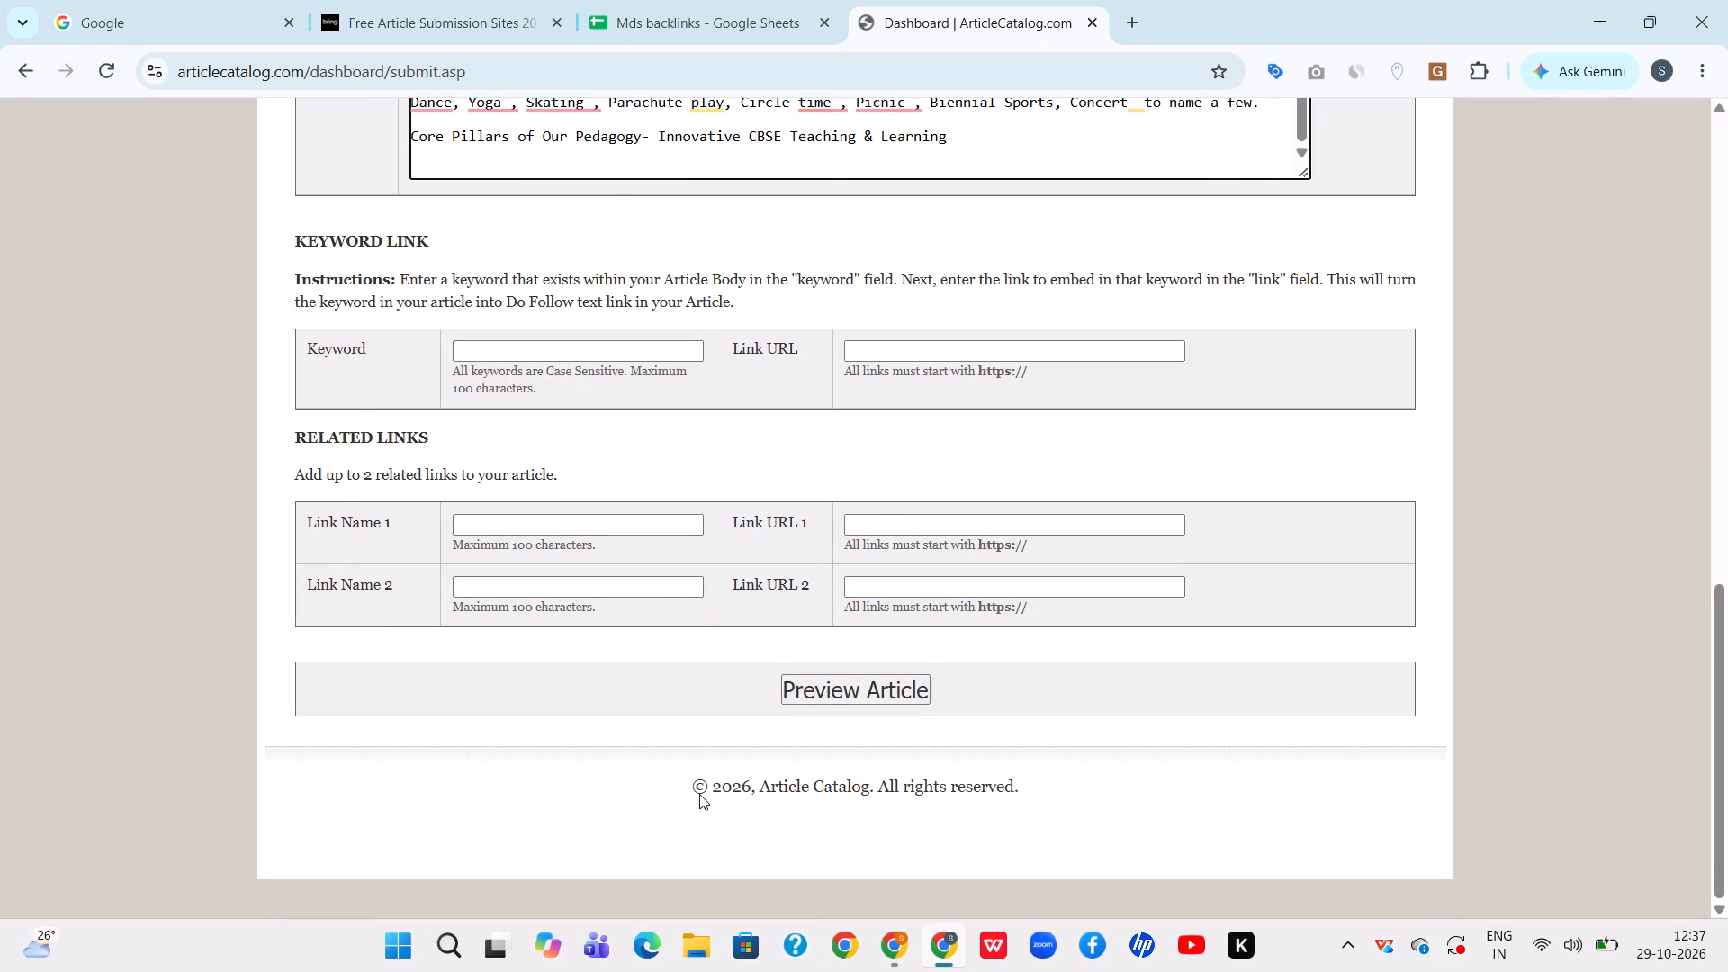
{"action": "scroll", "coordinate": [629, 431], "scroll_direction": "up", "scroll_amount": 1}
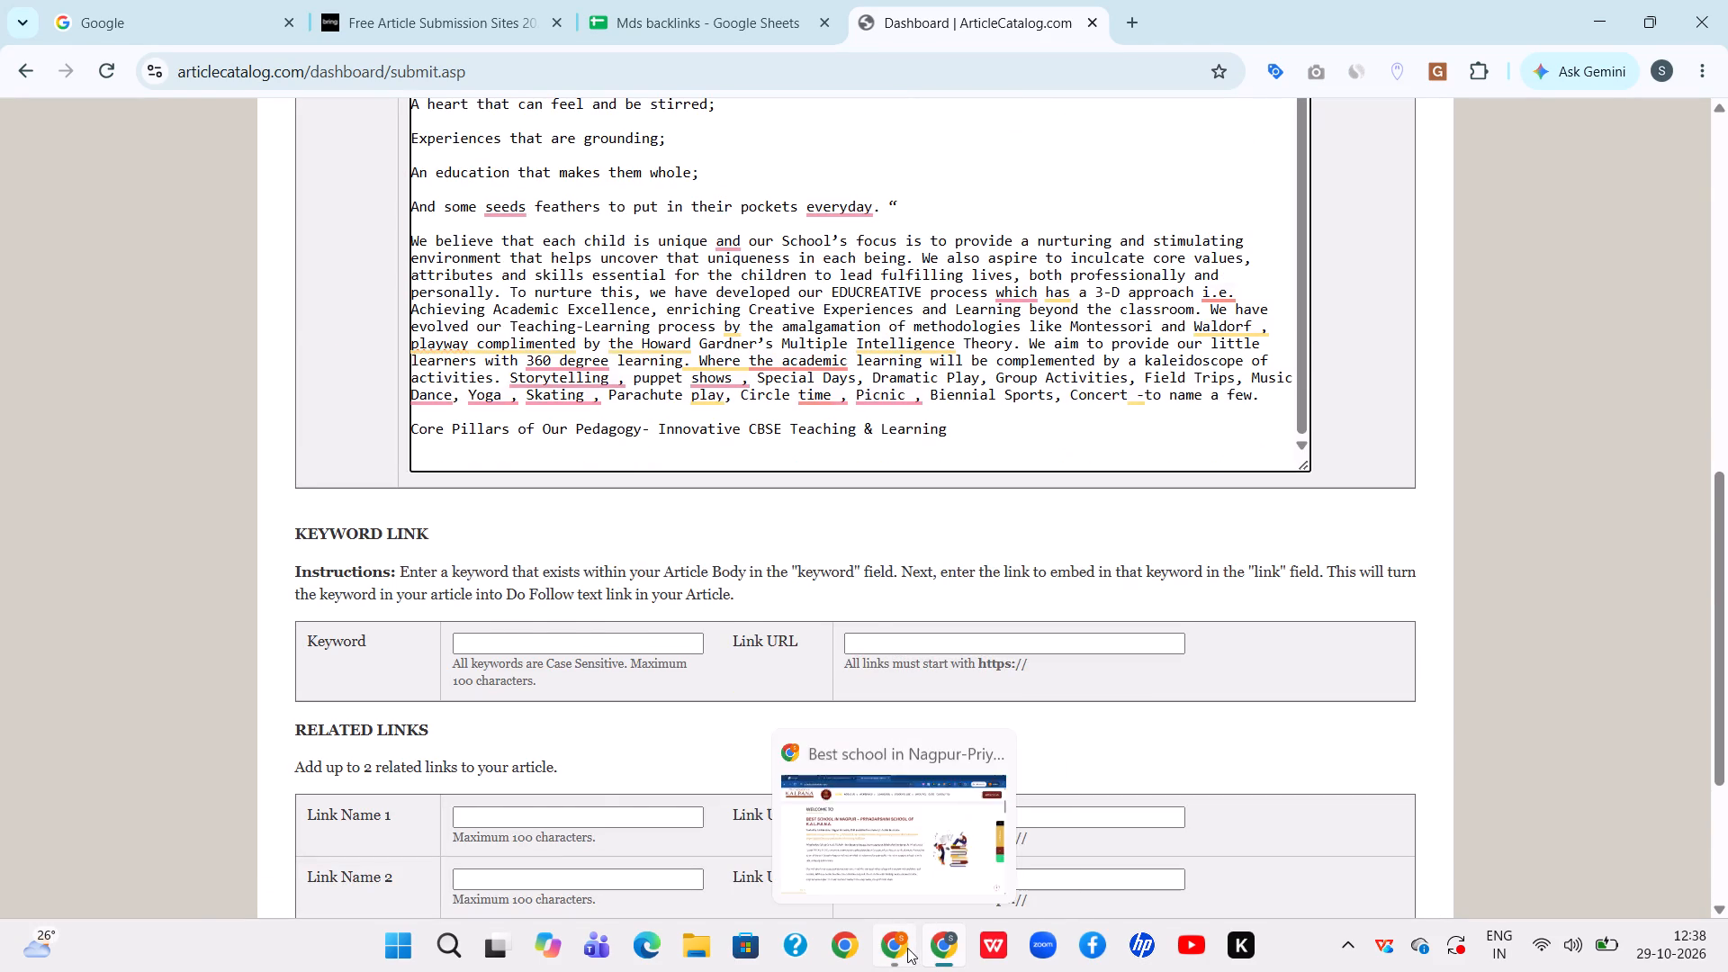
Switch to the browser window with the Priyadarshini School of K.A.L.P.A.N.A. website and open its Our Pedagogy page.
{"action": "left_click", "coordinate": [907, 948]}
{"action": "left_click", "coordinate": [550, 398]}
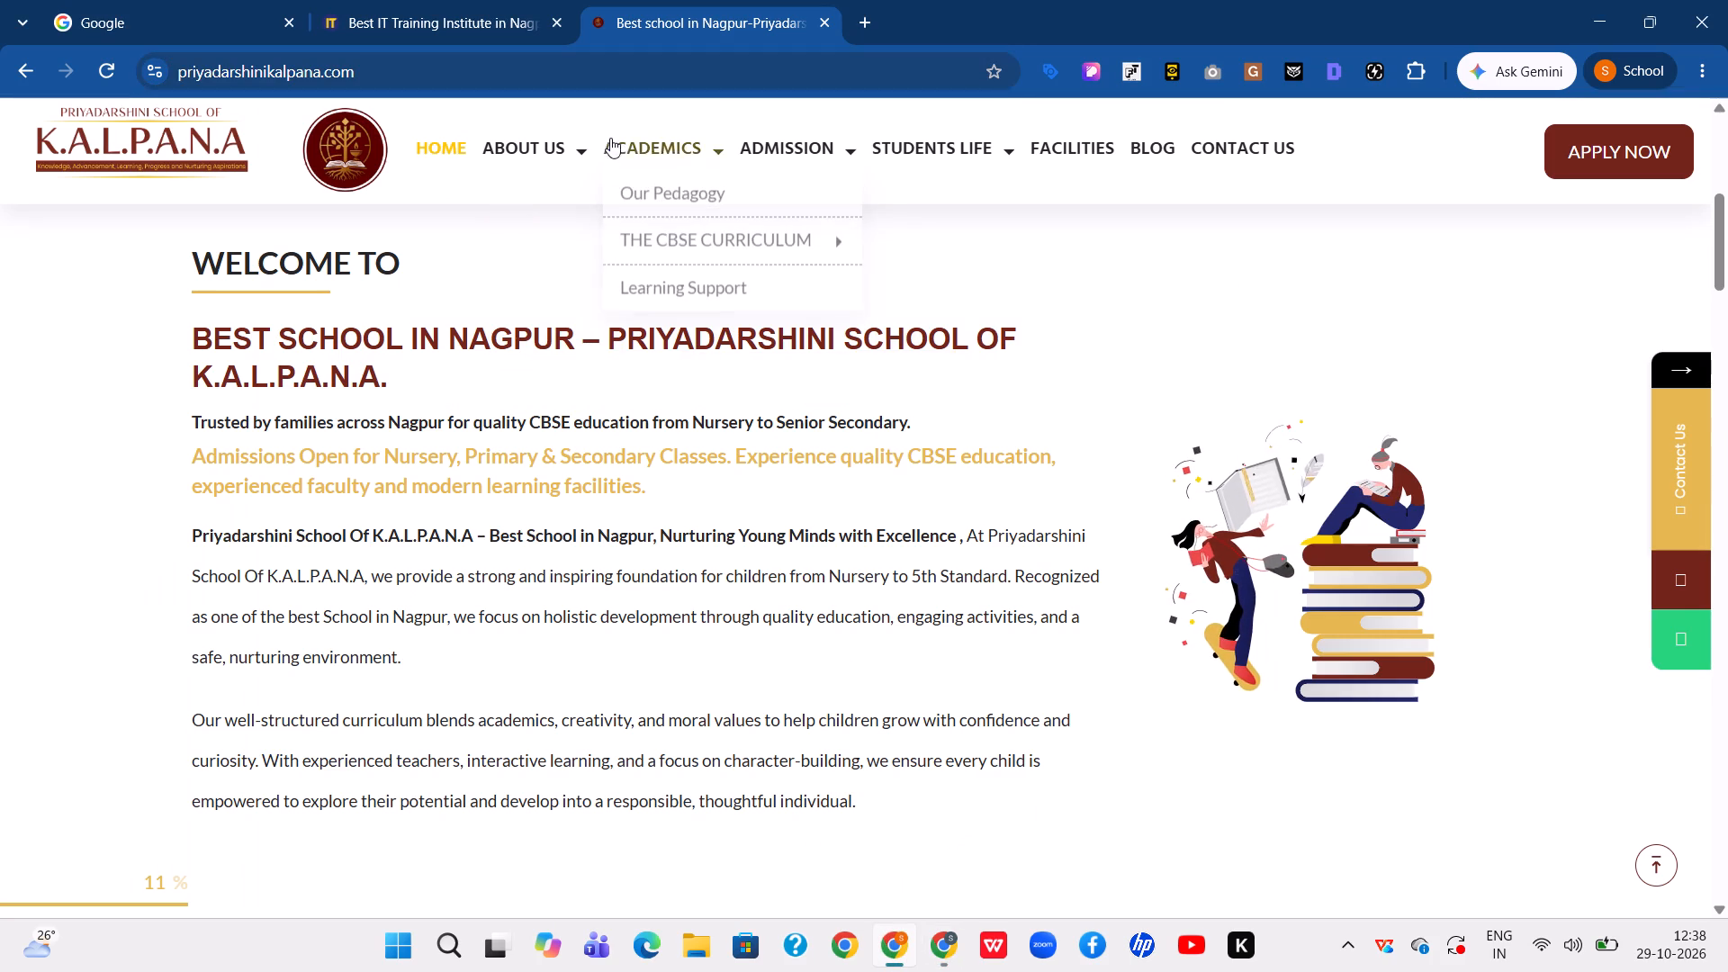
{"action": "left_click", "coordinate": [660, 205]}
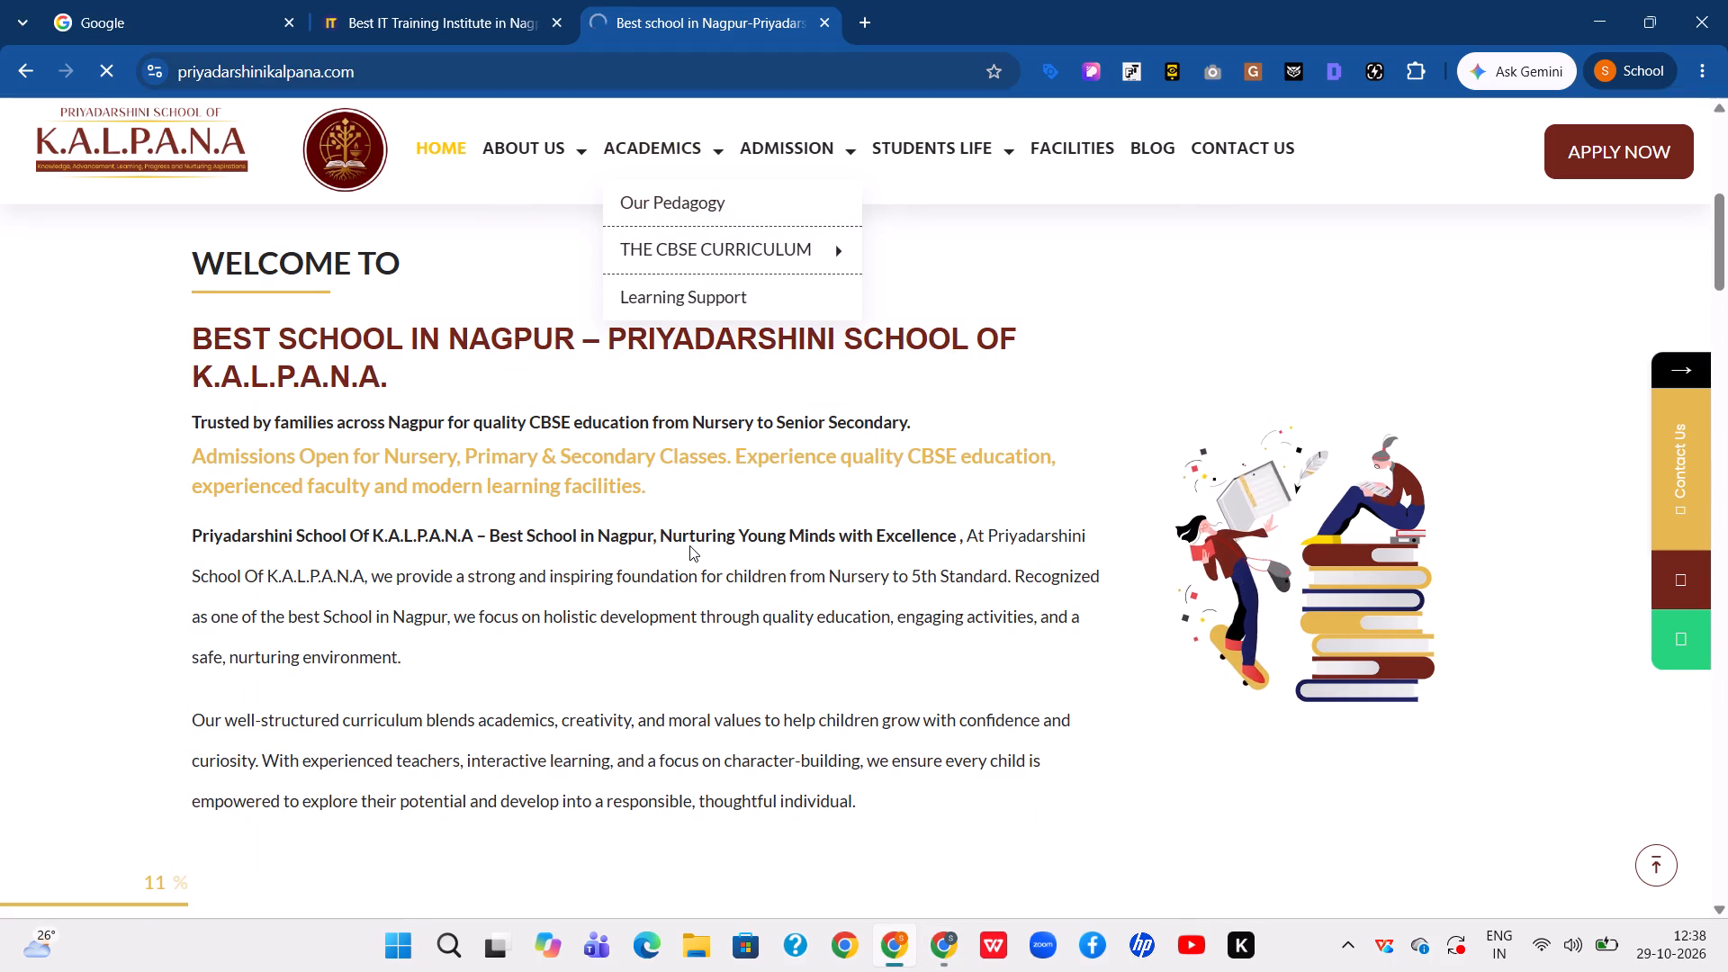
Expand the Core Pillars sections from Concept-Based Learning through Inclusive and Diverse Environment, dismissing the Admission Open form.
{"action": "key", "text": "Page_Down"}
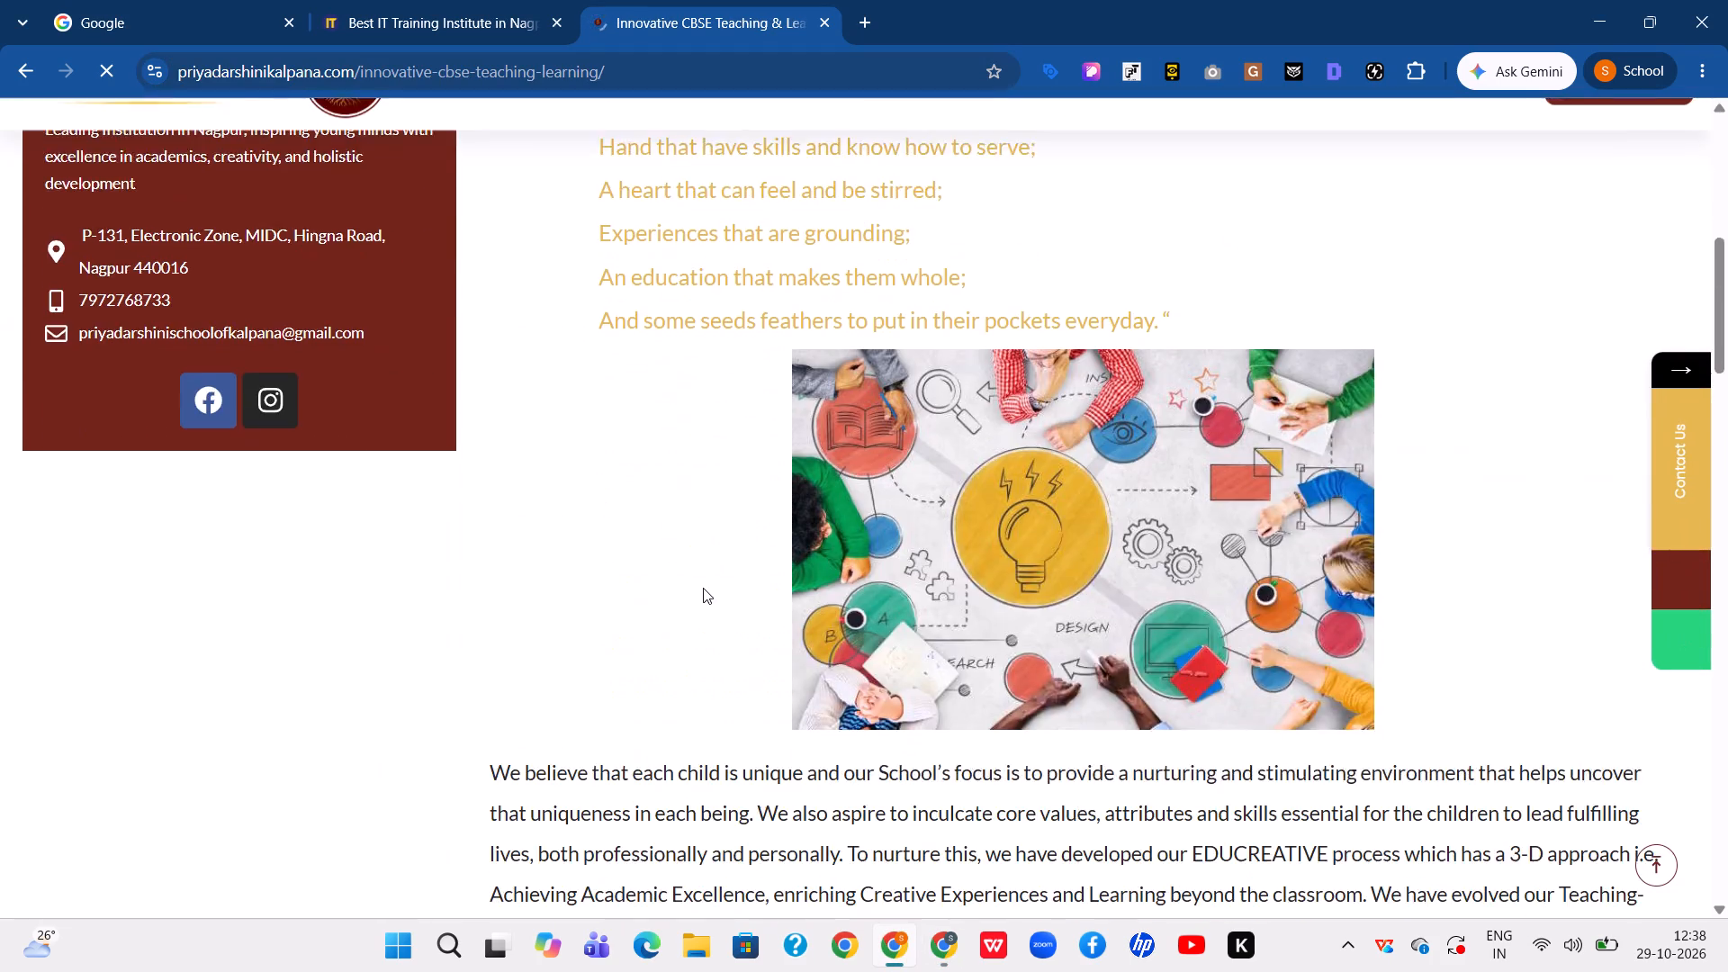
{"action": "key", "text": "Page_Down"}
{"action": "scroll", "coordinate": [525, 537], "scroll_direction": "down", "scroll_amount": 1}
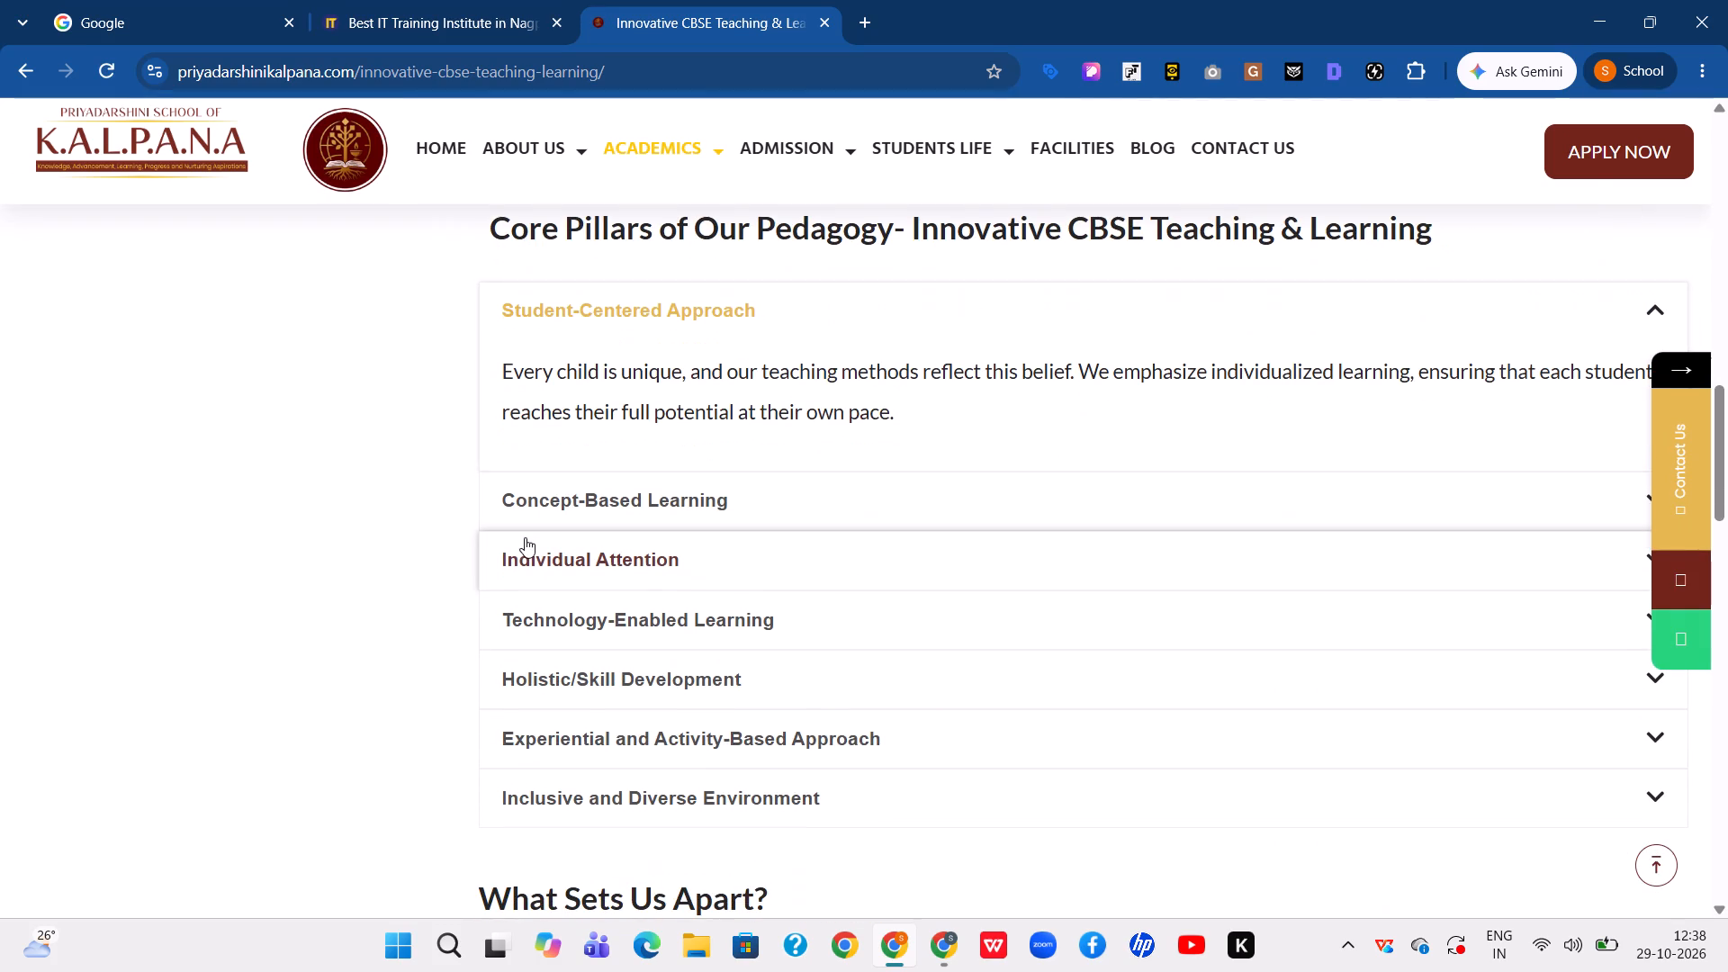
{"action": "scroll", "coordinate": [525, 537], "scroll_direction": "down", "scroll_amount": 1}
{"action": "left_click", "coordinate": [535, 493]}
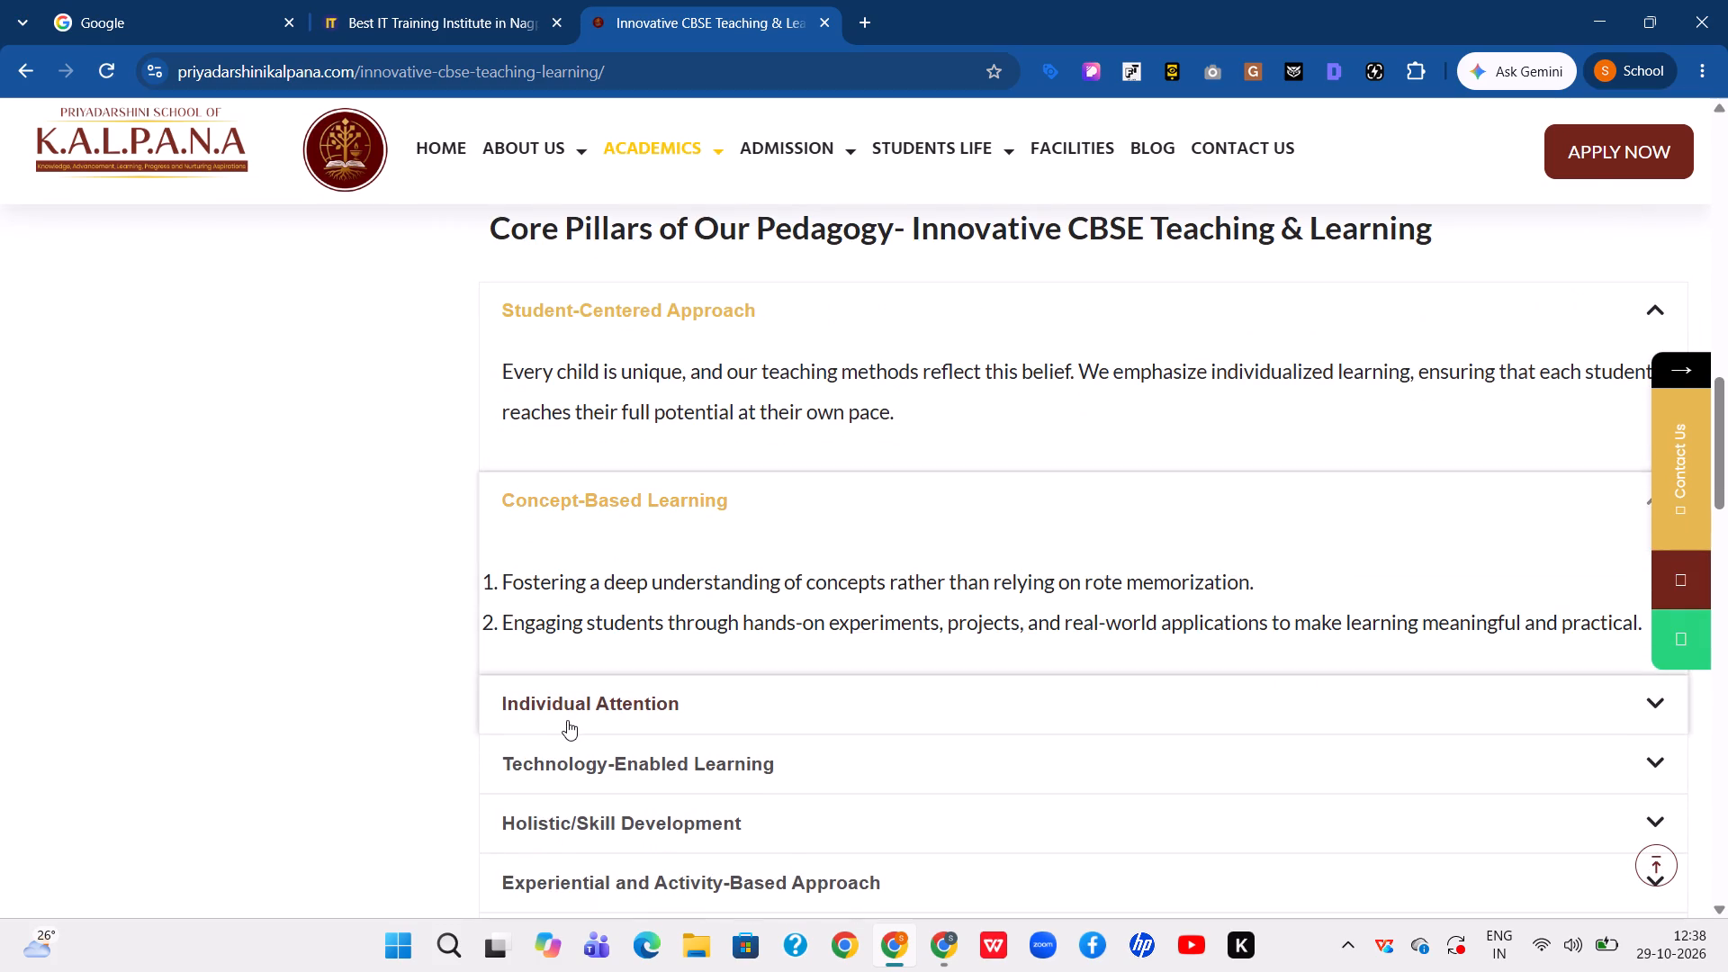
{"action": "left_click", "coordinate": [567, 720]}
{"action": "scroll", "coordinate": [589, 781], "scroll_direction": "down", "scroll_amount": 2}
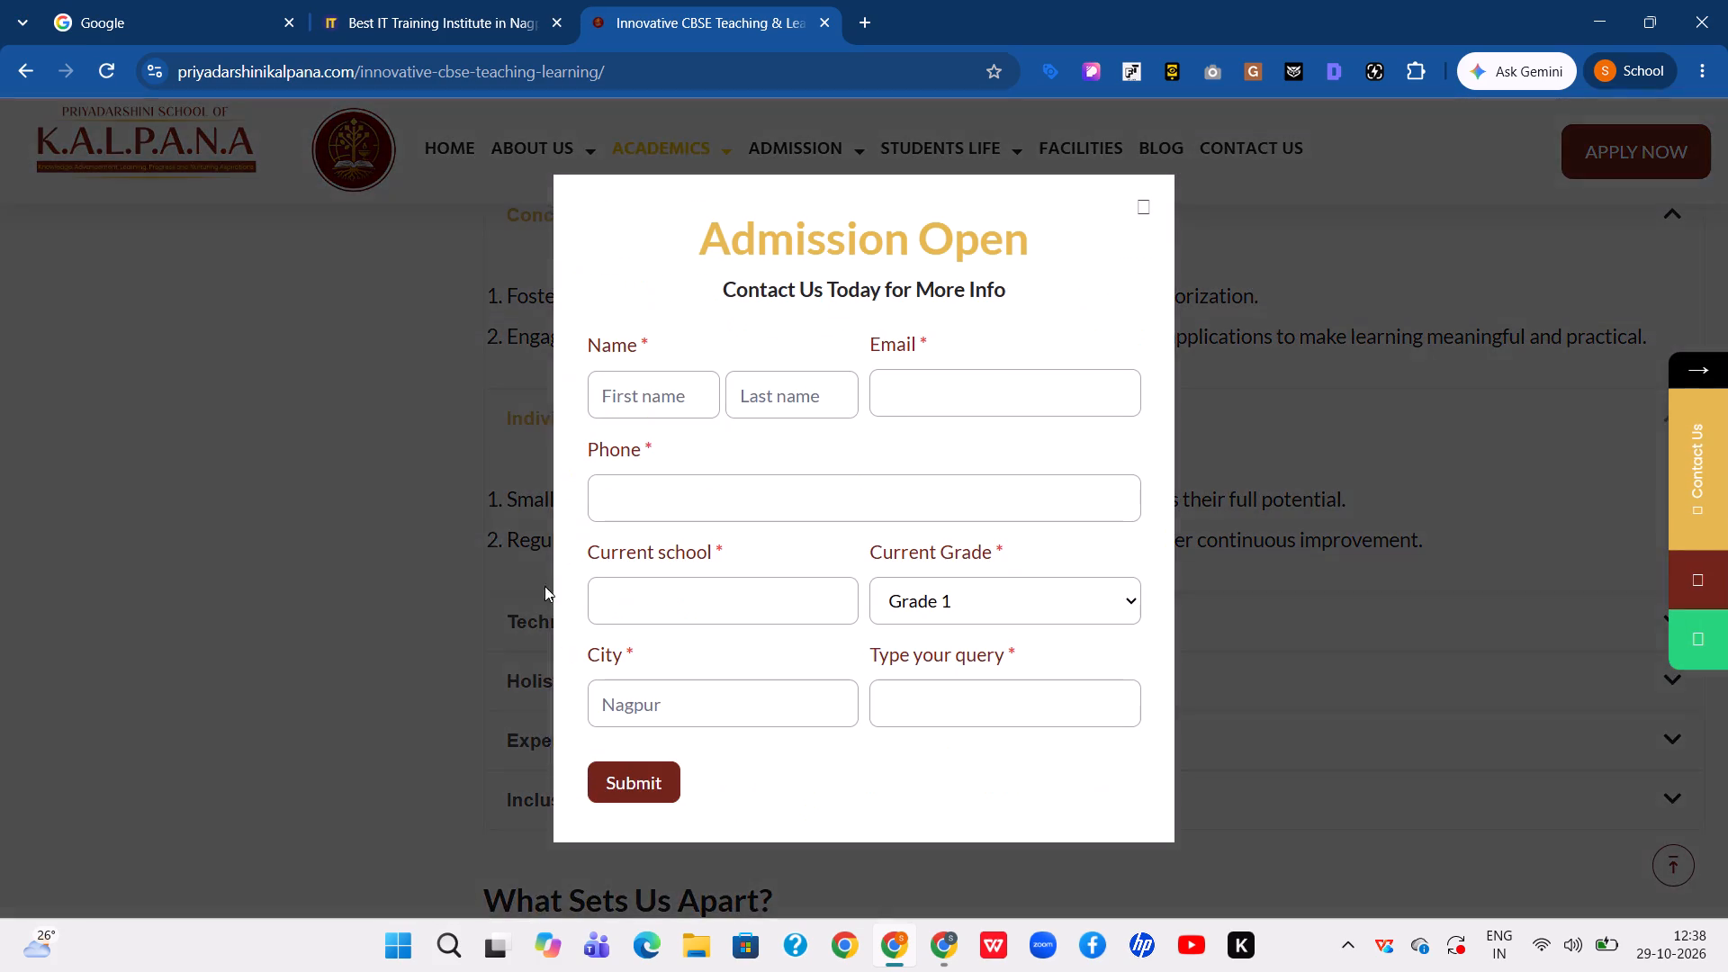
{"action": "left_click", "coordinate": [270, 626]}
{"action": "left_click", "coordinate": [526, 632]}
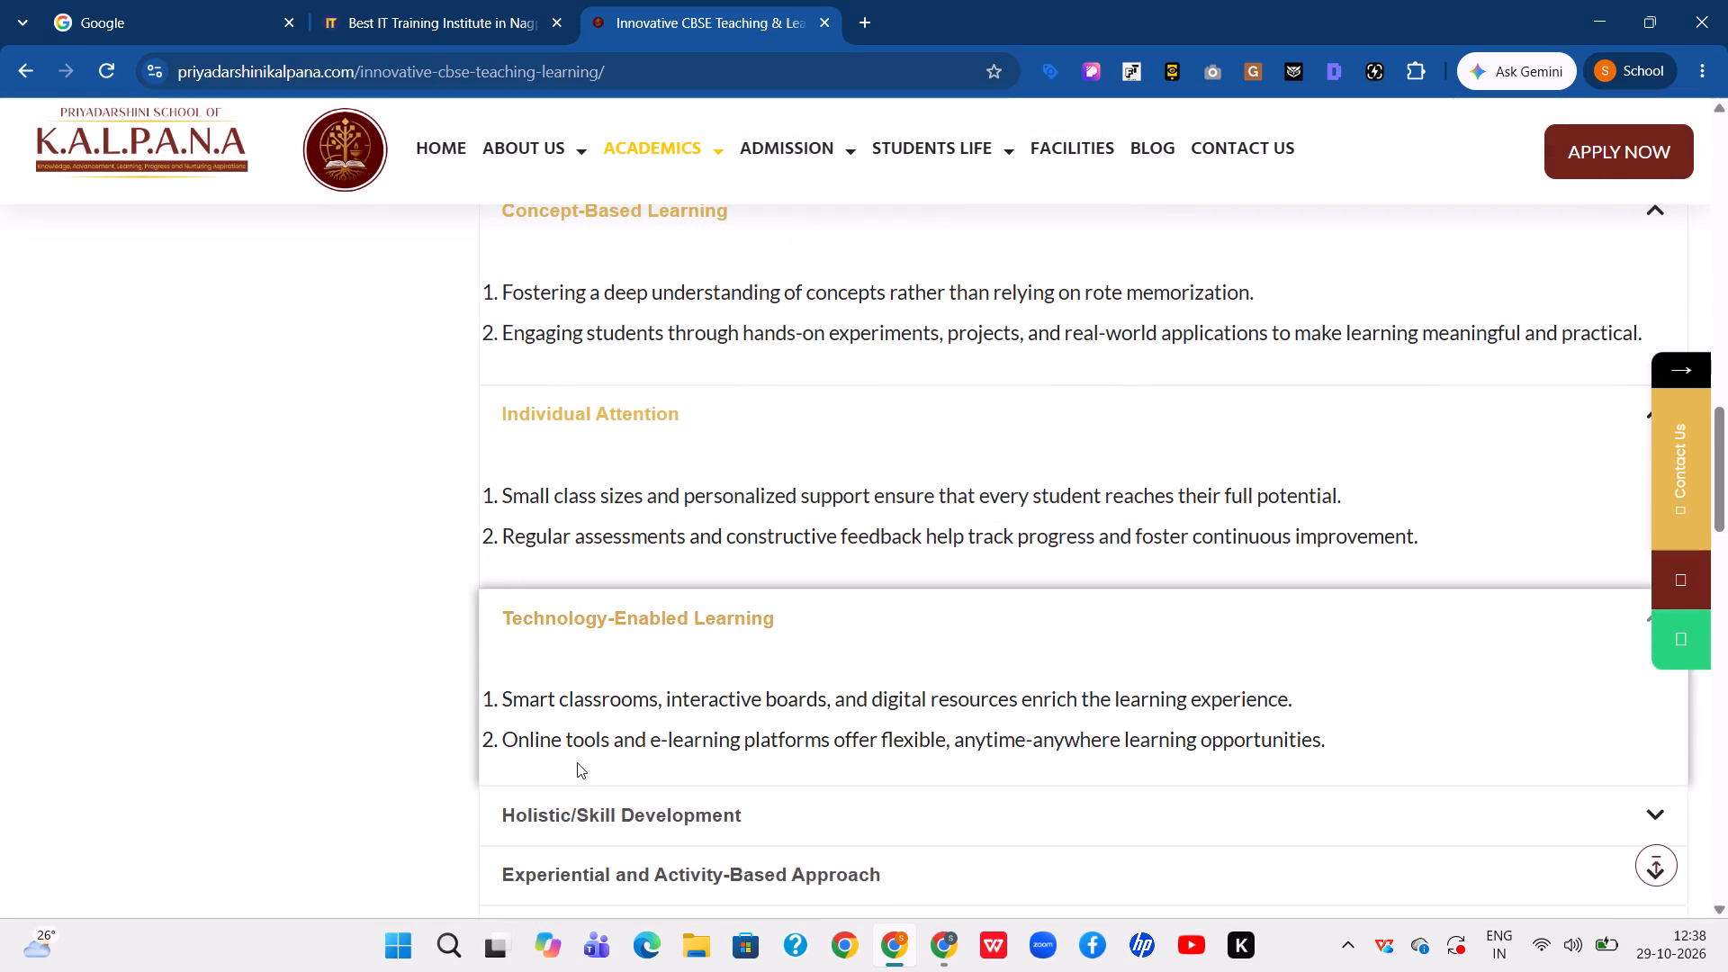
{"action": "left_click", "coordinate": [585, 821]}
{"action": "scroll", "coordinate": [585, 821], "scroll_direction": "down", "scroll_amount": 1}
{"action": "left_click", "coordinate": [574, 826]}
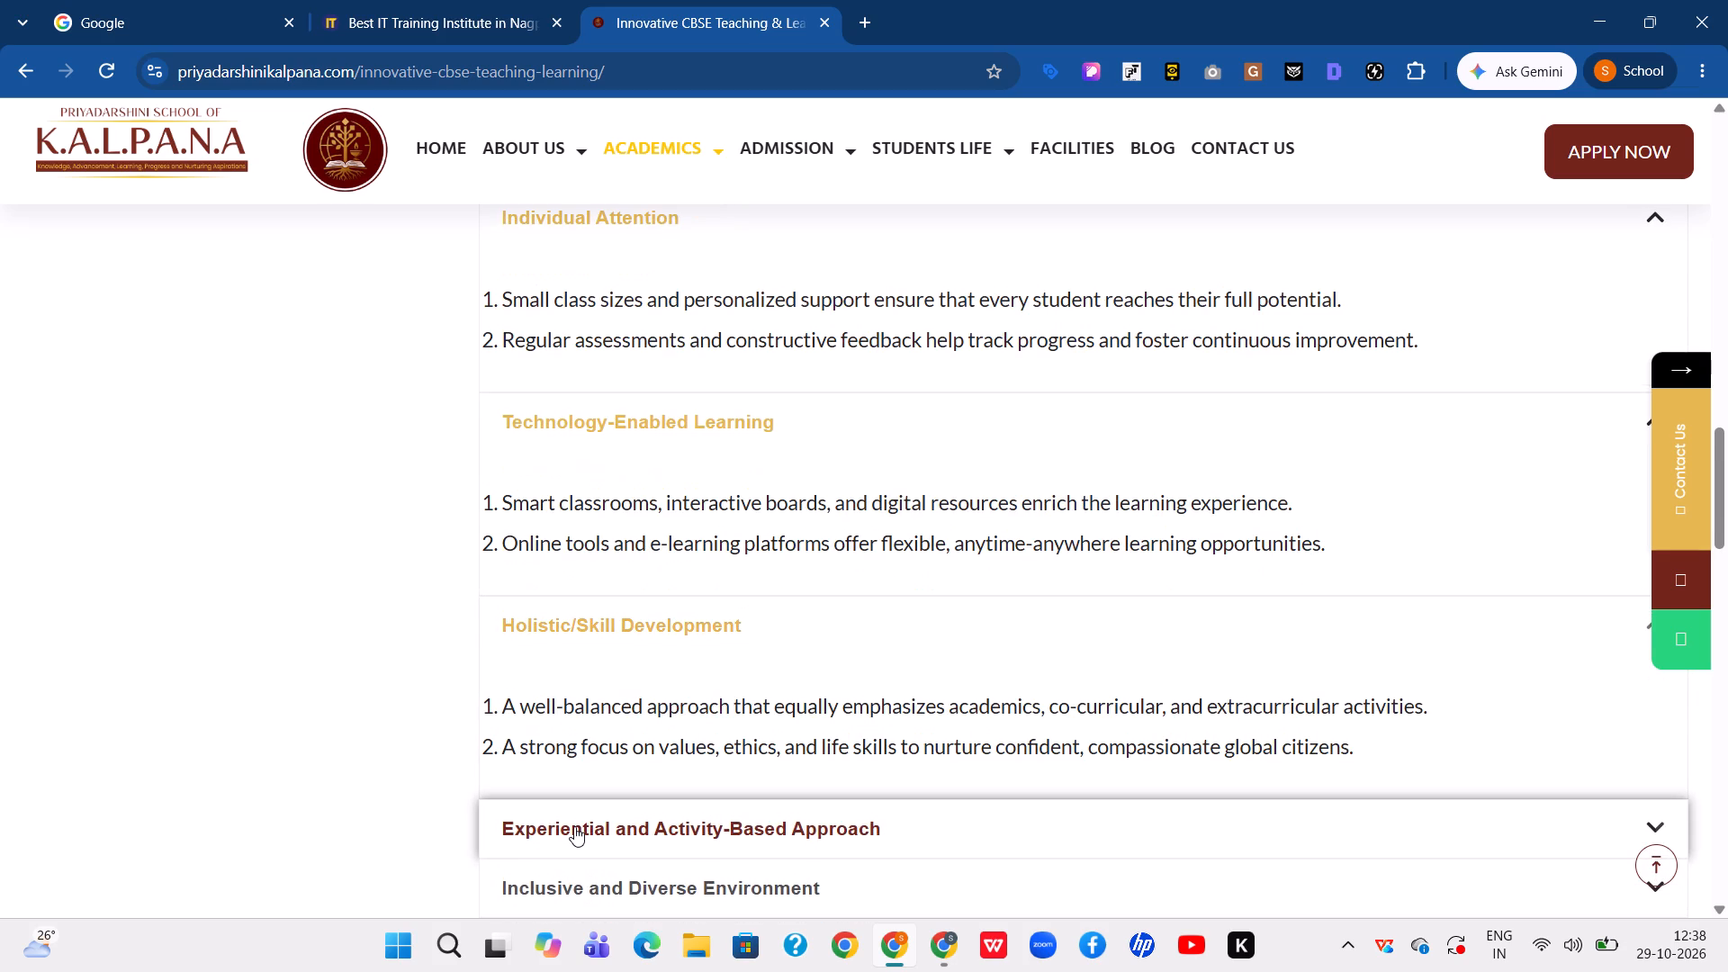
{"action": "scroll", "coordinate": [574, 826], "scroll_direction": "down", "scroll_amount": 1}
{"action": "left_click", "coordinate": [571, 824]}
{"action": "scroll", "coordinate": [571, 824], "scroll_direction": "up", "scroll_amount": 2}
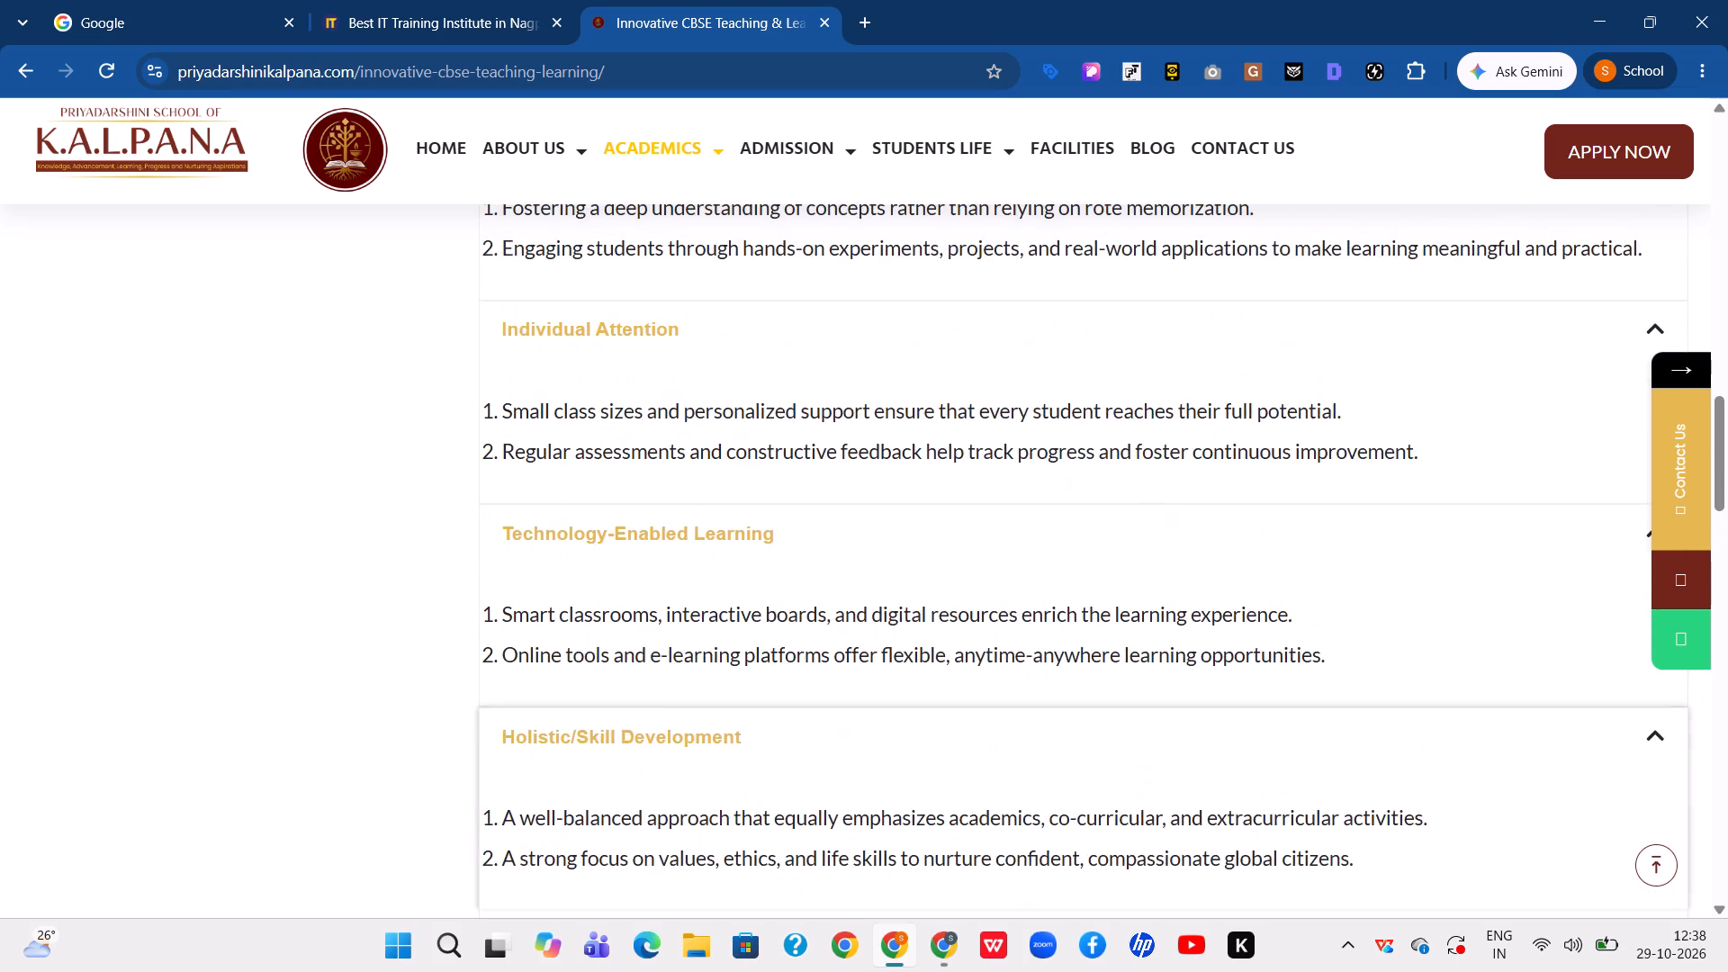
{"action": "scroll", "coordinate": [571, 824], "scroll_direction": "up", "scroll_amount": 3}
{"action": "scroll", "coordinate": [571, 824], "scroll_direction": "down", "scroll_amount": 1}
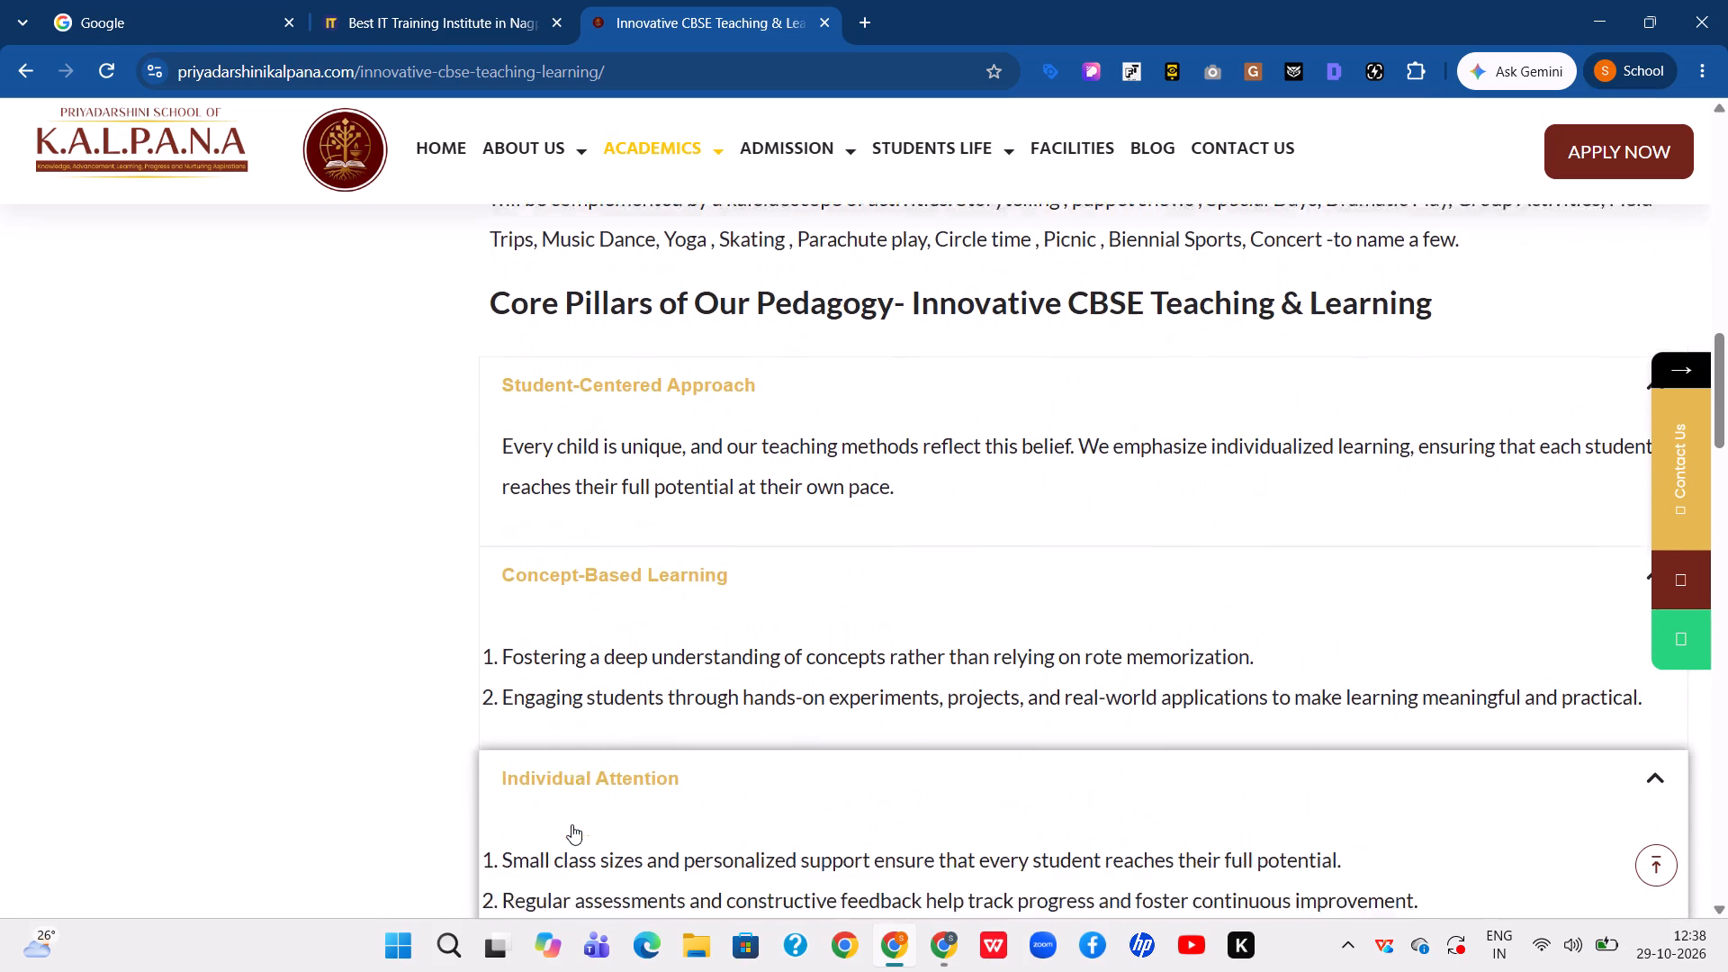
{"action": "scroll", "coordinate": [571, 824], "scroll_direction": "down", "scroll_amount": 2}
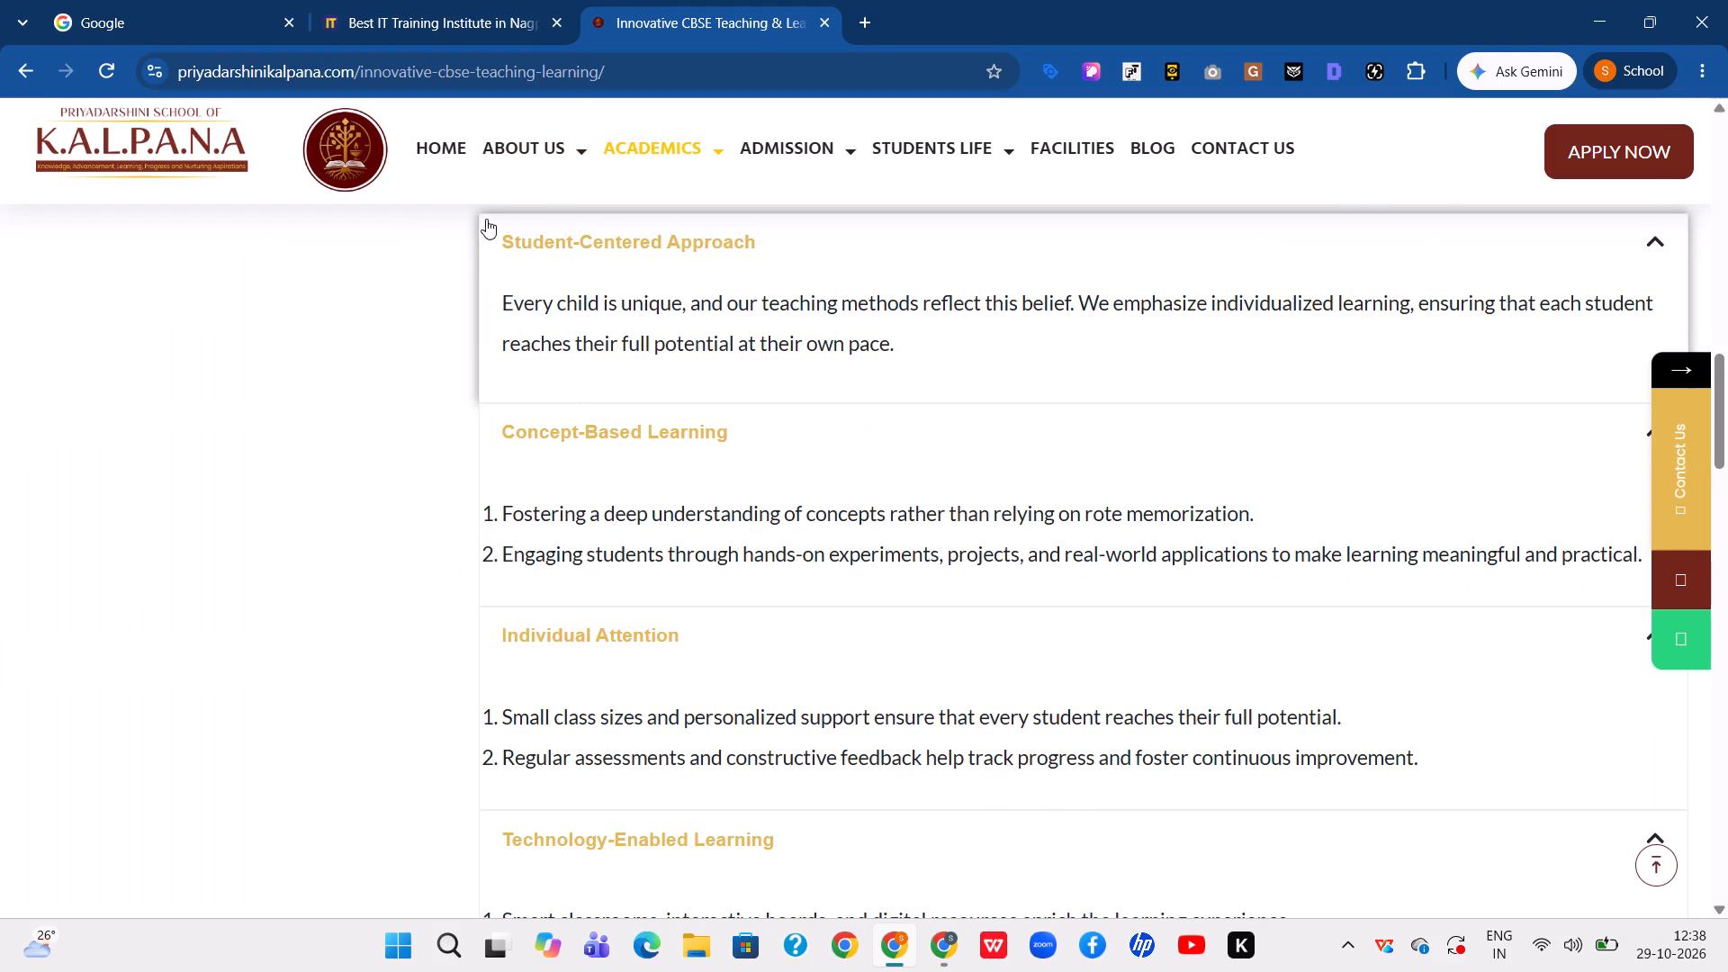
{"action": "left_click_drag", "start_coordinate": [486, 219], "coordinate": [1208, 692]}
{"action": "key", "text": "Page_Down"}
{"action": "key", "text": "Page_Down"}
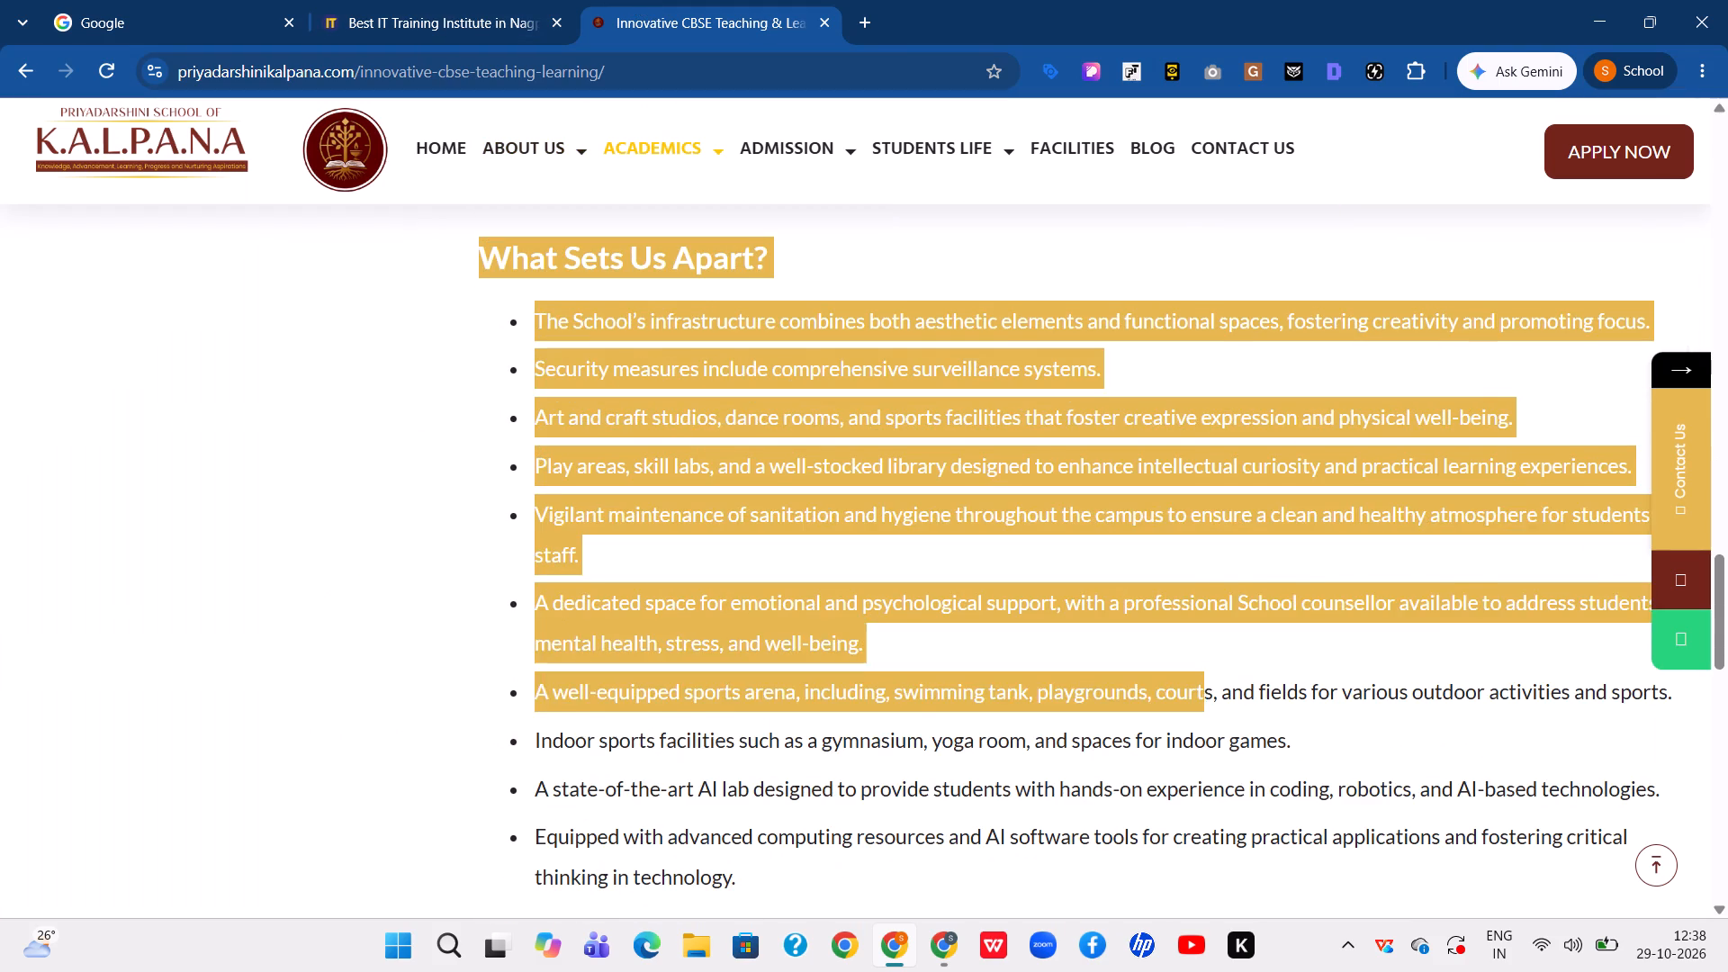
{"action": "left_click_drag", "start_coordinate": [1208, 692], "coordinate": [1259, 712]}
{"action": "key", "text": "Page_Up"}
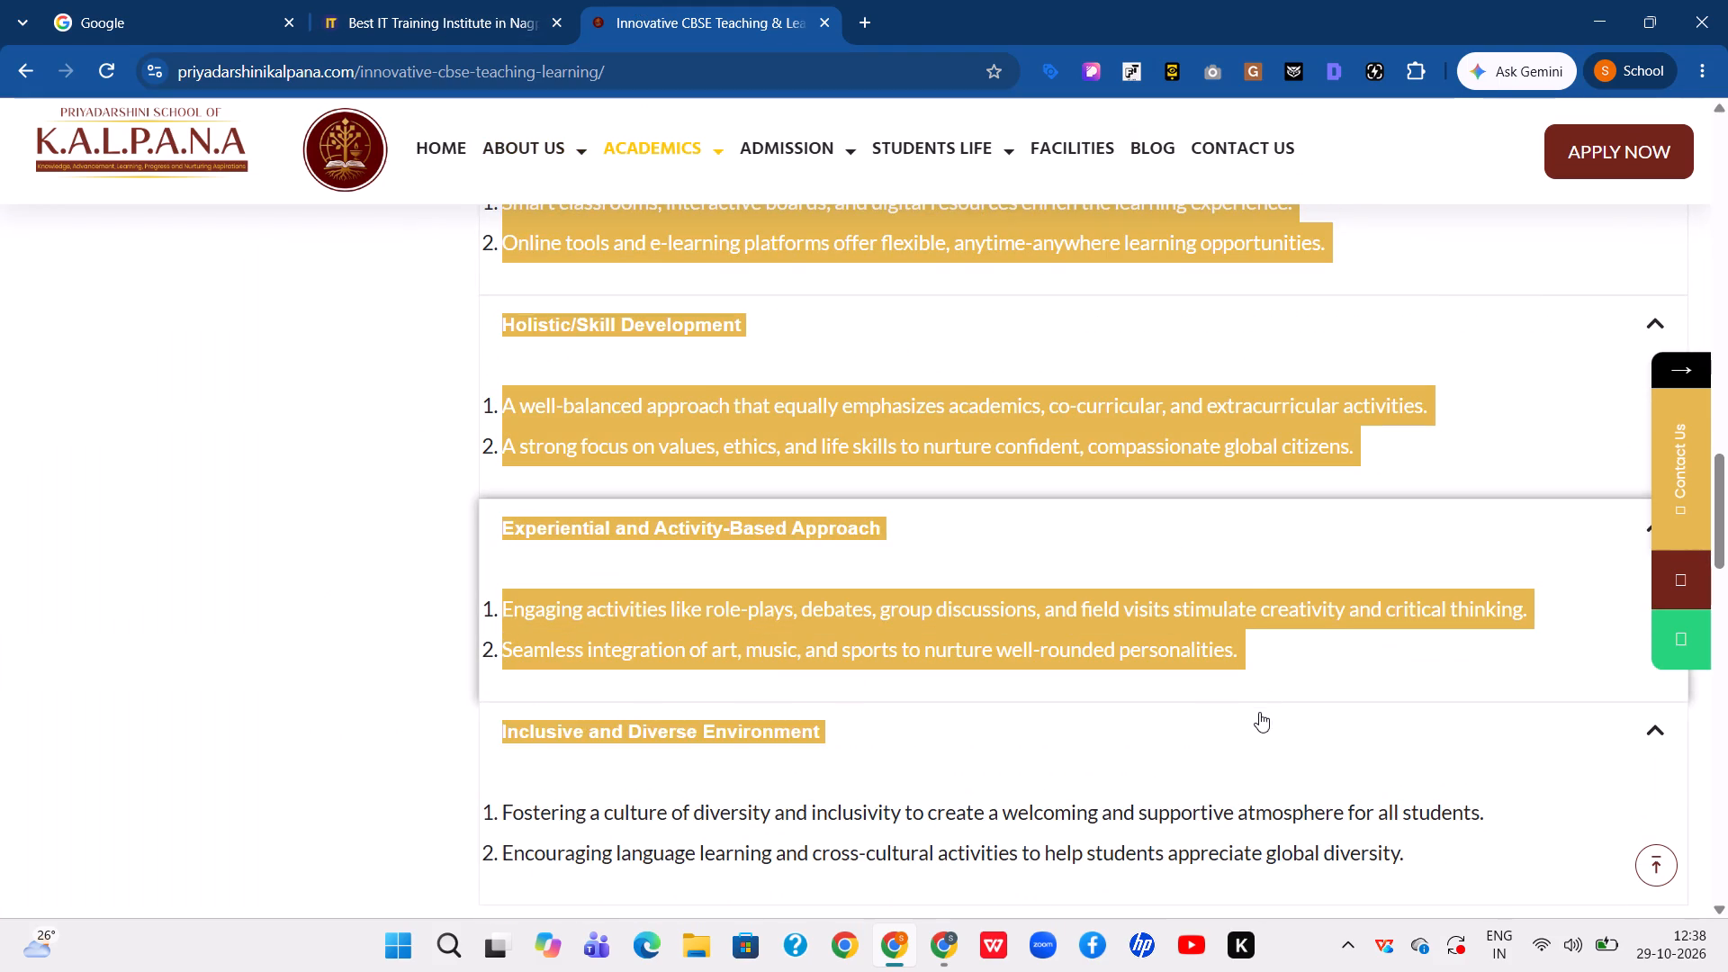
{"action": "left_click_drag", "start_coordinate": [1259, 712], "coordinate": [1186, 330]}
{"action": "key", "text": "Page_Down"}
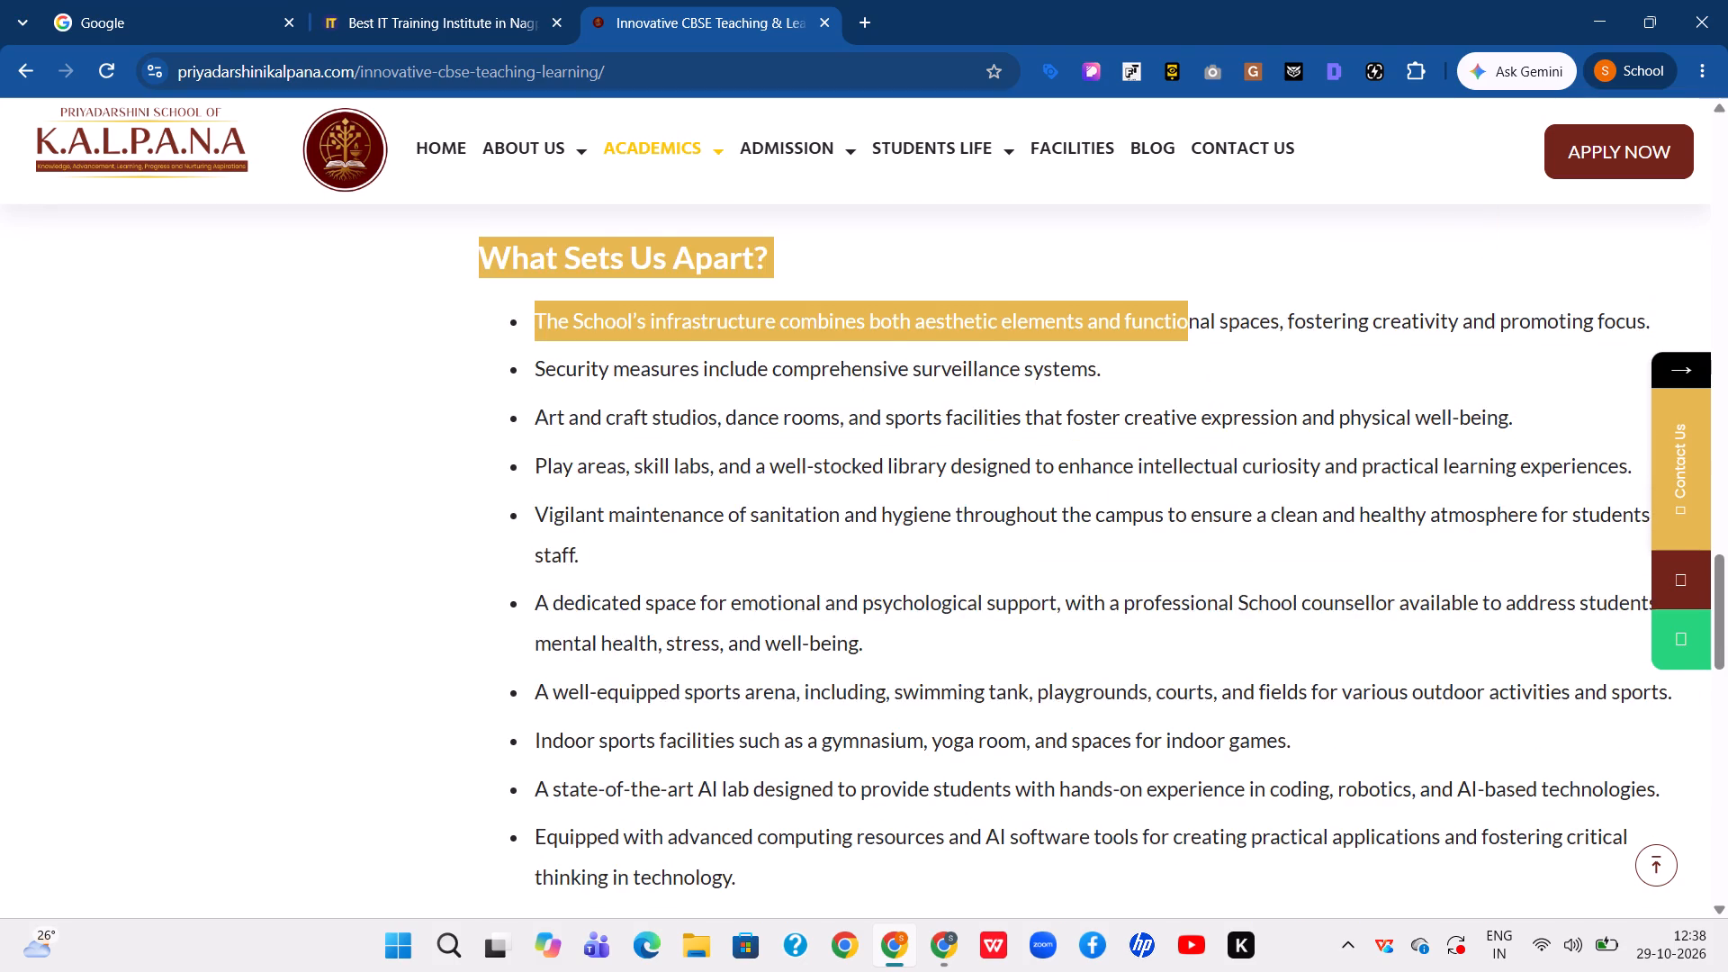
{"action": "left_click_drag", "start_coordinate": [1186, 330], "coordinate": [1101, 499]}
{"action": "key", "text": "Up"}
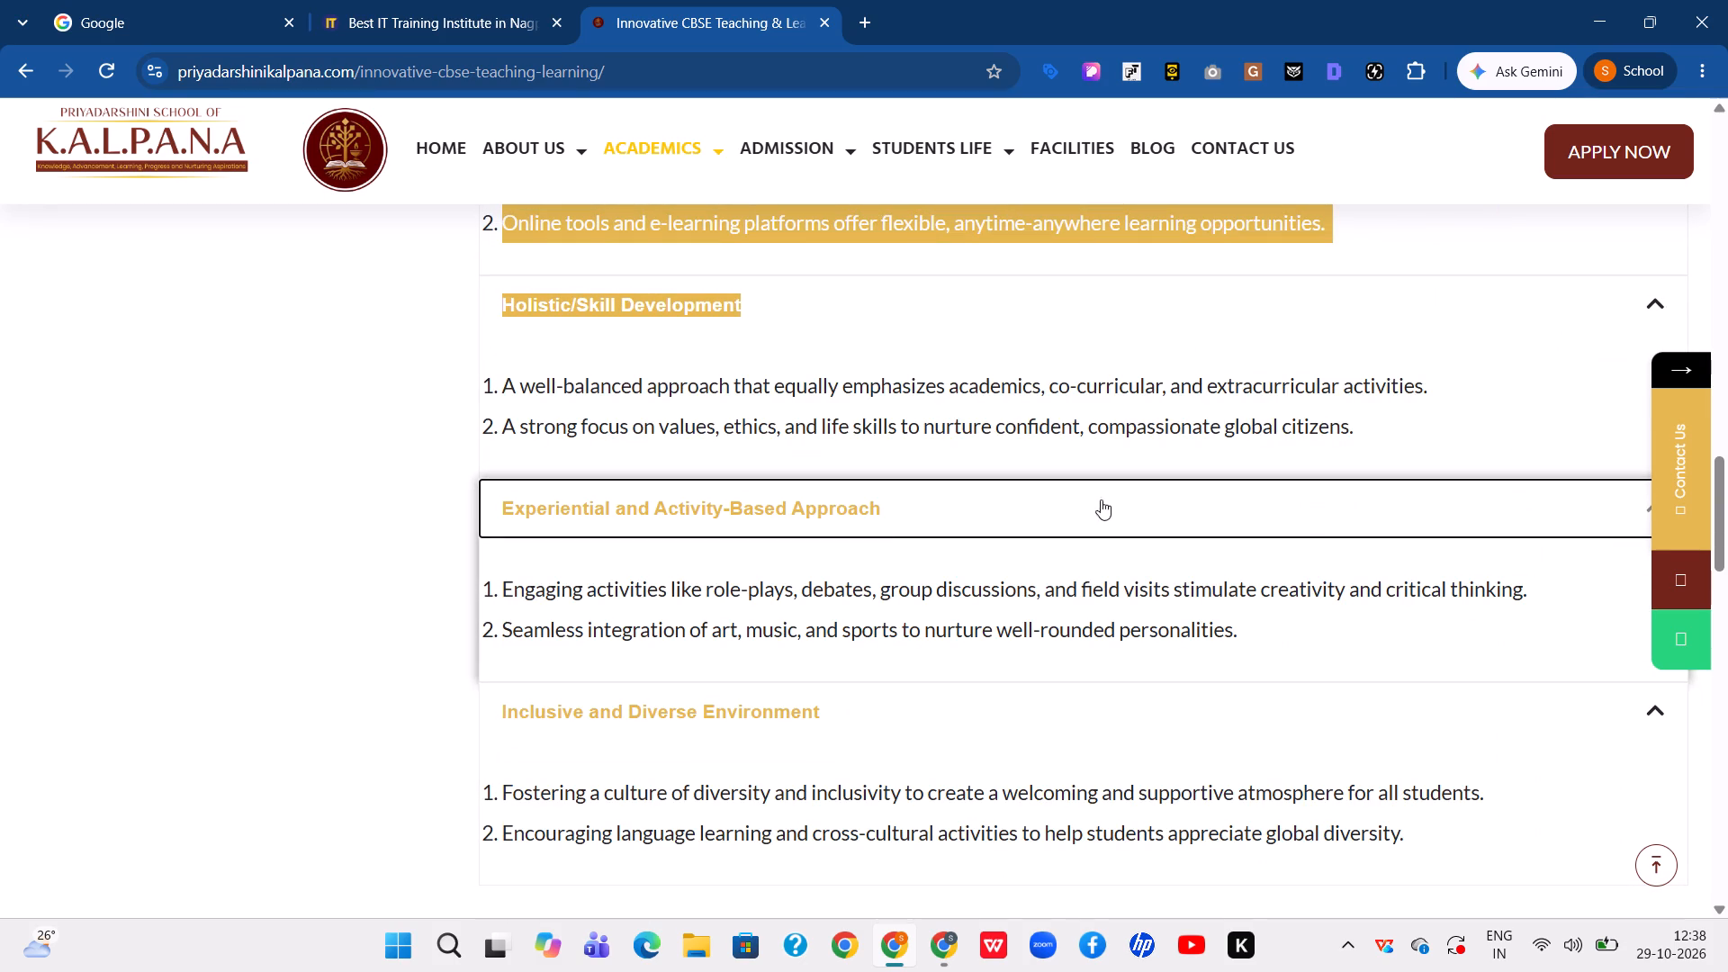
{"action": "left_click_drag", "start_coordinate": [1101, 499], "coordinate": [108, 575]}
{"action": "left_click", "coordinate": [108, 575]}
Copy the Core Pillars text from Student-Centered Approach through Inclusive and Diverse Environment and paste it below the Core Pillars heading in the article Body.
{"action": "scroll", "coordinate": [108, 575], "scroll_direction": "up", "scroll_amount": 6}
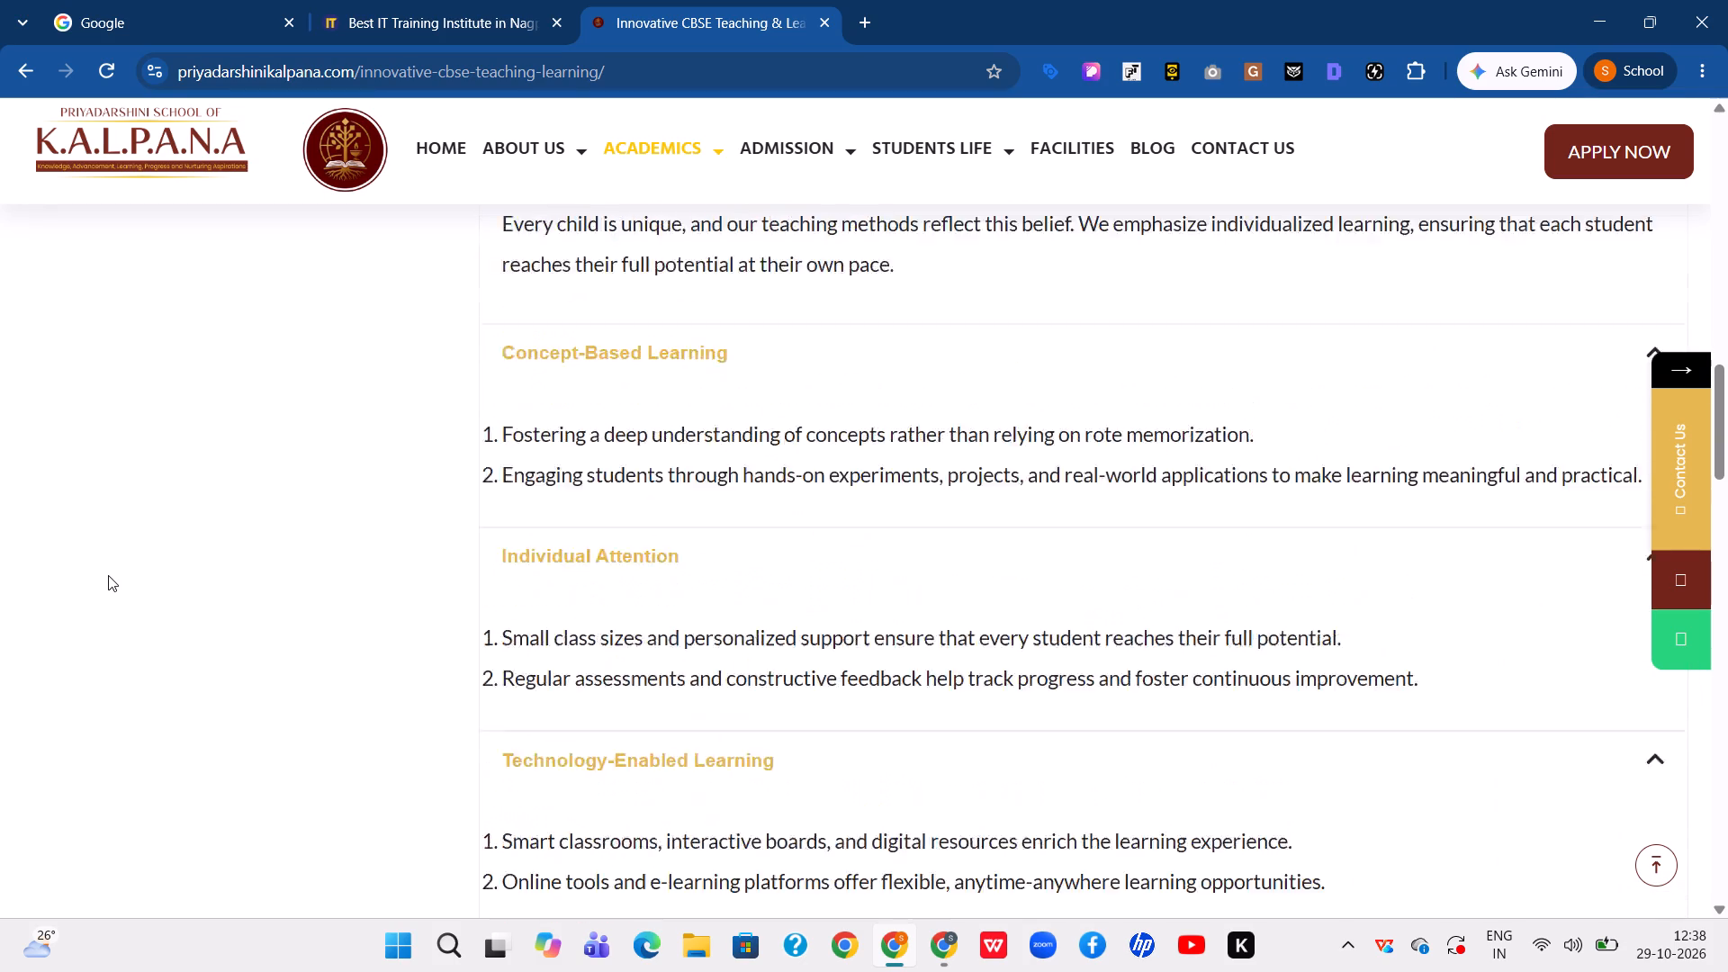
{"action": "scroll", "coordinate": [108, 575], "scroll_direction": "up", "scroll_amount": 1}
{"action": "left_click_drag", "start_coordinate": [490, 555], "coordinate": [1161, 751]}
{"action": "key", "text": "Page_Up"}
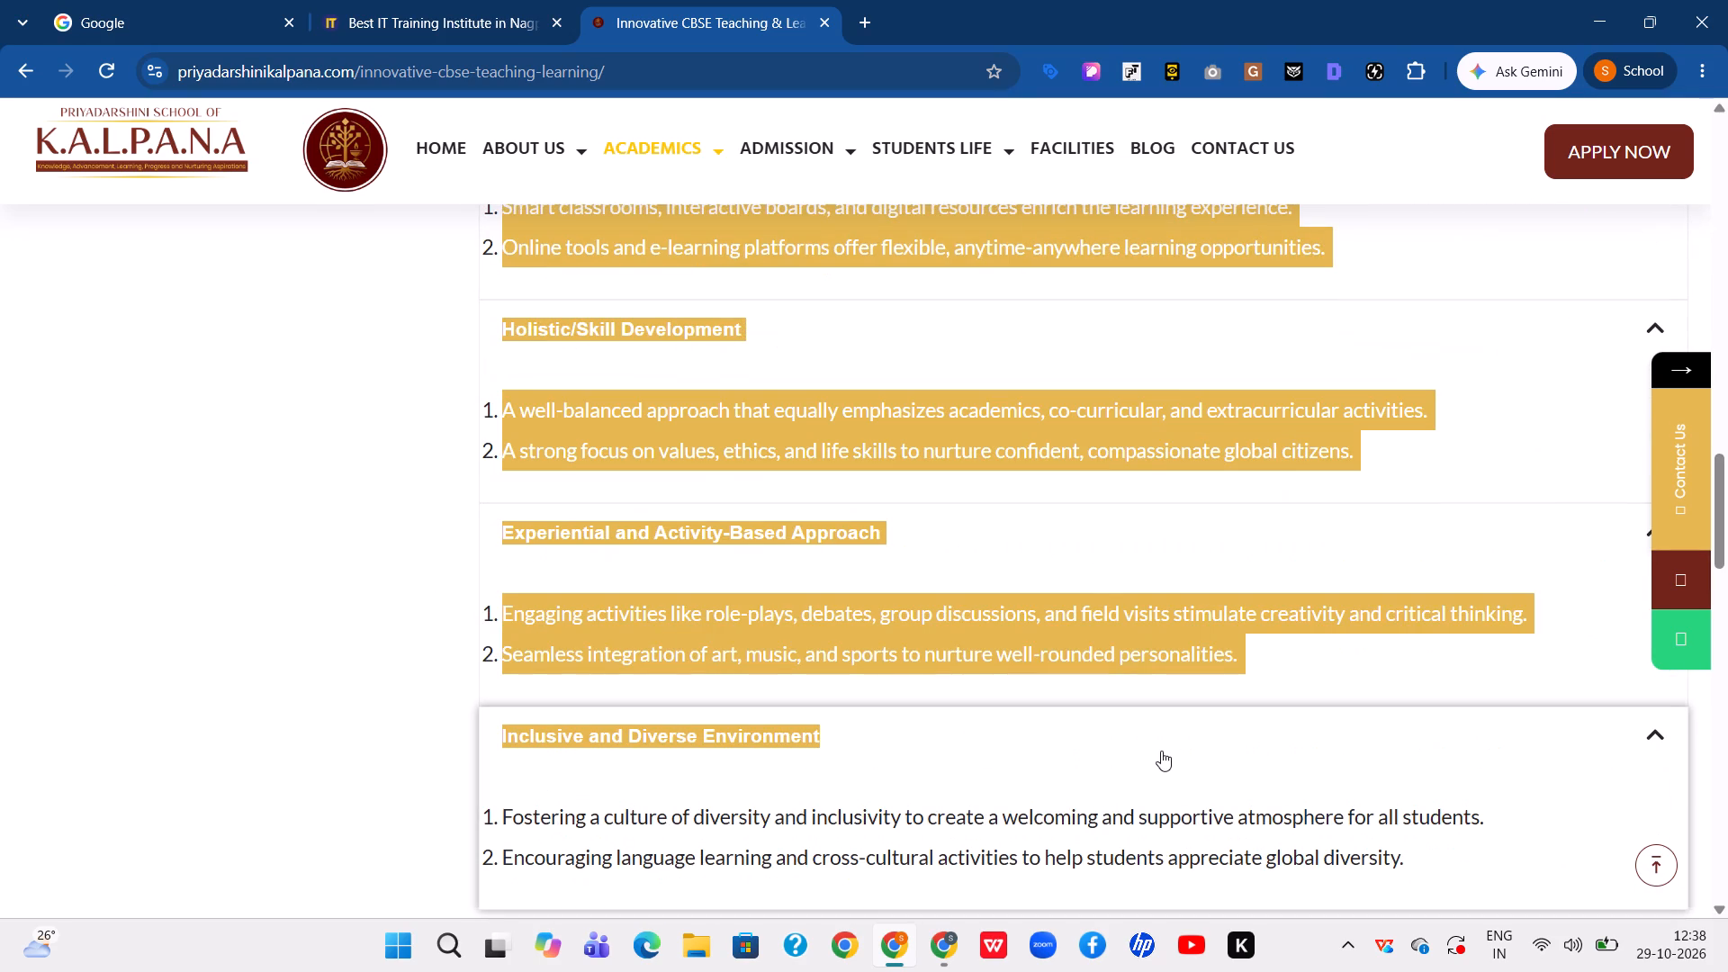
{"action": "left_click_drag", "start_coordinate": [1161, 751], "coordinate": [1422, 821]}
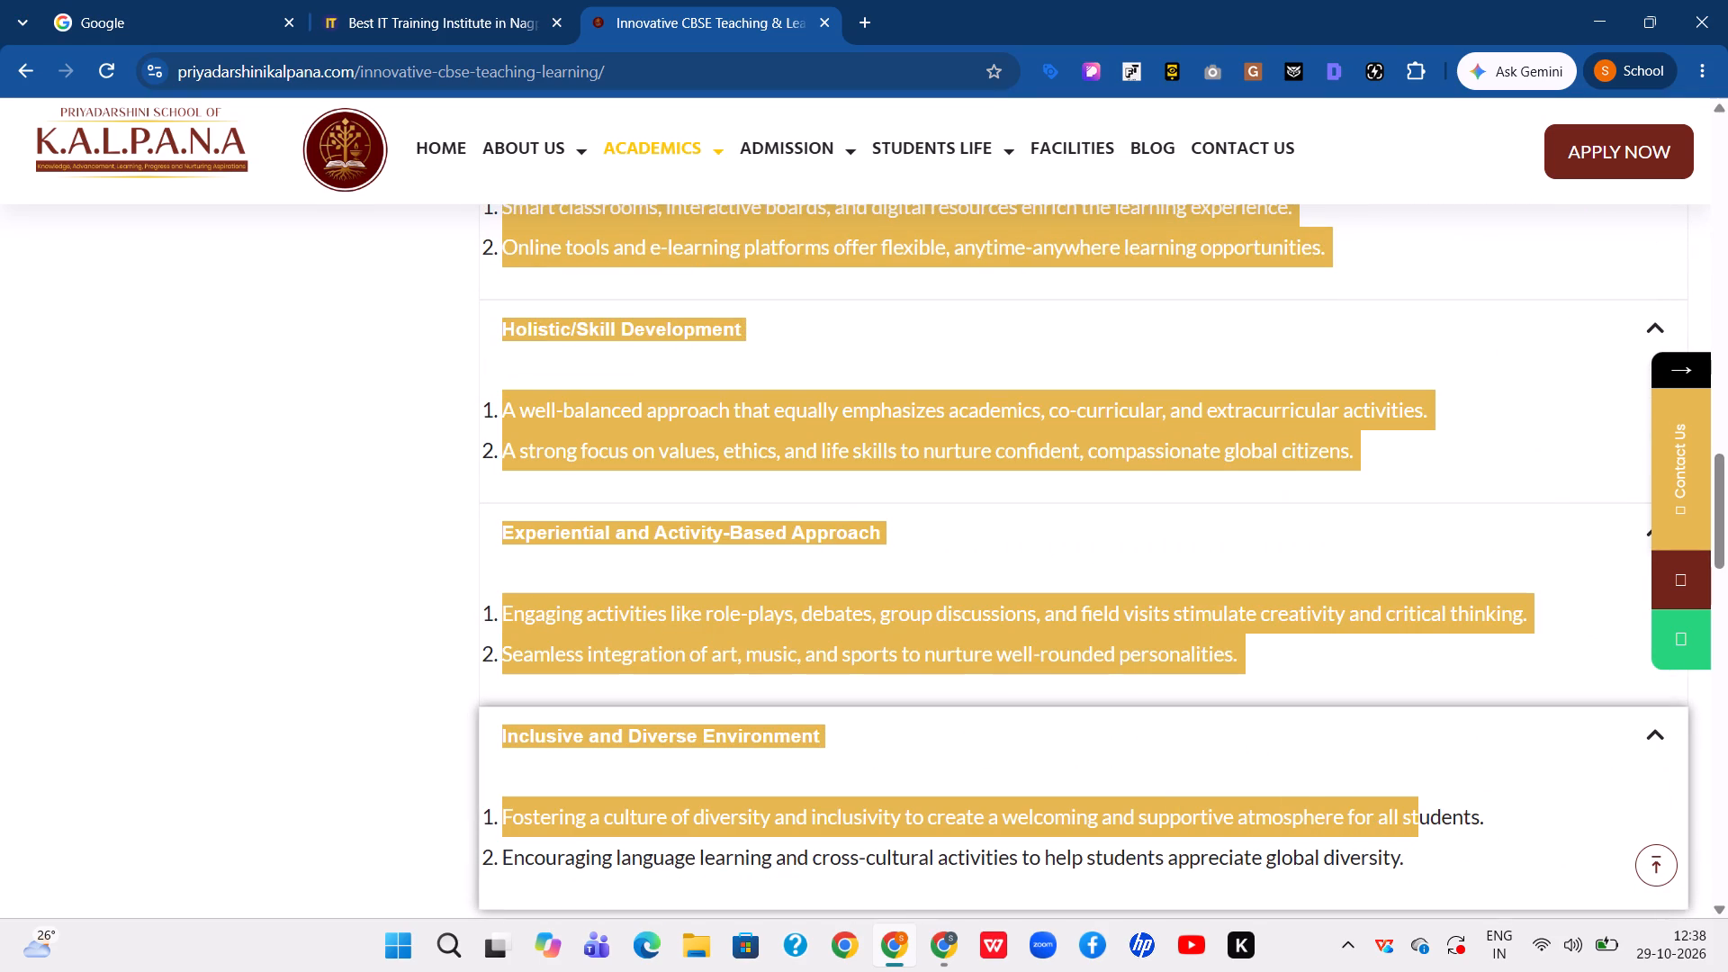
{"action": "left_click_drag", "start_coordinate": [1422, 821], "coordinate": [1456, 867]}
{"action": "scroll", "coordinate": [1456, 867], "scroll_direction": "down", "scroll_amount": 1}
{"action": "key", "text": "ctrl+c"}
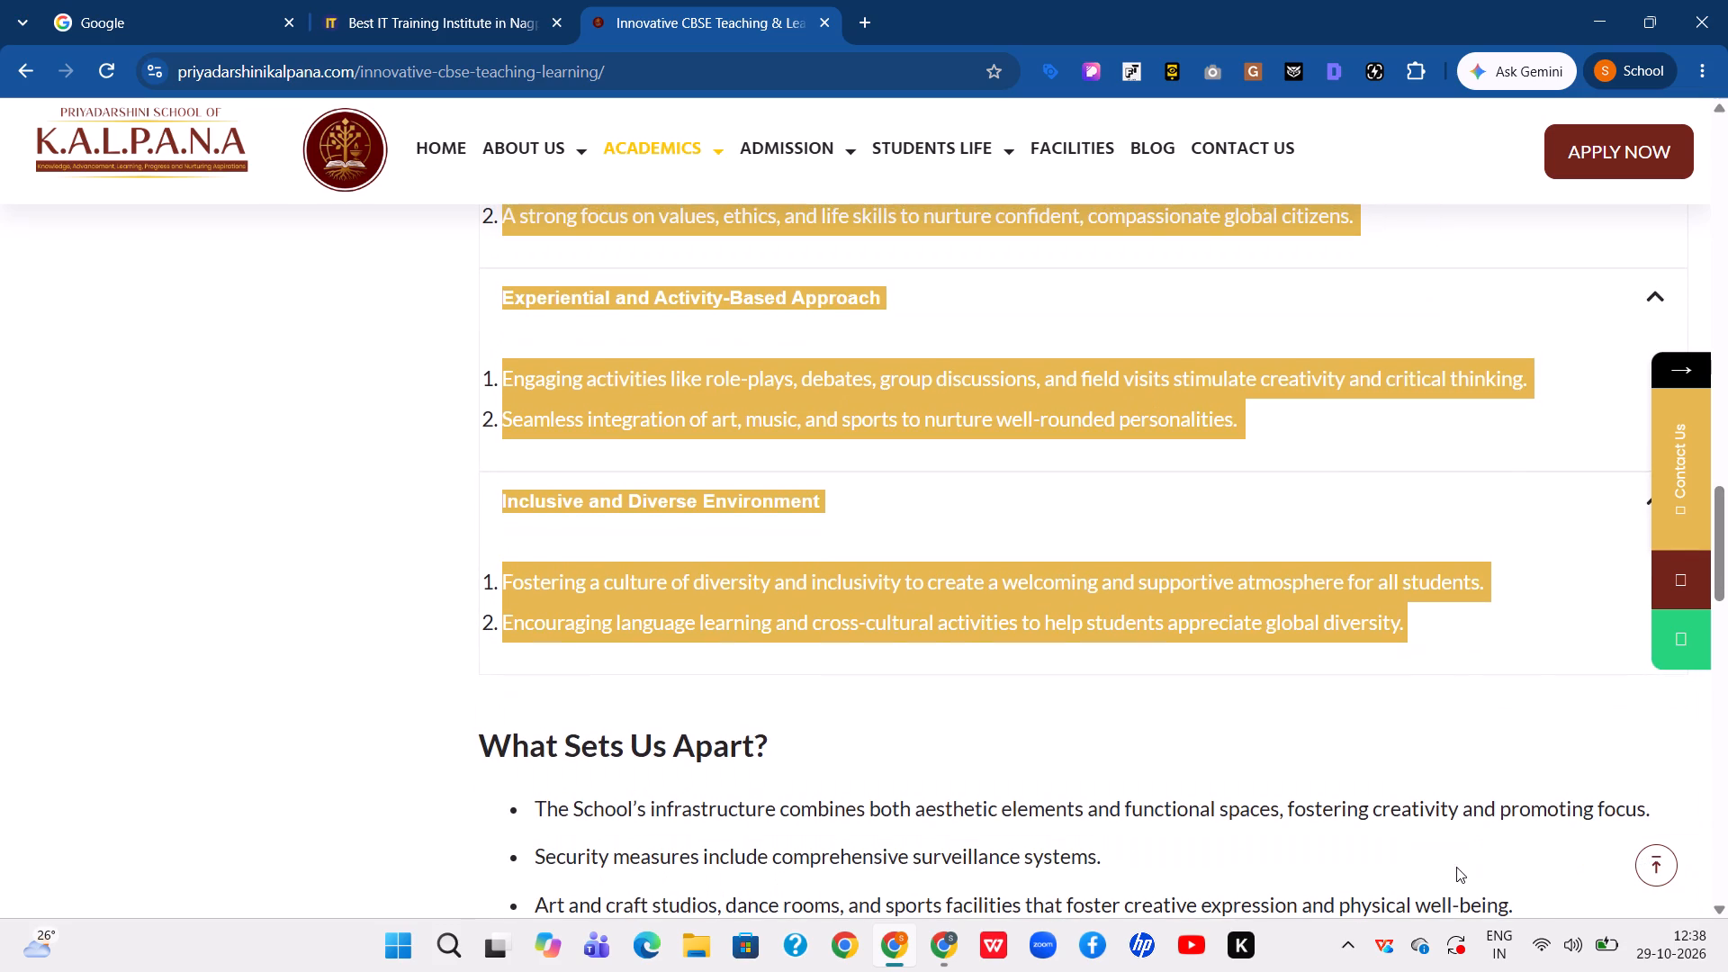
{"action": "left_click", "coordinate": [950, 955]}
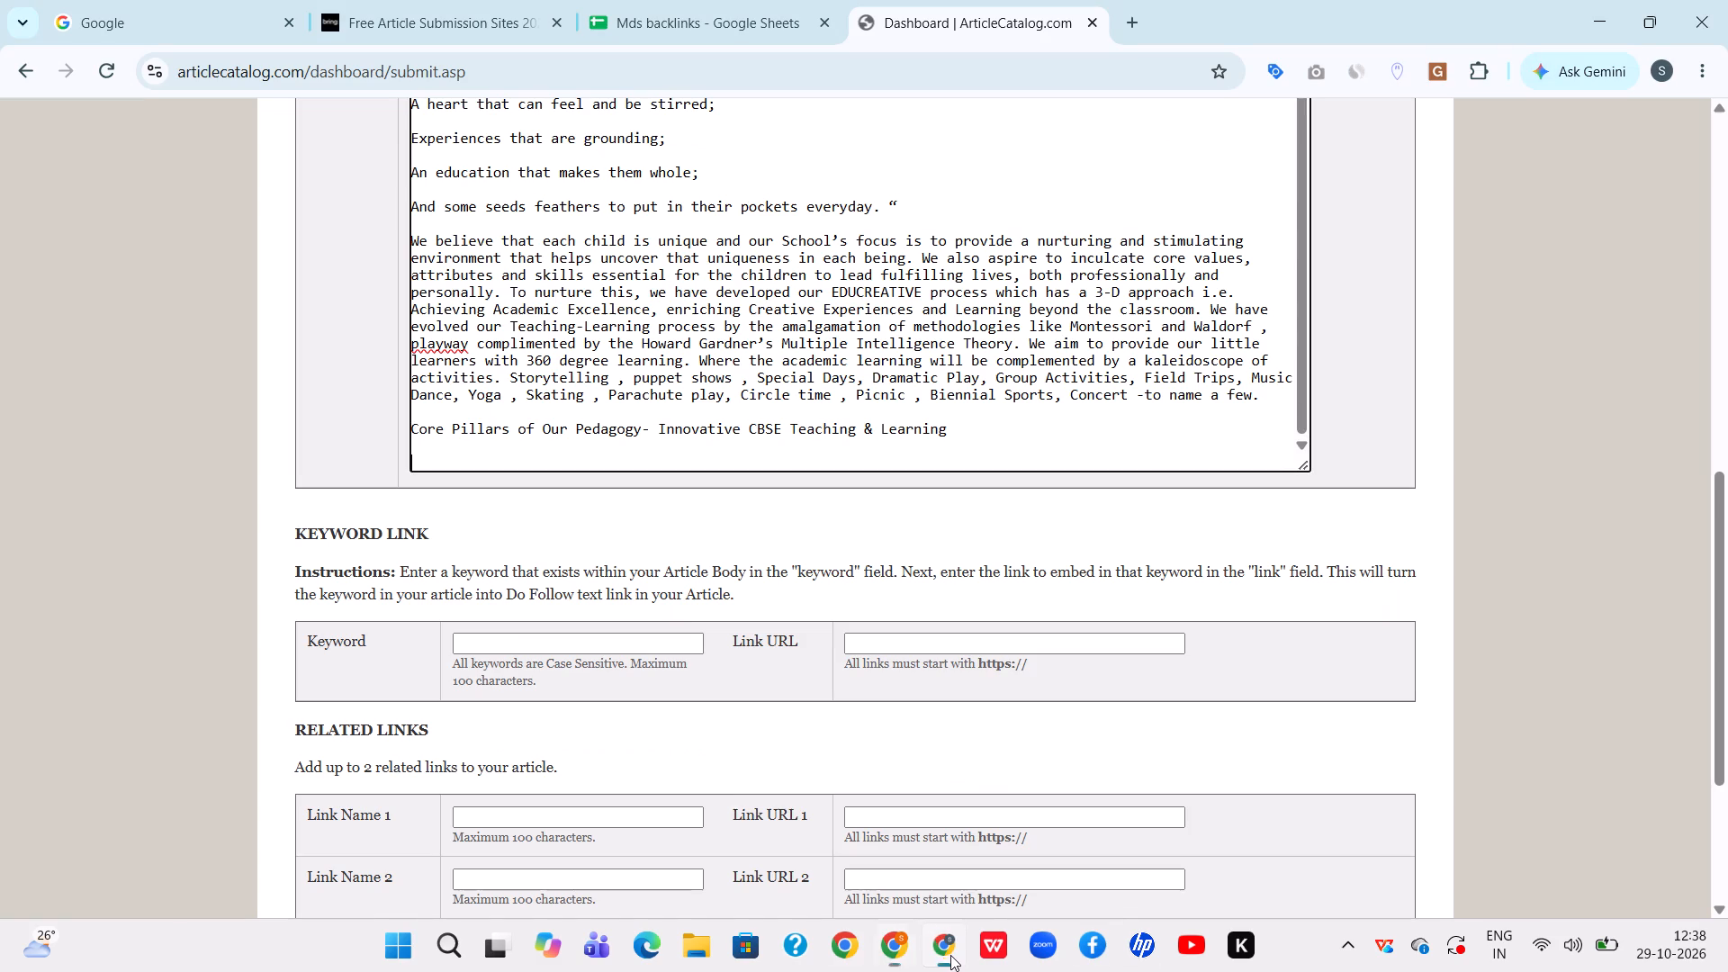
{"action": "key", "text": "ctrl+v"}
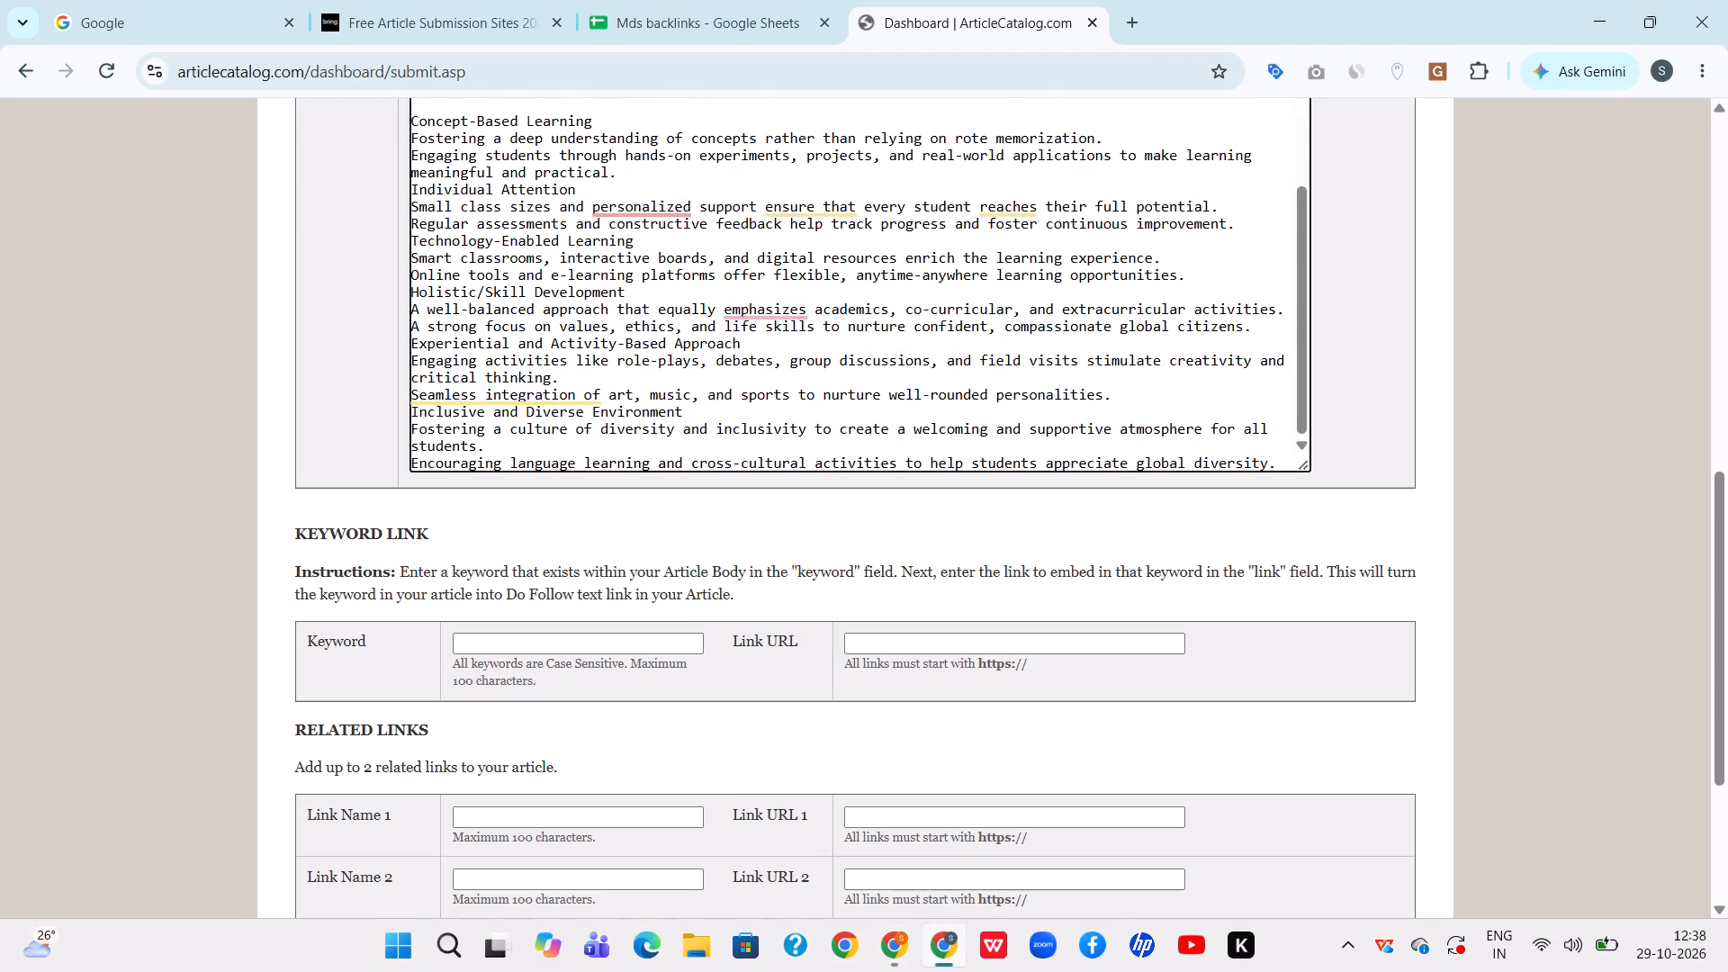
Join the pasted "Student-Centered Approach" heading to "Every child is unique" with "- ".
{"action": "scroll", "coordinate": [490, 172], "scroll_direction": "up", "scroll_amount": 1}
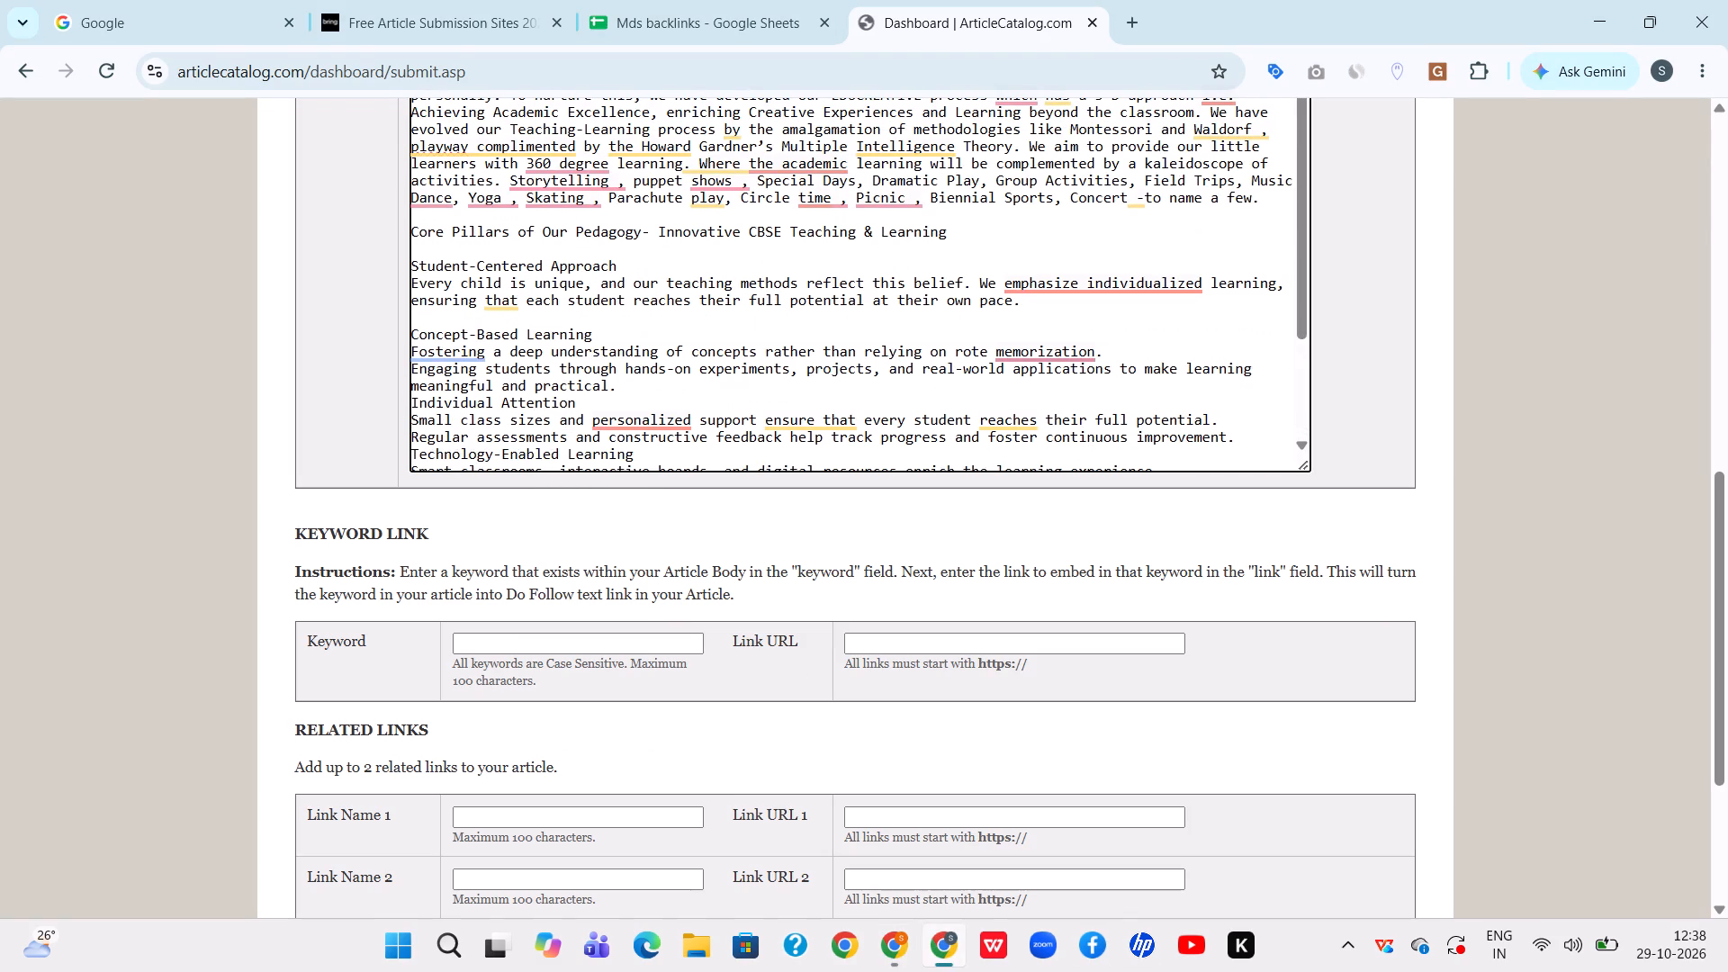
{"action": "left_click", "coordinate": [409, 287]}
{"action": "key", "text": "BackSpace"}
{"action": "type", "text": "-"}
{"action": "key", "text": "space"}
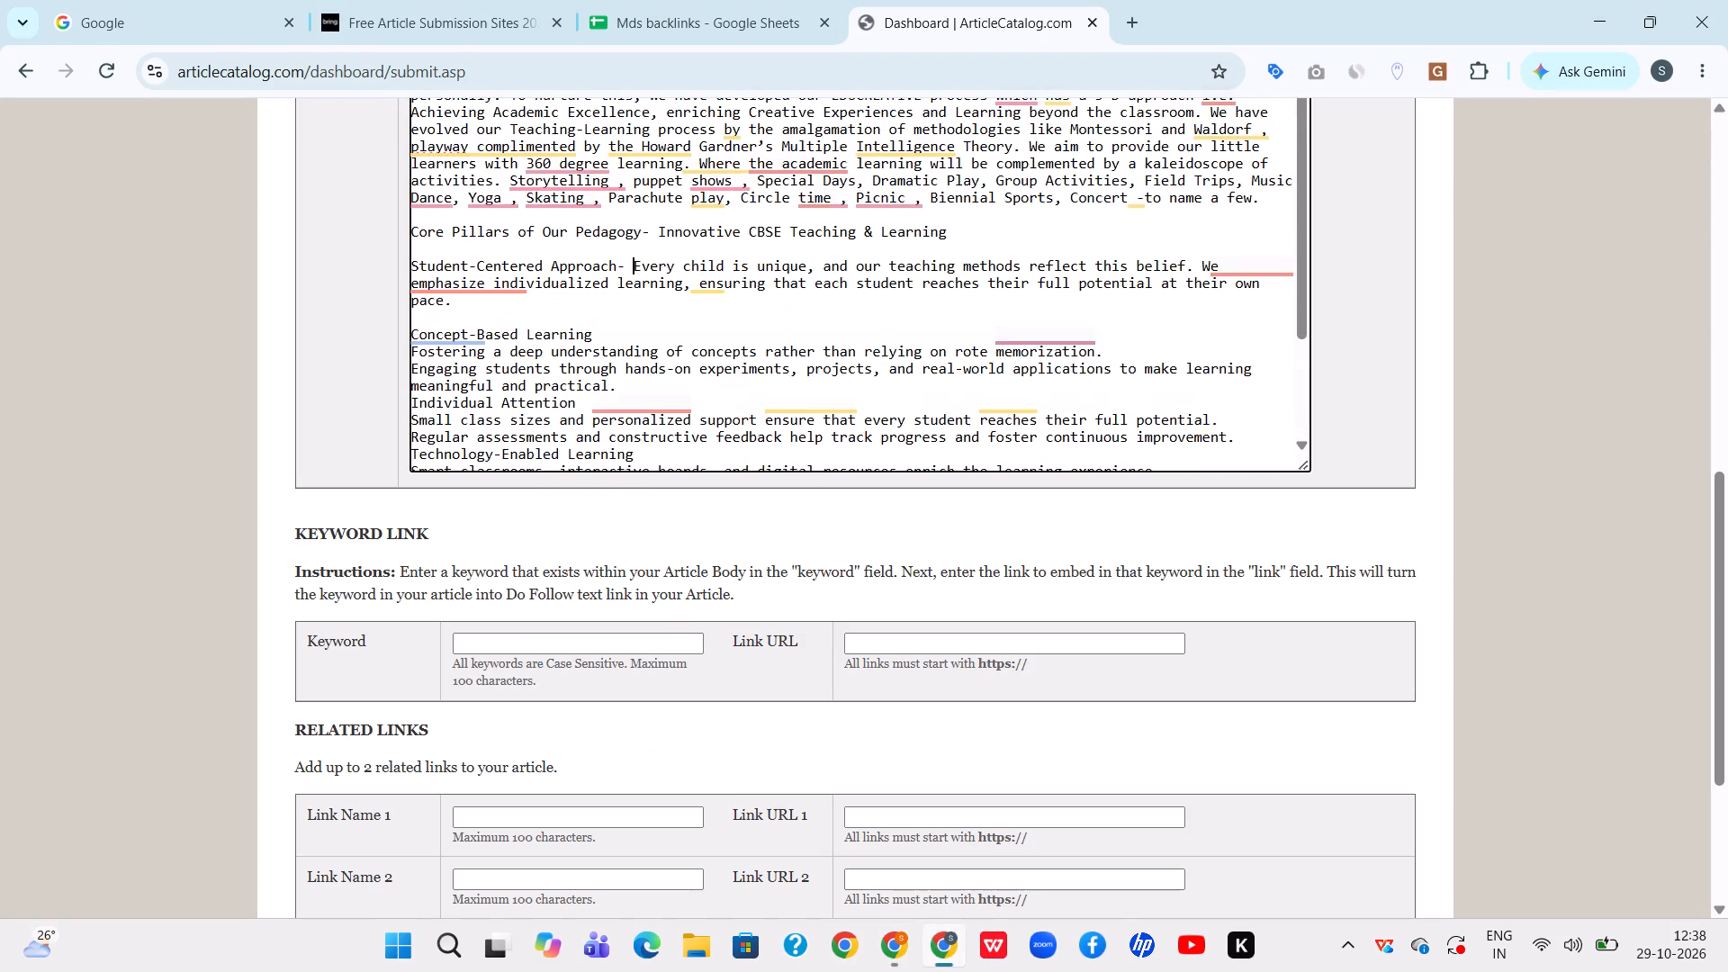
Number the Student-Centered Approach sentences "i)." and "ii).", starting the "We emphasize" sentence on a new line.
{"action": "type", "text": "i)."}
{"action": "key", "text": "space"}
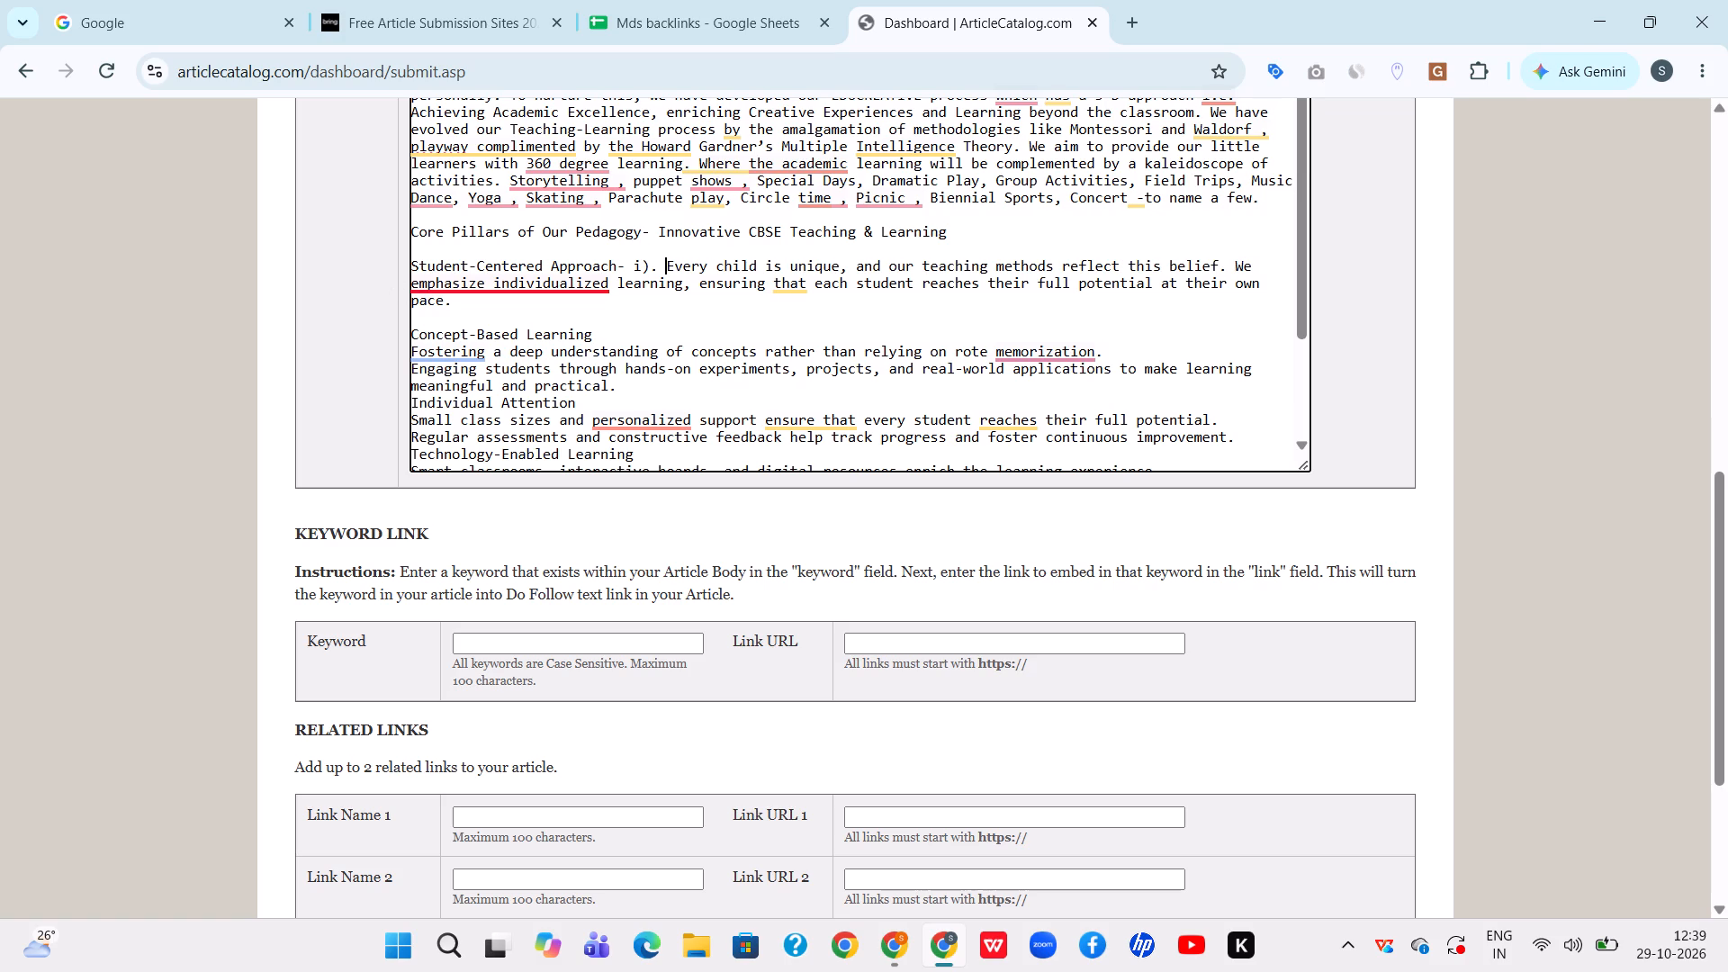
{"action": "key", "text": "BackSpace"}
{"action": "key", "text": "space"}
{"action": "left_click", "coordinate": [1231, 265]}
{"action": "key", "text": "Return"}
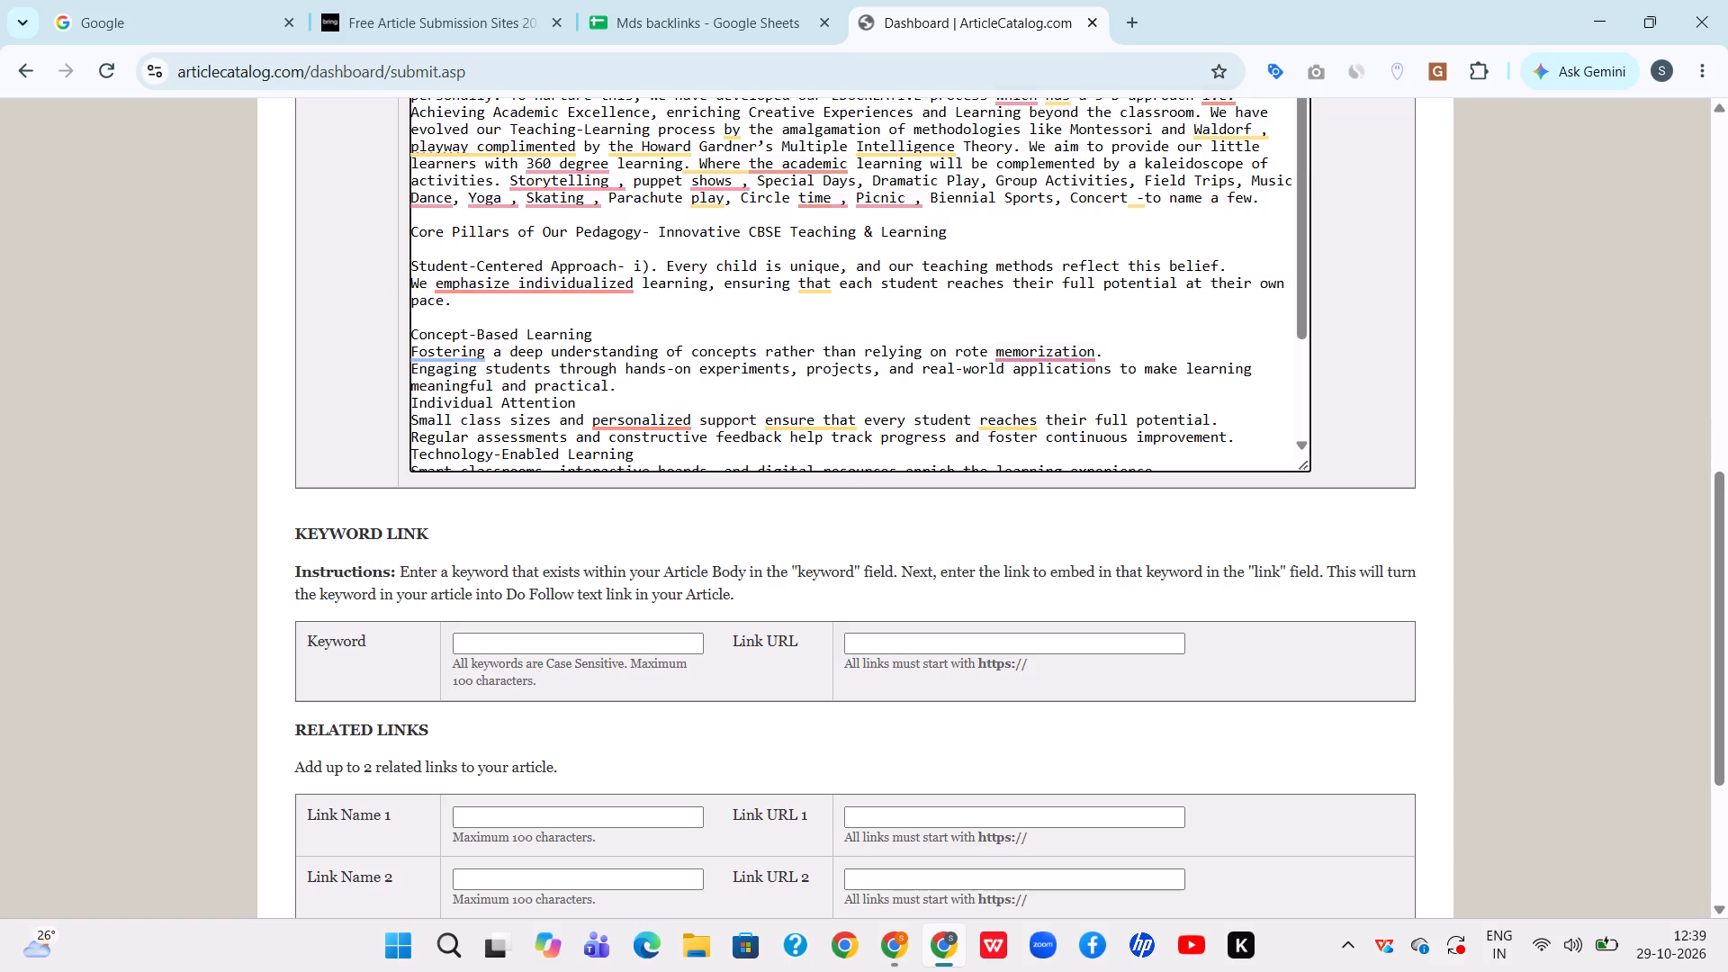
{"action": "type", "text": "ii)."}
{"action": "key", "text": "space"}
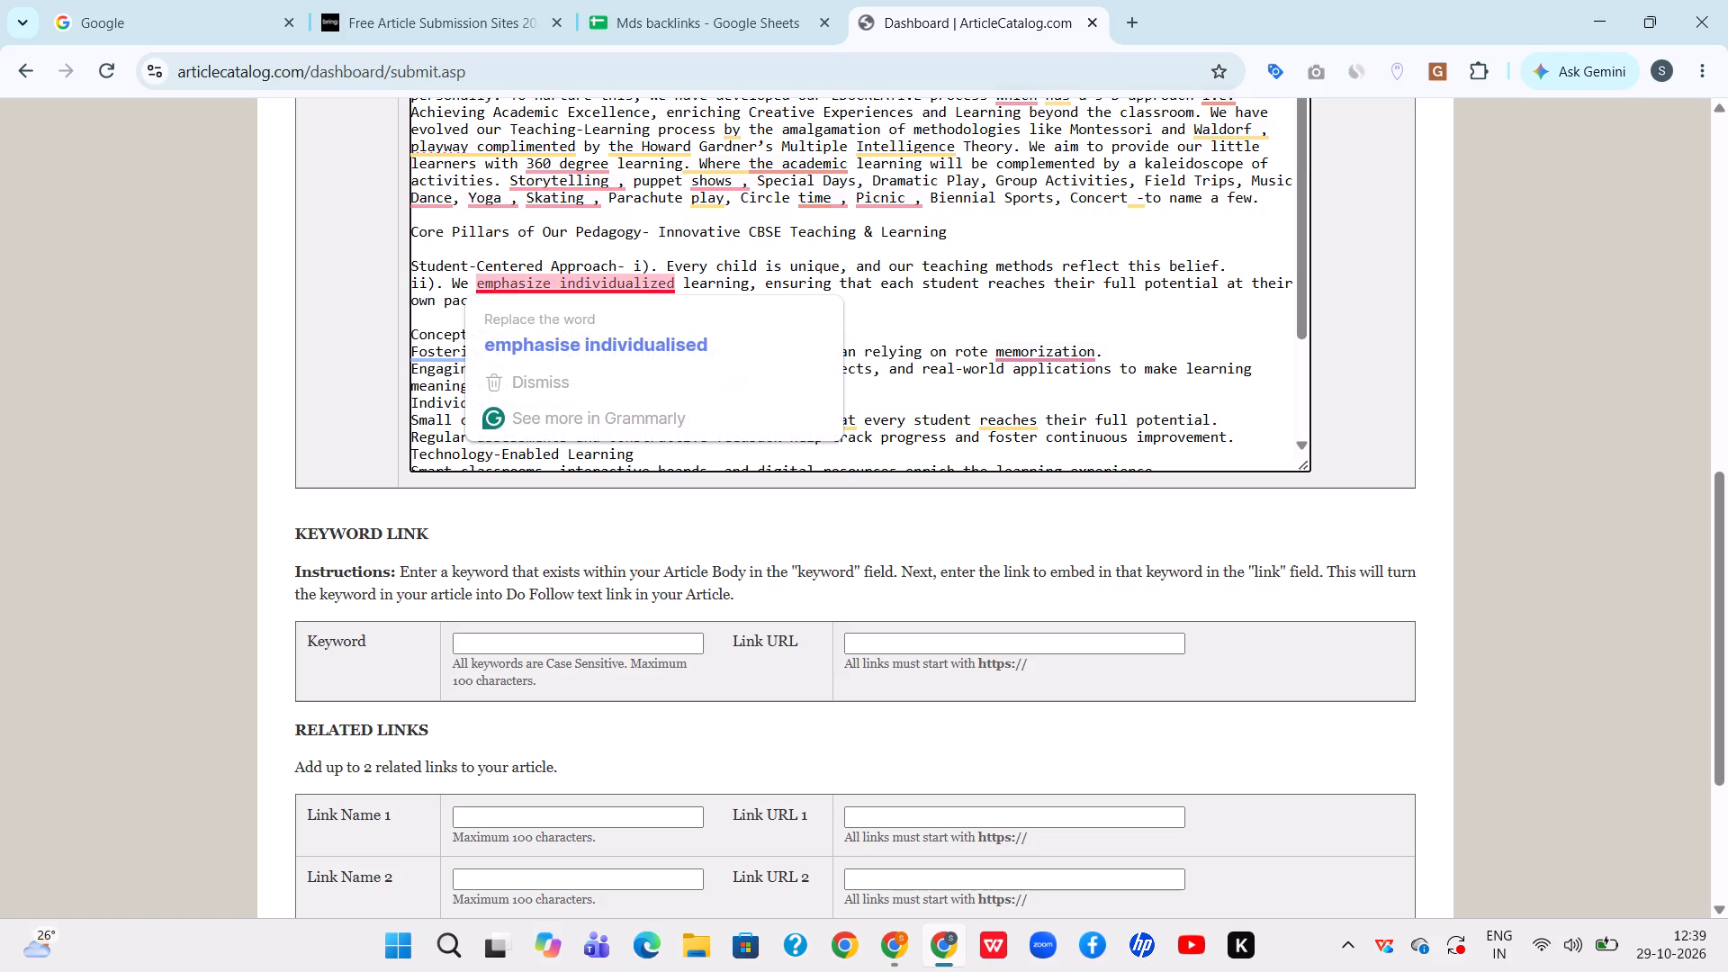
Replace "emphasize individualized" with "emphasise individualised" in the Student-Centered Approach text.
{"action": "left_click", "coordinate": [597, 327]}
{"action": "type", "text": "emphasise individualised"}
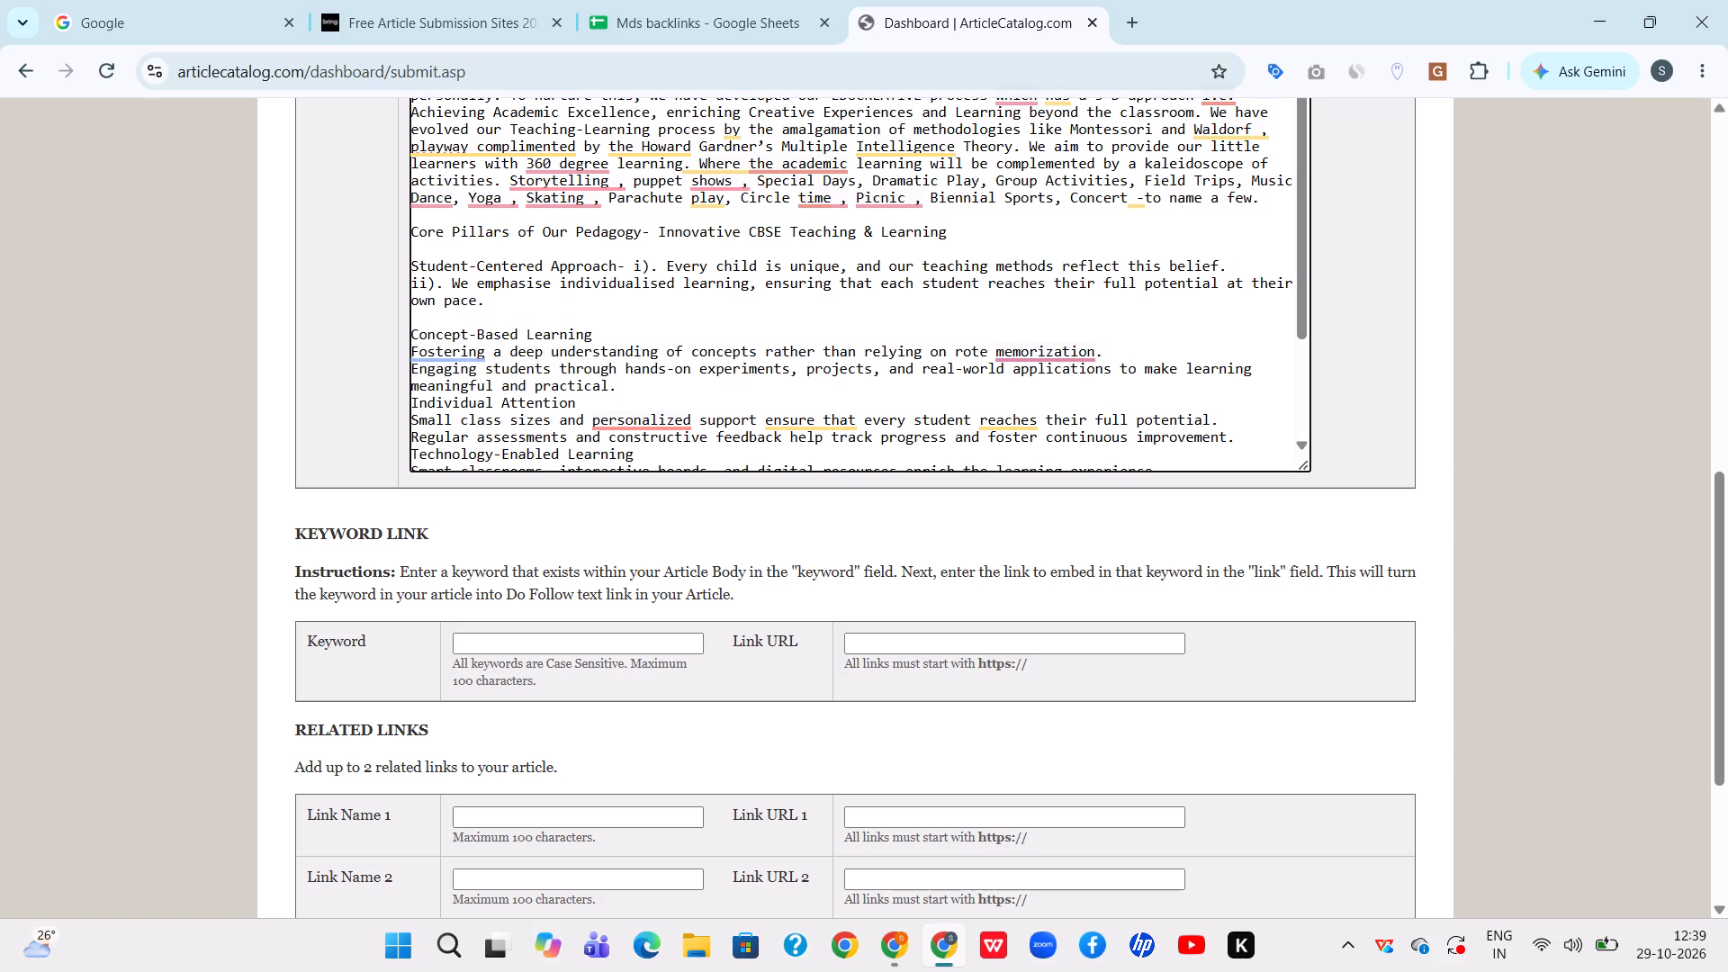
Join the "Concept-Based Learning" heading to the "Fostering a deep understanding" sentence with "- ".
{"action": "left_click", "coordinate": [416, 352]}
{"action": "key", "text": "Left"}
{"action": "key", "text": "BackSpace"}
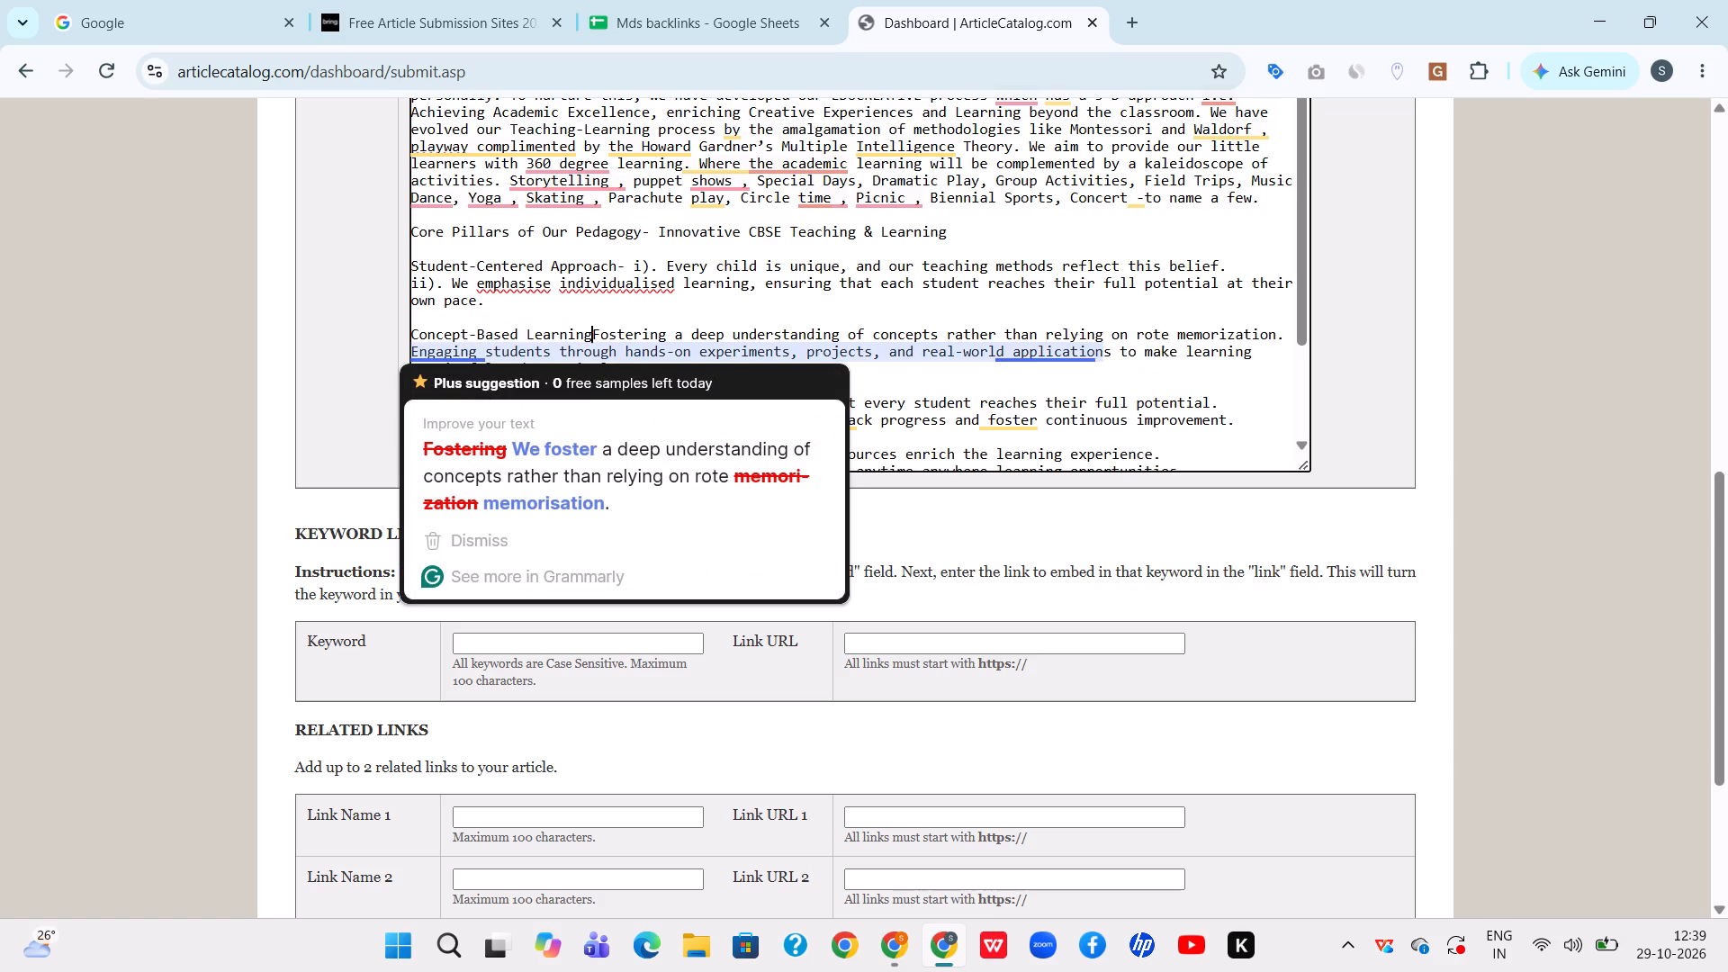
{"action": "type", "text": "-"}
{"action": "key", "text": "space"}
Number the Concept-Based Learning sentences "i)." and "ii).", and insert a blank line before the Individual Attention heading.
{"action": "left_click", "coordinate": [410, 342]}
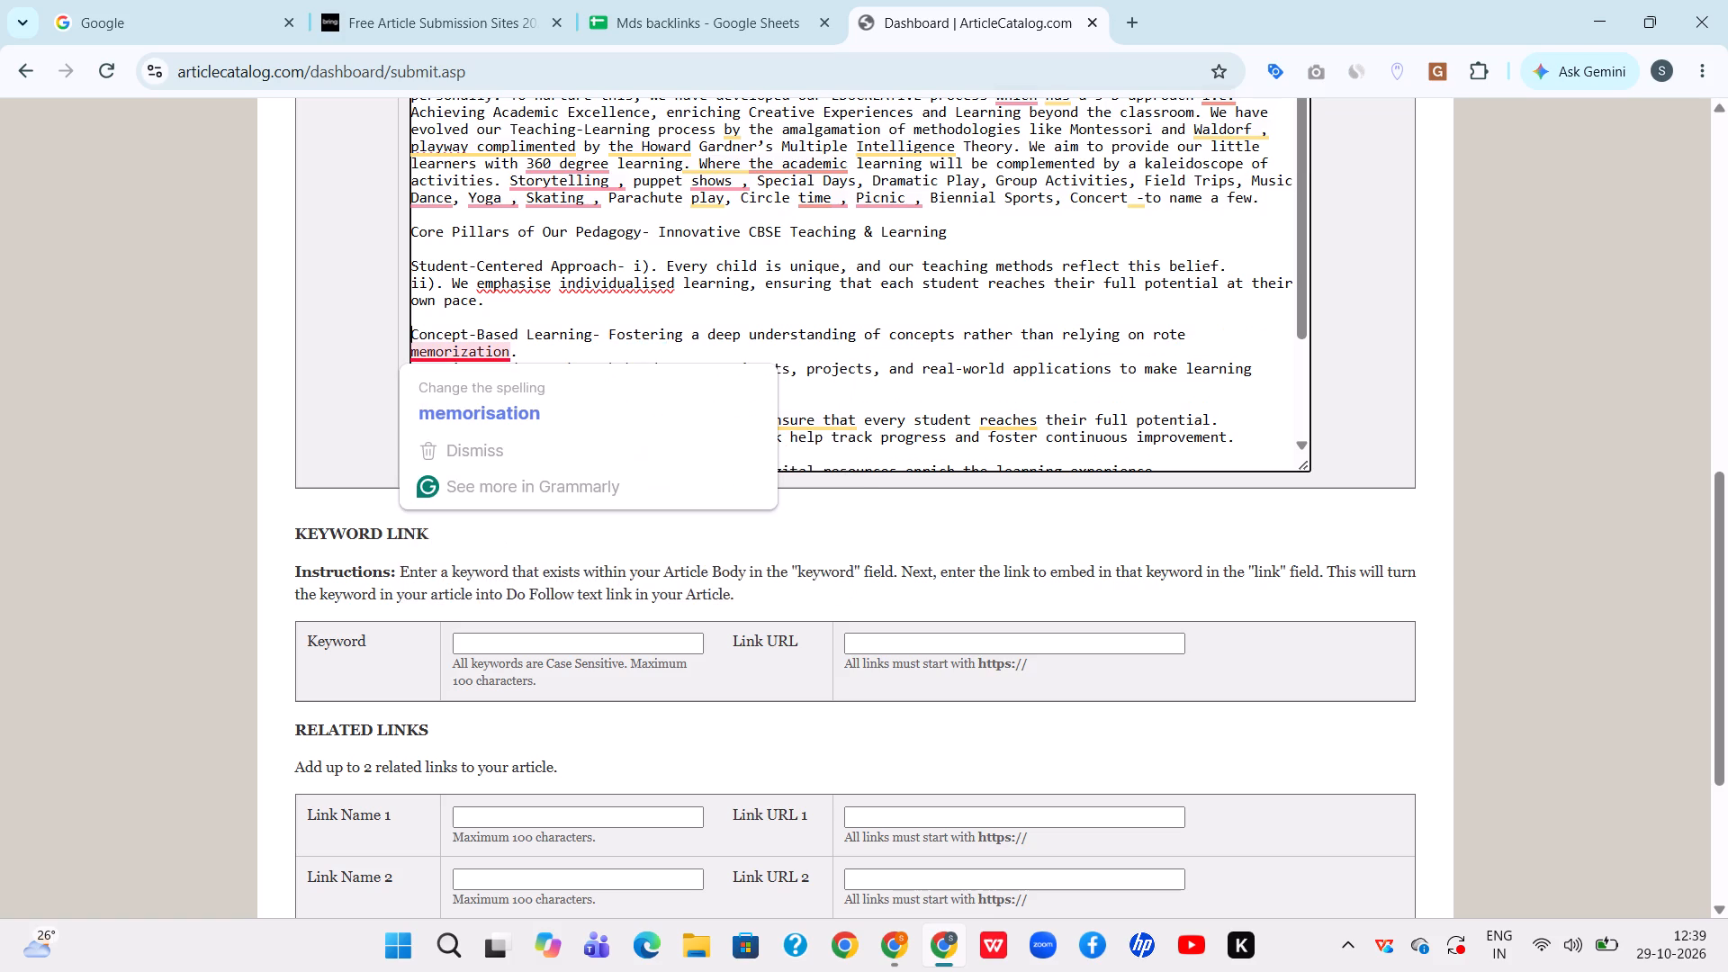
{"action": "left_click", "coordinate": [566, 344]}
{"action": "left_click", "coordinate": [652, 385]}
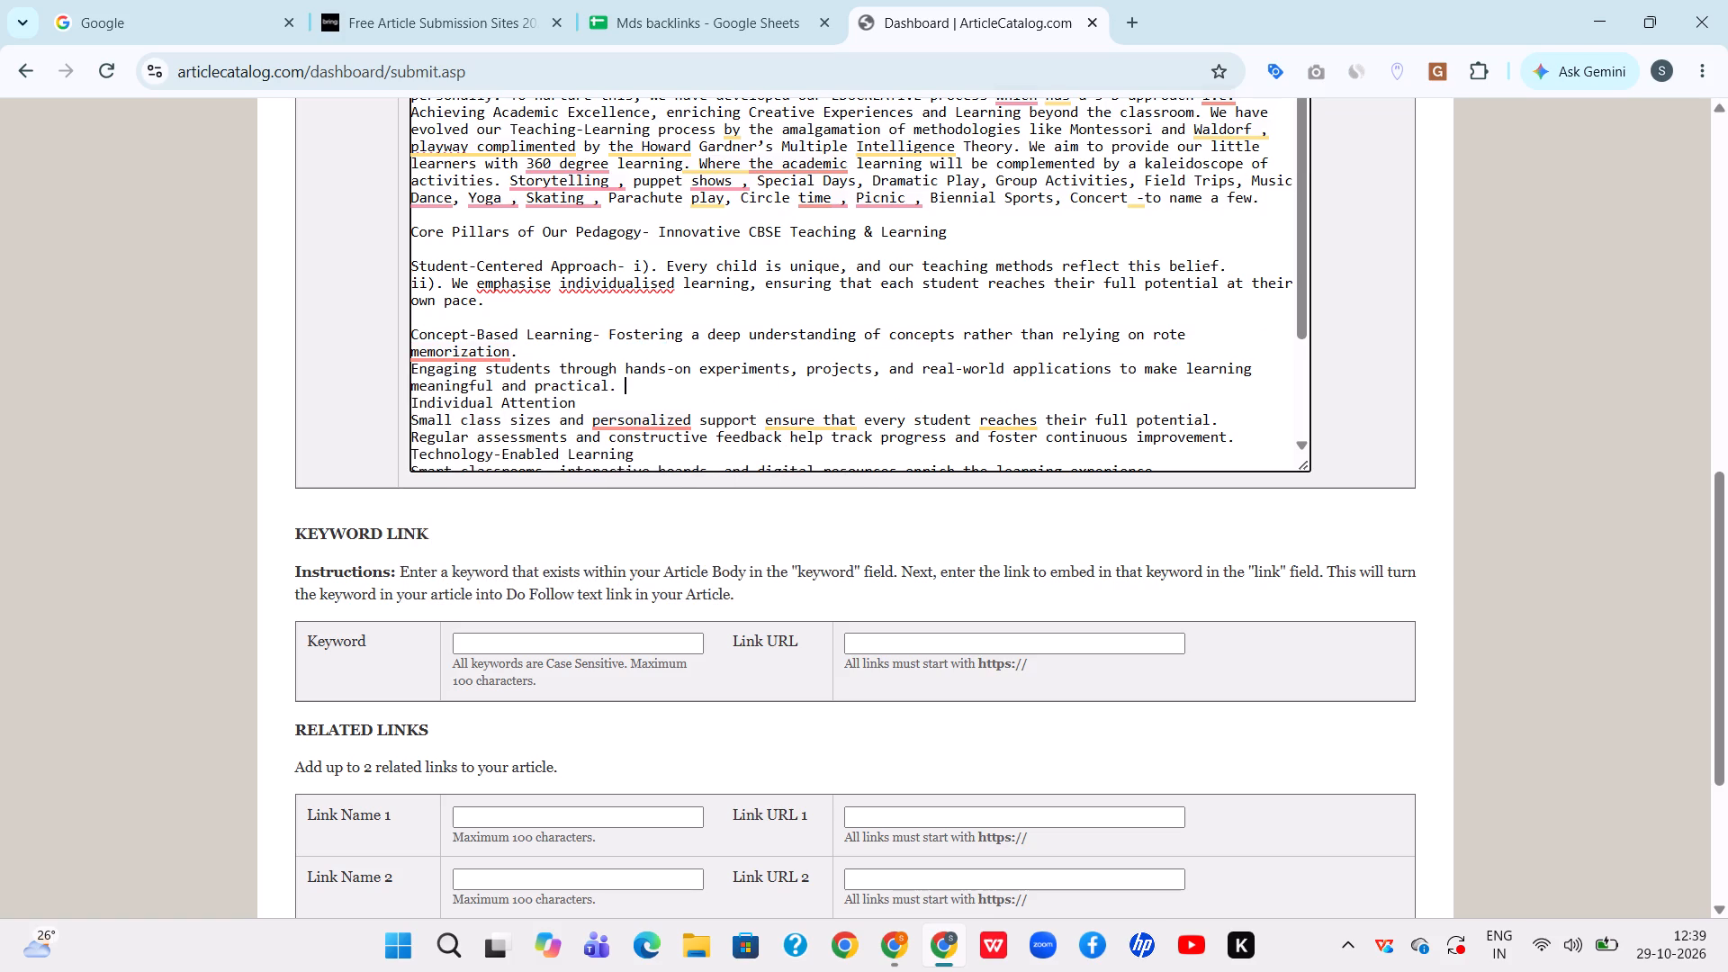
{"action": "key", "text": "Return"}
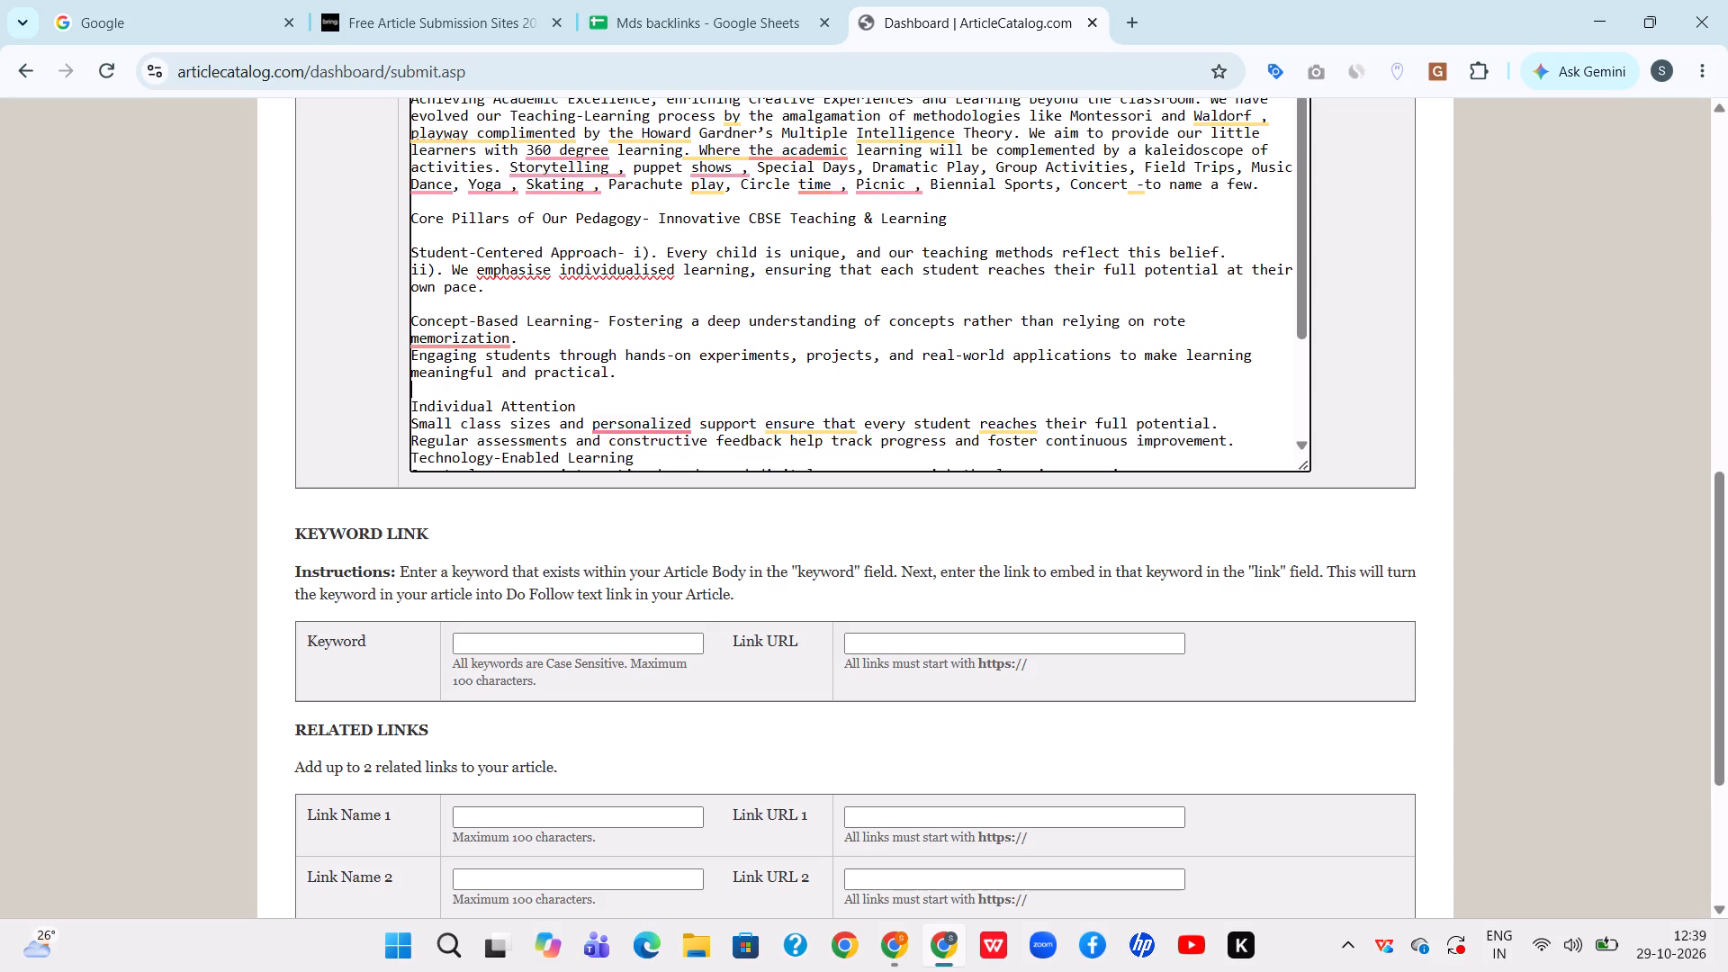
{"action": "left_click", "coordinate": [608, 319]}
{"action": "type", "text": "i)."}
{"action": "key", "text": "space"}
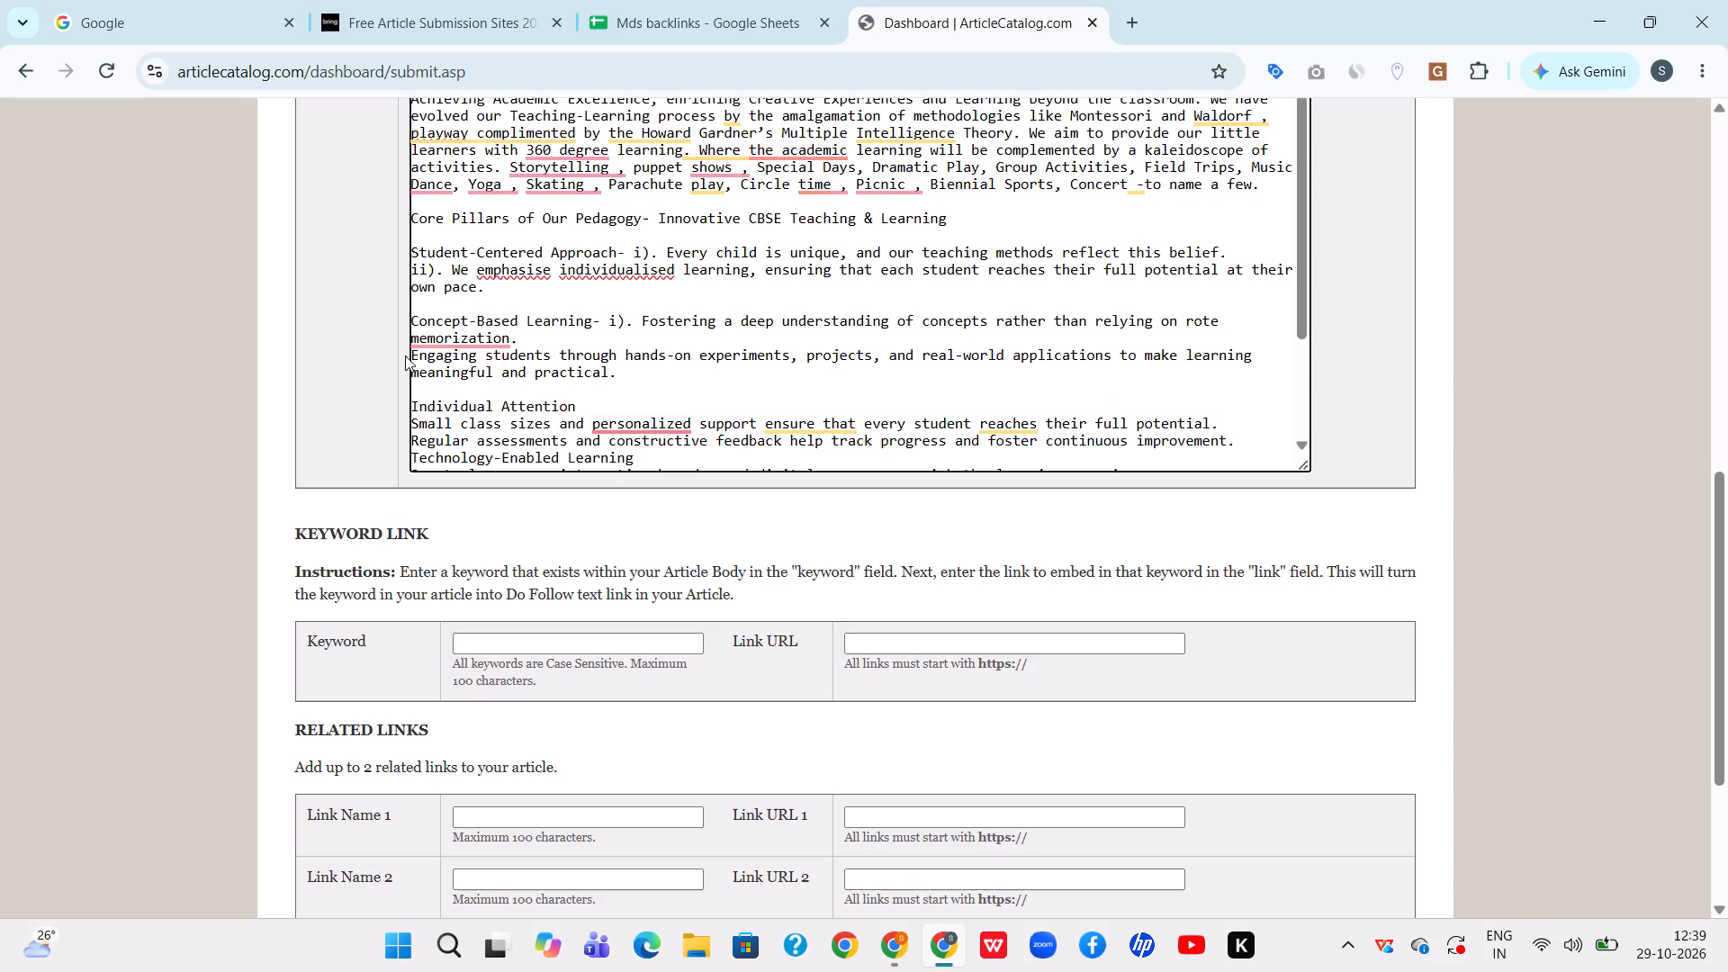
{"action": "left_click", "coordinate": [413, 358]}
{"action": "type", "text": "ii)."}
{"action": "key", "text": "space"}
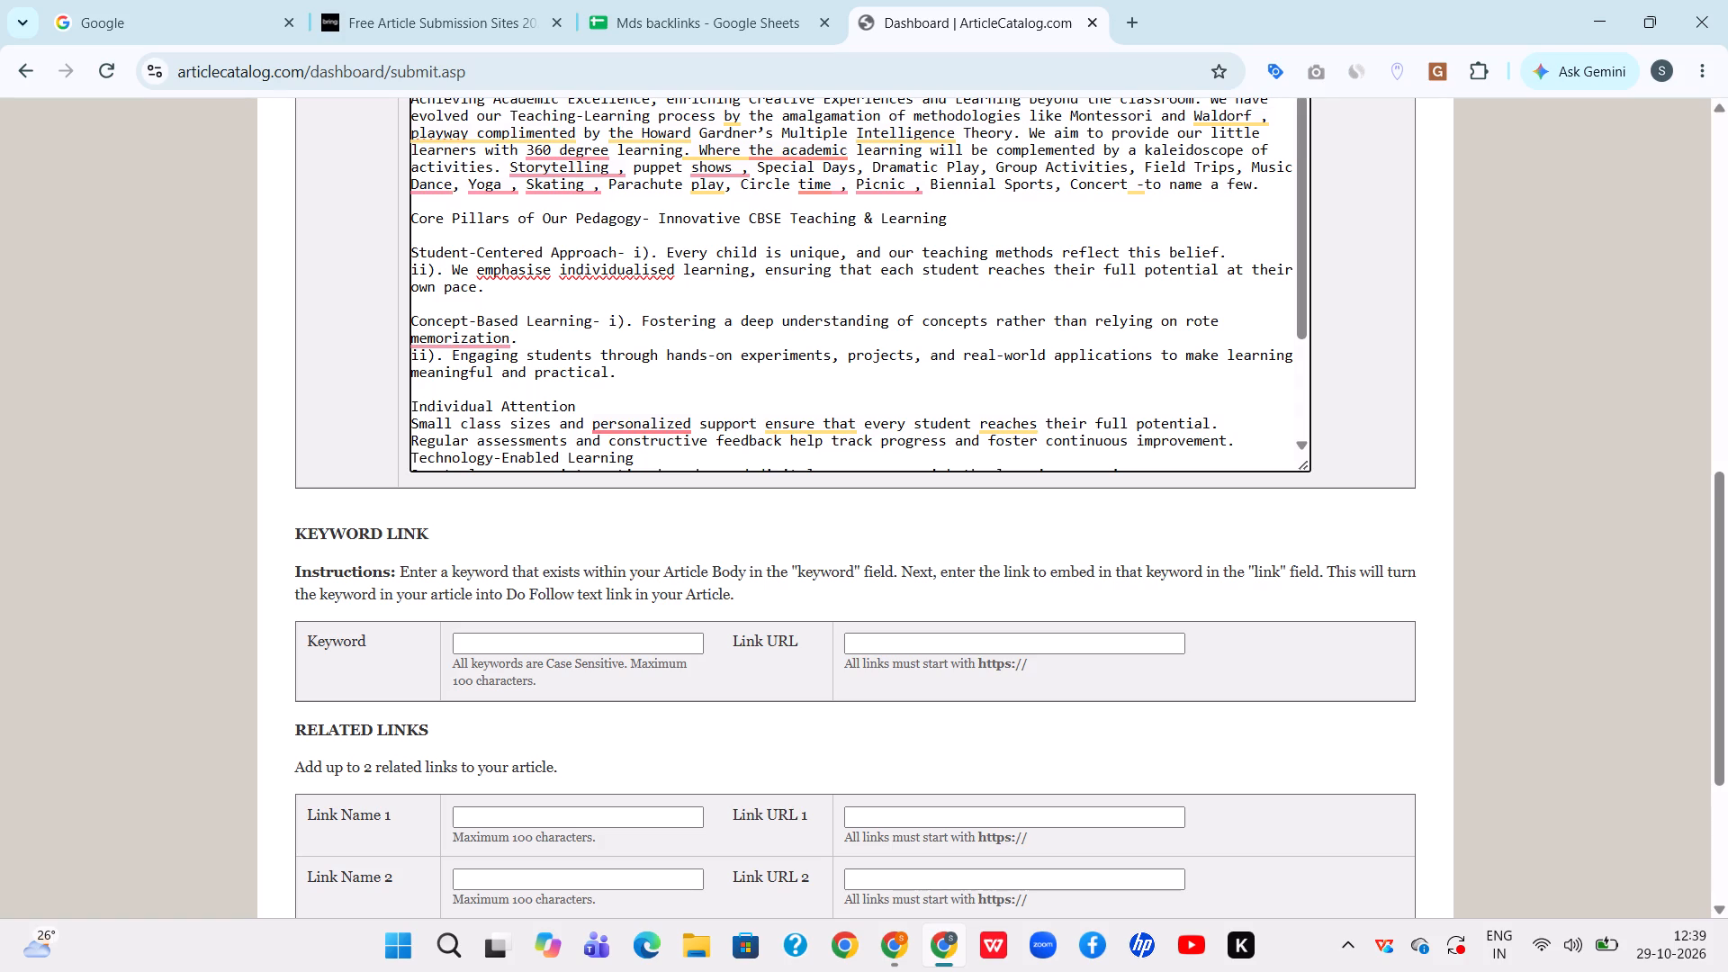
Join the "Individual Attention" heading to the "Small class sizes" sentence with "- i). ".
{"action": "left_click", "coordinate": [418, 427]}
{"action": "key", "text": "Left"}
{"action": "key", "text": "BackSpace"}
{"action": "type", "text": "- o\\i)."}
{"action": "key", "text": "space"}
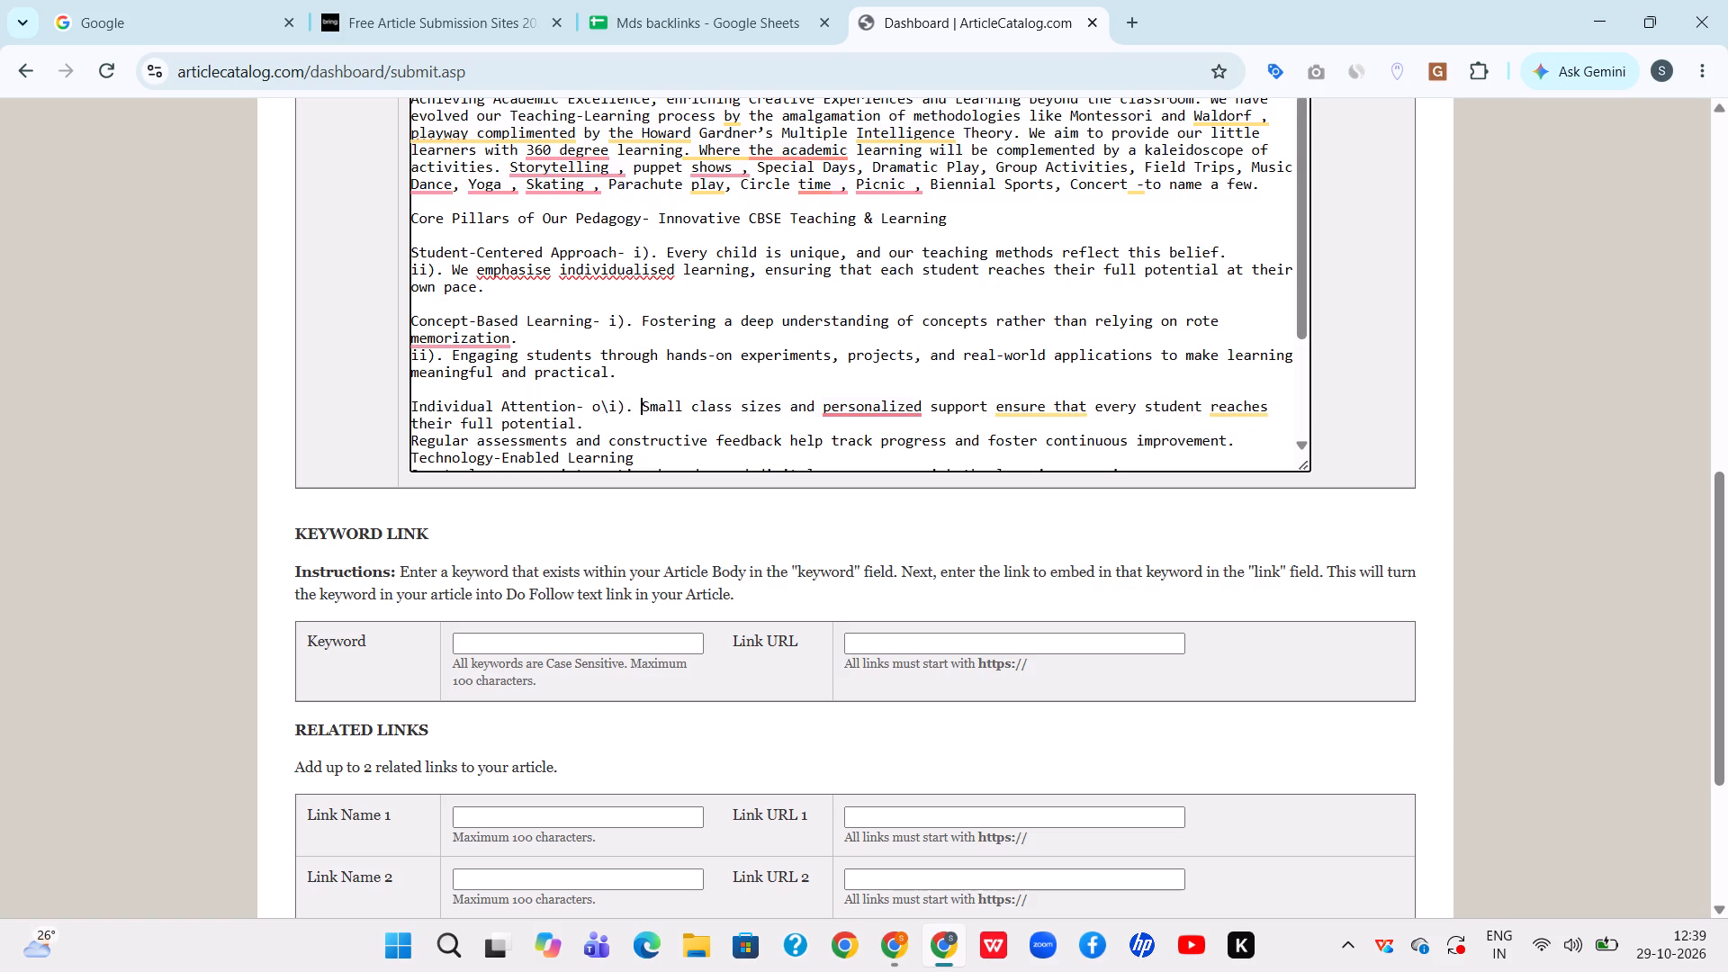
{"action": "key", "text": "BackSpace"}
{"action": "key", "text": "BackSpace"}
{"action": "key", "text": "BackSpace"}
{"action": "key", "text": "BackSpace"}
{"action": "key", "text": "BackSpace"}
{"action": "key", "text": "BackSpace"}
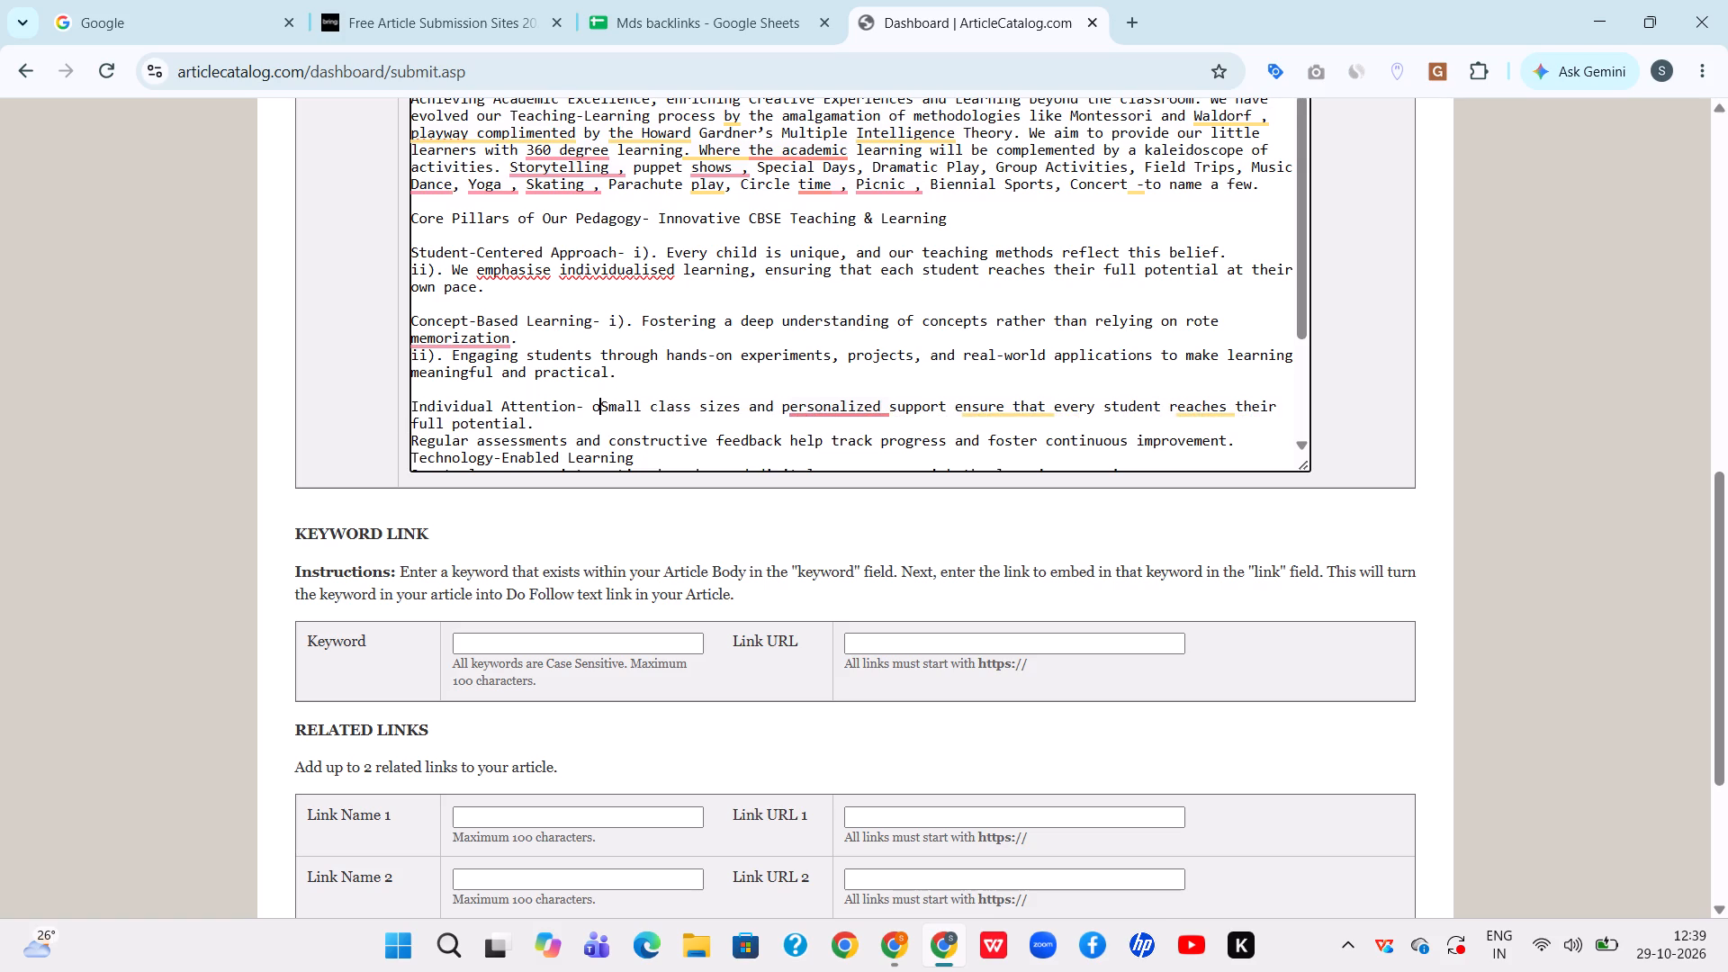
{"action": "type", "text": "i)."}
{"action": "key", "text": "space"}
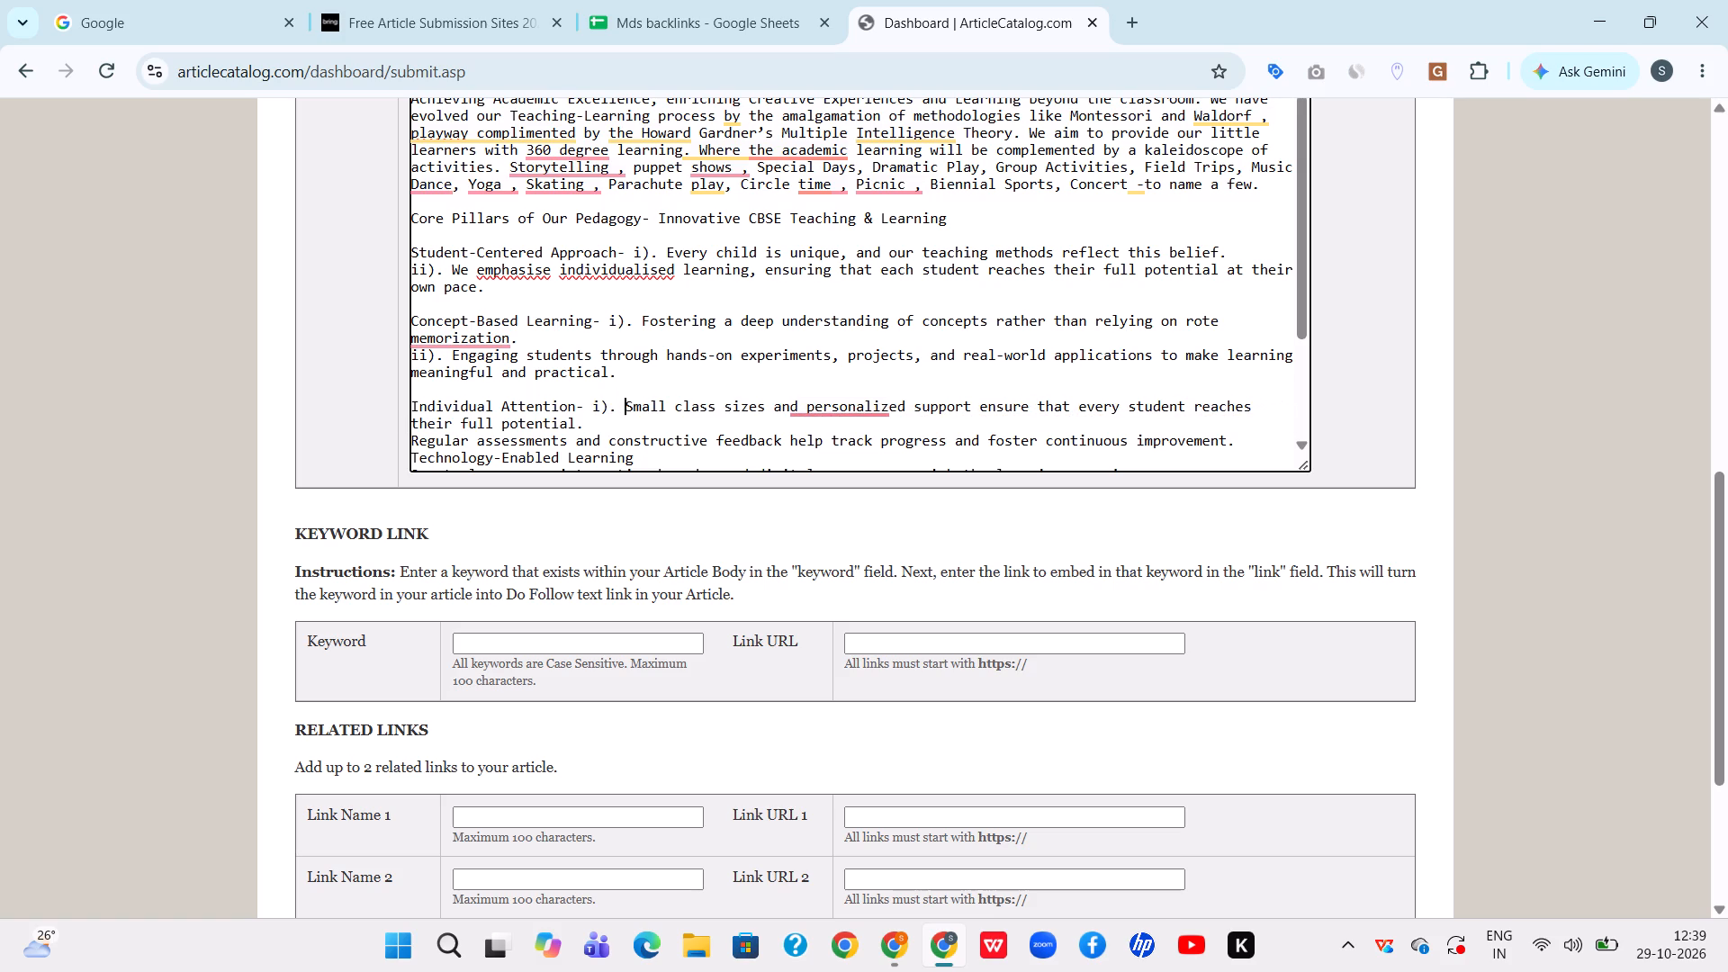
Number the "Regular assessments" sentence "ii)." and insert a blank line before the Technology-Enabled Learning heading.
{"action": "left_click", "coordinate": [590, 422]}
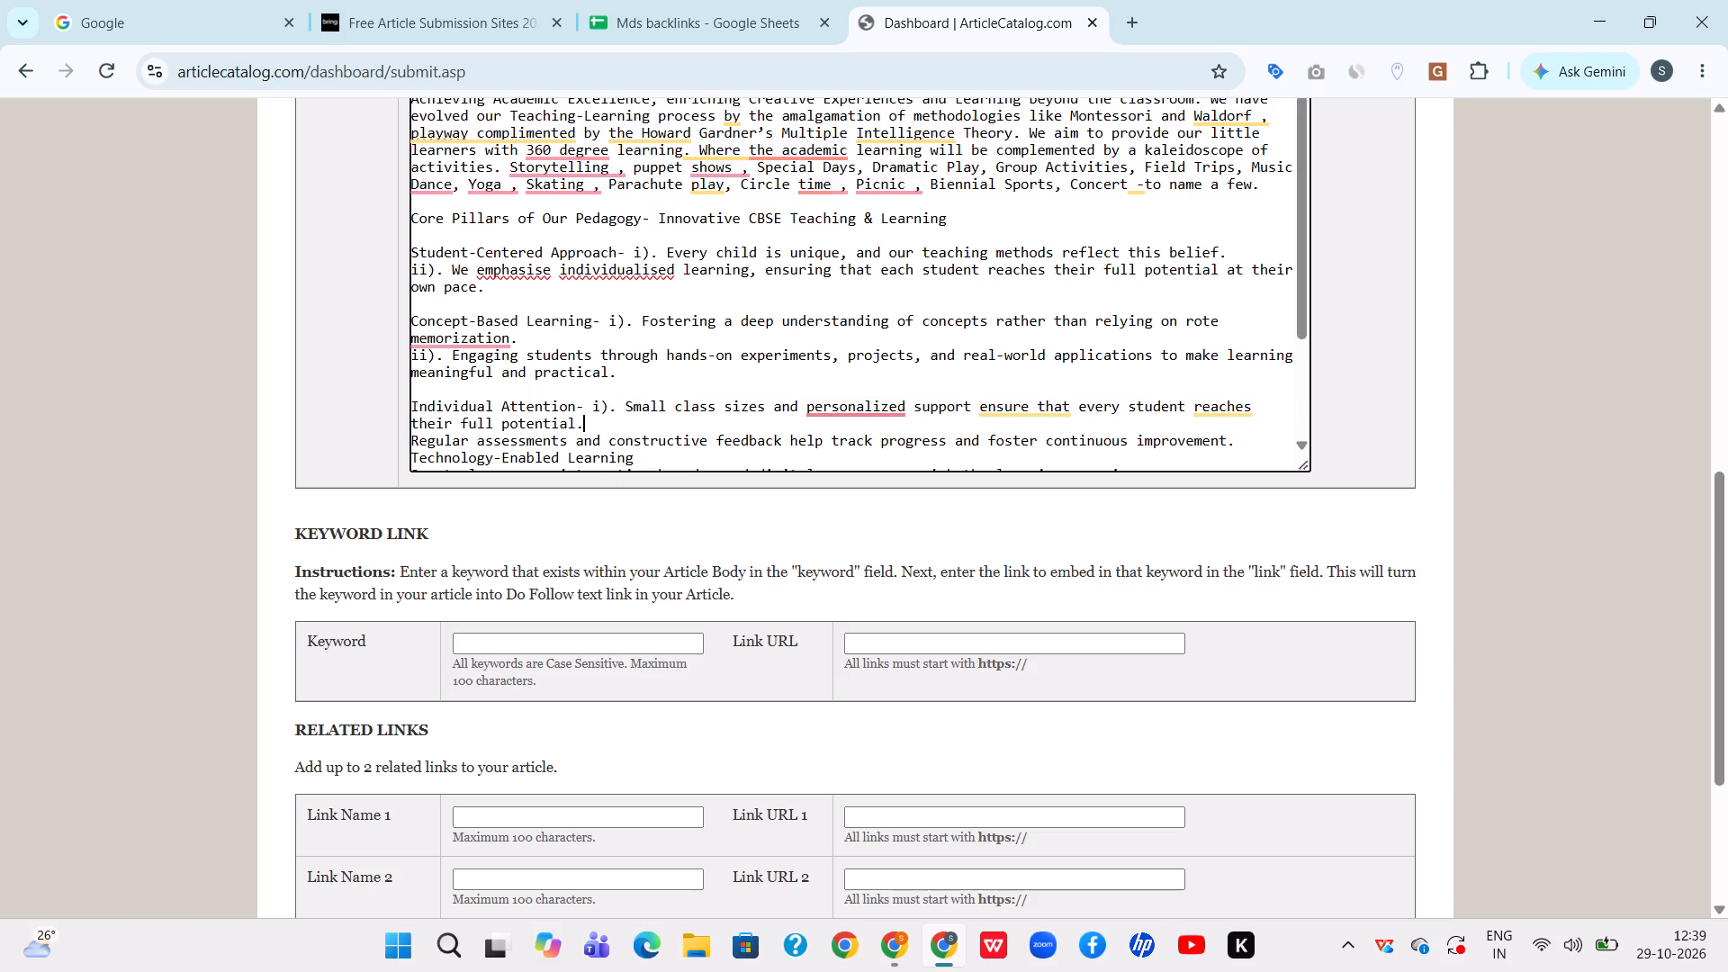
{"action": "scroll", "coordinate": [590, 422], "scroll_direction": "down", "scroll_amount": 1}
{"action": "left_click", "coordinate": [412, 408]}
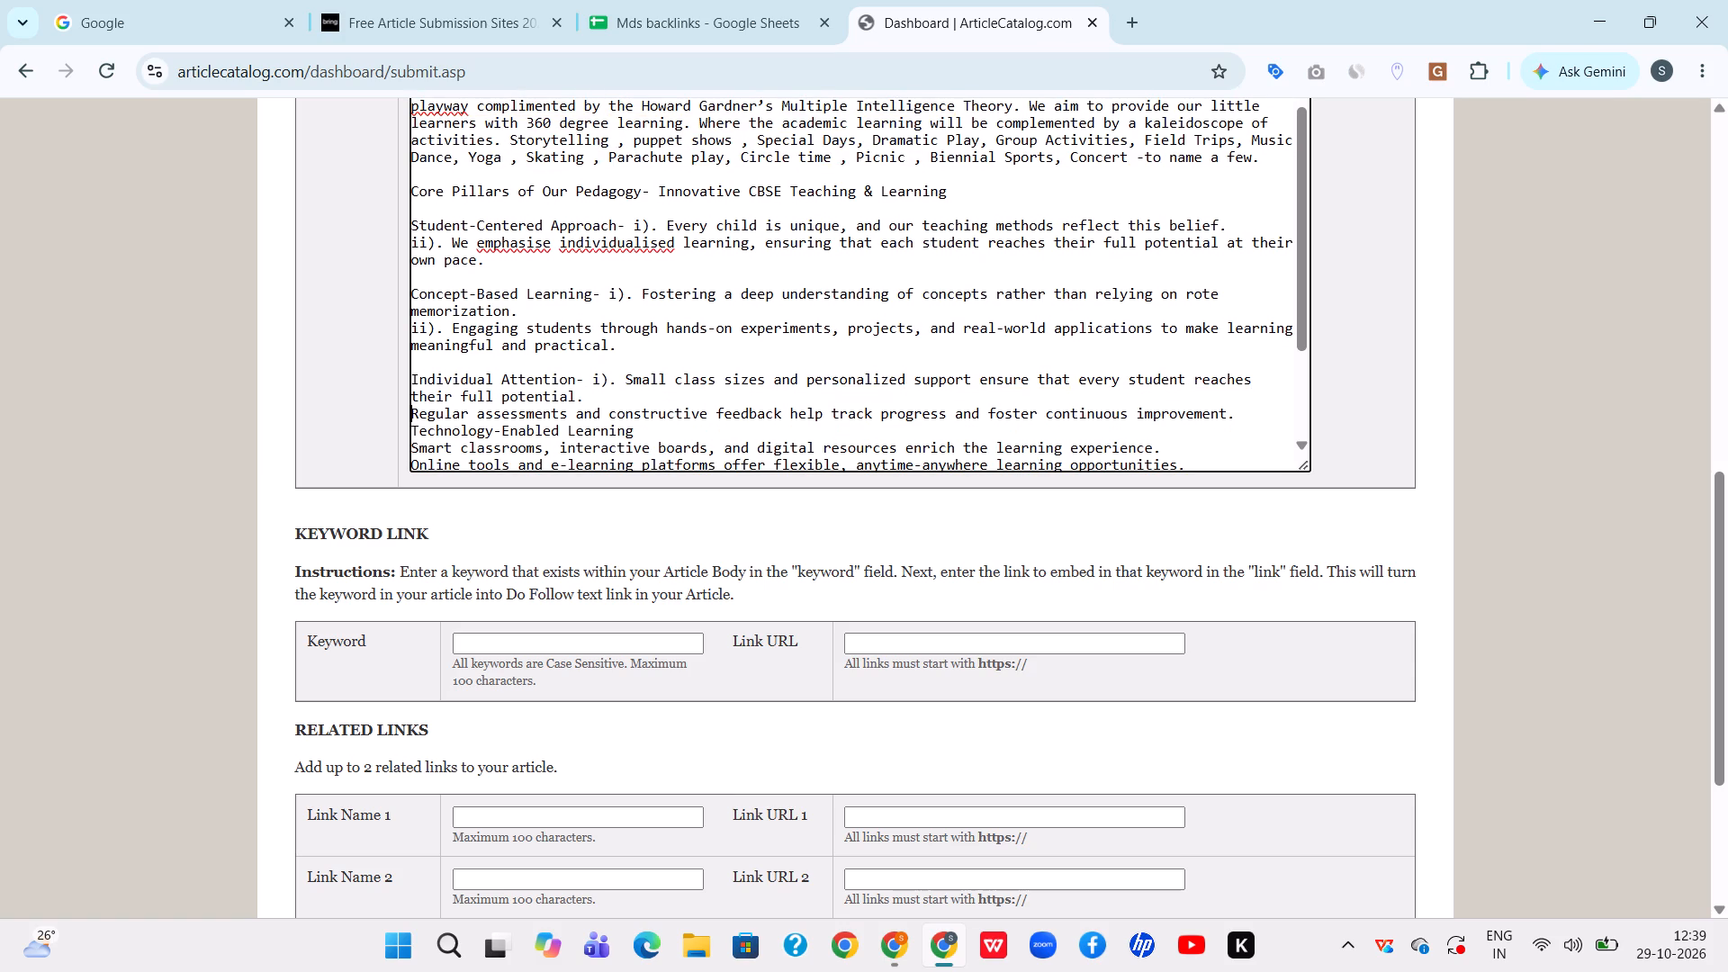
{"action": "type", "text": "ii)."}
{"action": "key", "text": "space"}
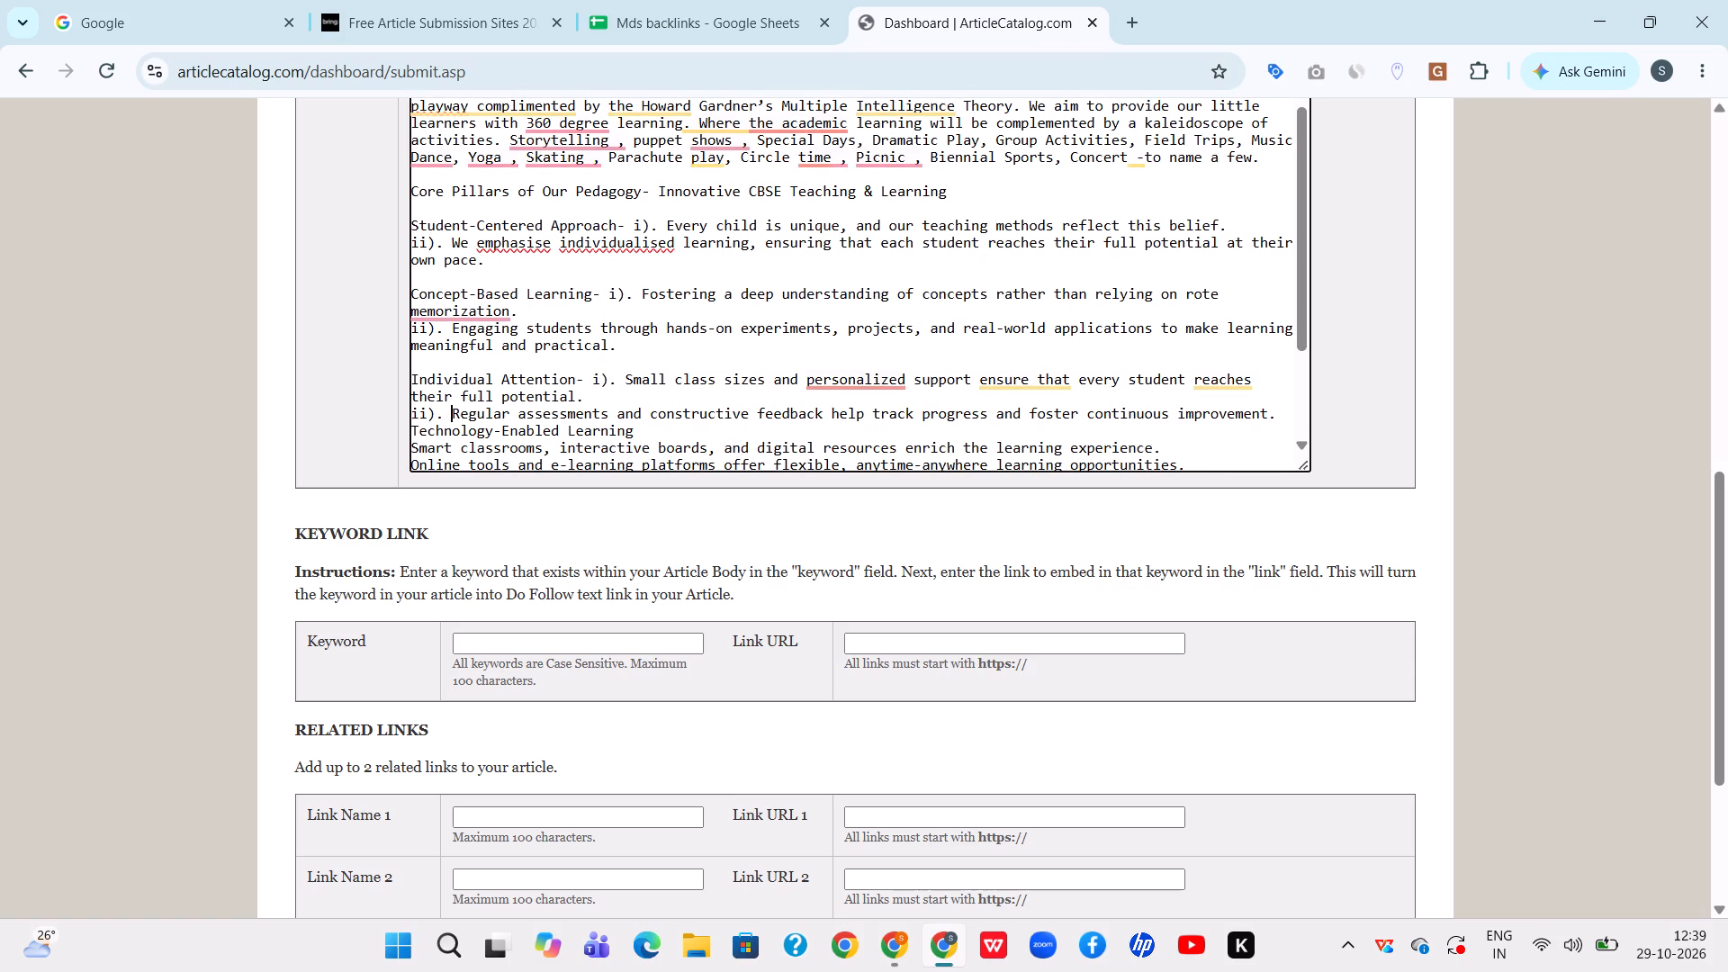
{"action": "left_click", "coordinate": [411, 427]}
{"action": "key", "text": "Return"}
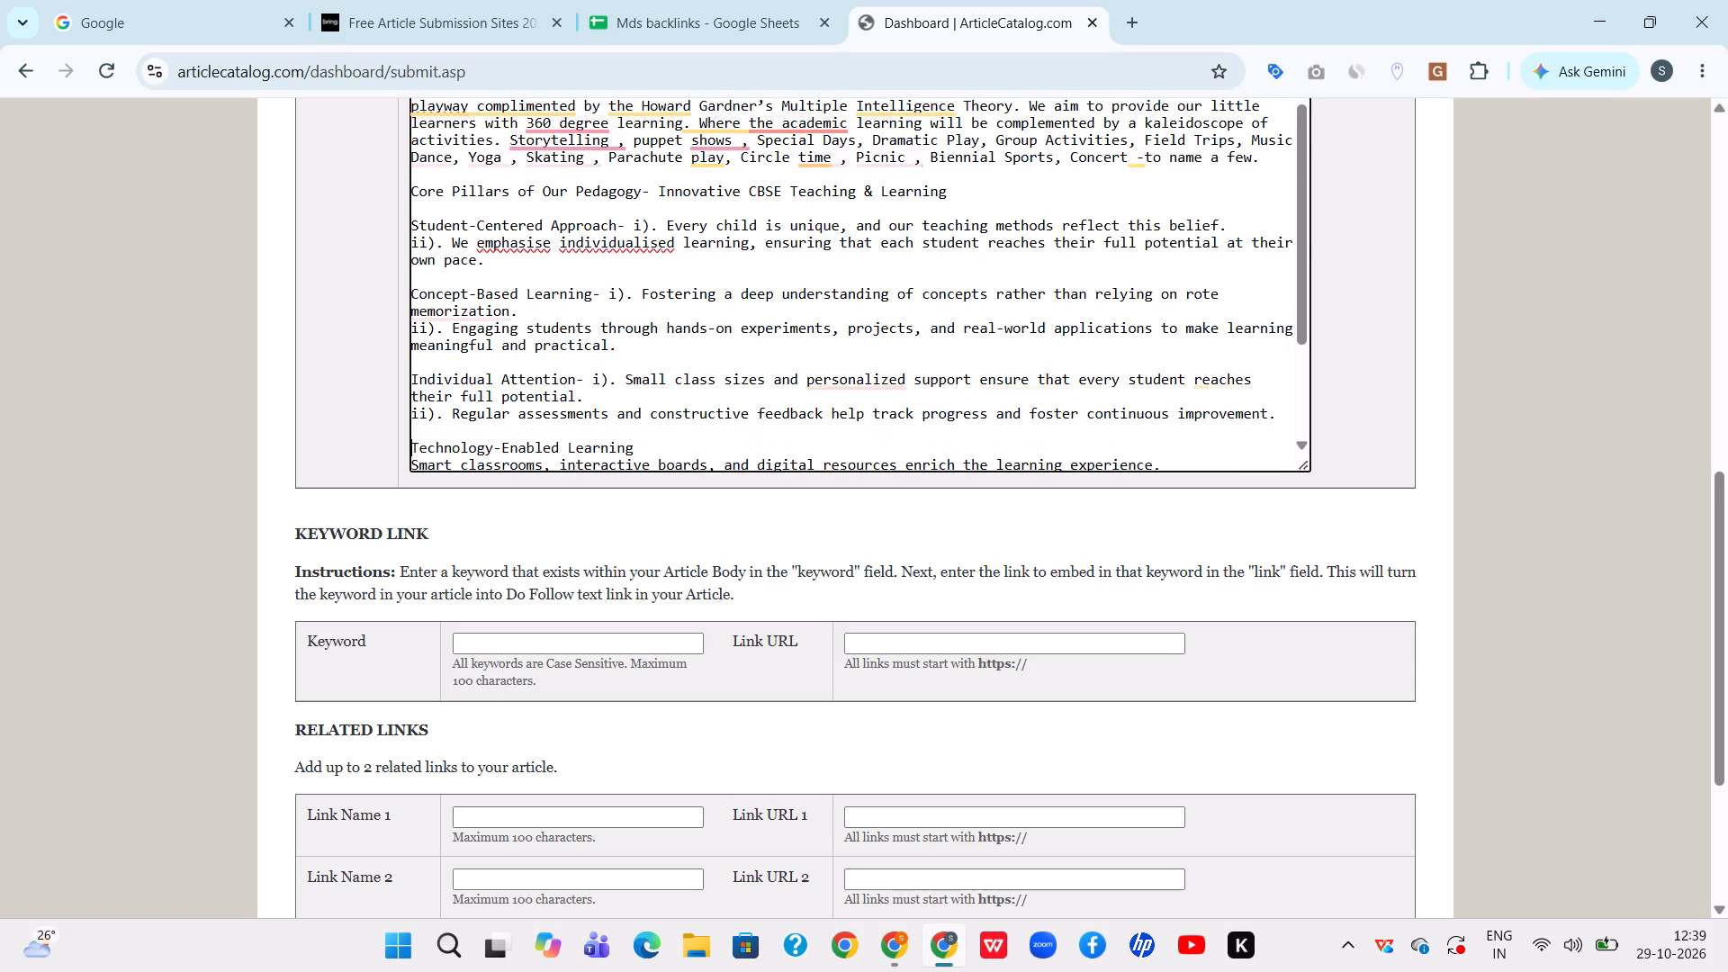
Join the "Technology-Enabled Learning" heading to the "Smart classrooms" sentence with "- i). ".
{"action": "scroll", "coordinate": [411, 427], "scroll_direction": "down", "scroll_amount": 1}
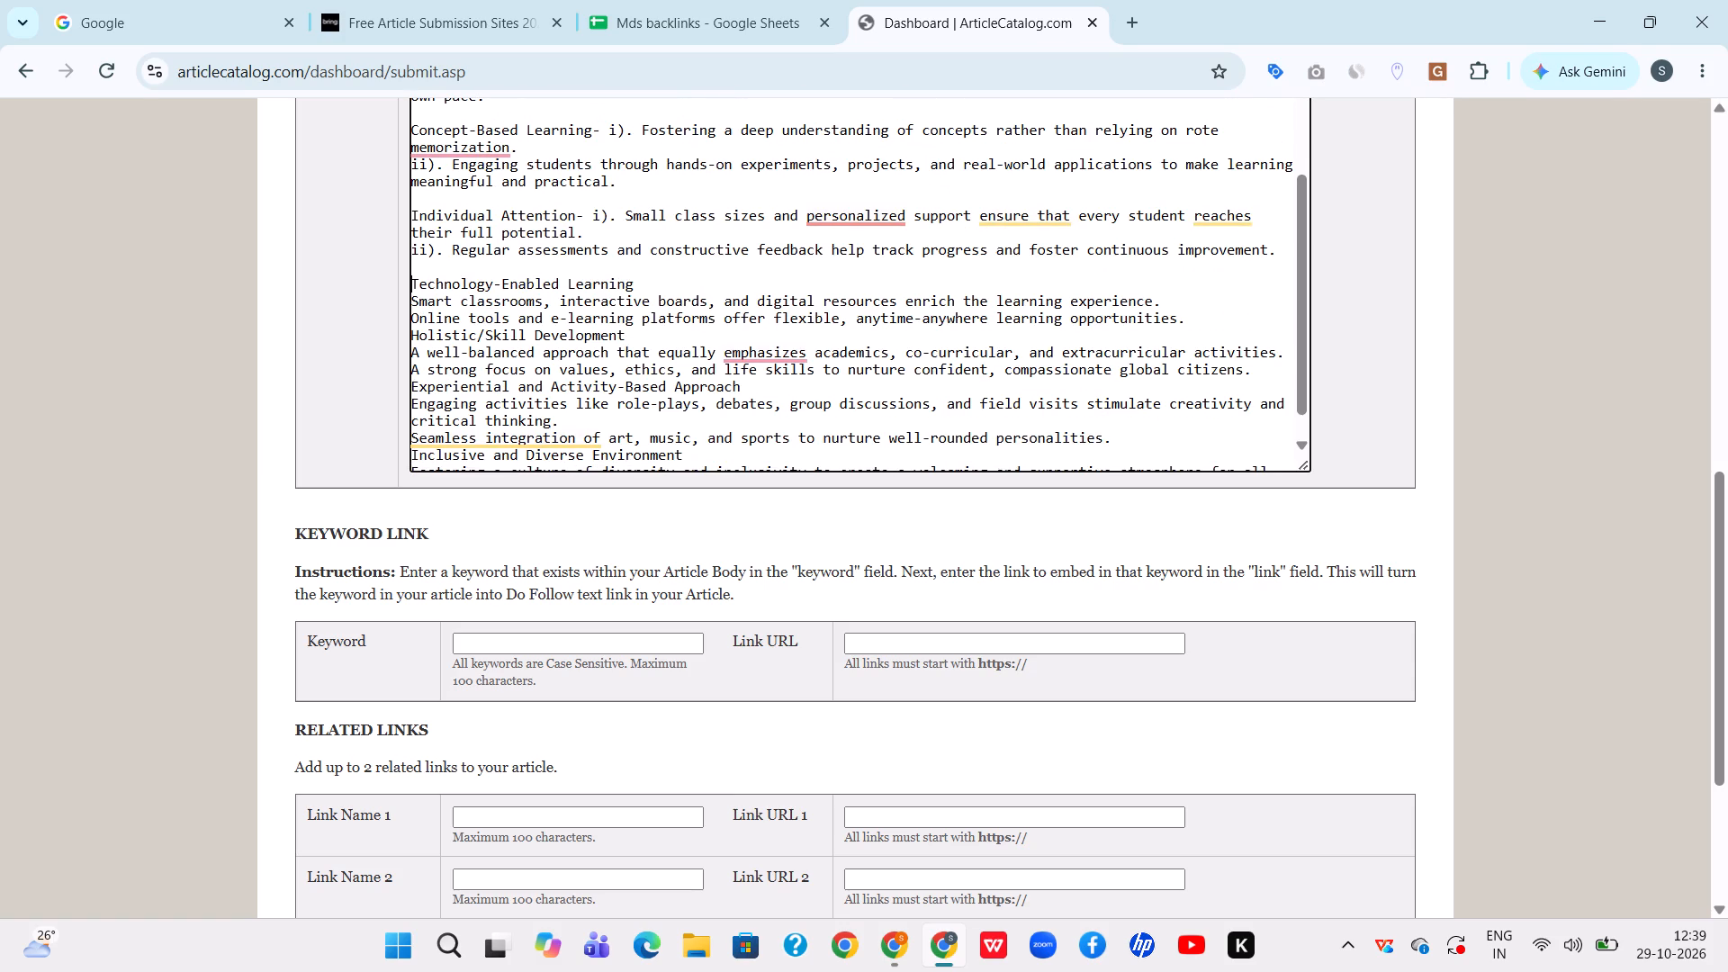
{"action": "left_click", "coordinate": [420, 303]}
{"action": "key", "text": "Left"}
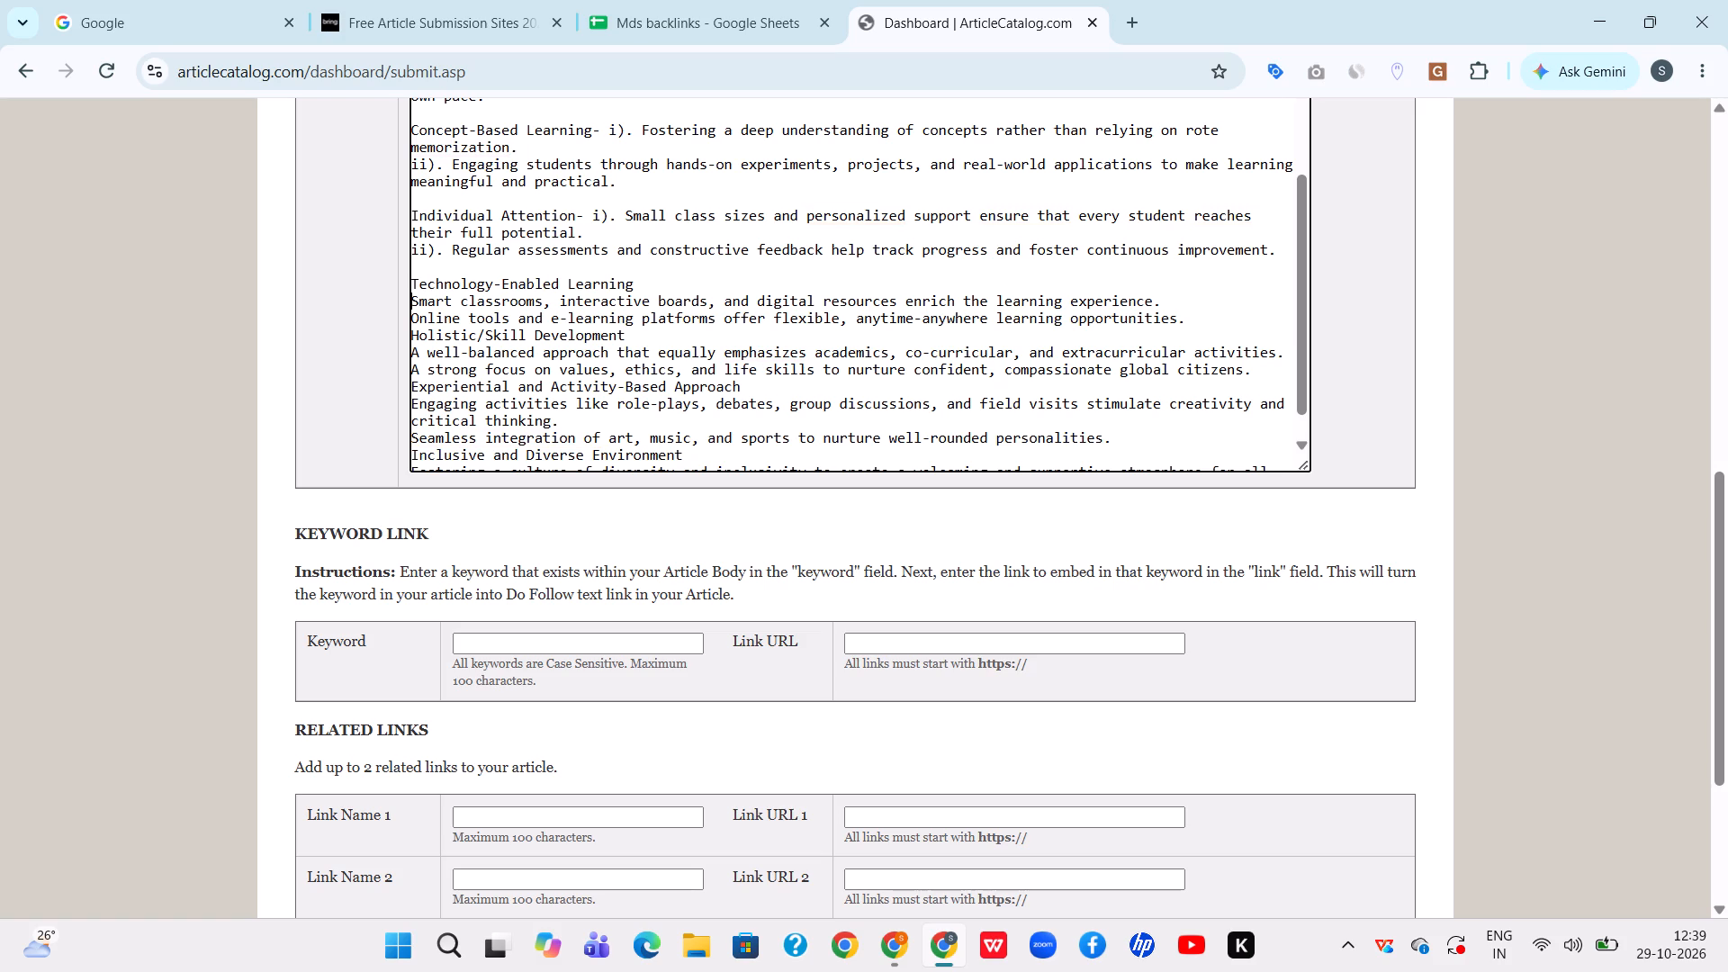
{"action": "key", "text": "BackSpace"}
{"action": "type", "text": "-"}
{"action": "key", "text": "space"}
{"action": "type", "text": "i)."}
{"action": "key", "text": "space"}
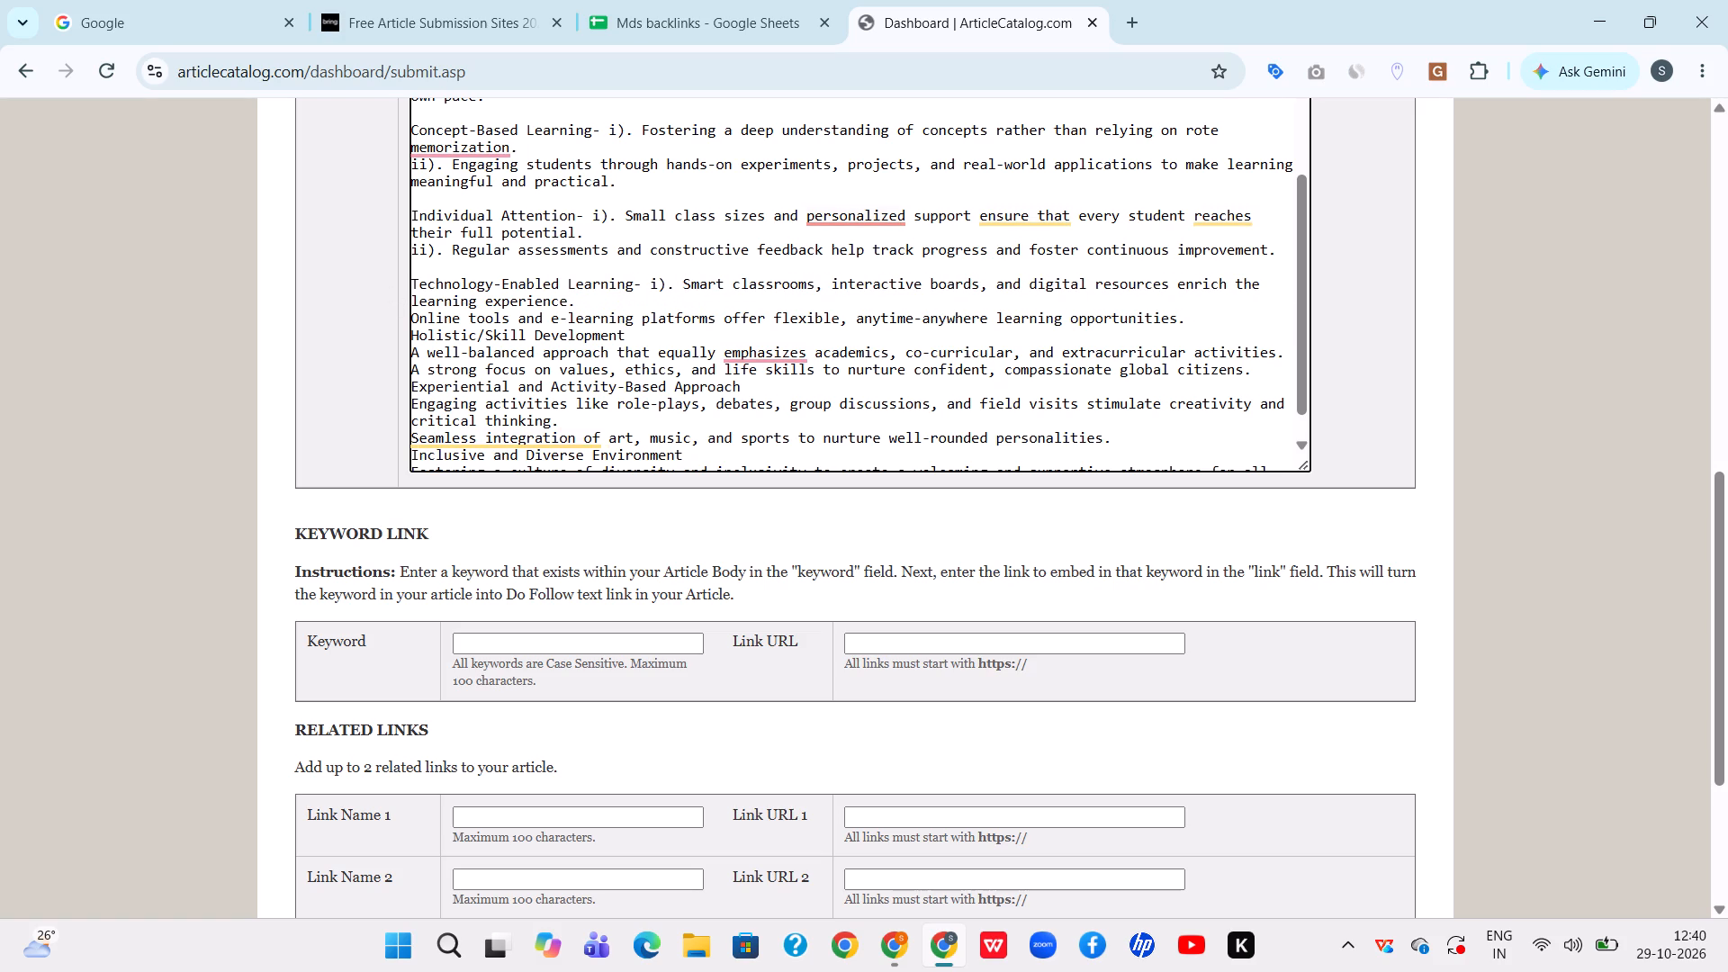
Number the "Online tools" sentence "ii)." and insert a blank line before the Holistic/Skill Development heading.
{"action": "left_click", "coordinate": [414, 314]}
{"action": "type", "text": "ii)"}
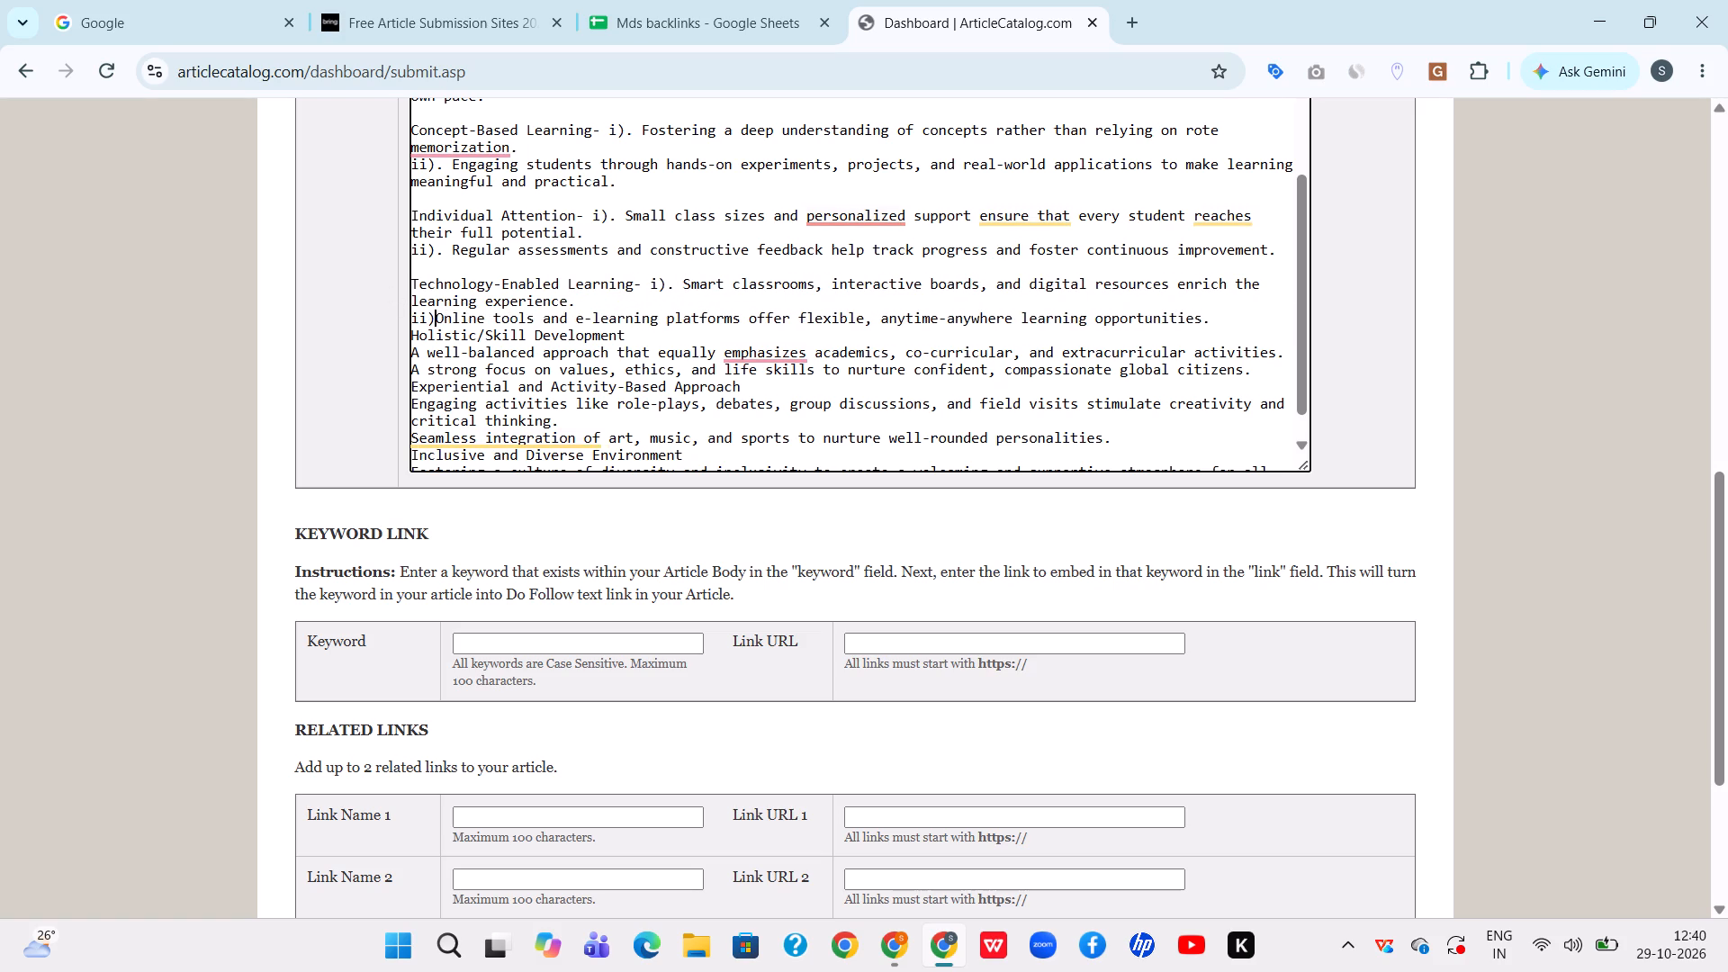
{"action": "key", "text": "space"}
{"action": "key", "text": "BackSpace"}
{"action": "type", "text": "."}
{"action": "key", "text": "space"}
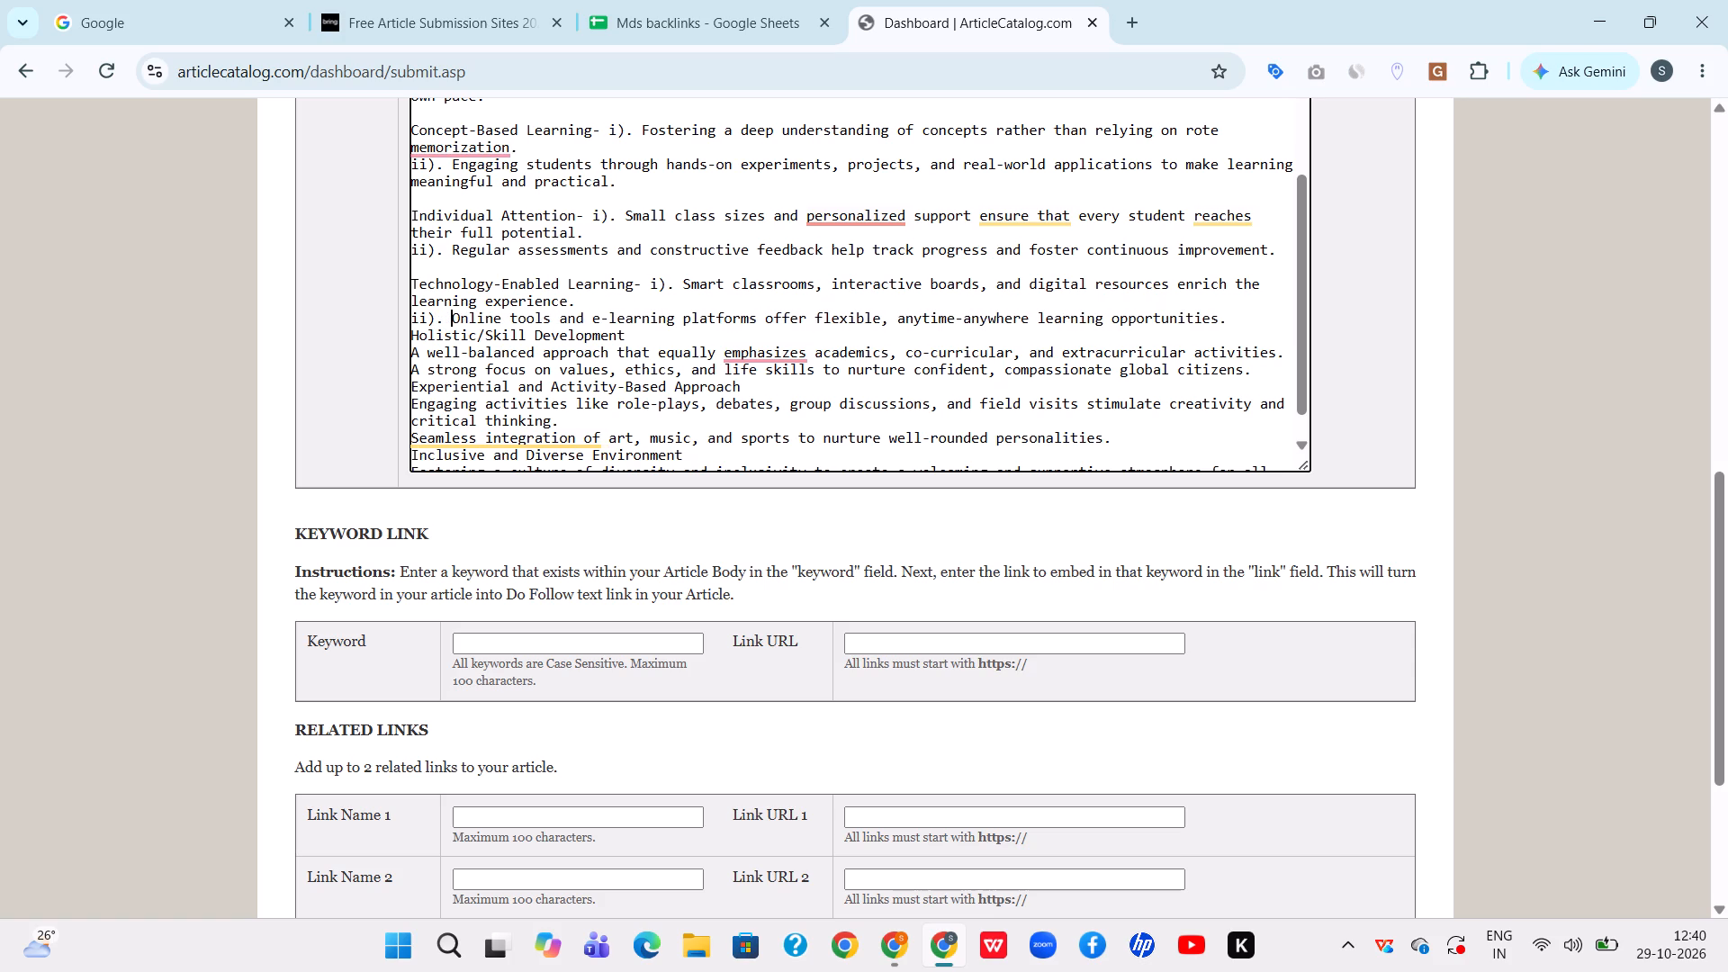
{"action": "left_click", "coordinate": [415, 328]}
{"action": "key", "text": "Left"}
{"action": "key", "text": "Return"}
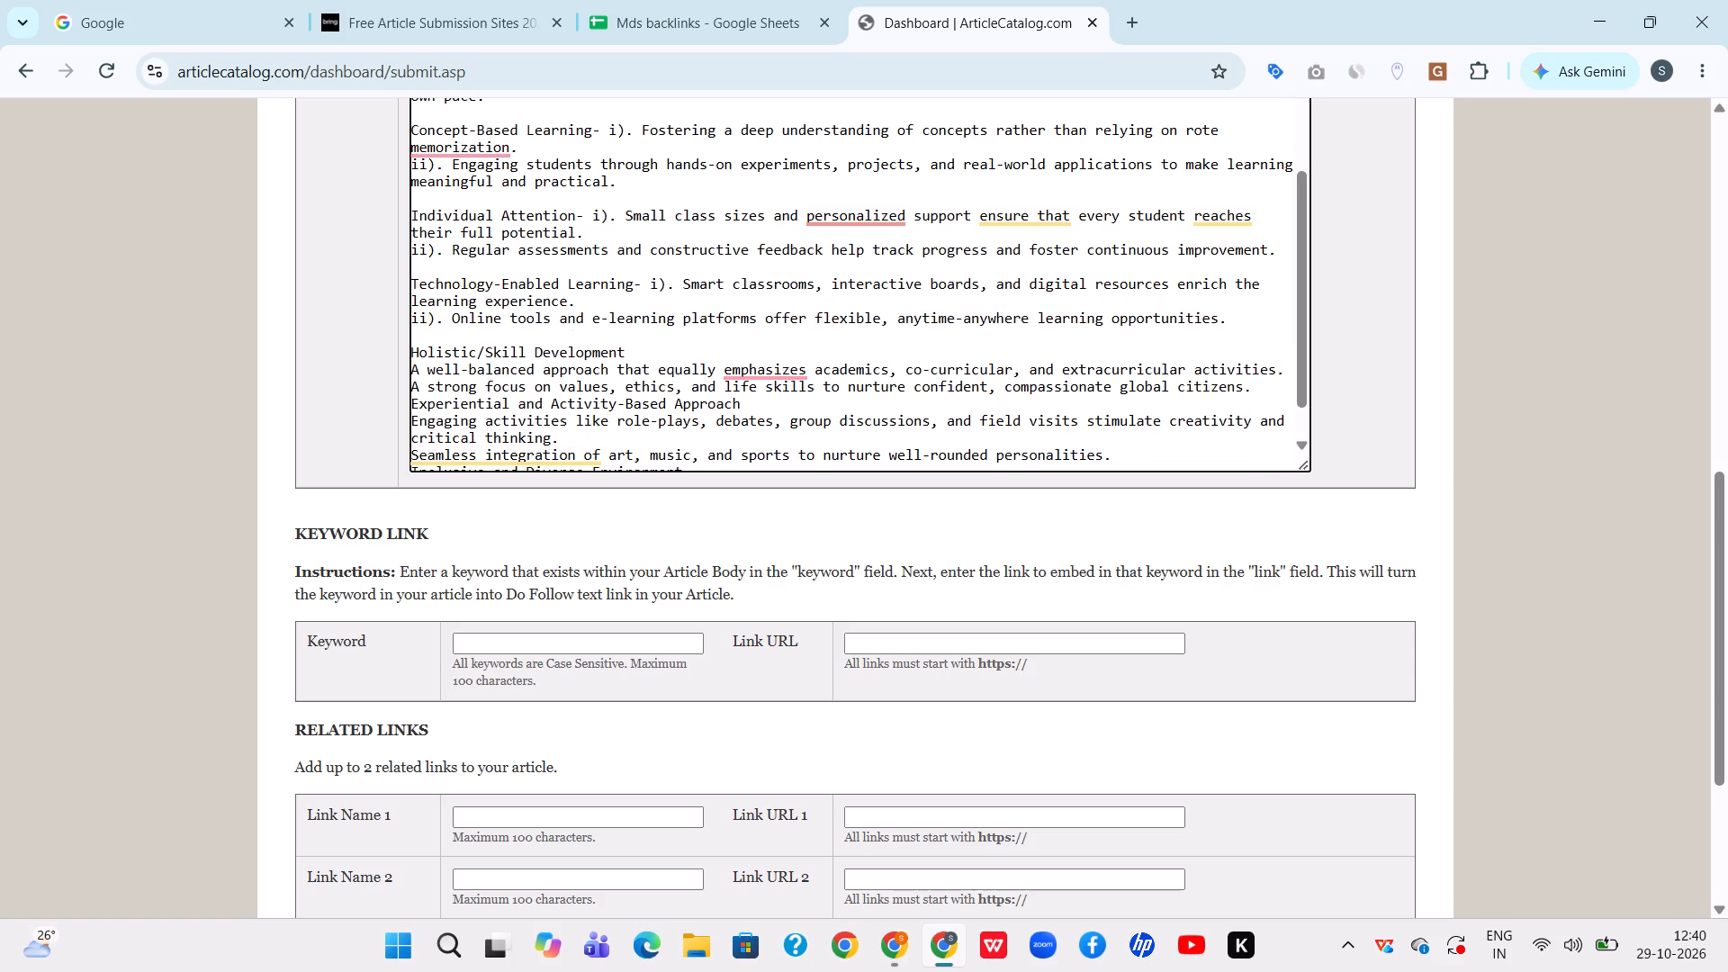
Join the "Holistic/Skill Development" heading to the "A well-balanced approach" sentence with "- i). ".
{"action": "left_click", "coordinate": [410, 374]}
{"action": "key", "text": "BackSpace"}
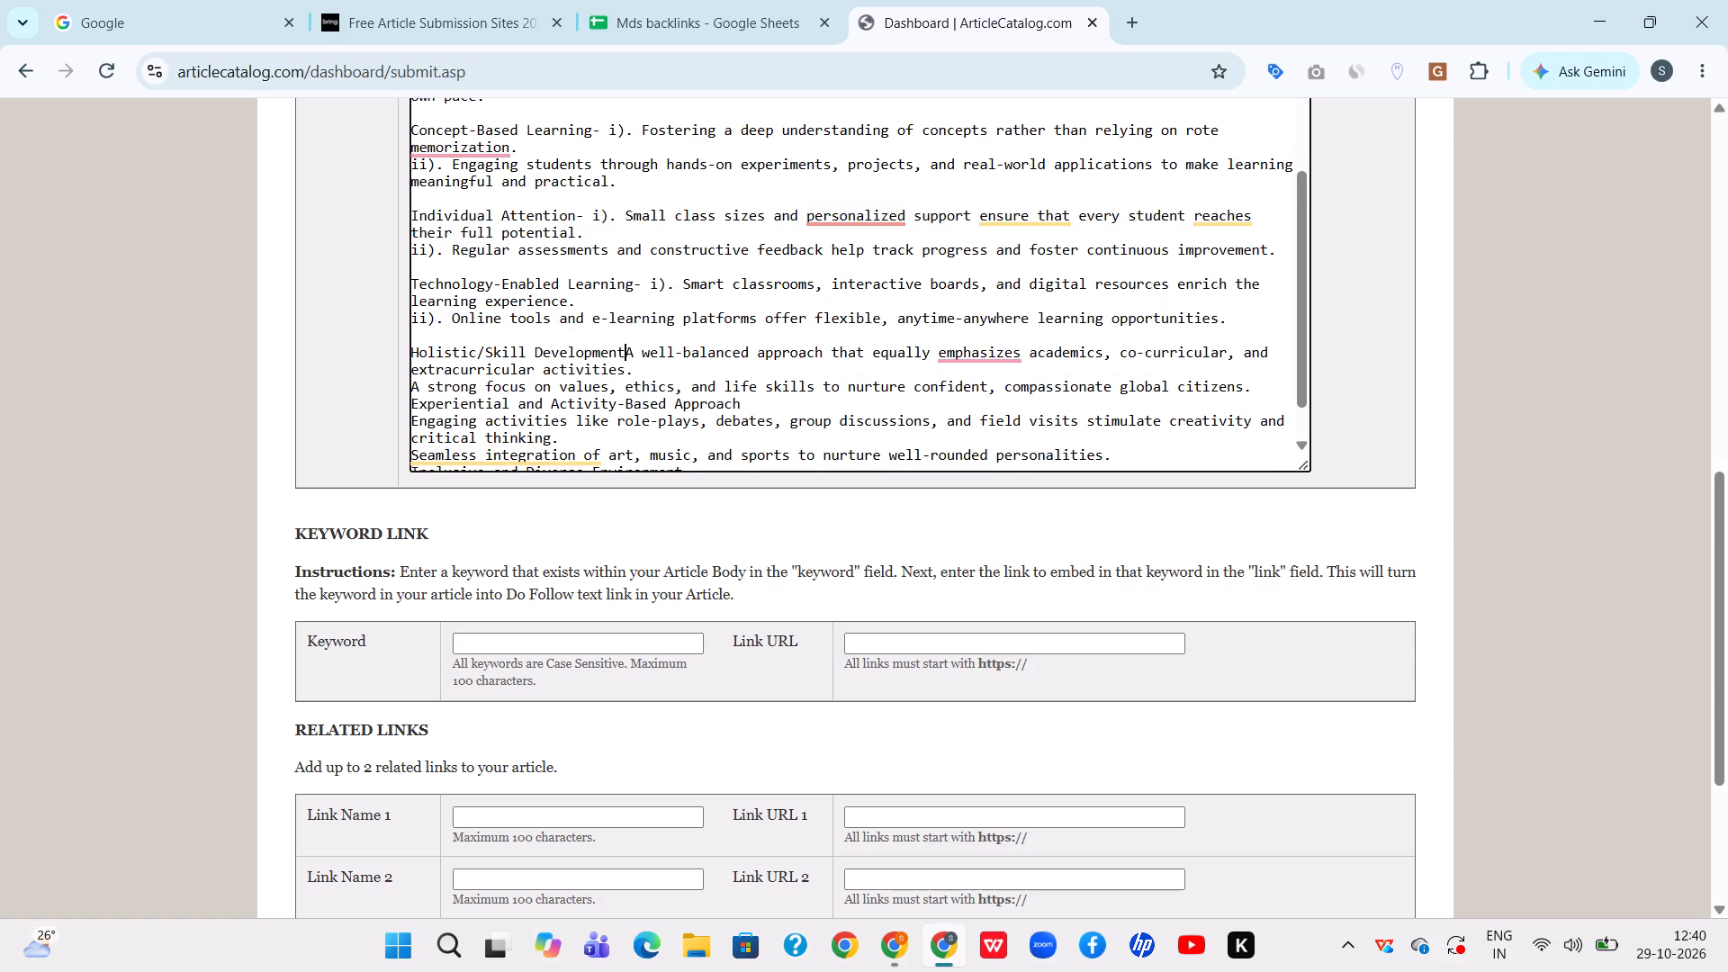
{"action": "type", "text": "-"}
{"action": "key", "text": "space"}
{"action": "type", "text": "i)"}
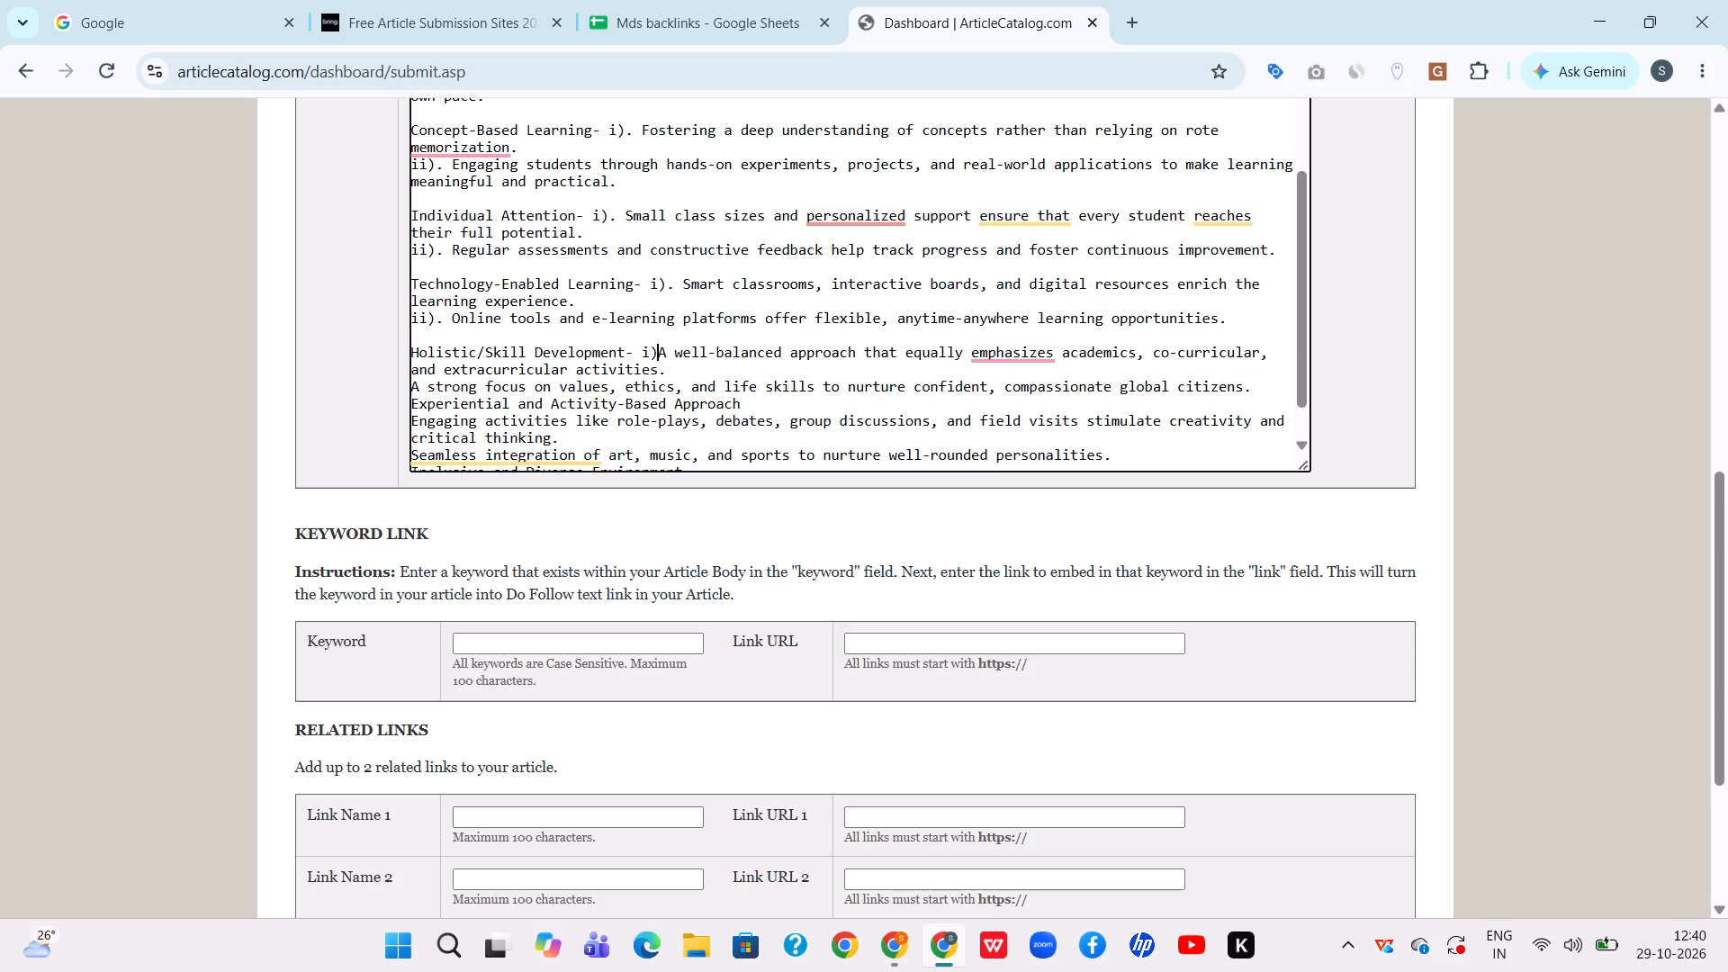
{"action": "type", "text": "."}
{"action": "key", "text": "space"}
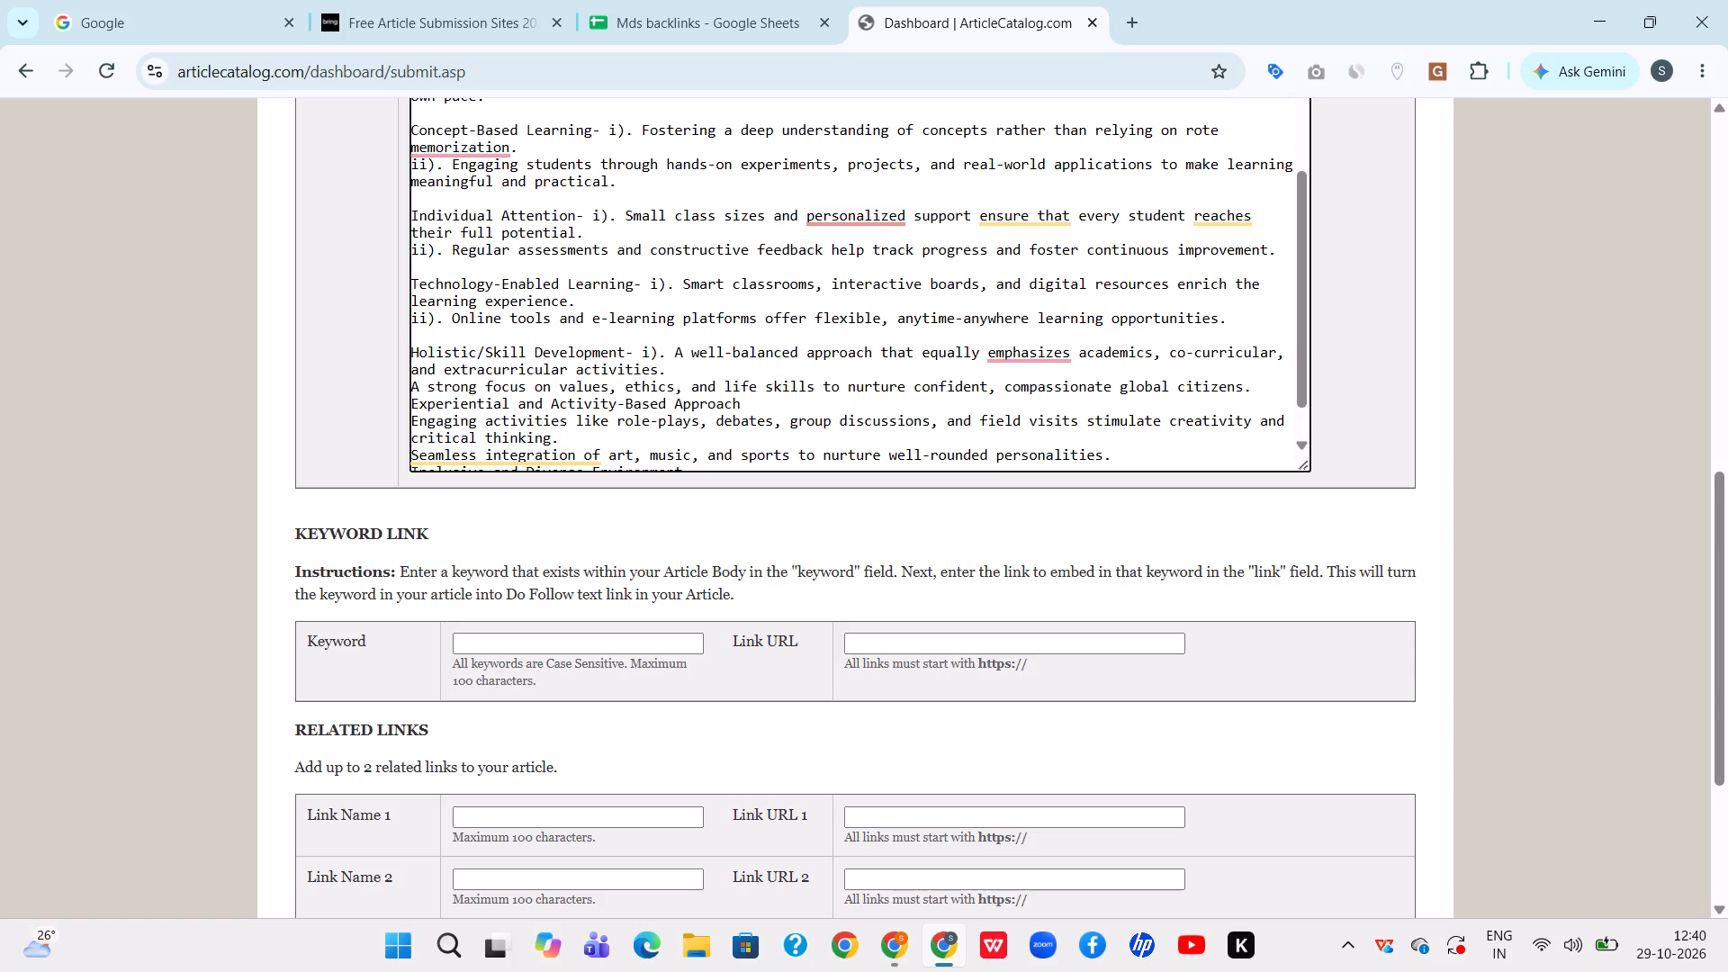
Number the "A strong focus on values" sentence "ii)." and insert a blank line before the Experiential and Activity-Based Approach heading.
{"action": "left_click", "coordinate": [414, 383]}
{"action": "type", "text": "ii)."}
{"action": "key", "text": "space"}
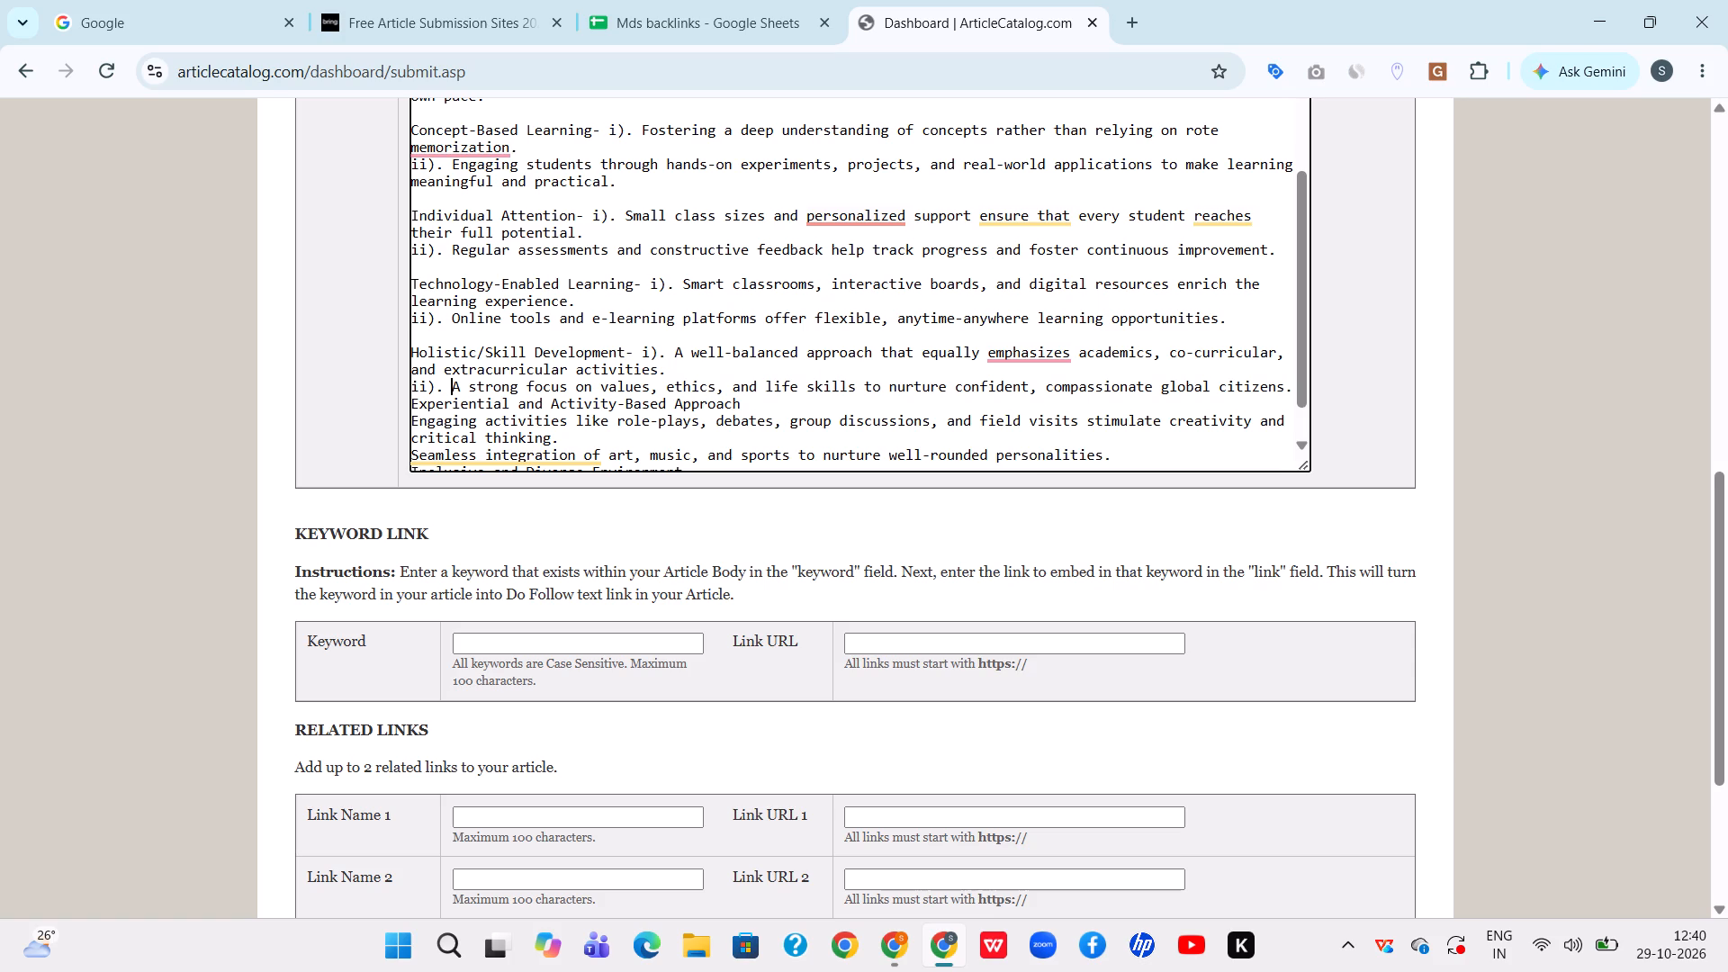
{"action": "left_click", "coordinate": [410, 410]}
{"action": "key", "text": "Return"}
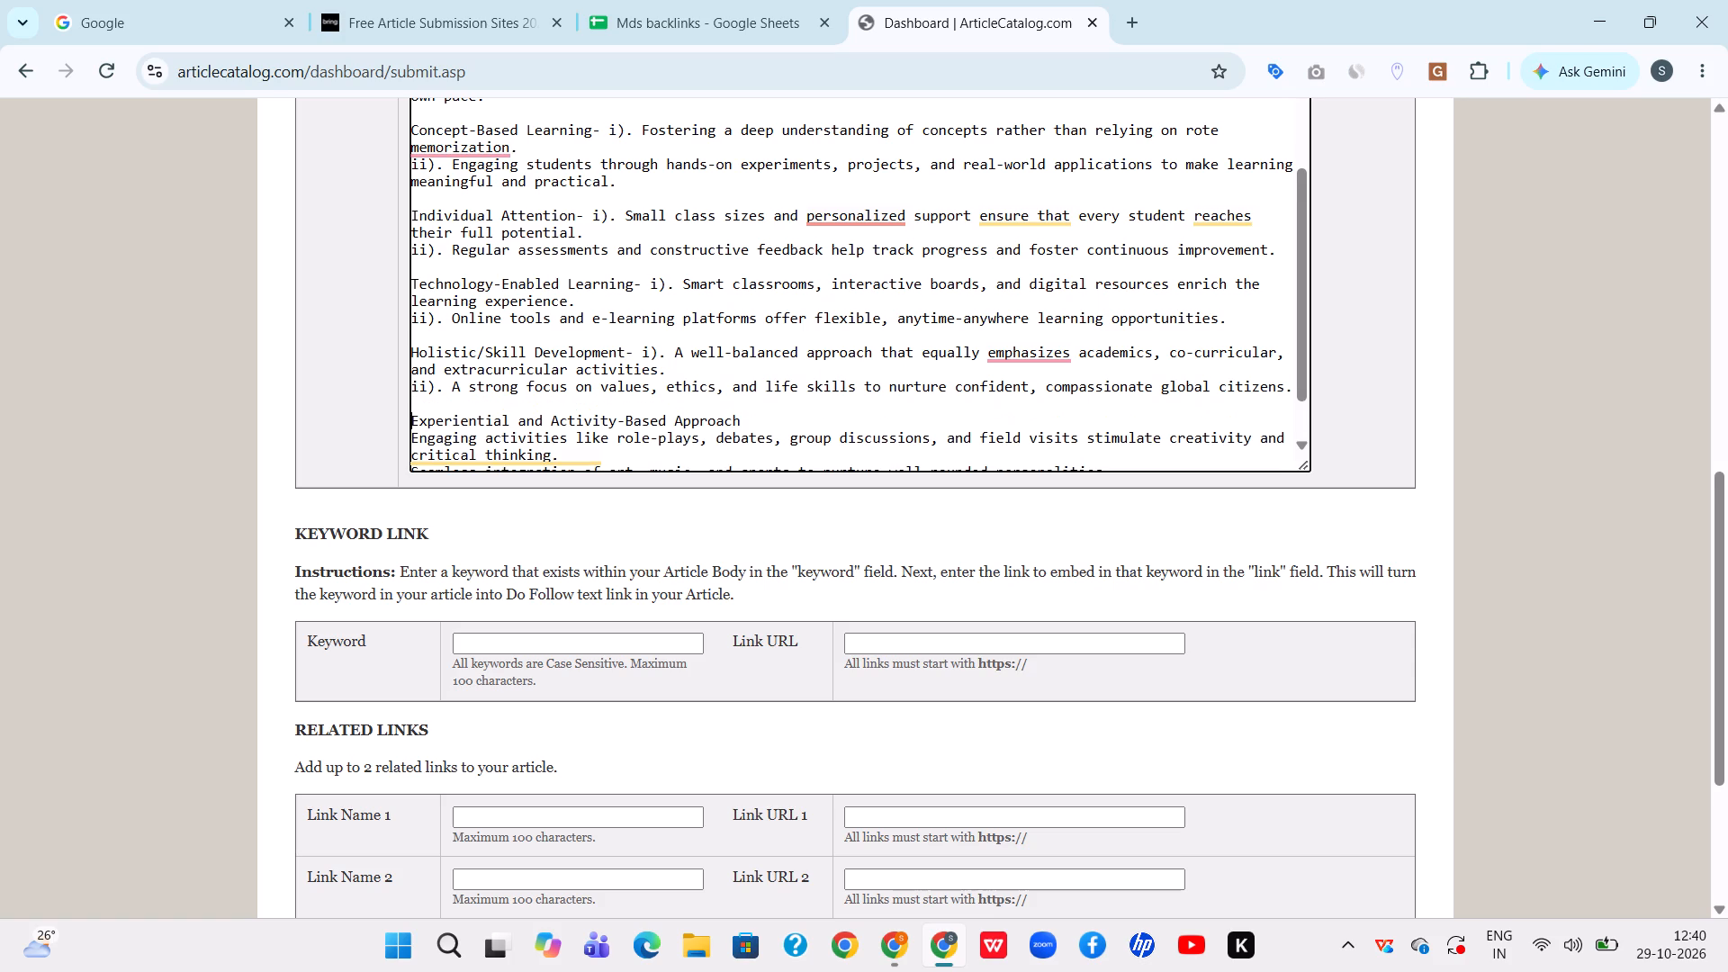
Join the "Experiential and Activity-Based Approach" heading to the "Engaging activities" sentence with "- i). ".
{"action": "left_click", "coordinate": [422, 445]}
{"action": "key", "text": "Left"}
{"action": "key", "text": "BackSpace"}
{"action": "type", "text": "-"}
{"action": "key", "text": "space"}
{"action": "type", "text": "i)."}
{"action": "key", "text": "space"}
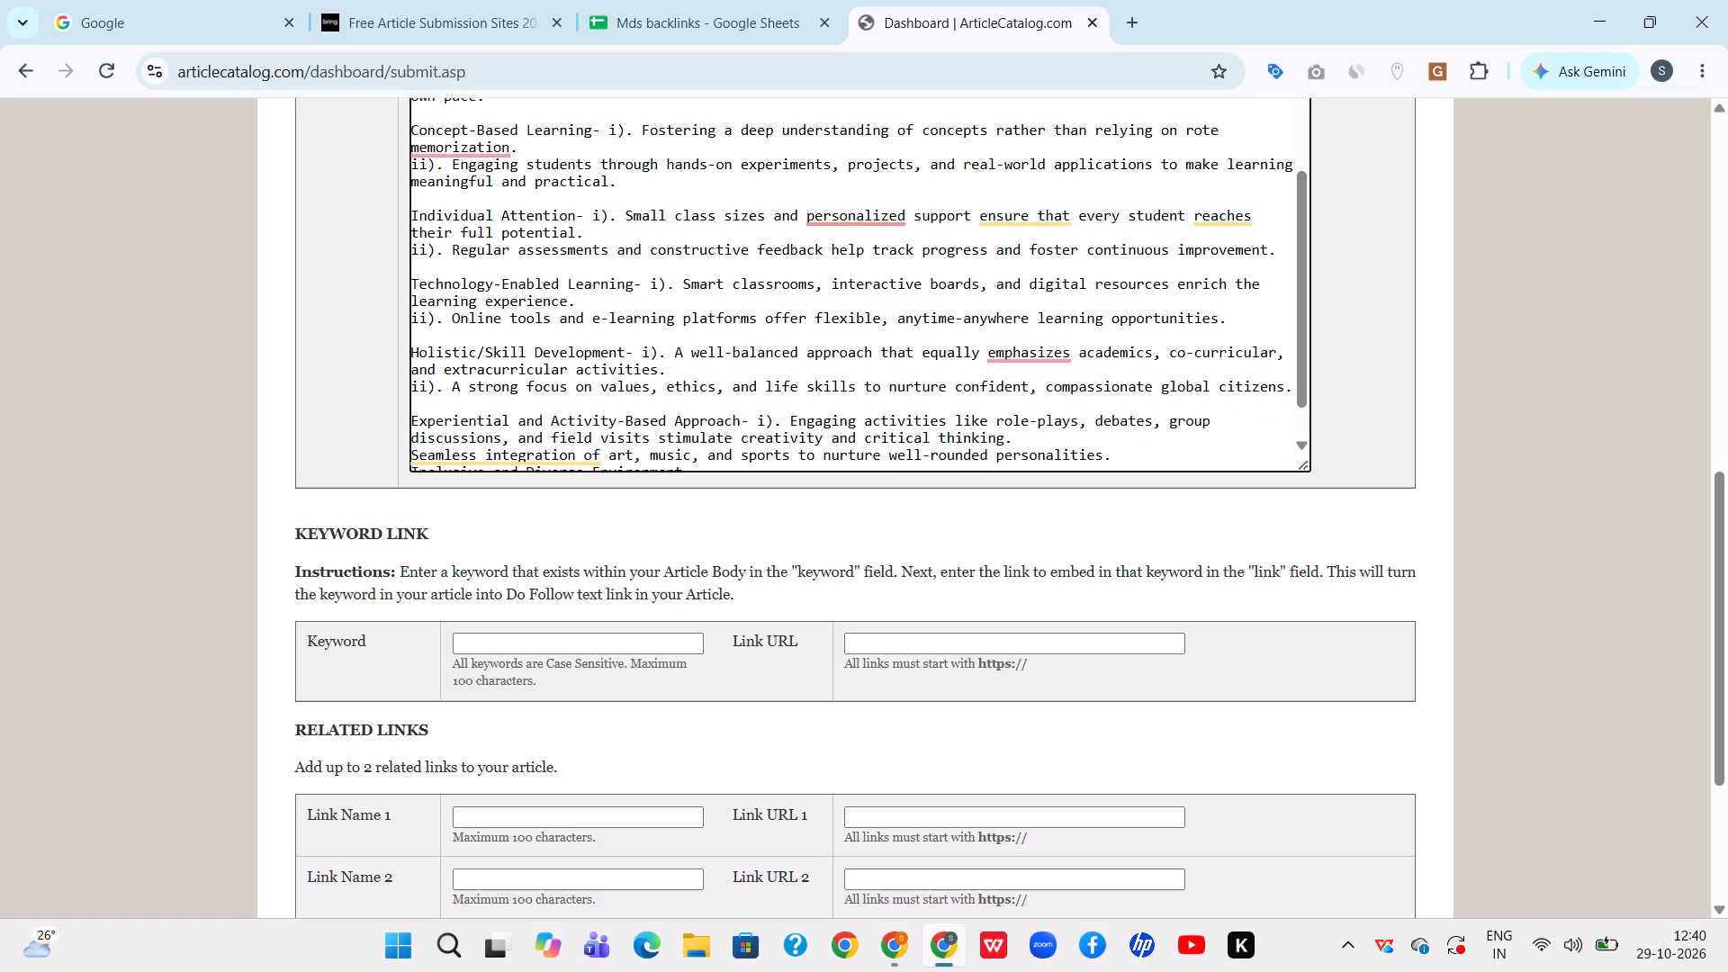
Number the "Seamless integration" sentence "ii)." and insert a blank line before the Inclusive and Diverse Environment heading.
{"action": "scroll", "coordinate": [467, 451], "scroll_direction": "down", "scroll_amount": 1}
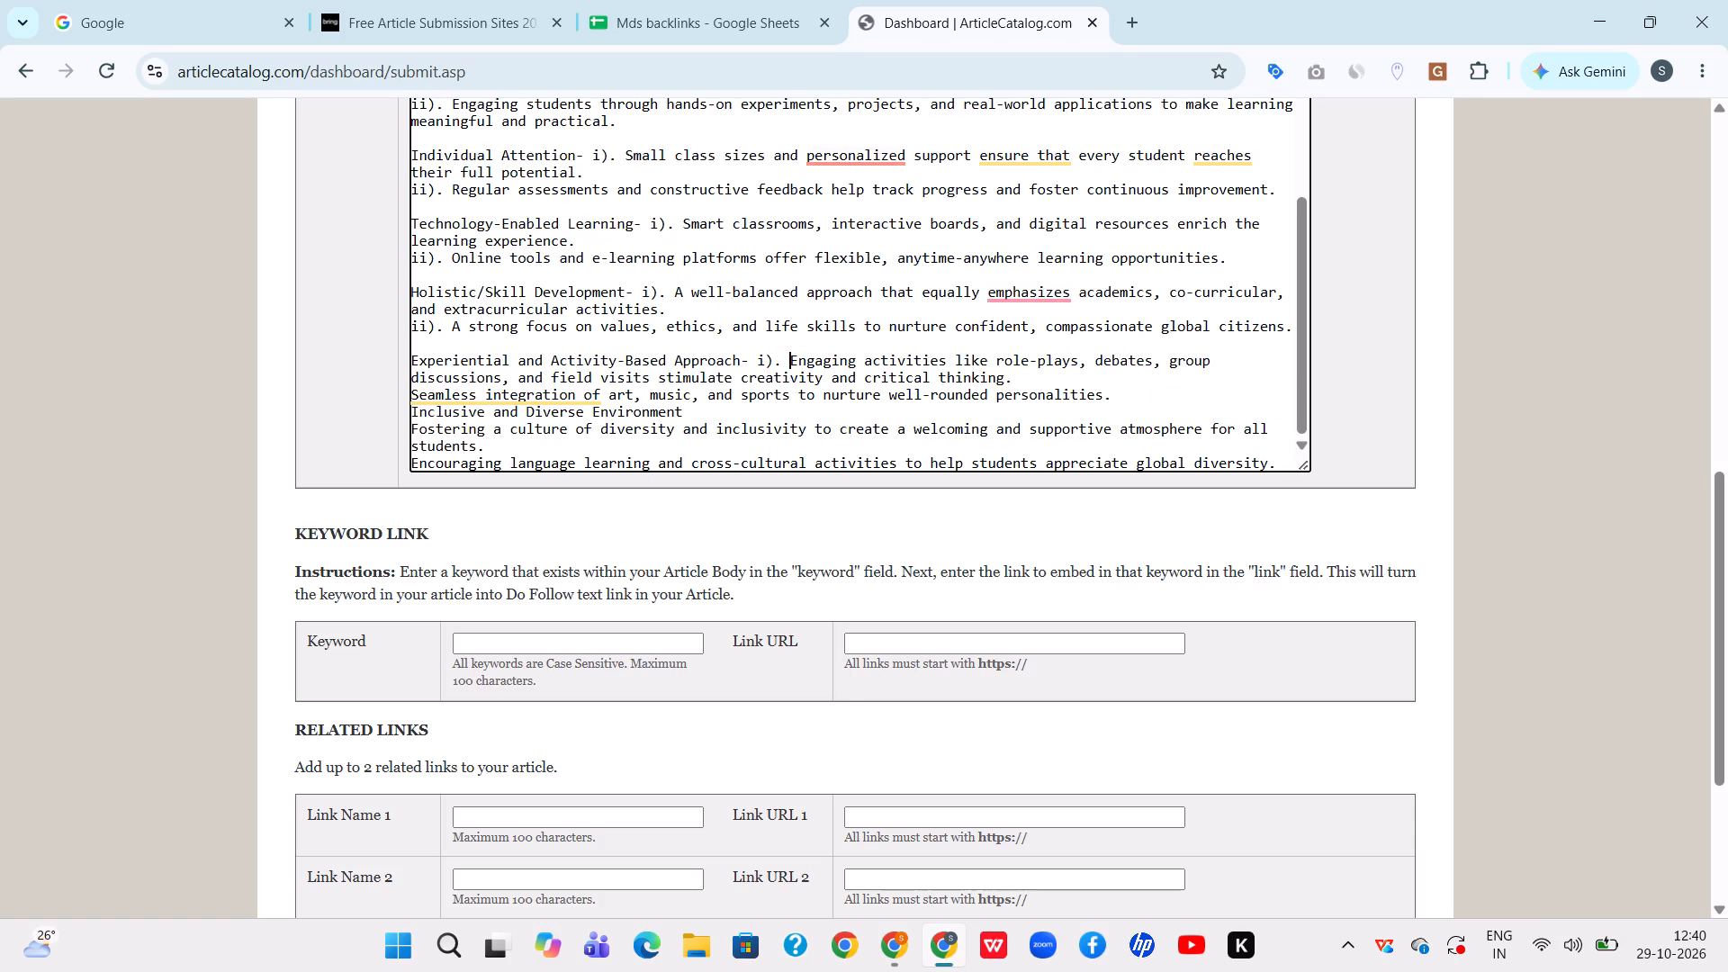
{"action": "left_click", "coordinate": [436, 400]}
{"action": "key", "text": "Left"}
{"action": "key", "text": "Left"}
{"action": "key", "text": "Left"}
{"action": "type", "text": "ii)."}
{"action": "key", "text": "space"}
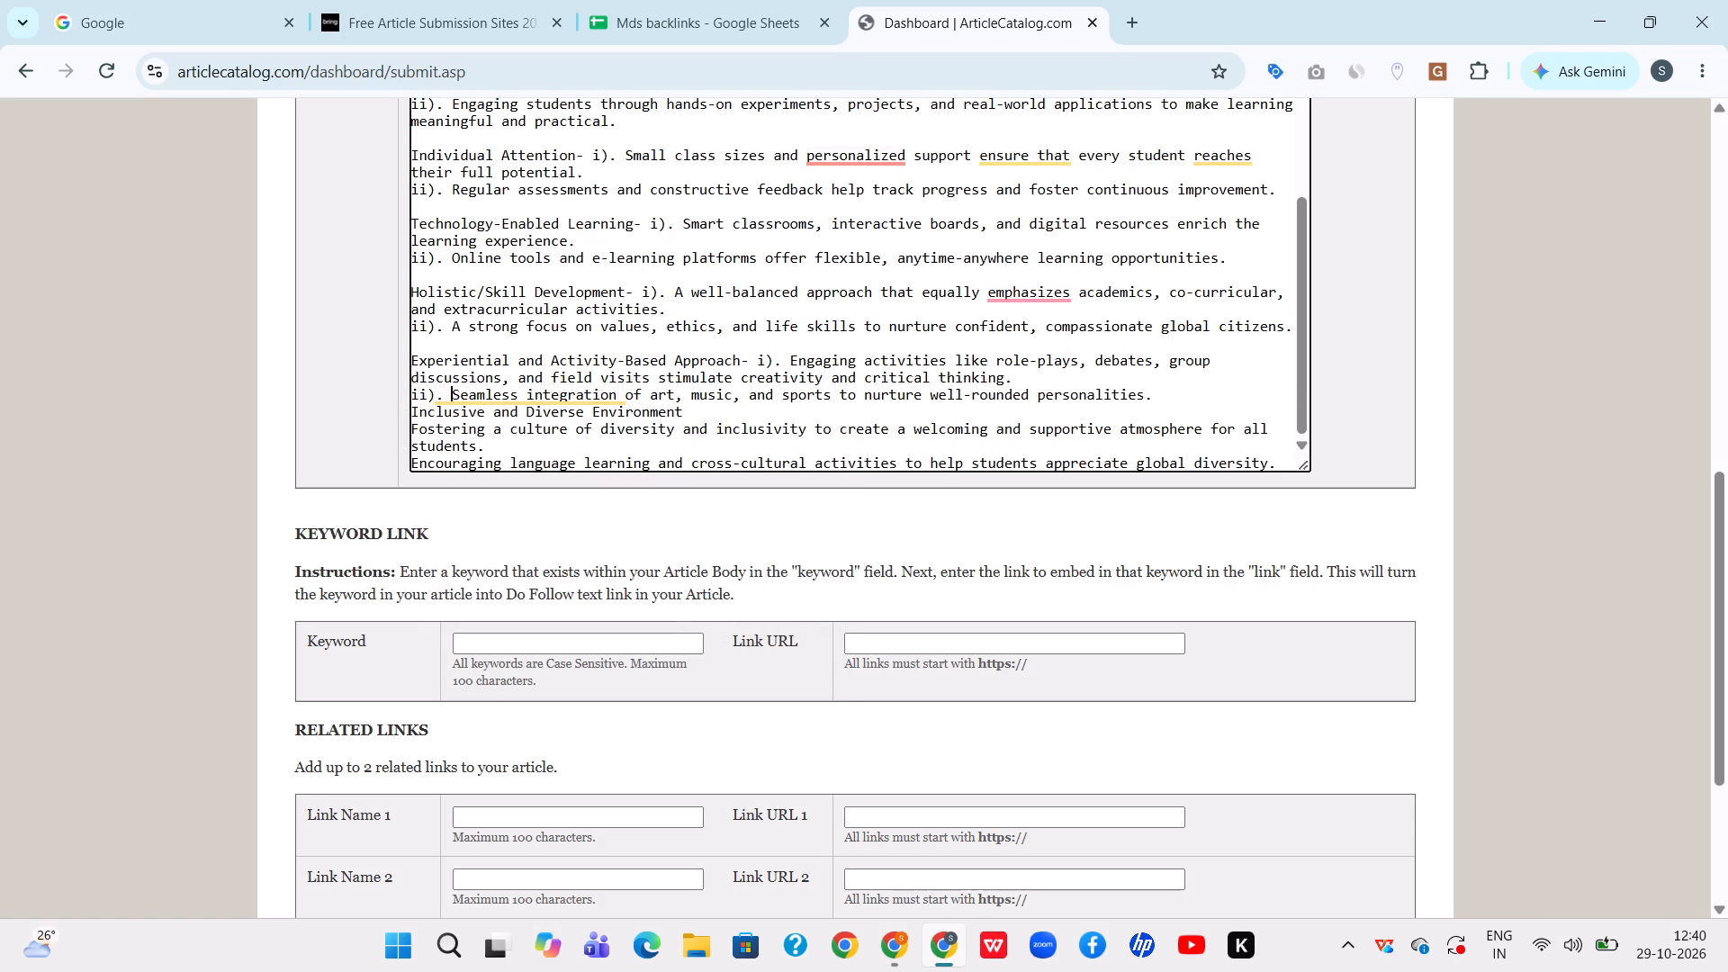
{"action": "left_click", "coordinate": [409, 411]}
{"action": "key", "text": "Return"}
Join the "Inclusive and Diverse Environment" heading to the "Fostering a culture of diversity" sentence with "-i). ".
{"action": "left_click", "coordinate": [411, 451]}
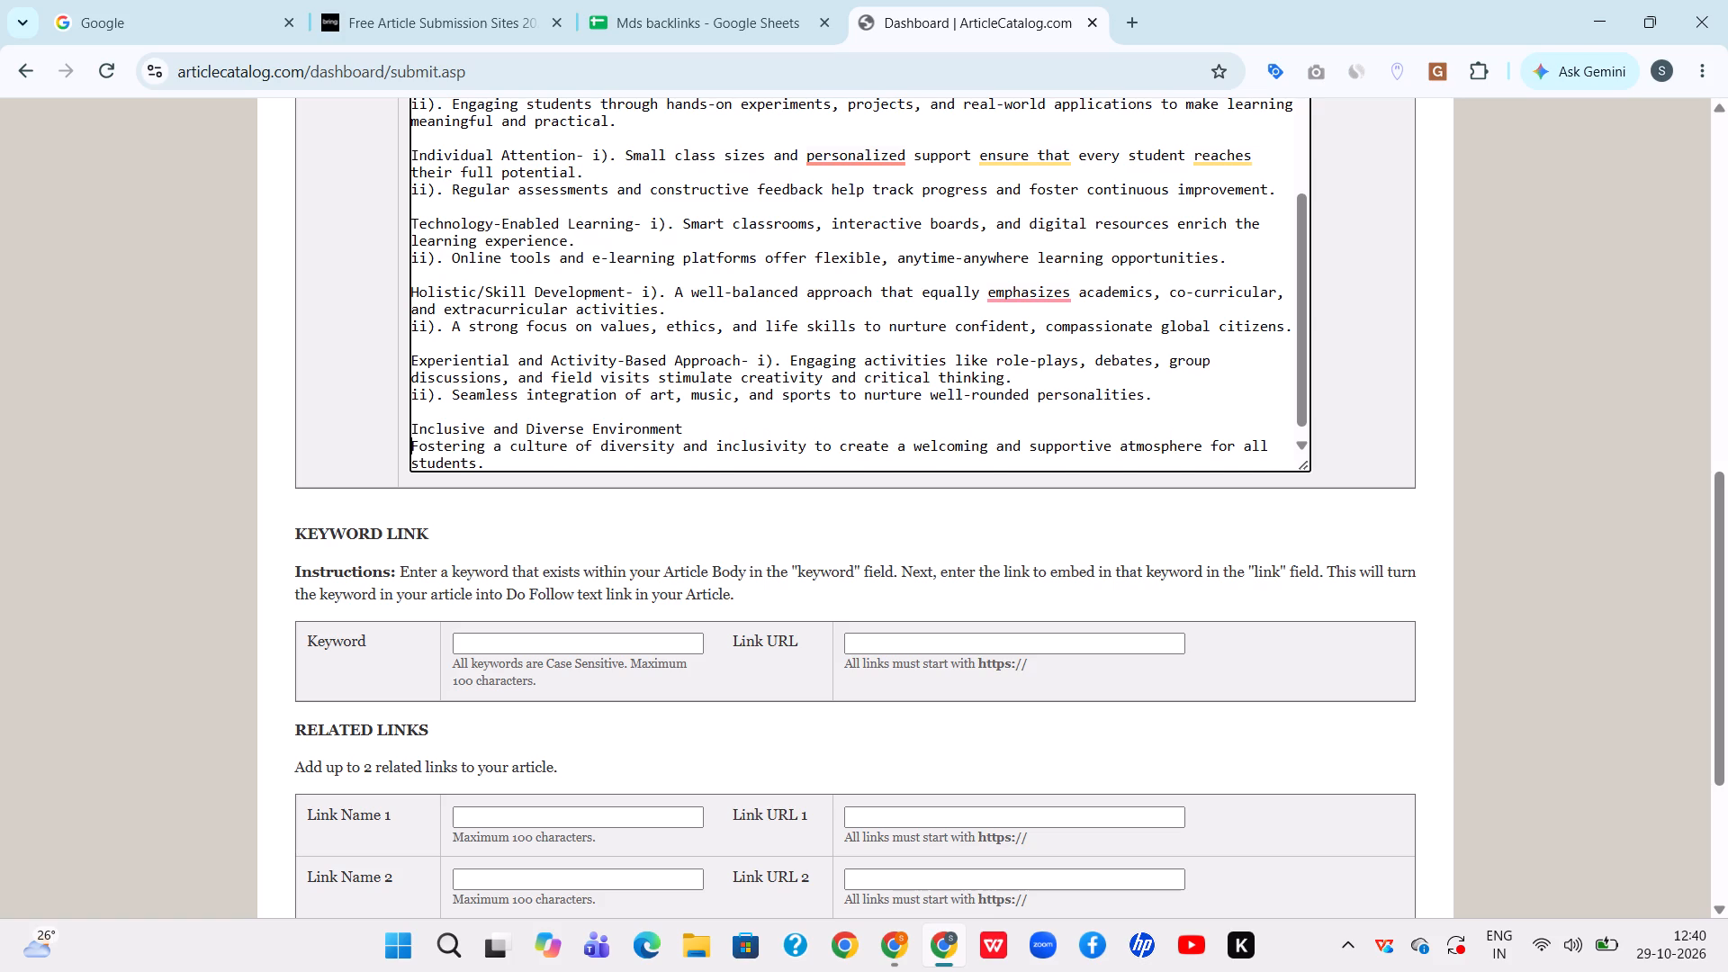
{"action": "key", "text": "BackSpace"}
{"action": "type", "text": "0"}
{"action": "key", "text": "space"}
{"action": "key", "text": "BackSpace"}
{"action": "key", "text": "BackSpace"}
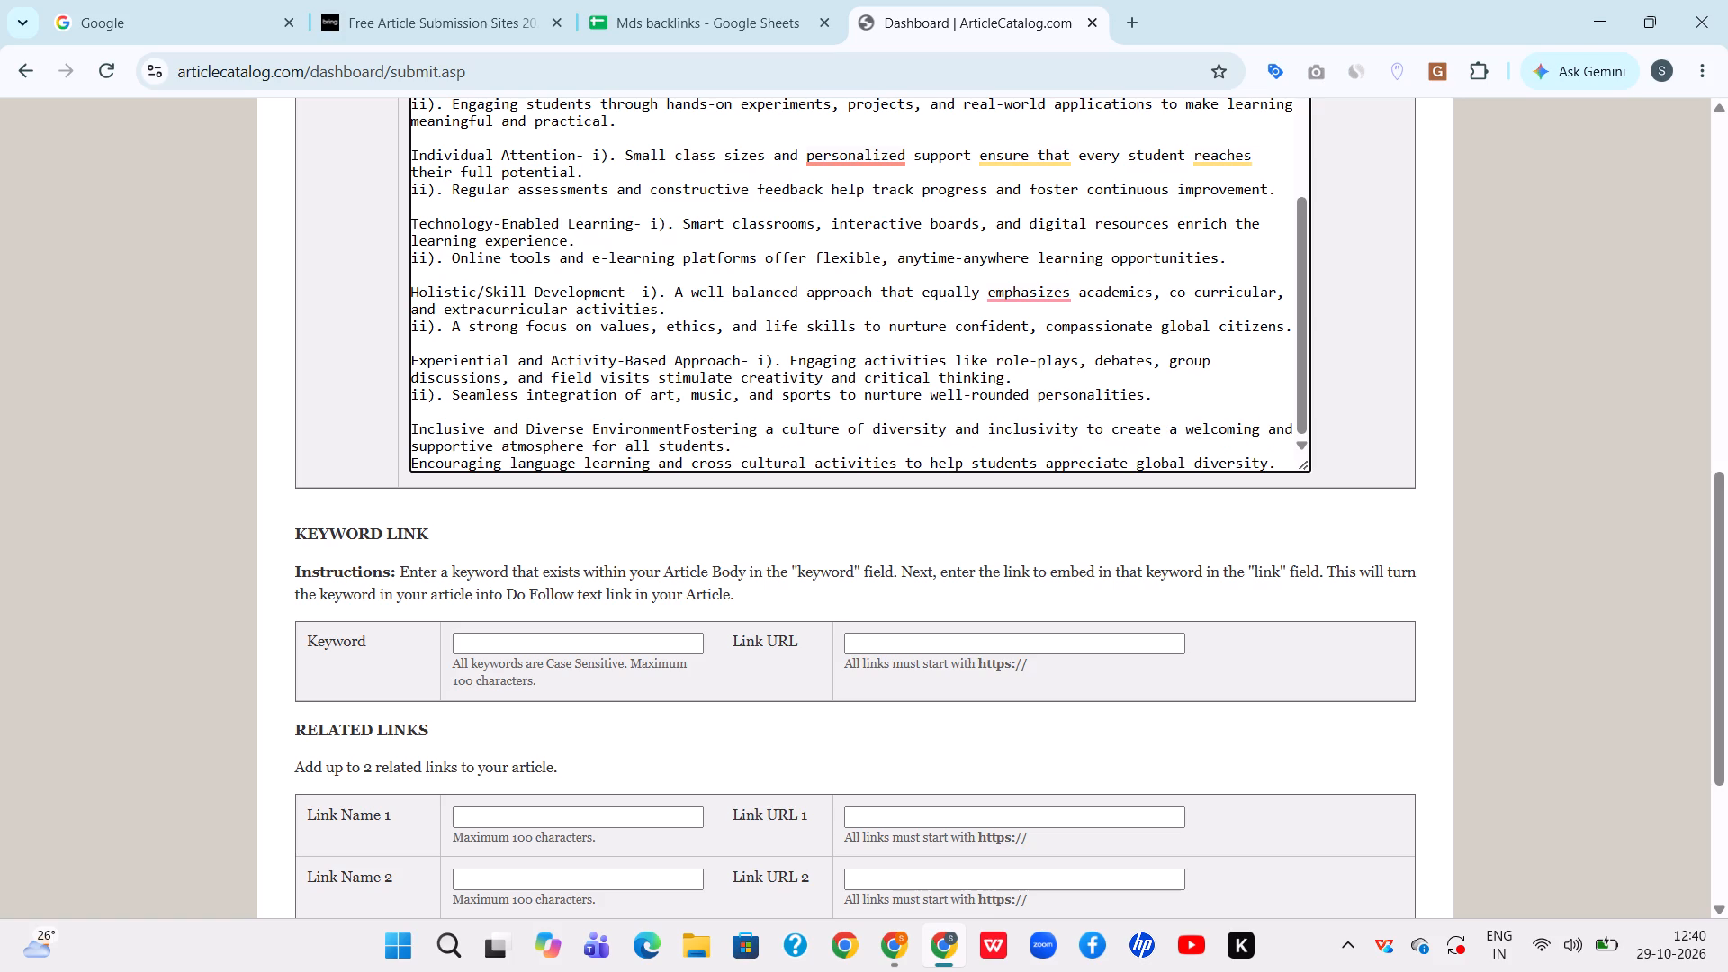
{"action": "type", "text": "0"}
{"action": "key", "text": "space"}
{"action": "key", "text": "BackSpace"}
{"action": "key", "text": "BackSpace"}
{"action": "key", "text": "Delete"}
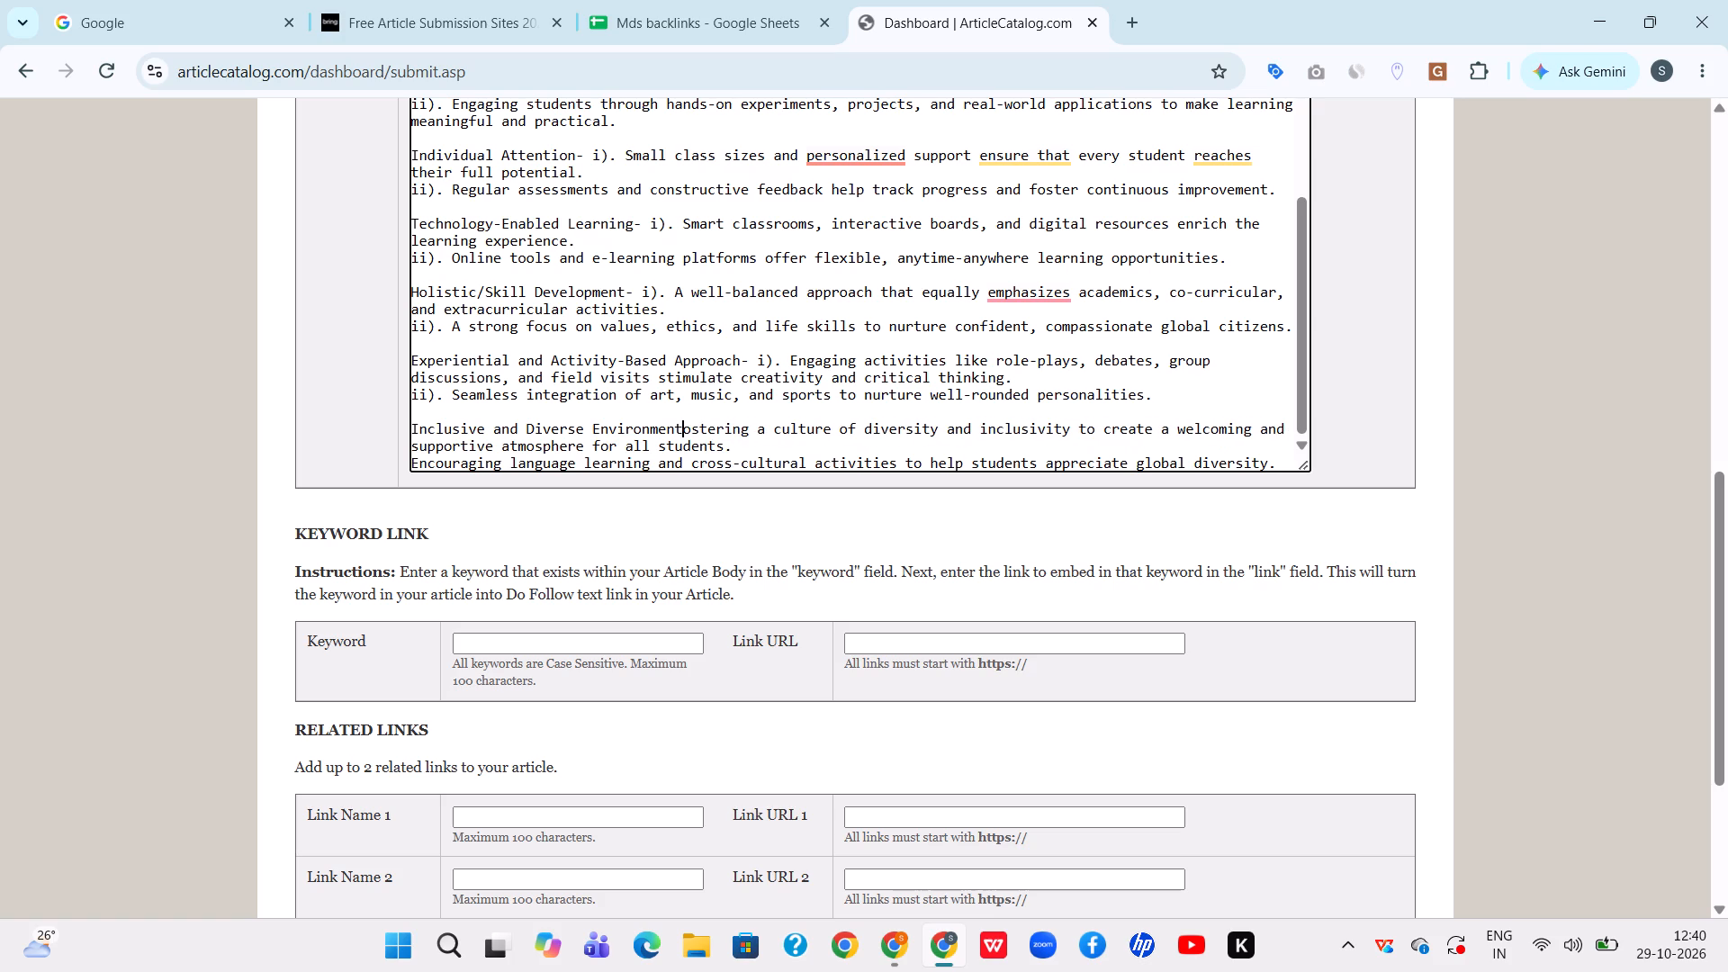
{"action": "key", "text": "ctrl+z"}
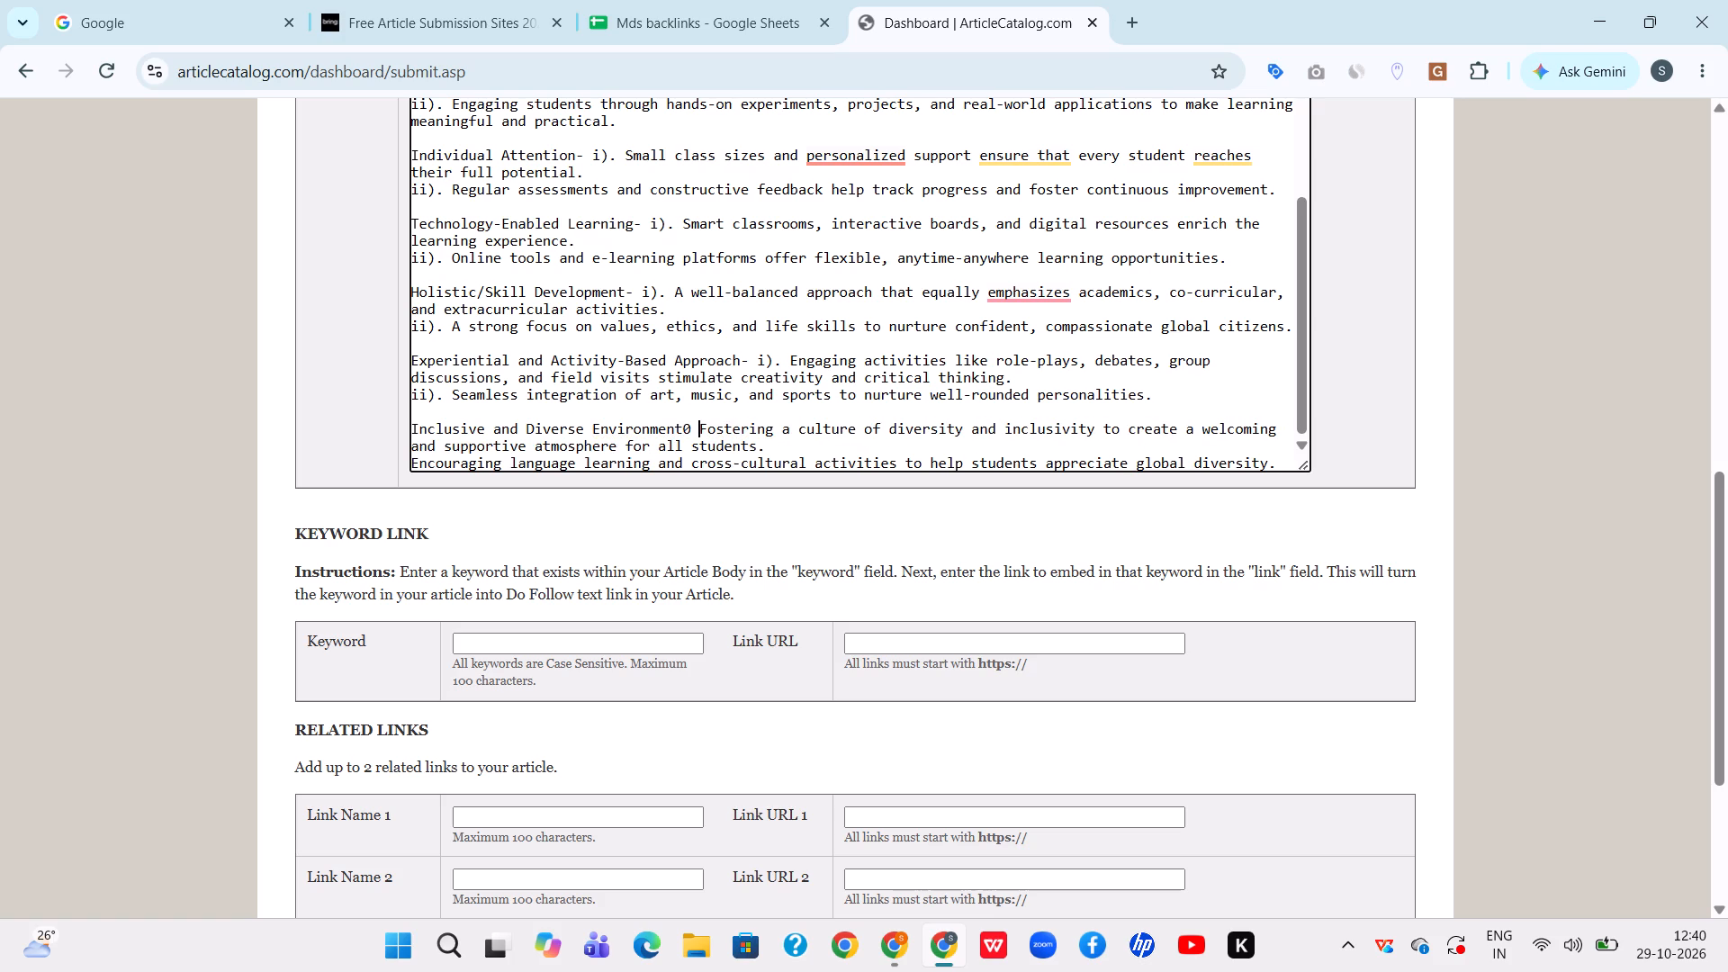
{"action": "key", "text": "Left"}
{"action": "key", "text": "BackSpace"}
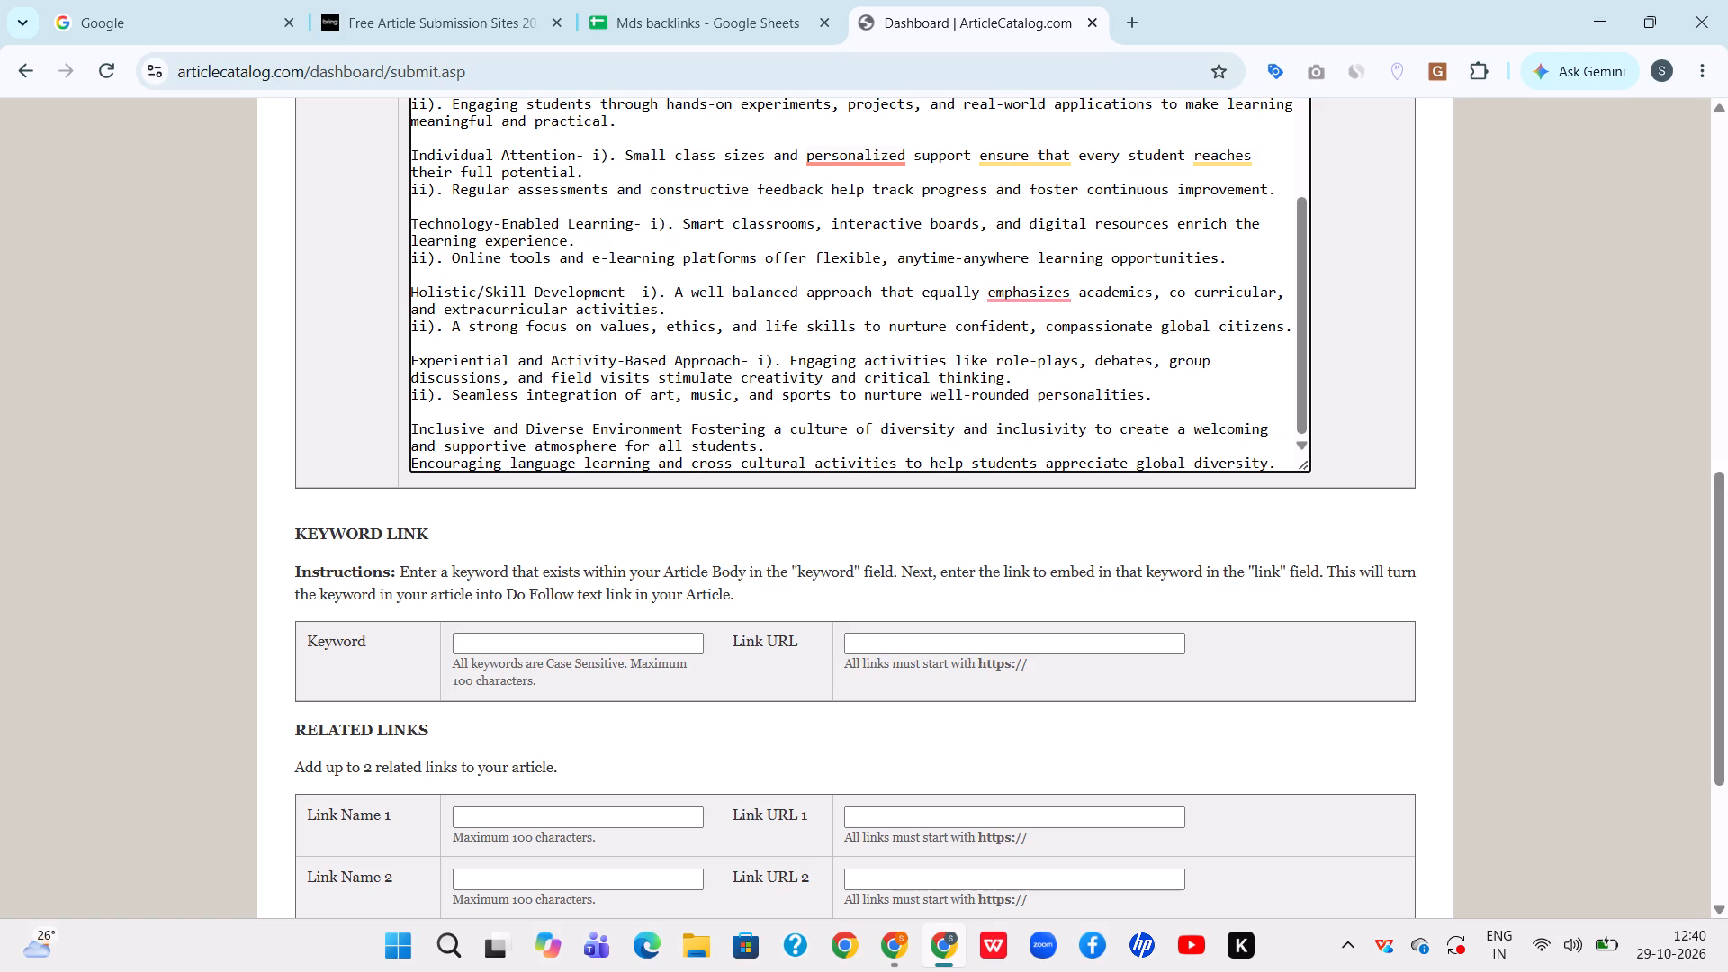
{"action": "key", "text": "0"}
{"action": "key", "text": "BackSpace"}
{"action": "type", "text": "-"}
{"action": "key", "text": "space"}
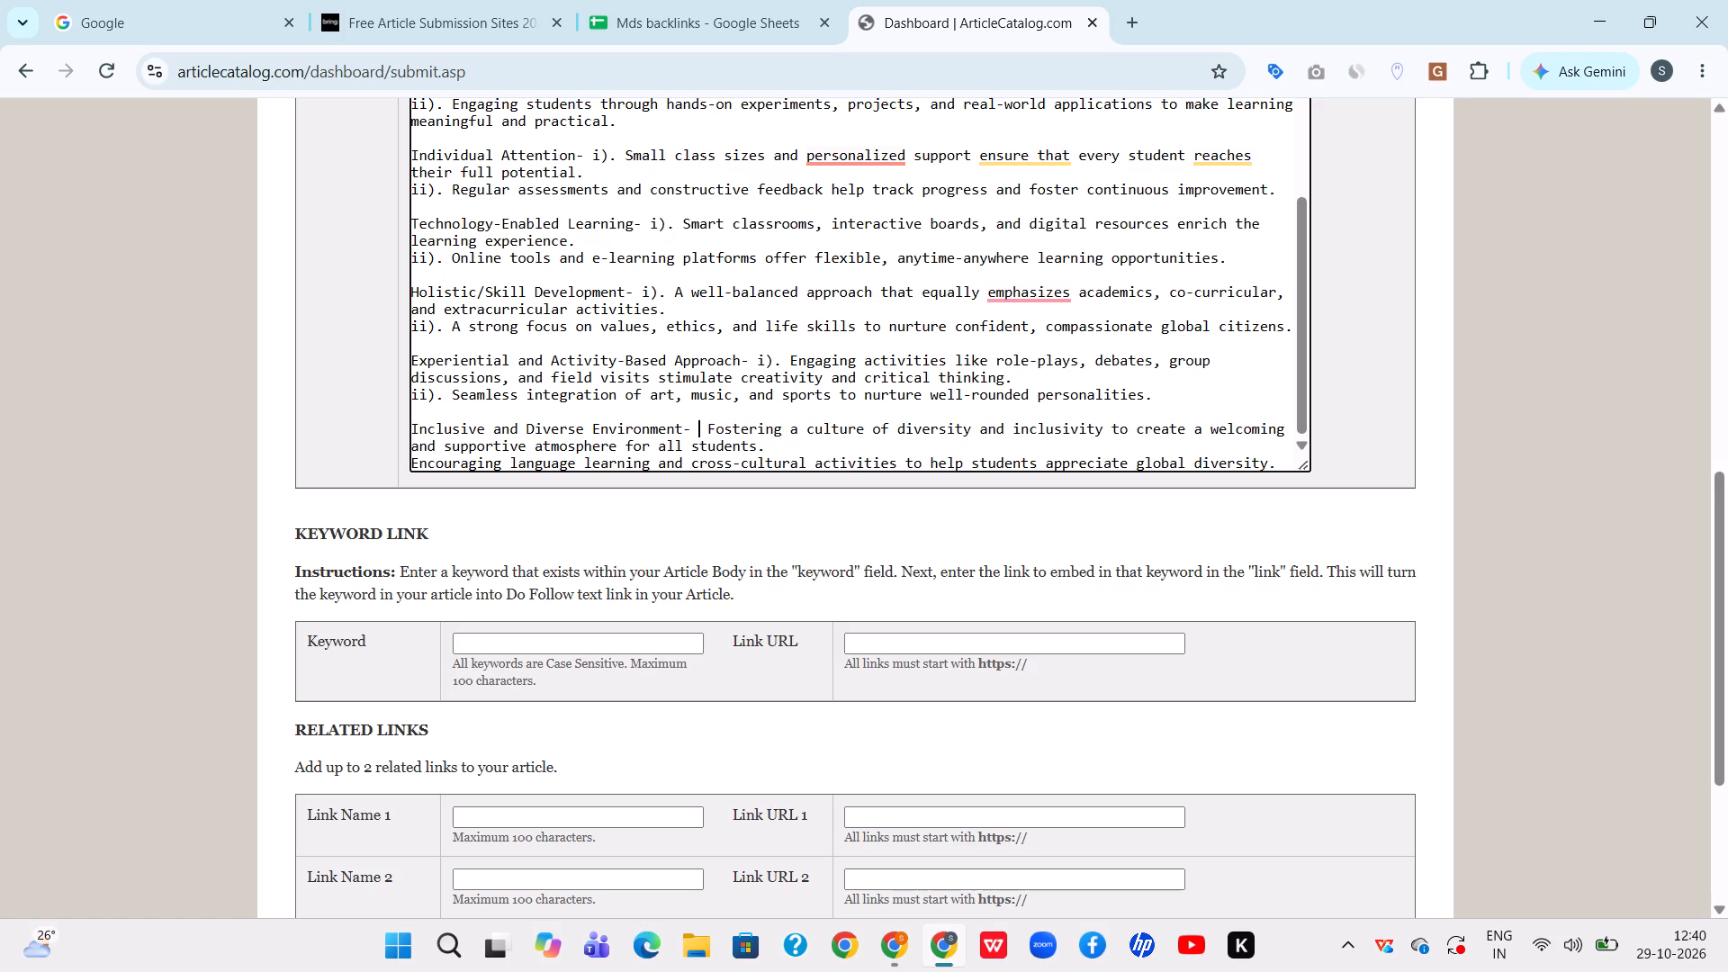
{"action": "key", "text": "Right"}
{"action": "key", "text": "BackSpace"}
{"action": "key", "text": "BackSpace"}
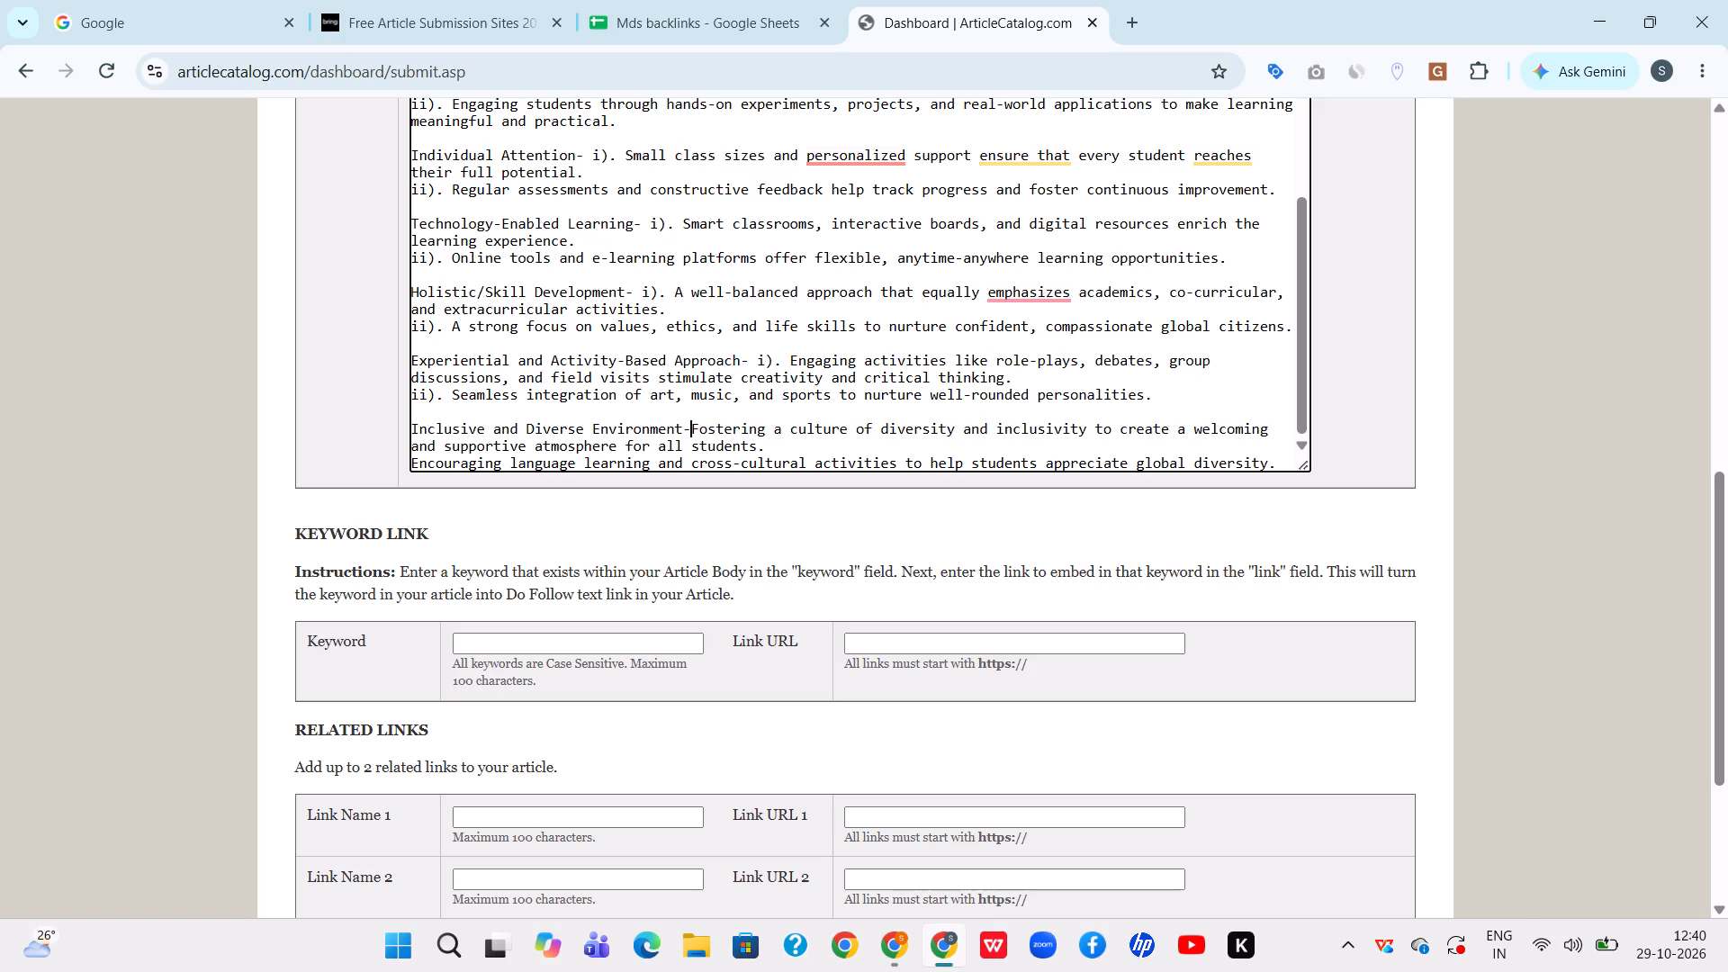
{"action": "type", "text": "i)."}
{"action": "key", "text": "space"}
Number the "Encouraging language learning" sentence "ii)." in the Inclusive and Diverse Environment section.
{"action": "scroll", "coordinate": [411, 451], "scroll_direction": "down", "scroll_amount": 1}
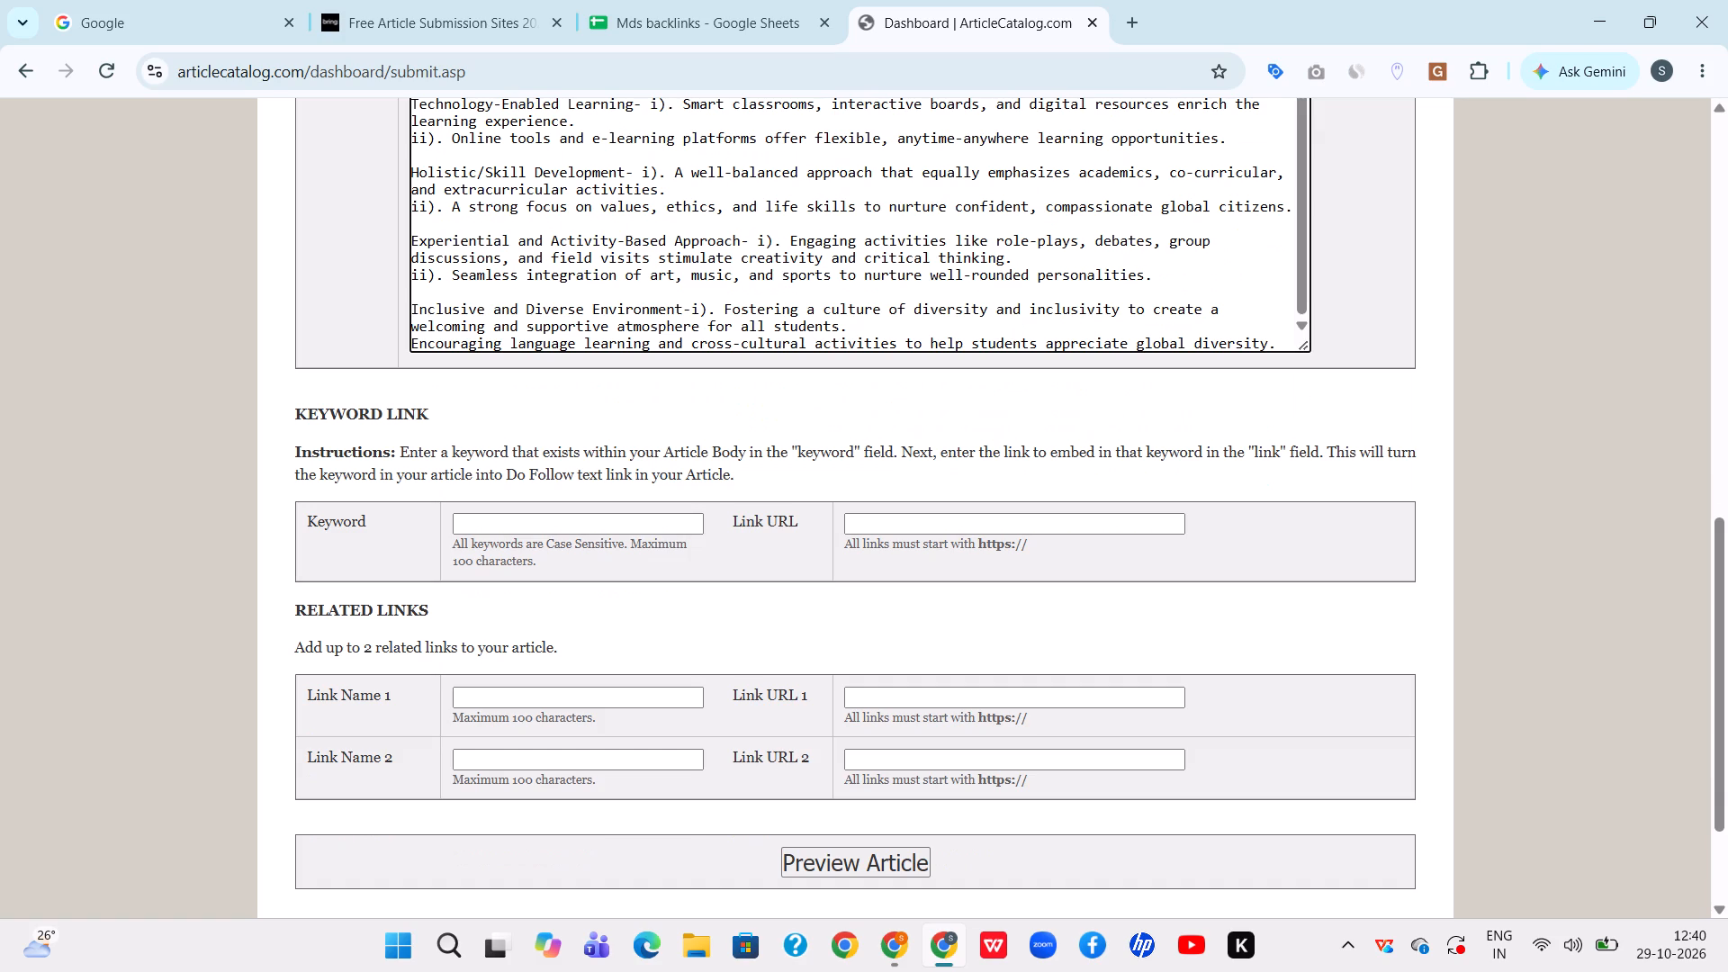
{"action": "scroll", "coordinate": [411, 451], "scroll_direction": "down", "scroll_amount": 1}
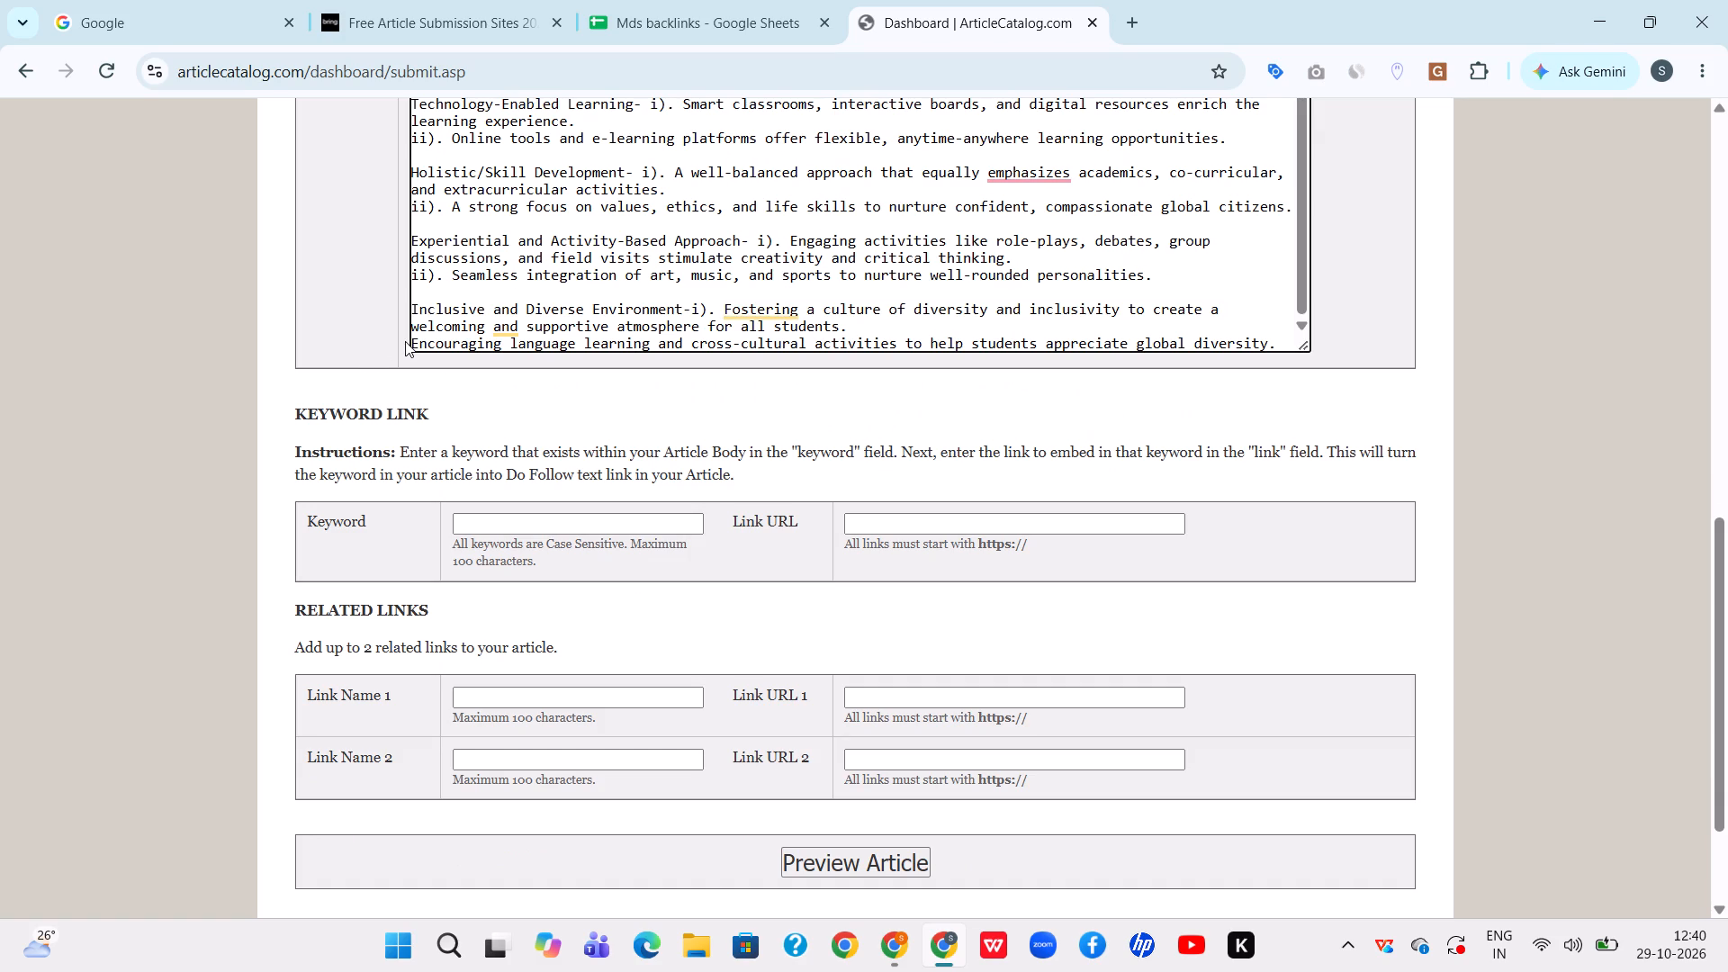
{"action": "left_click", "coordinate": [412, 344]}
{"action": "type", "text": "oo"}
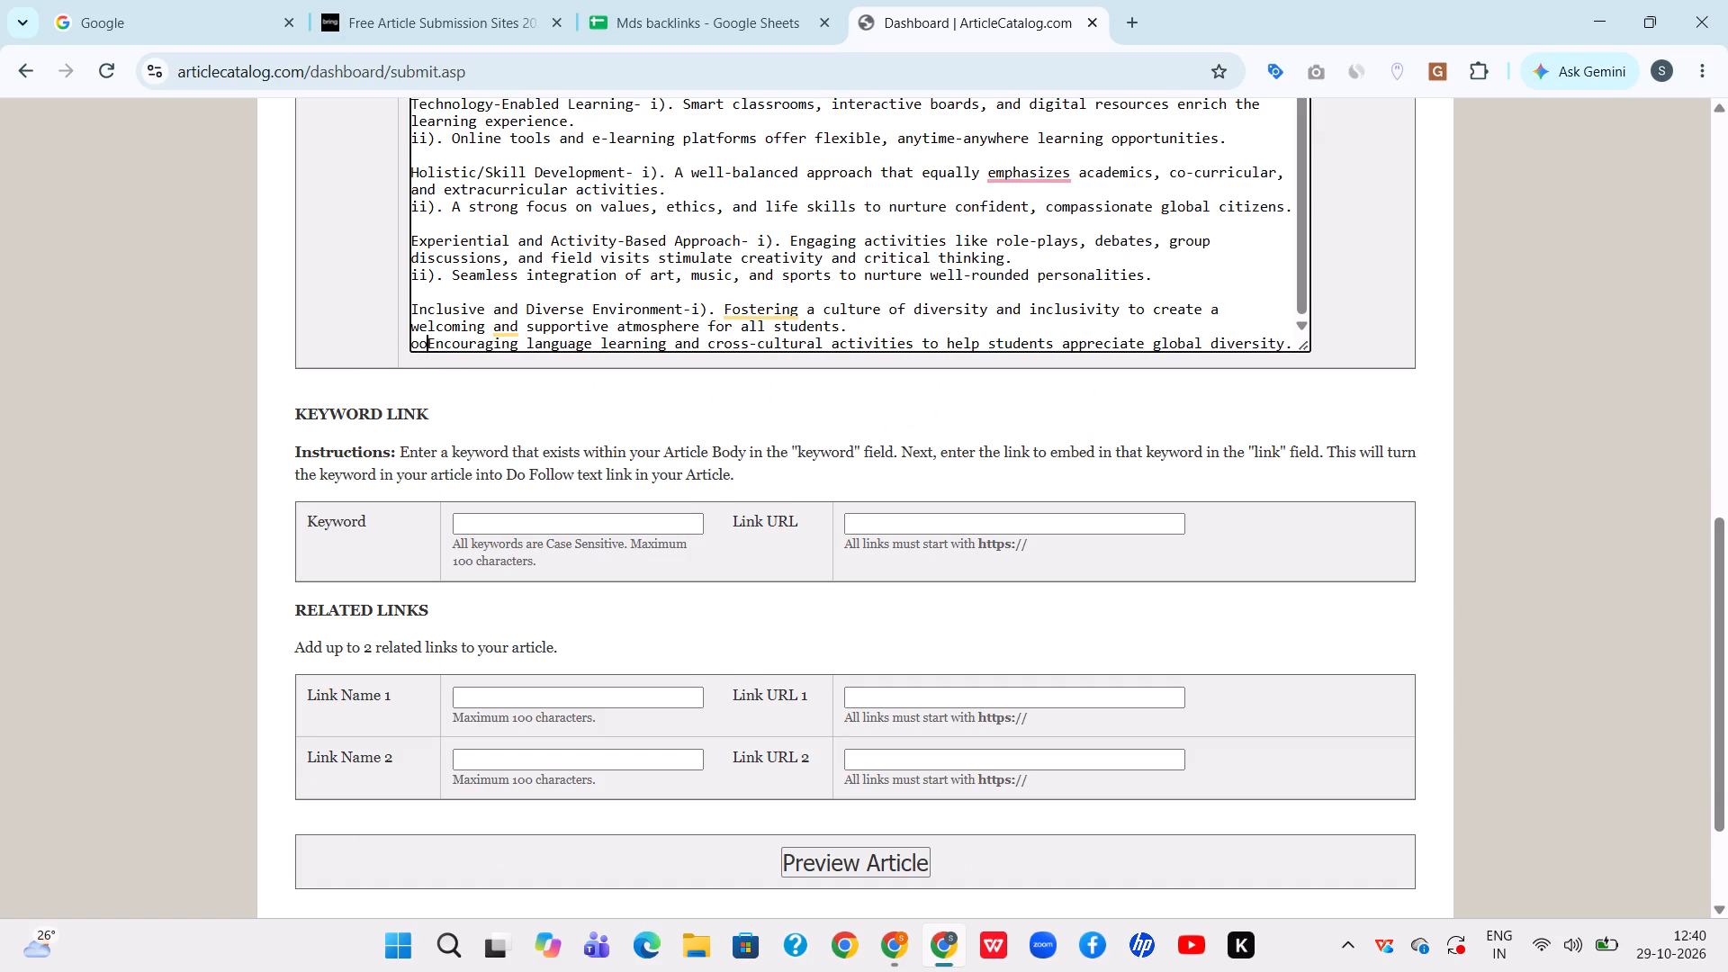
{"action": "key", "text": "BackSpace"}
{"action": "key", "text": "BackSpace"}
{"action": "type", "text": "ii)."}
{"action": "key", "text": "space"}
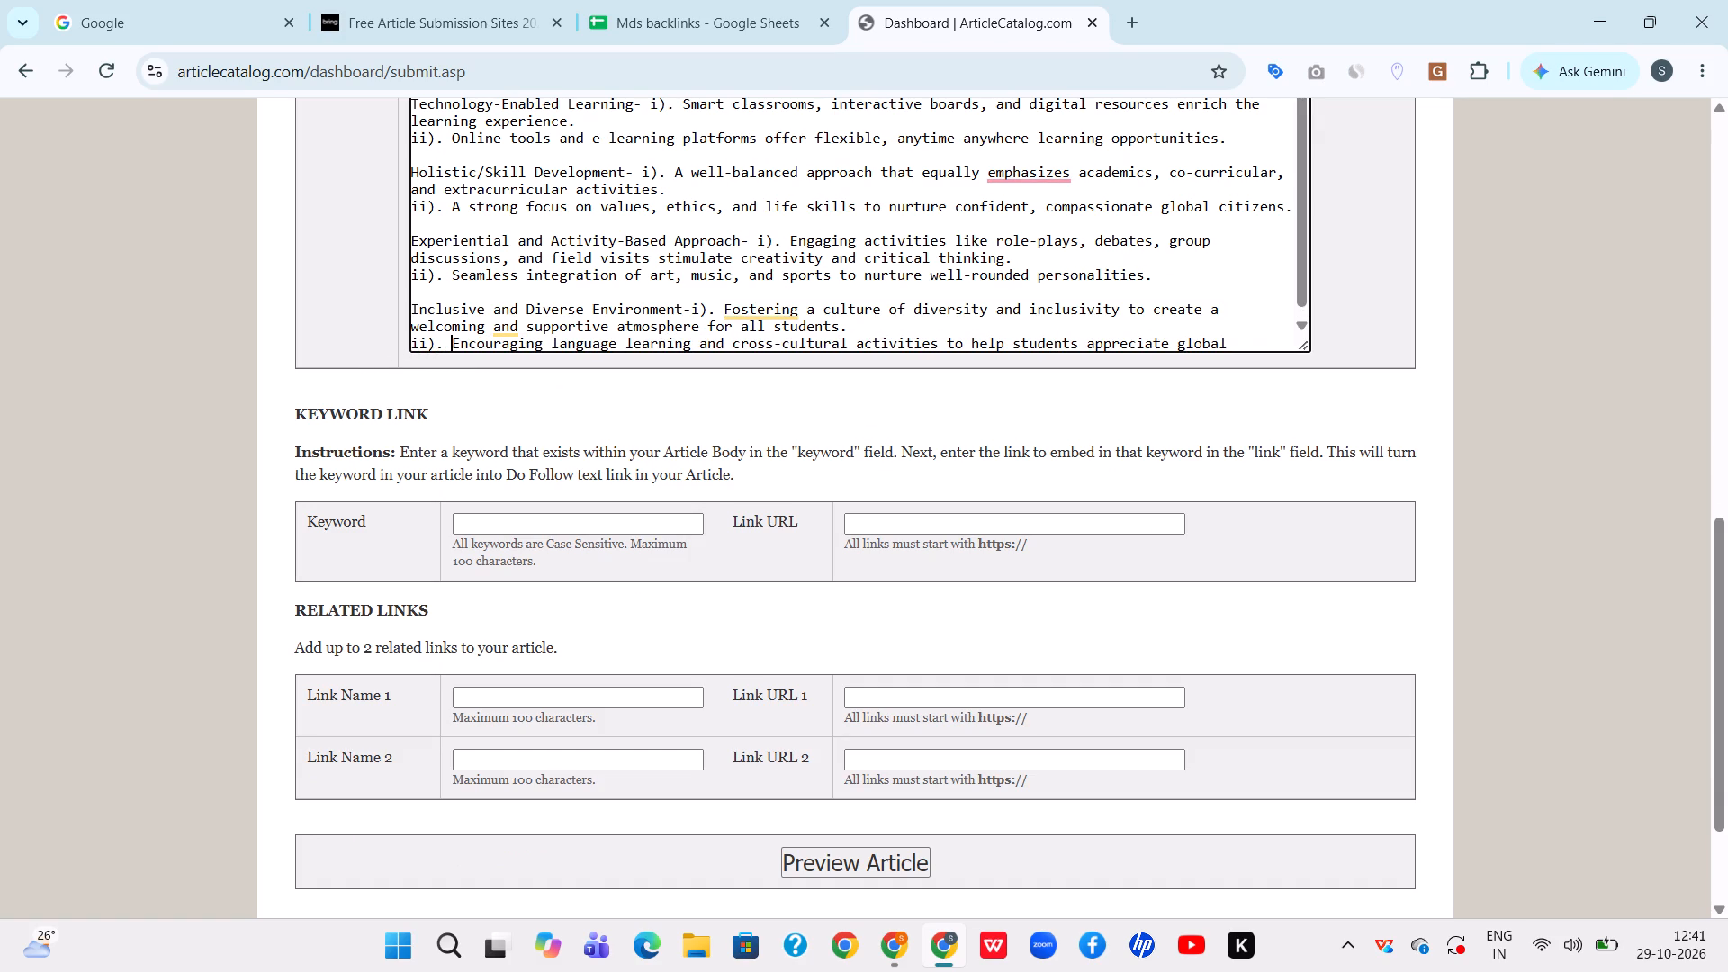
{"action": "left_click", "coordinate": [1257, 345]}
{"action": "scroll", "coordinate": [1257, 345], "scroll_direction": "down", "scroll_amount": 6}
{"action": "left_click", "coordinate": [801, 352]}
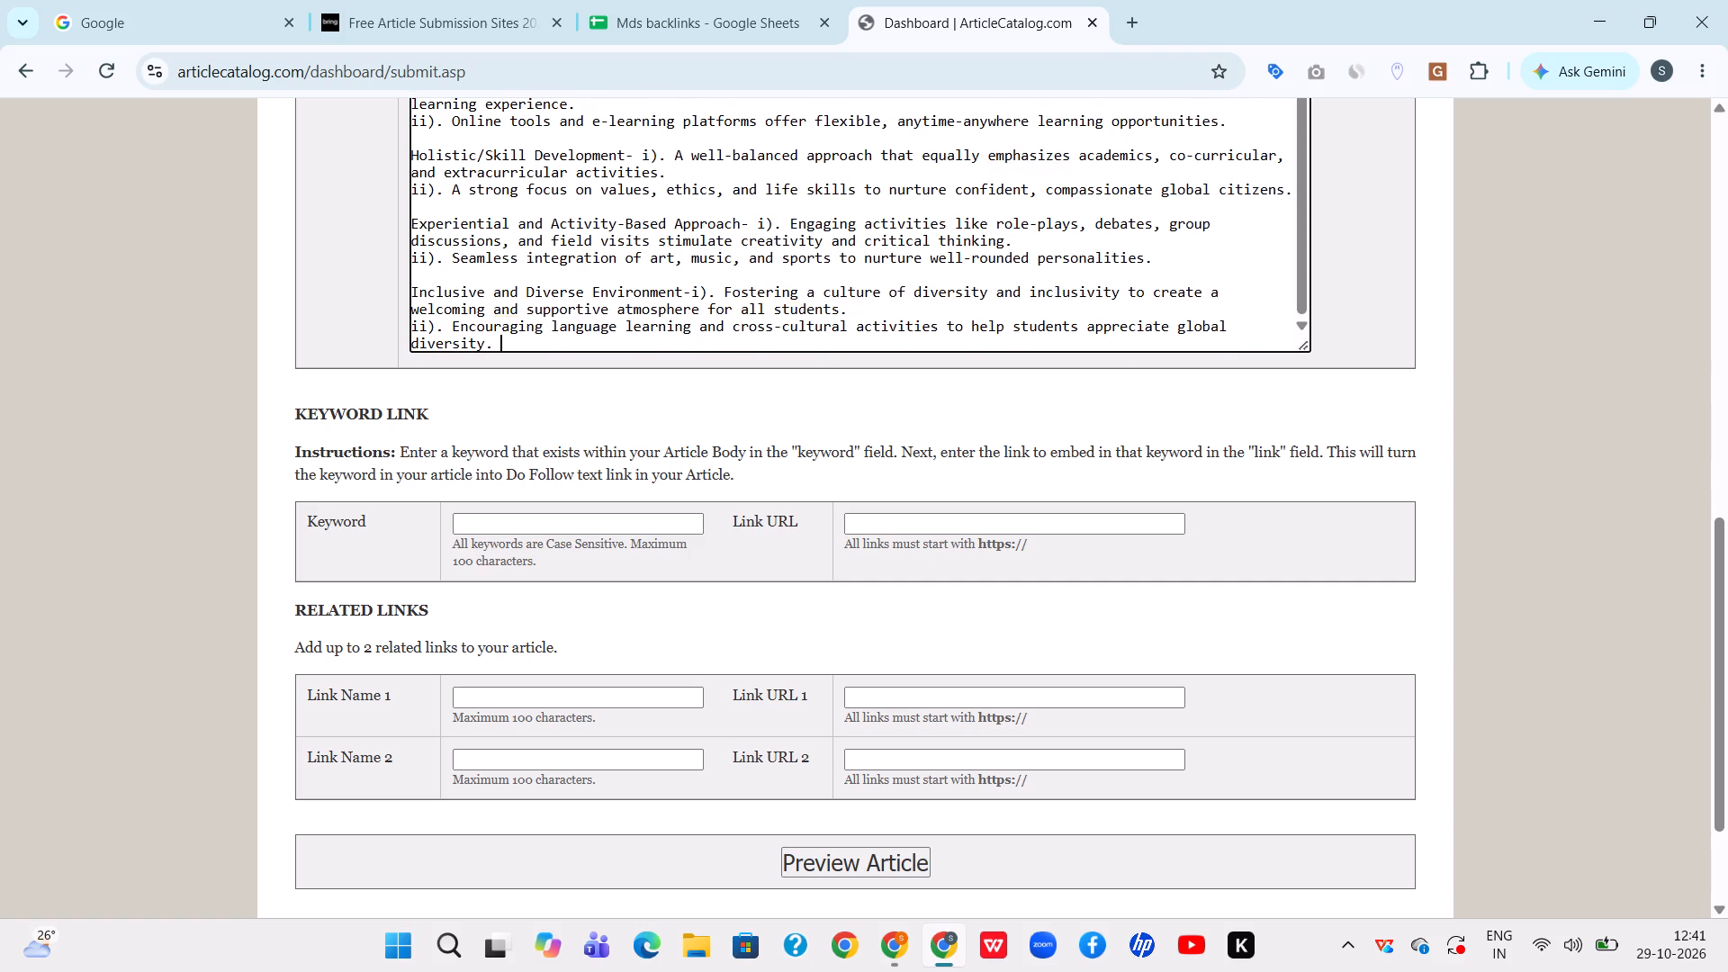
Number the Student-Centered Approach heading "1)." and the Individual Attention heading "2).".
{"action": "scroll", "coordinate": [40, 334], "scroll_direction": "up", "scroll_amount": 2}
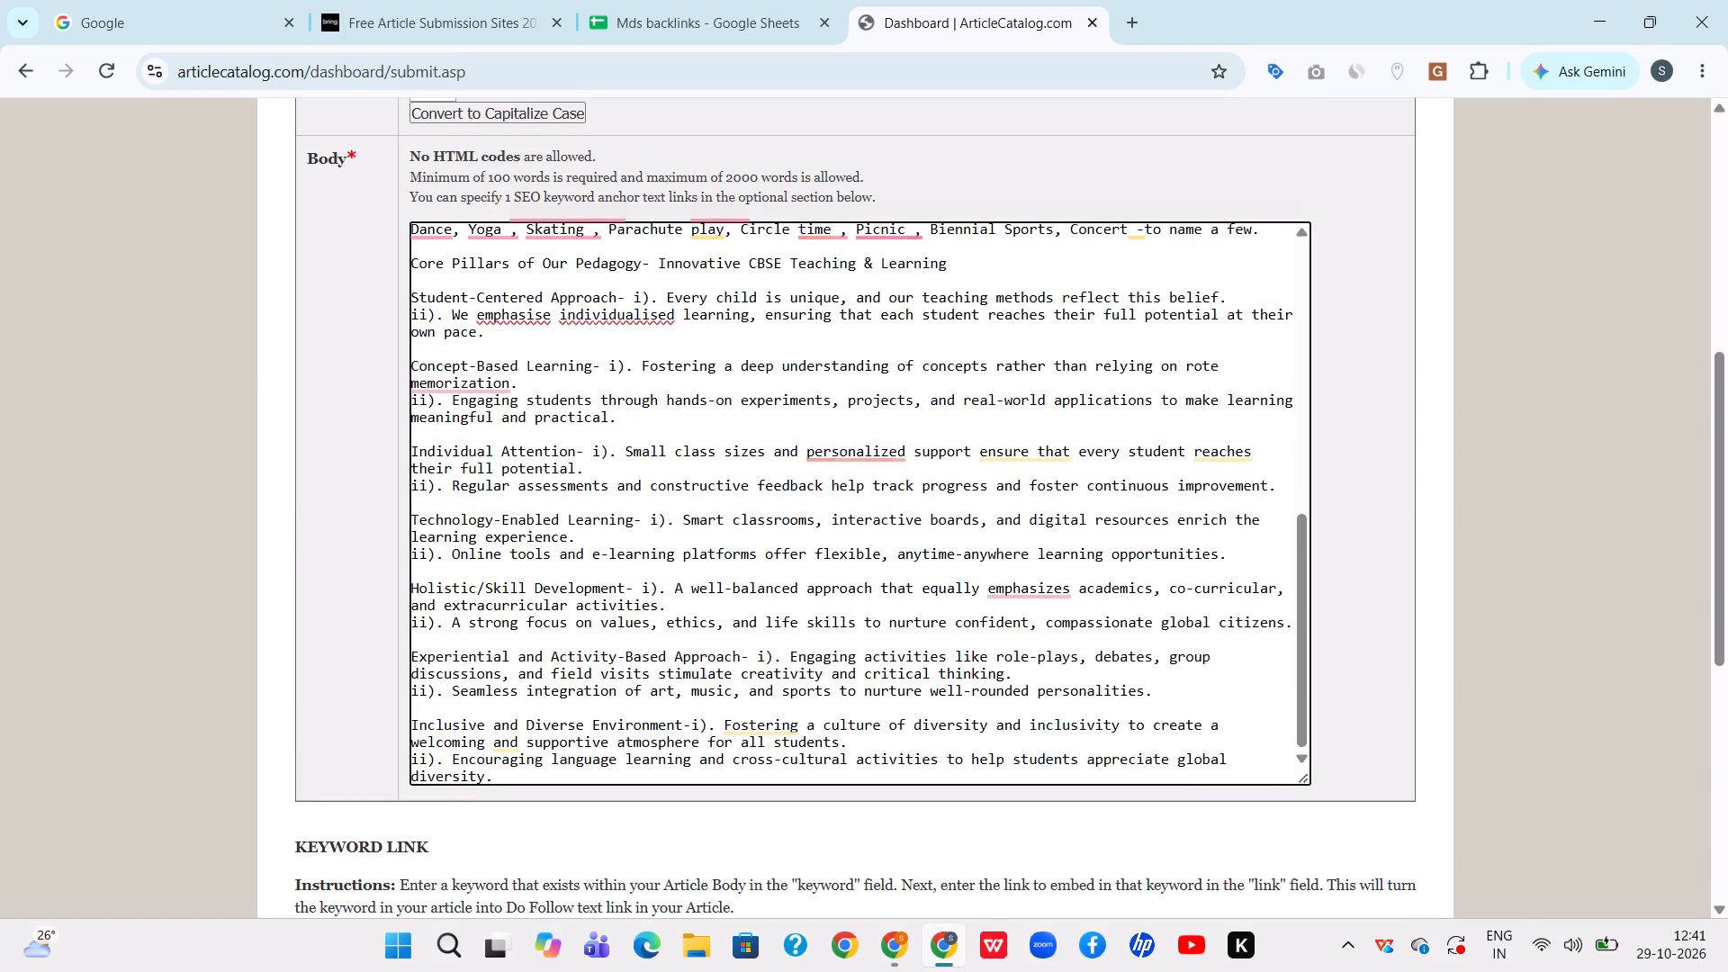
{"action": "left_click", "coordinate": [409, 300]}
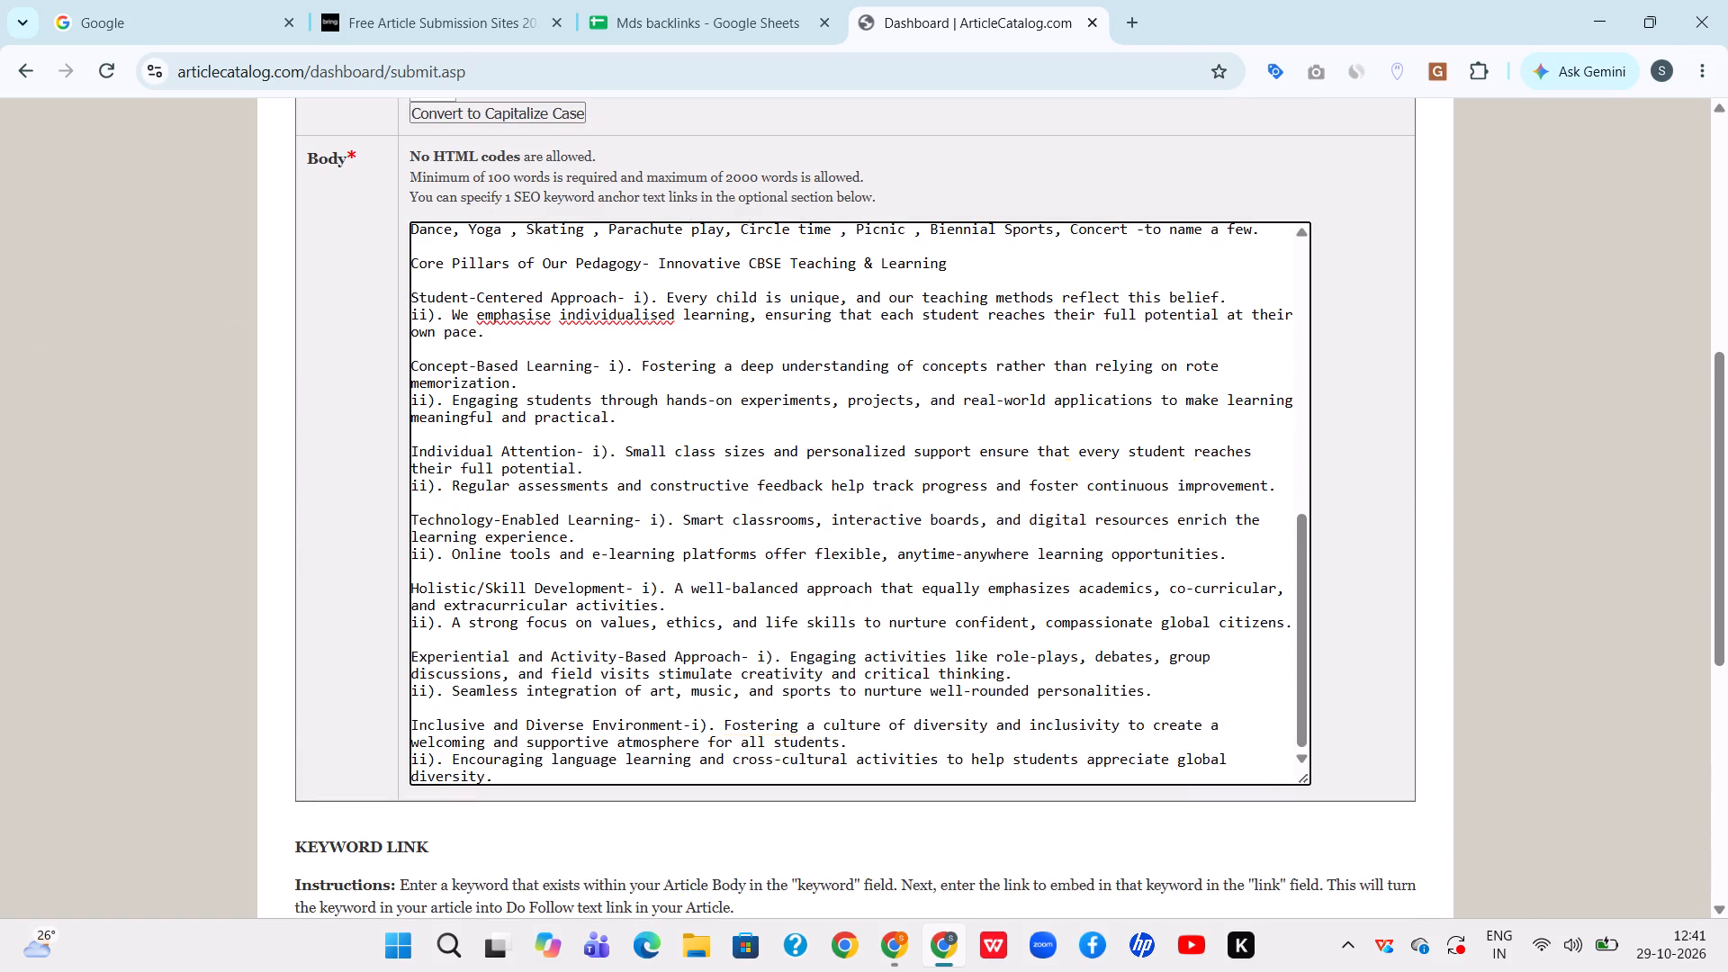
{"action": "type", "text": "1)."}
{"action": "key", "text": "space"}
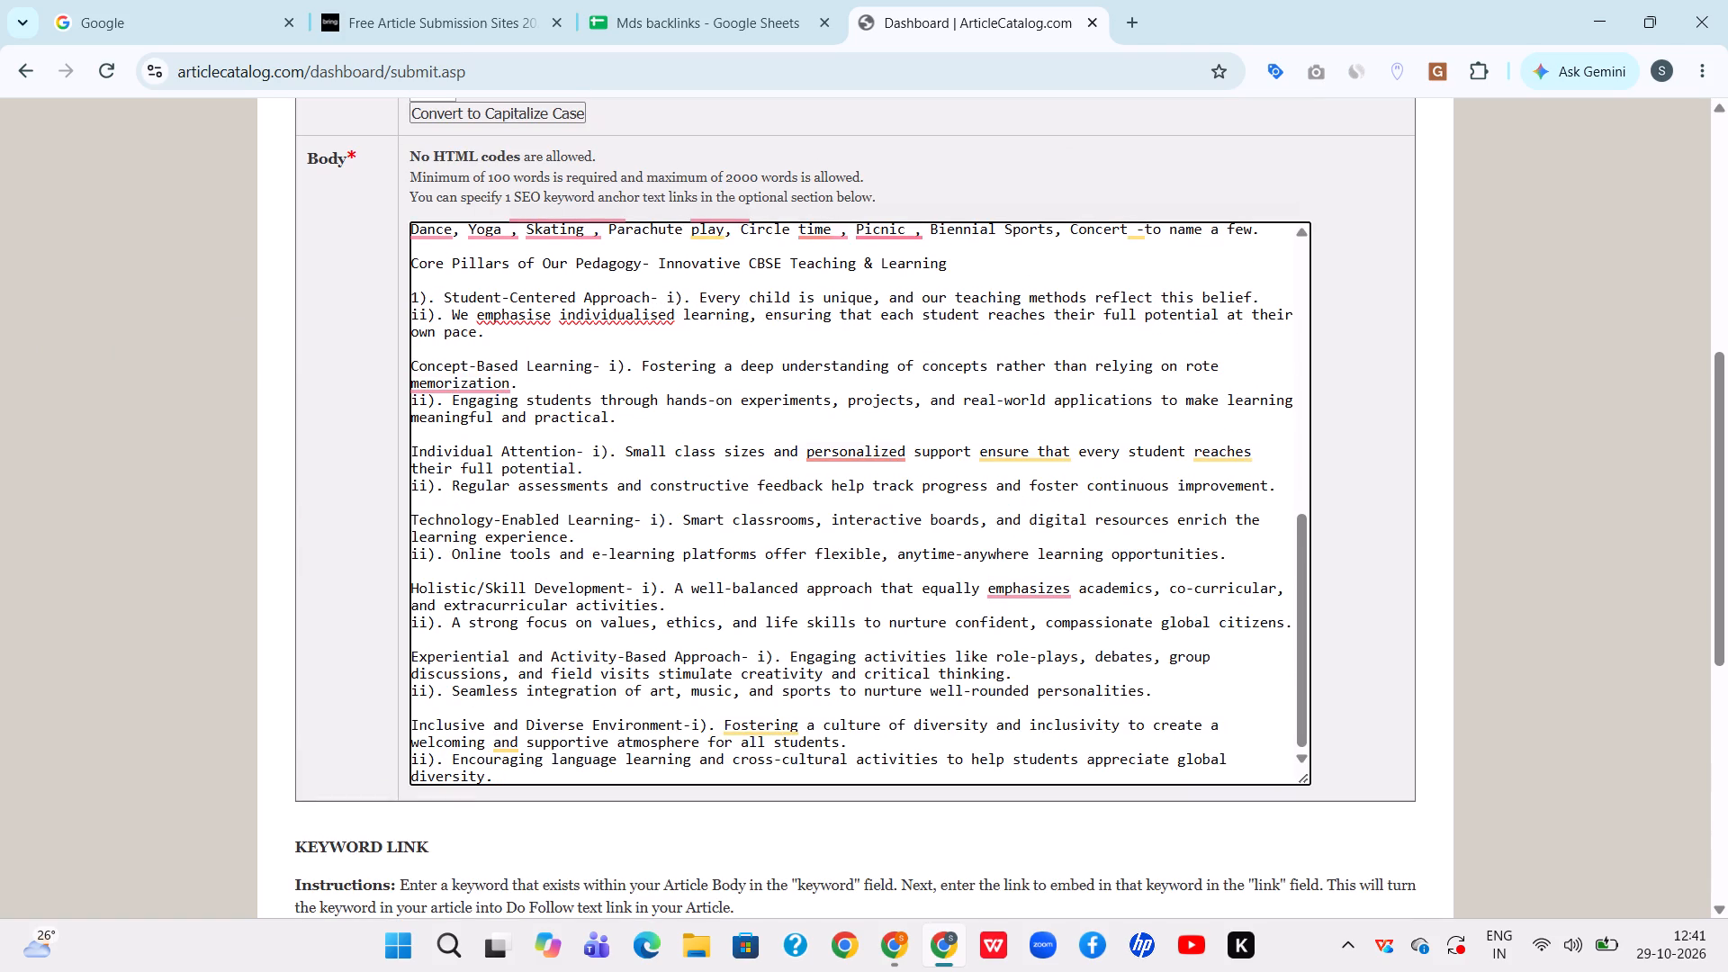
{"action": "left_click", "coordinate": [415, 449]}
{"action": "key", "text": "Left"}
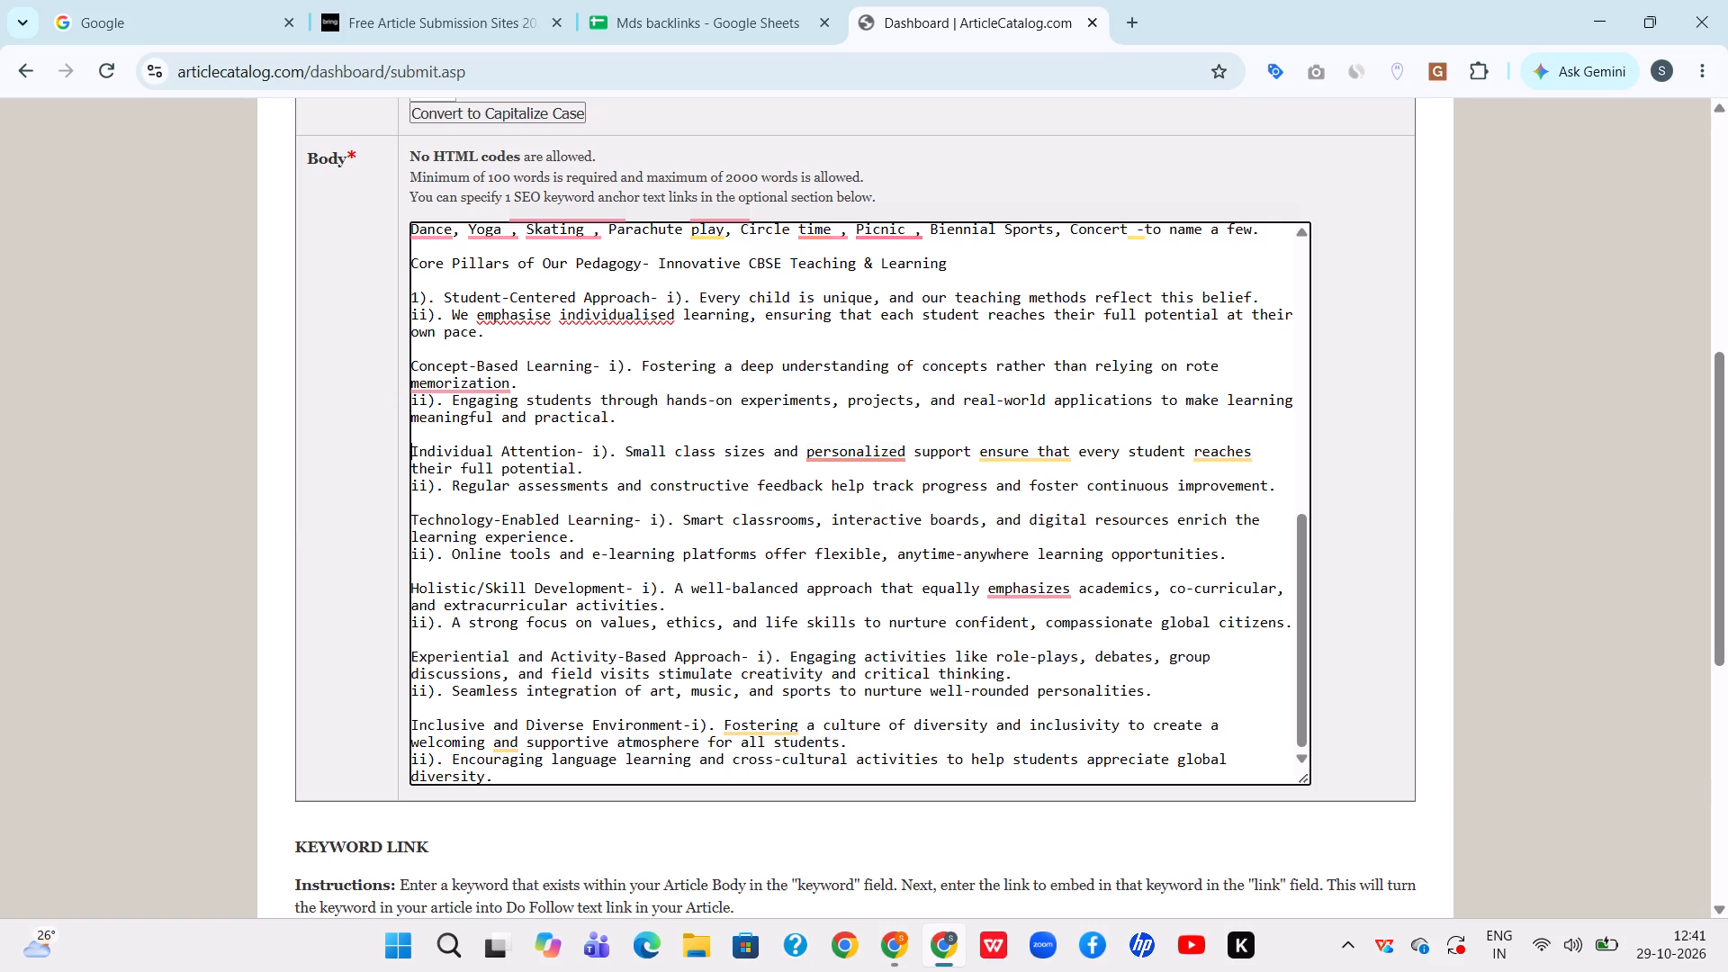
{"action": "type", "text": "2)."}
{"action": "key", "text": "space"}
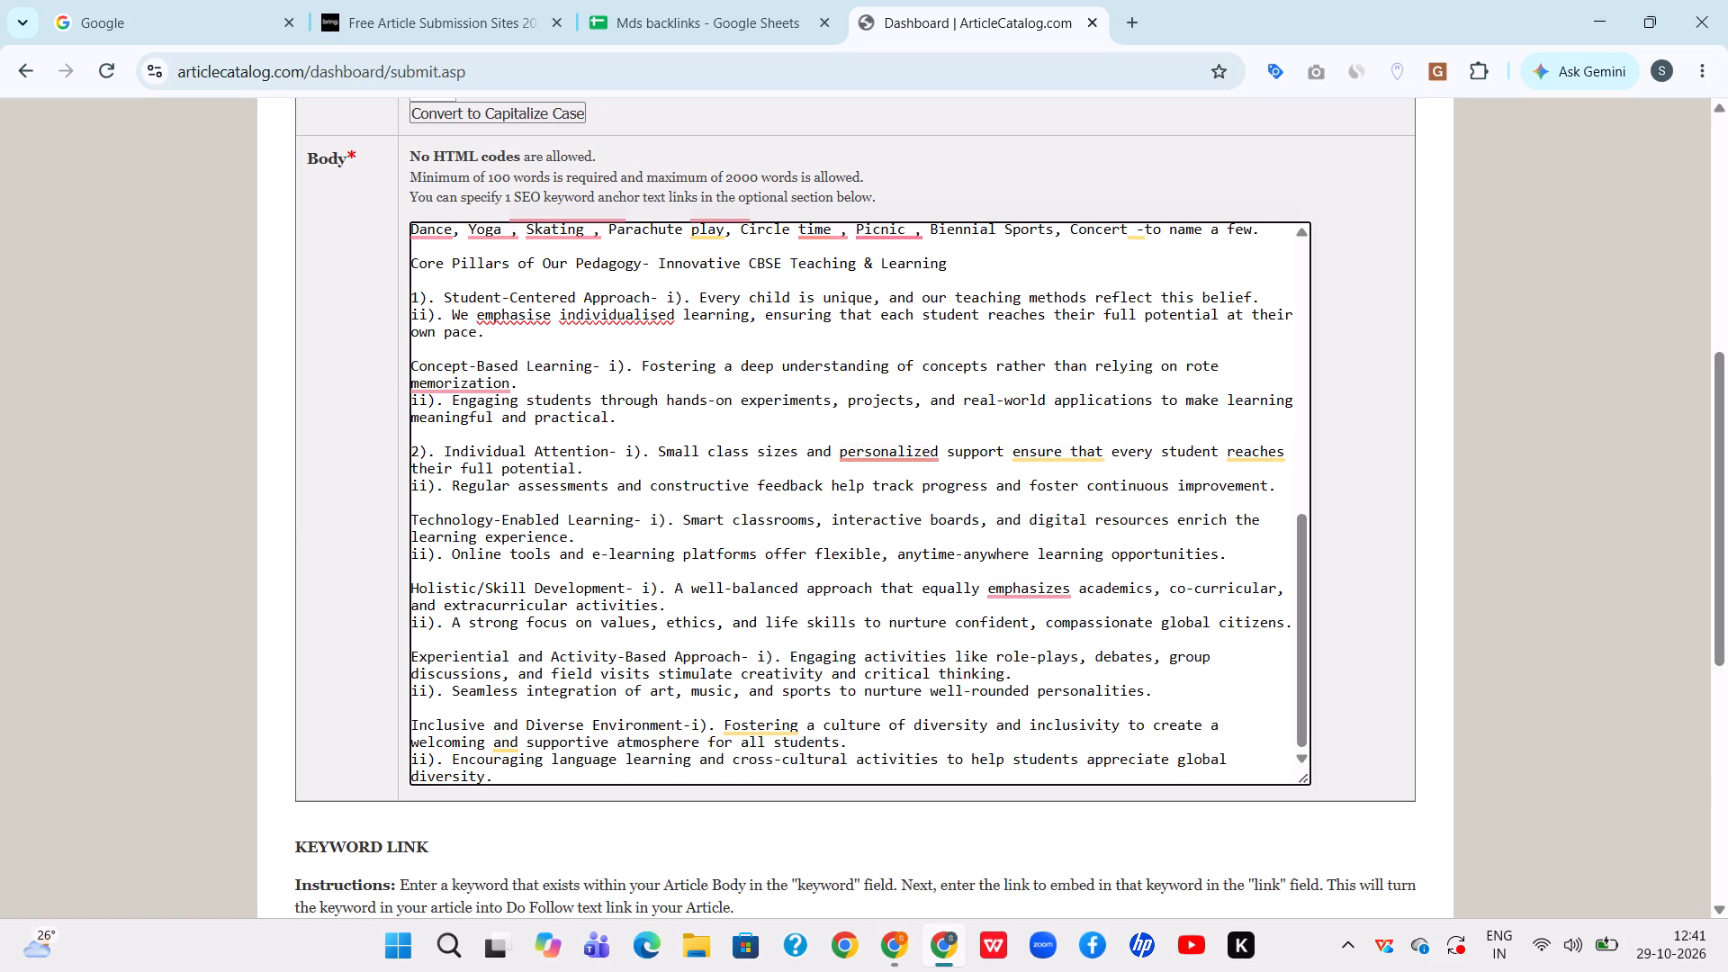
Number the Technology-Enabled Learning heading "3)." and the Holistic/Skill Development heading "4).".
{"action": "left_click", "coordinate": [416, 506]}
{"action": "key", "text": "Down"}
{"action": "type", "text": "3)."}
{"action": "key", "text": "space"}
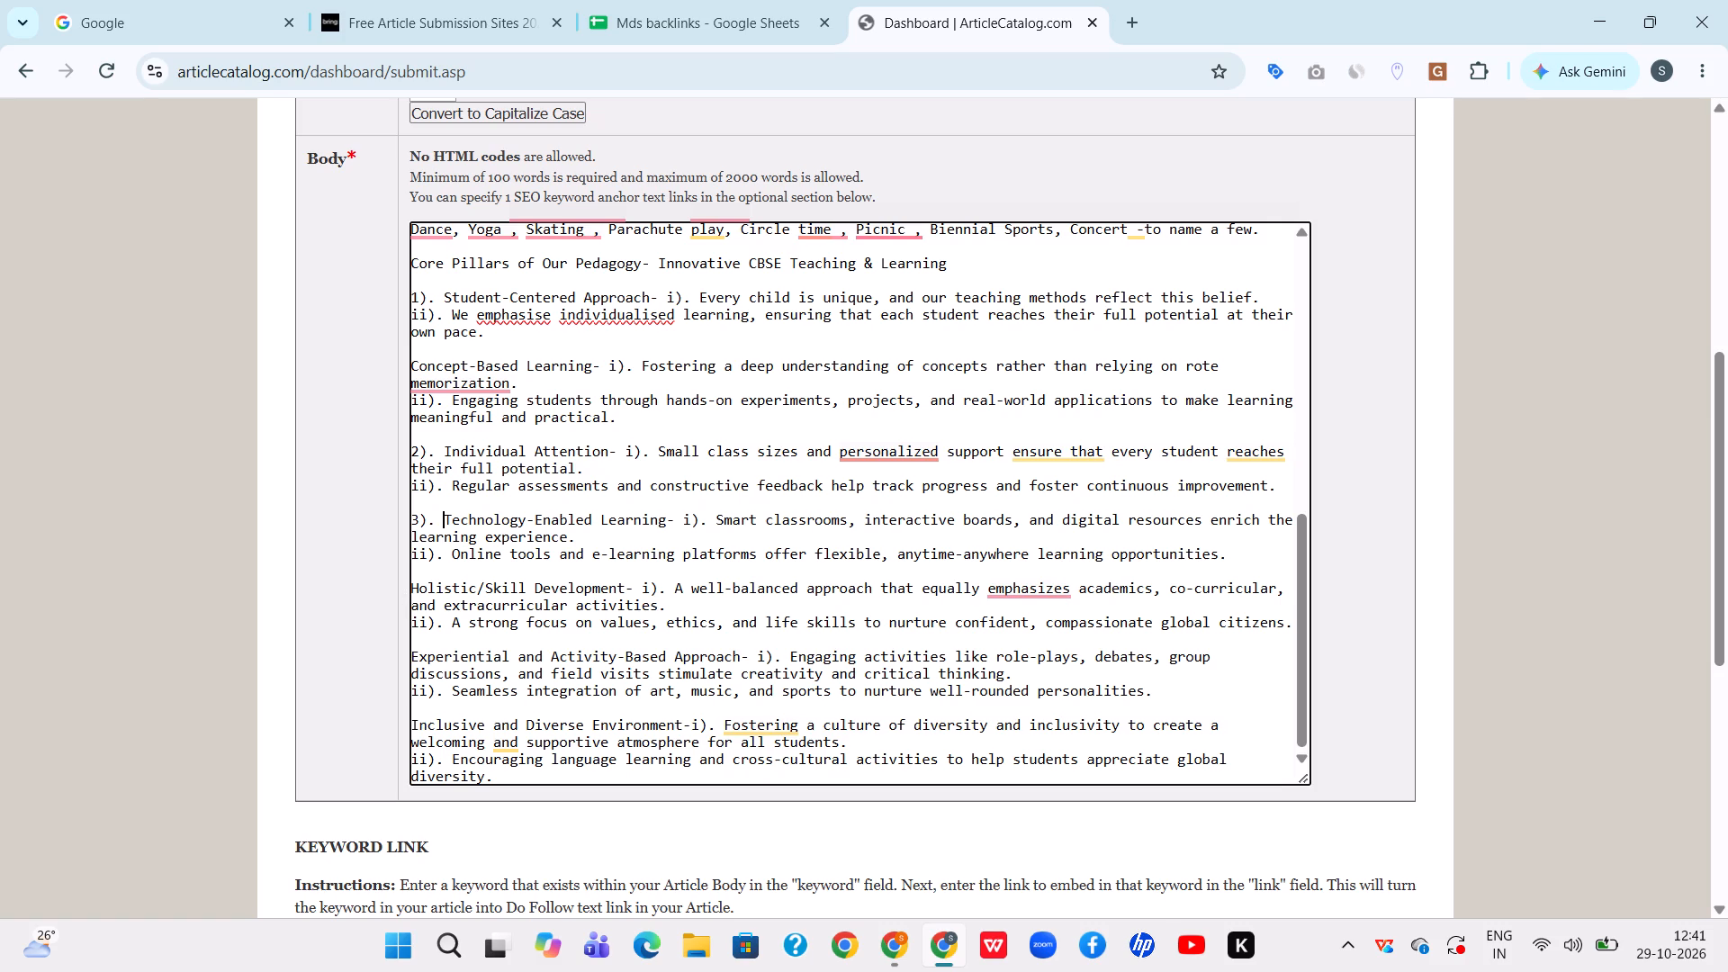
{"action": "left_click", "coordinate": [416, 590]}
{"action": "key", "text": "Left"}
{"action": "type", "text": "4)."}
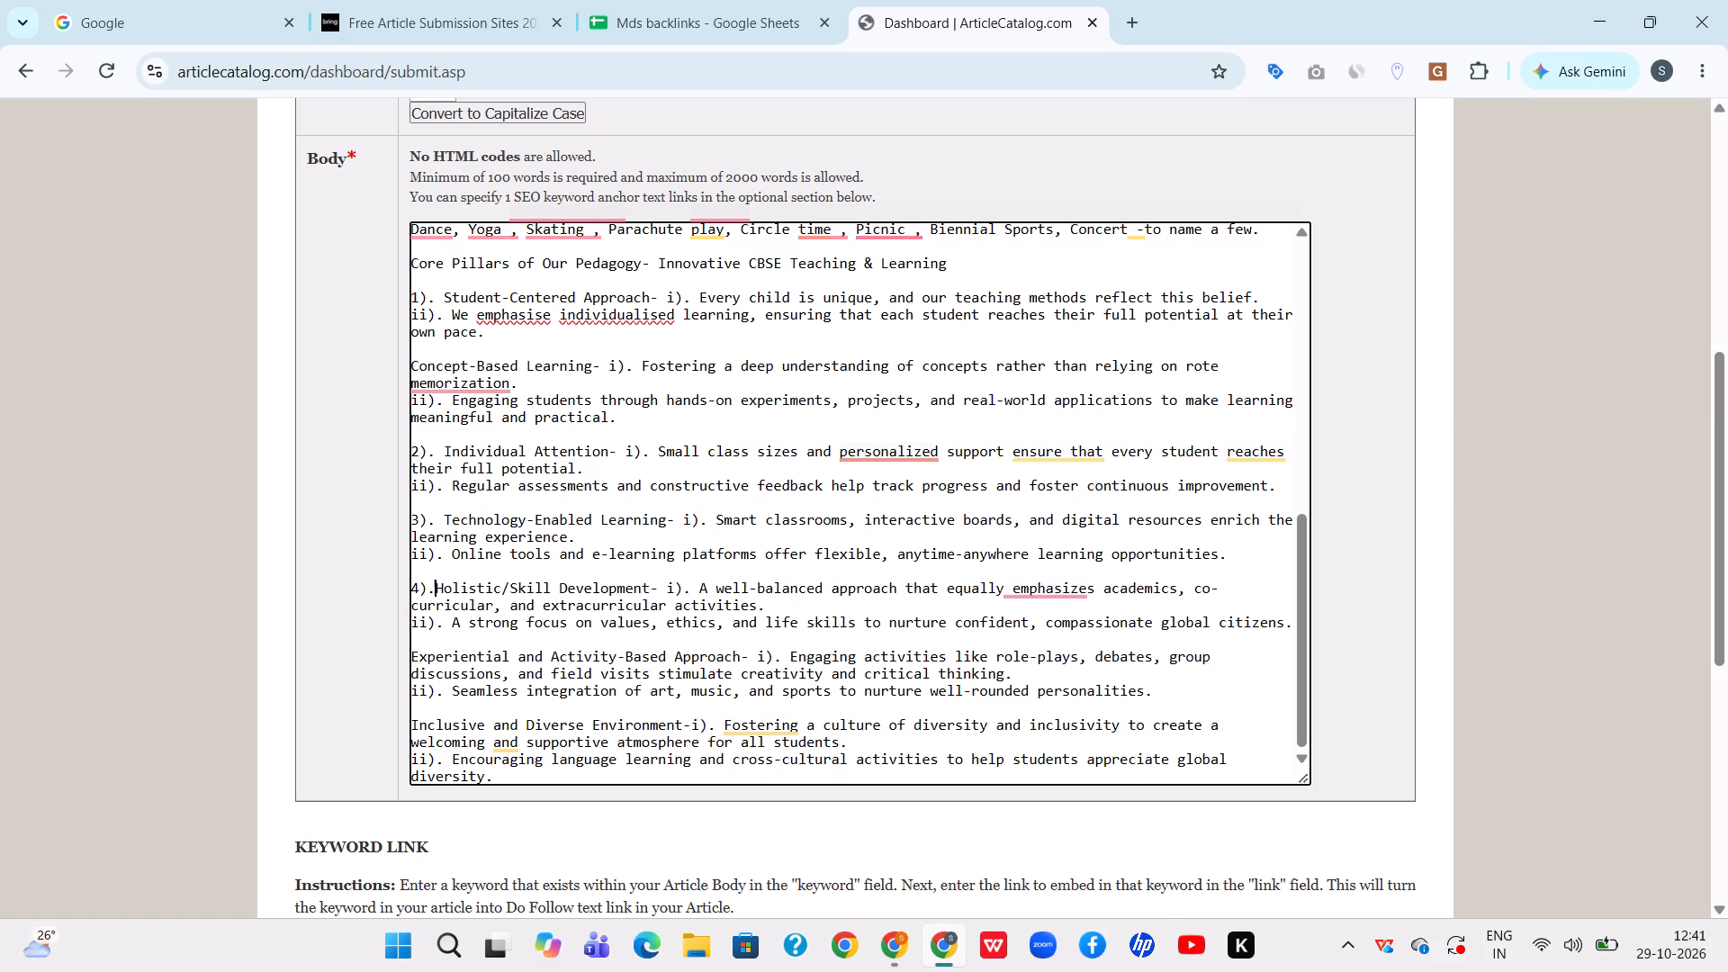
{"action": "key", "text": "space"}
Number the Experiential and Activity-Based Approach heading "5)." and the Inclusive and Diverse Environment heading "6).".
{"action": "left_click", "coordinate": [418, 653]}
{"action": "key", "text": "Left"}
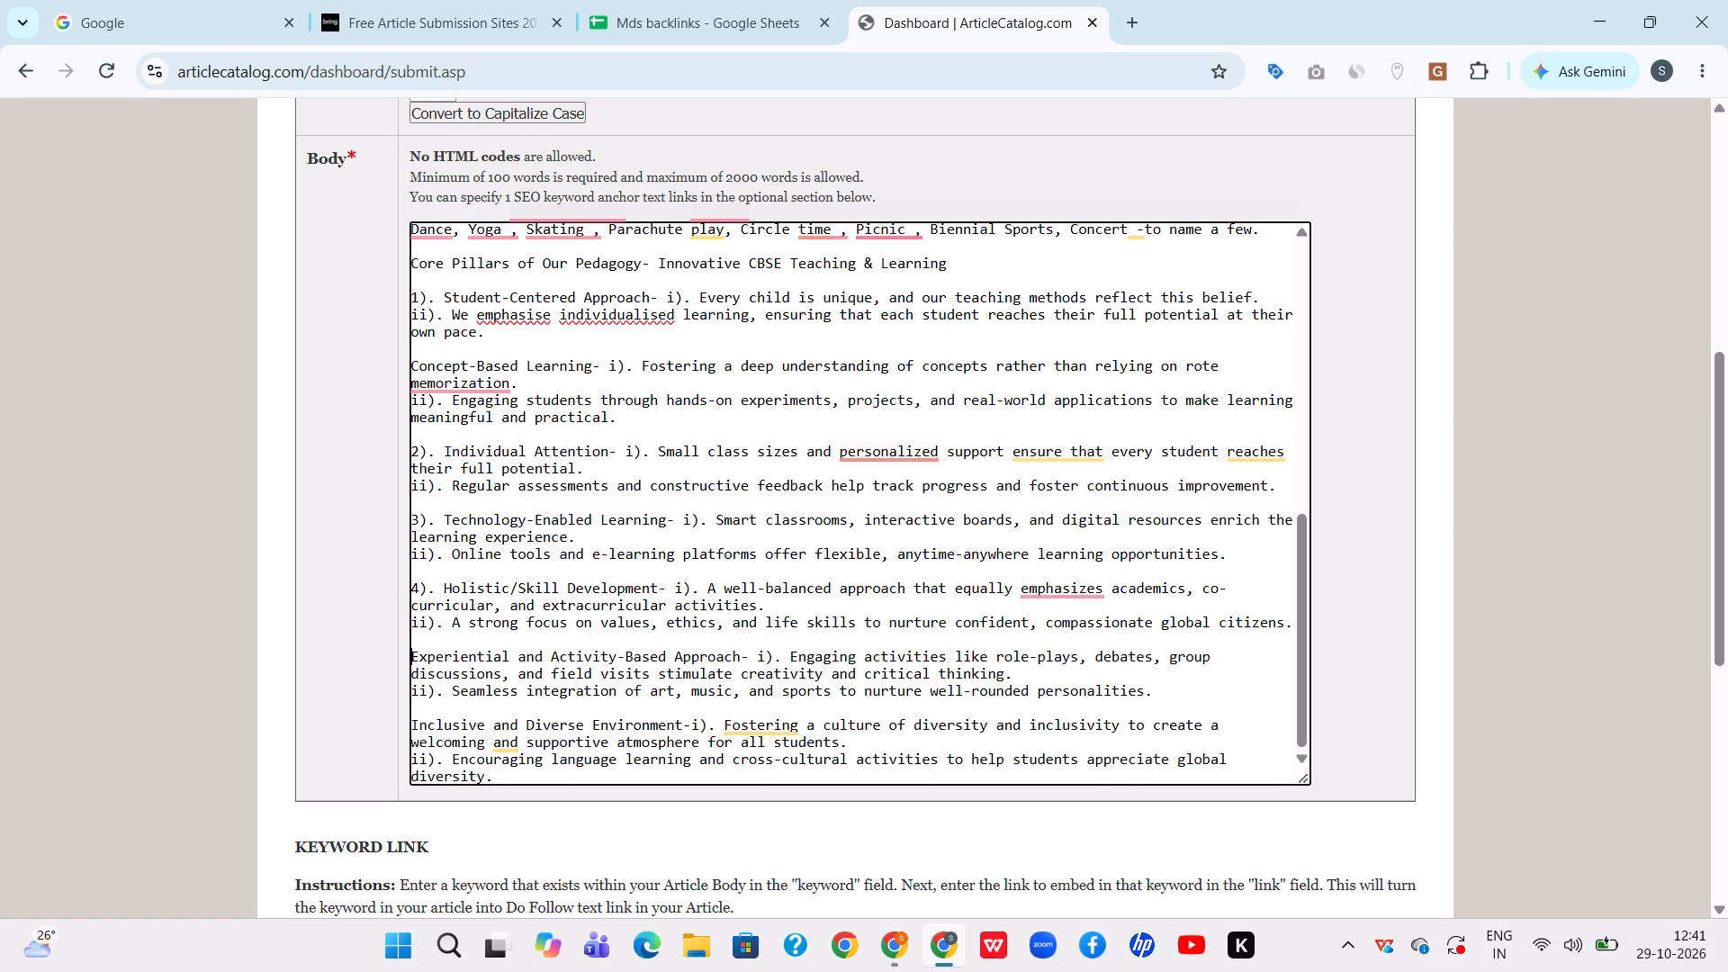
{"action": "type", "text": "5z0"}
{"action": "key", "text": "BackSpace"}
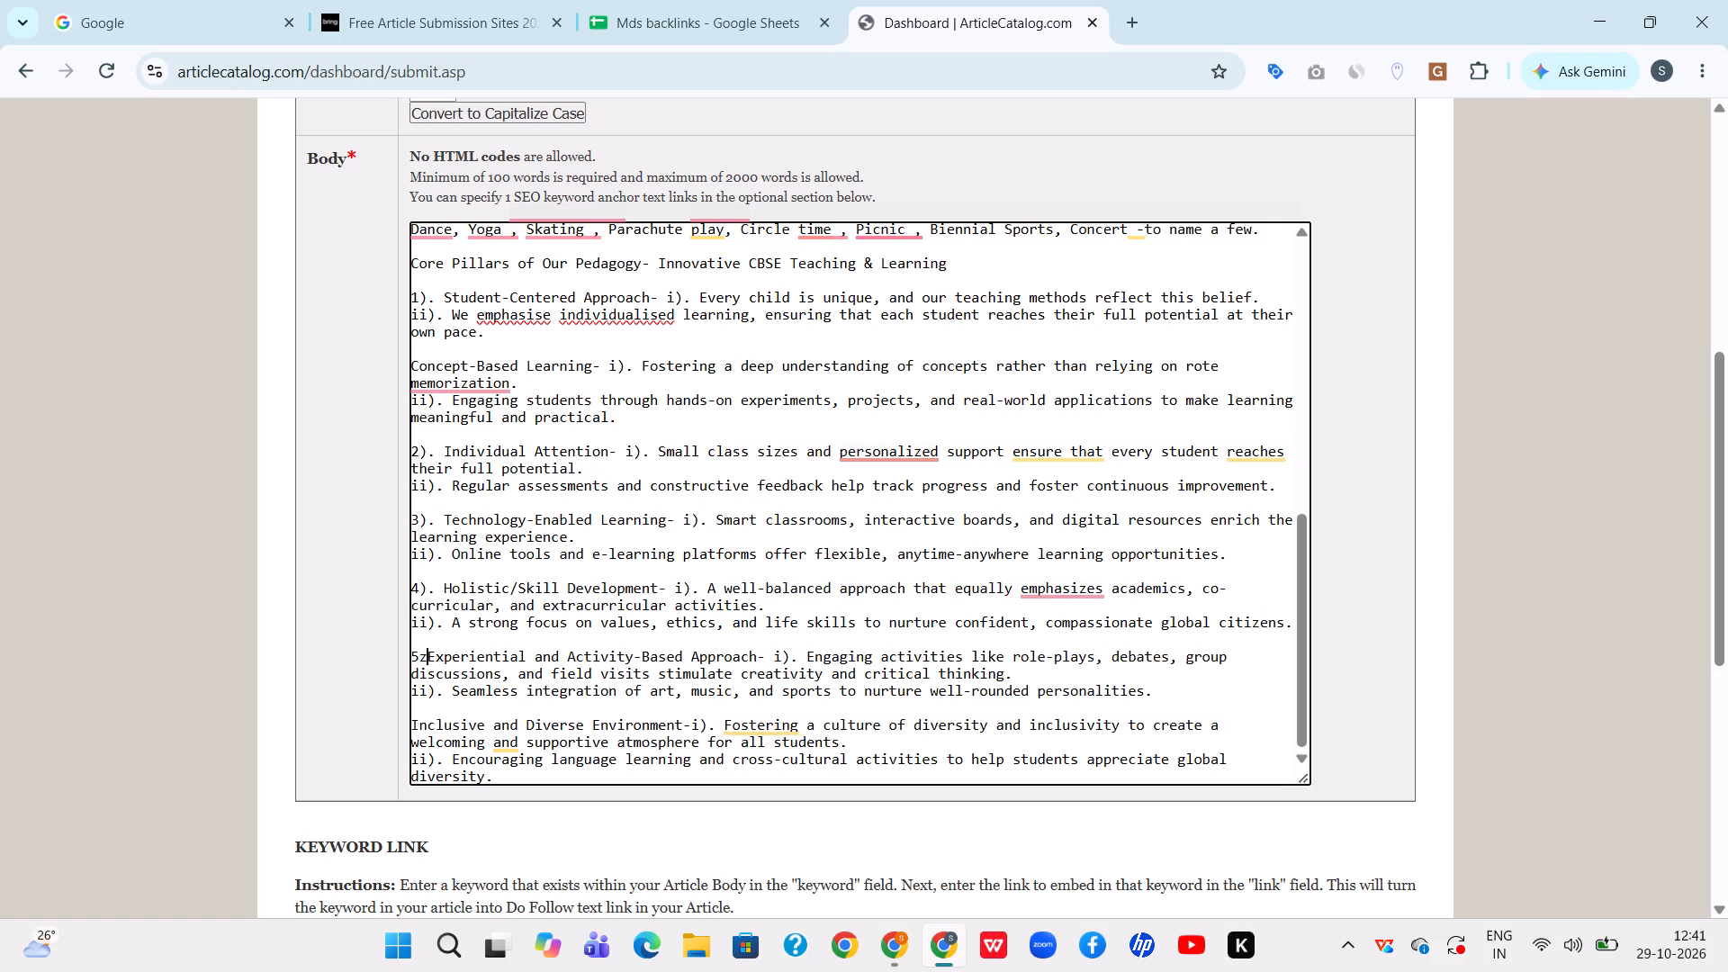
{"action": "key", "text": "BackSpace"}
{"action": "type", "text": ")."}
{"action": "key", "text": "space"}
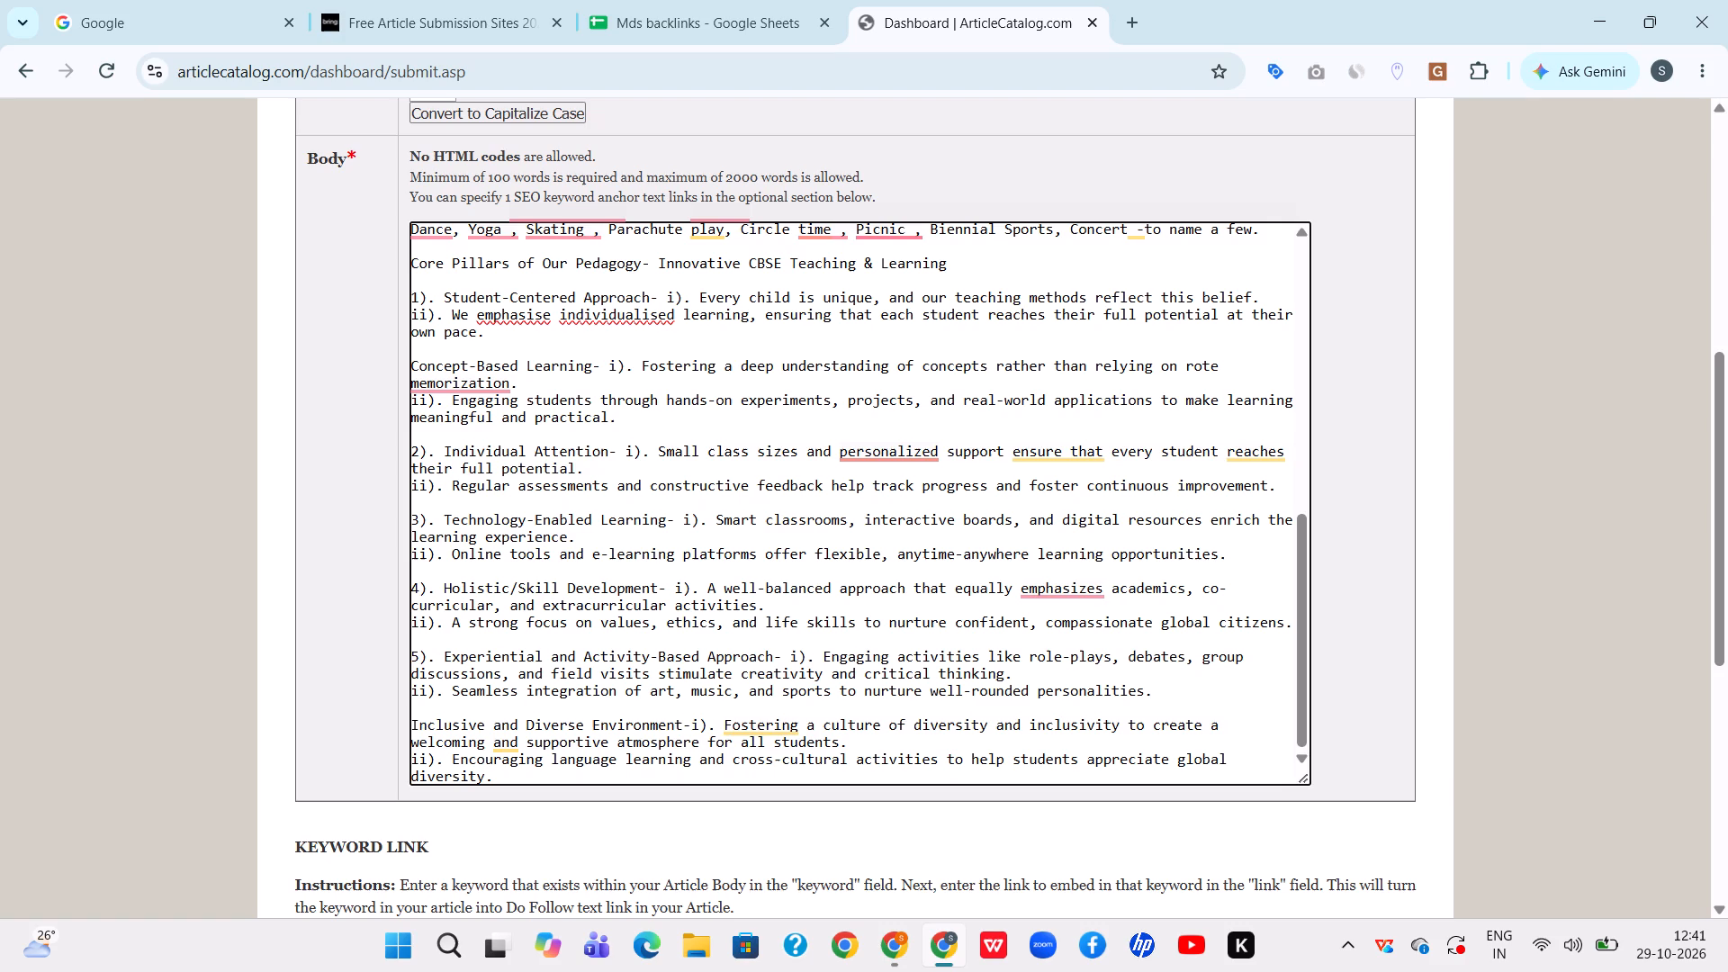
{"action": "left_click", "coordinate": [423, 722]}
{"action": "key", "text": "Left"}
{"action": "key", "text": "Left"}
{"action": "type", "text": "6)."}
{"action": "key", "text": "space"}
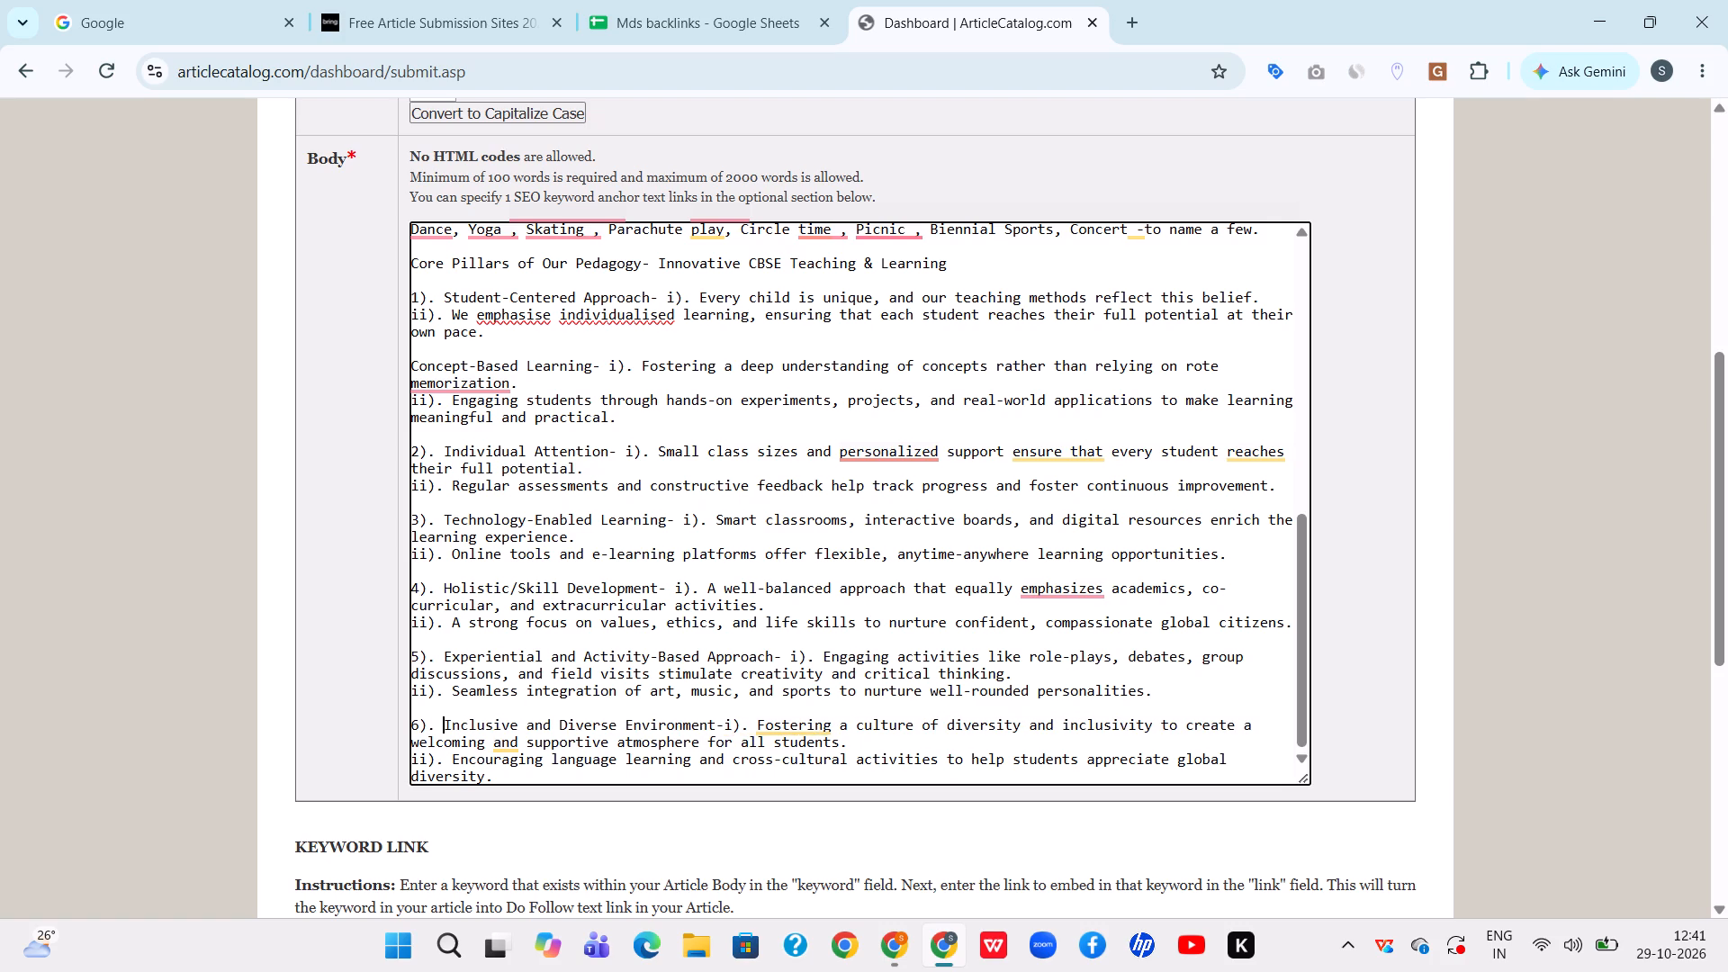
Add a blank line and a new line at the end of the article body, after "global diversity.".
{"action": "left_click", "coordinate": [526, 777]}
{"action": "key", "text": "Return"}
{"action": "key", "text": "Return"}
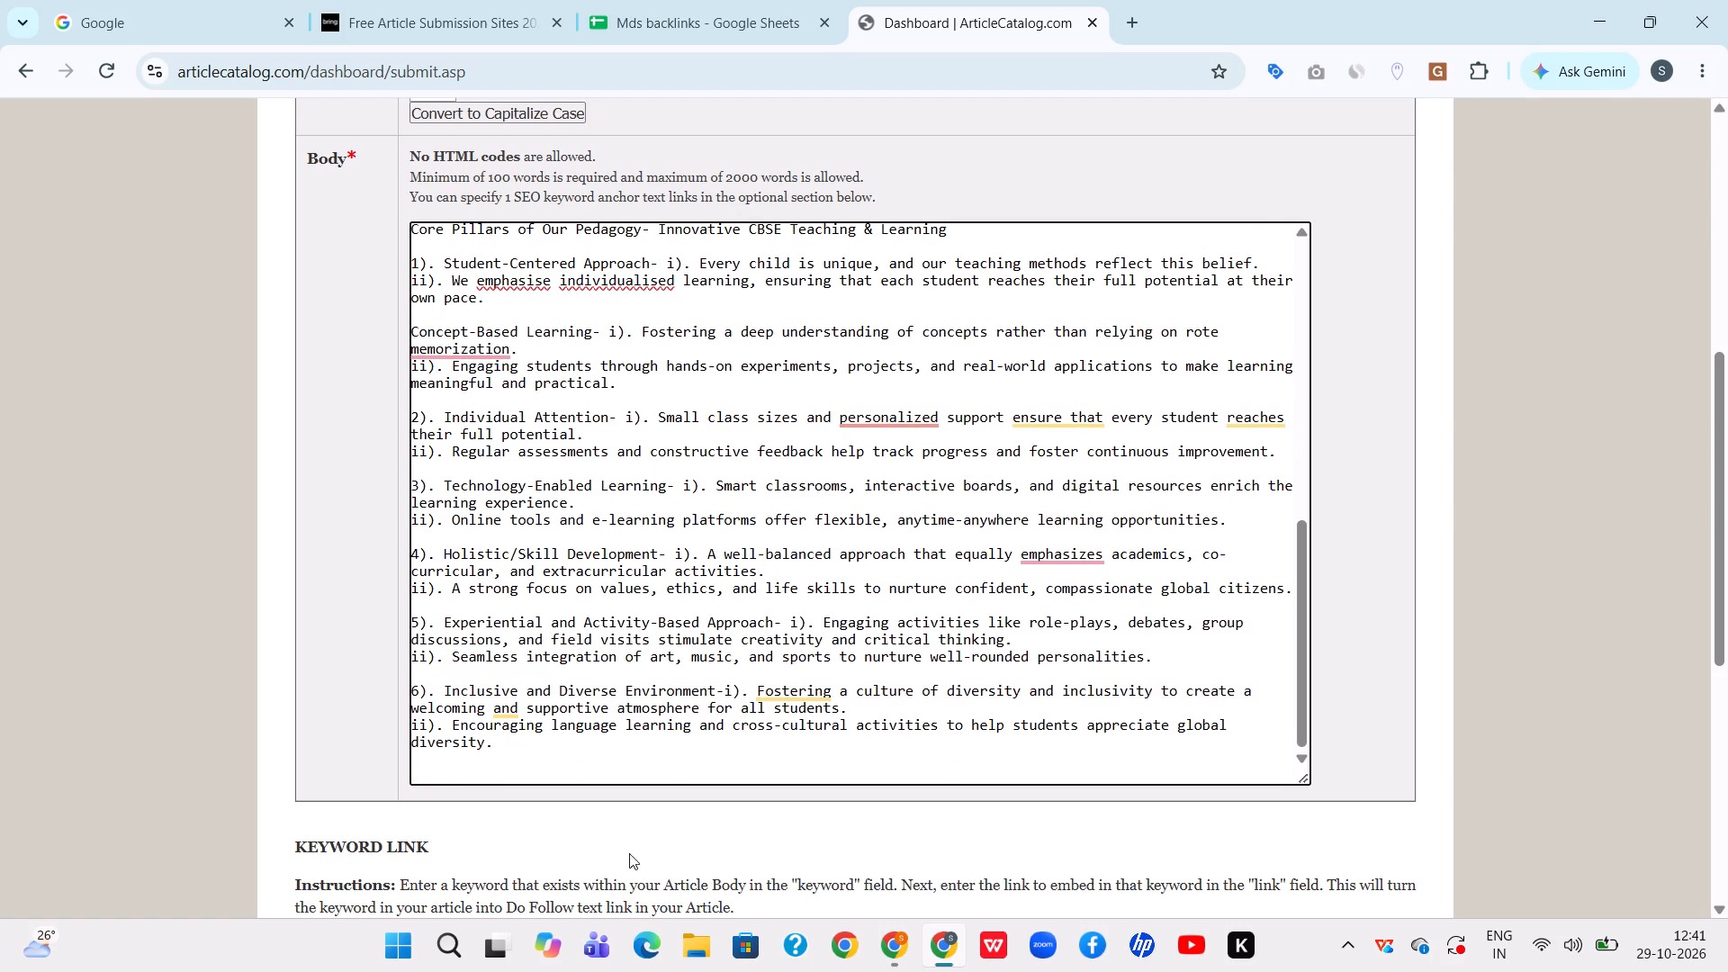
Switch to the school website window and copy the "What Sets Us Apart?" heading with its whole bullet list from the pedagogy page.
{"action": "left_click", "coordinate": [907, 942]}
{"action": "left_click", "coordinate": [696, 501]}
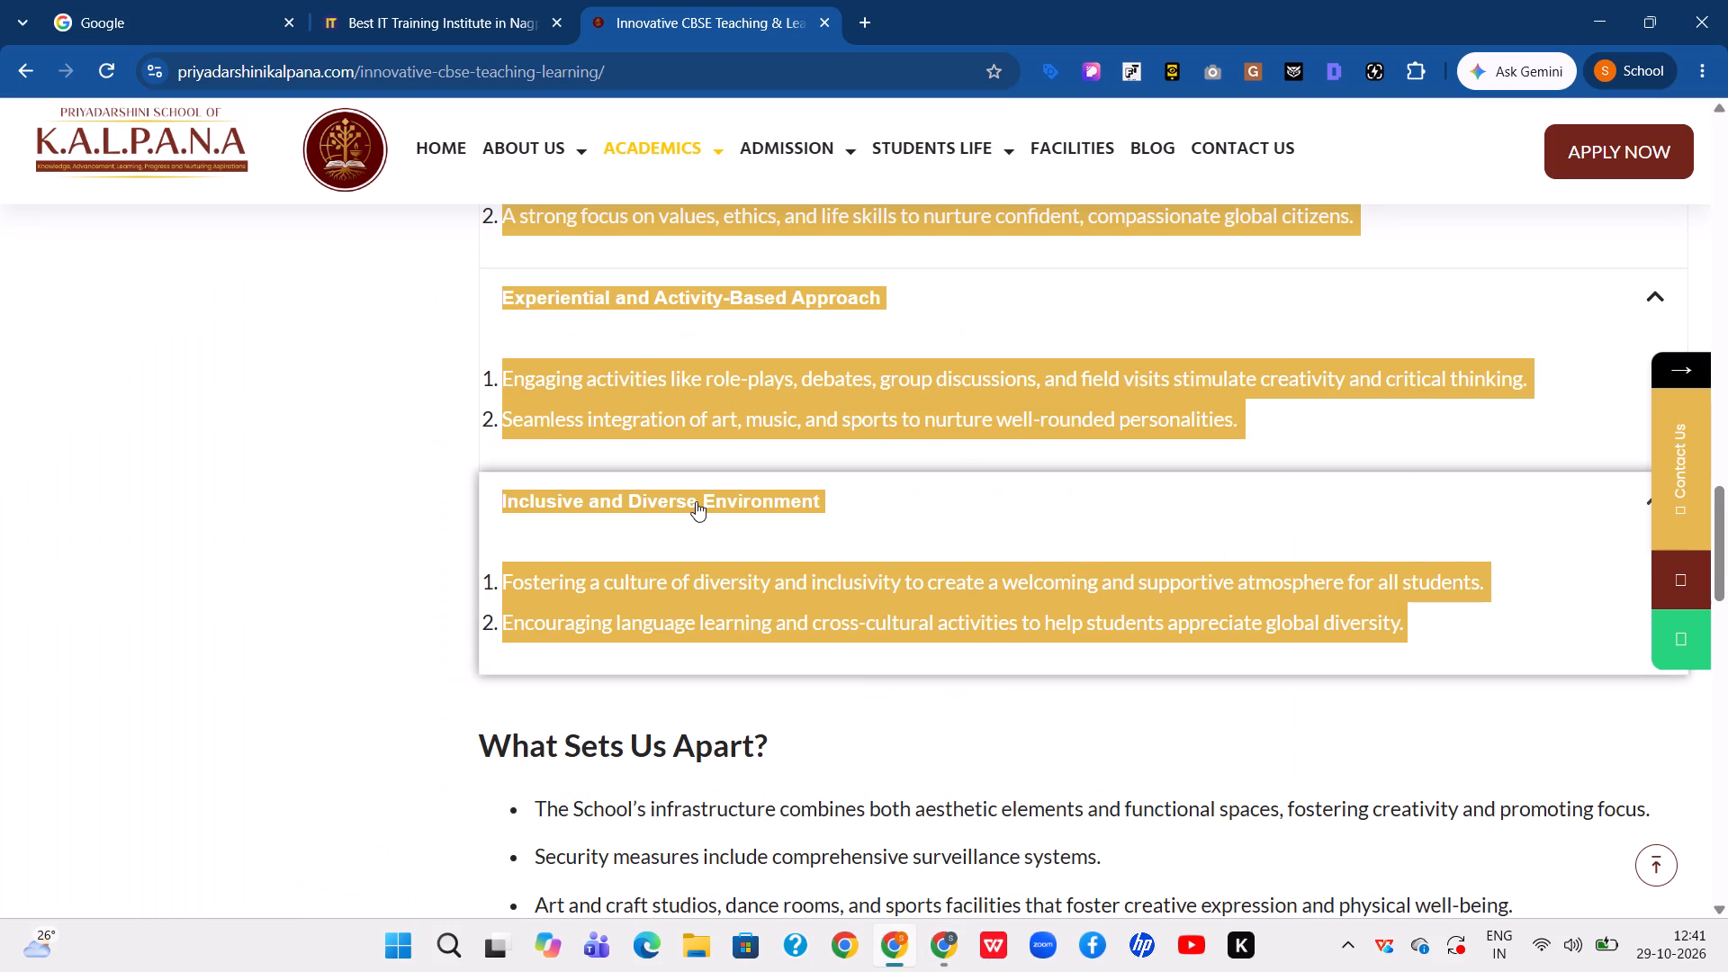
{"action": "left_click", "coordinate": [696, 501]}
{"action": "key", "text": "Page_Down"}
{"action": "scroll", "coordinate": [138, 584], "scroll_direction": "up", "scroll_amount": 1}
{"action": "double_click", "coordinate": [707, 219]}
{"action": "left_click_drag", "start_coordinate": [707, 219], "coordinate": [616, 861]}
{"action": "key", "text": "Page_Down"}
{"action": "key", "text": "Page_Up"}
{"action": "key", "text": "Down"}
{"action": "key", "text": "Down"}
{"action": "key", "text": "Down"}
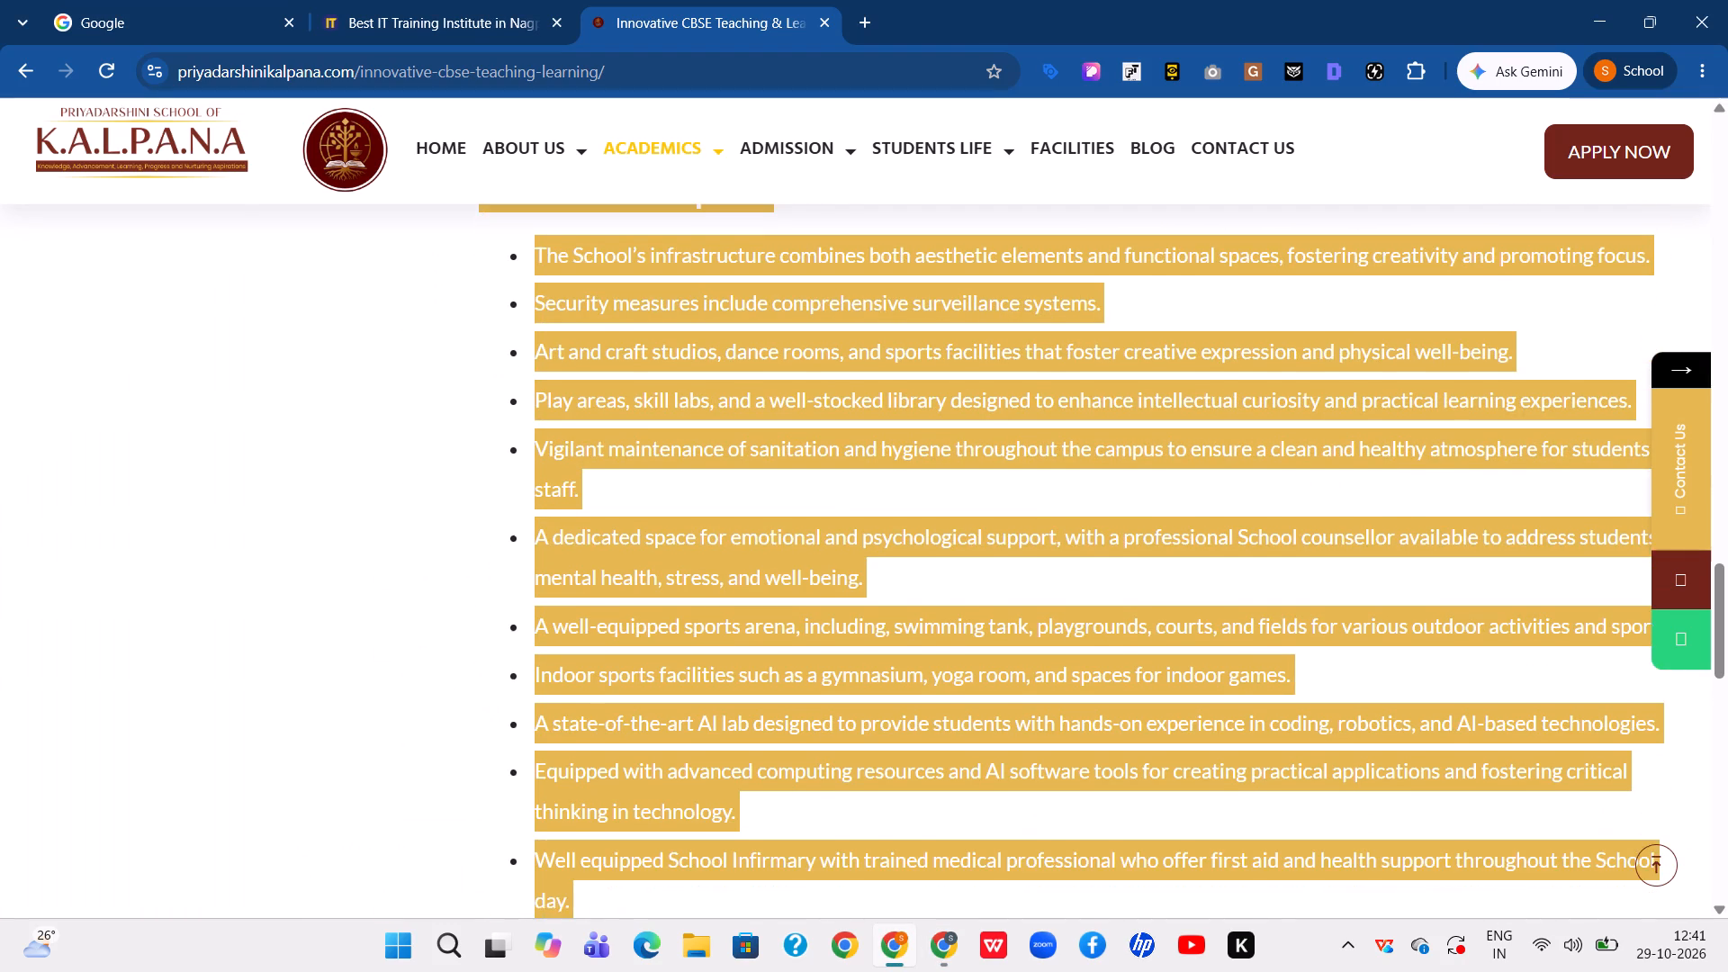
{"action": "left_click_drag", "start_coordinate": [616, 861], "coordinate": [587, 801]}
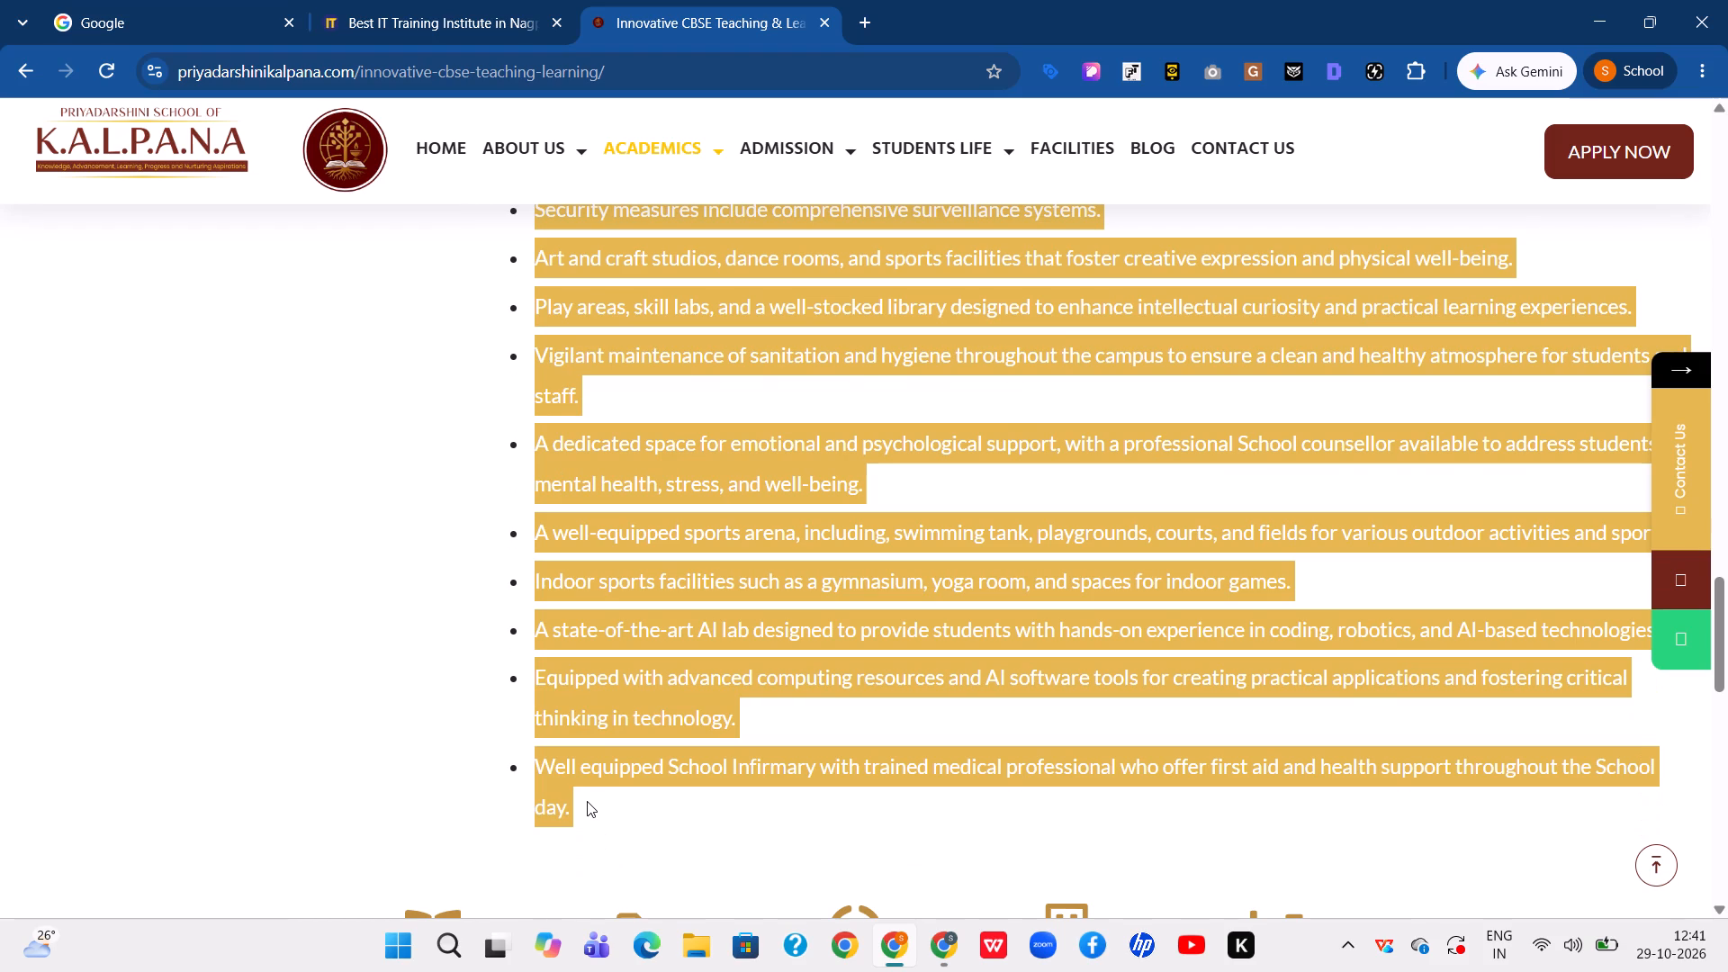
{"action": "key", "text": "ctrl+c"}
Open the school website's home page and look through its welcome text.
{"action": "left_click", "coordinate": [587, 801]}
{"action": "key", "text": "Page_Up"}
{"action": "key", "text": "Page_Up"}
{"action": "key", "text": "Page_Up"}
{"action": "key", "text": "Page_Up"}
{"action": "key", "text": "Page_Up"}
{"action": "key", "text": "Page_Up"}
{"action": "key", "text": "Page_Up"}
{"action": "key", "text": "Page_Up"}
{"action": "key", "text": "Page_Up"}
{"action": "key", "text": "Page_Up"}
{"action": "key", "text": "Page_Up"}
{"action": "key", "text": "Page_Up"}
{"action": "key", "text": "Page_Up"}
{"action": "key", "text": "Page_Up"}
{"action": "key", "text": "Page_Up"}
{"action": "key", "text": "Page_Up"}
{"action": "key", "text": "Page_Up"}
{"action": "key", "text": "Page_Up"}
{"action": "key", "text": "Page_Up"}
{"action": "key", "text": "Page_Up"}
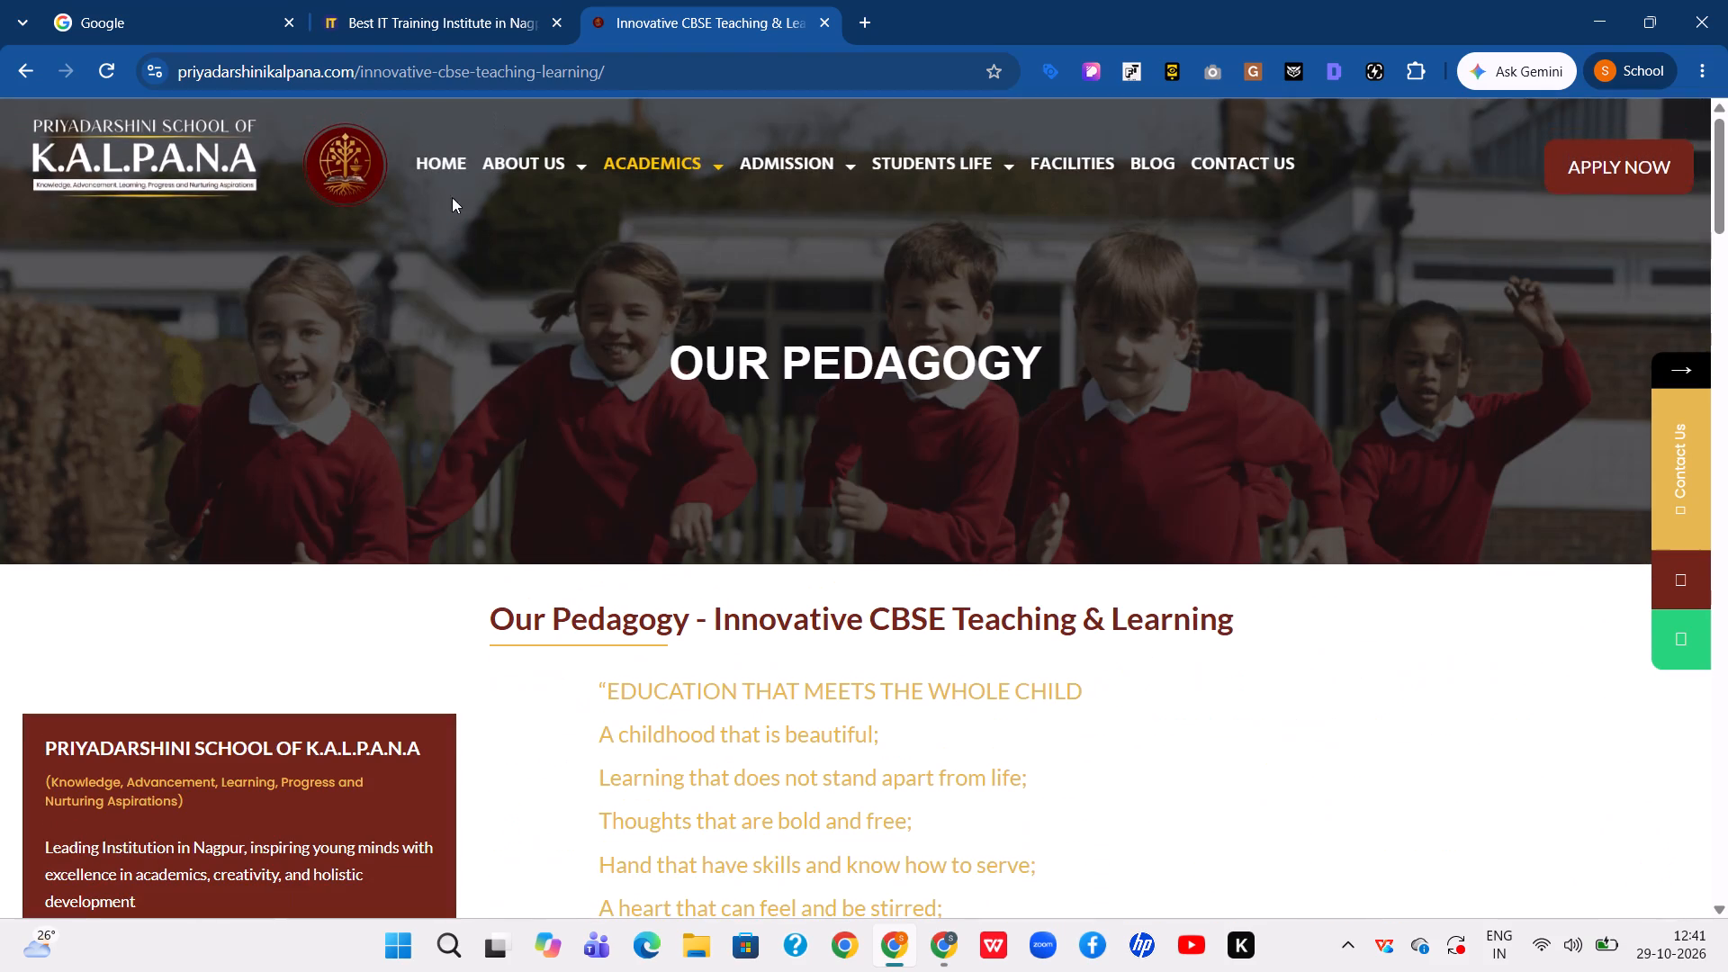
{"action": "left_click", "coordinate": [435, 173]}
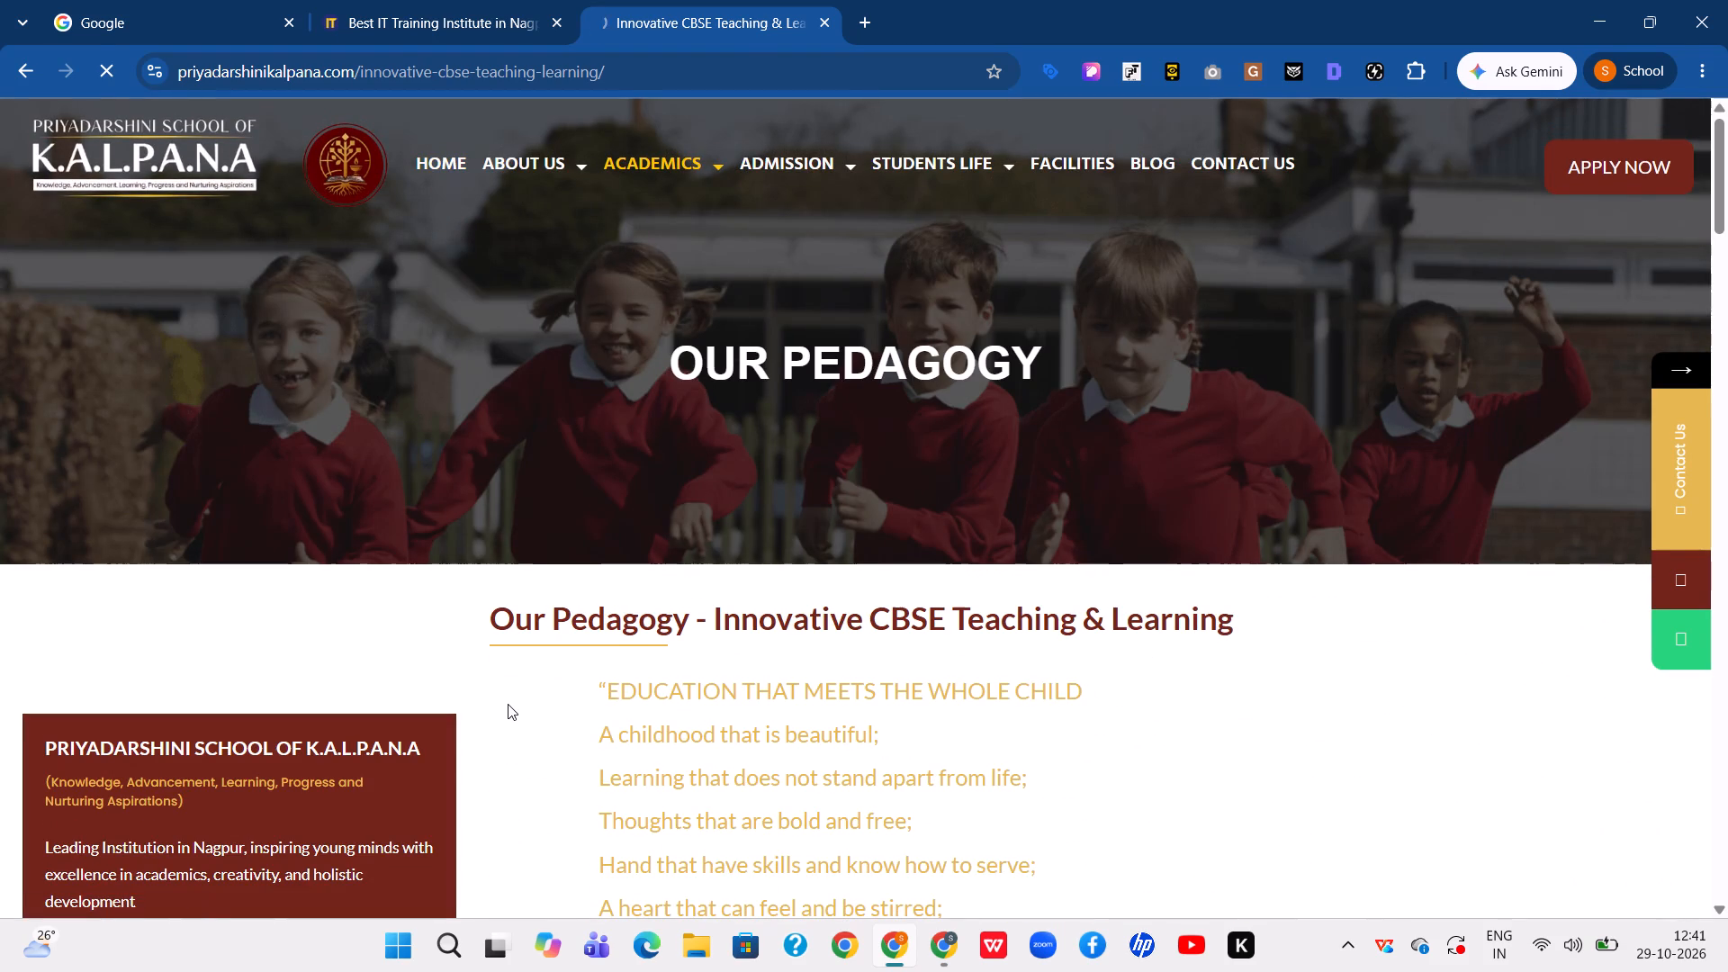
{"action": "key", "text": "Page_Down"}
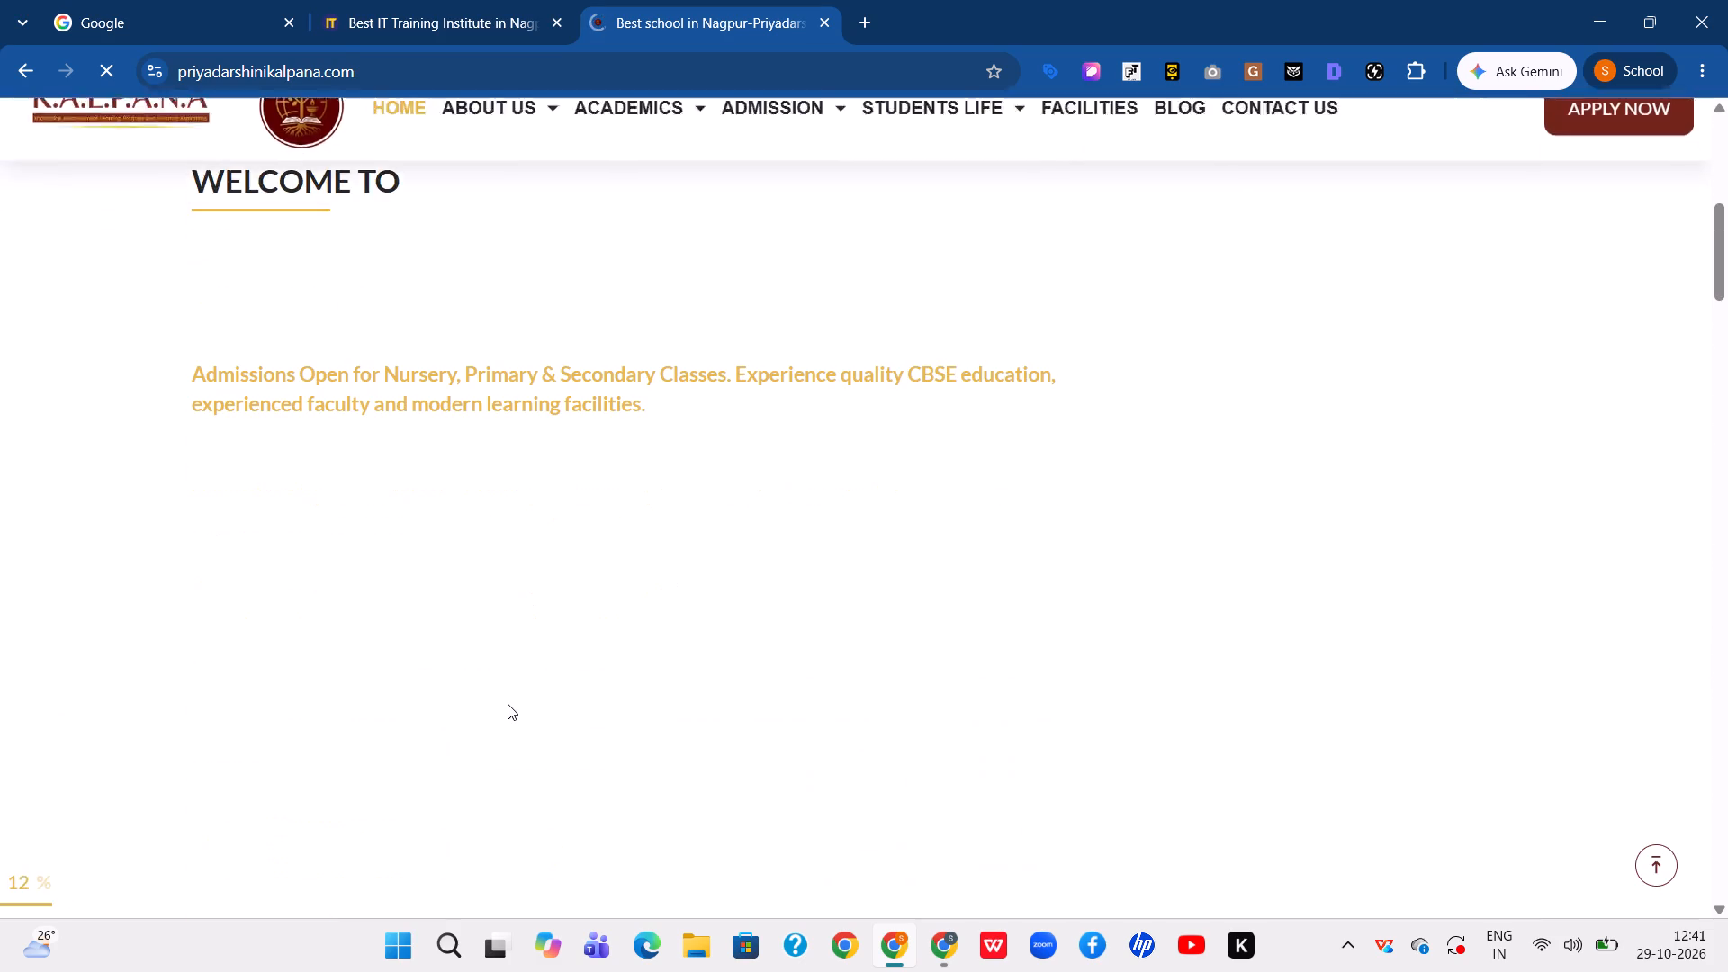
{"action": "scroll", "coordinate": [508, 704], "scroll_direction": "up", "scroll_amount": 1}
{"action": "scroll", "coordinate": [508, 704], "scroll_direction": "down", "scroll_amount": 1}
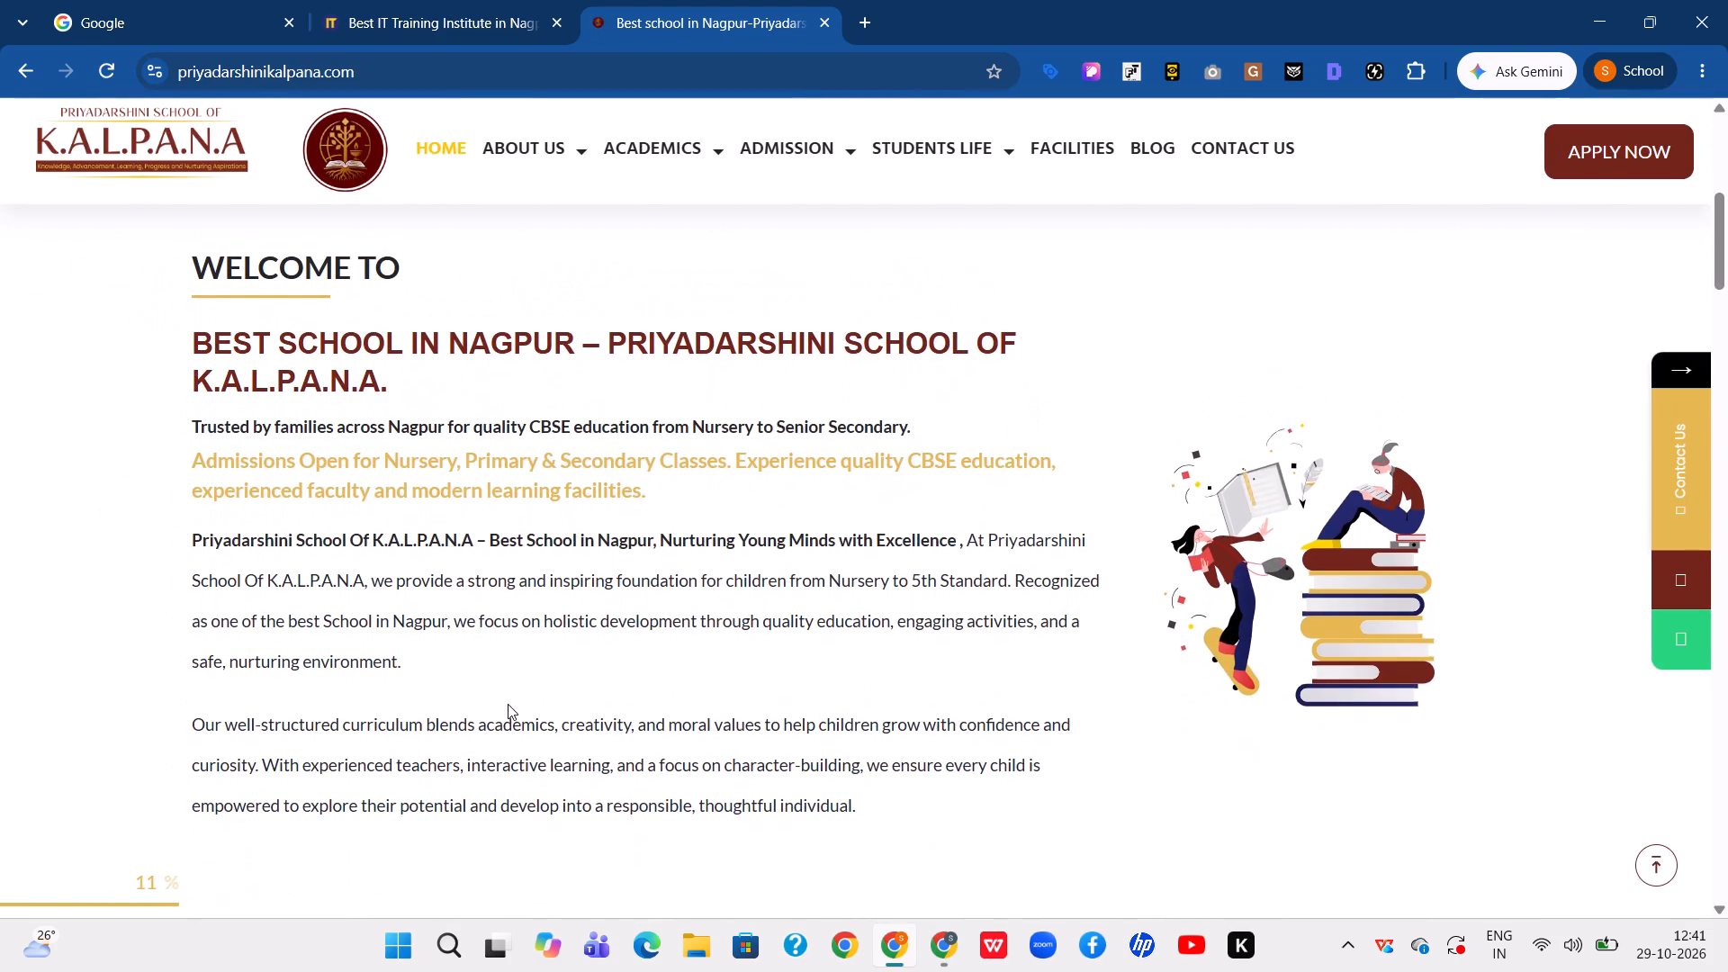
{"action": "scroll", "coordinate": [508, 704], "scroll_direction": "down", "scroll_amount": 1}
Return to the articlecatalog.com submission form and paste the copied "What Sets Us Apart?" text at the end of the body.
{"action": "left_click", "coordinate": [961, 964]}
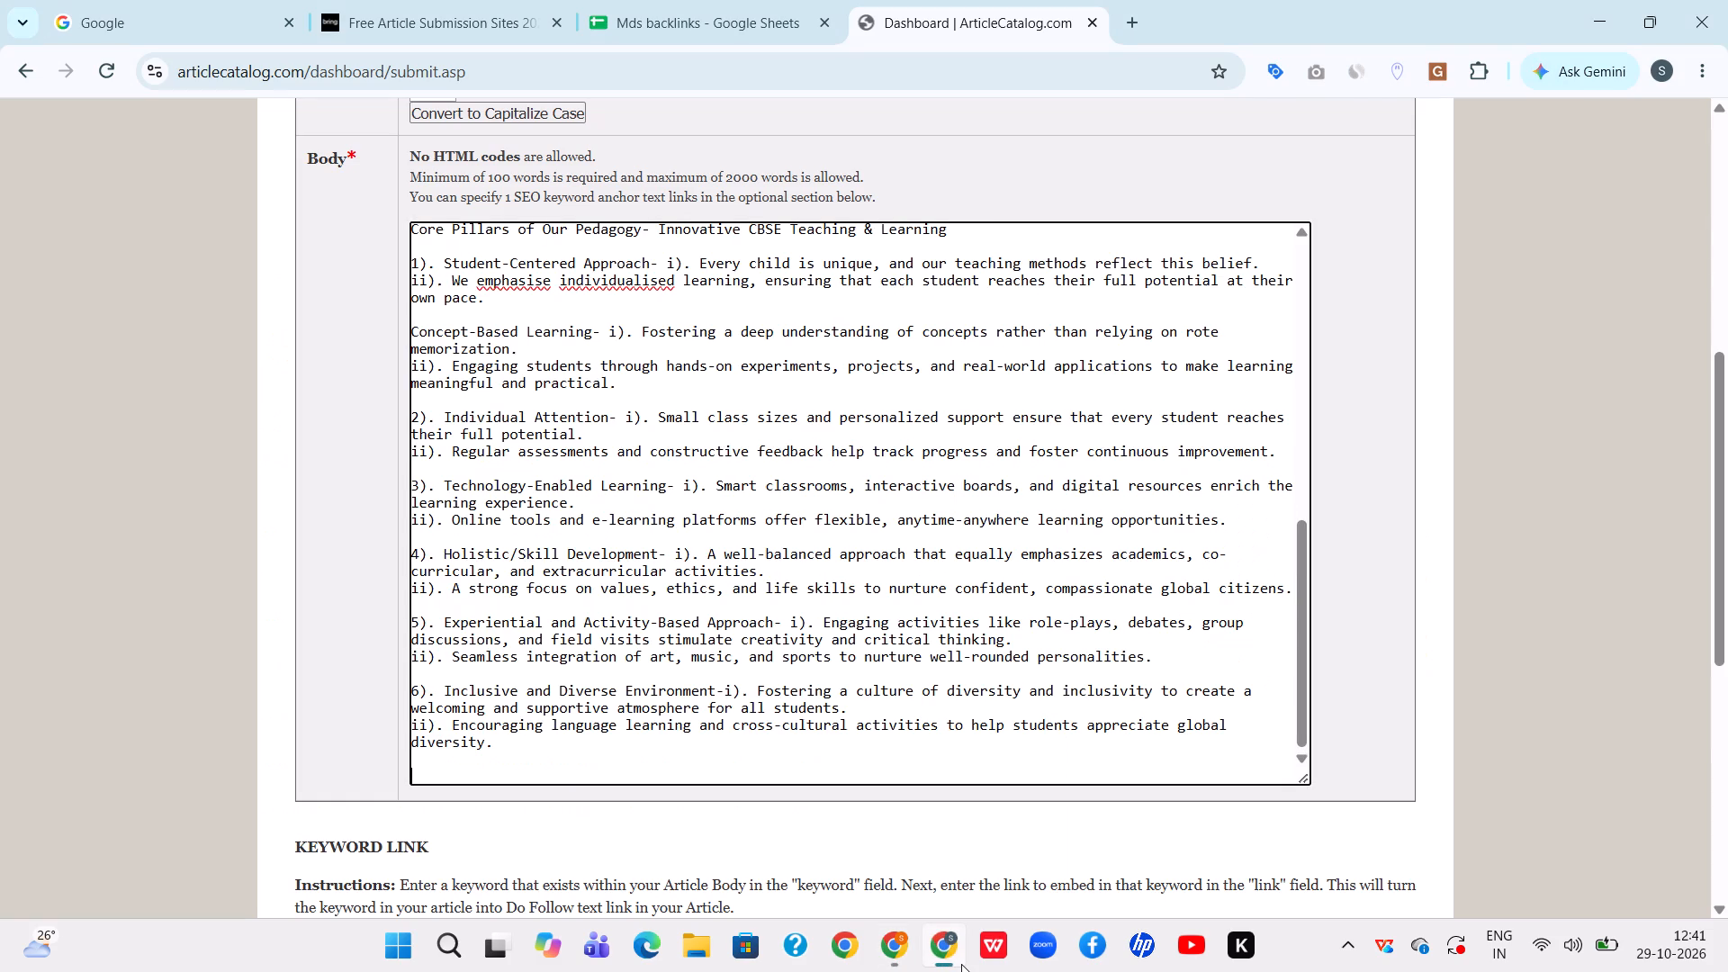
{"action": "key", "text": "ctrl+v"}
{"action": "key", "text": "BackSpace"}
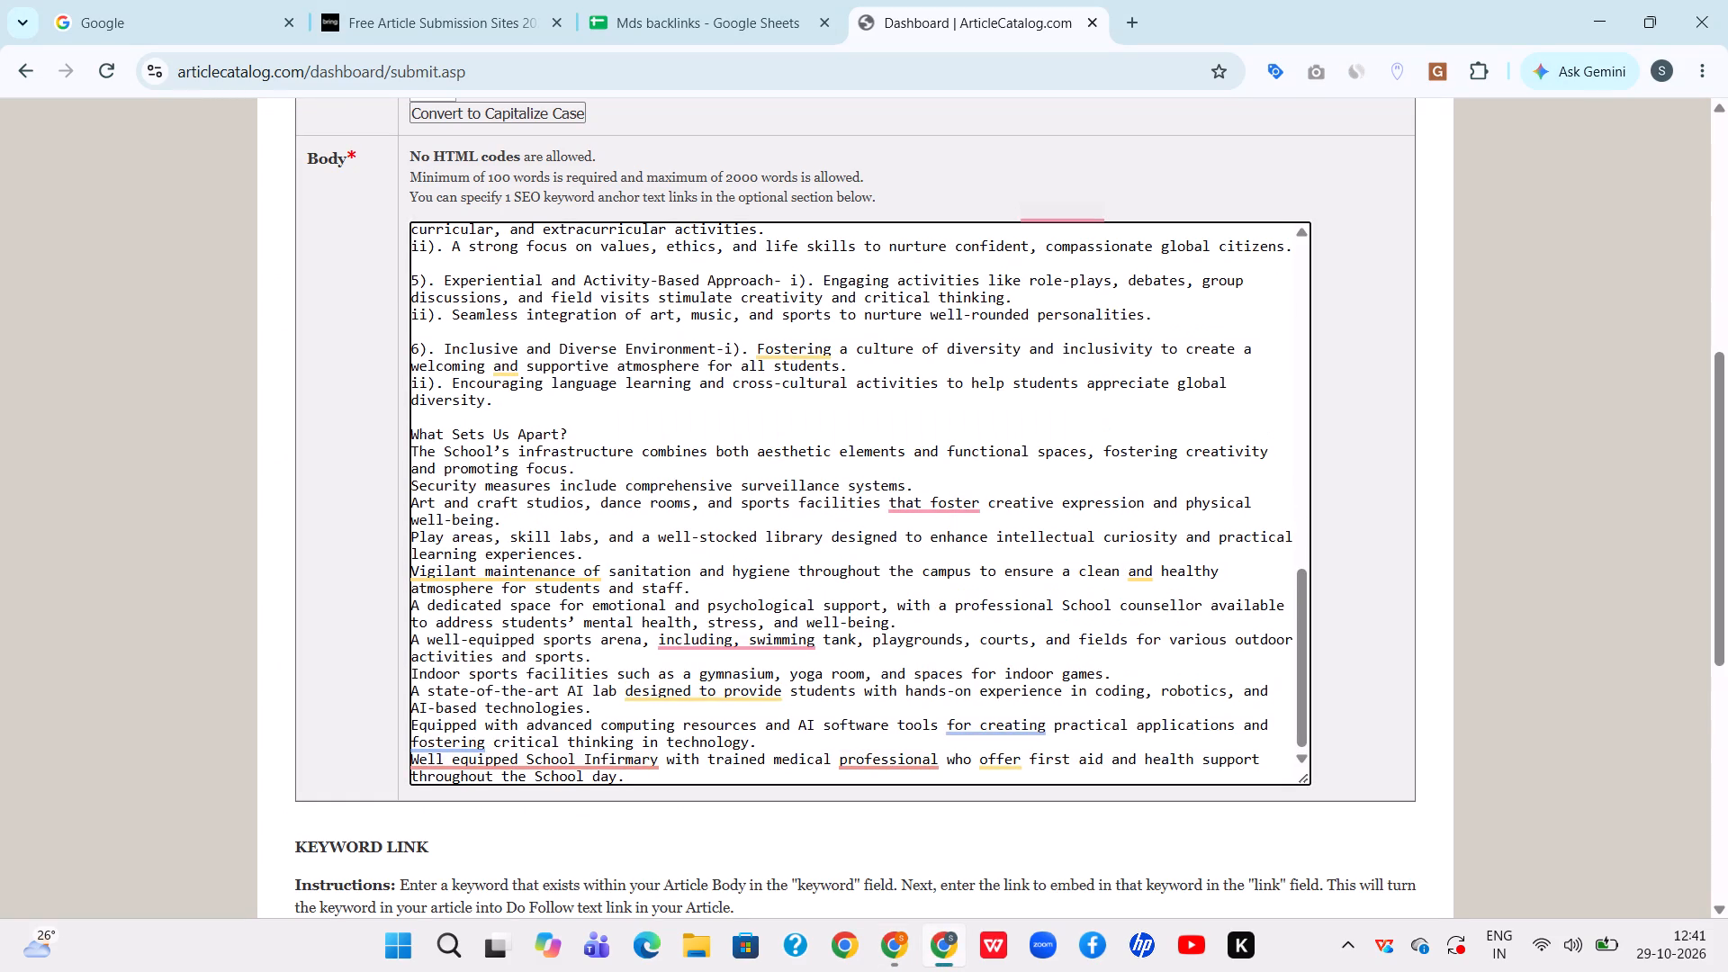
Insert blank lines after the first five items under "What Sets Us Apart?" in the article body, through the "Vigilant maintenance" item.
{"action": "left_click", "coordinate": [671, 472]}
{"action": "key", "text": "Return"}
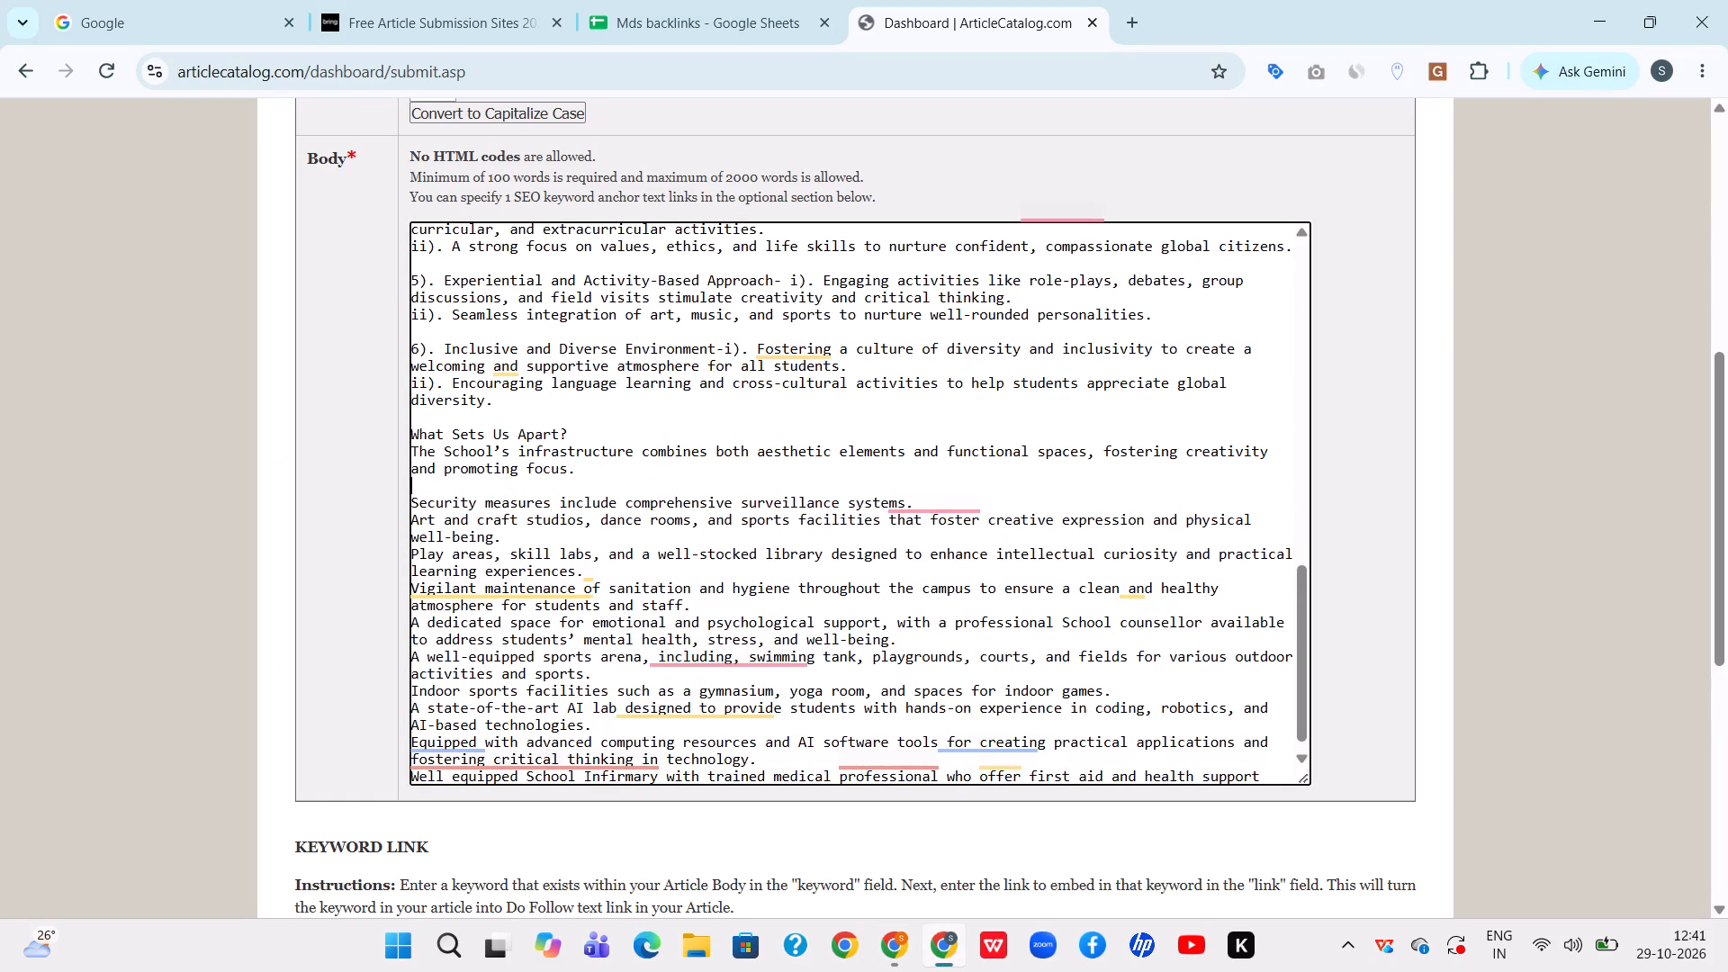
{"action": "left_click", "coordinate": [964, 502]}
{"action": "key", "text": "Return"}
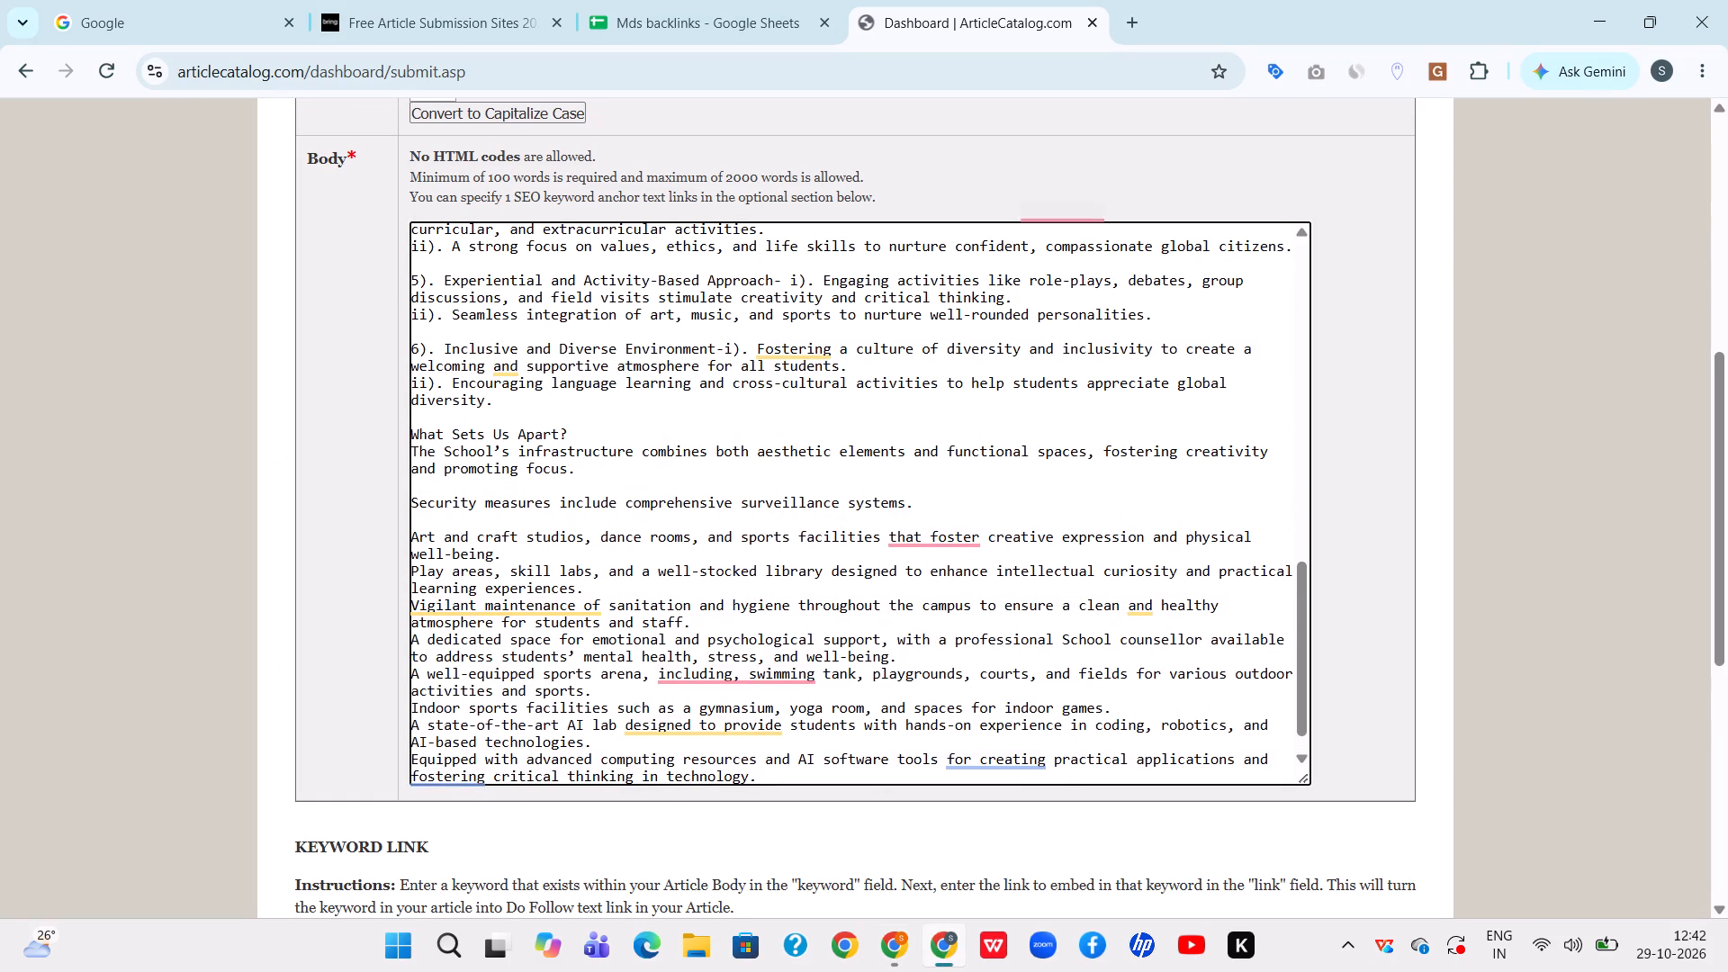
{"action": "left_click", "coordinate": [733, 550]}
{"action": "key", "text": "Return"}
{"action": "left_click", "coordinate": [756, 604]}
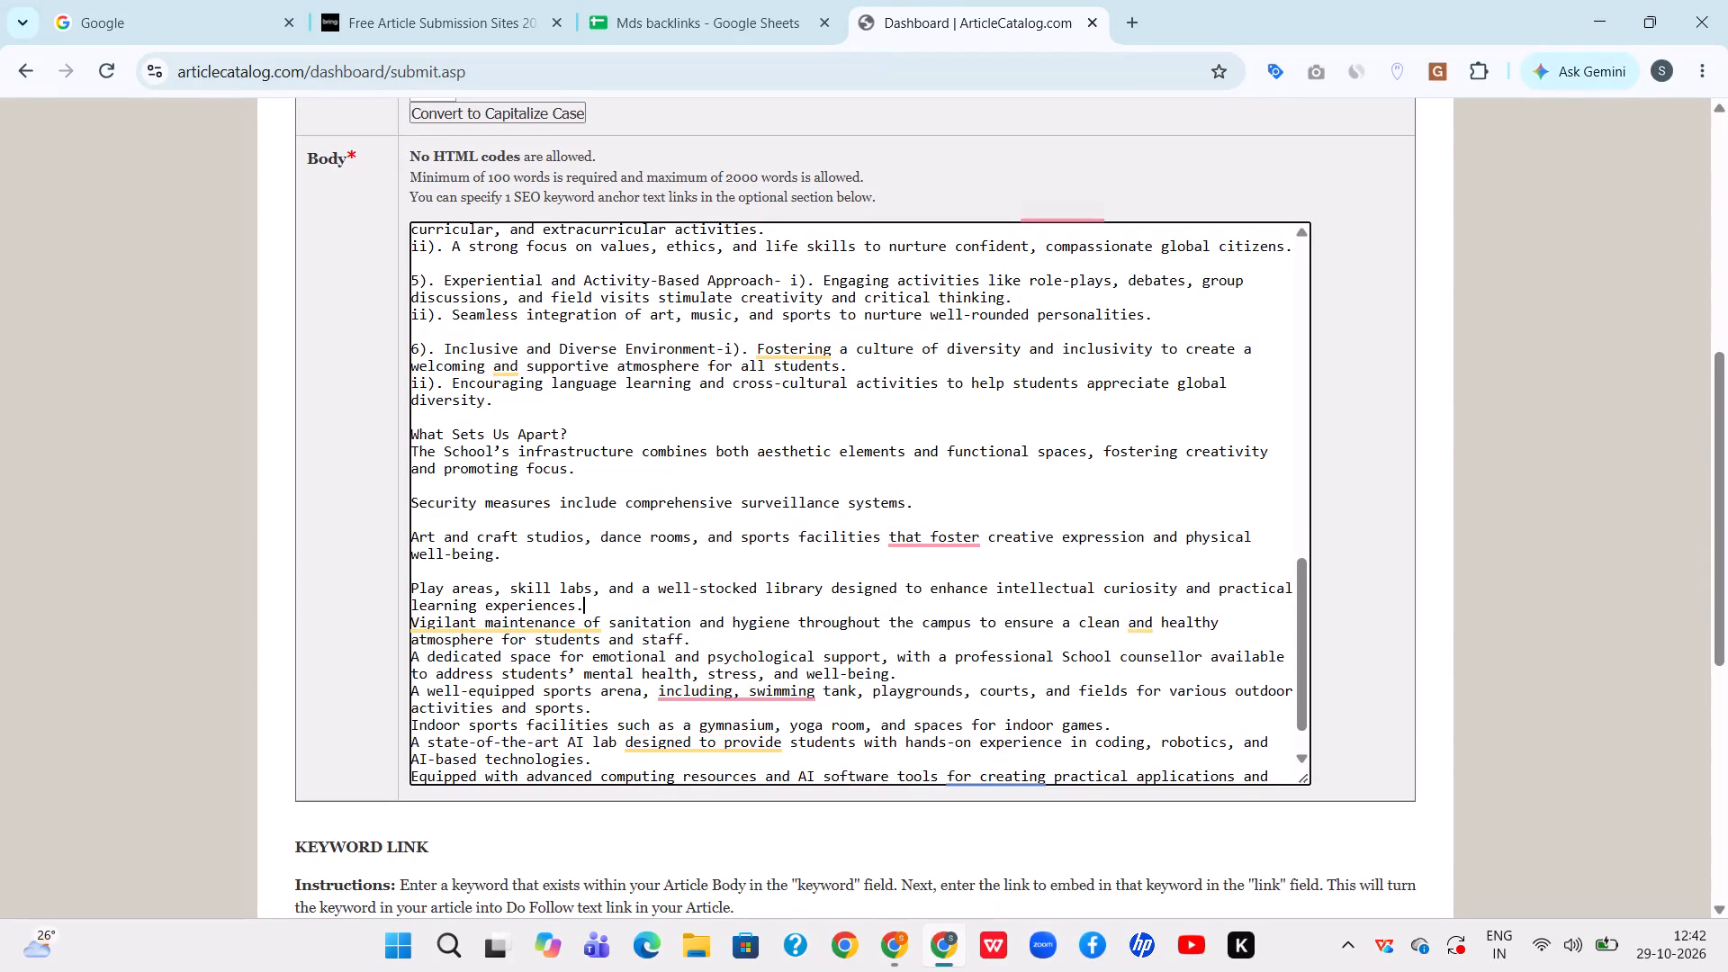
{"action": "key", "text": "Return"}
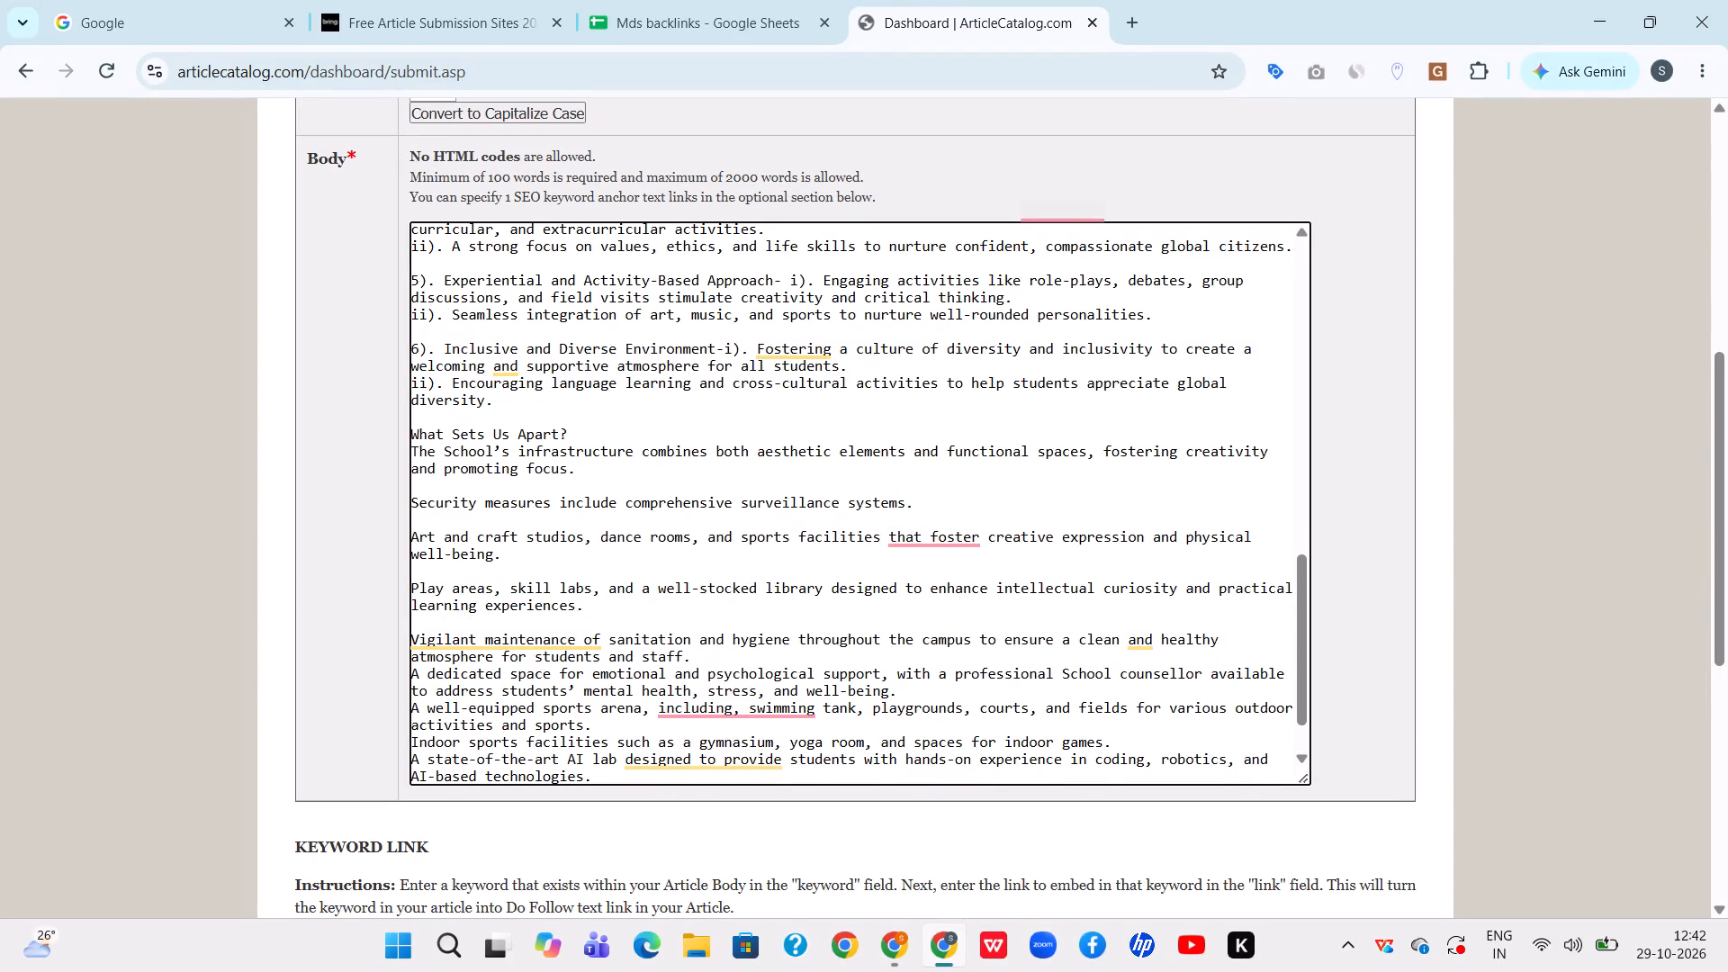
{"action": "left_click", "coordinate": [902, 658]}
{"action": "key", "text": "Return"}
Insert blank lines between the remaining "What Sets Us Apart?" items, from "A dedicated space" down to "Well equipped School Infirmary".
{"action": "scroll", "coordinate": [902, 658], "scroll_direction": "down", "scroll_amount": 1}
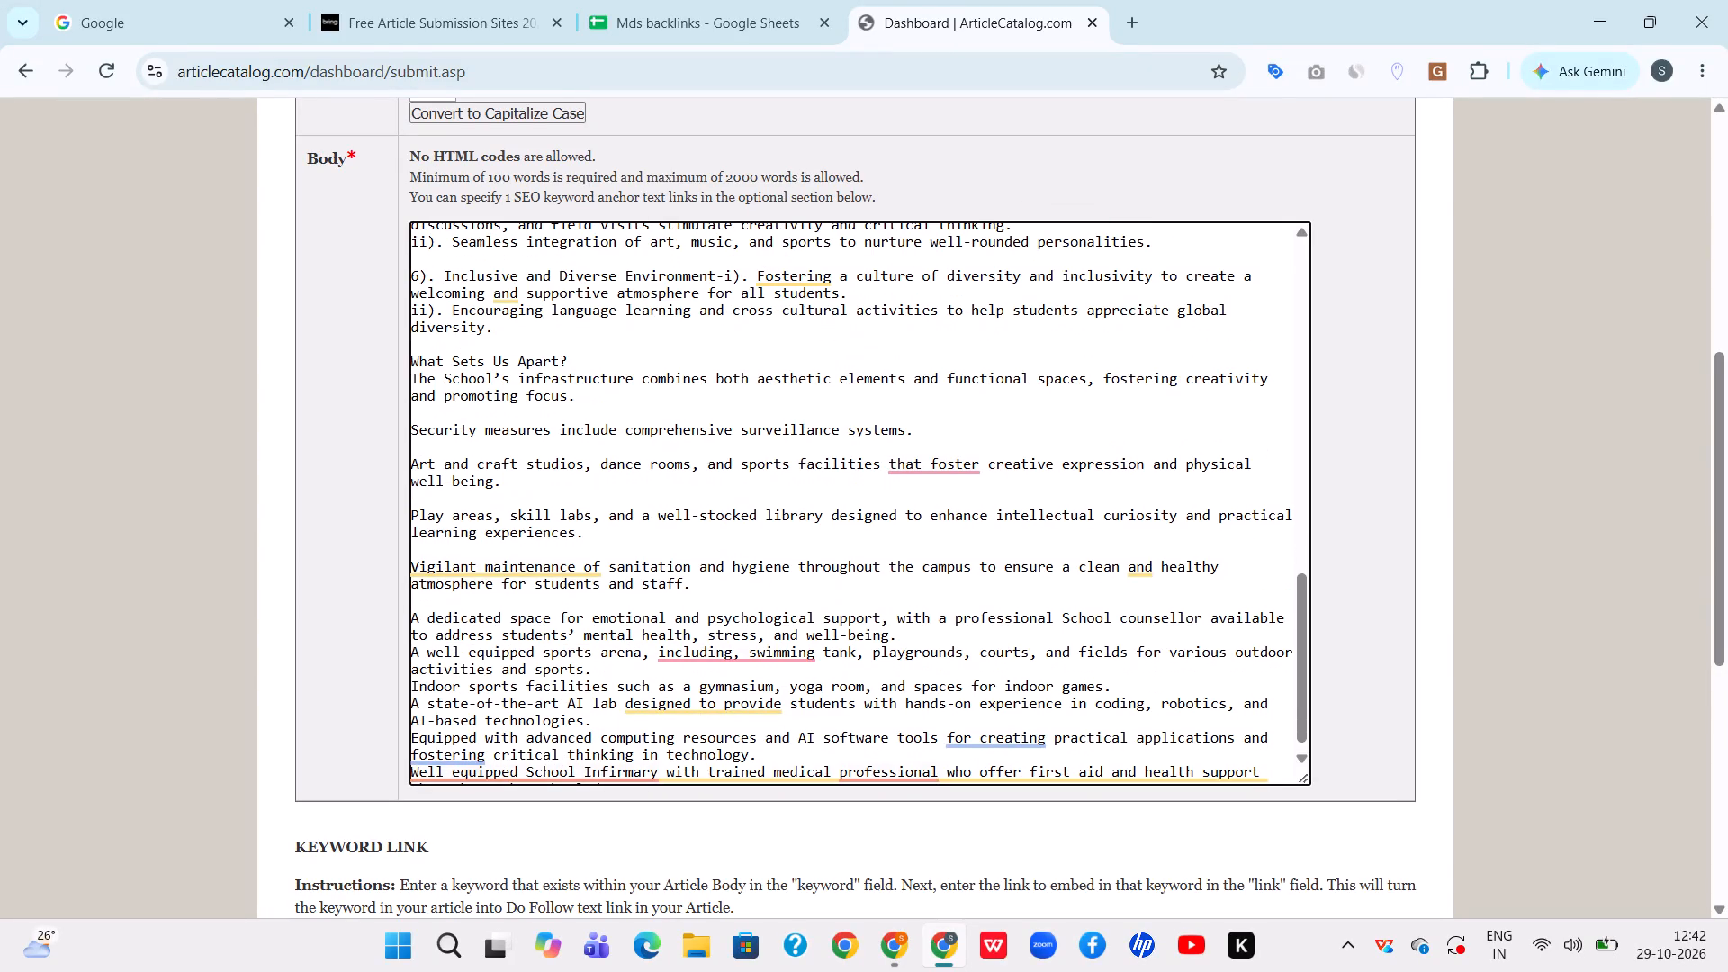
{"action": "left_click", "coordinate": [929, 637]}
{"action": "key", "text": "Return"}
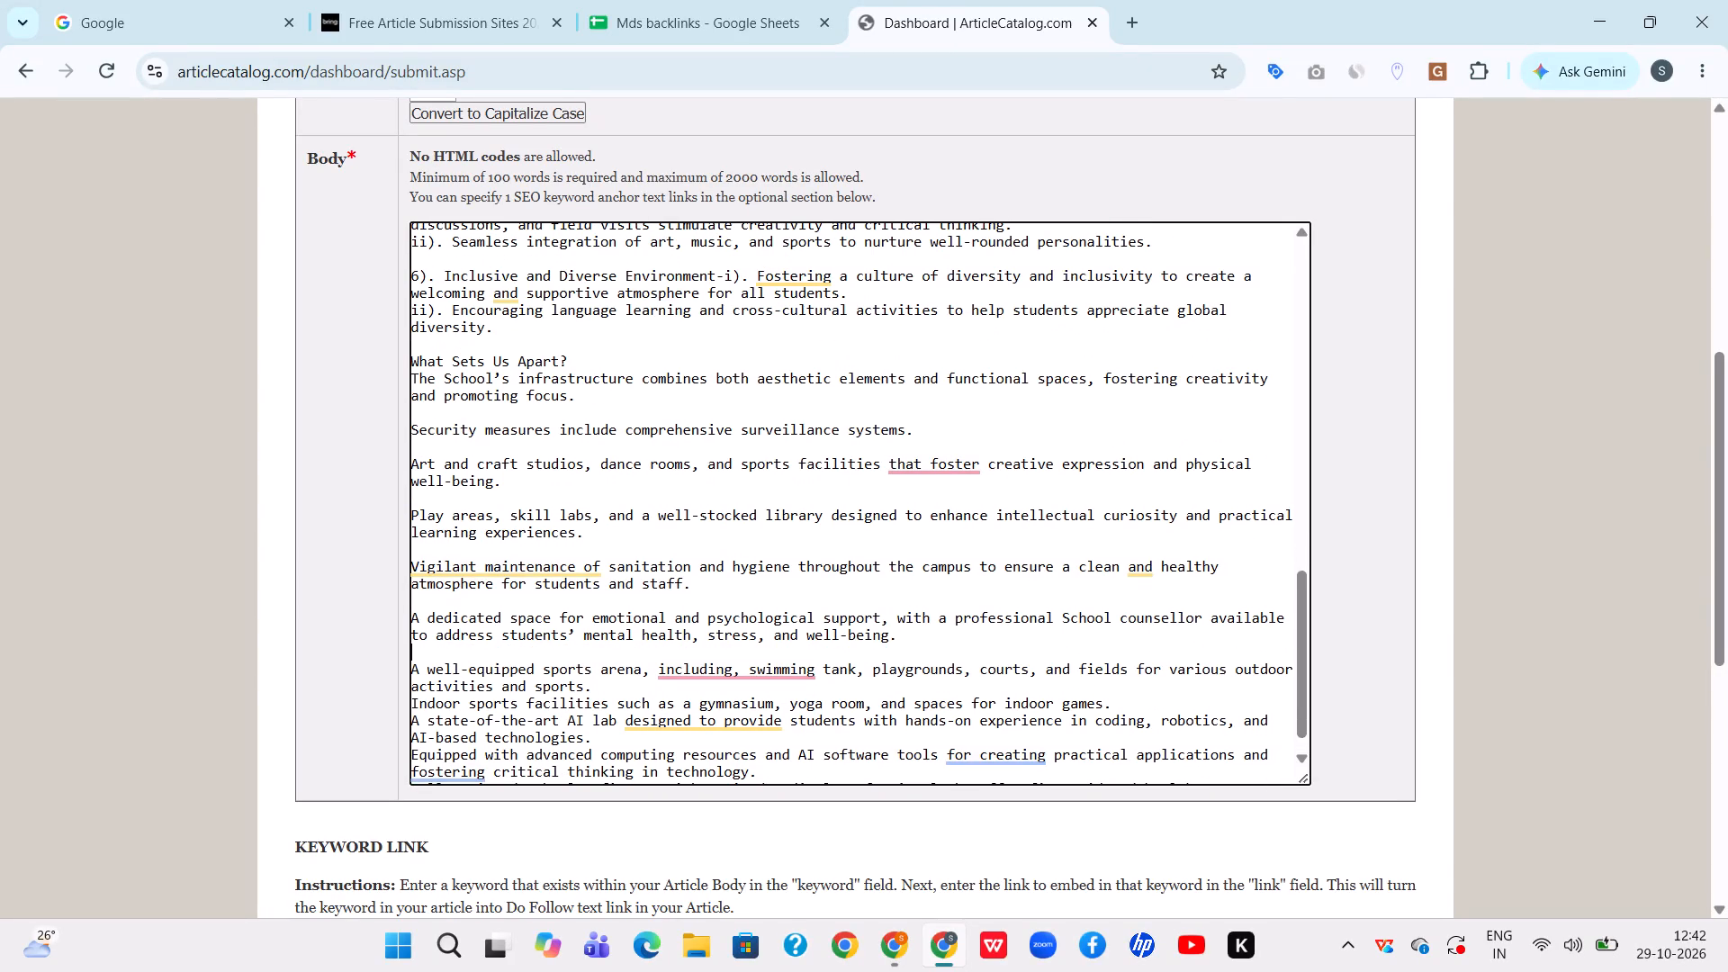
{"action": "left_click", "coordinate": [856, 689]}
{"action": "key", "text": "Return"}
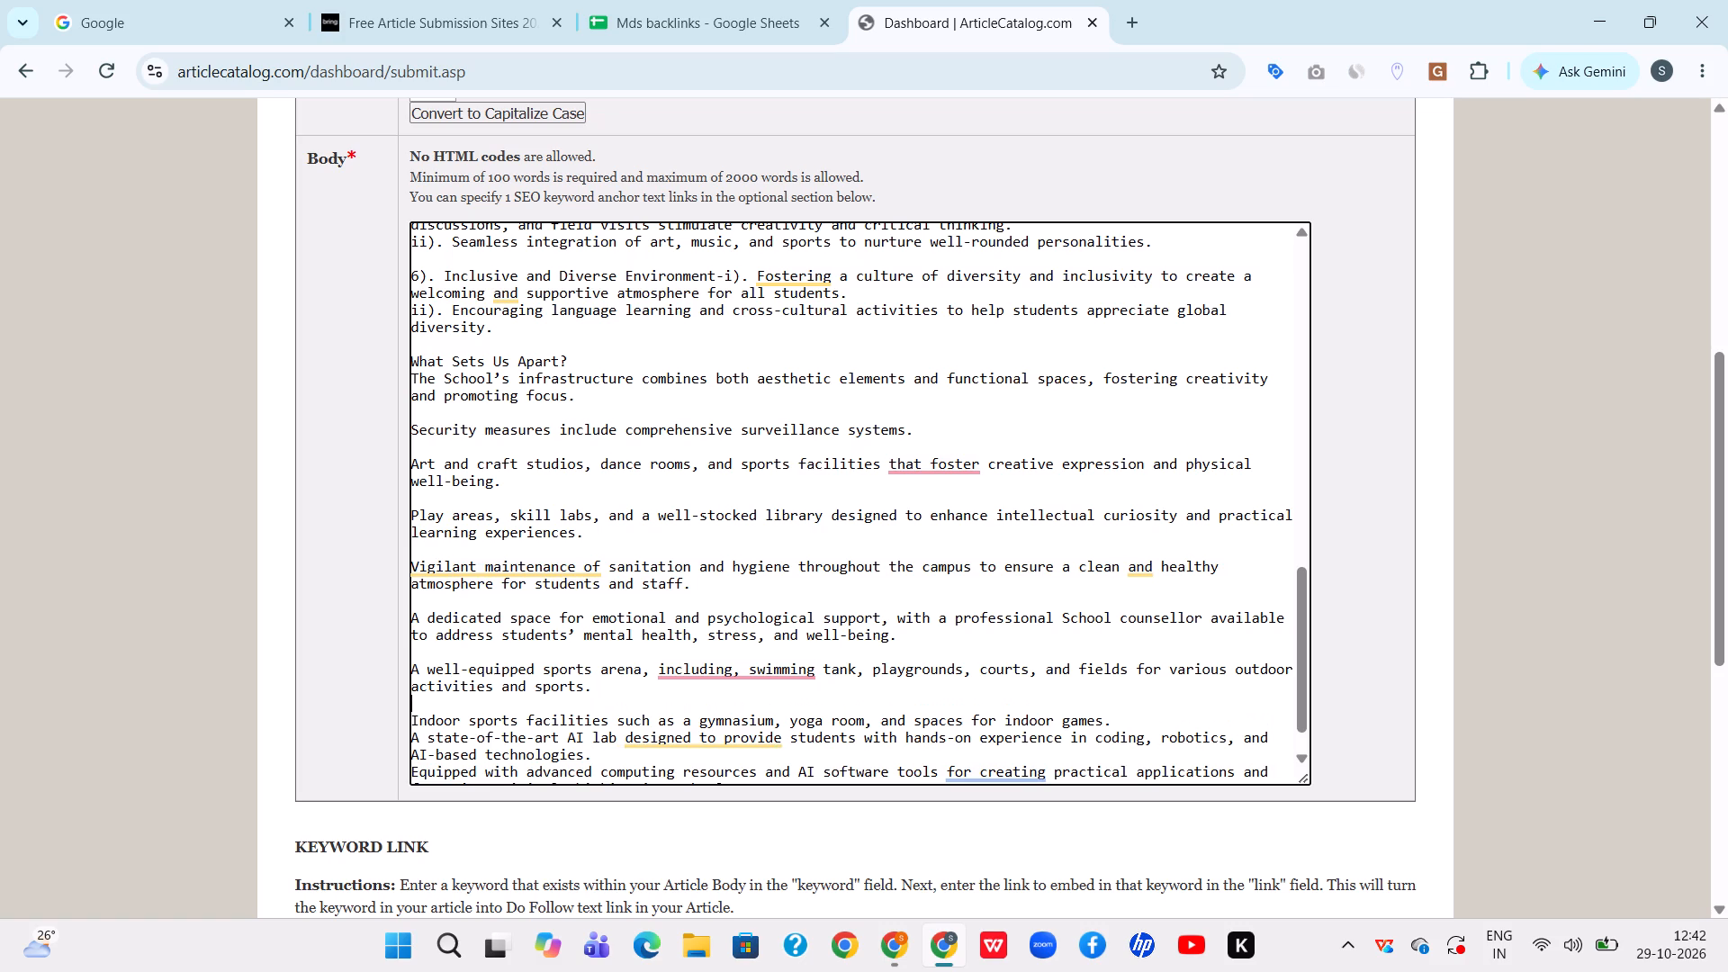
{"action": "left_click", "coordinate": [1133, 720]}
{"action": "key", "text": "Return"}
{"action": "left_click", "coordinate": [1093, 771]}
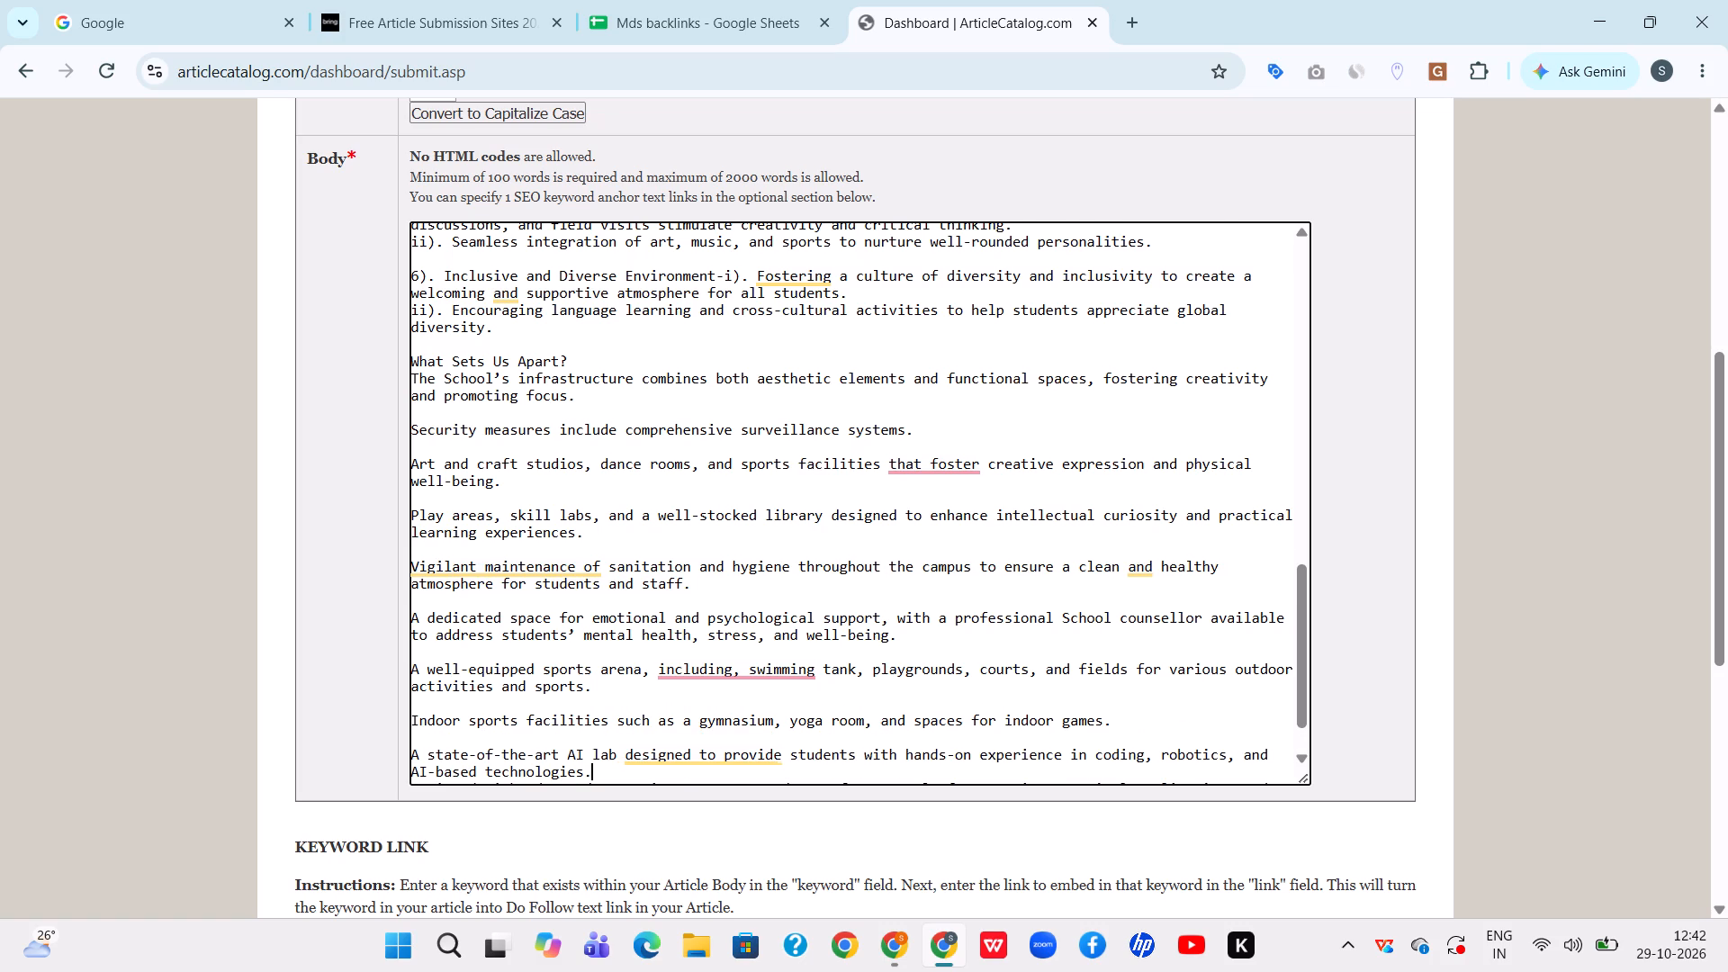
{"action": "key", "text": "Return"}
{"action": "scroll", "coordinate": [1093, 771], "scroll_direction": "down", "scroll_amount": 1}
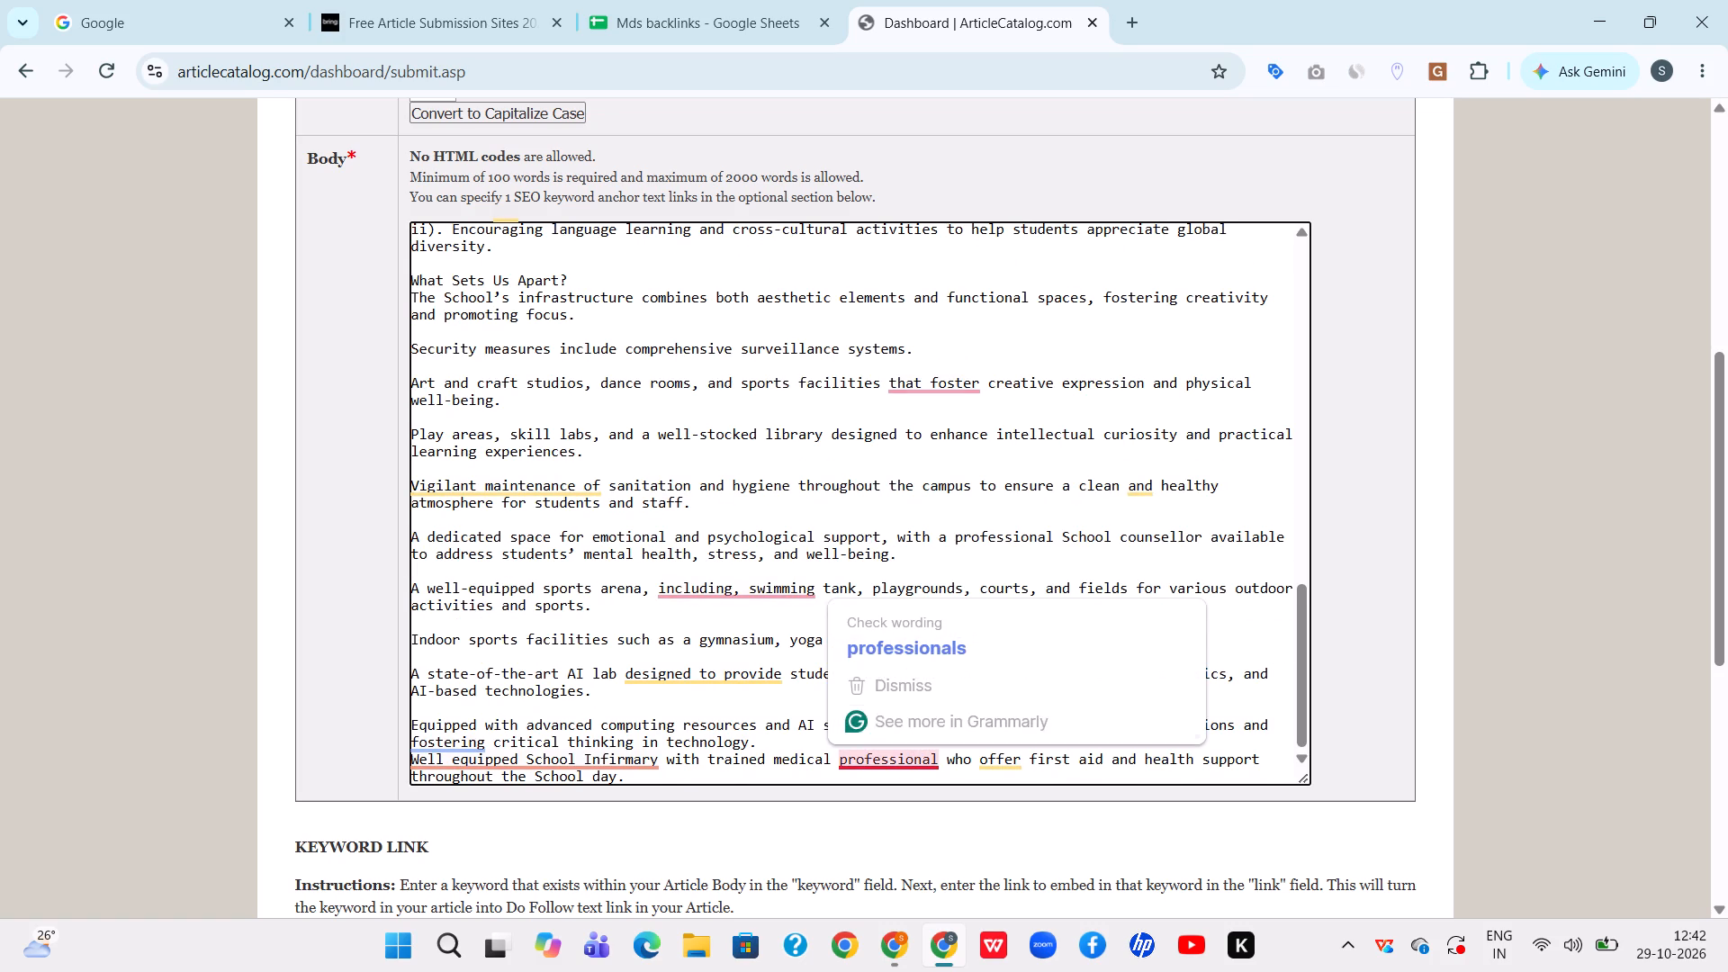
{"action": "left_click", "coordinate": [804, 735]}
{"action": "key", "text": "Return"}
{"action": "scroll", "coordinate": [804, 735], "scroll_direction": "down", "scroll_amount": 7}
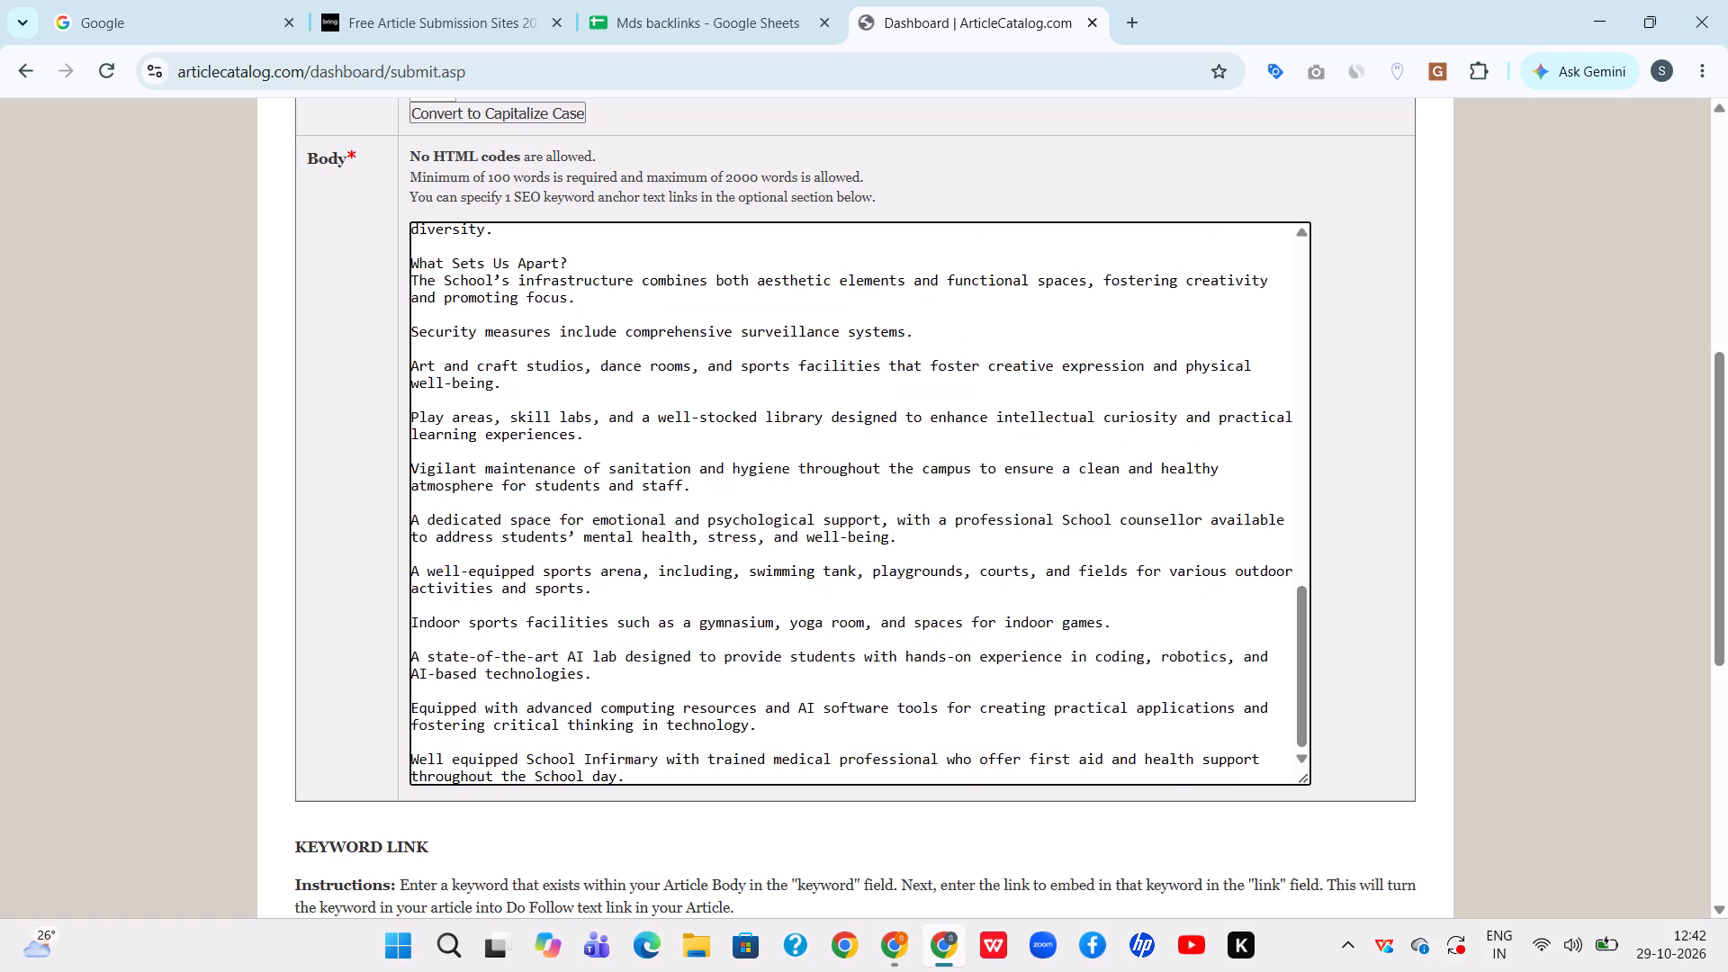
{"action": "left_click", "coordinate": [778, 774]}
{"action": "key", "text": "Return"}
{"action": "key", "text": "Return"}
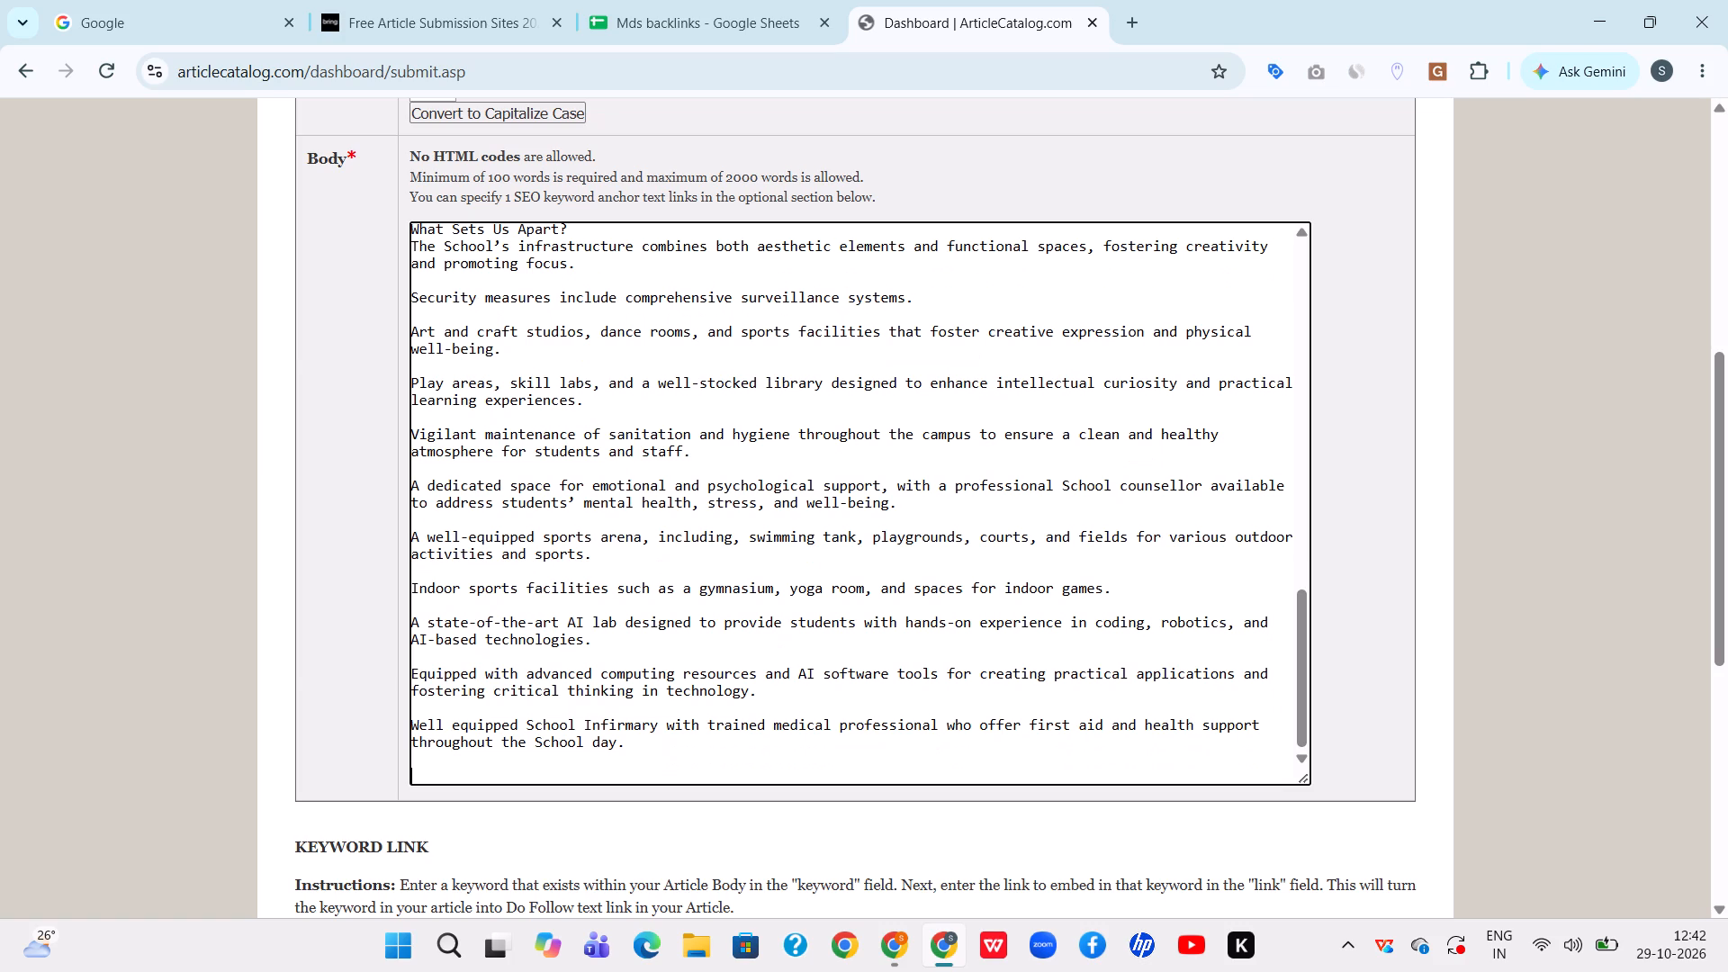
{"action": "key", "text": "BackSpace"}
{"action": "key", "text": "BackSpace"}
Fill in the keyword link with the keyword "Best Schools in Nagpur" and the suggested priyadarshinikalpana link URL.
{"action": "scroll", "coordinate": [778, 774], "scroll_direction": "up", "scroll_amount": 11}
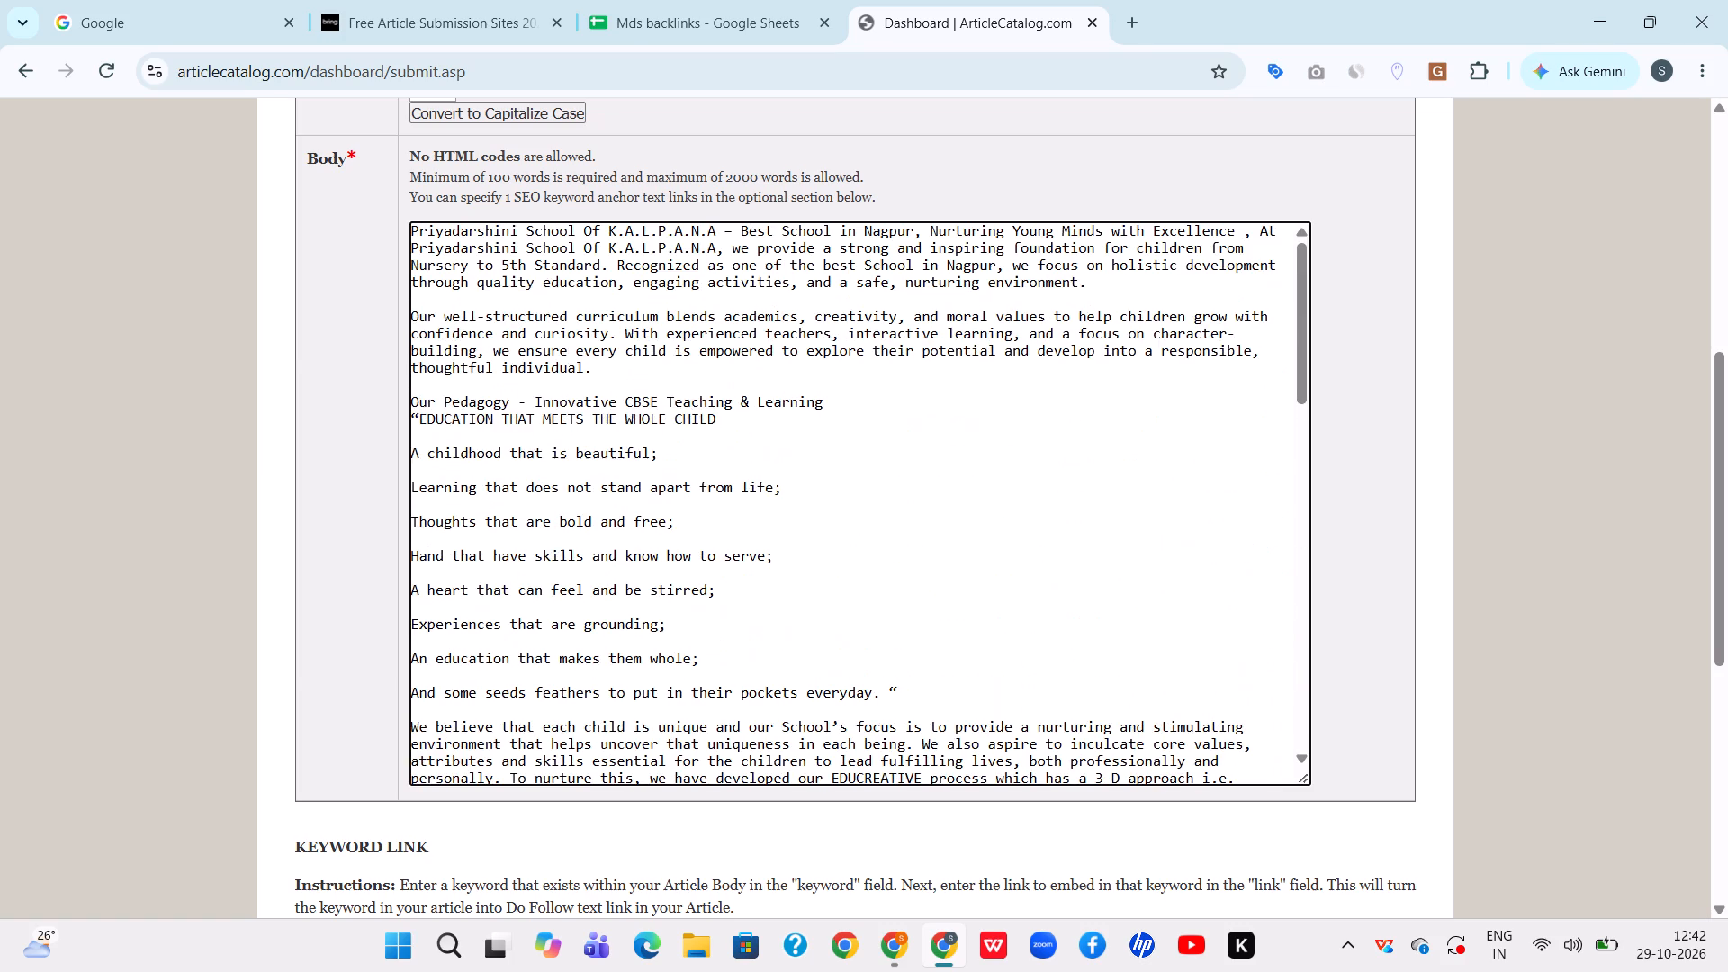
{"action": "left_click", "coordinate": [156, 715]}
{"action": "scroll", "coordinate": [156, 715], "scroll_direction": "down", "scroll_amount": 3}
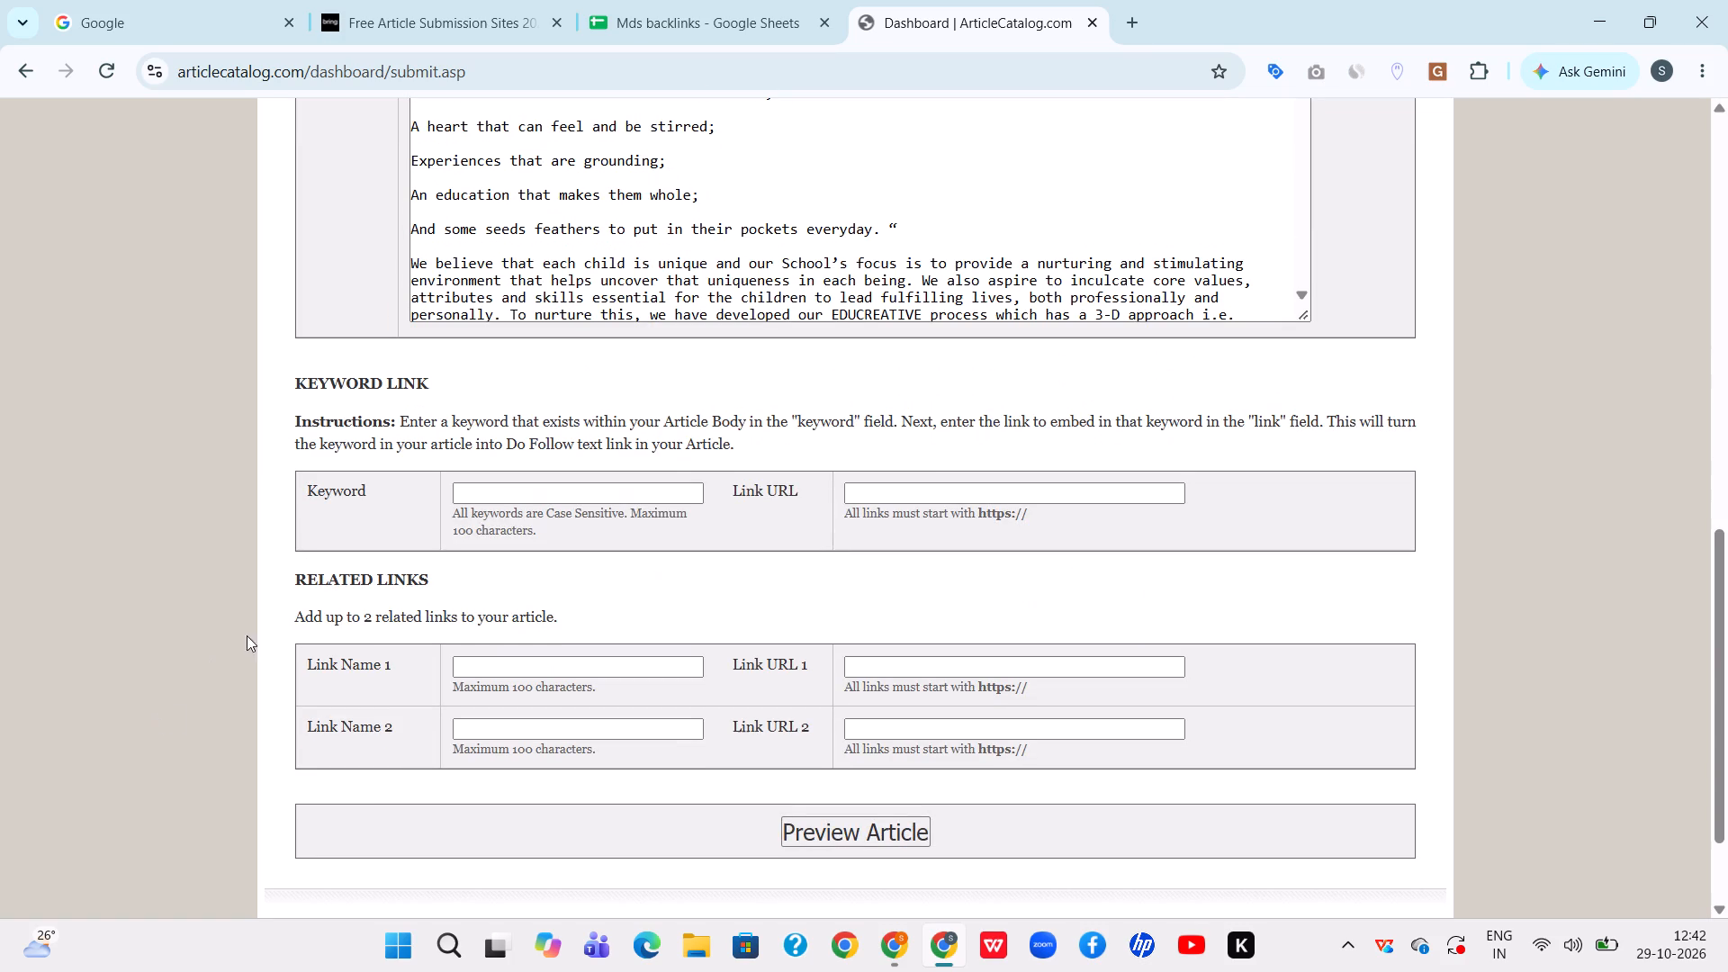
{"action": "left_click", "coordinate": [592, 490]}
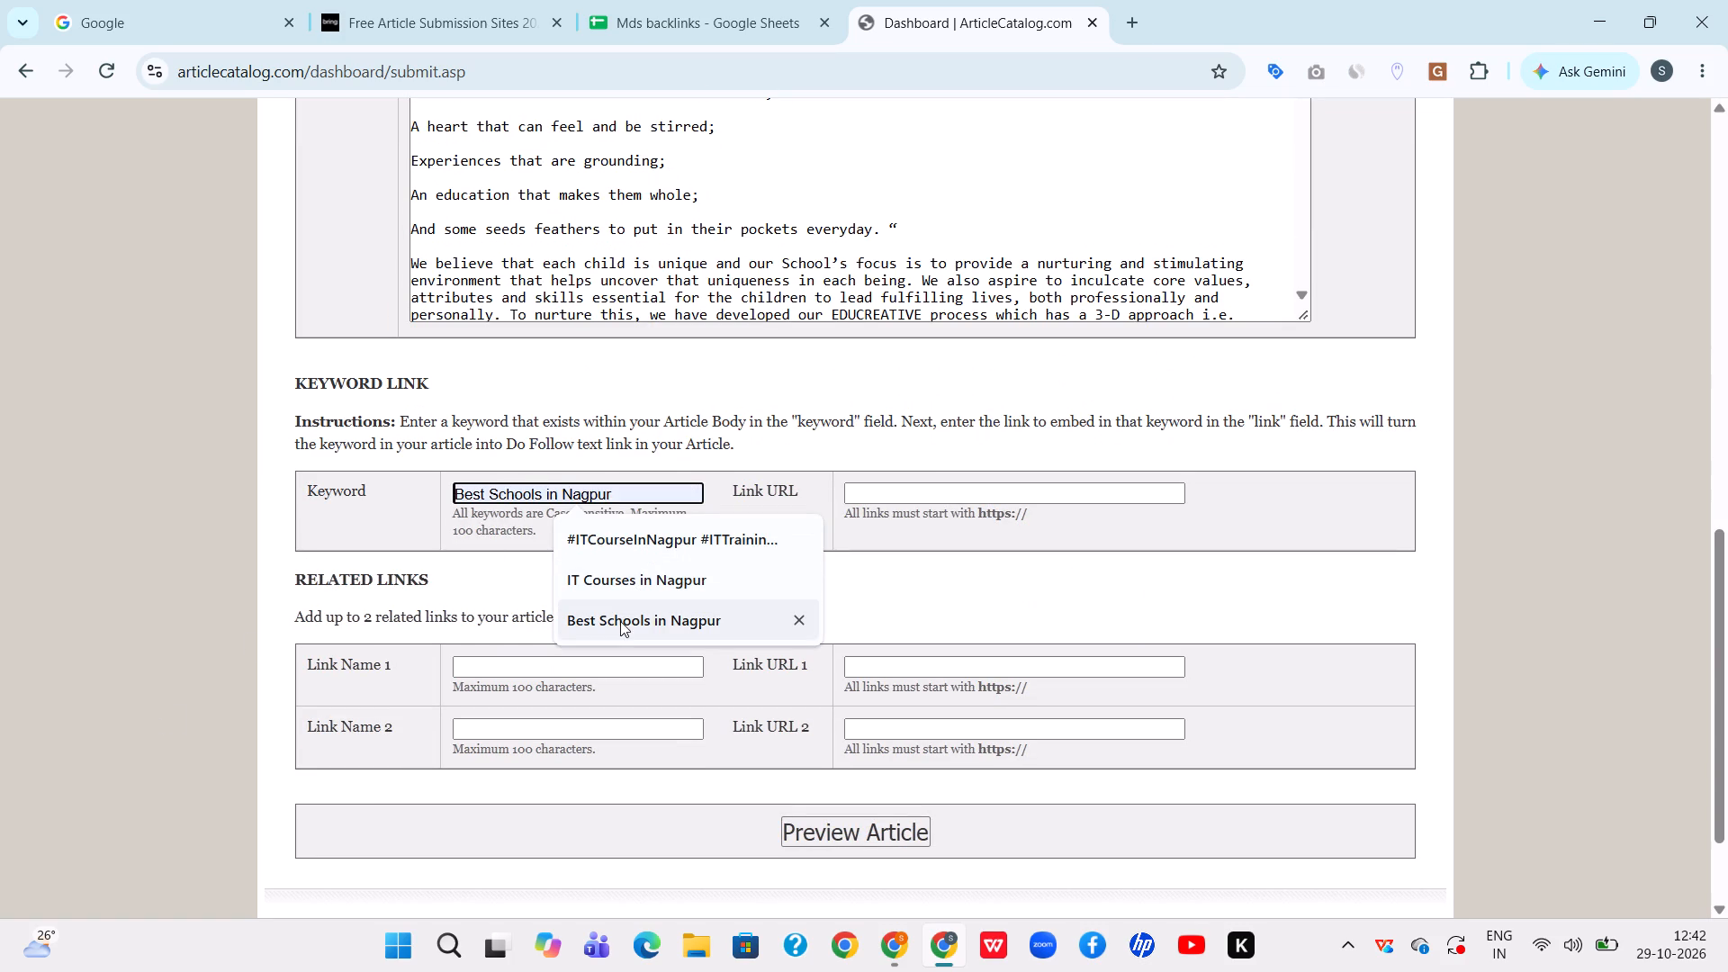
{"action": "left_click", "coordinate": [619, 621]}
{"action": "left_click", "coordinate": [953, 488]}
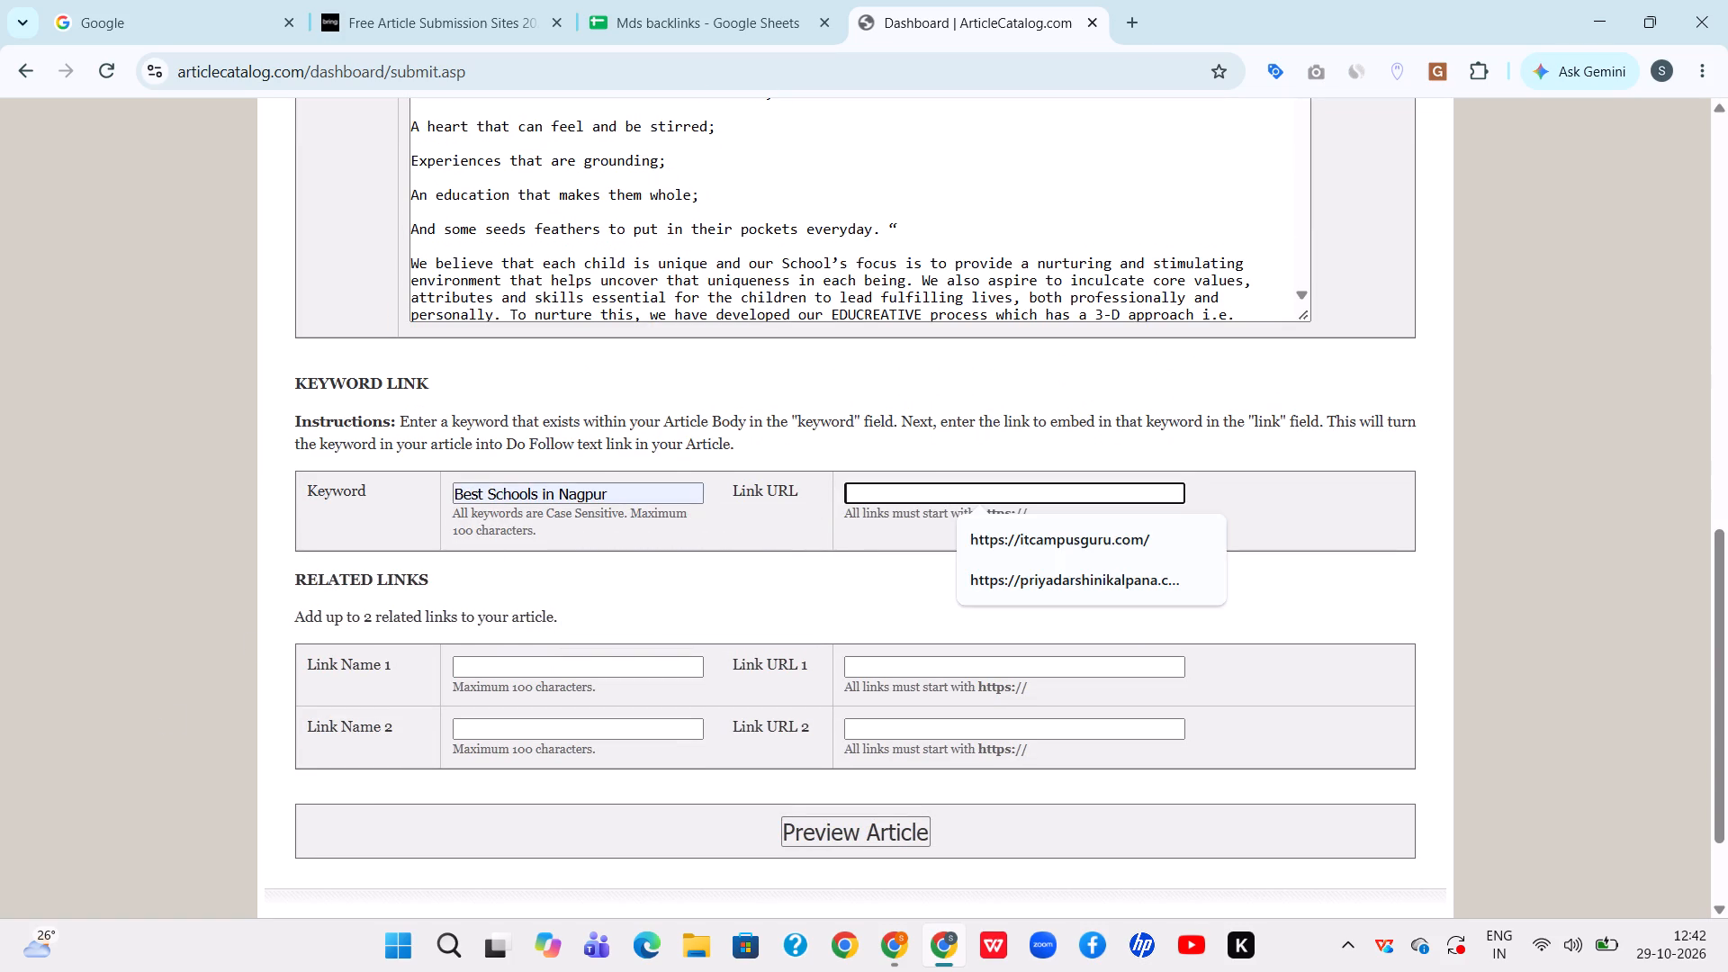
{"action": "left_click", "coordinate": [1003, 589]}
Preview the article, check it through to the end, and submit it for editorial review.
{"action": "left_click", "coordinate": [838, 829]}
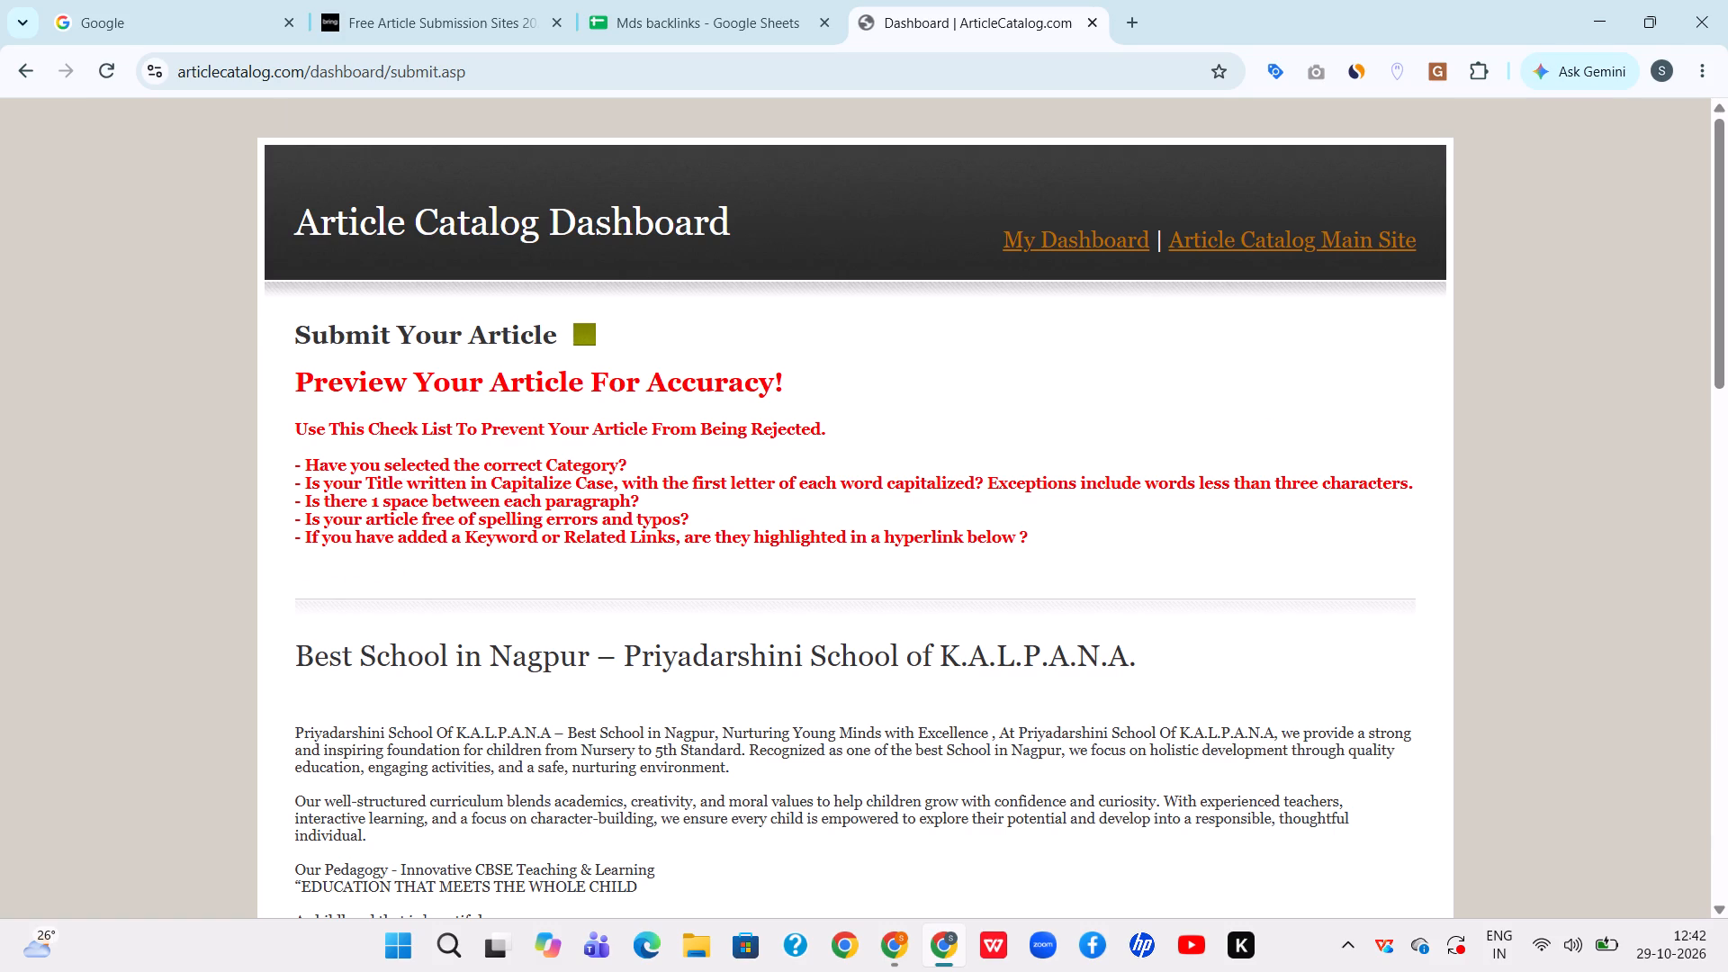
{"action": "scroll", "coordinate": [526, 729], "scroll_direction": "down", "scroll_amount": 8}
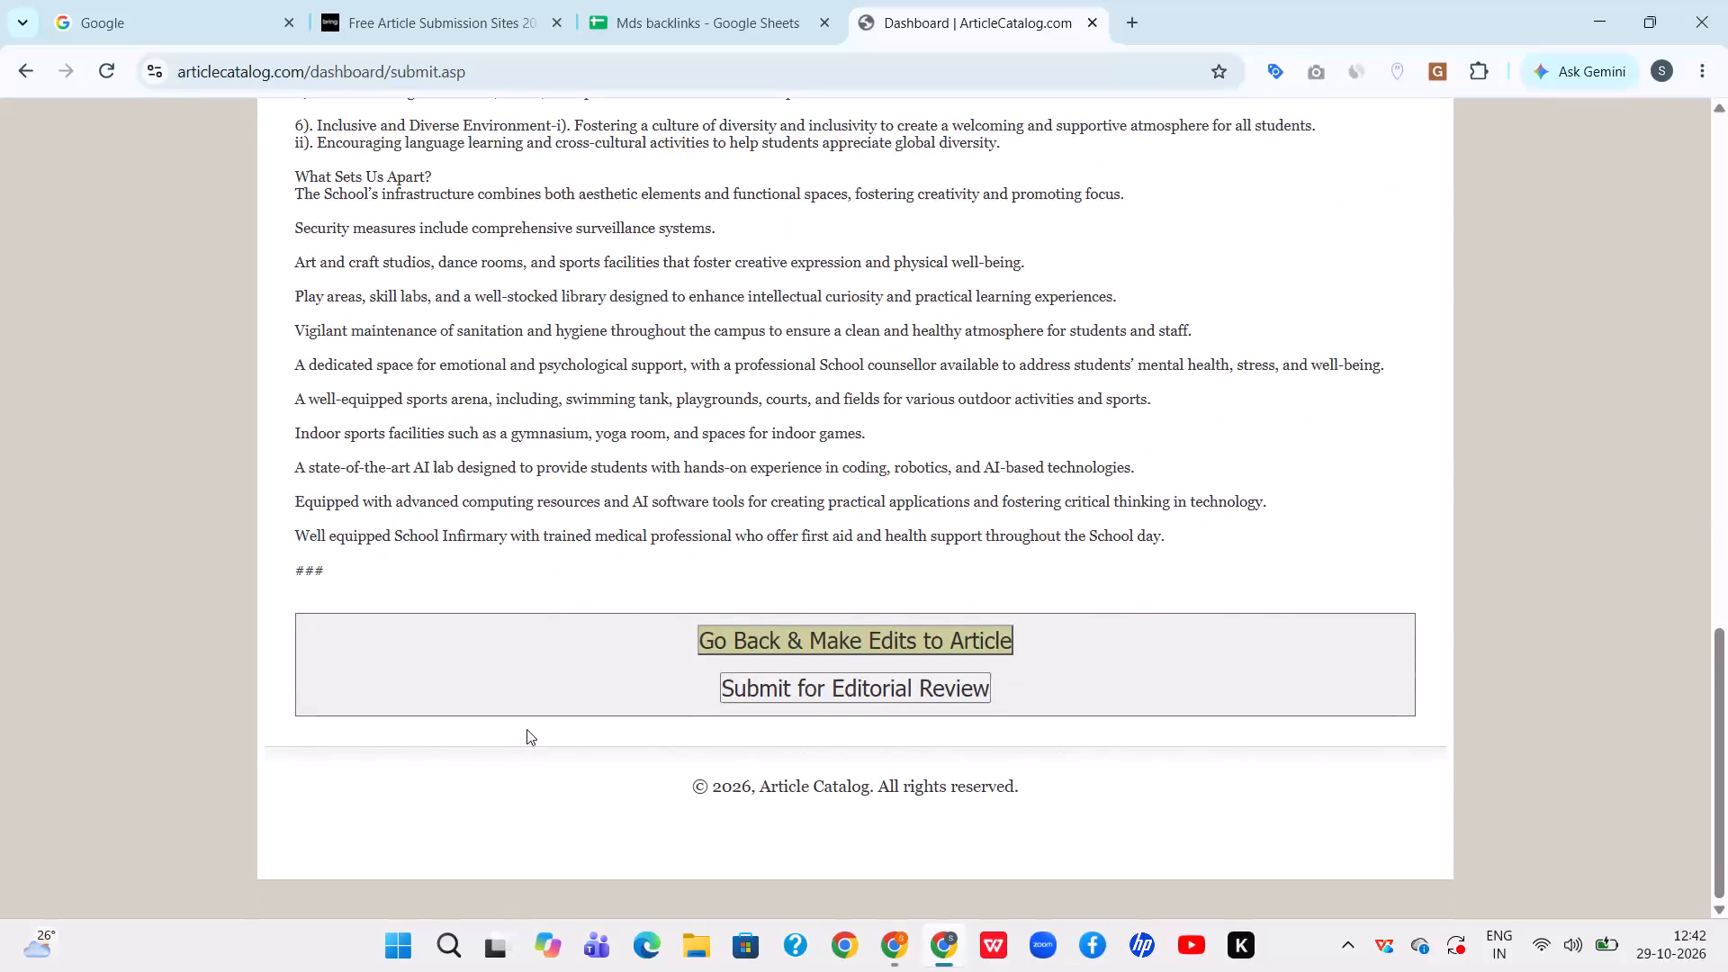
{"action": "scroll", "coordinate": [526, 729], "scroll_direction": "down", "scroll_amount": 1}
{"action": "left_click", "coordinate": [787, 688]}
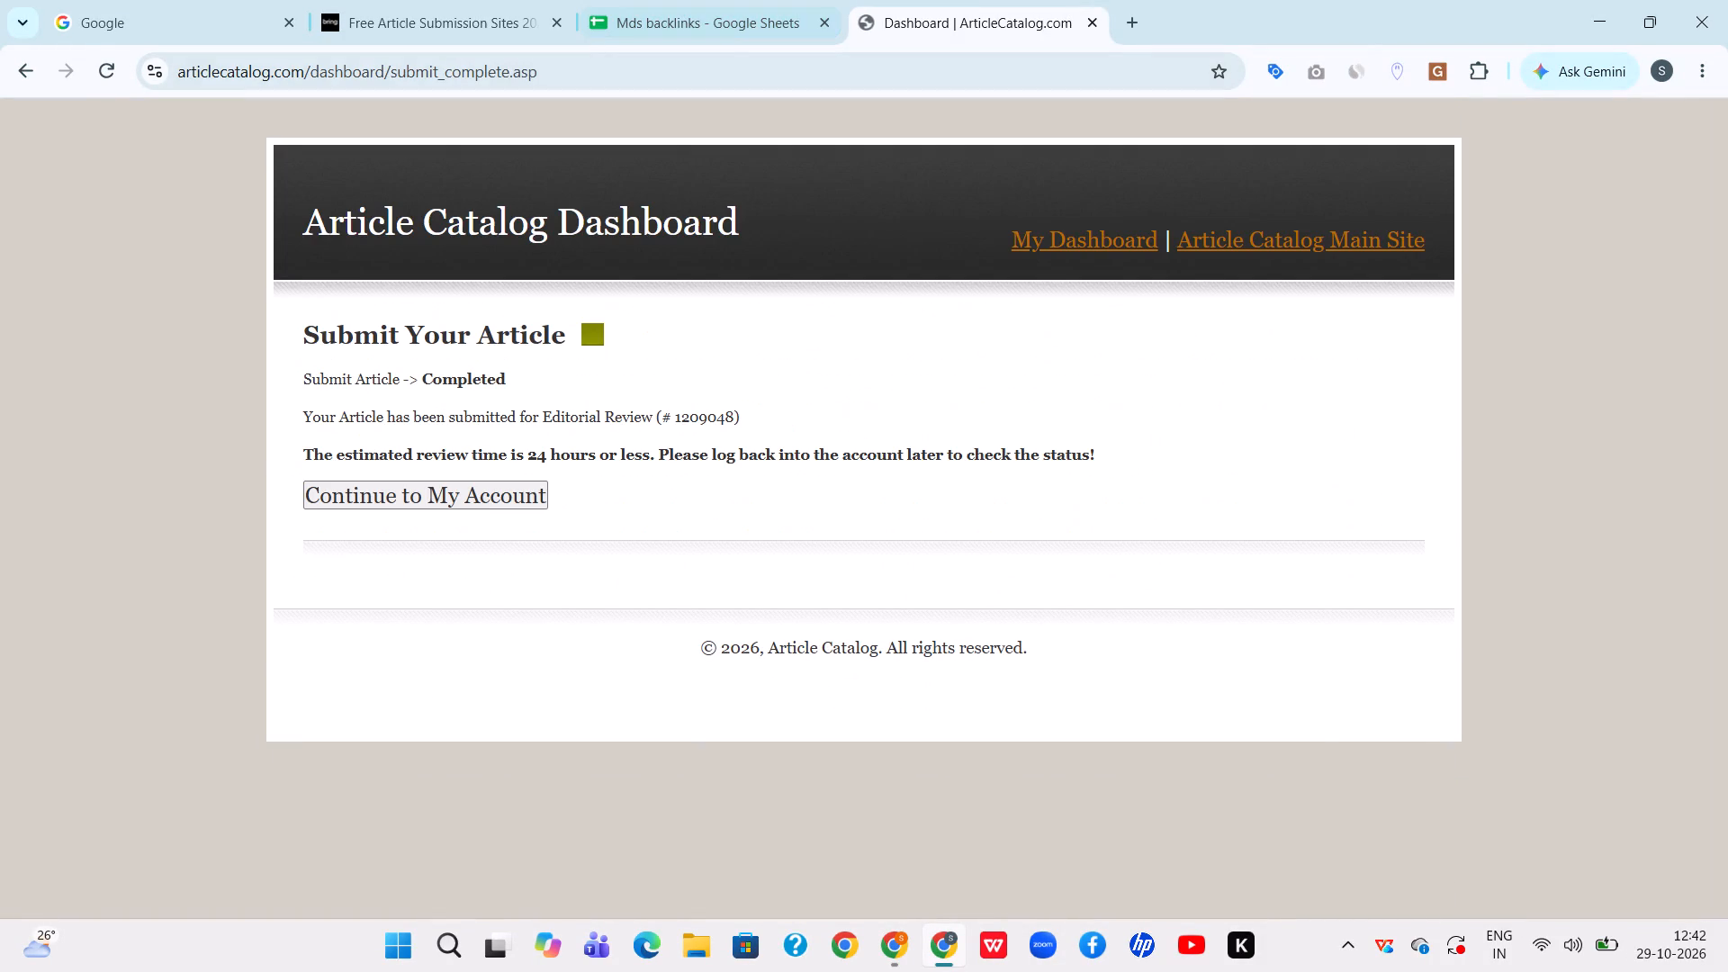
Copy the preview URL of "Best School in Nagpur – Priyadarshini School of K.A.L.P.A.N.A." from the dashboard and paste it into the Mds backlinks sheet's column D.
{"action": "left_click", "coordinate": [1029, 243]}
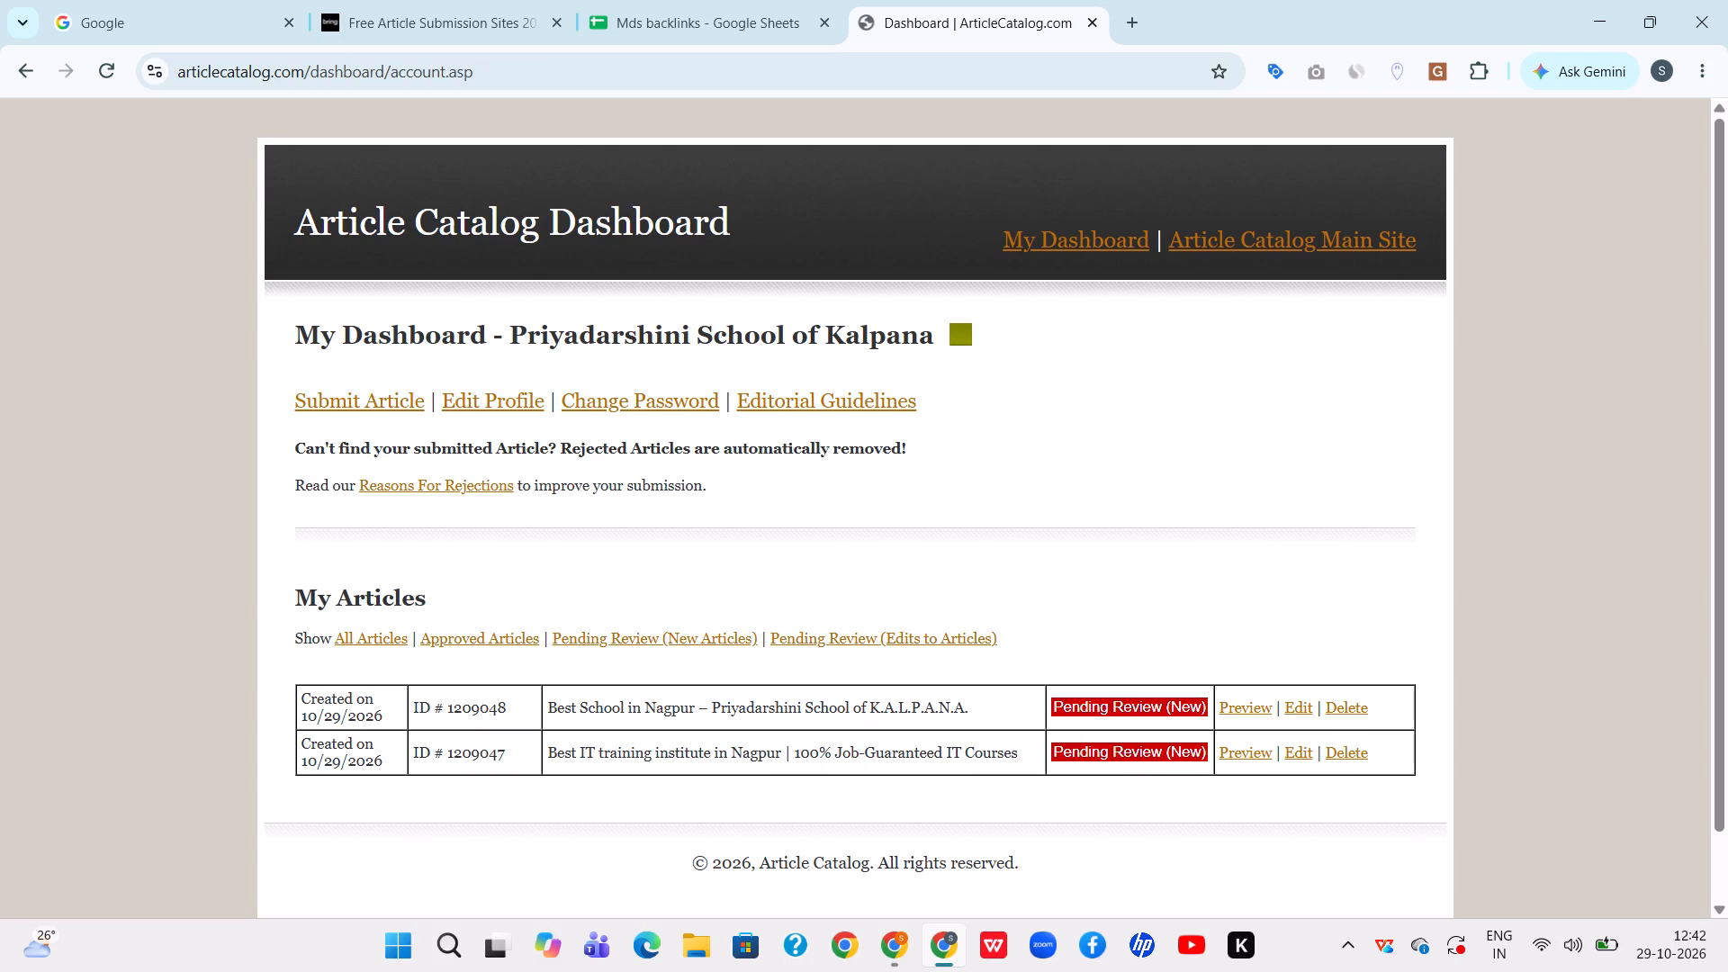
{"action": "left_click", "coordinate": [1253, 702]}
{"action": "left_click", "coordinate": [606, 63]}
{"action": "key", "text": "ctrl+c"}
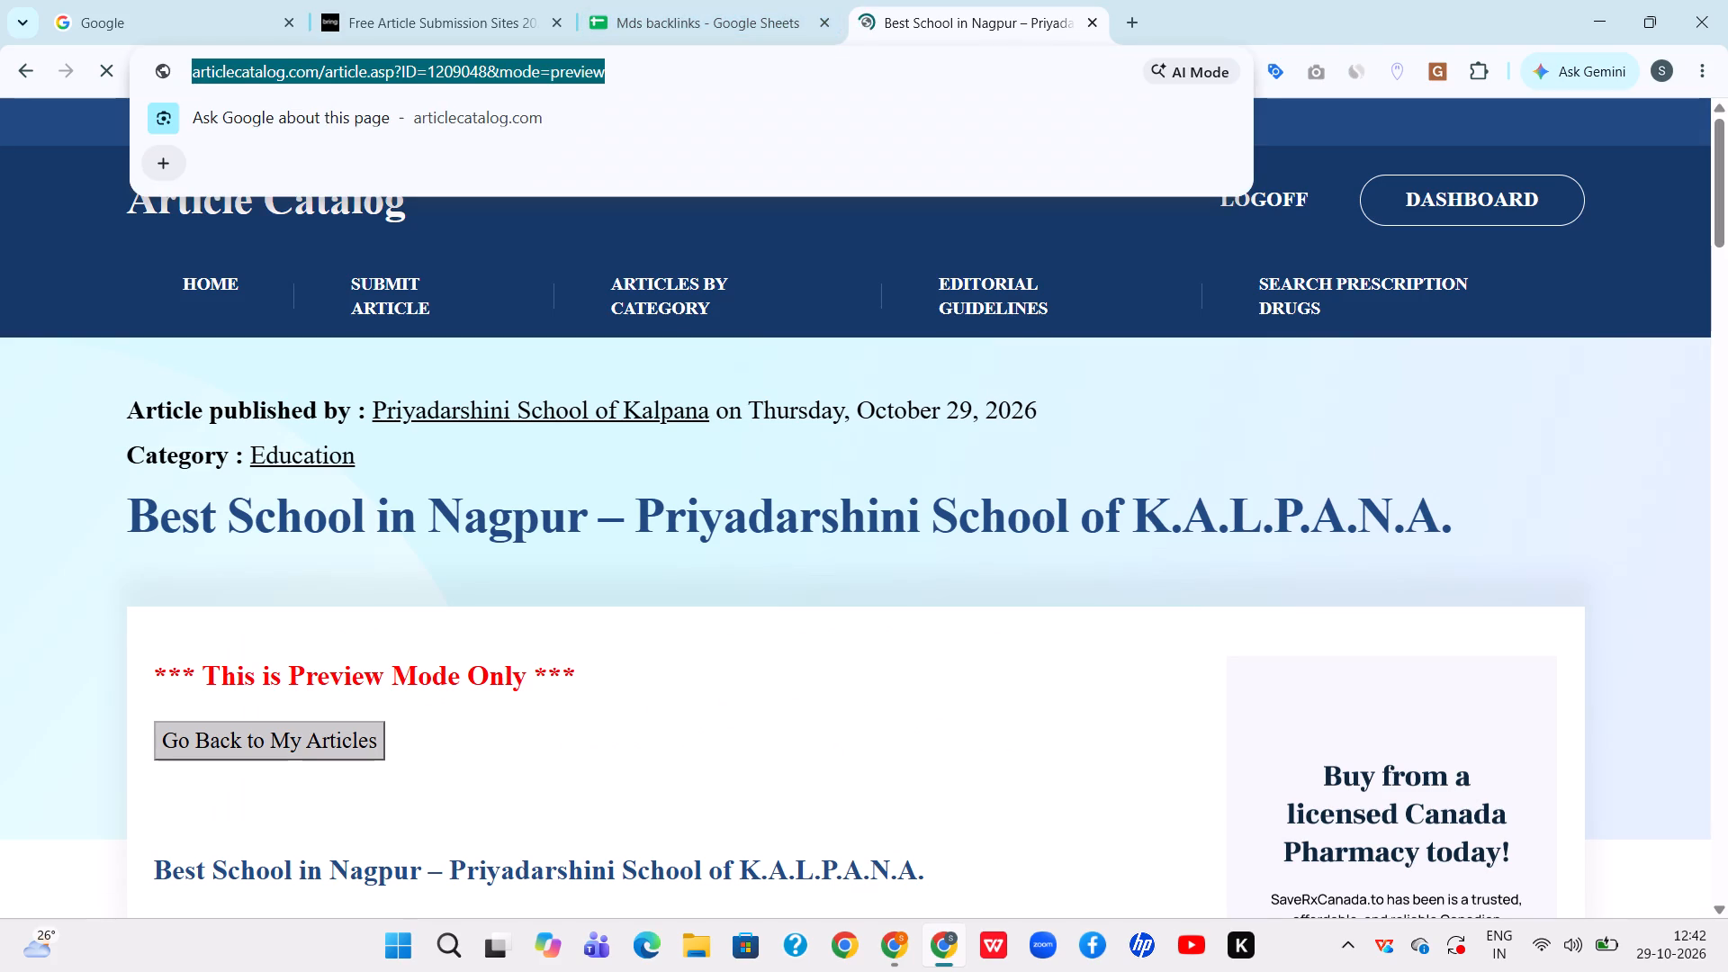
{"action": "left_click", "coordinate": [778, 0]}
{"action": "key", "text": "ctrl+v"}
Go to column H of the backlinks sheet and select the empty cell H3429 below the 29/10/2026 article links.
{"action": "key", "text": "Right"}
{"action": "key", "text": "Right"}
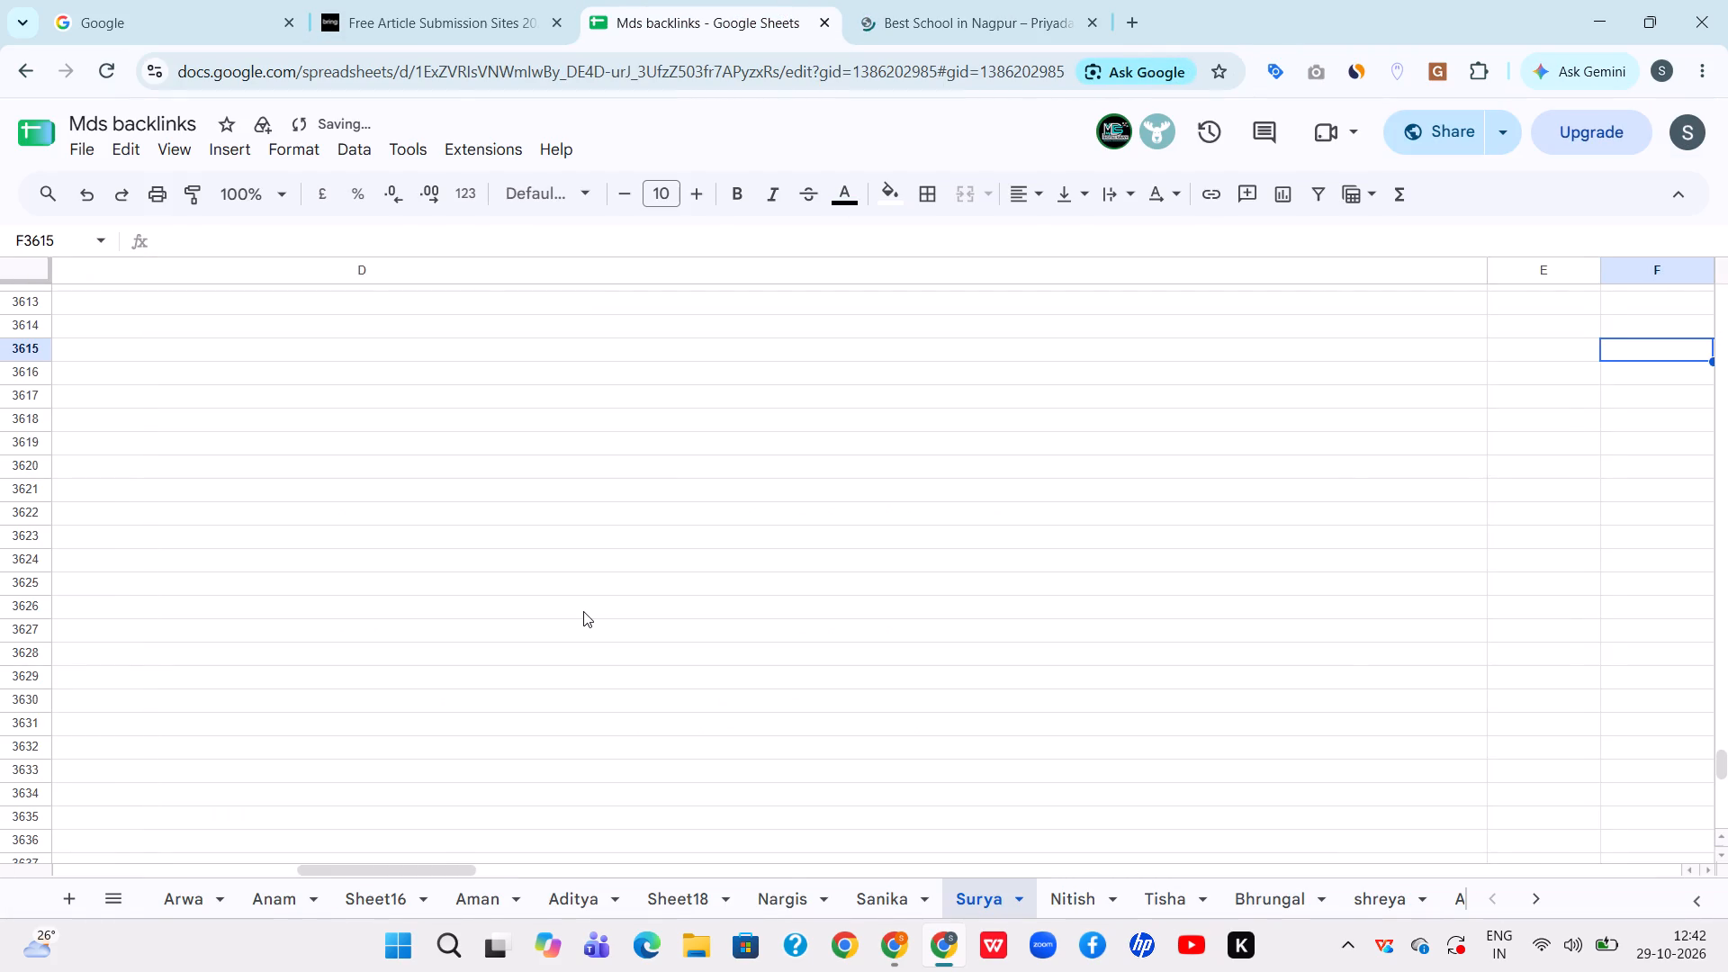
{"action": "key", "text": "Right"}
{"action": "key", "text": "Right"}
{"action": "key", "text": "Page_Up"}
{"action": "key", "text": "Page_Up"}
{"action": "key", "text": "Page_Up"}
{"action": "key", "text": "Page_Up"}
{"action": "key", "text": "Page_Up"}
{"action": "key", "text": "Page_Up"}
{"action": "key", "text": "Page_Up"}
{"action": "key", "text": "Page_Up"}
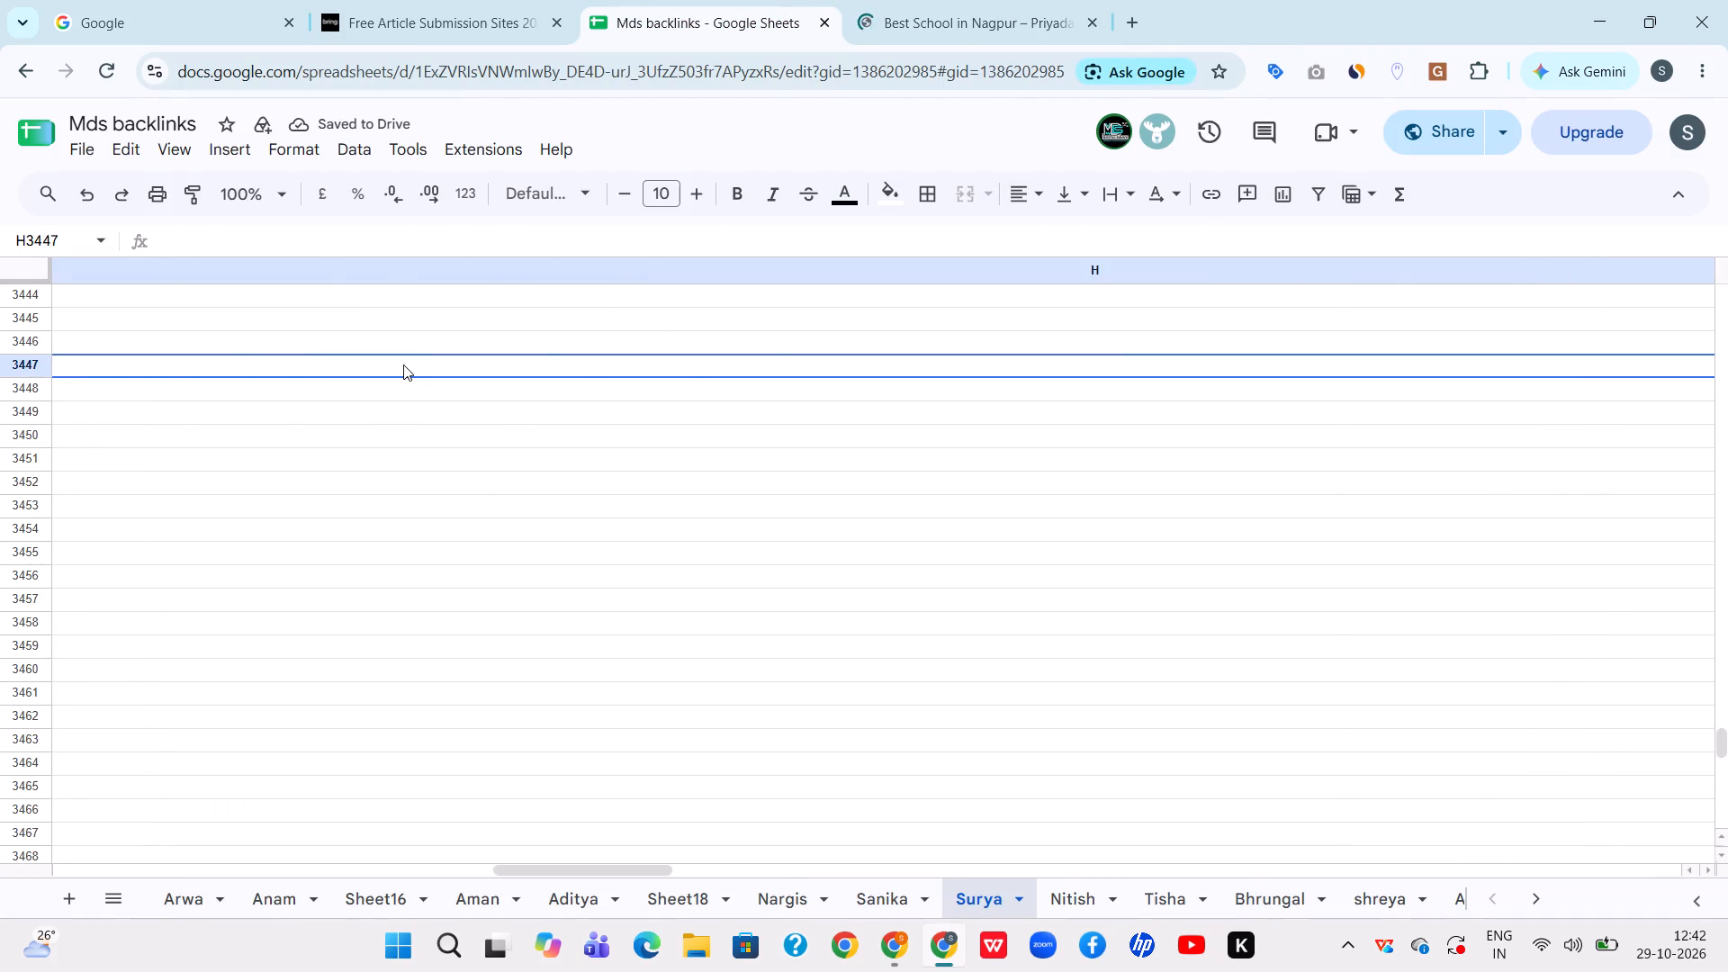
{"action": "scroll", "coordinate": [403, 364], "scroll_direction": "right", "scroll_amount": 1}
{"action": "scroll", "coordinate": [403, 364], "scroll_direction": "down", "scroll_amount": 1}
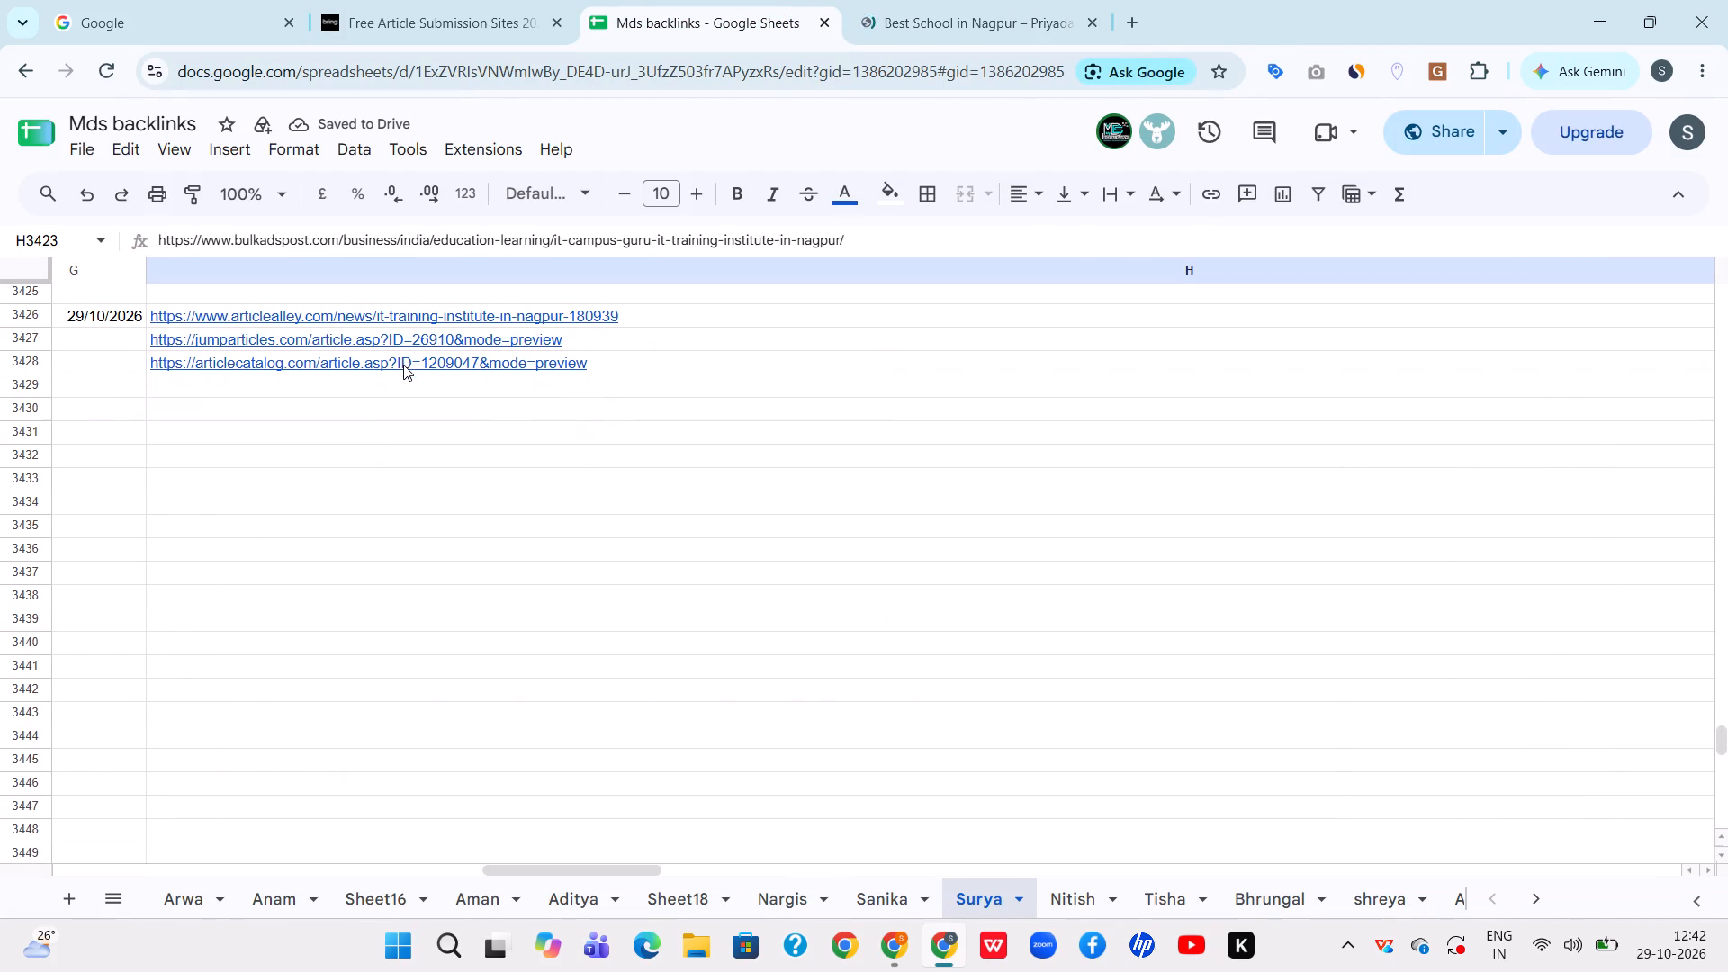
{"action": "scroll", "coordinate": [403, 364], "scroll_direction": "down", "scroll_amount": 1}
{"action": "left_click", "coordinate": [403, 364]}
{"action": "left_click", "coordinate": [577, 390]}
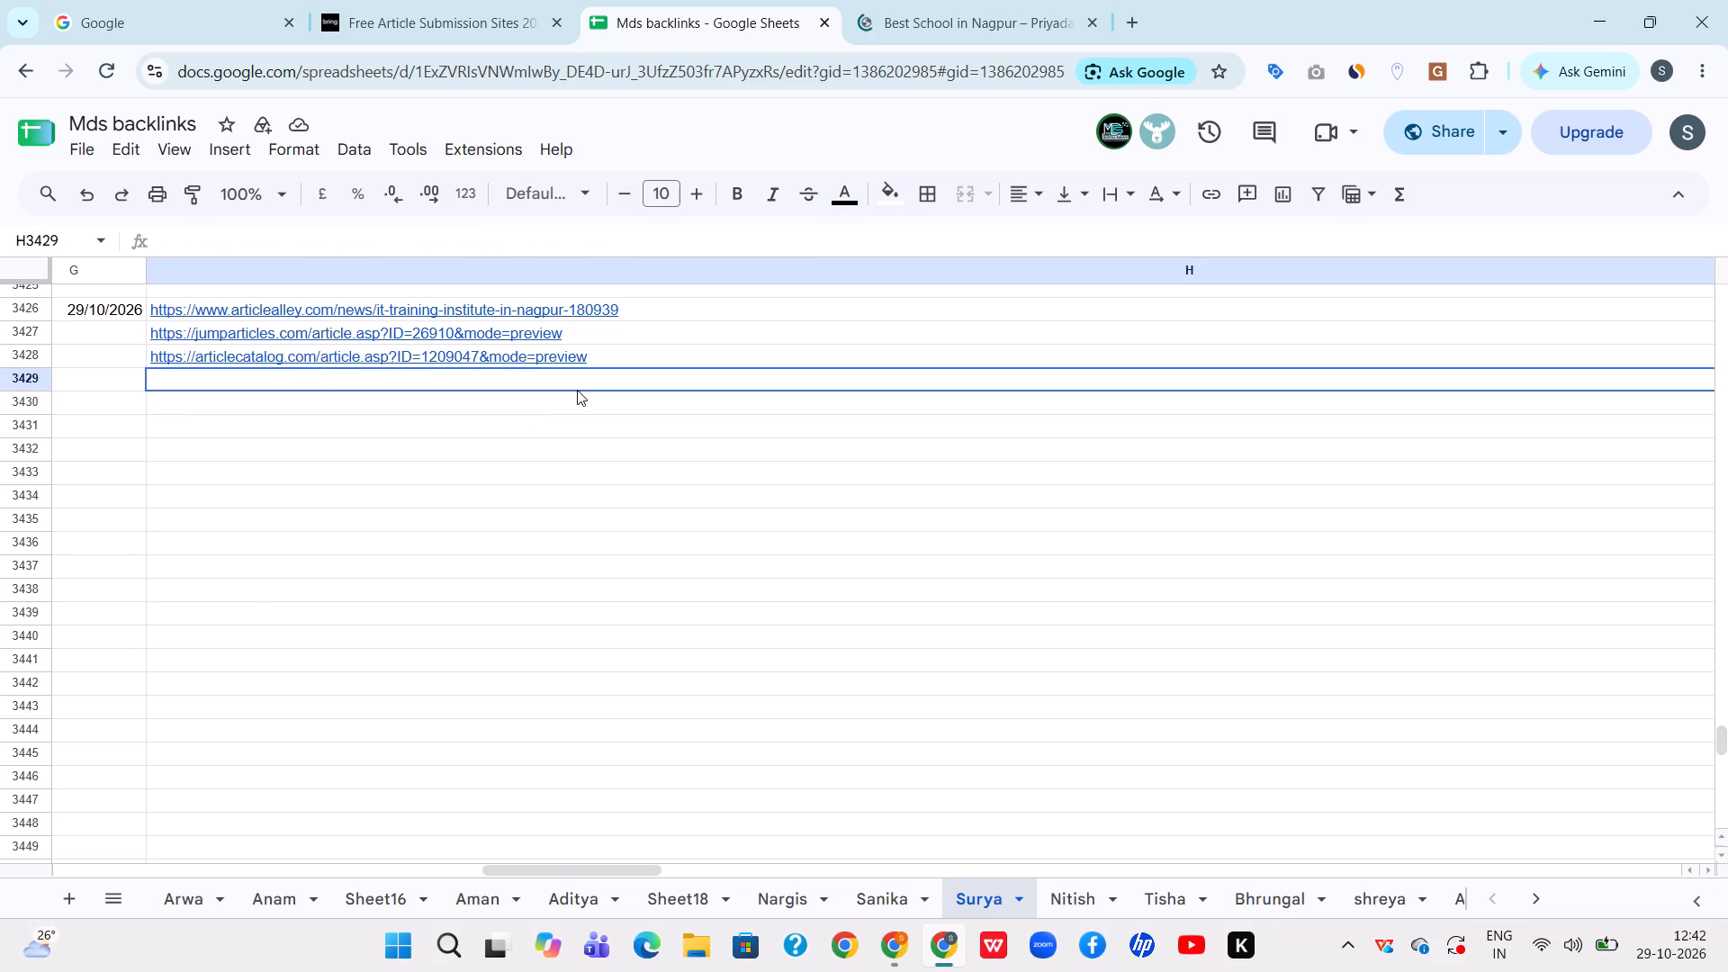
Close the article preview, copy articlesbd.com from the free article submission sites list, and open it in a new tab.
{"action": "left_click", "coordinate": [1093, 22]}
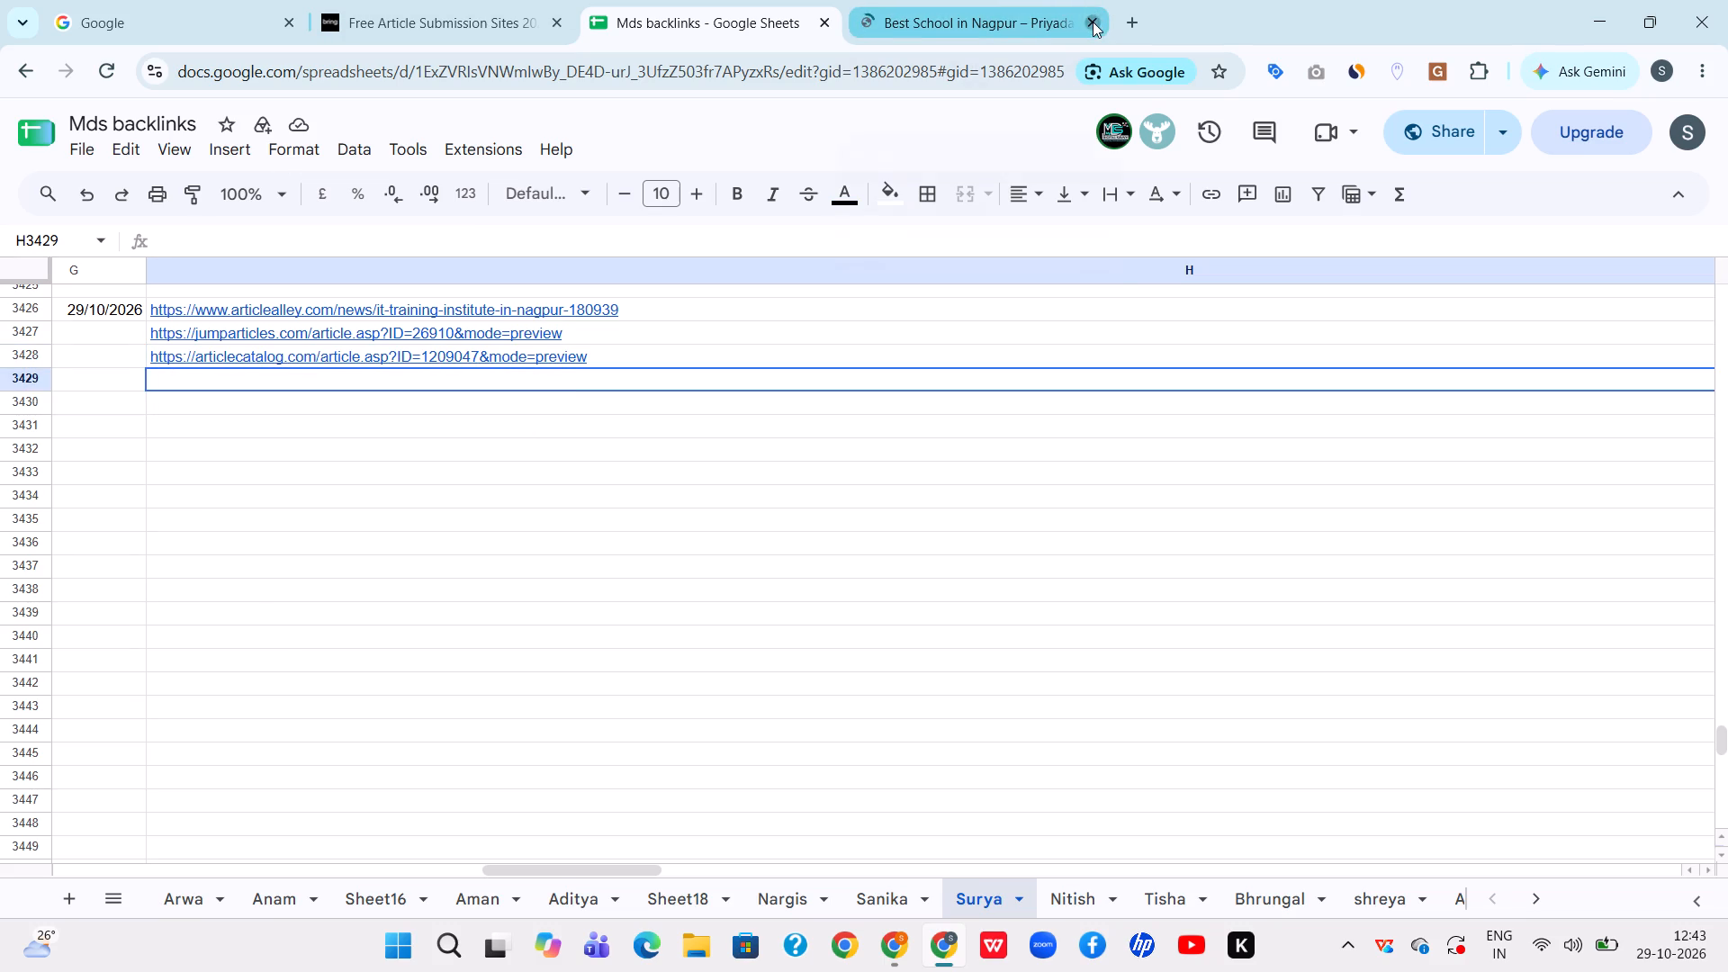
{"action": "left_click", "coordinate": [500, 0]}
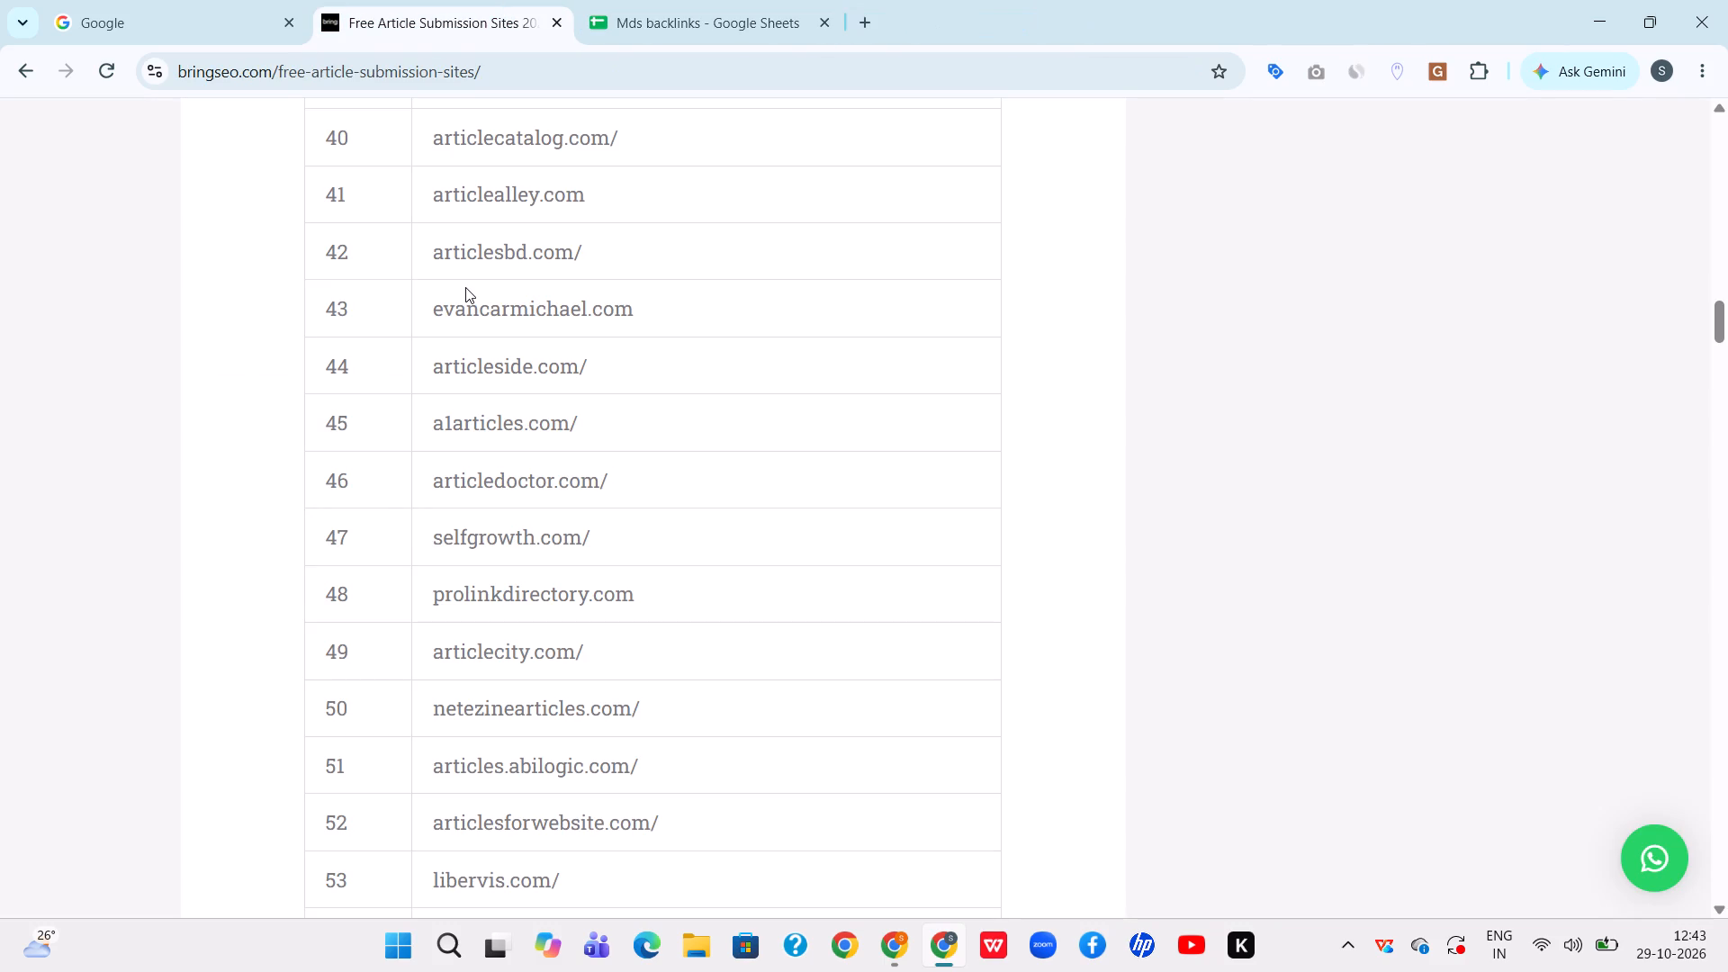
{"action": "triple_click", "coordinate": [465, 287]}
{"action": "left_click_drag", "start_coordinate": [465, 287], "coordinate": [464, 285]}
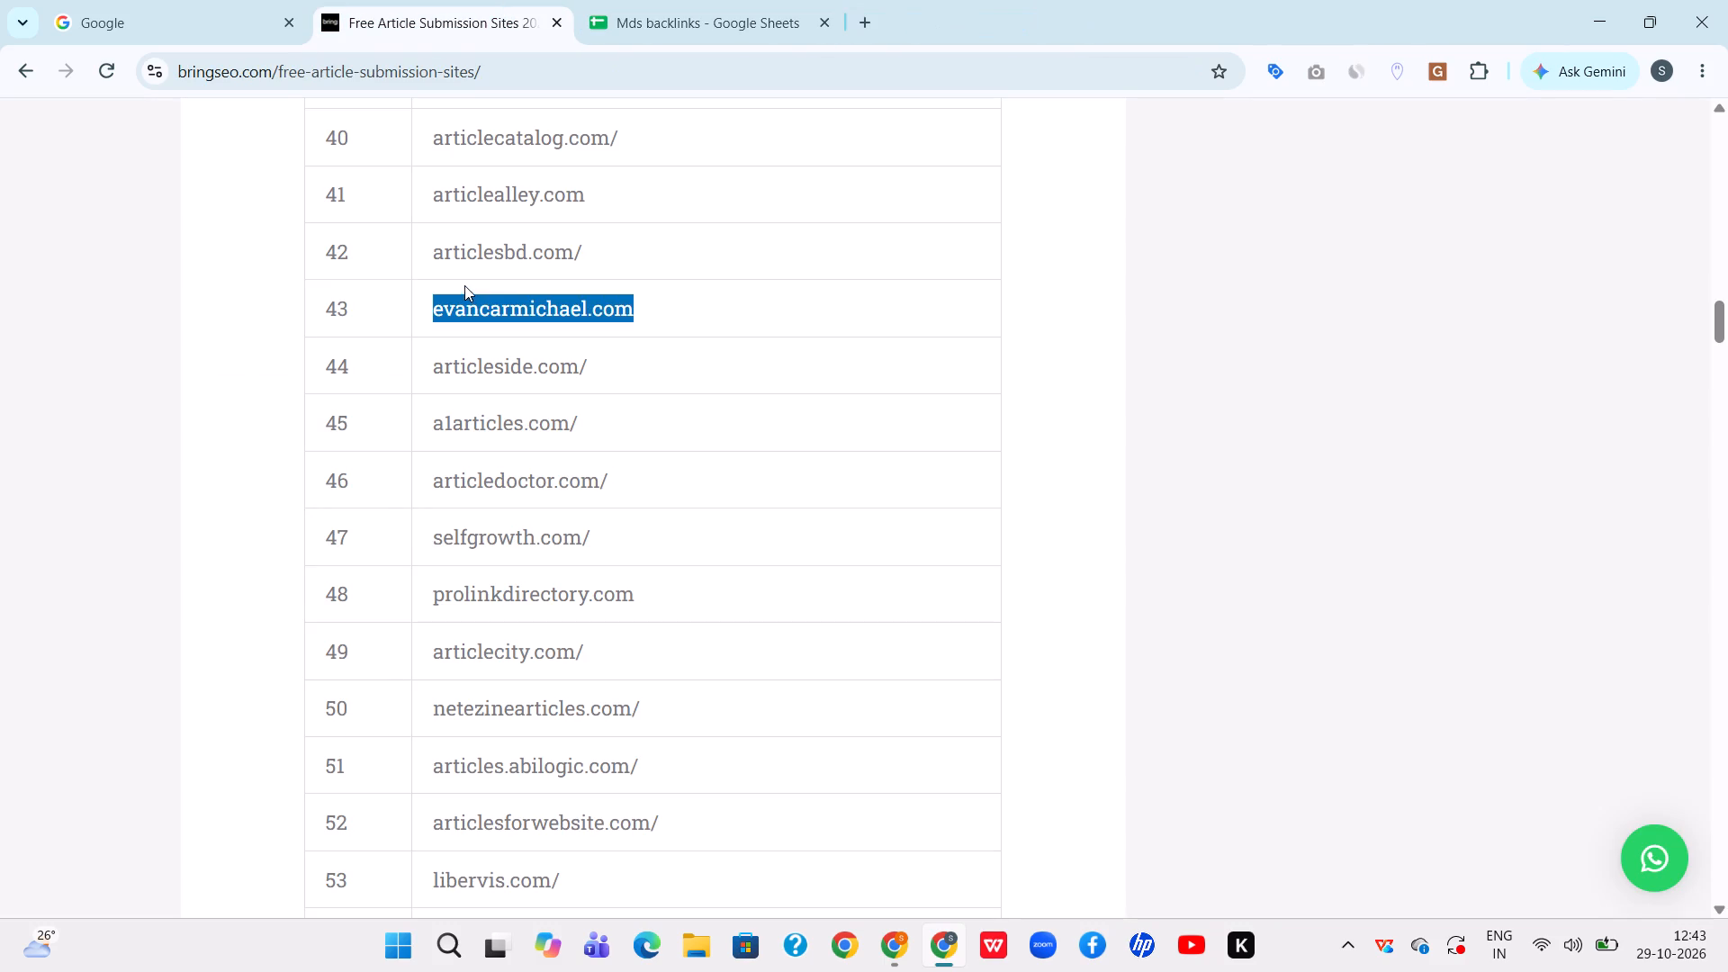
{"action": "left_click_drag", "start_coordinate": [464, 285], "coordinate": [508, 236]}
{"action": "triple_click", "coordinate": [508, 236]}
{"action": "left_click", "coordinate": [508, 236]}
{"action": "key", "text": "ctrl+c"}
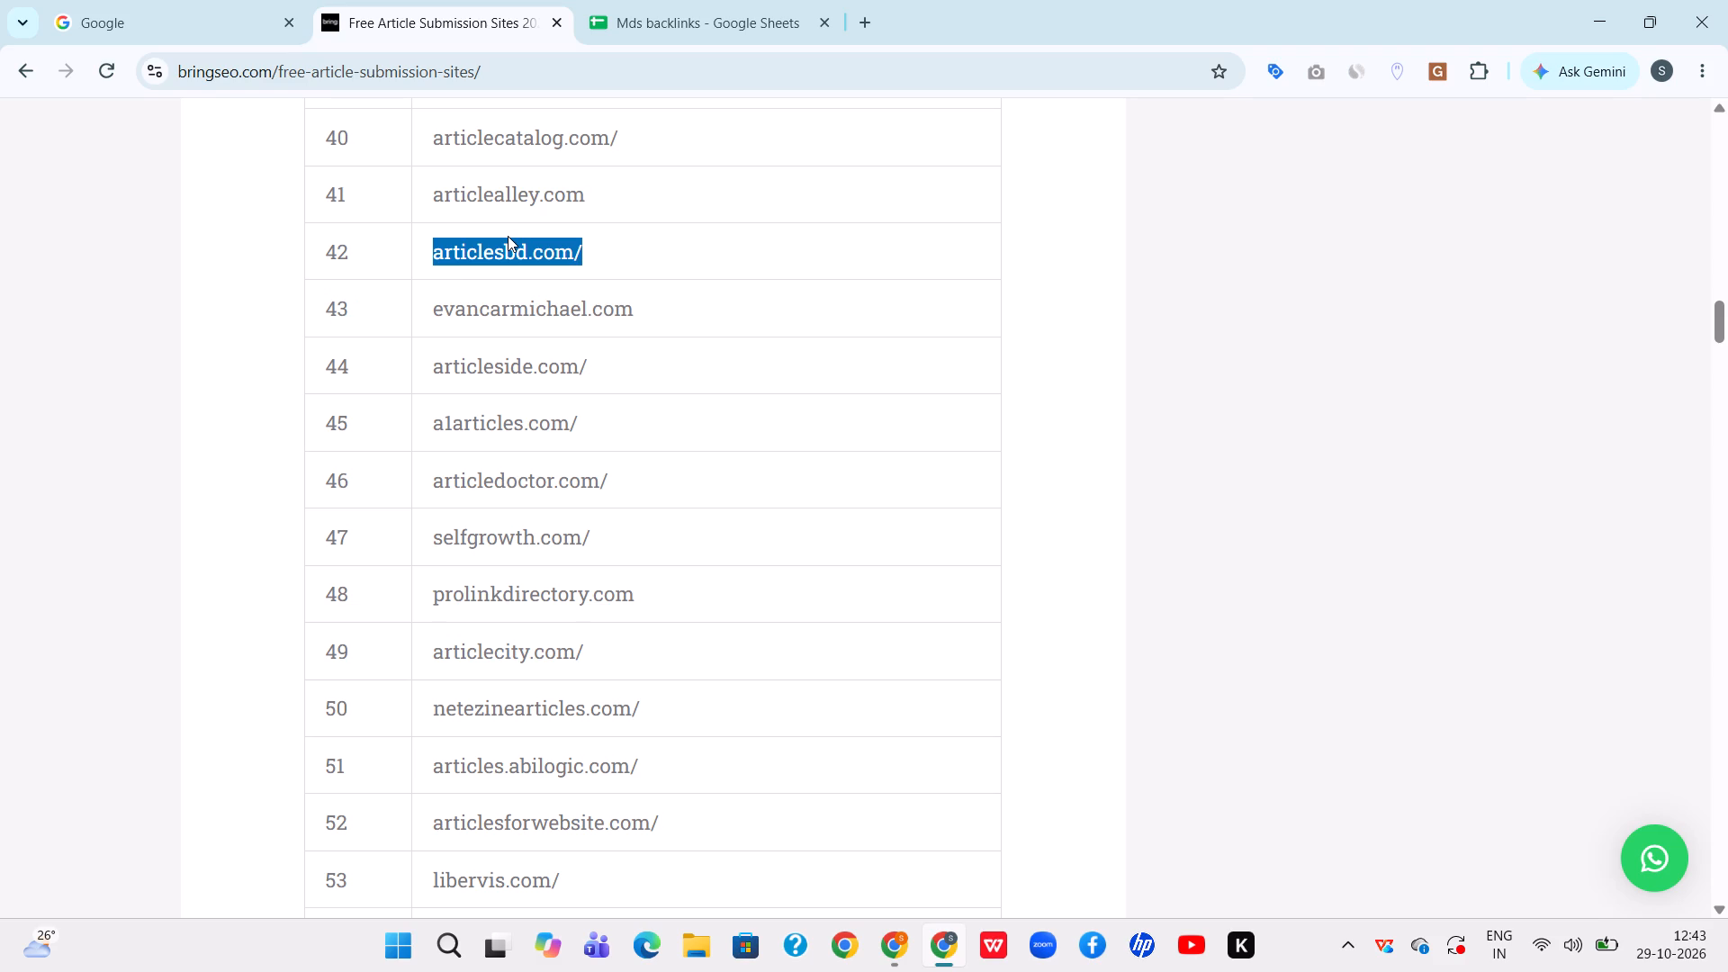
{"action": "left_click", "coordinate": [508, 236]}
{"action": "left_click", "coordinate": [627, 0]}
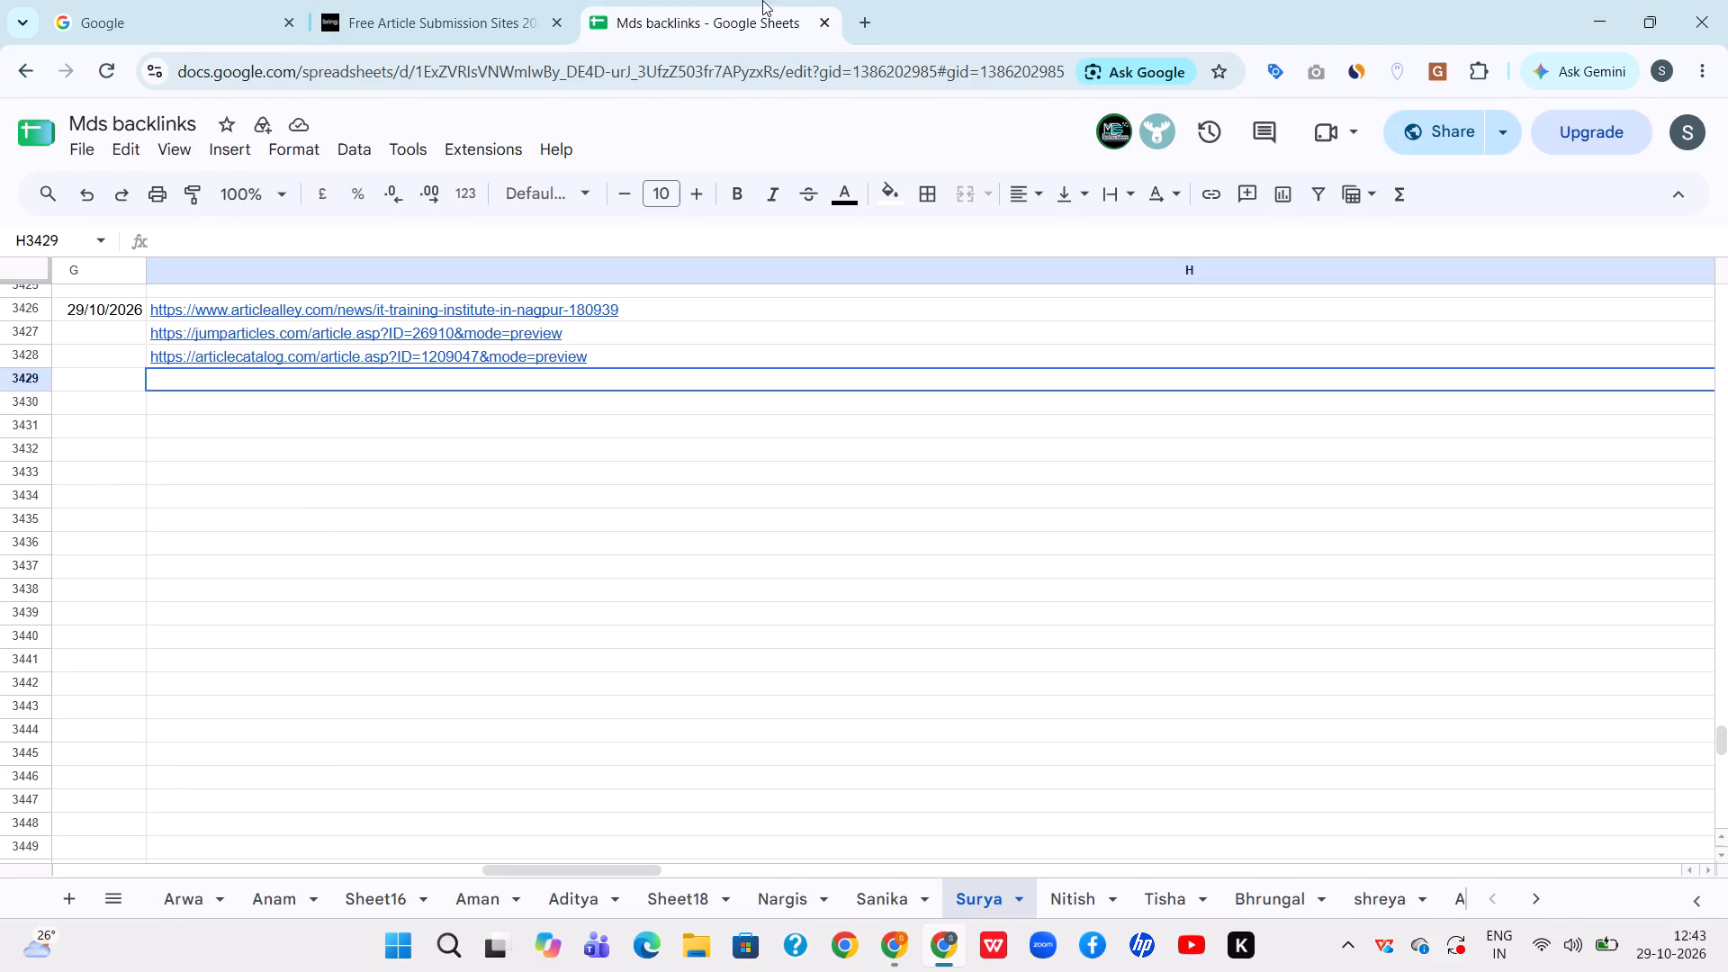
{"action": "left_click", "coordinate": [877, 2]}
{"action": "key", "text": "ctrl+v"}
{"action": "key", "text": "Return"}
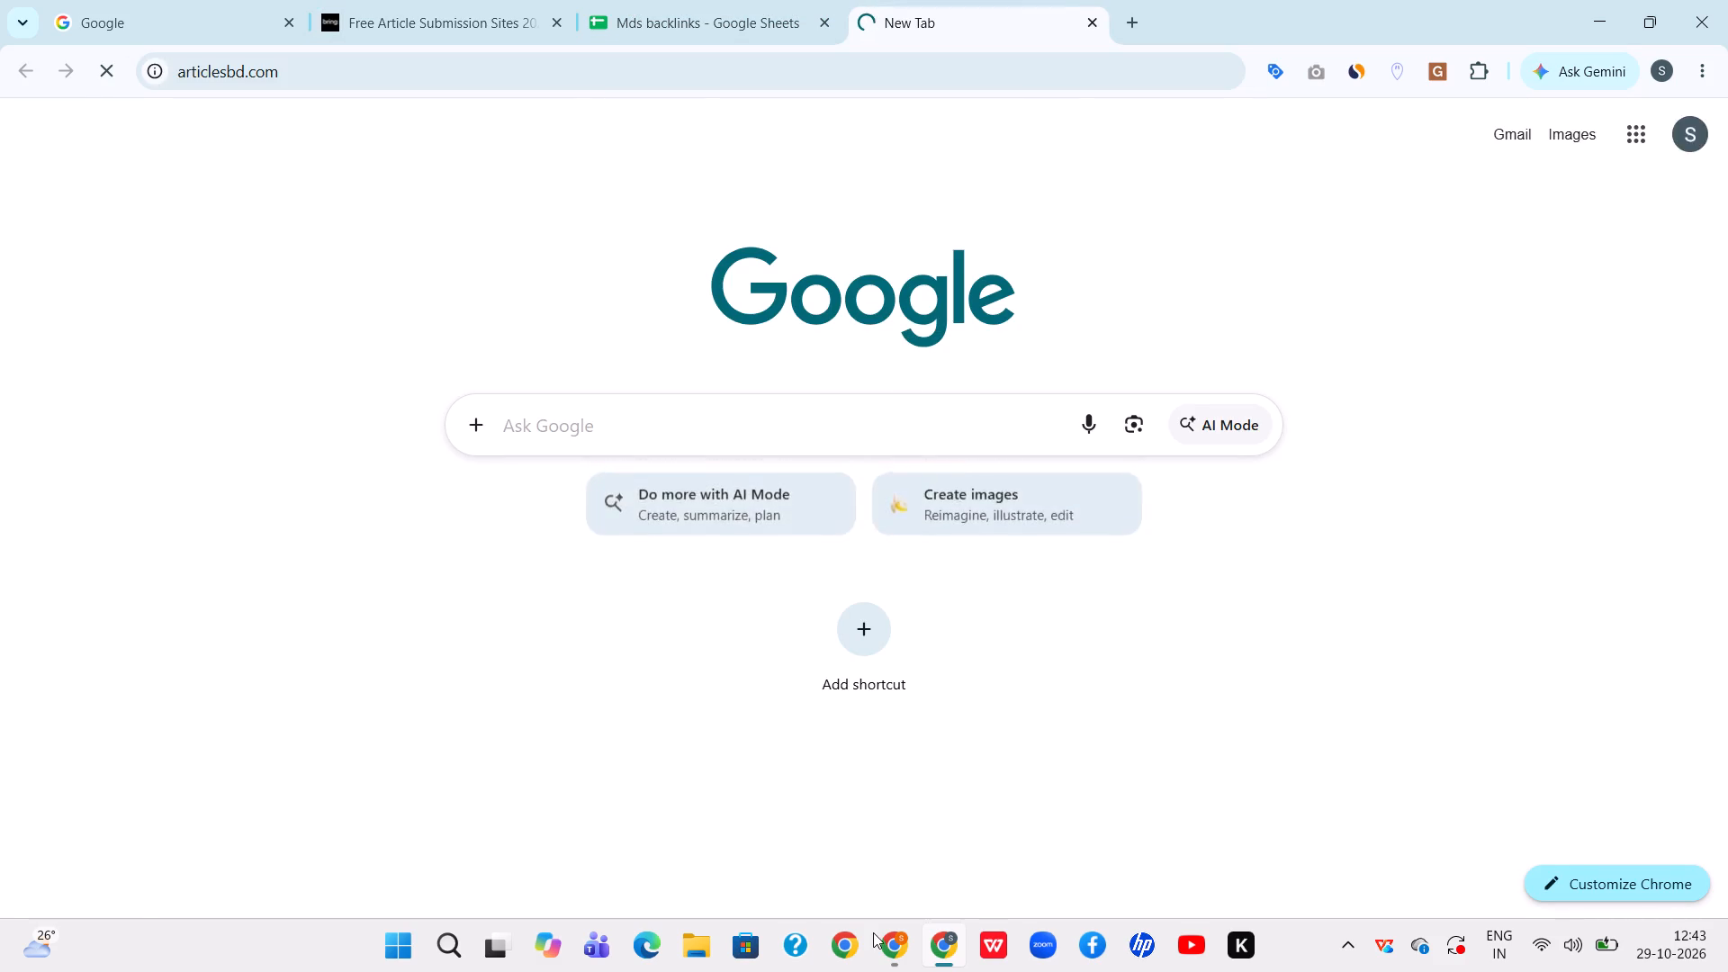
Switch to the client websites window and bring up the itcampusguru.com home page.
{"action": "left_click", "coordinate": [895, 931]}
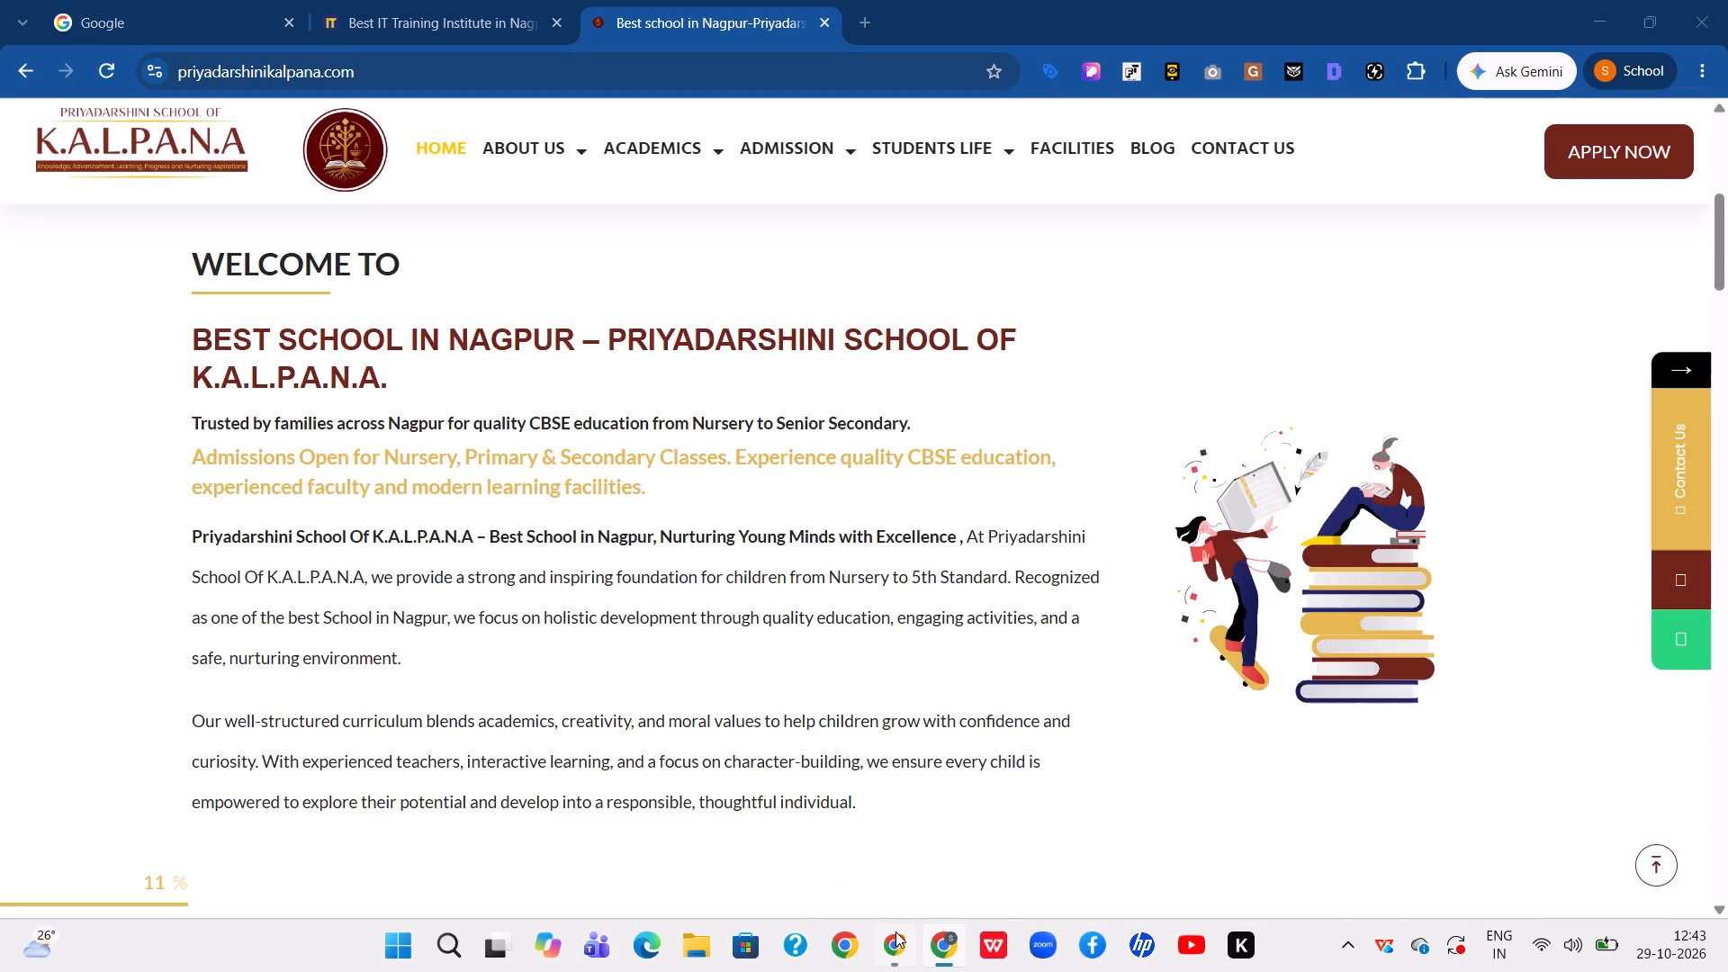
{"action": "left_click", "coordinate": [554, 0]}
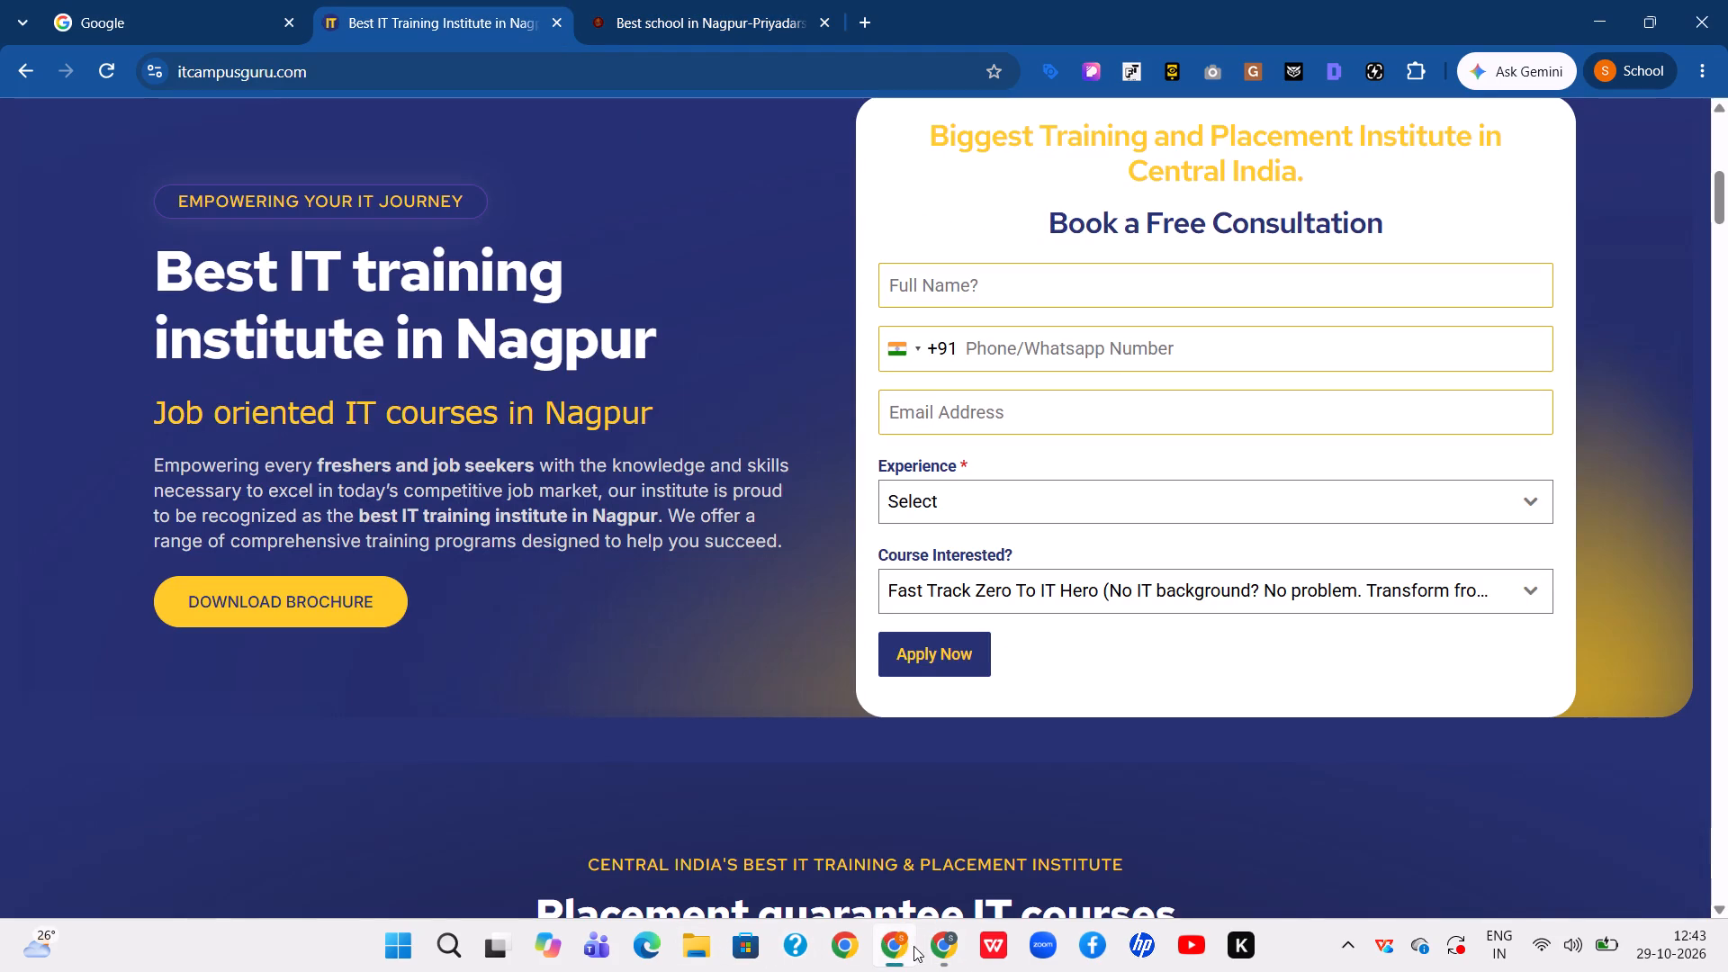
Return to the articlesbd.com tab, continue past the security notice, close the site, and go back to the submission sites list.
{"action": "left_click", "coordinate": [949, 952]}
{"action": "left_click", "coordinate": [676, 330]}
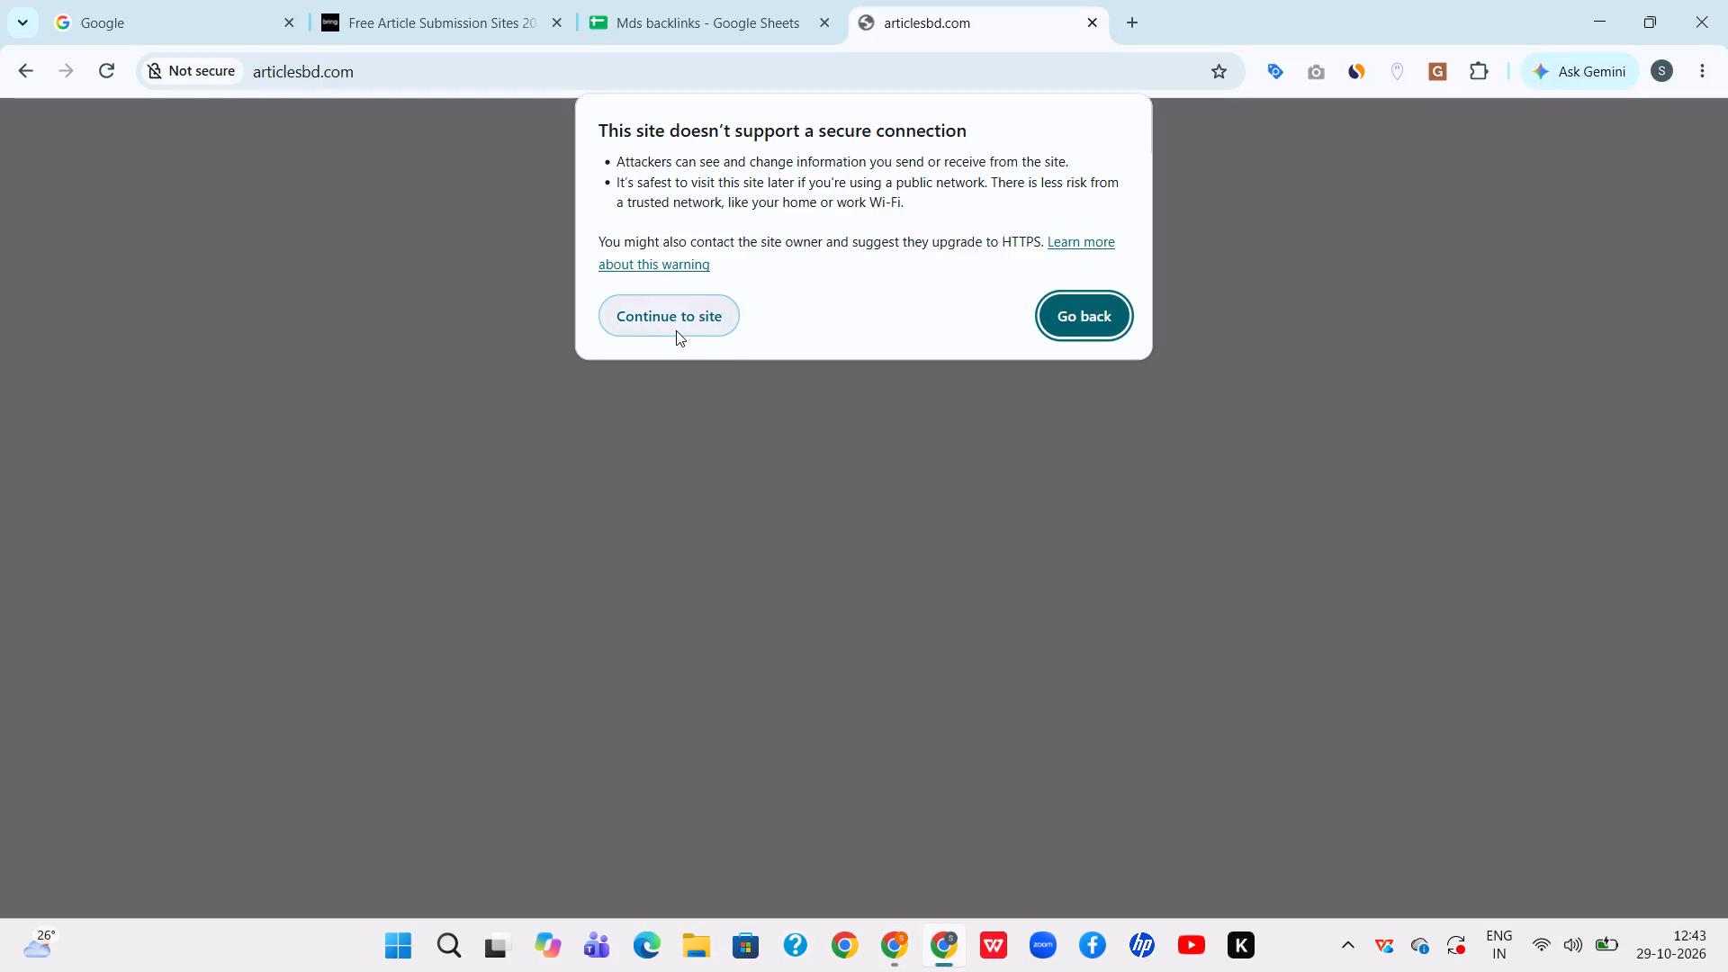
{"action": "left_click", "coordinate": [1093, 24]}
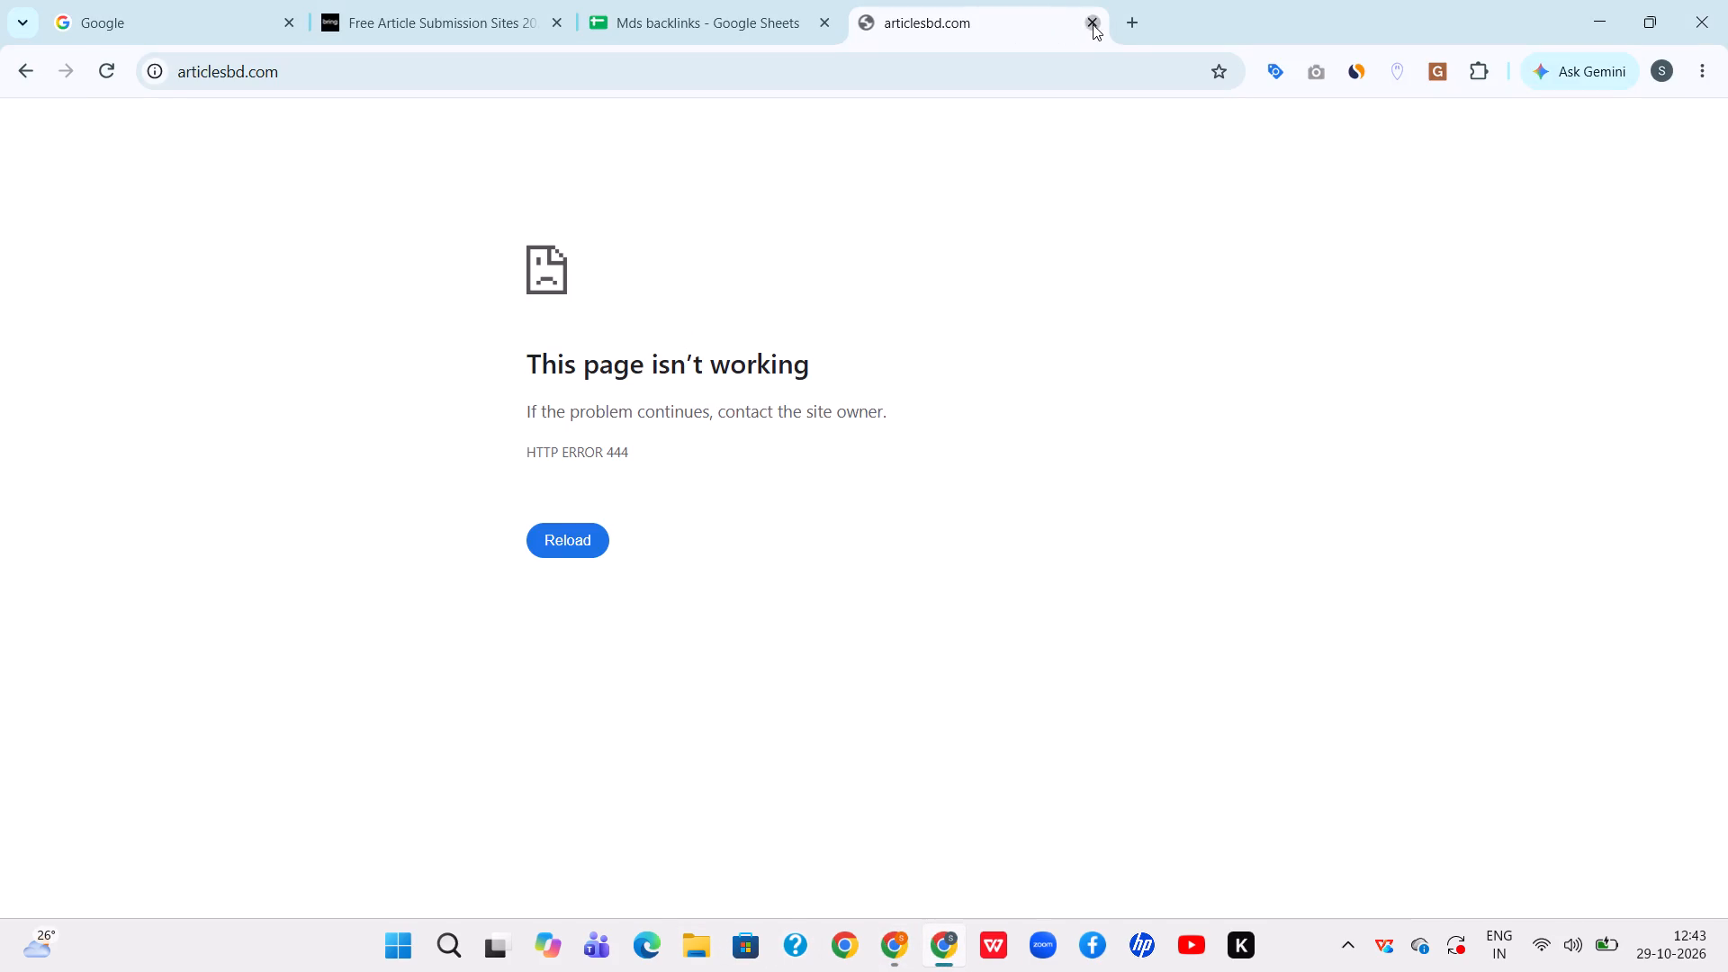
{"action": "left_click", "coordinate": [375, 0]}
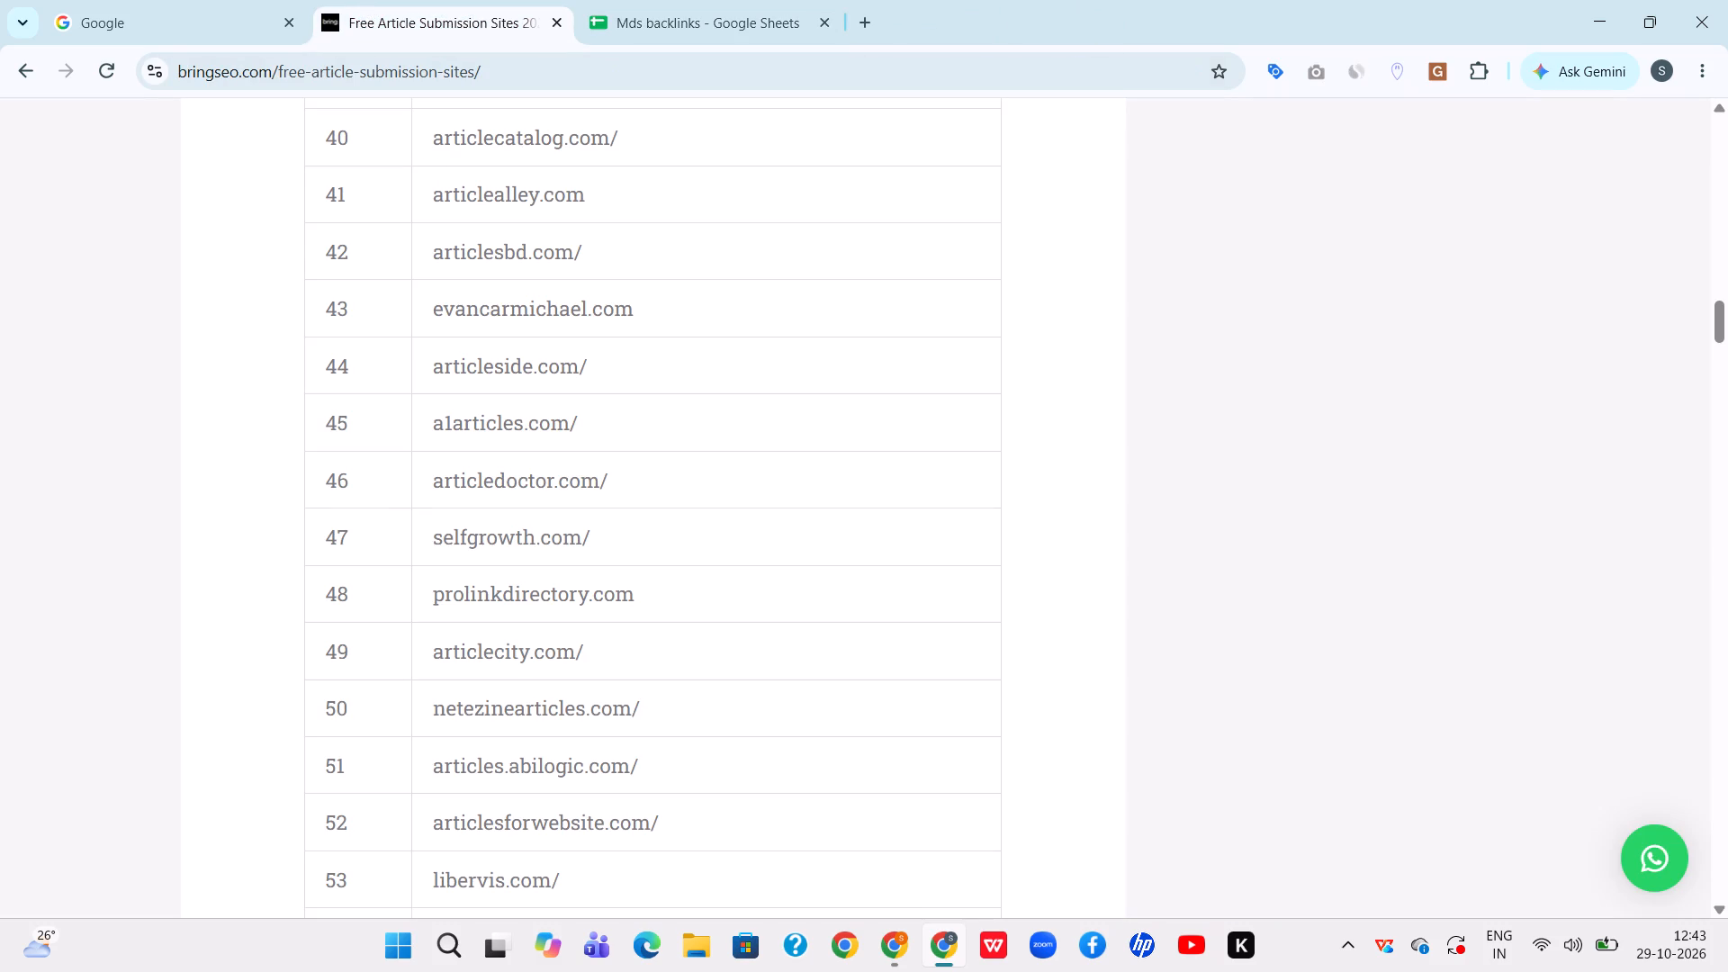
Copy evancarmichael.com from the submission sites list, open it in a new tab to check it, and close the site.
{"action": "triple_click", "coordinate": [448, 291]}
{"action": "left_click", "coordinate": [448, 291]}
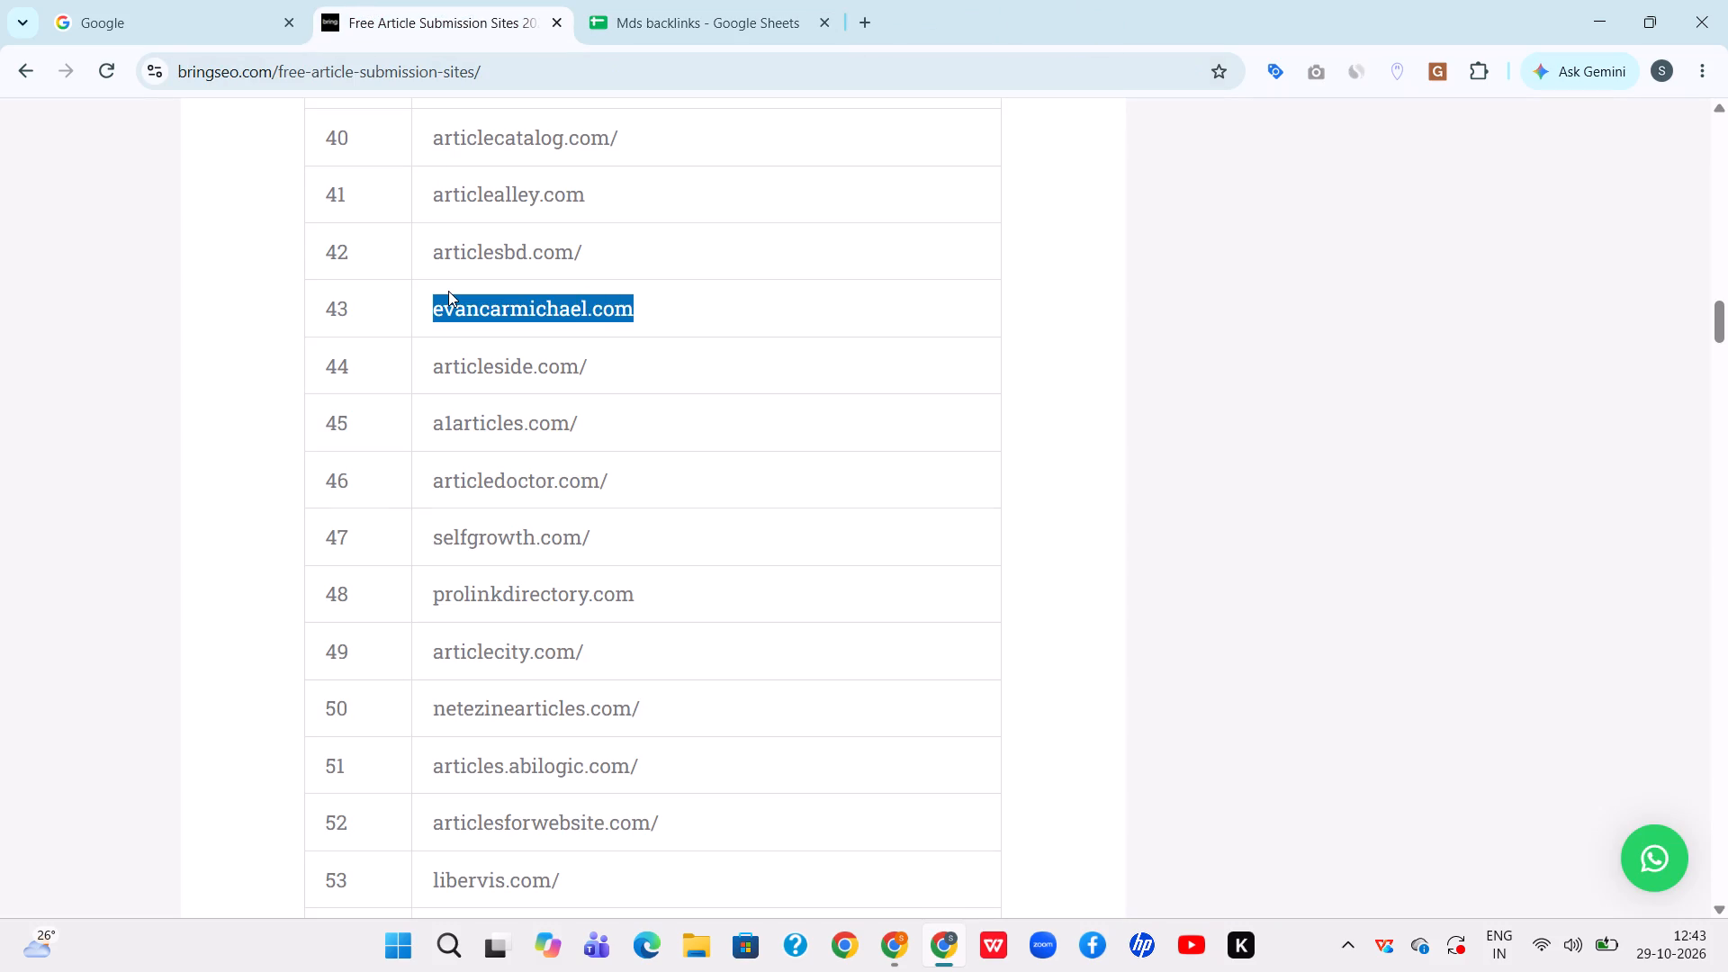
{"action": "key", "text": "ctrl+c"}
{"action": "scroll", "coordinate": [448, 291], "scroll_direction": "down", "scroll_amount": 1}
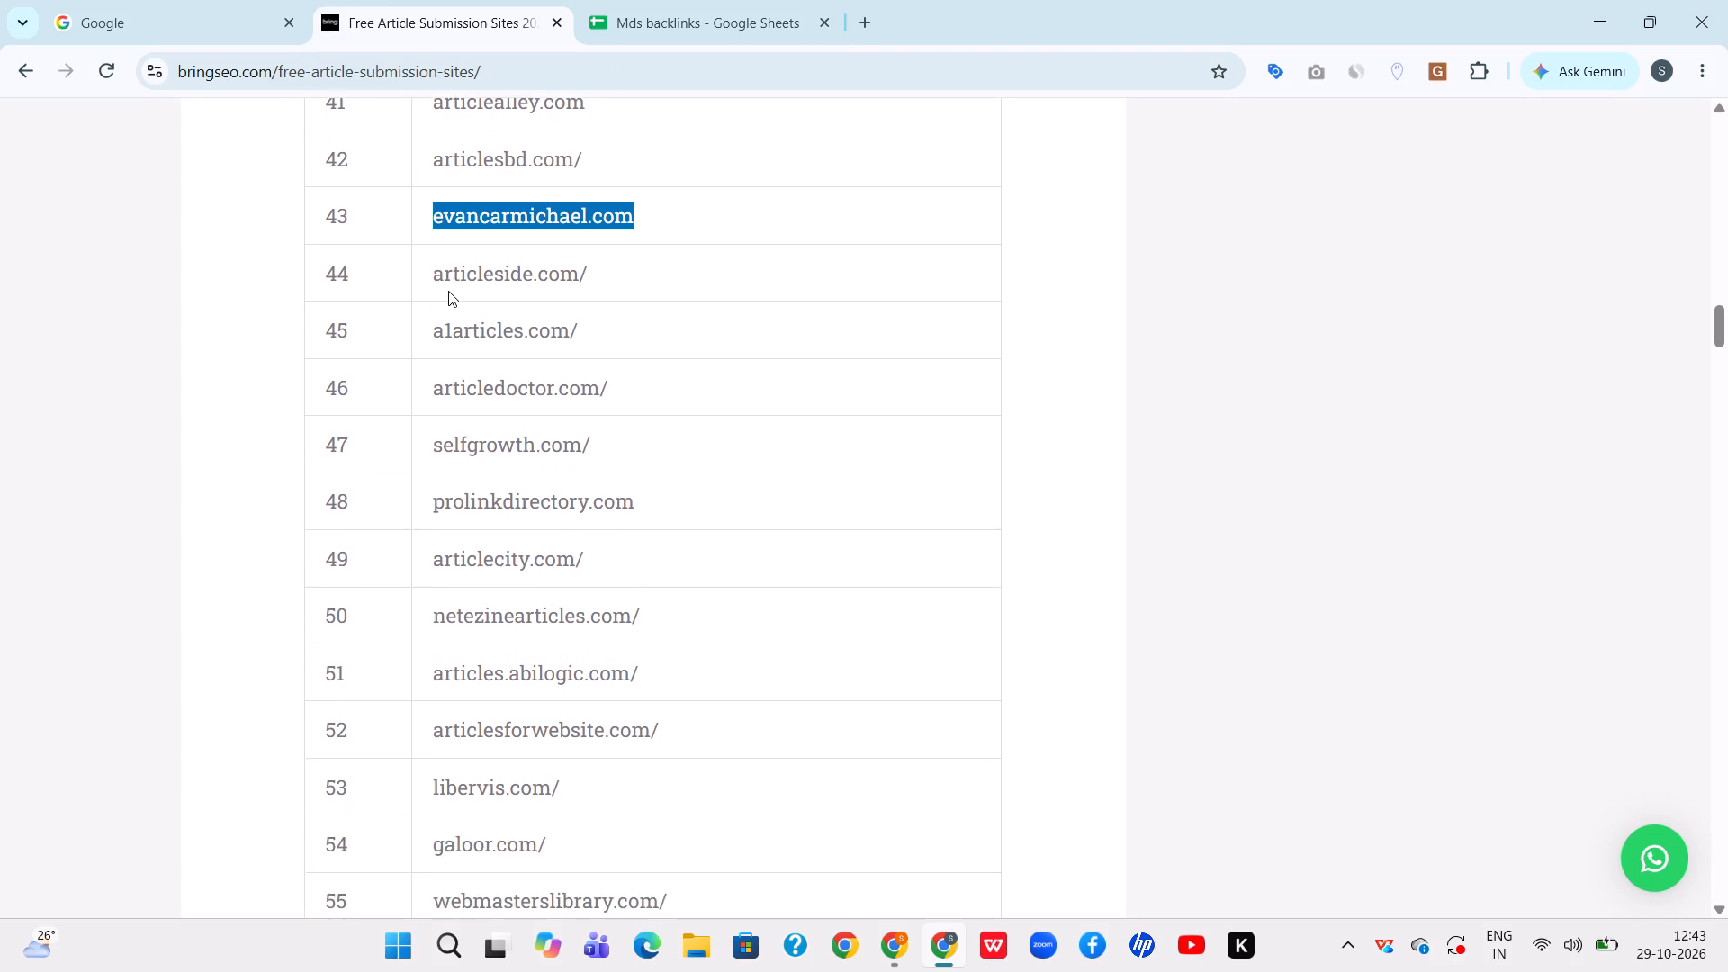
{"action": "scroll", "coordinate": [448, 291], "scroll_direction": "down", "scroll_amount": 1}
{"action": "key", "text": "ctrl+c"}
{"action": "left_click", "coordinate": [448, 291]}
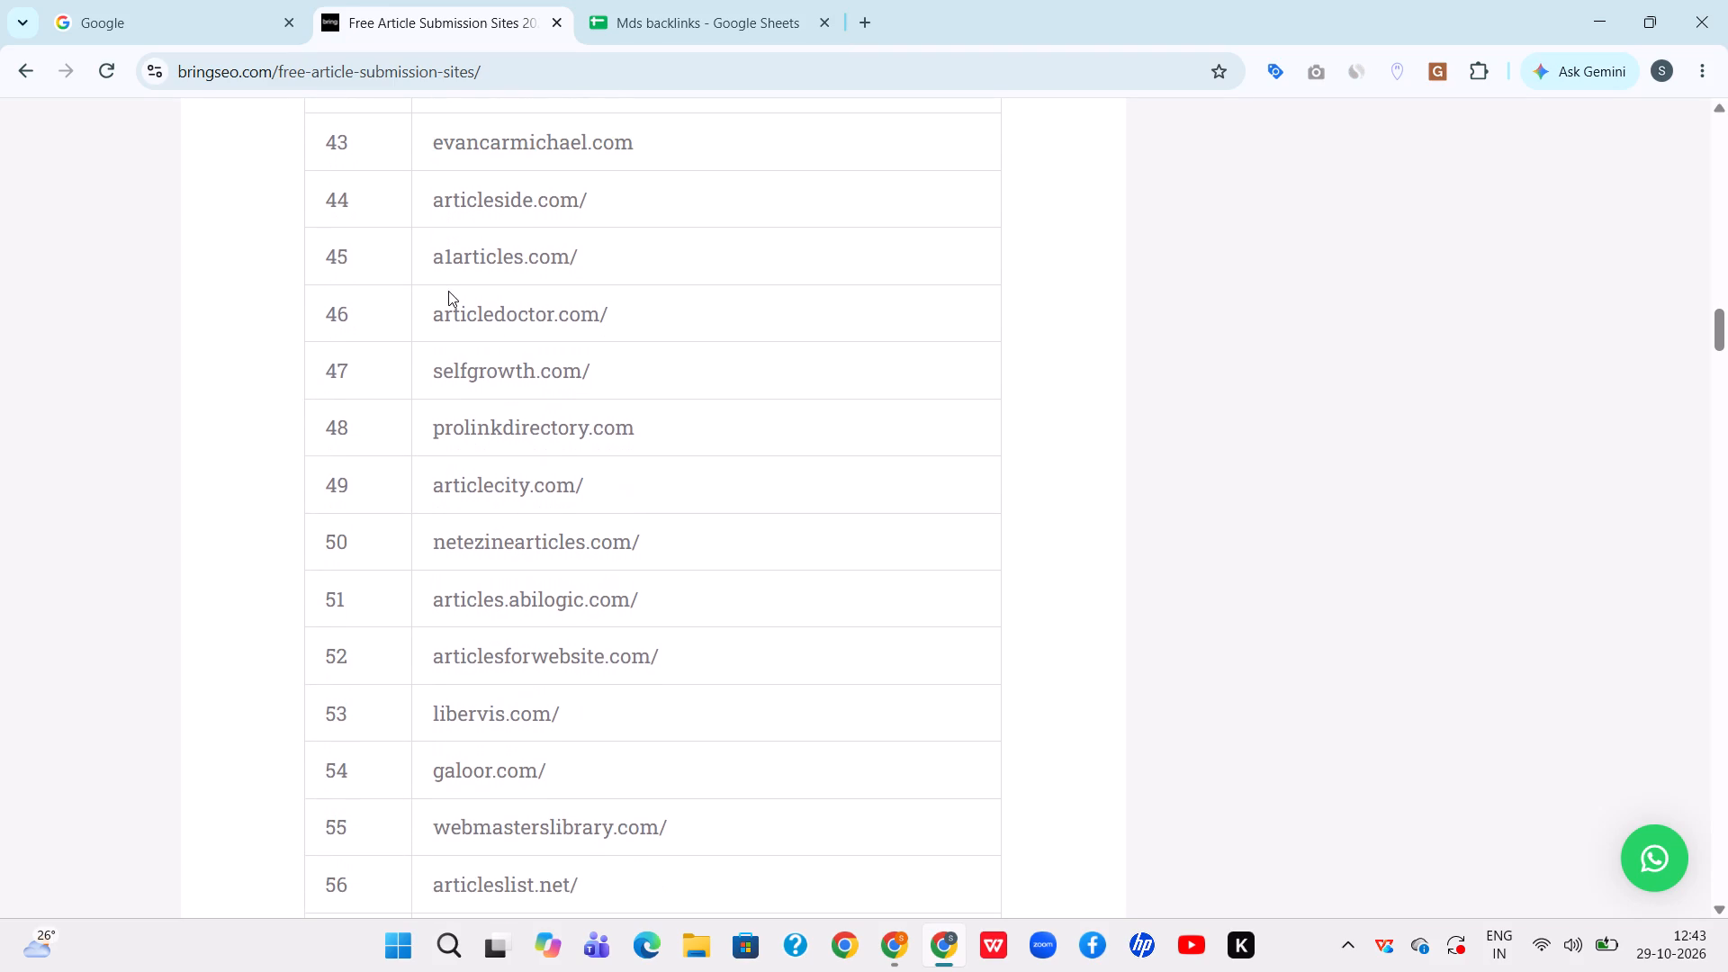
{"action": "left_click", "coordinate": [868, 4]}
{"action": "key", "text": "ctrl+v"}
{"action": "key", "text": "Return"}
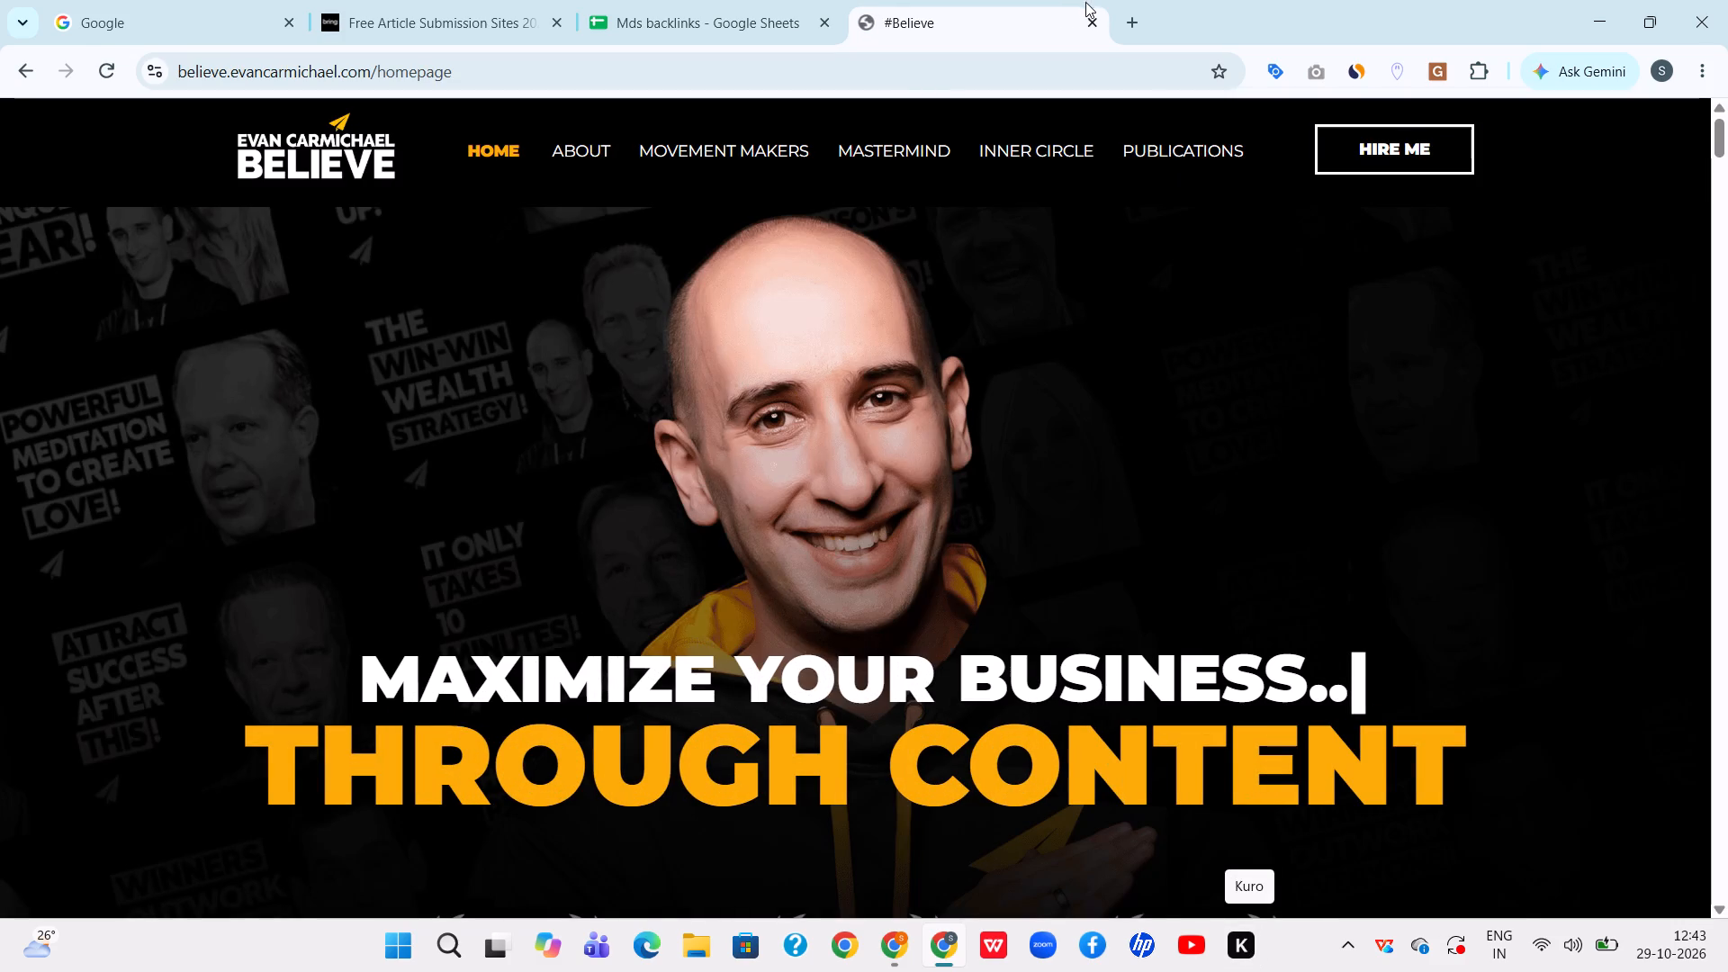
{"action": "left_click", "coordinate": [1096, 25]}
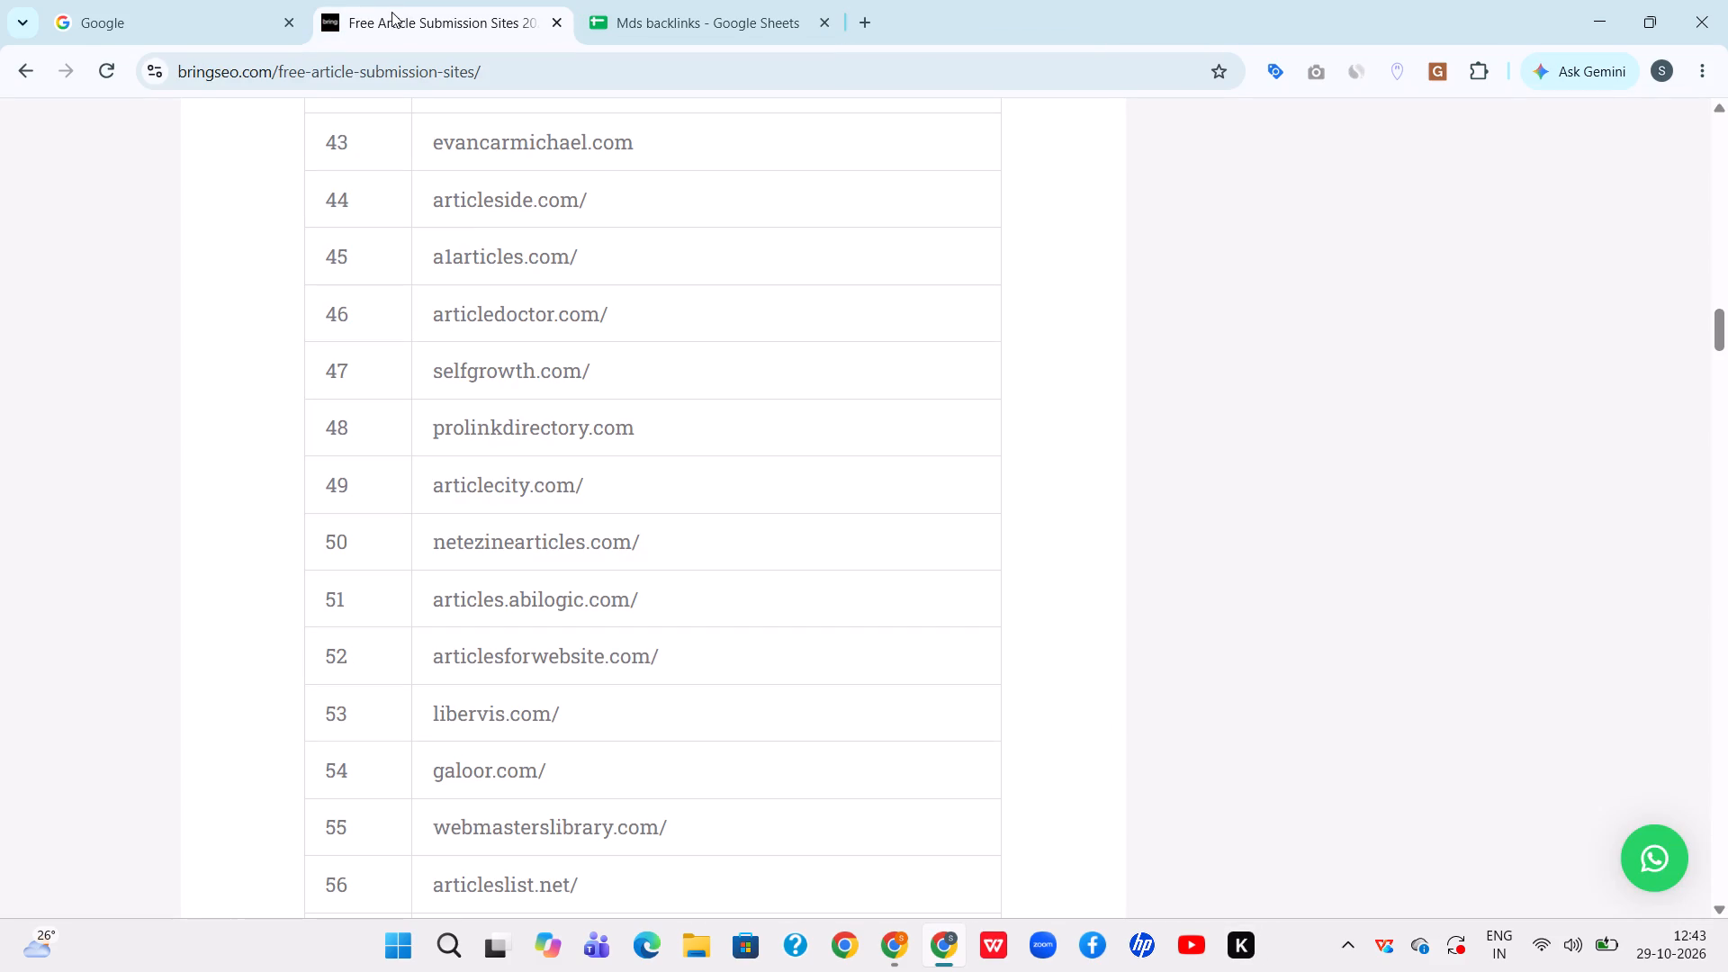
Open articleside.com from the submission sites list in a new tab and go to its article submission page, dismissing the ad.
{"action": "triple_click", "coordinate": [472, 184]}
{"action": "left_click", "coordinate": [472, 184]}
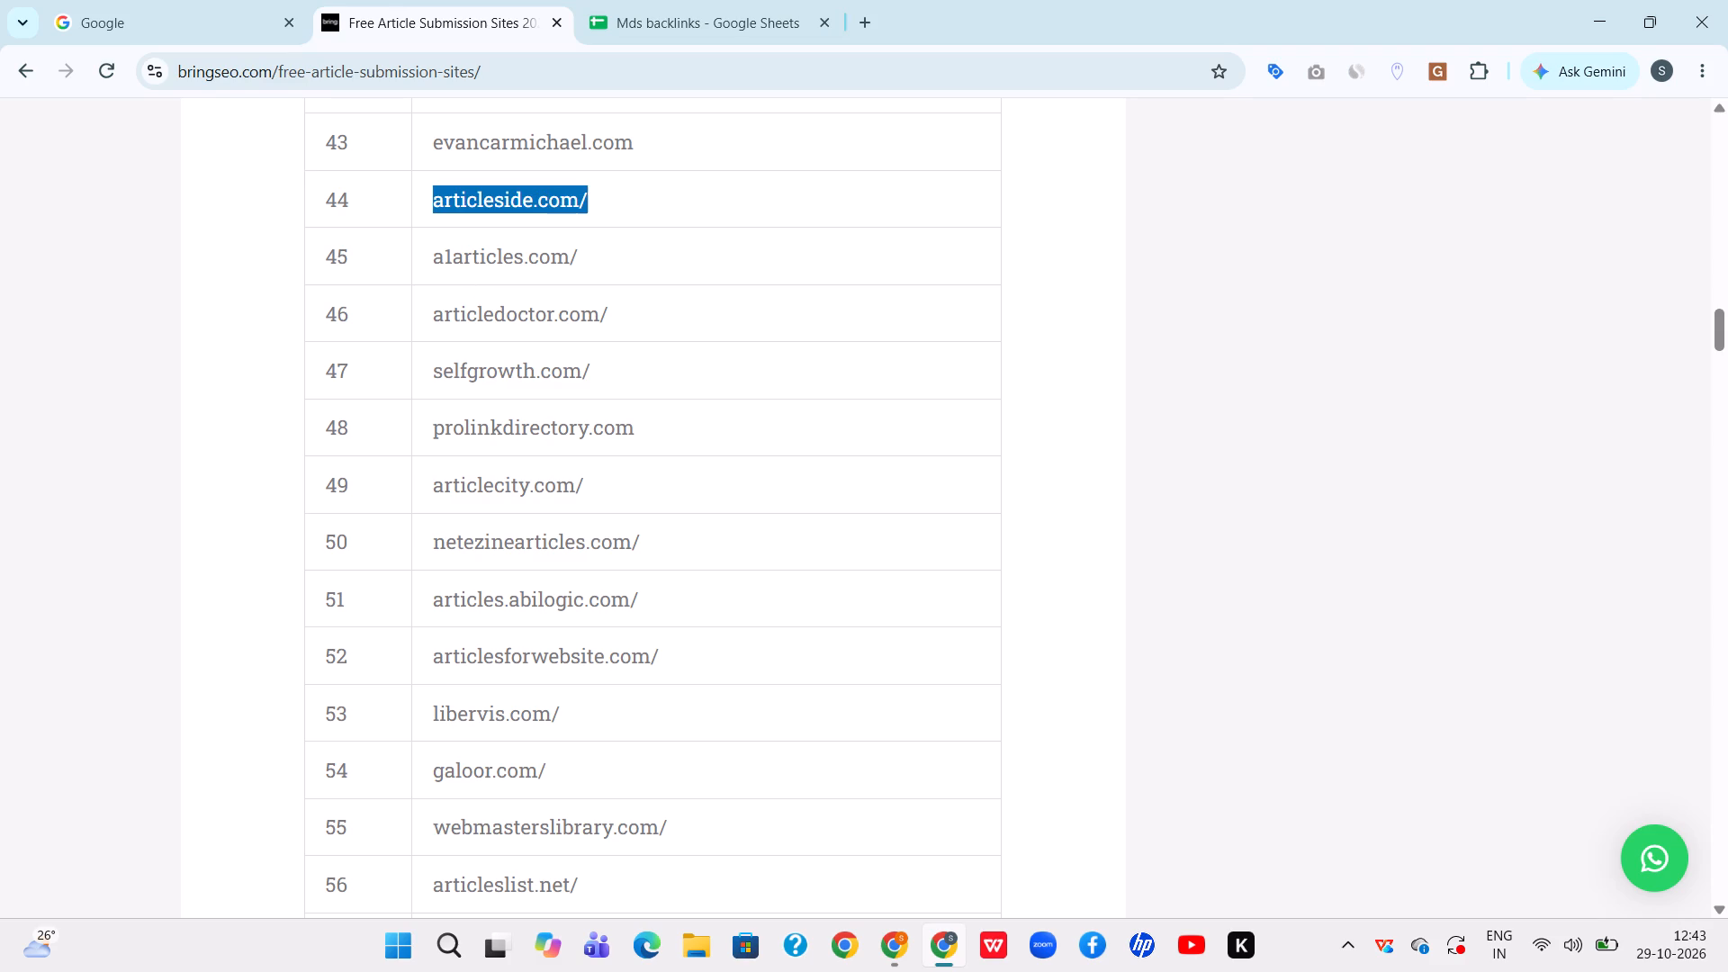
{"action": "key", "text": "ctrl+c"}
{"action": "left_click", "coordinate": [472, 184]}
{"action": "left_click", "coordinate": [869, 4]}
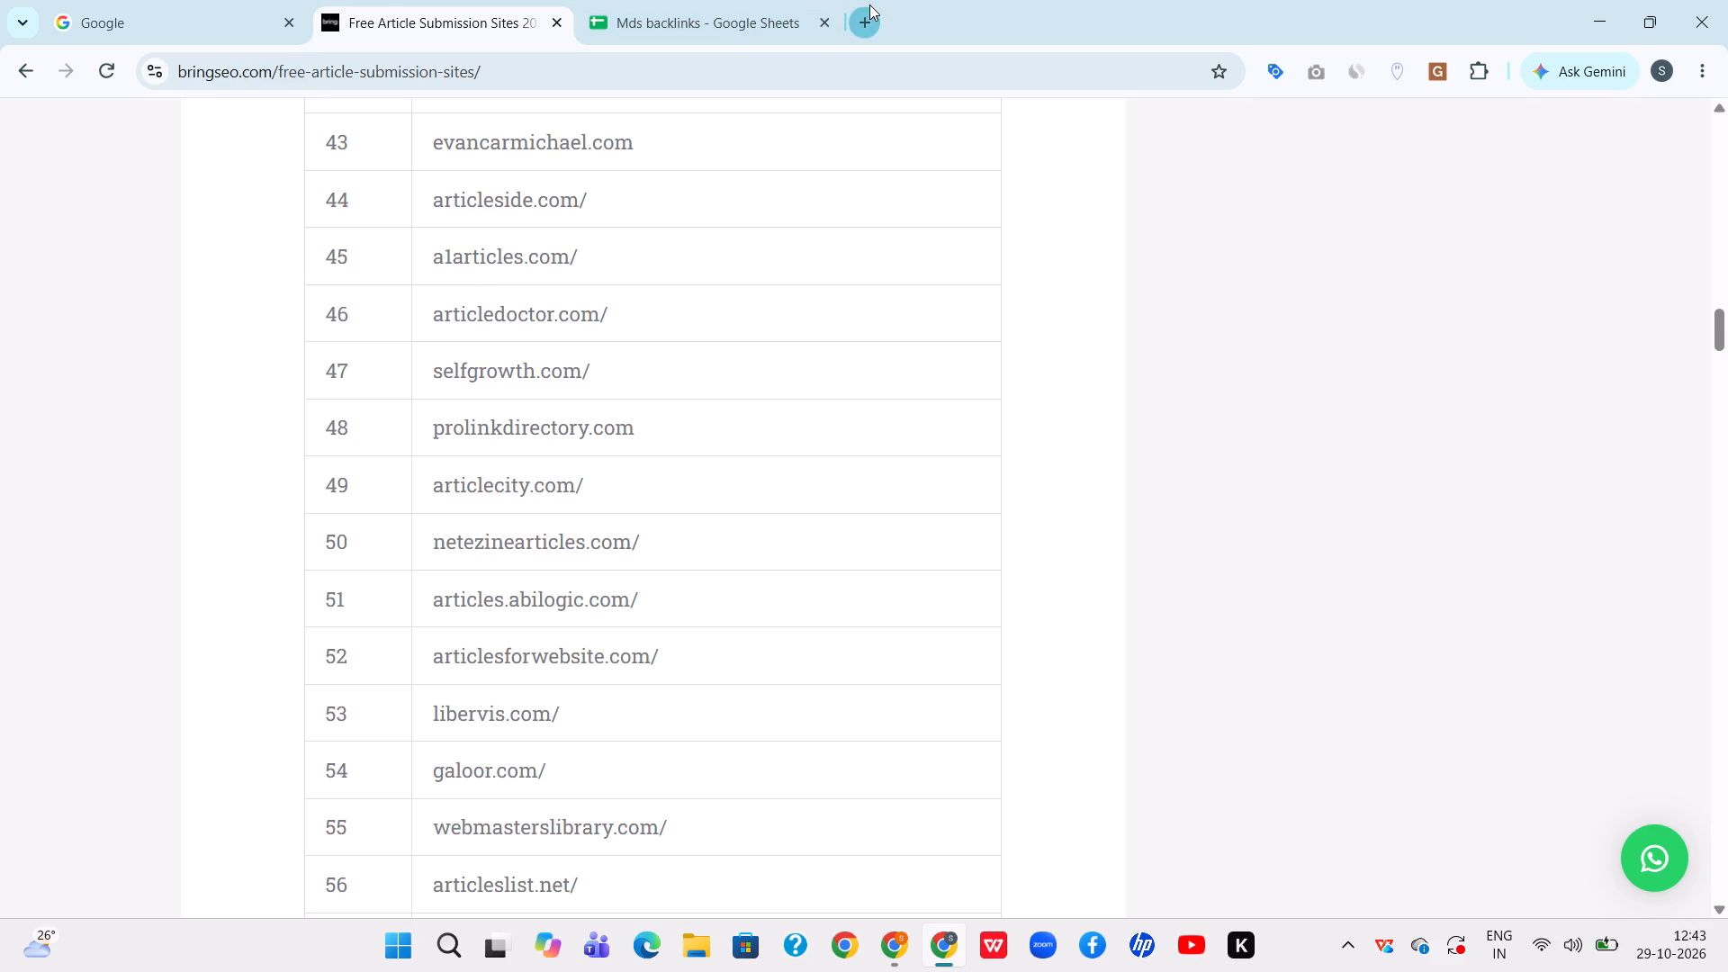
{"action": "key", "text": "ctrl+v"}
{"action": "key", "text": "Return"}
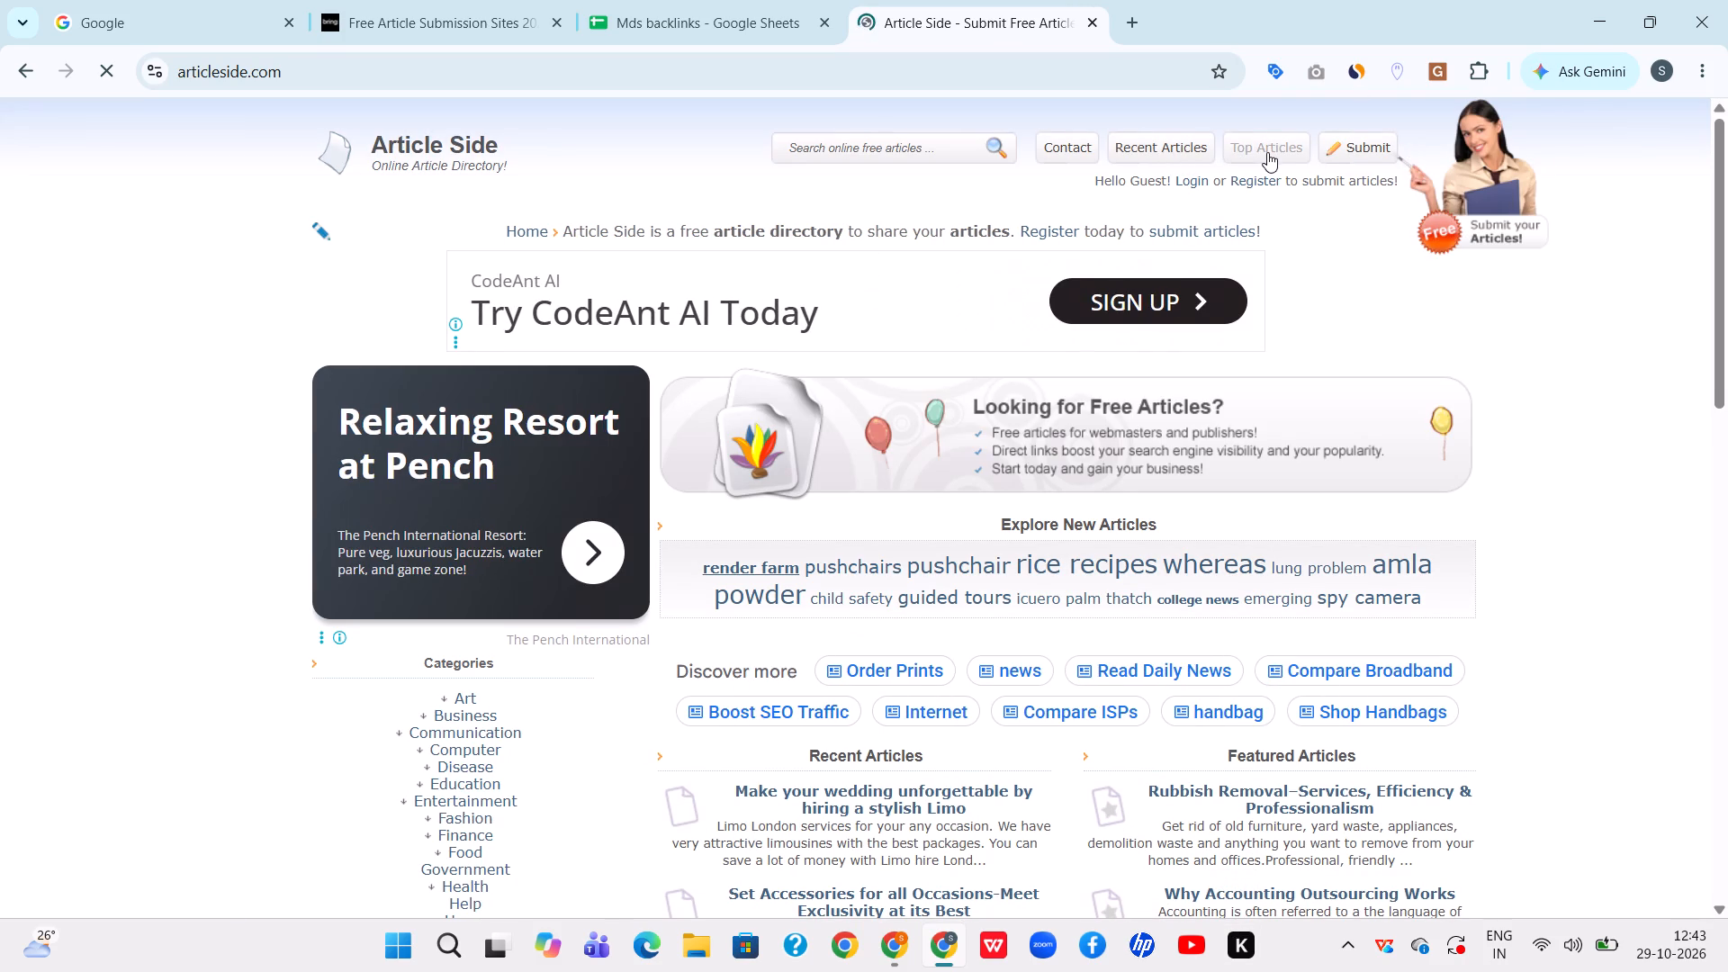
{"action": "left_click", "coordinate": [1347, 146]}
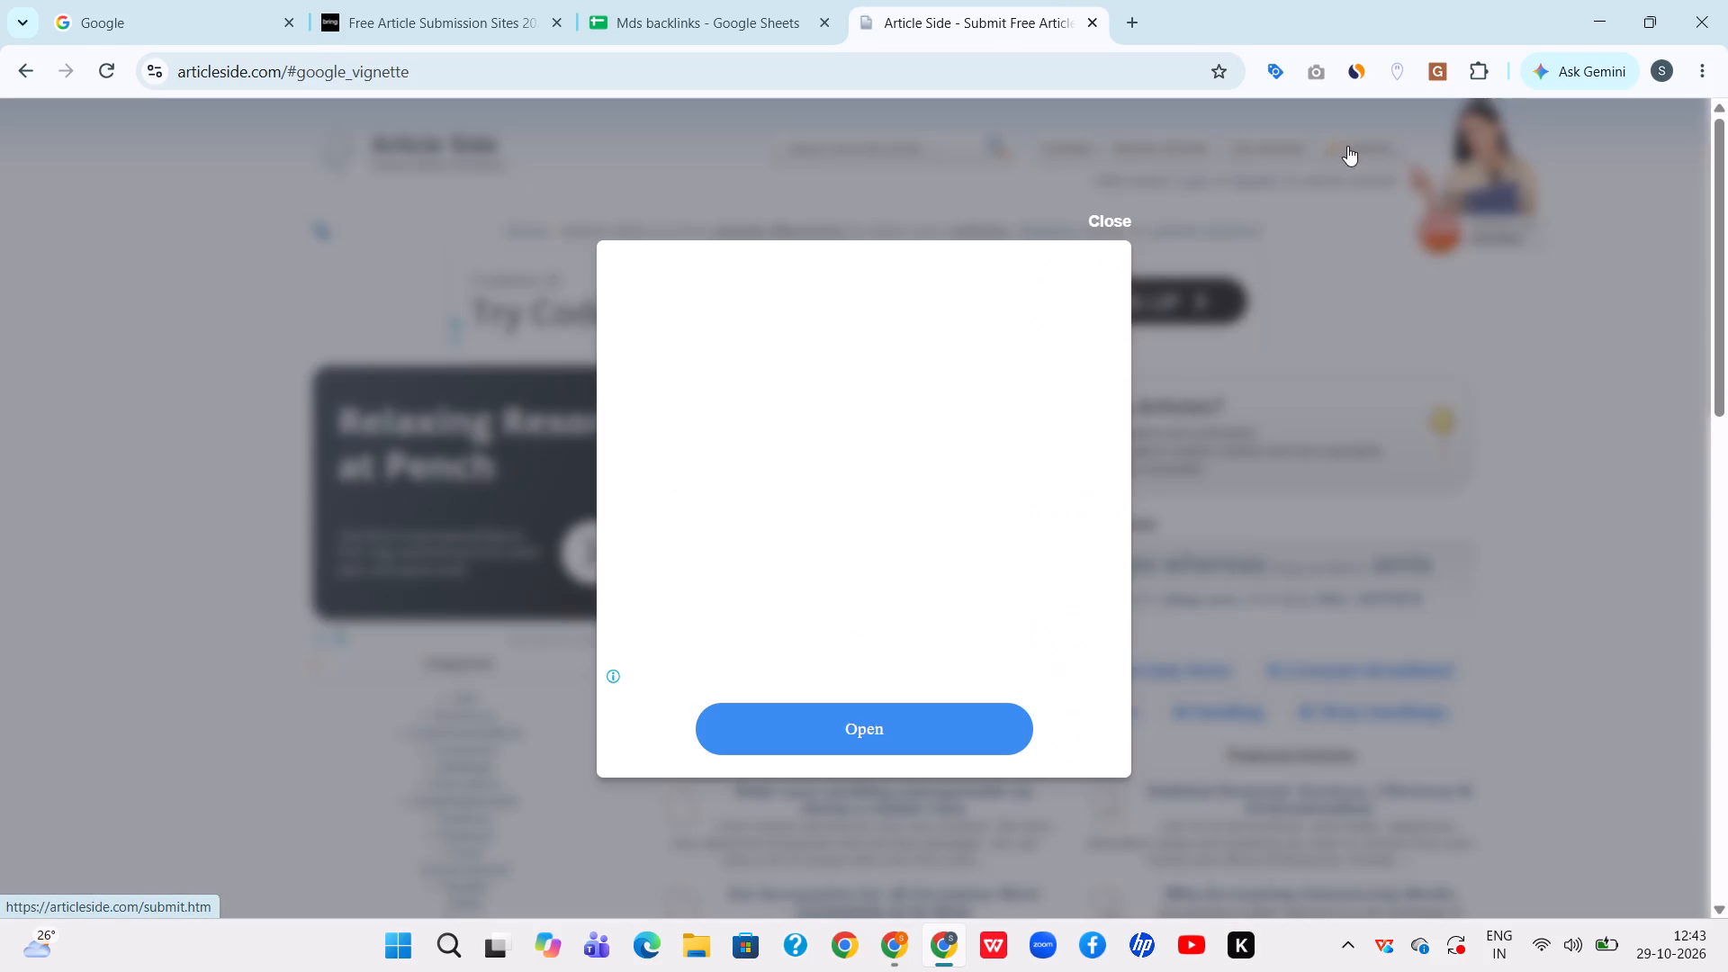
{"action": "left_click", "coordinate": [1125, 219]}
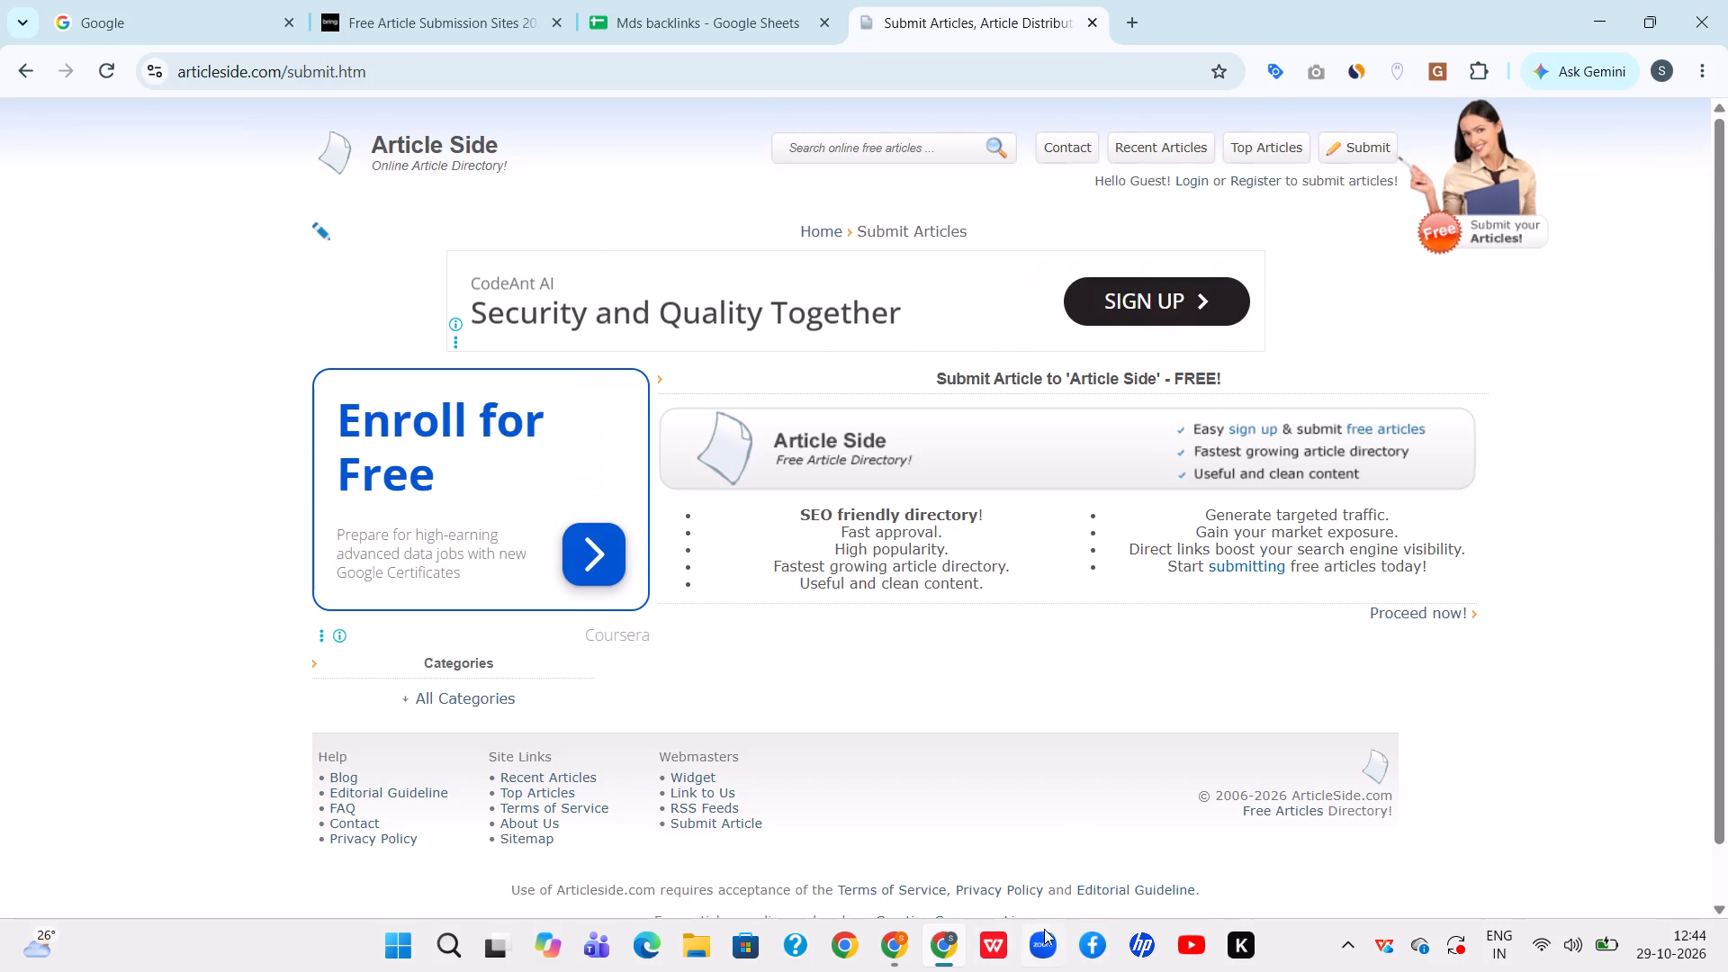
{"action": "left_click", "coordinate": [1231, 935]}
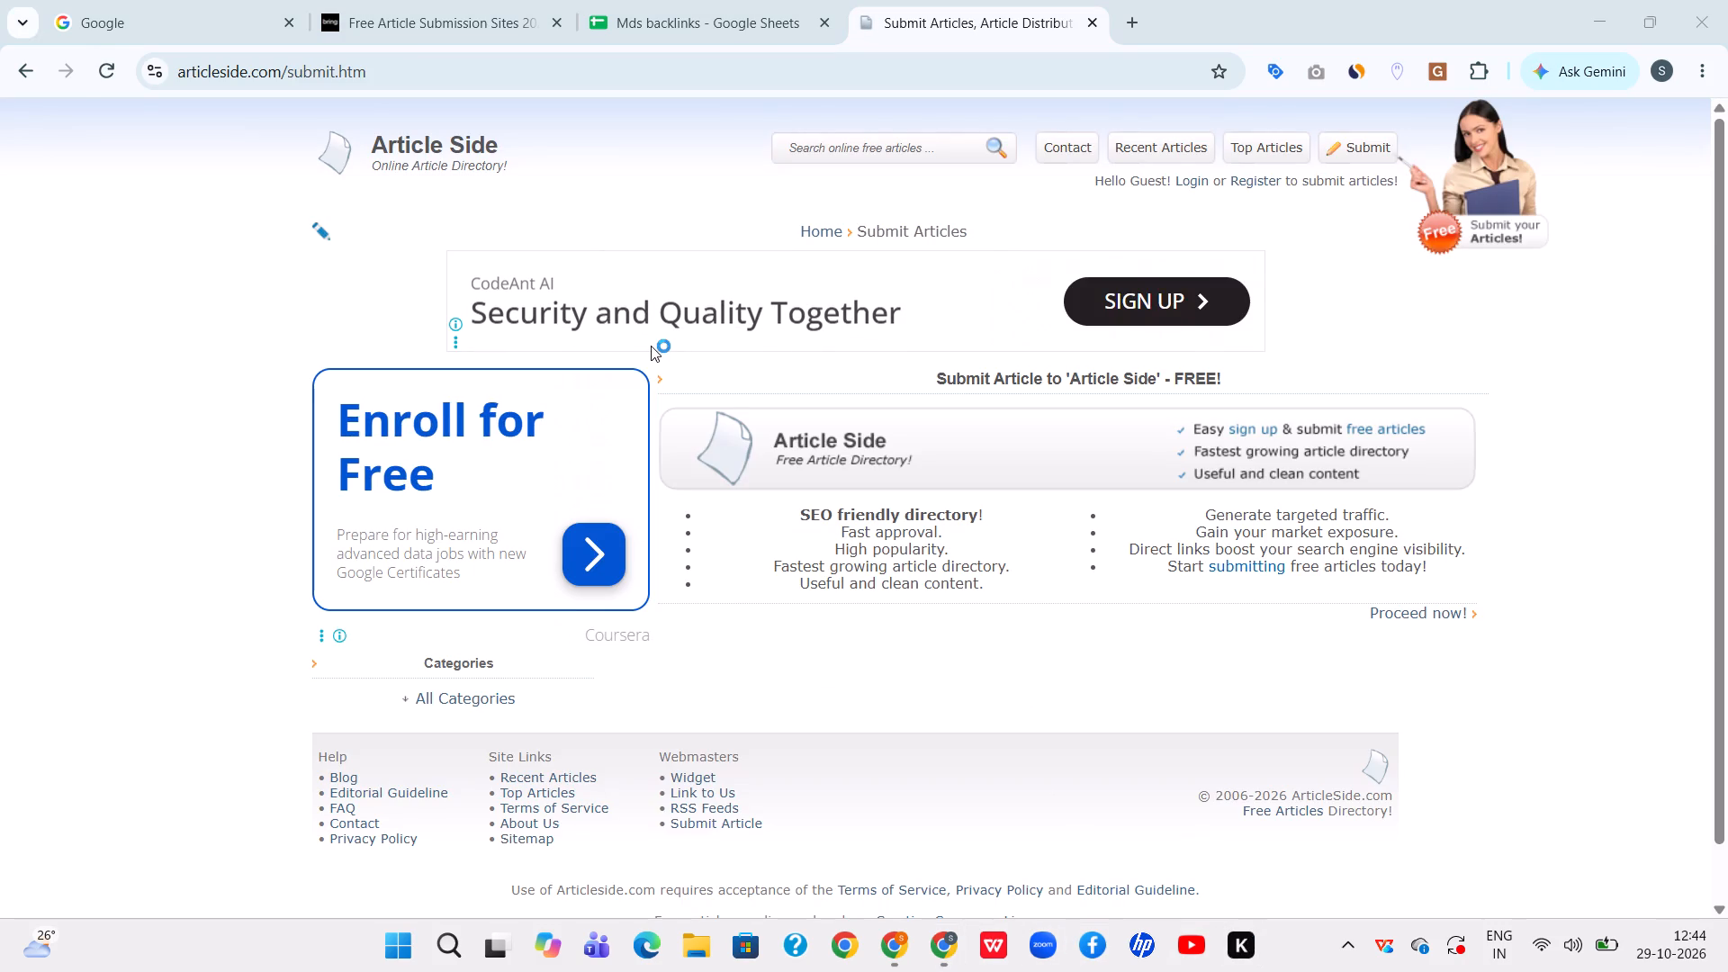
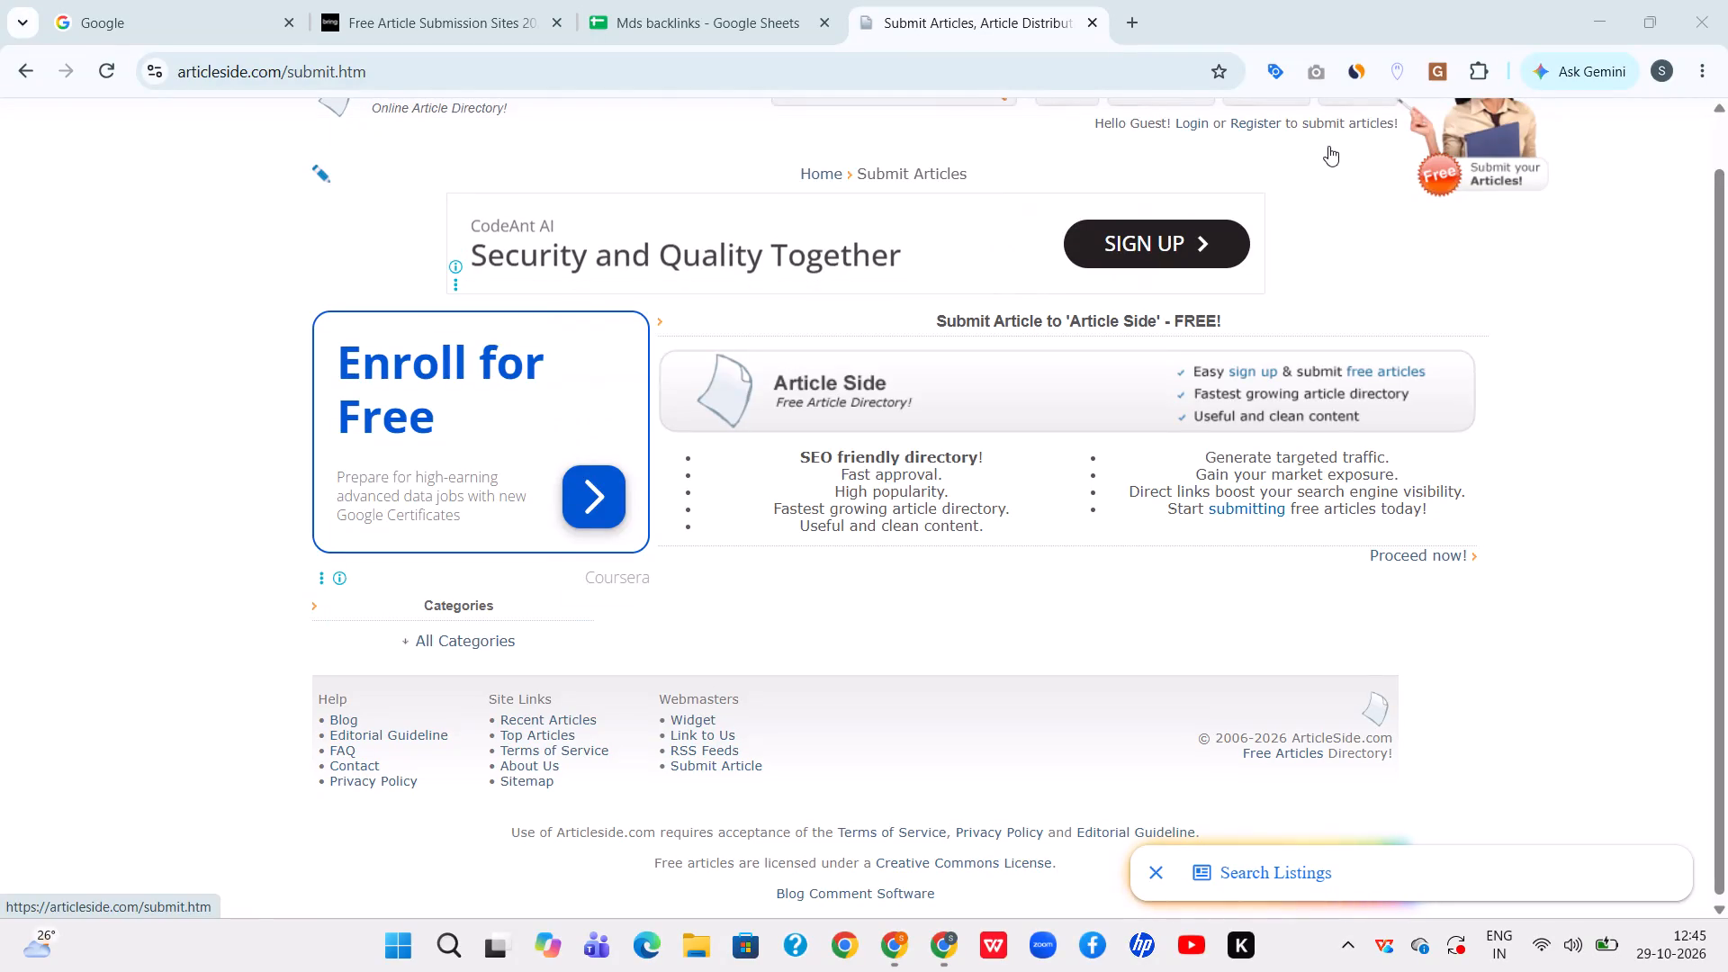
Proceed from articleside.com's submission introduction to its Submit Your Articles page for authors.
{"action": "left_click", "coordinate": [1228, 512]}
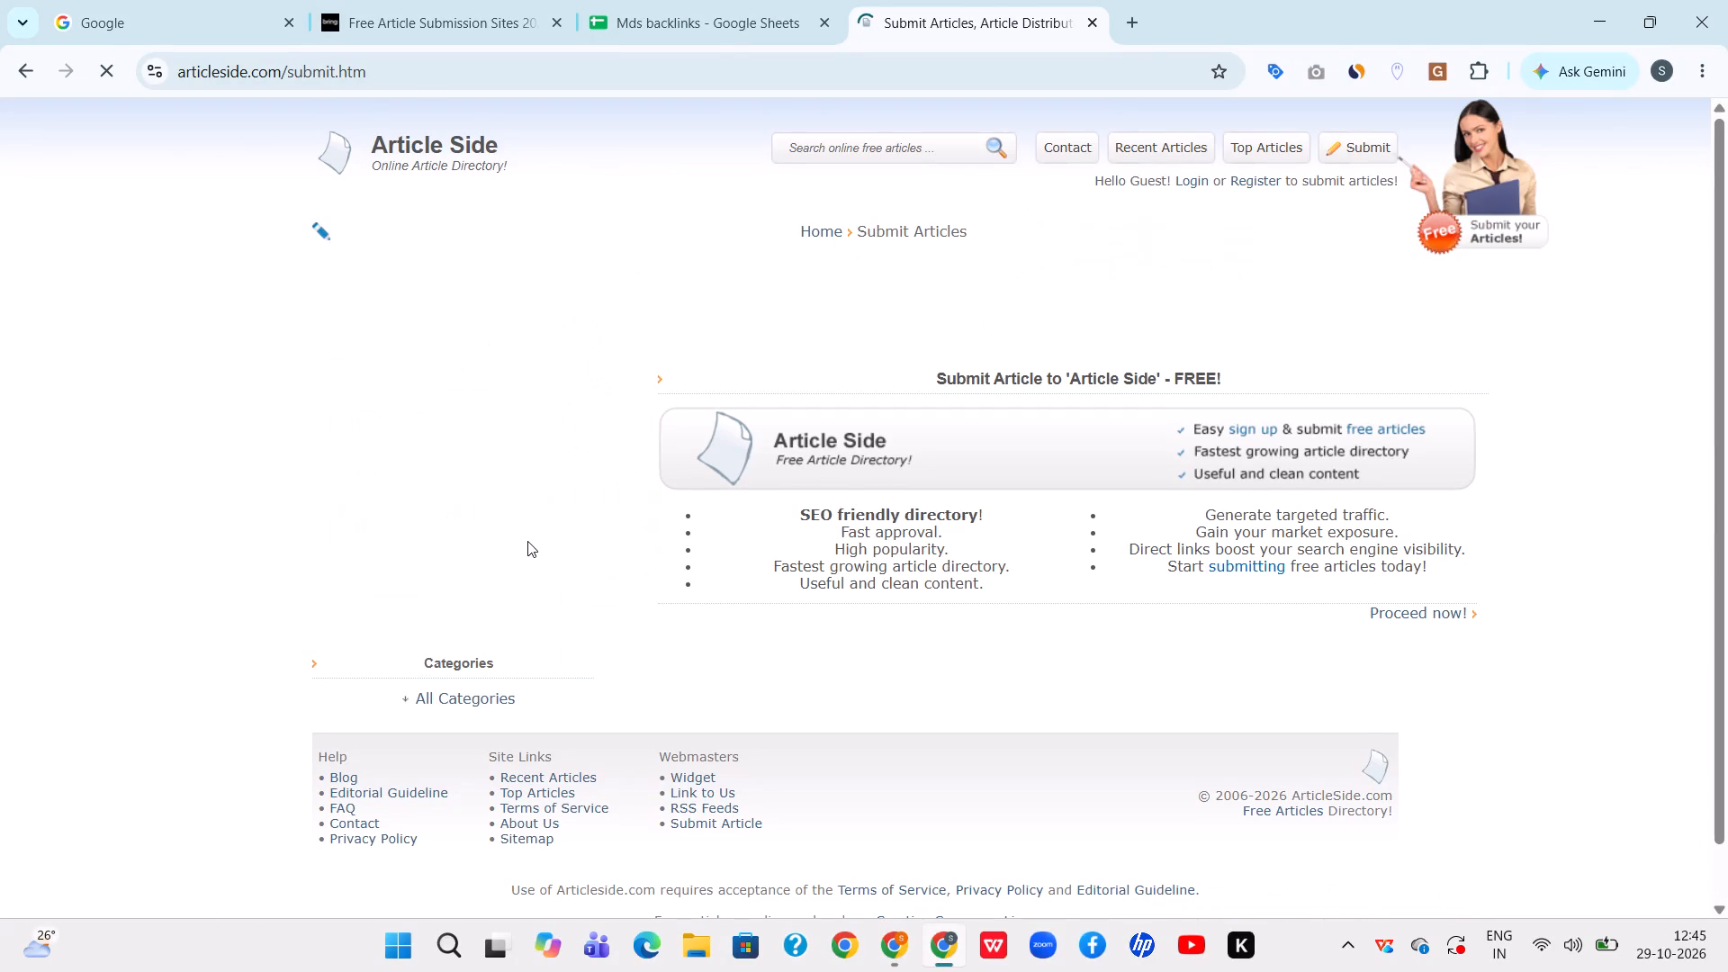
{"action": "scroll", "coordinate": [527, 541], "scroll_direction": "down", "scroll_amount": 1}
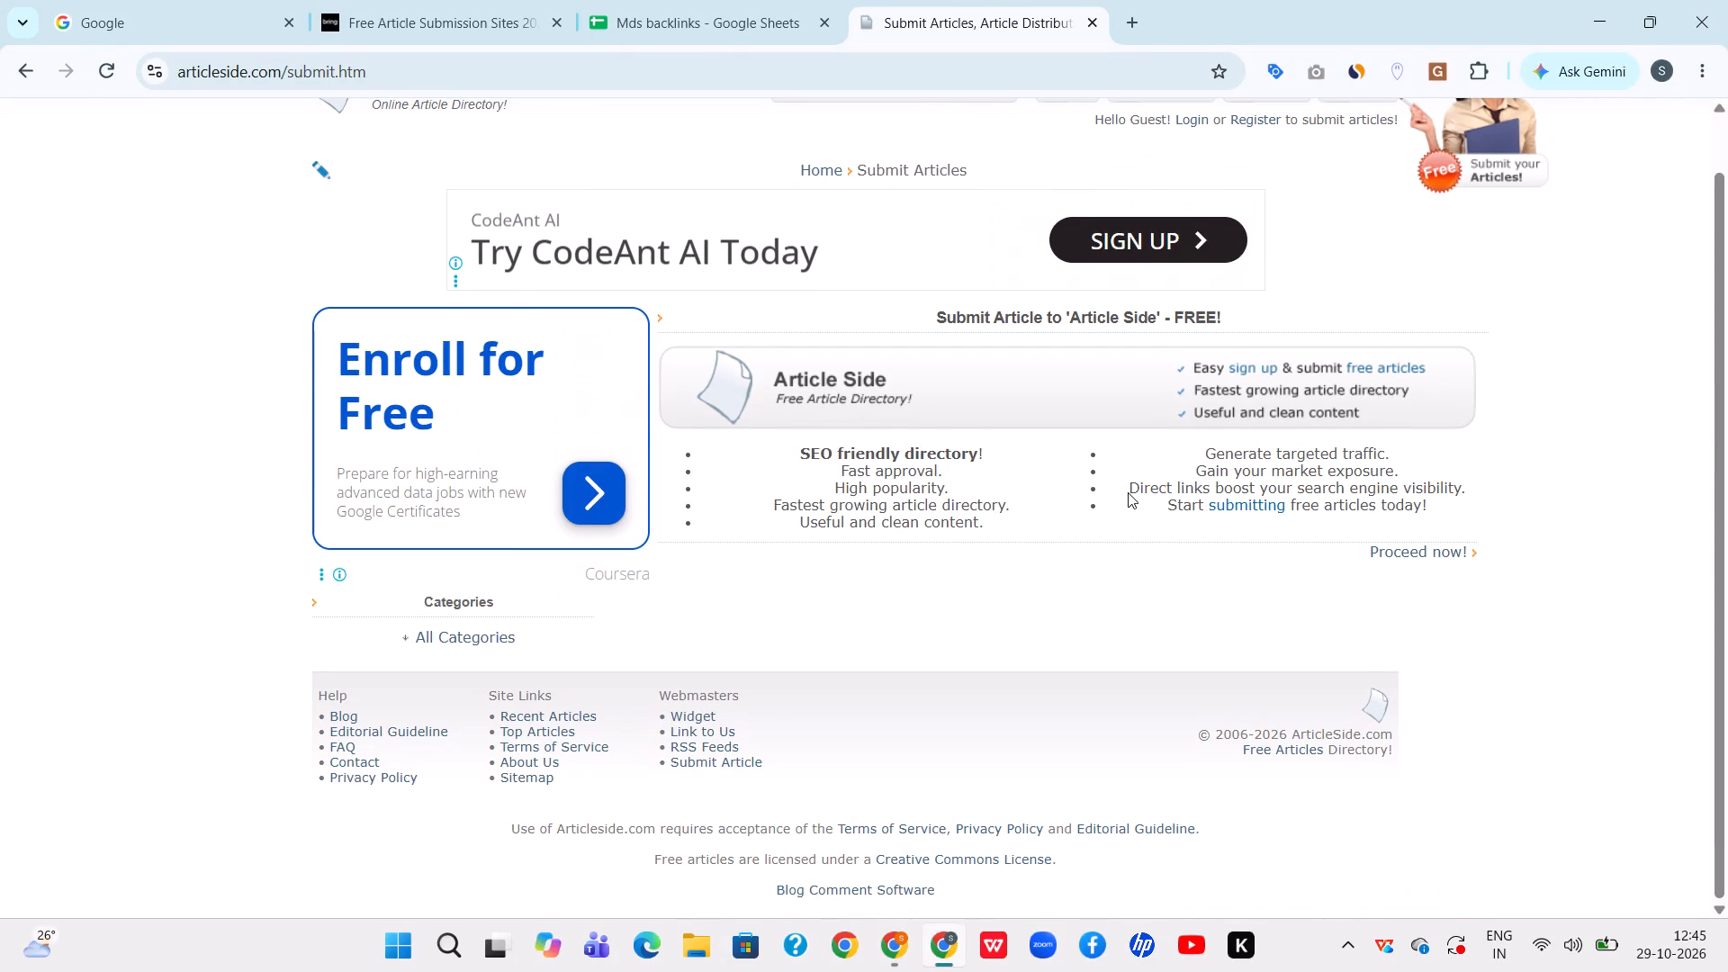
{"action": "key", "text": "Page_Down"}
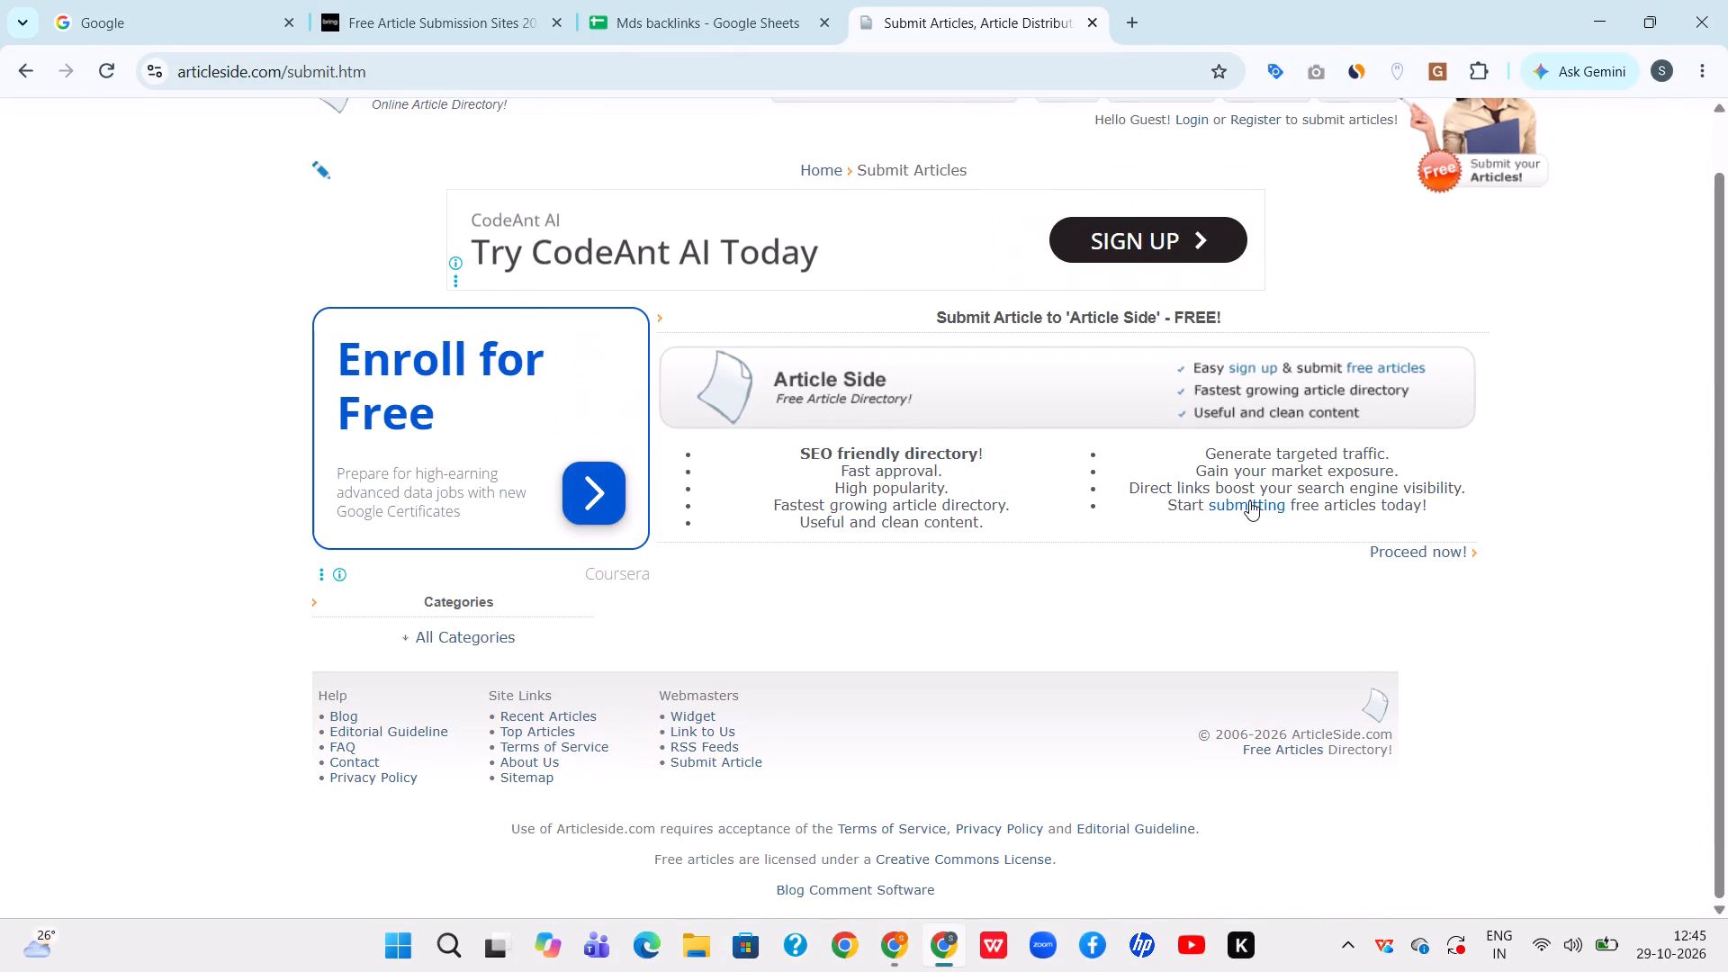
{"action": "left_click", "coordinate": [1251, 502]}
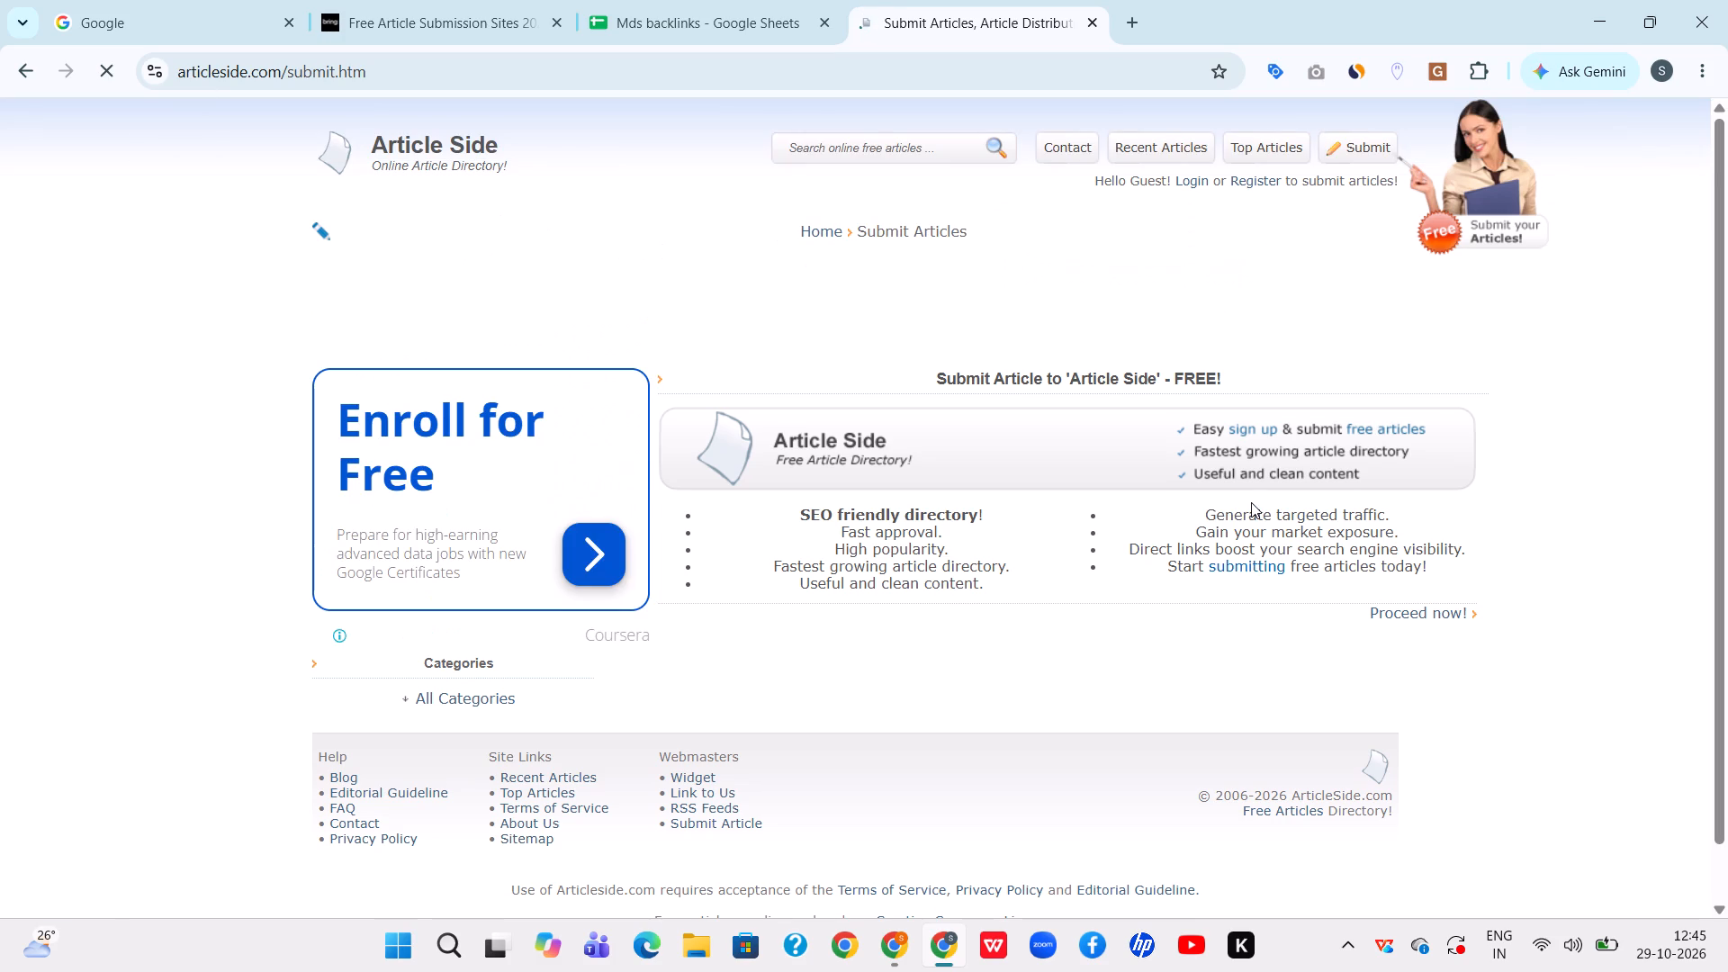
{"action": "scroll", "coordinate": [1251, 502], "scroll_direction": "down", "scroll_amount": 2}
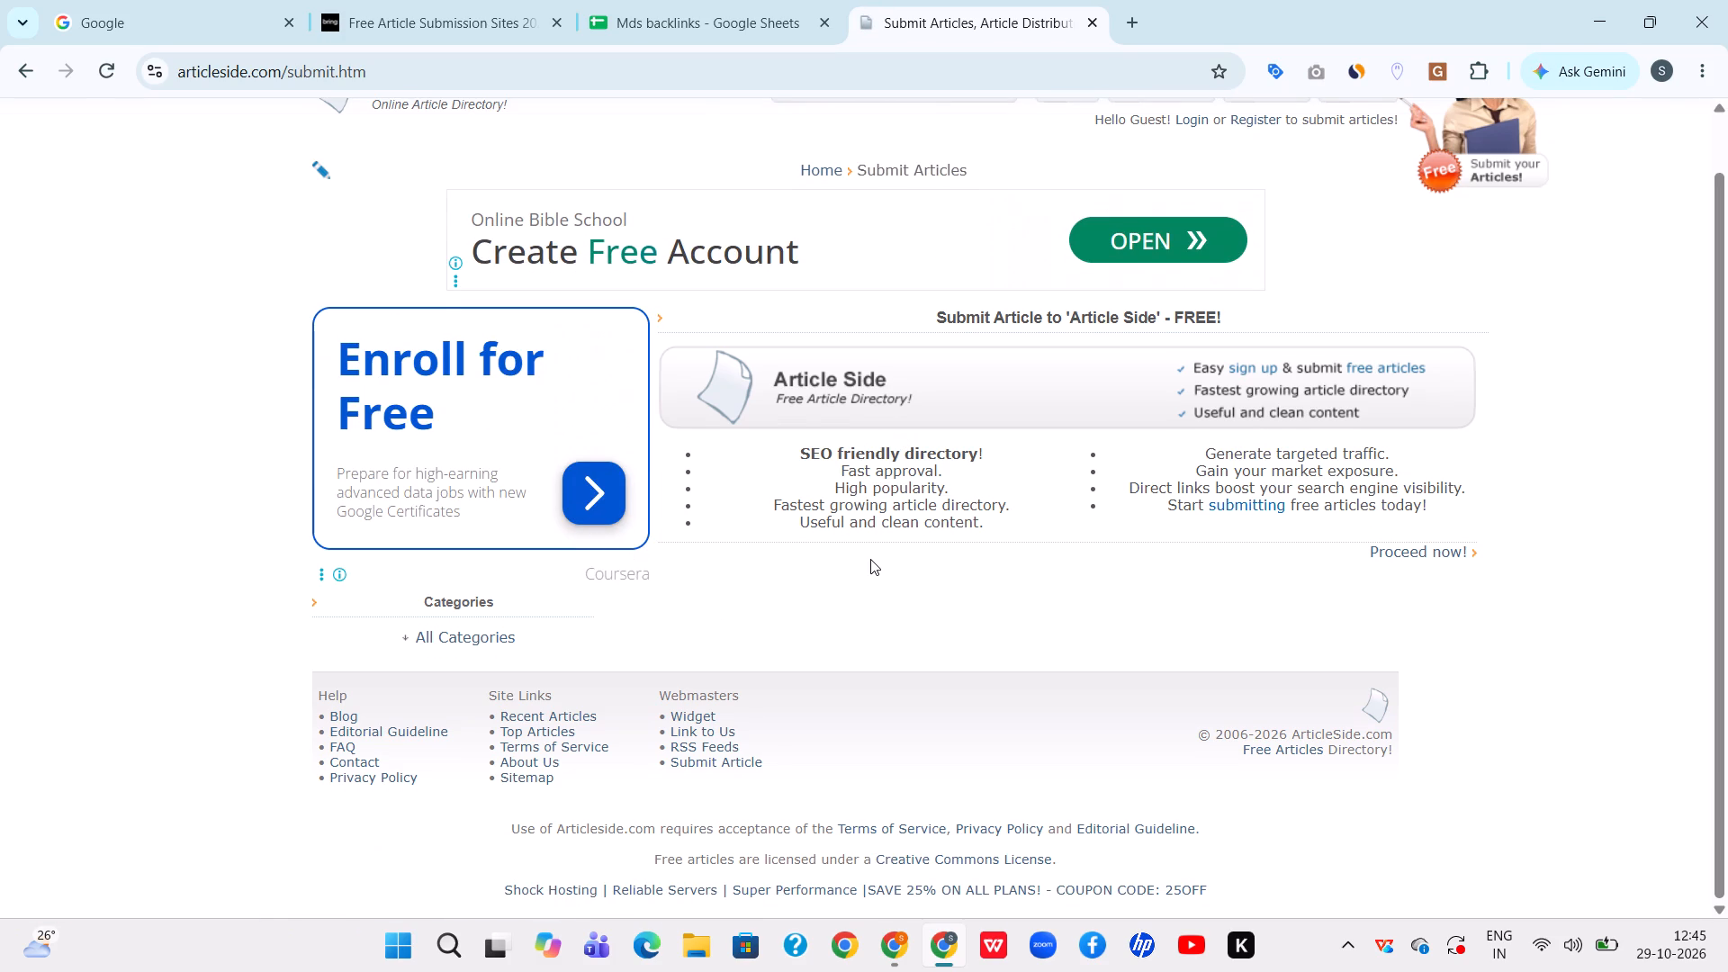
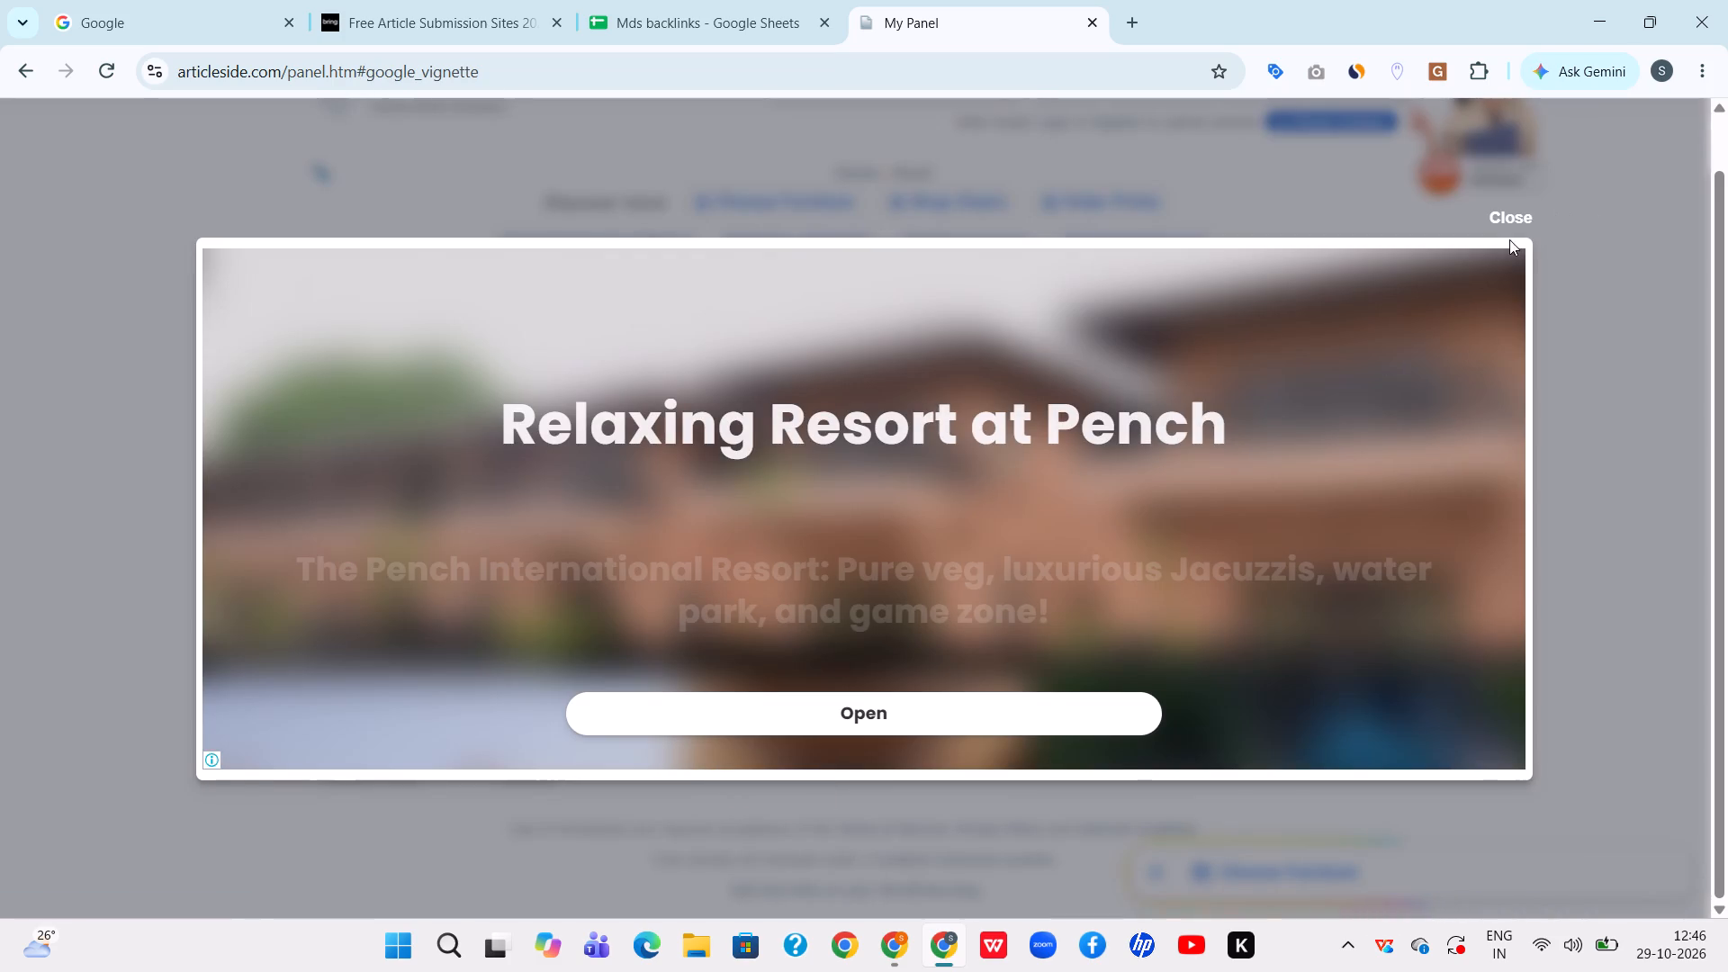
Dismiss the full-page resort advertisement and proceed from the free submission introduction to articleside.com's Submit Your Articles page.
{"action": "left_click", "coordinate": [1505, 207]}
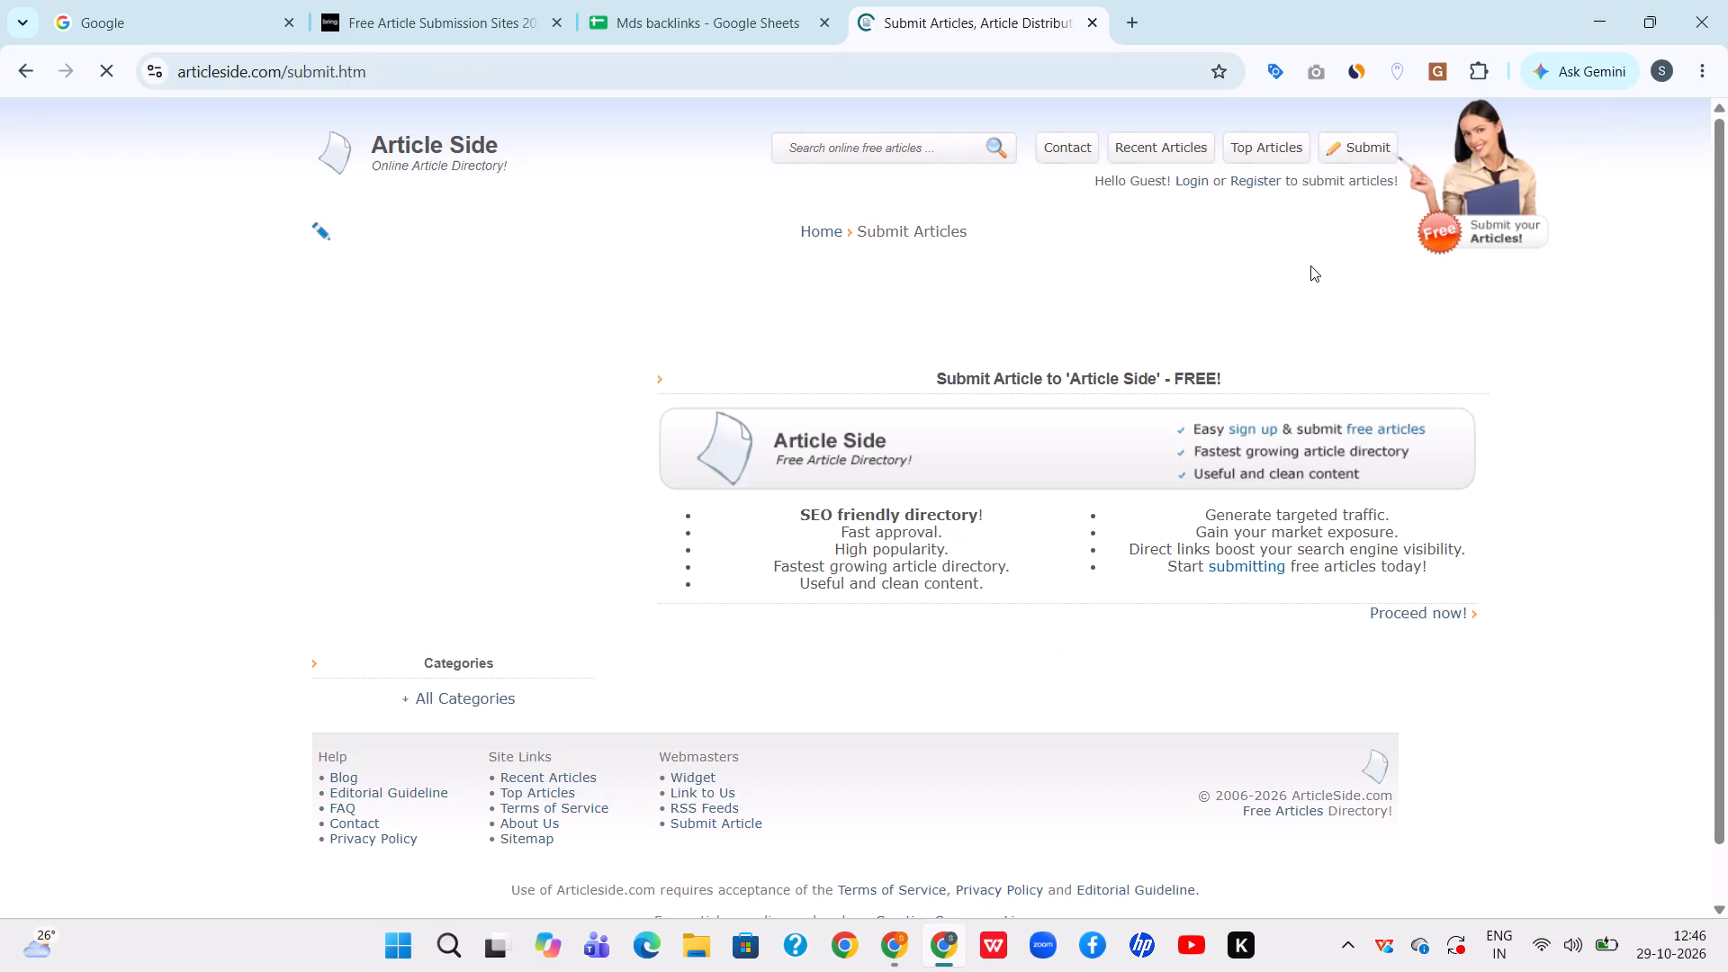
{"action": "scroll", "coordinate": [1075, 465], "scroll_direction": "down", "scroll_amount": 1}
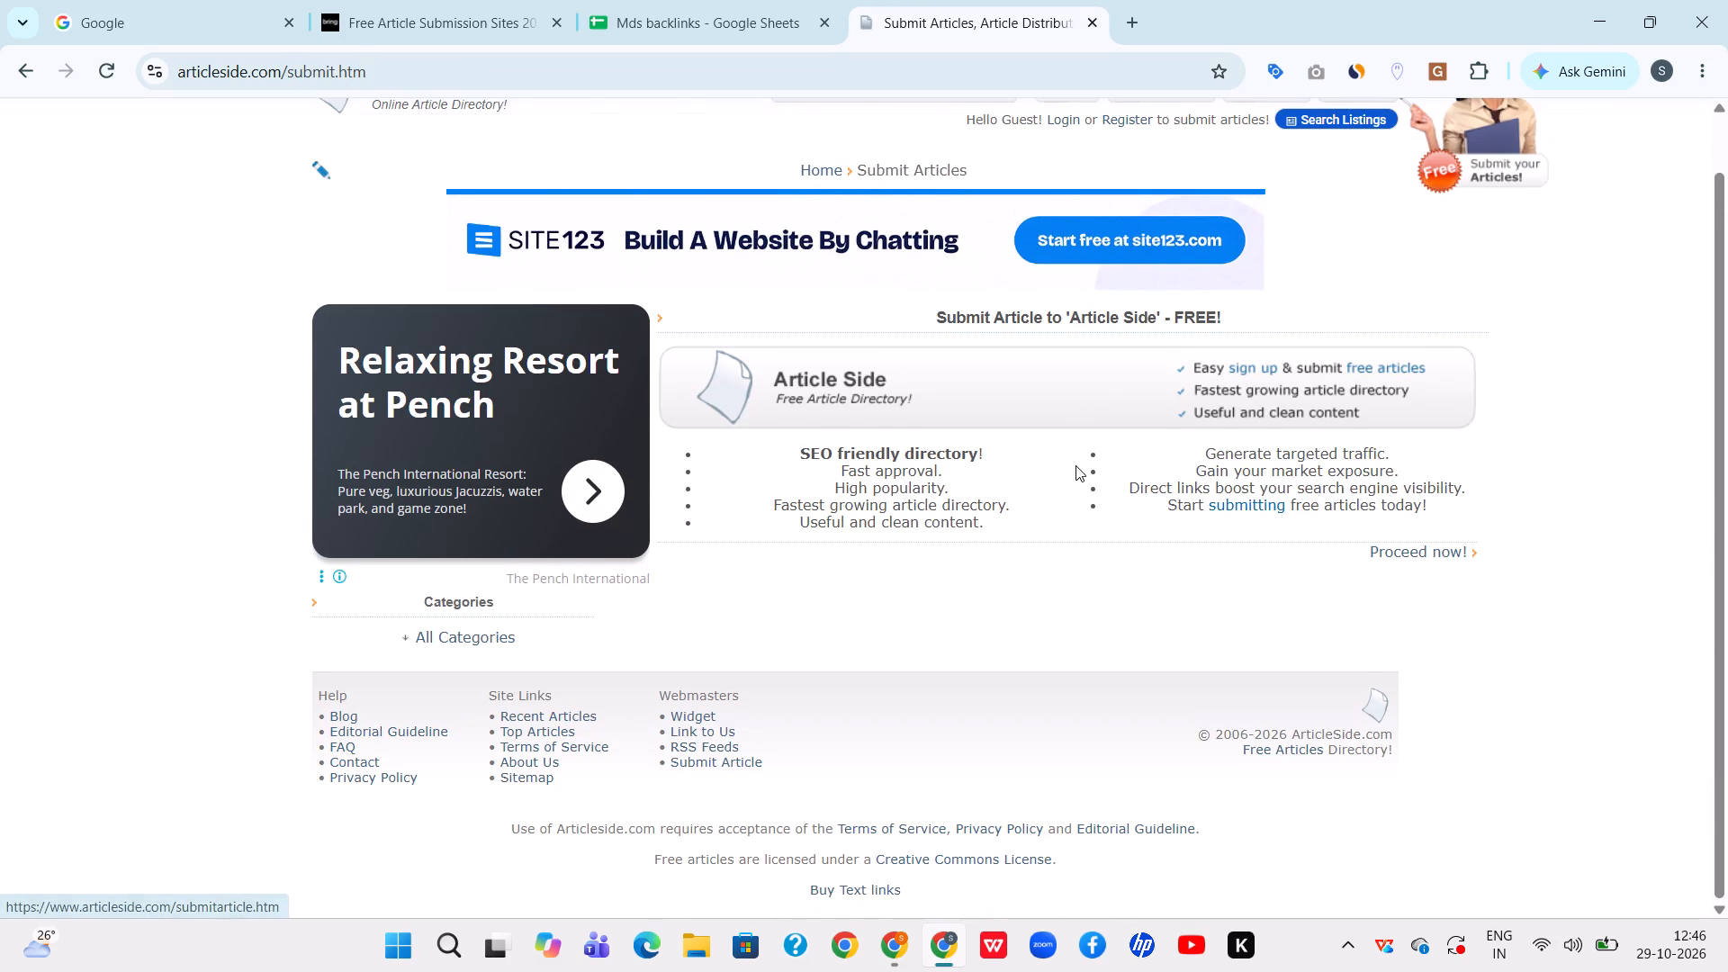
{"action": "scroll", "coordinate": [1075, 465], "scroll_direction": "down", "scroll_amount": 1}
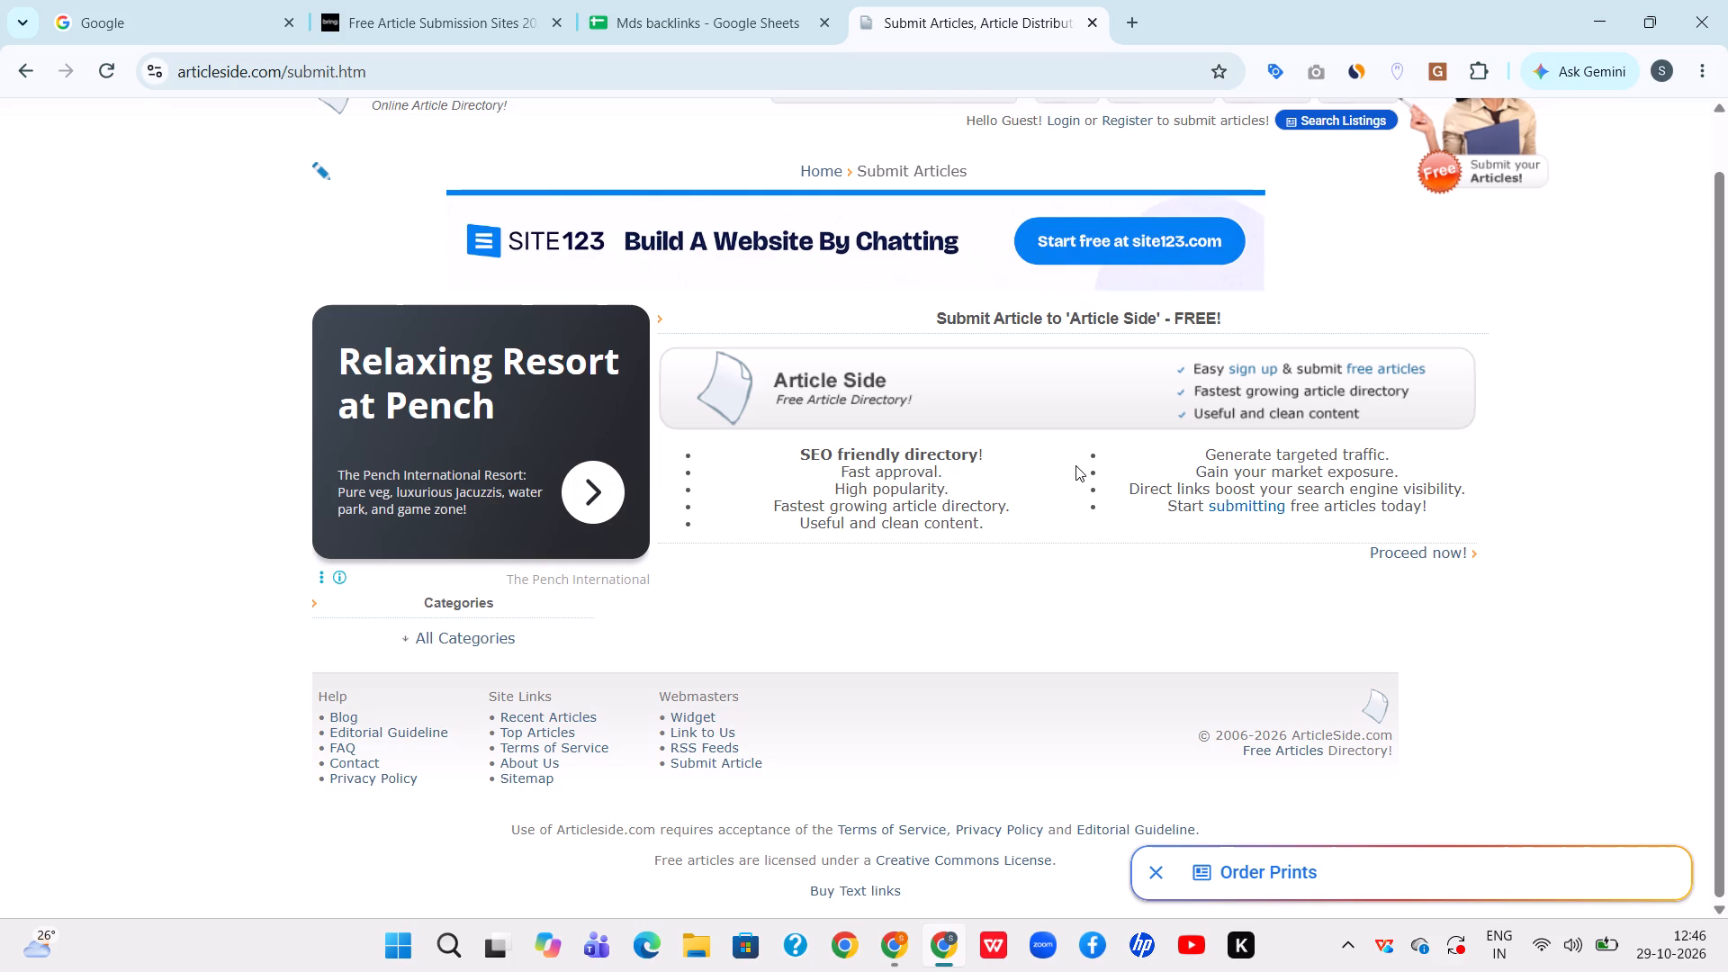
{"action": "left_click", "coordinate": [1225, 508]}
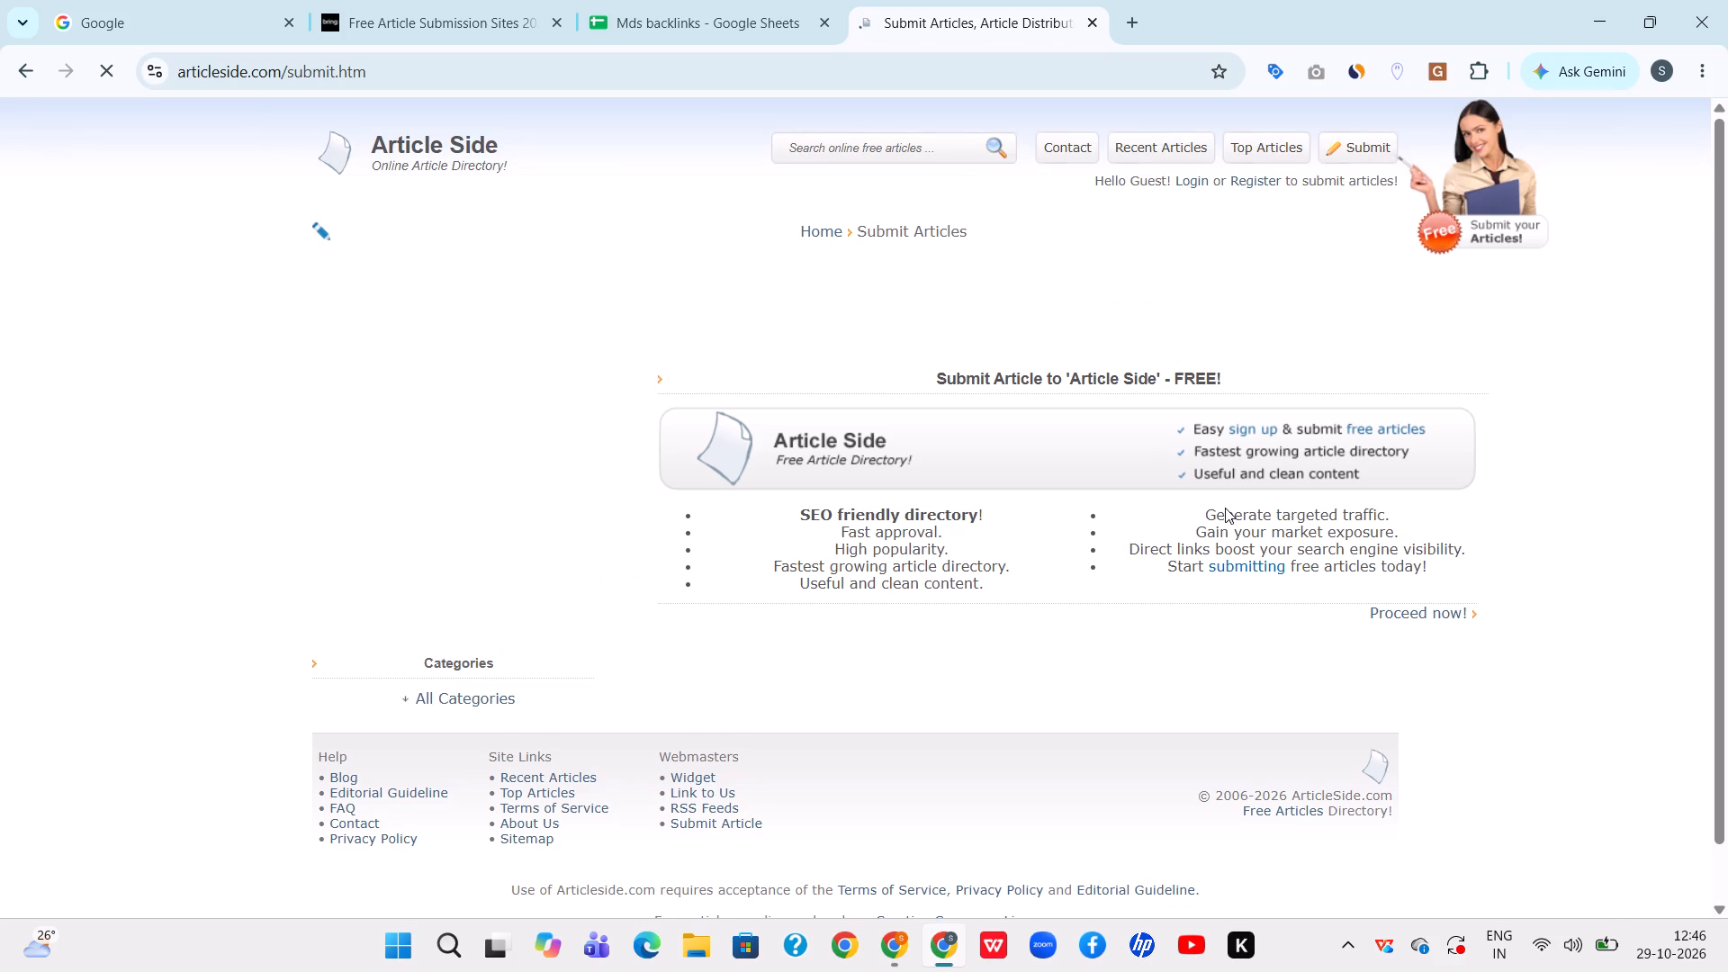
{"action": "scroll", "coordinate": [1225, 508], "scroll_direction": "down", "scroll_amount": 1}
{"action": "left_click", "coordinate": [1225, 508]}
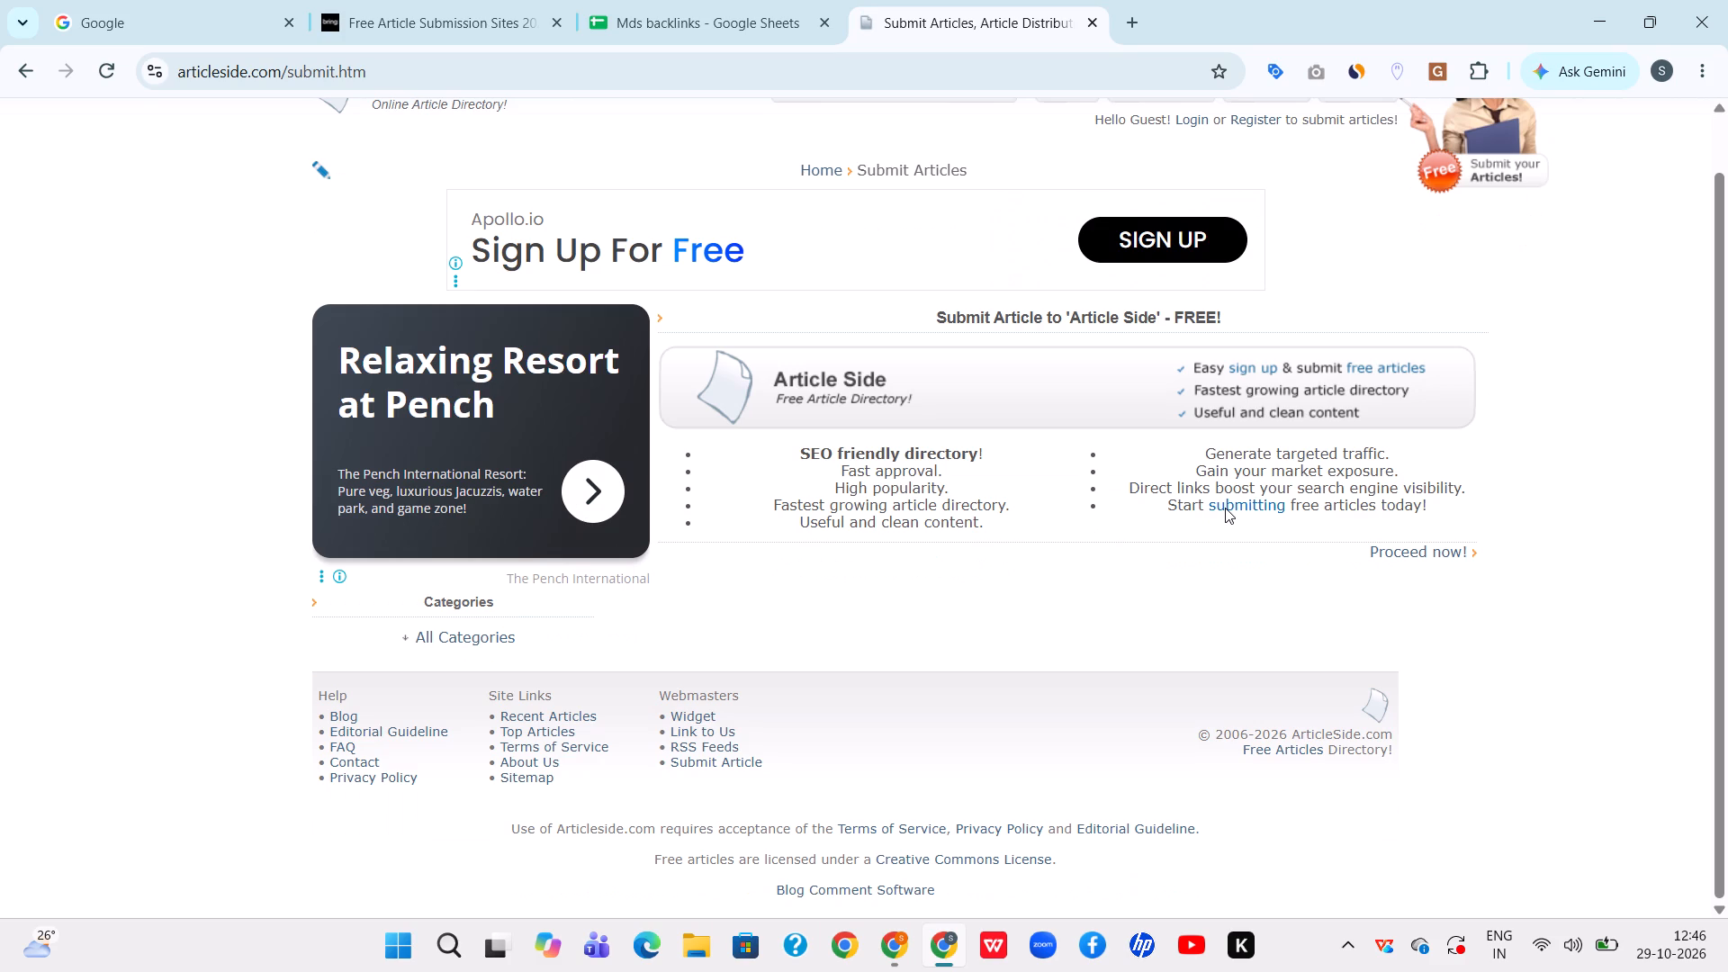
{"action": "key", "text": "Page_Down"}
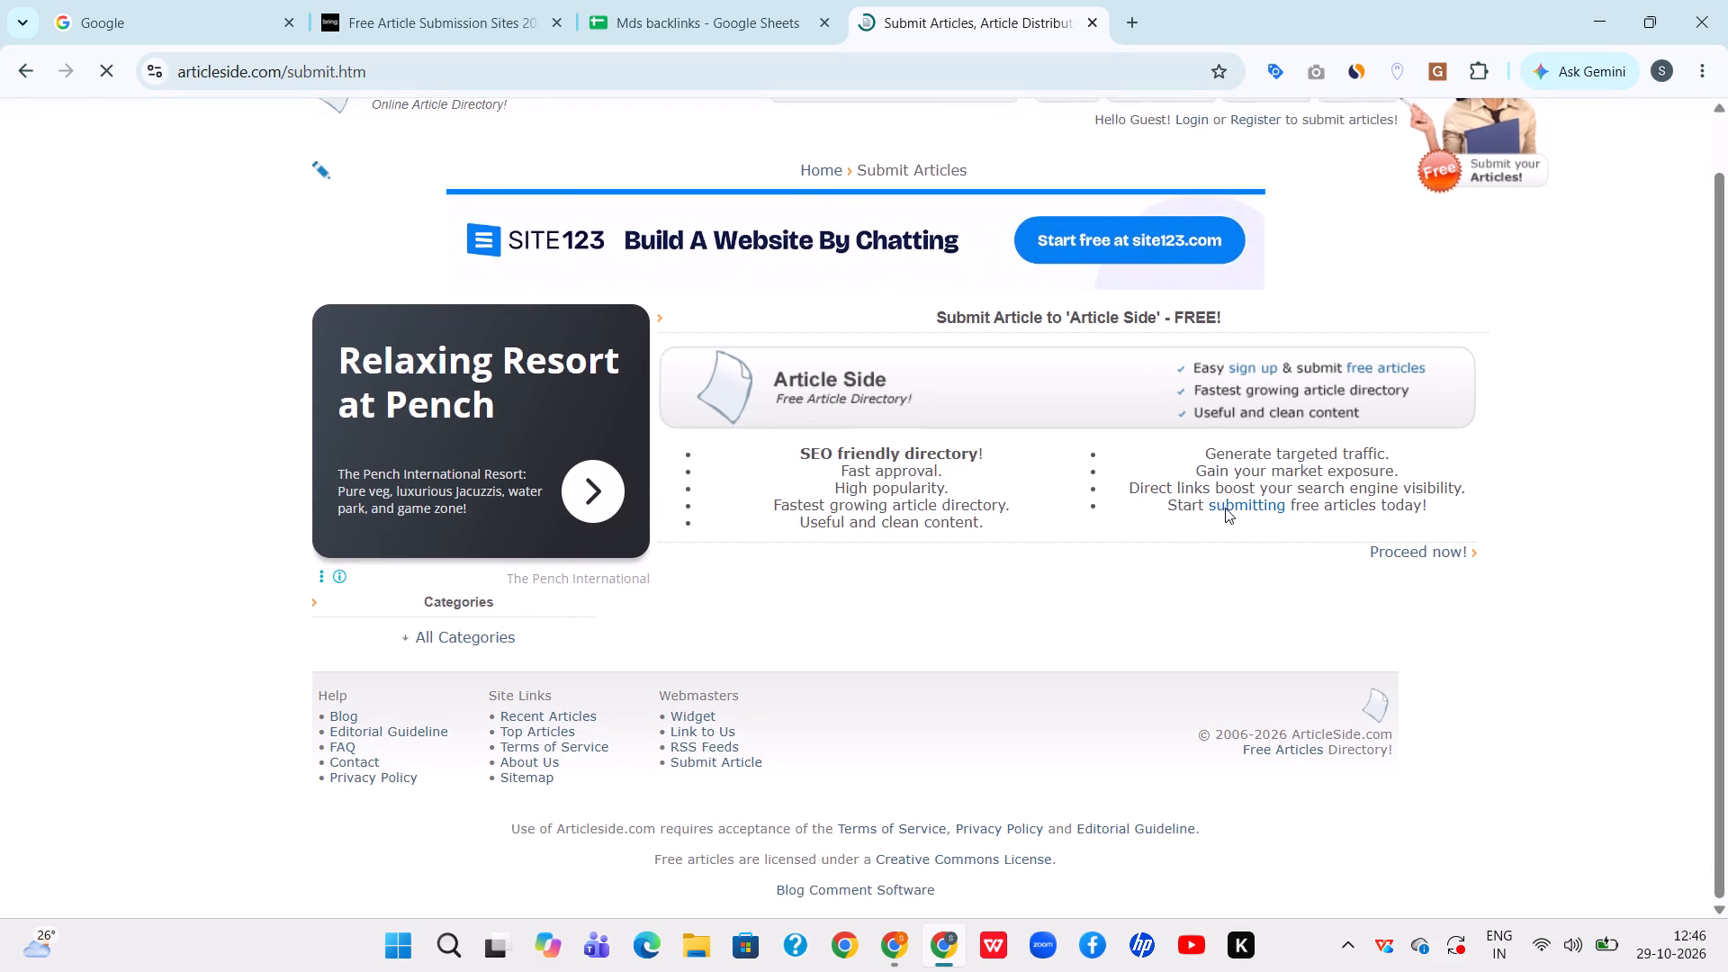
{"action": "key", "text": "Page_Down"}
{"action": "left_click", "coordinate": [1434, 551]}
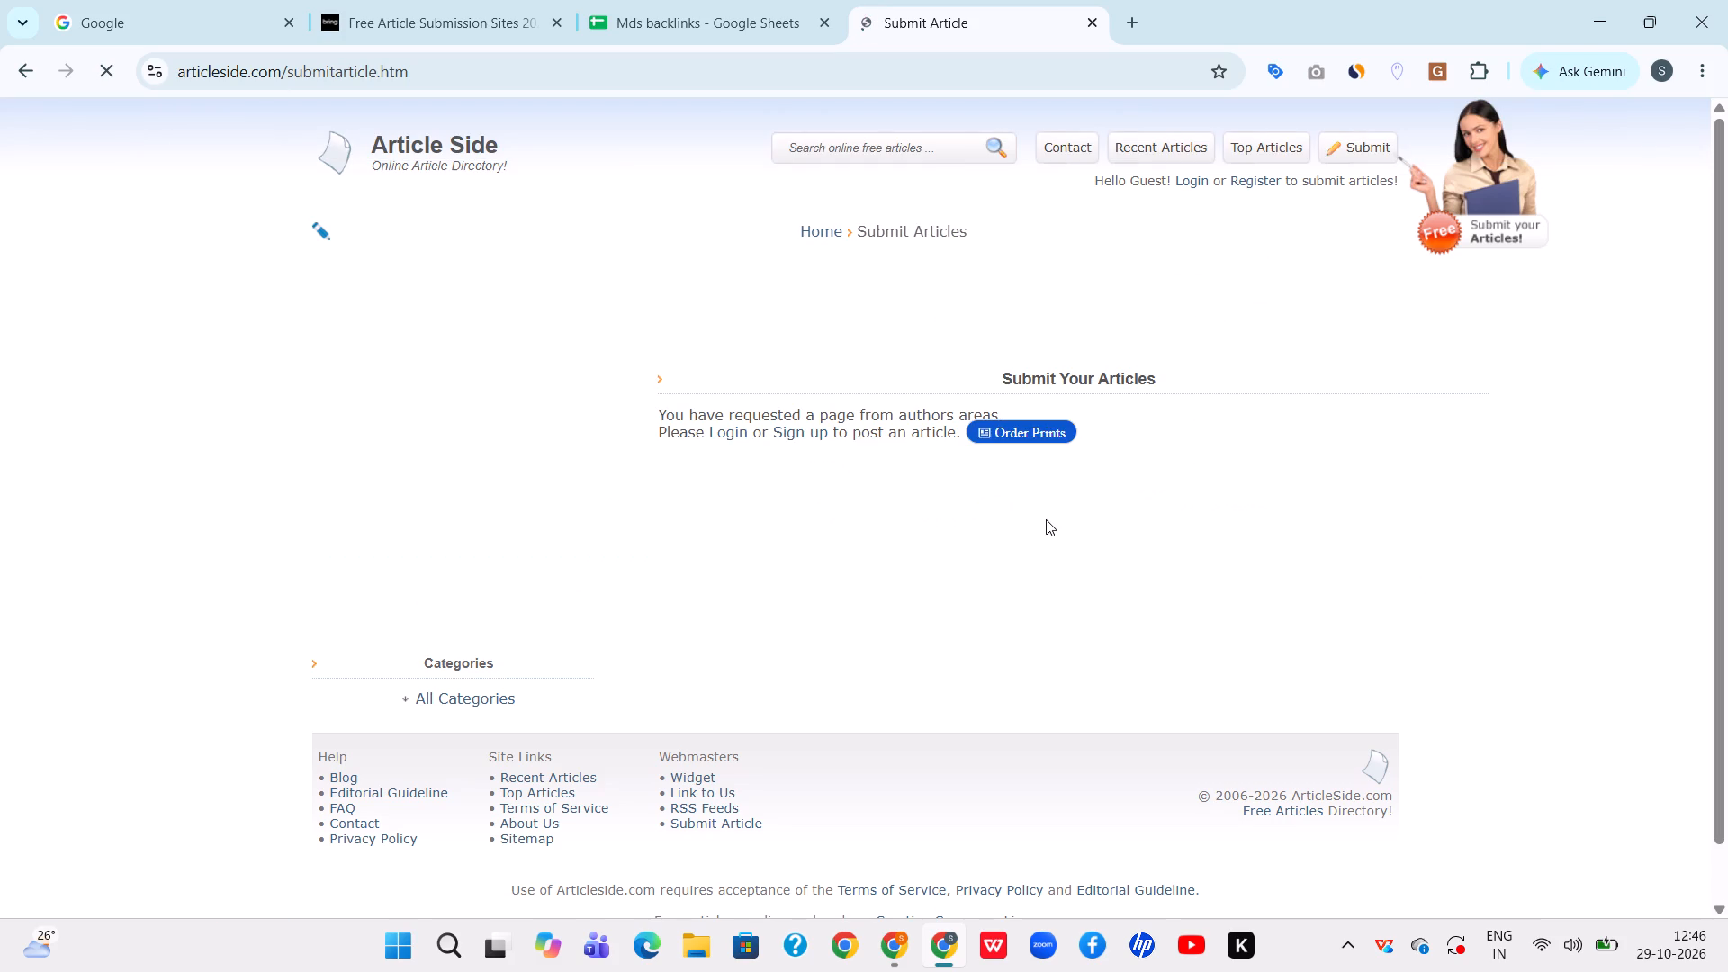
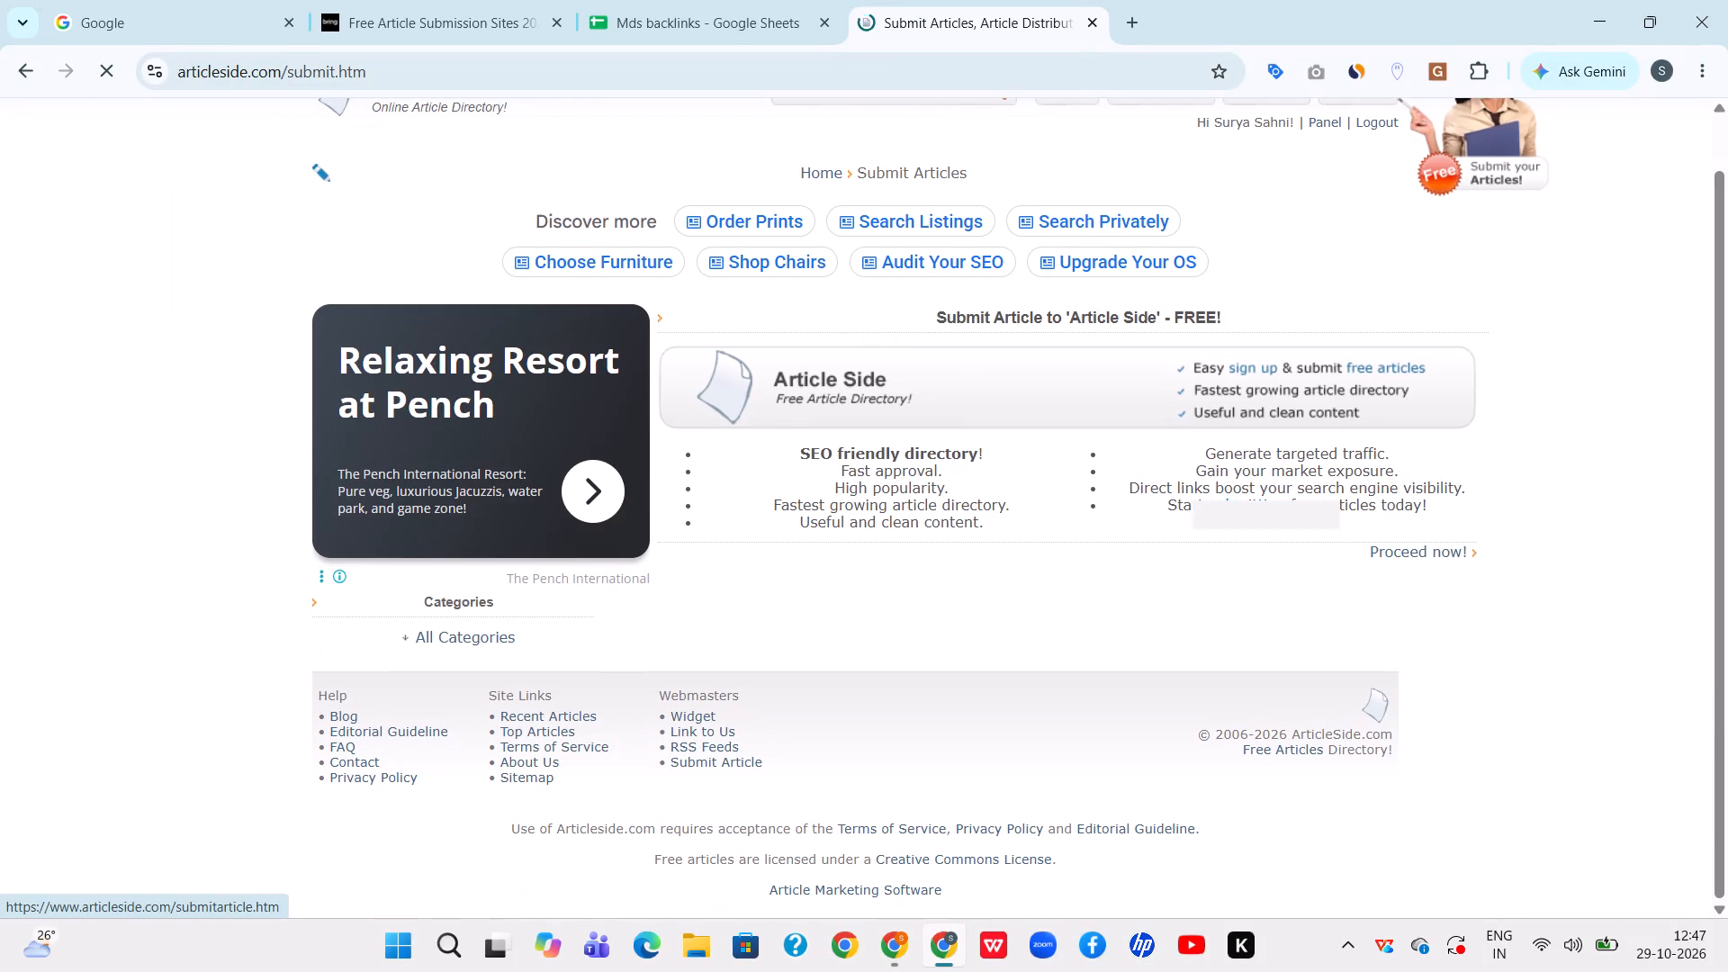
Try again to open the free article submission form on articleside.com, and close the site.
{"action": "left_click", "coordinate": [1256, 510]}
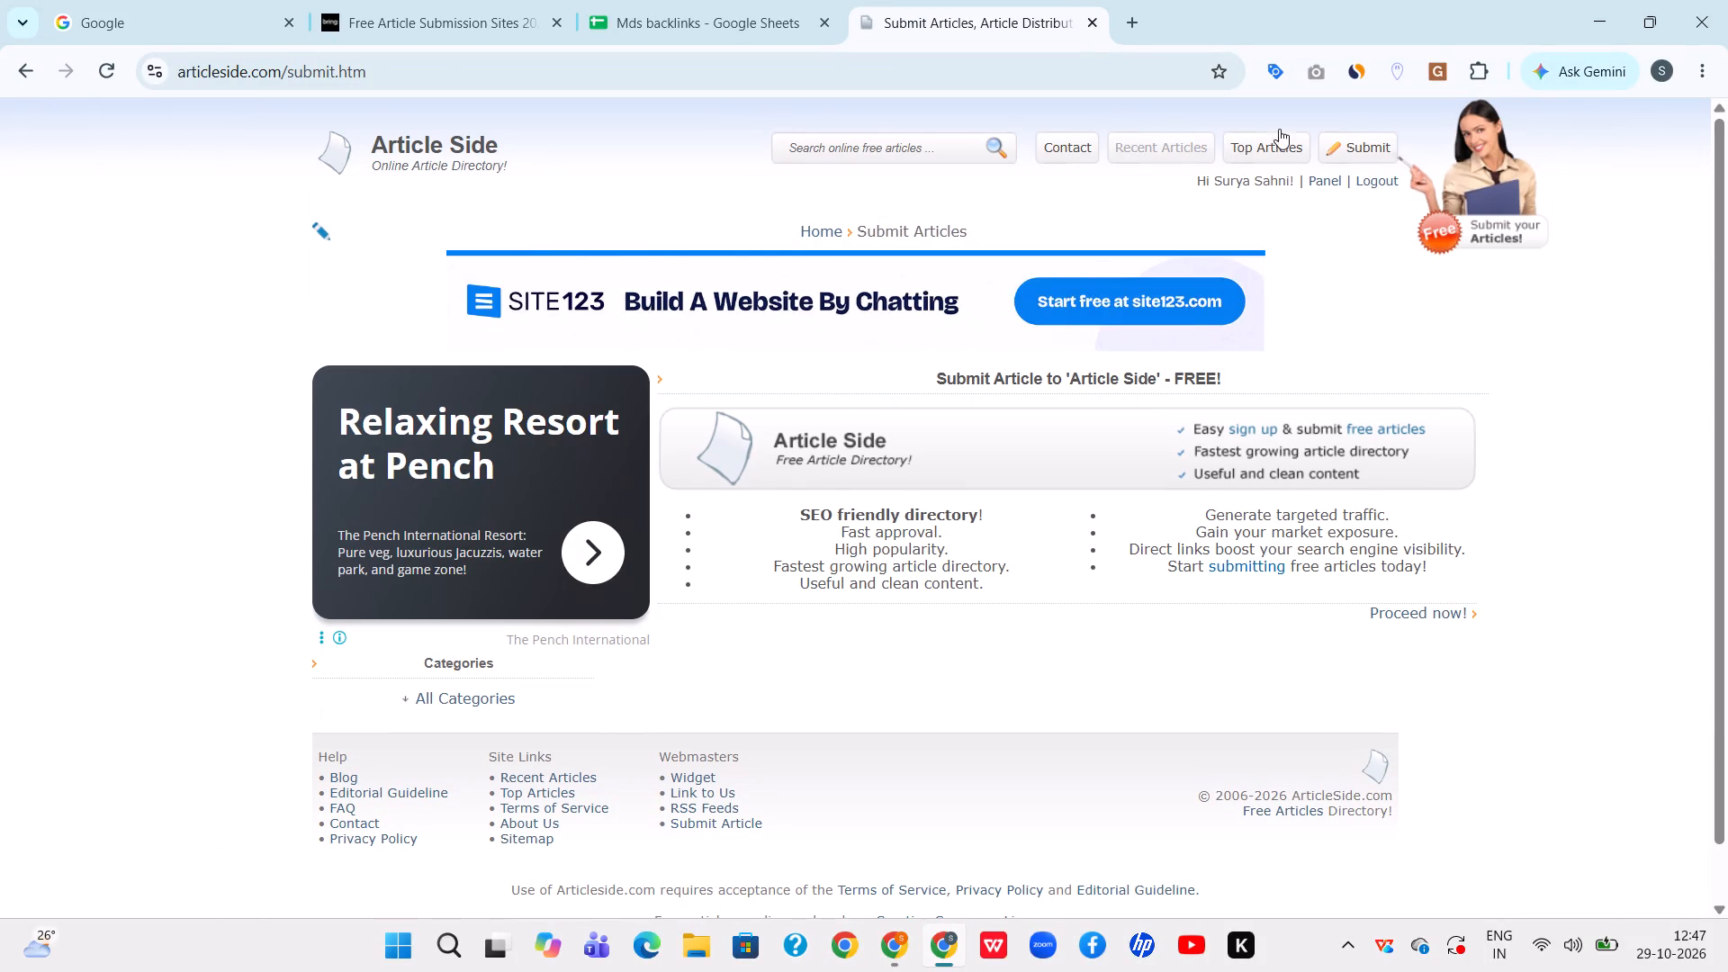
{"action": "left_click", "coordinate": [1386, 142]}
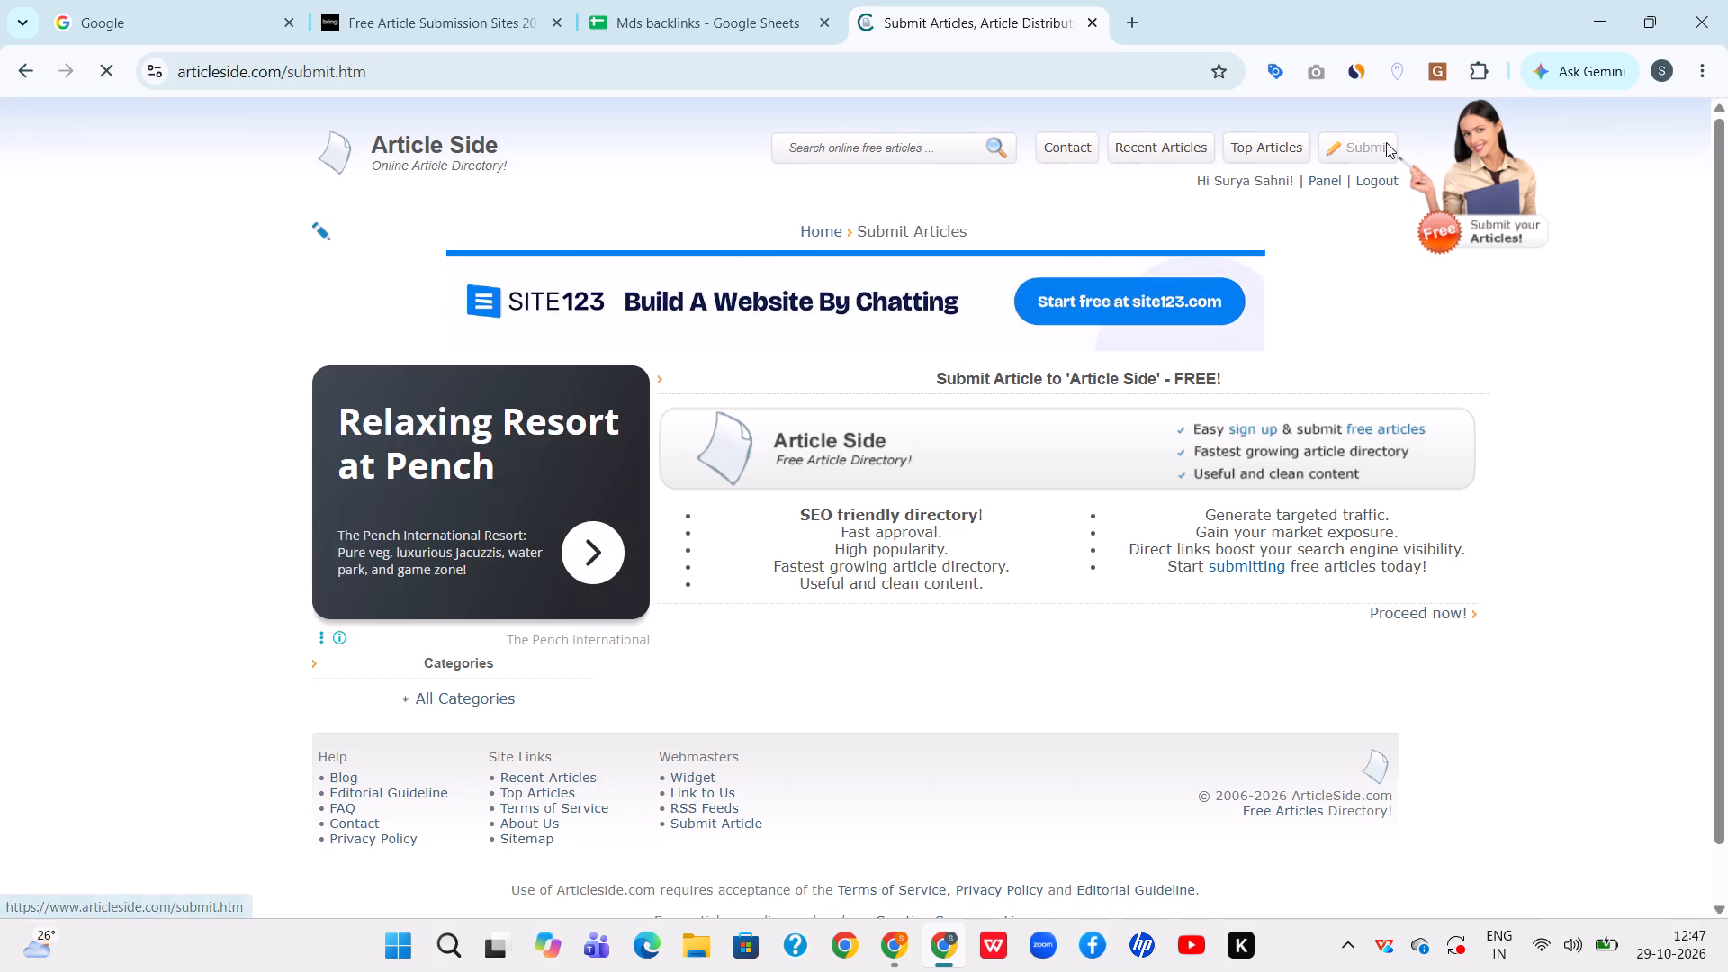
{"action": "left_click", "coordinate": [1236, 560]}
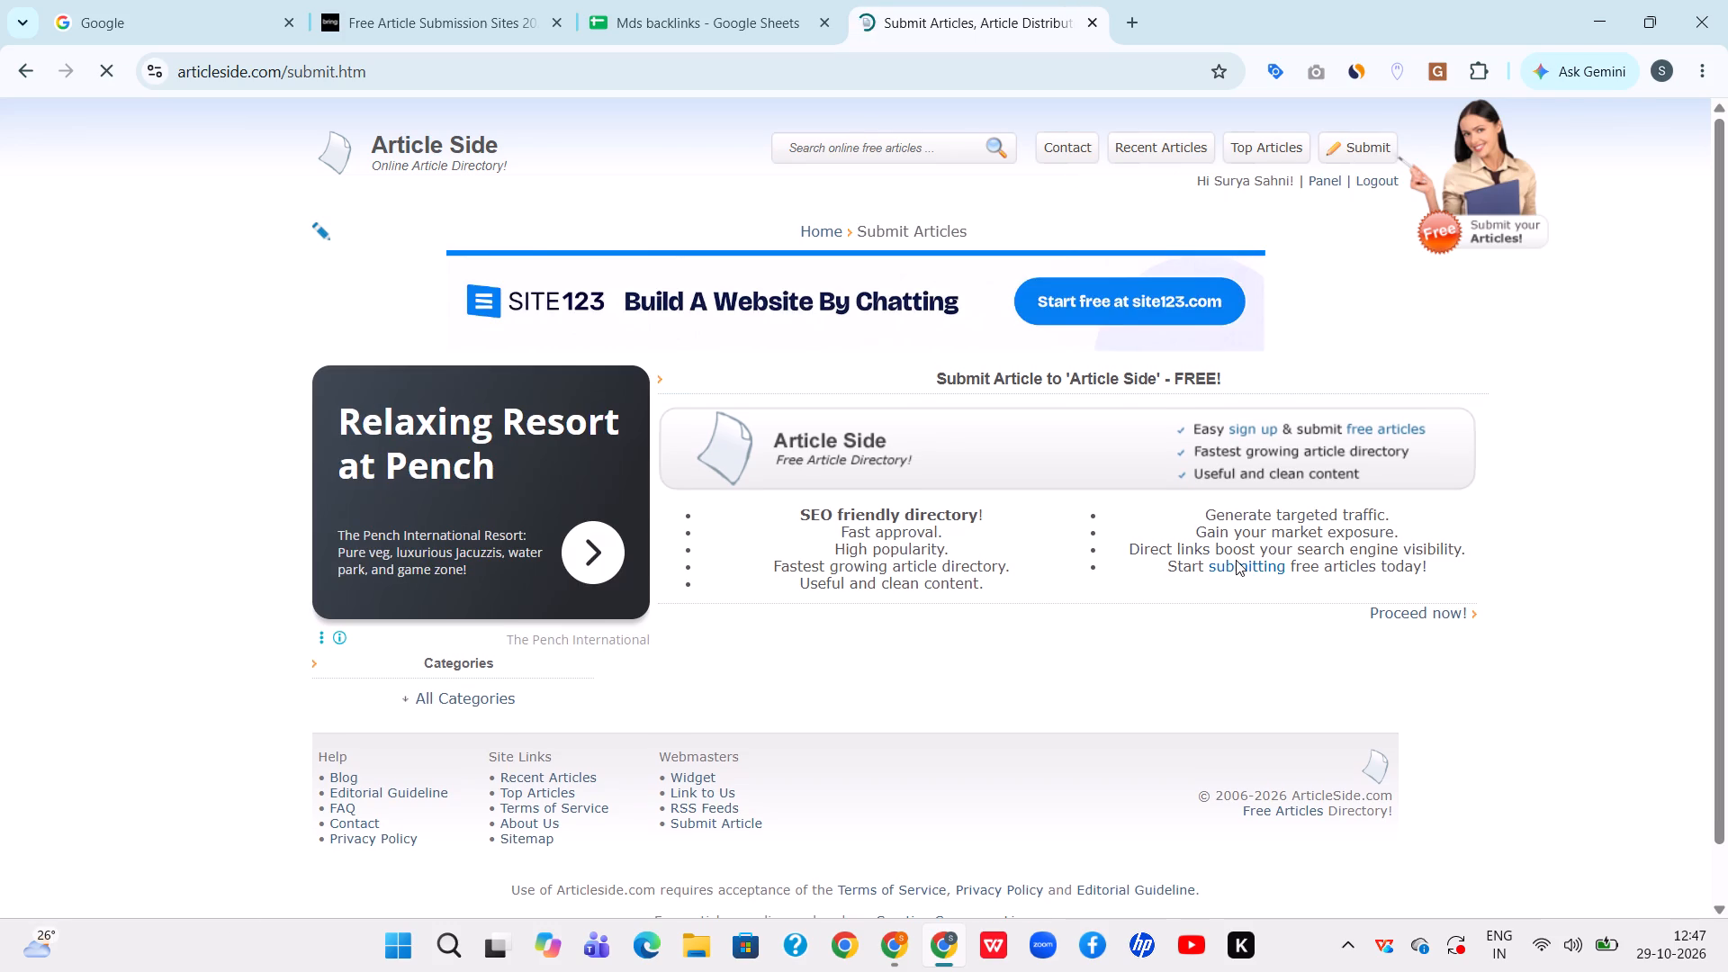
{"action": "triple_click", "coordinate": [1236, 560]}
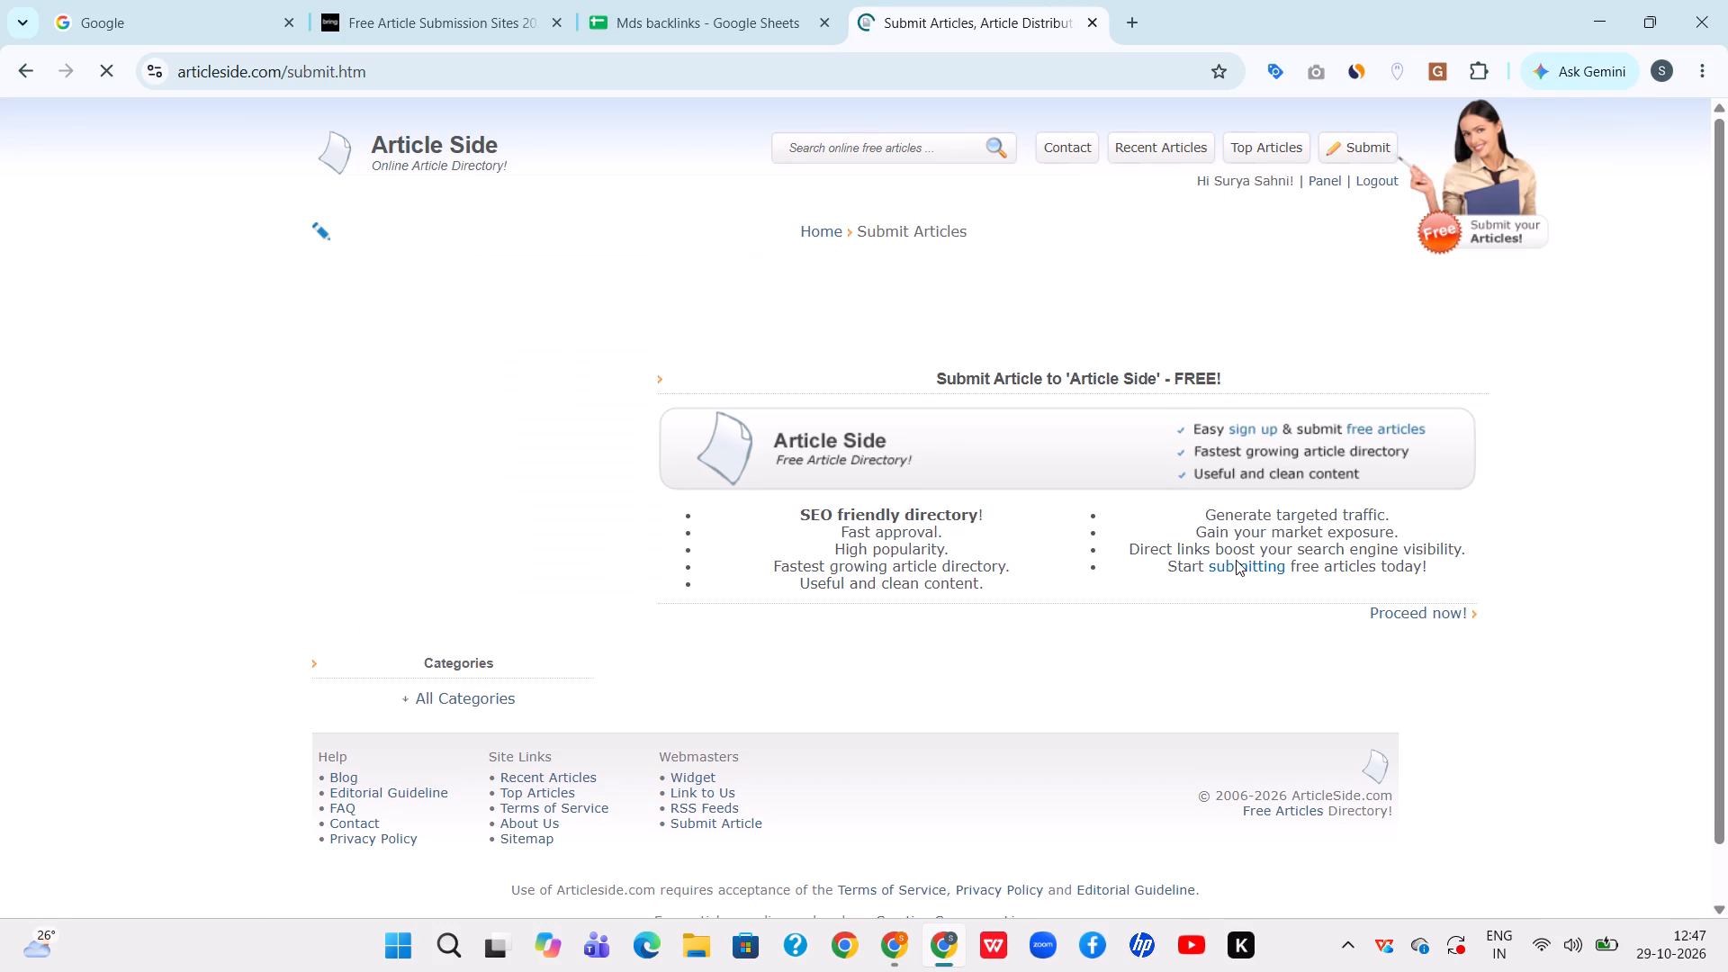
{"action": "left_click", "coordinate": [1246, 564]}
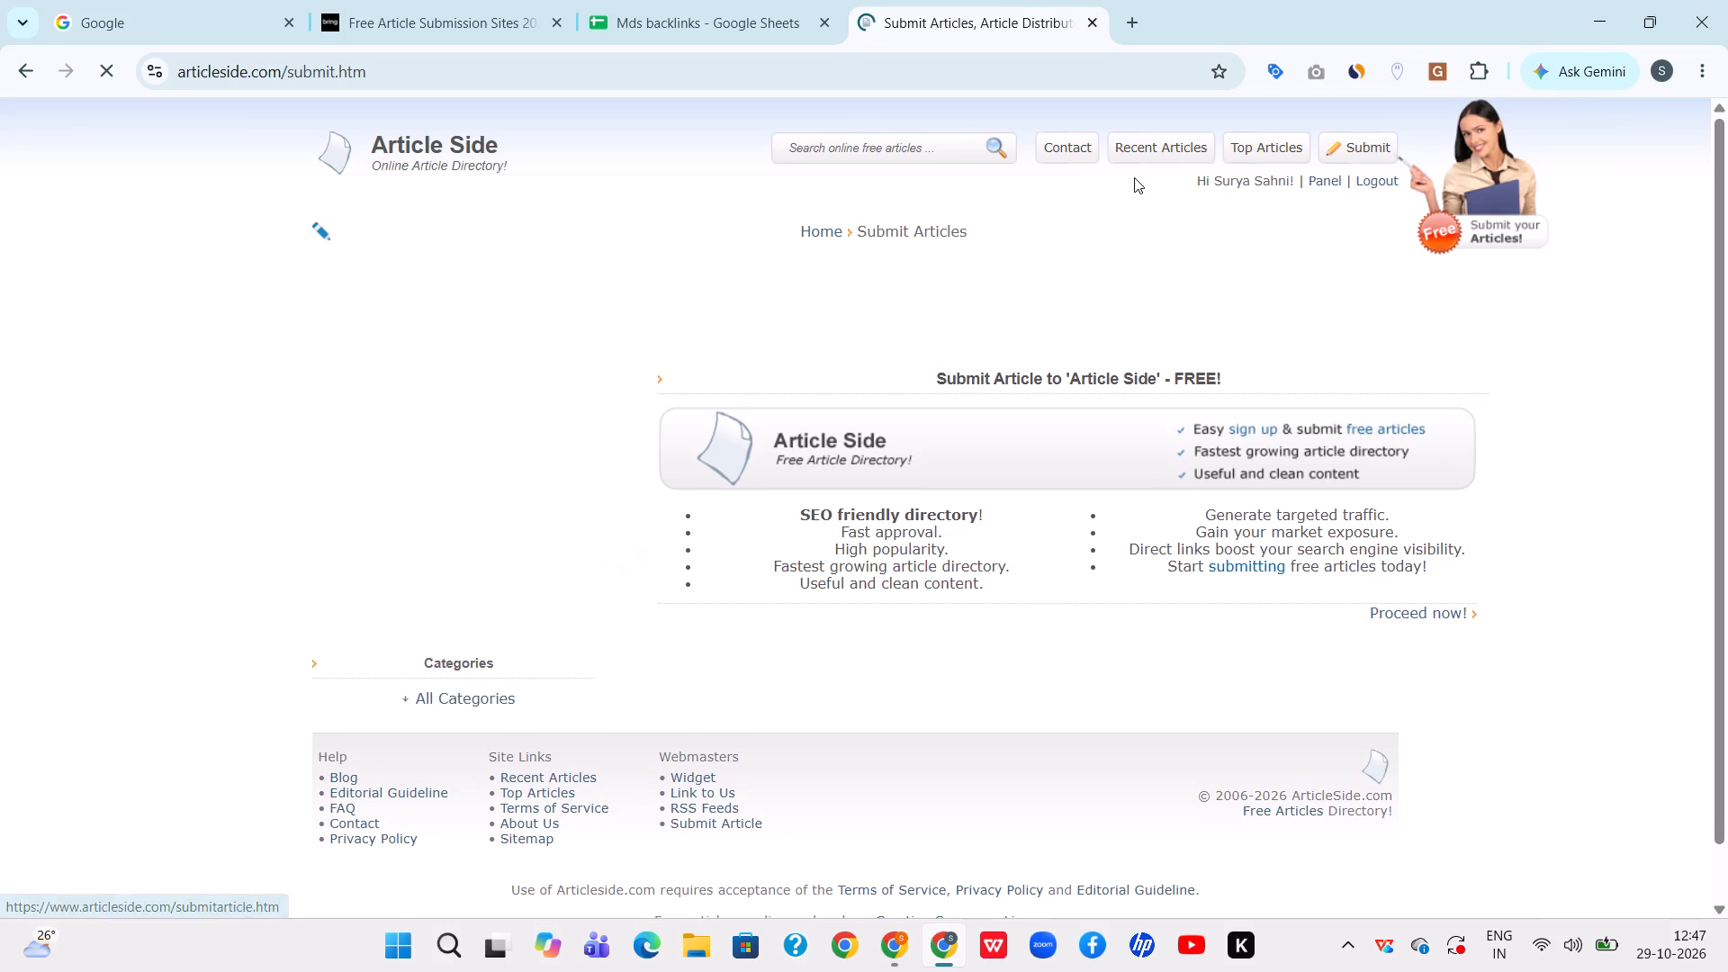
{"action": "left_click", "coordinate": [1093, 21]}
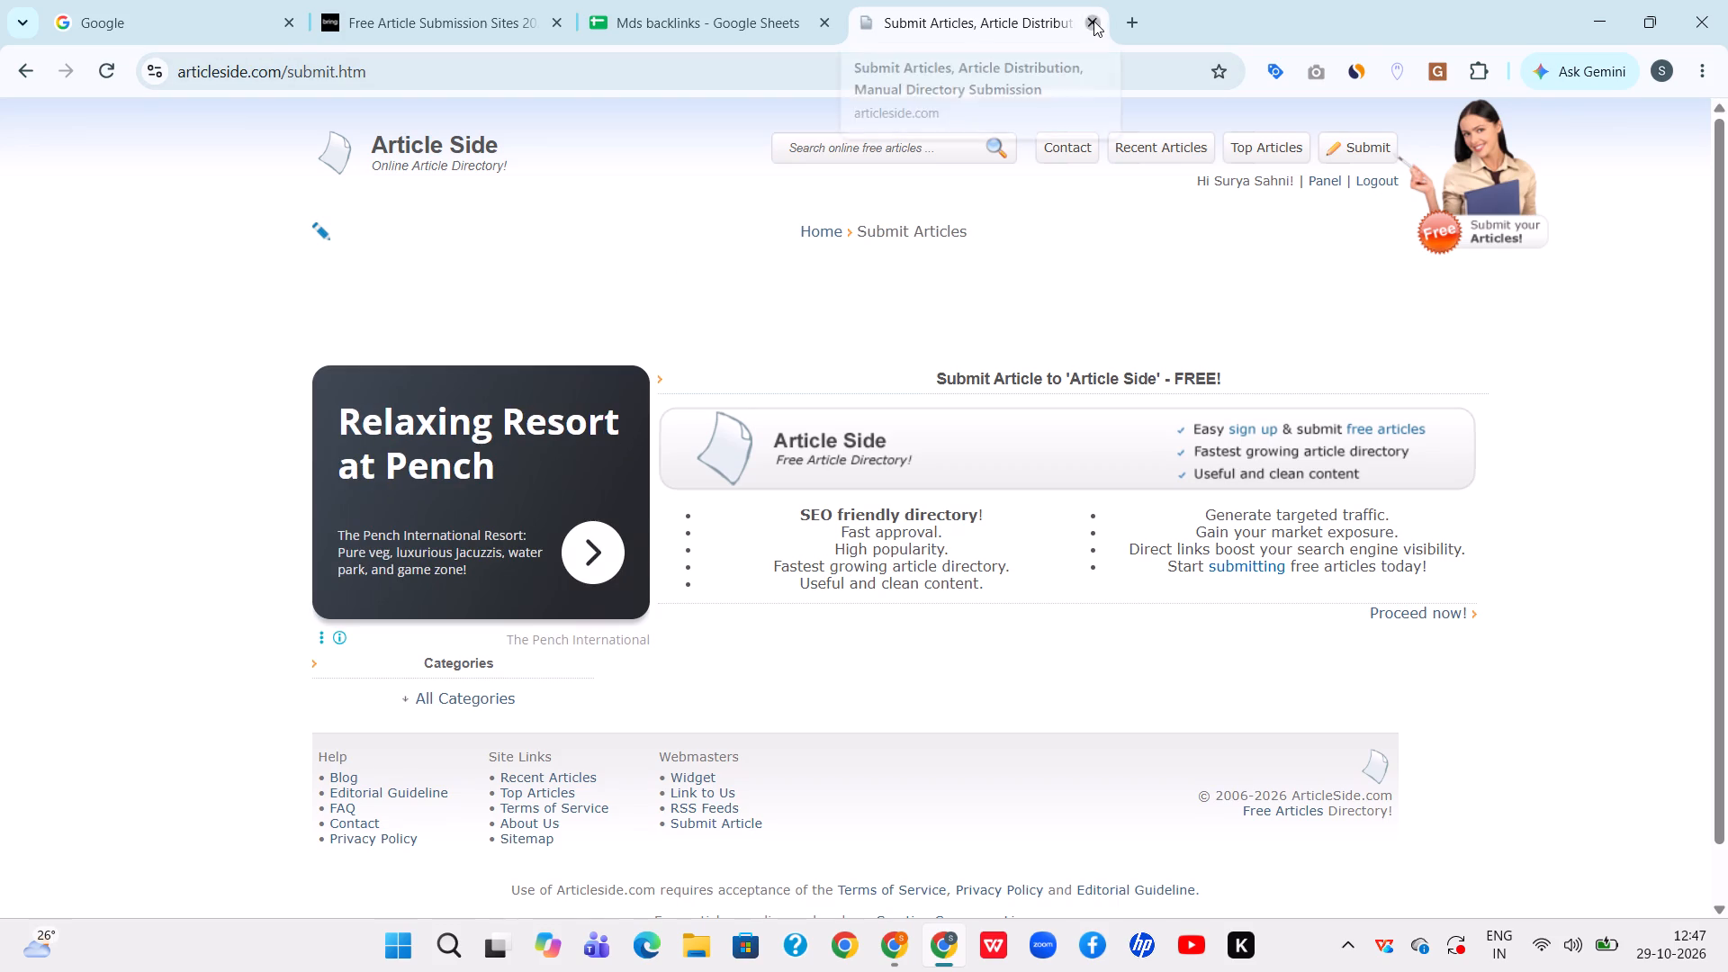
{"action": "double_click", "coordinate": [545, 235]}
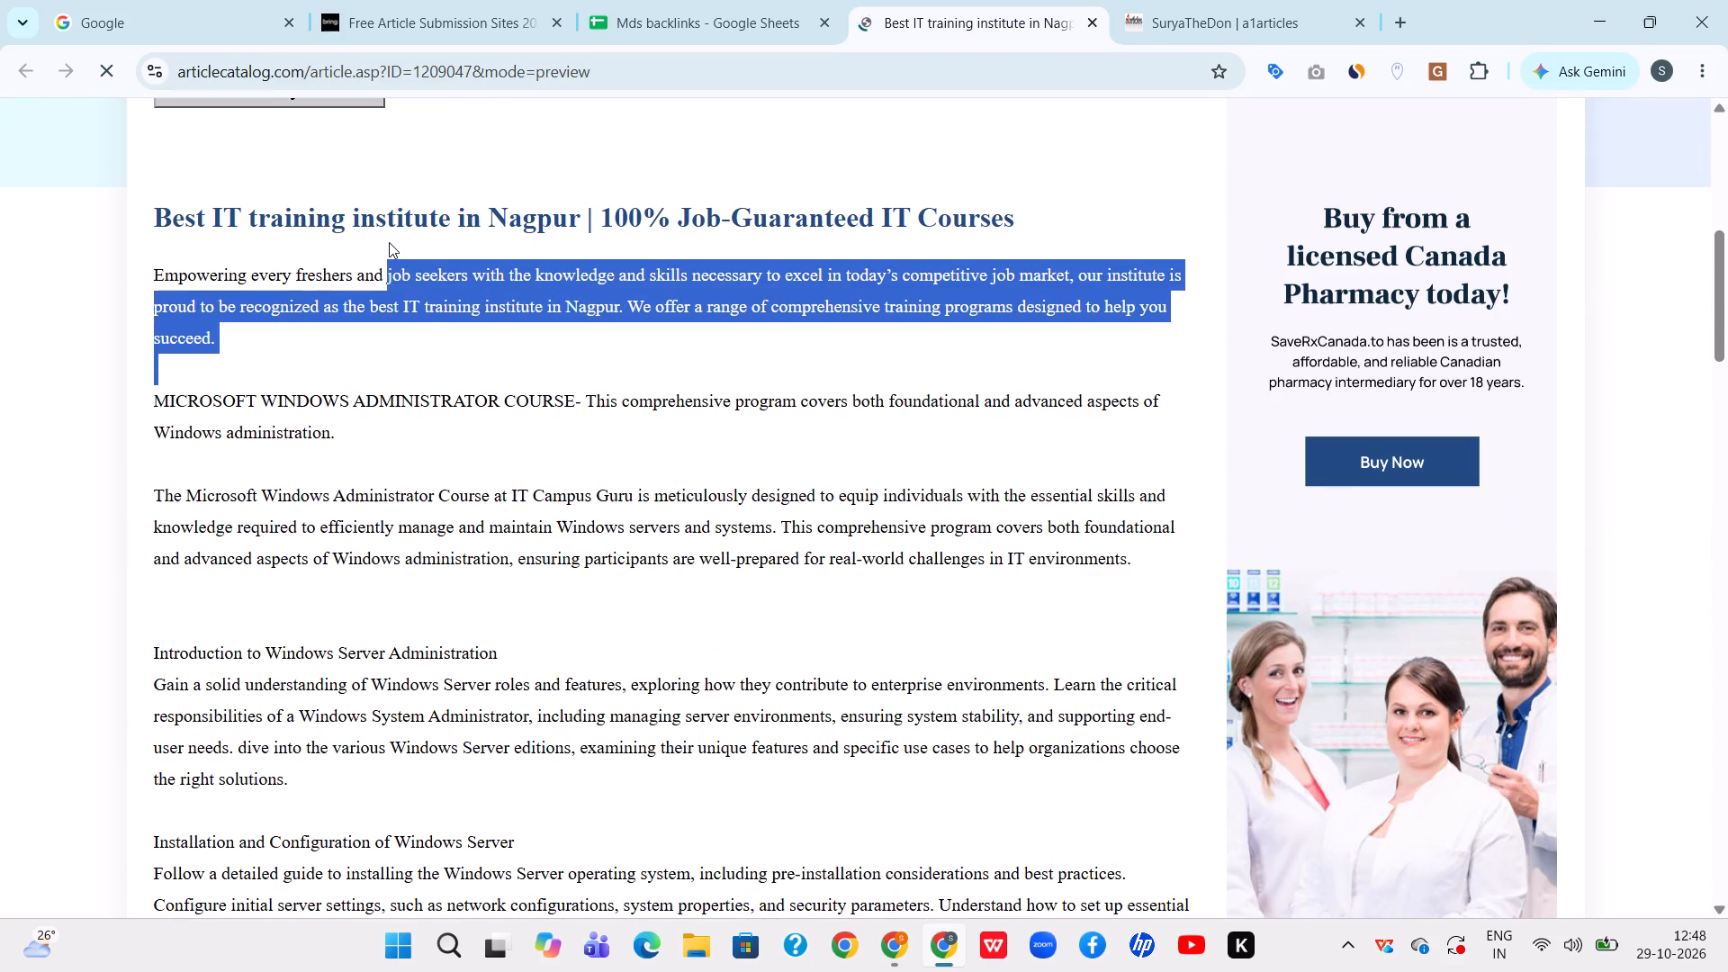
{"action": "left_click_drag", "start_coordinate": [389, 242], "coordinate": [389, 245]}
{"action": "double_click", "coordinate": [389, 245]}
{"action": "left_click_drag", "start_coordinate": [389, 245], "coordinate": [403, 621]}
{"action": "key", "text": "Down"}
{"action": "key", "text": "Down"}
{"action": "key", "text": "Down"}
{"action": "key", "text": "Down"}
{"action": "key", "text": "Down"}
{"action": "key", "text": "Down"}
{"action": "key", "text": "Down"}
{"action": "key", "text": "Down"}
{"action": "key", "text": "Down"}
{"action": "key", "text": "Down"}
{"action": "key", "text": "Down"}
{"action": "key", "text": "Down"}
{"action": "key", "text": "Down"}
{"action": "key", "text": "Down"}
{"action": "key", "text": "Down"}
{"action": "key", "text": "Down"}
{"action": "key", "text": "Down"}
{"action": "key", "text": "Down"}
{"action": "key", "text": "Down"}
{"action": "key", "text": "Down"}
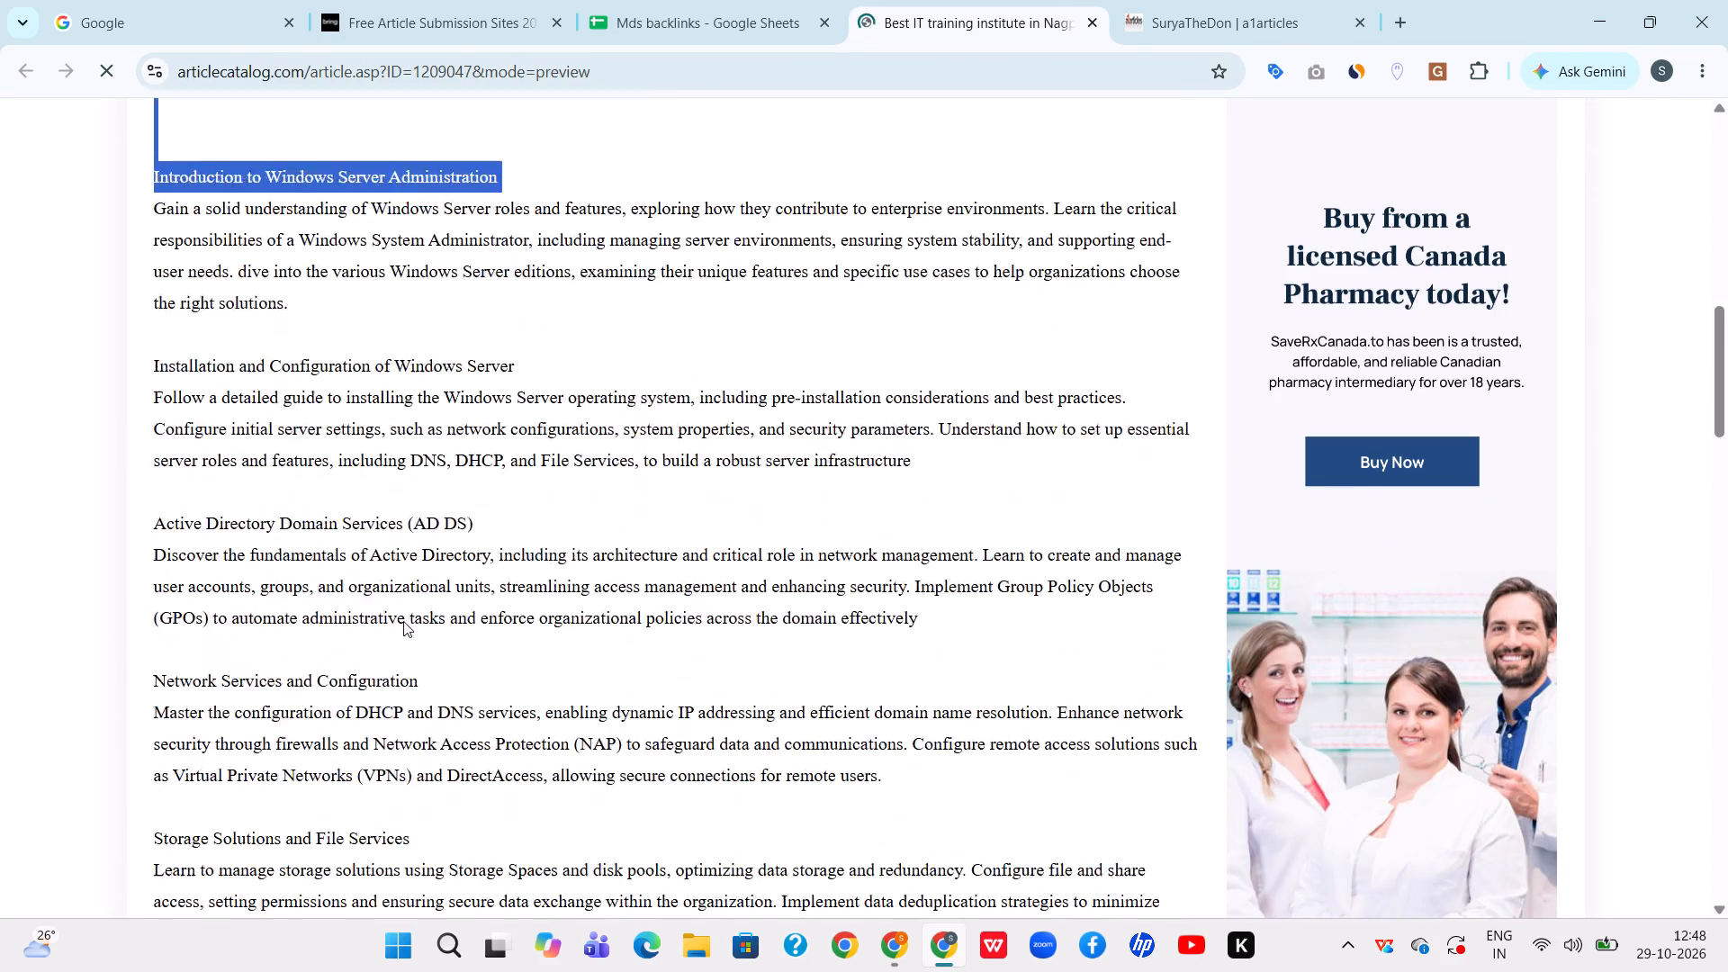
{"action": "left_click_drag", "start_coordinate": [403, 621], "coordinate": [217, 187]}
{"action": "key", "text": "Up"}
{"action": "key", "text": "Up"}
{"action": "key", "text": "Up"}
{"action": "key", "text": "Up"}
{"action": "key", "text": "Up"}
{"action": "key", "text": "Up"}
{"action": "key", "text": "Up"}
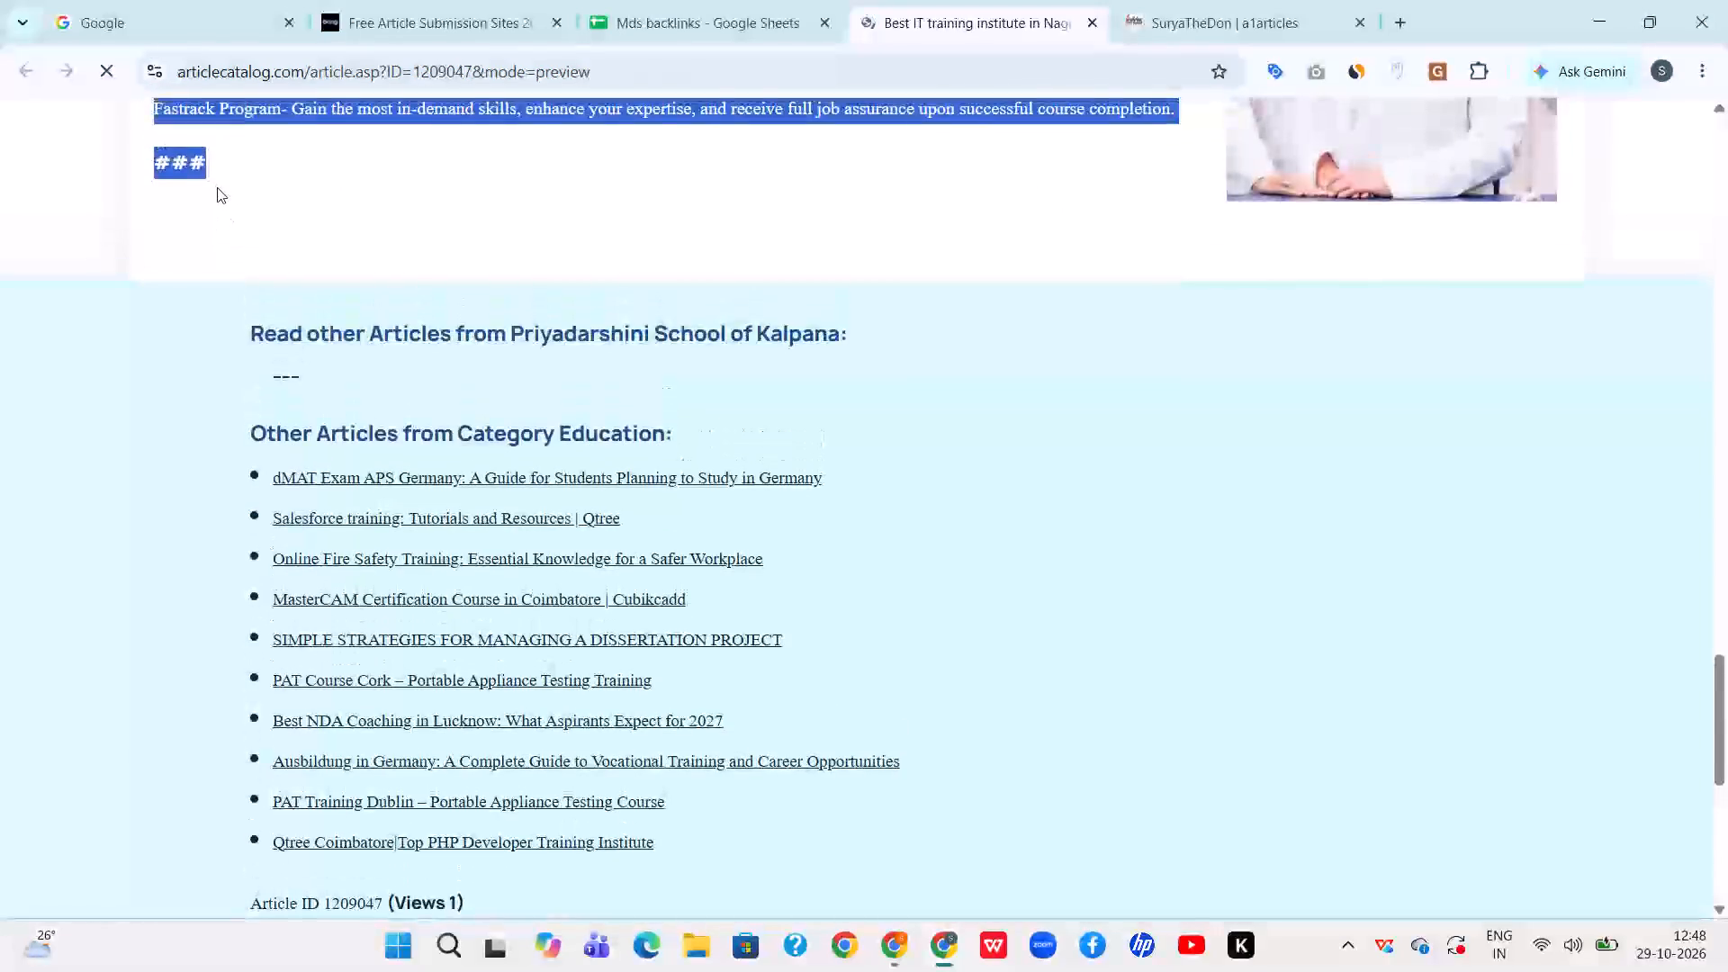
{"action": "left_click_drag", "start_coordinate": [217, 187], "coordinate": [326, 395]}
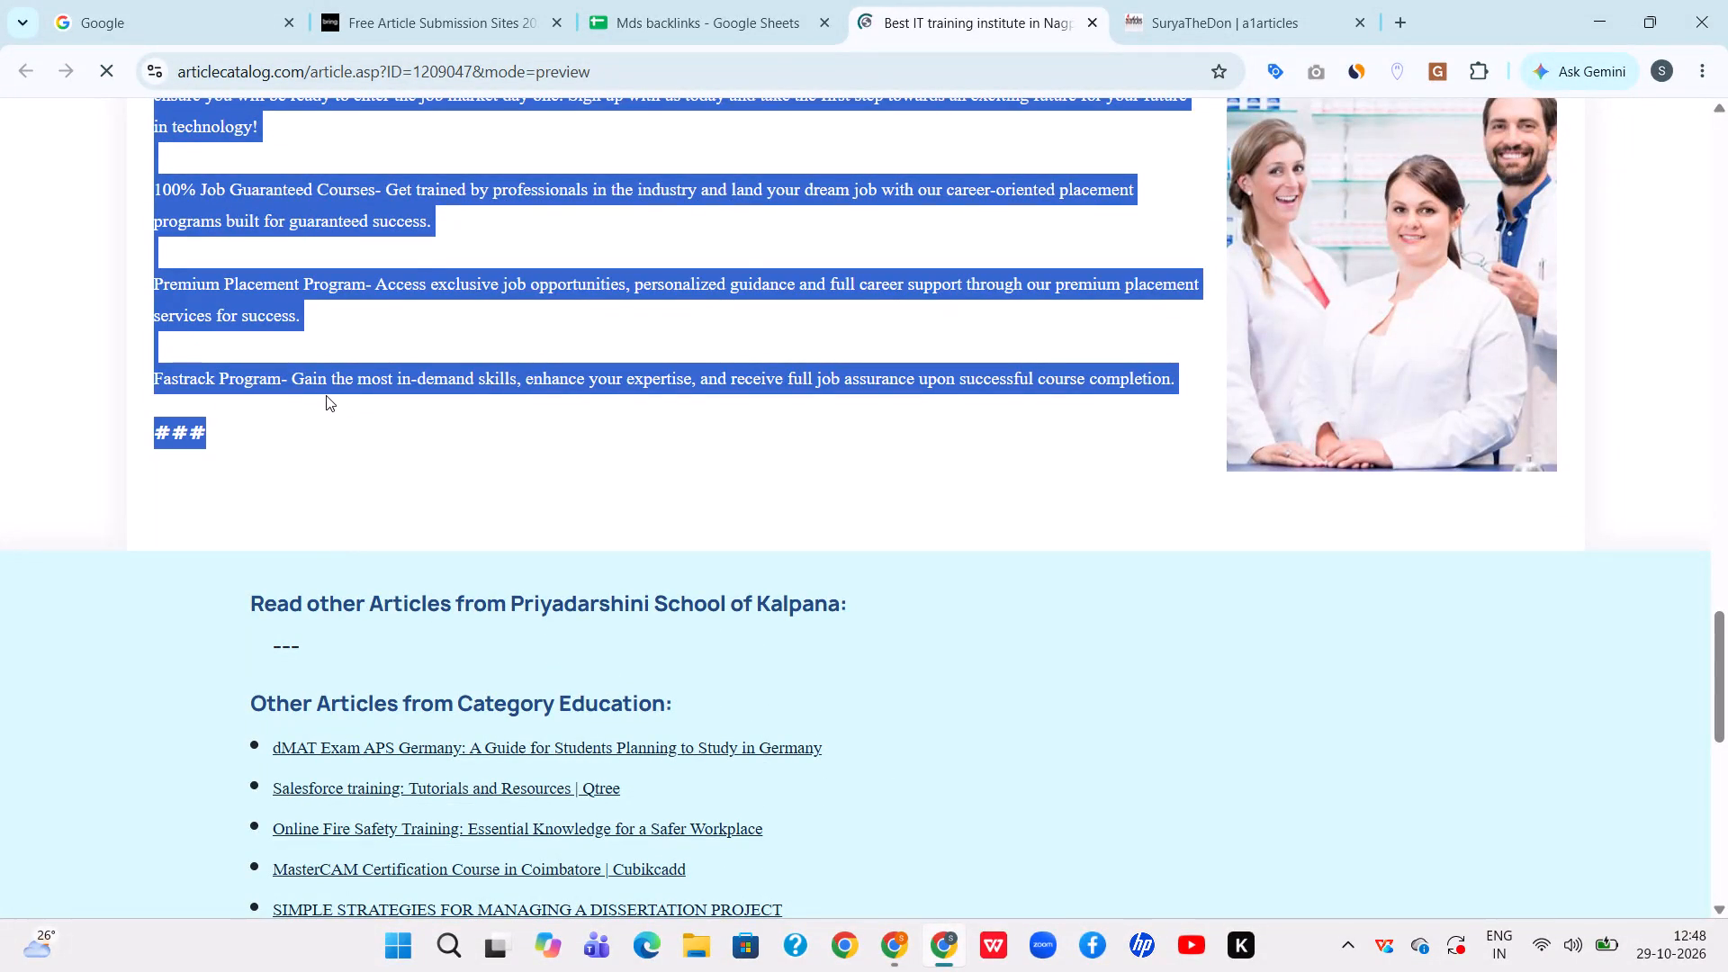
Copy the previewed IT training institute article's body, from "Empowering every freshers" through the Fastrack Program paragraph, without the closing ###.
{"action": "double_click", "coordinate": [322, 388]}
{"action": "left_click_drag", "start_coordinate": [322, 388], "coordinate": [208, 234]}
{"action": "key", "text": "Up"}
{"action": "key", "text": "Up"}
{"action": "key", "text": "Up"}
{"action": "key", "text": "Up"}
{"action": "key", "text": "Up"}
{"action": "key", "text": "Up"}
{"action": "key", "text": "Up"}
{"action": "key", "text": "Up"}
{"action": "key", "text": "Up"}
{"action": "key", "text": "Up"}
{"action": "key", "text": "Up"}
{"action": "key", "text": "Up"}
{"action": "key", "text": "Up"}
{"action": "key", "text": "Up"}
{"action": "key", "text": "Up"}
{"action": "key", "text": "Up"}
{"action": "key", "text": "Up"}
{"action": "key", "text": "Up"}
{"action": "key", "text": "Up"}
{"action": "key", "text": "Up"}
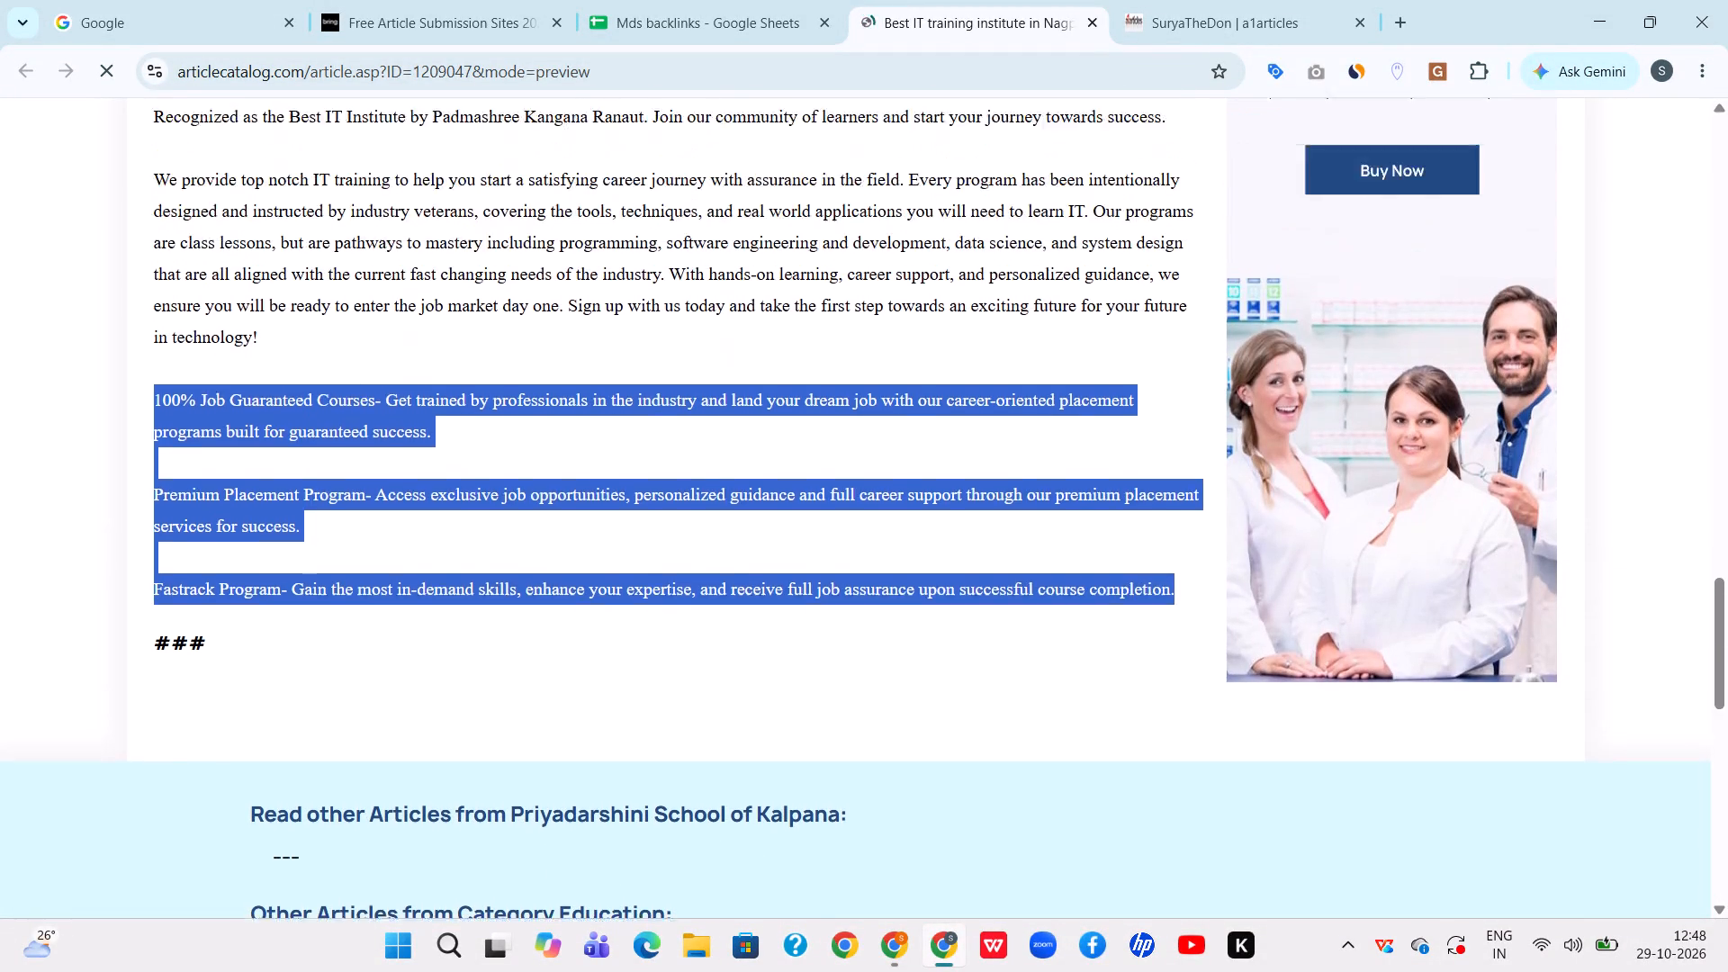
{"action": "left_click_drag", "start_coordinate": [208, 234], "coordinate": [227, 580]}
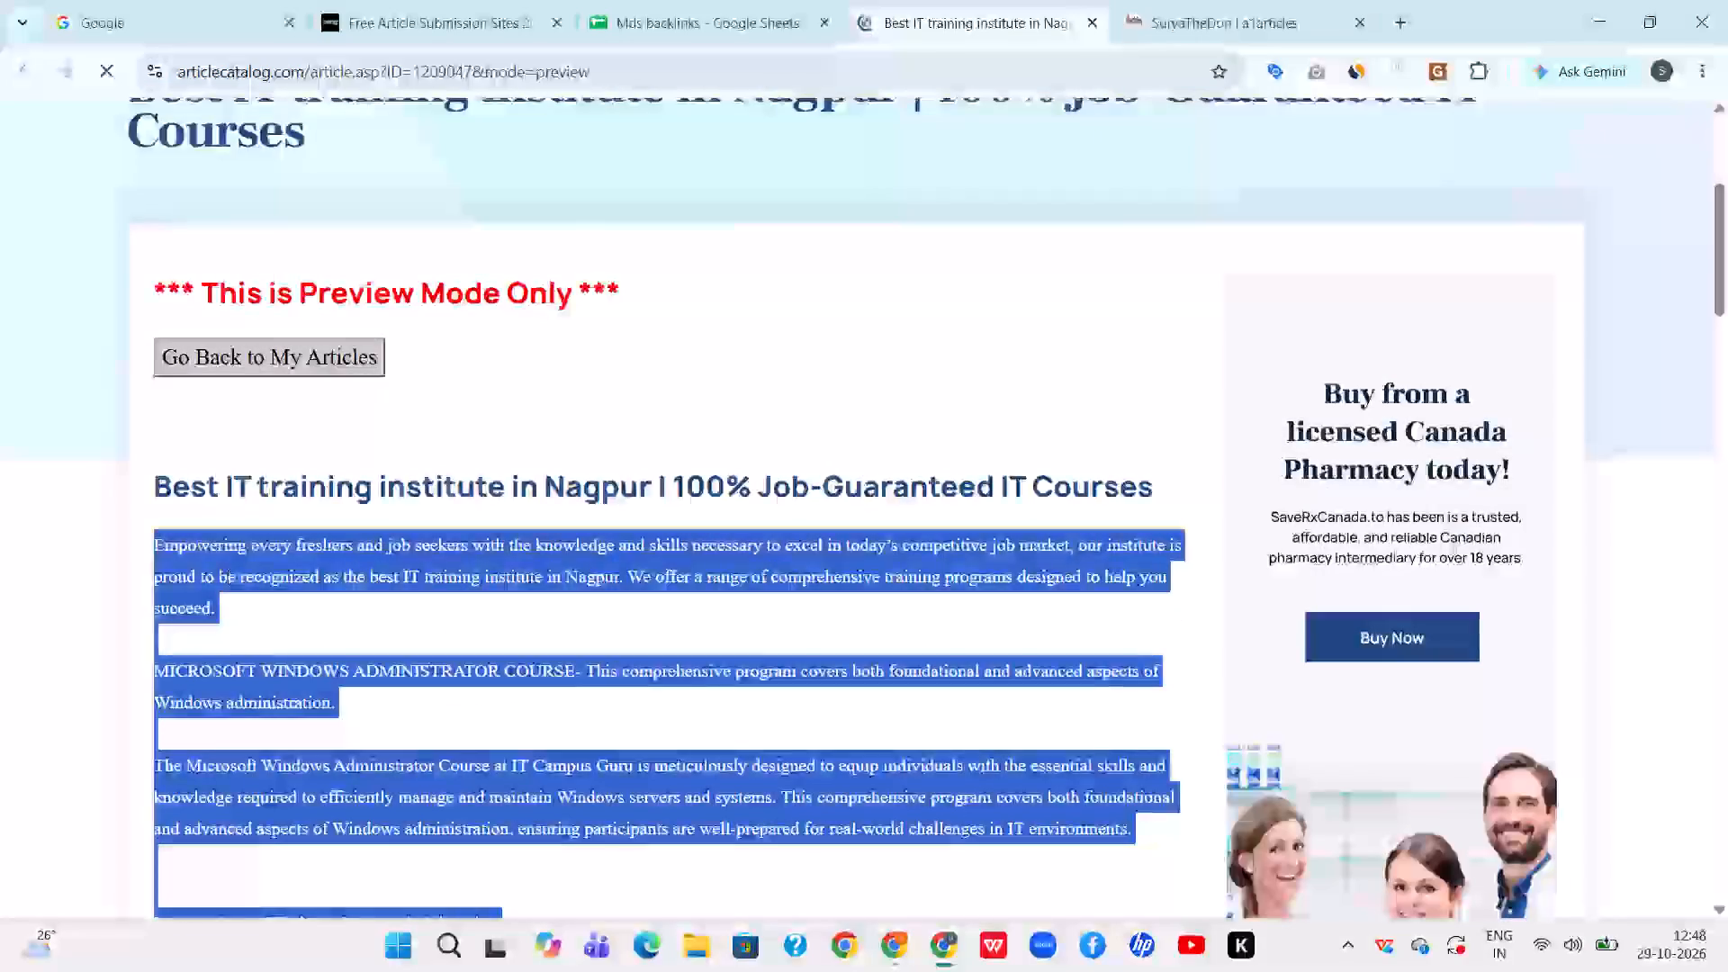
{"action": "left_click_drag", "start_coordinate": [227, 580], "coordinate": [224, 589]}
{"action": "key", "text": "ctrl+c"}
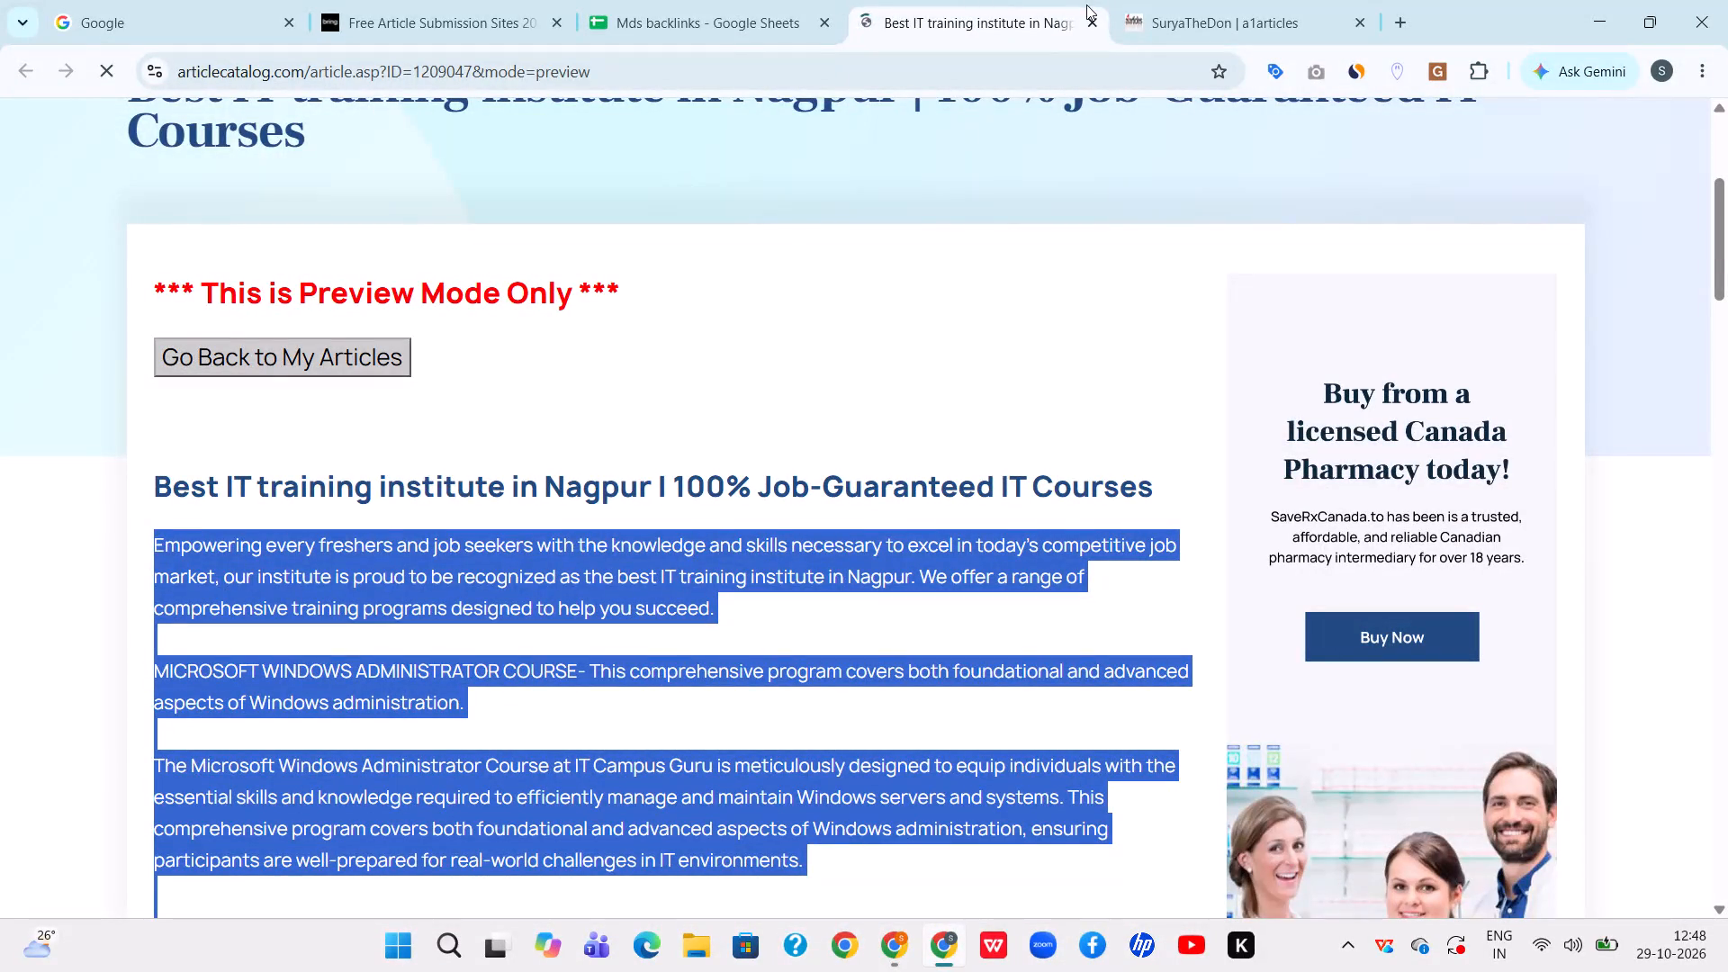
Close the article preview, start a new story on a1articles, and paste the copied article into its text entry.
{"action": "left_click", "coordinate": [1233, 2]}
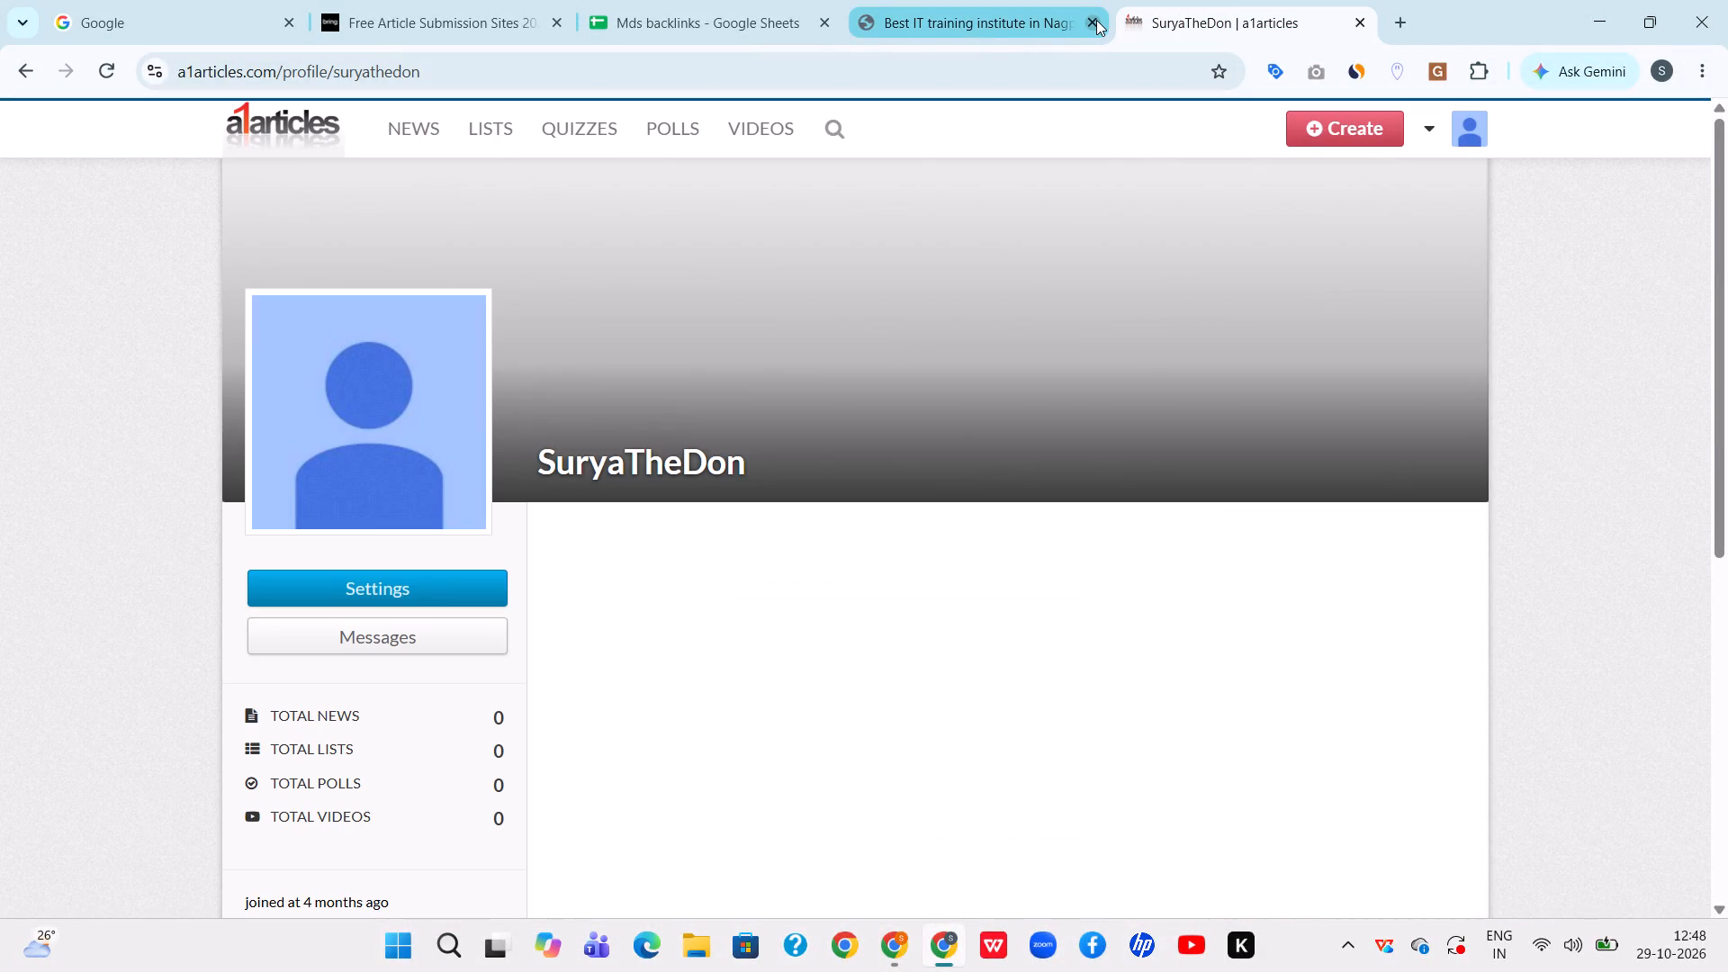
{"action": "left_click", "coordinate": [1096, 20]}
{"action": "left_click", "coordinate": [1300, 122]}
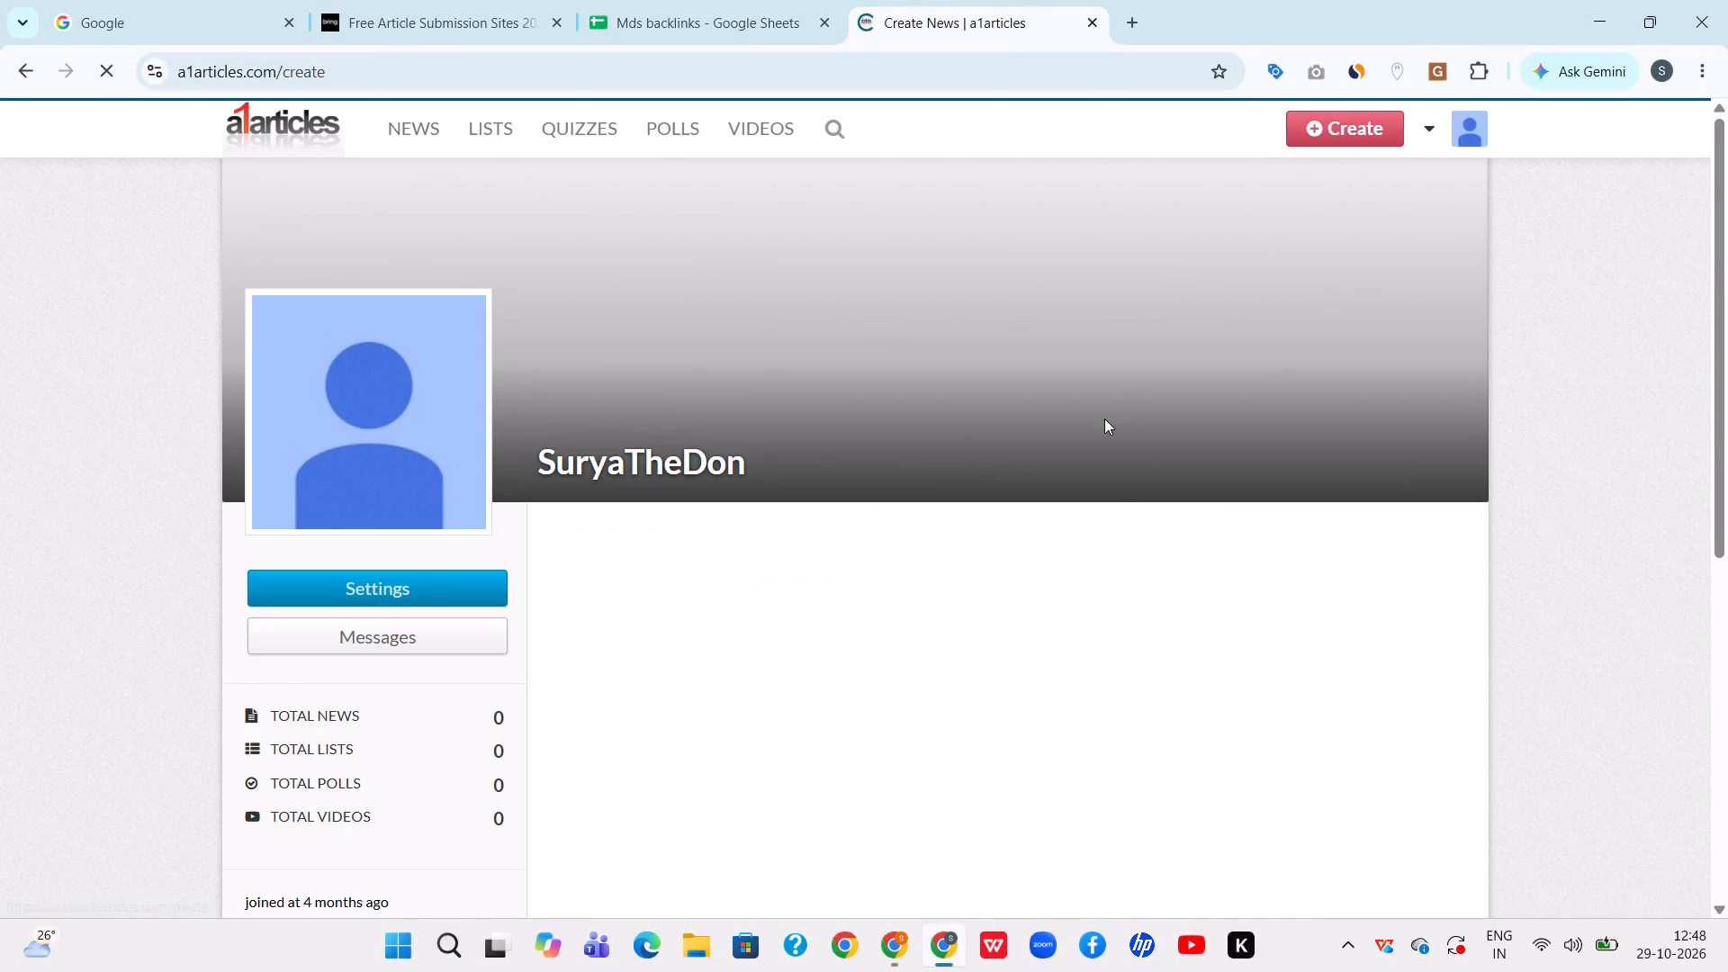
{"action": "scroll", "coordinate": [1104, 418], "scroll_direction": "down", "scroll_amount": 2}
{"action": "left_click", "coordinate": [582, 585]}
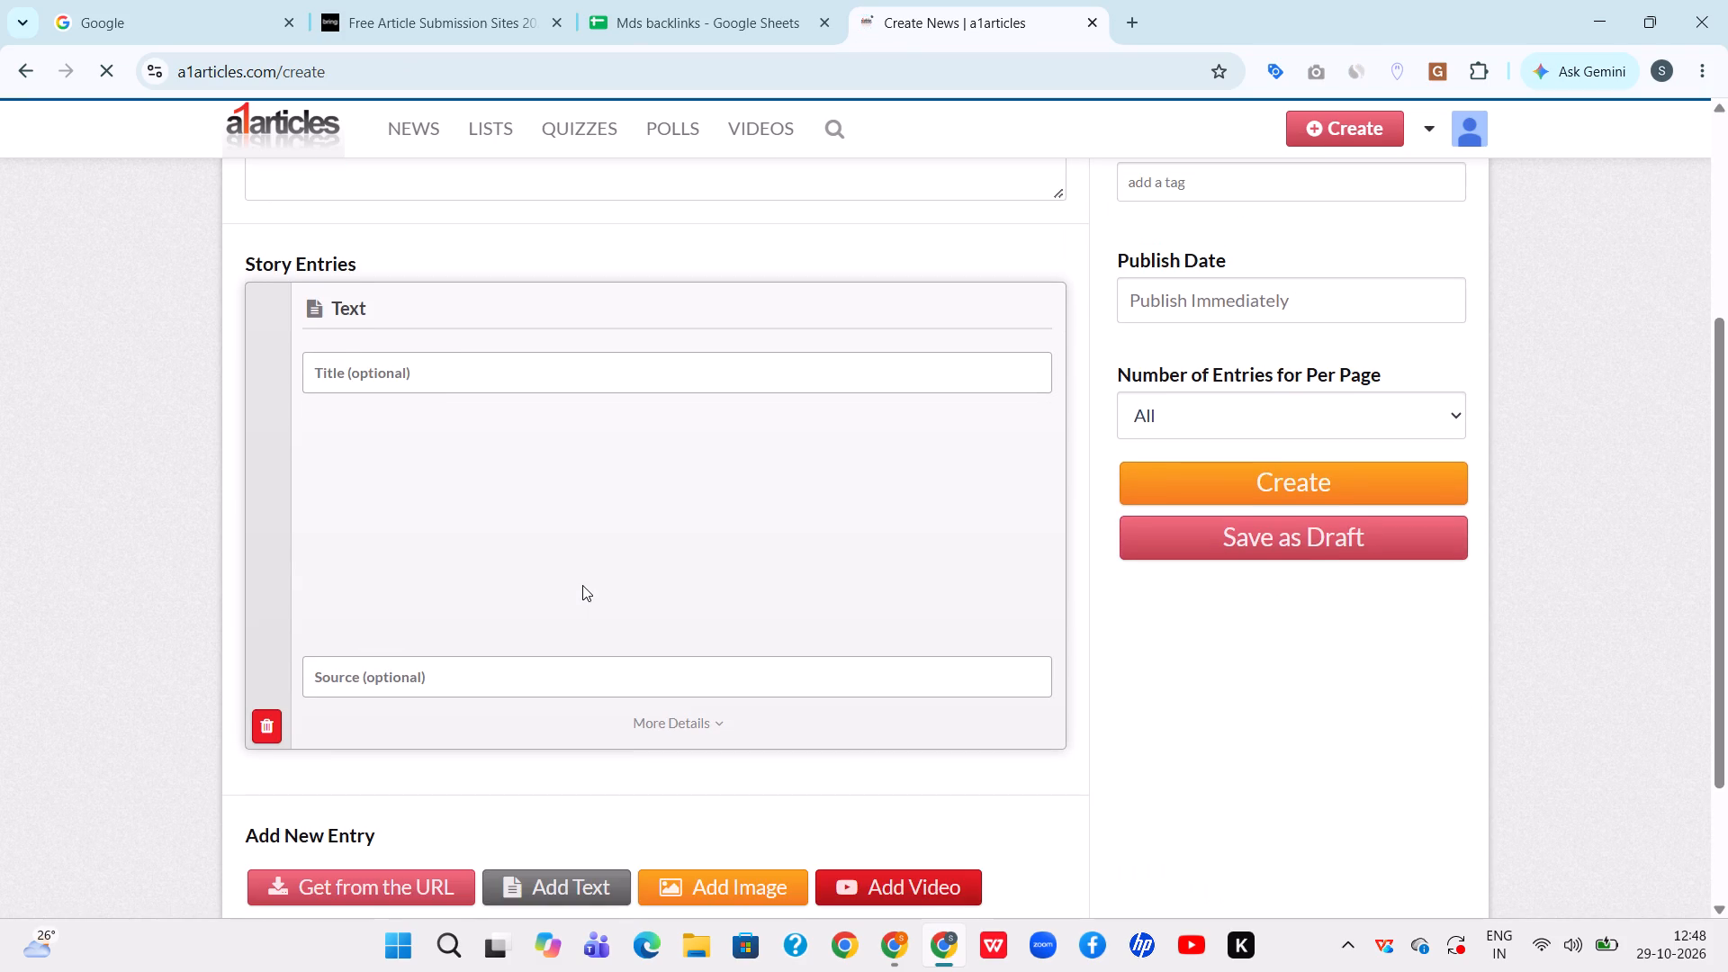
{"action": "left_click", "coordinate": [535, 535]}
{"action": "left_click", "coordinate": [523, 495]}
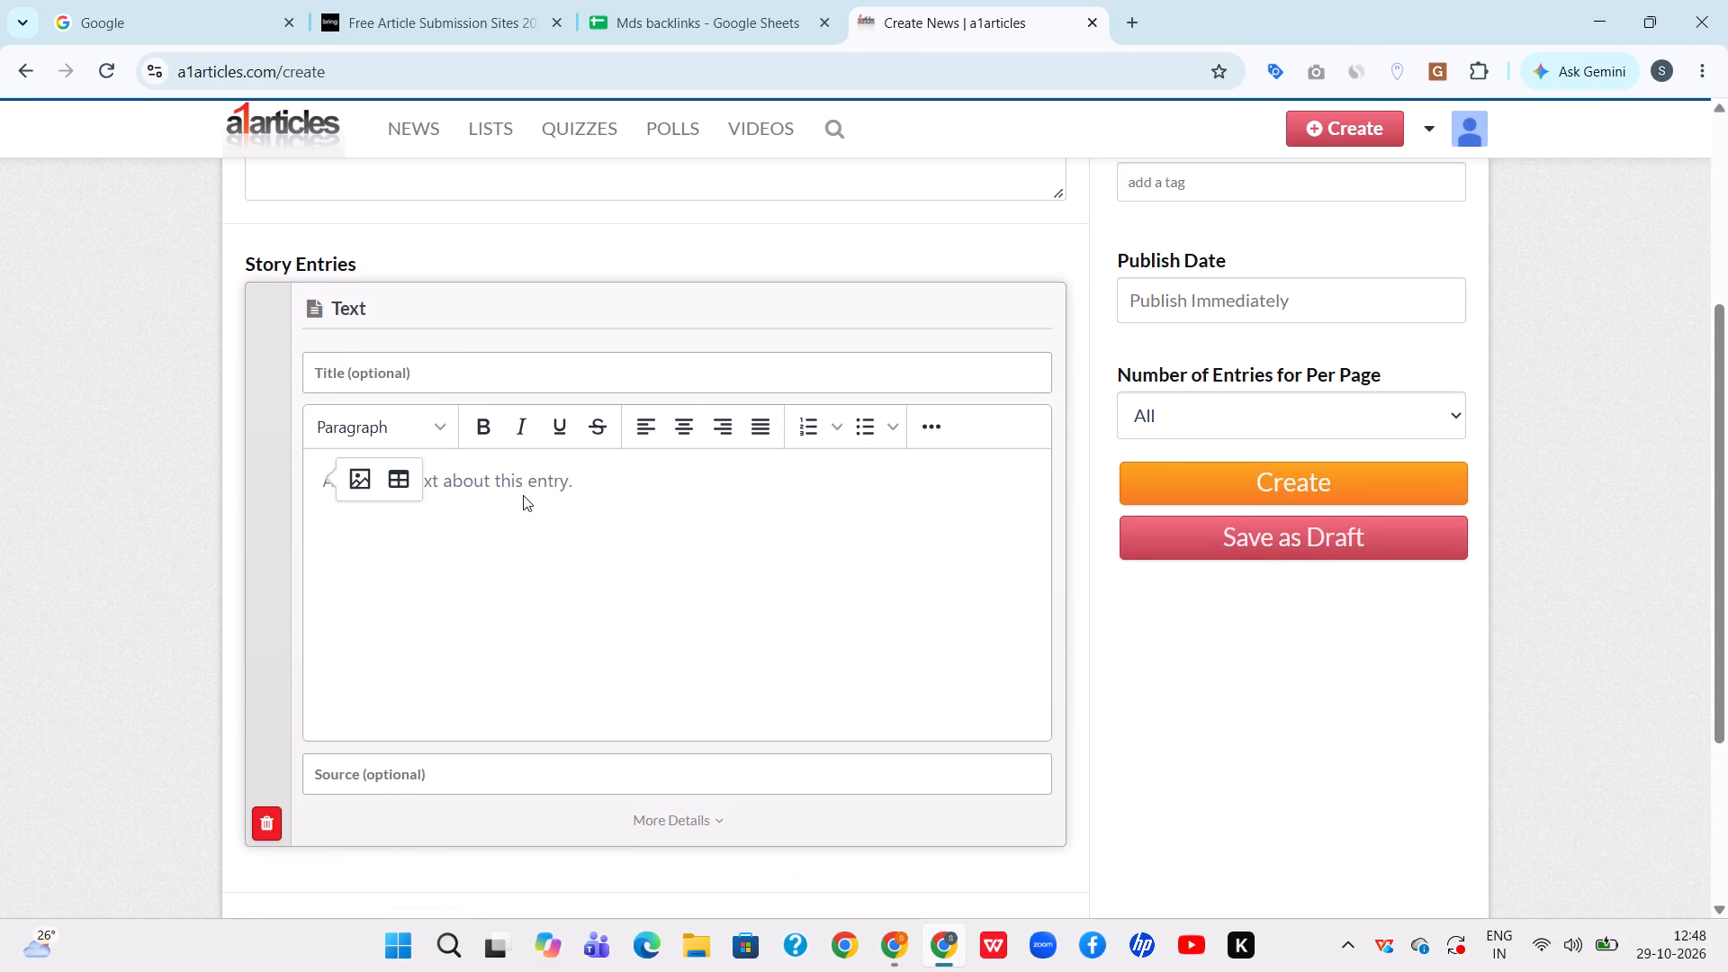
{"action": "key", "text": "ctrl+v"}
{"action": "key", "text": "BackSpace"}
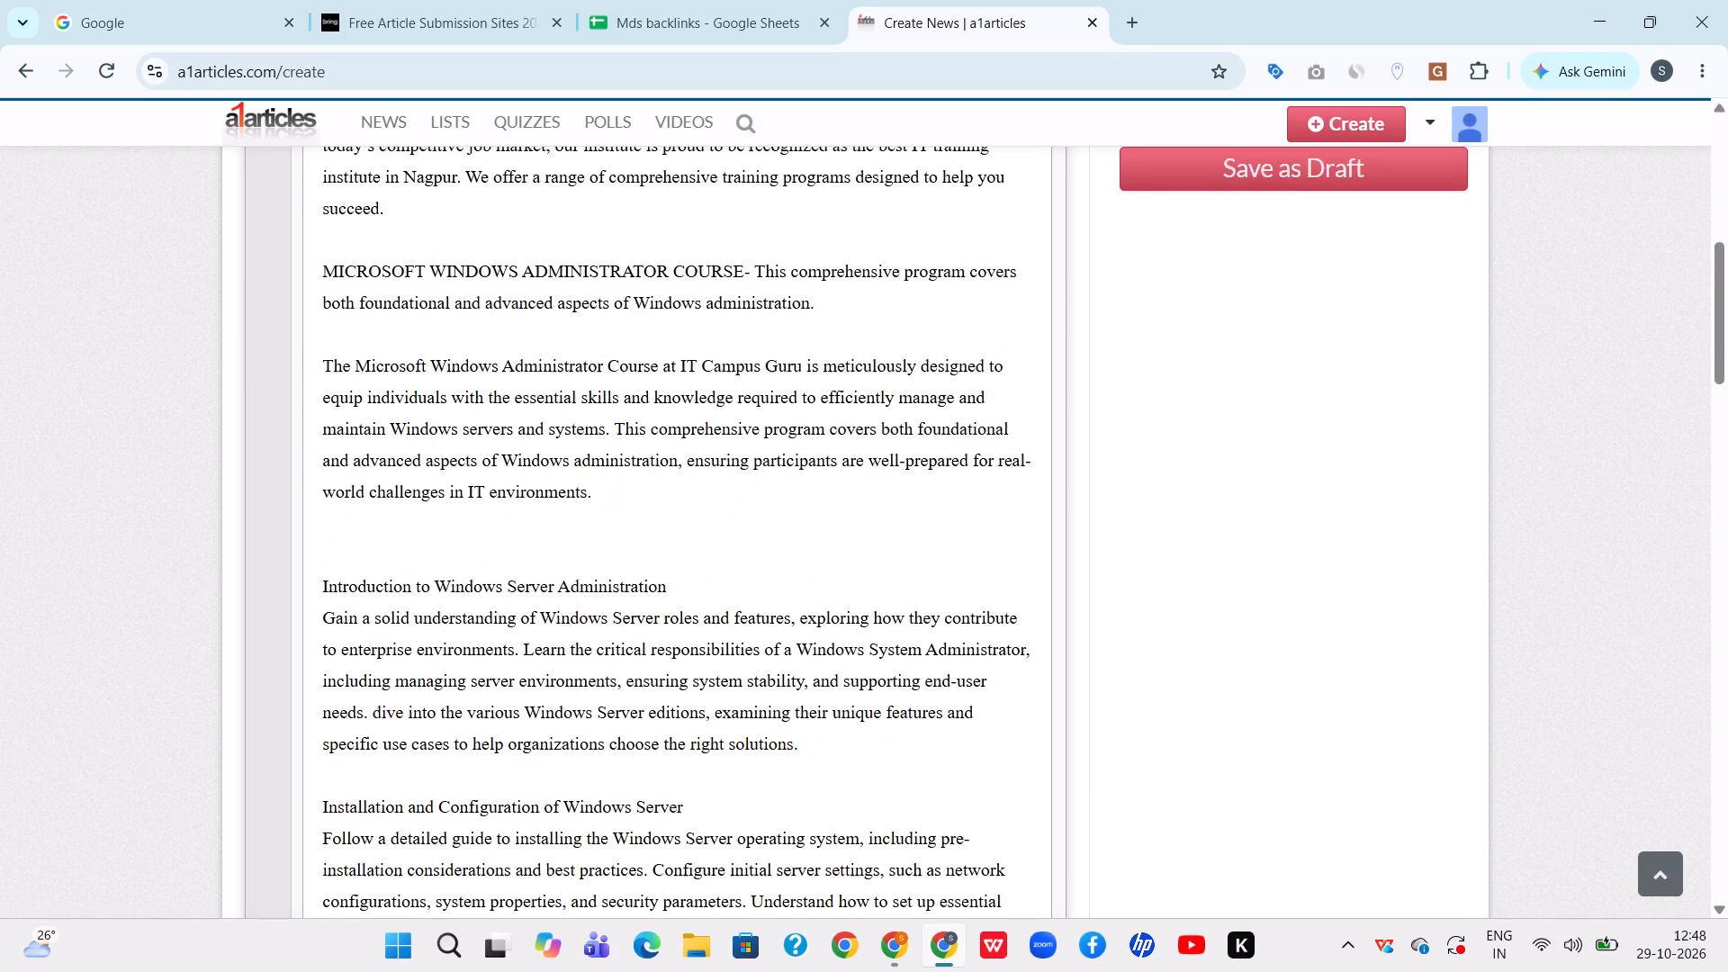
Title the story "Best IT Training Institute in Nagpur| 100% Job Guaranteed IT Courses" and assign it to the News category.
{"action": "scroll", "coordinate": [523, 495], "scroll_direction": "down", "scroll_amount": 17}
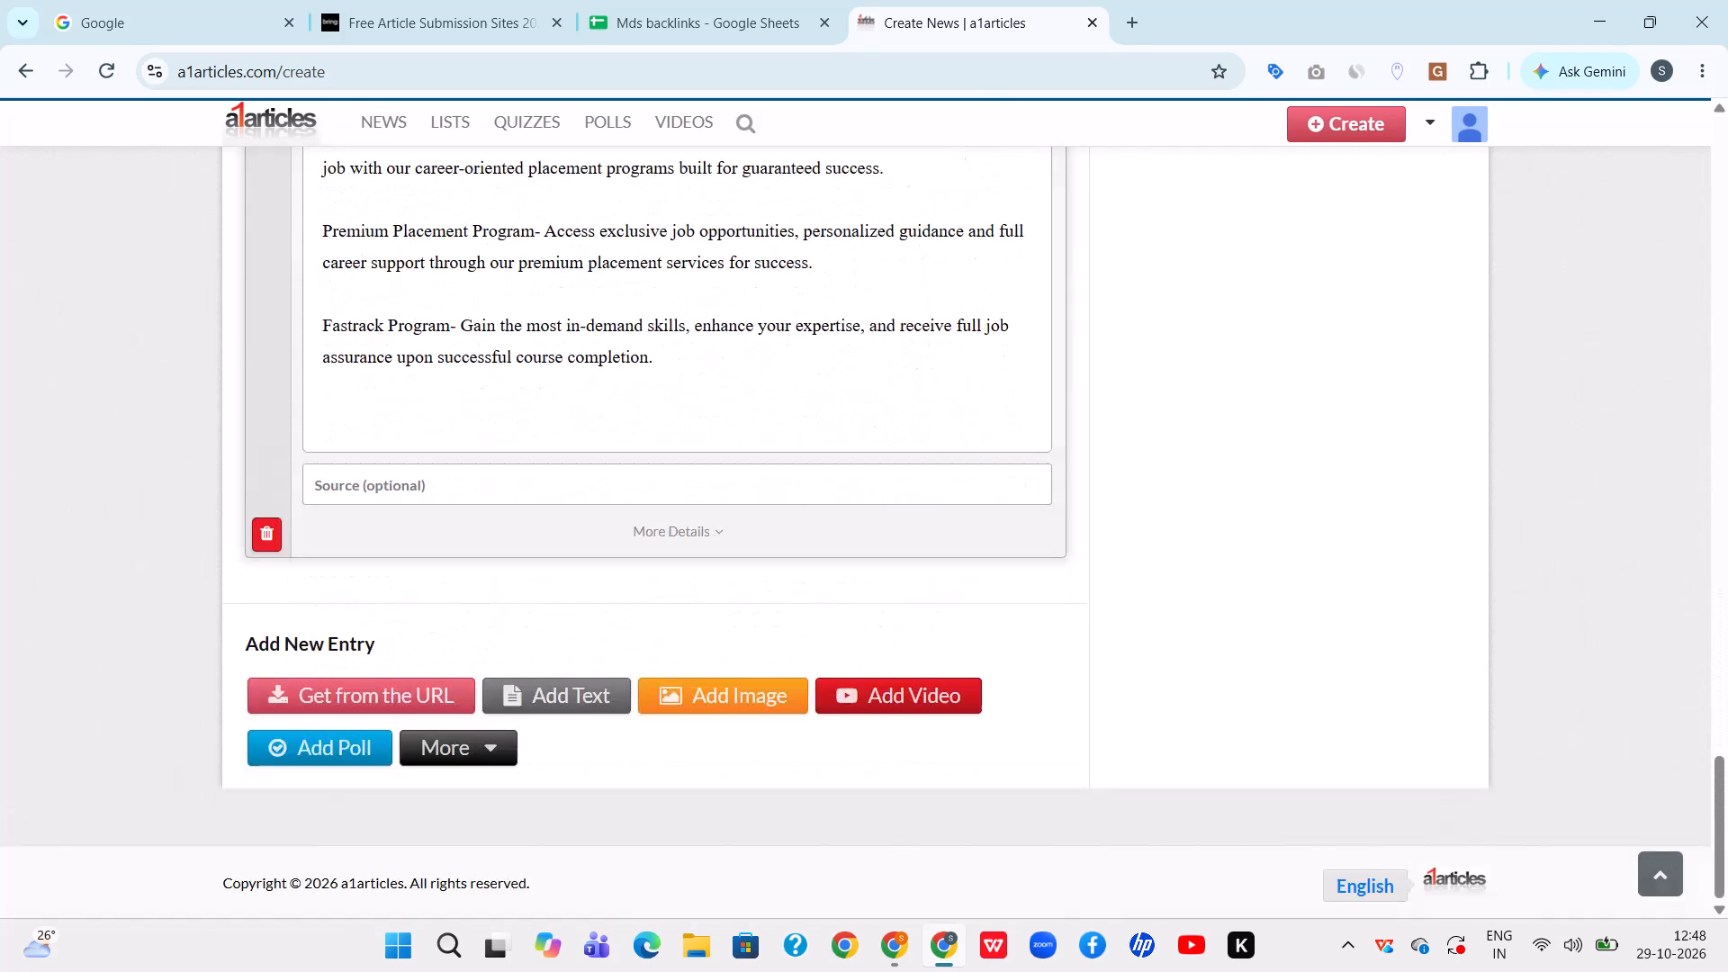
{"action": "scroll", "coordinate": [523, 495], "scroll_direction": "up", "scroll_amount": 10}
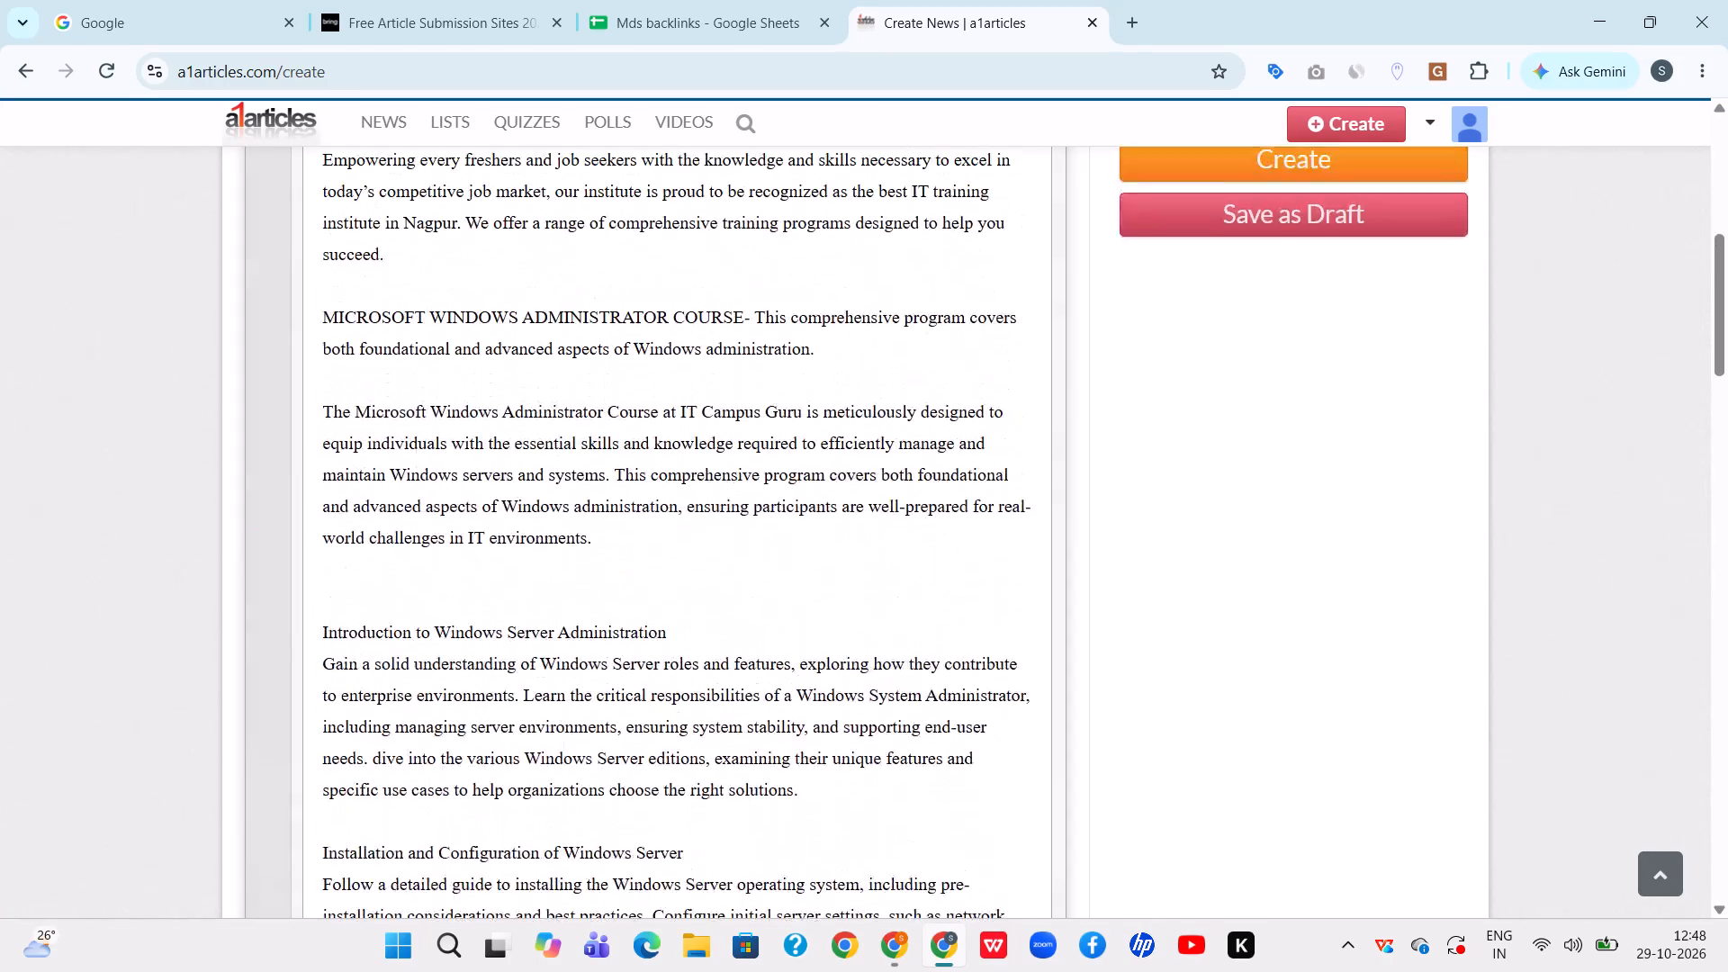
{"action": "scroll", "coordinate": [523, 495], "scroll_direction": "up", "scroll_amount": 5}
{"action": "left_click", "coordinate": [413, 310]}
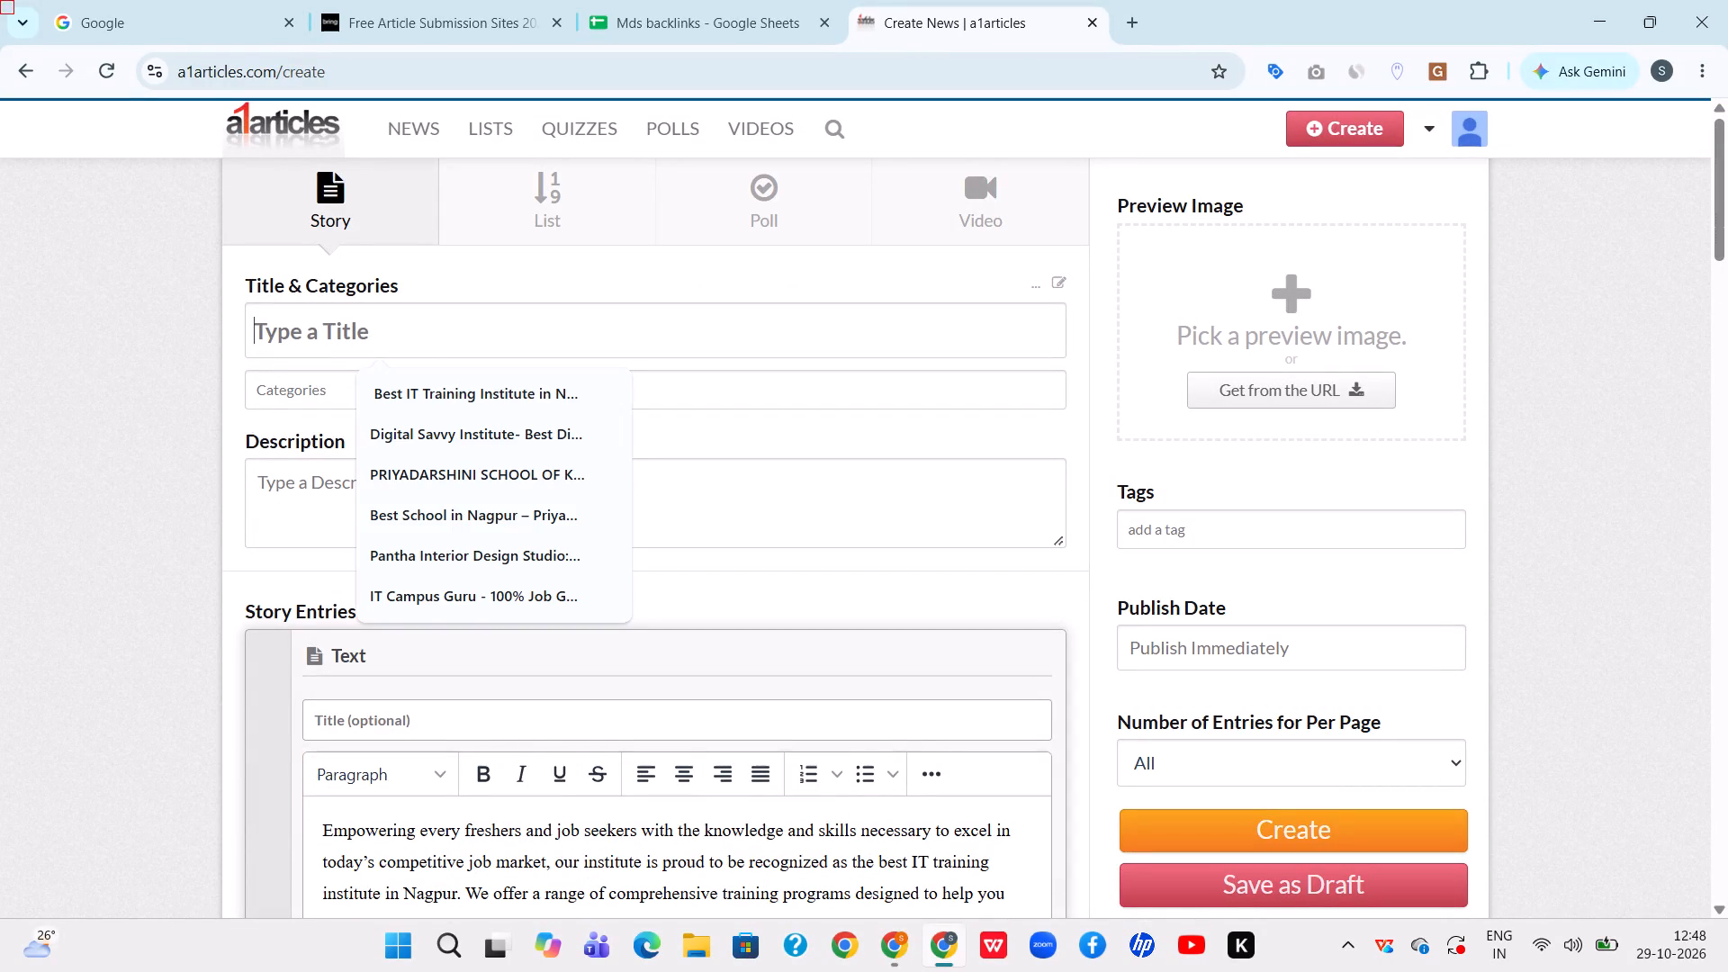
{"action": "left_click", "coordinate": [454, 405]}
{"action": "left_click", "coordinate": [454, 405]}
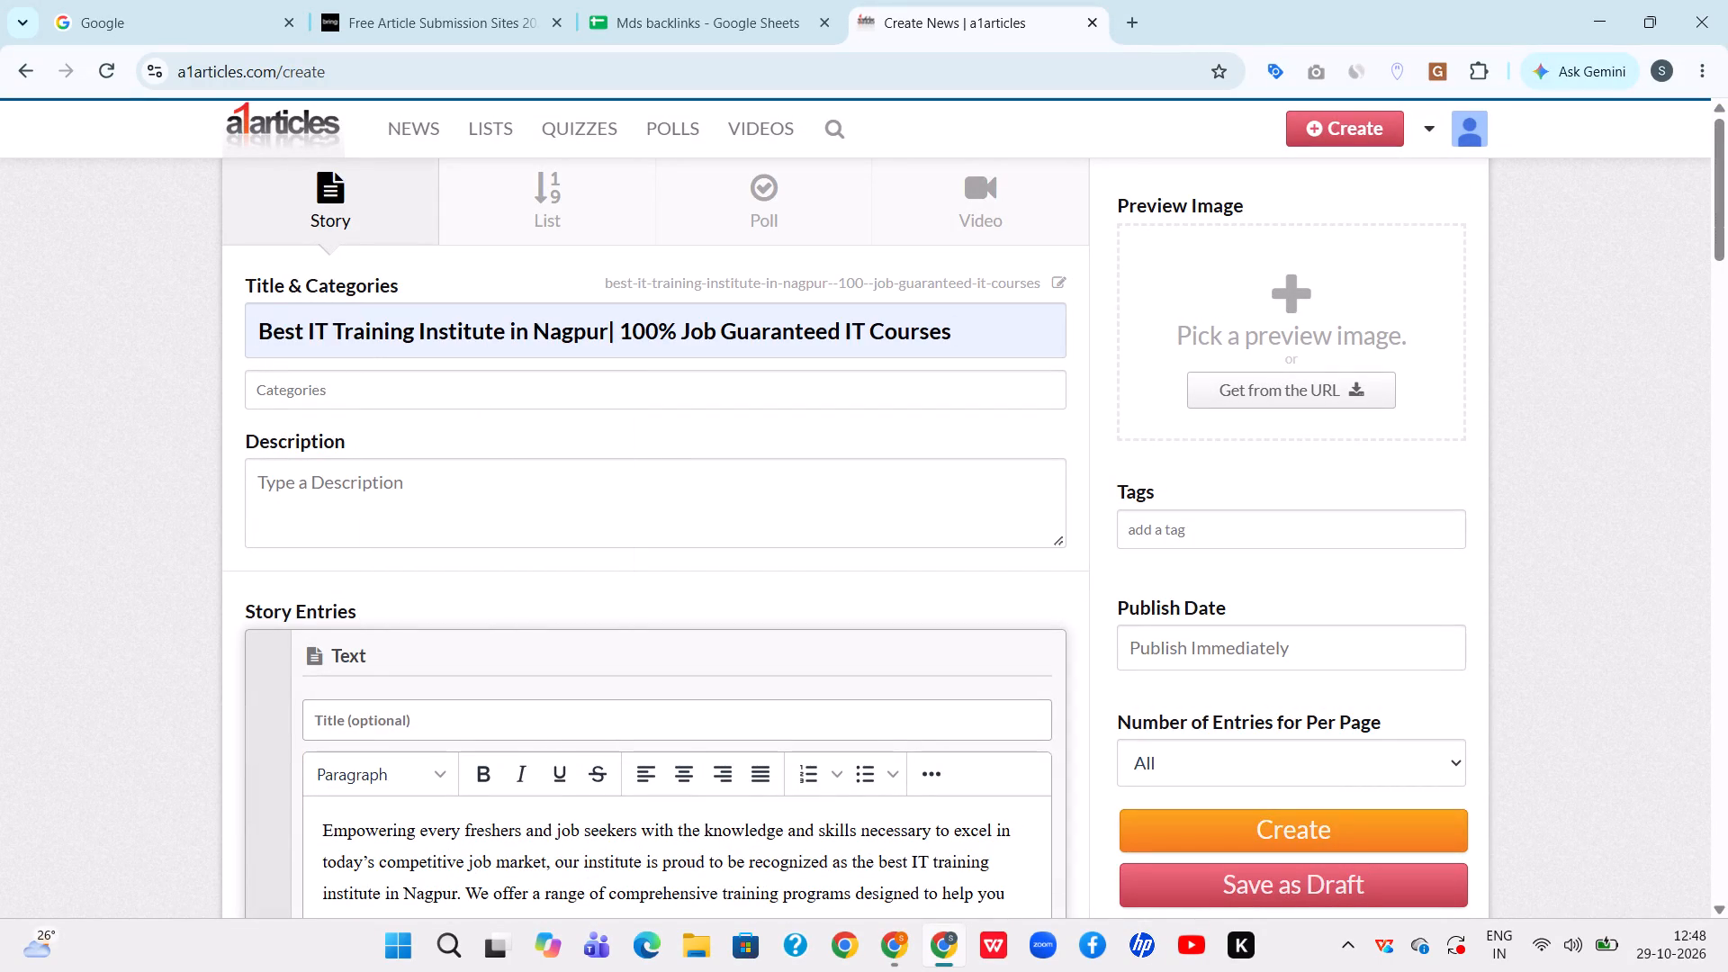
{"action": "left_click", "coordinate": [294, 464]}
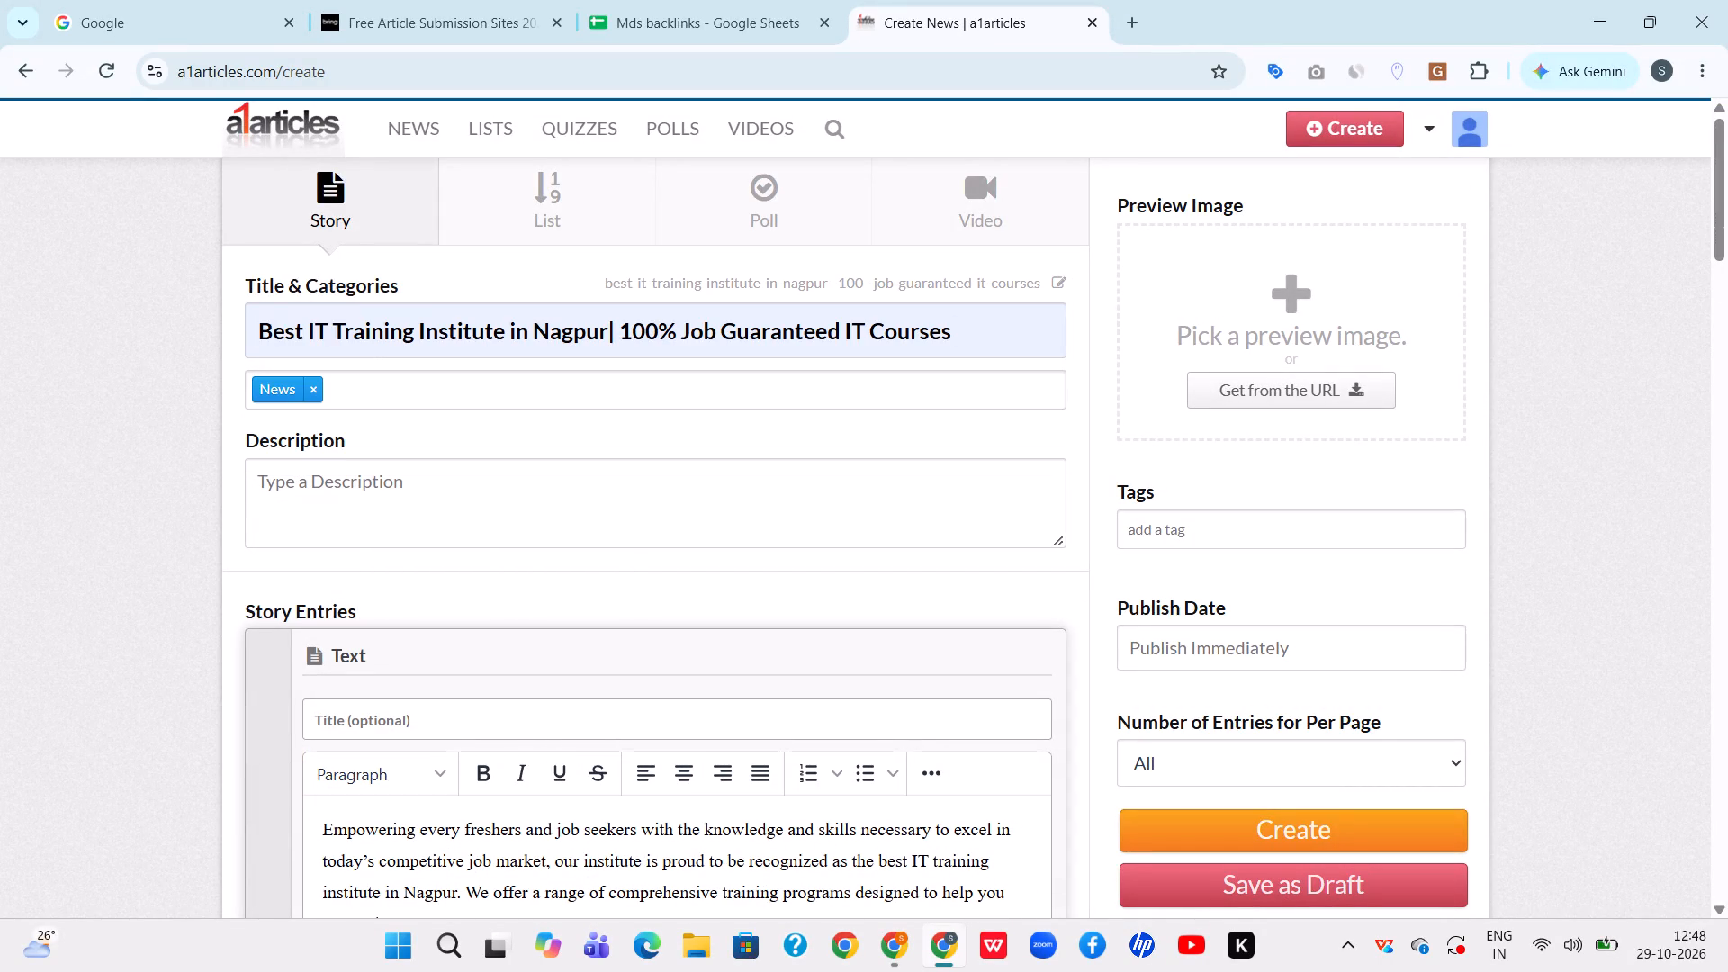
Fill the story's description with a copy of the article's opening paragraph, "Empowering every freshers and job seekers…".
{"action": "left_click", "coordinate": [334, 498]}
{"action": "scroll", "coordinate": [472, 856], "scroll_direction": "down", "scroll_amount": 3}
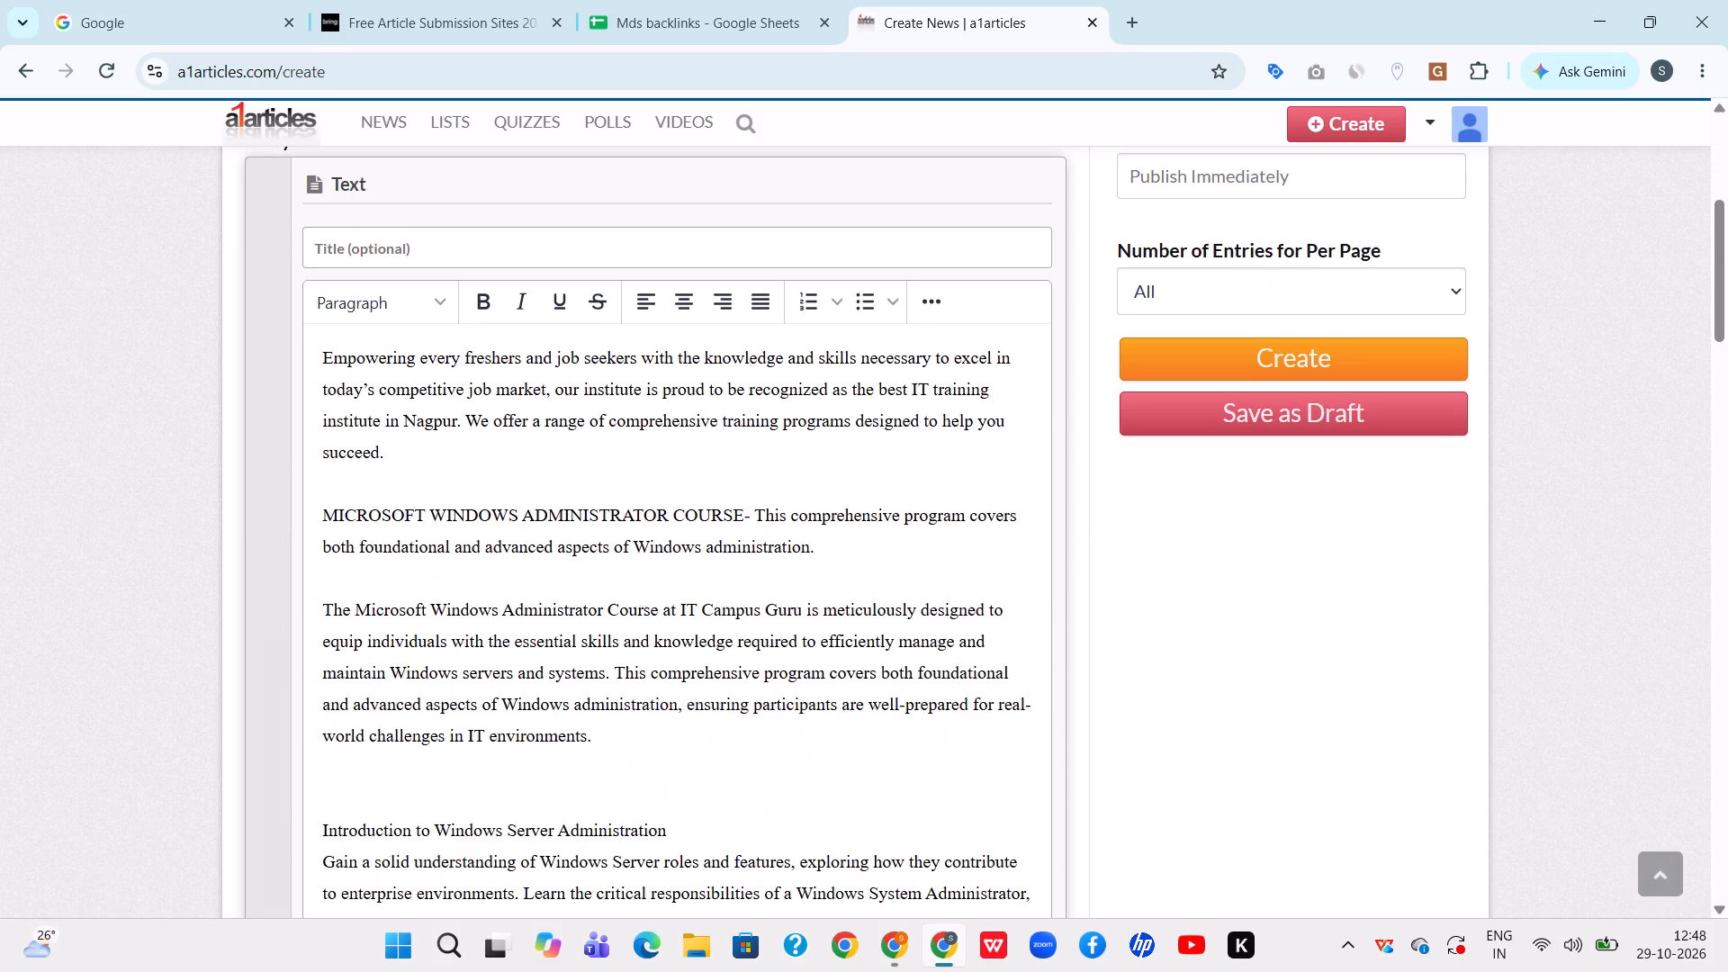
{"action": "triple_click", "coordinate": [464, 388]}
{"action": "left_click", "coordinate": [464, 388]}
{"action": "key", "text": "ctrl+c"}
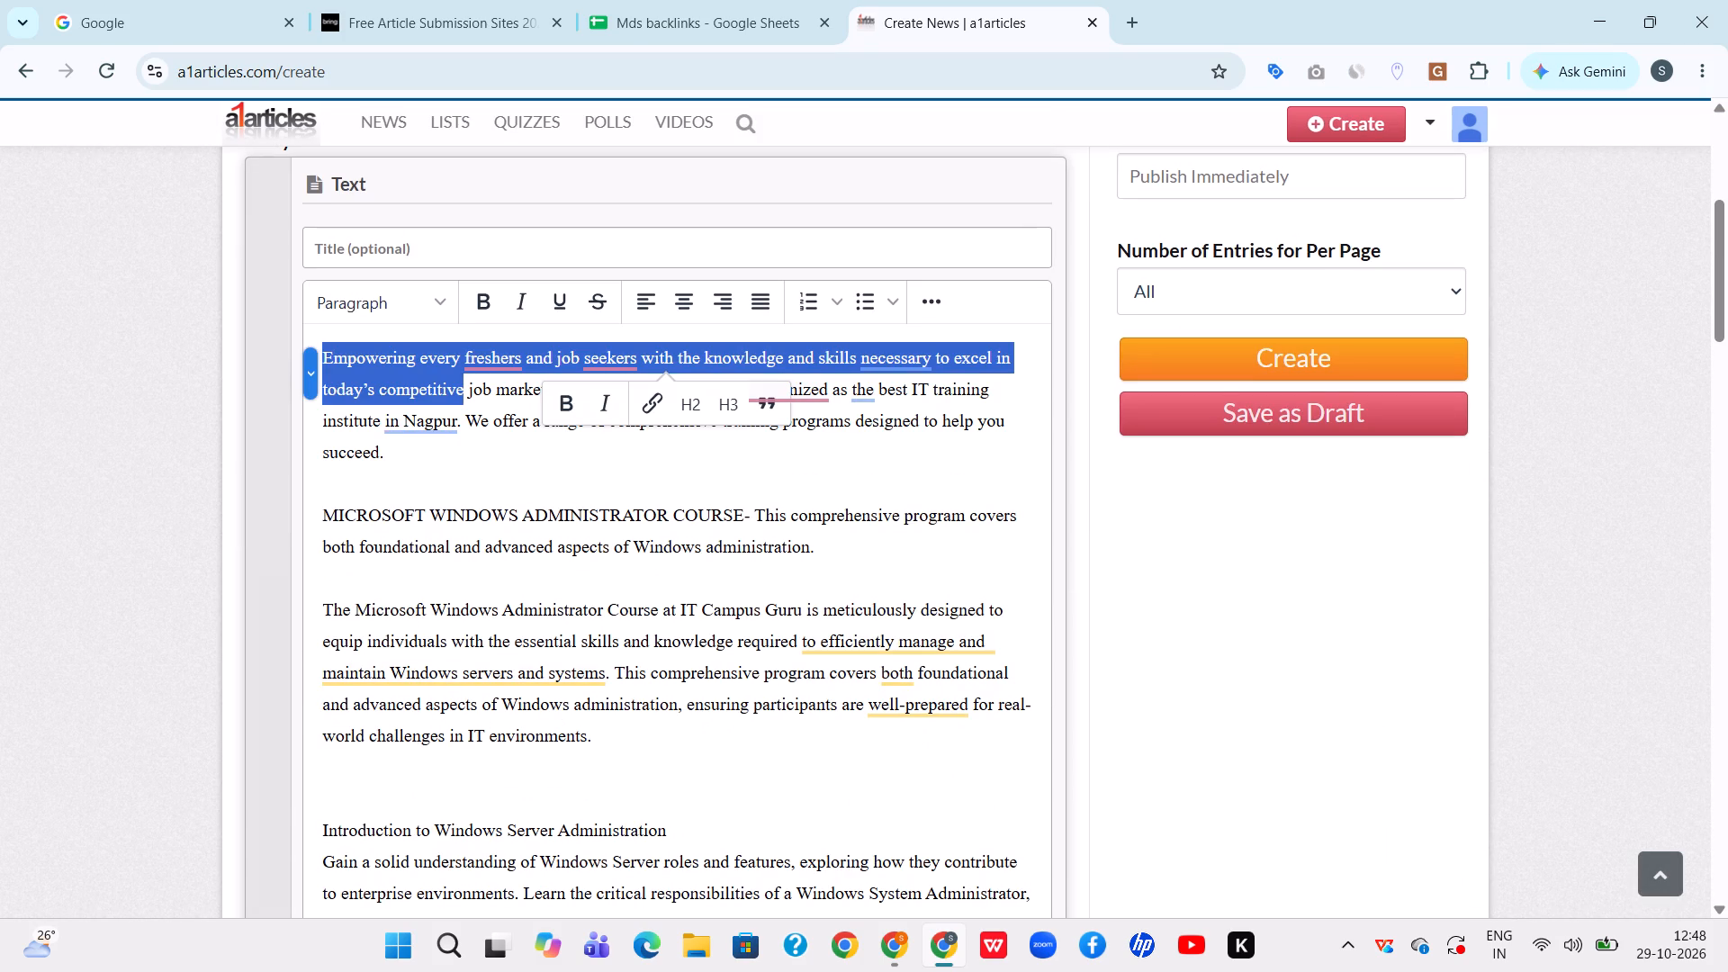
{"action": "triple_click", "coordinate": [464, 388]}
{"action": "left_click", "coordinate": [464, 388]}
{"action": "key", "text": "ctrl+c"}
{"action": "scroll", "coordinate": [464, 388], "scroll_direction": "up", "scroll_amount": 1}
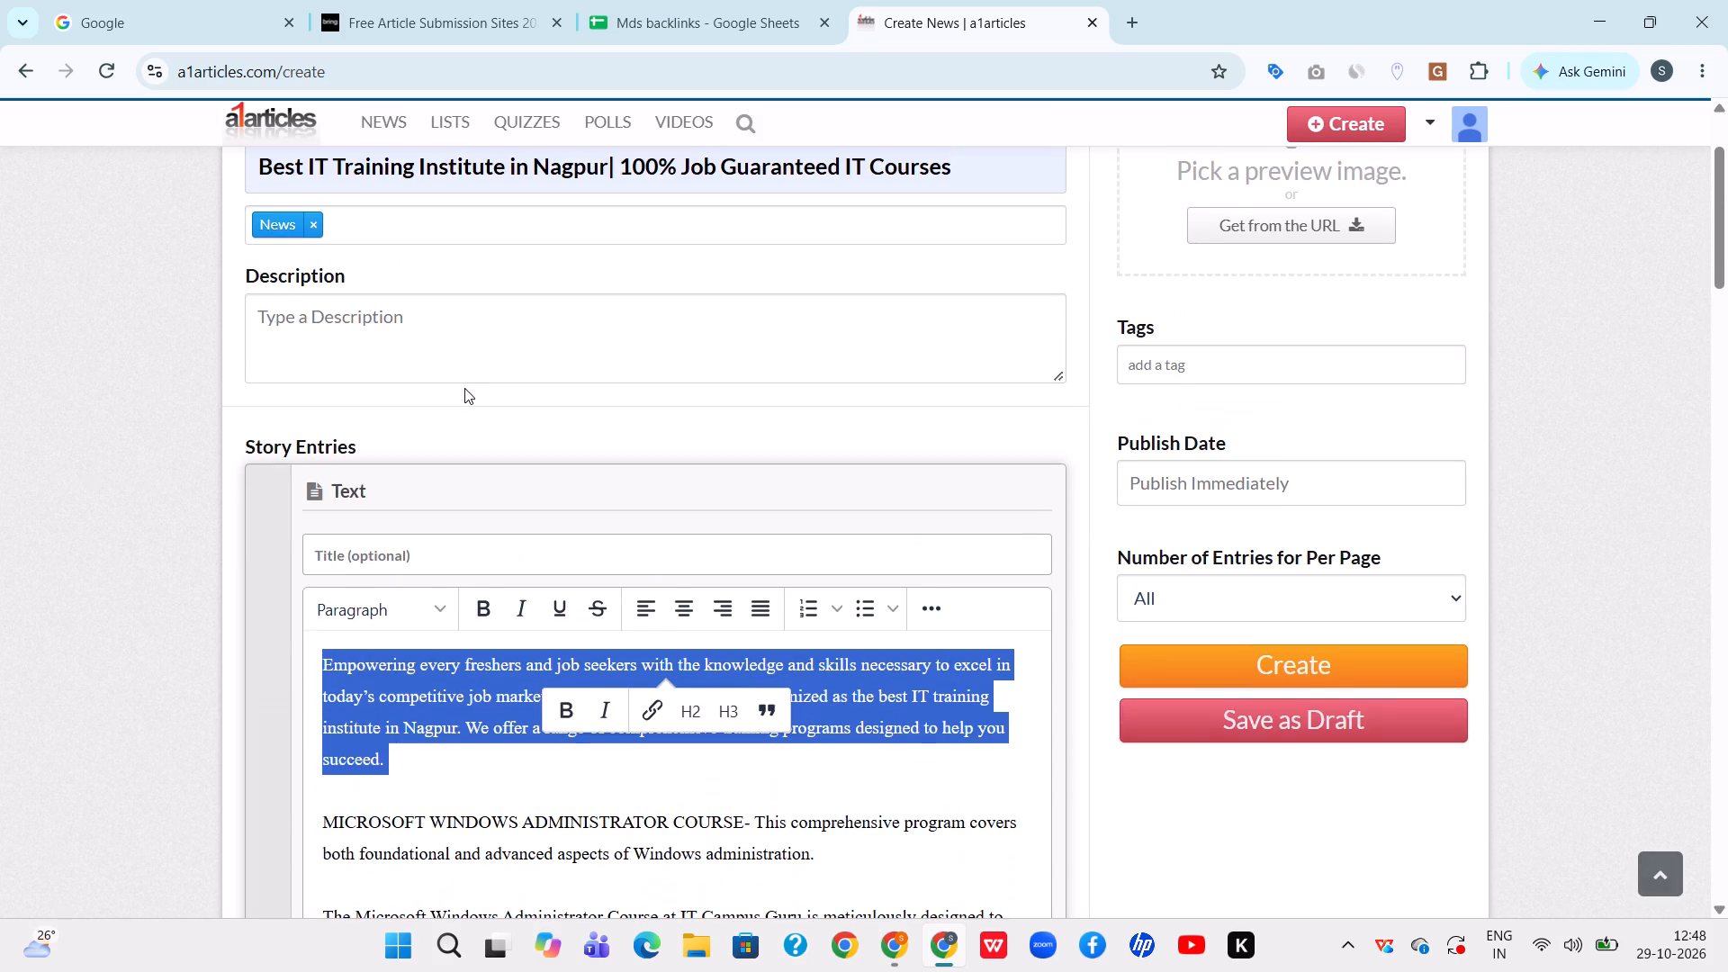
{"action": "scroll", "coordinate": [464, 388], "scroll_direction": "up", "scroll_amount": 1}
{"action": "left_click", "coordinate": [439, 362]}
{"action": "key", "text": "ctrl+v"}
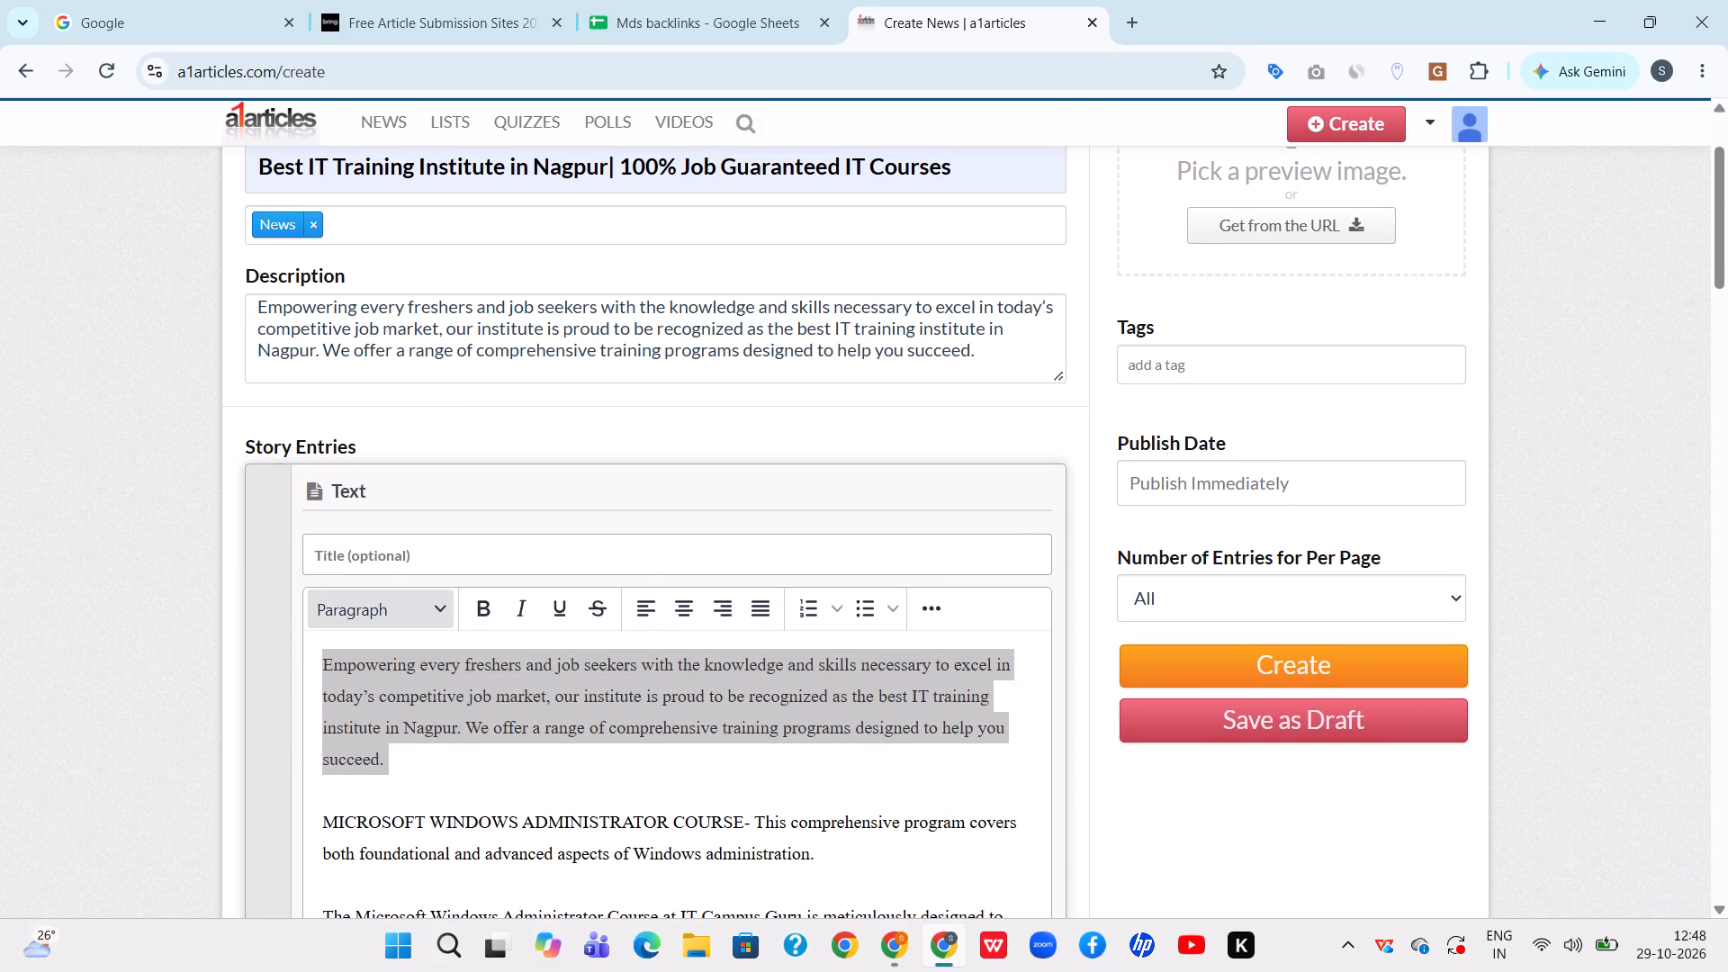
Copy the itcampusguru.com address from the other browser window and link "best IT training institute in Nagpur" in the opening paragraph to it.
{"action": "left_click", "coordinate": [436, 750]}
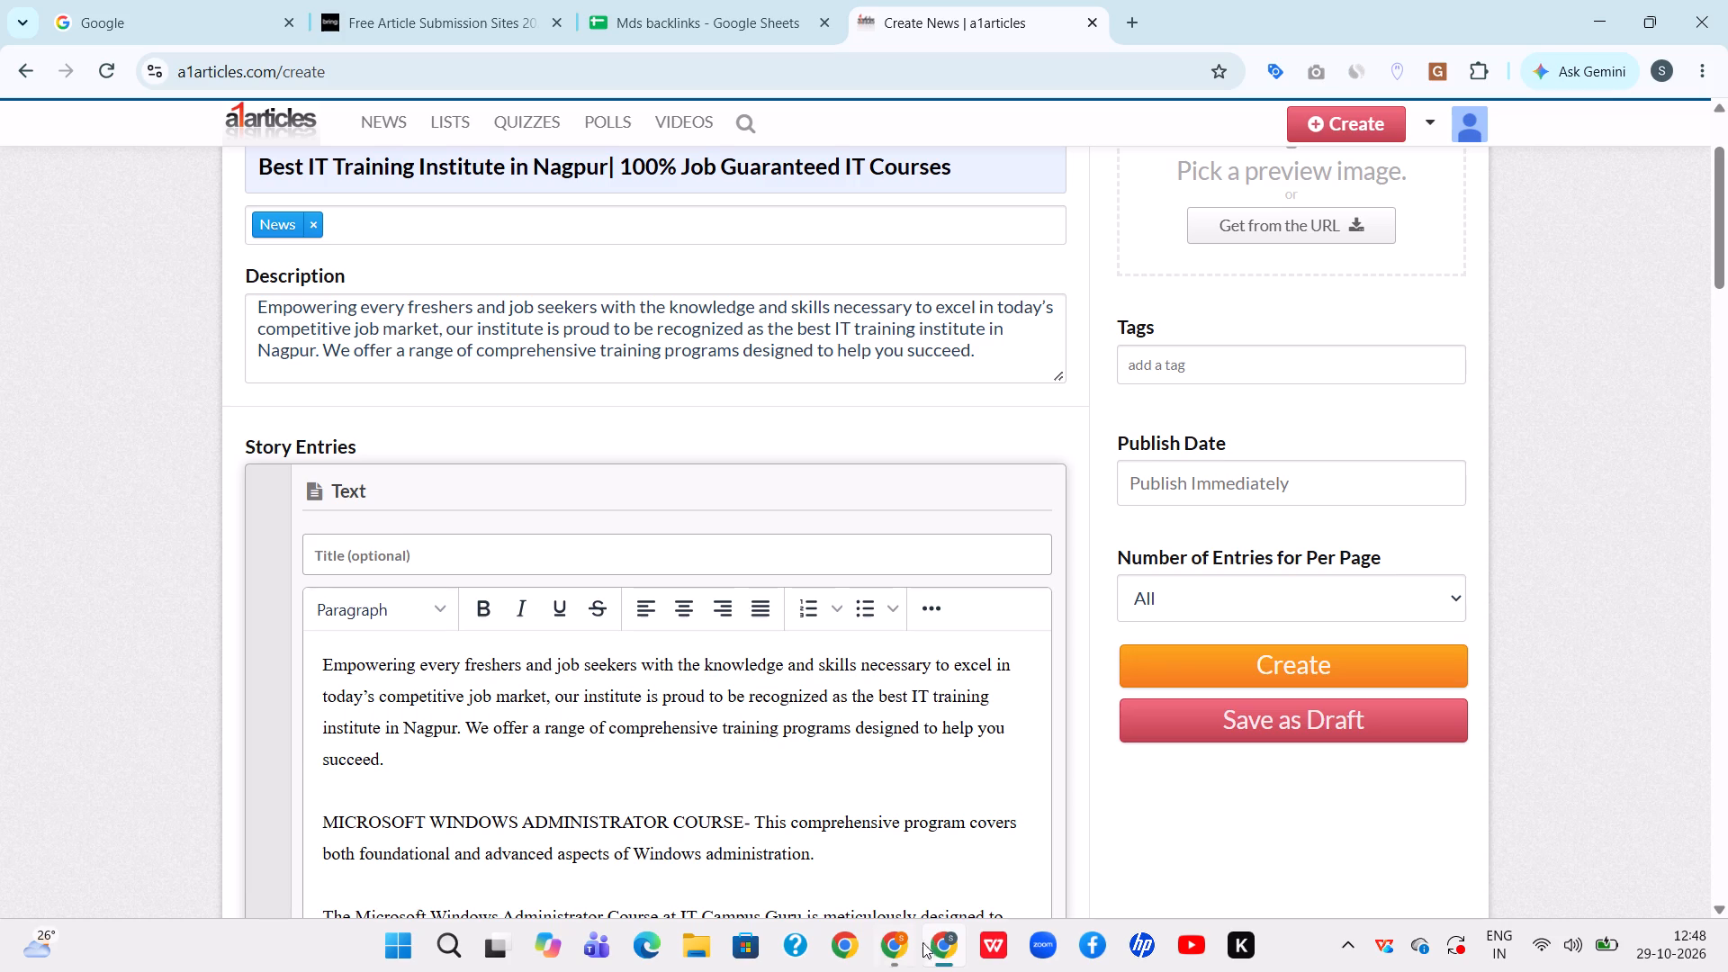
{"action": "left_click", "coordinate": [877, 953]}
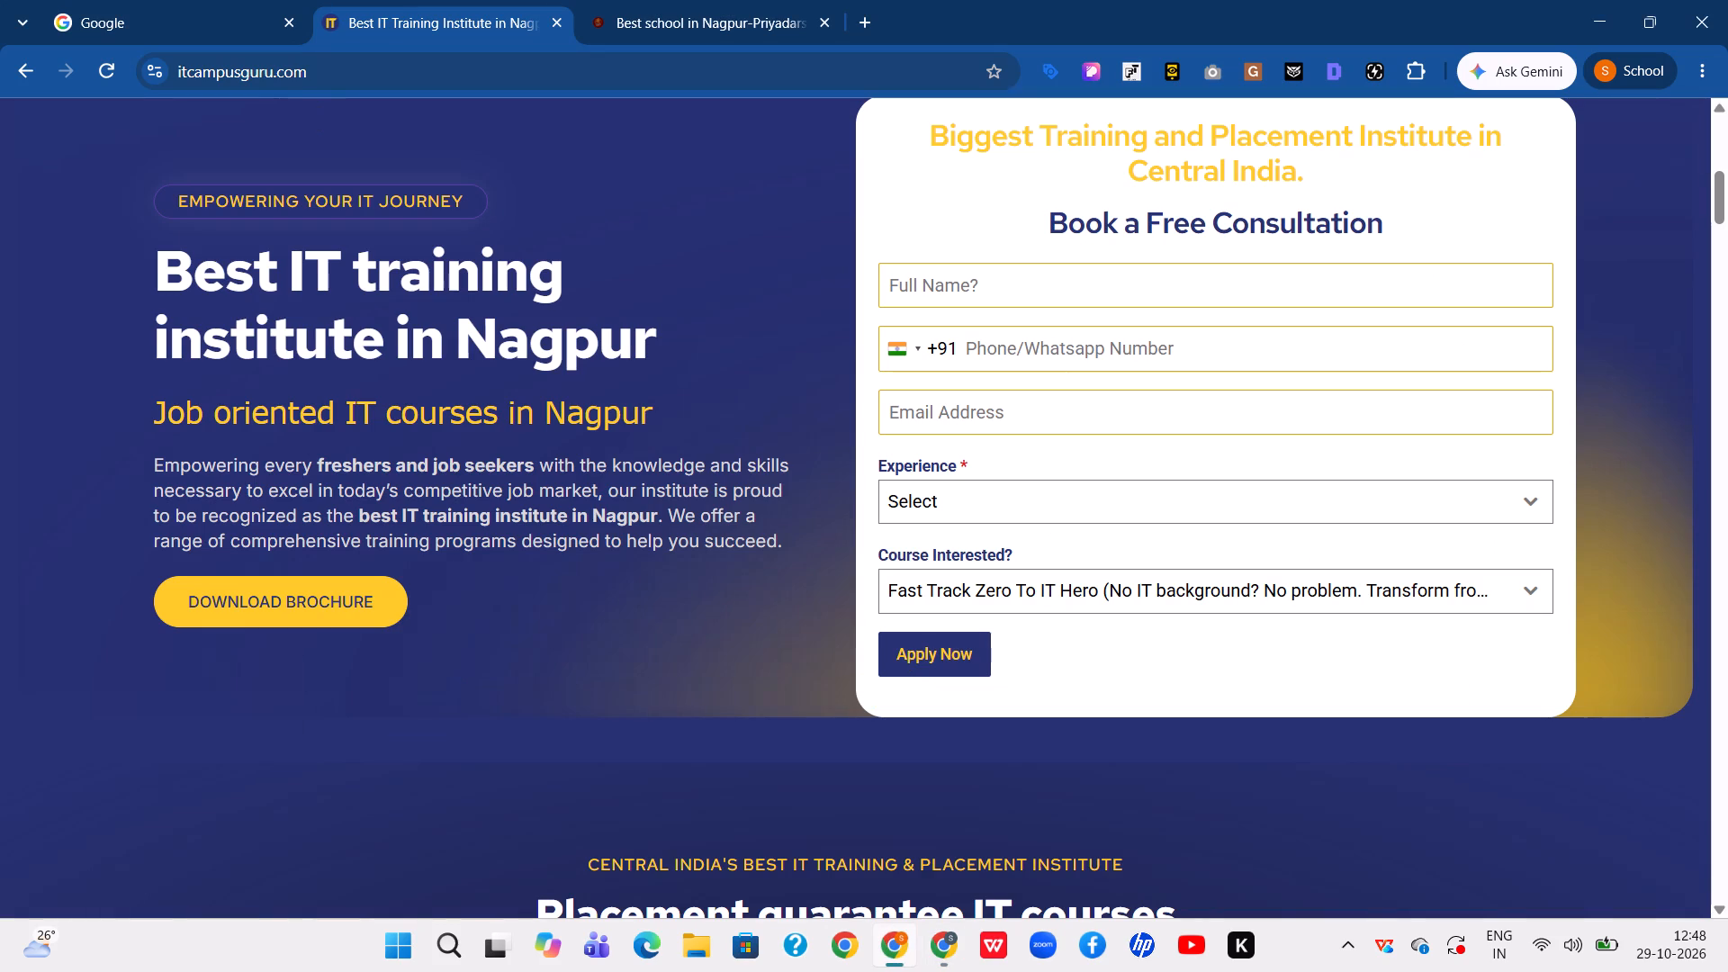
{"action": "left_click", "coordinate": [286, 69]}
{"action": "key", "text": "ctrl+c"}
{"action": "left_click", "coordinate": [490, 332]}
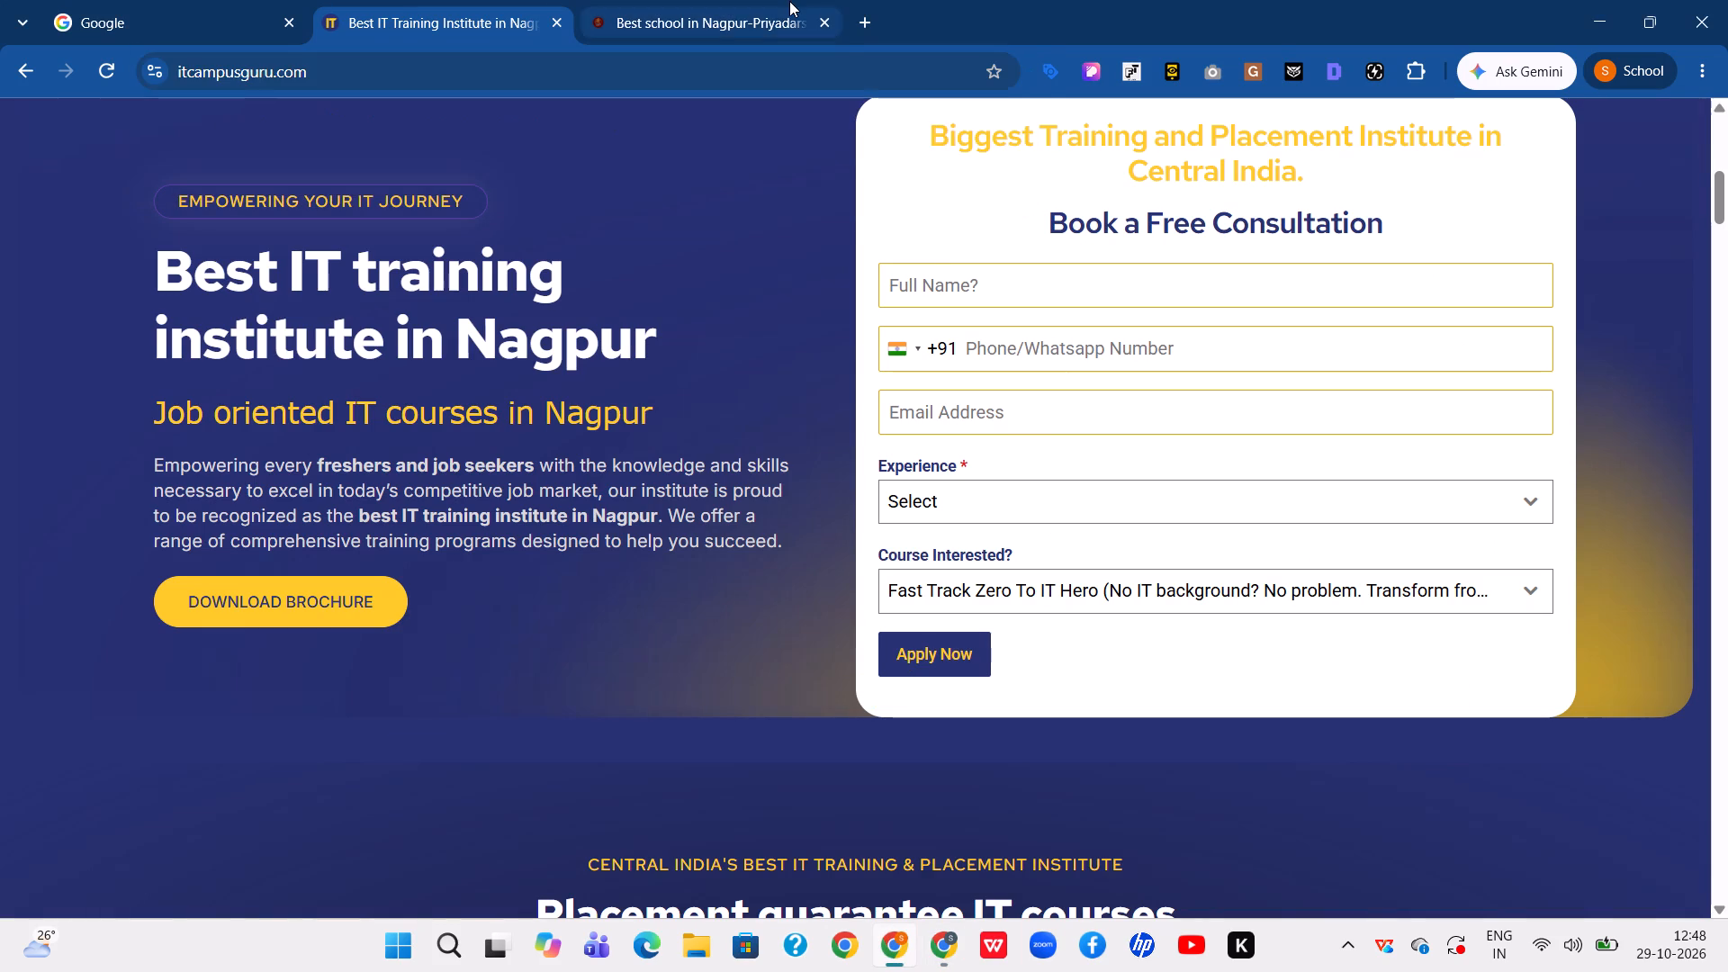
{"action": "left_click", "coordinate": [789, 1]}
{"action": "left_click", "coordinate": [401, 625]}
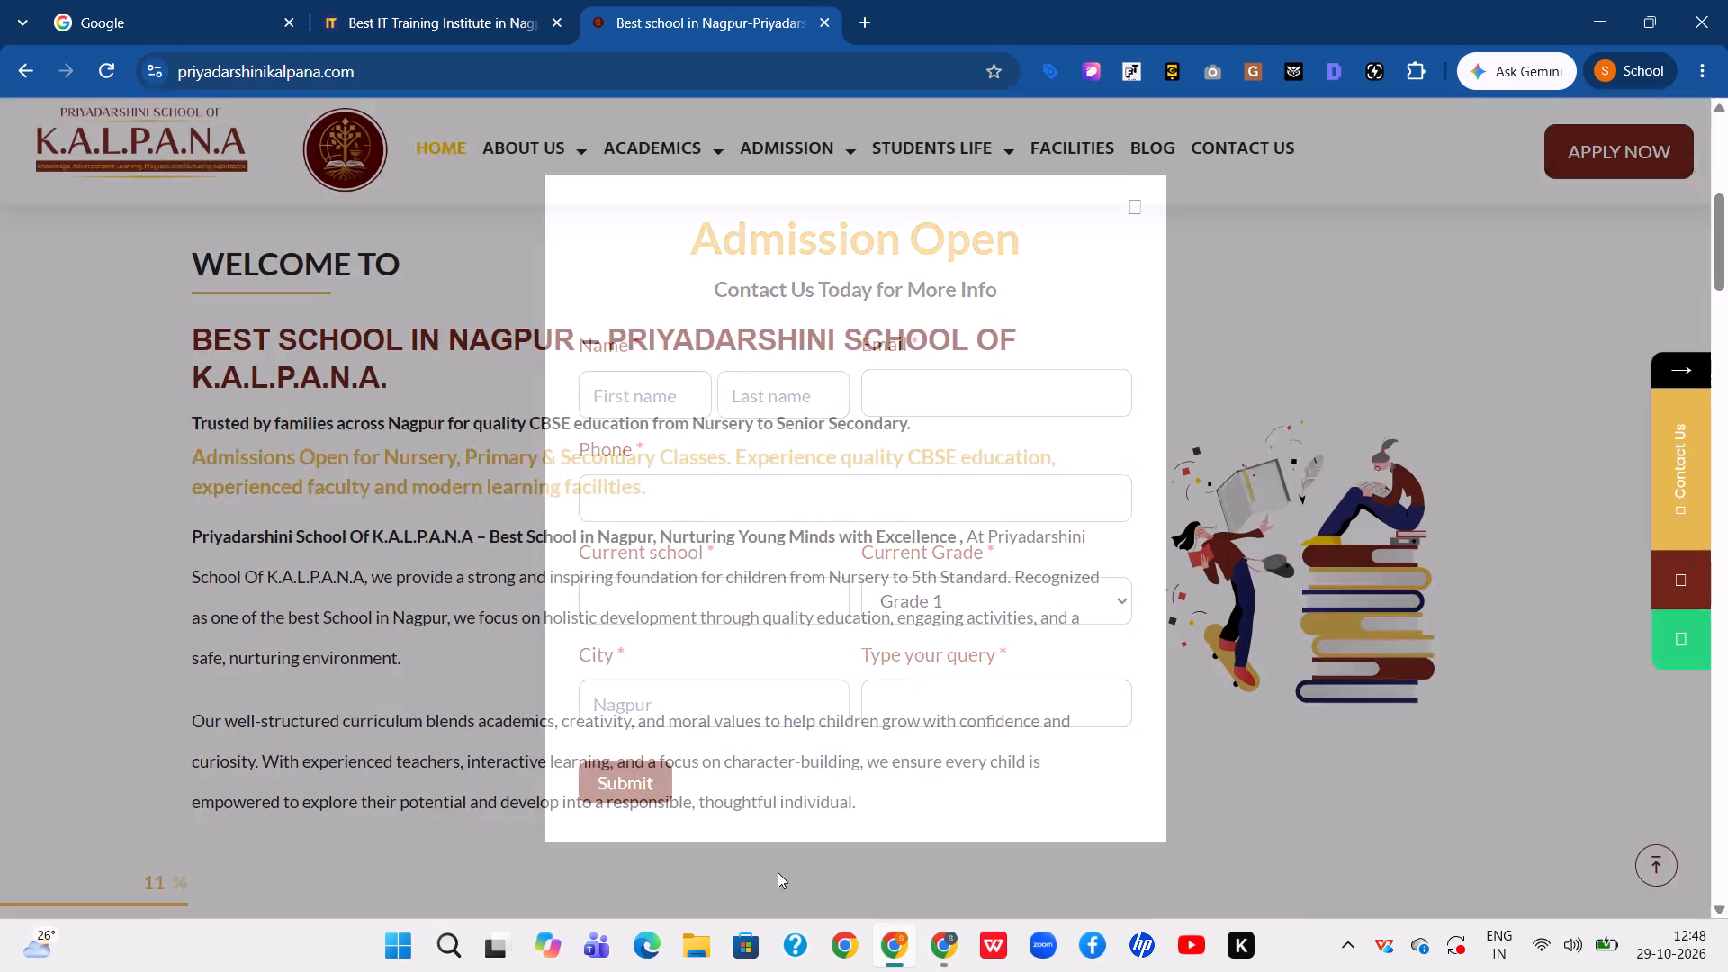
{"action": "left_click", "coordinate": [960, 959]}
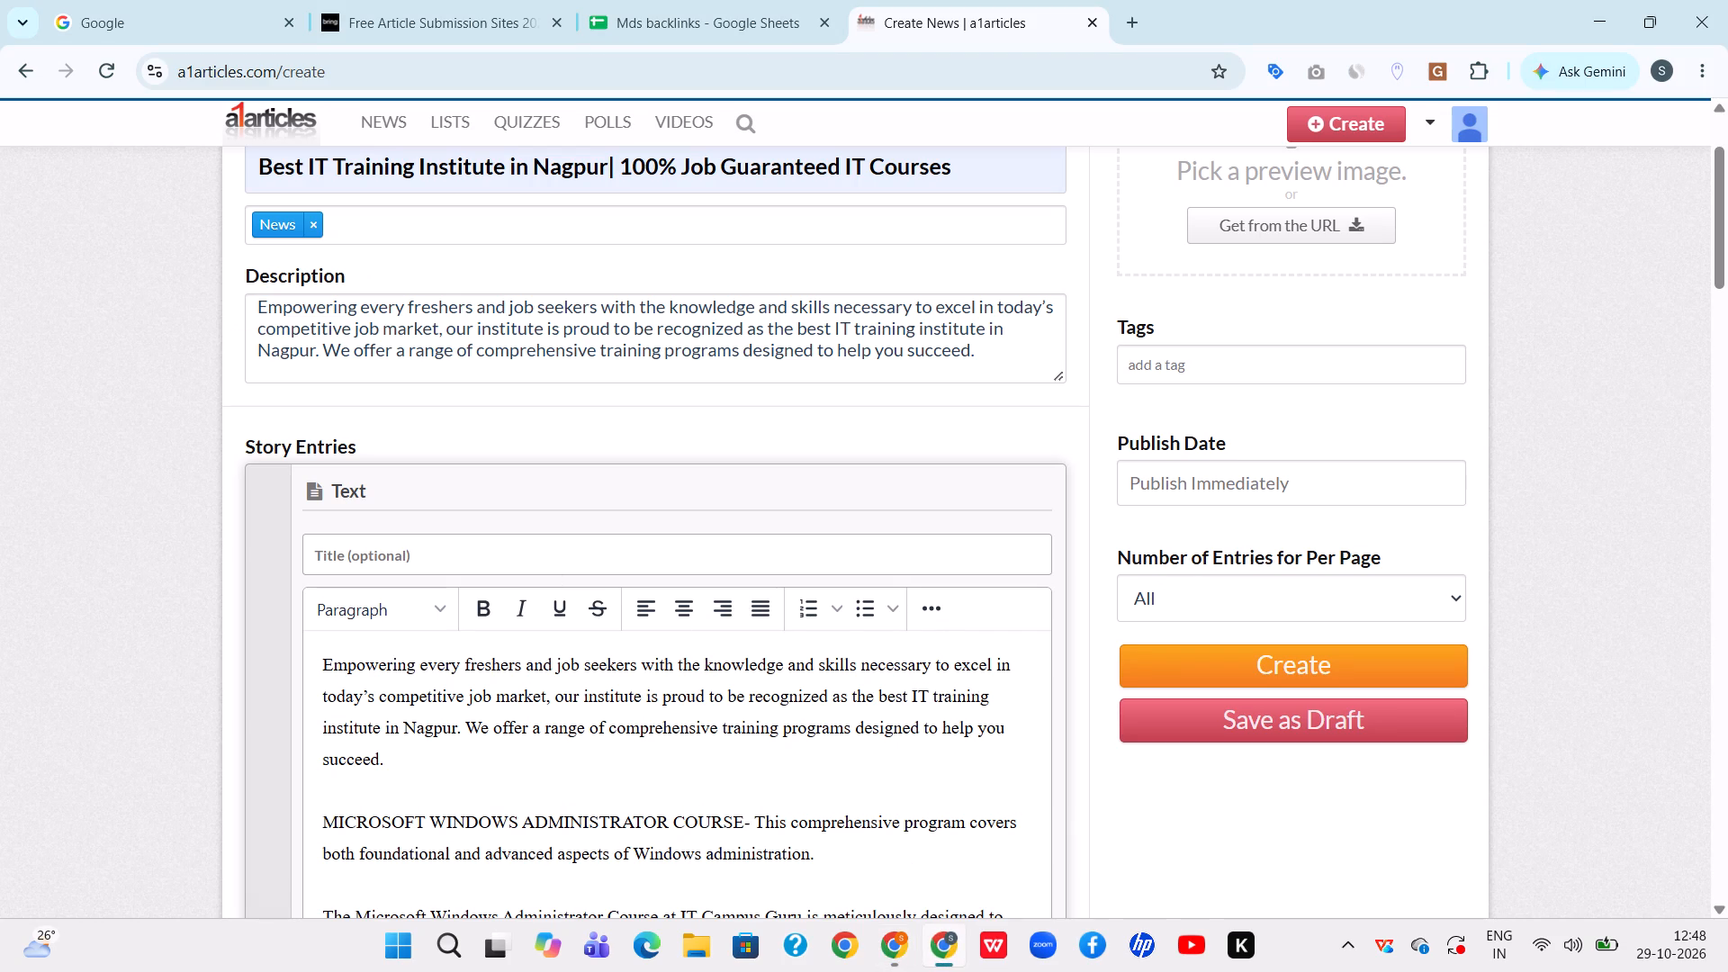
{"action": "left_click", "coordinate": [889, 703]}
{"action": "left_click_drag", "start_coordinate": [889, 703], "coordinate": [435, 733]}
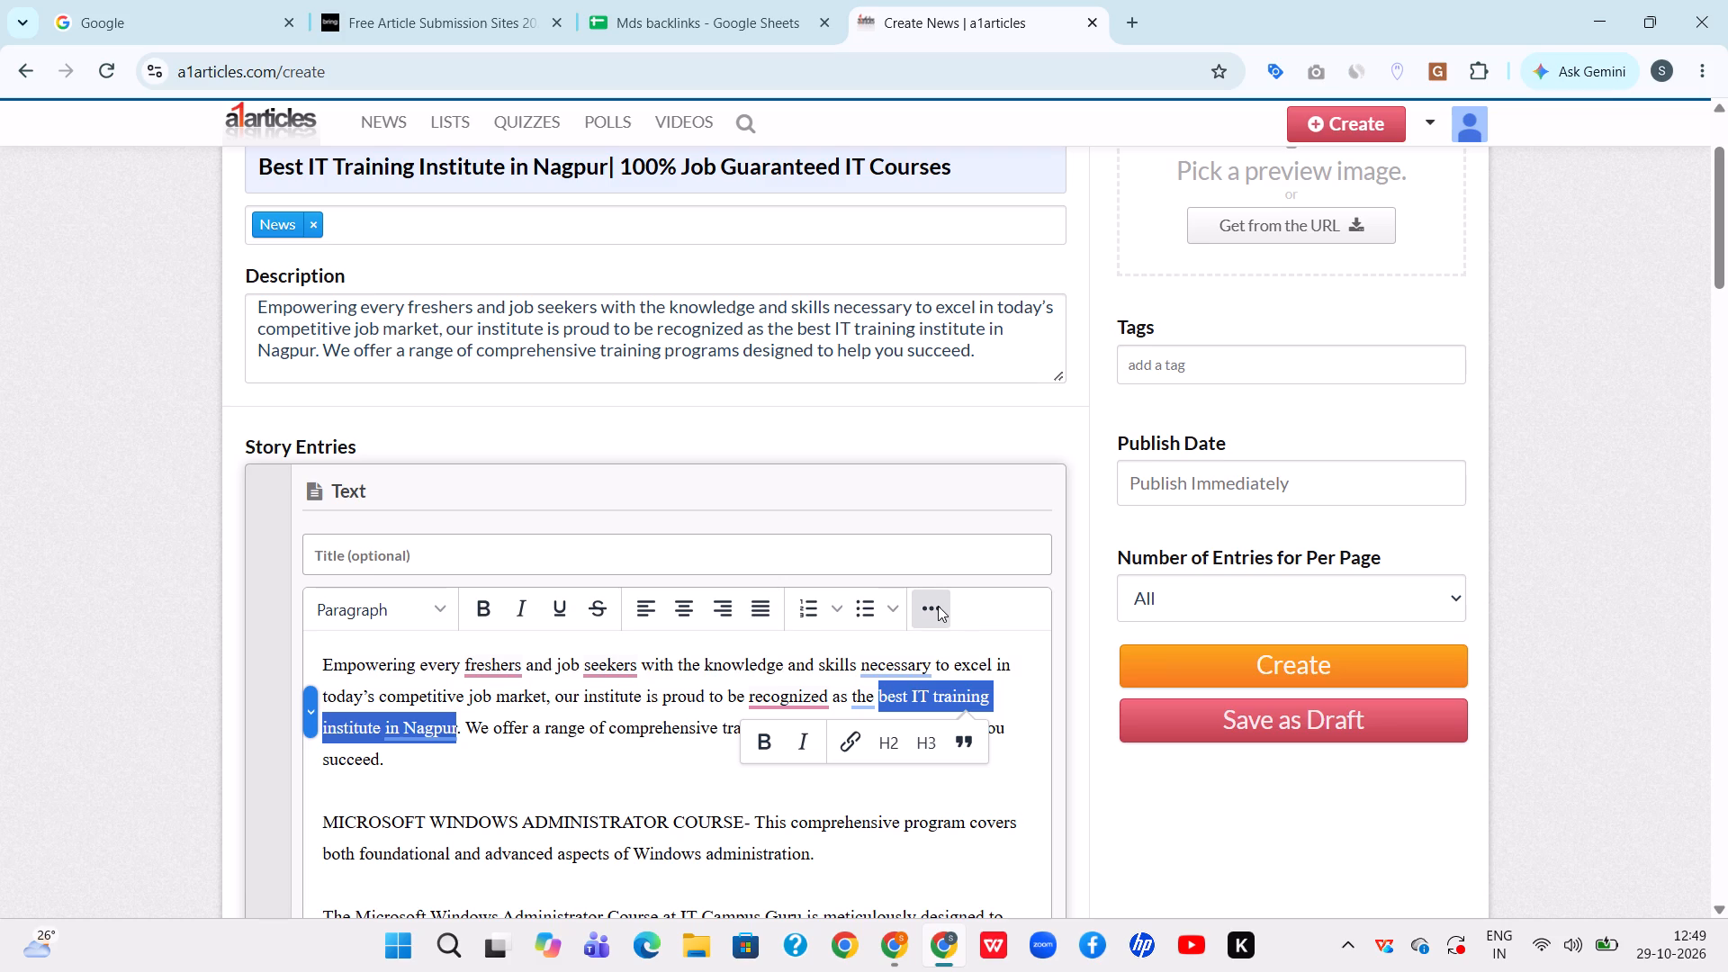
{"action": "left_click", "coordinate": [853, 751]}
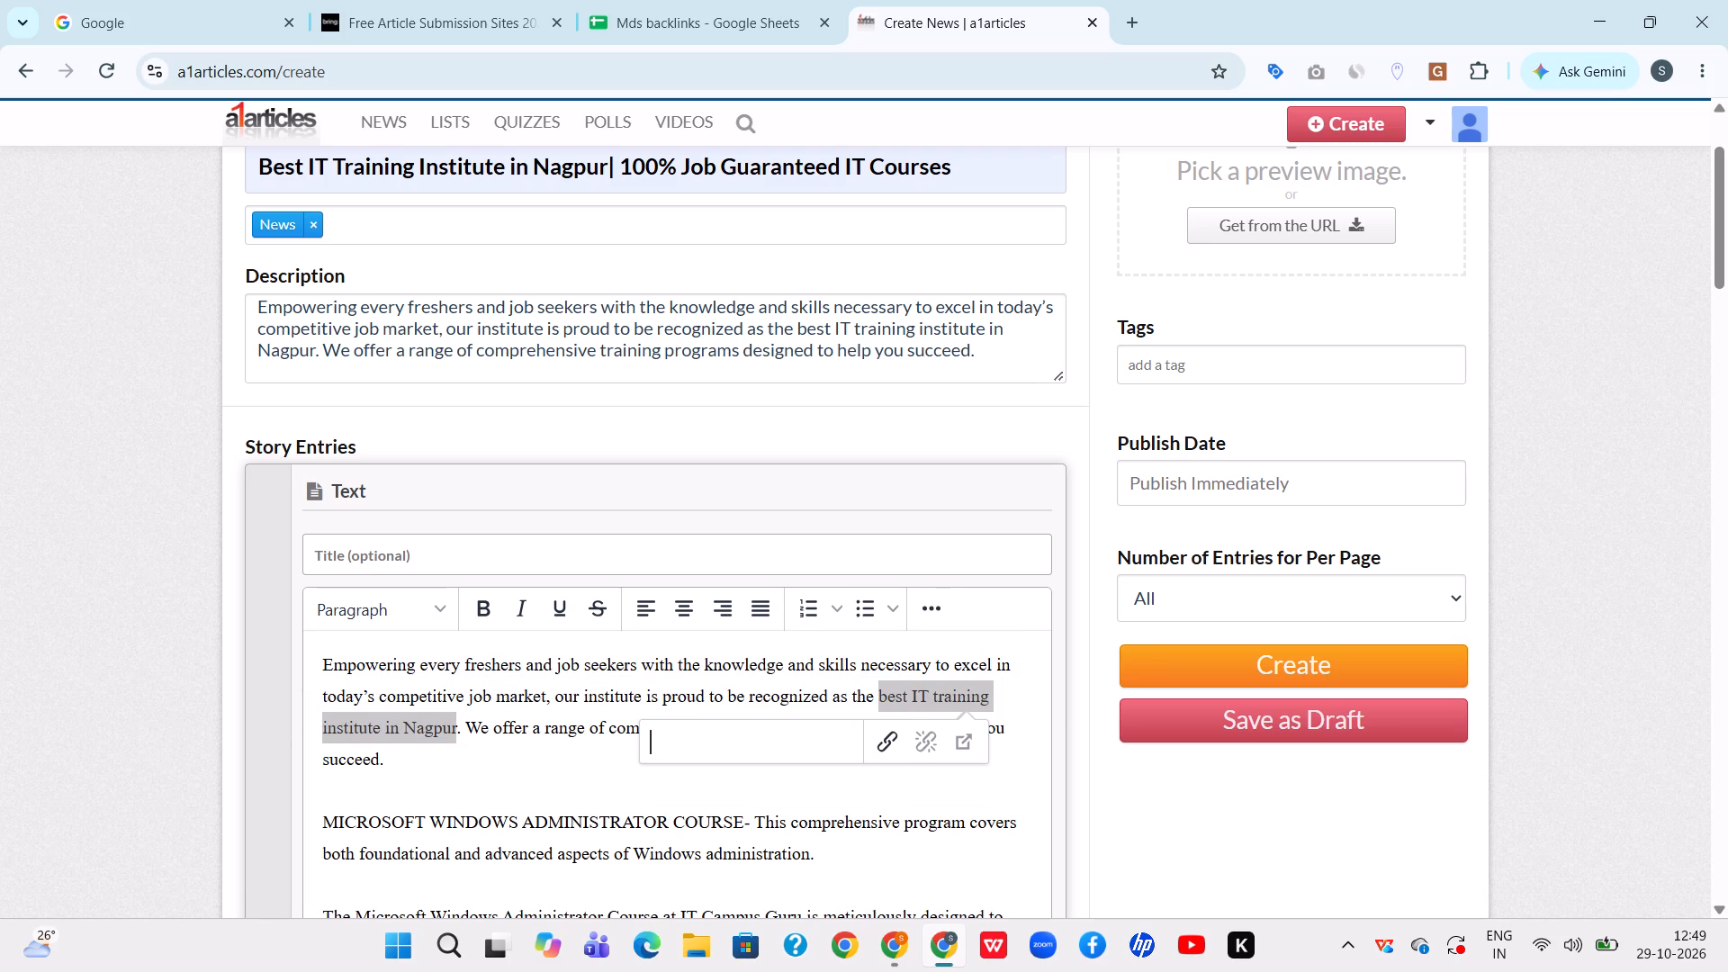
{"action": "key", "text": "ctrl+v"}
{"action": "key", "text": "Return"}
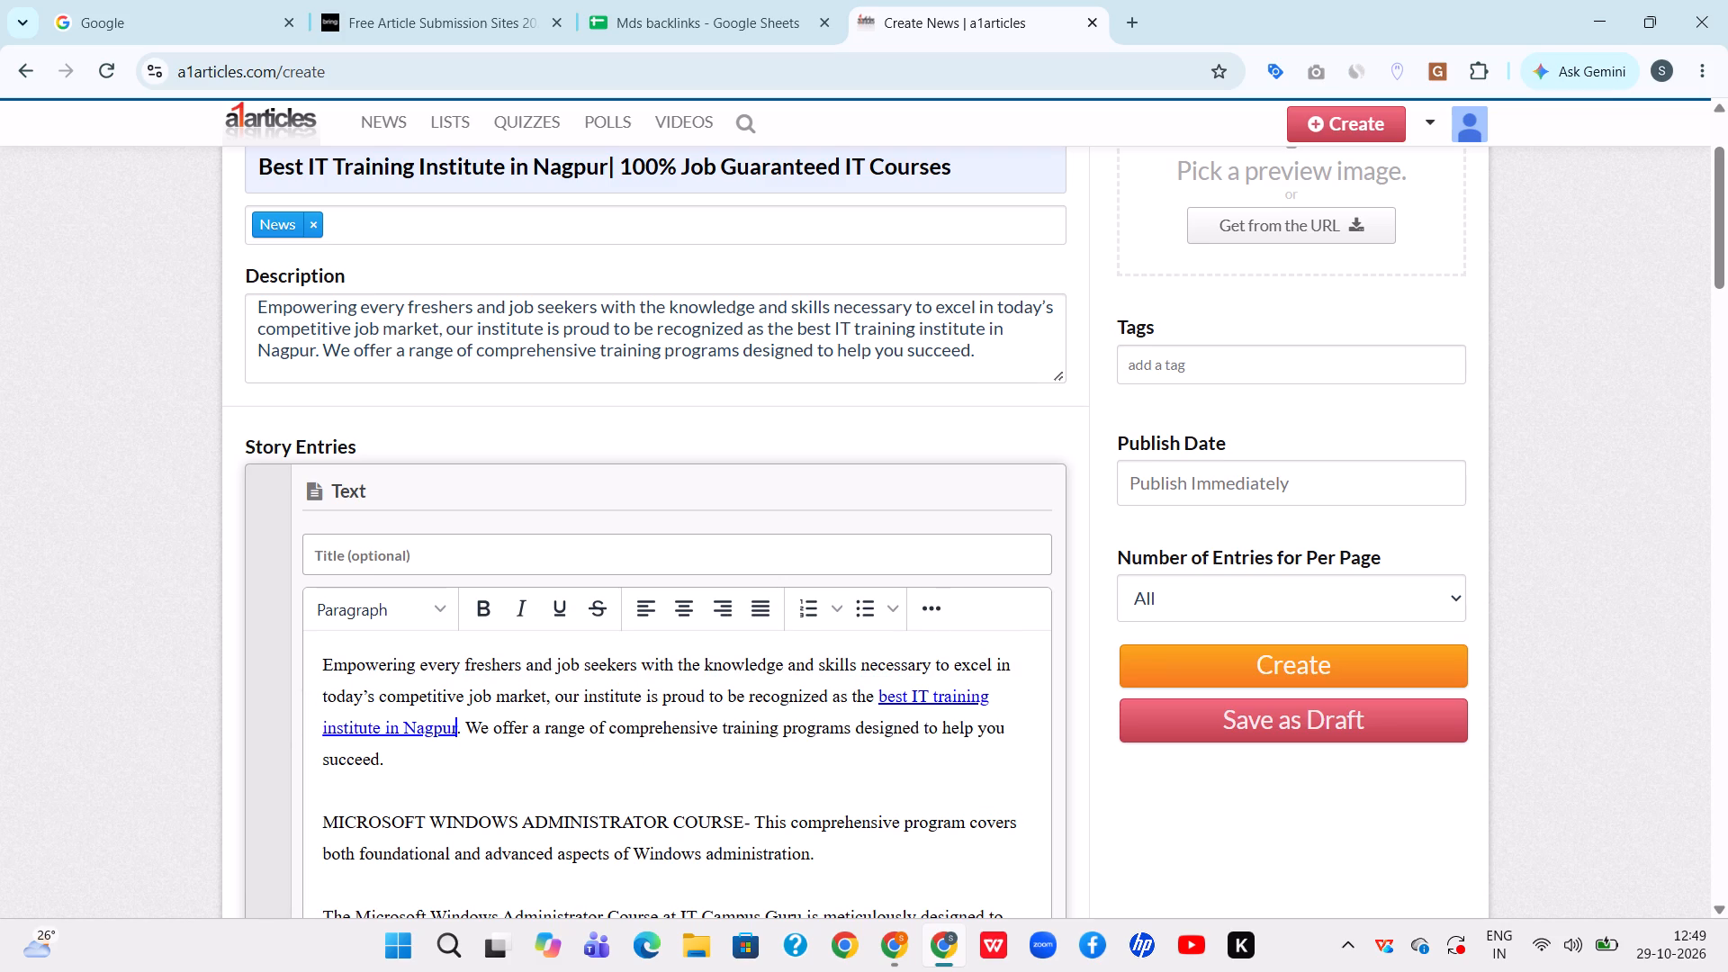
Add the tags #itcoursesinnagpur, #itclassesinnagpur and #bestittraininginstituteinnagpur to the story.
{"action": "left_click", "coordinate": [1289, 347]}
{"action": "left_click", "coordinate": [576, 764]}
{"action": "left_click", "coordinate": [1215, 359]}
{"action": "type", "text": "#itcoursesinnagpur,#itclassesinnagpu"}
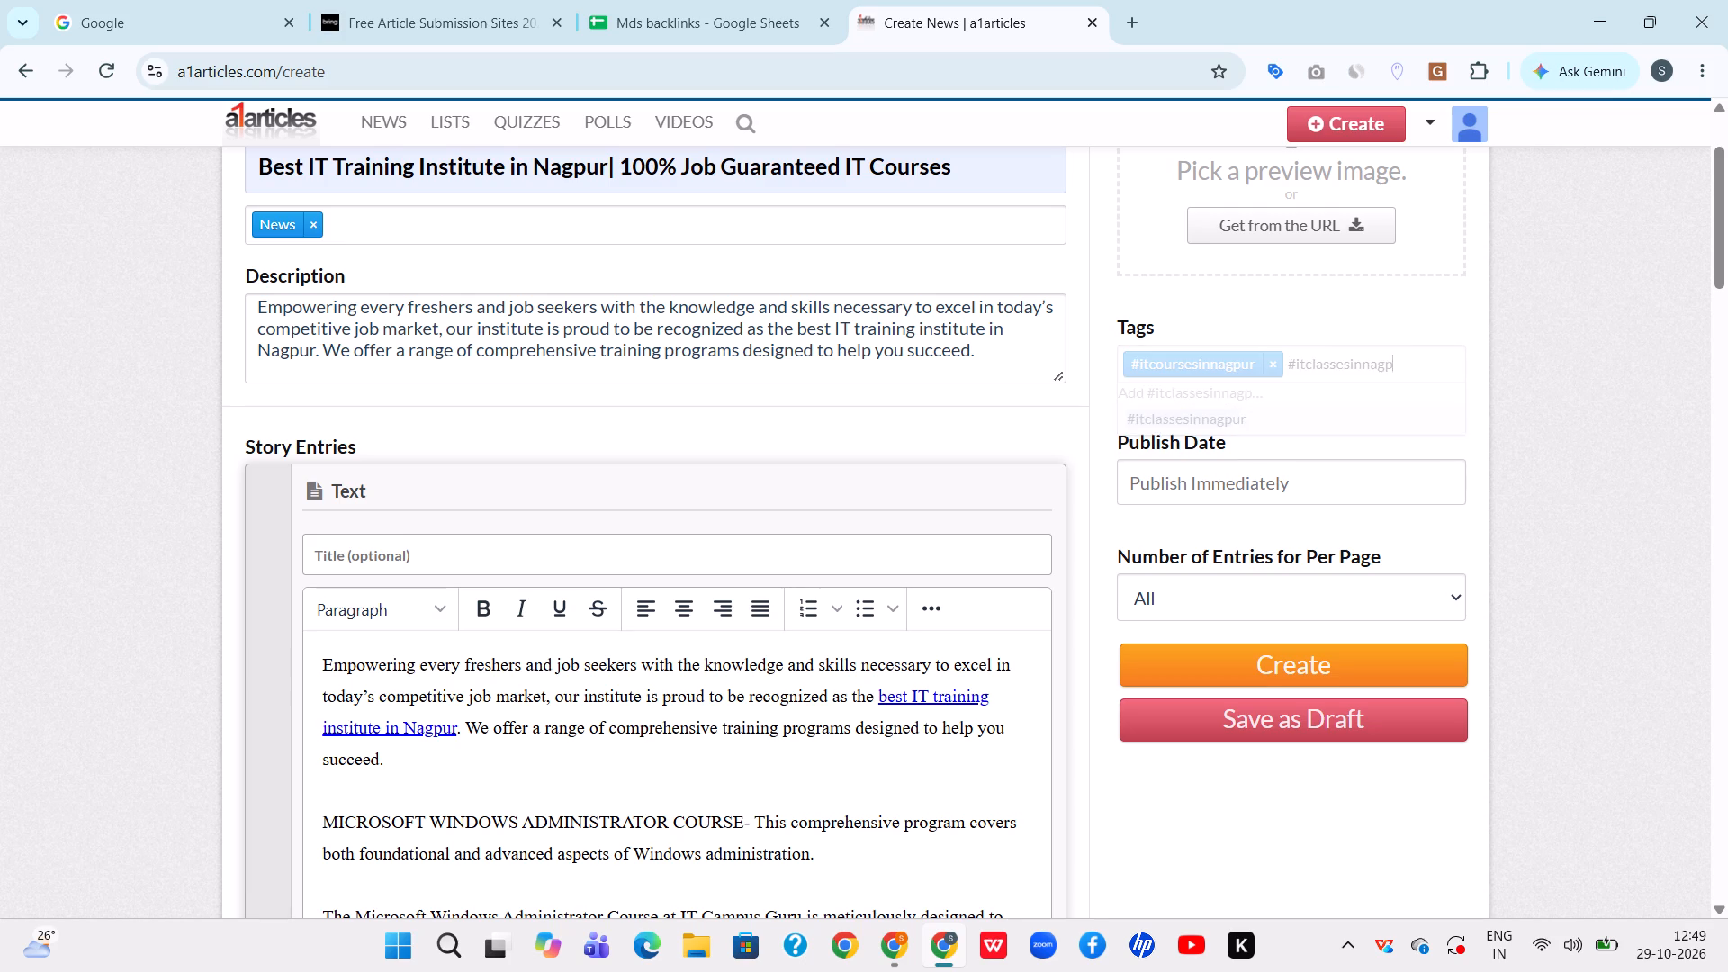
{"action": "type", "text": "r,#bestittraininginstituteinnagpur,"}
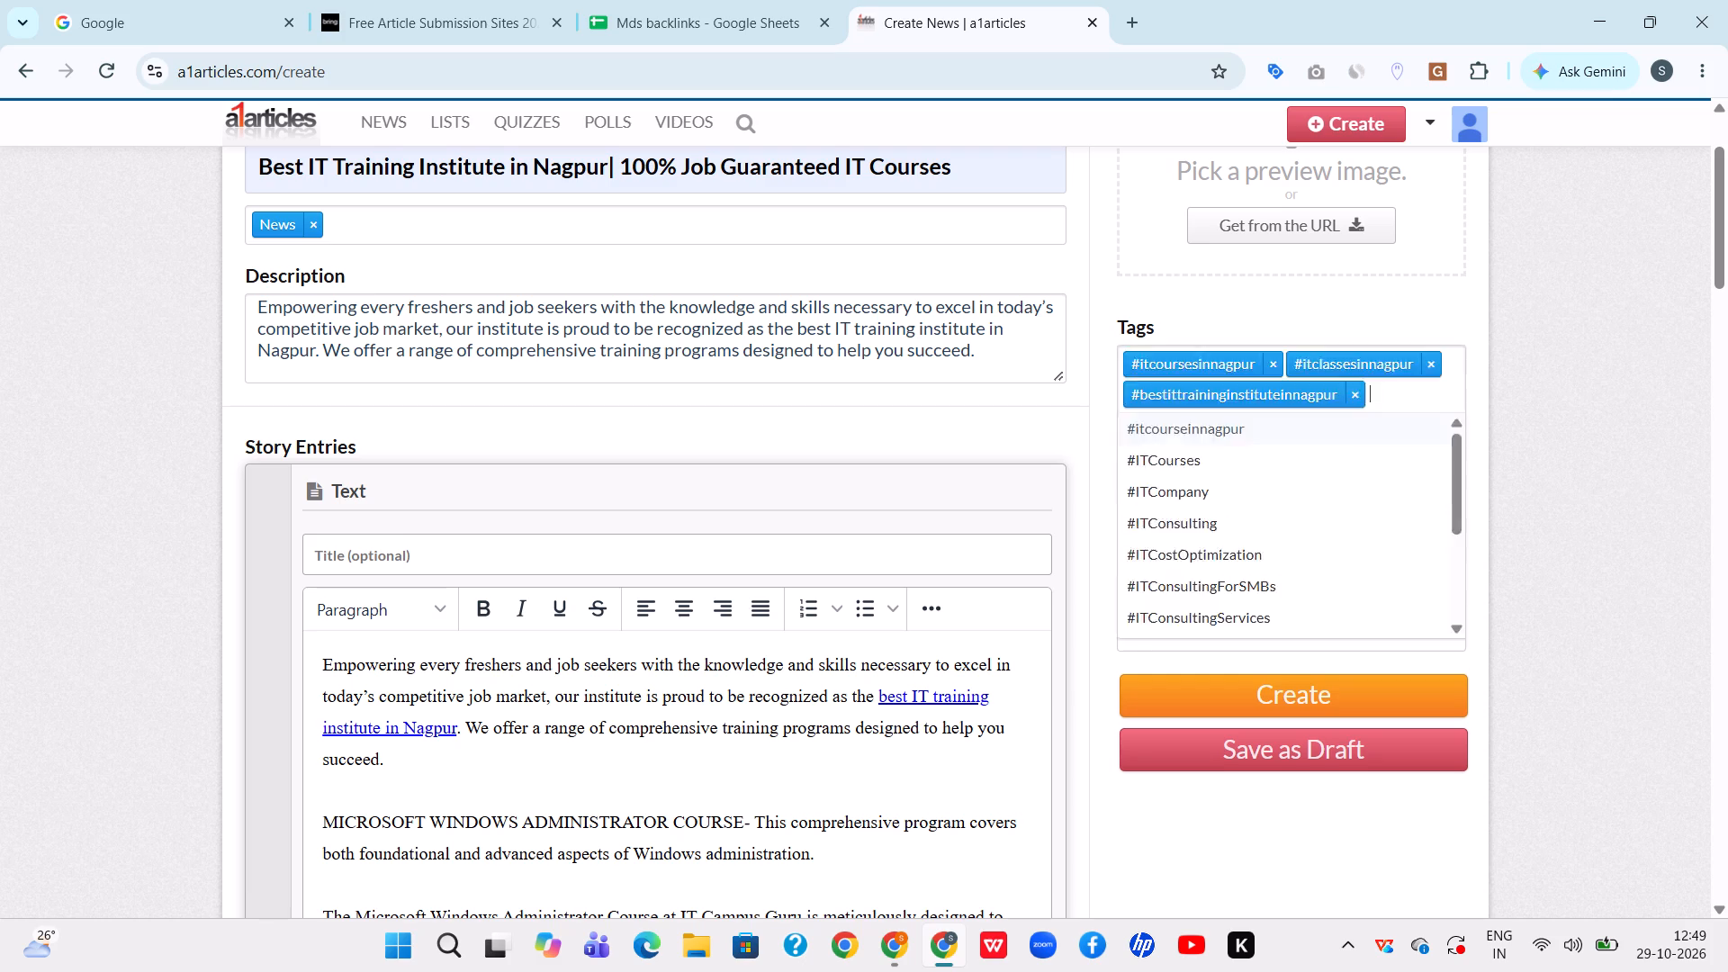
{"action": "type", "text": "#"}
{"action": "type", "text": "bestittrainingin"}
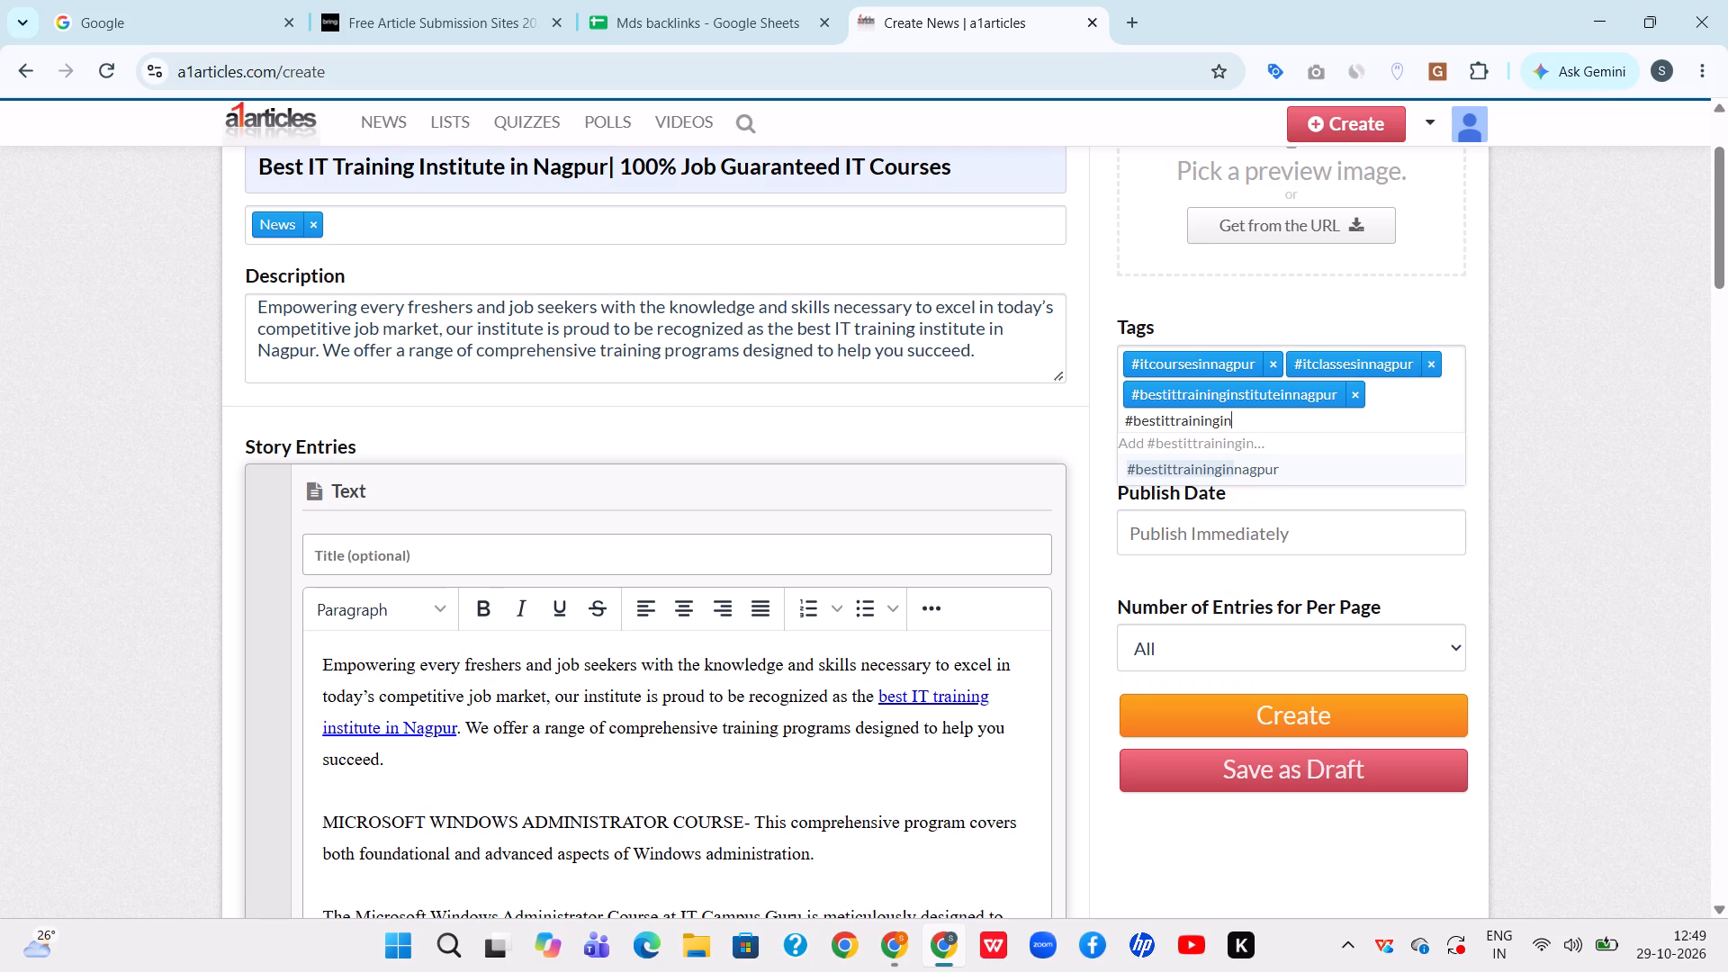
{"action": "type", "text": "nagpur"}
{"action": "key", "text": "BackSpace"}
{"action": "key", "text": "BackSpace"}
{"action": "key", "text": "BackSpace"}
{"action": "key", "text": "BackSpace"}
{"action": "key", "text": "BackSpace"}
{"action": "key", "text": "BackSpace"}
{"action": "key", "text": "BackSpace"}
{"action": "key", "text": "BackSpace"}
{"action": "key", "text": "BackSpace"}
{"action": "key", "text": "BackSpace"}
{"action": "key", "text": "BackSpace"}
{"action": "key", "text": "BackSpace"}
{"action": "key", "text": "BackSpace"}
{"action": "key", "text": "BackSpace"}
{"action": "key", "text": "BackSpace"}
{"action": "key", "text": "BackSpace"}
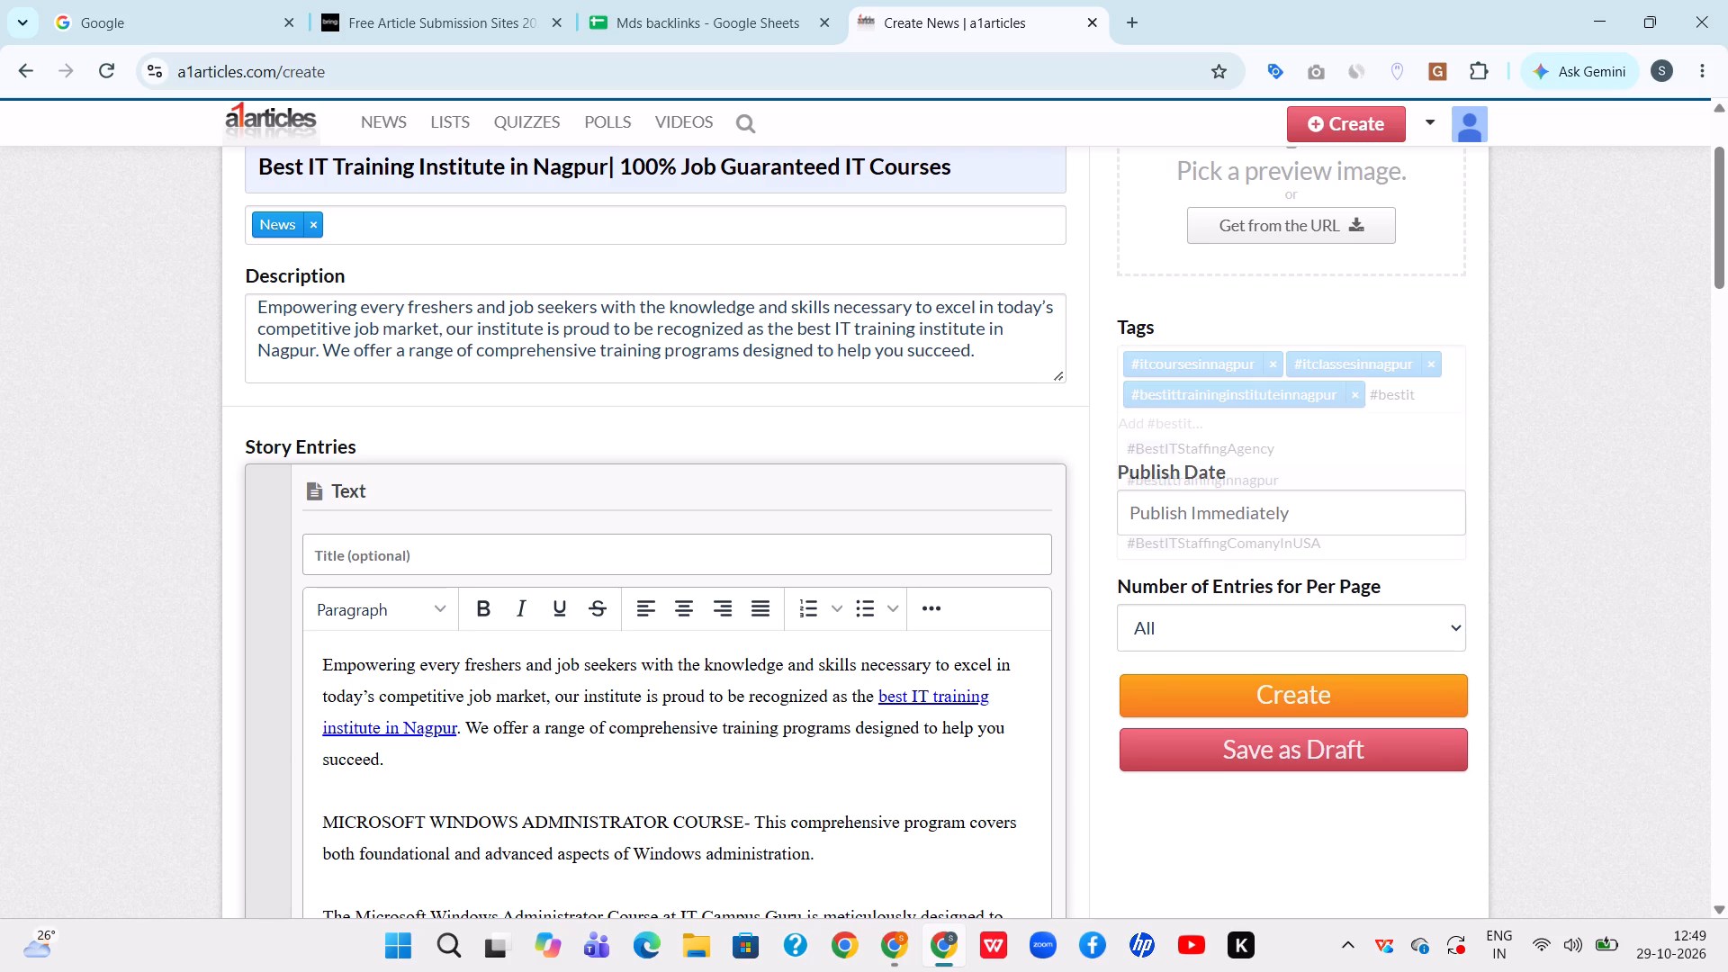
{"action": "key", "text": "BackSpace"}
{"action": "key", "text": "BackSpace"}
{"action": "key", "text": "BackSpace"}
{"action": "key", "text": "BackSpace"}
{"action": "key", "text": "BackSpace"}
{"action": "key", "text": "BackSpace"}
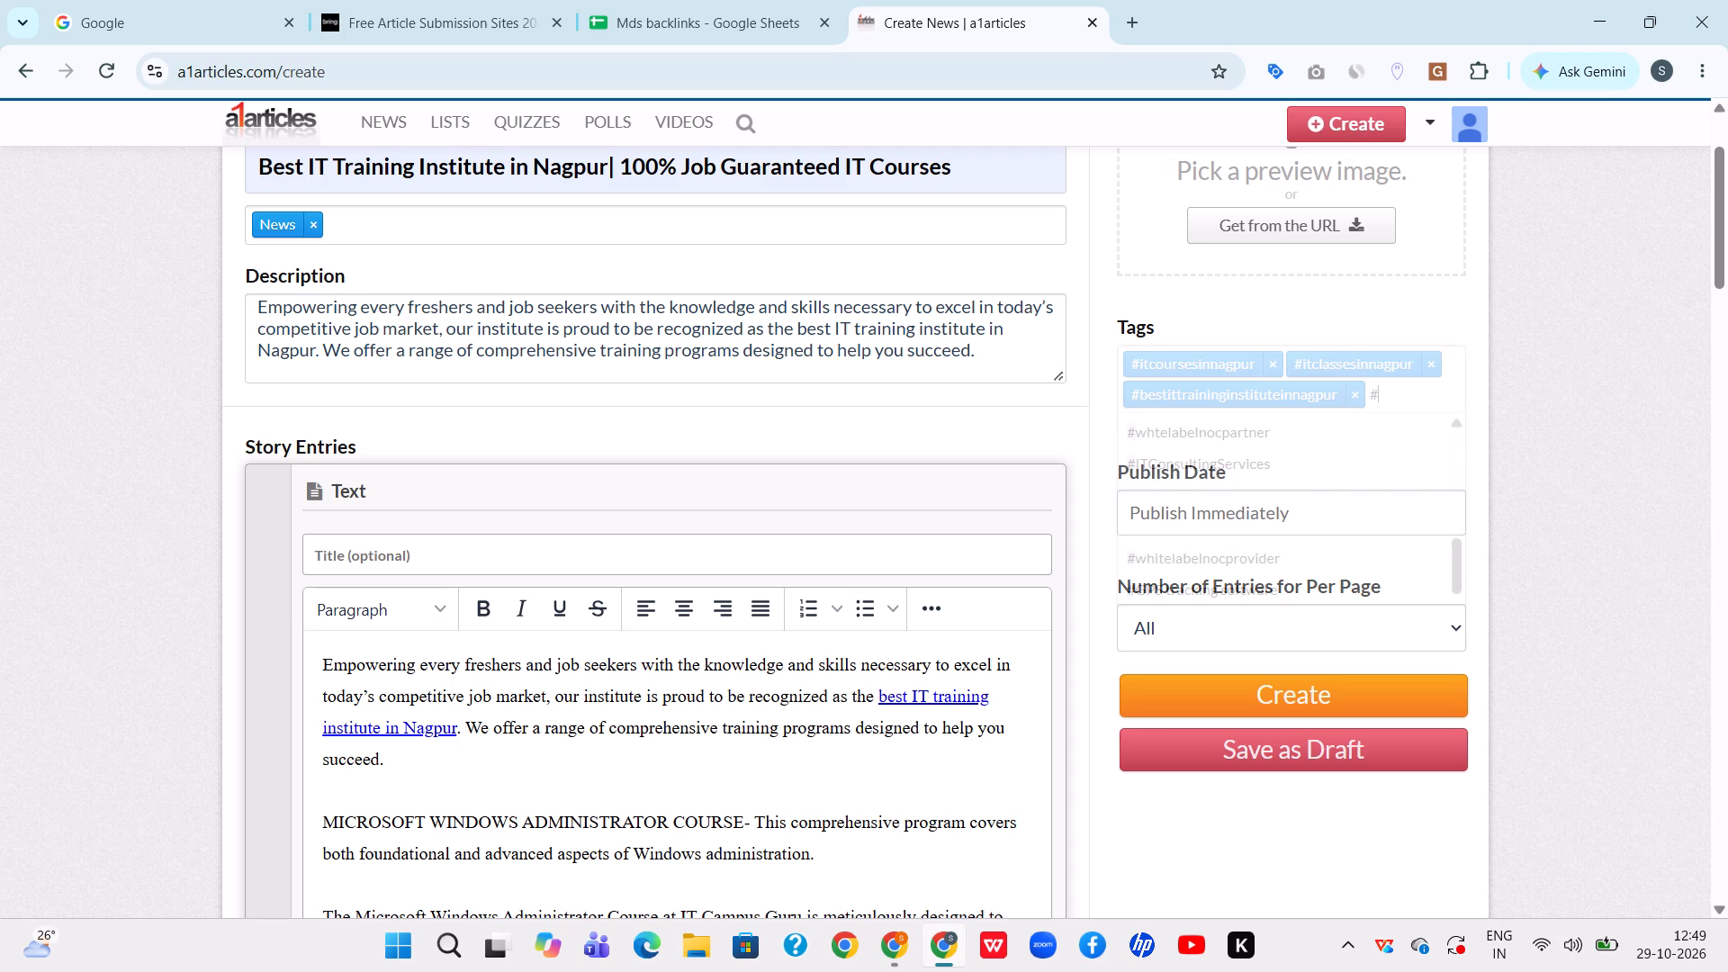
Add the tags #javacourseinnagpur, #aicoursesinnagpur and #nagpurittraininginstitute to the story.
{"action": "type", "text": "javacourseinnagpur,"}
{"action": "type", "text": "#a"}
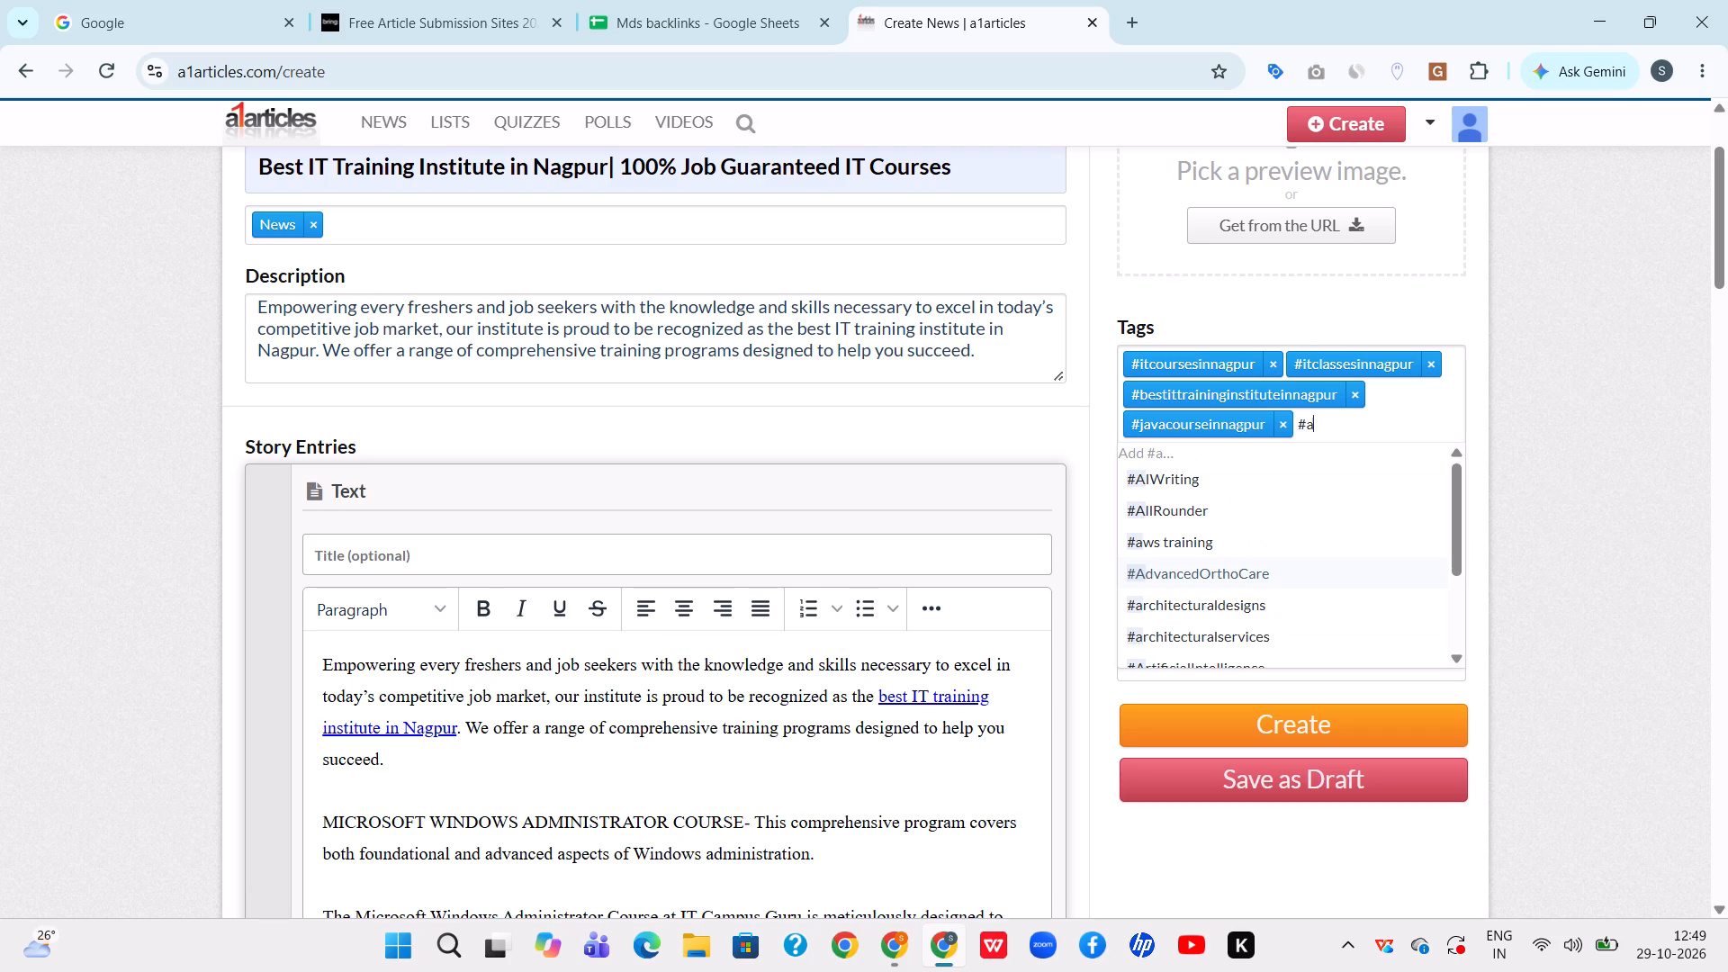
{"action": "type", "text": "icoursesinnagpur,"}
{"action": "type", "text": "#nagpurit"}
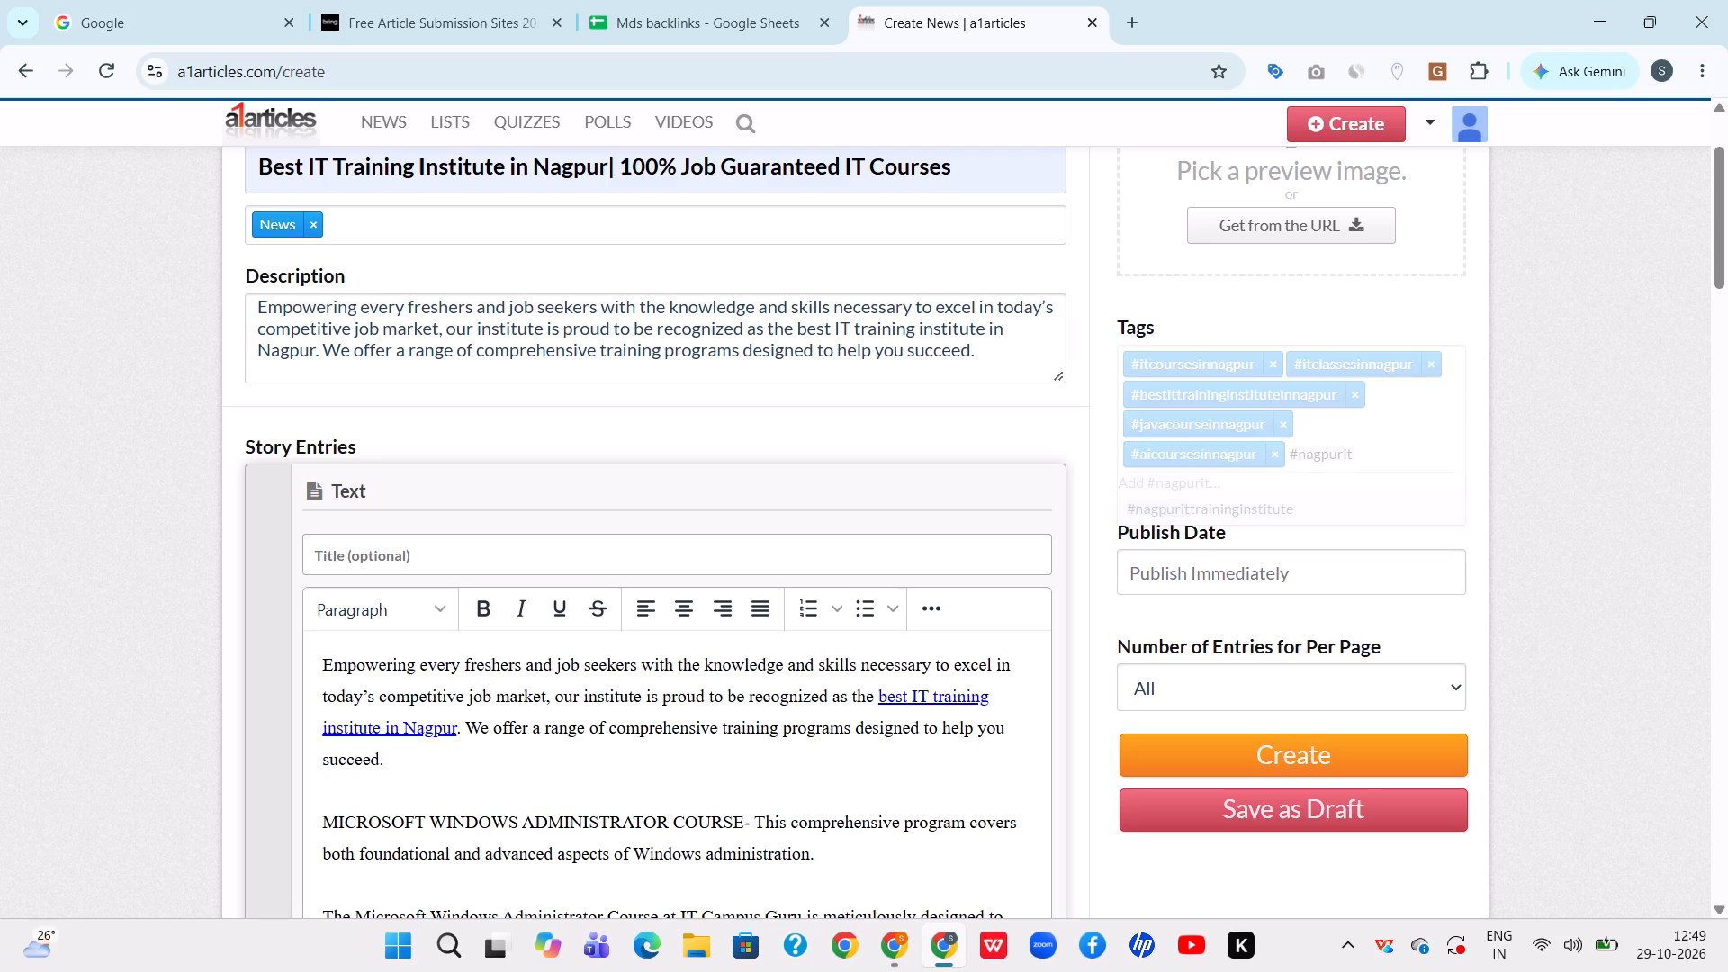
{"action": "type", "text": "traininginstitute,"}
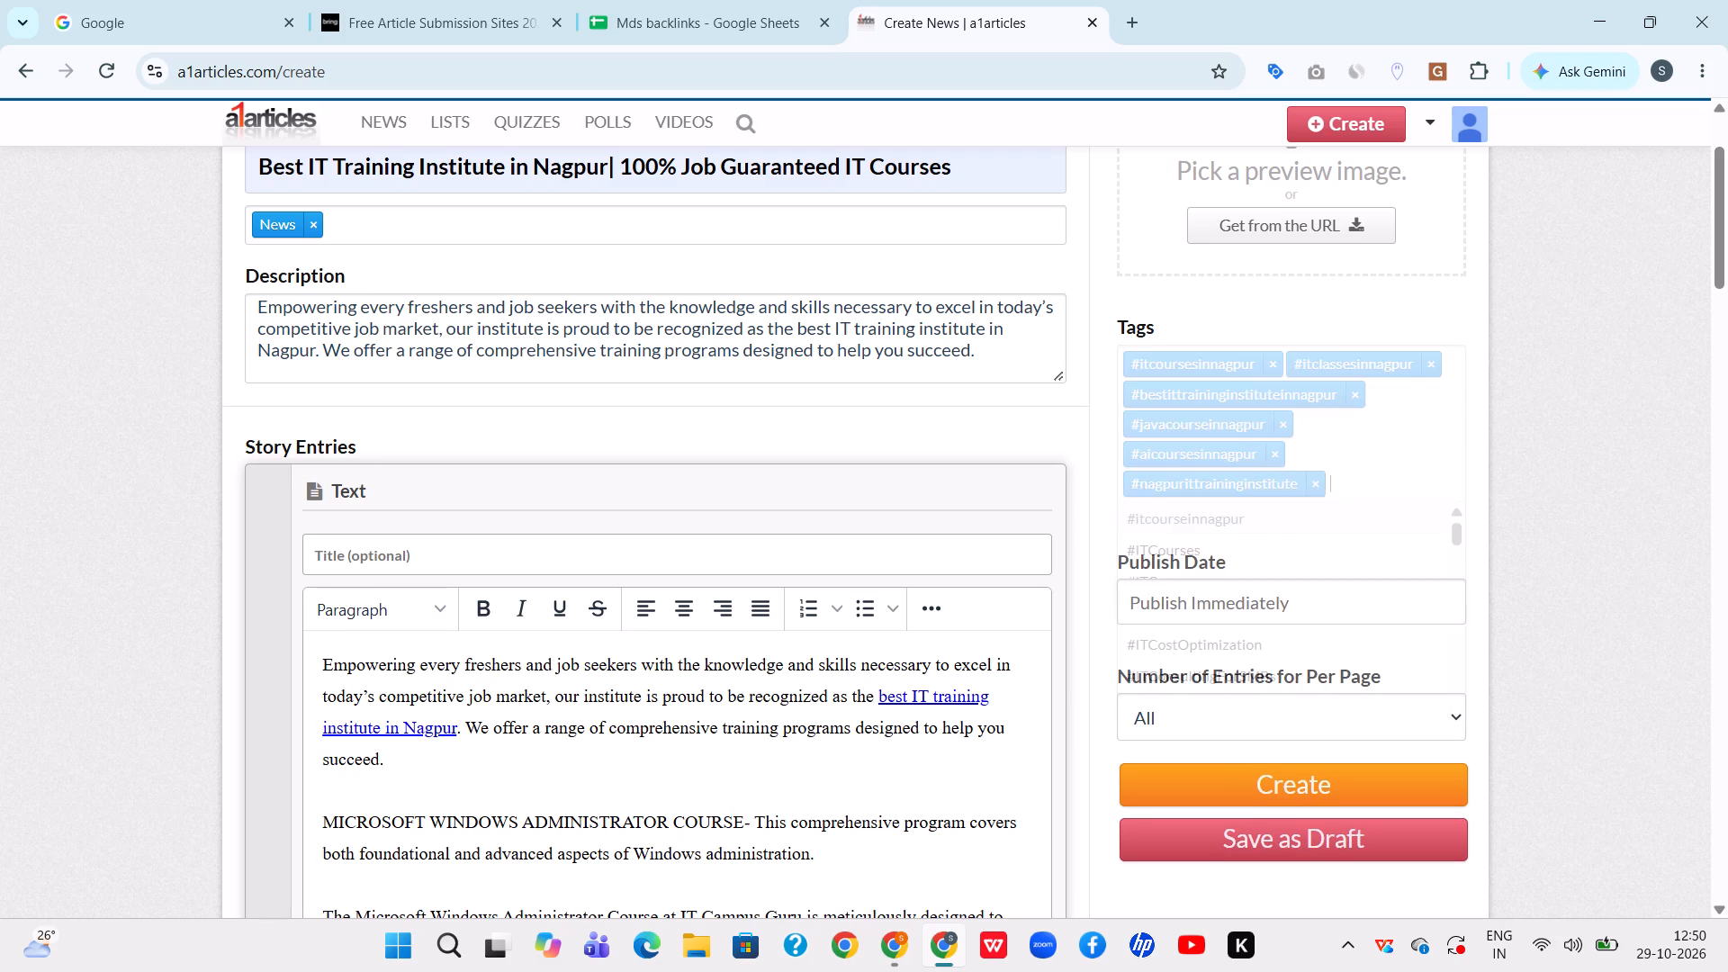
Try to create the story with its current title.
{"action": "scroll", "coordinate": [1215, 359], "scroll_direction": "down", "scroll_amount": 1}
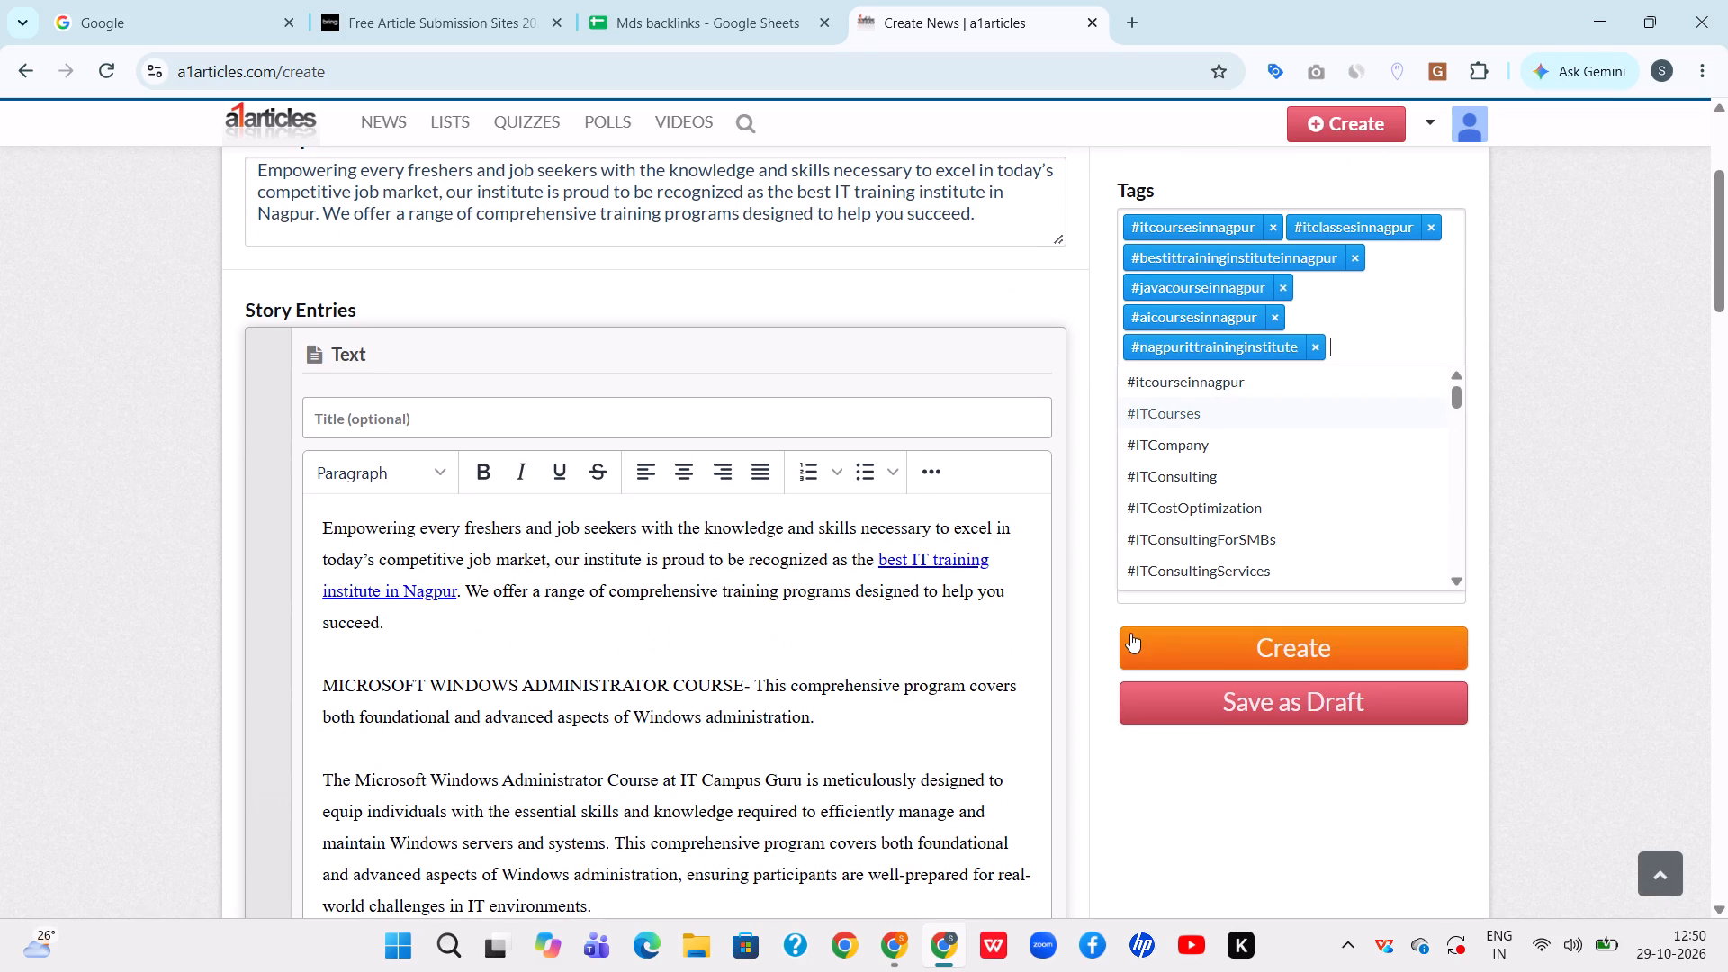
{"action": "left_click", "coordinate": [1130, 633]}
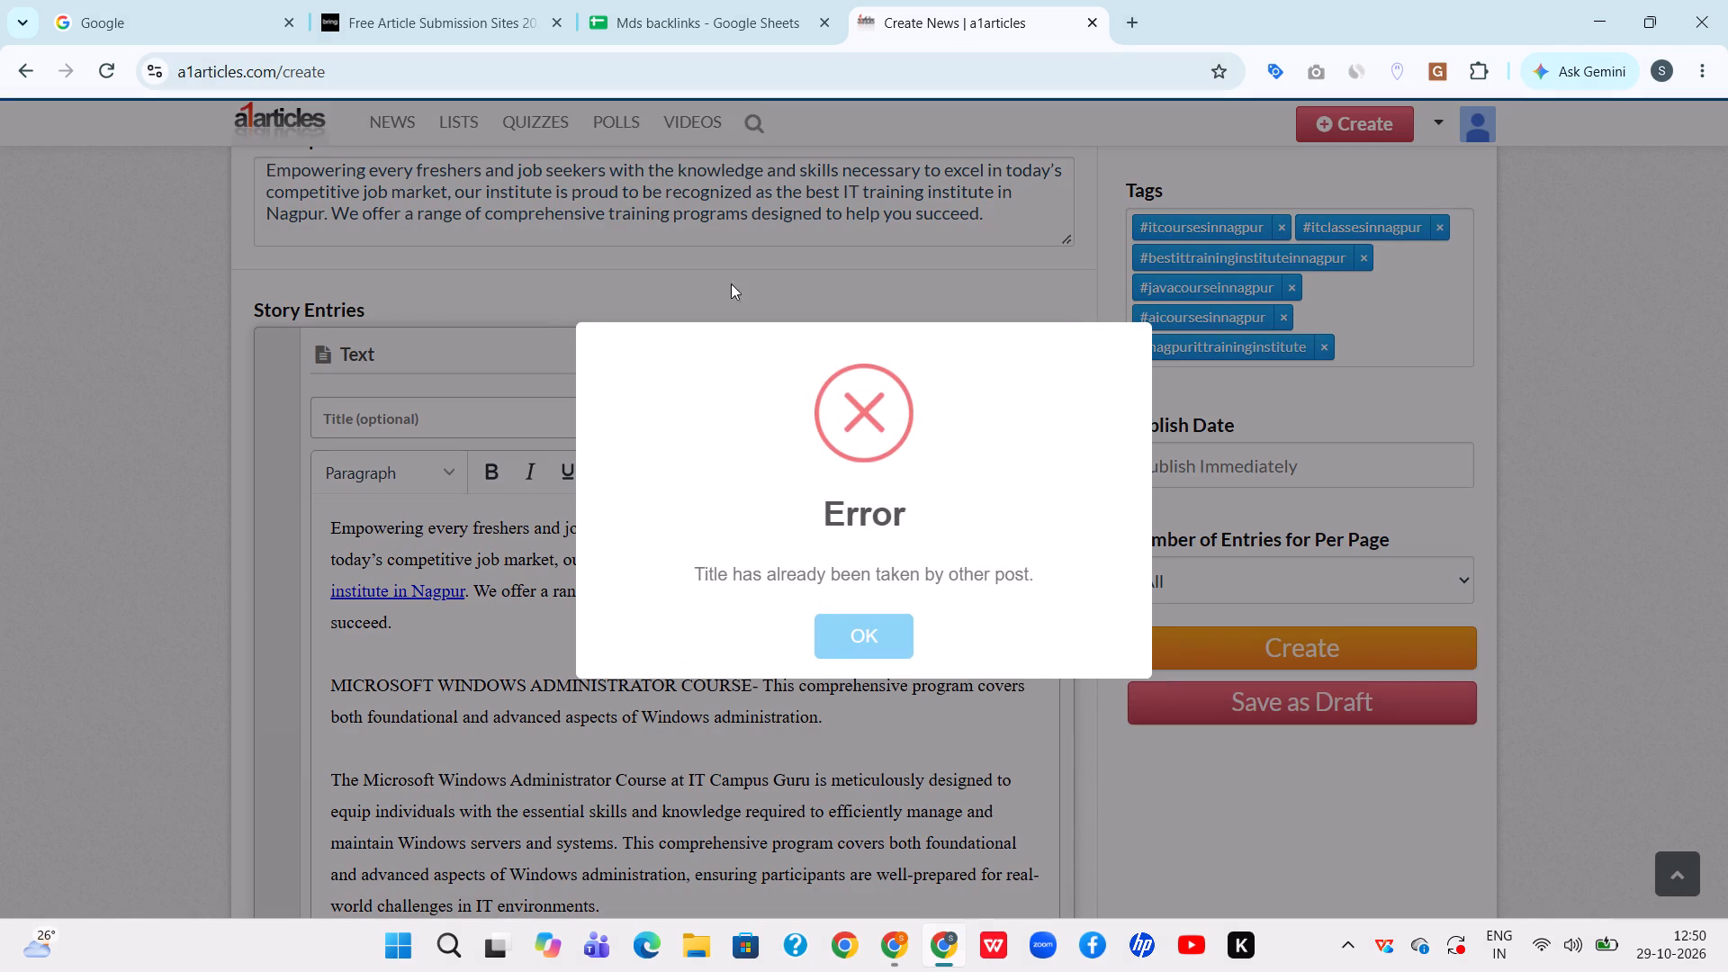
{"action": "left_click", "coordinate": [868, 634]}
Replace the story's title with "AI Courses in Nagpur".
{"action": "scroll", "coordinate": [868, 634], "scroll_direction": "up", "scroll_amount": 3}
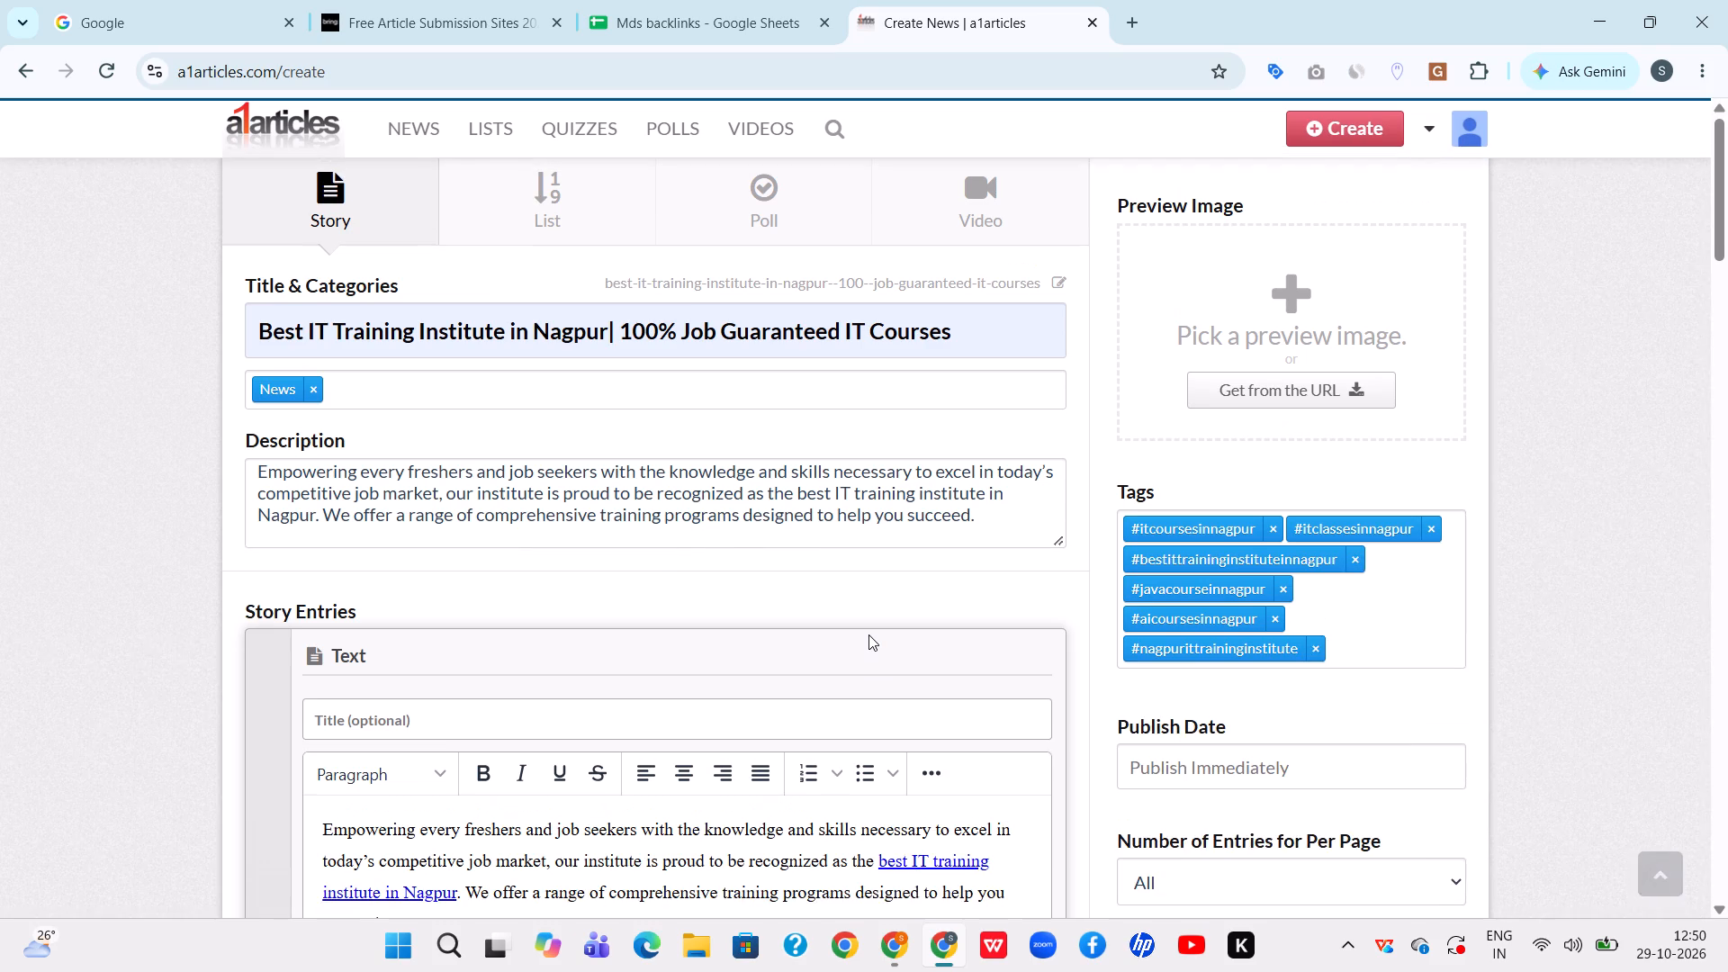
{"action": "left_click_drag", "start_coordinate": [604, 336], "coordinate": [1446, 375]}
{"action": "key", "text": "BackSpace"}
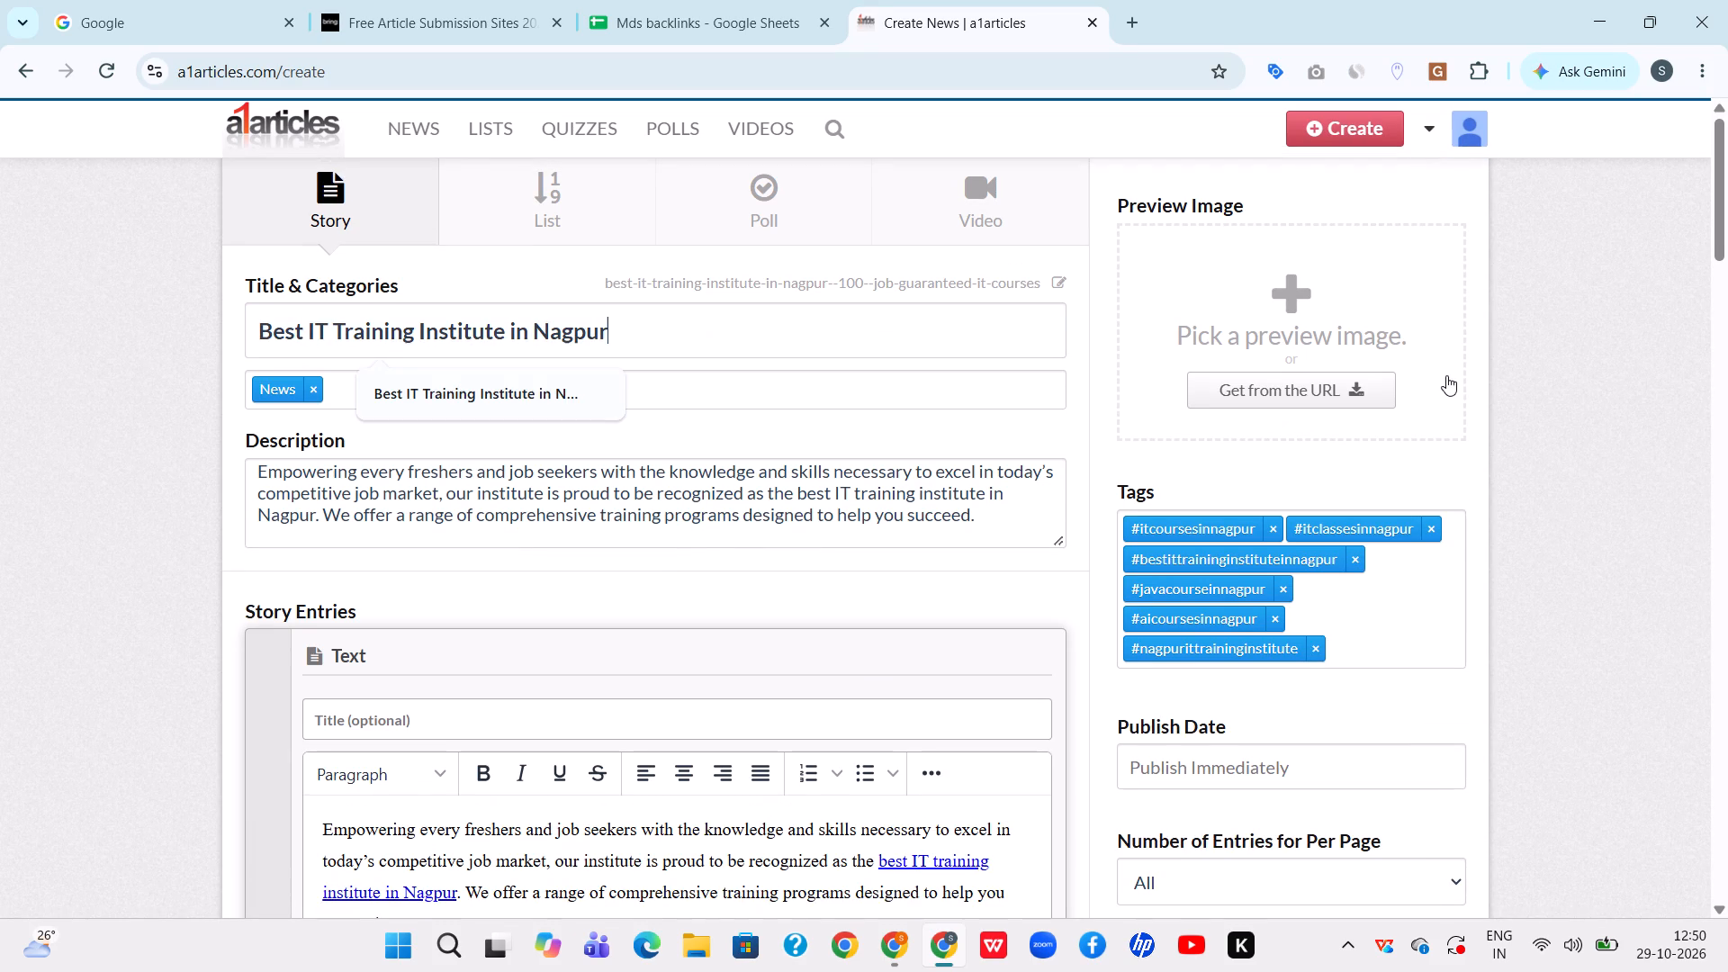
{"action": "key", "text": "ctrl+a"}
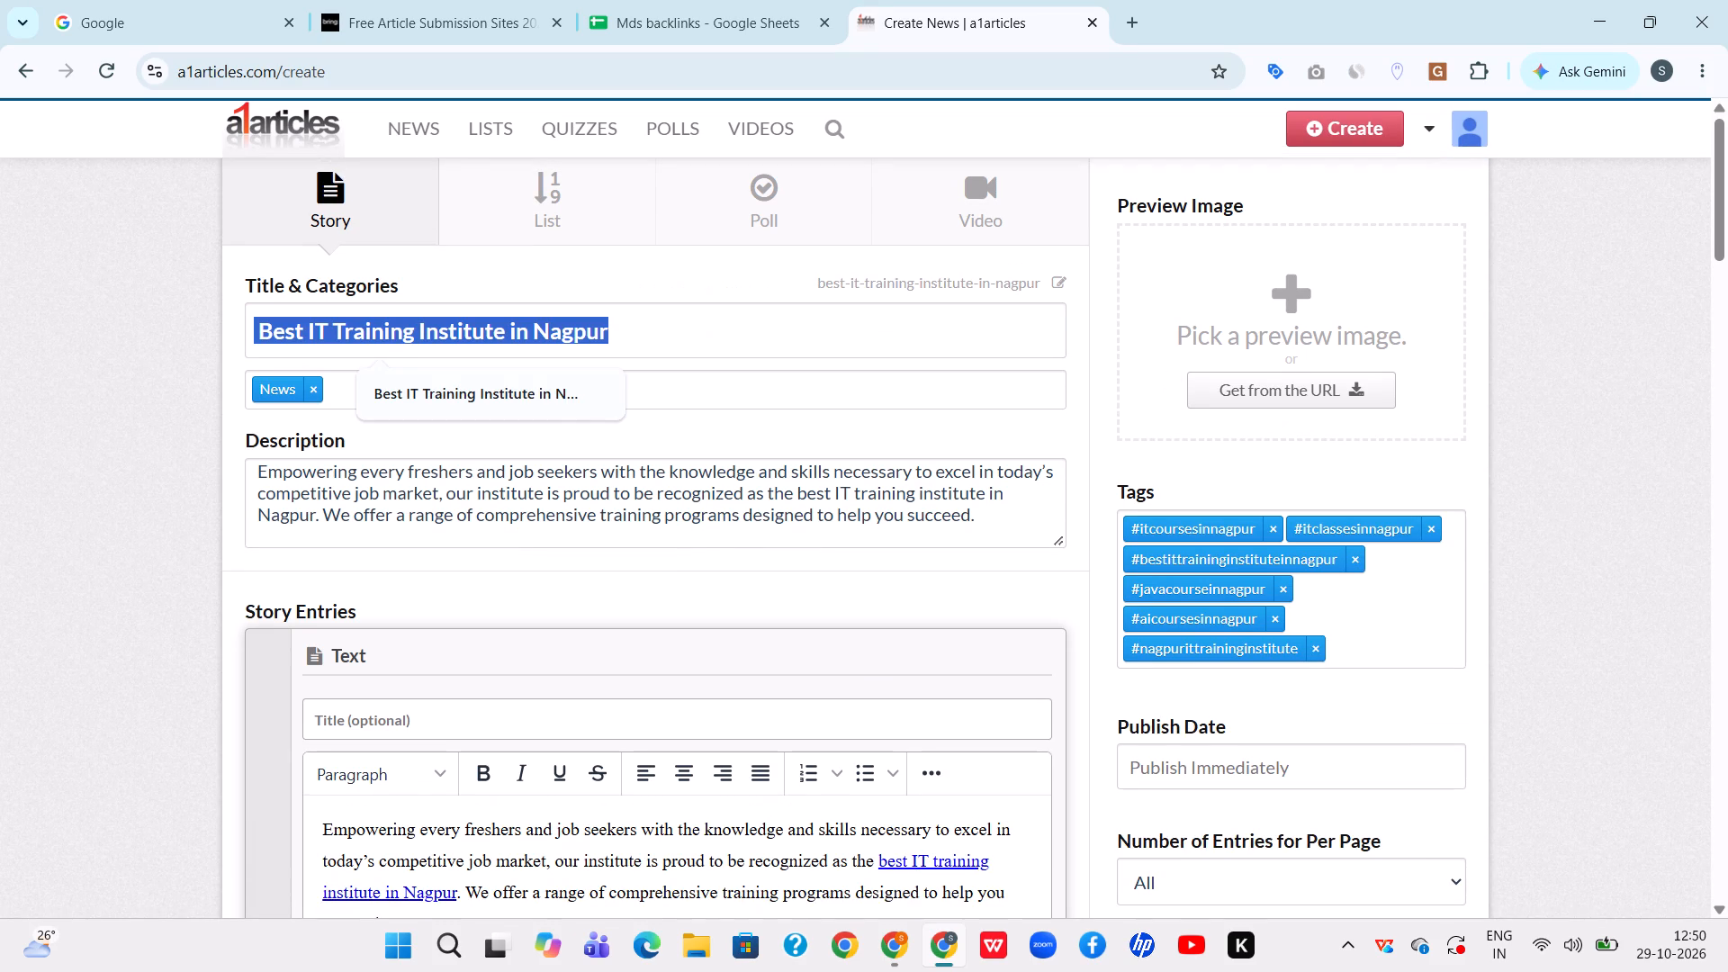
{"action": "type", "text": "AI C"}
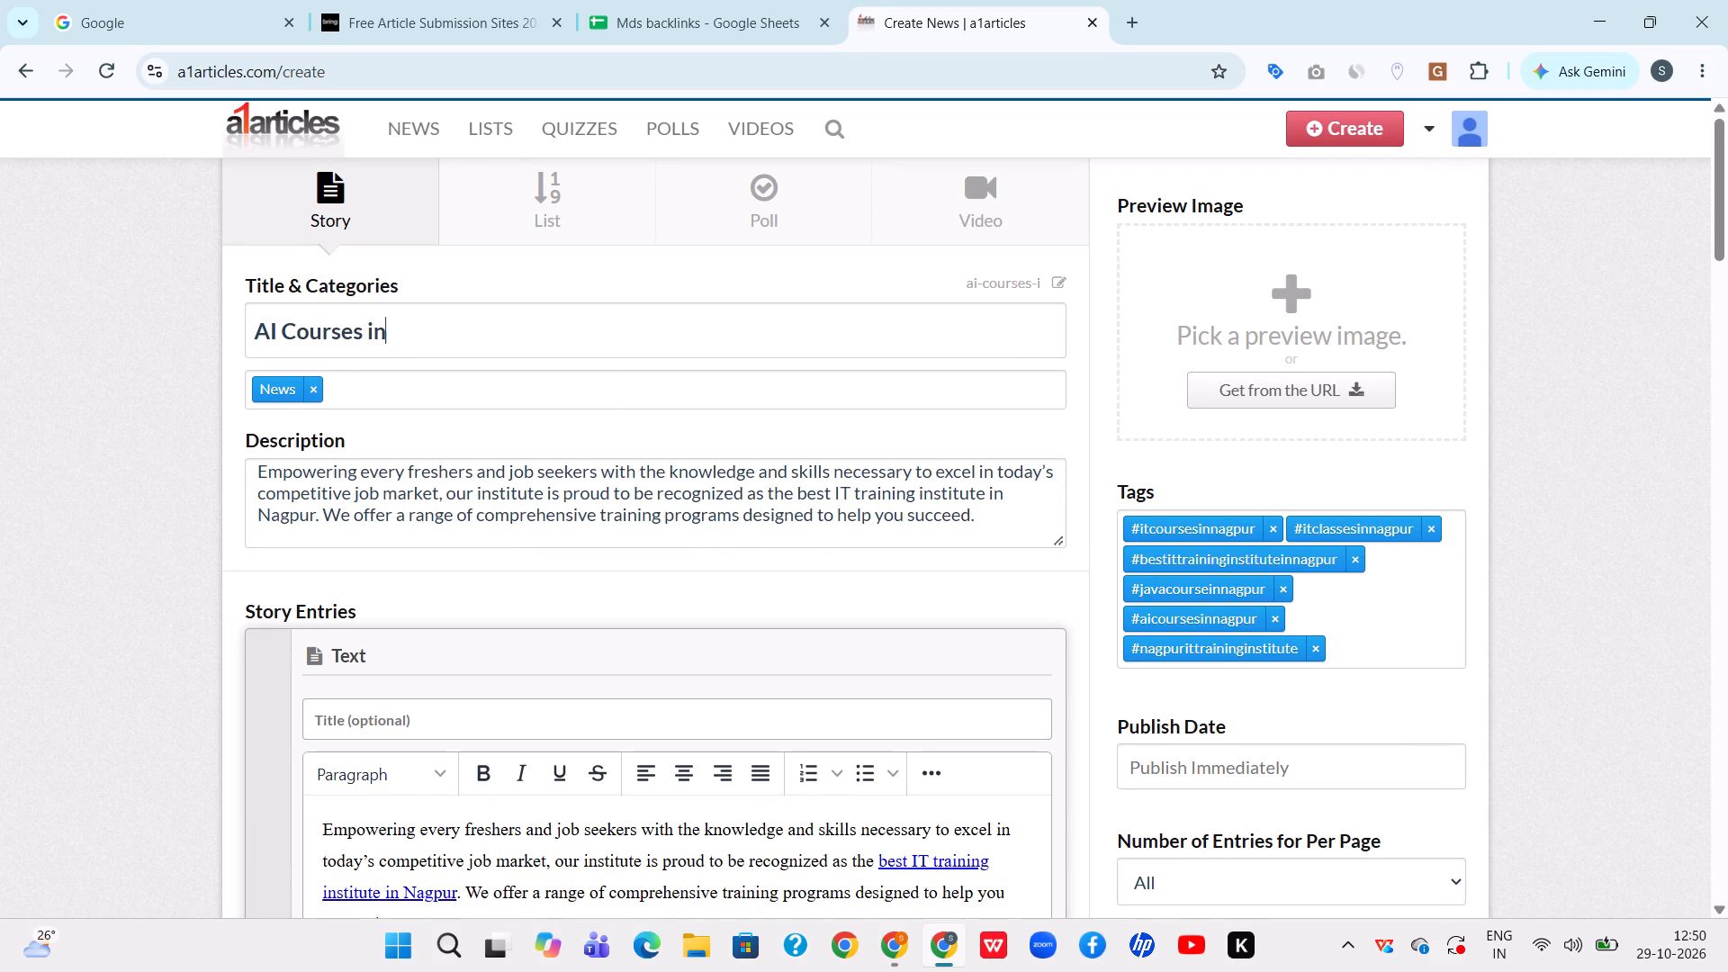
Open the file chooser for the story's preview image.
{"action": "scroll", "coordinate": [1009, 385], "scroll_direction": "down", "scroll_amount": 1}
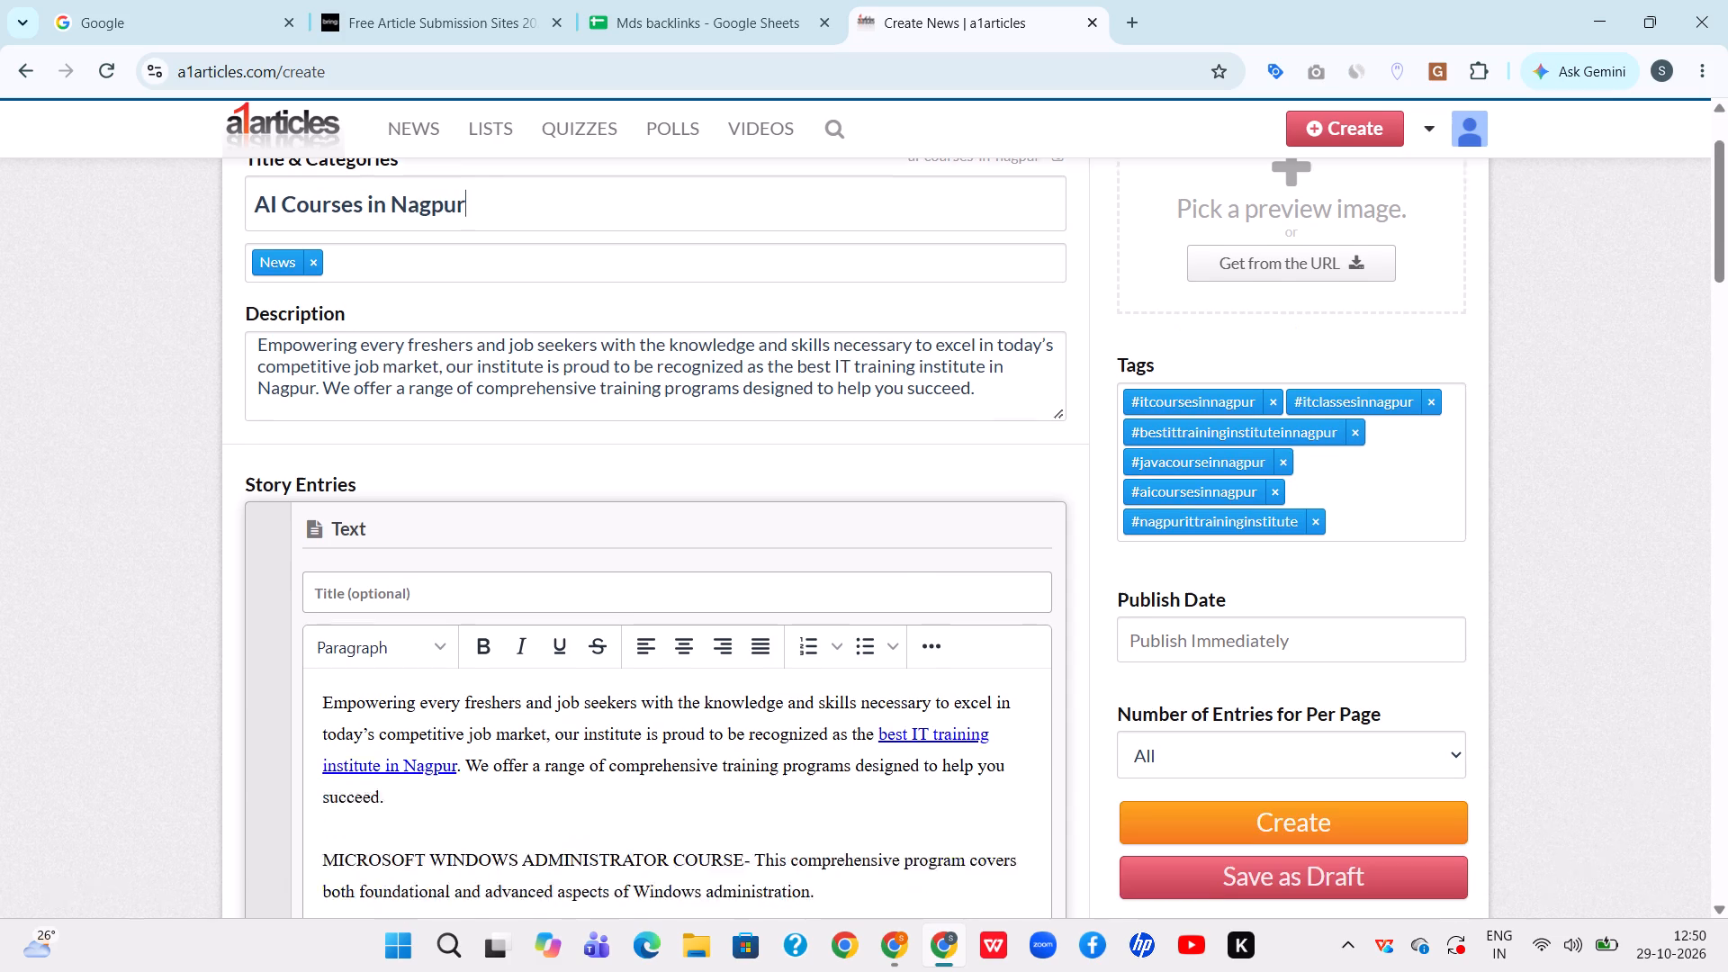
{"action": "scroll", "coordinate": [1009, 385], "scroll_direction": "down", "scroll_amount": 1}
{"action": "left_click", "coordinate": [1075, 410]}
{"action": "scroll", "coordinate": [1075, 410], "scroll_direction": "up", "scroll_amount": 1}
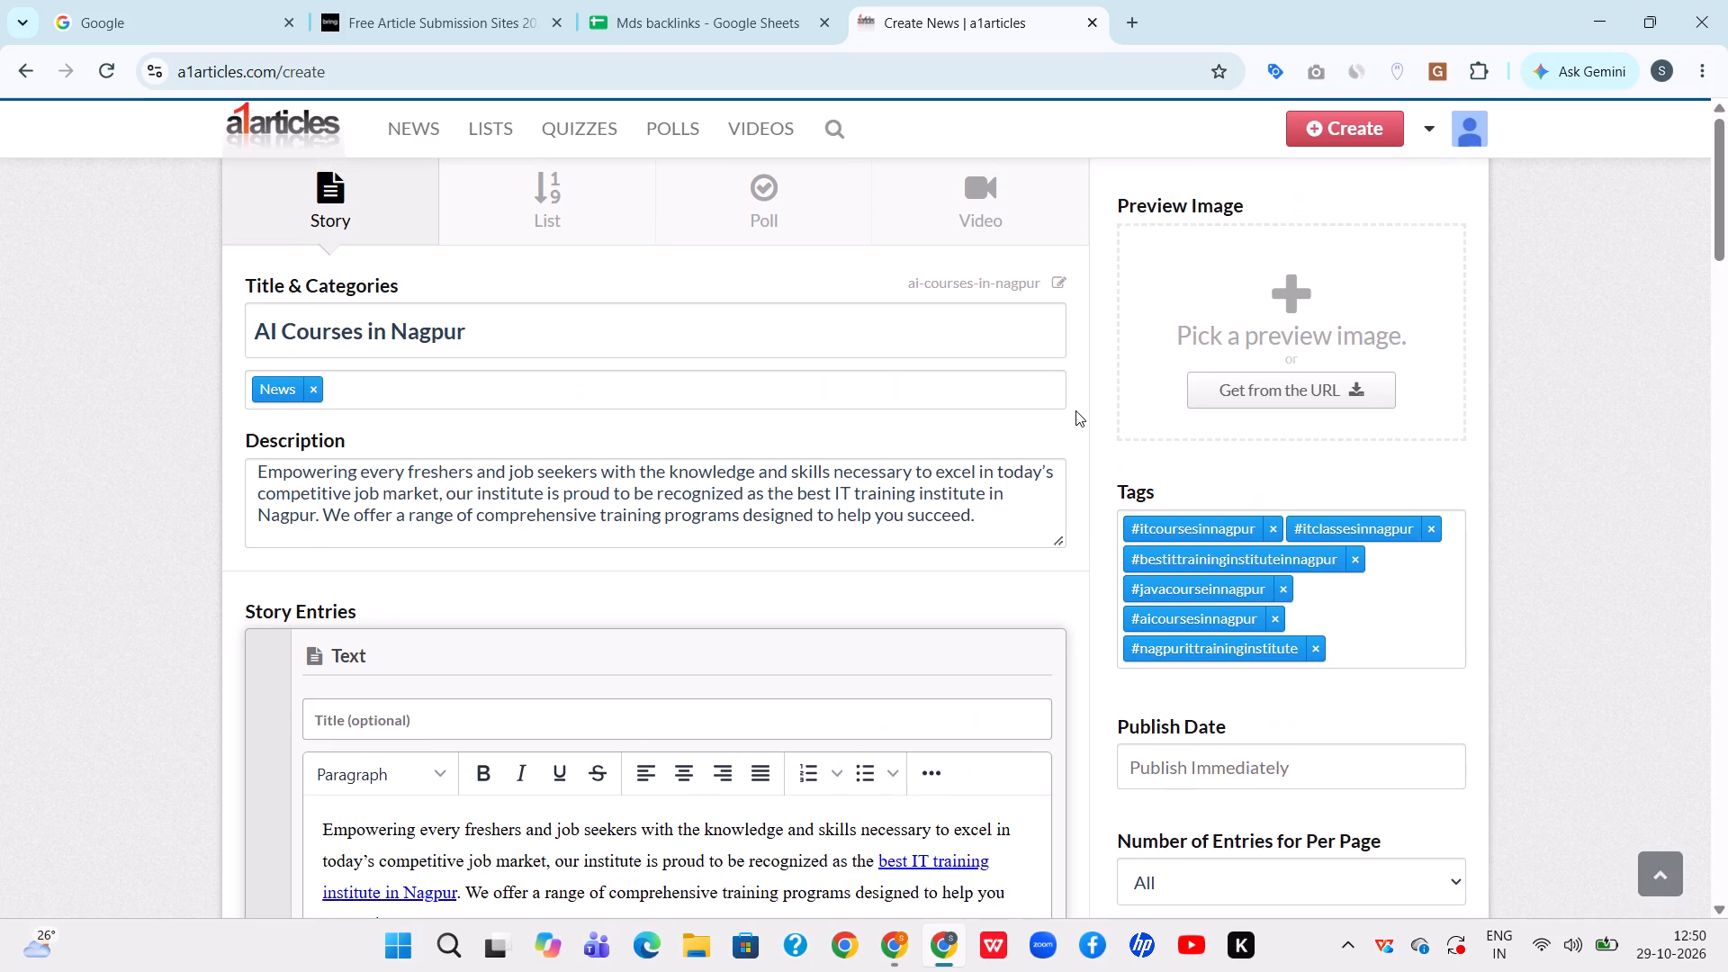
{"action": "scroll", "coordinate": [1075, 410], "scroll_direction": "up", "scroll_amount": 1}
{"action": "left_click", "coordinate": [1333, 264]}
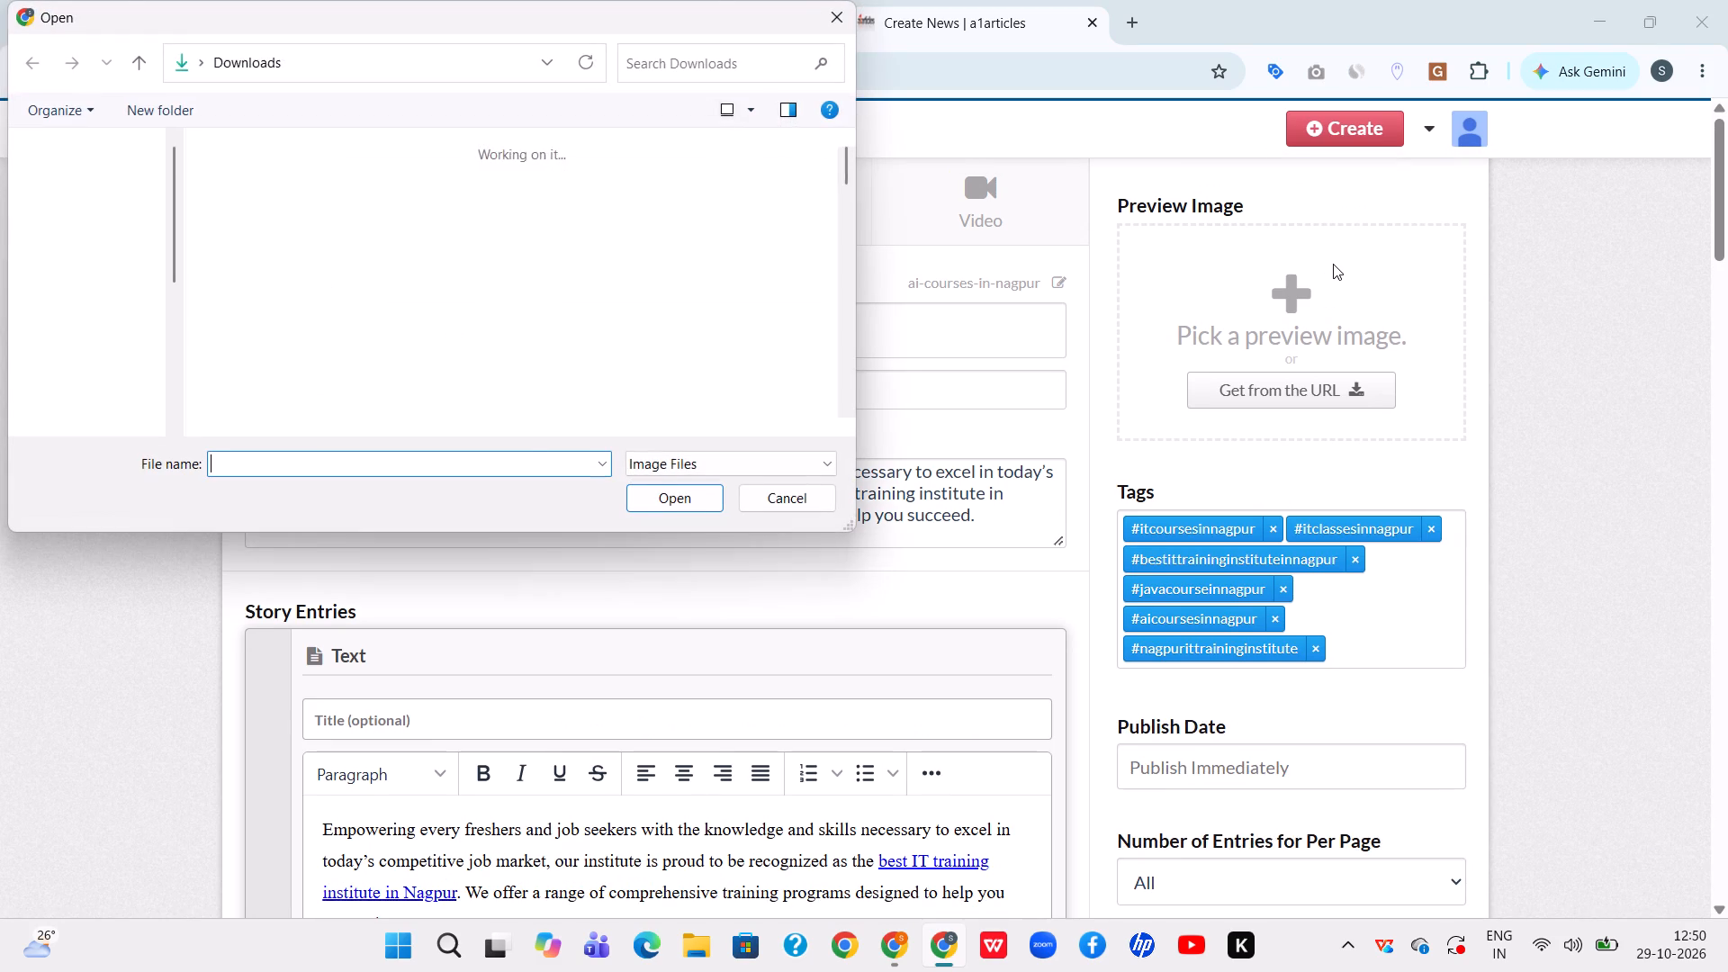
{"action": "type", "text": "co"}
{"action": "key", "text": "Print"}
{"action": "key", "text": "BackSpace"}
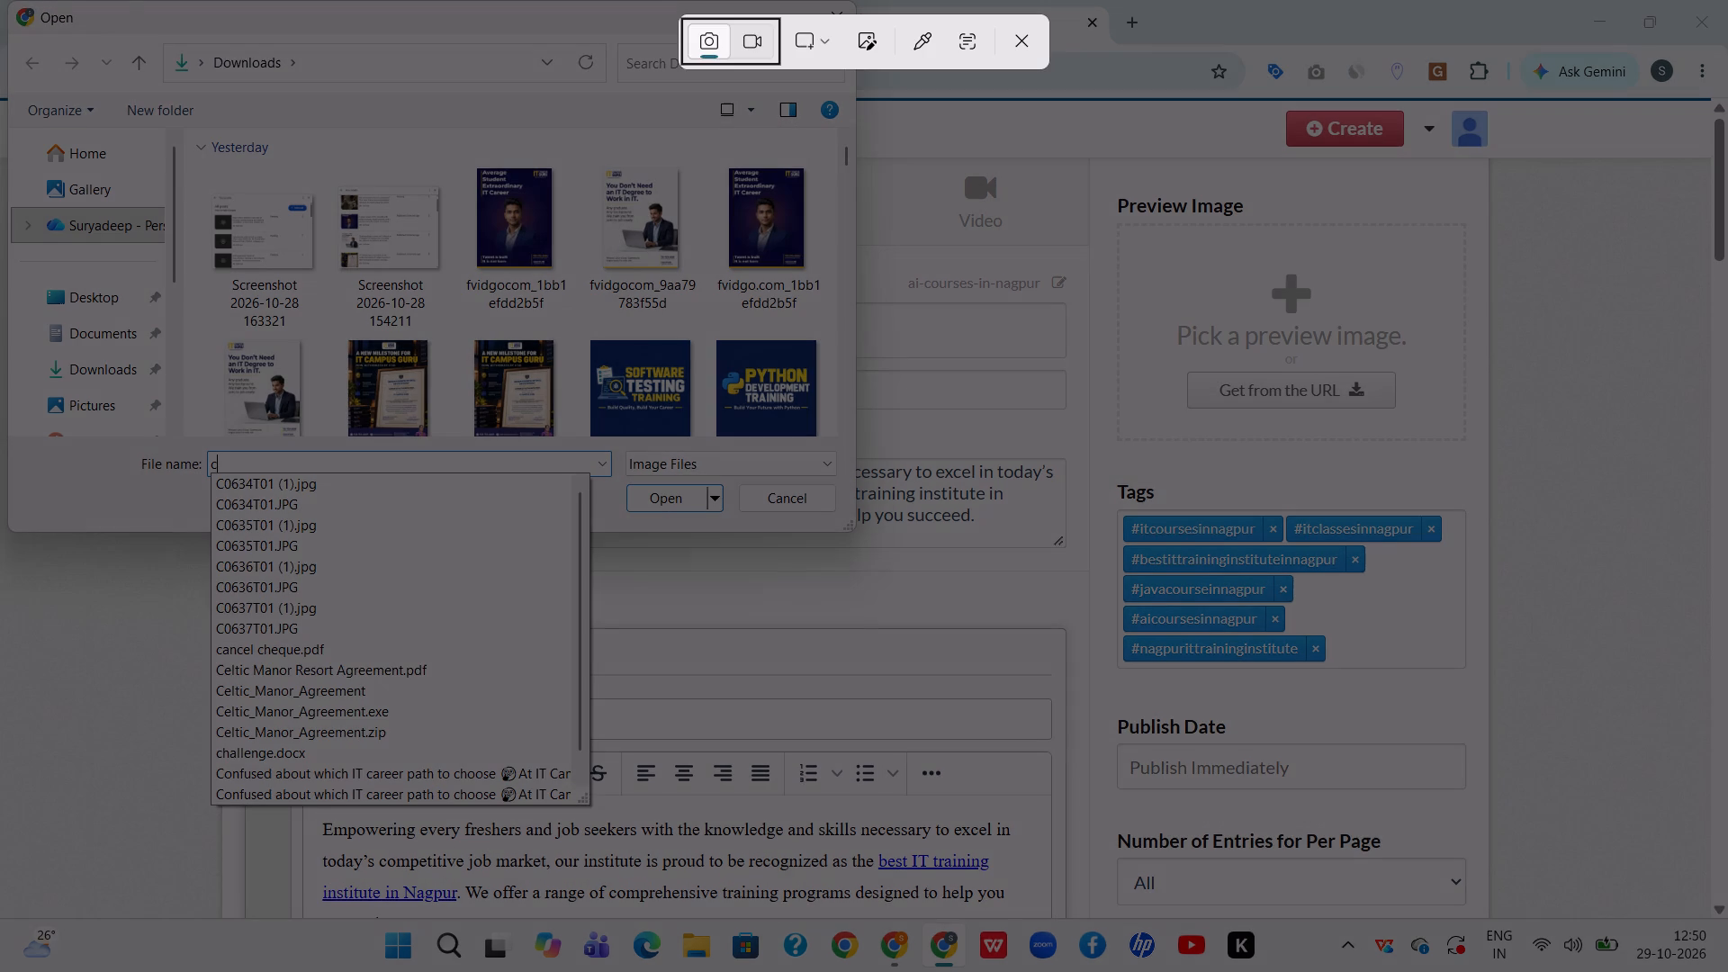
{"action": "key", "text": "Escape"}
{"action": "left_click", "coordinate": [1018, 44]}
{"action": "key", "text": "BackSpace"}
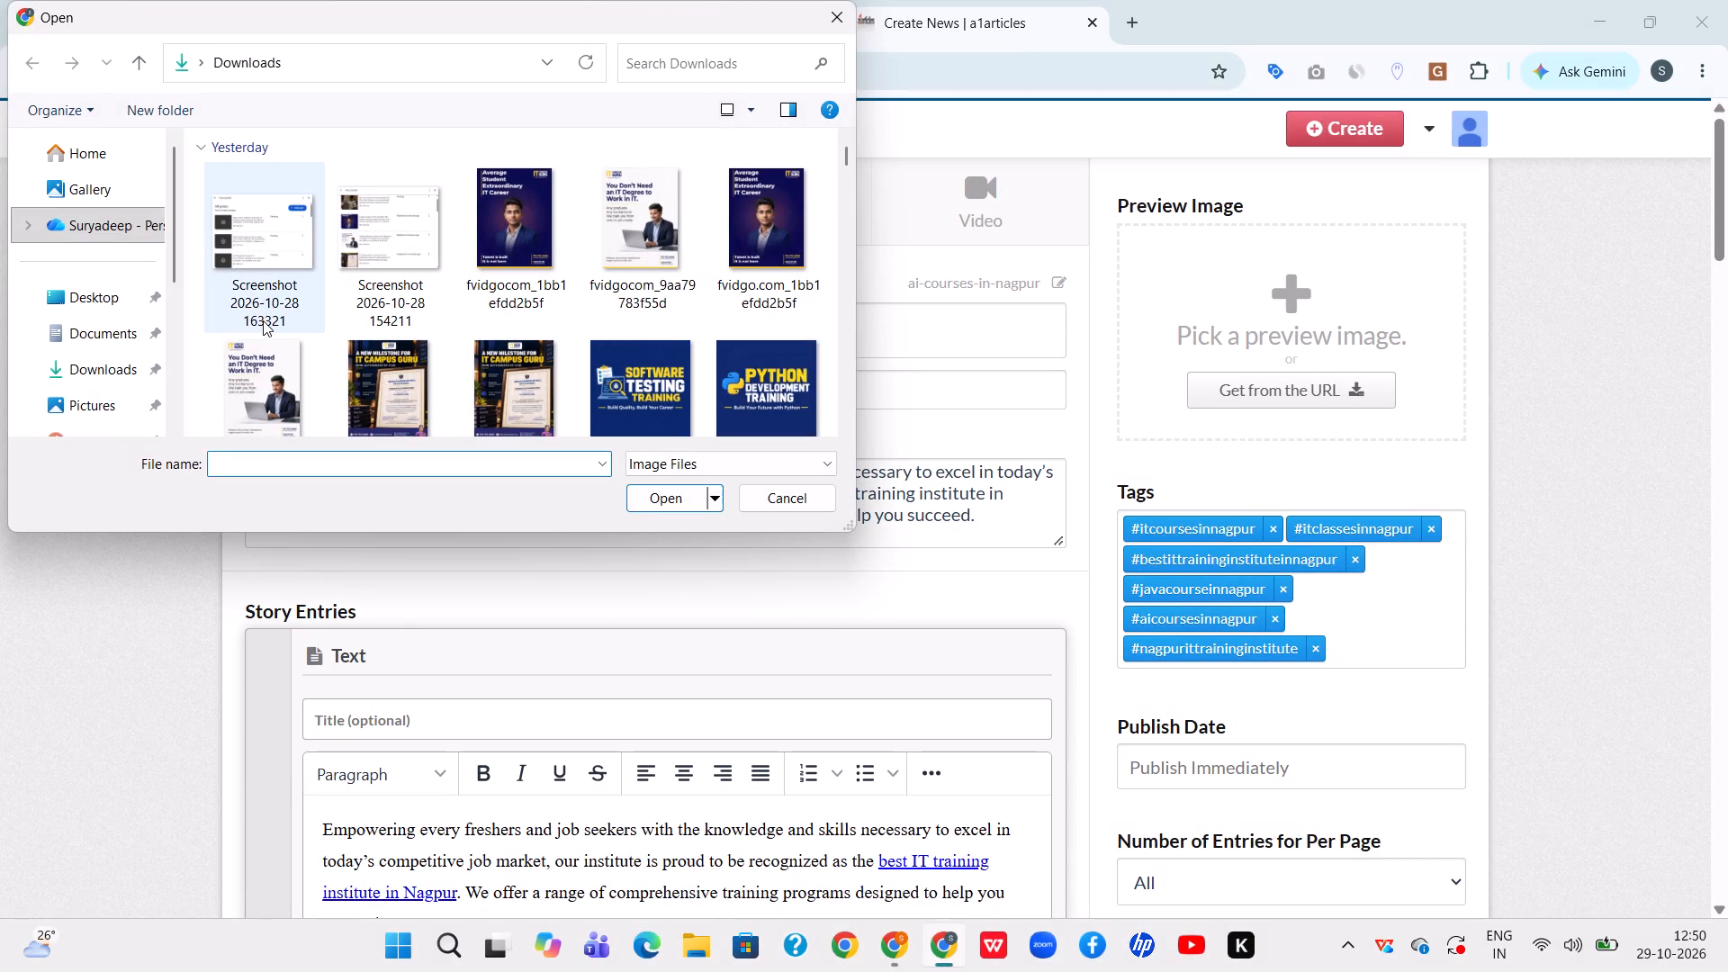
Upload images.jpg from Downloads as the story's preview image.
{"action": "type", "text": "ima"}
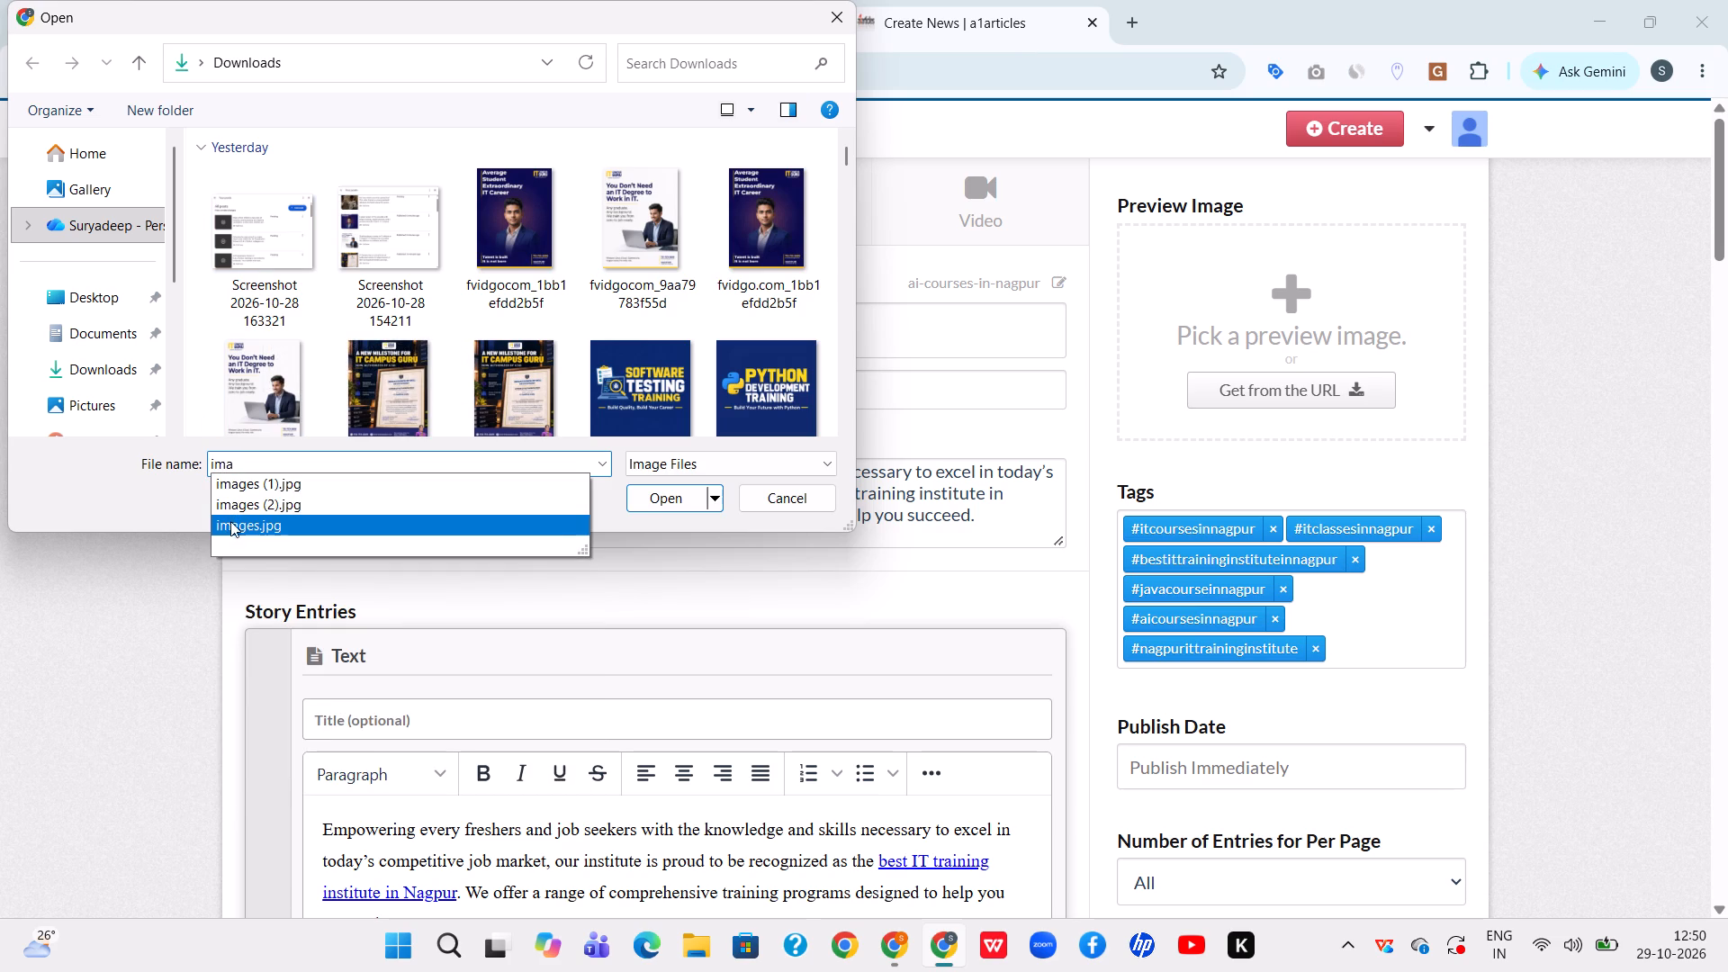
{"action": "left_click", "coordinate": [229, 526]}
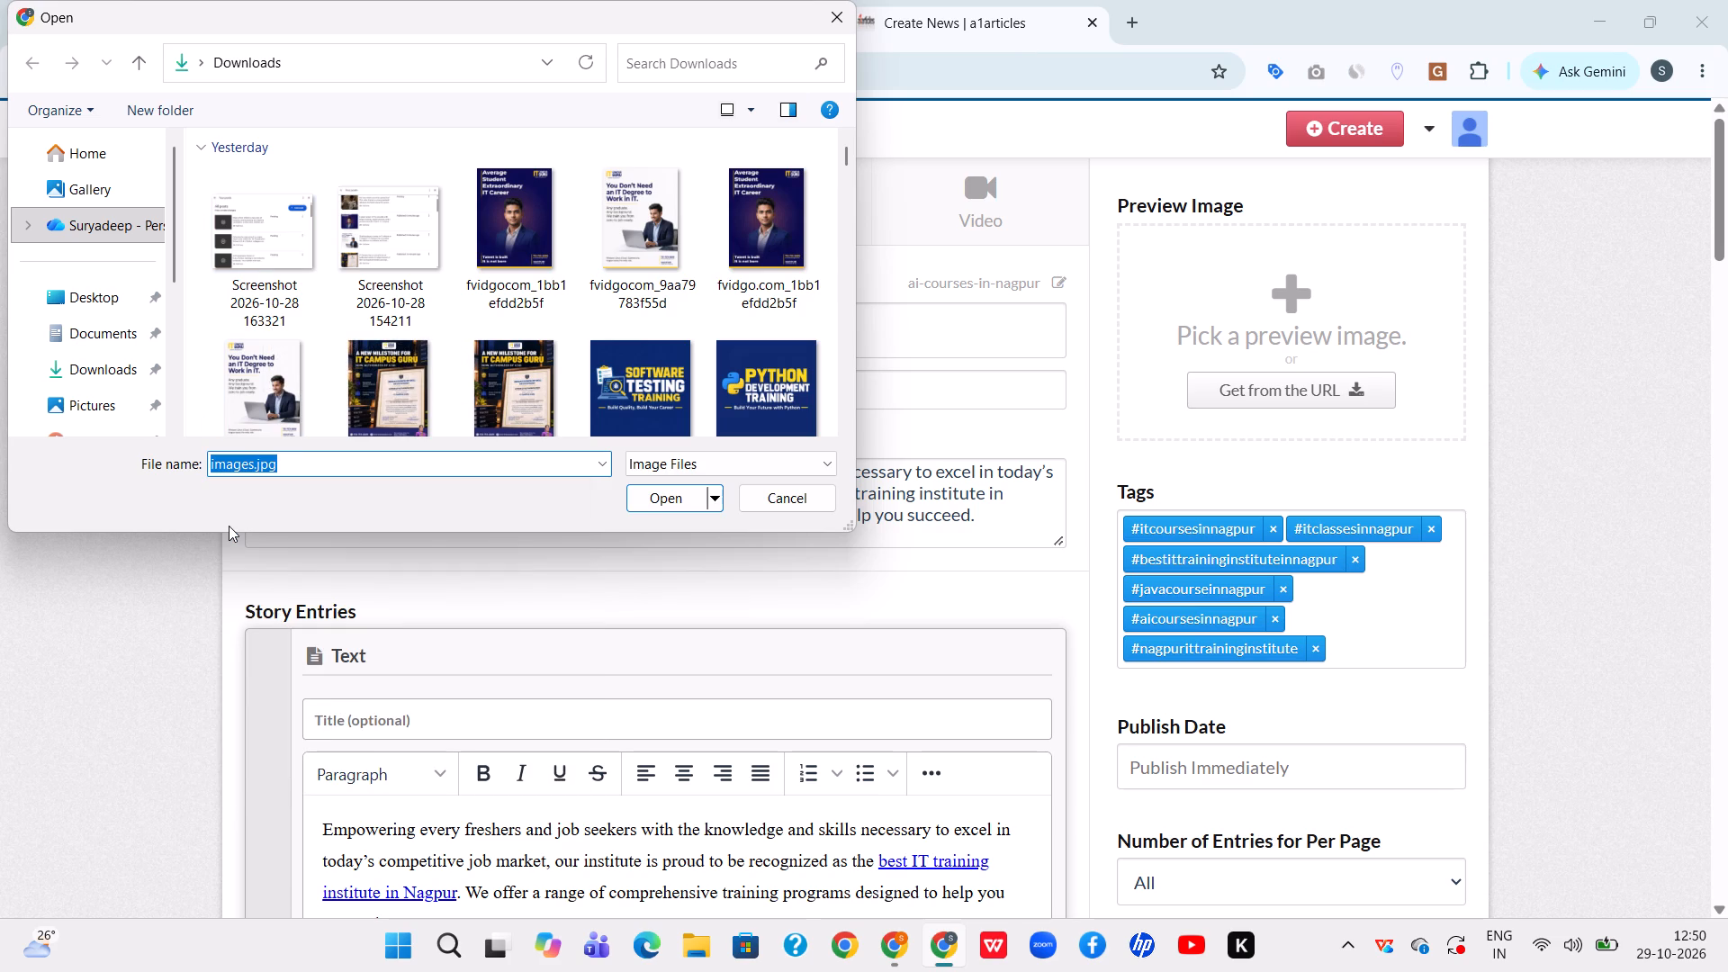
{"action": "key", "text": "Return"}
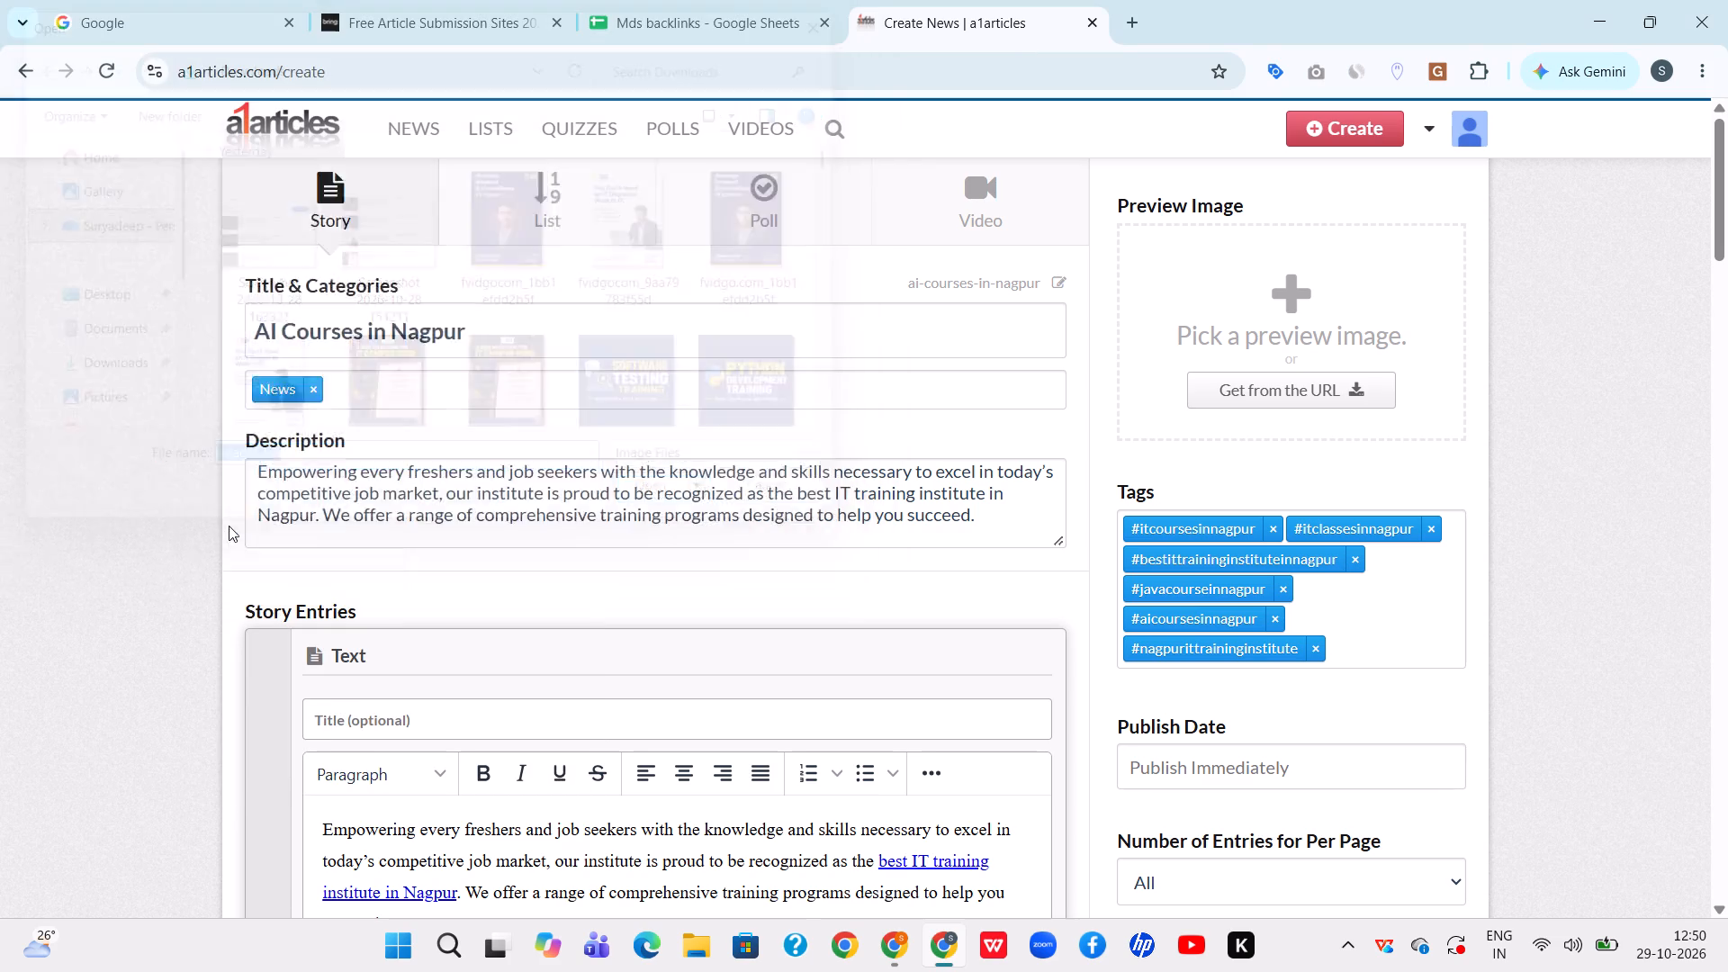
Create the "AI Courses in Nagpur" story on a1articles.
{"action": "scroll", "coordinate": [1127, 551], "scroll_direction": "down", "scroll_amount": 1}
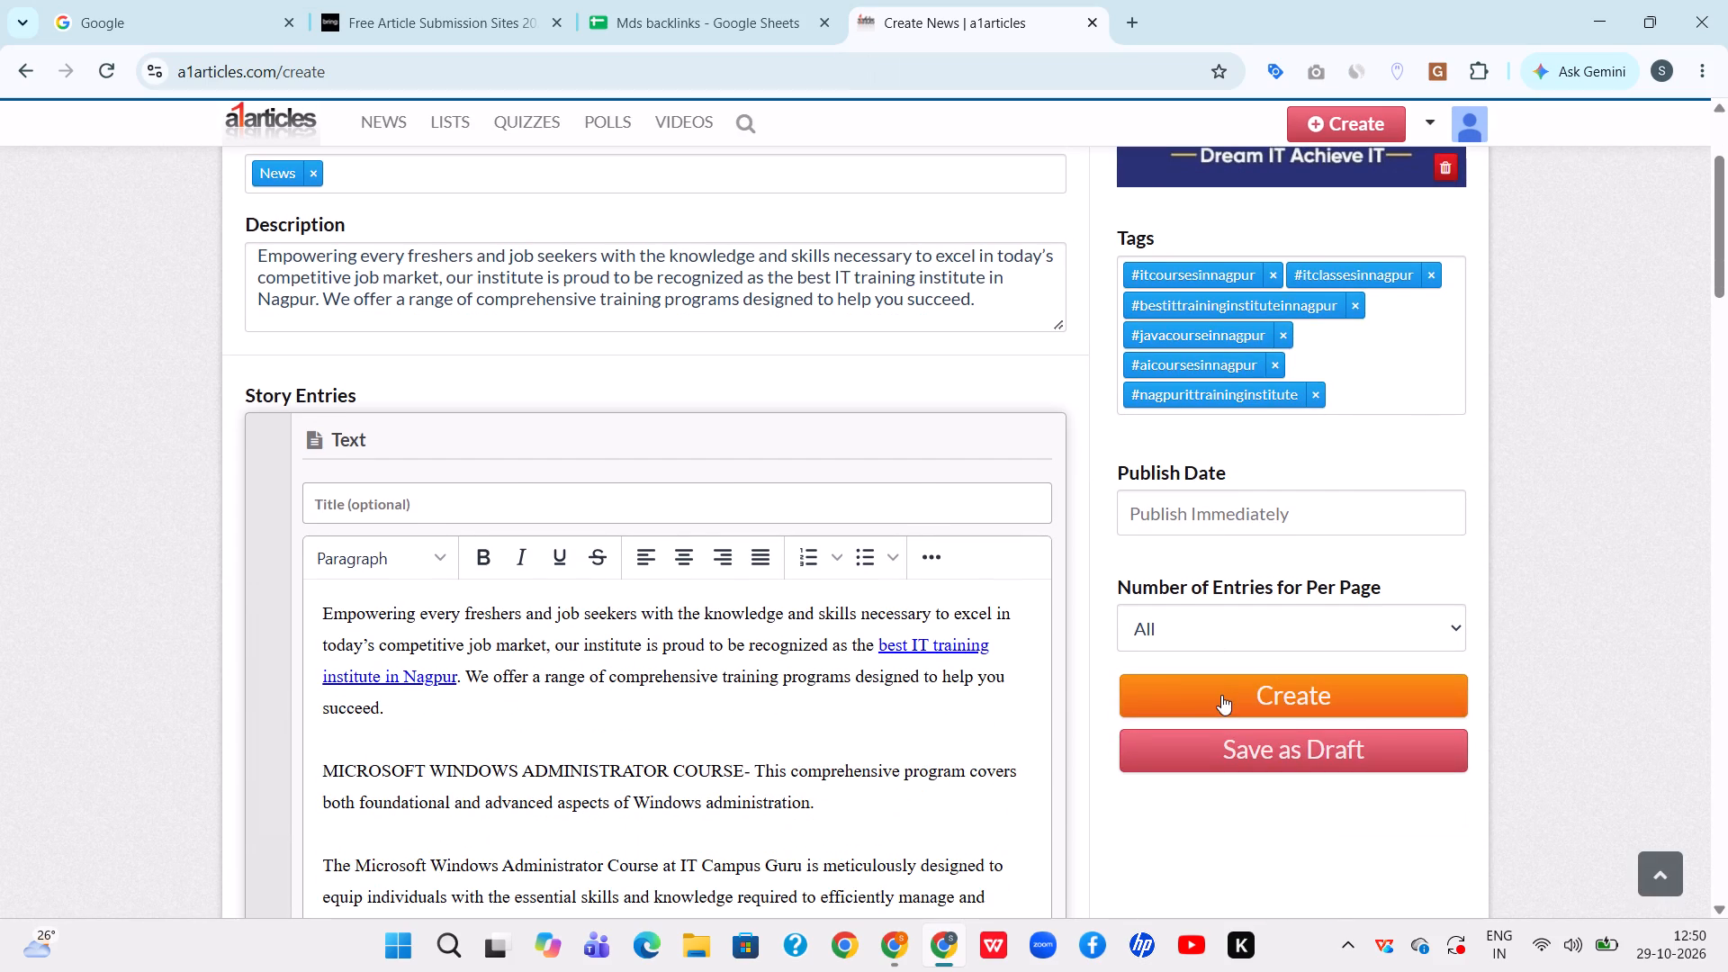
{"action": "left_click", "coordinate": [1221, 695]}
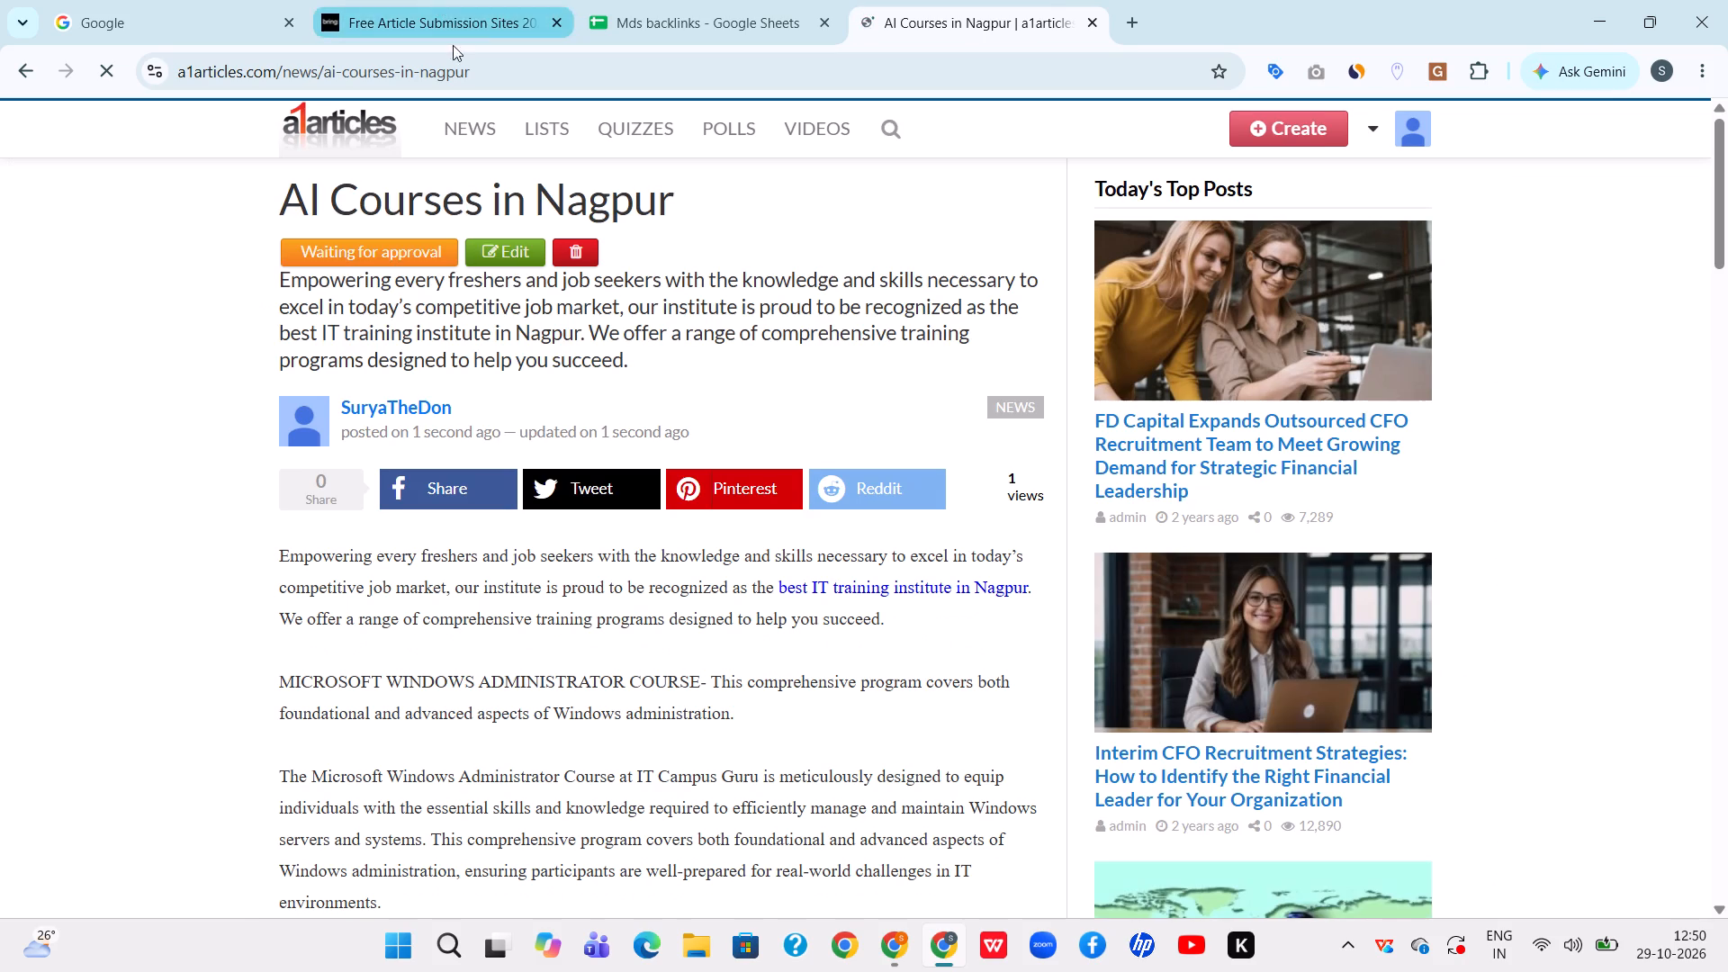
Copy the new a1articles story's address and record it in cell H3429 of Mds backlinks, below the articlecatalog.com link.
{"action": "left_click", "coordinate": [454, 67]}
{"action": "key", "text": "ctrl+c"}
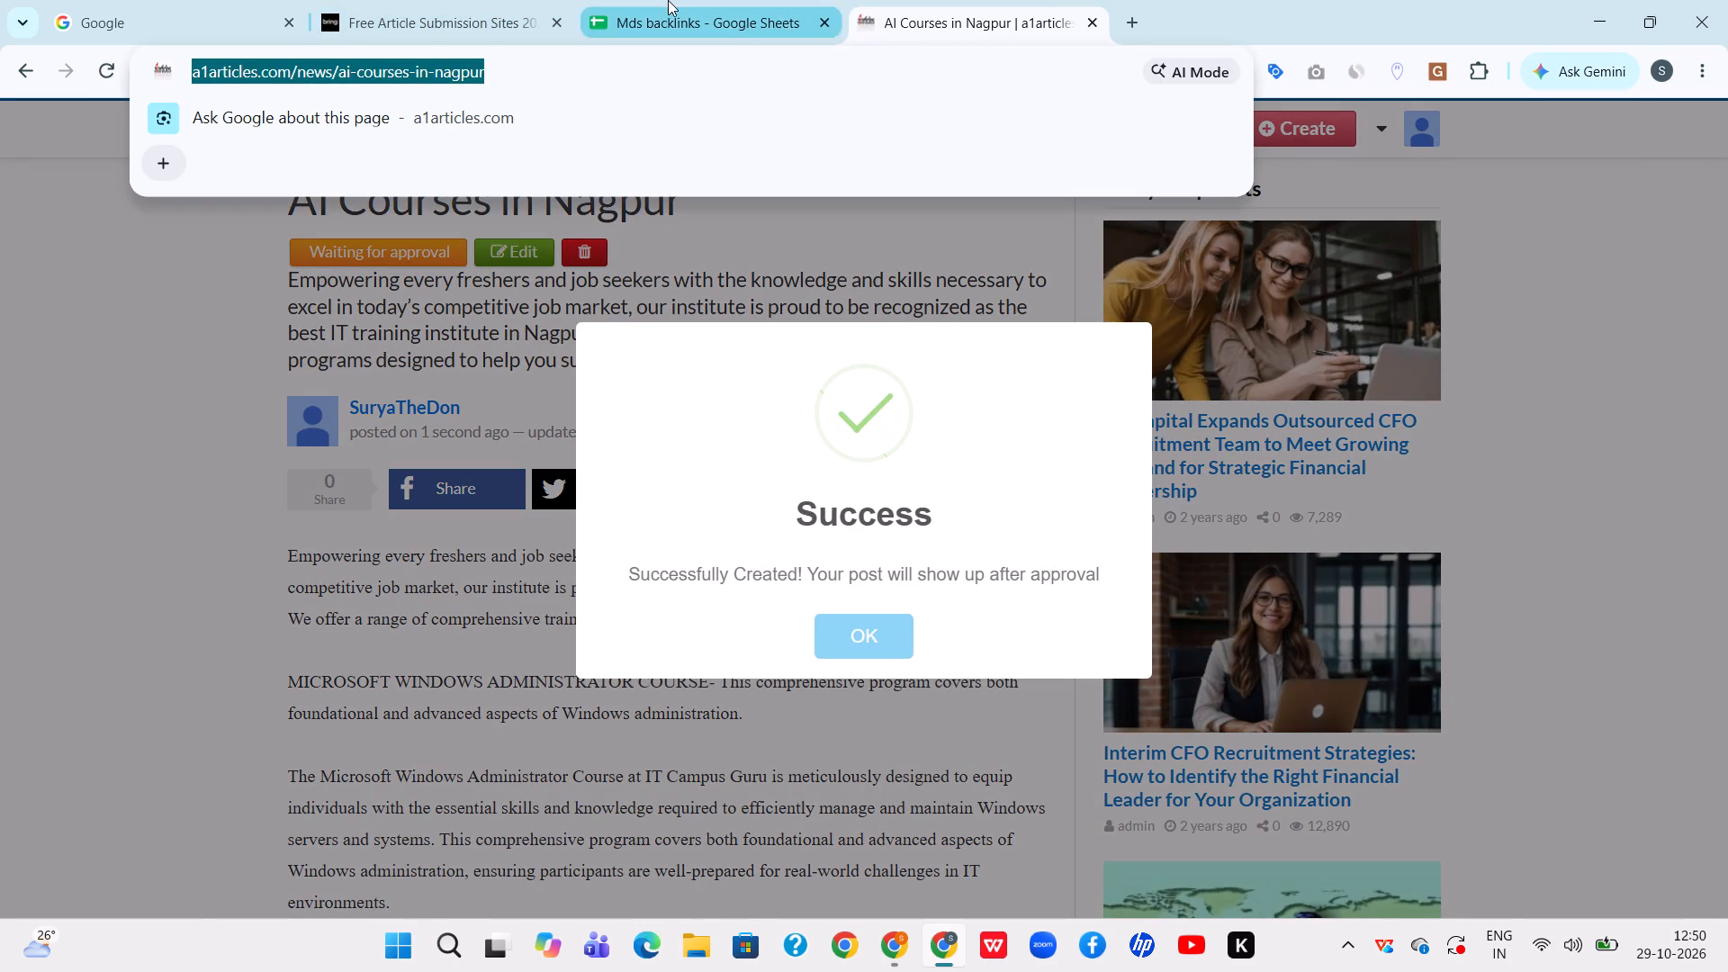
{"action": "left_click", "coordinate": [668, 0]}
{"action": "key", "text": "ctrl+v"}
{"action": "key", "text": "ctrl+z"}
{"action": "key", "text": "Down"}
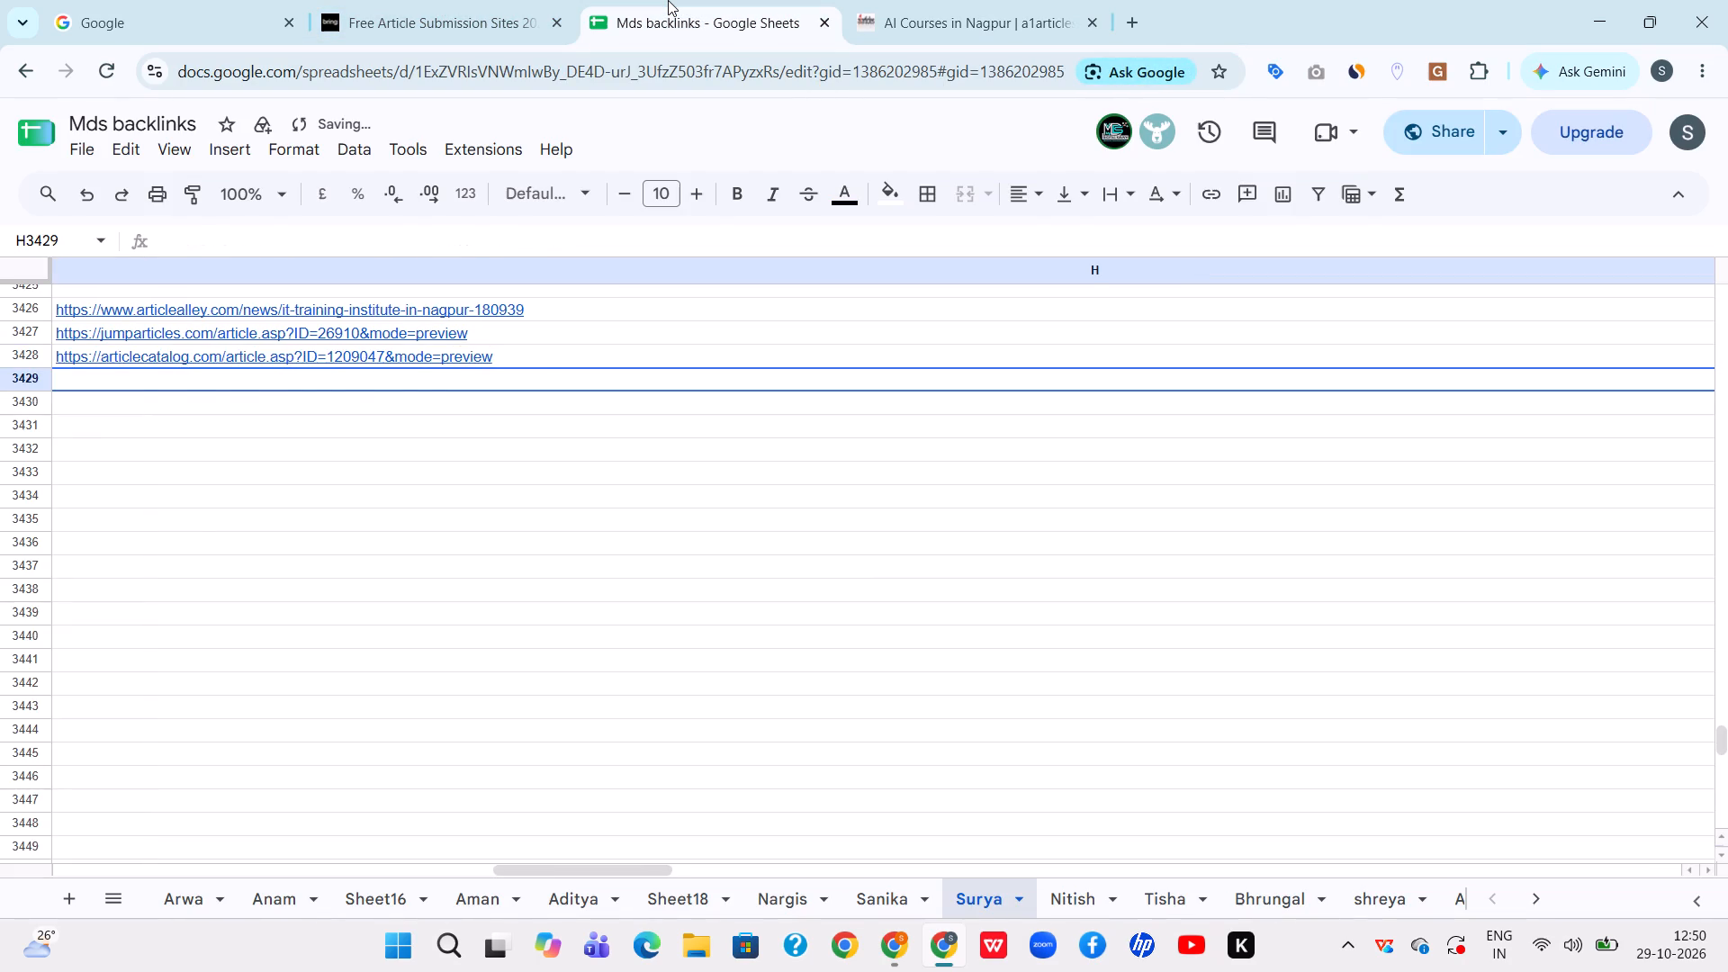
{"action": "key", "text": "ctrl+v"}
Go to the 29/10/2026 Priyadarshini School backlinks in column D and open the articlecatalog.com article recorded there.
{"action": "key", "text": "Left"}
{"action": "key", "text": "Left"}
{"action": "key", "text": "Left"}
{"action": "key", "text": "Left"}
{"action": "key", "text": "Left"}
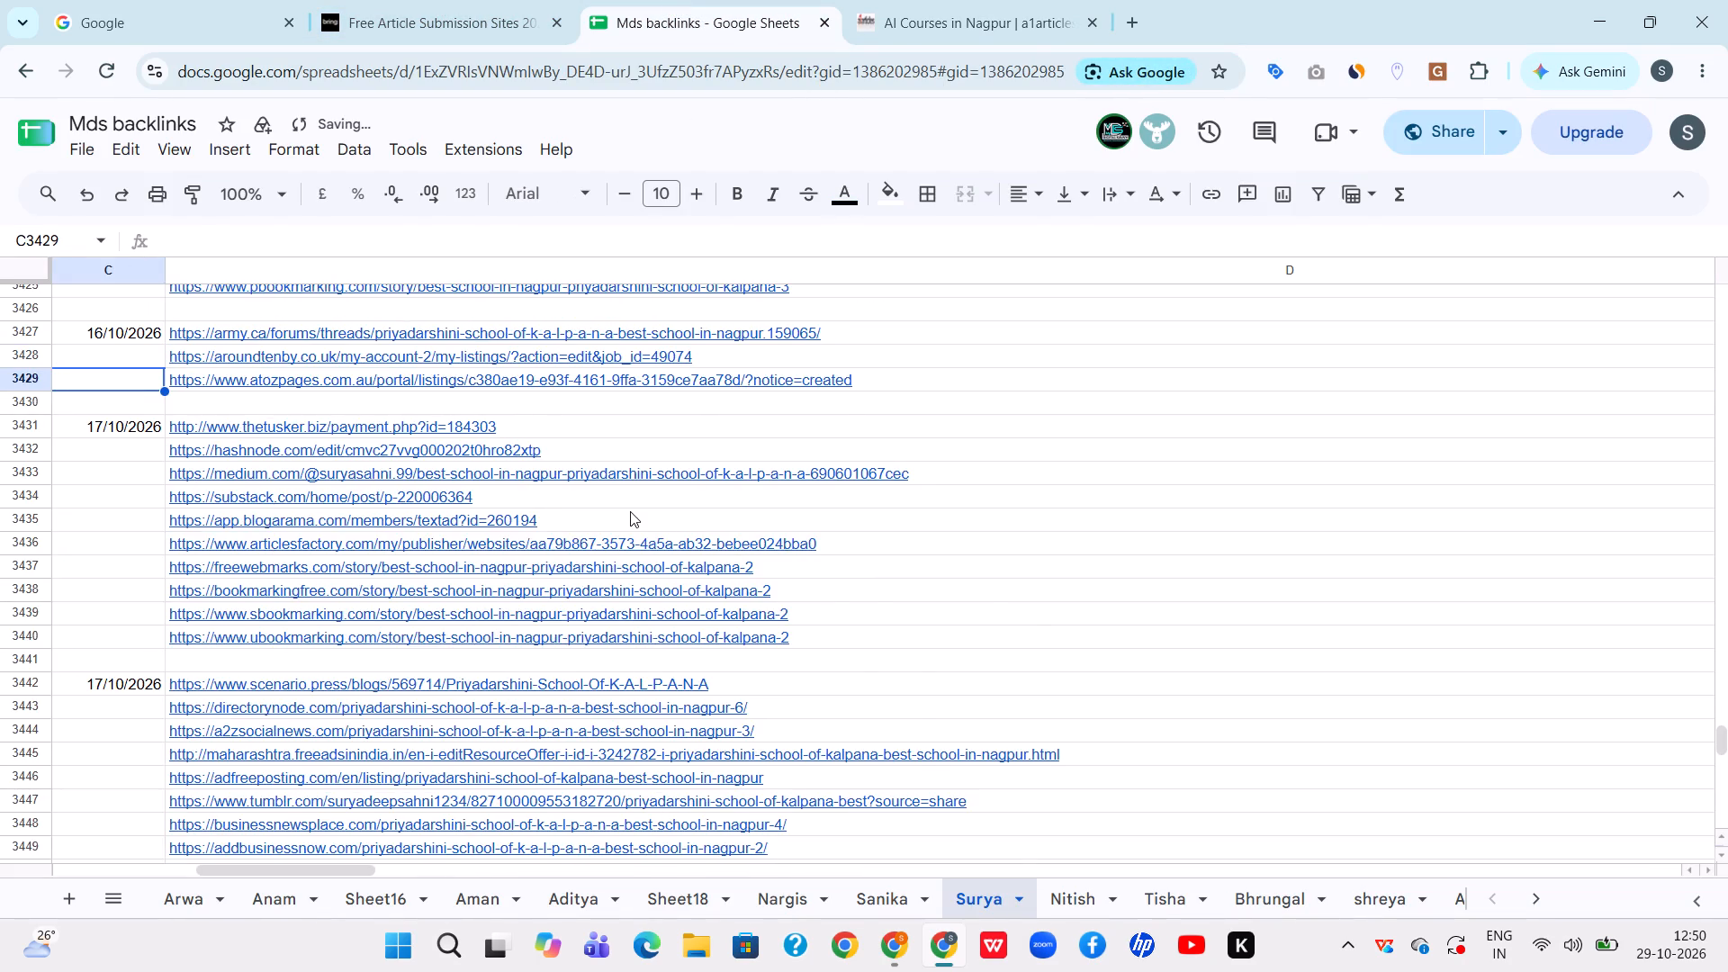
{"action": "key", "text": "Page_Down"}
{"action": "key", "text": "Page_Down"}
{"action": "key", "text": "Page_Down"}
{"action": "key", "text": "Page_Down"}
{"action": "key", "text": "Page_Down"}
{"action": "key", "text": "Page_Down"}
{"action": "key", "text": "Page_Down"}
{"action": "key", "text": "Page_Down"}
{"action": "scroll", "coordinate": [630, 511], "scroll_direction": "up", "scroll_amount": 2}
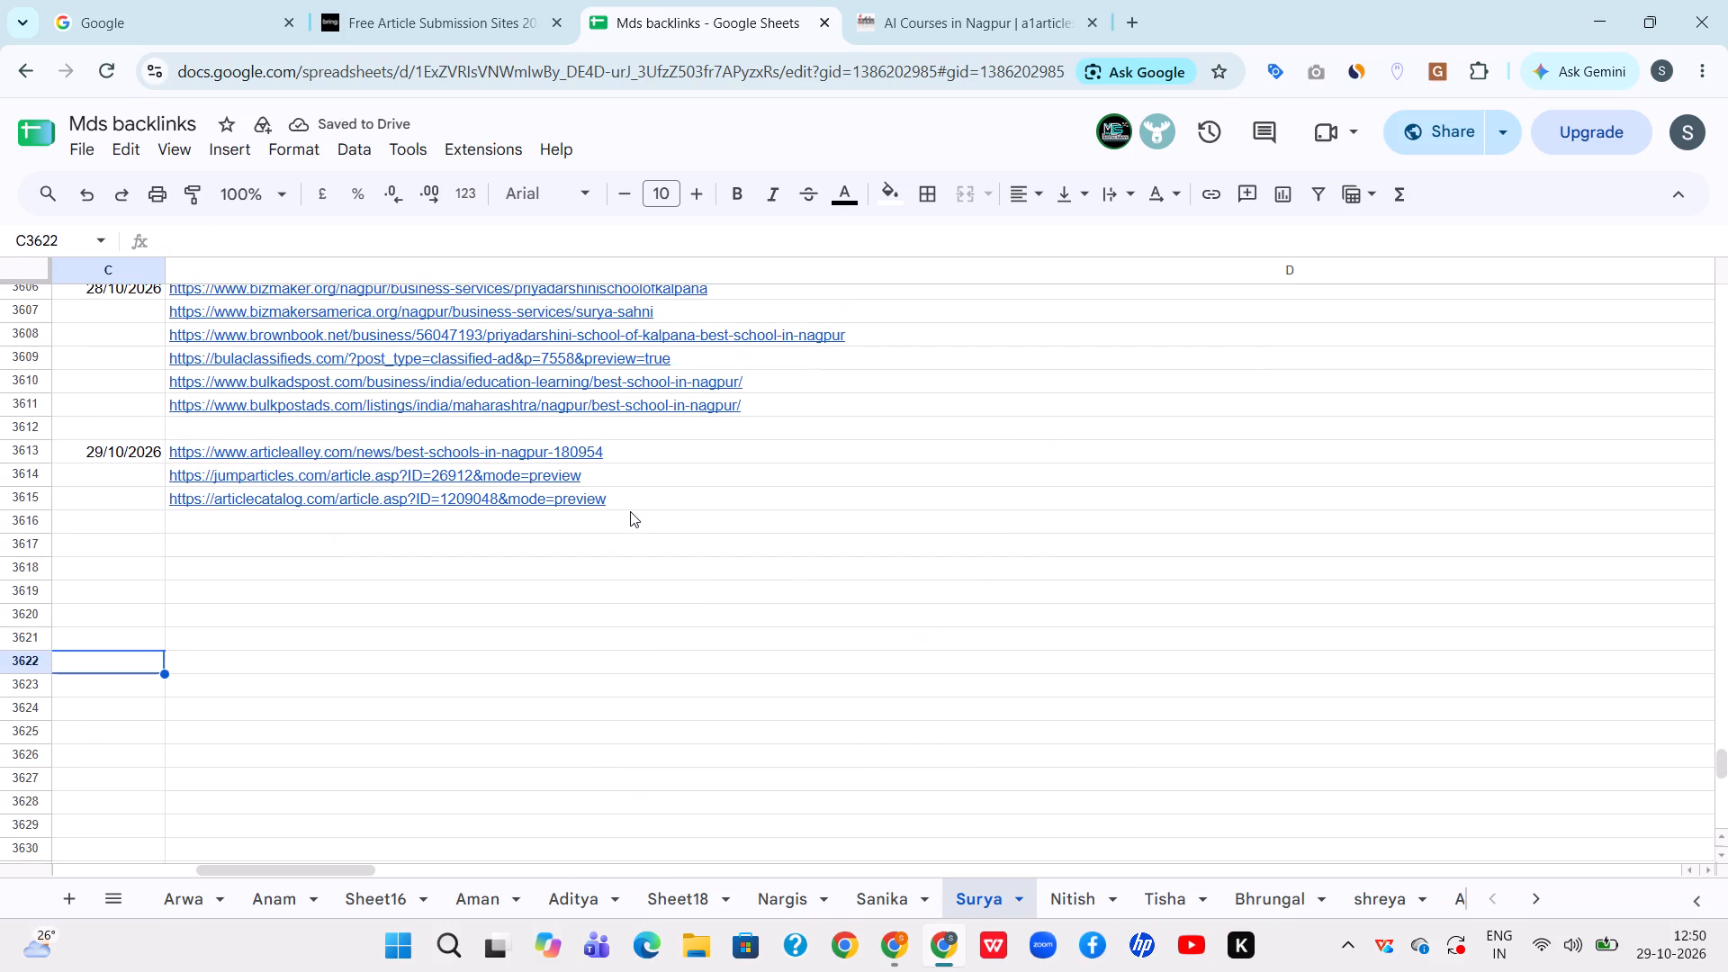
{"action": "left_click", "coordinate": [466, 519]}
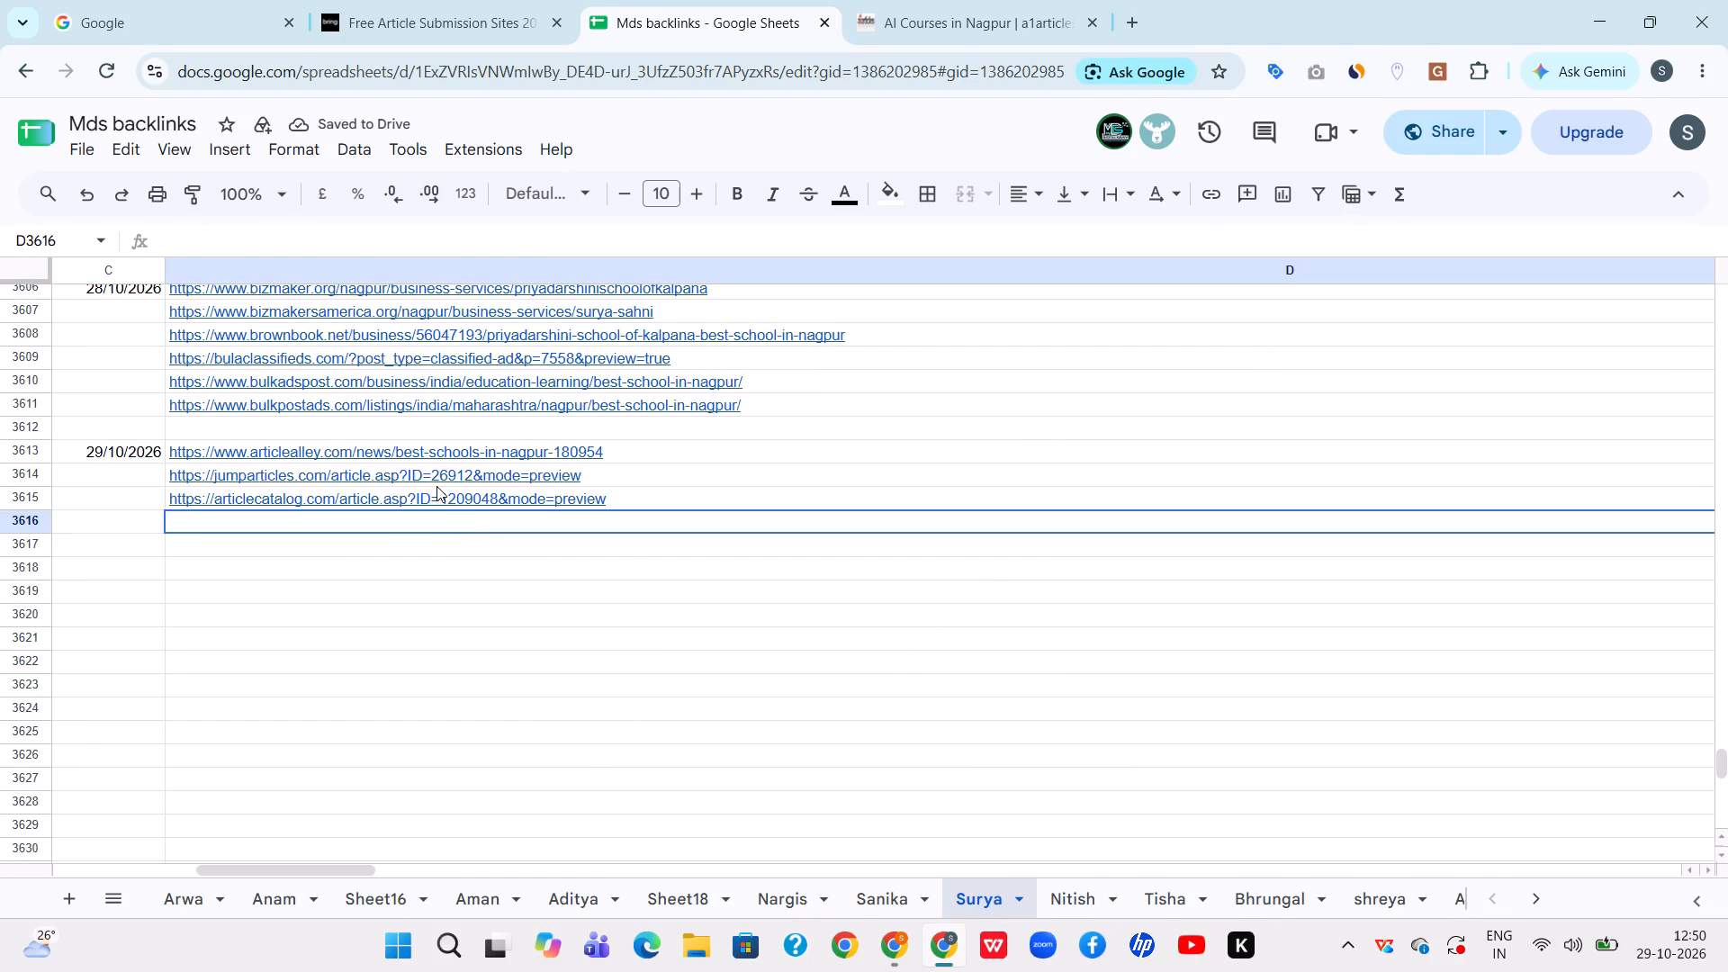
{"action": "left_click", "coordinate": [439, 501]}
{"action": "left_click", "coordinate": [330, 539]}
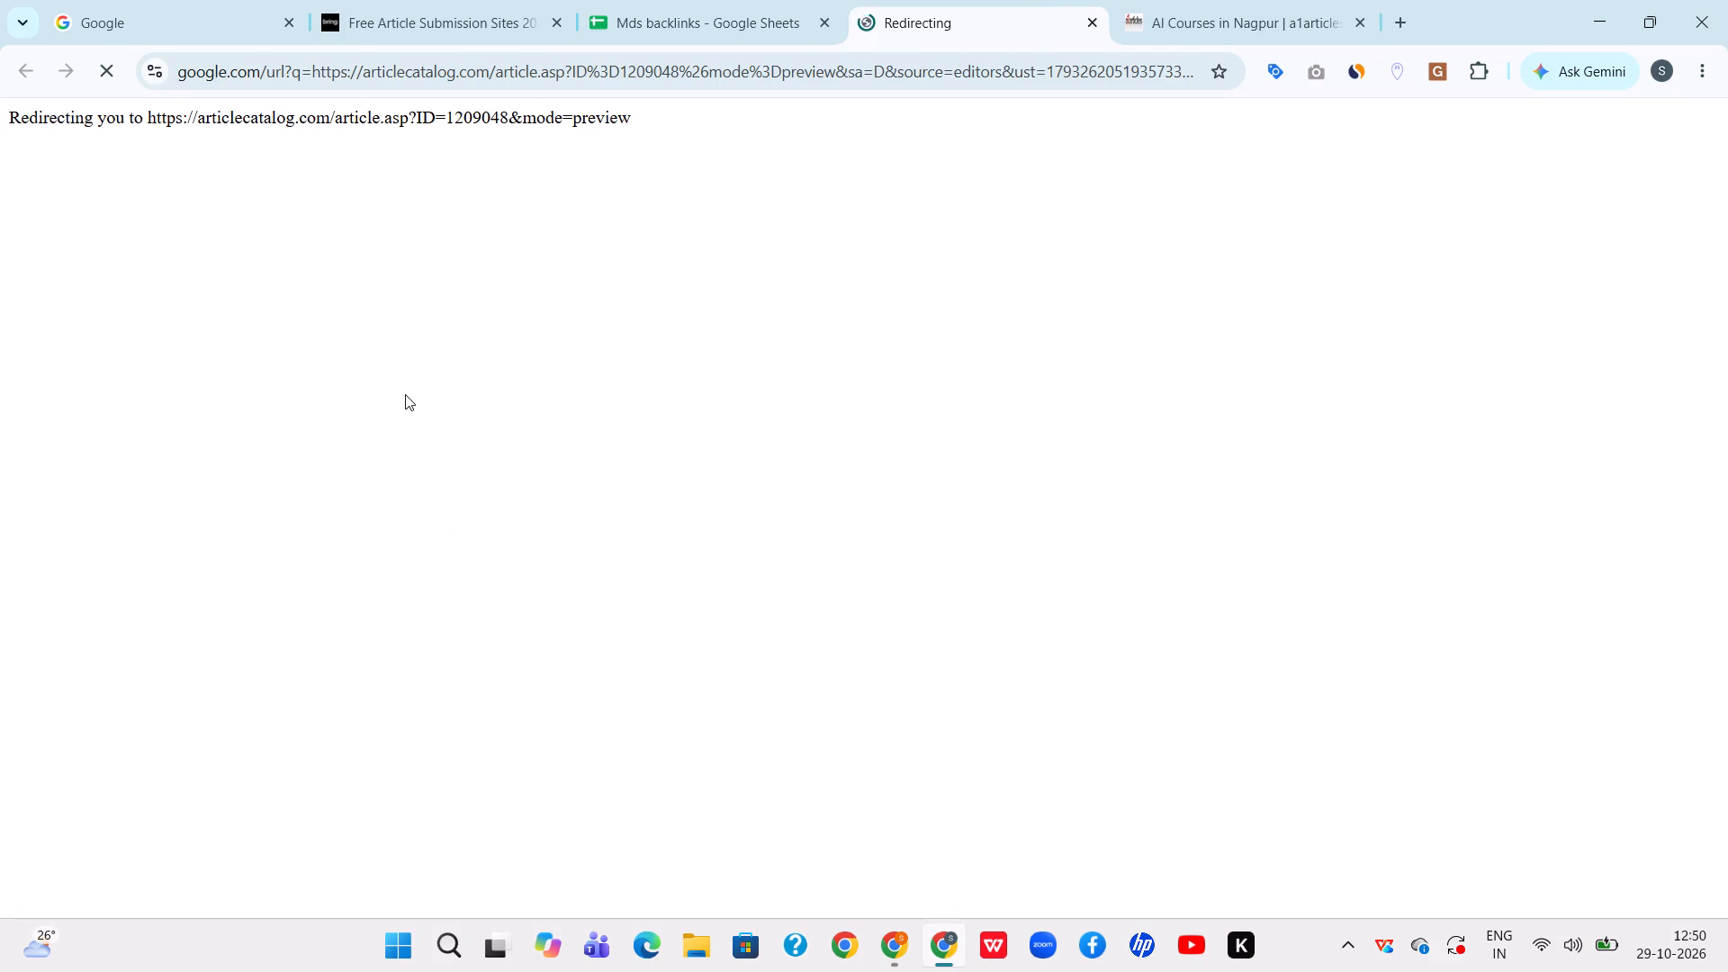
{"action": "scroll", "coordinate": [405, 394], "scroll_direction": "down", "scroll_amount": 1}
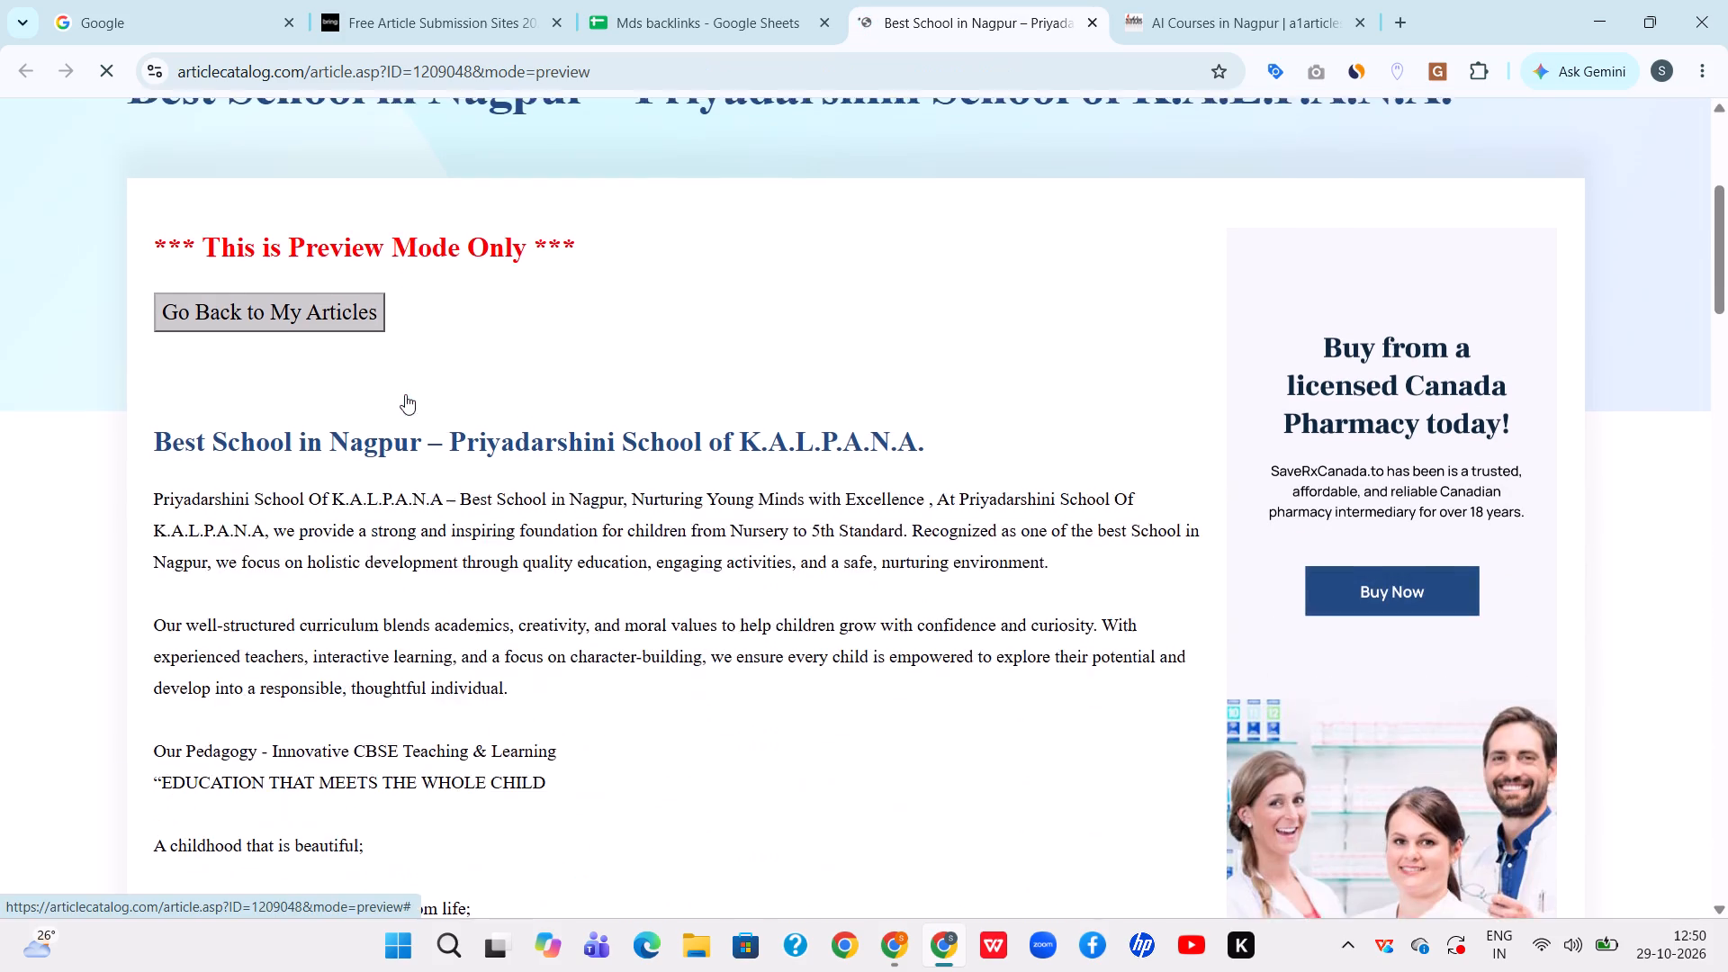
Copy the full body text of the school article on articlecatalog.com, down to the School Infirmary paragraph, and close that article.
{"action": "scroll", "coordinate": [405, 394], "scroll_direction": "down", "scroll_amount": 4}
{"action": "scroll", "coordinate": [394, 269], "scroll_direction": "up", "scroll_amount": 1}
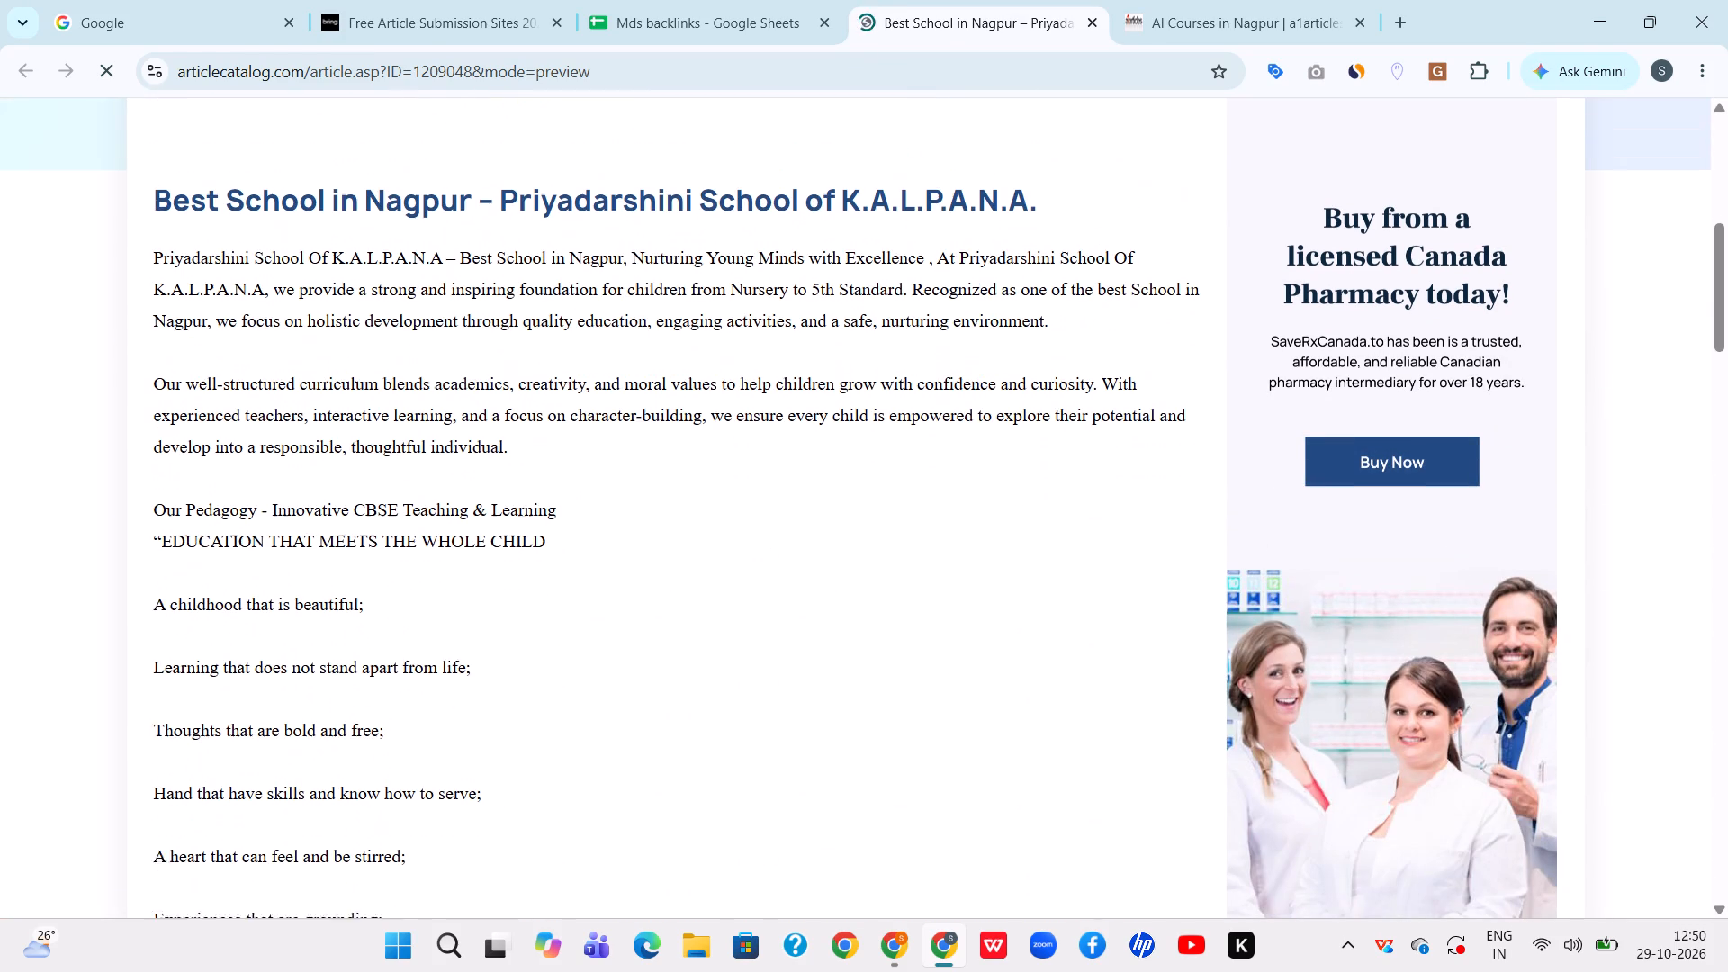
{"action": "scroll", "coordinate": [394, 269], "scroll_direction": "up", "scroll_amount": 1}
{"action": "triple_click", "coordinate": [331, 331]}
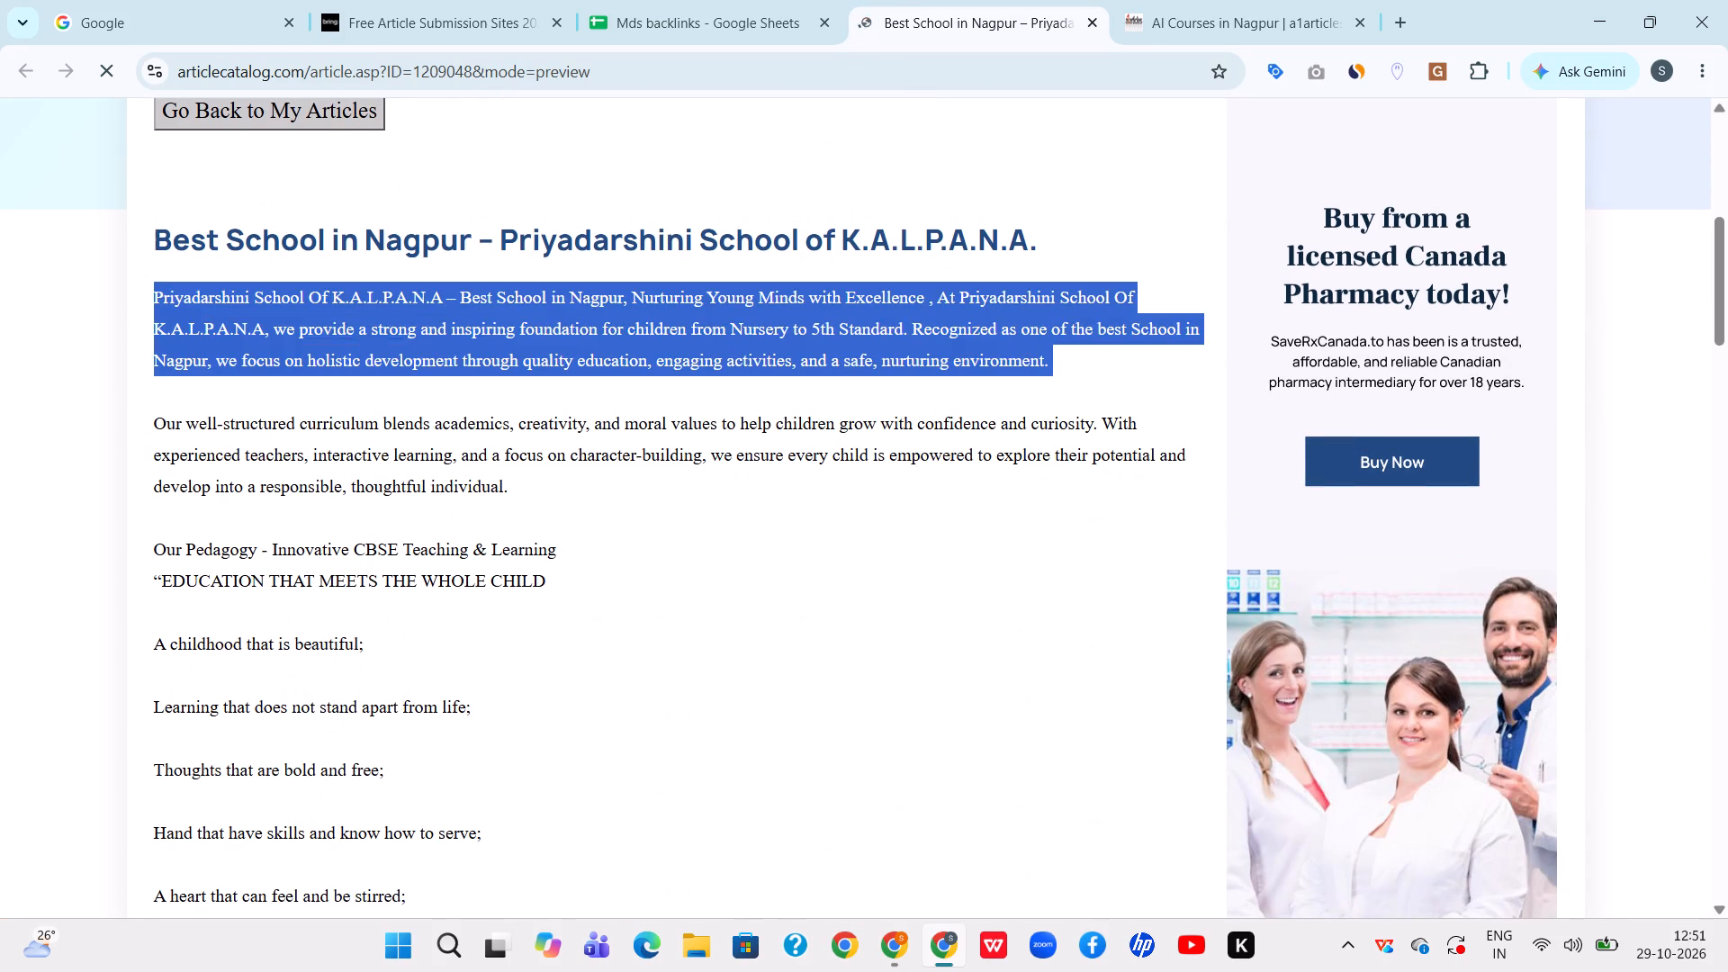
{"action": "left_click_drag", "start_coordinate": [331, 331], "coordinate": [271, 669]}
{"action": "key", "text": "Page_Down"}
{"action": "key", "text": "Page_Down"}
{"action": "key", "text": "Page_Down"}
{"action": "key", "text": "Page_Down"}
{"action": "key", "text": "Page_Up"}
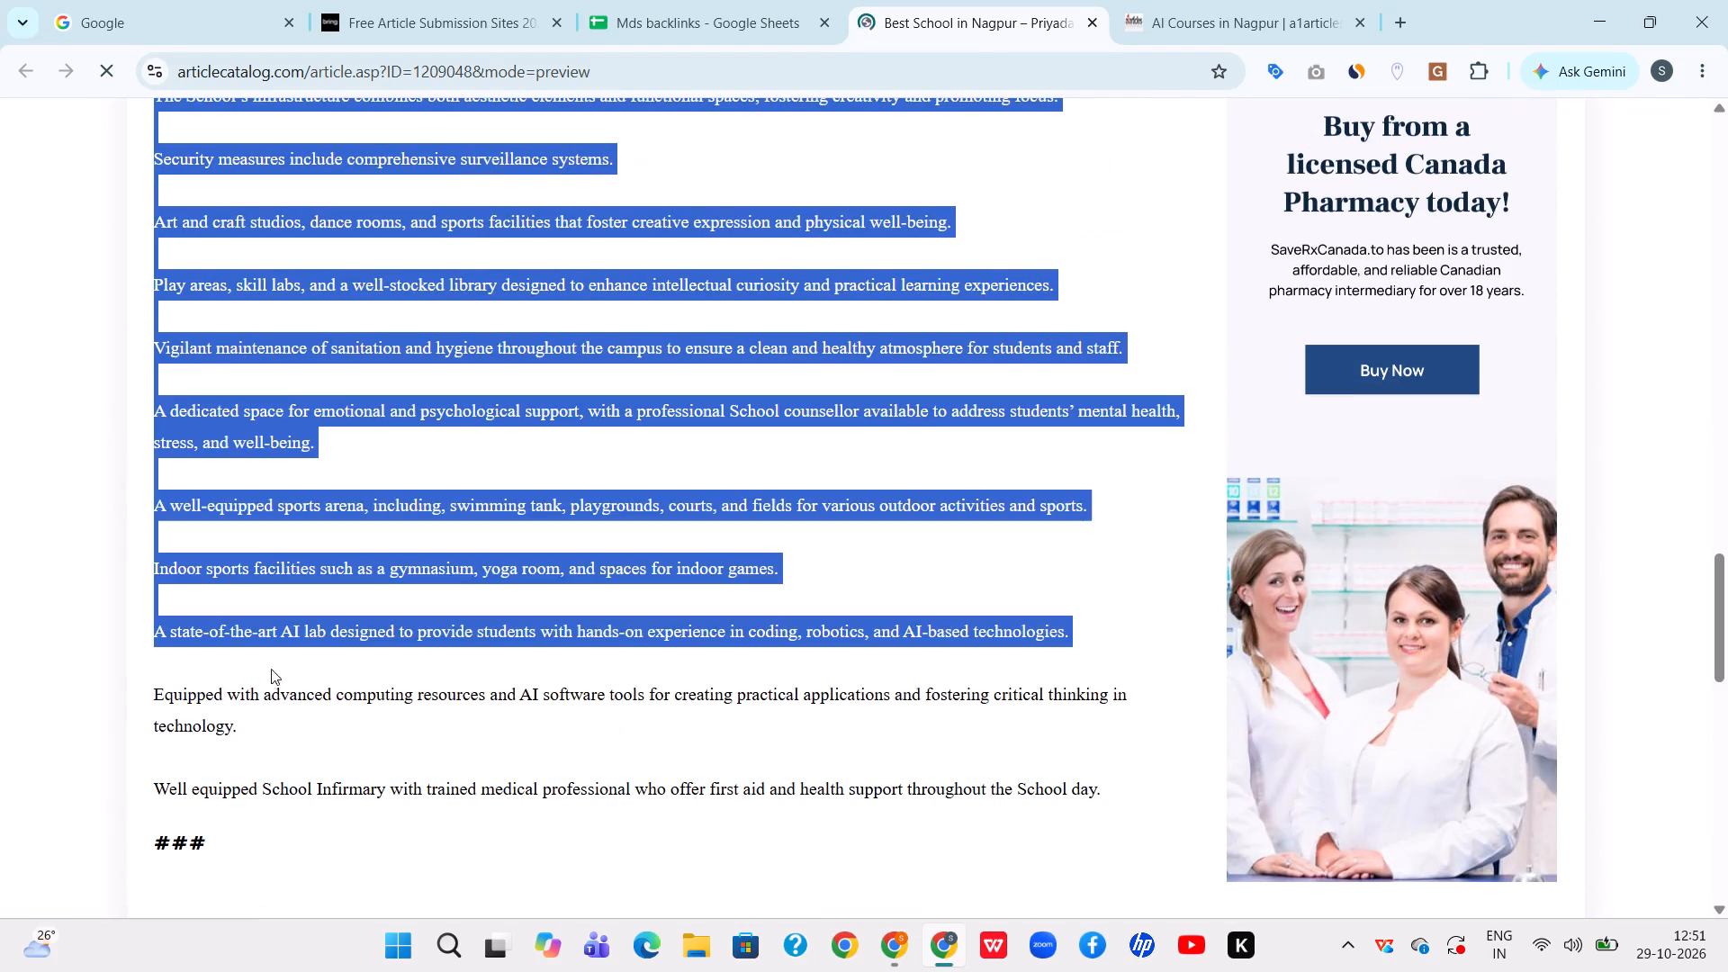
{"action": "left_click_drag", "start_coordinate": [271, 669], "coordinate": [256, 803]}
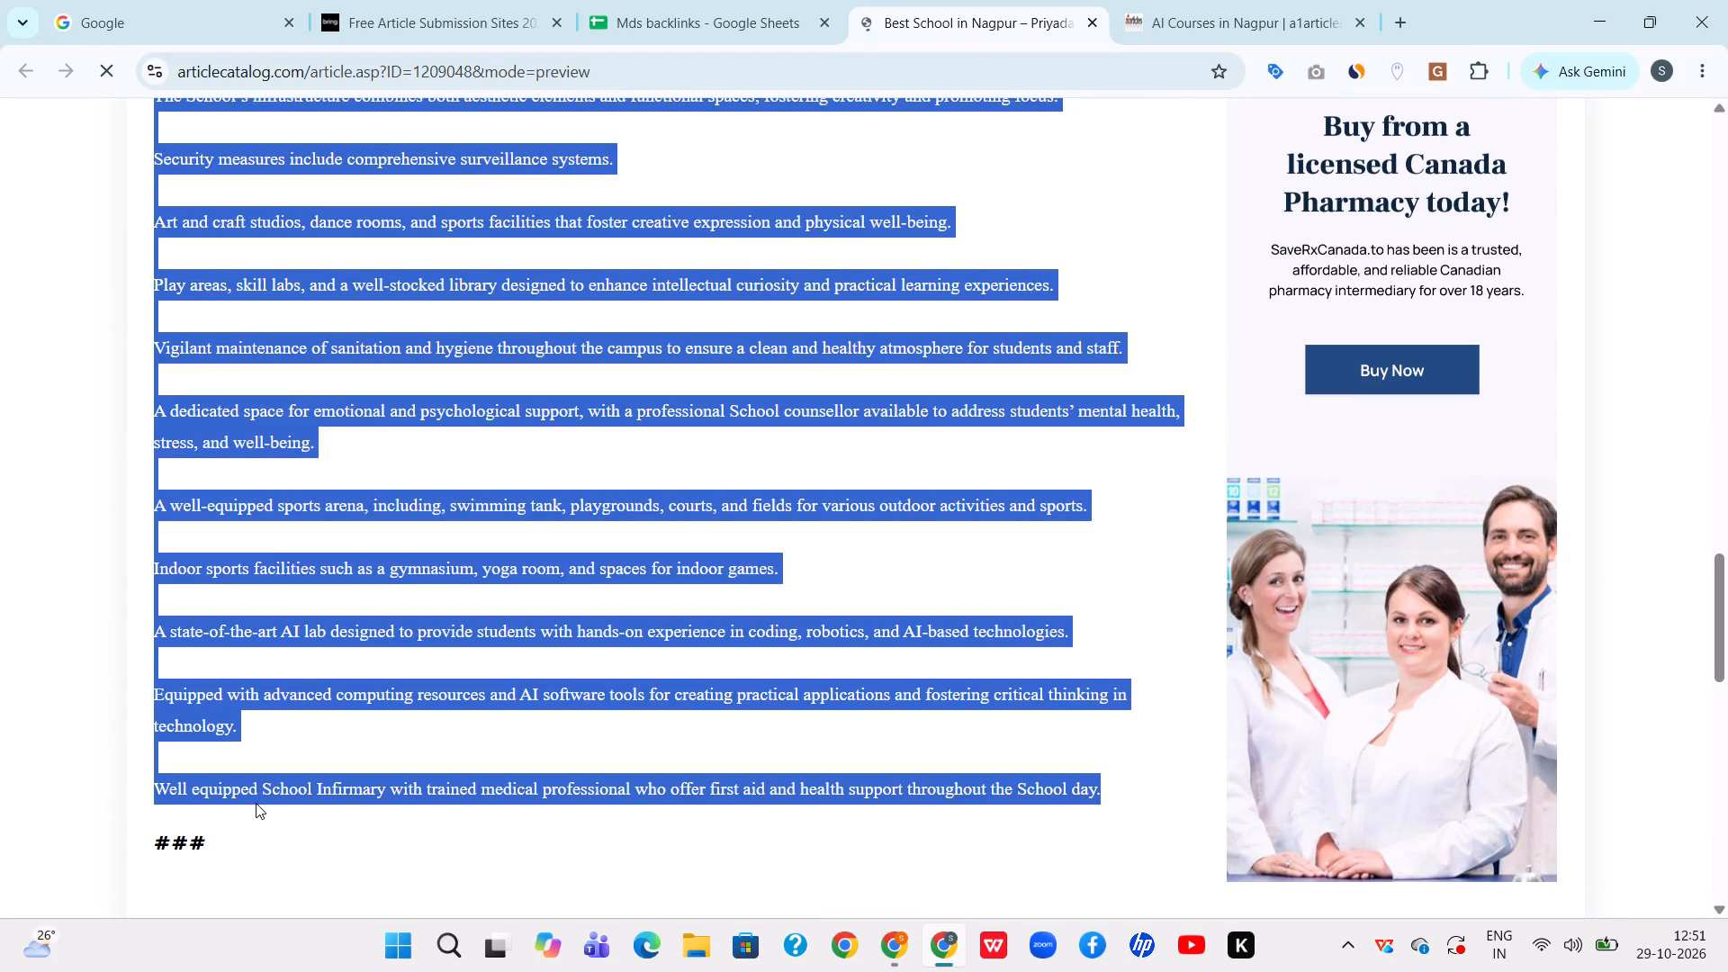
{"action": "key", "text": "ctrl+c"}
{"action": "left_click", "coordinate": [256, 803]}
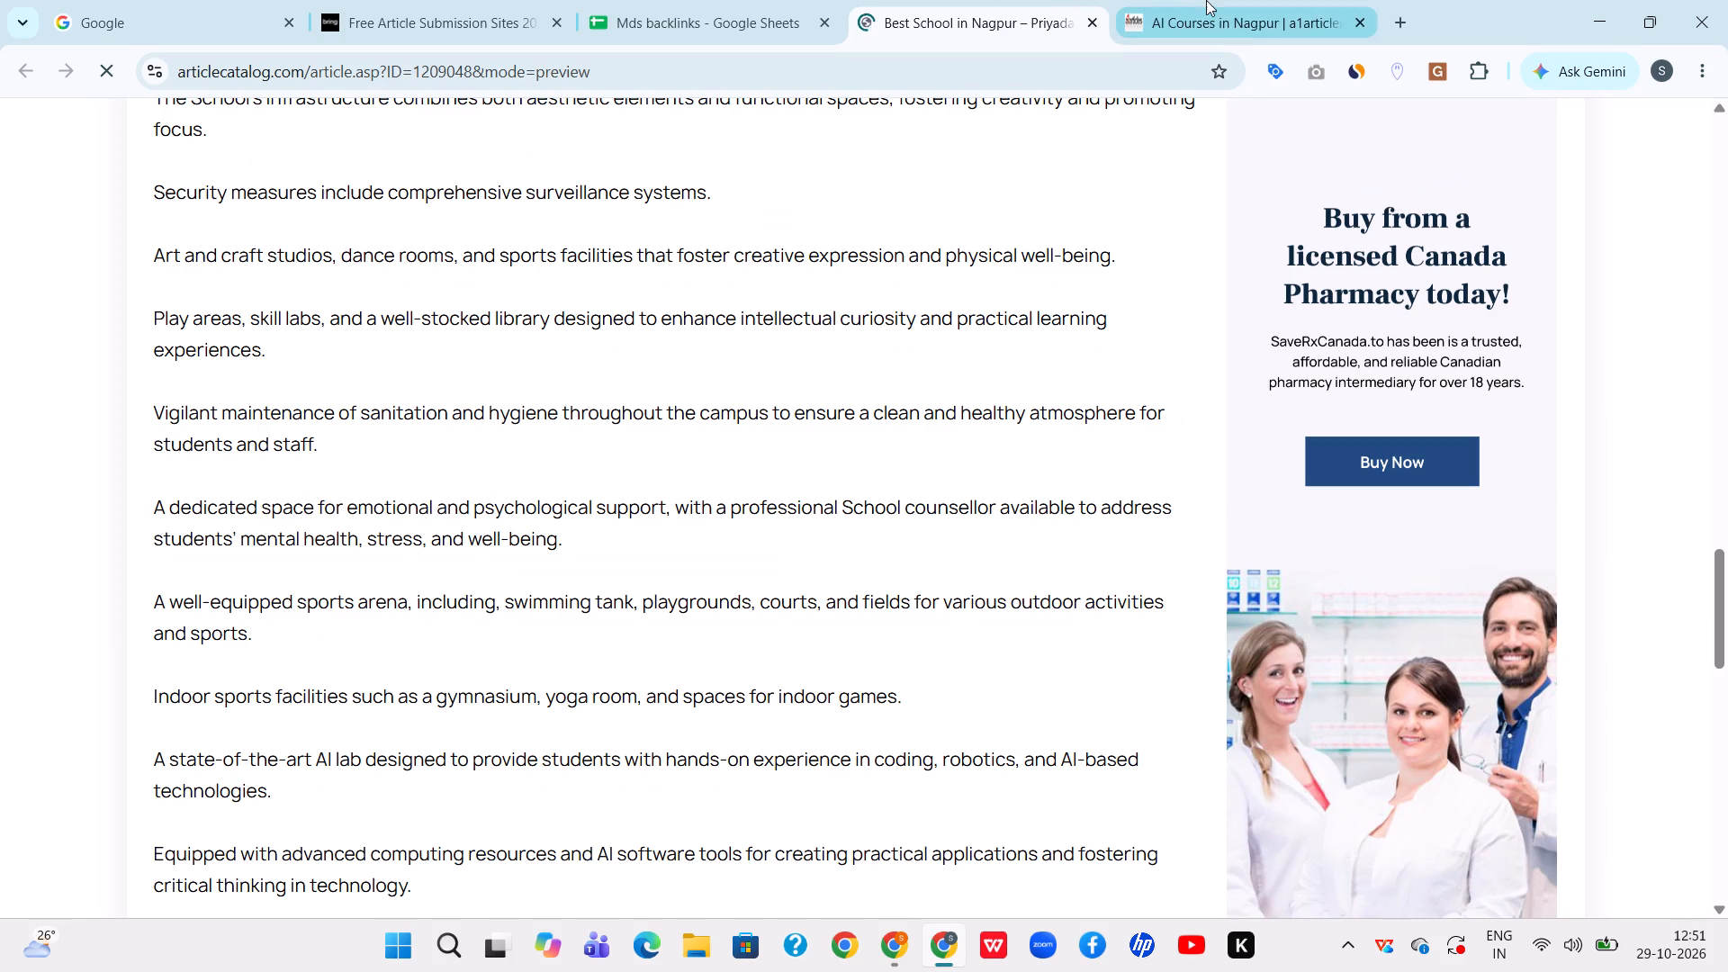
{"action": "left_click", "coordinate": [1210, 1]}
{"action": "left_click", "coordinate": [1097, 24]}
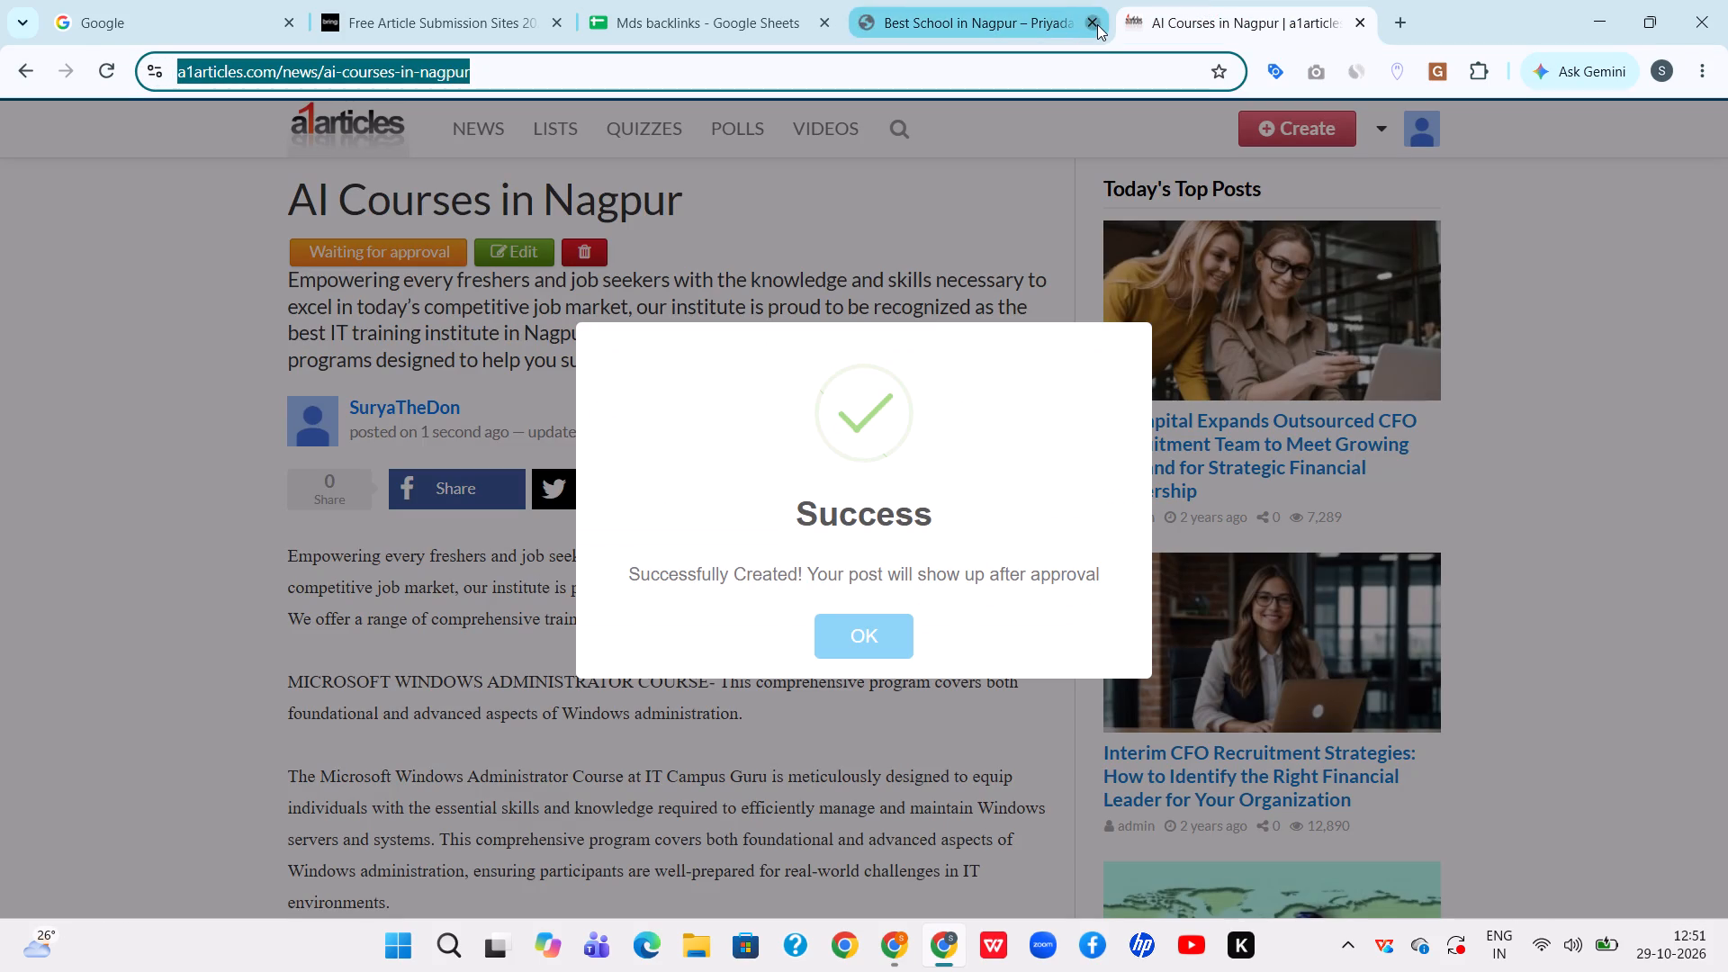
Select the empty cell D3616 below the articlecatalog.com link in Mds backlinks.
{"action": "left_click", "coordinate": [751, 0]}
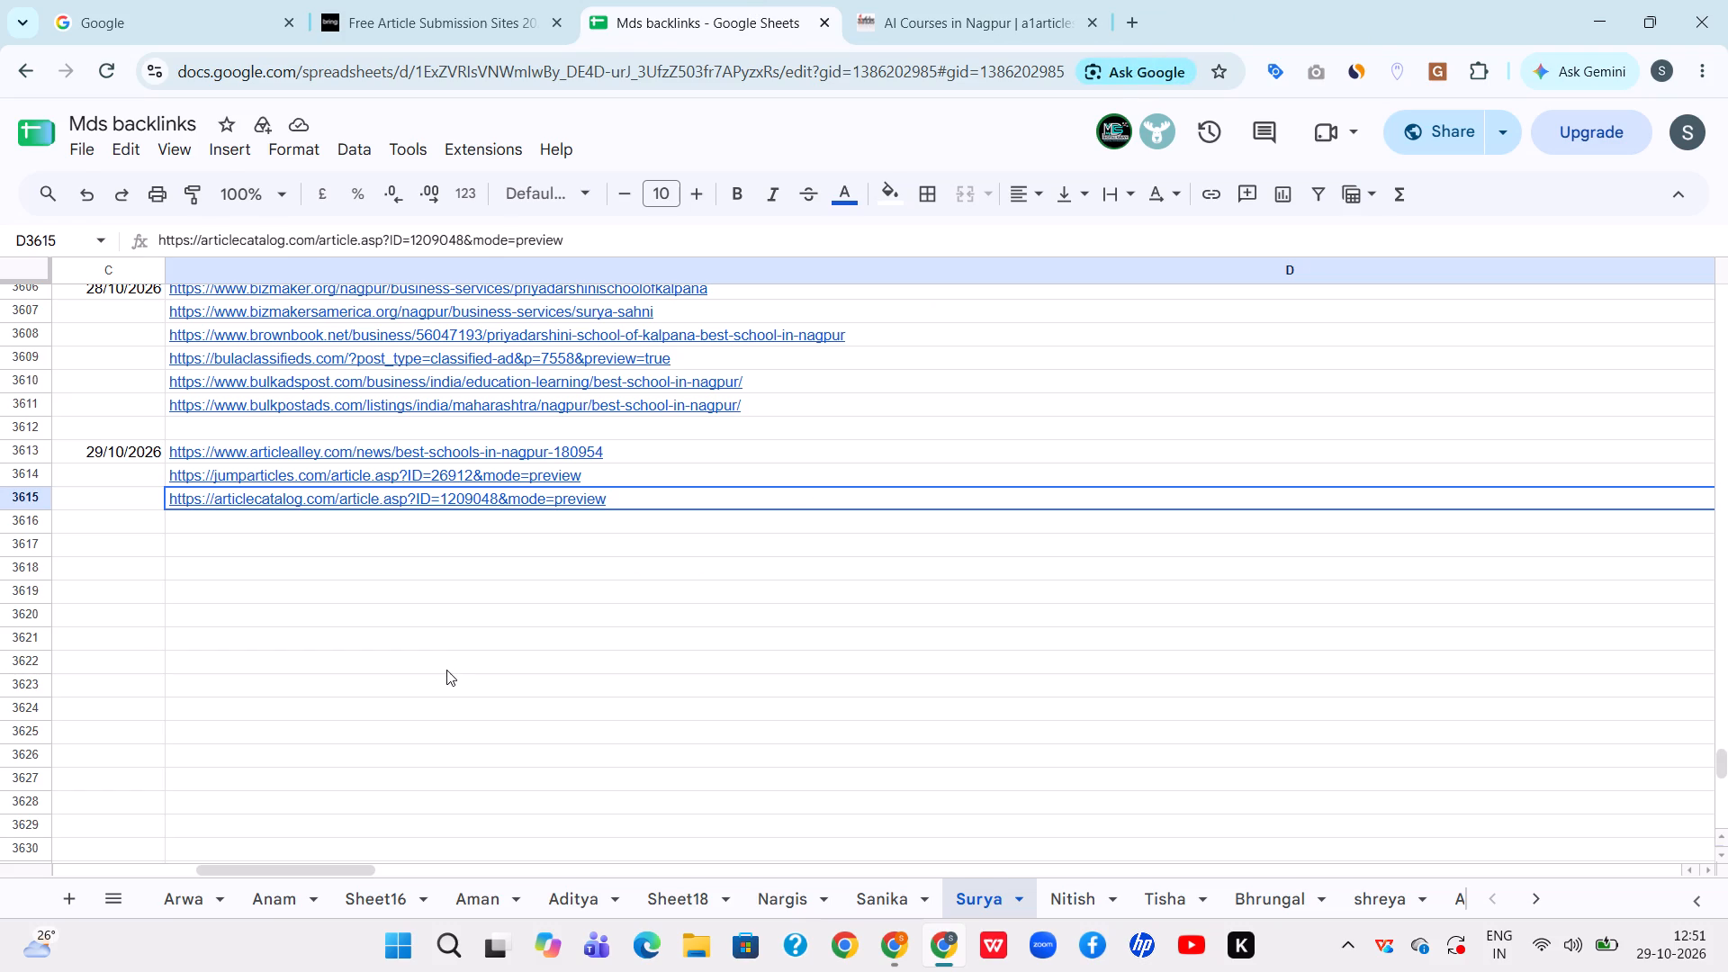
{"action": "scroll", "coordinate": [446, 670], "scroll_direction": "down", "scroll_amount": 1}
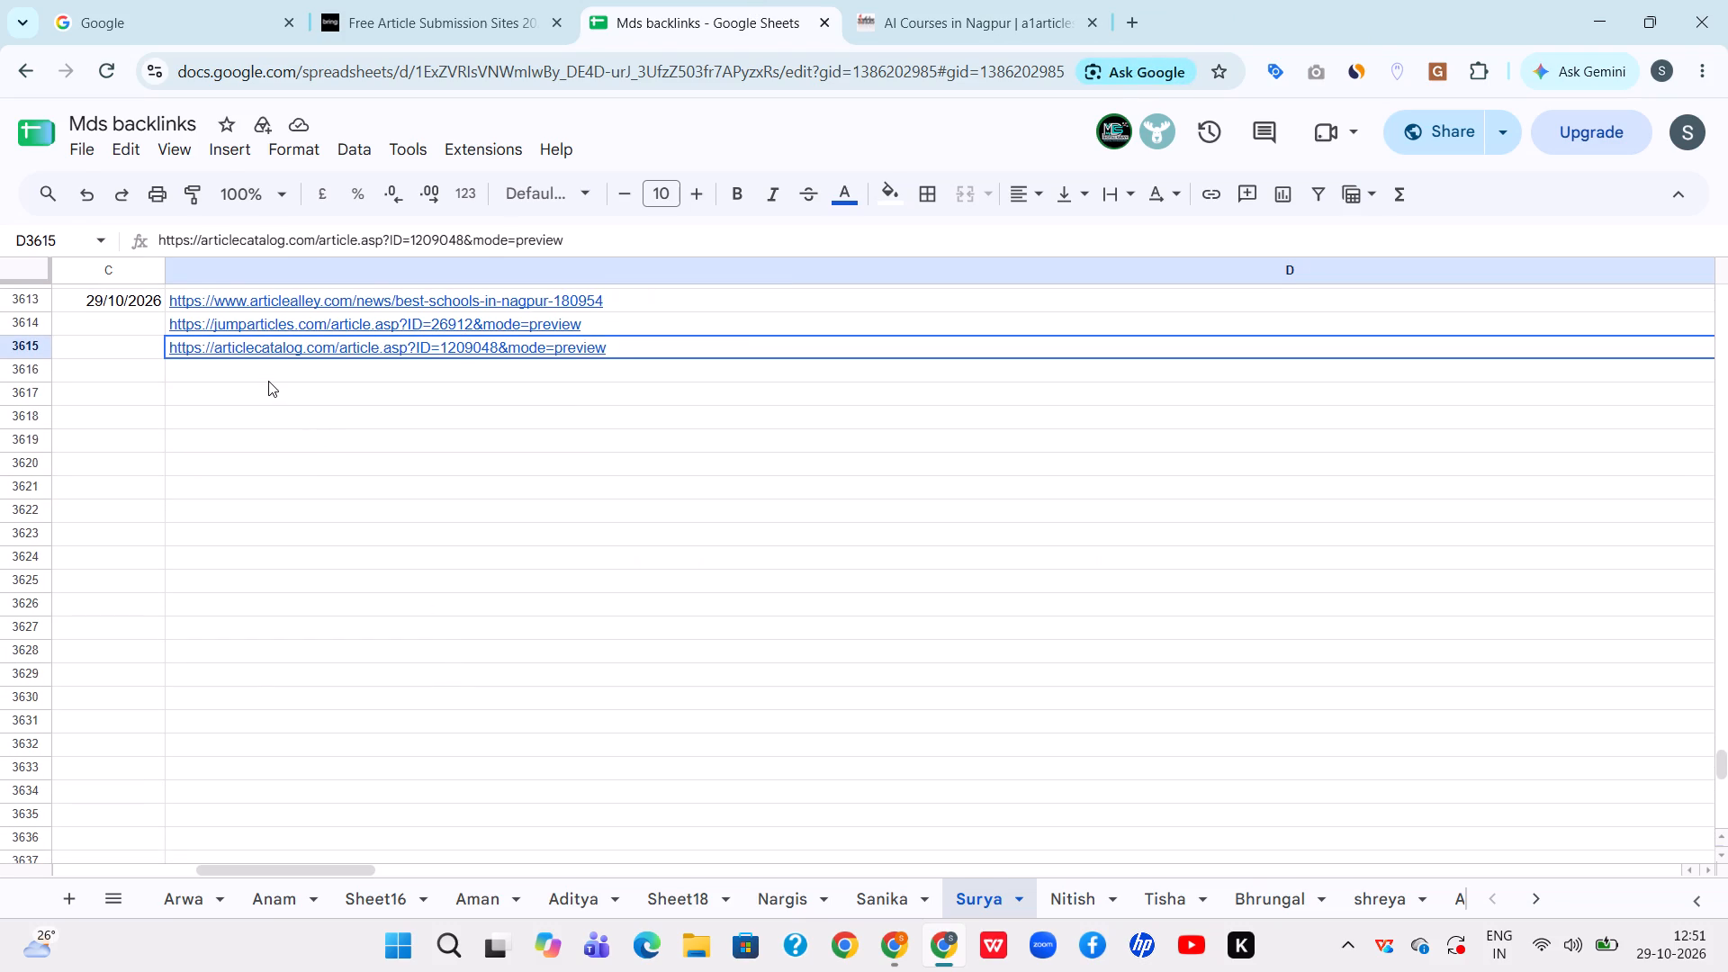
{"action": "left_click", "coordinate": [268, 381]}
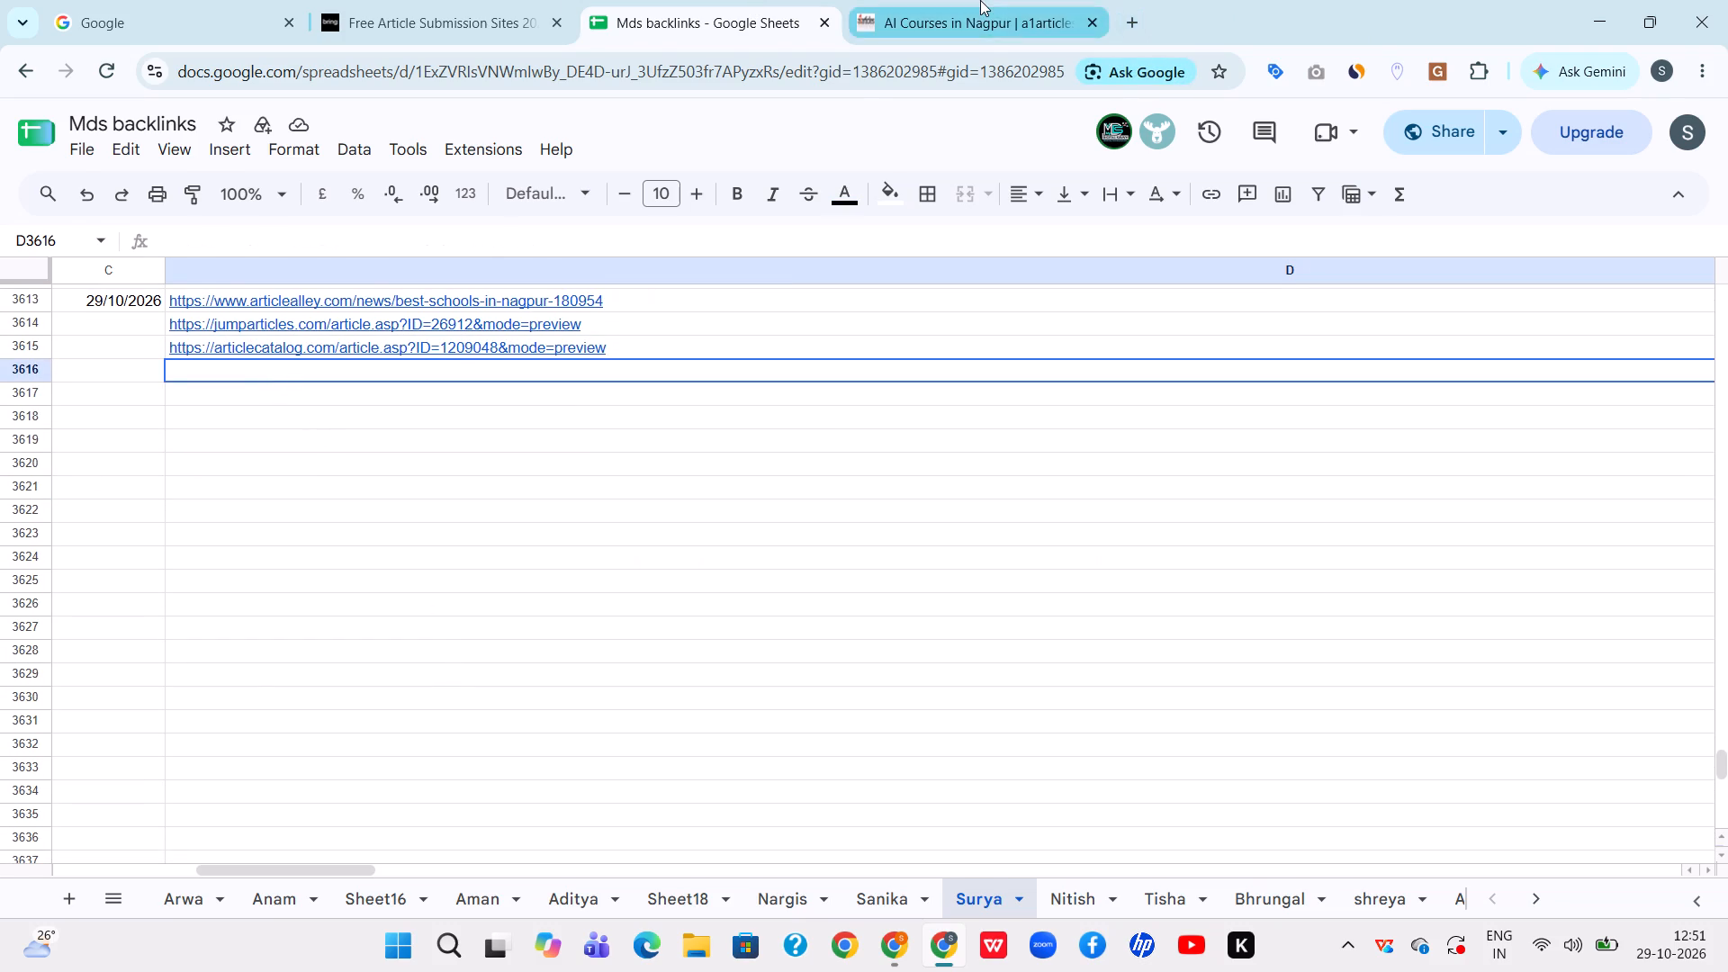
Start a new story on a1articles and paste the copied school article into its text entry without a trailing blank line.
{"action": "left_click", "coordinate": [980, 0]}
{"action": "left_click", "coordinate": [1356, 196]}
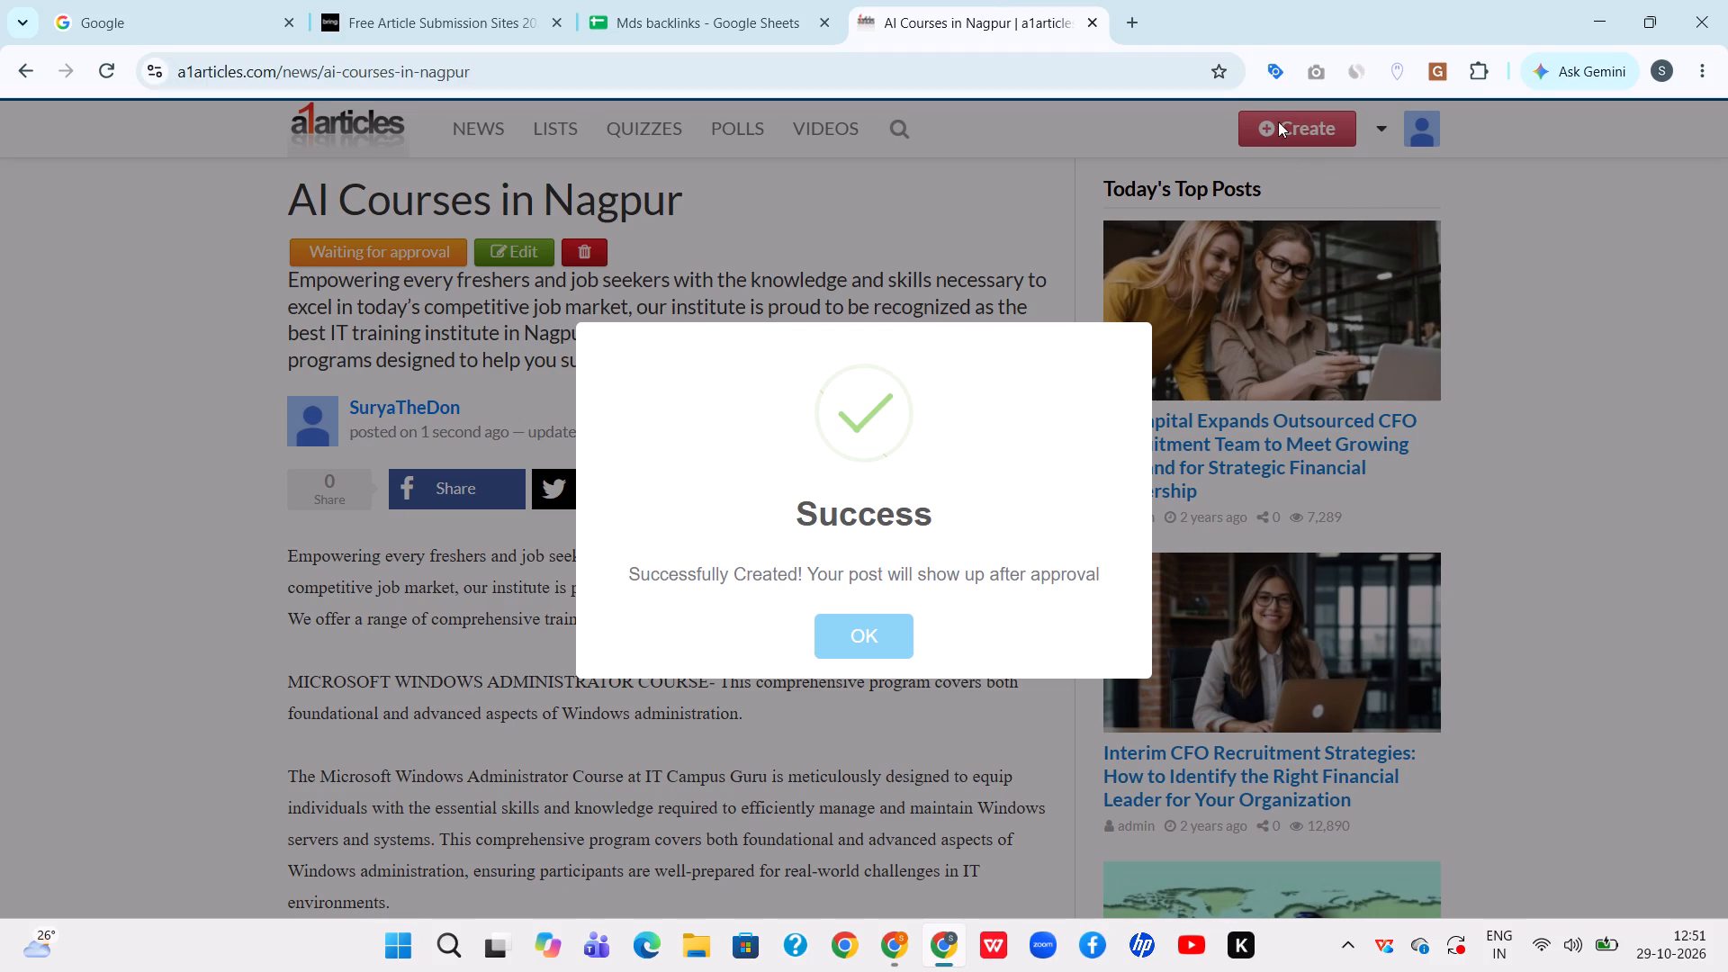
{"action": "left_click", "coordinate": [885, 640]}
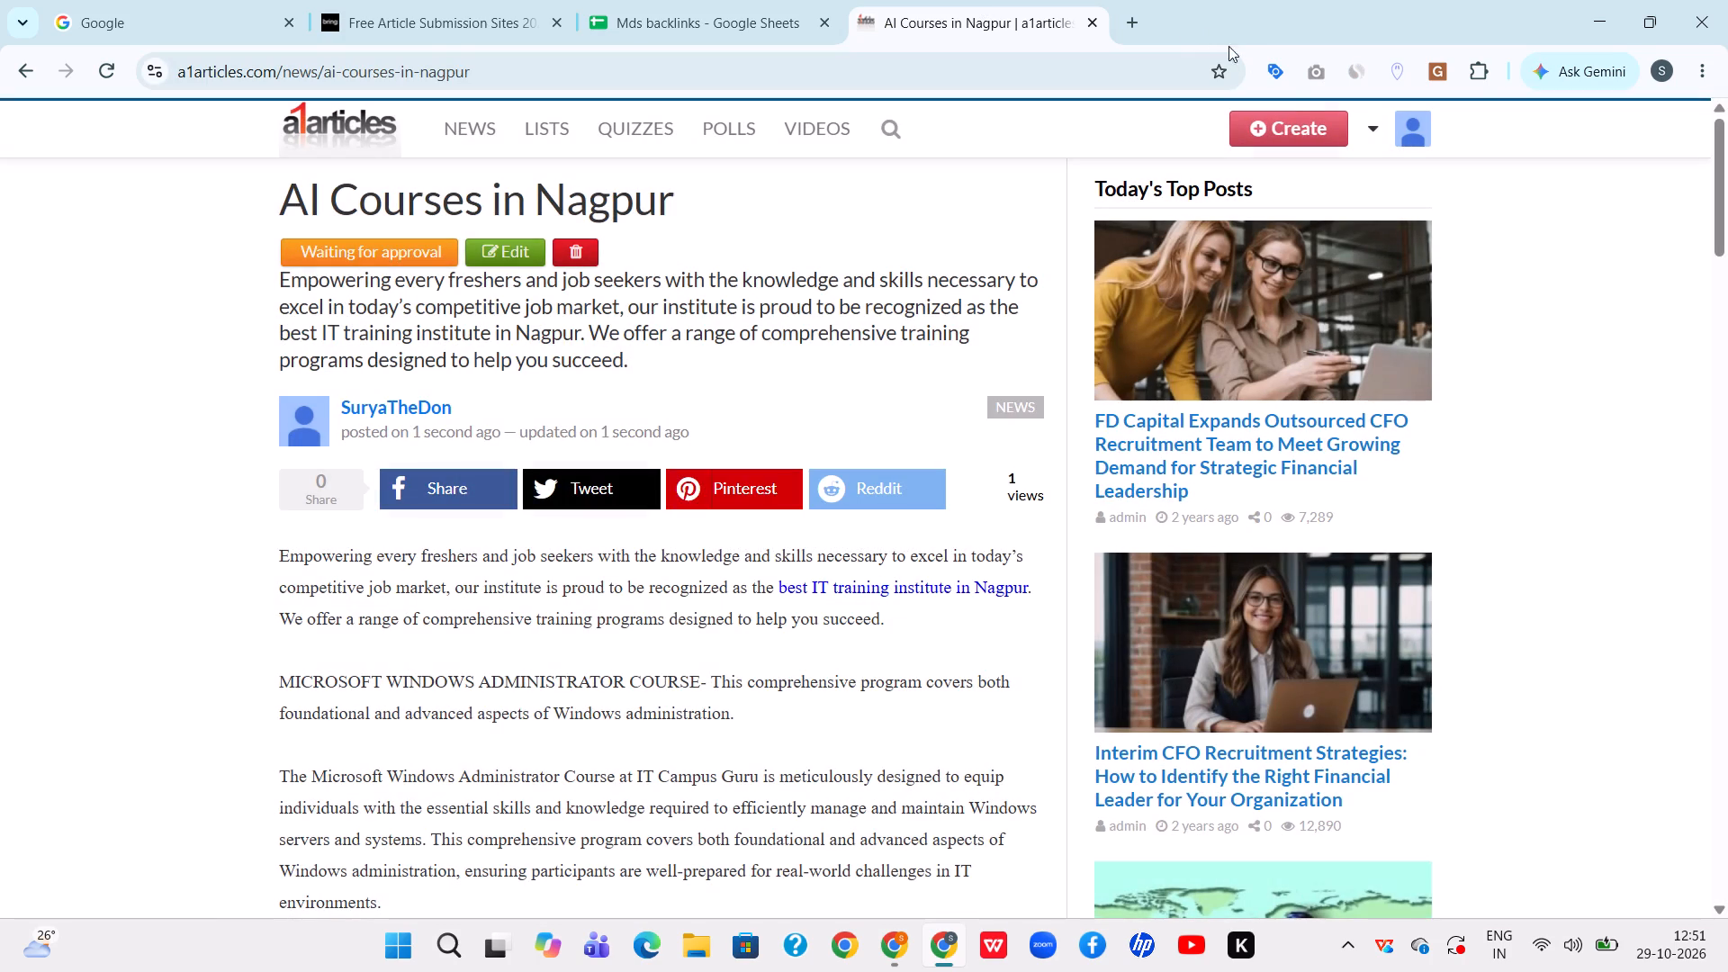
{"action": "left_click", "coordinate": [1296, 112]}
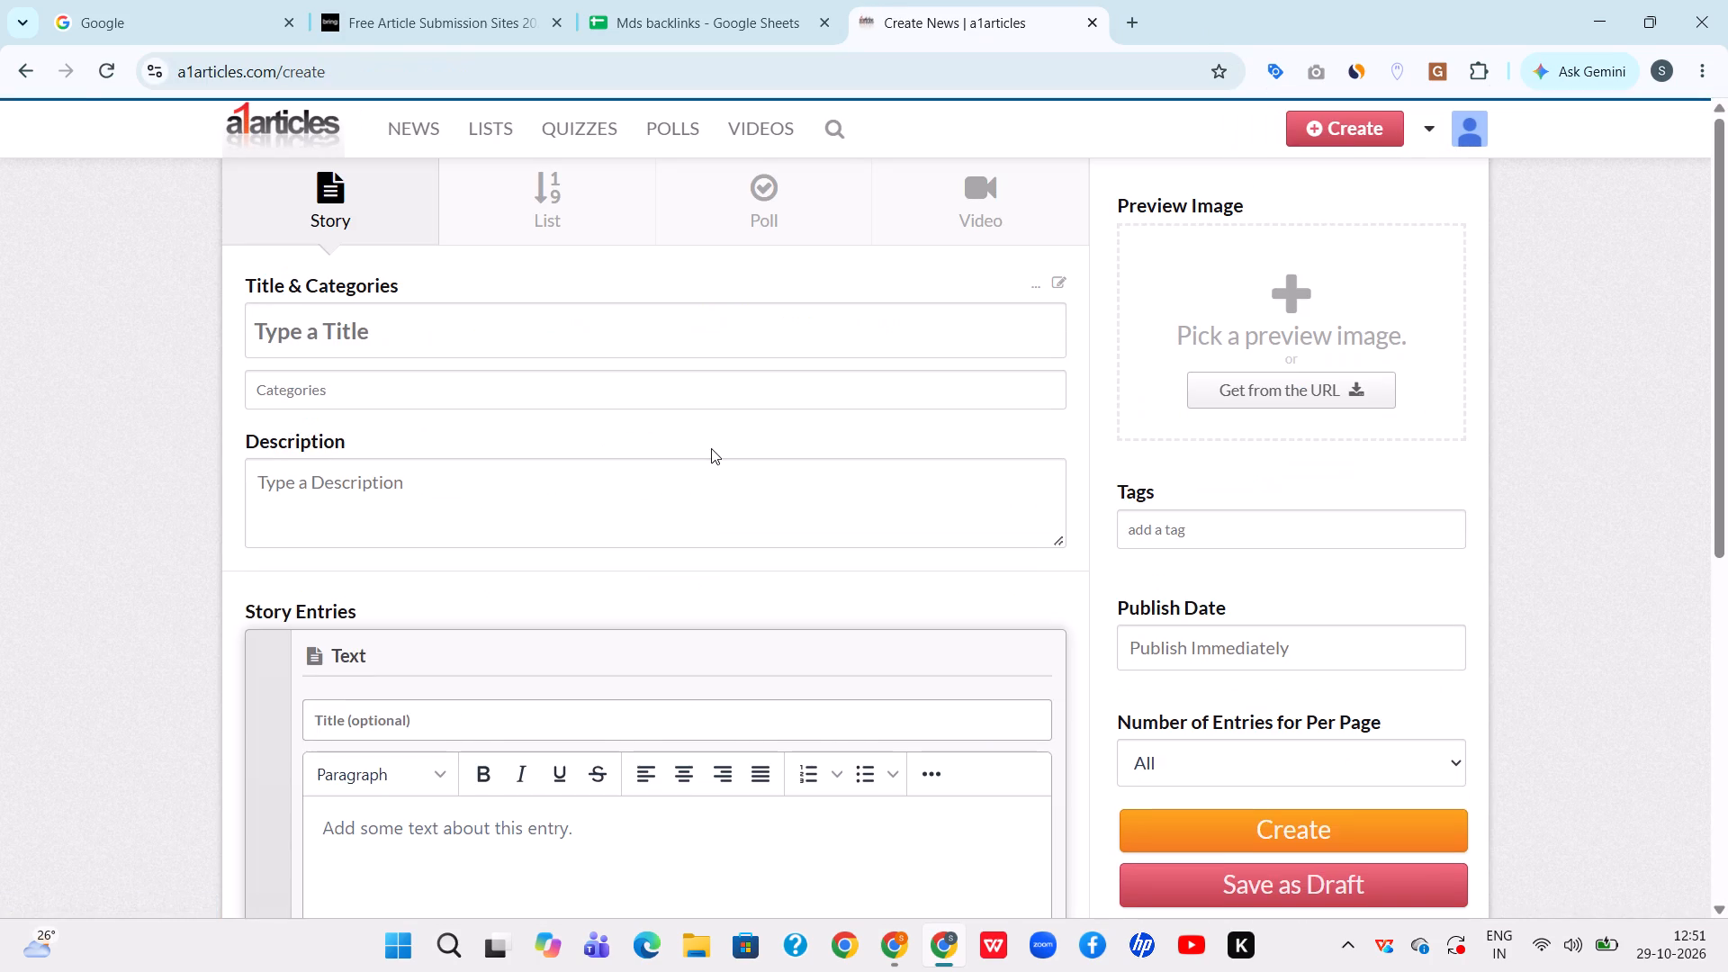
{"action": "left_click", "coordinate": [331, 832]}
{"action": "key", "text": "ctrl+v"}
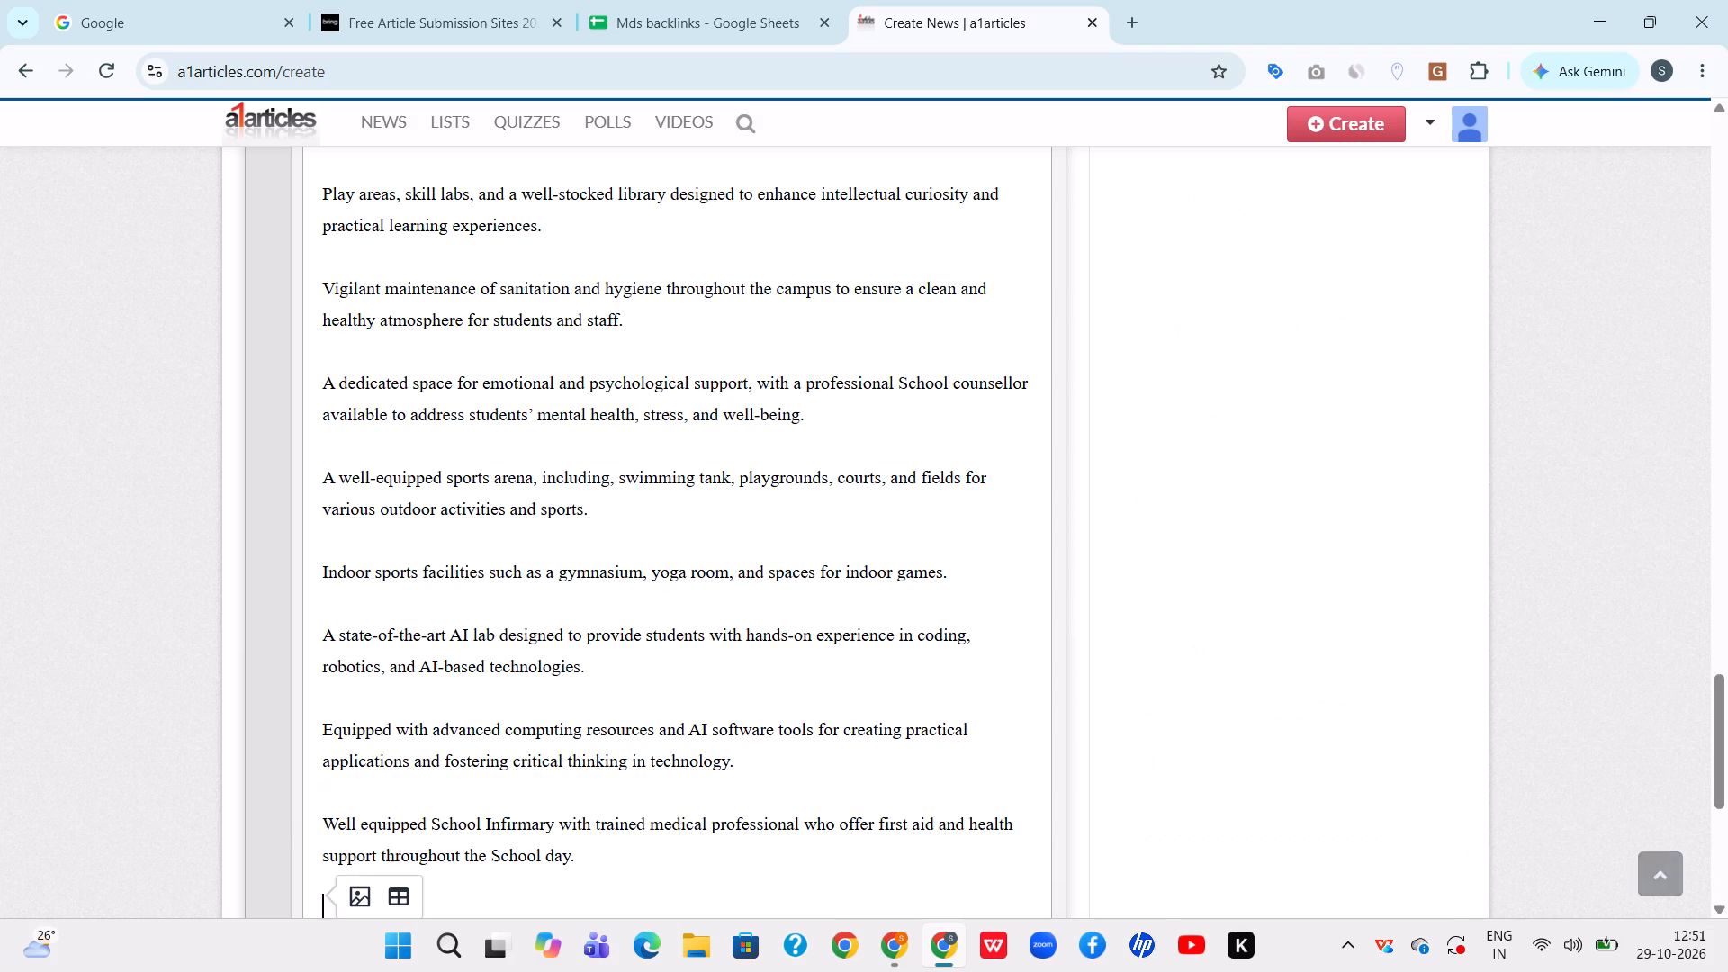
{"action": "key", "text": "BackSpace"}
{"action": "scroll", "coordinate": [380, 607], "scroll_direction": "down", "scroll_amount": 3}
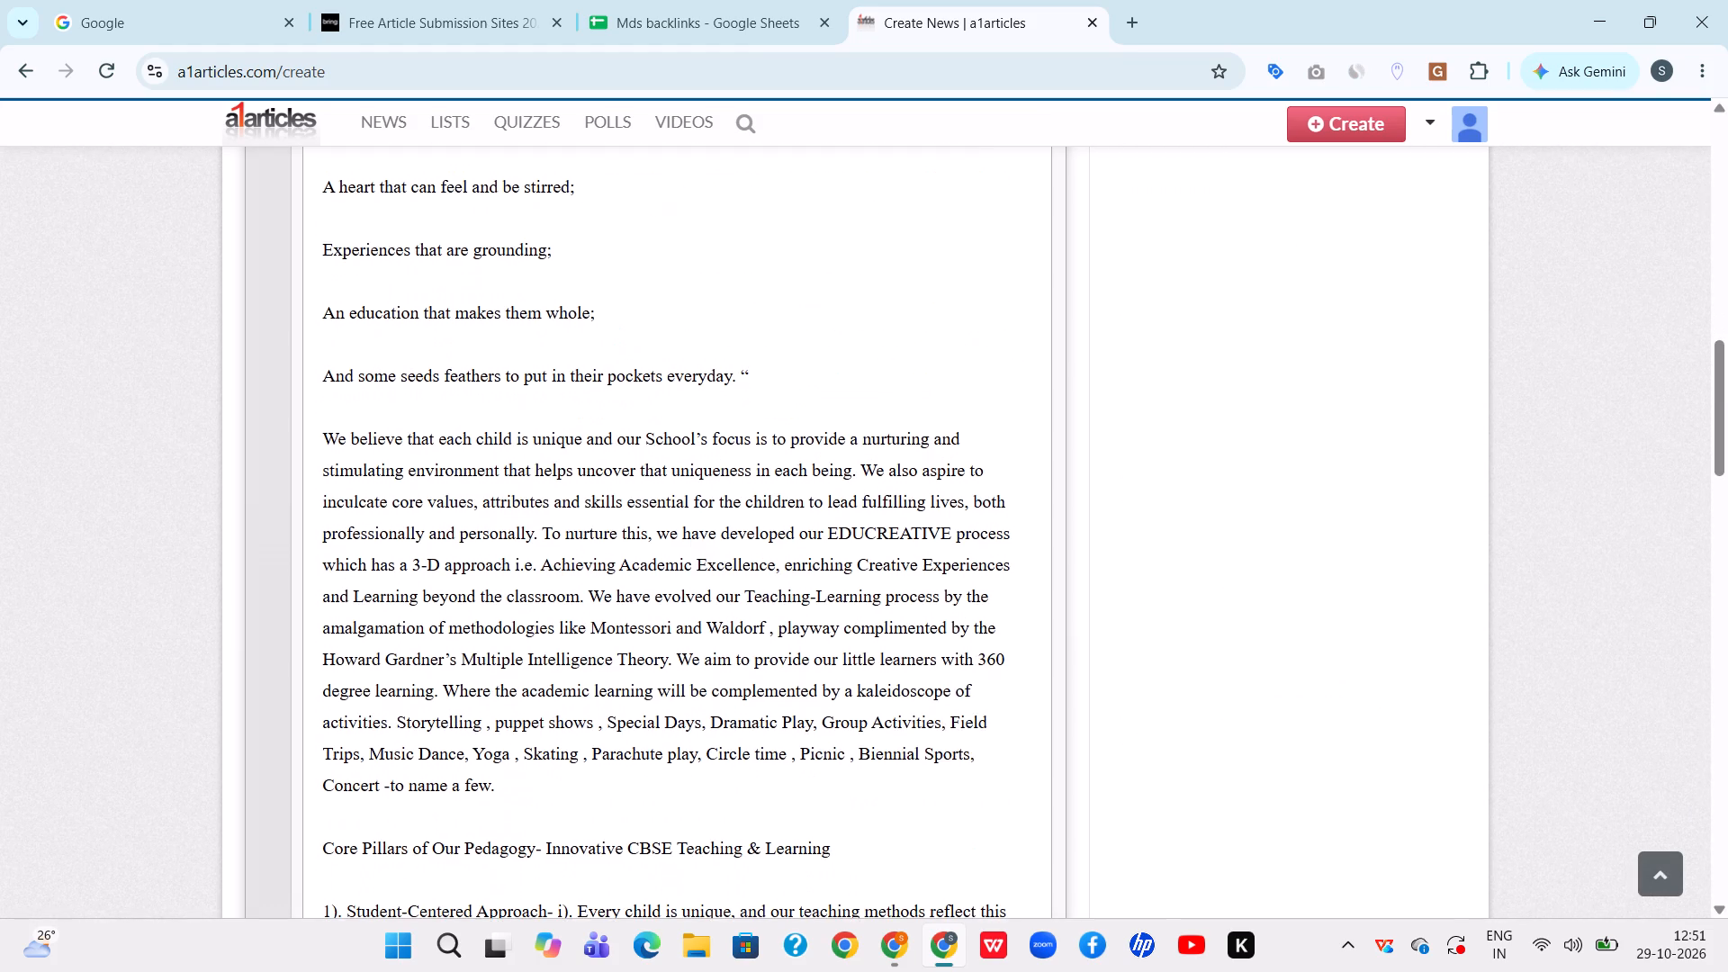
{"action": "scroll", "coordinate": [380, 607], "scroll_direction": "down", "scroll_amount": 10}
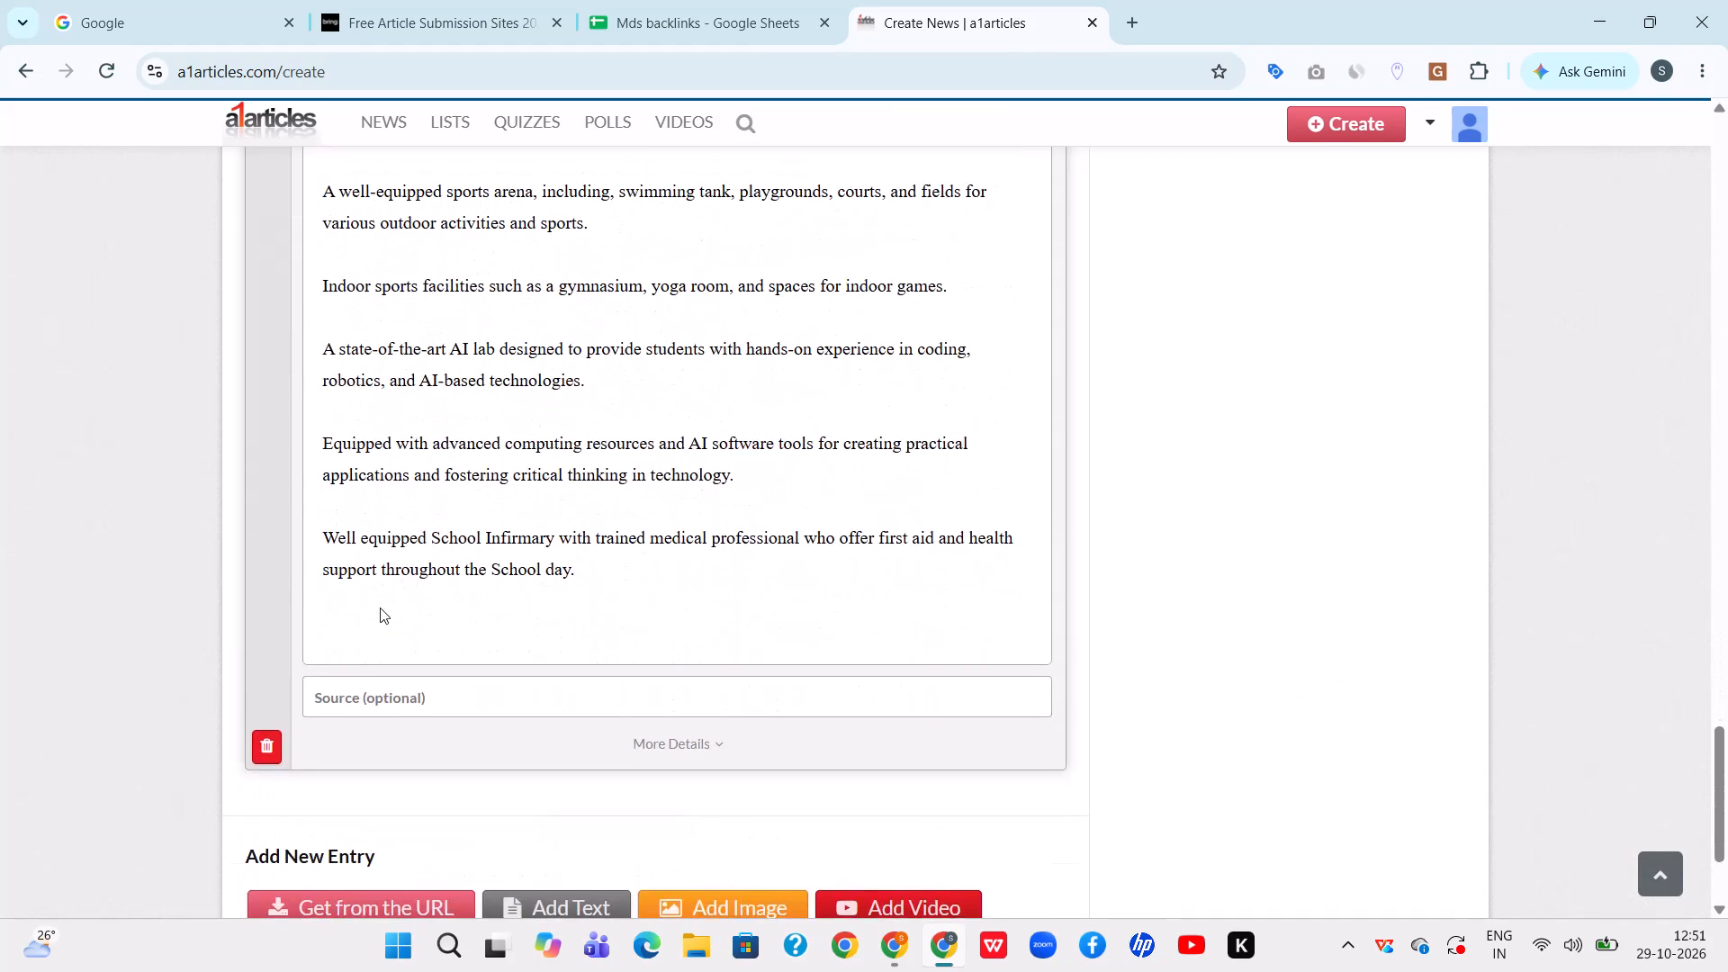
{"action": "scroll", "coordinate": [380, 607], "scroll_direction": "up", "scroll_amount": 14}
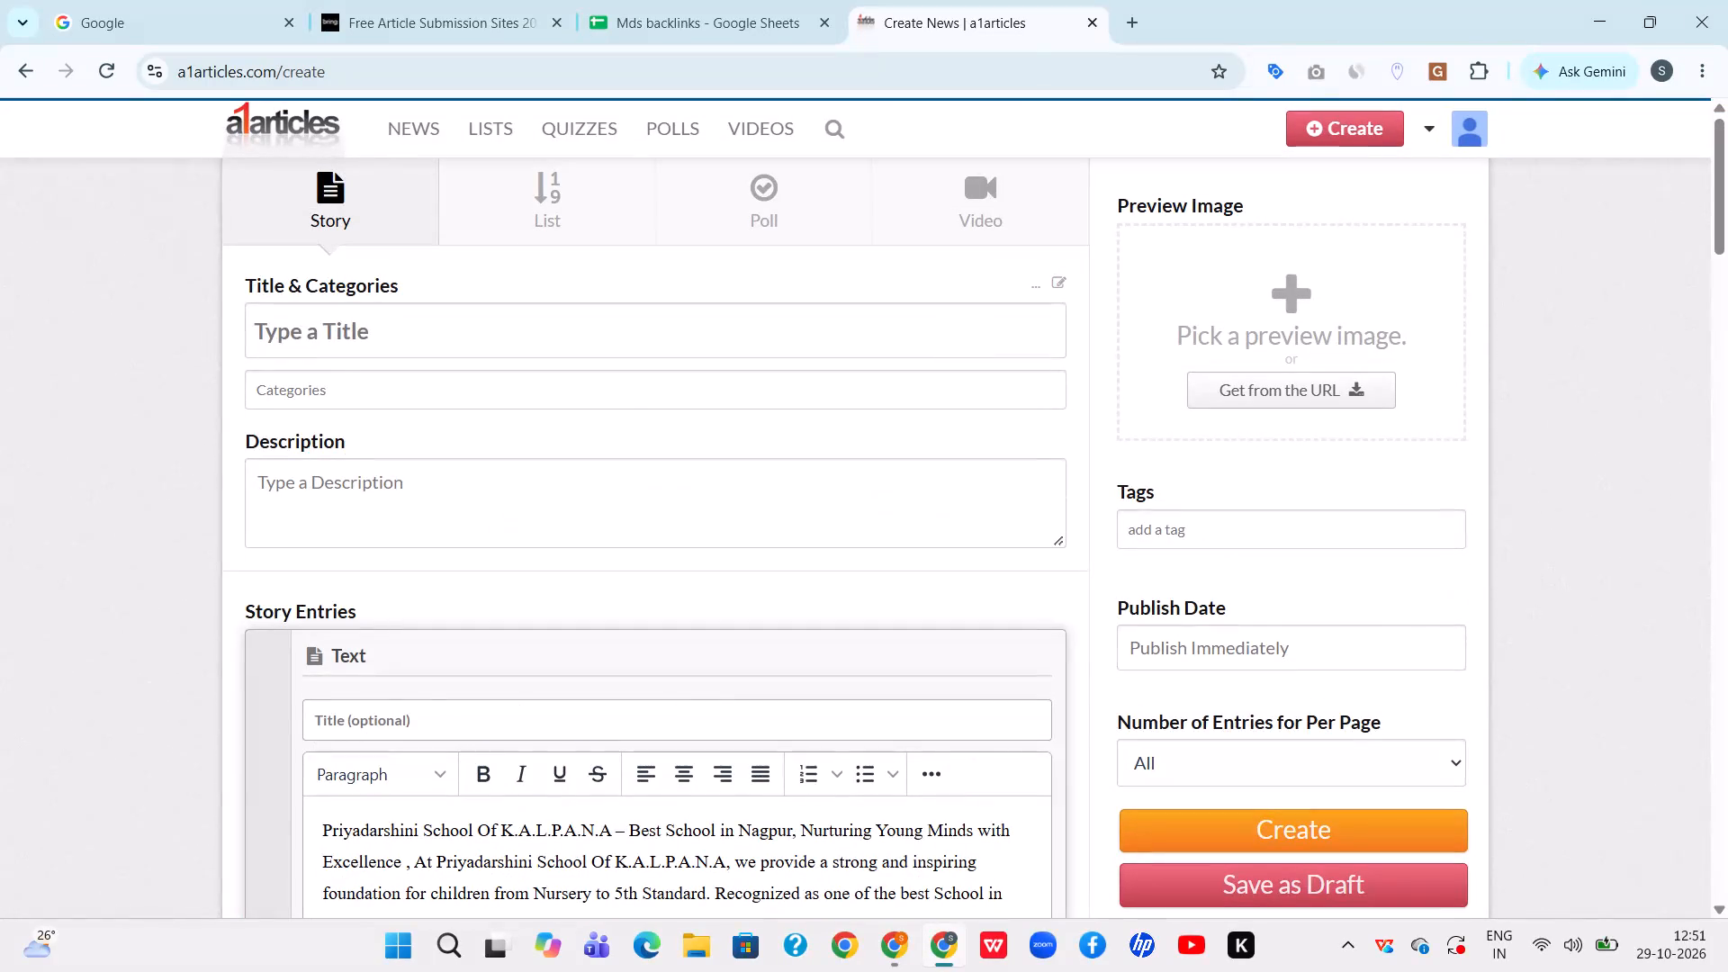
Title the story "Best School in Nagpur – Priyadarshini School of K.A.L.P.A.N.A." and assign it the News category.
{"action": "left_click", "coordinate": [333, 355]}
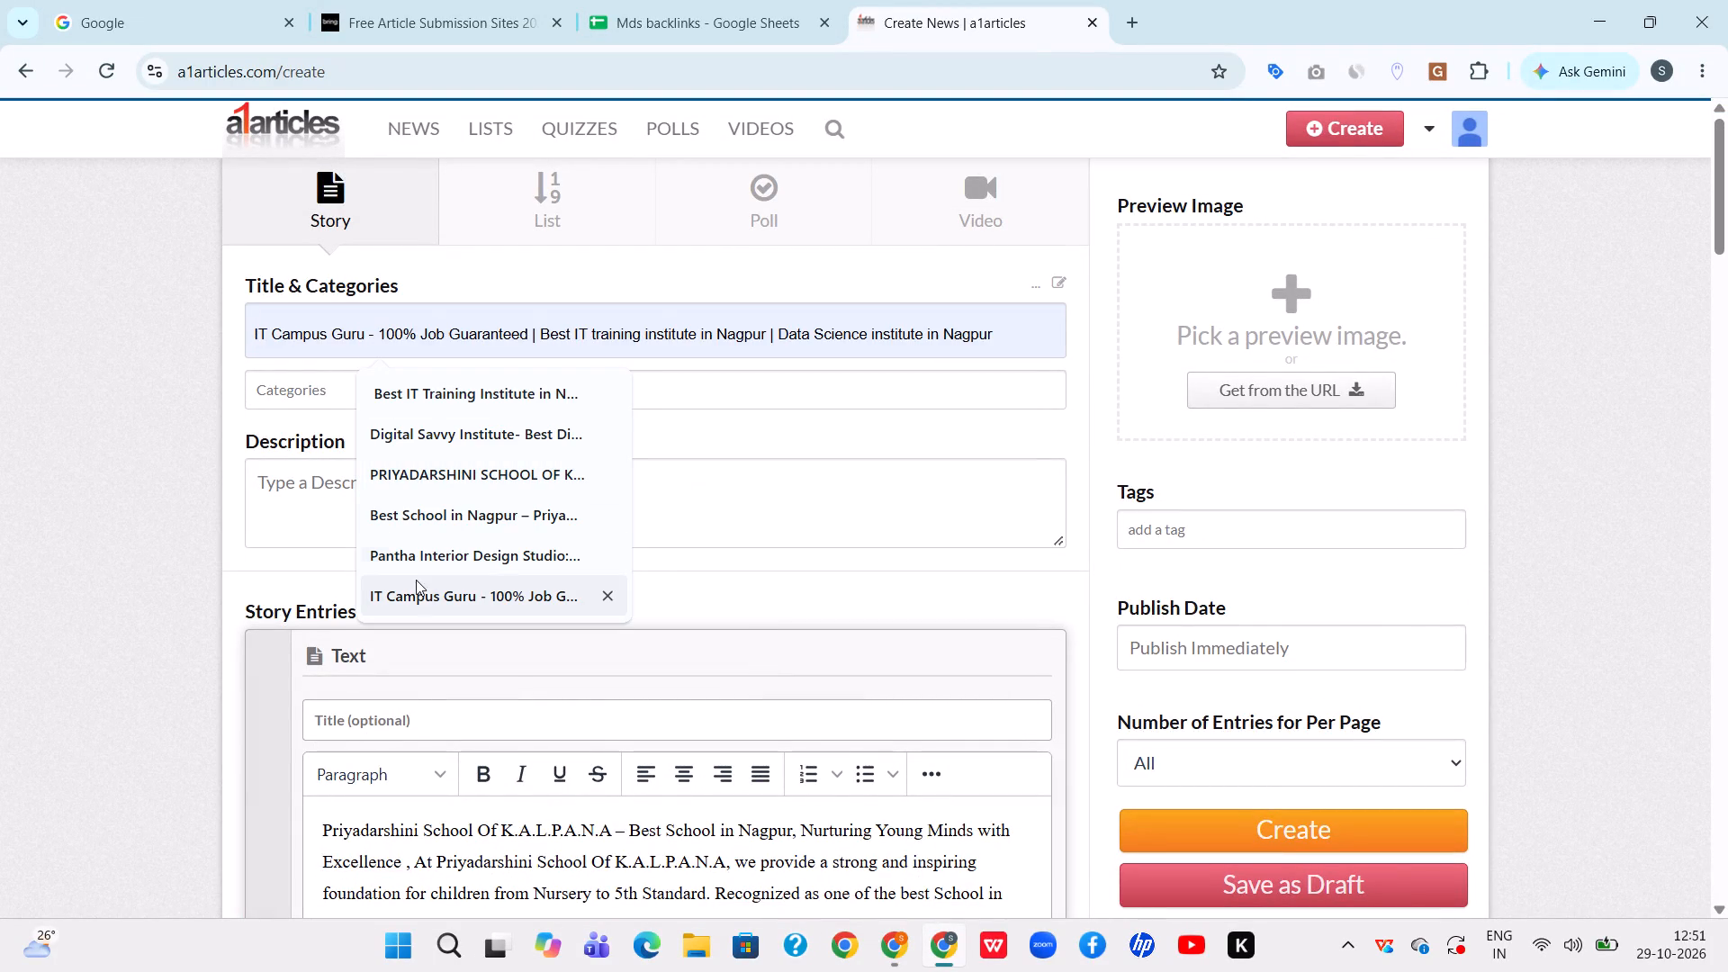
{"action": "left_click", "coordinate": [429, 495]}
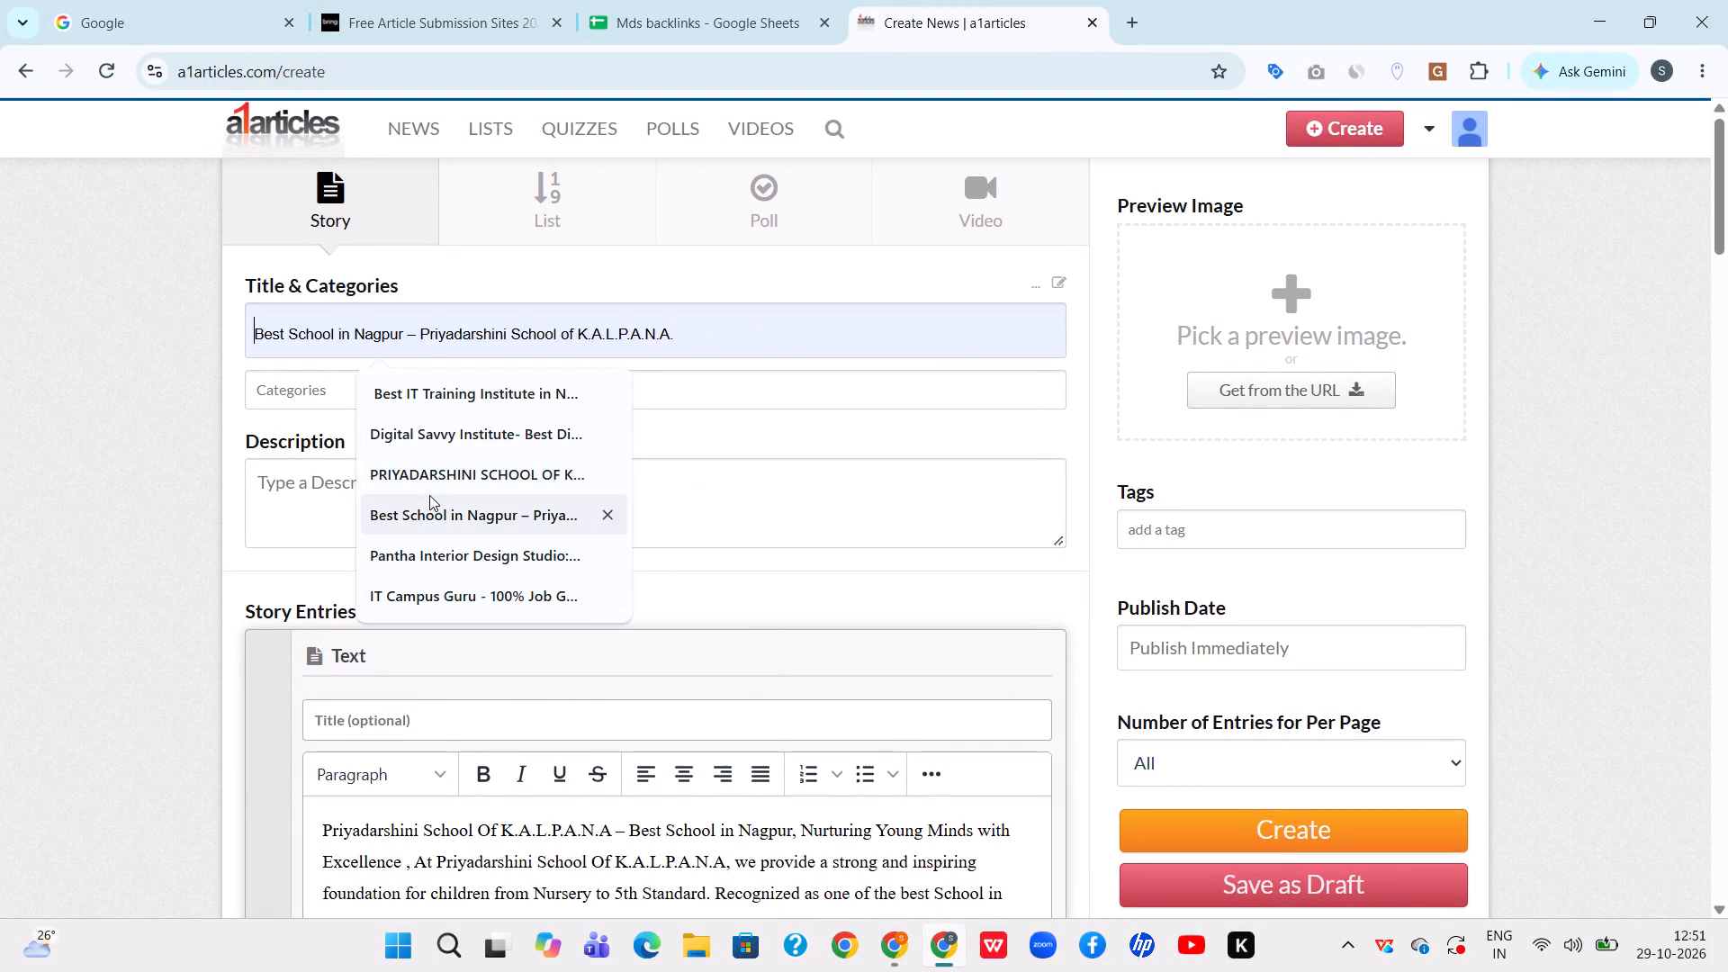
{"action": "left_click", "coordinate": [380, 404]}
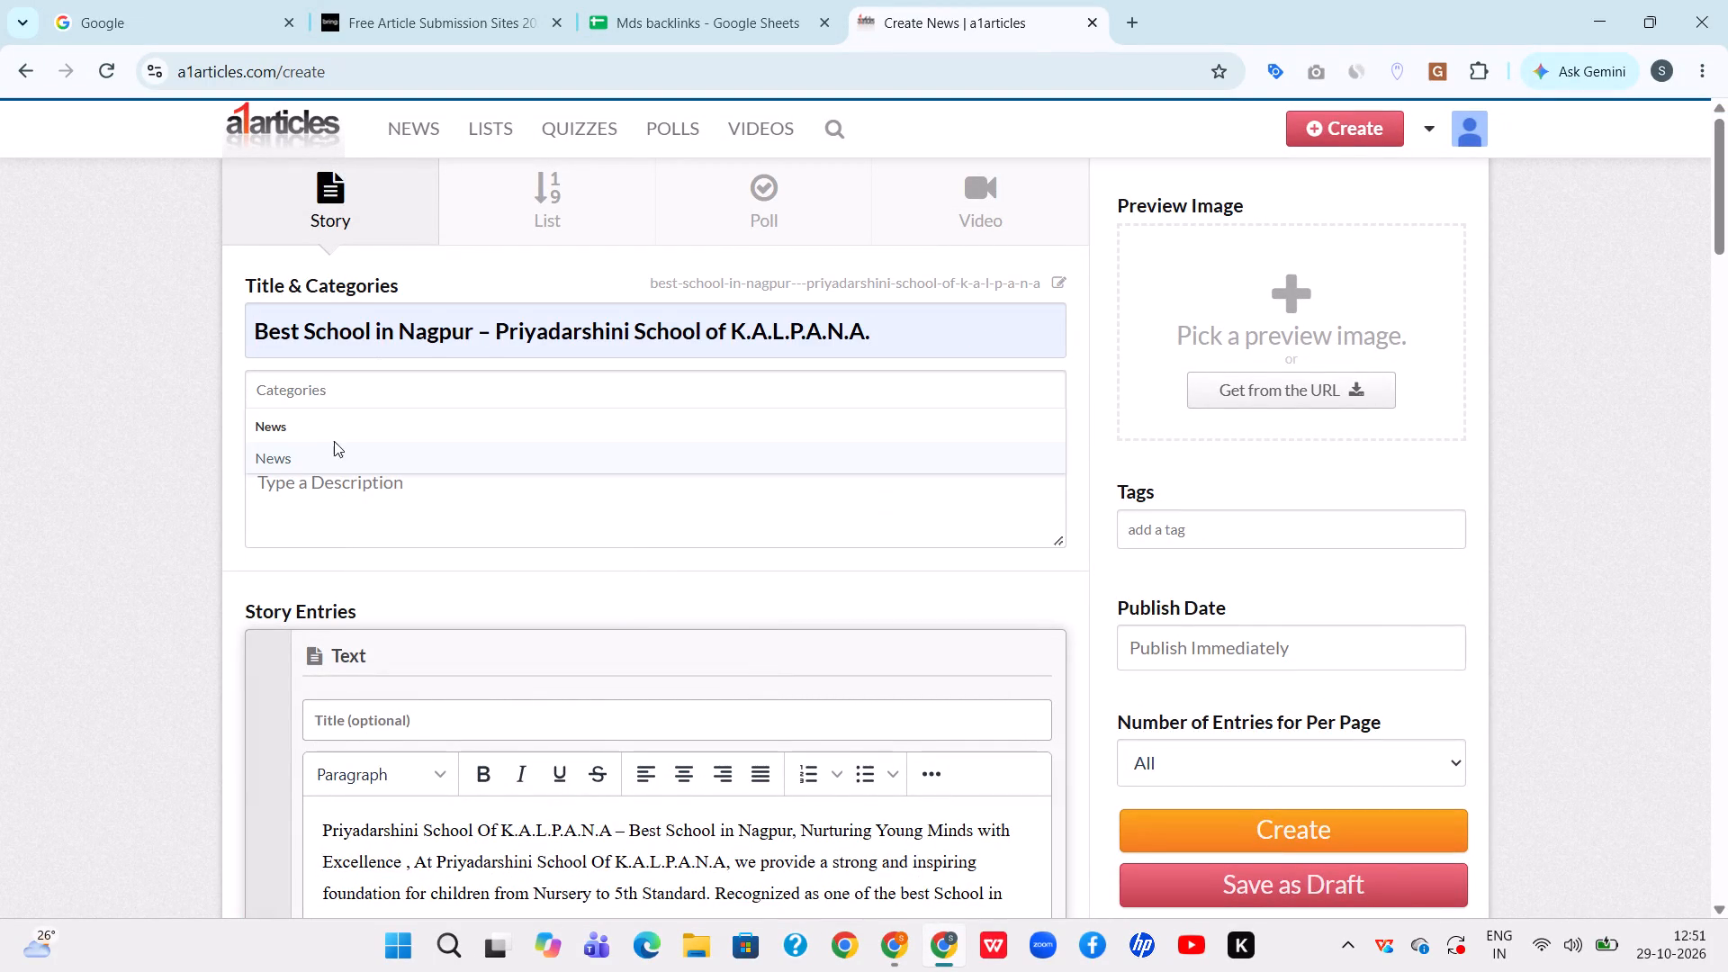
{"action": "left_click", "coordinate": [333, 454]}
Copy the article's opening paragraph from the story entry into the story's description.
{"action": "left_click", "coordinate": [348, 490]}
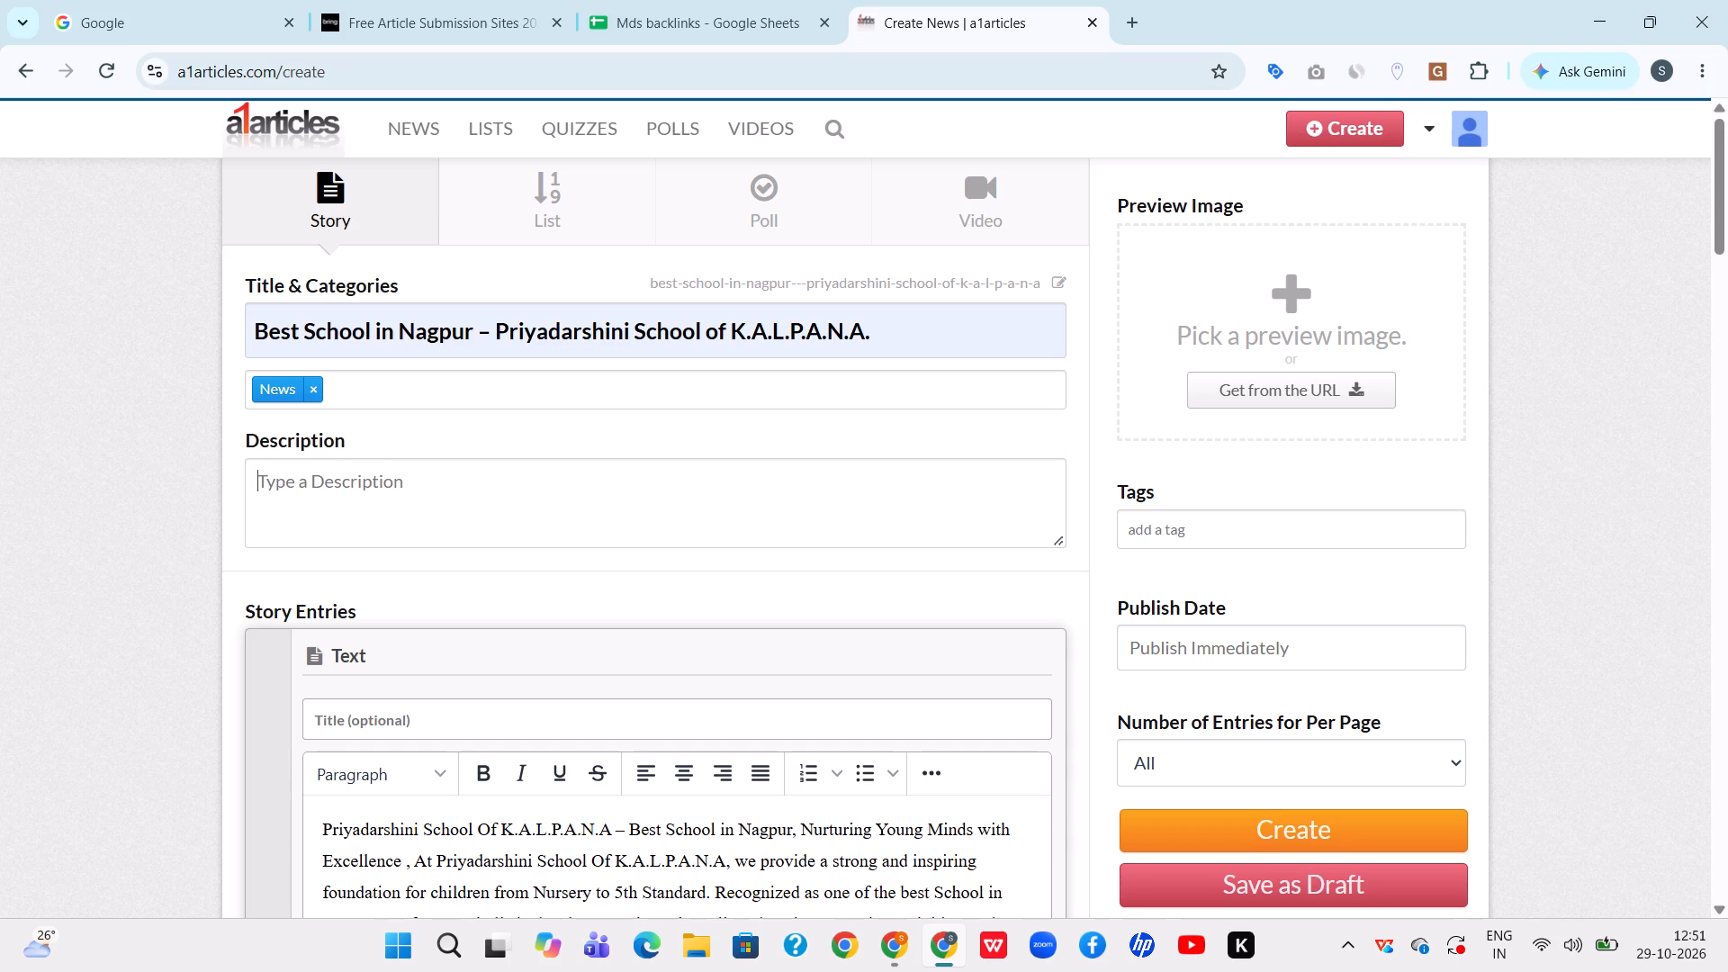
{"action": "scroll", "coordinate": [154, 483], "scroll_direction": "down", "scroll_amount": 2}
{"action": "triple_click", "coordinate": [408, 520]}
{"action": "left_click", "coordinate": [408, 520]}
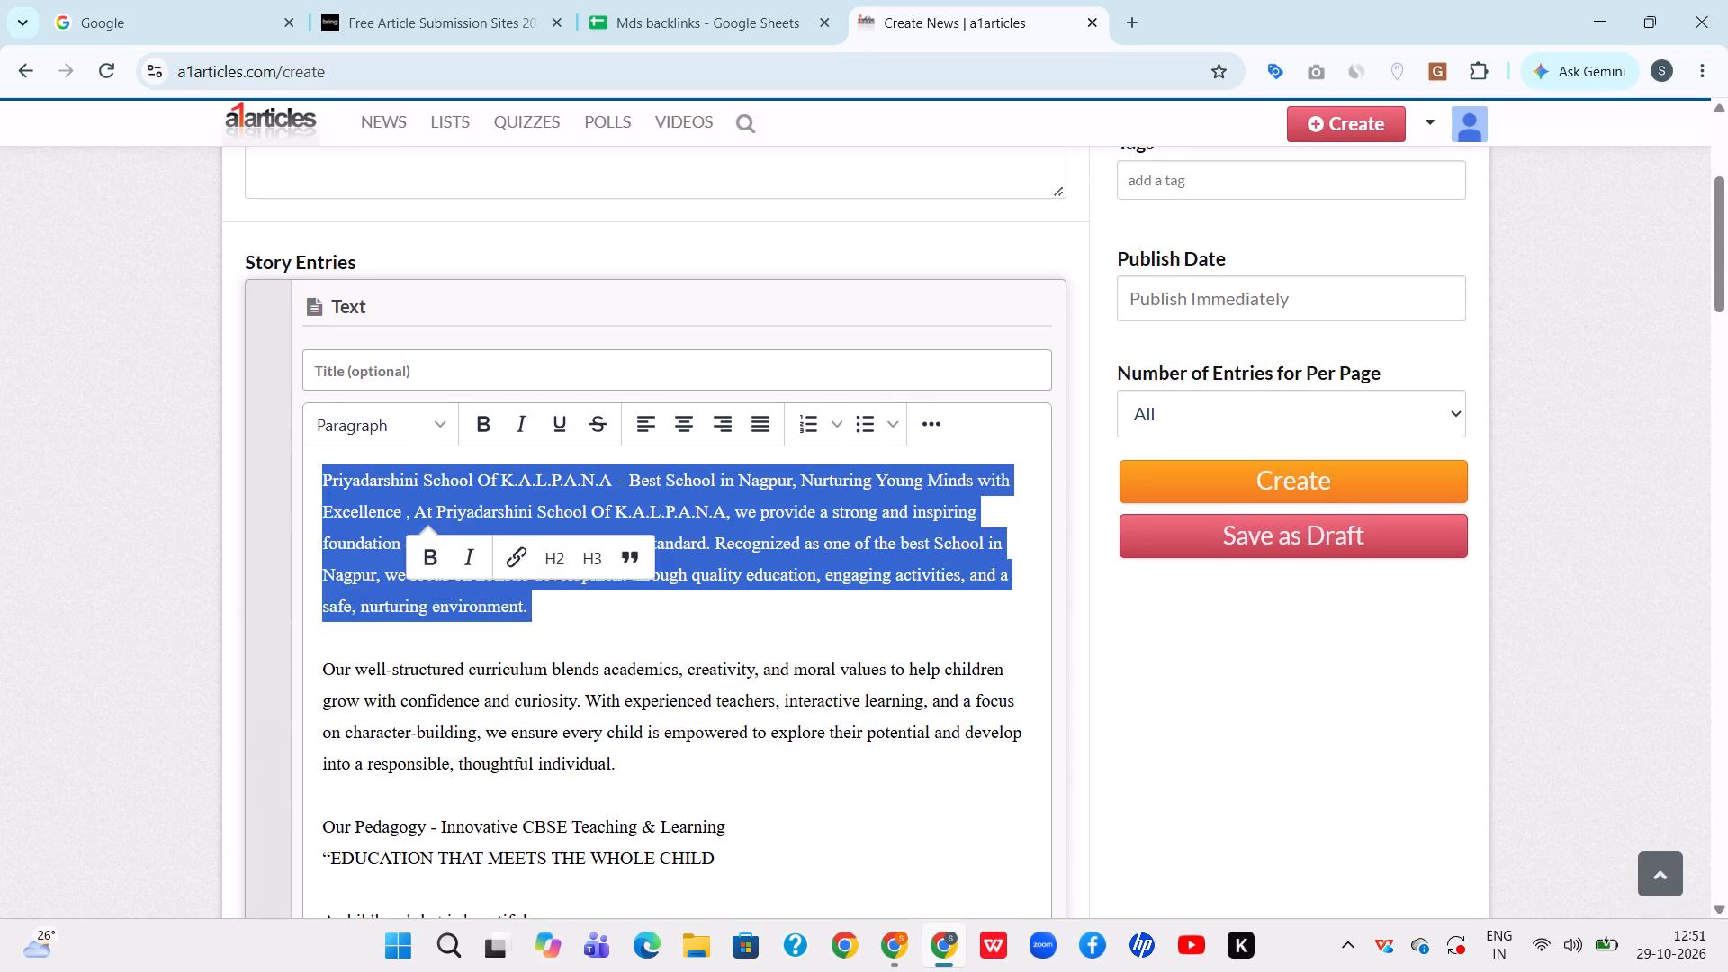
{"action": "key", "text": "ctrl+c"}
{"action": "triple_click", "coordinate": [408, 520]}
{"action": "left_click", "coordinate": [408, 520]}
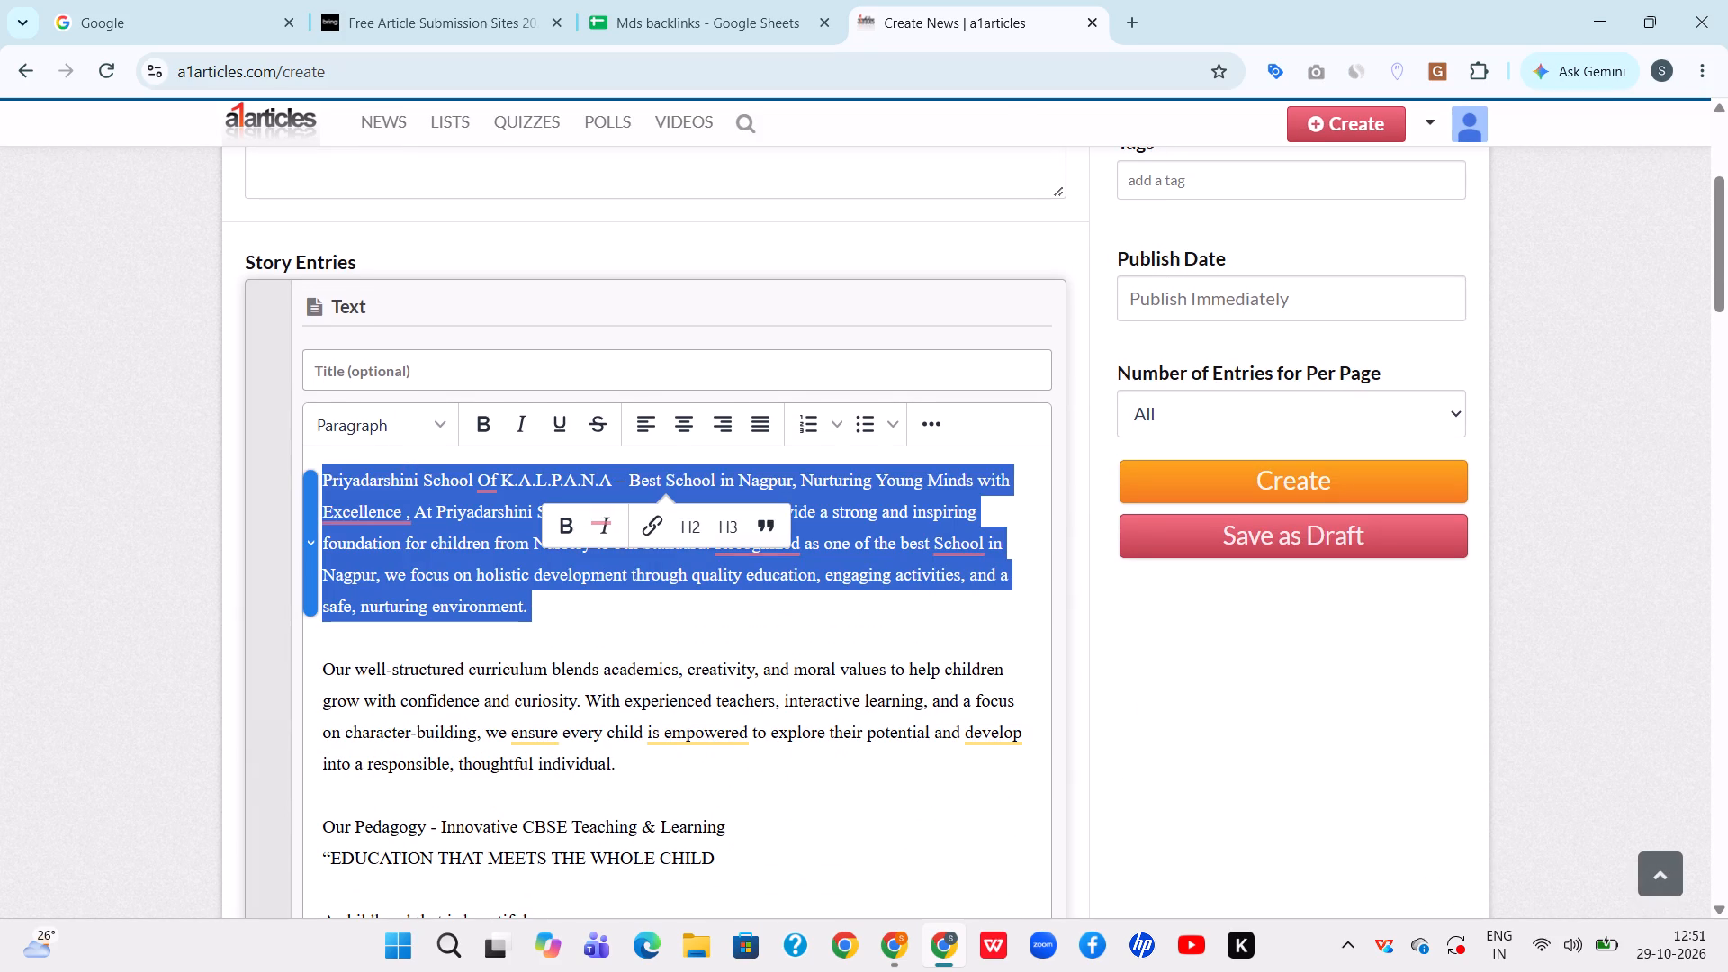
{"action": "key", "text": "ctrl+c"}
{"action": "scroll", "coordinate": [408, 520], "scroll_direction": "up", "scroll_amount": 3}
{"action": "left_click", "coordinate": [350, 520]}
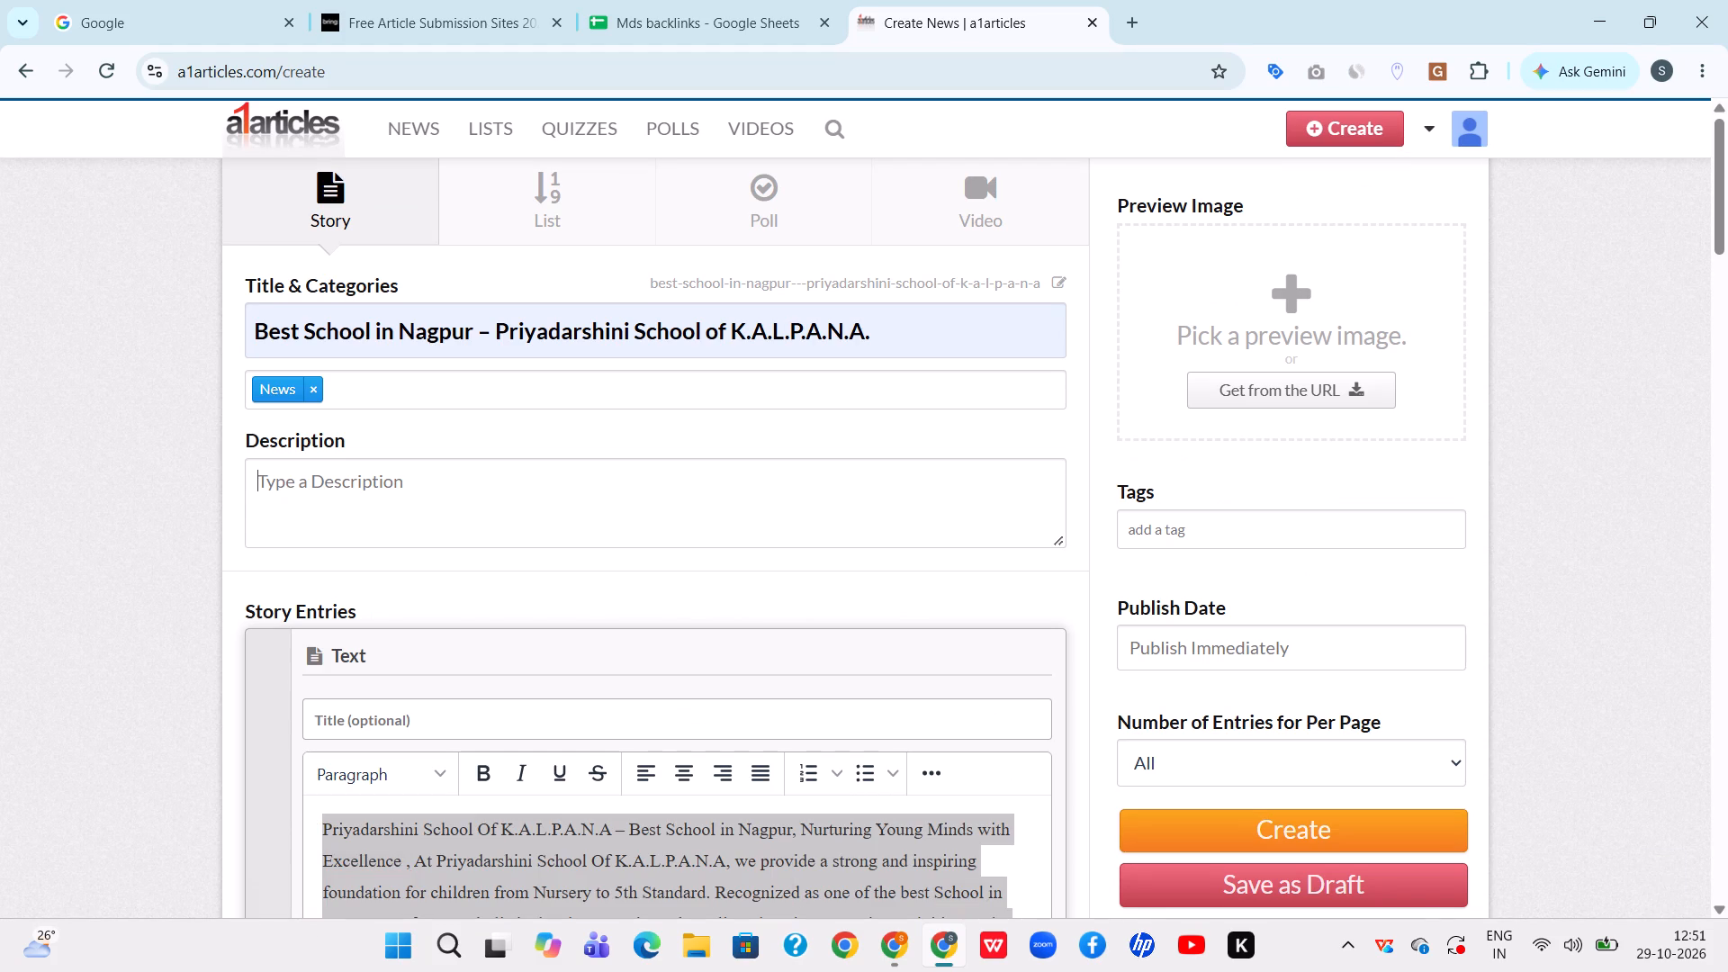
{"action": "key", "text": "ctrl+v"}
{"action": "key", "text": "BackSpace"}
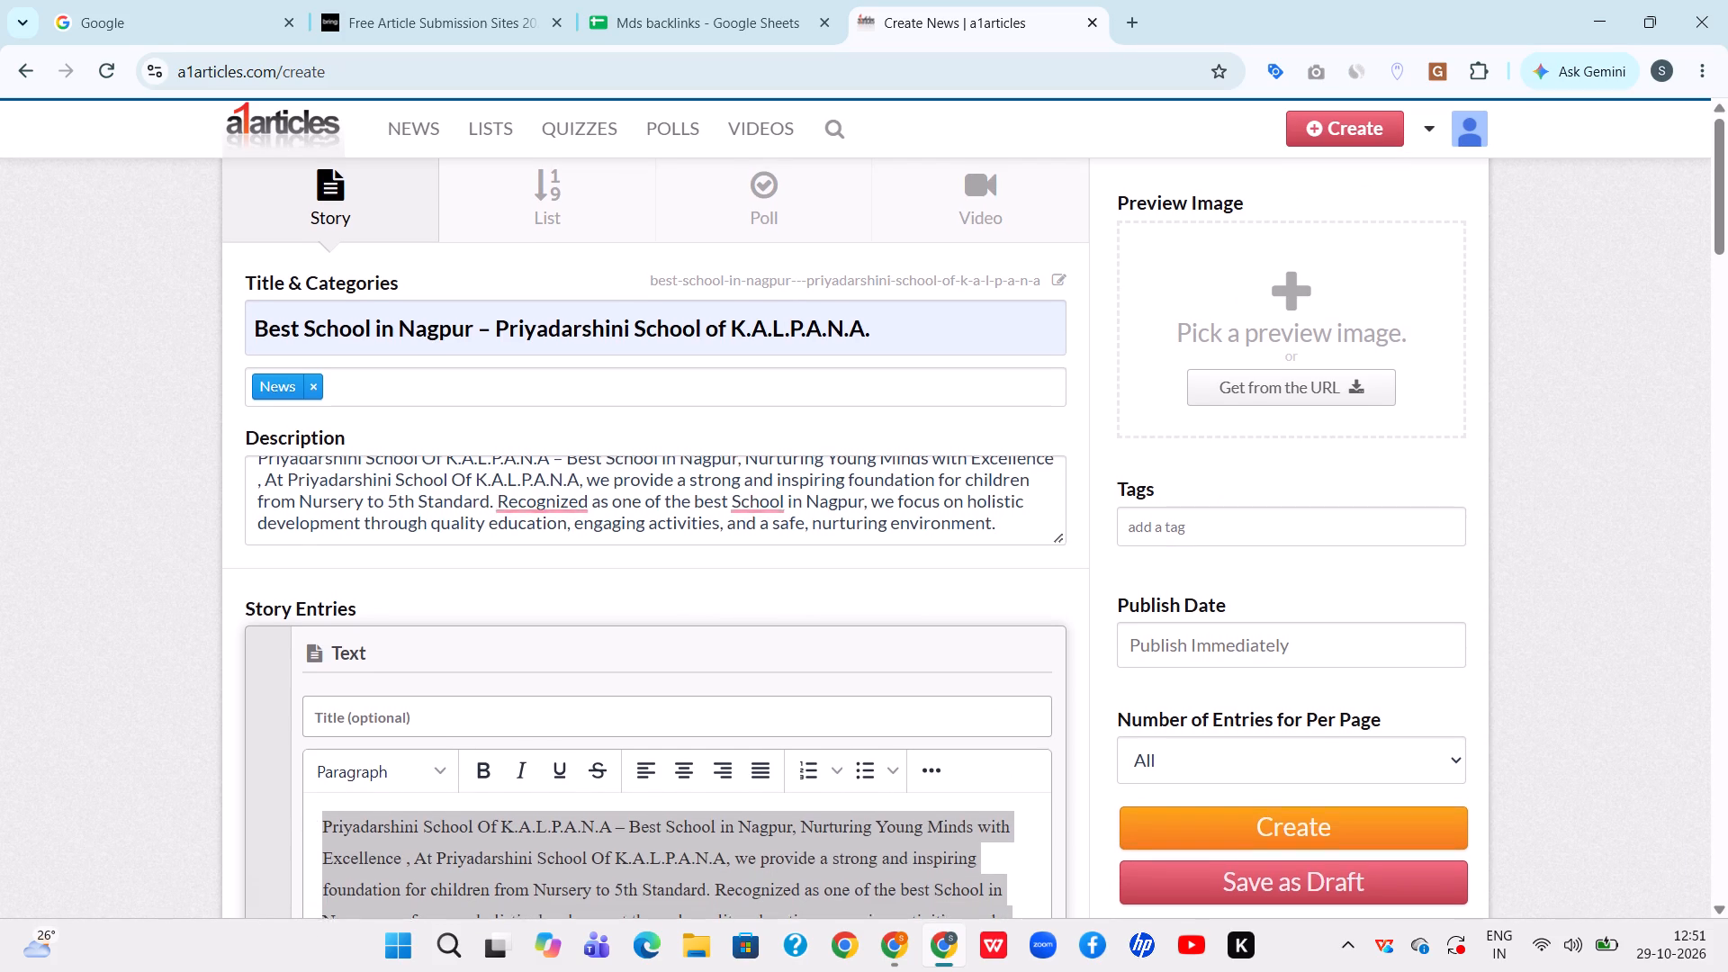
{"action": "left_click", "coordinate": [93, 472]}
Link the second "Priyadarshini School Of K.A.L.P.A.N.A" in the opening paragraph to the school website's address, priyadarshinikalpana.com, copied from the other browser window.
{"action": "scroll", "coordinate": [93, 472], "scroll_direction": "down", "scroll_amount": 1}
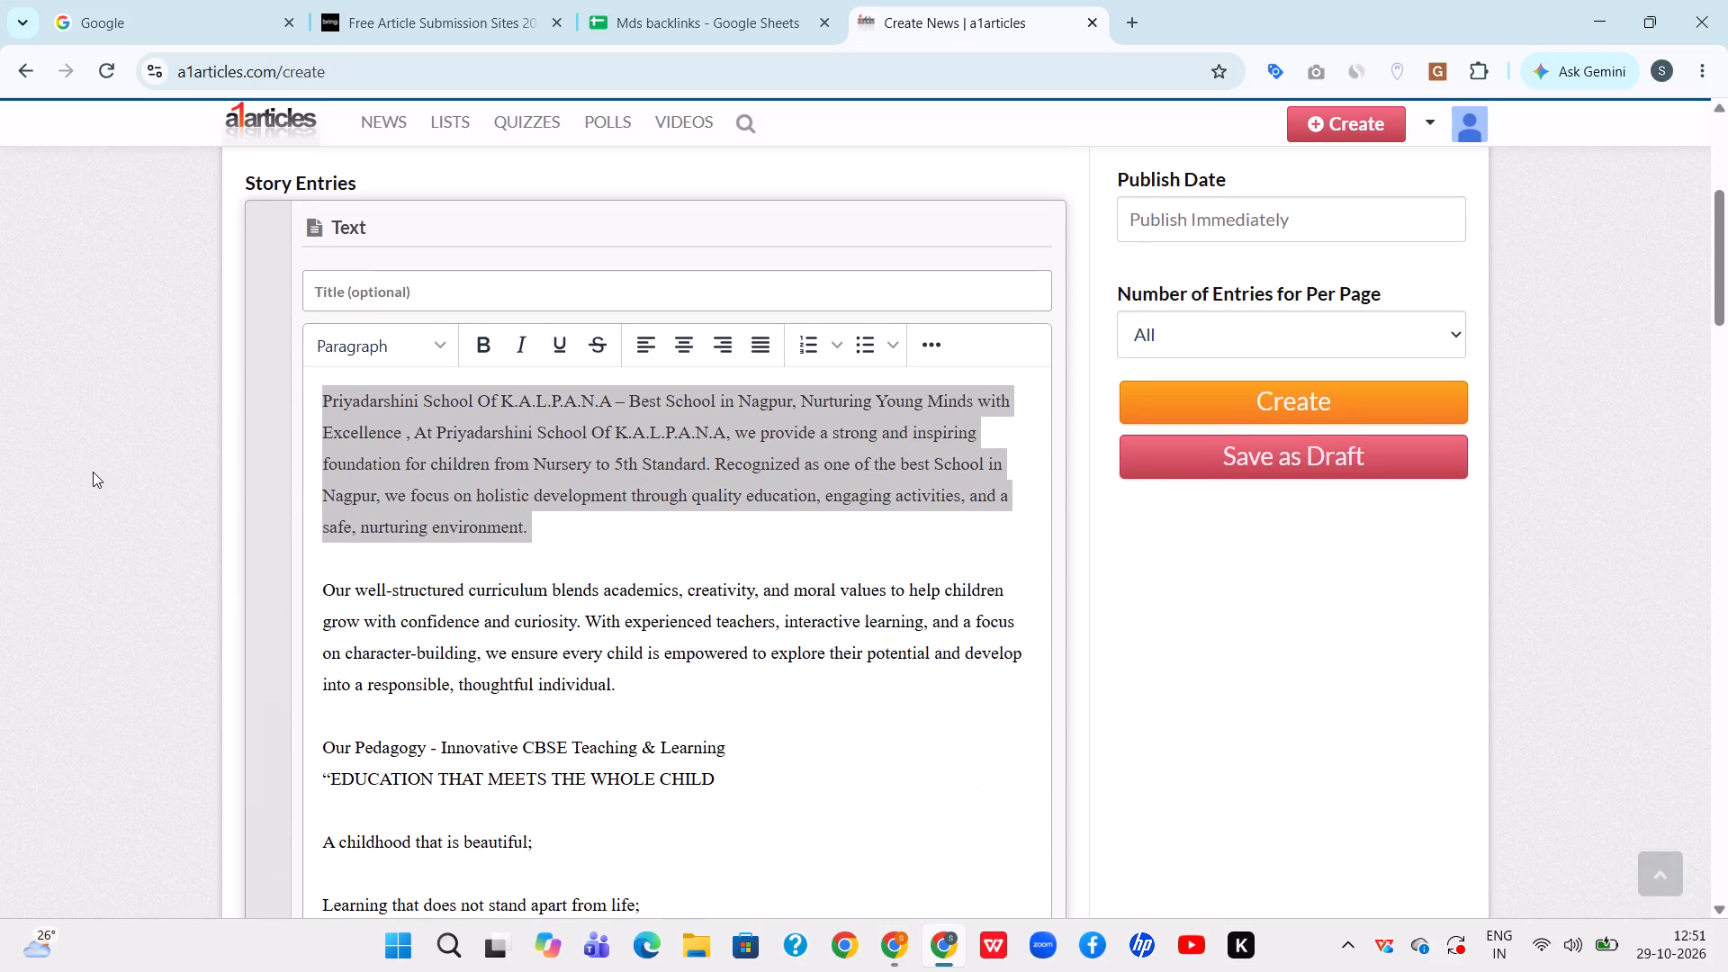
{"action": "scroll", "coordinate": [93, 472], "scroll_direction": "down", "scroll_amount": 1}
{"action": "left_click", "coordinate": [613, 535]}
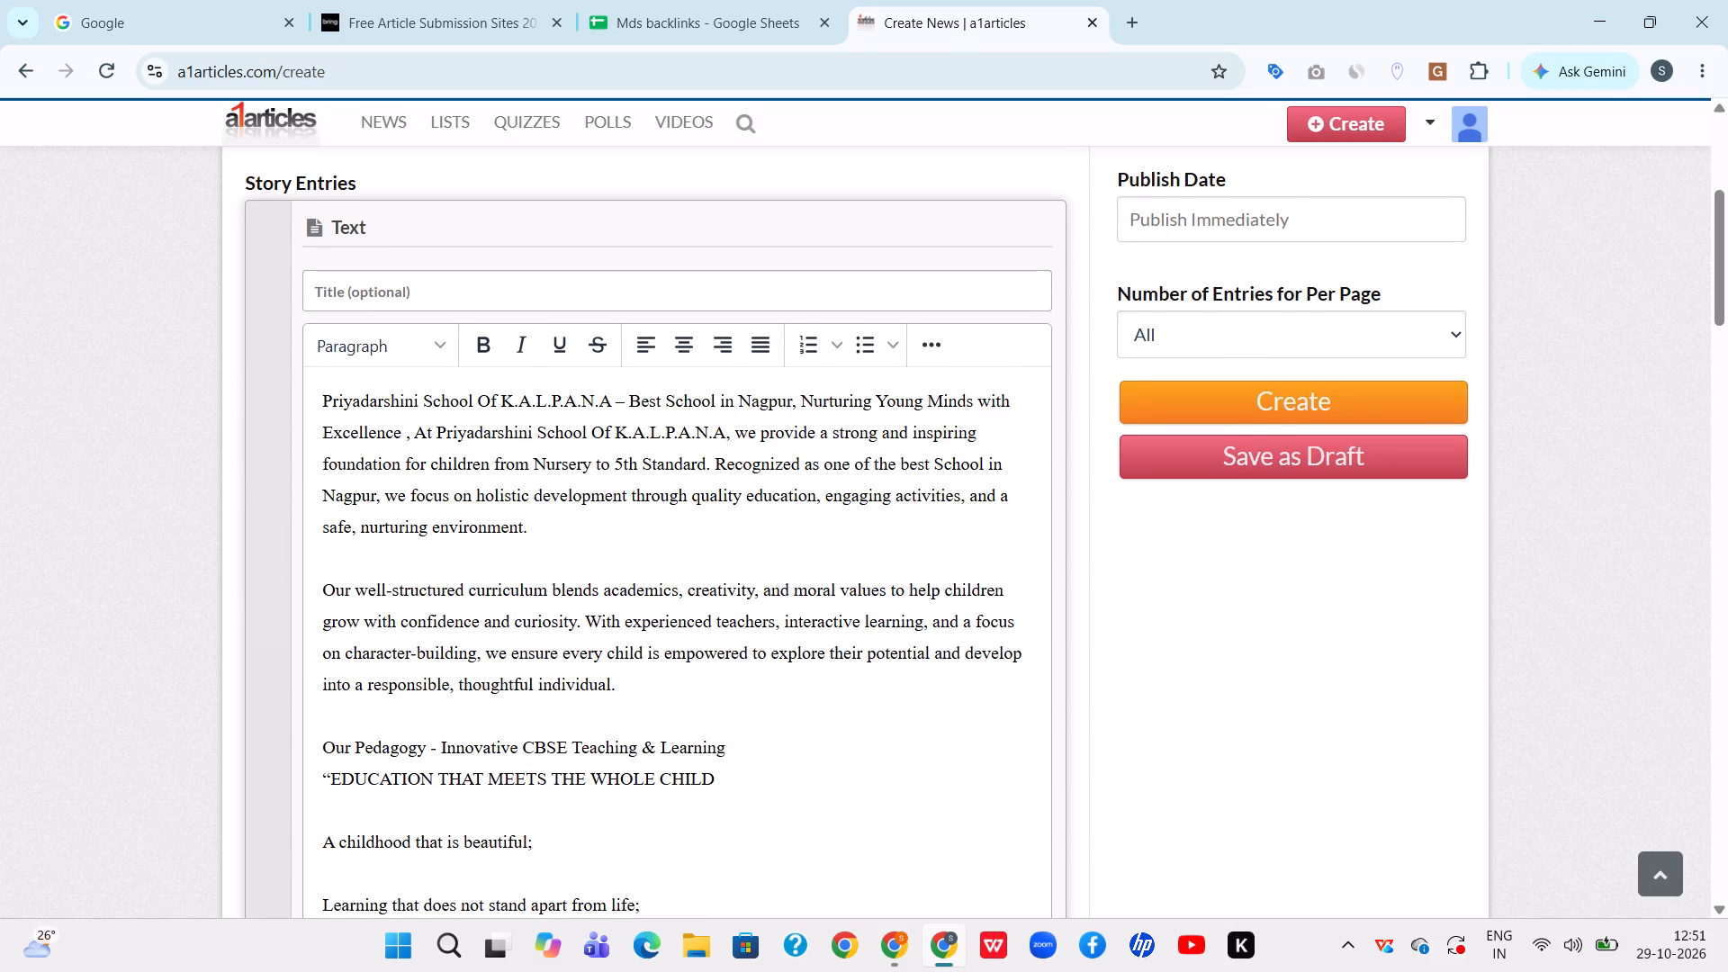
{"action": "left_click", "coordinate": [893, 951]}
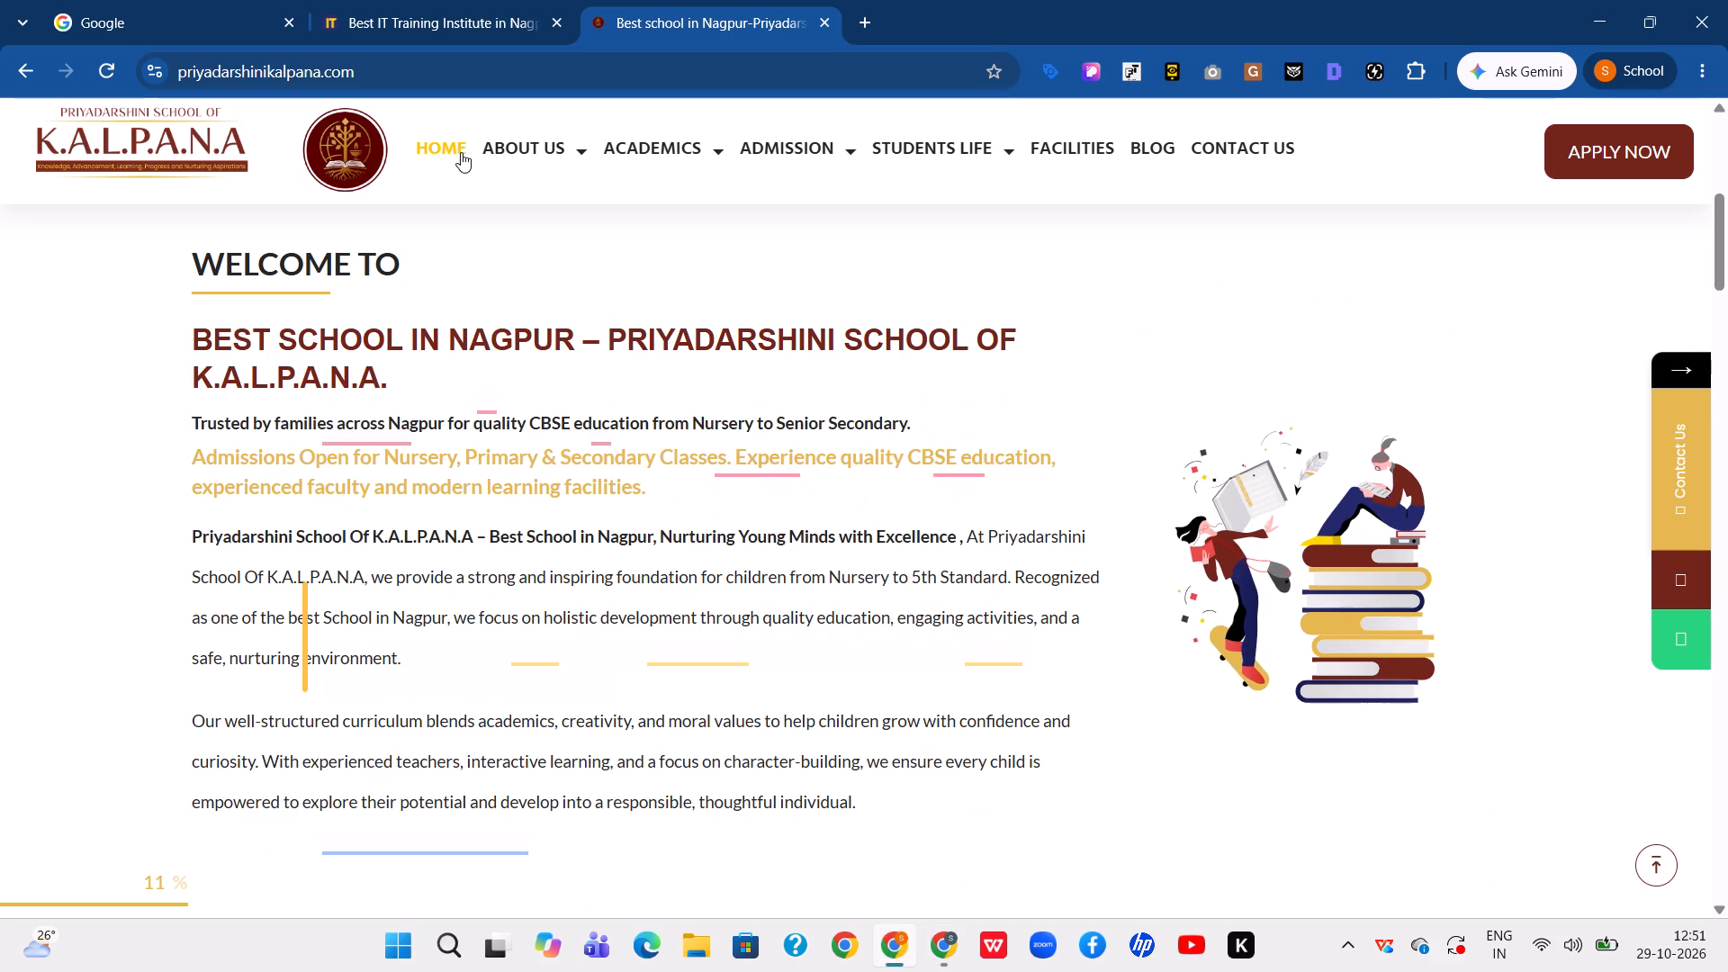
{"action": "left_click", "coordinate": [380, 67]}
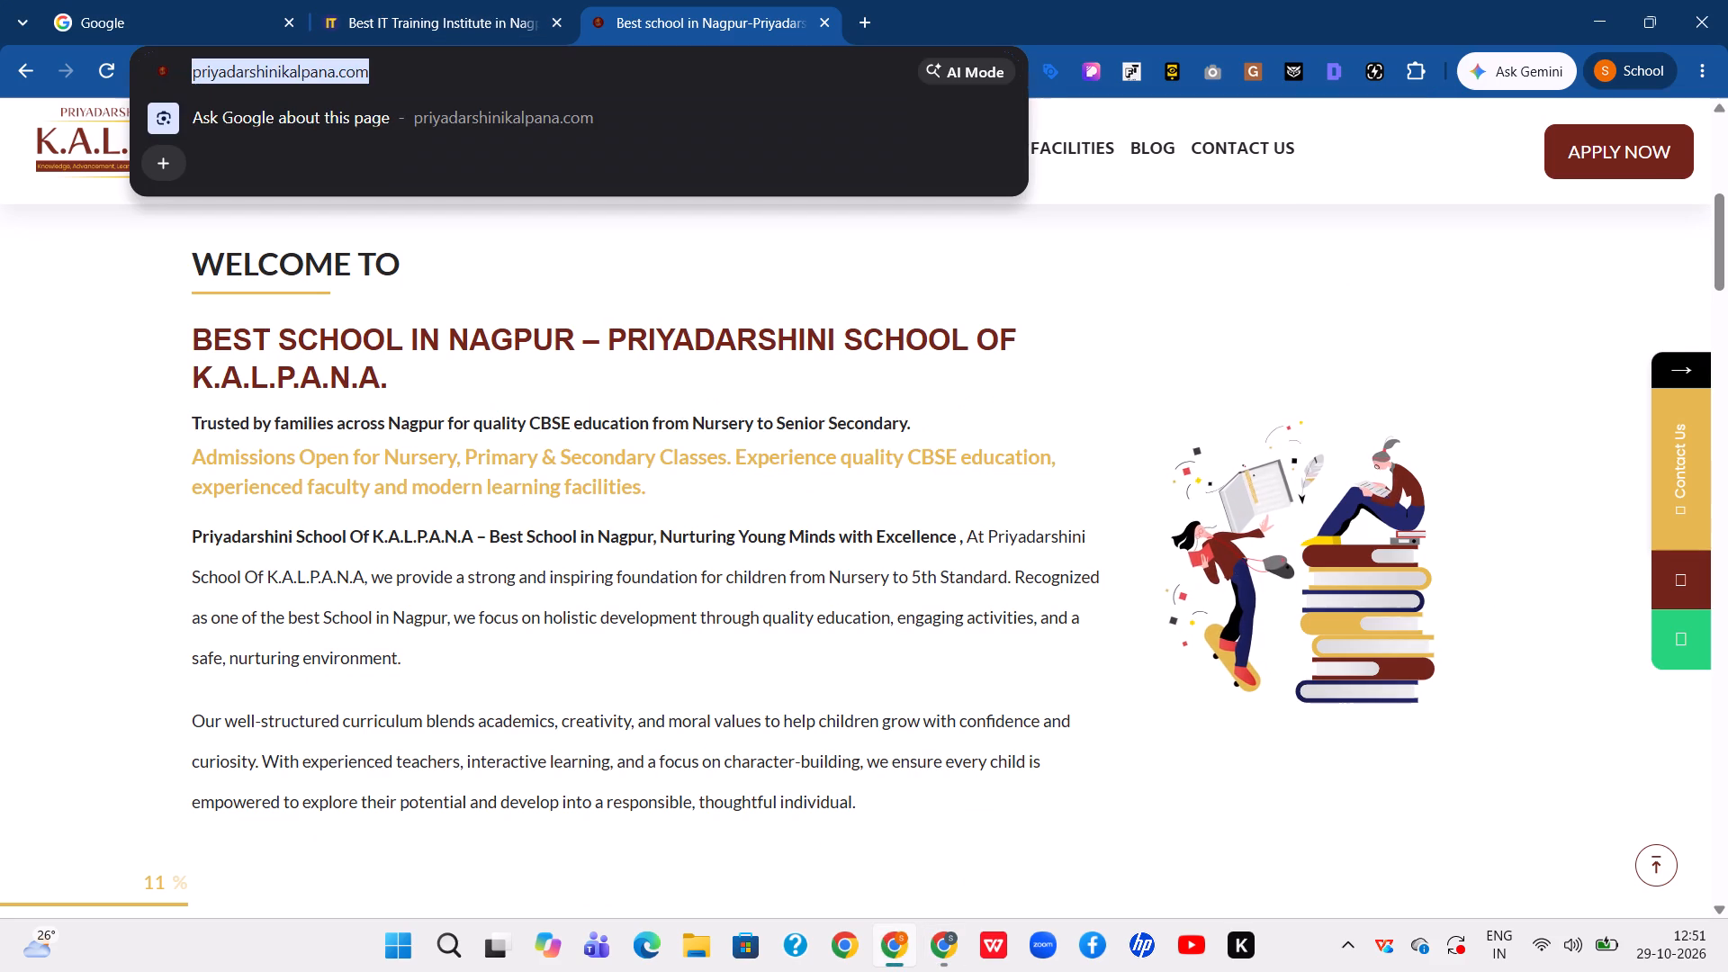
{"action": "key", "text": "ctrl+c"}
{"action": "left_click", "coordinate": [444, 625]}
{"action": "left_click", "coordinate": [413, 1]}
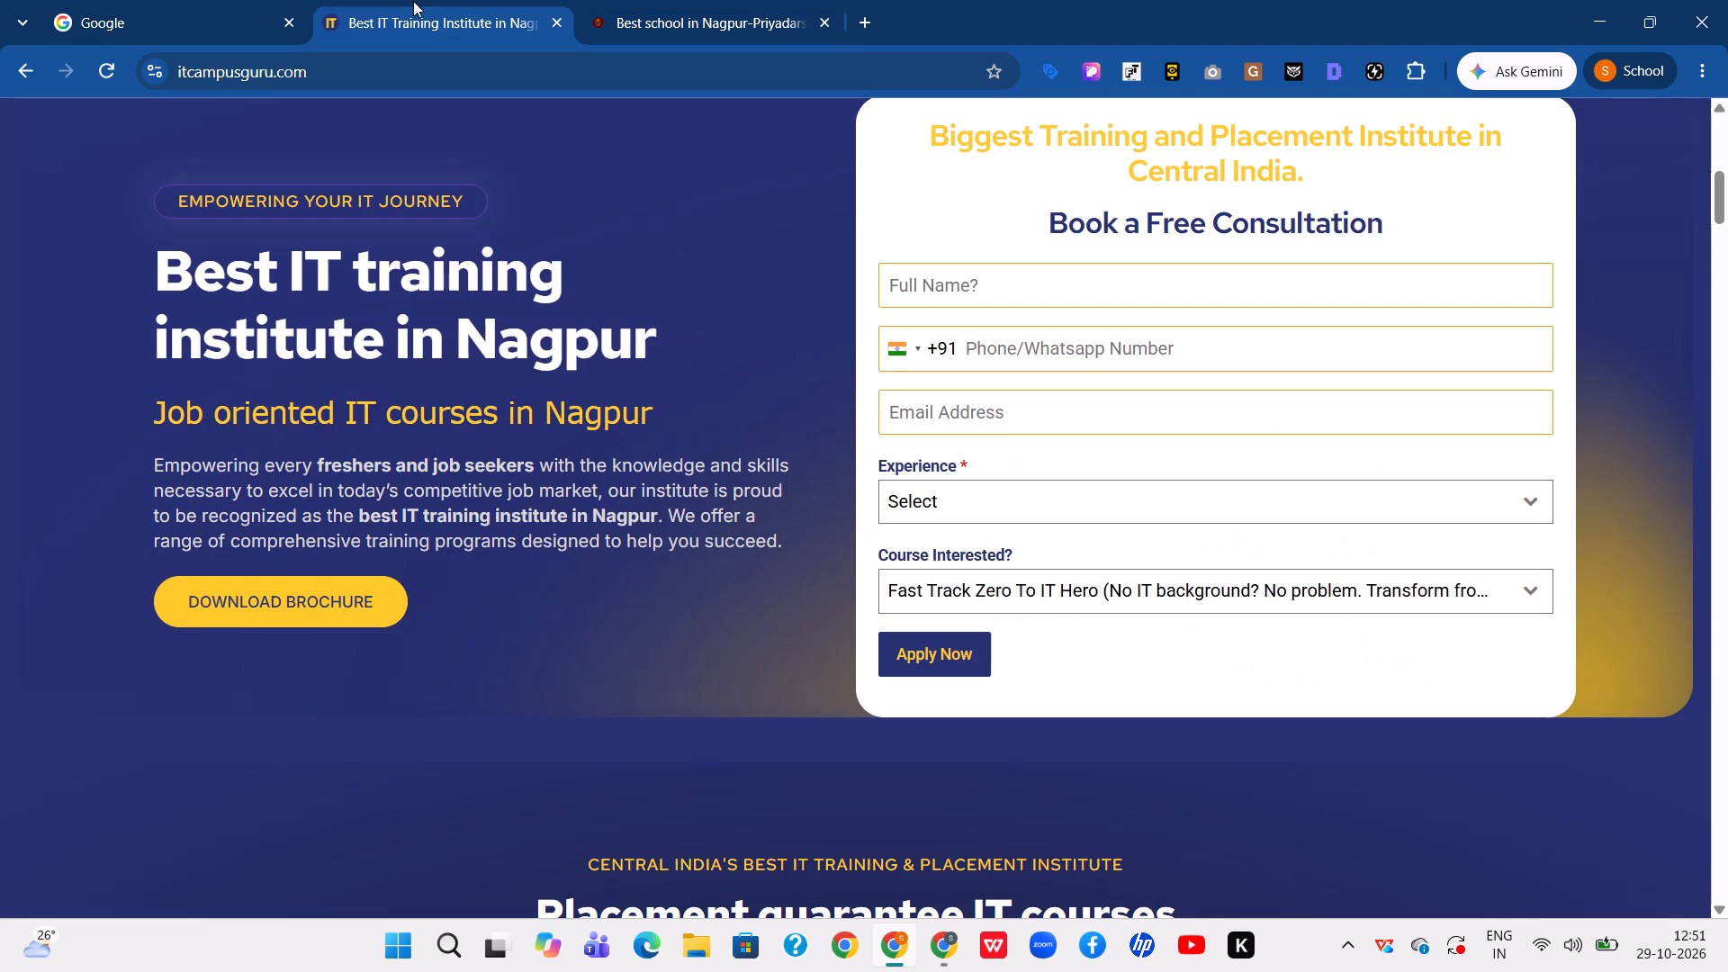
{"action": "left_click", "coordinate": [943, 954]}
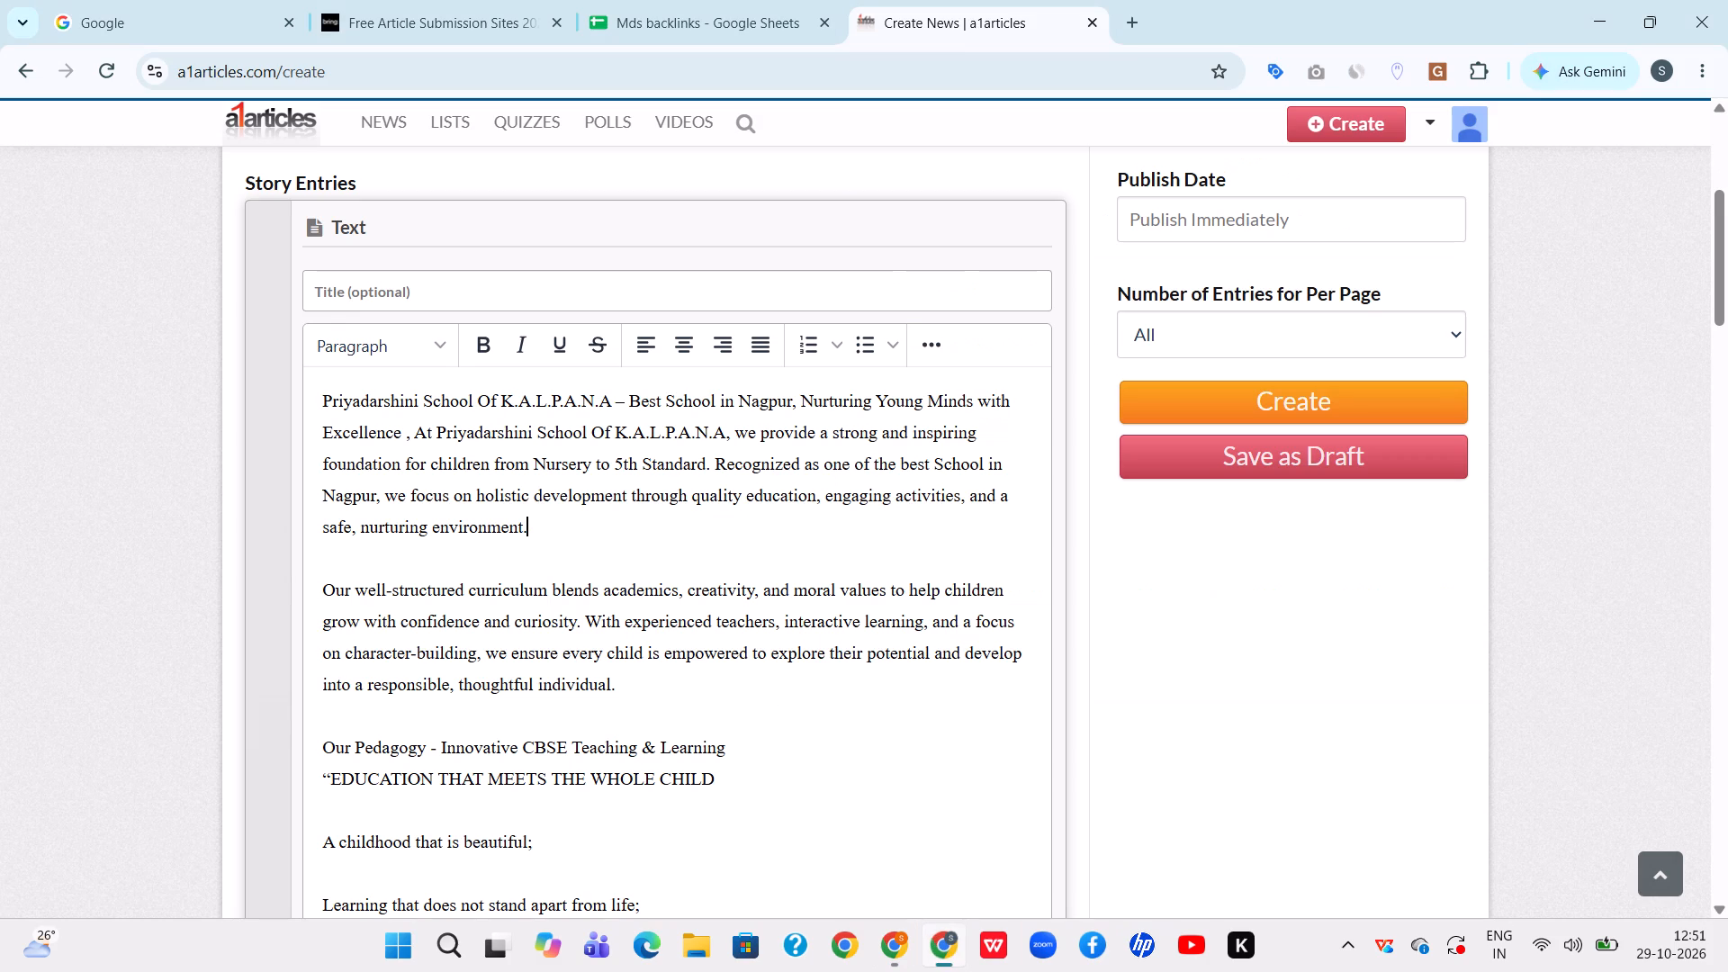
{"action": "left_click", "coordinate": [474, 431]}
{"action": "left_click_drag", "start_coordinate": [474, 431], "coordinate": [727, 440]}
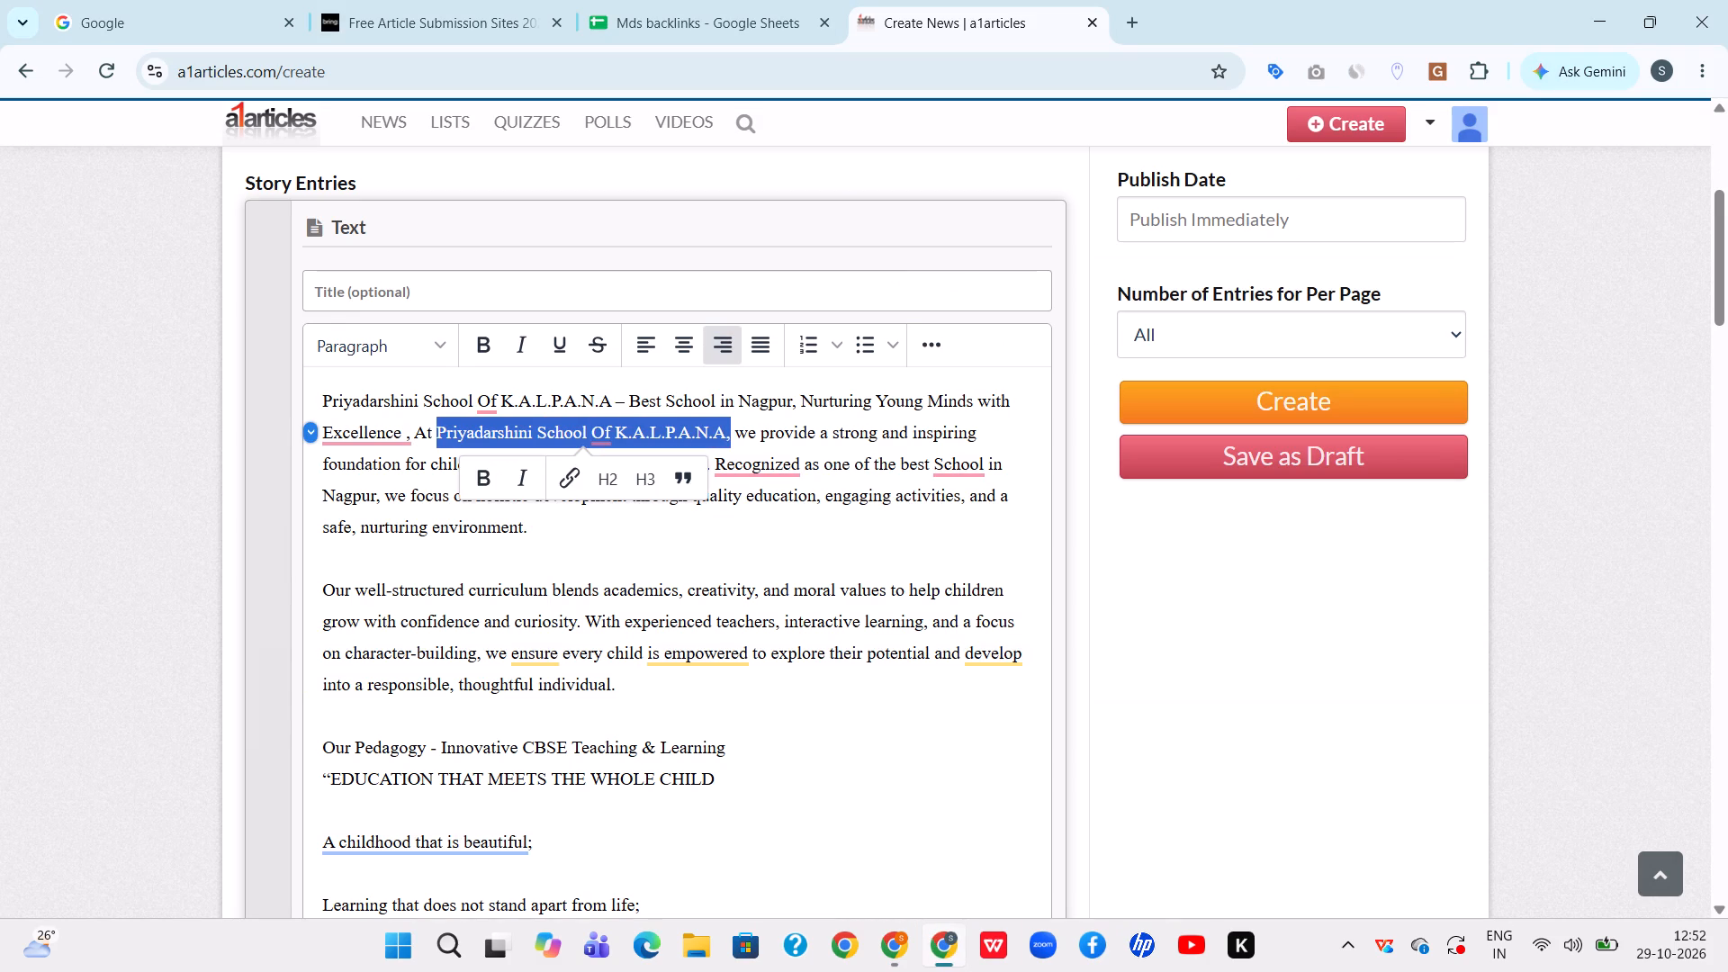
{"action": "left_click", "coordinate": [567, 475]}
{"action": "key", "text": "ctrl+v"}
{"action": "key", "text": "Return"}
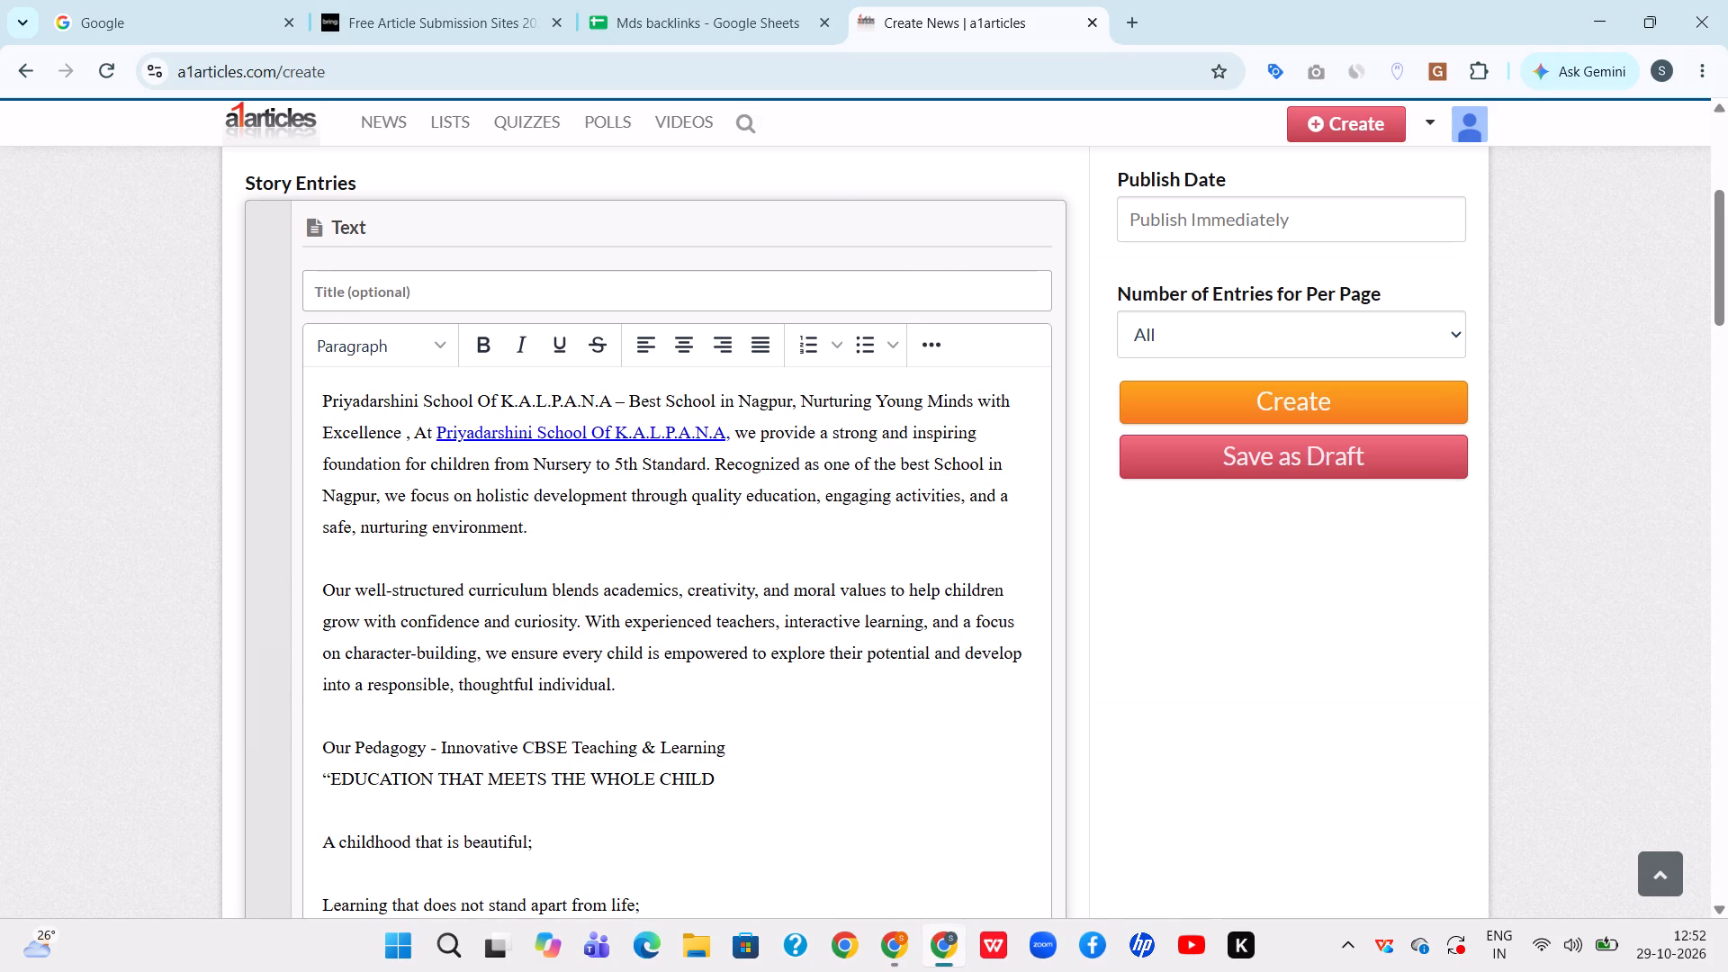
{"action": "left_click", "coordinate": [563, 527]}
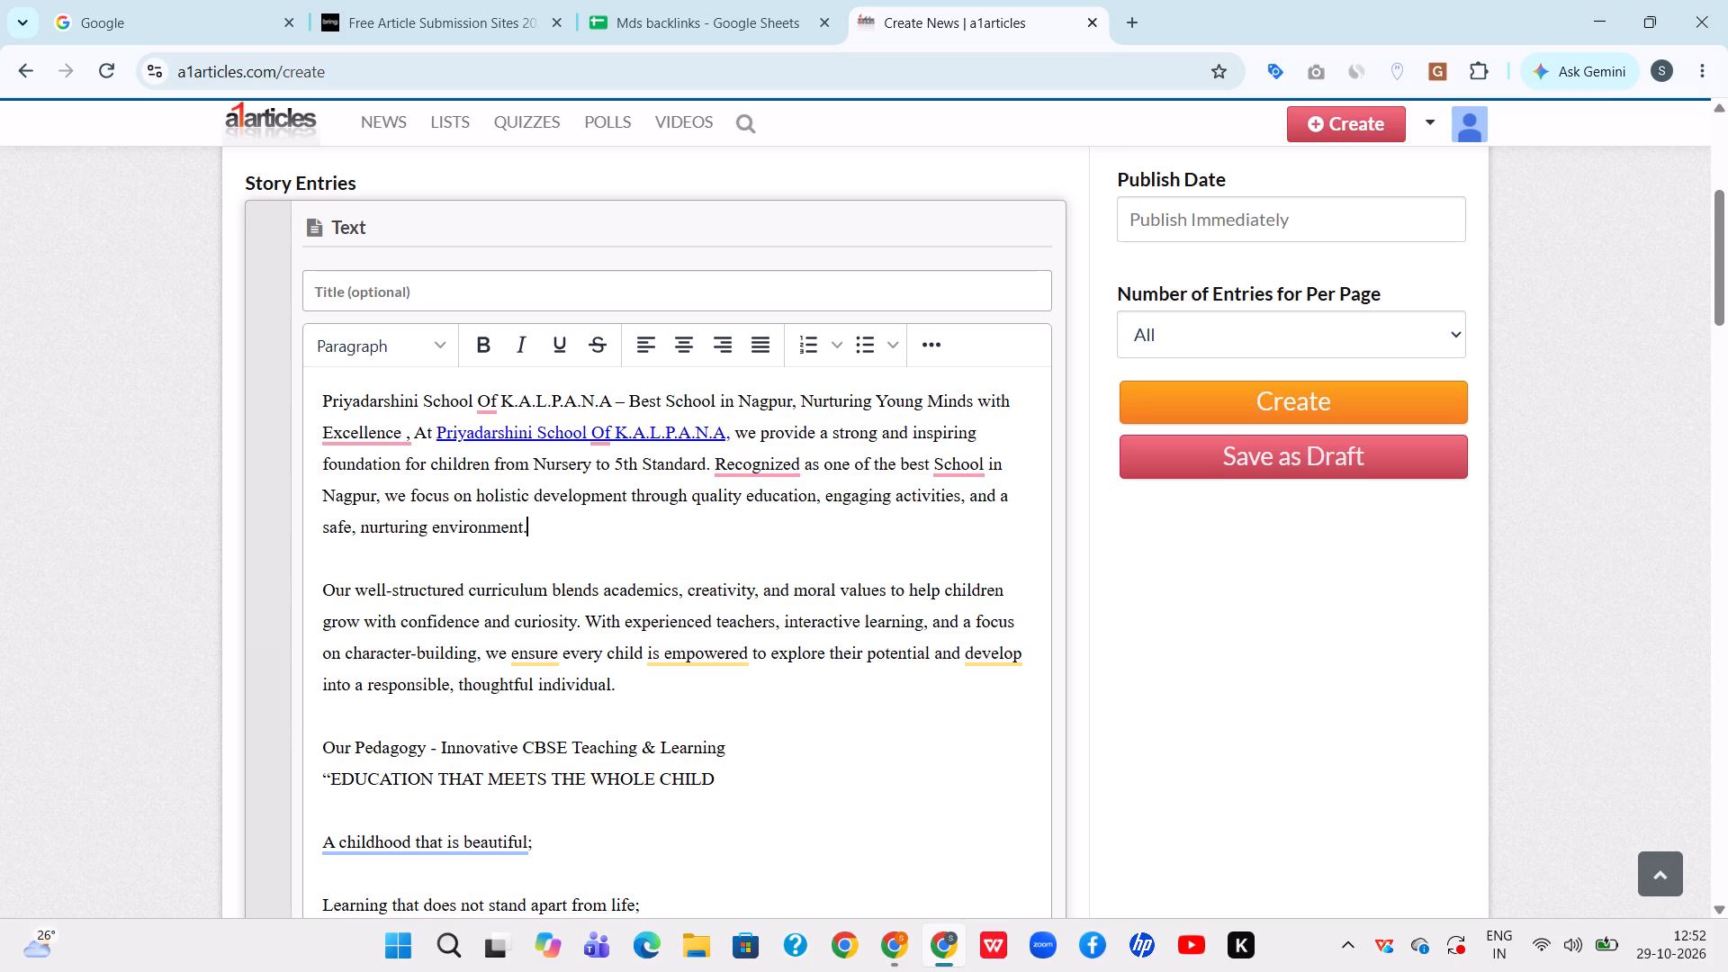
Set images (1).jpg from the Downloads folder as the story's preview image.
{"action": "scroll", "coordinate": [1157, 604], "scroll_direction": "up", "scroll_amount": 2}
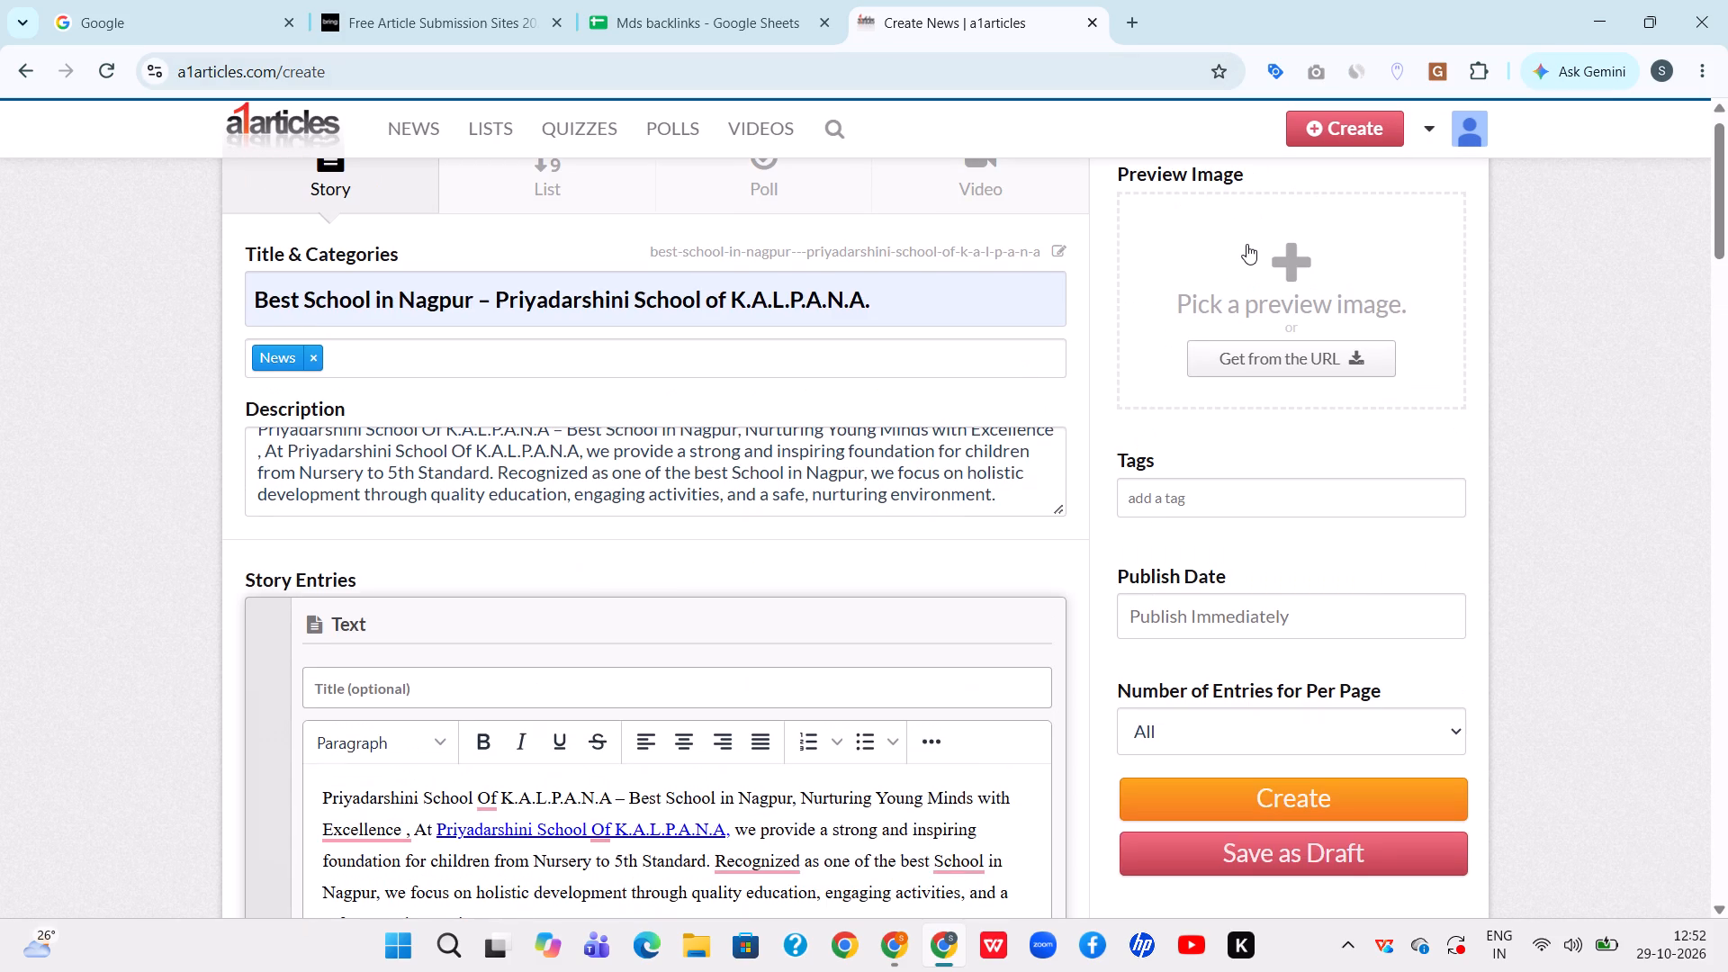
{"action": "left_click", "coordinate": [1246, 244]}
{"action": "type", "text": "imag"}
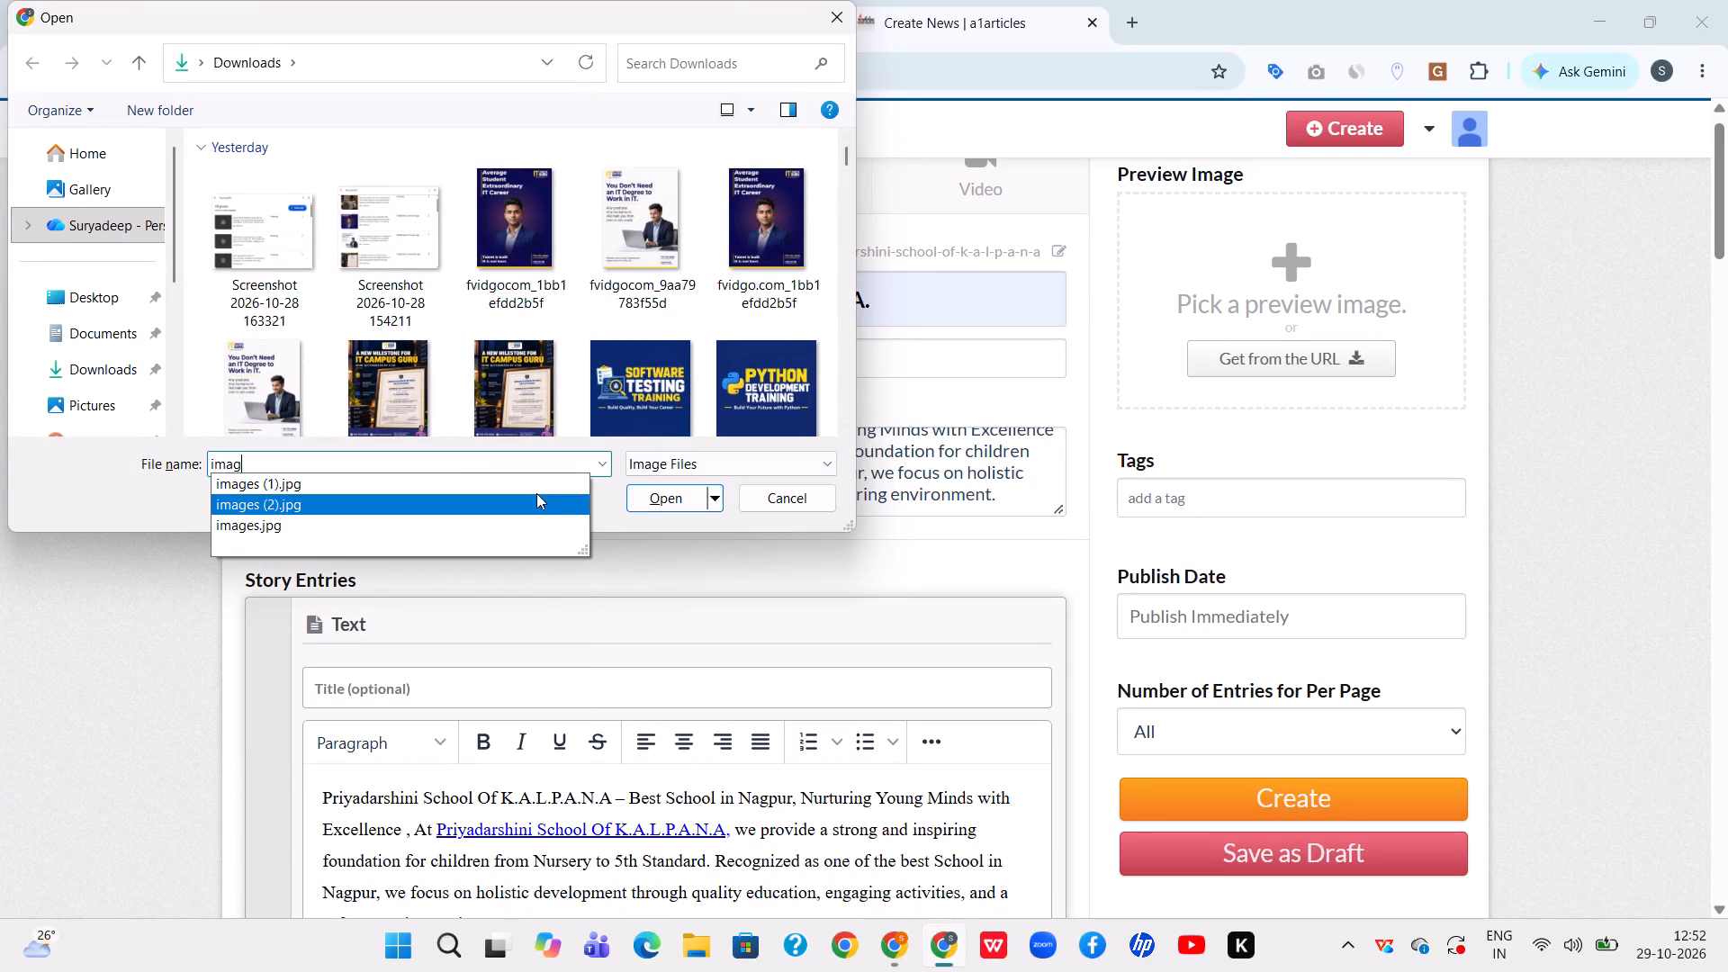
{"action": "left_click", "coordinate": [532, 486]}
{"action": "key", "text": "Return"}
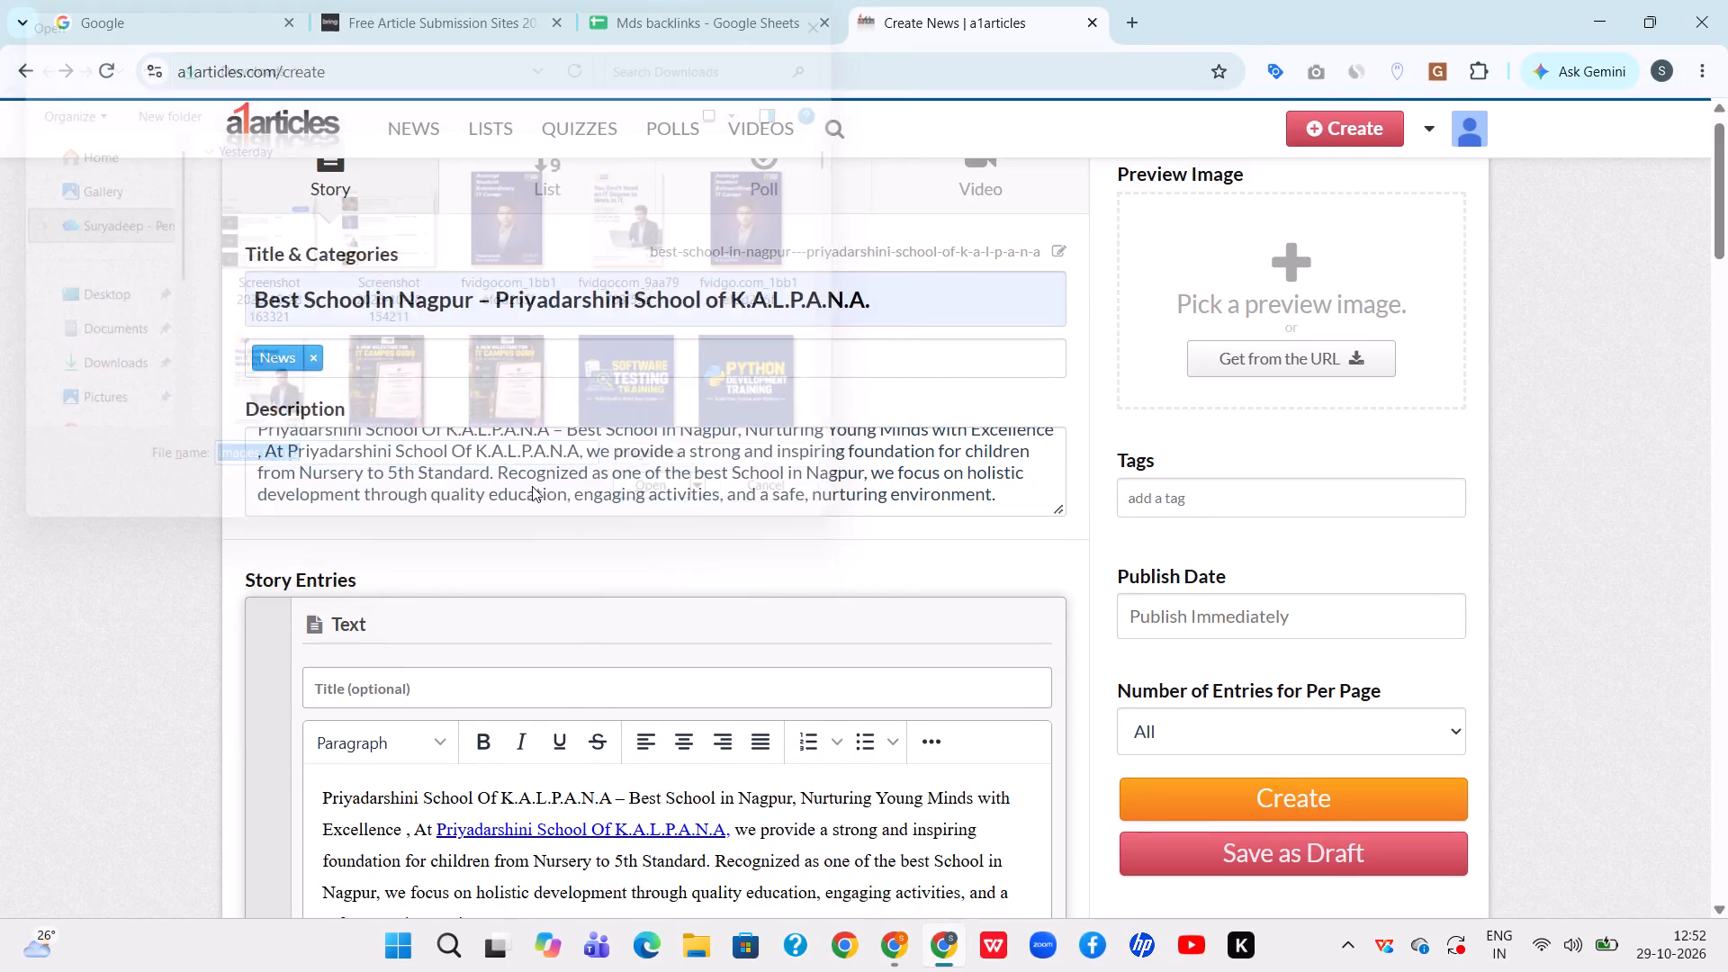
Tag the story with #bestschoolsinnagpur, #primaryschoolinnagpur, #topschoolsinnagpur and #bestnurseryschoolinnagpur.
{"action": "scroll", "coordinate": [1225, 399], "scroll_direction": "down", "scroll_amount": 2}
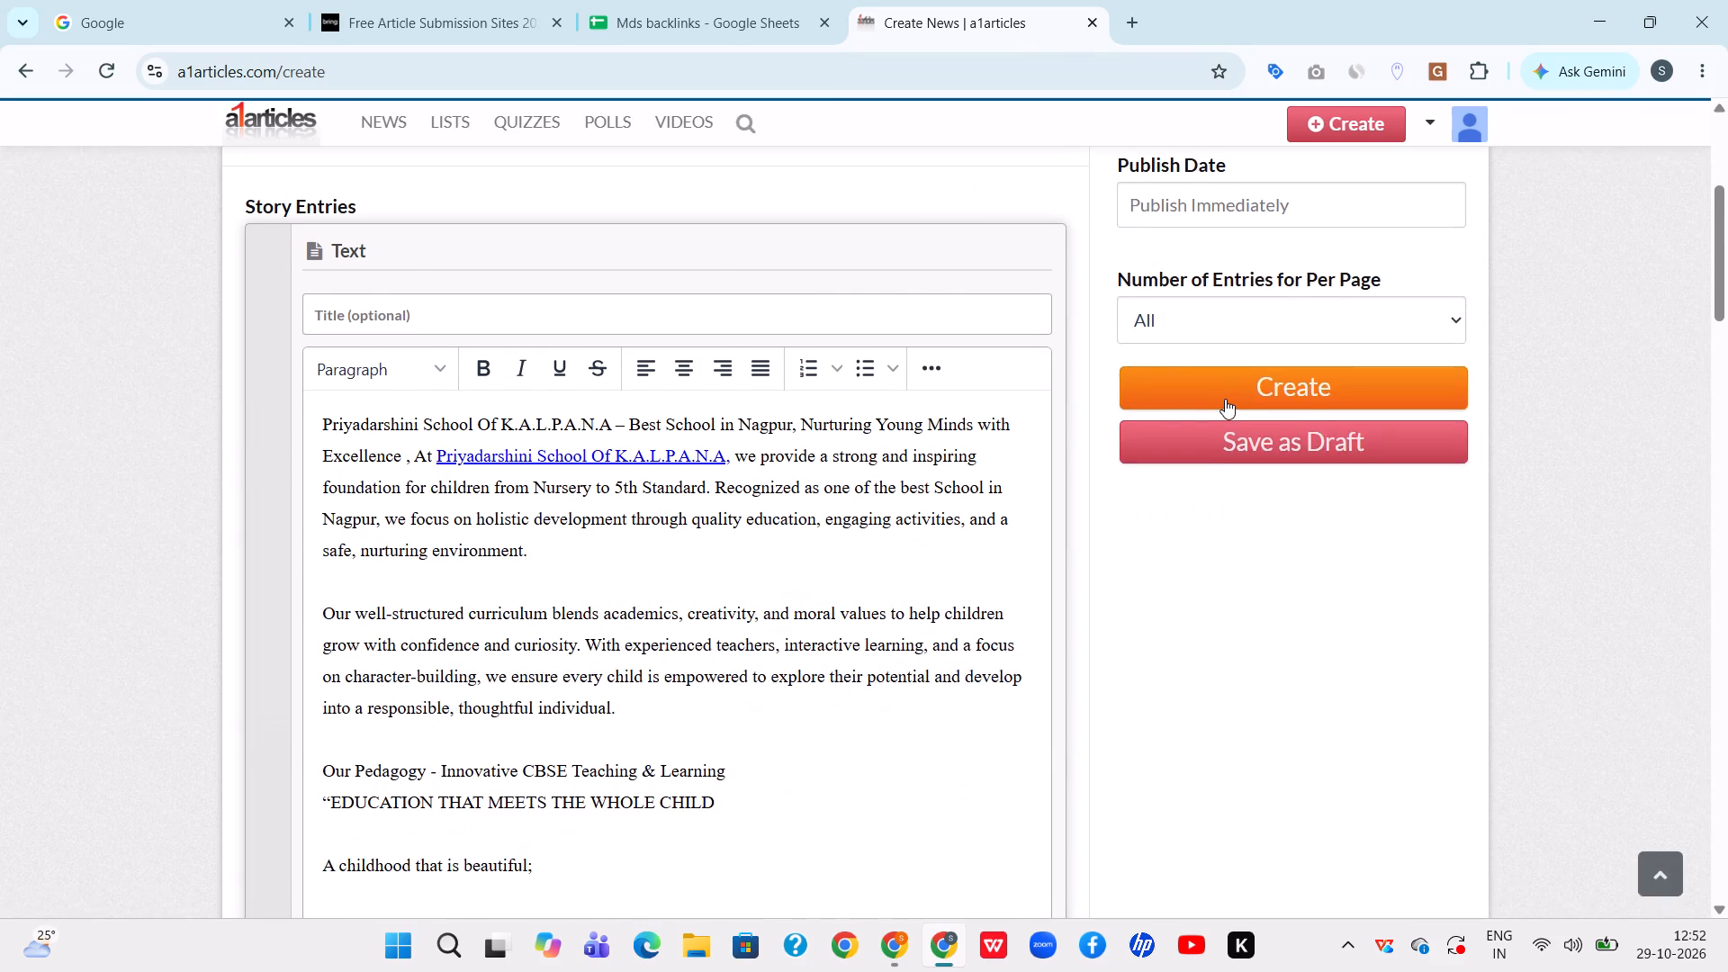
{"action": "scroll", "coordinate": [1225, 399], "scroll_direction": "up", "scroll_amount": 1}
{"action": "left_click", "coordinate": [1174, 355]}
{"action": "type", "text": "#bestschoolsinnagpur,#pria"}
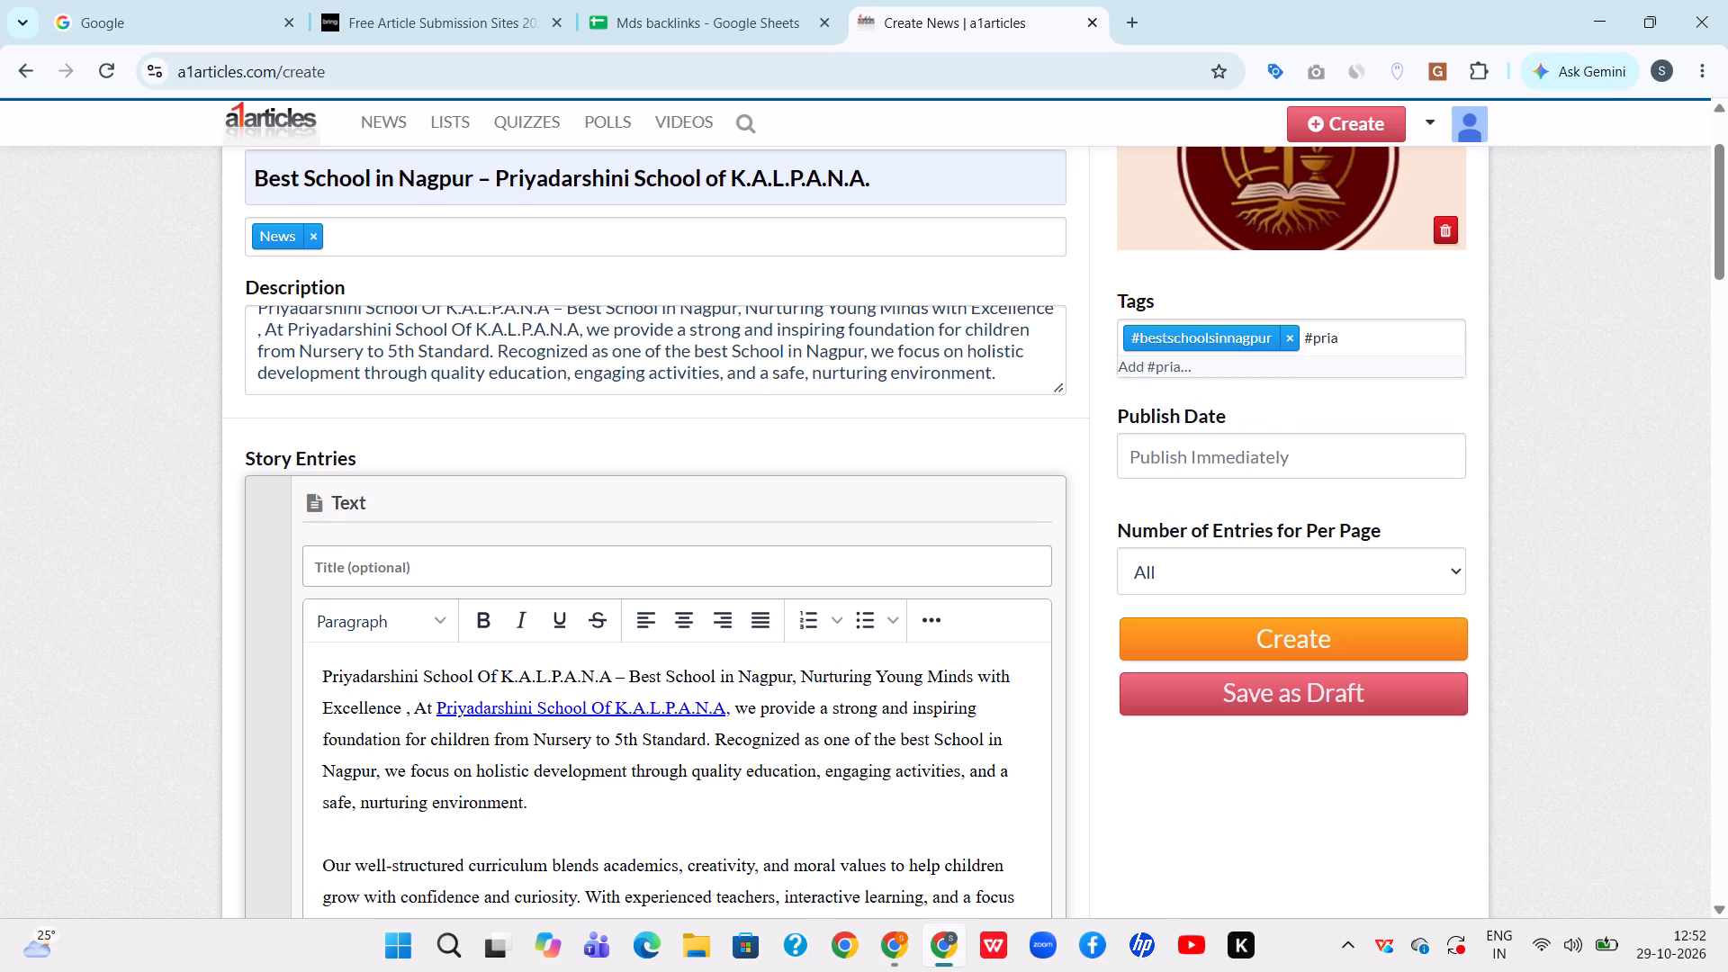
{"action": "key", "text": "BackSpace"}
{"action": "type", "text": "maryschoolinnagpur,#"}
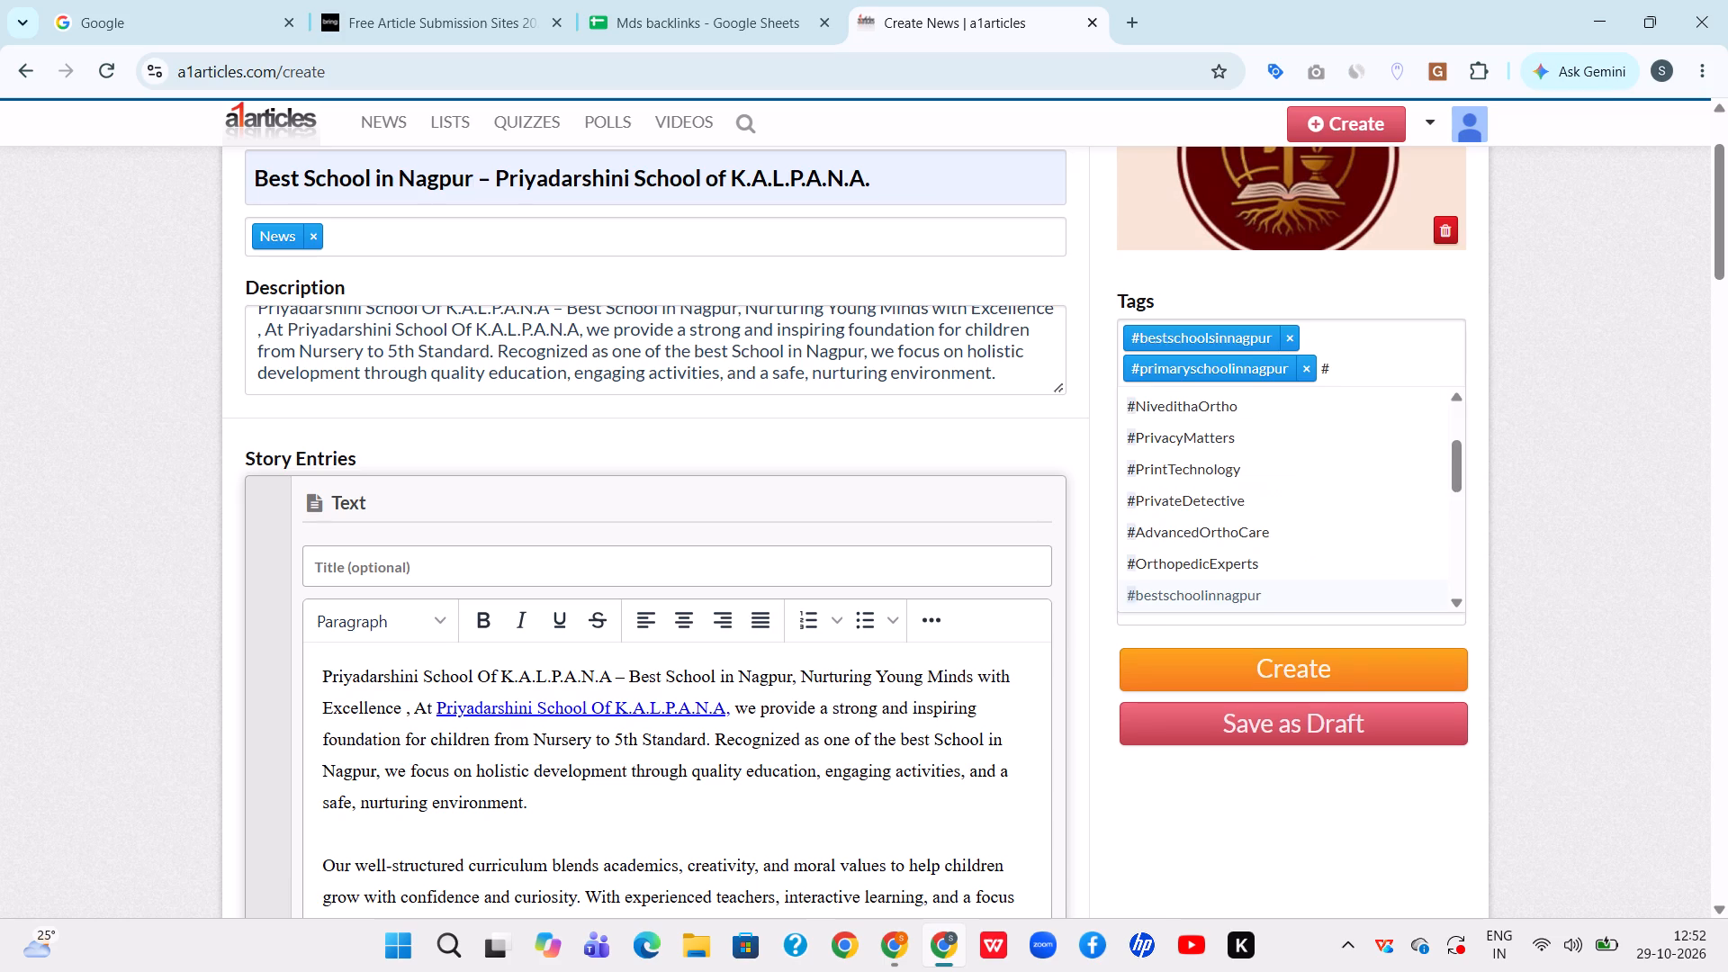
{"action": "type", "text": "topschoolsinn"}
{"action": "type", "text": "agpur,#best"}
{"action": "type", "text": "nurserysch"}
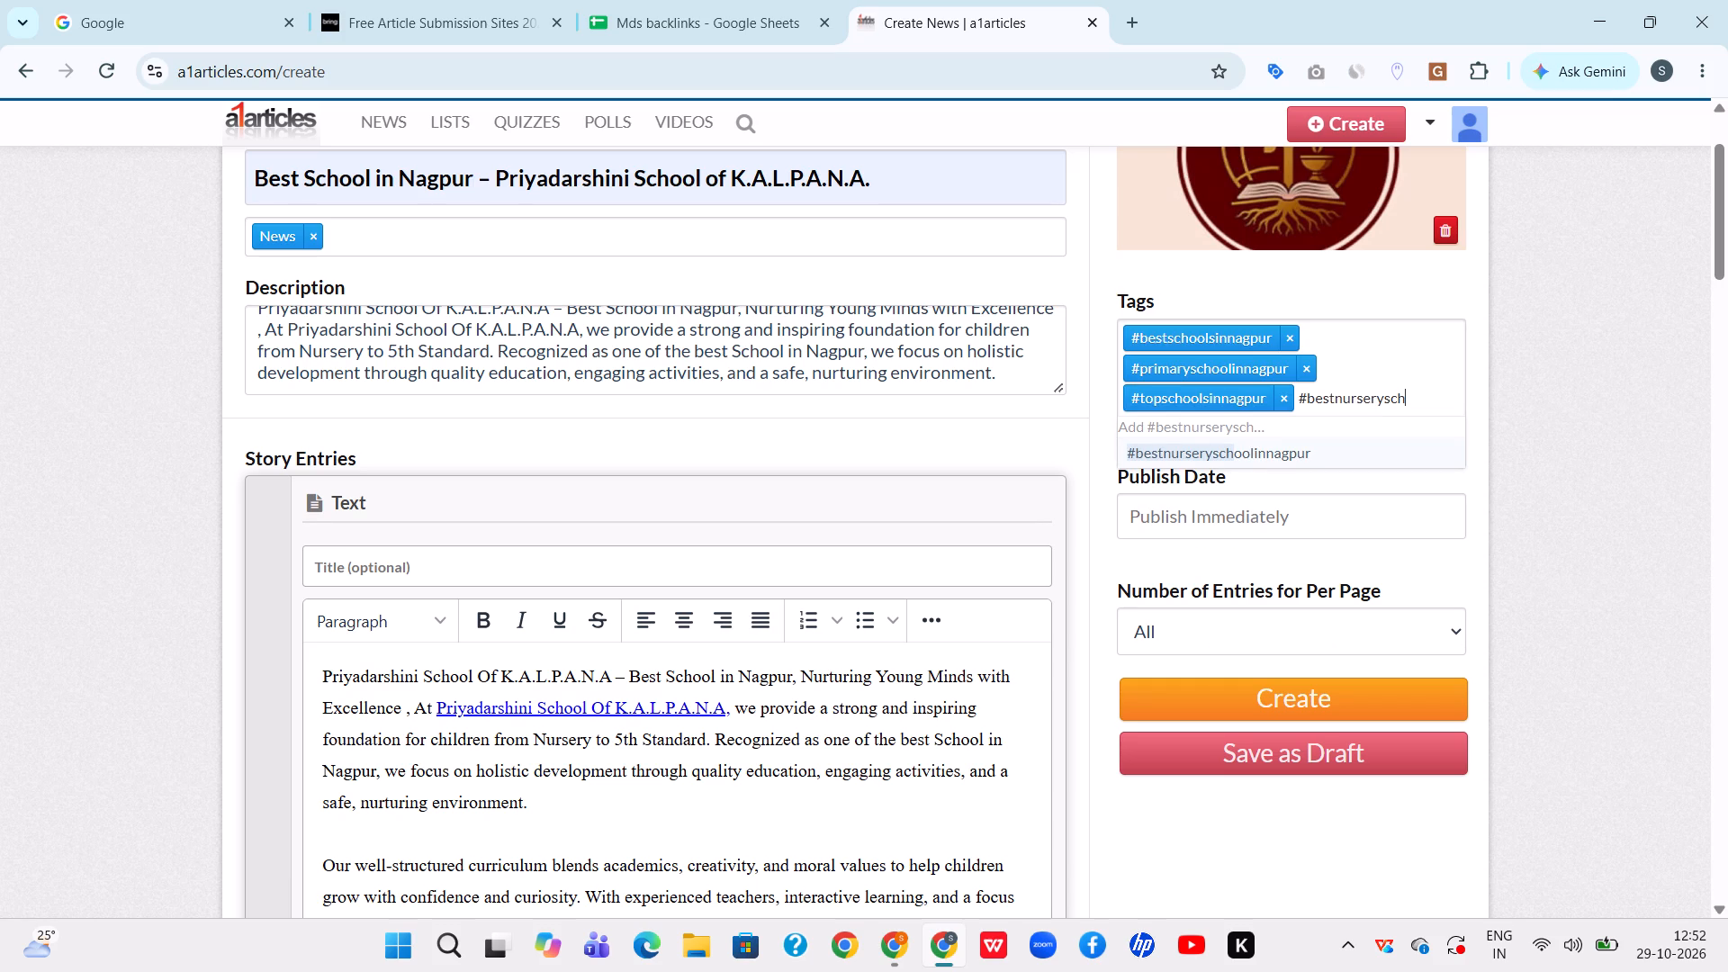
{"action": "type", "text": "oolinnagpur,m"}
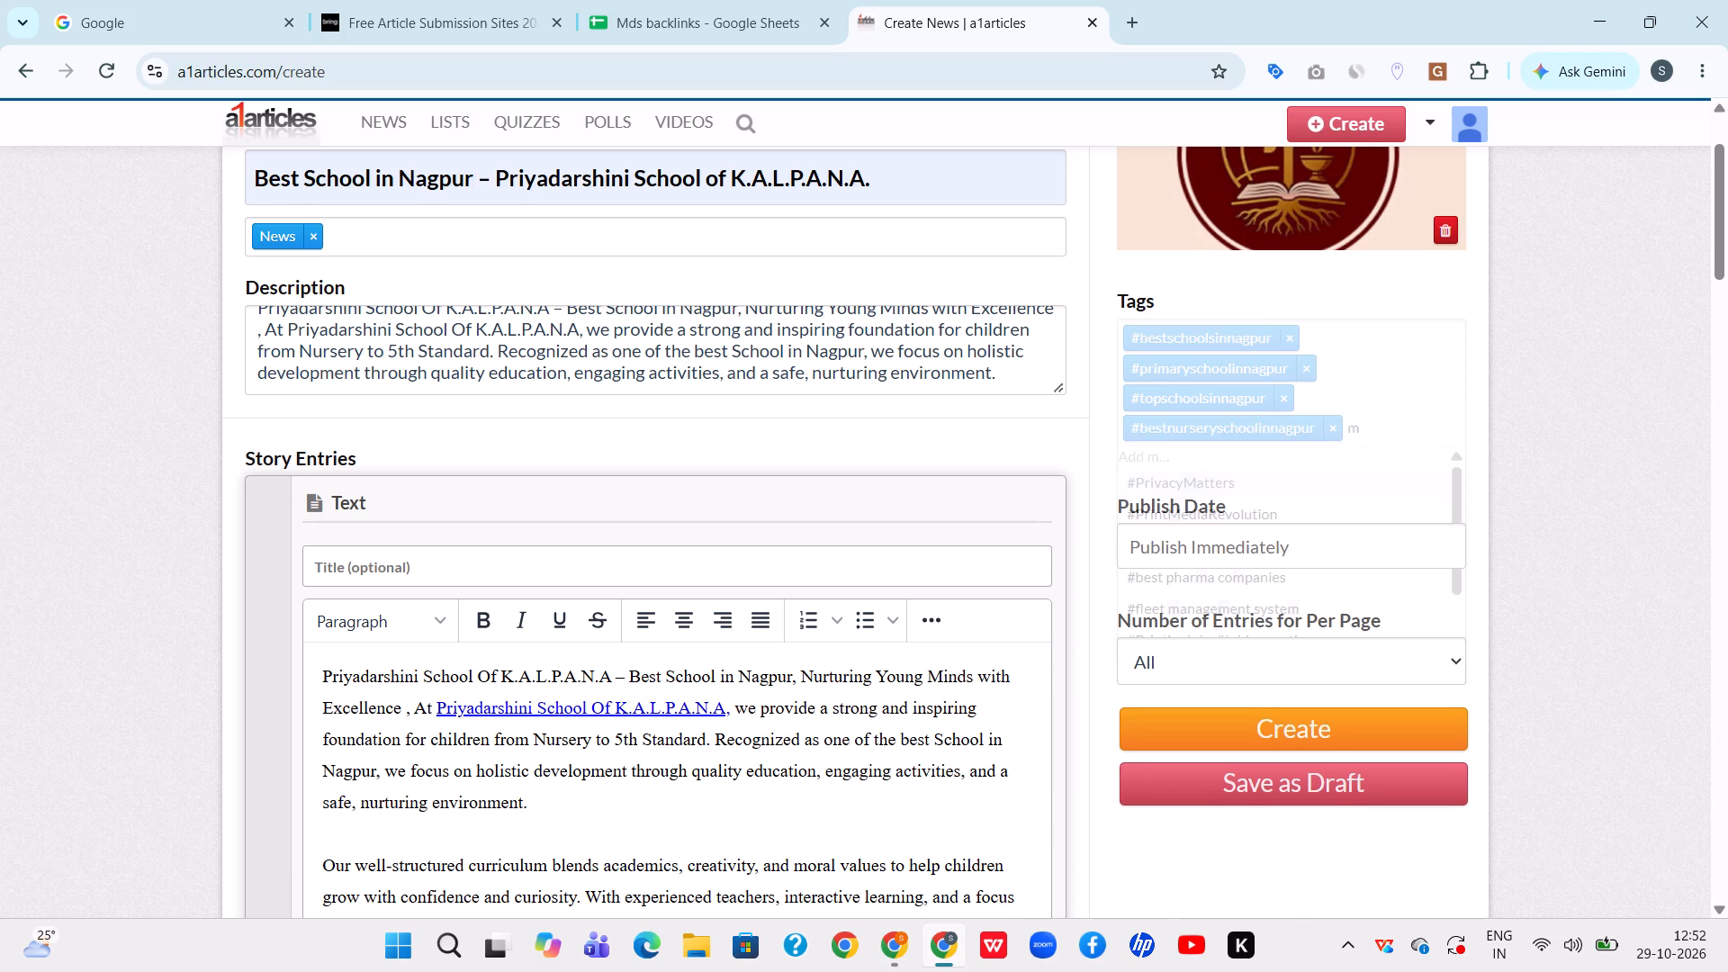
{"action": "key", "text": "BackSpace"}
{"action": "scroll", "coordinate": [1174, 355], "scroll_direction": "down", "scroll_amount": 1}
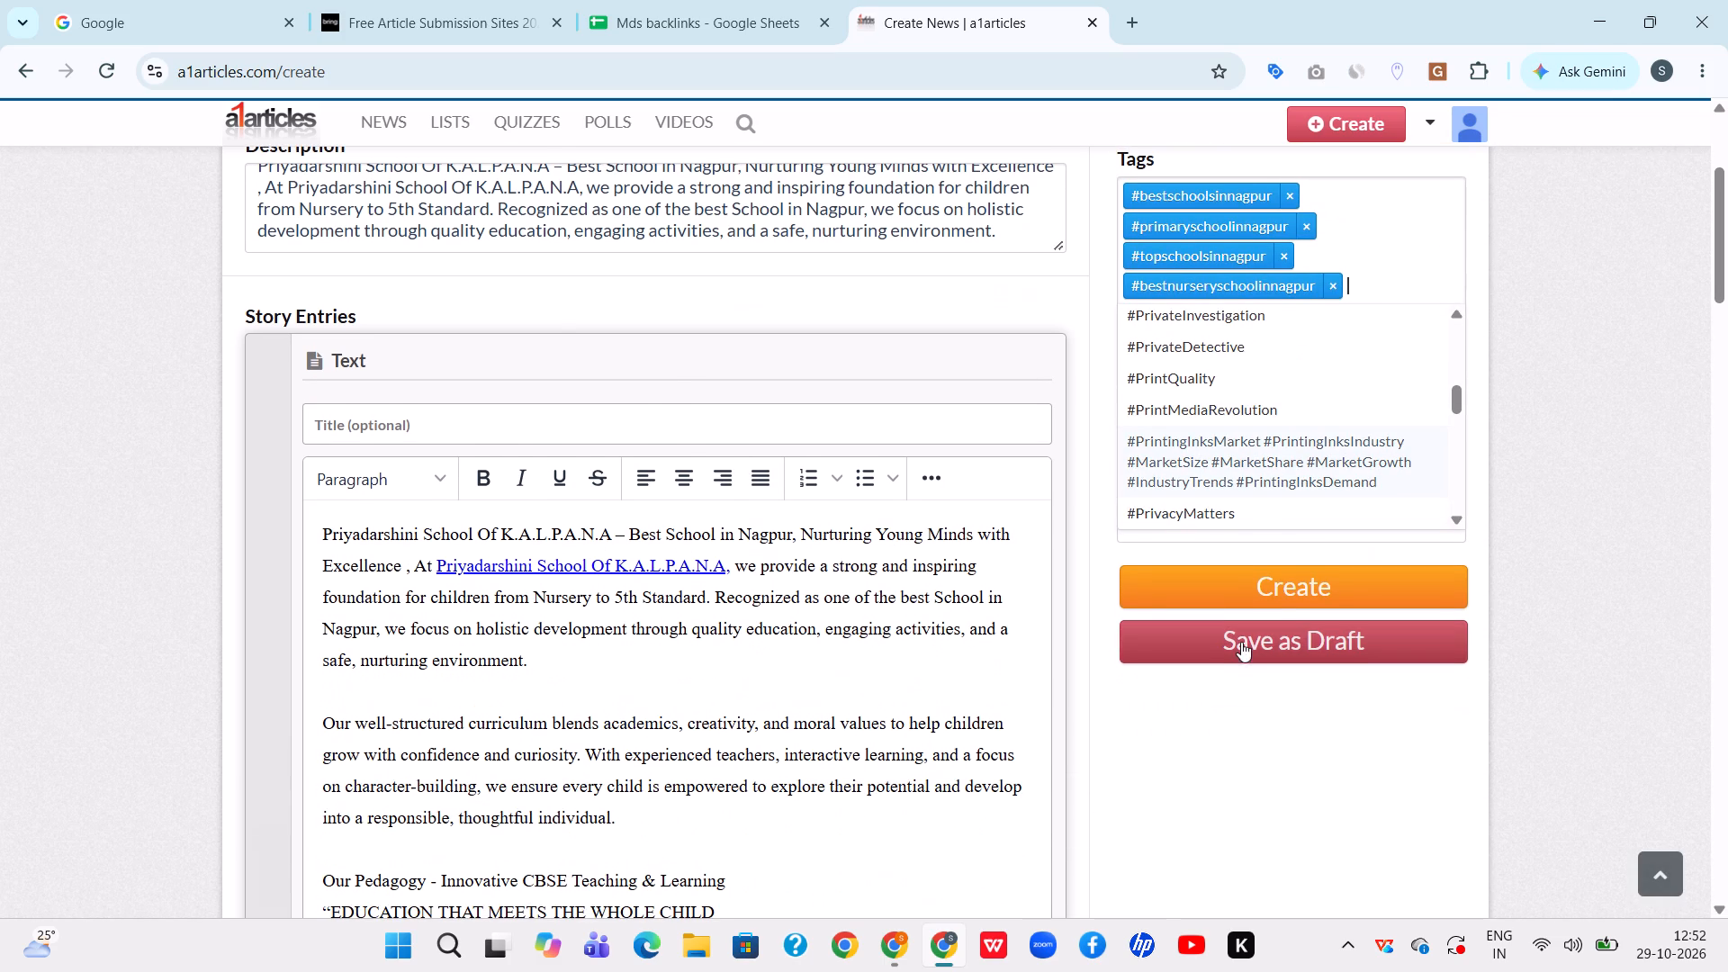
{"action": "left_click", "coordinate": [1233, 710]}
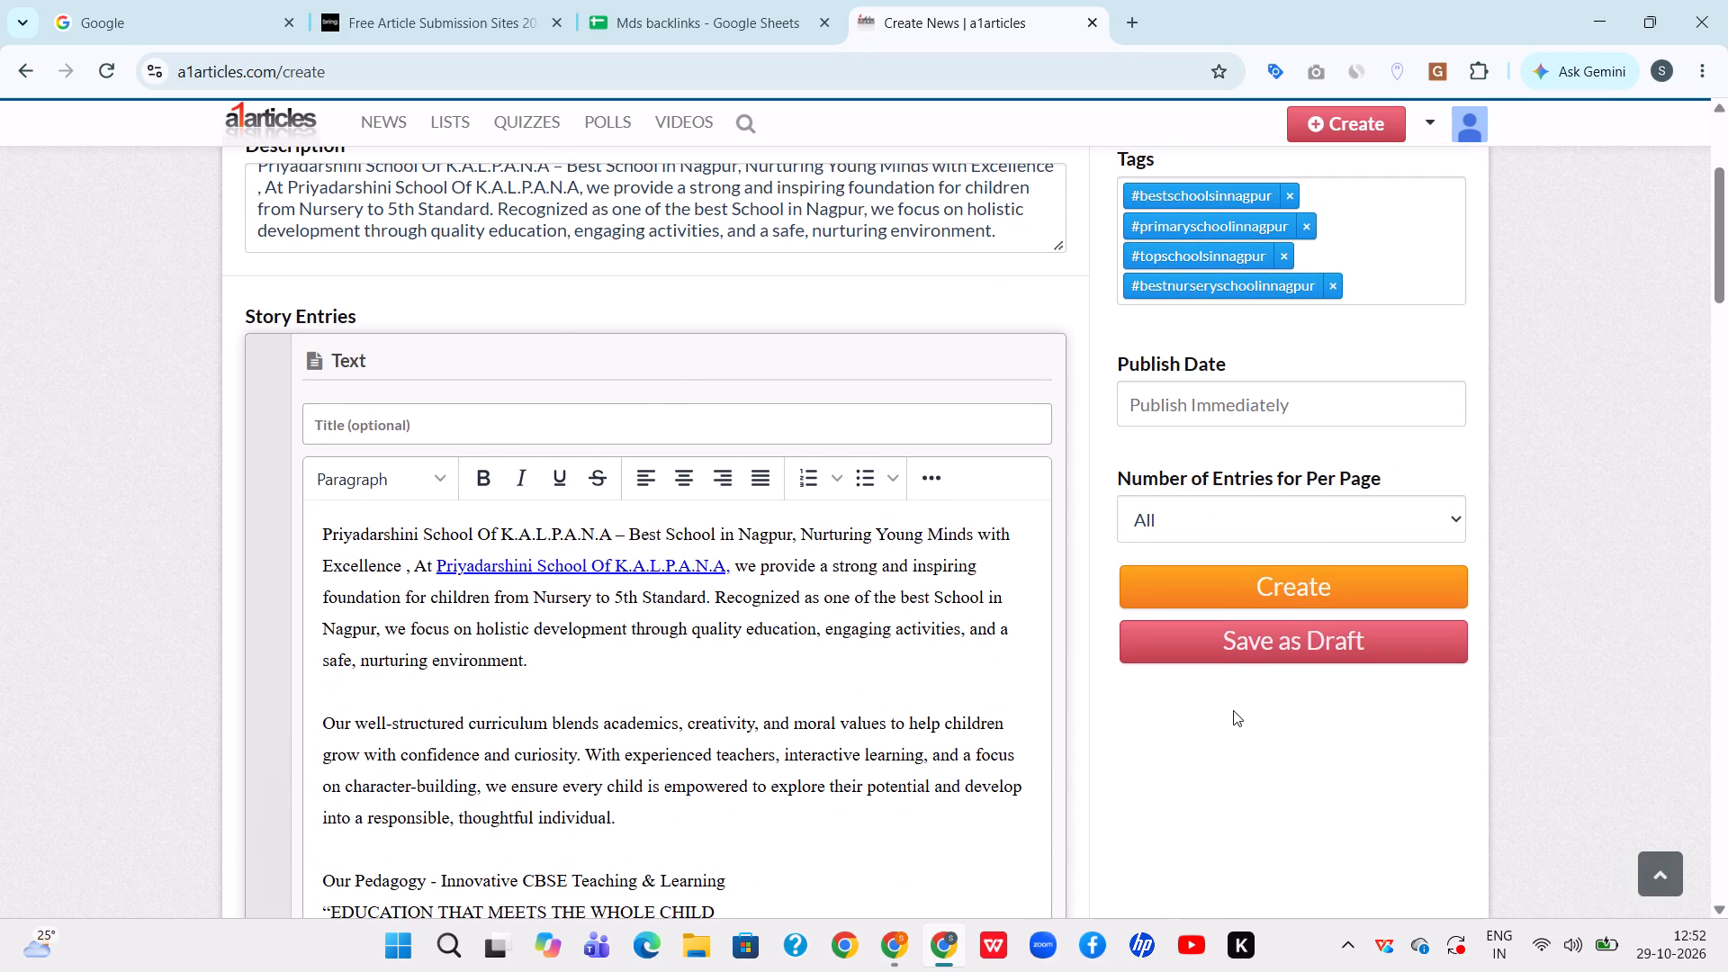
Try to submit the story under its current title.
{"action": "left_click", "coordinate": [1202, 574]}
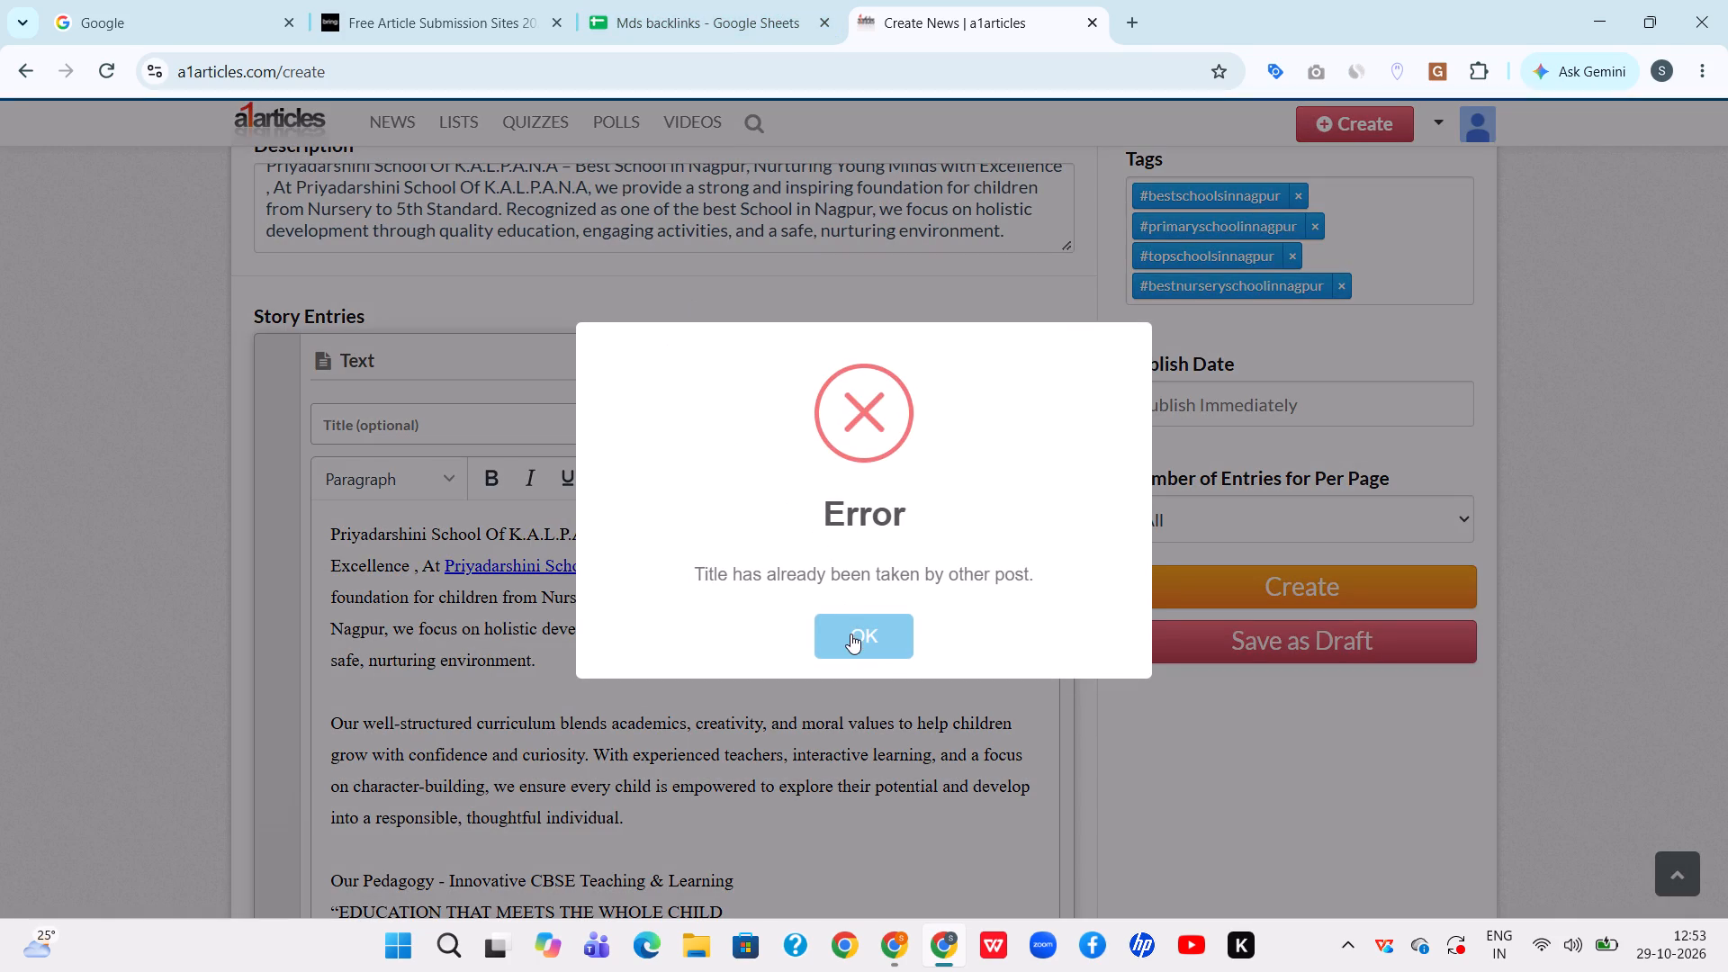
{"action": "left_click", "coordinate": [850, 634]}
Change the story's title to "Top Schools in Nagpur".
{"action": "scroll", "coordinate": [850, 634], "scroll_direction": "up", "scroll_amount": 3}
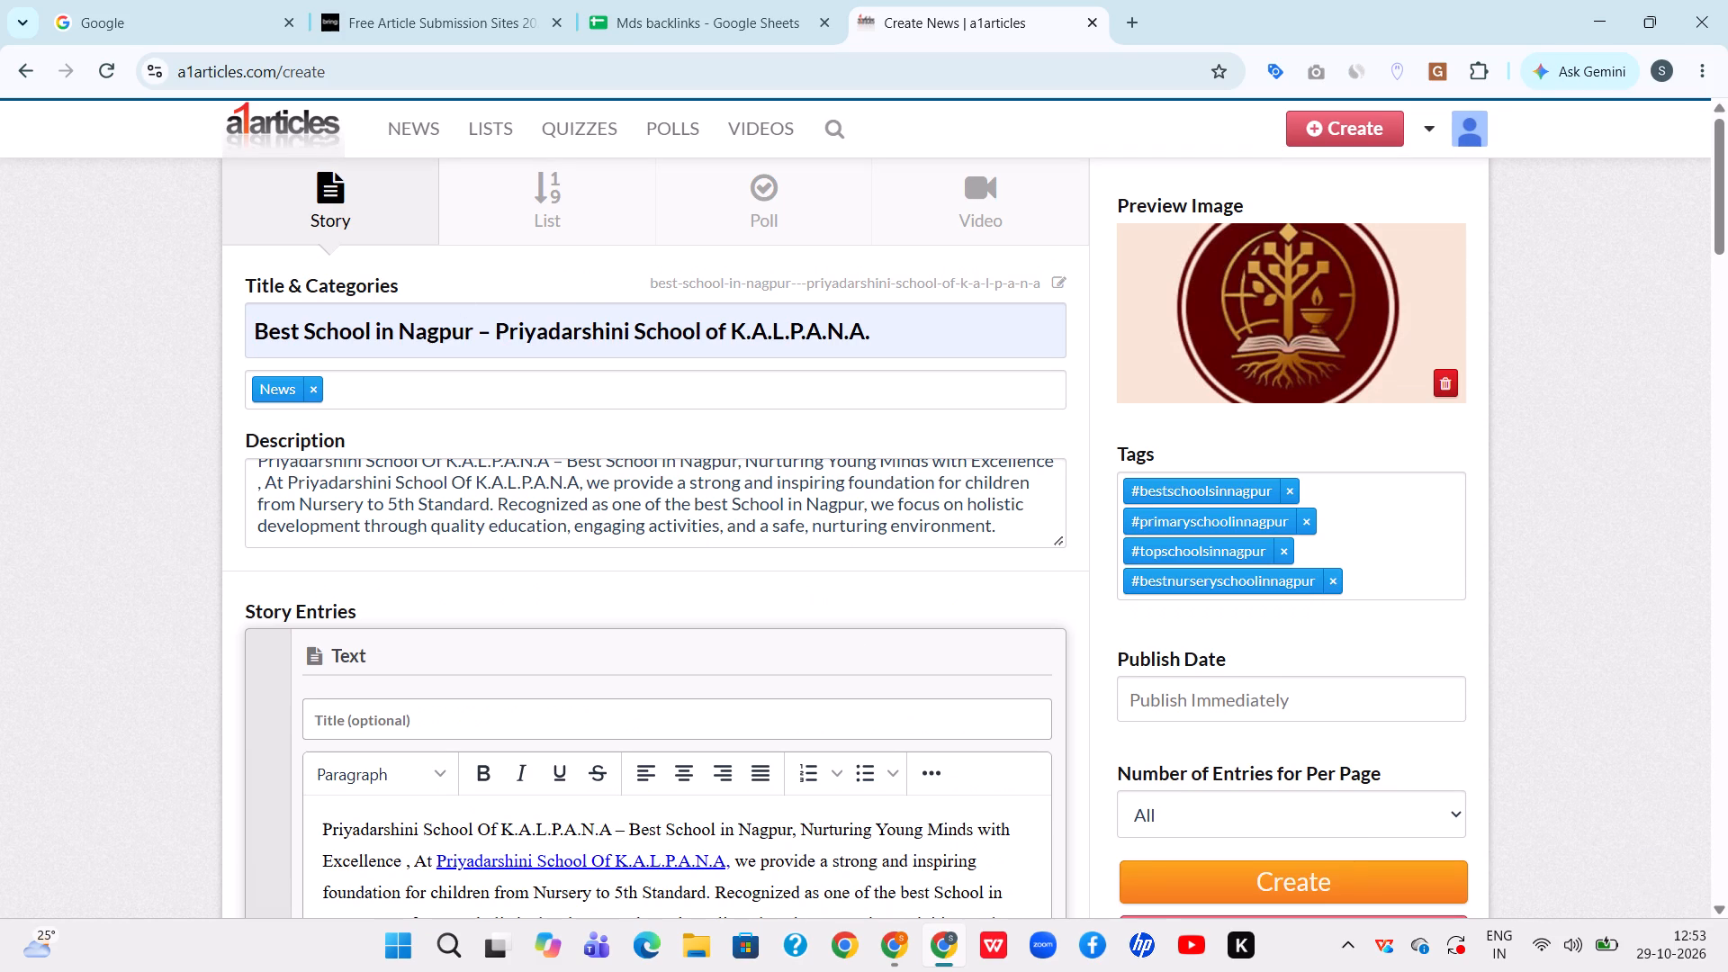
{"action": "left_click_drag", "start_coordinate": [472, 325], "coordinate": [1284, 322]}
{"action": "key", "text": "BackSpace"}
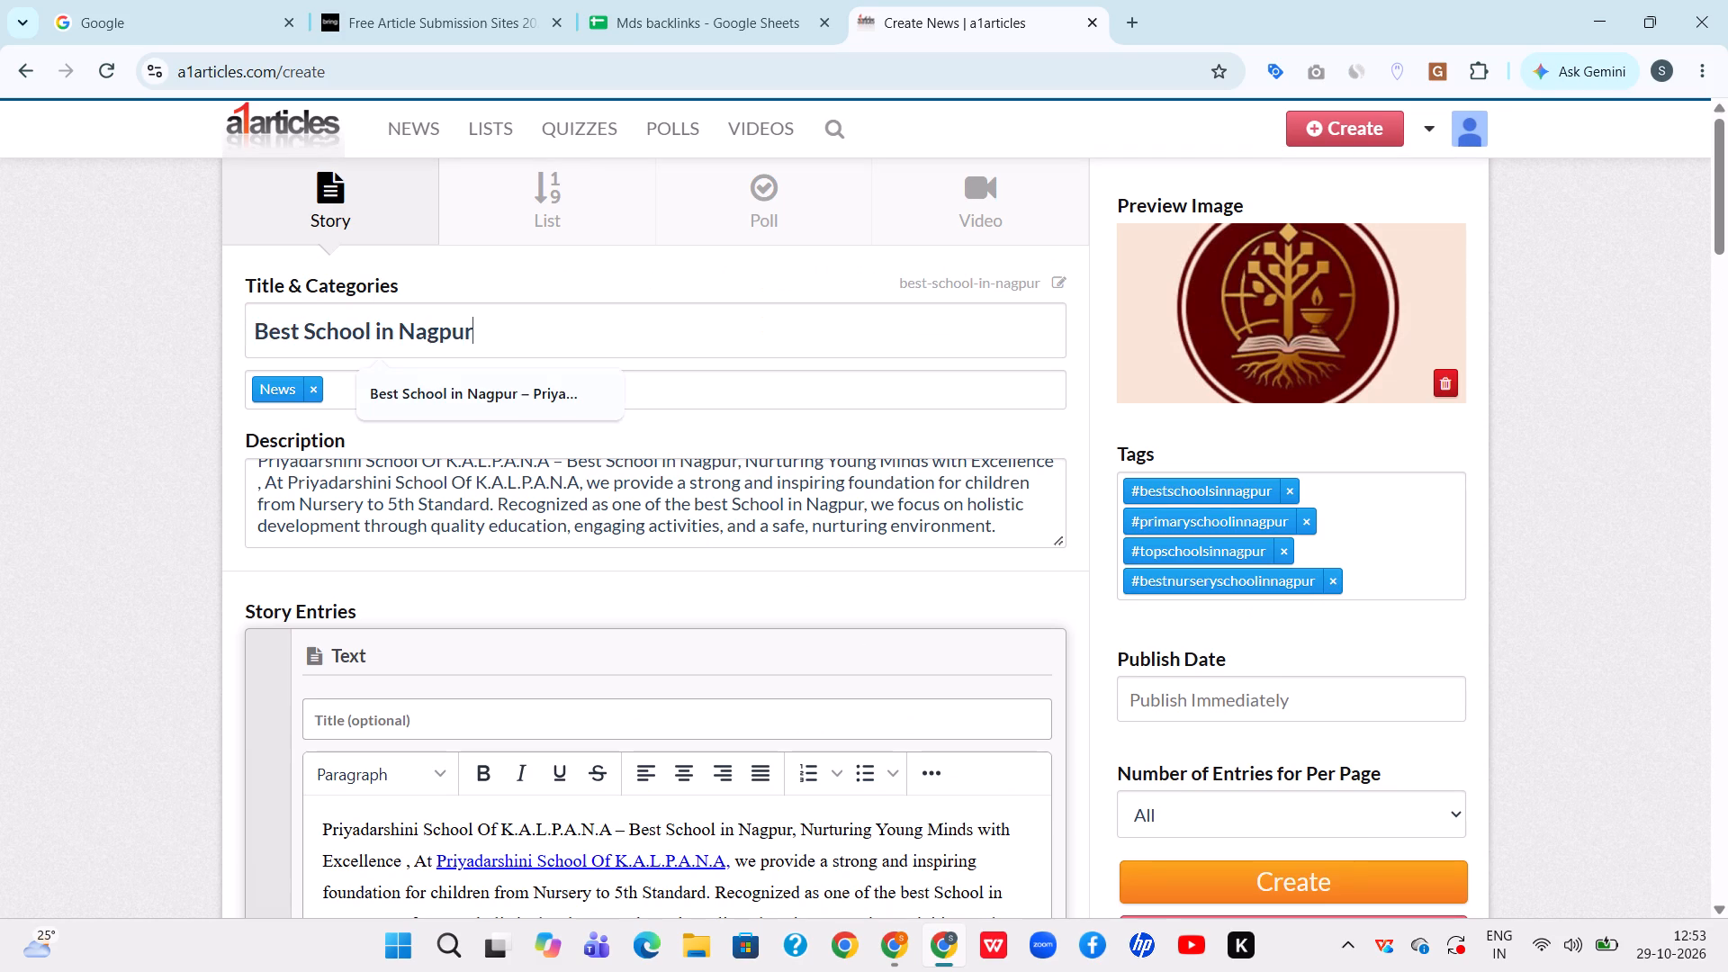
{"action": "double_click", "coordinate": [265, 333]}
{"action": "type", "text": "TOp"}
{"action": "key", "text": "space"}
{"action": "key", "text": "BackSpace"}
{"action": "key", "text": "BackSpace"}
{"action": "key", "text": "BackSpace"}
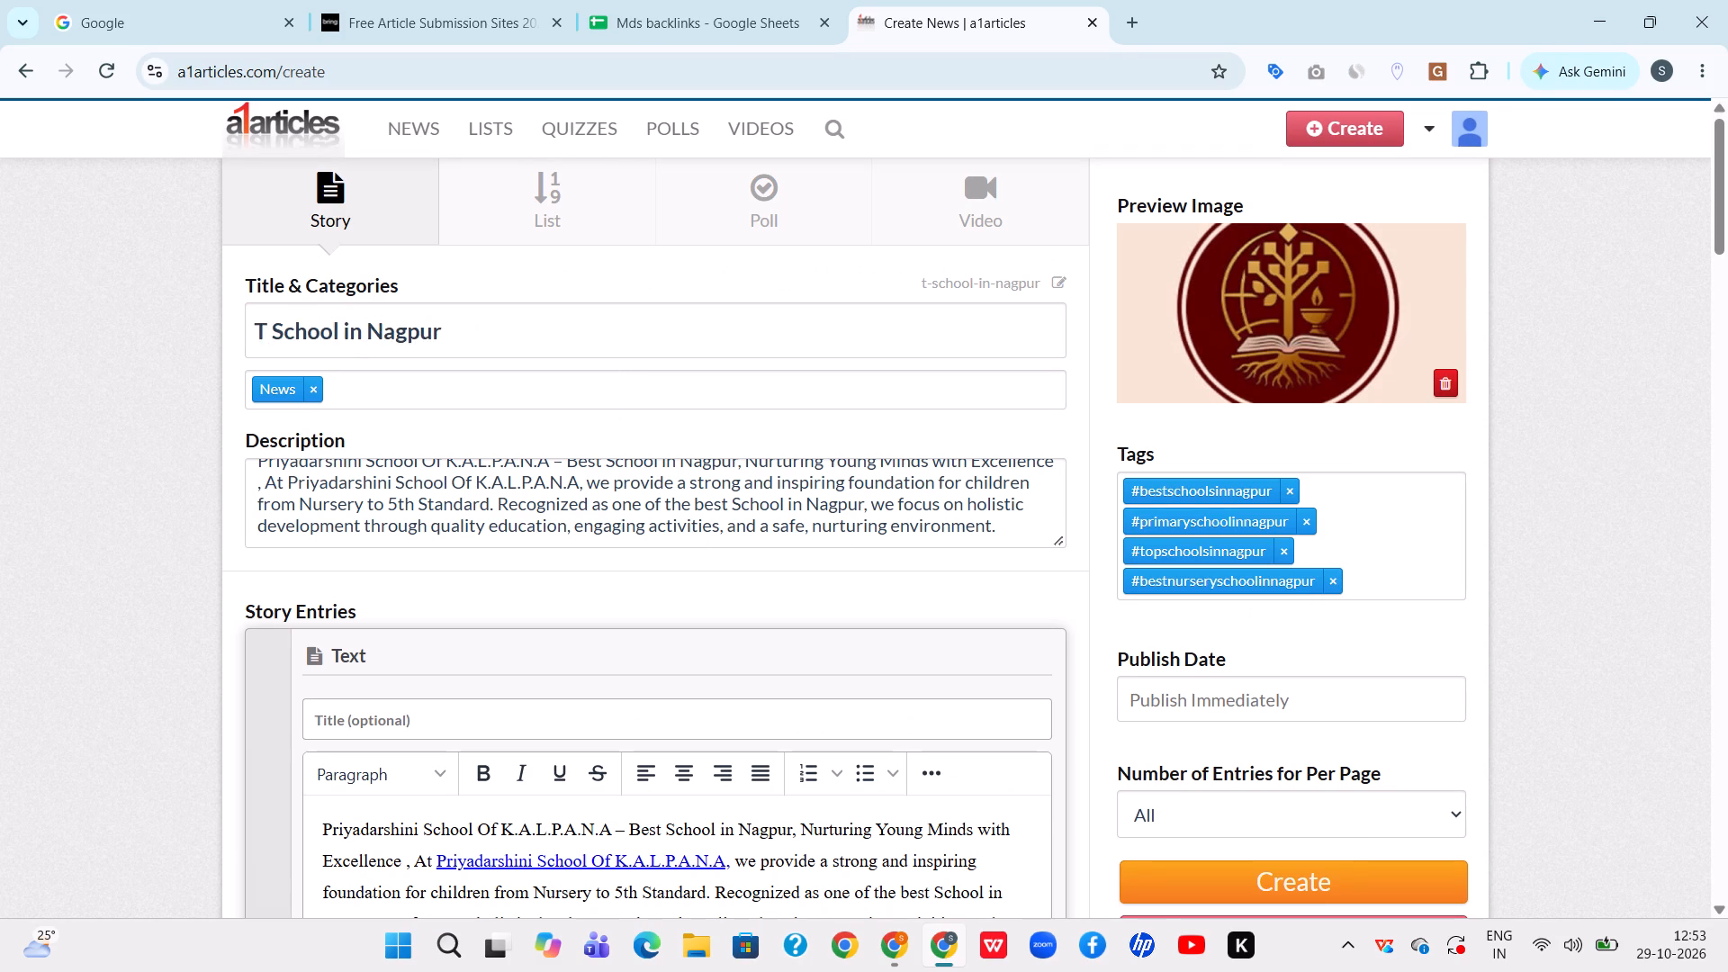
{"action": "type", "text": "op"}
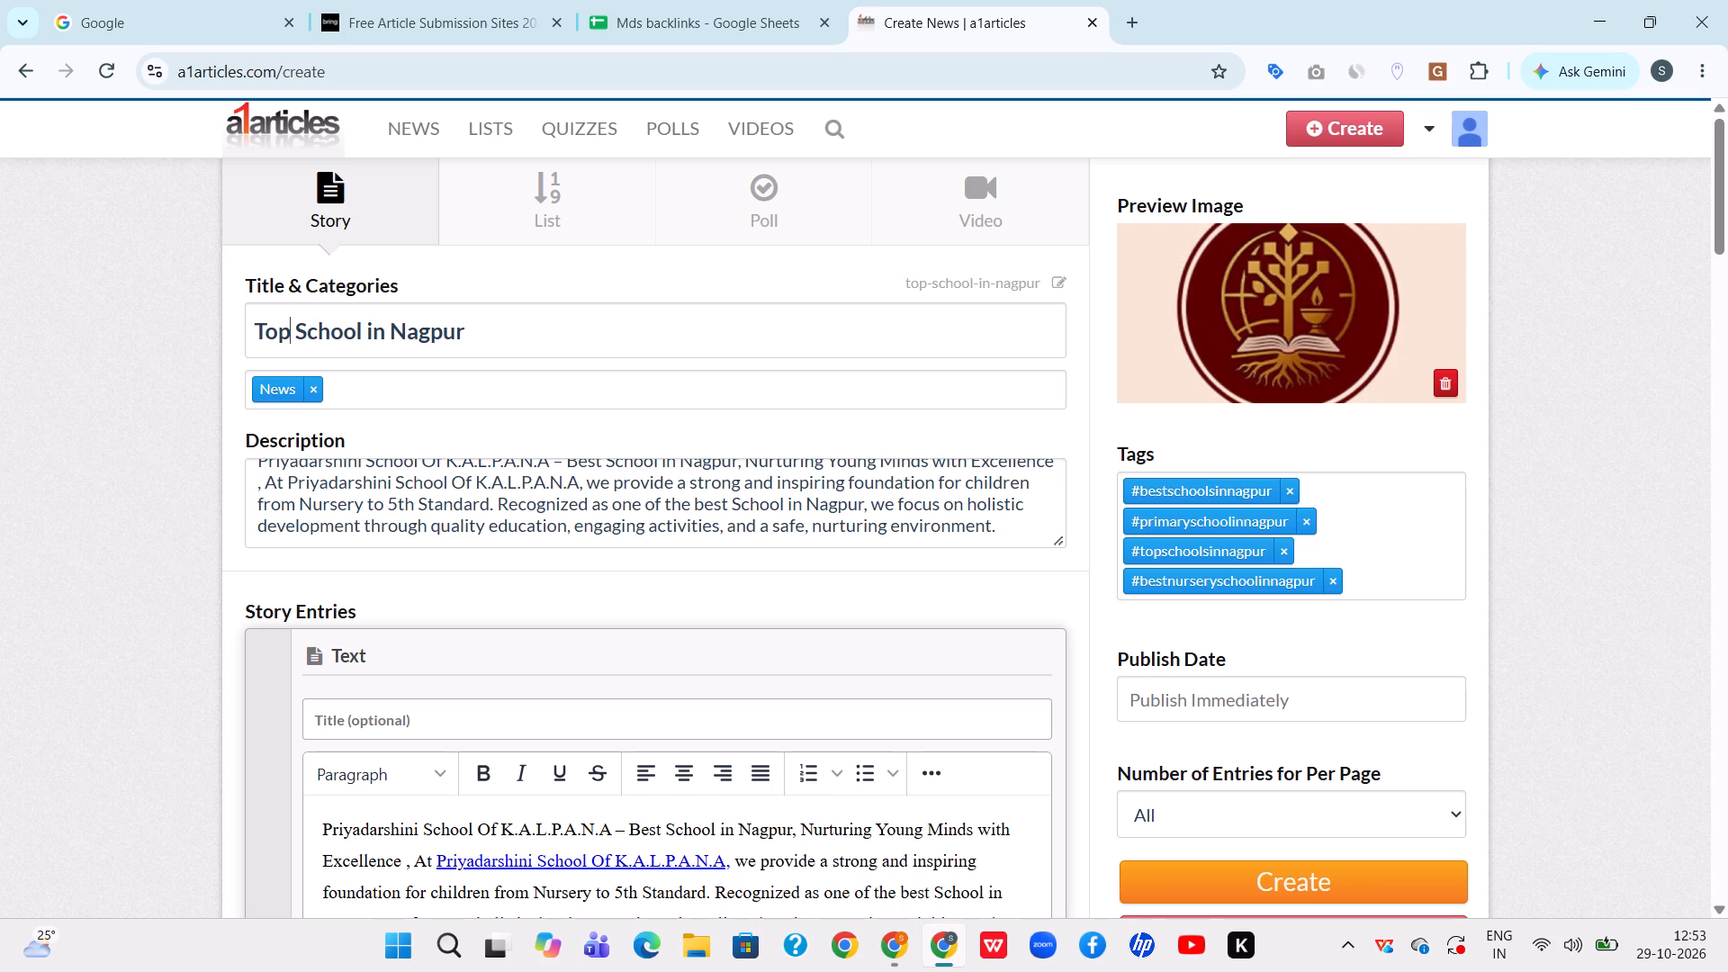
{"action": "left_click", "coordinate": [365, 328]}
{"action": "key", "text": "BackSpace"}
{"action": "type", "text": "s"}
{"action": "key", "text": "space"}
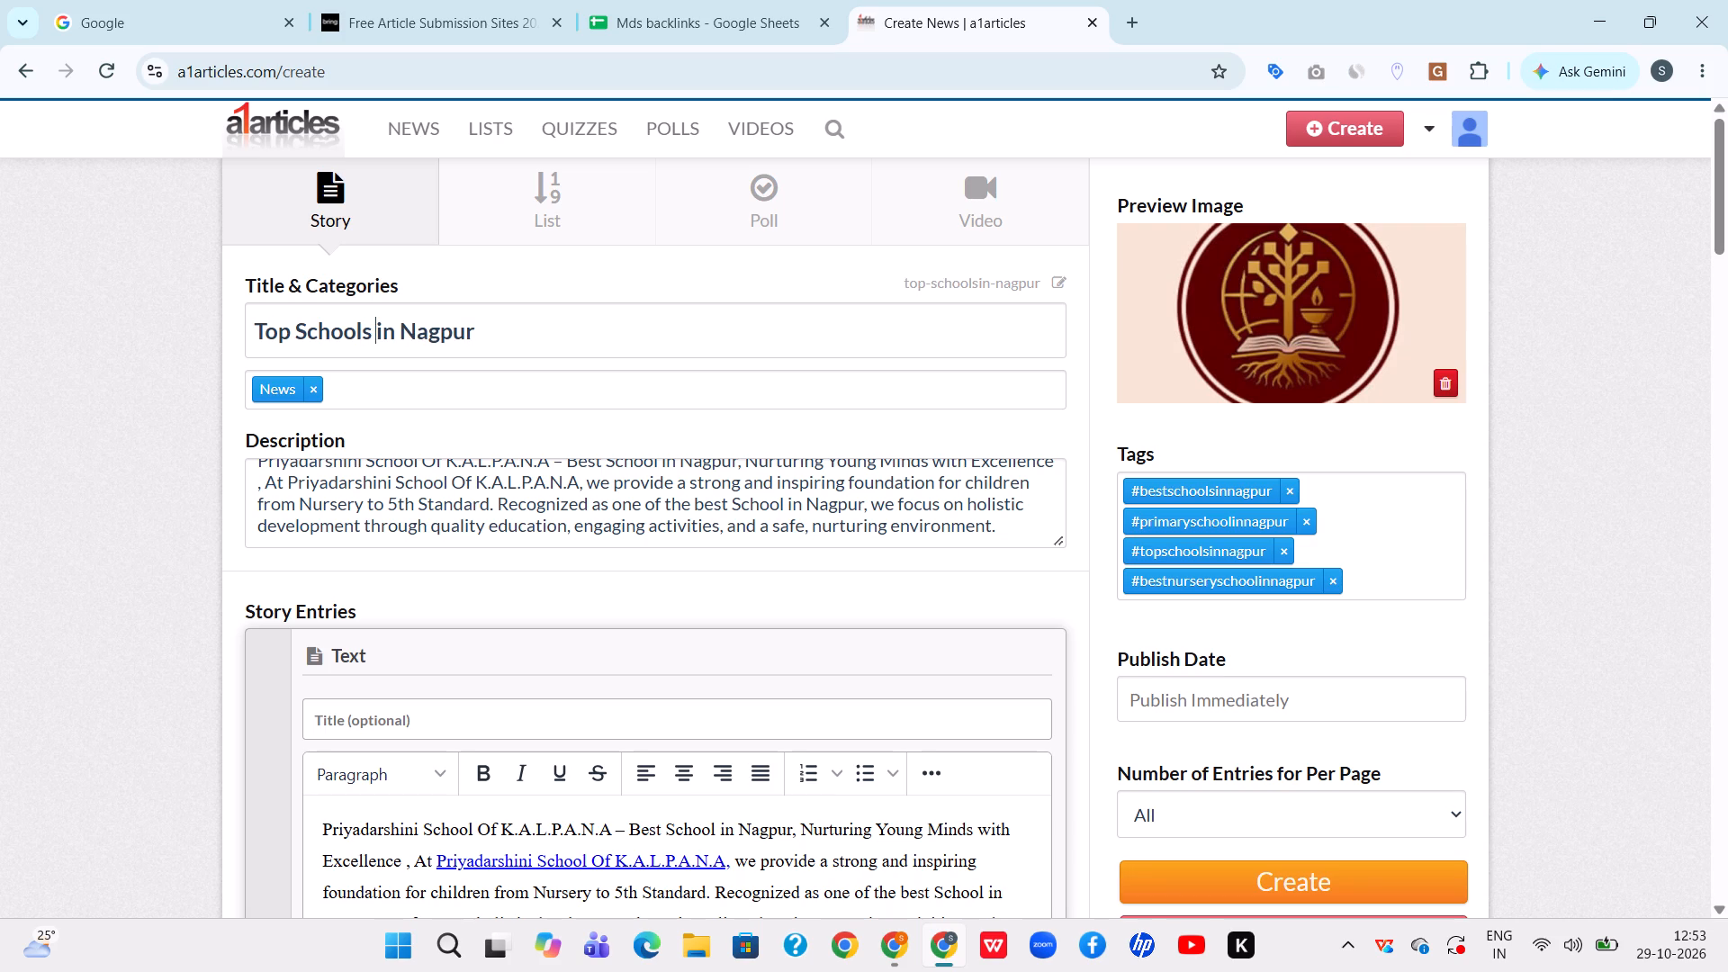
{"action": "left_click", "coordinate": [888, 347]}
Submit the retitled story for publication on a1articles.
{"action": "scroll", "coordinate": [1138, 597], "scroll_direction": "down", "scroll_amount": 2}
{"action": "left_click", "coordinate": [1228, 508]}
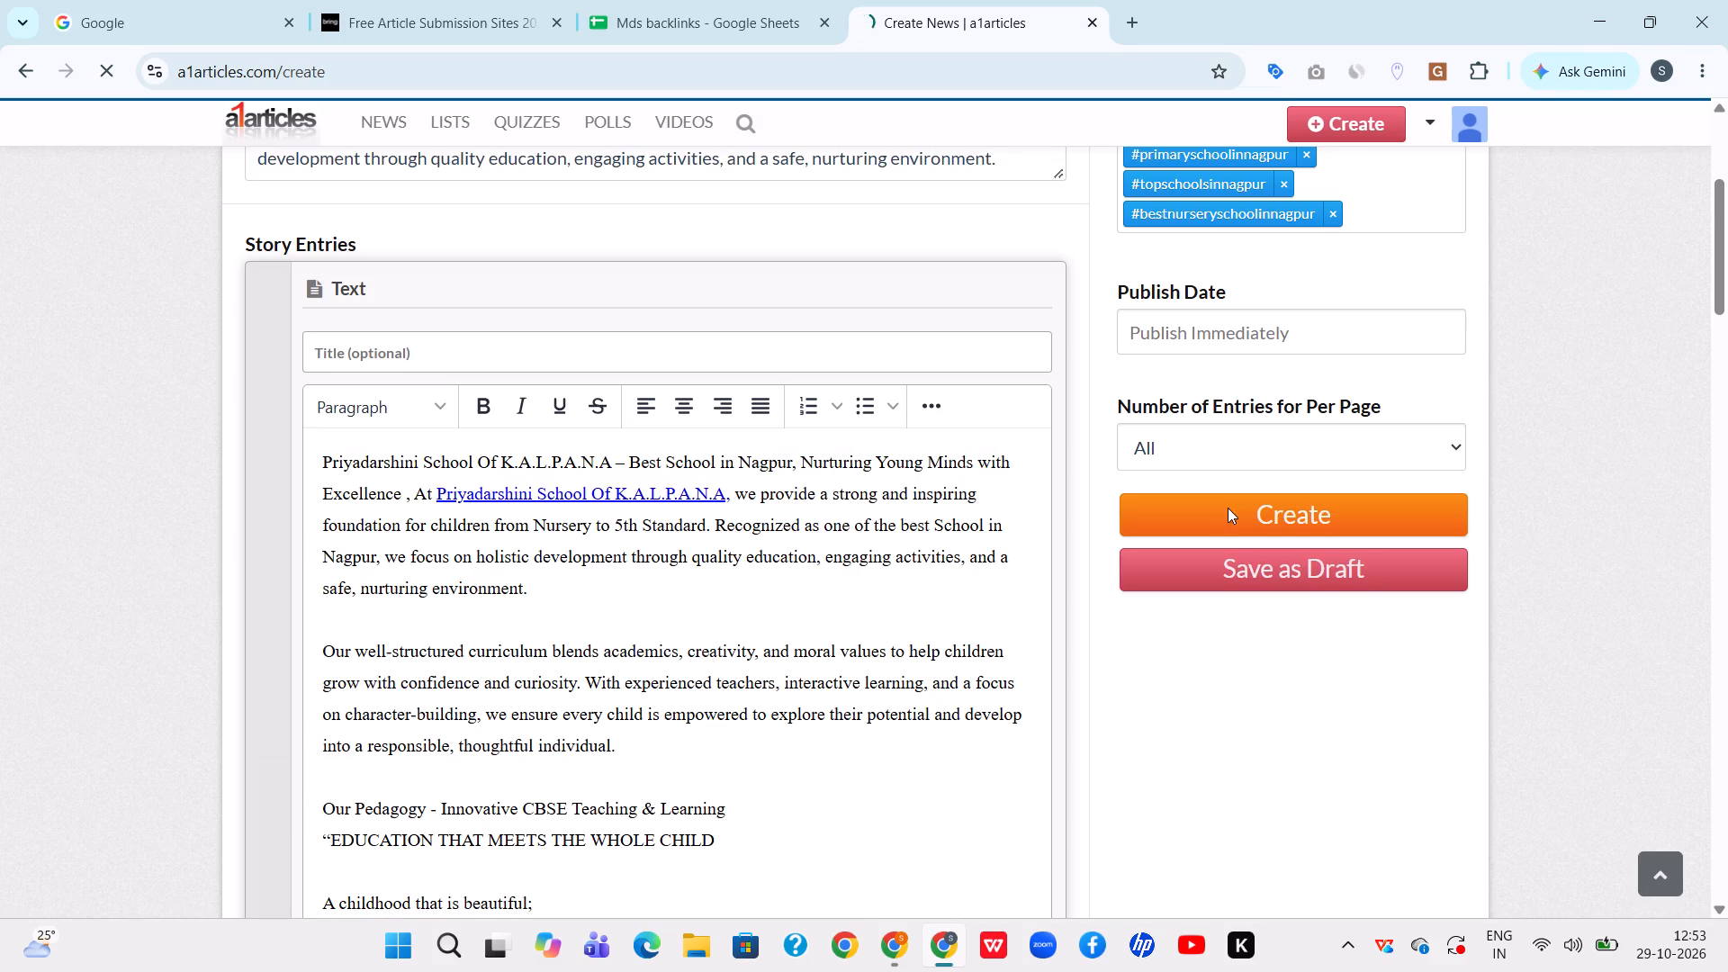
{"action": "left_click", "coordinate": [880, 643]}
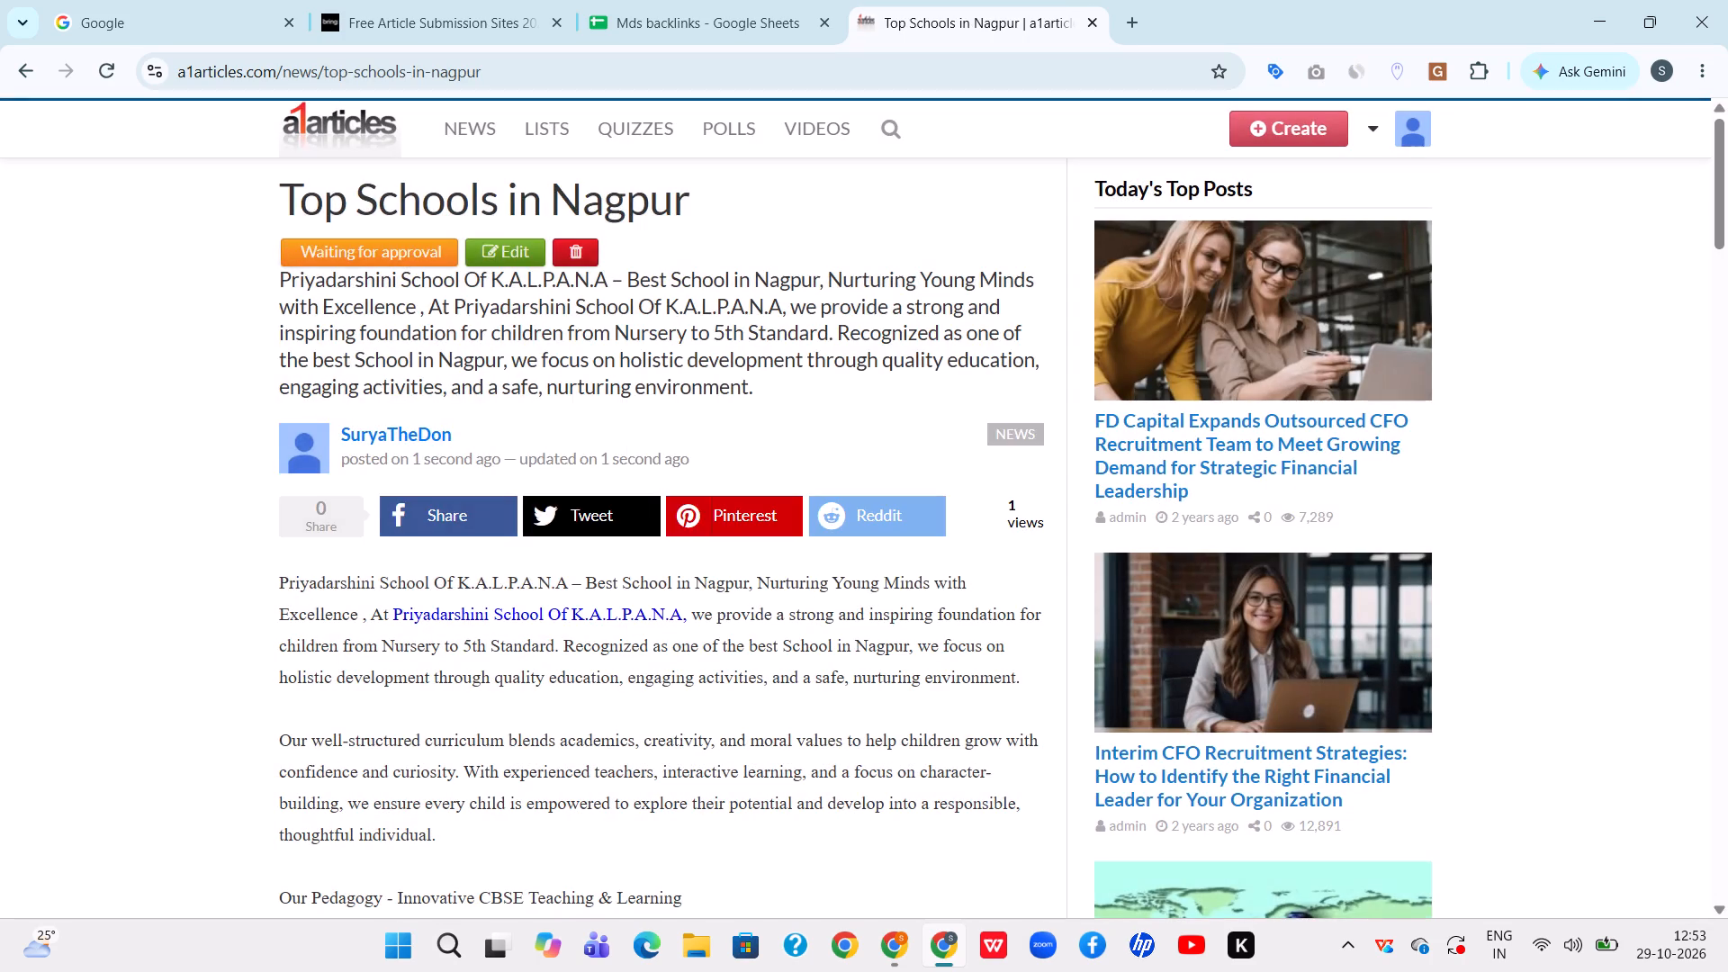
Copy the address of the "Top Schools in Nagpur" story into cell D3616 of the Surya sheet in Mds backlinks.
{"action": "left_click", "coordinate": [655, 64]}
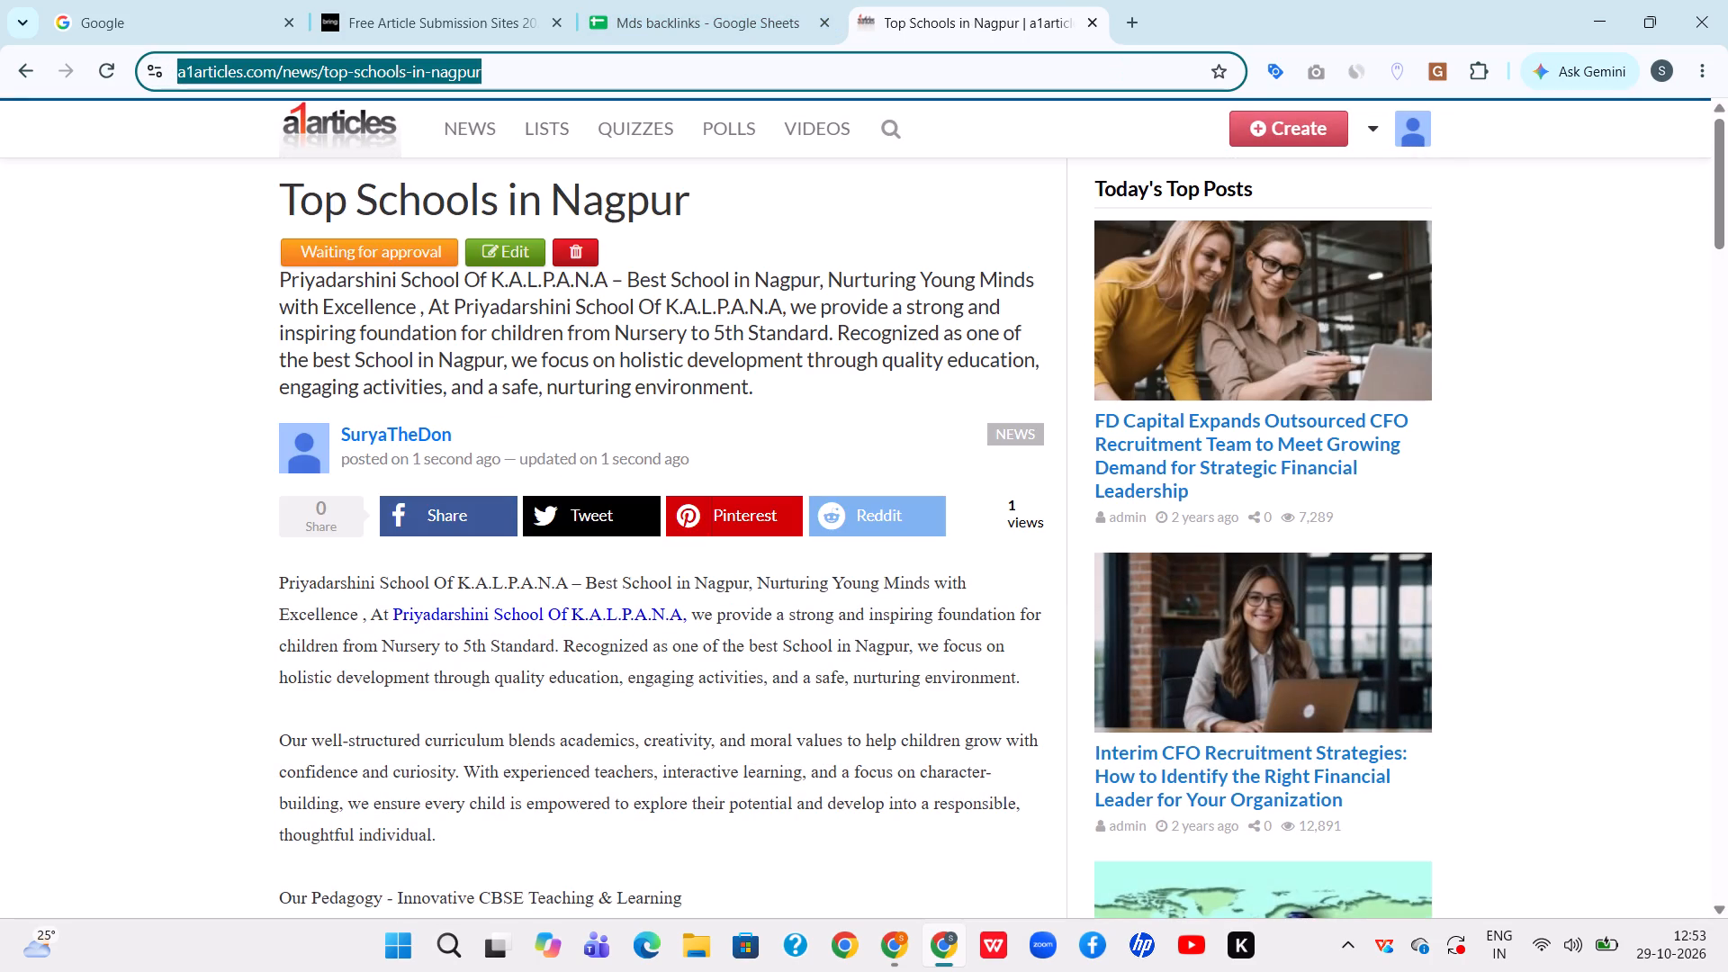
{"action": "key", "text": "ctrl+c"}
{"action": "left_click", "coordinate": [689, 0]}
{"action": "key", "text": "ctrl+v"}
Select H3430, the first empty cell below the a1articles AI courses link, and close the submitted story's page.
{"action": "key", "text": "Right"}
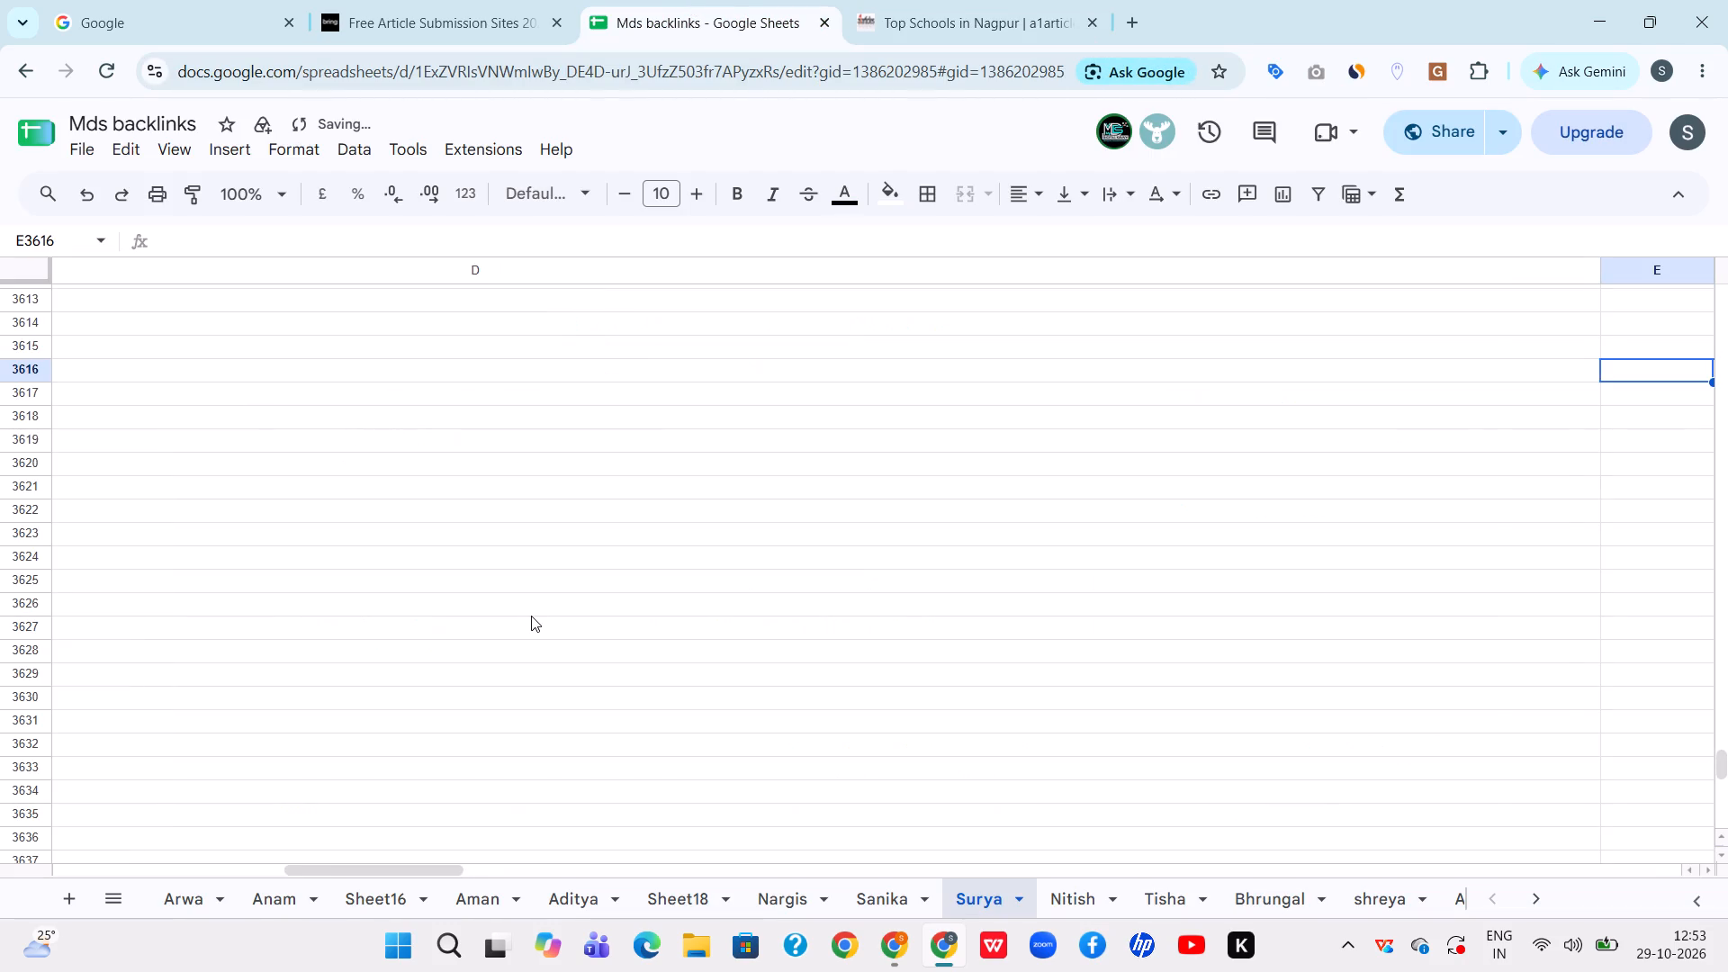
{"action": "key", "text": "Right"}
{"action": "key", "text": "Right"}
{"action": "key", "text": "Right"}
{"action": "key", "text": "Page_Up"}
{"action": "key", "text": "Page_Up"}
{"action": "key", "text": "Page_Up"}
{"action": "key", "text": "Page_Up"}
{"action": "key", "text": "Page_Up"}
{"action": "key", "text": "Page_Up"}
{"action": "key", "text": "Page_Up"}
{"action": "key", "text": "Page_Up"}
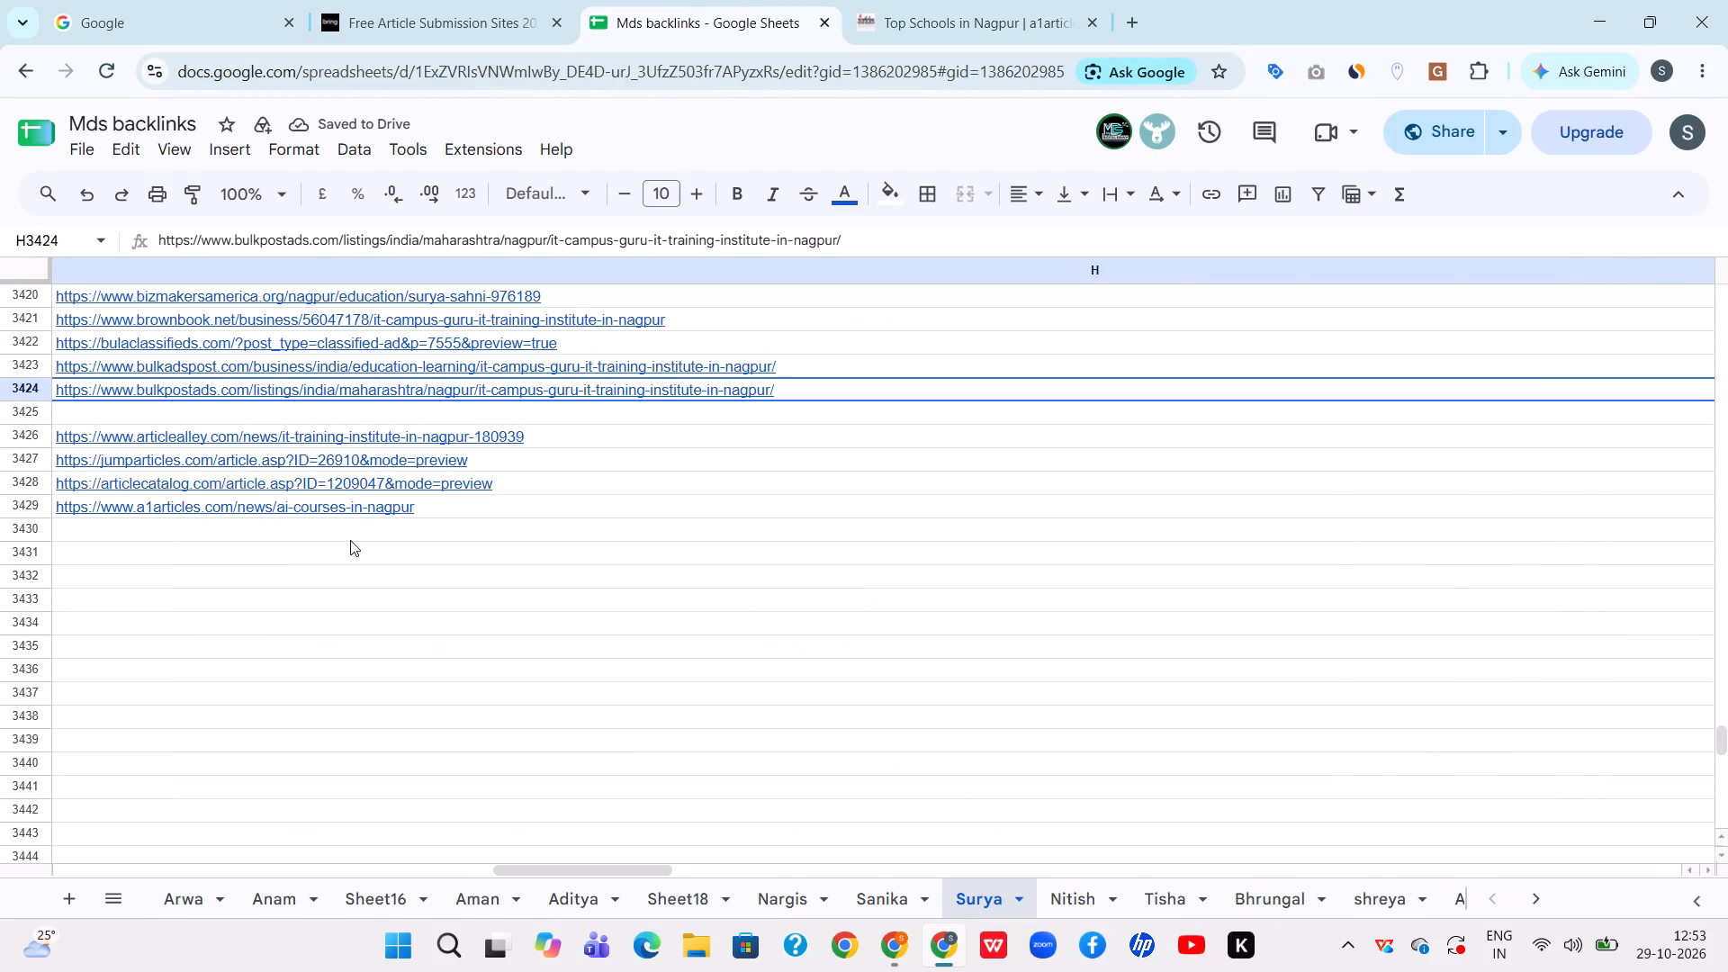
{"action": "scroll", "coordinate": [350, 540], "scroll_direction": "down", "scroll_amount": 1}
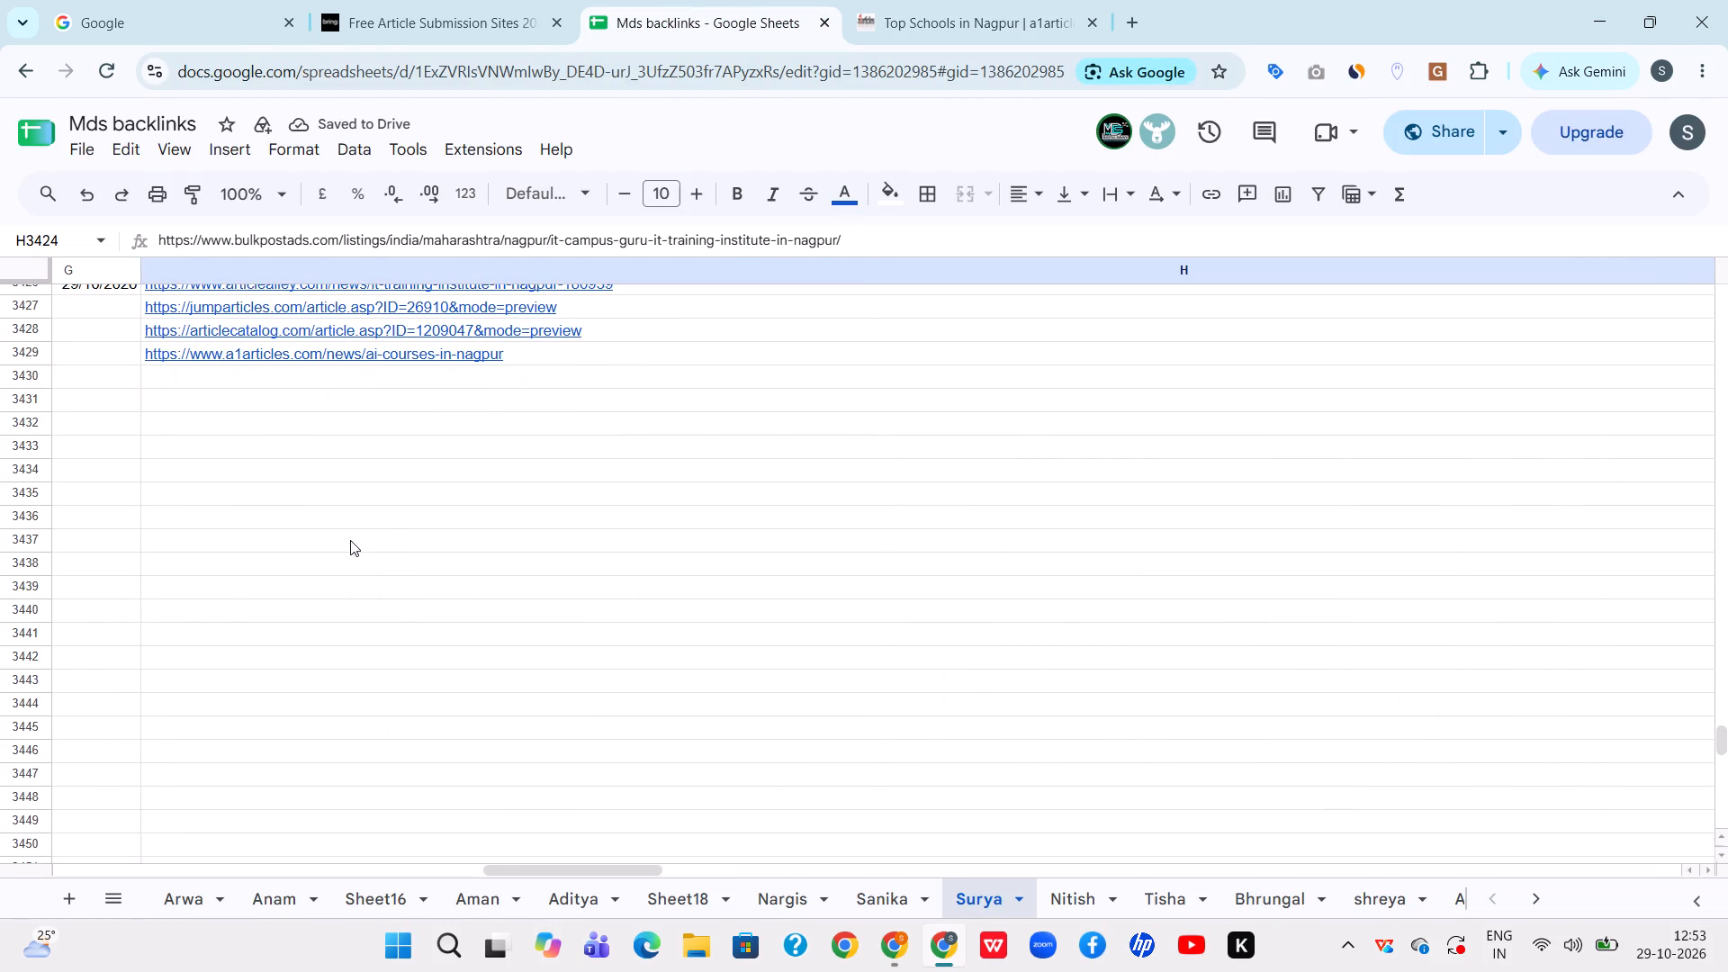
{"action": "scroll", "coordinate": [350, 540], "scroll_direction": "down", "scroll_amount": 1}
{"action": "left_click", "coordinate": [231, 389]}
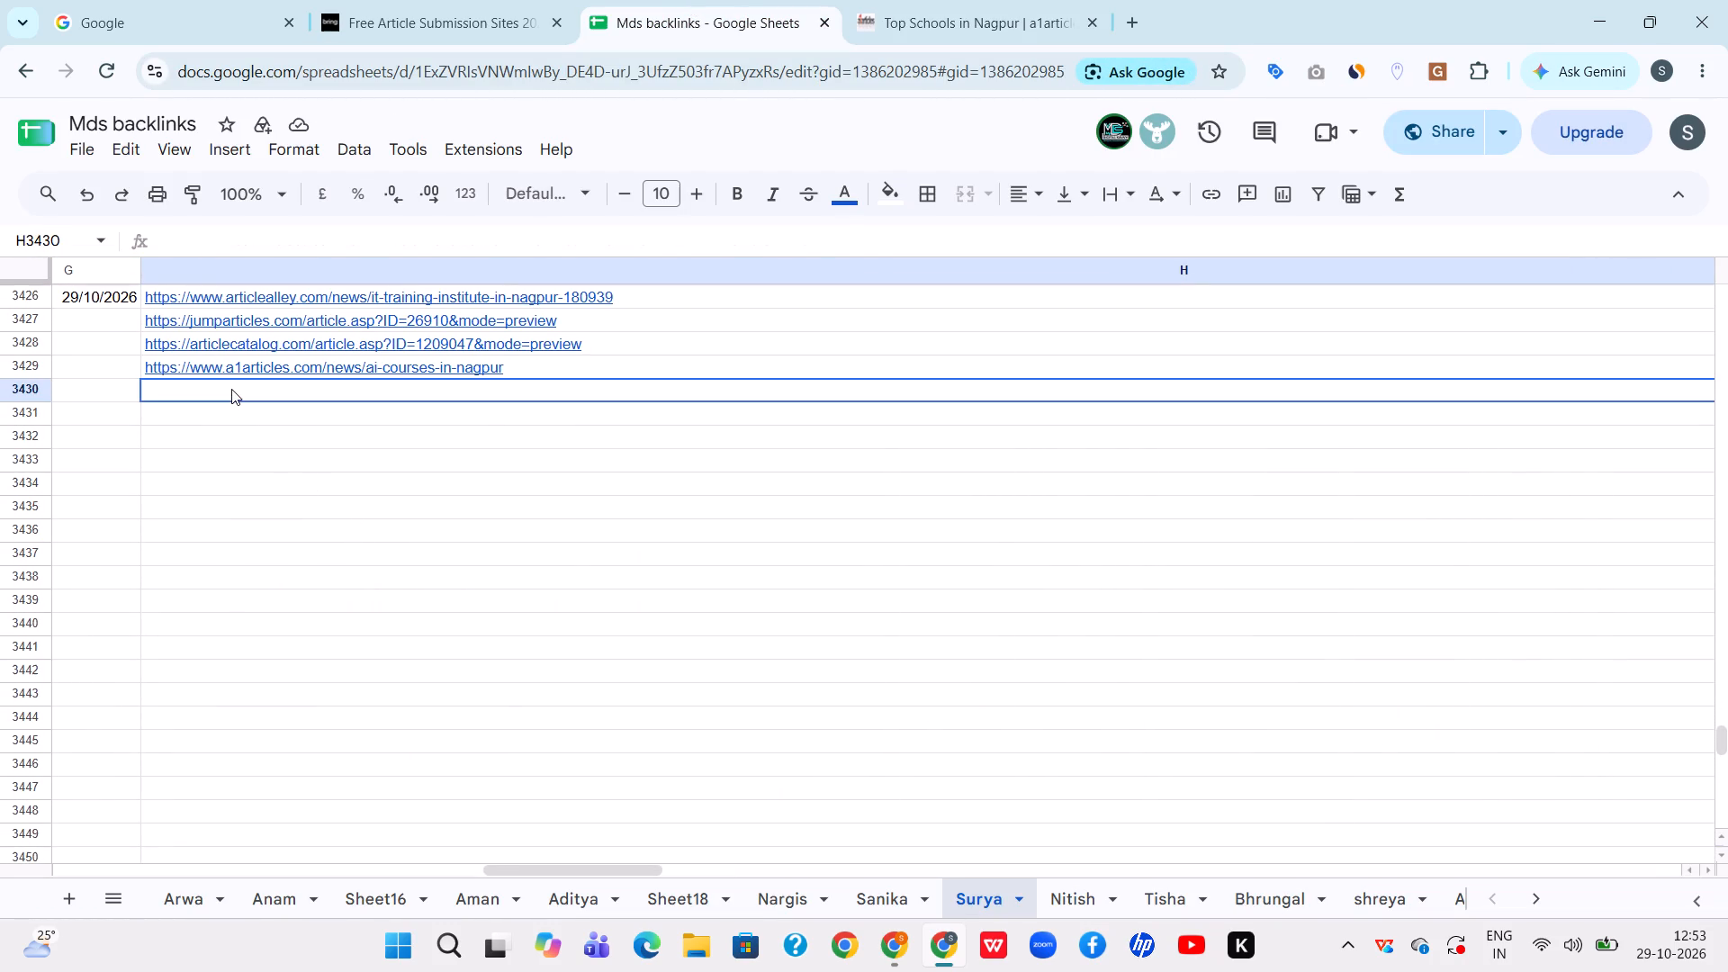
{"action": "left_click", "coordinate": [1088, 18]}
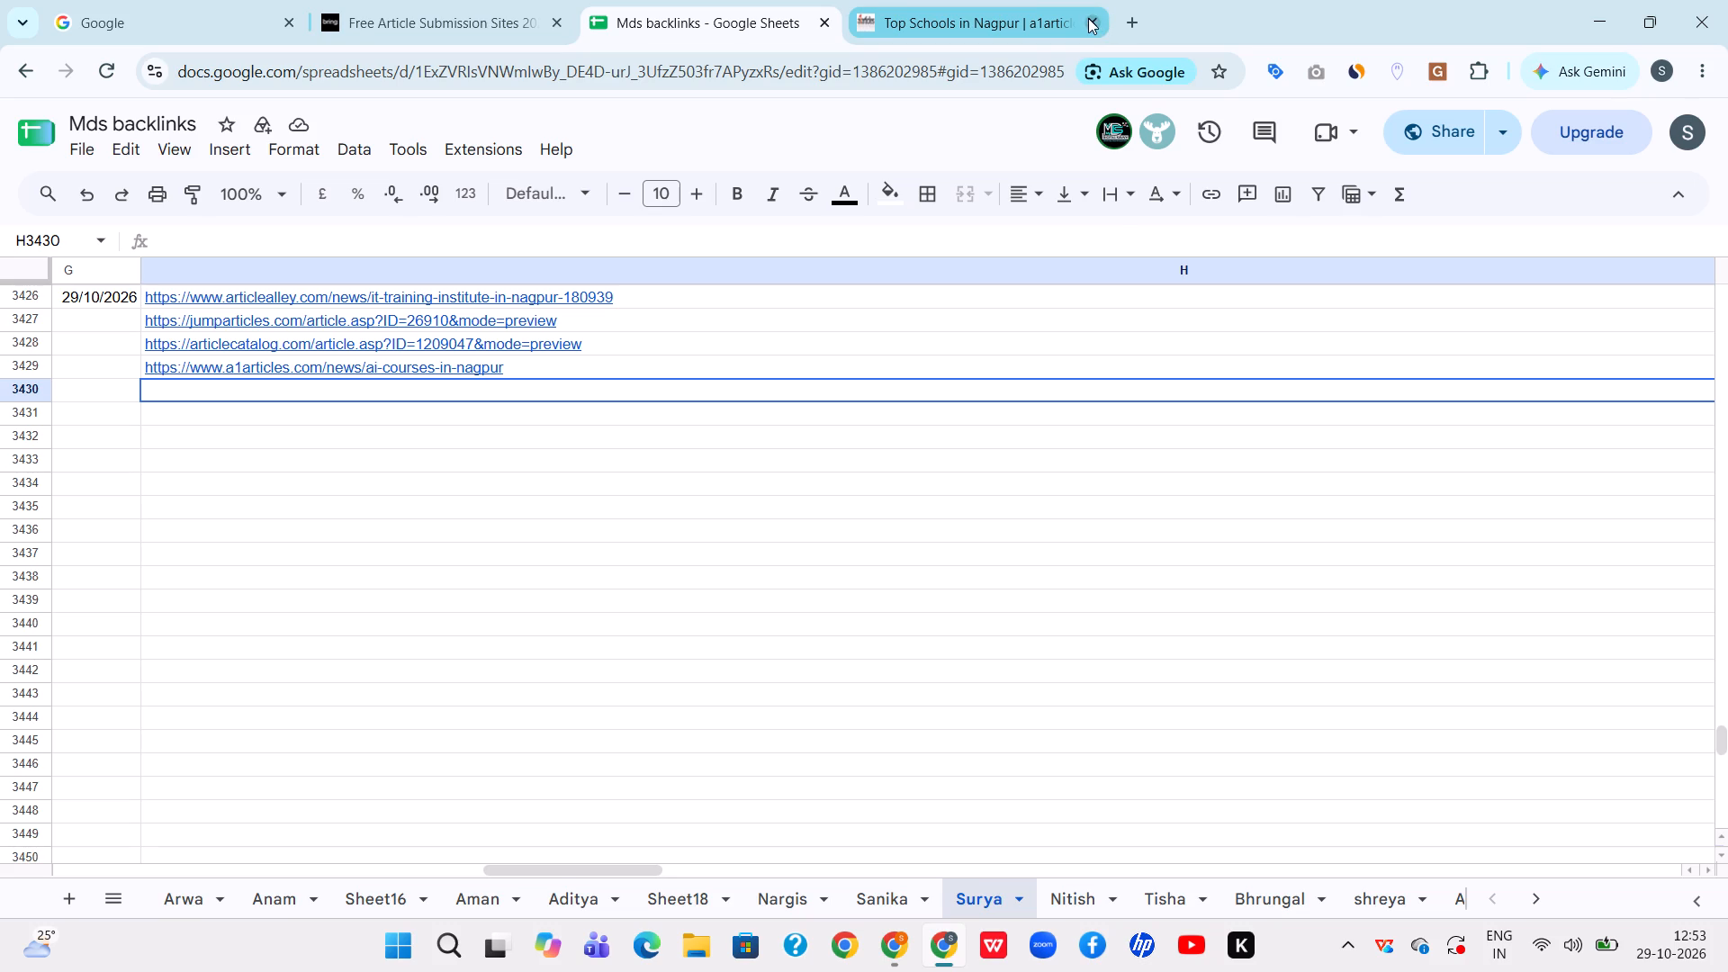
Copy the articledoctor.com address from Bring SEO's free article submission list and open the site in a new tab.
{"action": "left_click", "coordinate": [349, 27]}
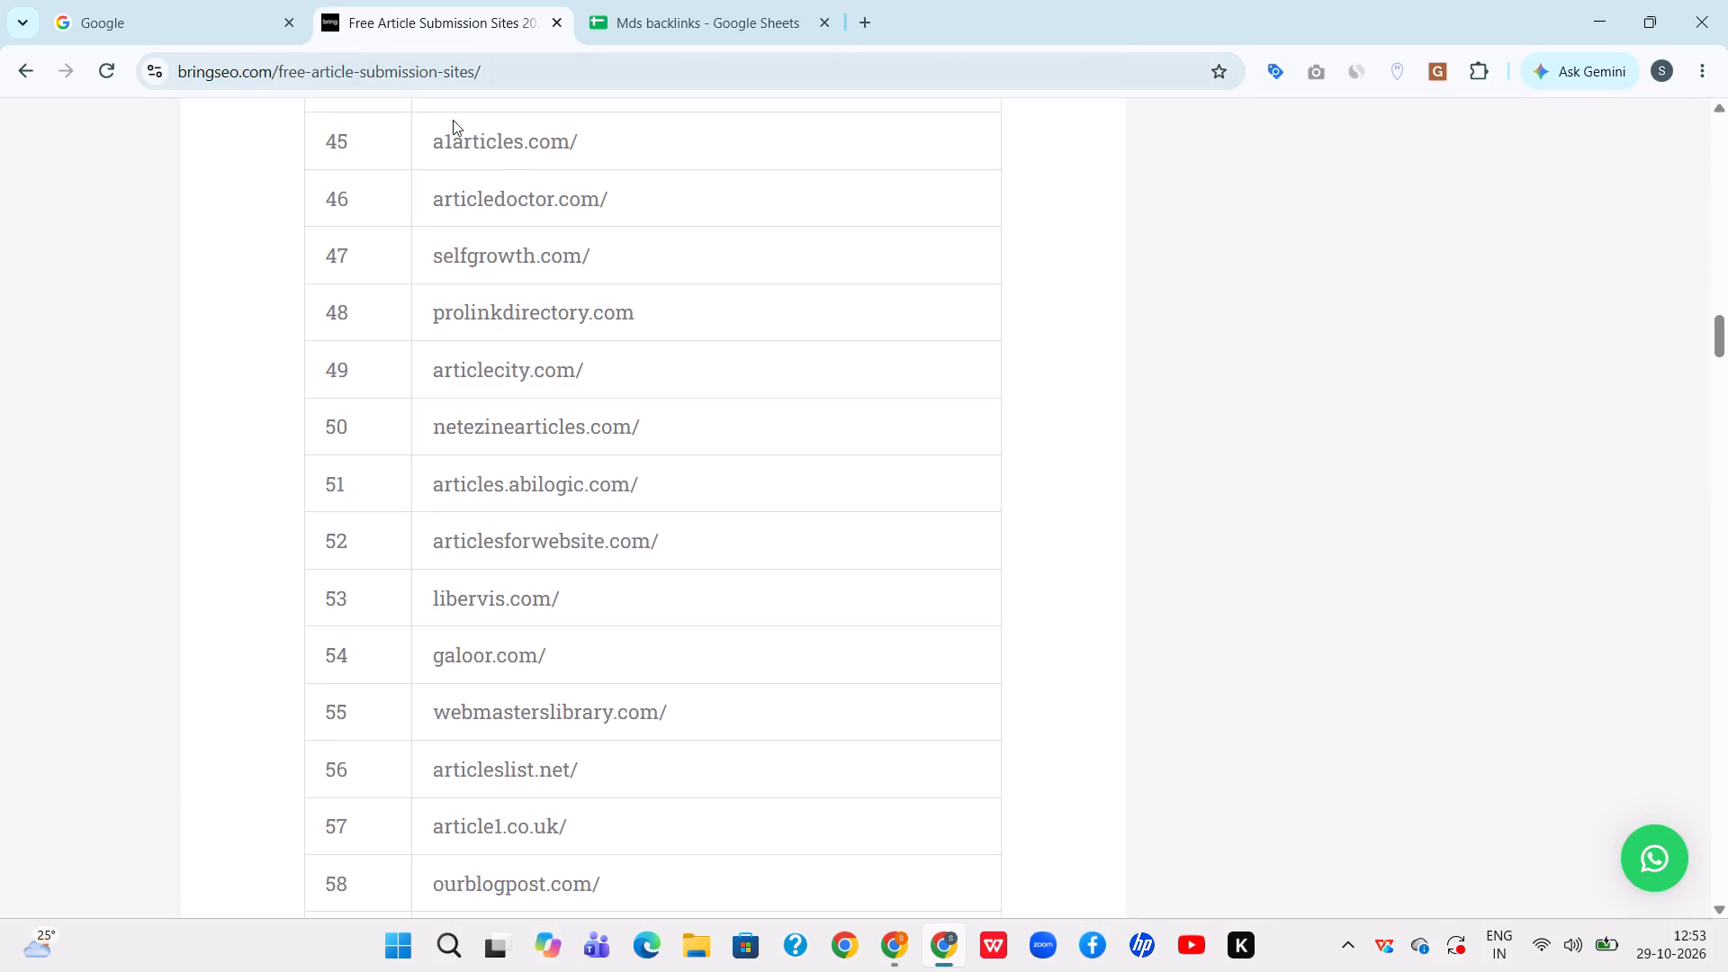
{"action": "triple_click", "coordinate": [512, 183]}
{"action": "left_click", "coordinate": [512, 183]}
{"action": "key", "text": "ctrl+c"}
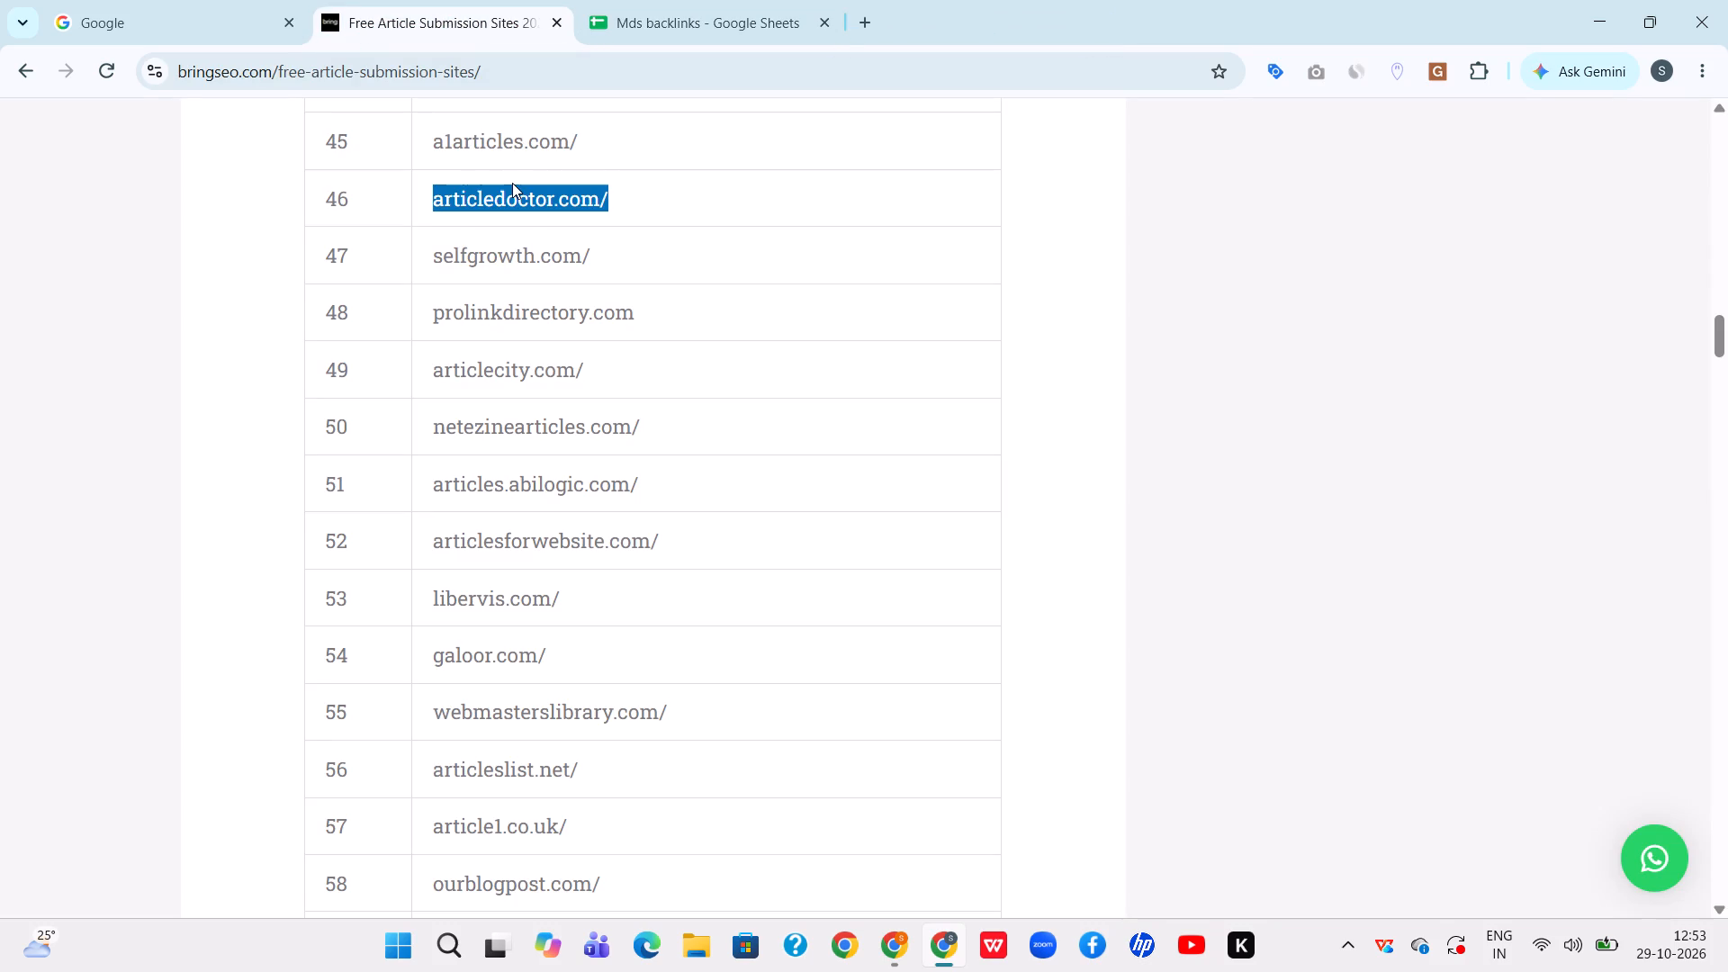
{"action": "left_click", "coordinate": [512, 183]}
{"action": "left_click", "coordinate": [876, 5]}
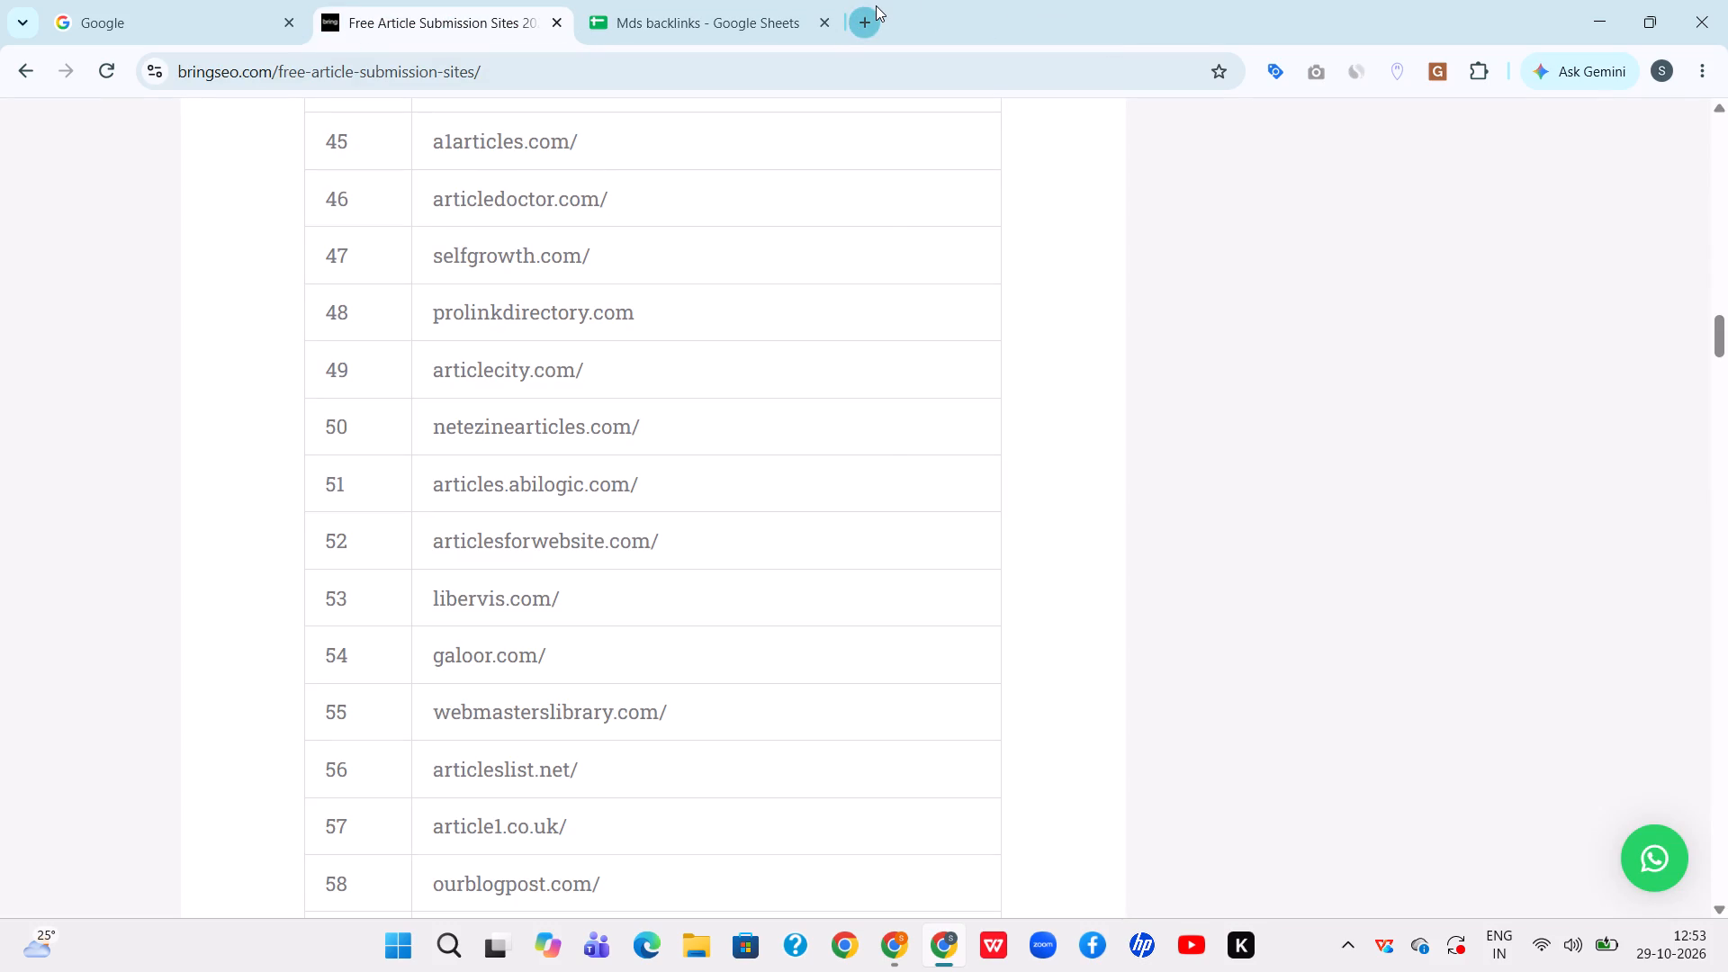
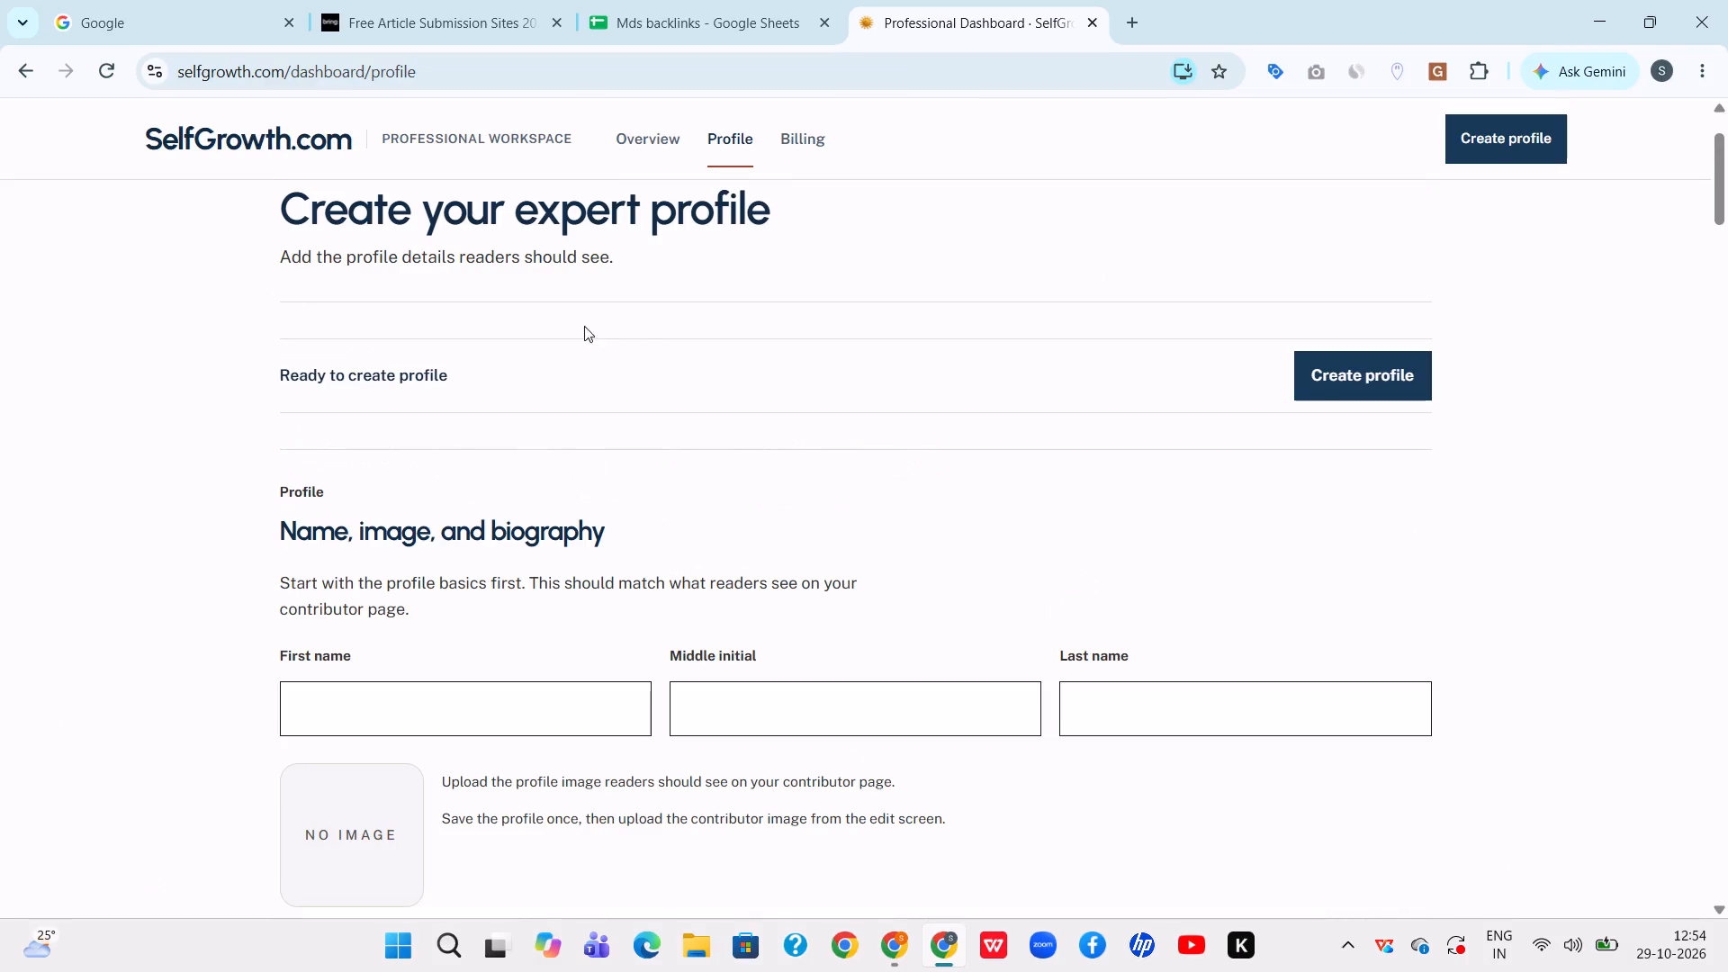
Fill in the first name, middle initial and last name fields of the SelfGrowth expert profile.
{"action": "scroll", "coordinate": [677, 345], "scroll_direction": "down", "scroll_amount": 2}
{"action": "scroll", "coordinate": [677, 345], "scroll_direction": "up", "scroll_amount": 1}
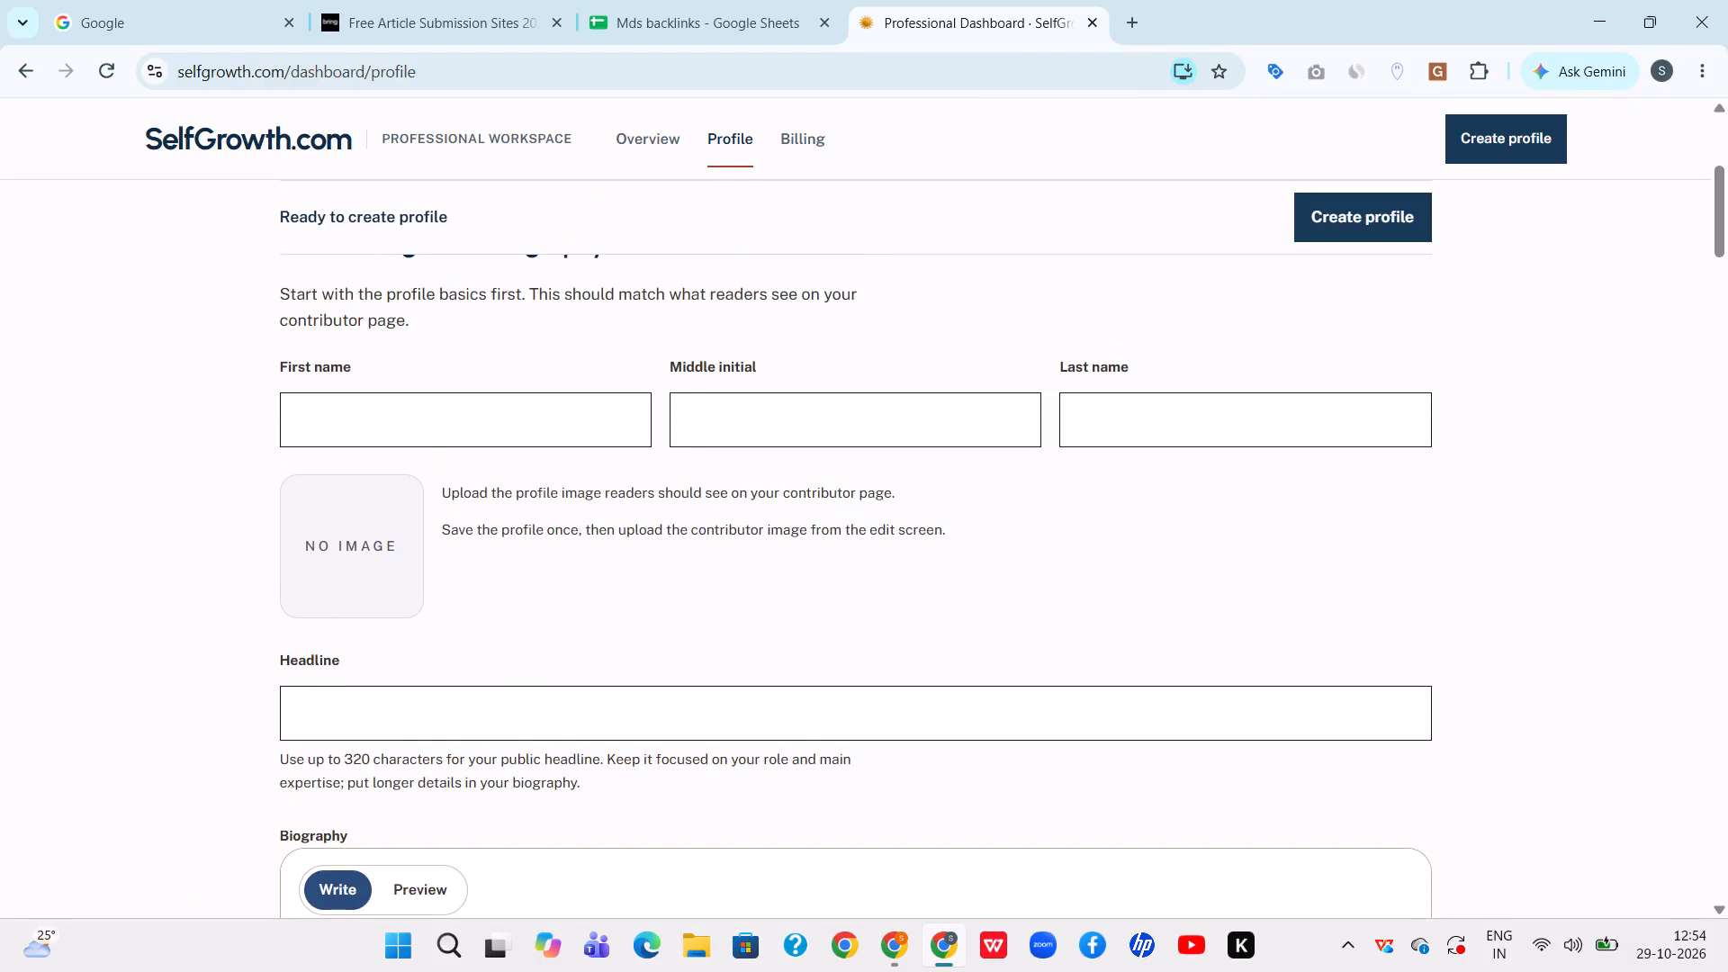
{"action": "left_click", "coordinate": [466, 397]}
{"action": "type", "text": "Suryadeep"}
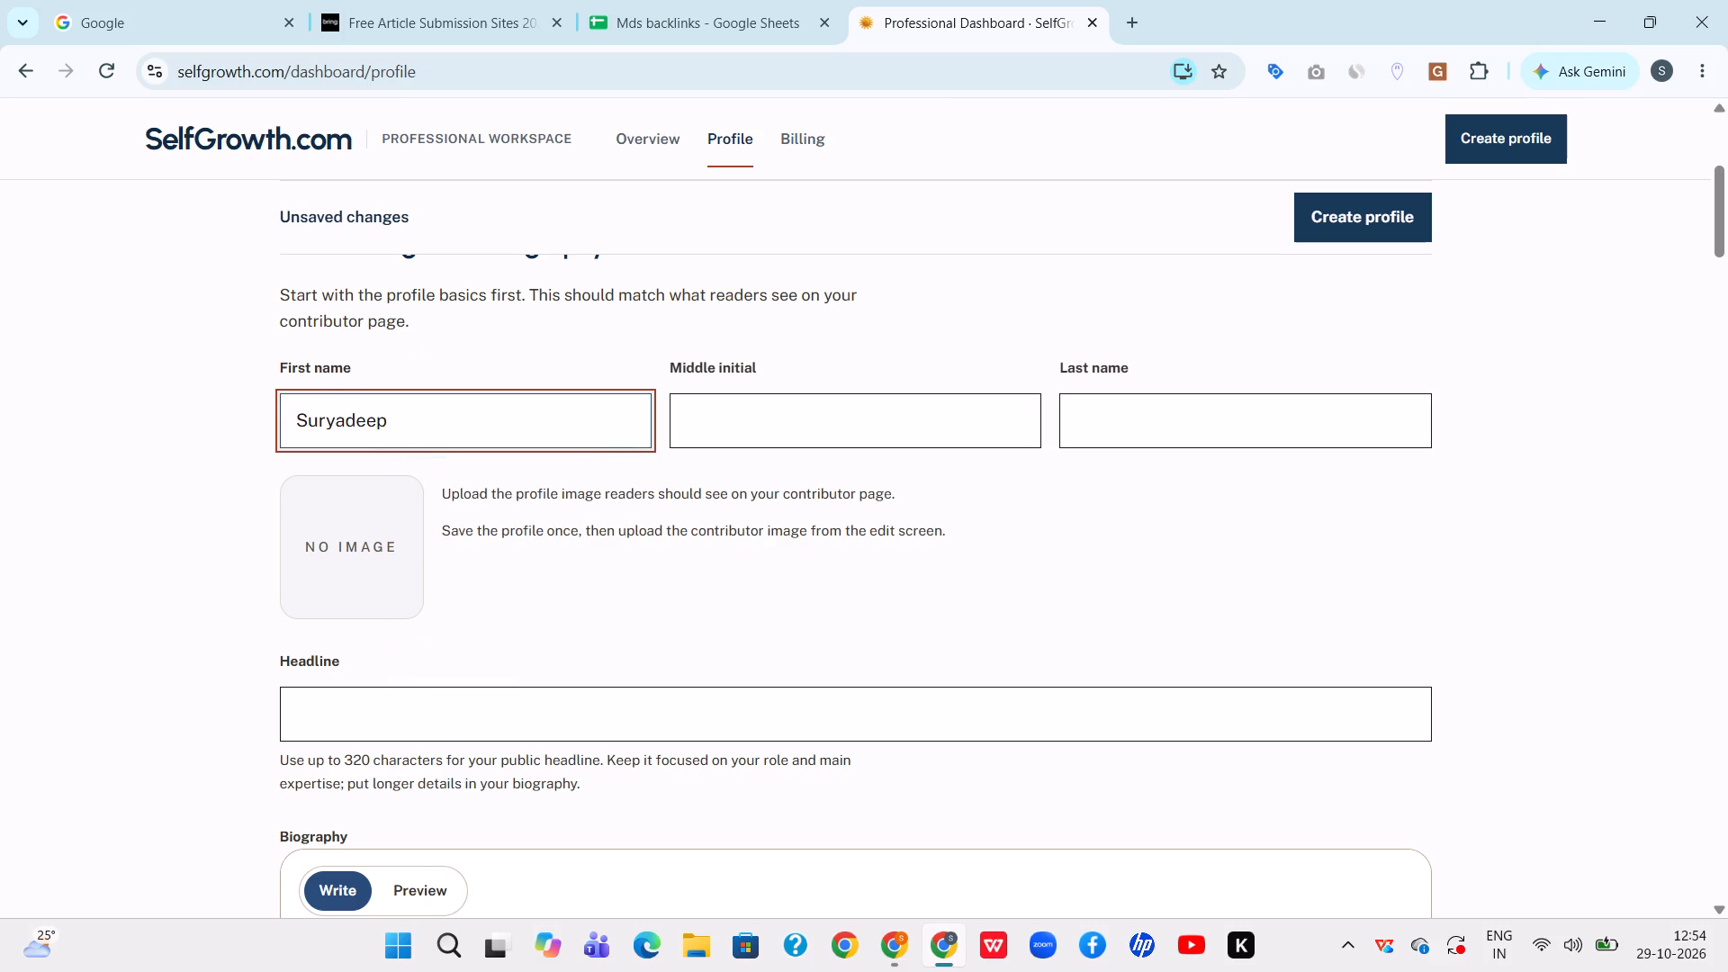
{"action": "left_click", "coordinate": [718, 435]}
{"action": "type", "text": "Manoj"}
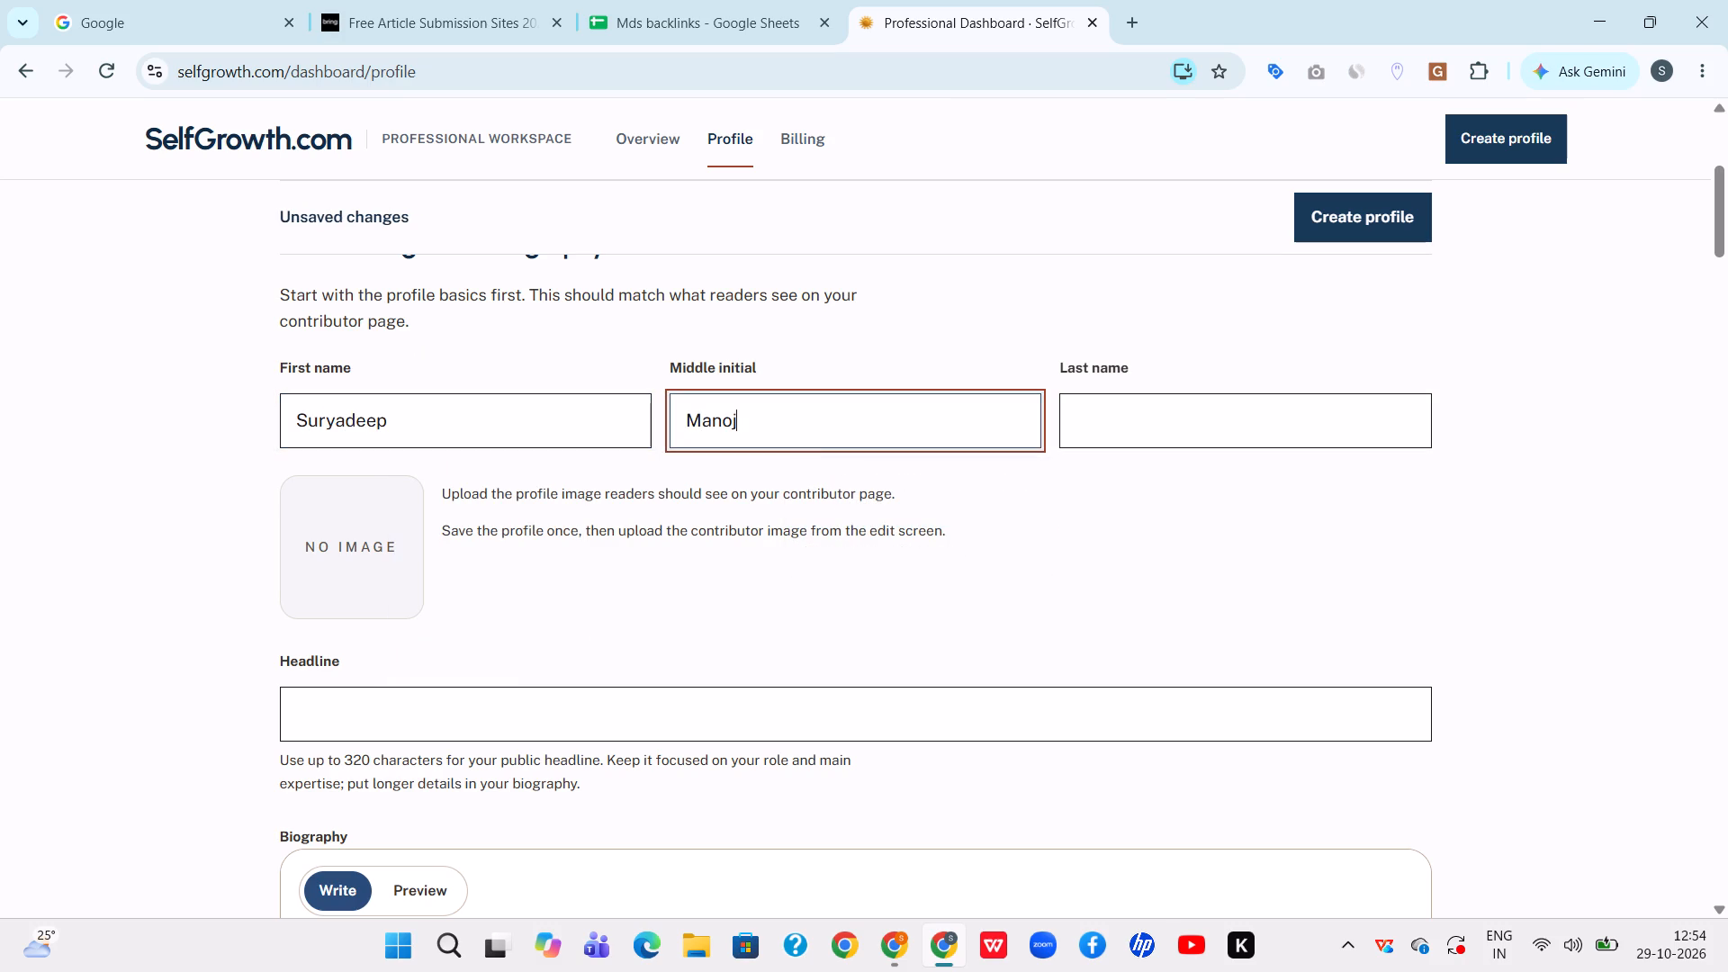
{"action": "left_click", "coordinate": [1123, 435]}
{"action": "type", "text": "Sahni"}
{"action": "scroll", "coordinate": [1123, 435], "scroll_direction": "down", "scroll_amount": 1}
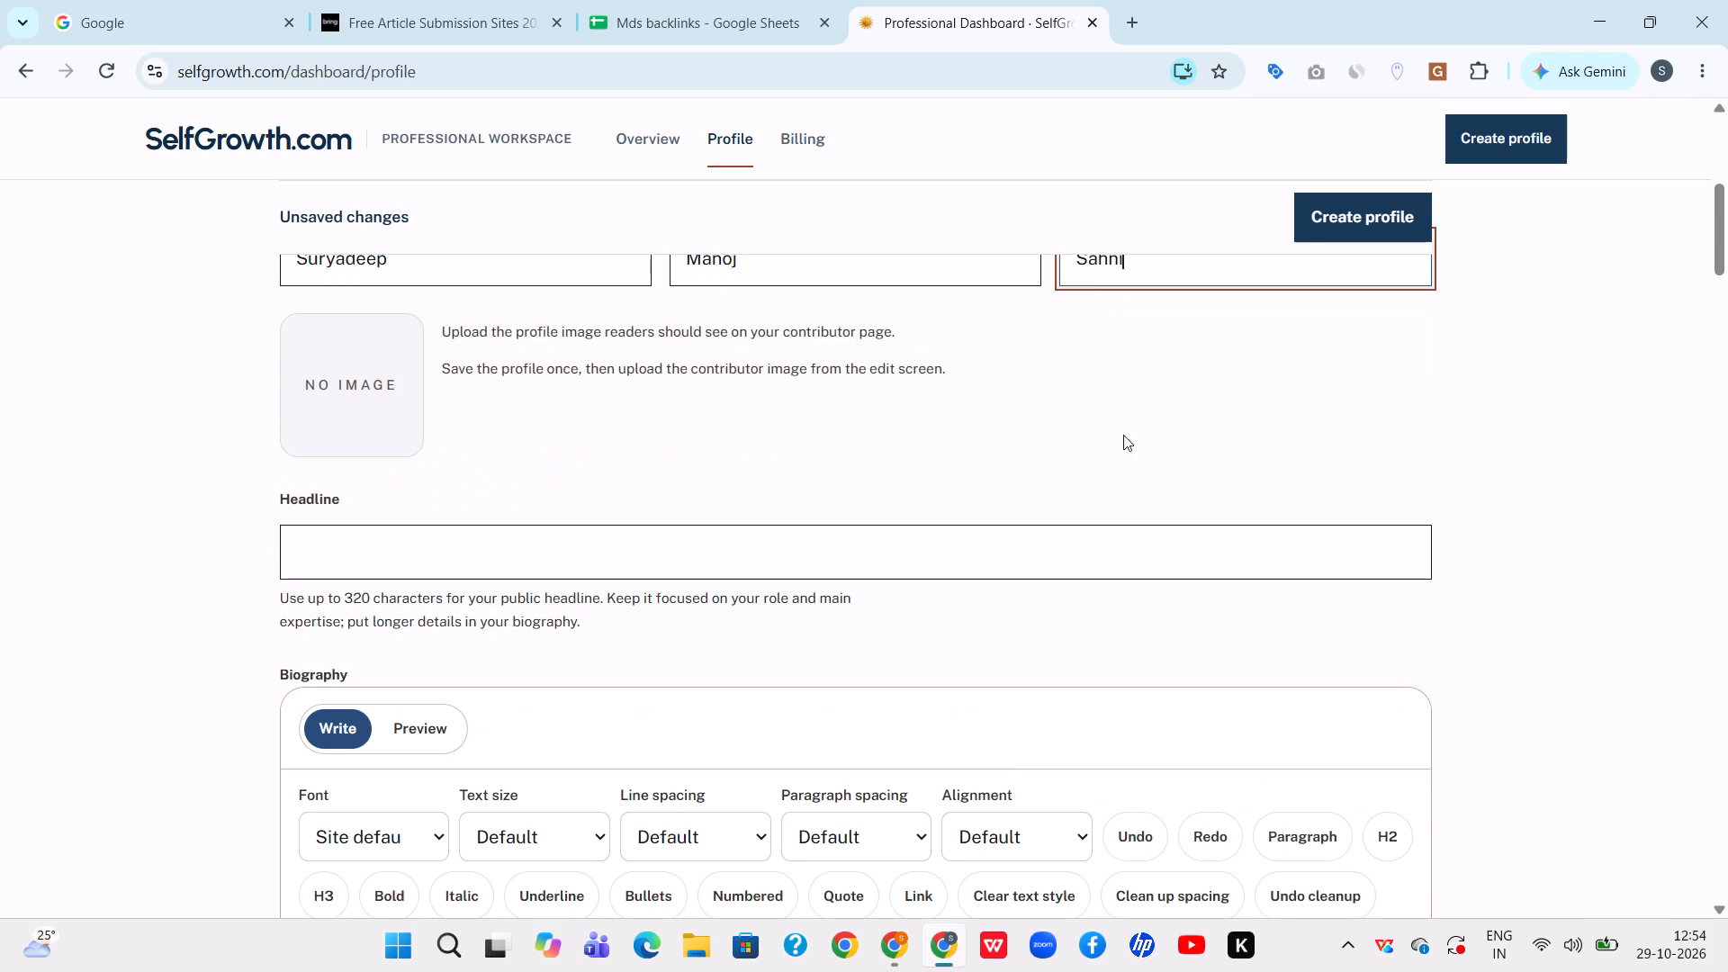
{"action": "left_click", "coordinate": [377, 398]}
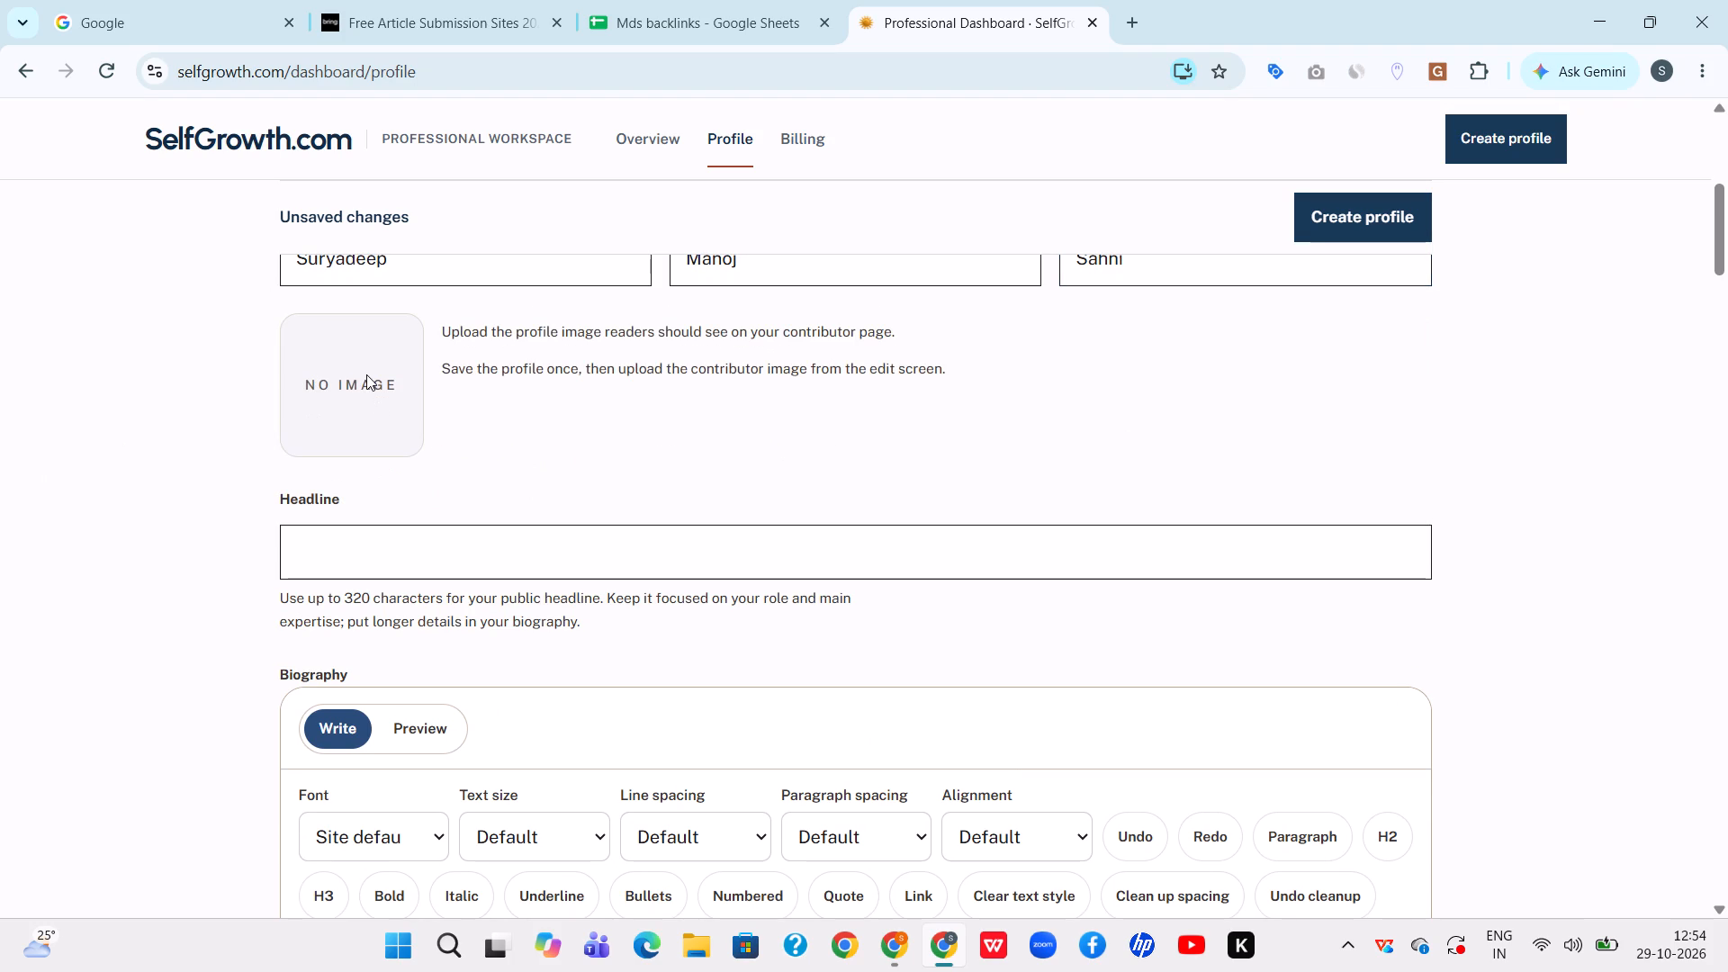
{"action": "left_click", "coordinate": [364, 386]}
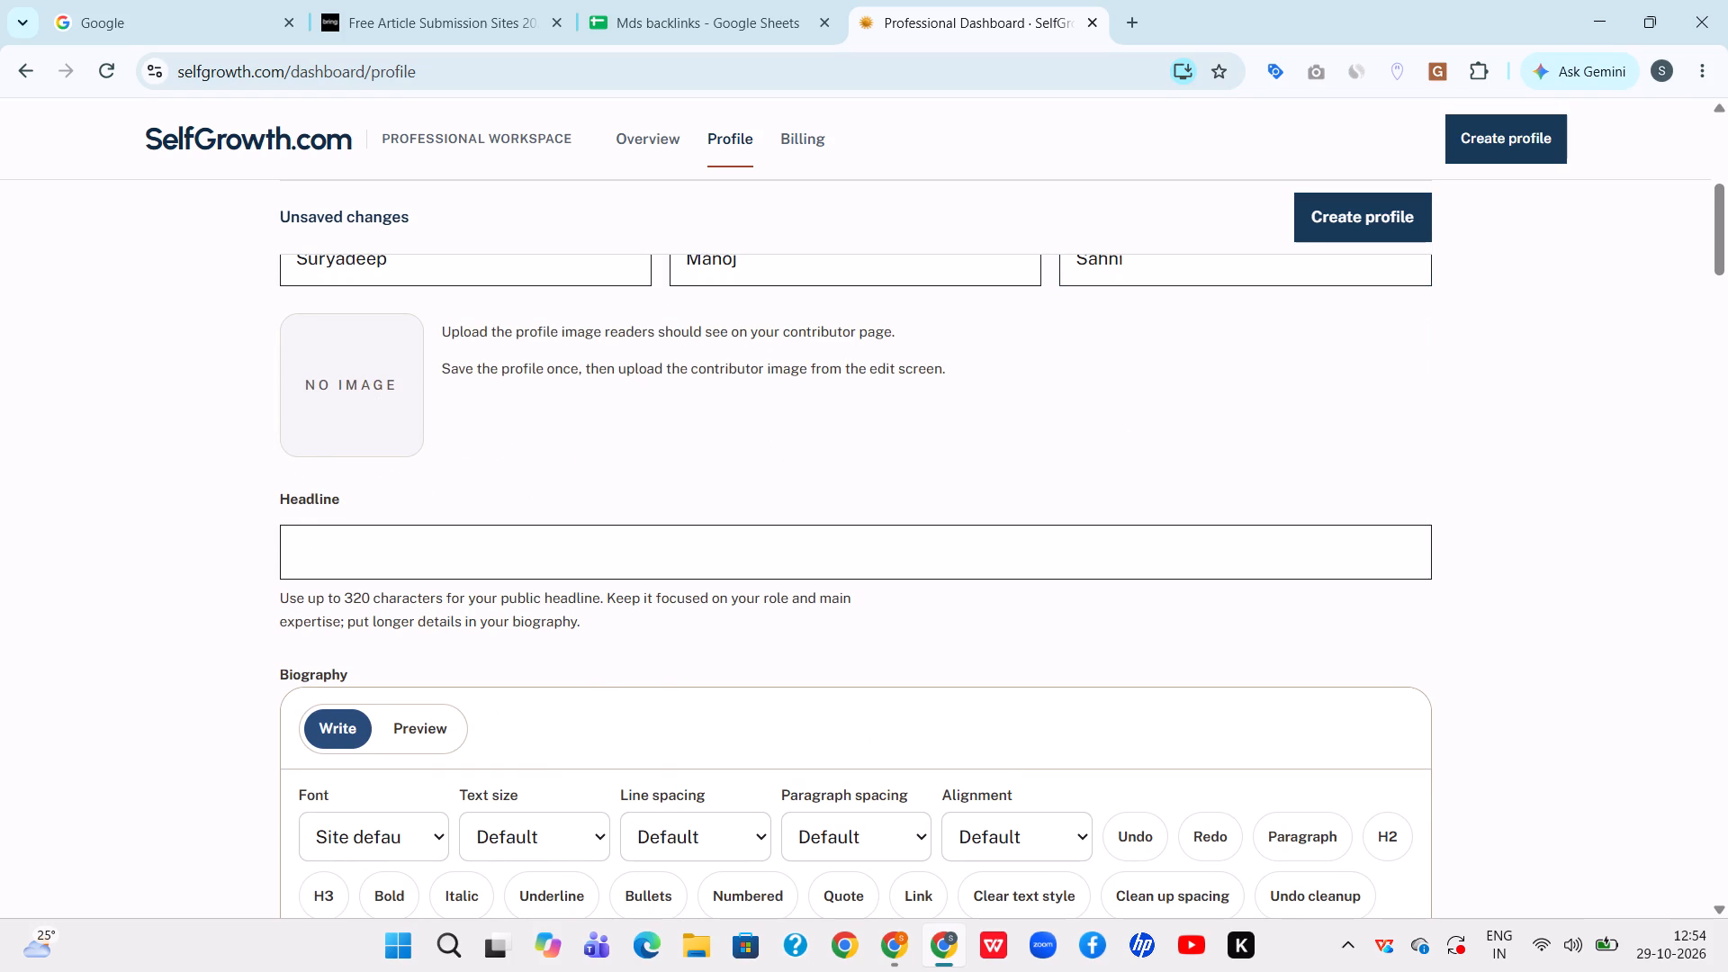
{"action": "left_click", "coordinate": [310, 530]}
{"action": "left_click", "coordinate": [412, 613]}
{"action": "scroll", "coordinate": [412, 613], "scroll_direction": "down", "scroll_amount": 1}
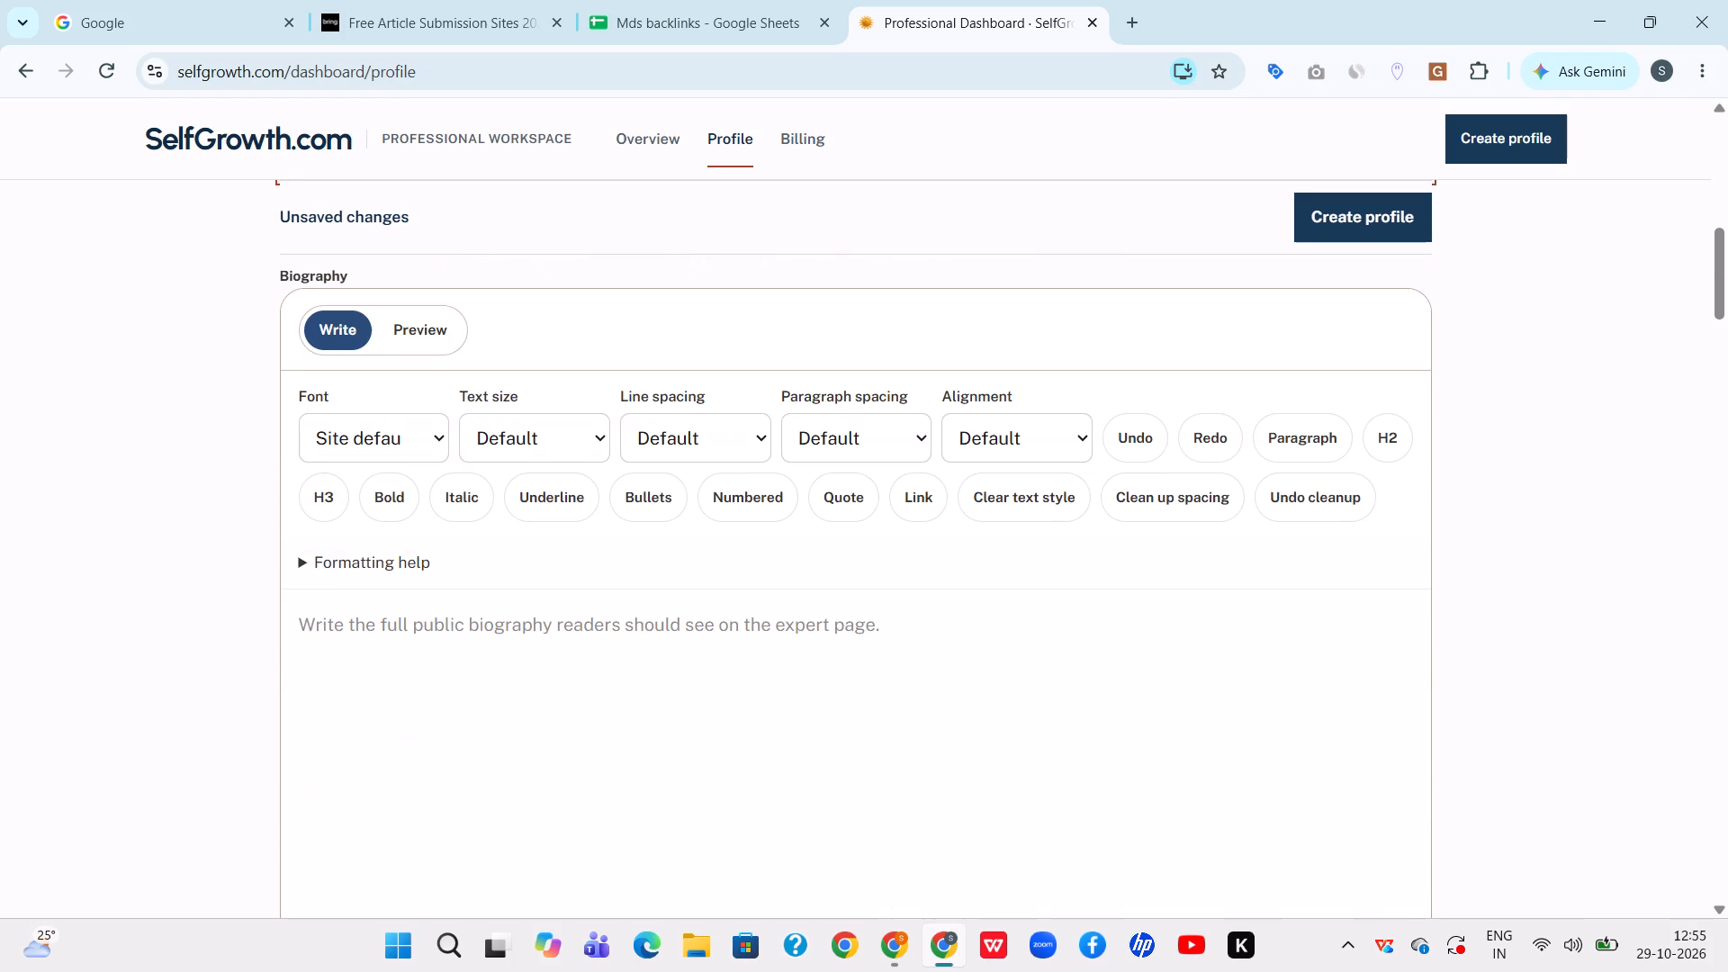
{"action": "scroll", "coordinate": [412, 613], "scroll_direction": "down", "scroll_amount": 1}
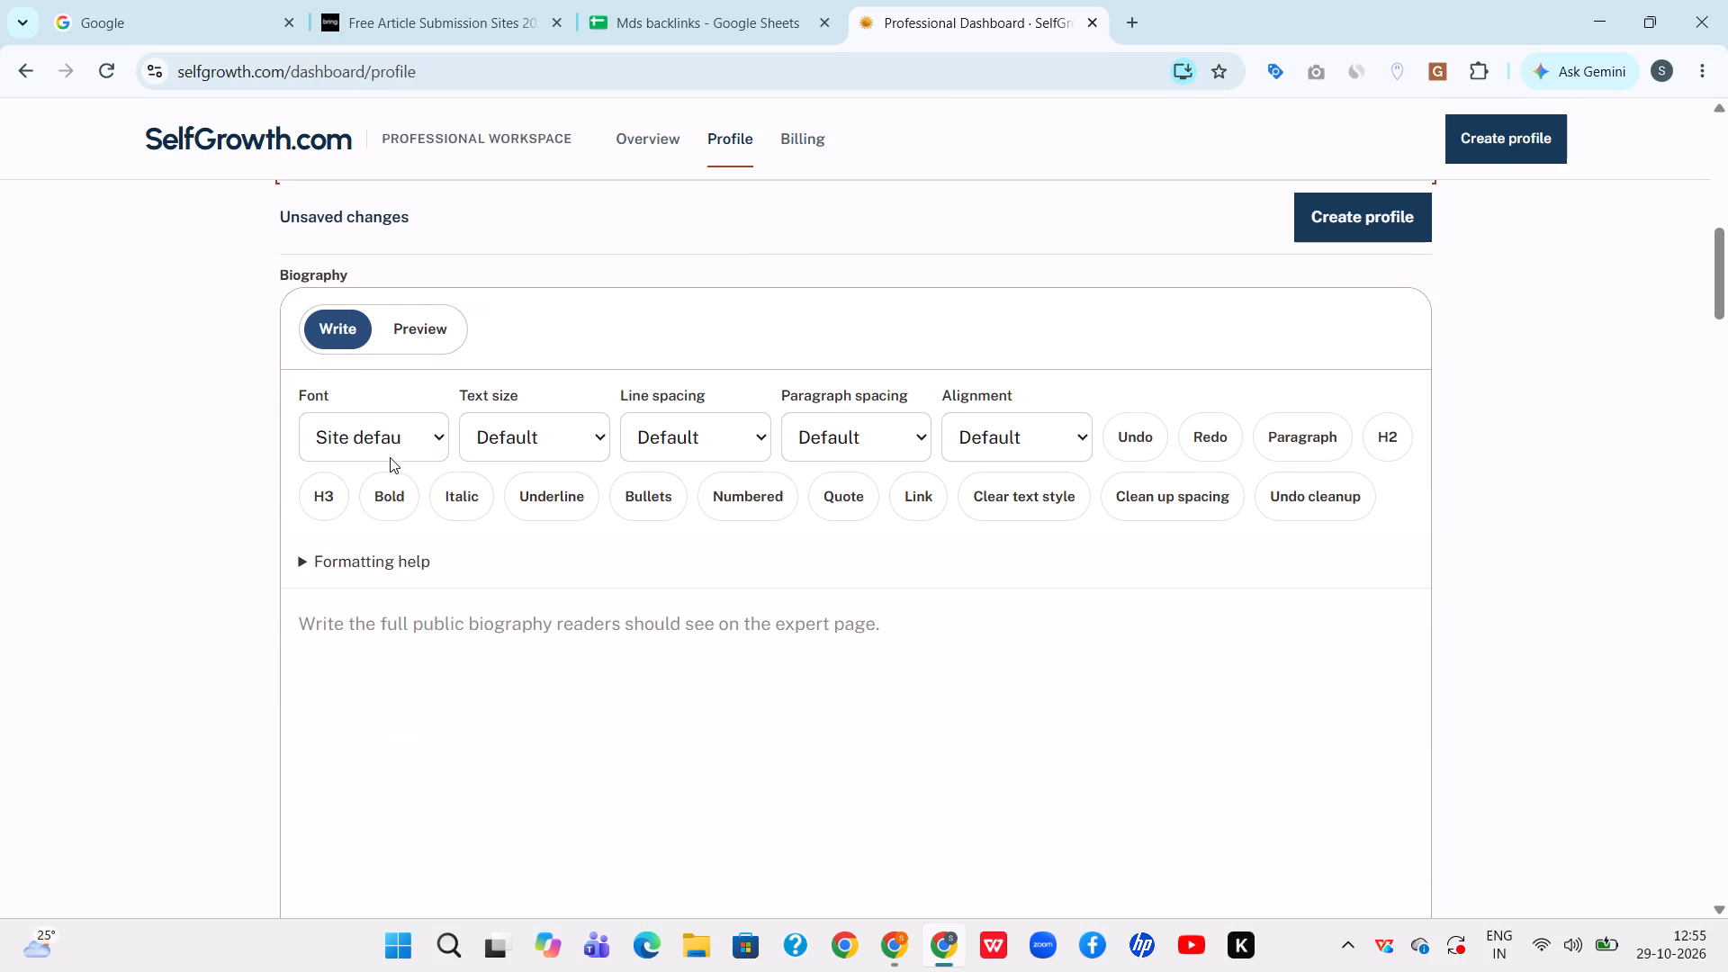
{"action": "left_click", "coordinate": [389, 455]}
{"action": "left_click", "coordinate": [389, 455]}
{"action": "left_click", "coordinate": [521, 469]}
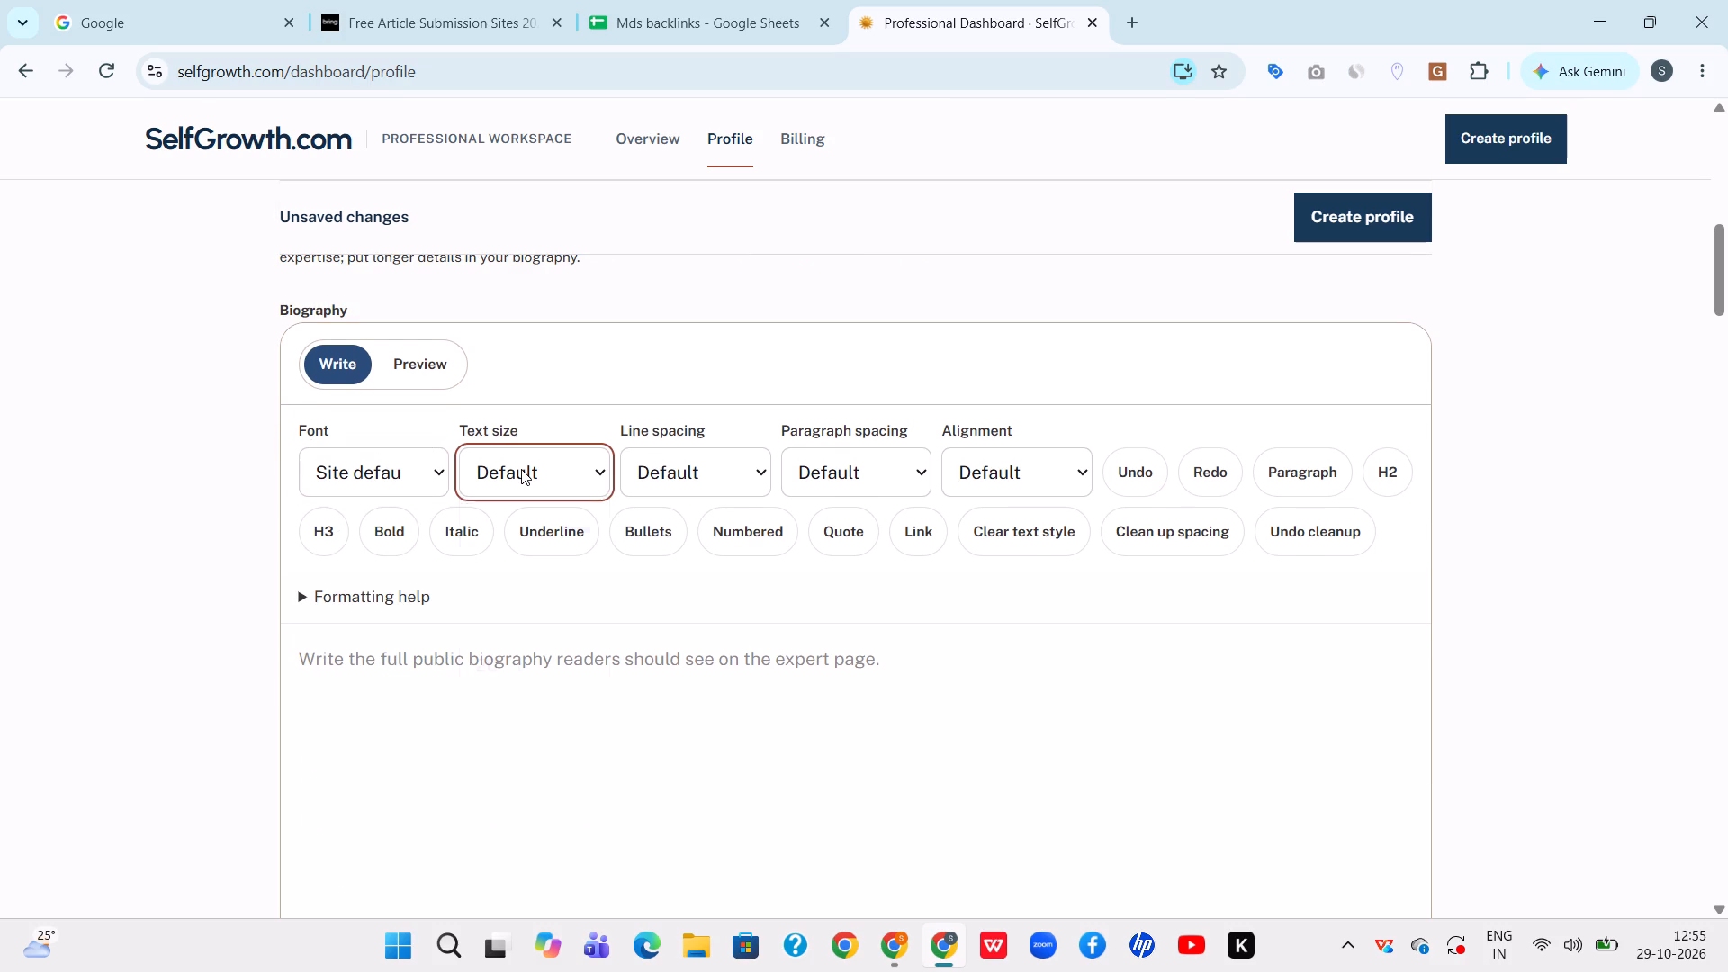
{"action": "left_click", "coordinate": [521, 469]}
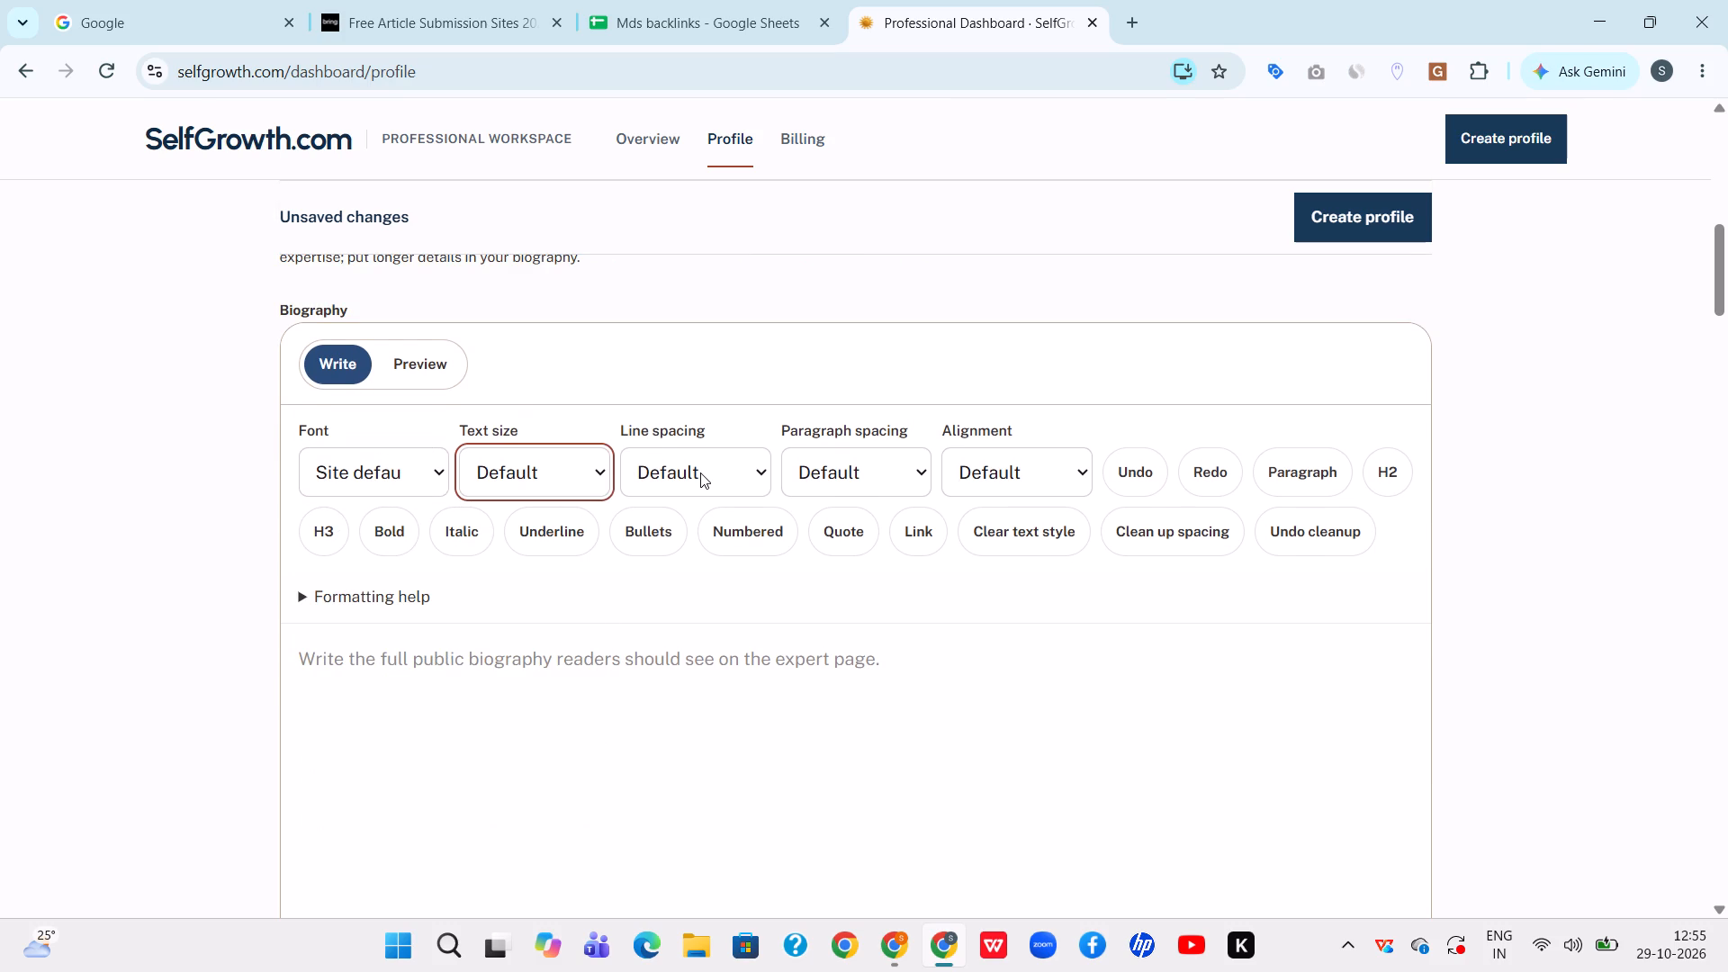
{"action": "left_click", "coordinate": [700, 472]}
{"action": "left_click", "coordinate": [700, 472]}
Copy the IT Campus Guru homepage paragraph about the best IT training institute in Nagpur into the profile's Biography.
{"action": "scroll", "coordinate": [868, 552], "scroll_direction": "down", "scroll_amount": 1}
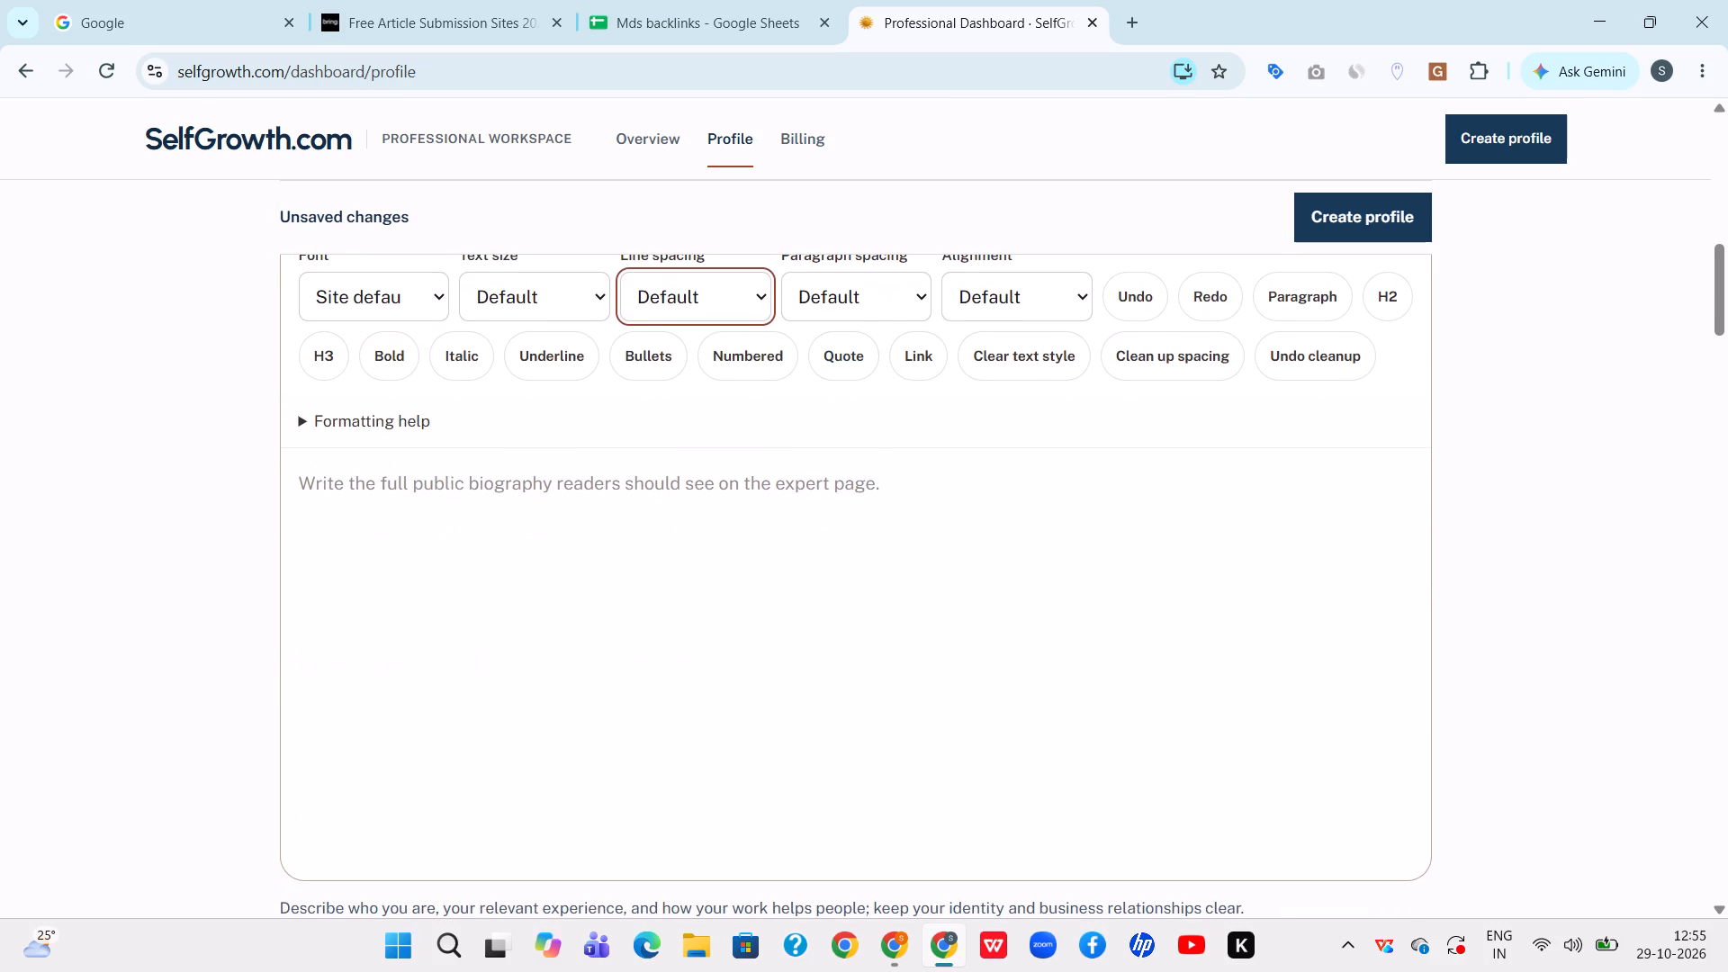
{"action": "left_click", "coordinate": [868, 552]}
{"action": "left_click", "coordinate": [889, 958]}
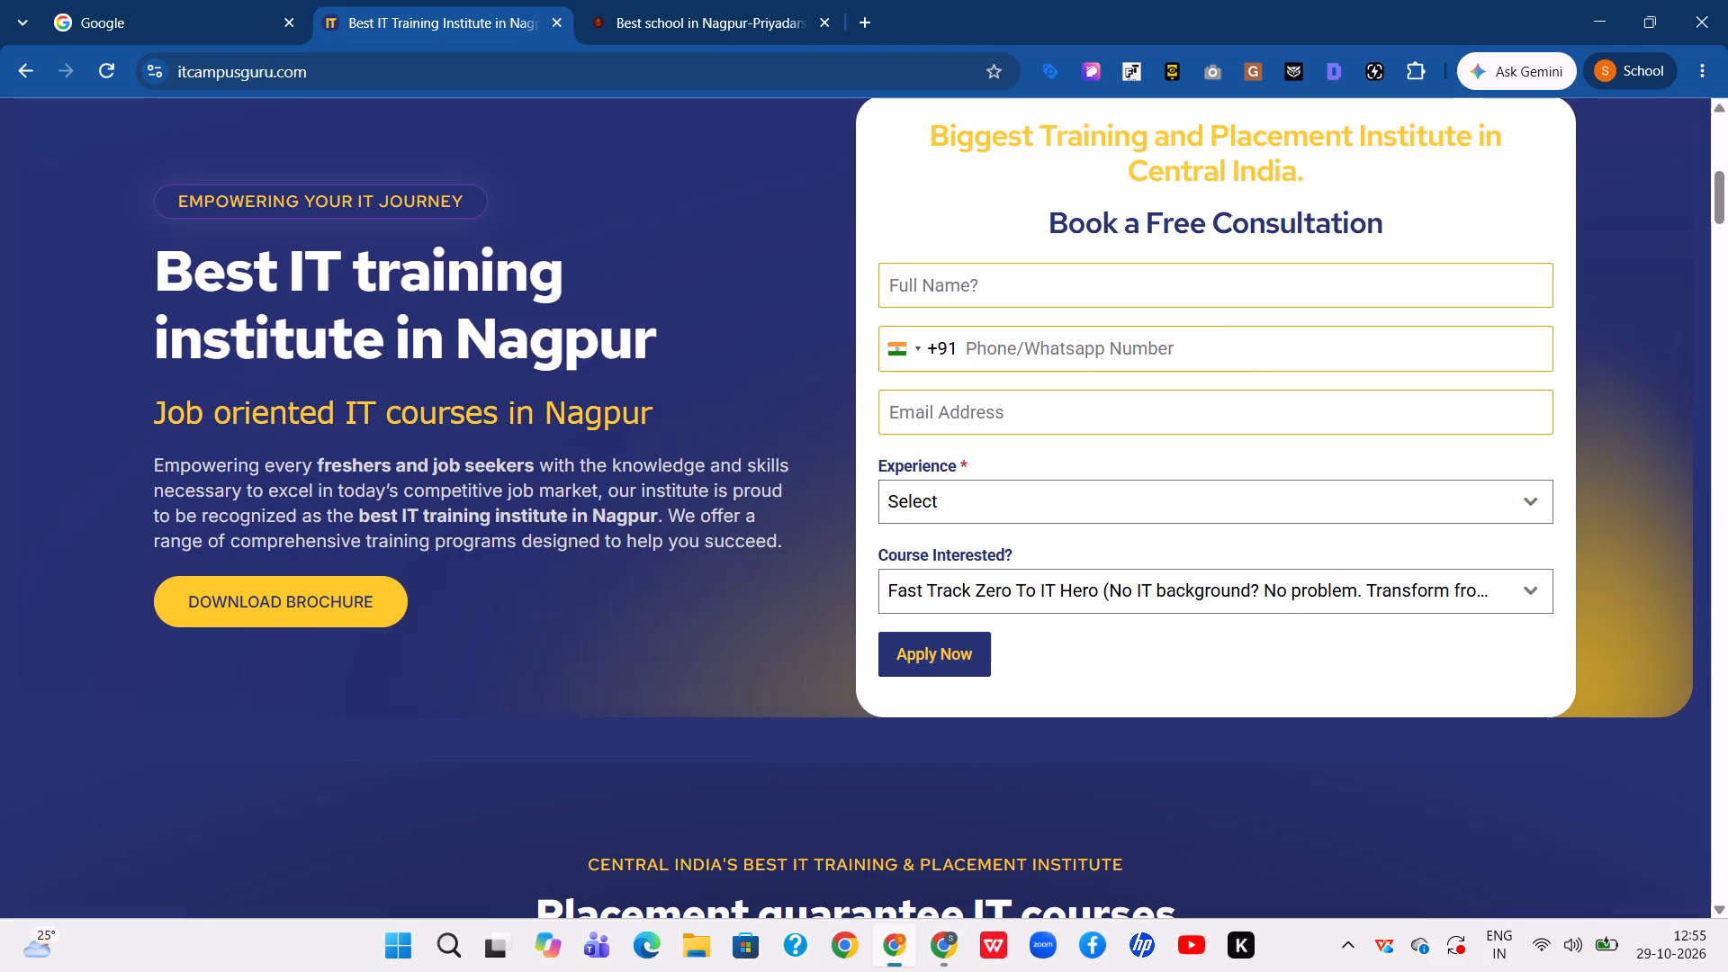
{"action": "triple_click", "coordinate": [602, 553]}
{"action": "left_click", "coordinate": [602, 553]}
{"action": "key", "text": "ctrl+c"}
{"action": "left_click", "coordinate": [602, 553]}
{"action": "key", "text": "Page_Up"}
{"action": "key", "text": "Page_Up"}
{"action": "key", "text": "Page_Up"}
{"action": "key", "text": "Page_Up"}
{"action": "key", "text": "Page_Up"}
{"action": "key", "text": "Page_Up"}
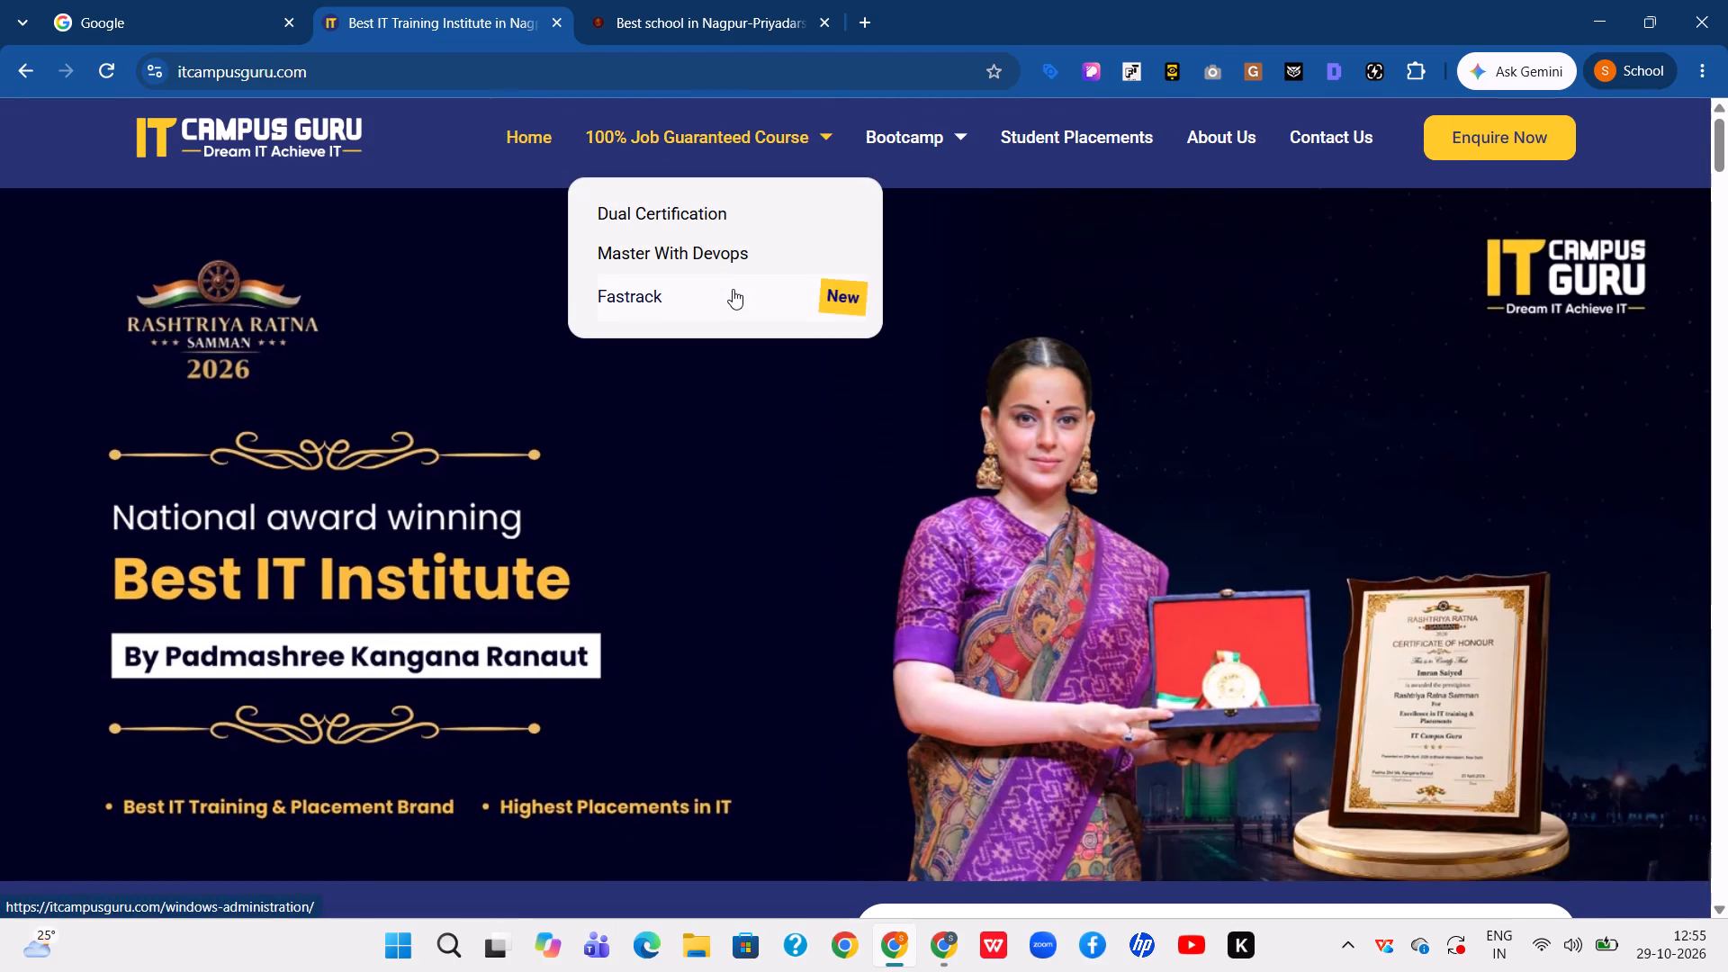
{"action": "left_click", "coordinate": [745, 289]}
{"action": "left_click", "coordinate": [933, 952]}
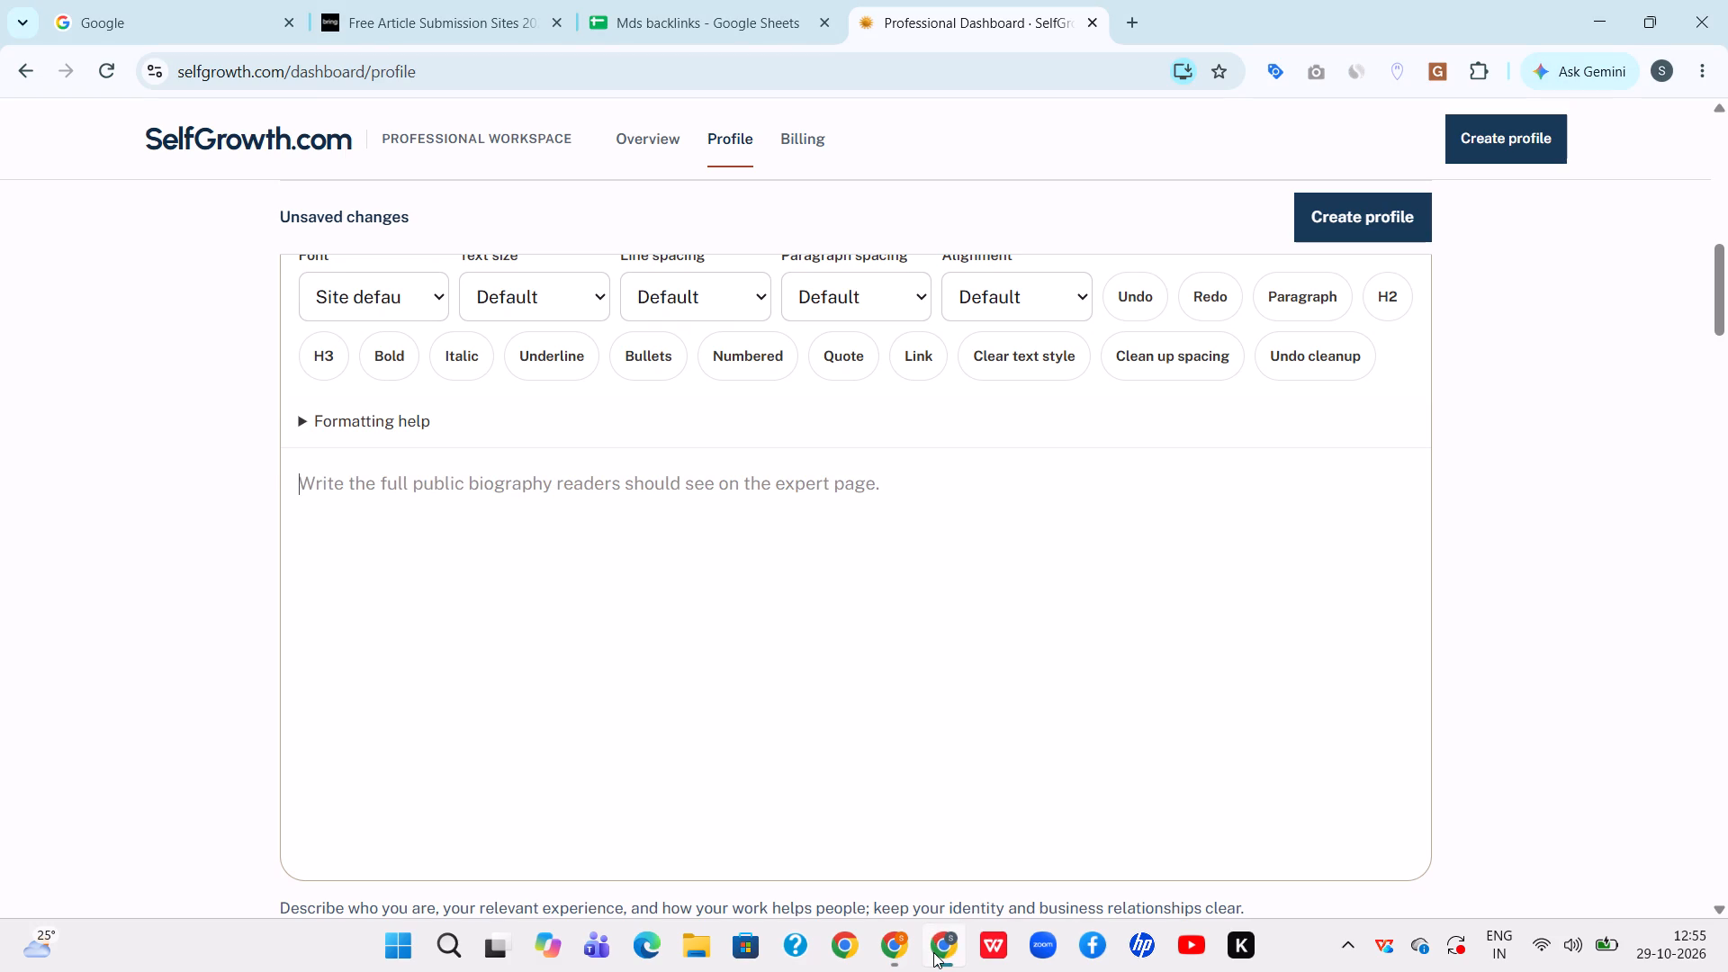
{"action": "key", "text": "ctrl+v"}
{"action": "key", "text": "Return"}
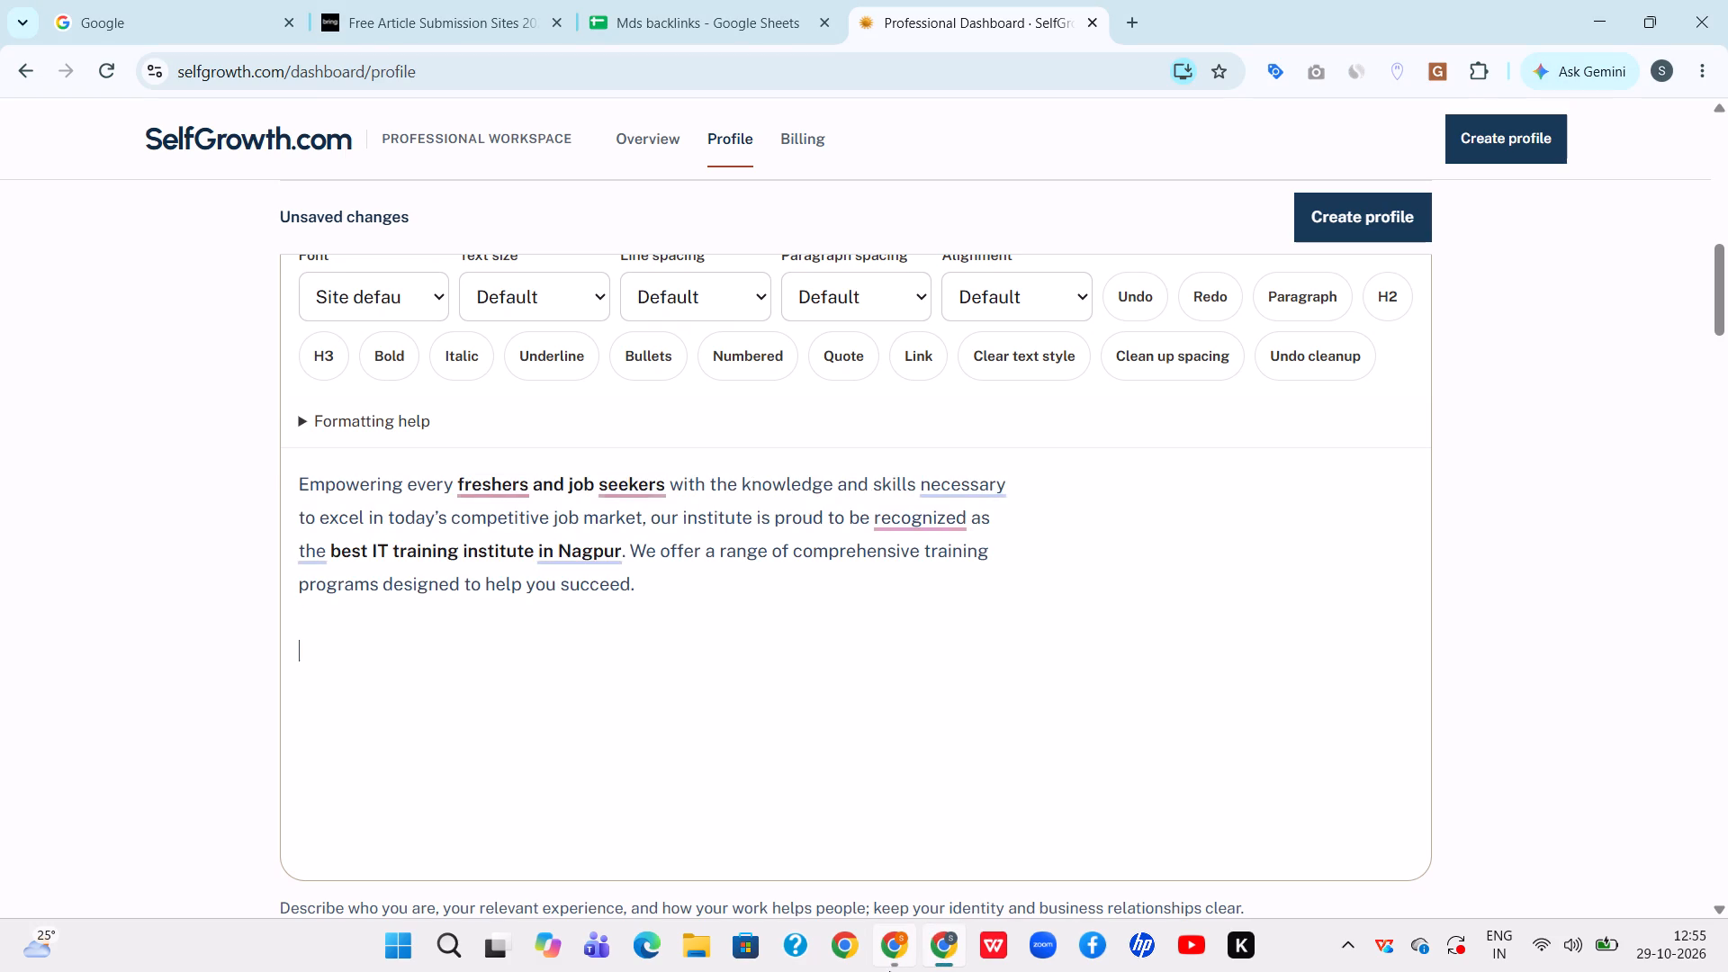
Open the Full Stack .NET course page on the IT Campus Guru website.
{"action": "left_click", "coordinate": [889, 971]}
{"action": "key", "text": "Page_Down"}
{"action": "key", "text": "Page_Down"}
{"action": "key", "text": "Page_Down"}
{"action": "key", "text": "Page_Up"}
{"action": "key", "text": "Page_Up"}
{"action": "key", "text": "Page_Up"}
{"action": "key", "text": "Page_Up"}
{"action": "key", "text": "Page_Up"}
{"action": "key", "text": "Page_Up"}
{"action": "key", "text": "Page_Up"}
{"action": "key", "text": "Page_Up"}
{"action": "key", "text": "Page_Up"}
{"action": "key", "text": "Page_Up"}
{"action": "key", "text": "Page_Up"}
{"action": "key", "text": "Page_Up"}
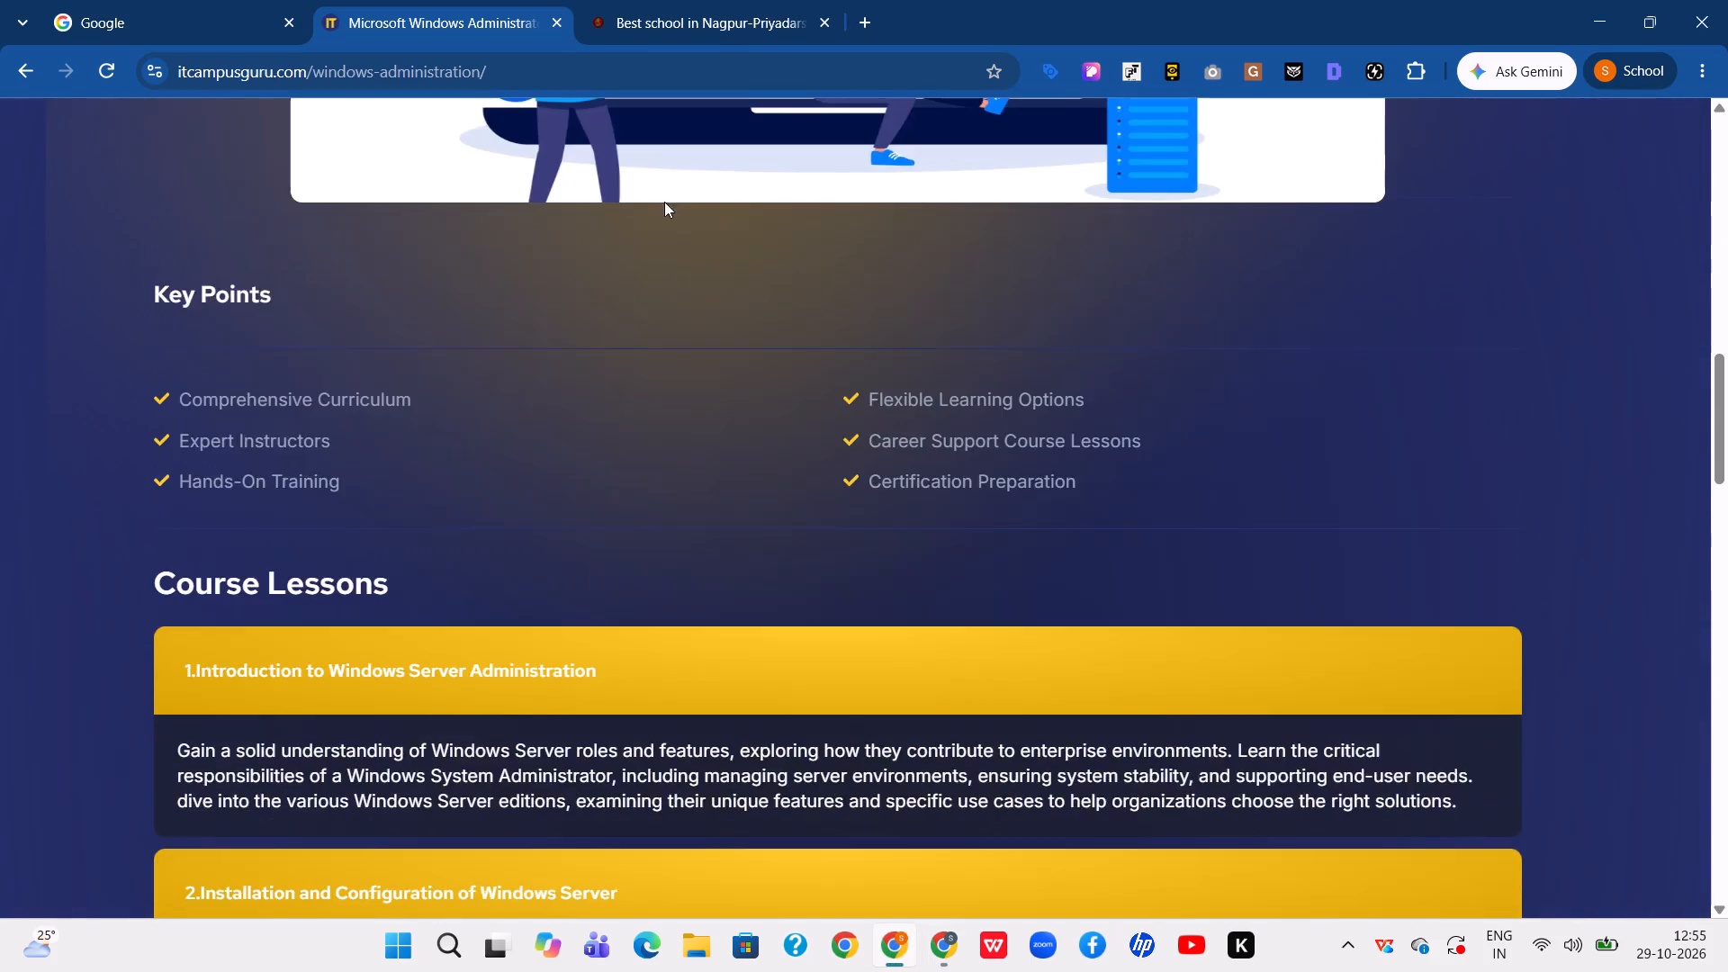
{"action": "left_click", "coordinate": [918, 205]}
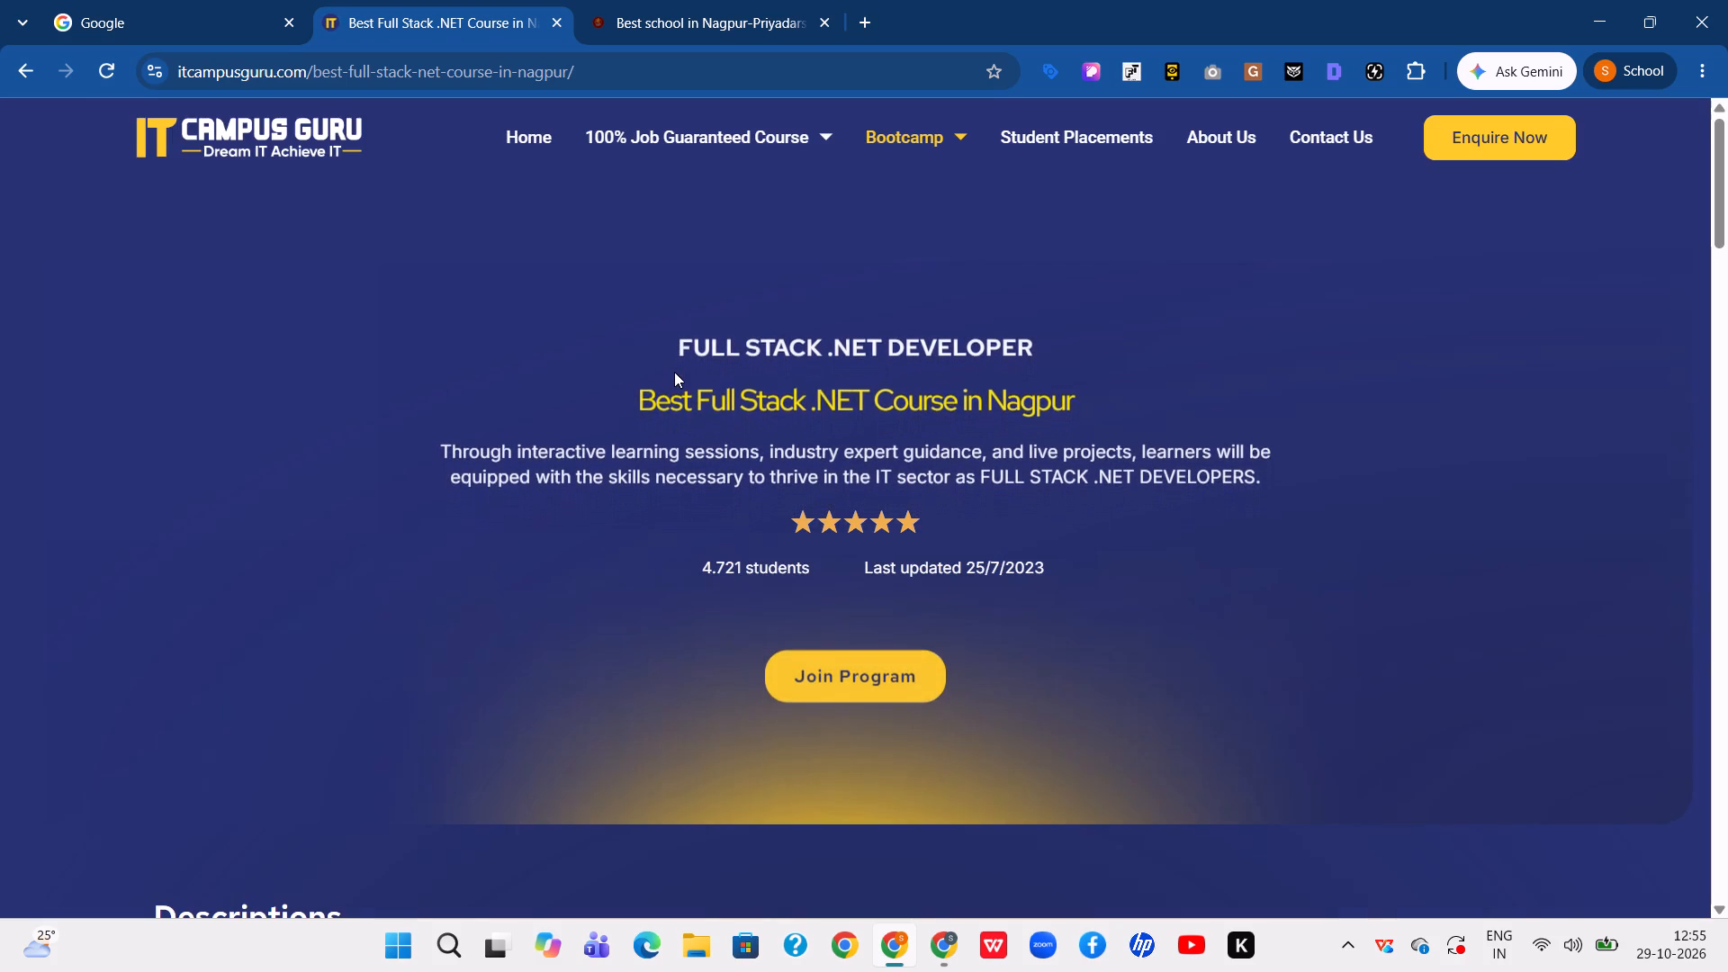
Append the "Best Full Stack .NET Course in Nagpur" heading and its introductory sentence to the Biography.
{"action": "double_click", "coordinate": [706, 384]}
{"action": "left_click_drag", "start_coordinate": [706, 384], "coordinate": [714, 444]}
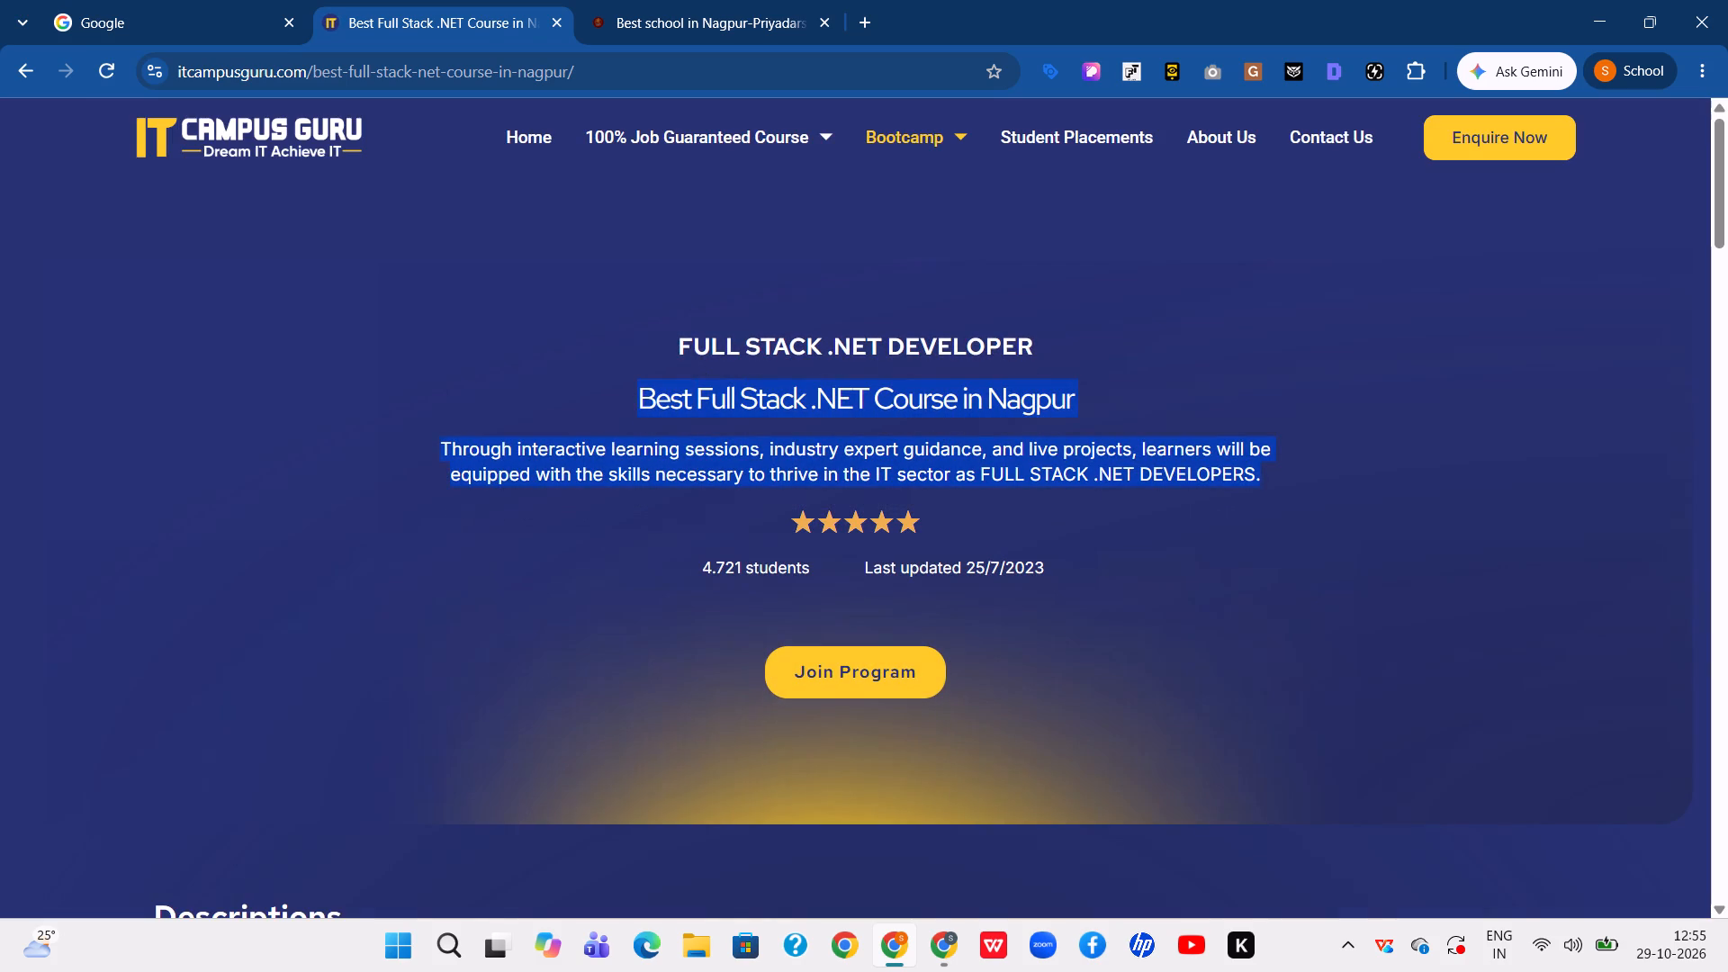
{"action": "key", "text": "ctrl+c"}
{"action": "left_click", "coordinate": [714, 444]}
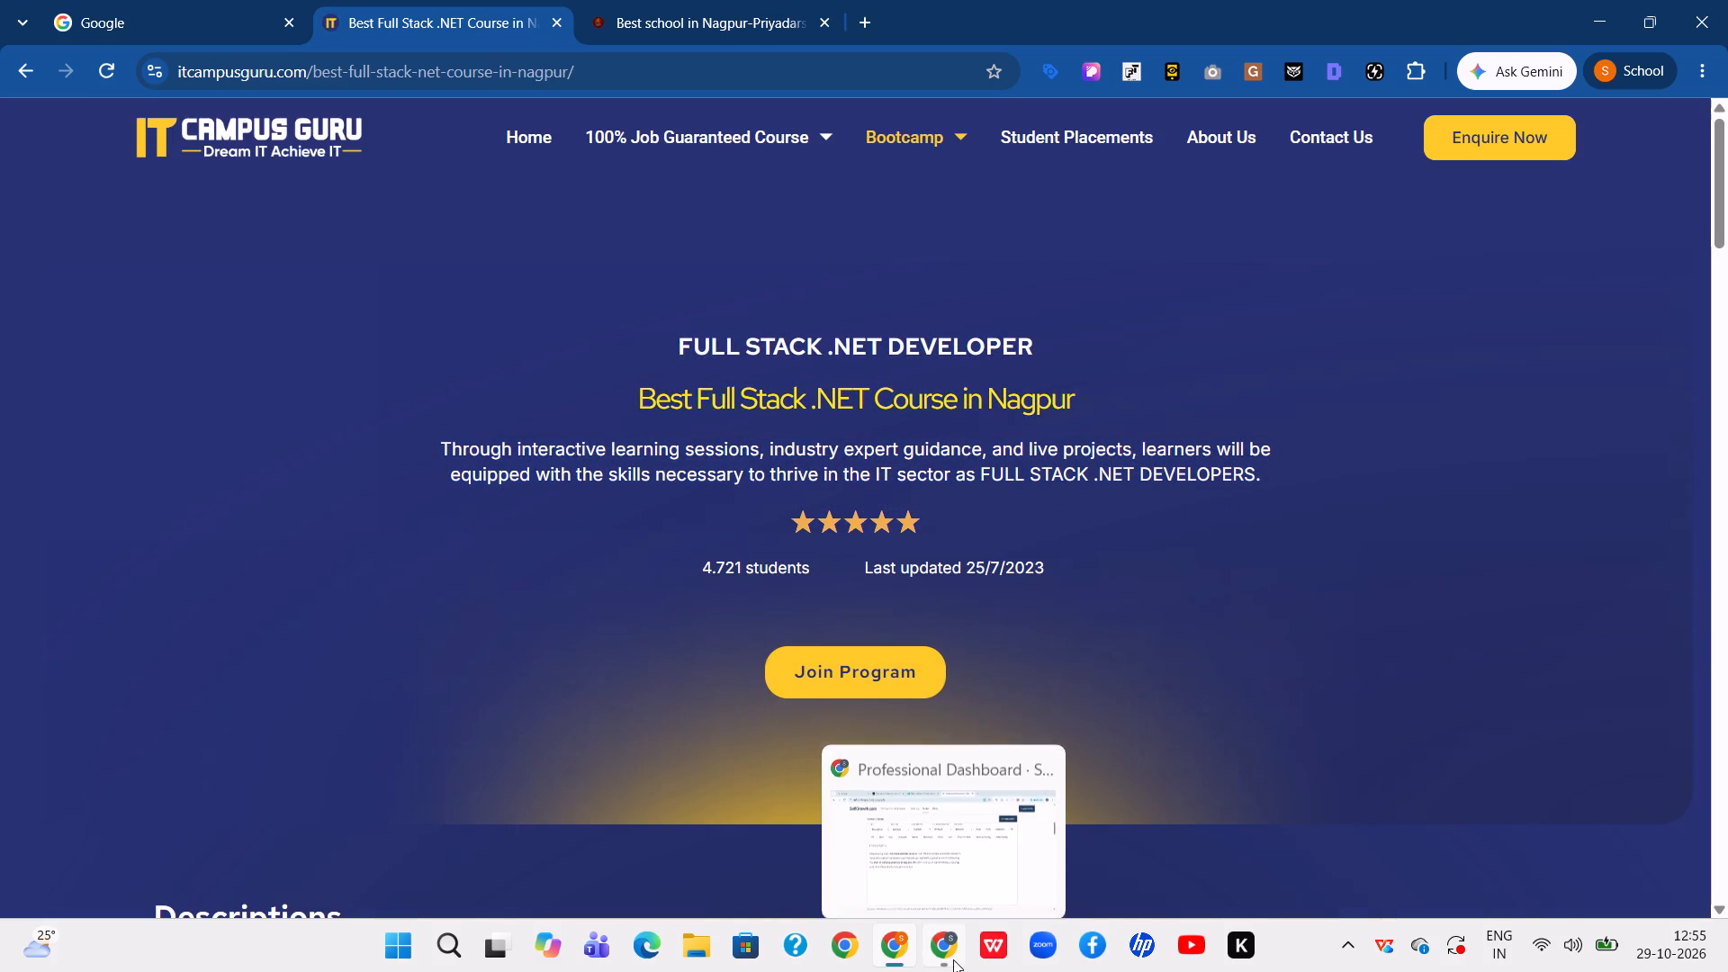
{"action": "left_click", "coordinate": [952, 959]}
{"action": "key", "text": "ctrl+v"}
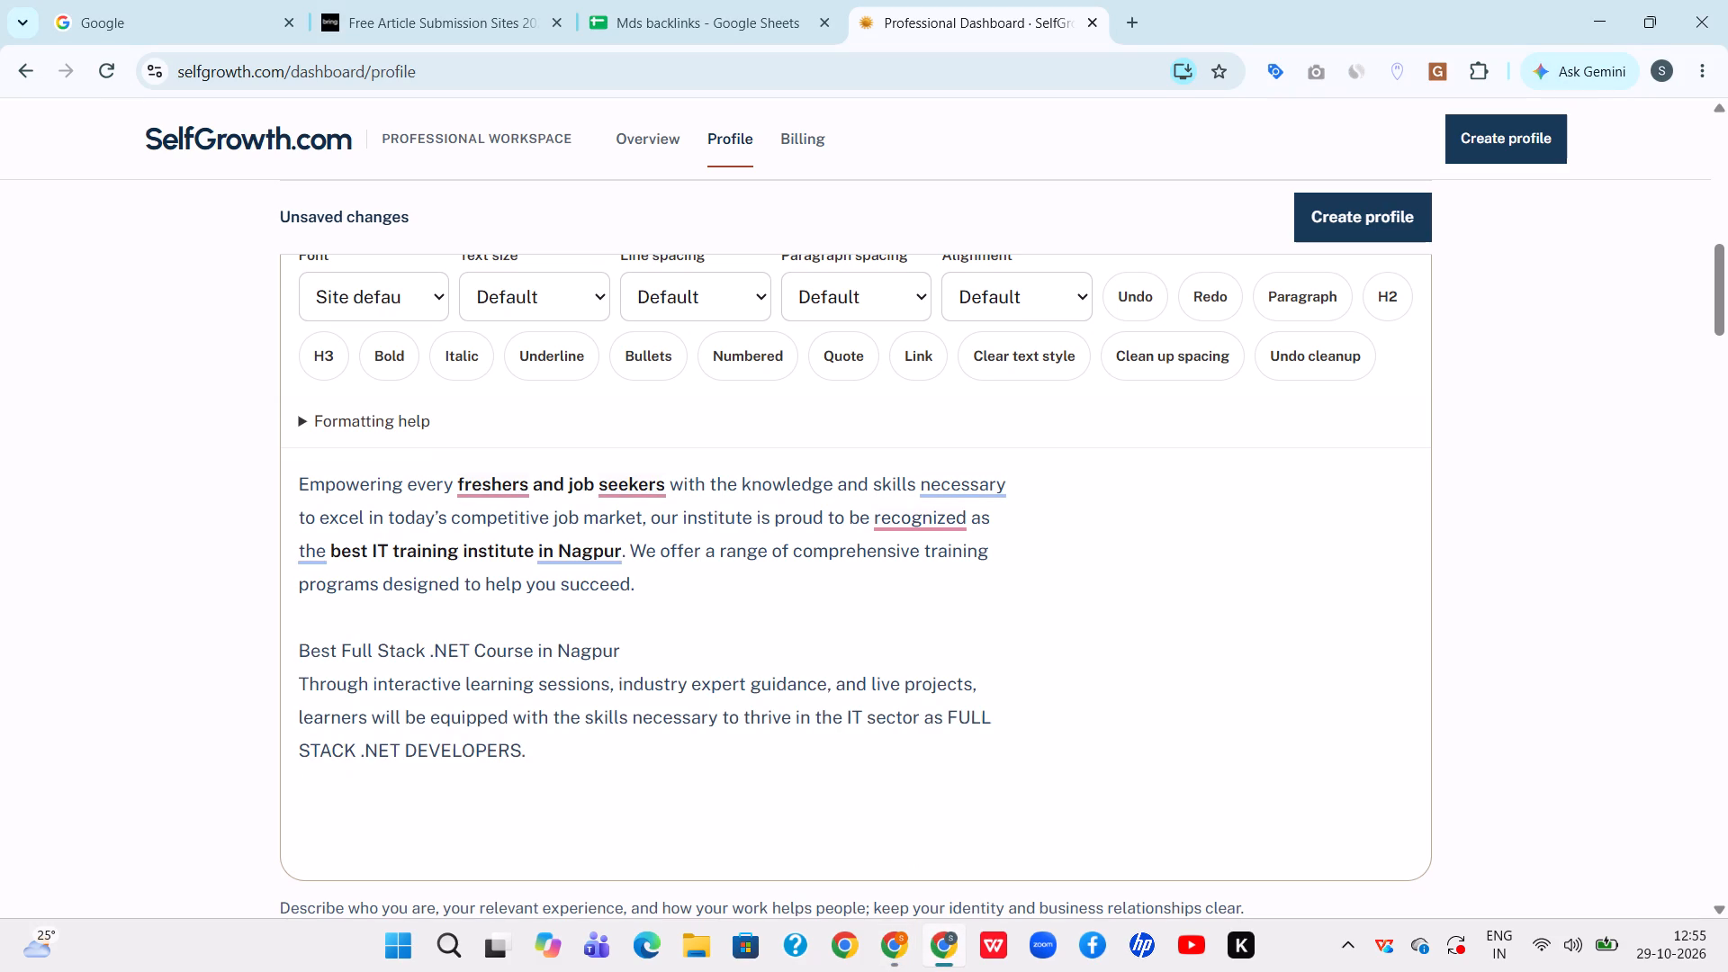
{"action": "key", "text": "Return"}
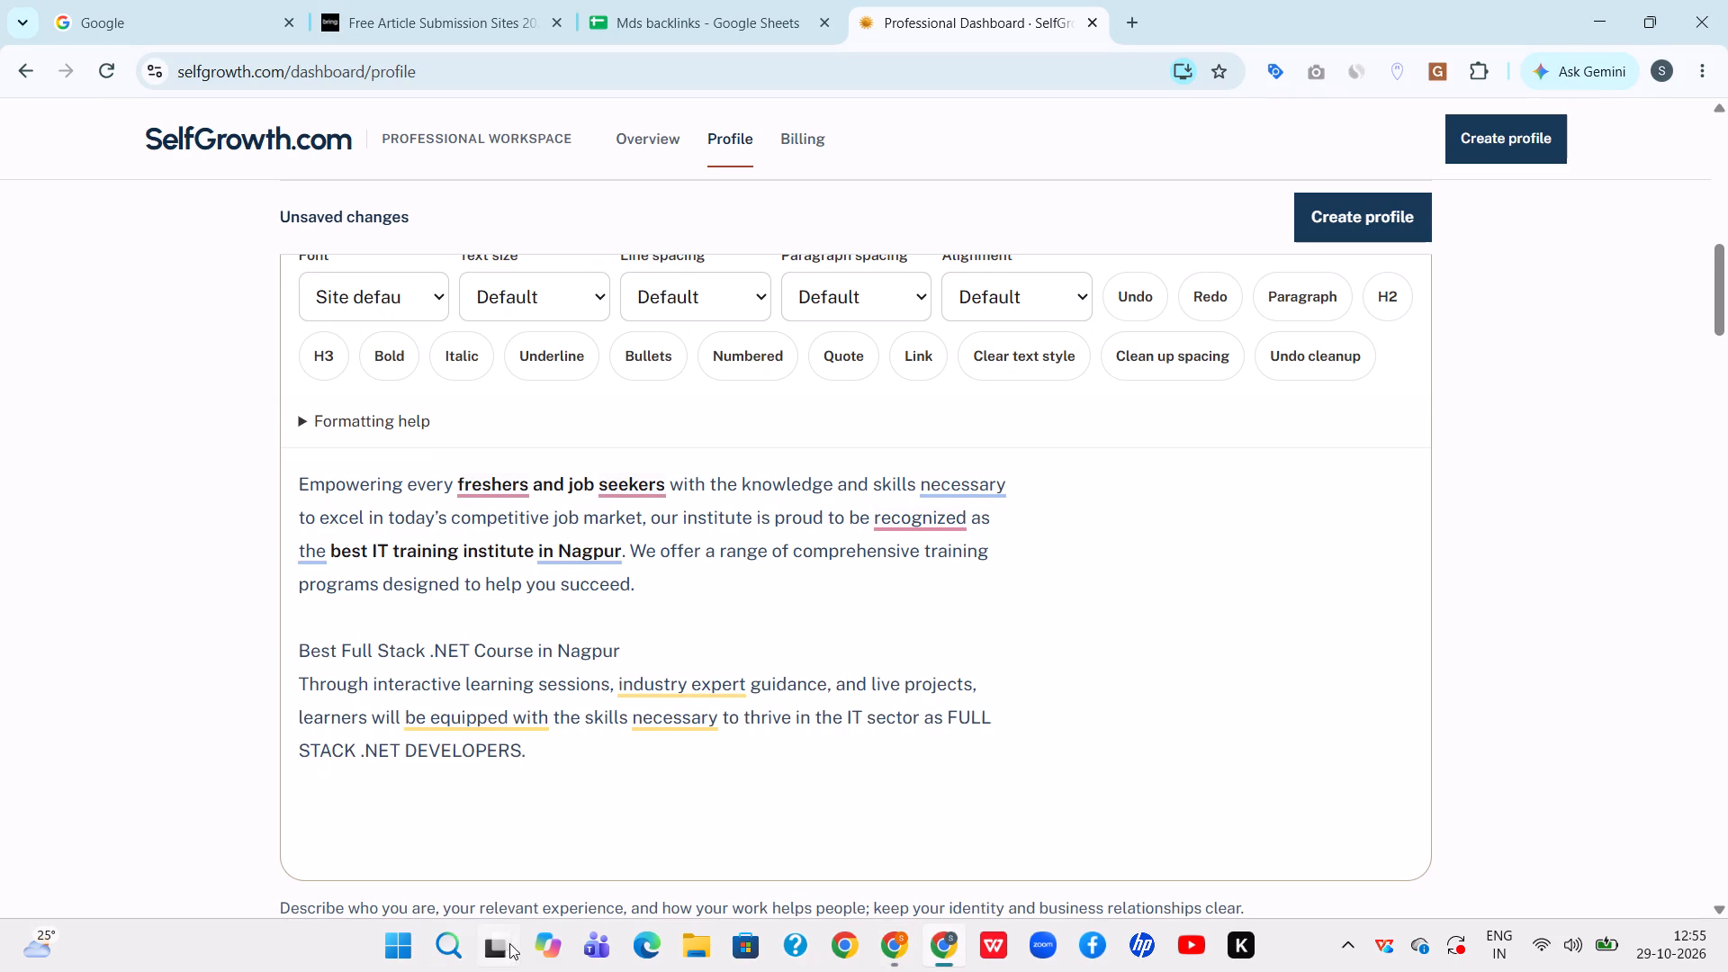
Append the .NET course's Descriptions paragraph to the Biography, and select the text of all six course lessons on the course page.
{"action": "left_click", "coordinate": [915, 943]}
{"action": "key", "text": "Page_Down"}
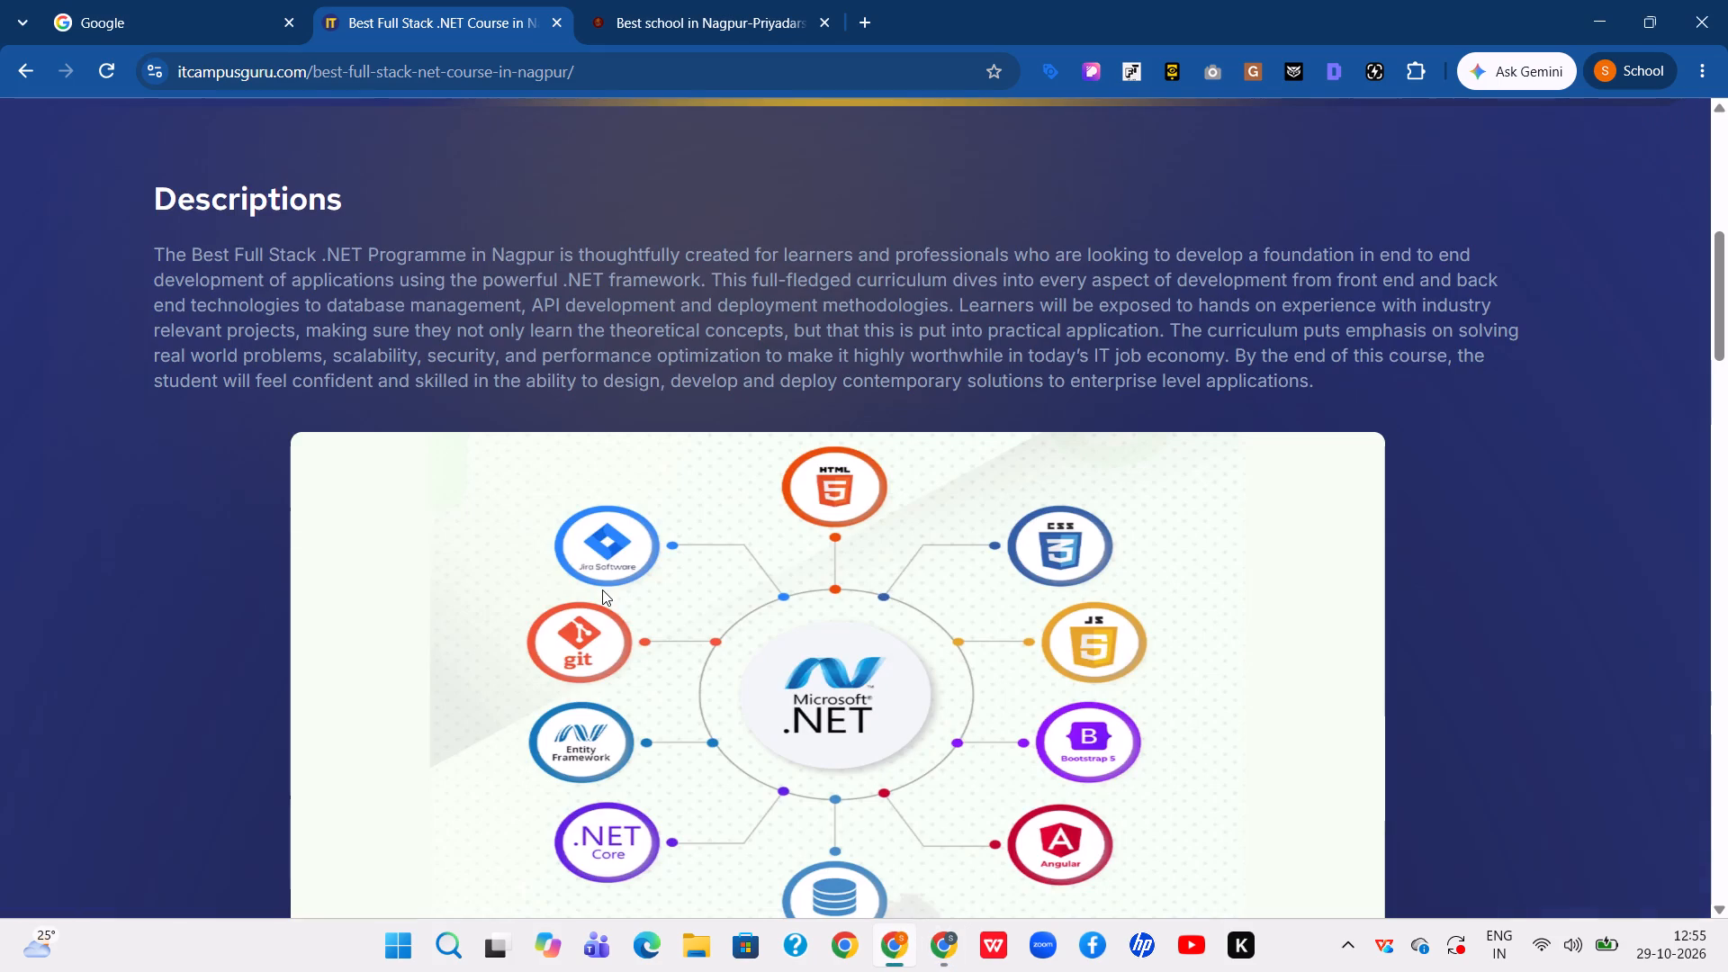
{"action": "triple_click", "coordinate": [365, 265]}
{"action": "left_click", "coordinate": [365, 265]}
{"action": "key", "text": "ctrl+c"}
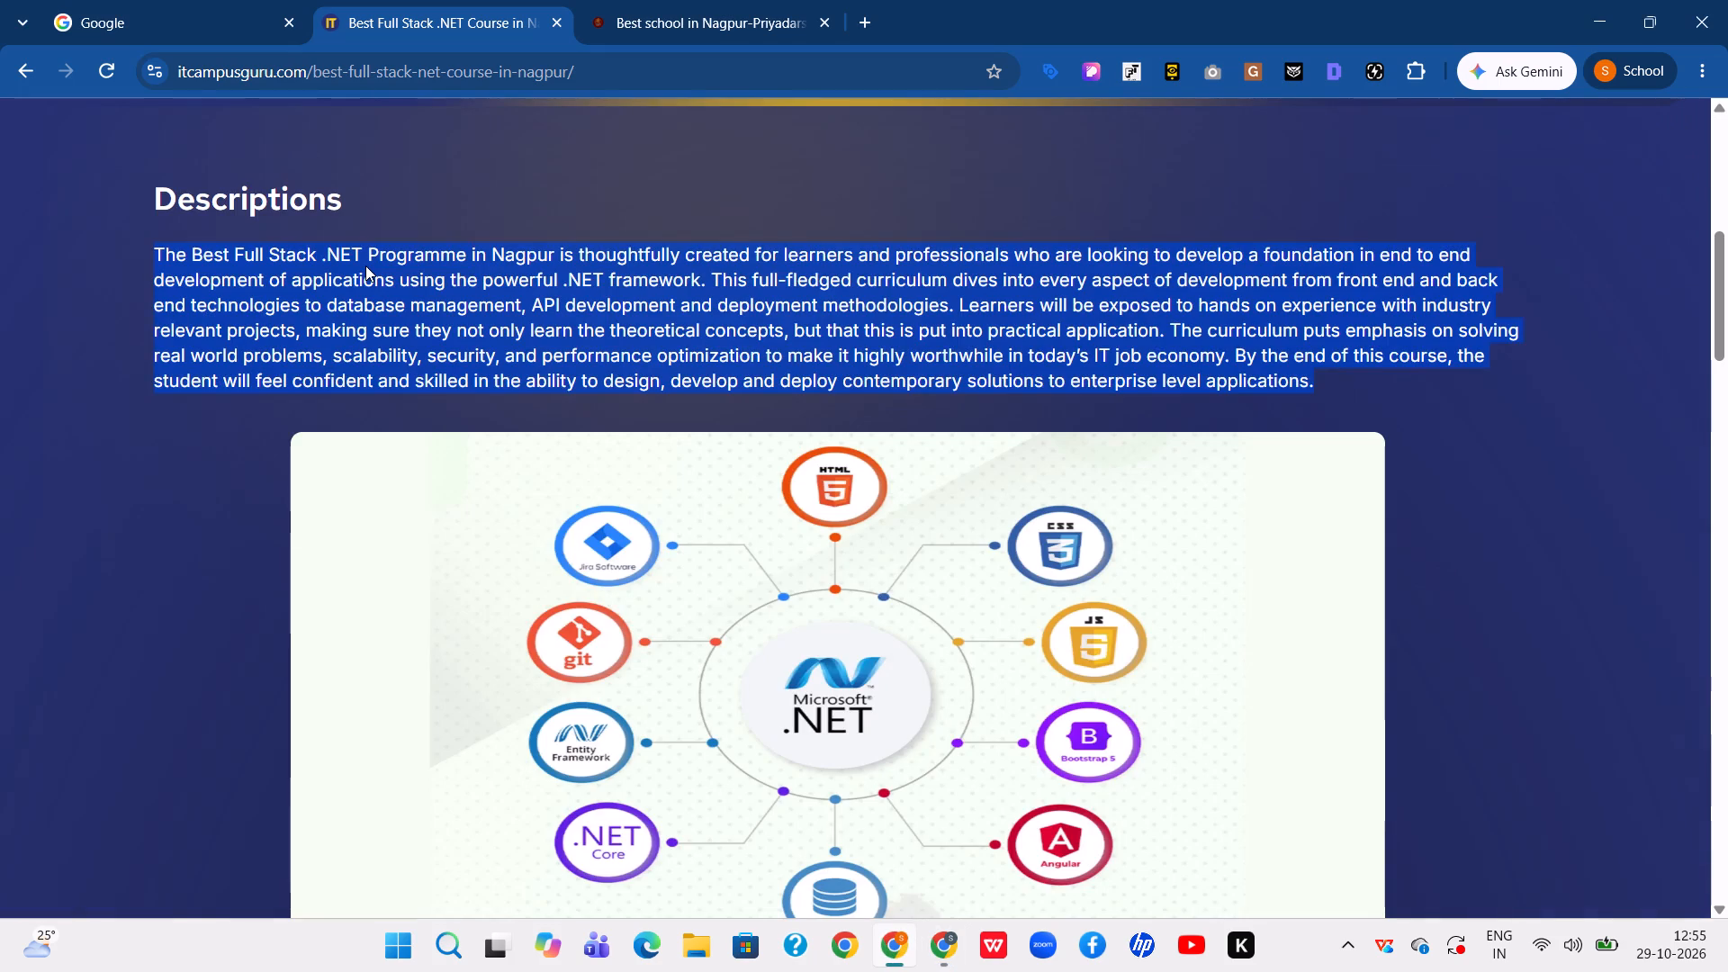
{"action": "left_click", "coordinate": [365, 265]}
{"action": "key", "text": "Page_Down"}
{"action": "key", "text": "Page_Down"}
{"action": "scroll", "coordinate": [365, 265], "scroll_direction": "up", "scroll_amount": 2}
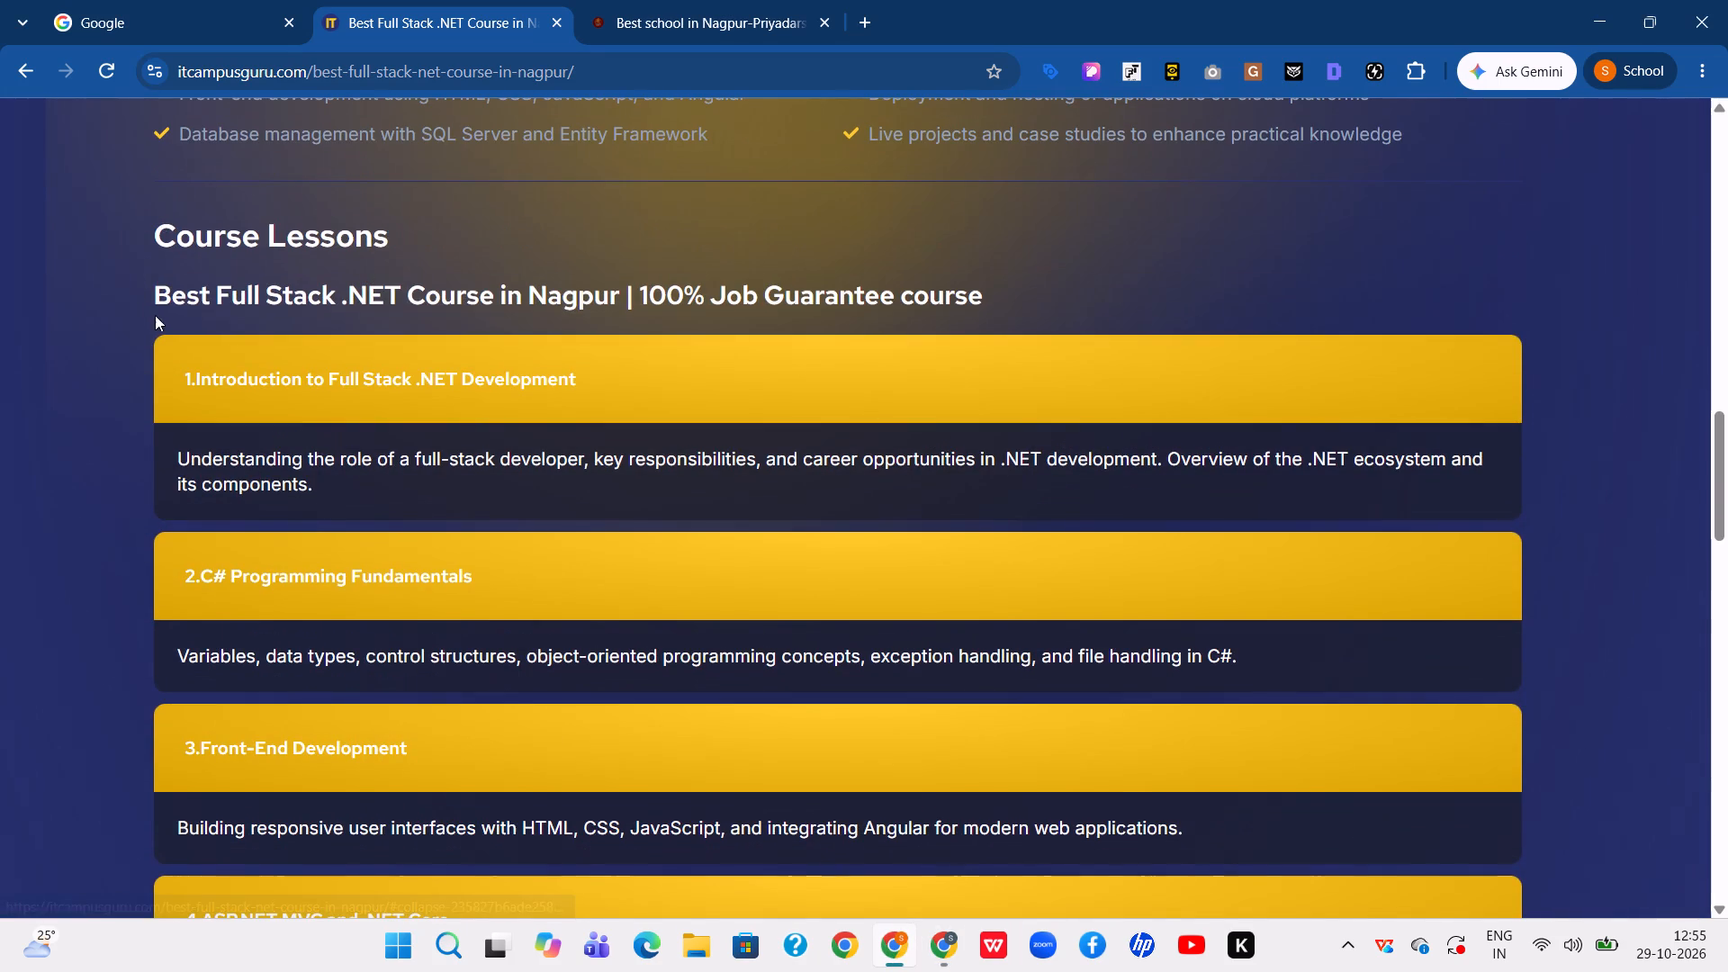
{"action": "left_click_drag", "start_coordinate": [157, 333], "coordinate": [950, 558]}
{"action": "key", "text": "Page_Down"}
{"action": "key", "text": "Page_Down"}
{"action": "key", "text": "Page_Up"}
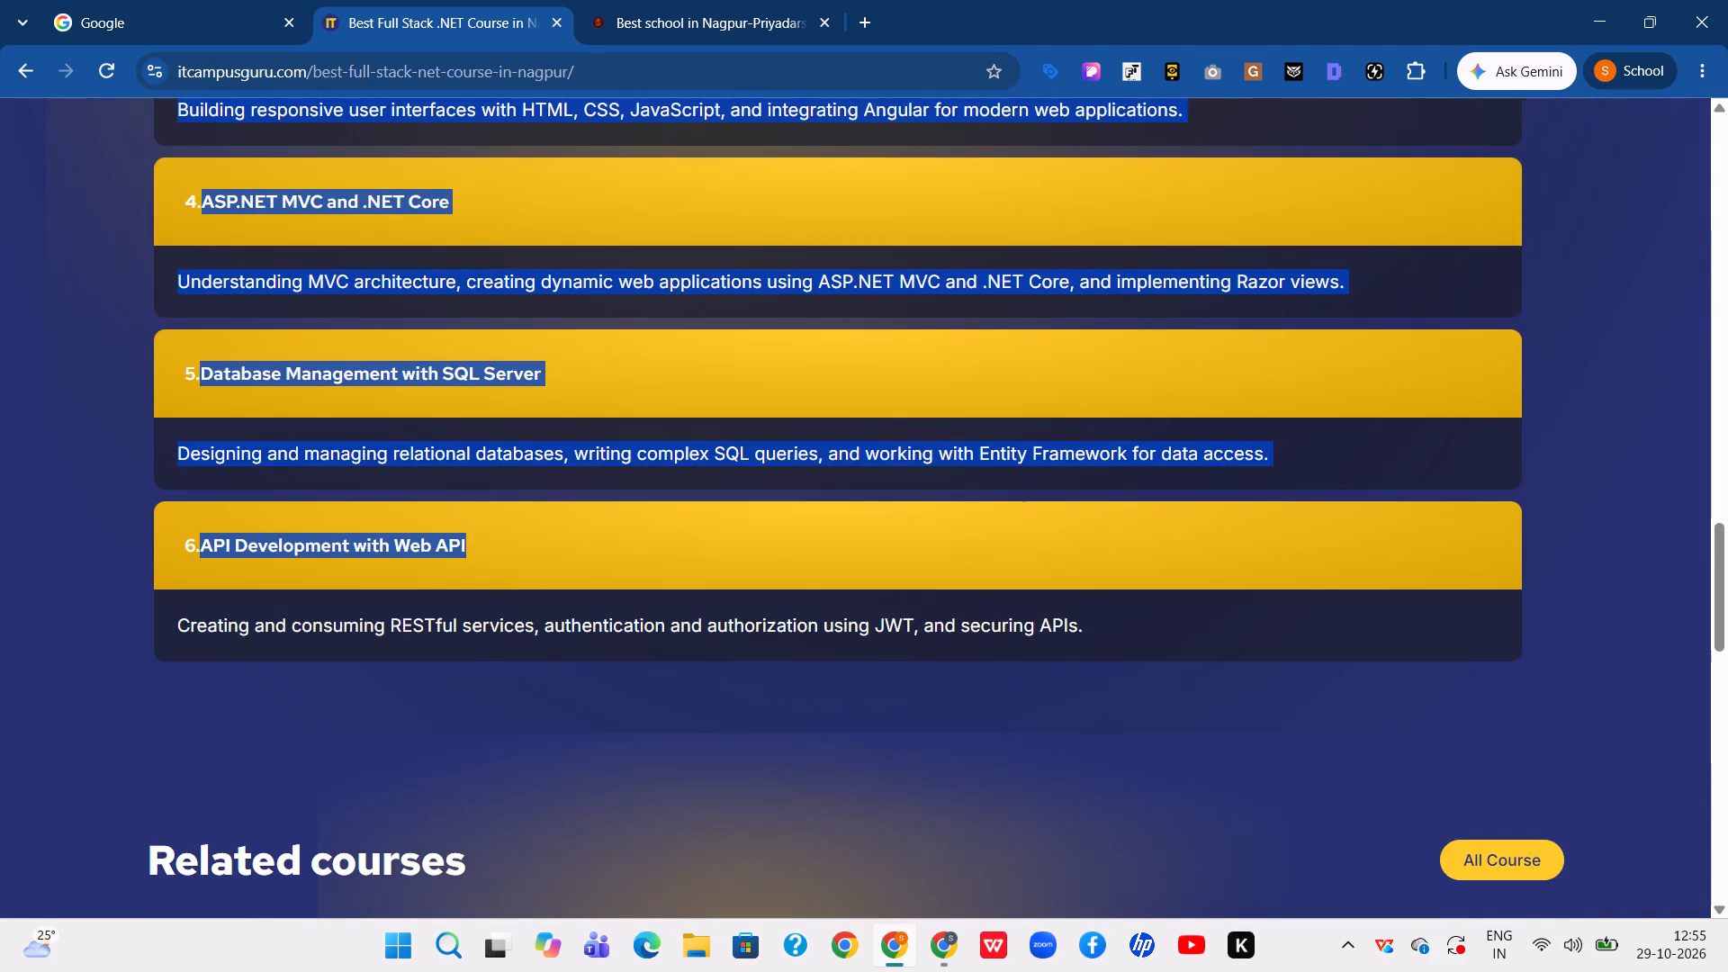
{"action": "left_click_drag", "start_coordinate": [950, 558], "coordinate": [1186, 610]}
{"action": "left_click", "coordinate": [954, 971]}
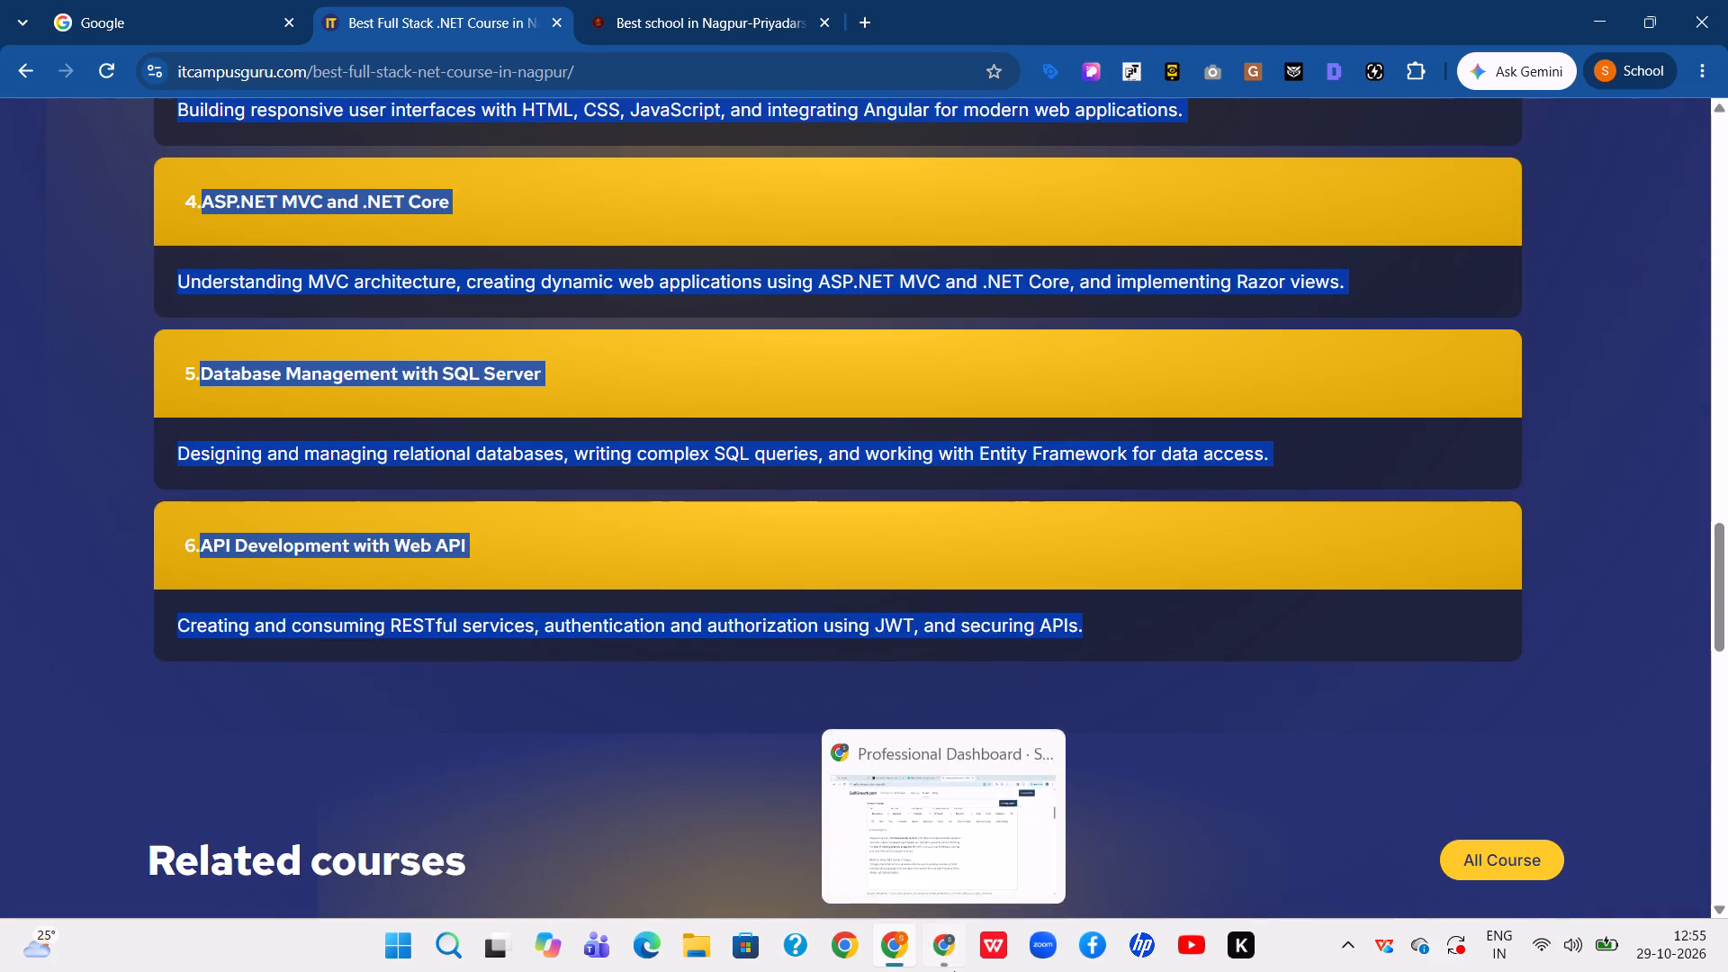
{"action": "key", "text": "ctrl+v"}
{"action": "scroll", "coordinate": [793, 791], "scroll_direction": "down", "scroll_amount": 3}
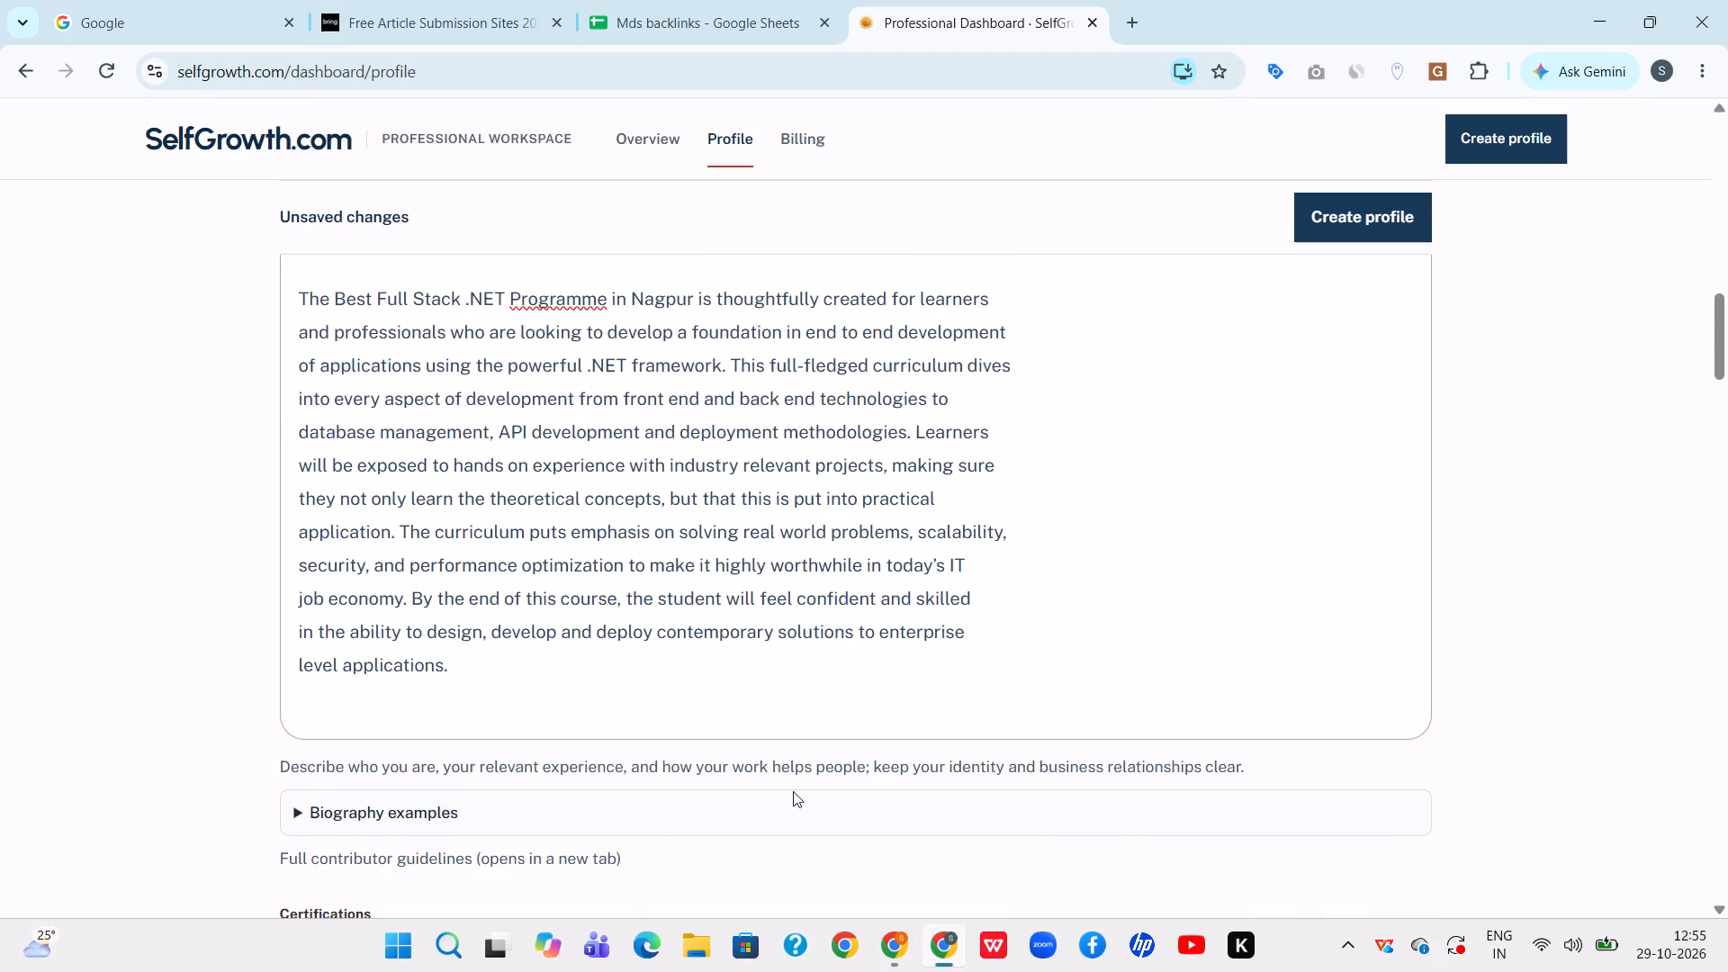
{"action": "key", "text": "Return"}
Append the six selected .NET course lessons to the Biography and open IT Campus Guru's Student Placements page.
{"action": "left_click", "coordinate": [874, 941]}
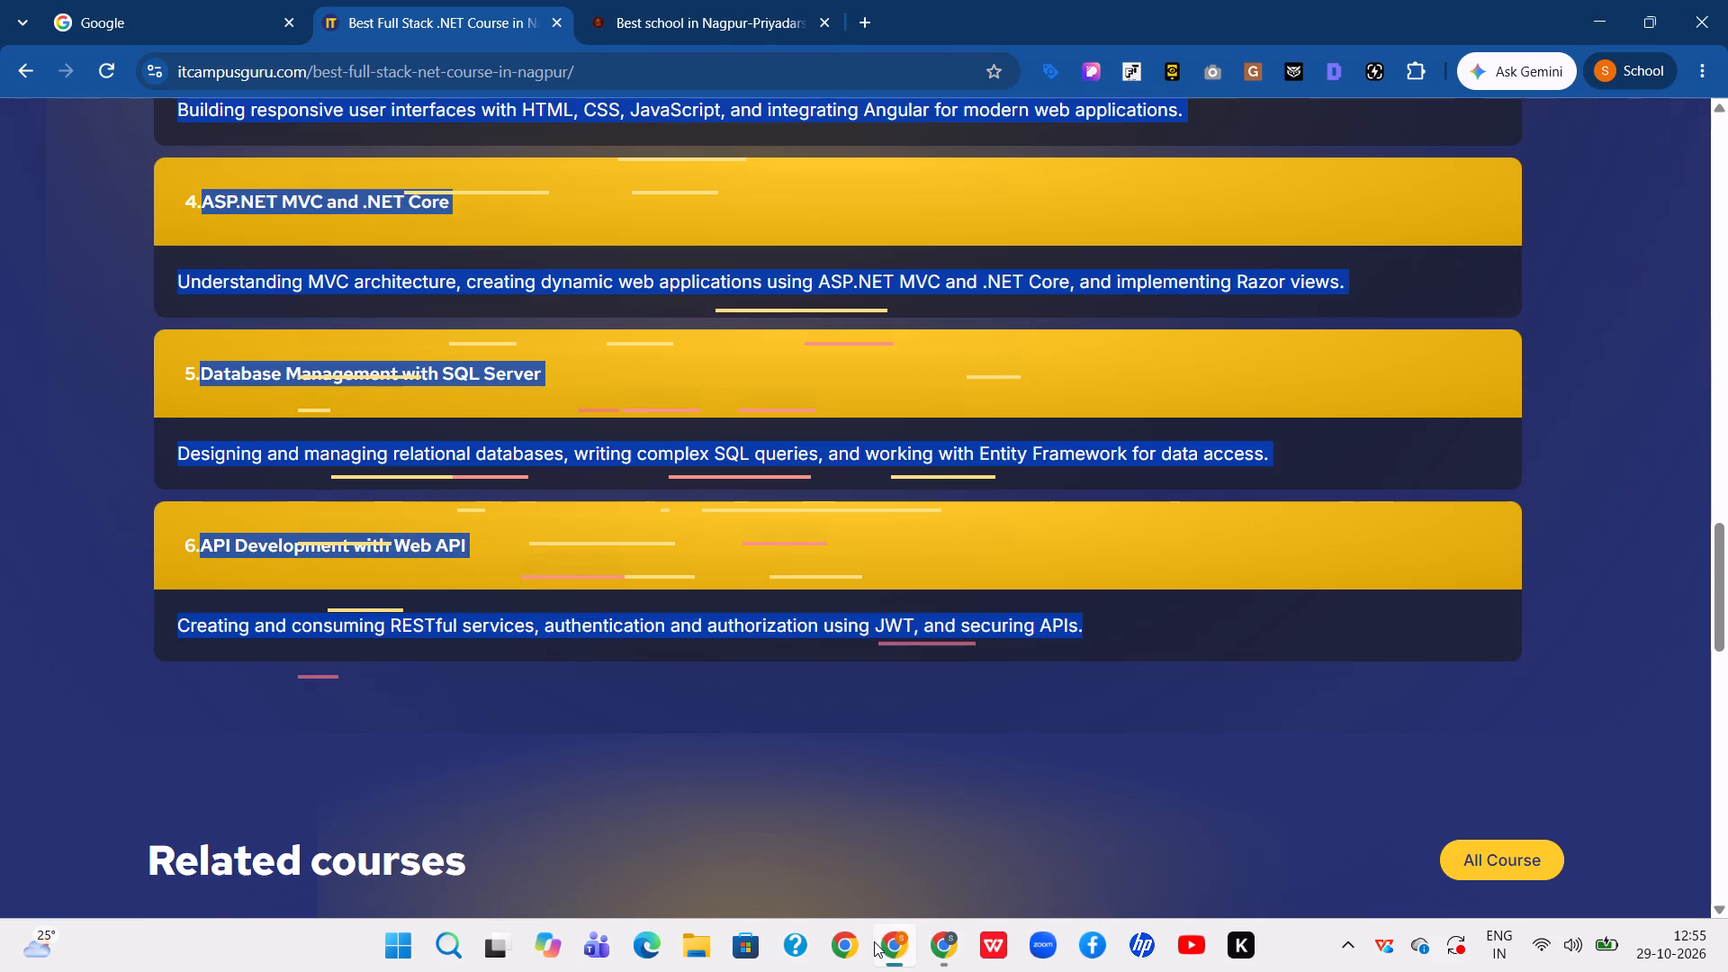
{"action": "key", "text": "ctrl+c"}
{"action": "left_click", "coordinate": [764, 812]}
{"action": "key", "text": "Page_Up"}
{"action": "key", "text": "Page_Up"}
{"action": "key", "text": "Page_Up"}
{"action": "key", "text": "Page_Up"}
{"action": "key", "text": "Page_Up"}
{"action": "key", "text": "Page_Up"}
{"action": "key", "text": "Page_Up"}
{"action": "key", "text": "Page_Up"}
{"action": "key", "text": "Page_Up"}
{"action": "key", "text": "Page_Up"}
{"action": "key", "text": "Page_Up"}
{"action": "key", "text": "Page_Up"}
{"action": "key", "text": "Page_Up"}
{"action": "key", "text": "Page_Up"}
{"action": "key", "text": "Page_Up"}
{"action": "key", "text": "Page_Up"}
{"action": "key", "text": "Page_Up"}
{"action": "key", "text": "Page_Up"}
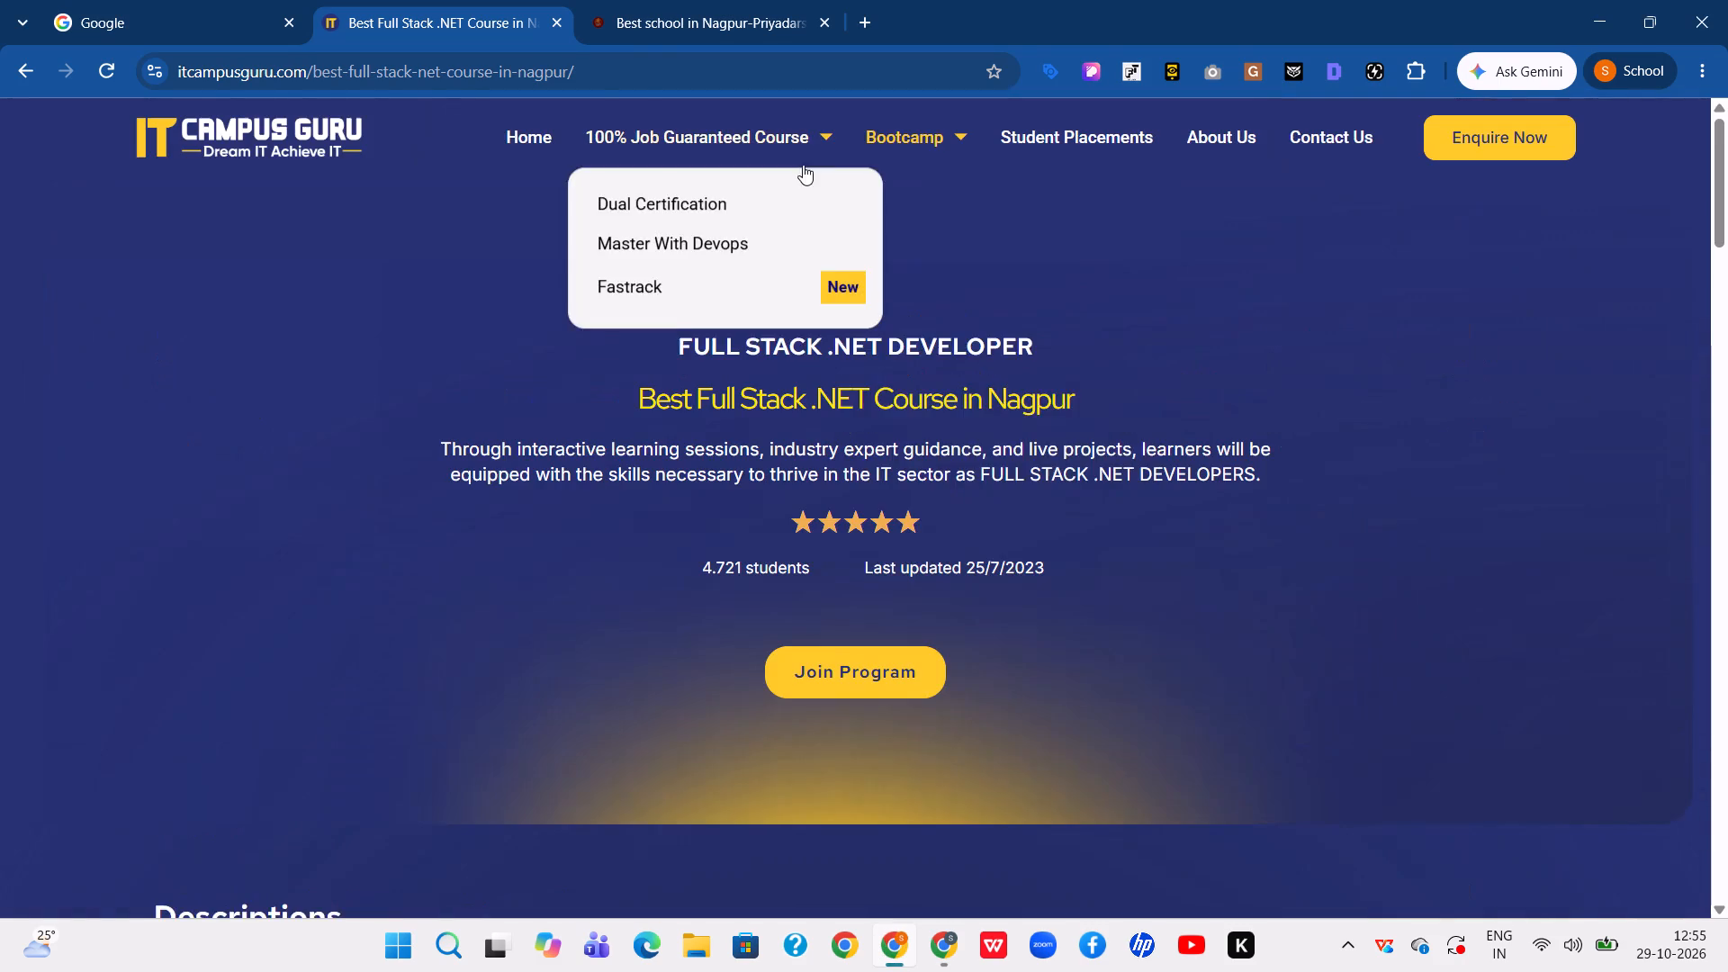
{"action": "left_click", "coordinate": [1150, 138]}
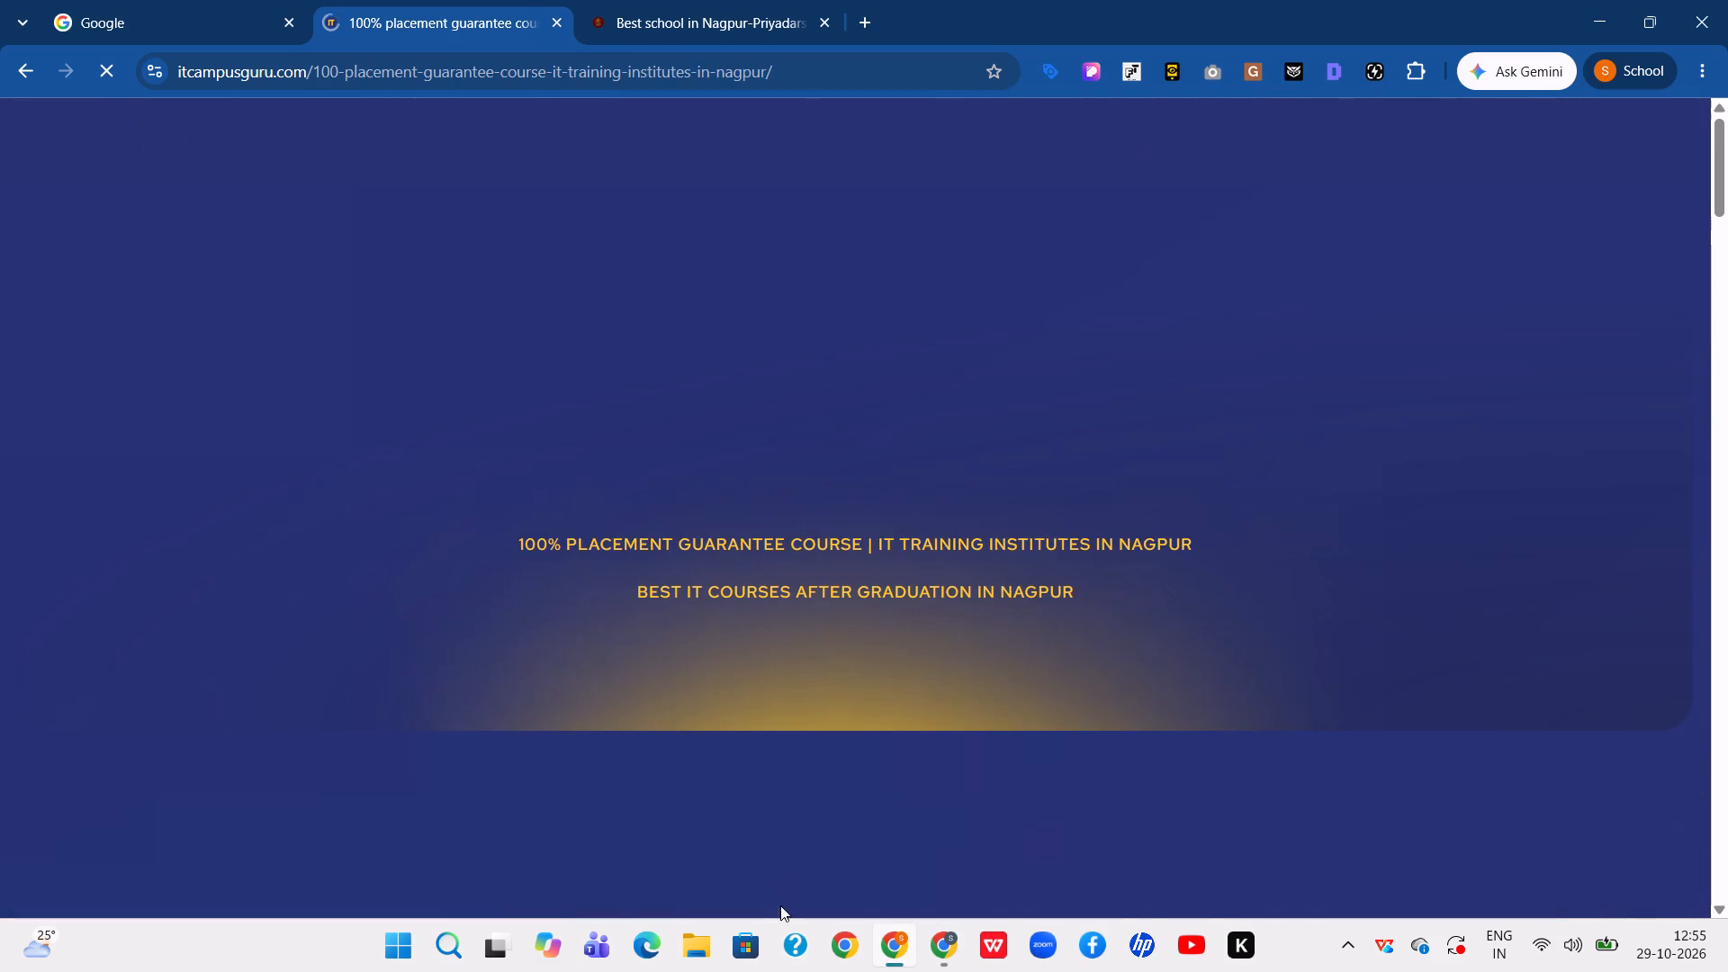
{"action": "left_click", "coordinate": [958, 943]}
{"action": "key", "text": "ctrl+v"}
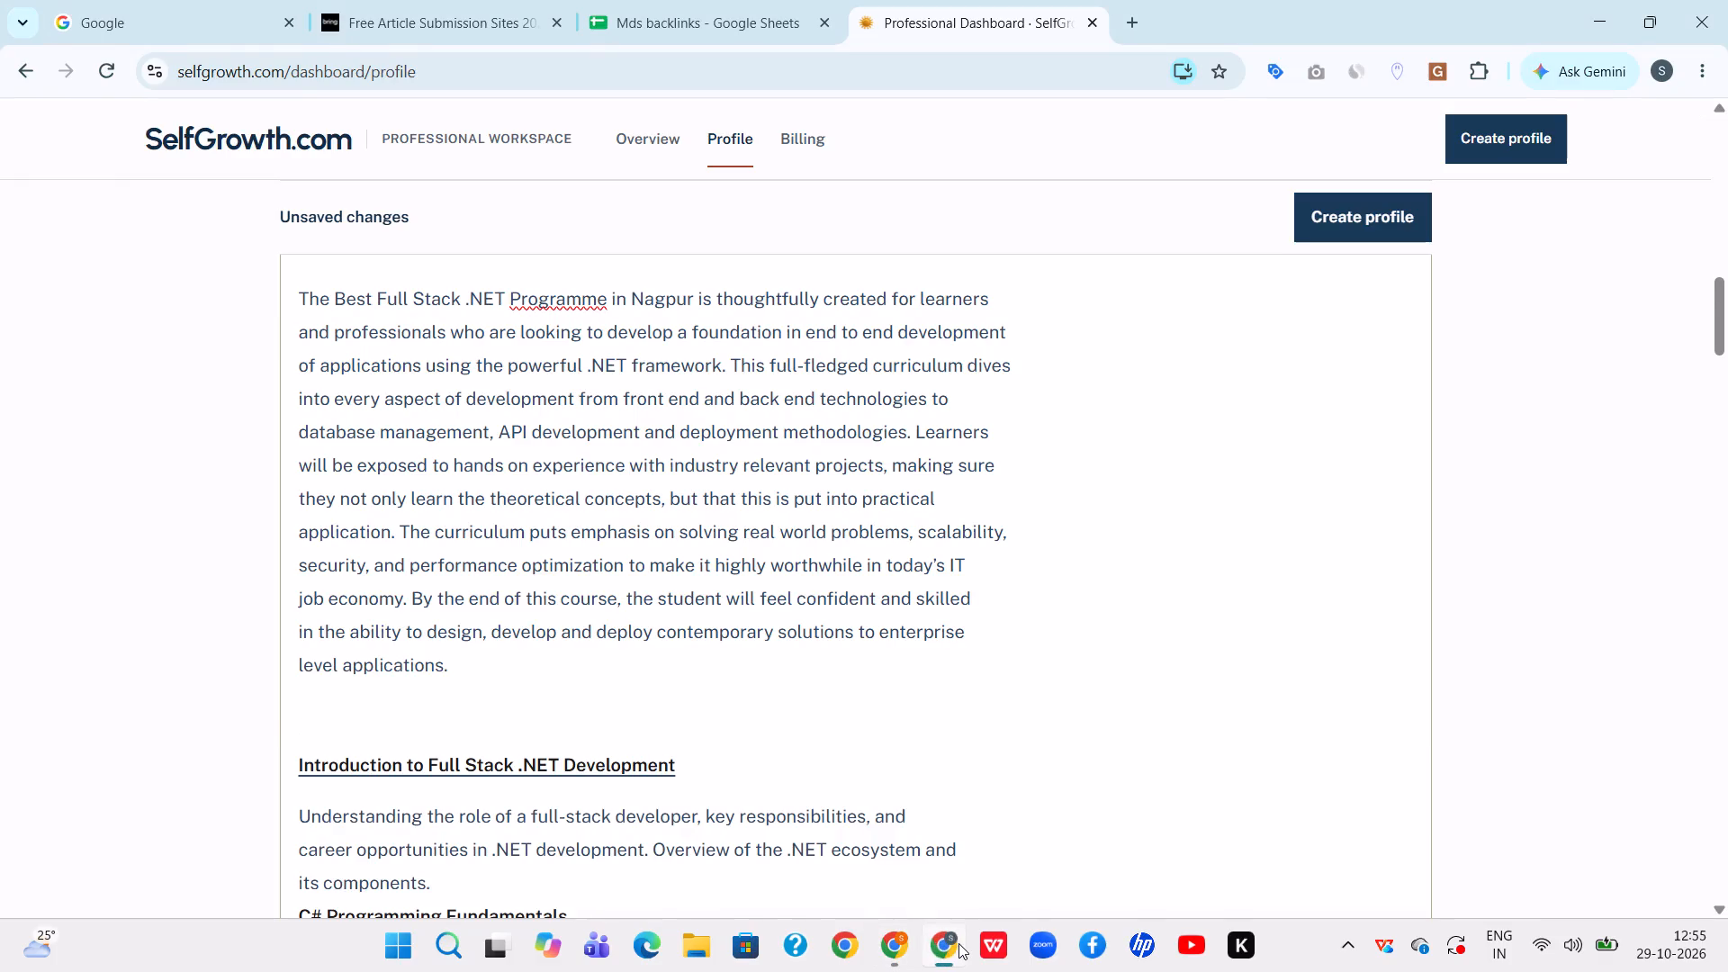
{"action": "scroll", "coordinate": [657, 582], "scroll_direction": "down", "scroll_amount": 8}
{"action": "scroll", "coordinate": [657, 582], "scroll_direction": "up", "scroll_amount": 6}
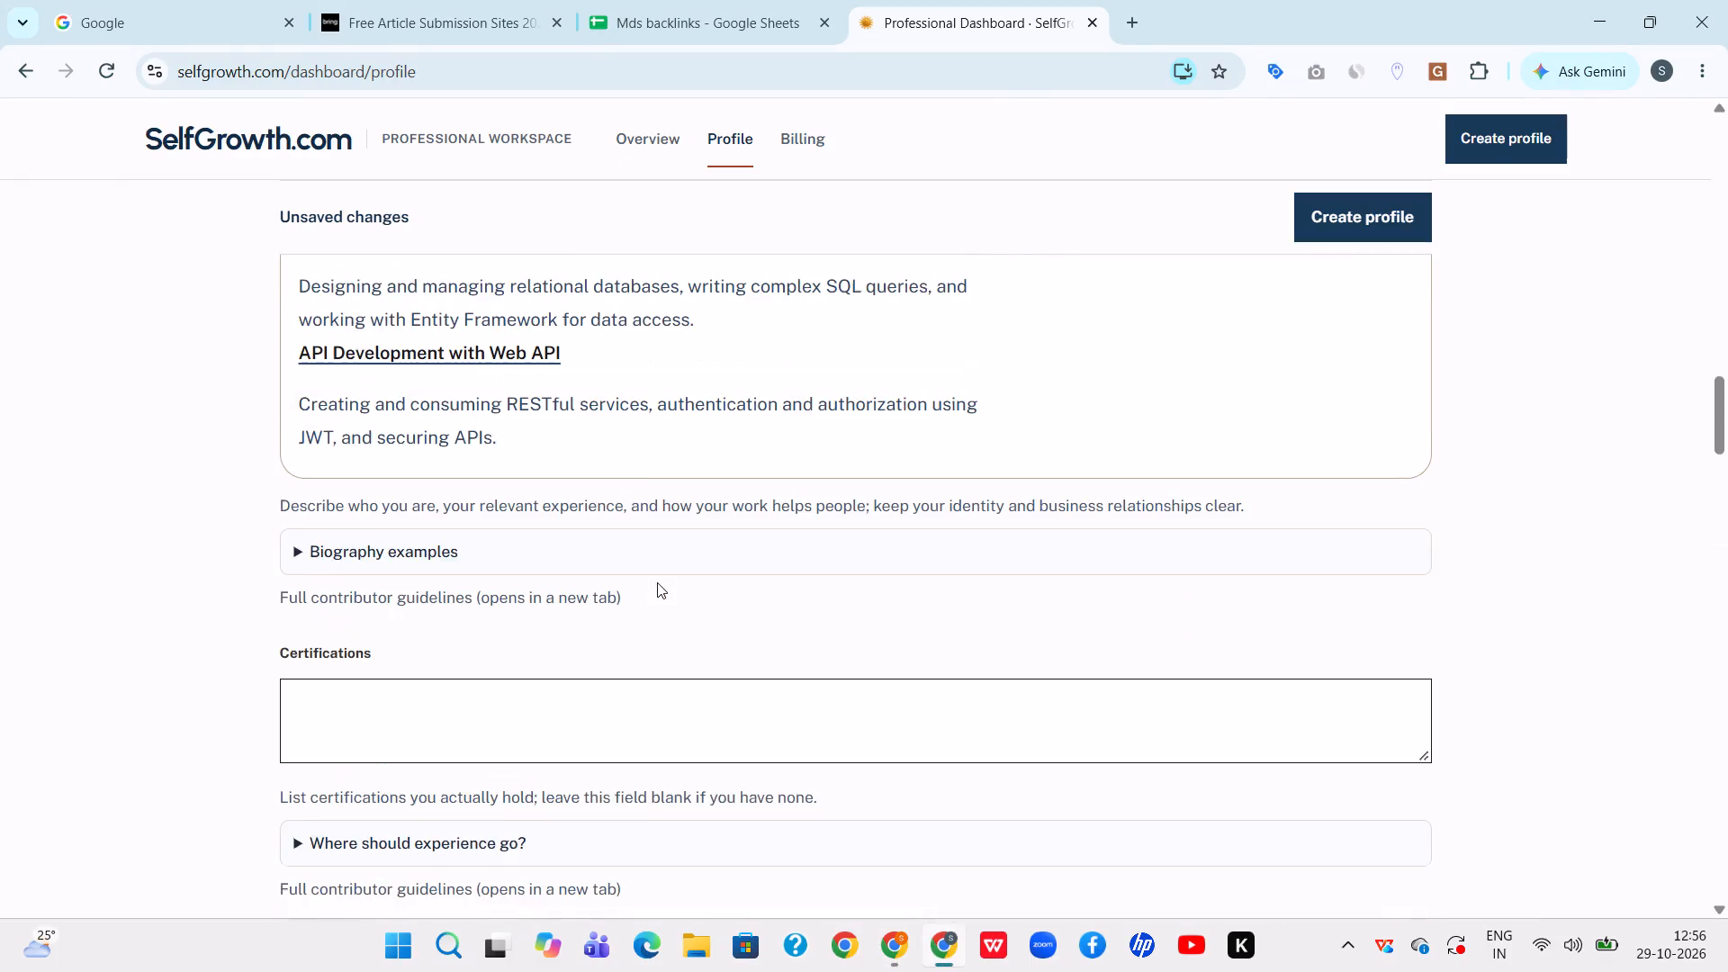
{"action": "scroll", "coordinate": [657, 582], "scroll_direction": "up", "scroll_amount": 1}
{"action": "key", "text": "Return"}
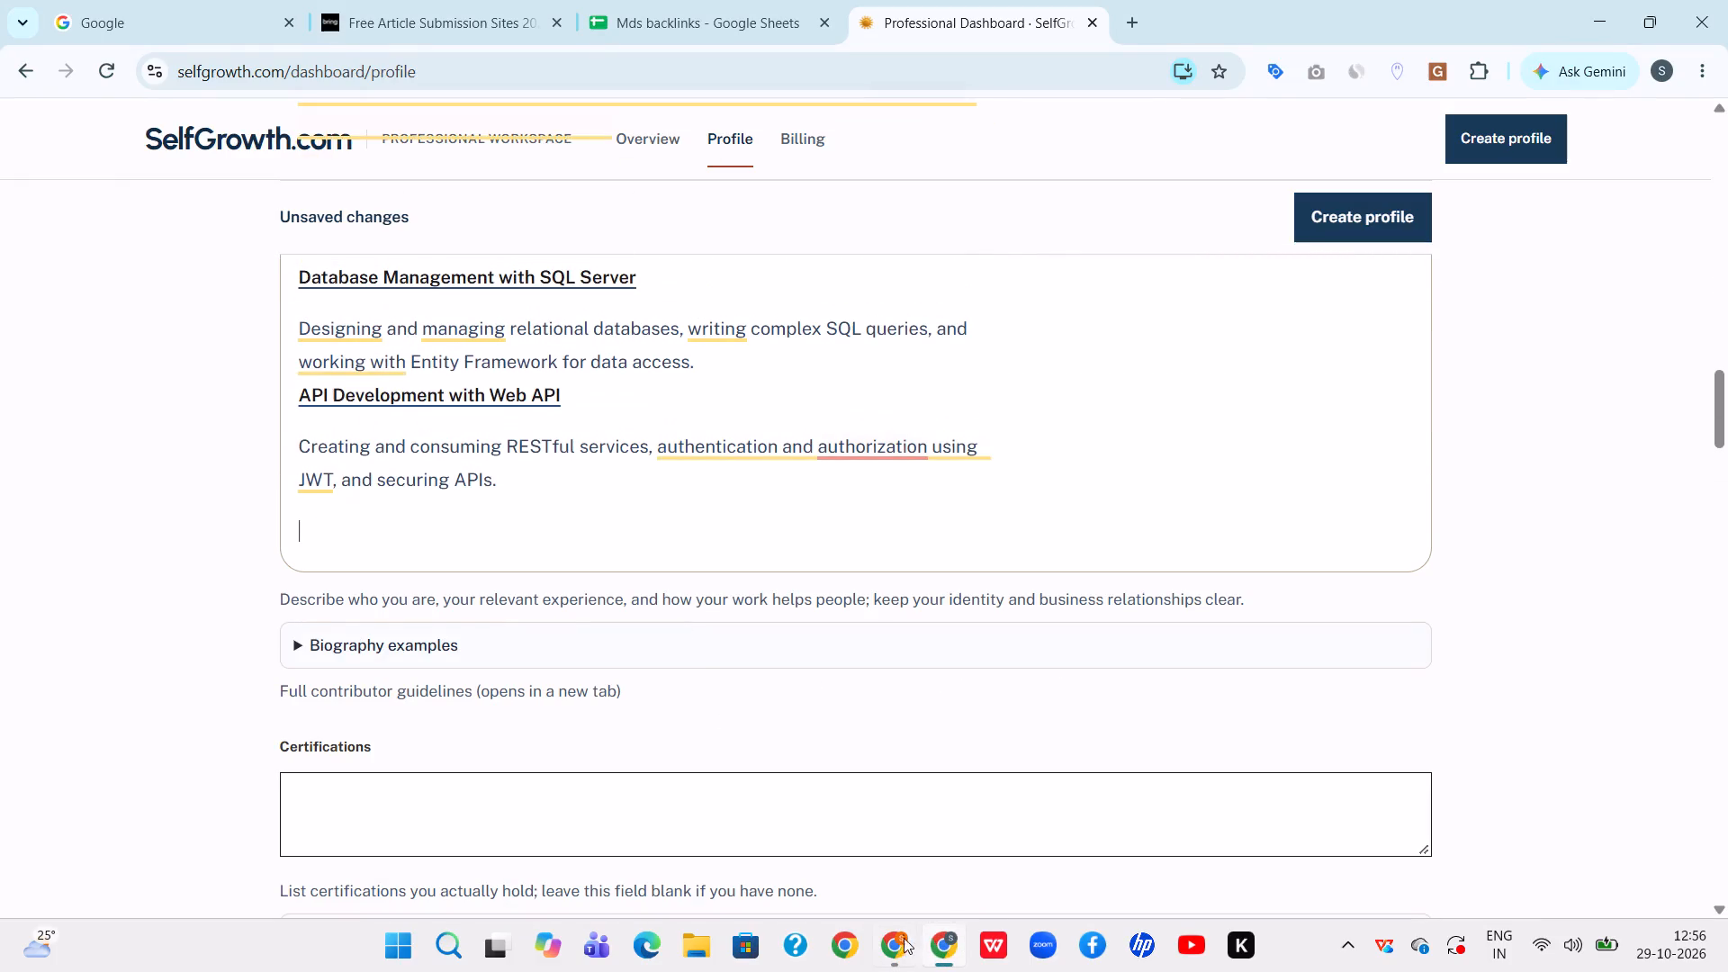
Copy the paragraph under the "# Offer letter mil gya" heading on IT Campus Guru's Student Placements page.
{"action": "left_click", "coordinate": [906, 949]}
{"action": "key", "text": "Page_Down"}
{"action": "triple_click", "coordinate": [765, 417]}
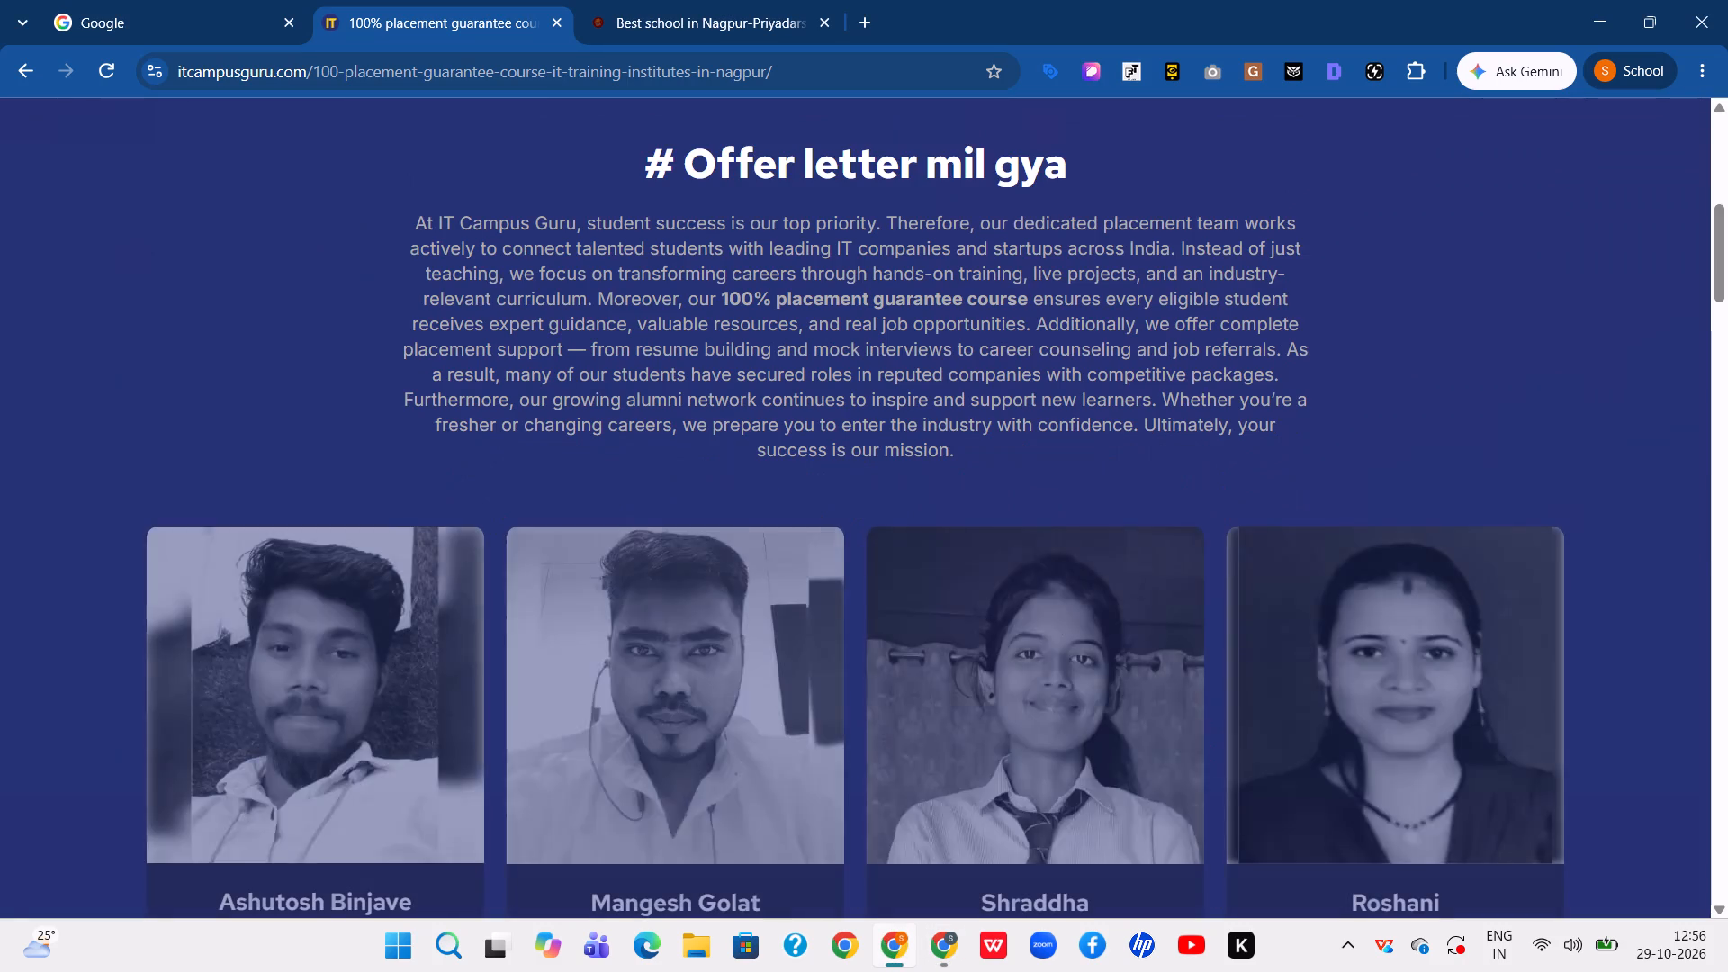
{"action": "left_click", "coordinate": [765, 417]}
{"action": "key", "text": "ctrl+c"}
Select the "Interest in joining us? Let's talk about your opportunity." section, from its heading through its closing paragraph, on the Student Placements page.
{"action": "left_click", "coordinate": [765, 417]}
{"action": "key", "text": "Page_Down"}
{"action": "key", "text": "Page_Down"}
{"action": "key", "text": "Page_Down"}
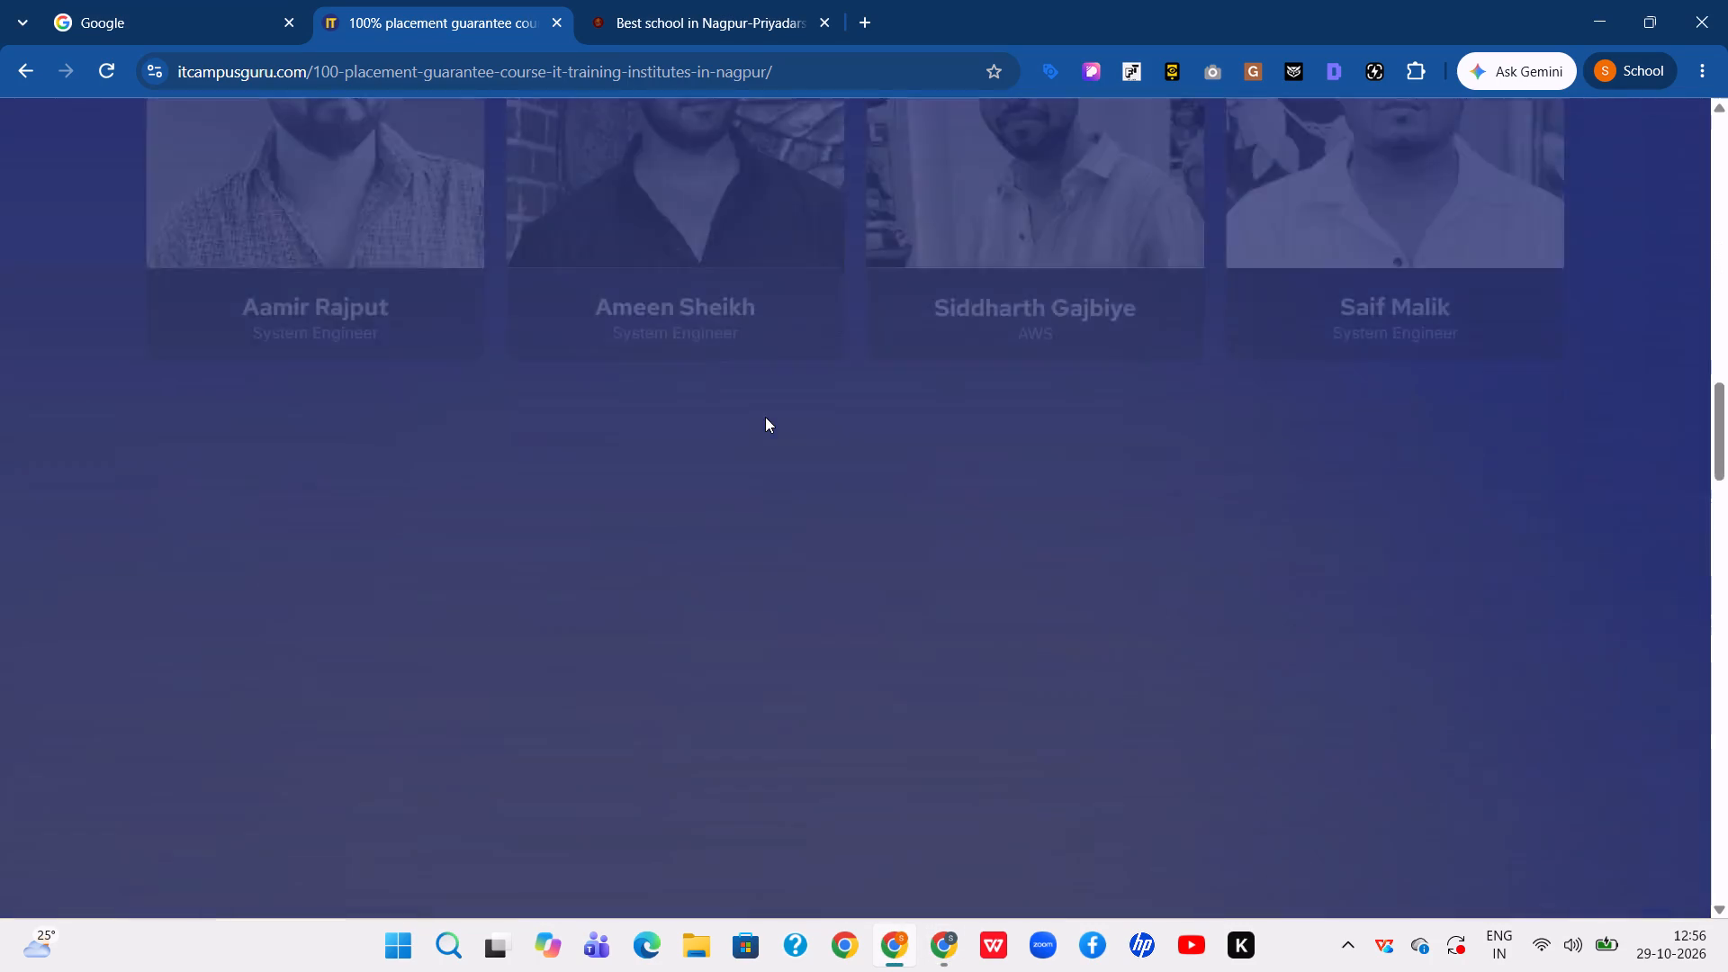
{"action": "scroll", "coordinate": [765, 417], "scroll_direction": "down", "scroll_amount": 10}
{"action": "scroll", "coordinate": [765, 417], "scroll_direction": "up", "scroll_amount": 2}
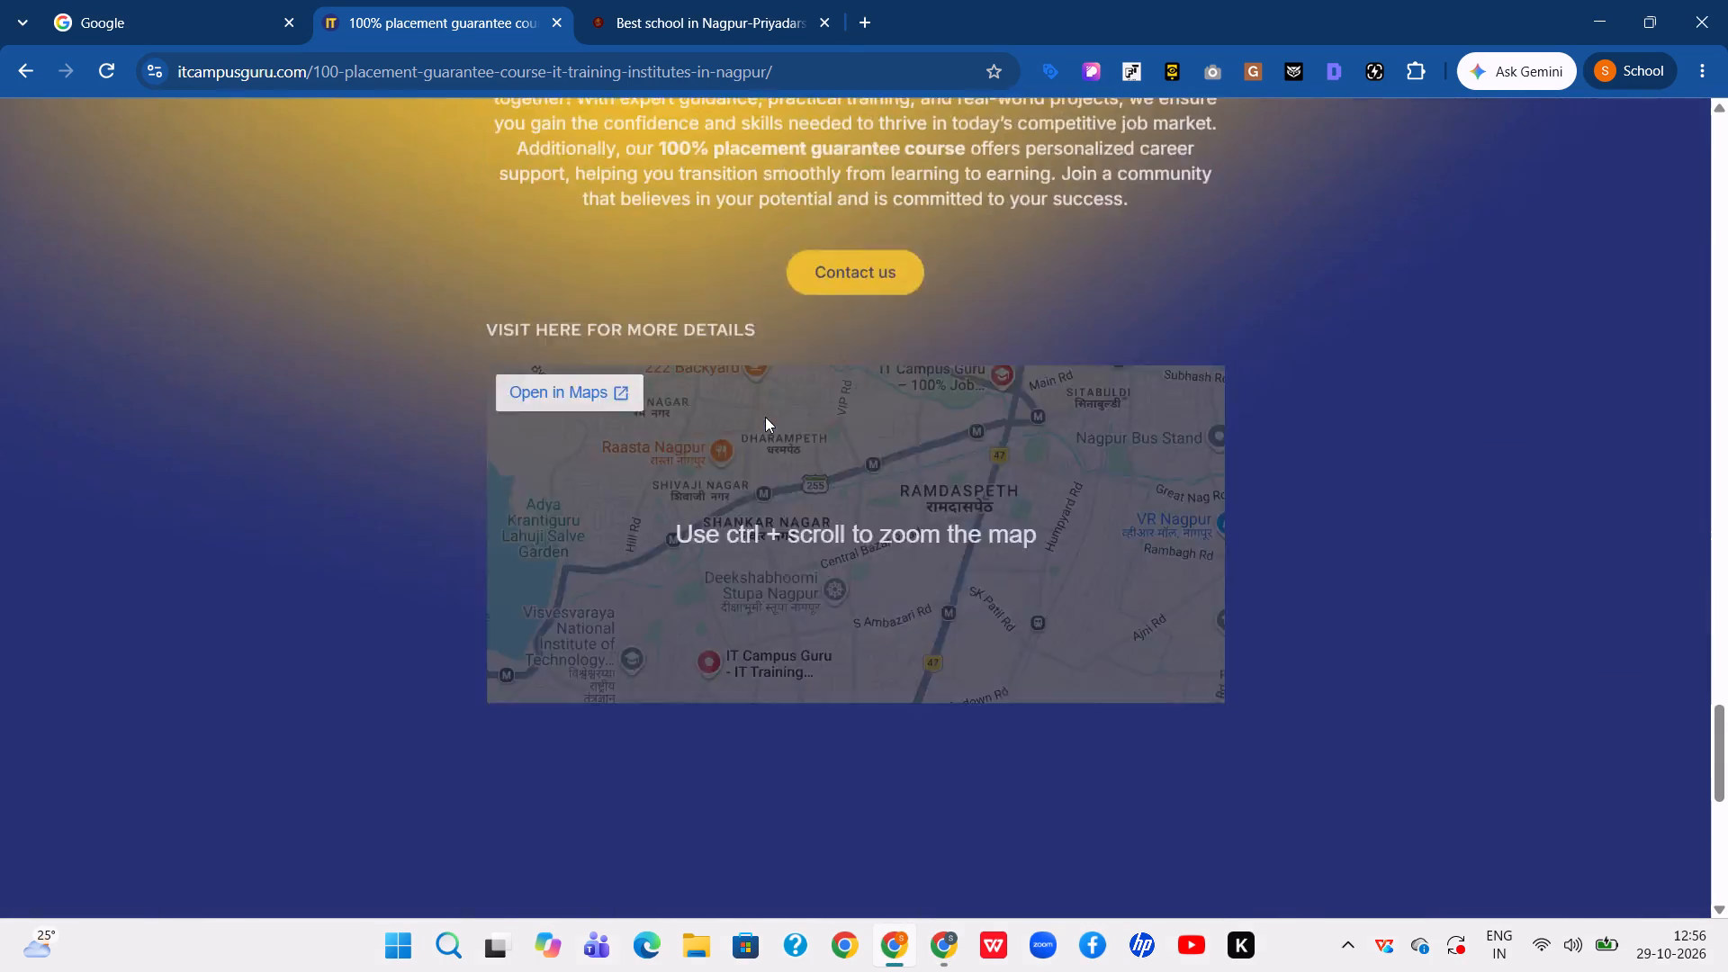
{"action": "scroll", "coordinate": [765, 417], "scroll_direction": "up", "scroll_amount": 3}
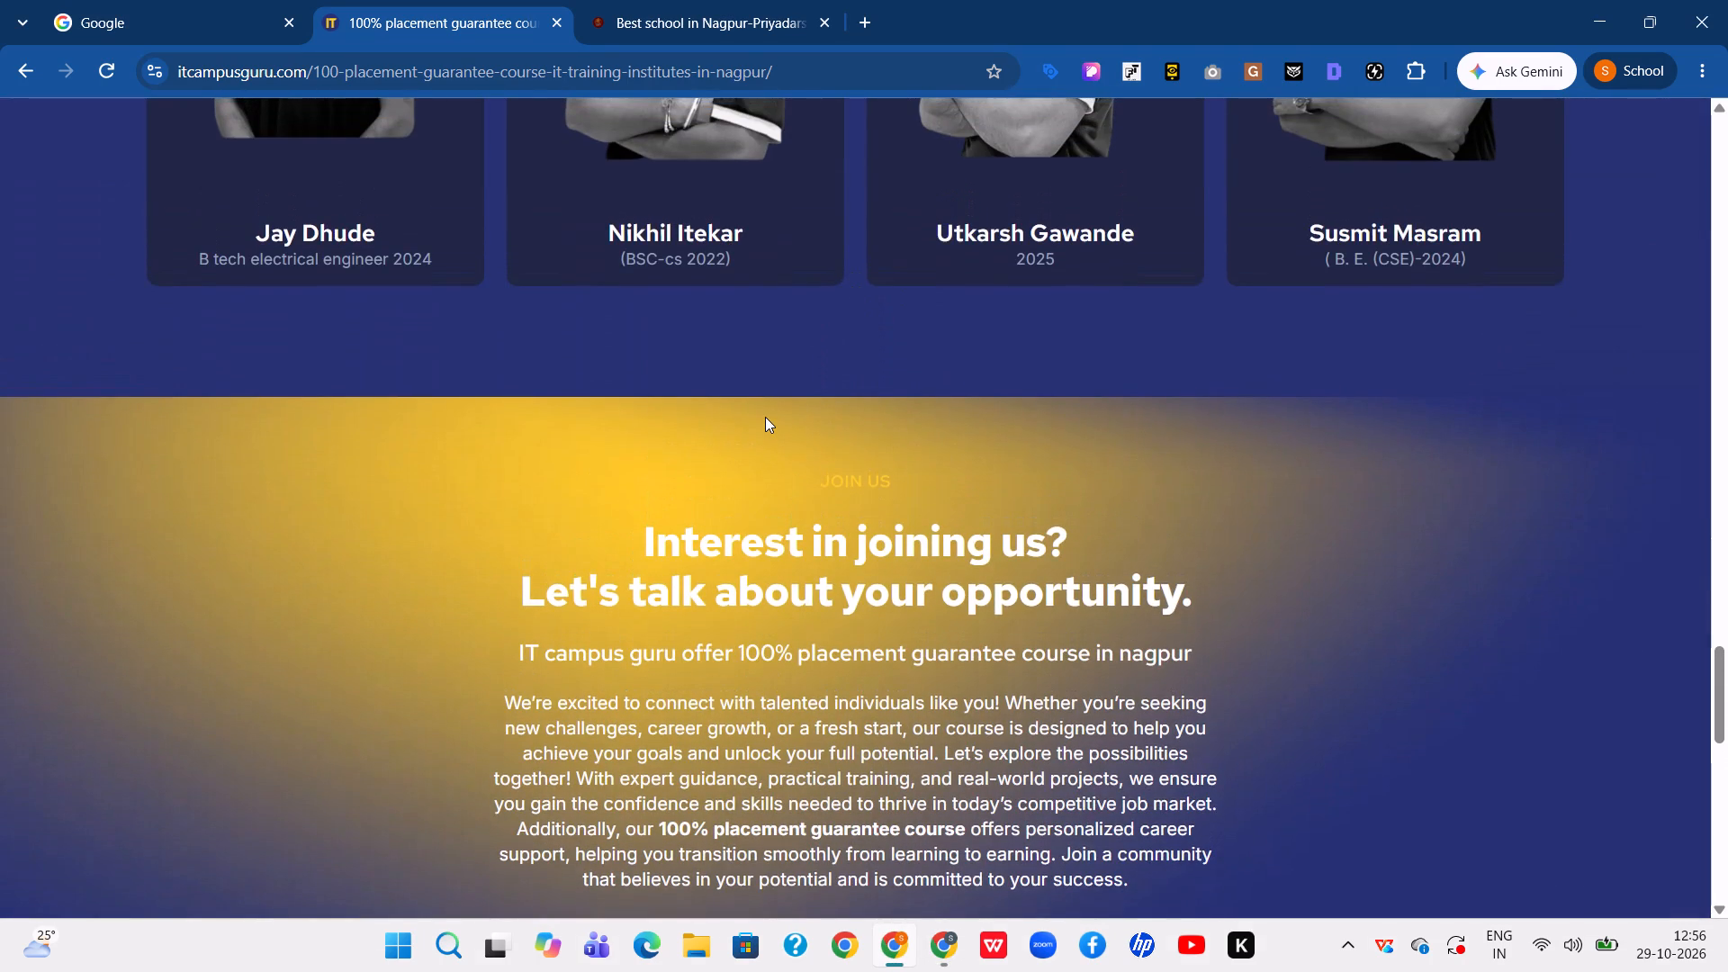
{"action": "scroll", "coordinate": [765, 417], "scroll_direction": "down", "scroll_amount": 1}
{"action": "double_click", "coordinate": [735, 350]}
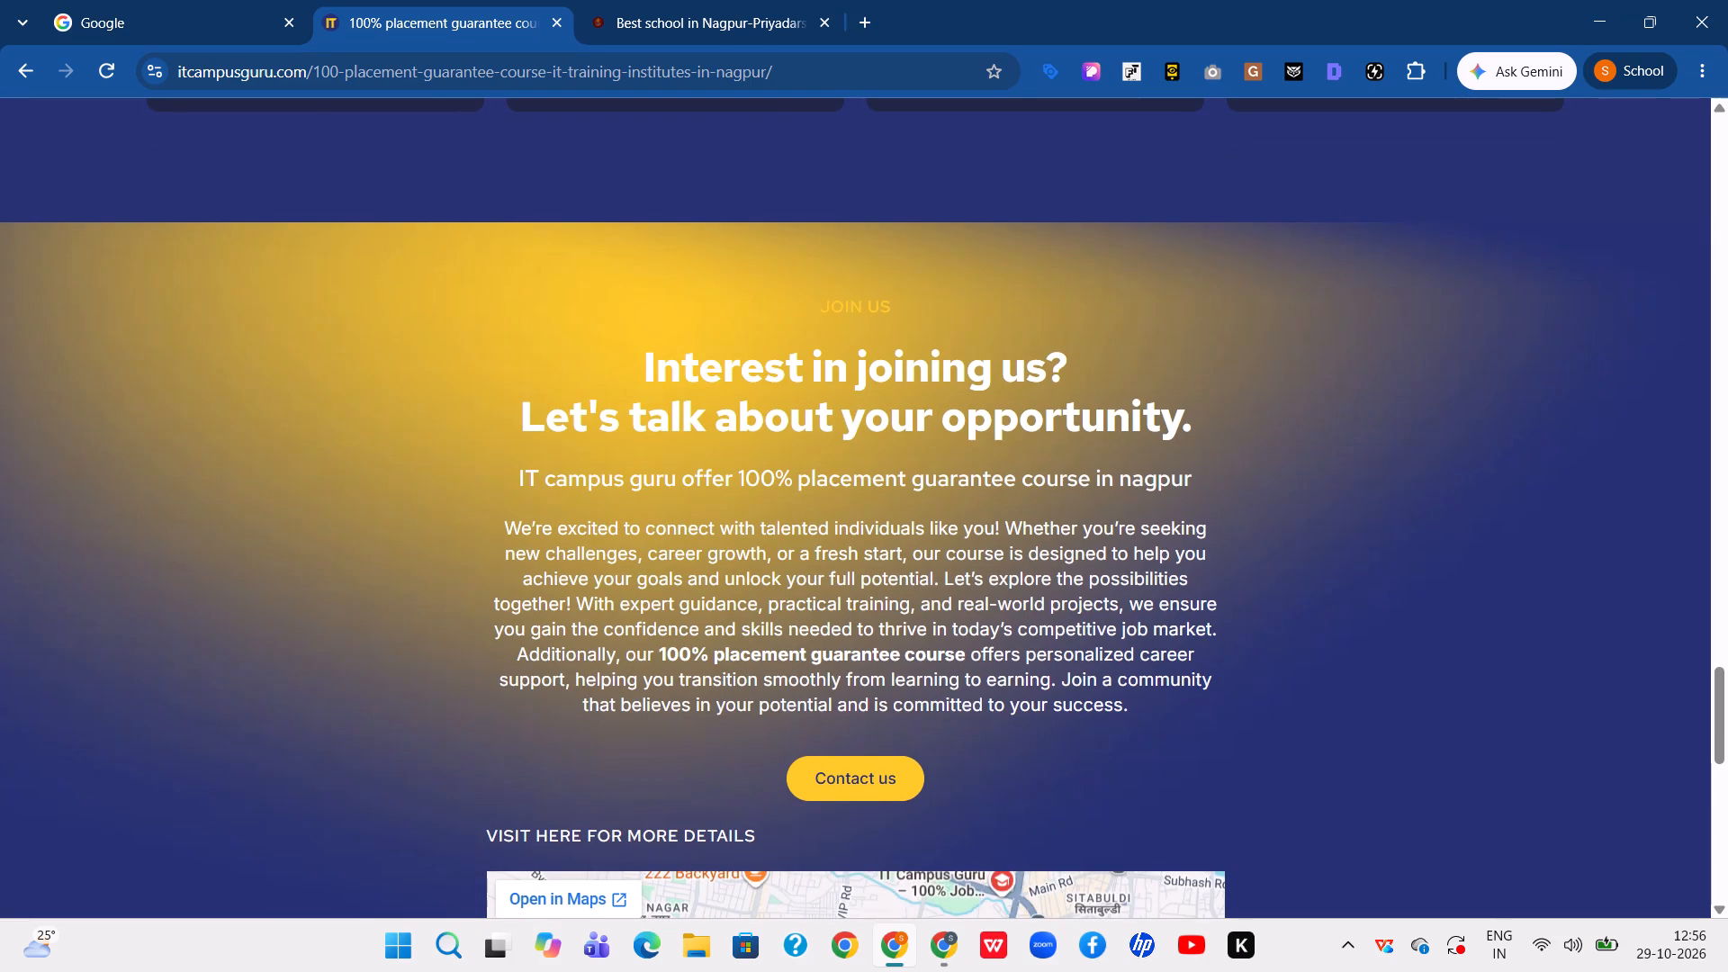
{"action": "left_click_drag", "start_coordinate": [735, 350], "coordinate": [751, 694]}
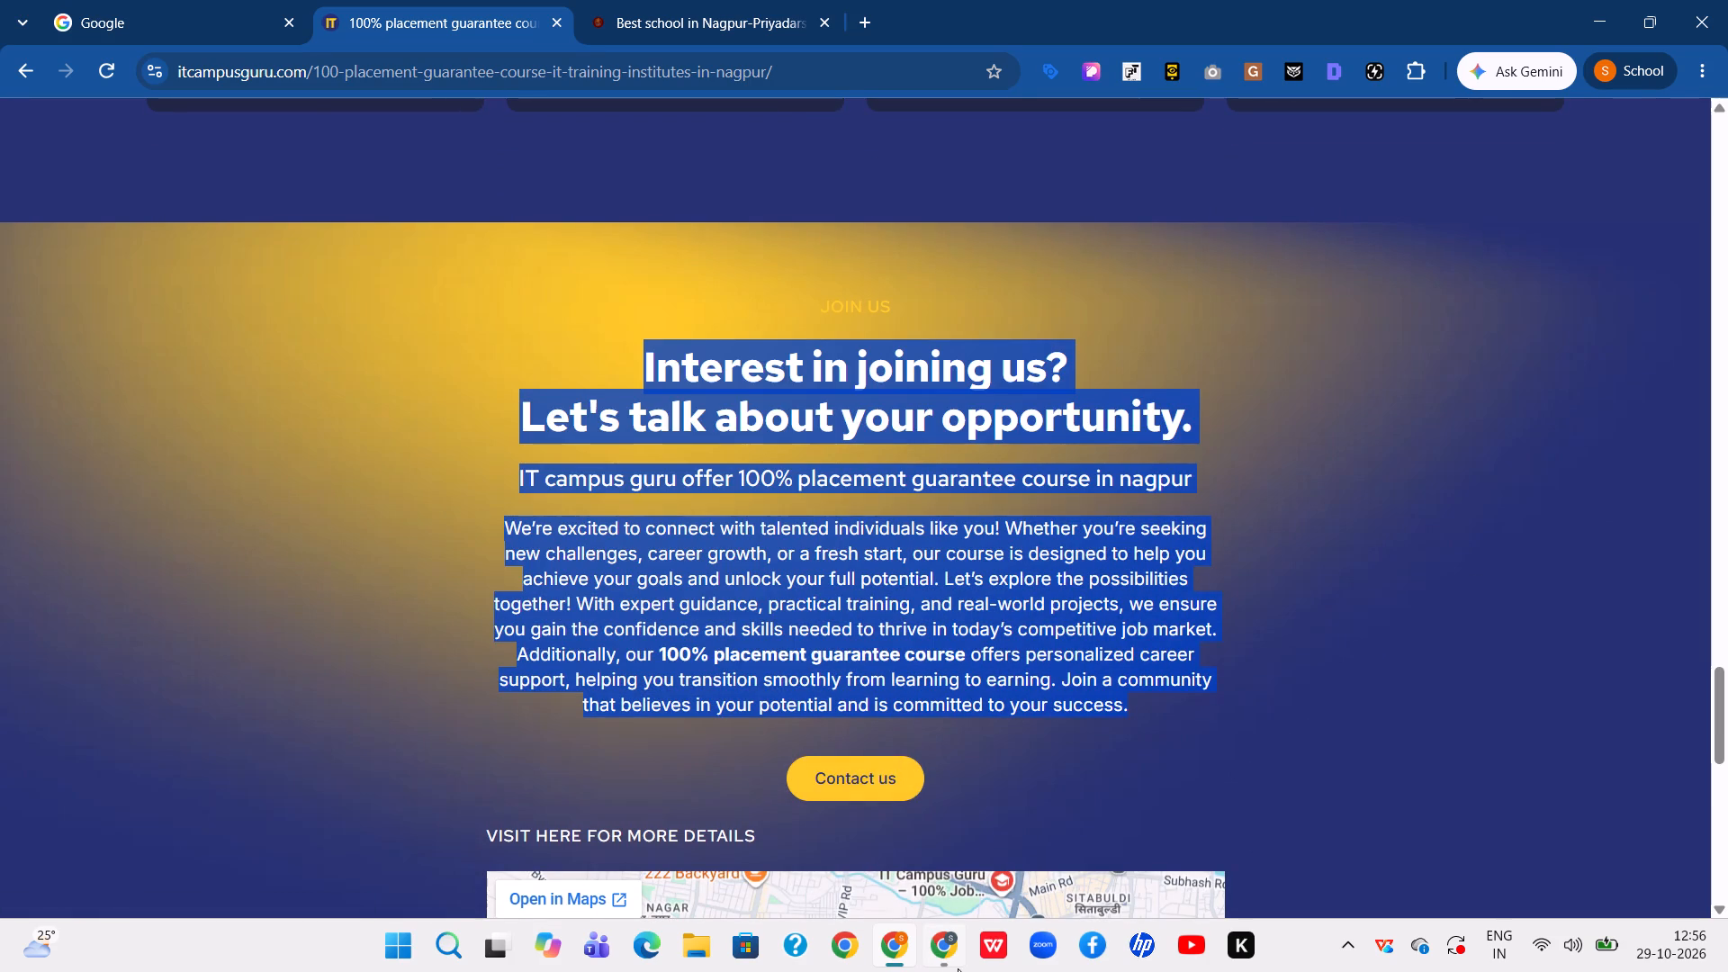
Append the copied placement paragraph to the Biography in the SelfGrowth profile.
{"action": "left_click", "coordinate": [959, 966]}
{"action": "key", "text": "ctrl+v"}
{"action": "scroll", "coordinate": [753, 604], "scroll_direction": "down", "scroll_amount": 3}
{"action": "key", "text": "Return"}
{"action": "key", "text": "BackSpace"}
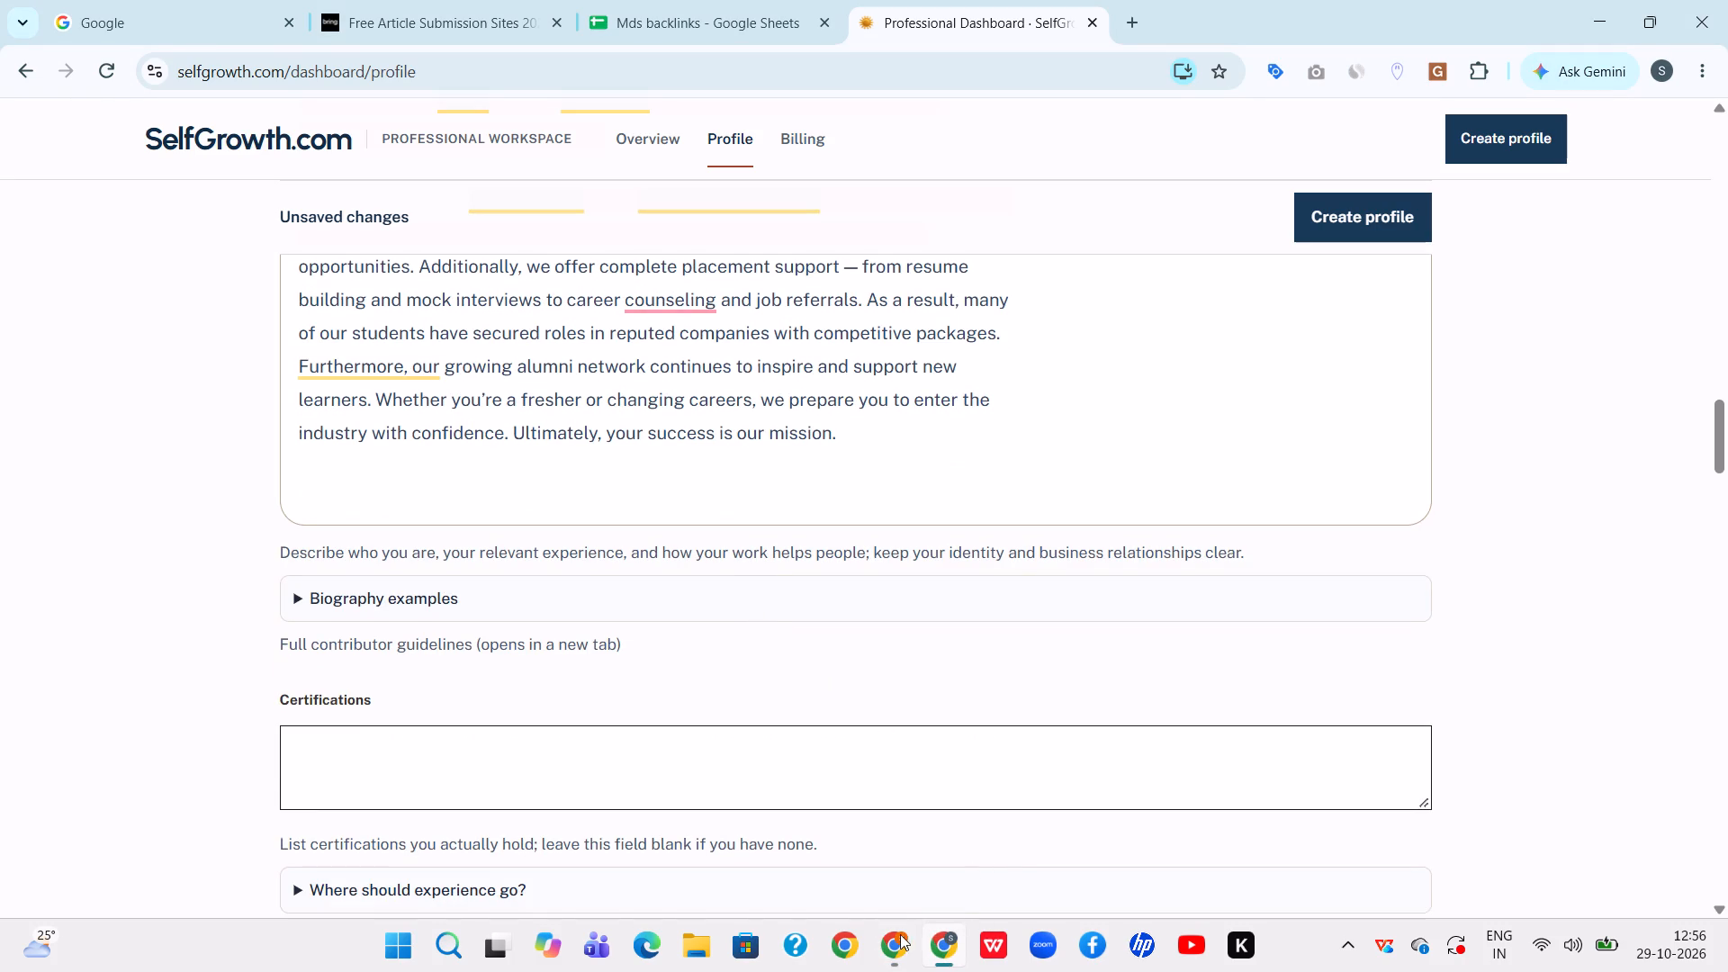
Copy the selected "Interest in joining us?" section and open IT Campus Guru's About Us page.
{"action": "left_click", "coordinate": [906, 949]}
{"action": "key", "text": "ctrl+c"}
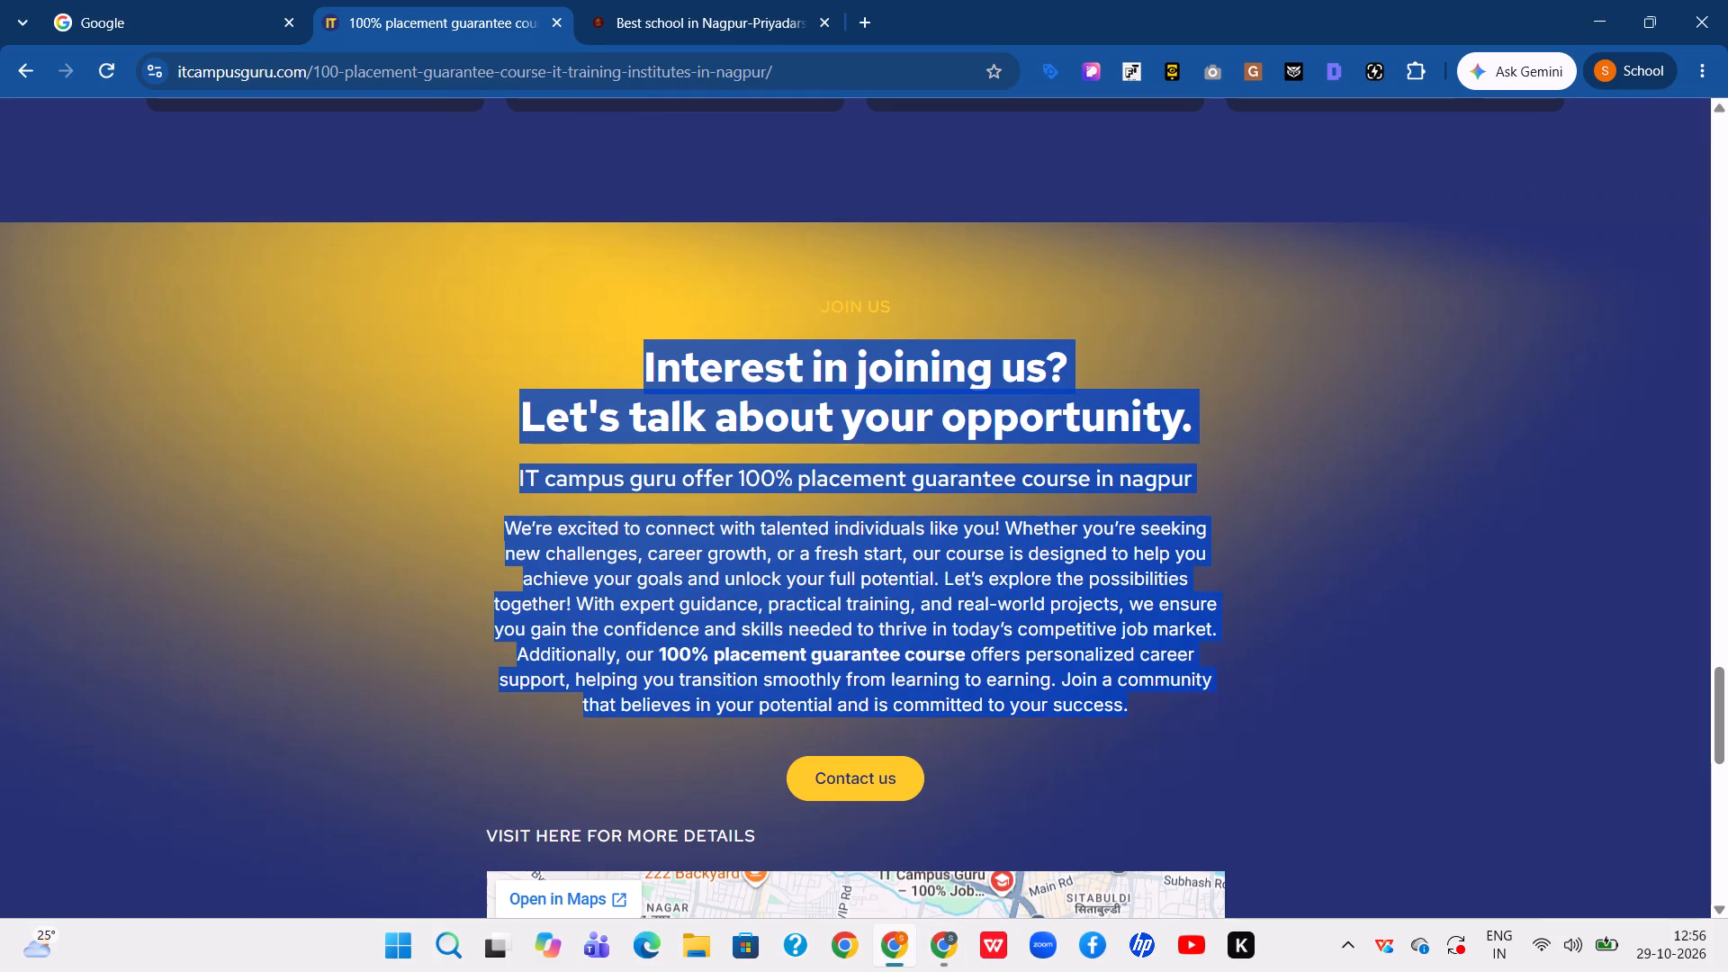
{"action": "left_click", "coordinate": [632, 471]}
{"action": "key", "text": "Page_Up"}
{"action": "key", "text": "Page_Up"}
{"action": "key", "text": "Page_Up"}
{"action": "key", "text": "Page_Up"}
{"action": "key", "text": "Page_Up"}
{"action": "key", "text": "Page_Up"}
{"action": "key", "text": "Page_Up"}
{"action": "key", "text": "Page_Up"}
{"action": "key", "text": "Page_Up"}
{"action": "key", "text": "Page_Up"}
{"action": "key", "text": "Page_Up"}
{"action": "key", "text": "Page_Up"}
{"action": "key", "text": "Page_Up"}
{"action": "key", "text": "Page_Up"}
{"action": "key", "text": "Page_Up"}
{"action": "key", "text": "Page_Up"}
{"action": "key", "text": "Page_Up"}
{"action": "key", "text": "Page_Up"}
{"action": "key", "text": "Page_Up"}
{"action": "key", "text": "Page_Up"}
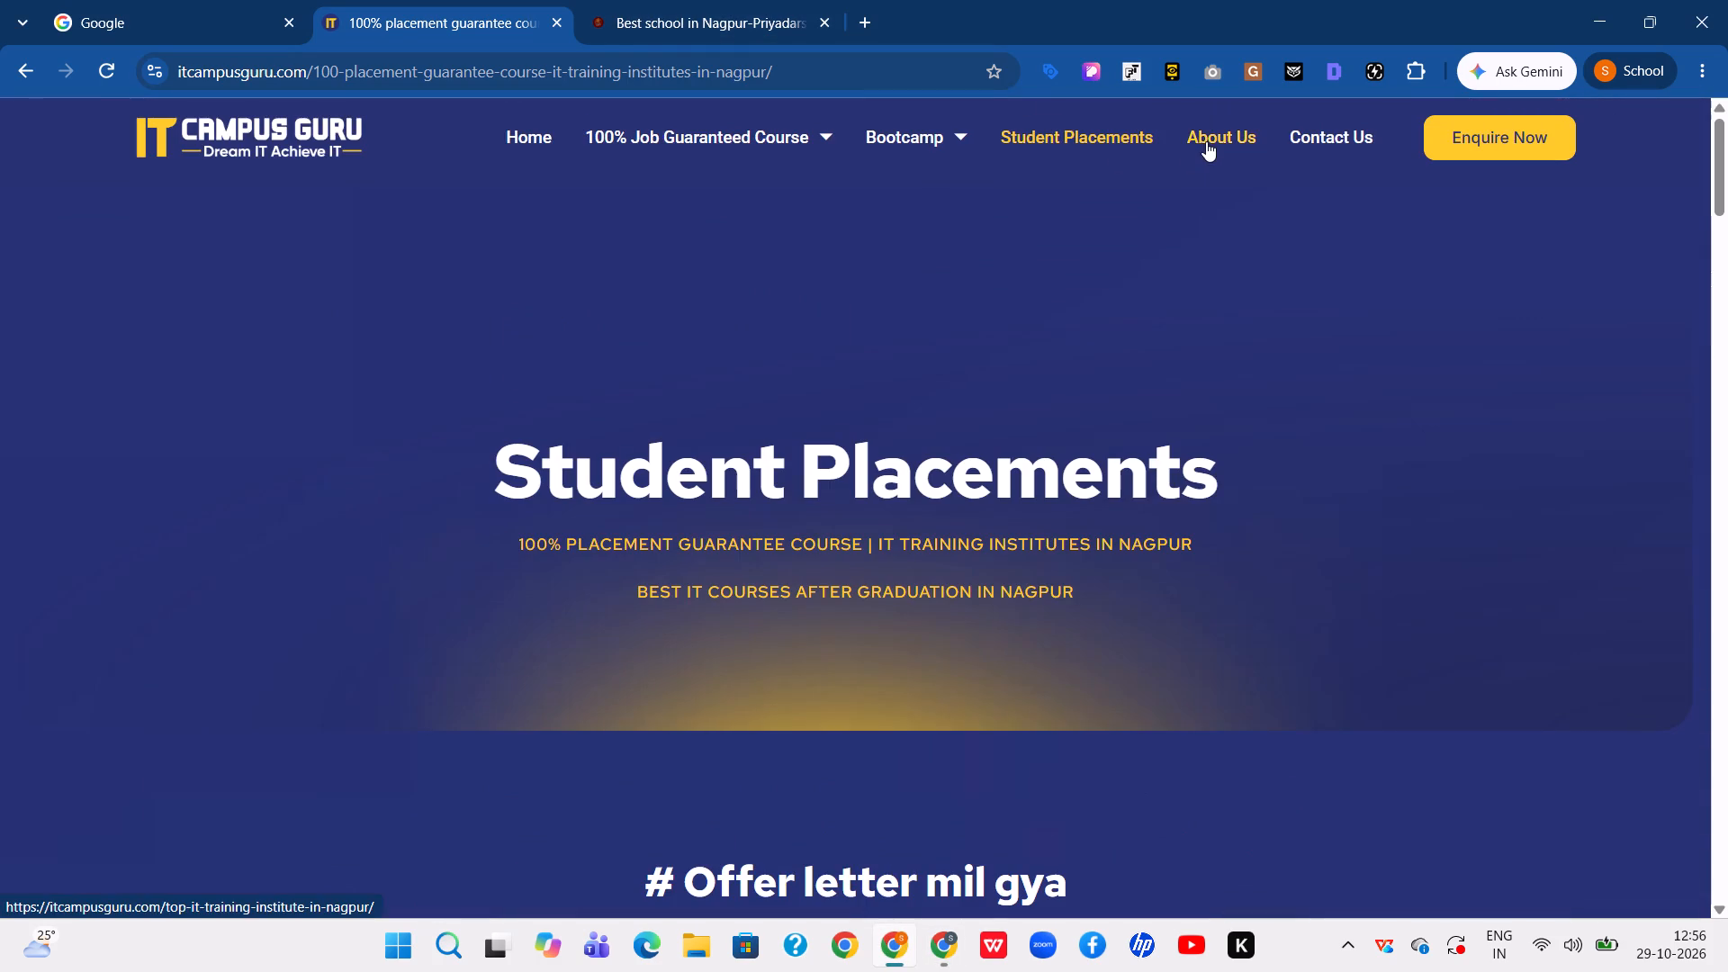
{"action": "left_click", "coordinate": [1206, 141]}
Append the copied section to the Biography, splitting "Interest in joining us?" and "Let's talk about your opportunity." into separate headings.
{"action": "left_click", "coordinate": [928, 966]}
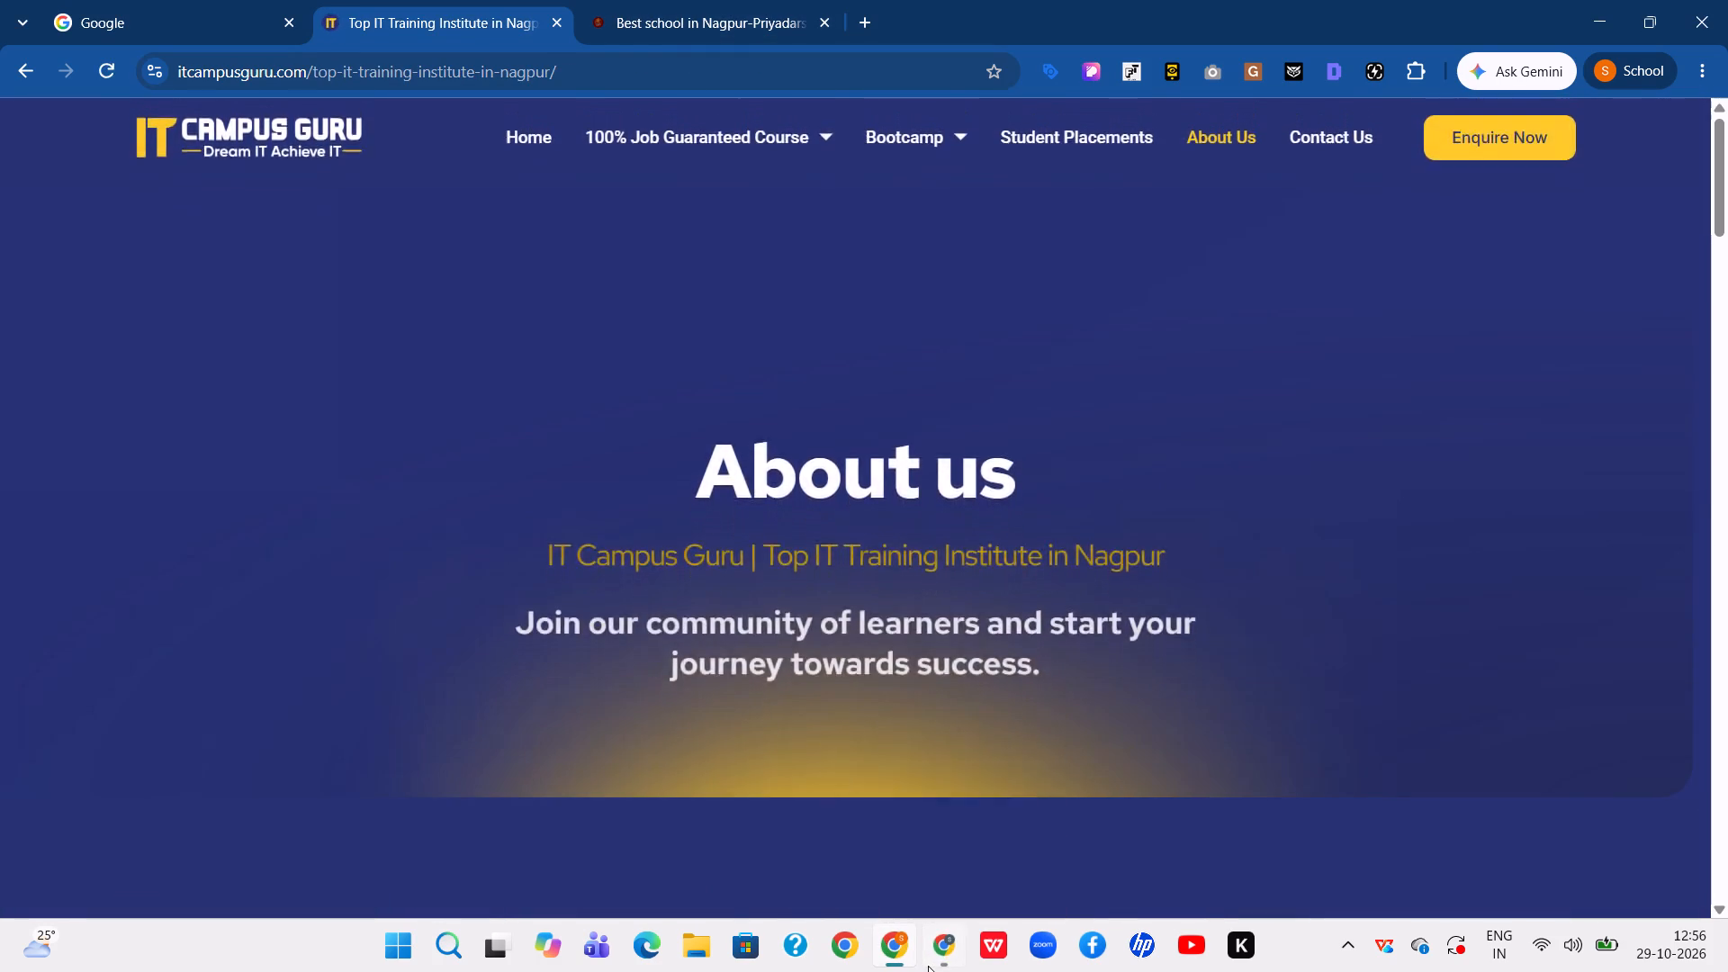
{"action": "key", "text": "ctrl+v"}
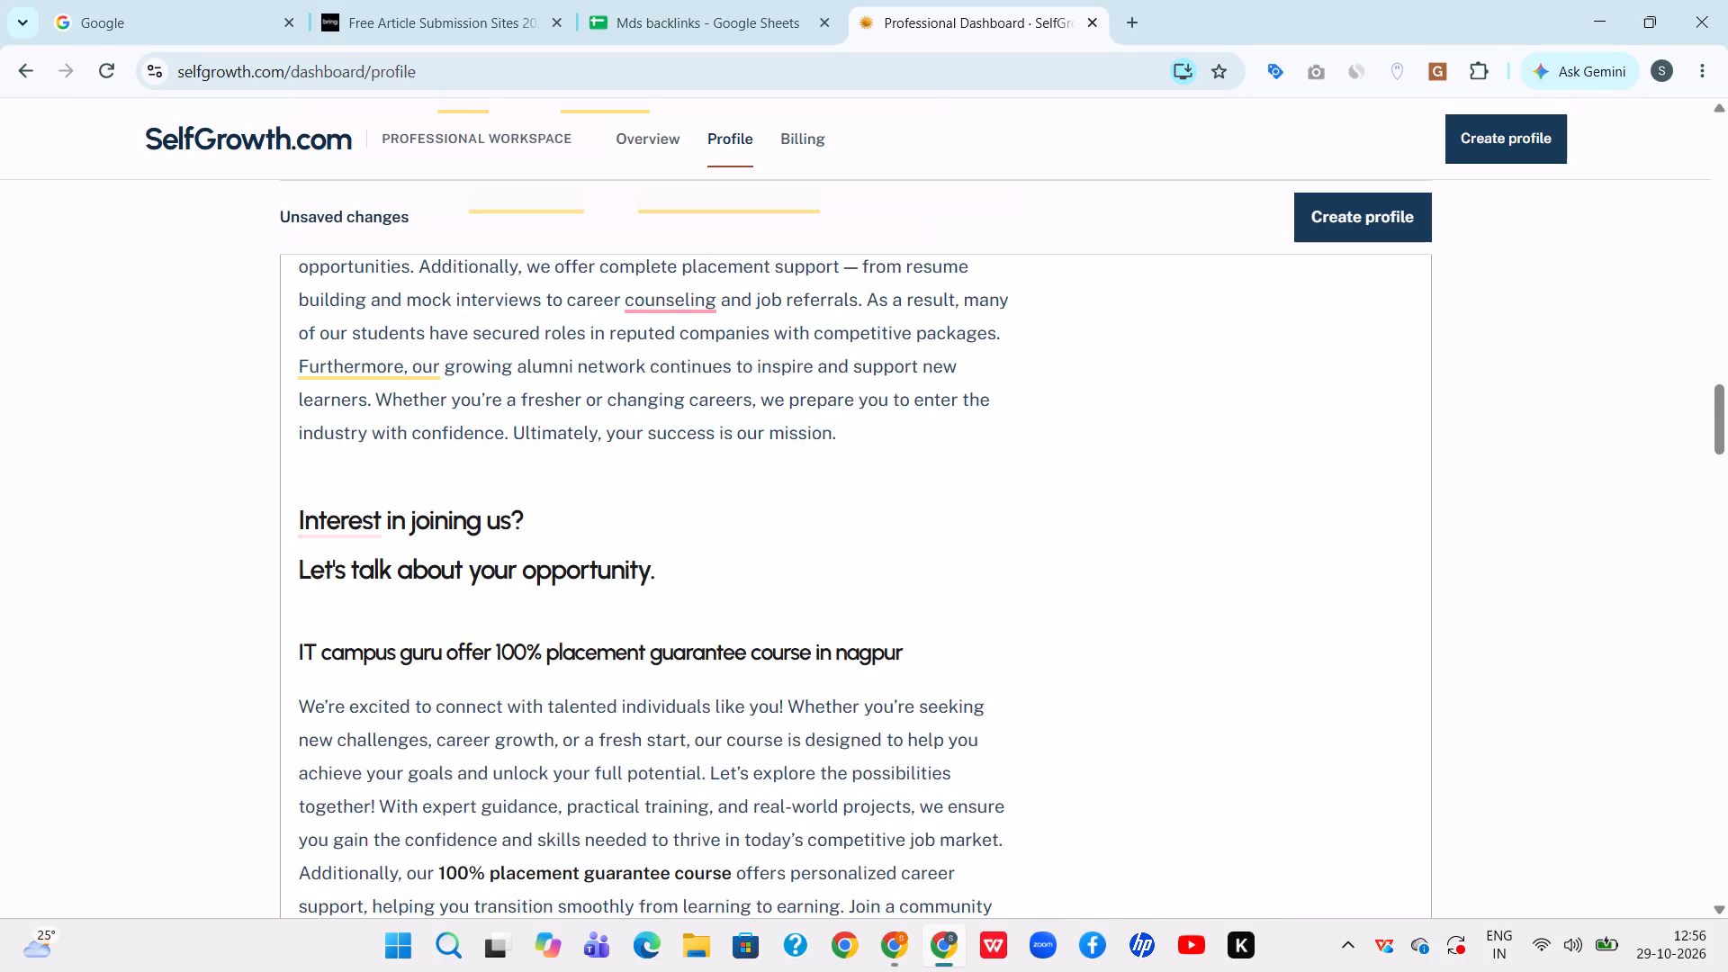
{"action": "left_click", "coordinate": [530, 501]}
{"action": "key", "text": "Return"}
{"action": "scroll", "coordinate": [530, 501], "scroll_direction": "down", "scroll_amount": 1}
{"action": "key", "text": "BackSpace"}
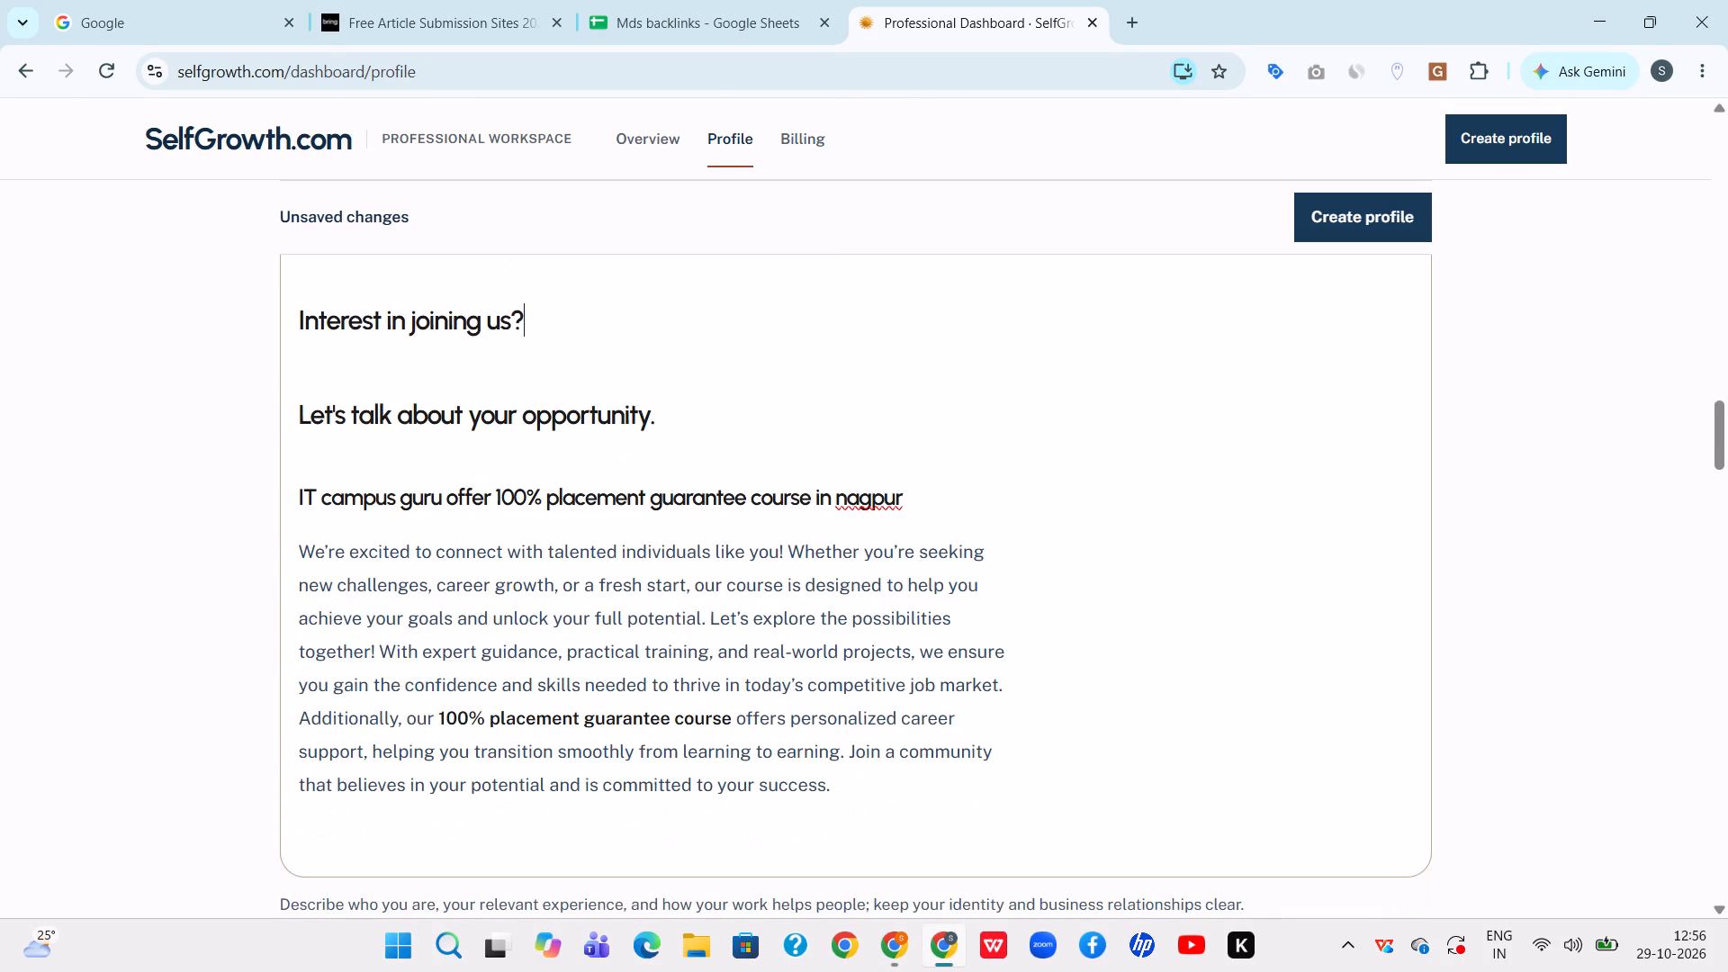
Place the cursor at the Biography's end and copy the About Us text from the "Top IT Training Institute in Nagpur" heading through the Fastrack Program description.
{"action": "scroll", "coordinate": [722, 506], "scroll_direction": "down", "scroll_amount": 1}
{"action": "left_click", "coordinate": [714, 605]}
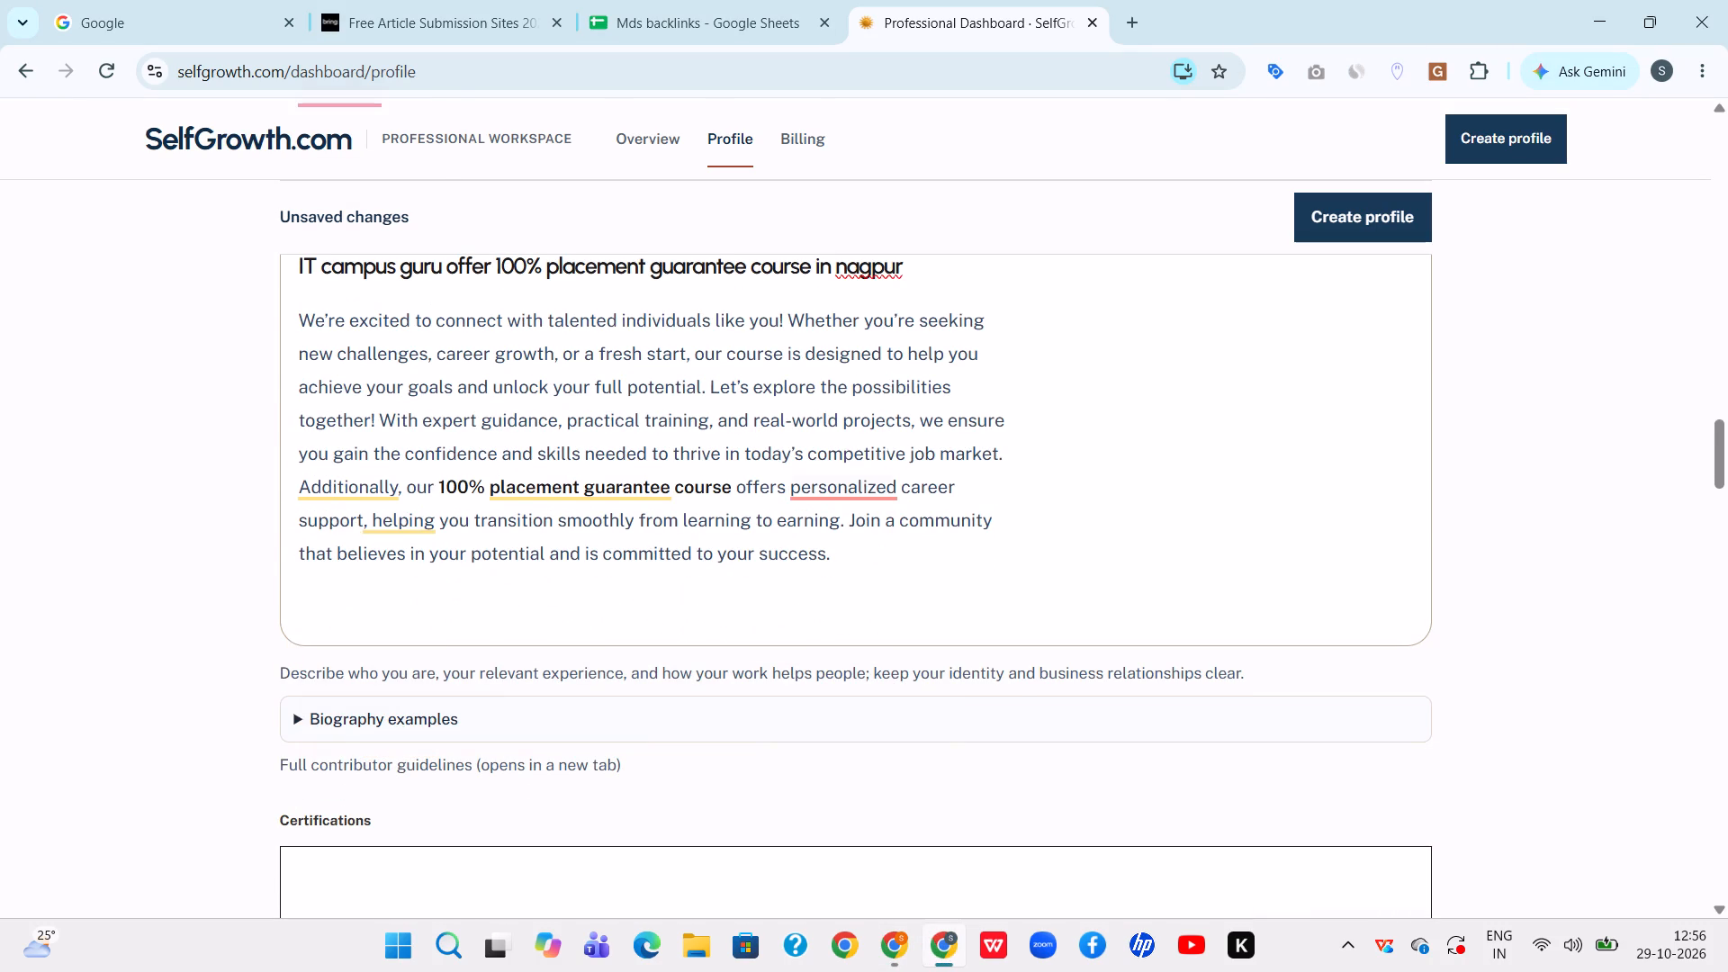
{"action": "left_click", "coordinate": [895, 959]}
{"action": "key", "text": "Page_Down"}
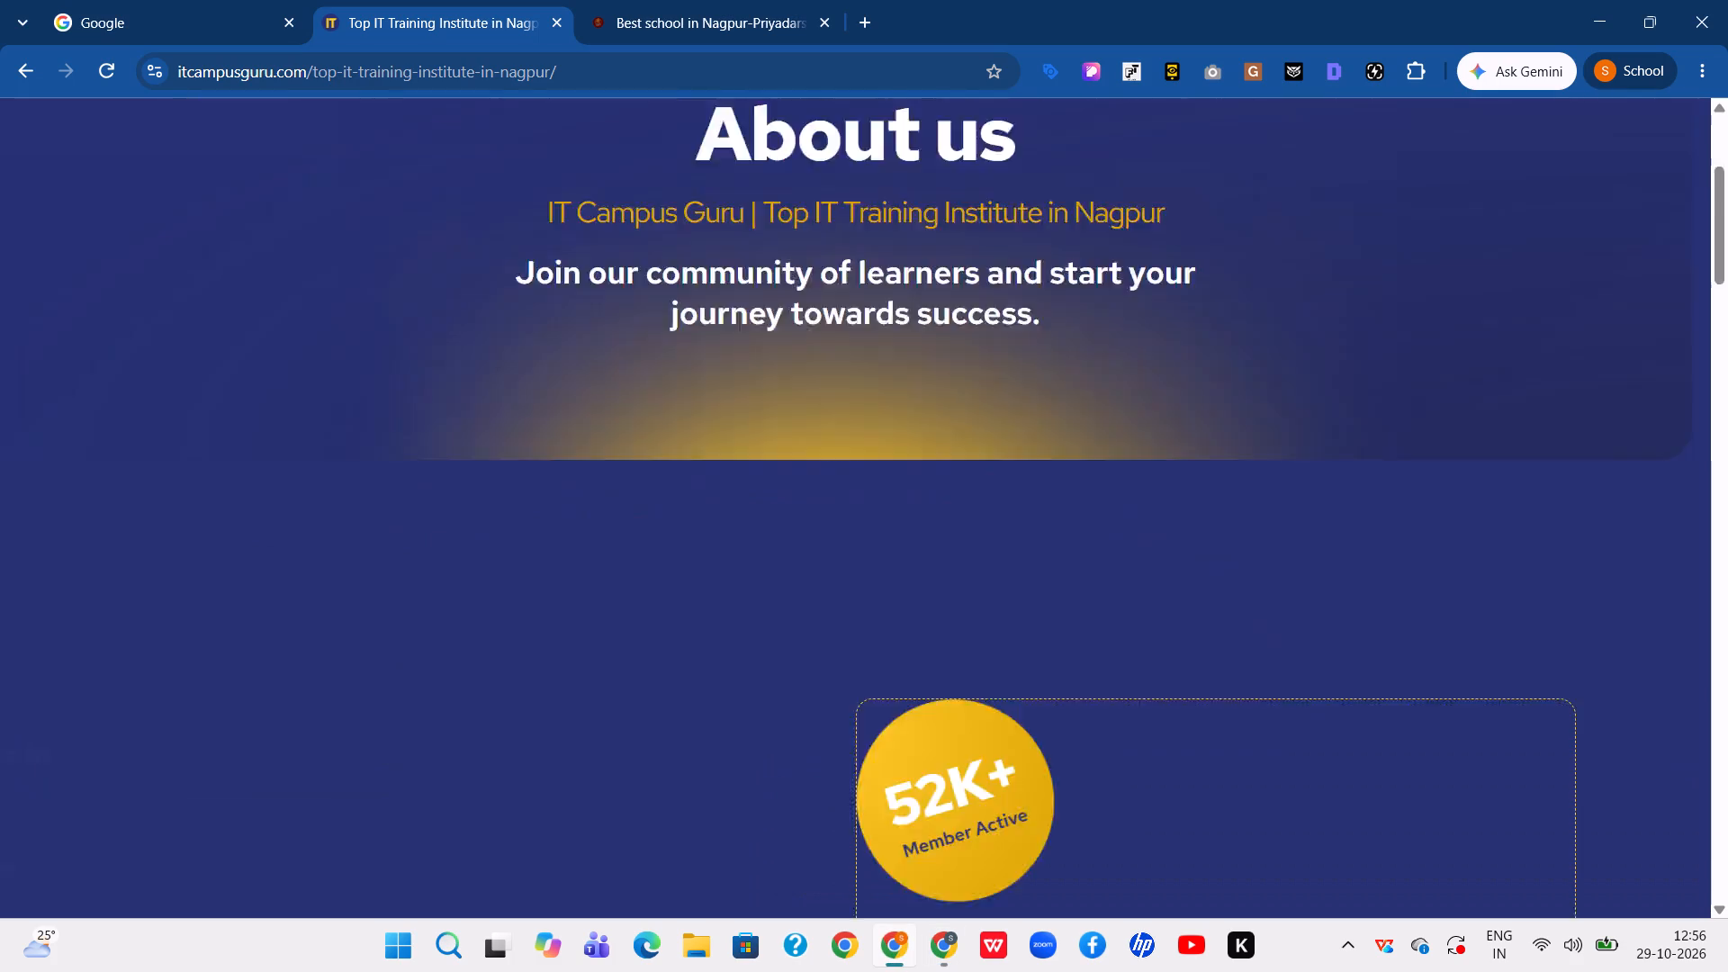
{"action": "scroll", "coordinate": [829, 656], "scroll_direction": "up", "scroll_amount": 1}
{"action": "double_click", "coordinate": [586, 592]}
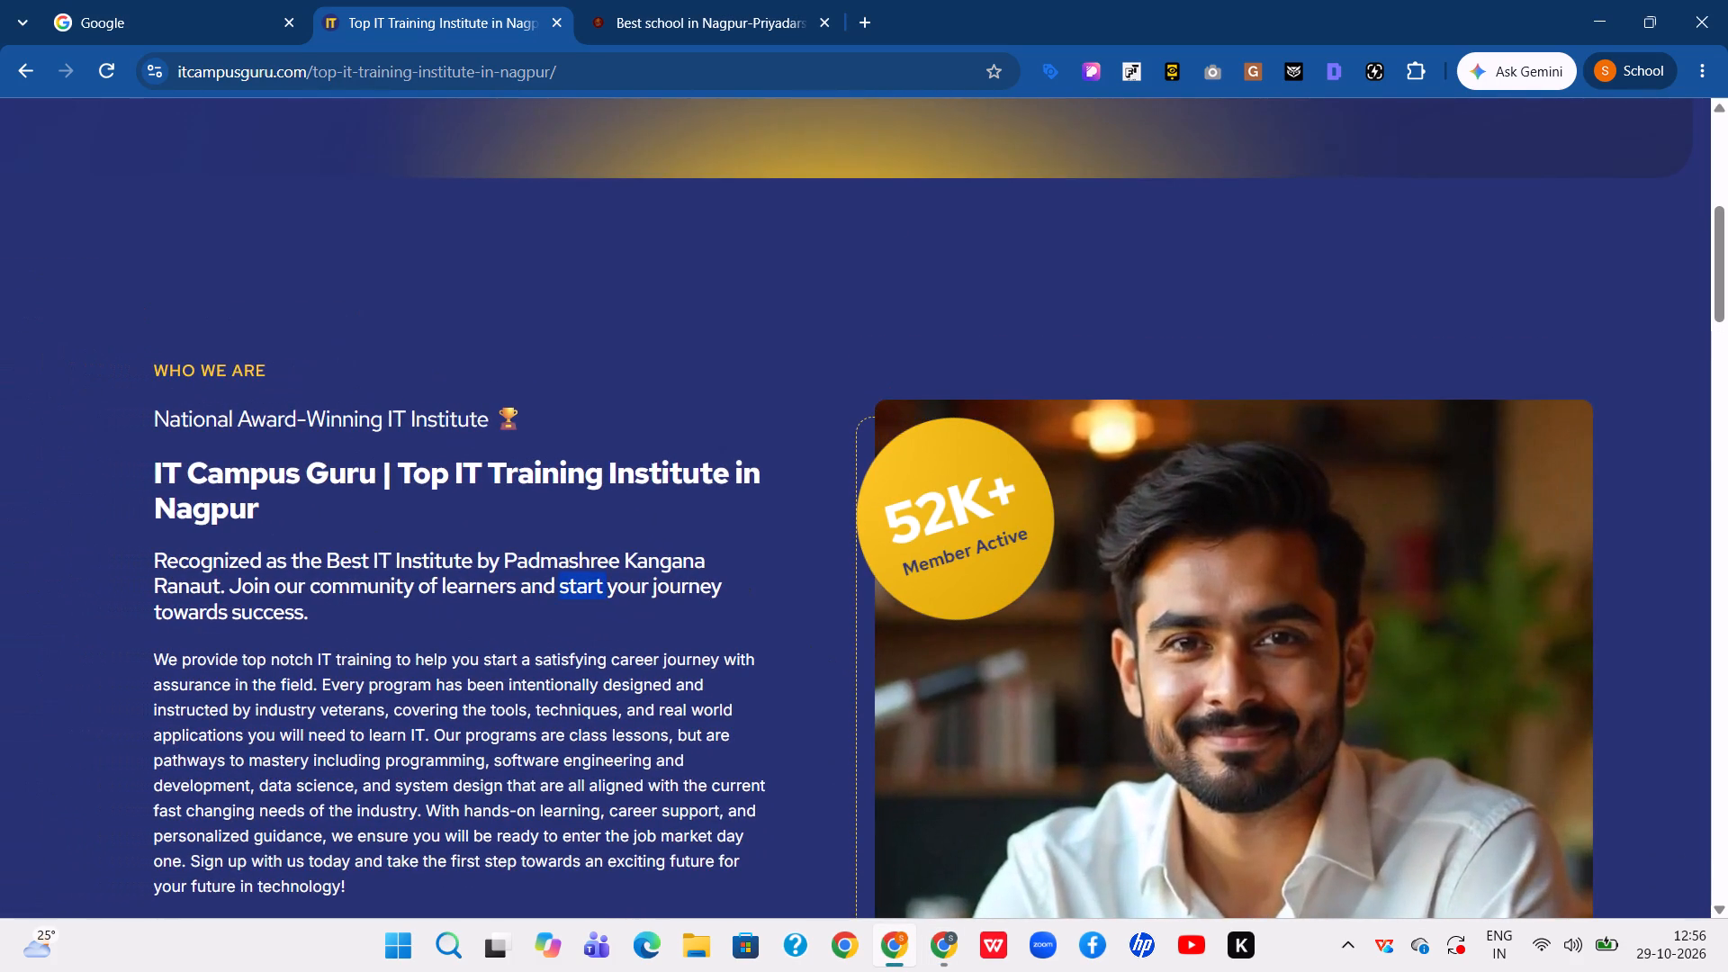
{"action": "double_click", "coordinate": [514, 472]}
{"action": "left_click_drag", "start_coordinate": [514, 472], "coordinate": [517, 524]}
{"action": "key", "text": "Page_Down"}
{"action": "key", "text": "ctrl+c"}
Select the tagline "Join our community of learners and start your journey towards success." at the top of the About Us page.
{"action": "left_click", "coordinate": [517, 524]}
{"action": "key", "text": "Page_Up"}
{"action": "key", "text": "Page_Up"}
{"action": "key", "text": "Page_Up"}
{"action": "key", "text": "Page_Up"}
{"action": "key", "text": "Page_Up"}
{"action": "key", "text": "Page_Up"}
{"action": "key", "text": "Page_Up"}
{"action": "key", "text": "Page_Up"}
{"action": "key", "text": "Page_Up"}
{"action": "key", "text": "Page_Up"}
{"action": "key", "text": "Page_Up"}
{"action": "key", "text": "Page_Up"}
{"action": "key", "text": "Page_Up"}
{"action": "key", "text": "Page_Up"}
{"action": "key", "text": "Page_Up"}
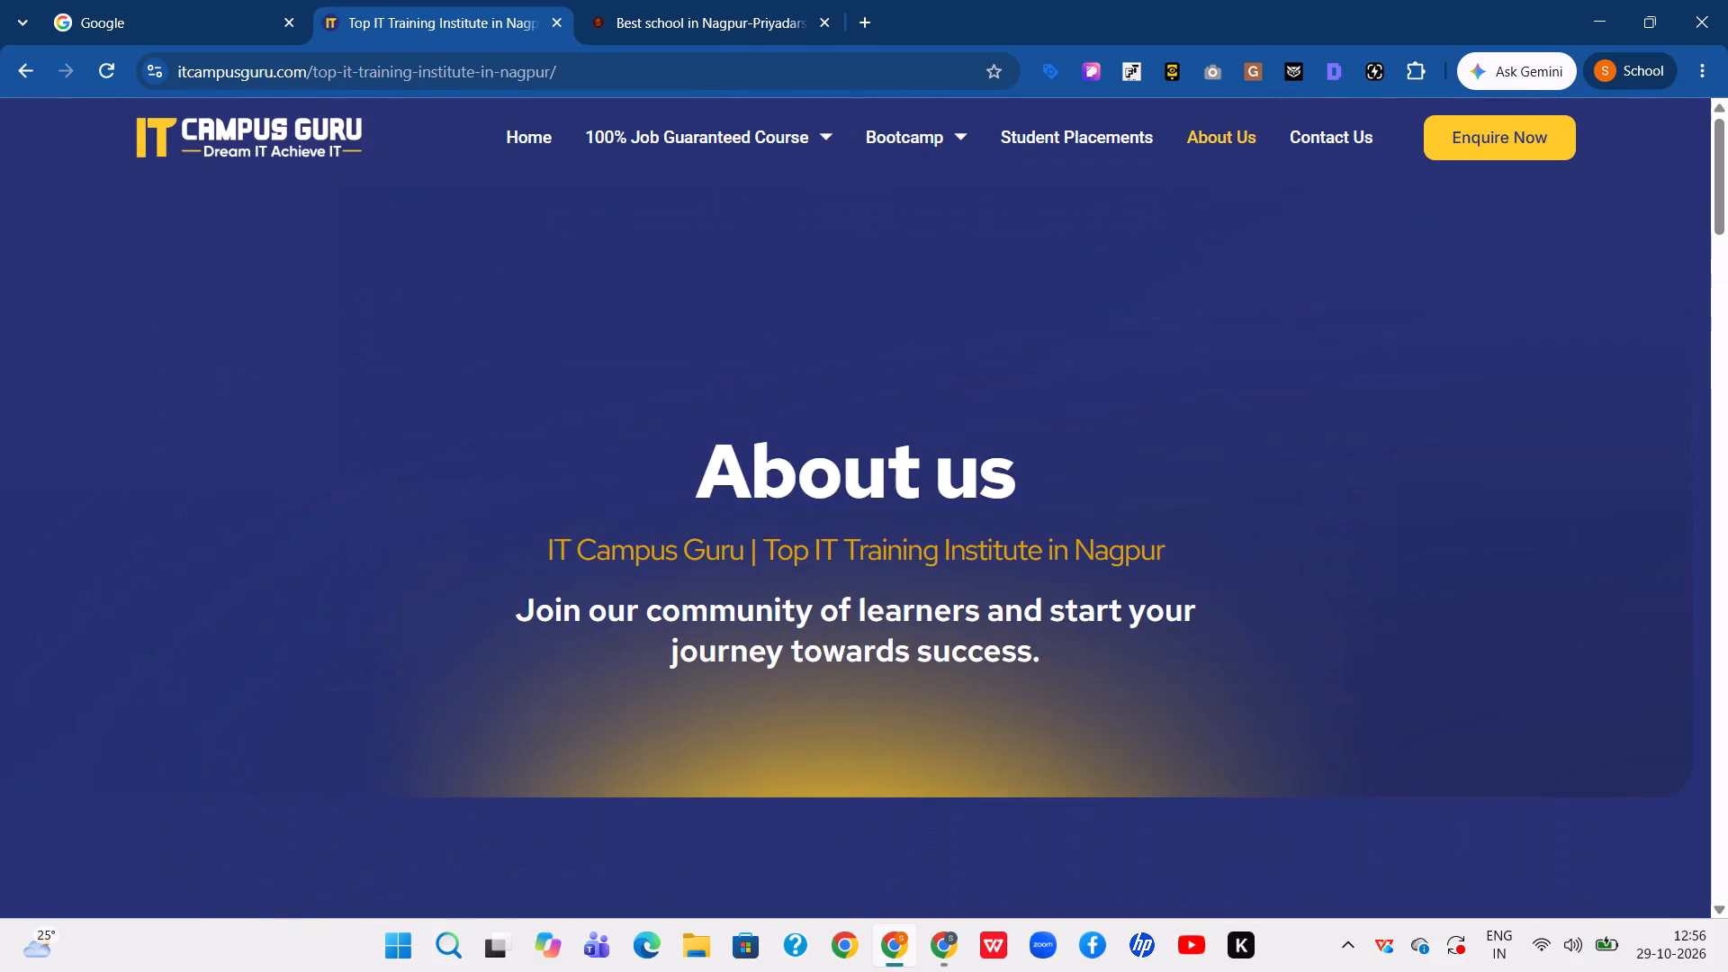
{"action": "triple_click", "coordinate": [820, 634]}
{"action": "left_click", "coordinate": [820, 634]}
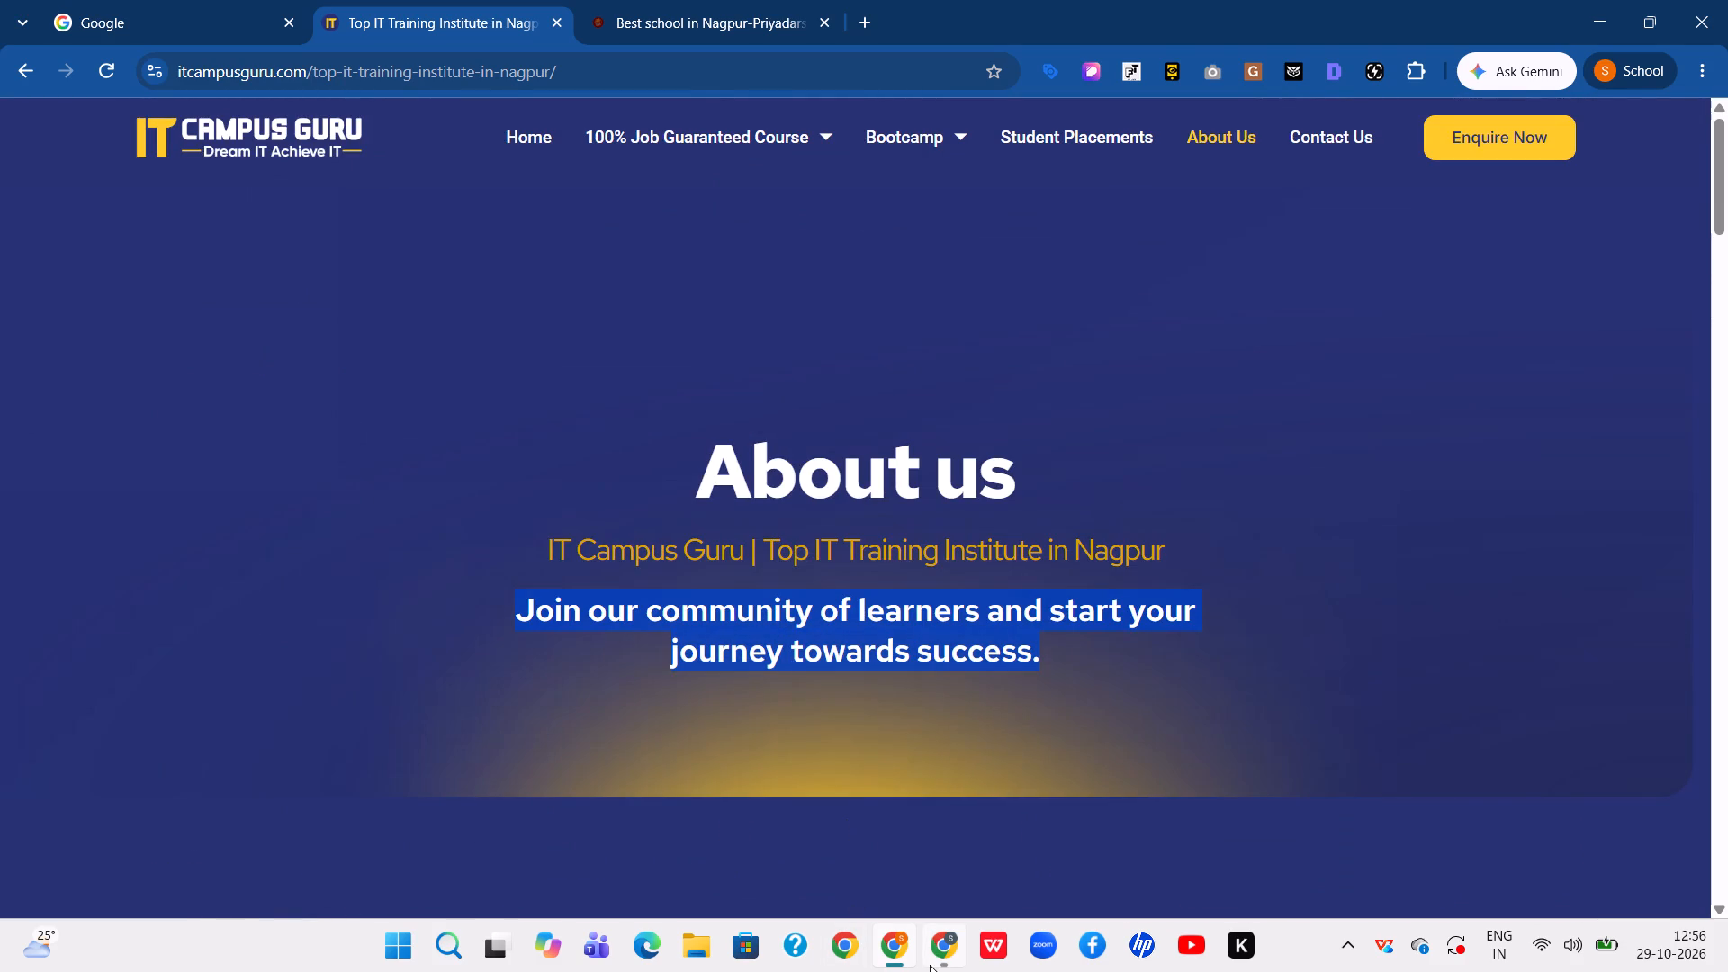
Append the copied About Us text to the Biography and join its first two headings with "- " between "Nagpur" and "Recognized".
{"action": "left_click", "coordinate": [930, 965]}
{"action": "key", "text": "ctrl+v"}
{"action": "scroll", "coordinate": [699, 535], "scroll_direction": "down", "scroll_amount": 2}
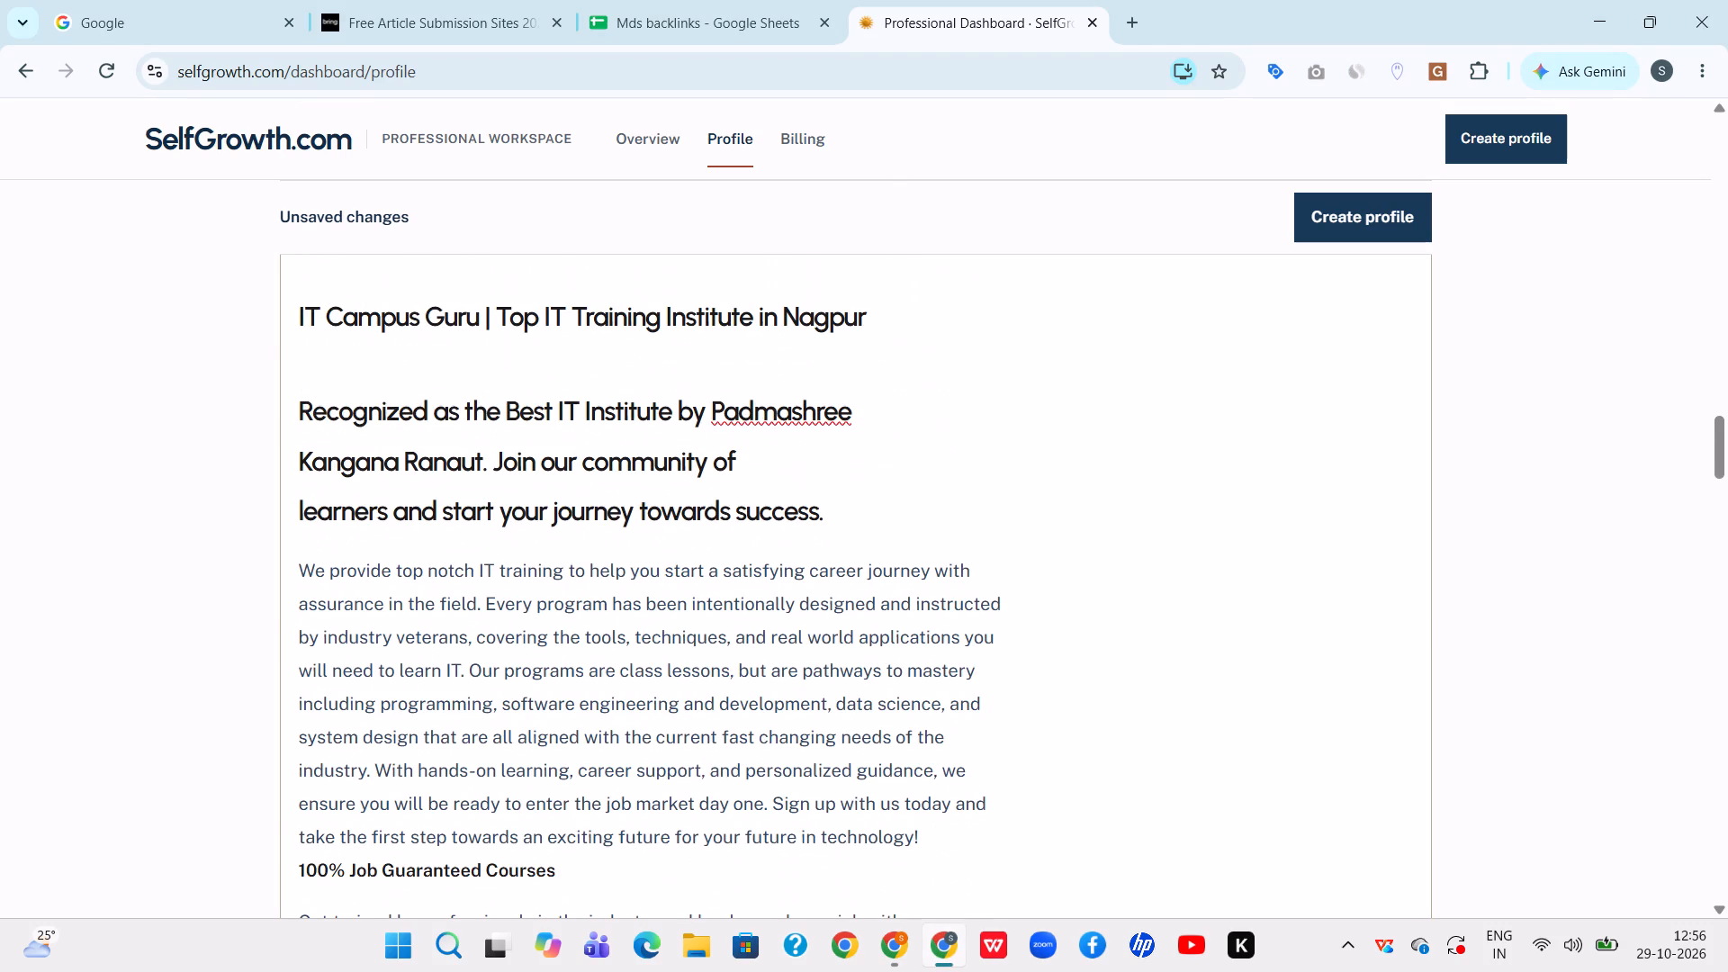
{"action": "left_click", "coordinate": [294, 399]}
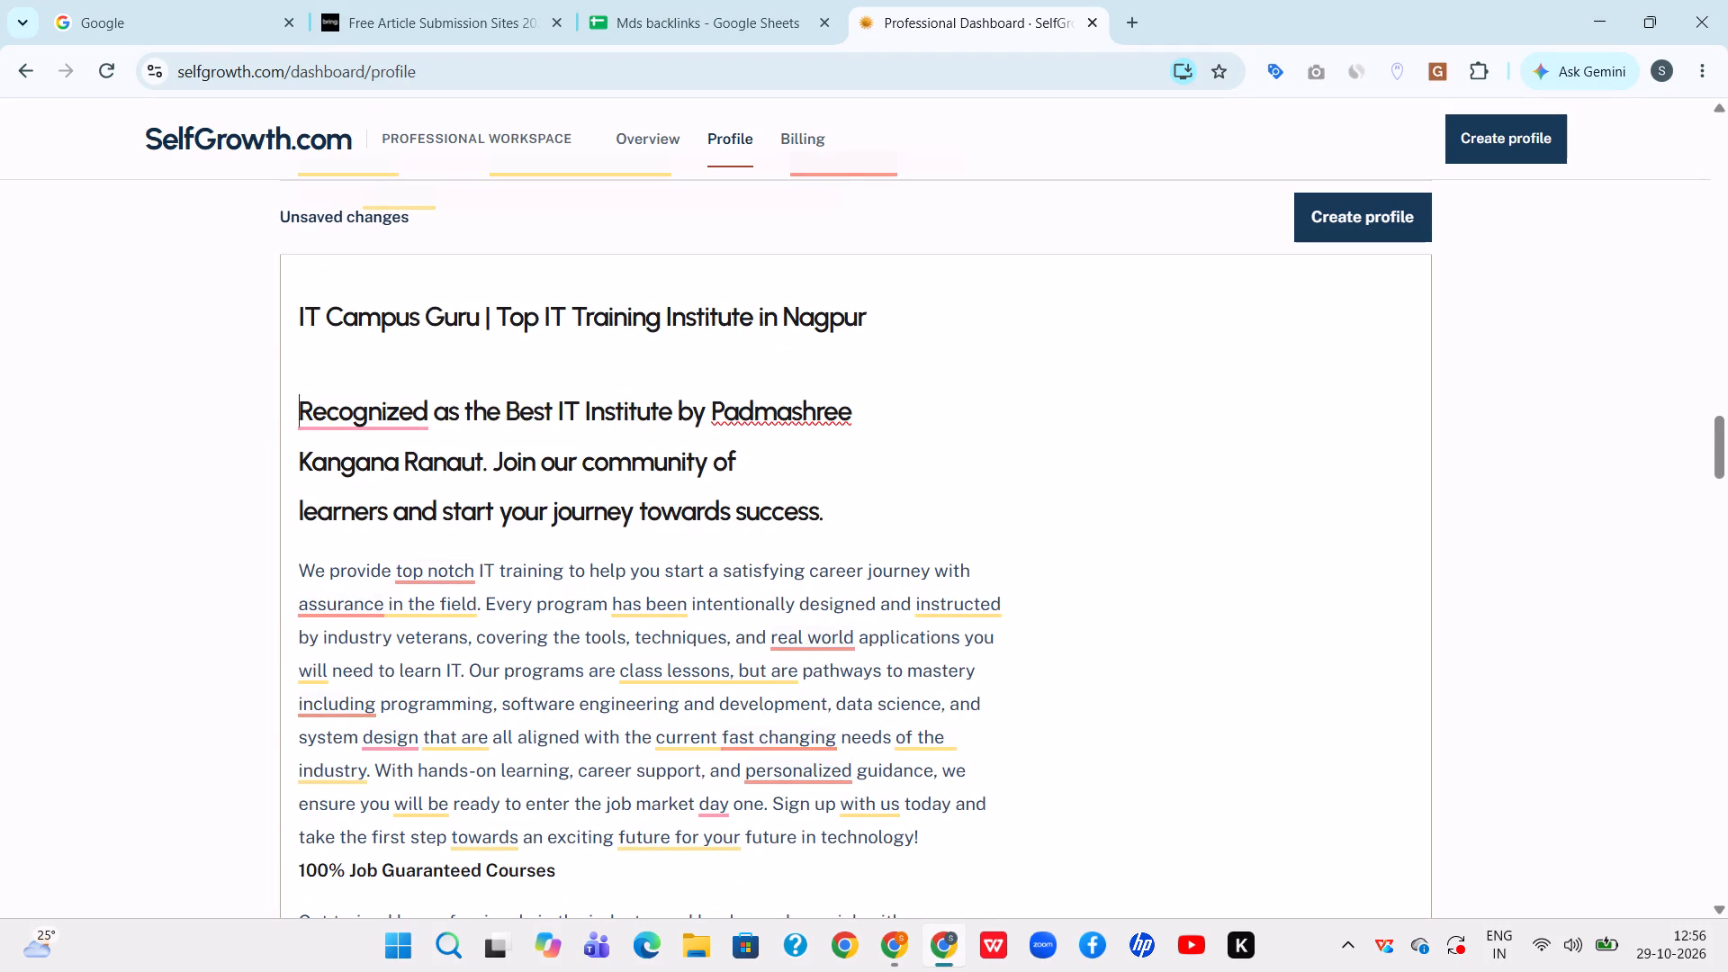
{"action": "key", "text": "BackSpace"}
{"action": "key", "text": "BackSpace"}
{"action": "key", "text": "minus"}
{"action": "key", "text": "BackSpace"}
{"action": "key", "text": "BackSpace"}
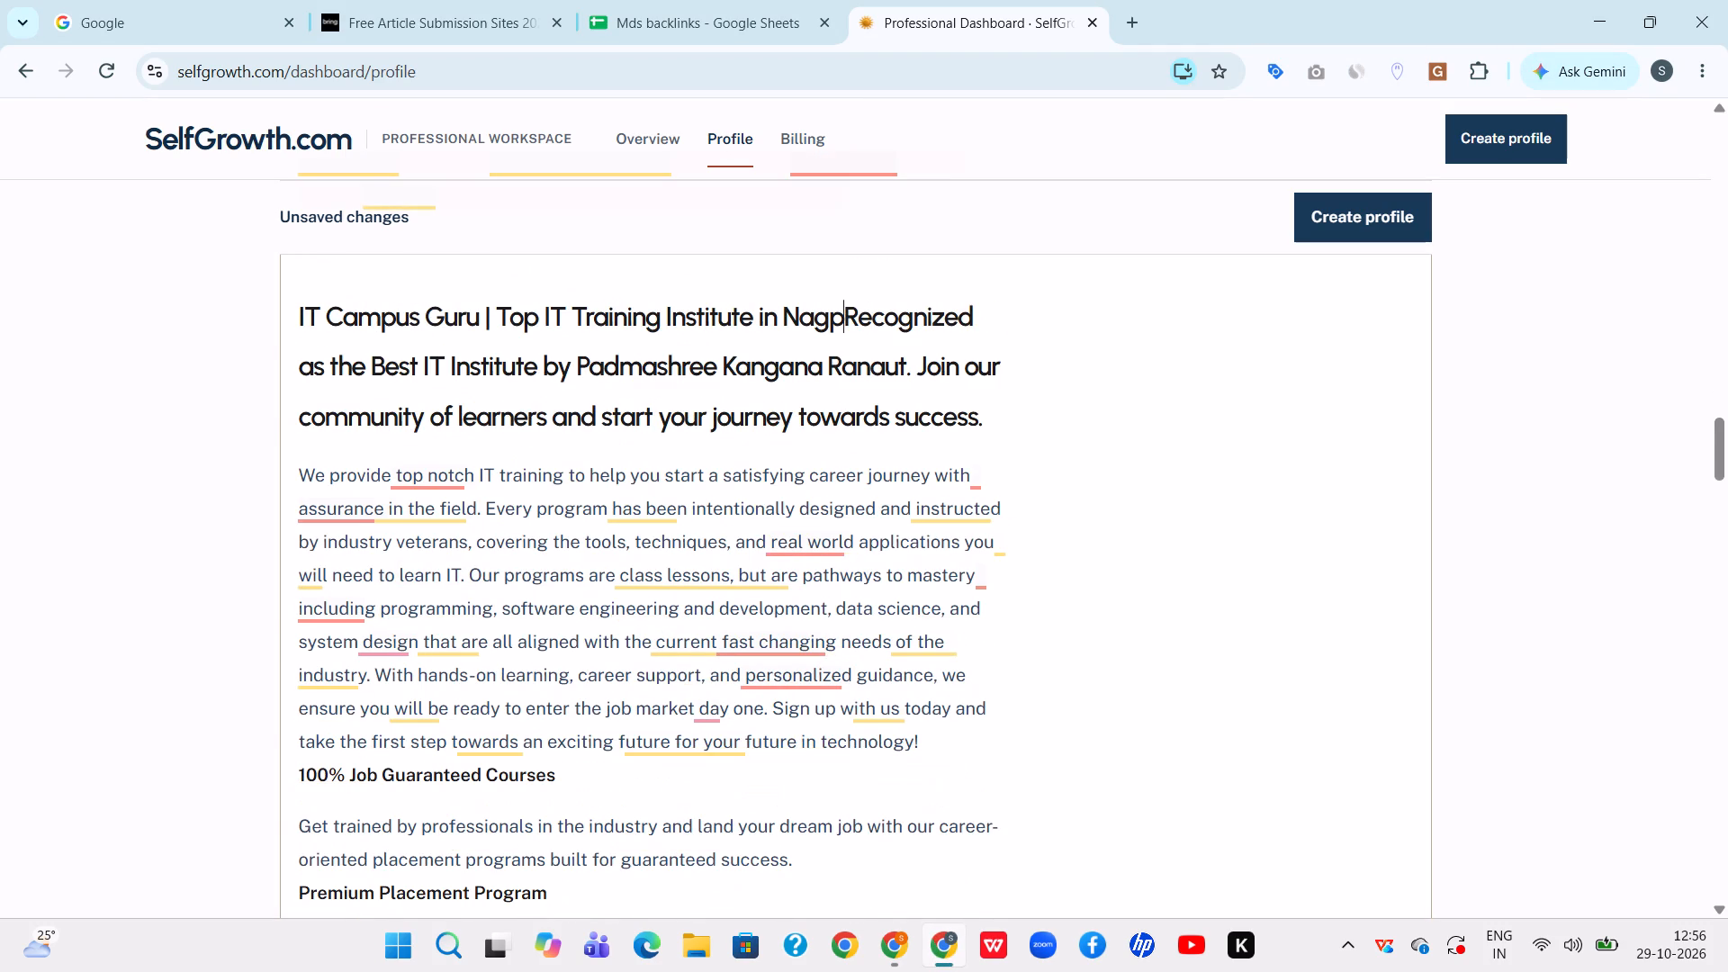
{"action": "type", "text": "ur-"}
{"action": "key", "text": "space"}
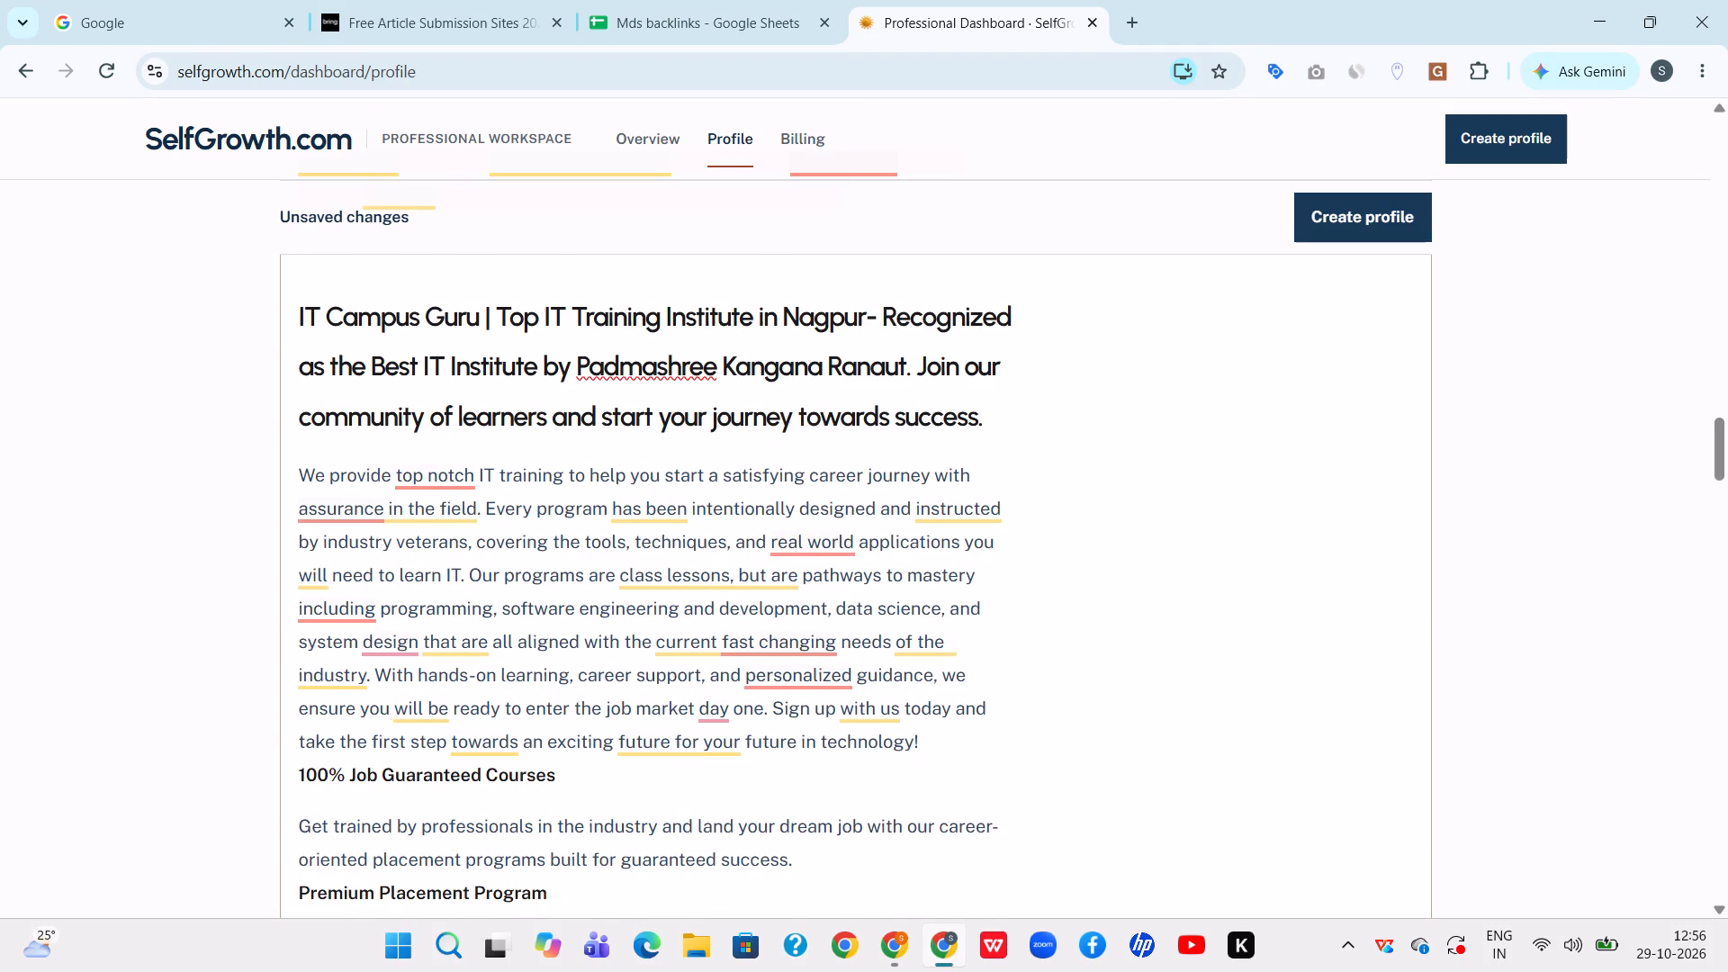
Insert a blank line above "100% Job Guaranteed Courses", and end the Fastrack Program text with a period and a new line.
{"action": "scroll", "coordinate": [544, 764], "scroll_direction": "down", "scroll_amount": 2}
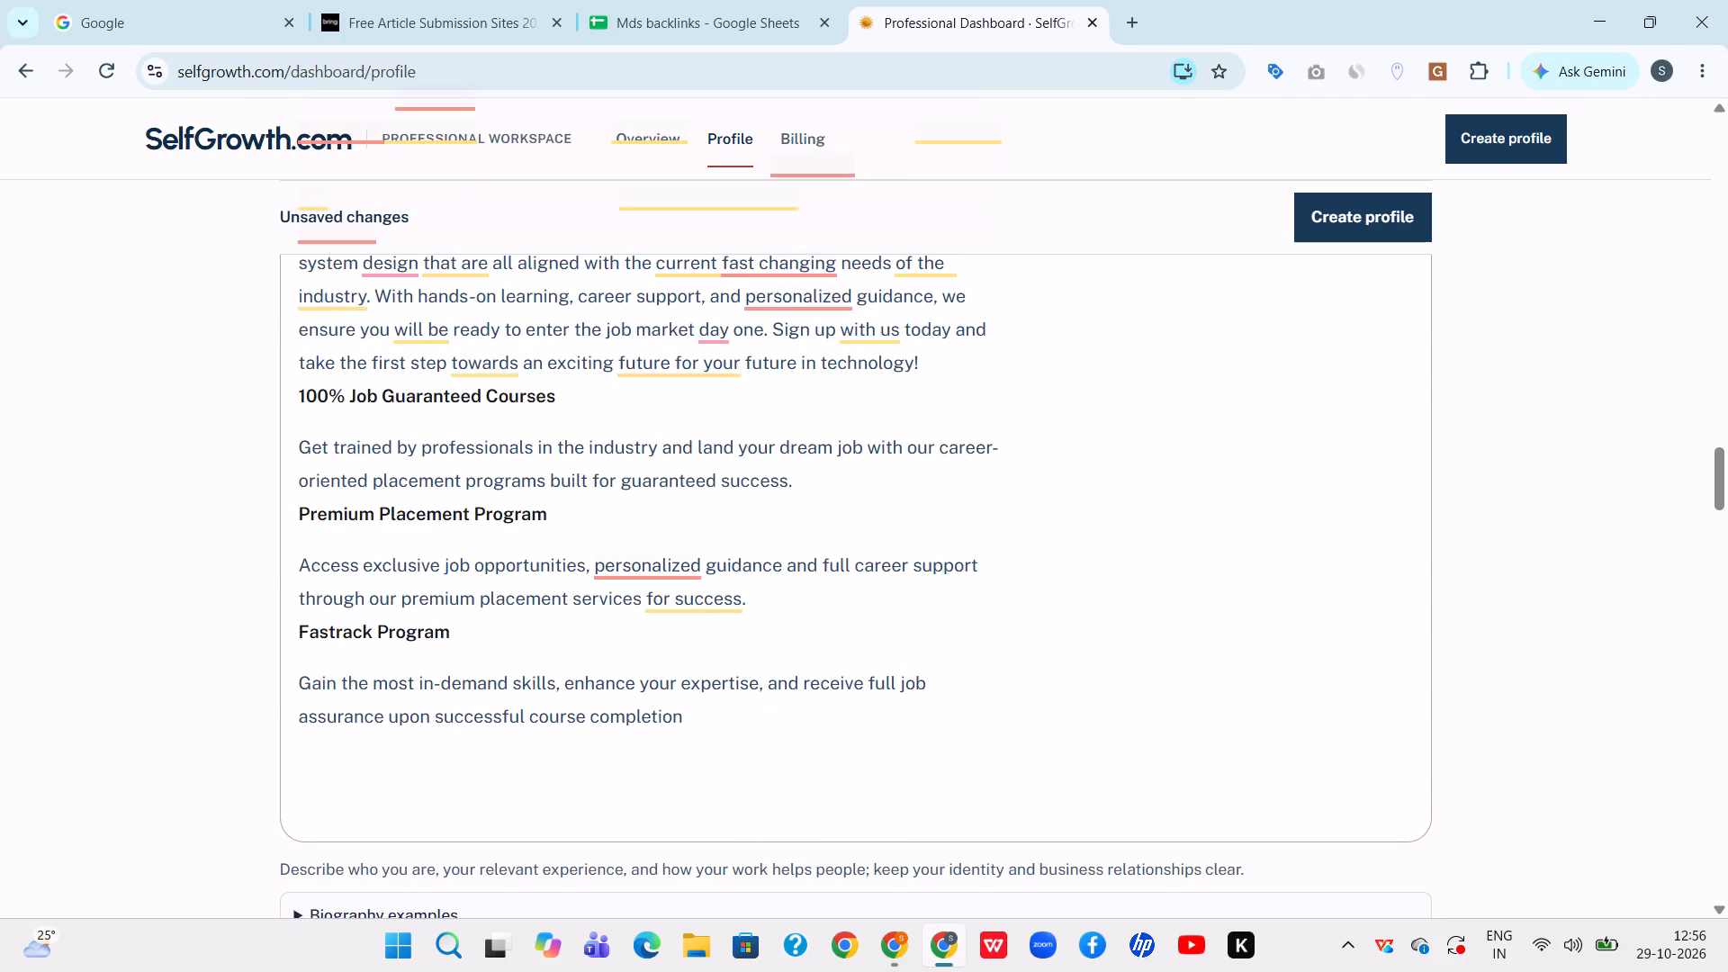
{"action": "left_click", "coordinate": [979, 355]}
{"action": "key", "text": "Return"}
{"action": "scroll", "coordinate": [979, 355], "scroll_direction": "down", "scroll_amount": 1}
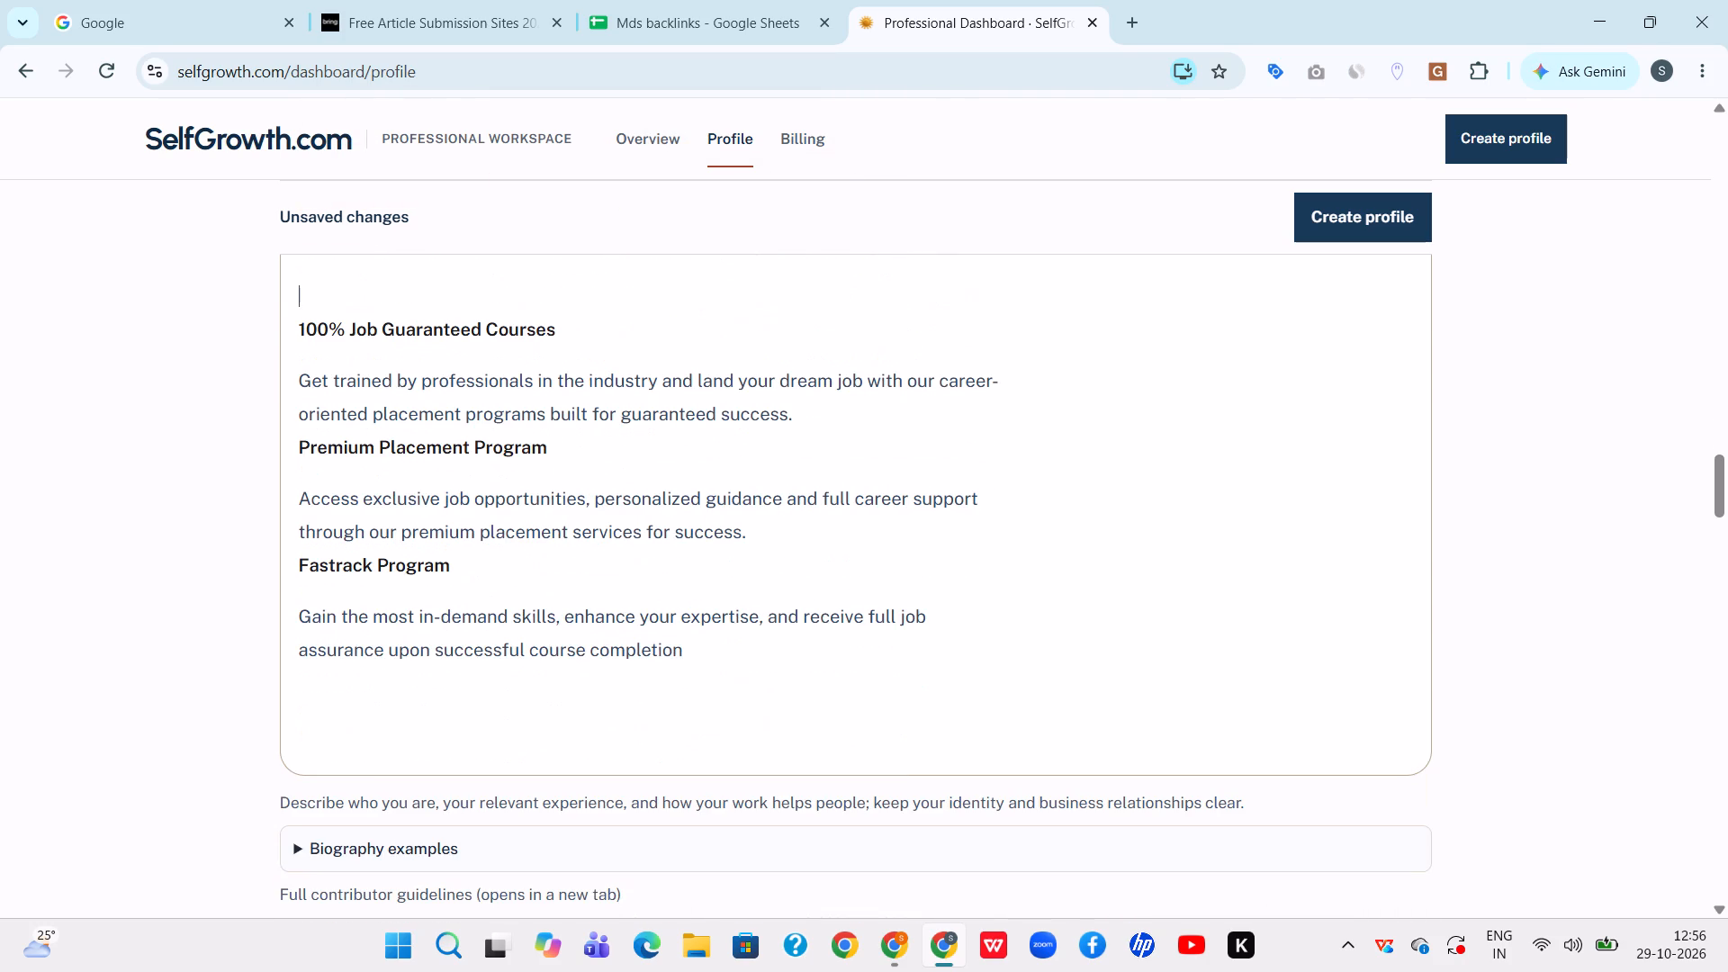
{"action": "left_click", "coordinate": [704, 655]}
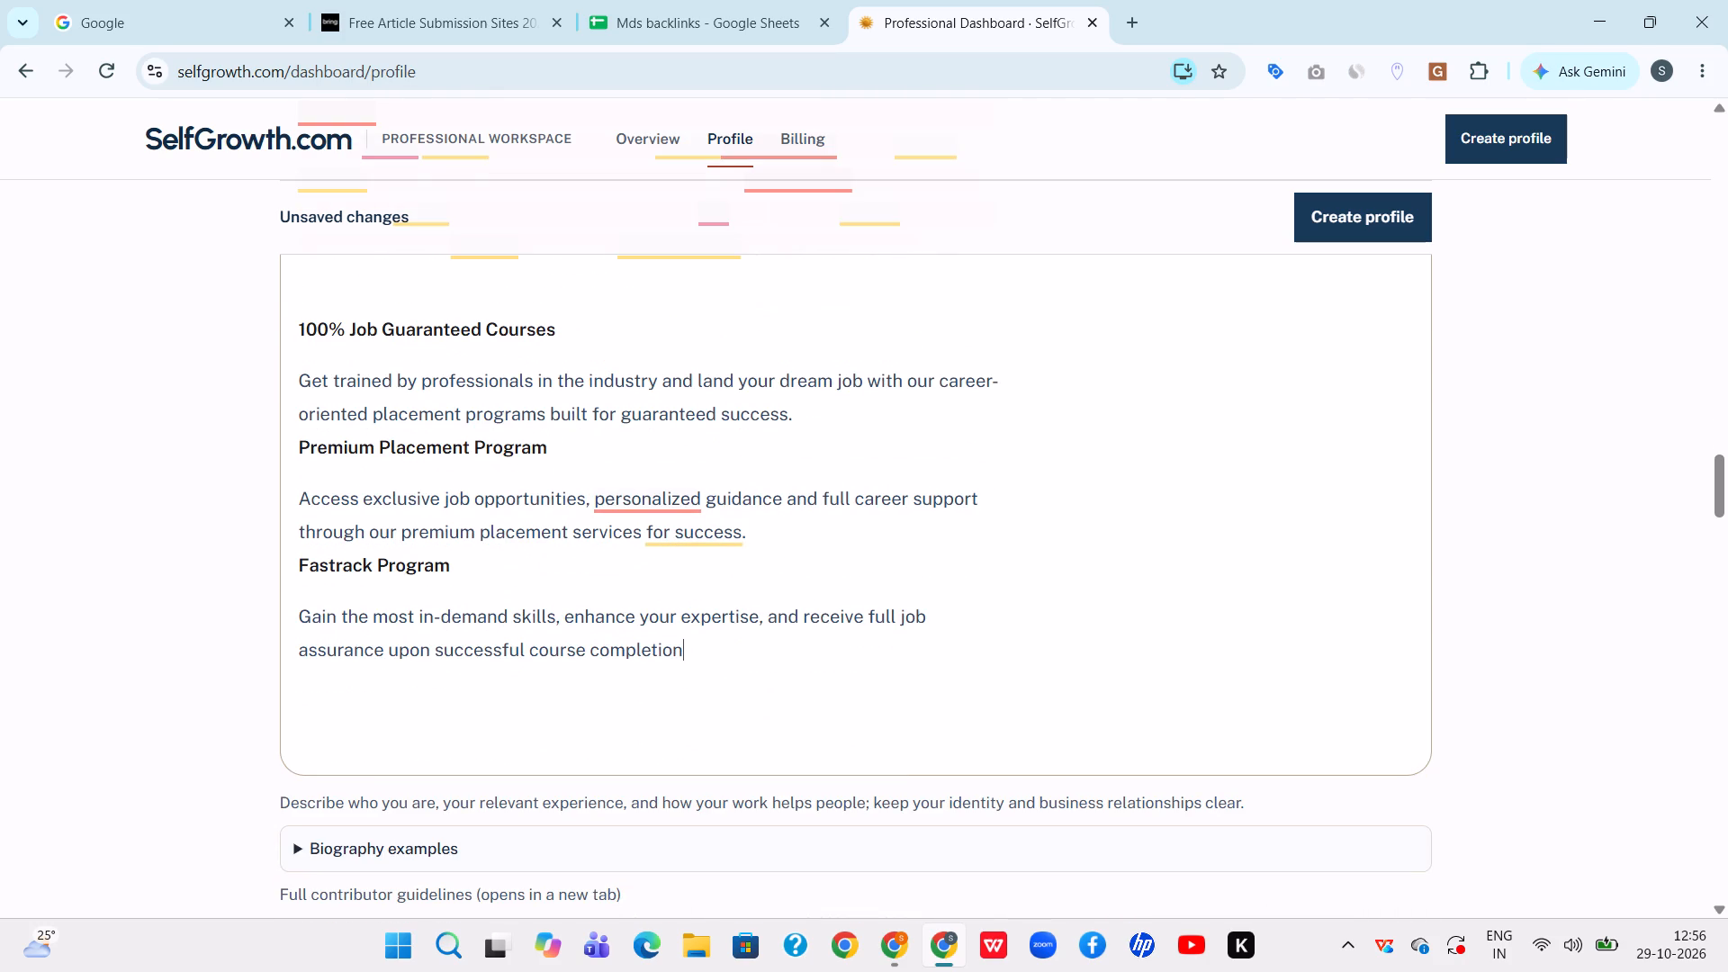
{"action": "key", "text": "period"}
{"action": "key", "text": "Return"}
{"action": "key", "text": "Return"}
{"action": "key", "text": "BackSpace"}
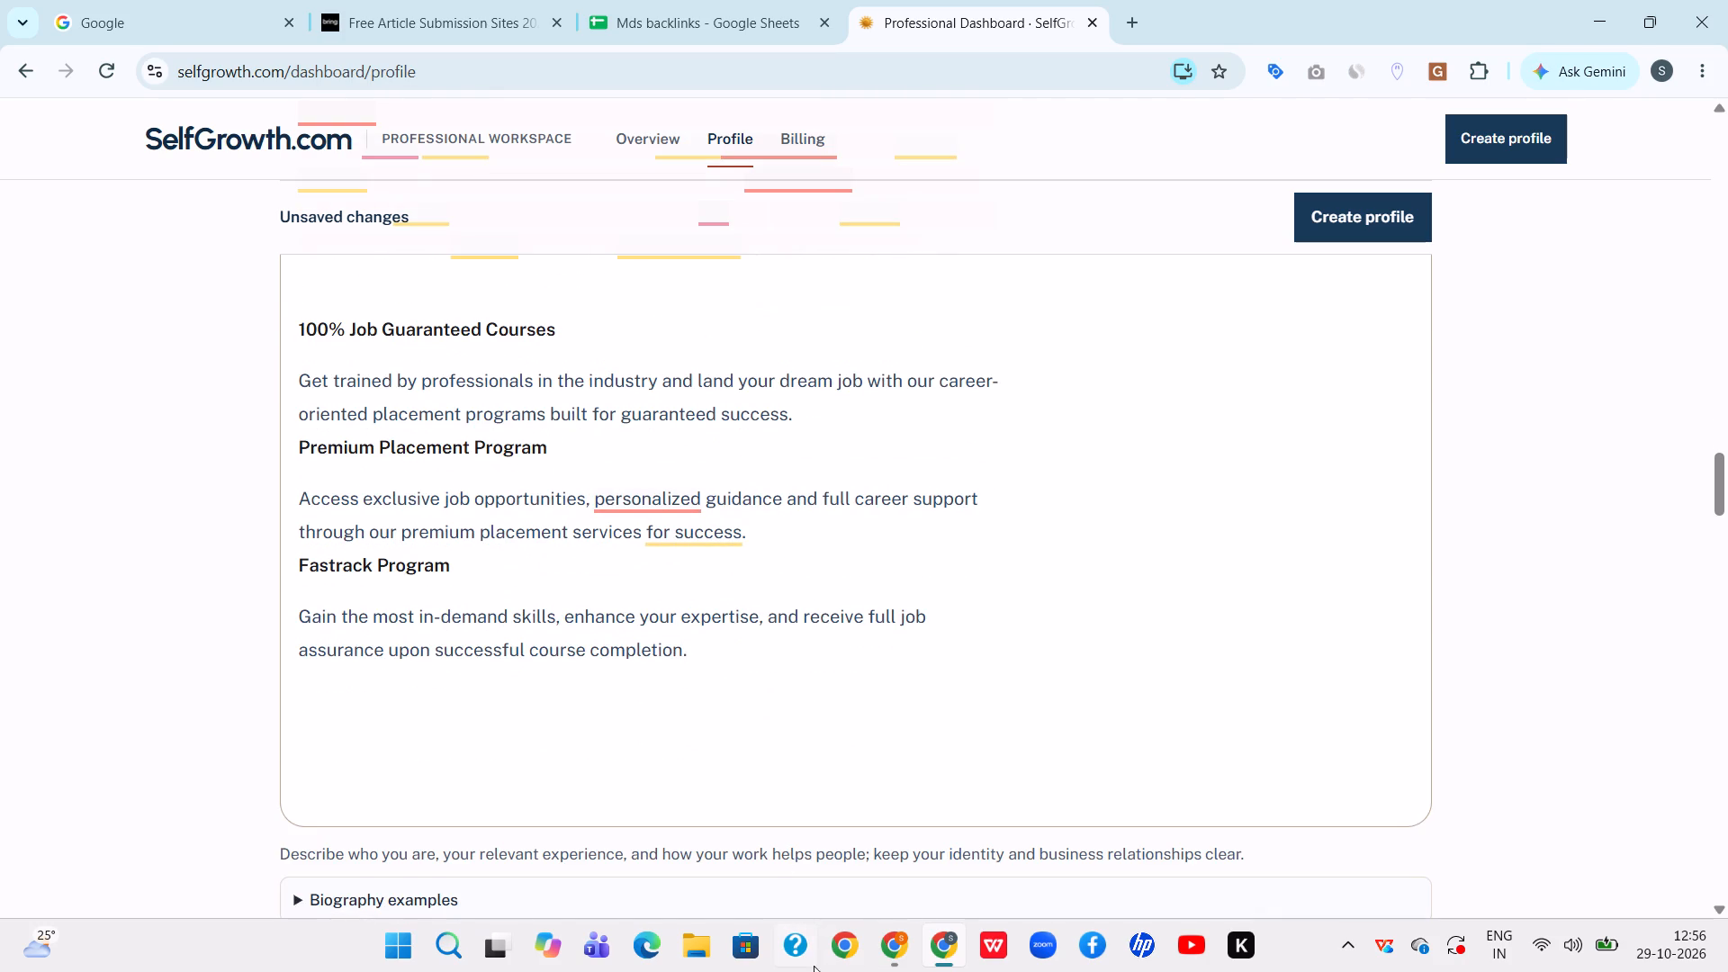
Copy the selected About Us tagline and open IT Campus Guru's Home page at its "Best IT training institute in Nagpur" section.
{"action": "left_click", "coordinate": [904, 971]}
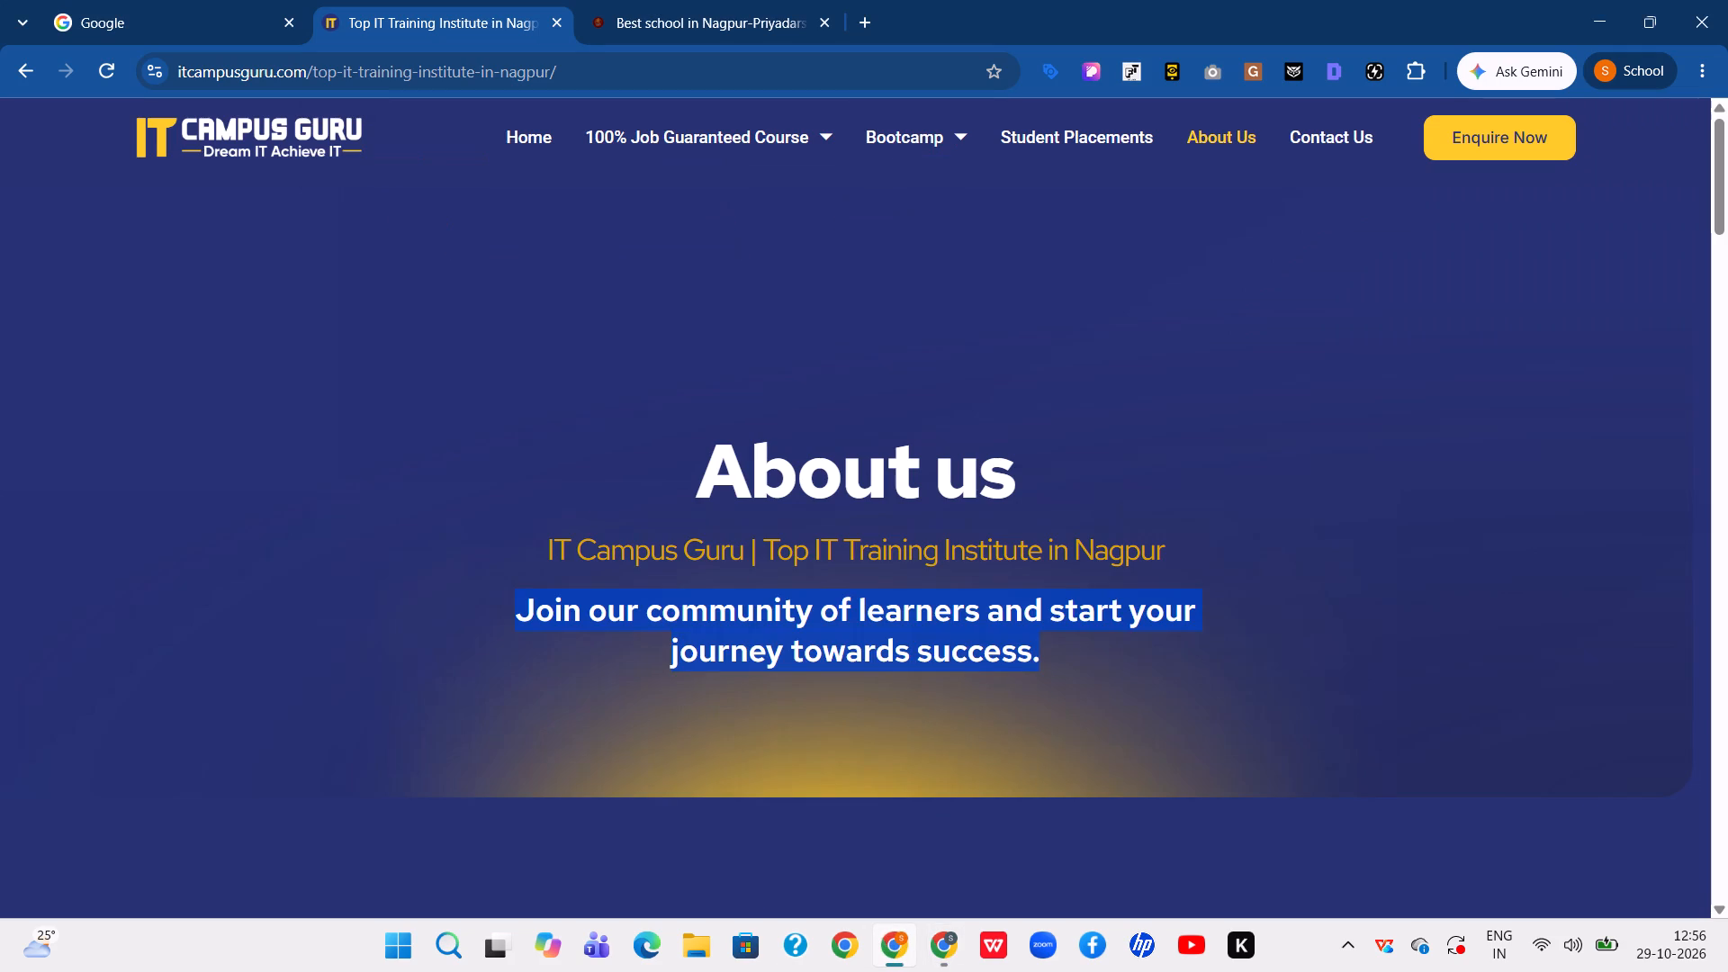
{"action": "key", "text": "ctrl+c"}
{"action": "left_click", "coordinate": [736, 604]}
{"action": "left_click", "coordinate": [528, 148]}
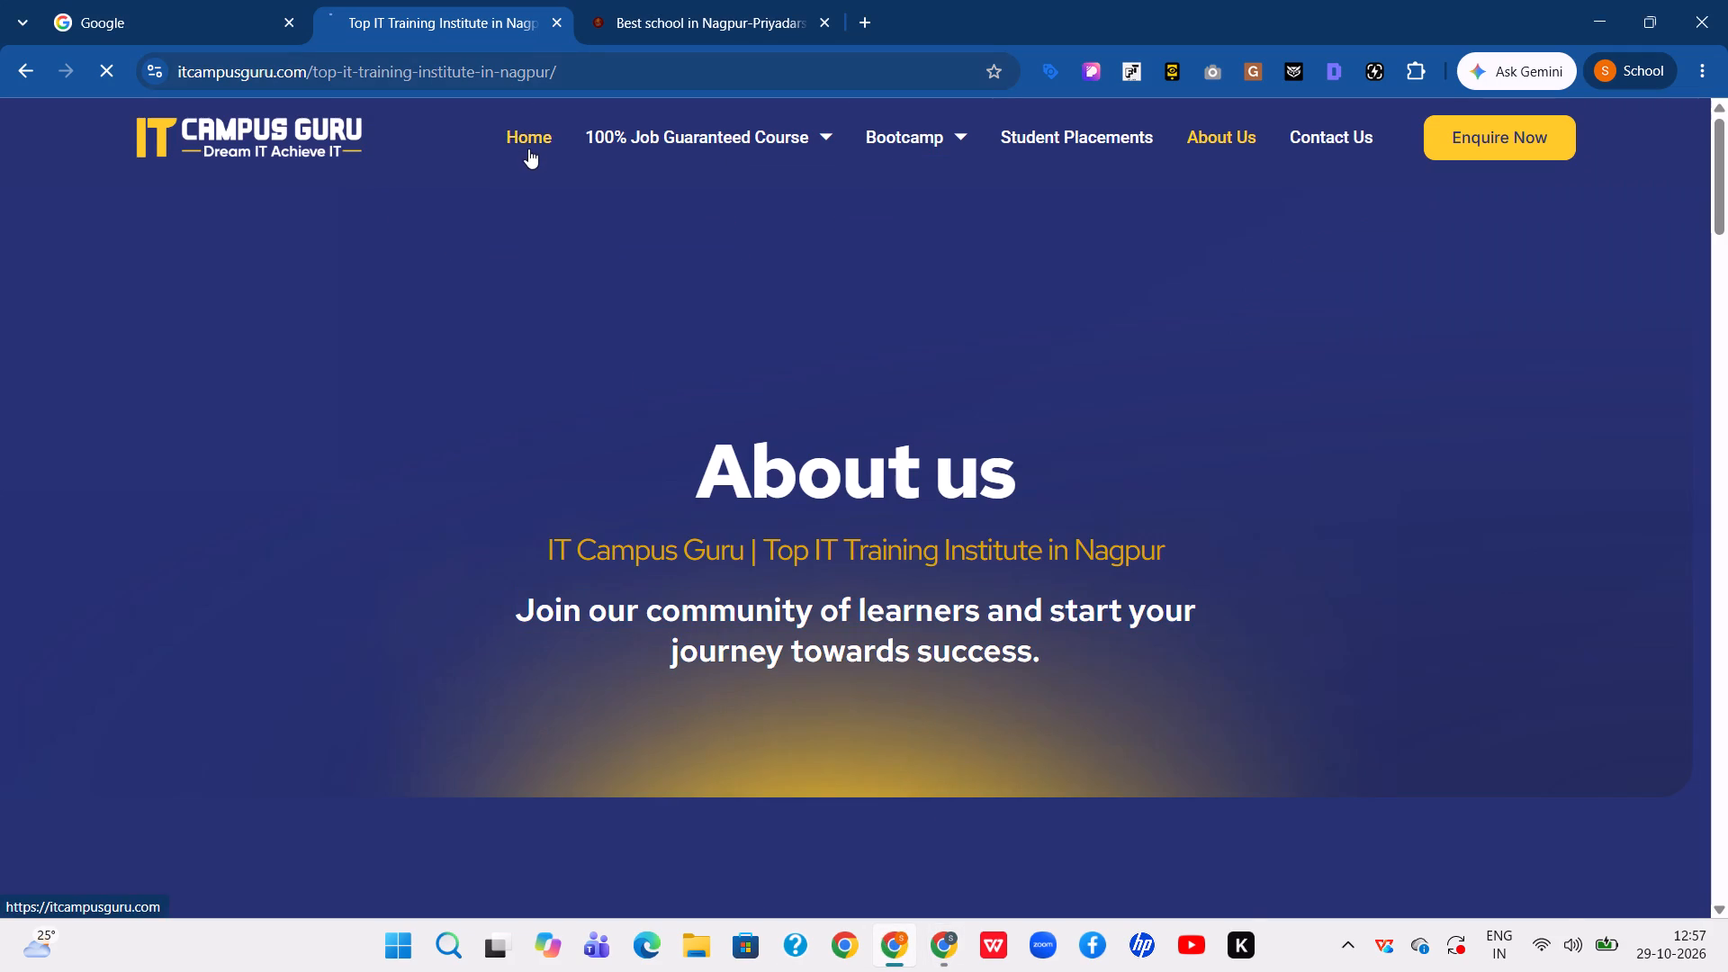
{"action": "key", "text": "Page_Down"}
{"action": "scroll", "coordinate": [379, 643], "scroll_direction": "down", "scroll_amount": 1}
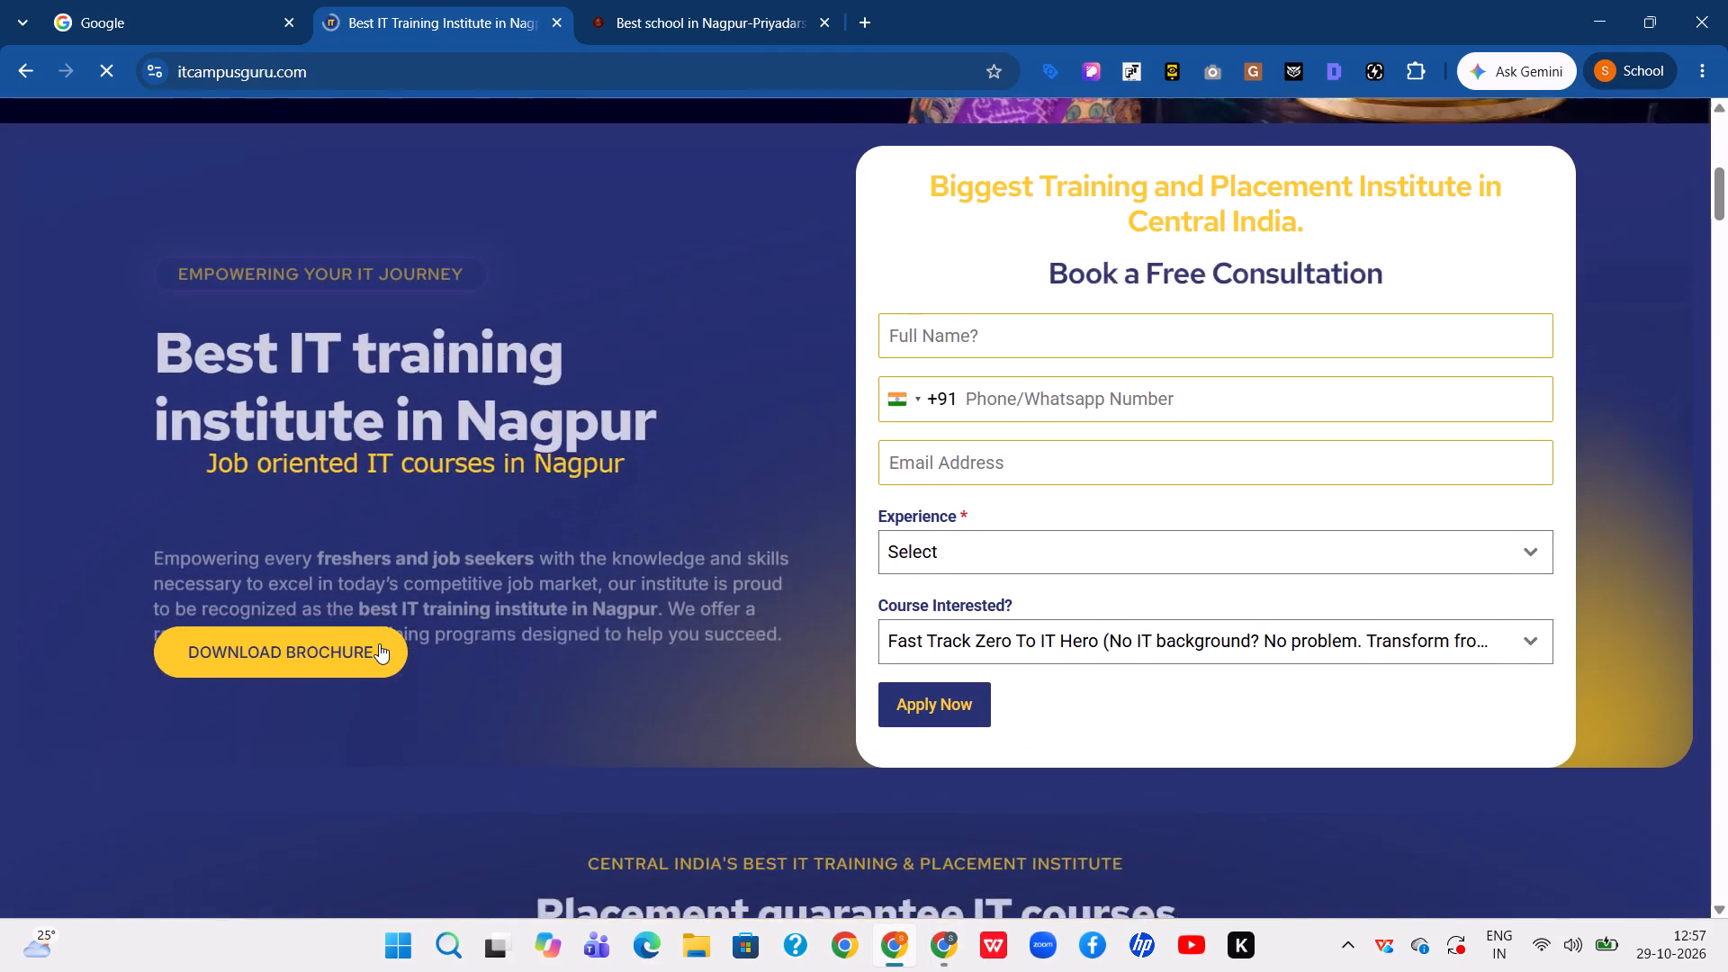
{"action": "scroll", "coordinate": [379, 643], "scroll_direction": "down", "scroll_amount": 1}
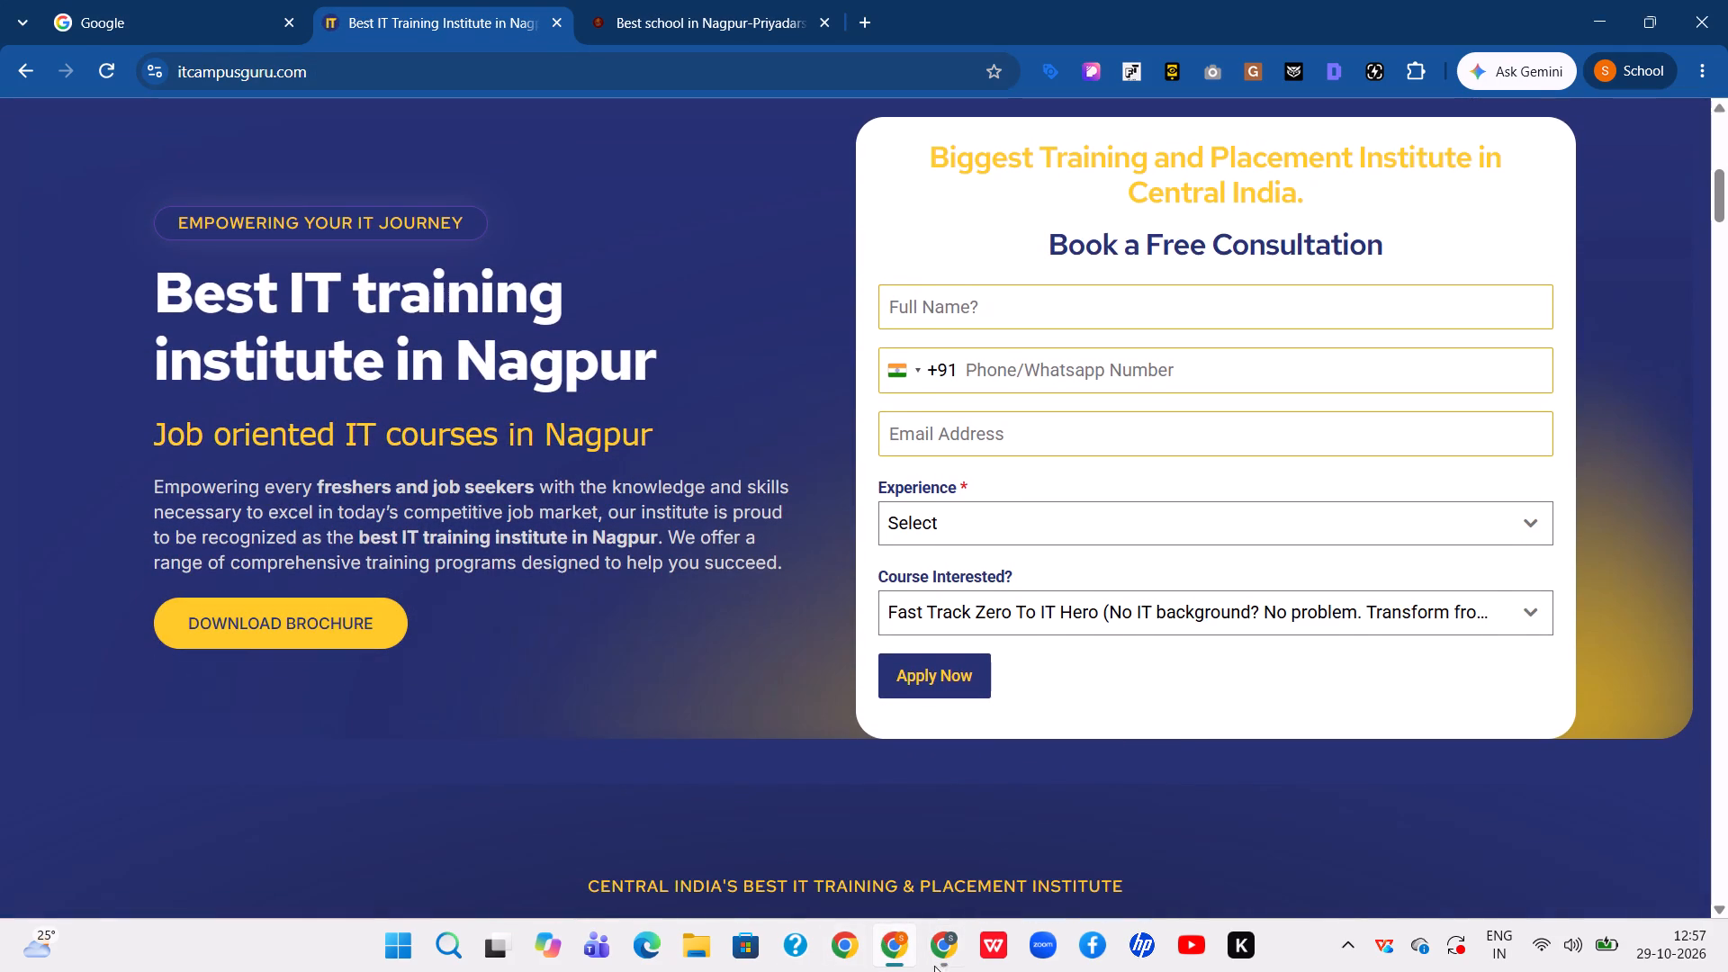
Append the copied tagline "Join our community of learners and start your journey towards success." as the Biography's closing line, ending with a period.
{"action": "left_click", "coordinate": [945, 965]}
{"action": "key", "text": "ctrl+v"}
{"action": "key", "text": "BackSpace"}
{"action": "key", "text": "BackSpace"}
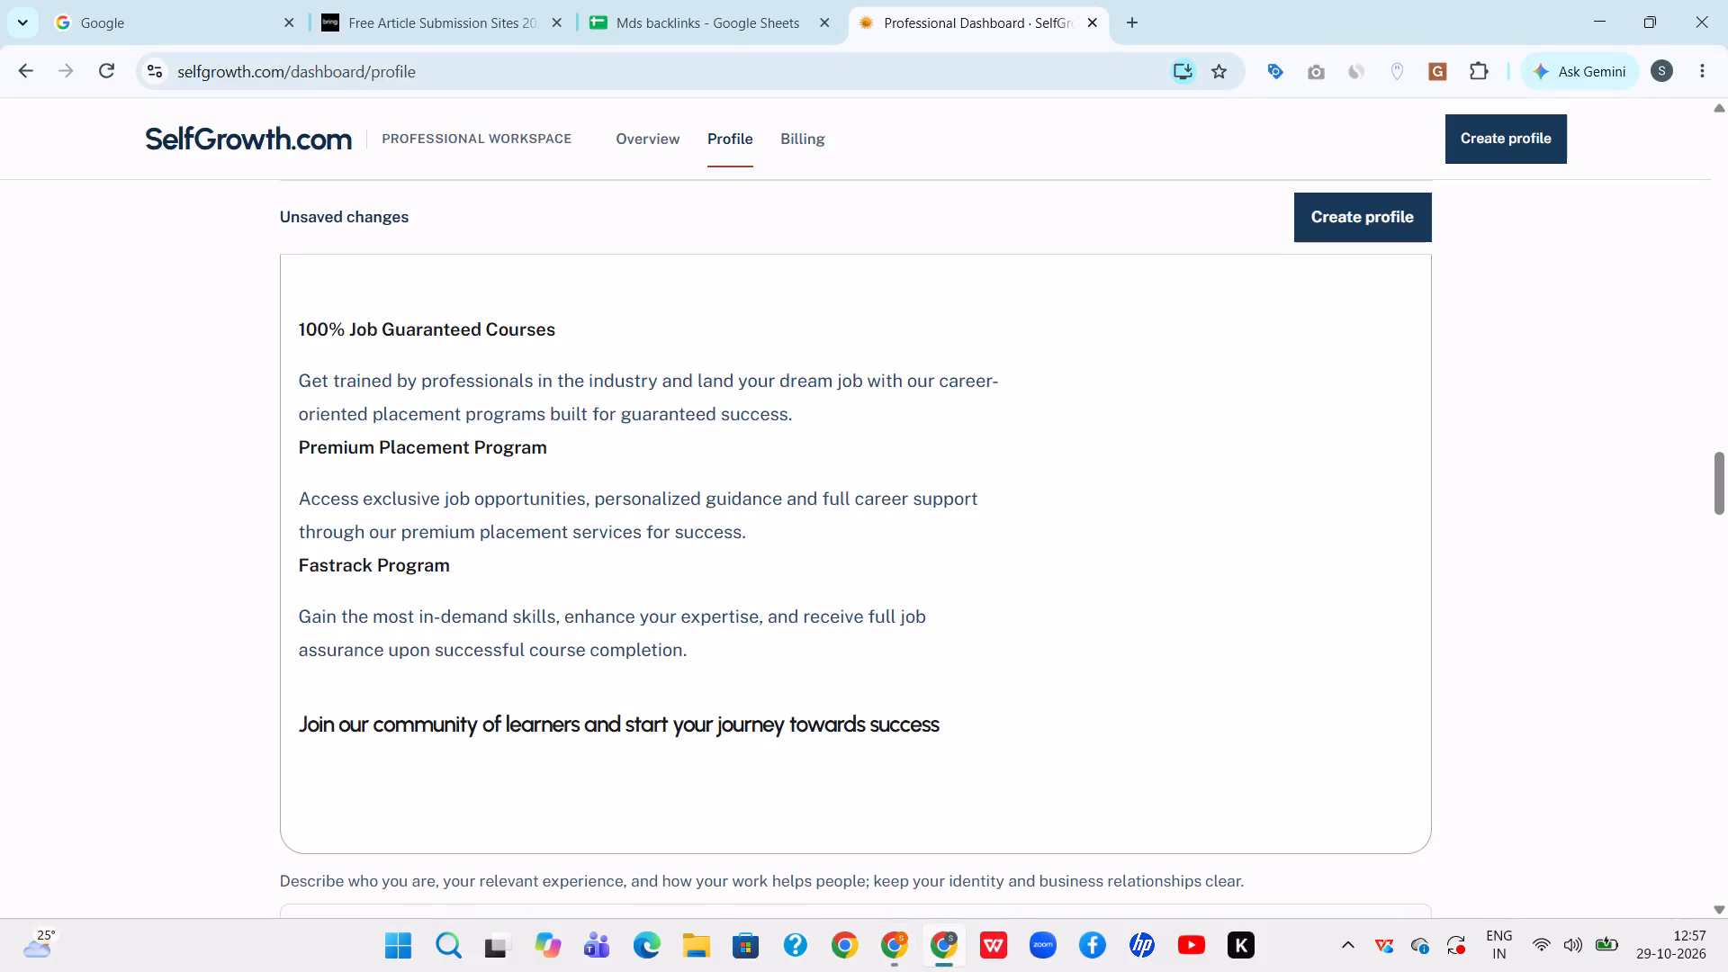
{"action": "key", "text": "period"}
{"action": "scroll", "coordinate": [631, 664], "scroll_direction": "down", "scroll_amount": 4}
{"action": "scroll", "coordinate": [631, 664], "scroll_direction": "up", "scroll_amount": 1}
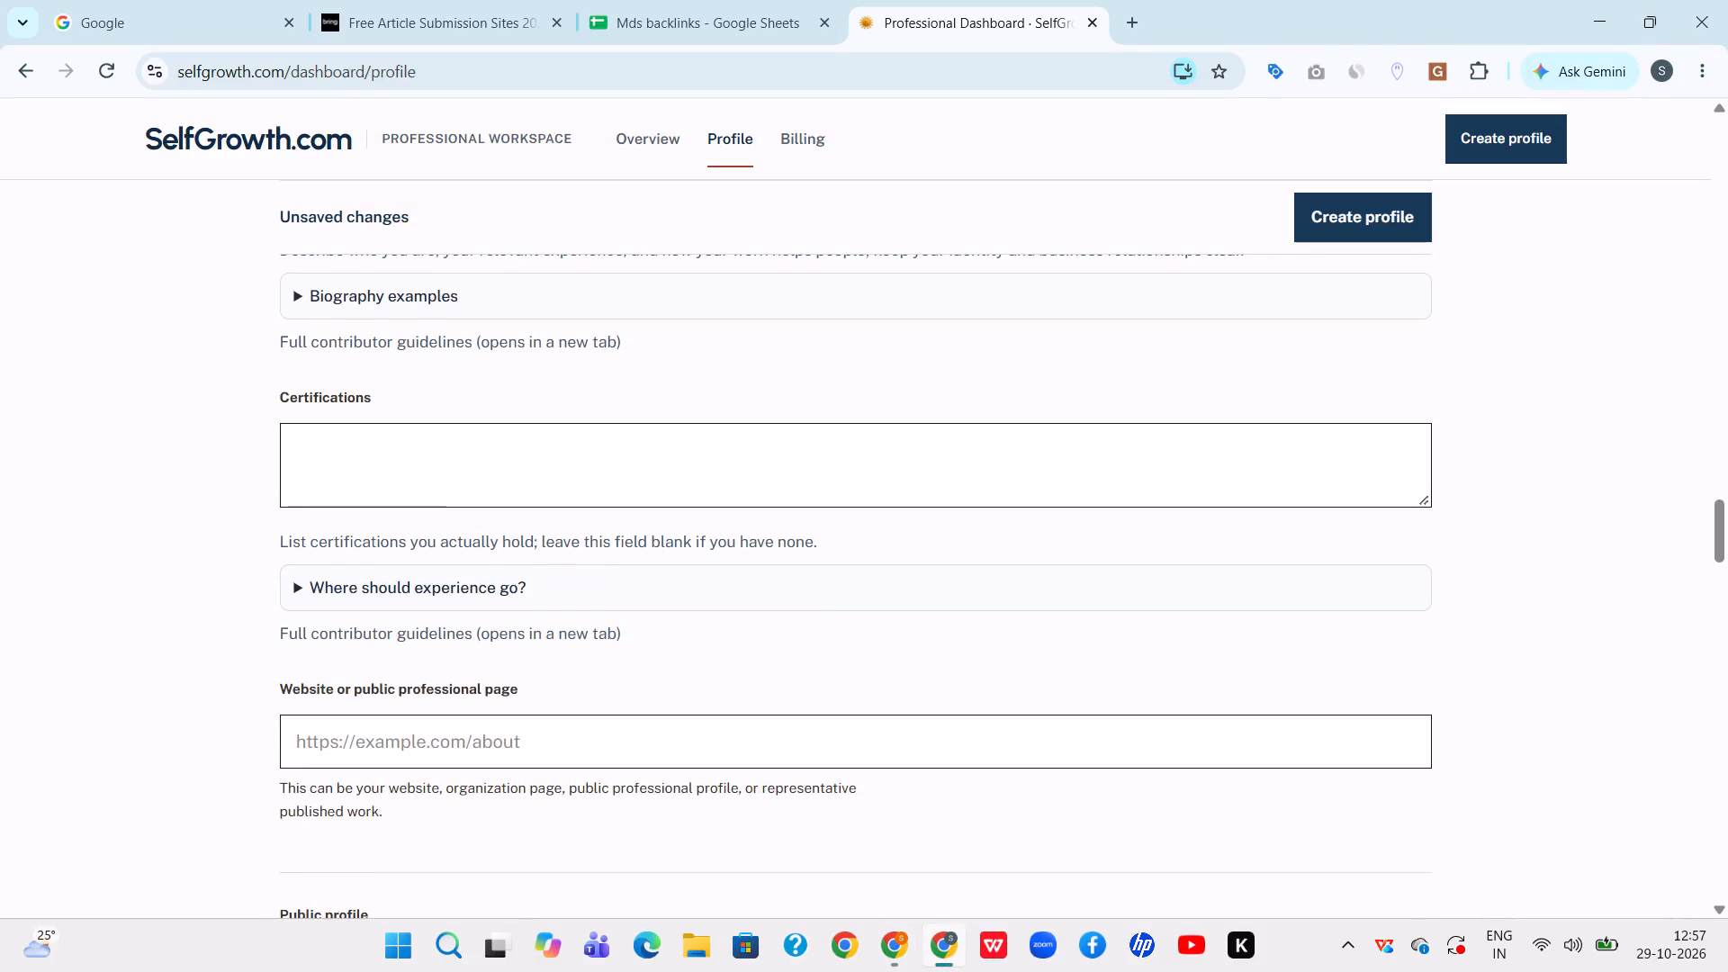
{"action": "scroll", "coordinate": [535, 467], "scroll_direction": "down", "scroll_amount": 3}
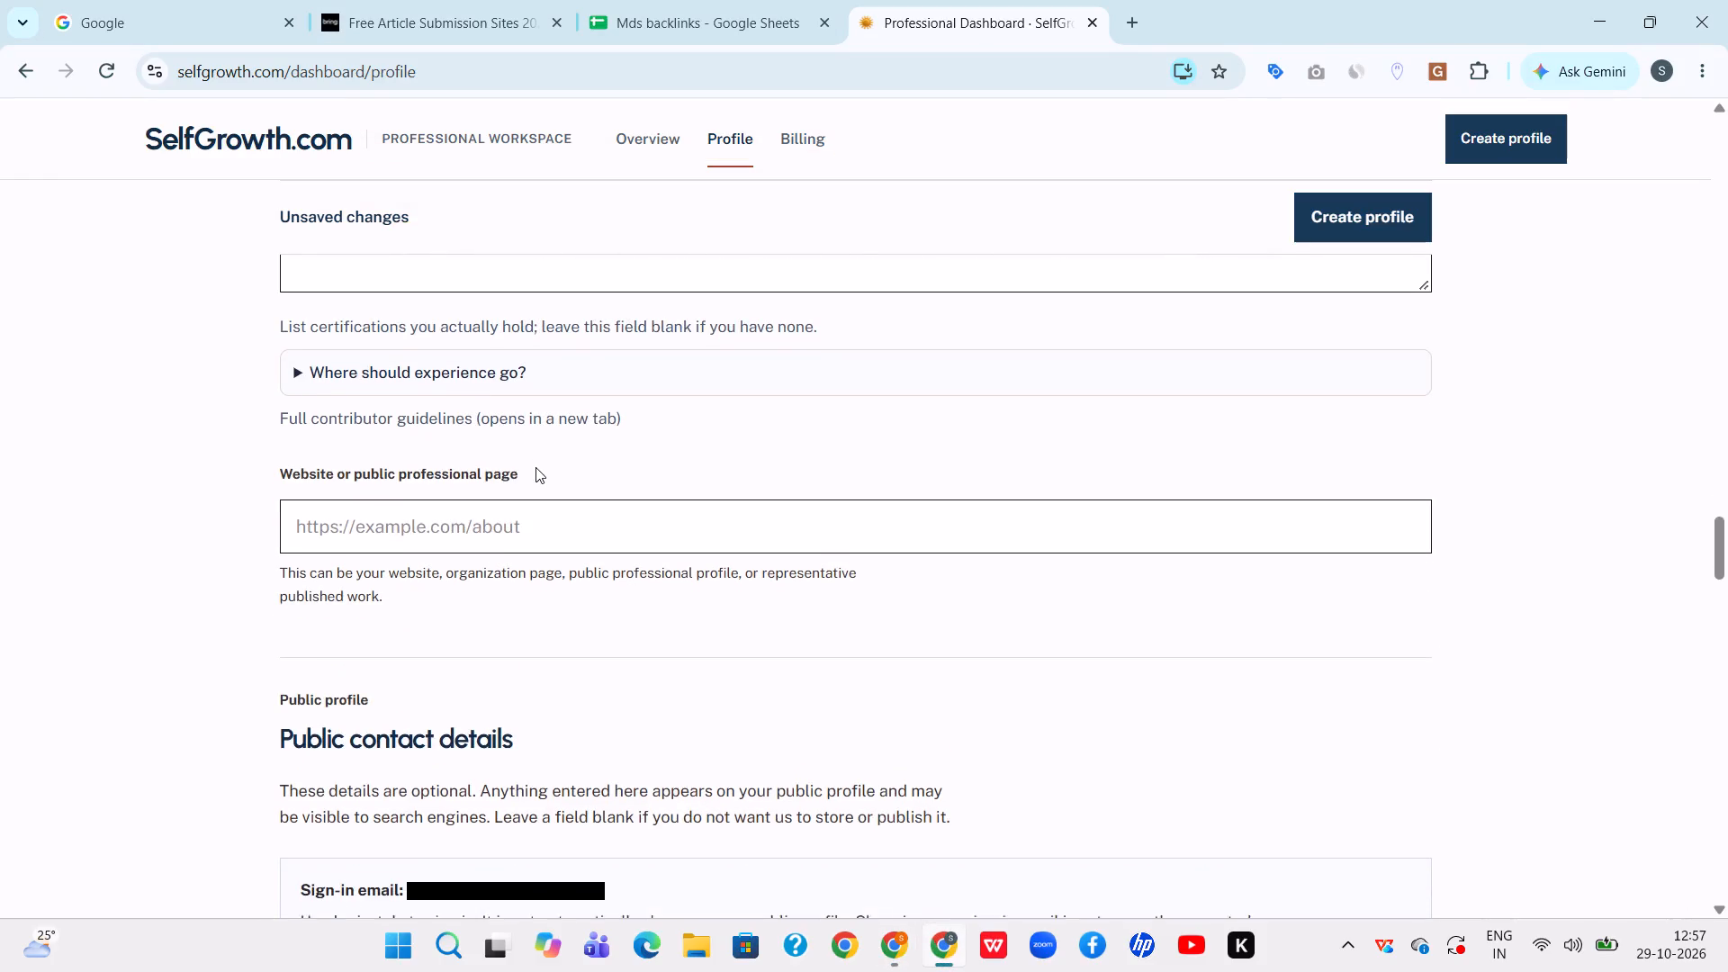
{"action": "scroll", "coordinate": [535, 467], "scroll_direction": "down", "scroll_amount": 2}
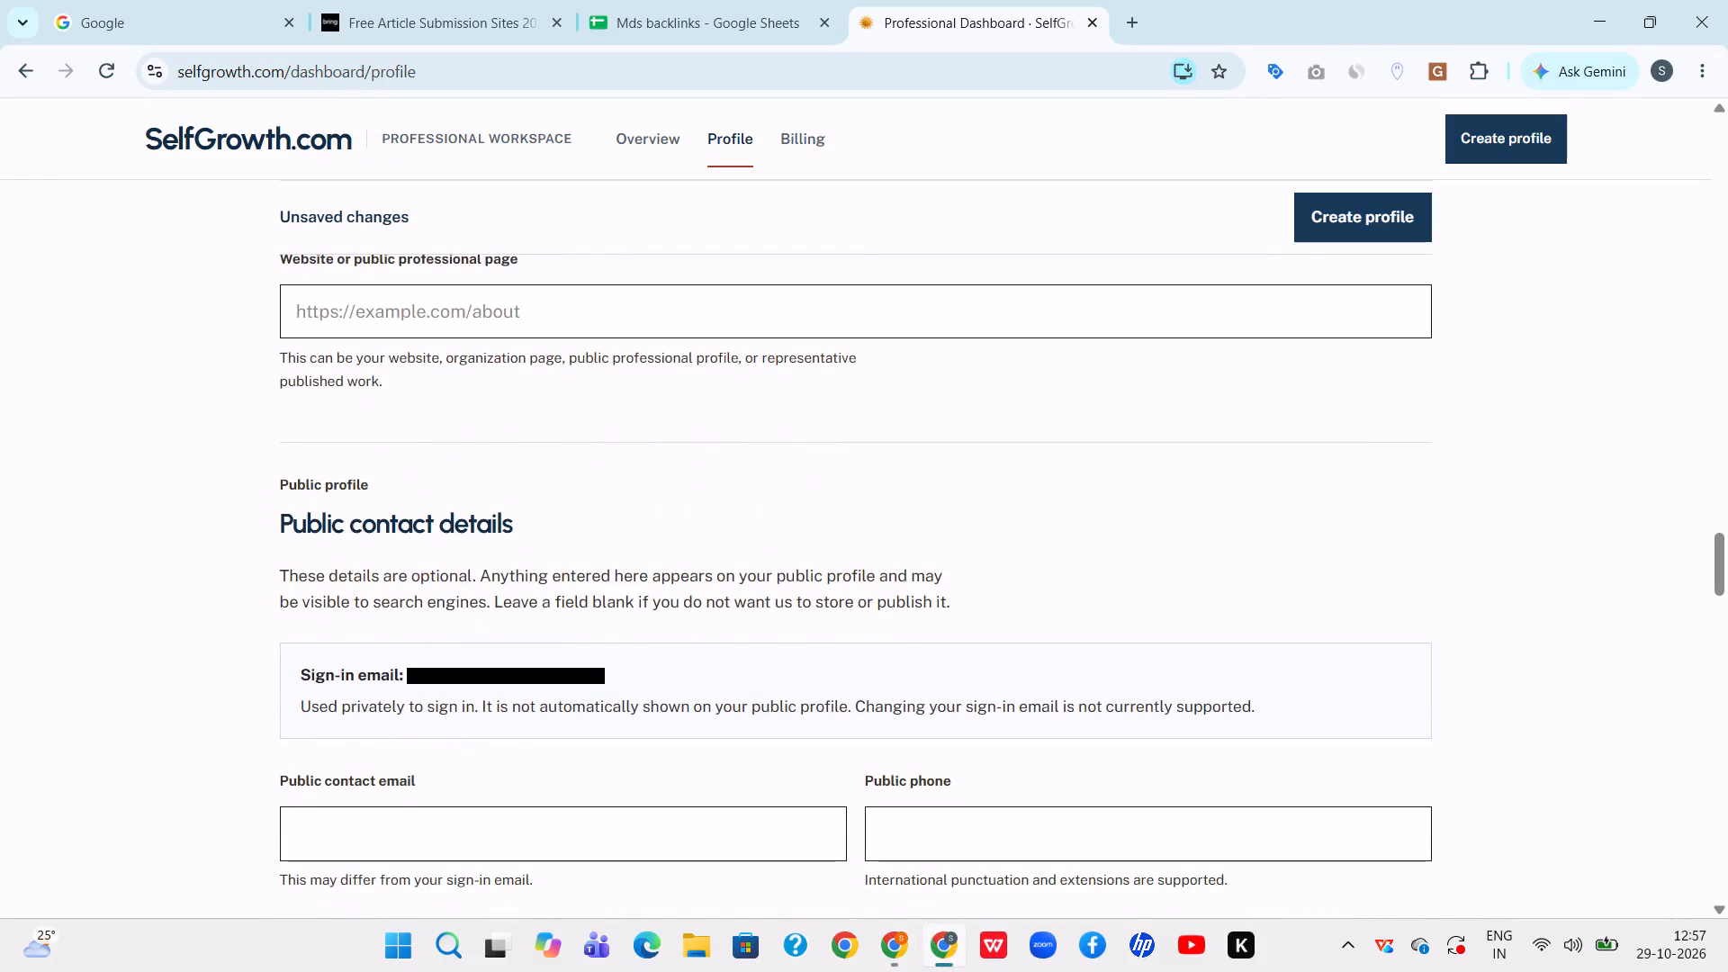
{"action": "left_click", "coordinate": [456, 314]}
{"action": "scroll", "coordinate": [456, 314], "scroll_direction": "up", "scroll_amount": 1}
{"action": "left_click", "coordinate": [483, 416]}
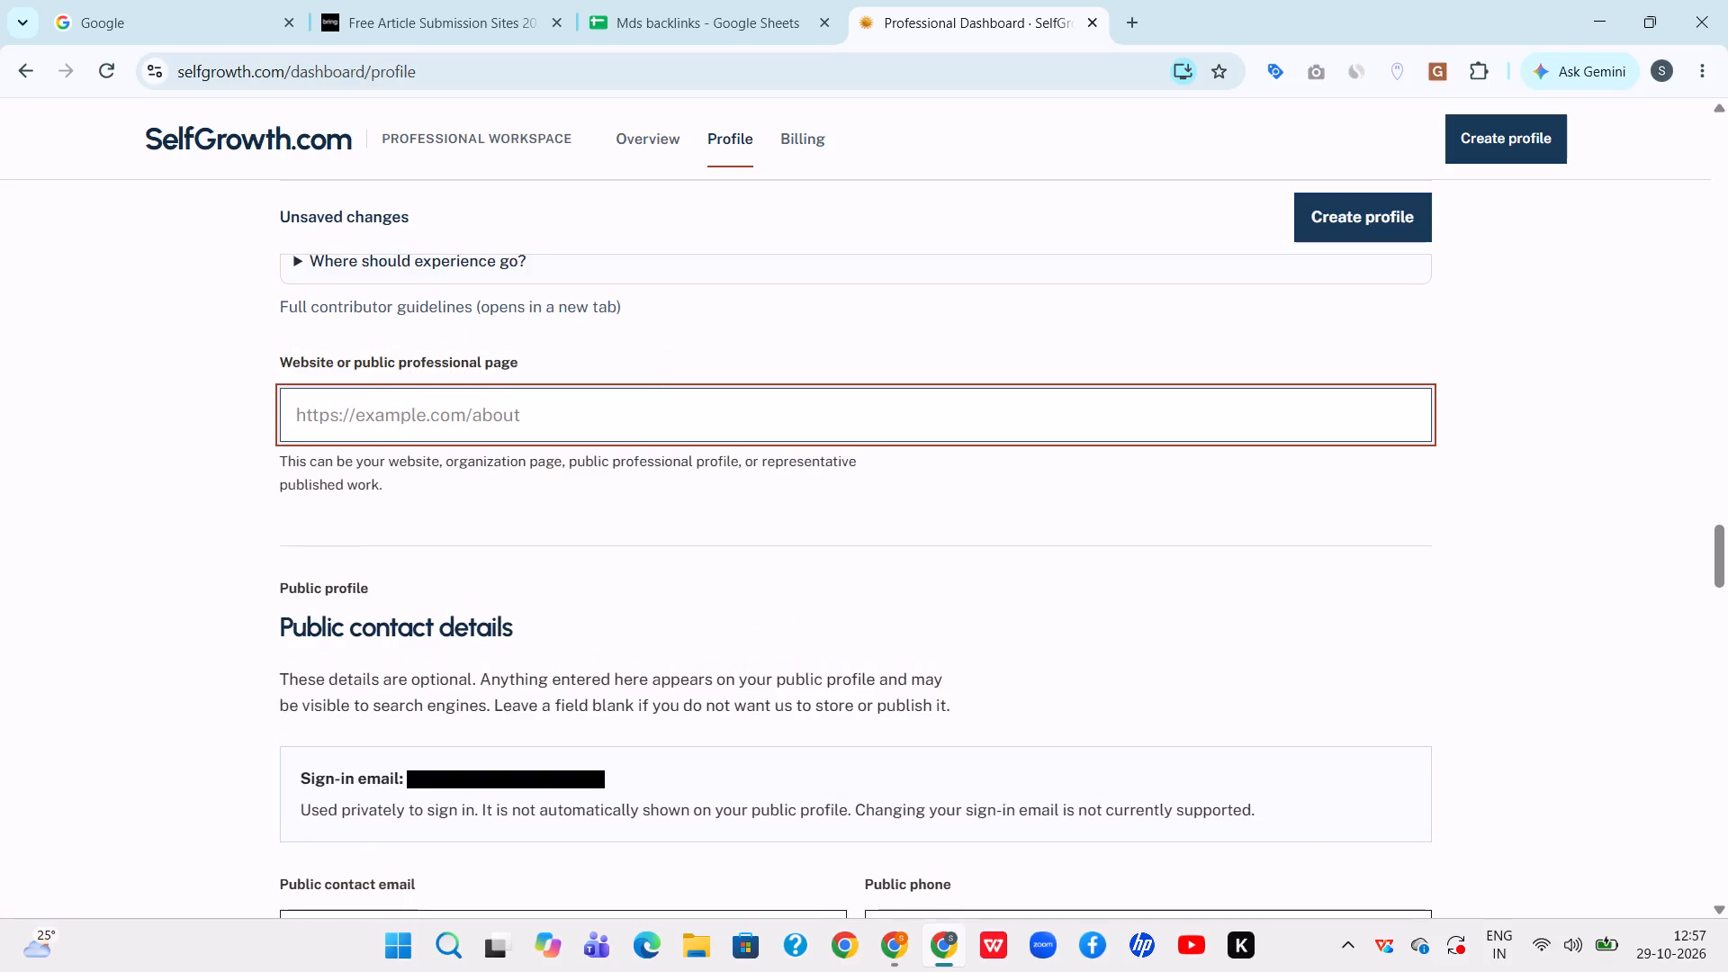
{"action": "left_click", "coordinate": [891, 961]}
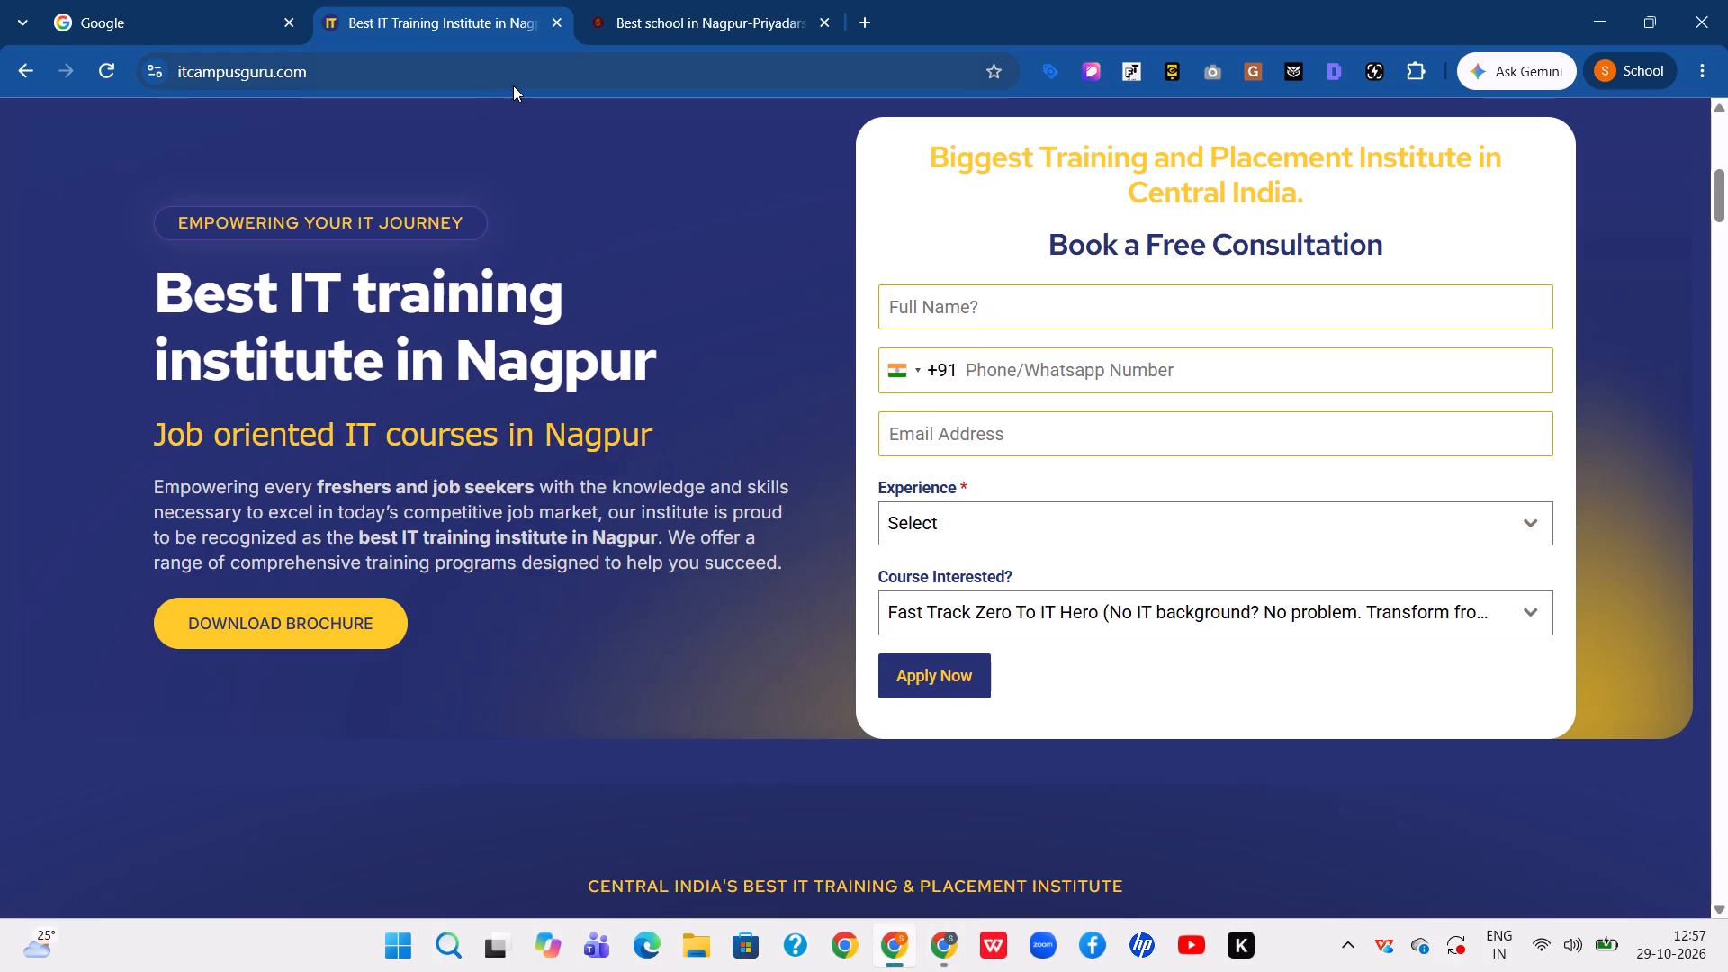
{"action": "left_click", "coordinate": [513, 85]}
{"action": "key", "text": "ctrl+c"}
{"action": "left_click", "coordinate": [670, 615]}
{"action": "left_click", "coordinate": [948, 965]}
{"action": "key", "text": "ctrl+v"}
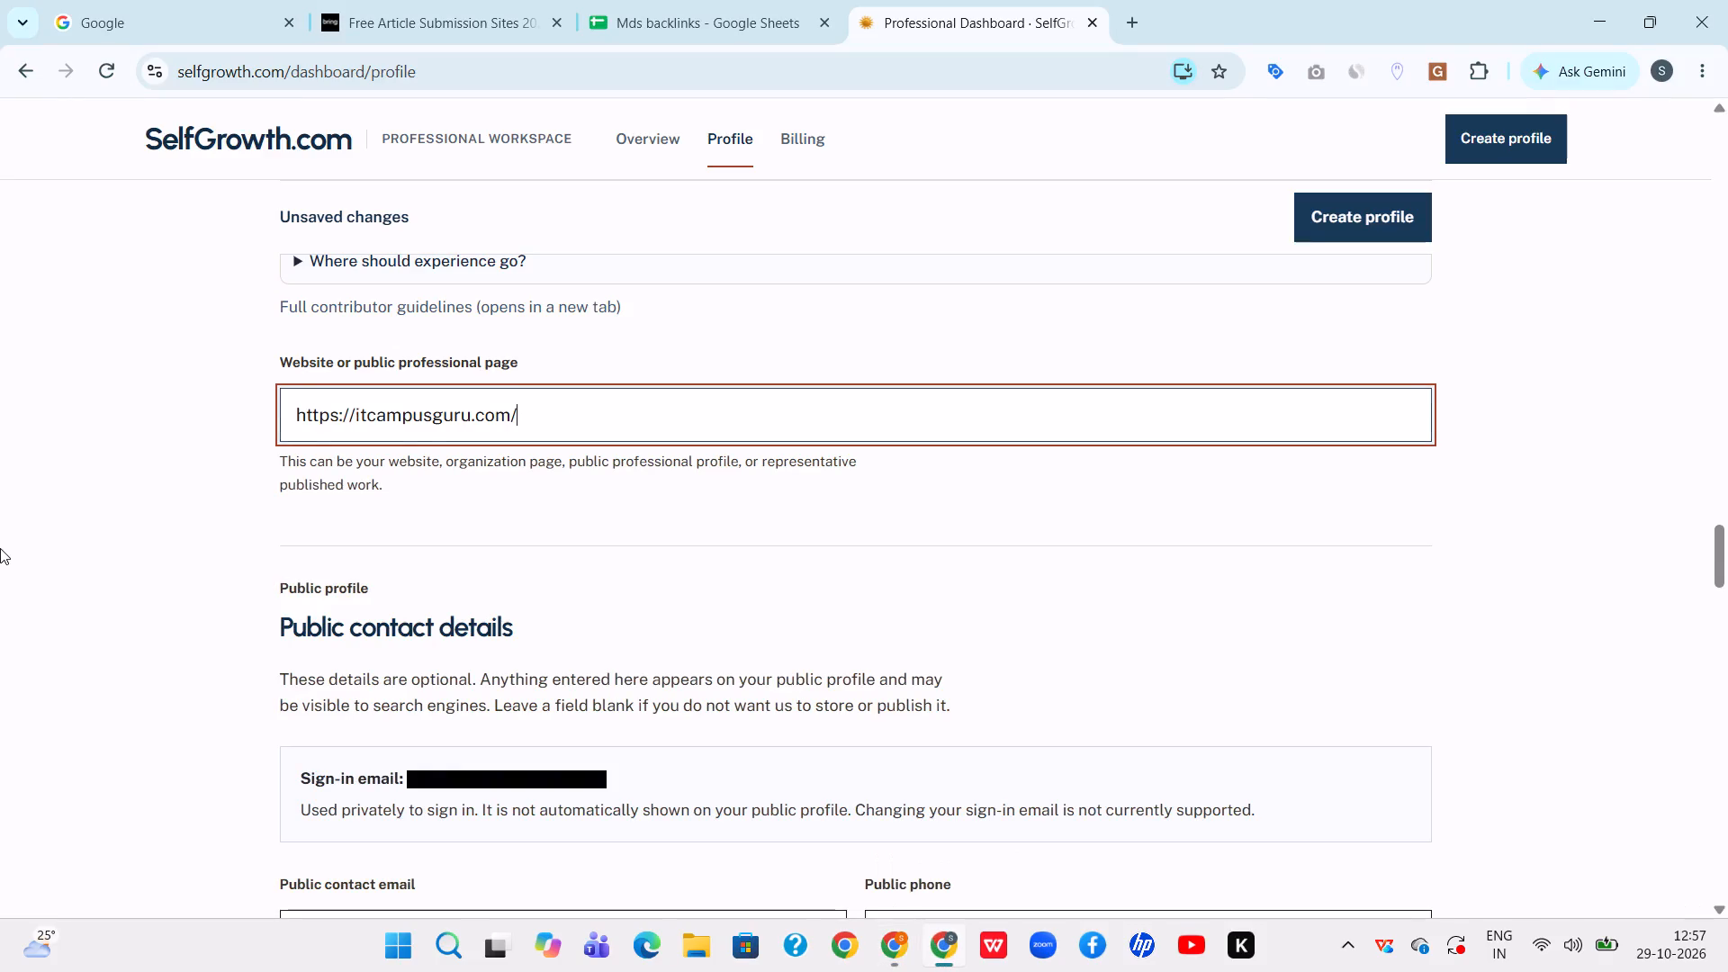
Fill the public contact email and phone from a saved contact entry, with Nagpur, Maharashtra, India as the public location.
{"action": "scroll", "coordinate": [0, 548], "scroll_direction": "down", "scroll_amount": 3}
{"action": "scroll", "coordinate": [0, 548], "scroll_direction": "up", "scroll_amount": 1}
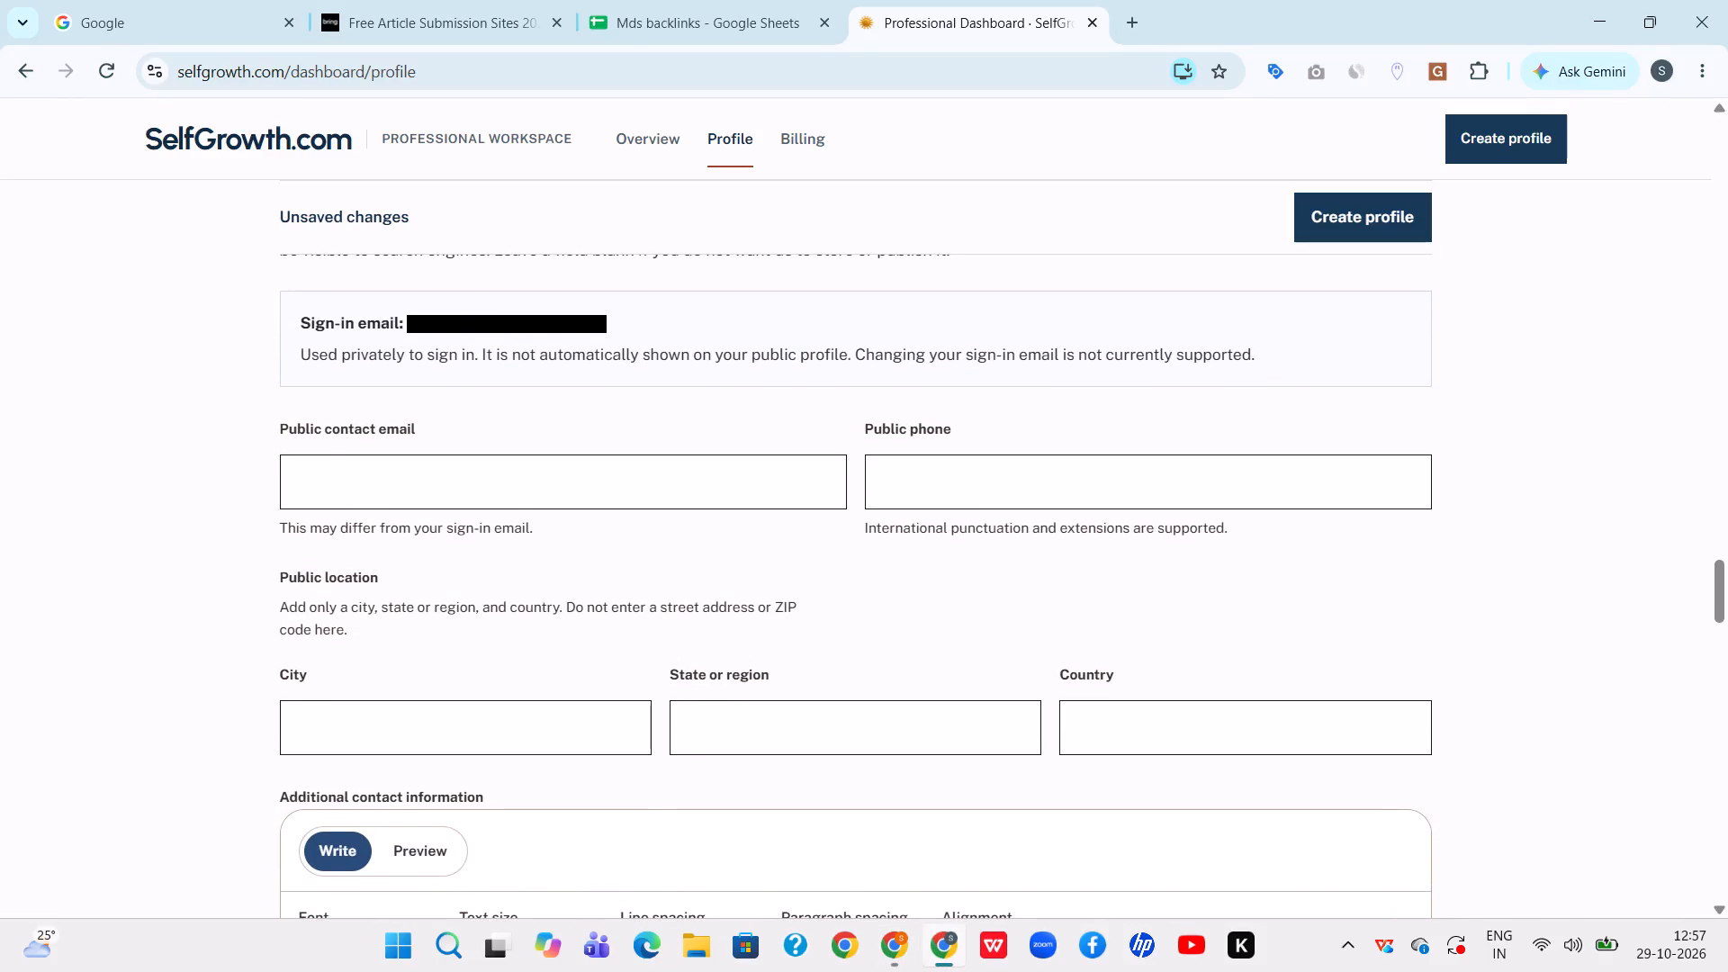
{"action": "left_click", "coordinate": [459, 493]}
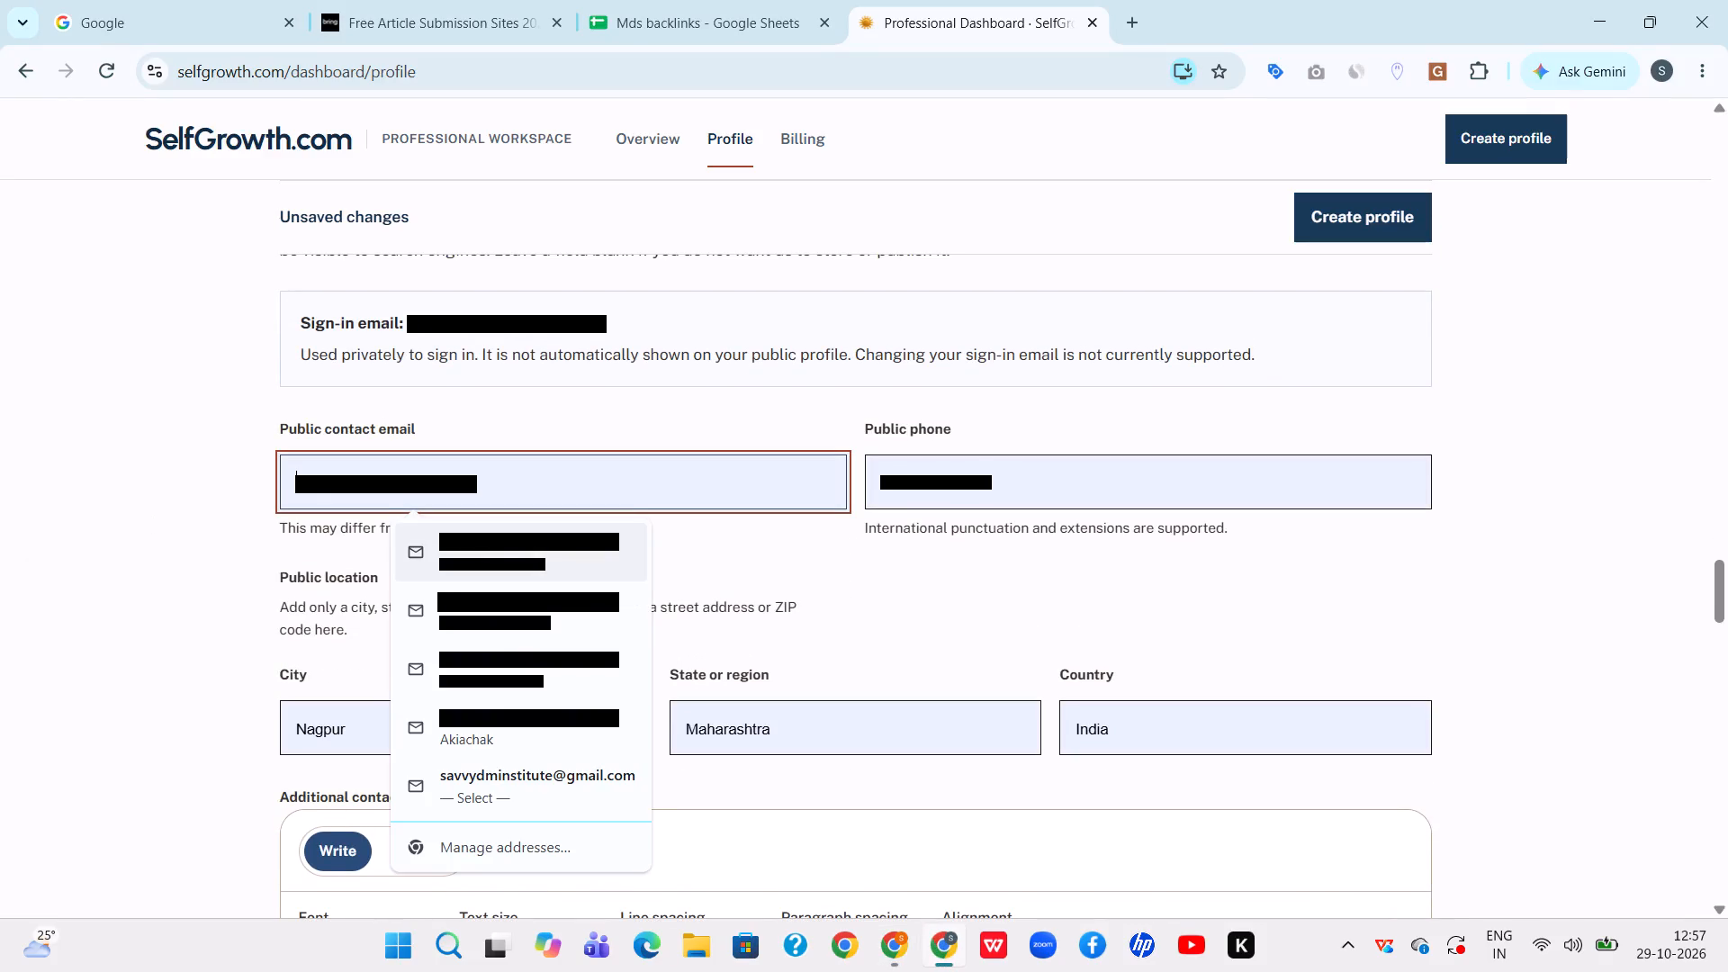
{"action": "left_click", "coordinate": [488, 533]}
{"action": "left_click", "coordinate": [116, 553]}
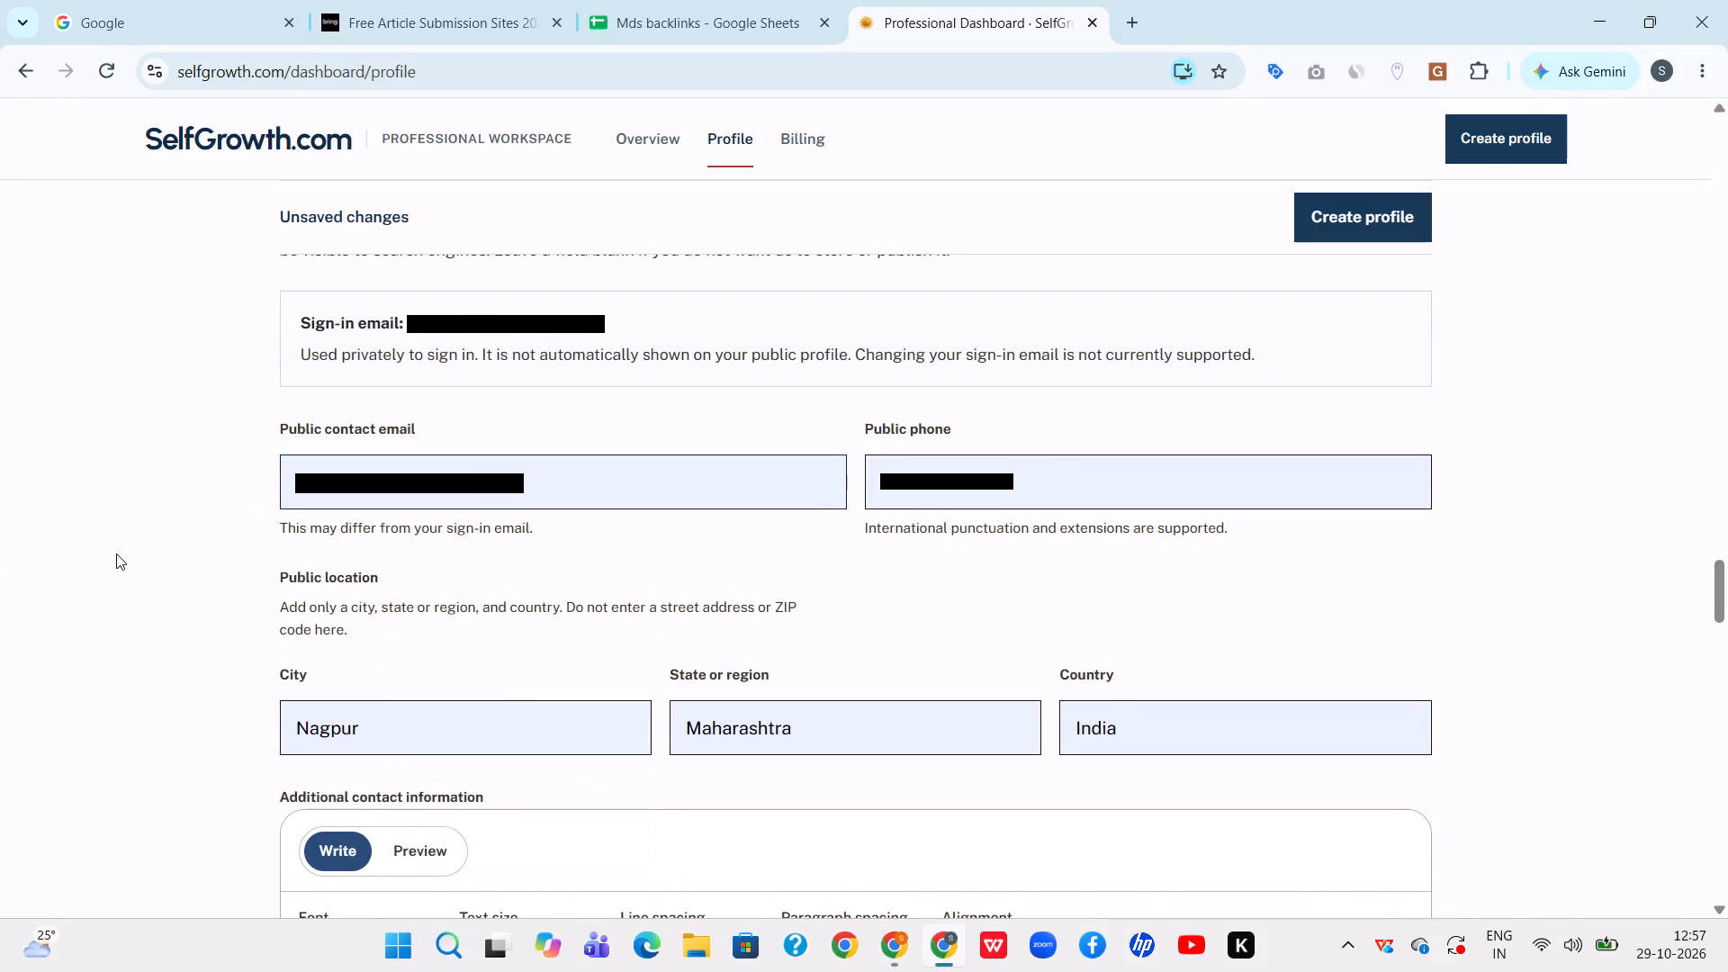
Set the profile's main topic to Business Opportunities.
{"action": "scroll", "coordinate": [529, 589], "scroll_direction": "down", "scroll_amount": 1}
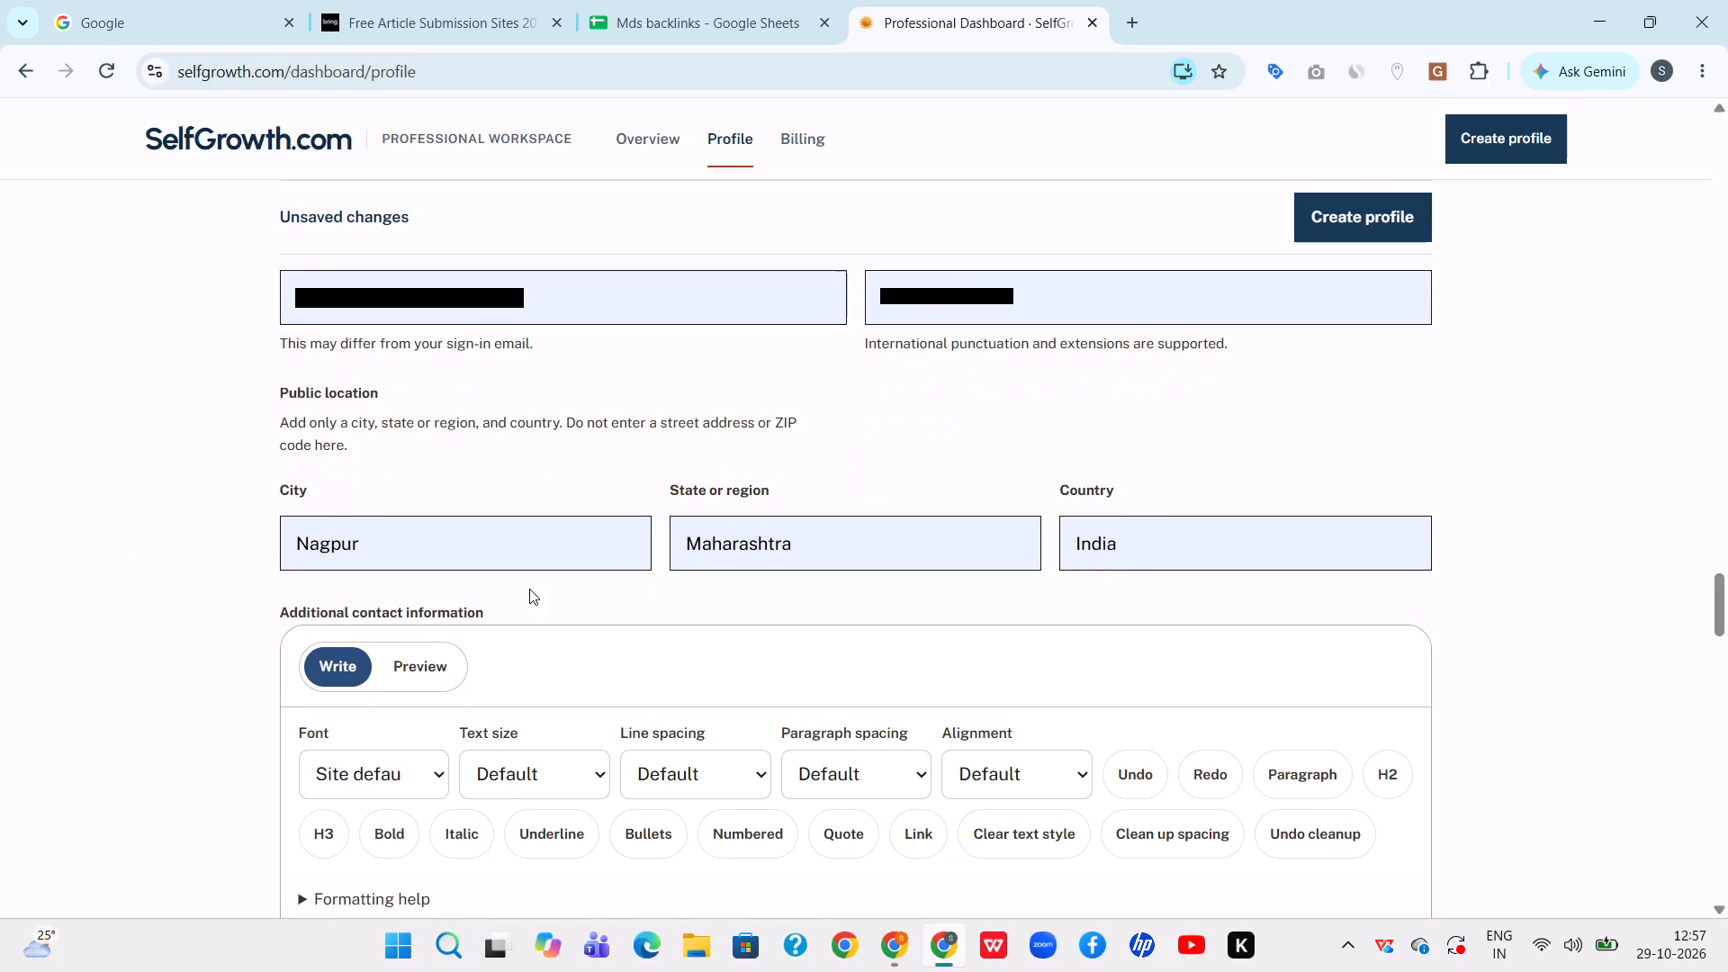
{"action": "scroll", "coordinate": [529, 589], "scroll_direction": "down", "scroll_amount": 2}
{"action": "scroll", "coordinate": [463, 533], "scroll_direction": "down", "scroll_amount": 1}
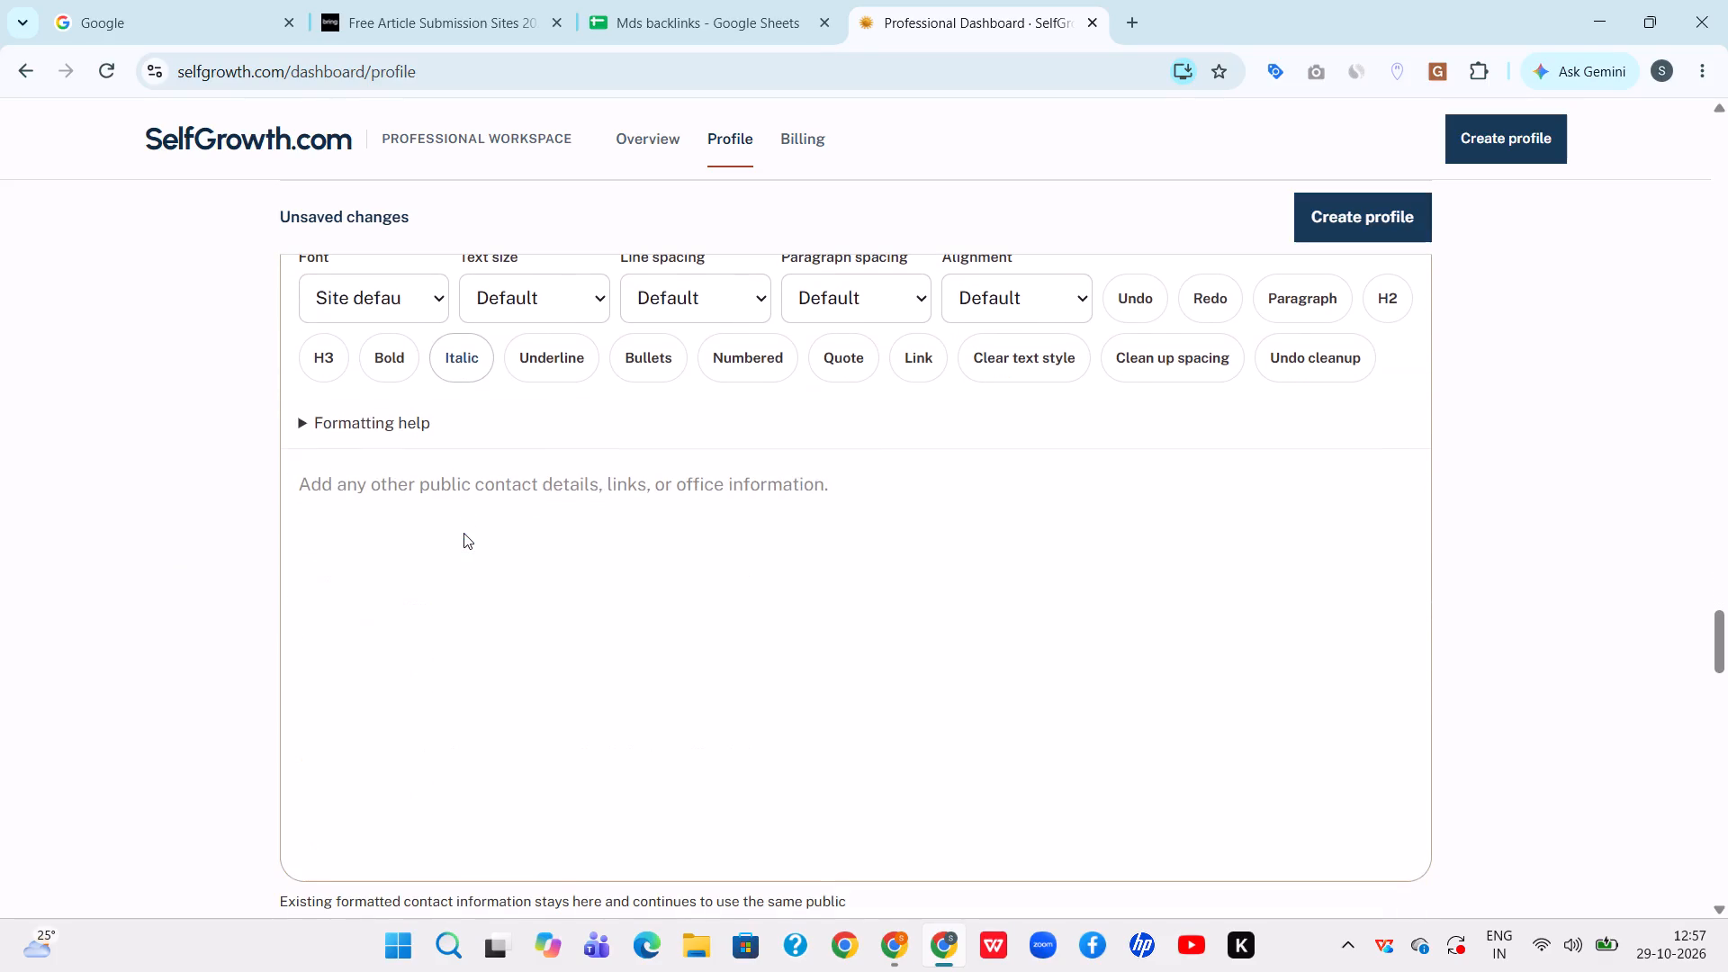
{"action": "scroll", "coordinate": [463, 533], "scroll_direction": "down", "scroll_amount": 7}
{"action": "scroll", "coordinate": [463, 533], "scroll_direction": "up", "scroll_amount": 5}
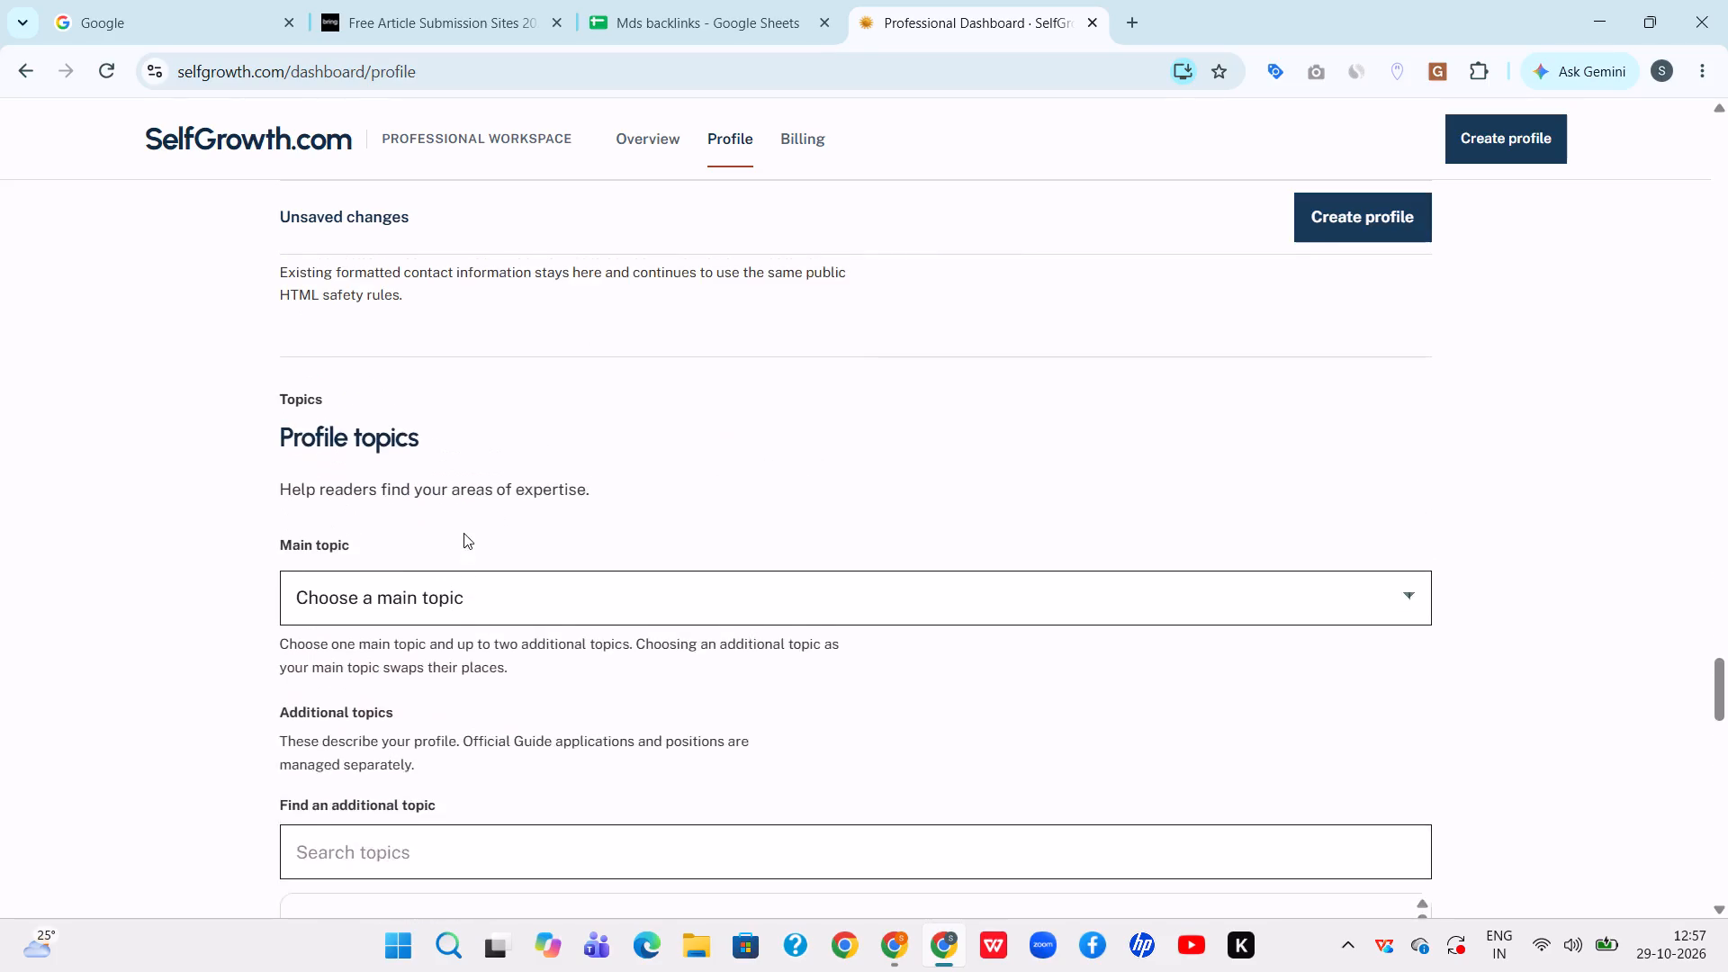
{"action": "scroll", "coordinate": [463, 533], "scroll_direction": "down", "scroll_amount": 2}
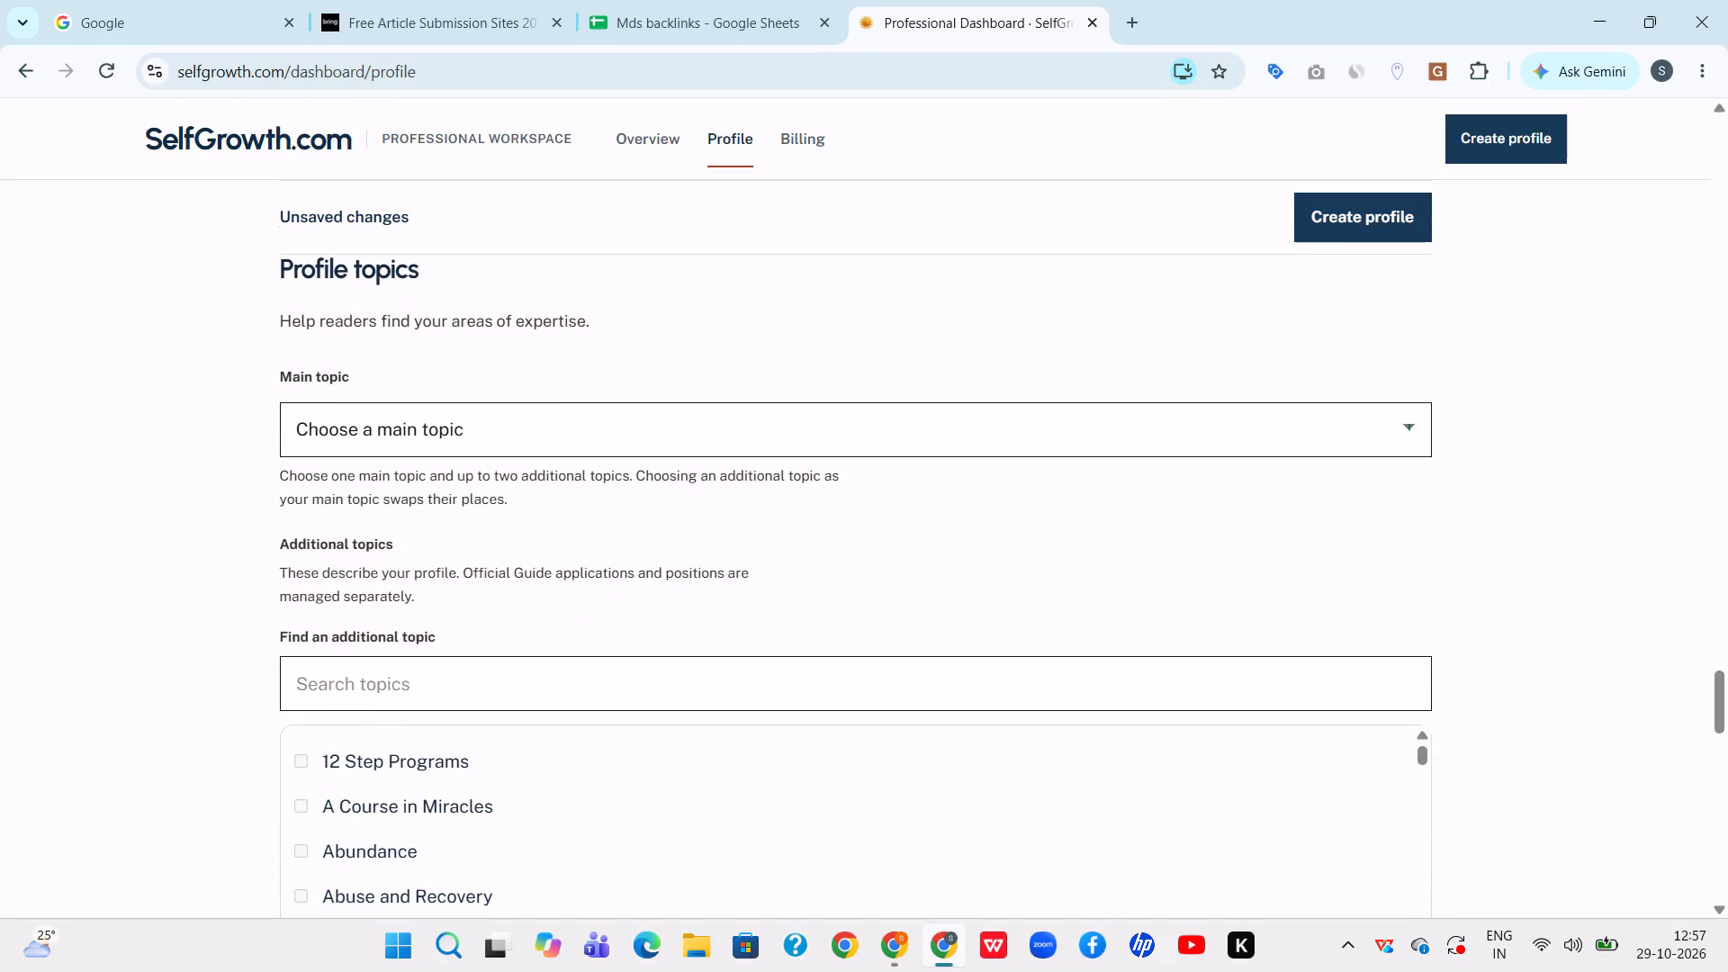
{"action": "left_click", "coordinate": [503, 421]}
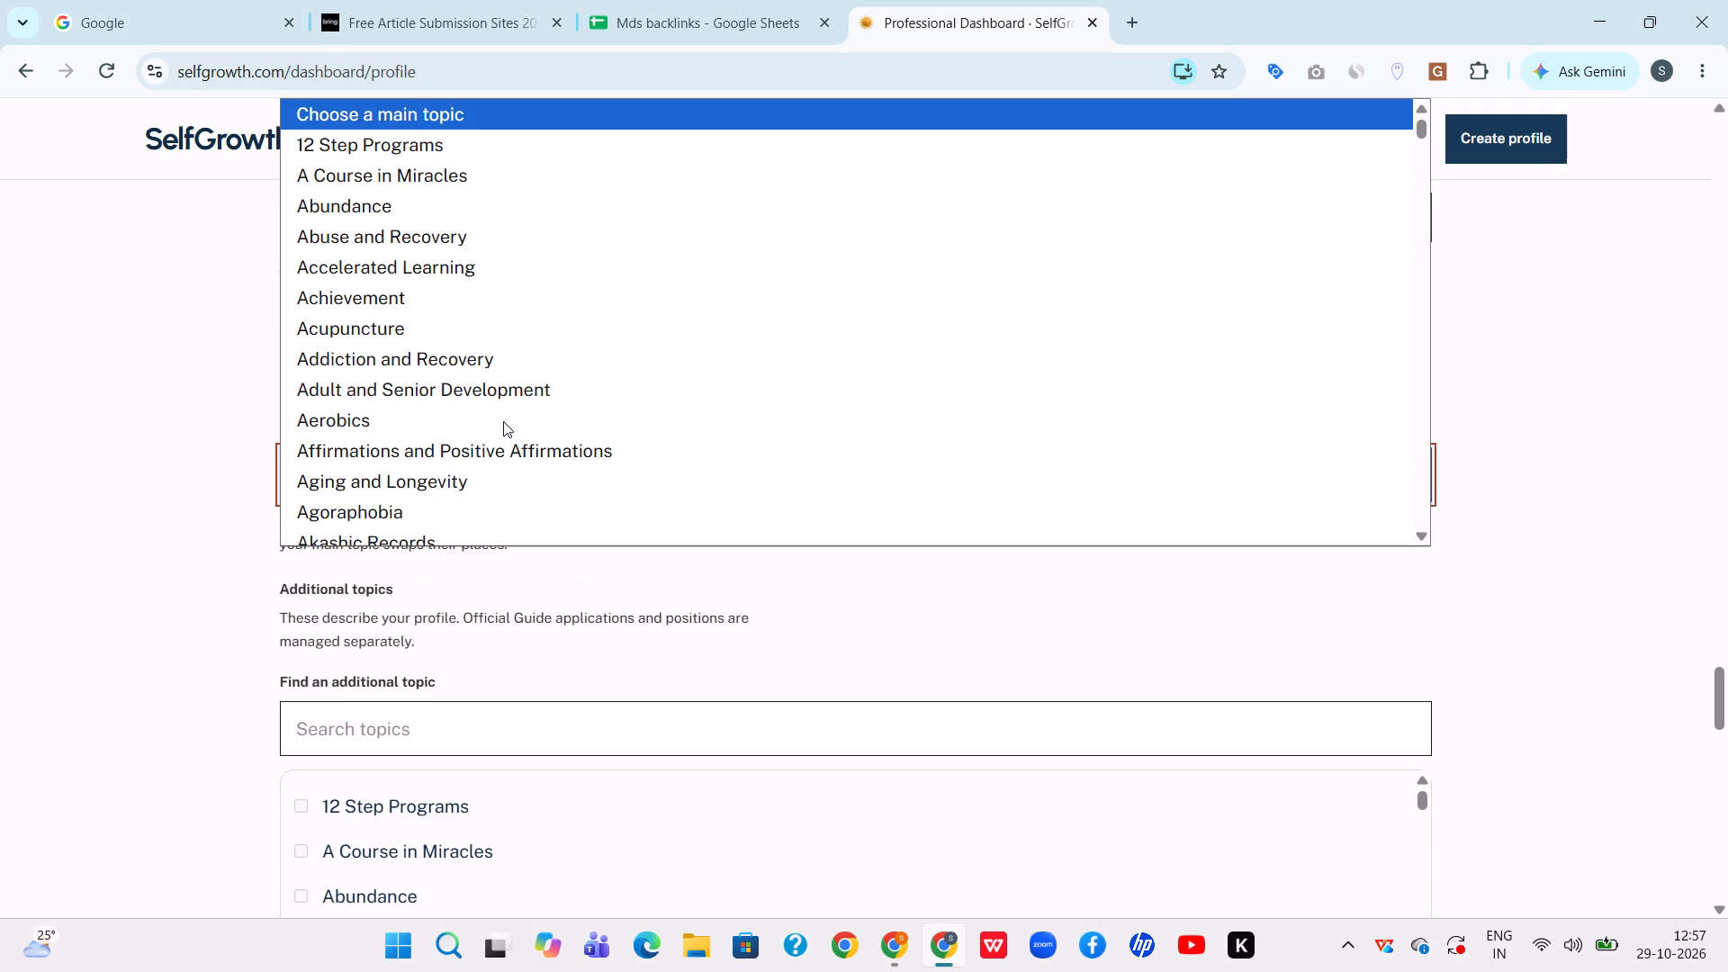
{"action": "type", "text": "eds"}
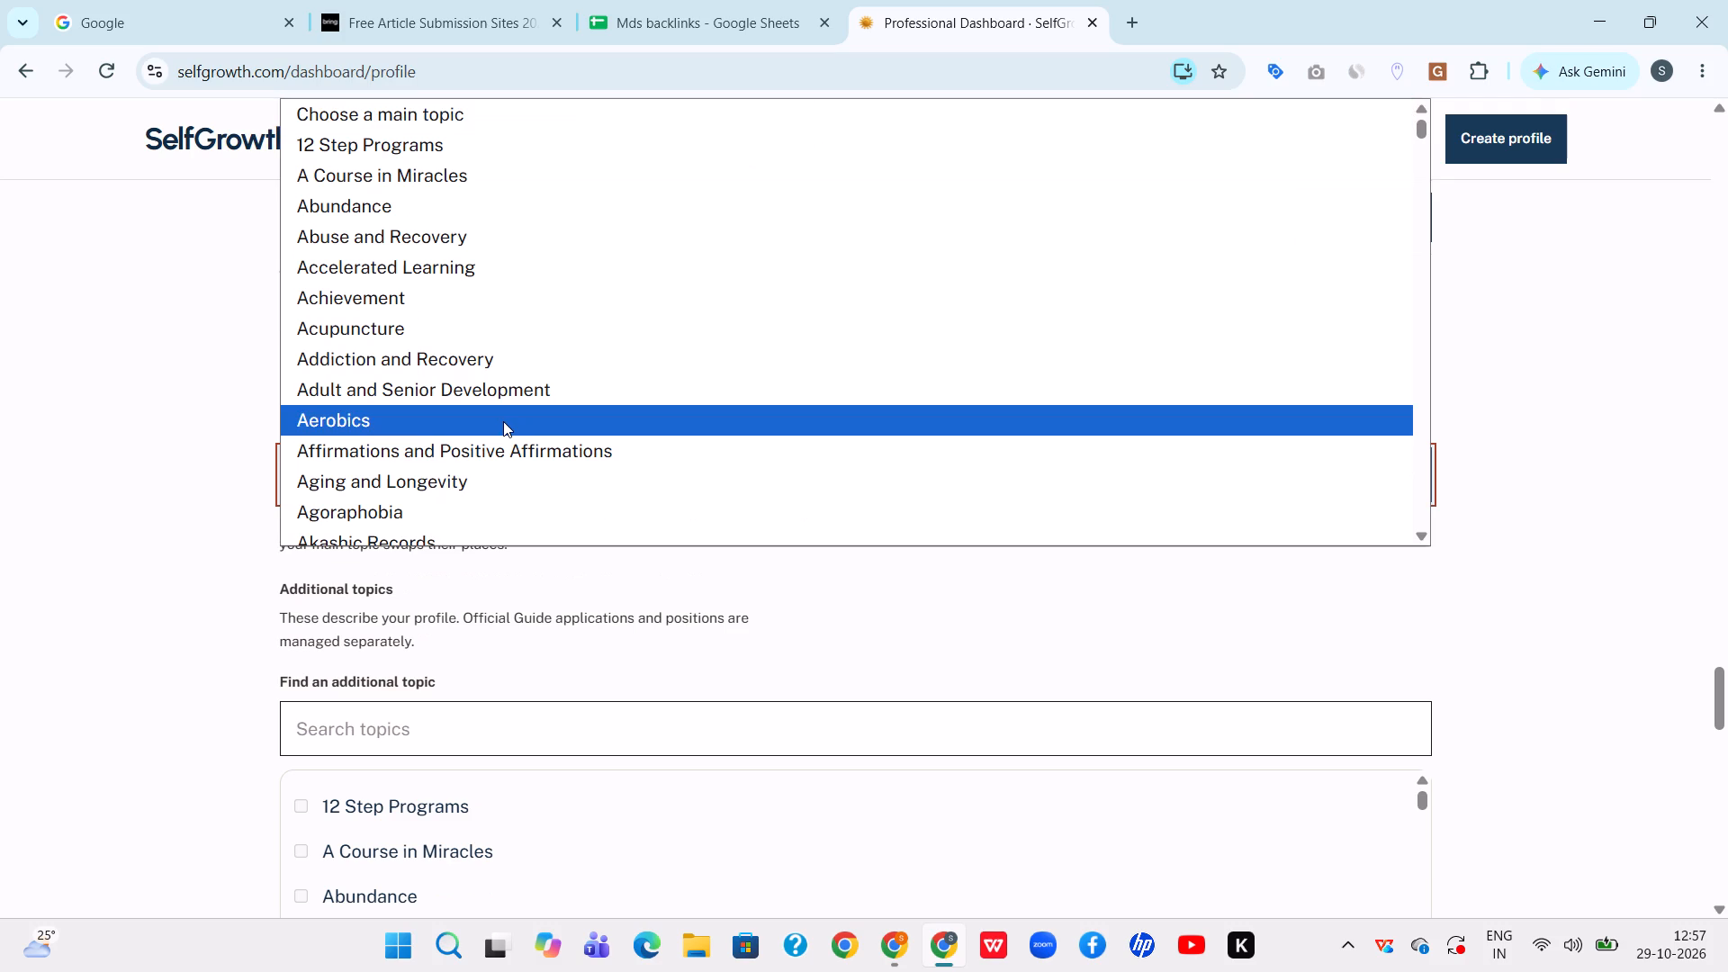
{"action": "scroll", "coordinate": [503, 421], "scroll_direction": "up", "scroll_amount": 11}
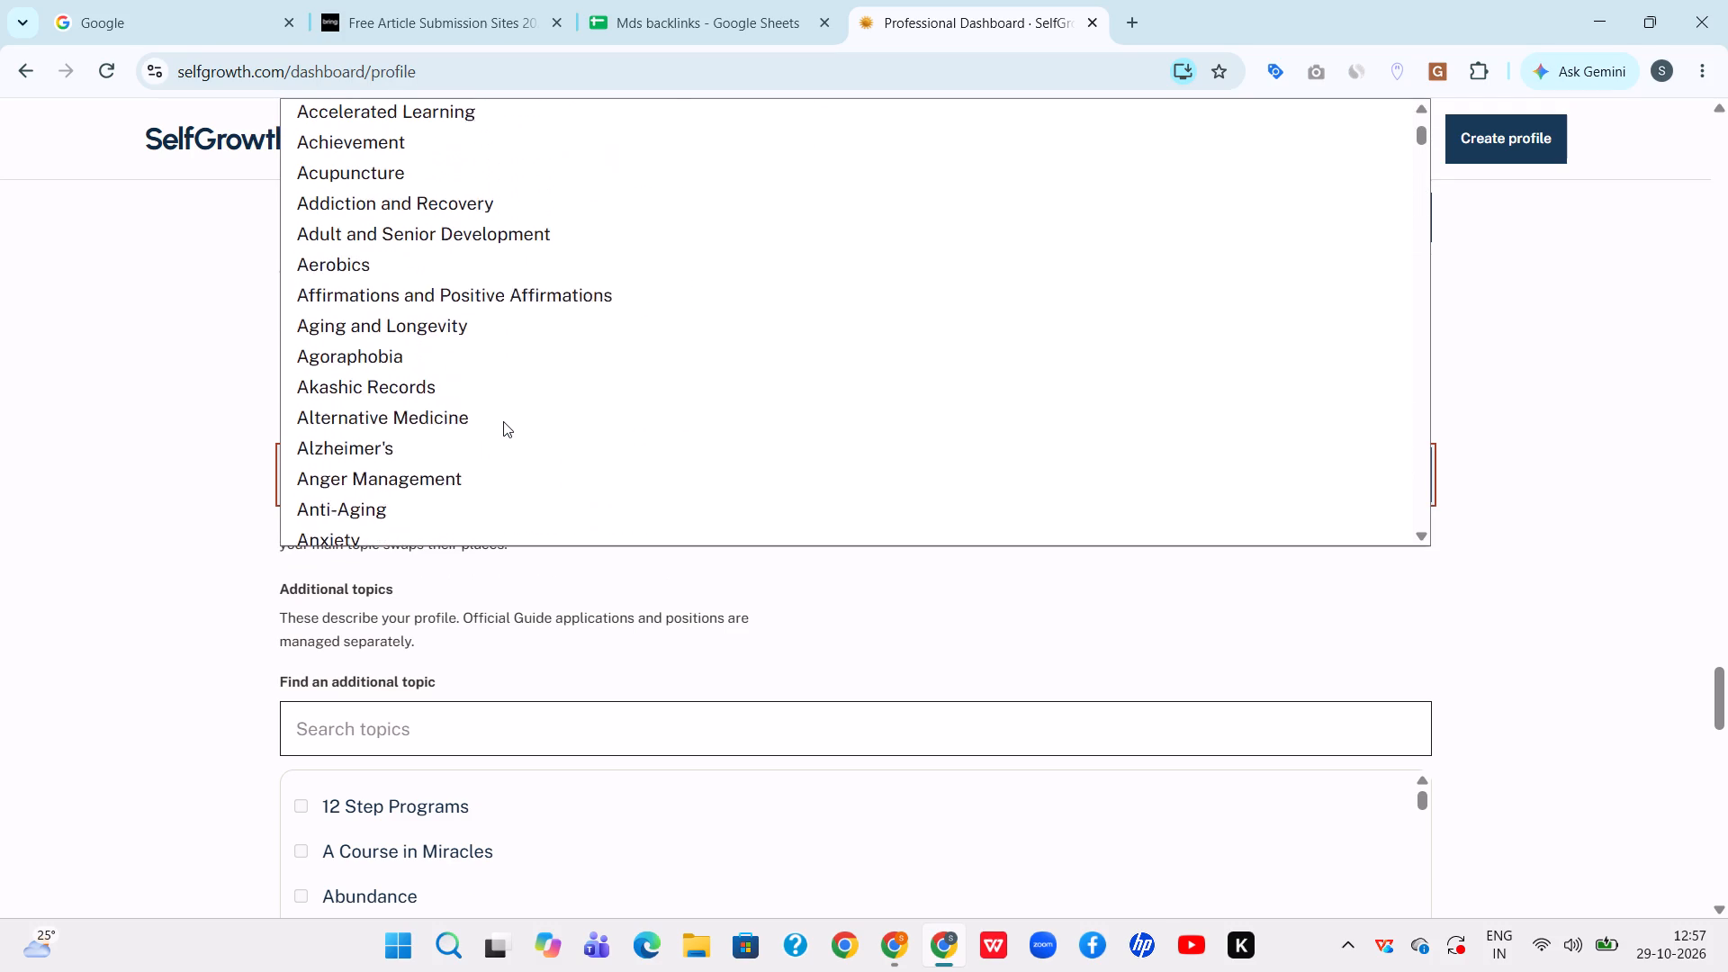
{"action": "scroll", "coordinate": [503, 421], "scroll_direction": "up", "scroll_amount": 2}
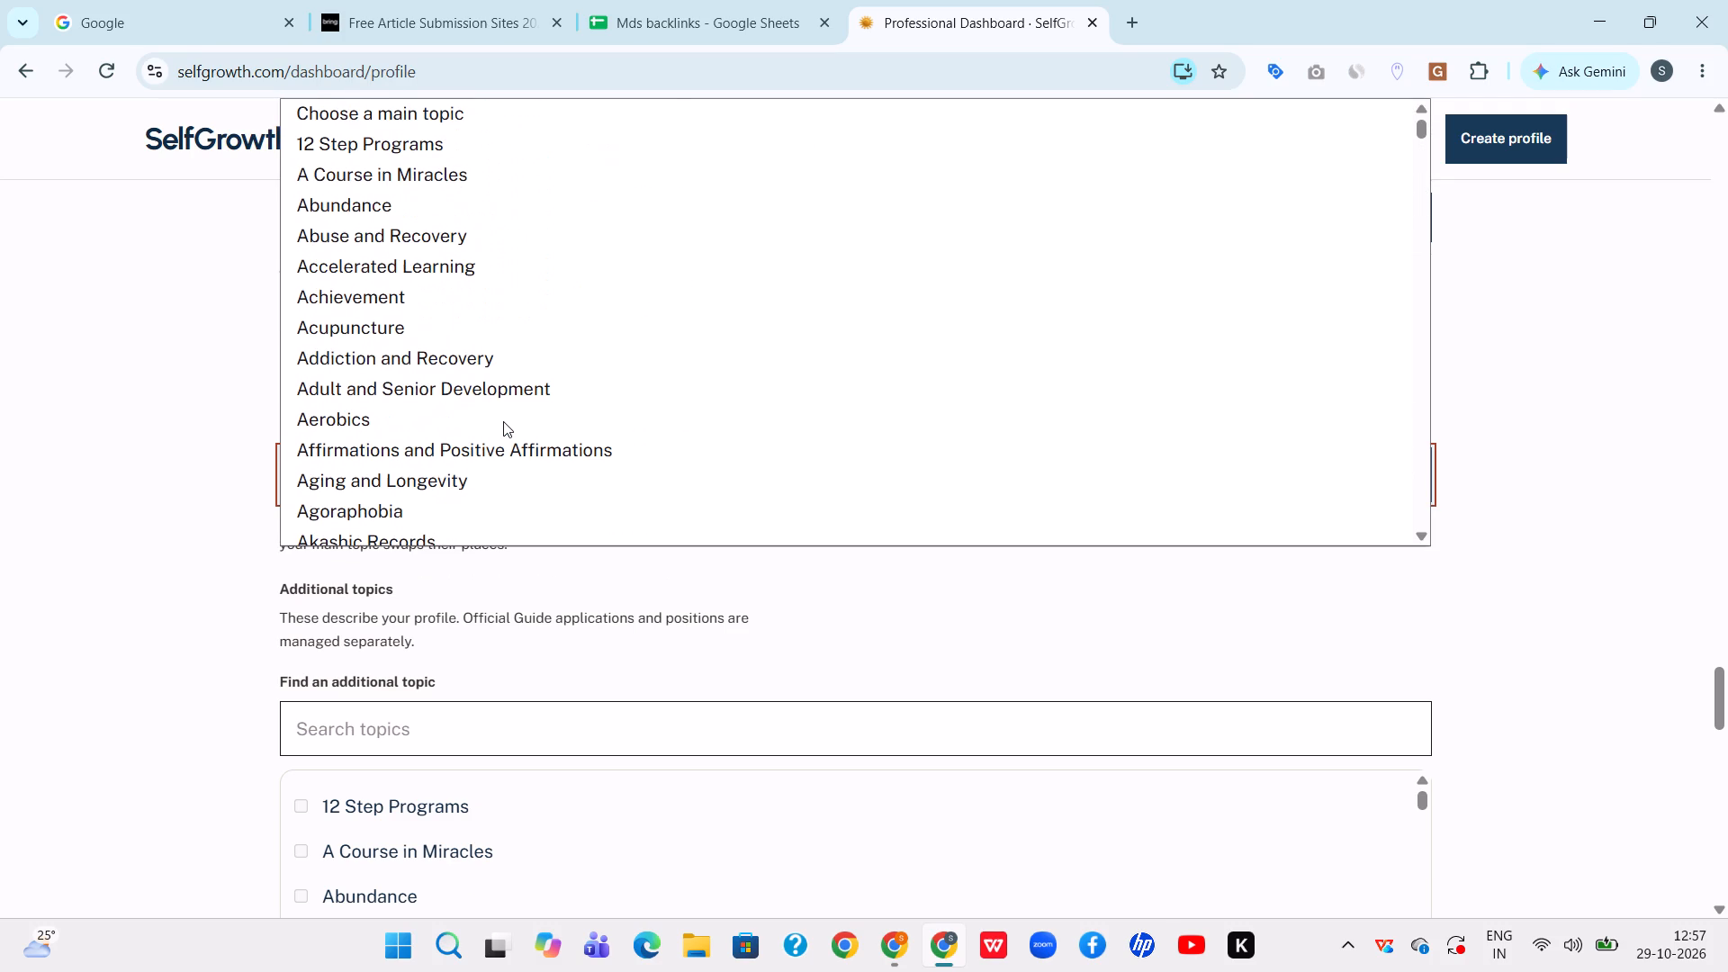
{"action": "scroll", "coordinate": [503, 421], "scroll_direction": "down", "scroll_amount": 4}
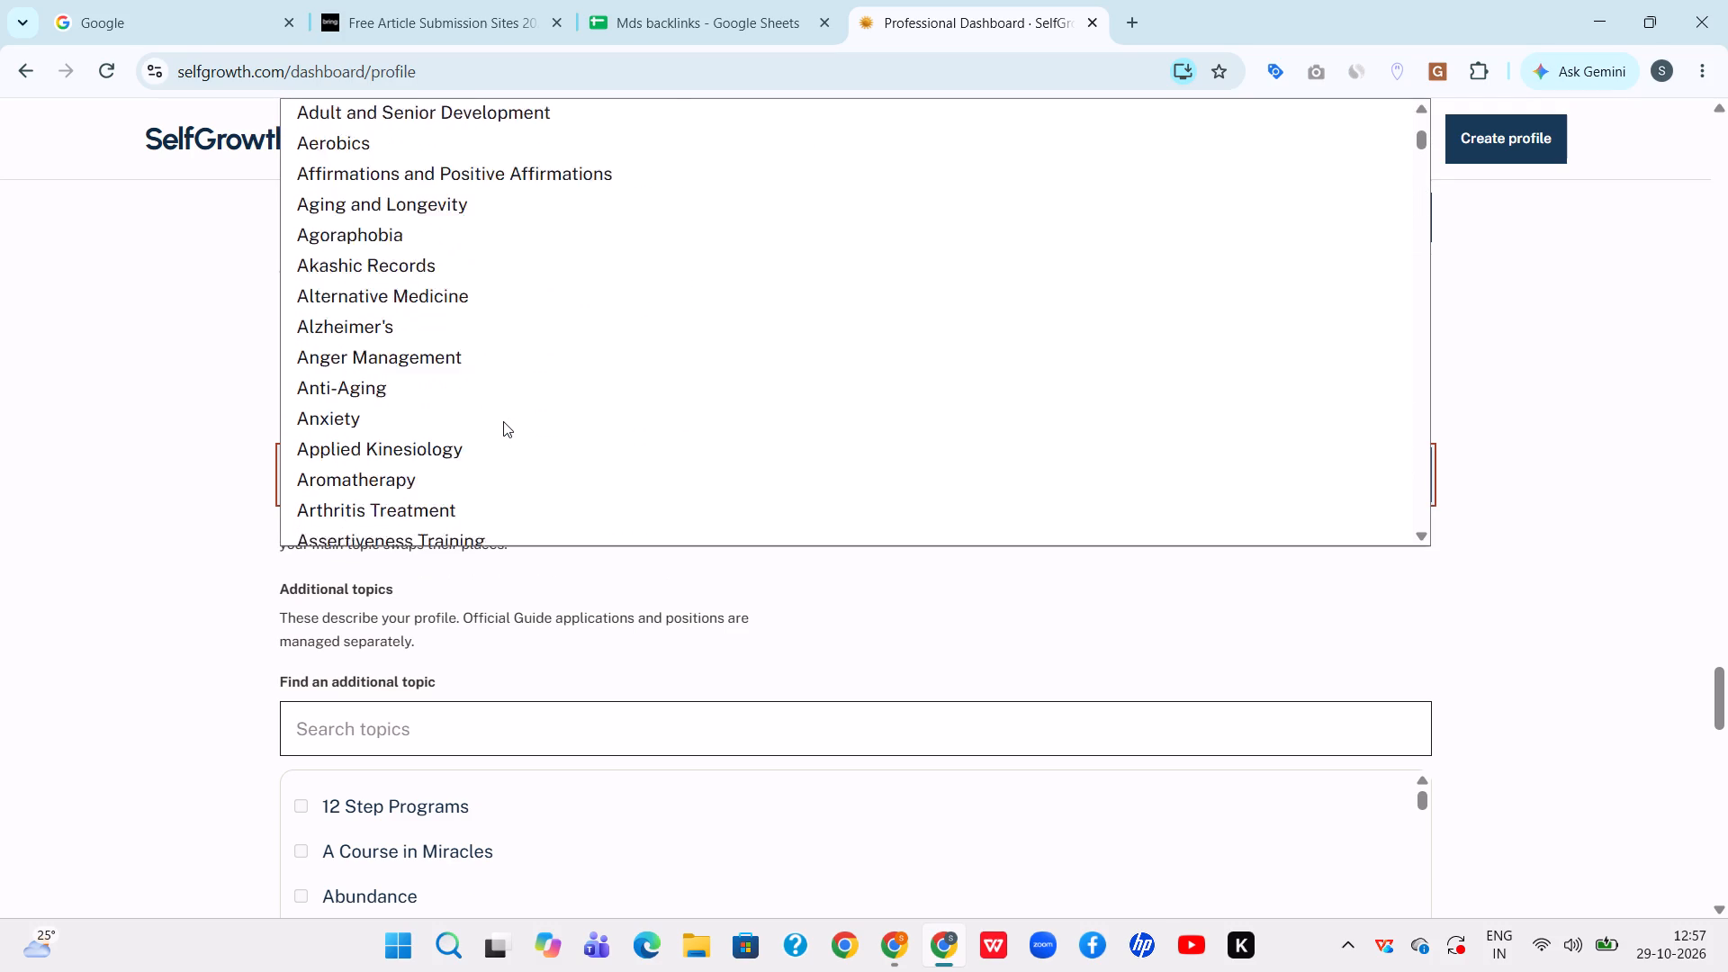
{"action": "scroll", "coordinate": [503, 421], "scroll_direction": "down", "scroll_amount": 5}
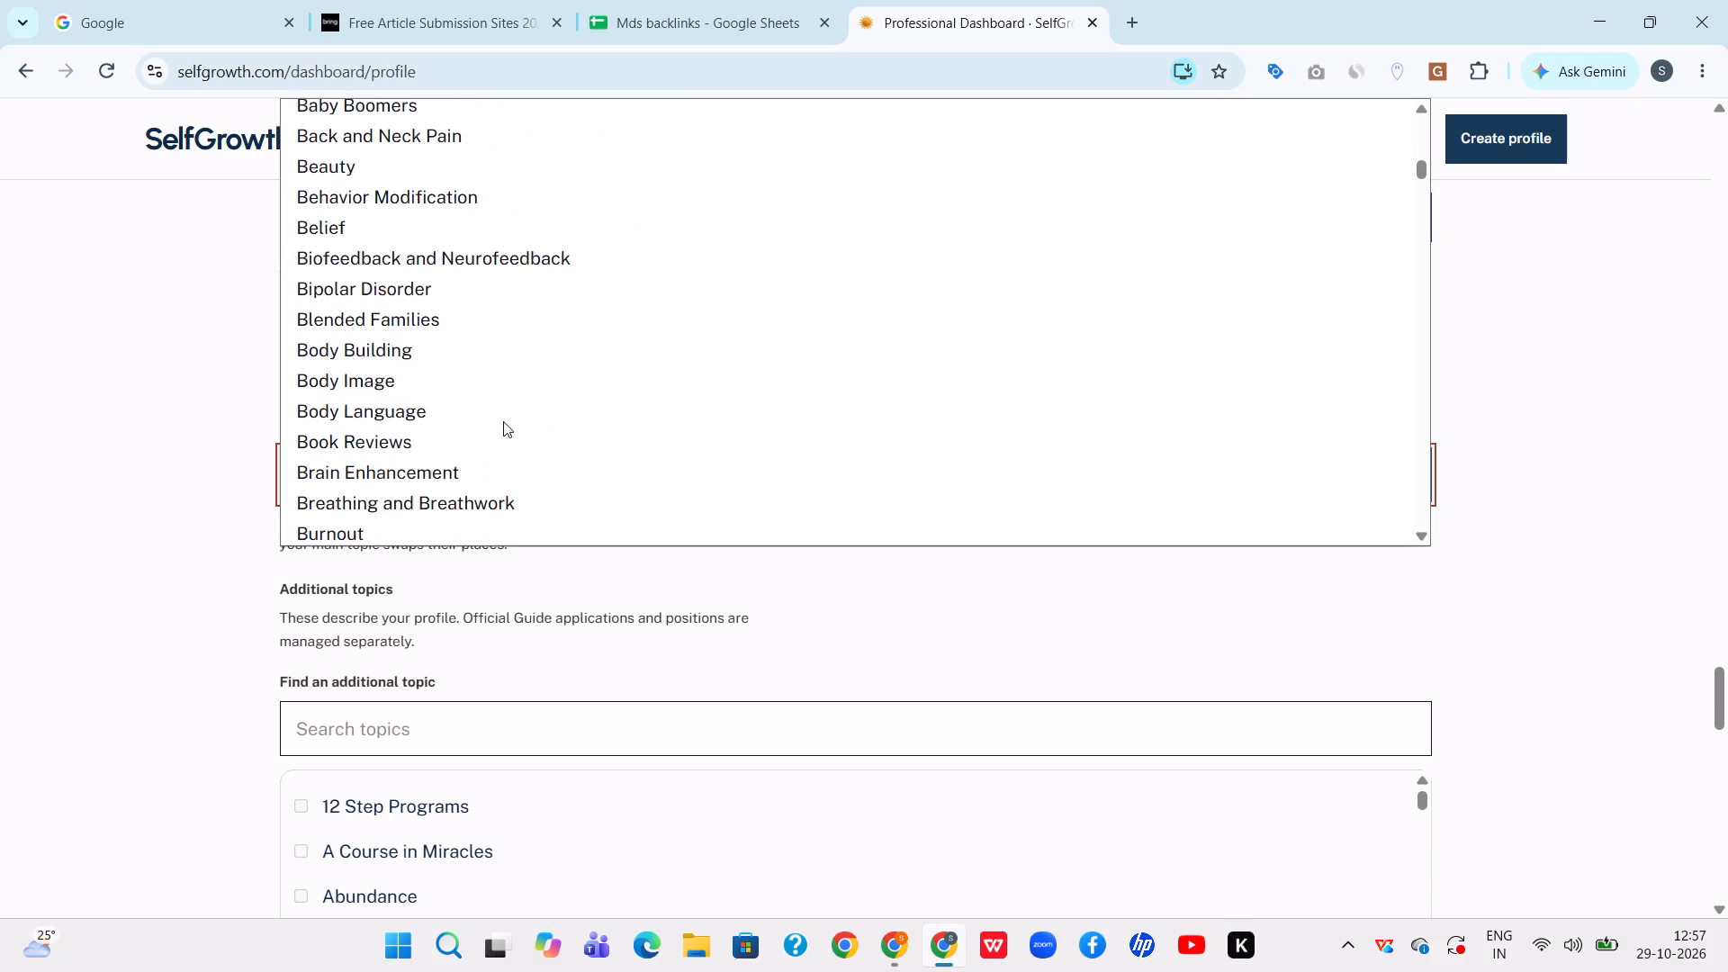
{"action": "scroll", "coordinate": [503, 421], "scroll_direction": "down", "scroll_amount": 3}
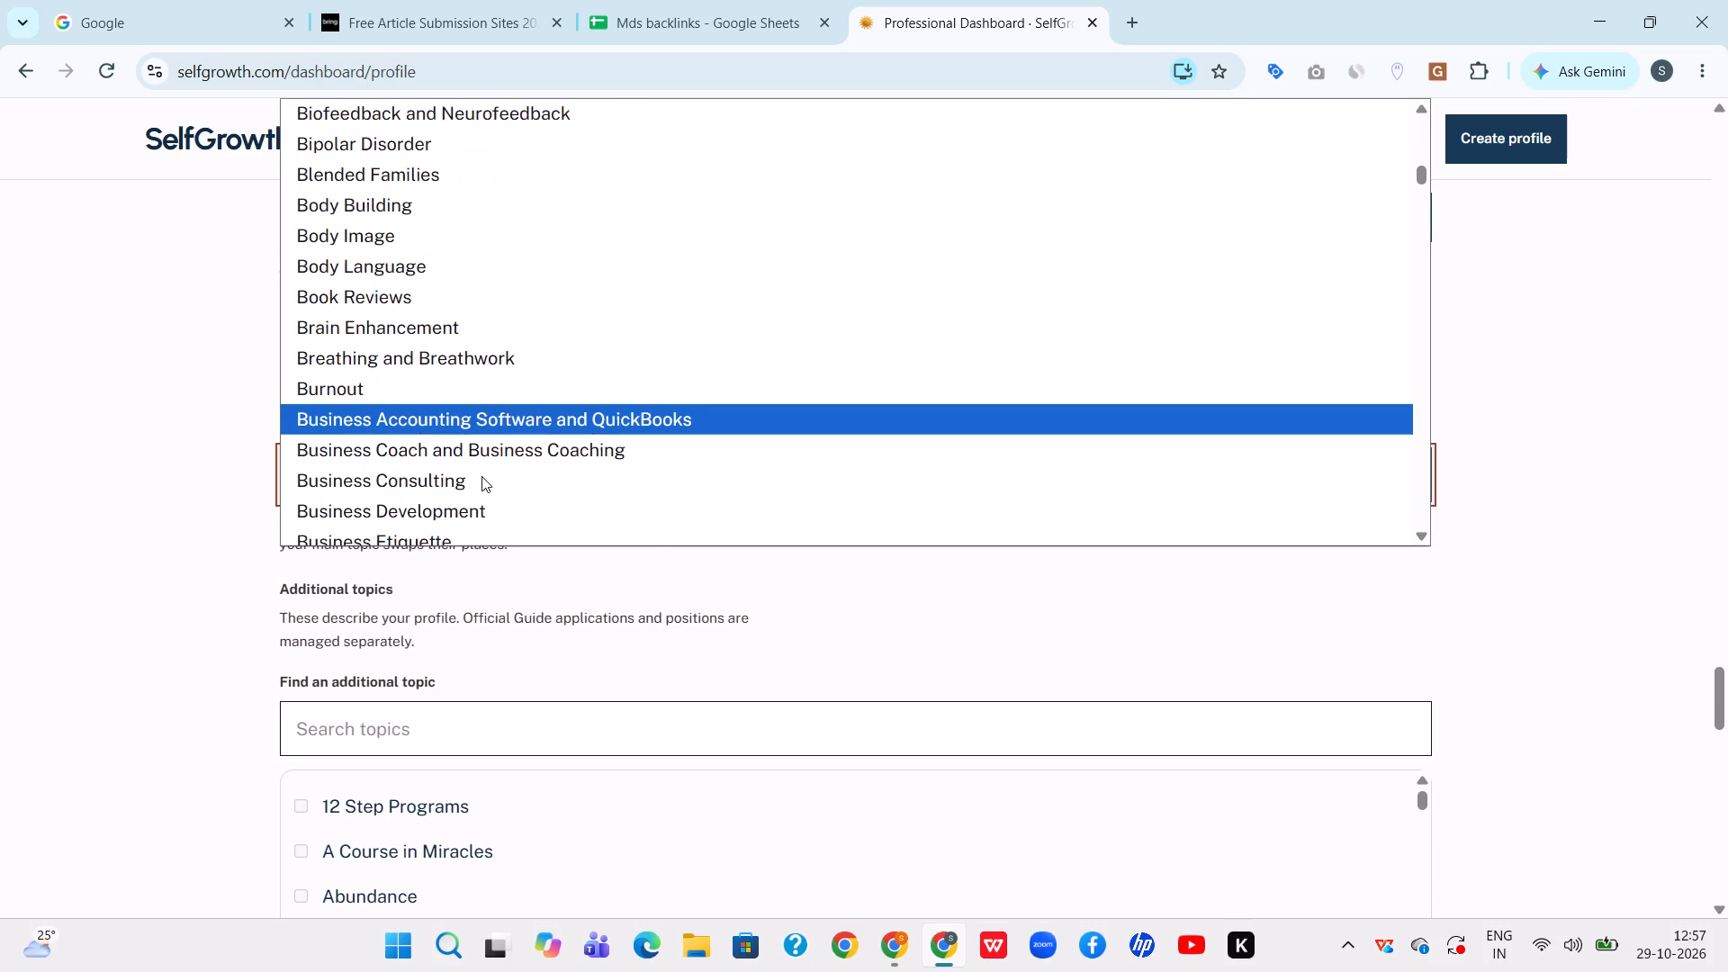
{"action": "scroll", "coordinate": [477, 484], "scroll_direction": "down", "scroll_amount": 1}
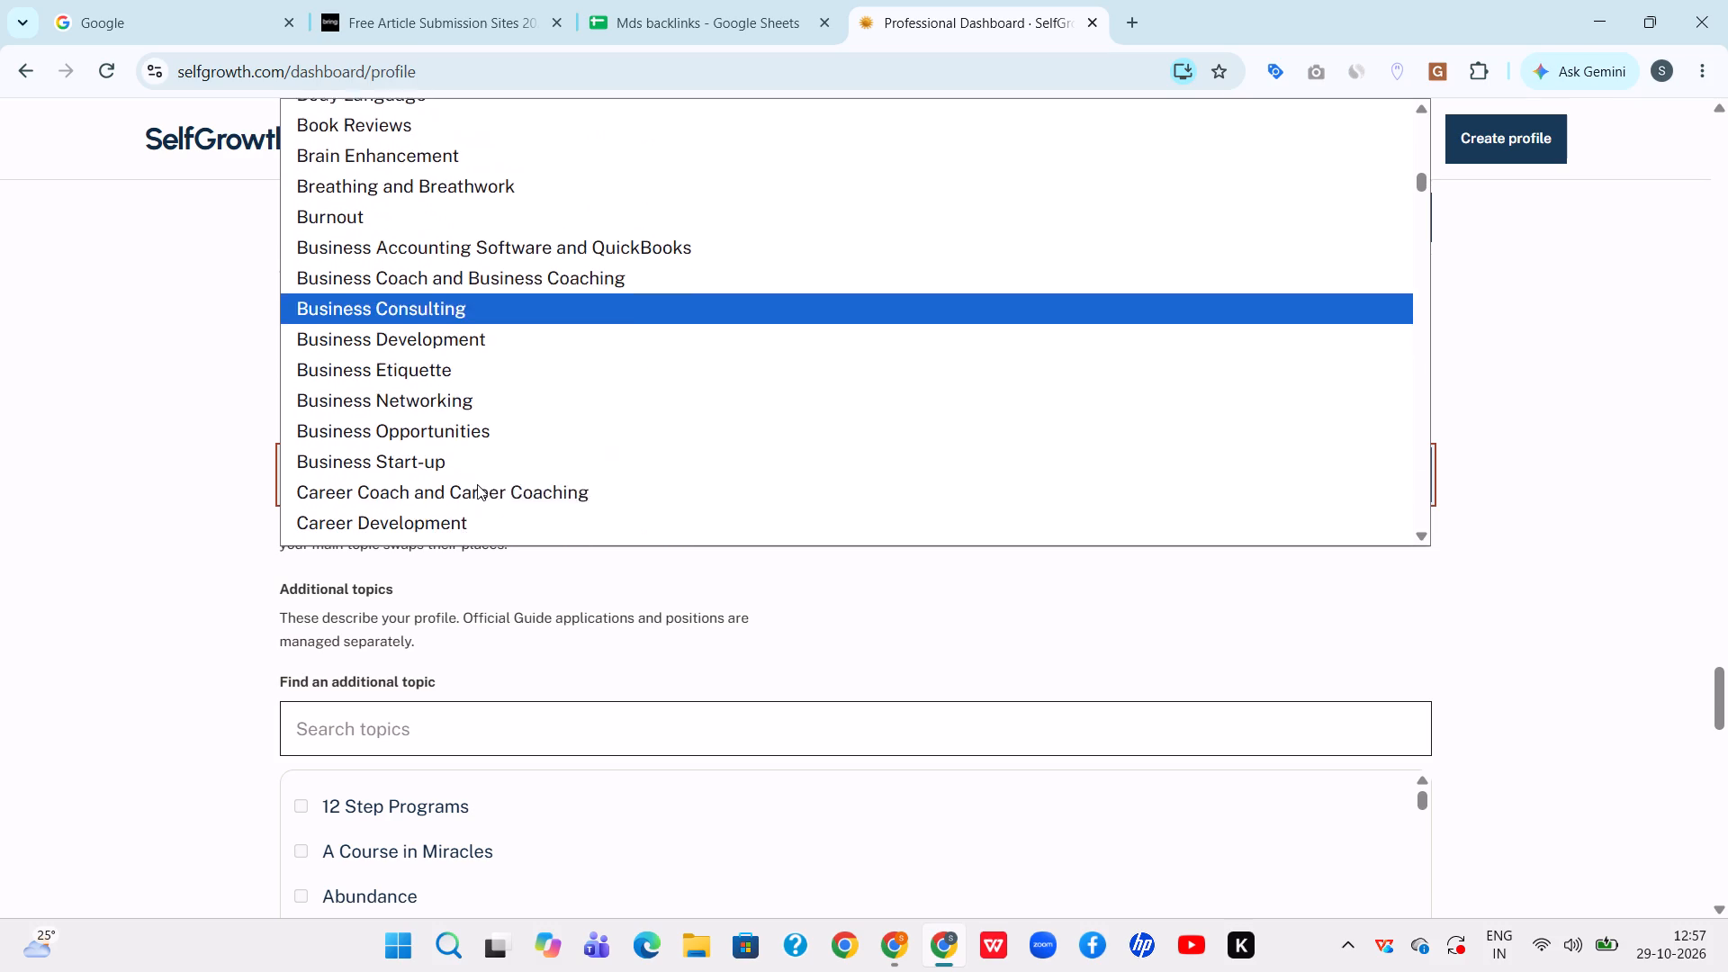
{"action": "scroll", "coordinate": [477, 484], "scroll_direction": "down", "scroll_amount": 3}
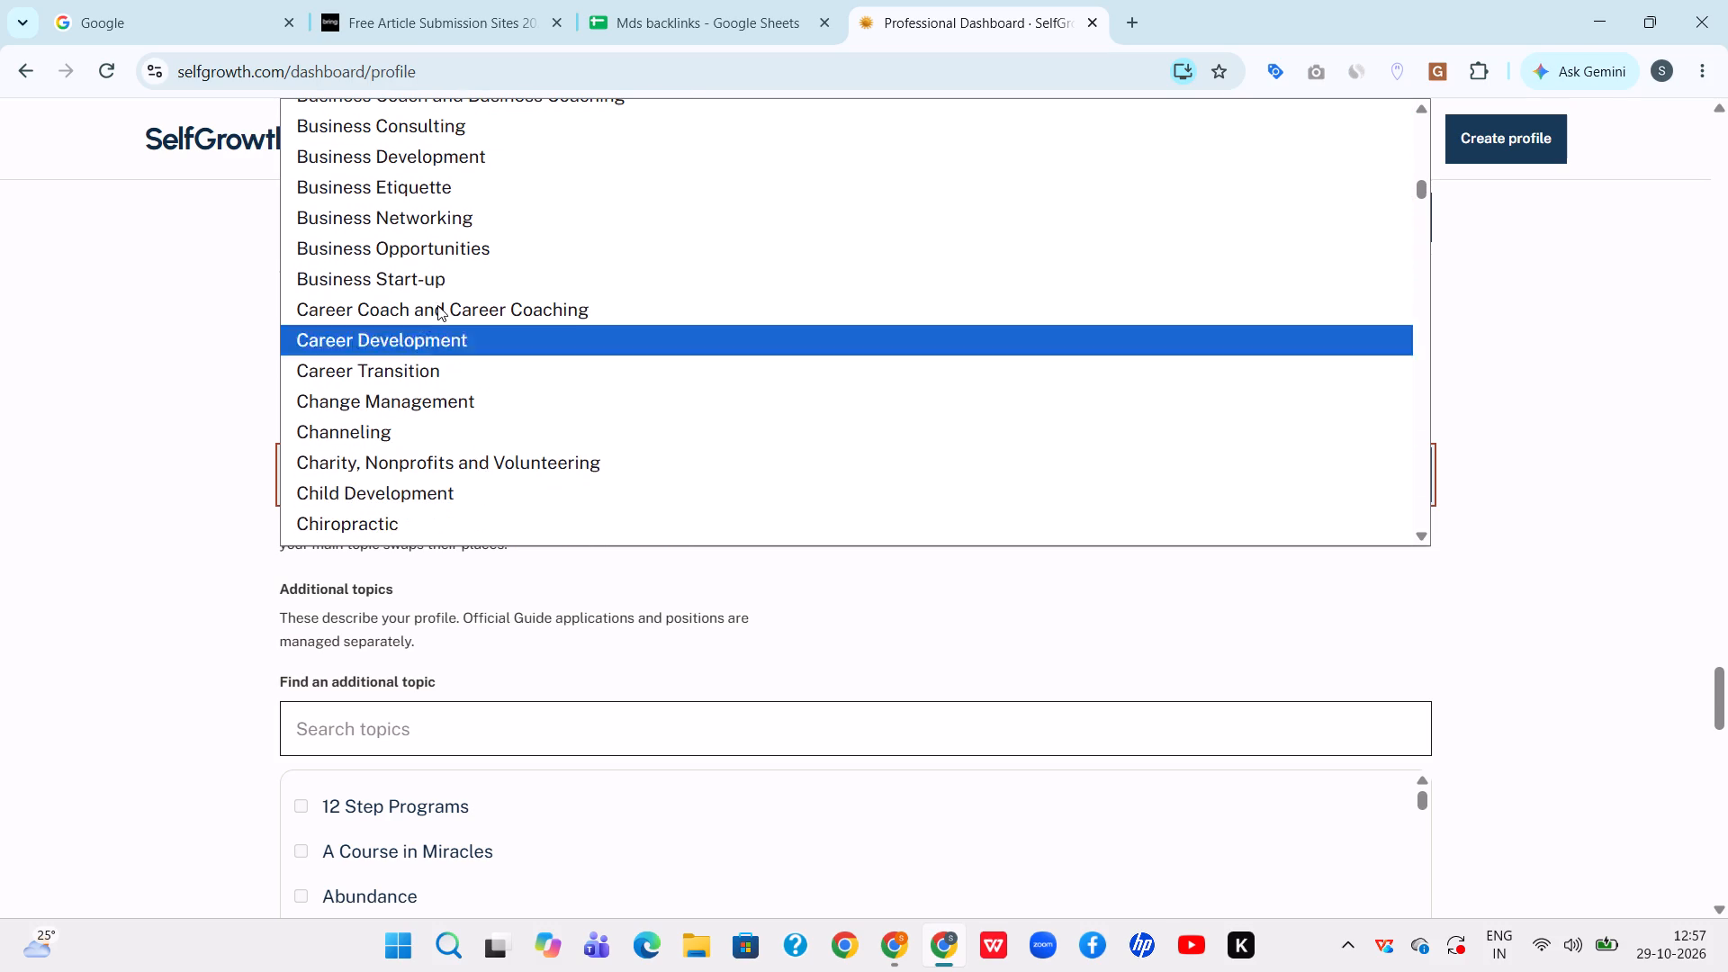
{"action": "left_click", "coordinate": [414, 251]}
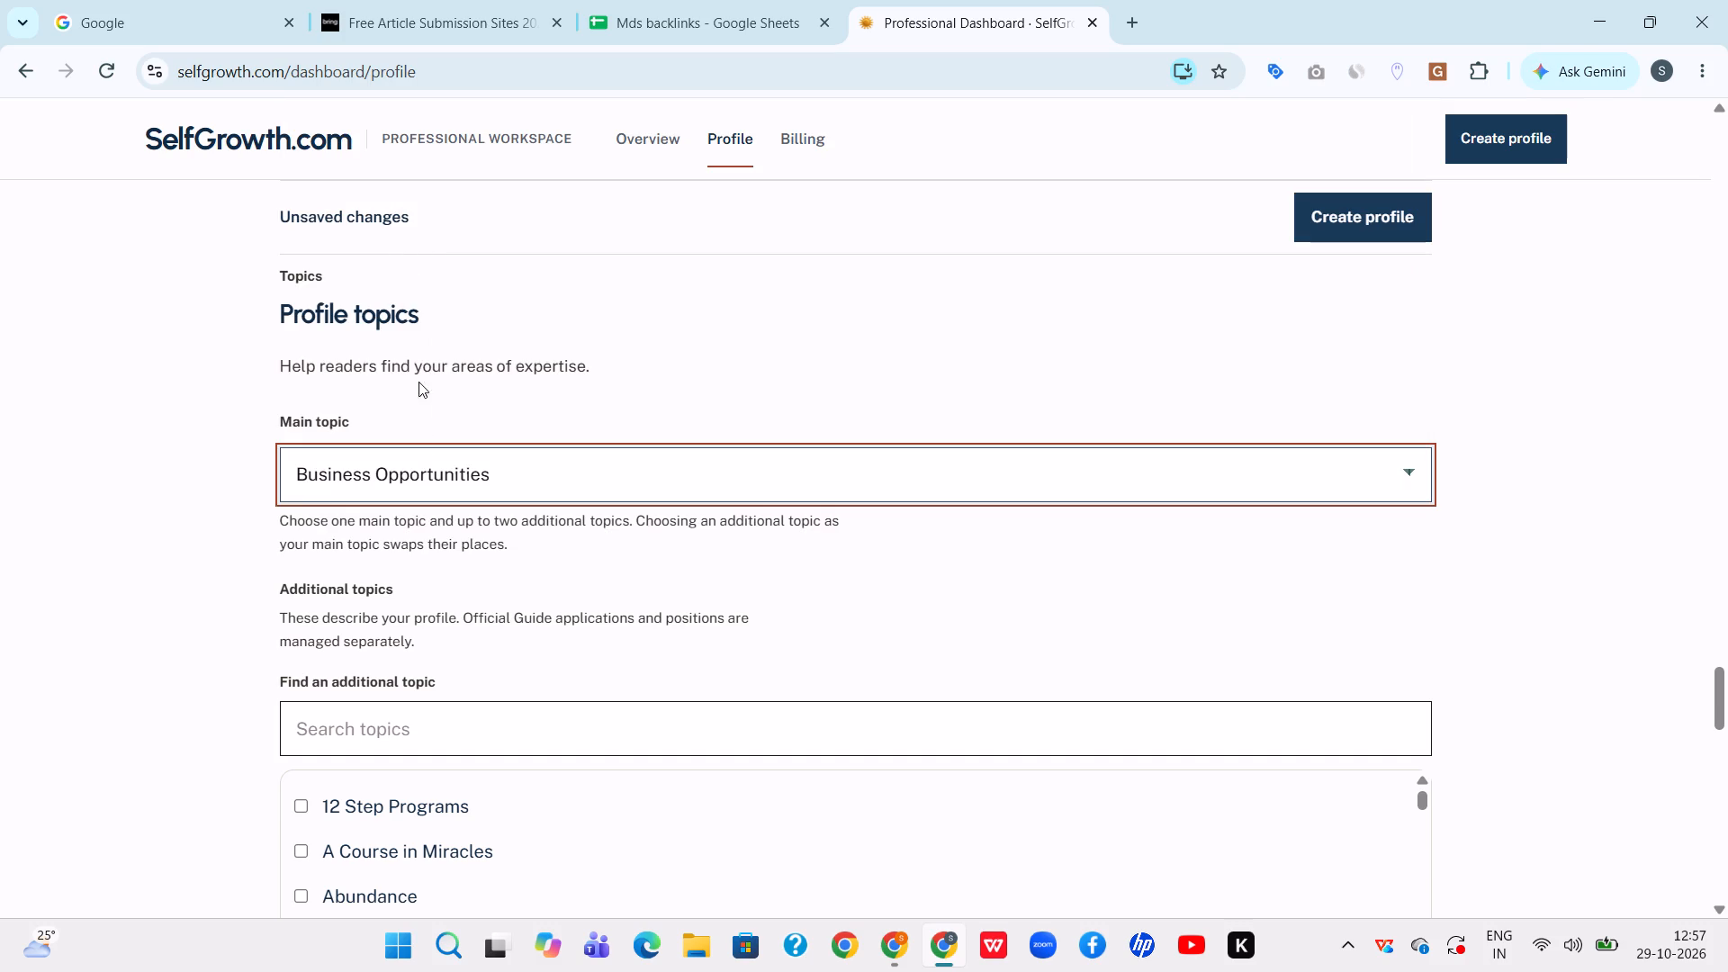
{"action": "left_click", "coordinate": [417, 473]}
{"action": "scroll", "coordinate": [417, 473], "scroll_direction": "down", "scroll_amount": 3}
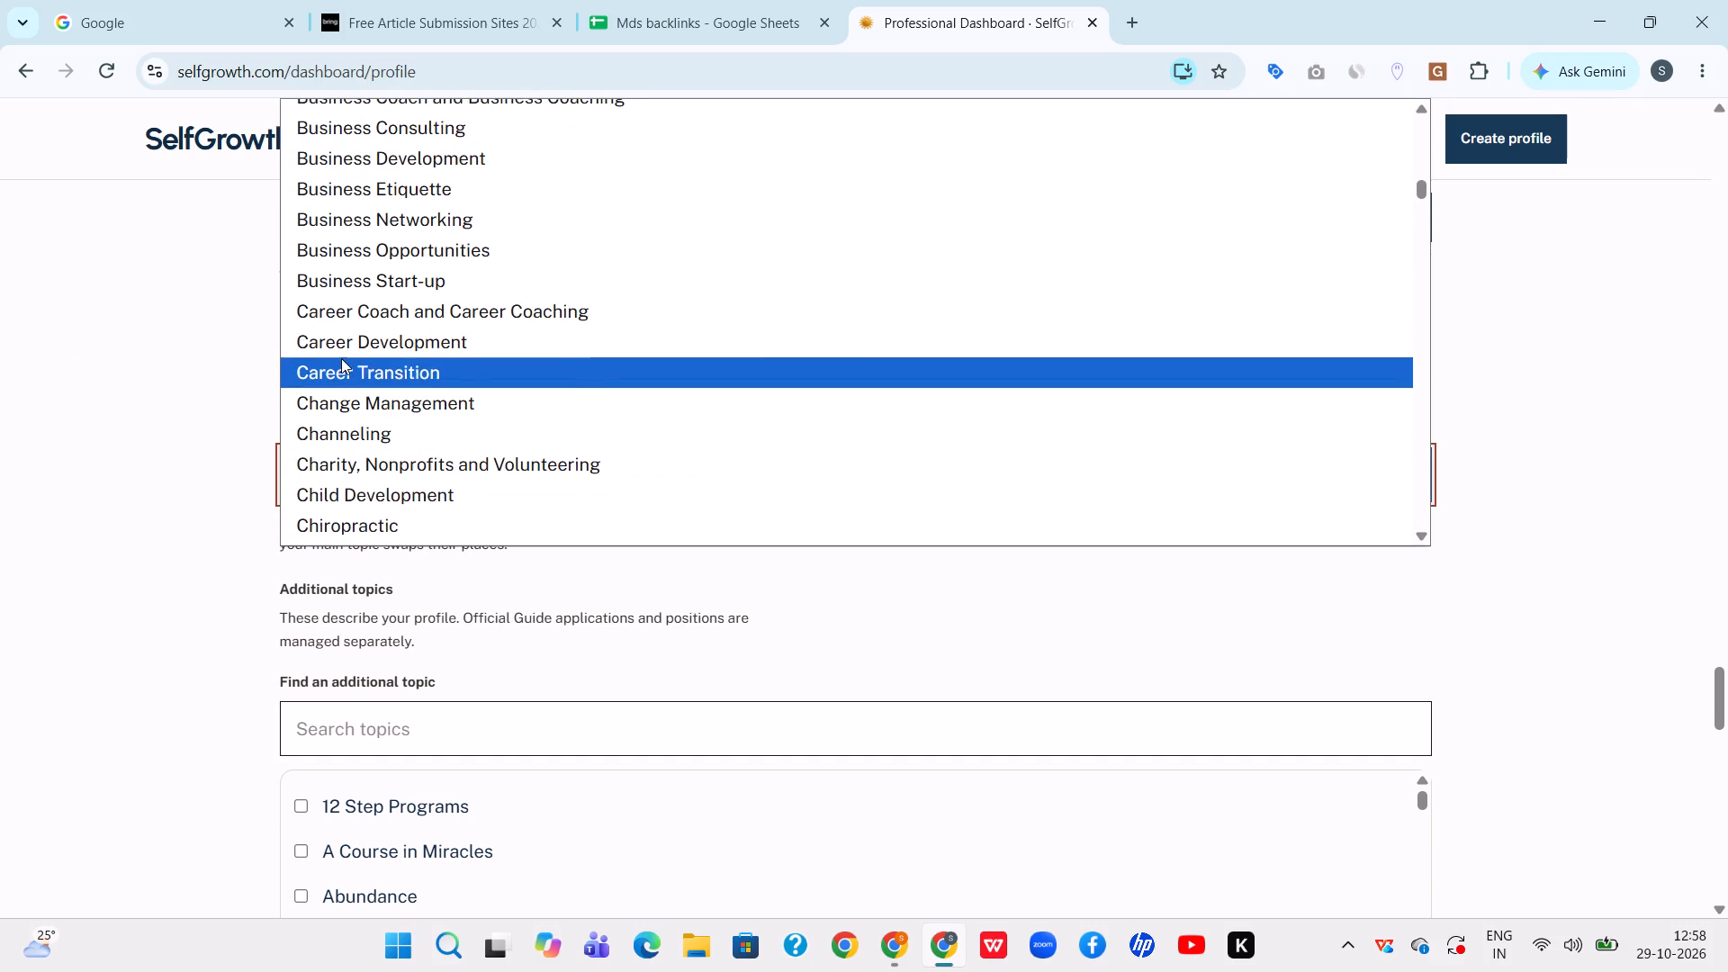
{"action": "scroll", "coordinate": [341, 358], "scroll_direction": "down", "scroll_amount": 8}
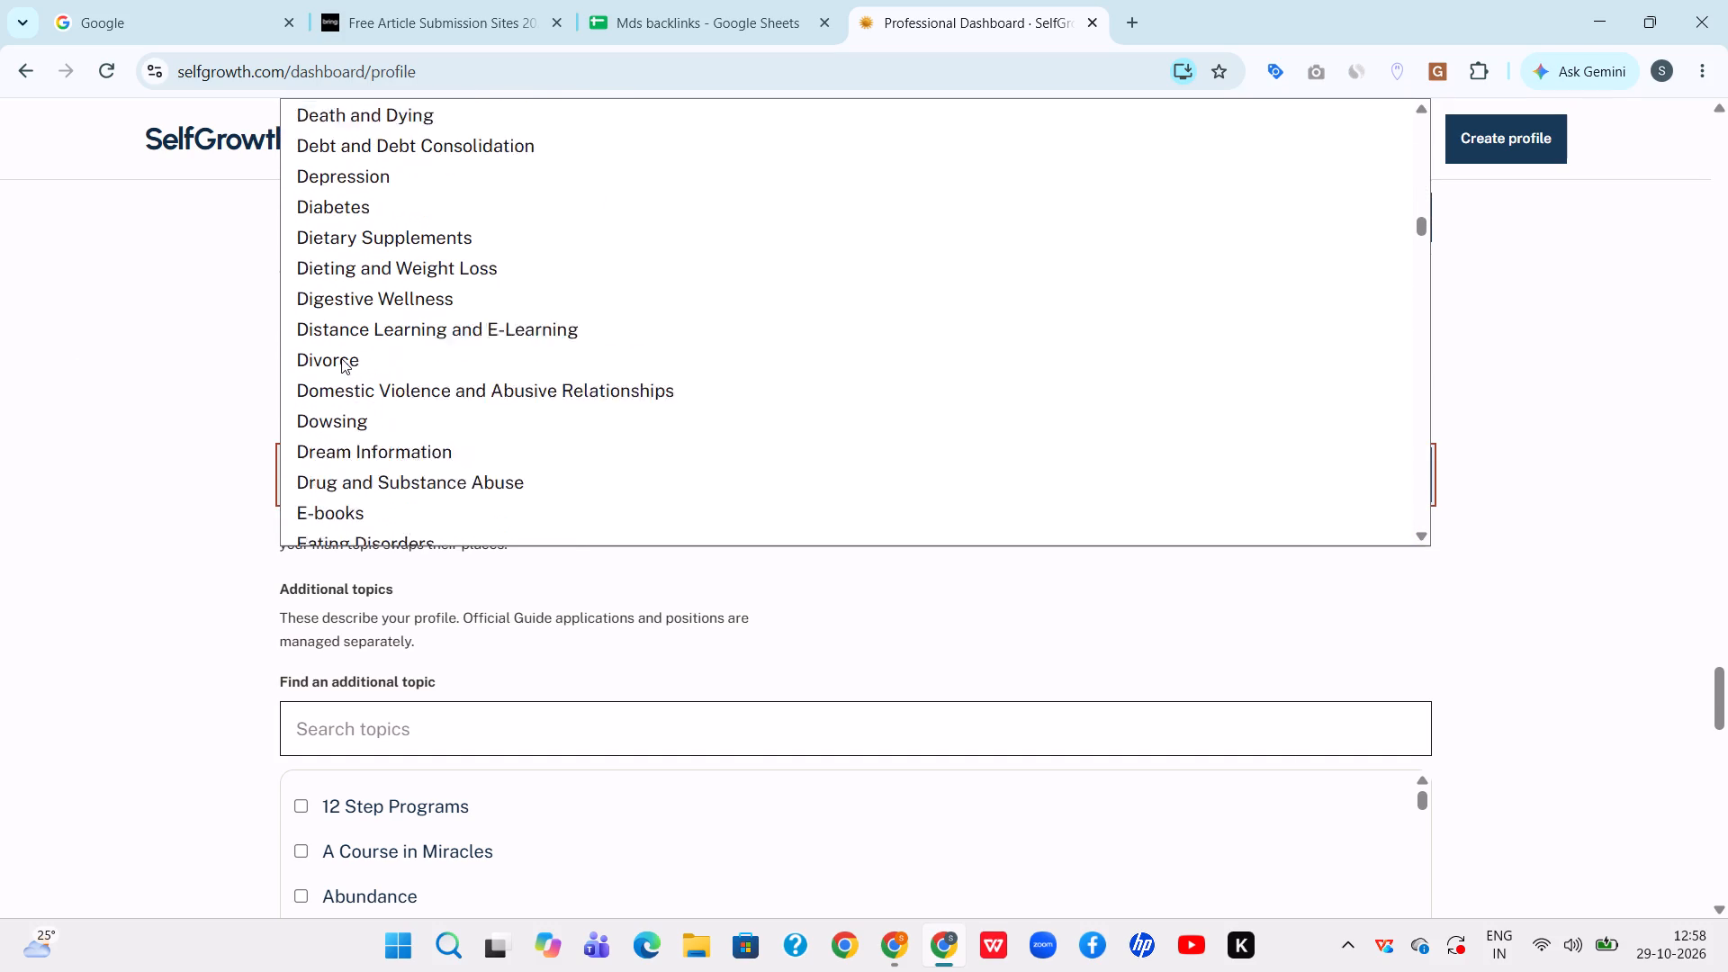
{"action": "scroll", "coordinate": [341, 358], "scroll_direction": "down", "scroll_amount": 8}
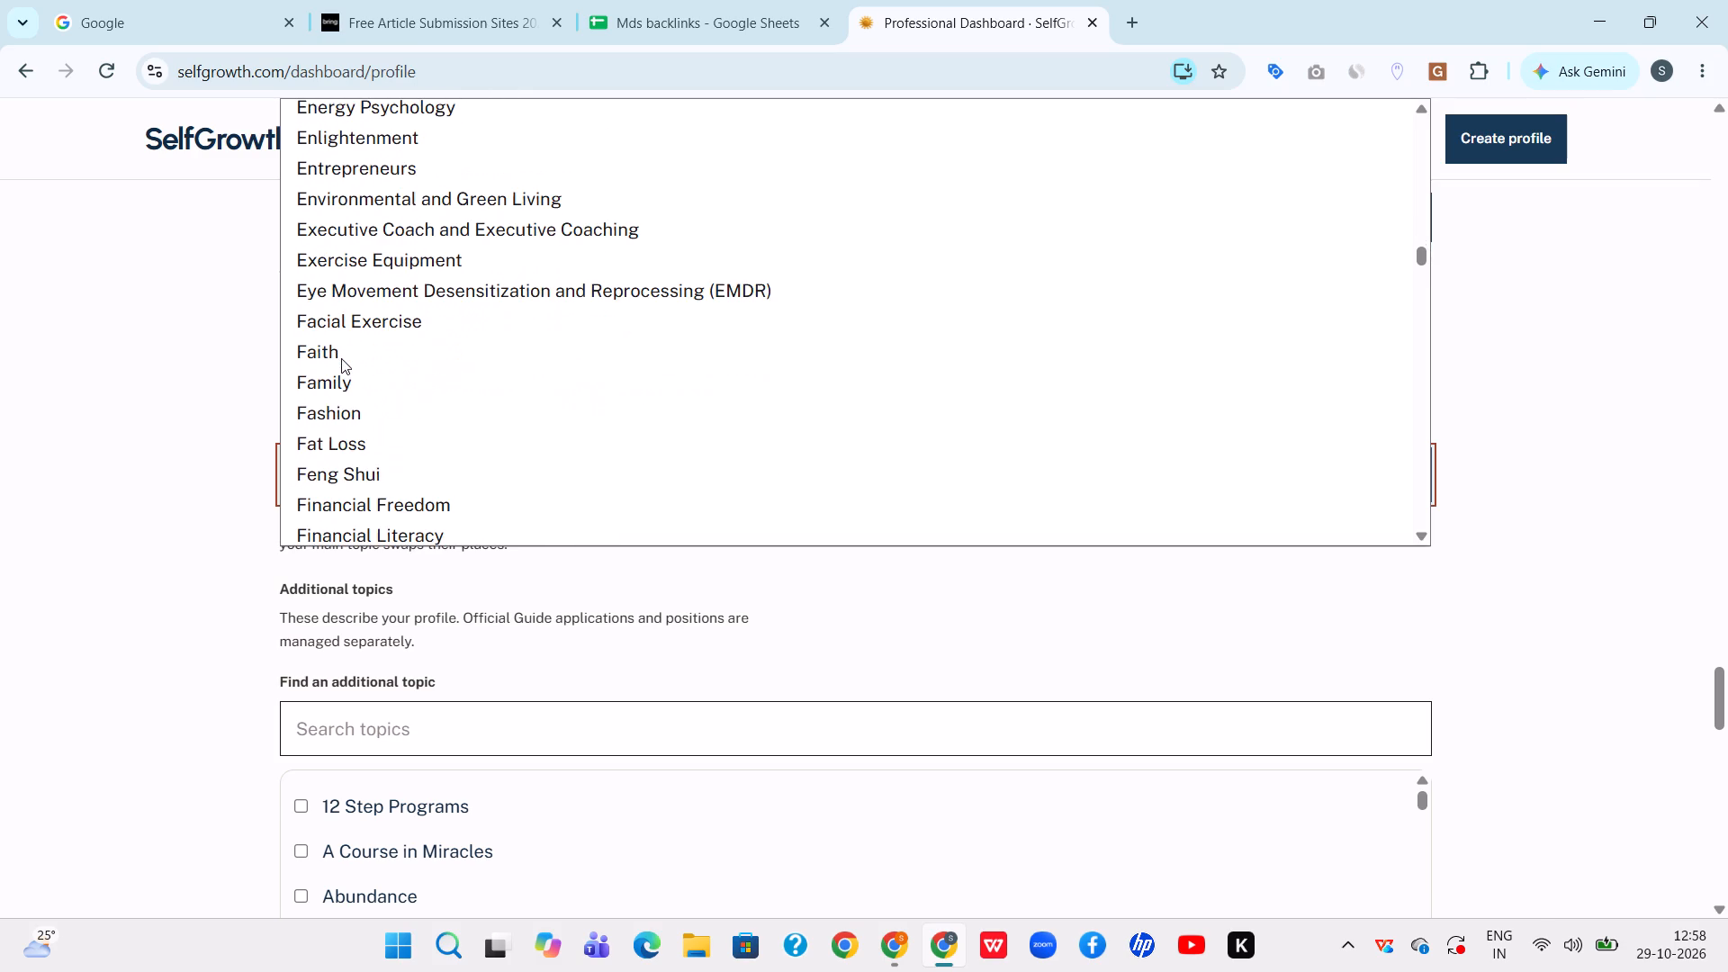
{"action": "scroll", "coordinate": [341, 358], "scroll_direction": "down", "scroll_amount": 5}
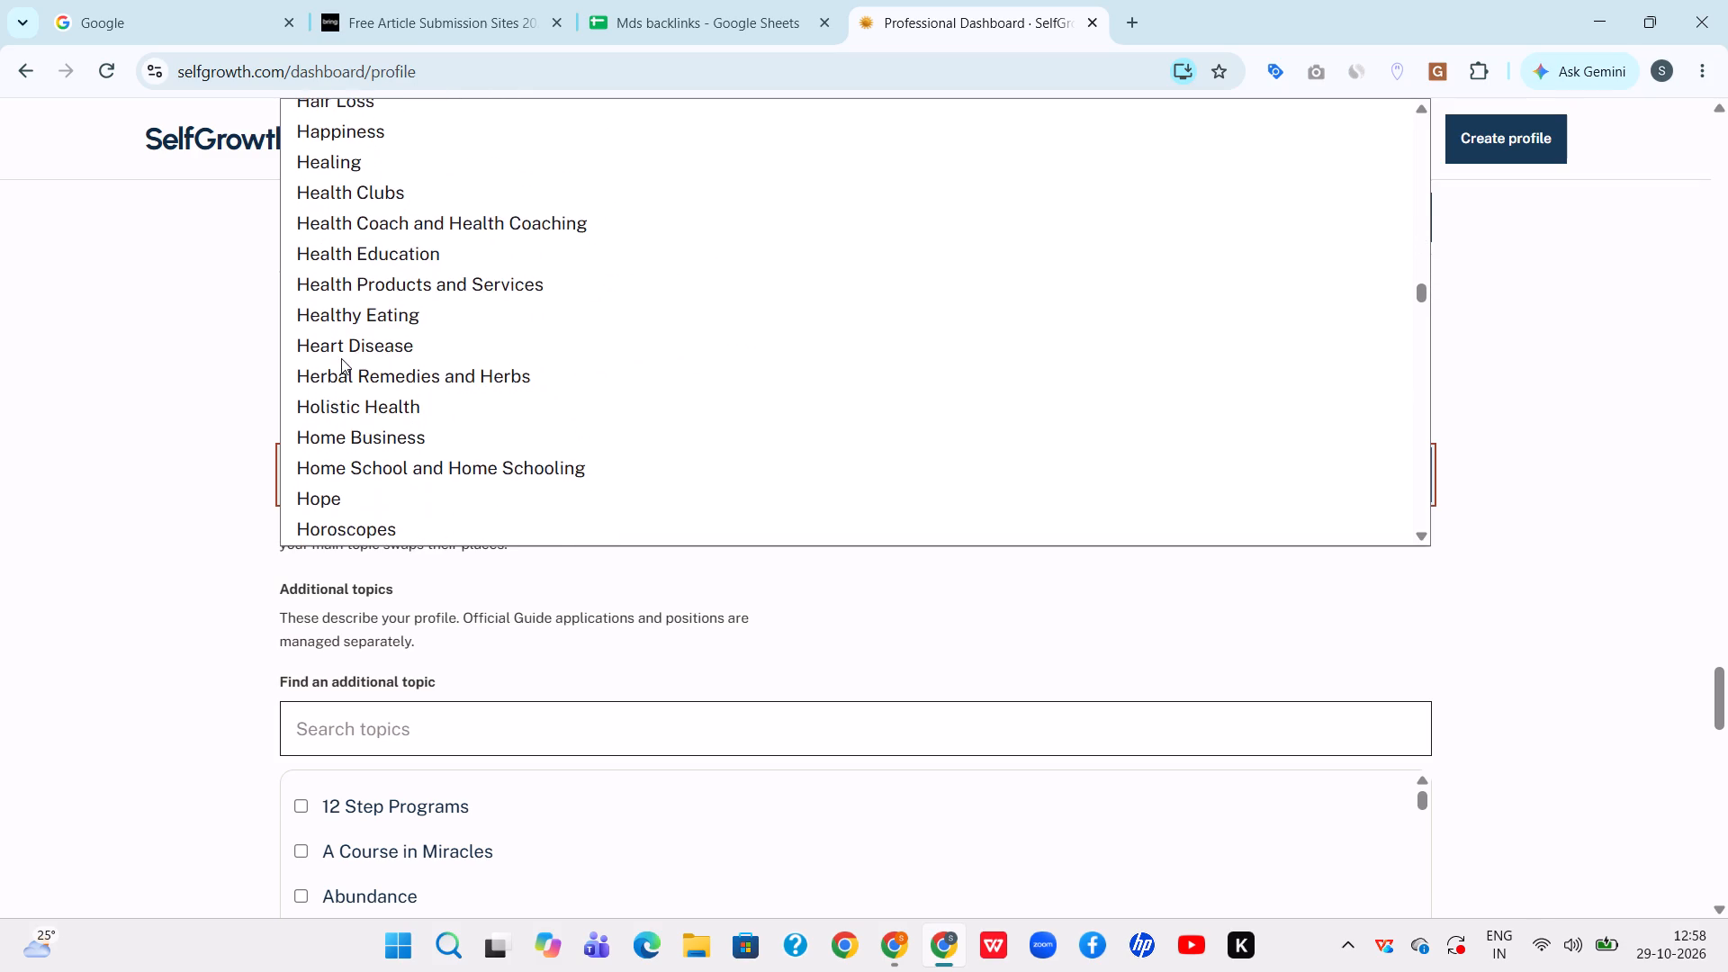
{"action": "scroll", "coordinate": [341, 358], "scroll_direction": "down", "scroll_amount": 5}
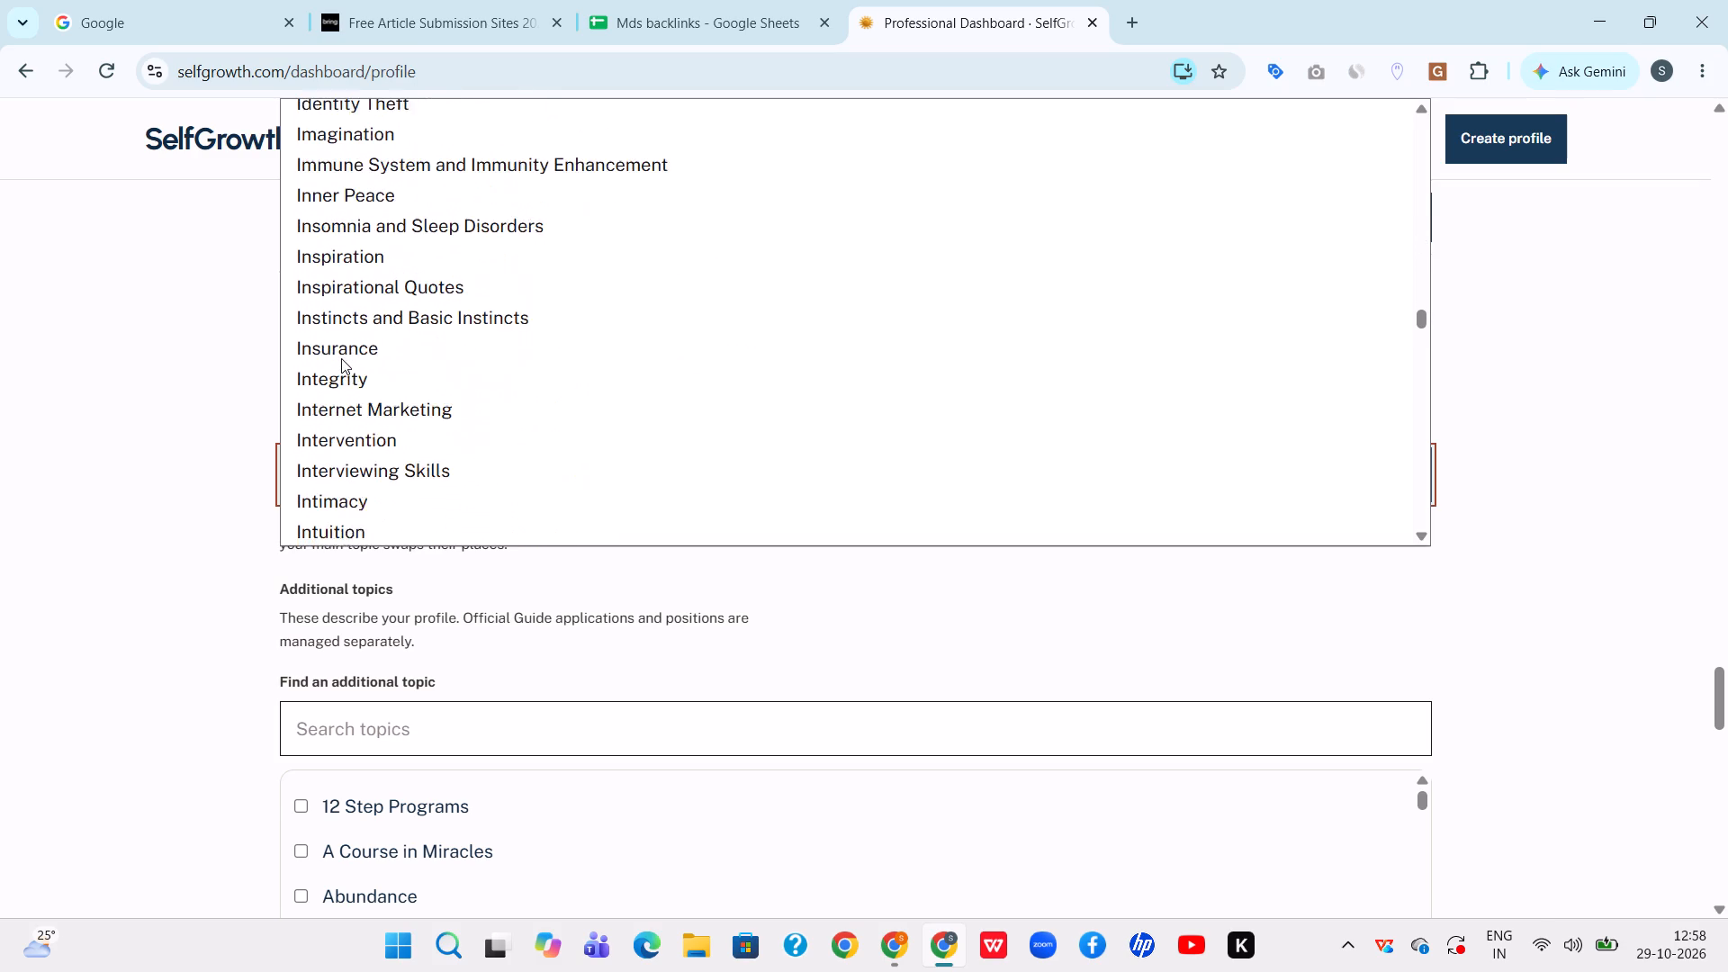
{"action": "scroll", "coordinate": [341, 358], "scroll_direction": "down", "scroll_amount": 4}
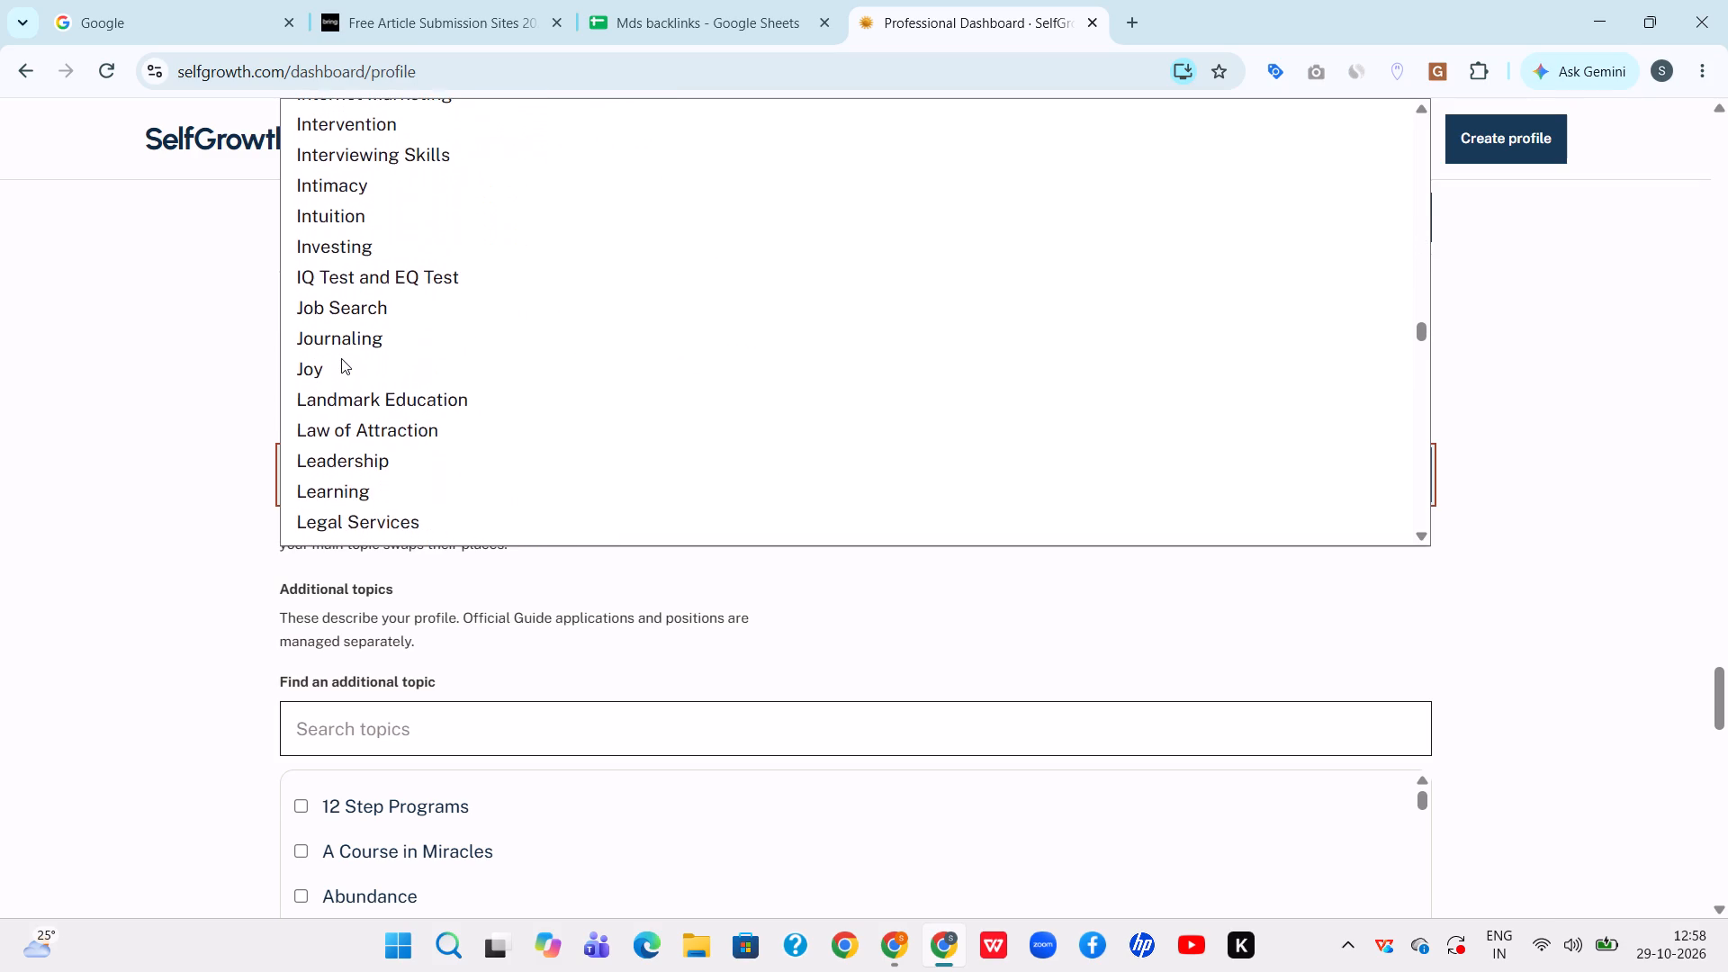
{"action": "scroll", "coordinate": [341, 358], "scroll_direction": "down", "scroll_amount": 6}
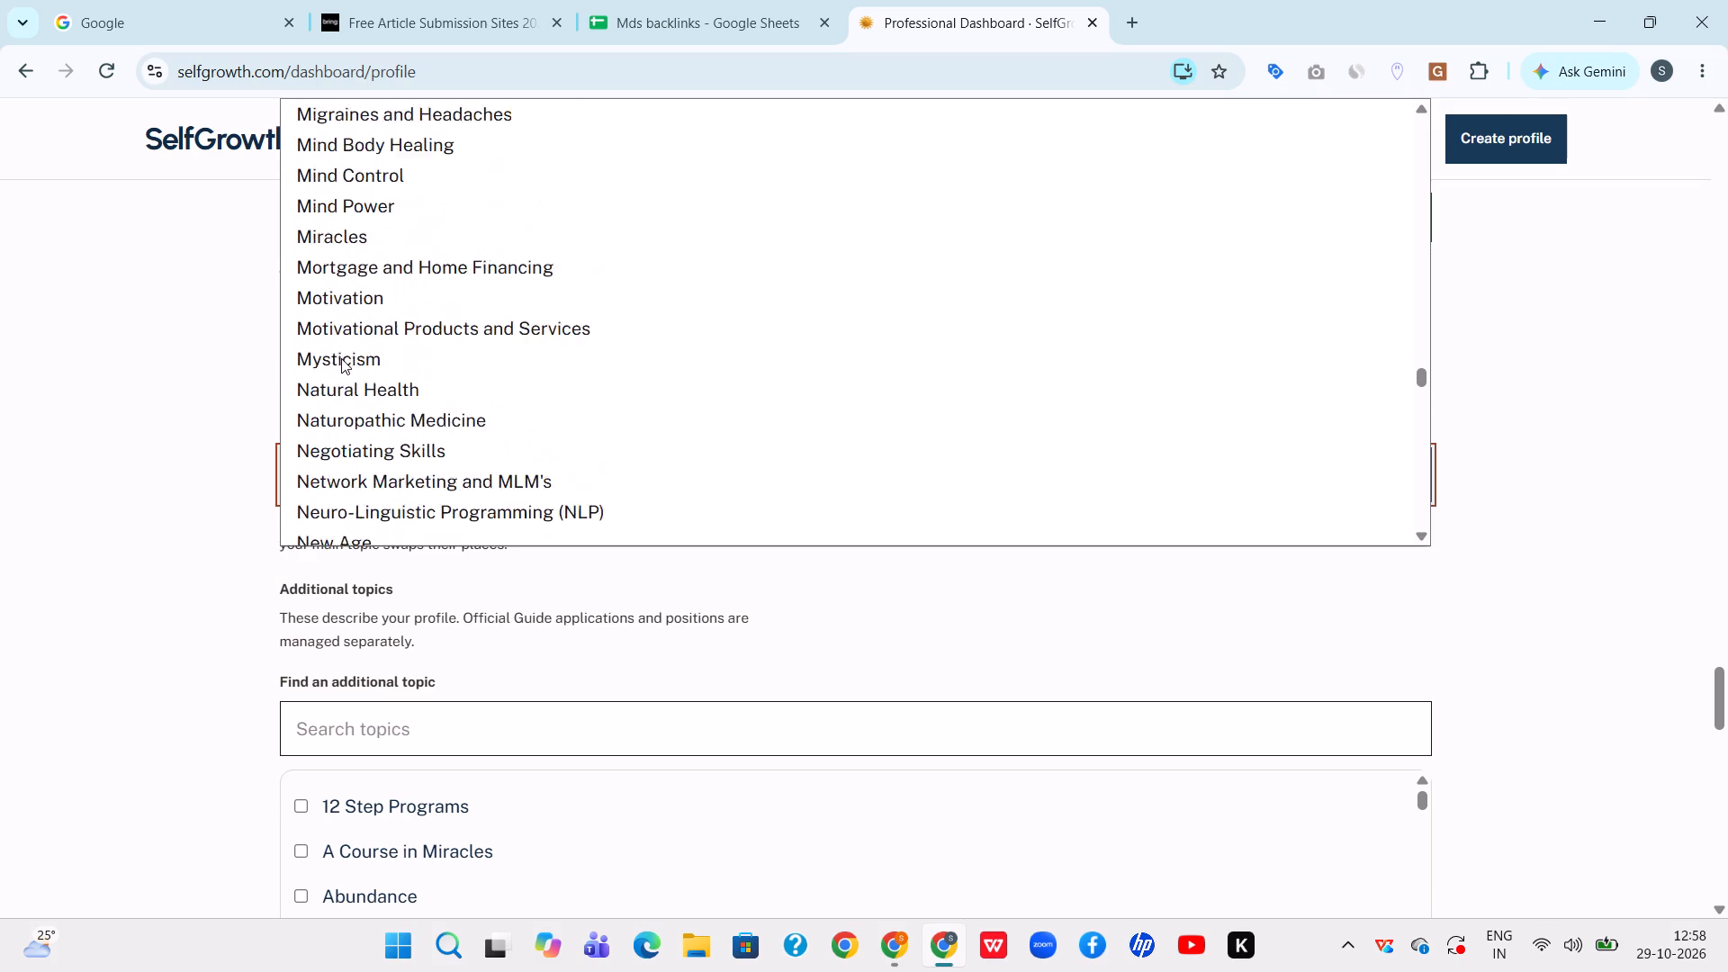
{"action": "scroll", "coordinate": [341, 358], "scroll_direction": "down", "scroll_amount": 6}
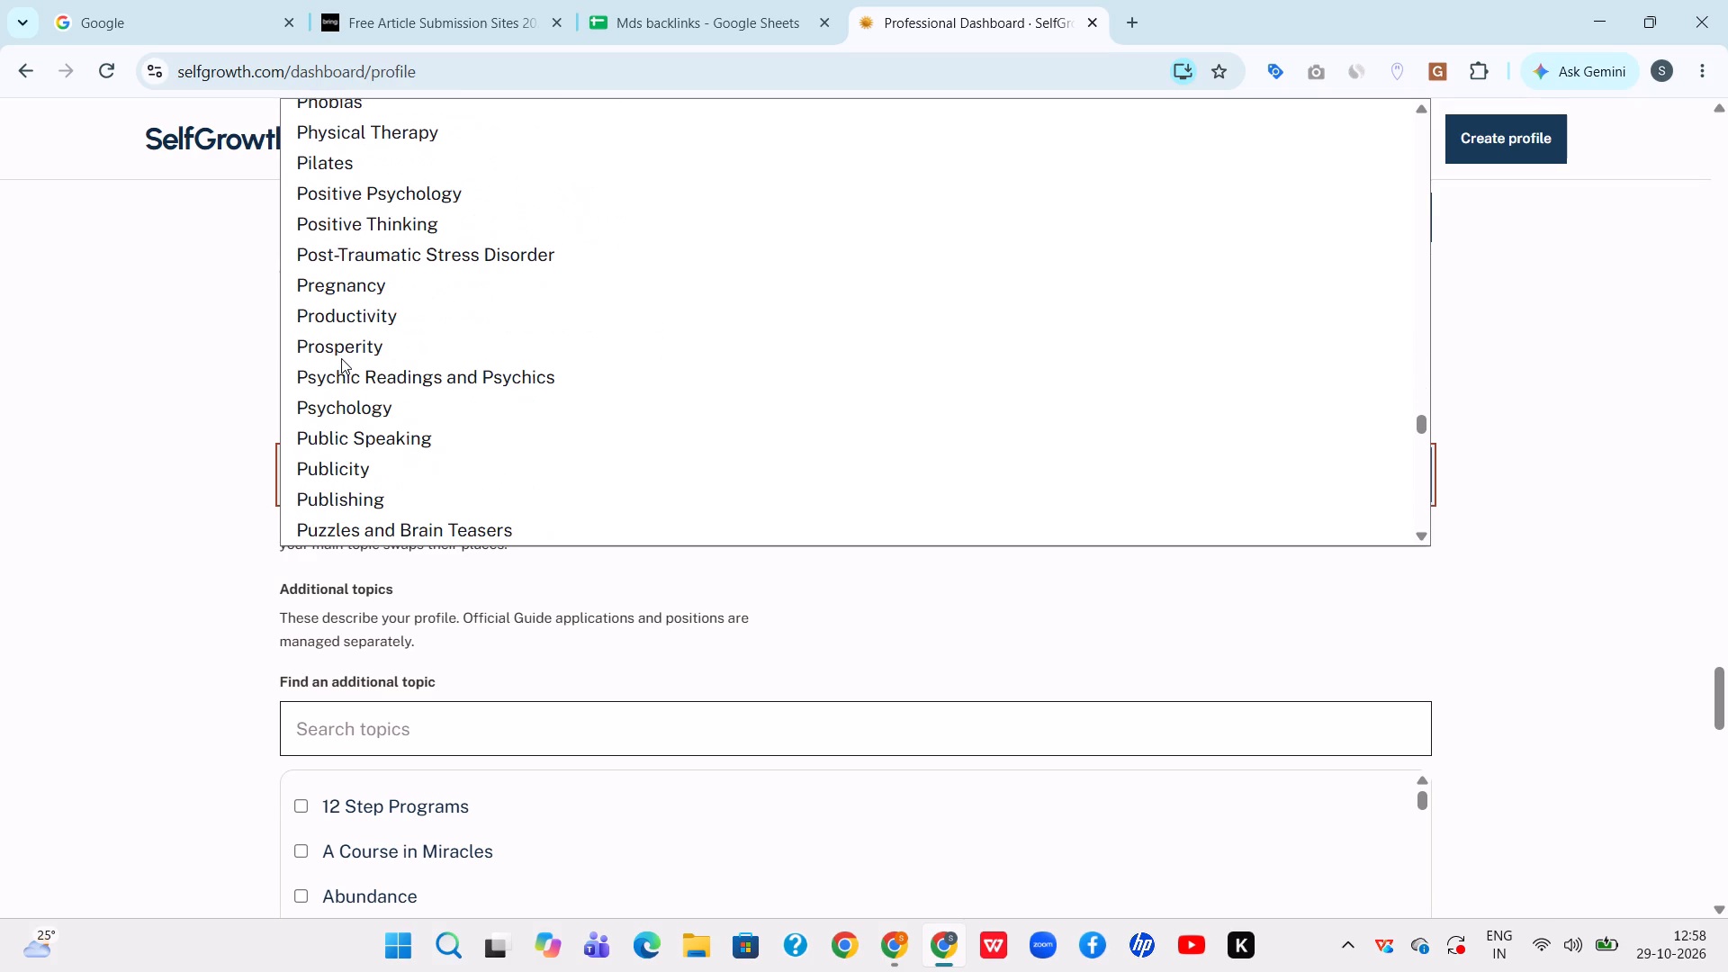
{"action": "scroll", "coordinate": [341, 358], "scroll_direction": "down", "scroll_amount": 10}
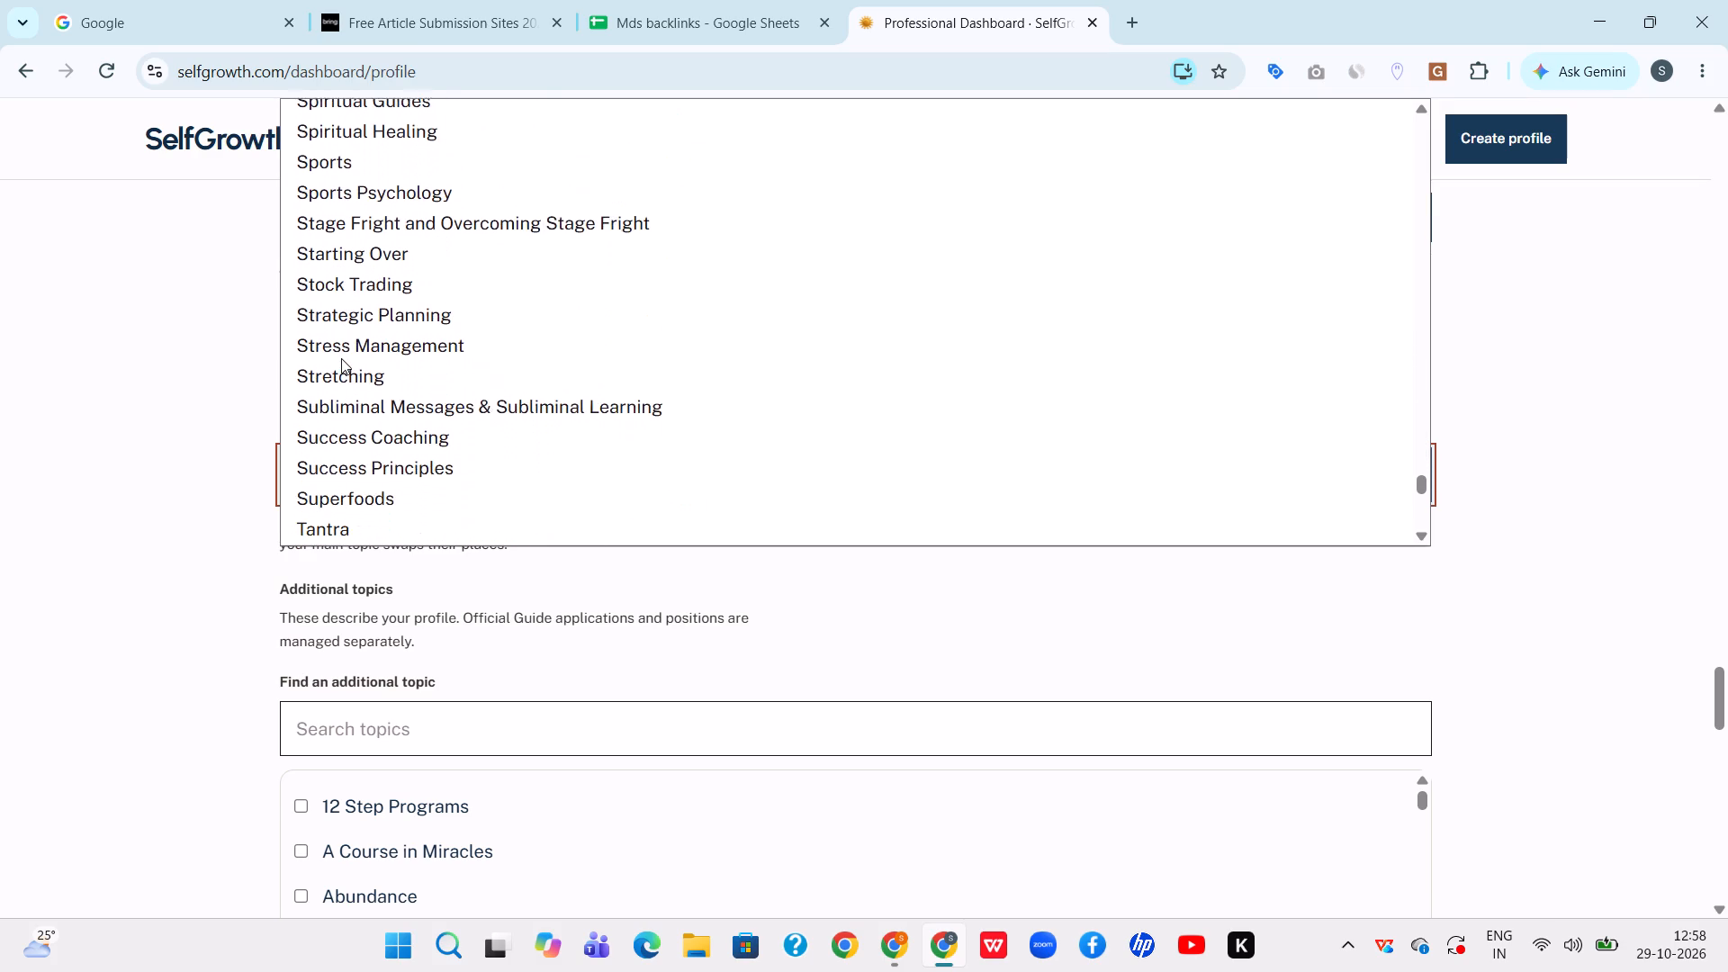
{"action": "scroll", "coordinate": [341, 358], "scroll_direction": "down", "scroll_amount": 4}
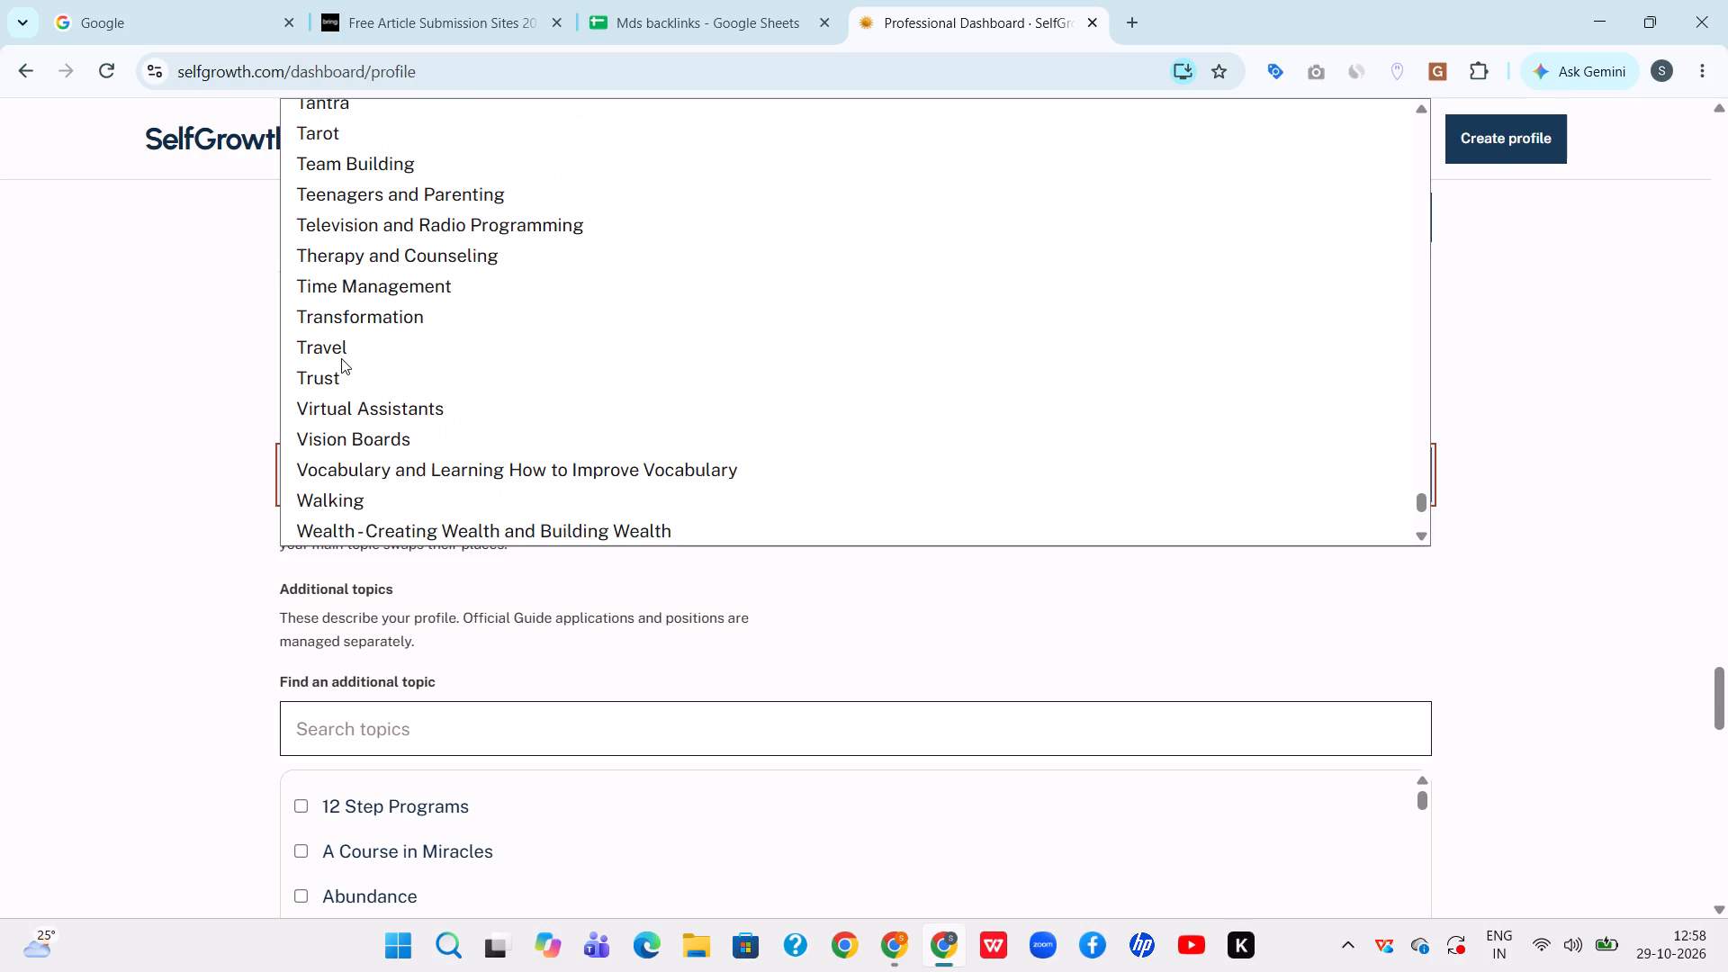
{"action": "scroll", "coordinate": [341, 358], "scroll_direction": "down", "scroll_amount": 3}
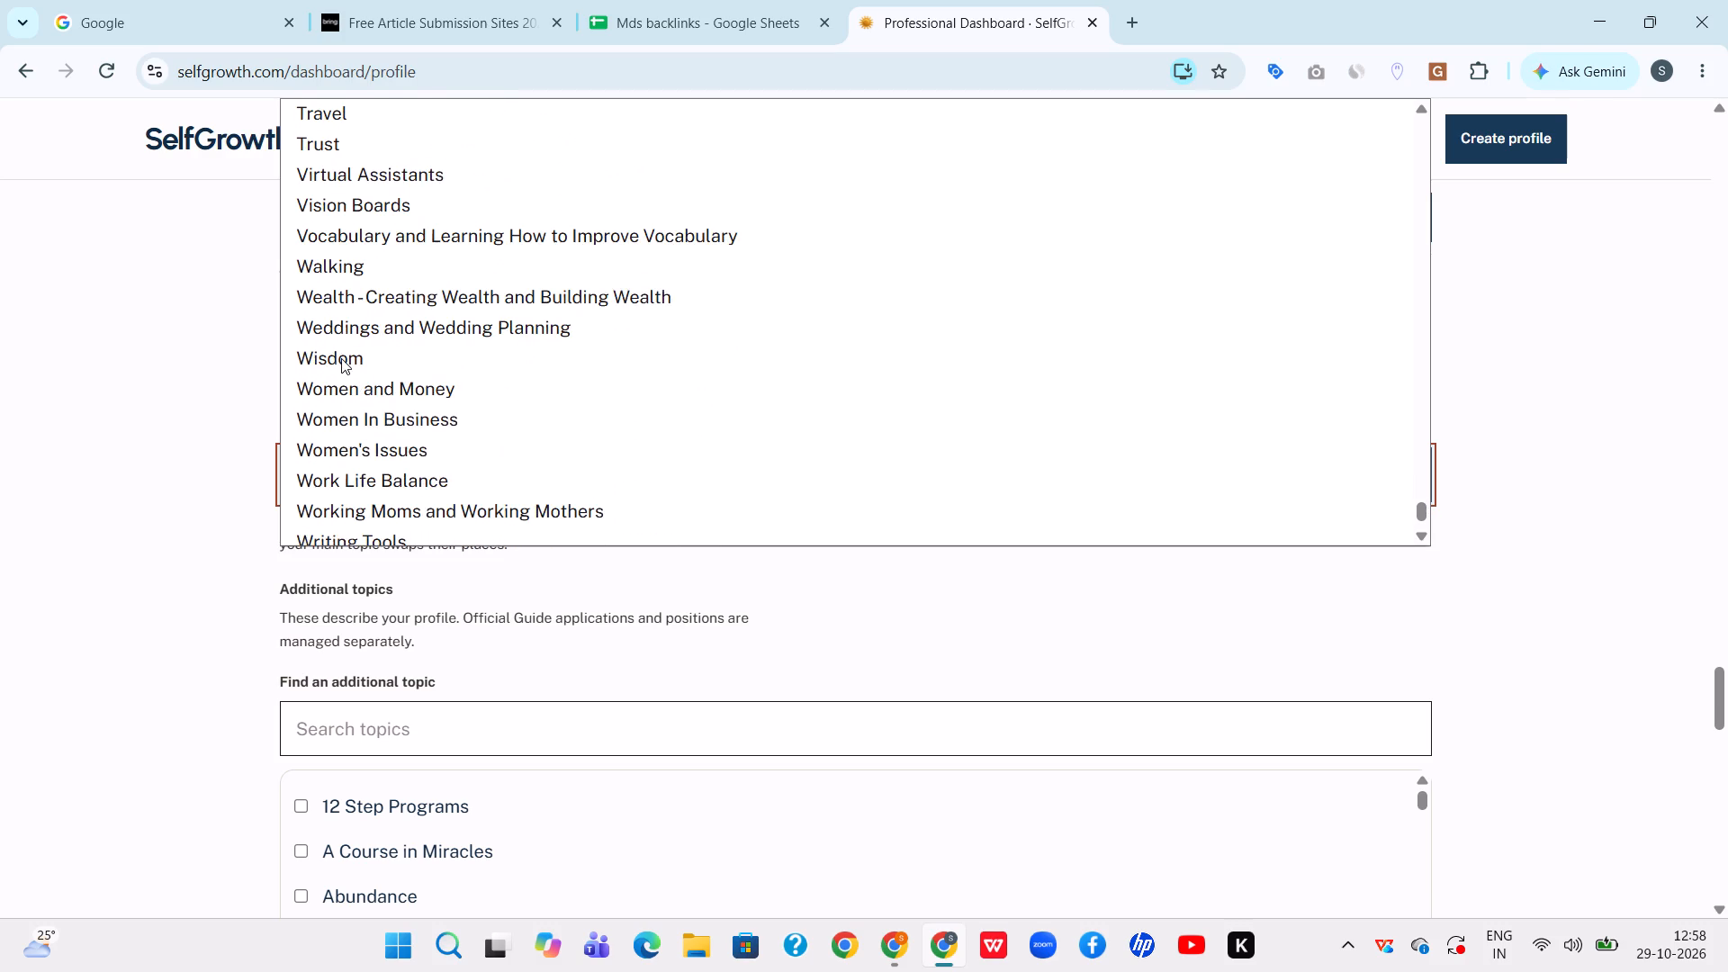
{"action": "scroll", "coordinate": [341, 358], "scroll_direction": "down", "scroll_amount": 3}
{"action": "left_click", "coordinate": [0, 584]}
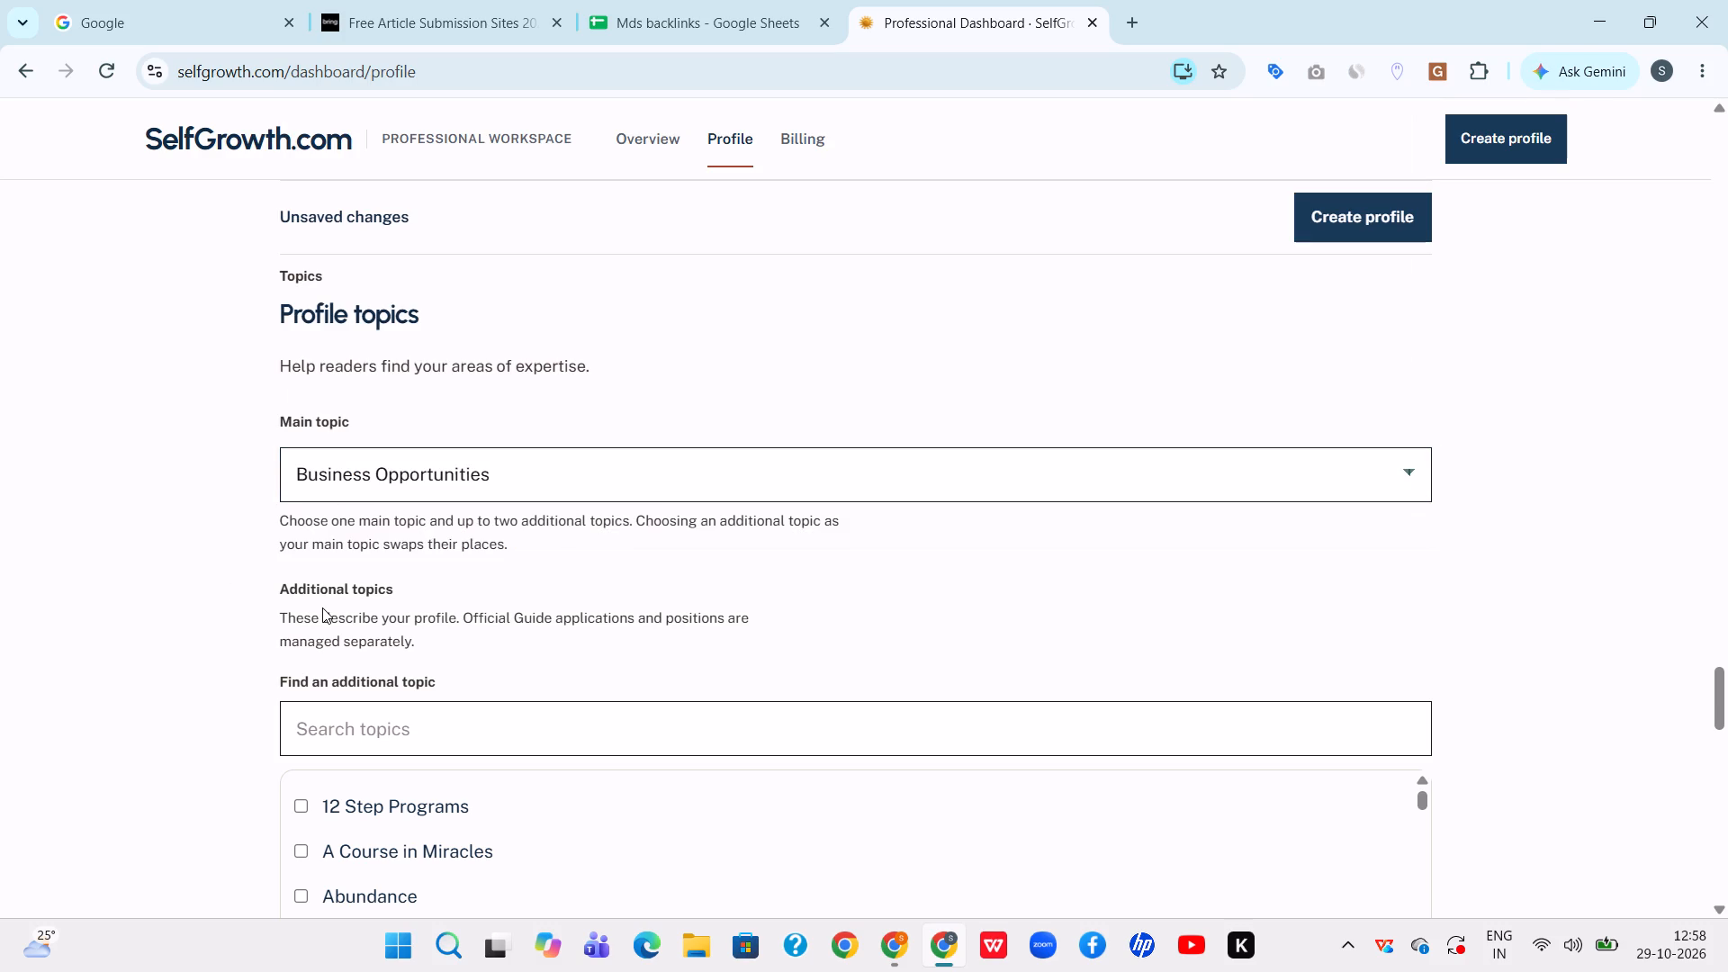
{"action": "left_click", "coordinate": [322, 607]}
{"action": "scroll", "coordinate": [322, 607], "scroll_direction": "down", "scroll_amount": 2}
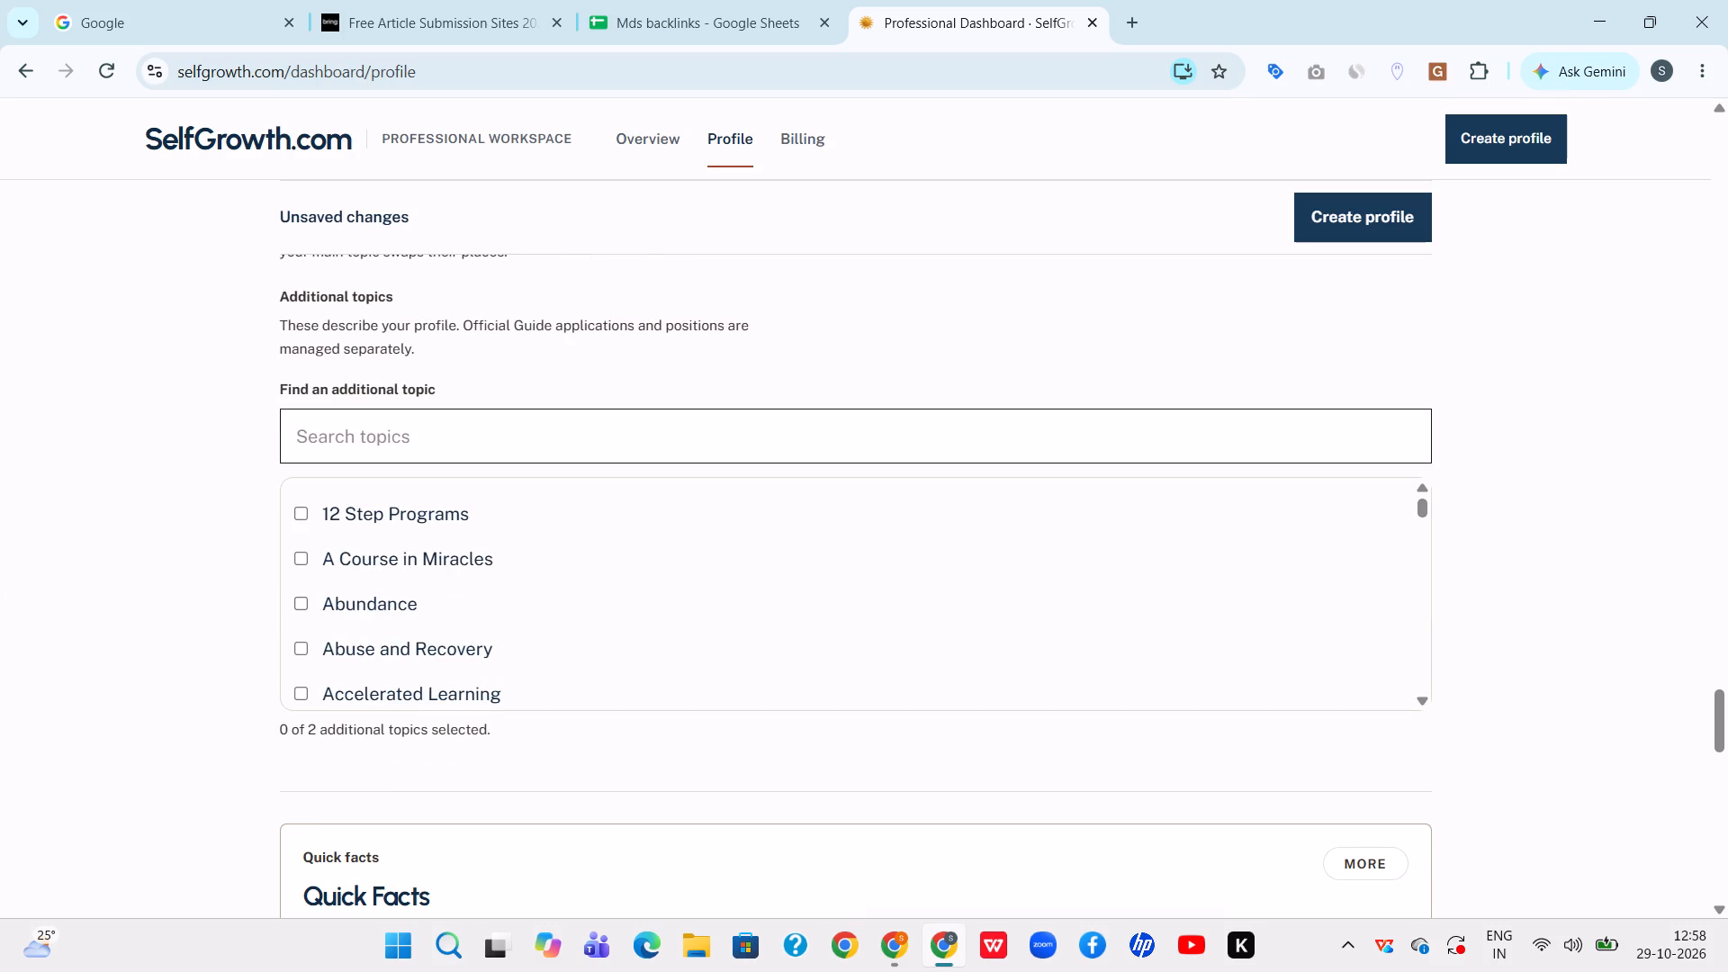
{"action": "scroll", "coordinate": [382, 425], "scroll_direction": "down", "scroll_amount": 2}
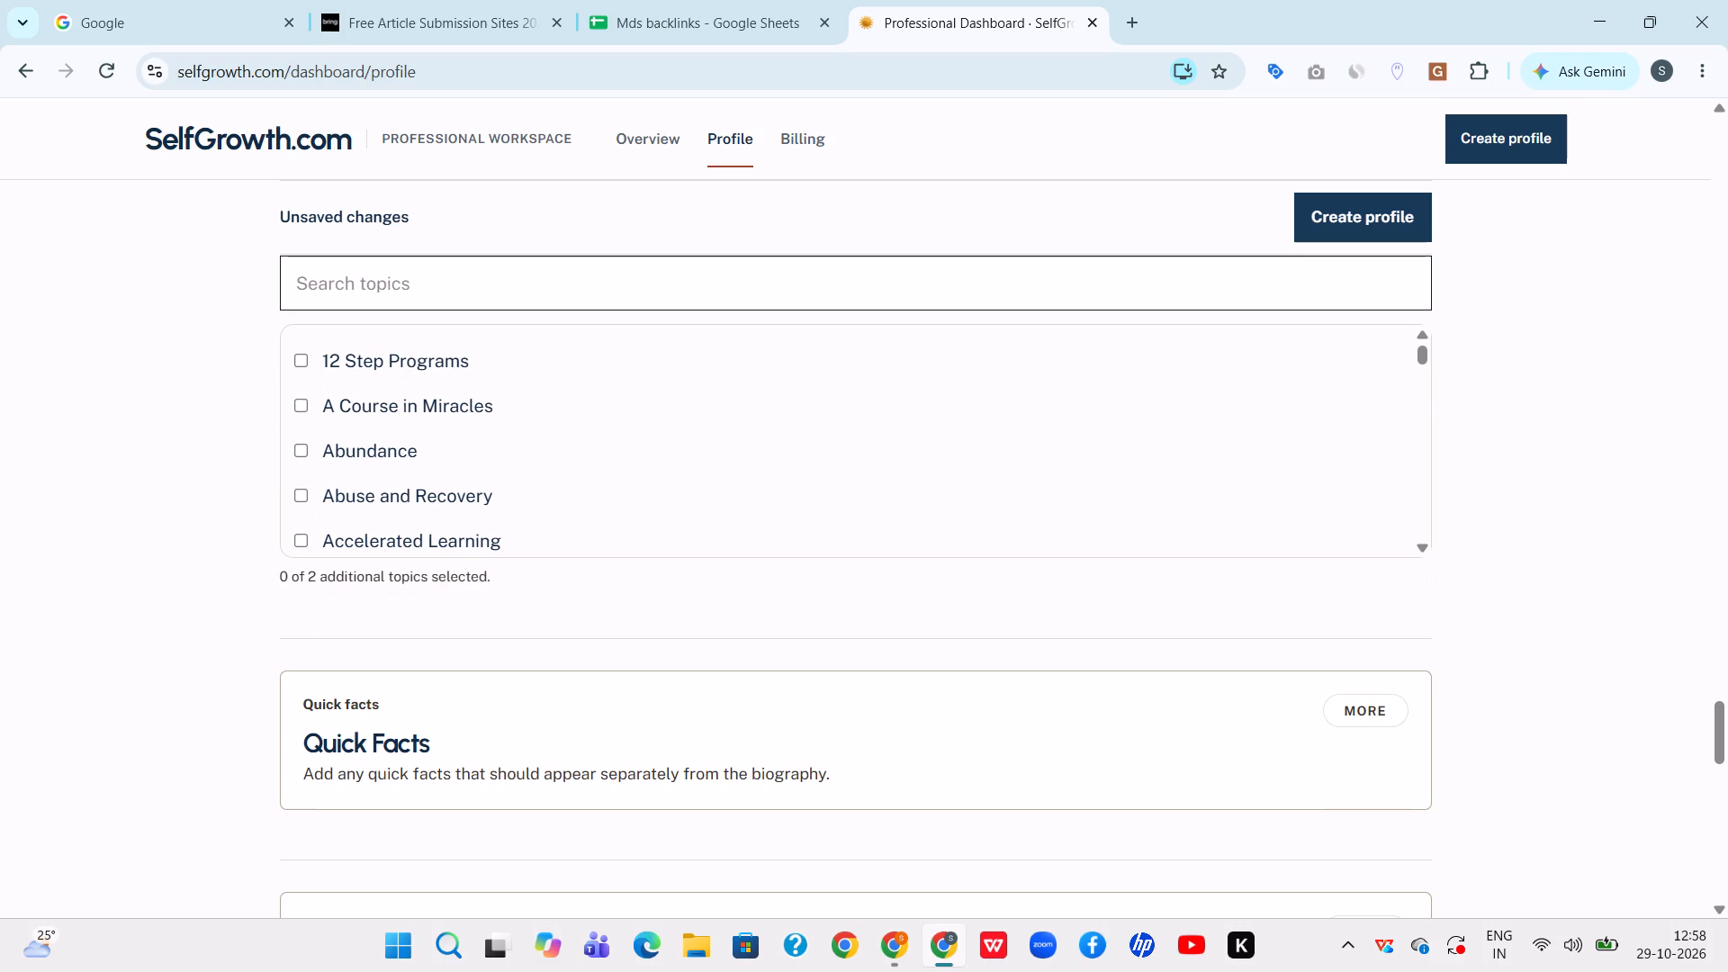
{"action": "scroll", "coordinate": [382, 425], "scroll_direction": "down", "scroll_amount": 1}
{"action": "scroll", "coordinate": [497, 443], "scroll_direction": "down", "scroll_amount": 1}
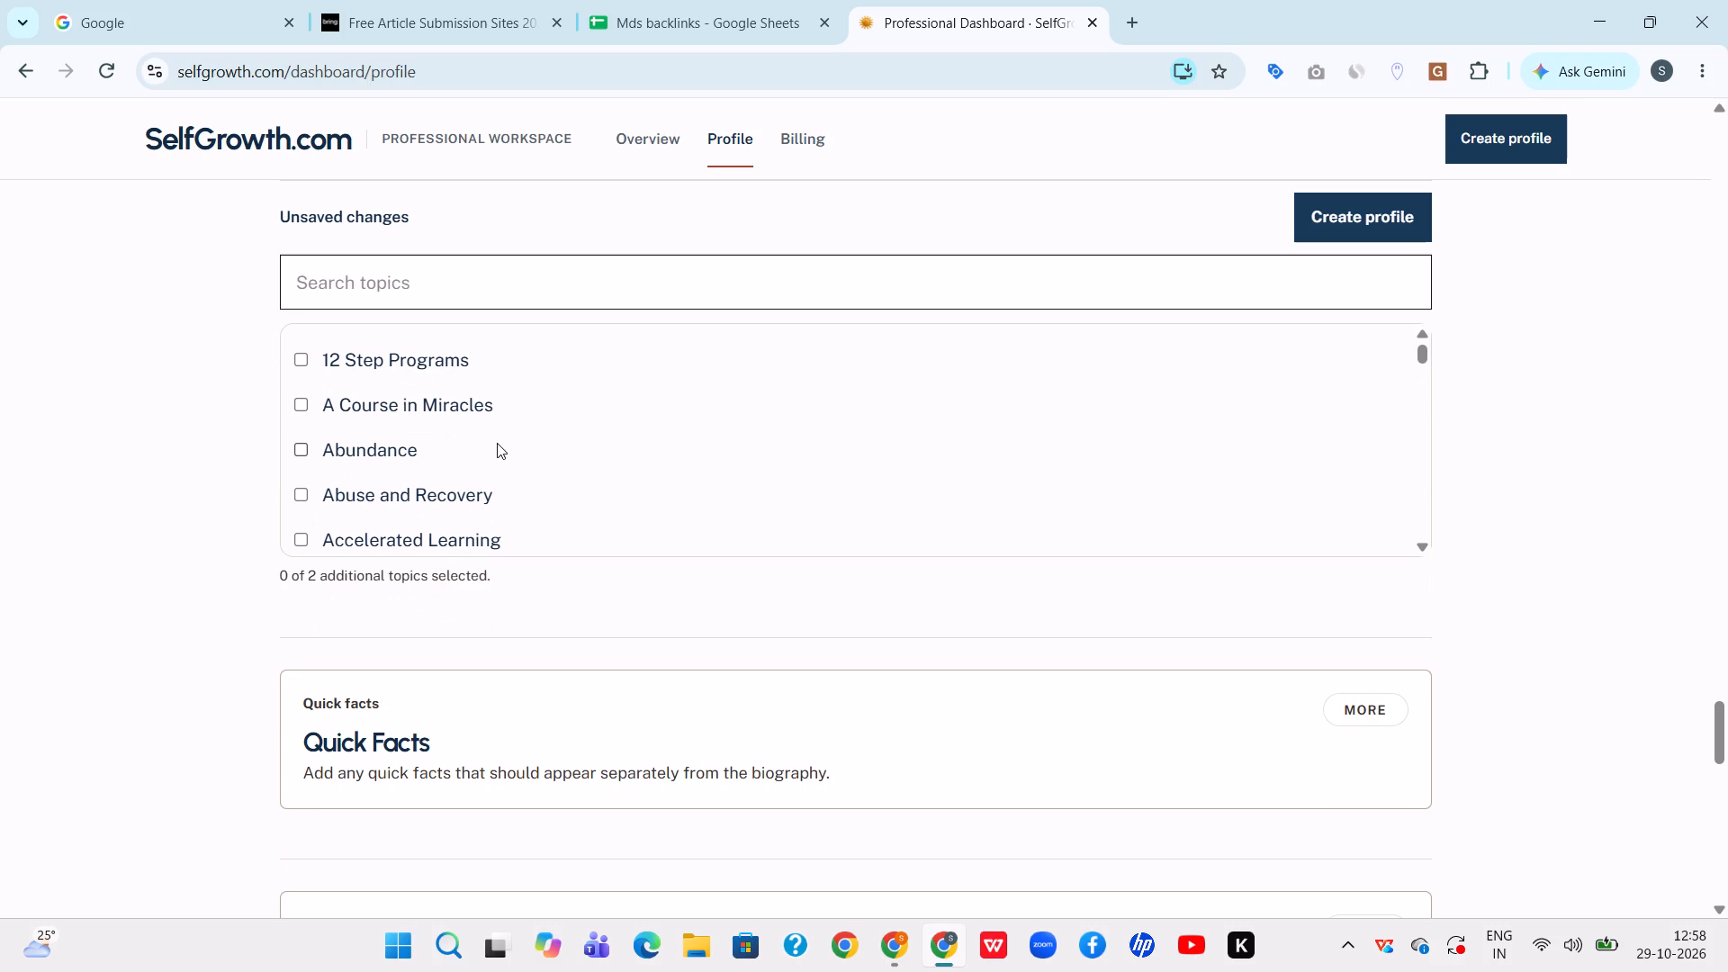
{"action": "scroll", "coordinate": [497, 443], "scroll_direction": "down", "scroll_amount": 4}
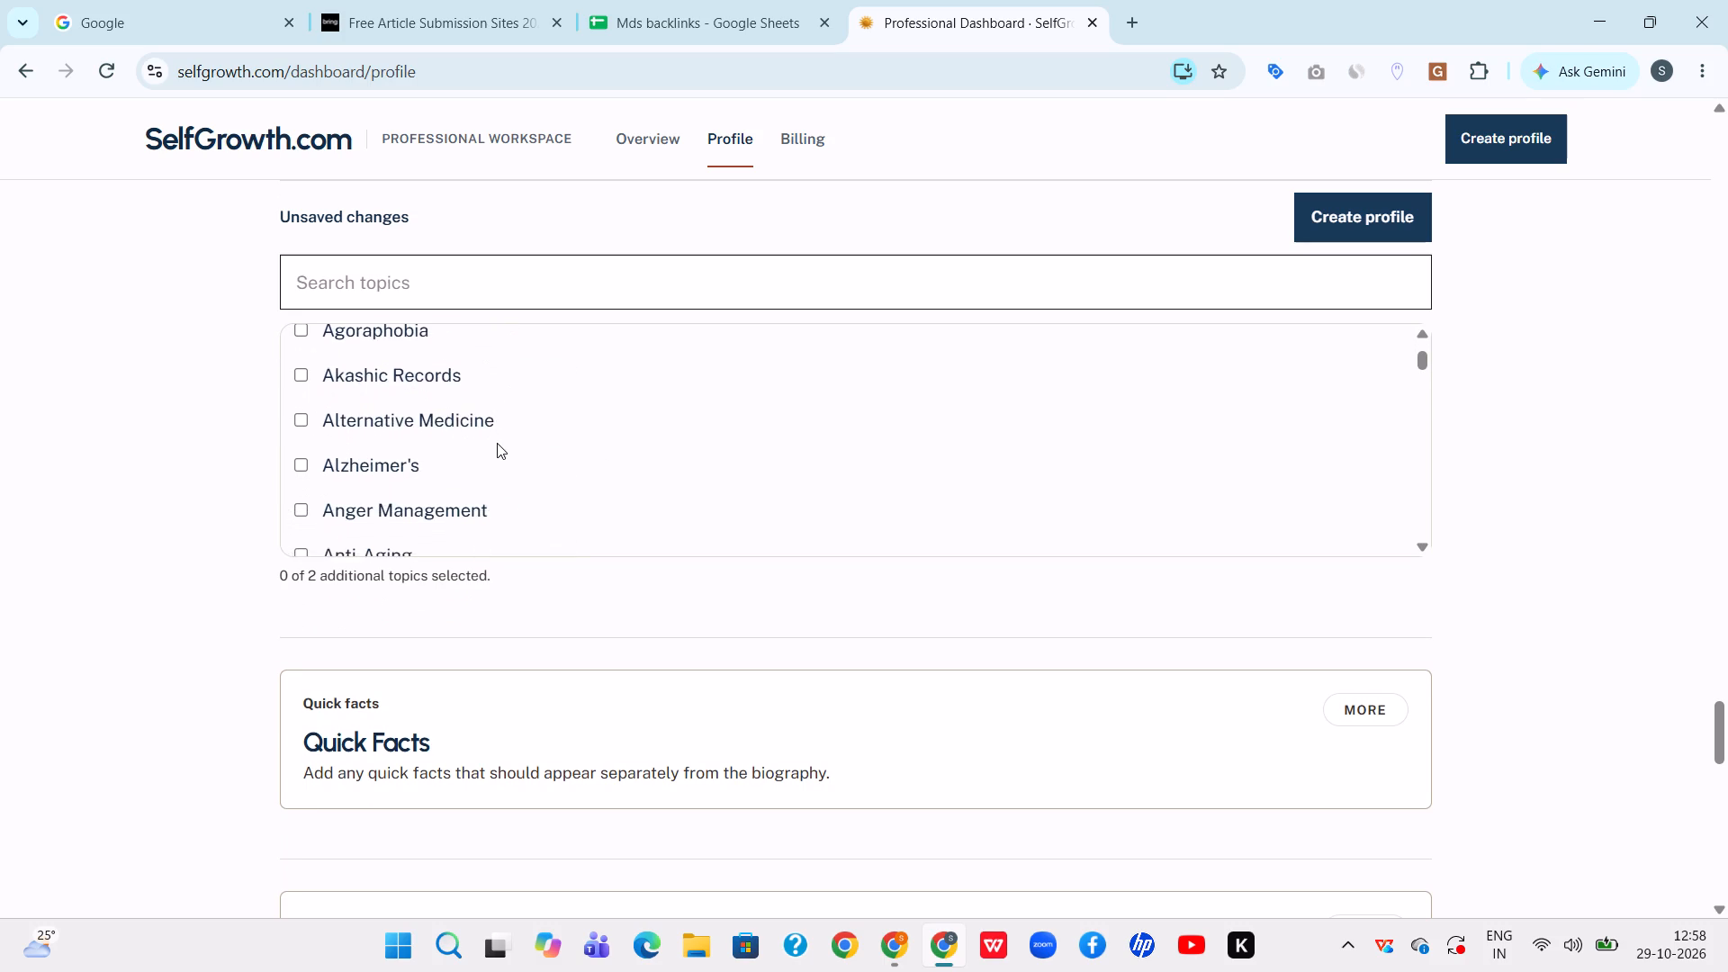
{"action": "scroll", "coordinate": [497, 443], "scroll_direction": "down", "scroll_amount": 7}
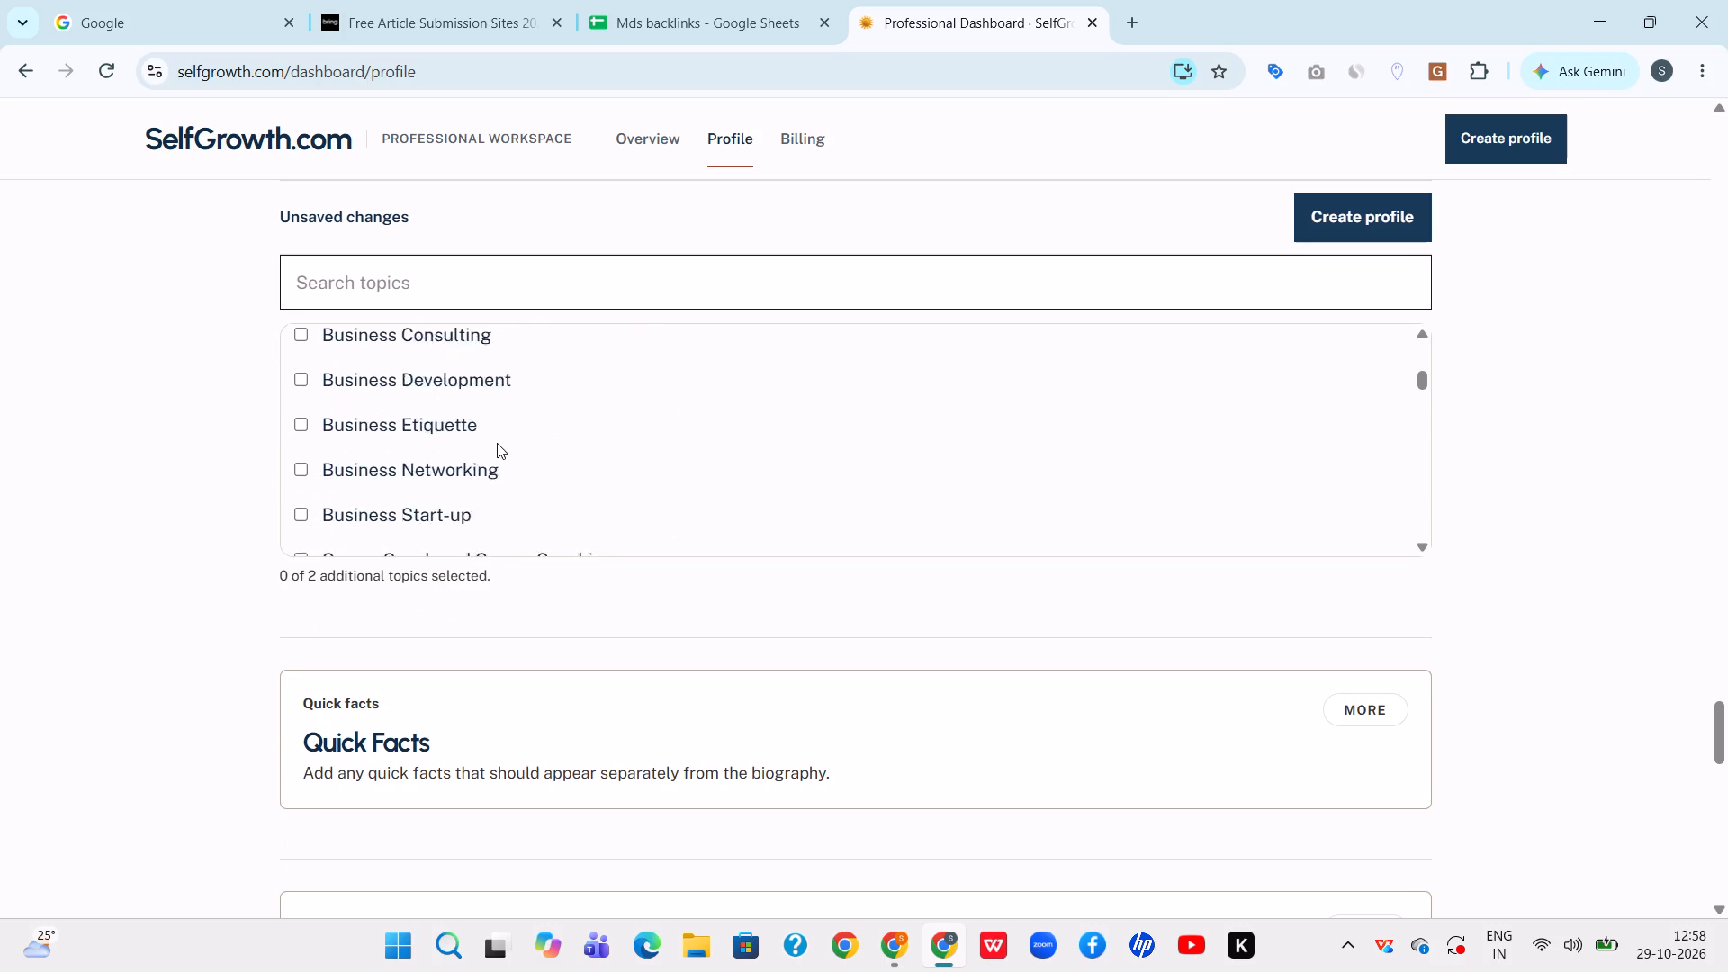
{"action": "scroll", "coordinate": [497, 443], "scroll_direction": "up", "scroll_amount": 17}
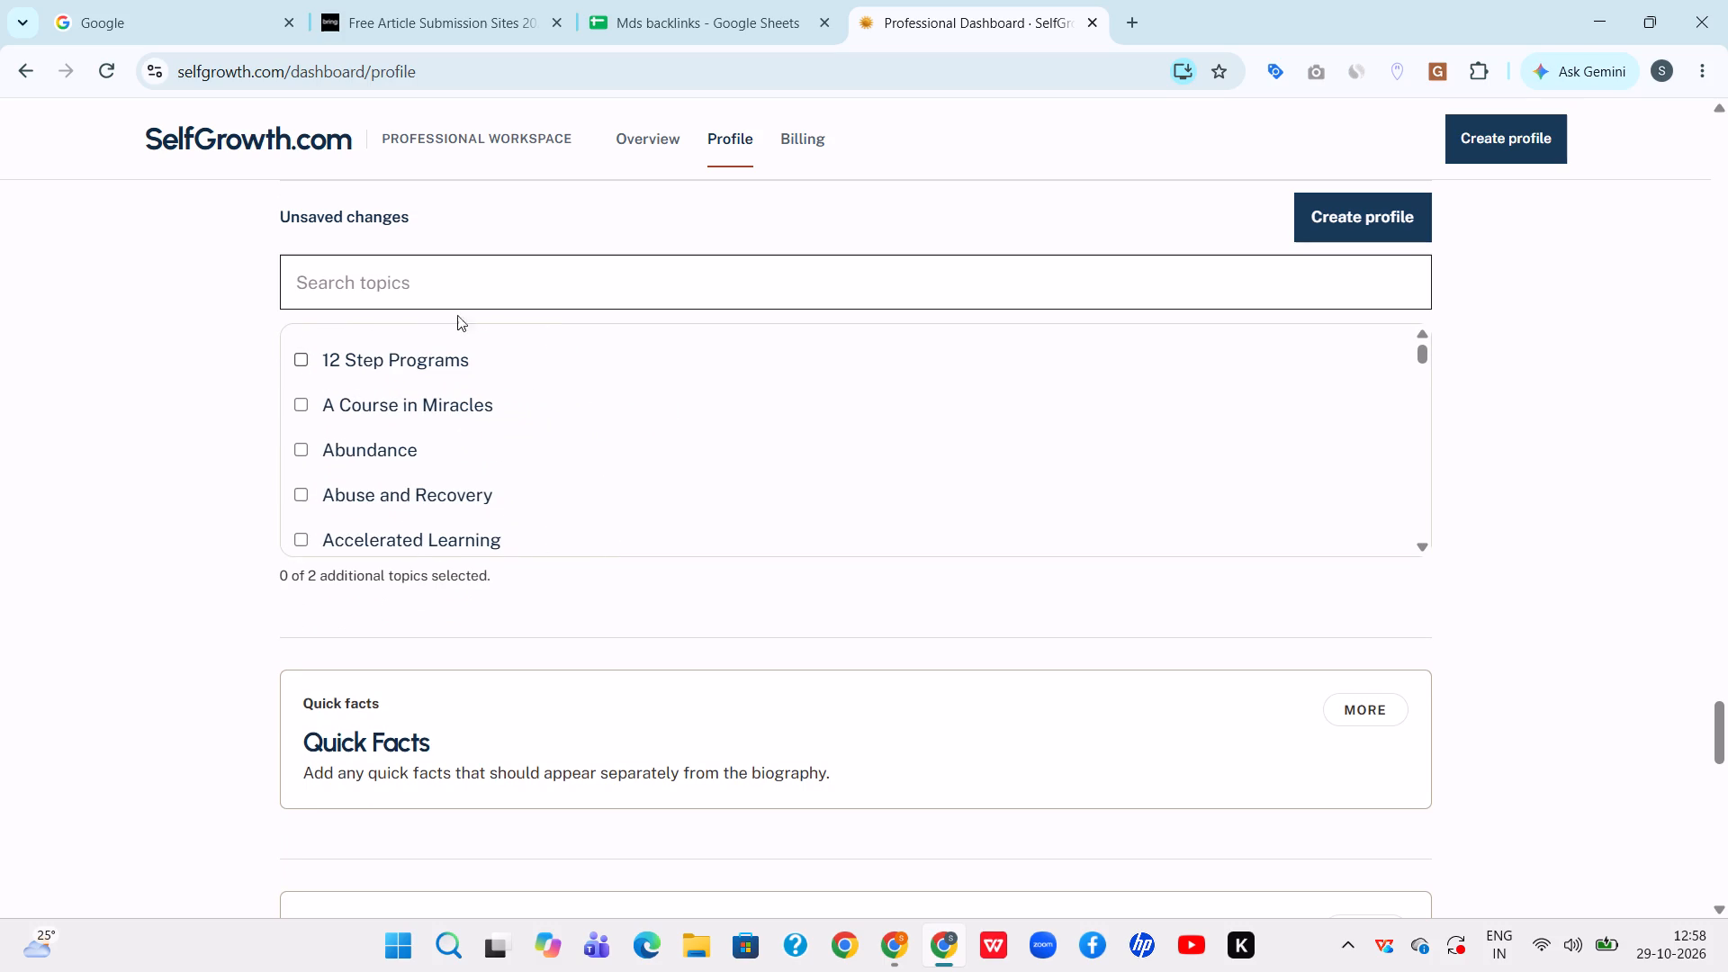
{"action": "left_click", "coordinate": [435, 277]}
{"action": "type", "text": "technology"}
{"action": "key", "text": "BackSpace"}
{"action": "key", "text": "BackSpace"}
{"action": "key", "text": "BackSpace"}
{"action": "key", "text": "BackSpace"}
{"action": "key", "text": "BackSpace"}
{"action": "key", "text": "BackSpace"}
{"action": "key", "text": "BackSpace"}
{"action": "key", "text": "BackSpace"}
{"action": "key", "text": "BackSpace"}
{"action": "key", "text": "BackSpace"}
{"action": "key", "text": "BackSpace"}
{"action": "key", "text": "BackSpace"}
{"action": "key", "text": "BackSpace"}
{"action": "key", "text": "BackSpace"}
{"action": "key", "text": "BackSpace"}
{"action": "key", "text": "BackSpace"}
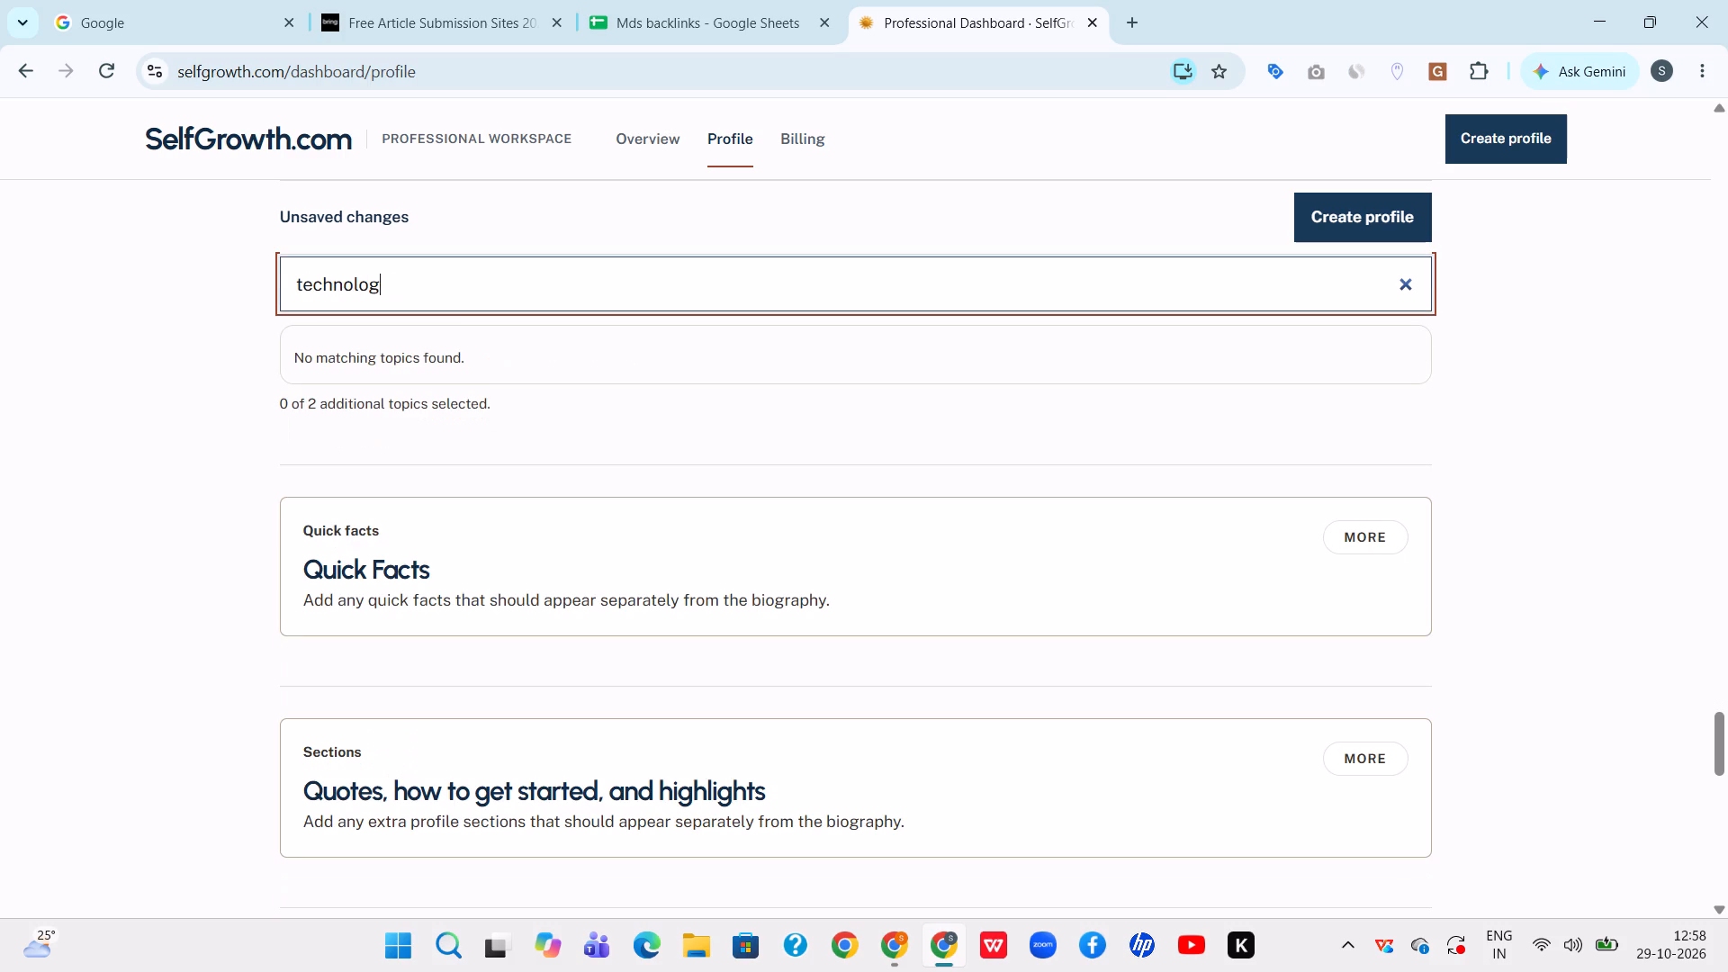
{"action": "left_click", "coordinate": [13, 415]}
{"action": "scroll", "coordinate": [13, 415], "scroll_direction": "down", "scroll_amount": 1}
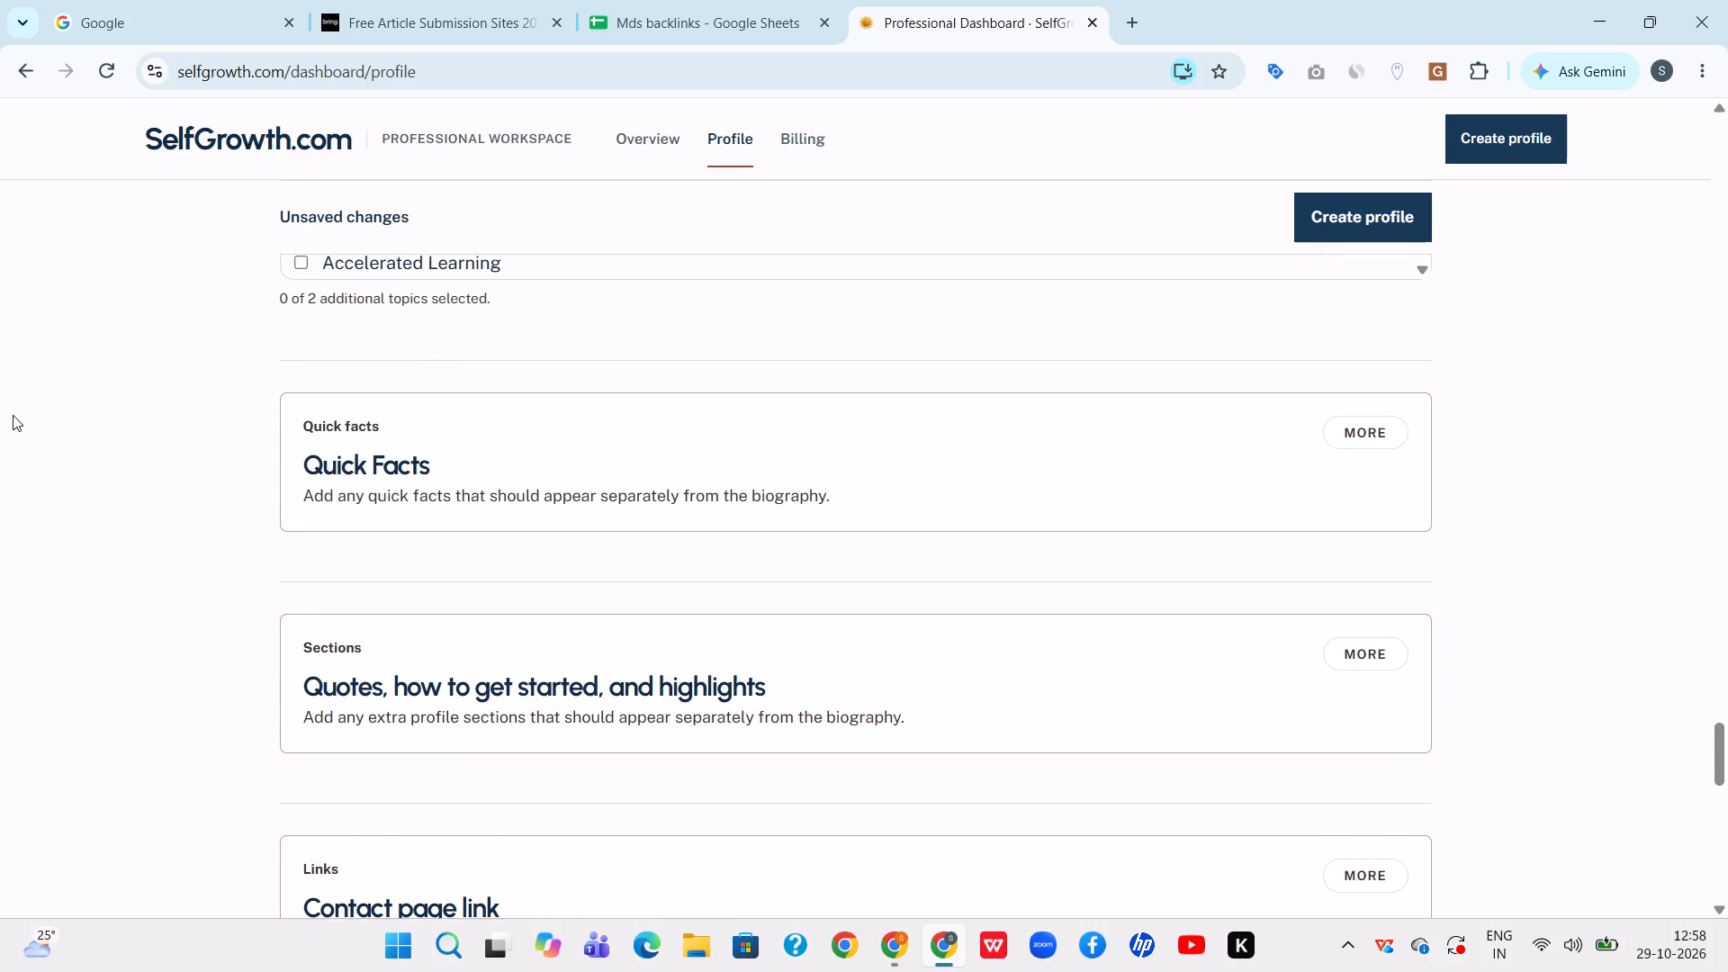
{"action": "scroll", "coordinate": [13, 415], "scroll_direction": "down", "scroll_amount": 8}
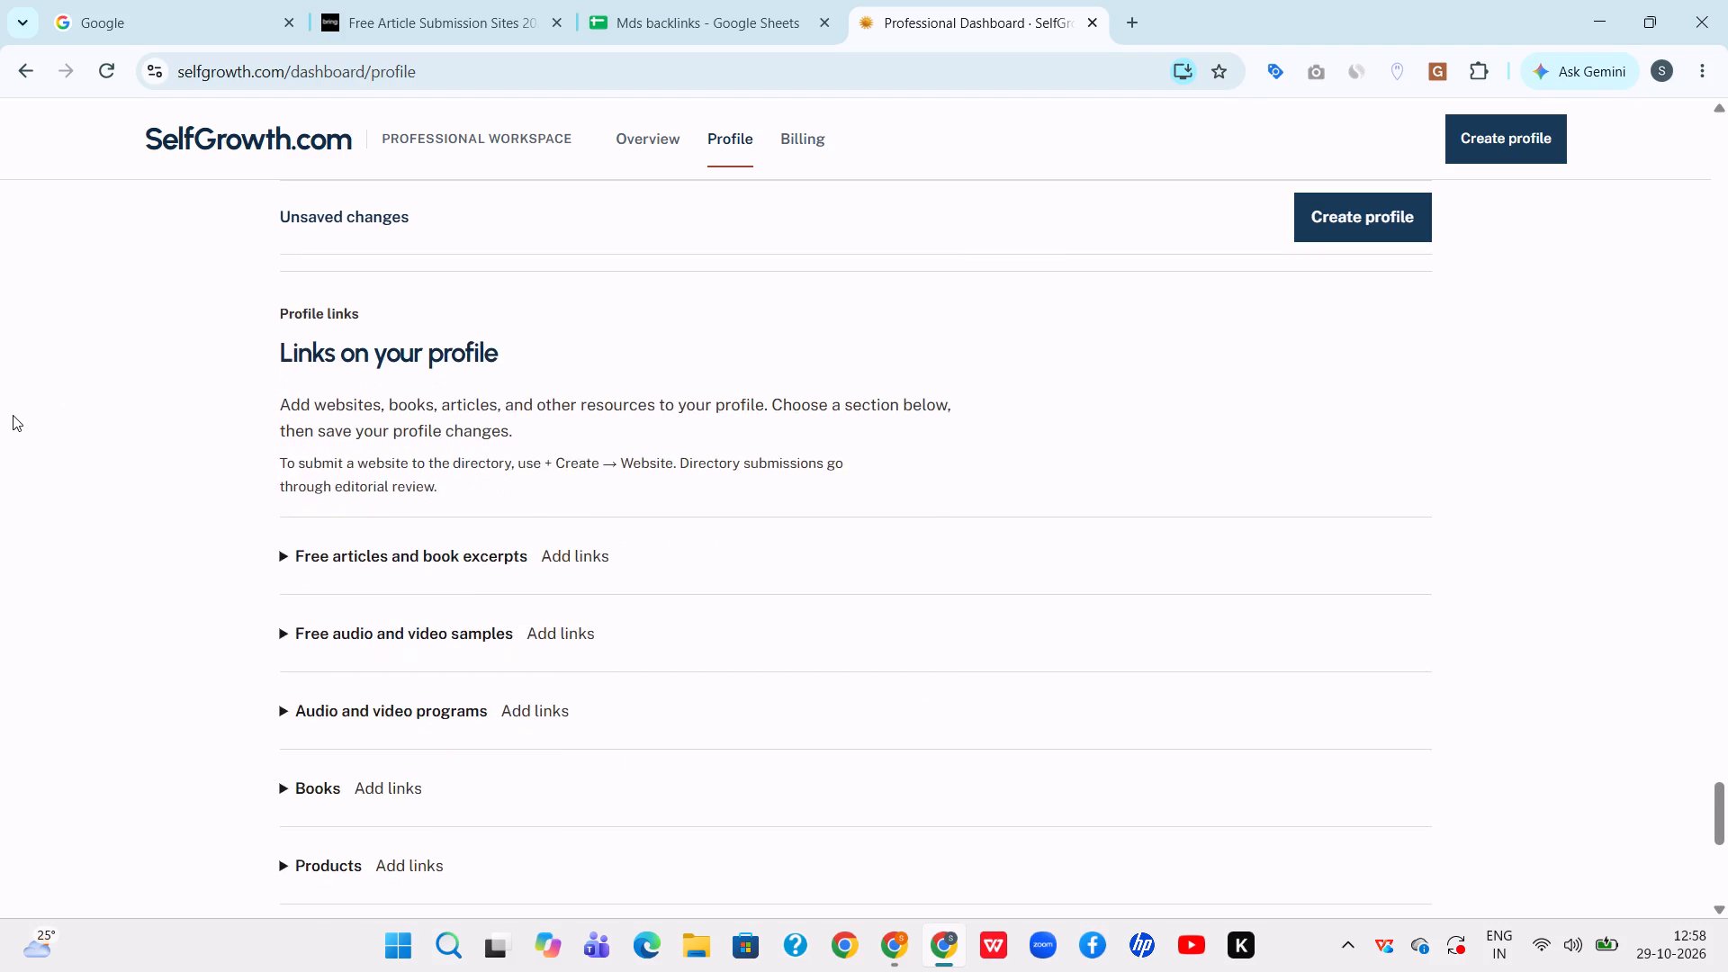
{"action": "scroll", "coordinate": [13, 415], "scroll_direction": "down", "scroll_amount": 8}
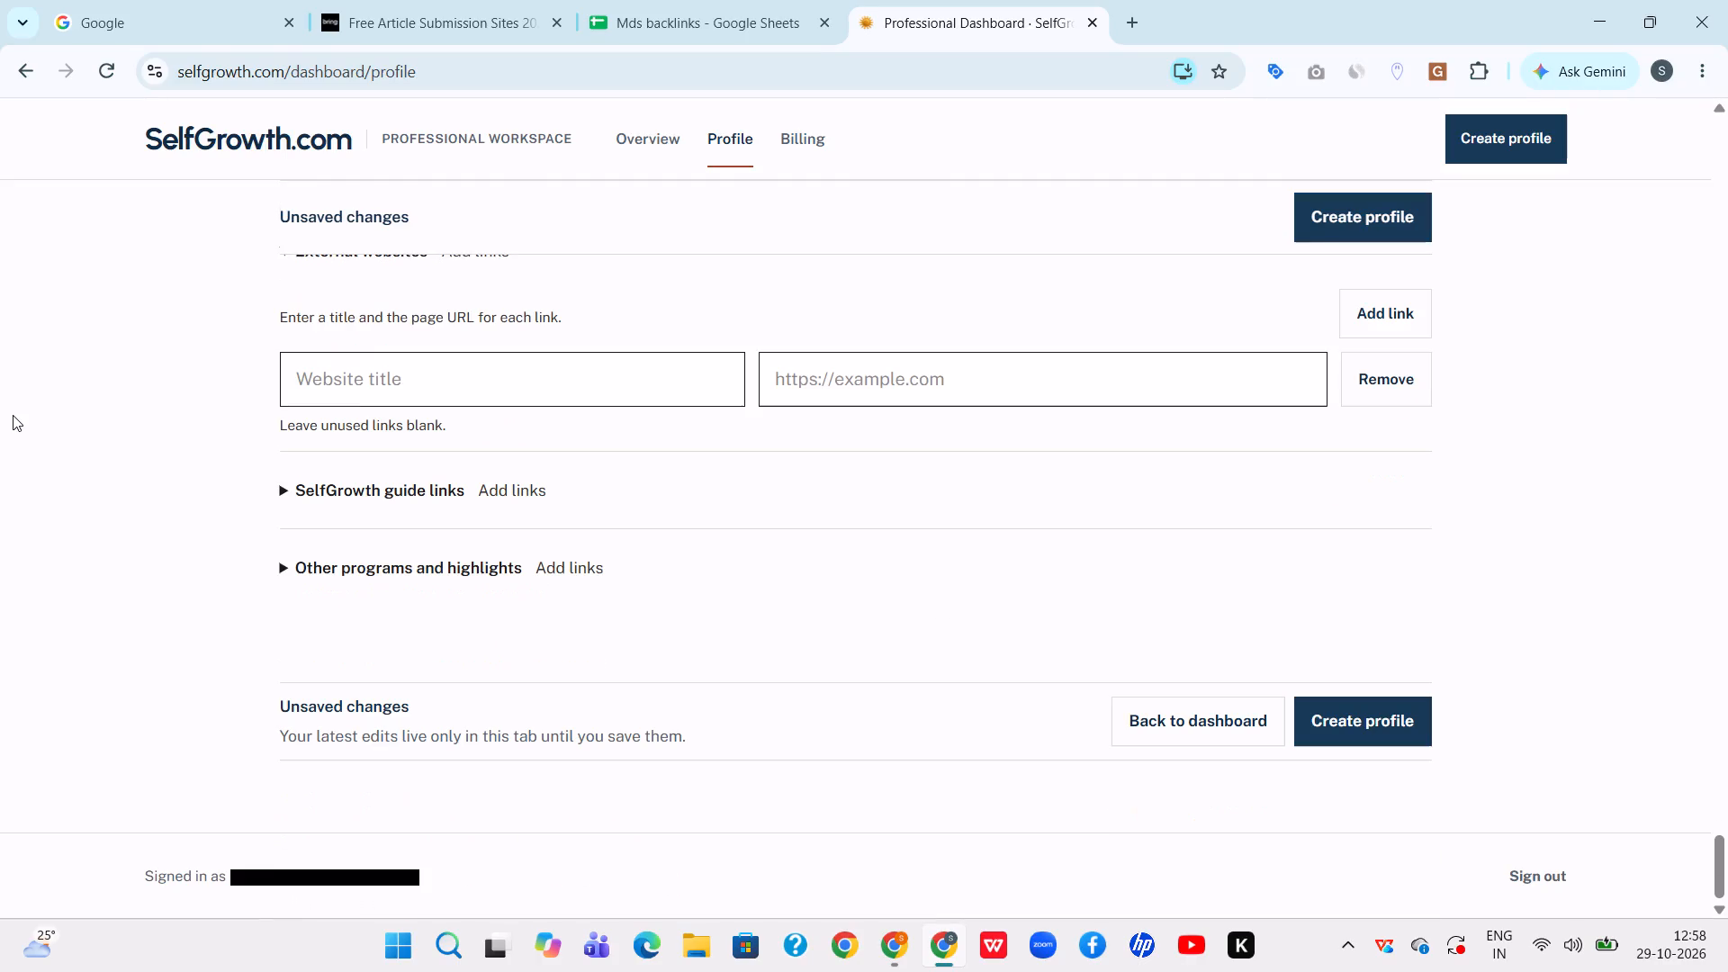
{"action": "scroll", "coordinate": [13, 415], "scroll_direction": "down", "scroll_amount": 1}
{"action": "left_click", "coordinate": [379, 393]}
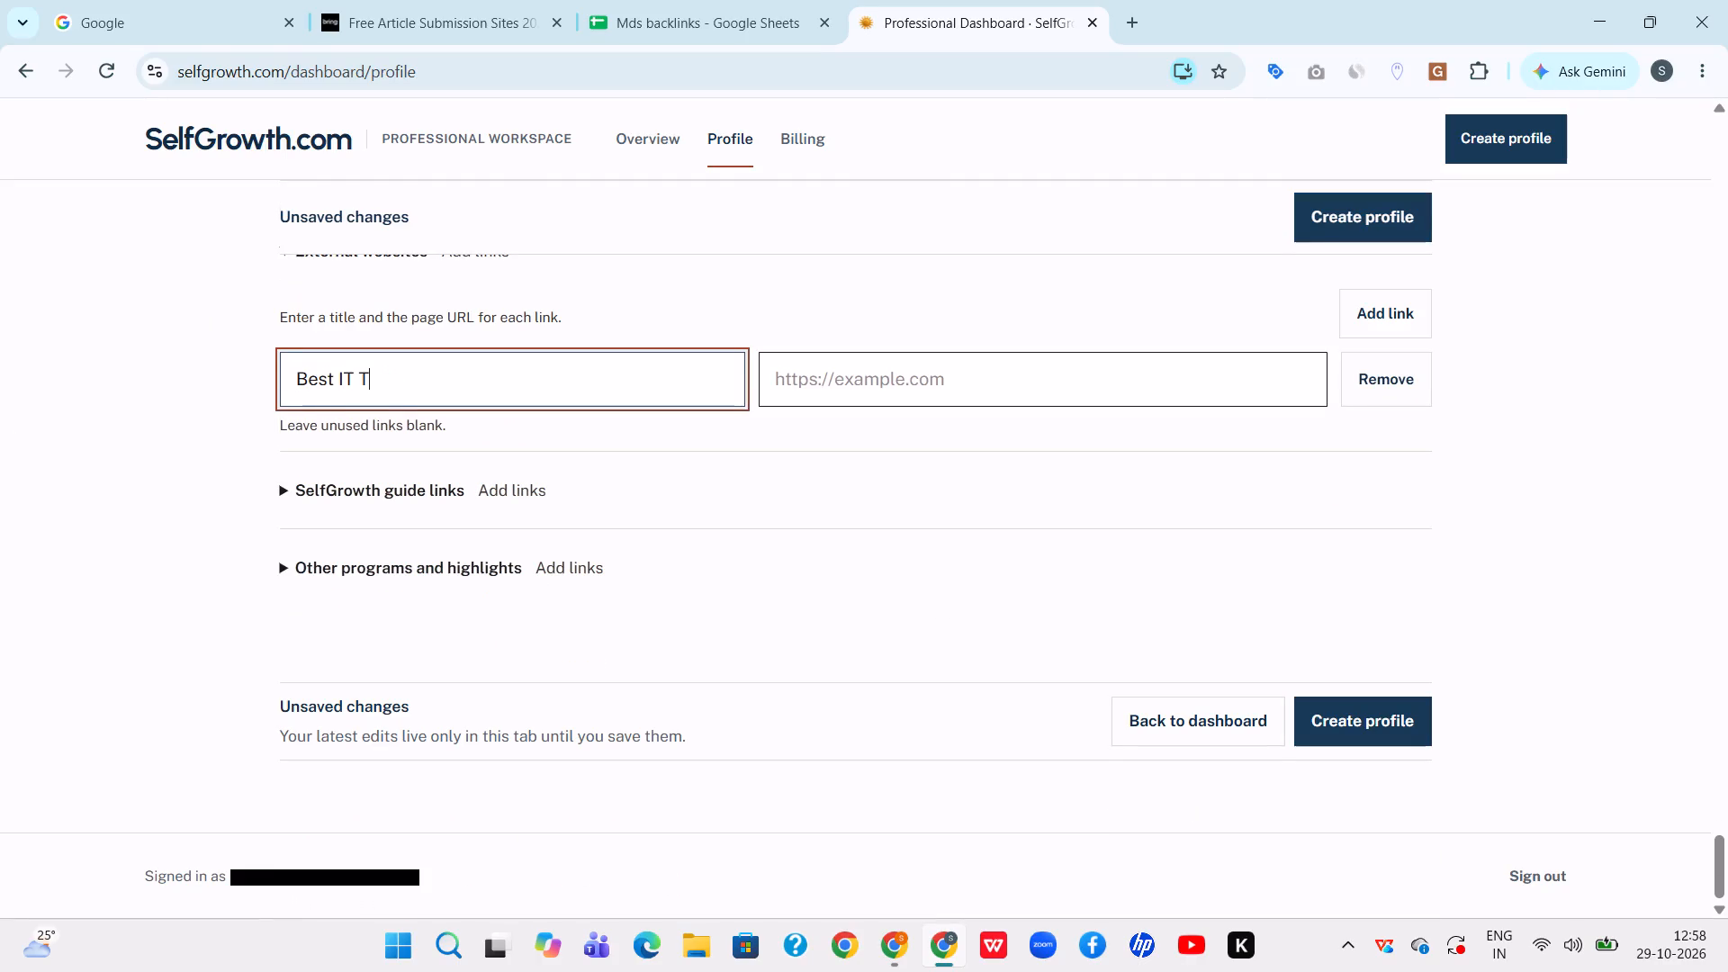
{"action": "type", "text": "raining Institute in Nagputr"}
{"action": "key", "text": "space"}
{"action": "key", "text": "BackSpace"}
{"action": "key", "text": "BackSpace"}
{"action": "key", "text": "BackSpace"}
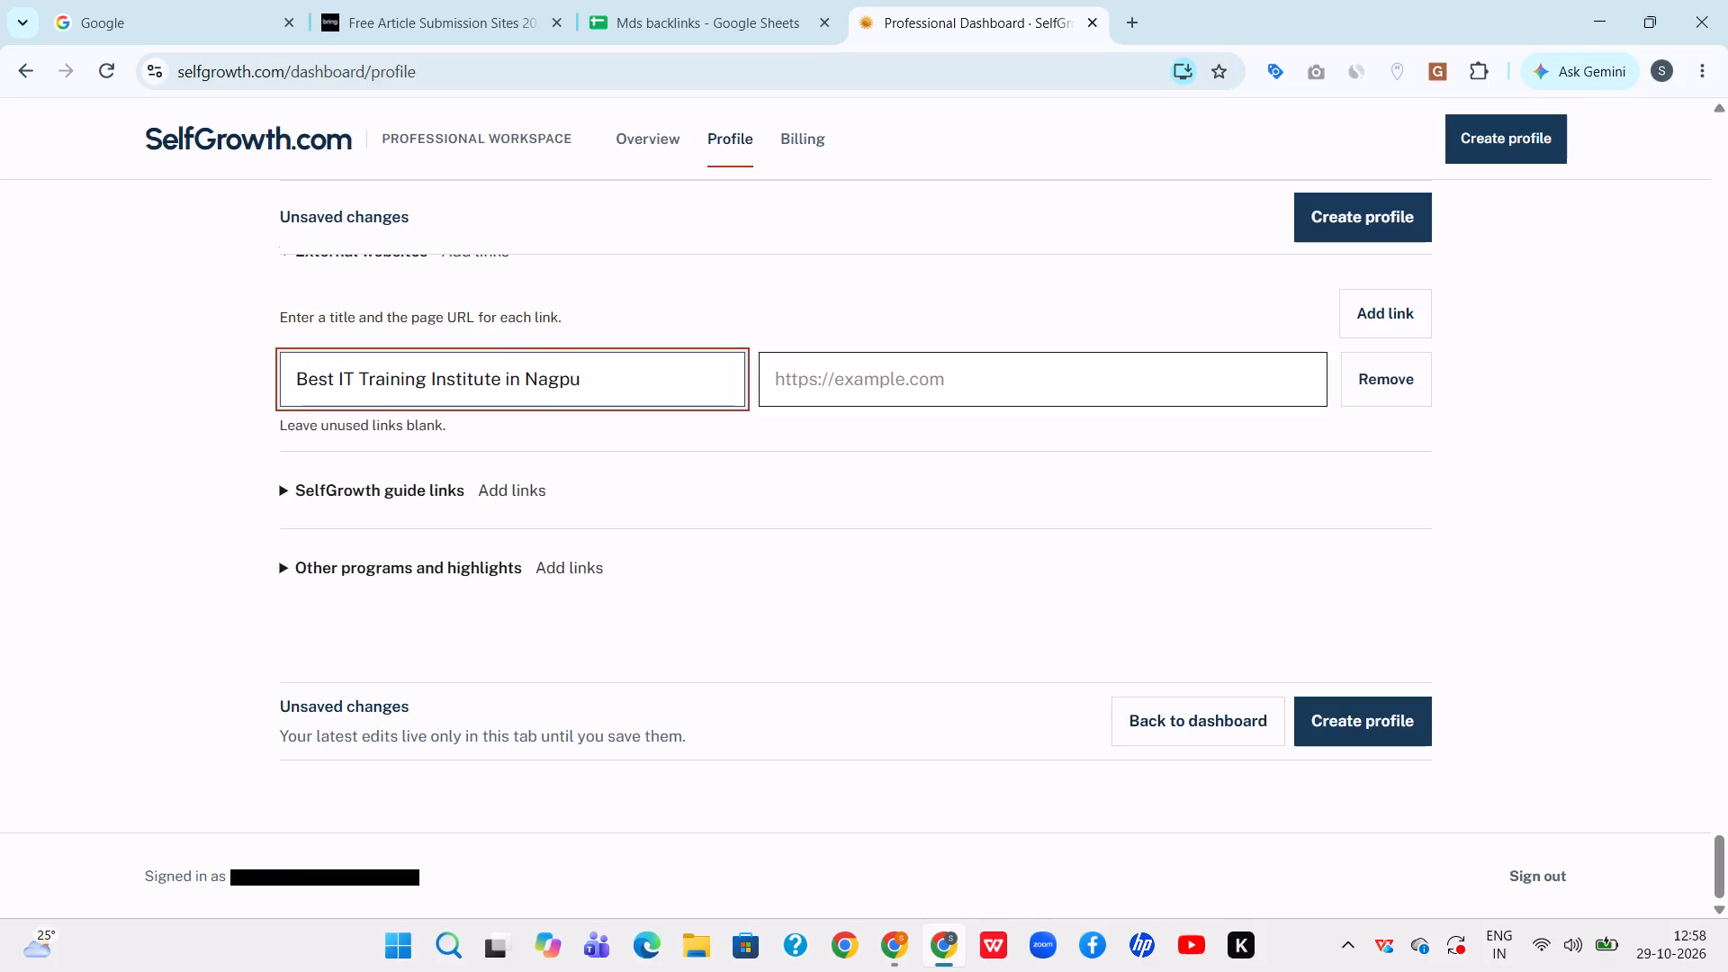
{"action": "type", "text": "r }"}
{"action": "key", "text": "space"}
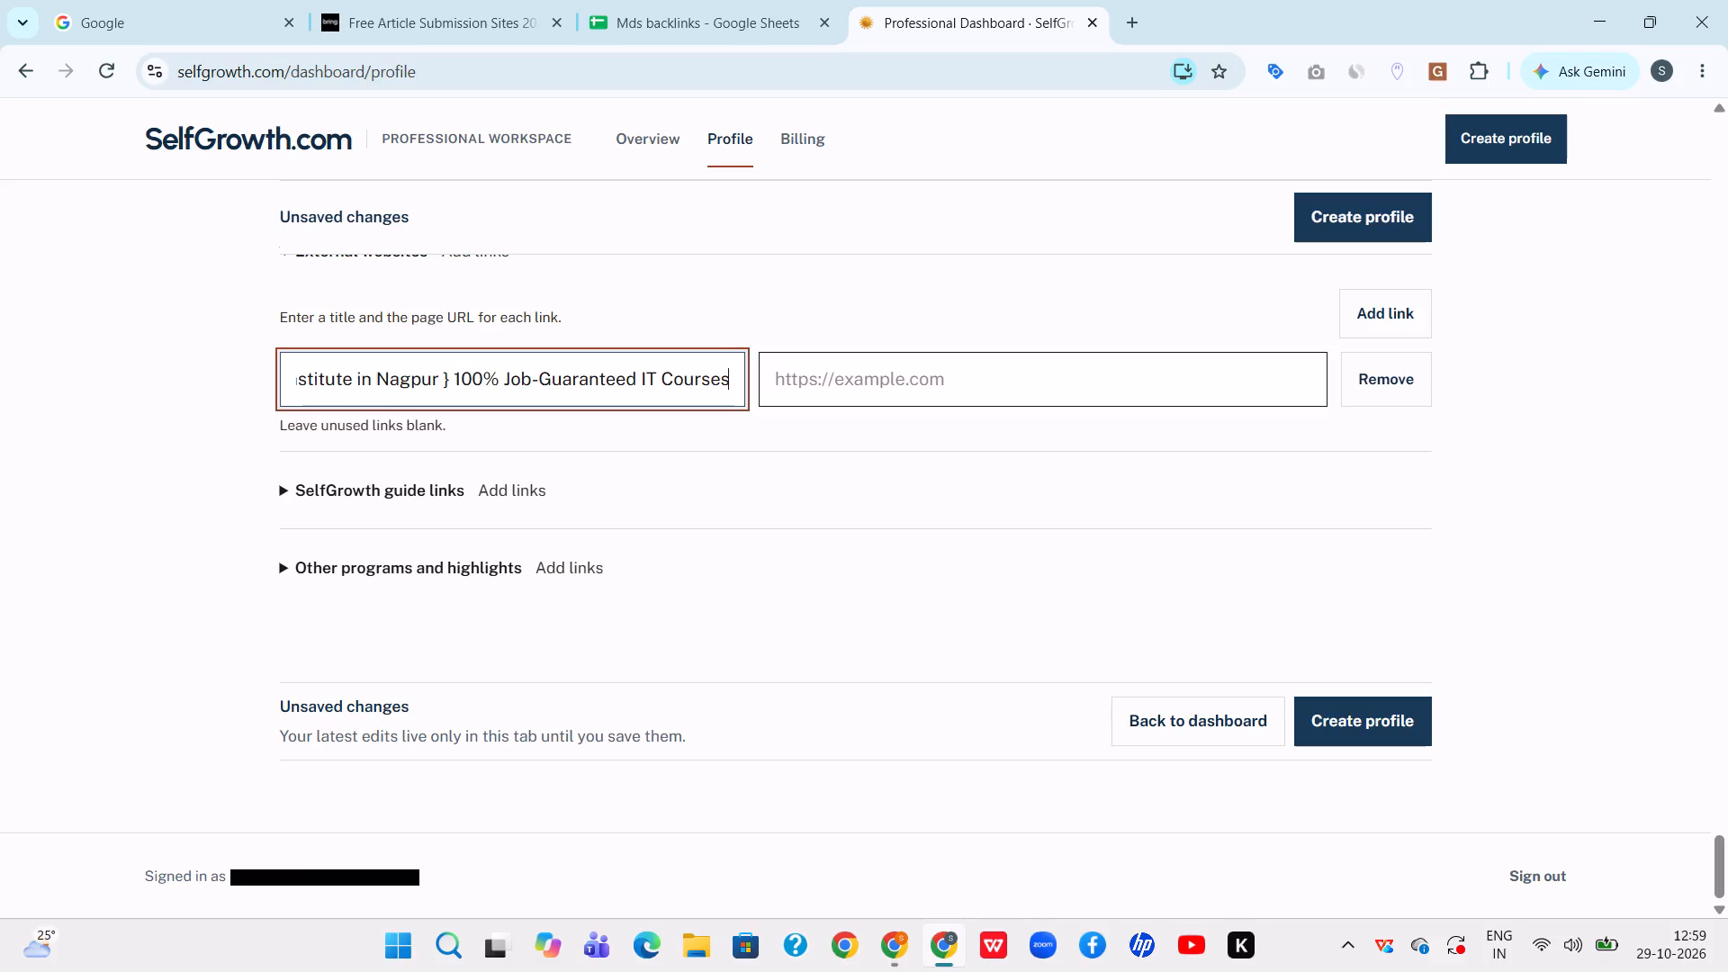
{"action": "left_click", "coordinate": [846, 386]}
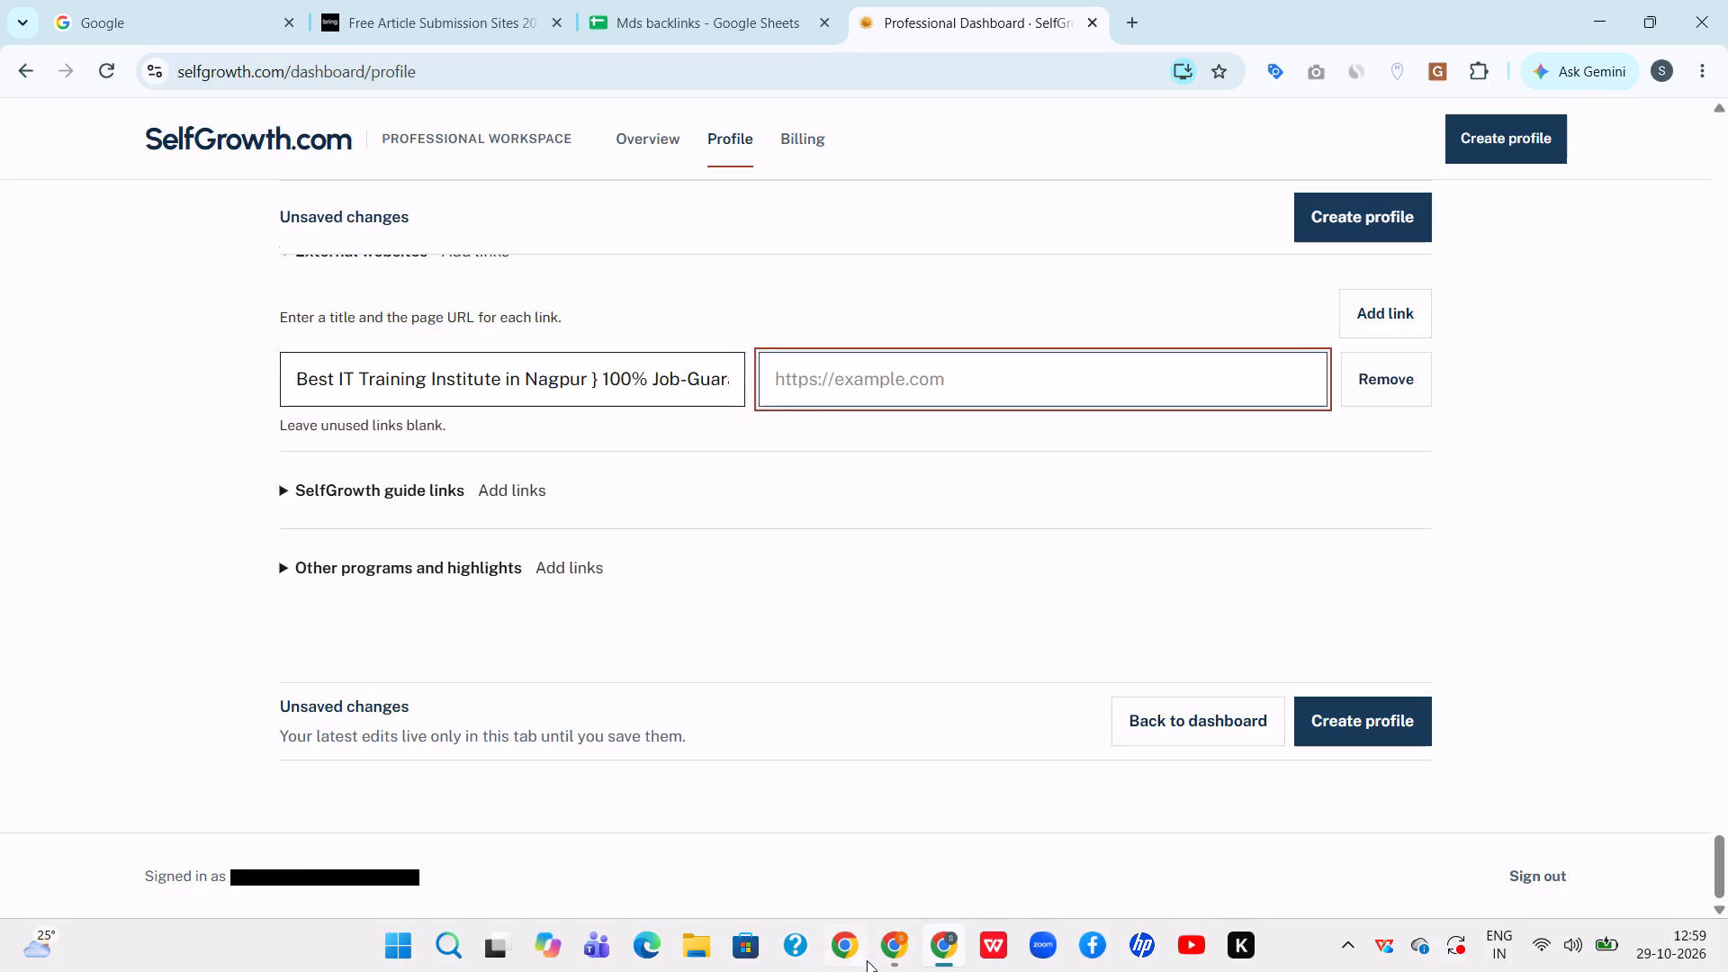
{"action": "left_click", "coordinate": [895, 971]}
{"action": "left_click", "coordinate": [452, 71]}
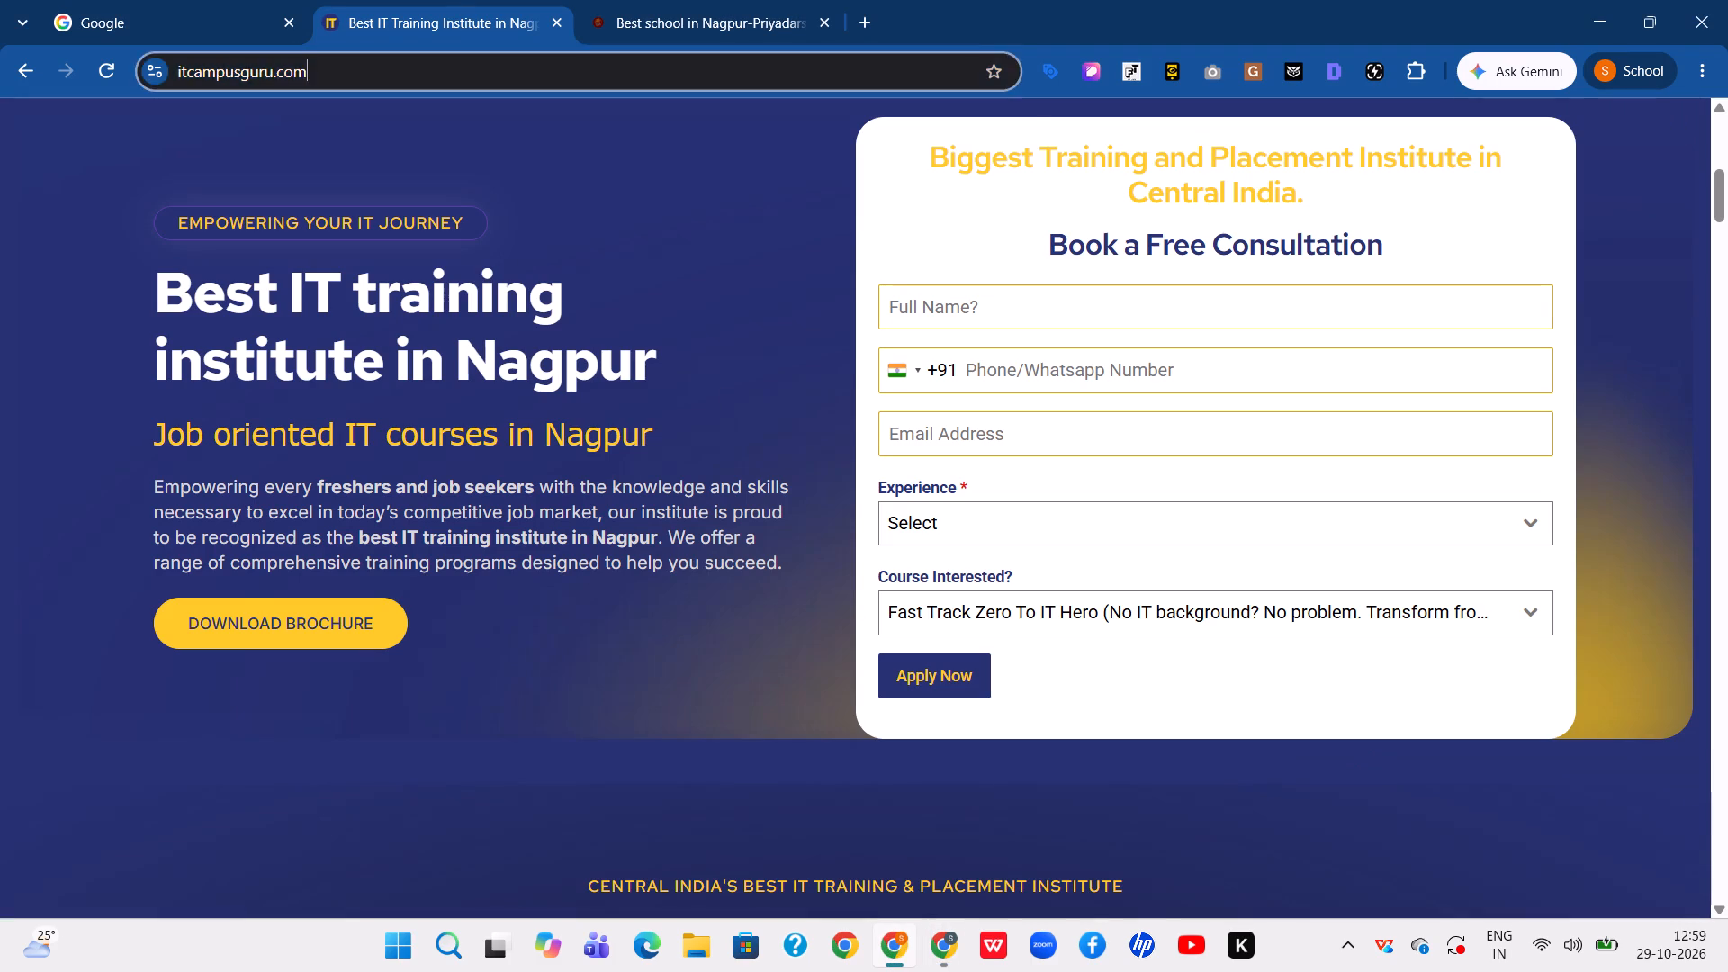
{"action": "key", "text": "ctrl+c"}
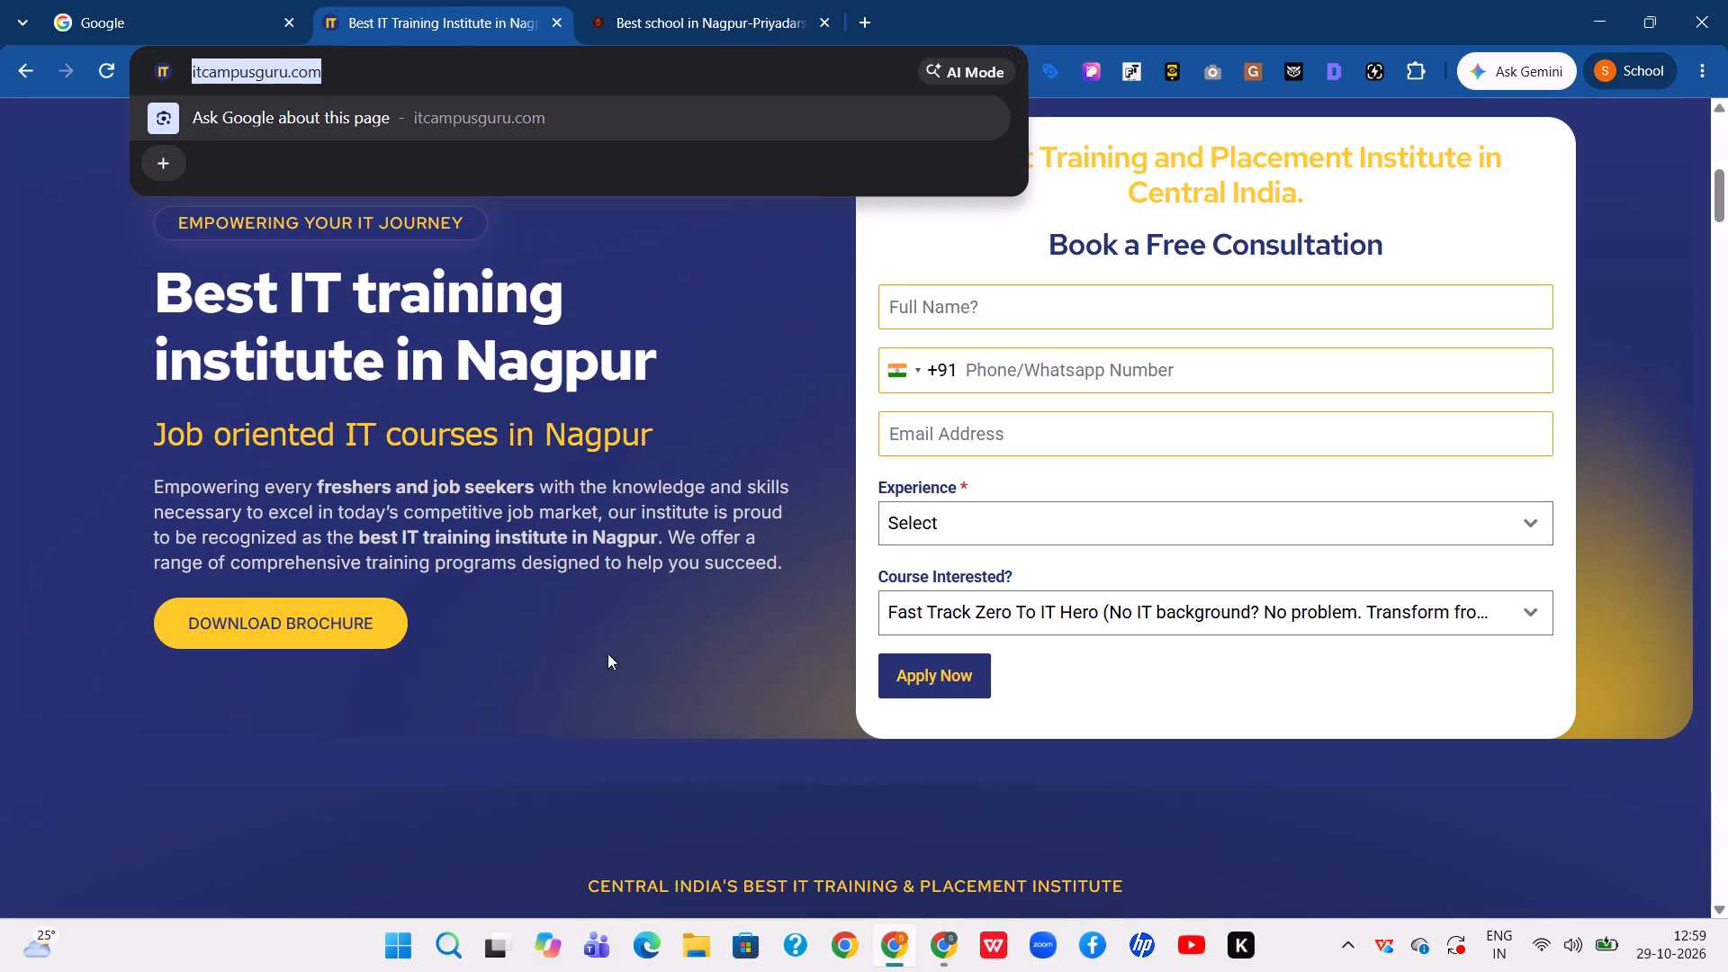
{"action": "left_click", "coordinate": [570, 664]}
{"action": "left_click", "coordinate": [768, 2]}
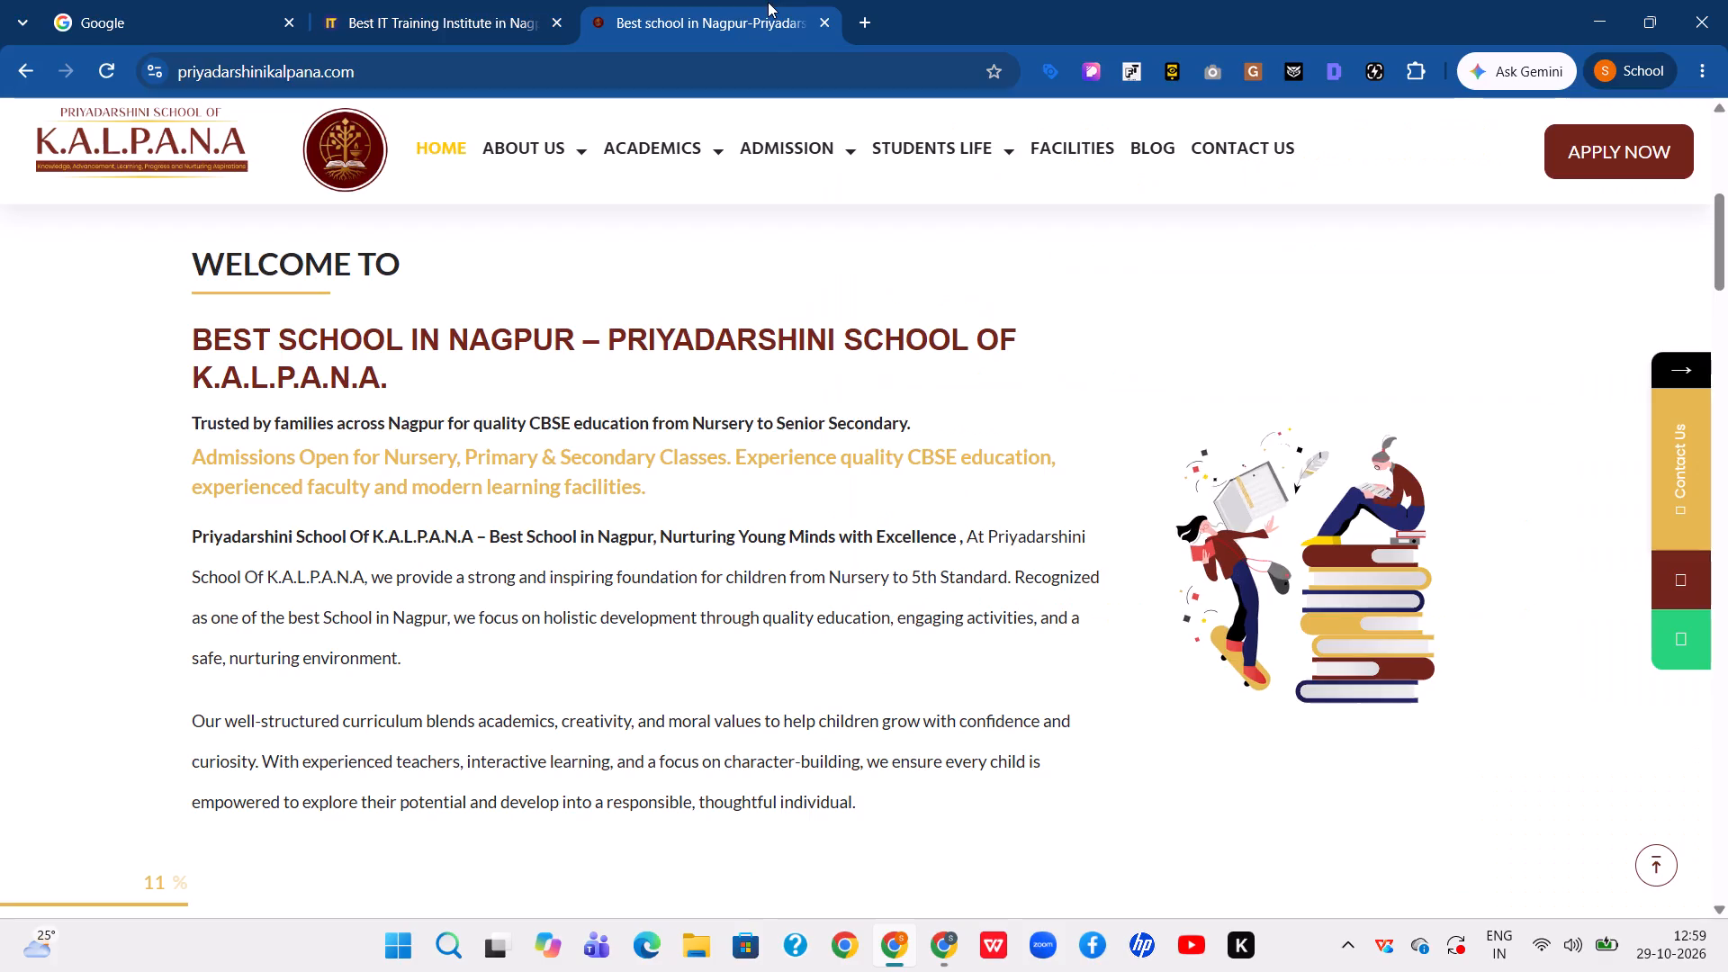
{"action": "left_click", "coordinate": [932, 934]}
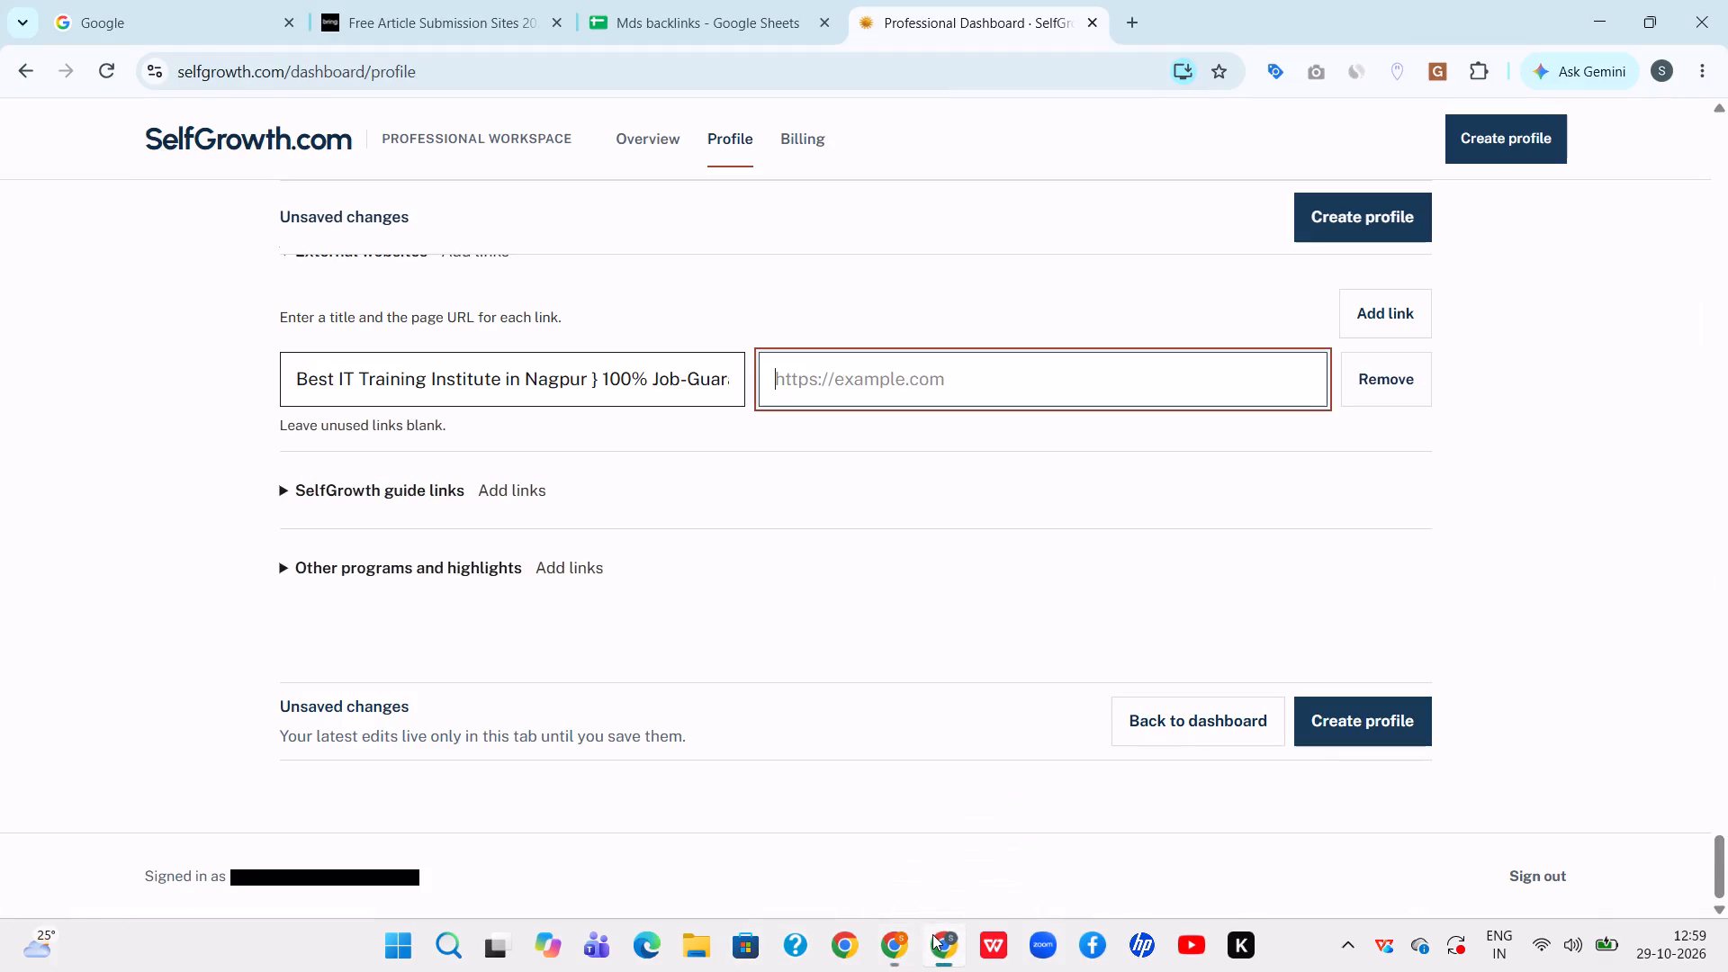
{"action": "key", "text": "ctrl+v"}
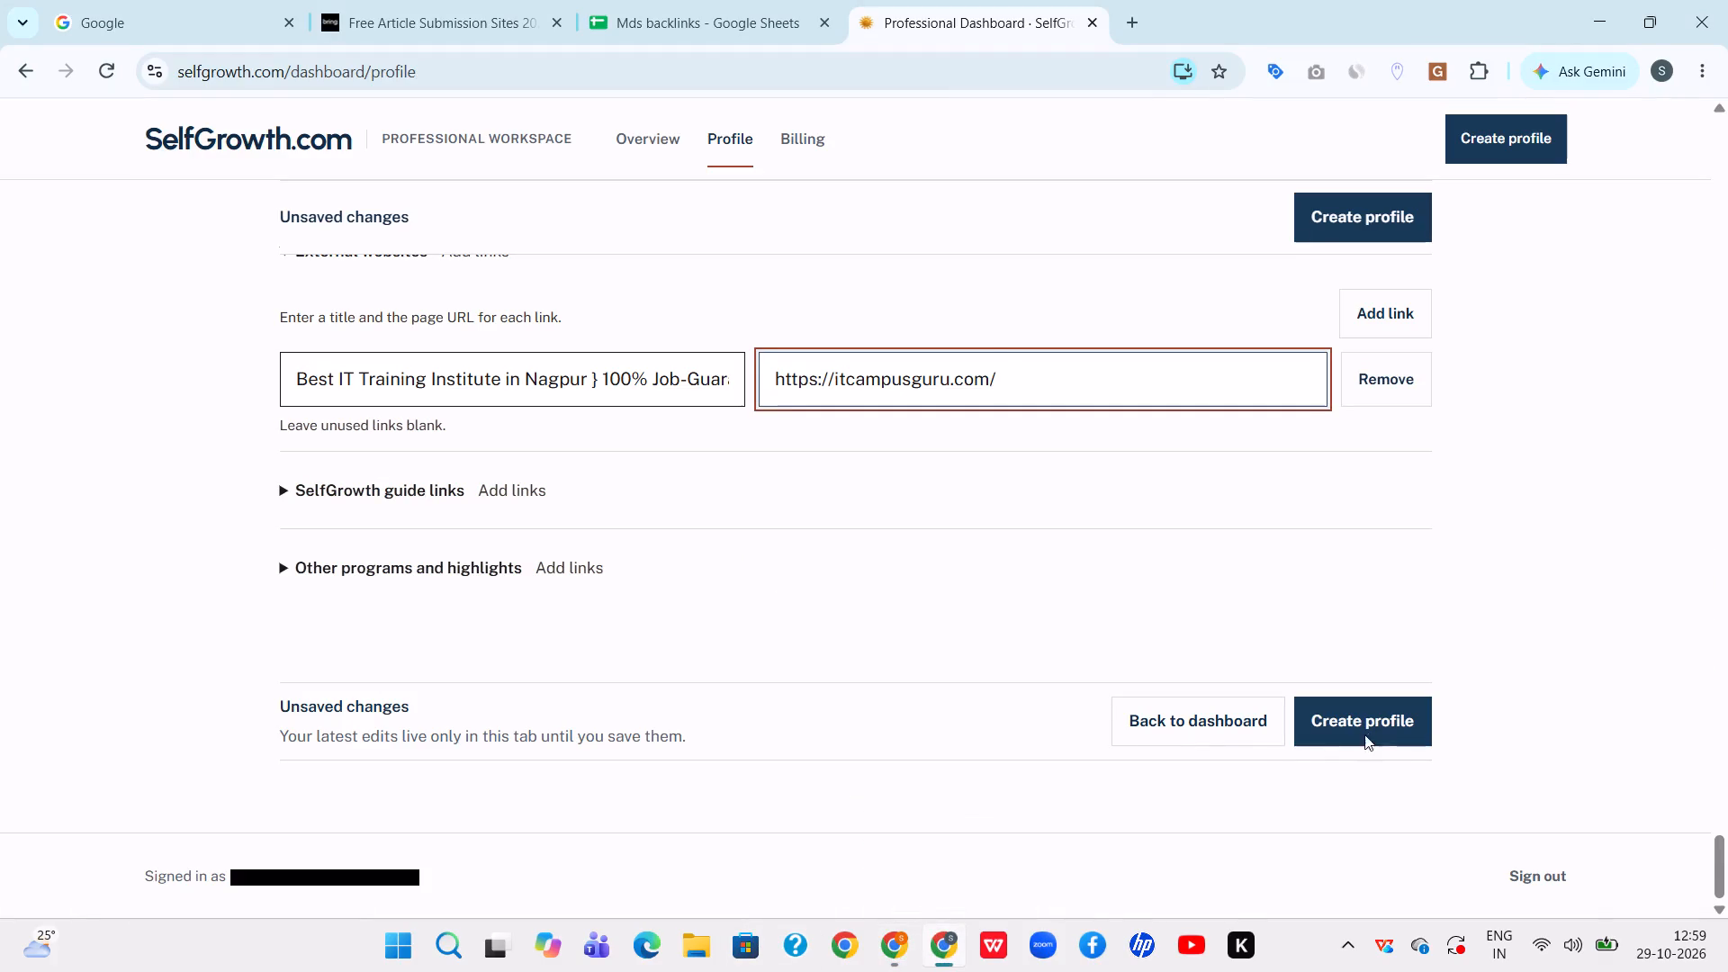
{"action": "left_click", "coordinate": [1372, 724]}
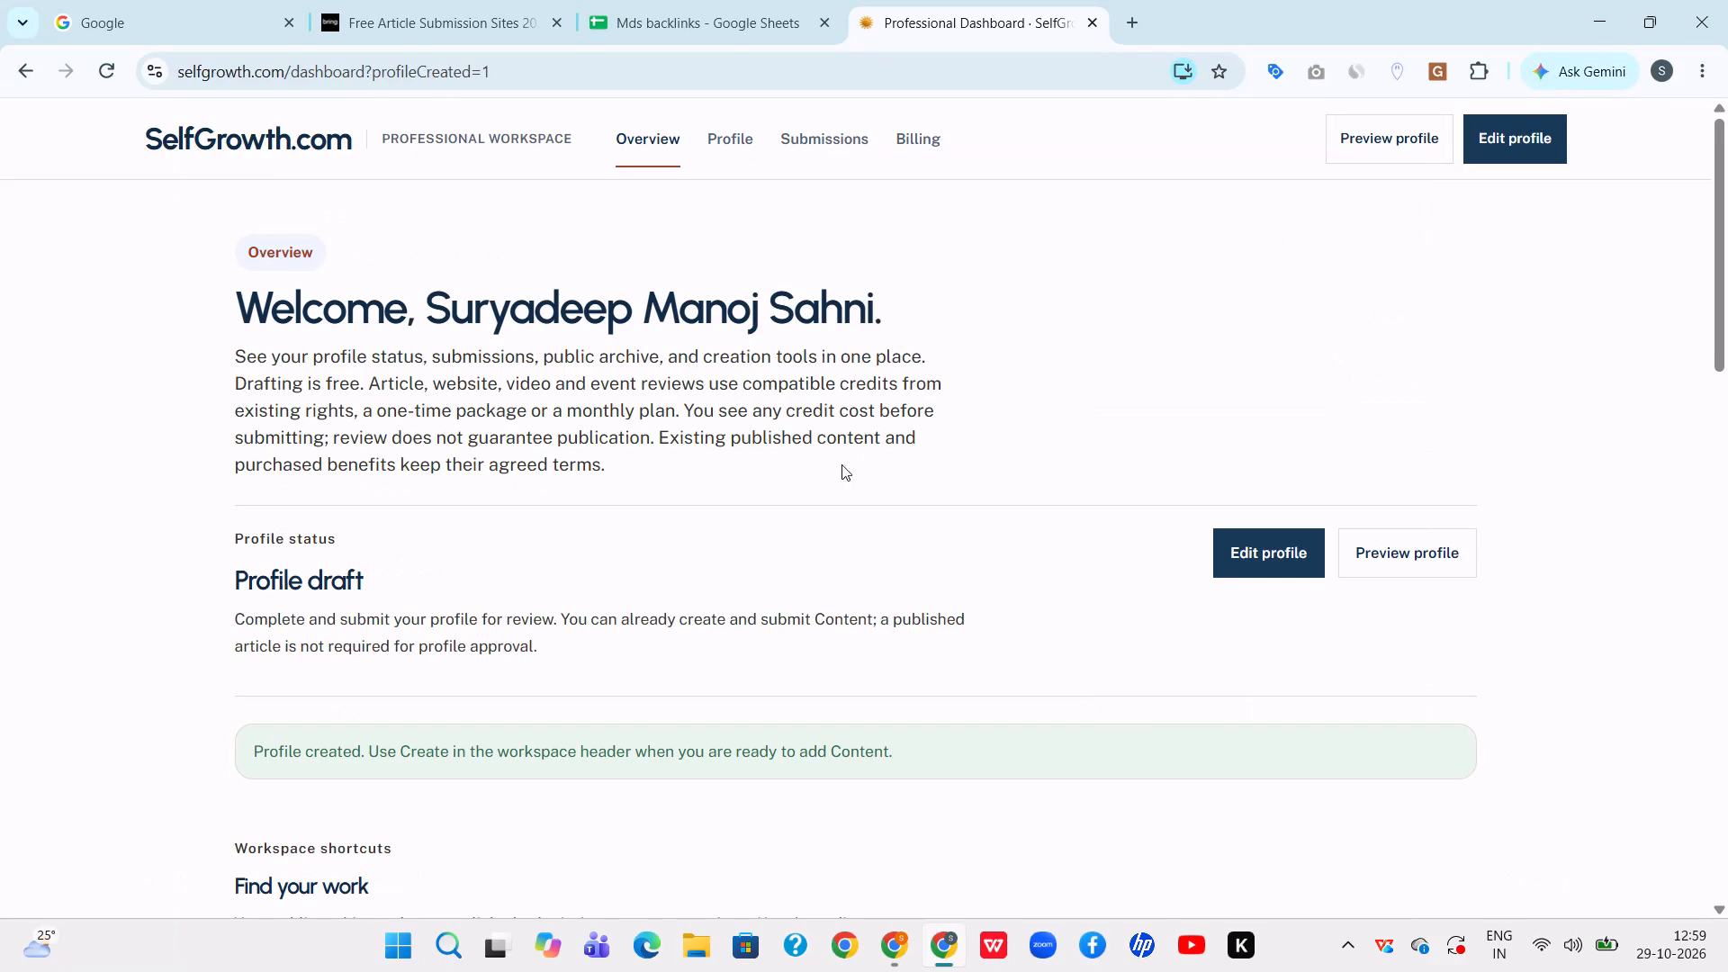
{"action": "scroll", "coordinate": [771, 534], "scroll_direction": "down", "scroll_amount": 2}
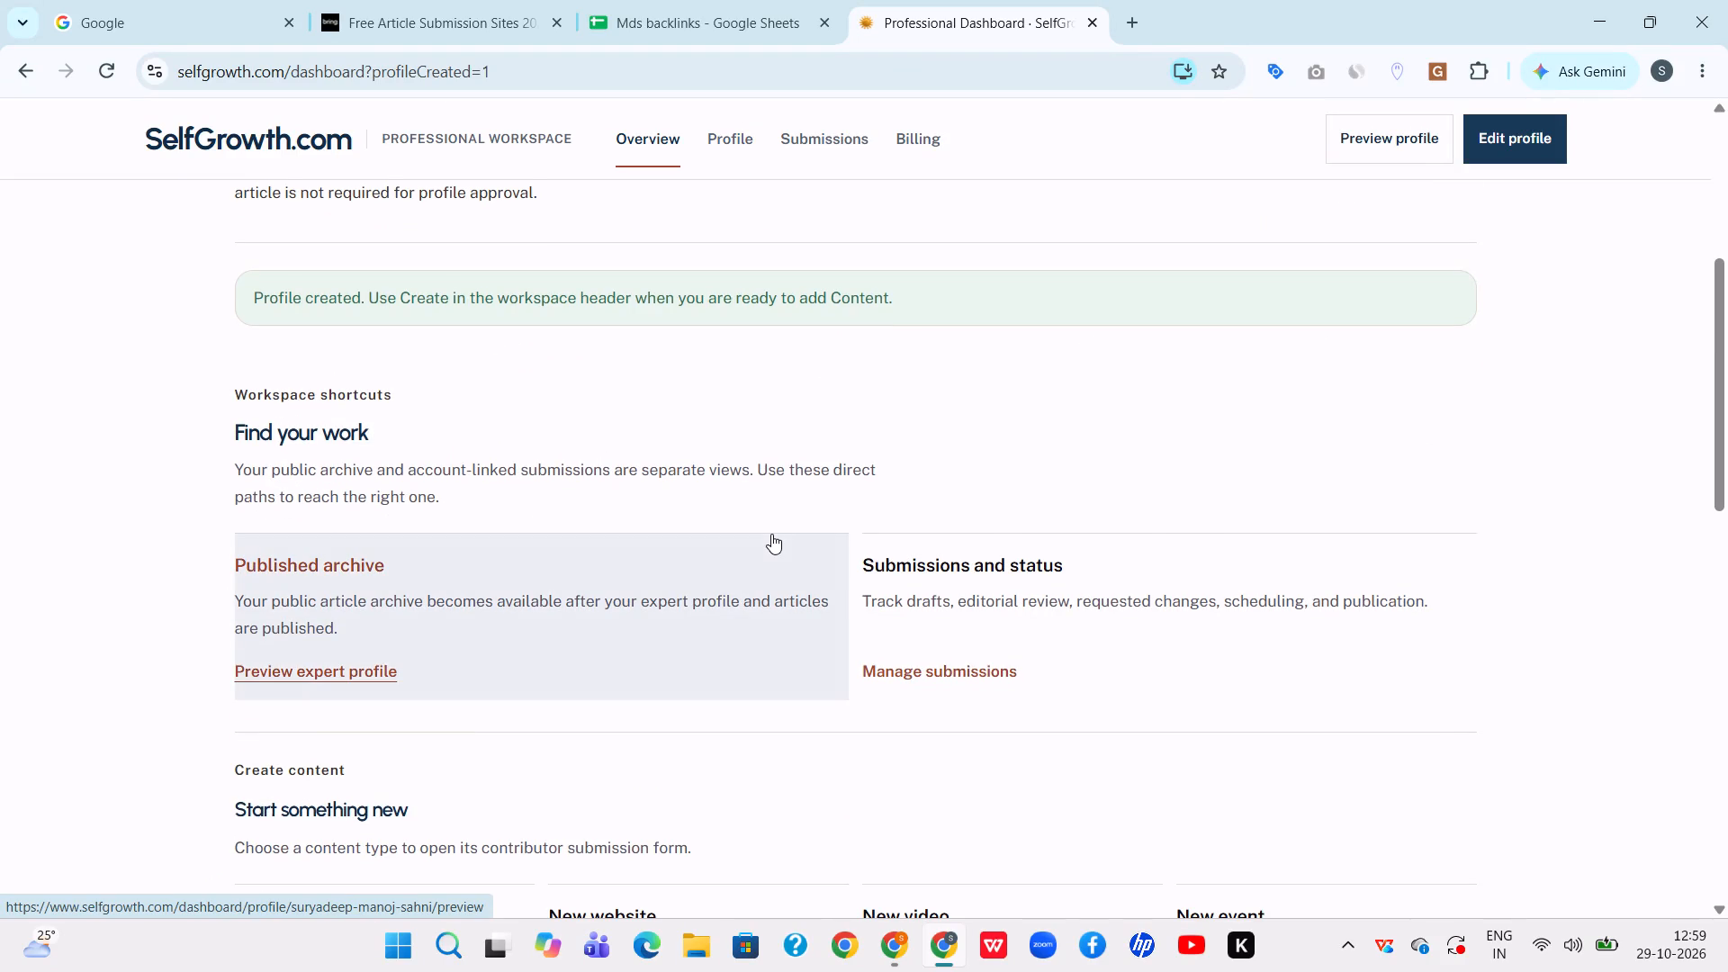
{"action": "scroll", "coordinate": [552, 667], "scroll_direction": "down", "scroll_amount": 1}
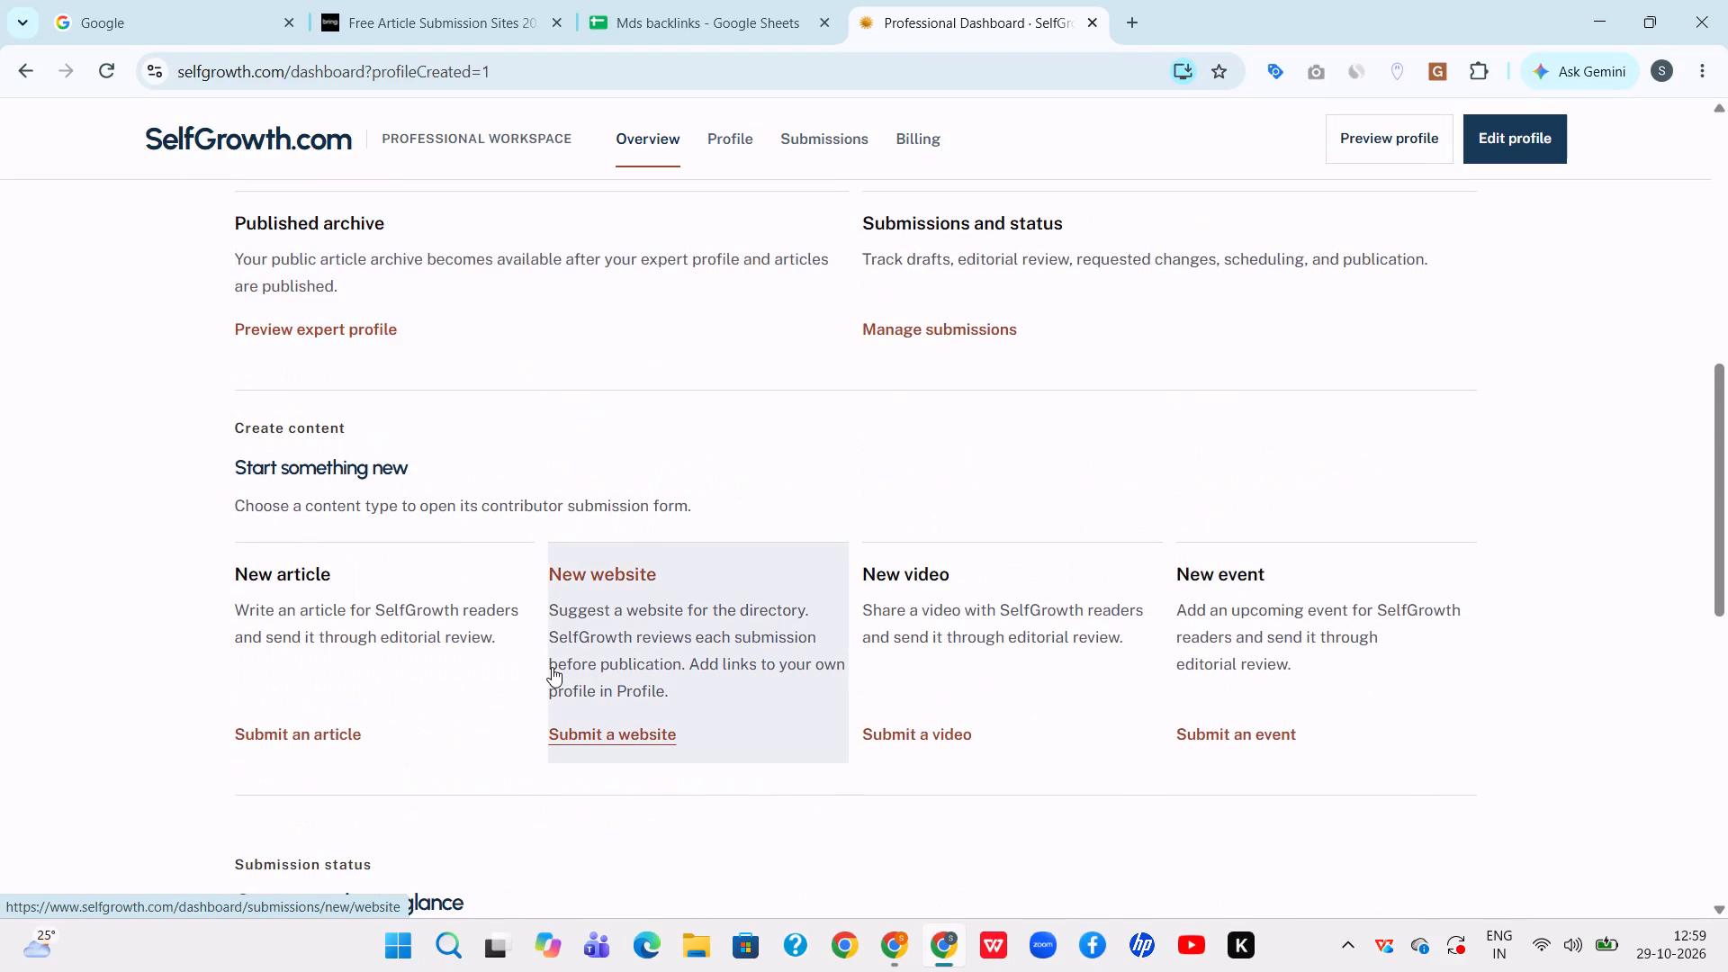
{"action": "scroll", "coordinate": [552, 667], "scroll_direction": "up", "scroll_amount": 1}
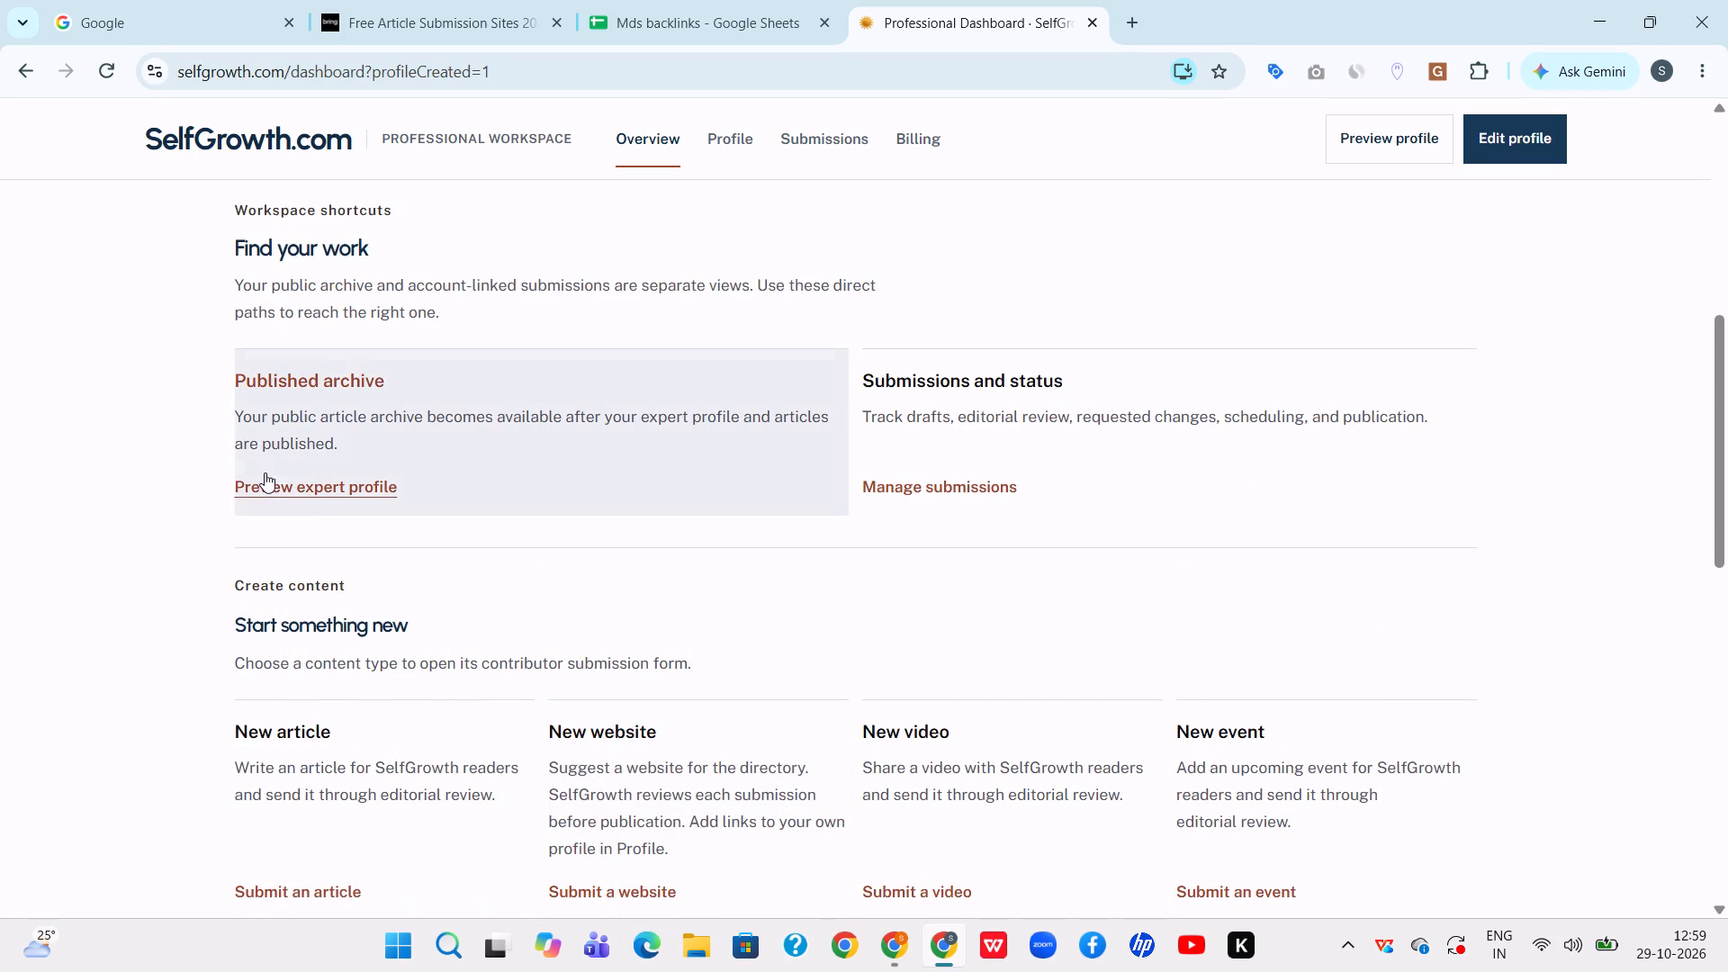
Preview the SelfGrowth expert profile and check that its contributor website link opens the IT Campus Guru site.
{"action": "left_click", "coordinate": [269, 477]}
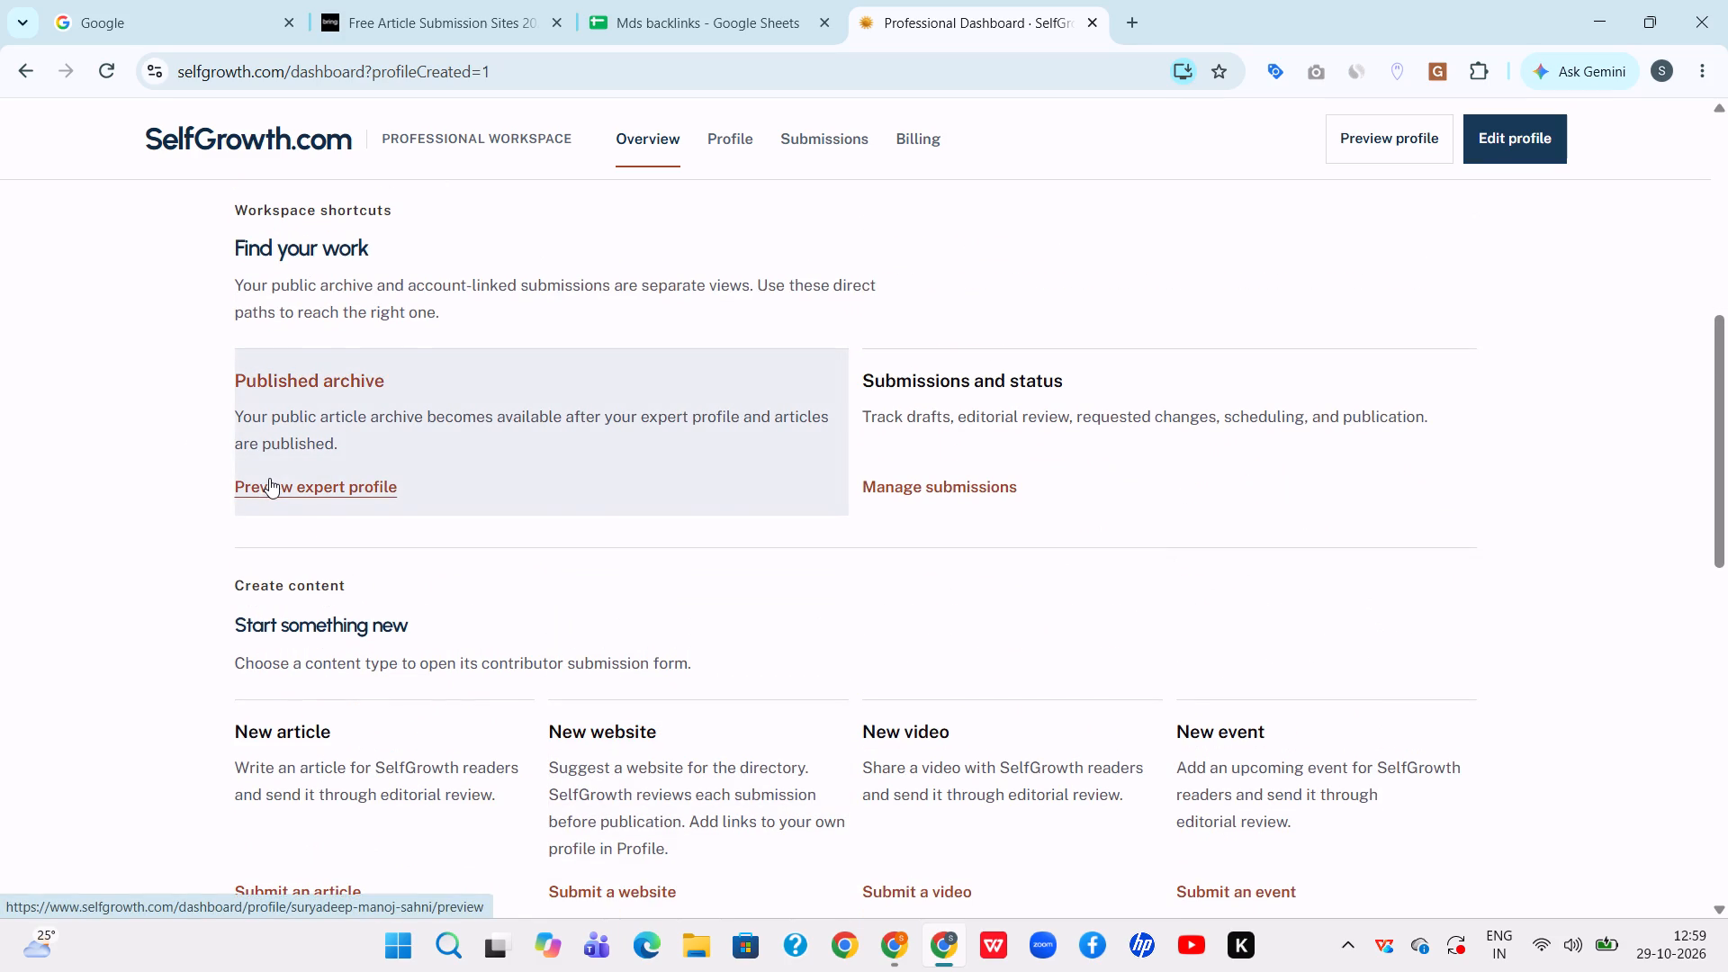
{"action": "left_click", "coordinate": [268, 490]}
{"action": "scroll", "coordinate": [268, 490], "scroll_direction": "down", "scroll_amount": 6}
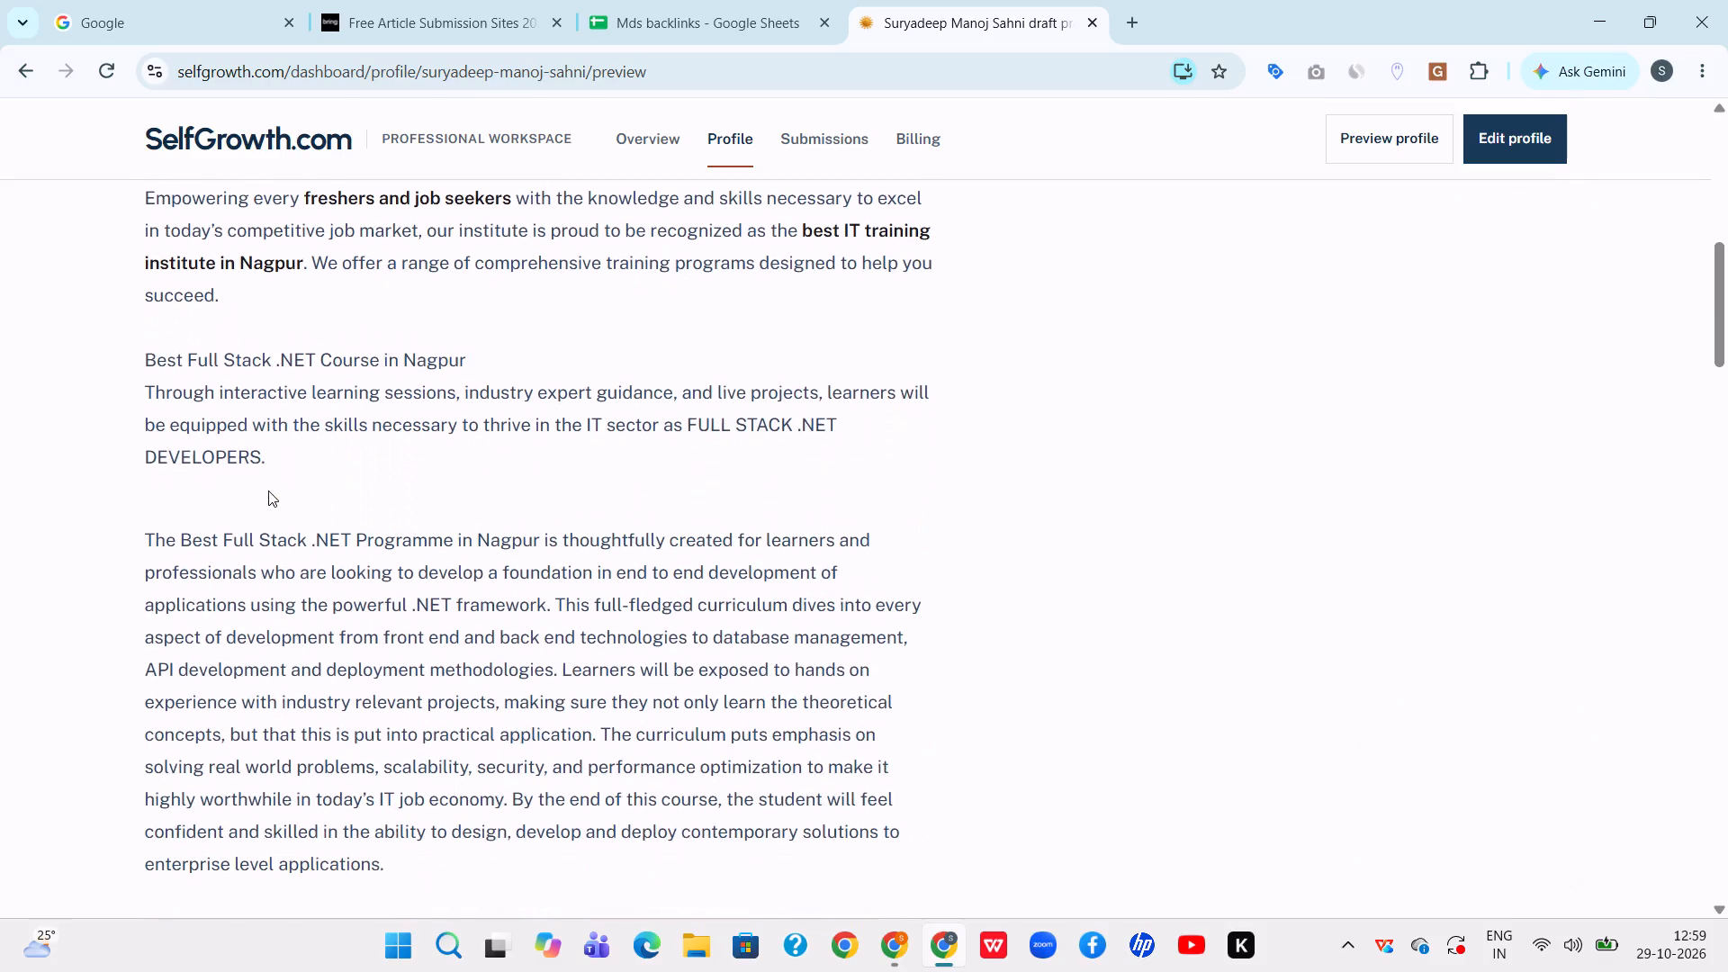
{"action": "scroll", "coordinate": [268, 490], "scroll_direction": "down", "scroll_amount": 7}
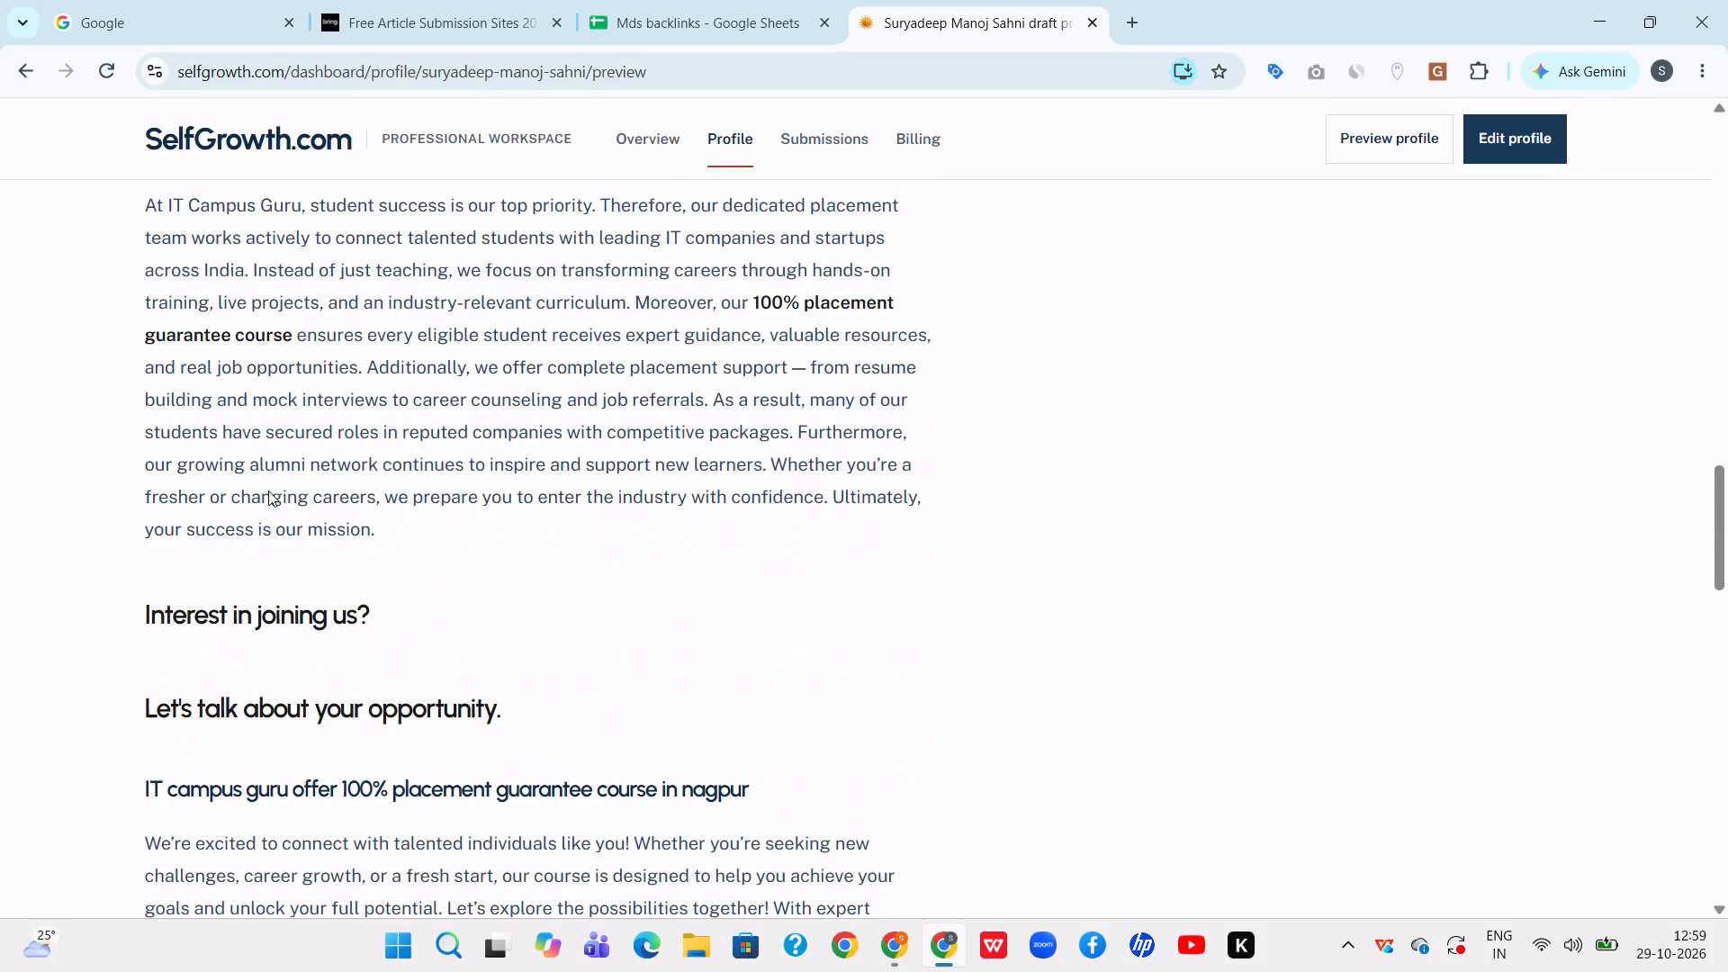
{"action": "scroll", "coordinate": [268, 490], "scroll_direction": "down", "scroll_amount": 8}
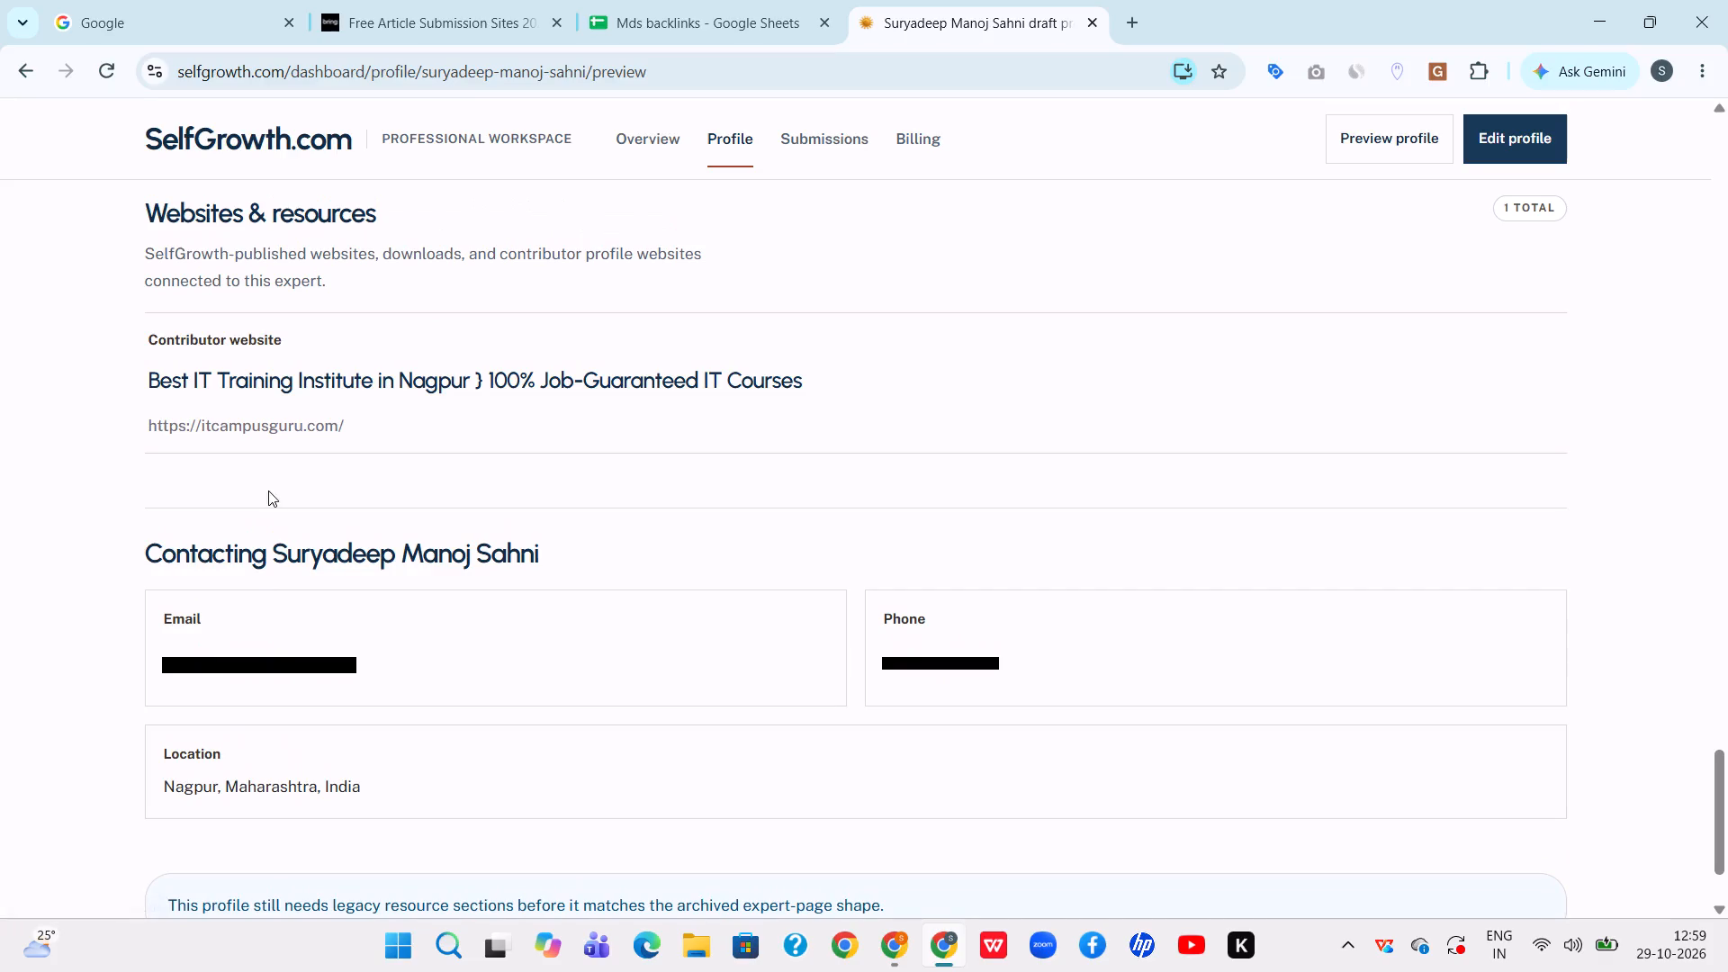
{"action": "left_click", "coordinate": [314, 390]}
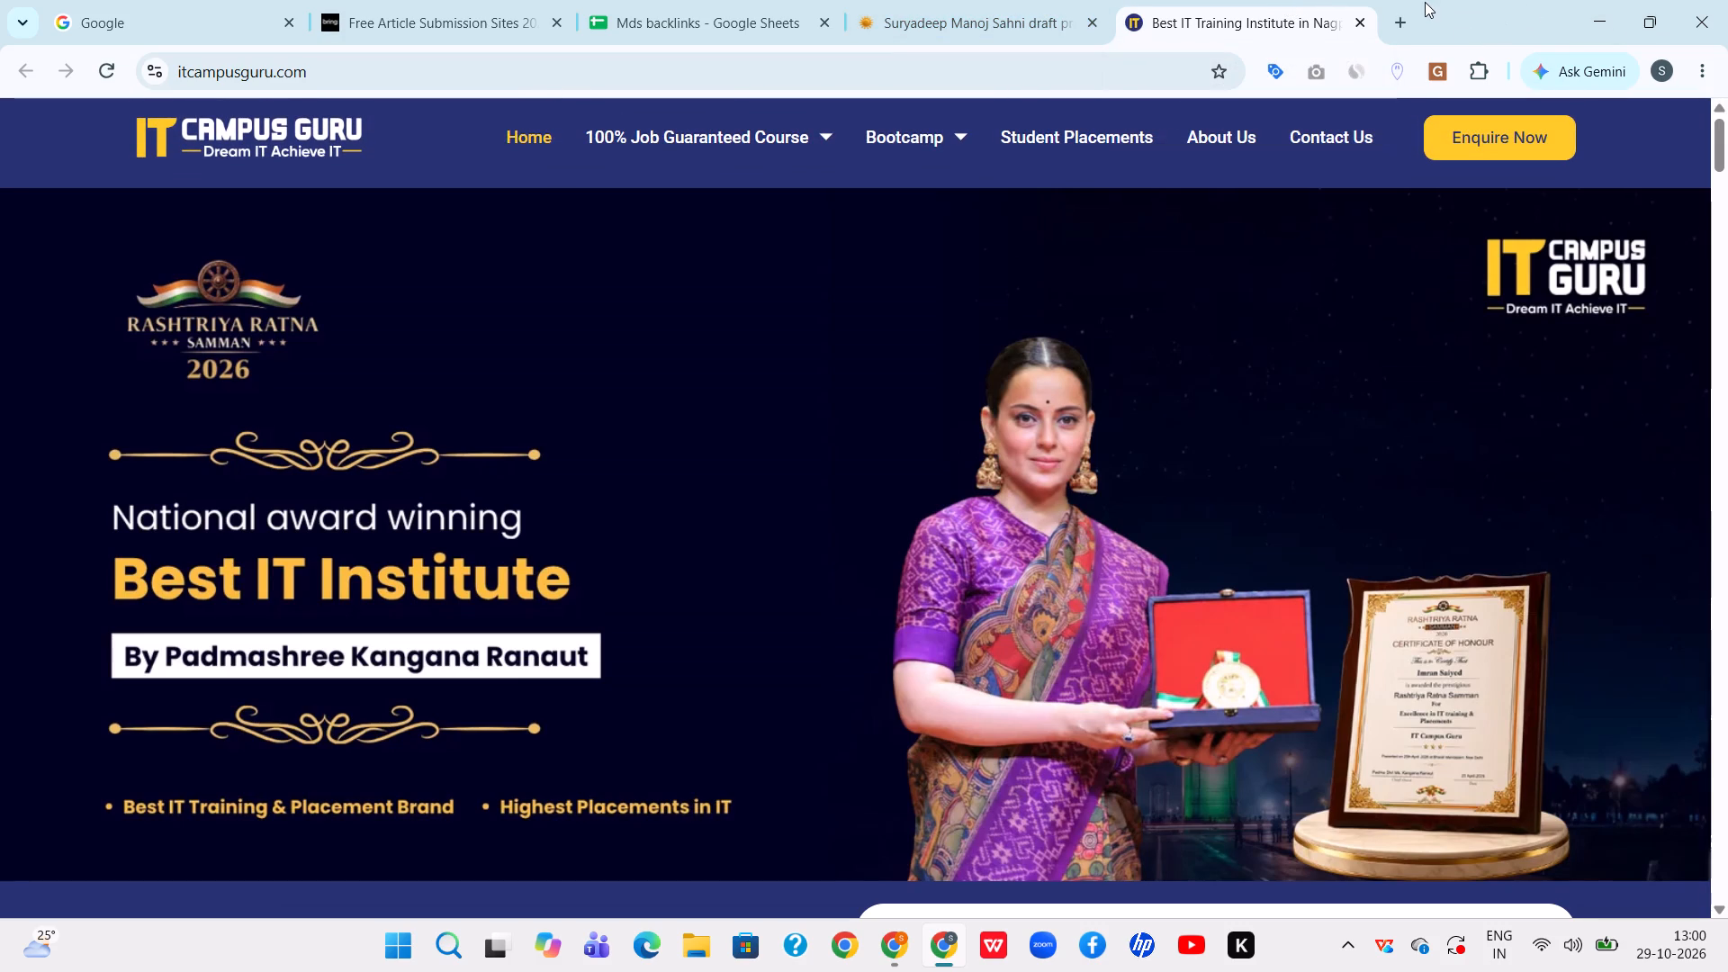
{"action": "left_click", "coordinate": [1355, 17]}
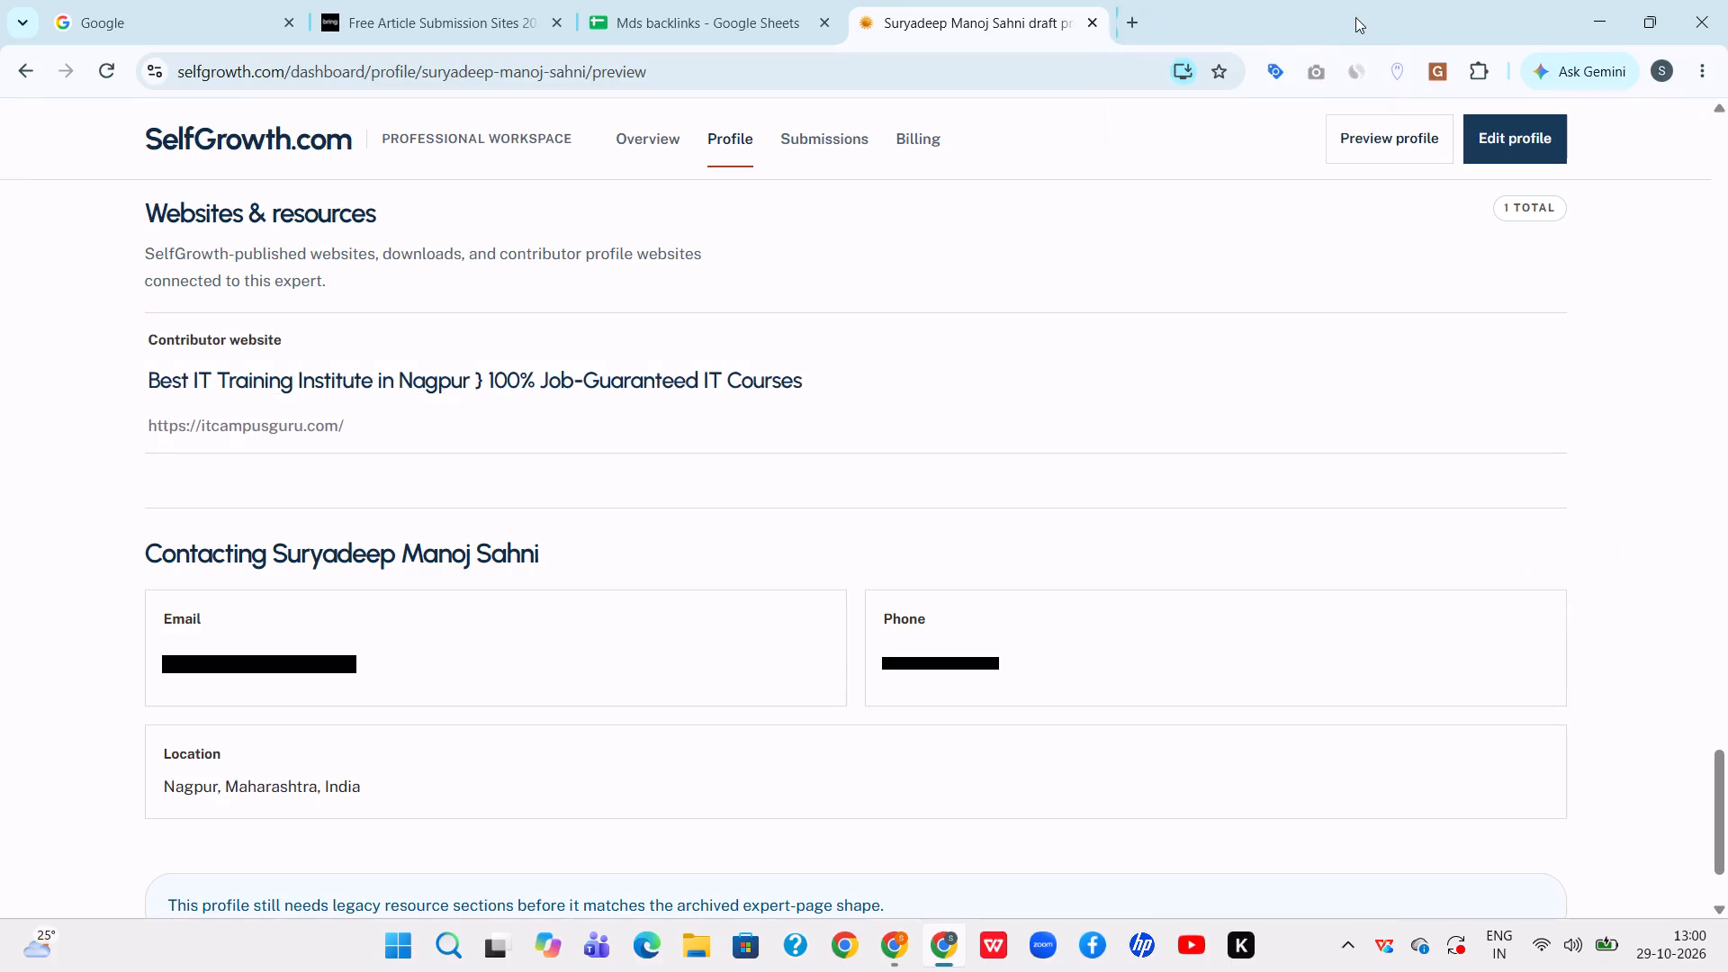
Copy the profile preview address and record it in Mds backlinks under the a1articles link in the IT Campus Guru list.
{"action": "left_click", "coordinate": [877, 80]}
{"action": "key", "text": "ctrl+c"}
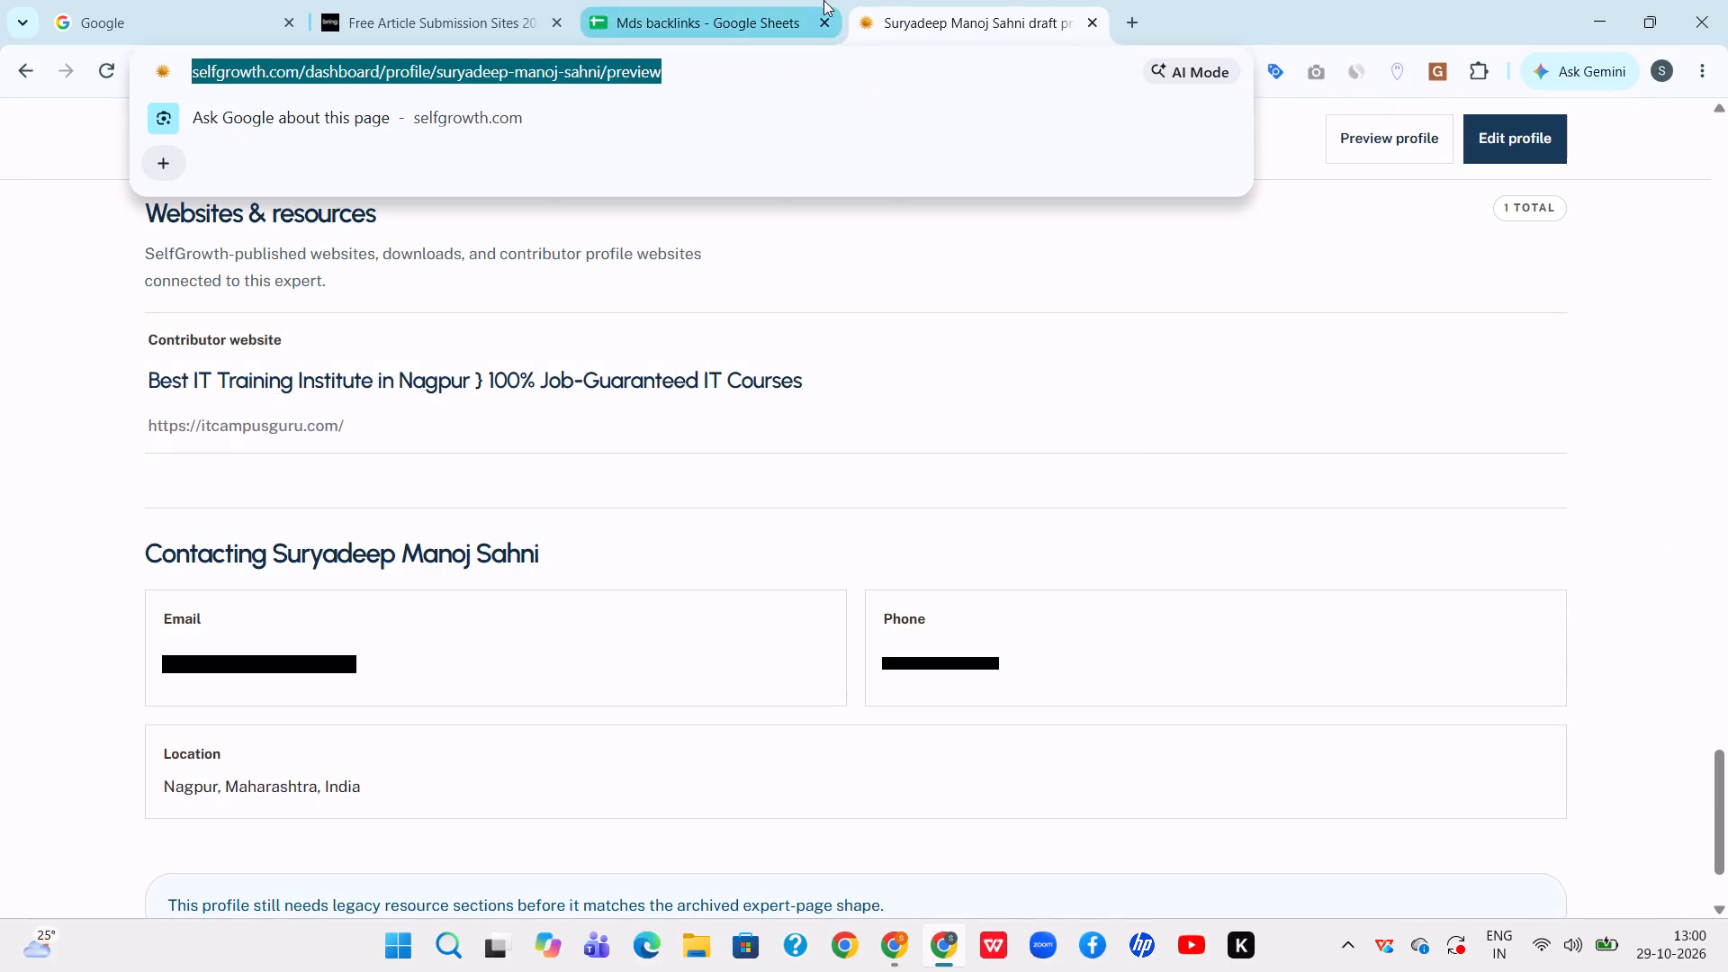
{"action": "left_click", "coordinate": [823, 0]}
{"action": "key", "text": "ctrl+v"}
Select the first empty cell below the a1articles top-schools-in-nagpur link in the Priyadarshini School list dated 29/10/2026.
{"action": "key", "text": "Left"}
{"action": "key", "text": "Left"}
{"action": "key", "text": "Left"}
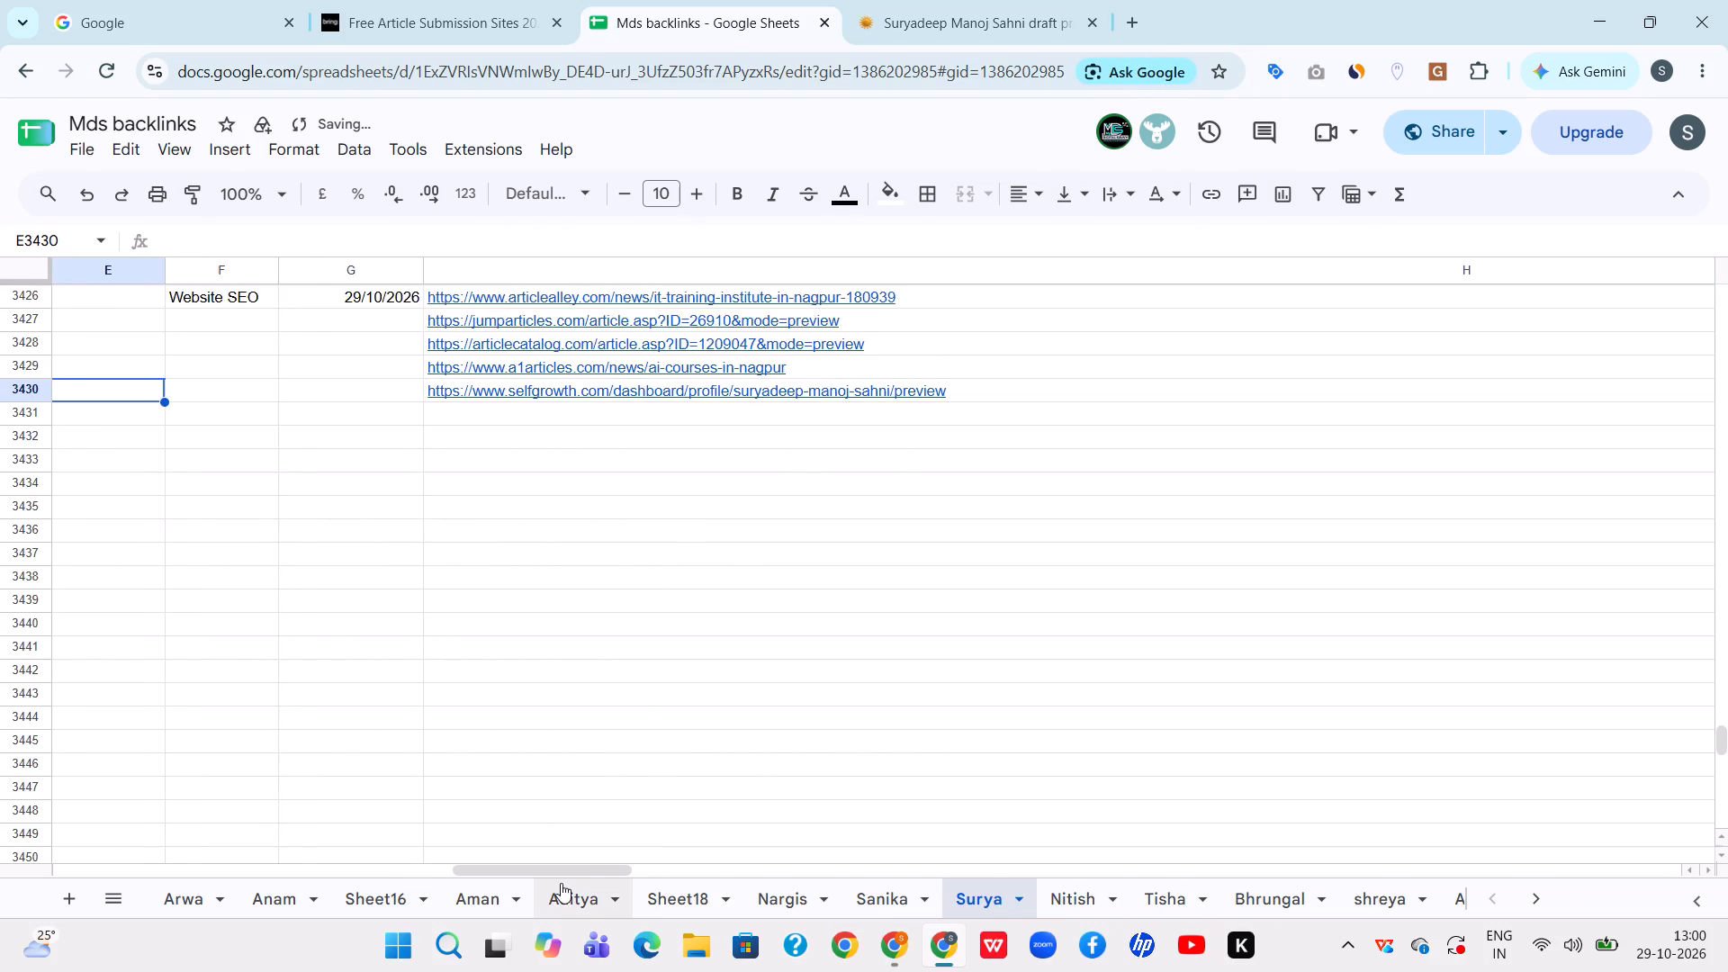
{"action": "key", "text": "Left"}
{"action": "scroll", "coordinate": [561, 883], "scroll_direction": "down", "scroll_amount": 9}
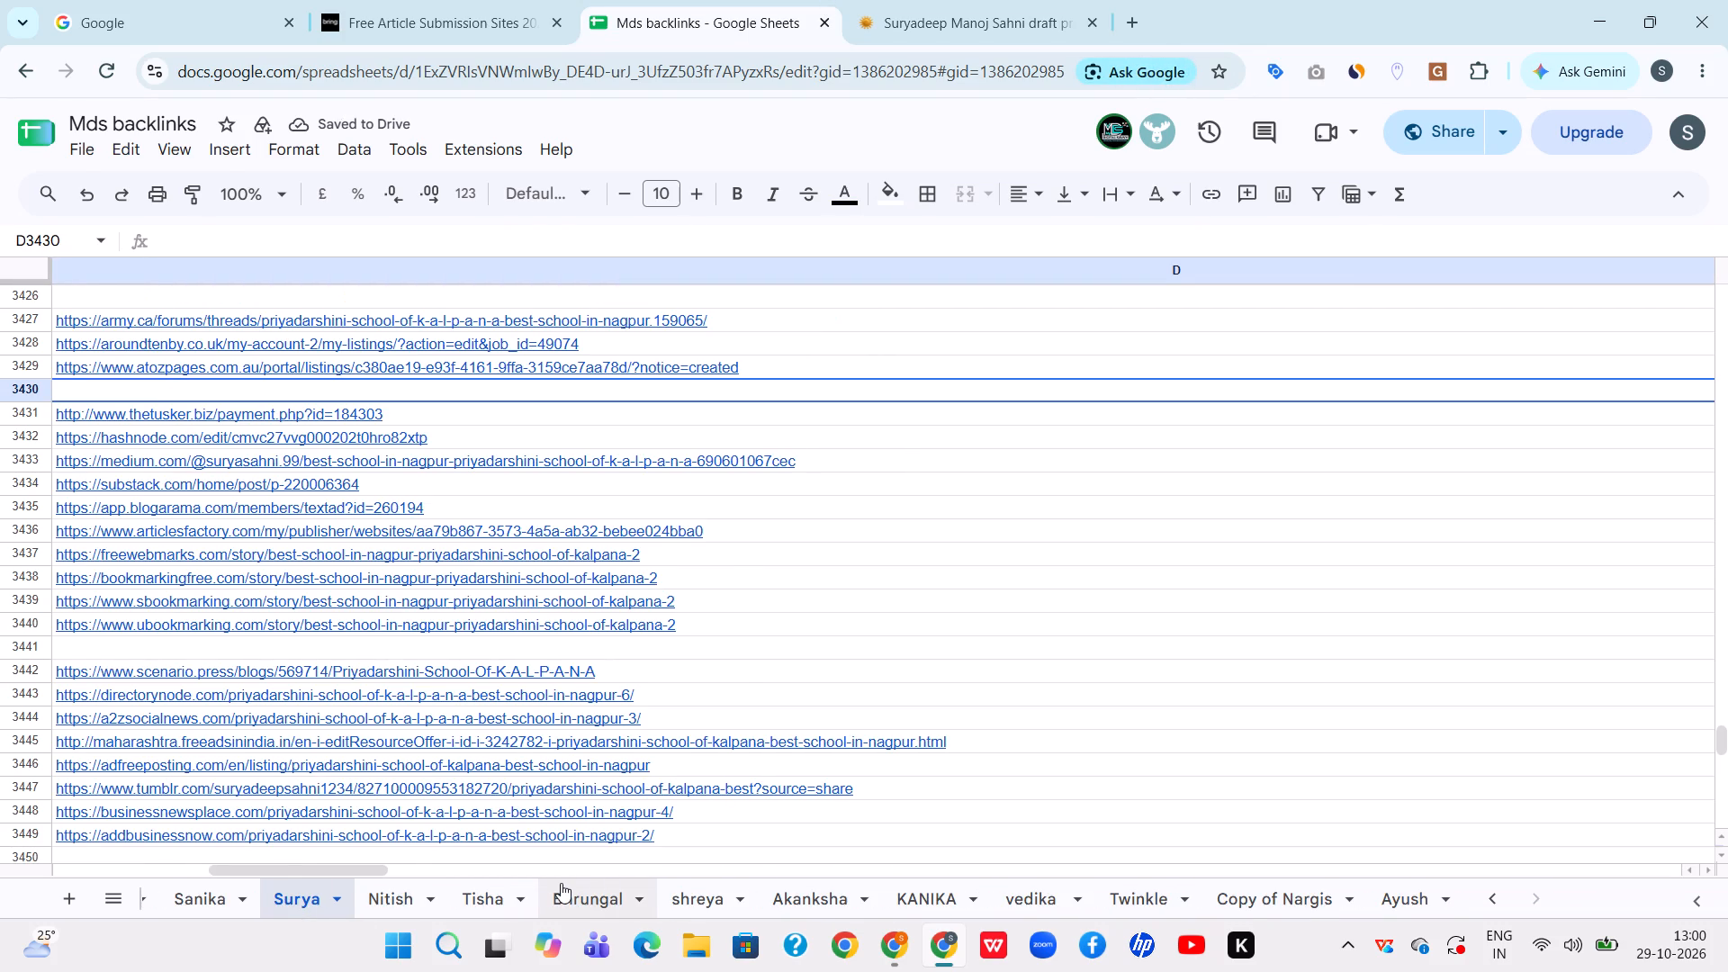
{"action": "scroll", "coordinate": [556, 900], "scroll_direction": "right", "scroll_amount": 6}
{"action": "scroll", "coordinate": [323, 590], "scroll_direction": "down", "scroll_amount": 9}
{"action": "left_click", "coordinate": [940, 493]}
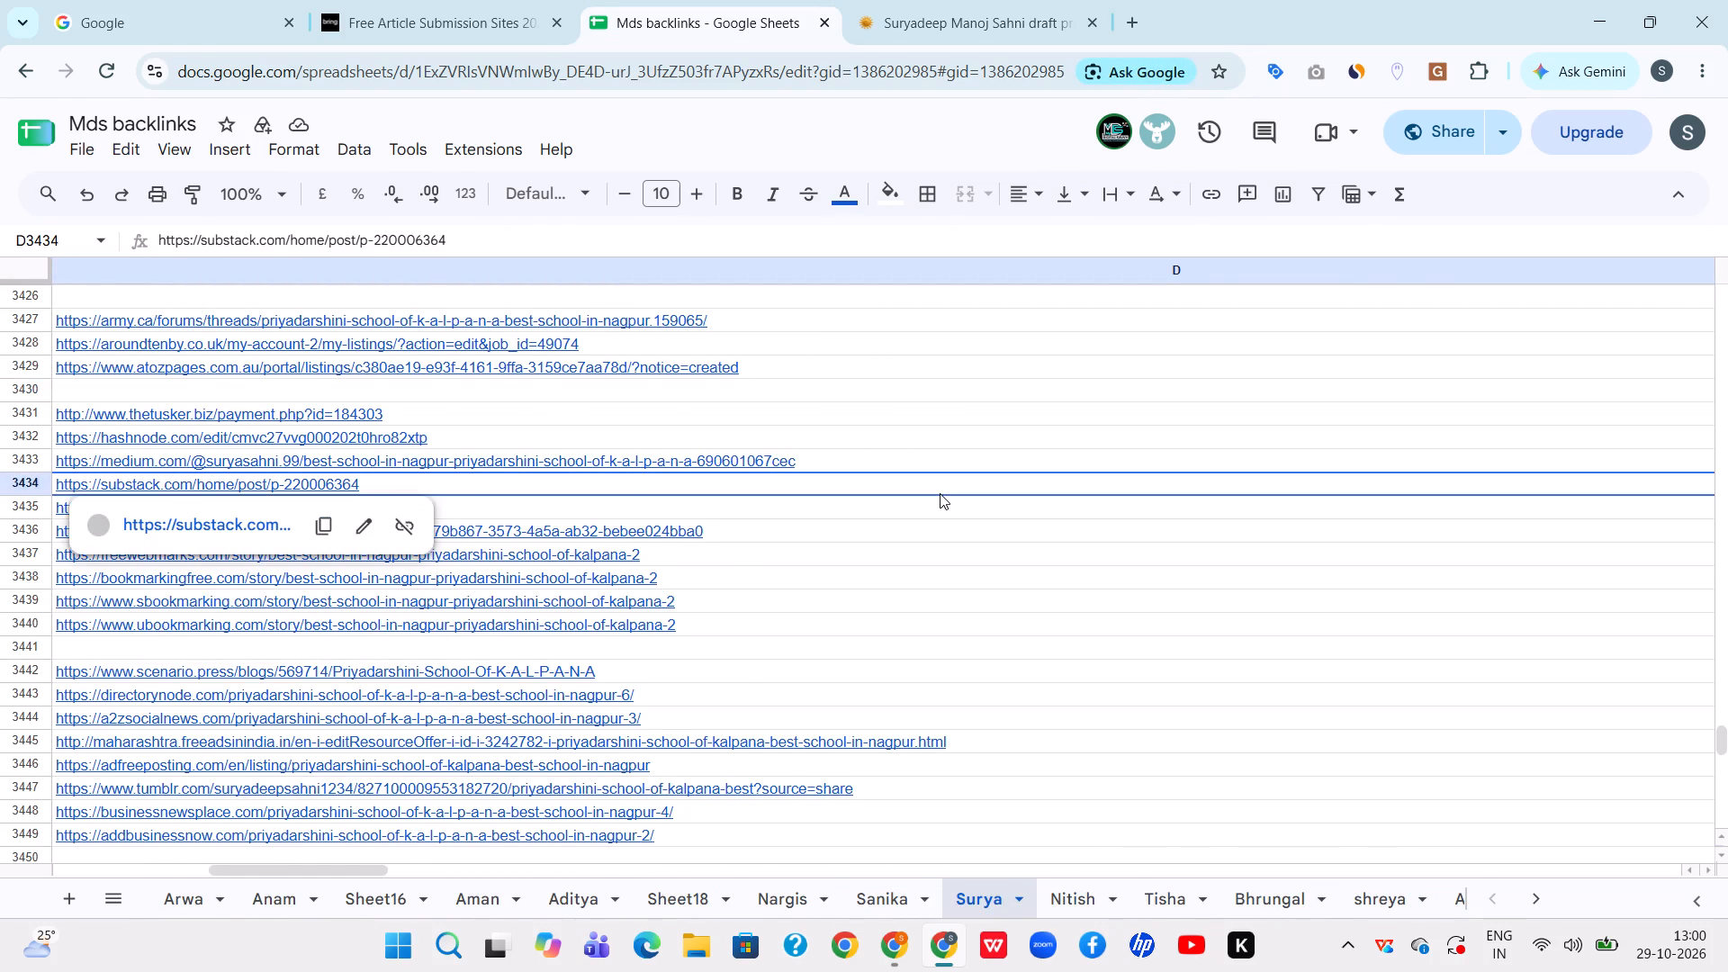
{"action": "scroll", "coordinate": [940, 493], "scroll_direction": "down", "scroll_amount": 20}
{"action": "scroll", "coordinate": [940, 493], "scroll_direction": "up", "scroll_amount": 11}
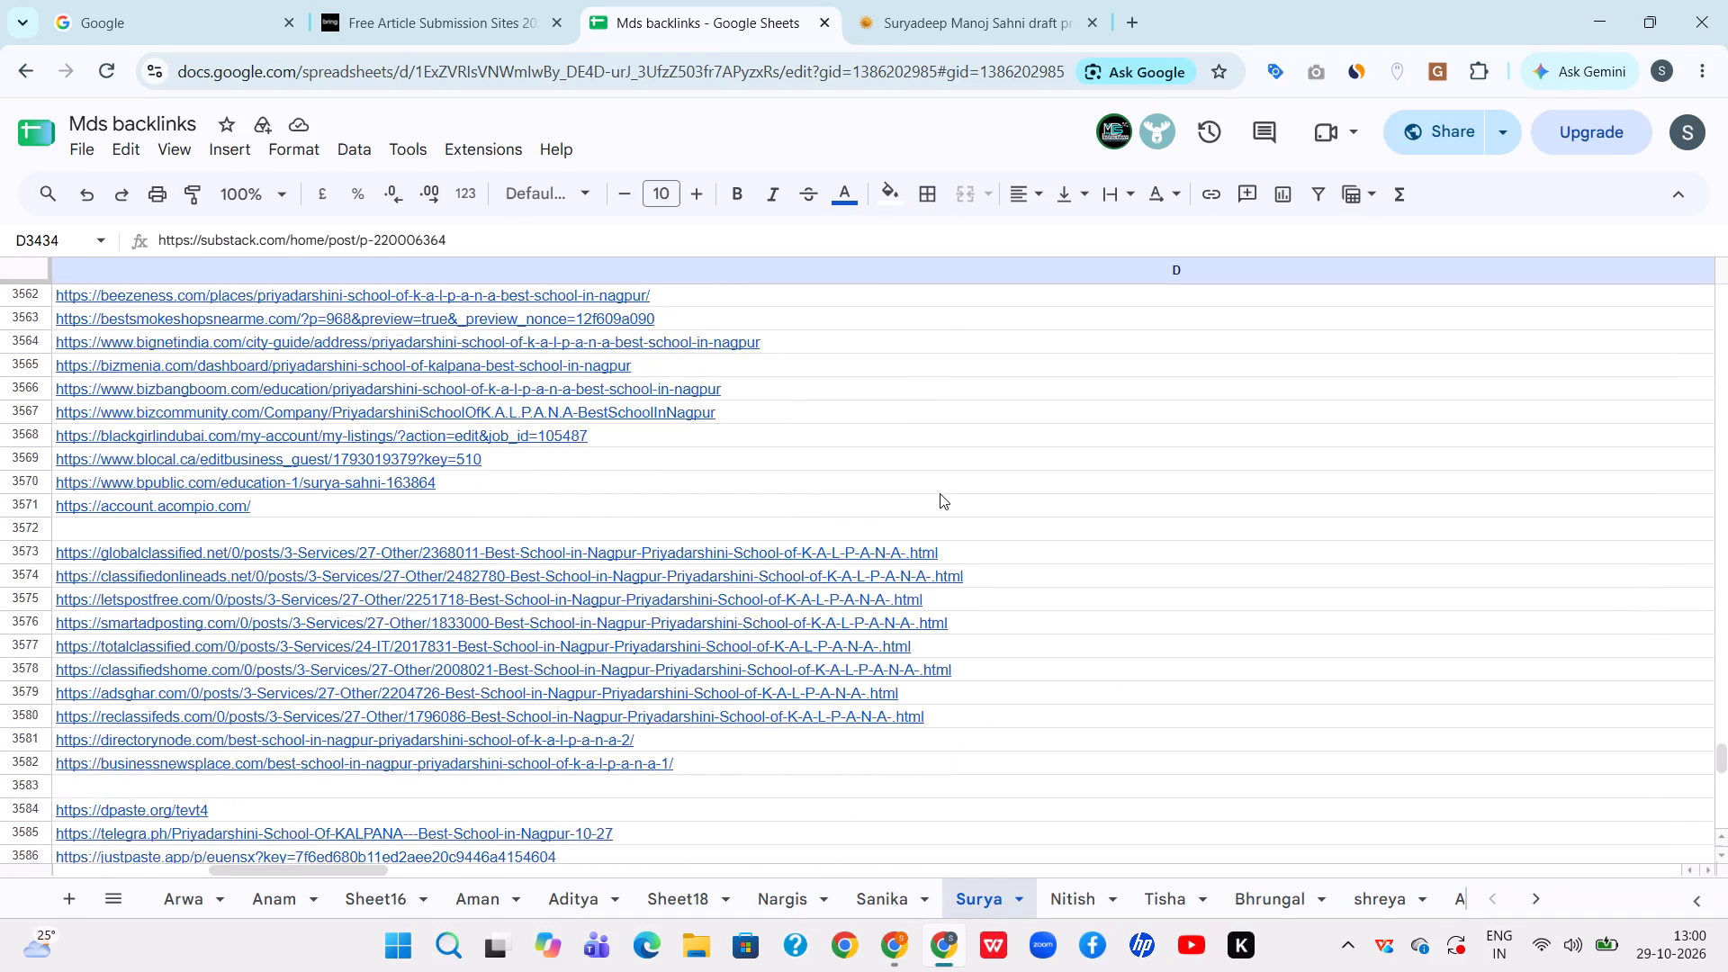
{"action": "scroll", "coordinate": [940, 493], "scroll_direction": "down", "scroll_amount": 4}
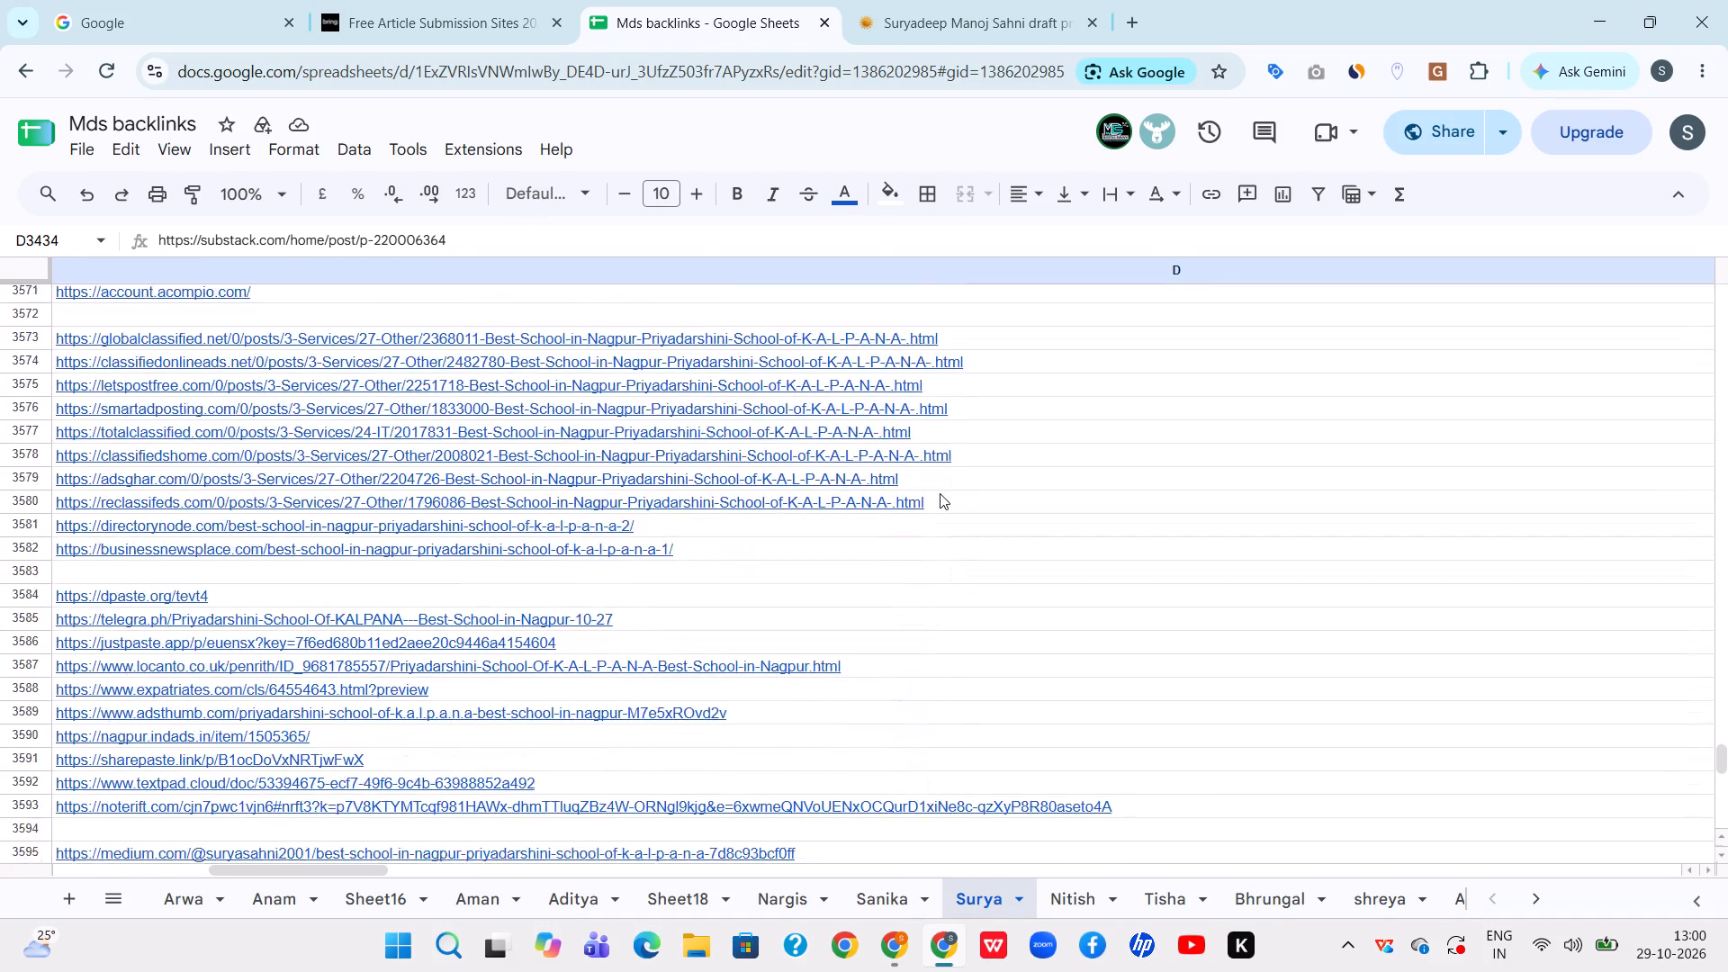
{"action": "scroll", "coordinate": [940, 493], "scroll_direction": "down", "scroll_amount": 4}
{"action": "scroll", "coordinate": [940, 493], "scroll_direction": "right", "scroll_amount": 2}
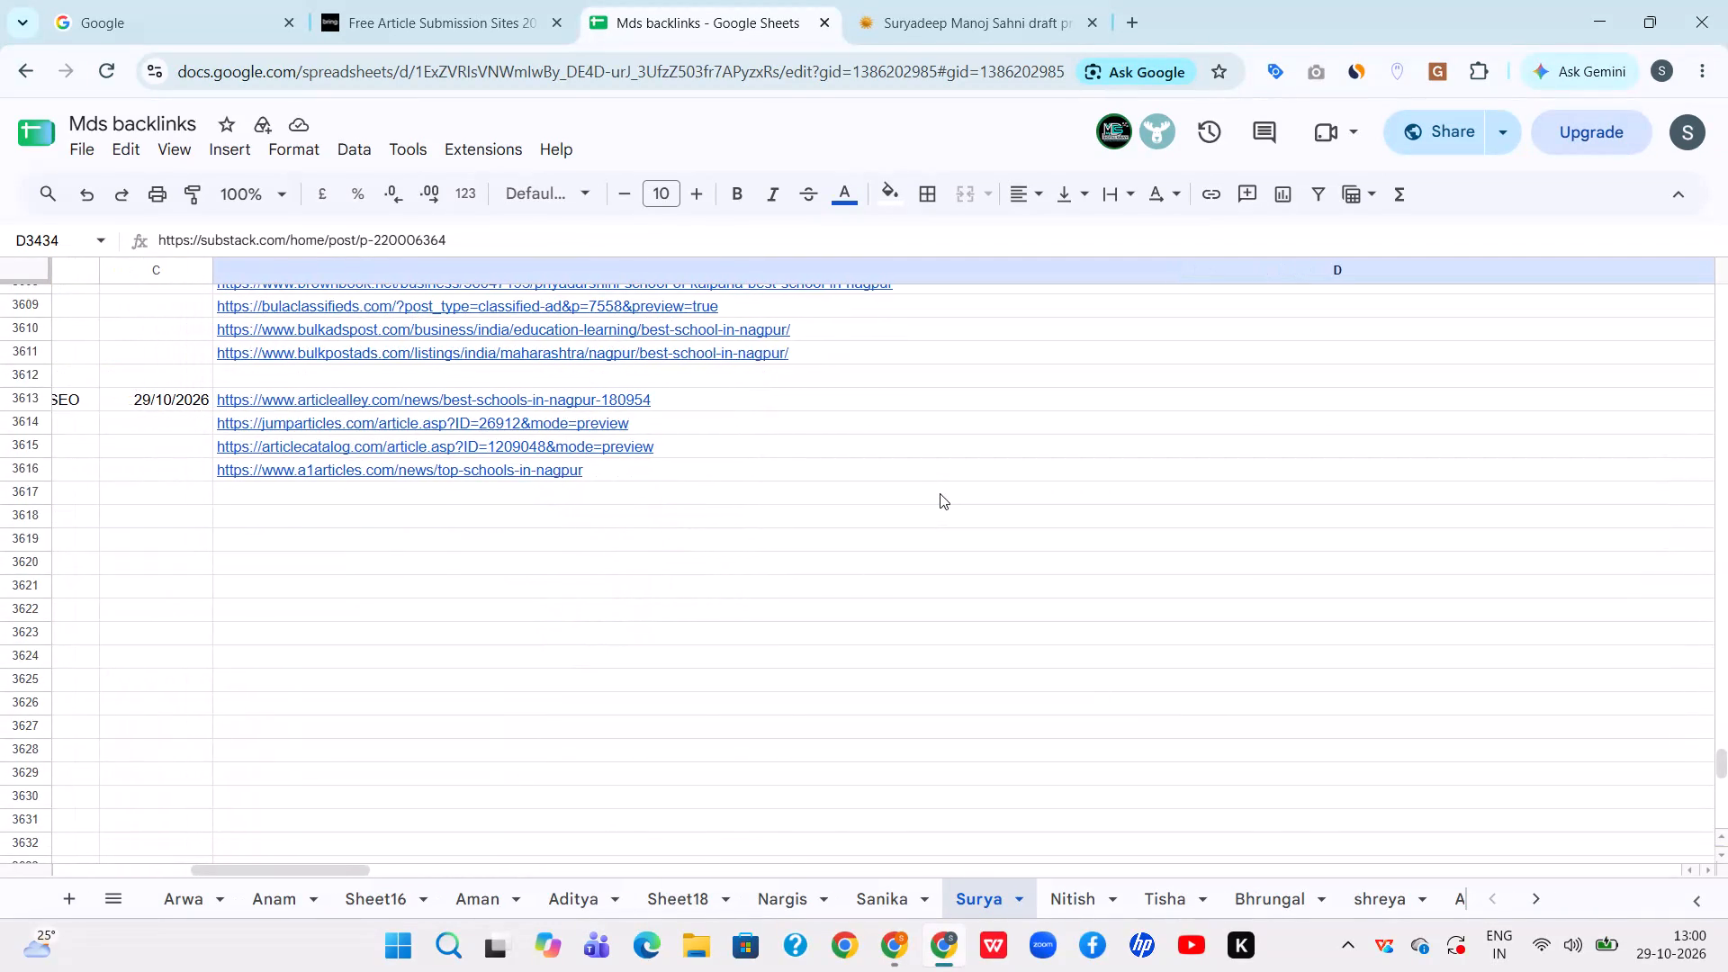
{"action": "scroll", "coordinate": [940, 493], "scroll_direction": "left", "scroll_amount": 1}
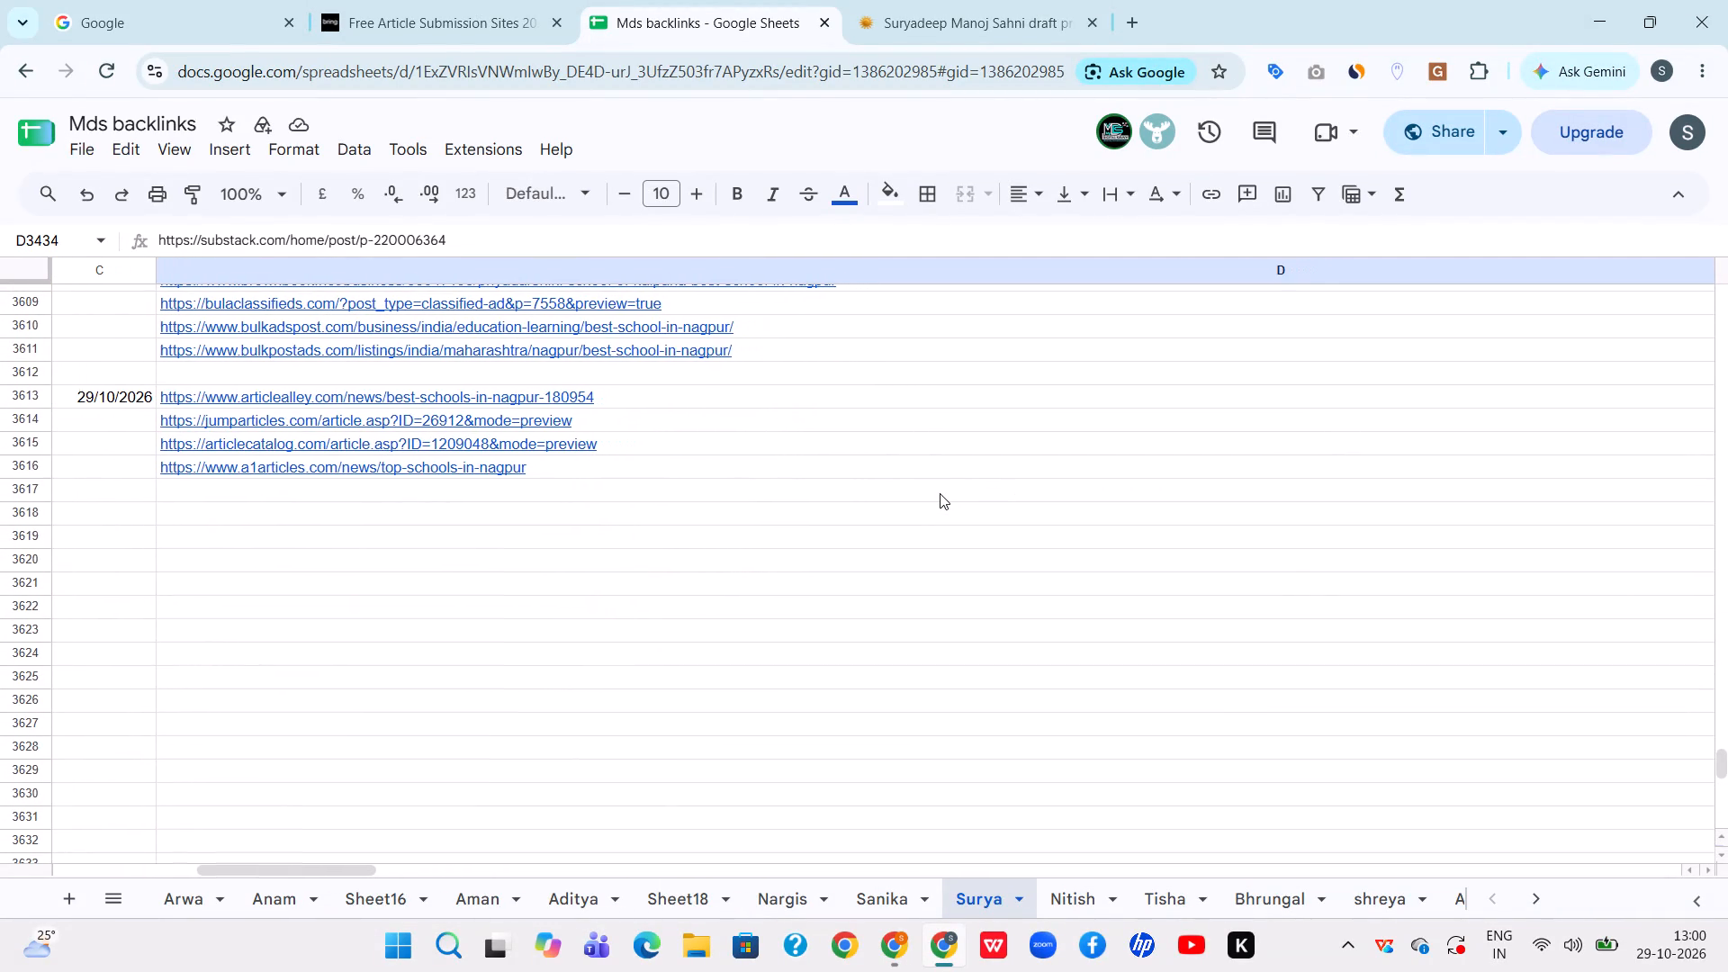
{"action": "scroll", "coordinate": [940, 493], "scroll_direction": "left", "scroll_amount": 1}
{"action": "scroll", "coordinate": [940, 493], "scroll_direction": "down", "scroll_amount": 1}
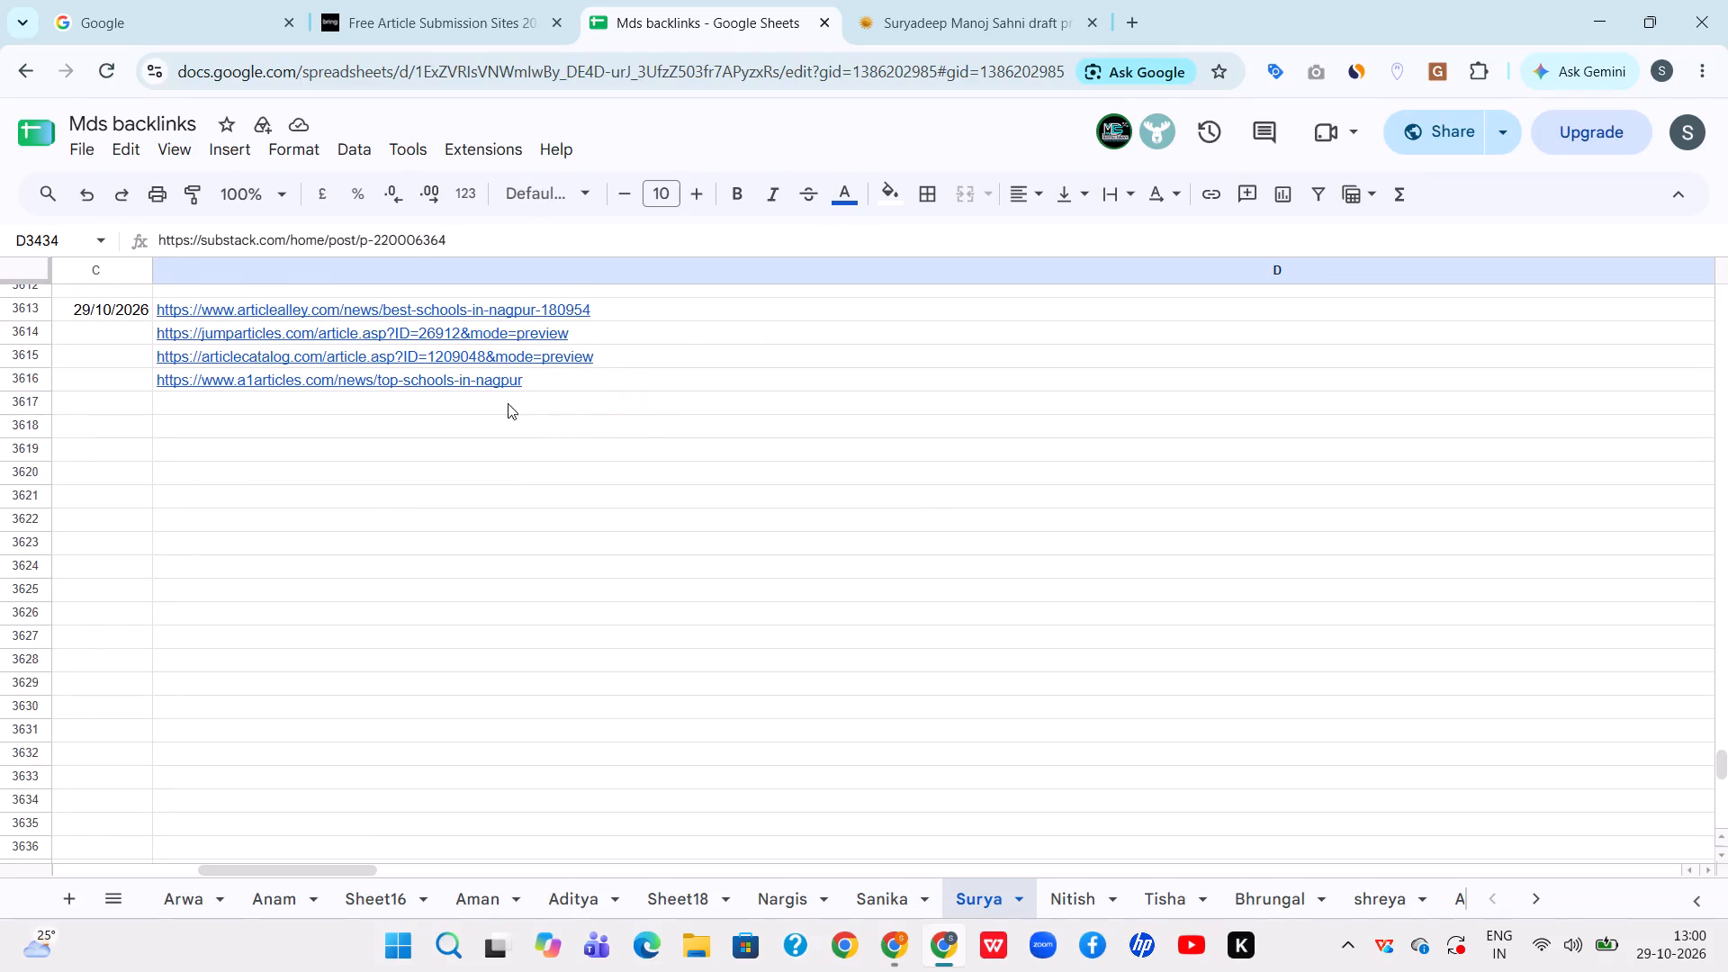
{"action": "left_click", "coordinate": [505, 400]}
Return to the SelfGrowth dashboard and open a new article submission form.
{"action": "left_click", "coordinate": [867, 2]}
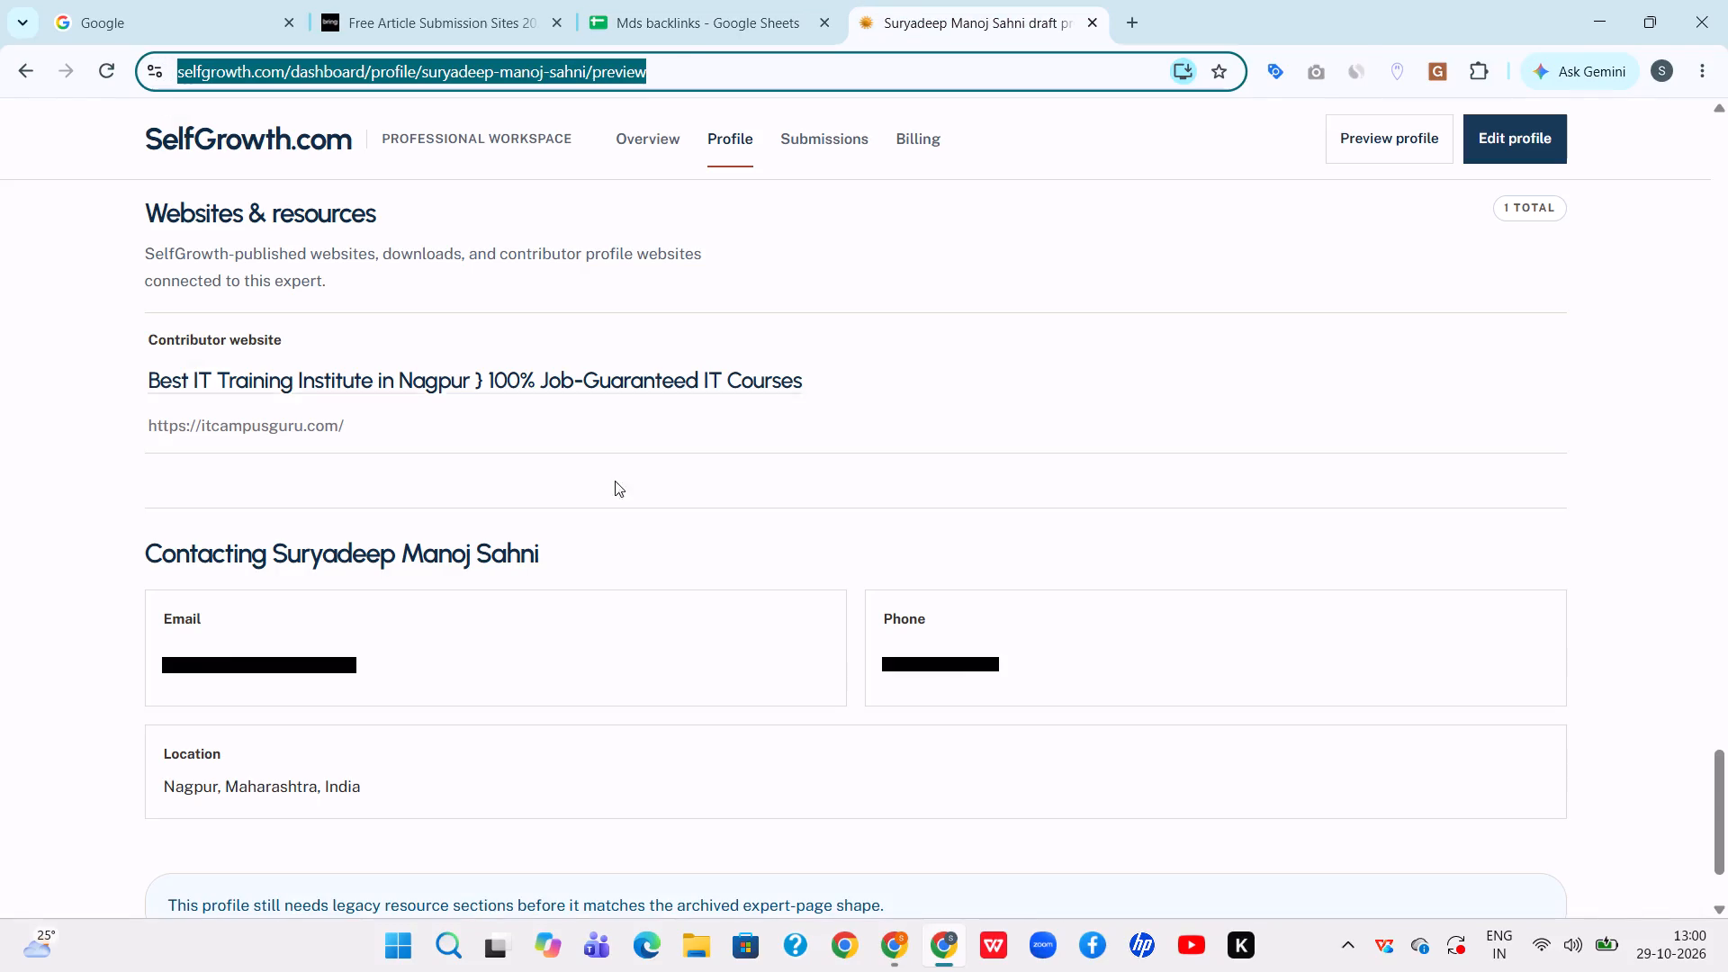
{"action": "scroll", "coordinate": [584, 514], "scroll_direction": "right", "scroll_amount": 6}
{"action": "left_click", "coordinate": [212, 661]}
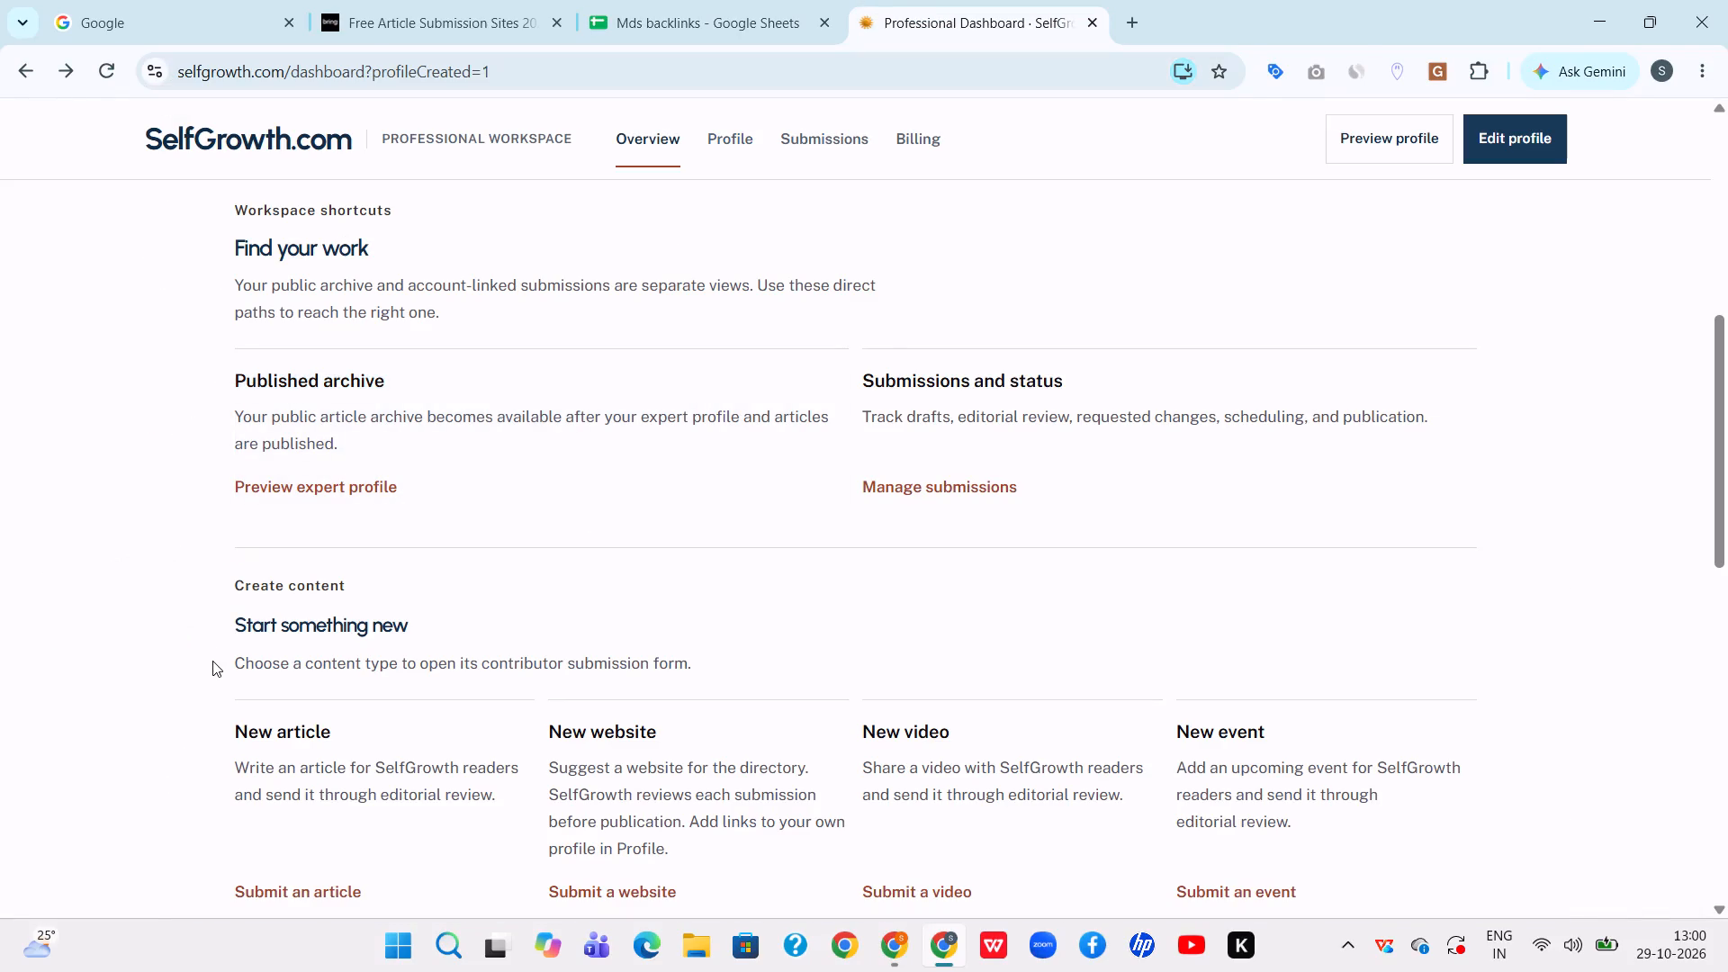
{"action": "left_click", "coordinate": [312, 900]}
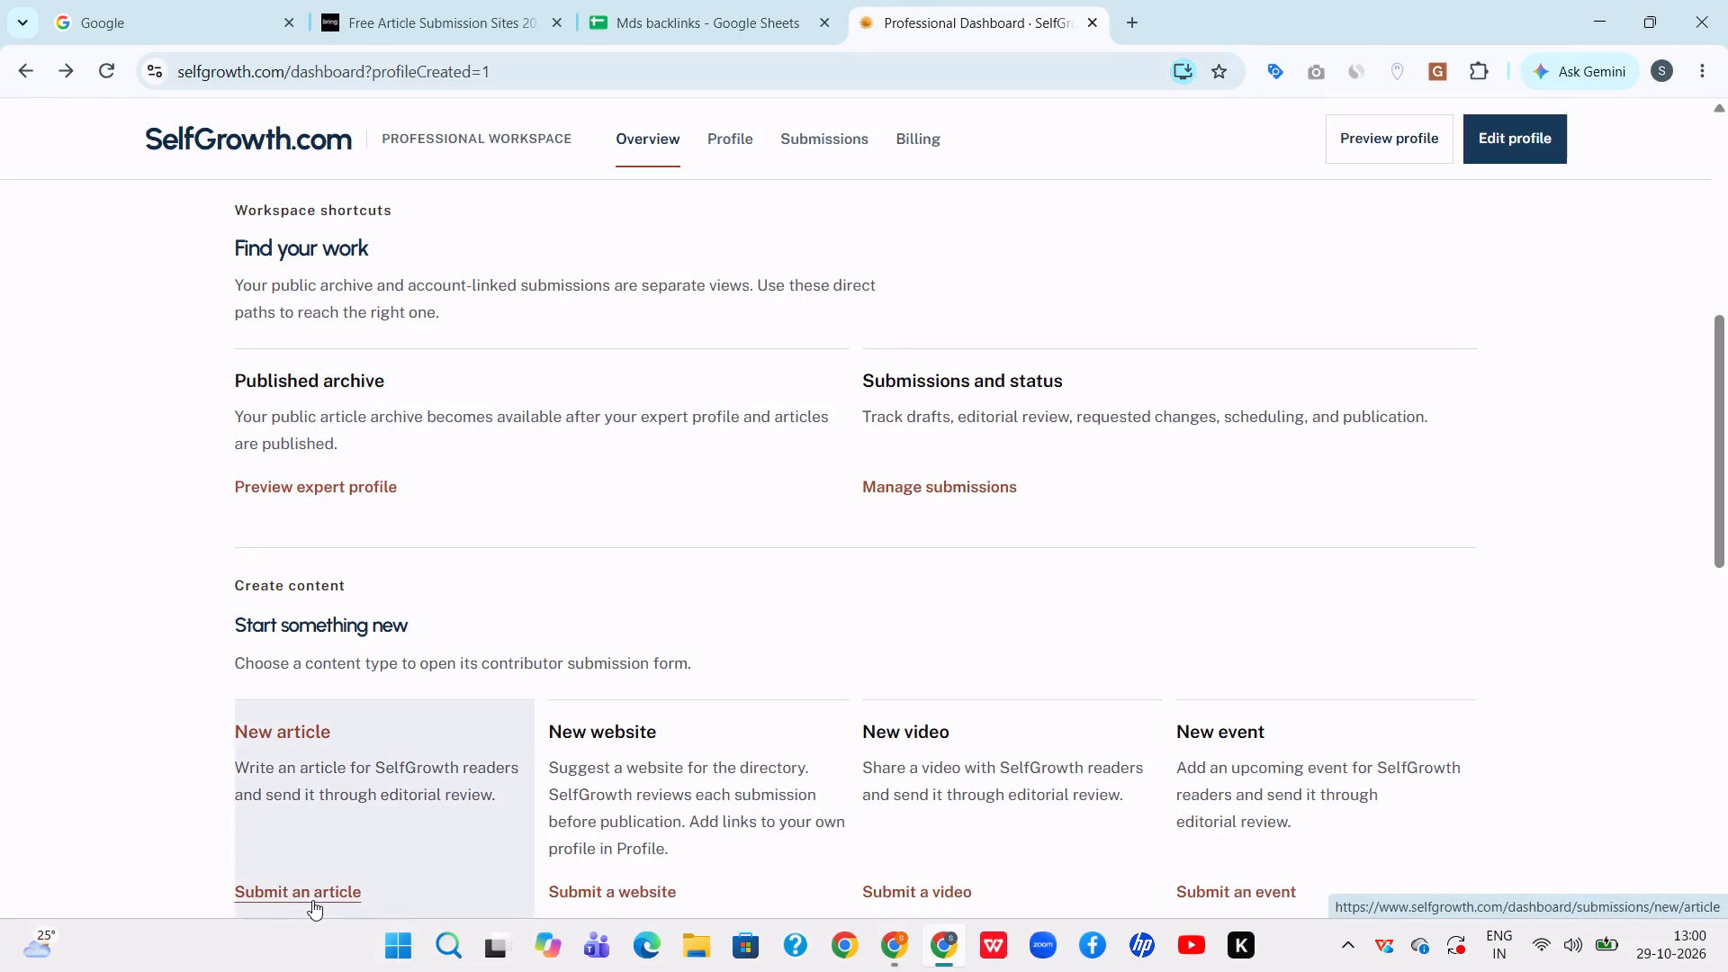
{"action": "scroll", "coordinate": [312, 900], "scroll_direction": "down", "scroll_amount": 1}
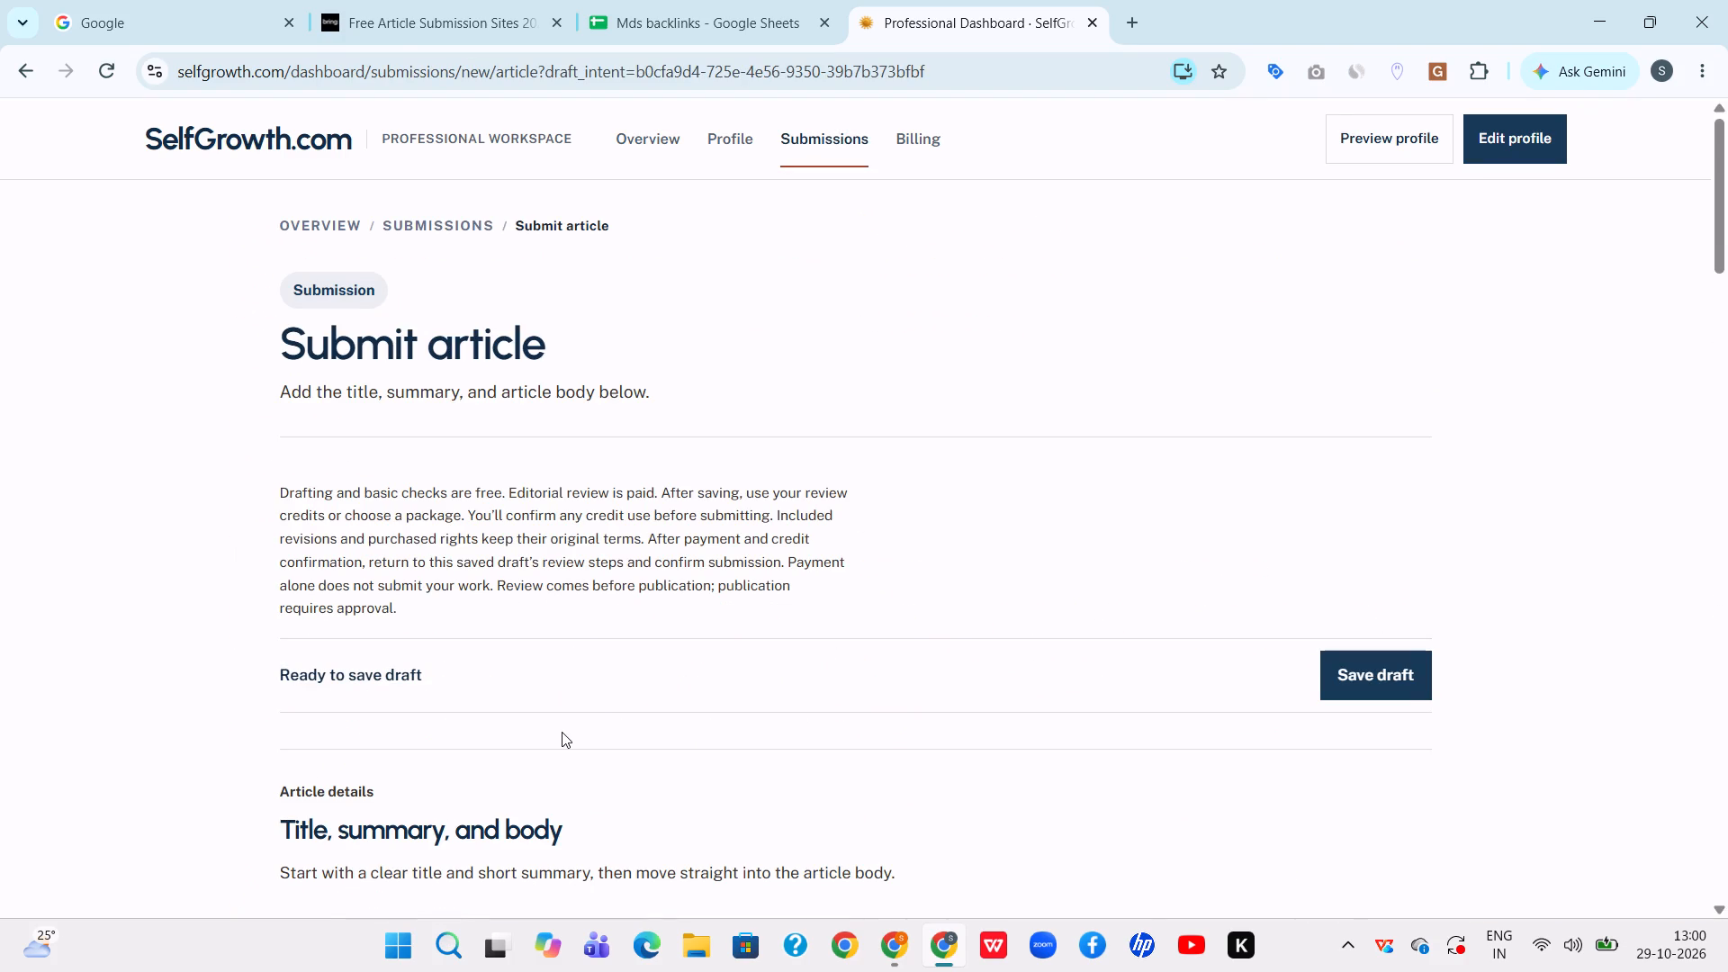
{"action": "scroll", "coordinate": [562, 732], "scroll_direction": "down", "scroll_amount": 4}
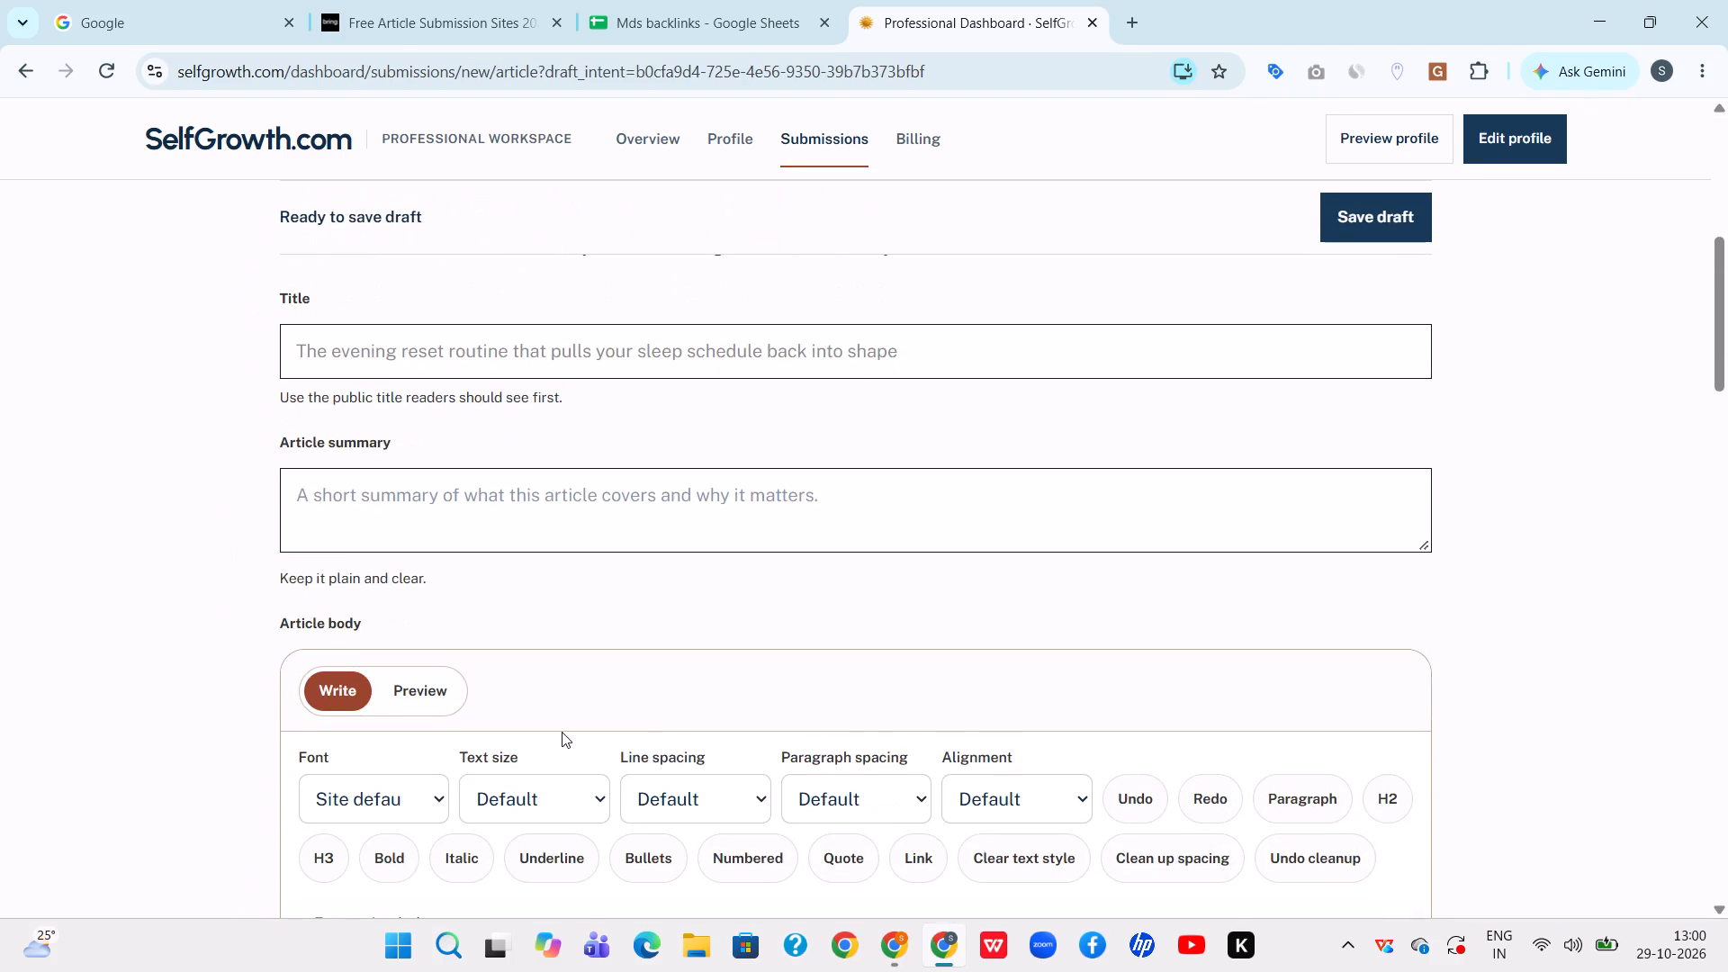
{"action": "scroll", "coordinate": [562, 732], "scroll_direction": "up", "scroll_amount": 1}
Set the article title to the school website's heading, "Best School in Nagpur – Priyadarshini School of K.A.L.P.A.N.A.".
{"action": "left_click", "coordinate": [432, 499]}
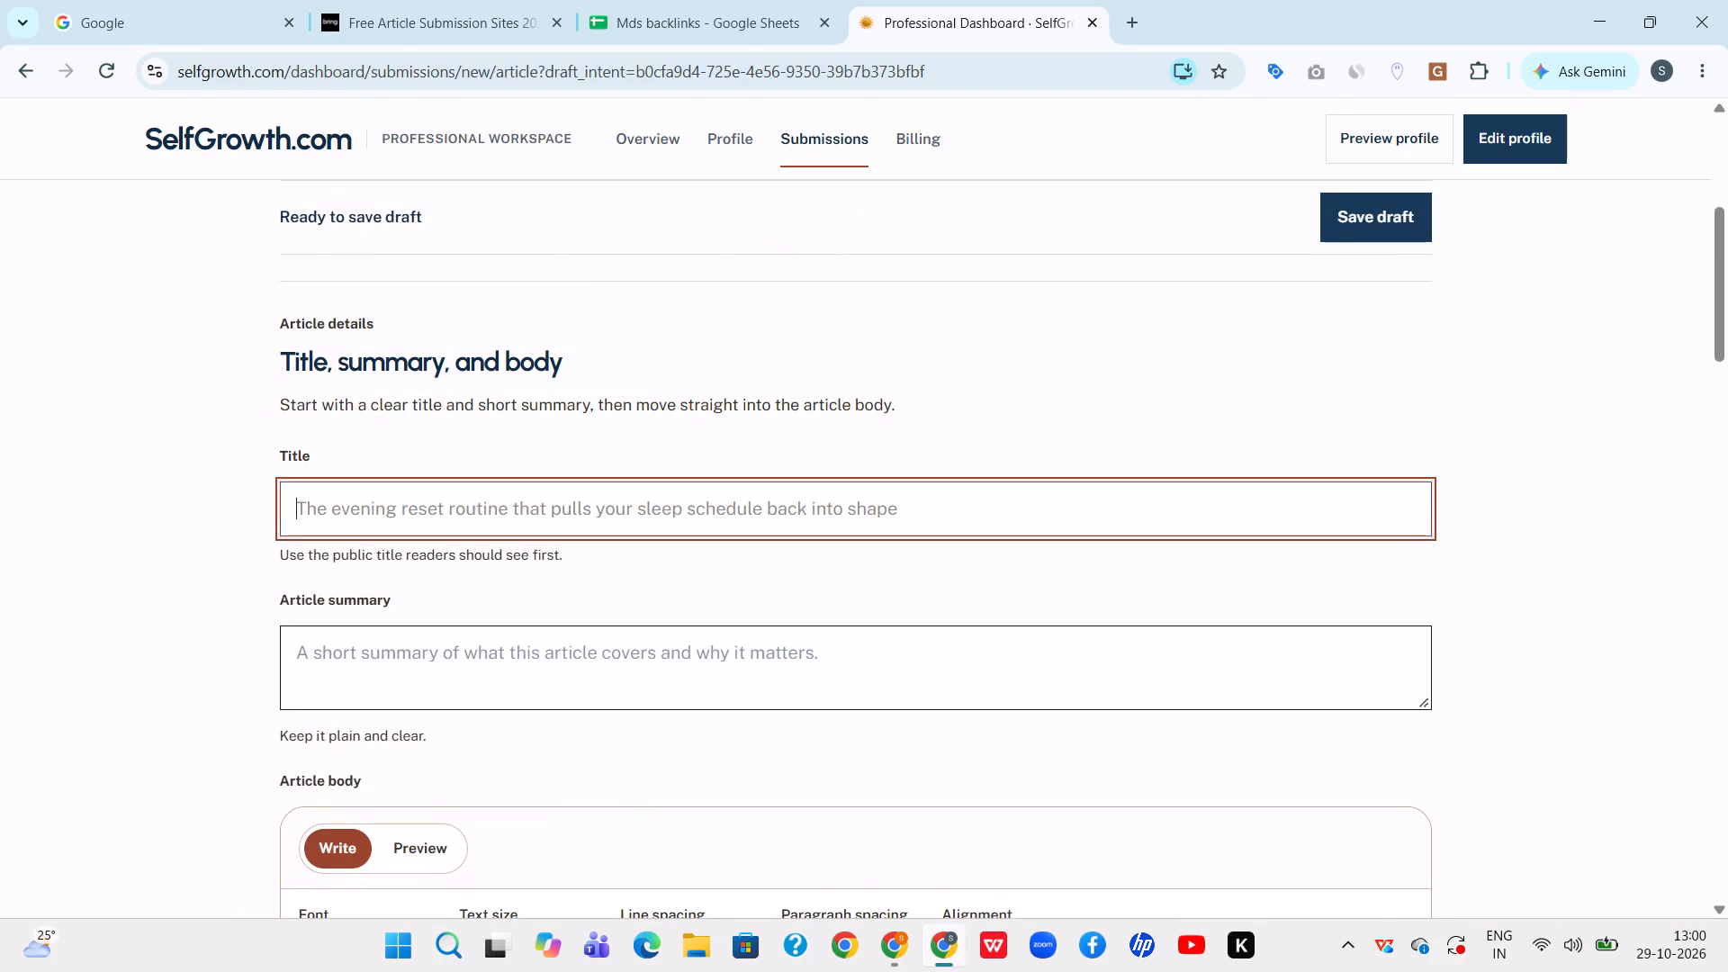
{"action": "left_click", "coordinate": [911, 952]}
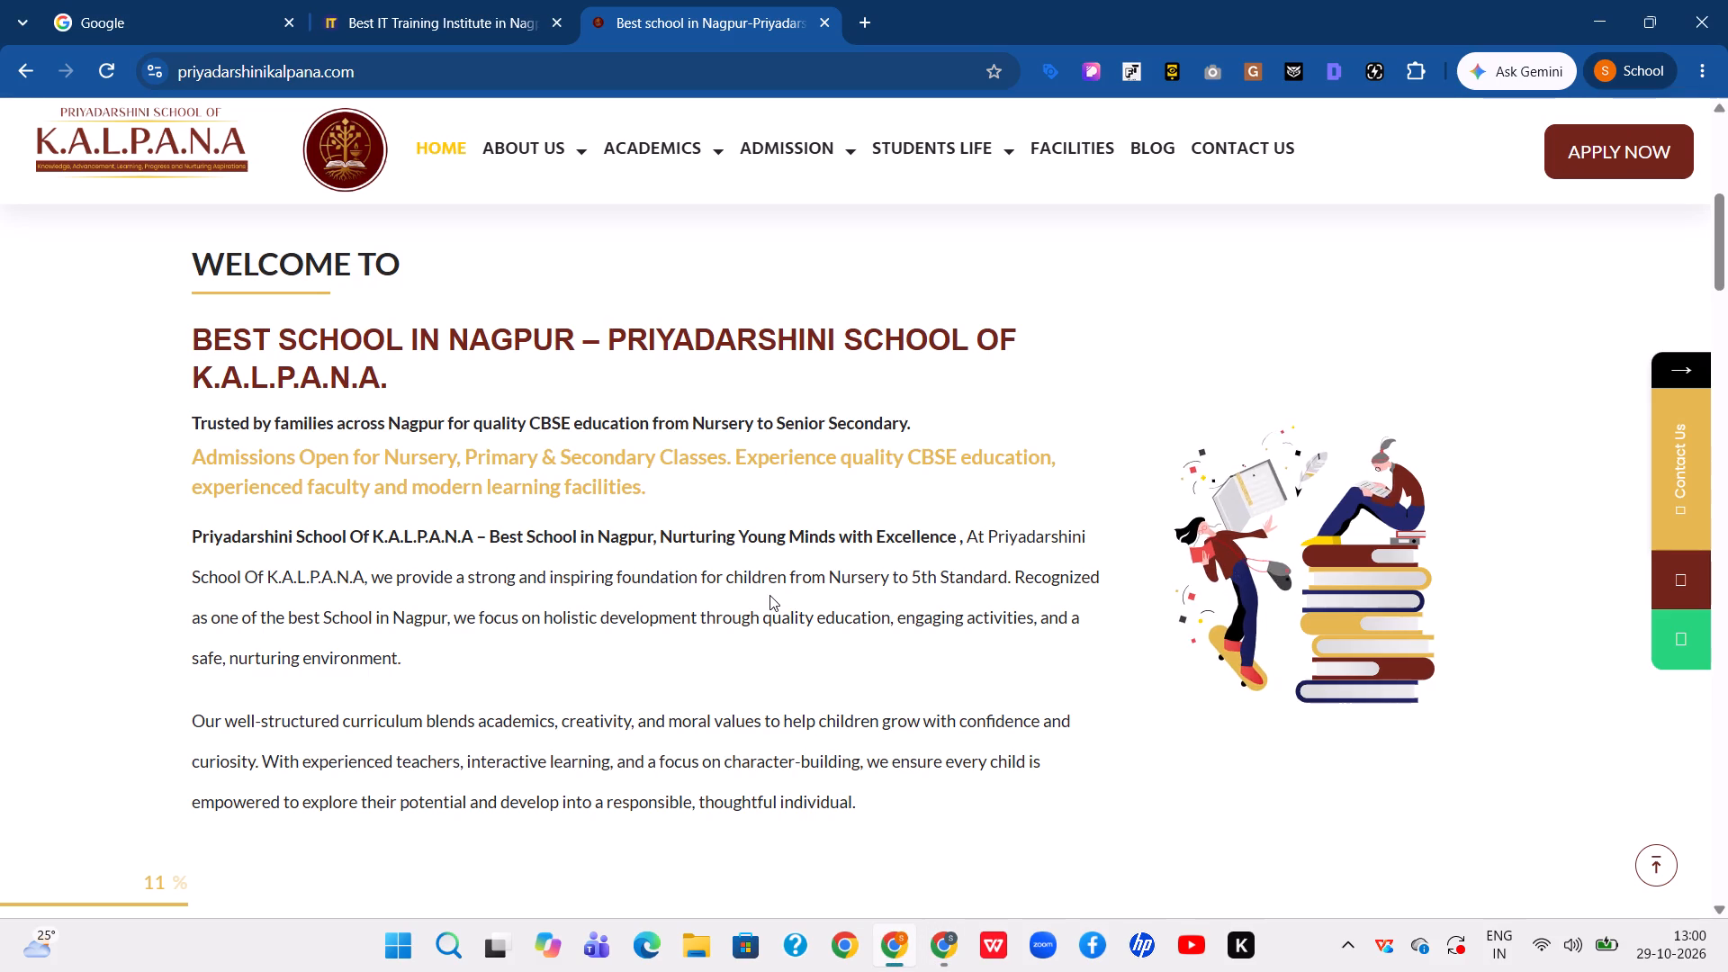
{"action": "double_click", "coordinate": [769, 595]}
{"action": "left_click_drag", "start_coordinate": [769, 595], "coordinate": [768, 739]}
{"action": "left_click", "coordinate": [768, 739]}
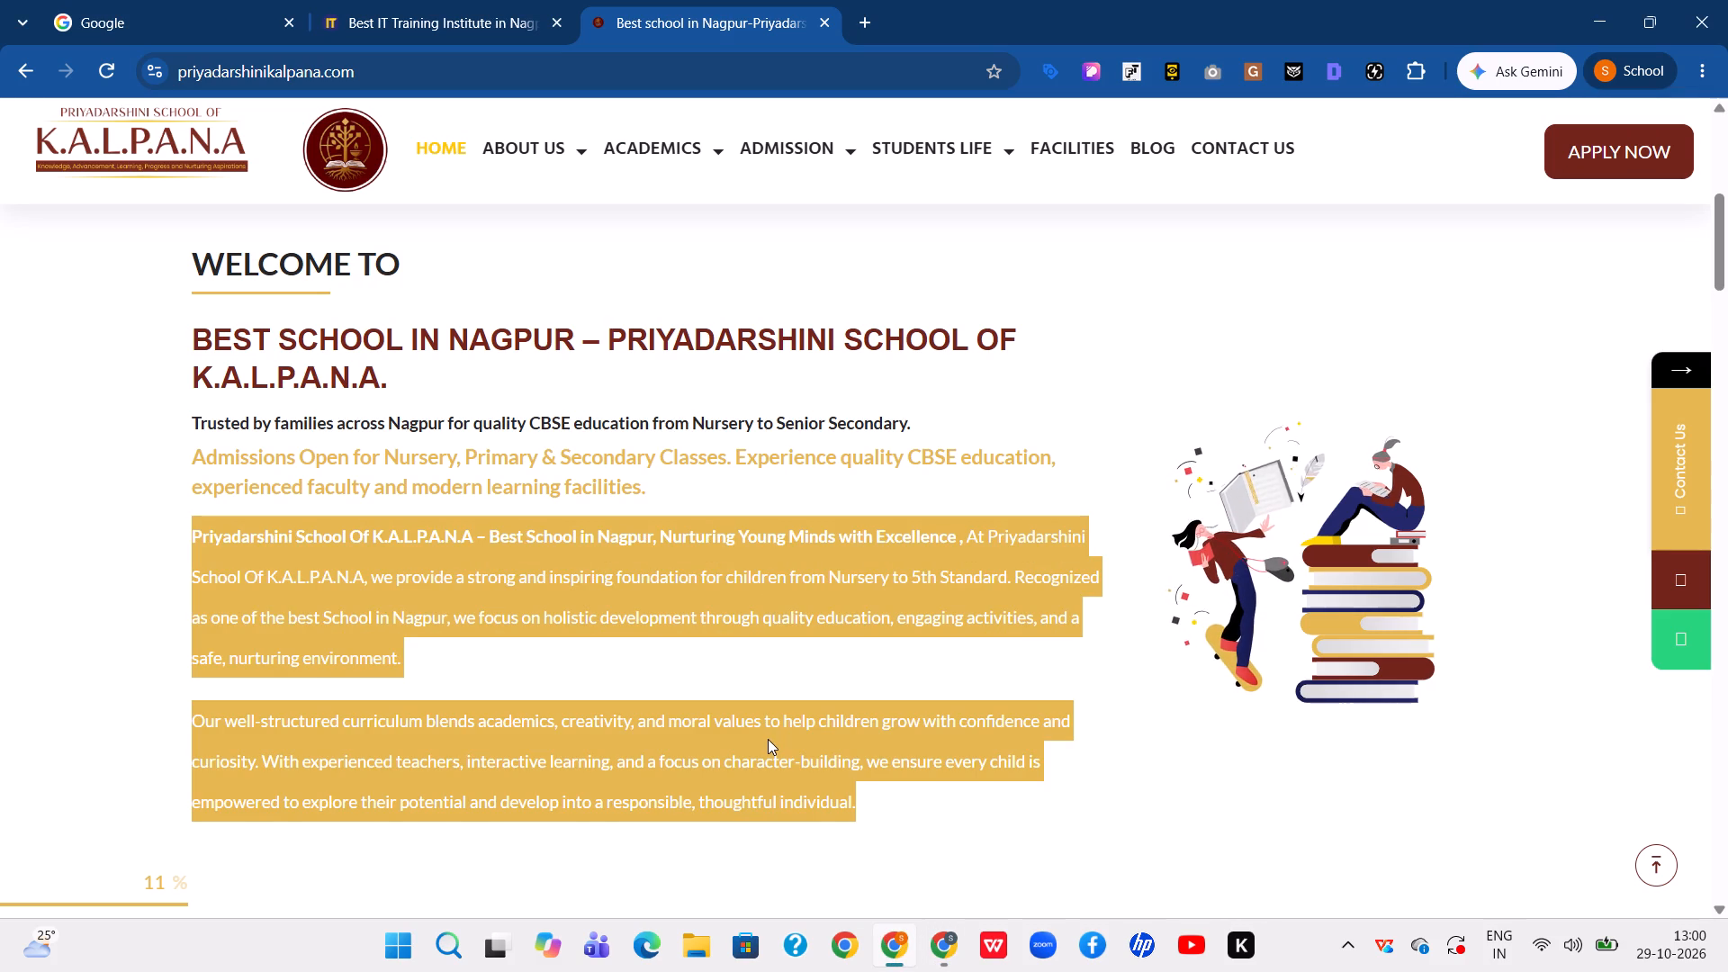
{"action": "triple_click", "coordinate": [618, 406]}
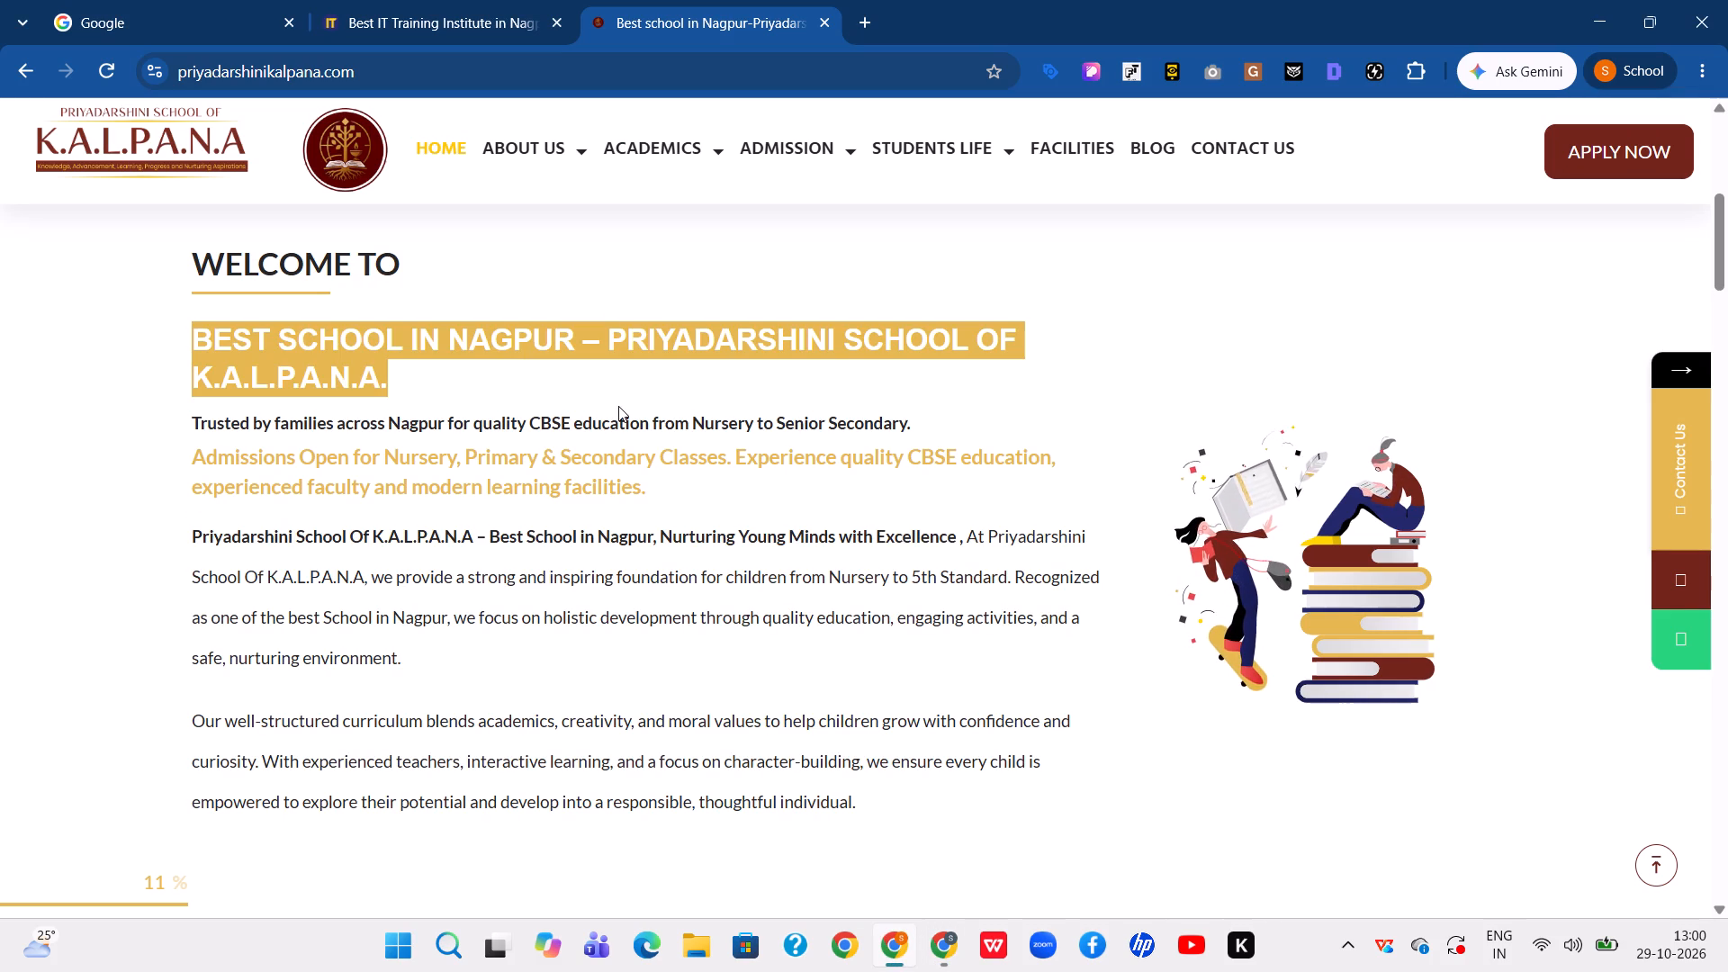
{"action": "double_click", "coordinate": [618, 406]}
{"action": "key", "text": "ctrl+c"}
{"action": "left_click", "coordinate": [618, 406]}
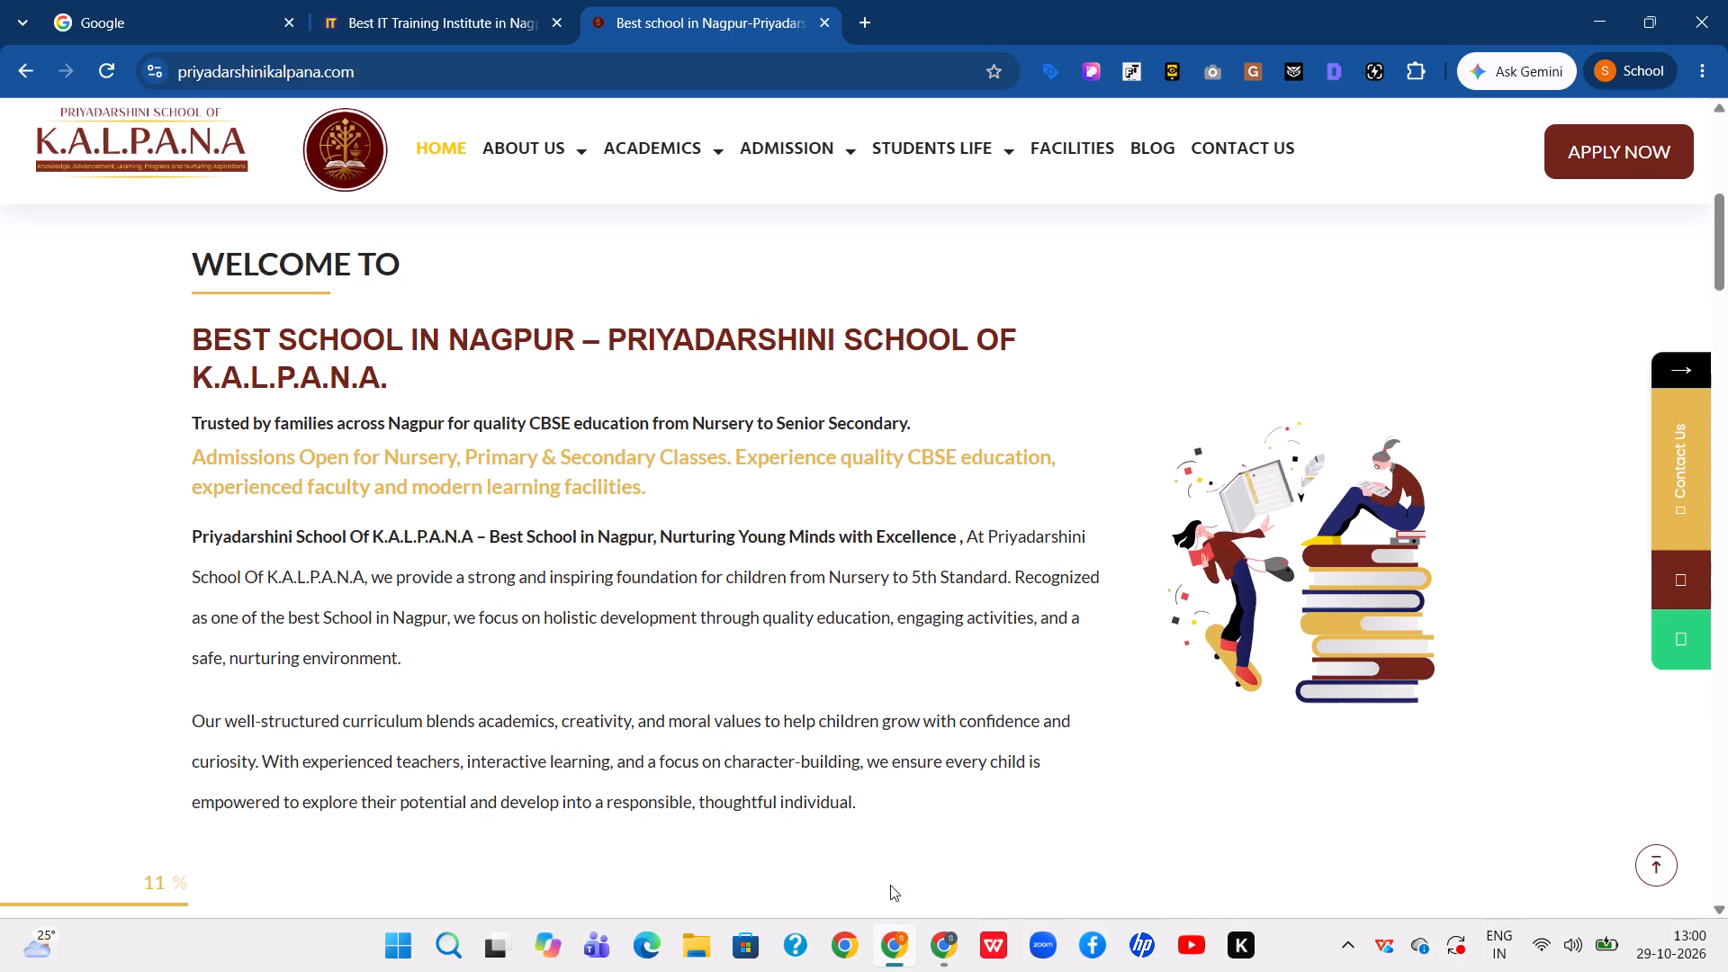
{"action": "left_click", "coordinate": [930, 947]}
{"action": "key", "text": "ctrl+v"}
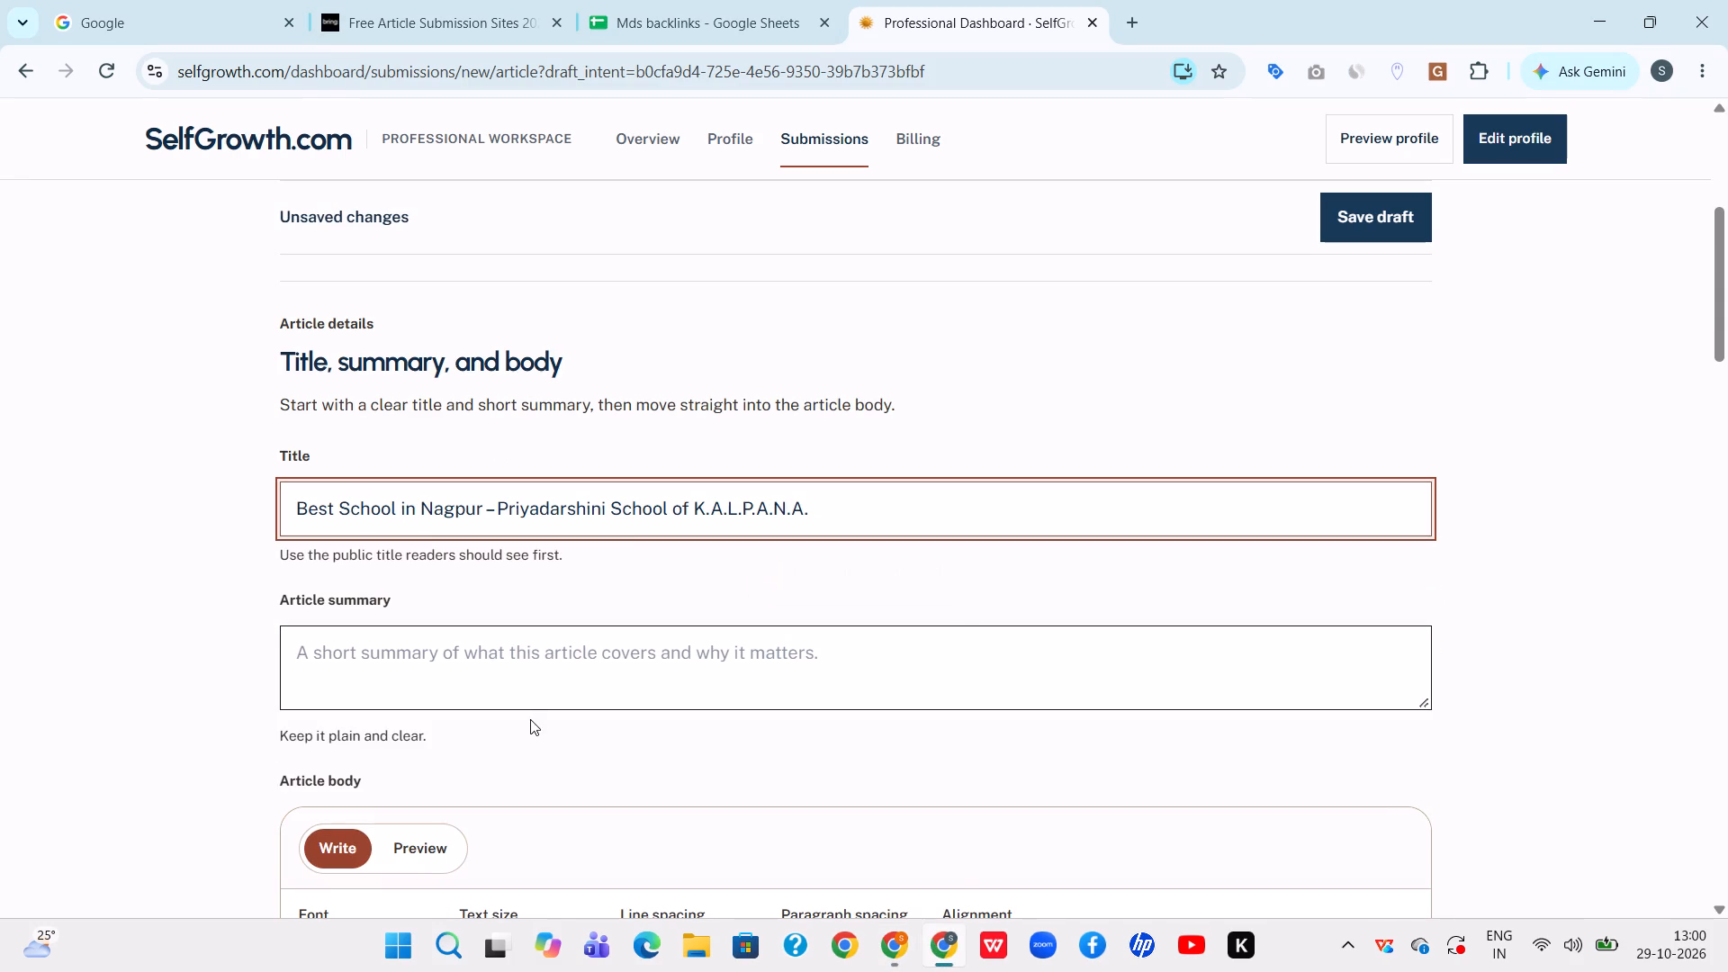
Copy the two welcome paragraphs from the Priyadarshini School home page into the Article summary.
{"action": "left_click", "coordinate": [445, 641]}
{"action": "left_click", "coordinate": [879, 967]}
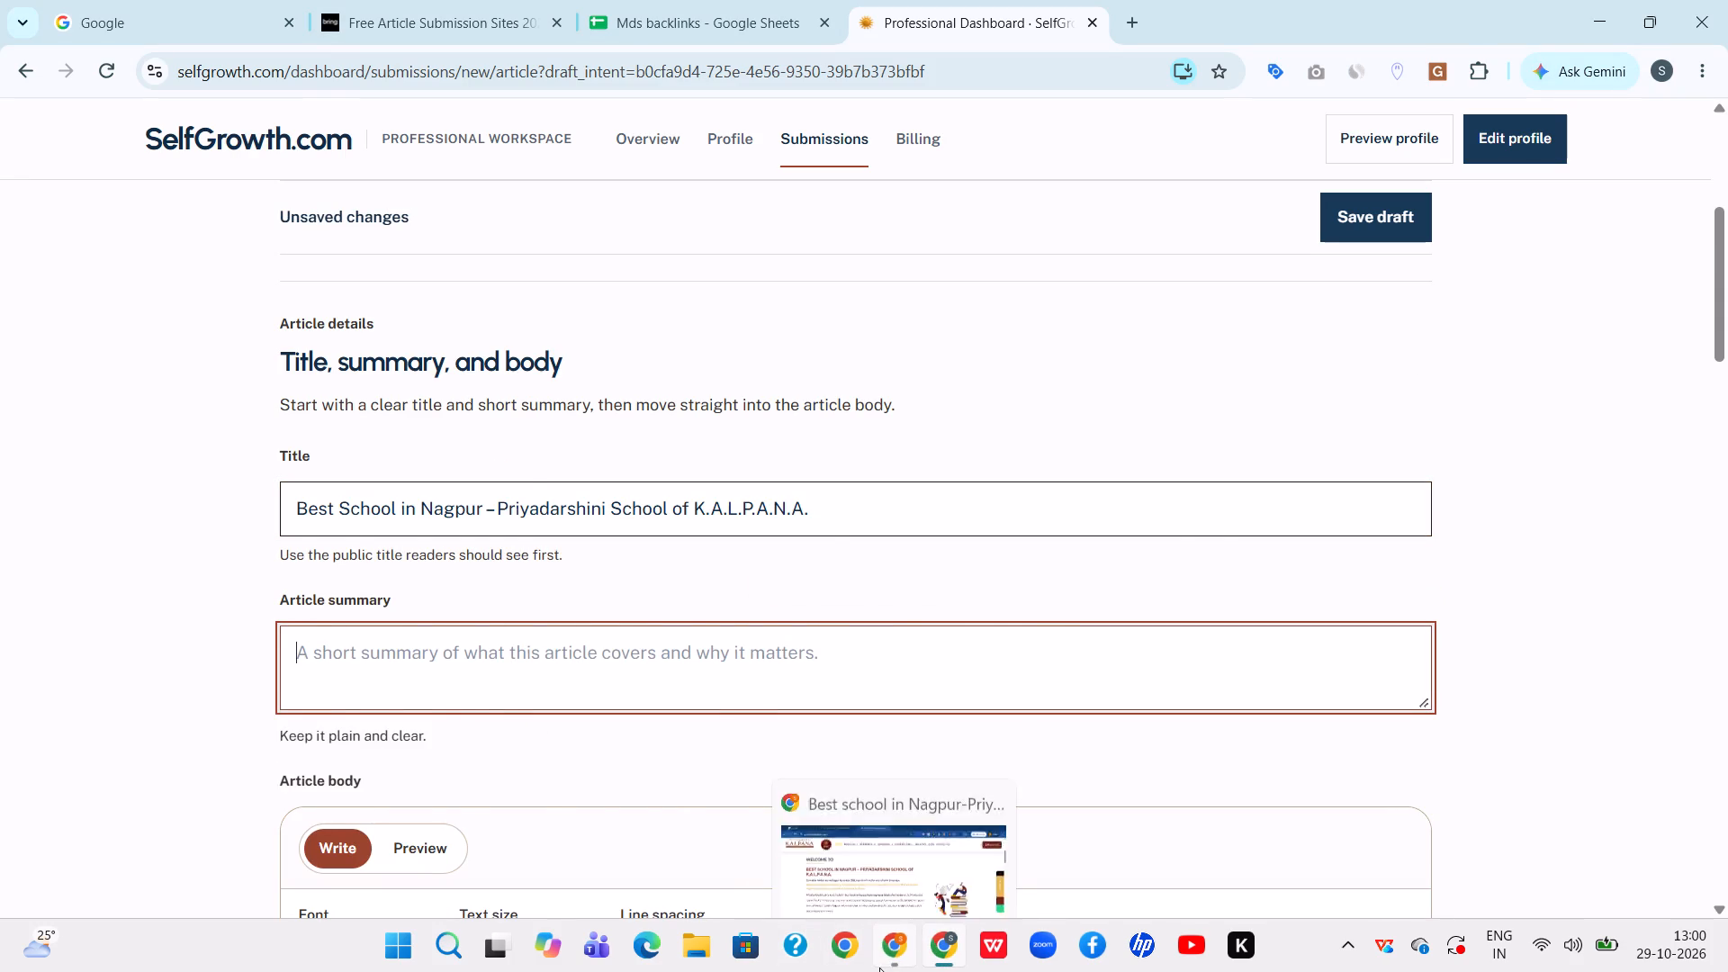
{"action": "double_click", "coordinate": [751, 702]}
{"action": "left_click_drag", "start_coordinate": [751, 702], "coordinate": [677, 560]}
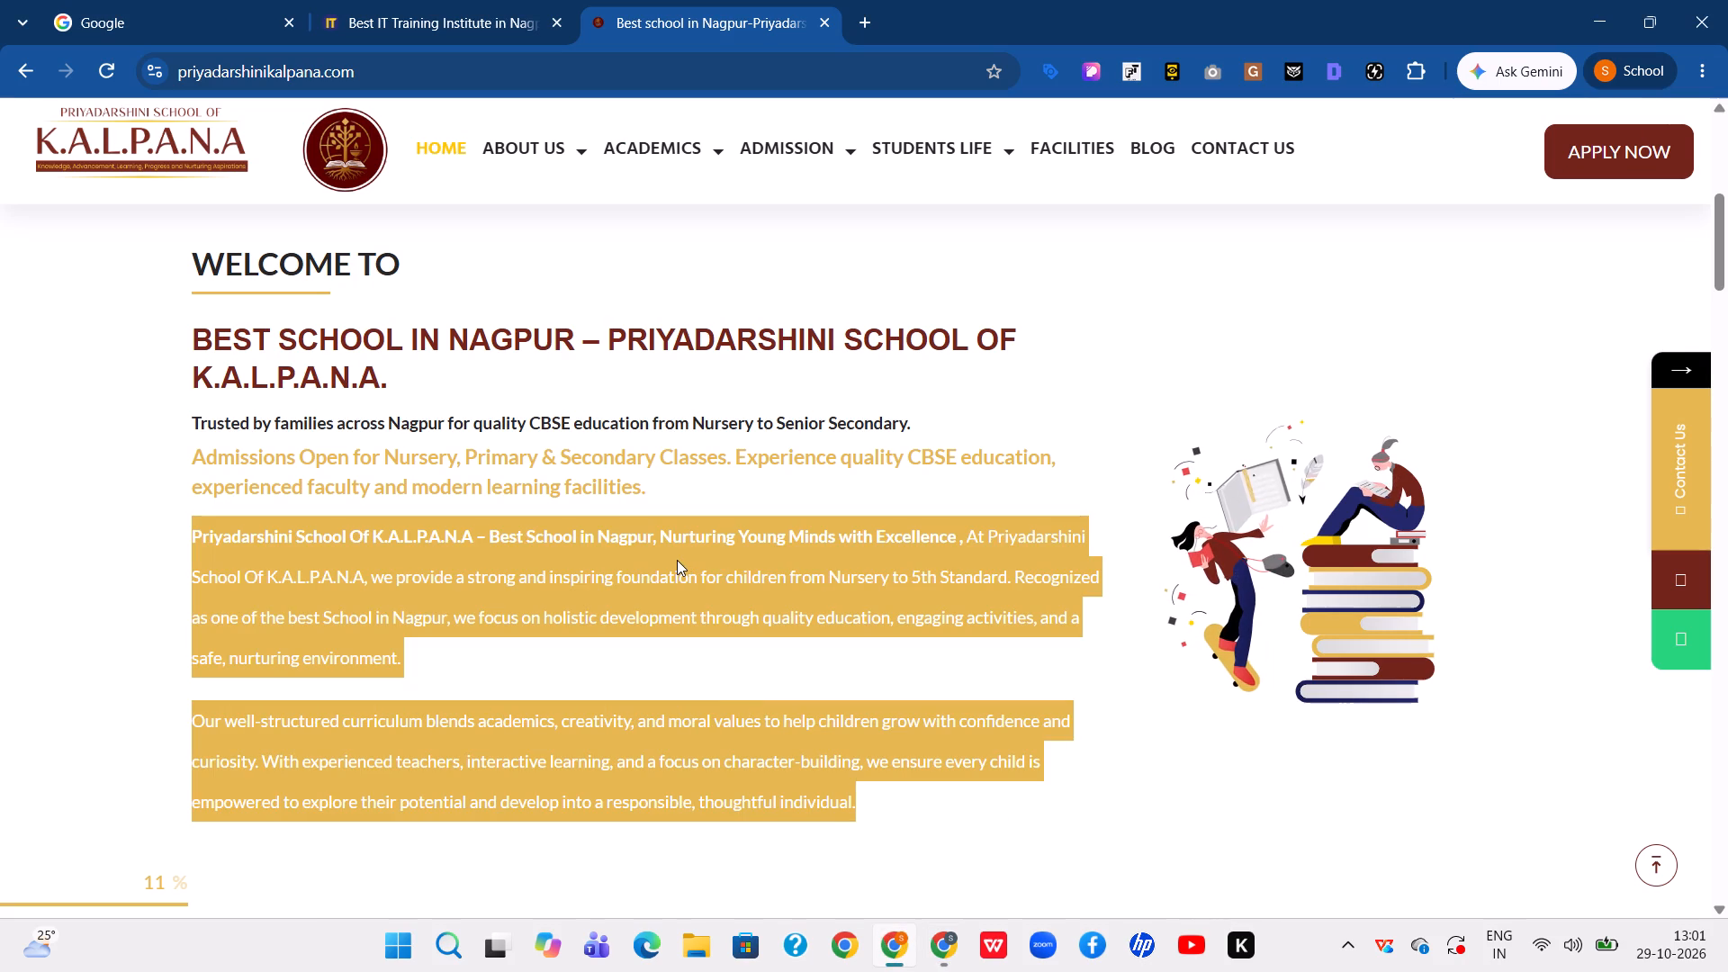
{"action": "key", "text": "ctrl+c"}
{"action": "left_click", "coordinate": [677, 560]}
{"action": "left_click", "coordinate": [932, 953]}
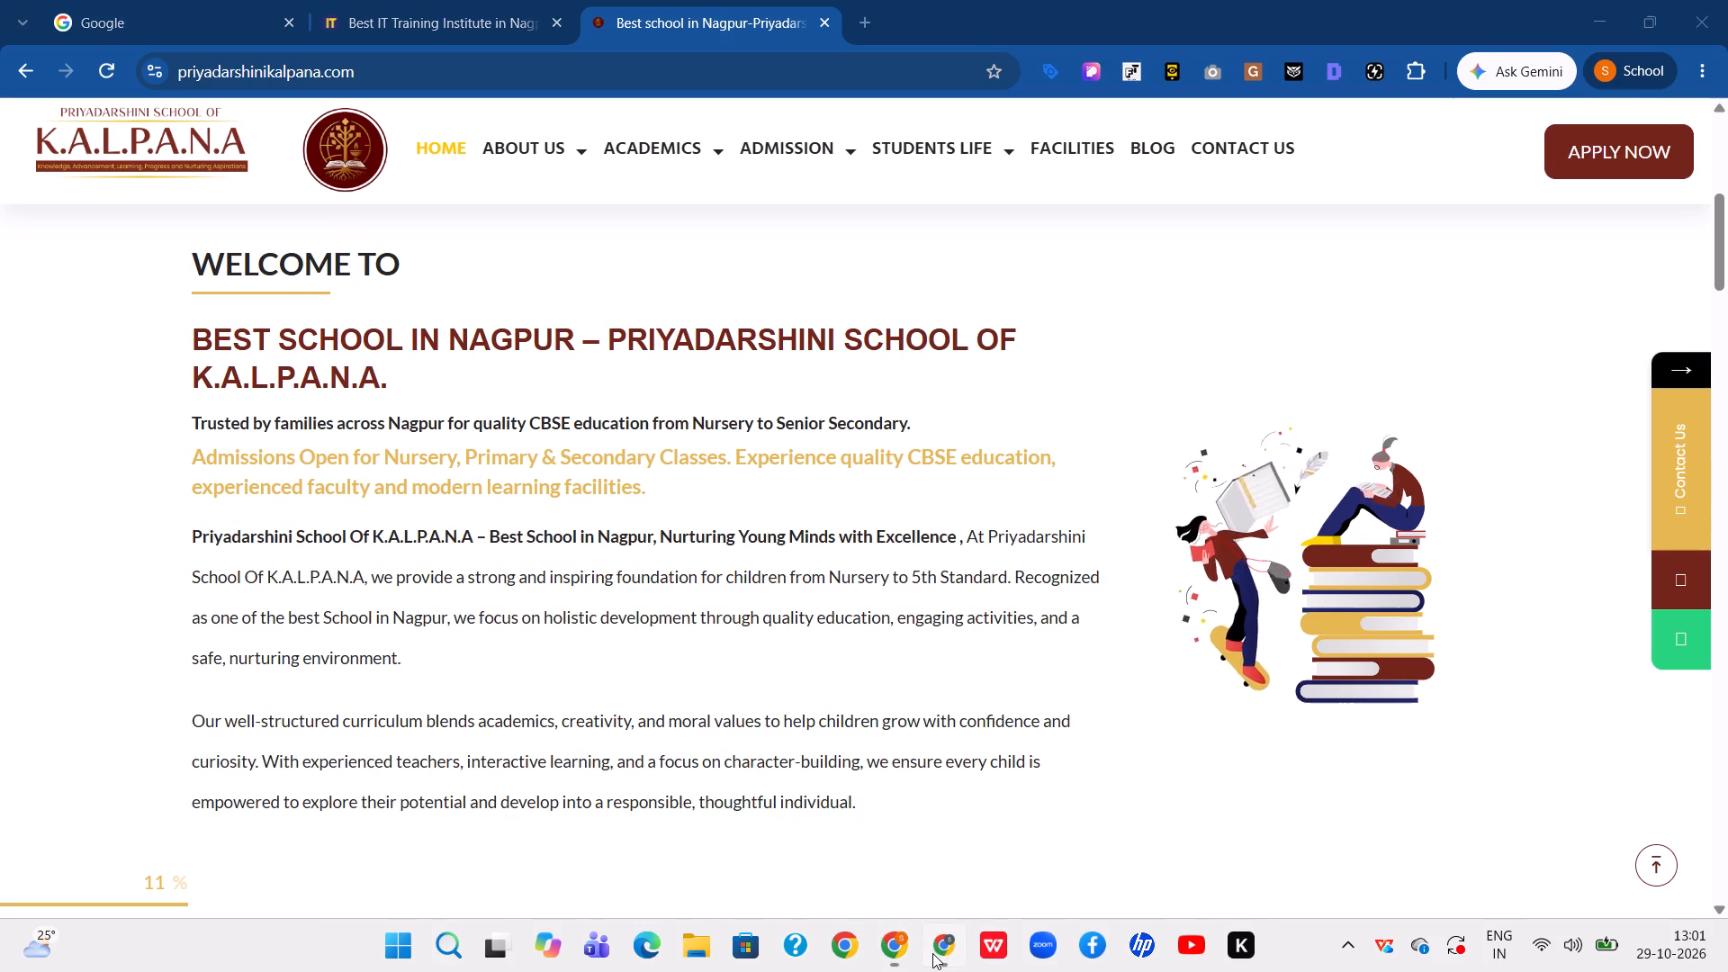
{"action": "key", "text": "ctrl+v"}
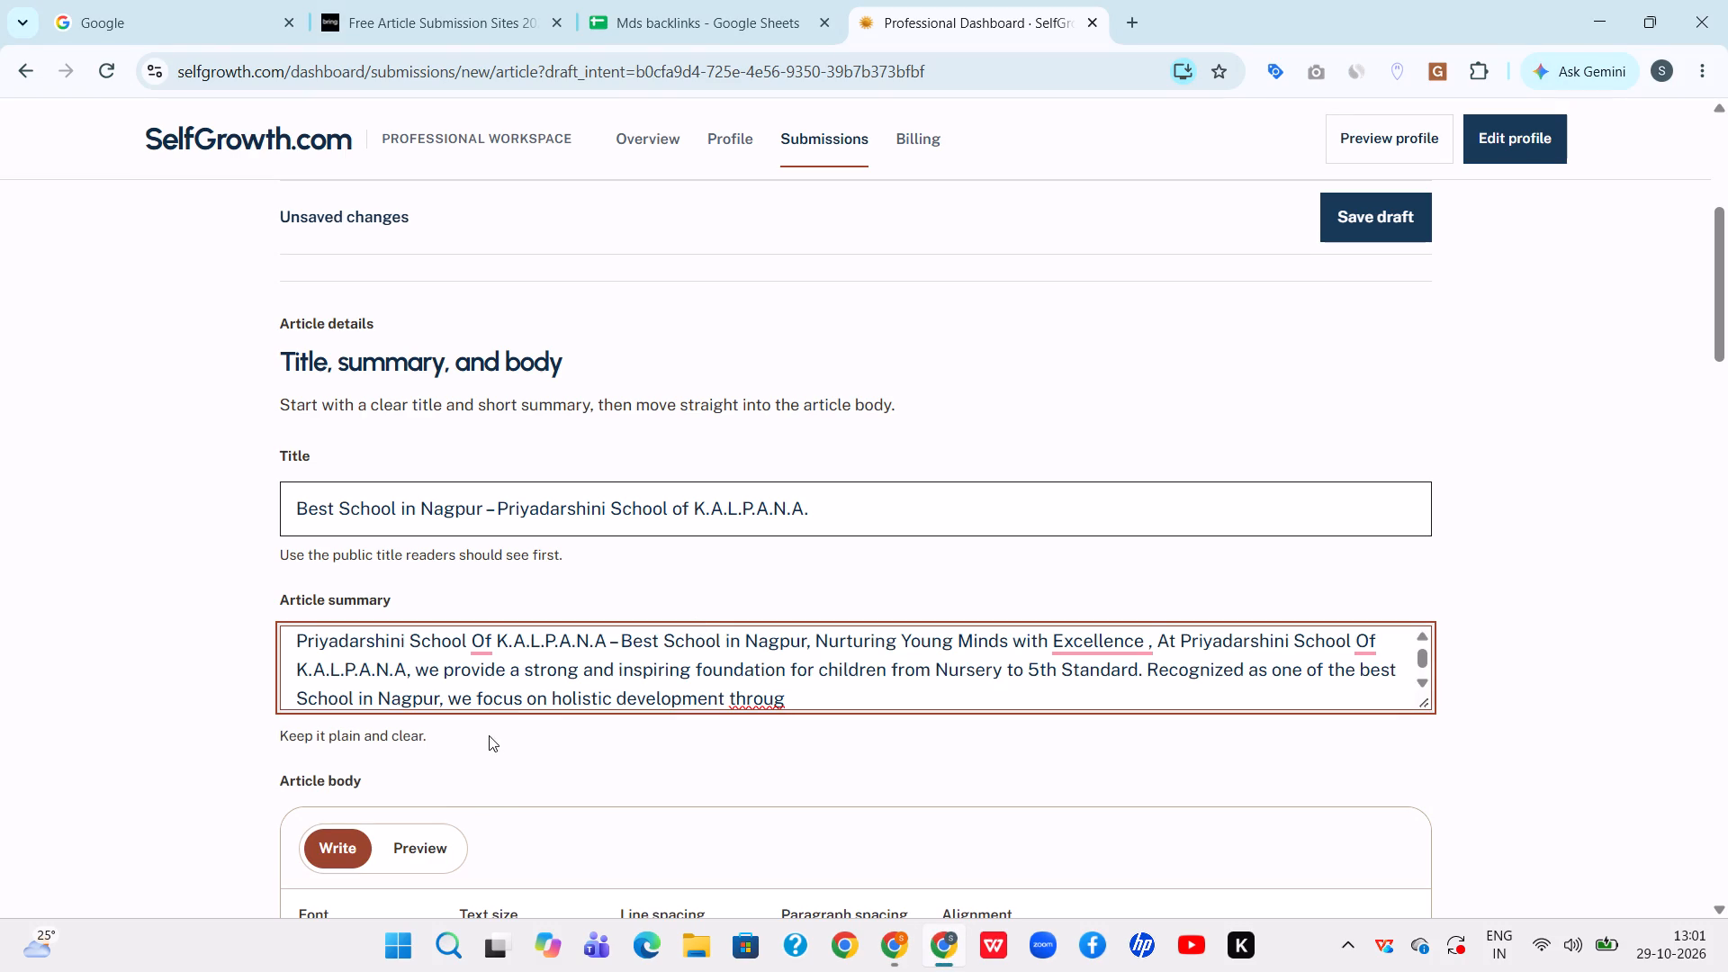
Trim the Article summary from "Recognized as one of the best" onward, so it ends with "Nursery to 5th Standard.".
{"action": "left_click", "coordinate": [1186, 661]}
{"action": "left_click_drag", "start_coordinate": [1186, 661], "coordinate": [1552, 753]}
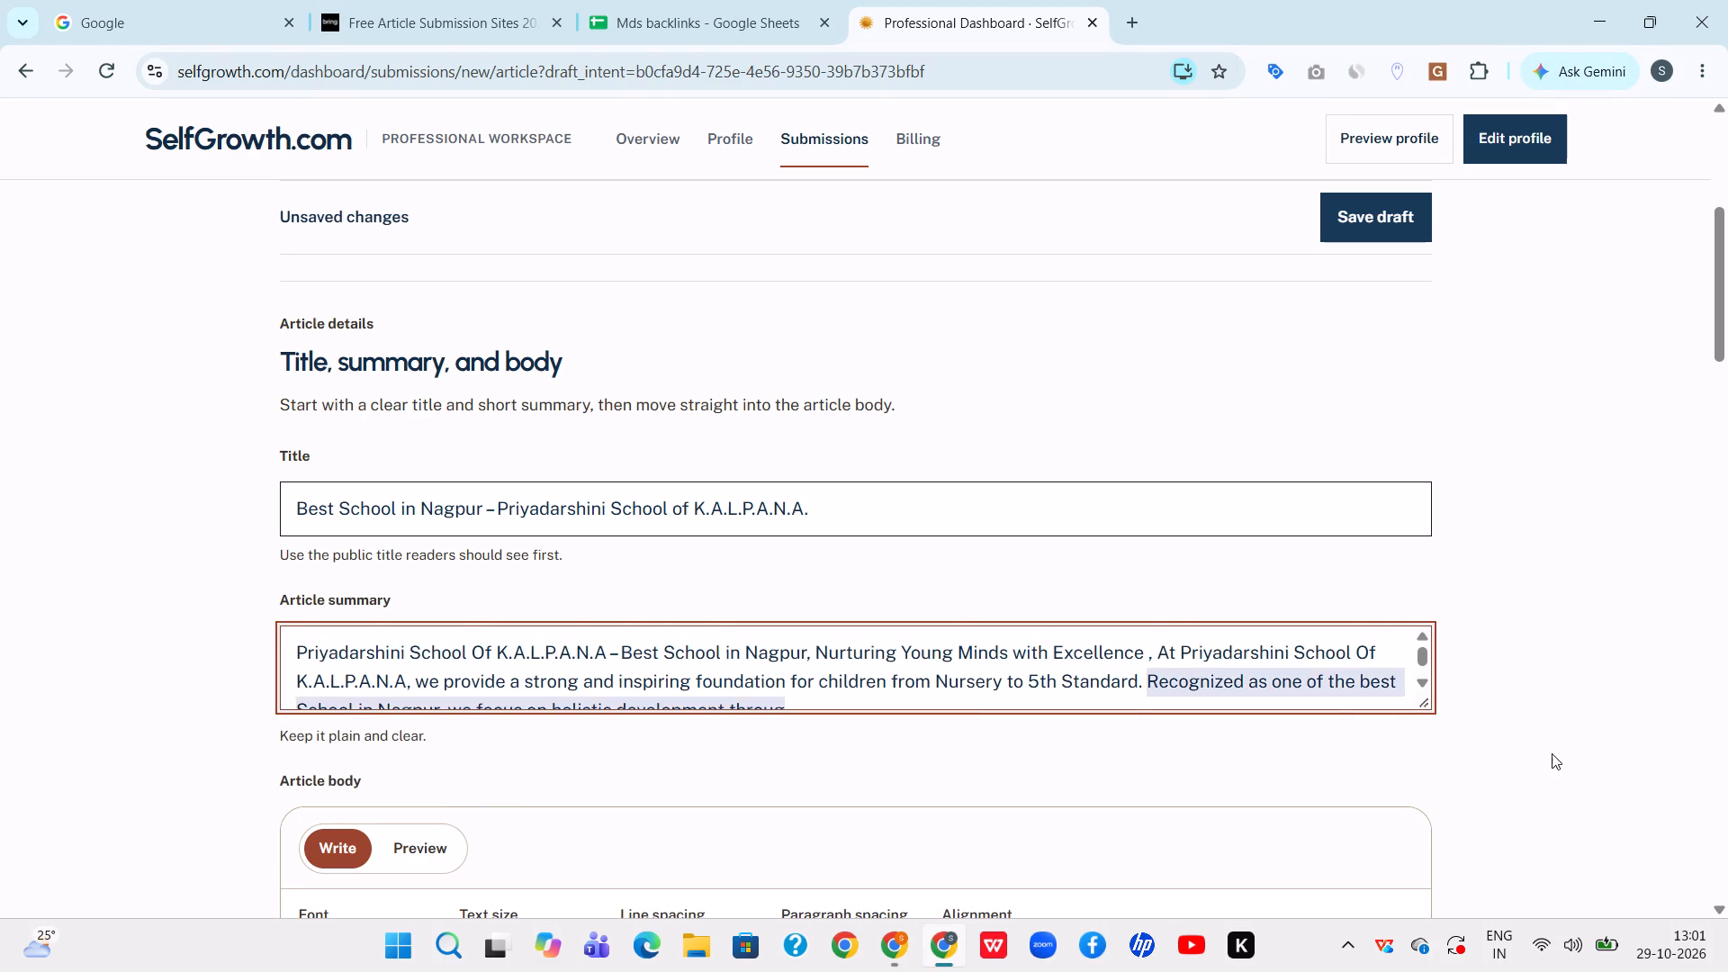
{"action": "left_click_drag", "start_coordinate": [1552, 753], "coordinate": [1543, 756]}
{"action": "key", "text": "BackSpace"}
{"action": "scroll", "coordinate": [1029, 676], "scroll_direction": "up", "scroll_amount": 5}
{"action": "scroll", "coordinate": [1029, 676], "scroll_direction": "down", "scroll_amount": 1}
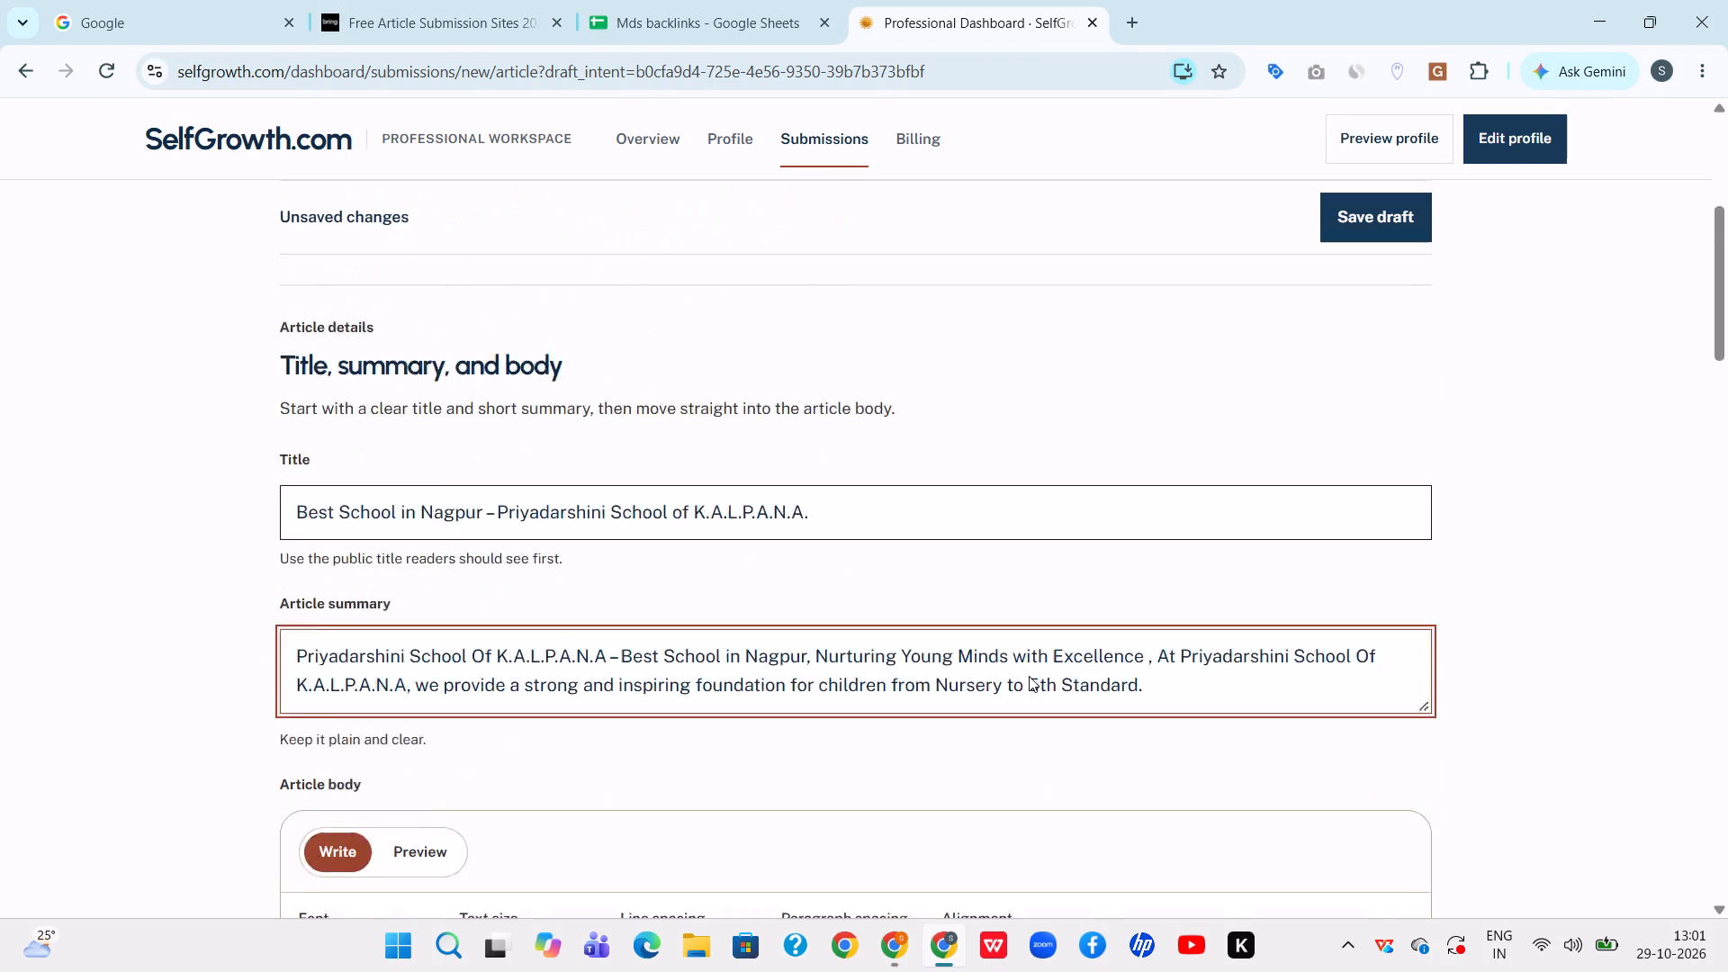
Paste the two copied school welcome paragraphs into the Article body and start a new line below them.
{"action": "scroll", "coordinate": [1029, 676], "scroll_direction": "down", "scroll_amount": 2}
{"action": "left_click", "coordinate": [111, 577]}
{"action": "scroll", "coordinate": [111, 577], "scroll_direction": "down", "scroll_amount": 2}
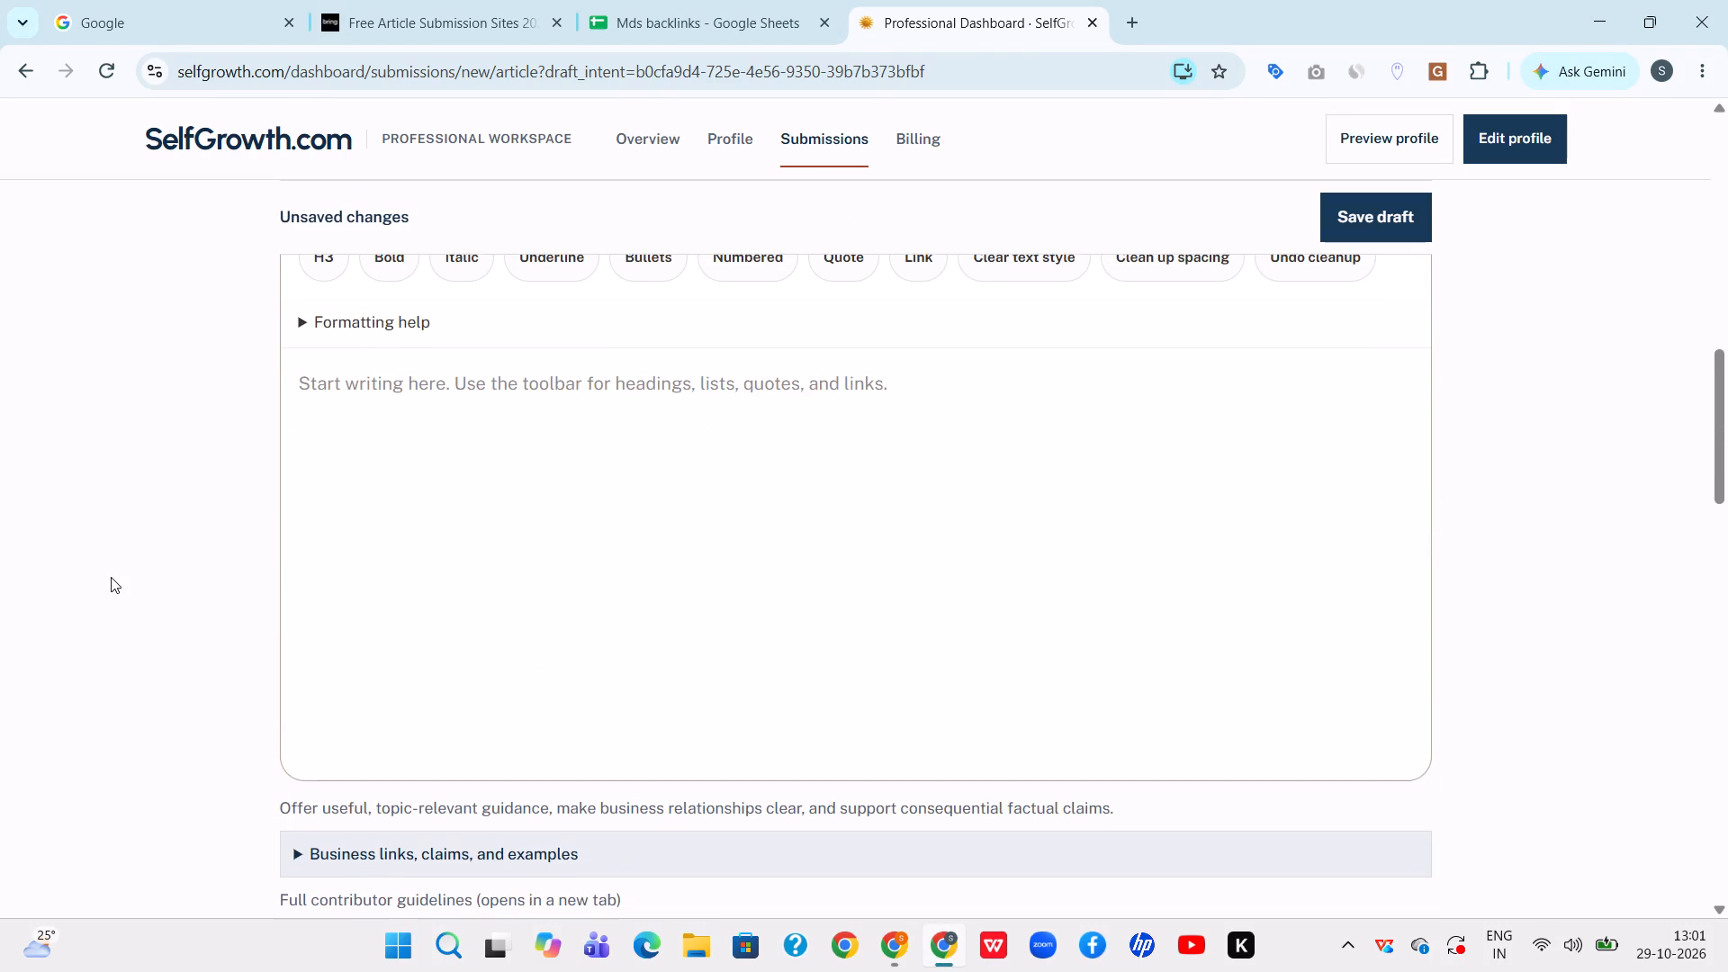
{"action": "scroll", "coordinate": [111, 577], "scroll_direction": "down", "scroll_amount": 1}
{"action": "left_click", "coordinate": [531, 490]}
{"action": "key", "text": "ctrl+v"}
{"action": "key", "text": "Return"}
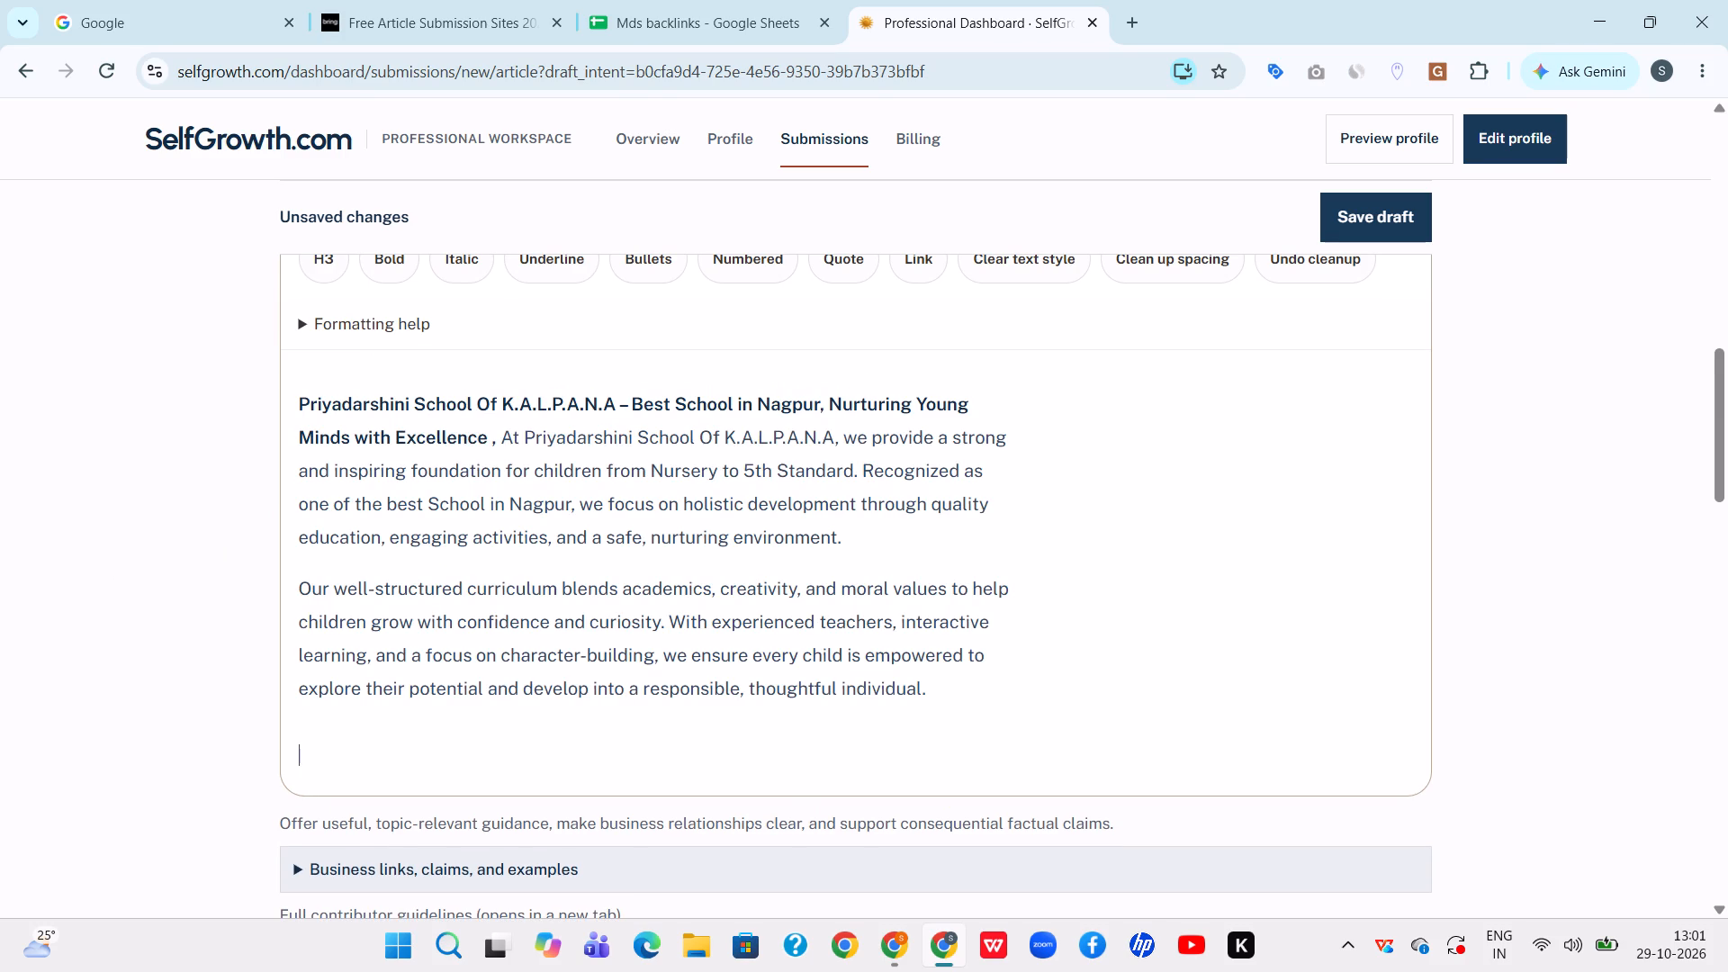
Copy the "Why Choose PRIYADARSHINI SCHOOL OF K.A.L.P.A.N.A?" heading and "Empowering Young Minds" subheading from the school's Why Choose Us page.
{"action": "left_click", "coordinate": [912, 938]}
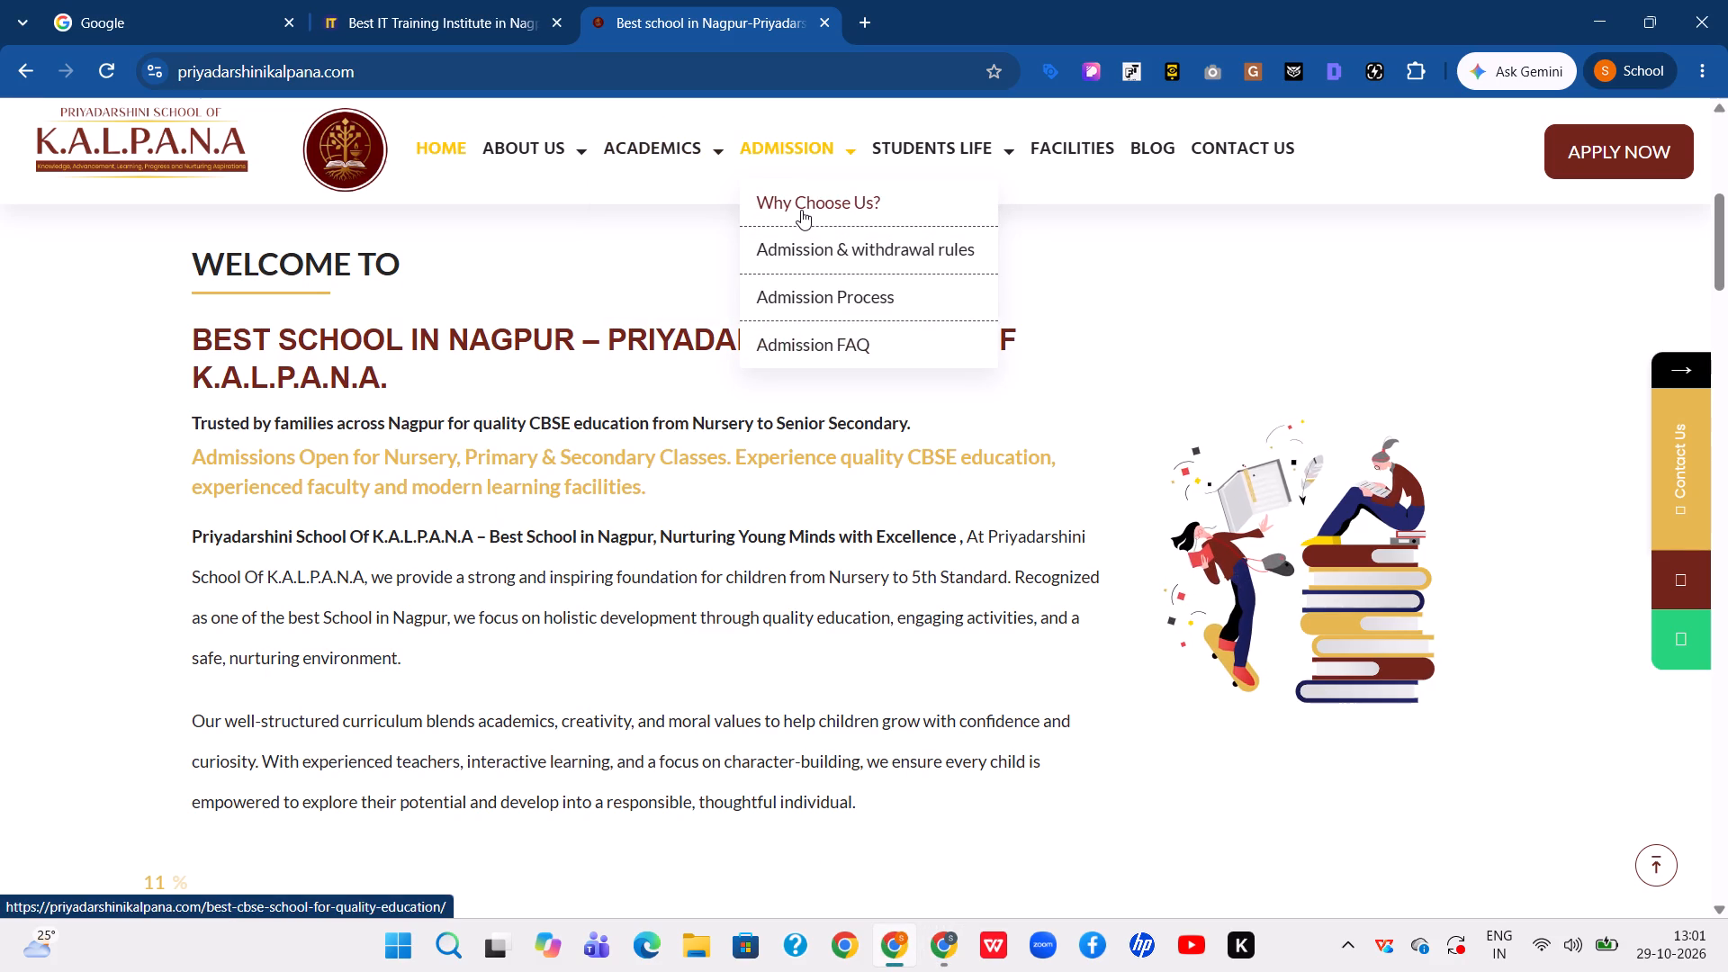
{"action": "left_click", "coordinate": [801, 210]}
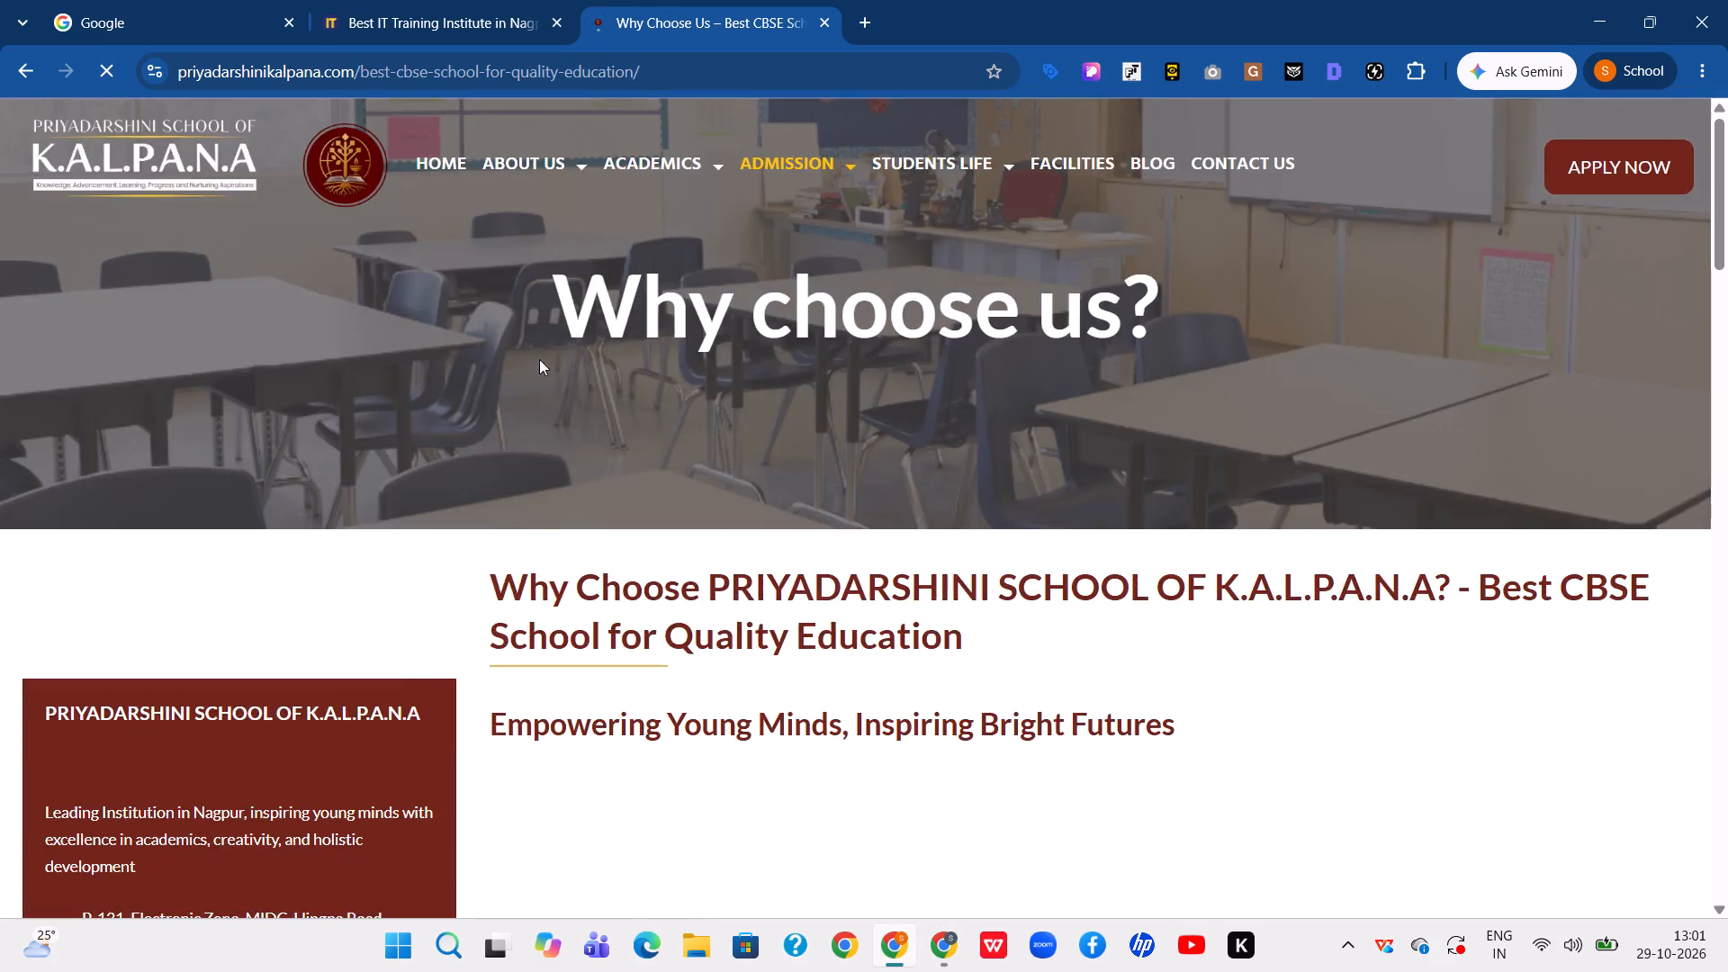
{"action": "key", "text": "Page_Down"}
{"action": "scroll", "coordinate": [539, 359], "scroll_direction": "up", "scroll_amount": 3}
{"action": "left_click", "coordinate": [539, 359]}
{"action": "left_click_drag", "start_coordinate": [539, 359], "coordinate": [502, 276]}
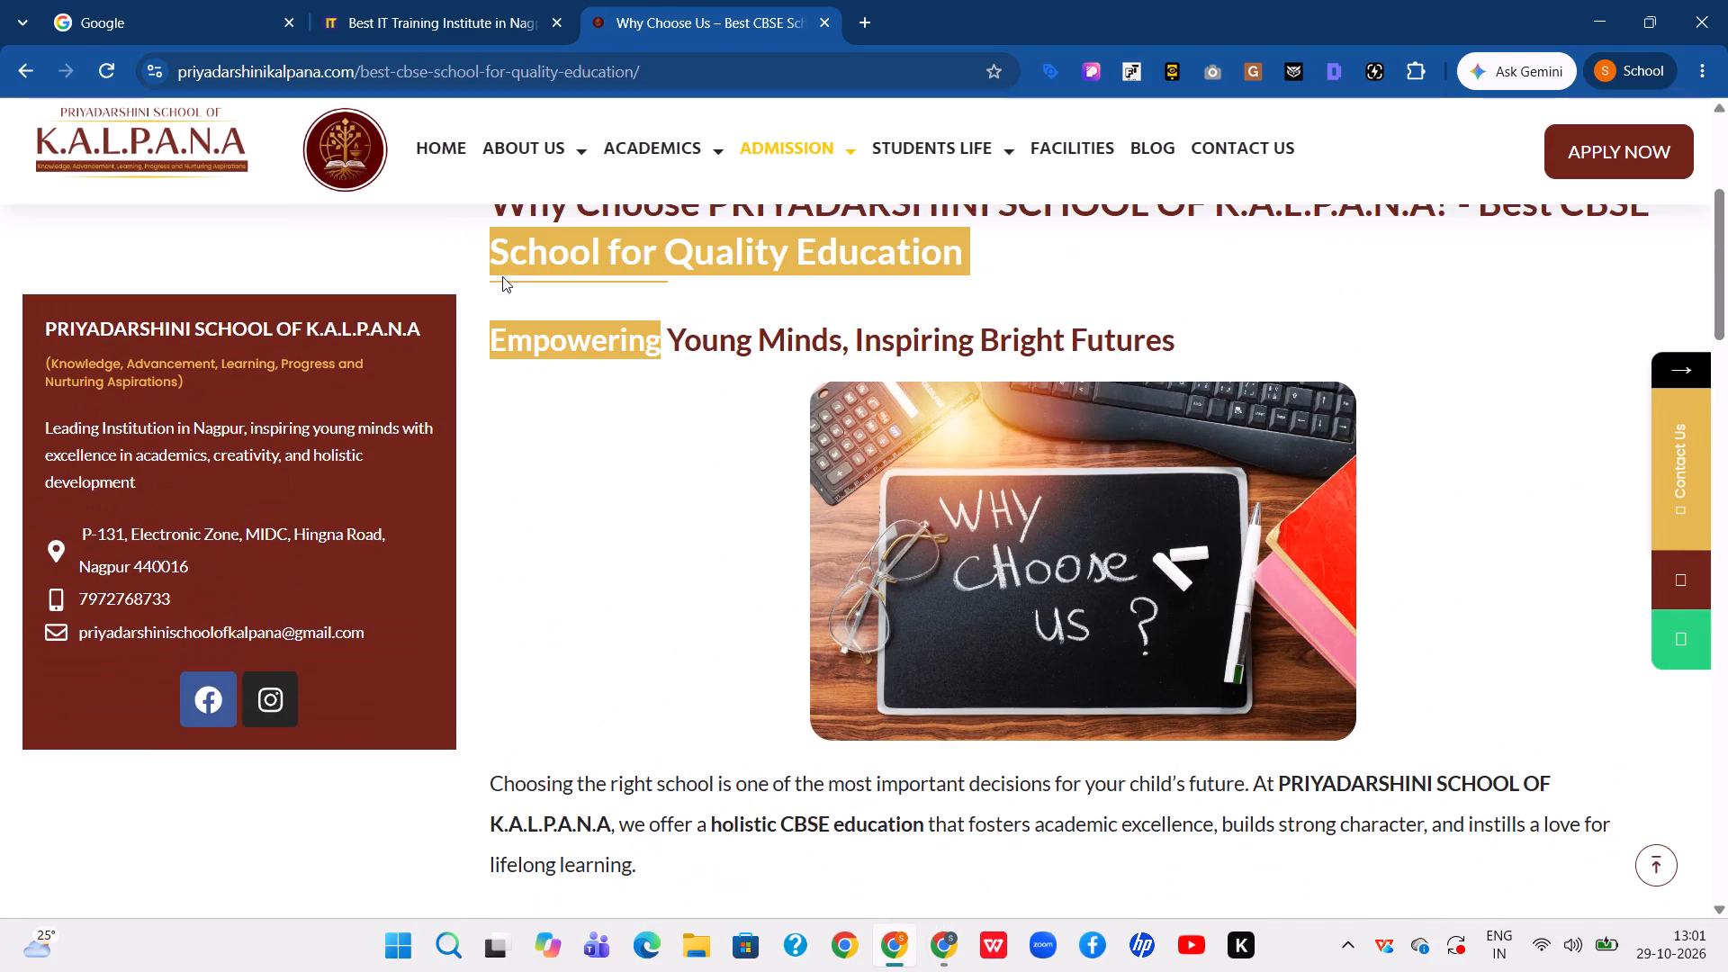
{"action": "left_click_drag", "start_coordinate": [502, 276], "coordinate": [496, 265]}
{"action": "double_click", "coordinate": [496, 265]}
{"action": "left_click_drag", "start_coordinate": [496, 265], "coordinate": [508, 406]}
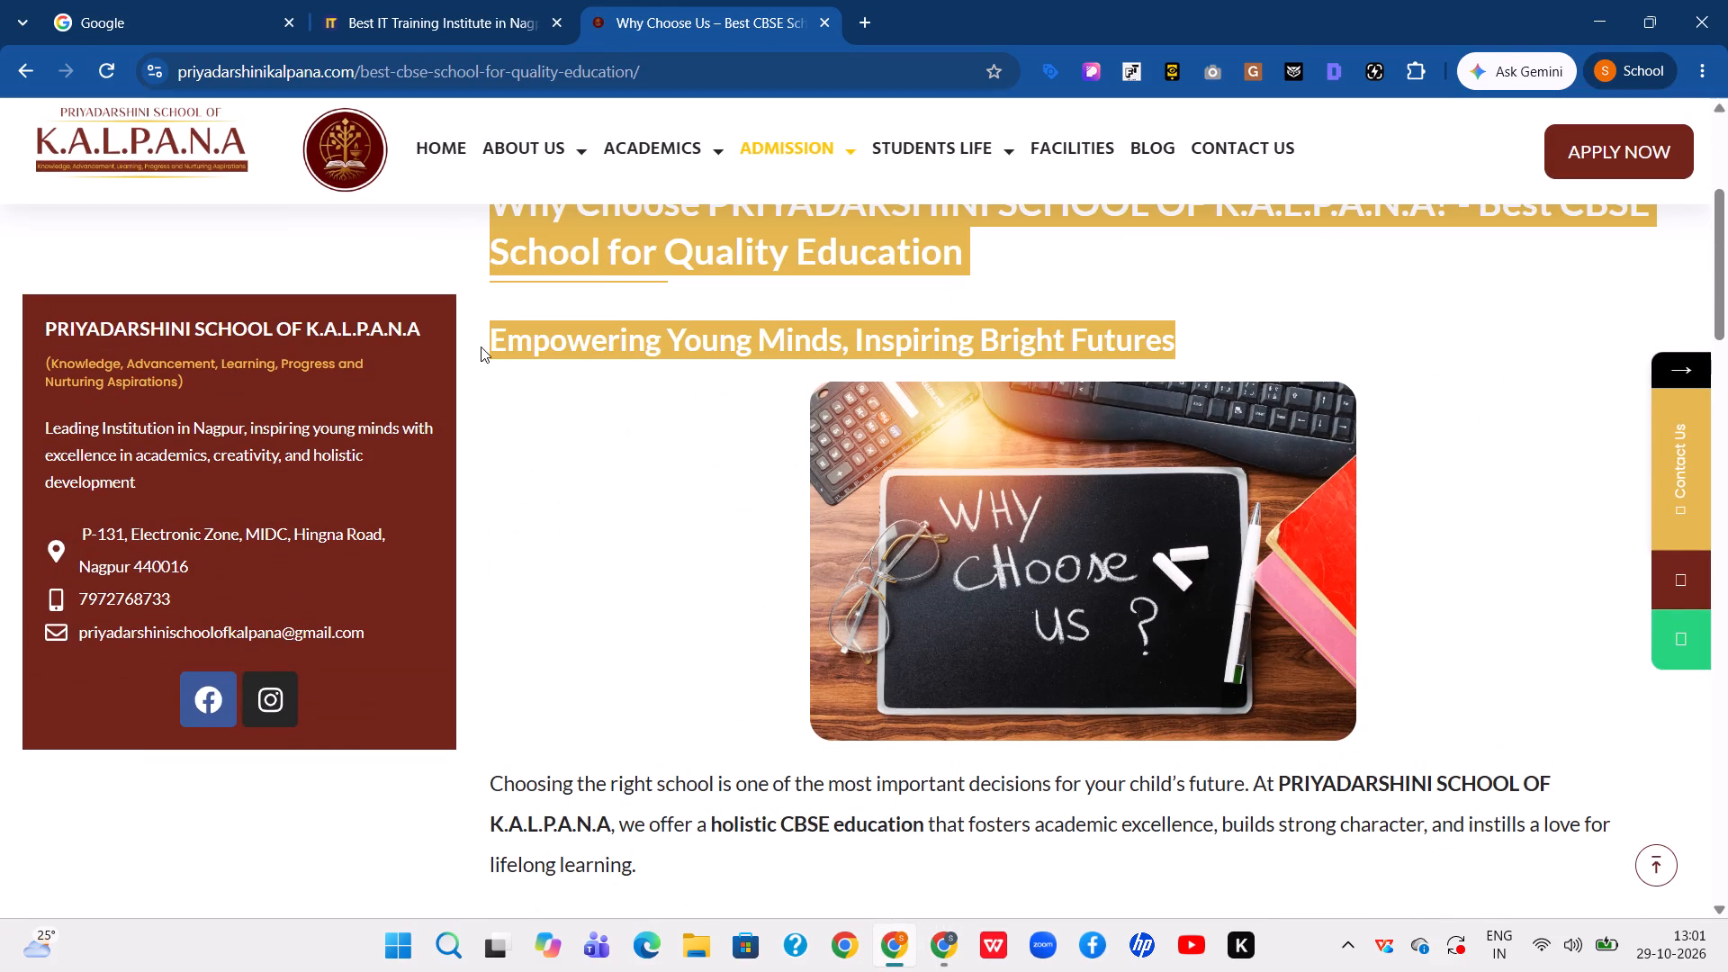
{"action": "double_click", "coordinate": [641, 245]}
{"action": "left_click_drag", "start_coordinate": [641, 245], "coordinate": [635, 329]}
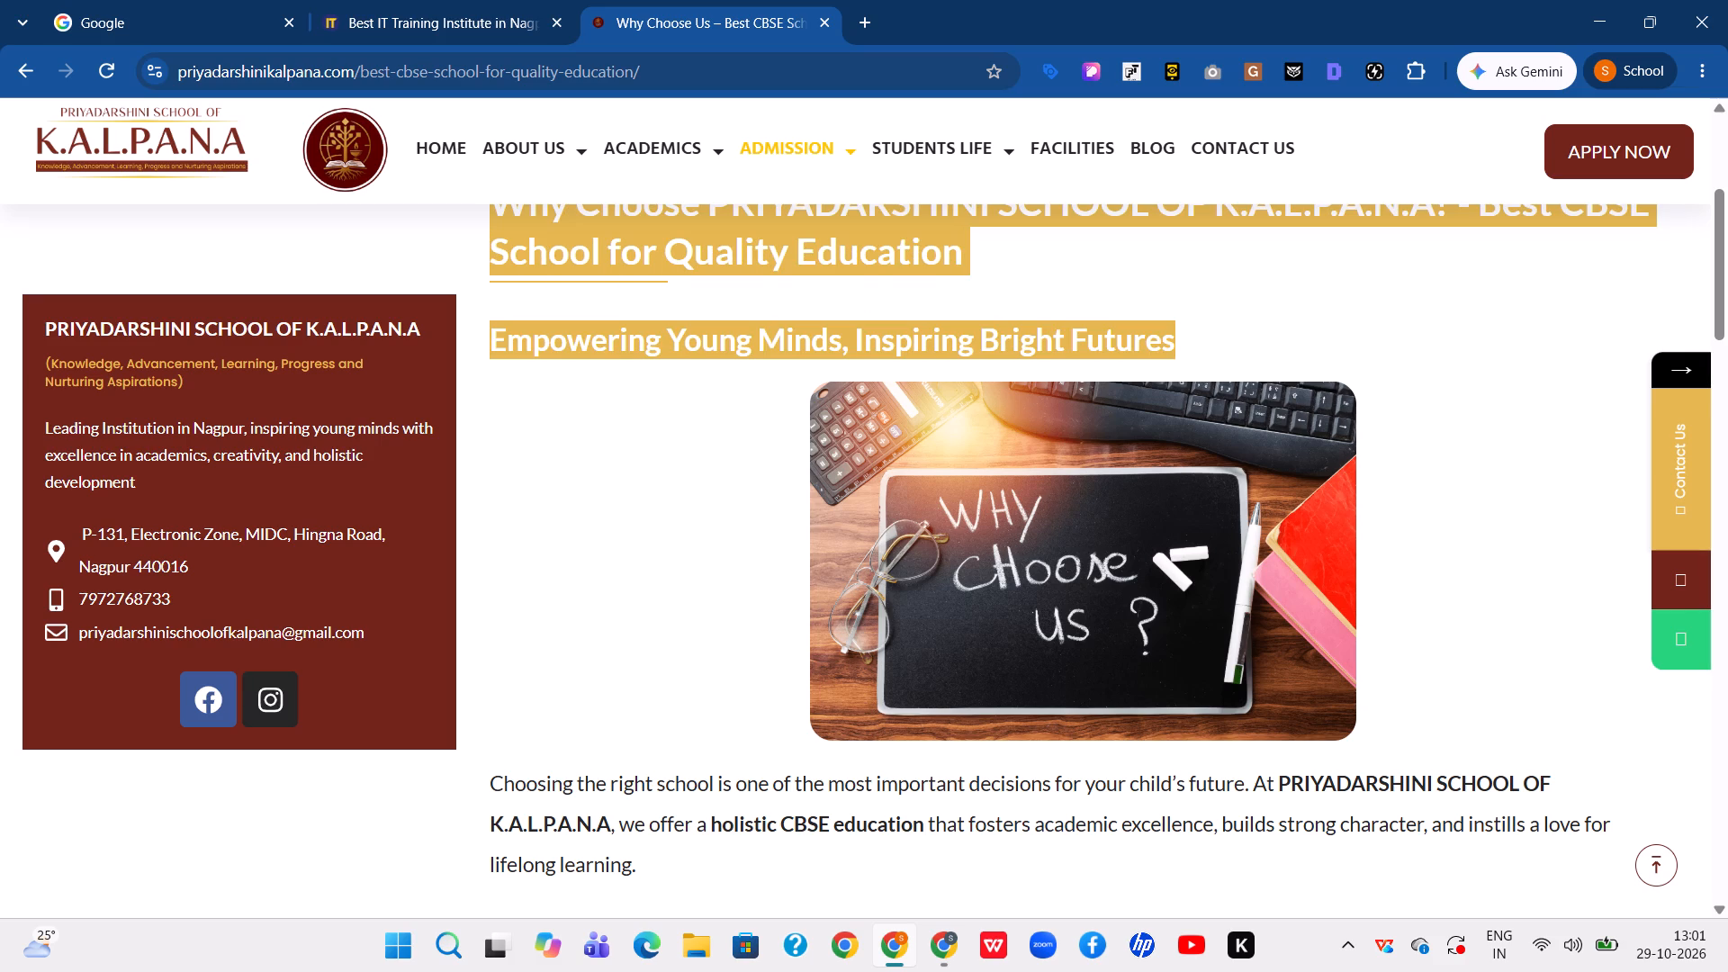
{"action": "key", "text": "ctrl+c"}
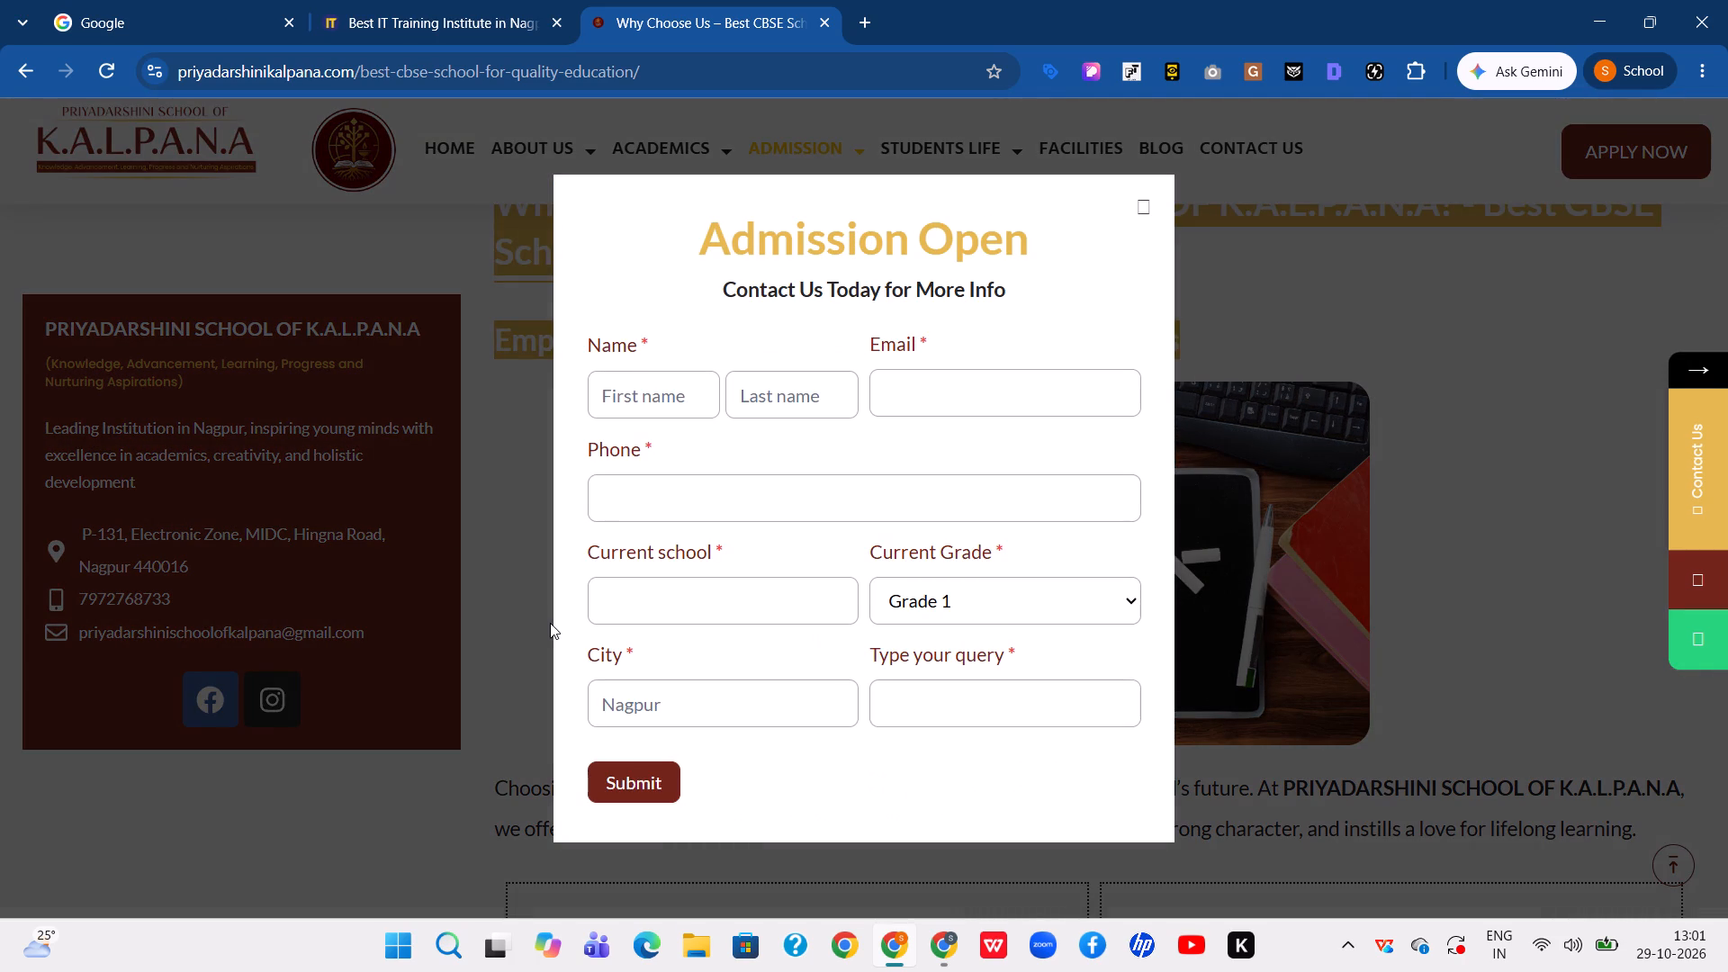
{"action": "left_click", "coordinate": [444, 604]}
Select the page text from "Choosing the right school" through the end of the "Preparing Students for a Global Future" section.
{"action": "scroll", "coordinate": [444, 604], "scroll_direction": "down", "scroll_amount": 2}
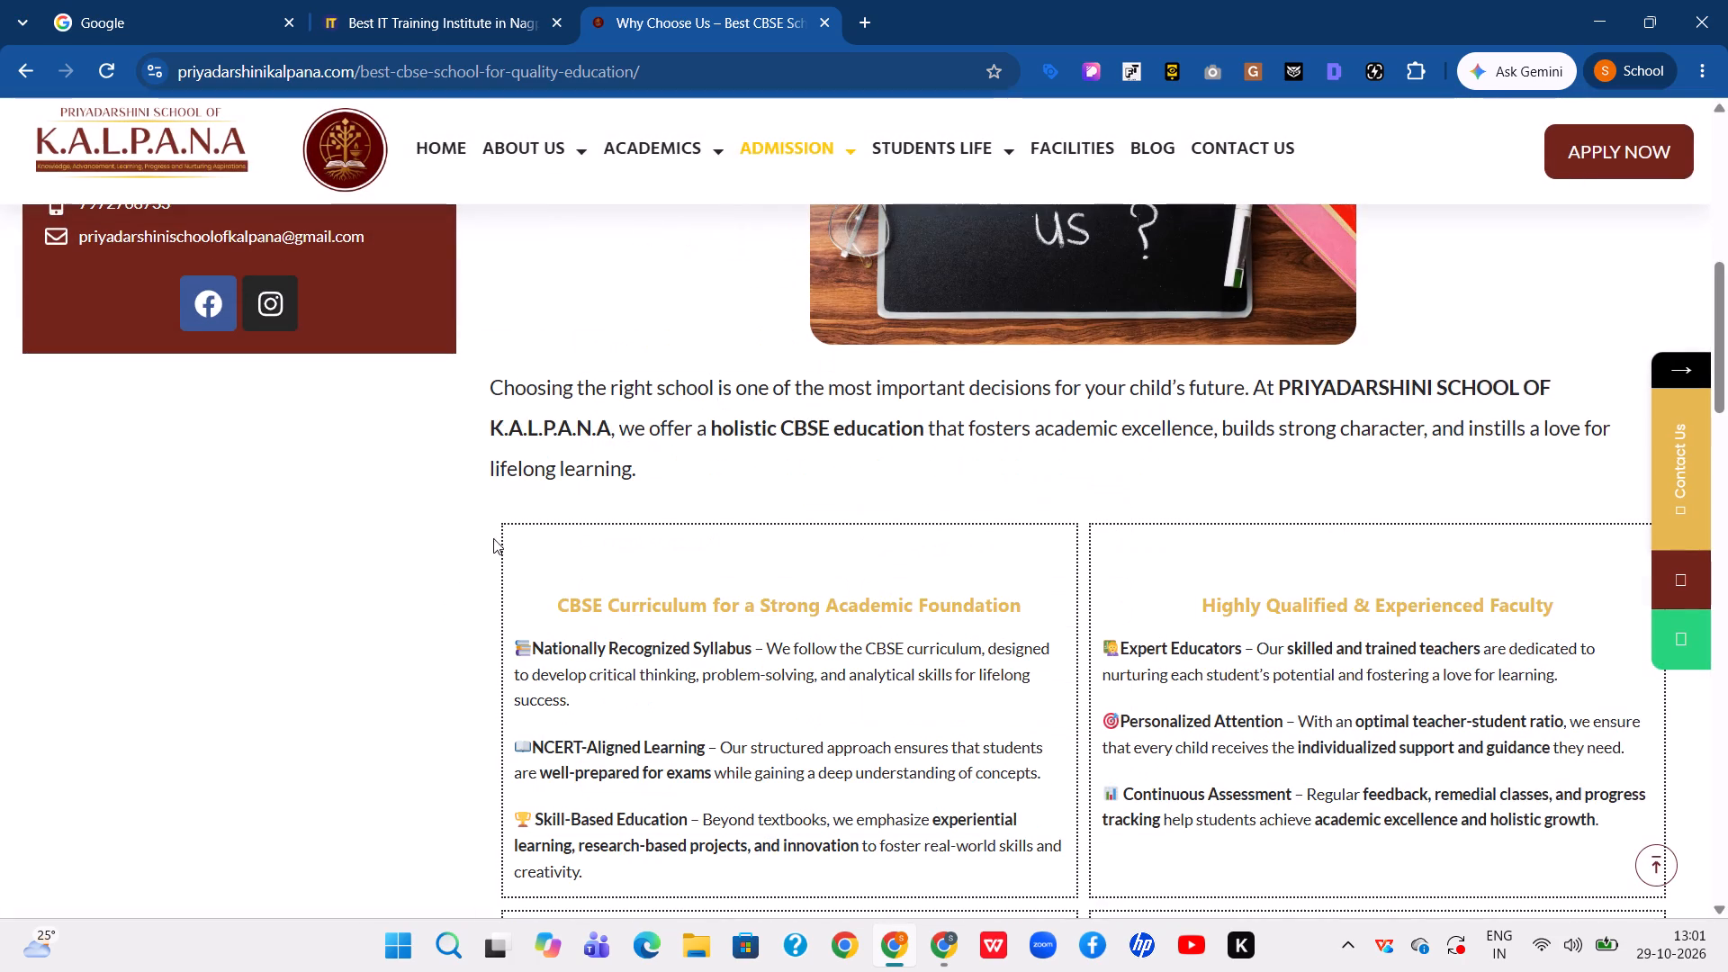
{"action": "double_click", "coordinate": [607, 472]}
{"action": "left_click_drag", "start_coordinate": [607, 472], "coordinate": [1470, 814]}
{"action": "key", "text": "Page_Down"}
{"action": "key", "text": "Page_Down"}
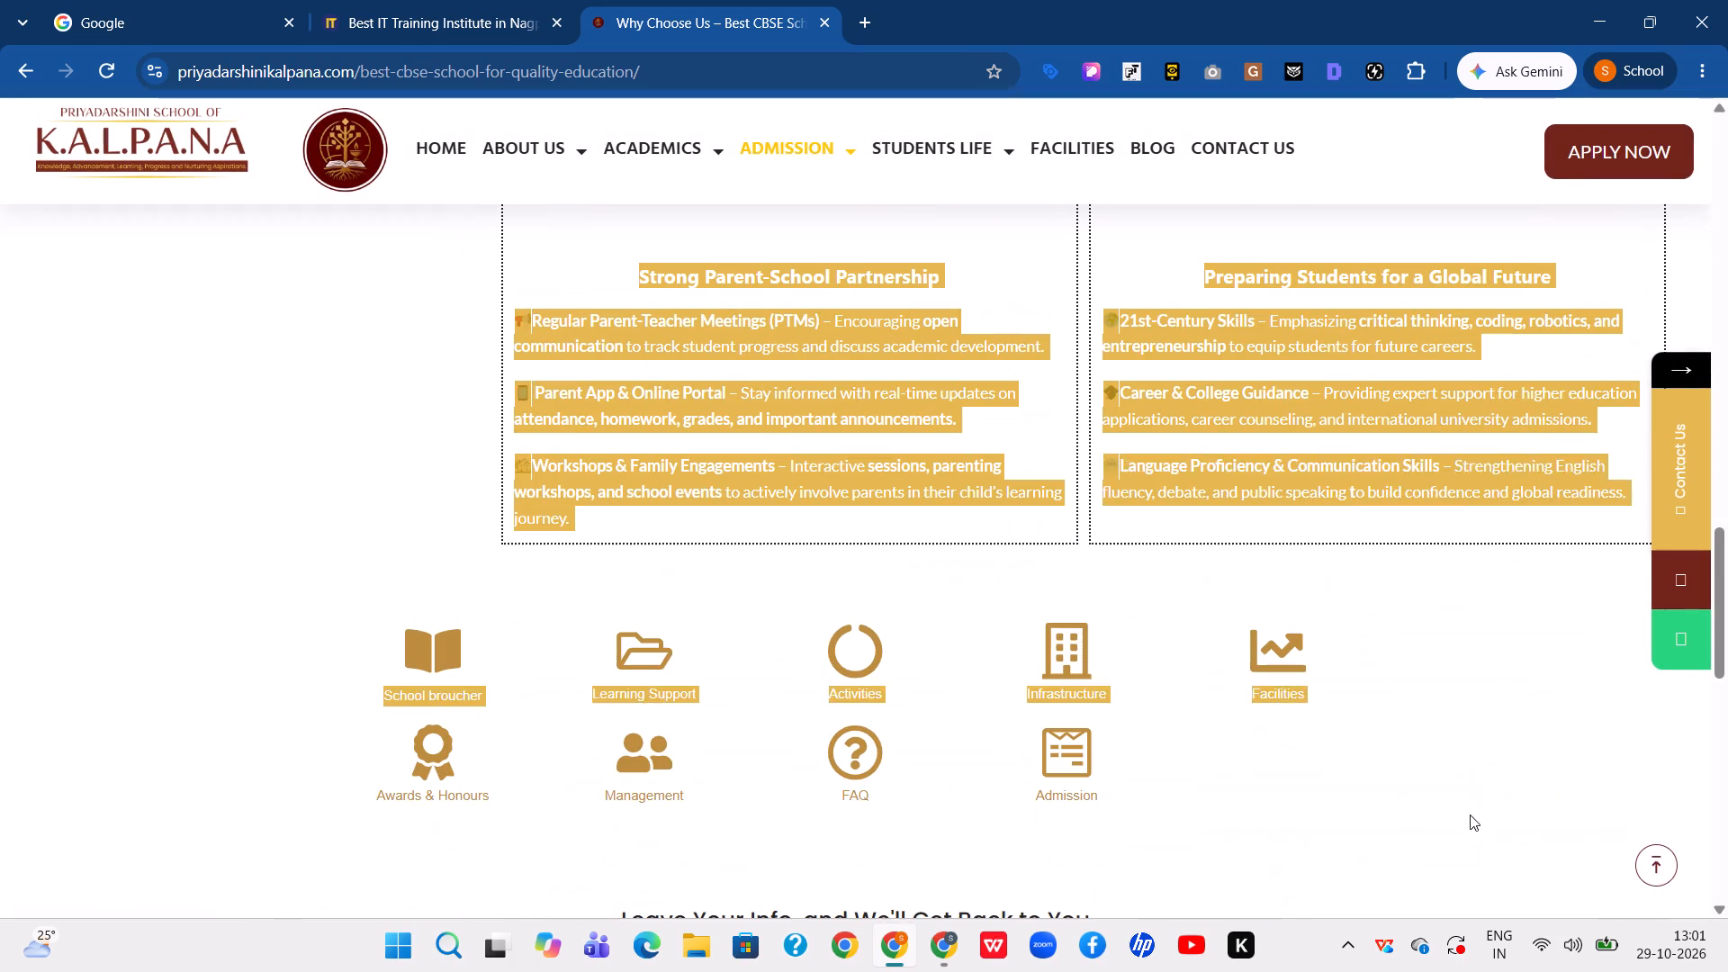
{"action": "left_click_drag", "start_coordinate": [1470, 814], "coordinate": [1466, 541]}
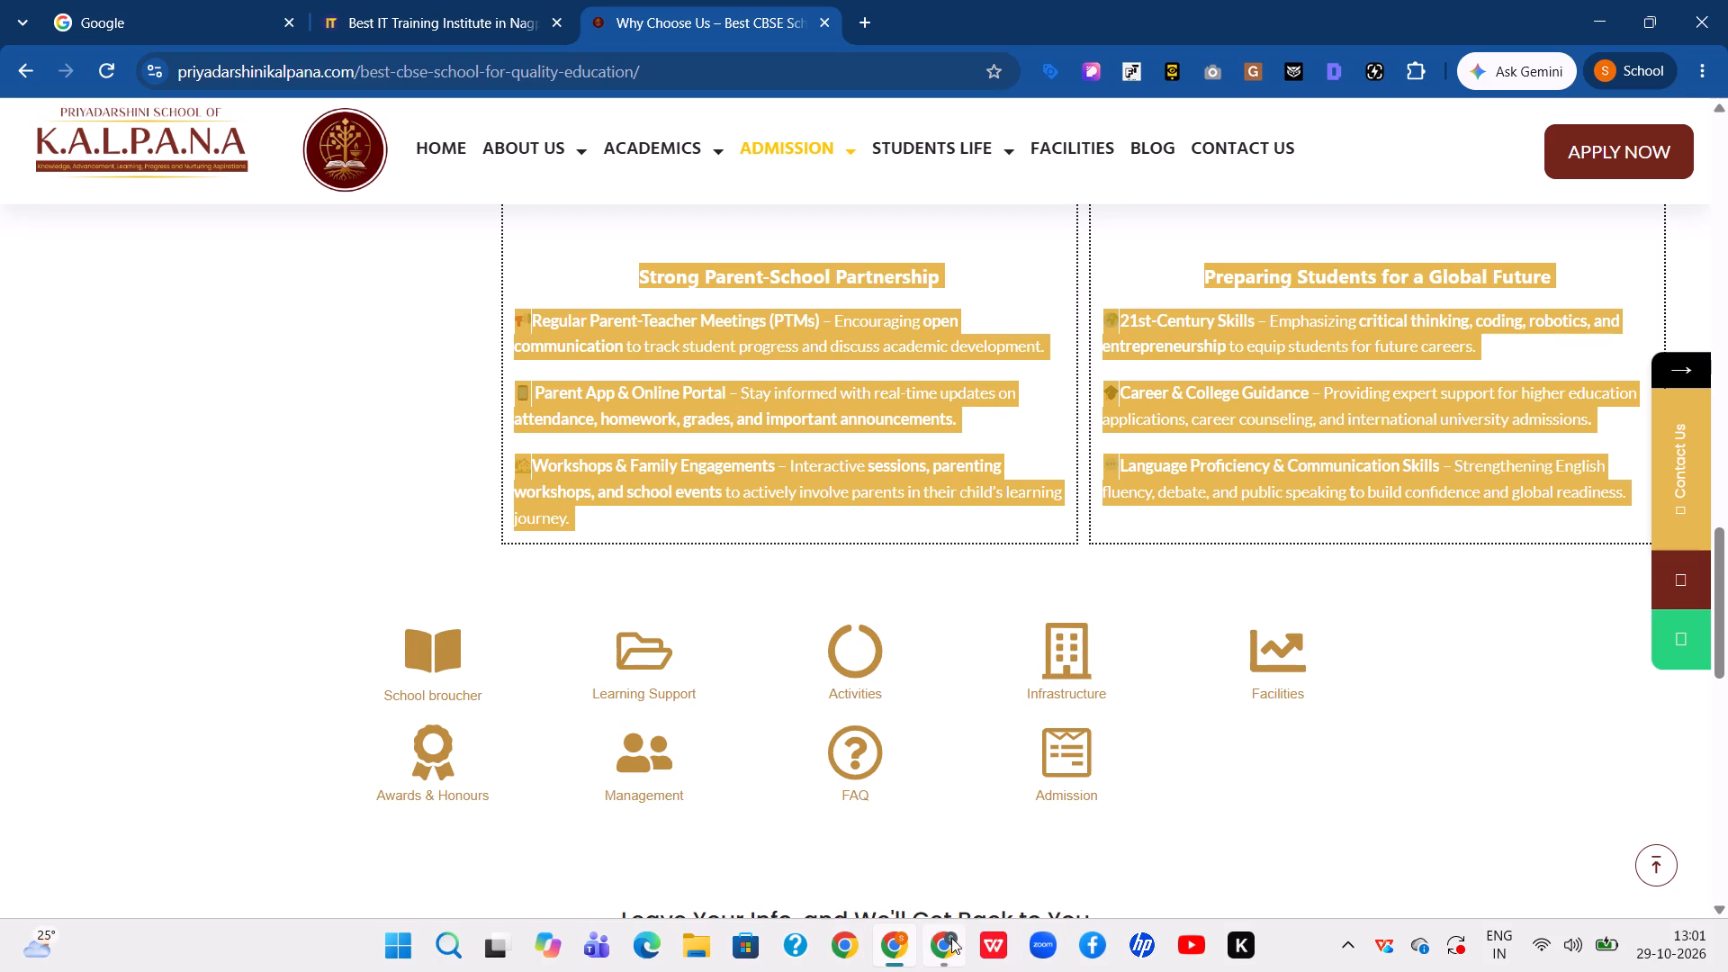
Paste the copied heading and subheading into the SelfGrowth Article body and start a new line below them.
{"action": "left_click", "coordinate": [949, 939]}
{"action": "key", "text": "ctrl+v"}
{"action": "scroll", "coordinate": [657, 587], "scroll_direction": "down", "scroll_amount": 3}
{"action": "key", "text": "Return"}
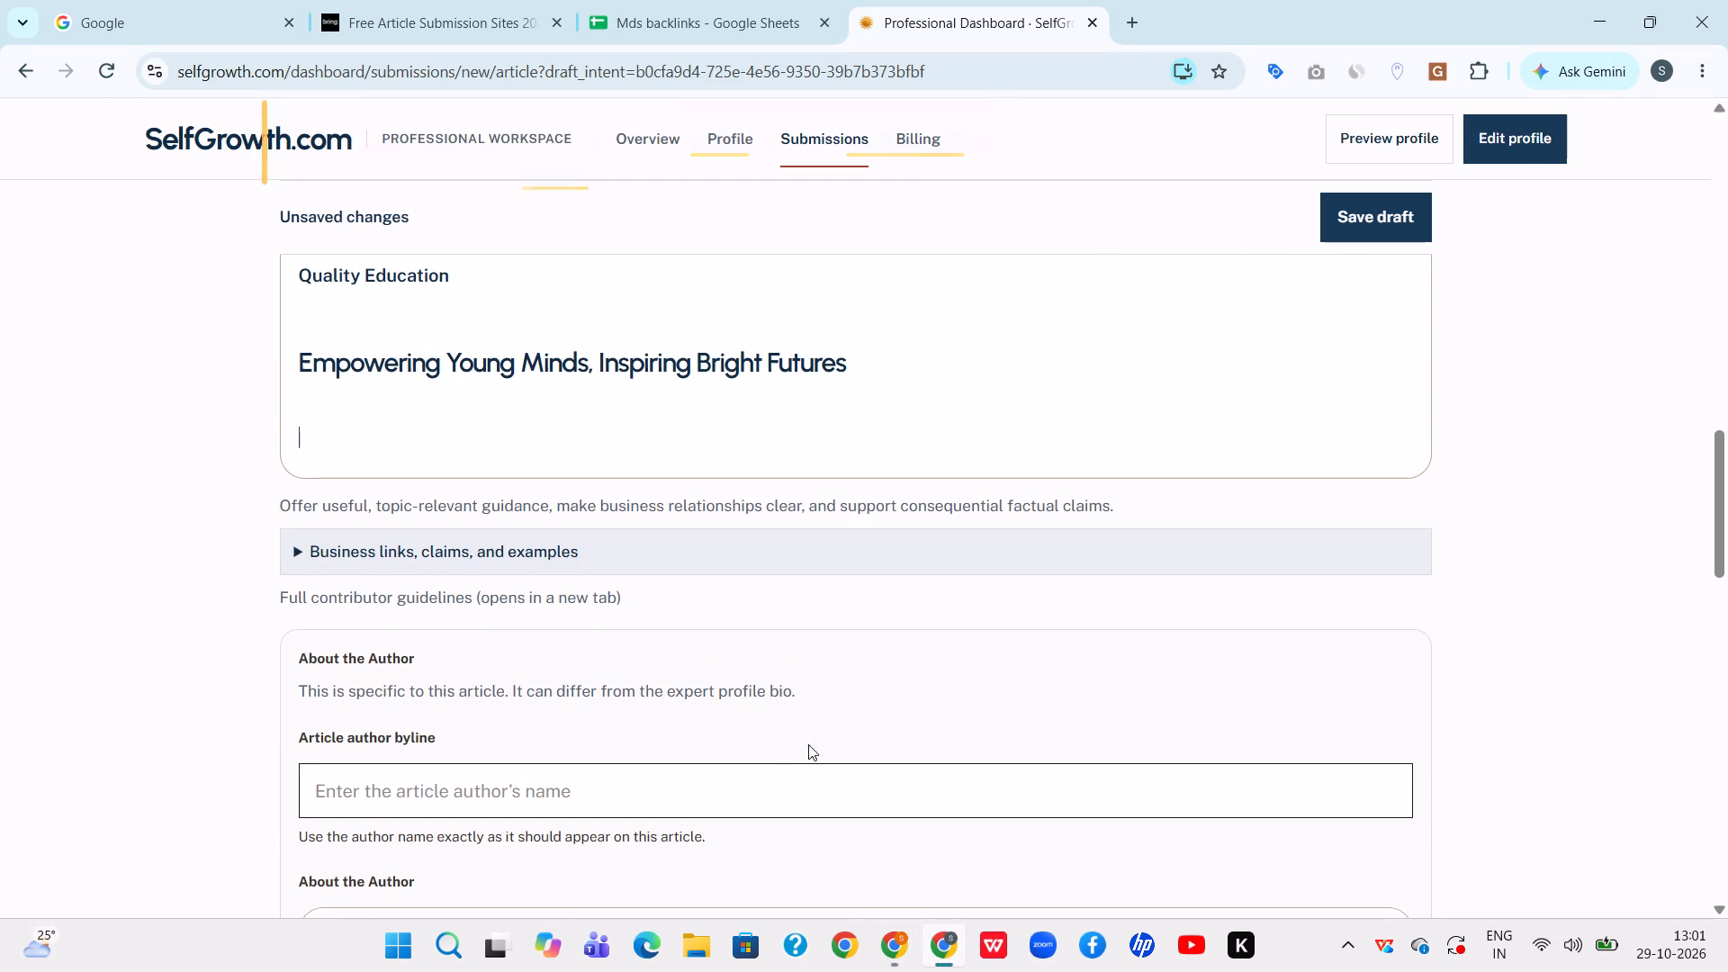
Copy the selected introduction and feature sections from the school's Why Choose Us page.
{"action": "left_click", "coordinate": [886, 969]}
{"action": "key", "text": "ctrl+c"}
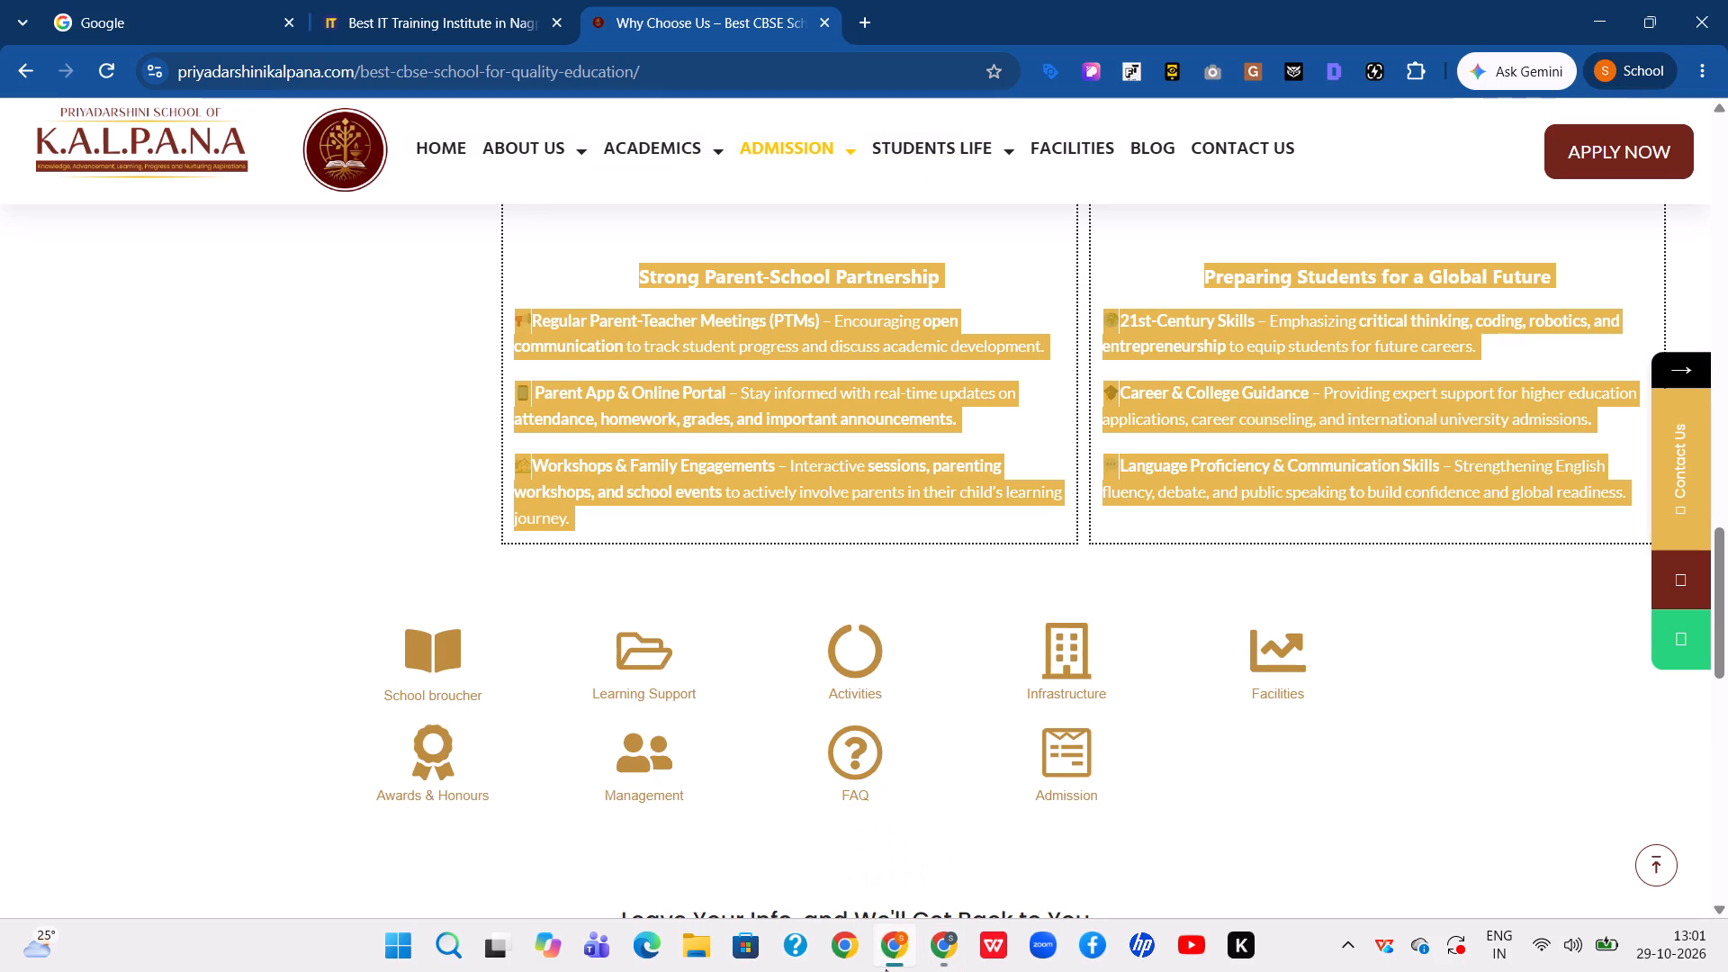
Return to the school website's home page and view its welcome section.
{"action": "left_click", "coordinate": [253, 348]}
{"action": "key", "text": "Page_Up"}
{"action": "key", "text": "Page_Up"}
{"action": "key", "text": "Page_Up"}
{"action": "key", "text": "Page_Up"}
{"action": "key", "text": "Page_Up"}
{"action": "key", "text": "Page_Up"}
{"action": "key", "text": "Page_Up"}
{"action": "key", "text": "Page_Up"}
{"action": "key", "text": "Page_Up"}
{"action": "key", "text": "Page_Up"}
{"action": "key", "text": "Page_Up"}
{"action": "key", "text": "Page_Up"}
{"action": "key", "text": "Page_Up"}
{"action": "key", "text": "Page_Up"}
{"action": "key", "text": "Page_Up"}
{"action": "key", "text": "Page_Up"}
{"action": "key", "text": "Page_Up"}
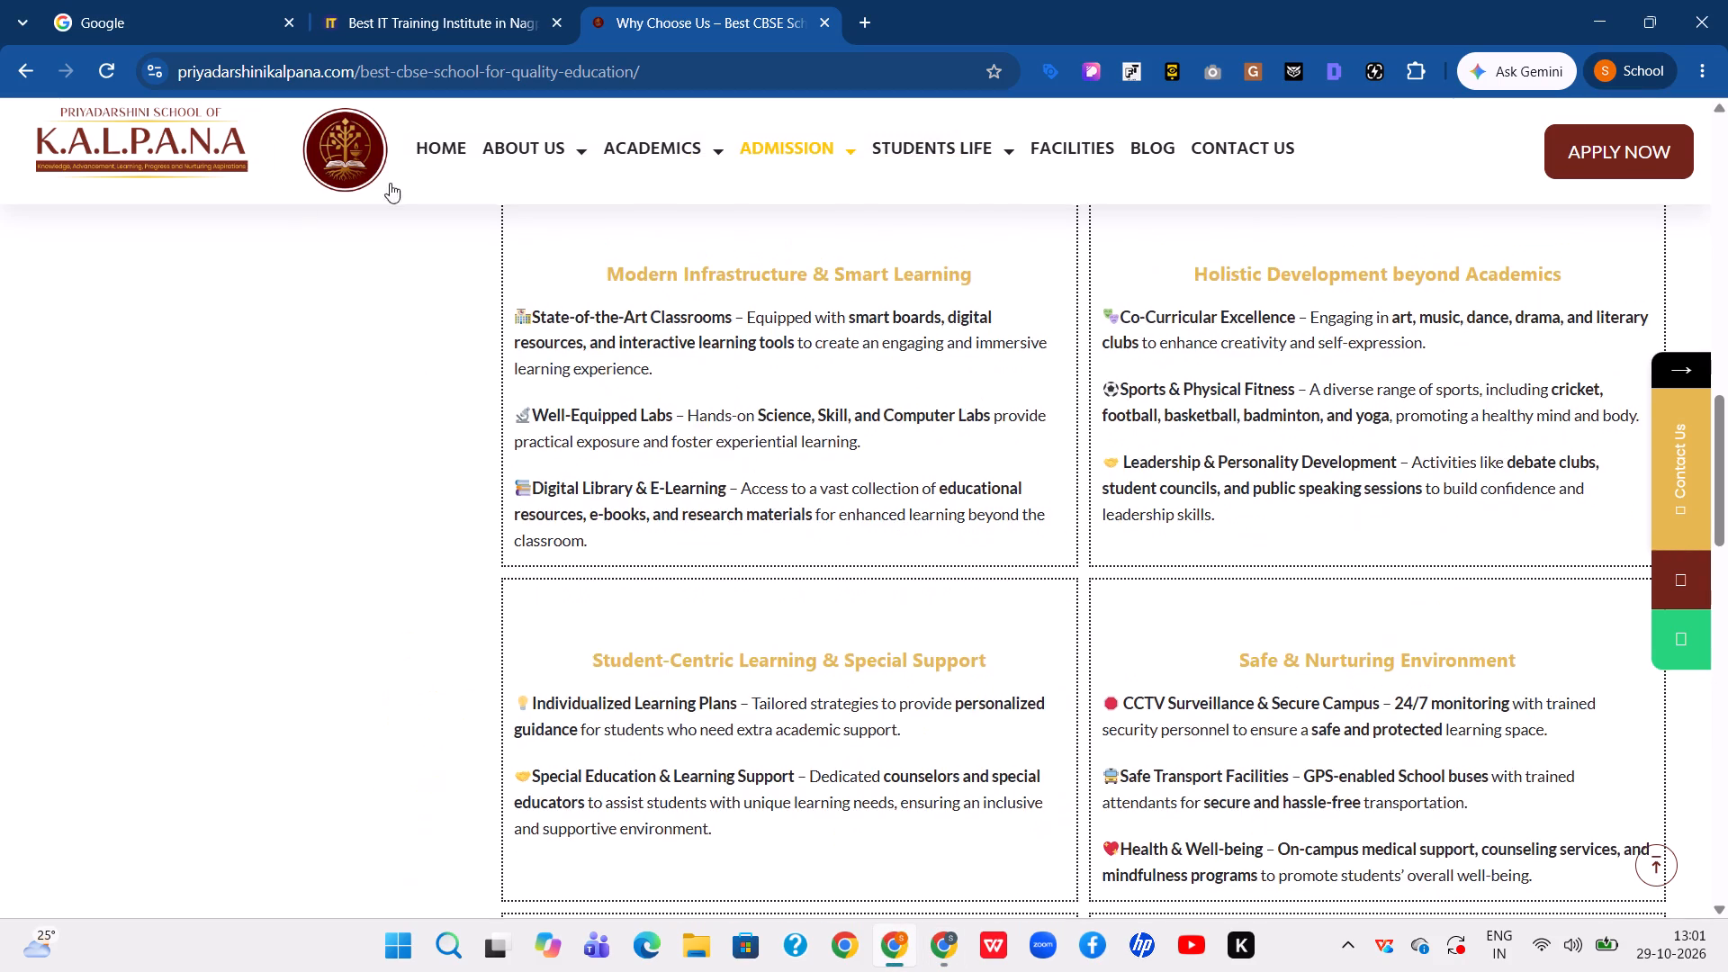
{"action": "left_click", "coordinate": [448, 164]}
{"action": "key", "text": "Page_Down"}
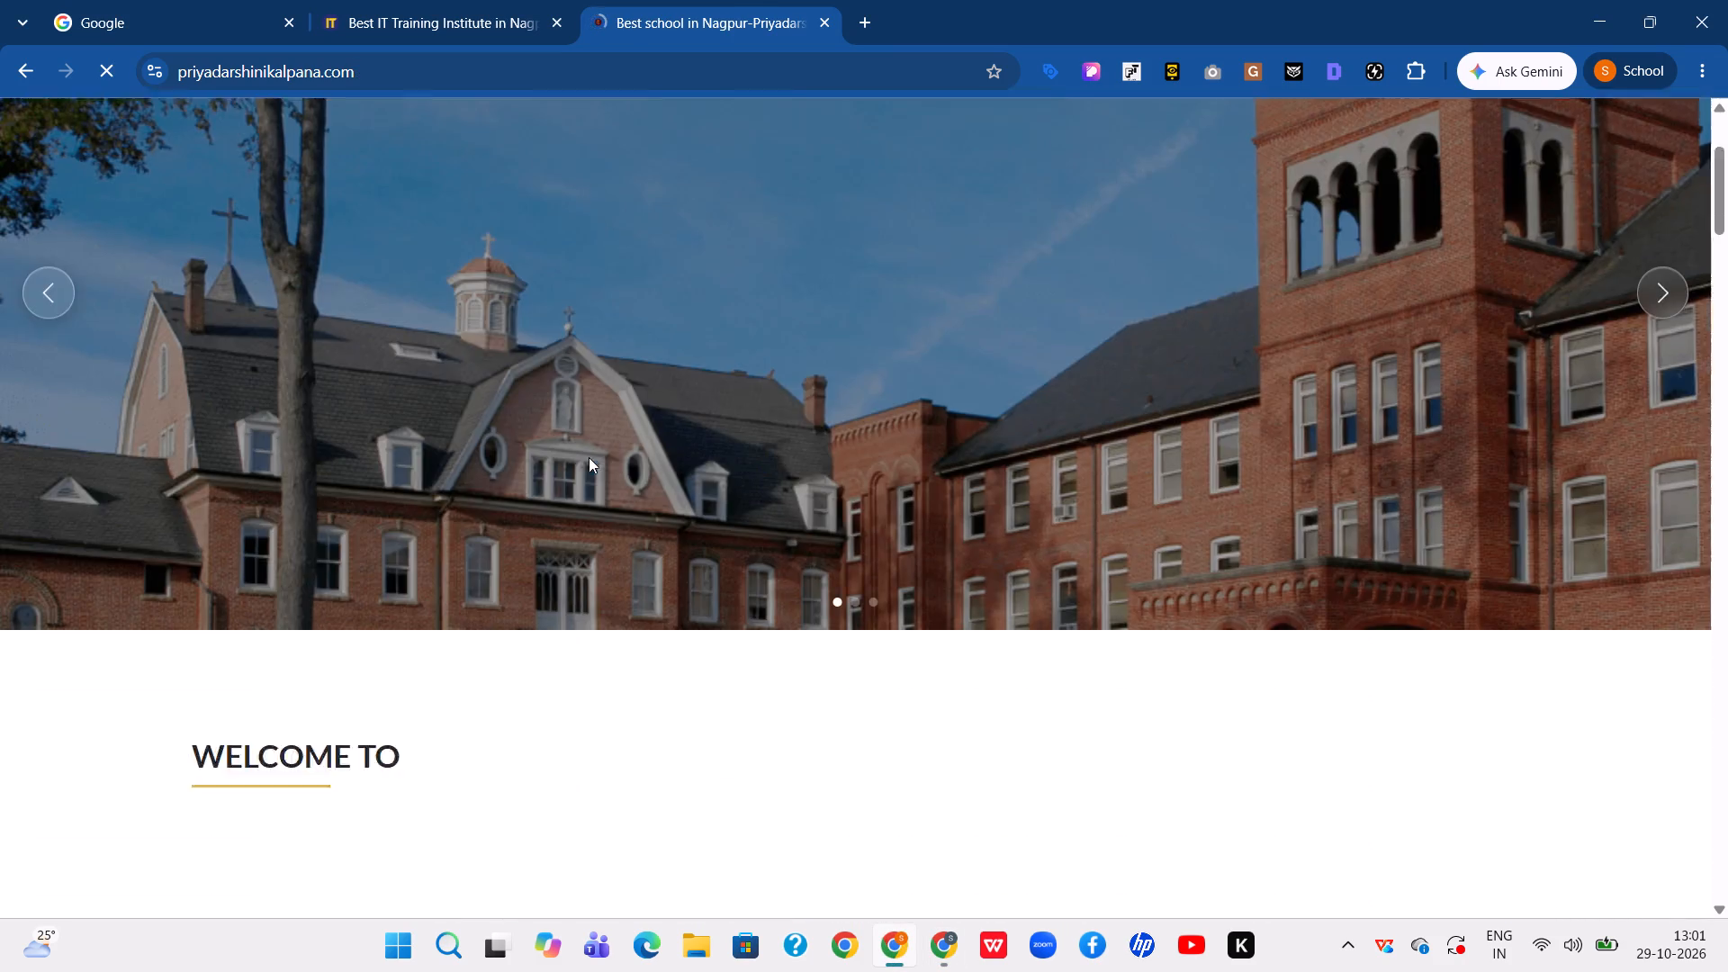
{"action": "scroll", "coordinate": [589, 457], "scroll_direction": "up", "scroll_amount": 1}
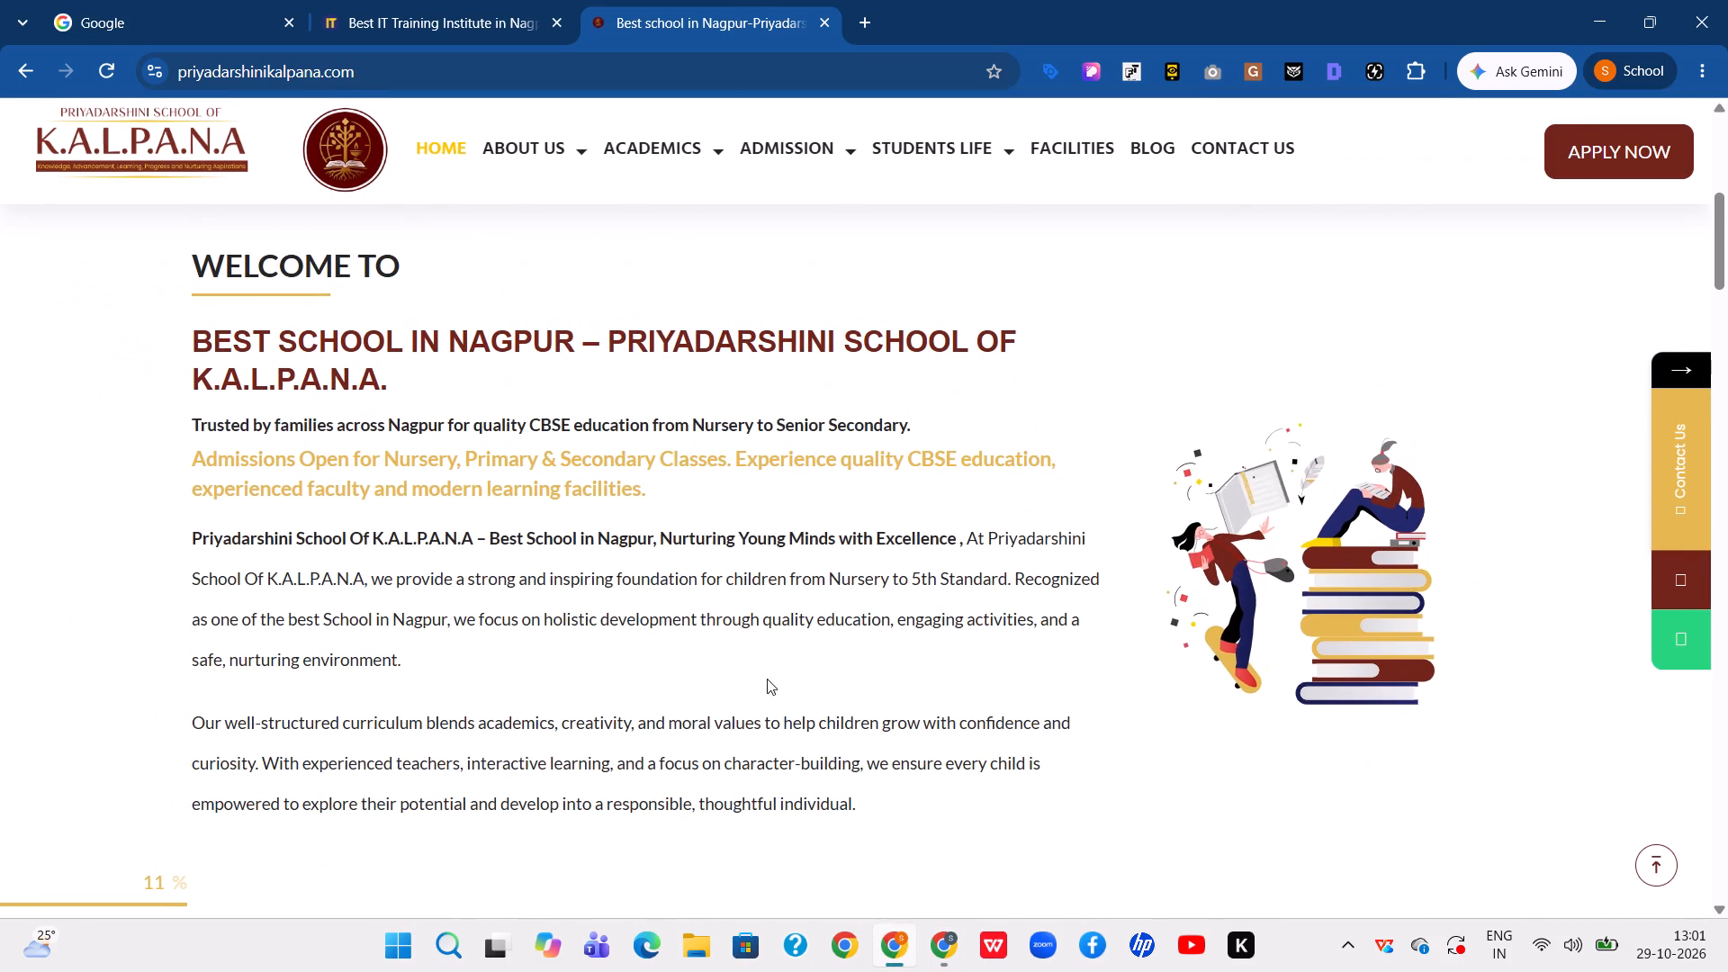
Paste the copied Why Choose Us text below the "Empowering Young Minds, Inspiring Bright Futures" subheading in the SelfGrowth Article body.
{"action": "left_click", "coordinate": [942, 964]}
{"action": "key", "text": "ctrl+v"}
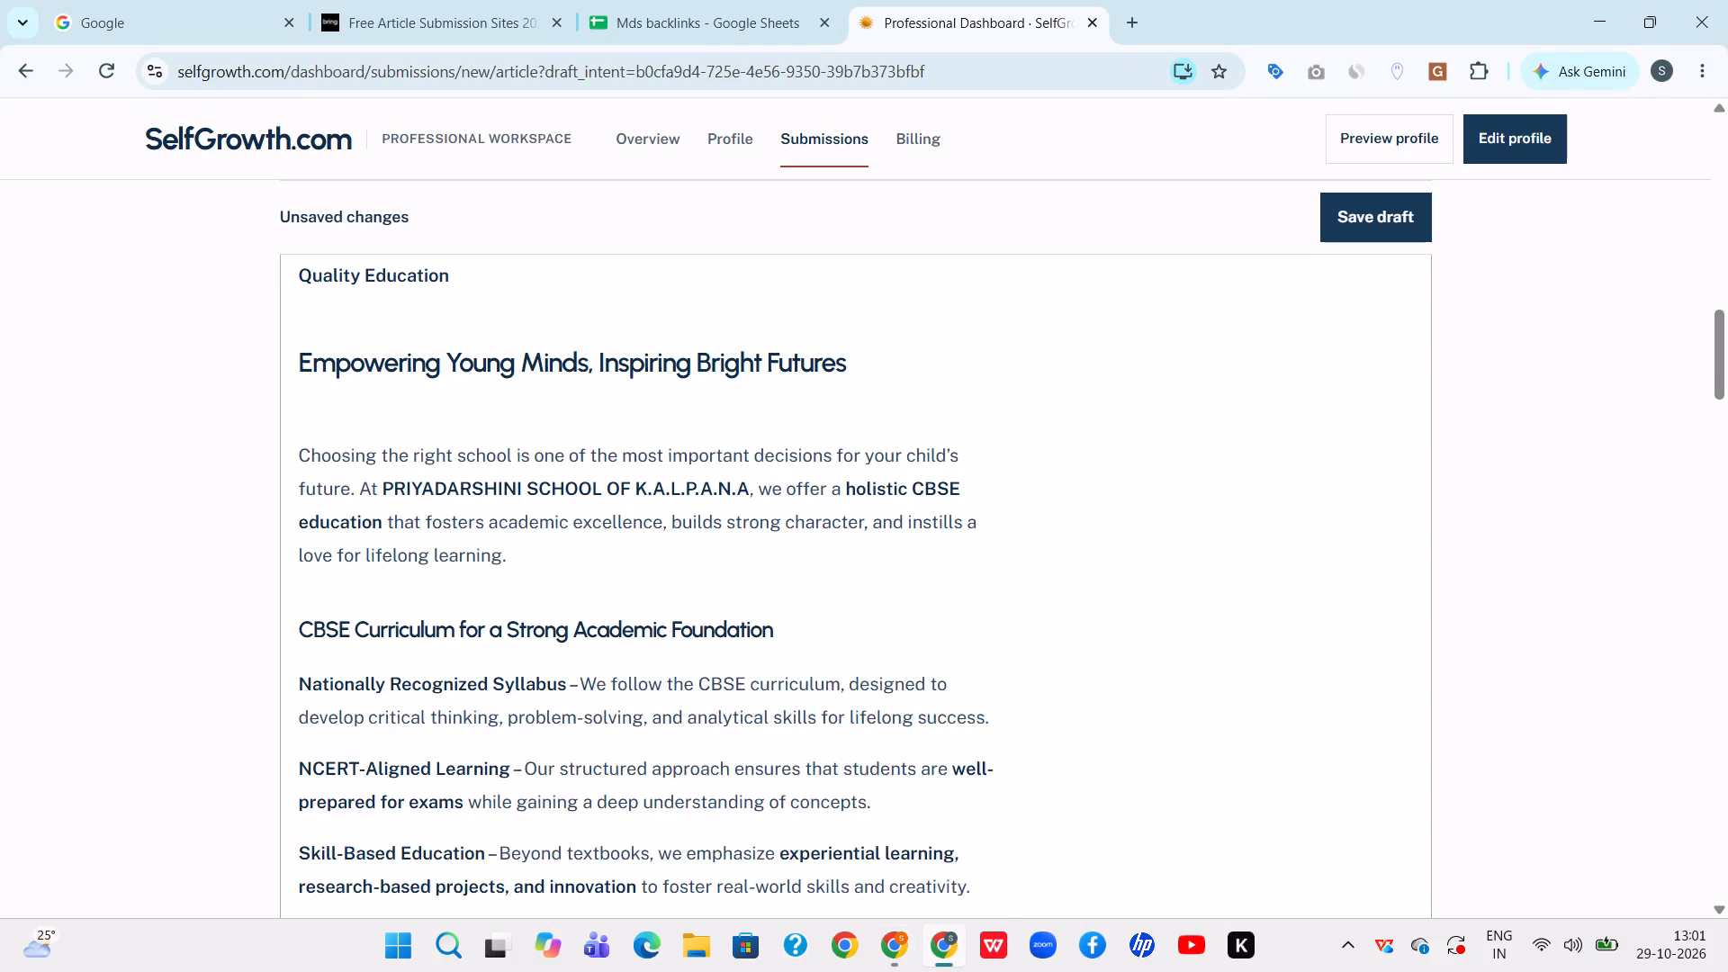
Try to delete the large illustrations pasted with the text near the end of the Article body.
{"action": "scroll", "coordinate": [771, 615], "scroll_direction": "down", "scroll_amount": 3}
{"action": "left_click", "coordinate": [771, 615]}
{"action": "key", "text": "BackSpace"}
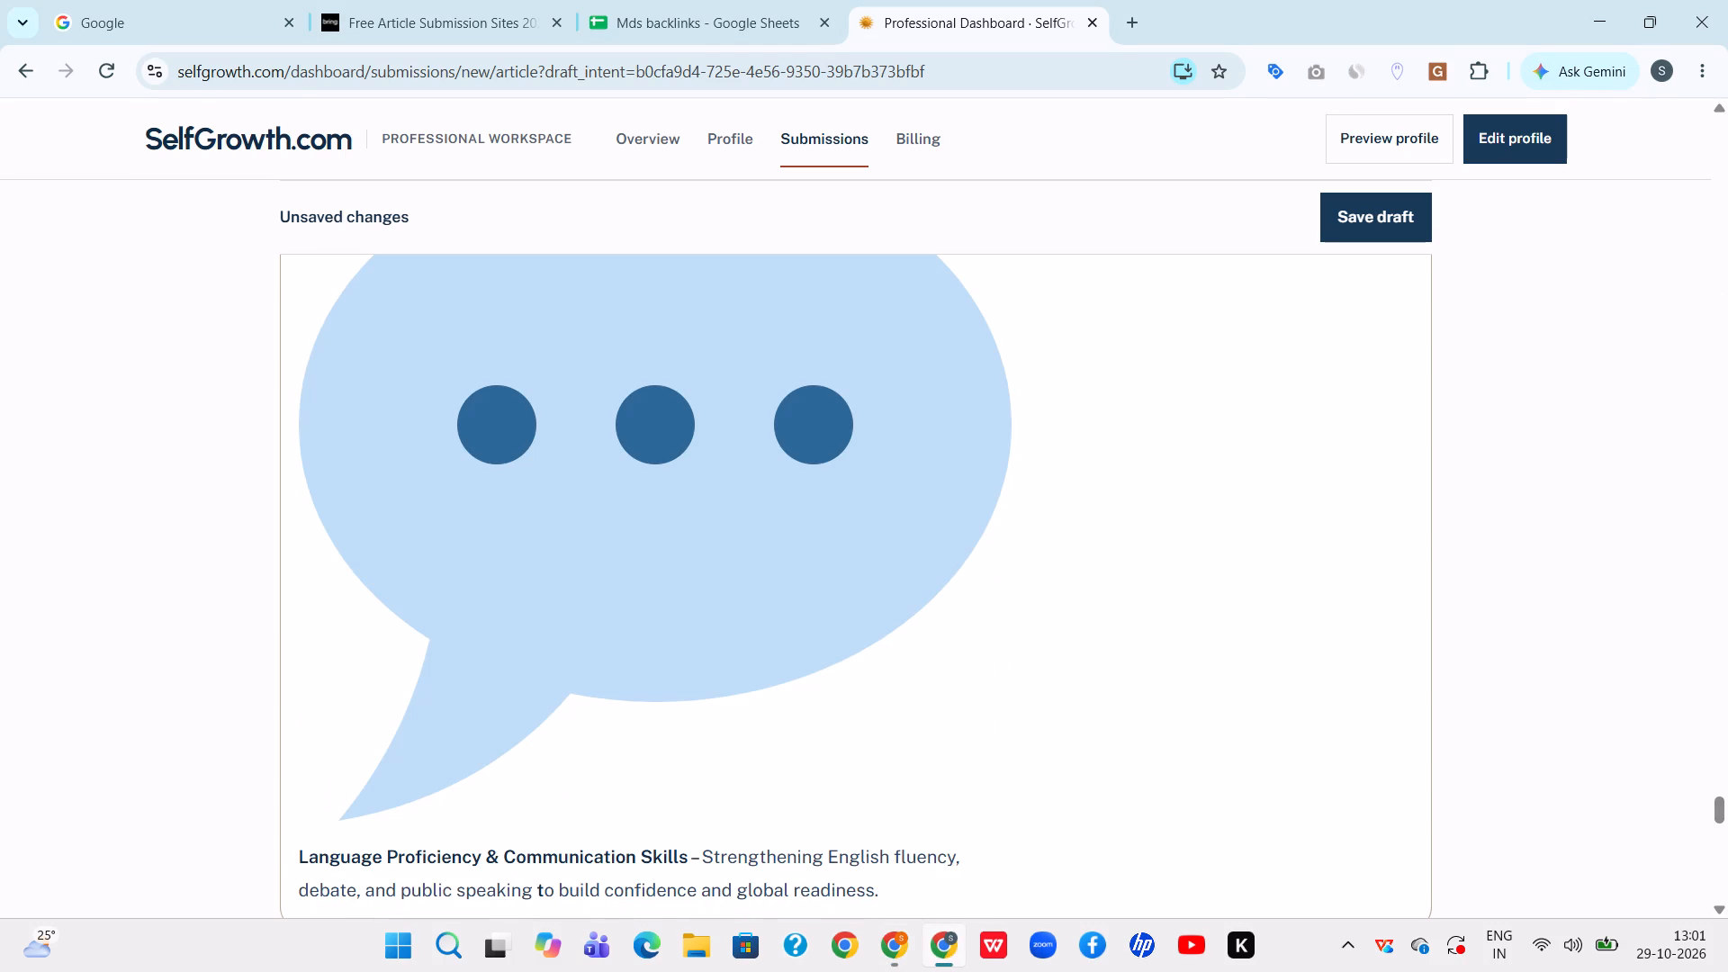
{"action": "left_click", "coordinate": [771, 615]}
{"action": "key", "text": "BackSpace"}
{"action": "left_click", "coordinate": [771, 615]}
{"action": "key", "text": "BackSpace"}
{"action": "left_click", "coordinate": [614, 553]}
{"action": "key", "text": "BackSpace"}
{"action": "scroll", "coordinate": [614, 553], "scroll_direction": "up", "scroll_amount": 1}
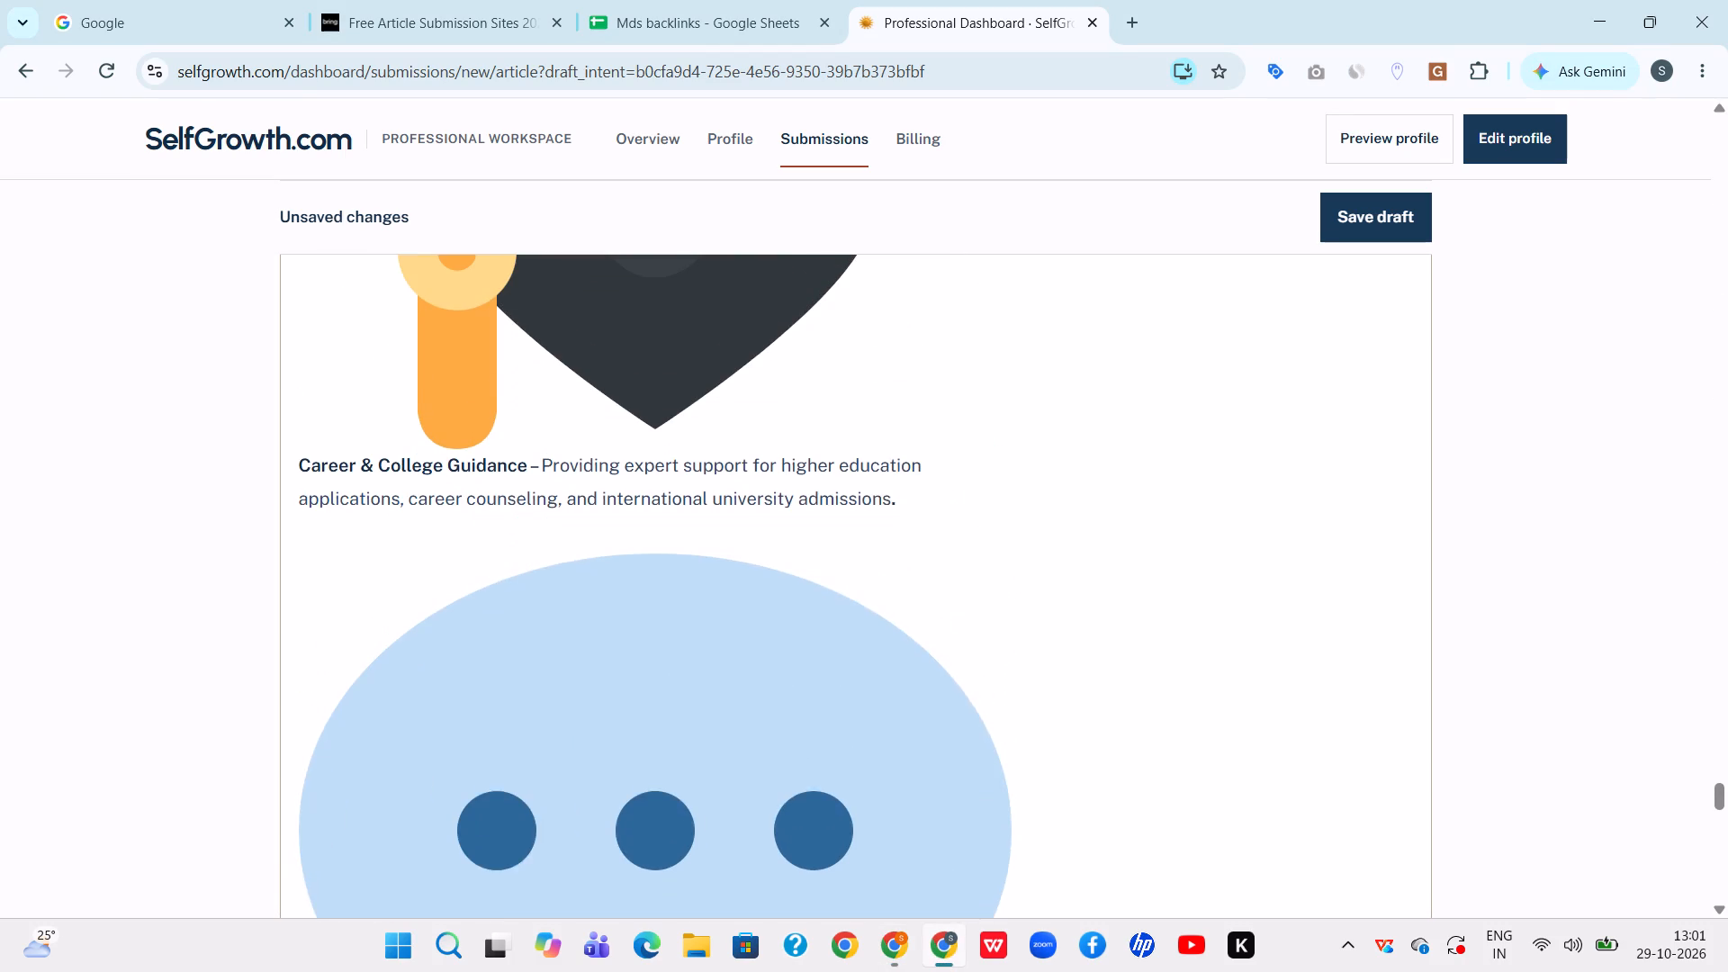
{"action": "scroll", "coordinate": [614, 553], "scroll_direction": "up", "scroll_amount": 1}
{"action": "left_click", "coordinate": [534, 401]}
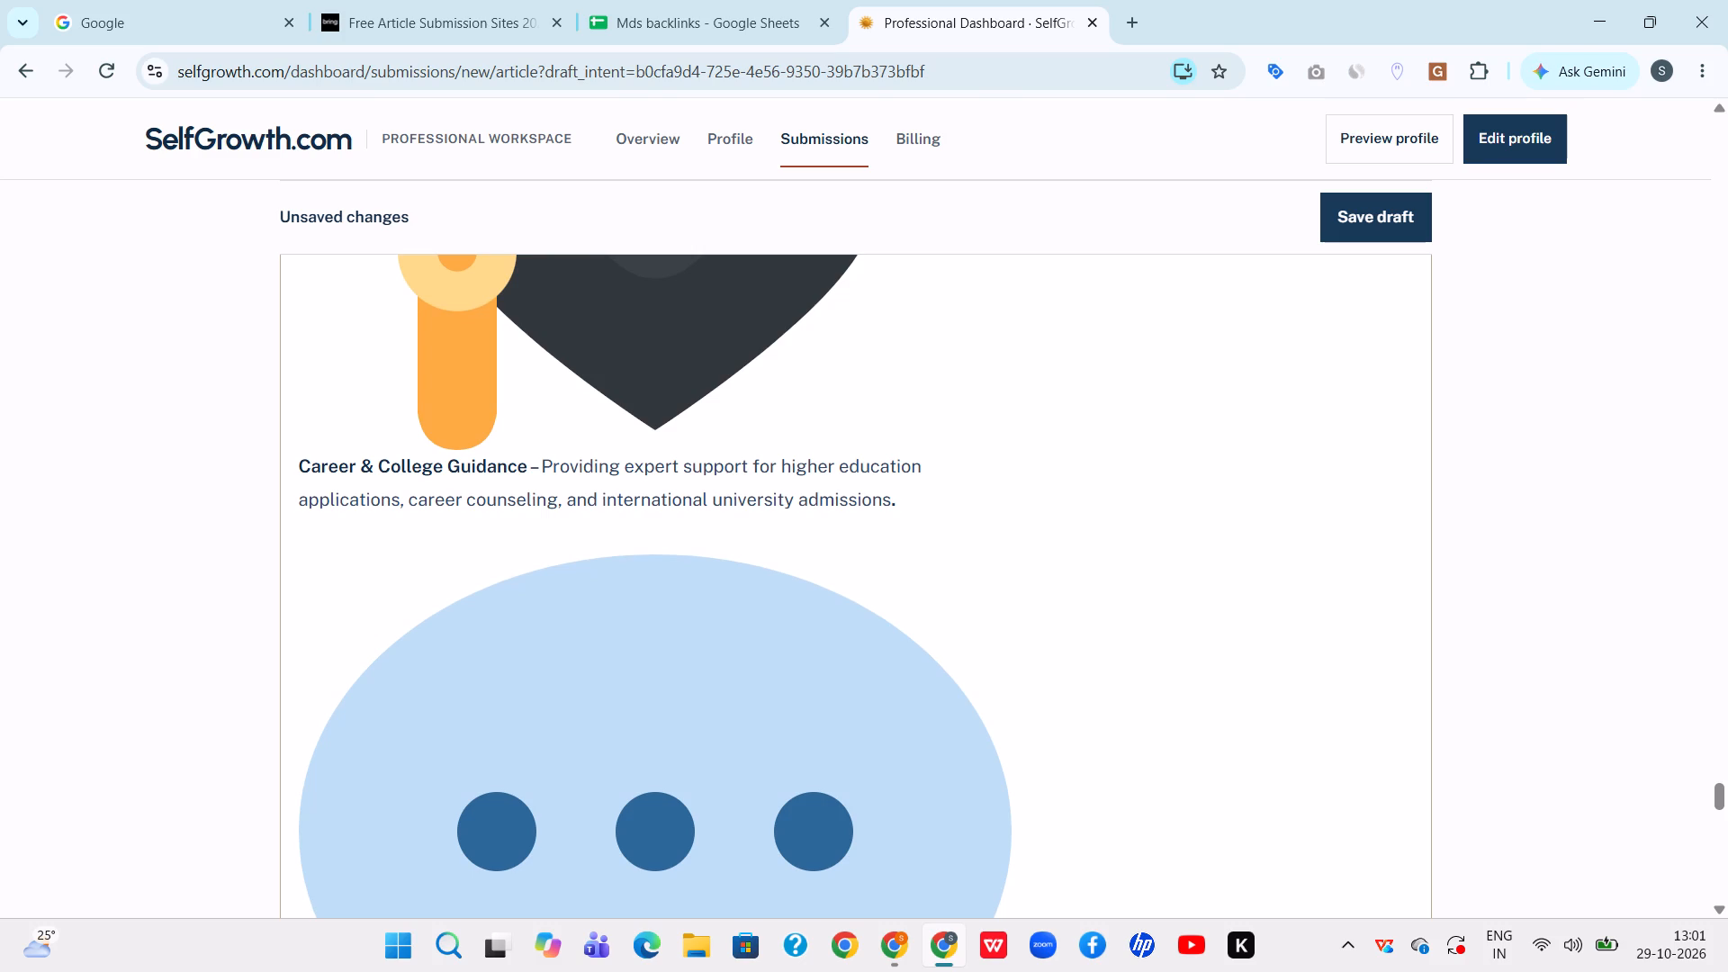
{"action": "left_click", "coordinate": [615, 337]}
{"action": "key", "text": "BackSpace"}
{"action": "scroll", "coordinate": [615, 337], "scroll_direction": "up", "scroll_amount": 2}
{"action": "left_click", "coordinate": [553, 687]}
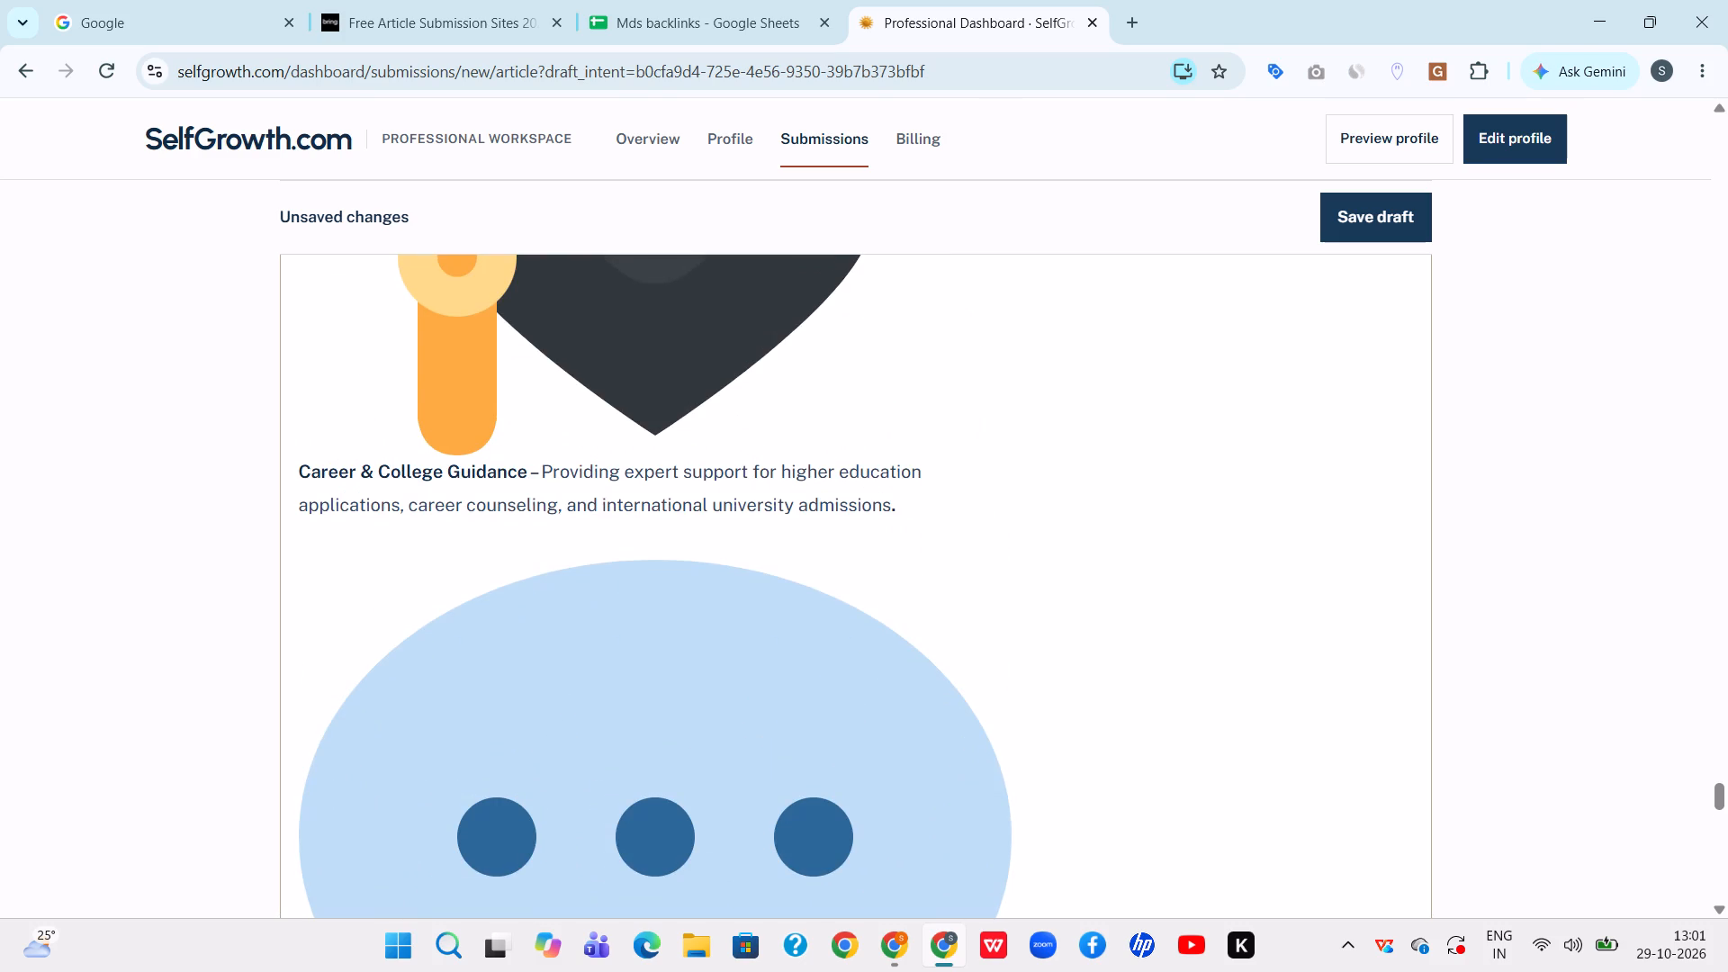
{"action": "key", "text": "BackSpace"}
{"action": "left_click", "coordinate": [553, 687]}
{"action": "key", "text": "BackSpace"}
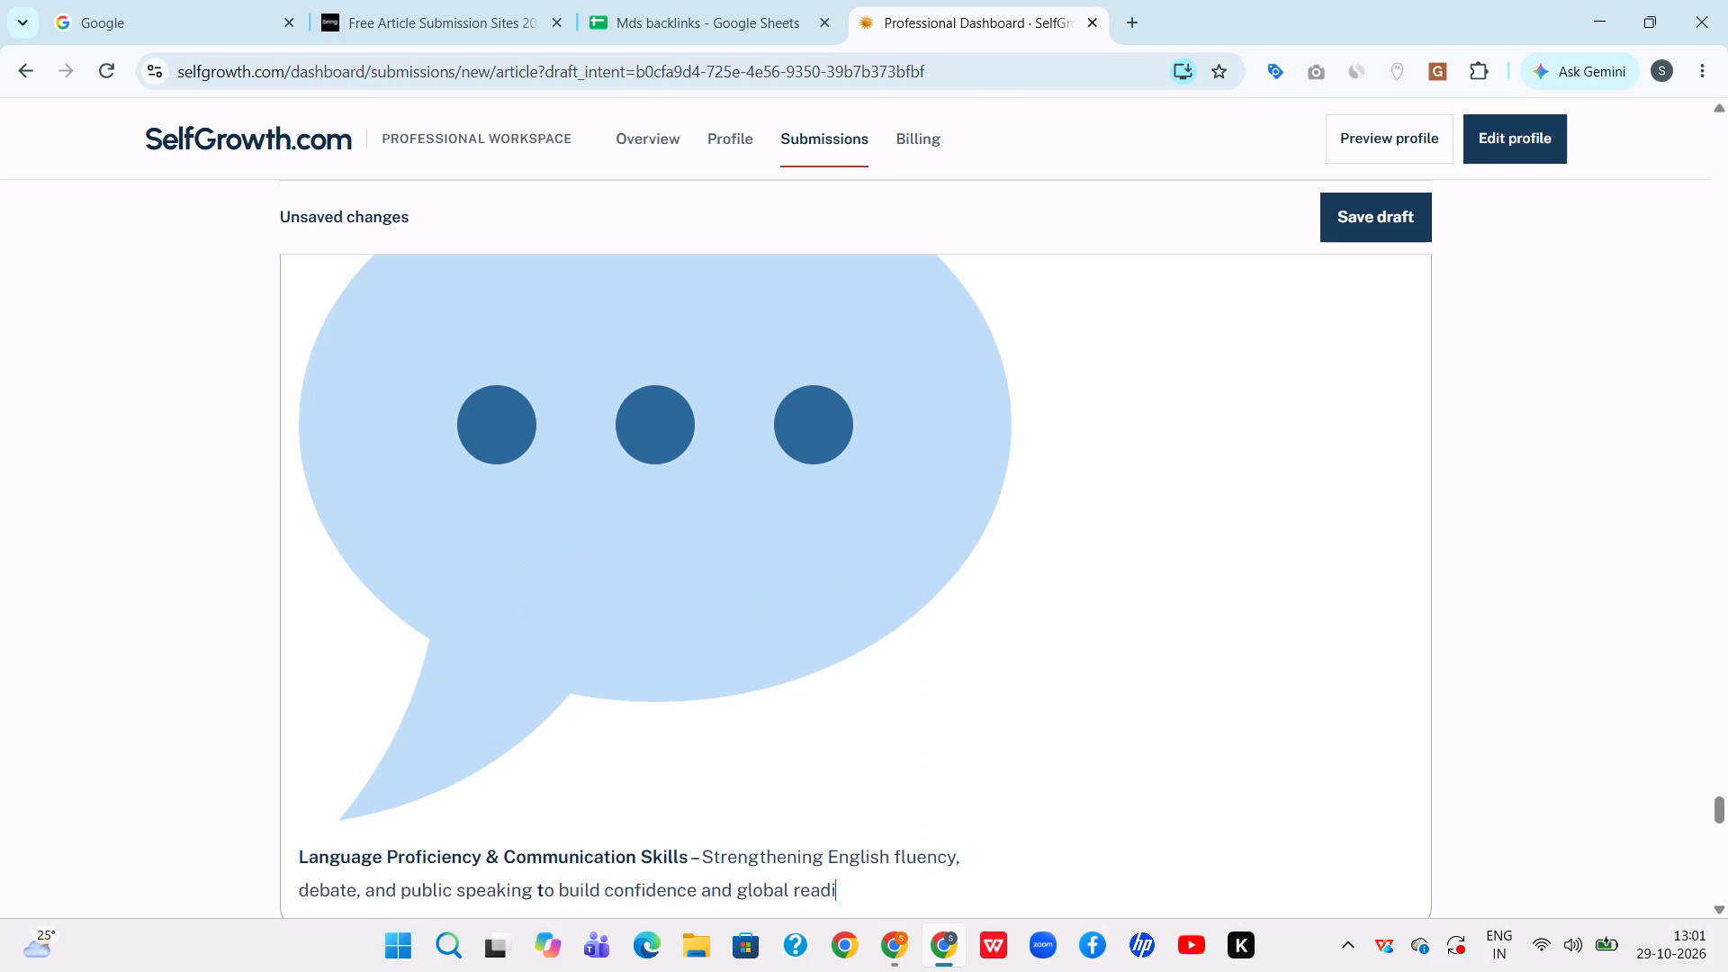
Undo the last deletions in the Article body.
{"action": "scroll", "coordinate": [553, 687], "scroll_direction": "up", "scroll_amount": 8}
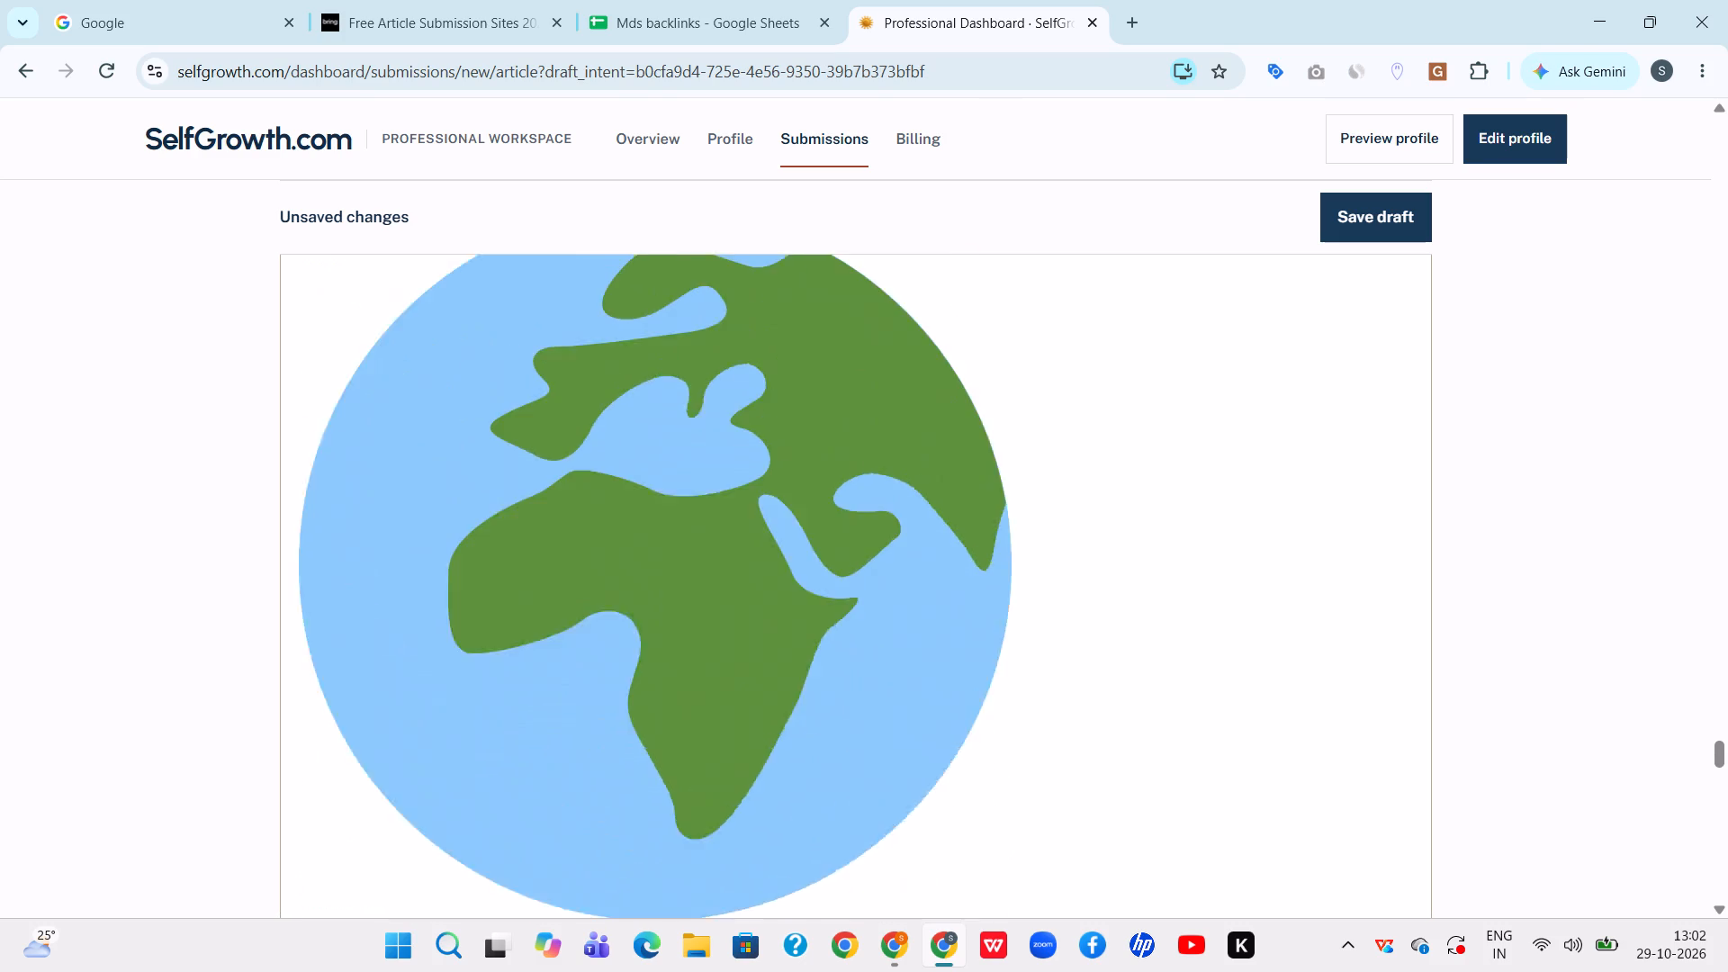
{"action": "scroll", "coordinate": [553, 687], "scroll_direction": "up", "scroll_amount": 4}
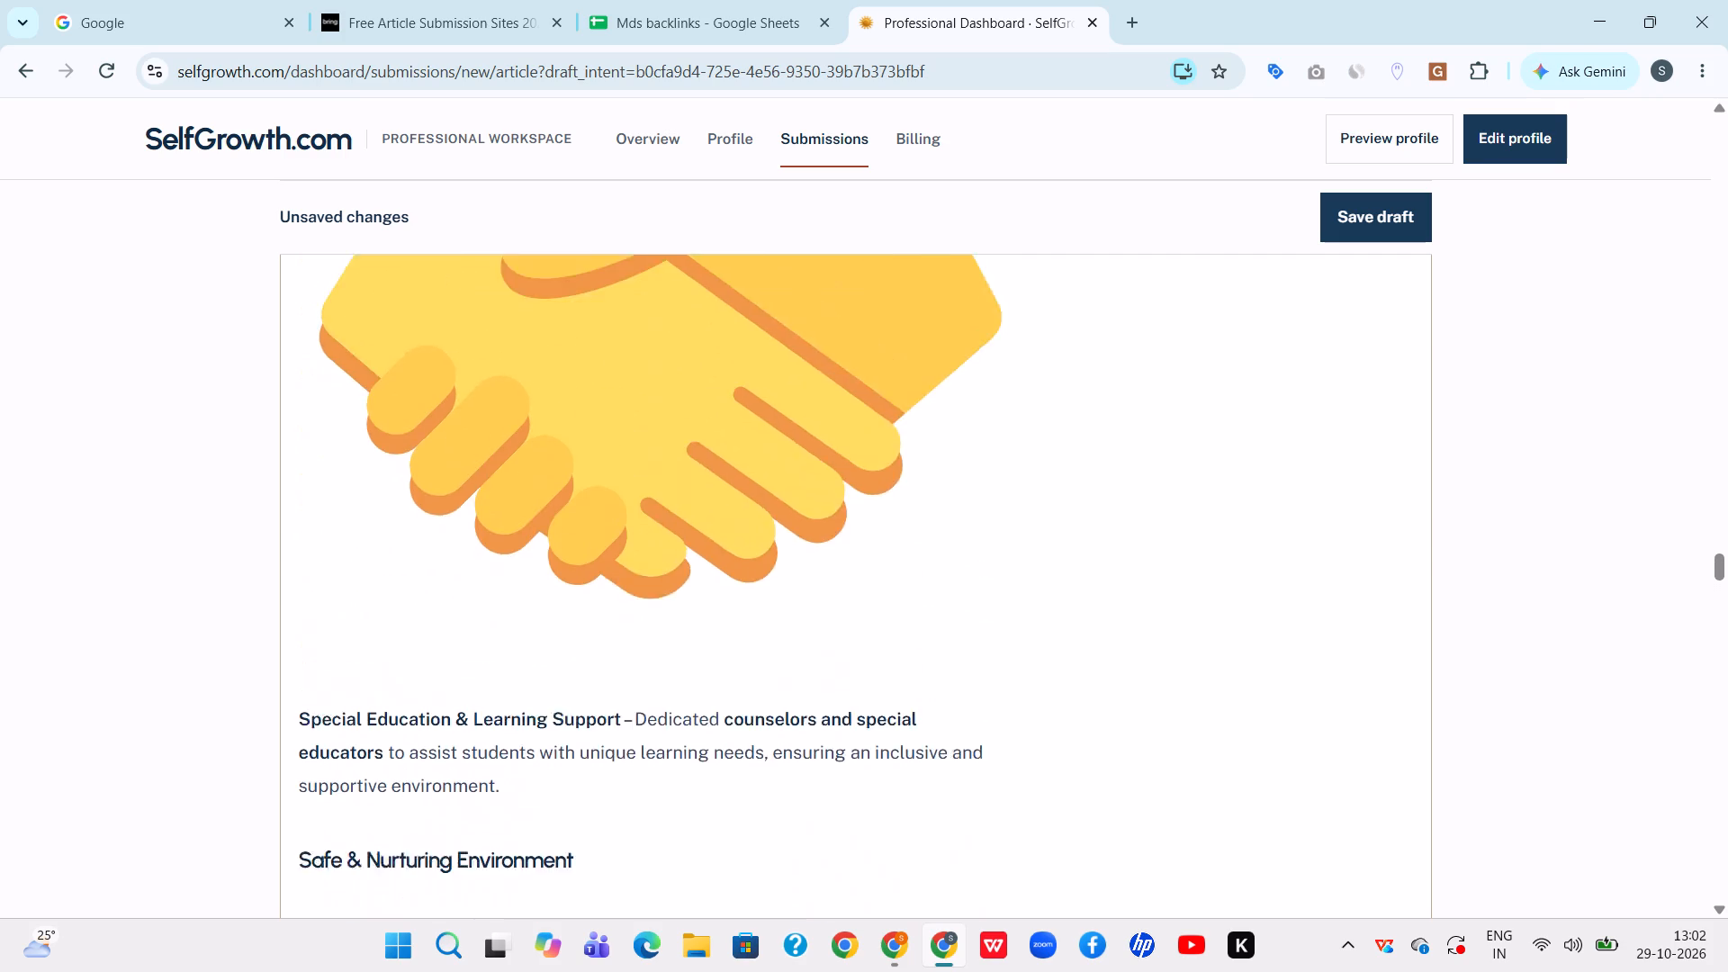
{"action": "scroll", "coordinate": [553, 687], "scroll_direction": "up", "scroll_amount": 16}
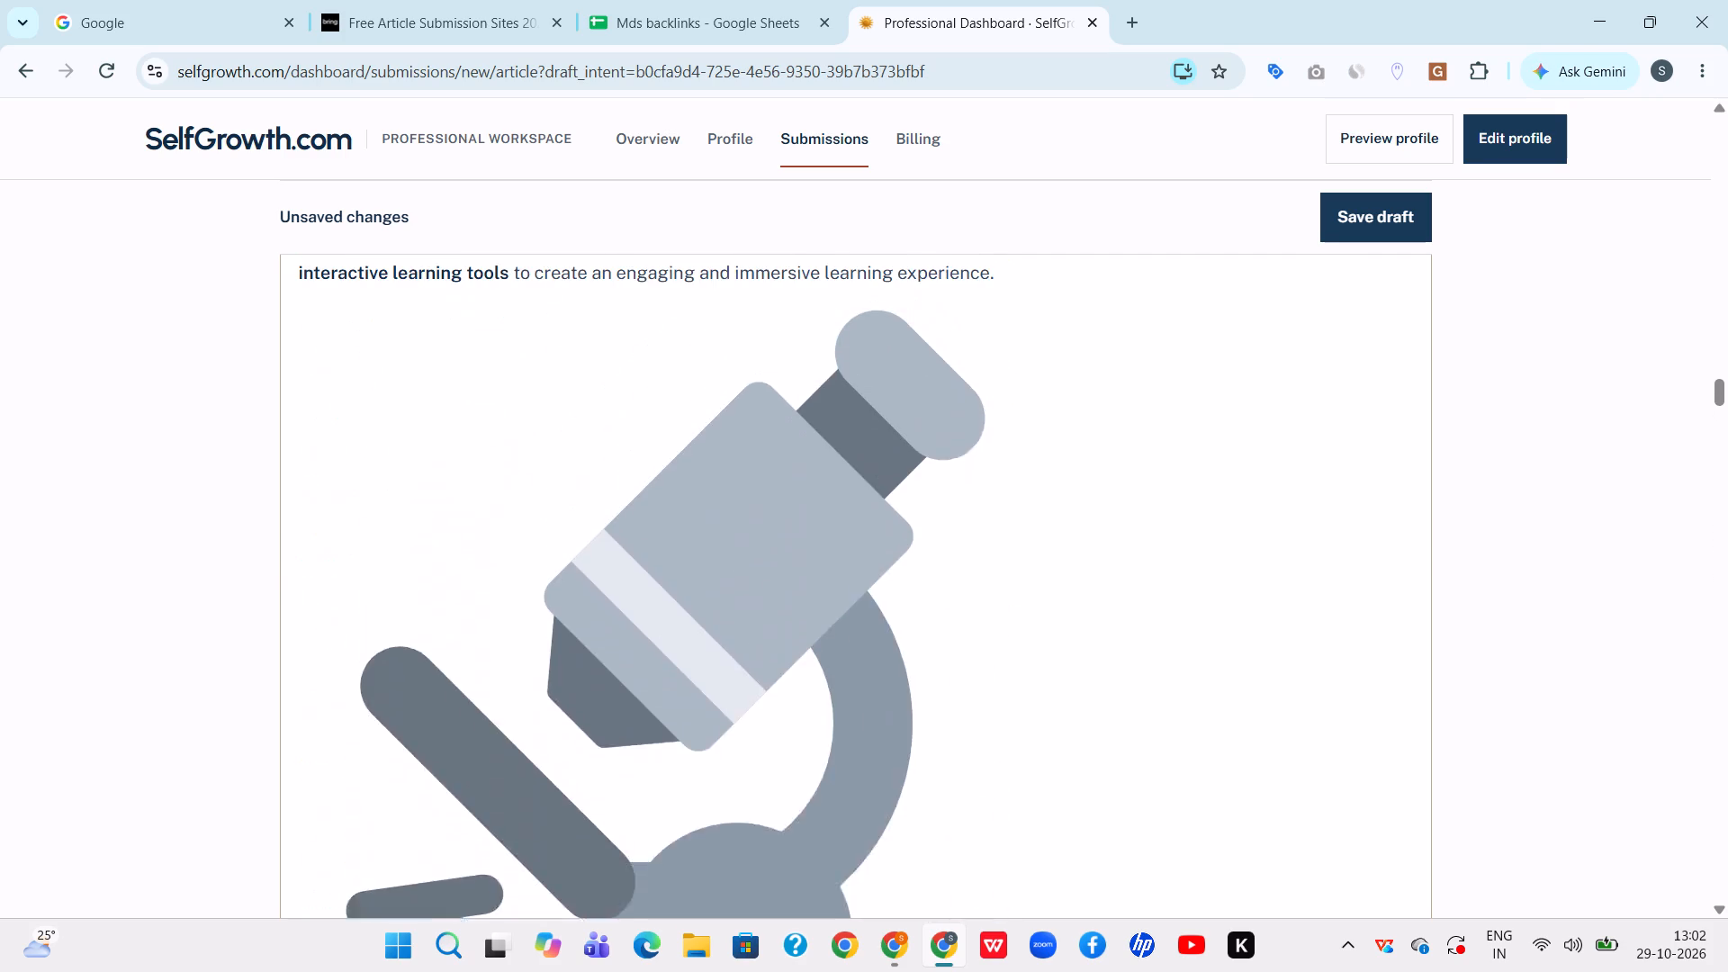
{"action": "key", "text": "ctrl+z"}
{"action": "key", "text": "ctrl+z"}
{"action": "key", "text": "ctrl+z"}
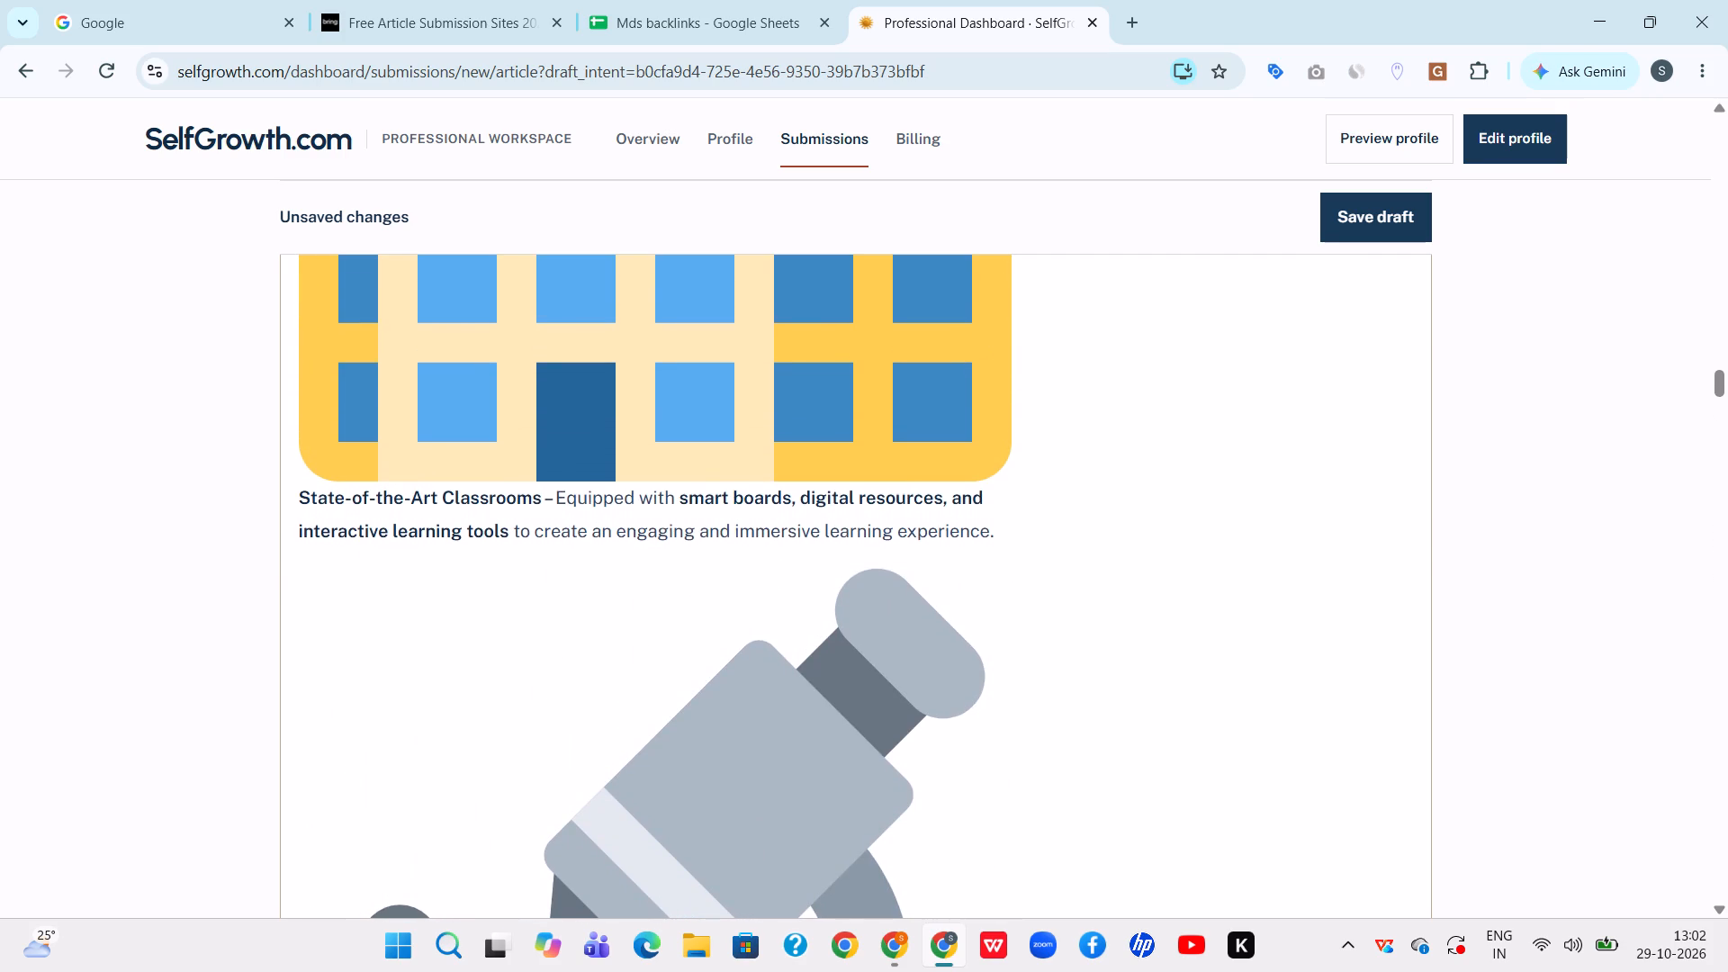
Delete everything in the Article body from the "CBSE Curriculum for a Strong Academic Foundation" heading to the end.
{"action": "scroll", "coordinate": [374, 328], "scroll_direction": "up", "scroll_amount": 17}
{"action": "scroll", "coordinate": [374, 328], "scroll_direction": "up", "scroll_amount": 8}
{"action": "scroll", "coordinate": [374, 328], "scroll_direction": "down", "scroll_amount": 1}
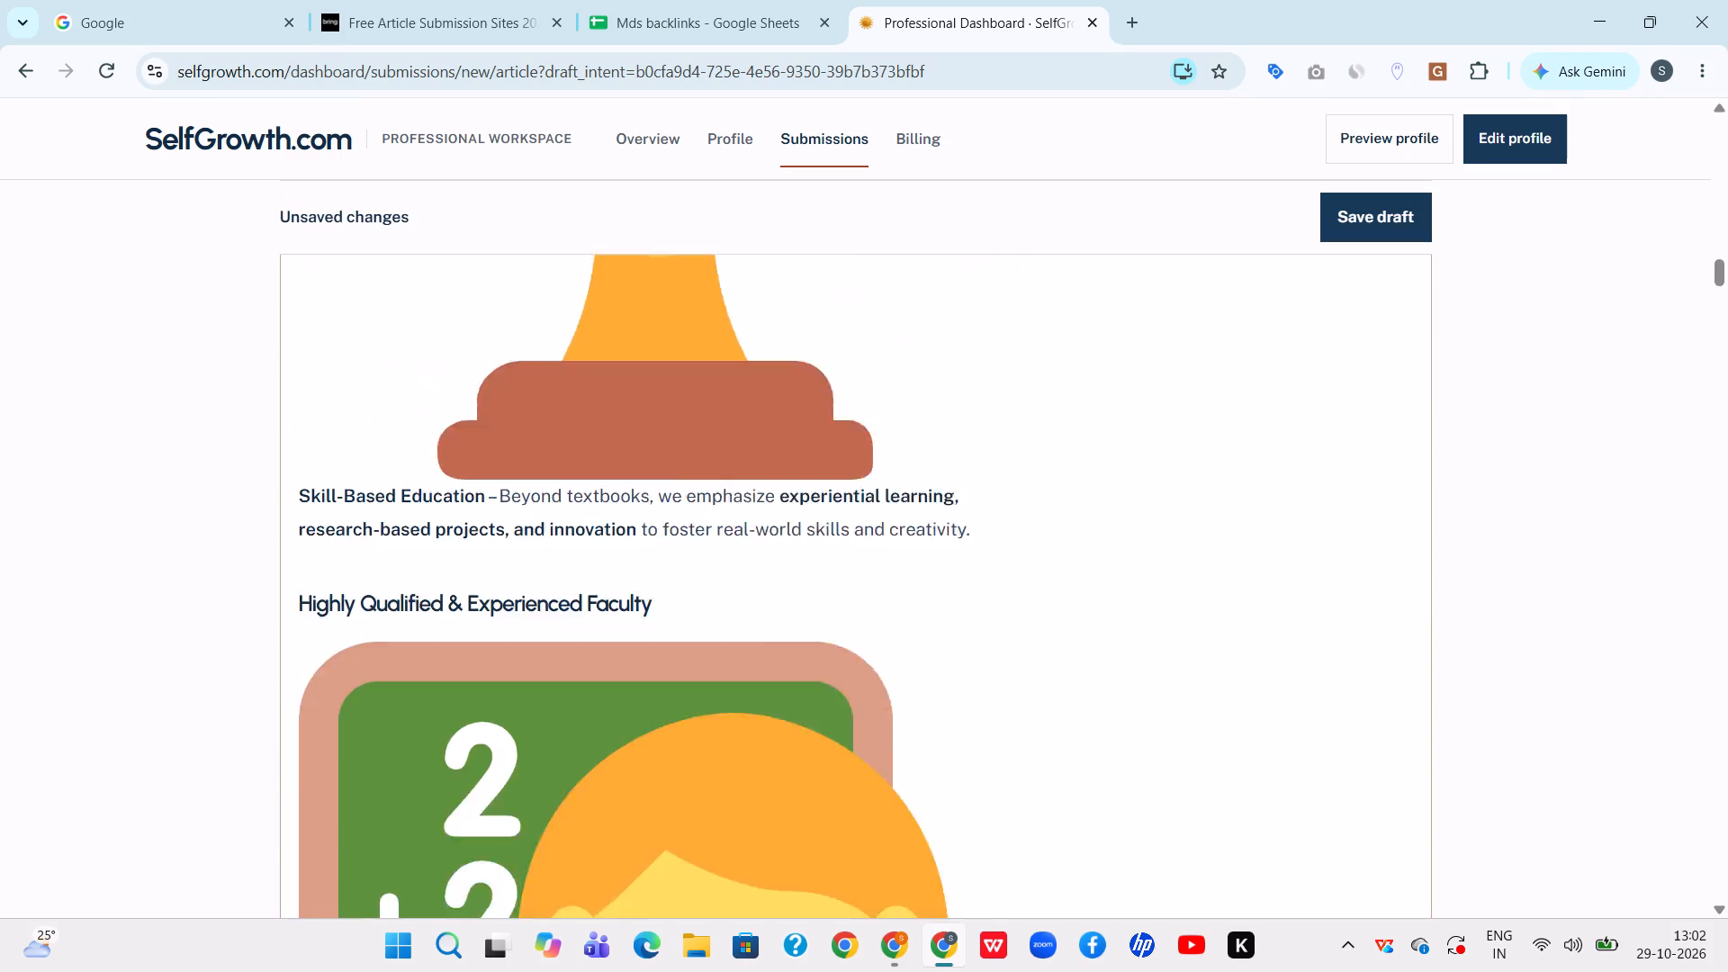
{"action": "scroll", "coordinate": [374, 328], "scroll_direction": "up", "scroll_amount": 15}
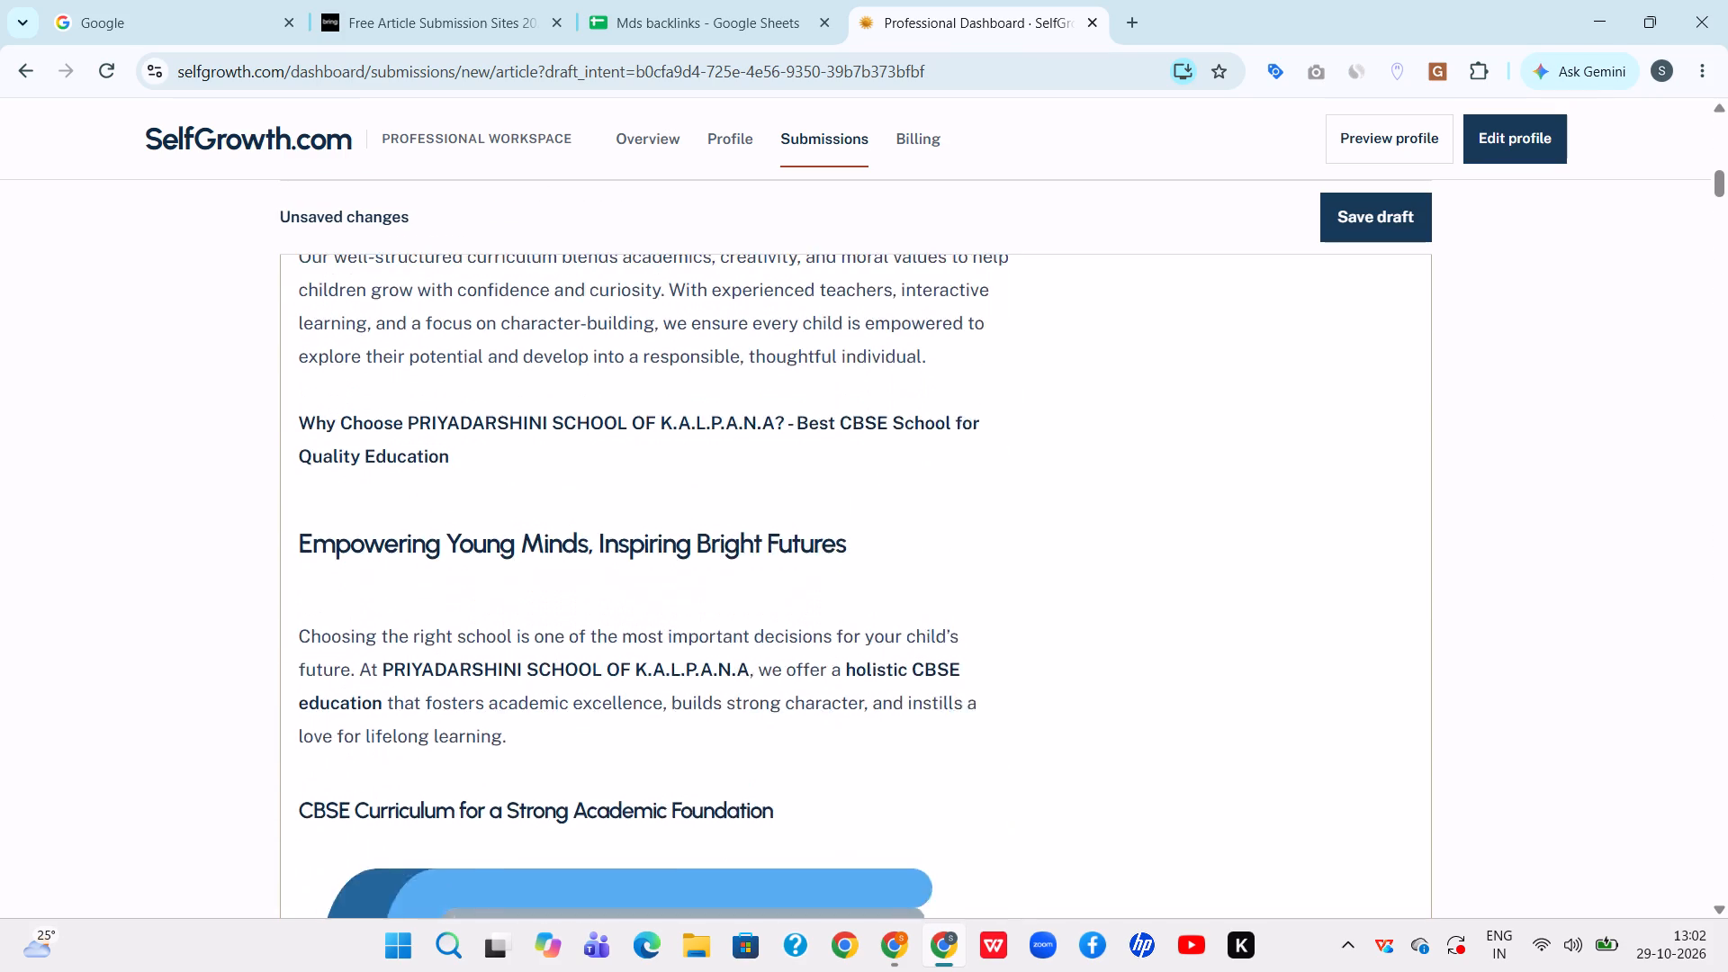
{"action": "scroll", "coordinate": [374, 328], "scroll_direction": "down", "scroll_amount": 1}
{"action": "scroll", "coordinate": [374, 328], "scroll_direction": "up", "scroll_amount": 9}
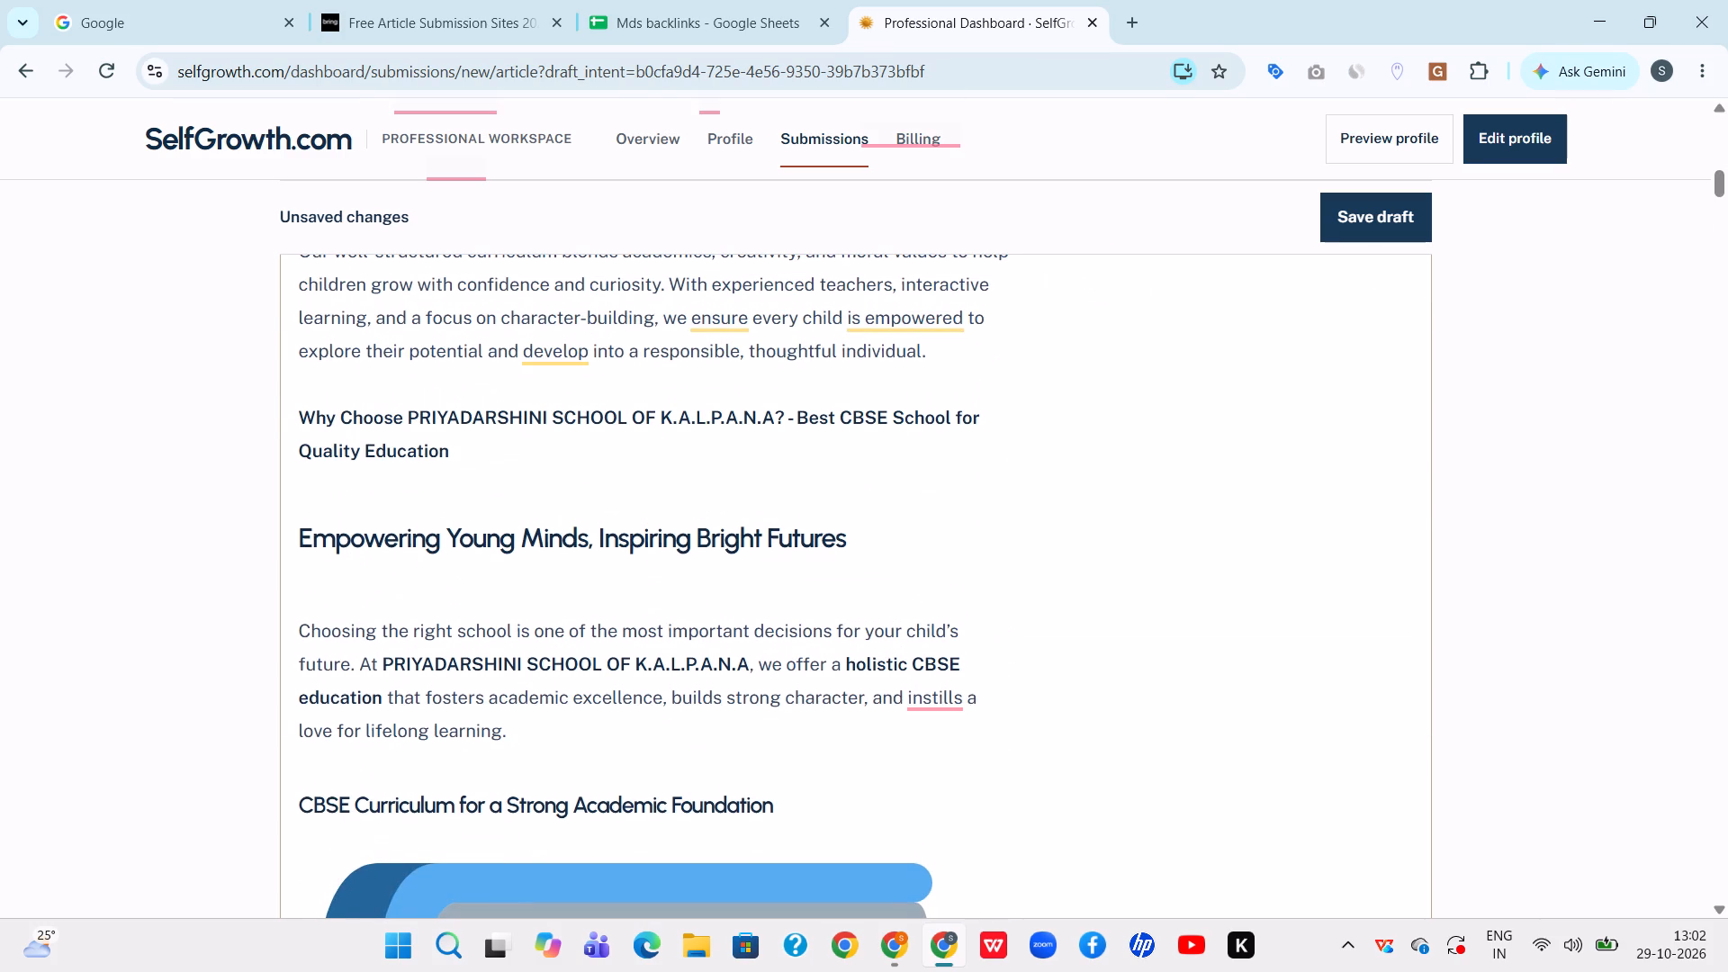
{"action": "double_click", "coordinate": [434, 815]}
{"action": "left_click_drag", "start_coordinate": [434, 815], "coordinate": [490, 971]}
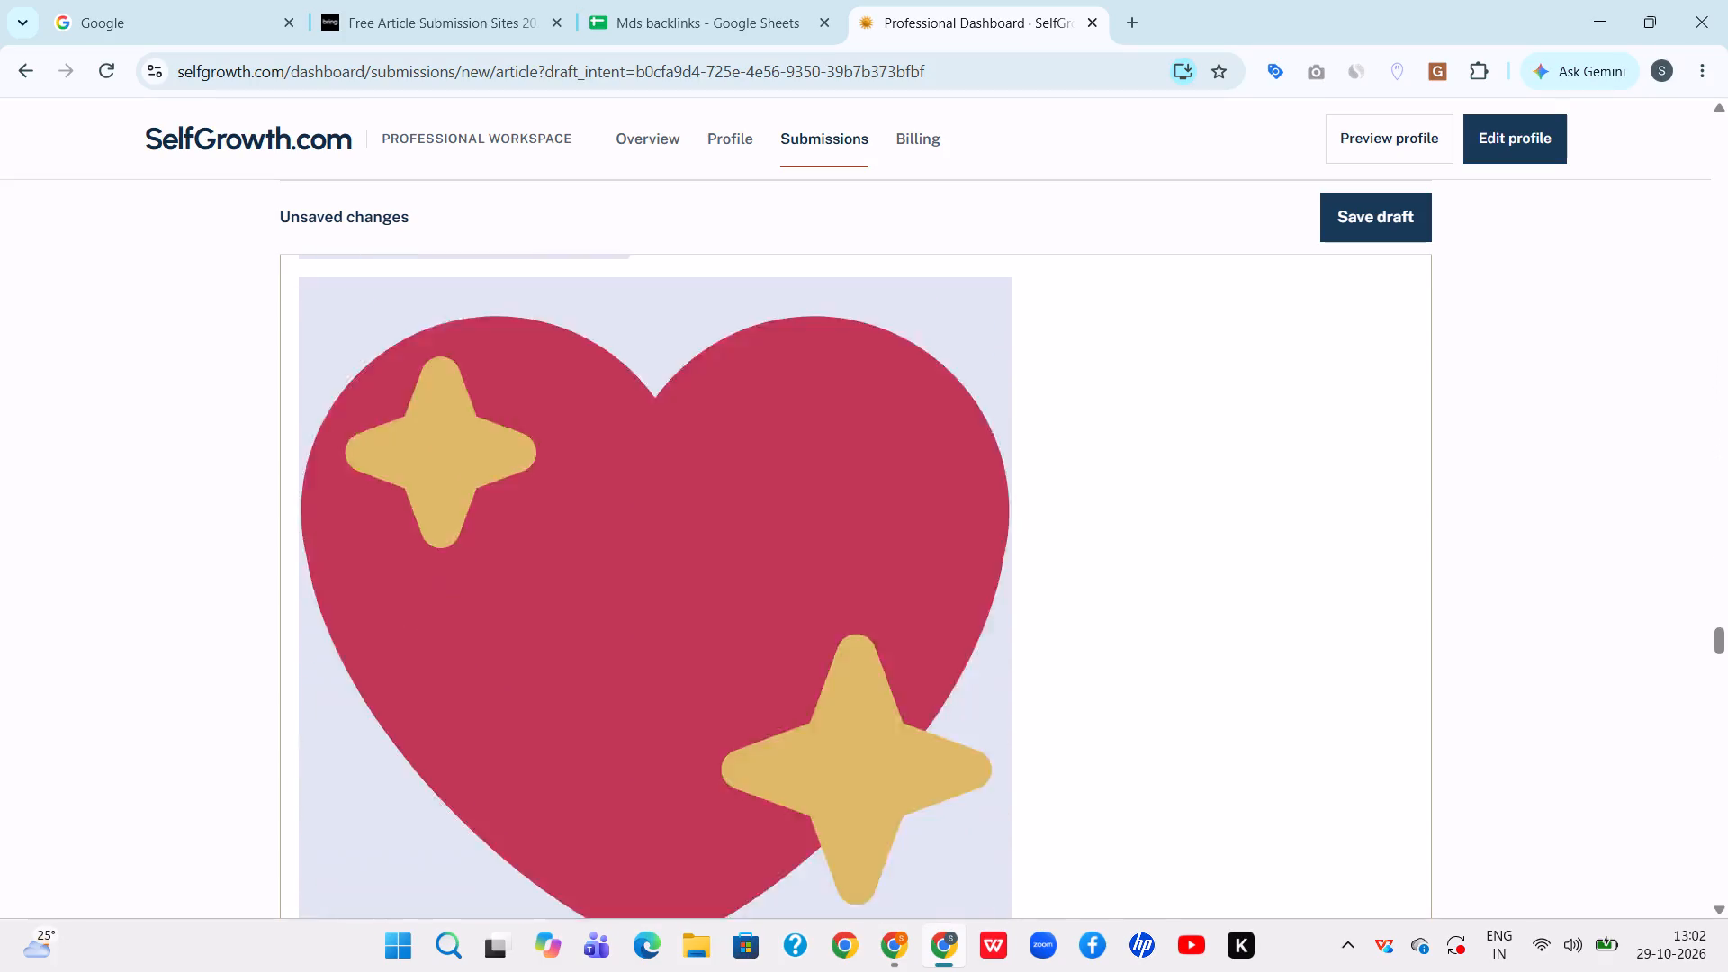
{"action": "left_click_drag", "start_coordinate": [490, 971], "coordinate": [345, 550]}
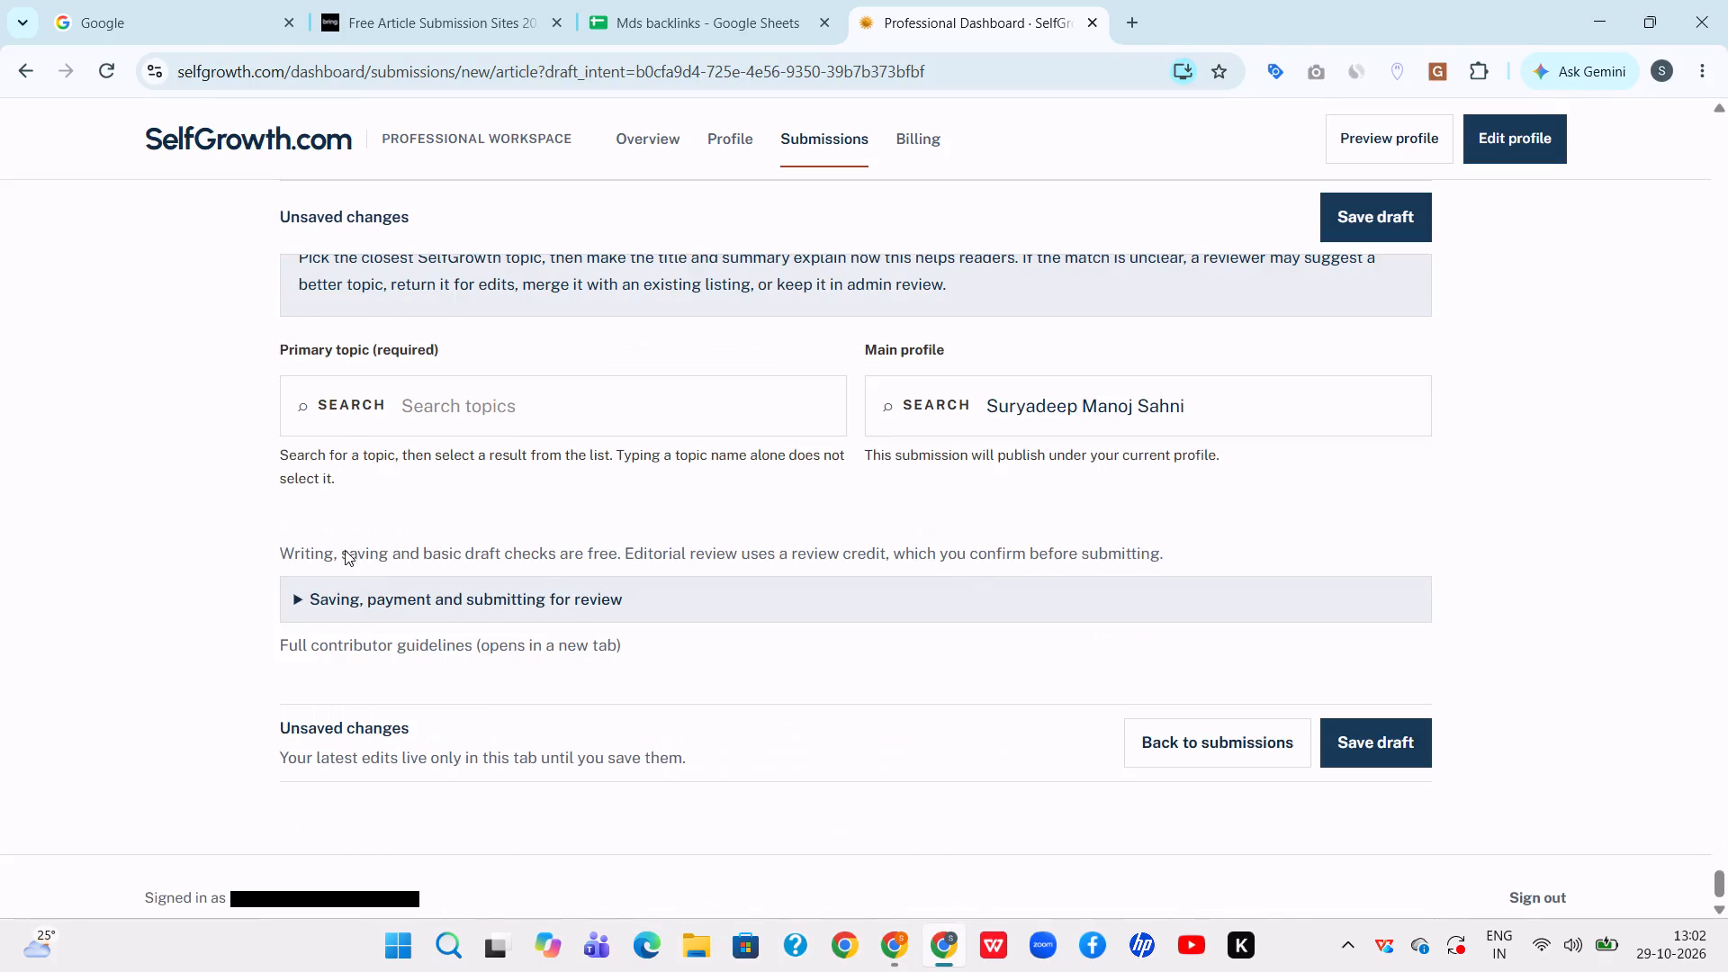
{"action": "key", "text": "BackSpace"}
{"action": "scroll", "coordinate": [345, 550], "scroll_direction": "up", "scroll_amount": 9}
{"action": "scroll", "coordinate": [345, 550], "scroll_direction": "down", "scroll_amount": 6}
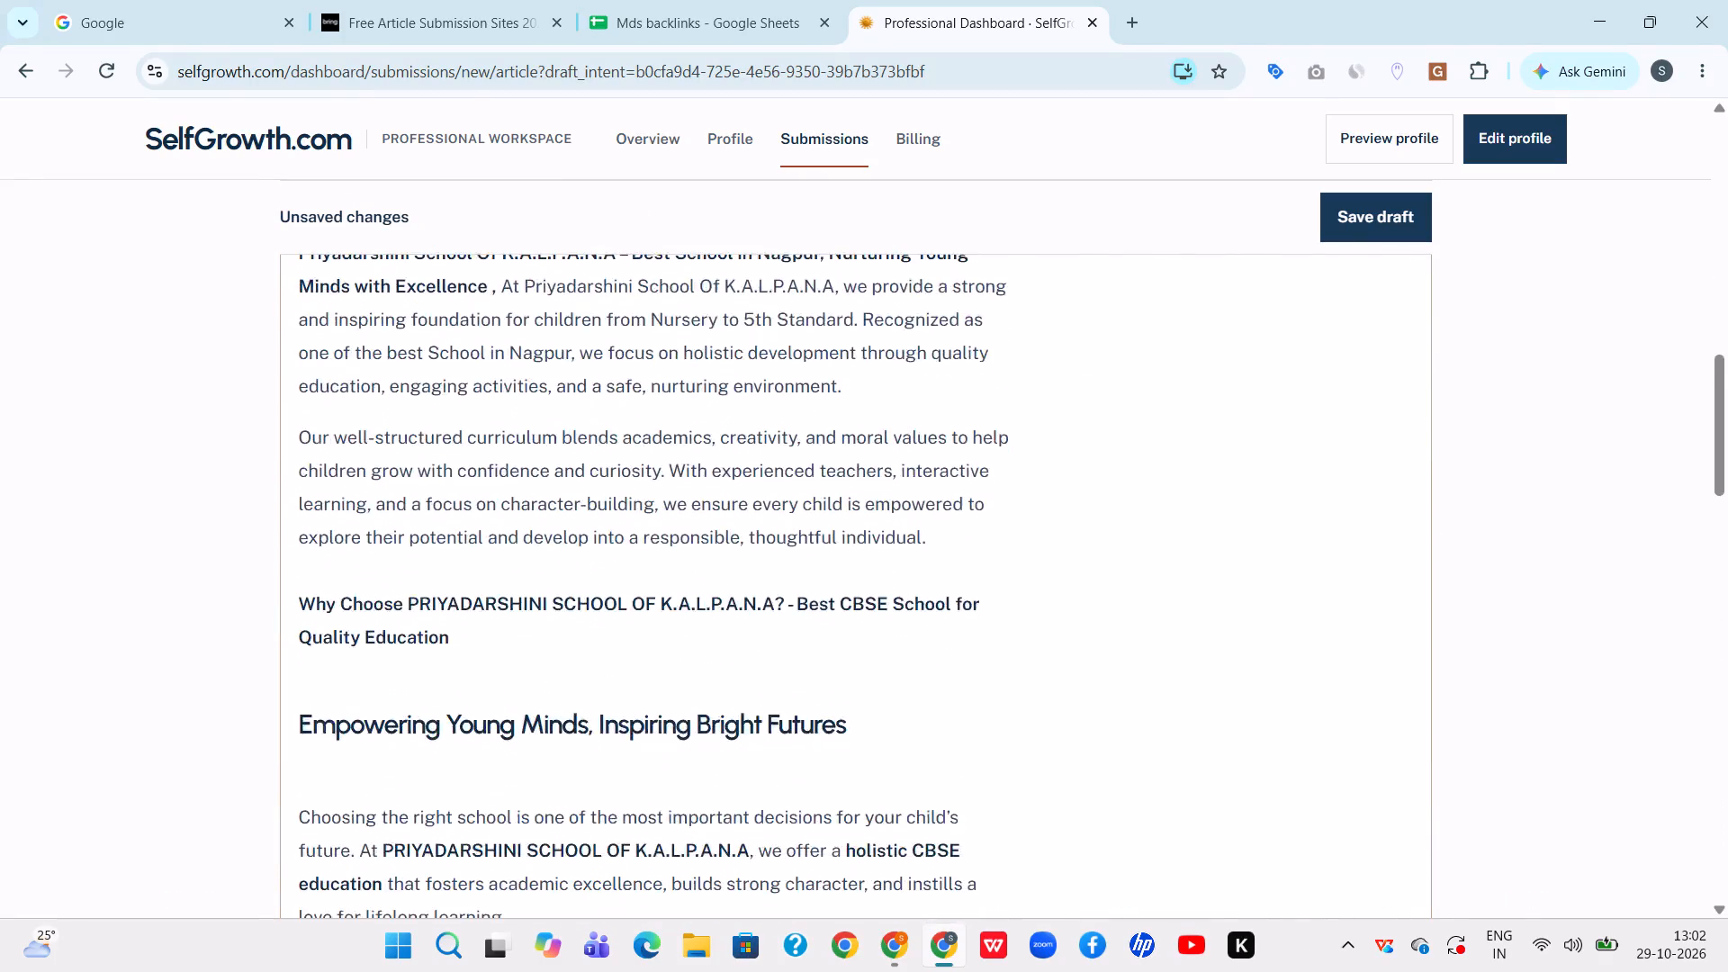
{"action": "scroll", "coordinate": [345, 550], "scroll_direction": "down", "scroll_amount": 1}
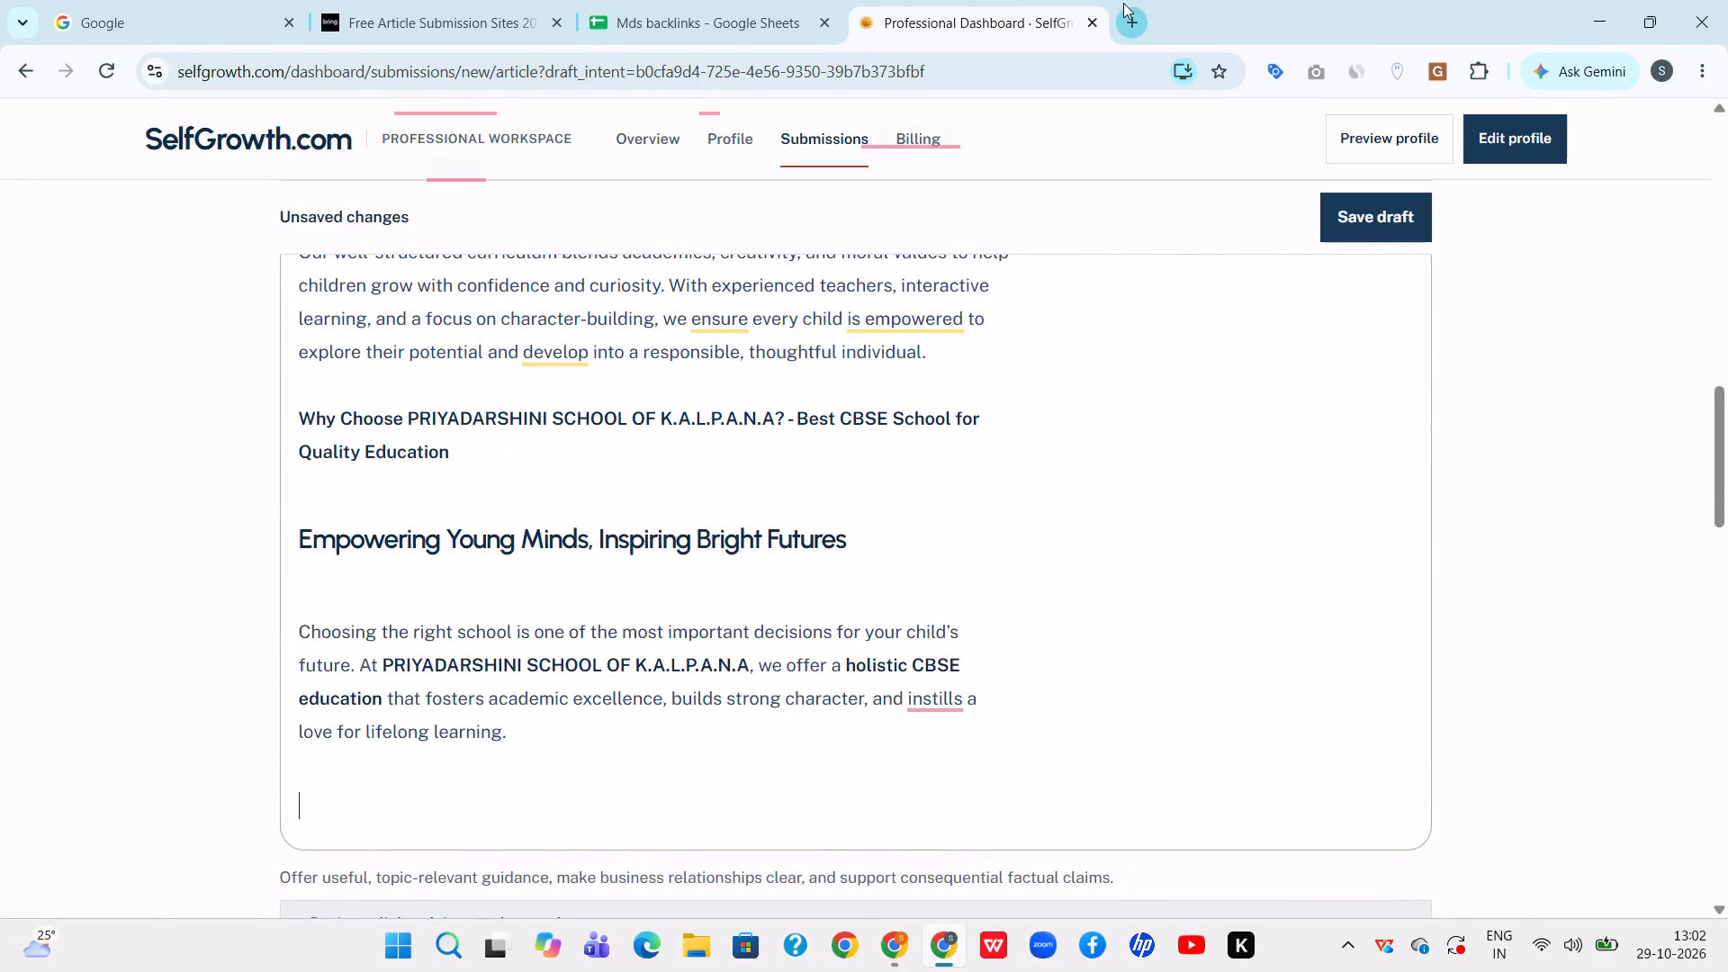
Search for notepad in a new browser tab and open the Online Notepad editor for text entry.
{"action": "left_click", "coordinate": [1123, 3]}
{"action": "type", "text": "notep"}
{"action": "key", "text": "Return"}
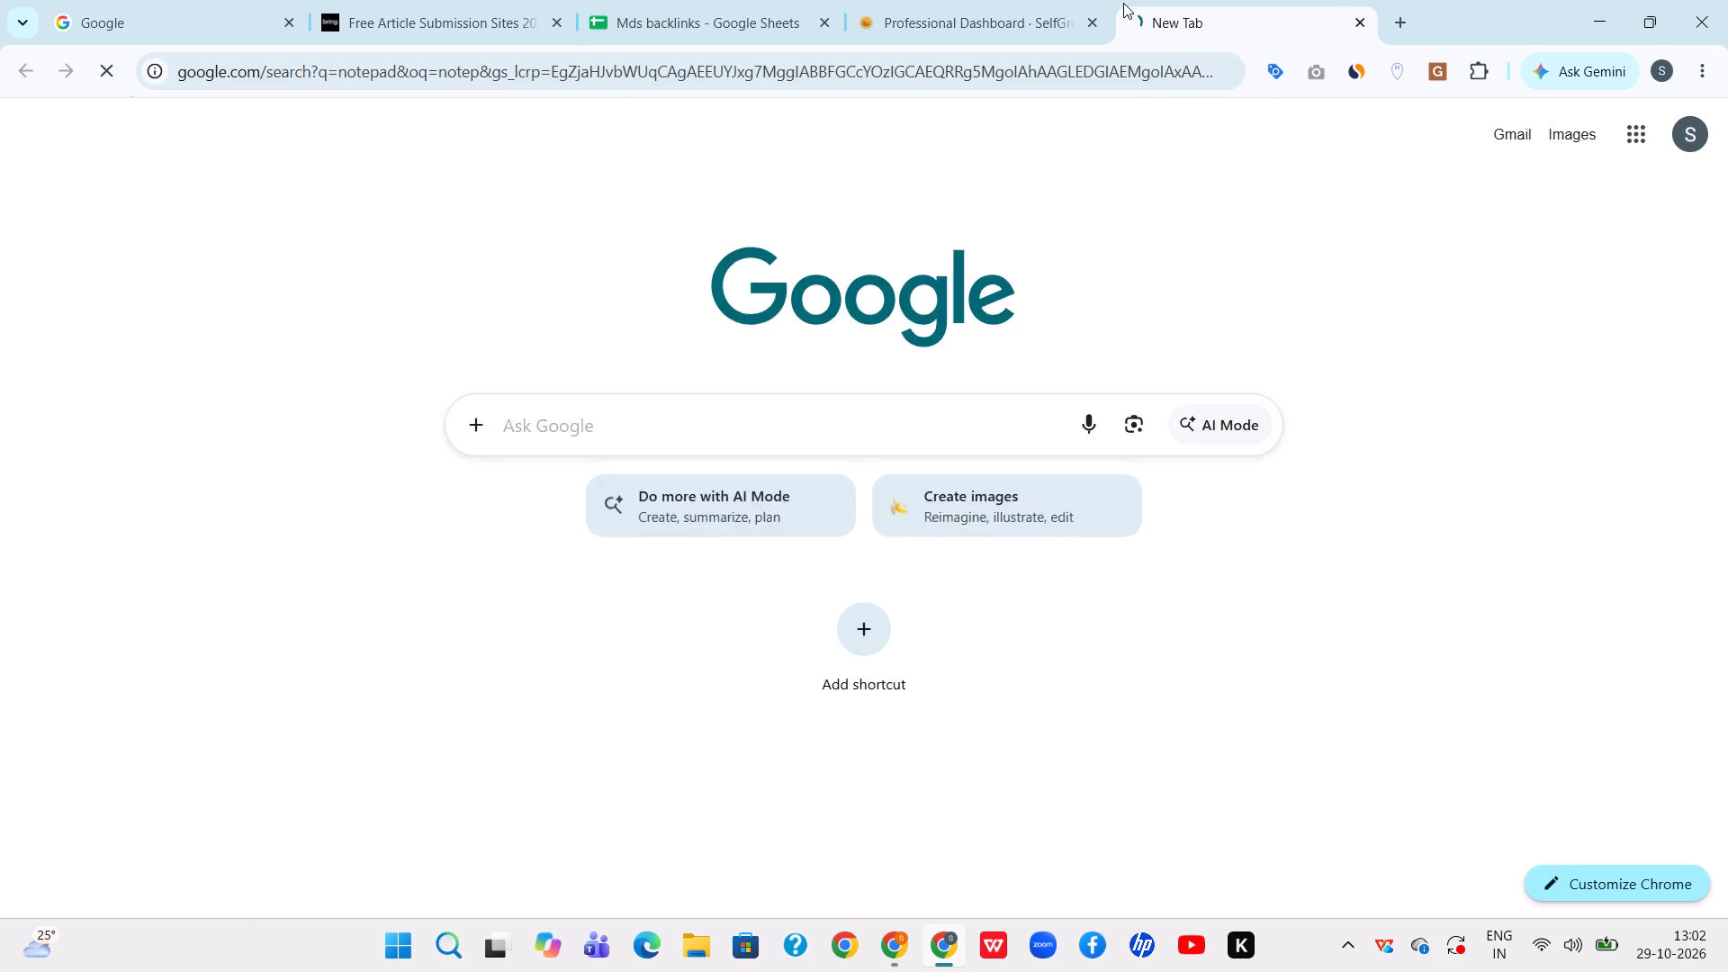
{"action": "left_click", "coordinate": [400, 381]}
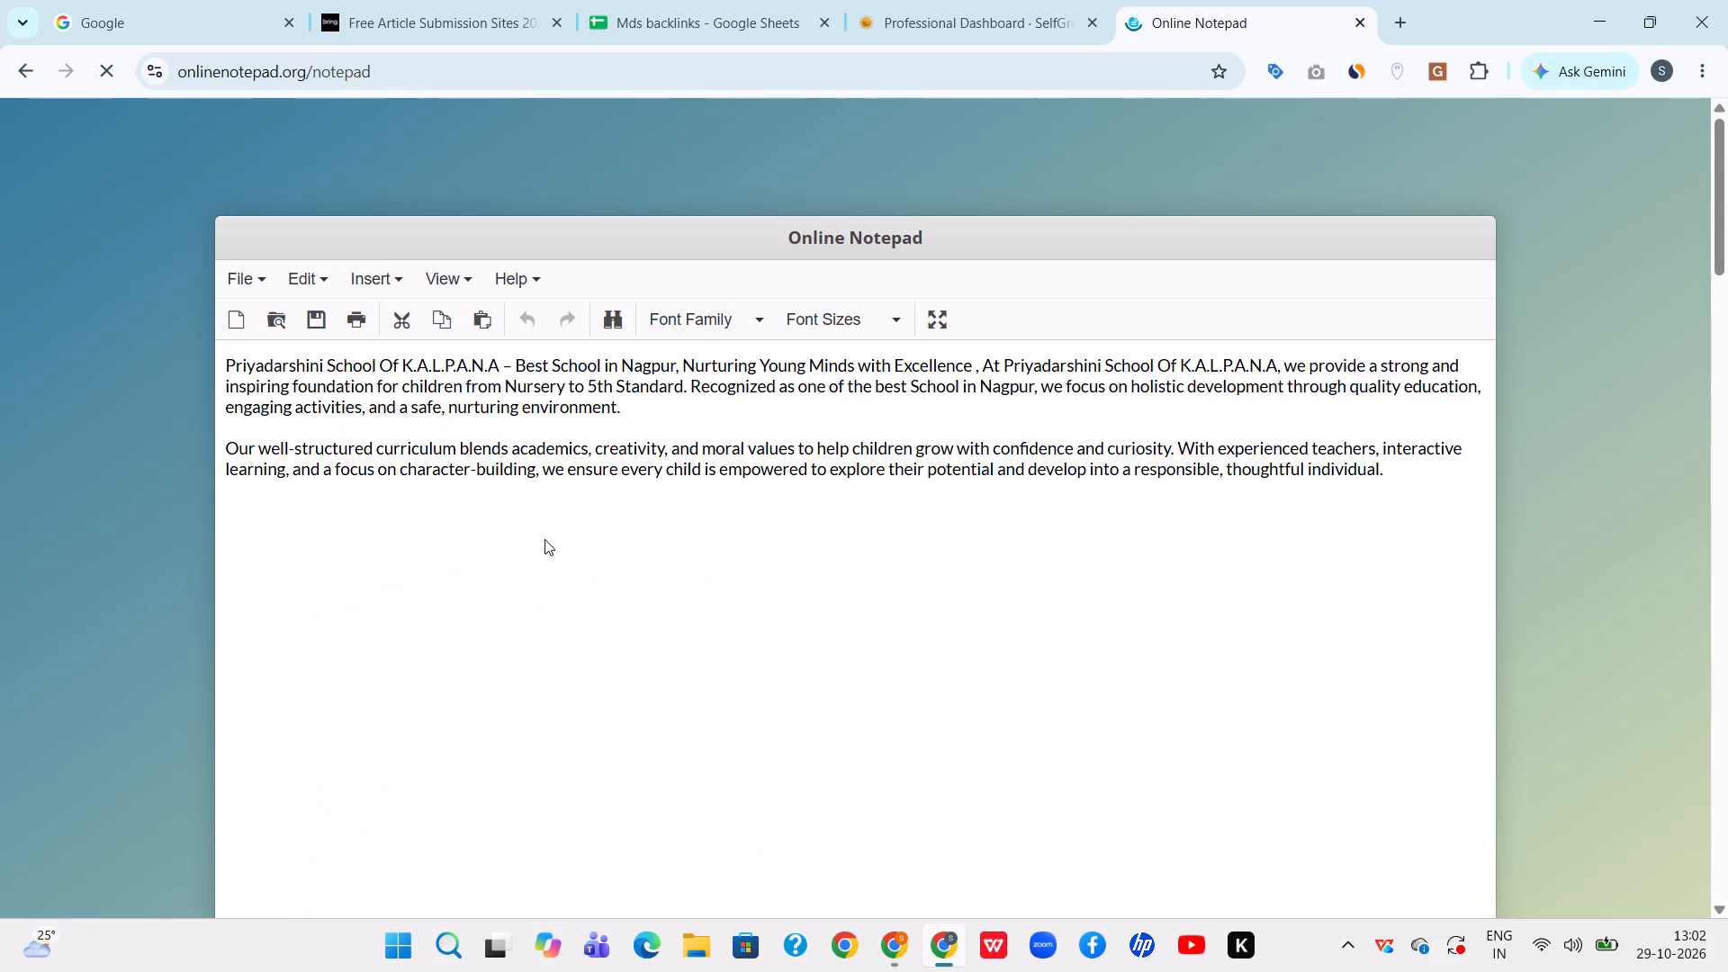
{"action": "left_click", "coordinate": [544, 539]}
Replace the Online Notepad's contents with the copied school text, then copy all of it as plain text.
{"action": "key", "text": "ctrl+a"}
{"action": "key", "text": "BackSpace"}
{"action": "key", "text": "ctrl+v"}
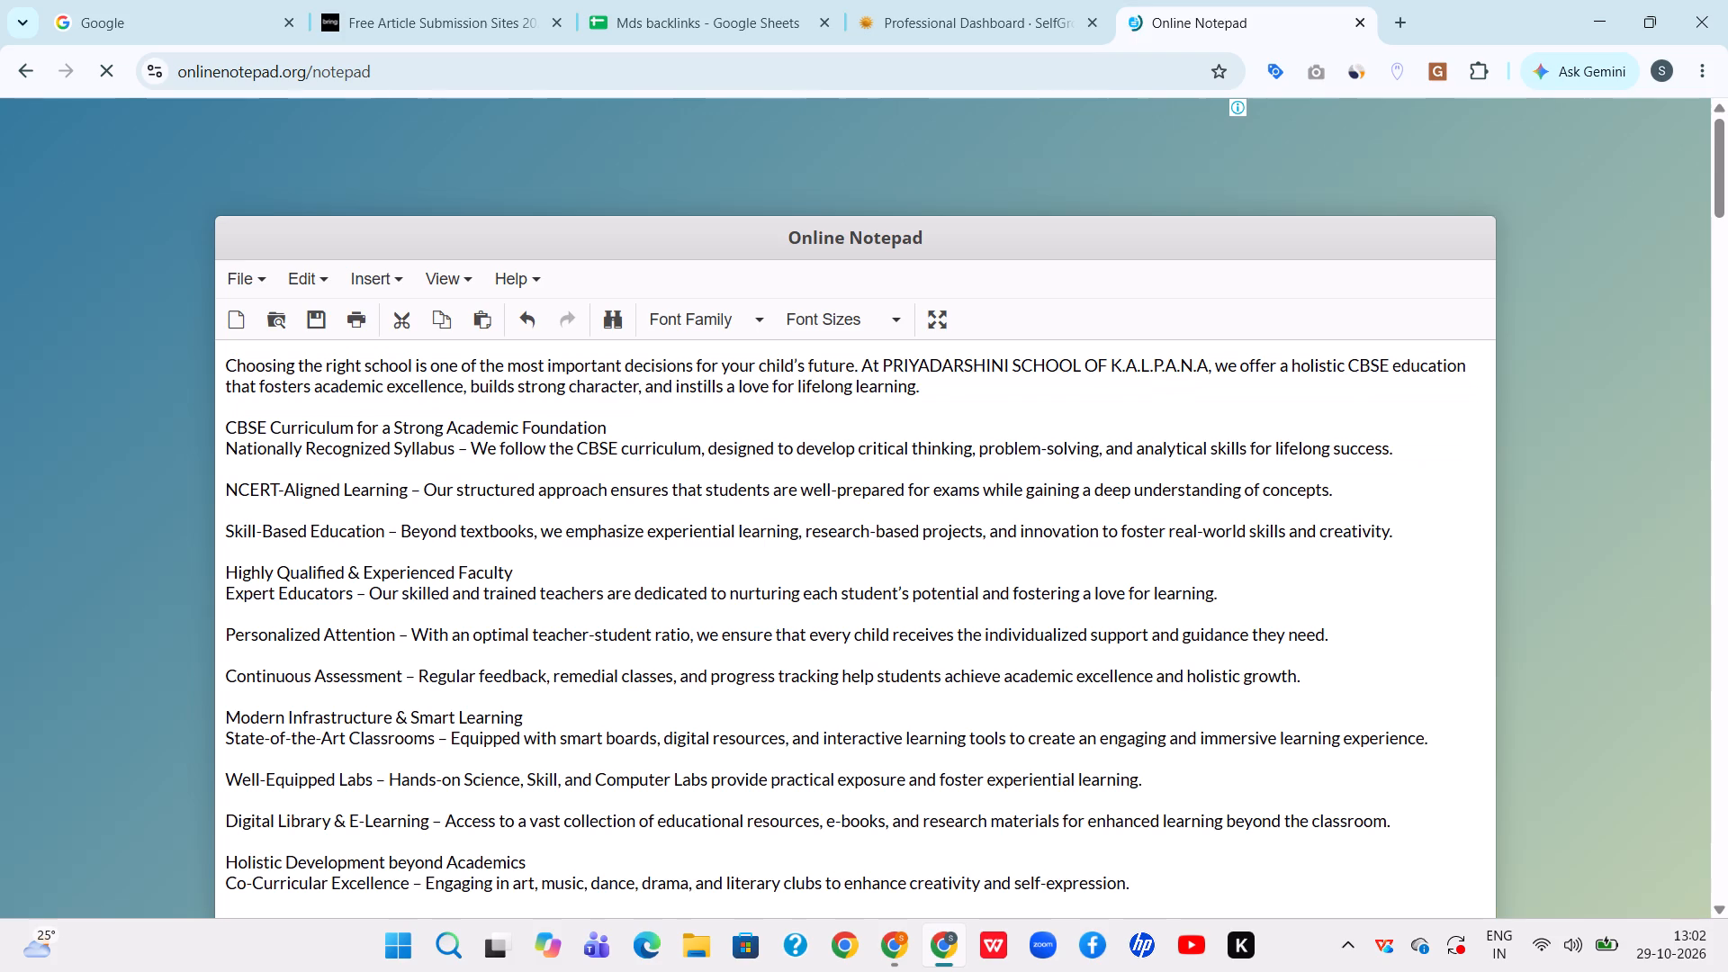
{"action": "scroll", "coordinate": [544, 539], "scroll_direction": "down", "scroll_amount": 2}
{"action": "key", "text": "ctrl+a"}
{"action": "key", "text": "ctrl+c"}
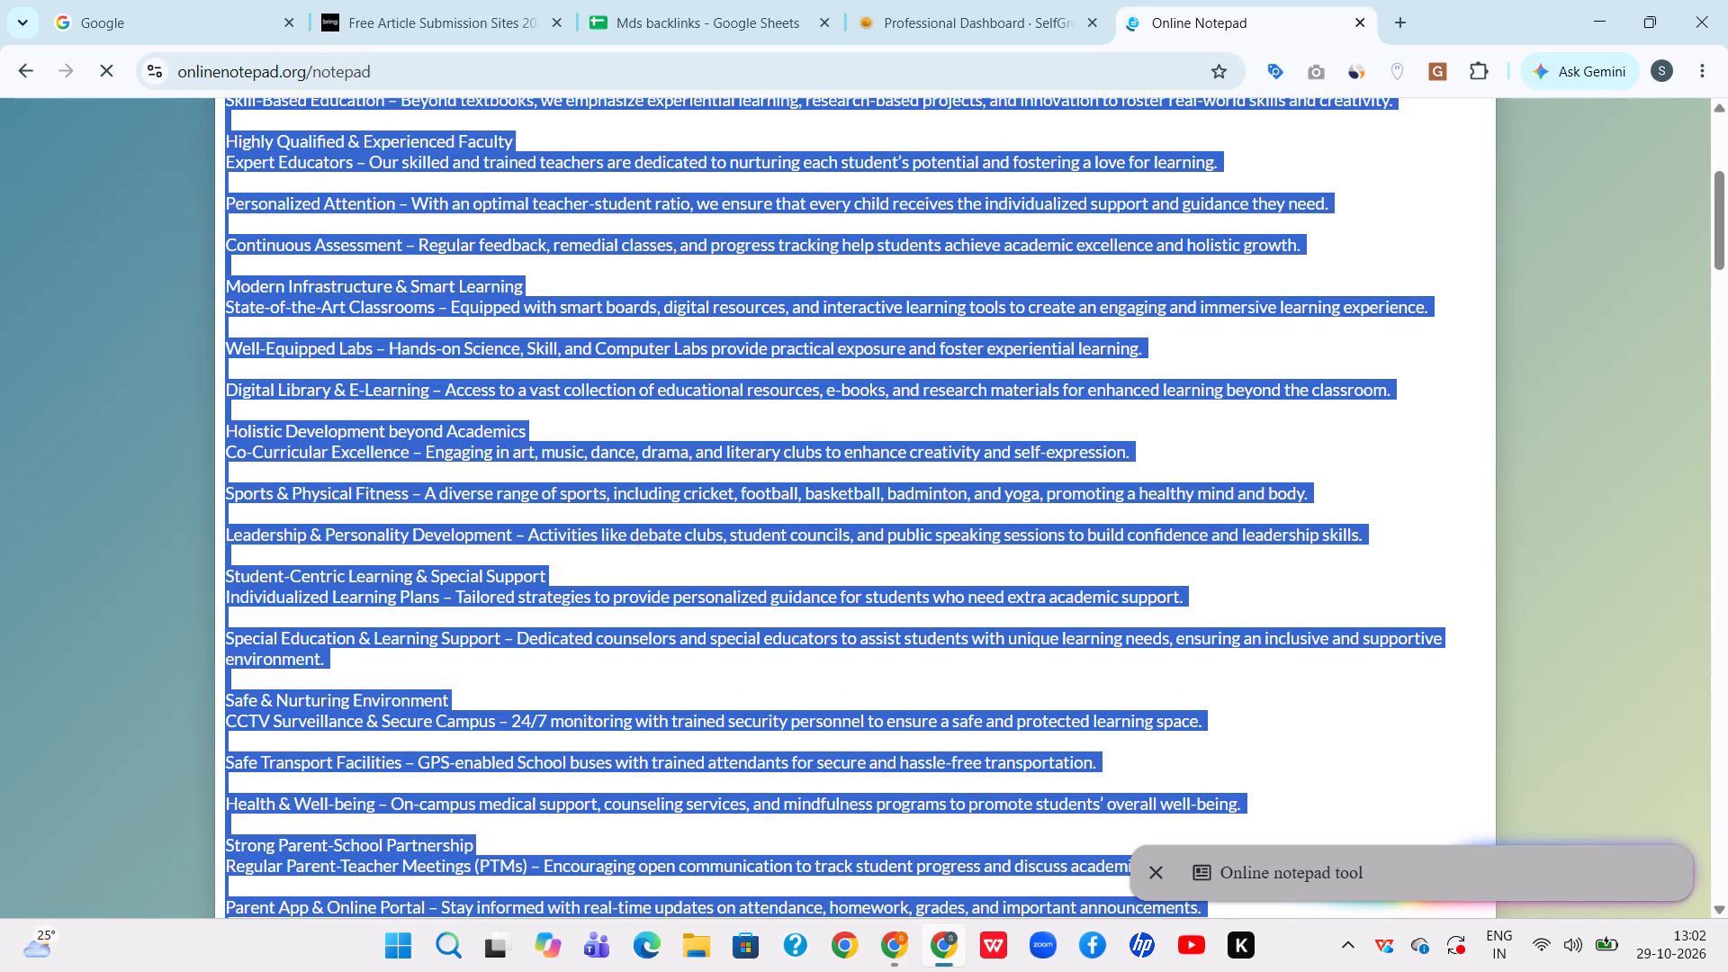
{"action": "scroll", "coordinate": [544, 539], "scroll_direction": "up", "scroll_amount": 5}
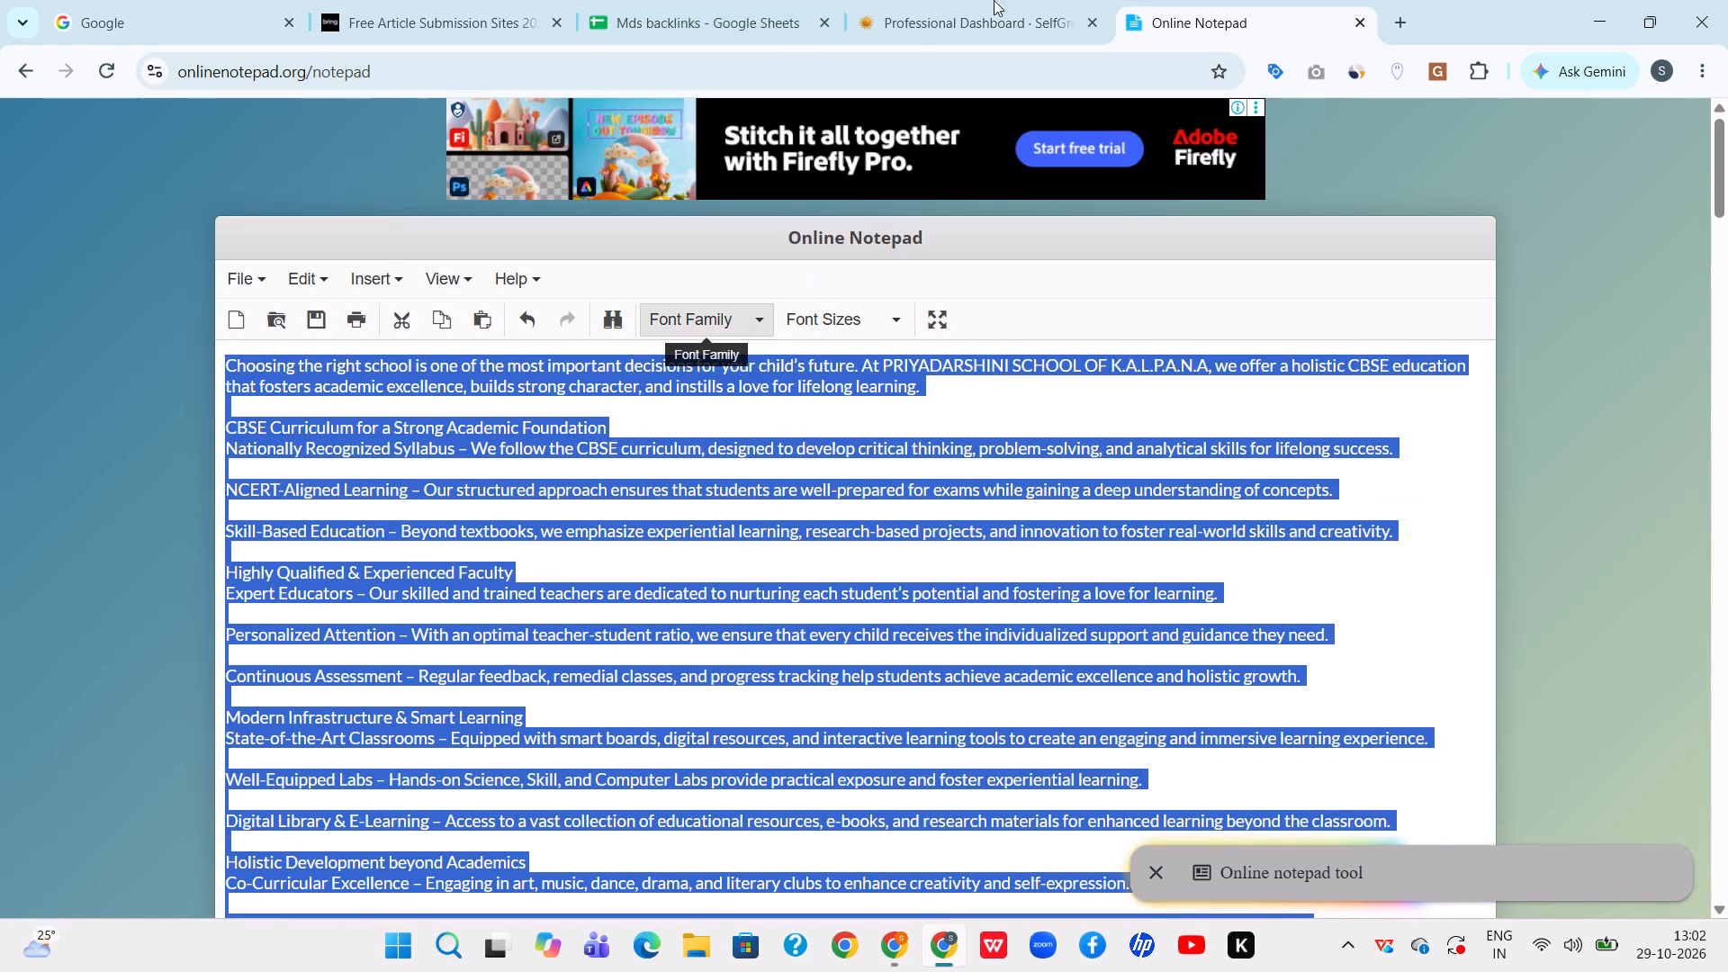
In the SelfGrowth Article body, replace the "Choosing the right school" paragraph with the plain school text and trim the trailing blank lines.
{"action": "left_click", "coordinate": [1010, 2]}
{"action": "triple_click", "coordinate": [499, 645]}
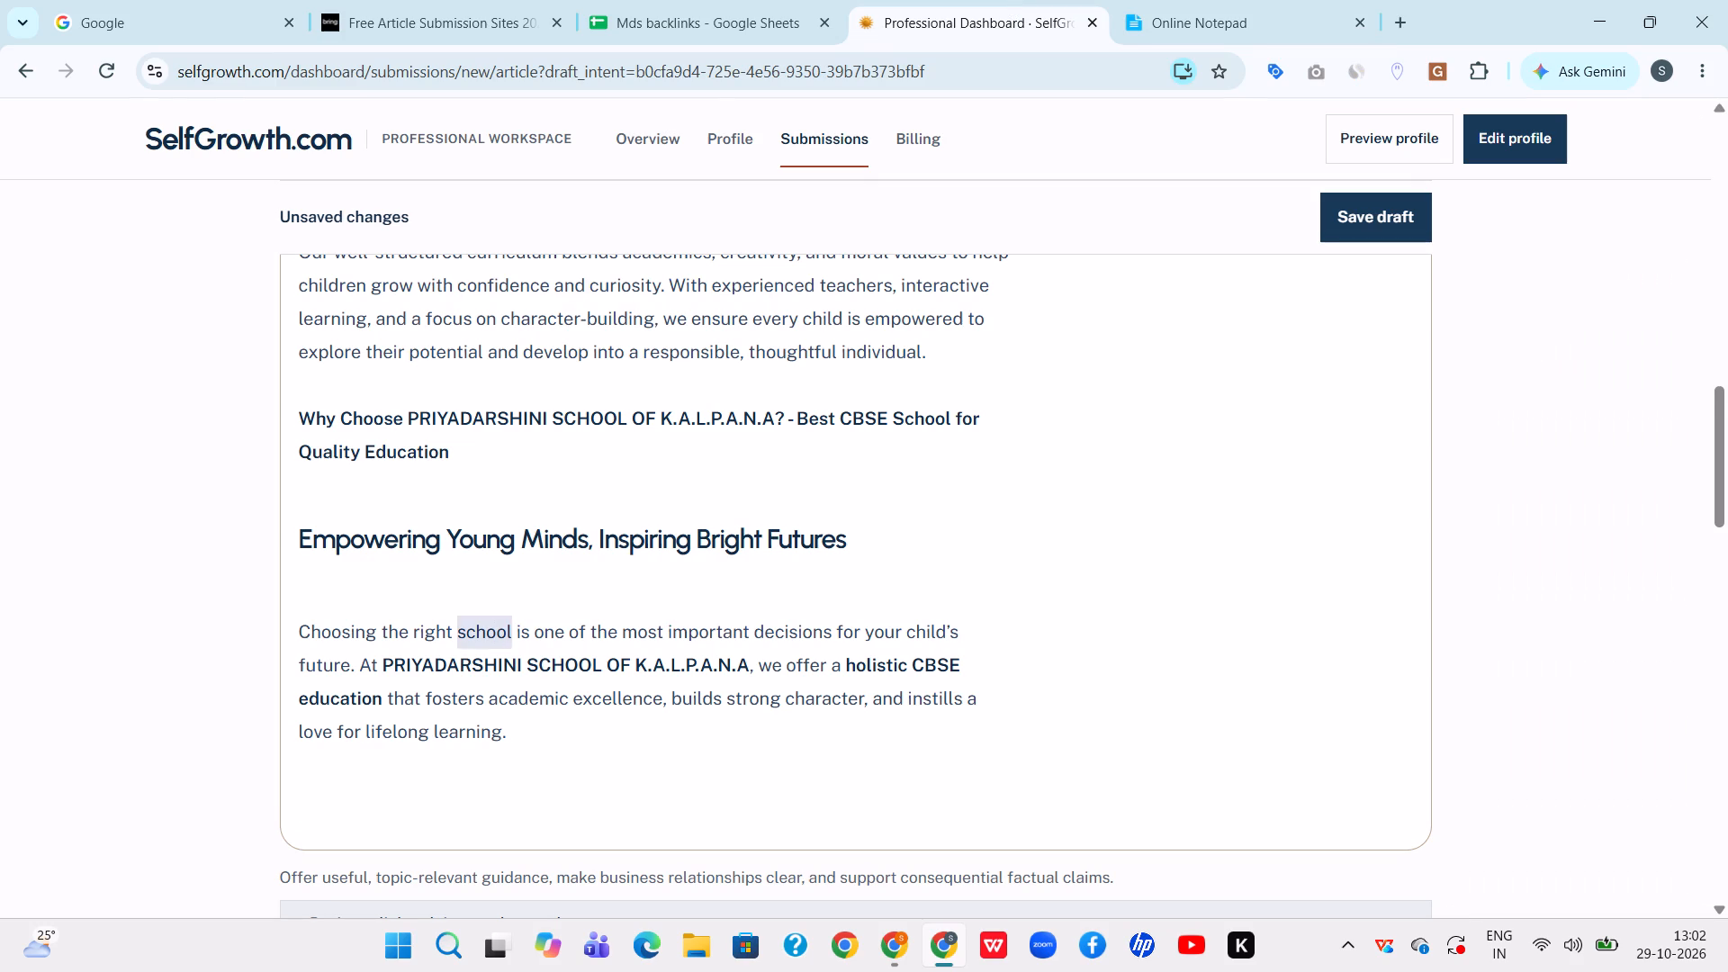
{"action": "key", "text": "BackSpace"}
{"action": "left_click", "coordinate": [499, 645]}
{"action": "key", "text": "BackSpace"}
{"action": "key", "text": "ctrl+v"}
{"action": "scroll", "coordinate": [499, 645], "scroll_direction": "down", "scroll_amount": 8}
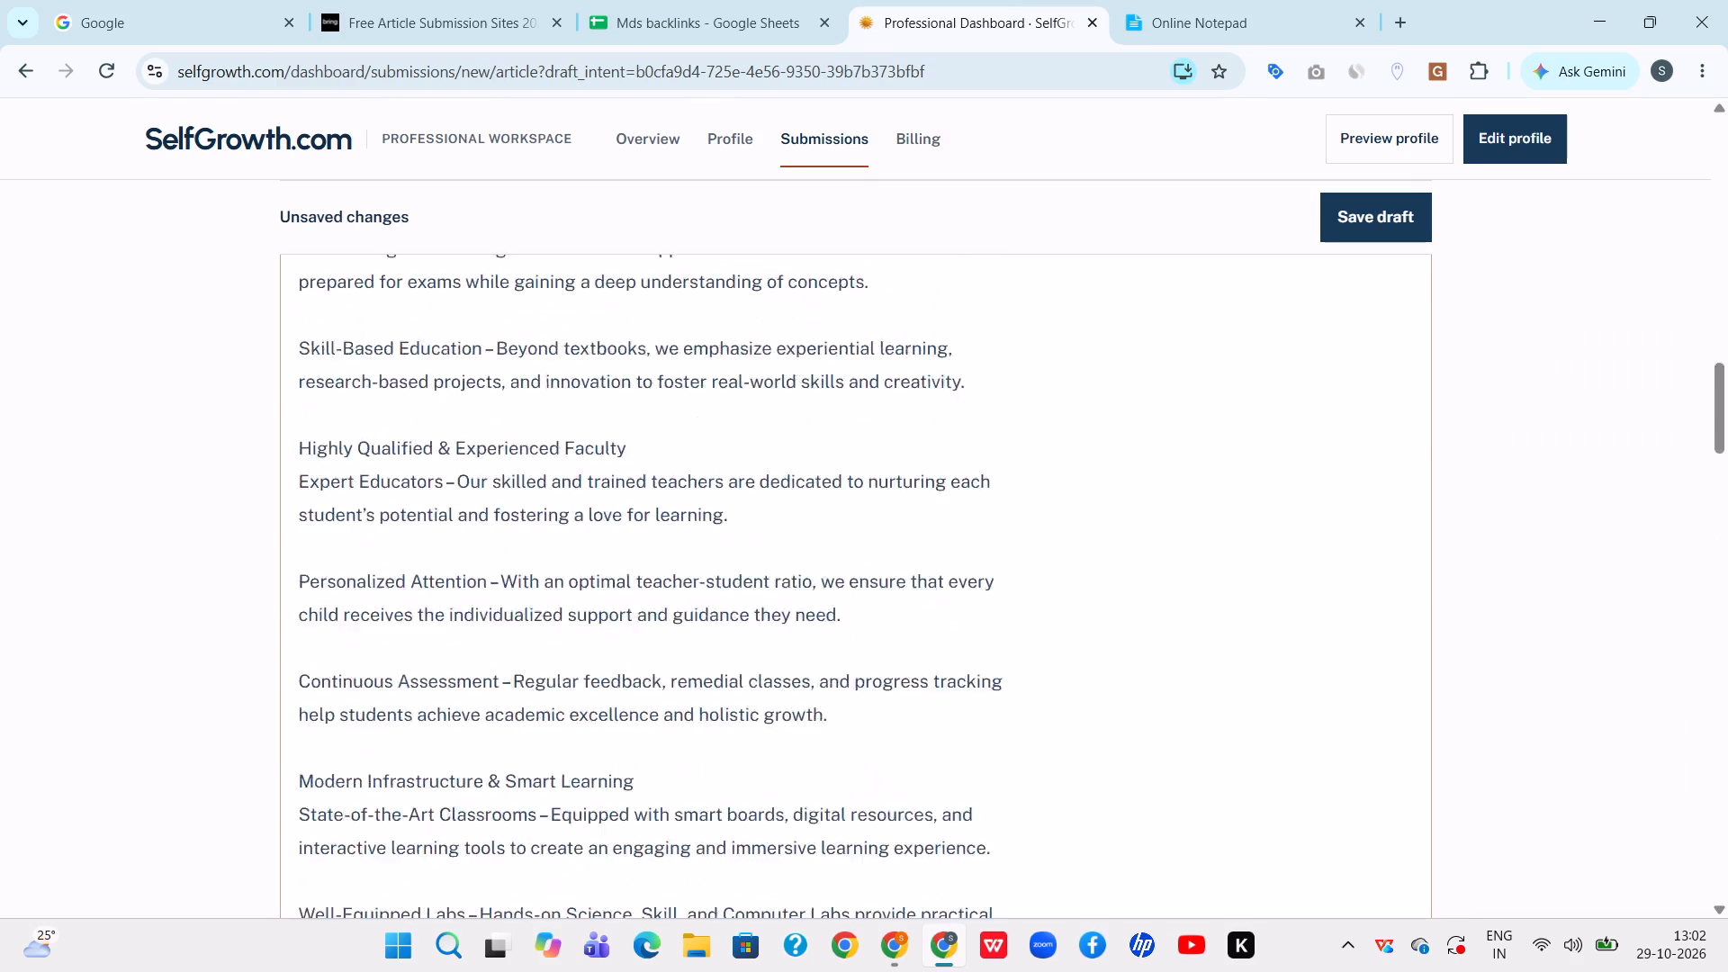
{"action": "scroll", "coordinate": [499, 645], "scroll_direction": "down", "scroll_amount": 9}
{"action": "scroll", "coordinate": [499, 645], "scroll_direction": "up", "scroll_amount": 9}
{"action": "scroll", "coordinate": [499, 645], "scroll_direction": "down", "scroll_amount": 1}
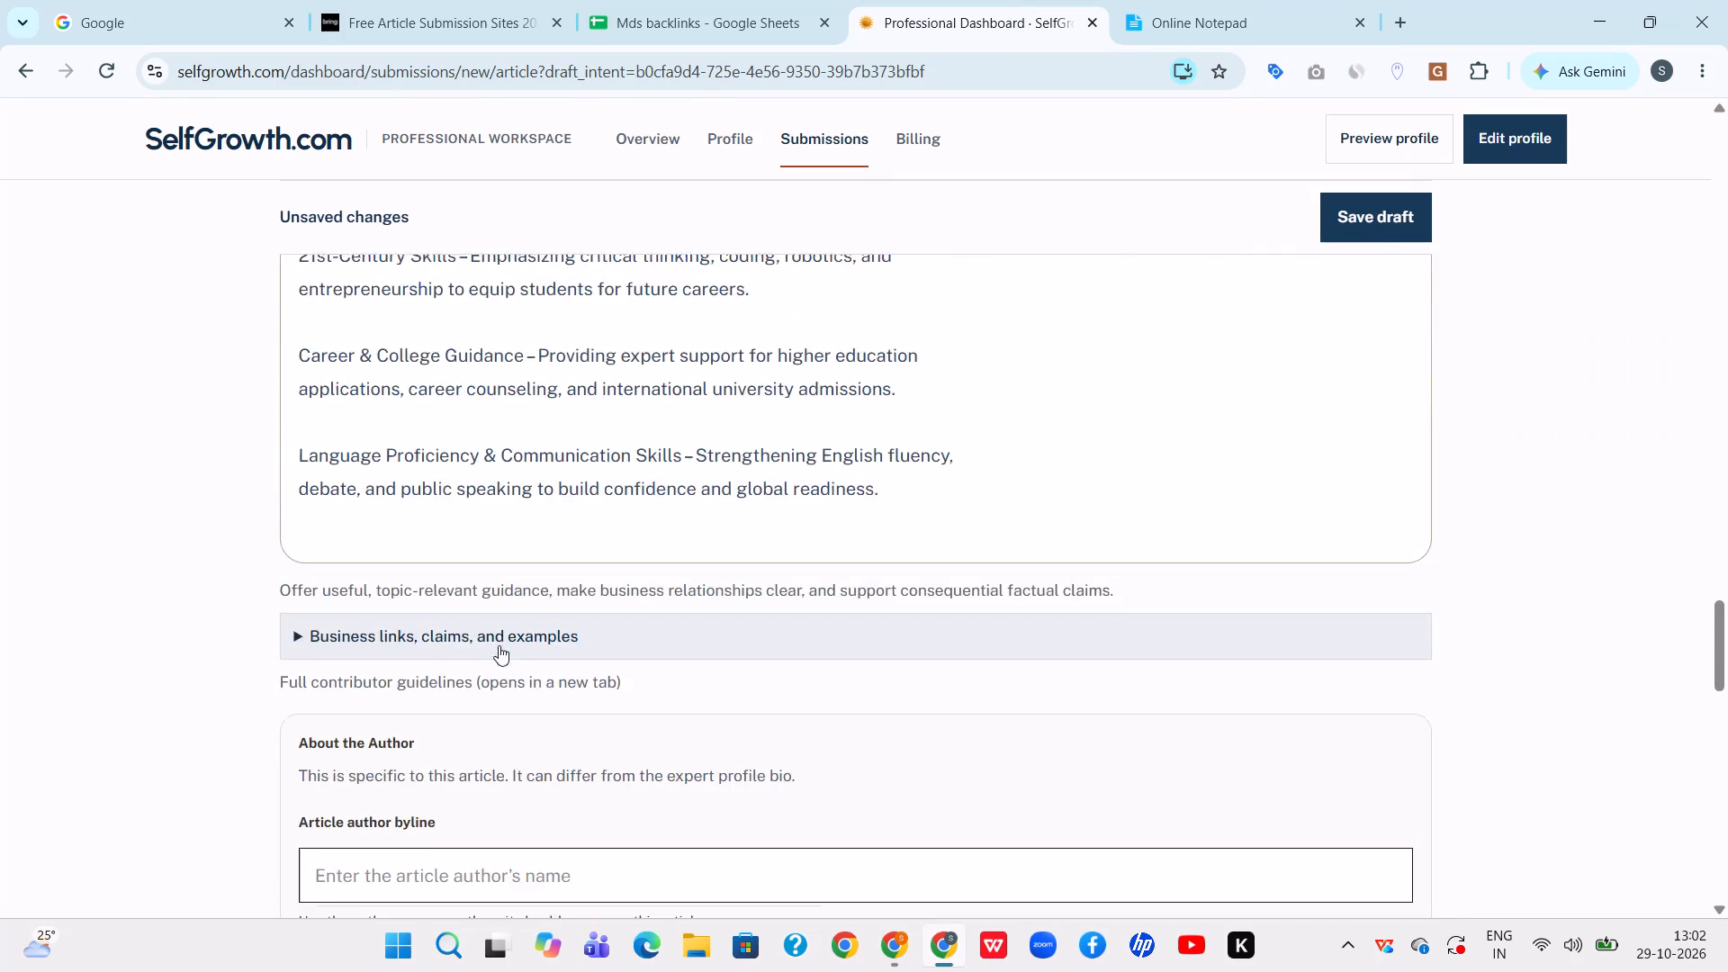
{"action": "scroll", "coordinate": [499, 645], "scroll_direction": "down", "scroll_amount": 1}
{"action": "key", "text": "BackSpace"}
{"action": "scroll", "coordinate": [499, 645], "scroll_direction": "up", "scroll_amount": 2}
{"action": "key", "text": "BackSpace"}
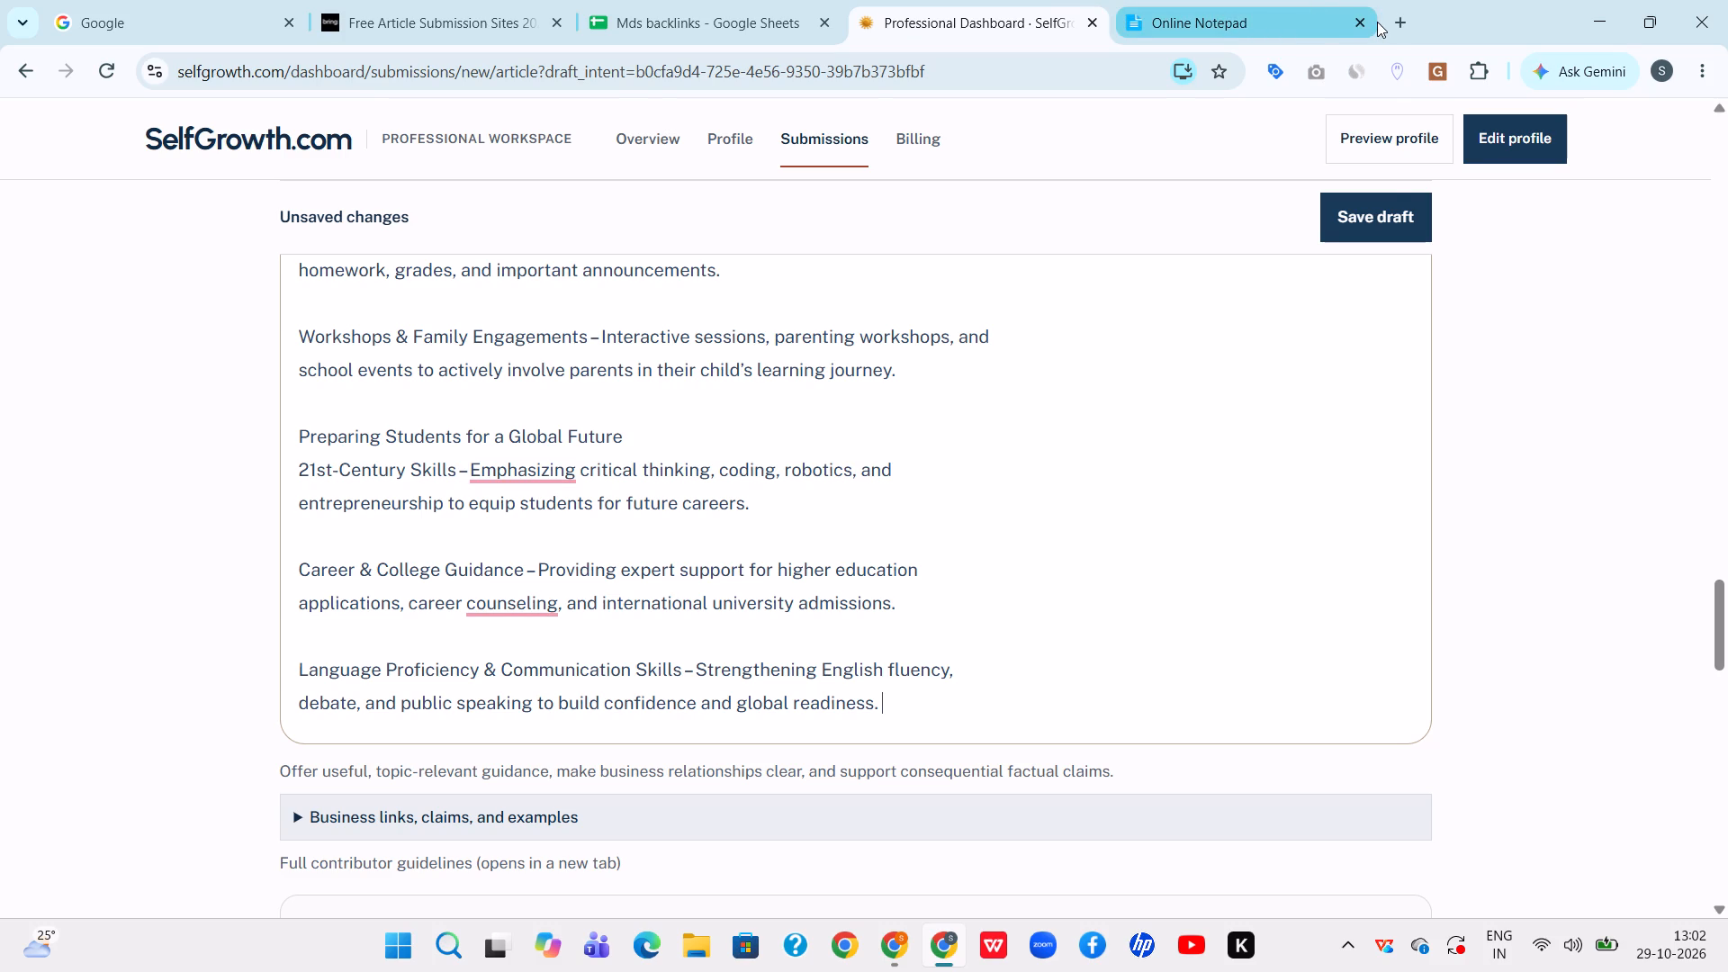
Review the whole article form, from the title, summary and body through the author section to the topic and profile fields.
{"action": "left_click_drag", "start_coordinate": [1365, 22], "coordinate": [921, 527]}
{"action": "scroll", "coordinate": [921, 527], "scroll_direction": "up", "scroll_amount": 9}
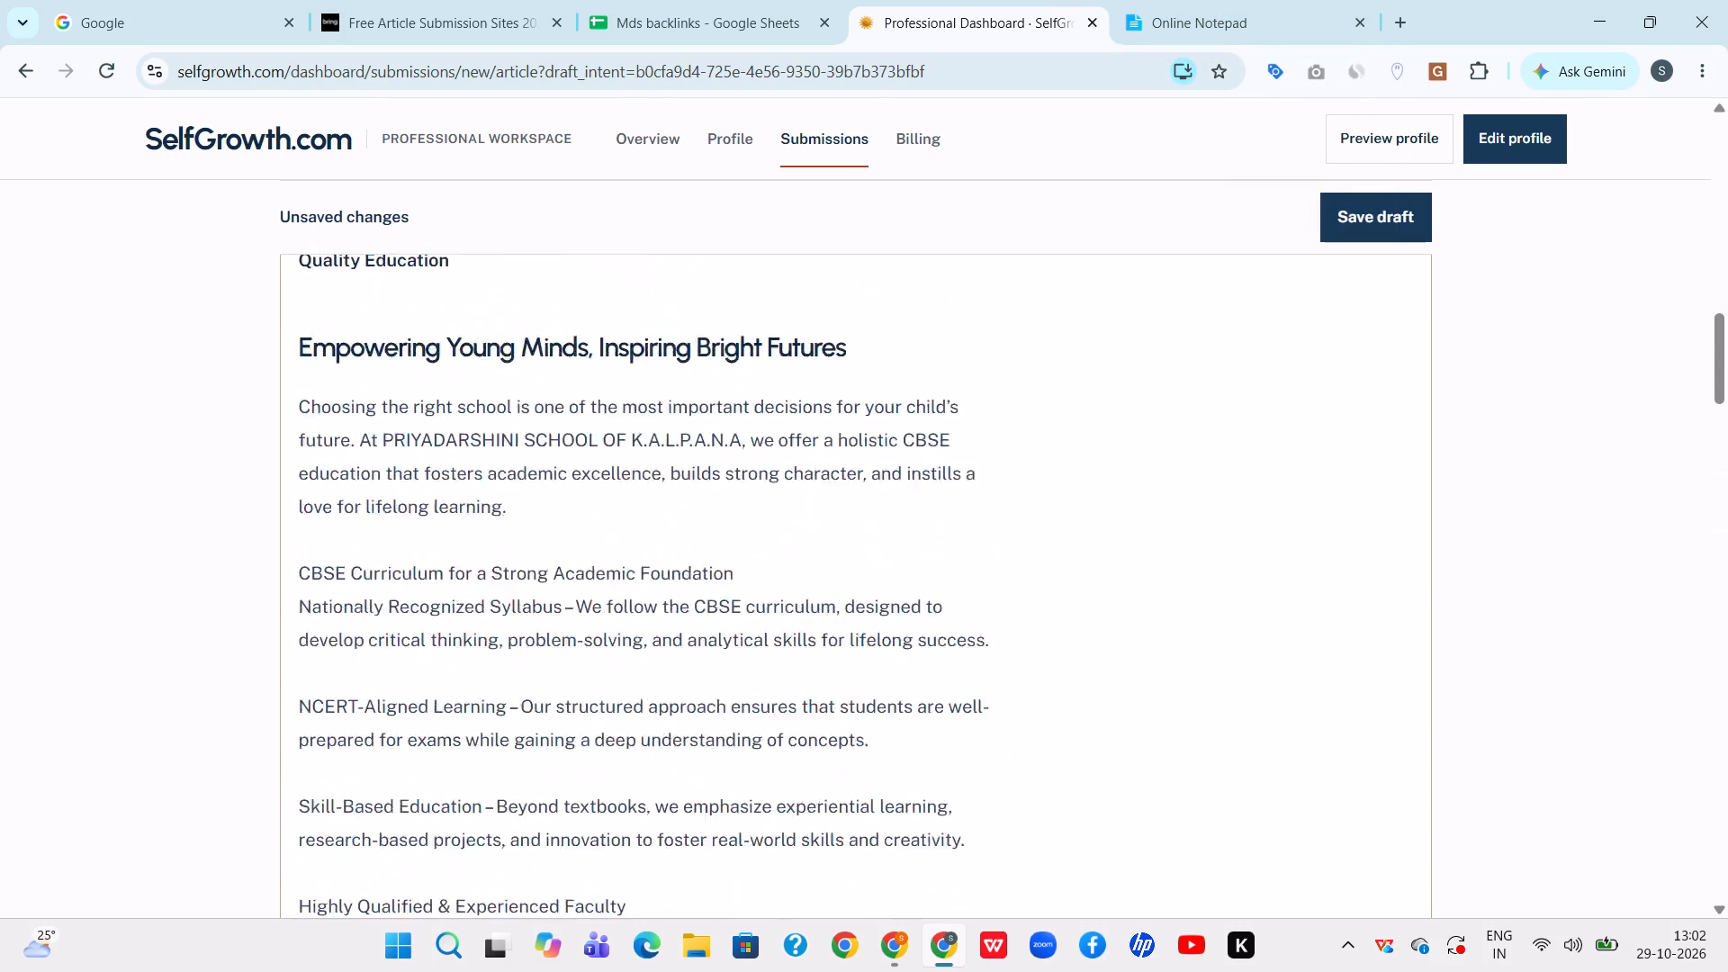
{"action": "scroll", "coordinate": [921, 527], "scroll_direction": "up", "scroll_amount": 6}
{"action": "scroll", "coordinate": [921, 527], "scroll_direction": "down", "scroll_amount": 7}
{"action": "scroll", "coordinate": [921, 527], "scroll_direction": "up", "scroll_amount": 2}
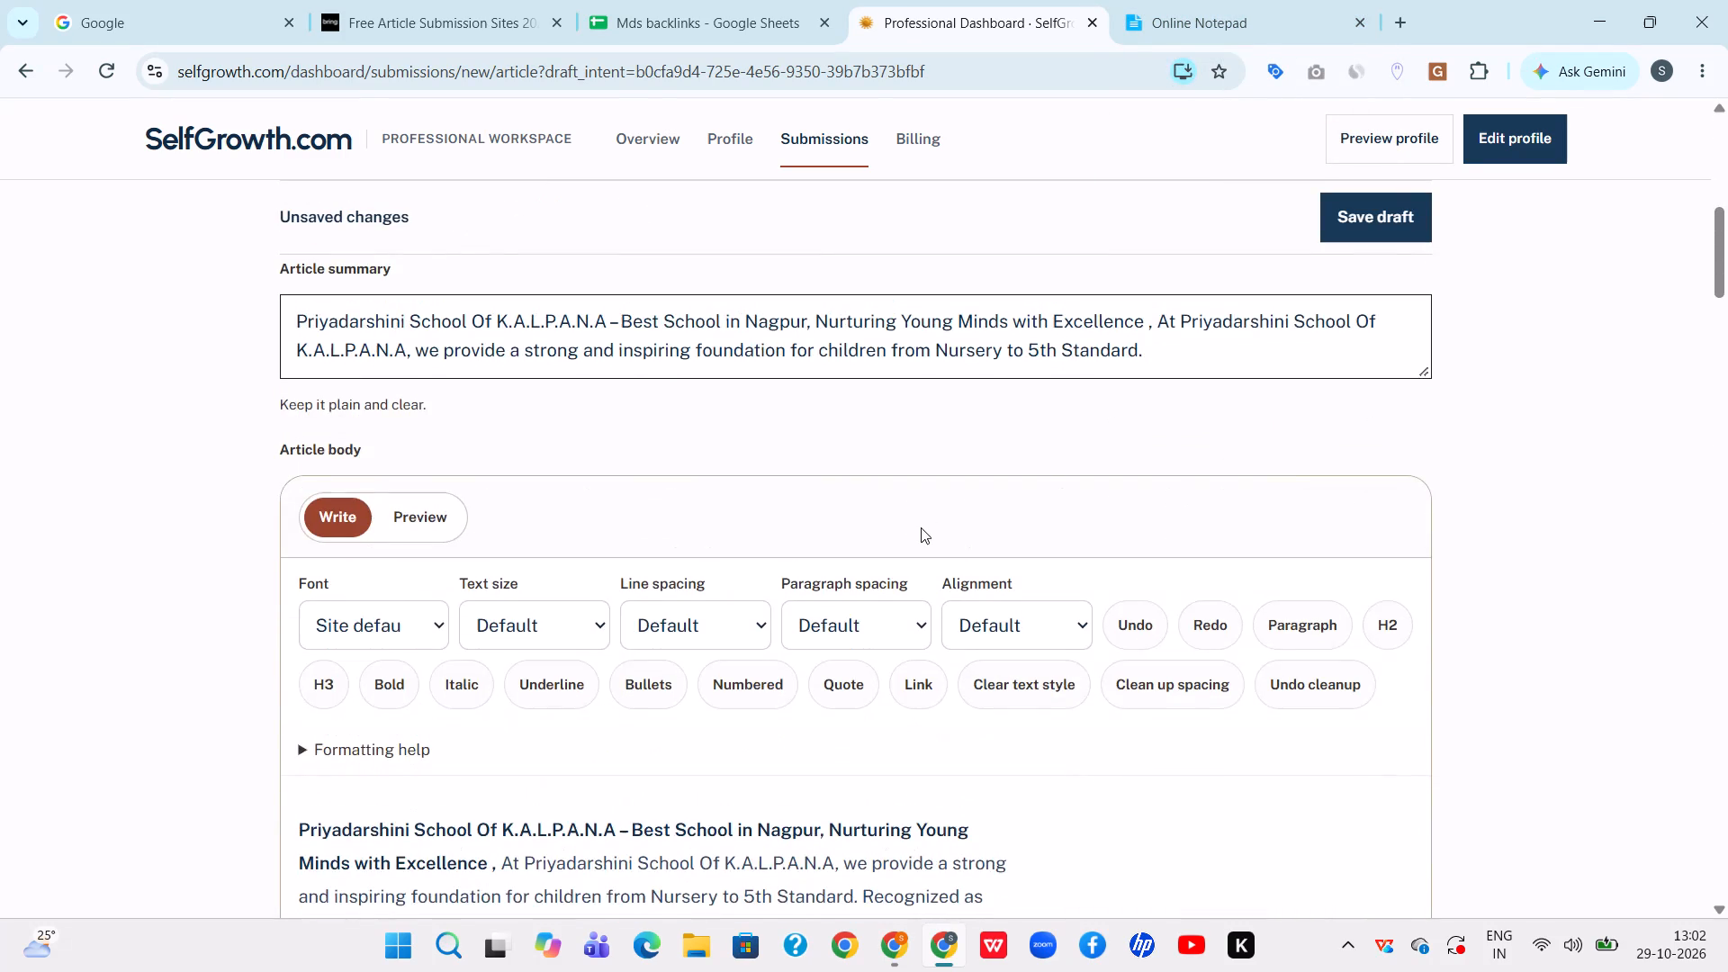
{"action": "scroll", "coordinate": [921, 527], "scroll_direction": "down", "scroll_amount": 15}
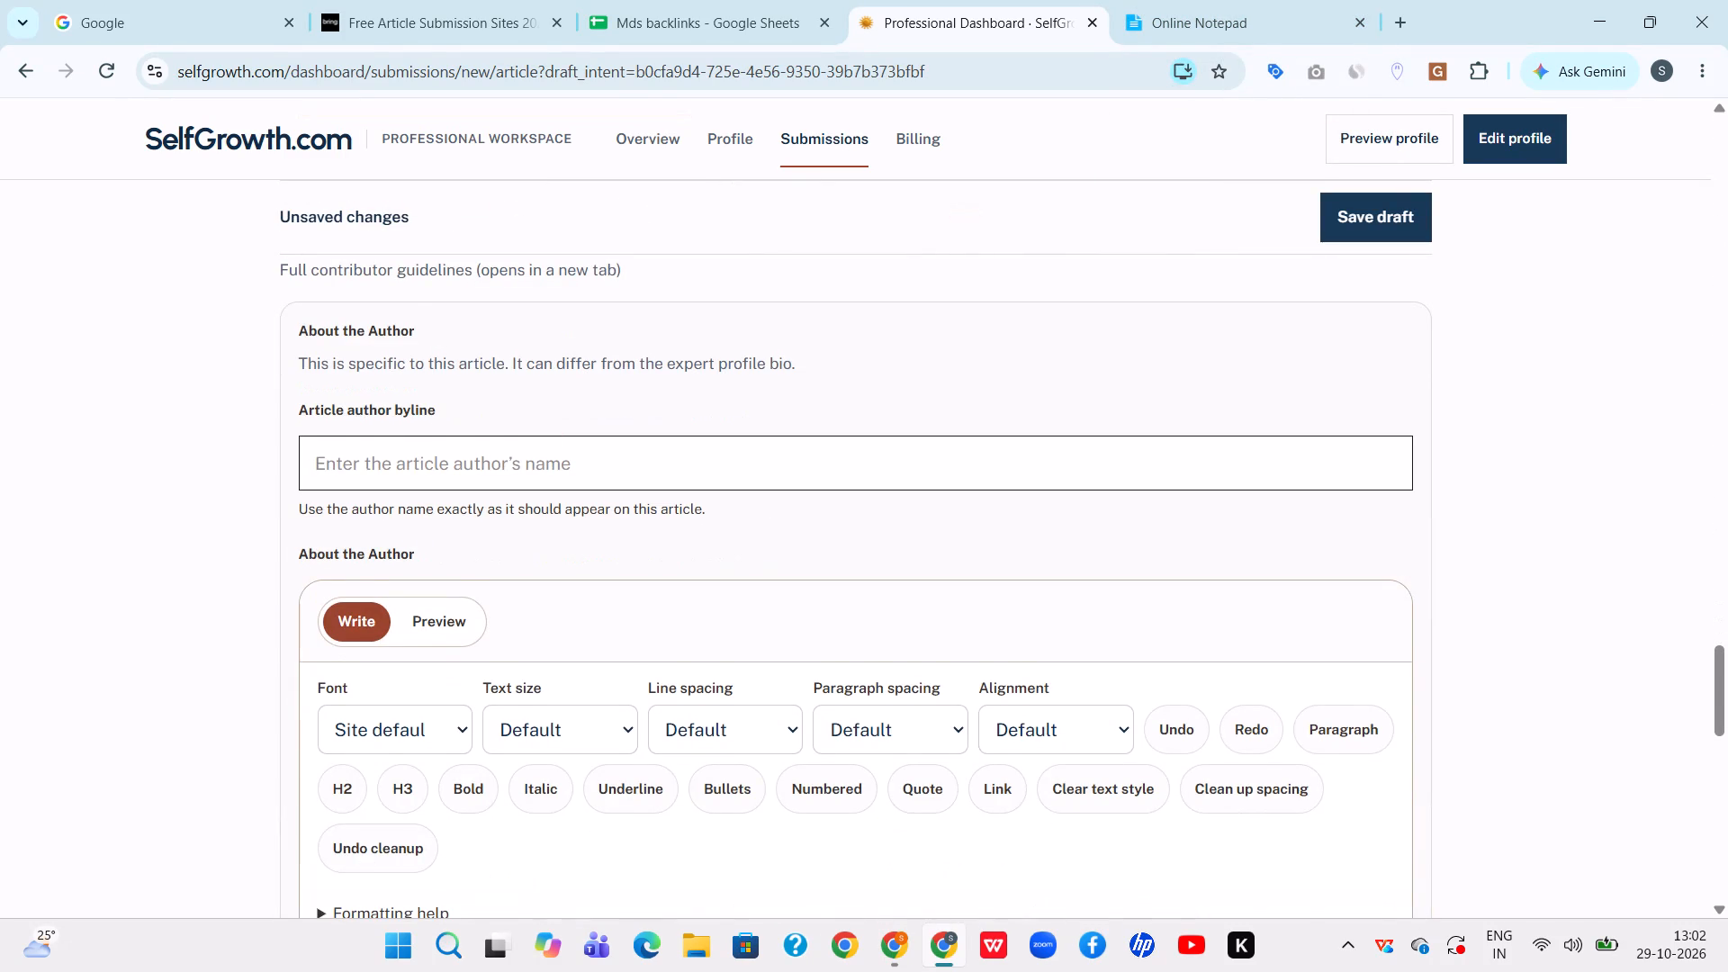
{"action": "scroll", "coordinate": [921, 527], "scroll_direction": "down", "scroll_amount": 3}
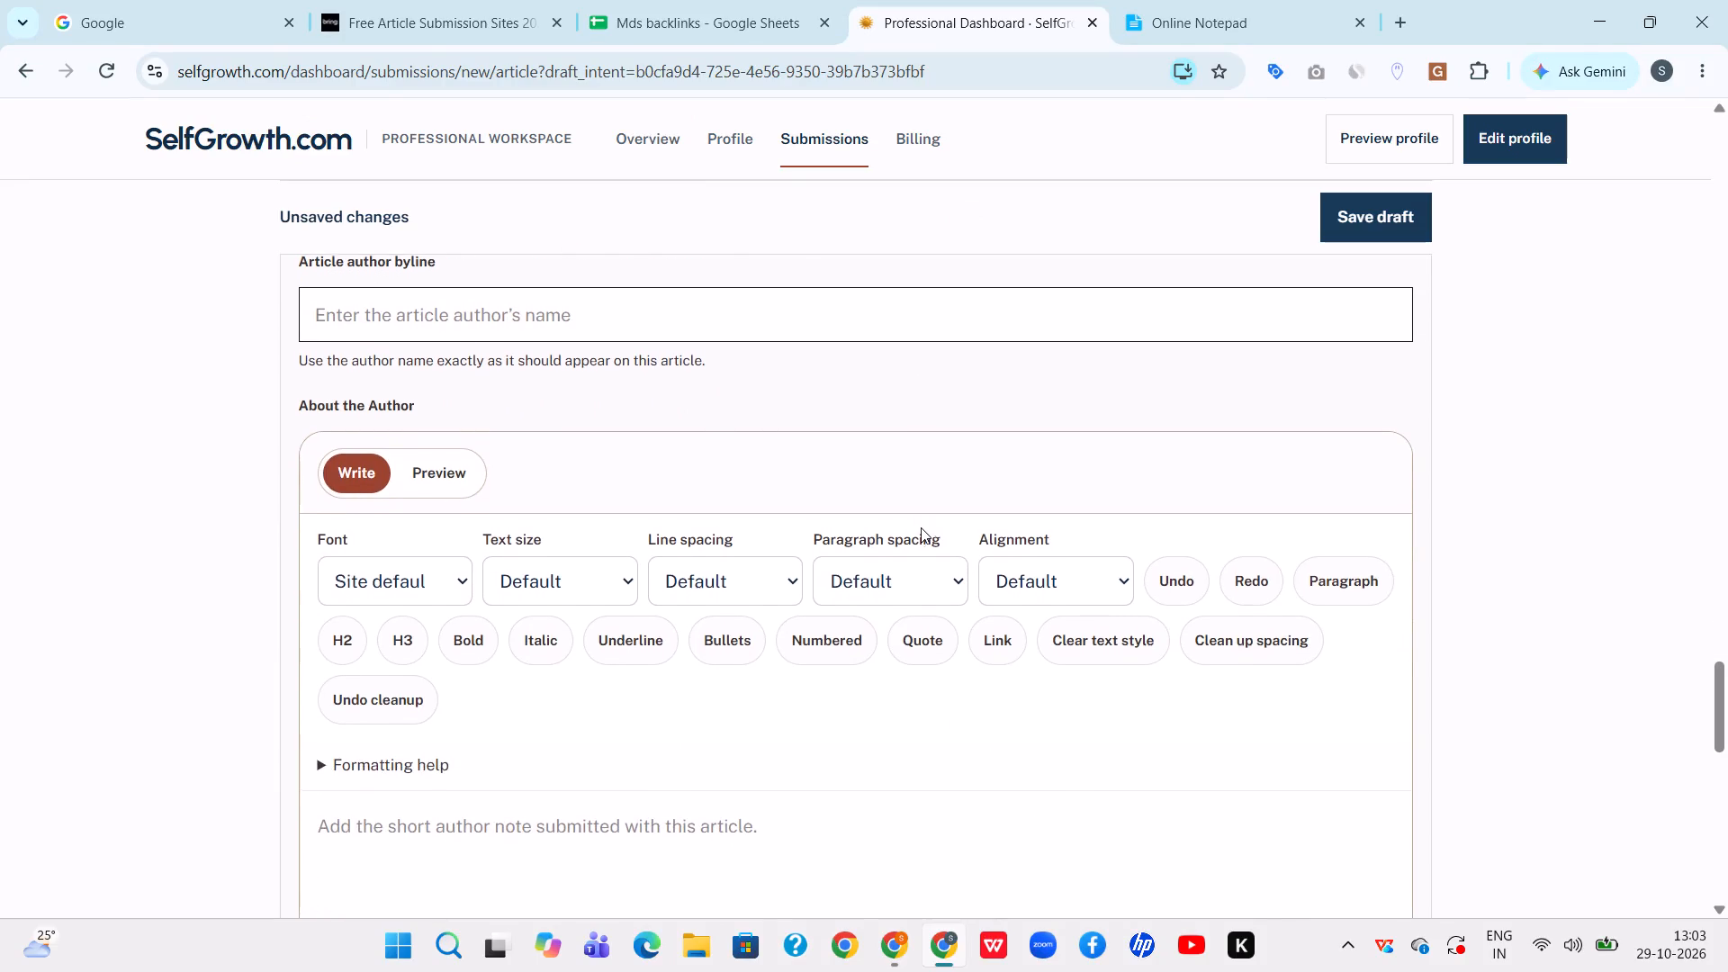
{"action": "scroll", "coordinate": [921, 527], "scroll_direction": "down", "scroll_amount": 2}
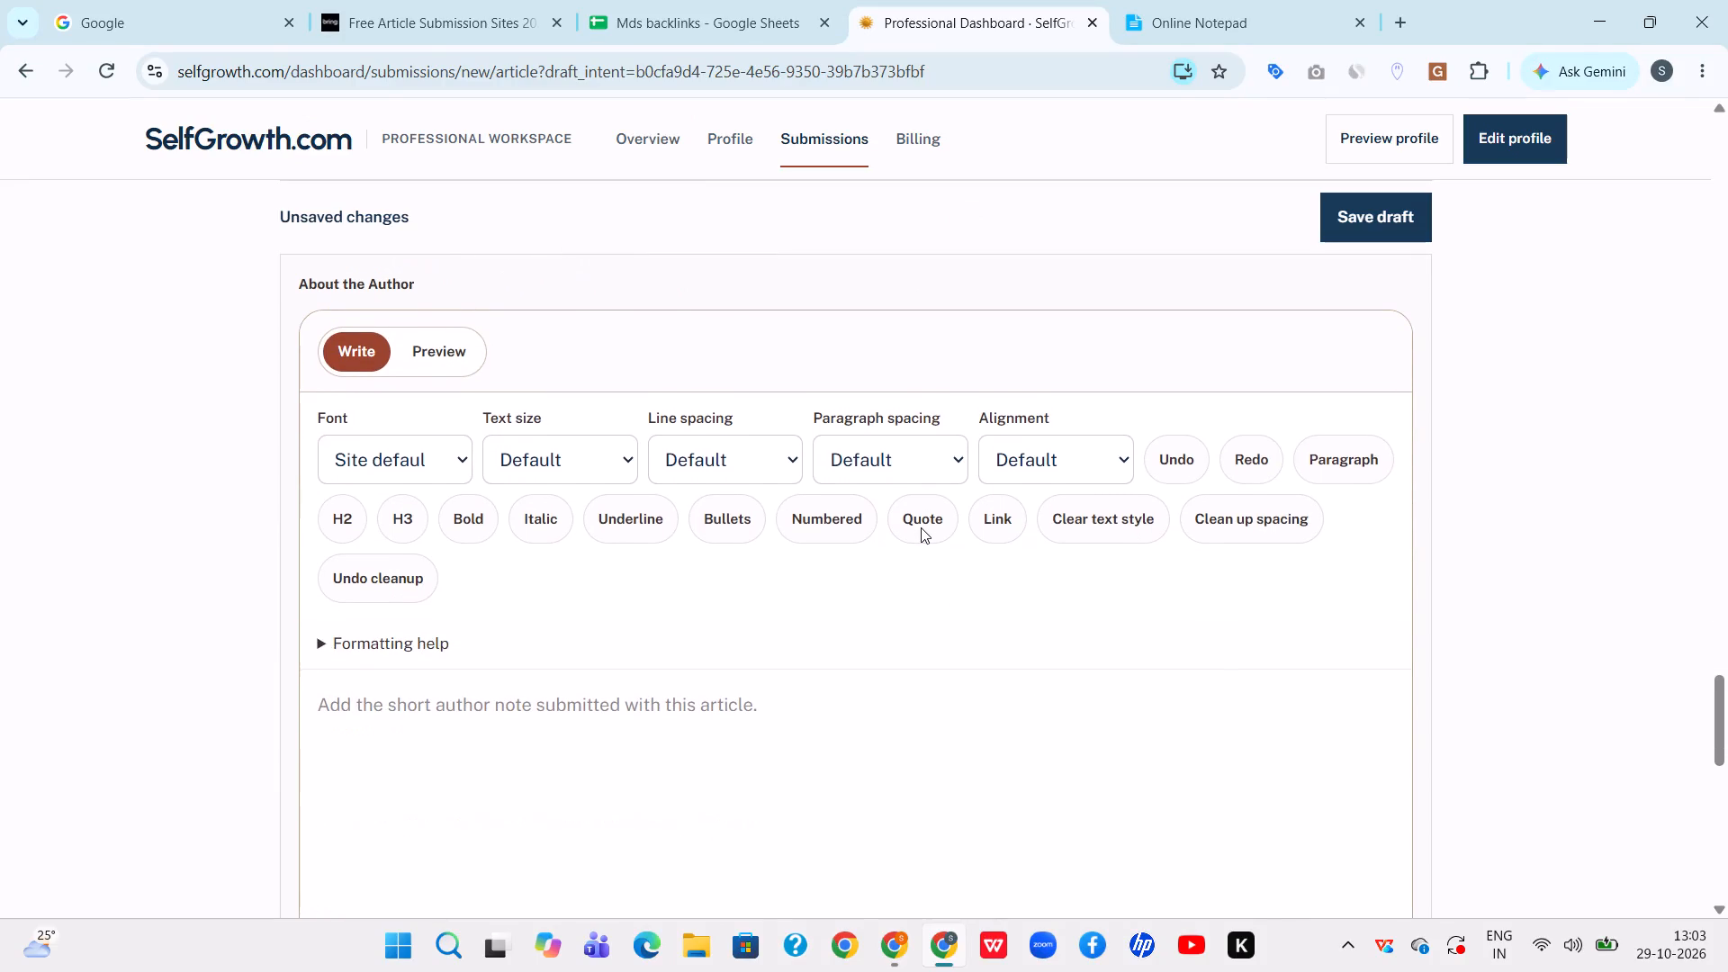
{"action": "scroll", "coordinate": [603, 397], "scroll_direction": "down", "scroll_amount": 3}
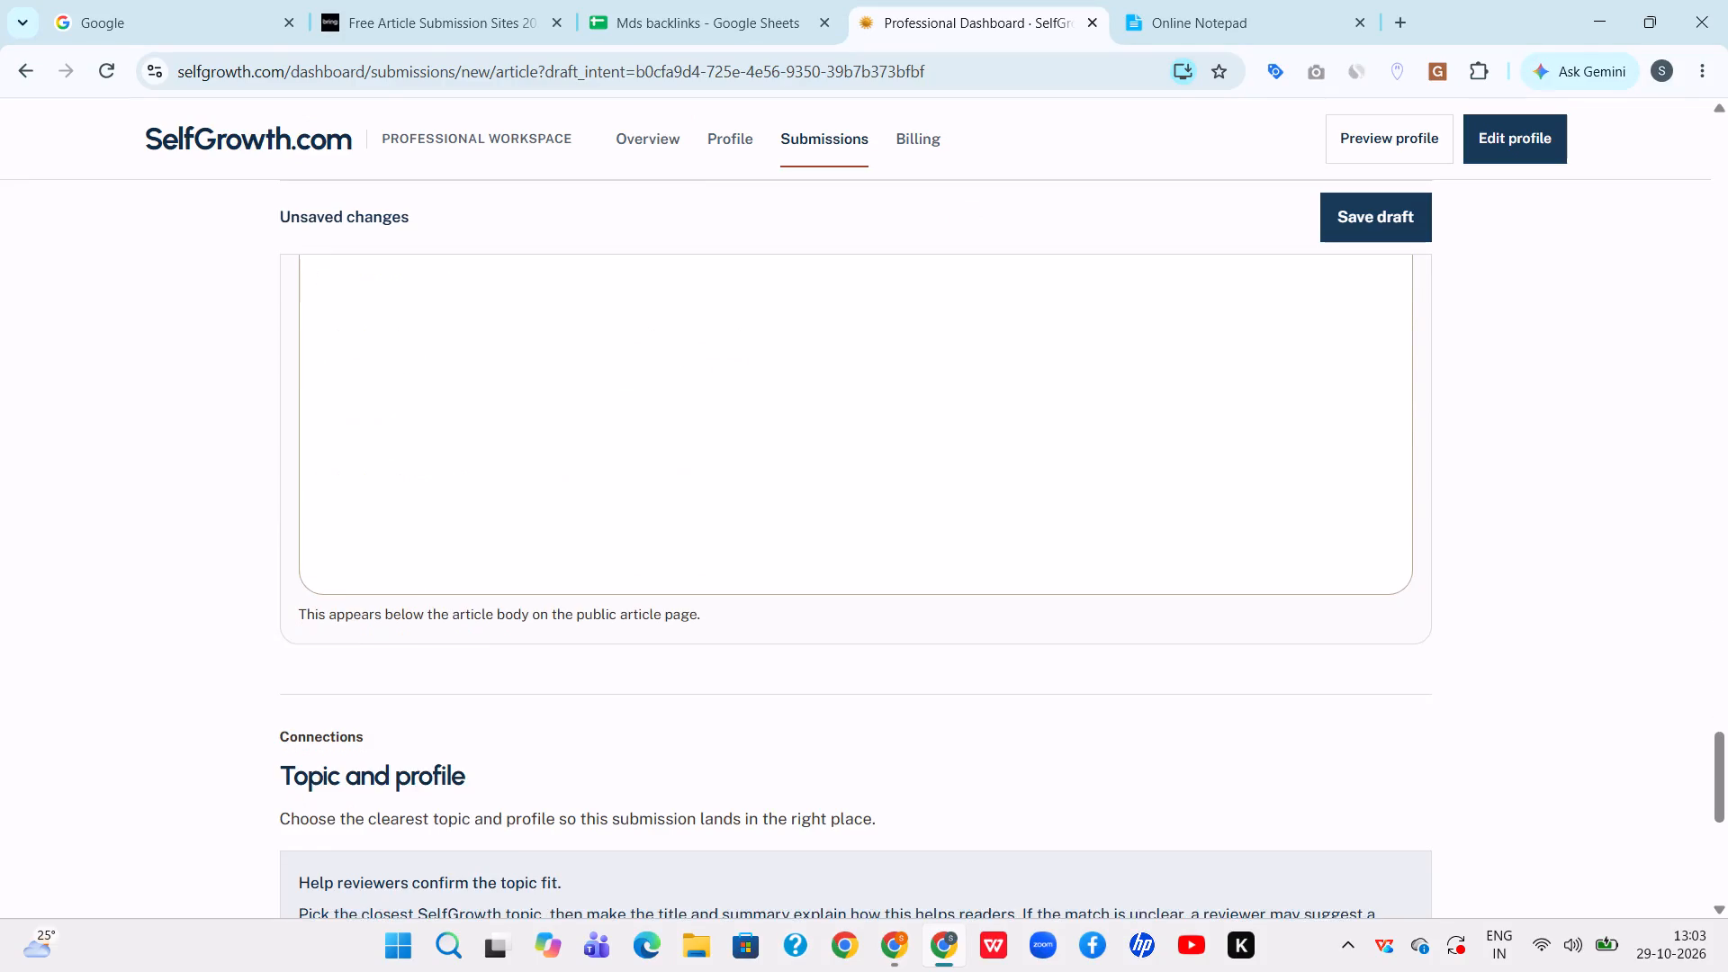
{"action": "scroll", "coordinate": [603, 397], "scroll_direction": "down", "scroll_amount": 4}
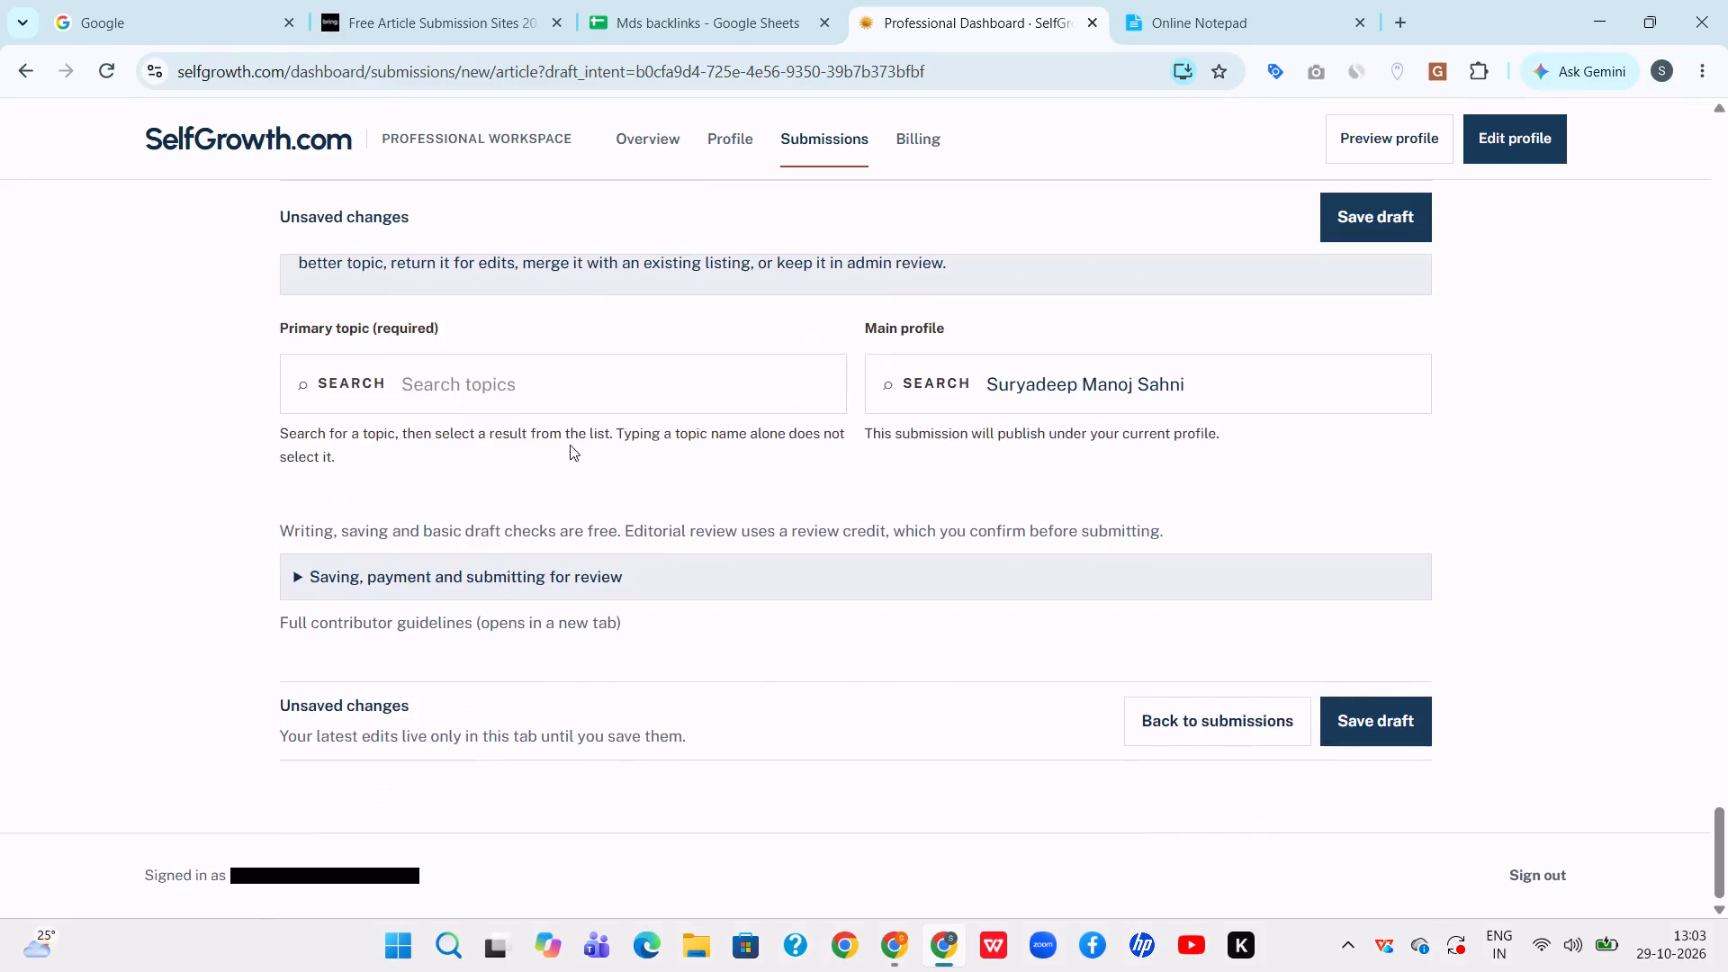
{"action": "scroll", "coordinate": [570, 445], "scroll_direction": "down", "scroll_amount": 2}
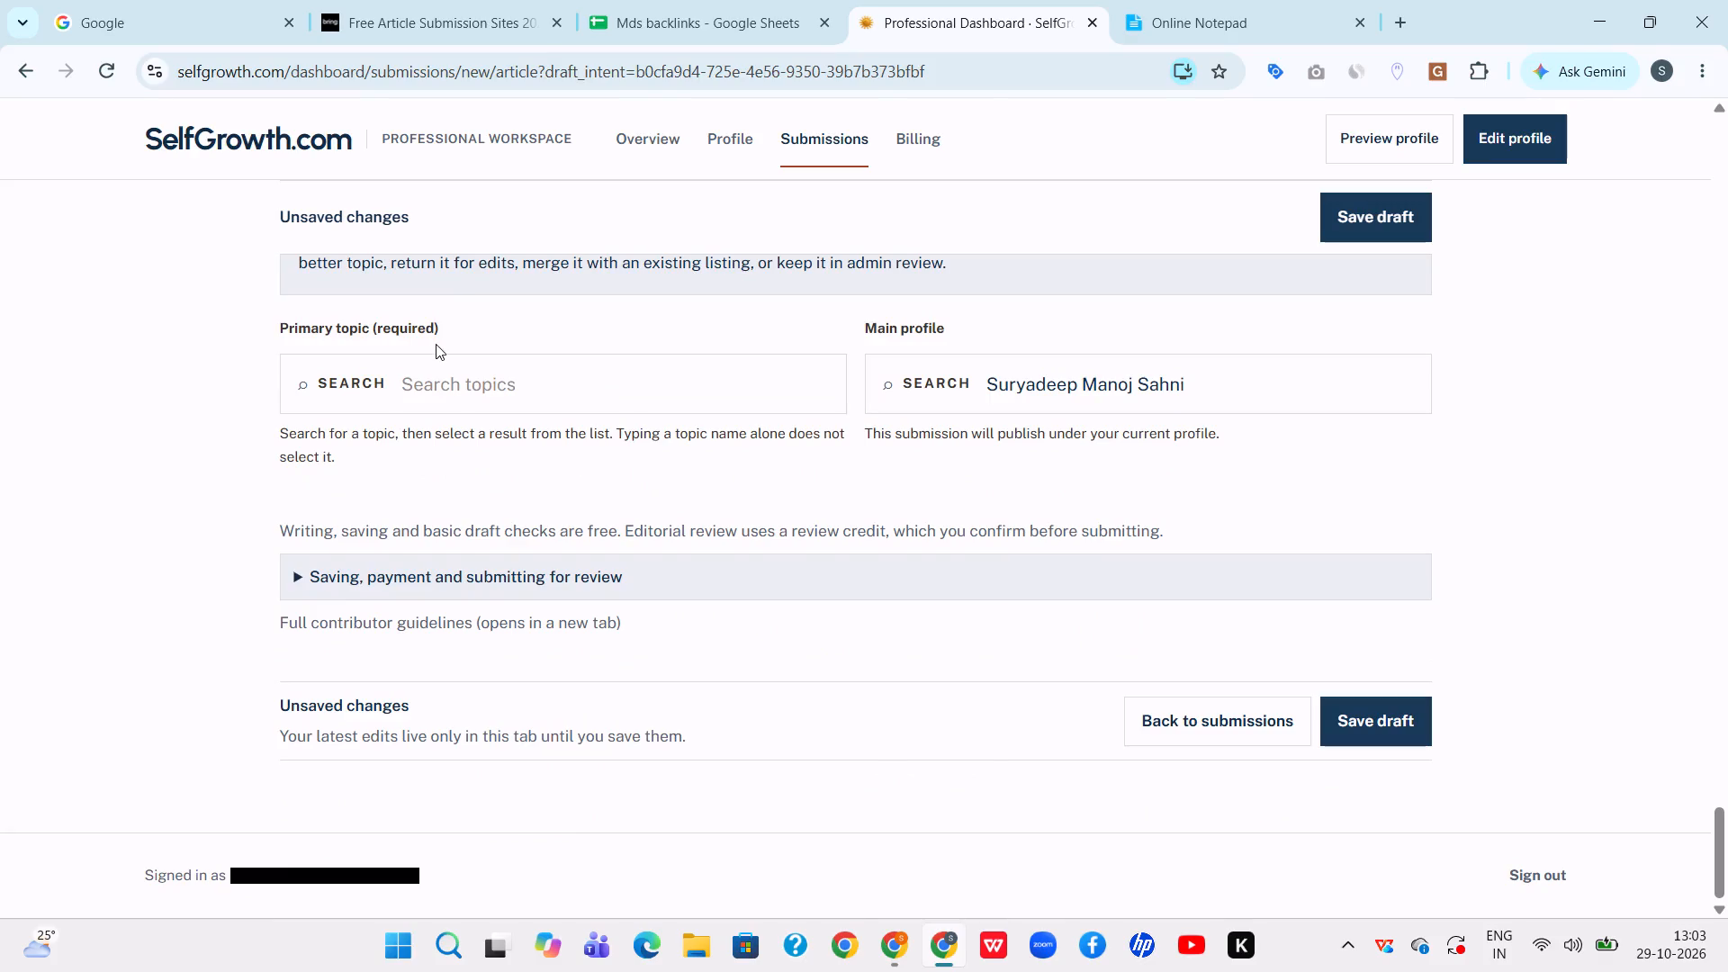
{"action": "scroll", "coordinate": [581, 514], "scroll_direction": "up", "scroll_amount": 6}
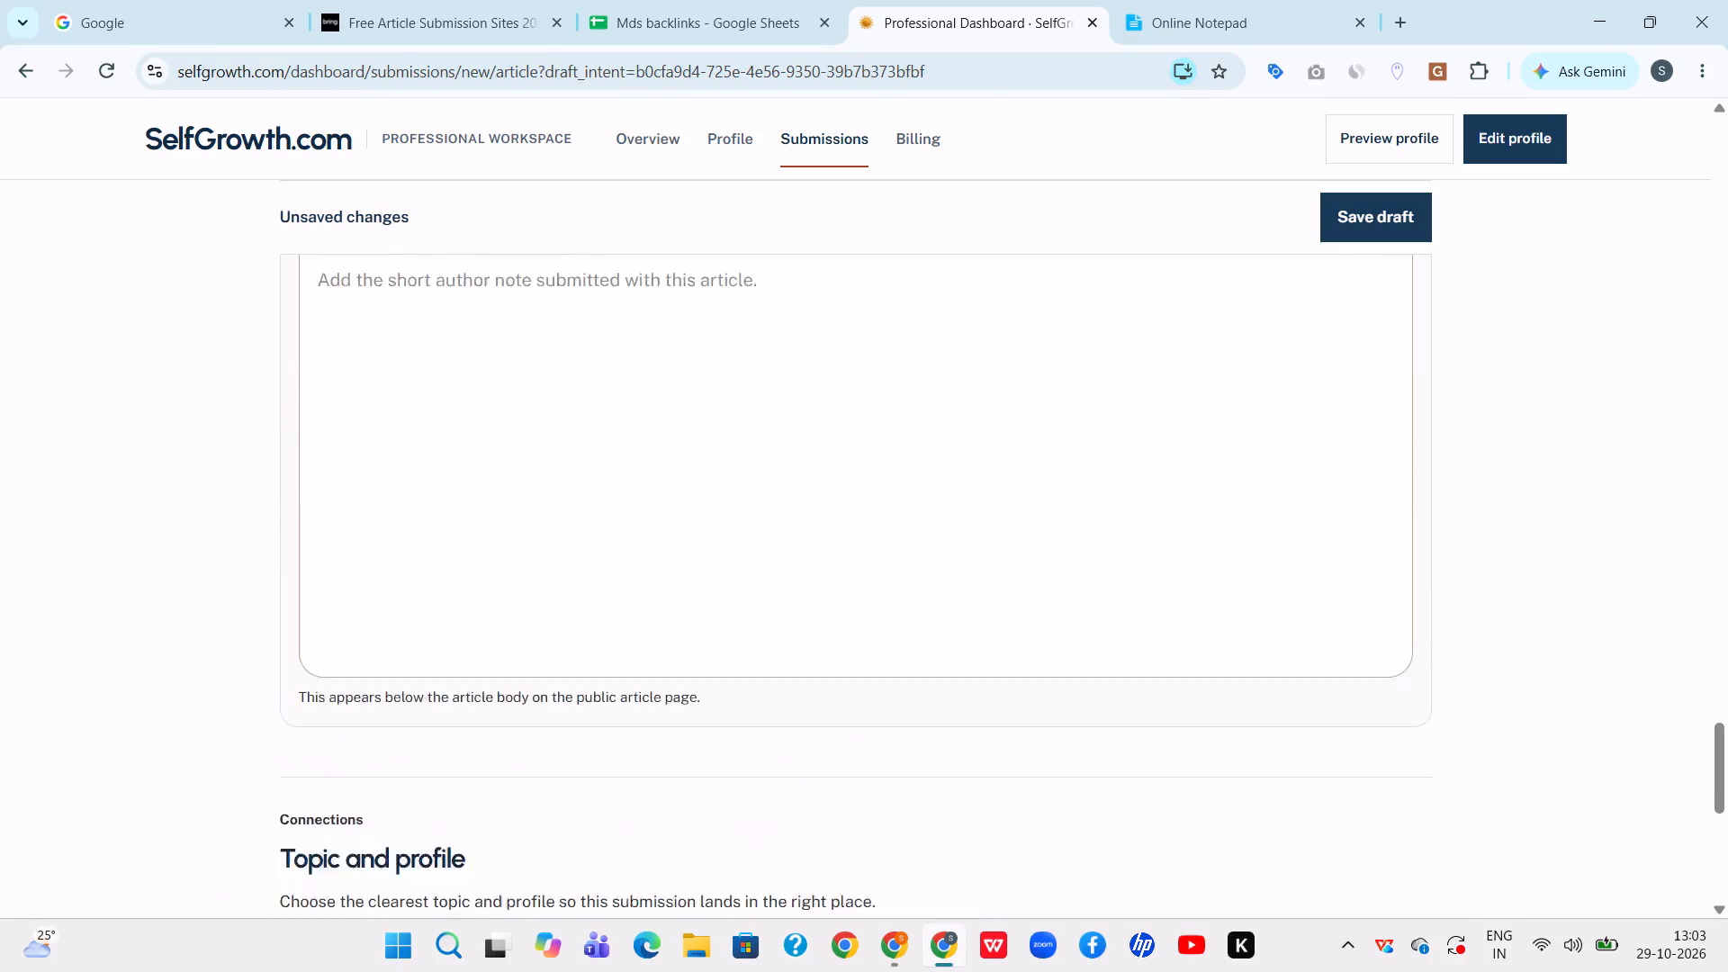
{"action": "scroll", "coordinate": [581, 514], "scroll_direction": "up", "scroll_amount": 10}
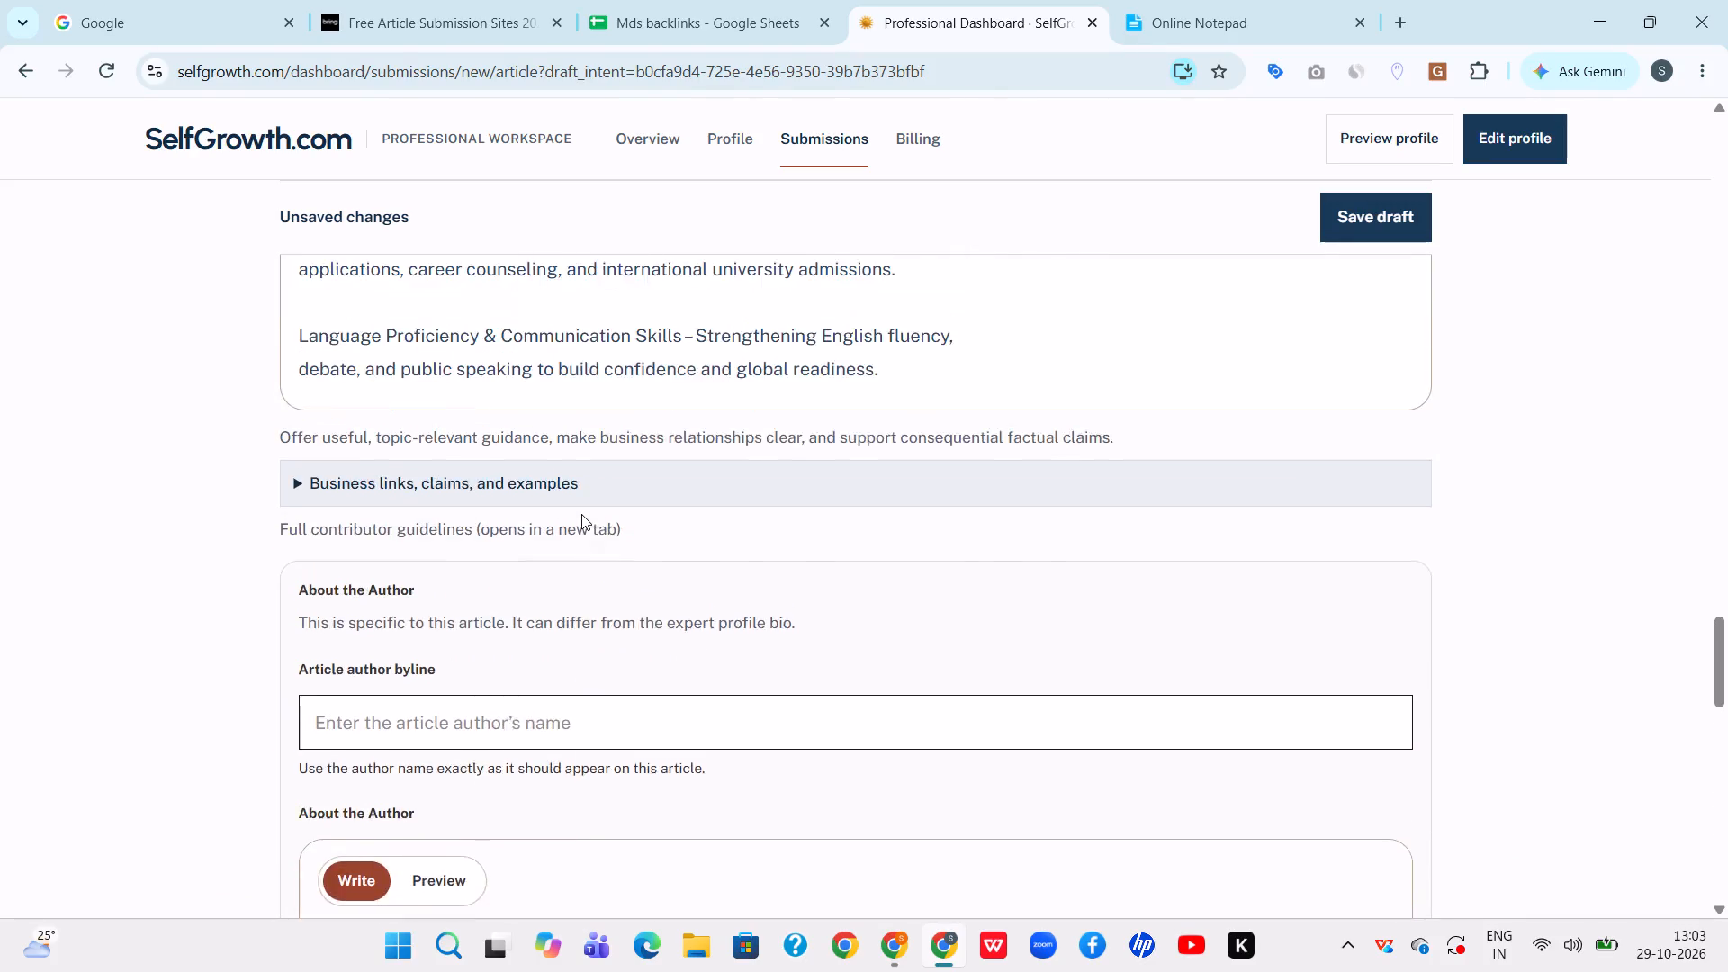
{"action": "scroll", "coordinate": [581, 514], "scroll_direction": "up", "scroll_amount": 4}
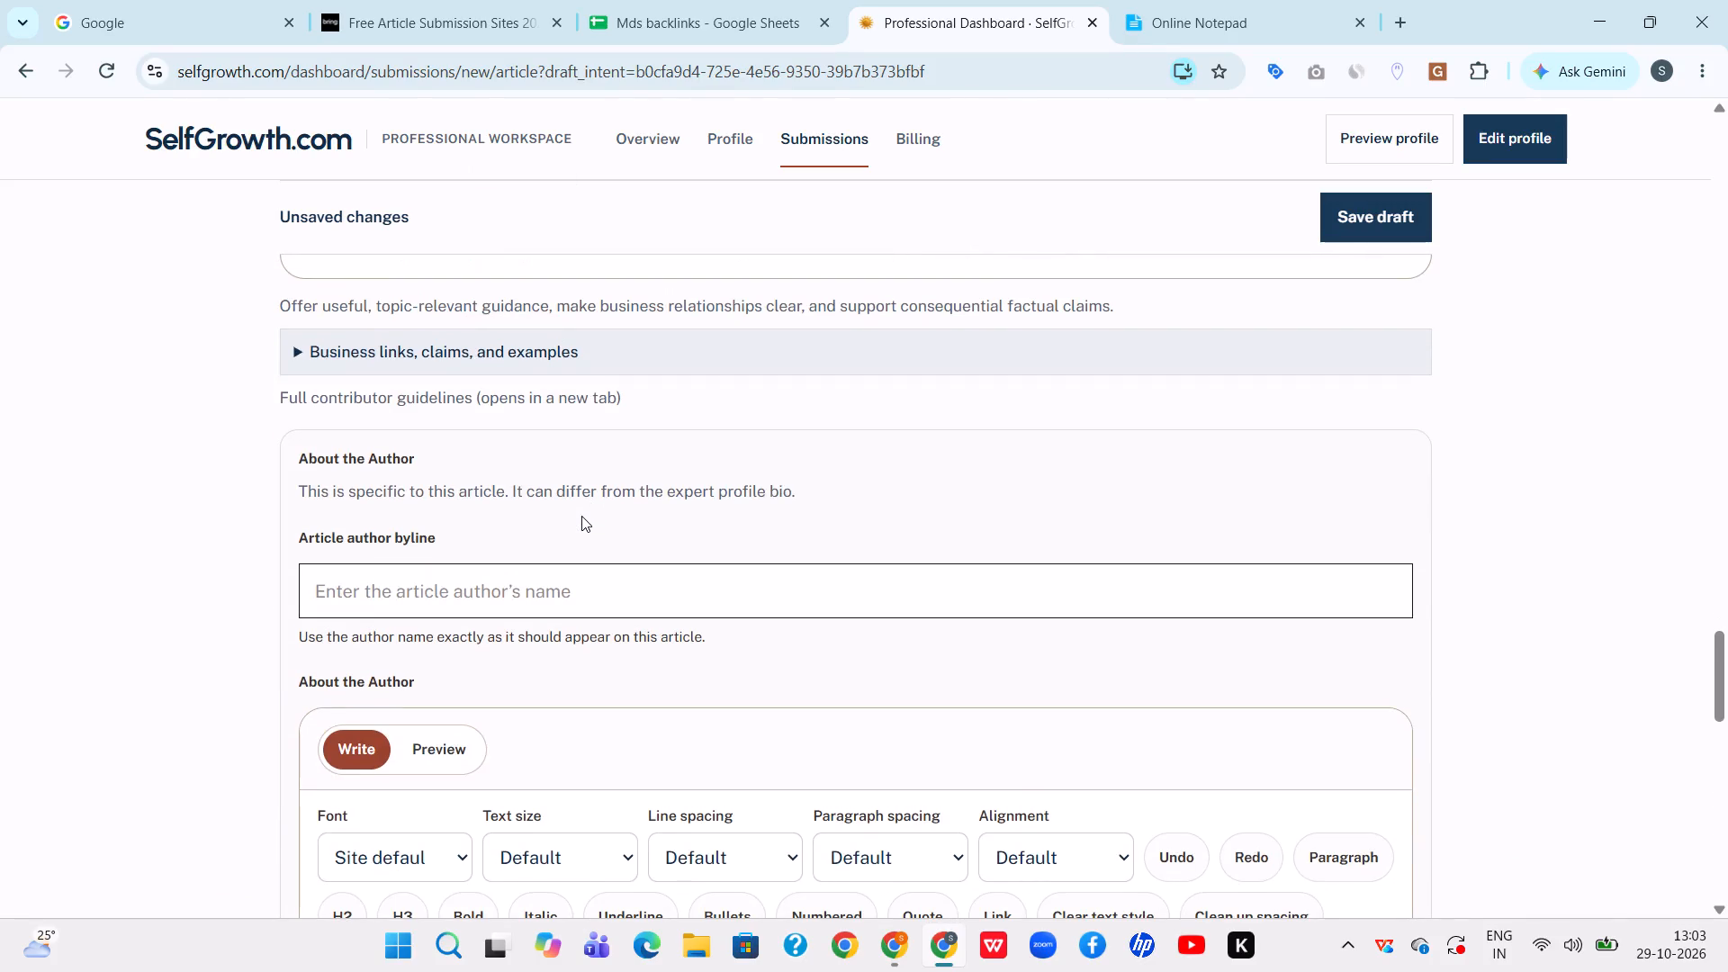
{"action": "scroll", "coordinate": [581, 516], "scroll_direction": "up", "scroll_amount": 8}
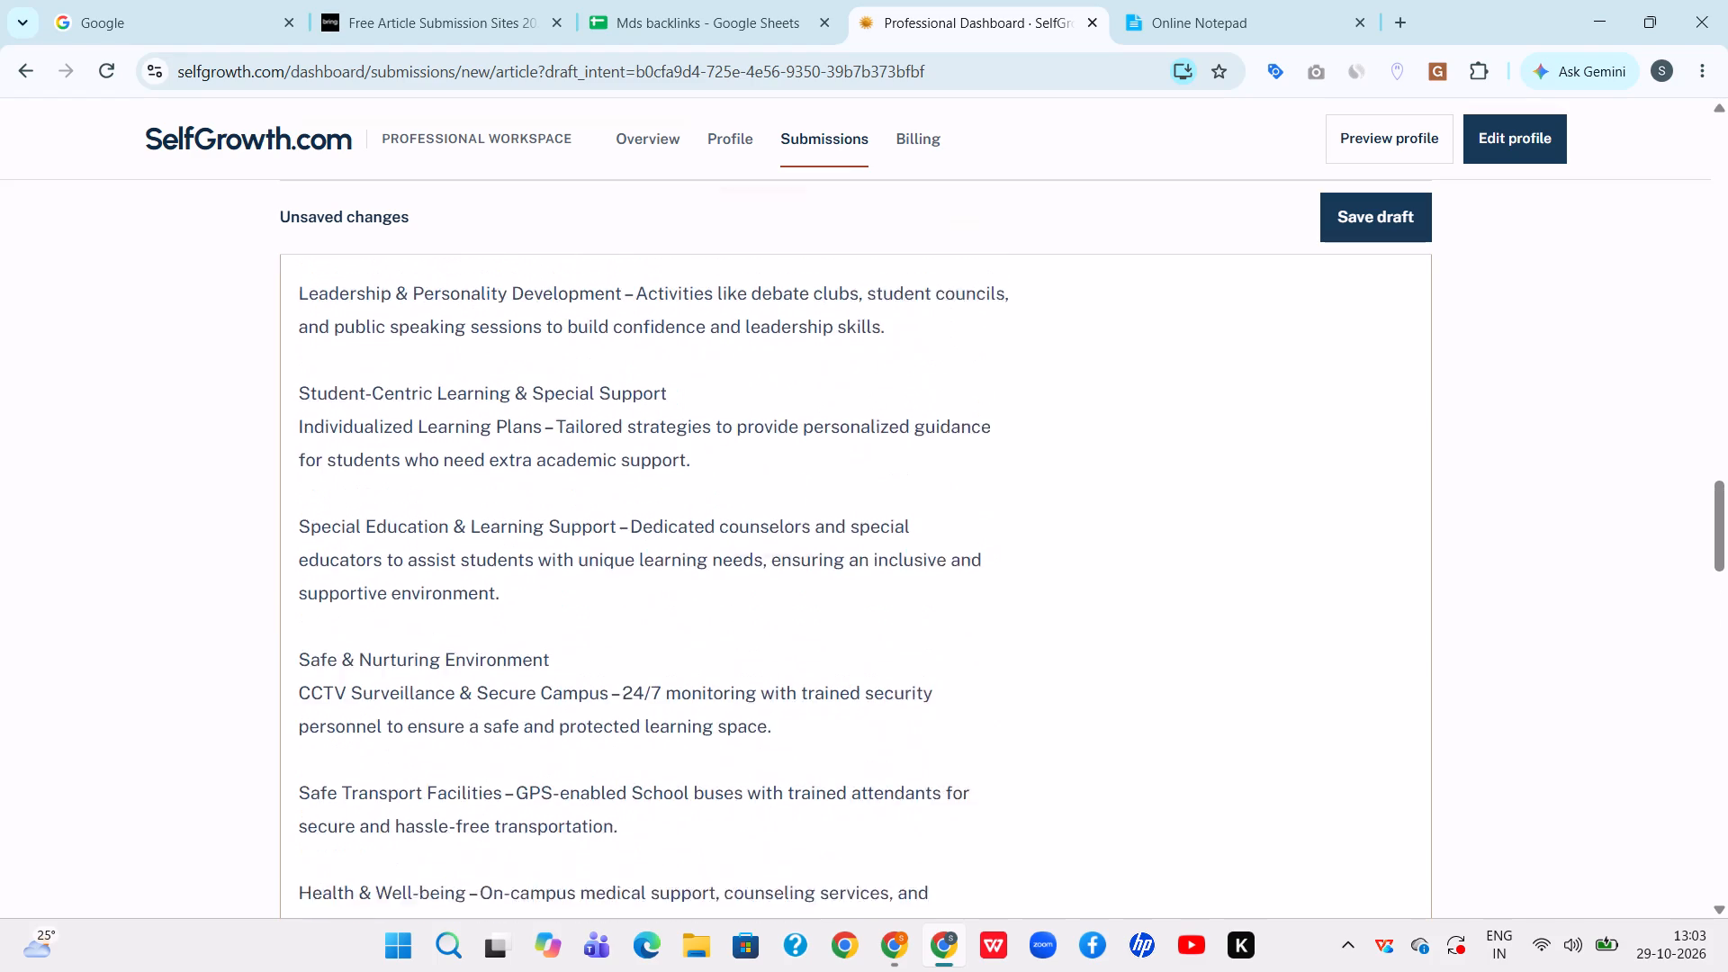
{"action": "scroll", "coordinate": [562, 554], "scroll_direction": "up", "scroll_amount": 11}
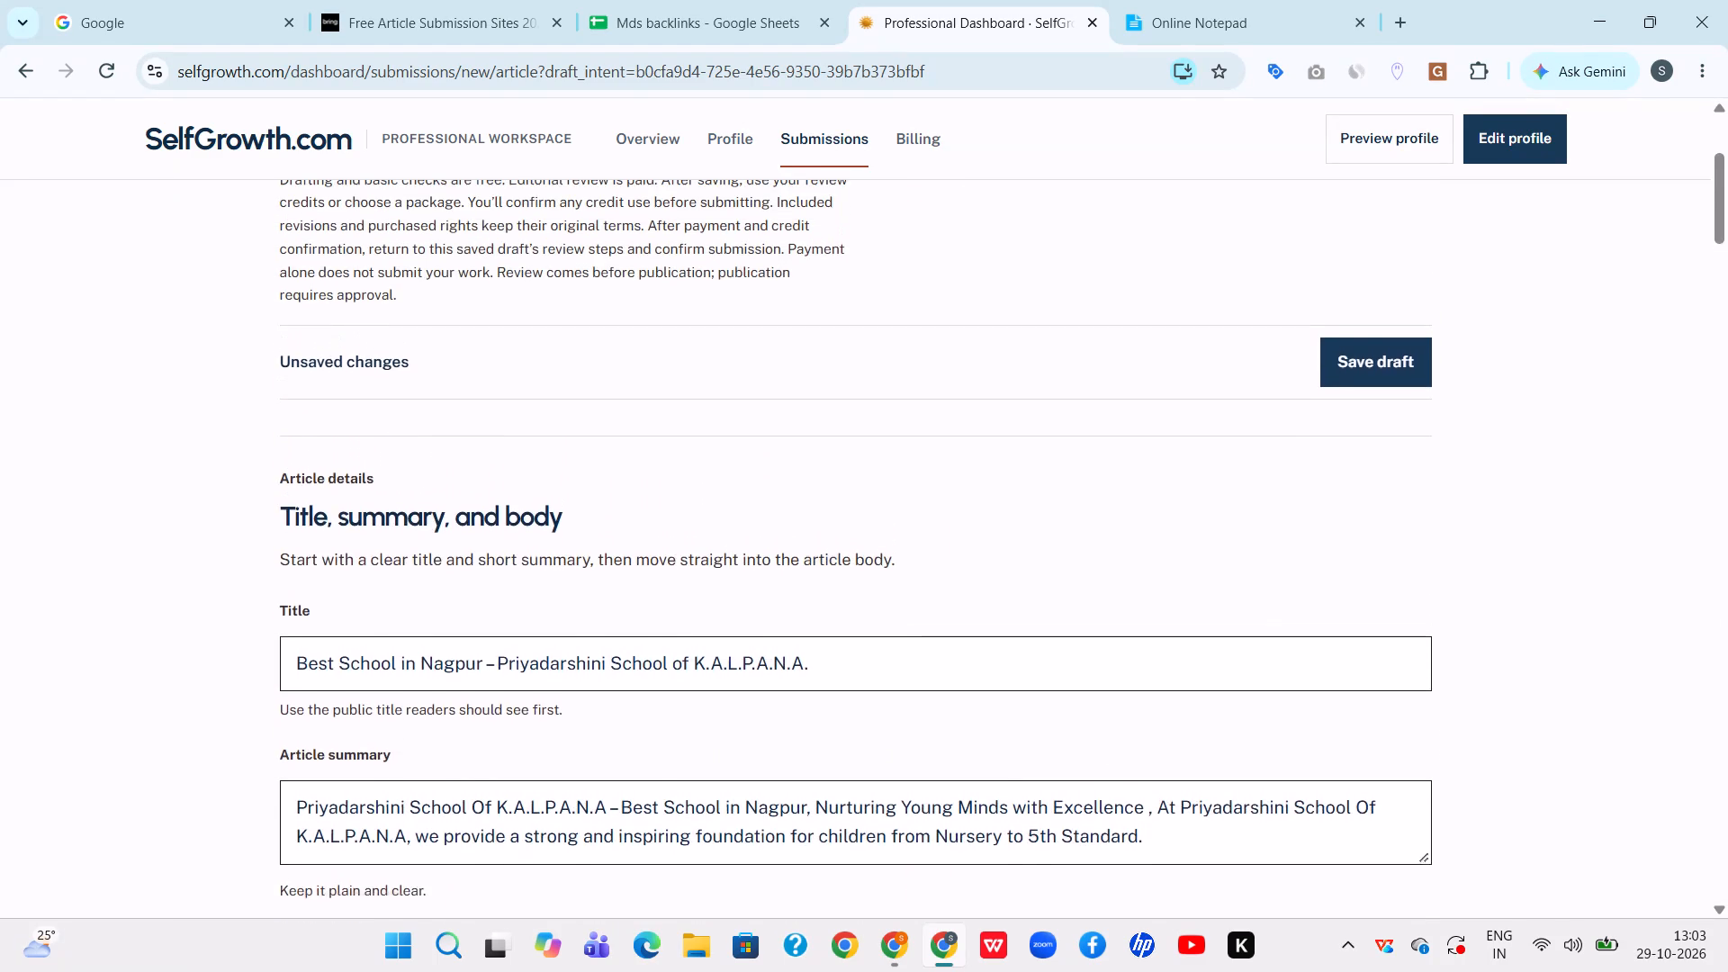
{"action": "scroll", "coordinate": [562, 554], "scroll_direction": "down", "scroll_amount": 3}
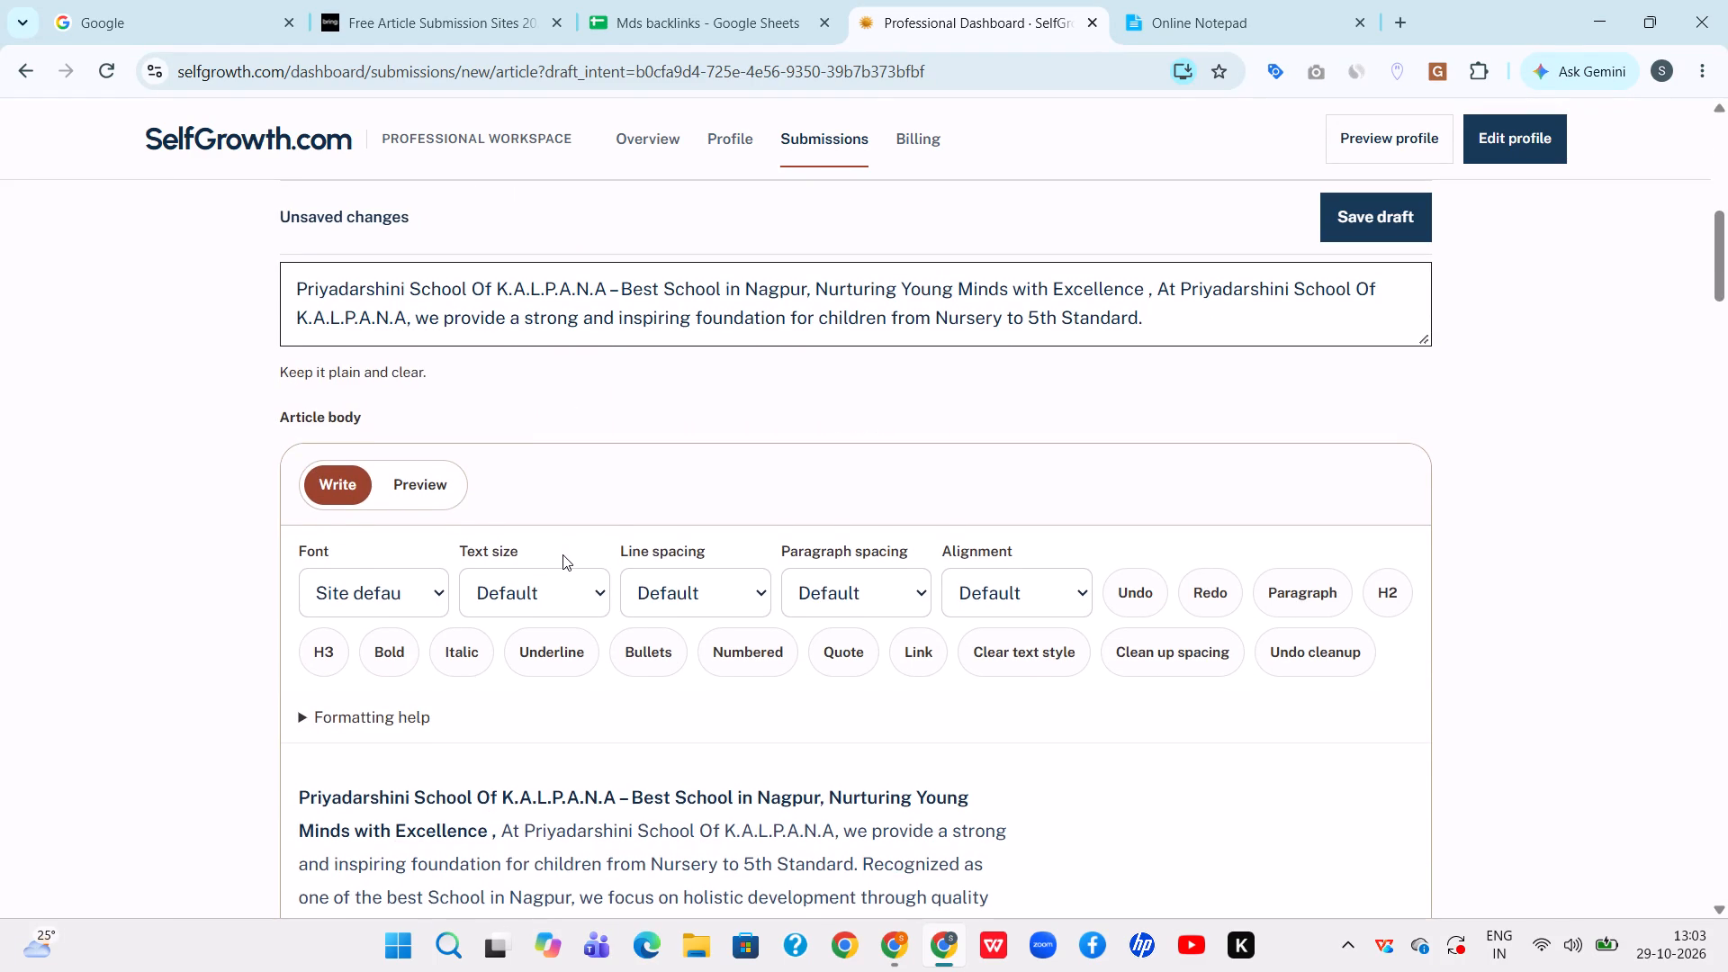
{"action": "scroll", "coordinate": [562, 554], "scroll_direction": "down", "scroll_amount": 1}
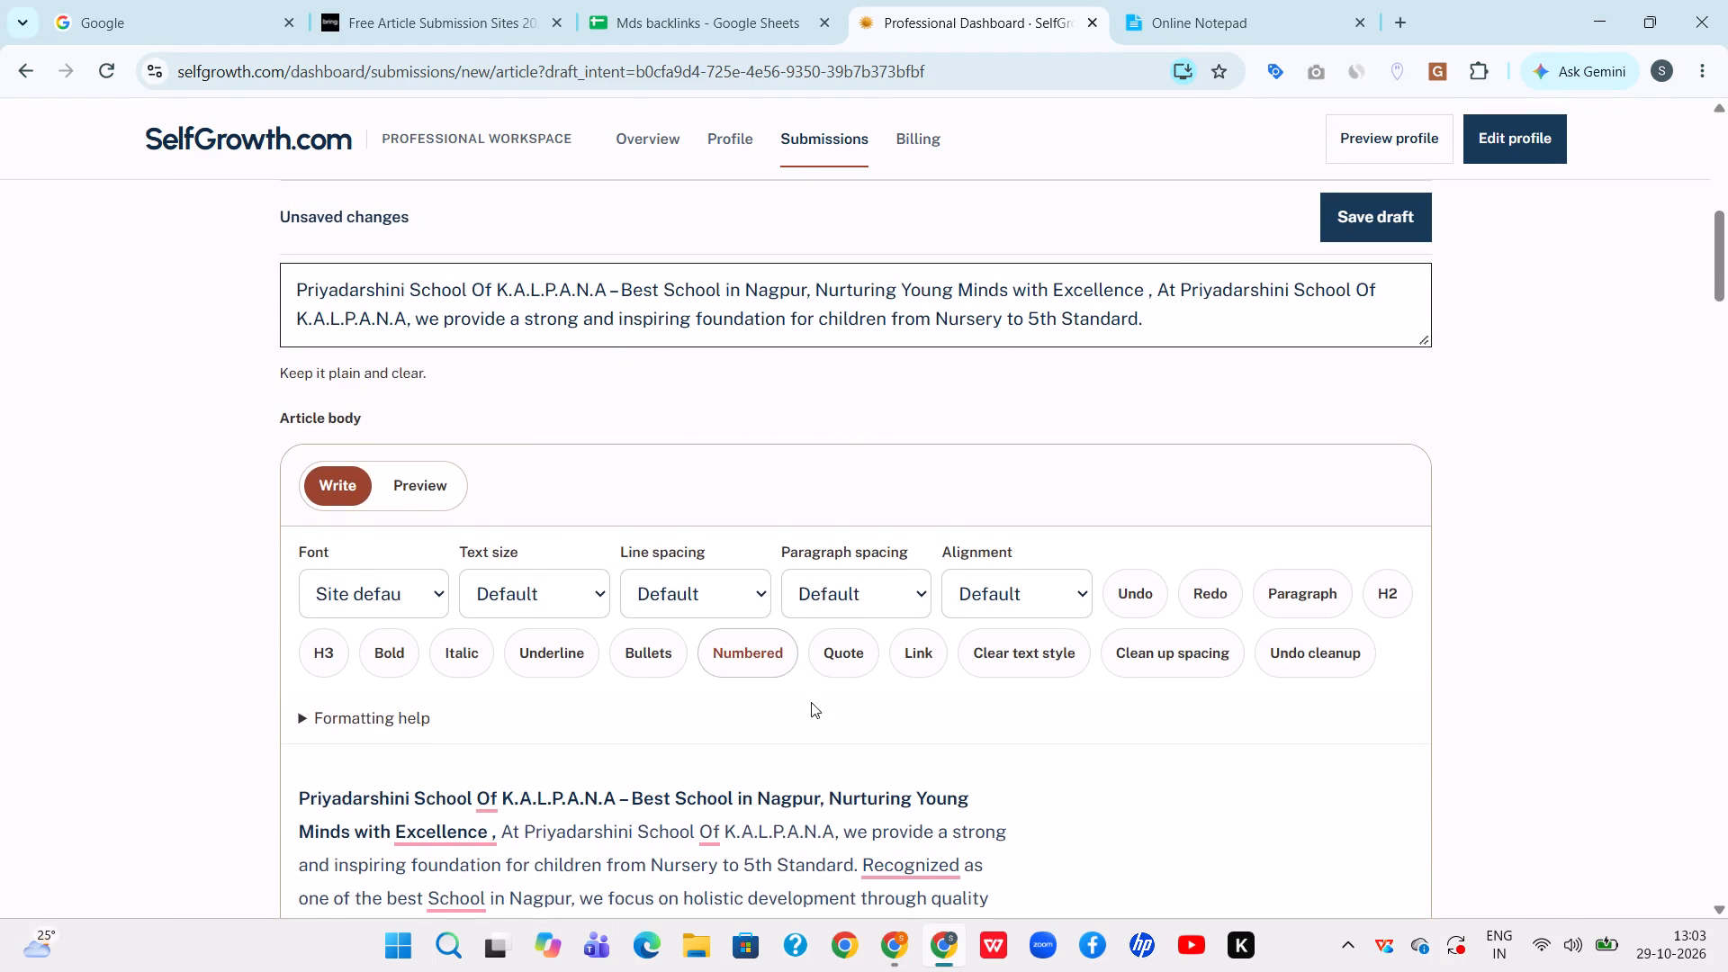
Link "Best School in Nagpur" in the Article body's first line to the Priyadarshini School website address copied from its home page, priyadarshinikalpana.com.
{"action": "left_click", "coordinate": [902, 931]}
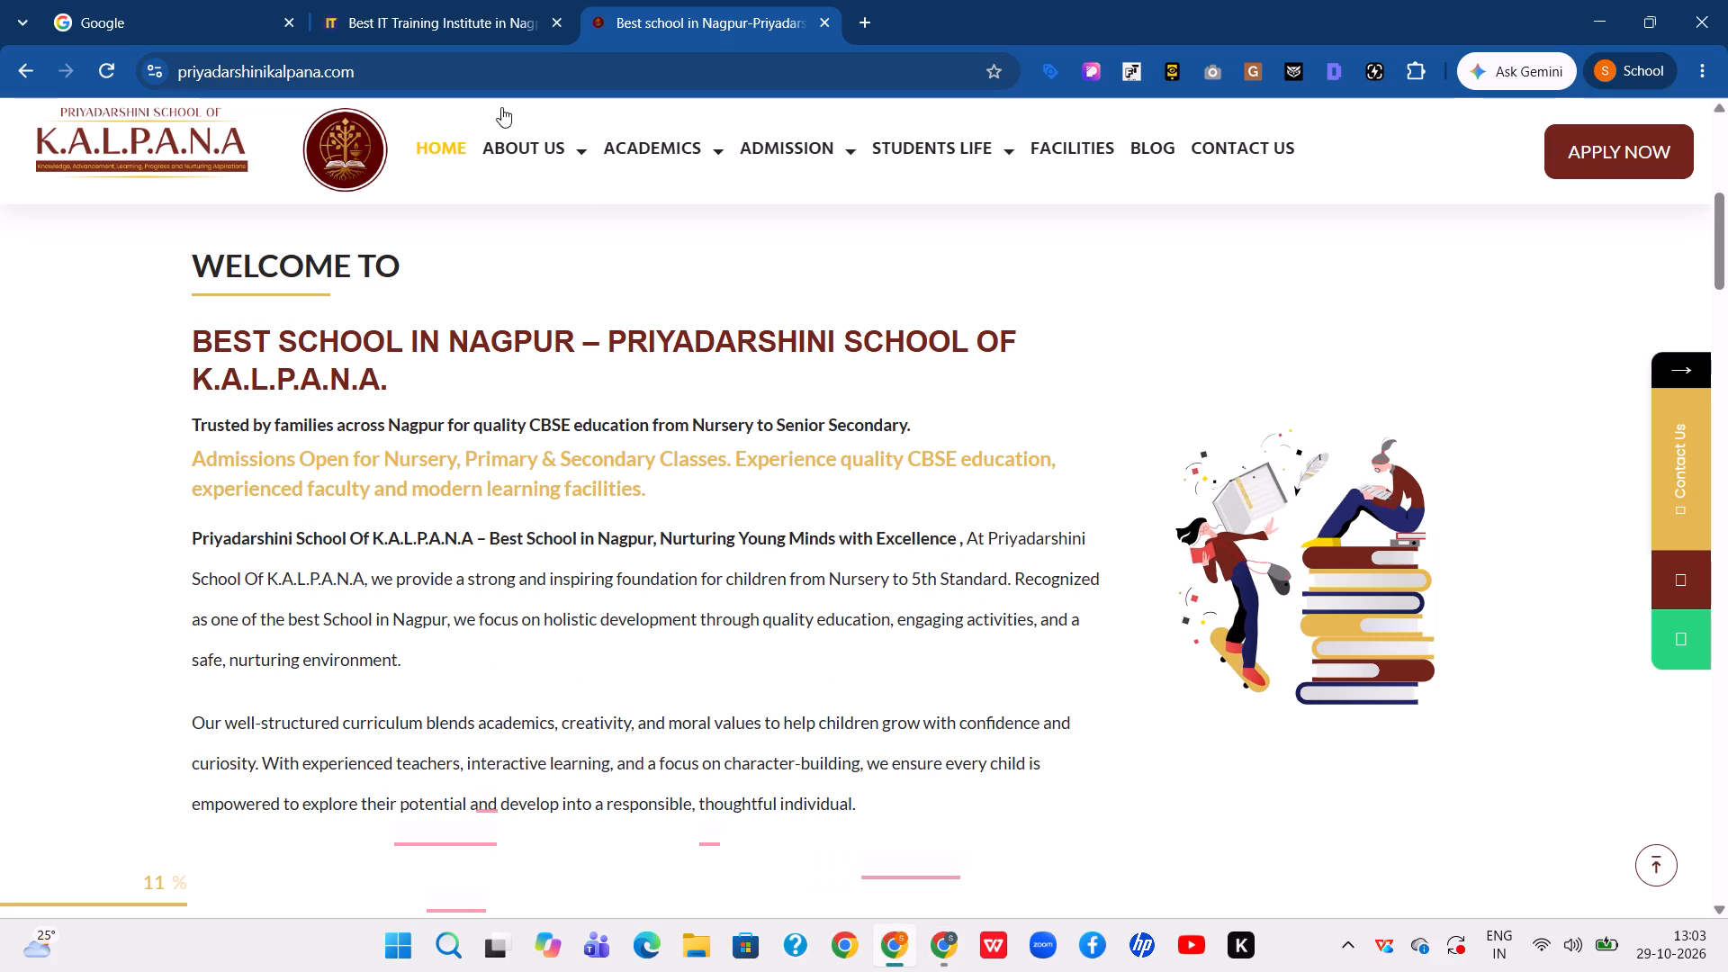
{"action": "left_click", "coordinate": [465, 94]}
{"action": "left_click", "coordinate": [435, 64]}
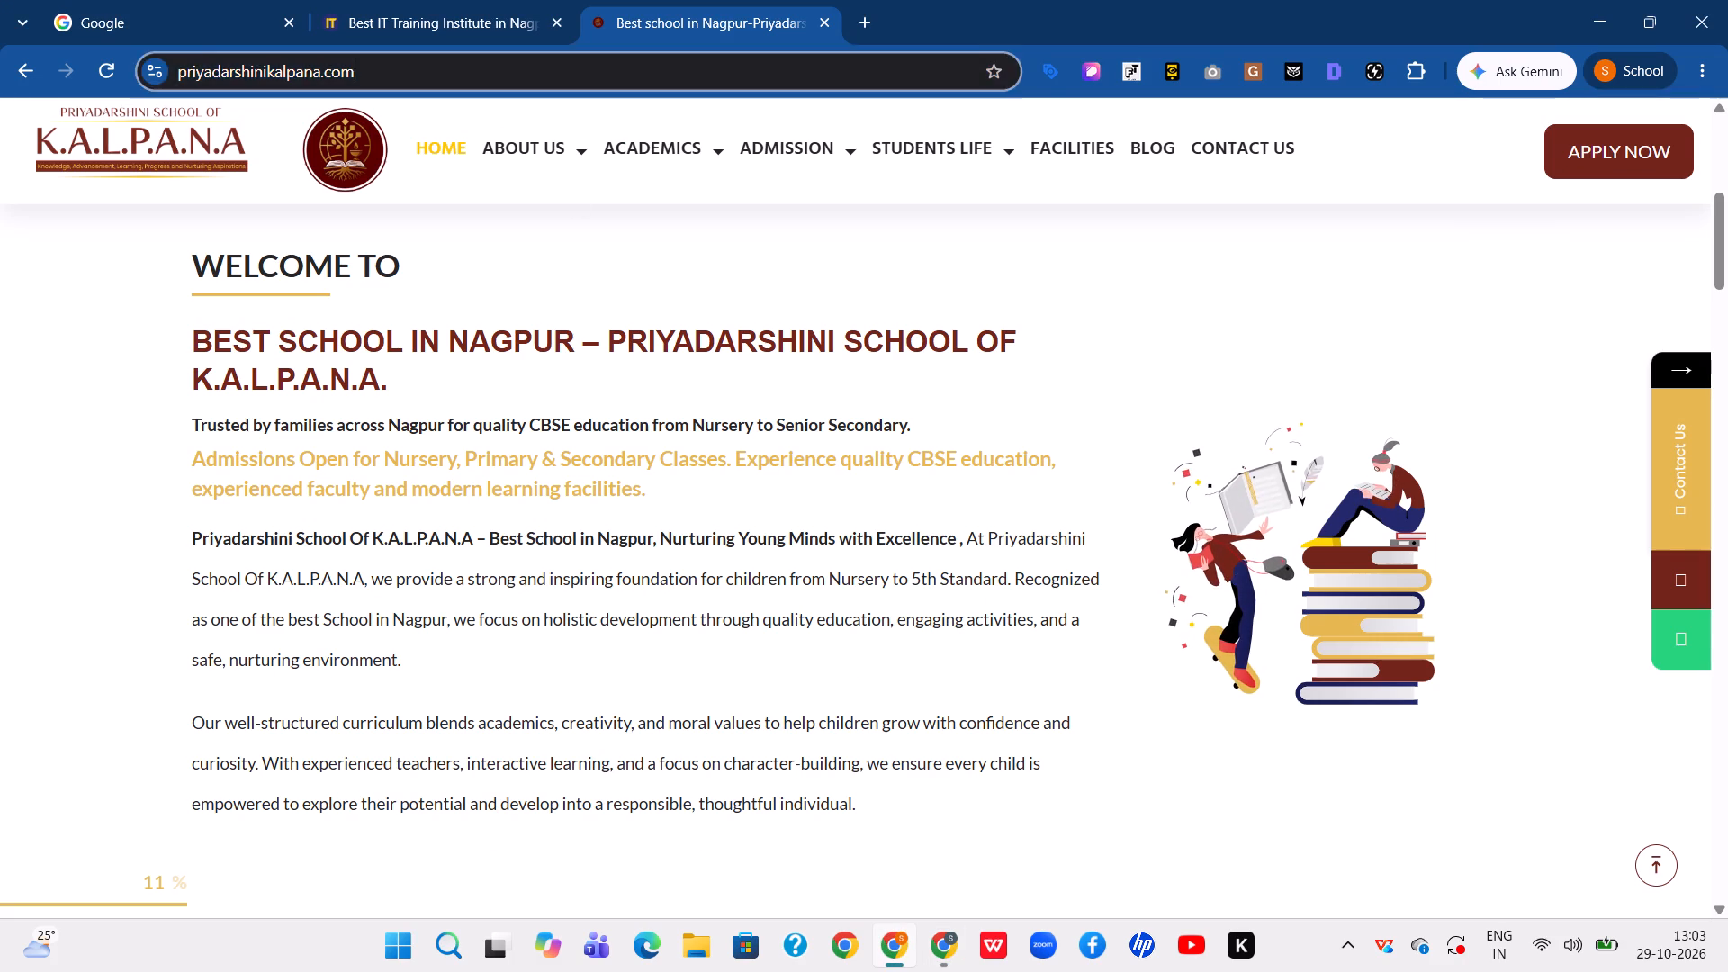
{"action": "key", "text": "ctrl+c"}
{"action": "left_click", "coordinate": [502, 571]}
{"action": "left_click", "coordinate": [492, 0]}
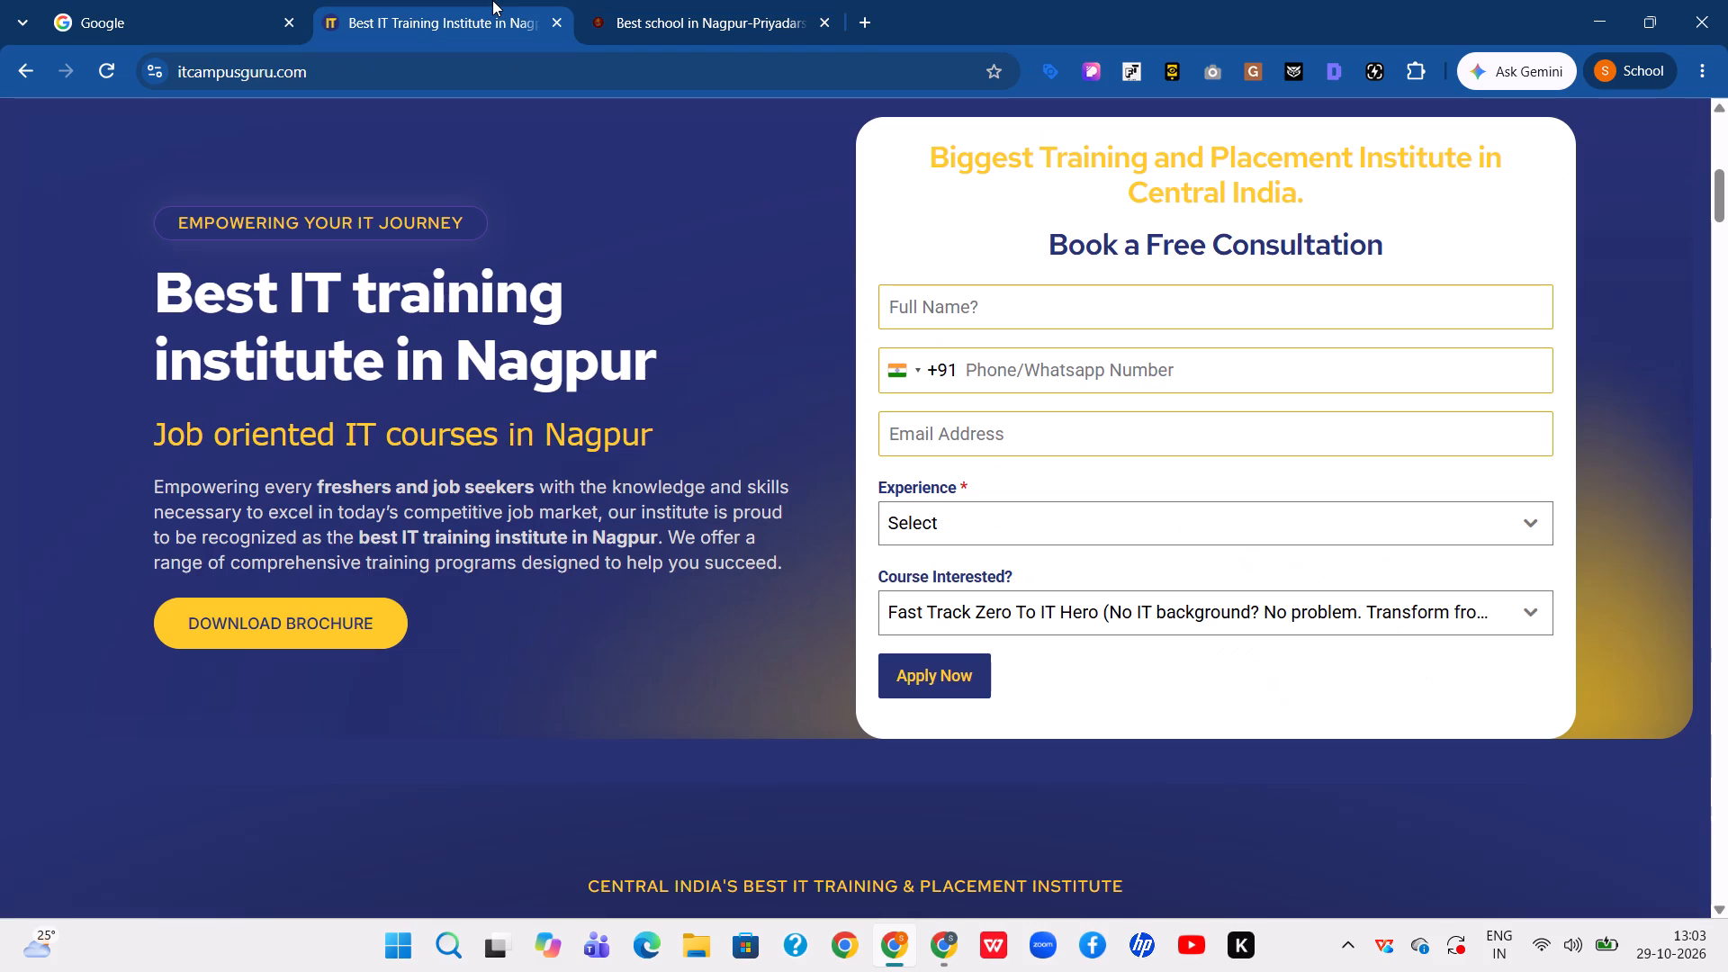
{"action": "left_click", "coordinate": [926, 930]}
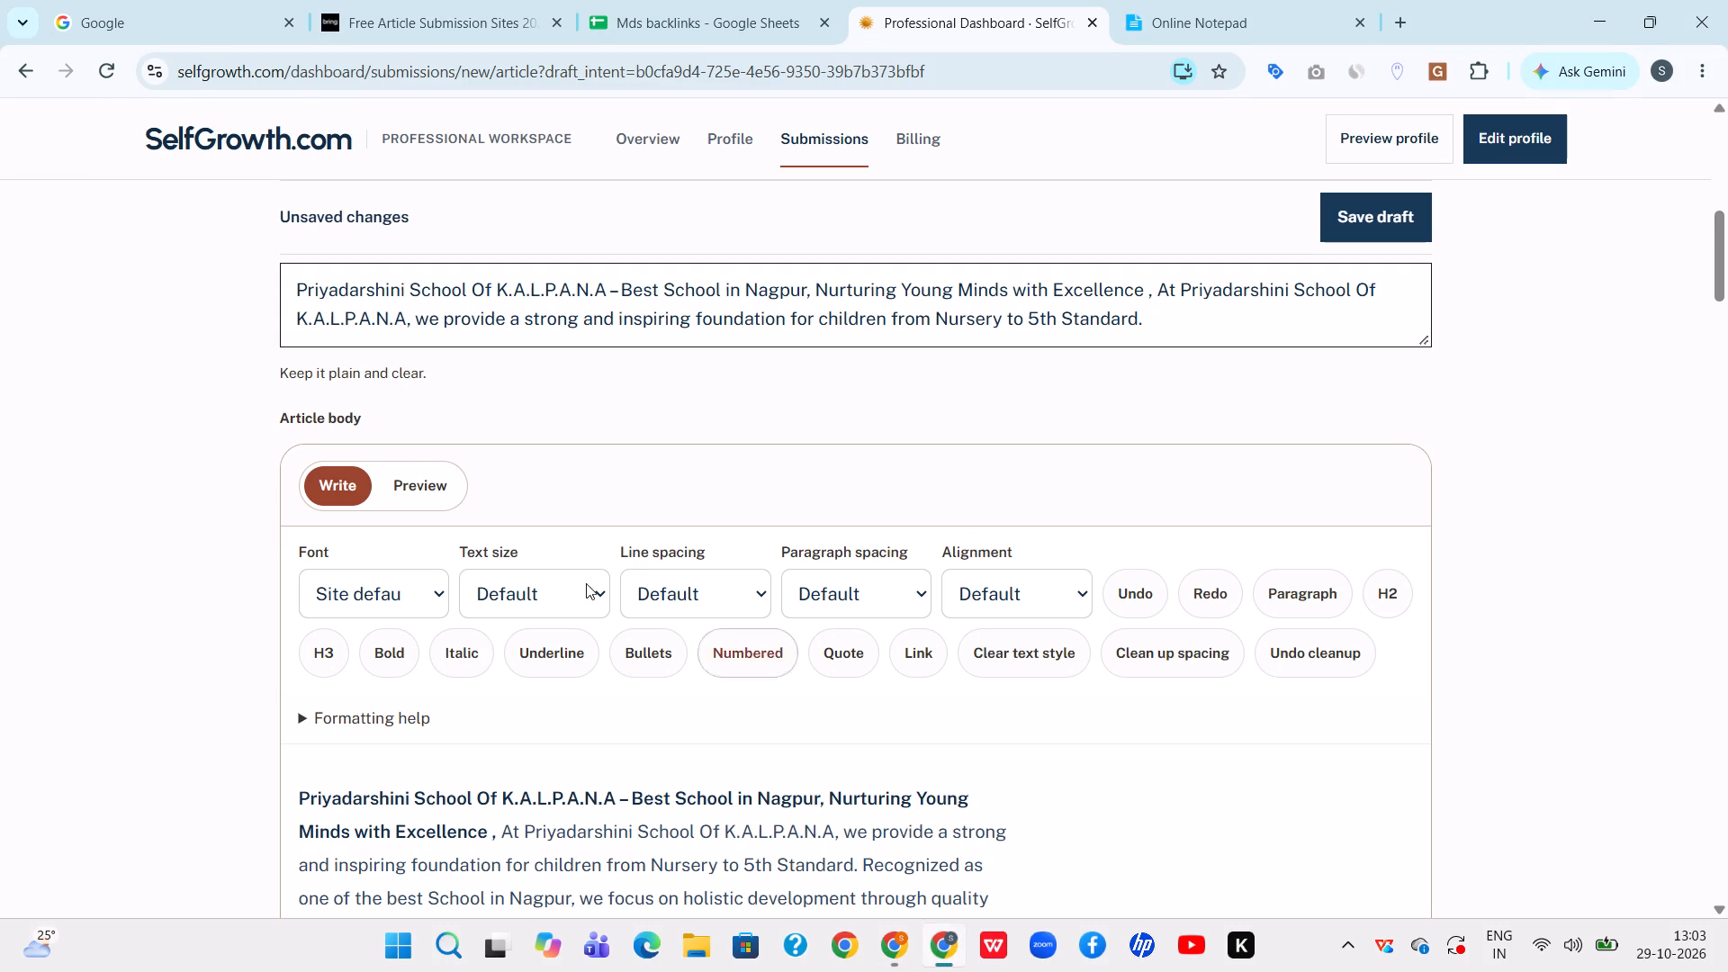
{"action": "left_click", "coordinate": [659, 799]}
{"action": "left_click_drag", "start_coordinate": [659, 799], "coordinate": [789, 805]}
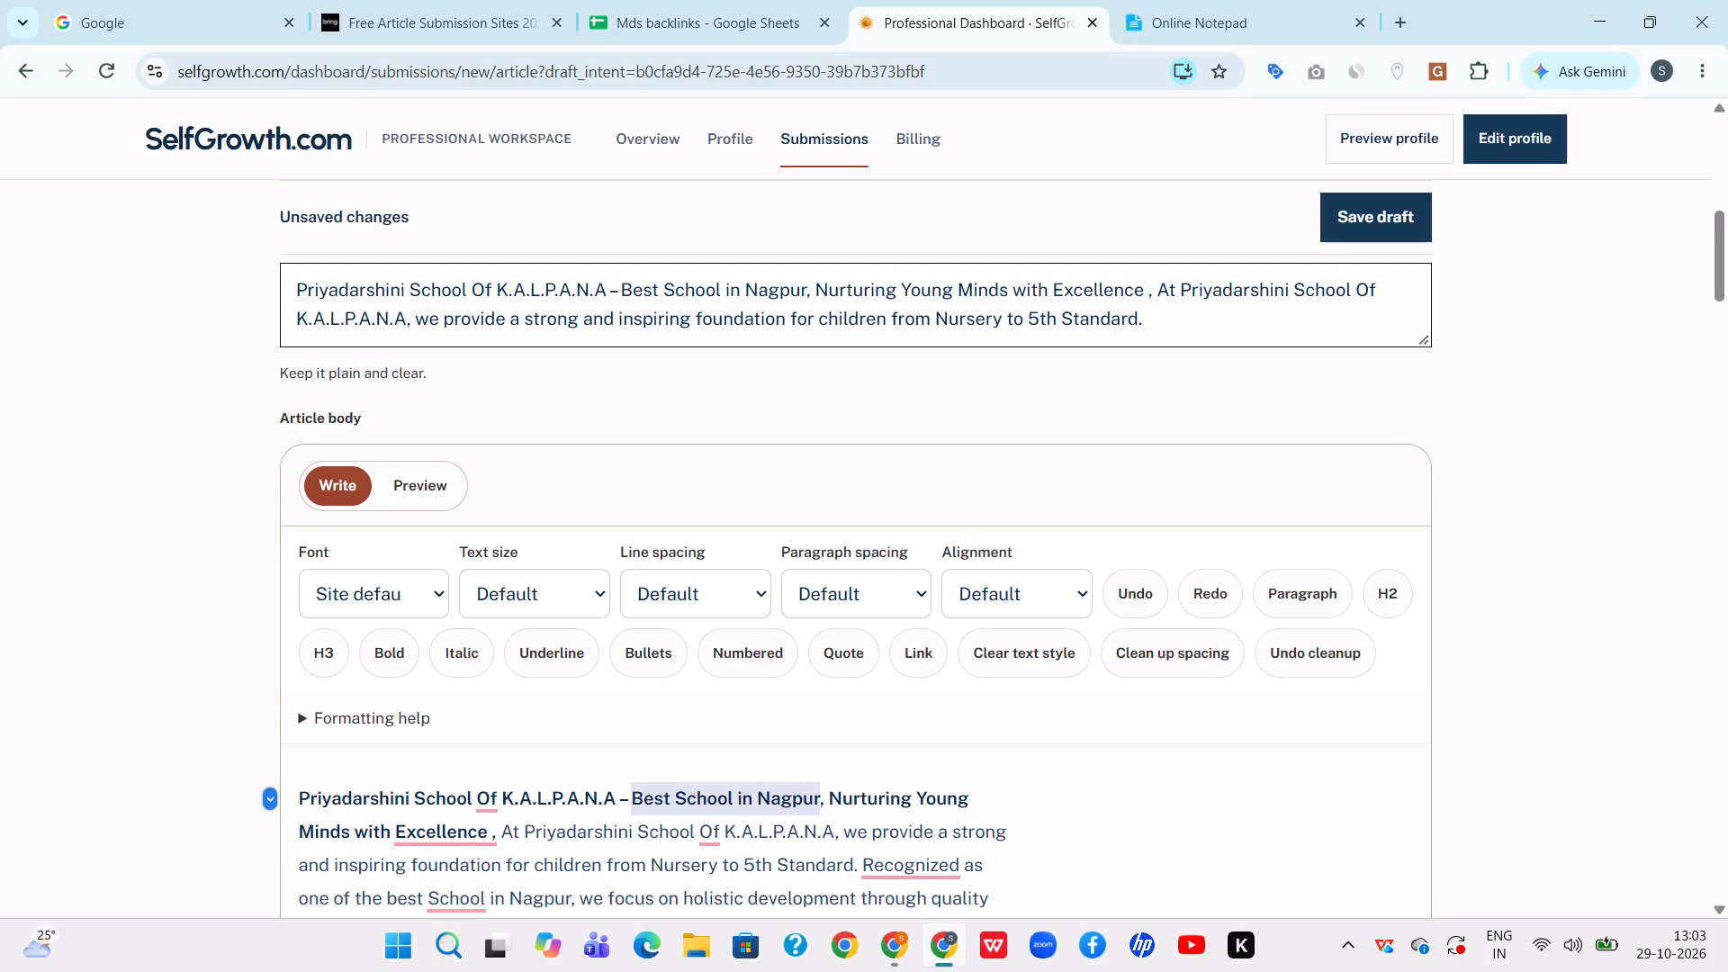
{"action": "left_click_drag", "start_coordinate": [789, 805], "coordinate": [788, 807]}
{"action": "left_click", "coordinate": [924, 660]}
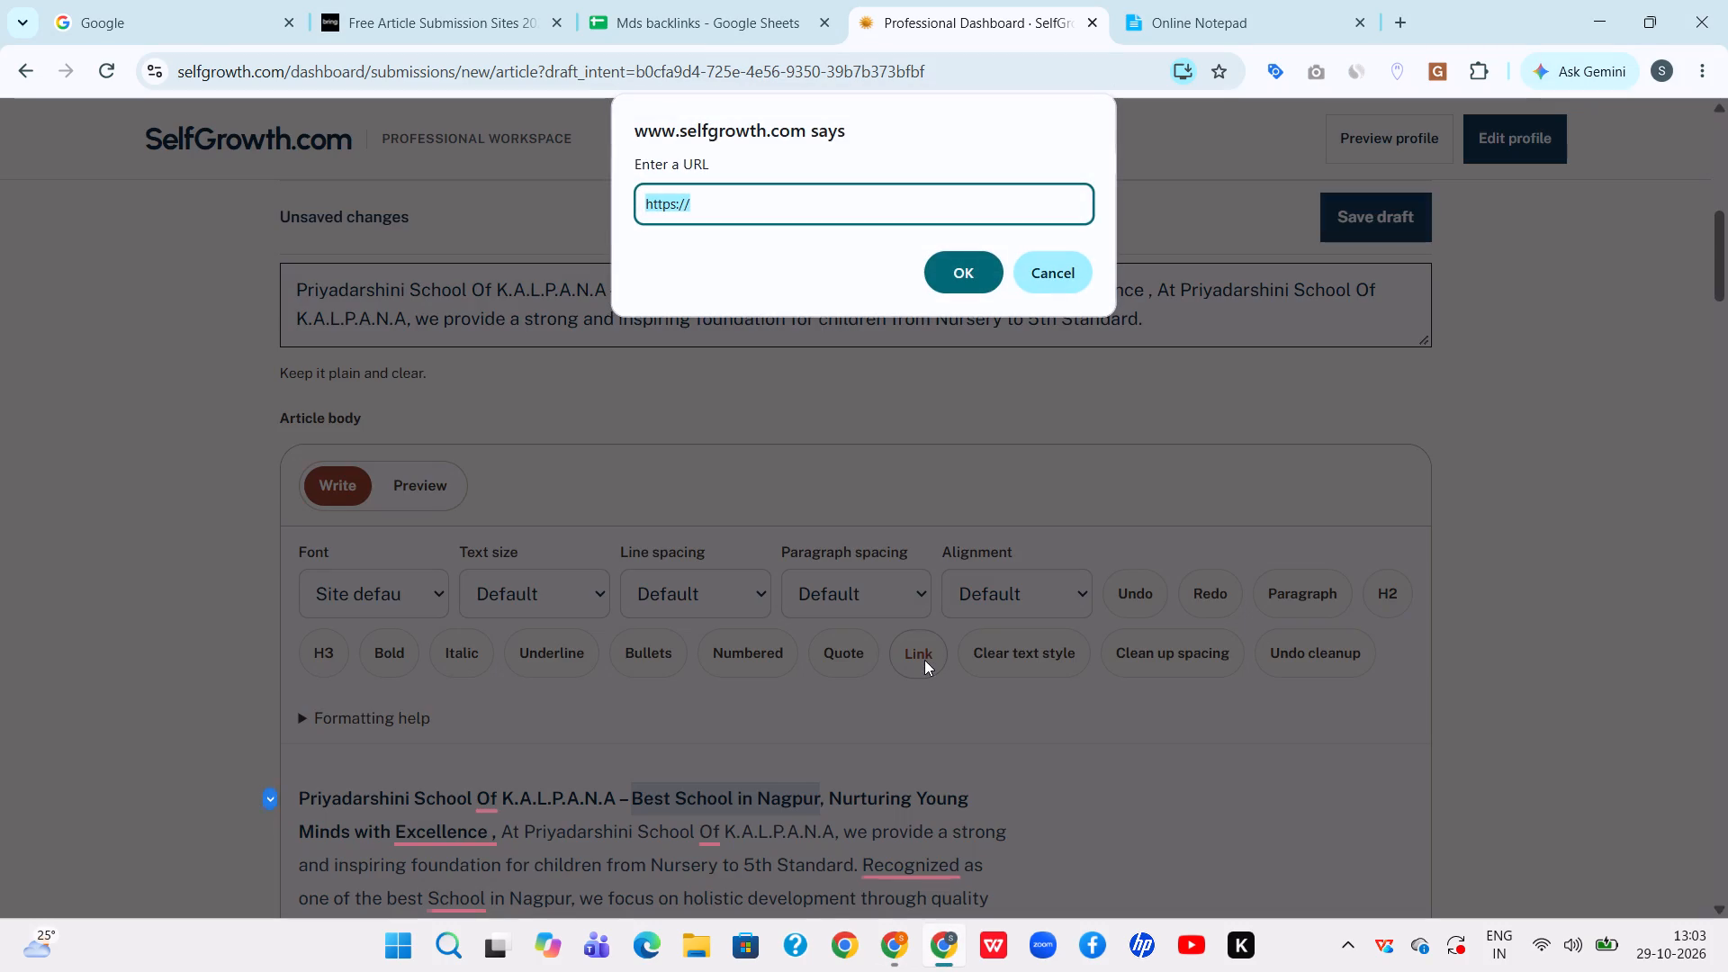
{"action": "key", "text": "ctrl+v"}
{"action": "key", "text": "Return"}
Choose Continuing Education as the article's primary topic and save the draft.
{"action": "scroll", "coordinate": [782, 301], "scroll_direction": "down", "scroll_amount": 3}
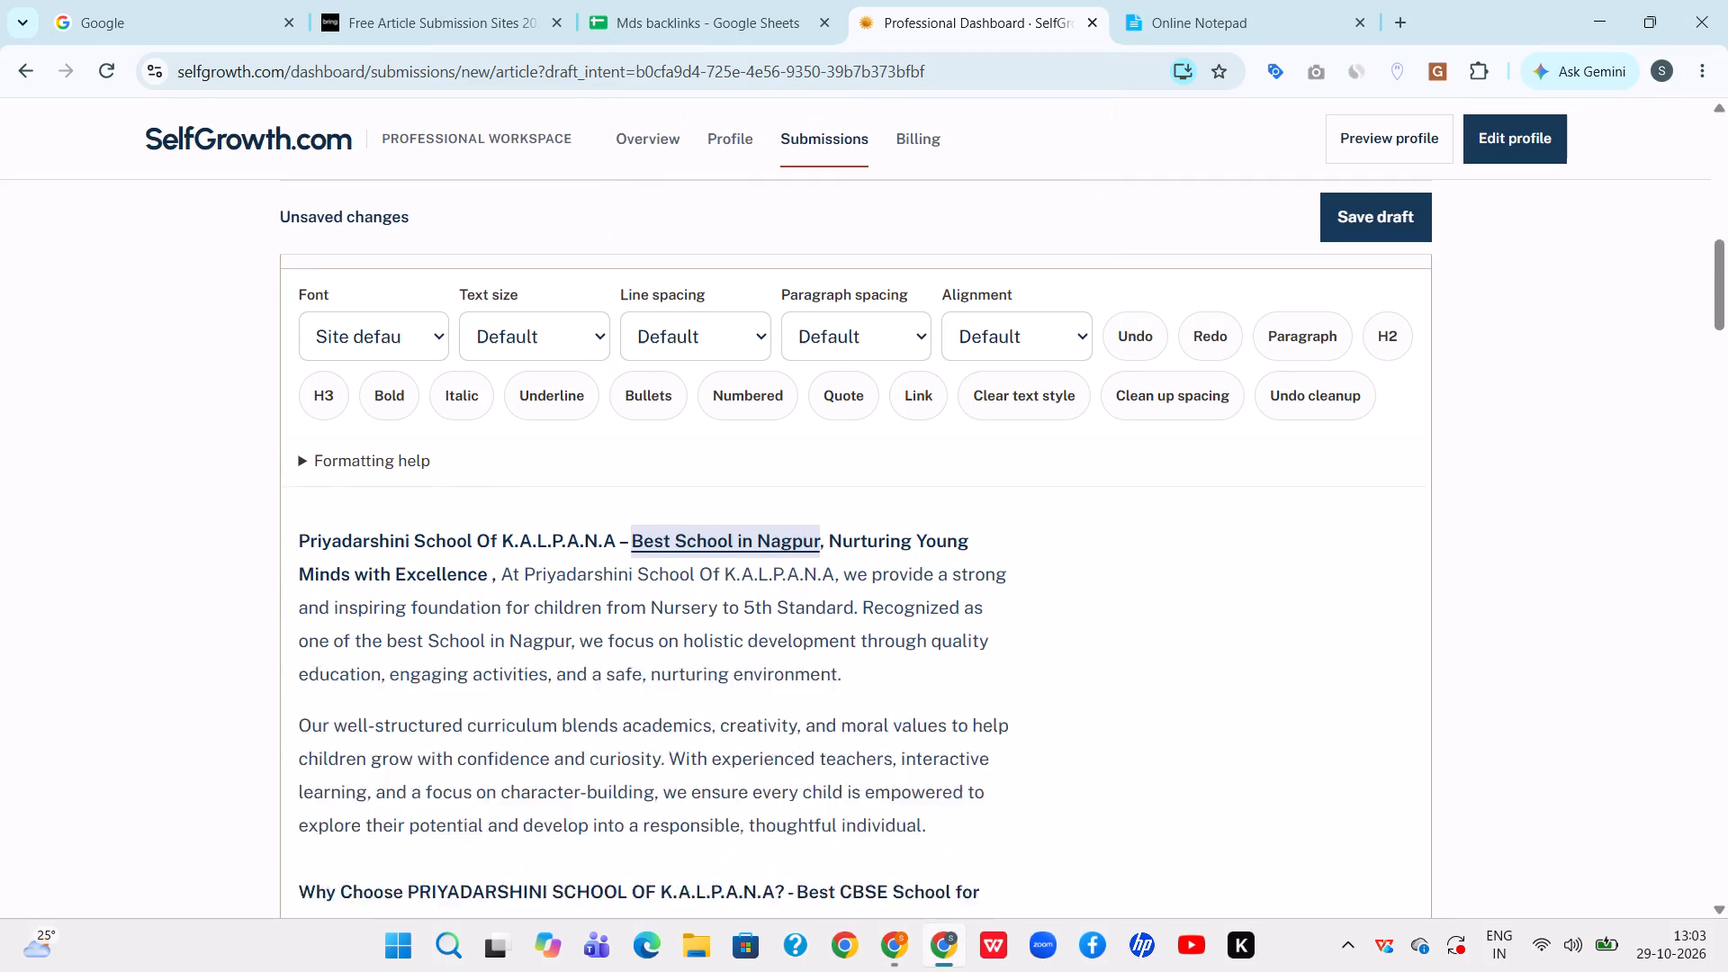
{"action": "scroll", "coordinate": [782, 301], "scroll_direction": "down", "scroll_amount": 12}
{"action": "scroll", "coordinate": [782, 301], "scroll_direction": "down", "scroll_amount": 11}
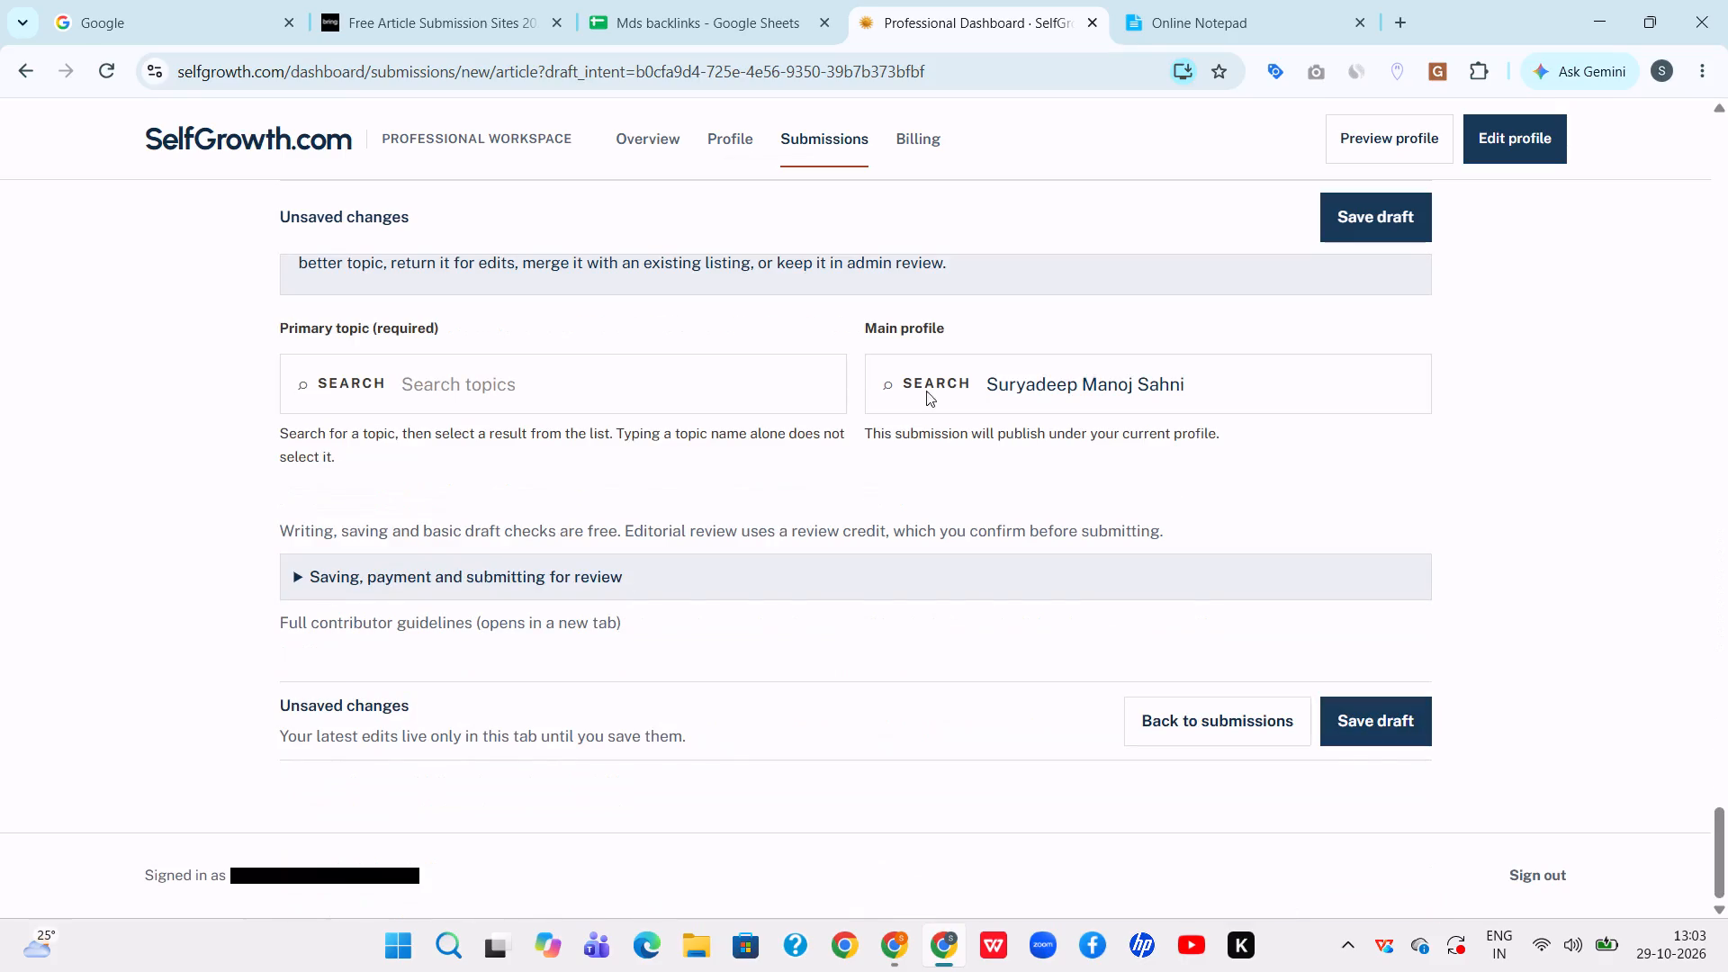
{"action": "left_click", "coordinate": [1386, 725]}
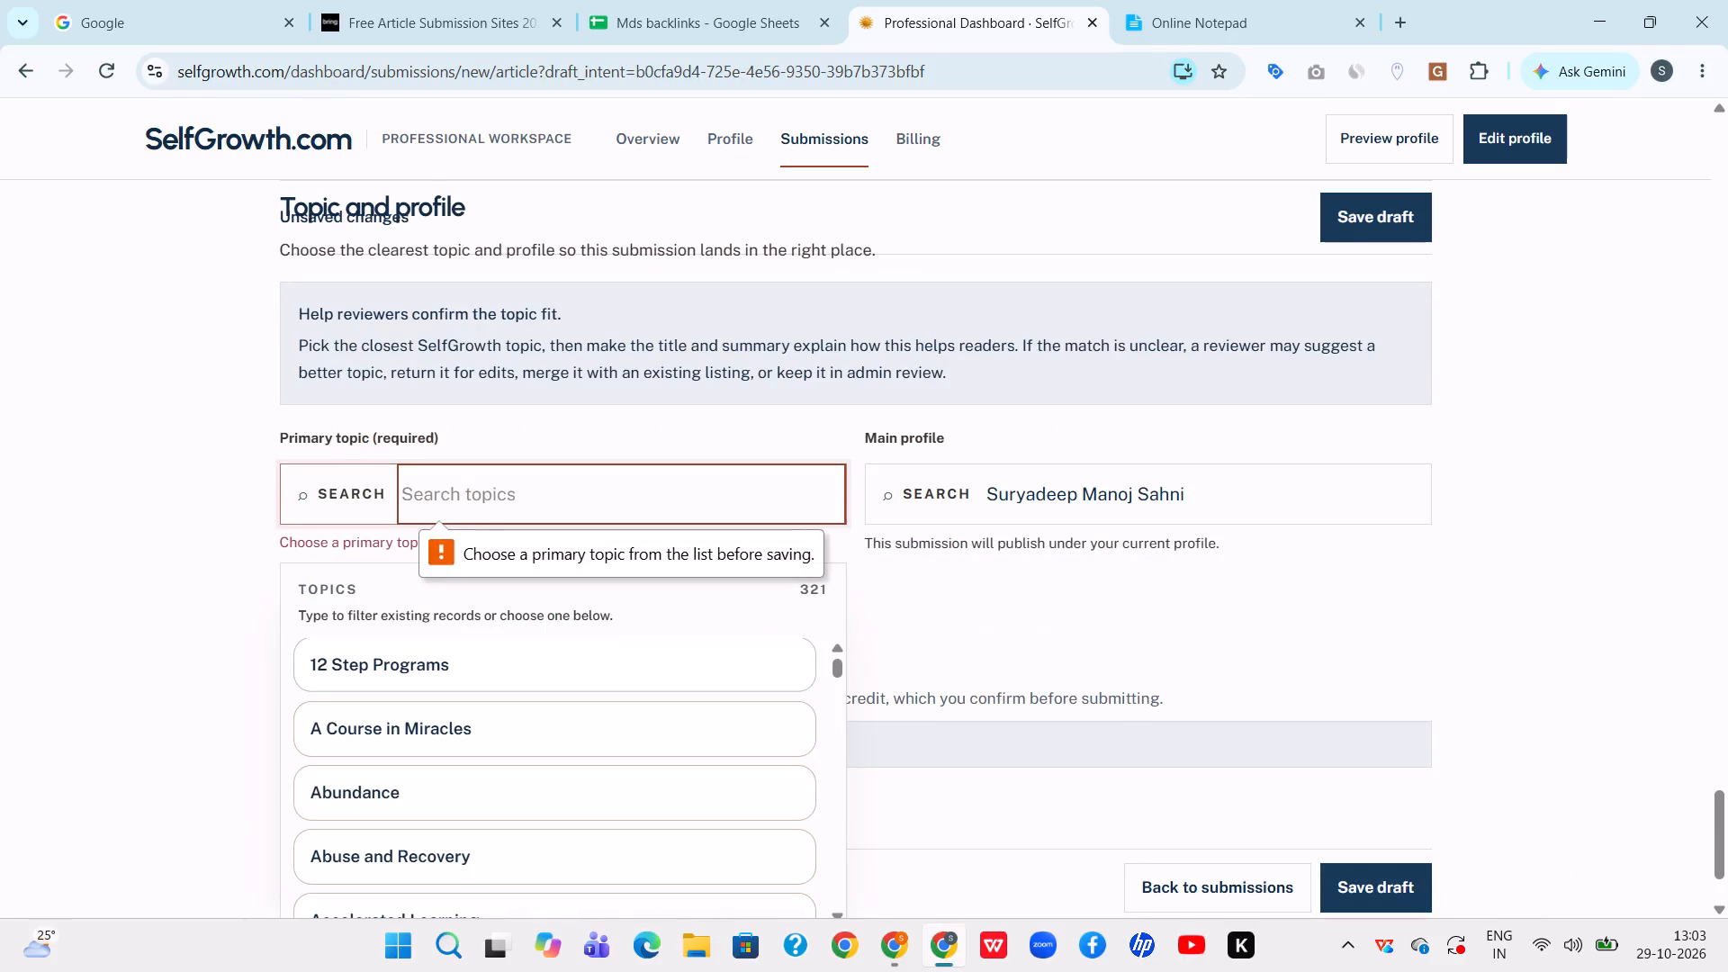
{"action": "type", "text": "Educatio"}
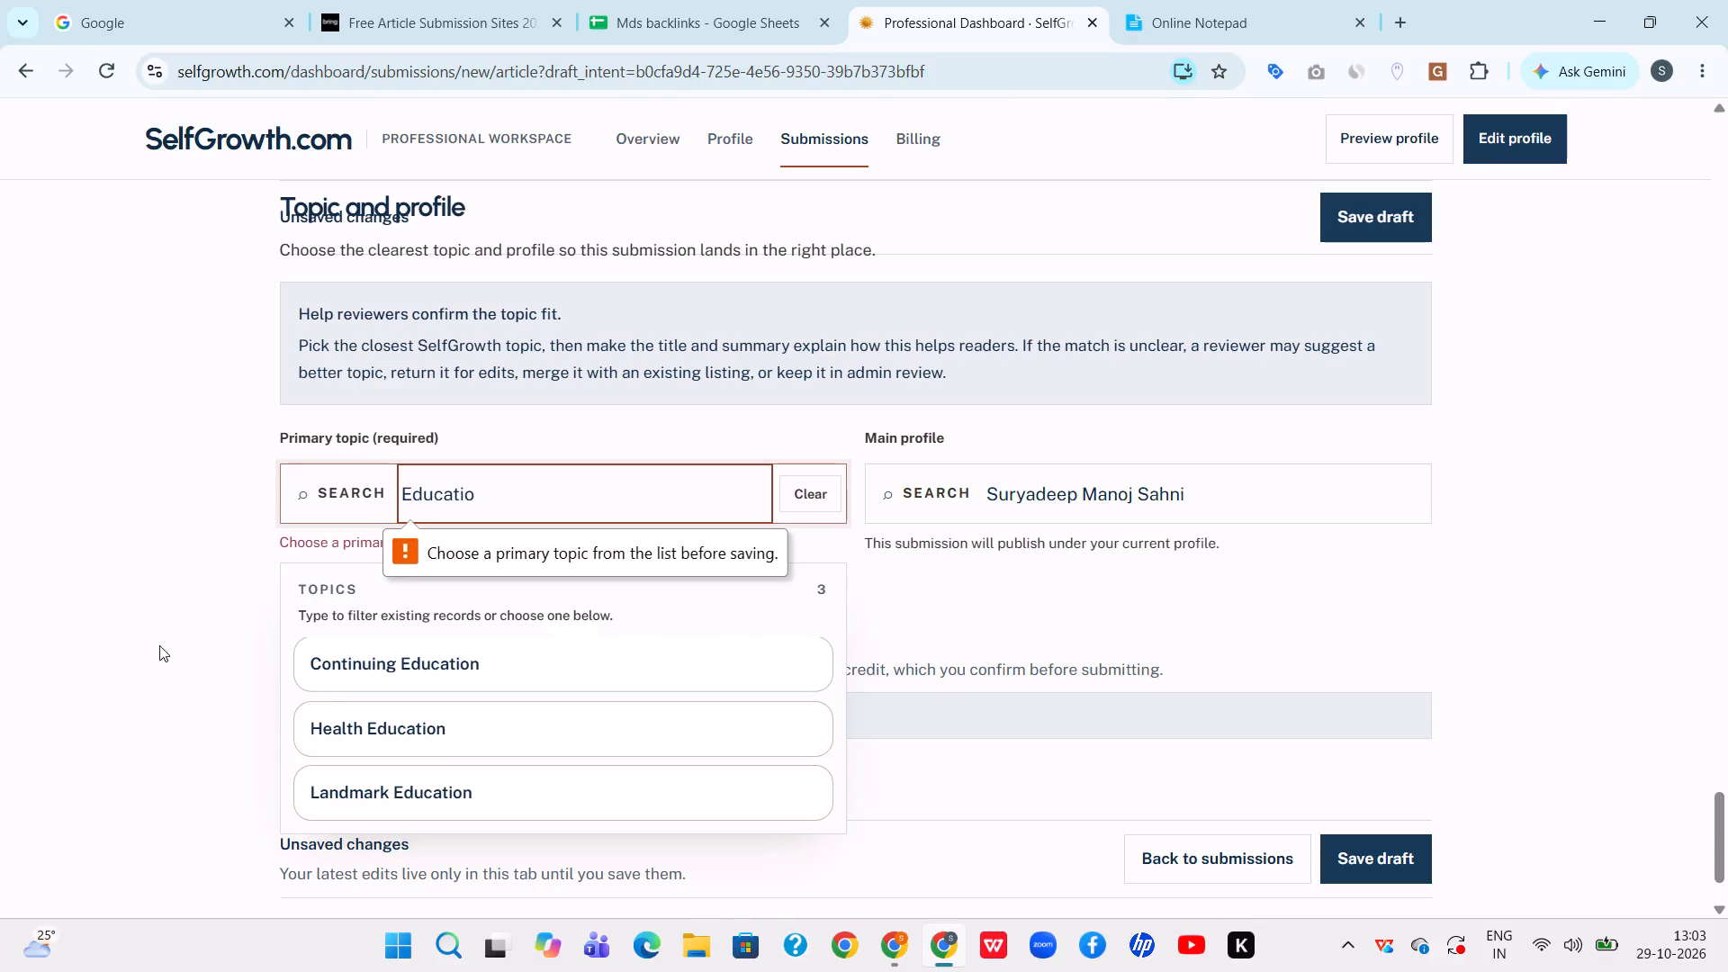
{"action": "left_click", "coordinate": [434, 643]}
{"action": "left_click", "coordinate": [92, 589]}
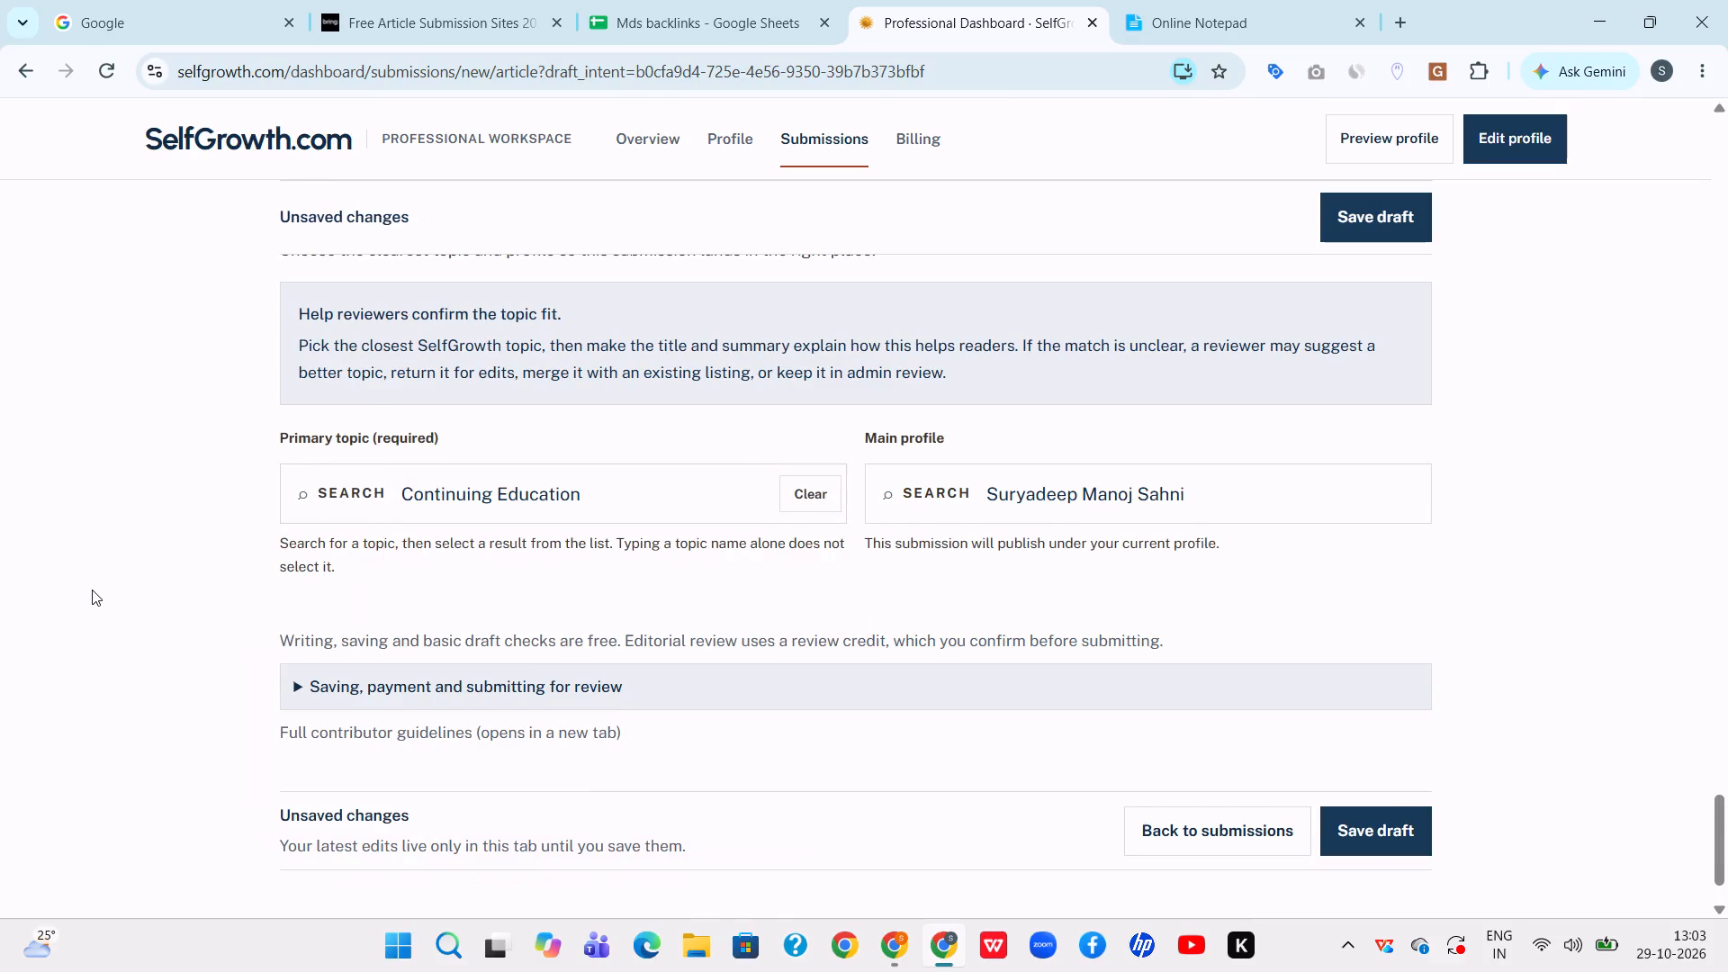
{"action": "key", "text": "Page_Down"}
{"action": "left_click", "coordinate": [1355, 720]}
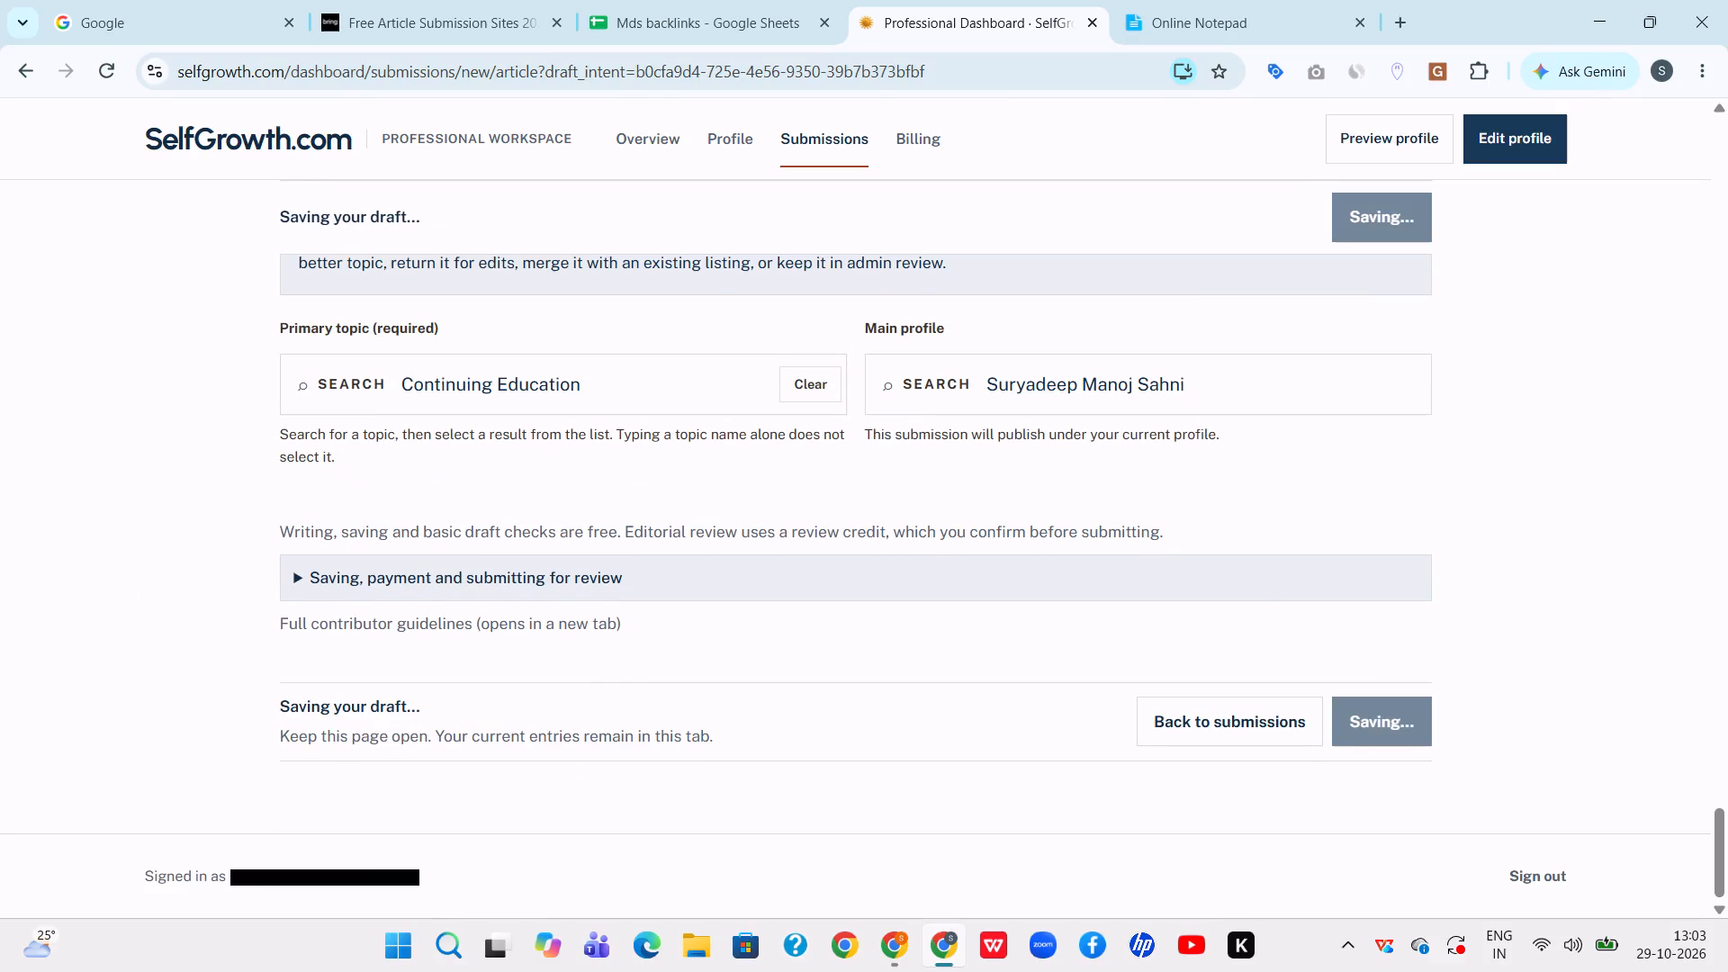
Close the Online Notepad tab.
{"action": "left_click", "coordinate": [1364, 22]}
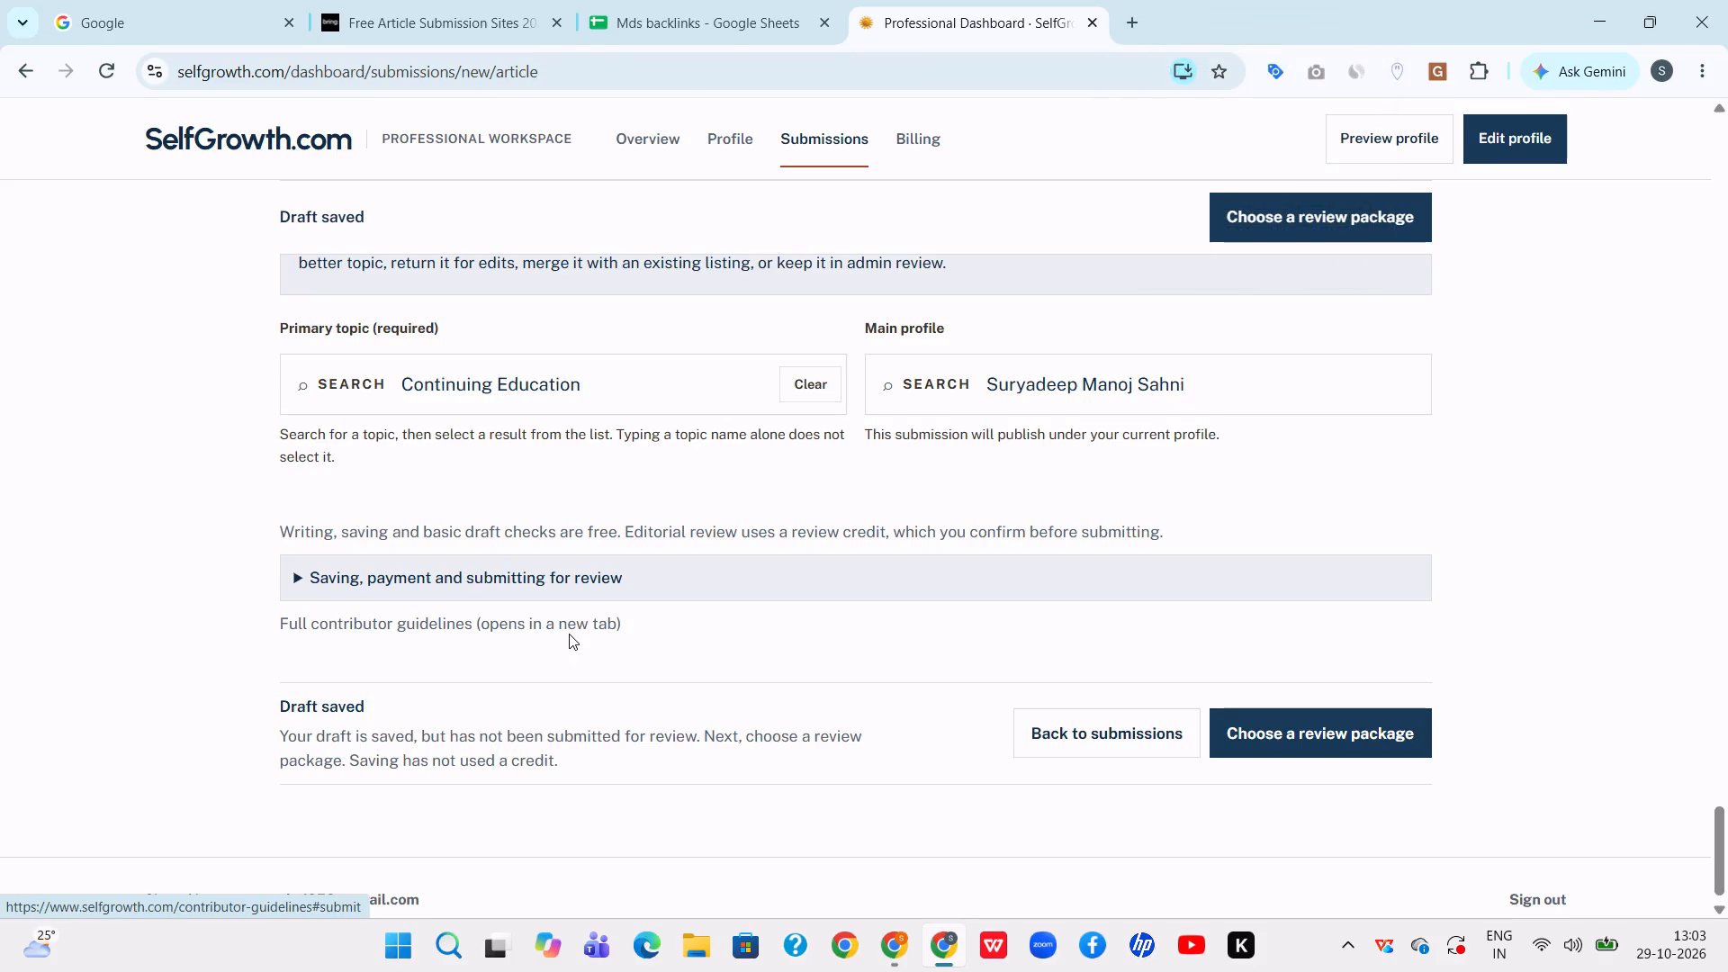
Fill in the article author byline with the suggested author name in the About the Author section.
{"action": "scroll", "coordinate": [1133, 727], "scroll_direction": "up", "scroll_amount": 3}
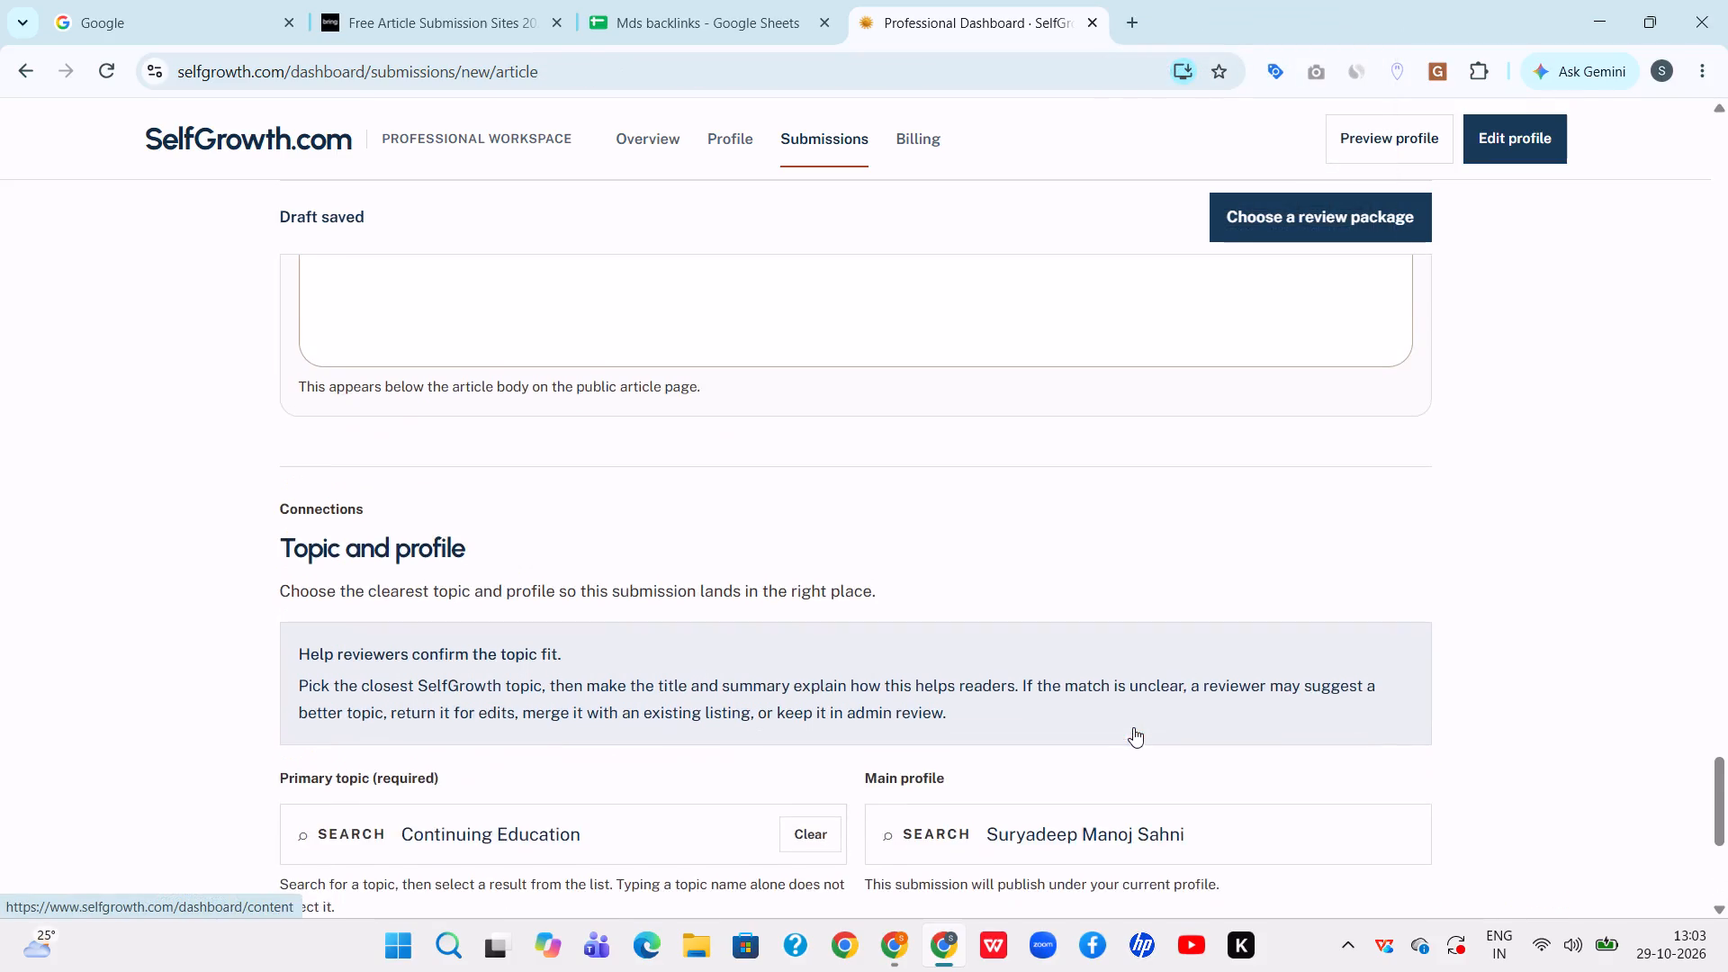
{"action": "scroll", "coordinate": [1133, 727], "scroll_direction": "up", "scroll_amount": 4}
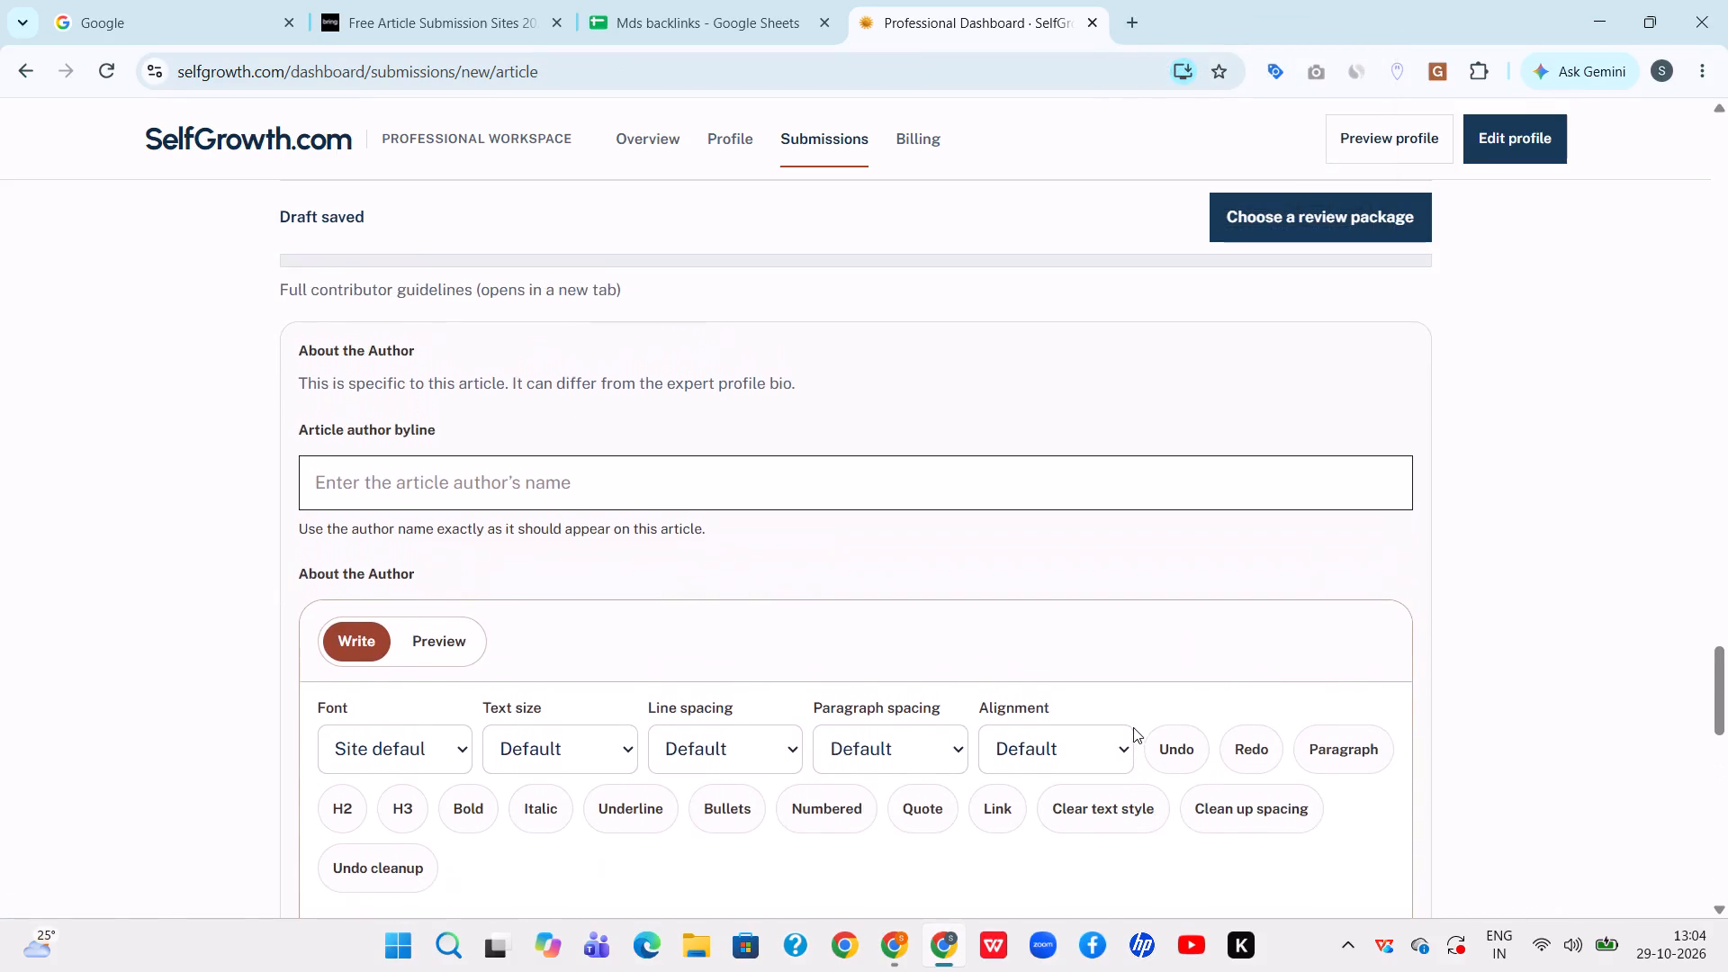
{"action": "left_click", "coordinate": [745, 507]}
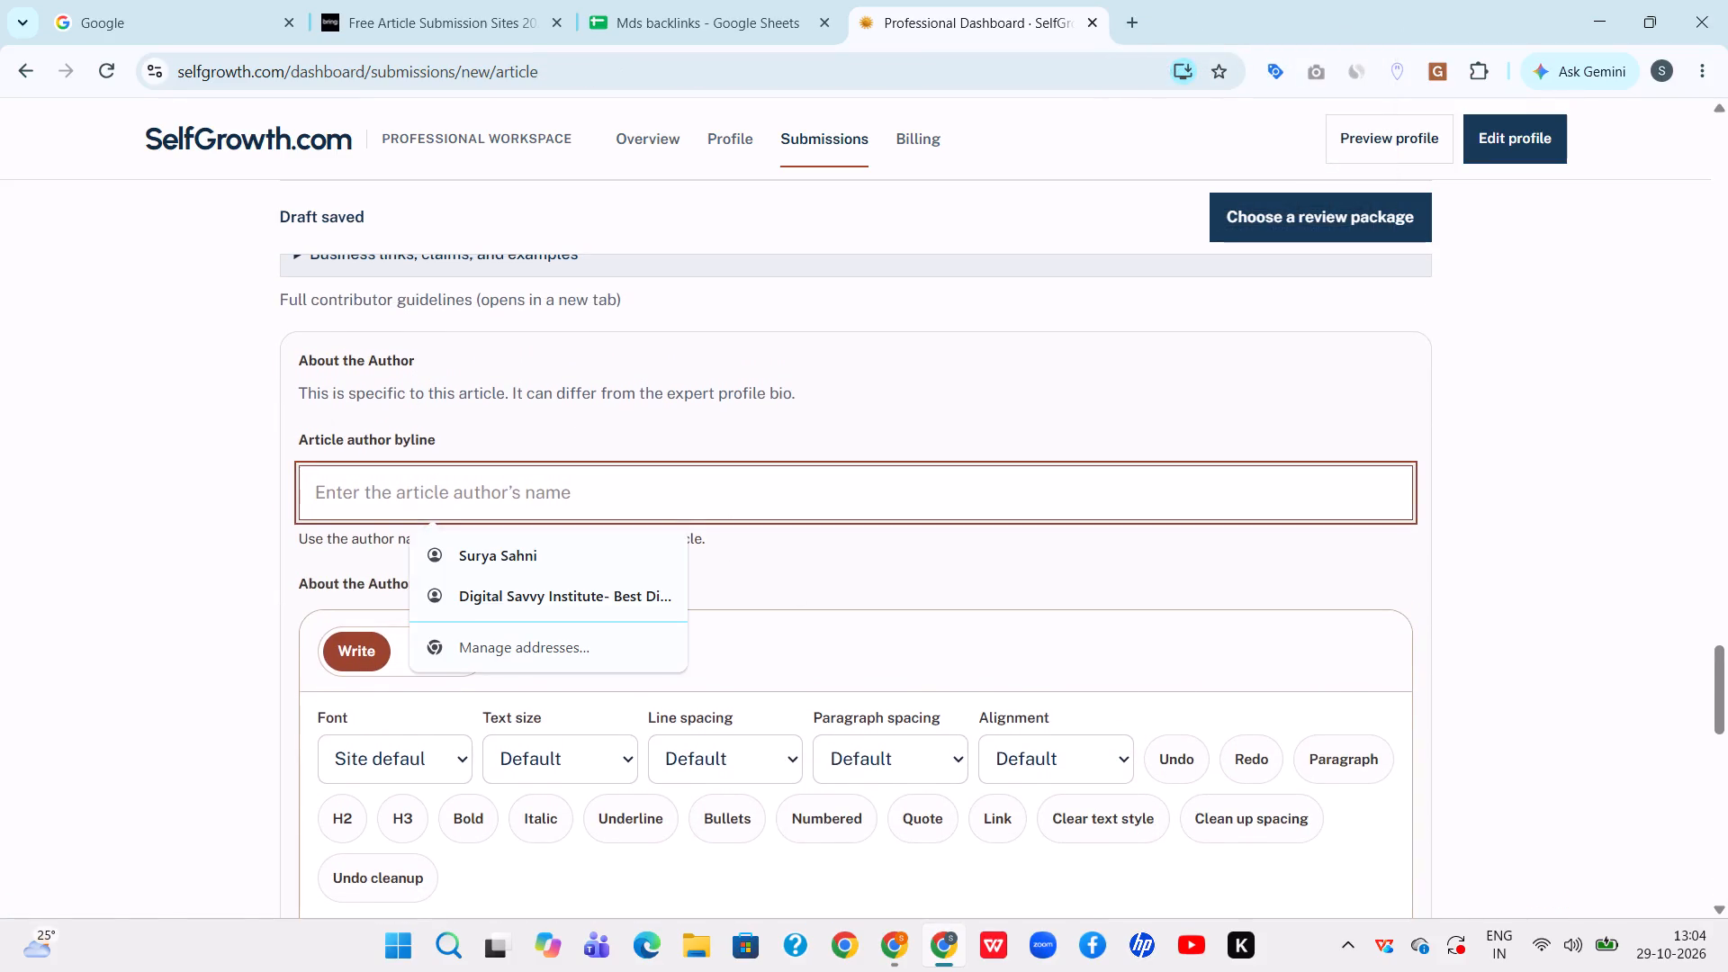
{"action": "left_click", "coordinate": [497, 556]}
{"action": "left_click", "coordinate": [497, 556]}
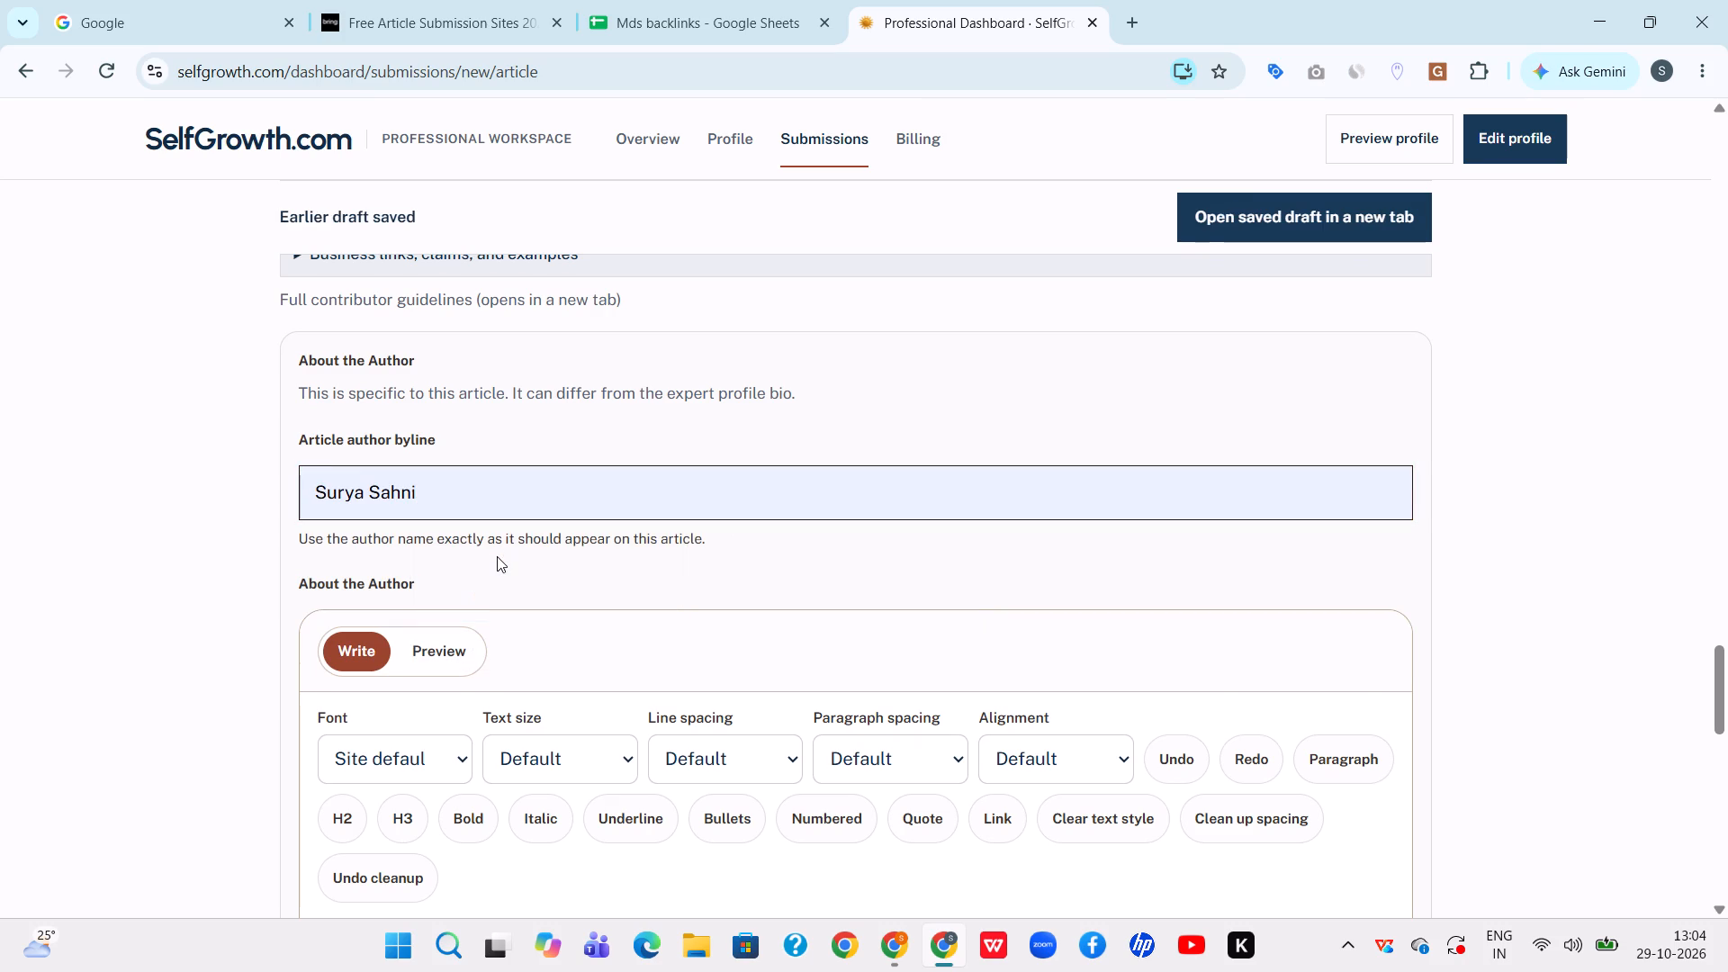
Open the saved "Best School in Nagpur" draft in a new tab and look through its article body.
{"action": "left_click", "coordinate": [1286, 221]}
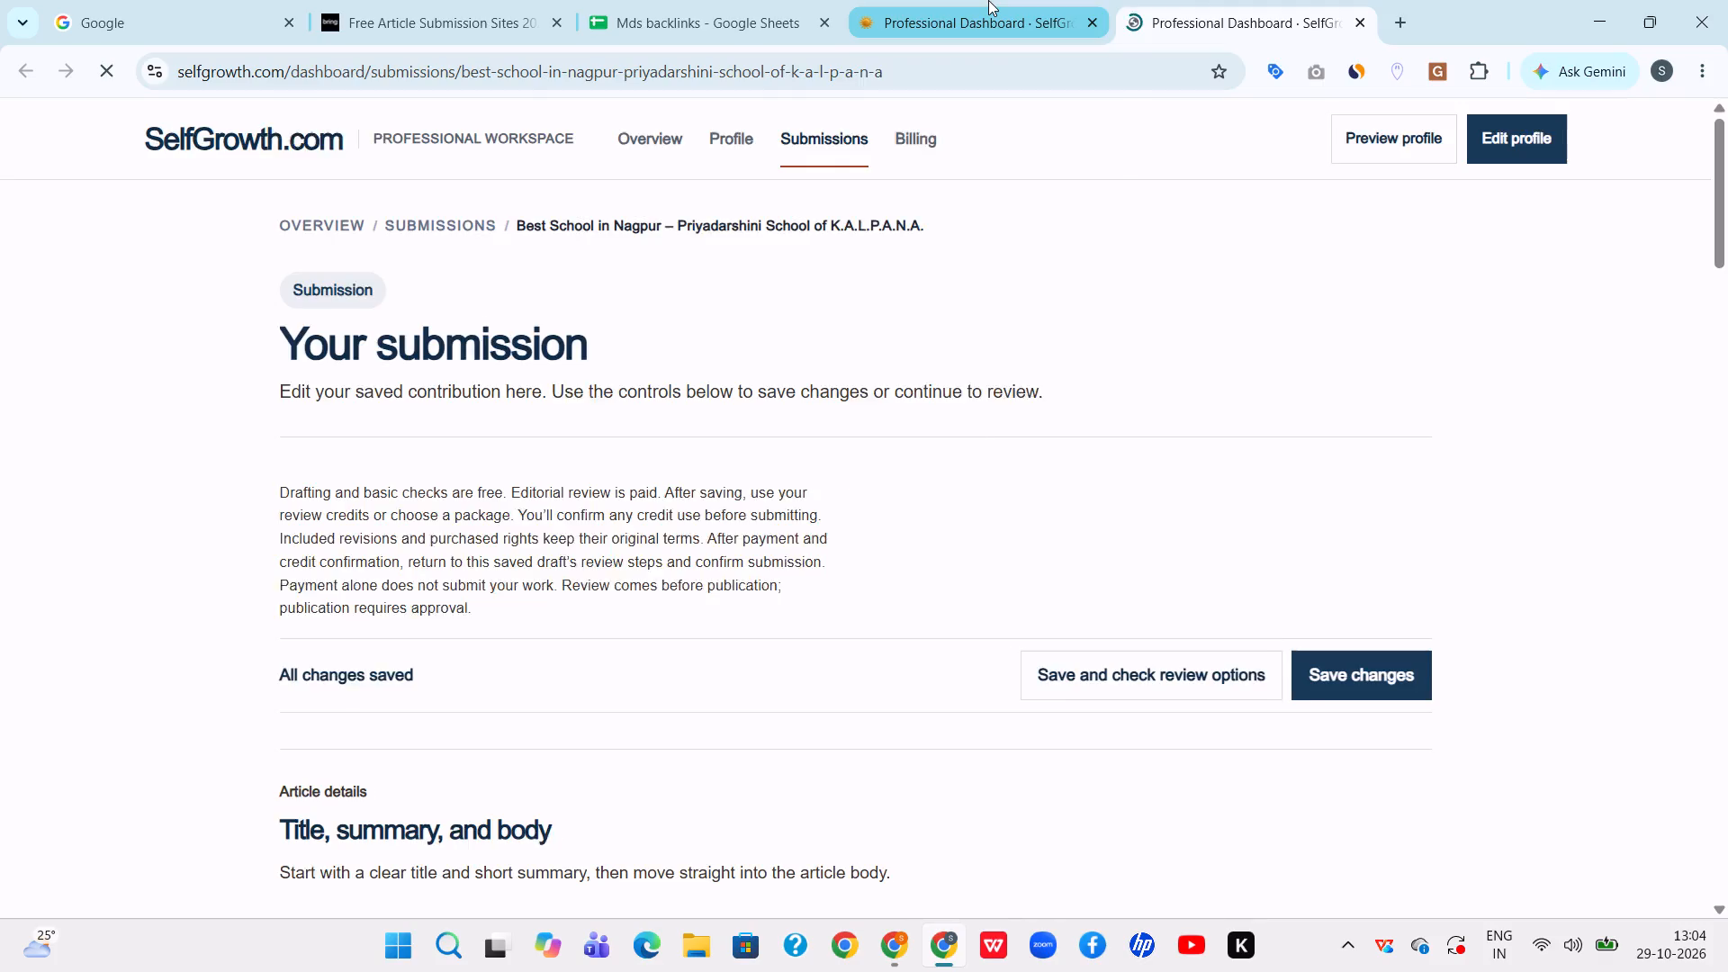
{"action": "key", "text": "Page_Down"}
{"action": "key", "text": "Page_Down"}
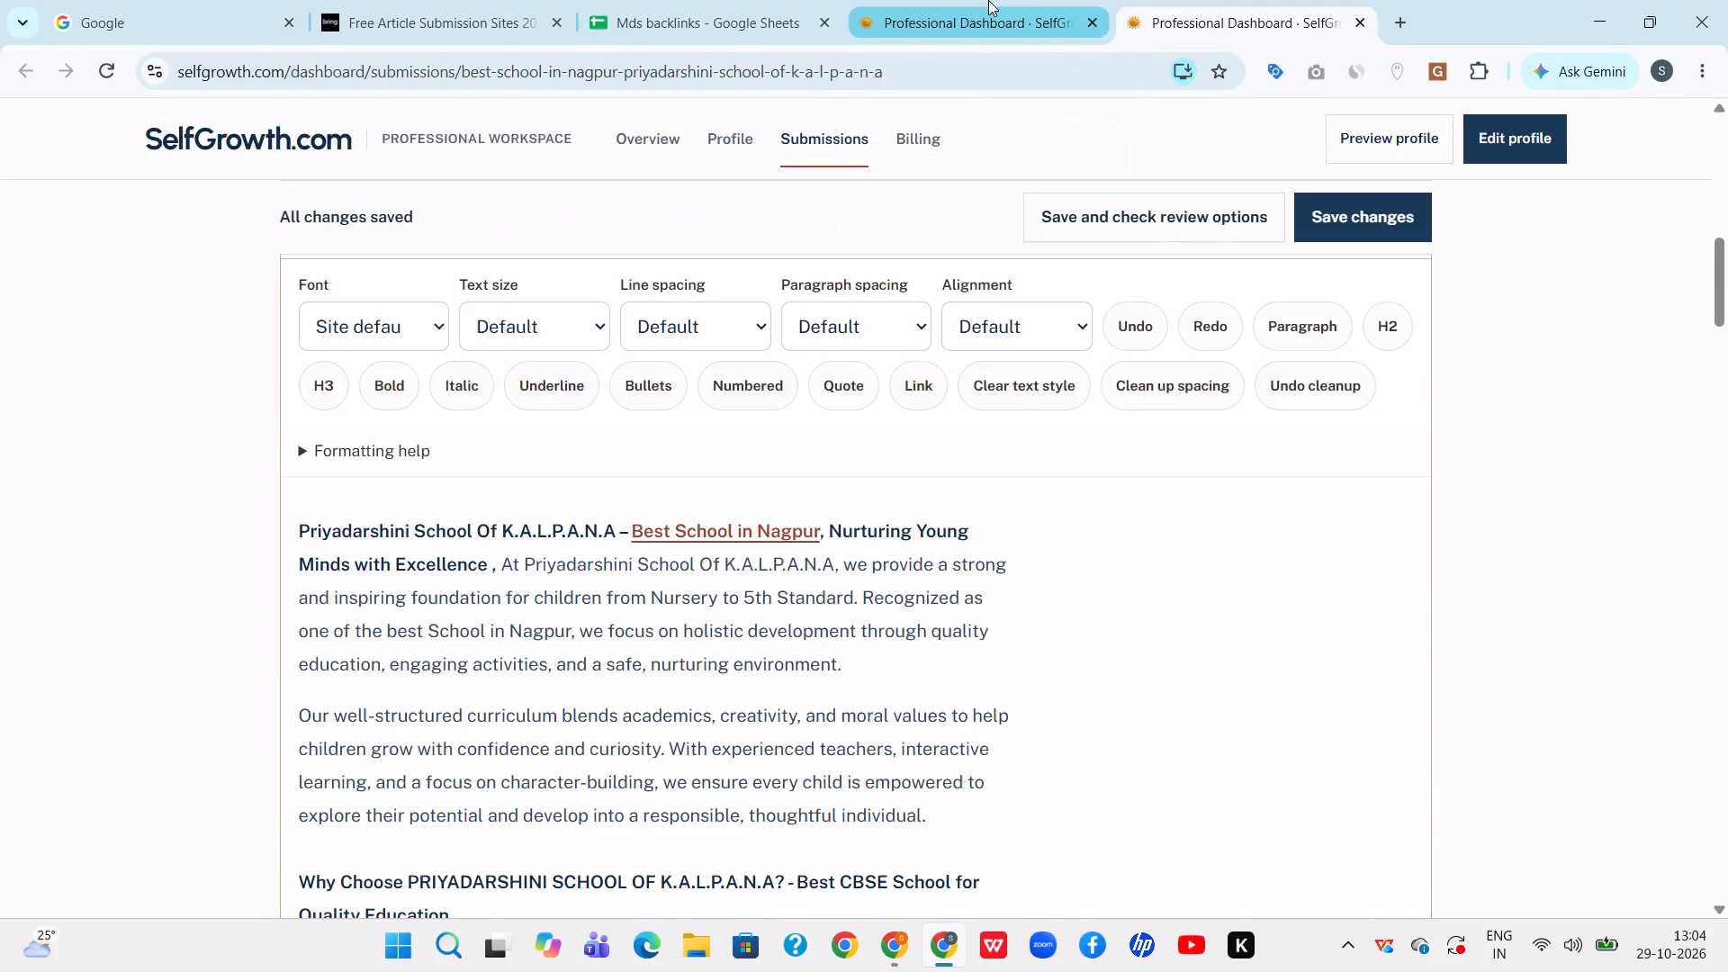
{"action": "key", "text": "Page_Down"}
{"action": "key", "text": "Page_Down"}
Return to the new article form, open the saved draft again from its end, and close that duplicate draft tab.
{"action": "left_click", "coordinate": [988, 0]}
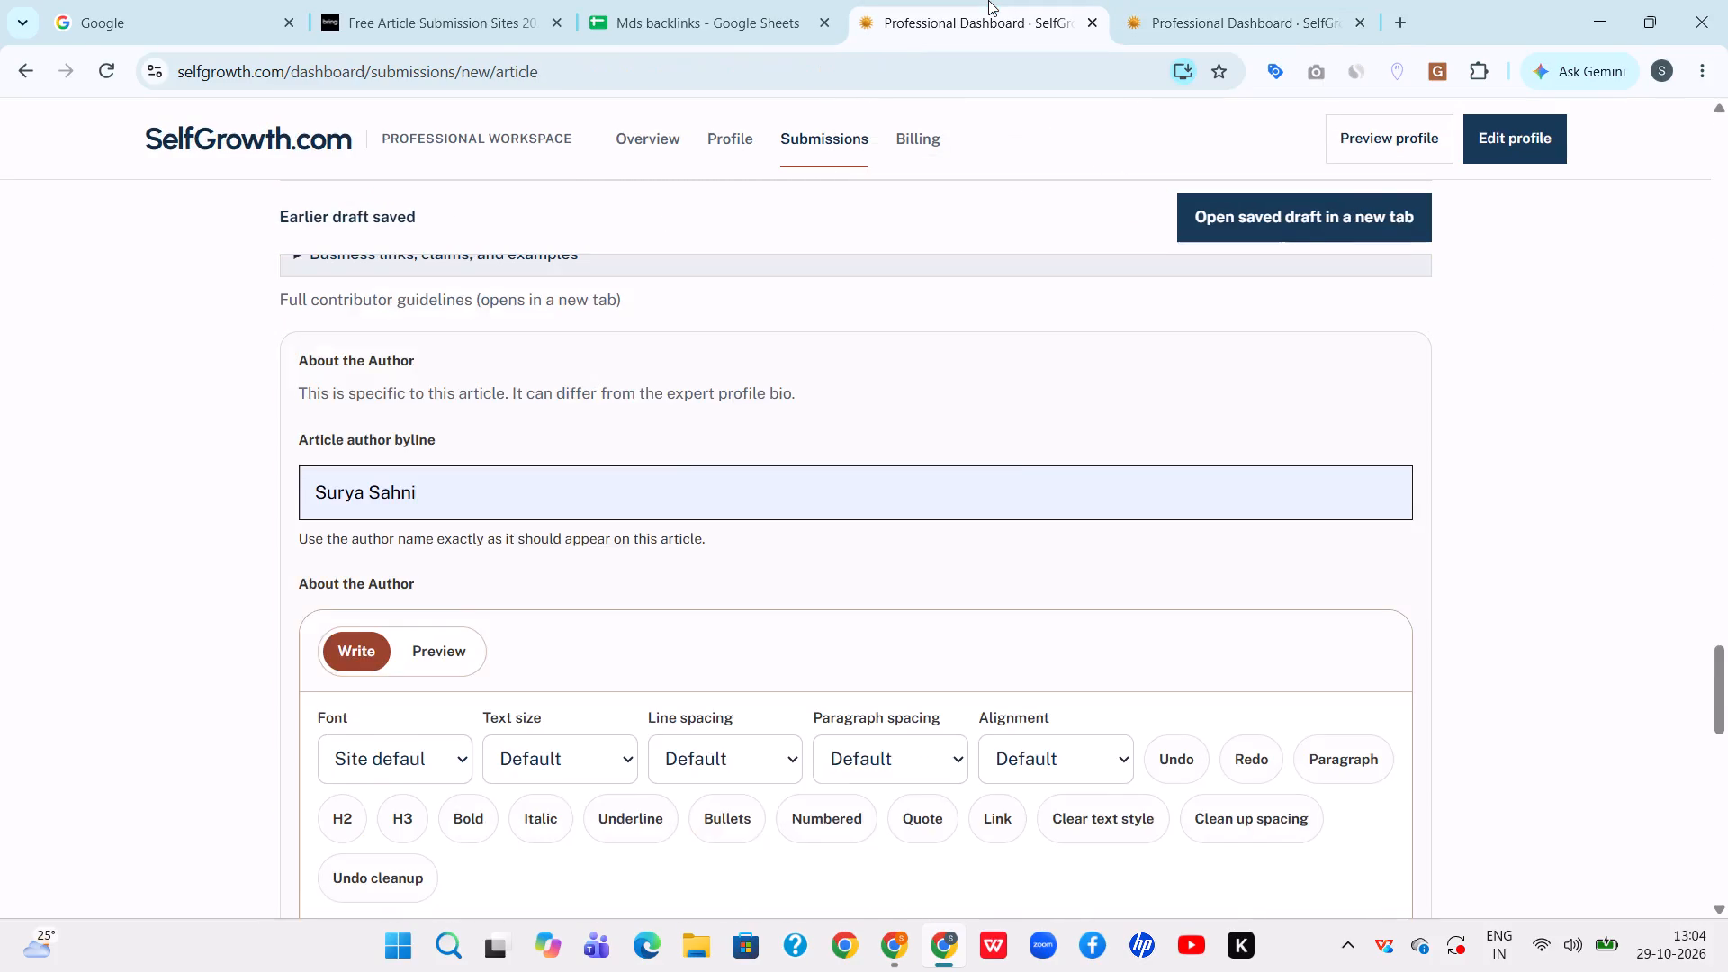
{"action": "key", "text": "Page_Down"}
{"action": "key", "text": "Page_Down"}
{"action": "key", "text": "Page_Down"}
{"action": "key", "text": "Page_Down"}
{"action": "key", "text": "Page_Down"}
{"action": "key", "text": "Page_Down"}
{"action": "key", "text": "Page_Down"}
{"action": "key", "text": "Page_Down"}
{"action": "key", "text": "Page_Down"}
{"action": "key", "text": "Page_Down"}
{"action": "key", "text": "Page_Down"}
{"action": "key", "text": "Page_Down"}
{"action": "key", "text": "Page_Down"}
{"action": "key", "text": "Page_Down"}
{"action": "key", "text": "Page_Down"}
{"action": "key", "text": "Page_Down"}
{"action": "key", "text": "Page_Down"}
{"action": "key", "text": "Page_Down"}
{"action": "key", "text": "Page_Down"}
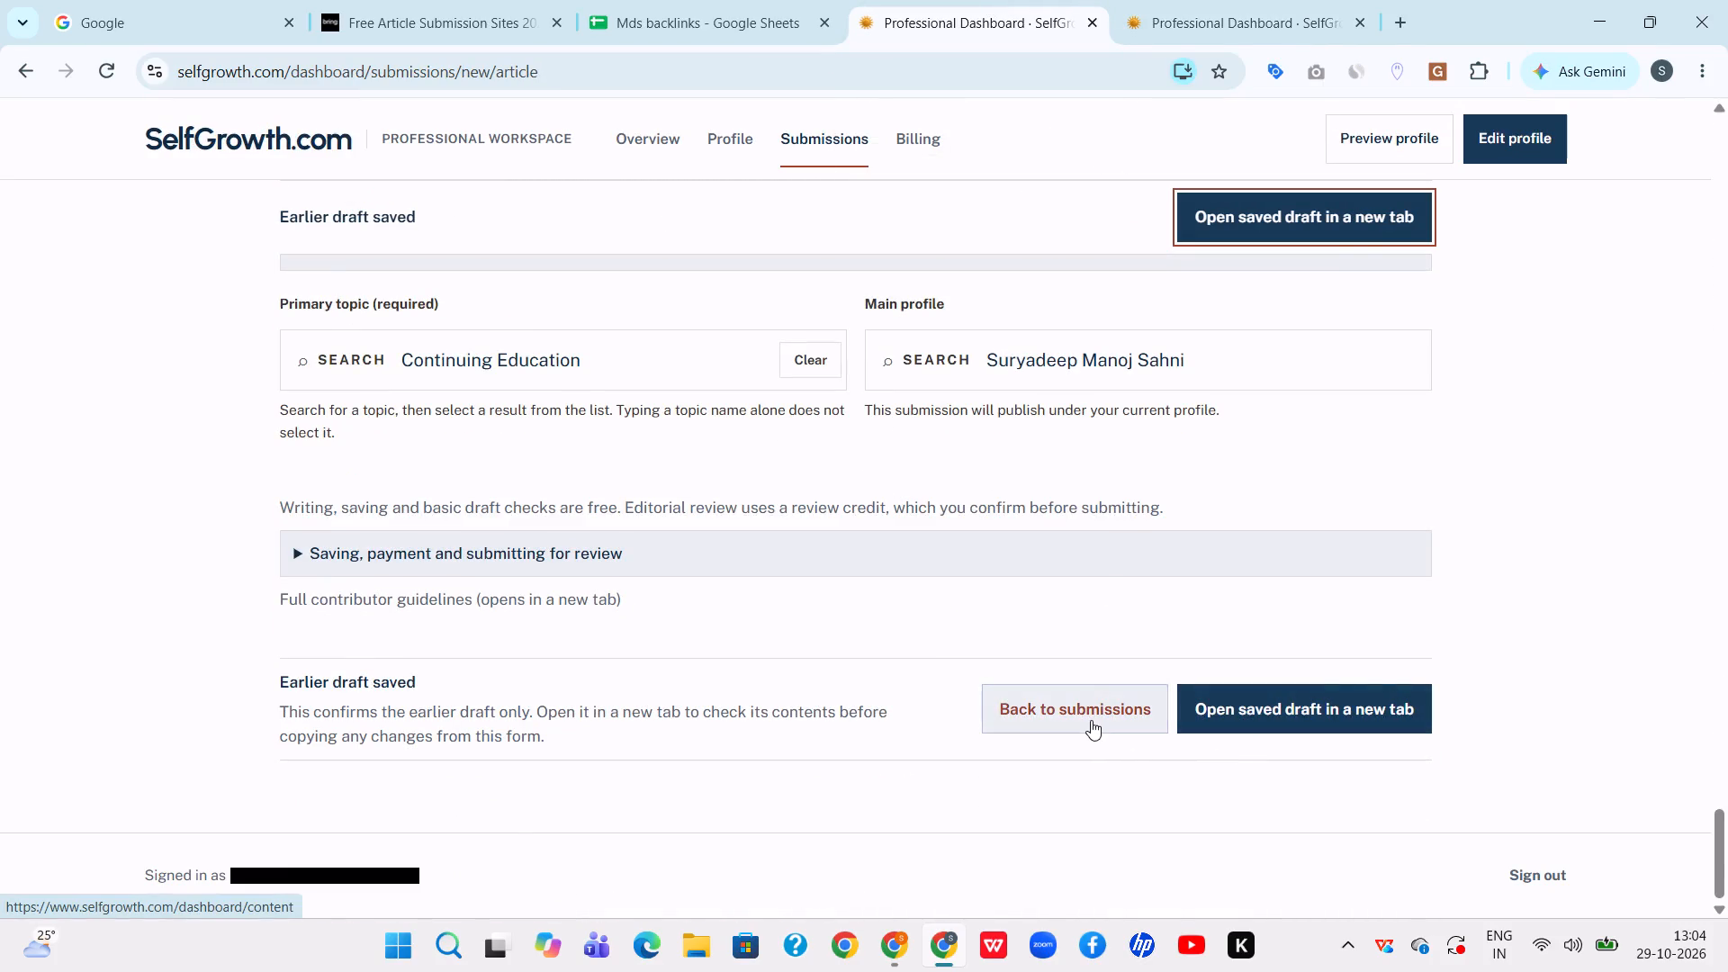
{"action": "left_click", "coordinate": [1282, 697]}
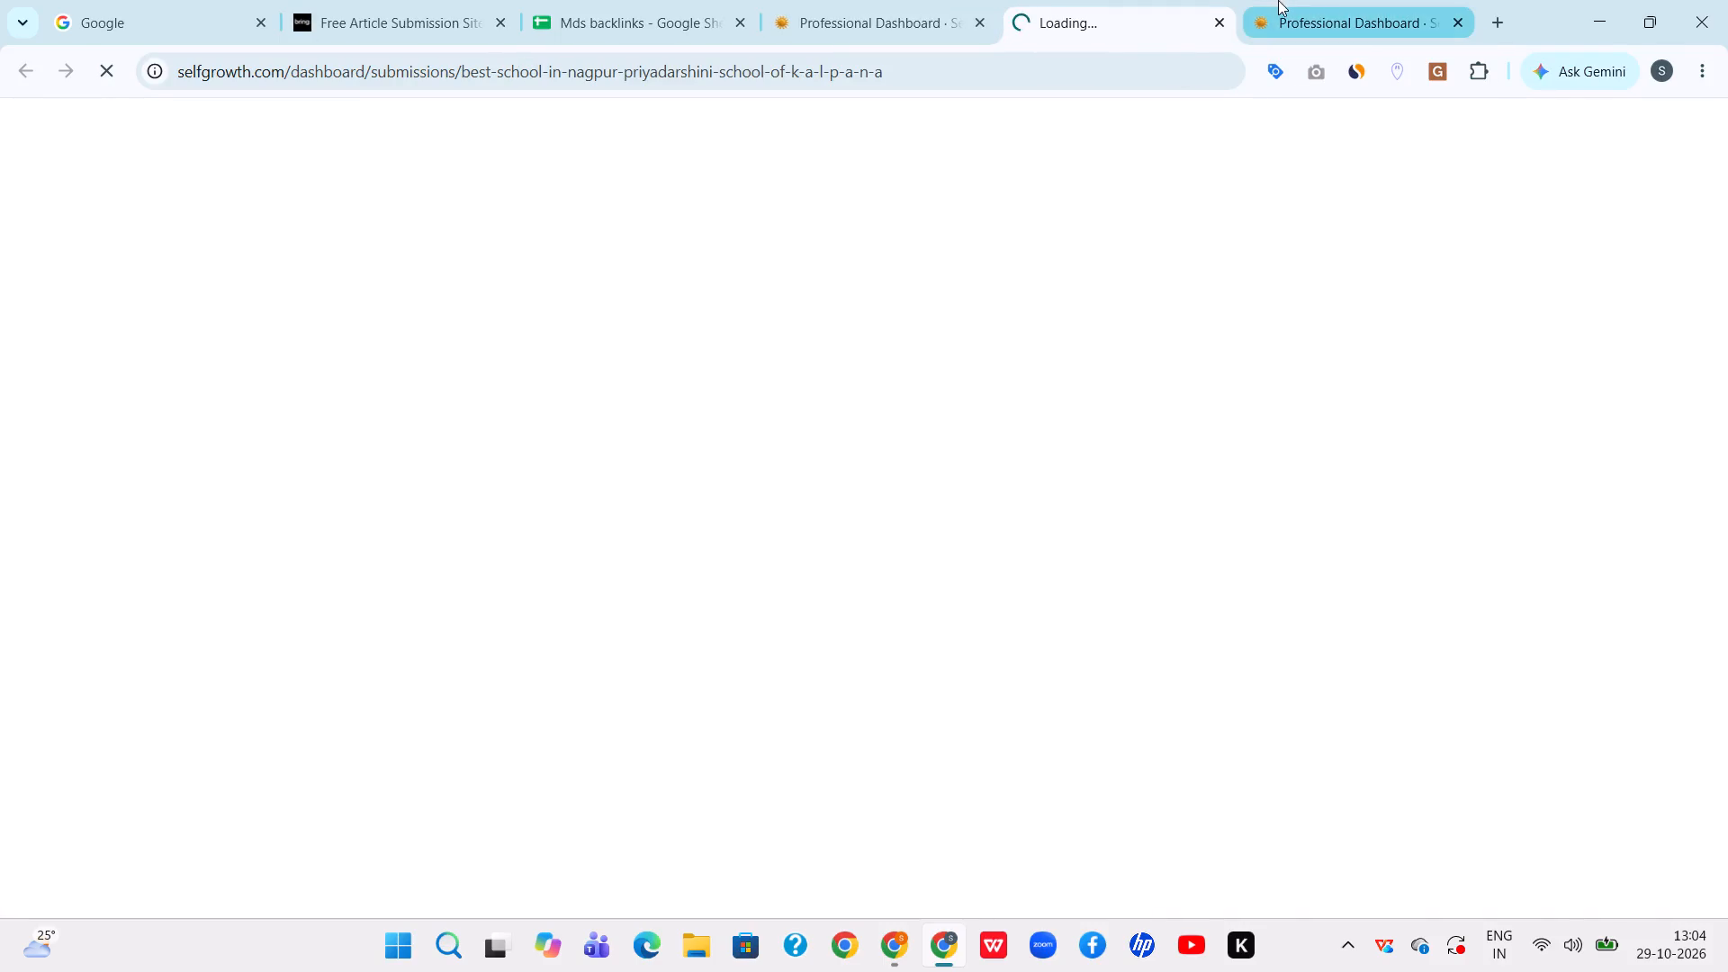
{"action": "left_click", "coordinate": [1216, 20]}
Copy the saved draft's page address and paste it into row 3617 of the Surya sheet in Mds backlinks.
{"action": "left_click", "coordinate": [1143, 0]}
{"action": "left_click", "coordinate": [915, 86]}
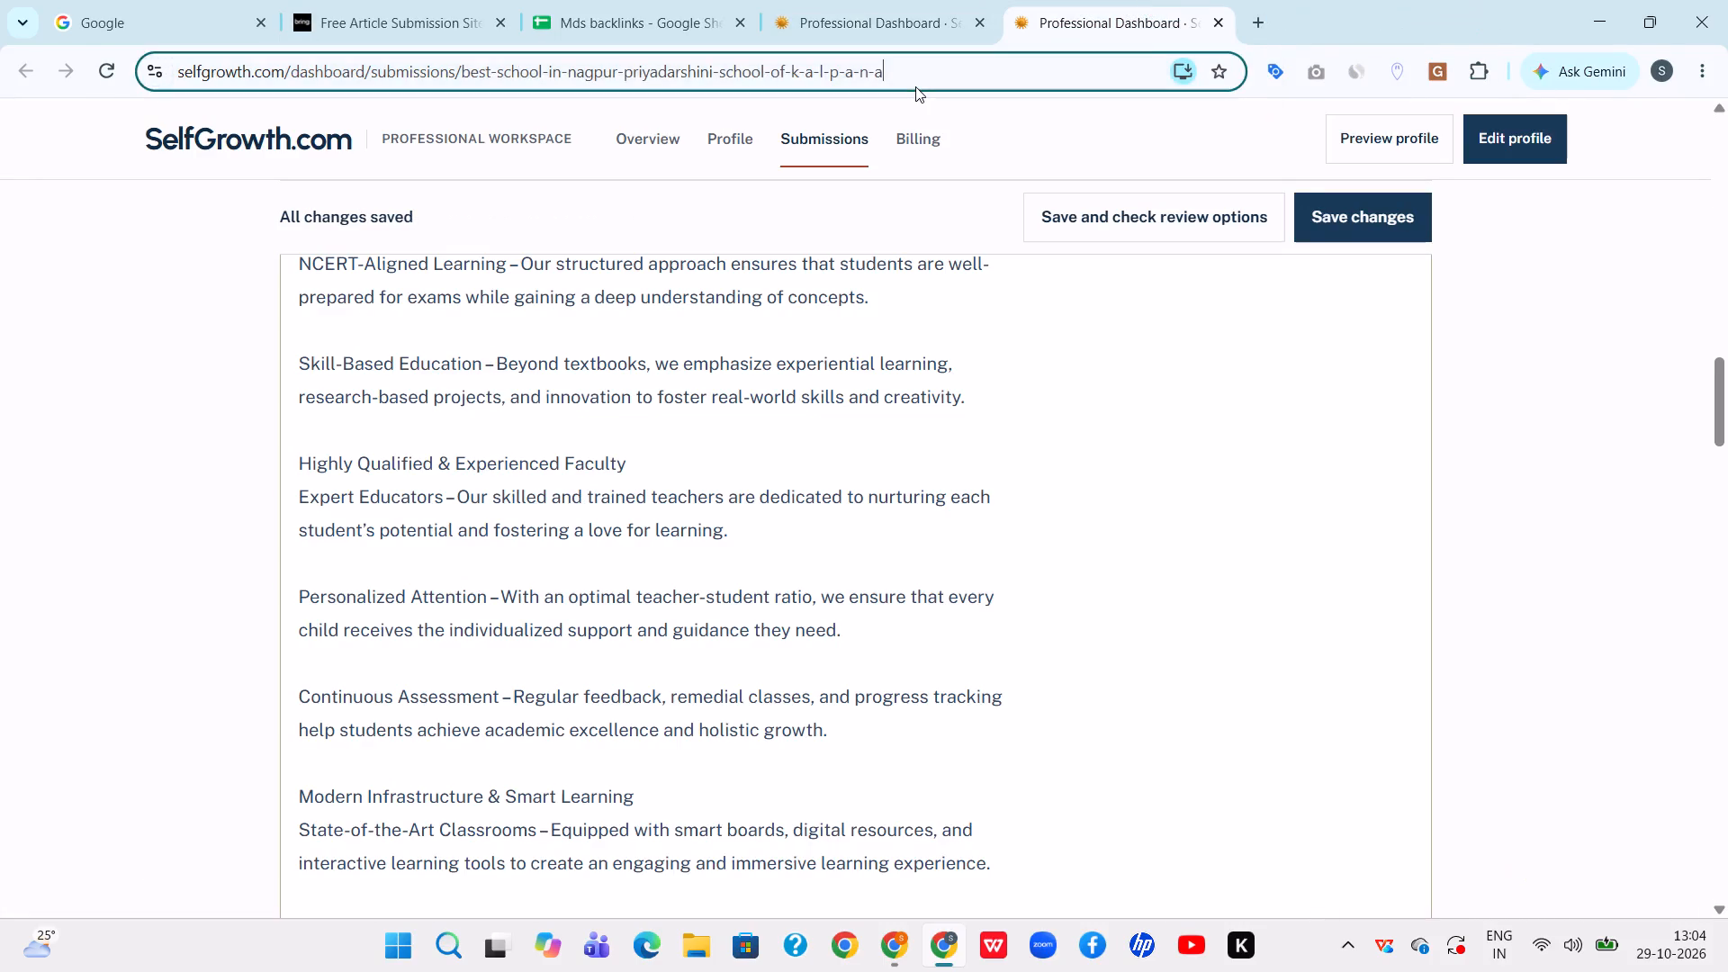
{"action": "key", "text": "ctrl+c"}
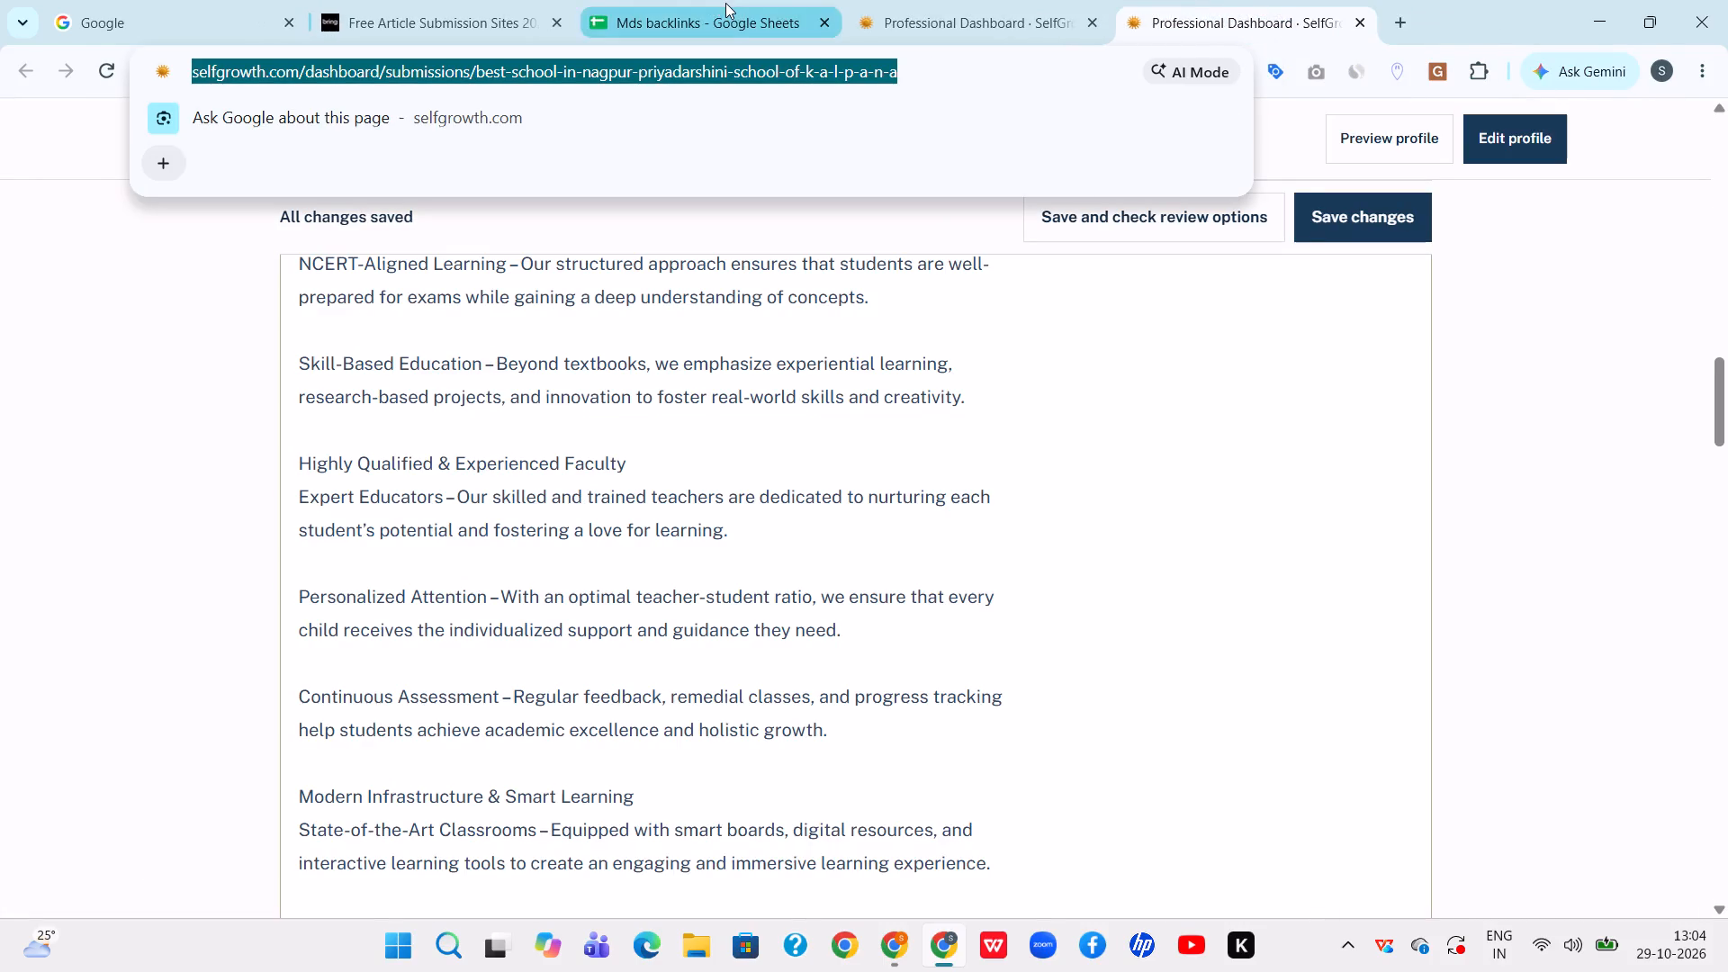
{"action": "left_click", "coordinate": [725, 3]}
{"action": "key", "text": "ctrl+v"}
Find the end of the recorded backlinks in column H and select the empty cell H3431 below them.
{"action": "key", "text": "Right"}
{"action": "key", "text": "Right"}
{"action": "key", "text": "Right"}
{"action": "key", "text": "Right"}
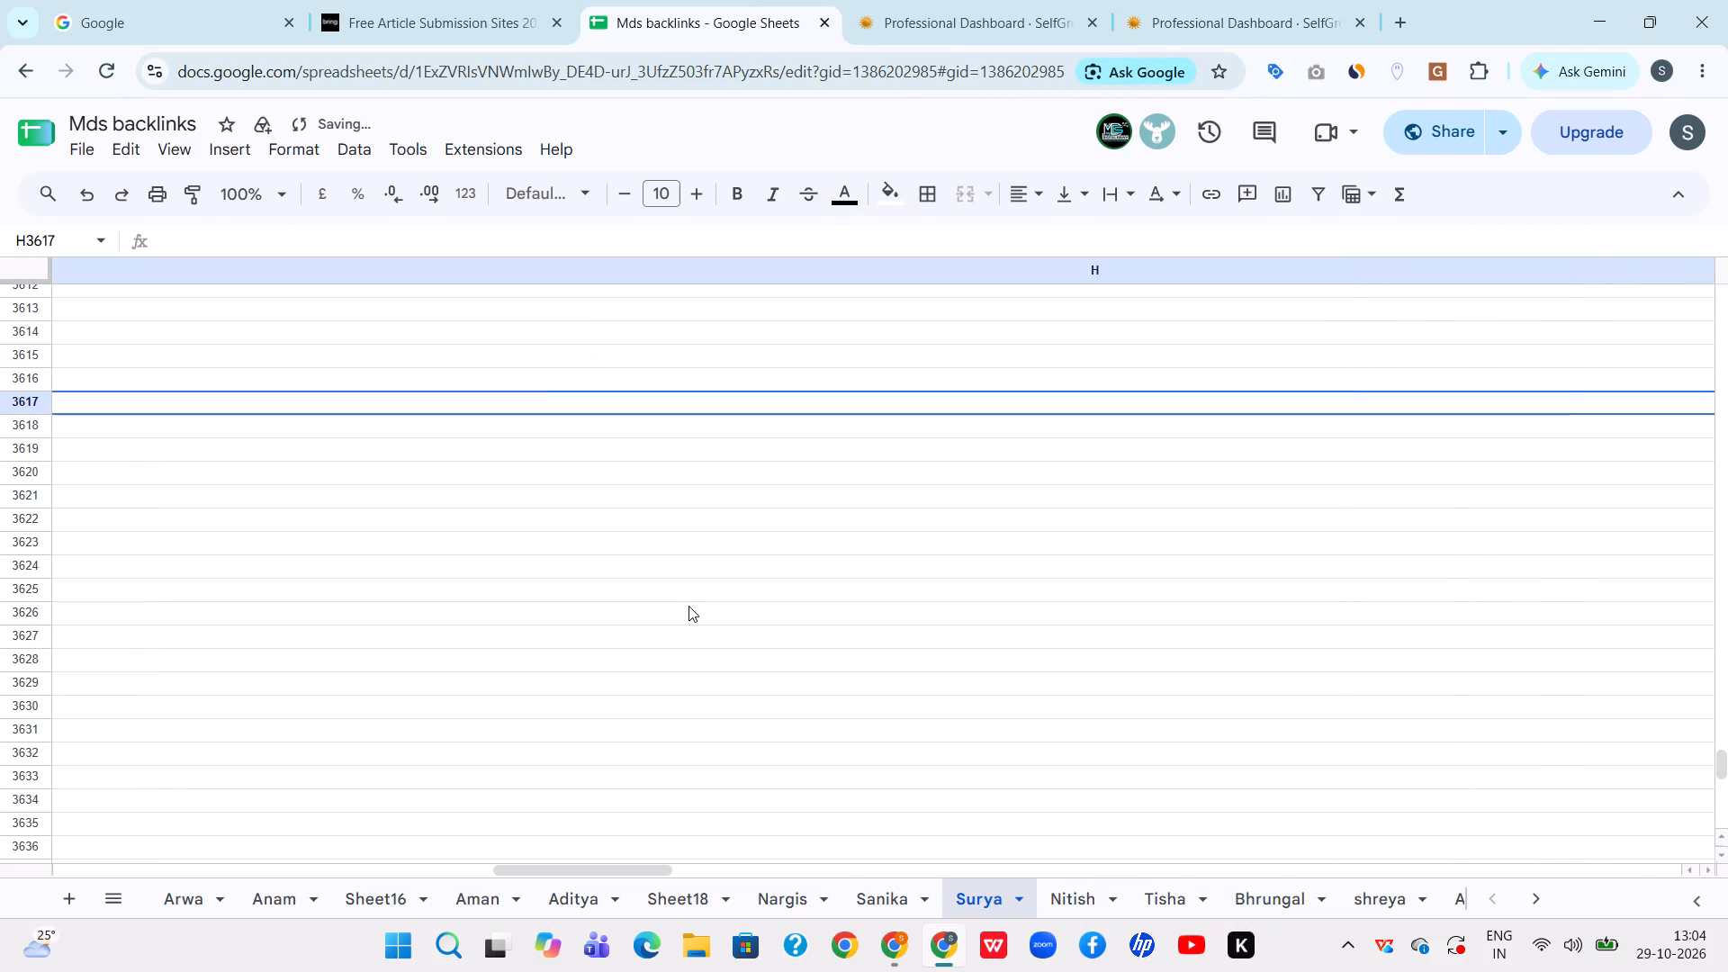
{"action": "key", "text": "Page_Up"}
{"action": "key", "text": "Page_Up"}
{"action": "key", "text": "Page_Up"}
{"action": "key", "text": "Page_Up"}
{"action": "key", "text": "Page_Up"}
{"action": "key", "text": "Page_Up"}
{"action": "key", "text": "Page_Up"}
{"action": "key", "text": "Page_Up"}
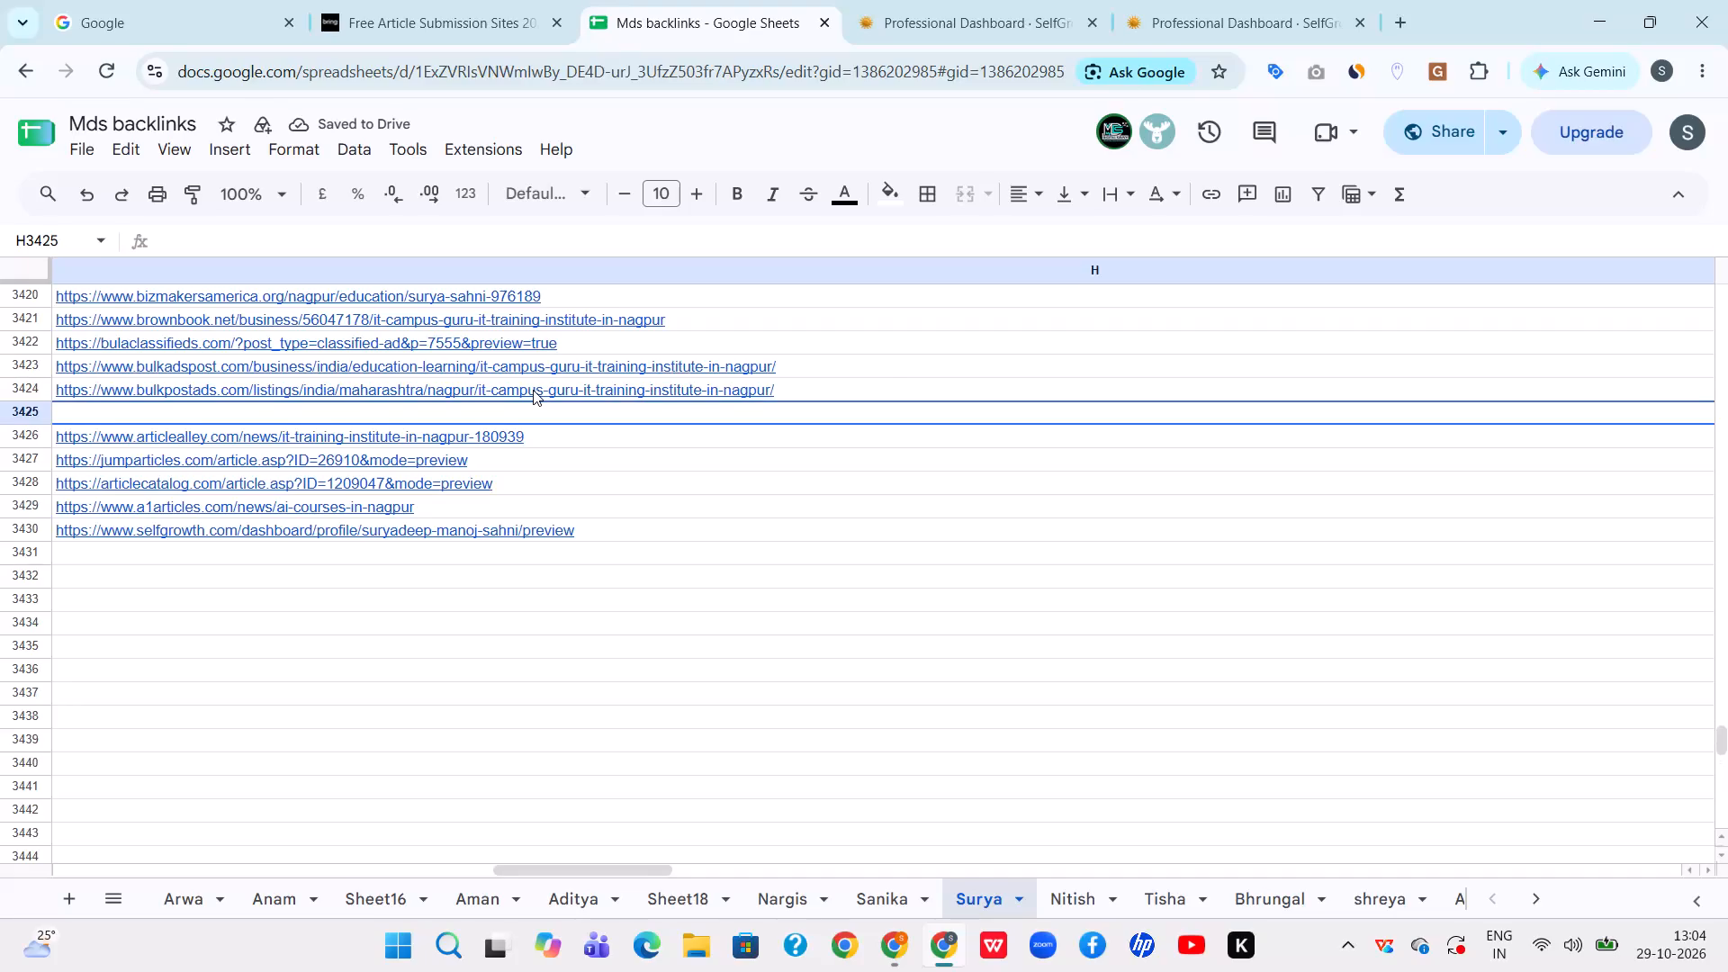
{"action": "scroll", "coordinate": [533, 390], "scroll_direction": "right", "scroll_amount": 1}
{"action": "scroll", "coordinate": [533, 390], "scroll_direction": "down", "scroll_amount": 1}
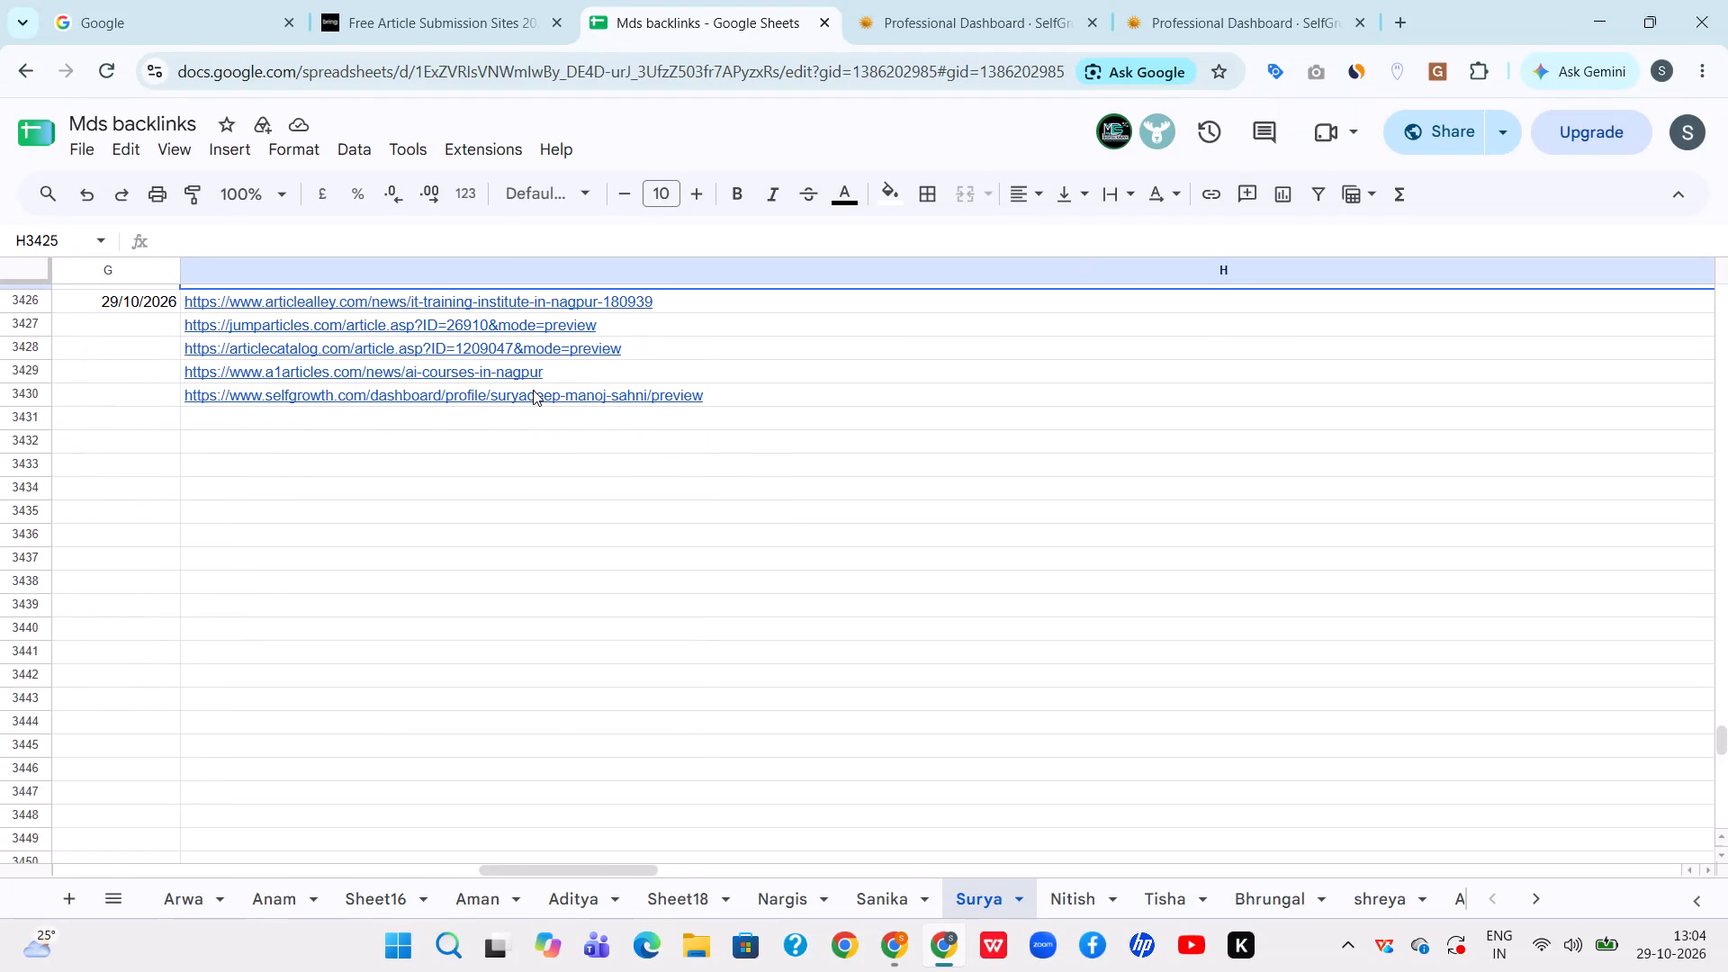
{"action": "left_click", "coordinate": [527, 411]}
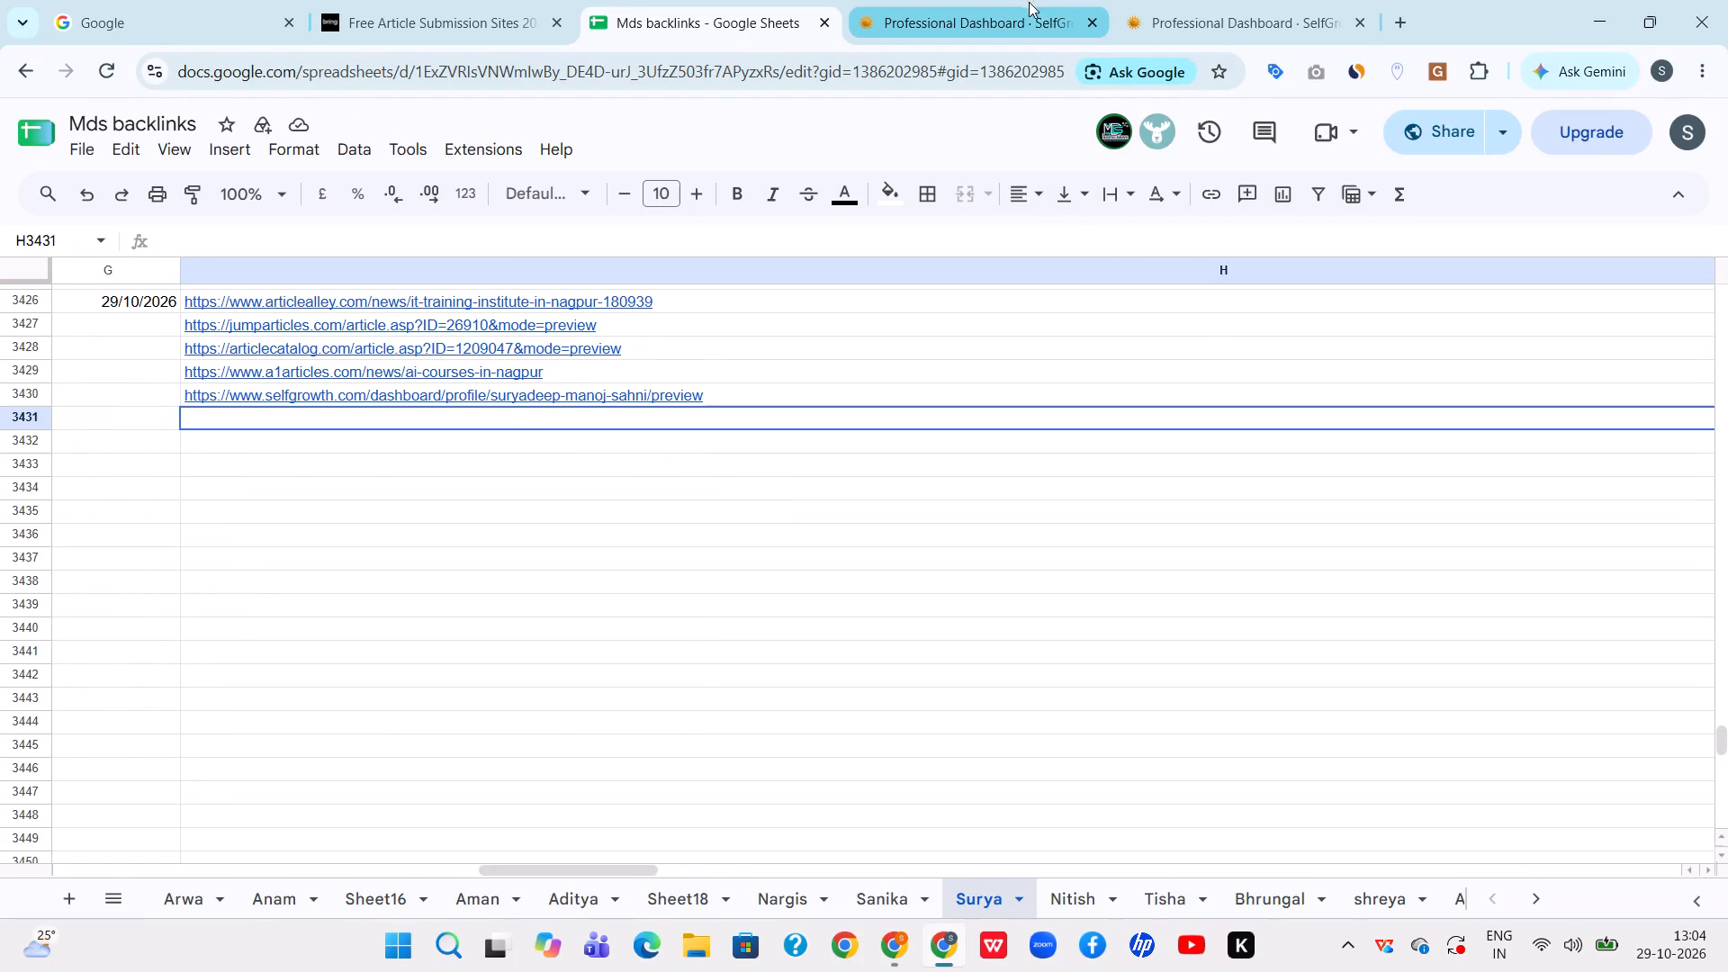
Close the saved draft and new article form tabs on SelfGrowth, leaving the form without saving its changes.
{"action": "left_click", "coordinate": [1091, 29]}
{"action": "left_click", "coordinate": [1091, 29]}
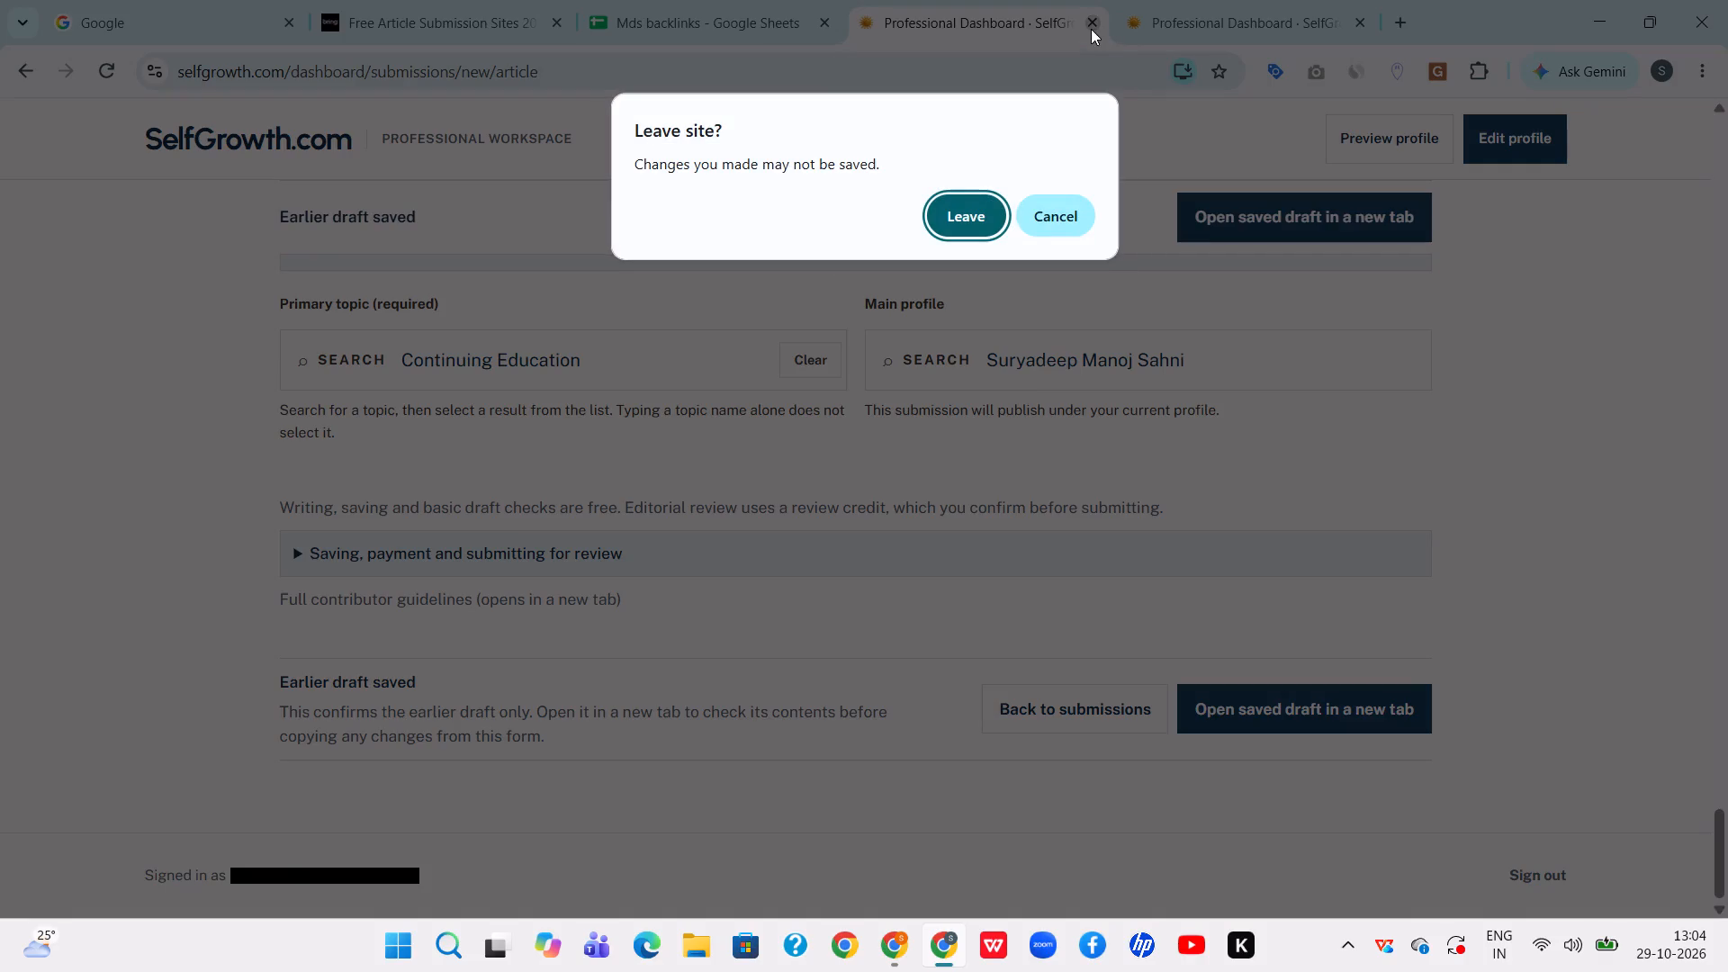
{"action": "left_click", "coordinate": [1058, 219]}
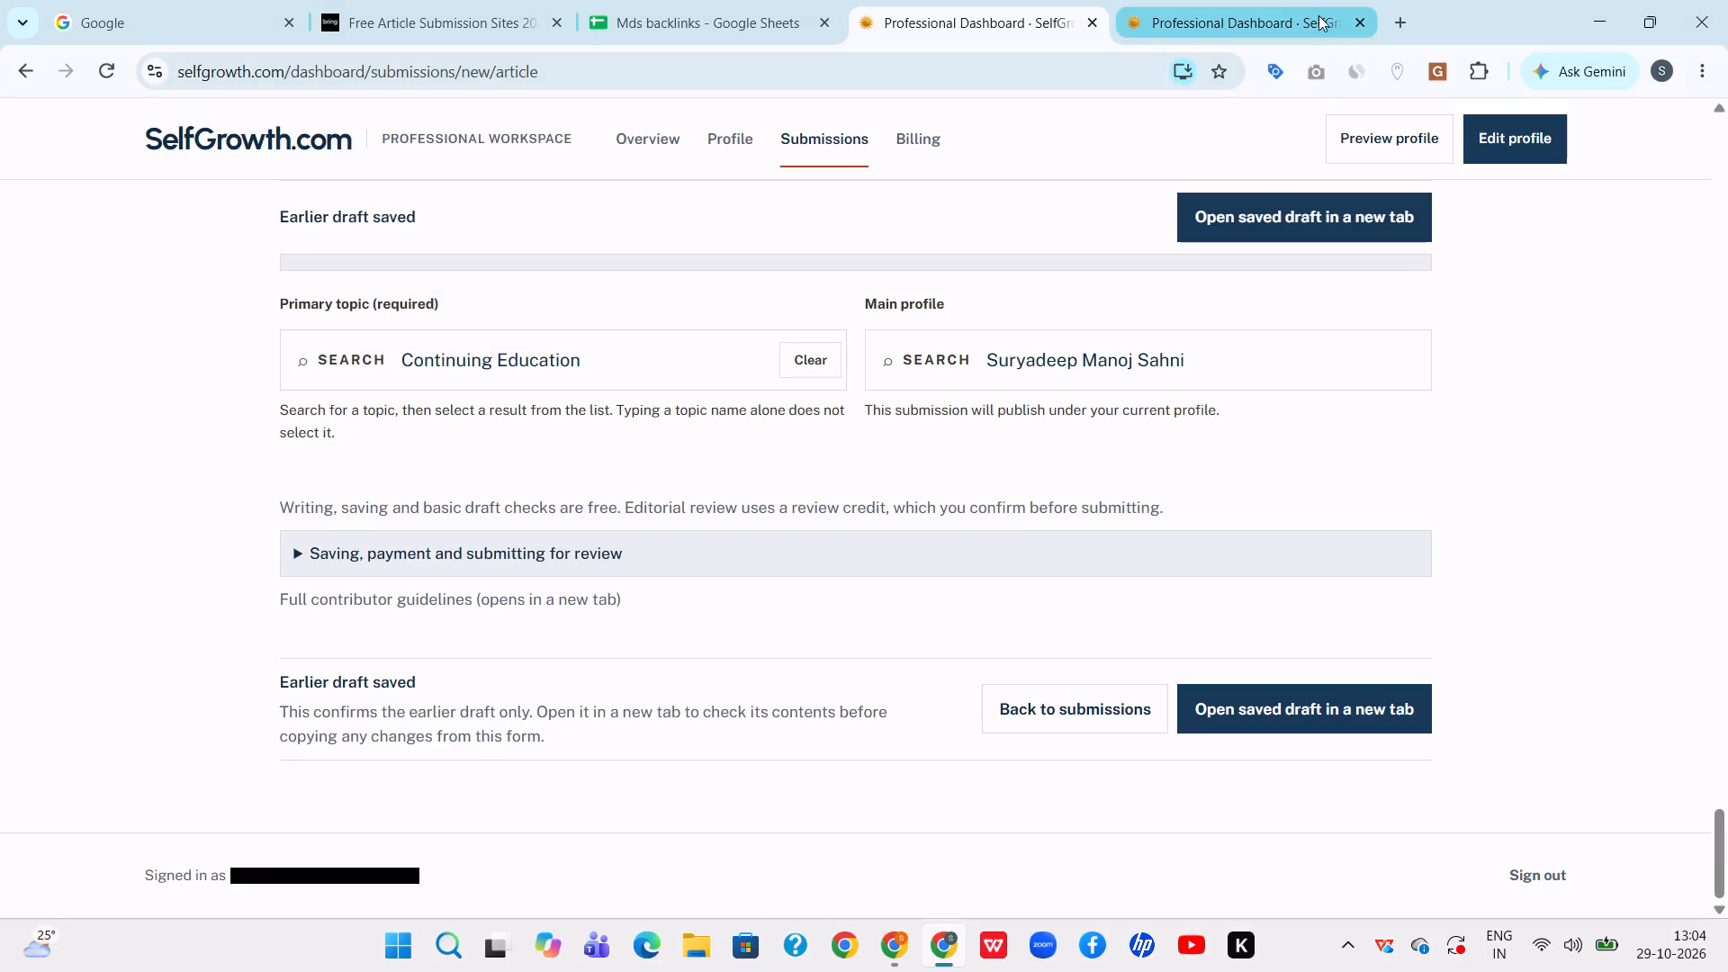
{"action": "left_click", "coordinate": [1364, 27]}
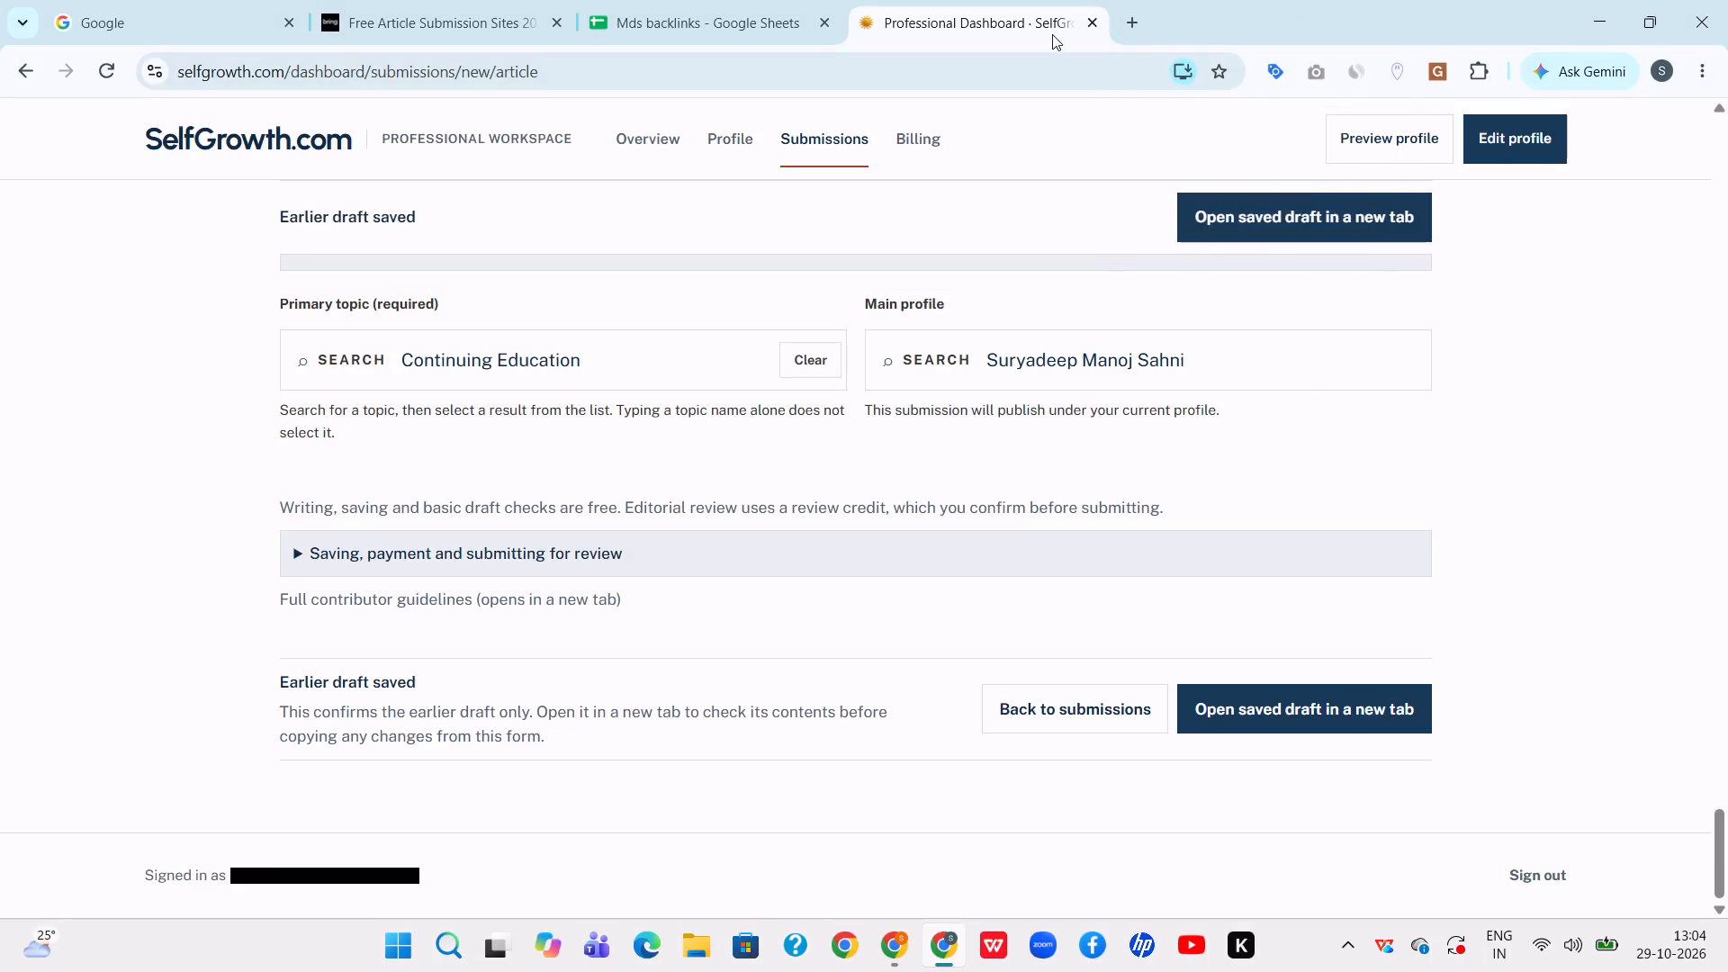
{"action": "left_click", "coordinate": [1098, 22]}
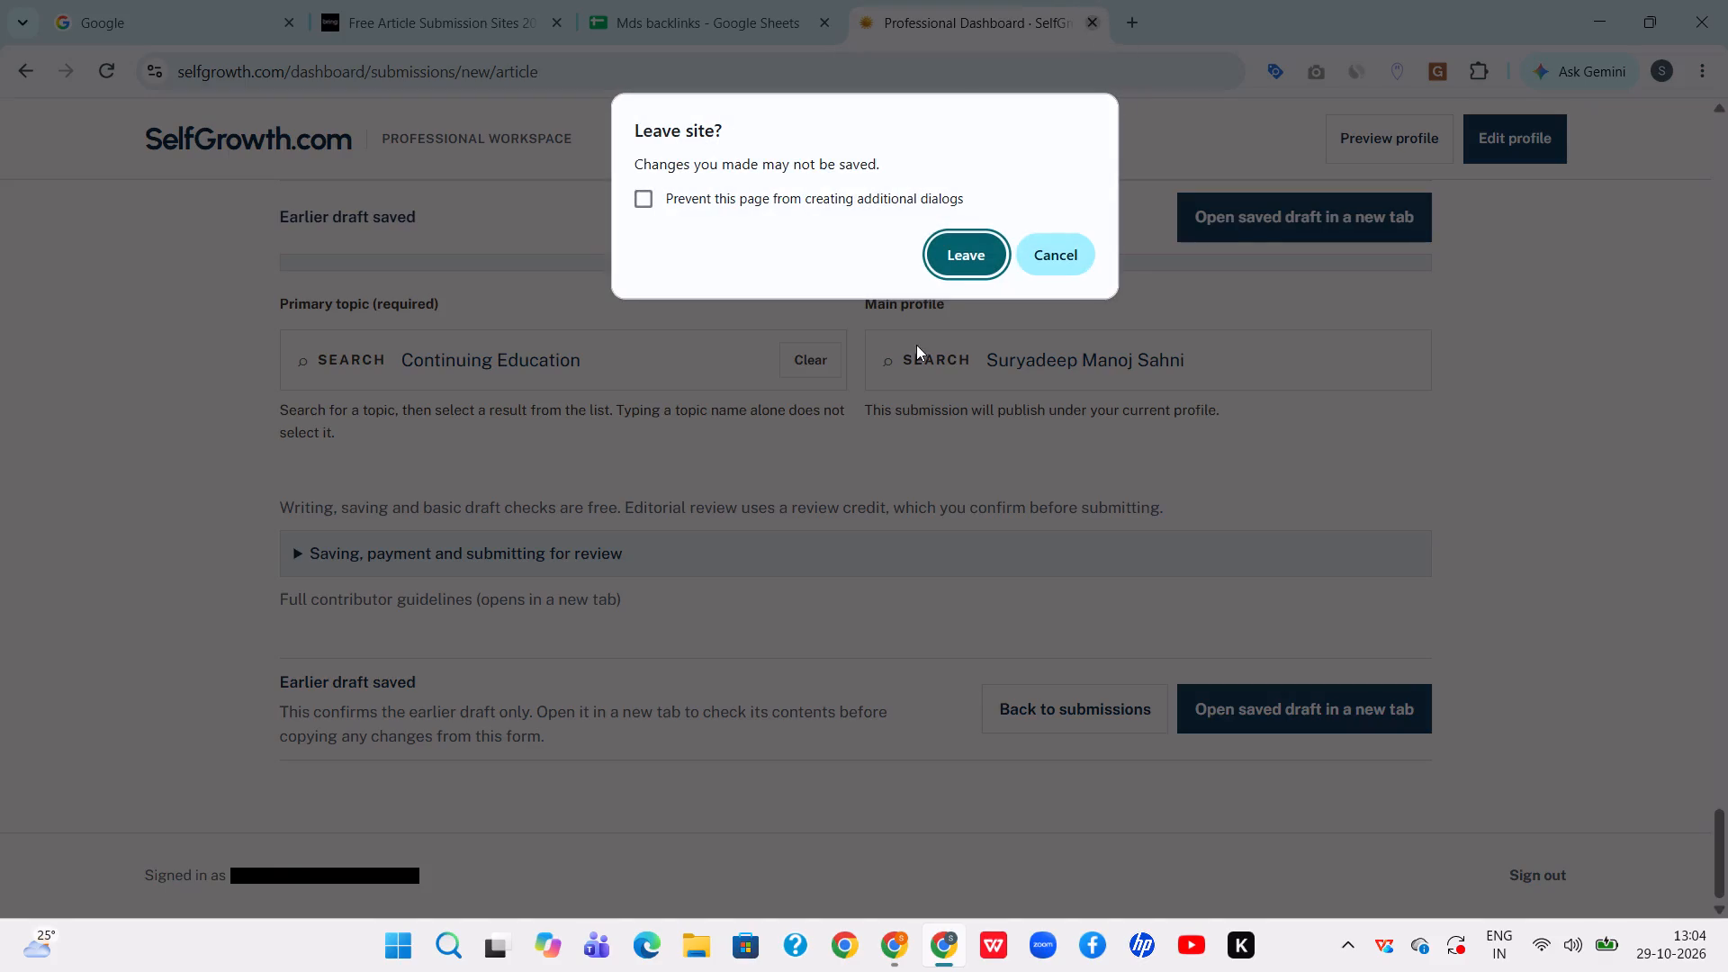
{"action": "left_click", "coordinate": [962, 259]}
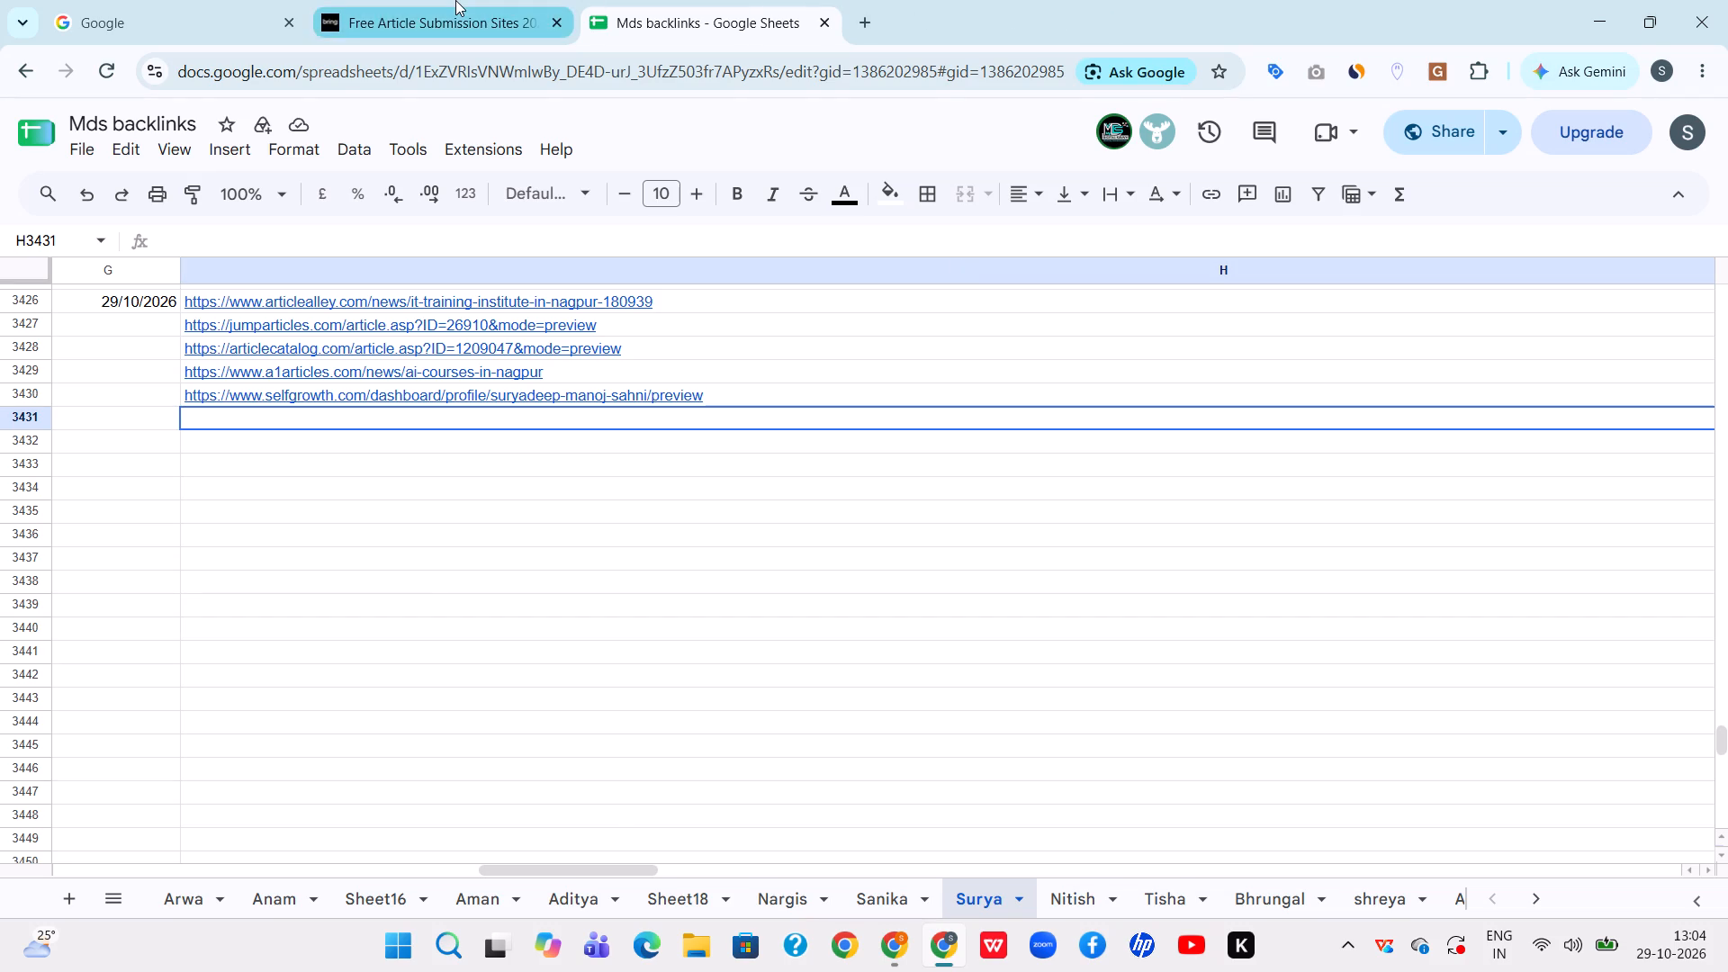
Copy prolinkdirectory.com from the bringseo article submission list and open it in a new tab.
{"action": "left_click", "coordinate": [455, 0]}
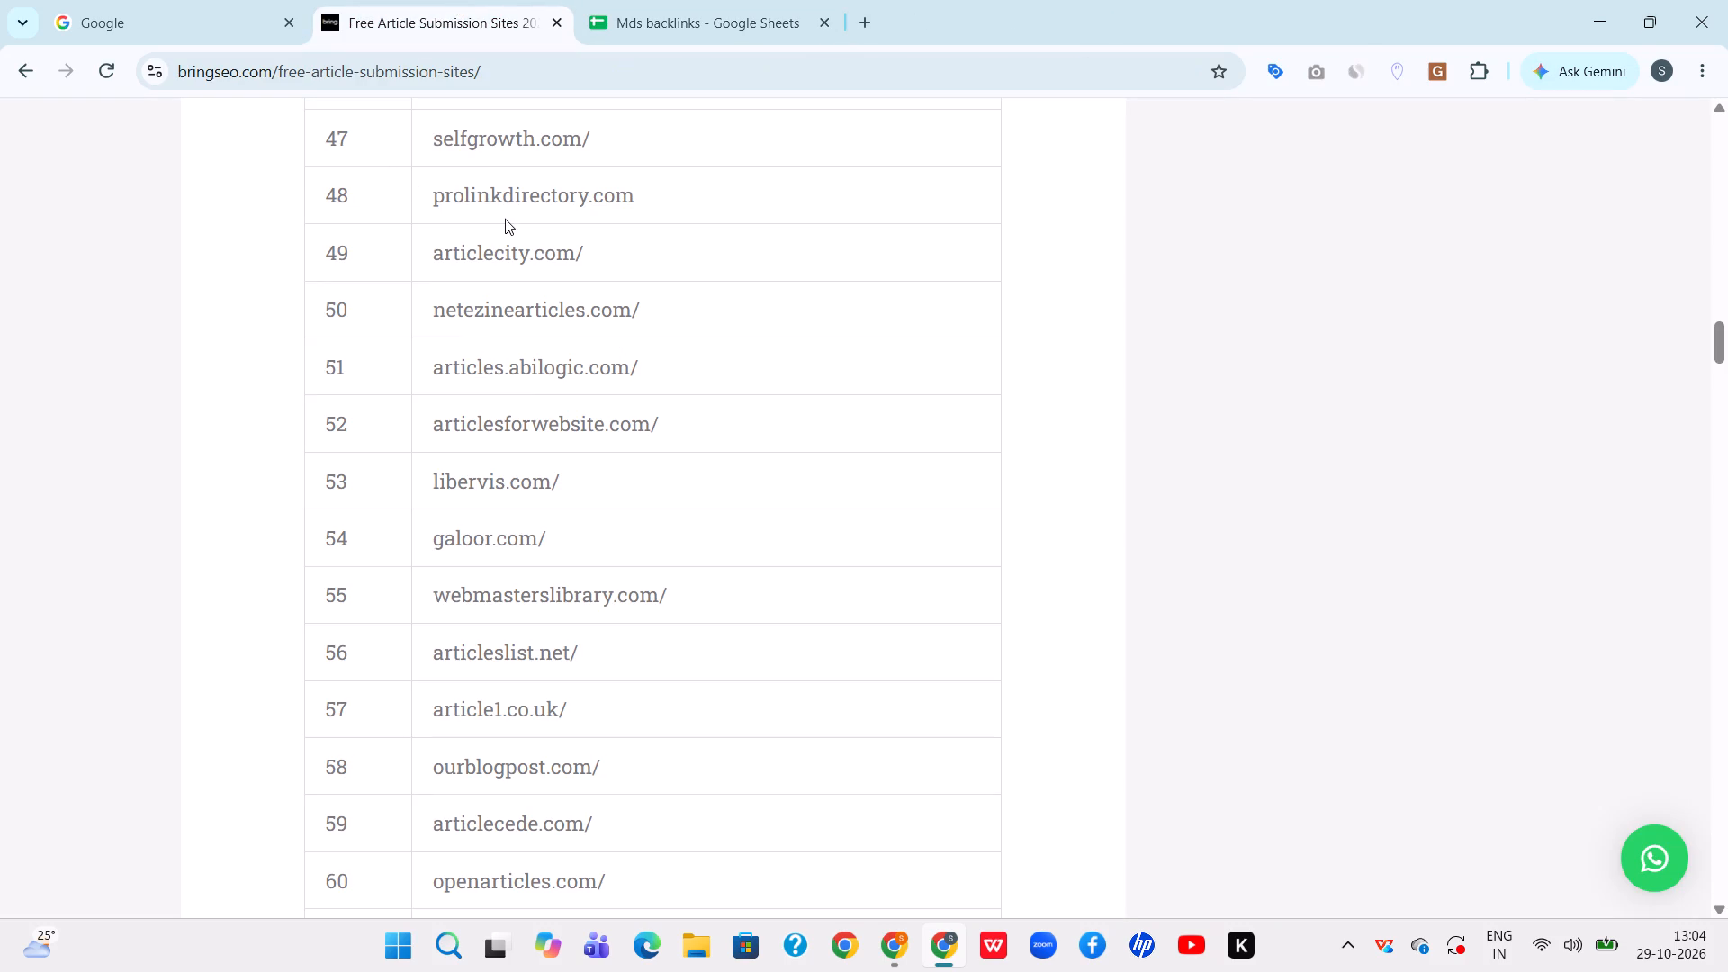
{"action": "triple_click", "coordinate": [505, 219]}
{"action": "double_click", "coordinate": [505, 219]}
{"action": "key", "text": "ctrl+c"}
{"action": "left_click", "coordinate": [505, 219]}
{"action": "left_click", "coordinate": [876, 4]}
{"action": "key", "text": "ctrl+v"}
{"action": "key", "text": "ctrl+Return"}
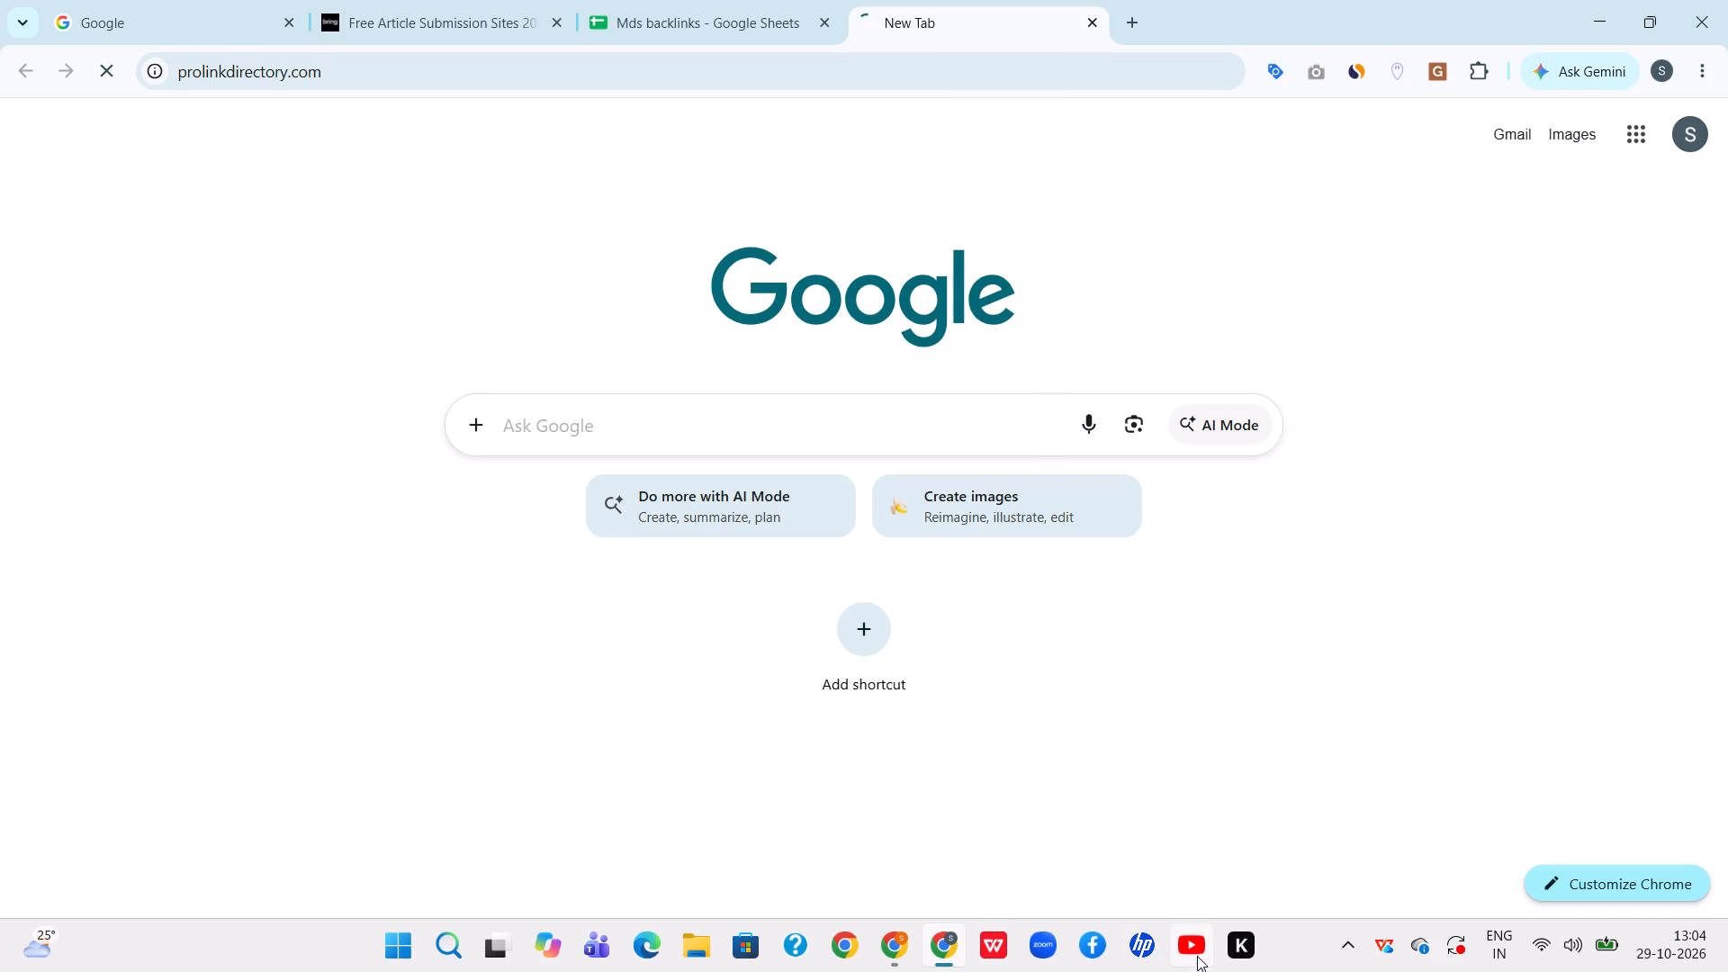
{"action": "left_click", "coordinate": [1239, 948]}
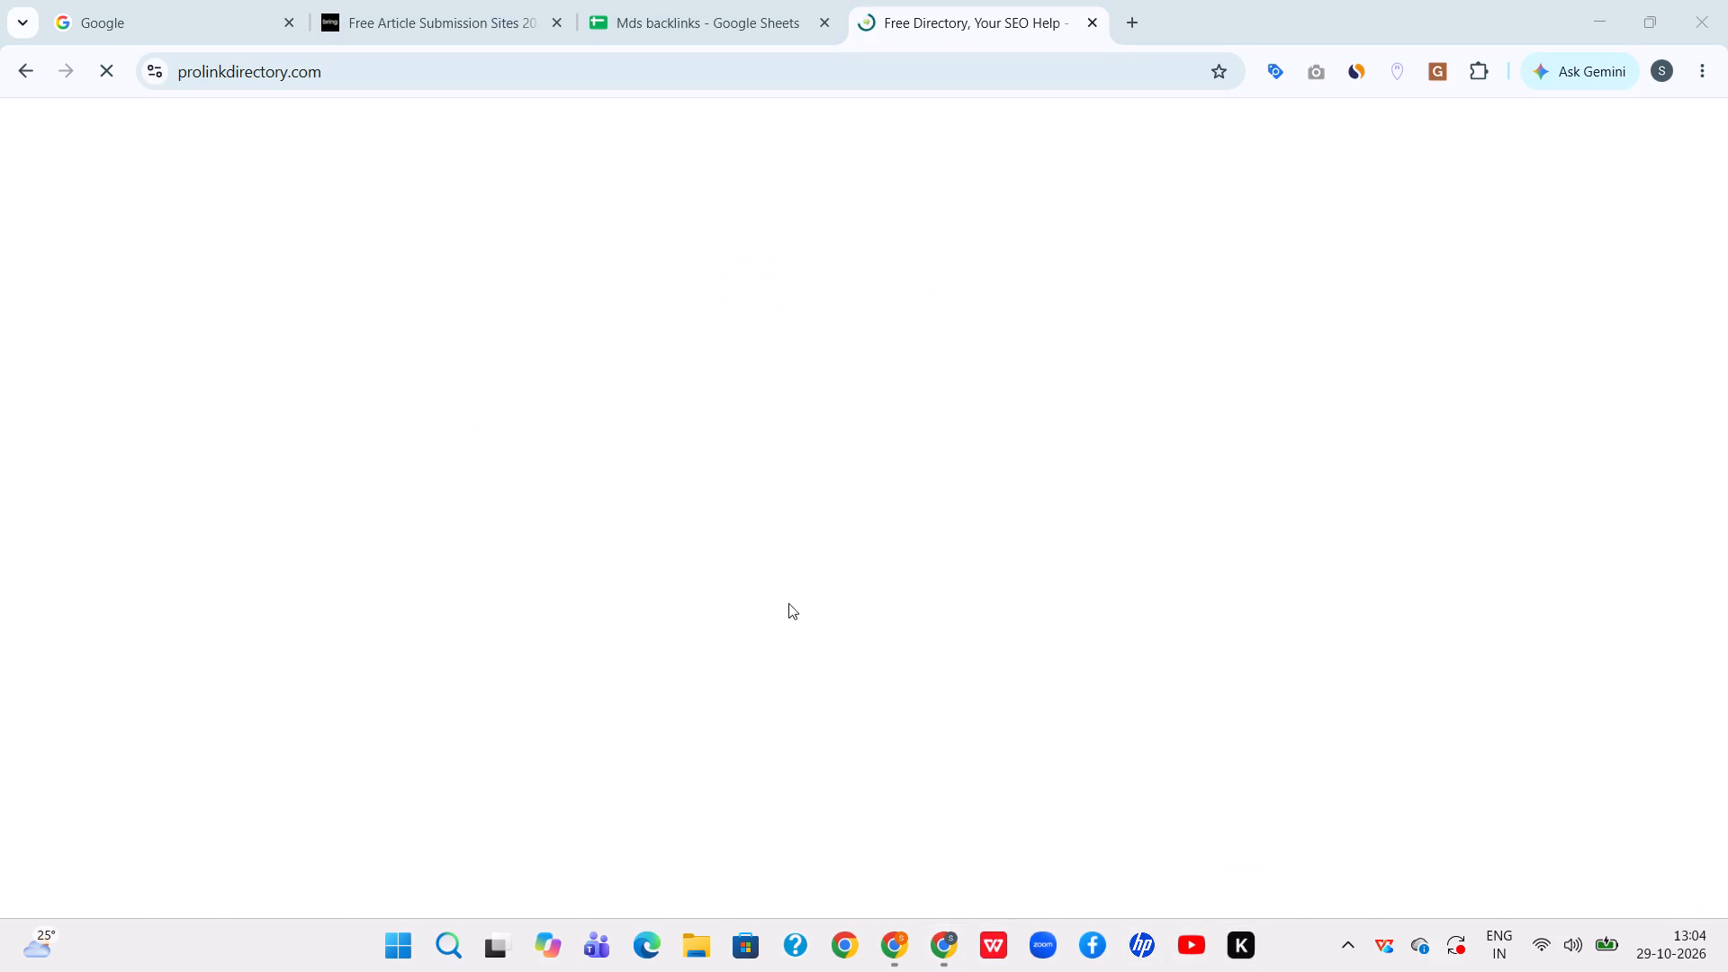
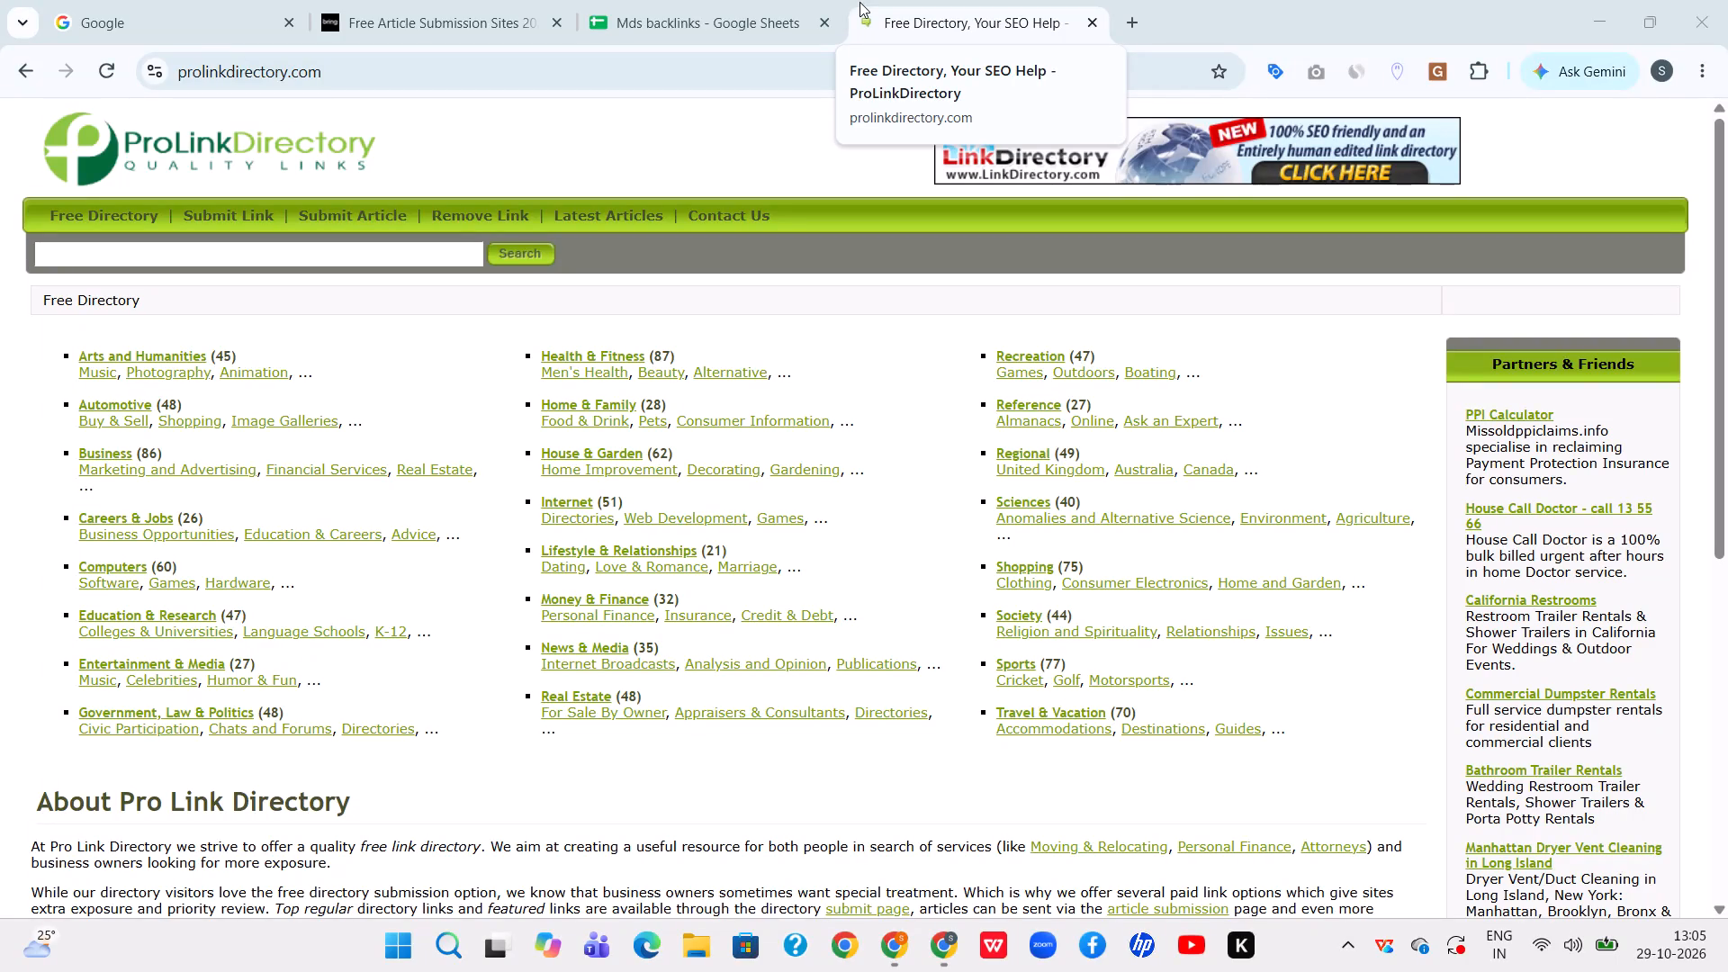
Close the ProLinkDirectory site and return to the list of free article submission sites.
{"action": "left_click", "coordinate": [1088, 19]}
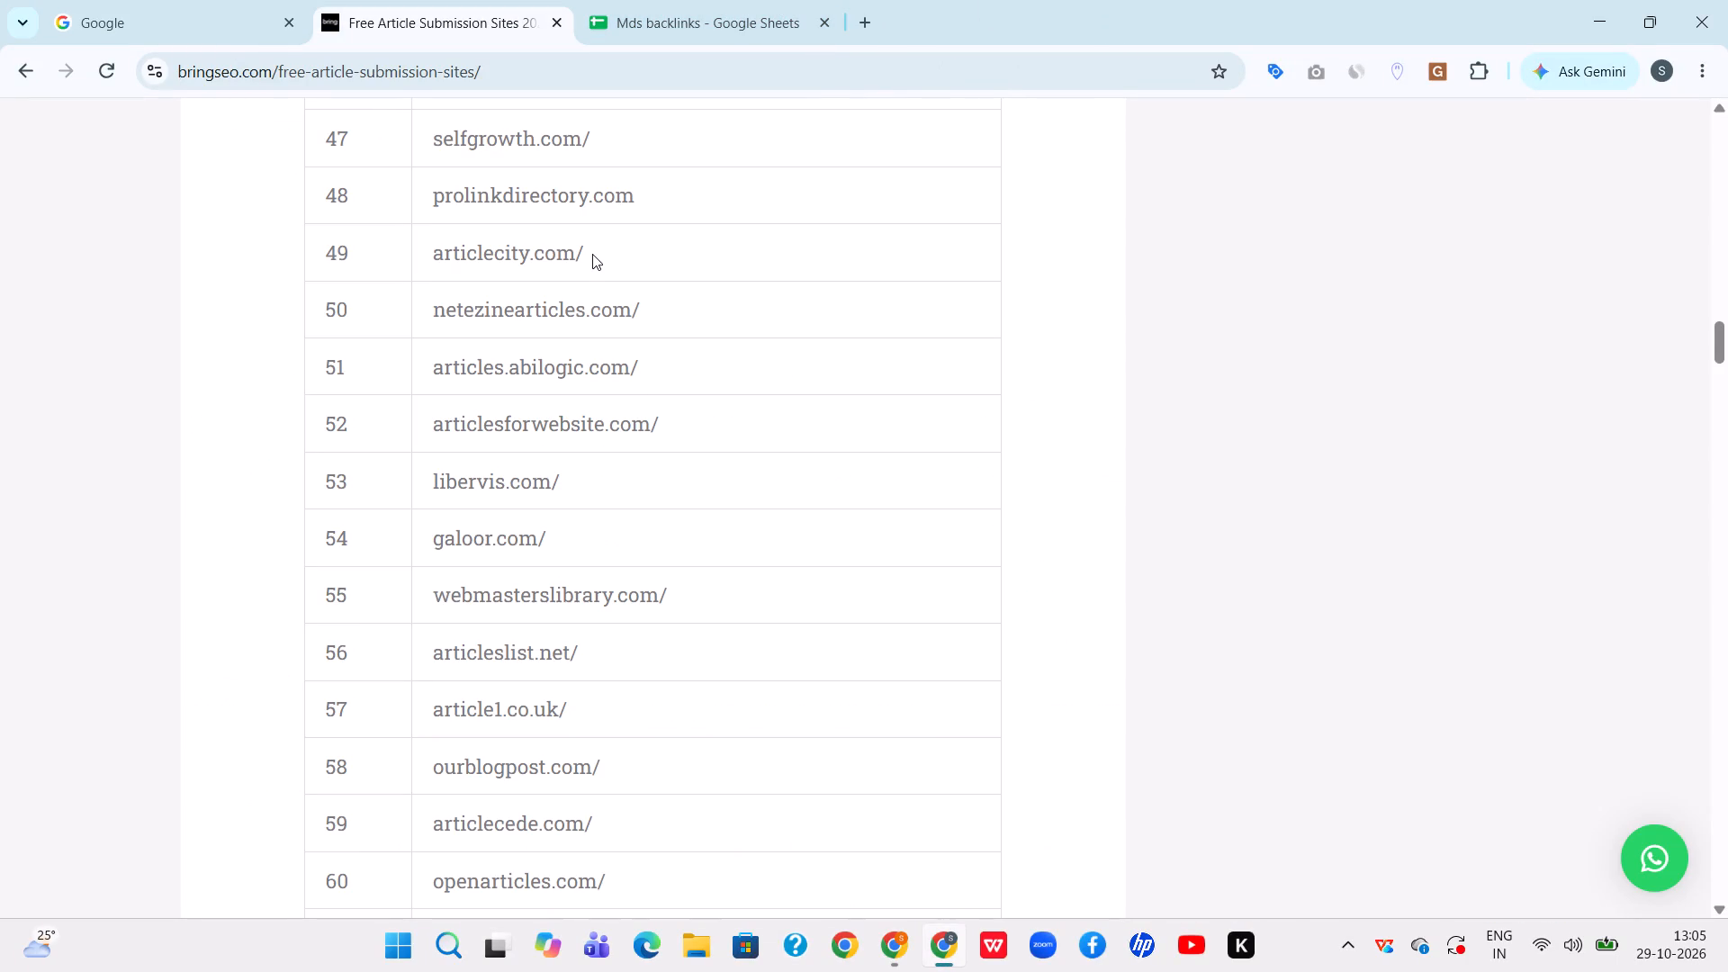
Open articlecity.com, entry 49 in the article submission list, in a new tab.
{"action": "triple_click", "coordinate": [592, 254]}
{"action": "triple_click", "coordinate": [592, 254]}
{"action": "key", "text": "ctrl+c"}
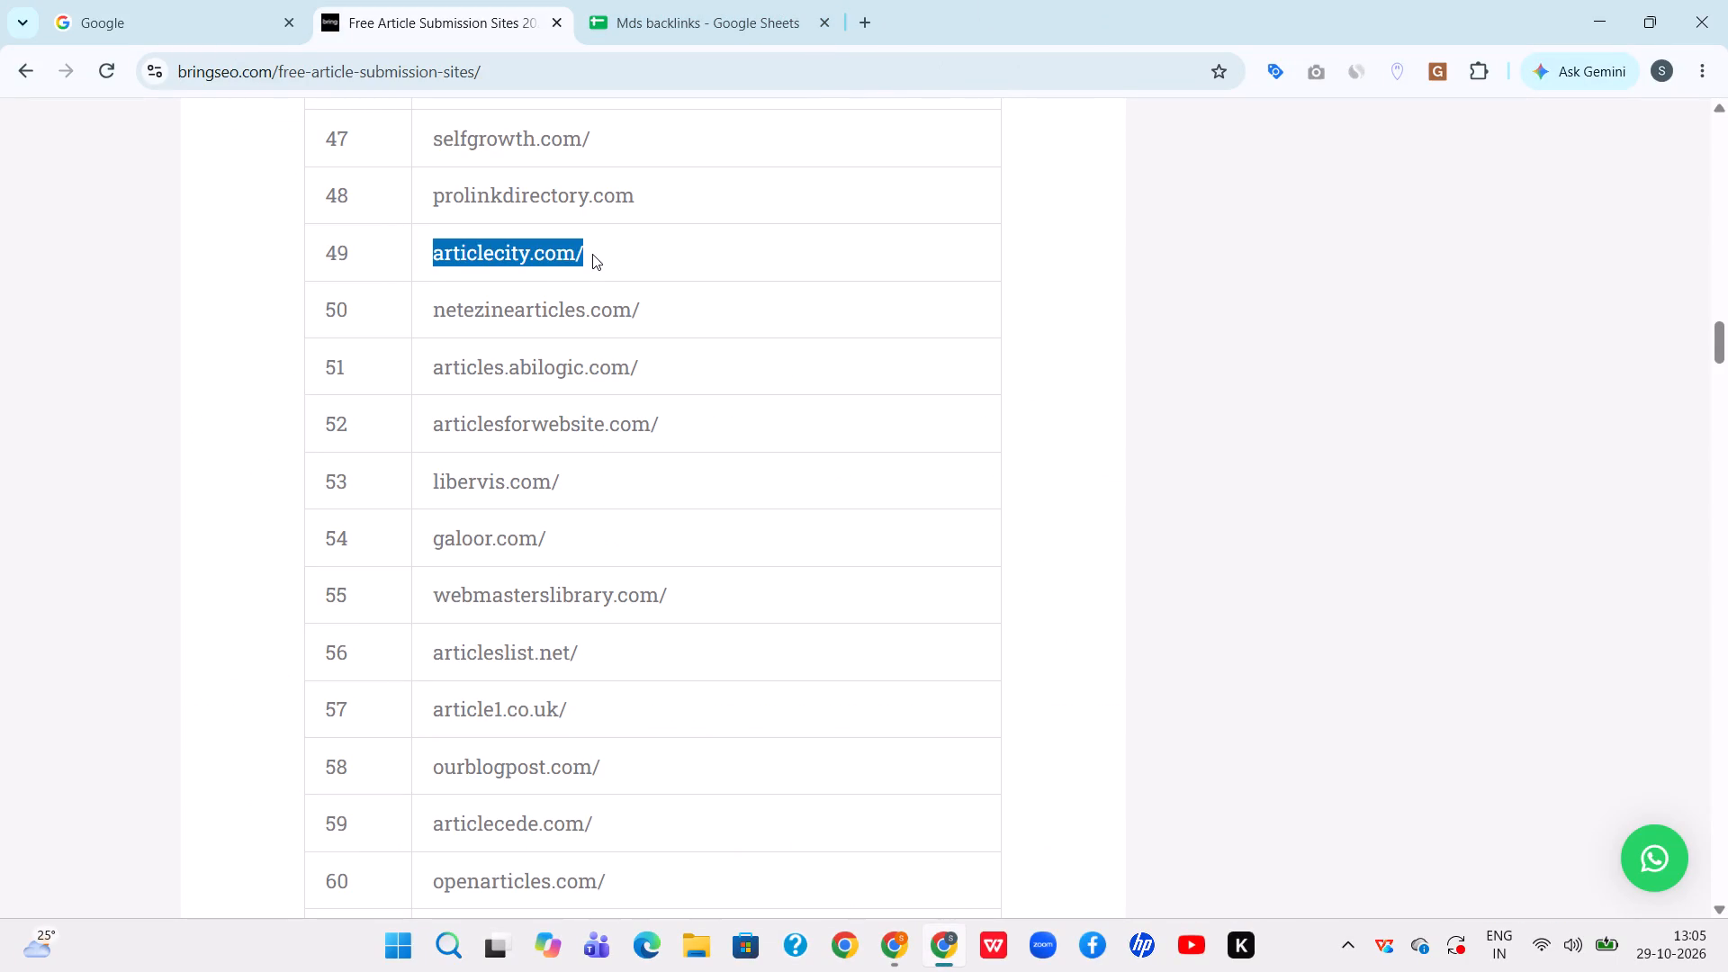
{"action": "left_click", "coordinate": [592, 254]}
{"action": "scroll", "coordinate": [592, 254], "scroll_direction": "down", "scroll_amount": 2}
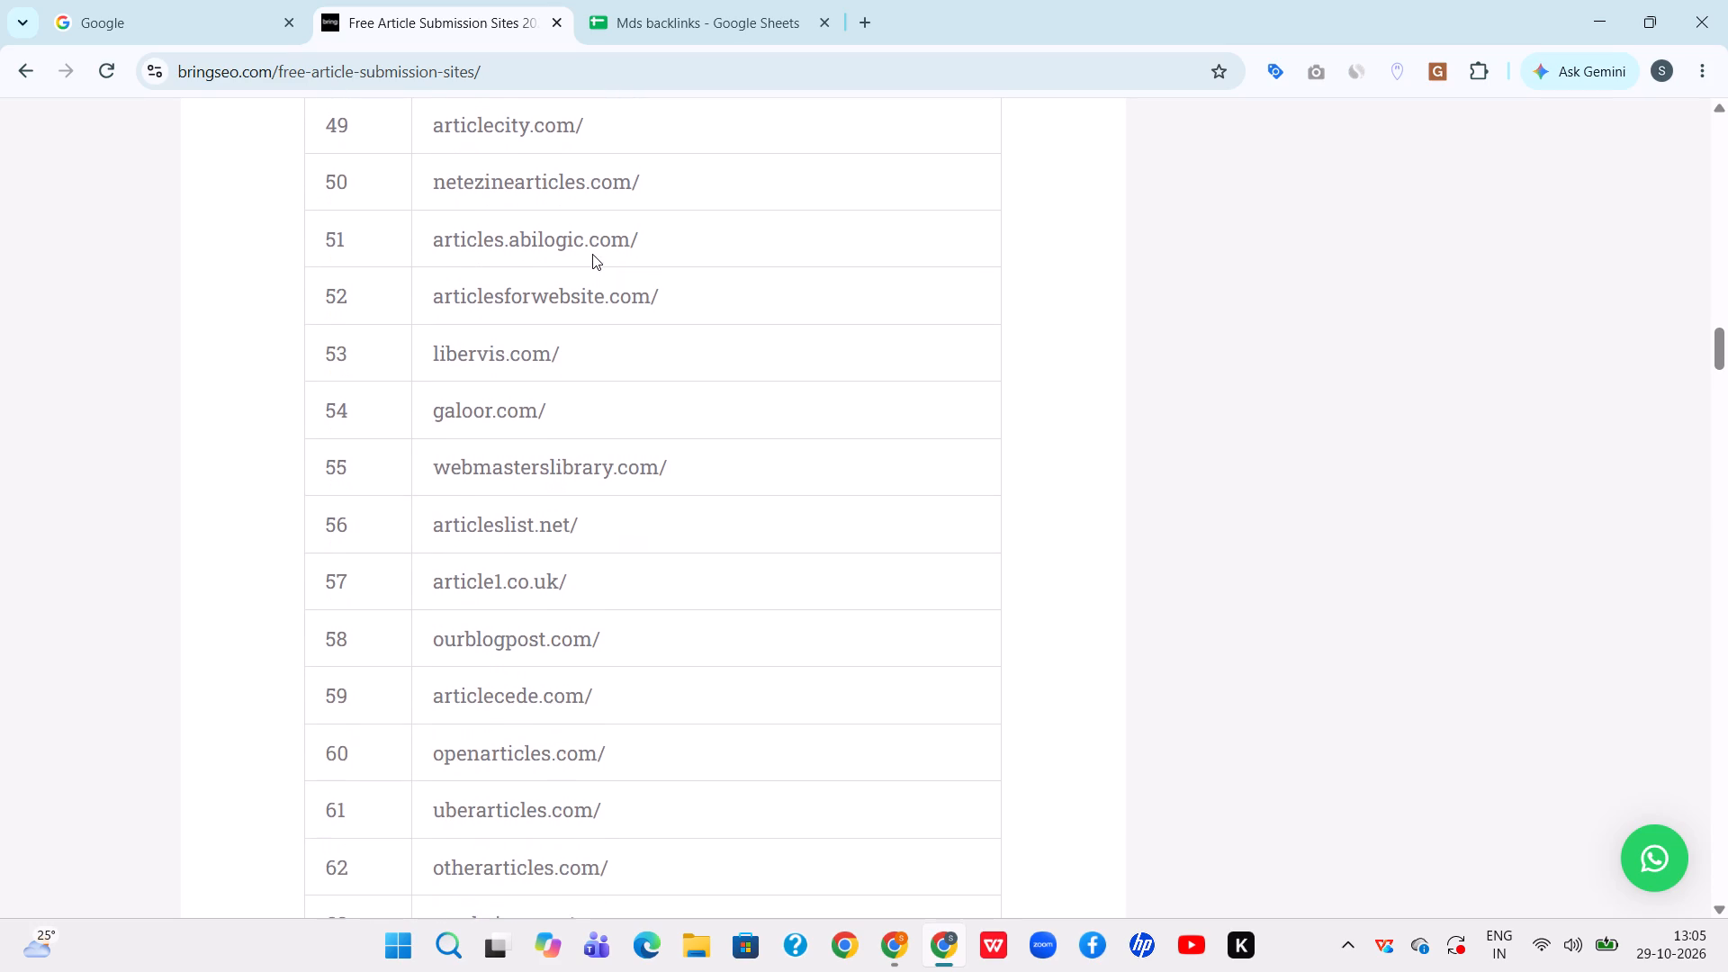
{"action": "left_click", "coordinate": [853, 6]}
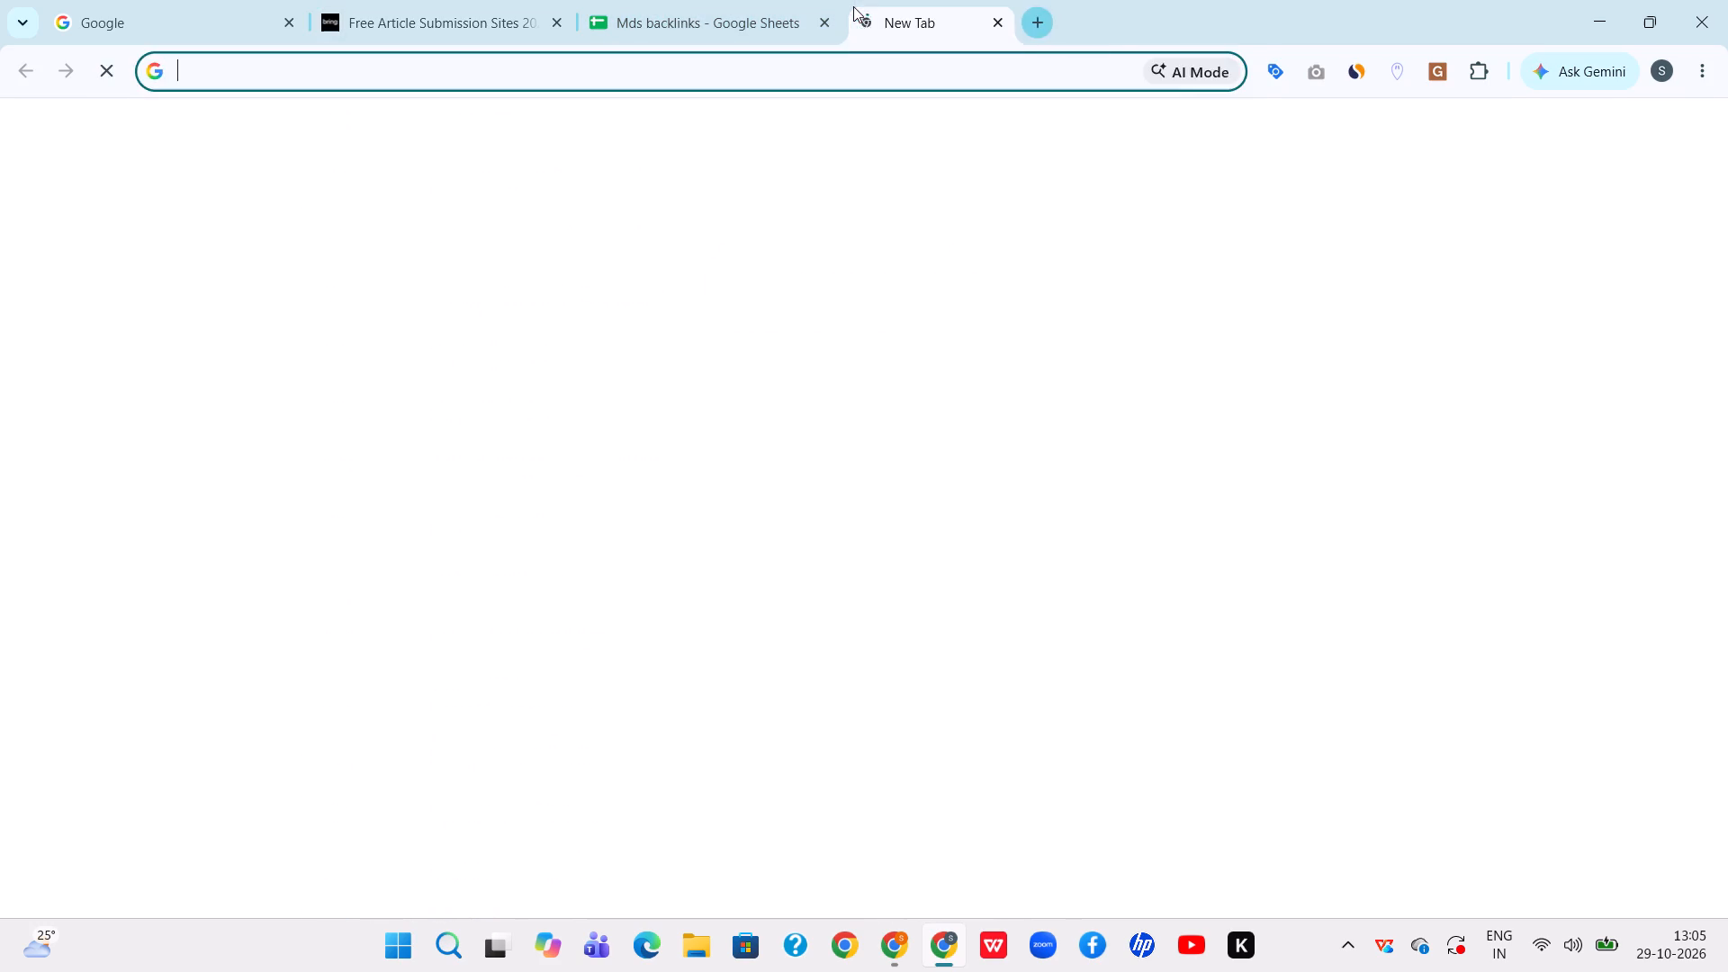
{"action": "key", "text": "ctrl+v"}
{"action": "key", "text": "Return"}
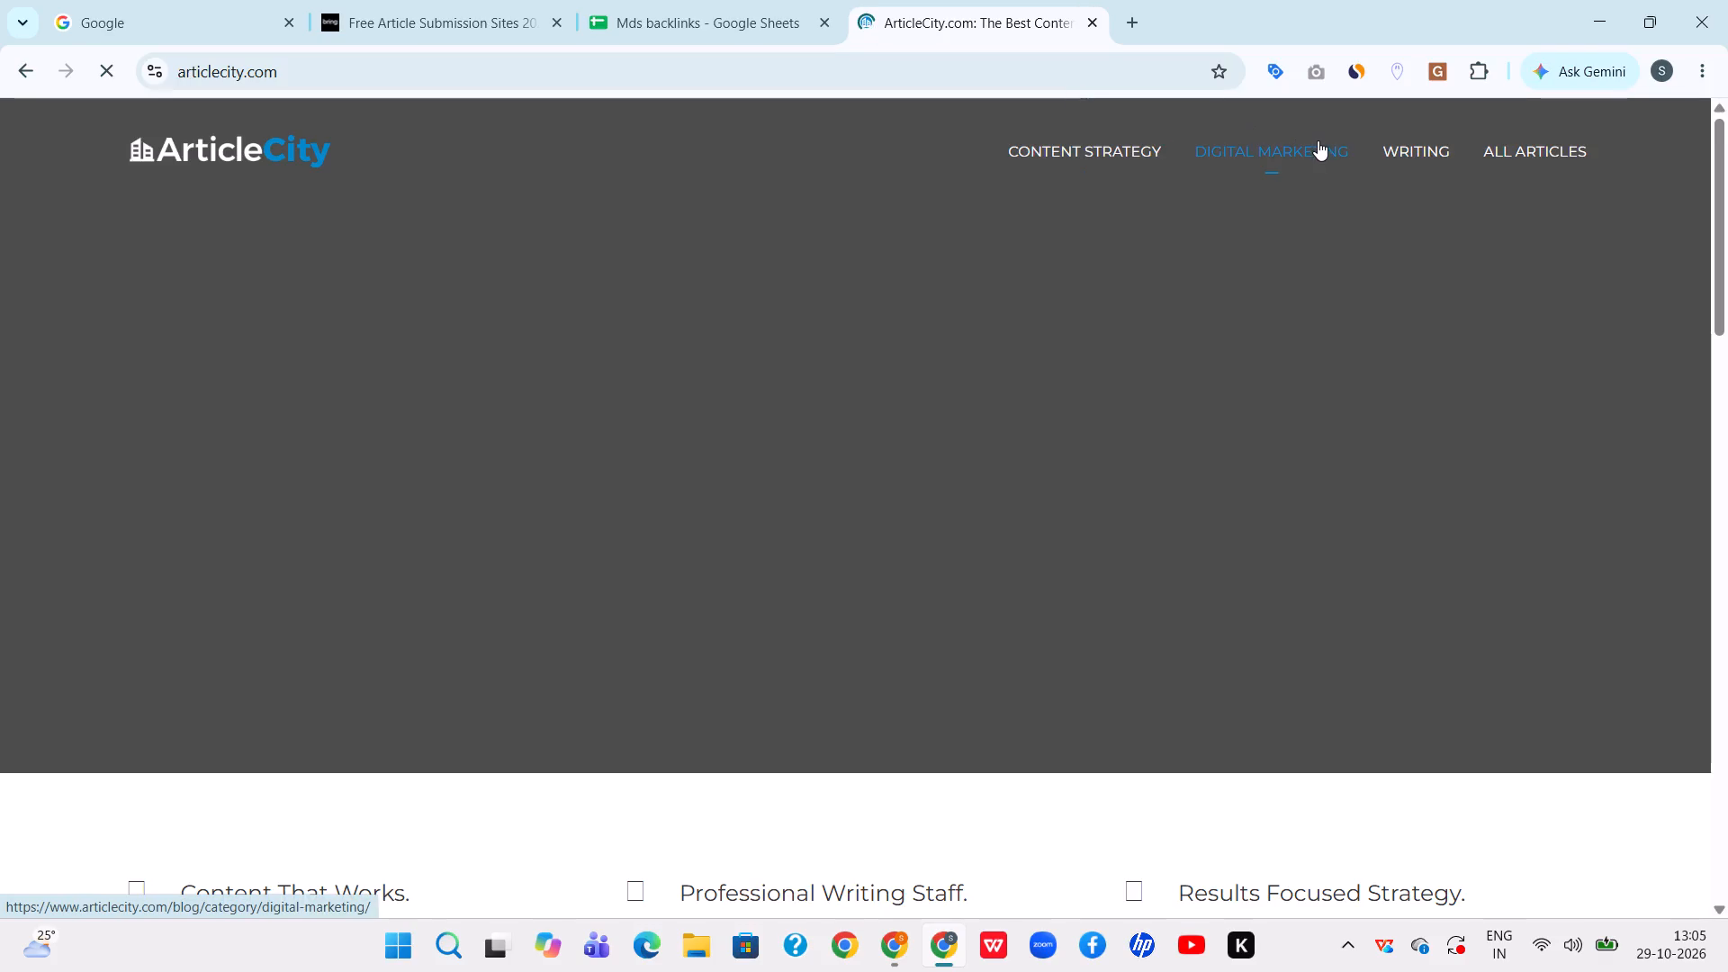
Examine the ArticleCity homepage down to its footer and back for an article submission option.
{"action": "key", "text": "Page_Down"}
{"action": "key", "text": "Page_Down"}
{"action": "key", "text": "Page_Down"}
{"action": "key", "text": "Page_Down"}
{"action": "key", "text": "Page_Down"}
{"action": "key", "text": "Page_Down"}
{"action": "key", "text": "Page_Down"}
{"action": "key", "text": "Page_Down"}
{"action": "key", "text": "Page_Down"}
{"action": "key", "text": "Page_Down"}
{"action": "key", "text": "Page_Down"}
{"action": "key", "text": "Page_Down"}
{"action": "key", "text": "Page_Down"}
{"action": "key", "text": "Page_Down"}
{"action": "key", "text": "Page_Down"}
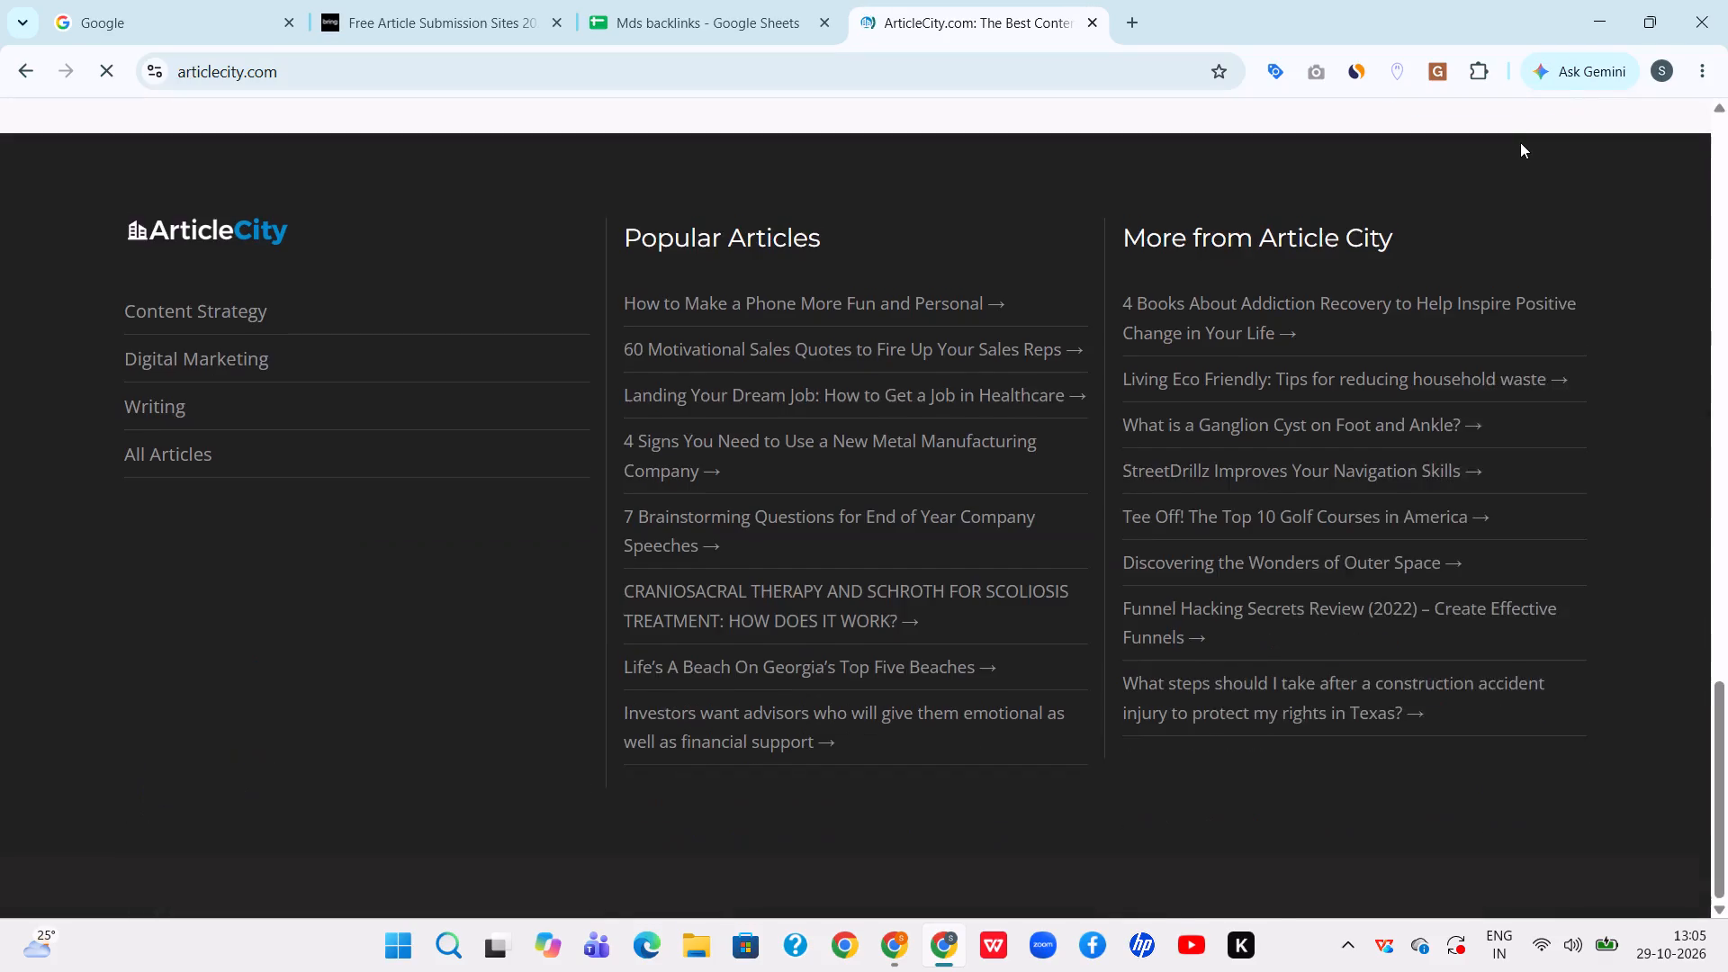
{"action": "key", "text": "Page_Up"}
{"action": "scroll", "coordinate": [1151, 410], "scroll_direction": "up", "scroll_amount": 2}
{"action": "key", "text": "Page_Up"}
{"action": "key", "text": "Page_Up"}
{"action": "key", "text": "Page_Up"}
{"action": "key", "text": "Page_Up"}
{"action": "key", "text": "Page_Up"}
{"action": "key", "text": "Page_Up"}
{"action": "key", "text": "Page_Up"}
{"action": "key", "text": "Page_Up"}
{"action": "key", "text": "Page_Up"}
{"action": "key", "text": "Page_Up"}
{"action": "key", "text": "Page_Up"}
{"action": "key", "text": "Page_Up"}
{"action": "key", "text": "Page_Up"}
{"action": "key", "text": "Page_Up"}
{"action": "key", "text": "Page_Up"}
{"action": "key", "text": "Page_Up"}
{"action": "key", "text": "Page_Up"}
{"action": "key", "text": "Page_Up"}
{"action": "key", "text": "Page_Up"}
{"action": "key", "text": "Page_Up"}
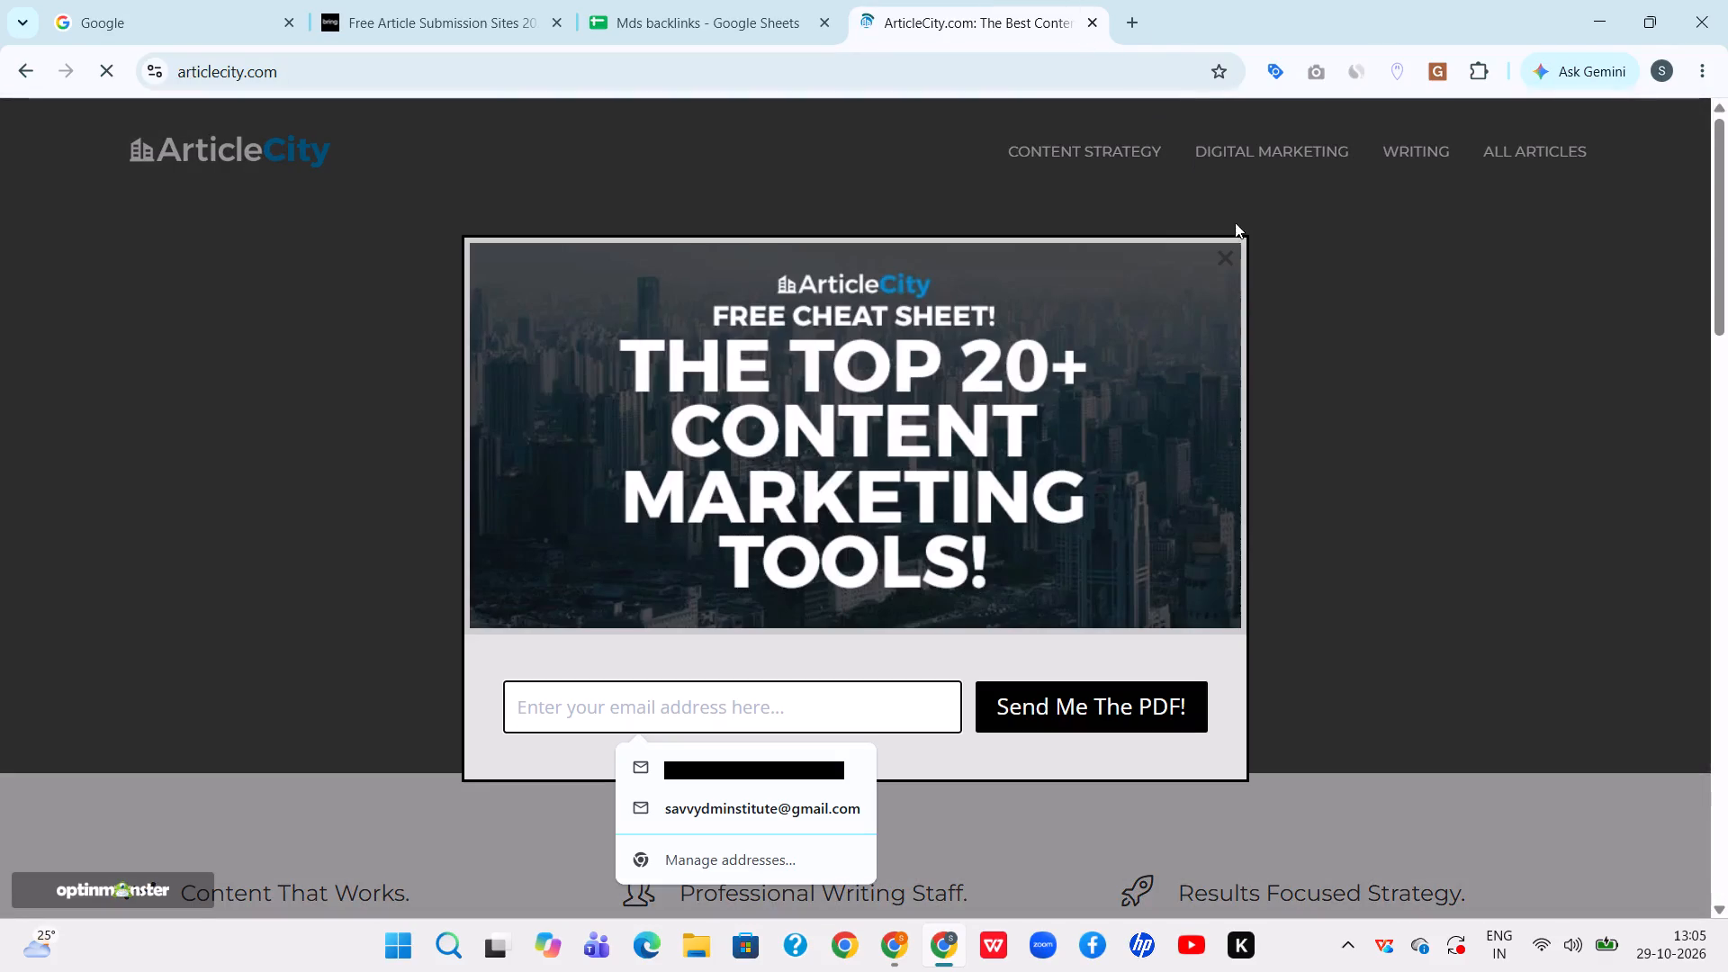
Dismiss the cheat sheet pop-up and close the ArticleCity site.
{"action": "left_click", "coordinate": [1226, 271]}
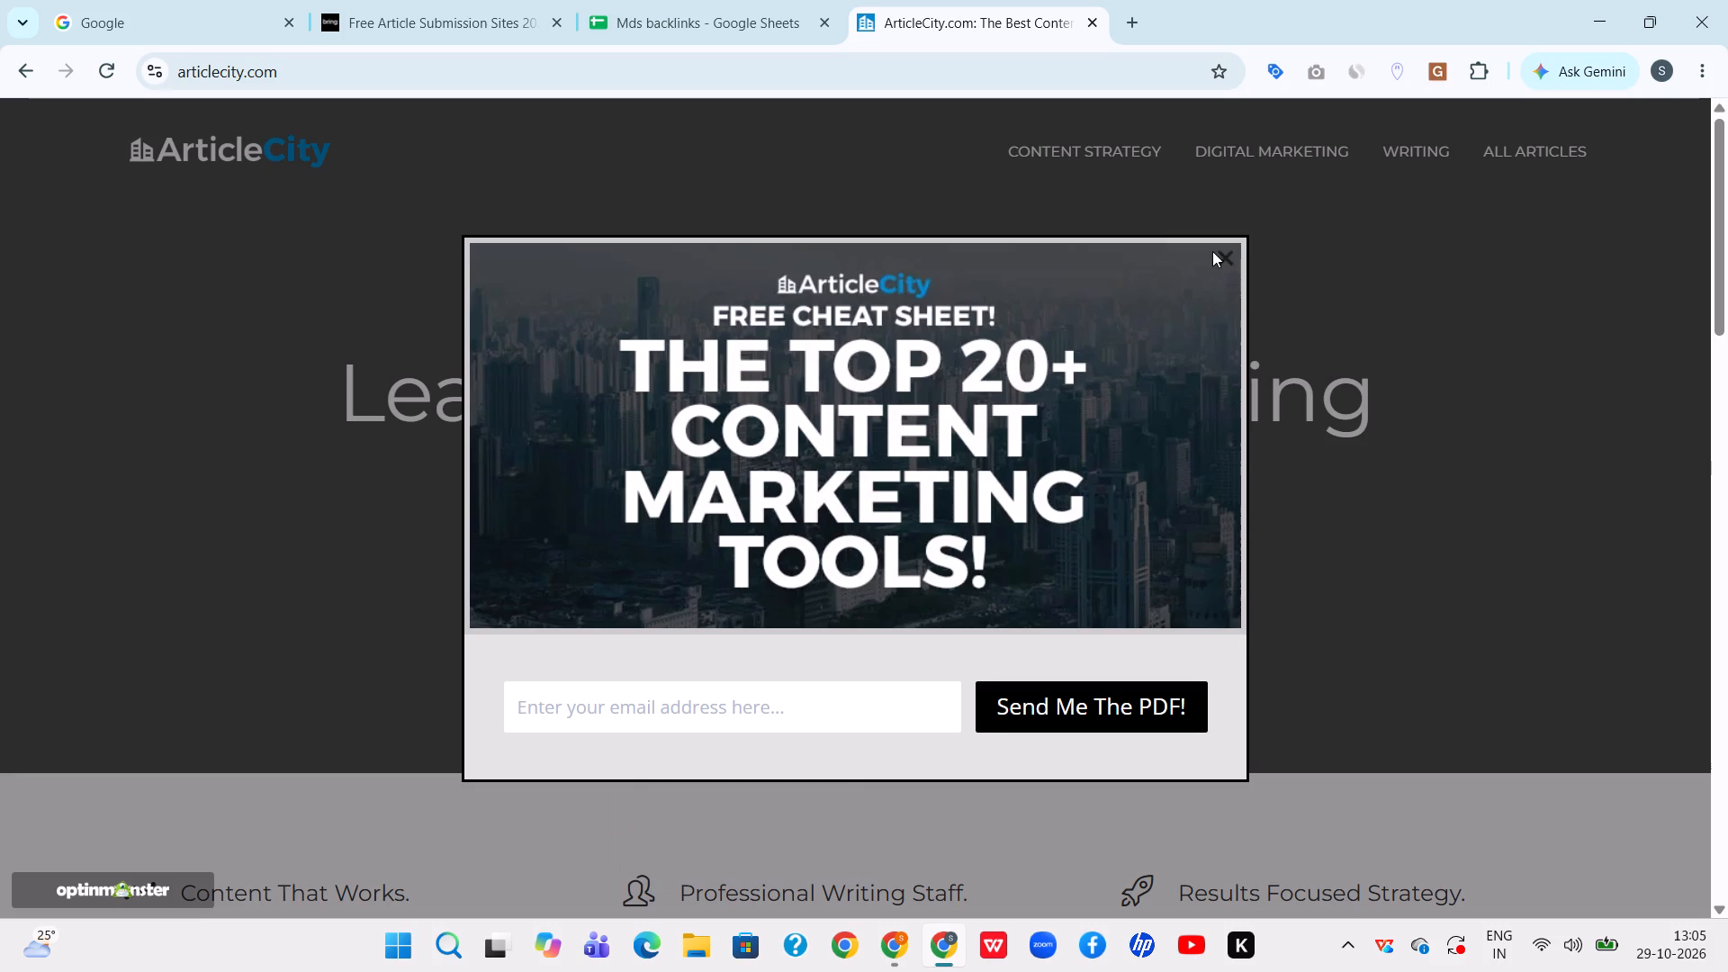
{"action": "left_click", "coordinate": [1228, 268]}
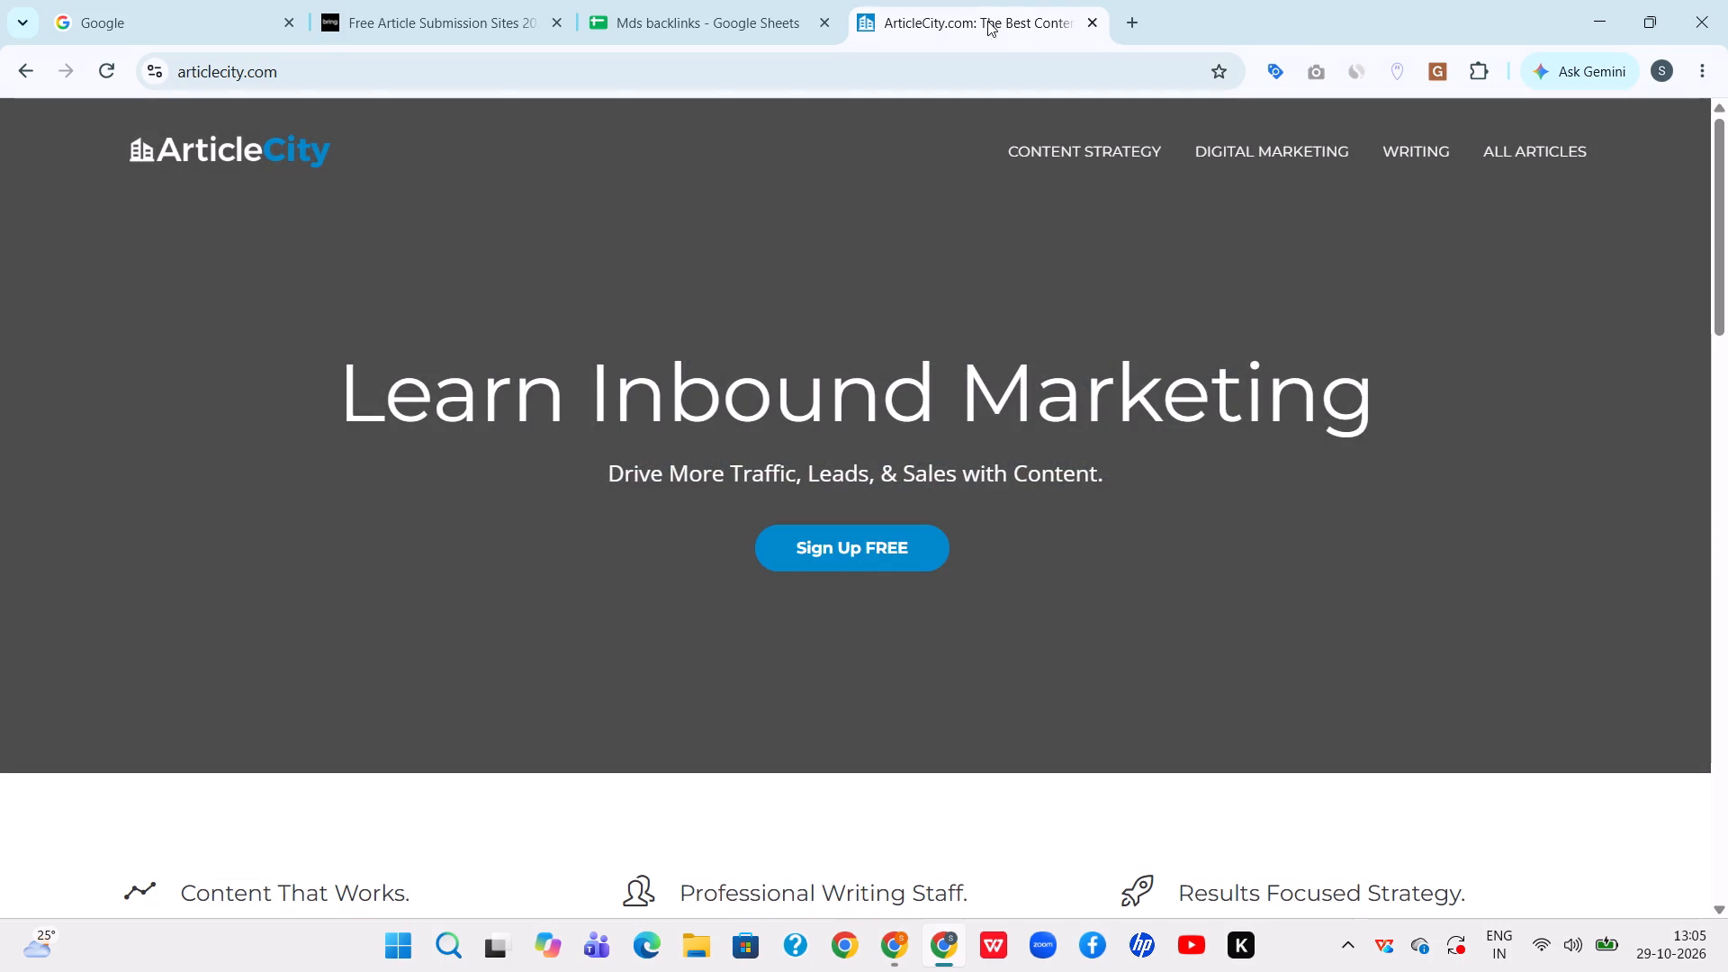
{"action": "left_click", "coordinate": [1092, 20]}
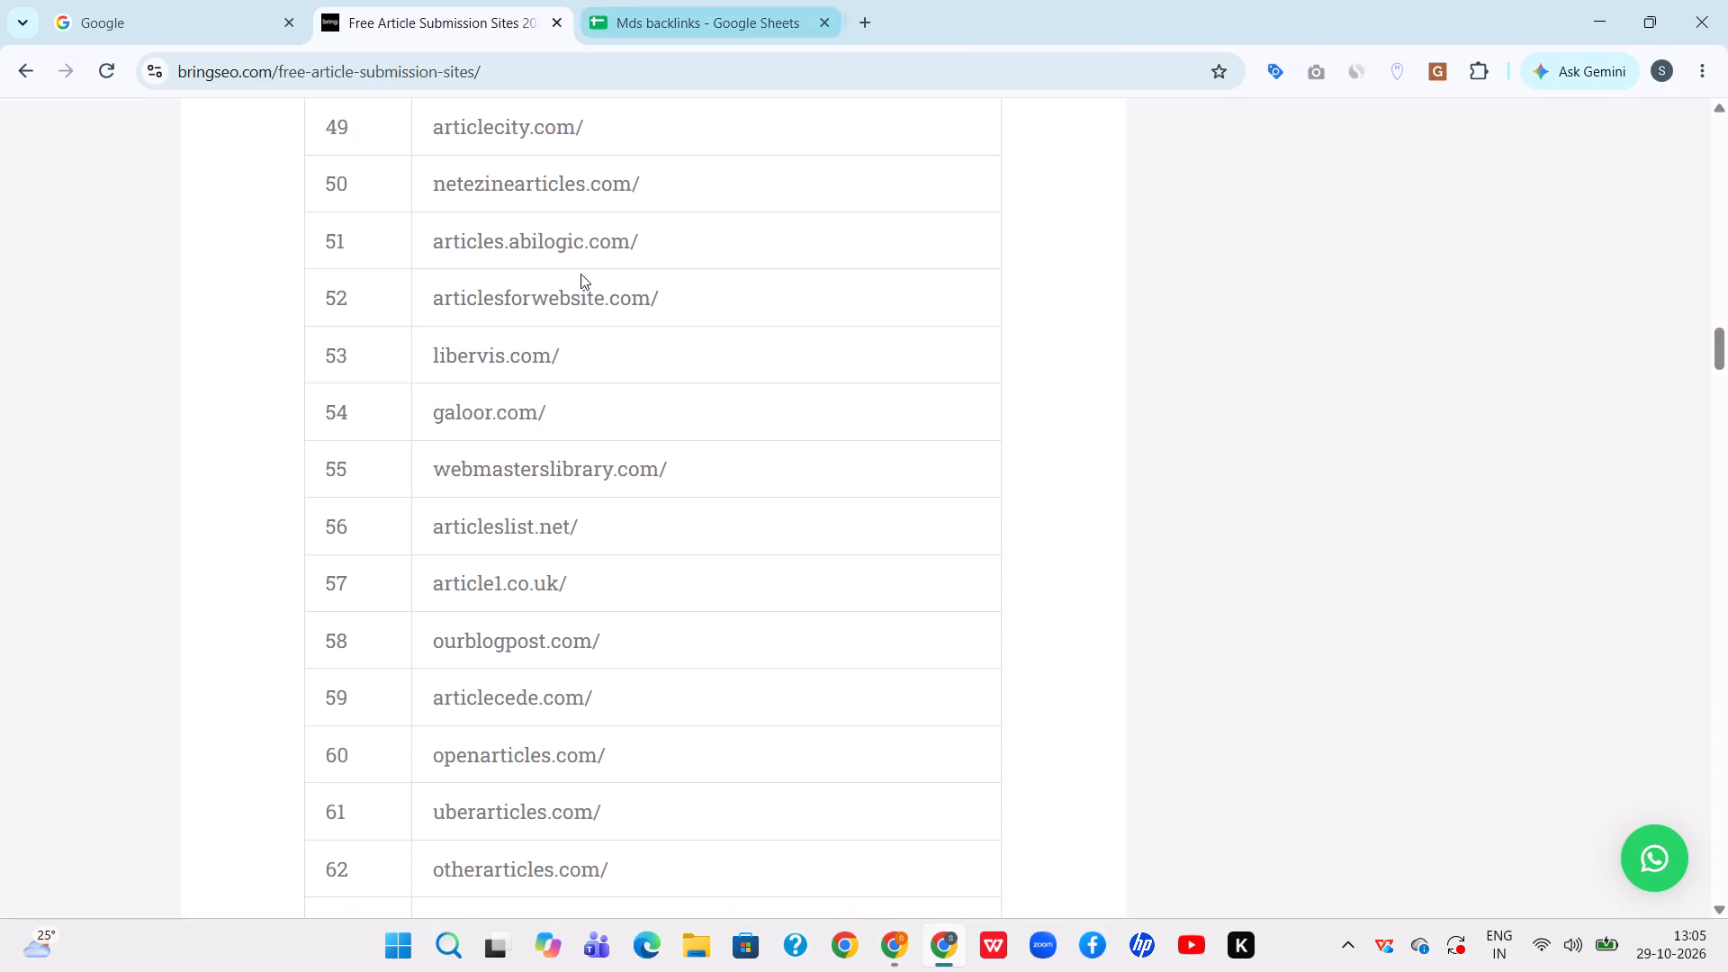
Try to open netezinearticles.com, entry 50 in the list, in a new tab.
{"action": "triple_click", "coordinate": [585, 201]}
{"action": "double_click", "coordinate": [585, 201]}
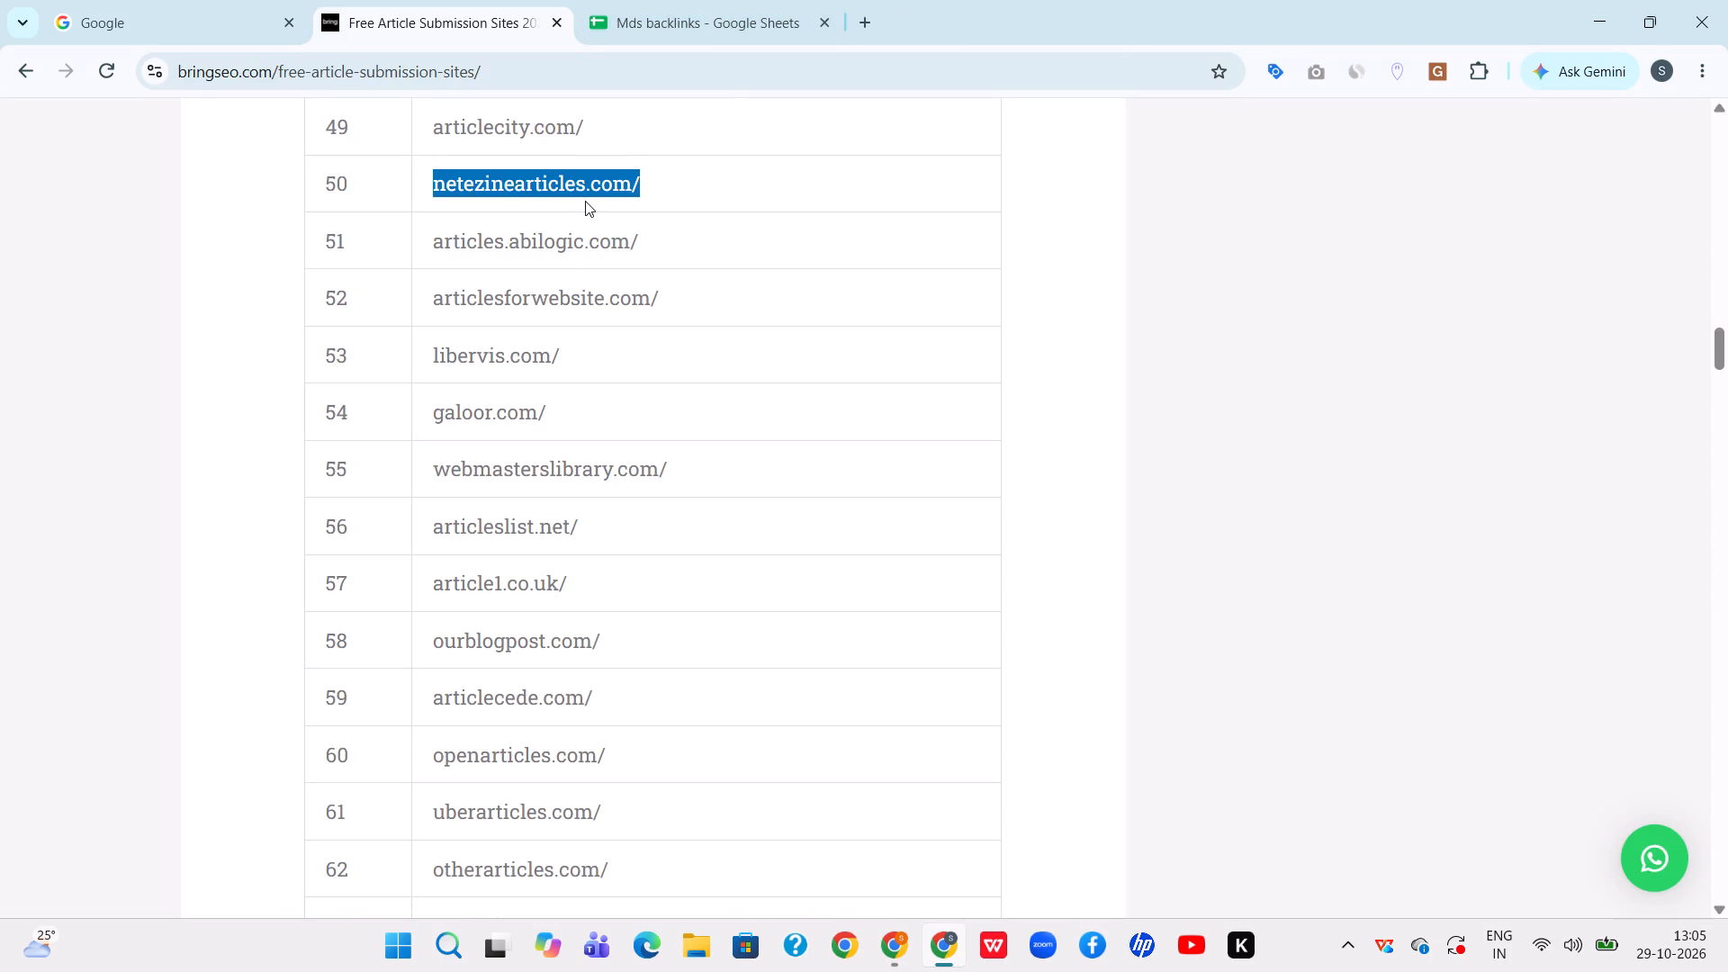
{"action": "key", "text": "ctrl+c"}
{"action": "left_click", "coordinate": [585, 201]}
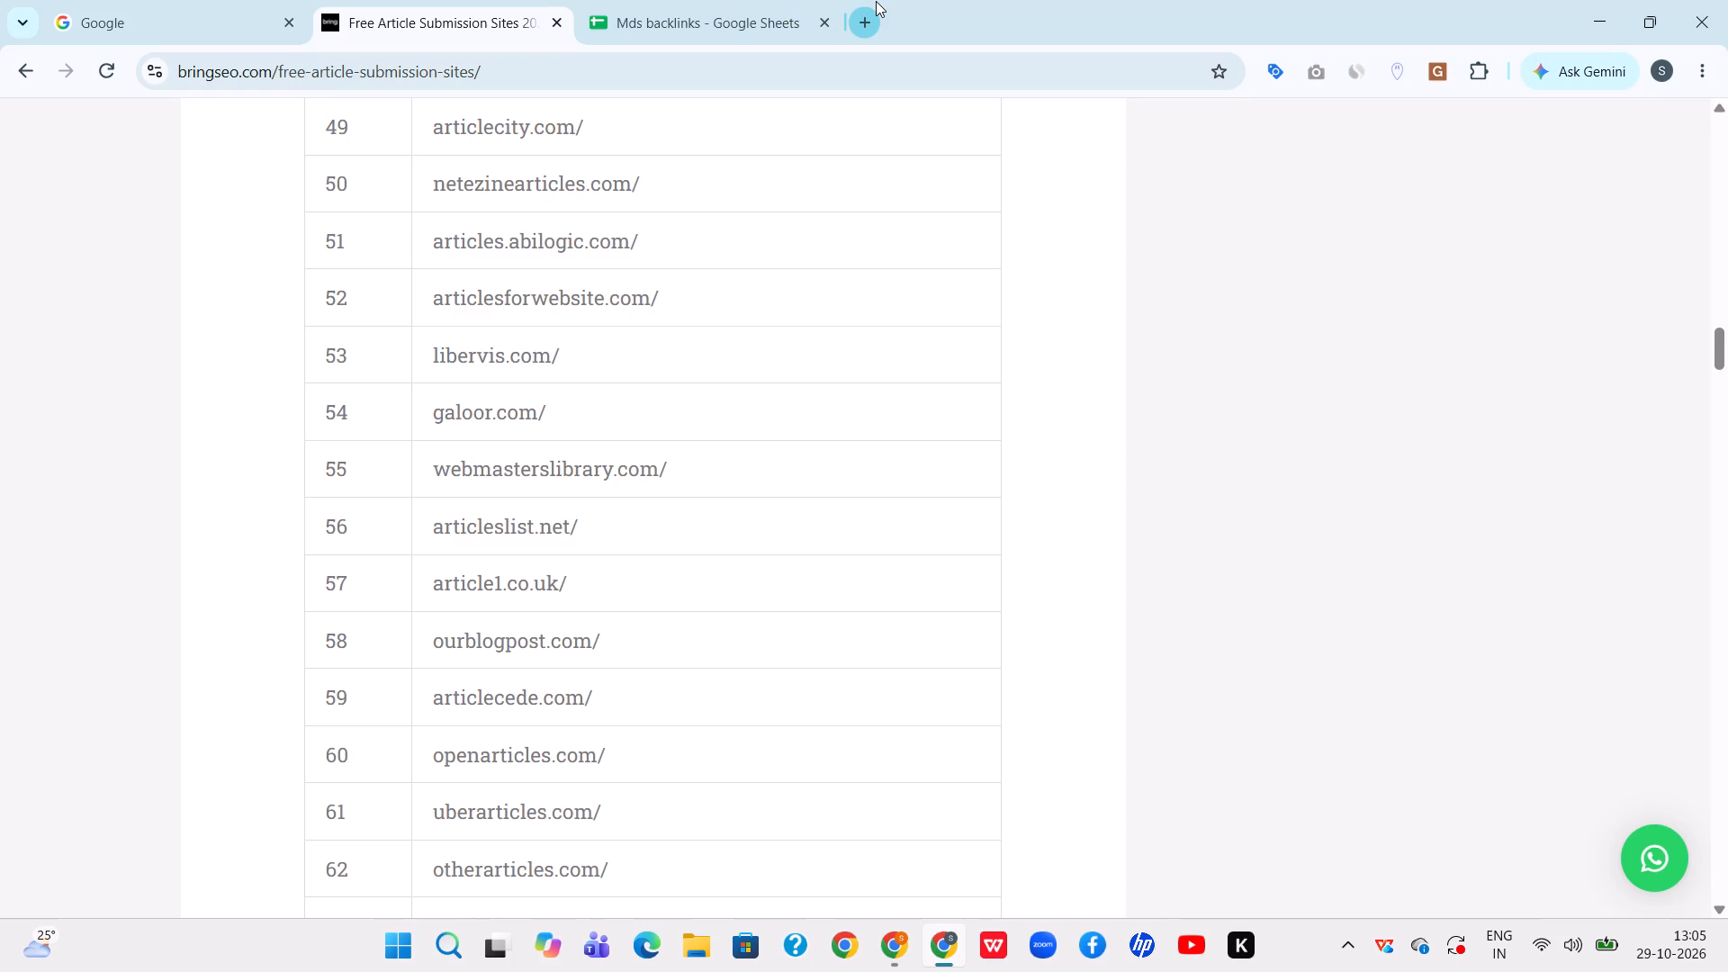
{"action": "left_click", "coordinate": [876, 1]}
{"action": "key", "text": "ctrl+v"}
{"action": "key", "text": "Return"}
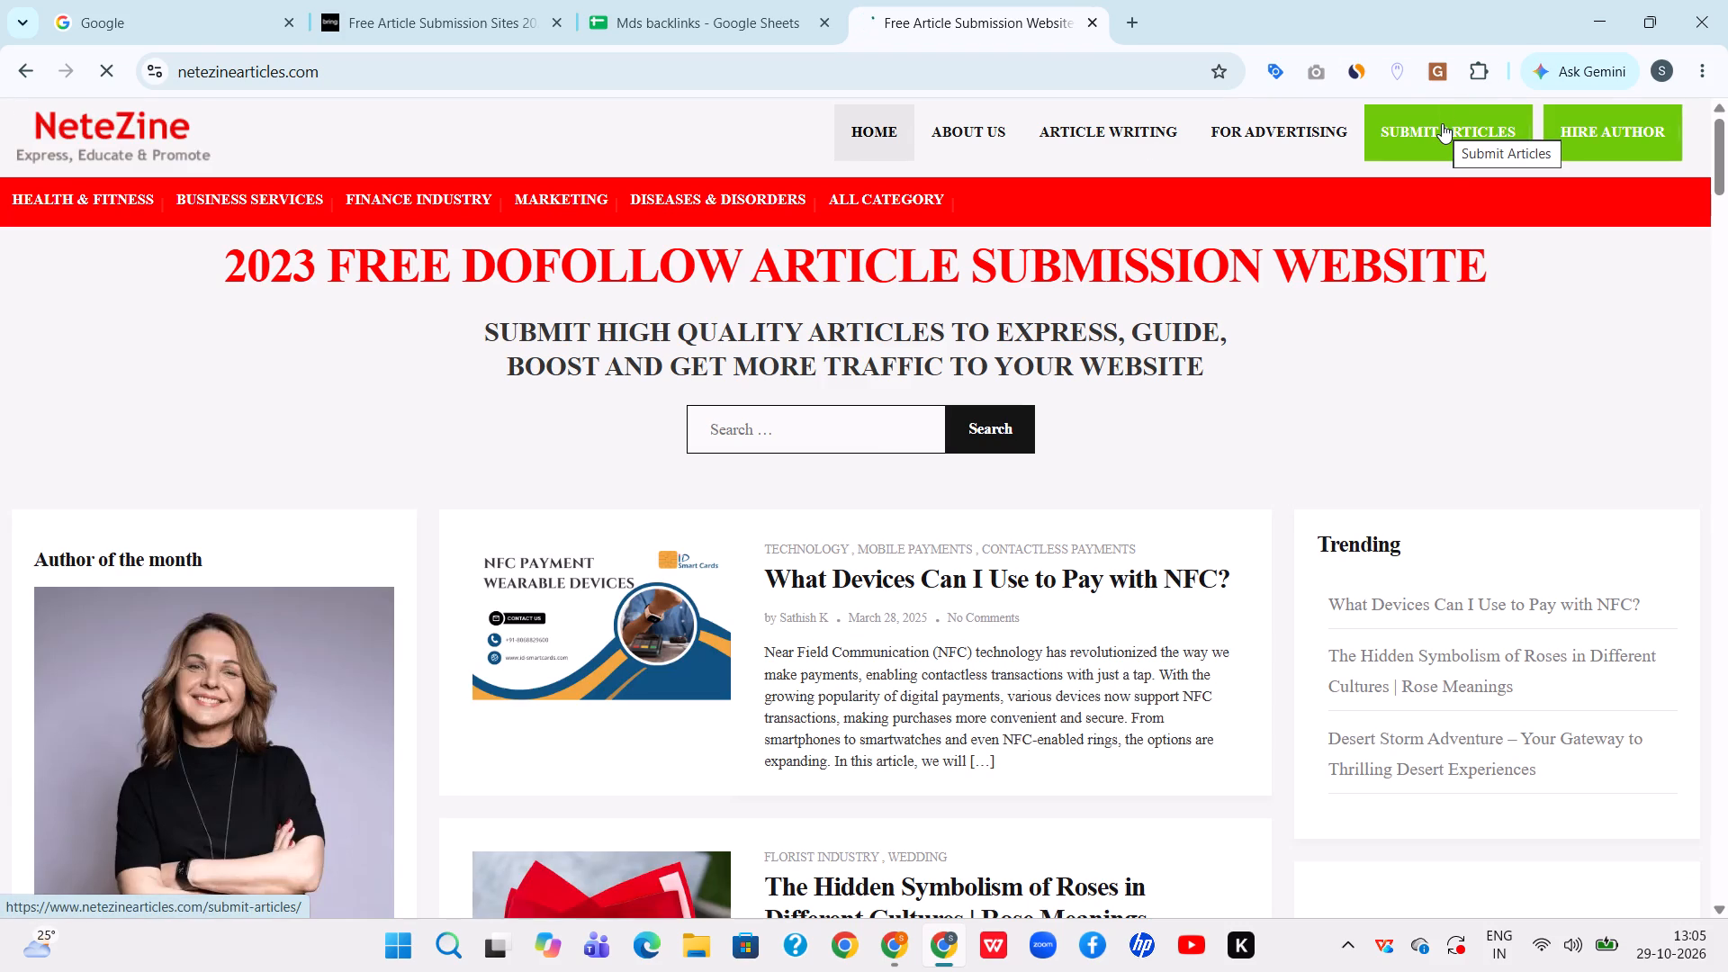
Open NeteZine's Submit Articles page and examine its guidelines and submission steps for a way to publish an article.
{"action": "left_click", "coordinate": [1442, 123]}
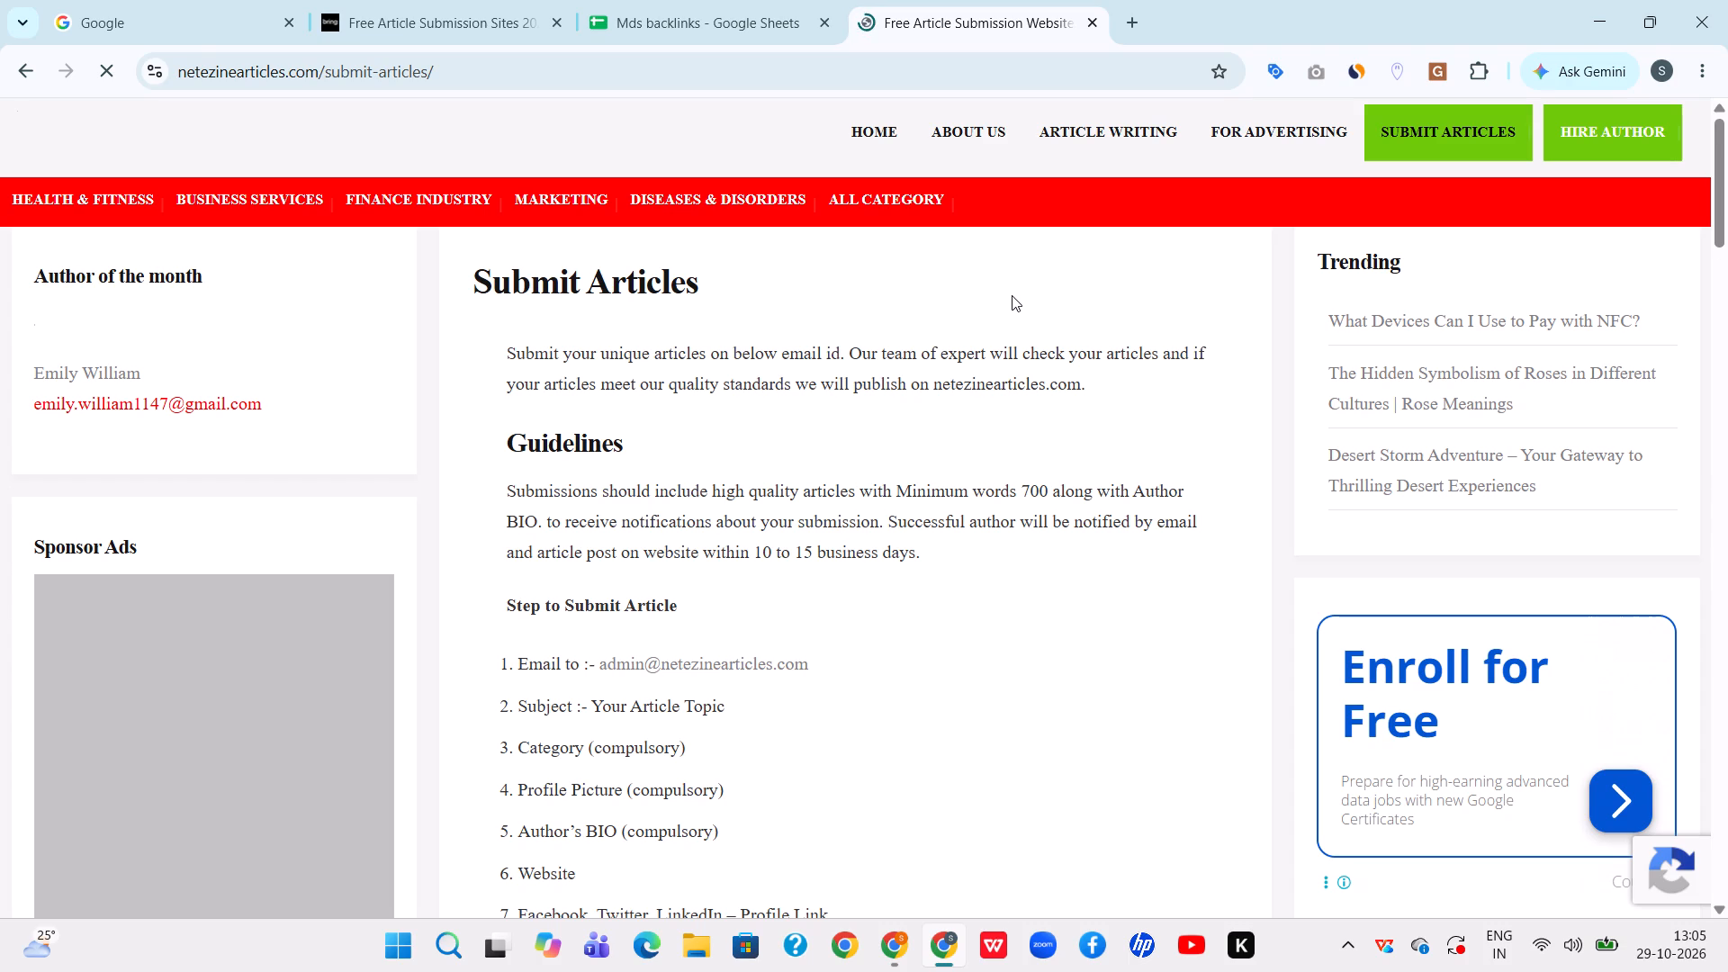
{"action": "scroll", "coordinate": [1012, 295], "scroll_direction": "down", "scroll_amount": 1}
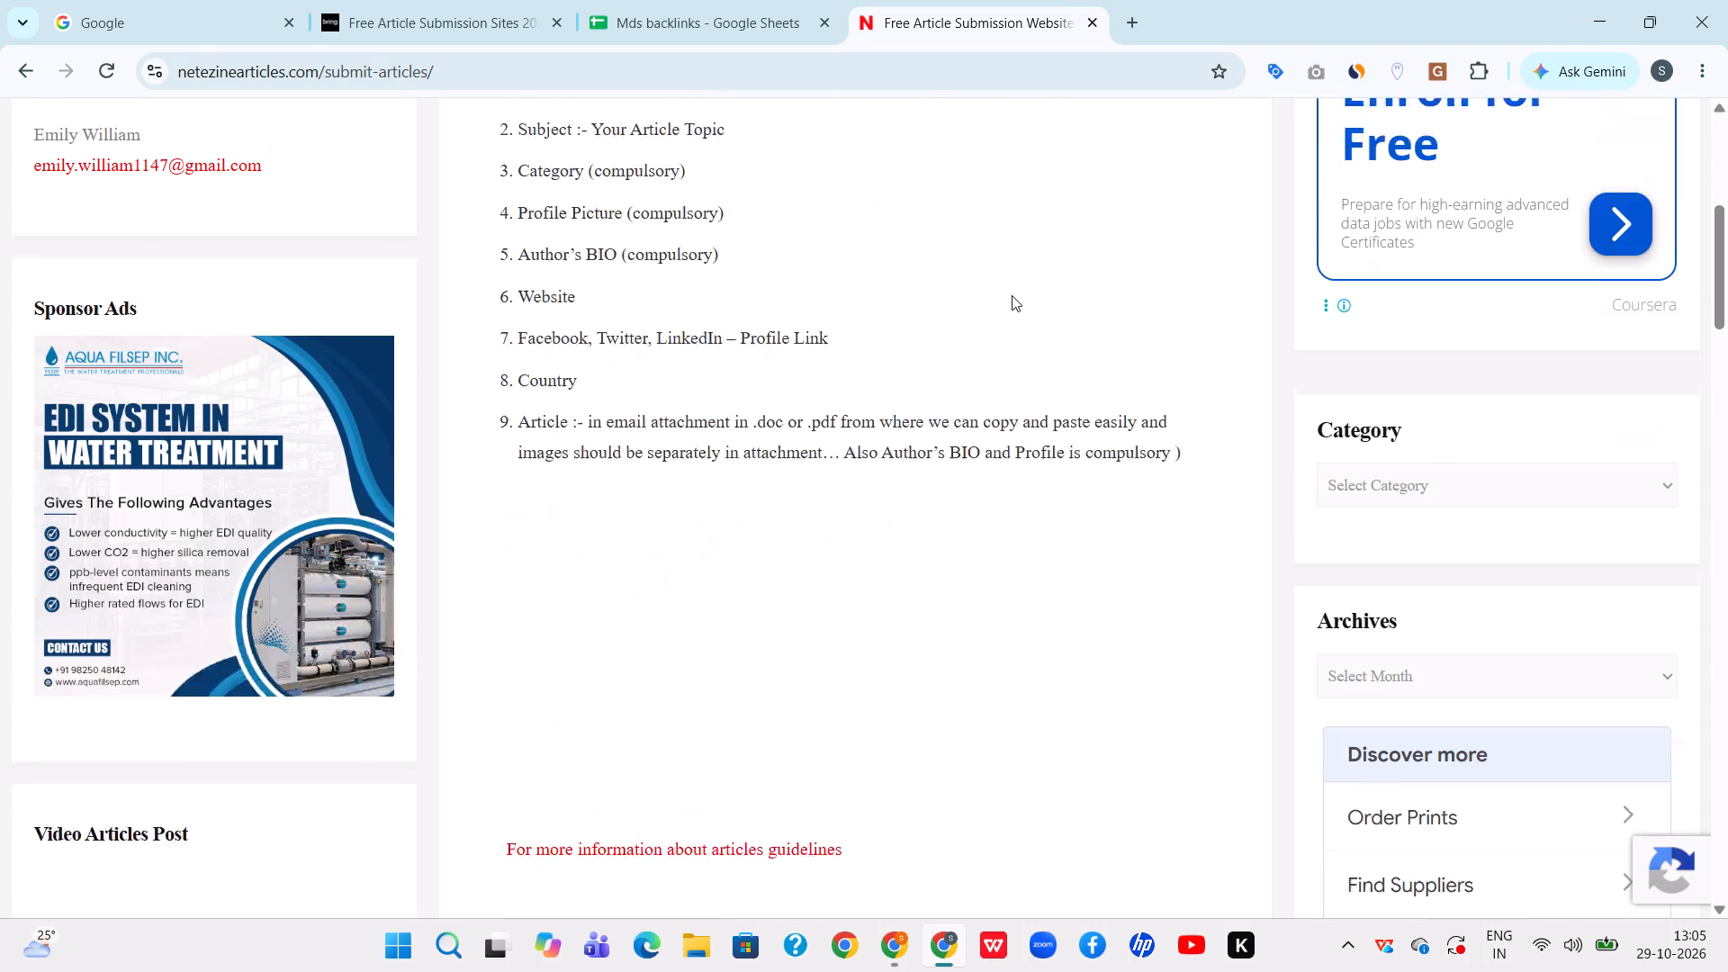
{"action": "scroll", "coordinate": [1012, 295], "scroll_direction": "down", "scroll_amount": 3}
{"action": "scroll", "coordinate": [1012, 295], "scroll_direction": "up", "scroll_amount": 7}
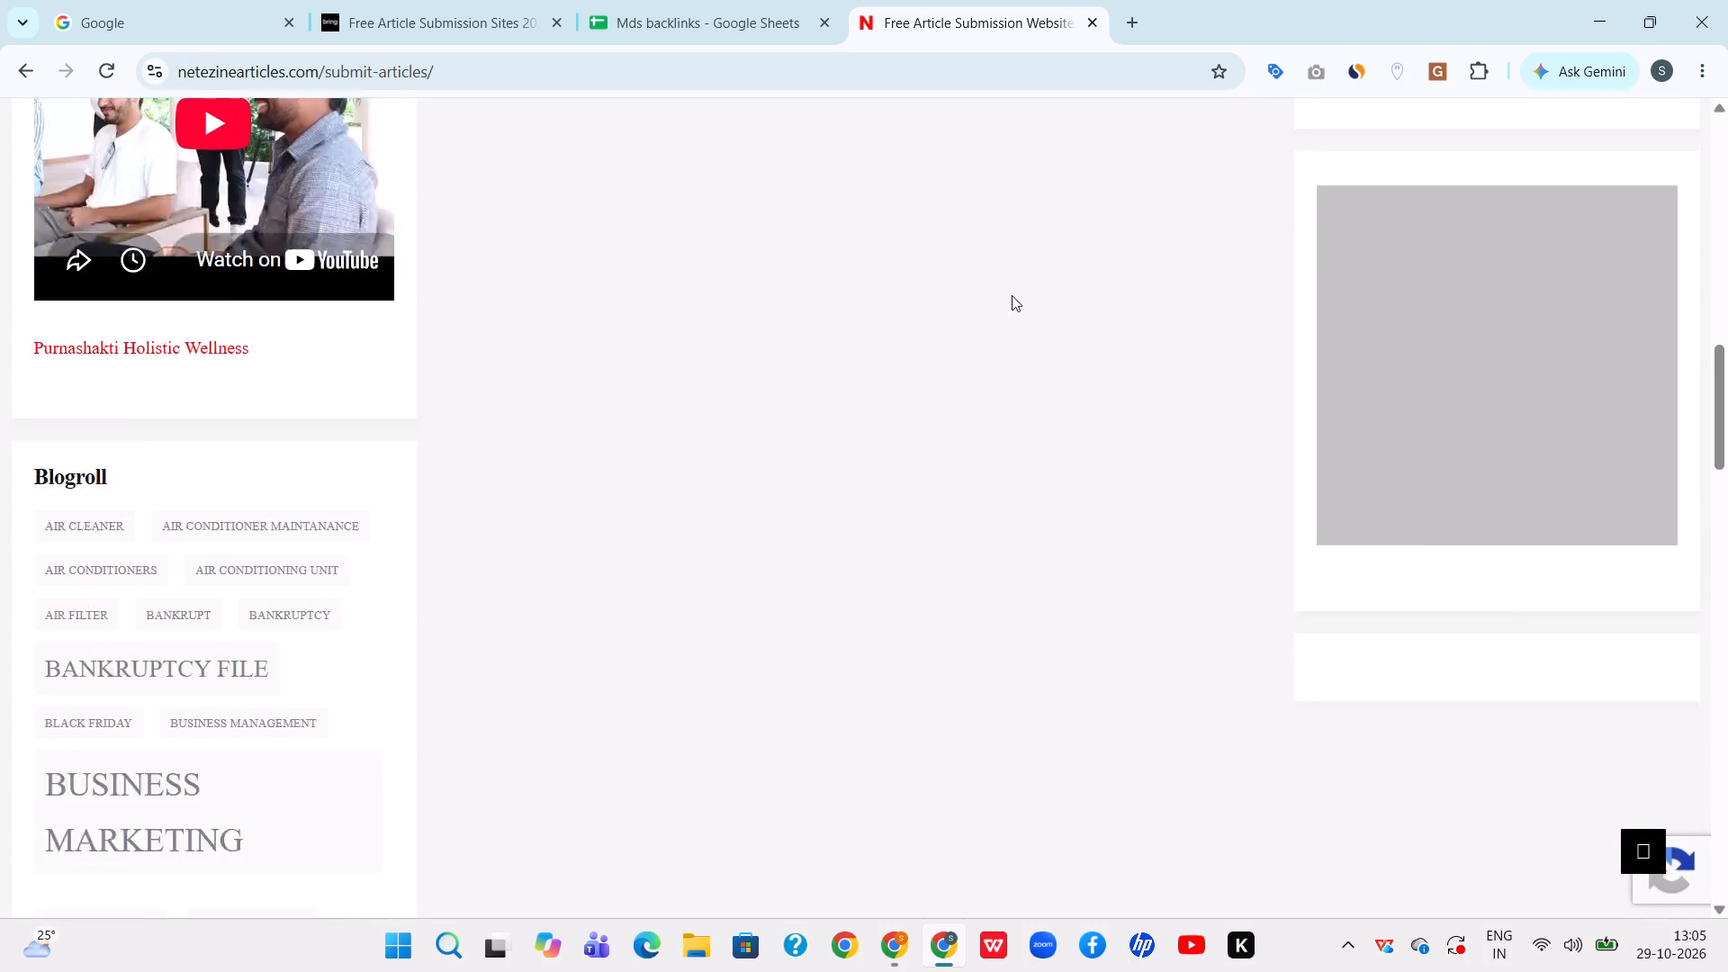
{"action": "scroll", "coordinate": [1012, 295], "scroll_direction": "up", "scroll_amount": 9}
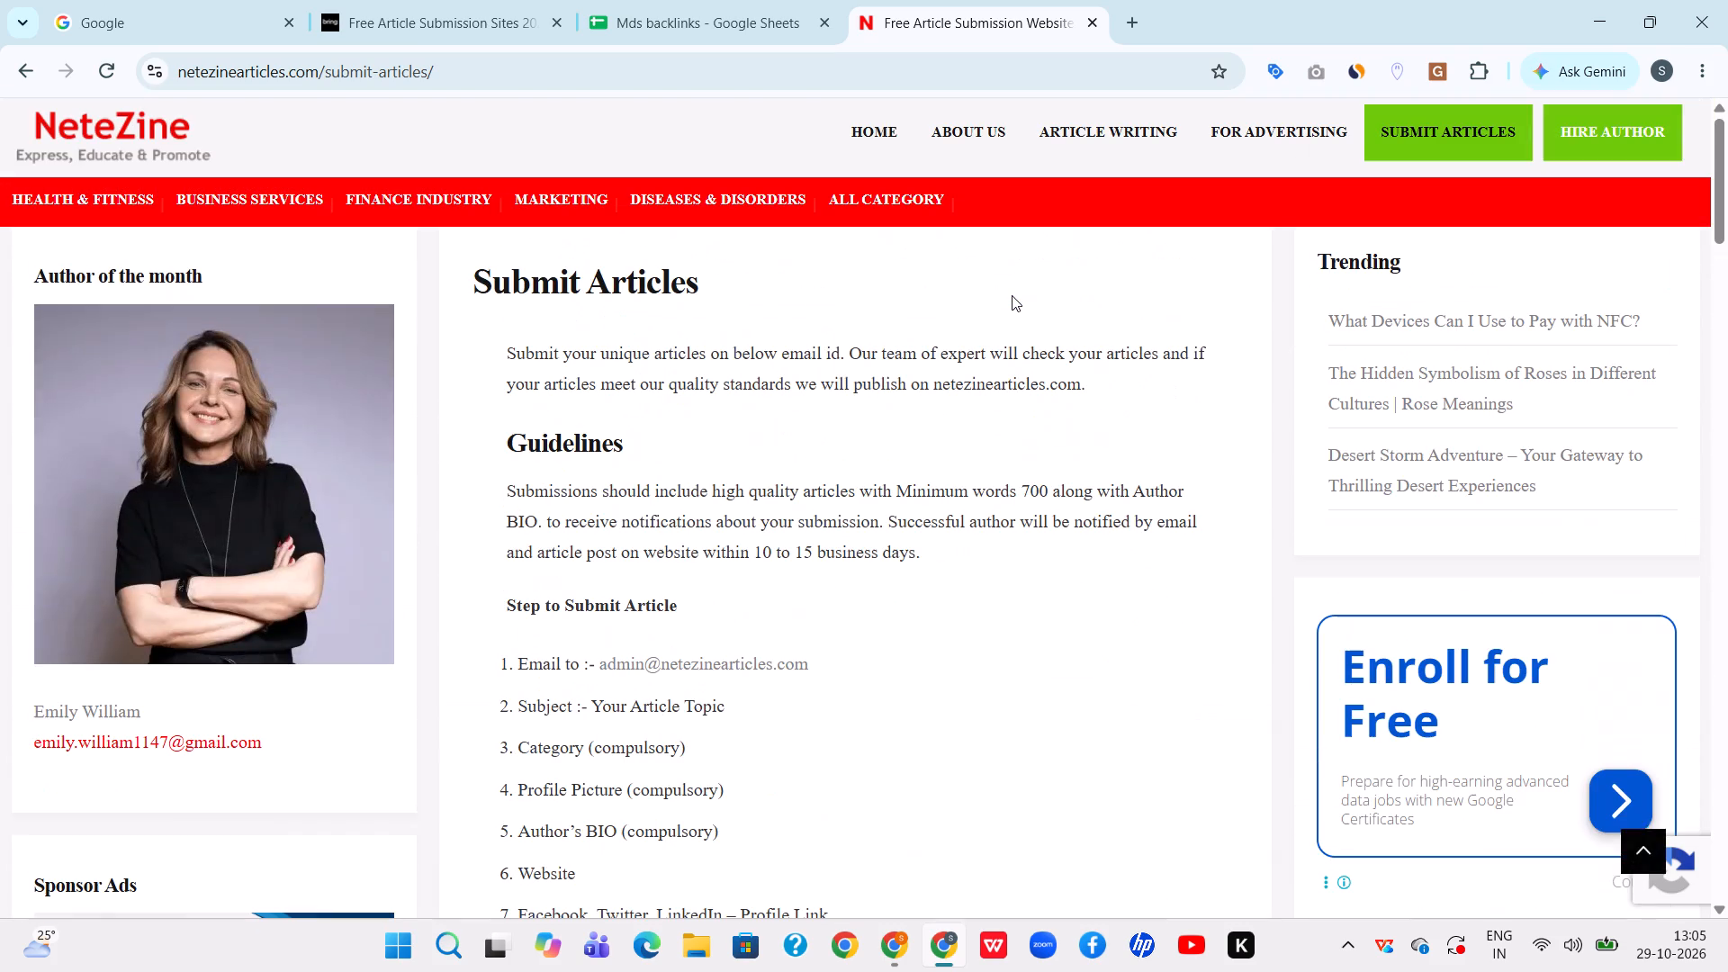
{"action": "left_click", "coordinate": [1517, 129]}
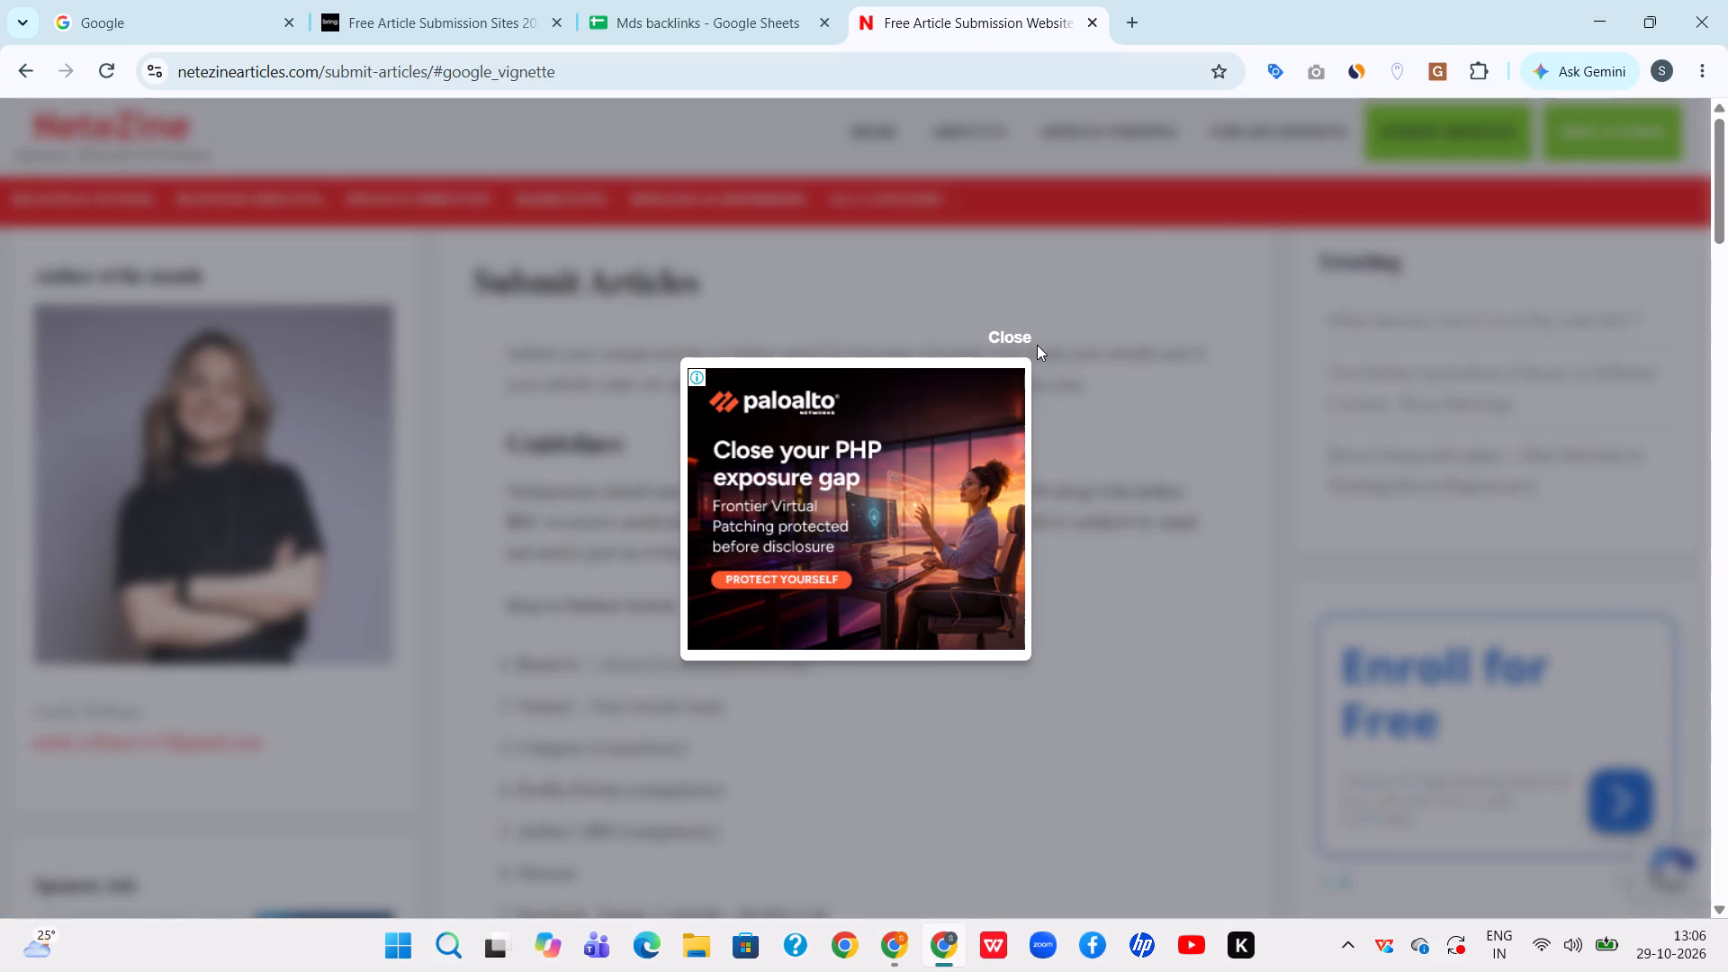
Dismiss the pop-up advertisement and close the NeteZine site.
{"action": "left_click", "coordinate": [1010, 334]}
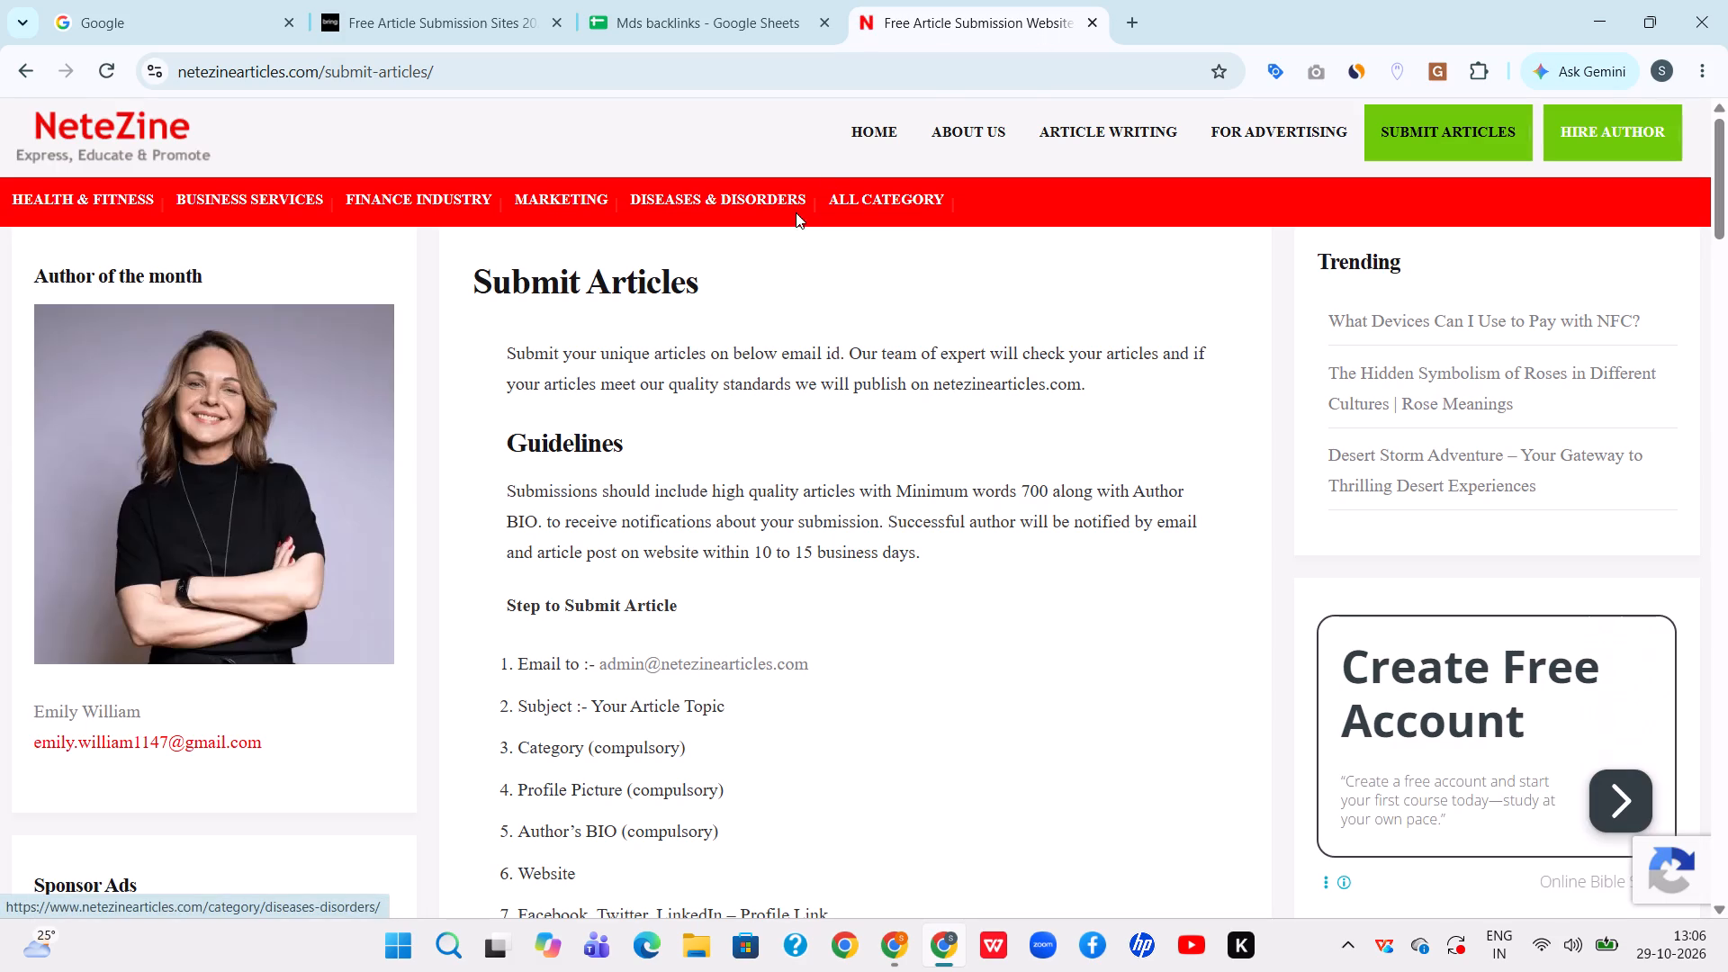
{"action": "left_click", "coordinate": [1089, 20]}
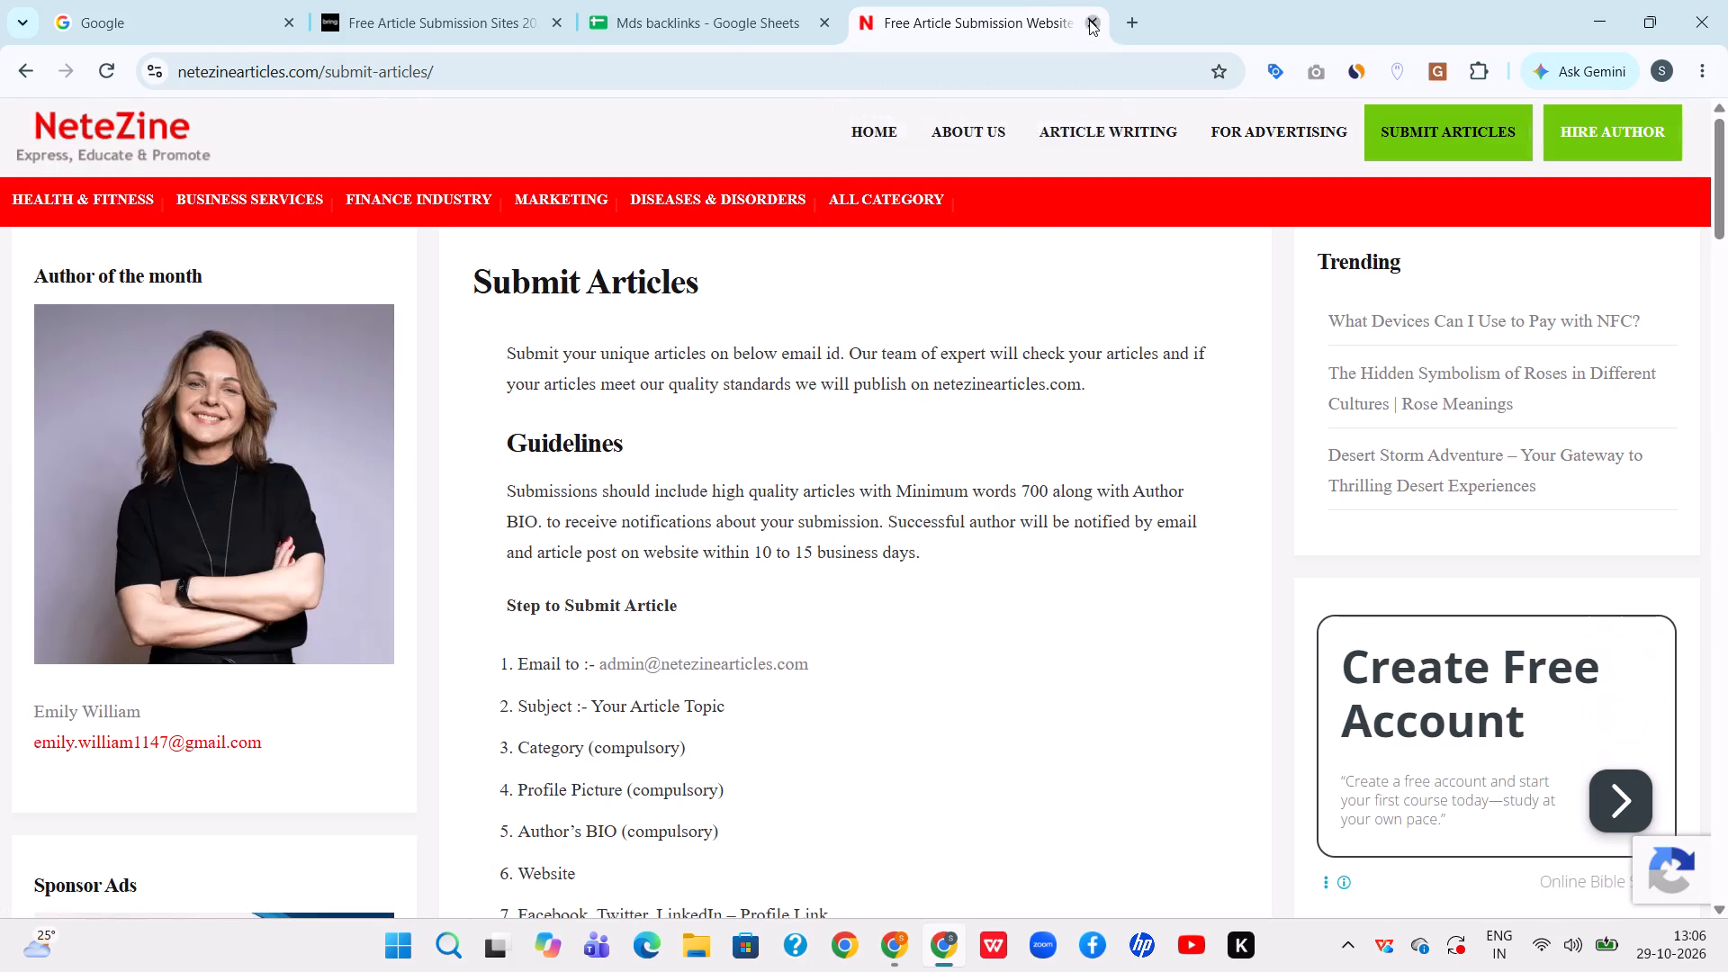
Select the netezinearticles.com address, entry 50 in the article submission list.
{"action": "triple_click", "coordinate": [503, 190]}
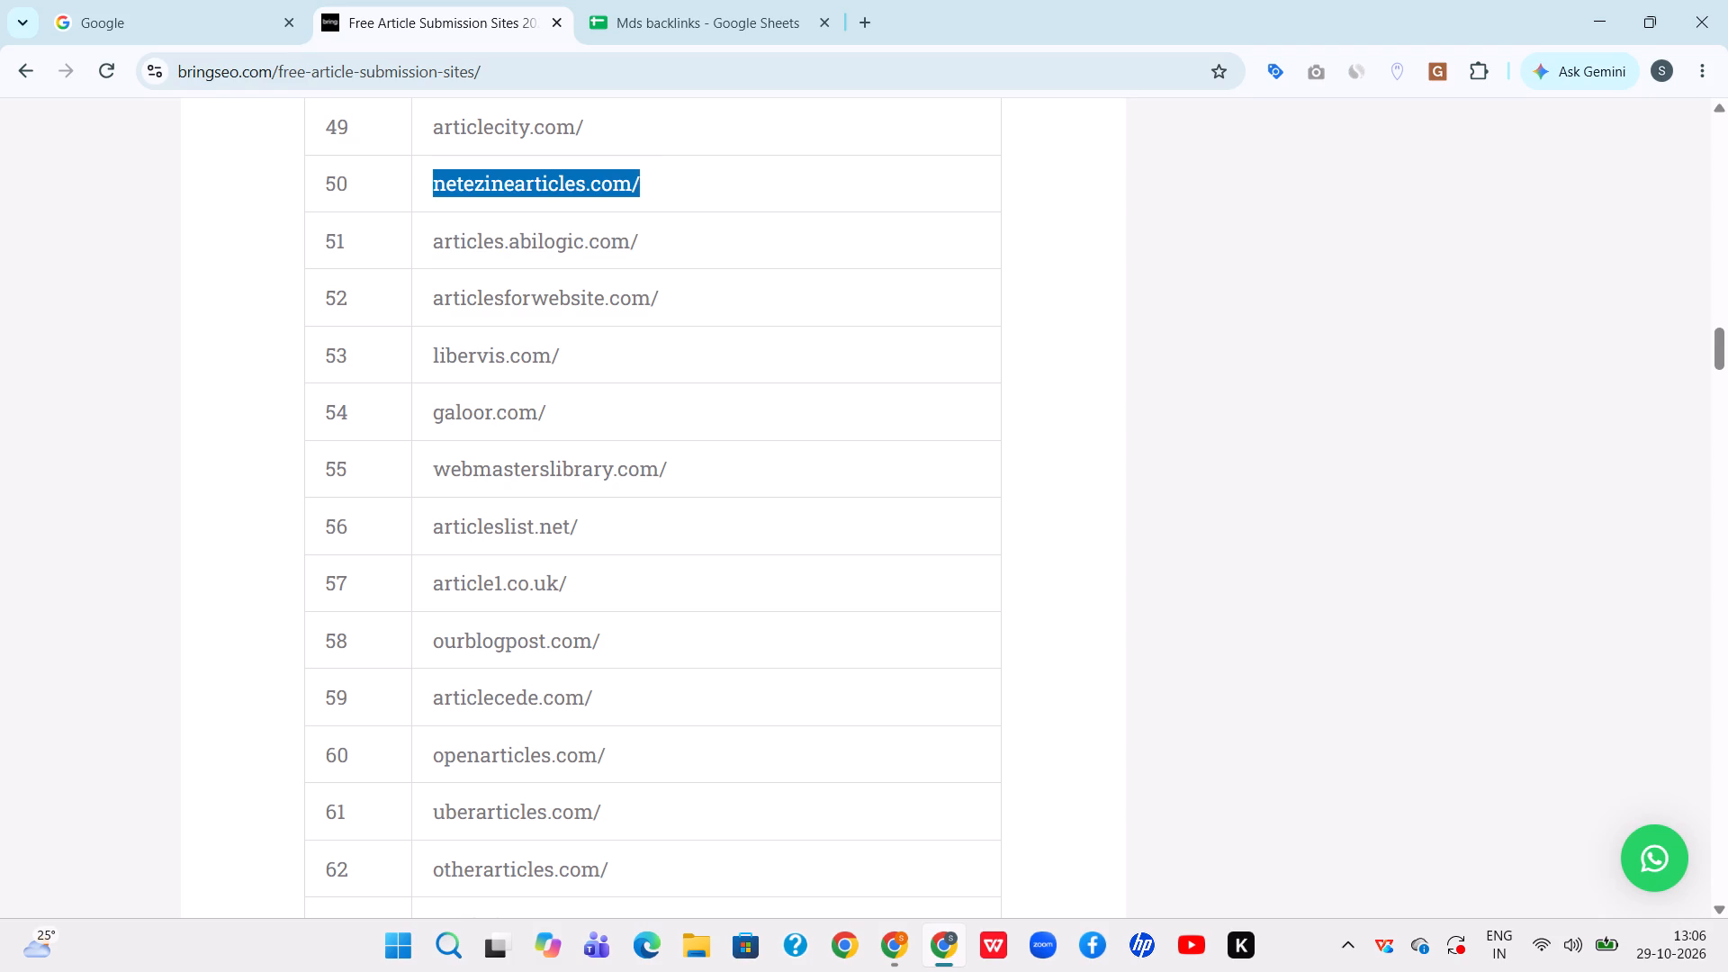
Open netezinearticles.com from the list again and review its Submit Articles page, closing the site when done.
{"action": "key", "text": "ctrl+c"}
{"action": "left_click", "coordinate": [506, 189]}
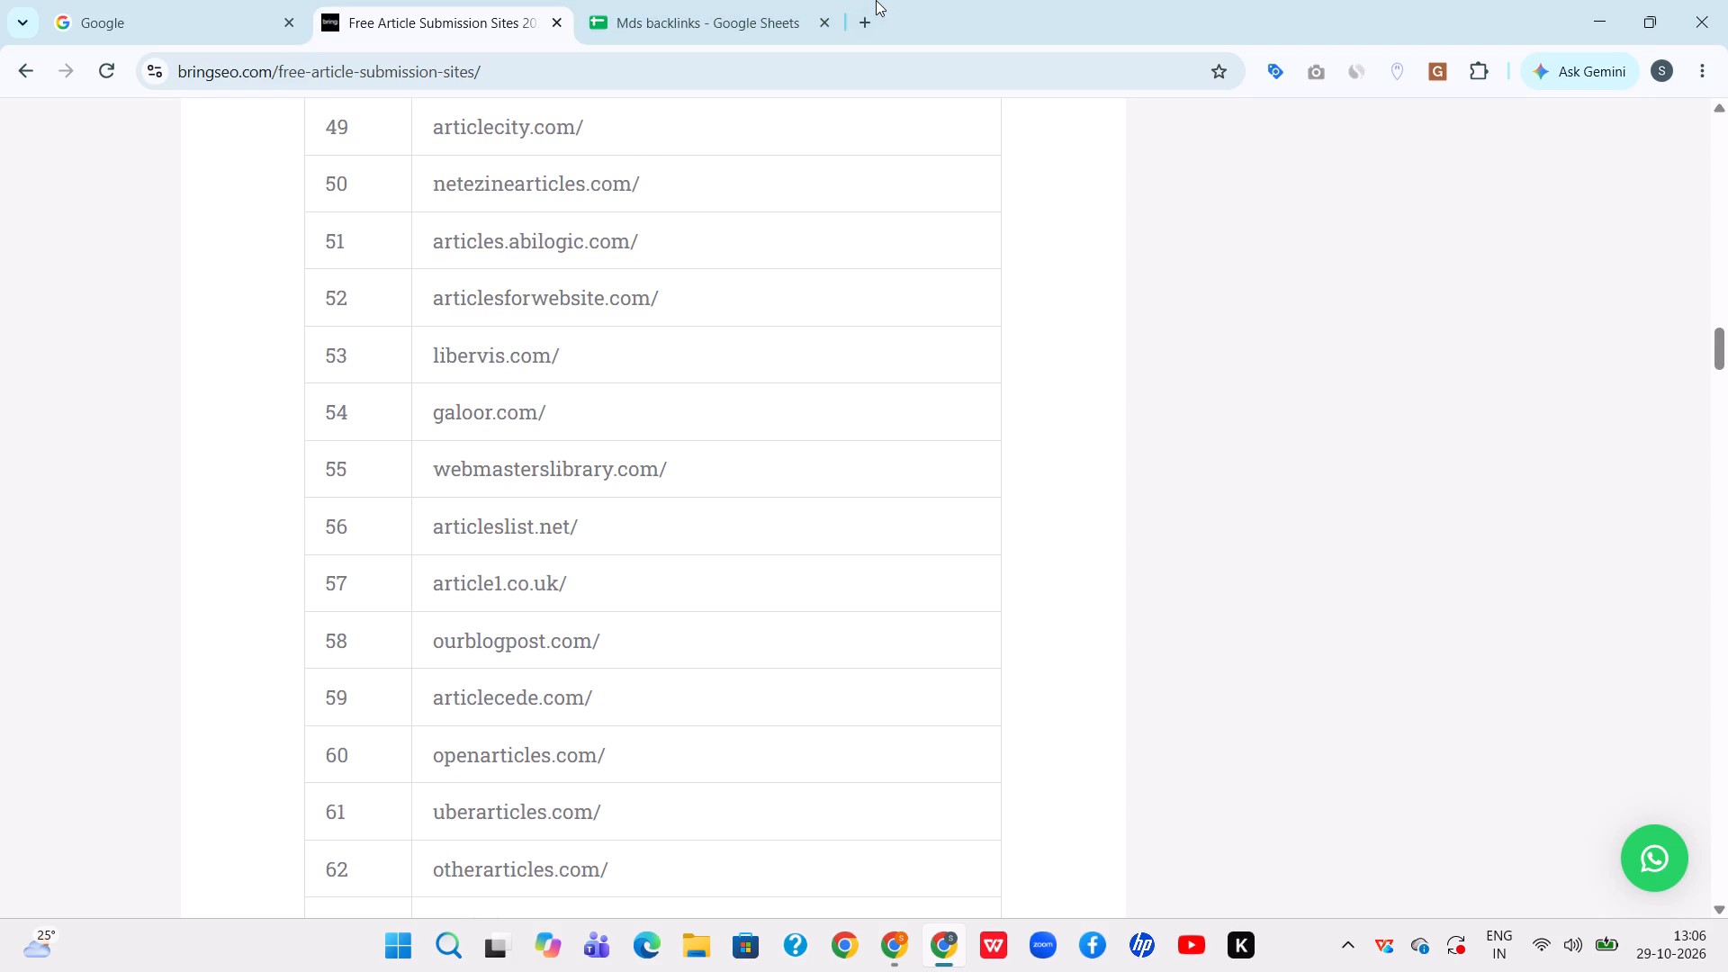
{"action": "left_click", "coordinate": [869, 0]}
{"action": "key", "text": "ctrl+v"}
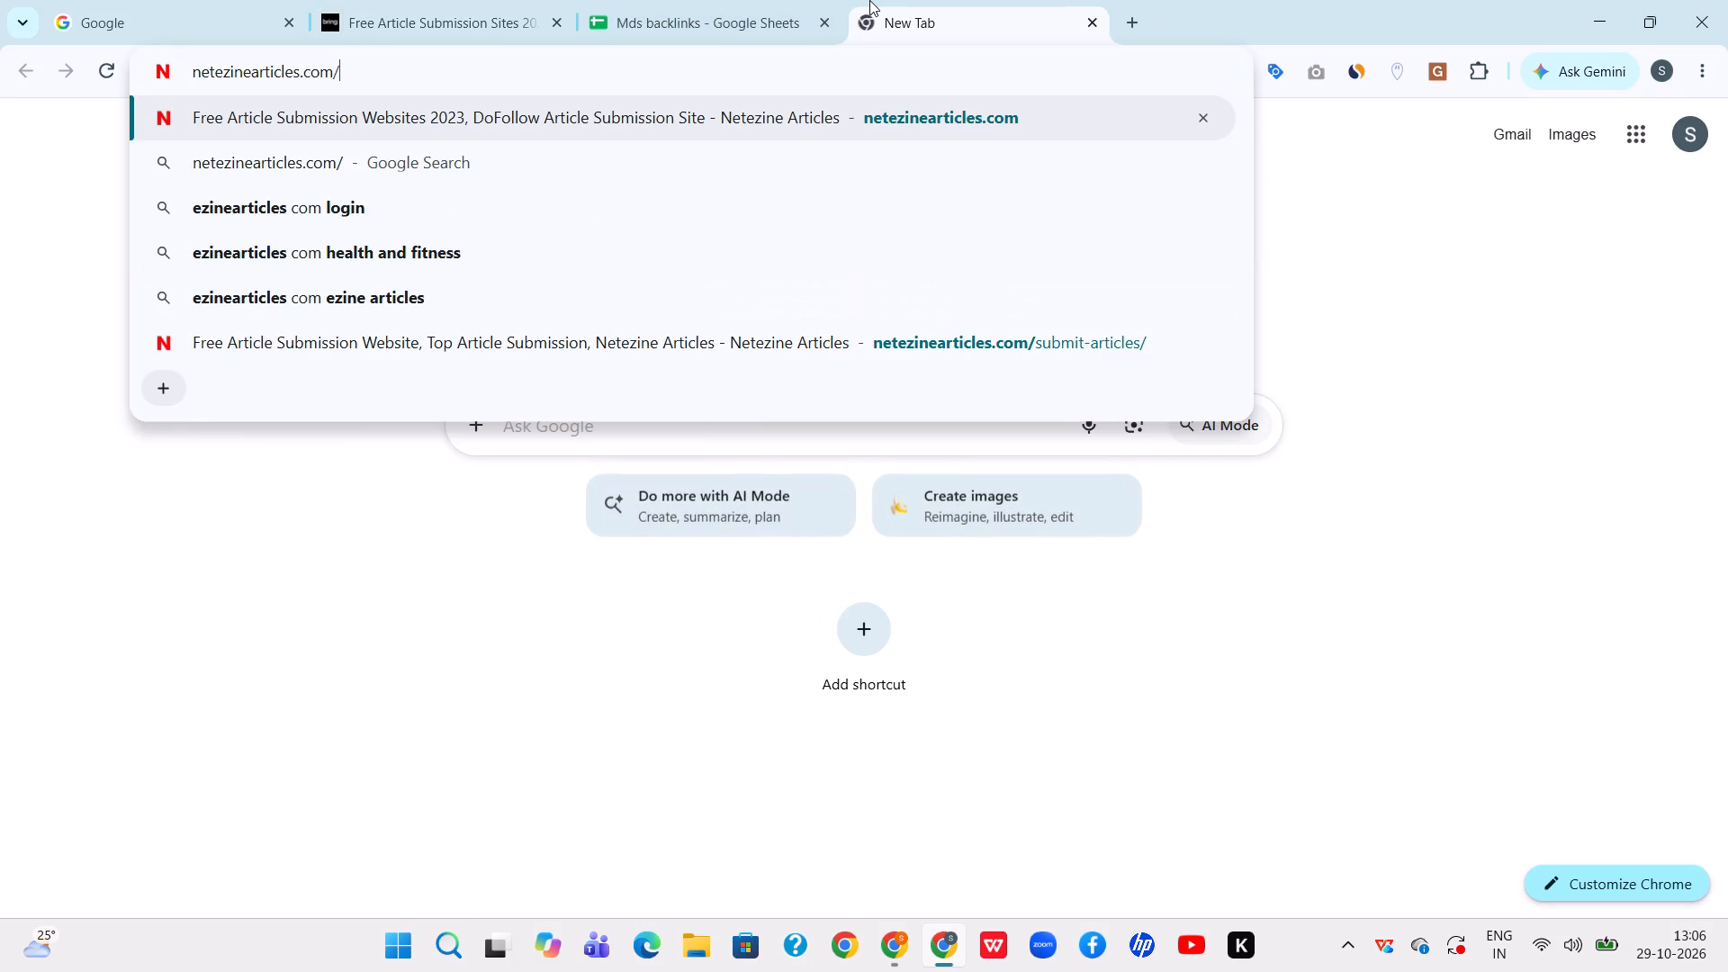
{"action": "key", "text": "Return"}
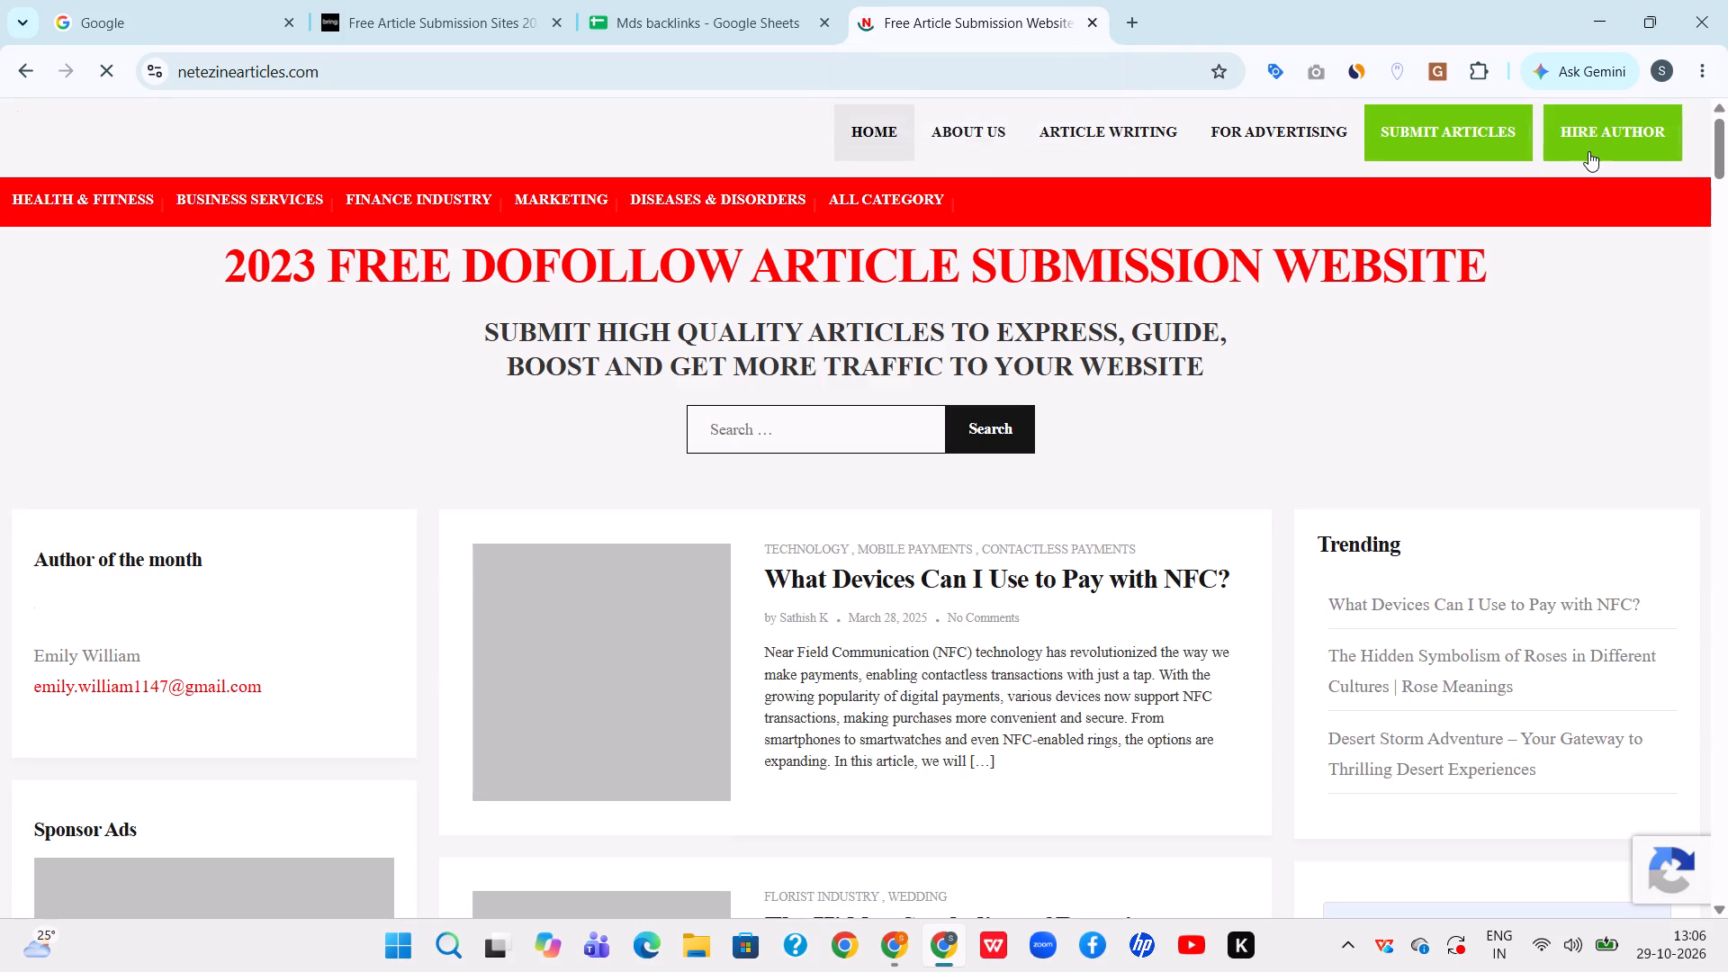
{"action": "left_click", "coordinate": [1471, 125]}
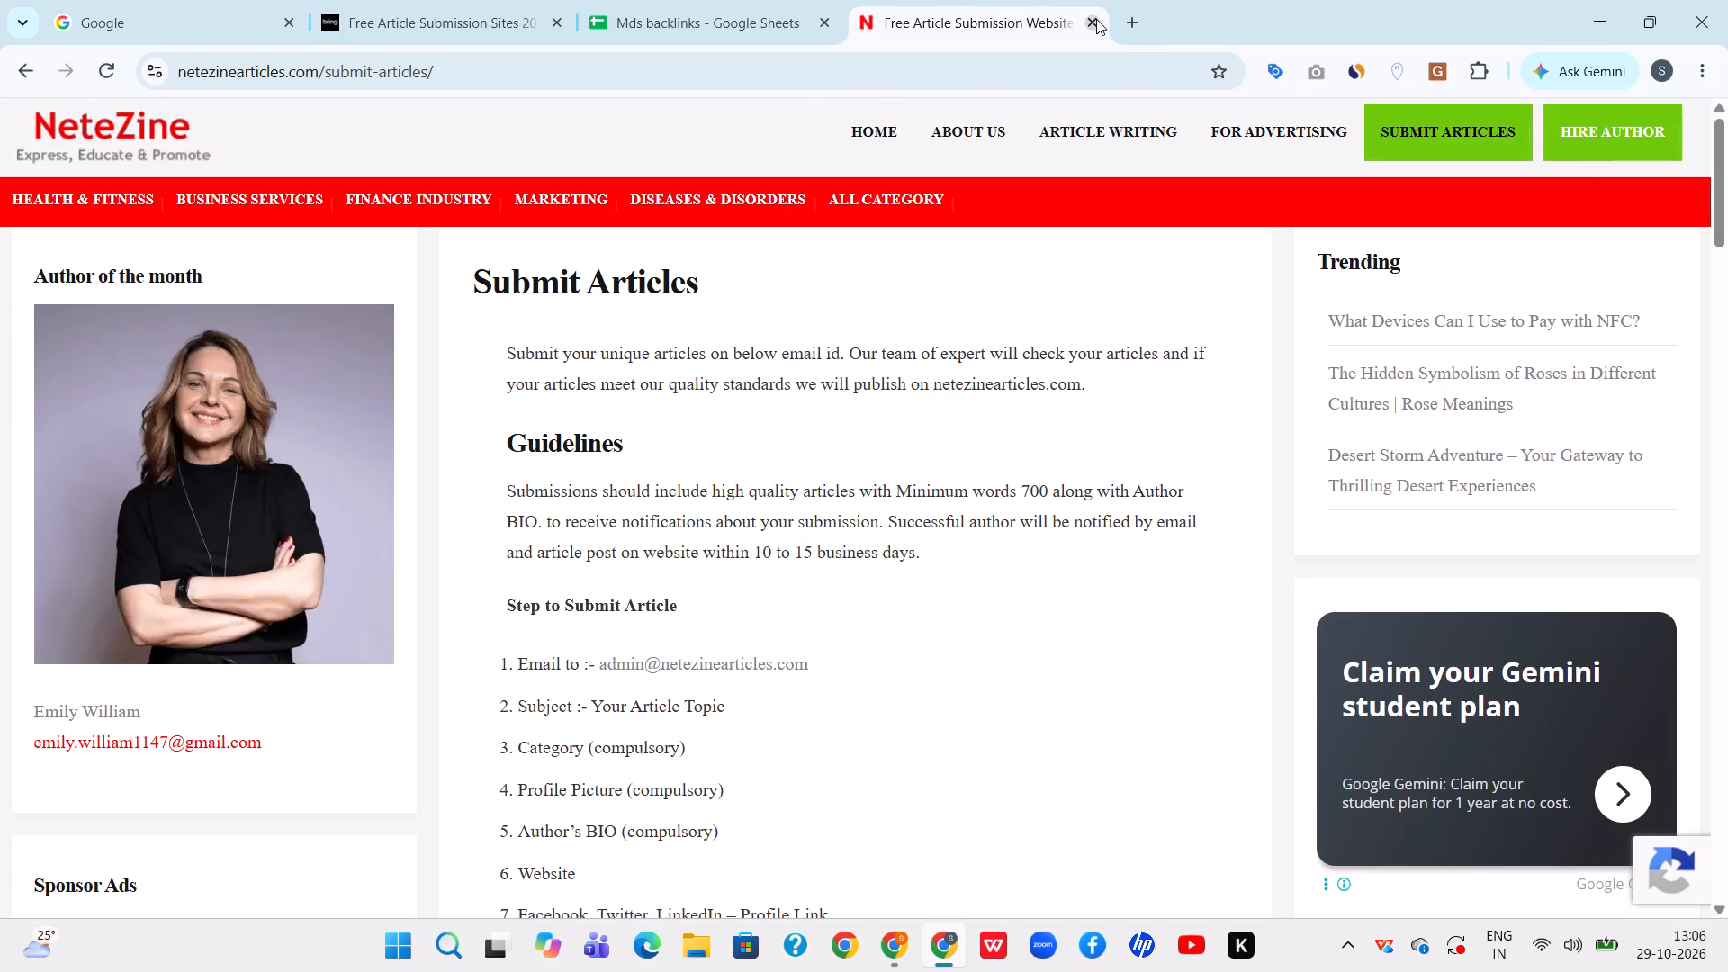
{"action": "left_click", "coordinate": [1096, 19]}
Check libervis.com, entry 53 in the list, in a new tab and close it.
{"action": "scroll", "coordinate": [648, 288], "scroll_direction": "down", "scroll_amount": 1}
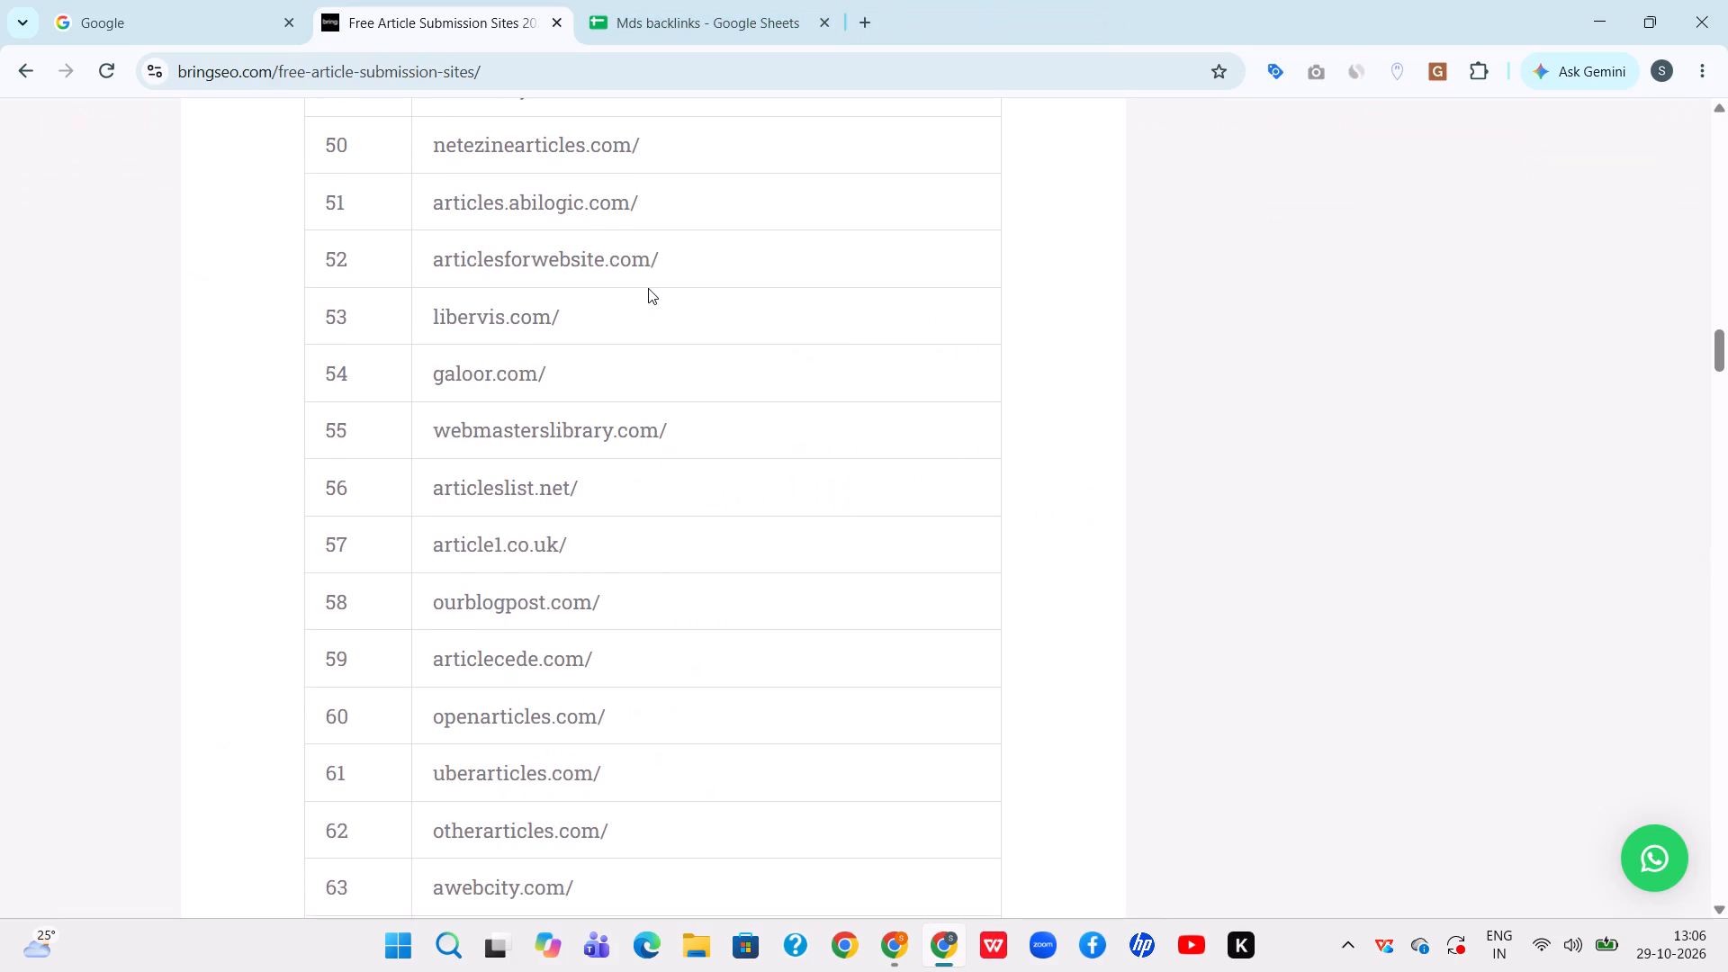
{"action": "scroll", "coordinate": [648, 288], "scroll_direction": "down", "scroll_amount": 2}
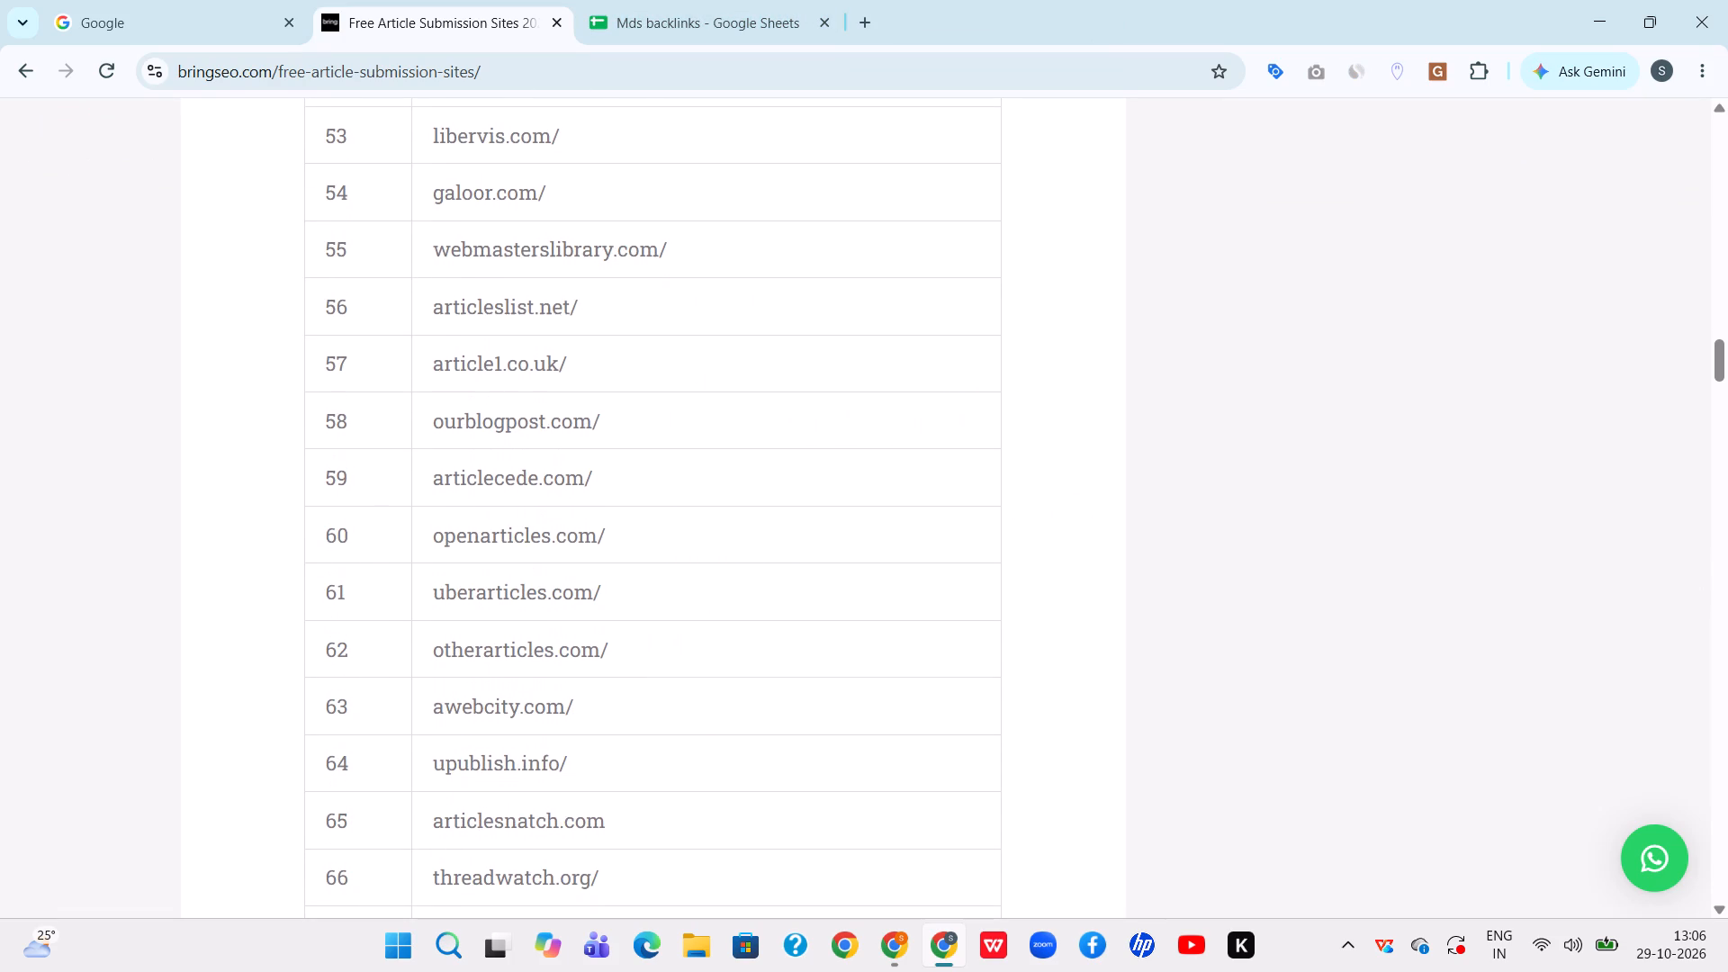
{"action": "triple_click", "coordinate": [508, 137]}
{"action": "double_click", "coordinate": [508, 137]}
{"action": "key", "text": "ctrl+c"}
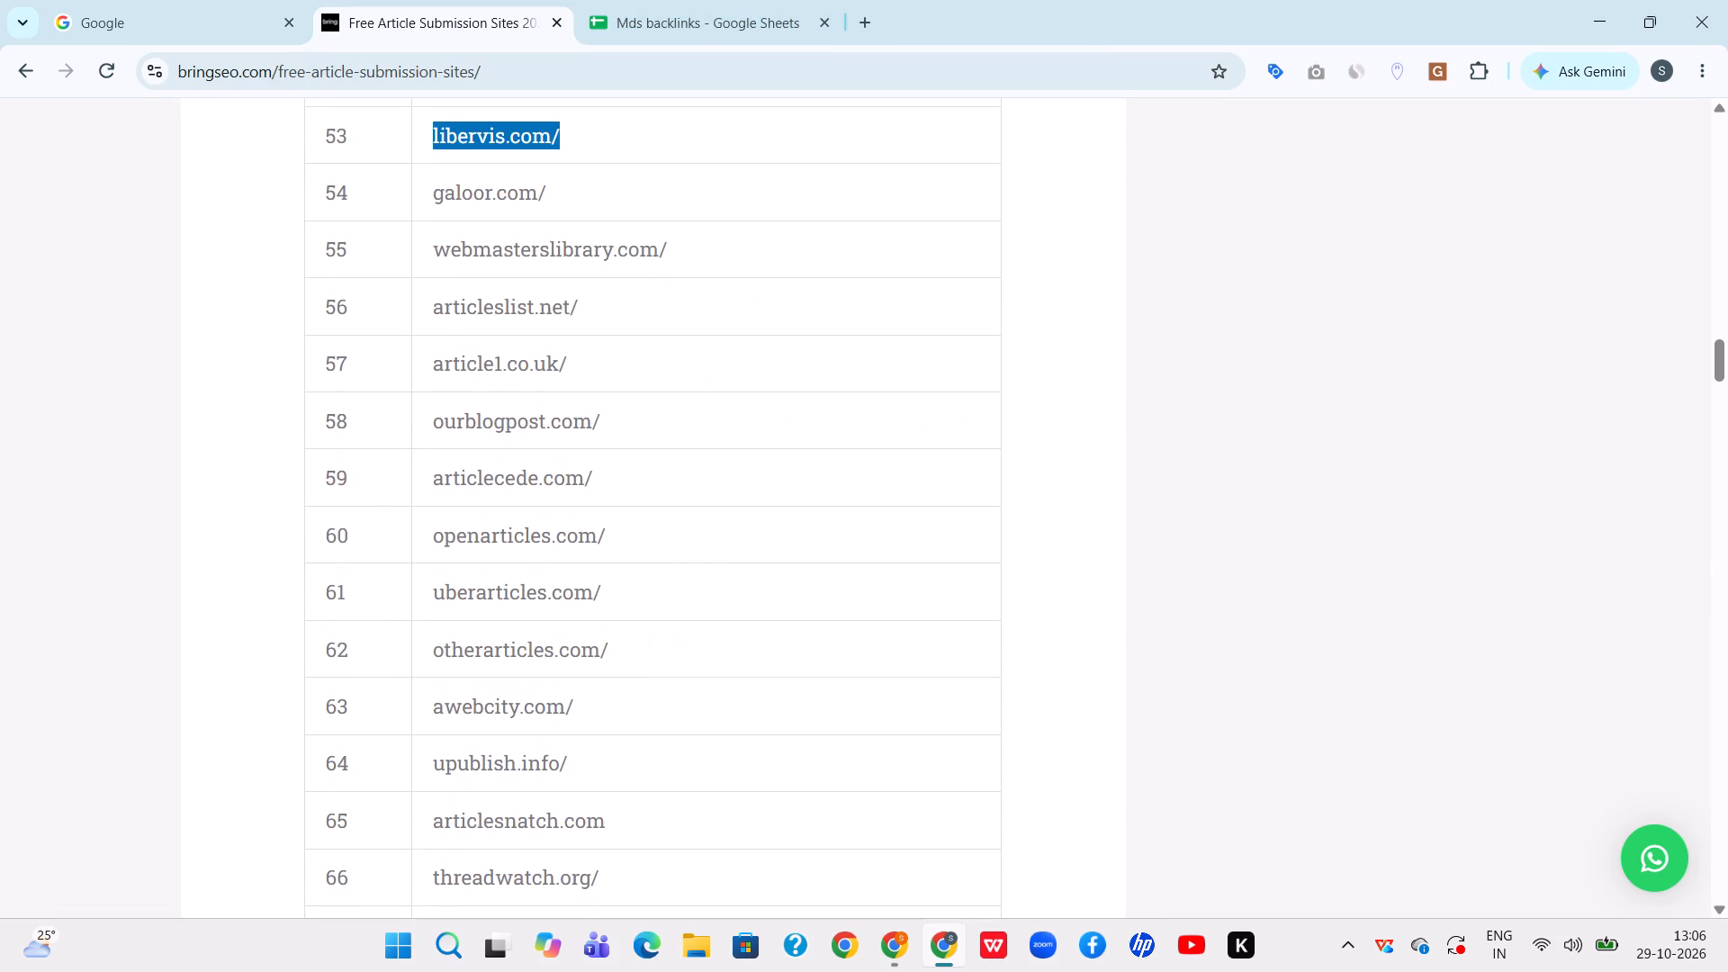
{"action": "left_click", "coordinate": [508, 137]}
{"action": "left_click", "coordinate": [857, 3]}
{"action": "key", "text": "ctrl+v"}
{"action": "key", "text": "Return"}
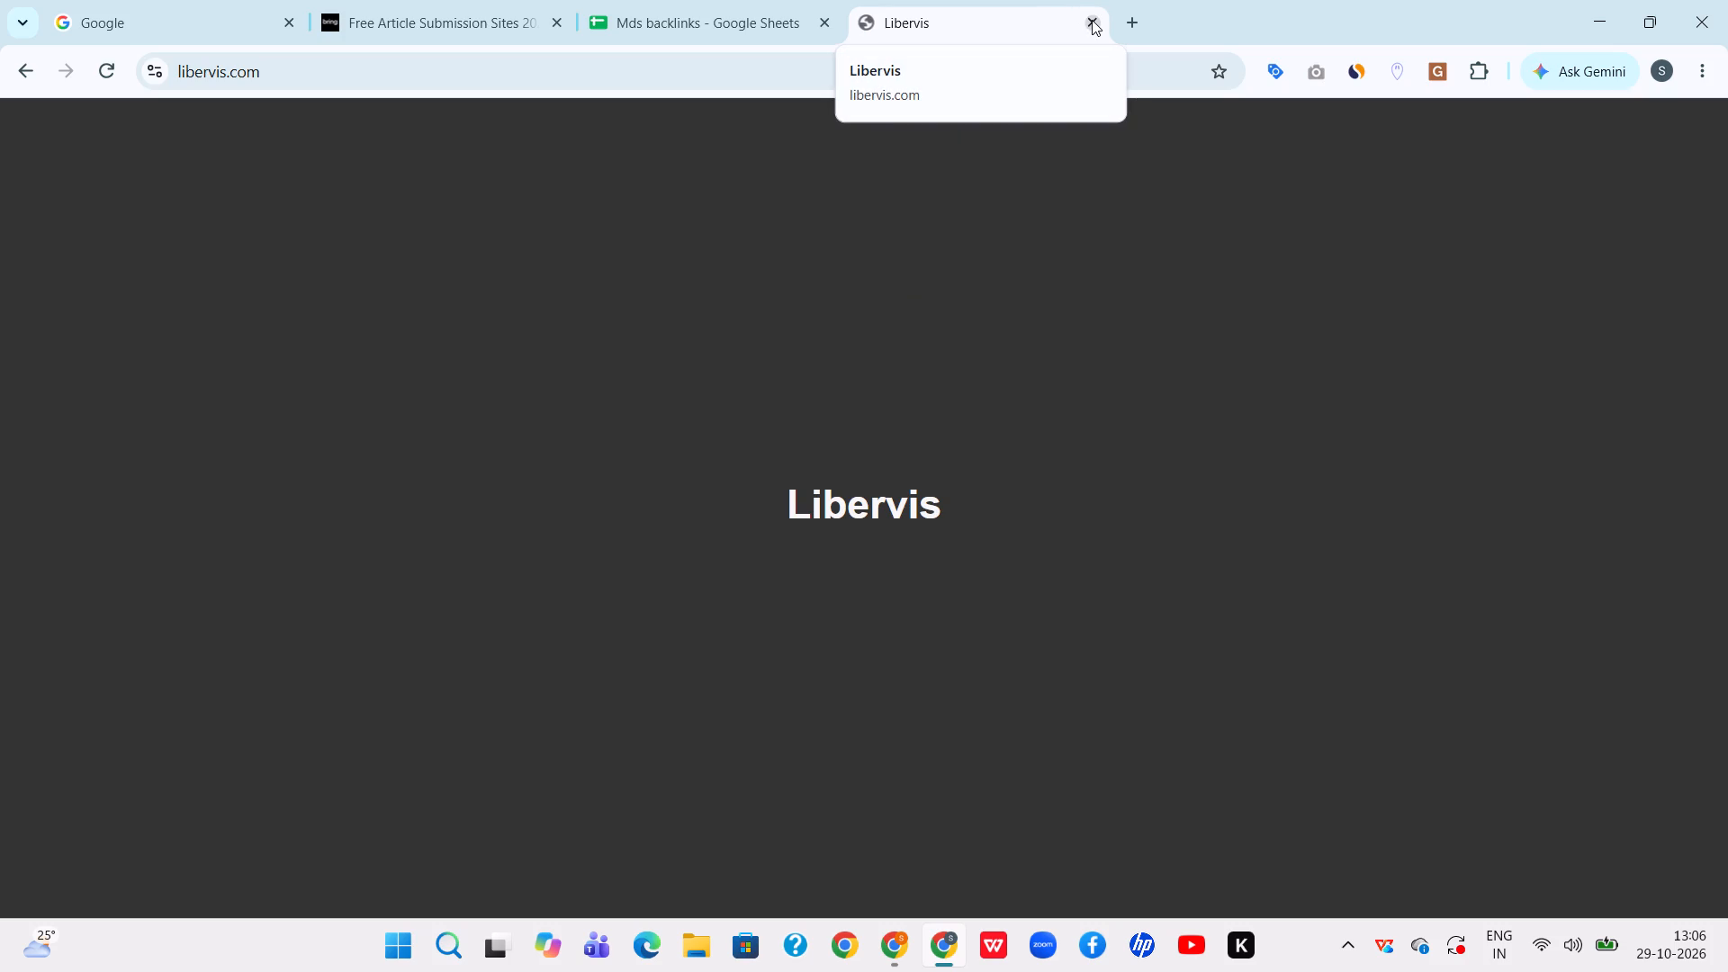
{"action": "scroll", "coordinate": [992, 412], "scroll_direction": "down", "scroll_amount": 6}
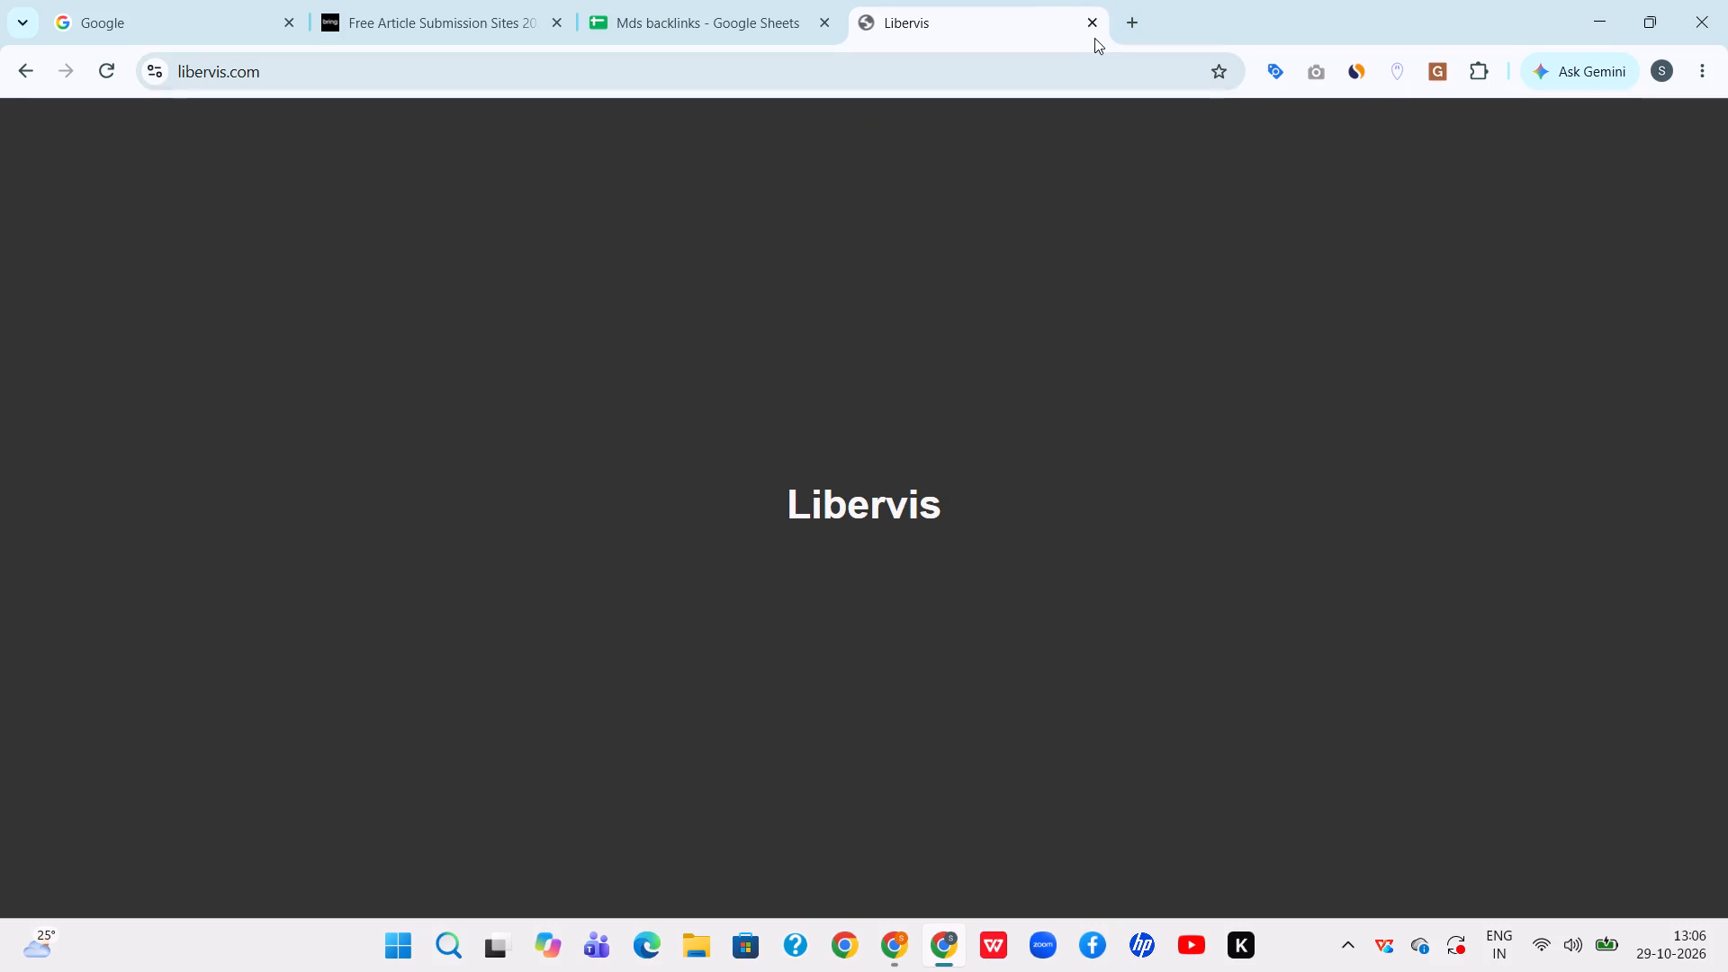
{"action": "left_click", "coordinate": [1093, 29]}
Check galoor.com, entry 54 in the list, in a new tab and close it.
{"action": "triple_click", "coordinate": [499, 203]}
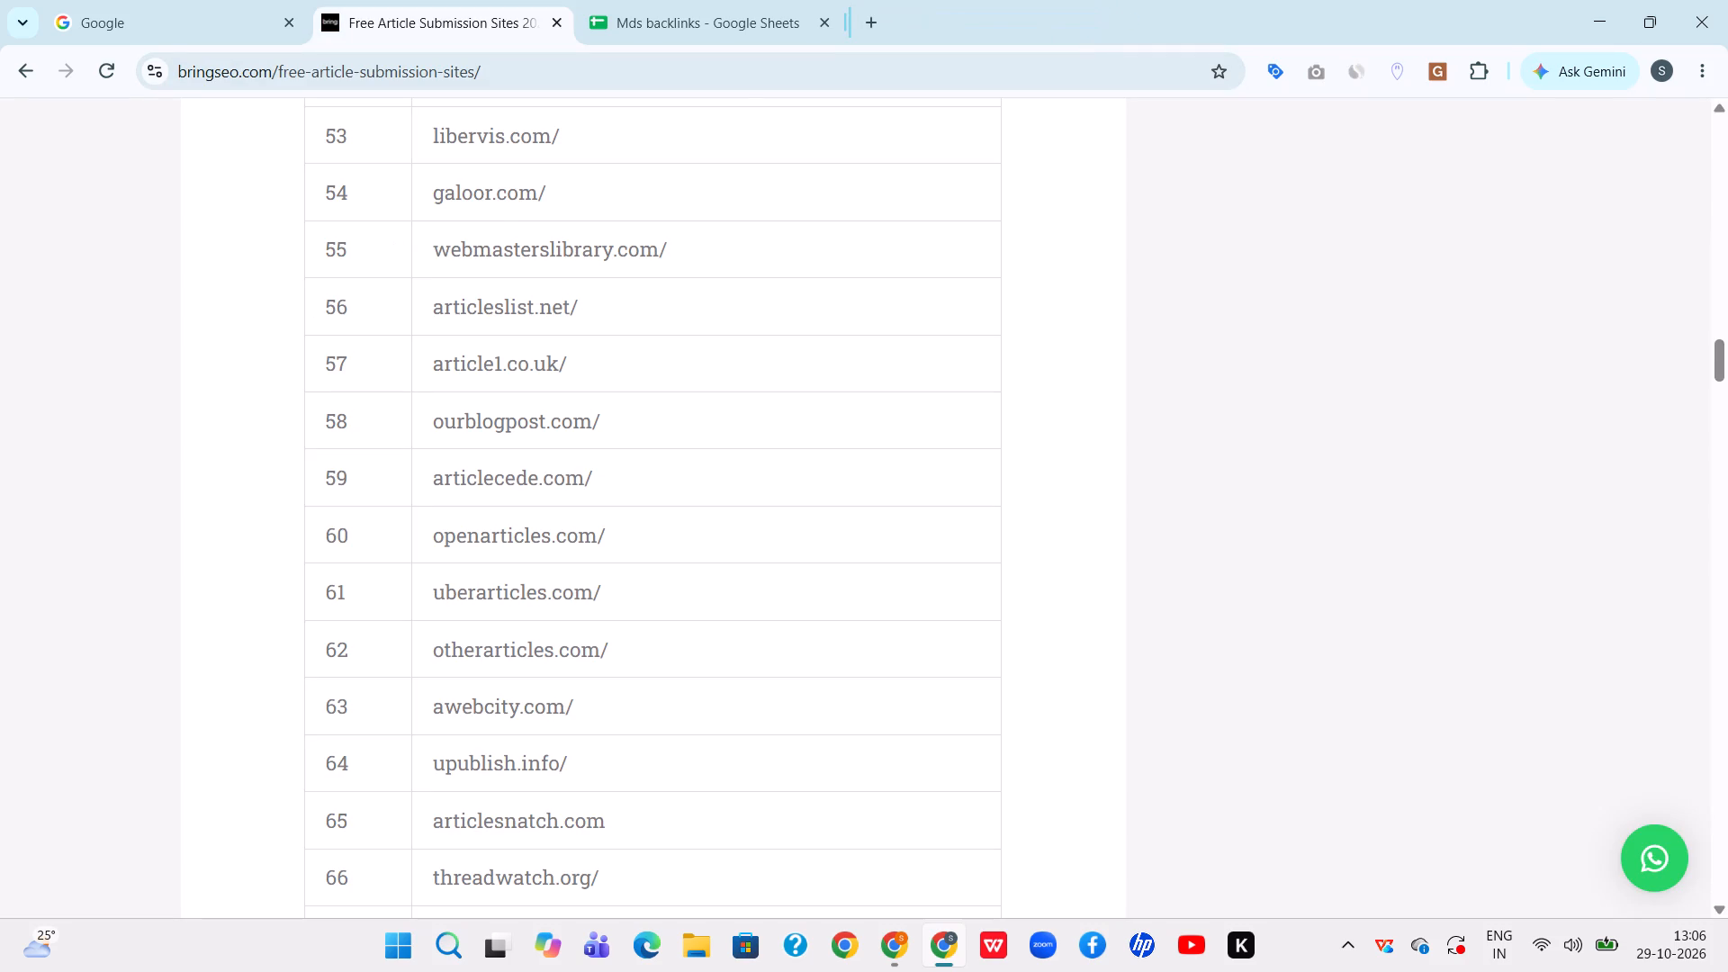
{"action": "left_click", "coordinate": [499, 203]}
{"action": "key", "text": "ctrl+c"}
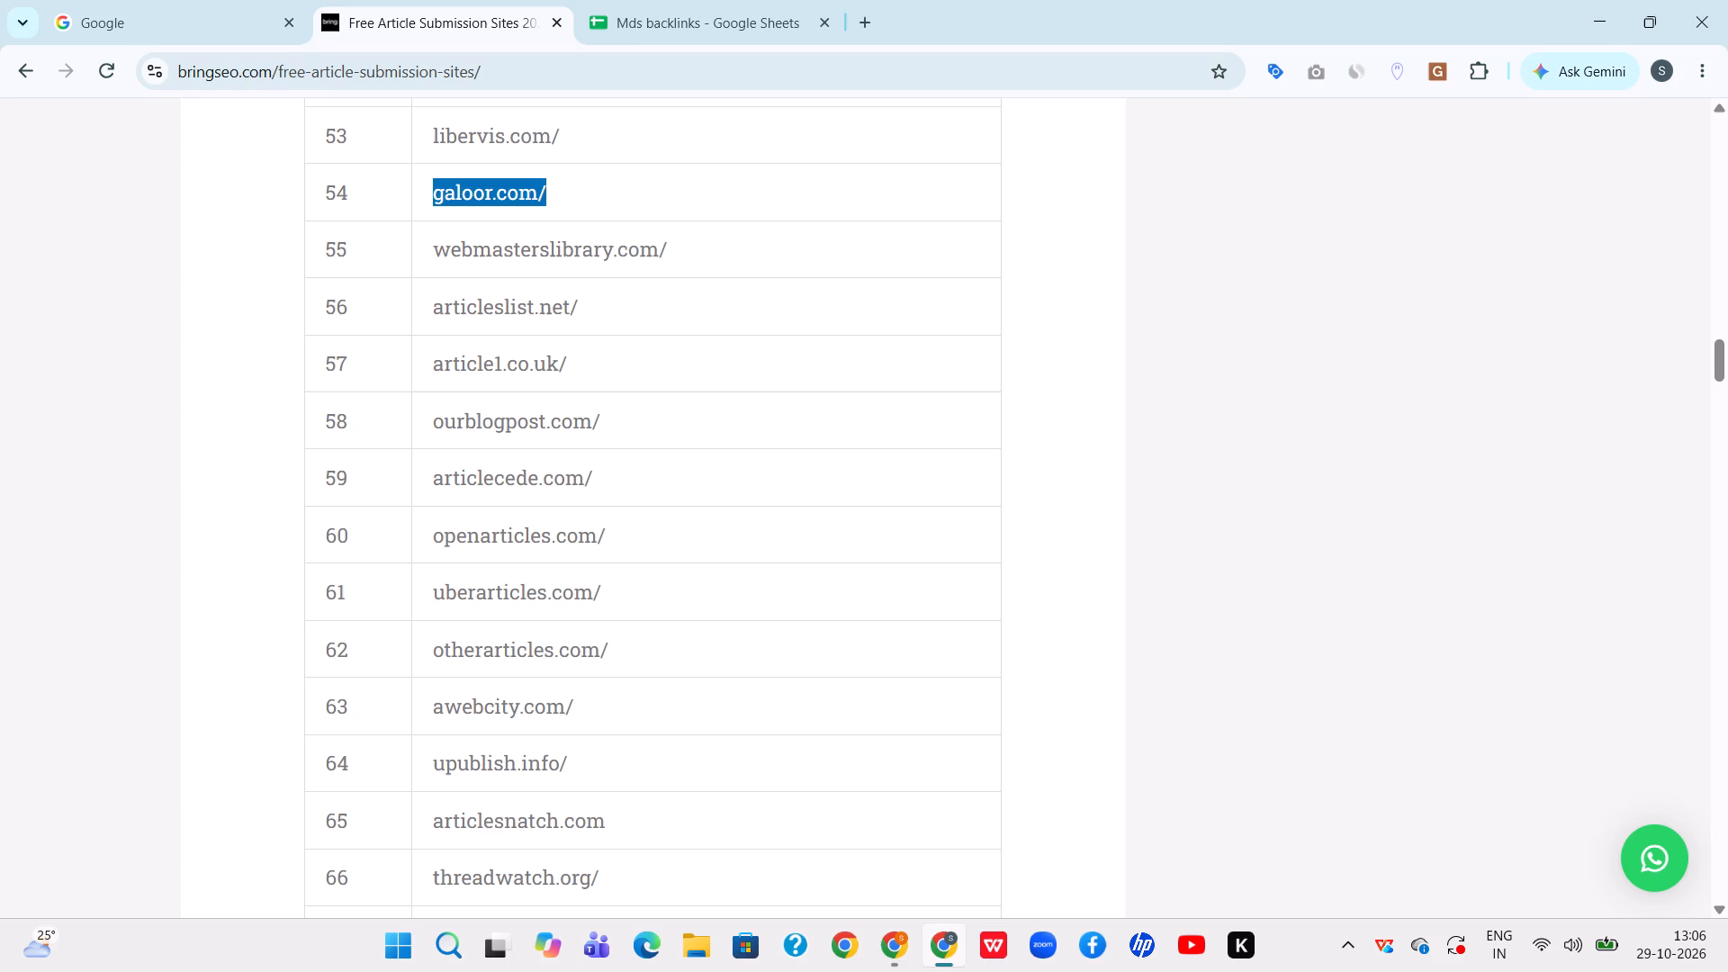
{"action": "left_click", "coordinate": [499, 203]}
{"action": "left_click", "coordinate": [867, 3]}
{"action": "key", "text": "ctrl+v"}
{"action": "key", "text": "Return"}
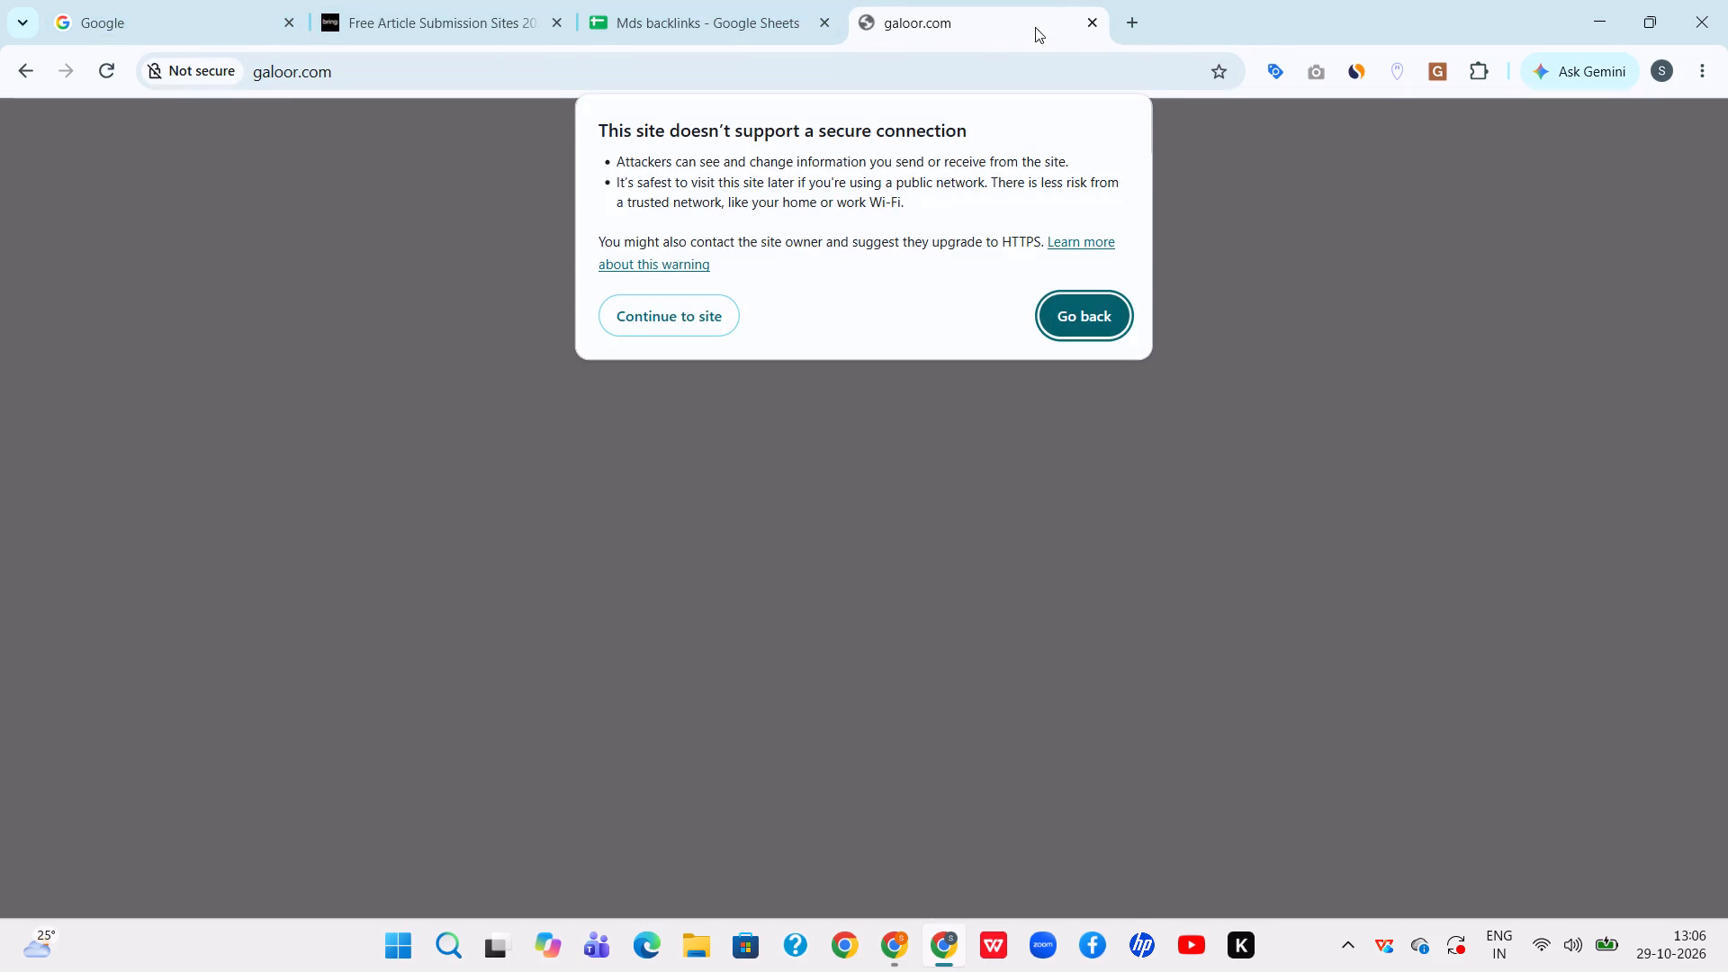
{"action": "left_click", "coordinate": [1094, 21]}
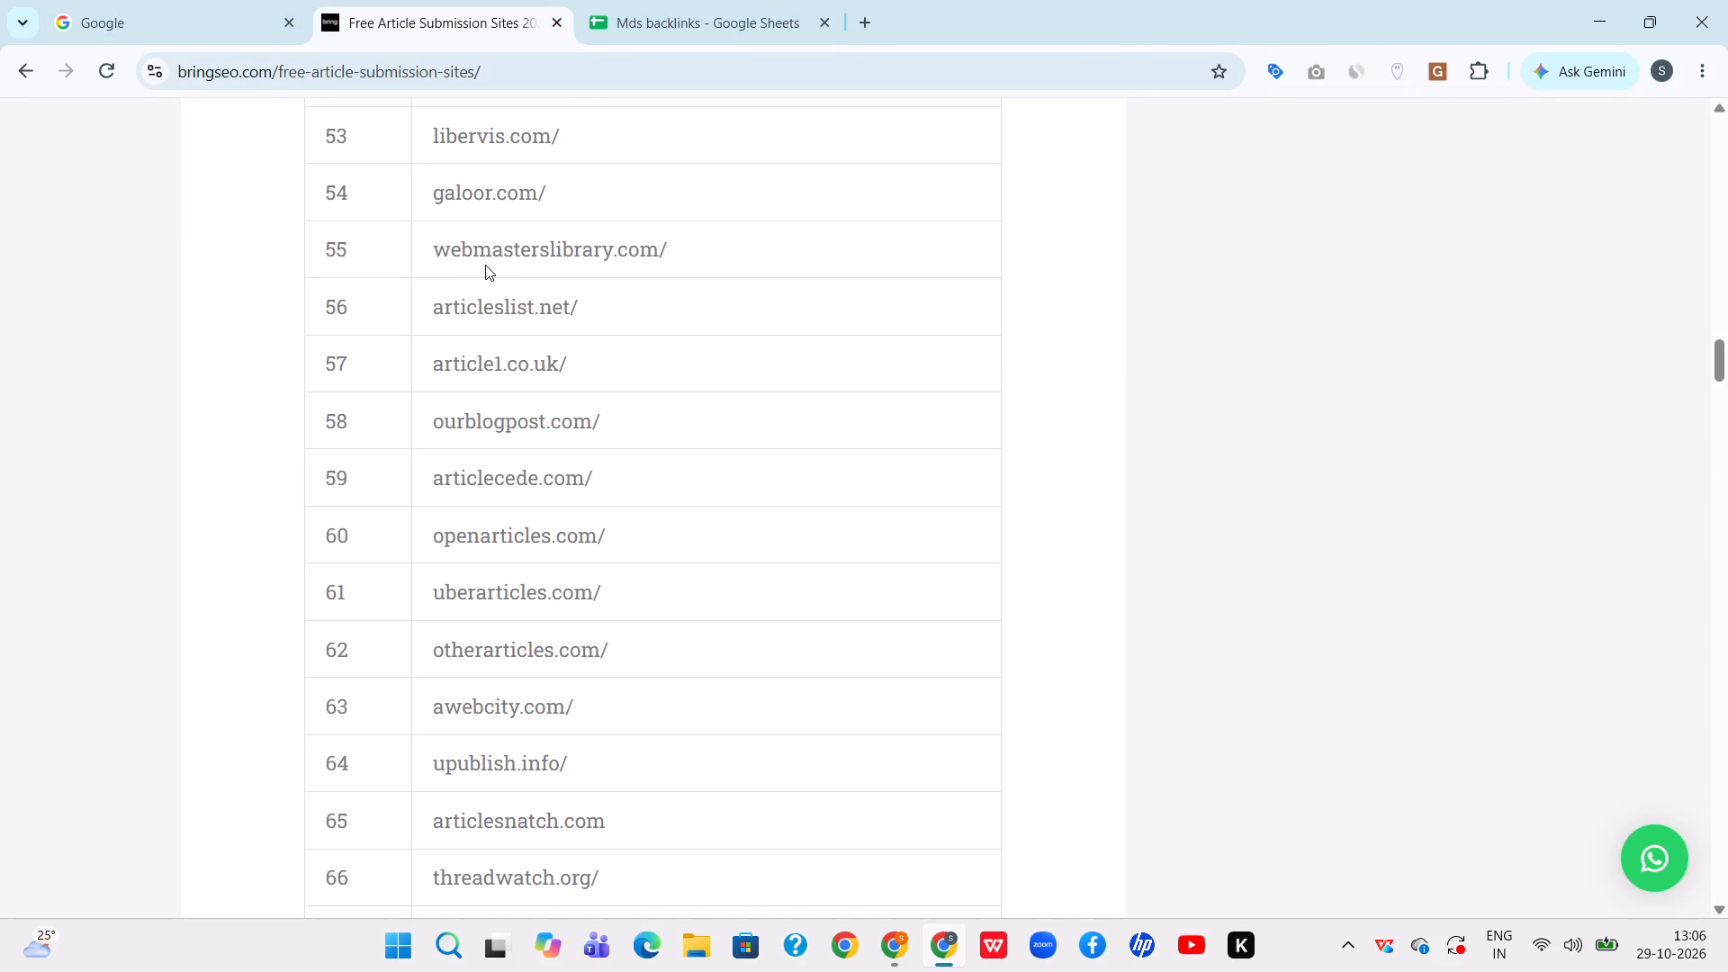
Open articleslist.net, entry 56 in the list, in a new tab.
{"action": "triple_click", "coordinate": [526, 298]}
{"action": "double_click", "coordinate": [526, 298]}
{"action": "key", "text": "ctrl+c"}
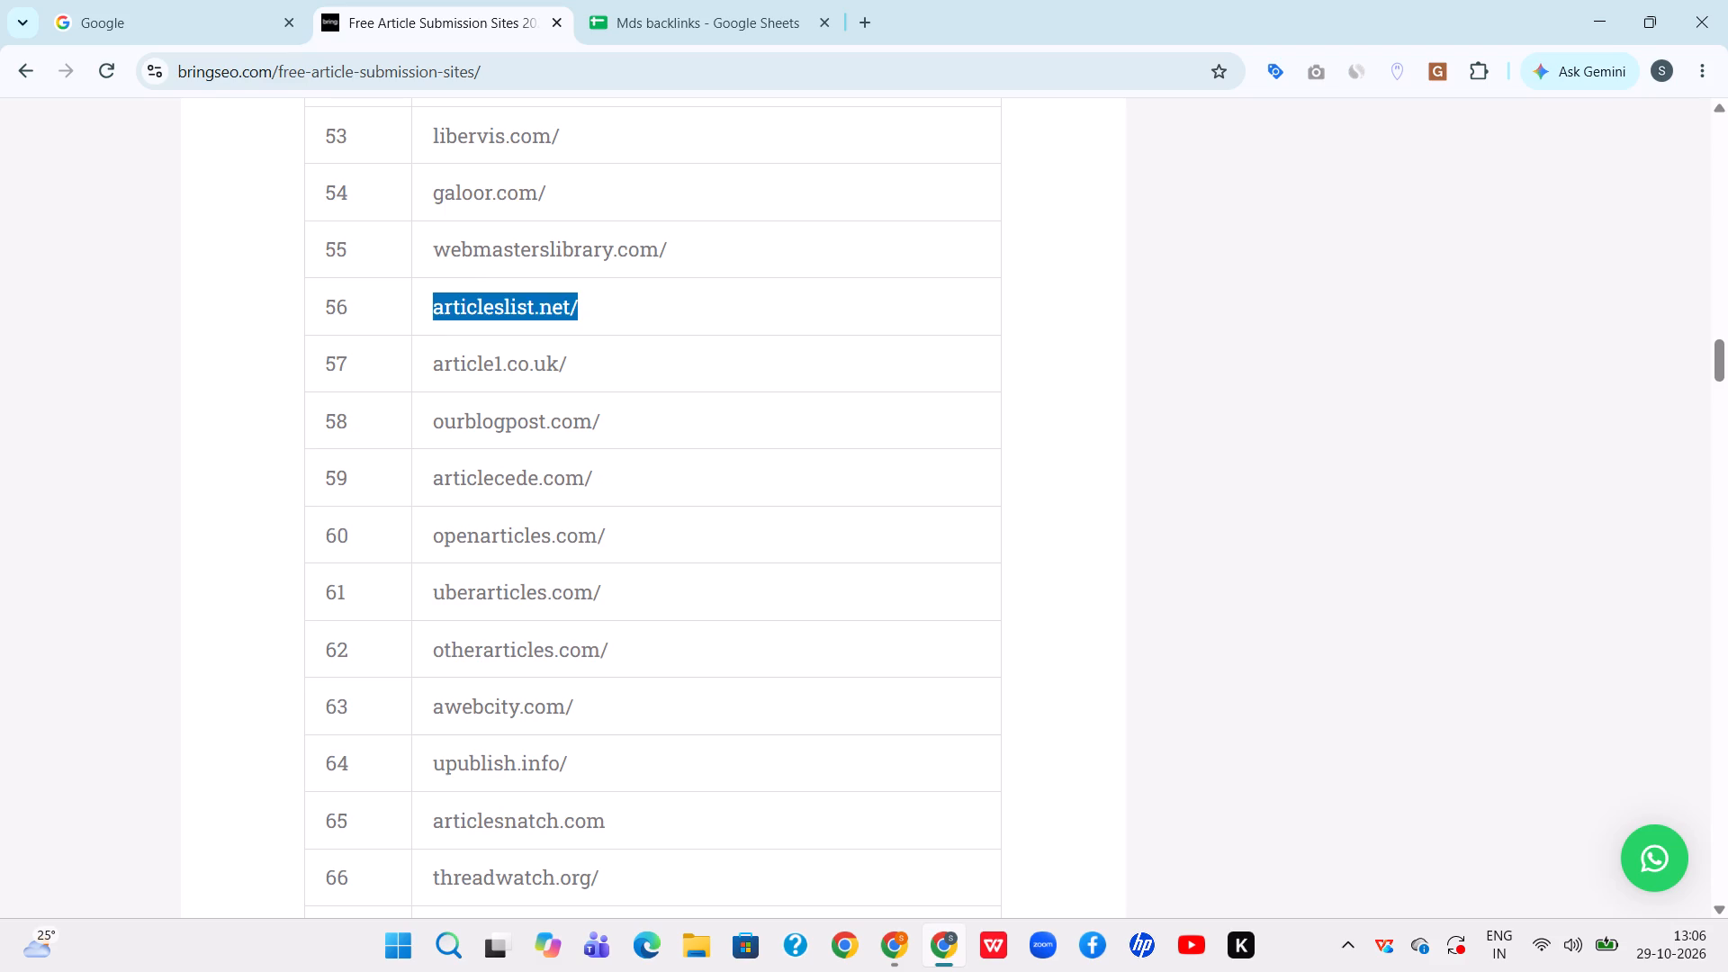
{"action": "scroll", "coordinate": [526, 298], "scroll_direction": "down", "scroll_amount": 1}
{"action": "left_click", "coordinate": [526, 298]}
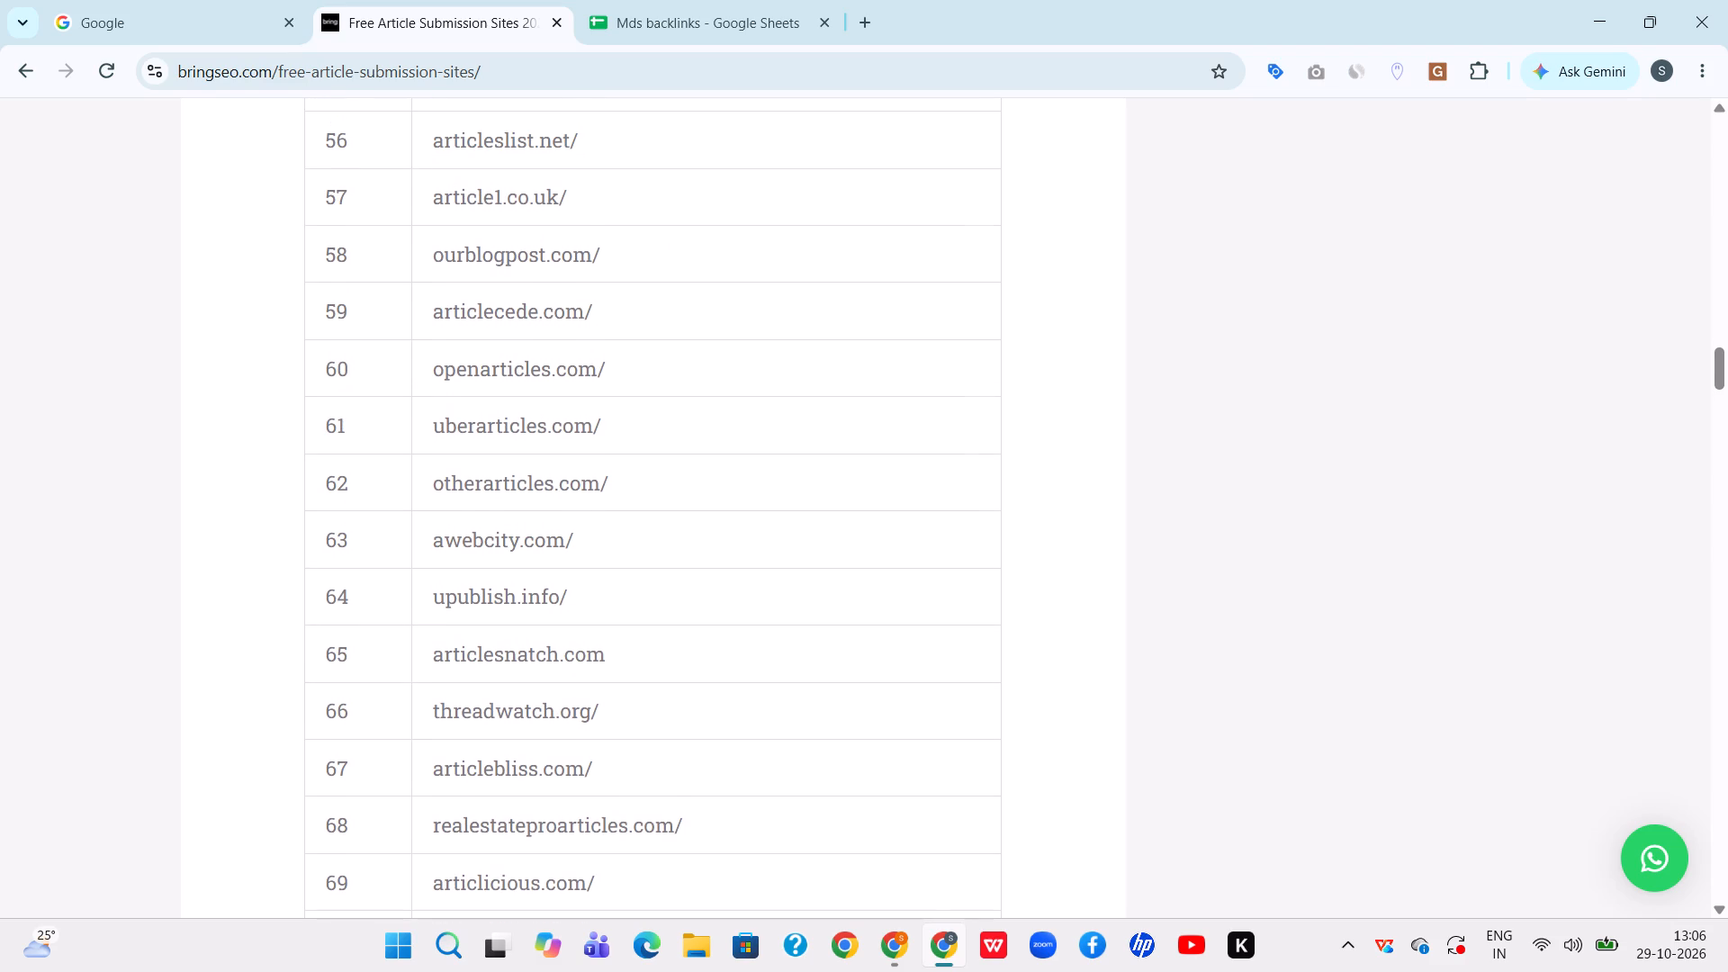
{"action": "left_click", "coordinate": [876, 6]}
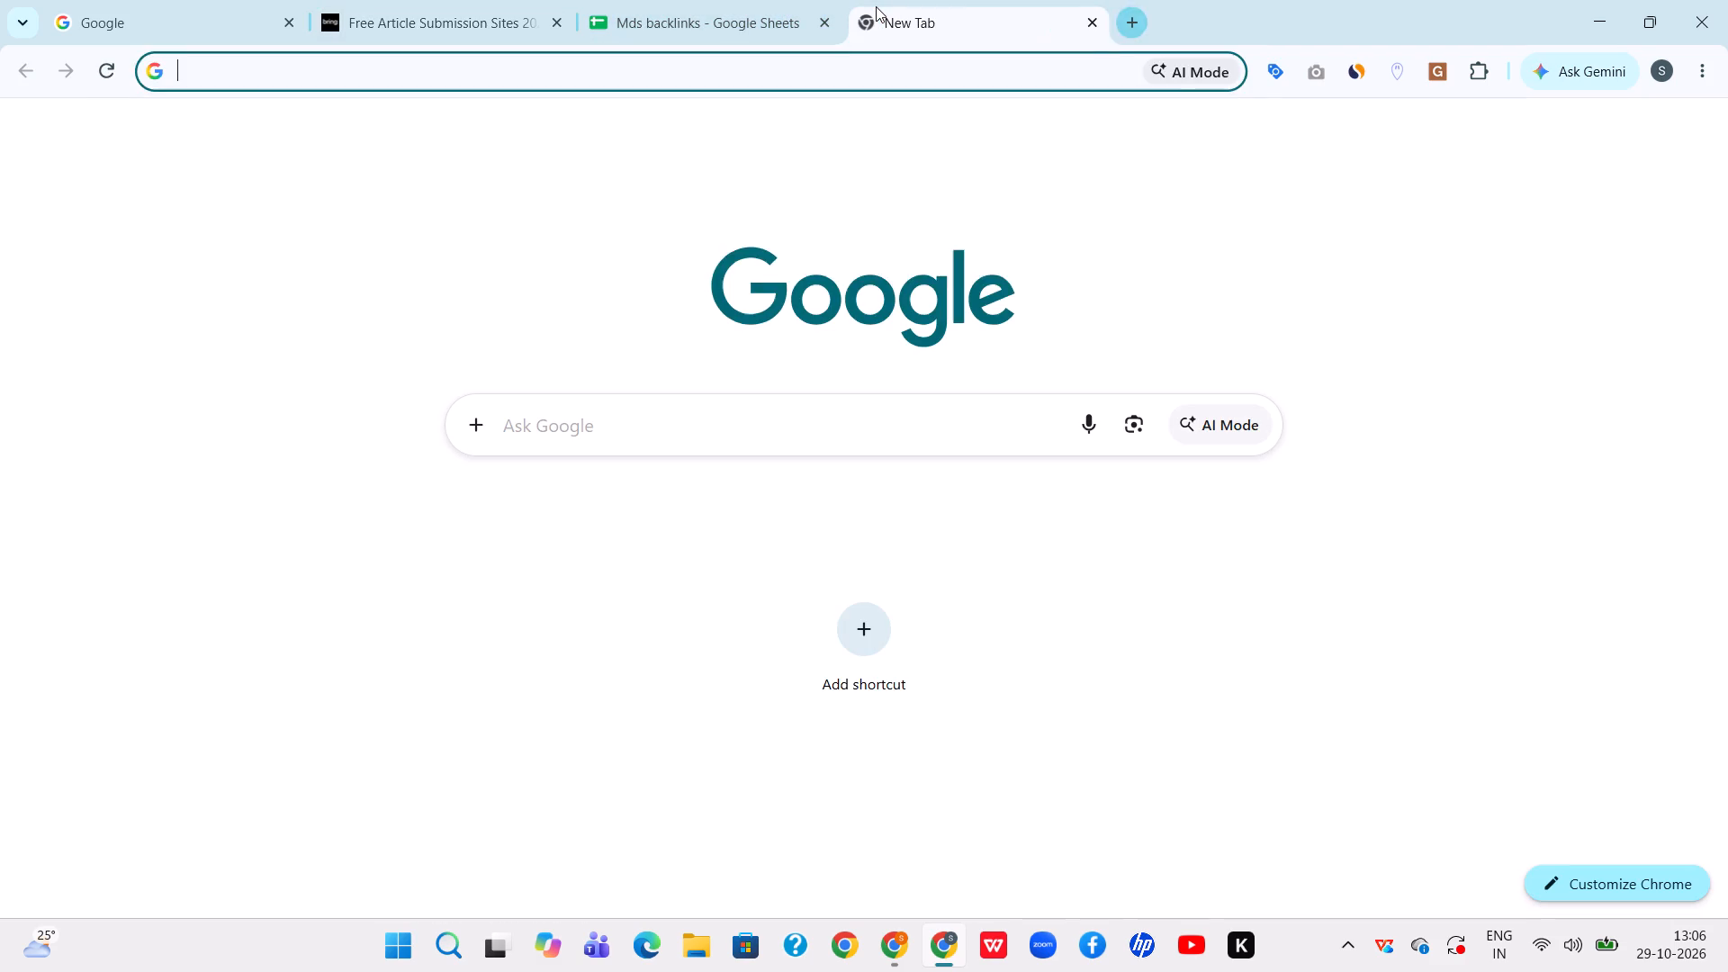
{"action": "key", "text": "ctrl+v"}
{"action": "key", "text": "Return"}
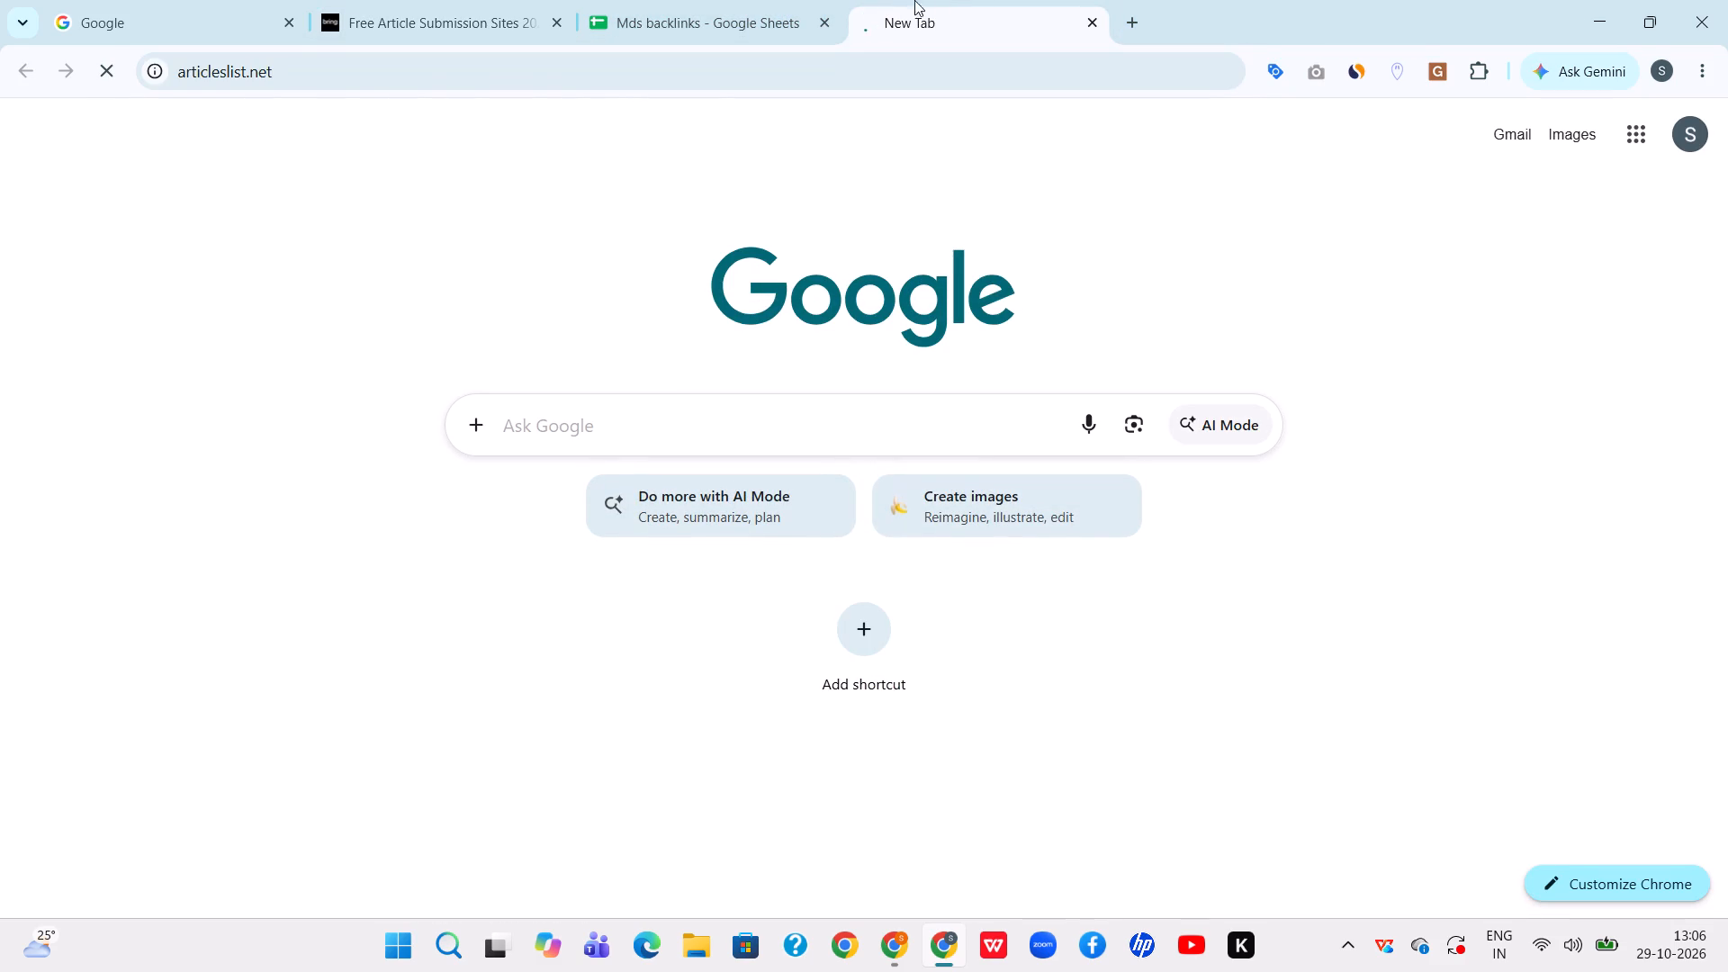
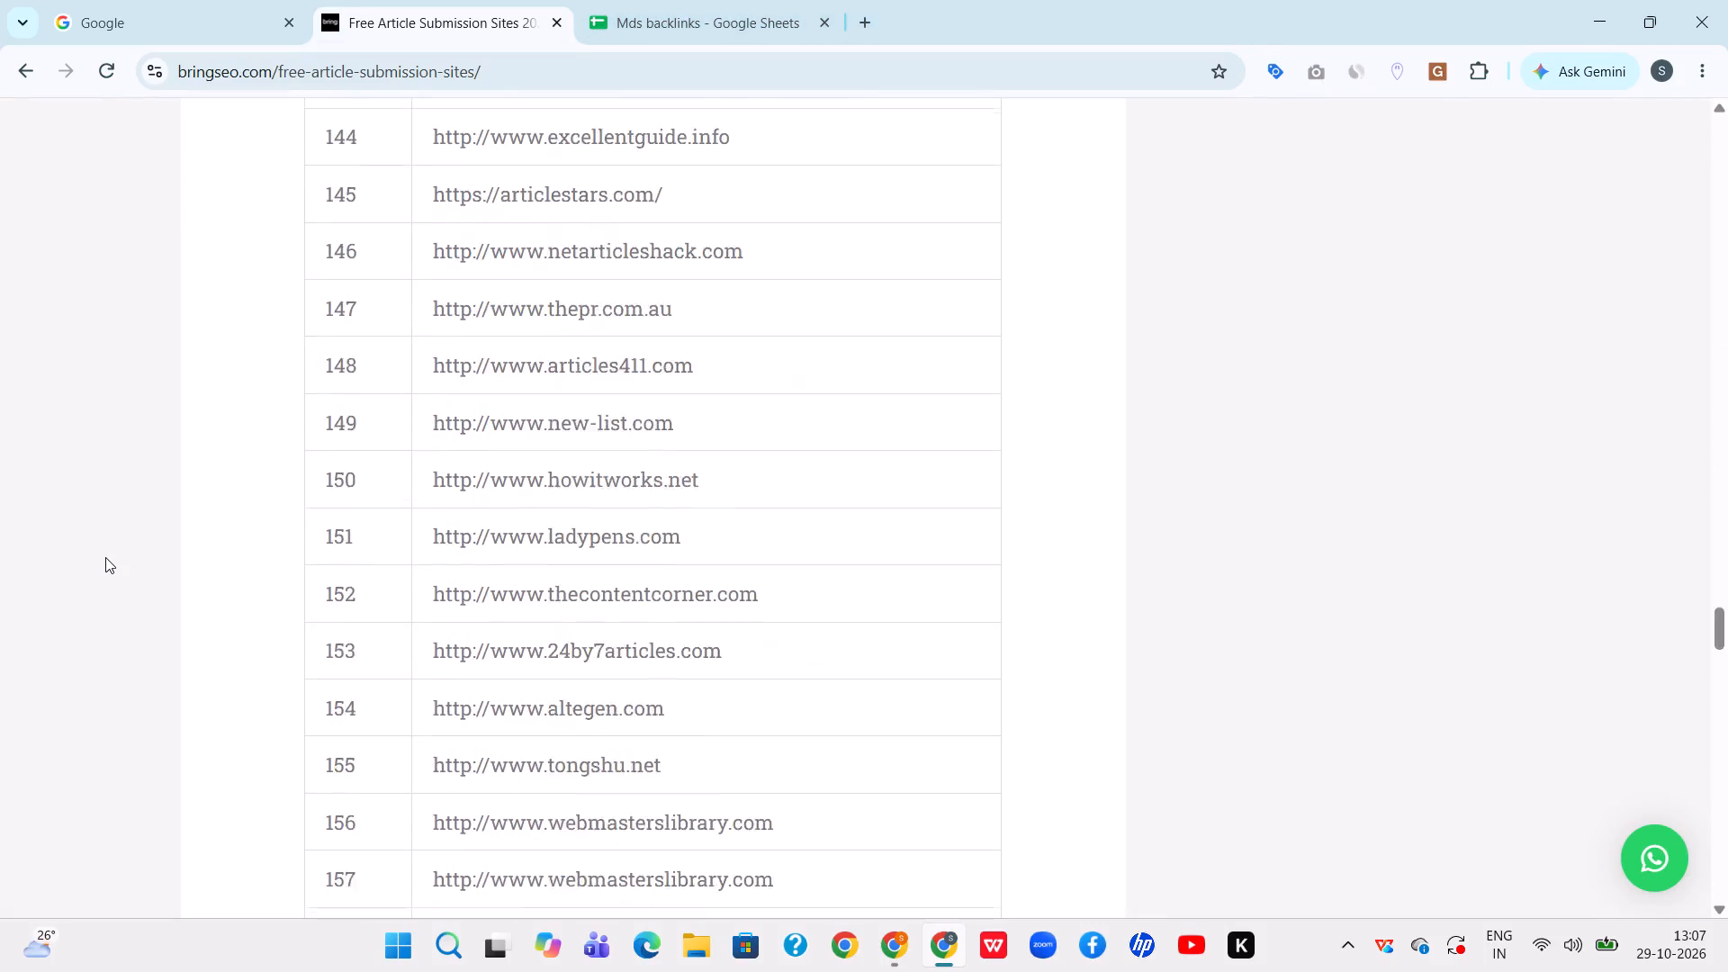
{"action": "key", "text": "Page_Down"}
{"action": "key", "text": "Page_Down"}
{"action": "key", "text": "Page_Down"}
{"action": "key", "text": "Page_Down"}
{"action": "key", "text": "Page_Down"}
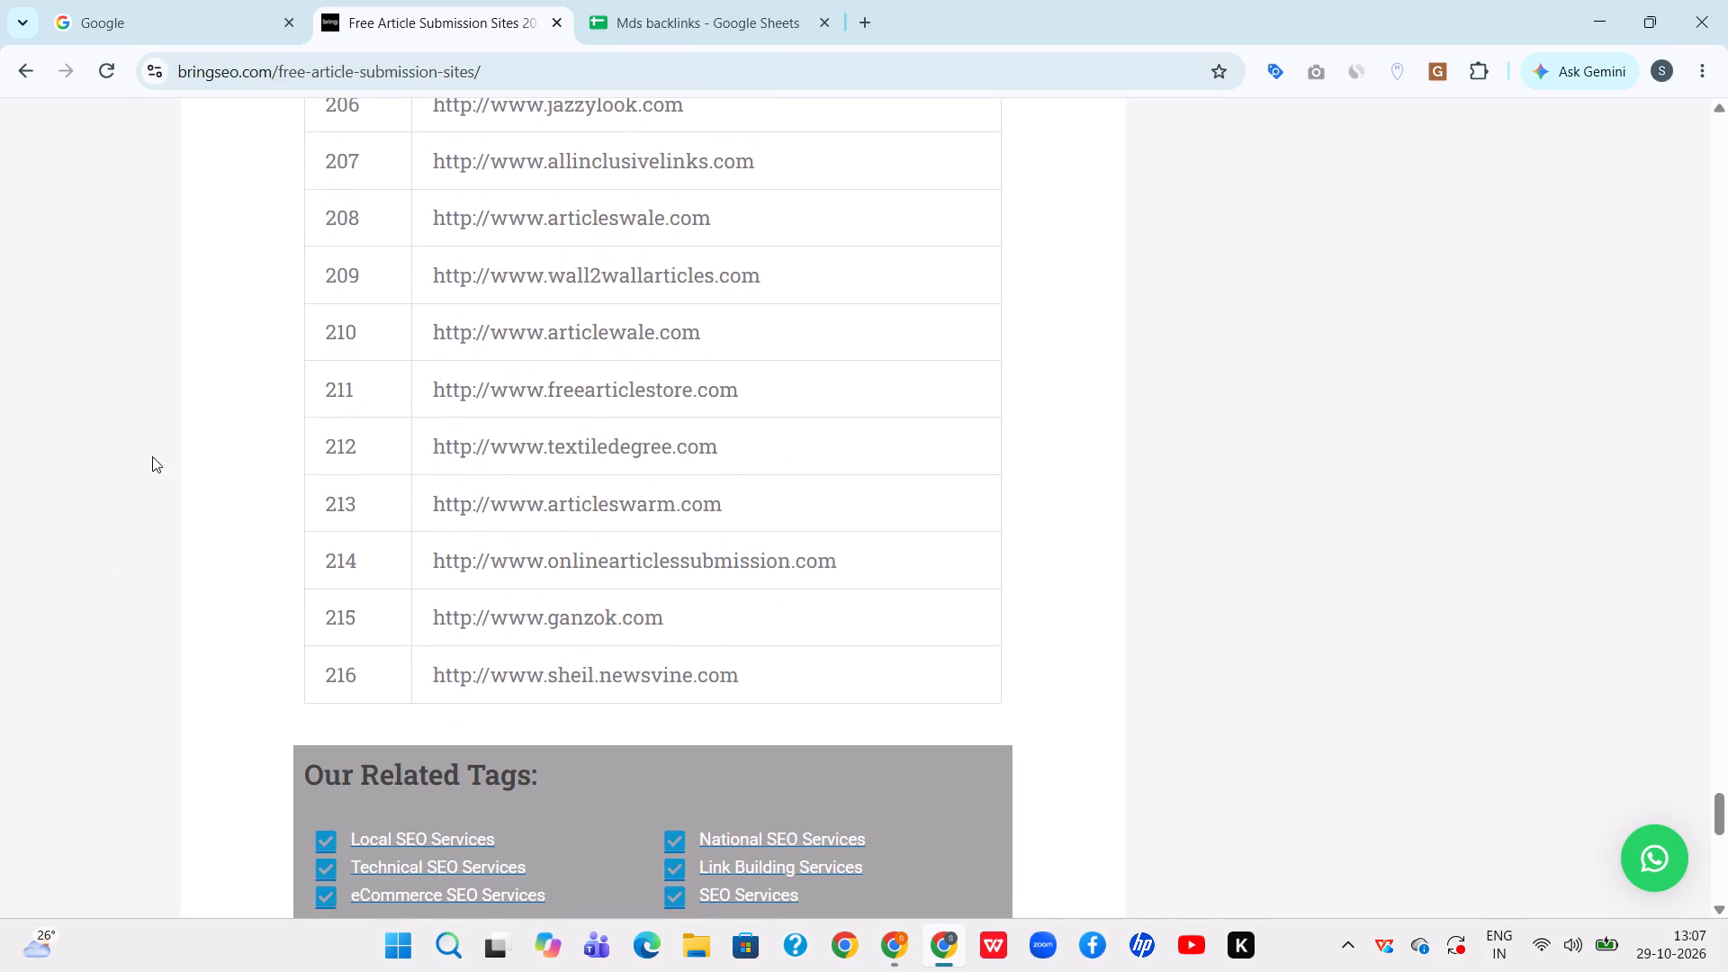
{"action": "left_click", "coordinate": [877, 1]}
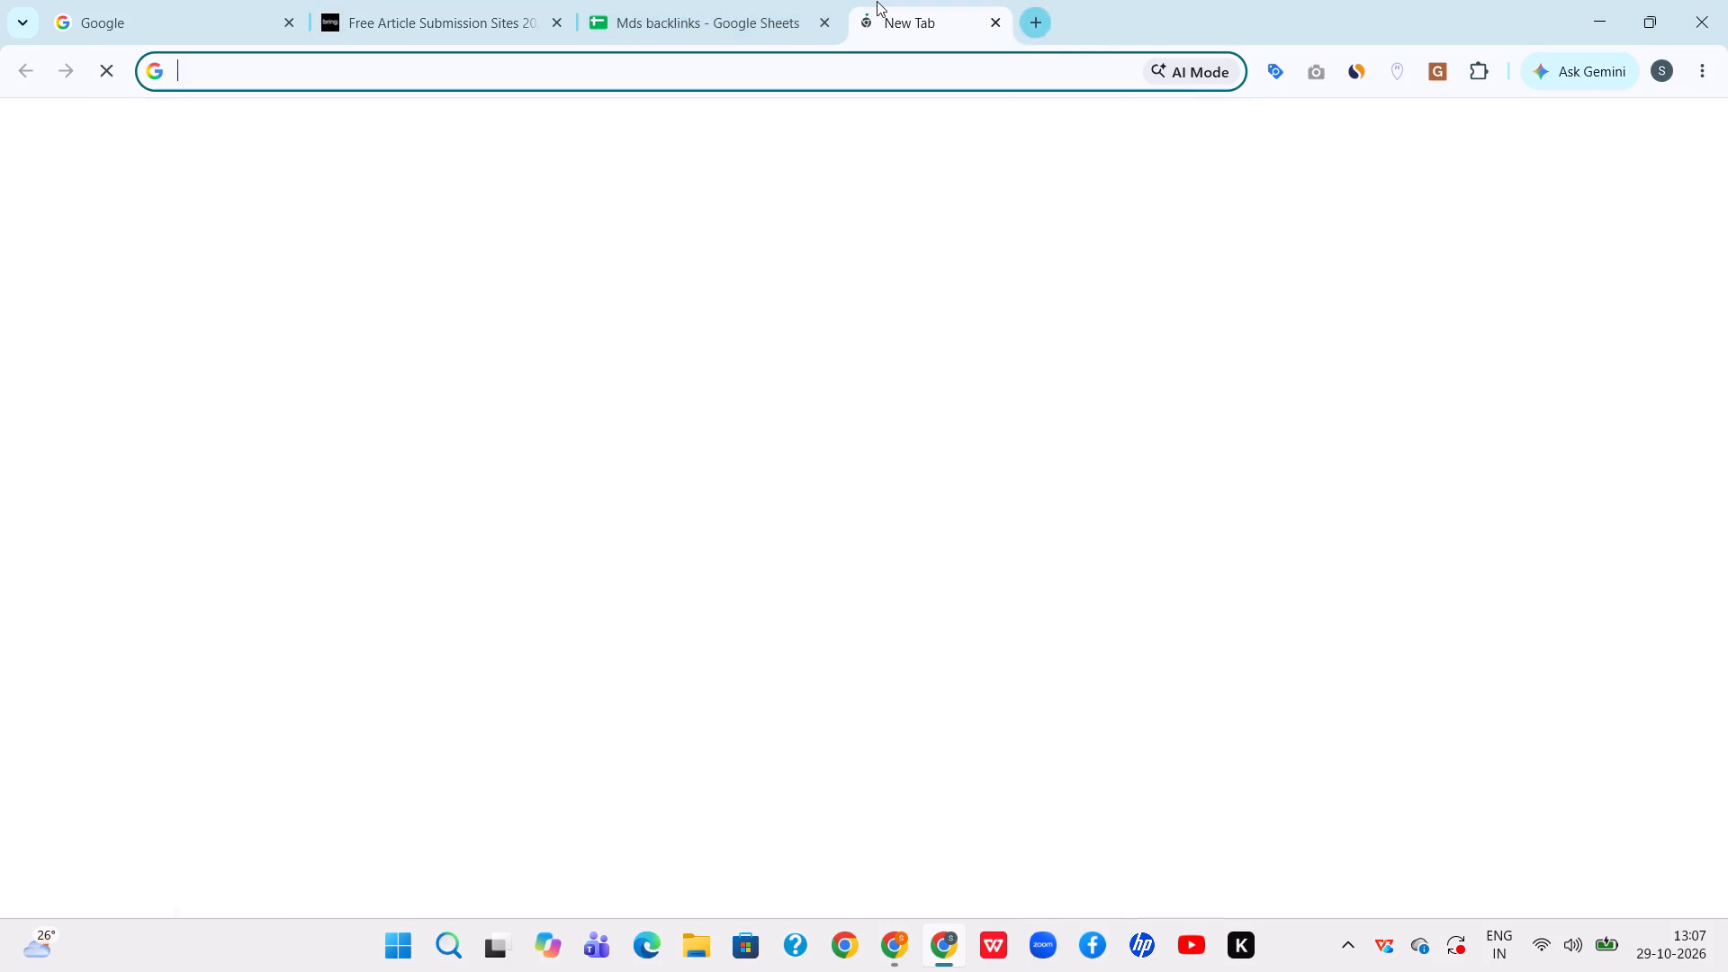
{"action": "type", "text": "kee"}
{"action": "key", "text": "Return"}
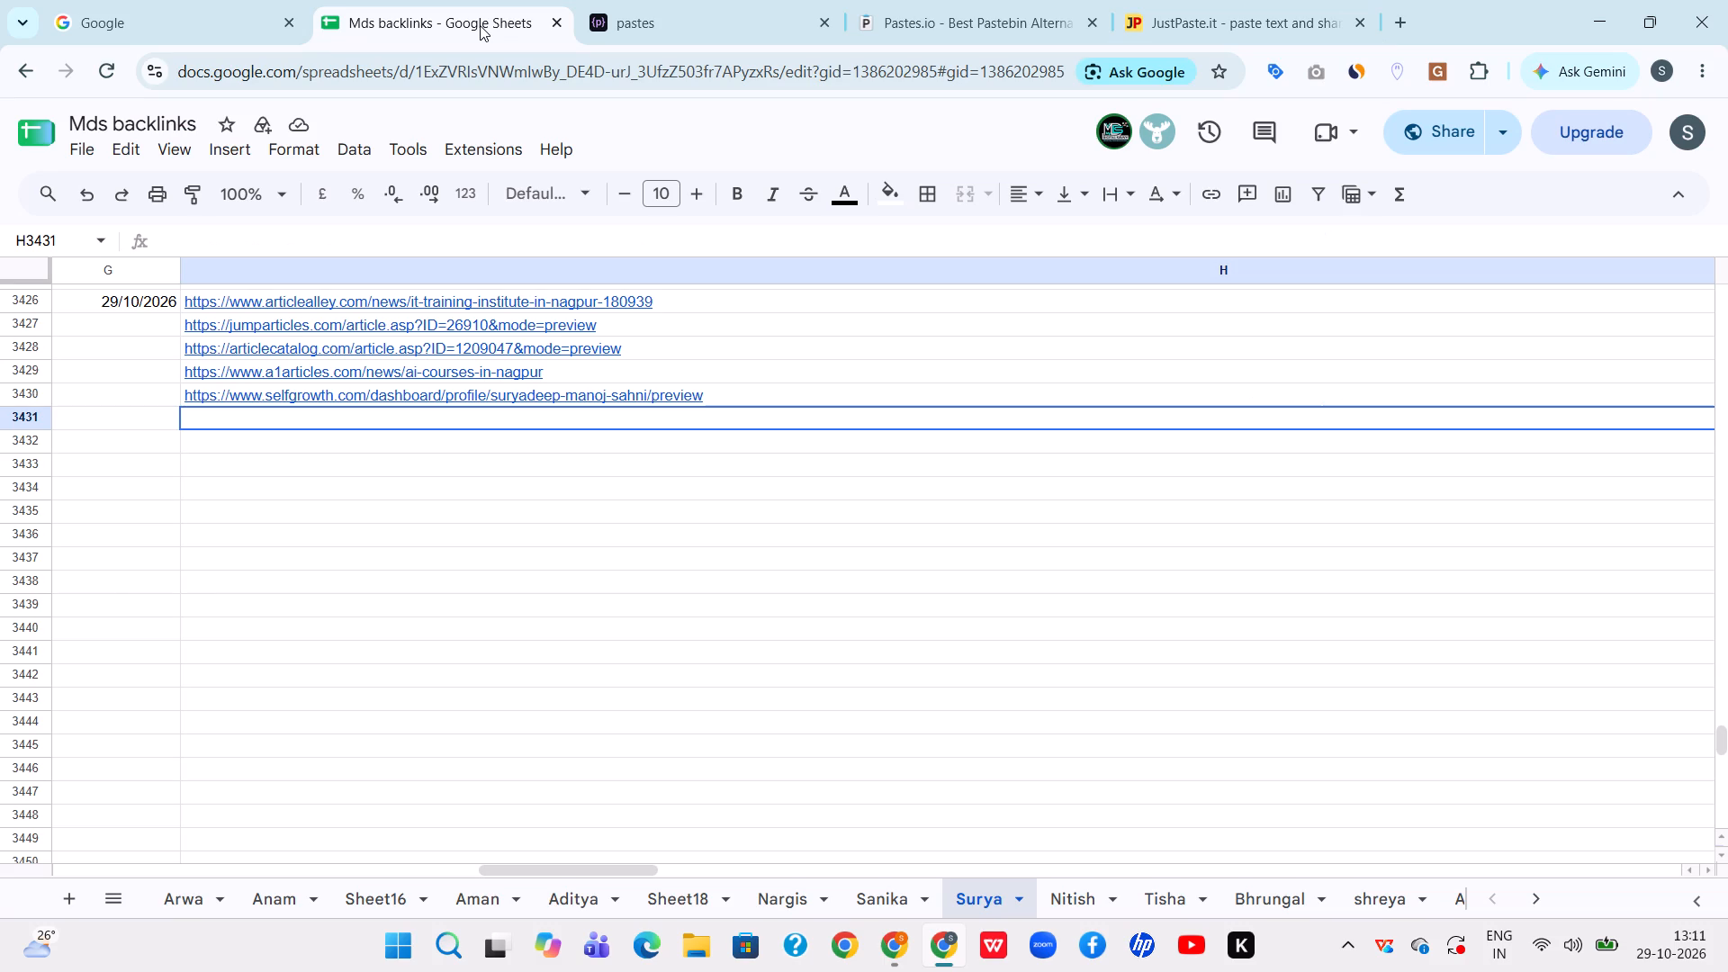
{"action": "scroll", "coordinate": [114, 442], "scroll_direction": "up", "scroll_amount": 11}
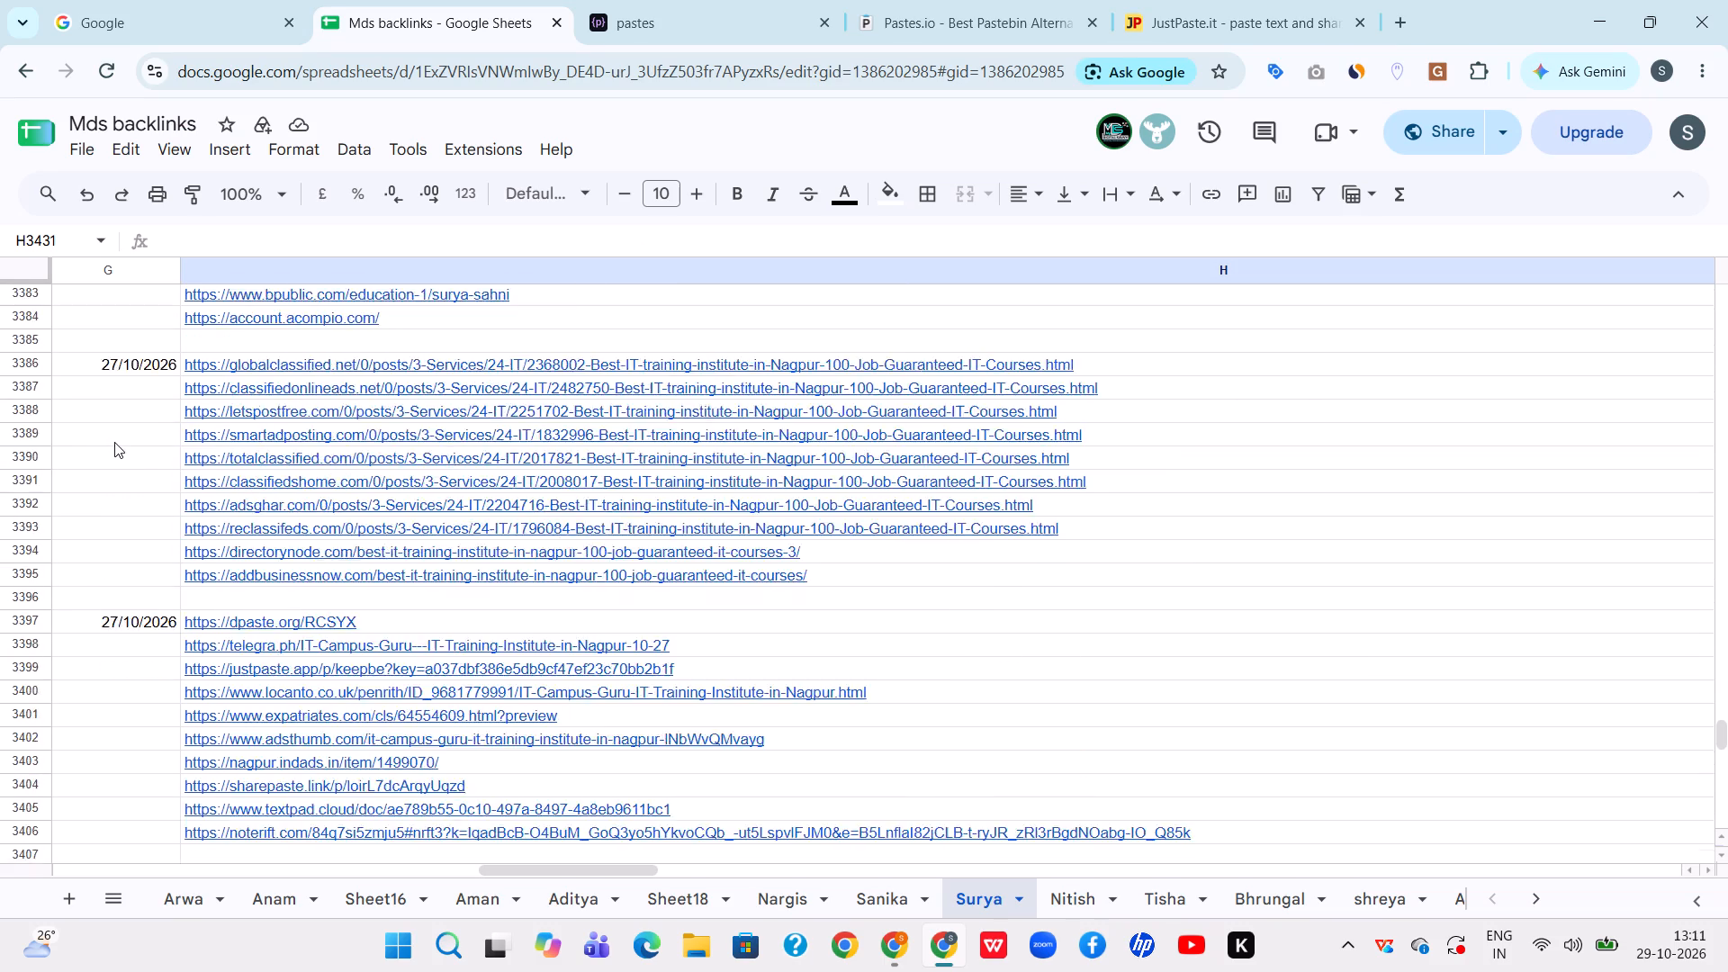
{"action": "scroll", "coordinate": [114, 442], "scroll_direction": "up", "scroll_amount": 17}
{"action": "scroll", "coordinate": [114, 442], "scroll_direction": "up", "scroll_amount": 7}
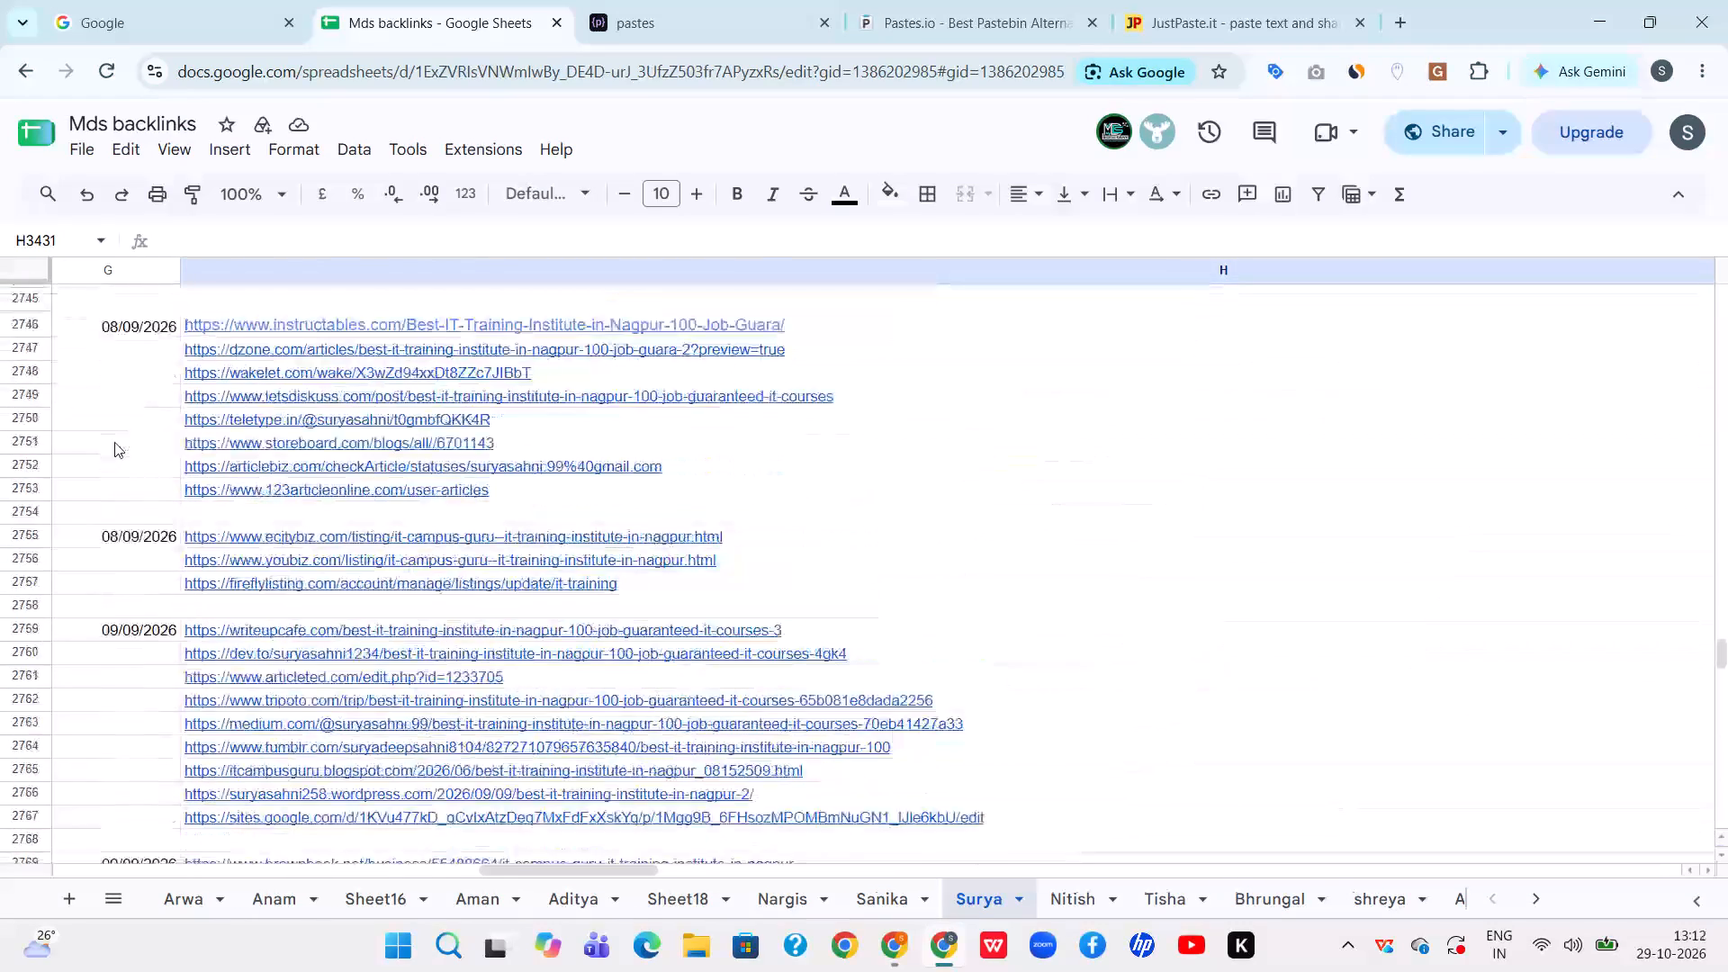
{"action": "scroll", "coordinate": [114, 442], "scroll_direction": "up", "scroll_amount": 15}
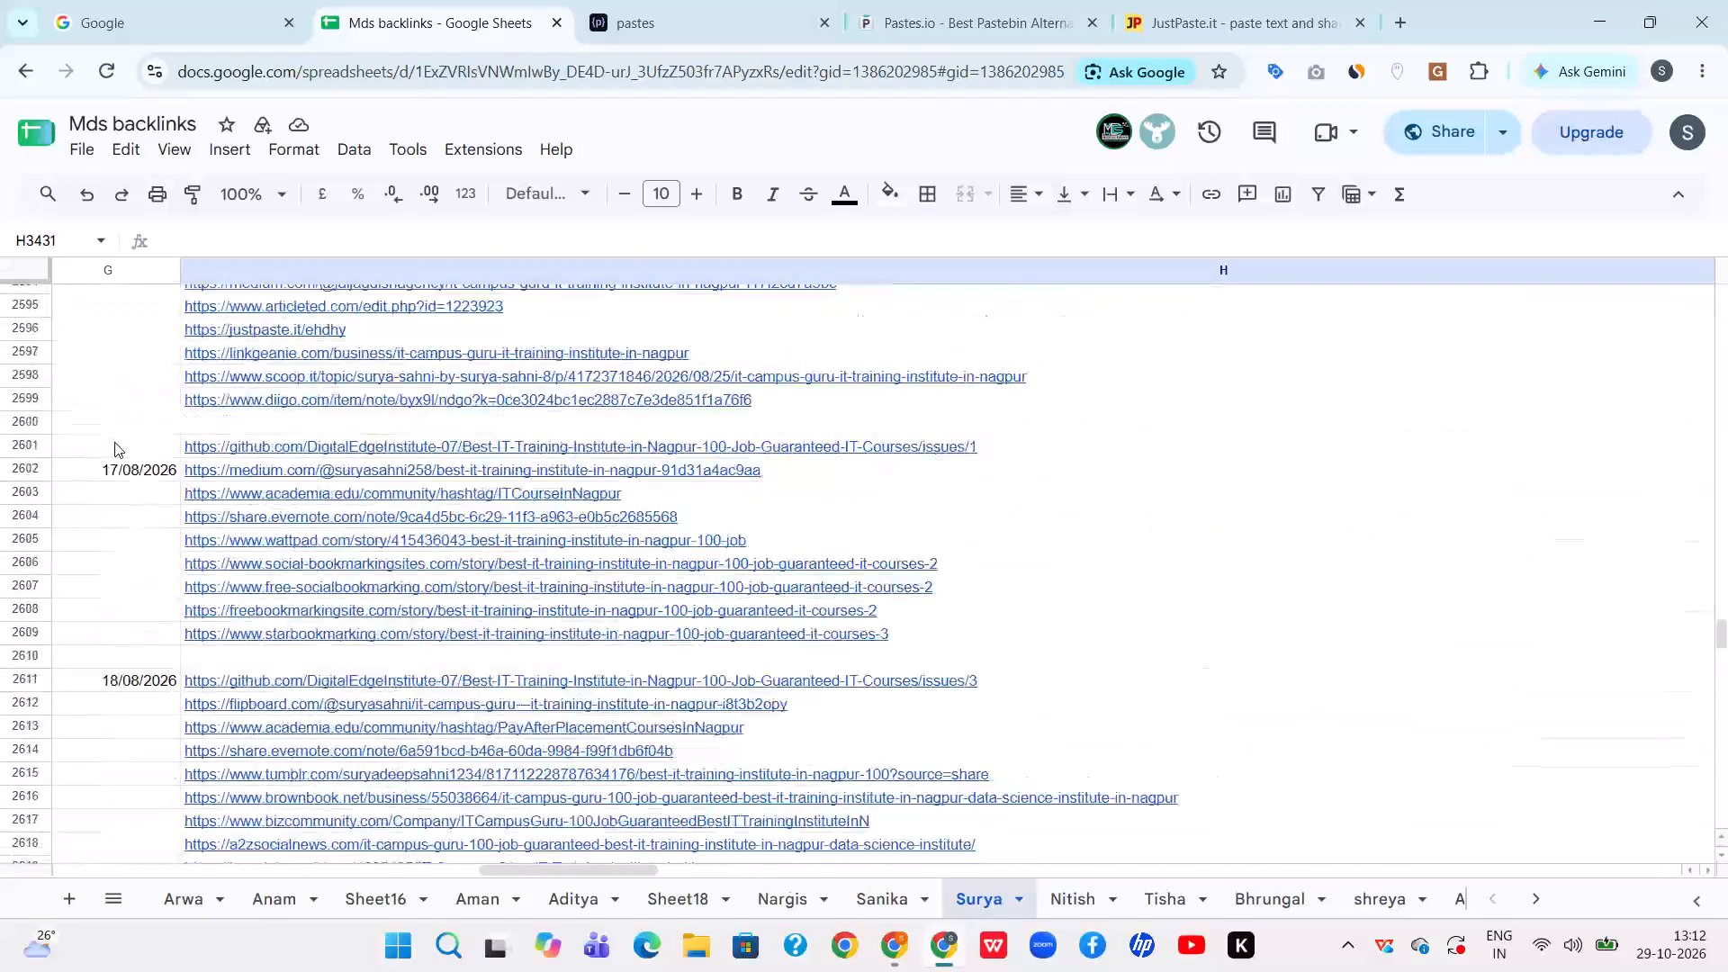
{"action": "scroll", "coordinate": [114, 442], "scroll_direction": "up", "scroll_amount": 4}
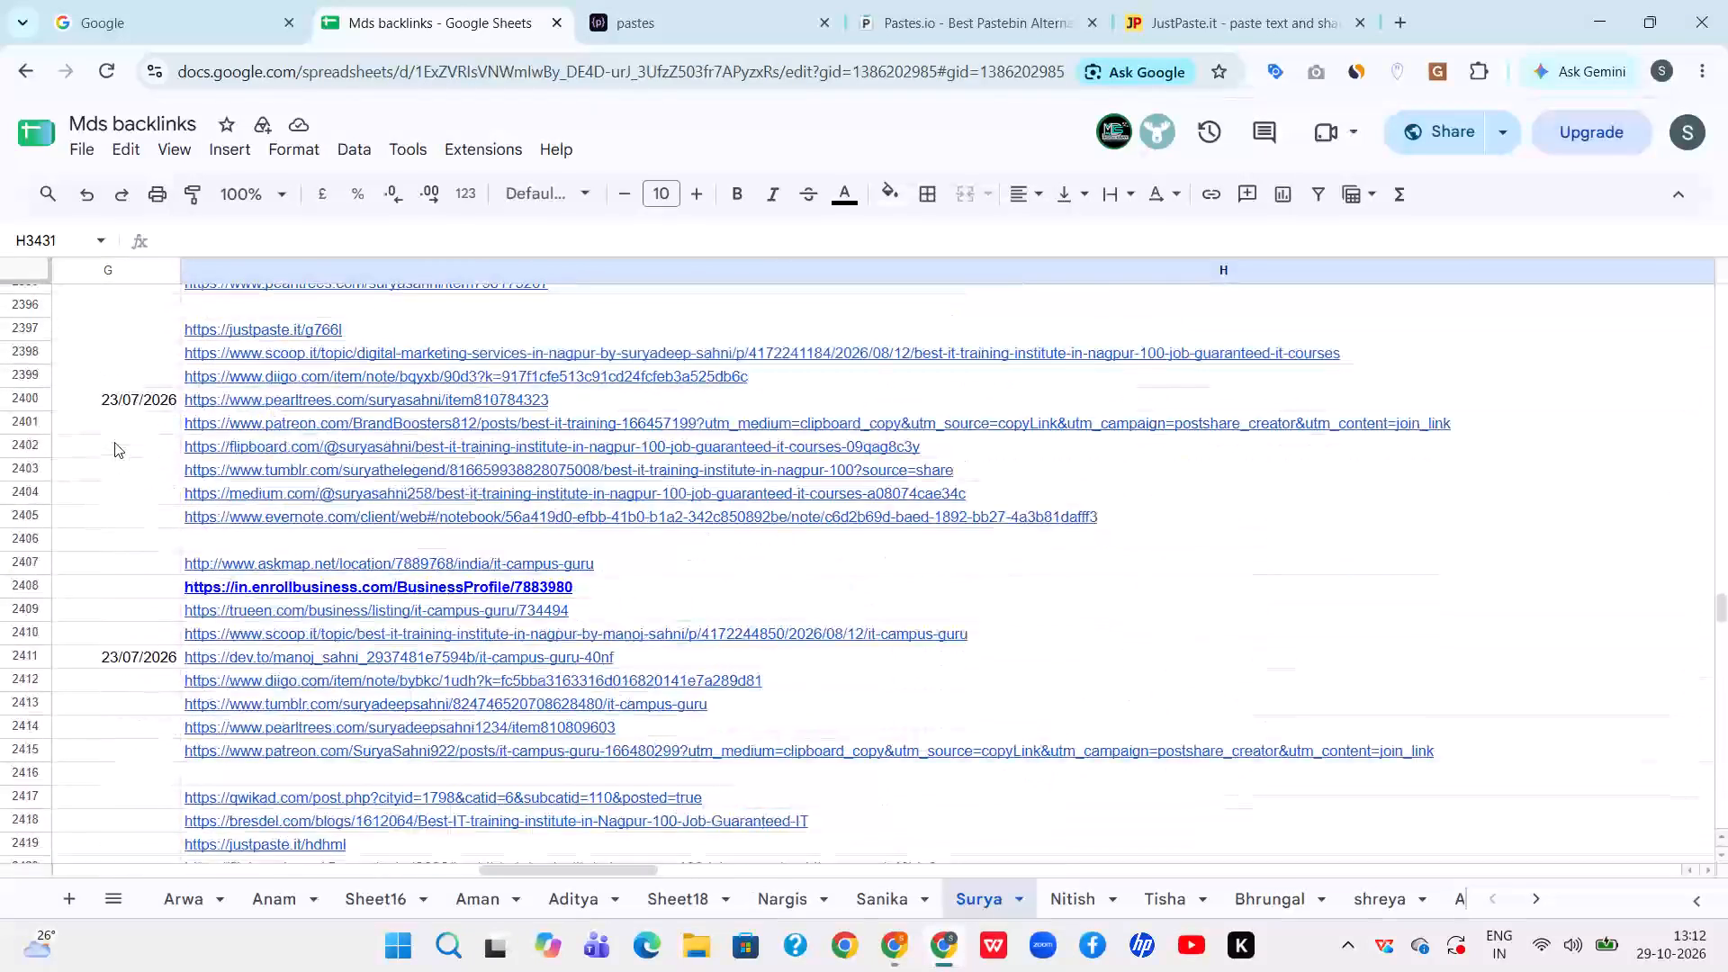
{"action": "scroll", "coordinate": [114, 442], "scroll_direction": "up", "scroll_amount": 15}
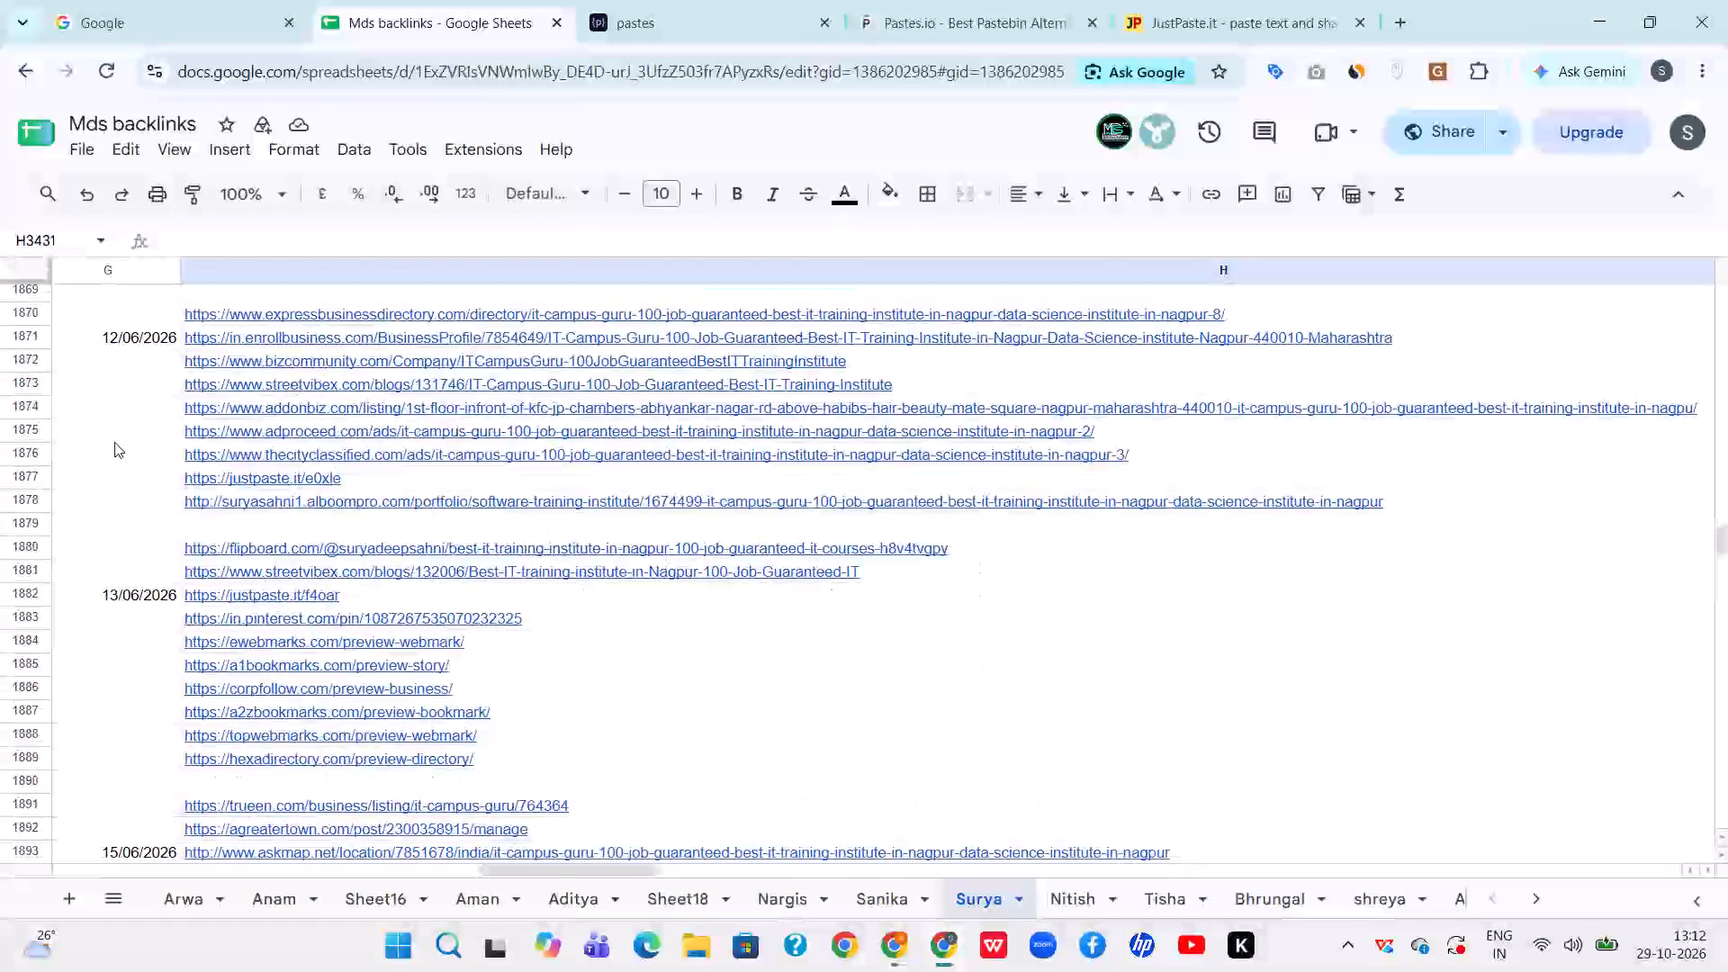
{"action": "scroll", "coordinate": [114, 442], "scroll_direction": "up", "scroll_amount": 2}
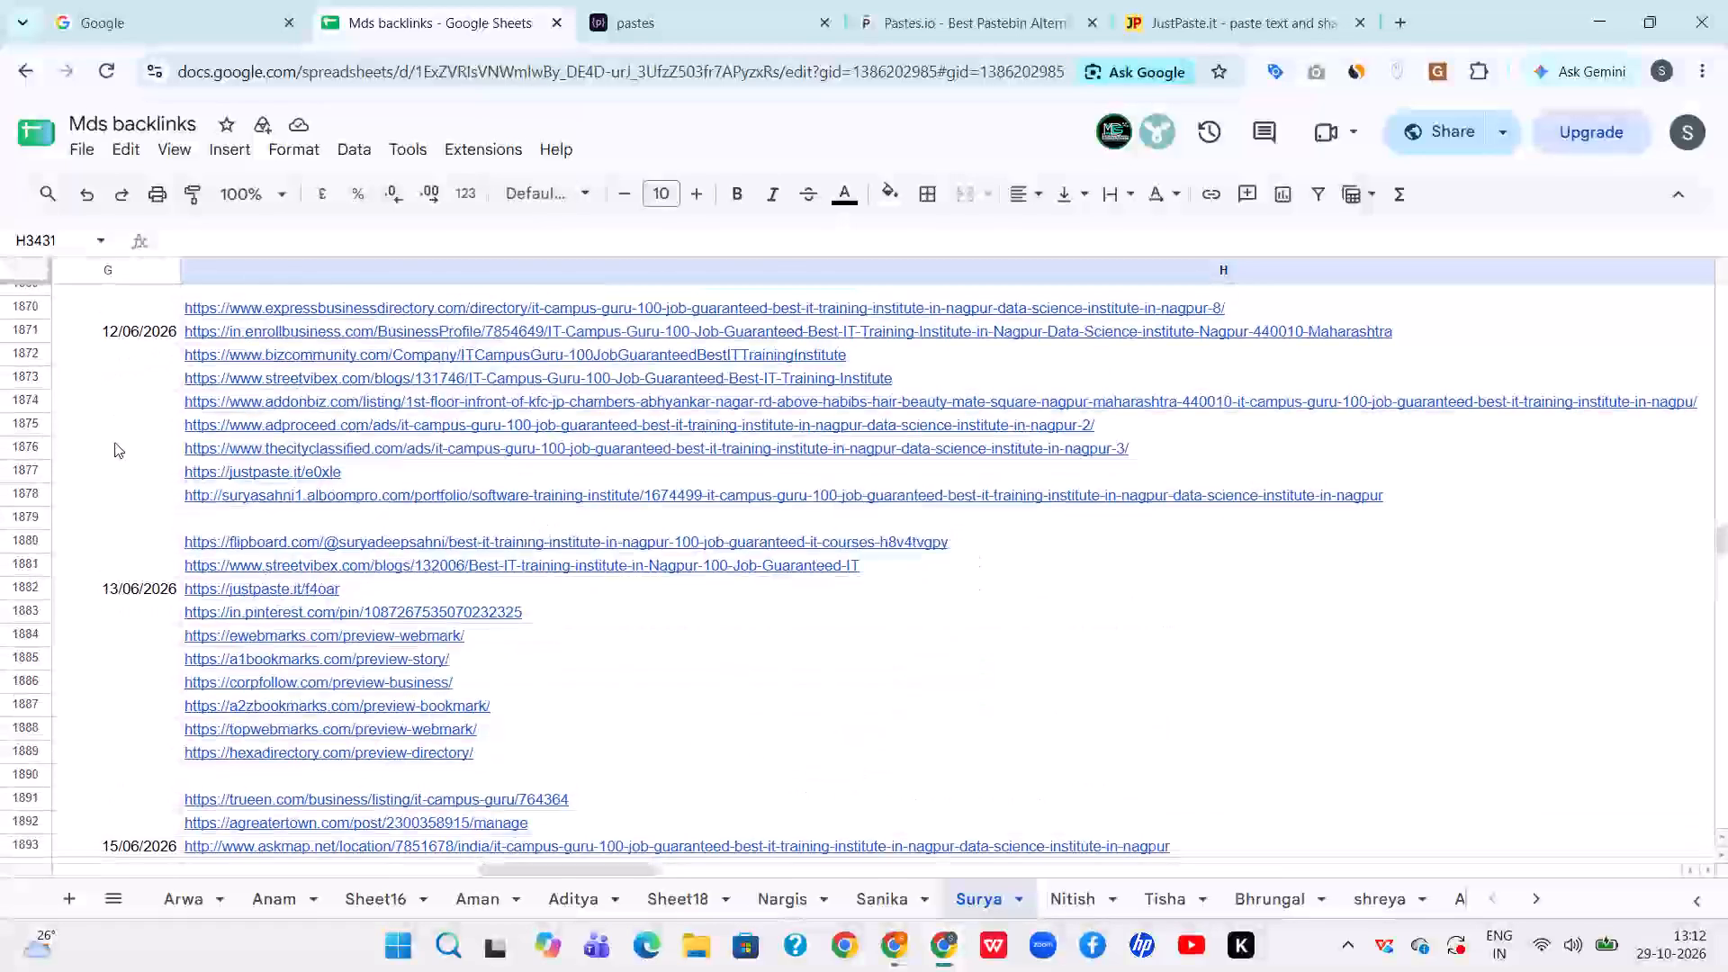
{"action": "scroll", "coordinate": [114, 442], "scroll_direction": "up", "scroll_amount": 14}
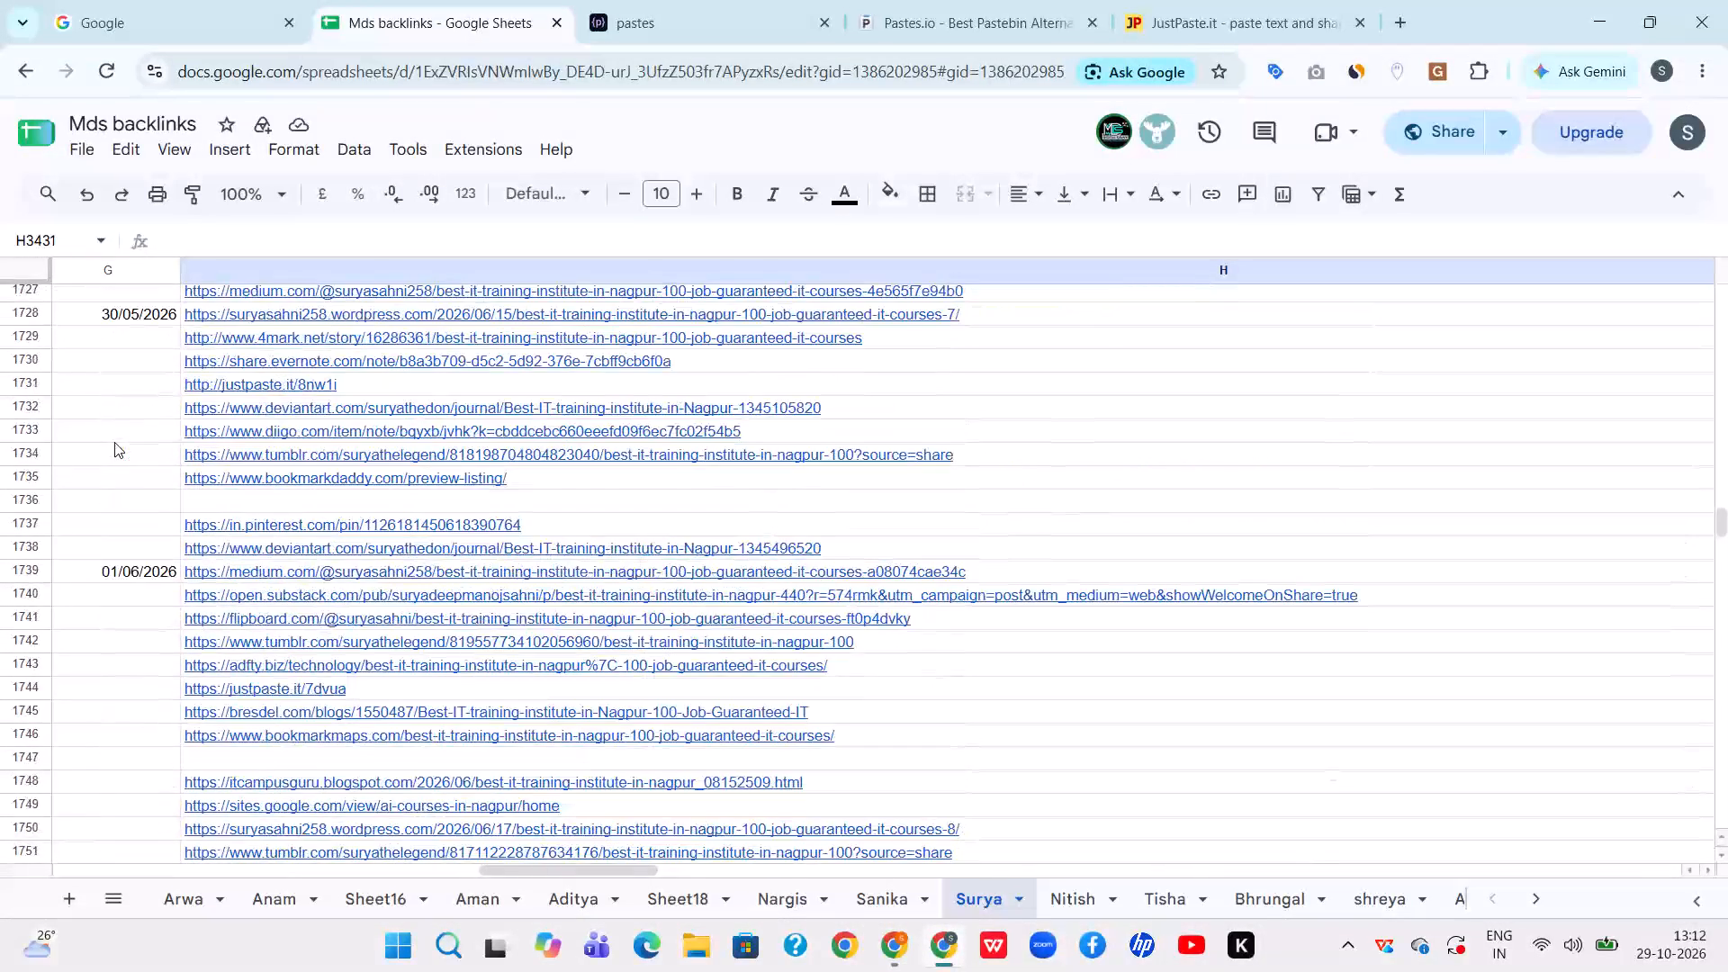
{"action": "left_click", "coordinate": [114, 442]}
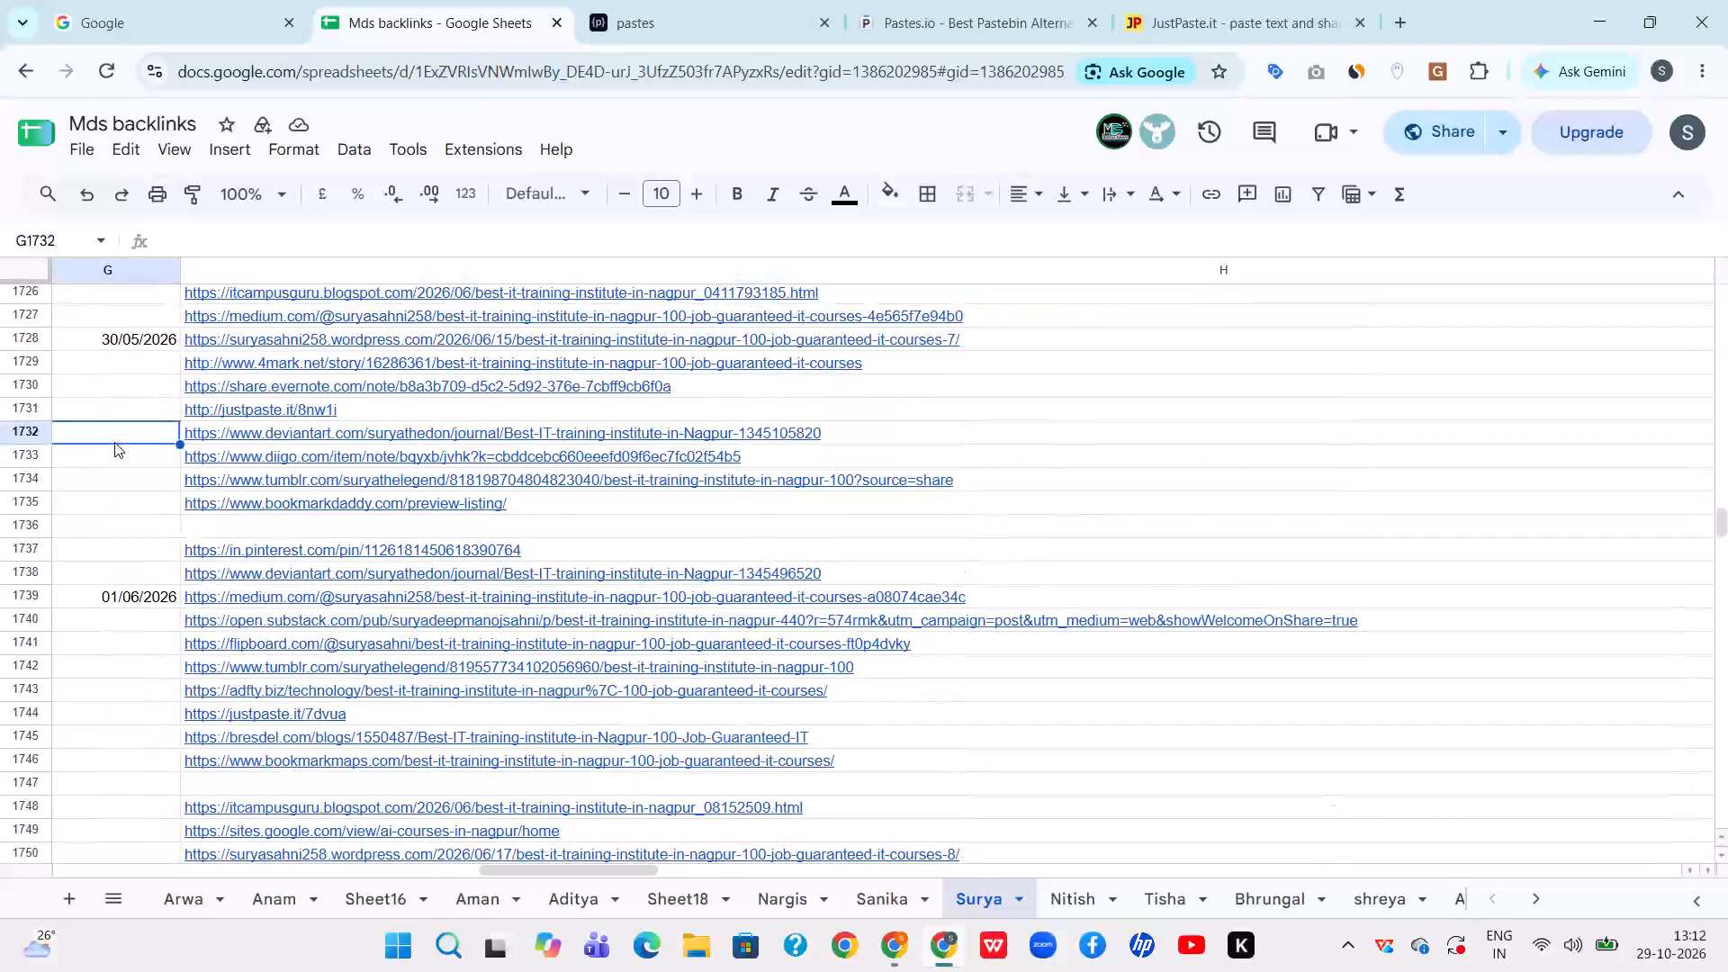
{"action": "key", "text": "Page_Down"}
{"action": "key", "text": "Page_Down"}
{"action": "key", "text": "Page_Up"}
{"action": "key", "text": "Page_Up"}
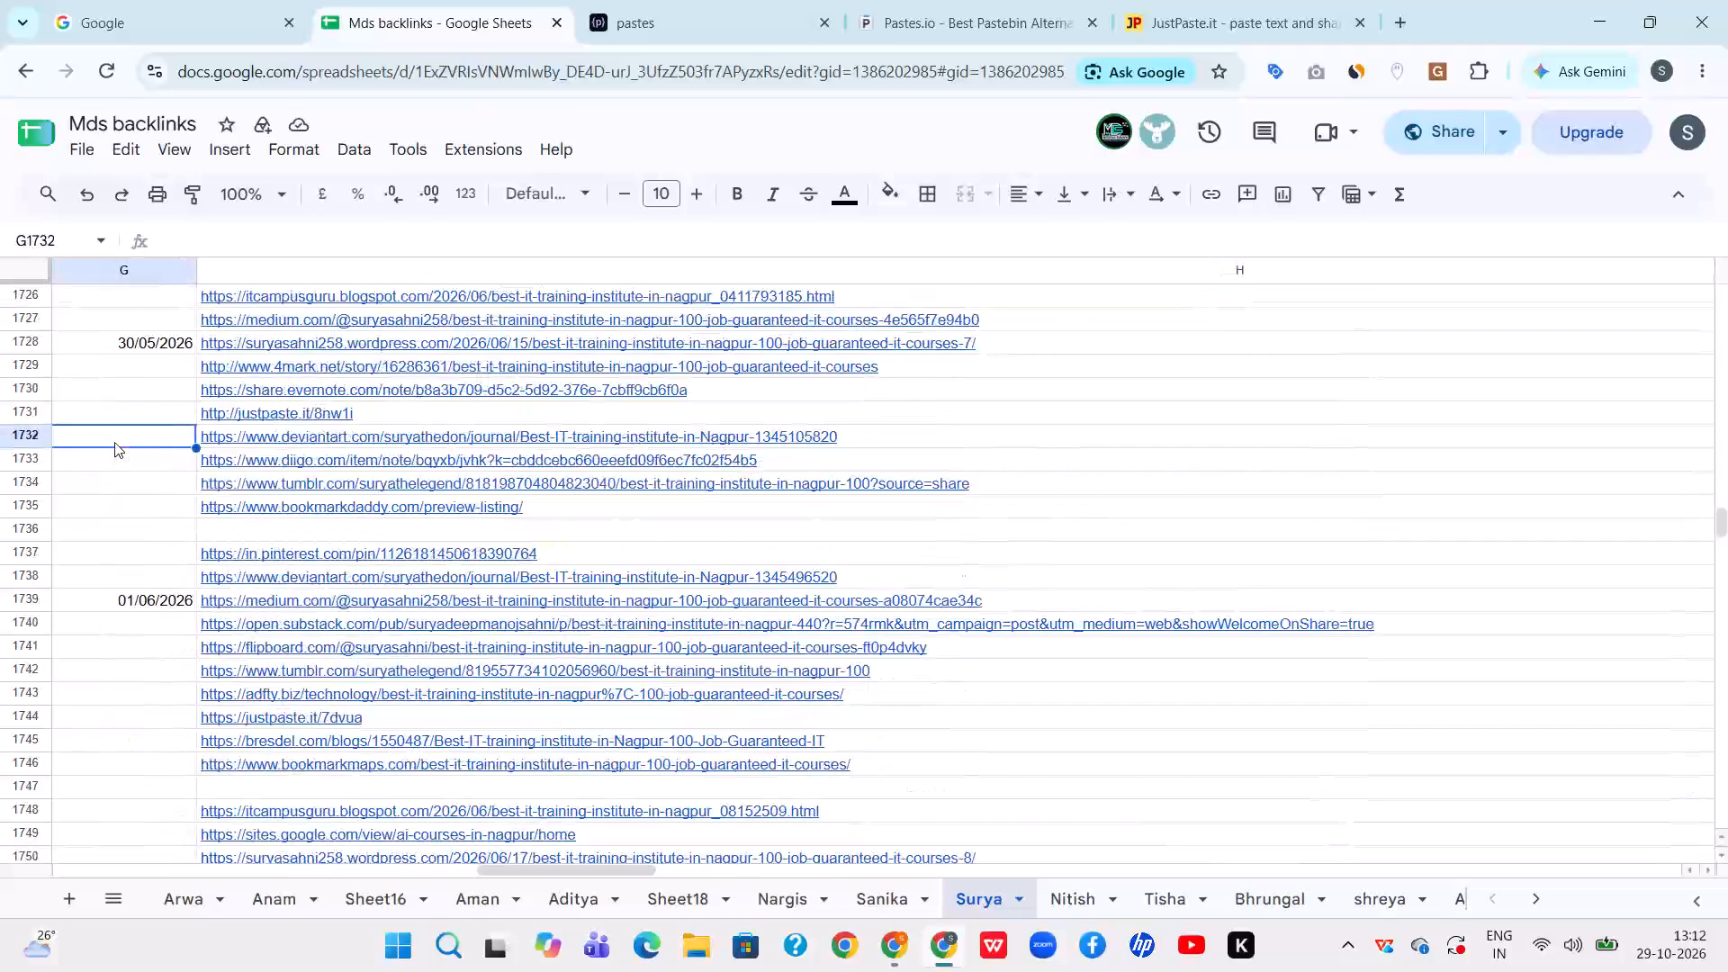
{"action": "scroll", "coordinate": [114, 442], "scroll_direction": "up", "scroll_amount": 1}
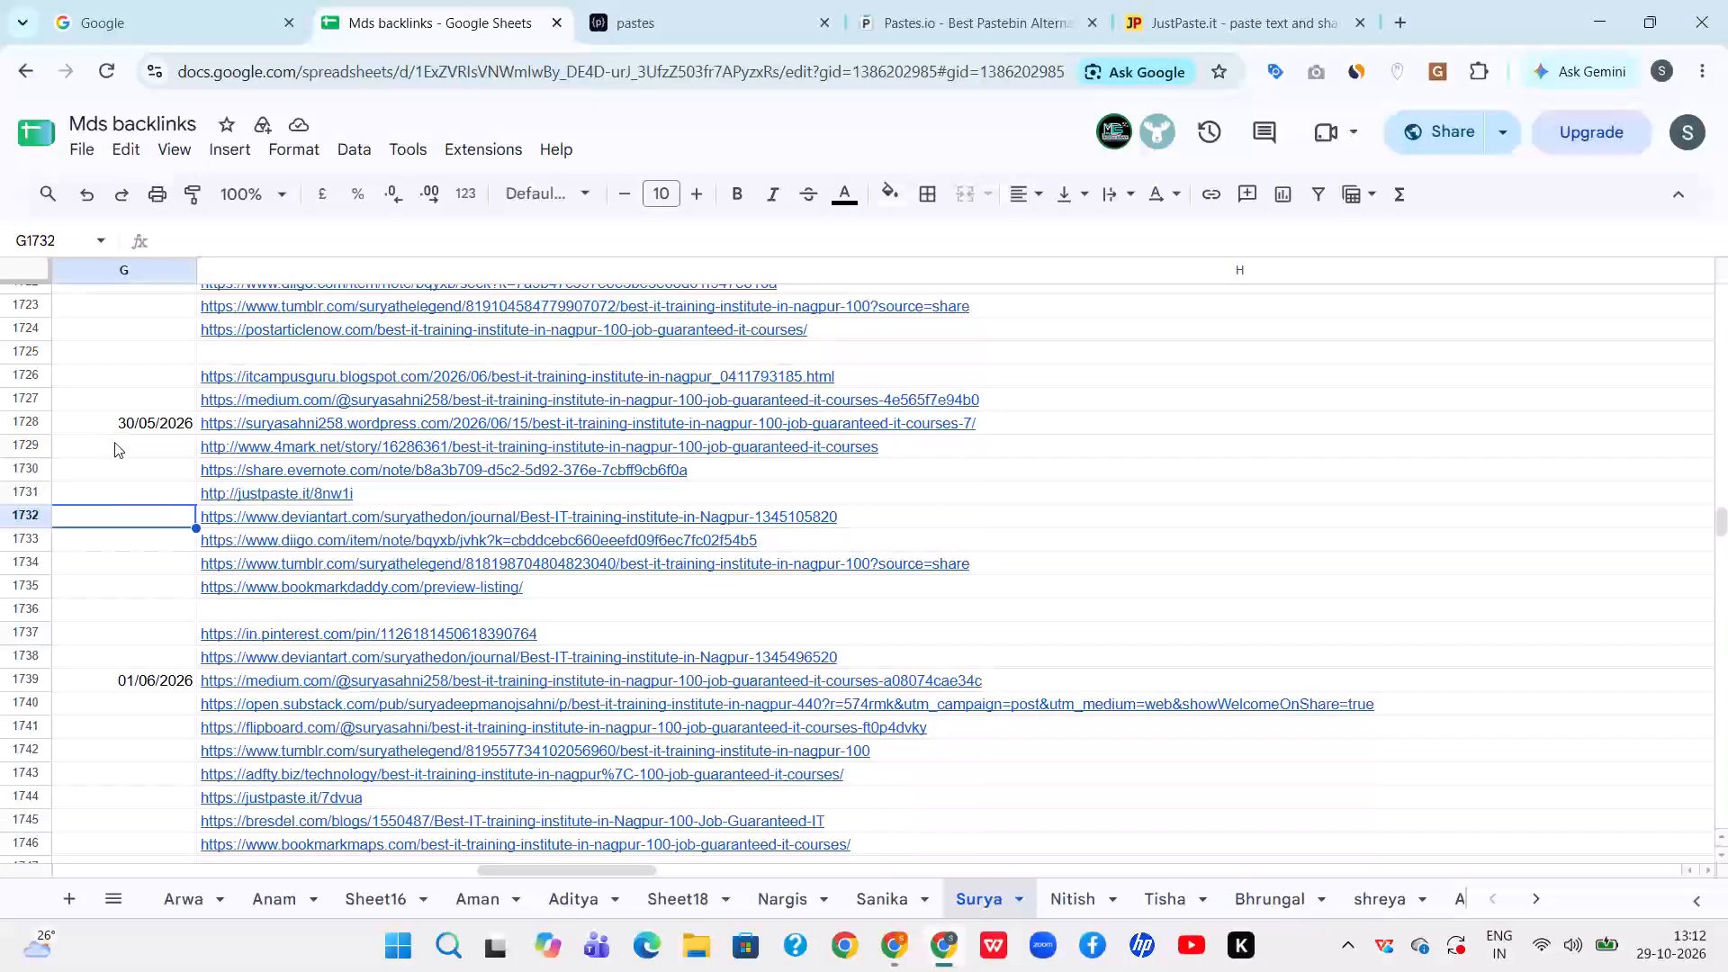
{"action": "key", "text": "Page_Down"}
{"action": "key", "text": "Page_Down"}
{"action": "key", "text": "Page_Down"}
{"action": "key", "text": "Page_Down"}
{"action": "key", "text": "Page_Down"}
{"action": "key", "text": "Page_Down"}
{"action": "key", "text": "Page_Down"}
{"action": "key", "text": "Page_Down"}
{"action": "key", "text": "Page_Down"}
{"action": "key", "text": "Page_Down"}
{"action": "key", "text": "Page_Down"}
{"action": "key", "text": "Page_Down"}
{"action": "key", "text": "Page_Down"}
{"action": "key", "text": "Page_Down"}
{"action": "key", "text": "Page_Down"}
{"action": "key", "text": "Page_Down"}
{"action": "key", "text": "Page_Down"}
{"action": "key", "text": "Page_Down"}
{"action": "key", "text": "Page_Down"}
{"action": "key", "text": "Page_Down"}
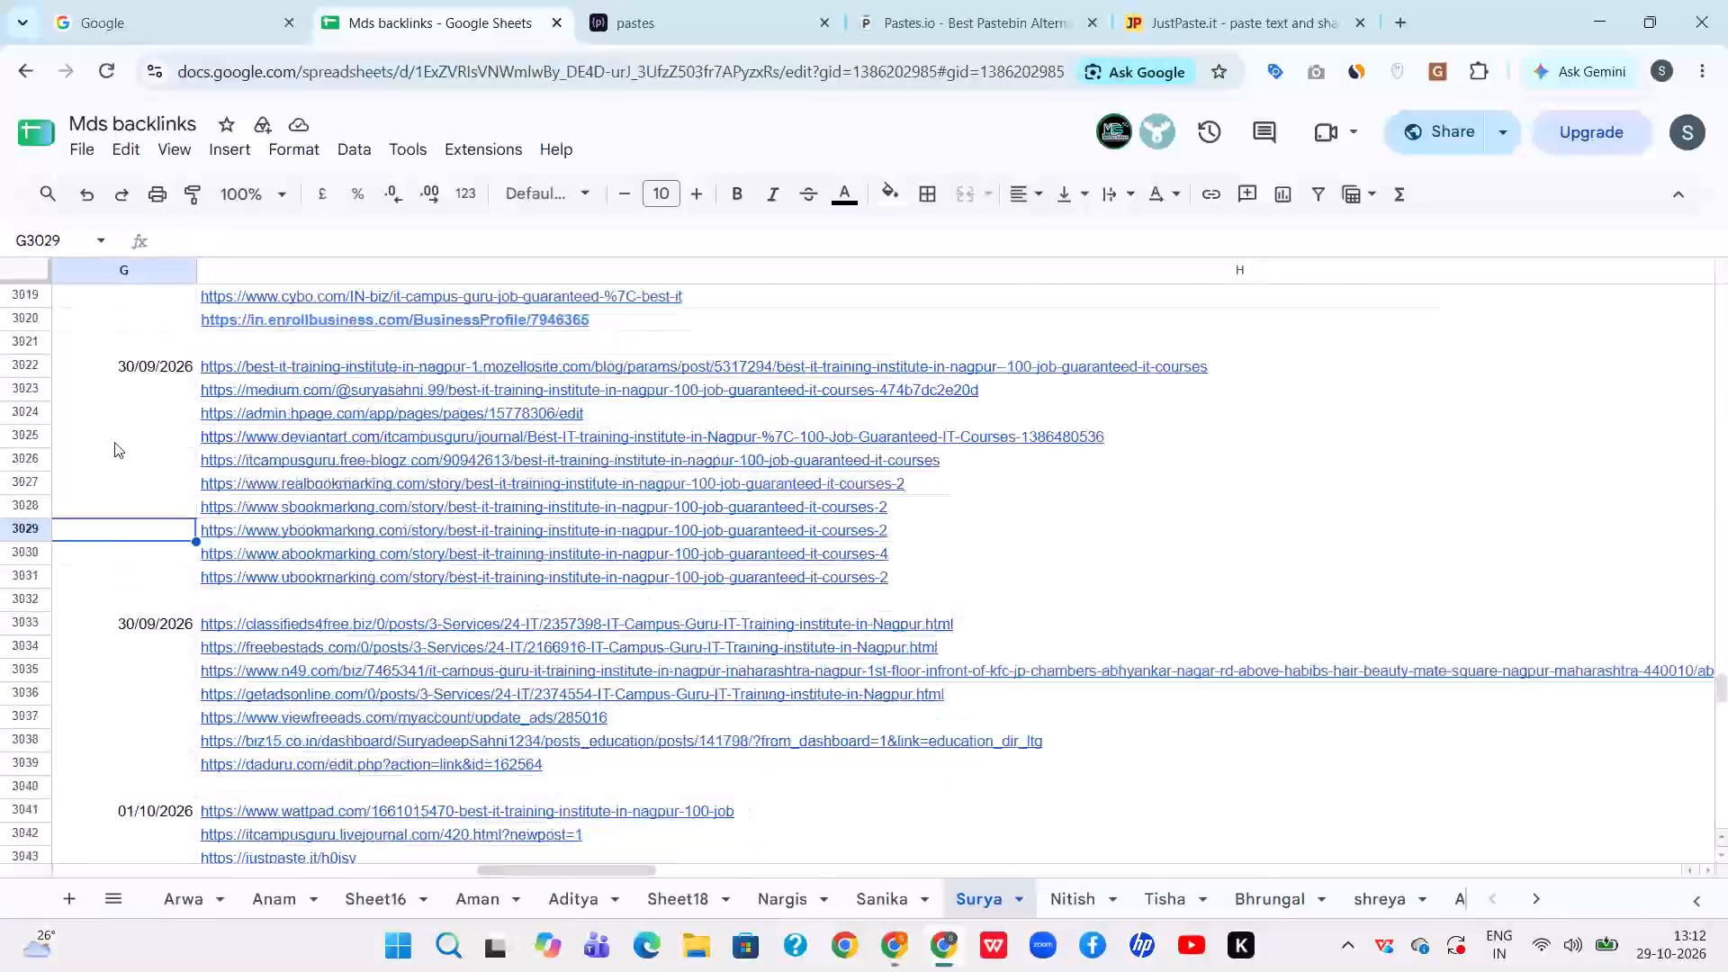
{"action": "key", "text": "Page_Up"}
{"action": "key", "text": "Page_Up"}
{"action": "key", "text": "Page_Up"}
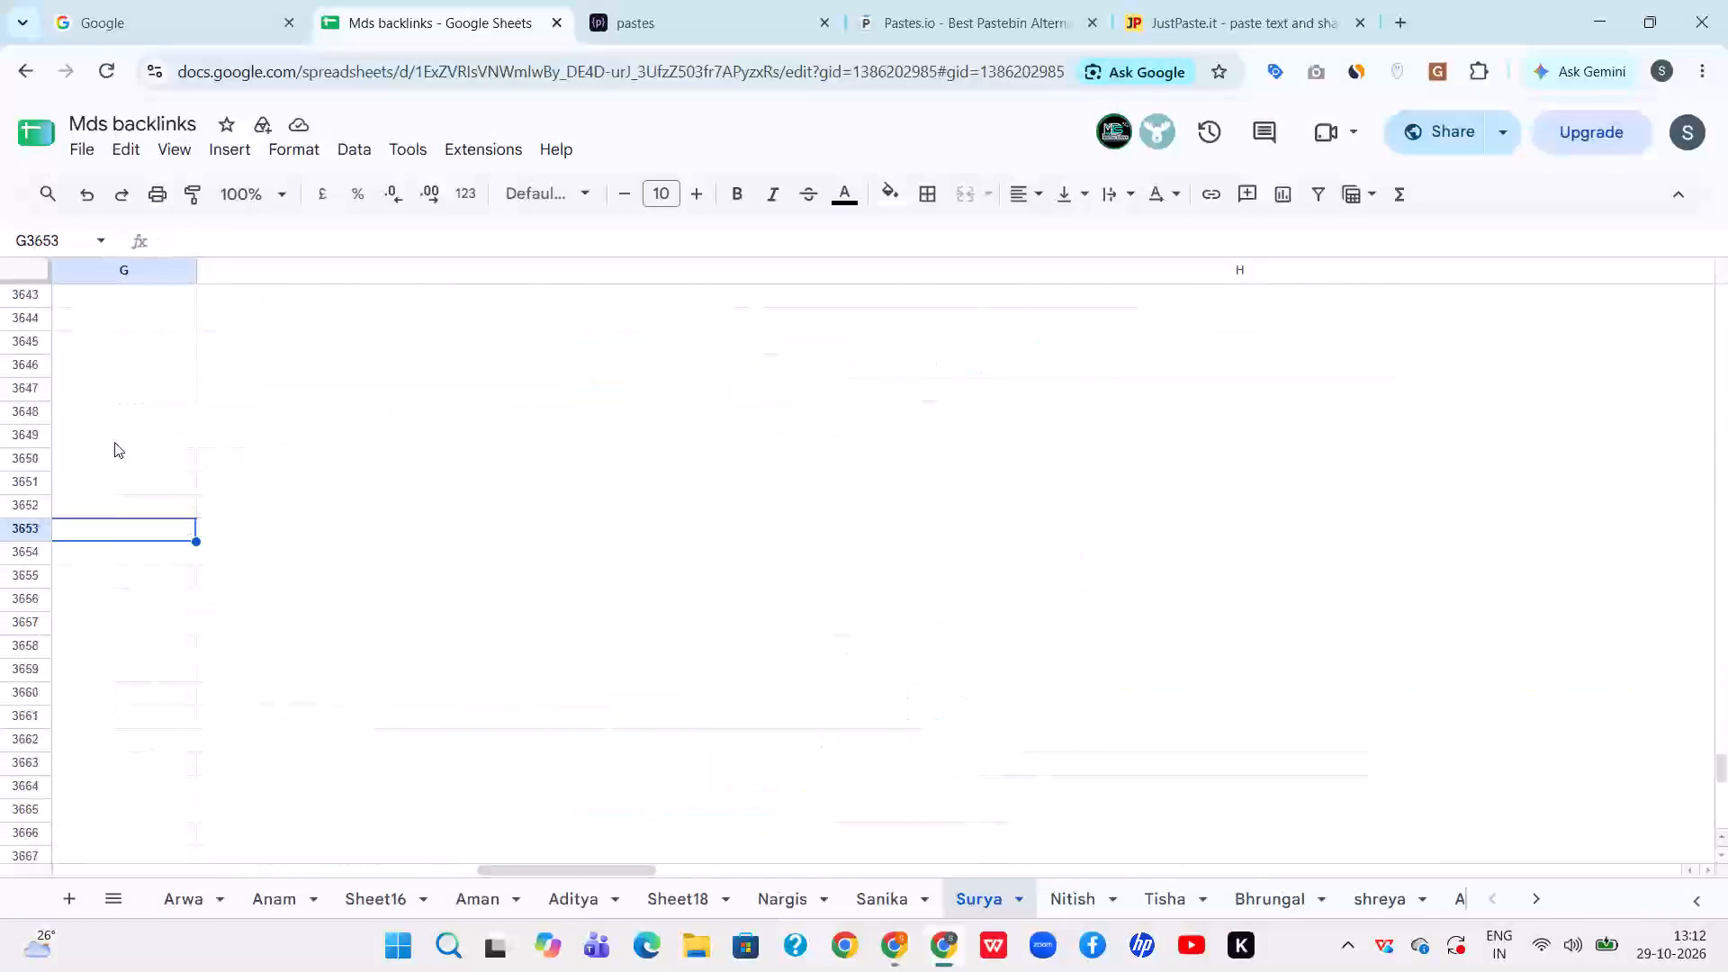
{"action": "key", "text": "Page_Up"}
{"action": "key", "text": "Page_Up"}
{"action": "key", "text": "Page_Up"}
{"action": "key", "text": "Page_Up"}
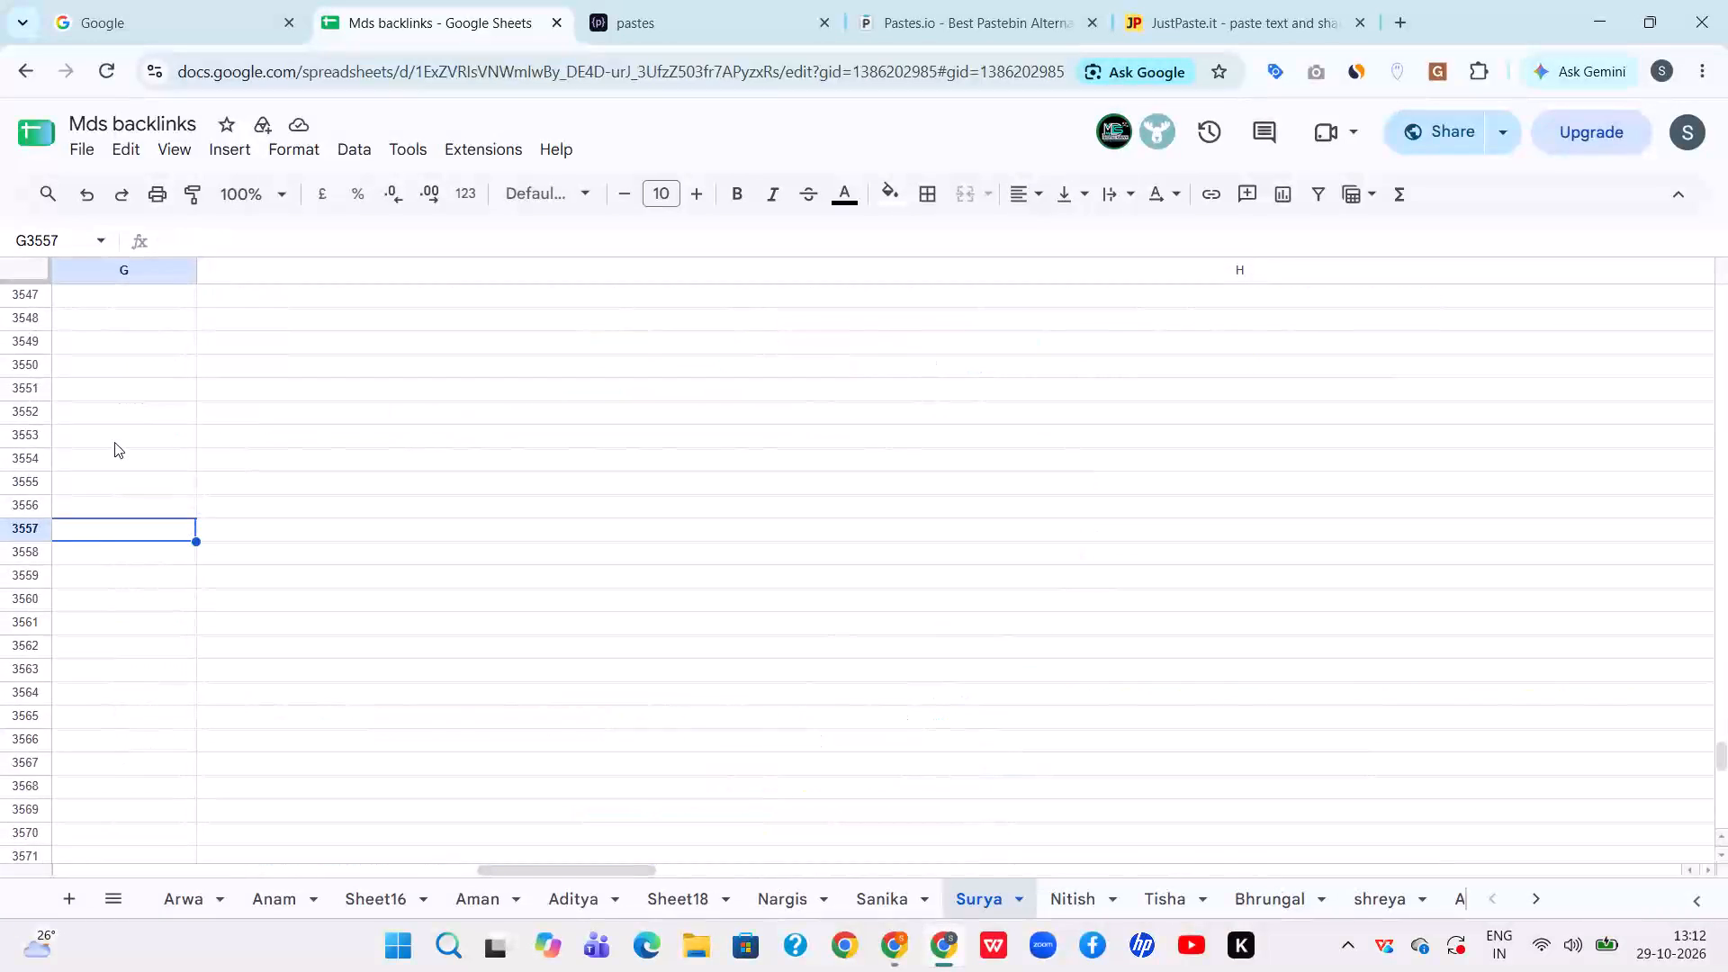
{"action": "key", "text": "Page_Up"}
{"action": "key", "text": "Page_Up"}
{"action": "key", "text": "Page_Up"}
{"action": "key", "text": "Page_Up"}
{"action": "key", "text": "Page_Up"}
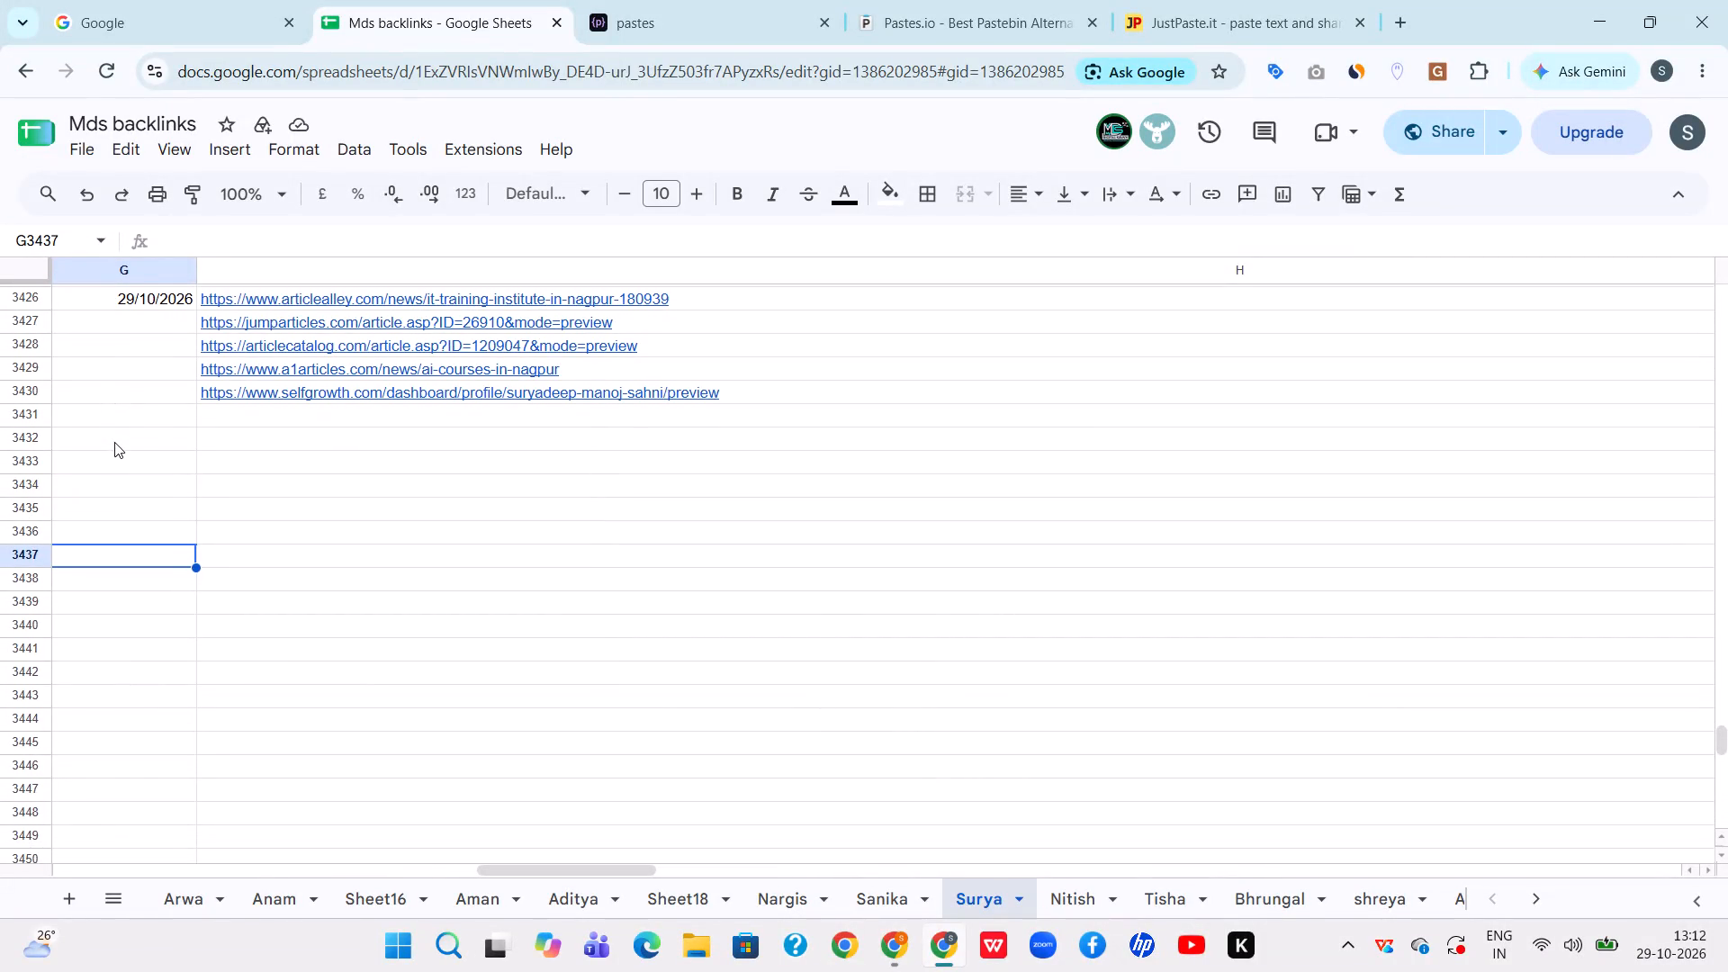
{"action": "left_click", "coordinate": [308, 410]}
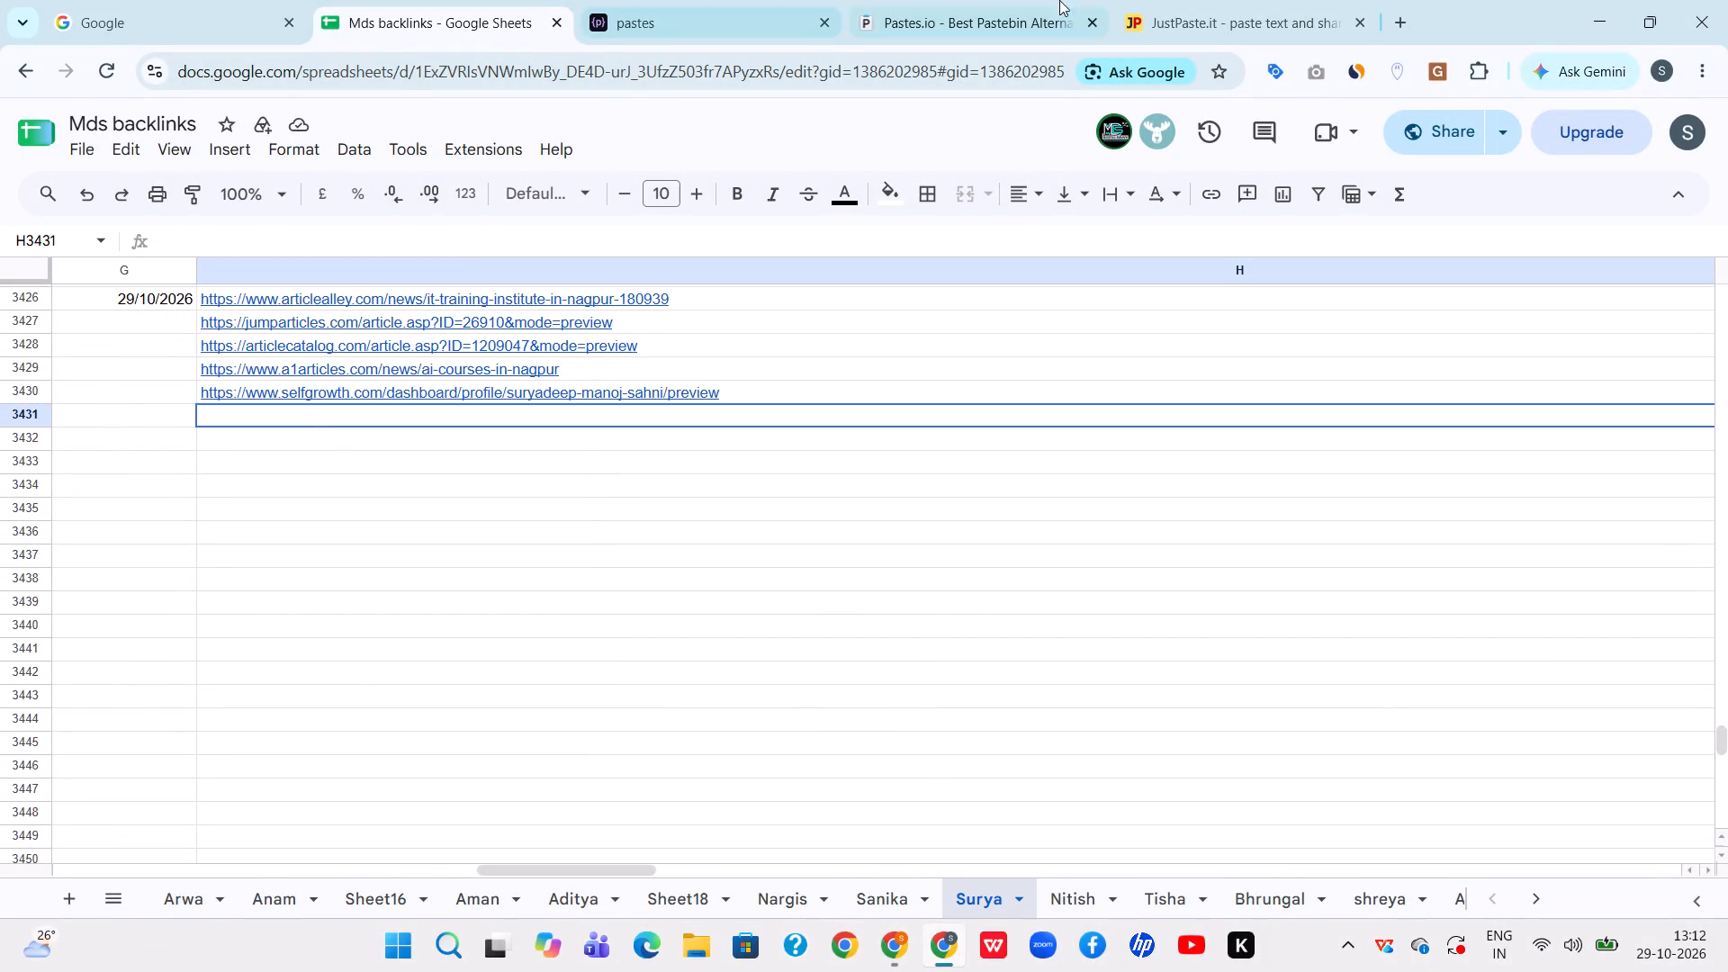
Open the account's Pinterest profile in a new tab and move that tab directly after the Mds backlinks tab.
{"action": "left_click", "coordinate": [1407, 0]}
{"action": "type", "text": "pin"}
{"action": "key", "text": "Return"}
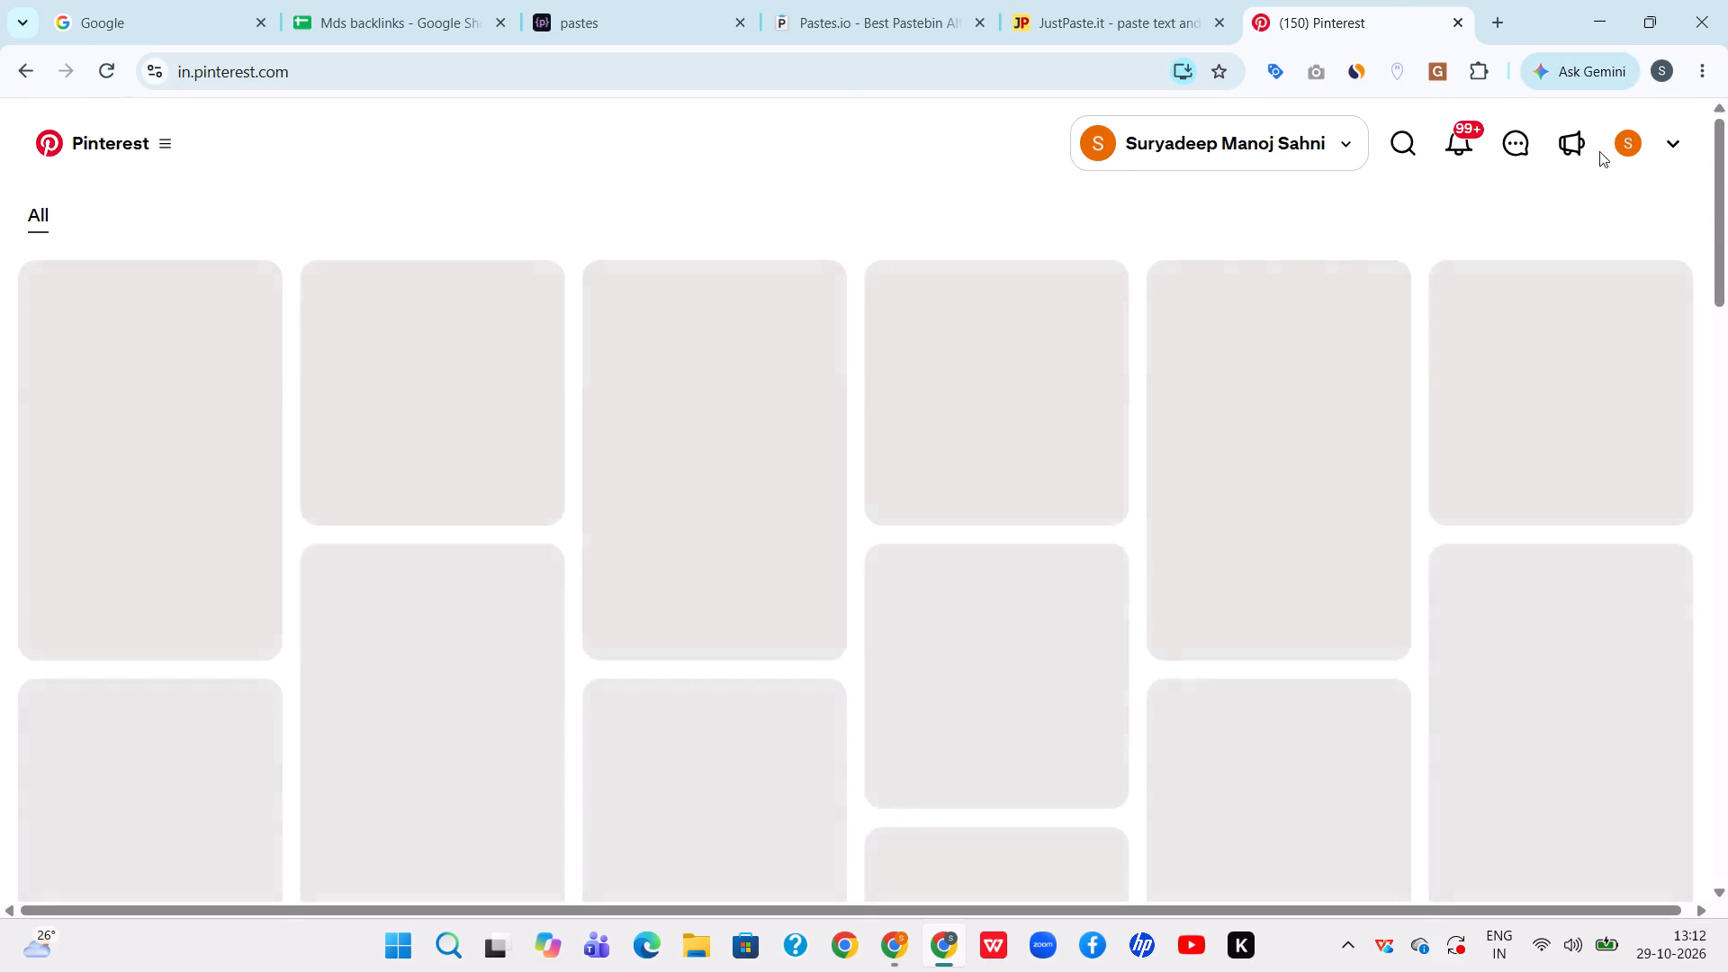
{"action": "left_click", "coordinate": [1627, 157]}
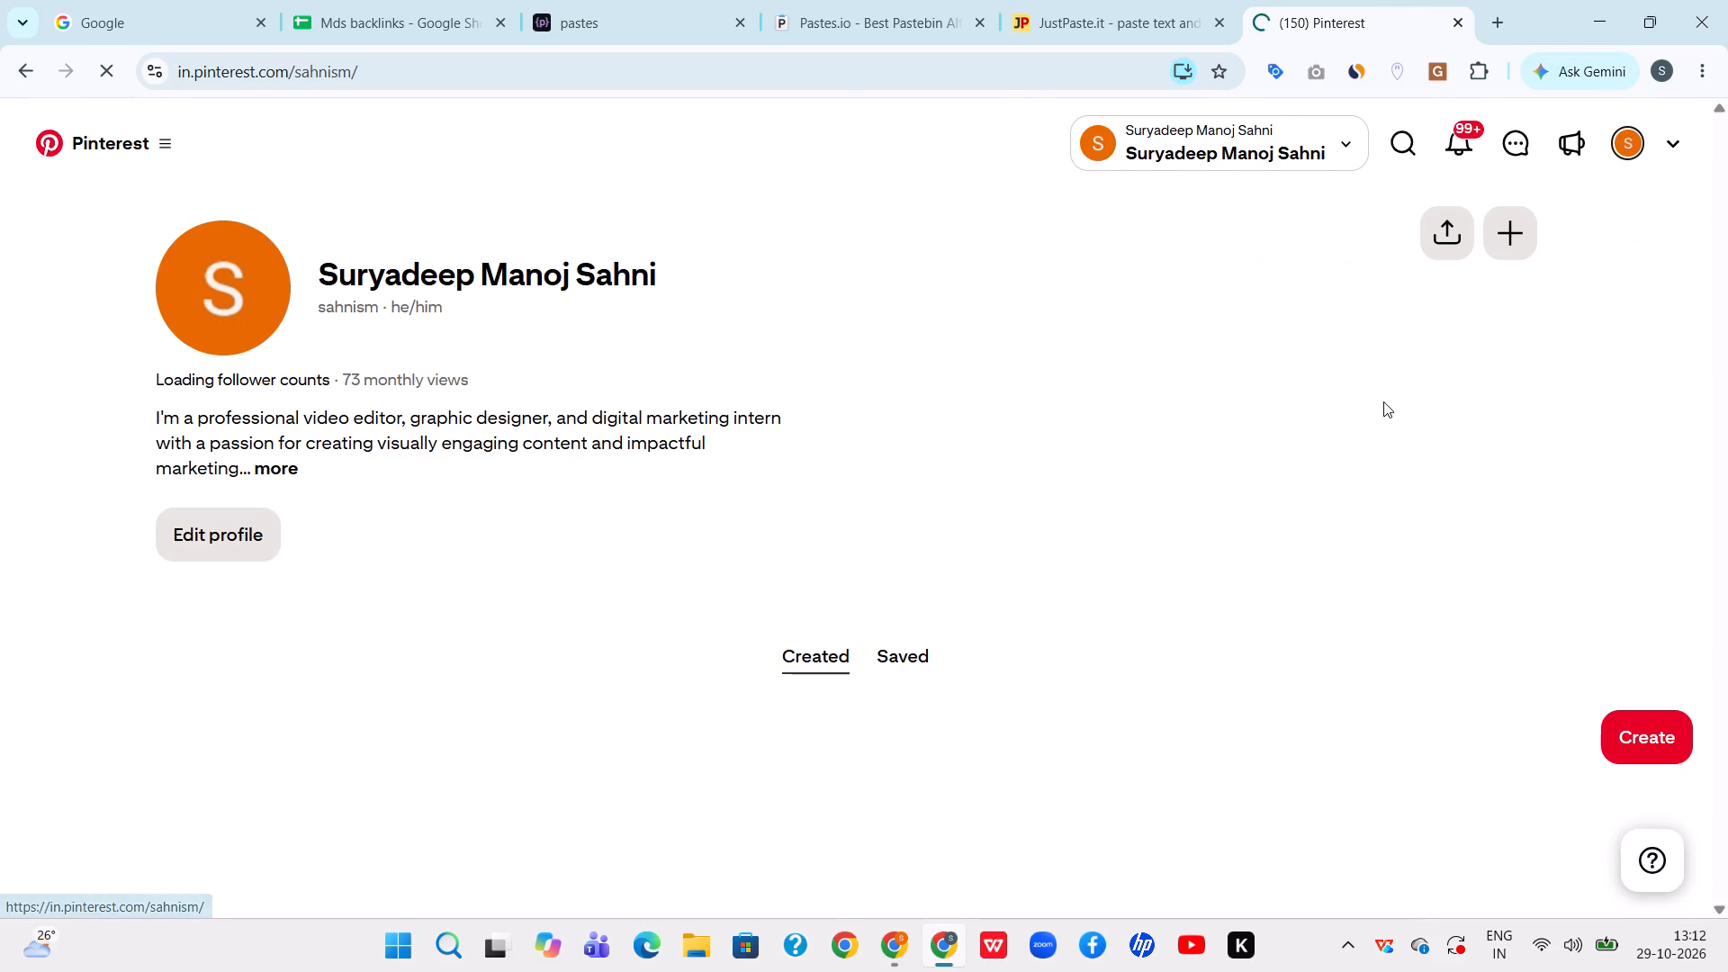
{"action": "key", "text": "Page_Down"}
{"action": "scroll", "coordinate": [1001, 569], "scroll_direction": "down", "scroll_amount": 4}
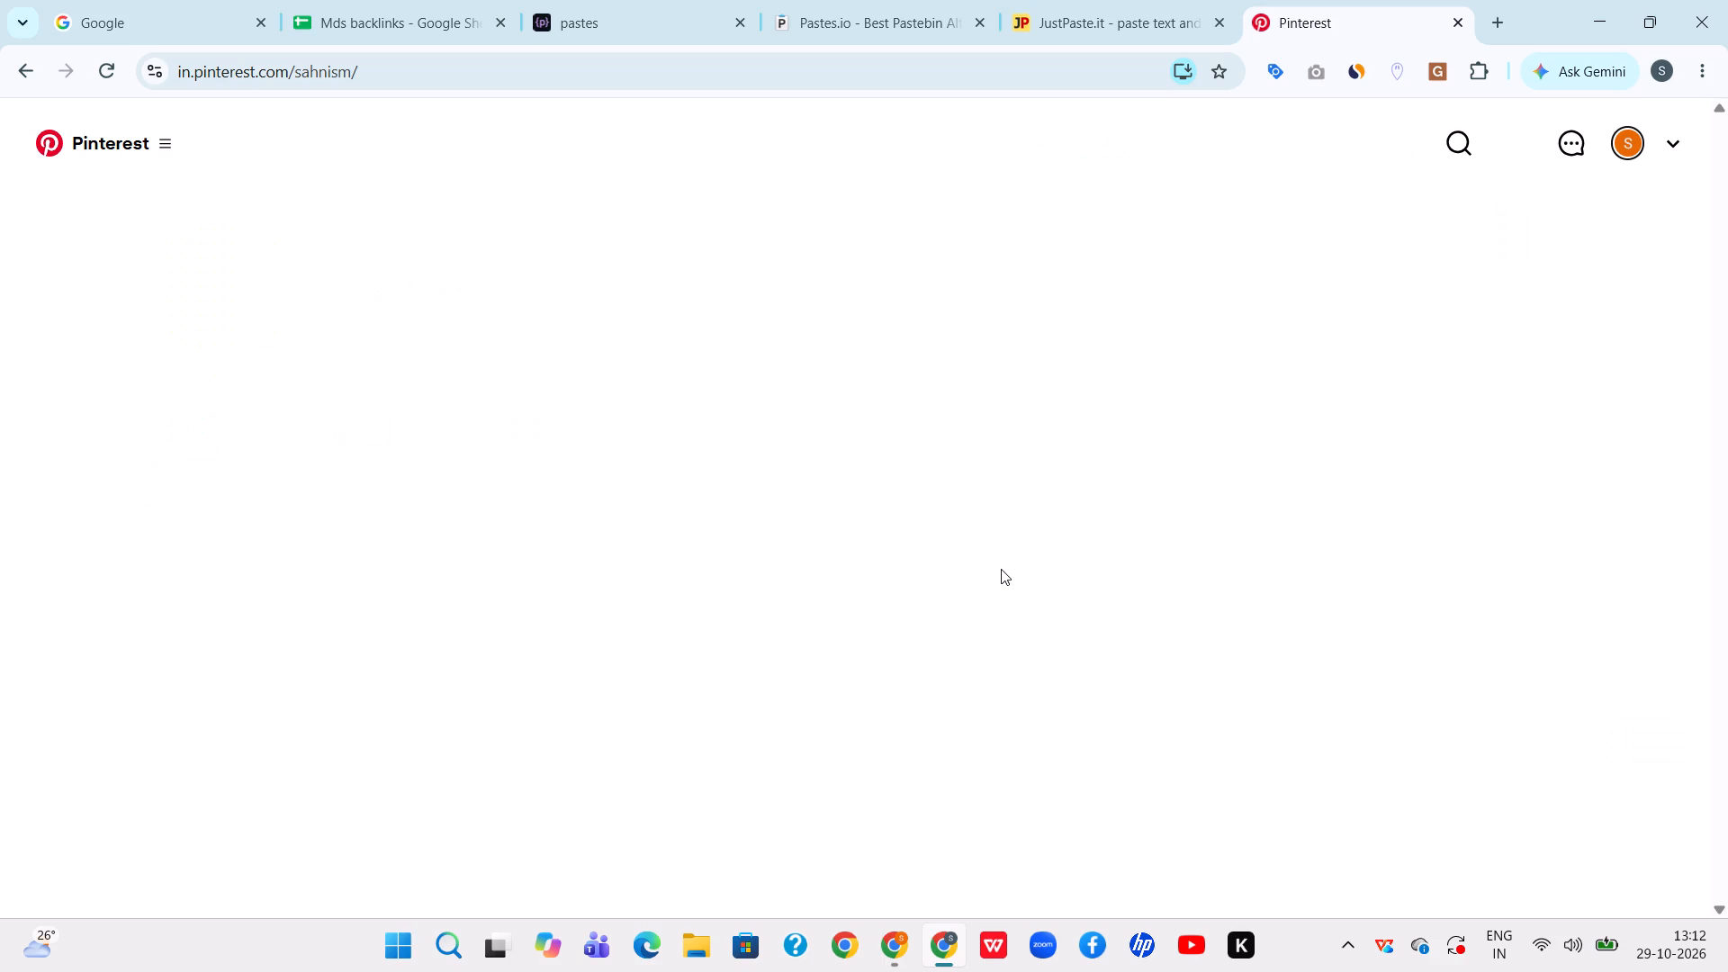
{"action": "scroll", "coordinate": [1001, 569], "scroll_direction": "down", "scroll_amount": 5}
{"action": "left_click_drag", "start_coordinate": [1379, 1], "coordinate": [679, 1]}
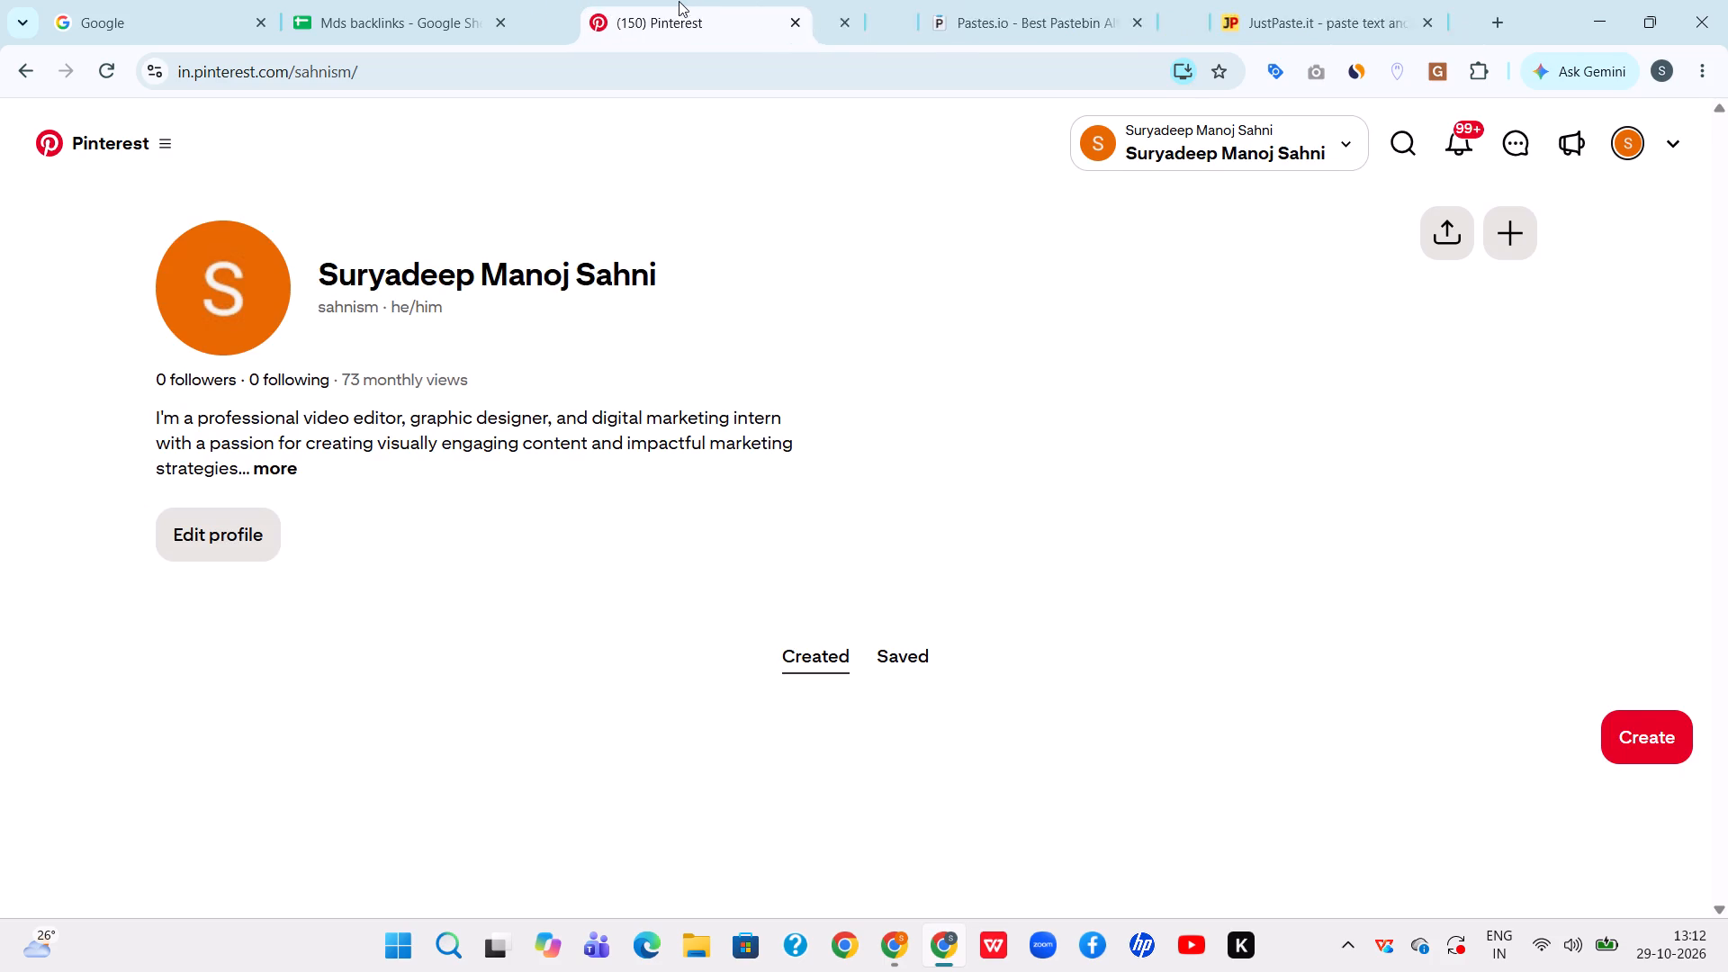
{"action": "left_click_drag", "start_coordinate": [679, 1], "coordinate": [661, 1]}
Find a created pin titled "Best IT Training Institute in Nagpur| 100% Job-Guaranteed IT Courses" and paste its link into cell H3431 of Mds backlinks.
{"action": "key", "text": "Page_Down"}
{"action": "scroll", "coordinate": [641, 519], "scroll_direction": "down", "scroll_amount": 4}
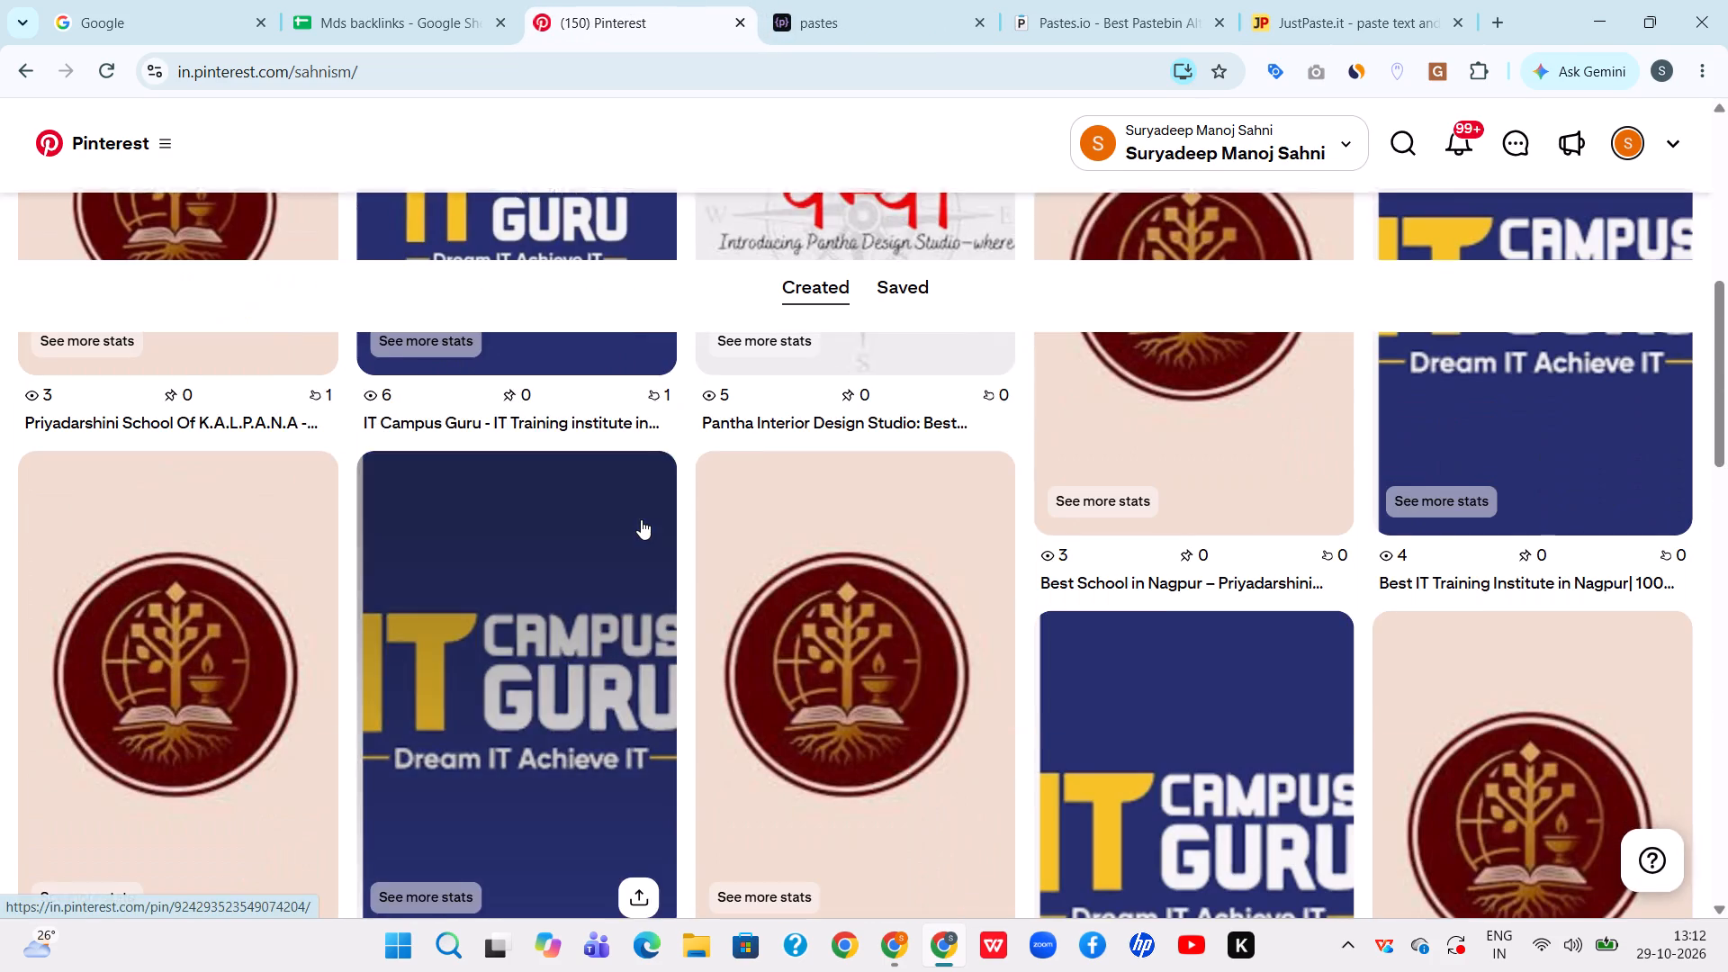
{"action": "scroll", "coordinate": [641, 519], "scroll_direction": "down", "scroll_amount": 5}
{"action": "scroll", "coordinate": [900, 596], "scroll_direction": "down", "scroll_amount": 1}
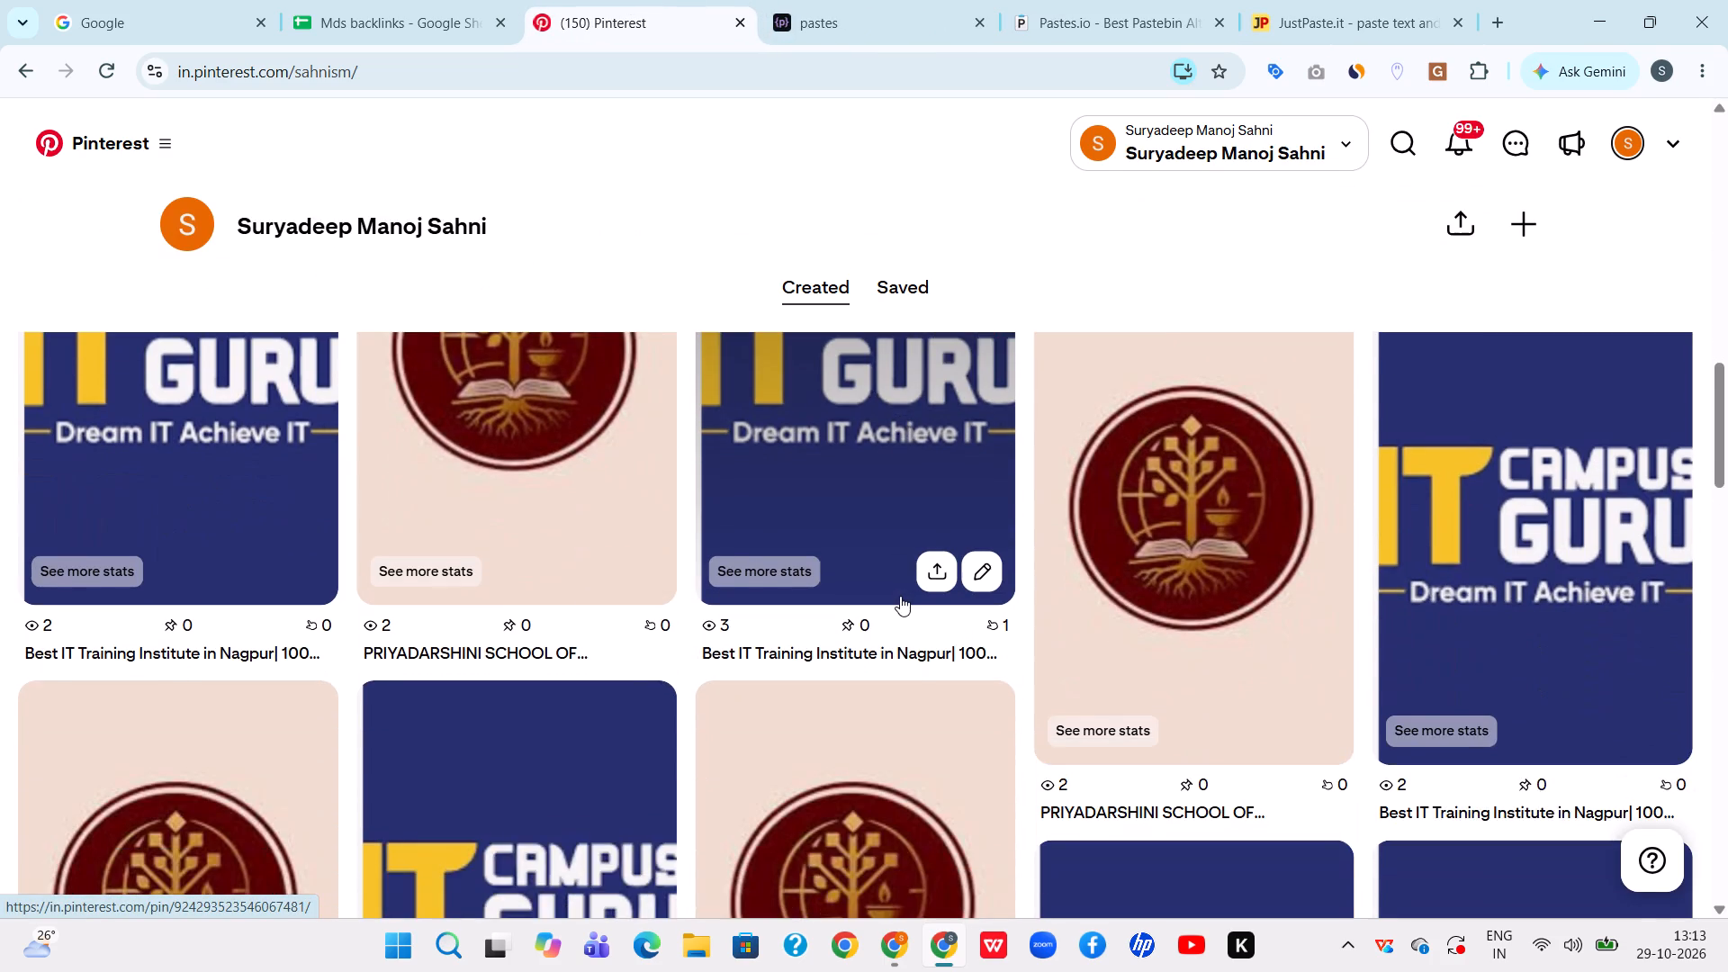
{"action": "scroll", "coordinate": [900, 596], "scroll_direction": "up", "scroll_amount": 2}
{"action": "scroll", "coordinate": [900, 596], "scroll_direction": "down", "scroll_amount": 2}
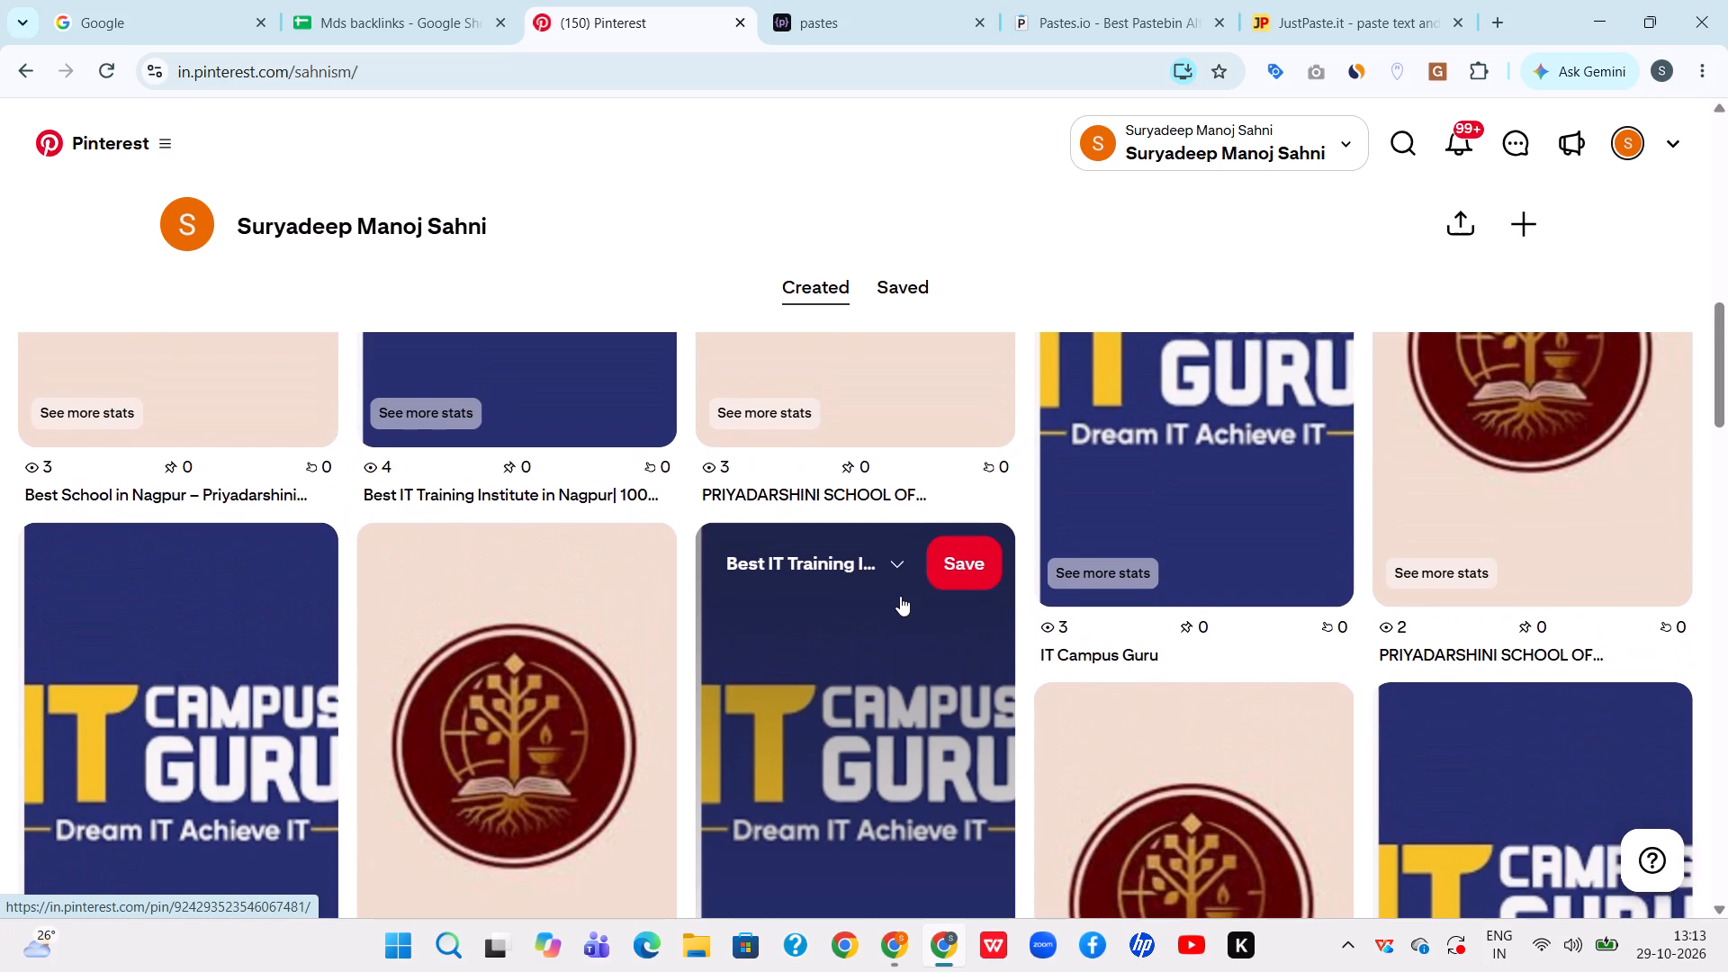
{"action": "scroll", "coordinate": [900, 596], "scroll_direction": "down", "scroll_amount": 1}
{"action": "scroll", "coordinate": [900, 596], "scroll_direction": "up", "scroll_amount": 1}
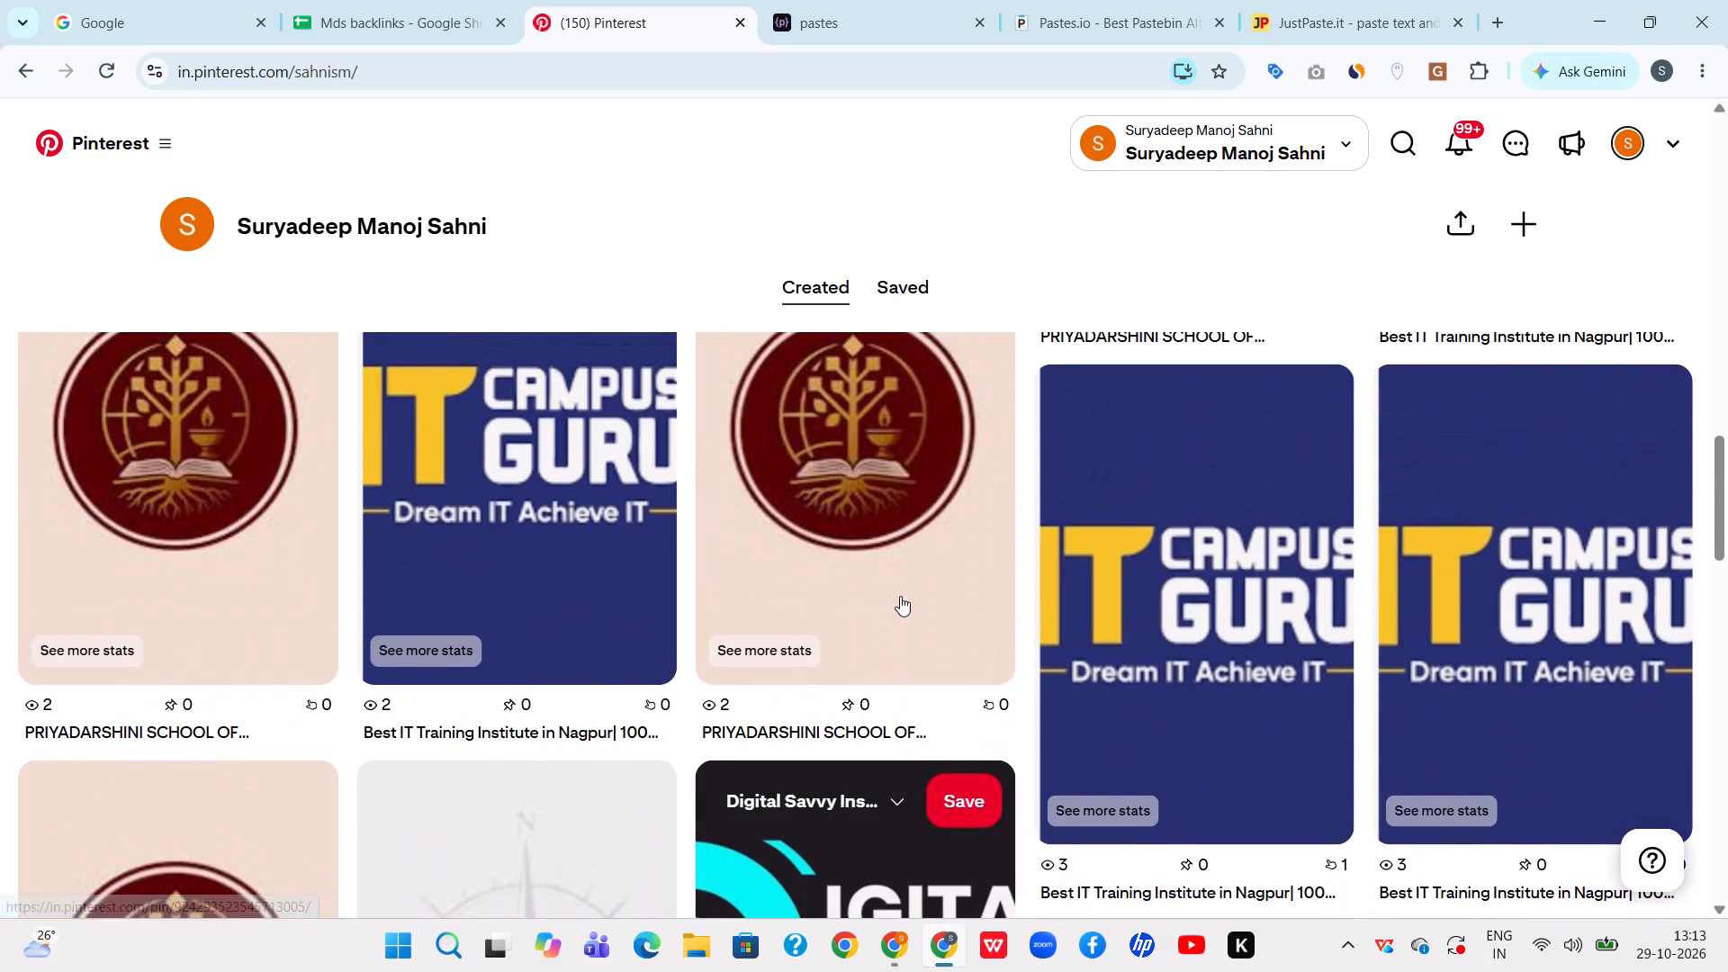
{"action": "left_click", "coordinate": [1267, 560]}
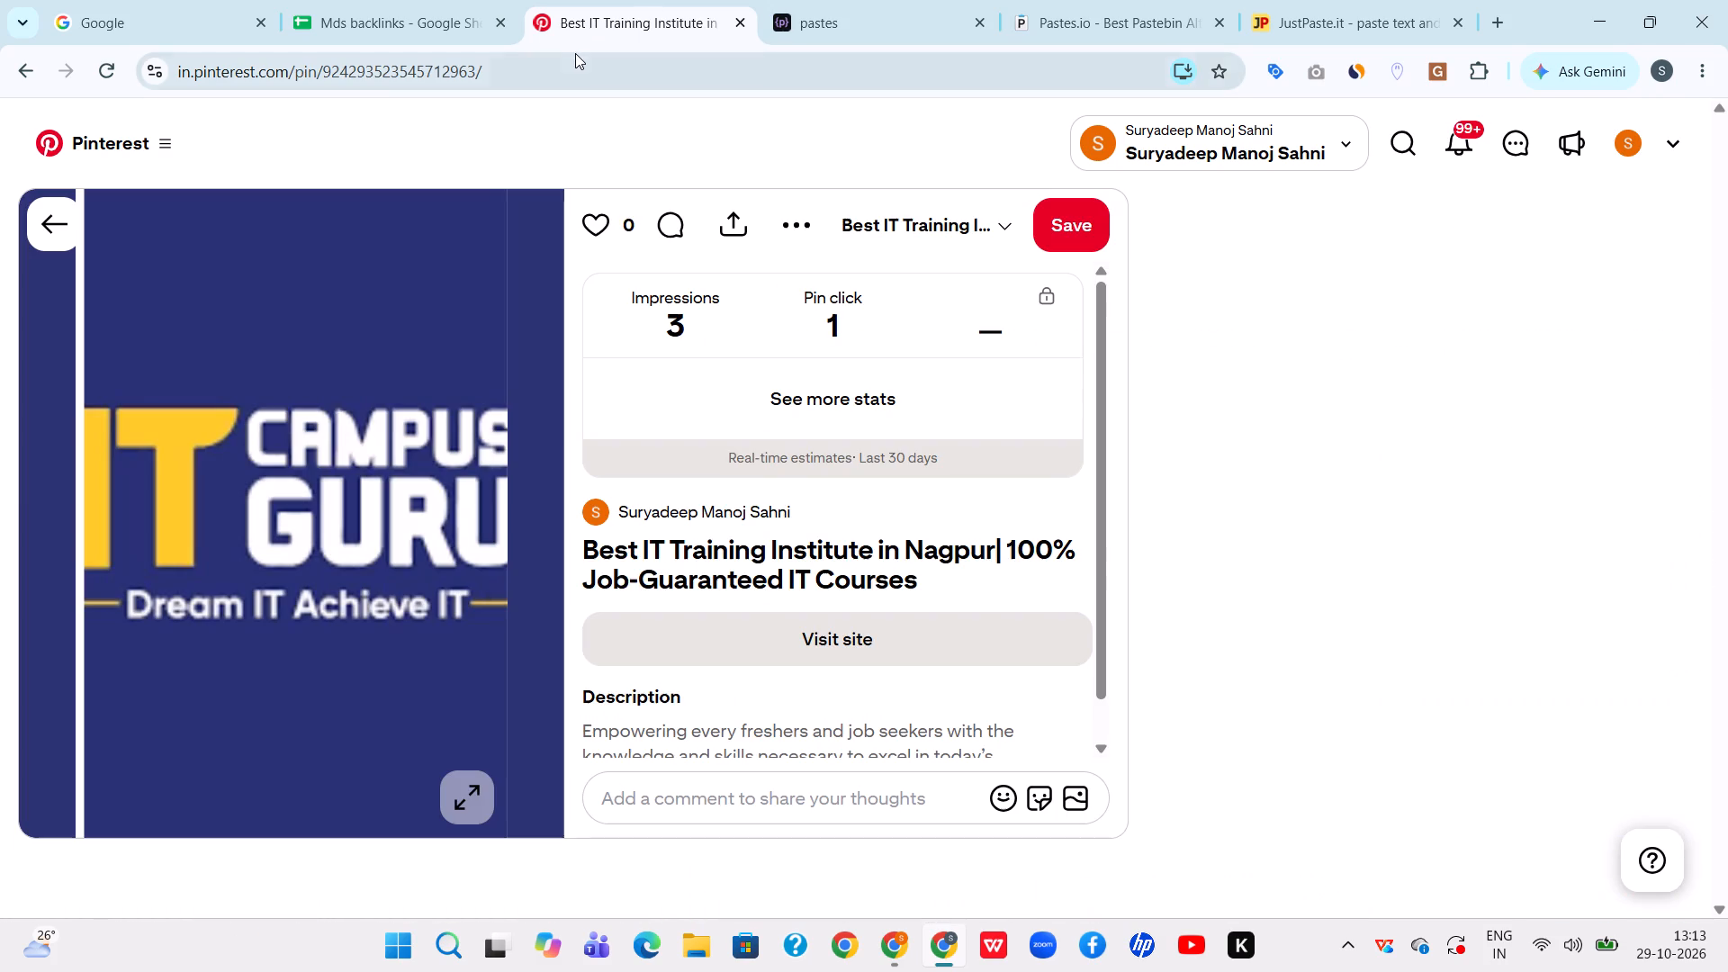
{"action": "left_click", "coordinate": [575, 70]}
{"action": "key", "text": "ctrl+c"}
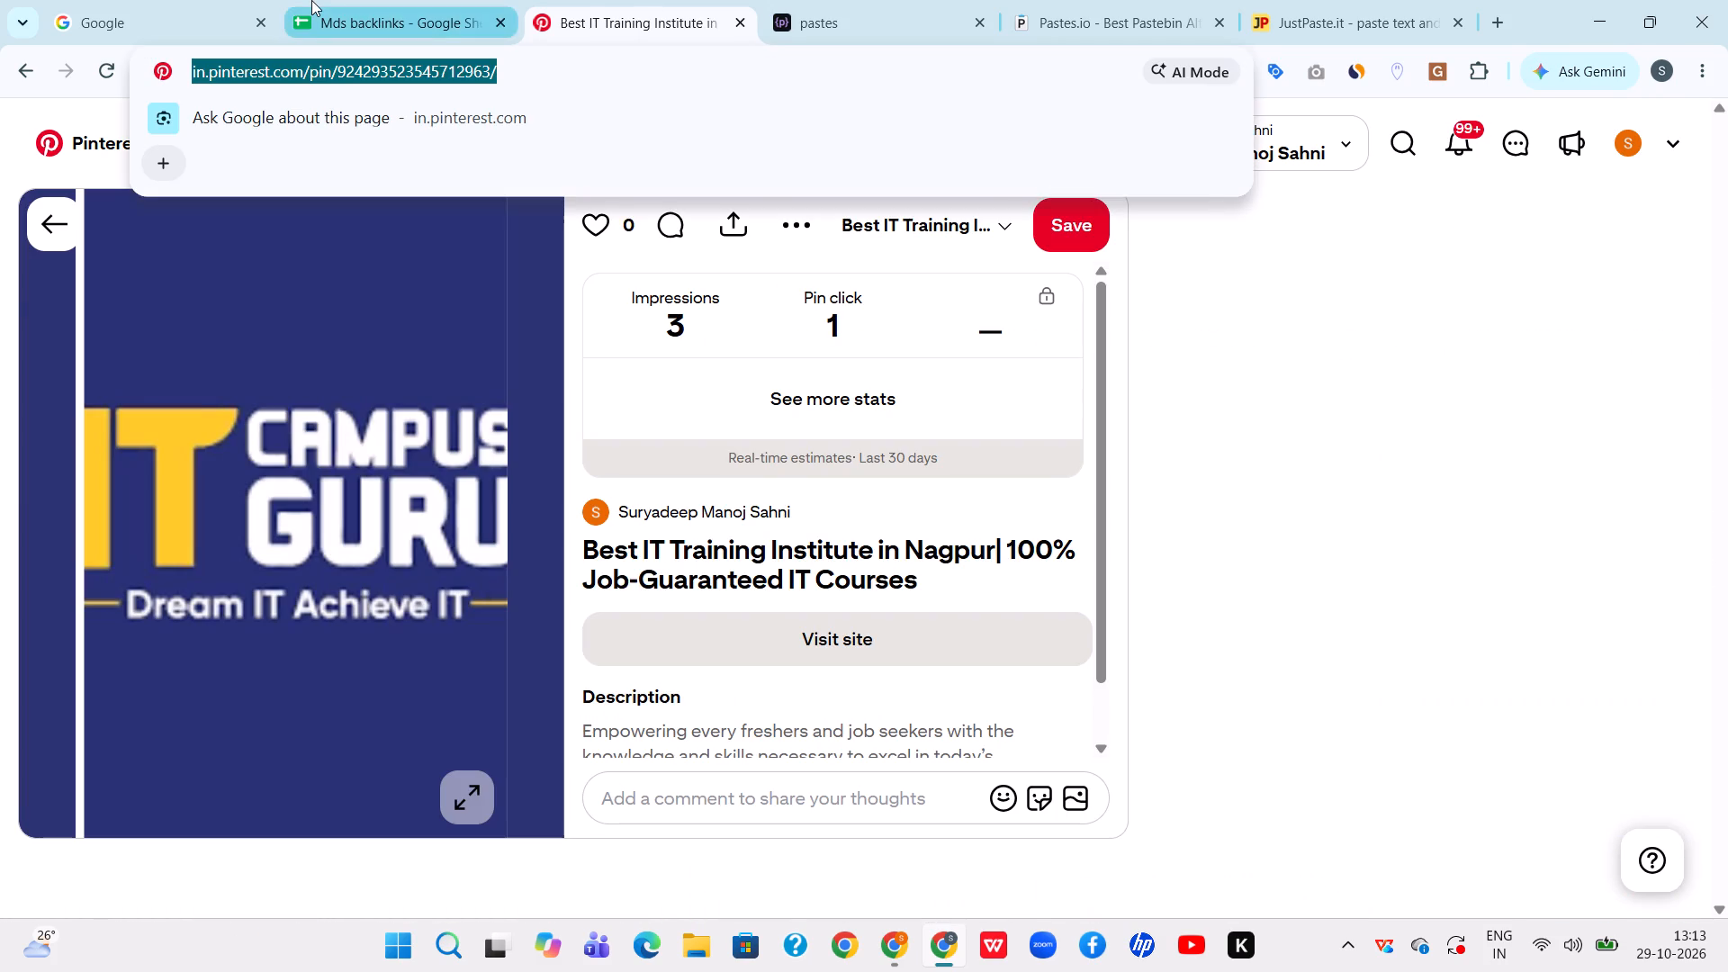
{"action": "left_click", "coordinate": [311, 0]}
{"action": "key", "text": "ctrl+v"}
Copy the link of a "PRIYADARSHINI SCHOOL OF K.A.L.P.A.N.A - Best School in Nagpur" pin into the first empty link cell in column D, D3618.
{"action": "key", "text": "Left"}
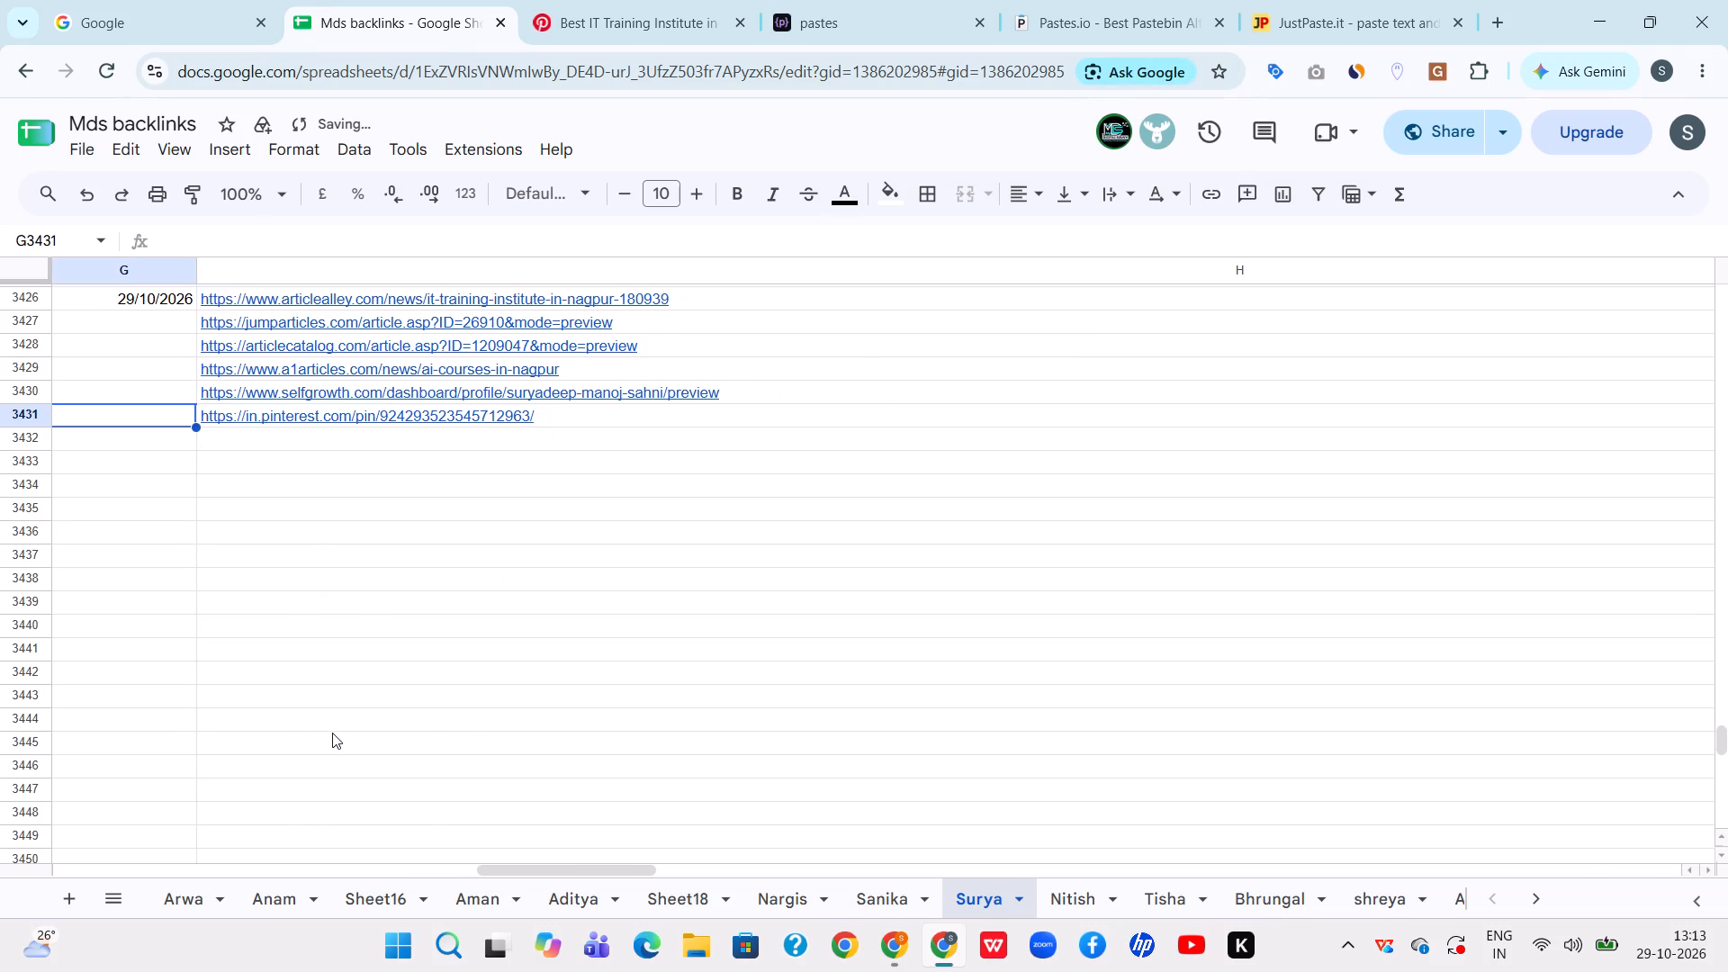
{"action": "key", "text": "Left"}
{"action": "key", "text": "Left"}
{"action": "key", "text": "Left"}
{"action": "key", "text": "Left"}
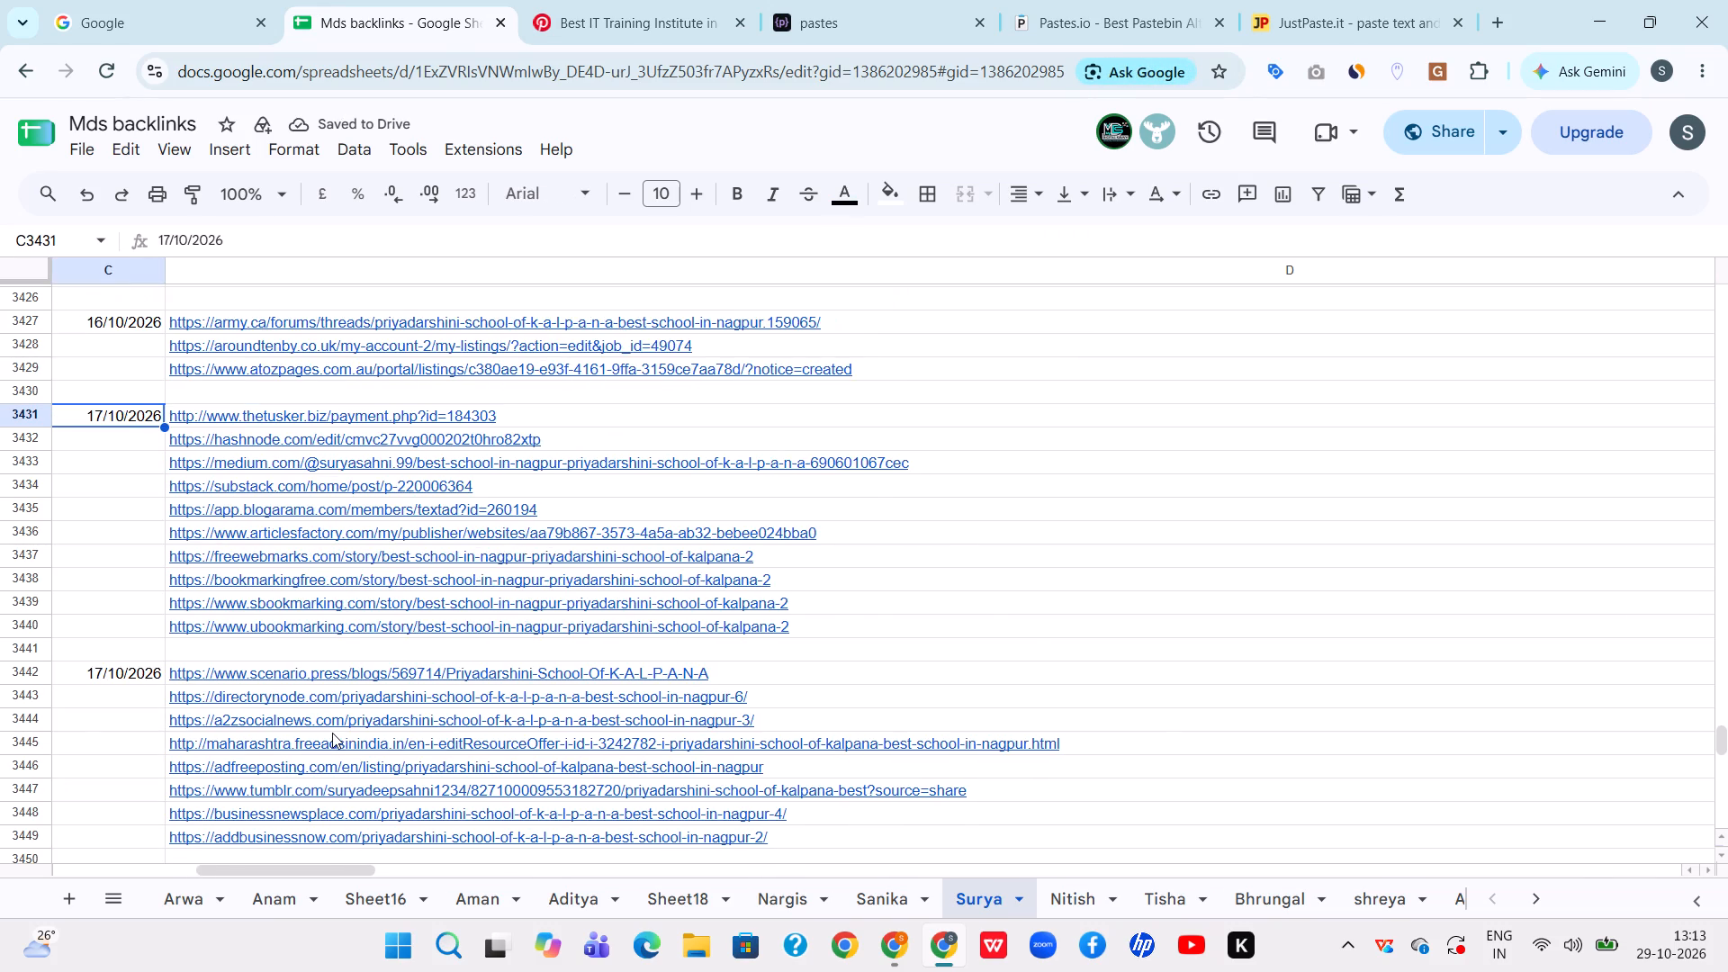
{"action": "key", "text": "Page_Down"}
{"action": "key", "text": "Page_Down"}
{"action": "key", "text": "Page_Down"}
{"action": "key", "text": "Page_Down"}
{"action": "key", "text": "Page_Down"}
{"action": "key", "text": "Page_Down"}
{"action": "key", "text": "Page_Down"}
{"action": "key", "text": "Page_Down"}
{"action": "scroll", "coordinate": [323, 575], "scroll_direction": "up", "scroll_amount": 4}
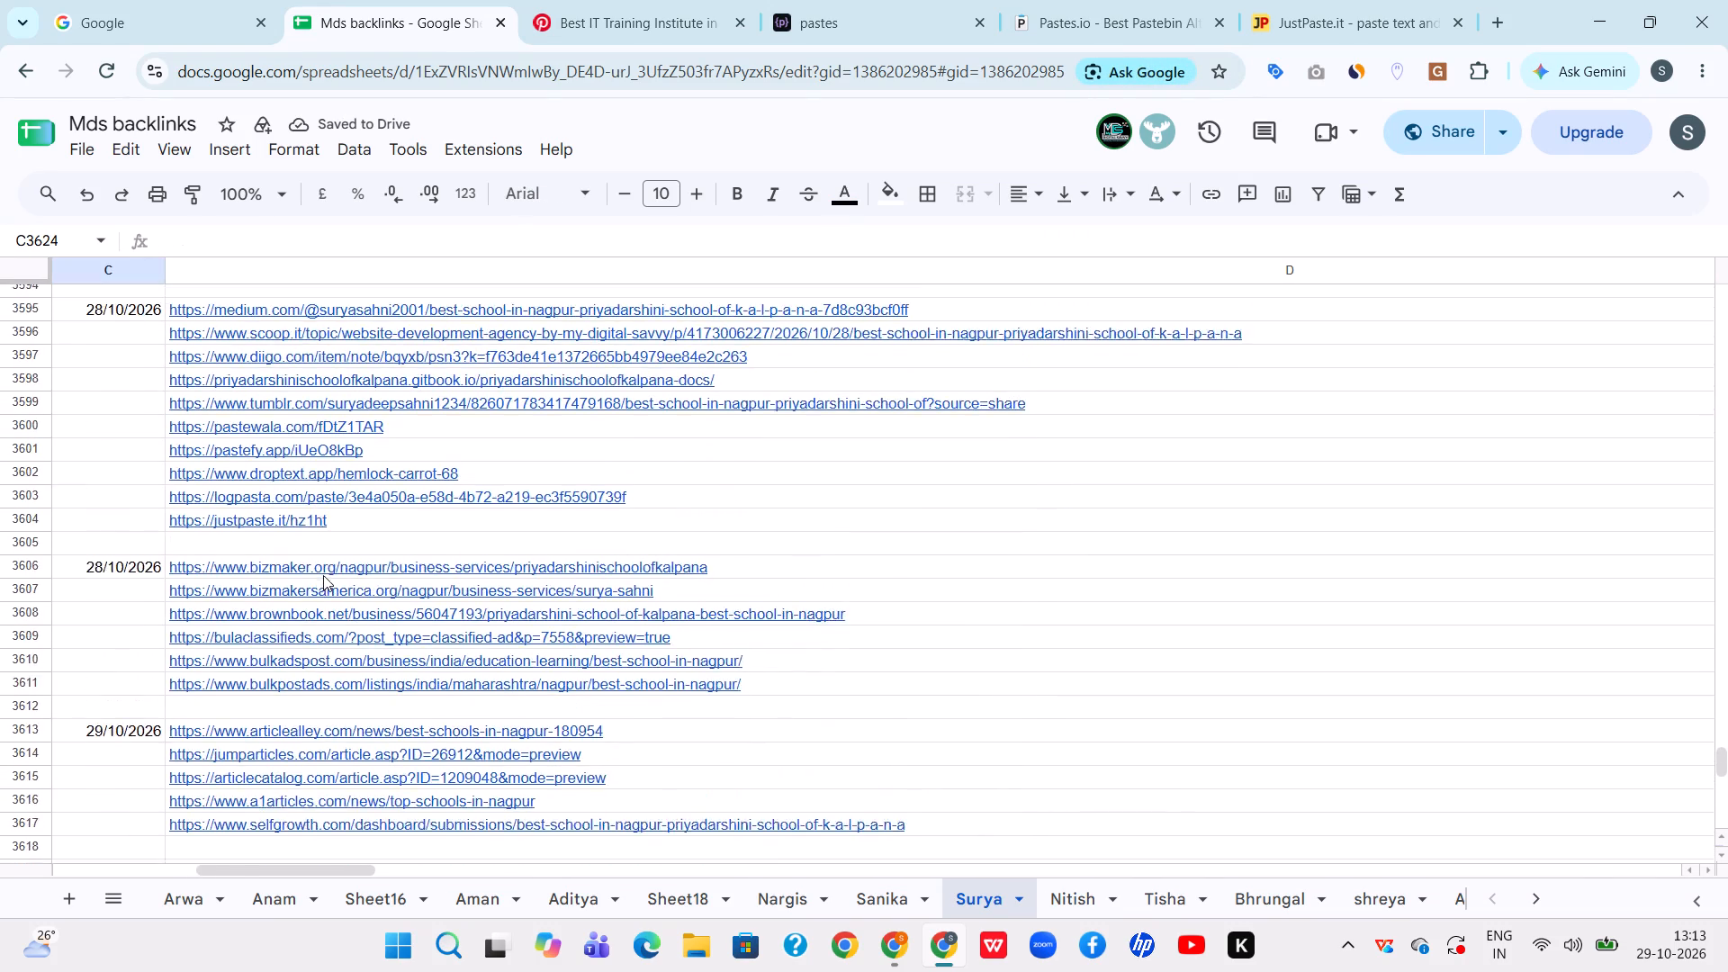
{"action": "scroll", "coordinate": [323, 575], "scroll_direction": "down", "scroll_amount": 2}
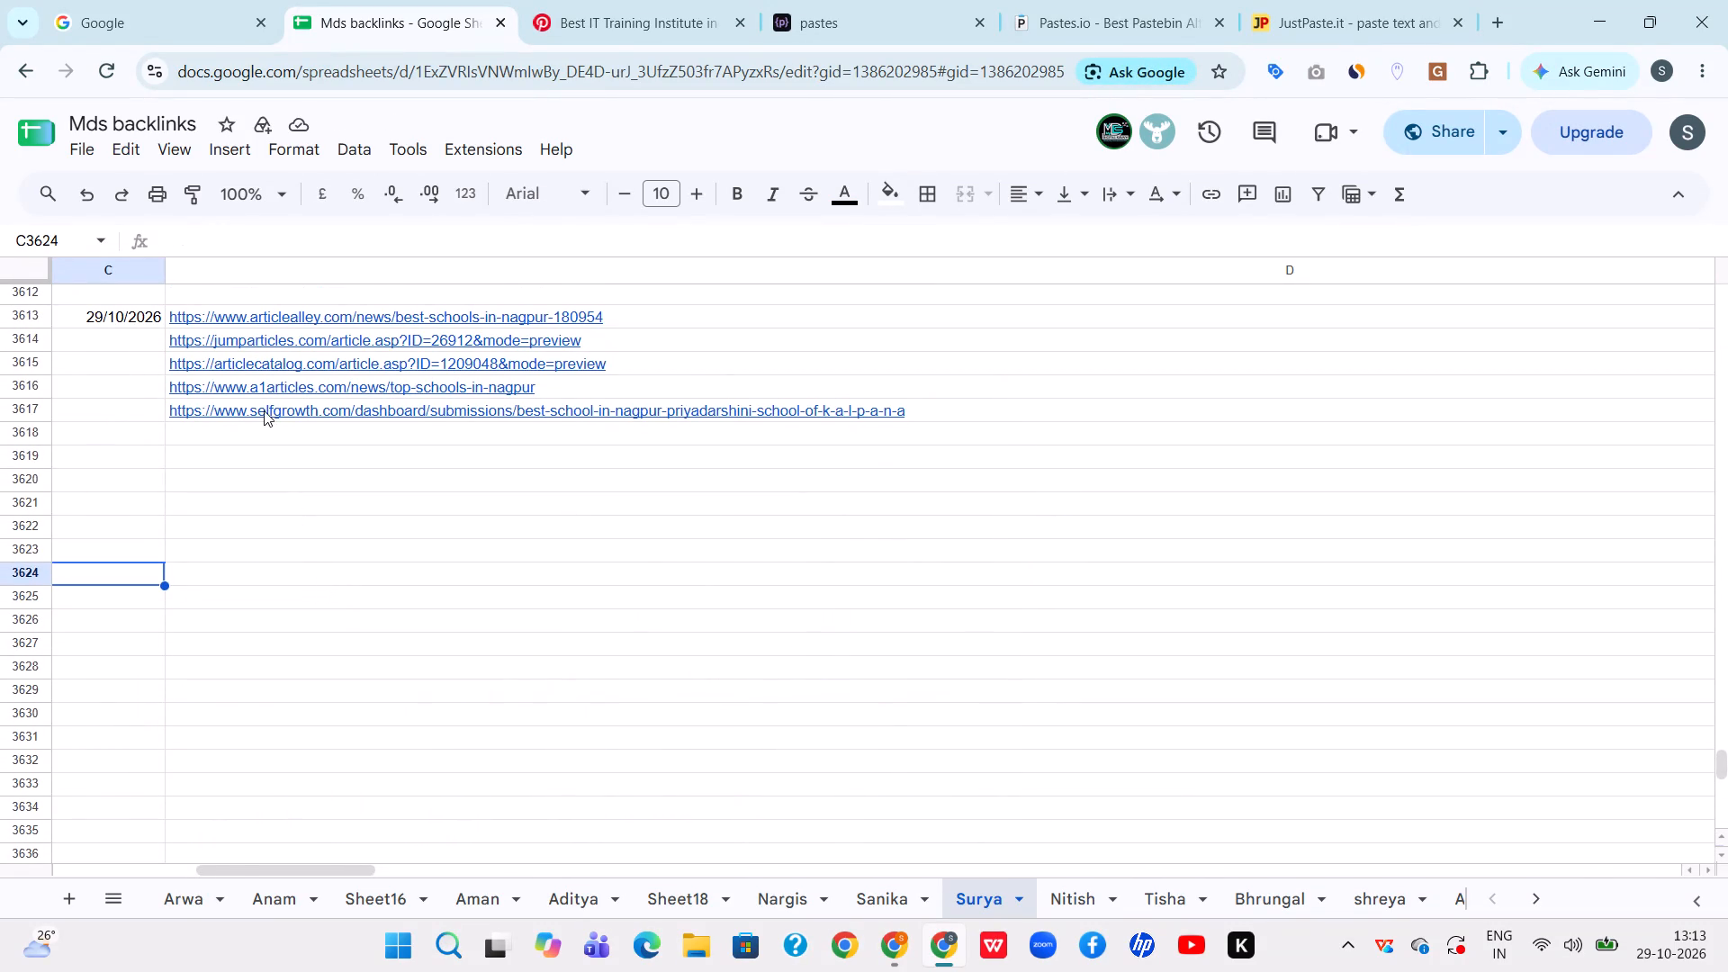
{"action": "left_click", "coordinate": [256, 439]}
{"action": "left_click", "coordinate": [664, 3]}
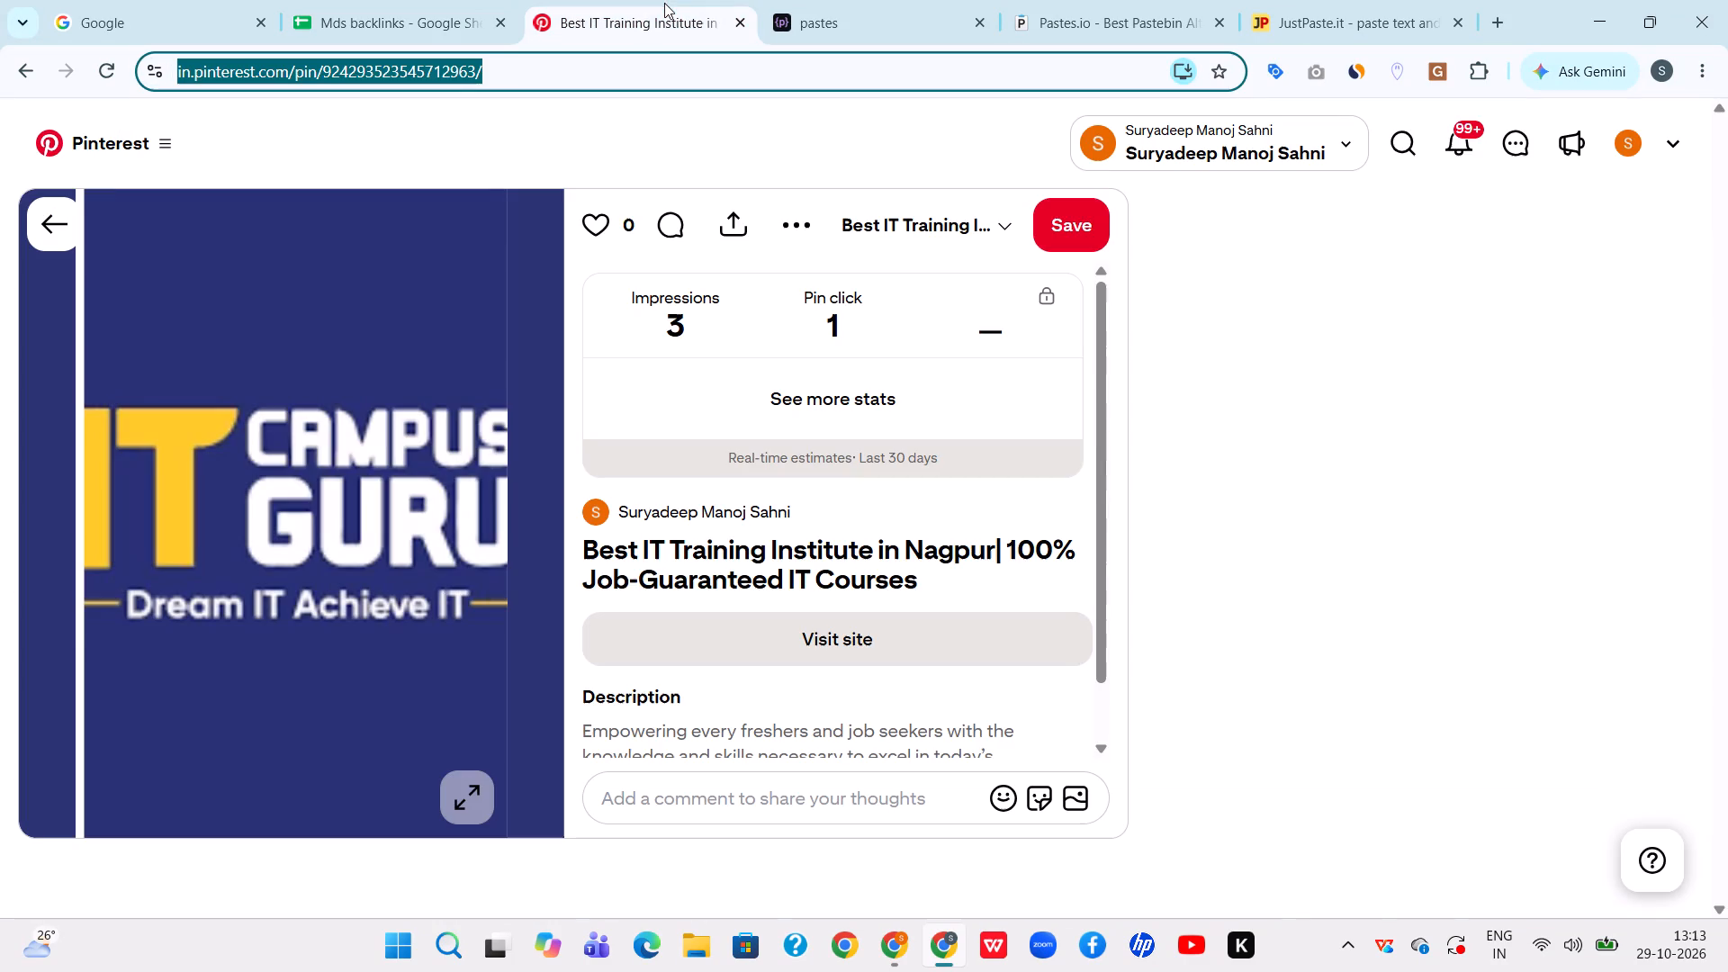
{"action": "scroll", "coordinate": [441, 585], "scroll_direction": "right", "scroll_amount": 7}
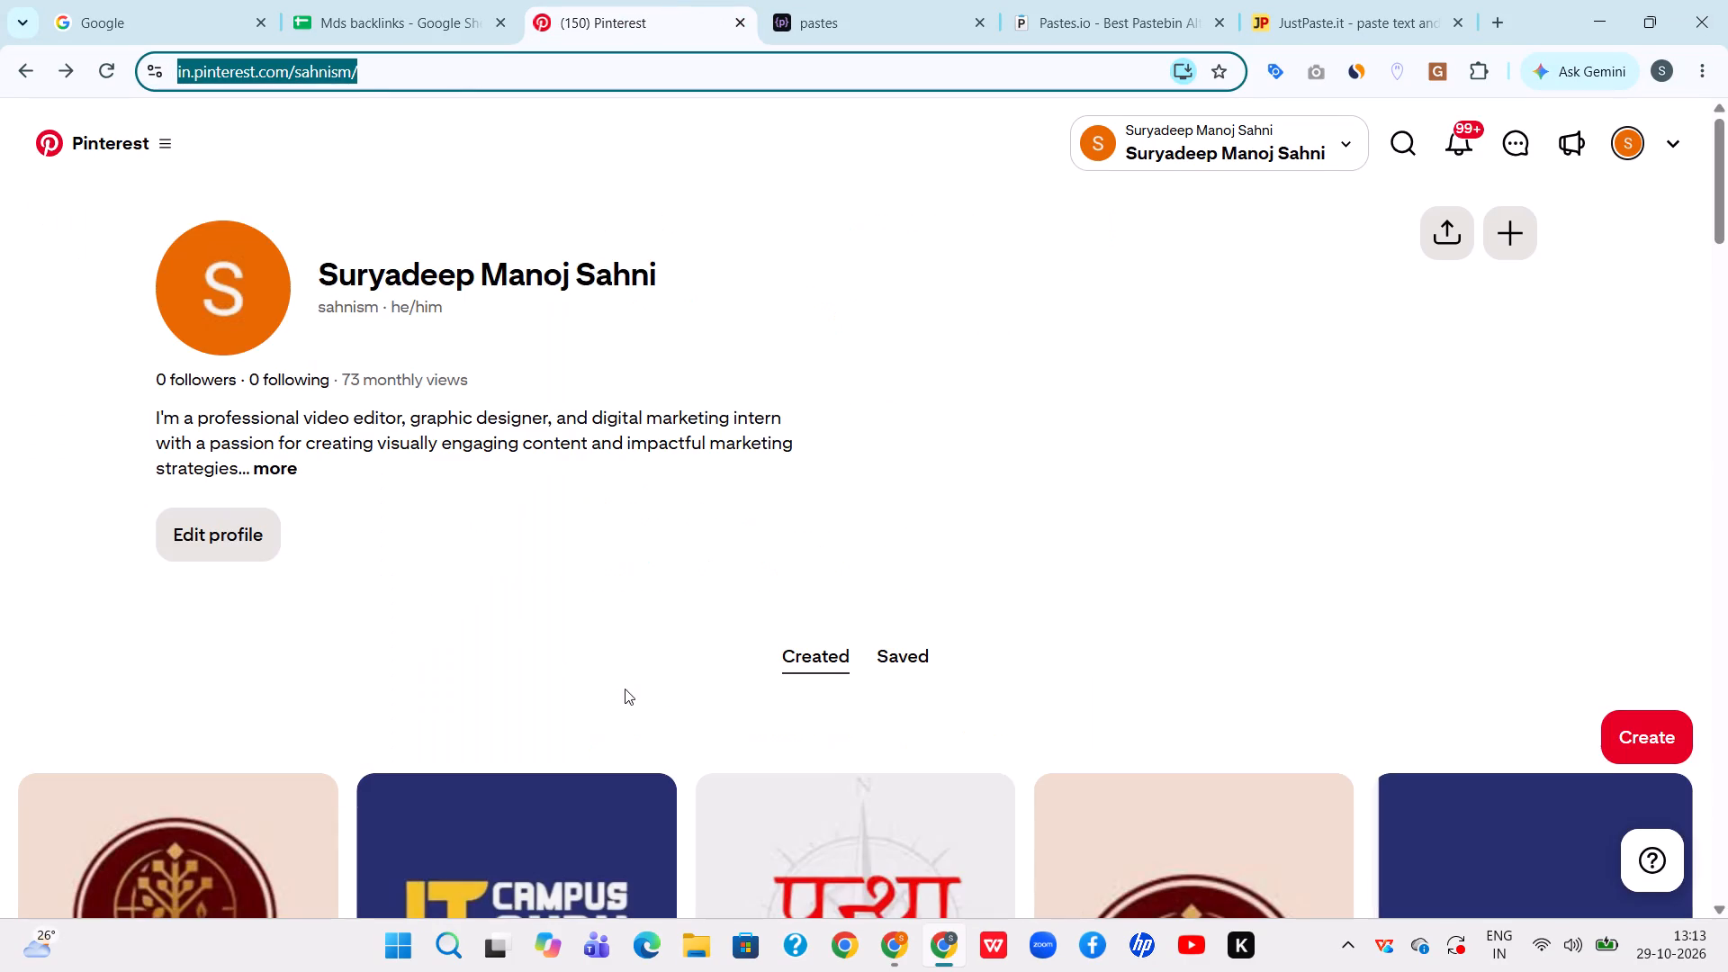
{"action": "scroll", "coordinate": [625, 688], "scroll_direction": "down", "scroll_amount": 9}
{"action": "scroll", "coordinate": [625, 688], "scroll_direction": "up", "scroll_amount": 3}
{"action": "left_click", "coordinate": [547, 463]}
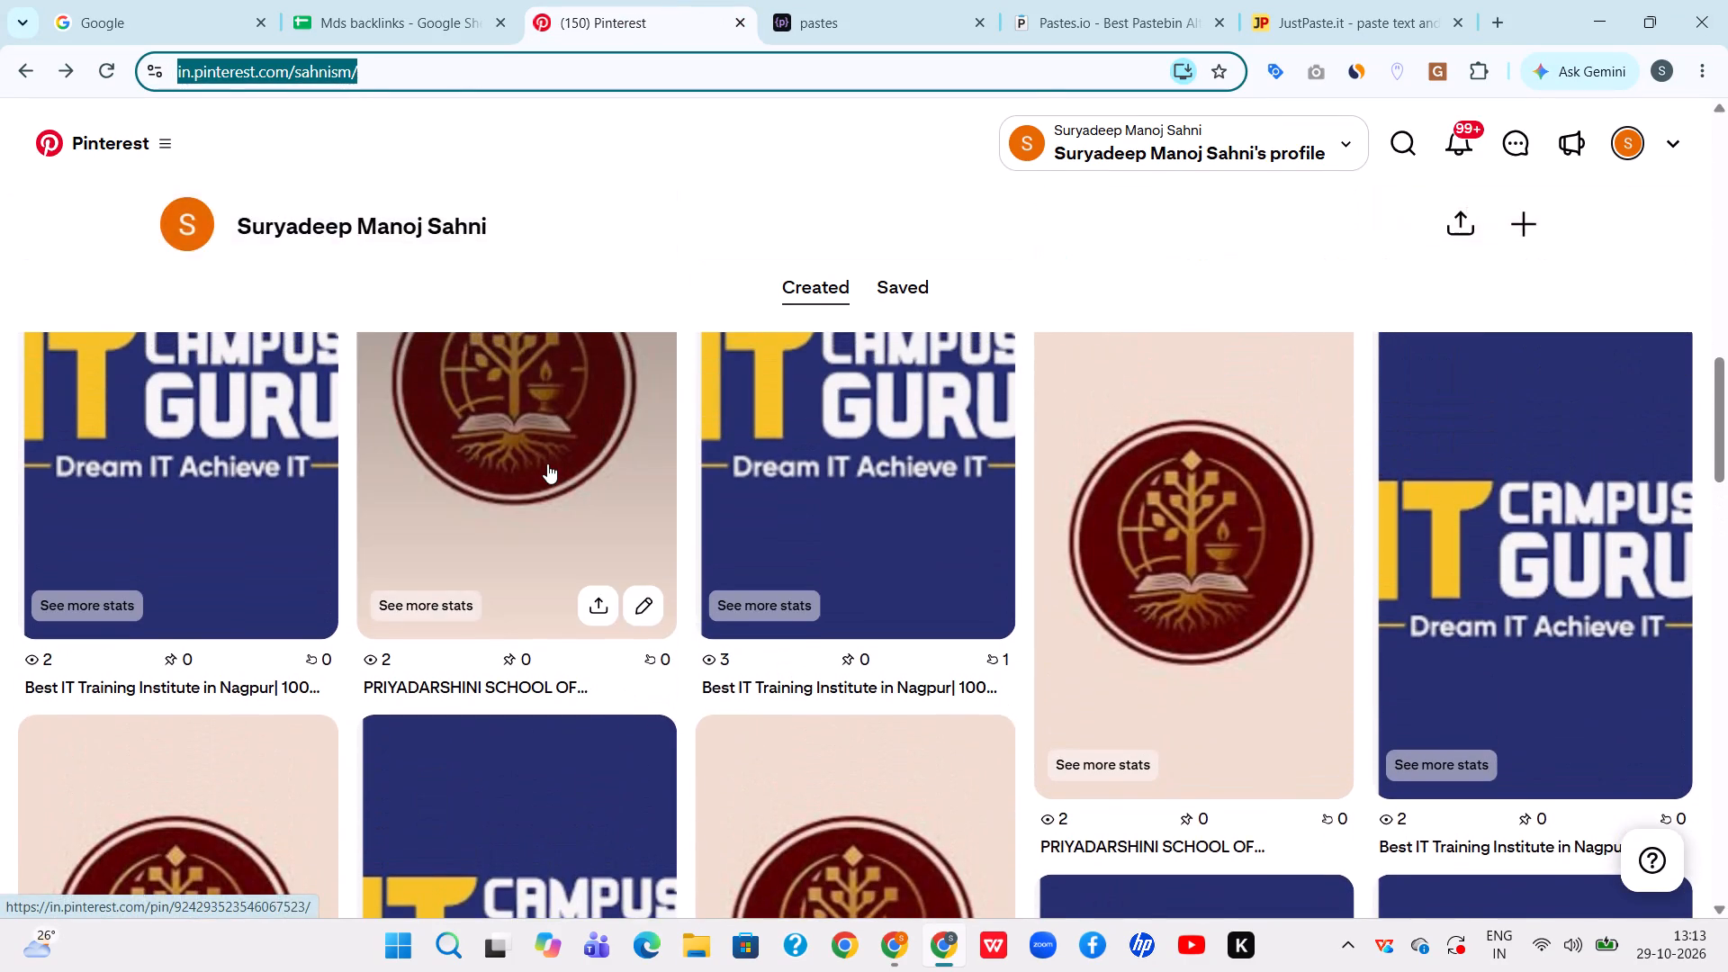
{"action": "left_click", "coordinate": [407, 62]}
{"action": "key", "text": "ctrl+c"}
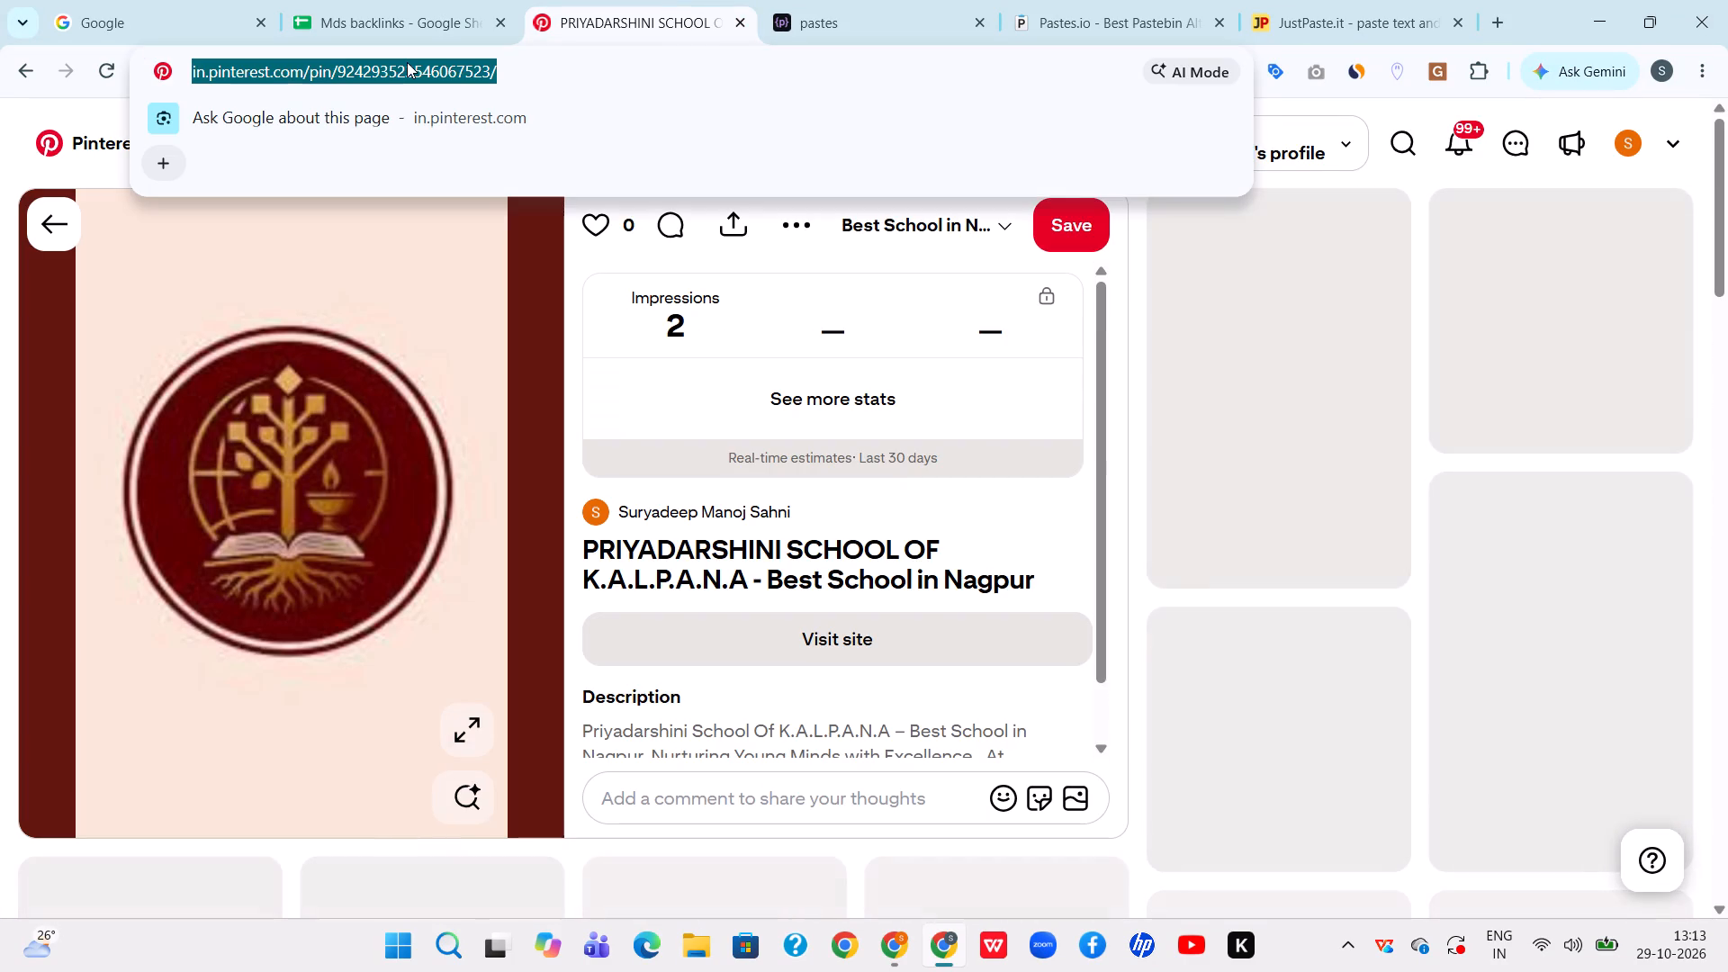
{"action": "left_click", "coordinate": [391, 0]}
{"action": "key", "text": "ctrl+v"}
Go to column H of the Surya sheet and select the first empty cell below the 29/10/2026 links, H3432.
{"action": "key", "text": "Right"}
{"action": "key", "text": "Right"}
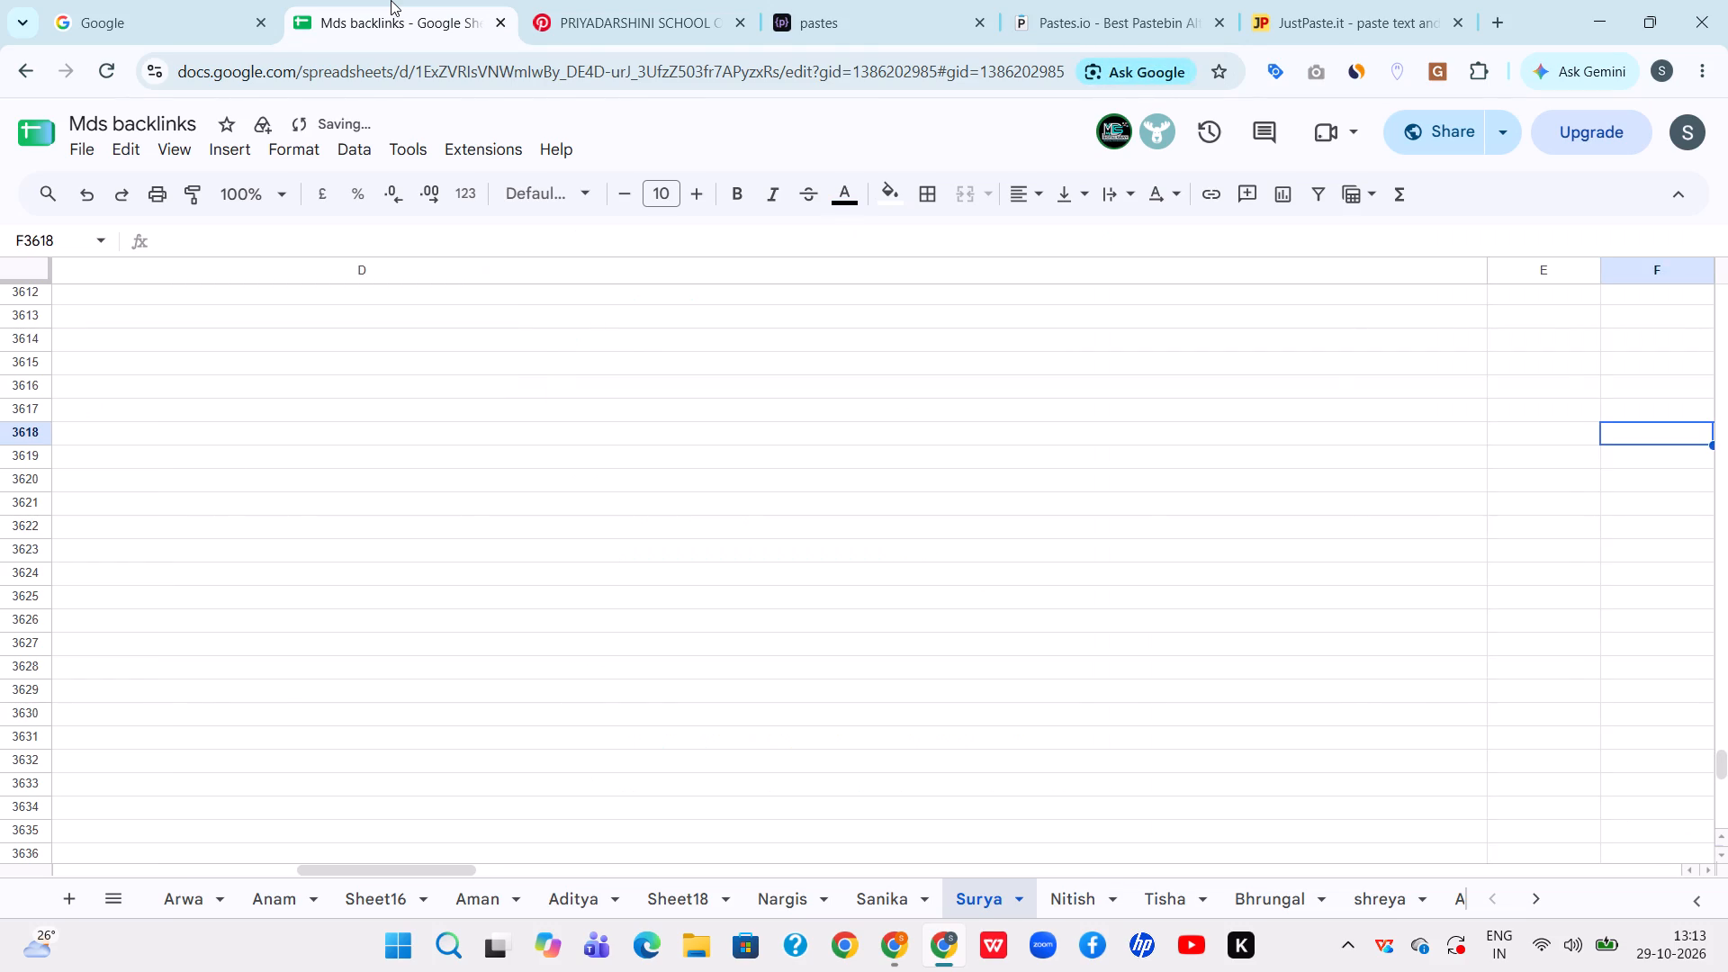
{"action": "key", "text": "Right"}
{"action": "key", "text": "Right"}
{"action": "key", "text": "Page_Up"}
{"action": "key", "text": "Page_Up"}
{"action": "key", "text": "Page_Up"}
{"action": "key", "text": "Page_Up"}
{"action": "key", "text": "Page_Up"}
{"action": "key", "text": "Page_Up"}
{"action": "key", "text": "Page_Up"}
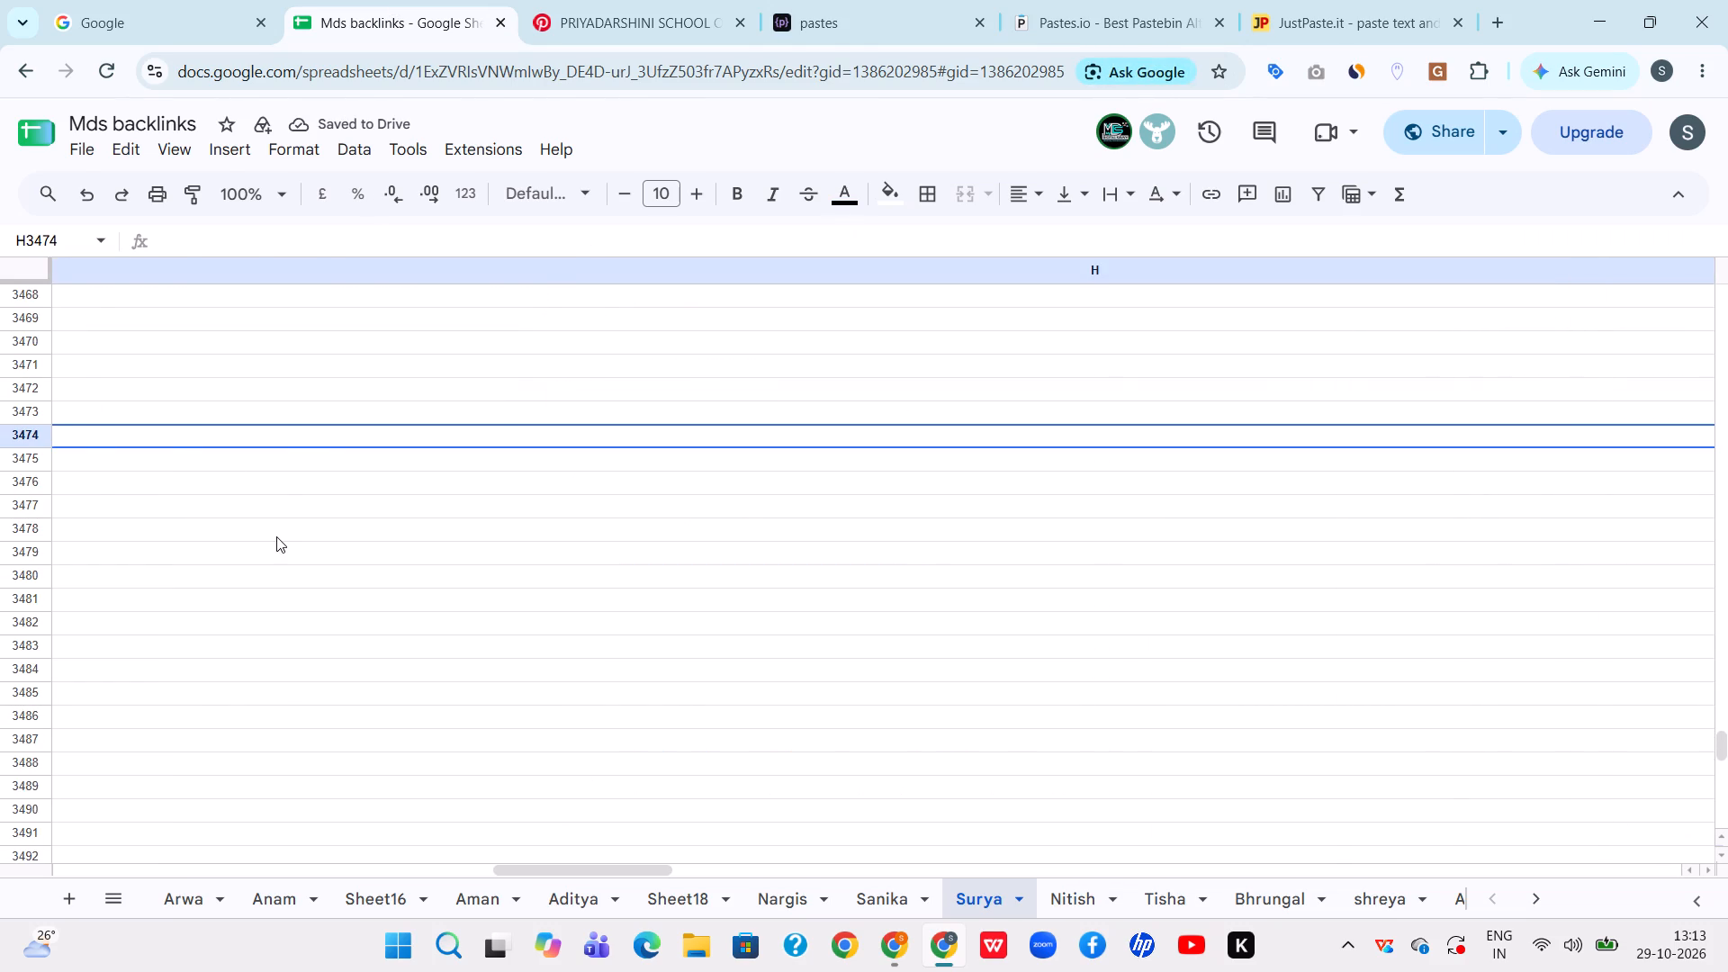
{"action": "key", "text": "Page_Up"}
{"action": "scroll", "coordinate": [276, 536], "scroll_direction": "right", "scroll_amount": 1}
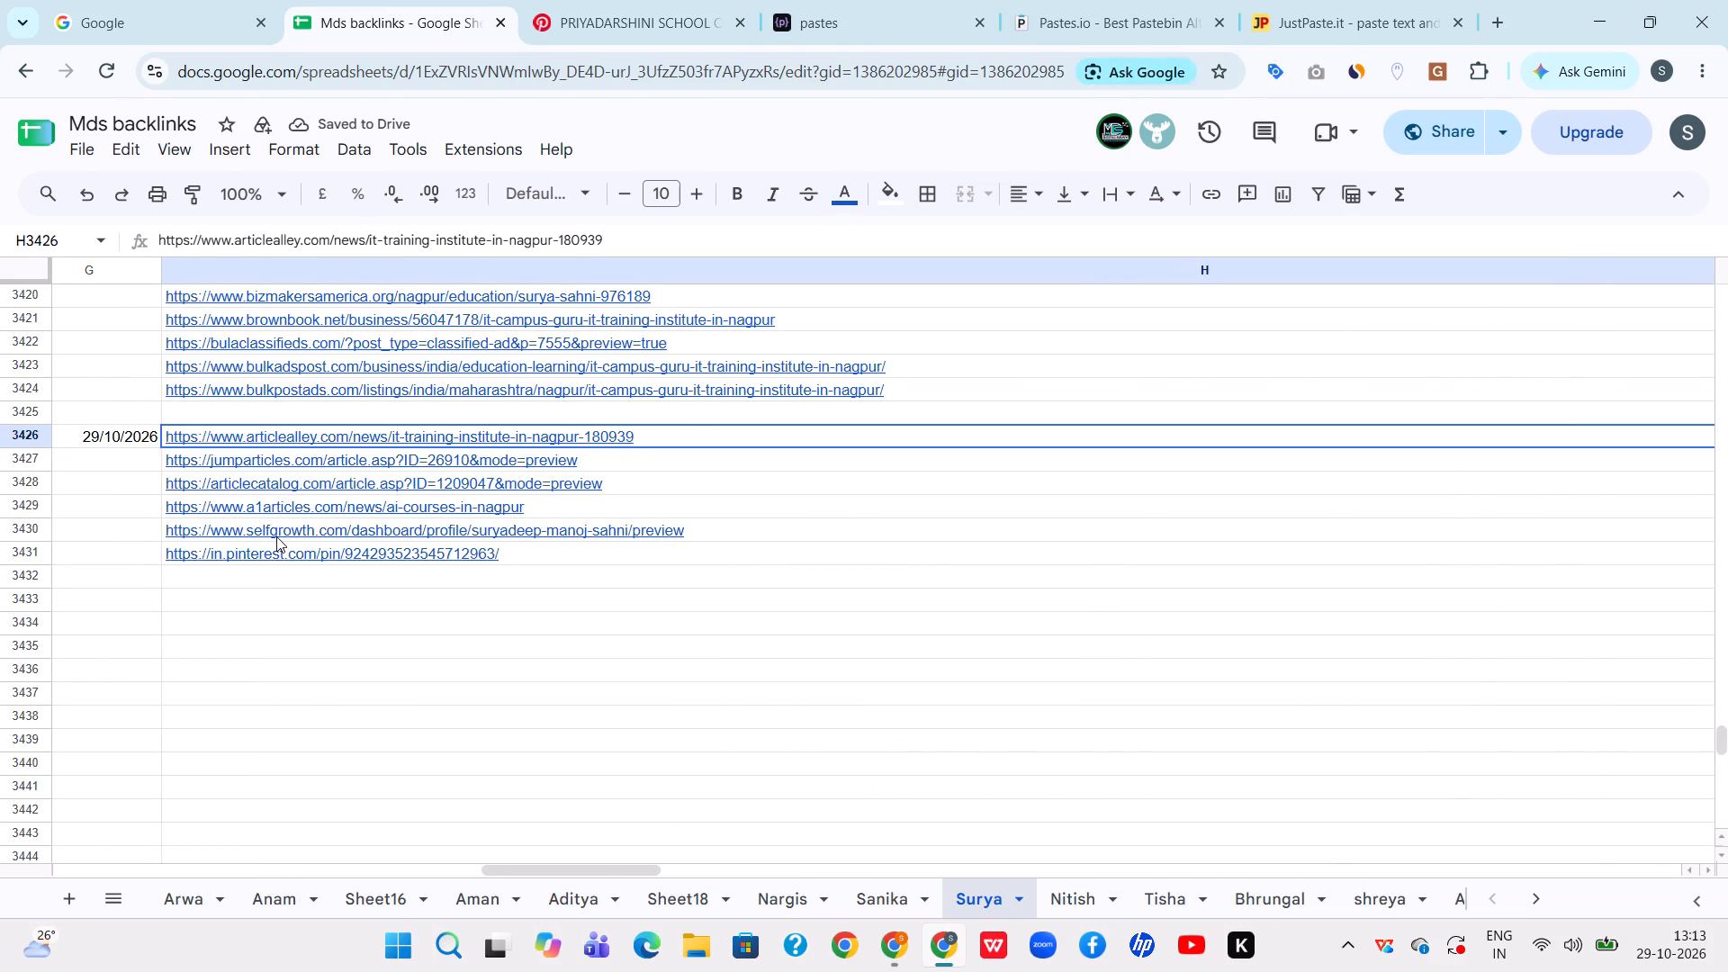
{"action": "scroll", "coordinate": [276, 536], "scroll_direction": "down", "scroll_amount": 1}
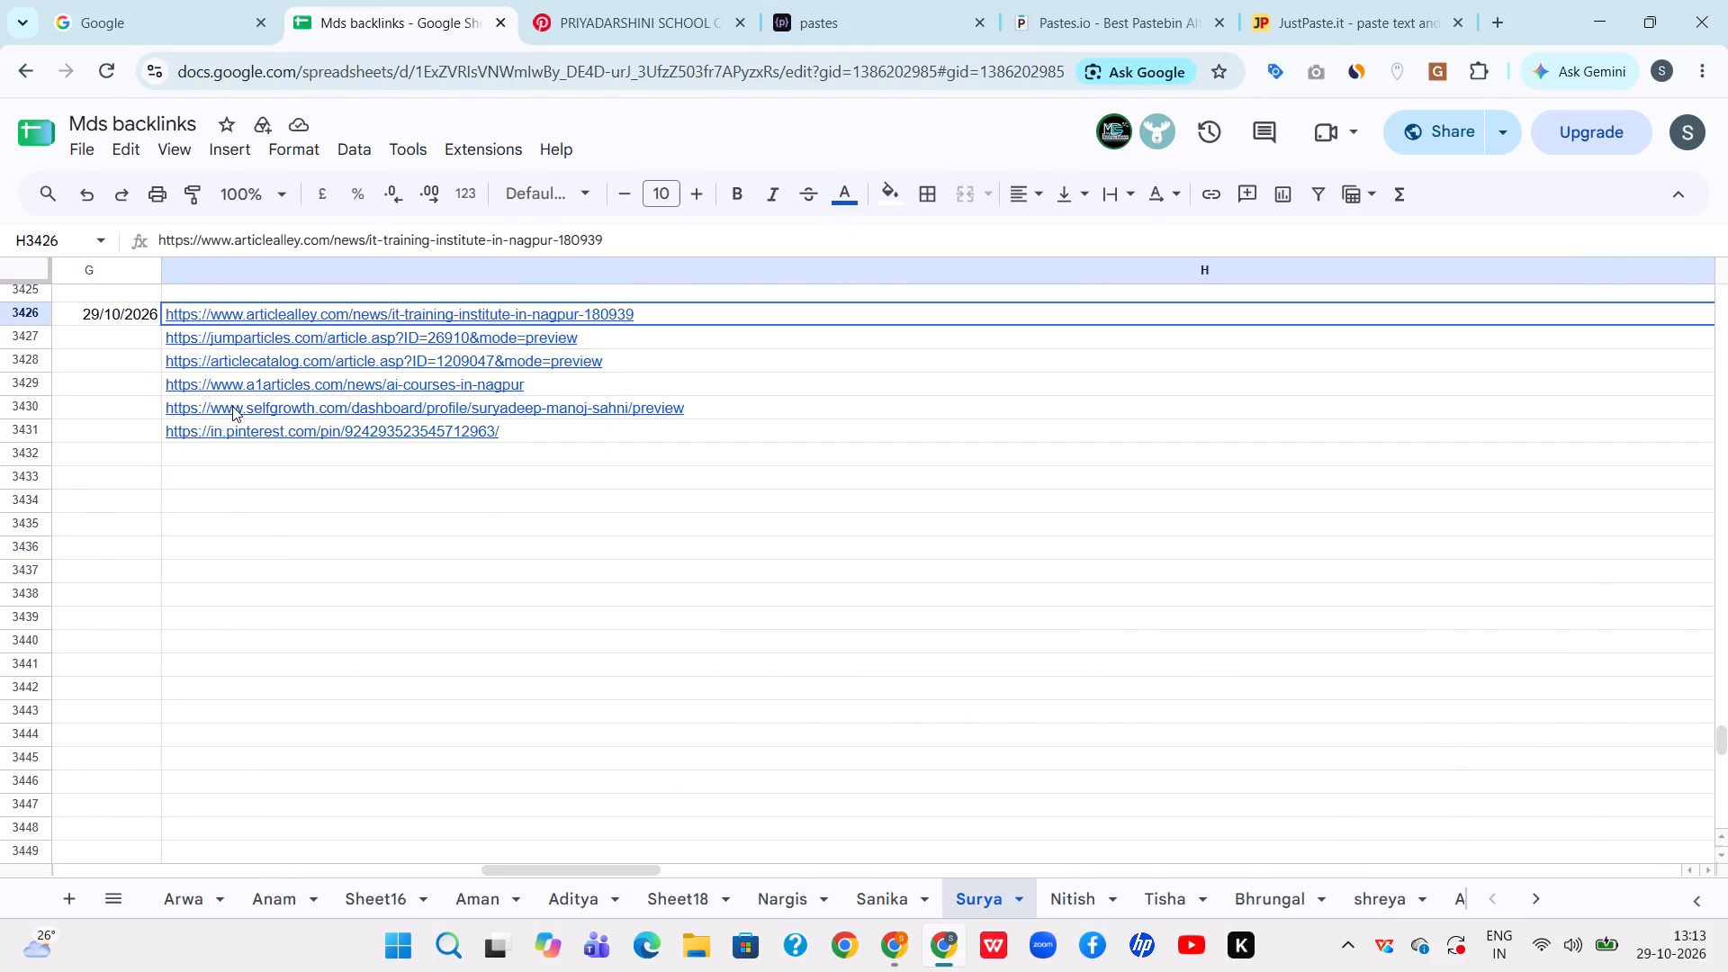
{"action": "left_click", "coordinate": [226, 452]}
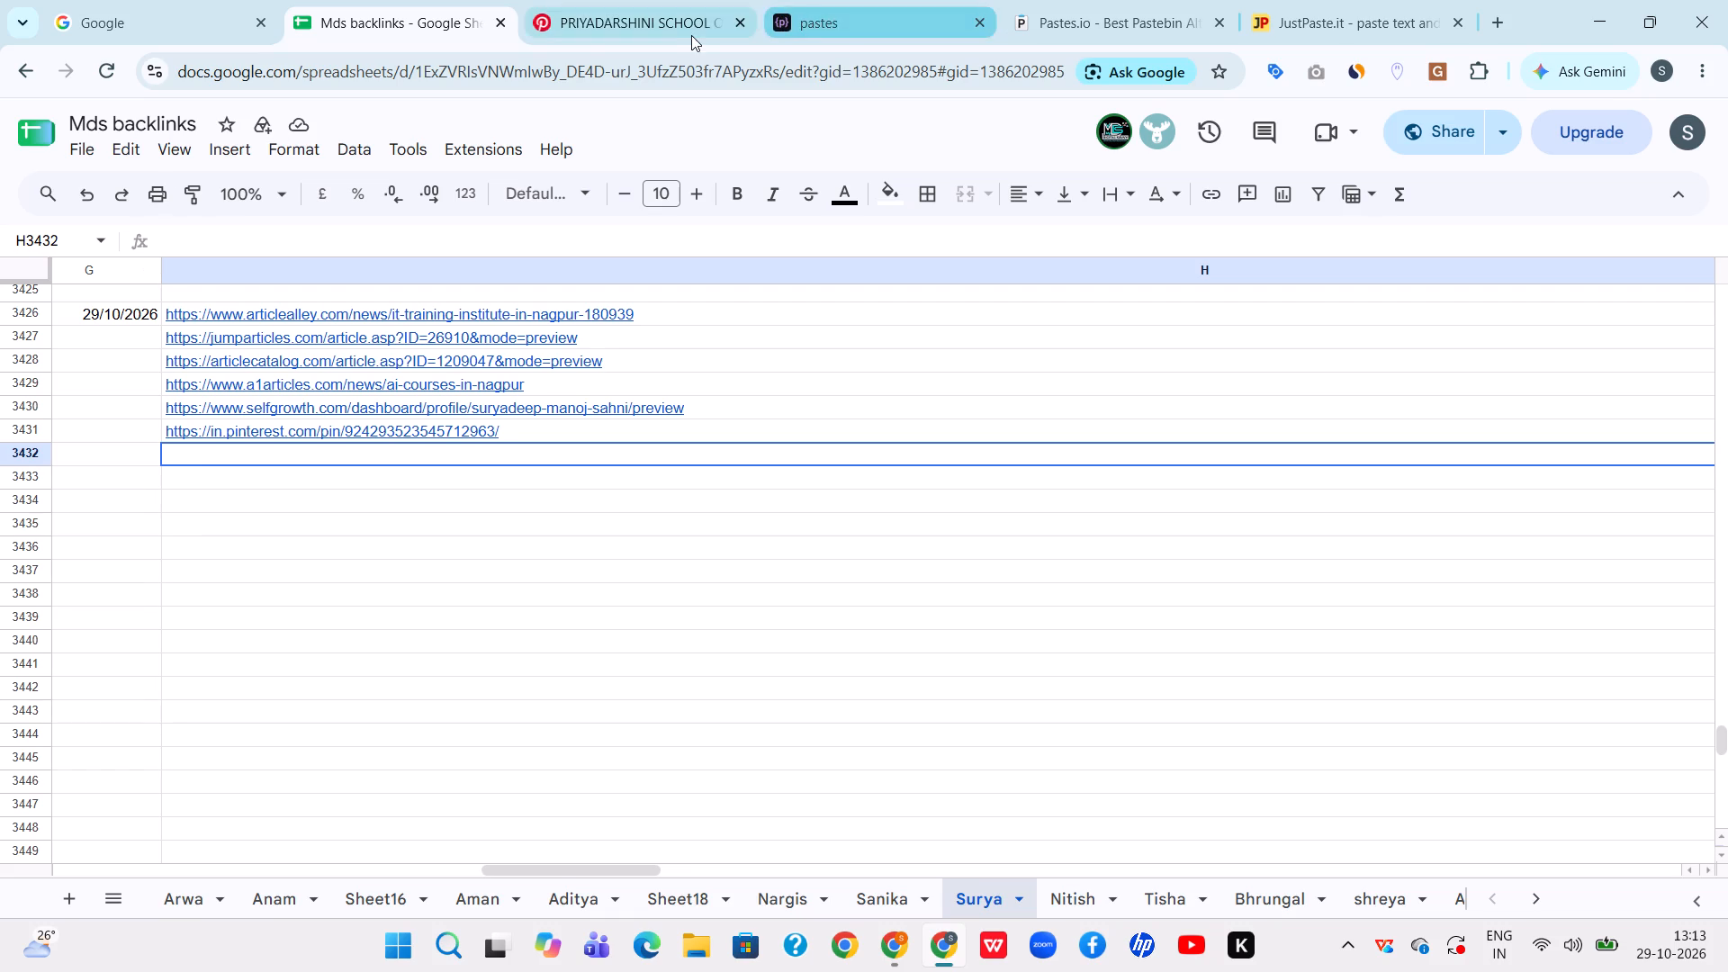
Close the Pinterest pin tab.
{"action": "left_click", "coordinate": [736, 22]}
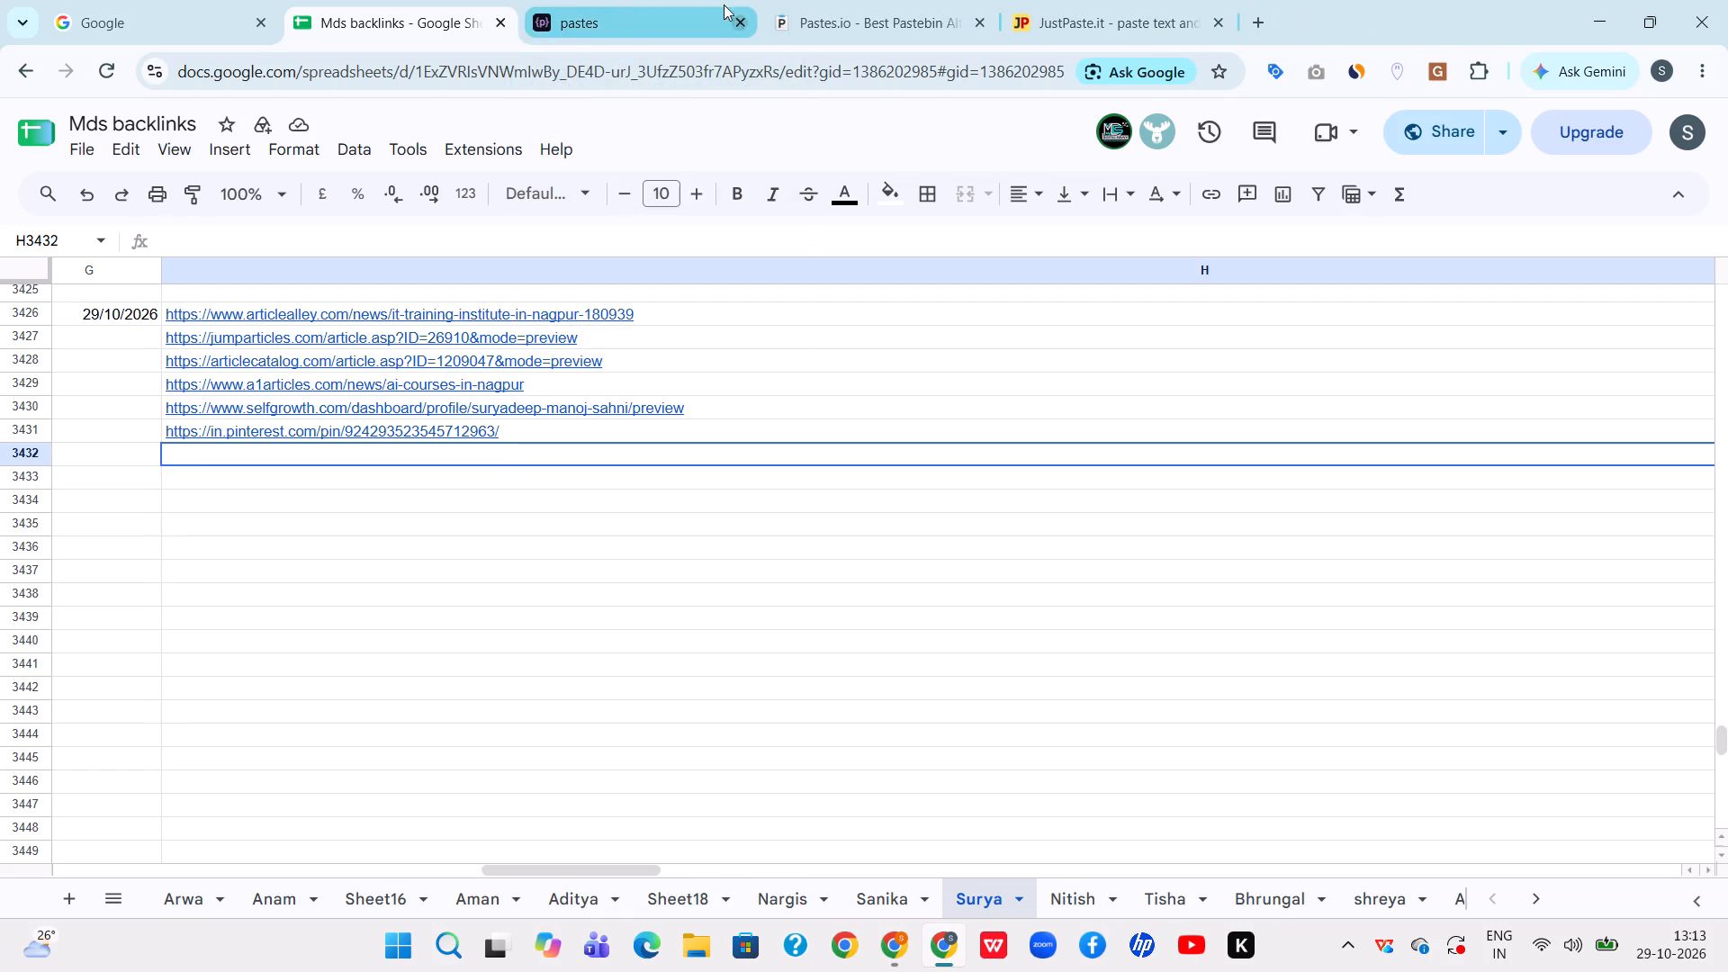
Review the older backlinks in column H of the Surya sheet, going back to the February 2026 entries, for more usable submission sites.
{"action": "scroll", "coordinate": [159, 558], "scroll_direction": "up", "scroll_amount": 15}
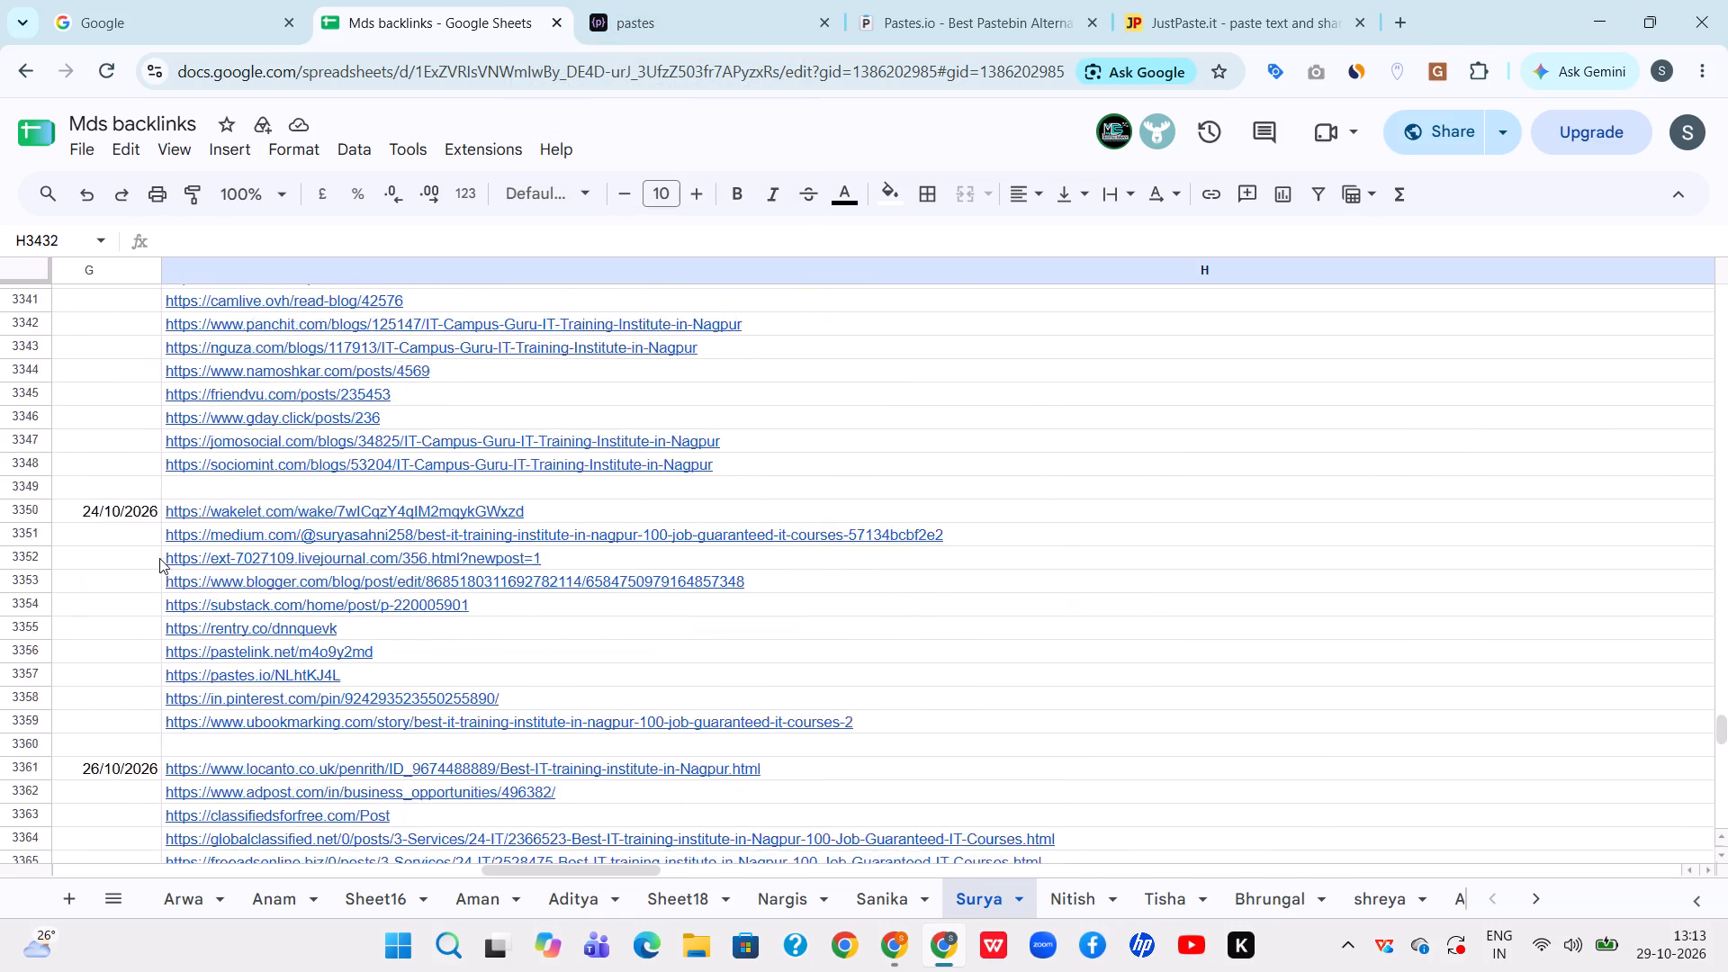
{"action": "scroll", "coordinate": [159, 558], "scroll_direction": "up", "scroll_amount": 10}
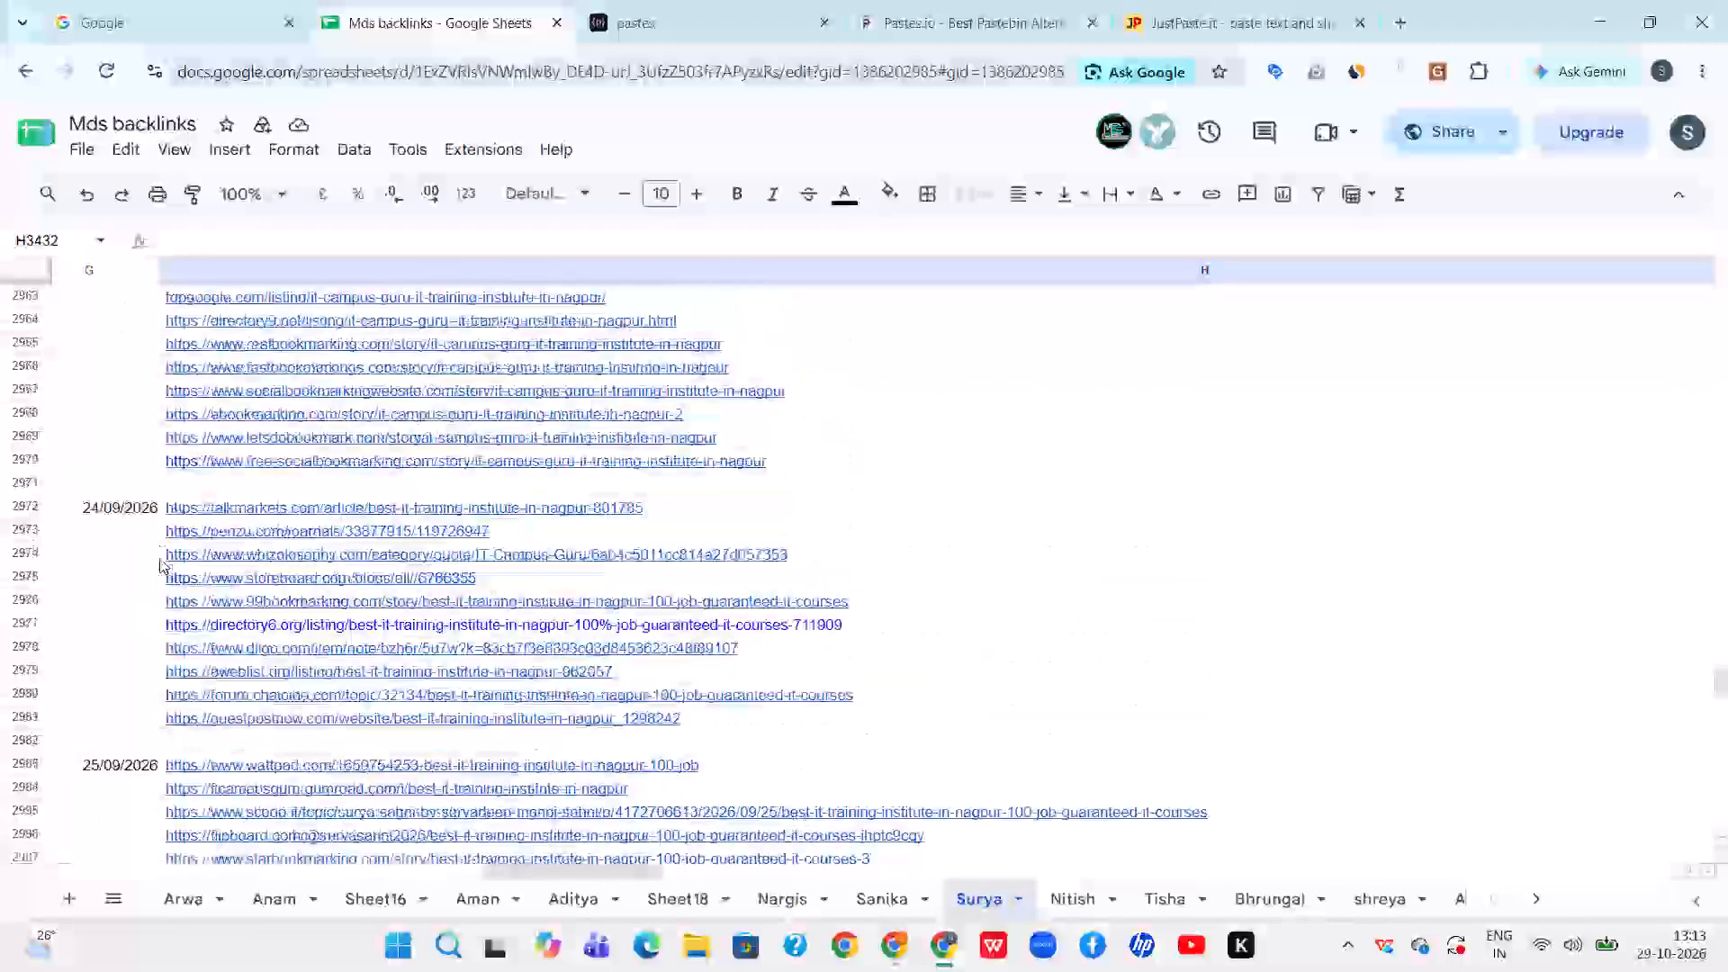
{"action": "scroll", "coordinate": [159, 558], "scroll_direction": "up", "scroll_amount": 2}
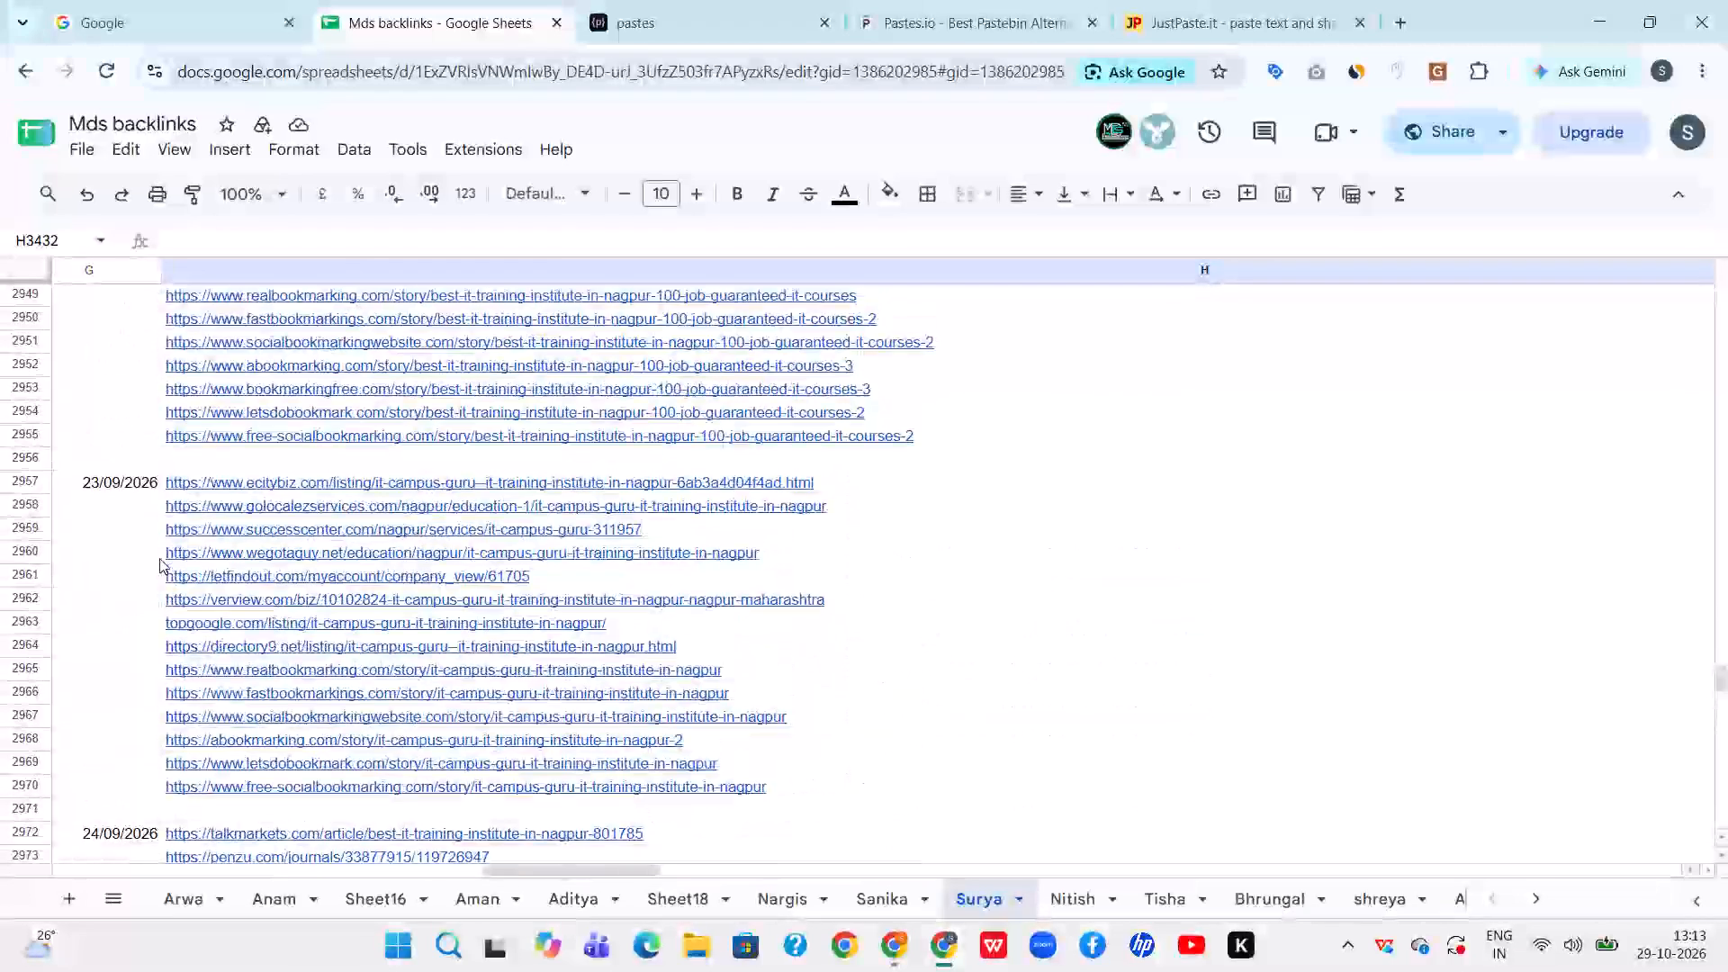
{"action": "scroll", "coordinate": [159, 558], "scroll_direction": "up", "scroll_amount": 1}
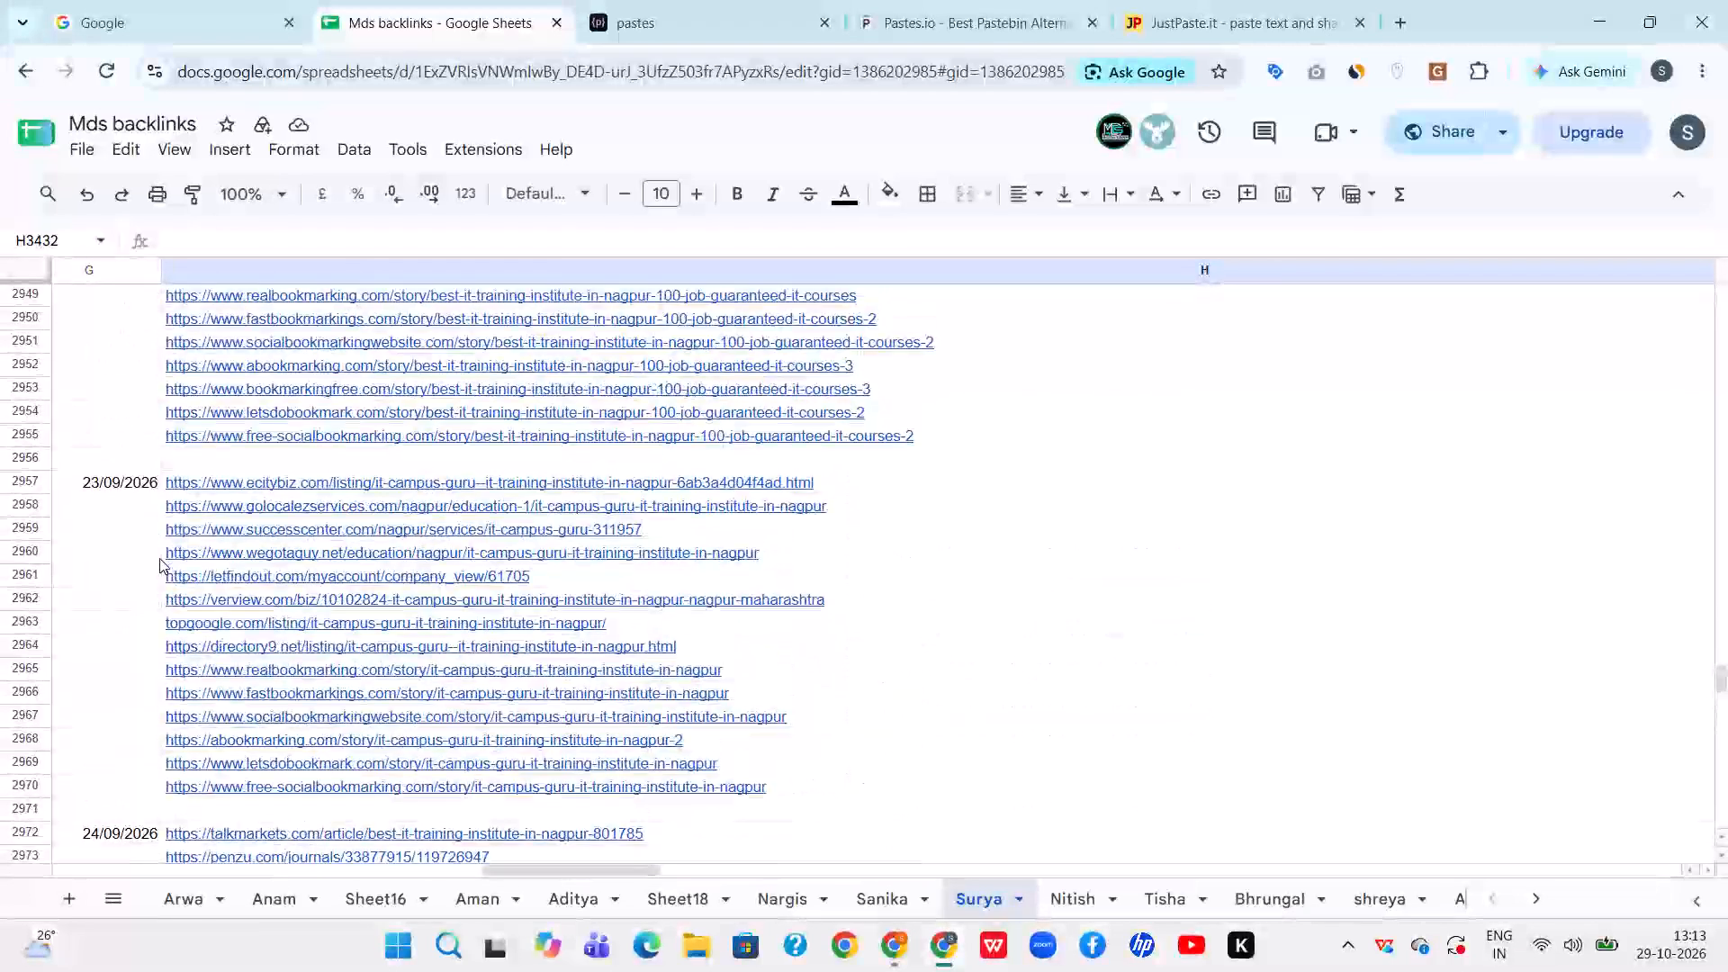
{"action": "scroll", "coordinate": [159, 558], "scroll_direction": "up", "scroll_amount": 8}
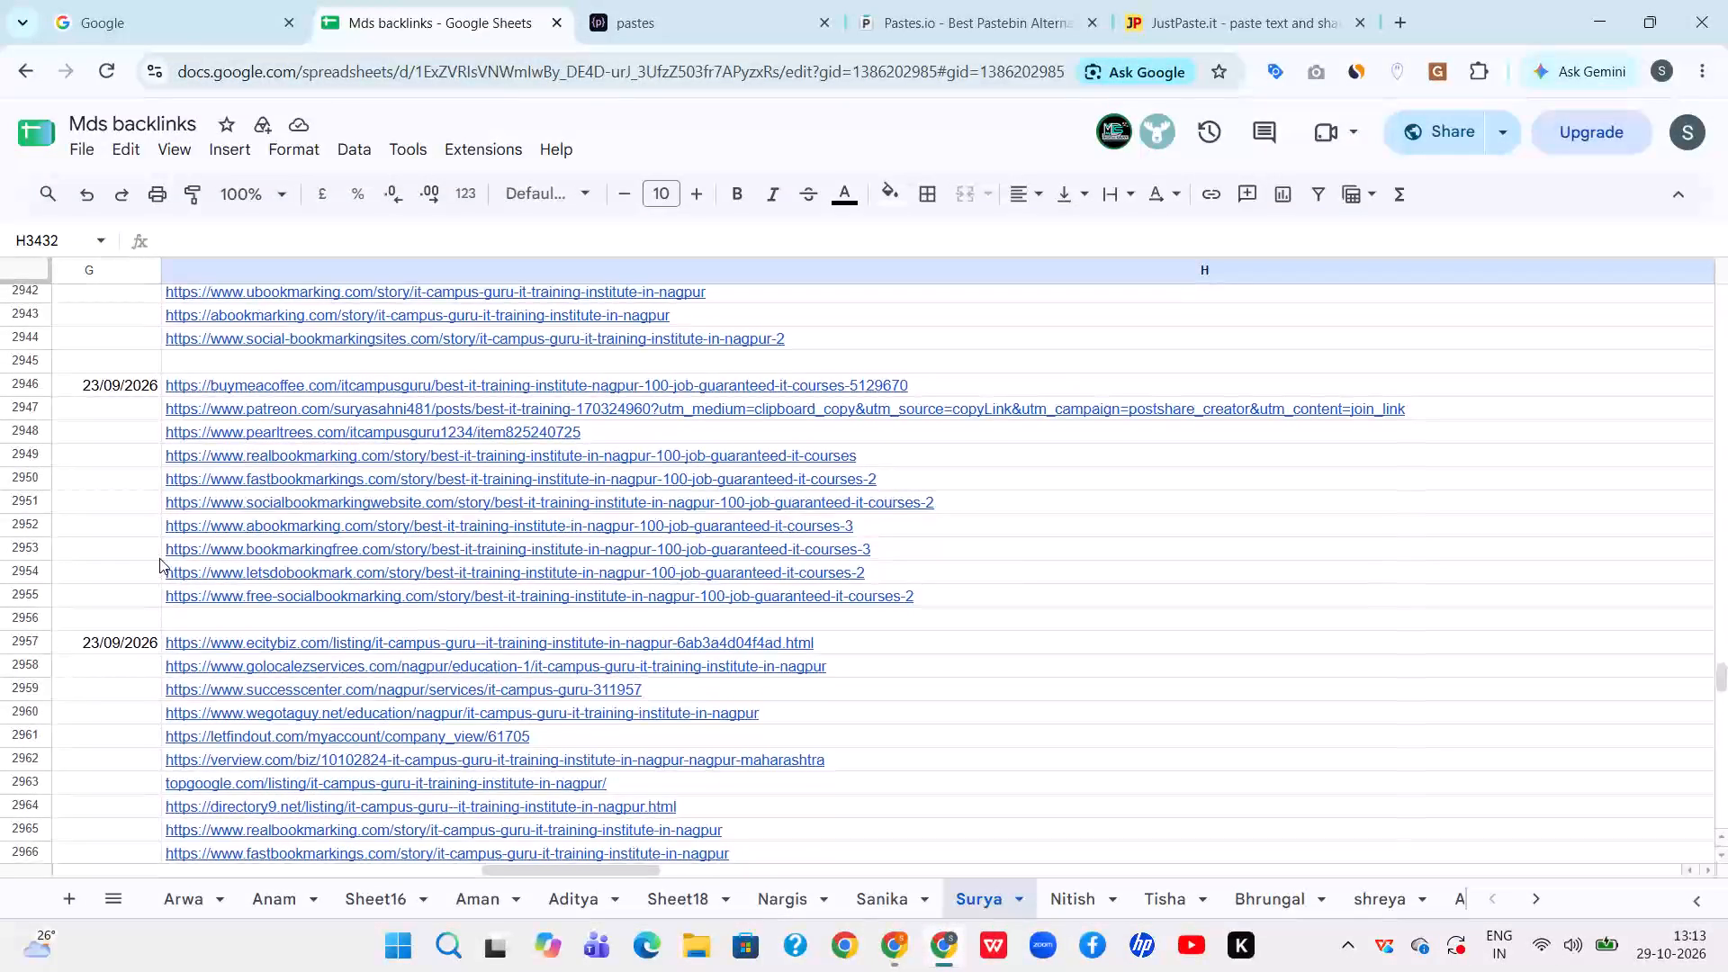
{"action": "scroll", "coordinate": [159, 558], "scroll_direction": "up", "scroll_amount": 12}
{"action": "scroll", "coordinate": [159, 558], "scroll_direction": "up", "scroll_amount": 11}
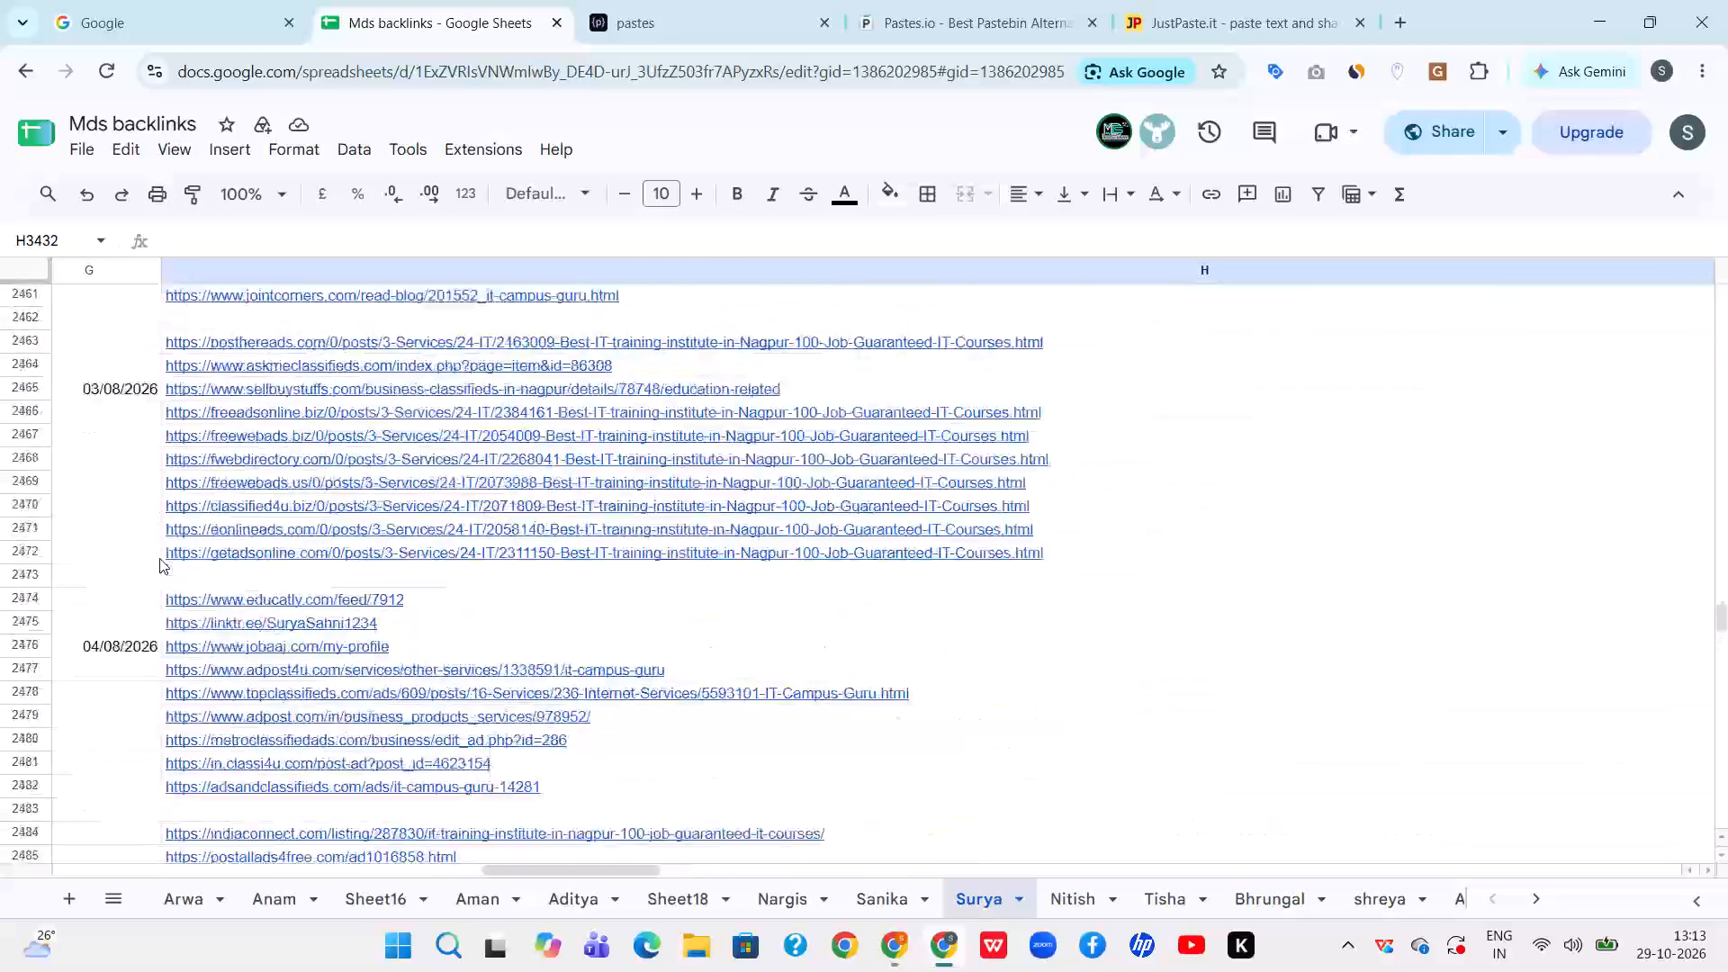
{"action": "scroll", "coordinate": [159, 558], "scroll_direction": "up", "scroll_amount": 12}
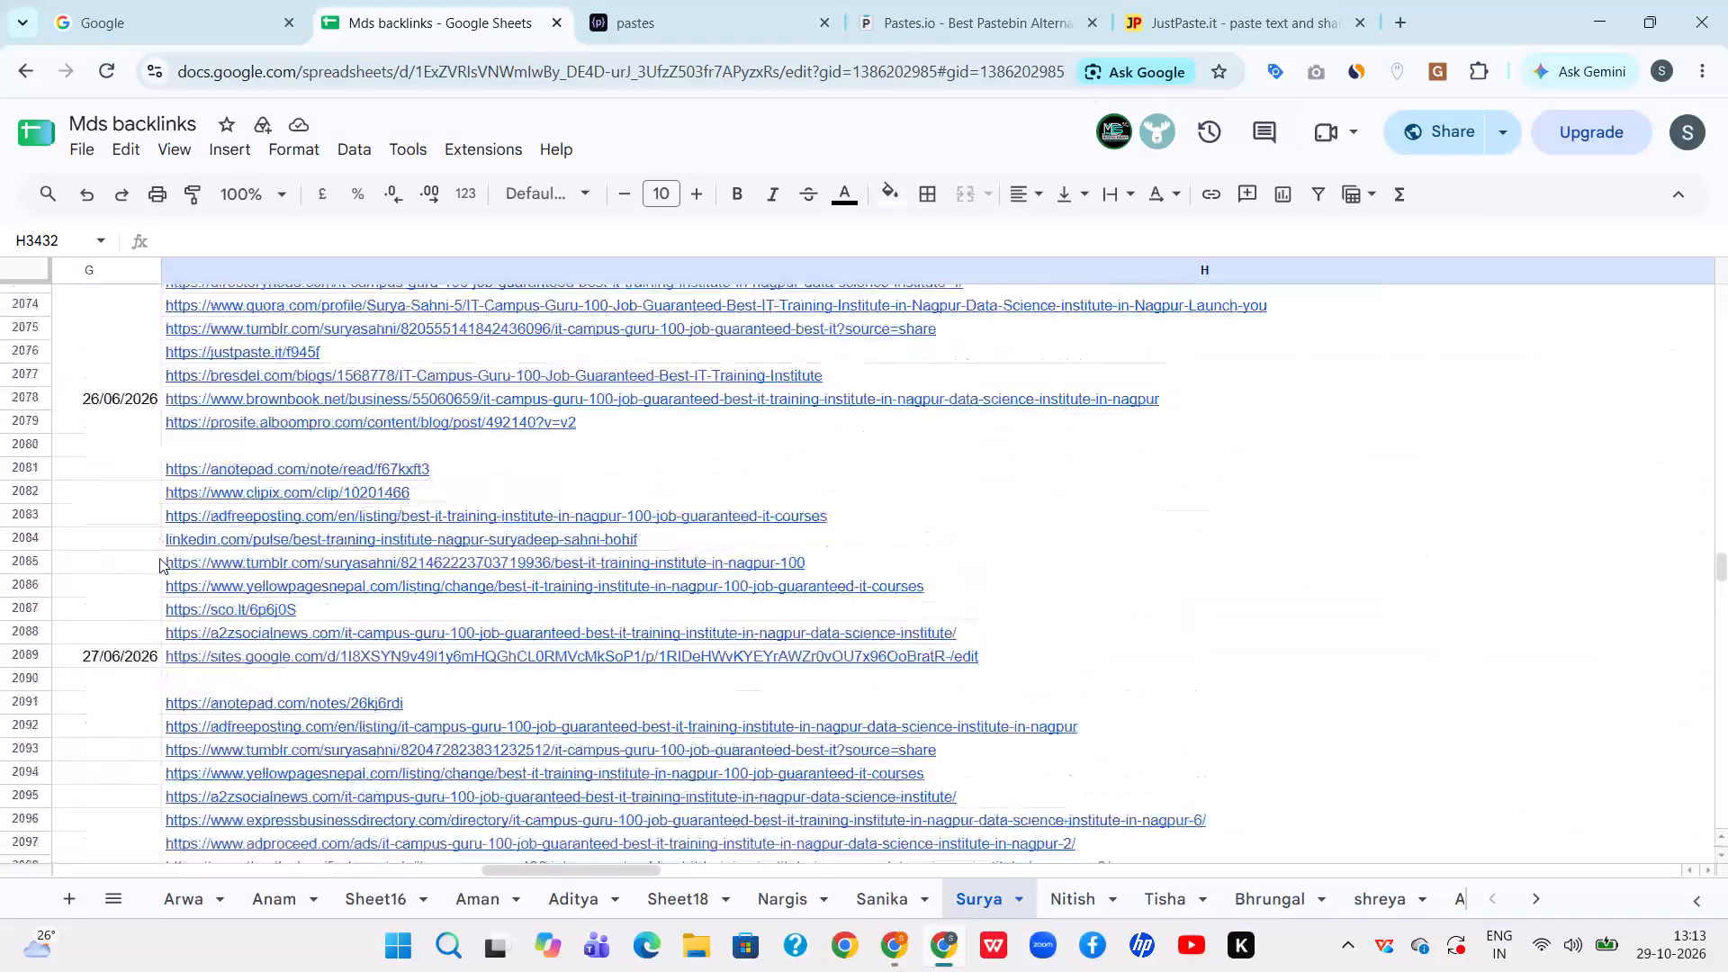
{"action": "scroll", "coordinate": [159, 558], "scroll_direction": "up", "scroll_amount": 2}
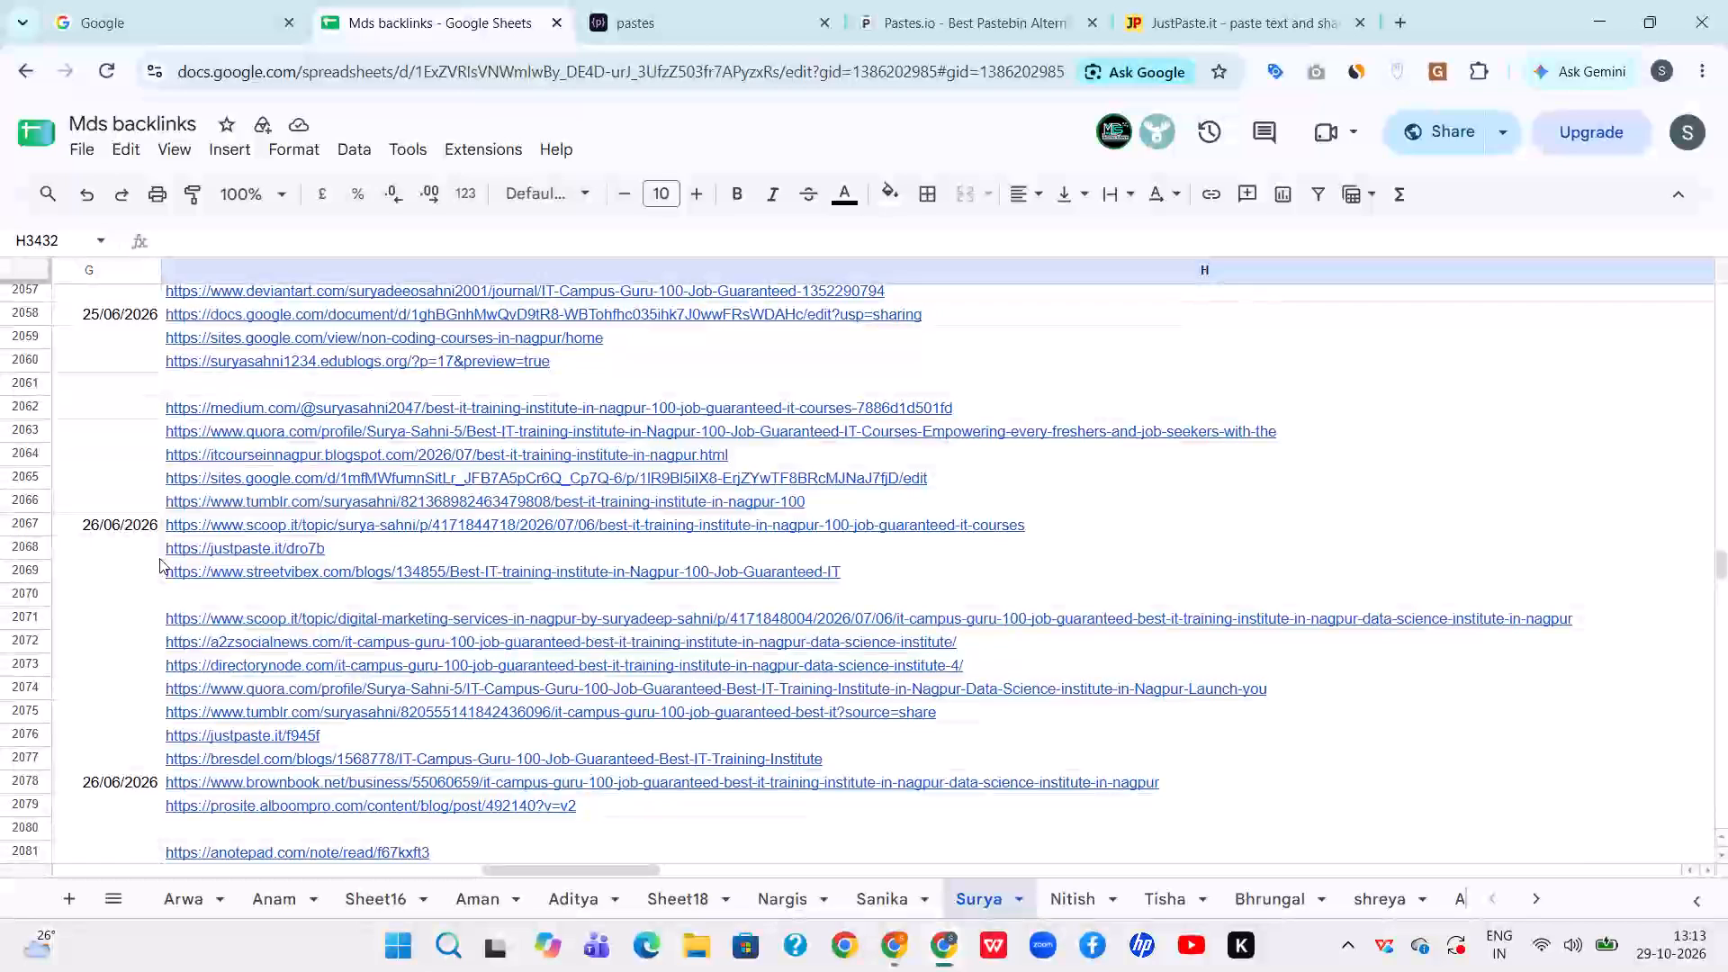
{"action": "scroll", "coordinate": [159, 558], "scroll_direction": "up", "scroll_amount": 7}
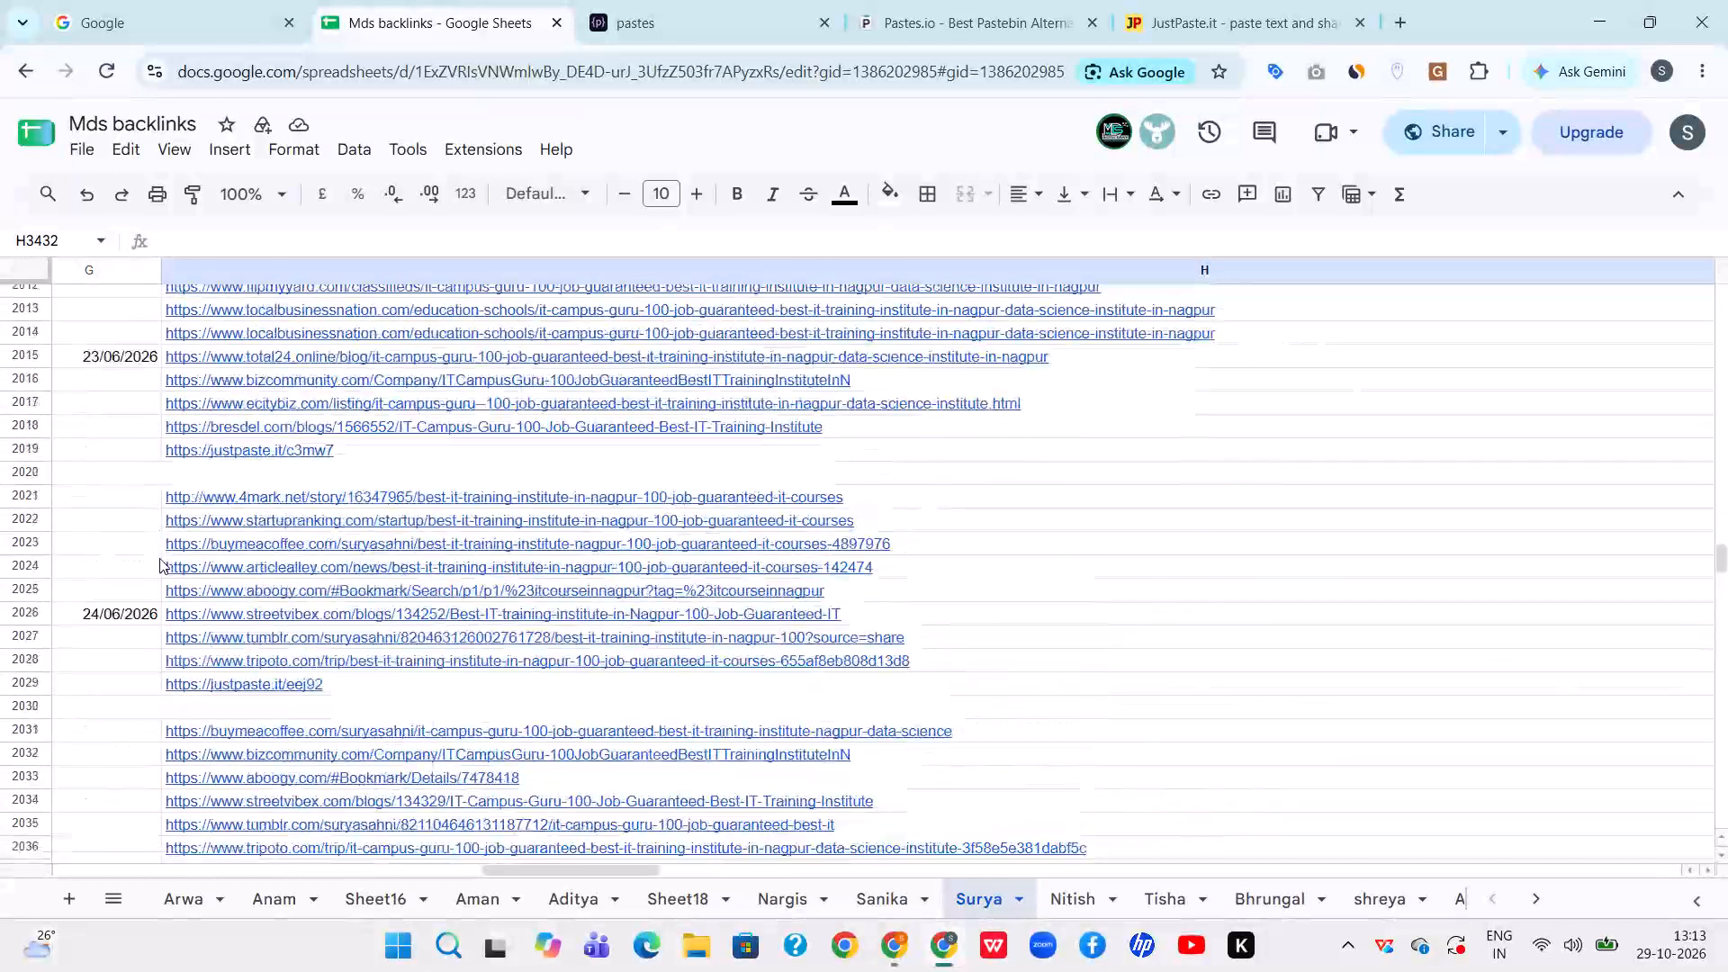
{"action": "scroll", "coordinate": [159, 558], "scroll_direction": "up", "scroll_amount": 12}
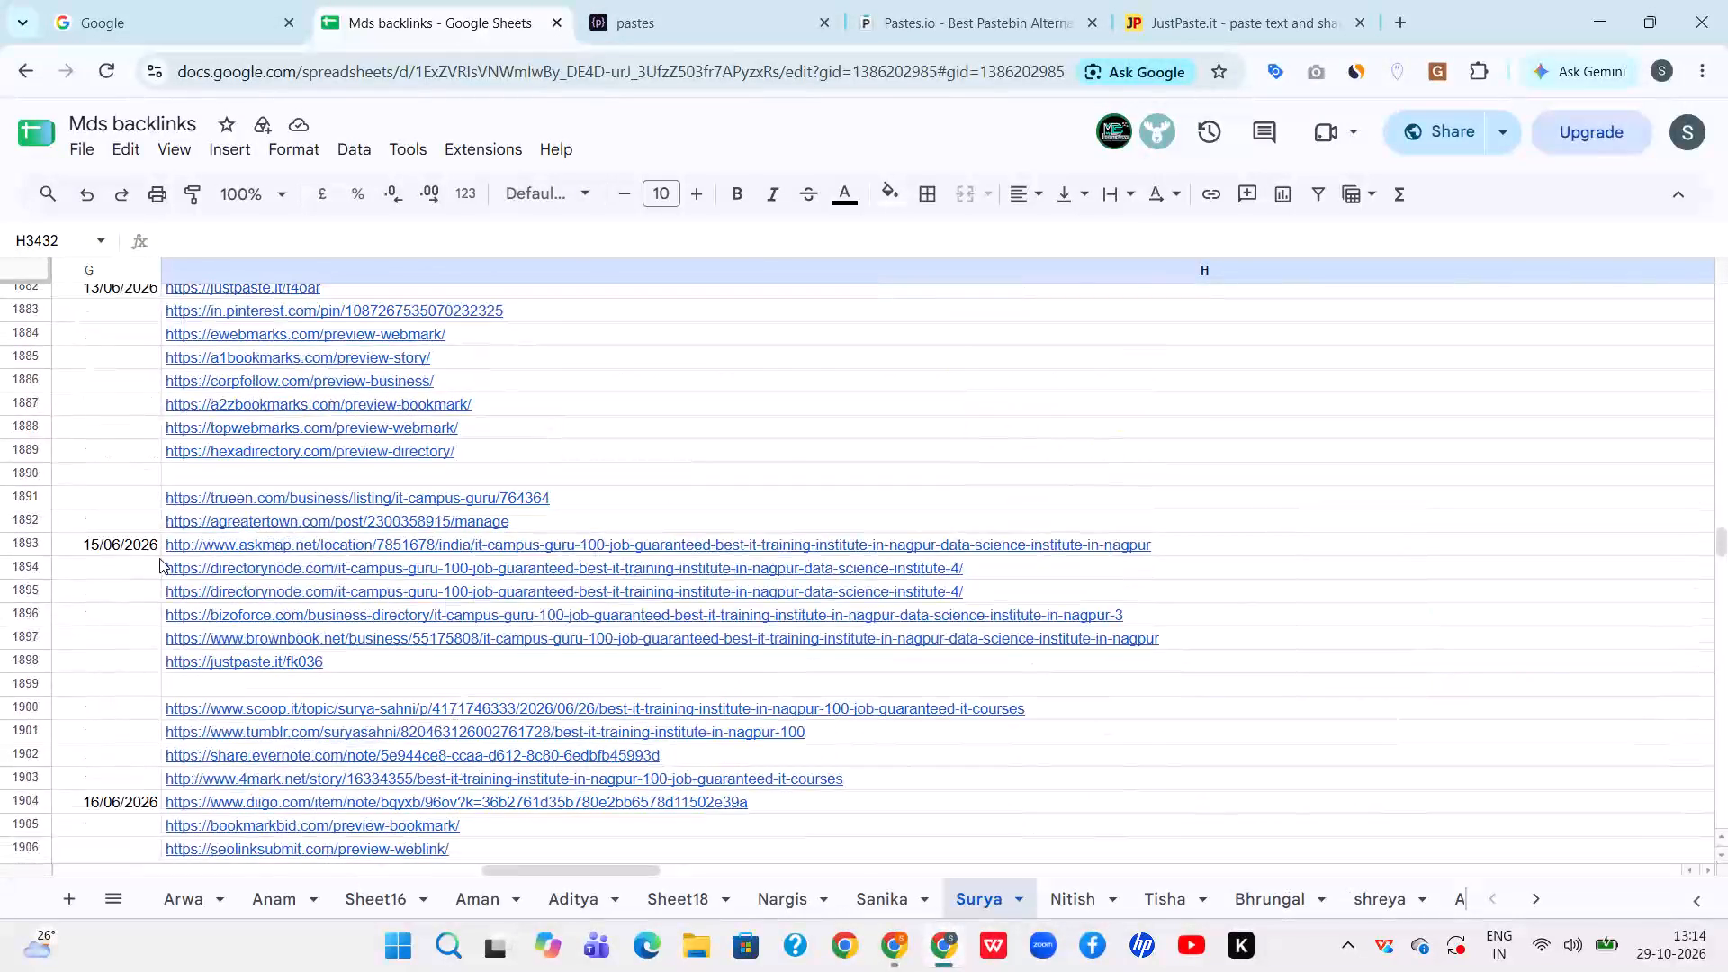
{"action": "scroll", "coordinate": [159, 558], "scroll_direction": "up", "scroll_amount": 3}
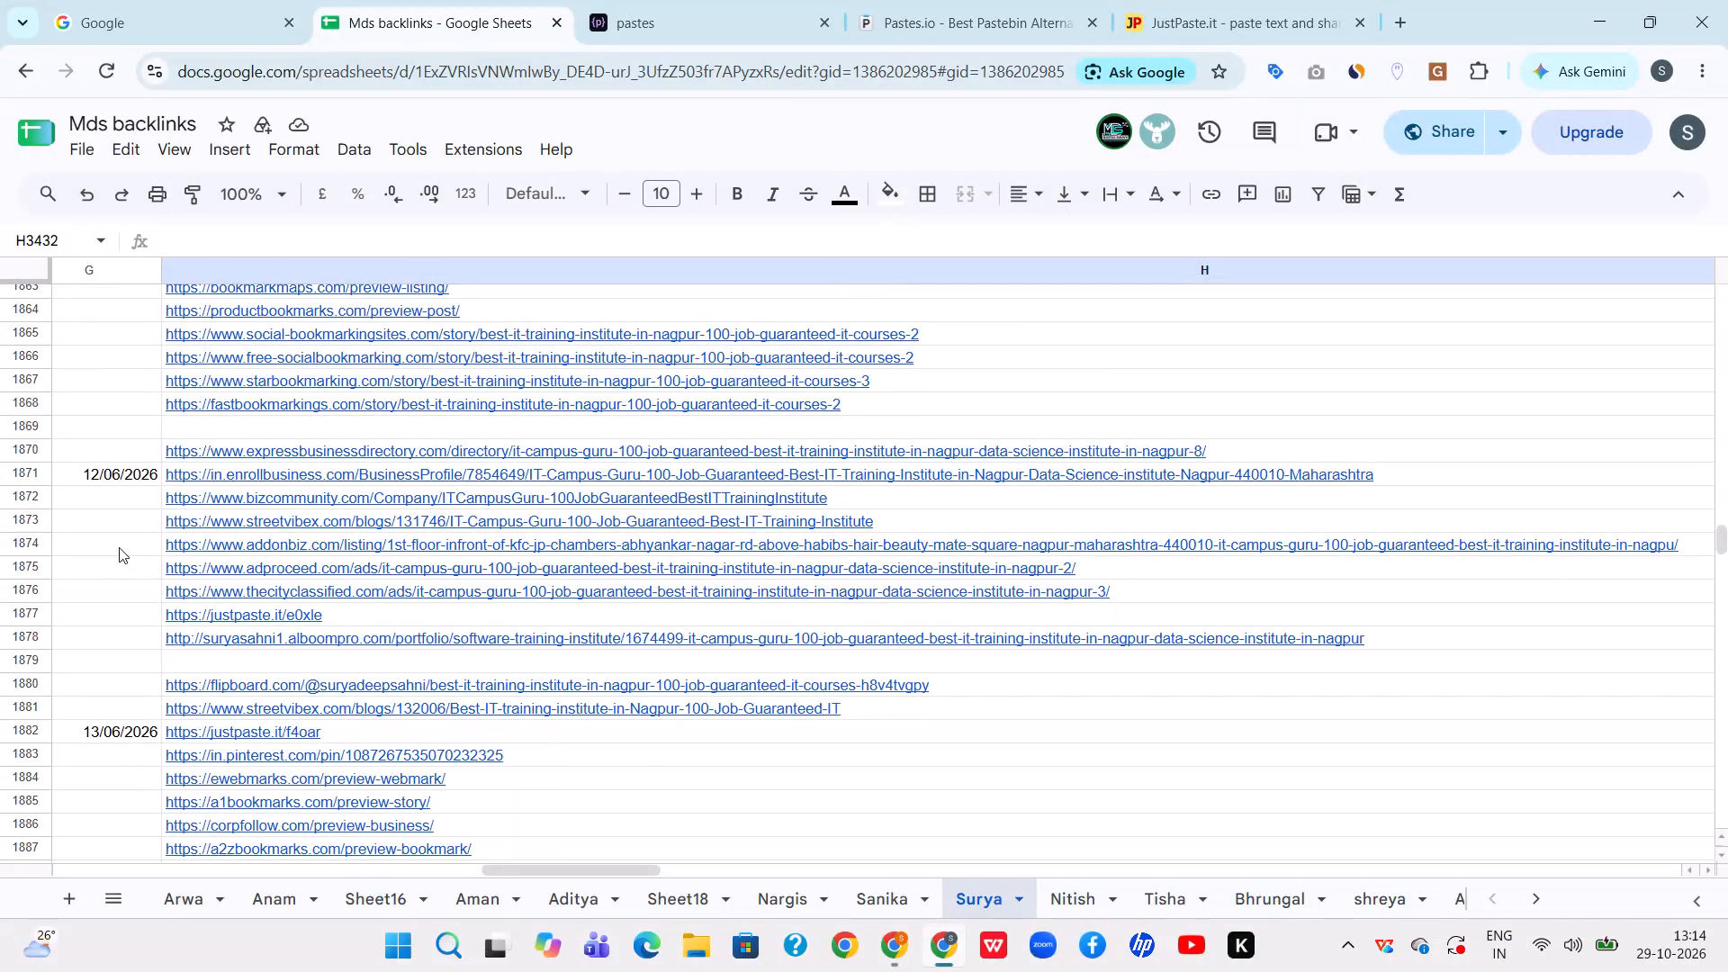
{"action": "scroll", "coordinate": [119, 547], "scroll_direction": "up", "scroll_amount": 1}
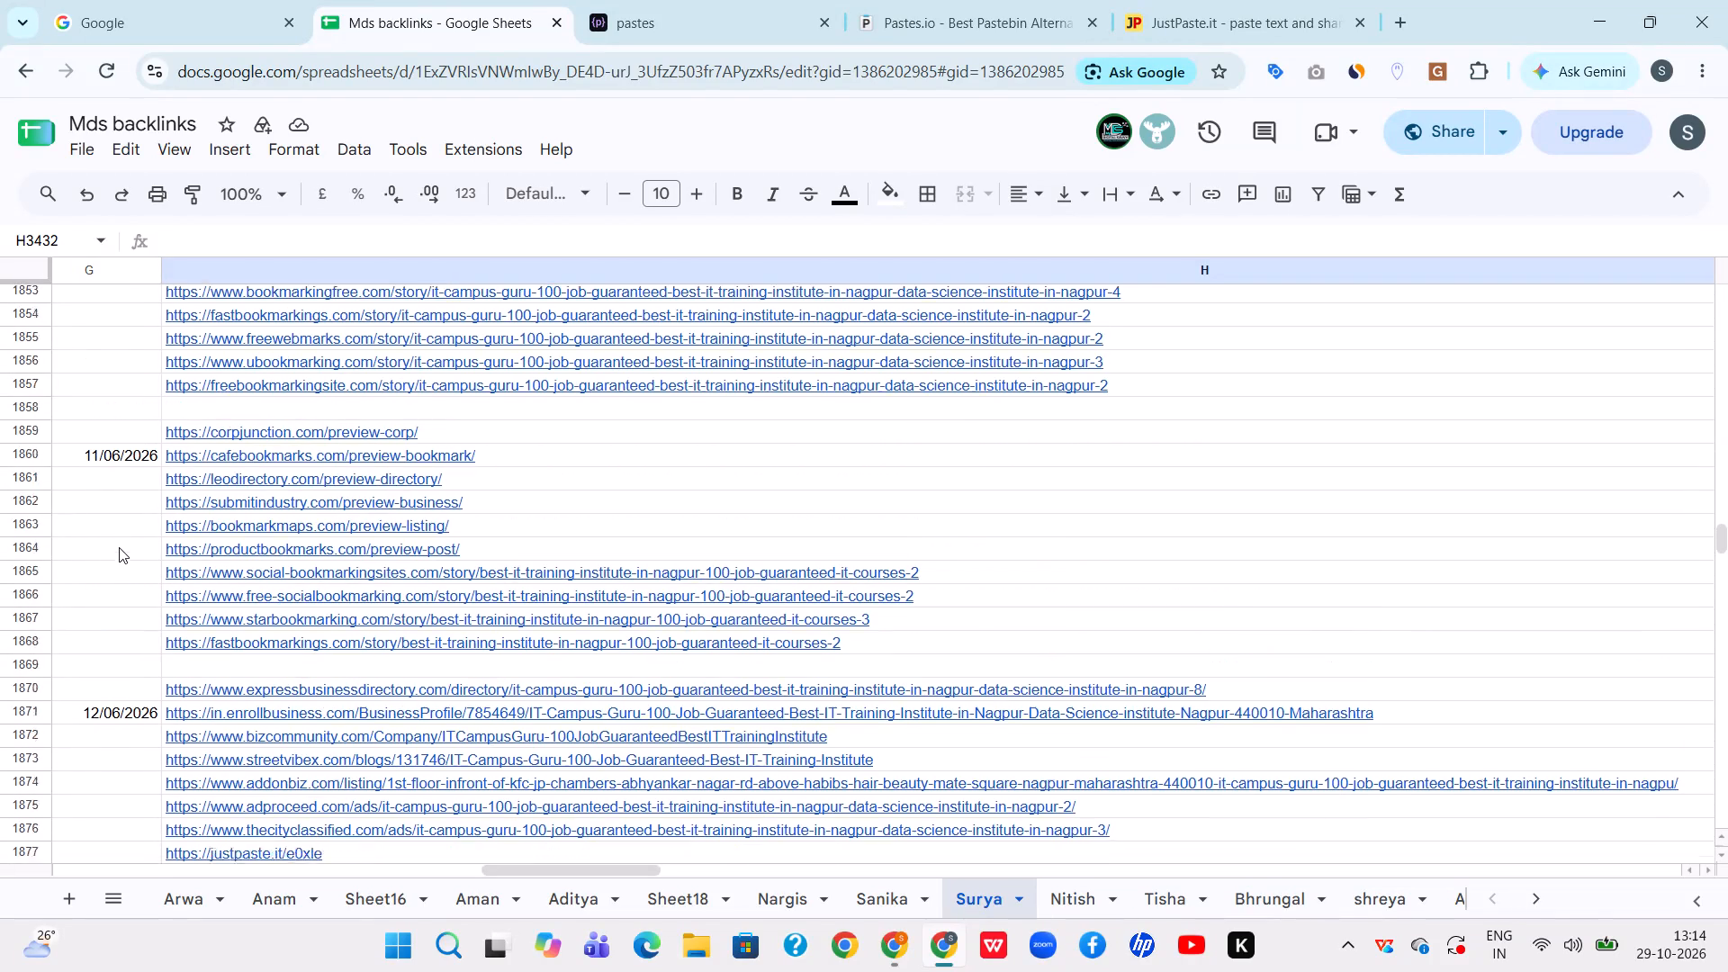
{"action": "scroll", "coordinate": [119, 547], "scroll_direction": "up", "scroll_amount": 6}
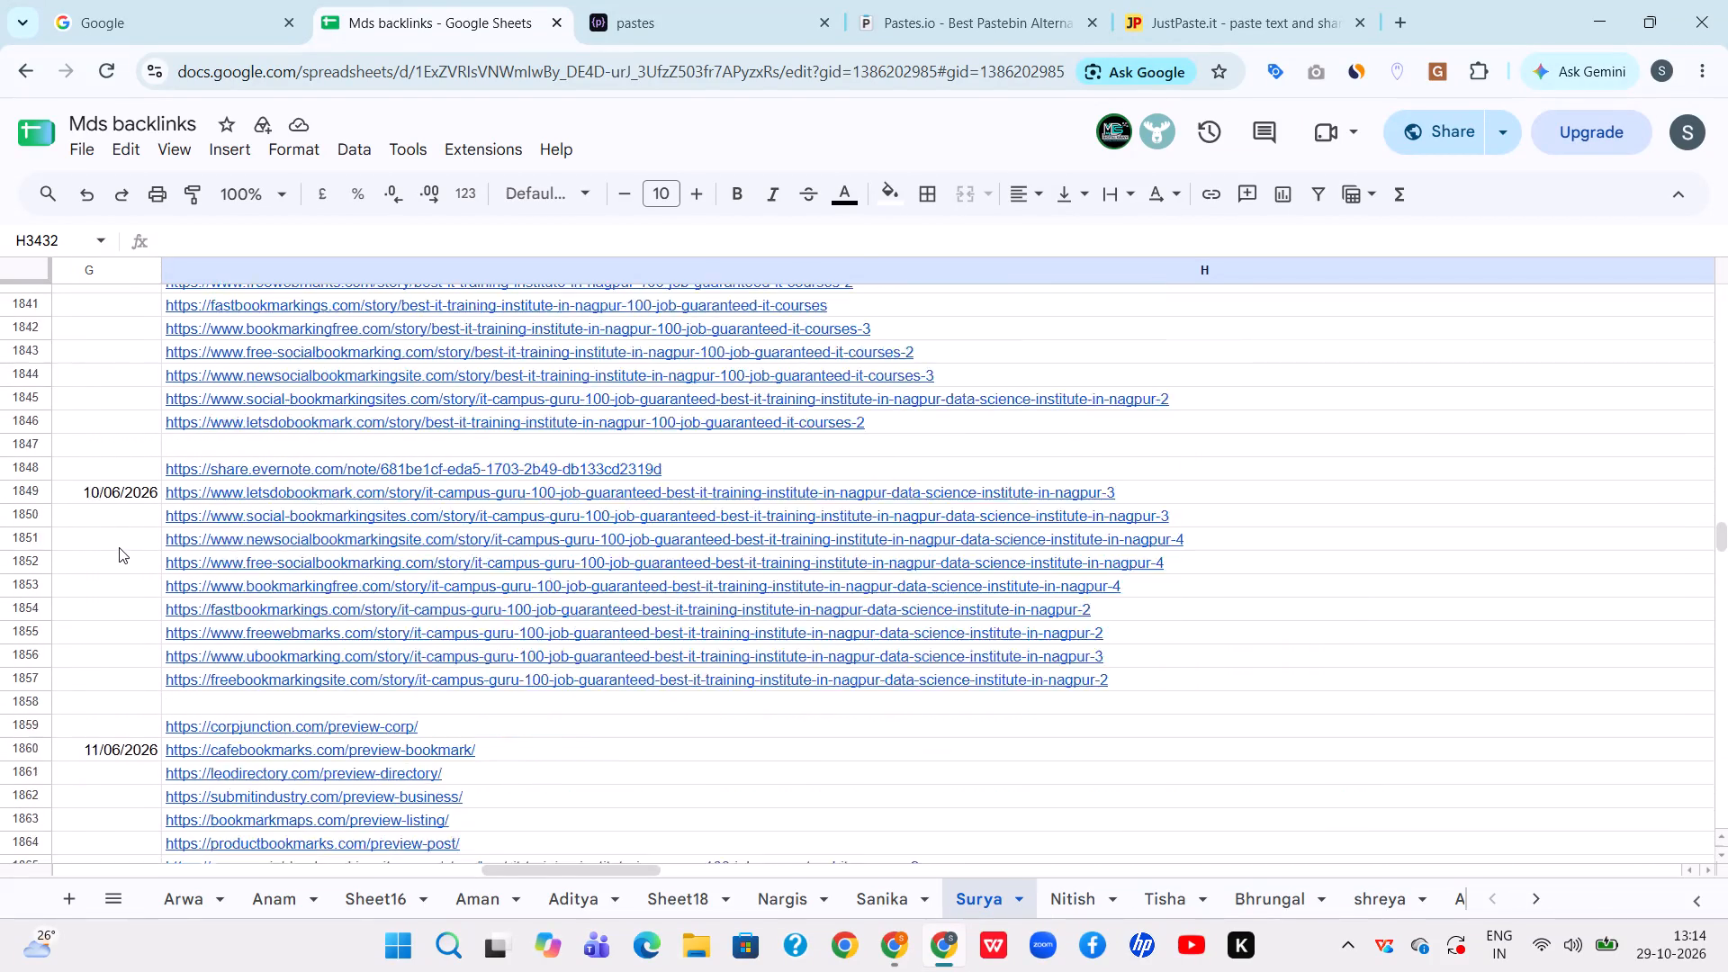
{"action": "scroll", "coordinate": [119, 547], "scroll_direction": "up", "scroll_amount": 3}
{"action": "scroll", "coordinate": [119, 547], "scroll_direction": "right", "scroll_amount": 1}
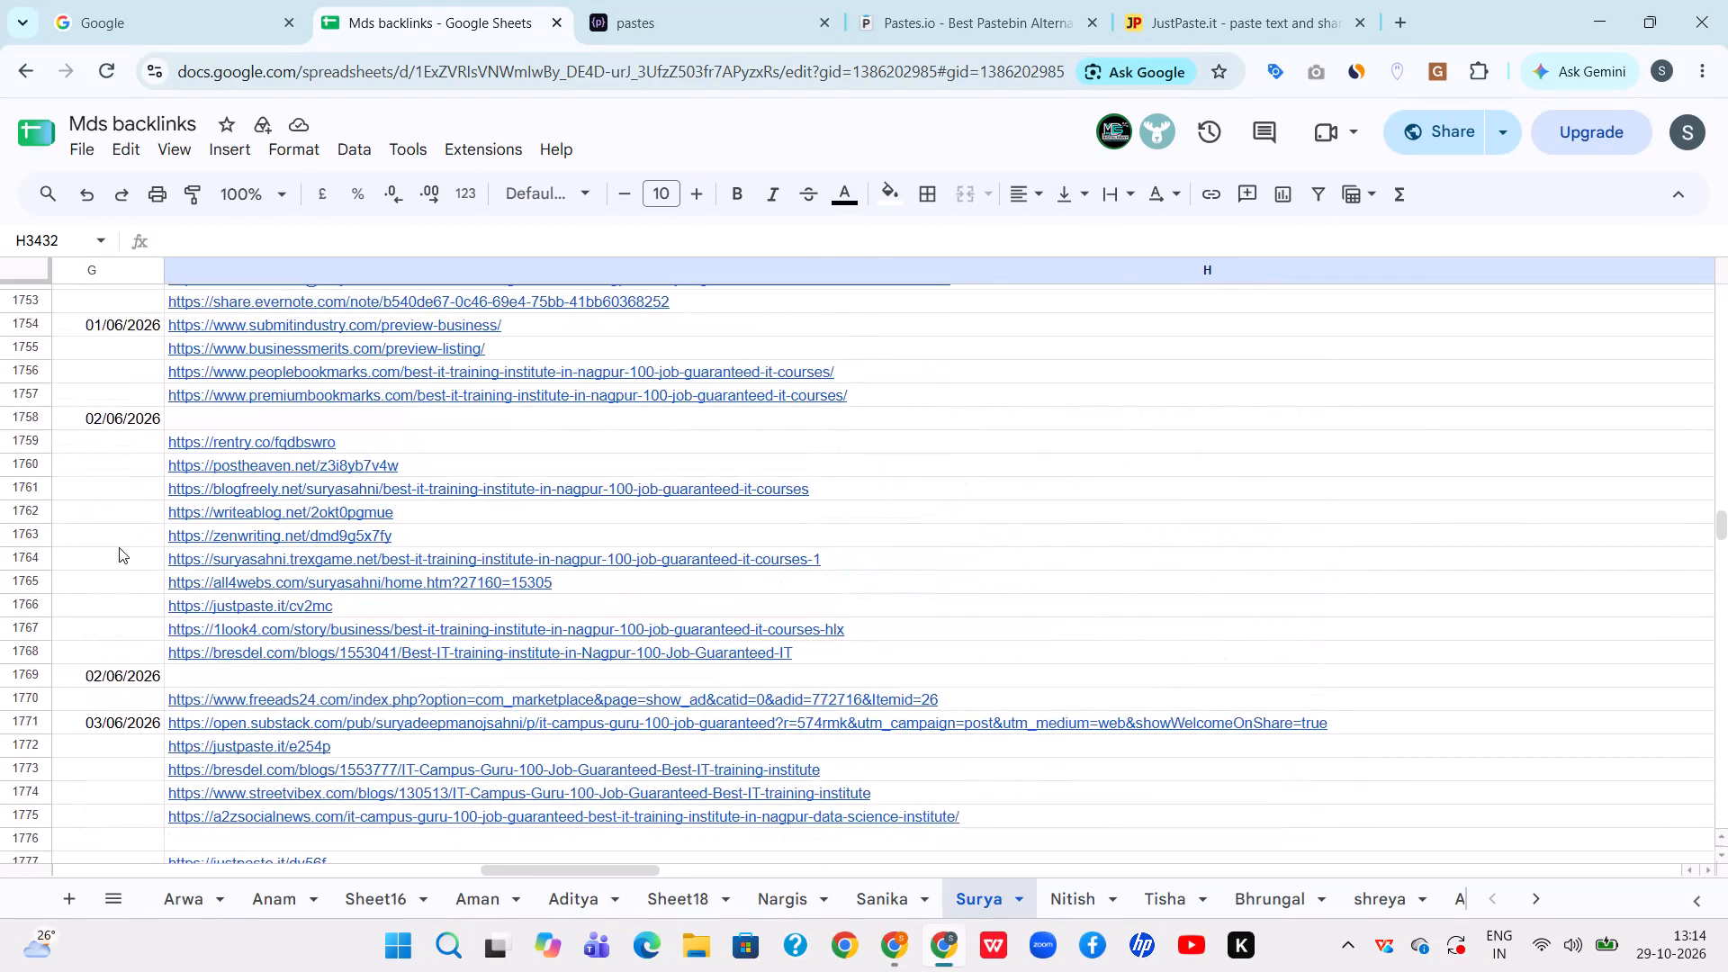
{"action": "scroll", "coordinate": [119, 547], "scroll_direction": "up", "scroll_amount": 12}
{"action": "scroll", "coordinate": [119, 547], "scroll_direction": "up", "scroll_amount": 17}
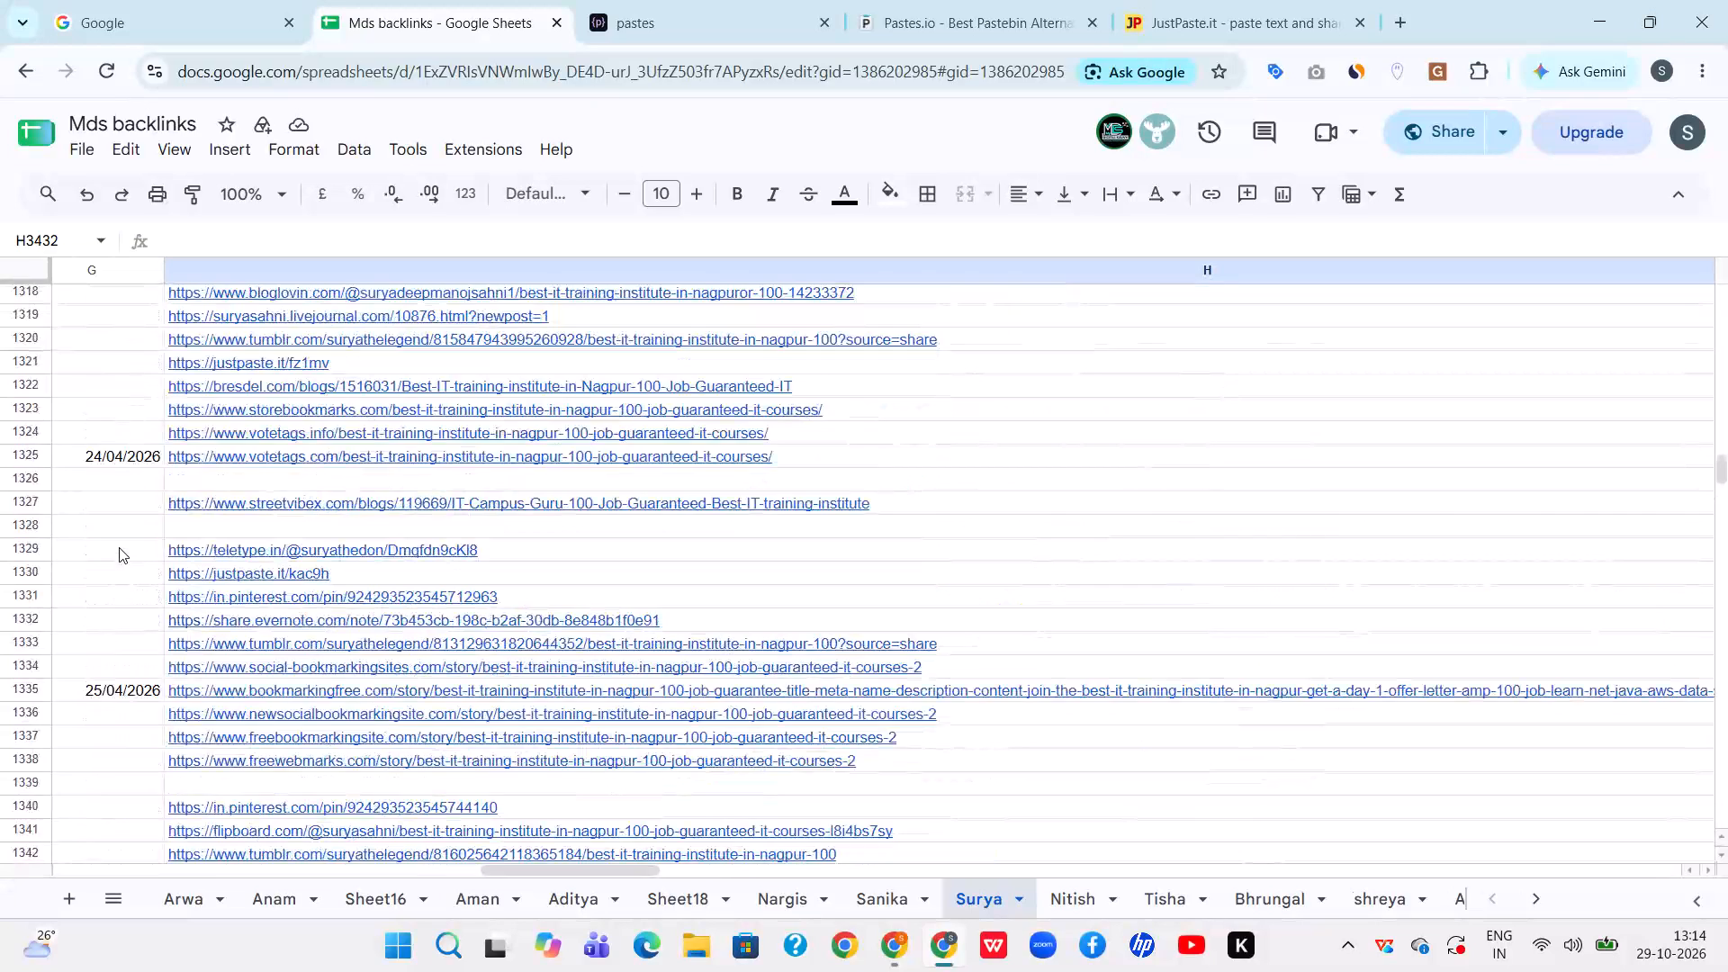
{"action": "scroll", "coordinate": [119, 547], "scroll_direction": "up", "scroll_amount": 1}
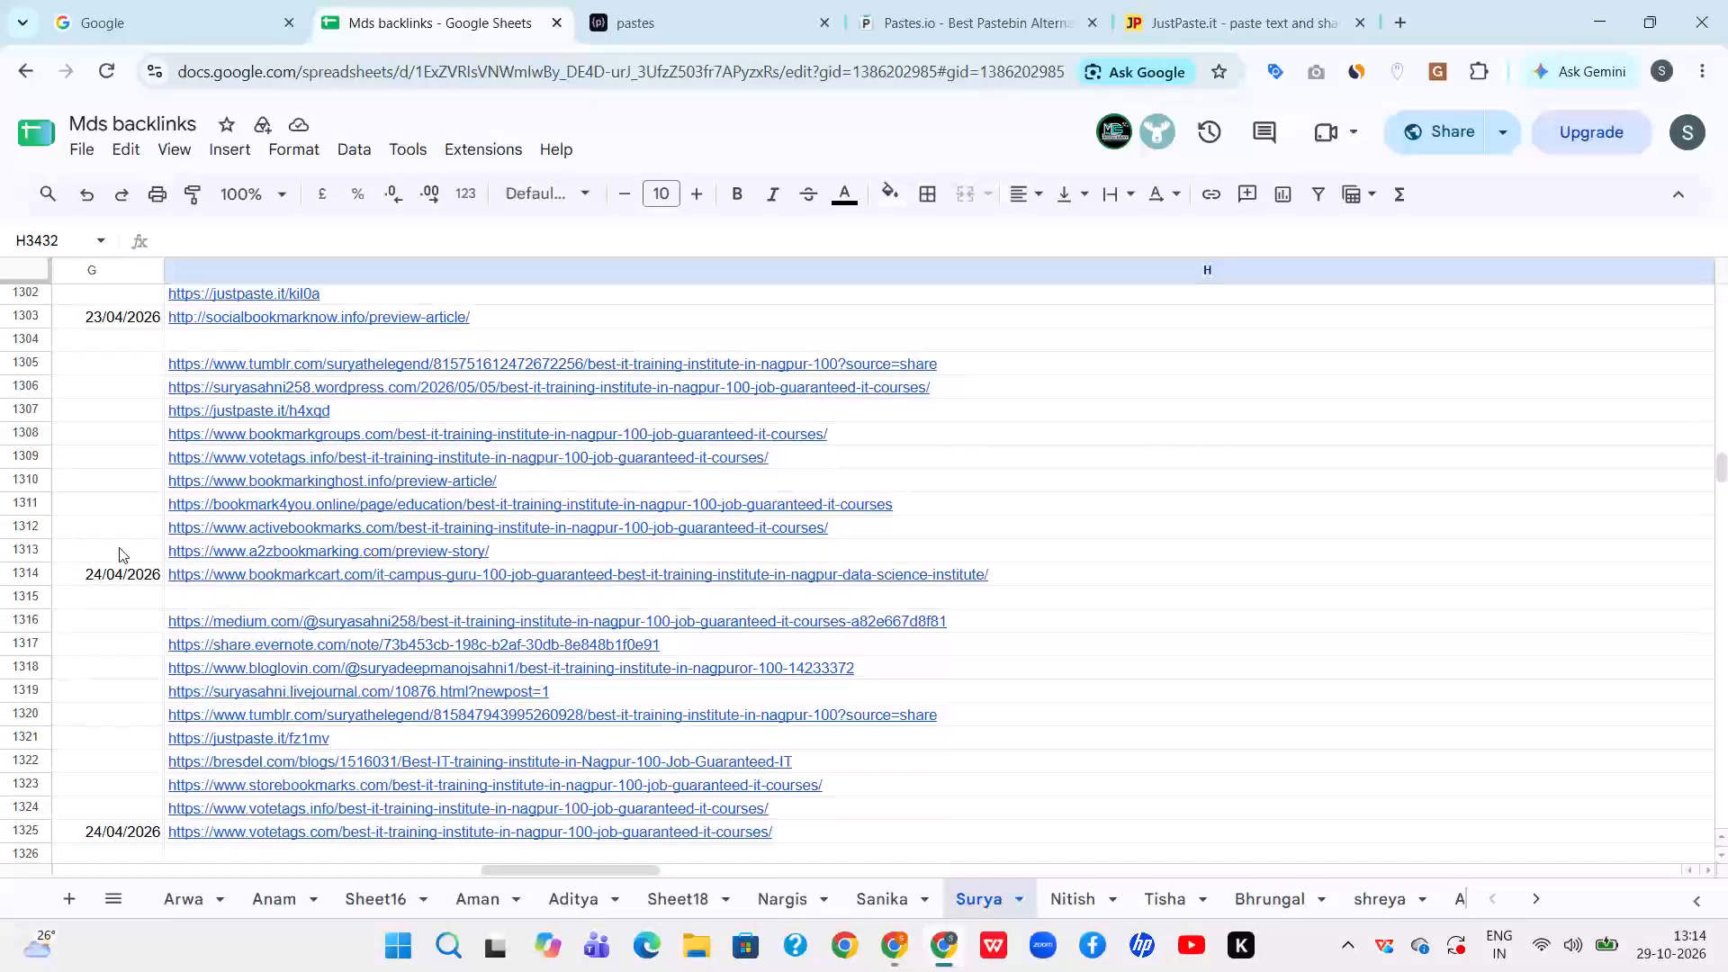
{"action": "scroll", "coordinate": [119, 547], "scroll_direction": "up", "scroll_amount": 2}
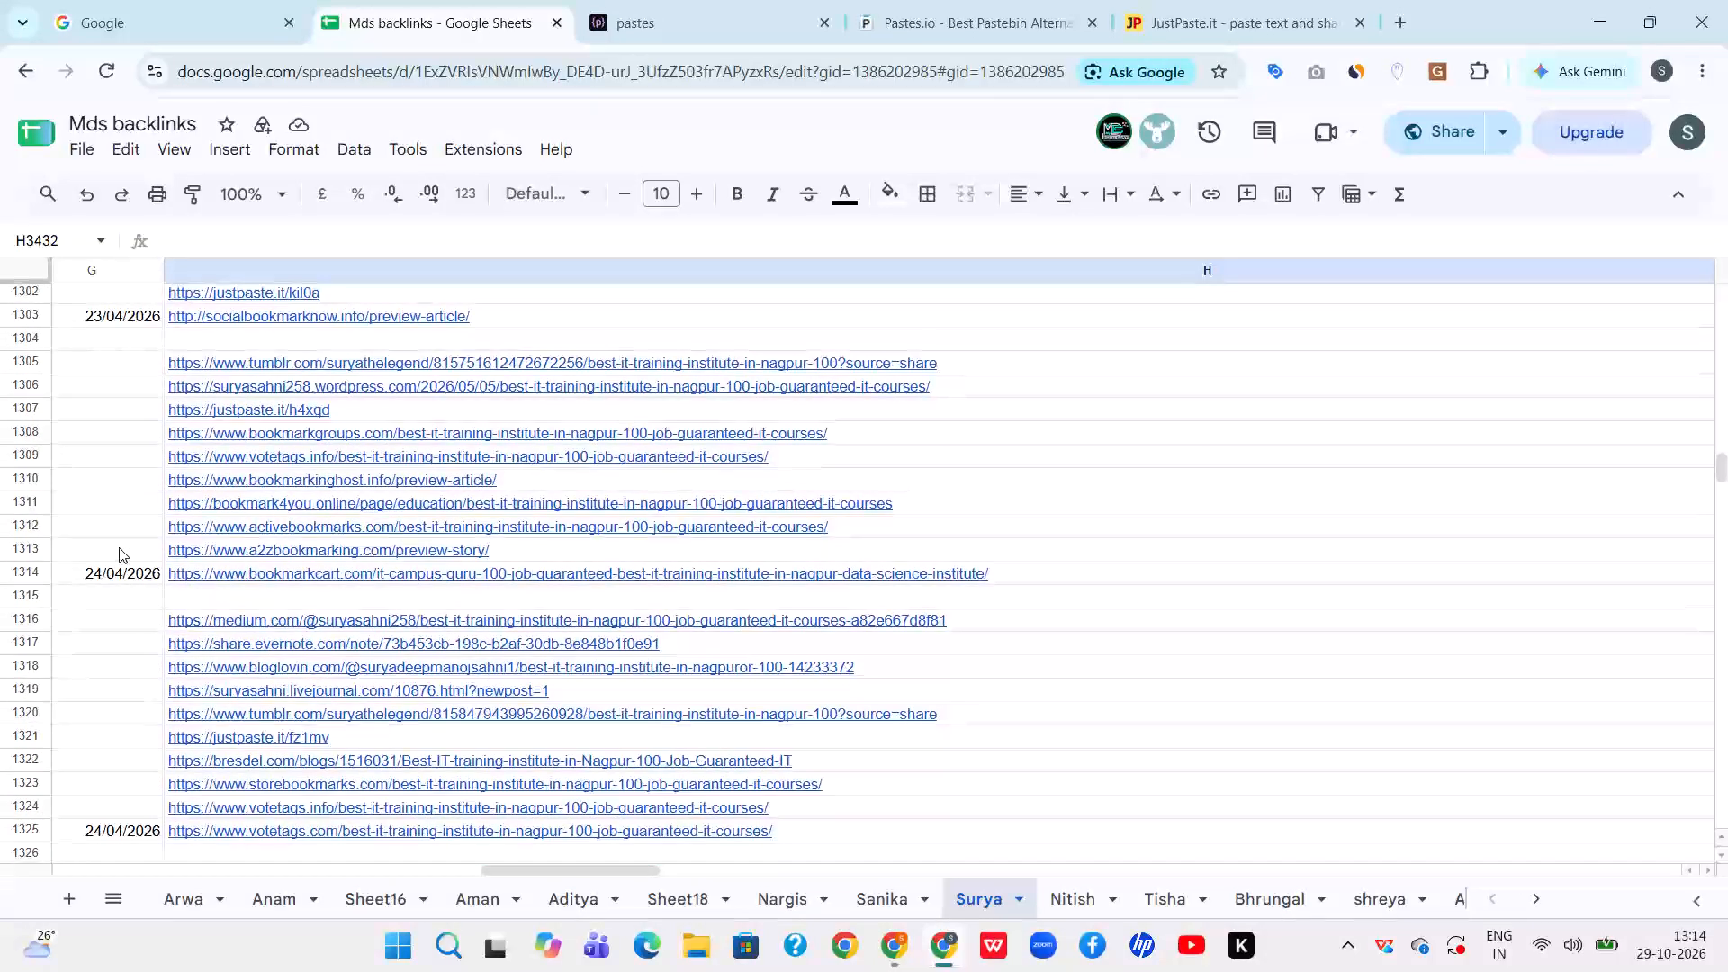
{"action": "scroll", "coordinate": [119, 547], "scroll_direction": "up", "scroll_amount": 2}
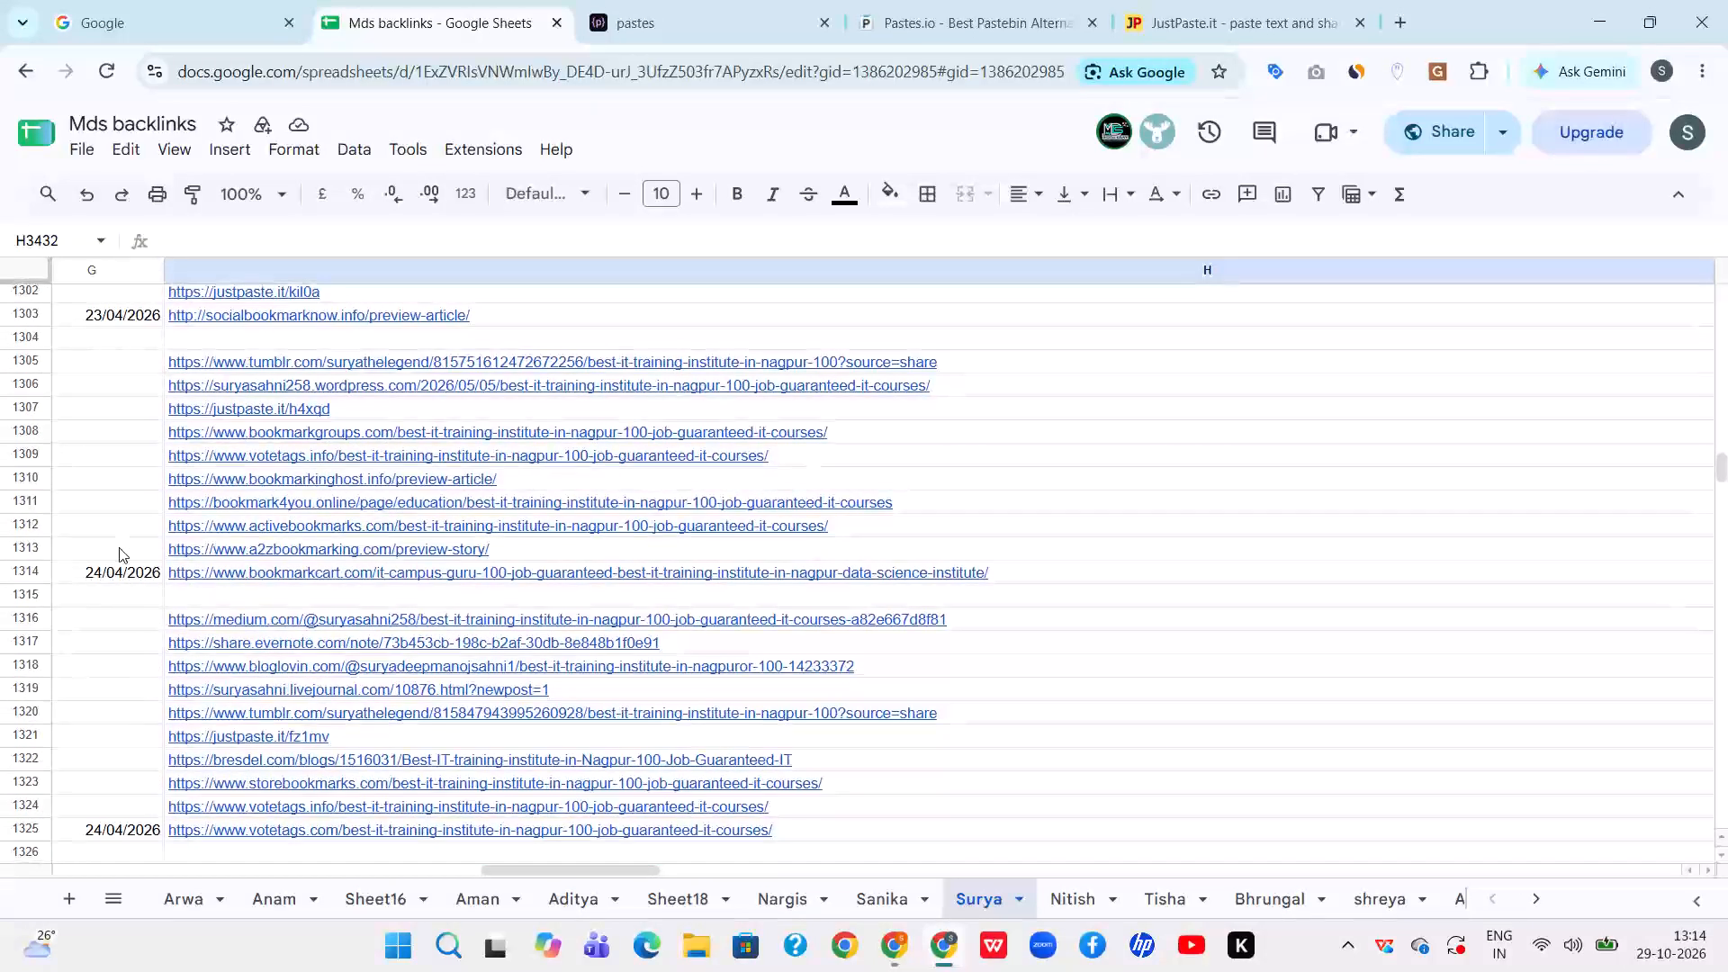
{"action": "scroll", "coordinate": [119, 547], "scroll_direction": "up", "scroll_amount": 7}
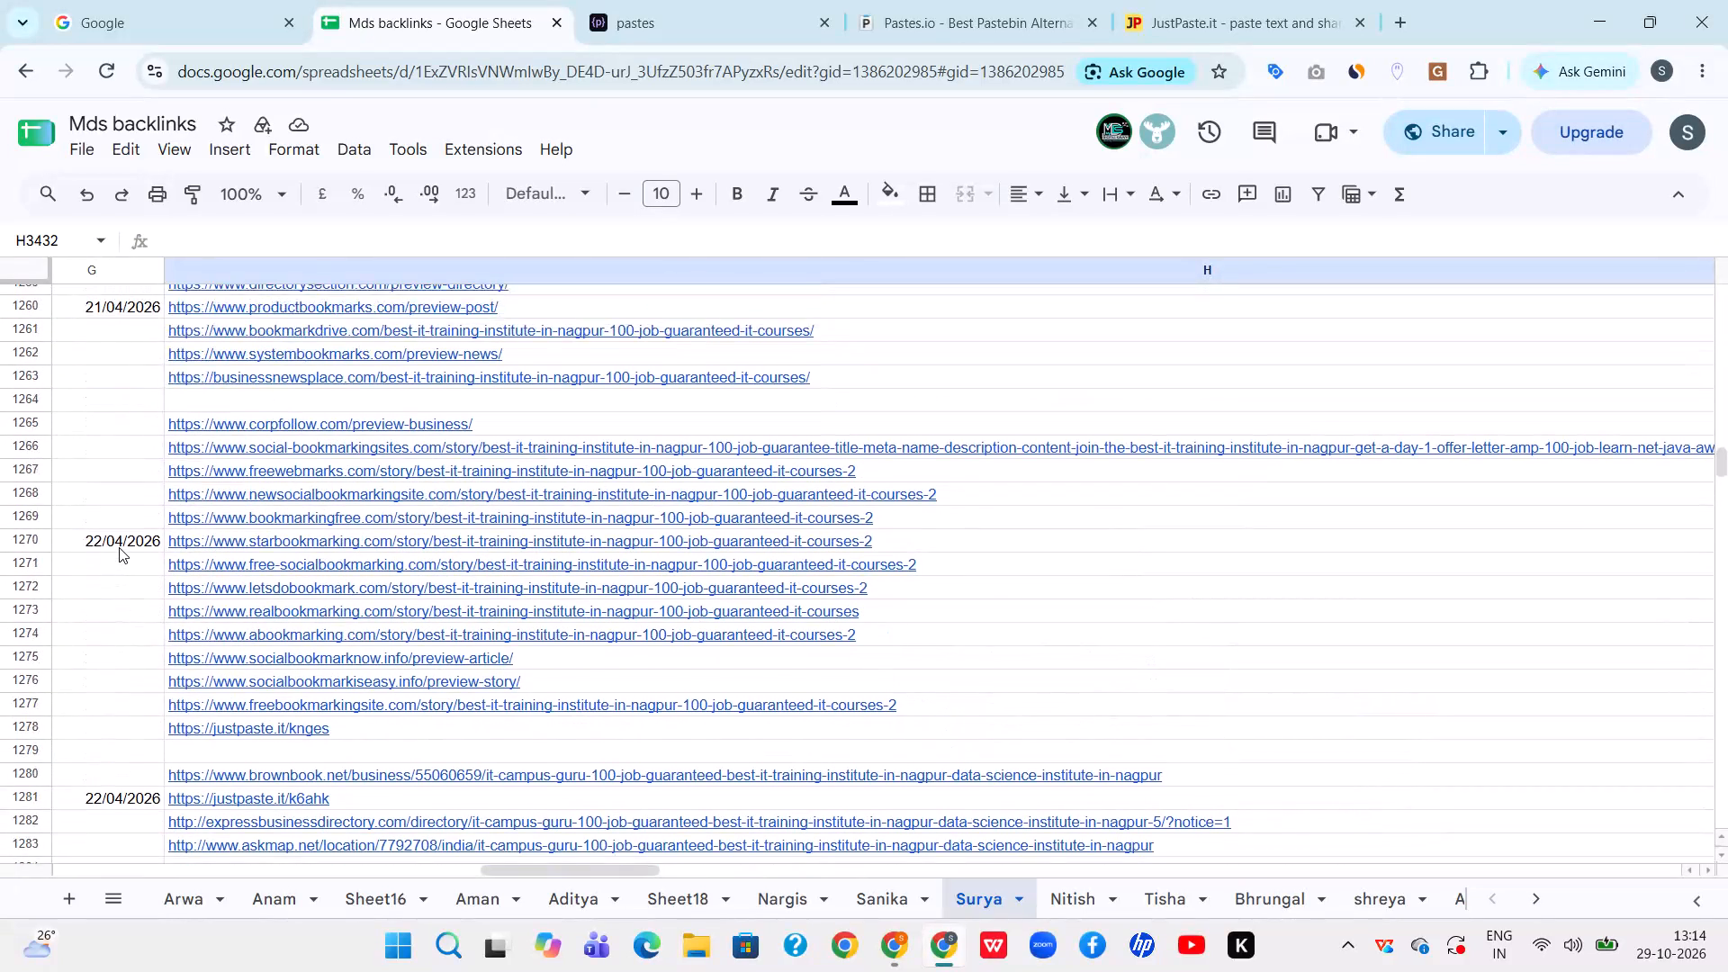
{"action": "scroll", "coordinate": [119, 547], "scroll_direction": "up", "scroll_amount": 20}
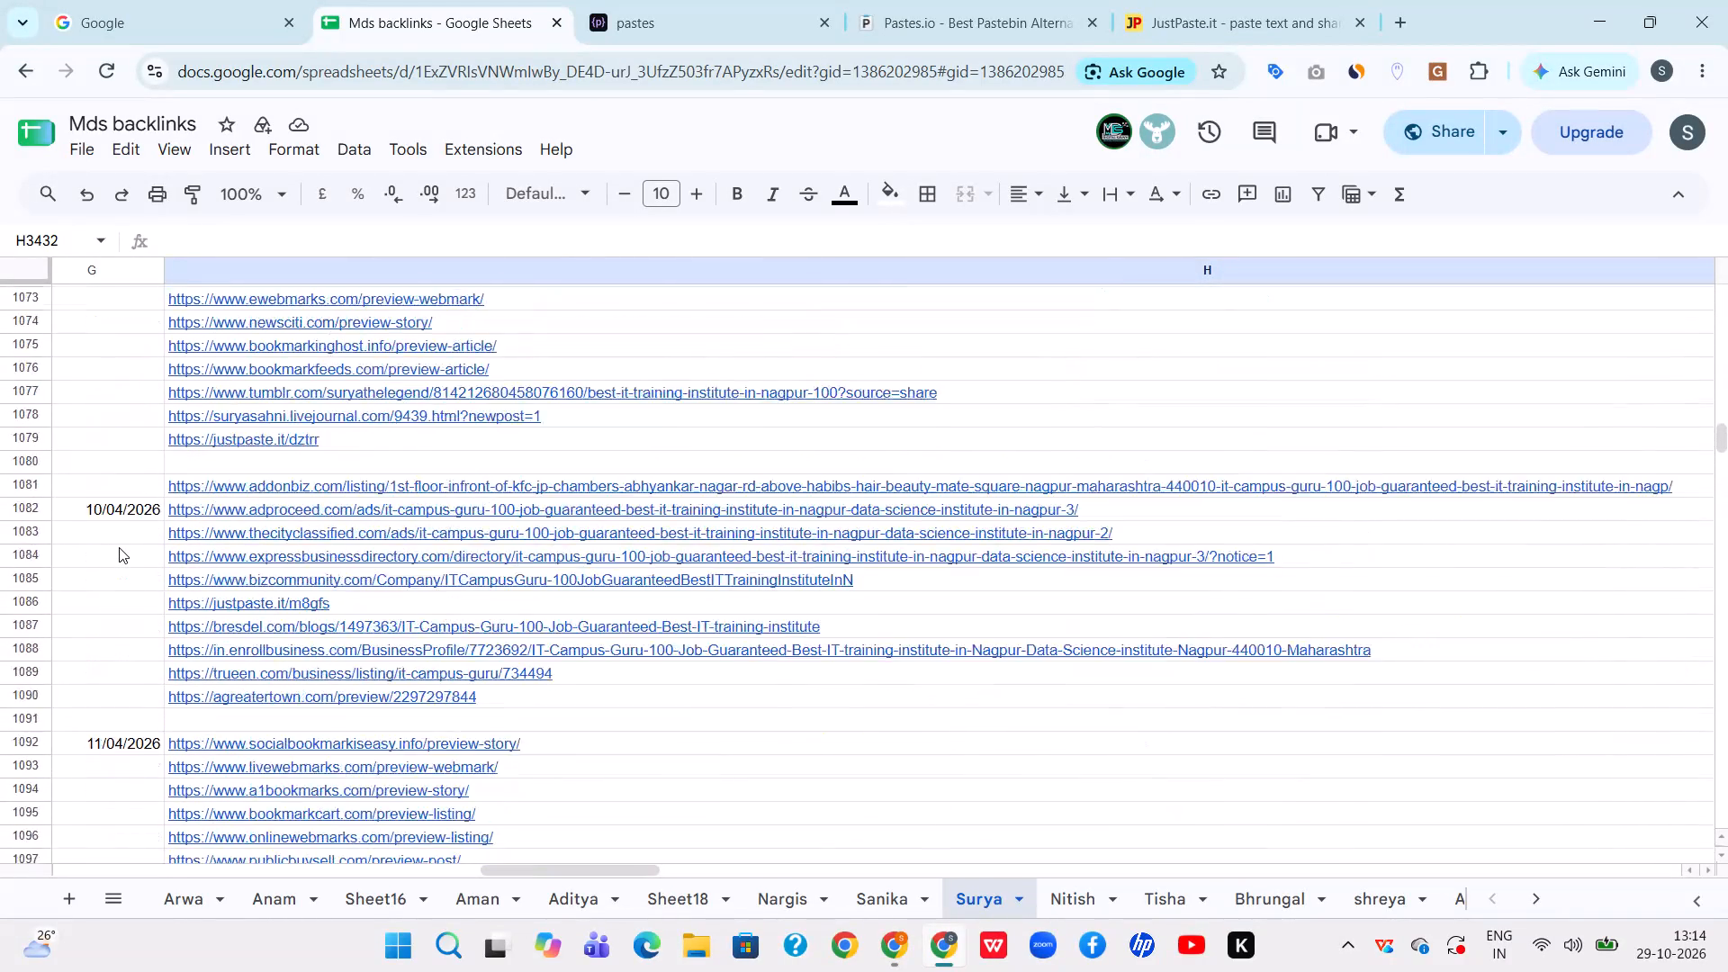
{"action": "scroll", "coordinate": [119, 547], "scroll_direction": "up", "scroll_amount": 3}
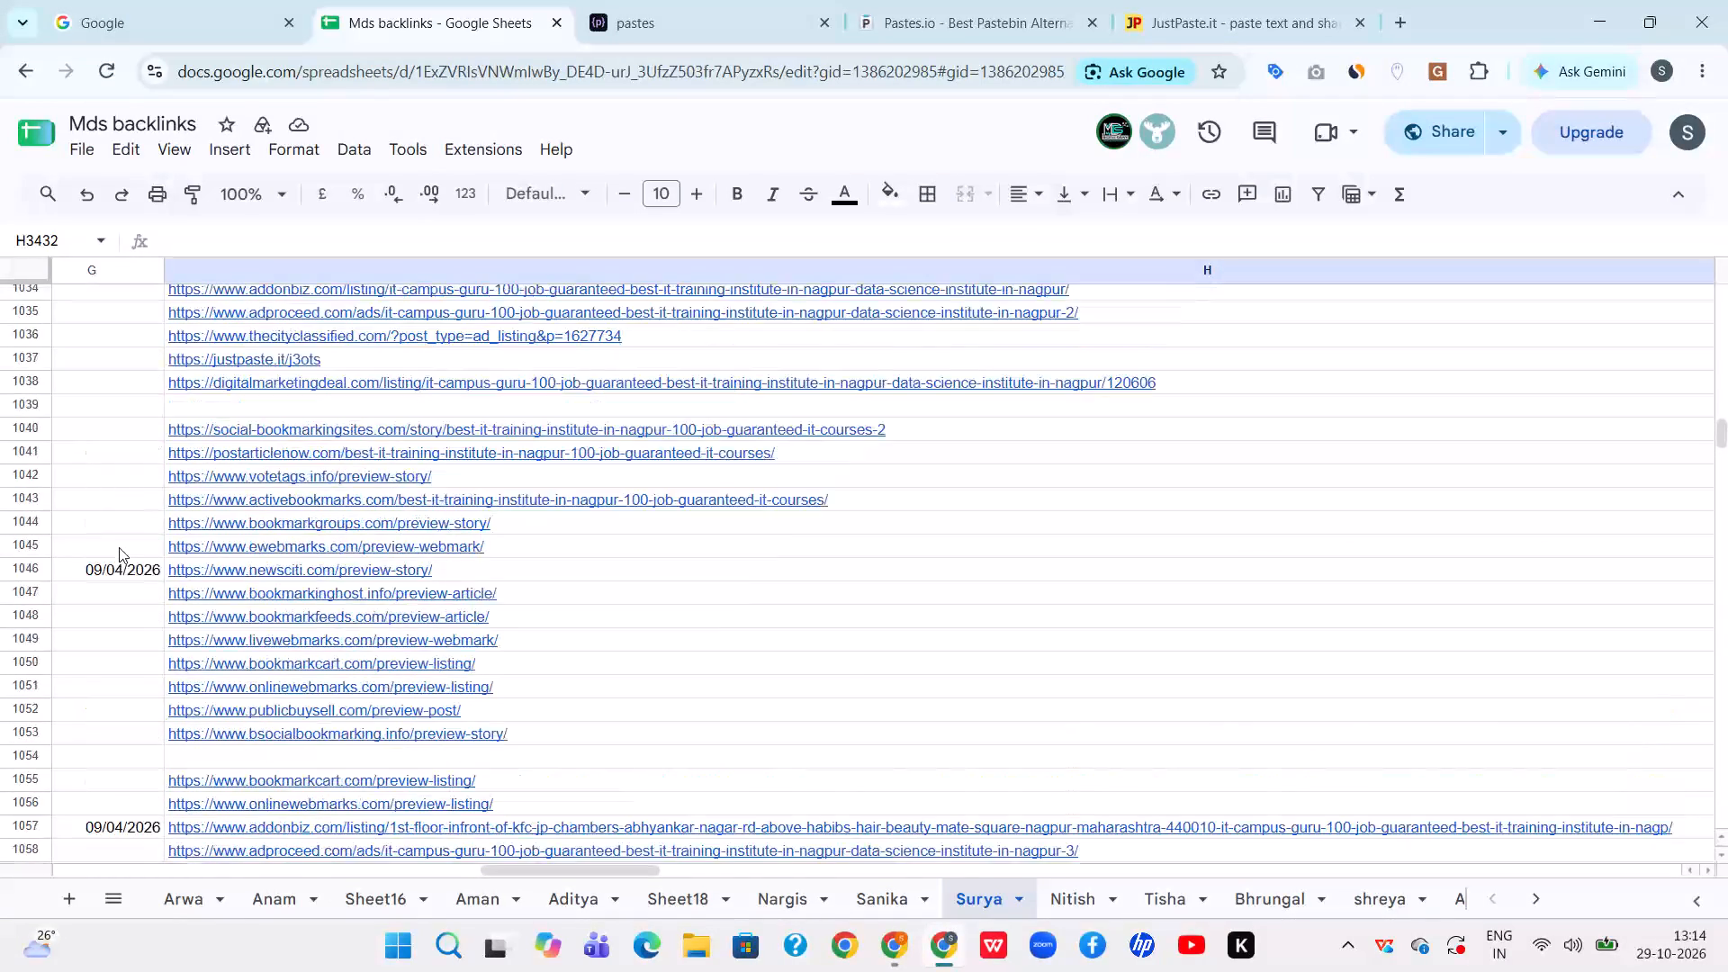
{"action": "scroll", "coordinate": [119, 547], "scroll_direction": "up", "scroll_amount": 12}
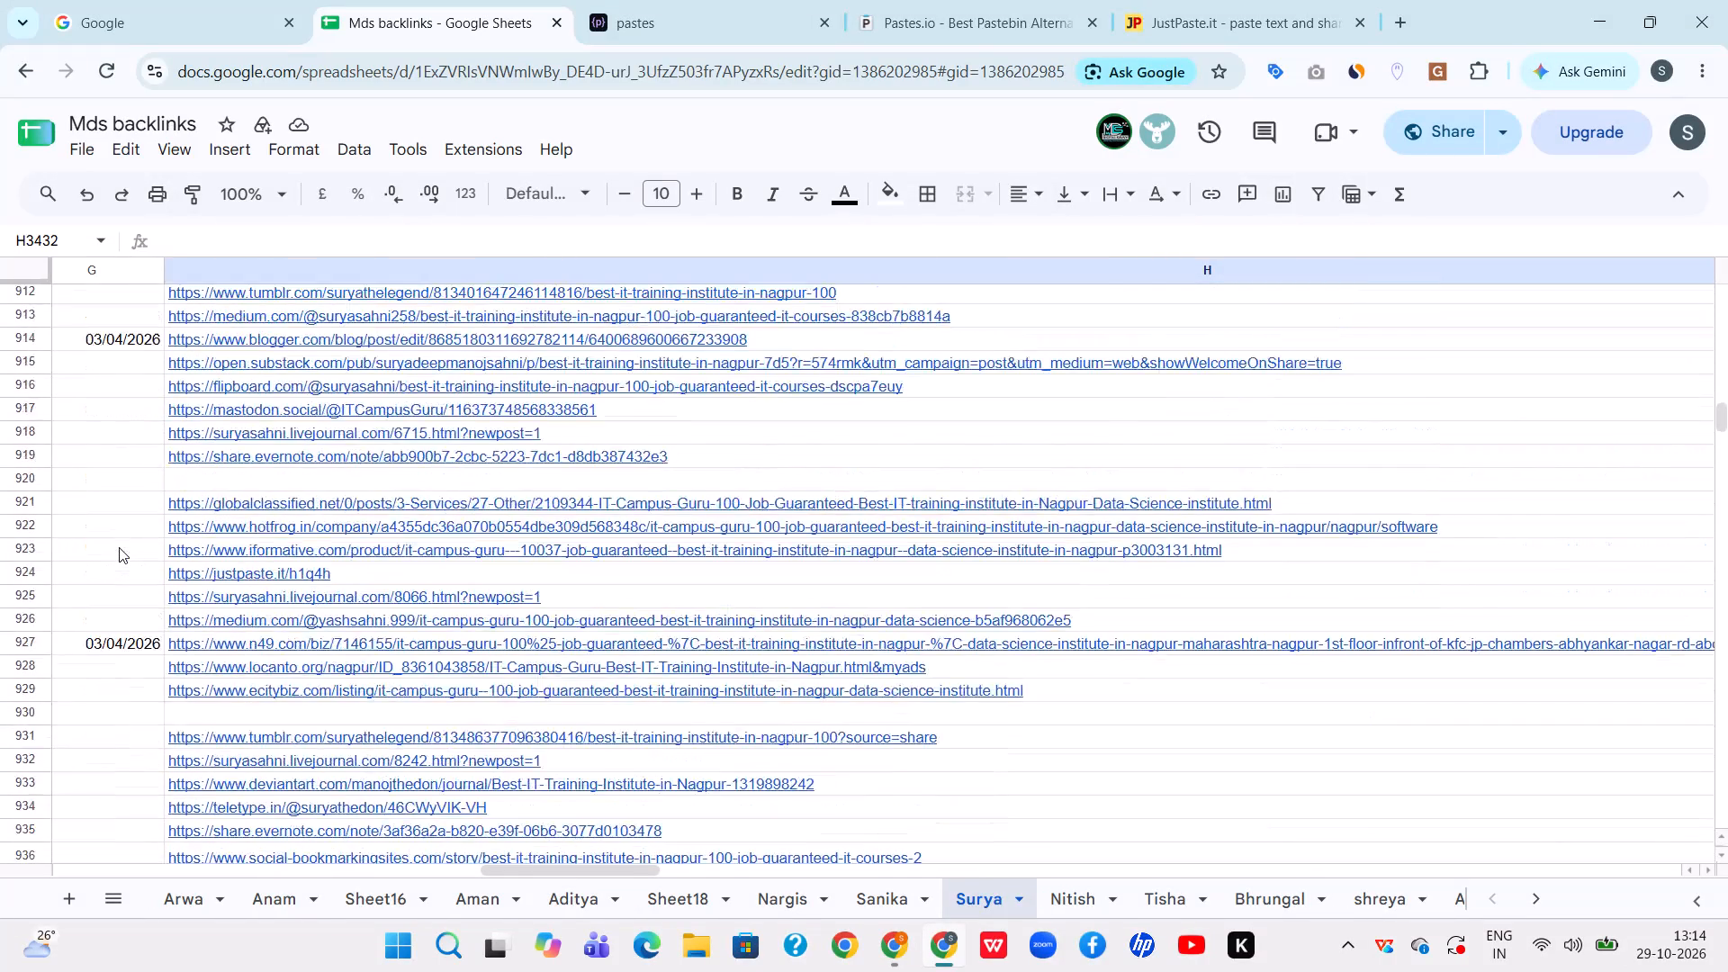
{"action": "scroll", "coordinate": [119, 547], "scroll_direction": "up", "scroll_amount": 2}
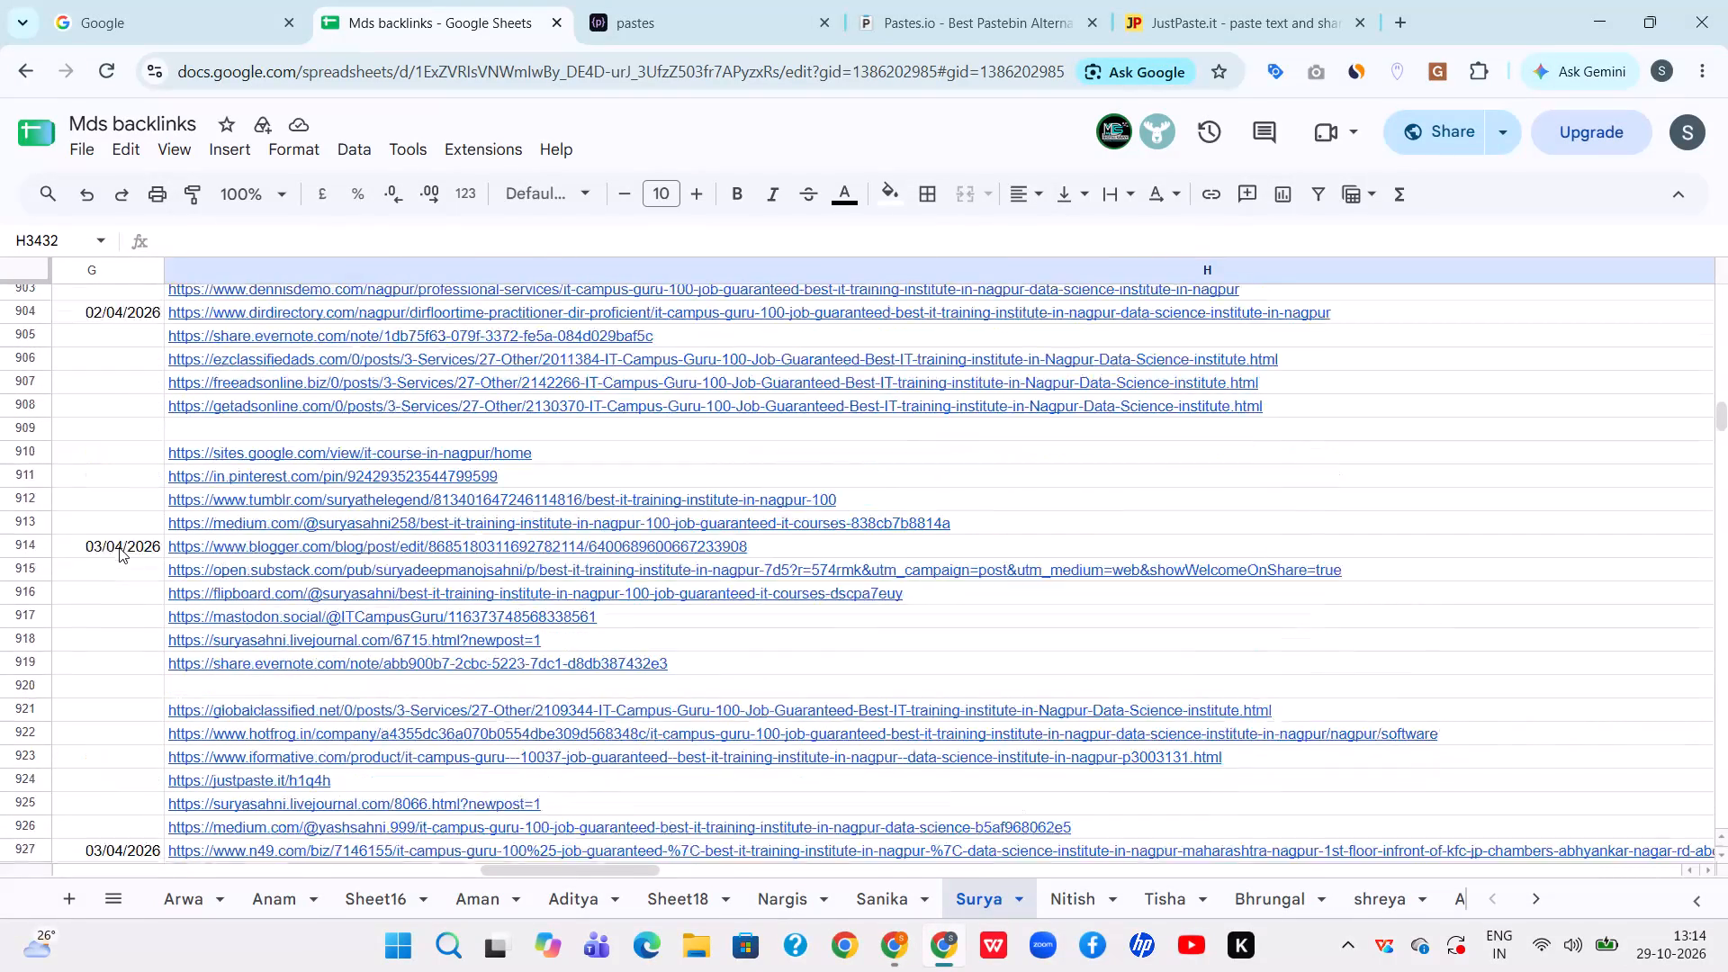
{"action": "scroll", "coordinate": [119, 547], "scroll_direction": "up", "scroll_amount": 12}
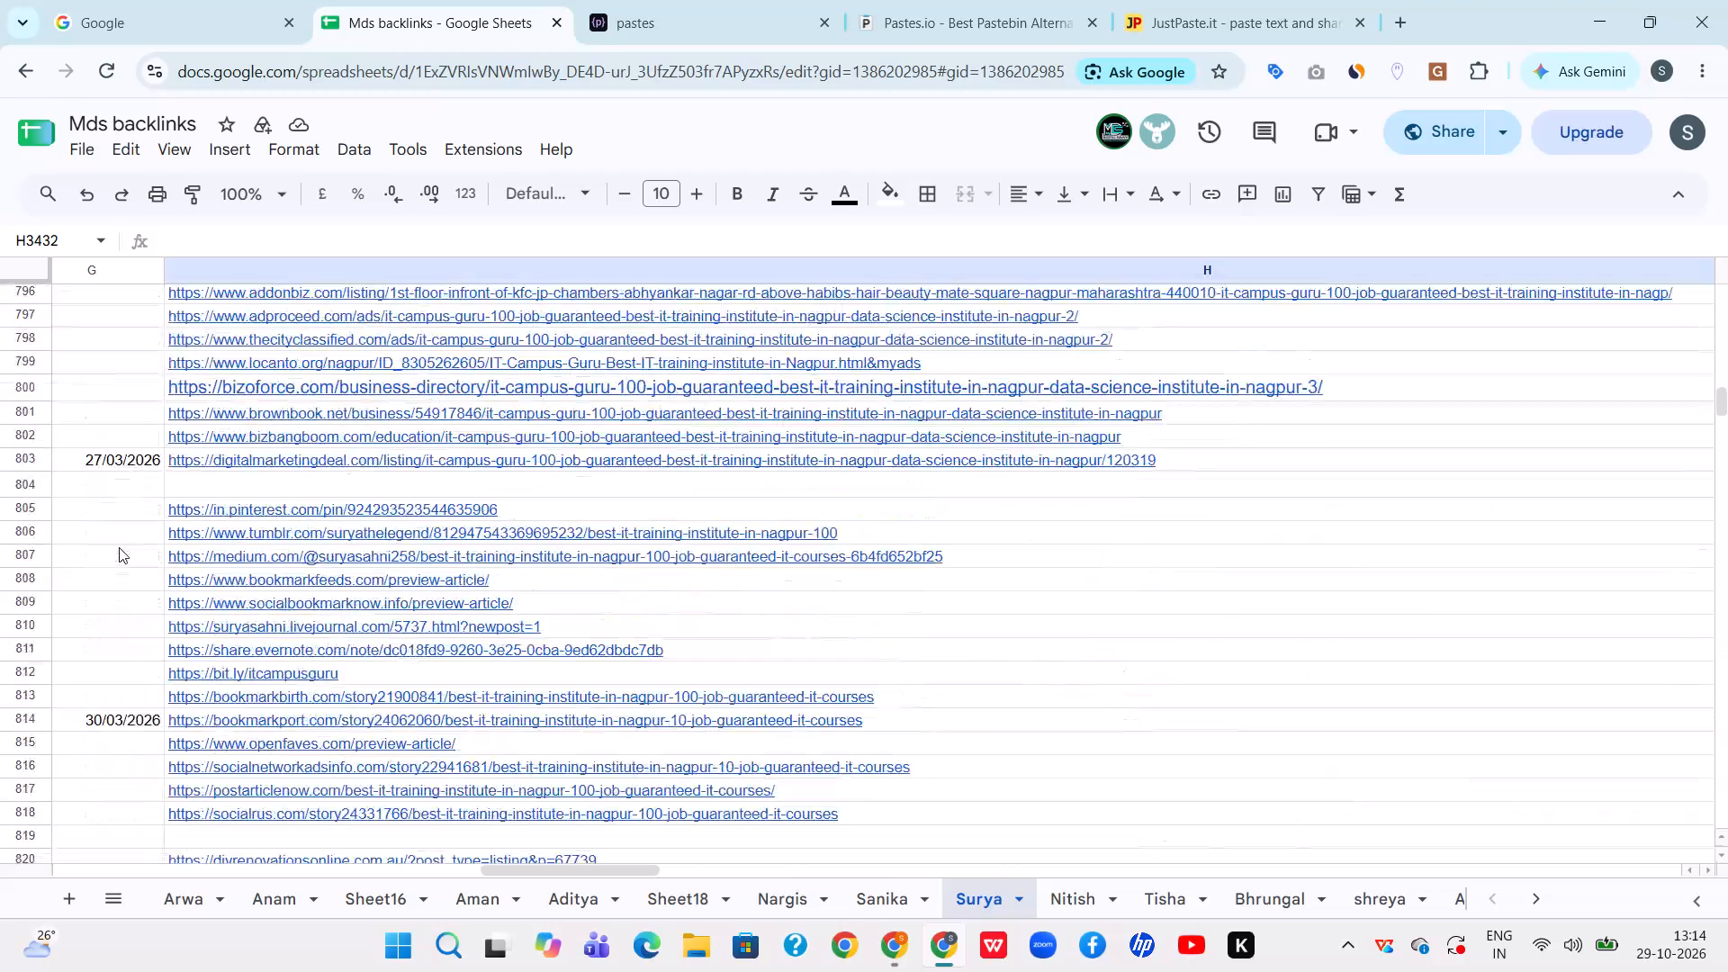
{"action": "scroll", "coordinate": [119, 547], "scroll_direction": "up", "scroll_amount": 11}
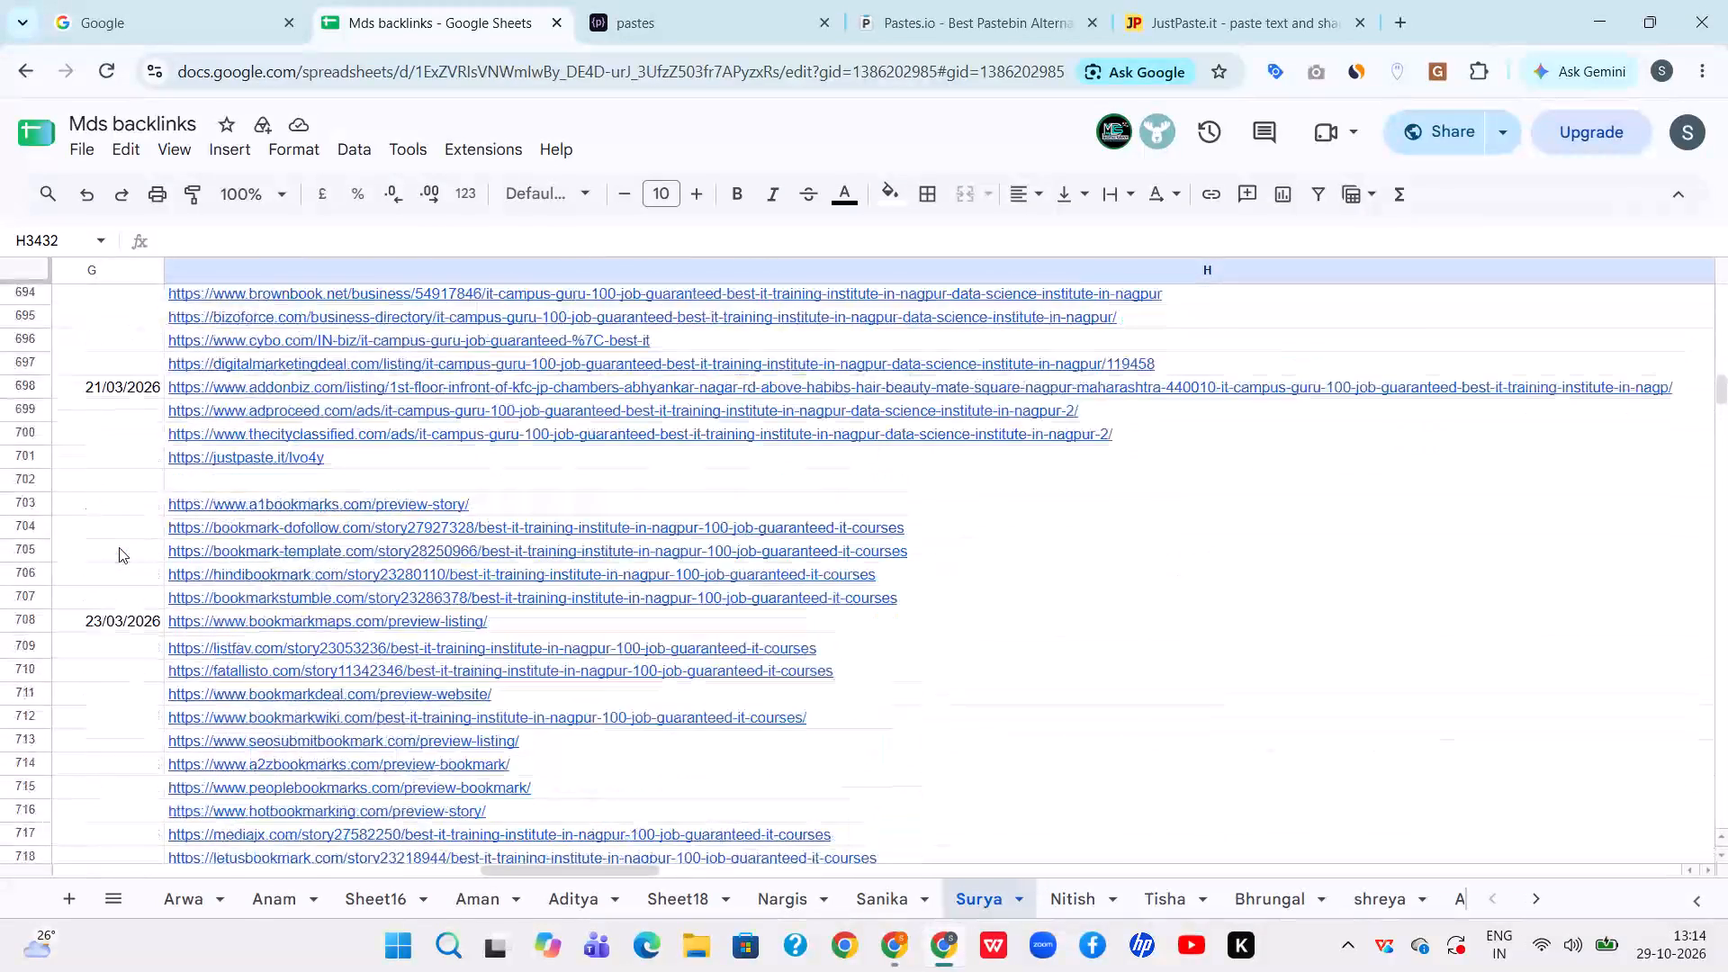
{"action": "scroll", "coordinate": [122, 541], "scroll_direction": "down", "scroll_amount": 1}
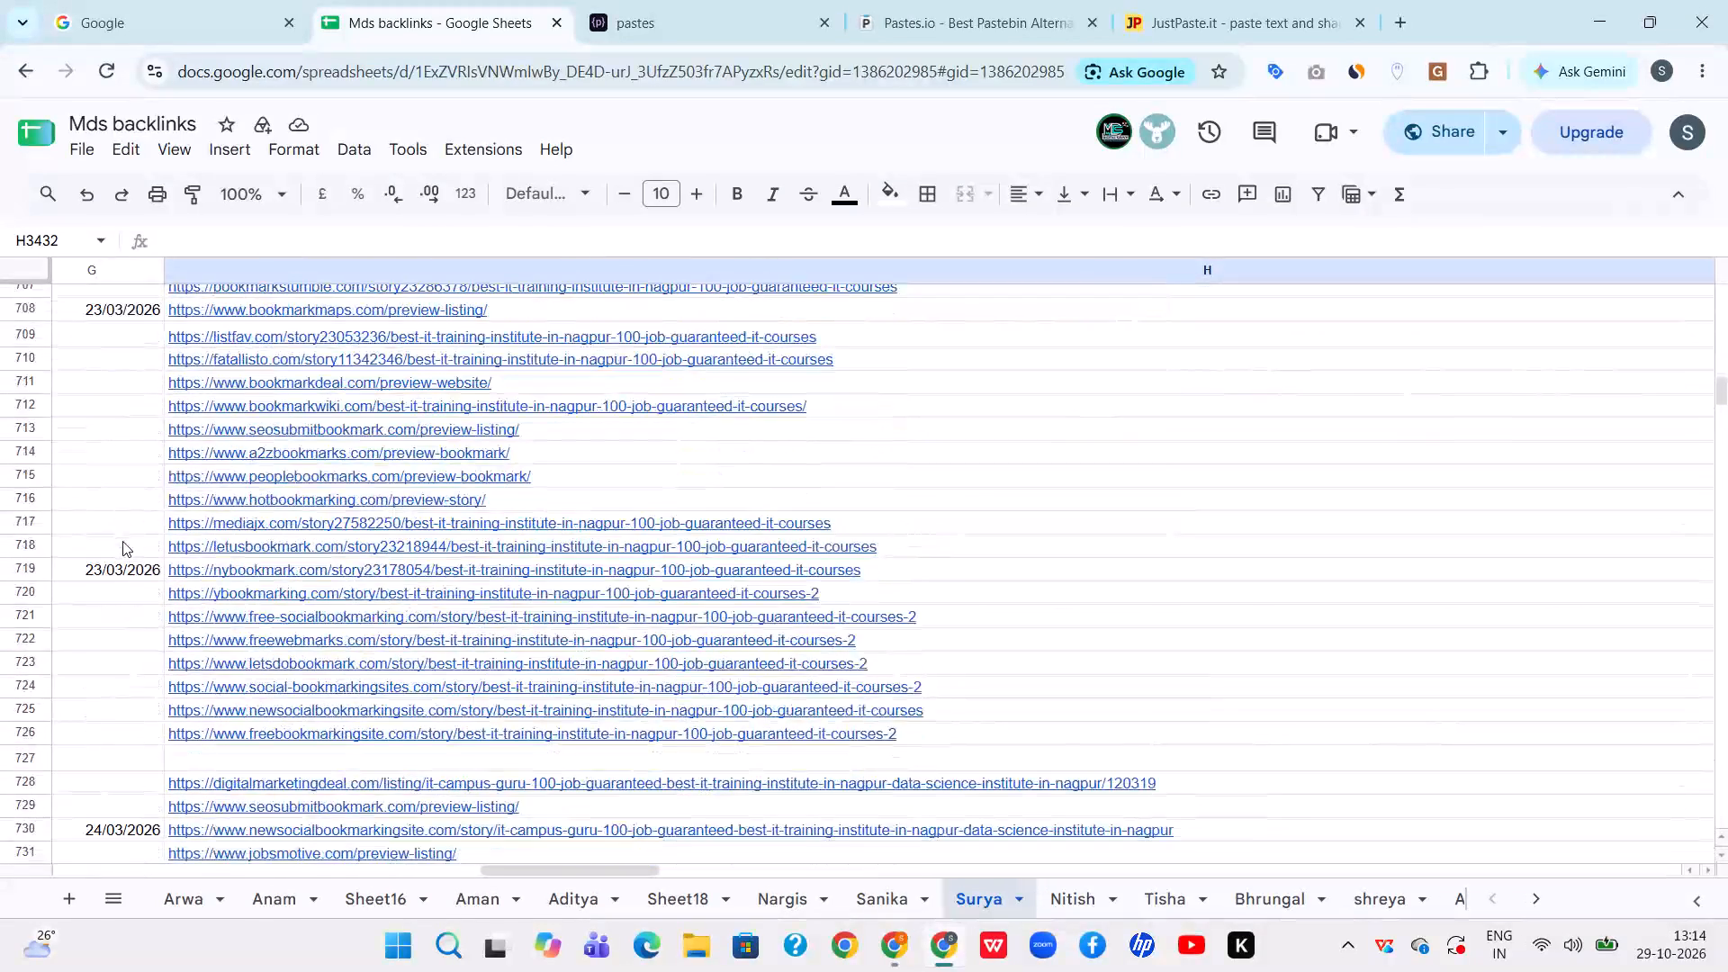
{"action": "scroll", "coordinate": [122, 541], "scroll_direction": "down", "scroll_amount": 2}
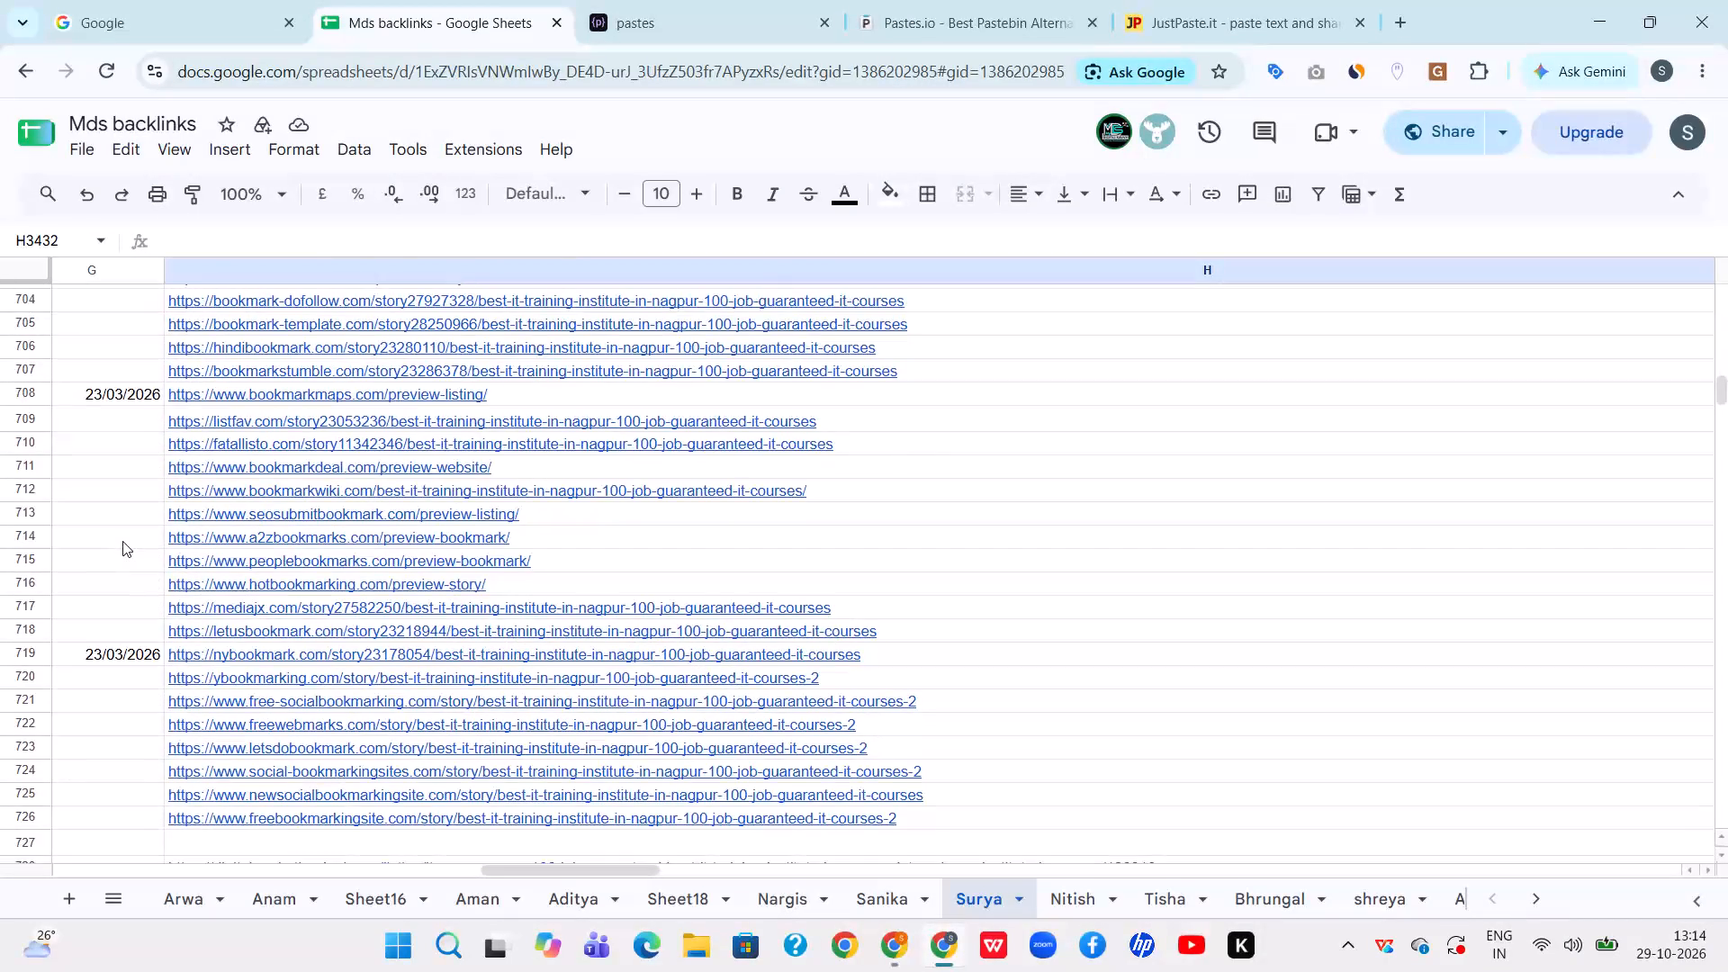
{"action": "scroll", "coordinate": [122, 541], "scroll_direction": "up", "scroll_amount": 12}
{"action": "scroll", "coordinate": [122, 541], "scroll_direction": "up", "scroll_amount": 17}
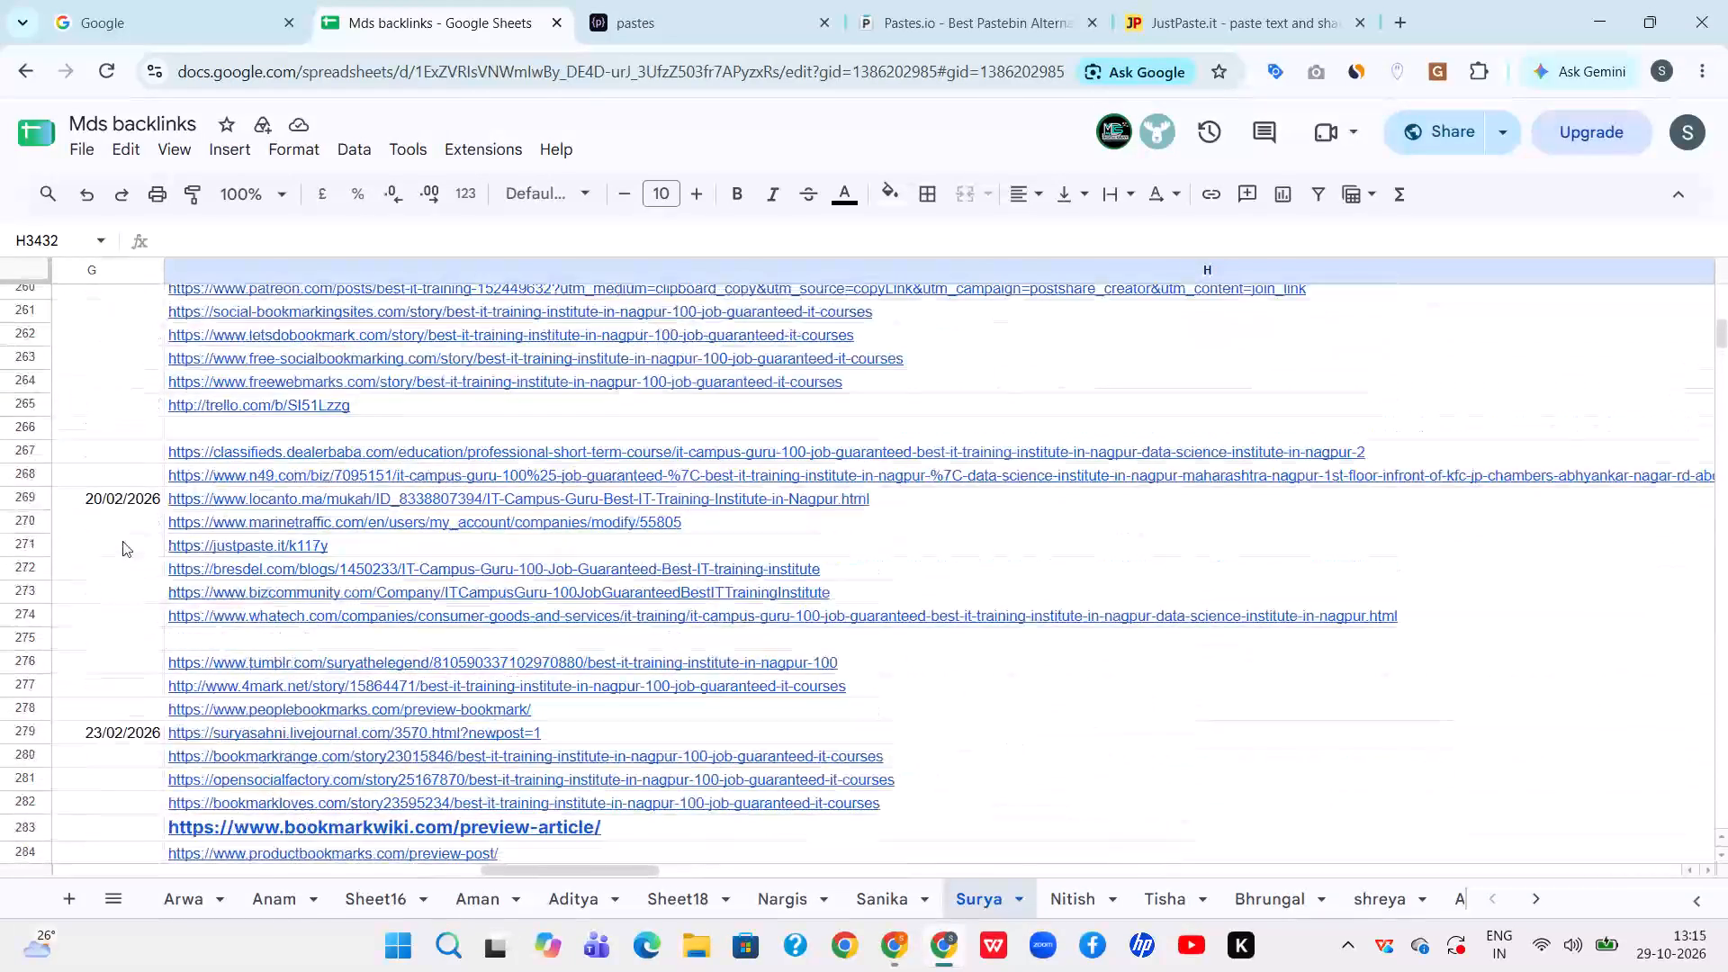
{"action": "scroll", "coordinate": [122, 541], "scroll_direction": "up", "scroll_amount": 4}
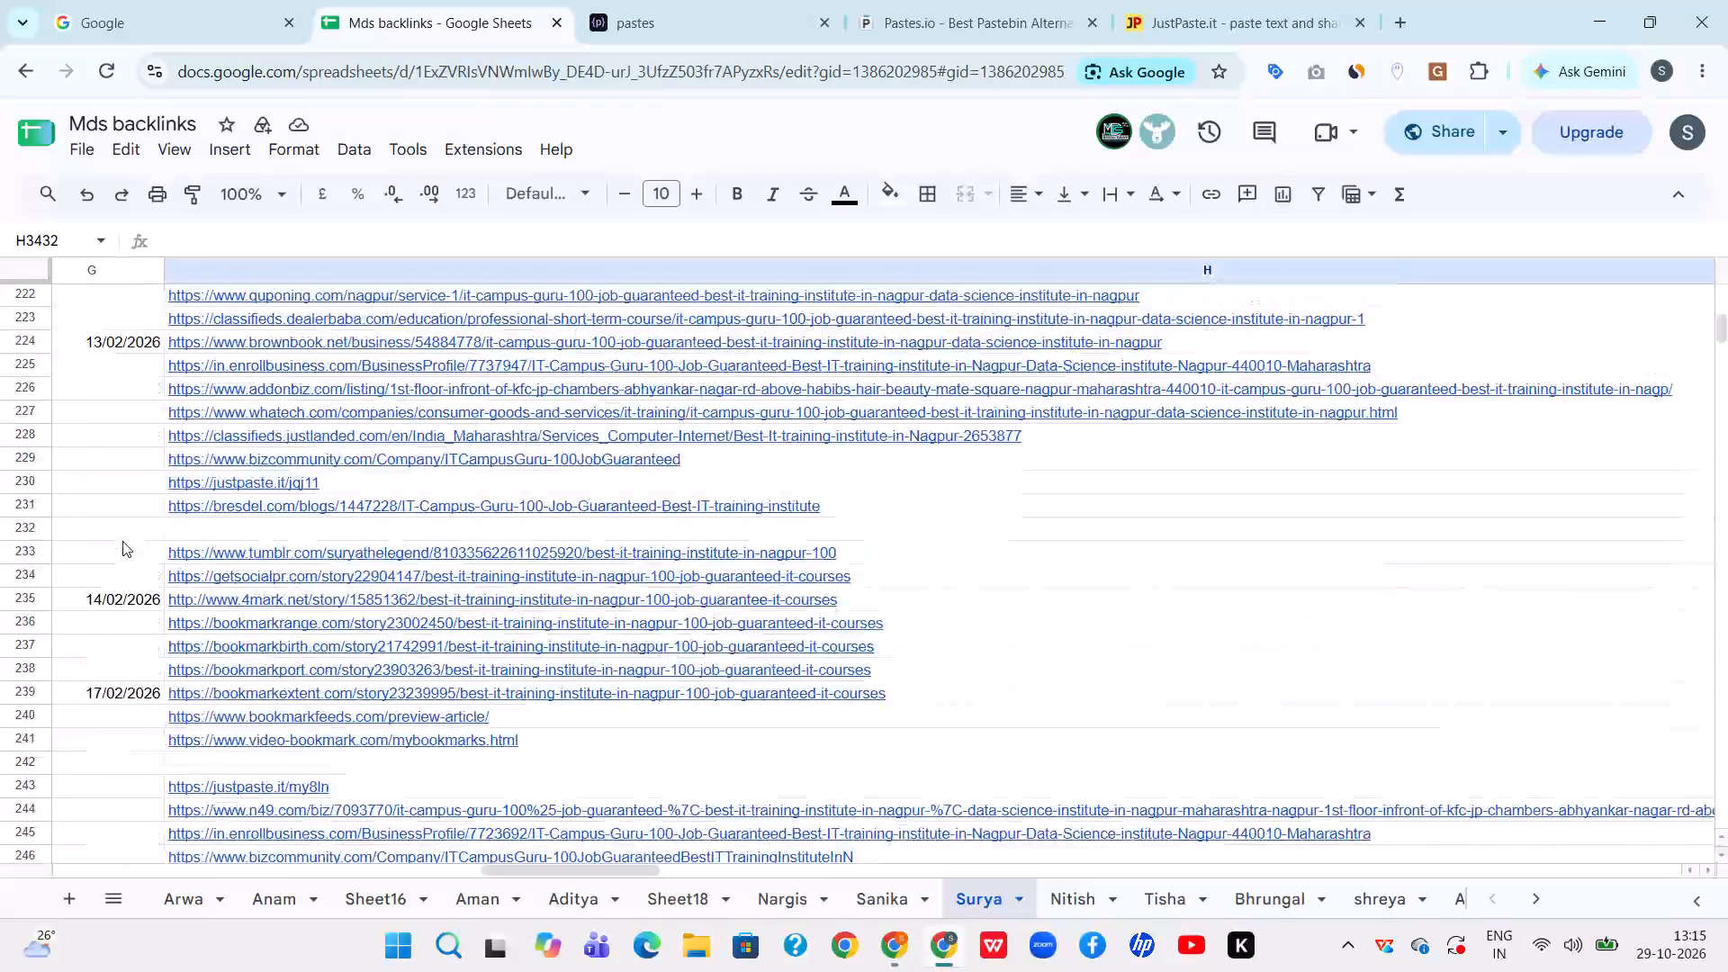
{"action": "scroll", "coordinate": [122, 541], "scroll_direction": "up", "scroll_amount": 1}
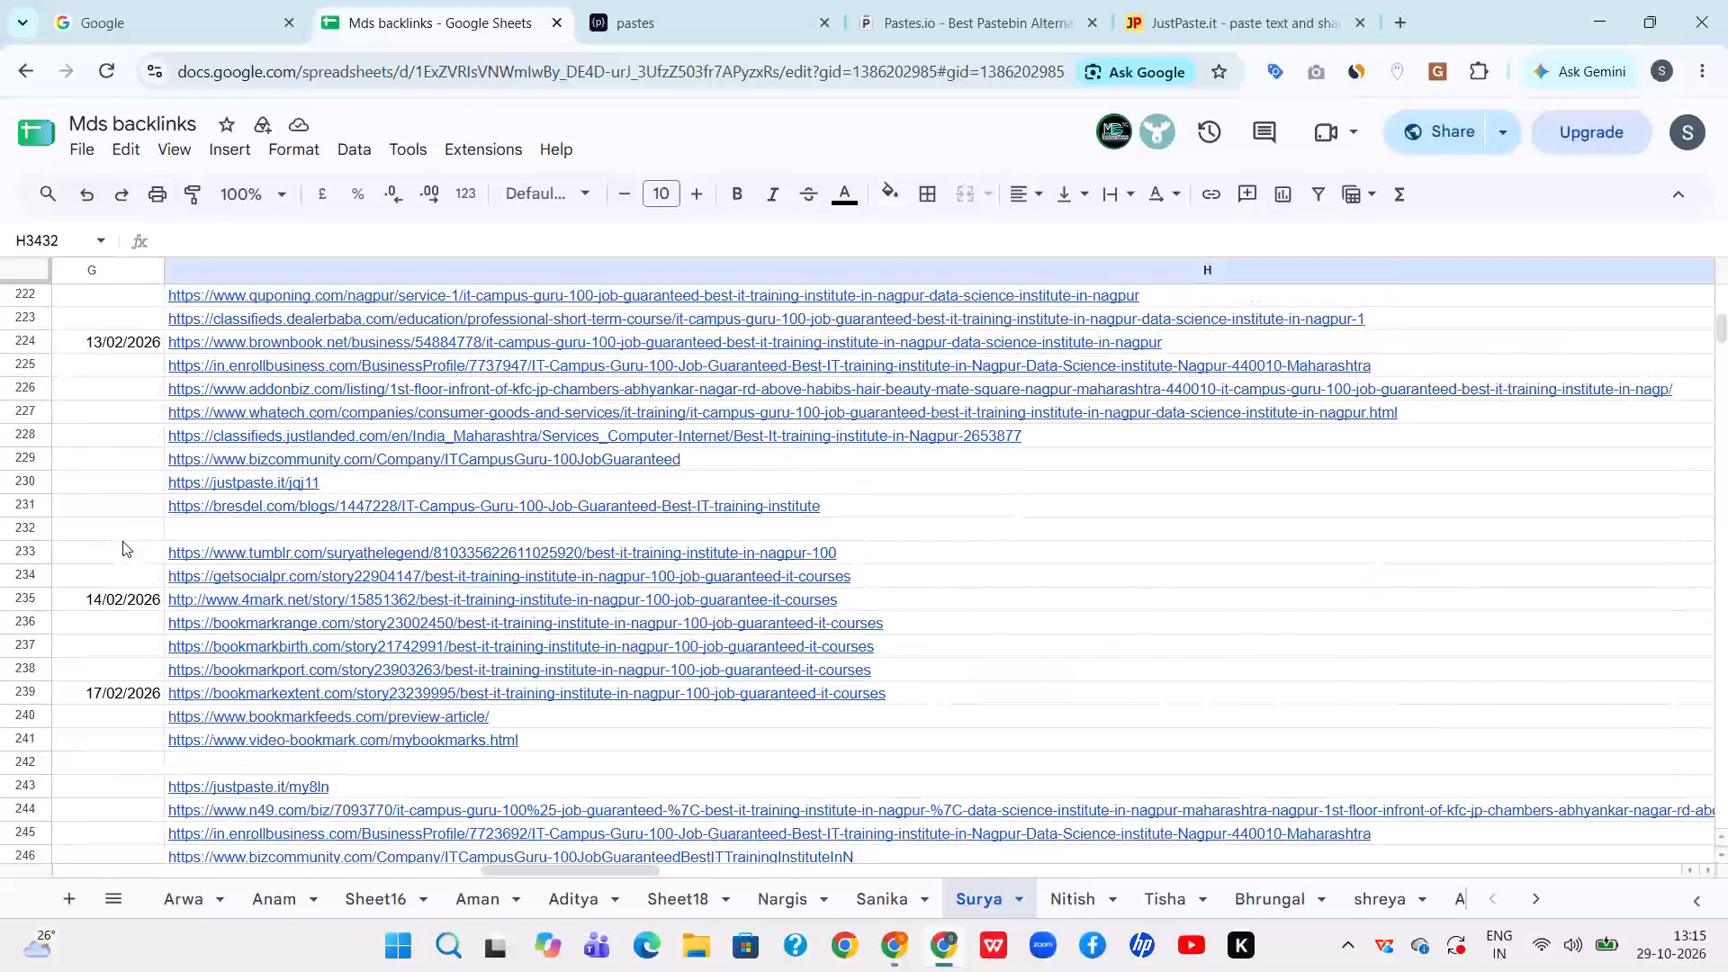
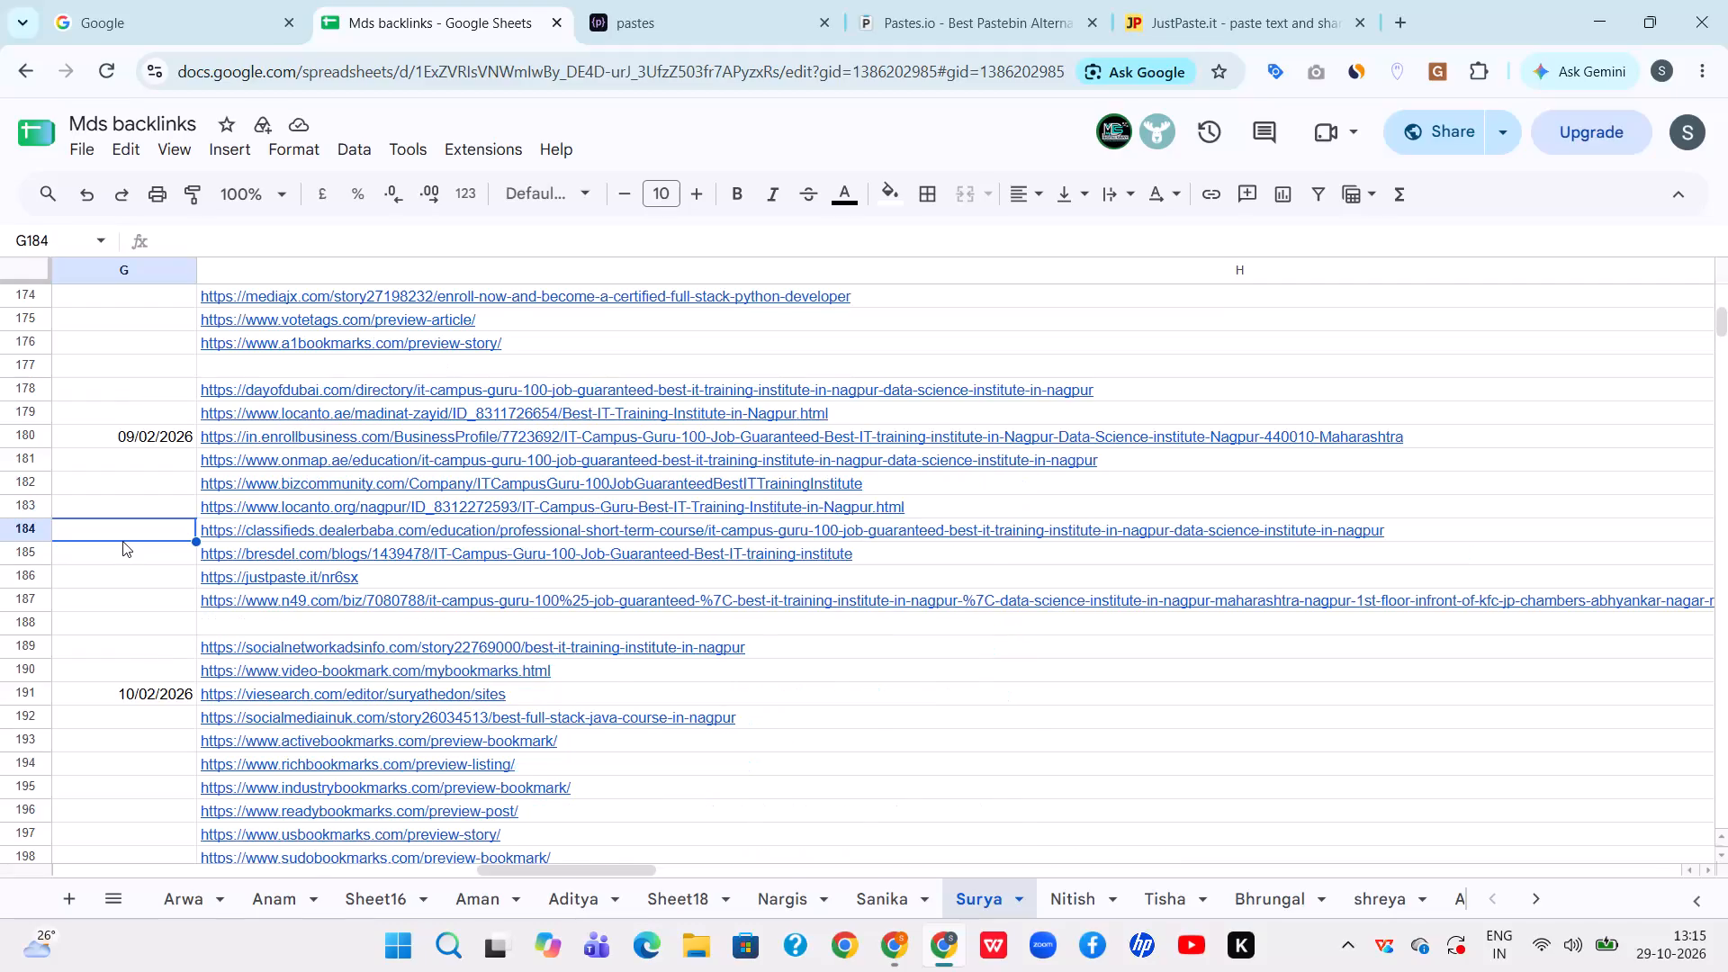
{"action": "key", "text": "Page_Up"}
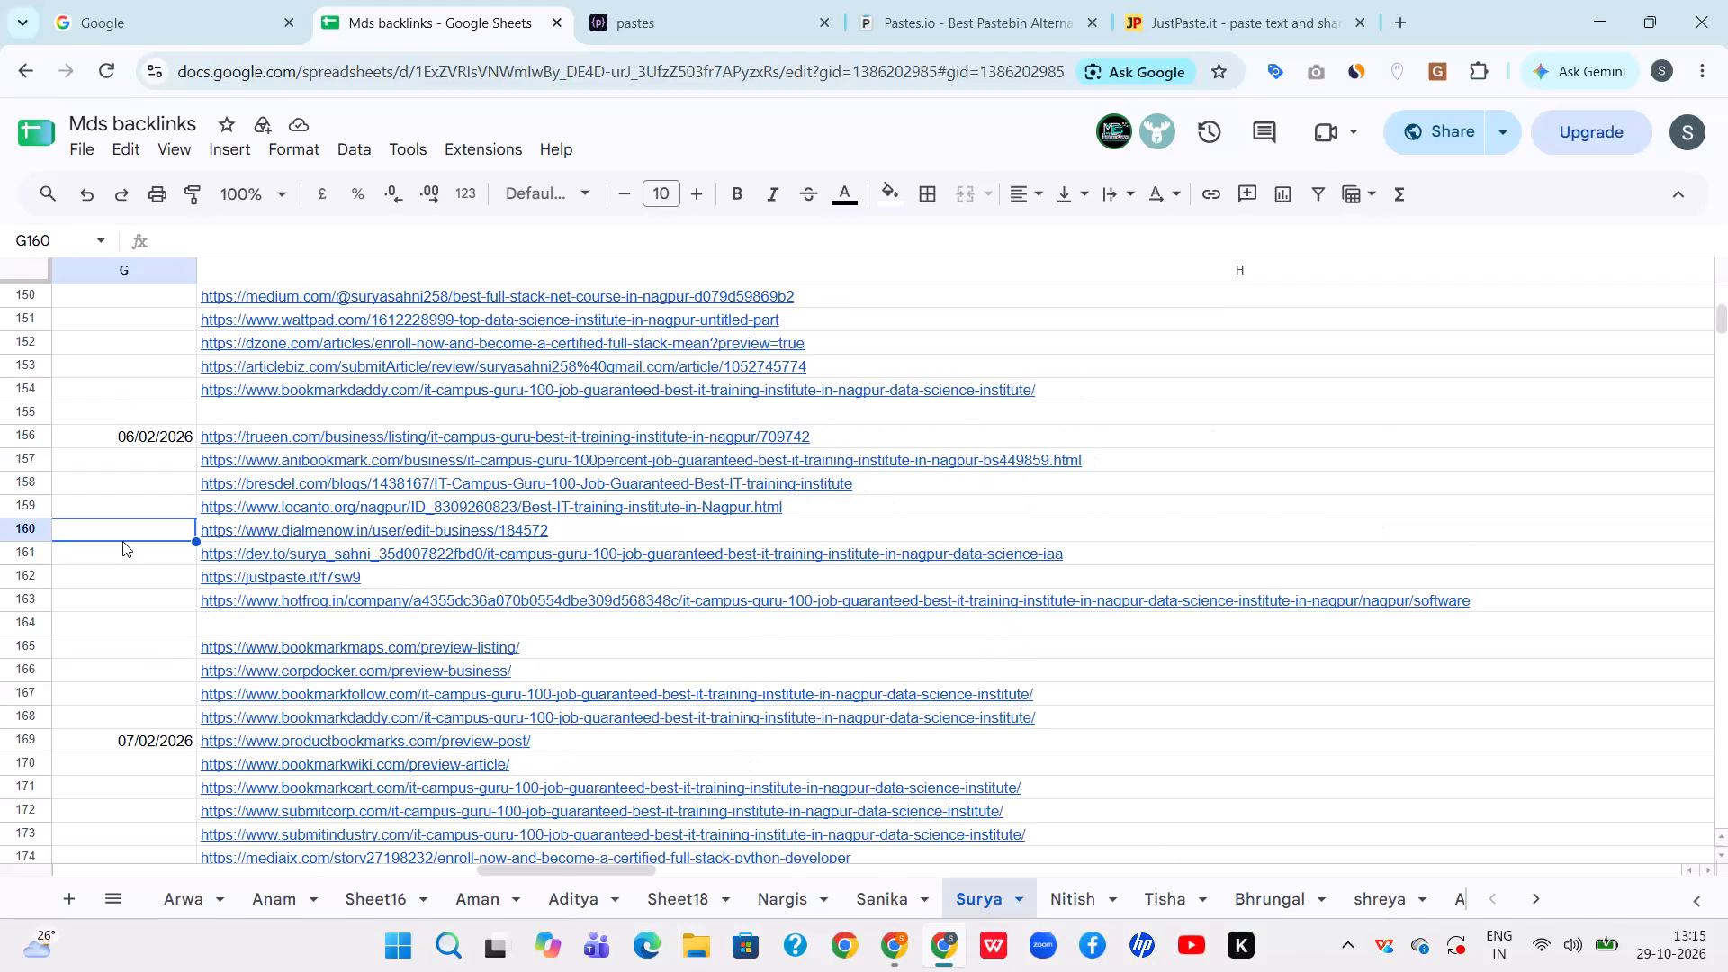
{"action": "key", "text": "Page_Up"}
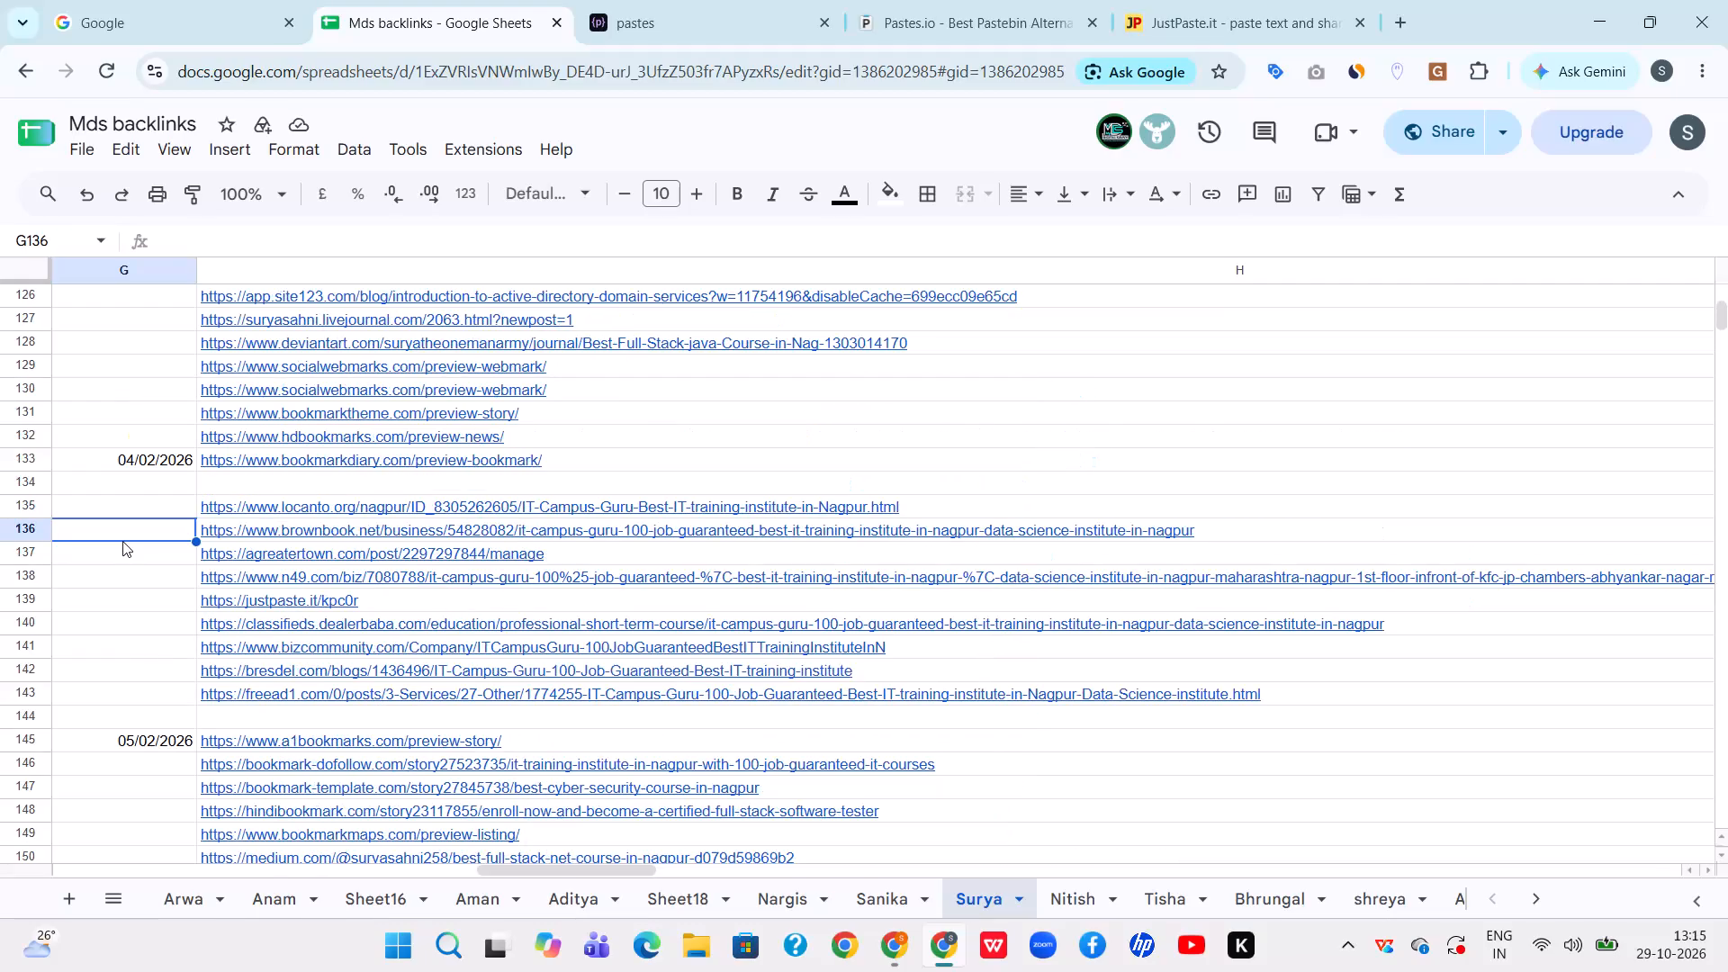
{"action": "key", "text": "Page_Up"}
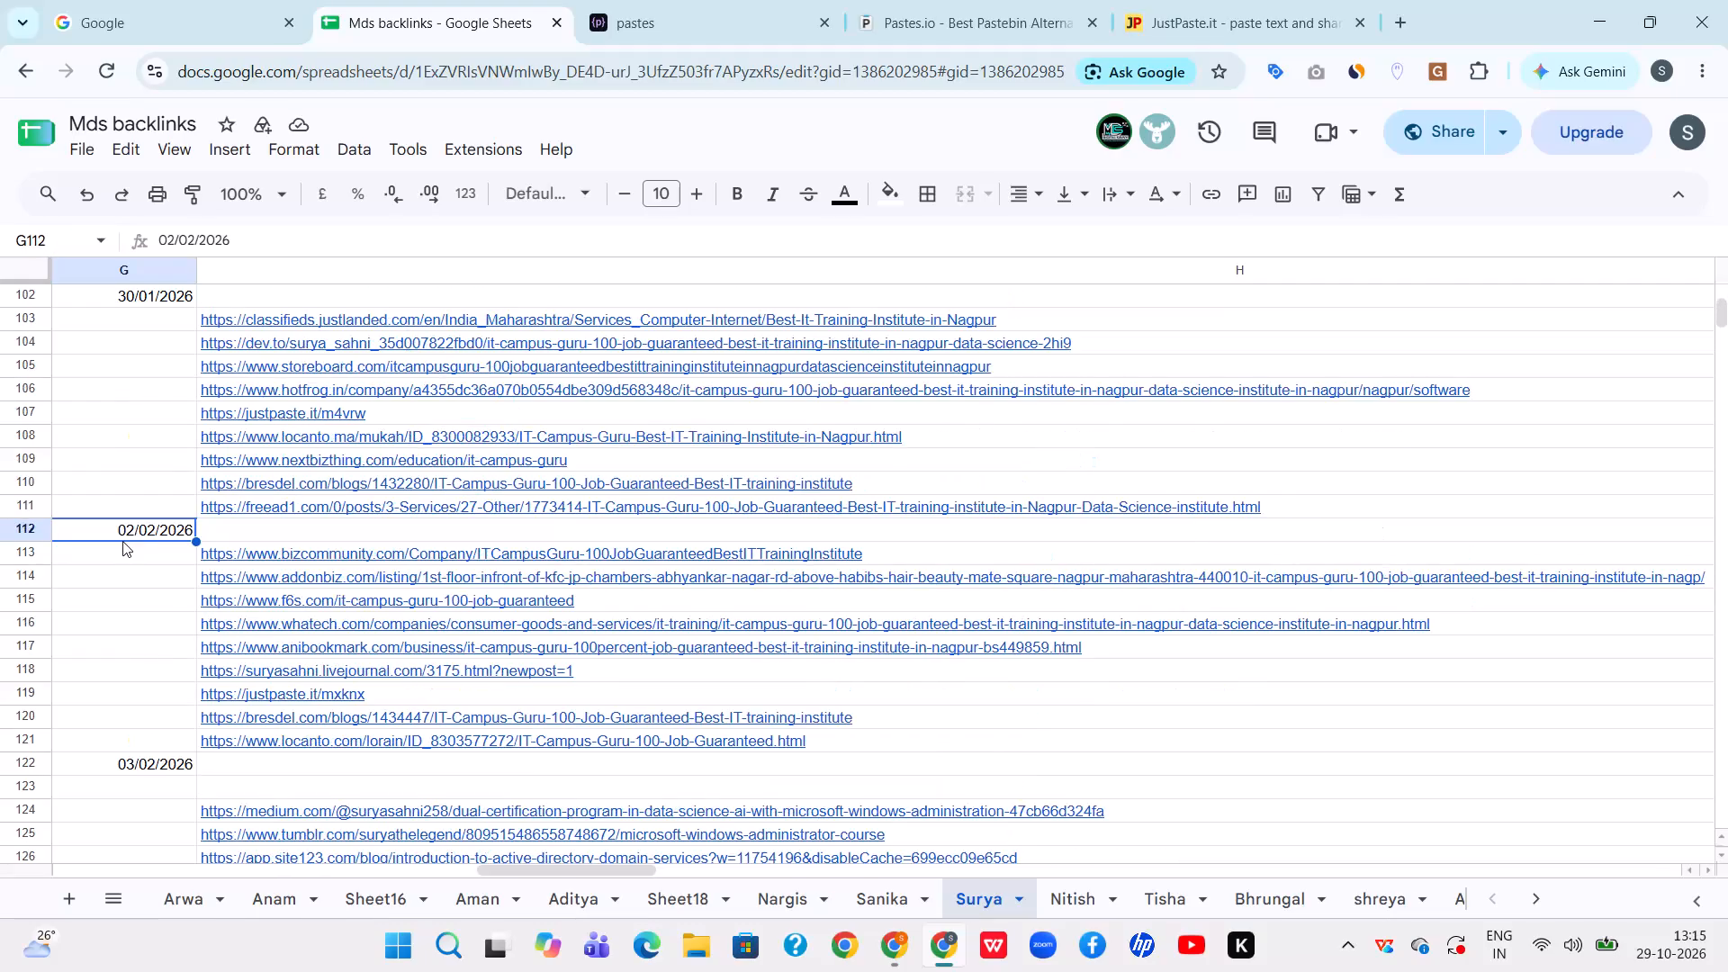
{"action": "key", "text": "Page_Up"}
{"action": "key", "text": "Page_Up"}
{"action": "key", "text": "Page_Up"}
{"action": "key", "text": "Page_Up"}
{"action": "key", "text": "Page_Up"}
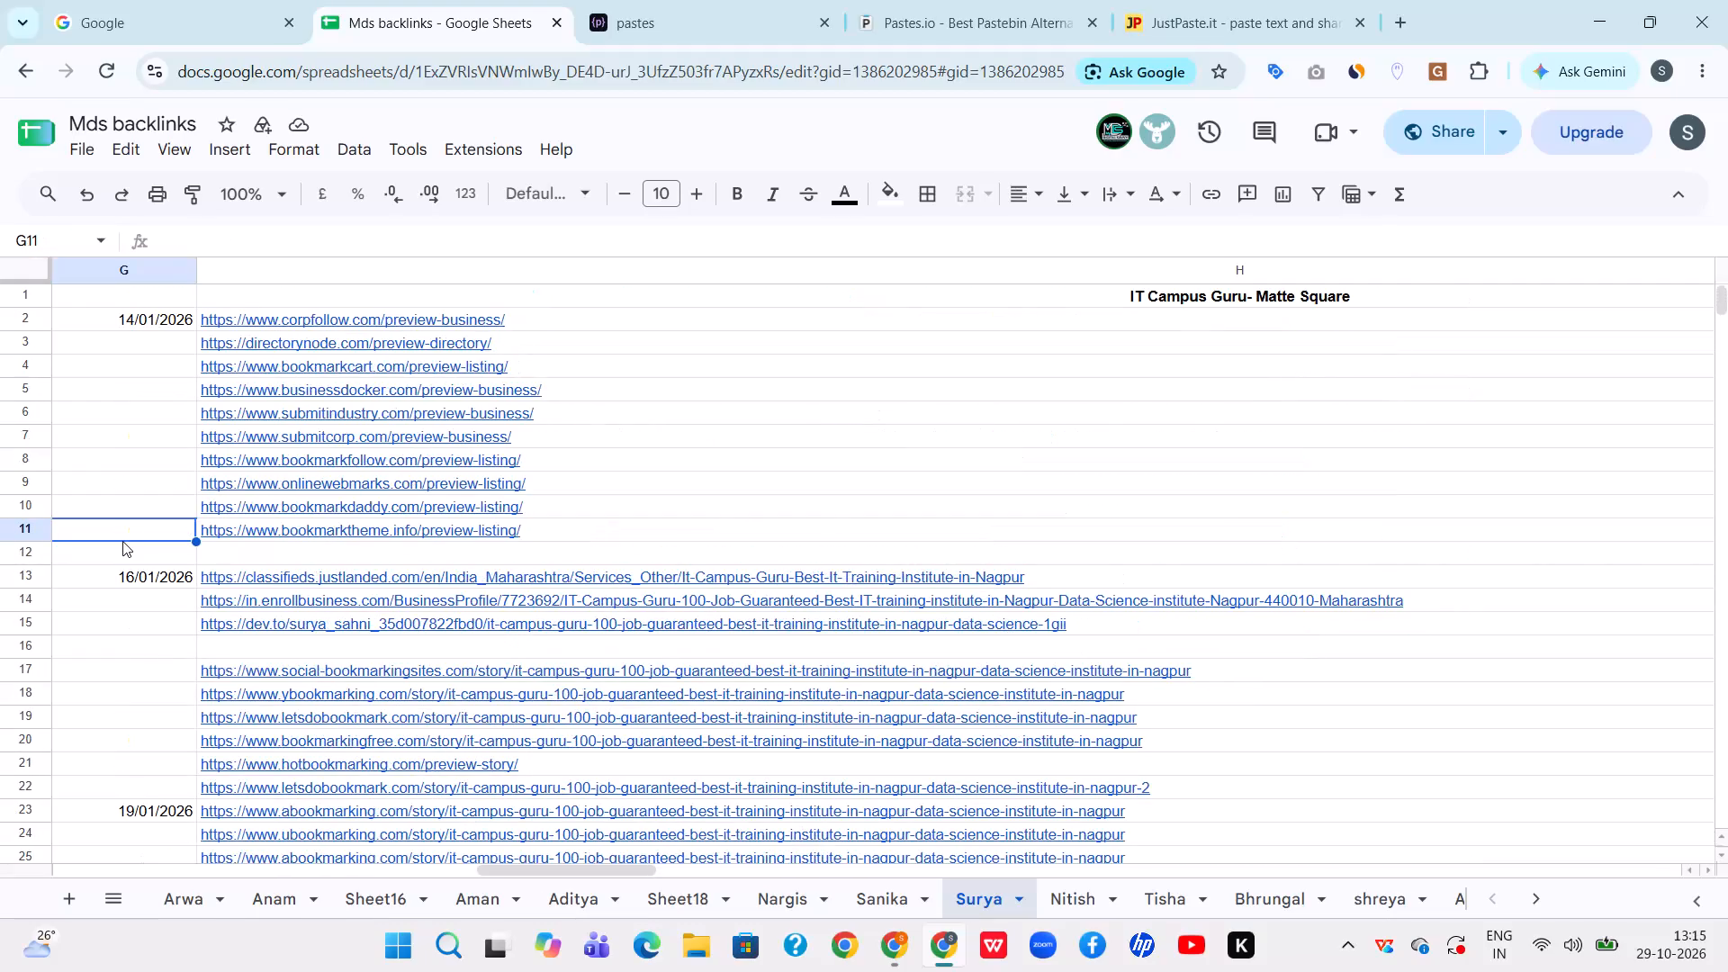
{"action": "key", "text": "Page_Down"}
{"action": "key", "text": "Page_Down"}
{"action": "key", "text": "Page_Down"}
{"action": "key", "text": "Page_Down"}
{"action": "key", "text": "Page_Down"}
{"action": "key", "text": "Page_Down"}
{"action": "key", "text": "Page_Down"}
{"action": "key", "text": "Page_Down"}
{"action": "key", "text": "Page_Down"}
{"action": "key", "text": "Page_Down"}
{"action": "key", "text": "Page_Down"}
{"action": "key", "text": "Page_Down"}
{"action": "key", "text": "Page_Down"}
{"action": "key", "text": "Page_Down"}
{"action": "key", "text": "Page_Down"}
{"action": "key", "text": "Page_Down"}
{"action": "key", "text": "Page_Down"}
{"action": "key", "text": "Page_Down"}
{"action": "key", "text": "Page_Down"}
{"action": "key", "text": "Page_Down"}
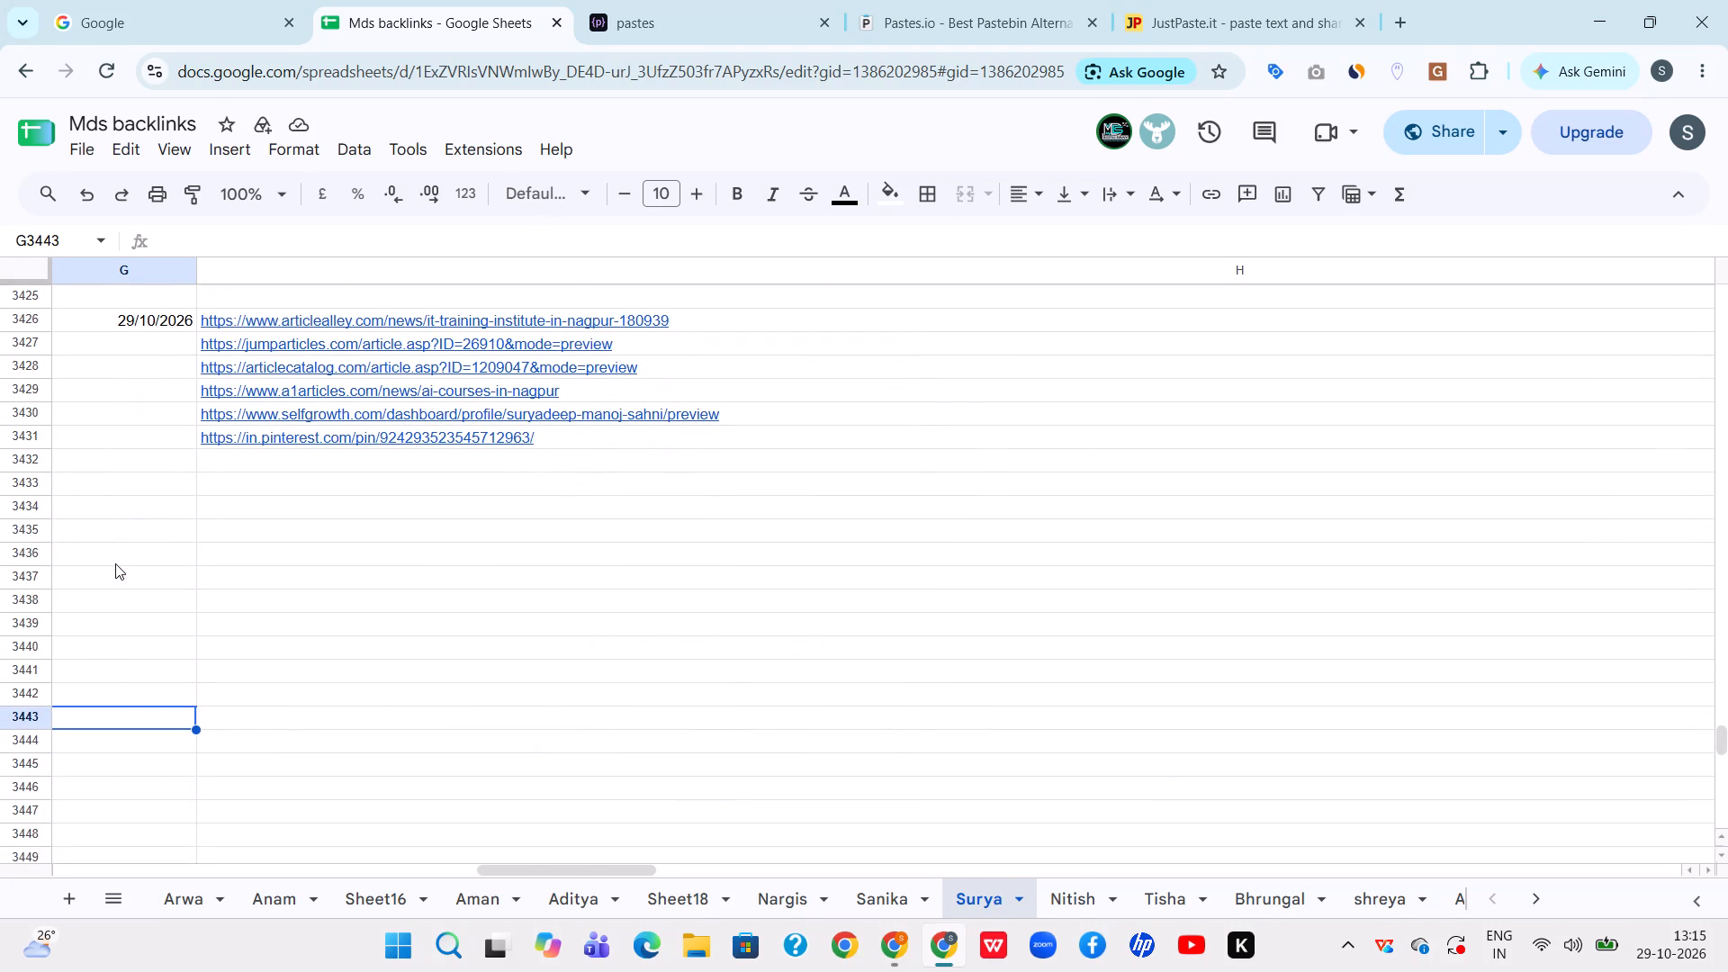
{"action": "left_click", "coordinate": [291, 458]}
{"action": "scroll", "coordinate": [291, 458], "scroll_direction": "down", "scroll_amount": 1}
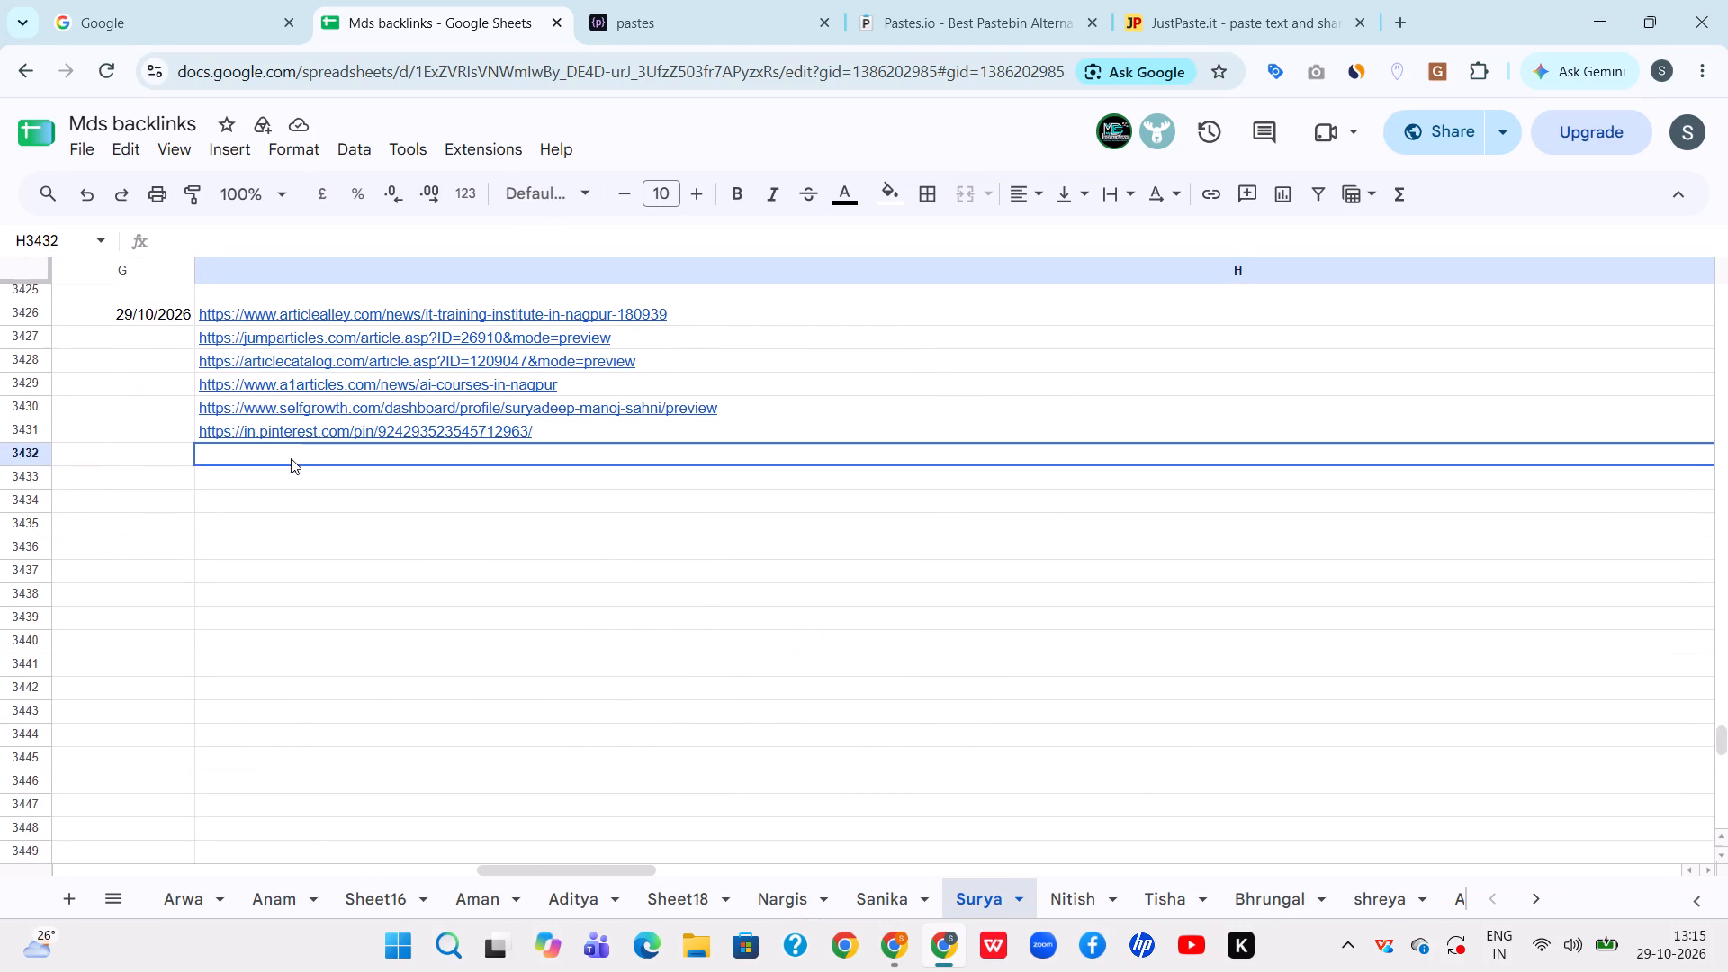
{"action": "scroll", "coordinate": [291, 458], "scroll_direction": "down", "scroll_amount": 1}
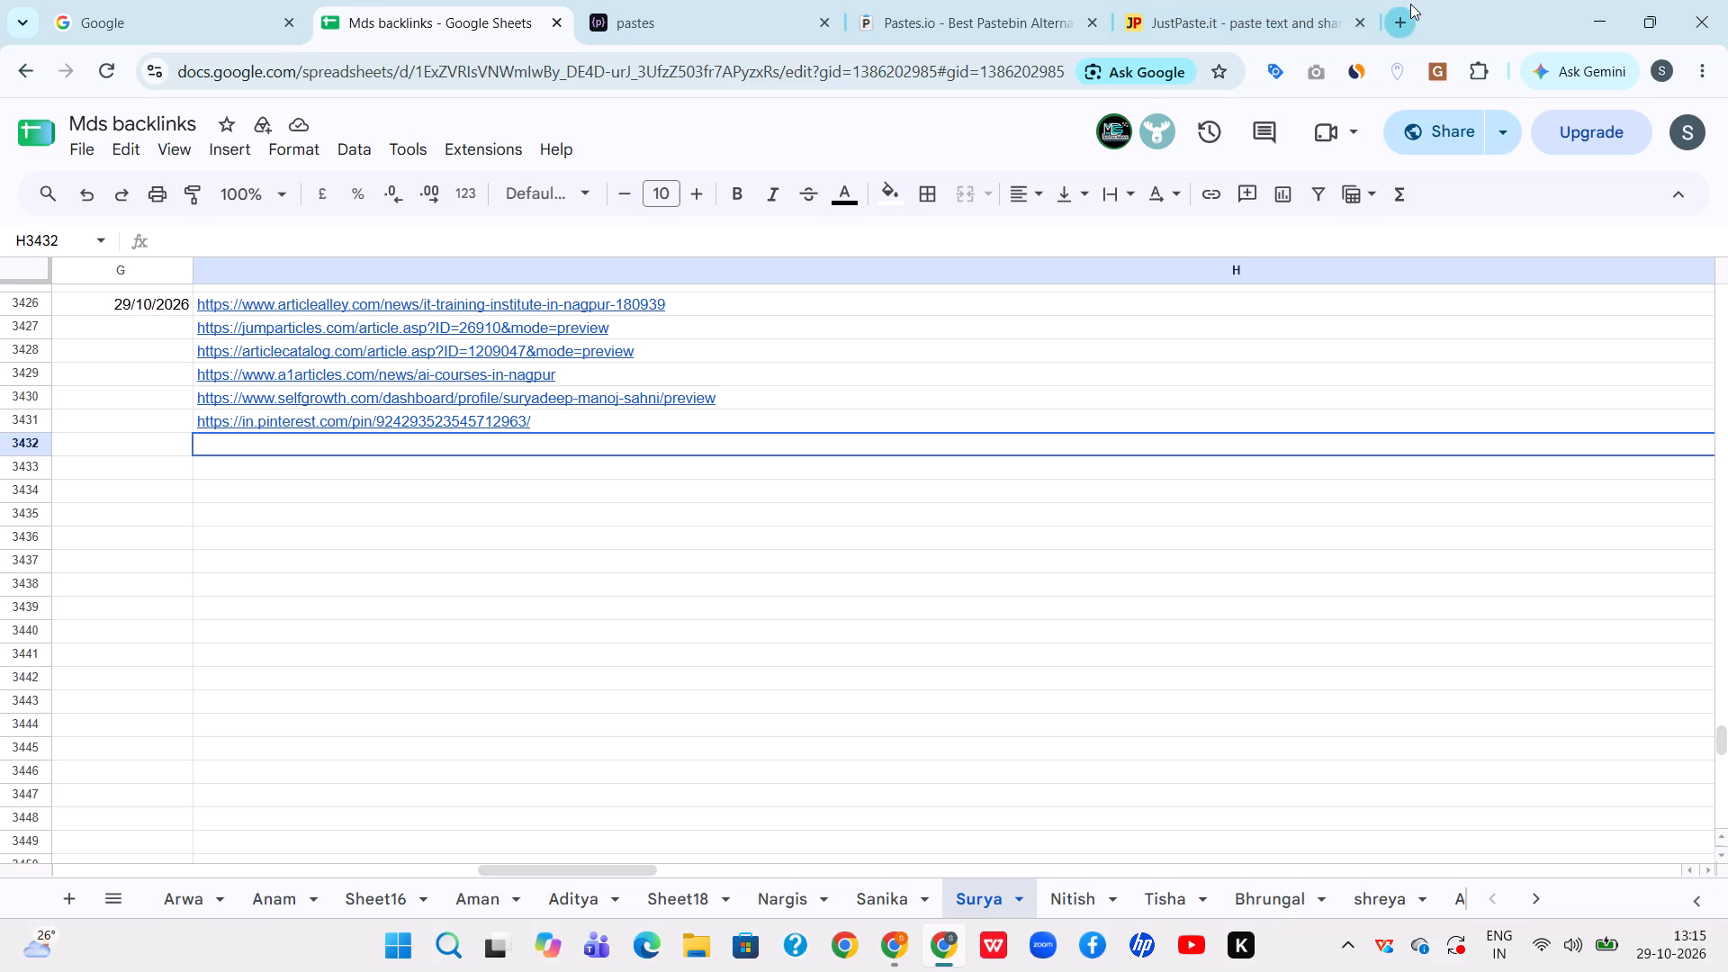
Check the status of the submitted articles on articlebiz.com in a new tab using the saved account email, and close the site.
{"action": "left_click", "coordinate": [1410, 4]}
{"action": "type", "text": "article"}
{"action": "key", "text": "space"}
{"action": "key", "text": "BackSpace"}
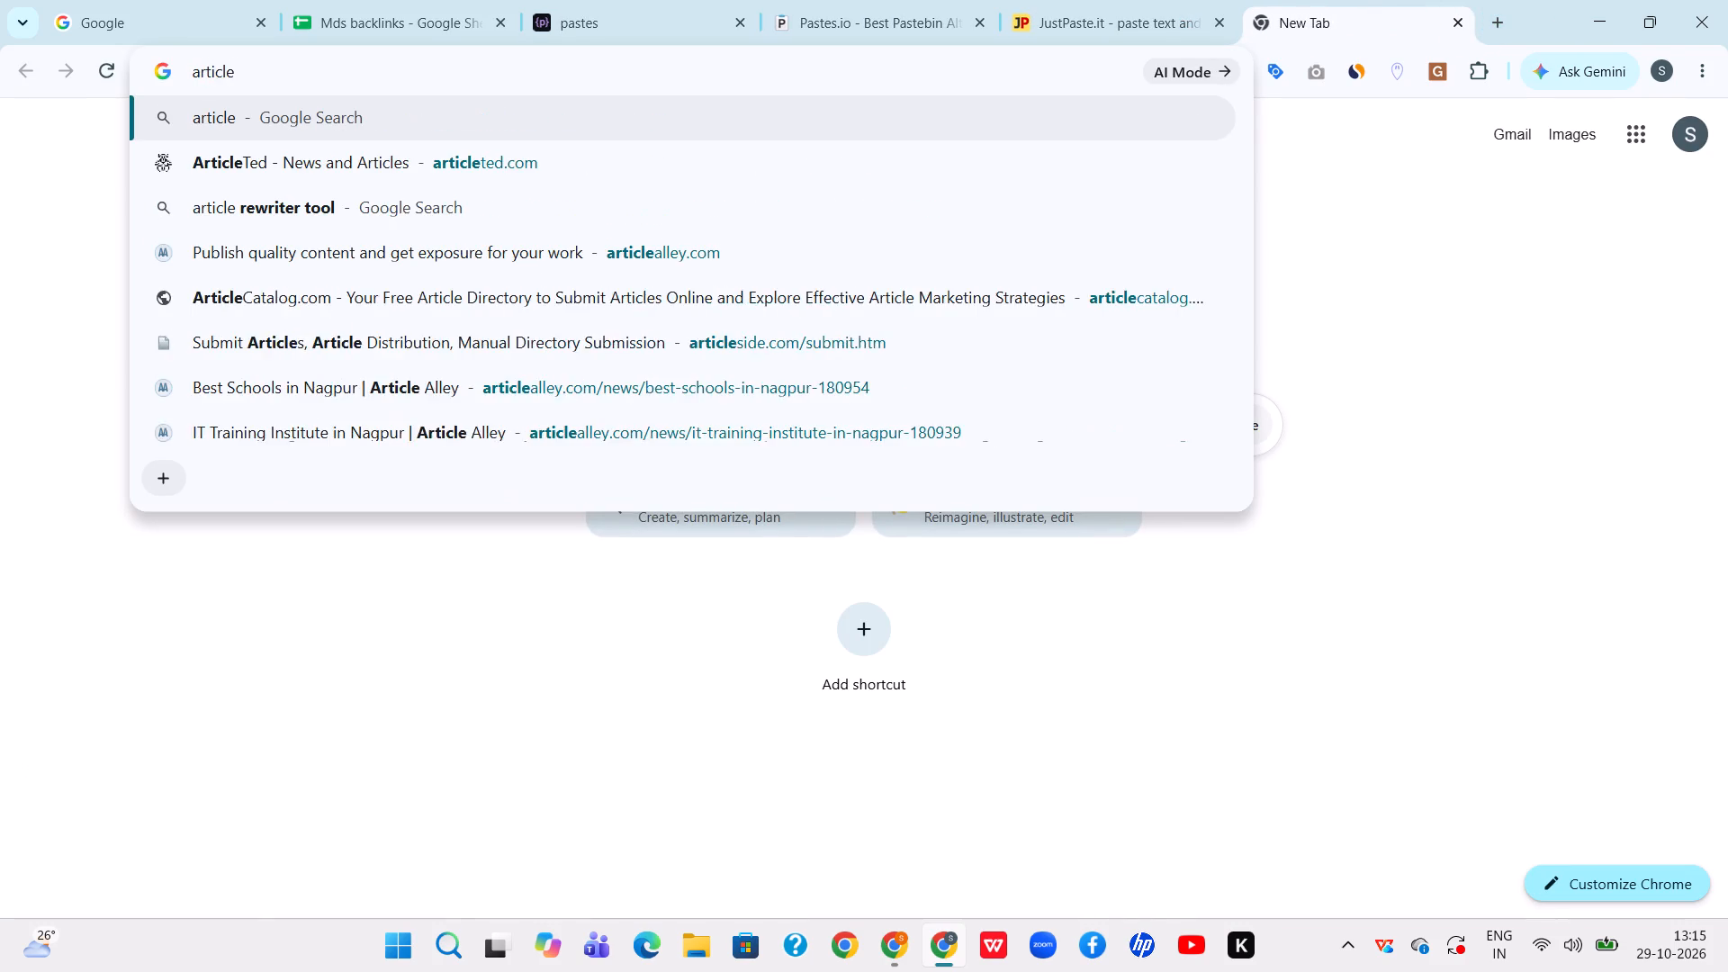
{"action": "type", "text": "biz"}
{"action": "key", "text": "Return"}
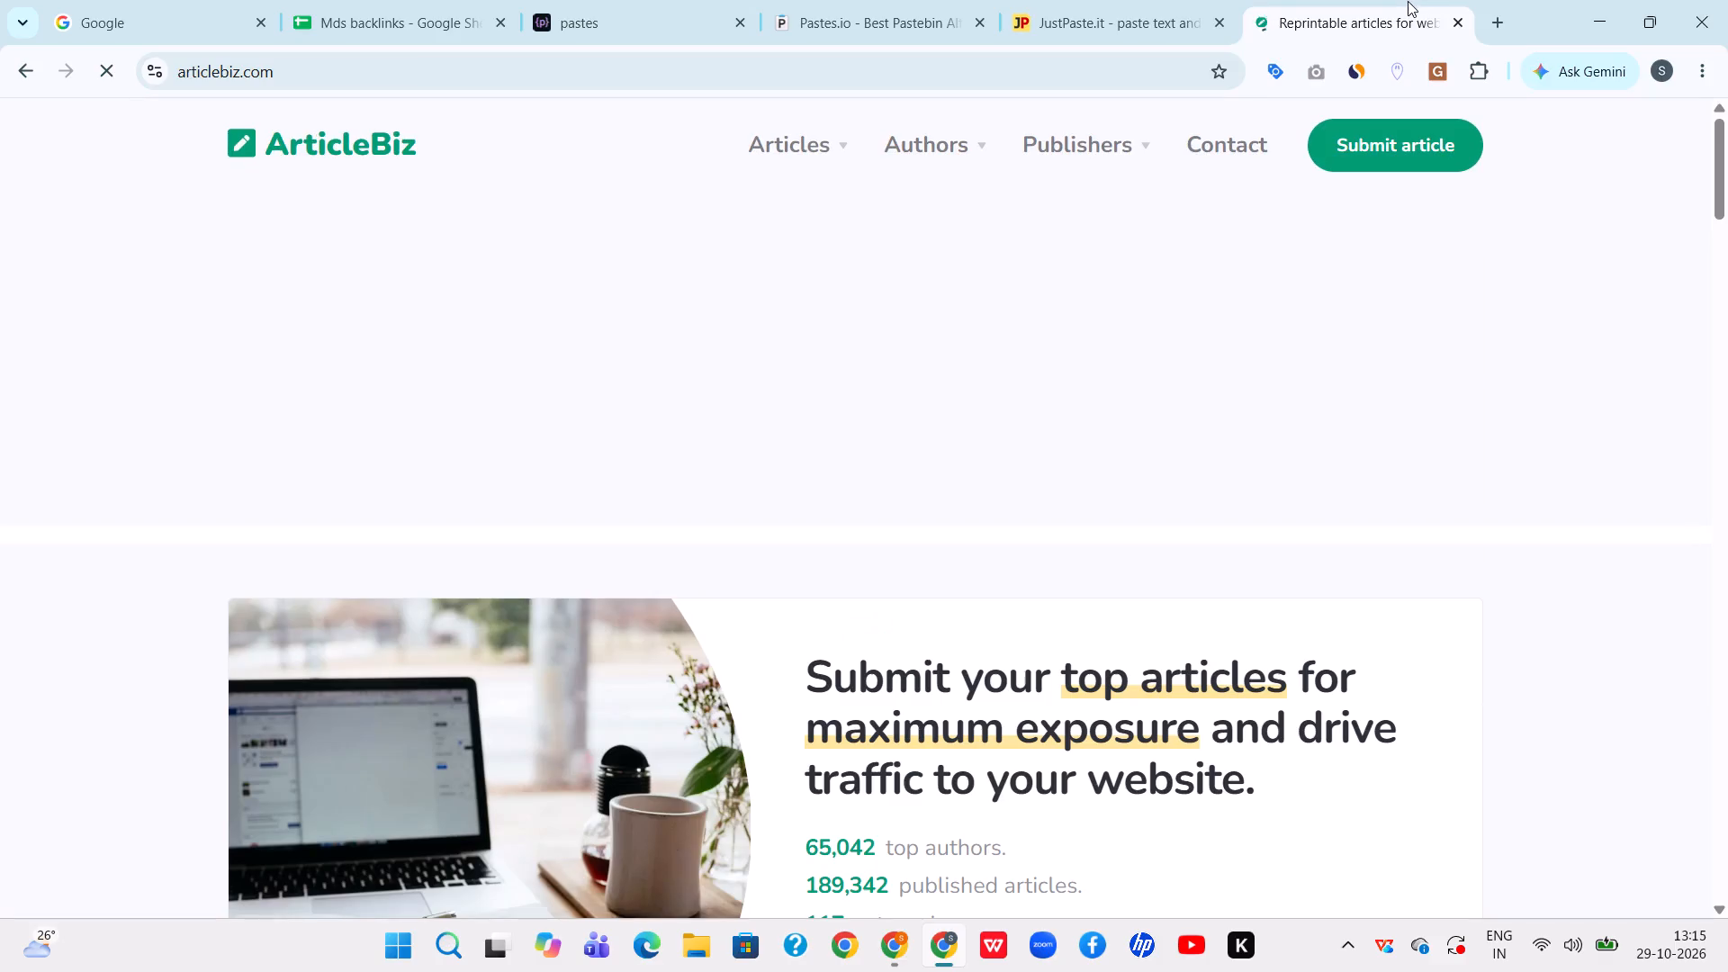
{"action": "left_click", "coordinate": [1408, 1]}
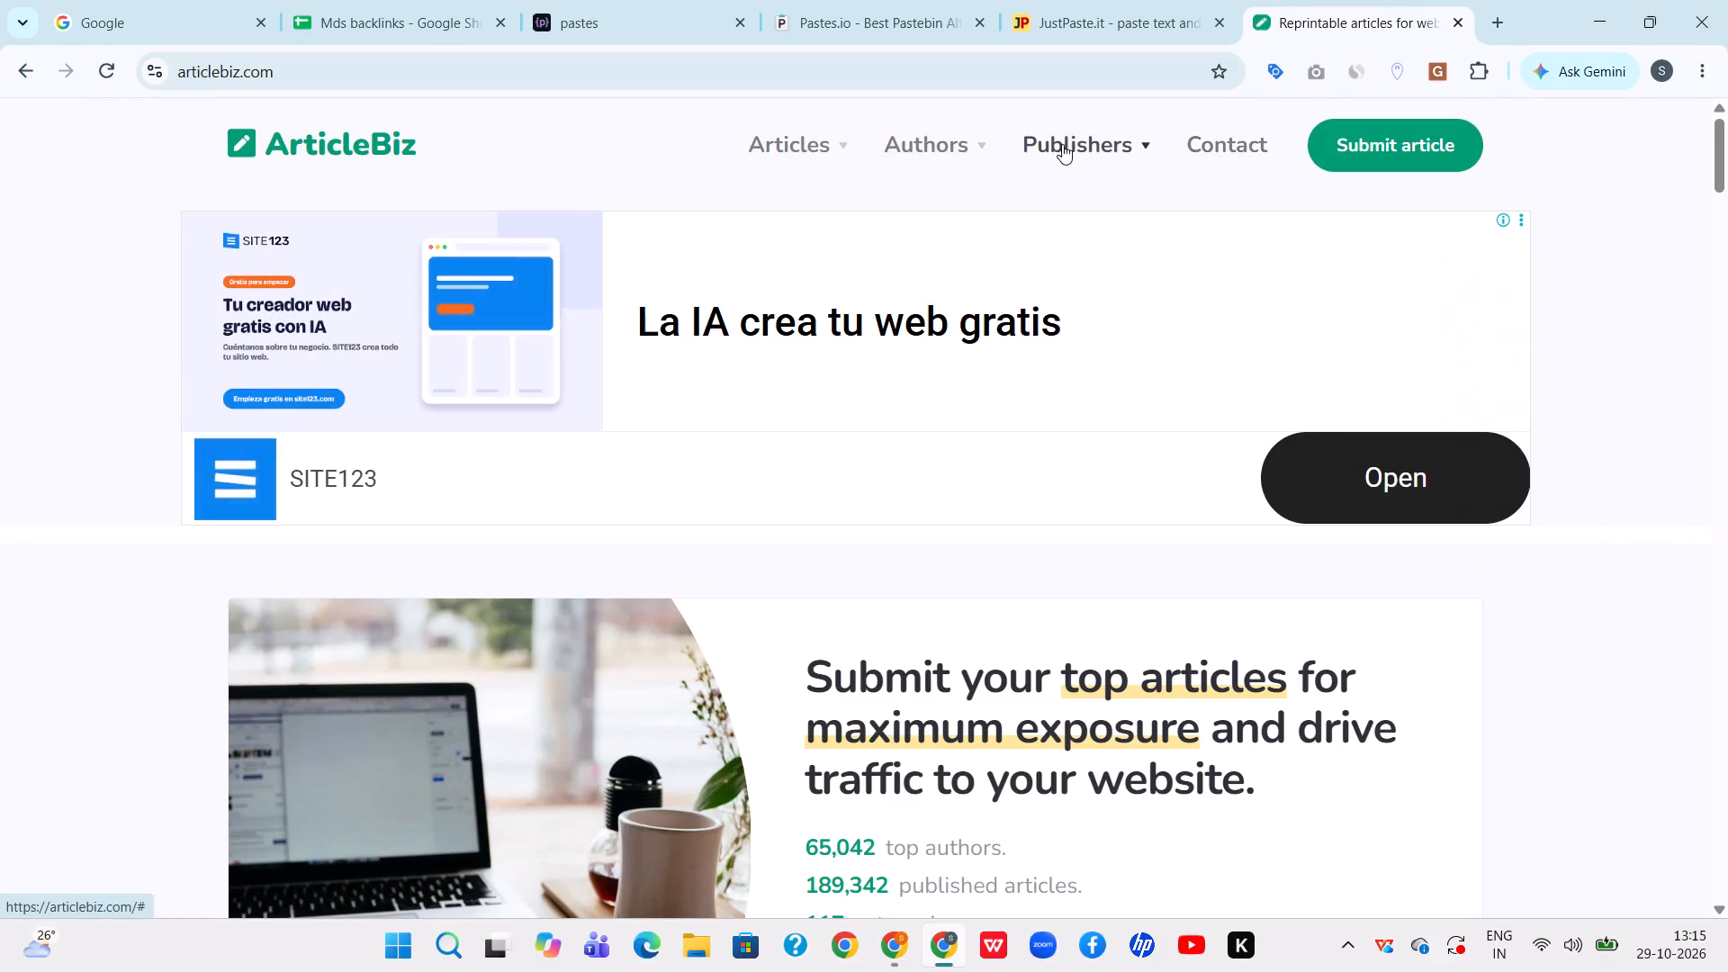
{"action": "left_click", "coordinate": [1063, 144]}
{"action": "left_click", "coordinate": [973, 131]}
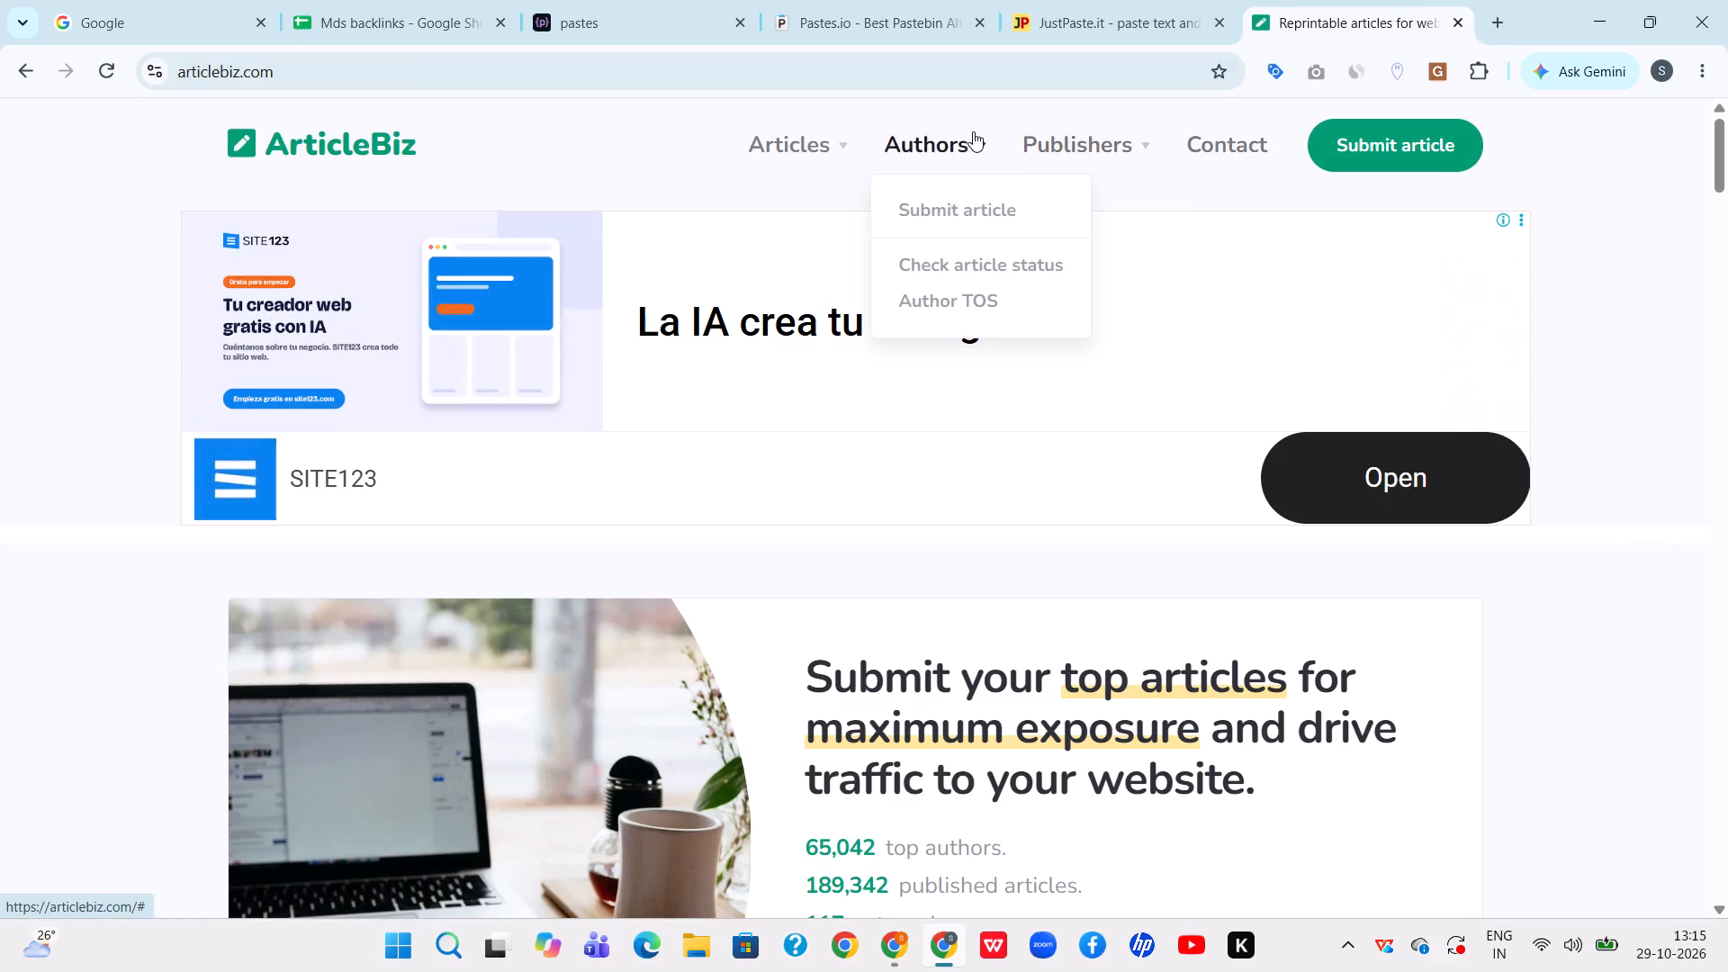
{"action": "left_click", "coordinate": [934, 255]}
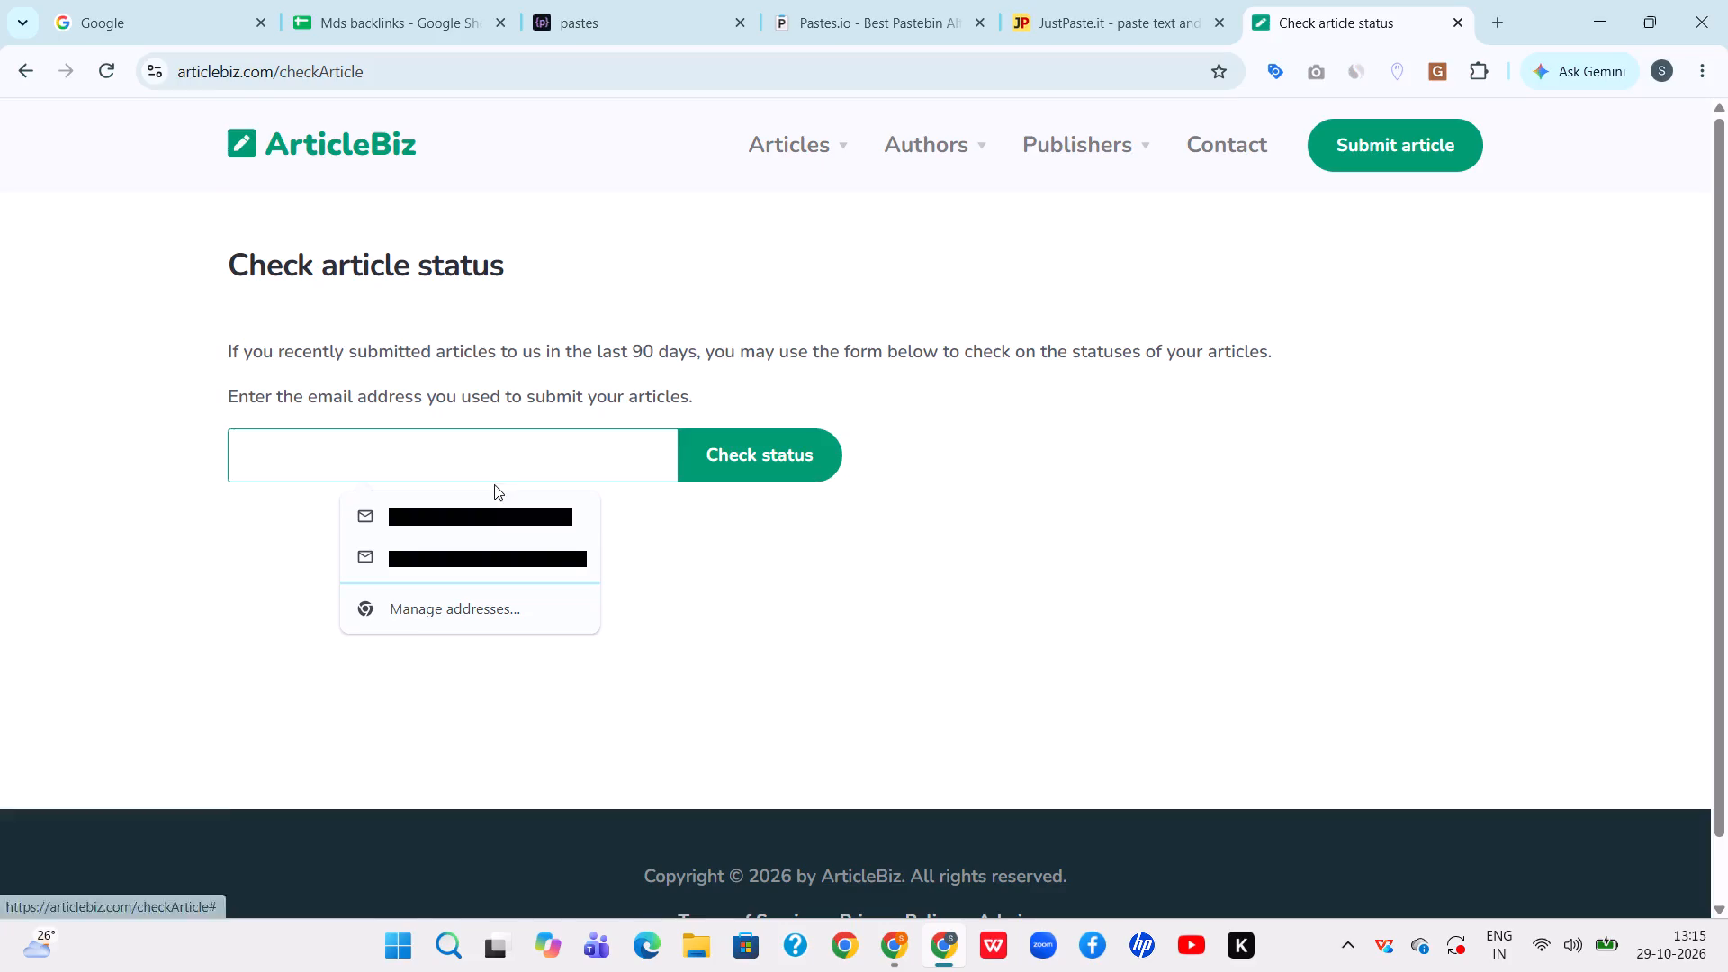
{"action": "left_click", "coordinate": [482, 502]}
{"action": "left_click", "coordinate": [715, 459]}
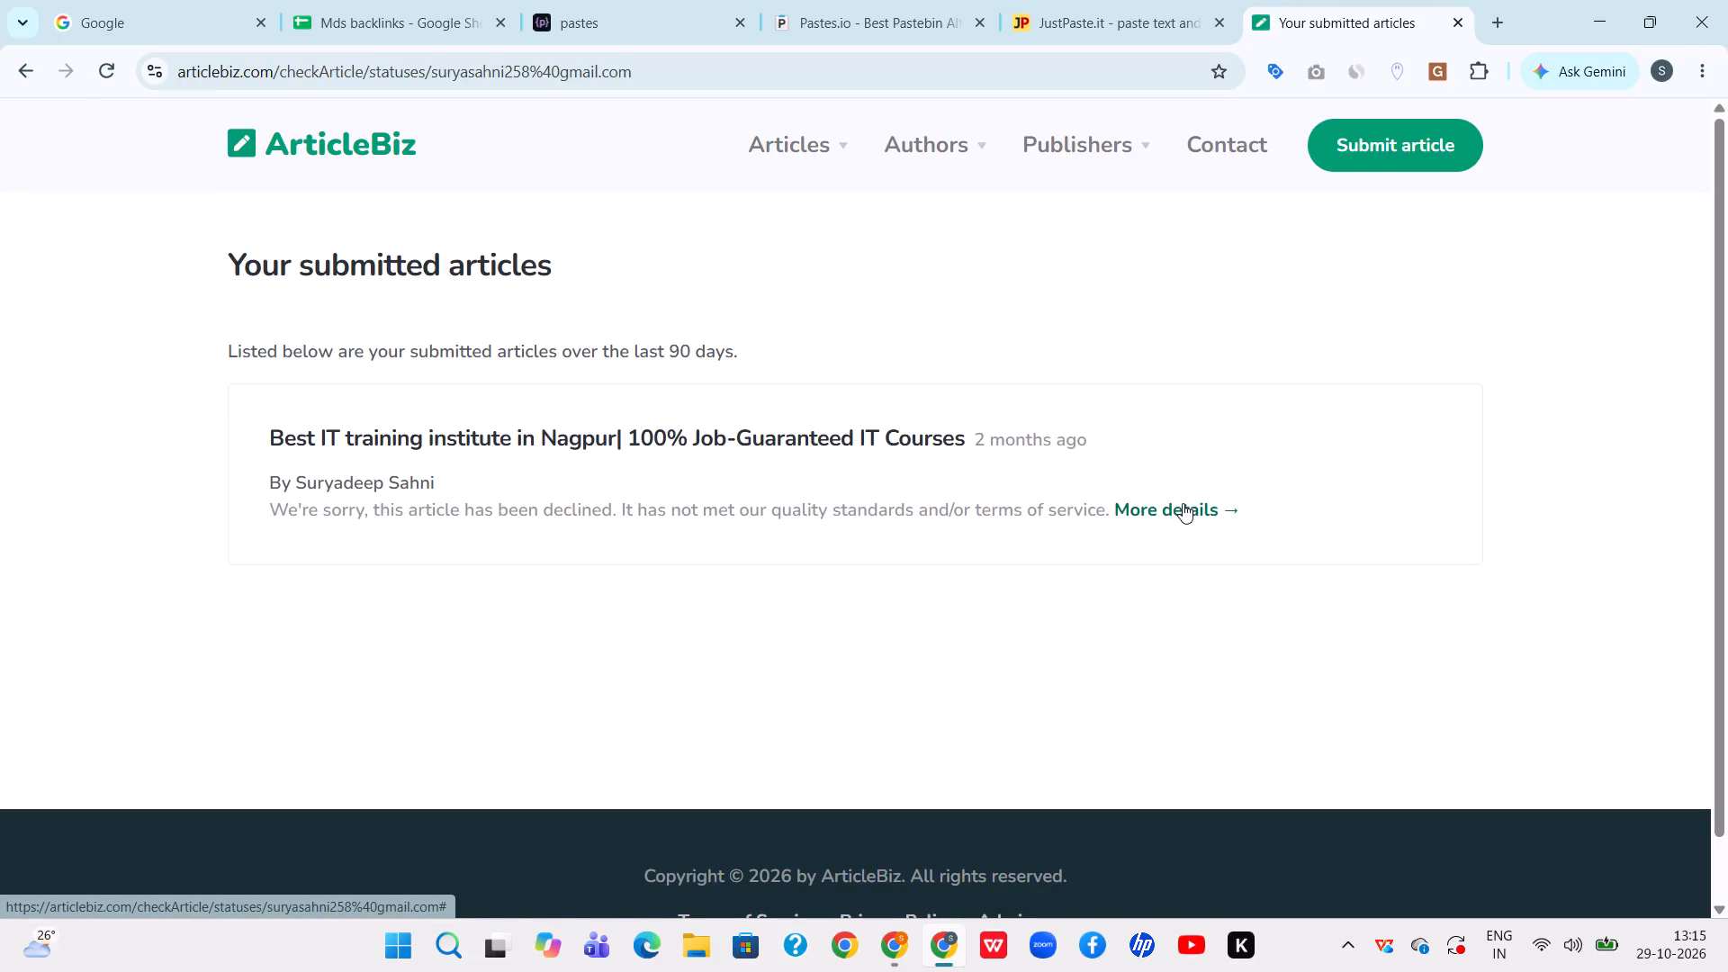
{"action": "left_click", "coordinate": [1453, 16]}
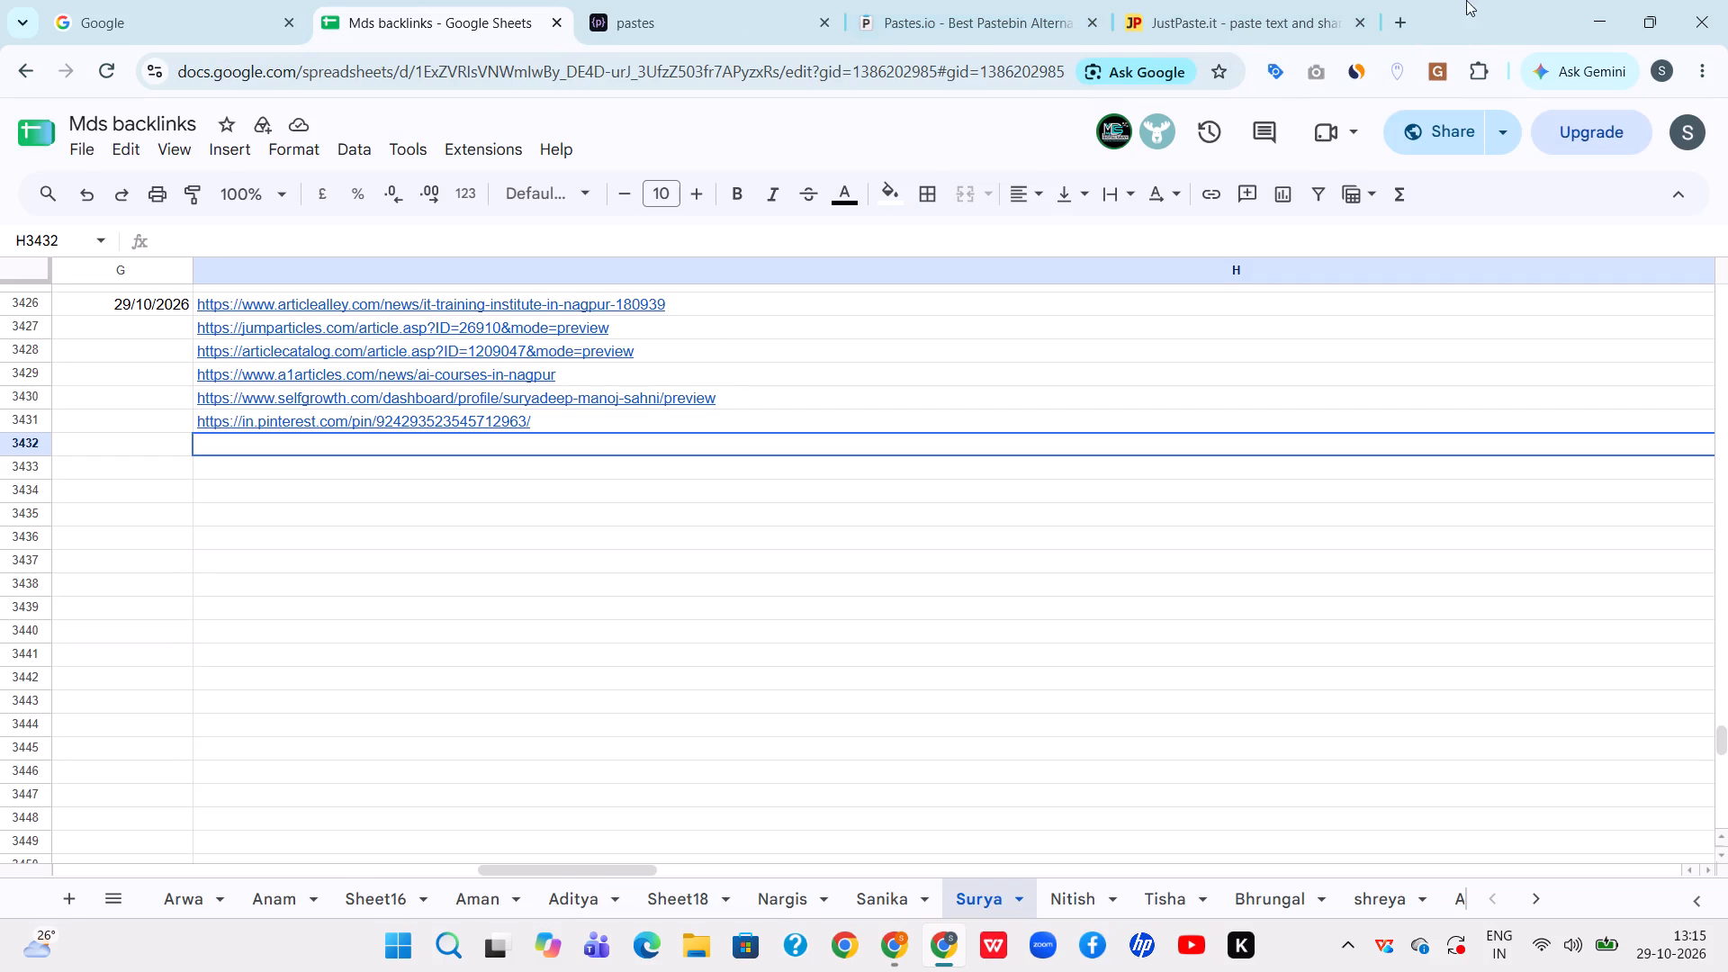
Open Tumblr in a new tab and go to the account's own blog.
{"action": "left_click", "coordinate": [1403, 0]}
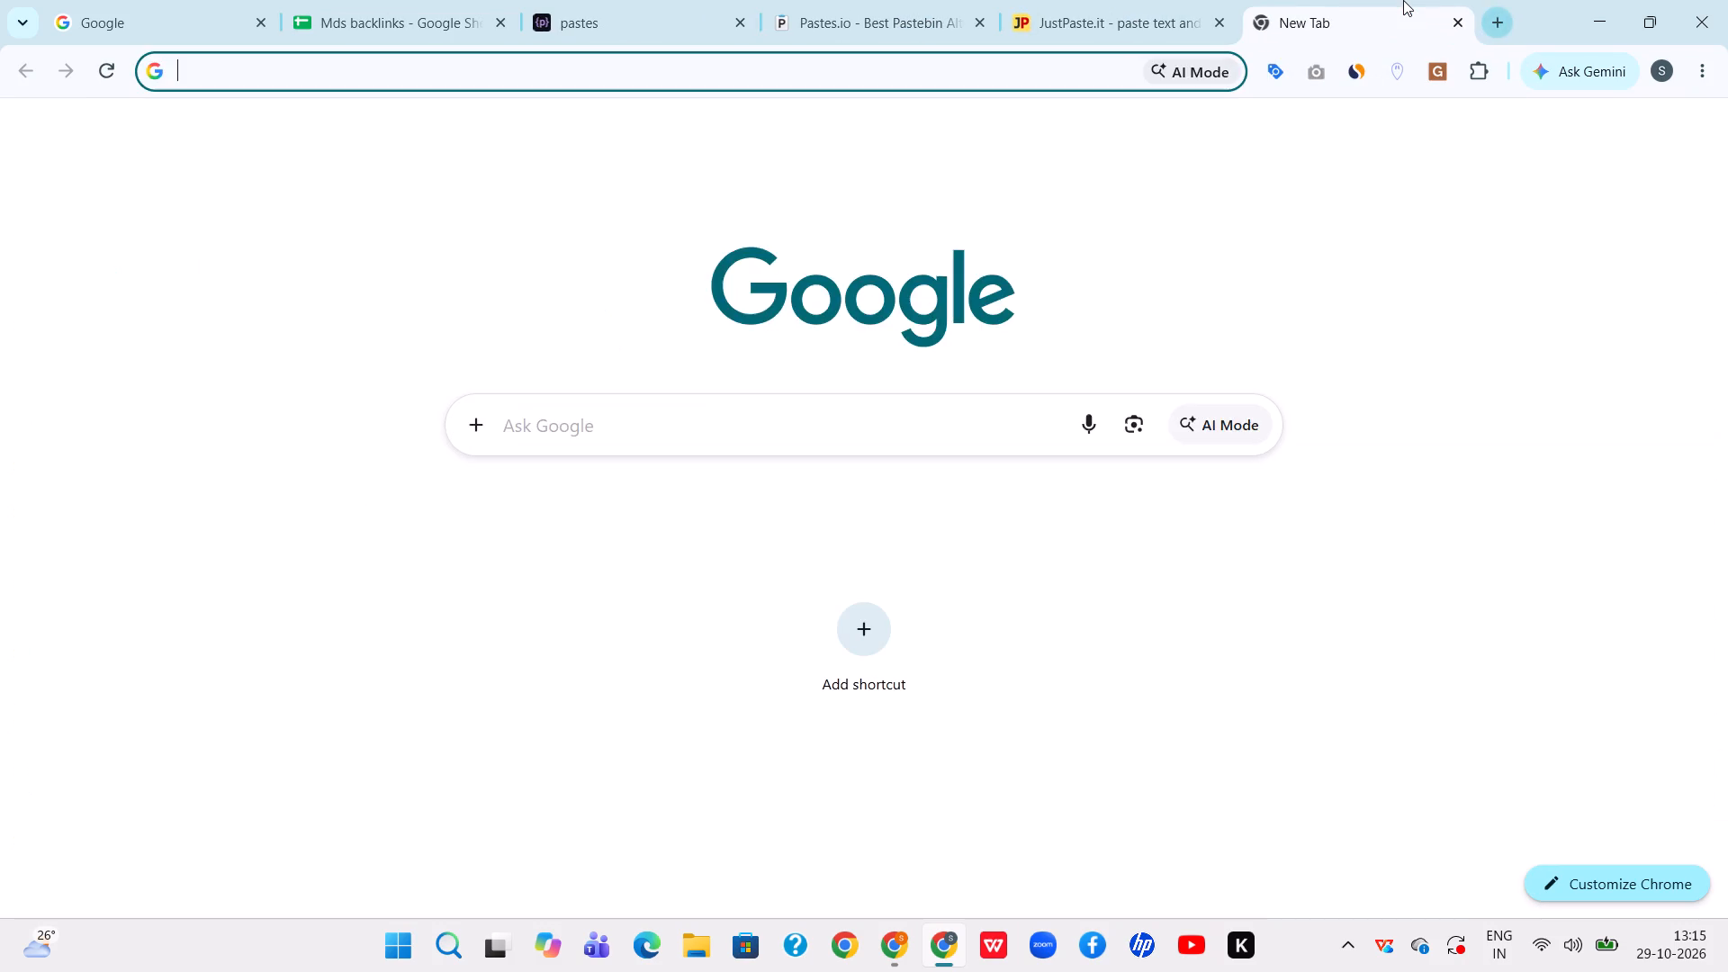
{"action": "type", "text": "tumb"}
{"action": "key", "text": "Return"}
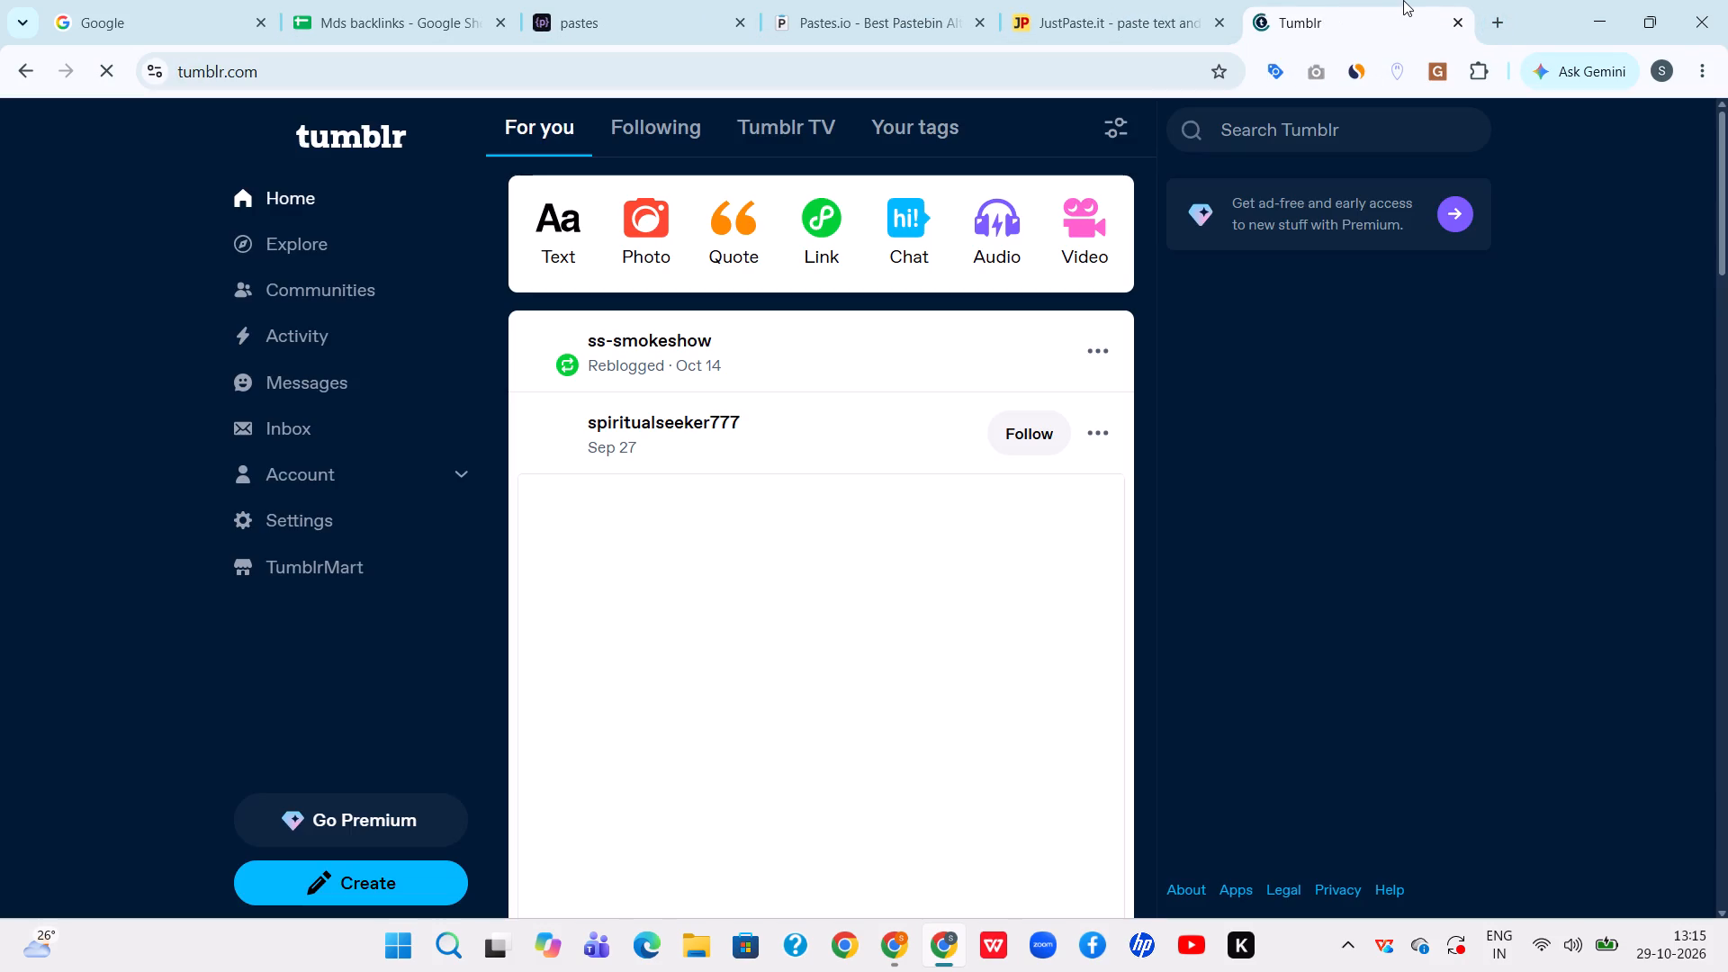
{"action": "left_click", "coordinate": [282, 481]}
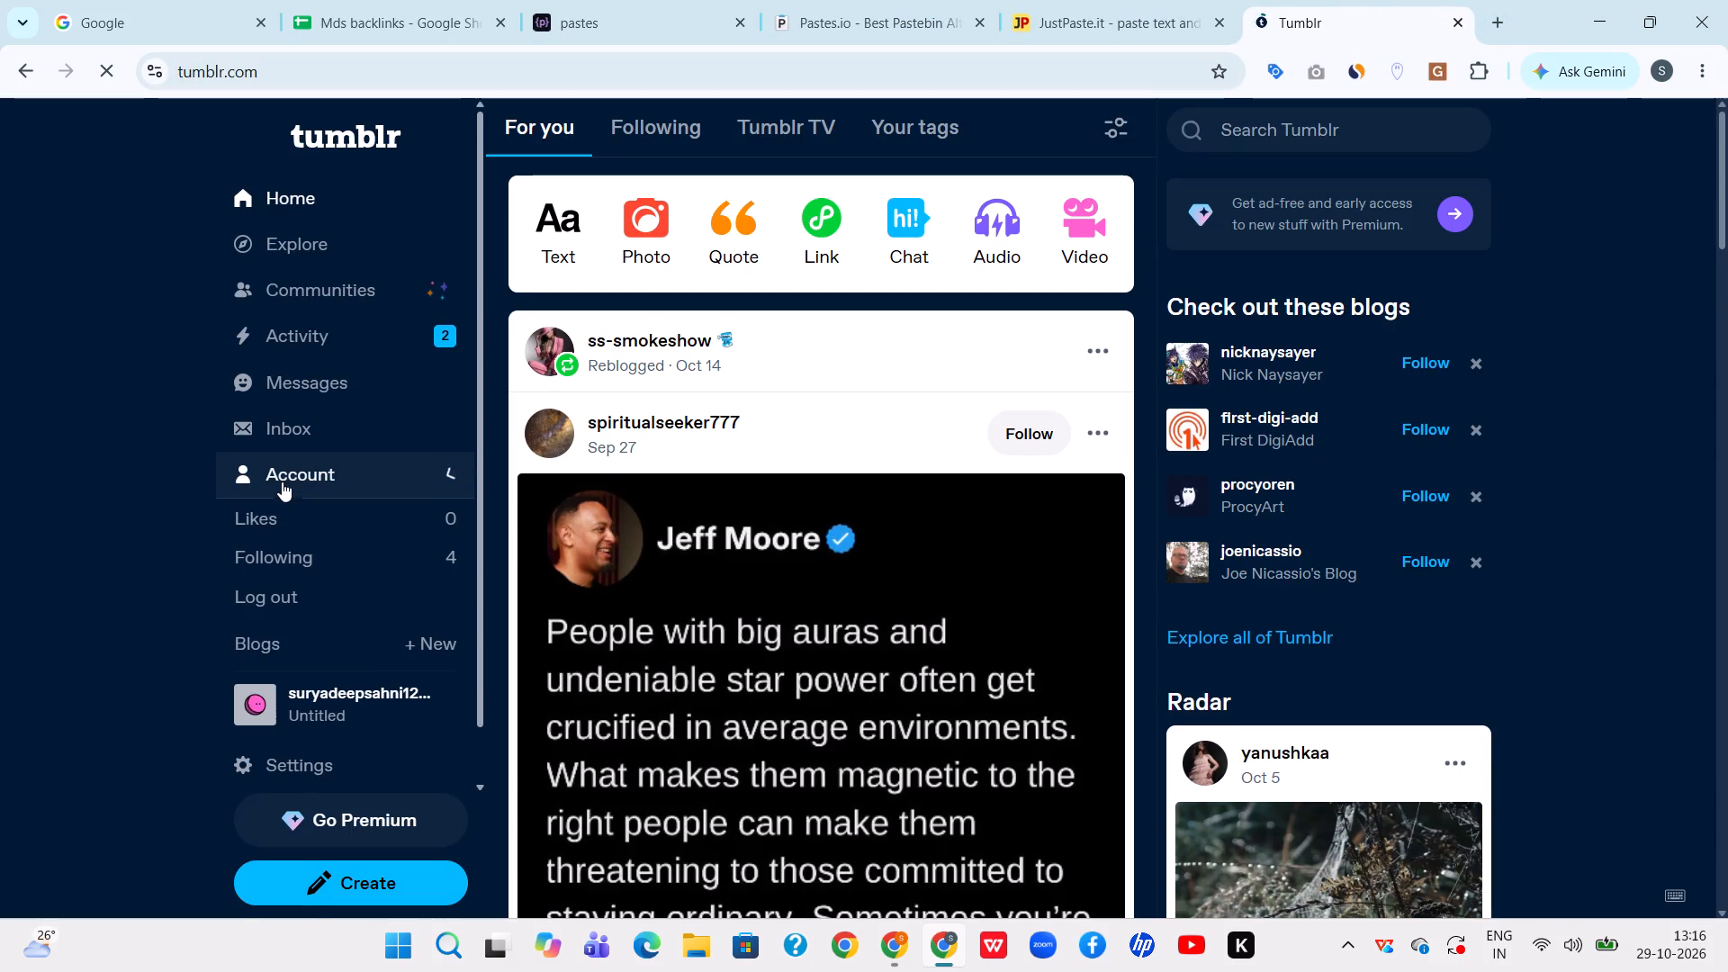
{"action": "left_click", "coordinate": [360, 698]}
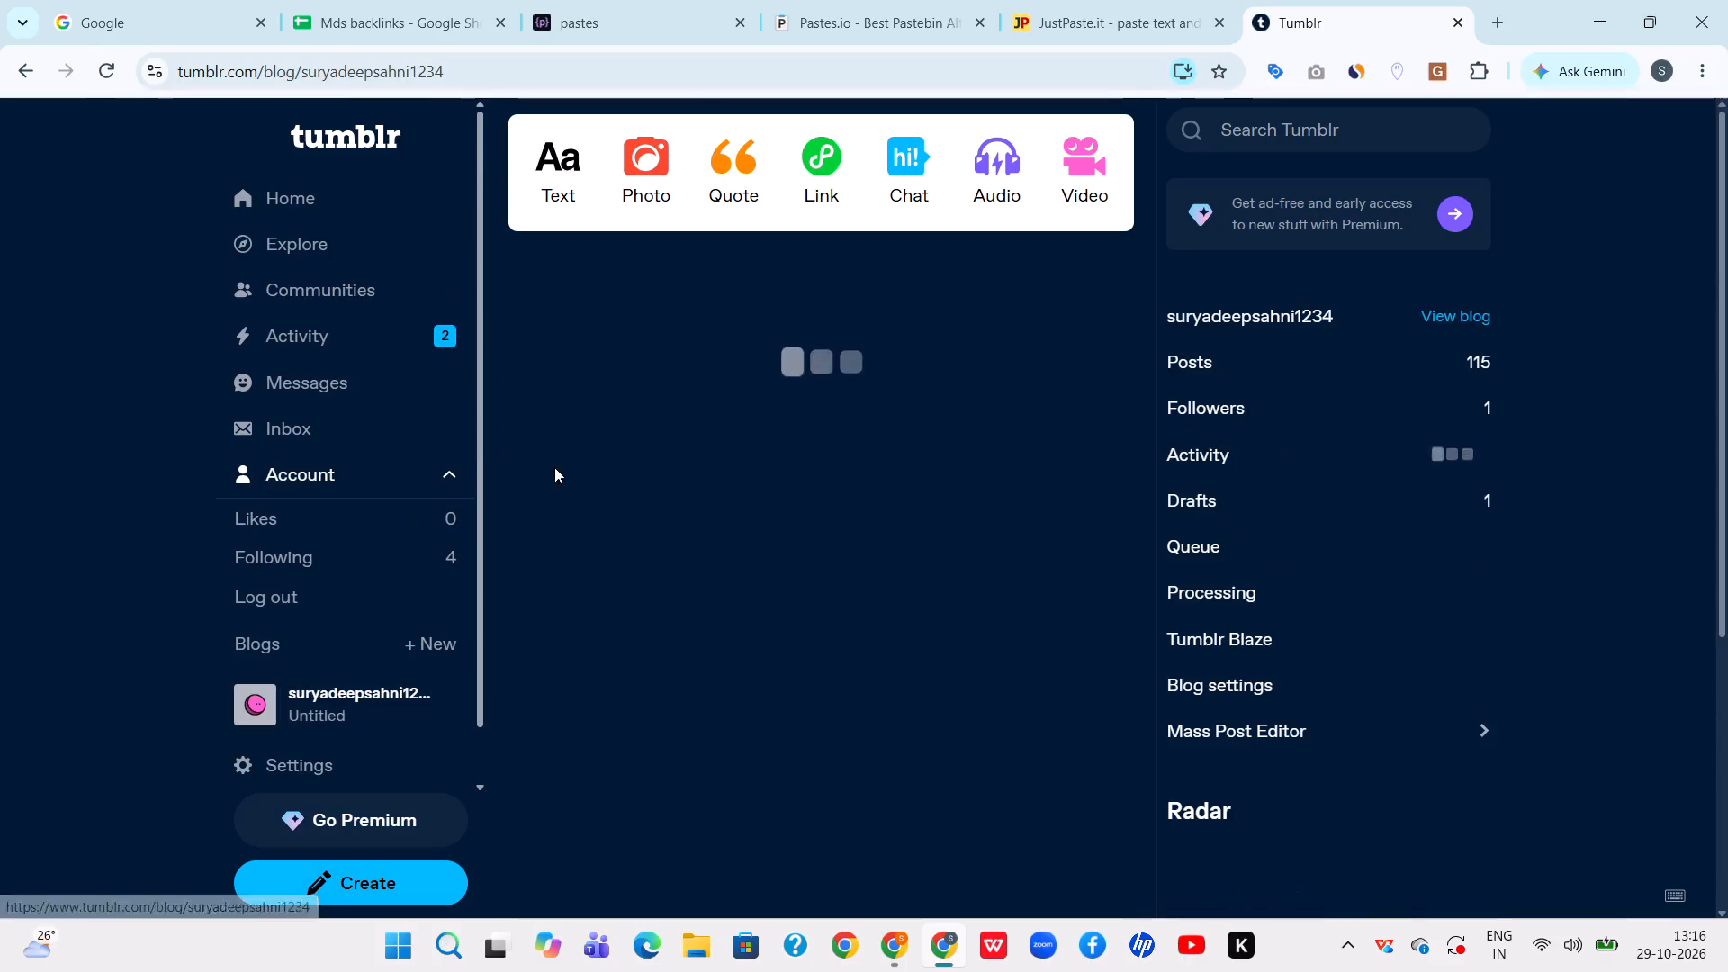
Copy the link of the blog's Jun 3 "Best IT training institute in Nagpur| 100% Job-Guaranteed IT Courses" post into H3432 of the Surya sheet.
{"action": "key", "text": "Page_Down"}
{"action": "key", "text": "Page_Down"}
{"action": "key", "text": "Page_Down"}
{"action": "key", "text": "Page_Down"}
{"action": "key", "text": "Page_Down"}
{"action": "key", "text": "Page_Down"}
{"action": "key", "text": "Page_Down"}
{"action": "key", "text": "Page_Down"}
{"action": "key", "text": "Page_Down"}
{"action": "key", "text": "Page_Down"}
{"action": "key", "text": "Page_Down"}
{"action": "key", "text": "Page_Down"}
{"action": "key", "text": "Page_Down"}
{"action": "key", "text": "Page_Down"}
{"action": "key", "text": "Page_Down"}
{"action": "key", "text": "Page_Down"}
{"action": "key", "text": "Page_Down"}
{"action": "key", "text": "Page_Down"}
{"action": "key", "text": "Page_Down"}
{"action": "key", "text": "Page_Down"}
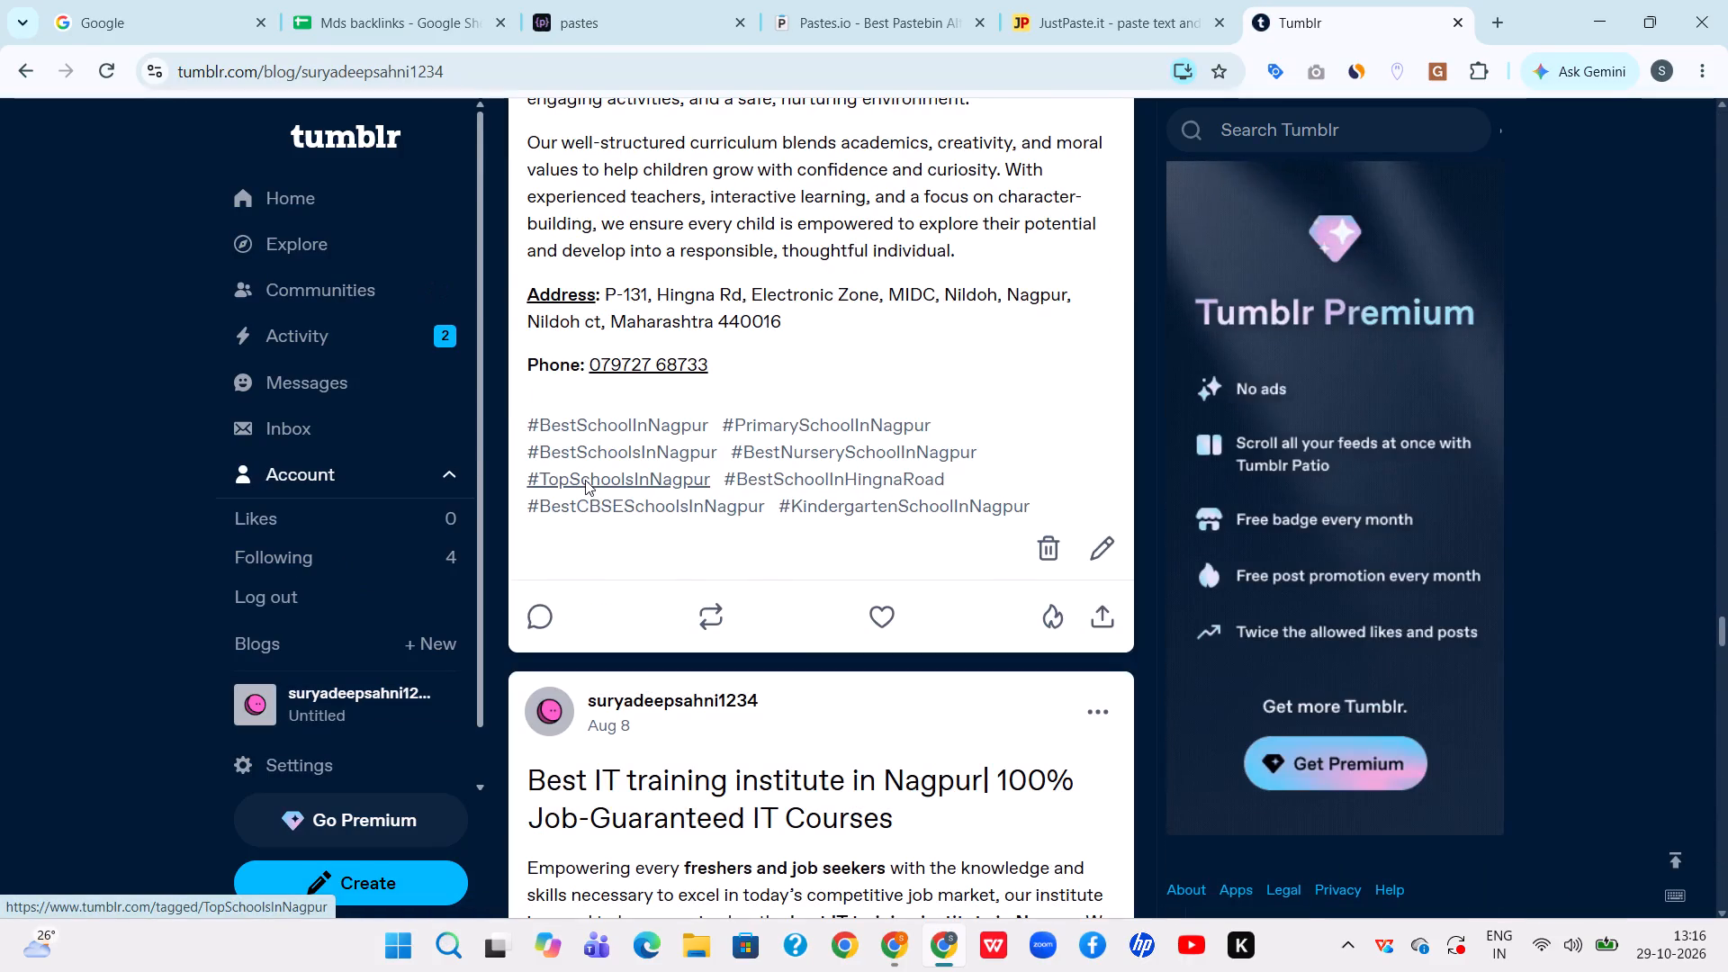
{"action": "key", "text": "Page_Down"}
{"action": "key", "text": "Page_Down"}
{"action": "key", "text": "Page_Down"}
{"action": "key", "text": "Page_Down"}
{"action": "key", "text": "Page_Down"}
{"action": "key", "text": "Page_Down"}
{"action": "key", "text": "Page_Down"}
{"action": "key", "text": "Page_Down"}
{"action": "key", "text": "Page_Down"}
{"action": "key", "text": "Page_Down"}
{"action": "key", "text": "Page_Down"}
{"action": "key", "text": "Page_Down"}
{"action": "key", "text": "Page_Down"}
{"action": "key", "text": "Page_Down"}
{"action": "key", "text": "Page_Down"}
{"action": "key", "text": "Page_Down"}
{"action": "key", "text": "Page_Down"}
{"action": "key", "text": "Page_Down"}
{"action": "key", "text": "Page_Down"}
{"action": "key", "text": "Page_Down"}
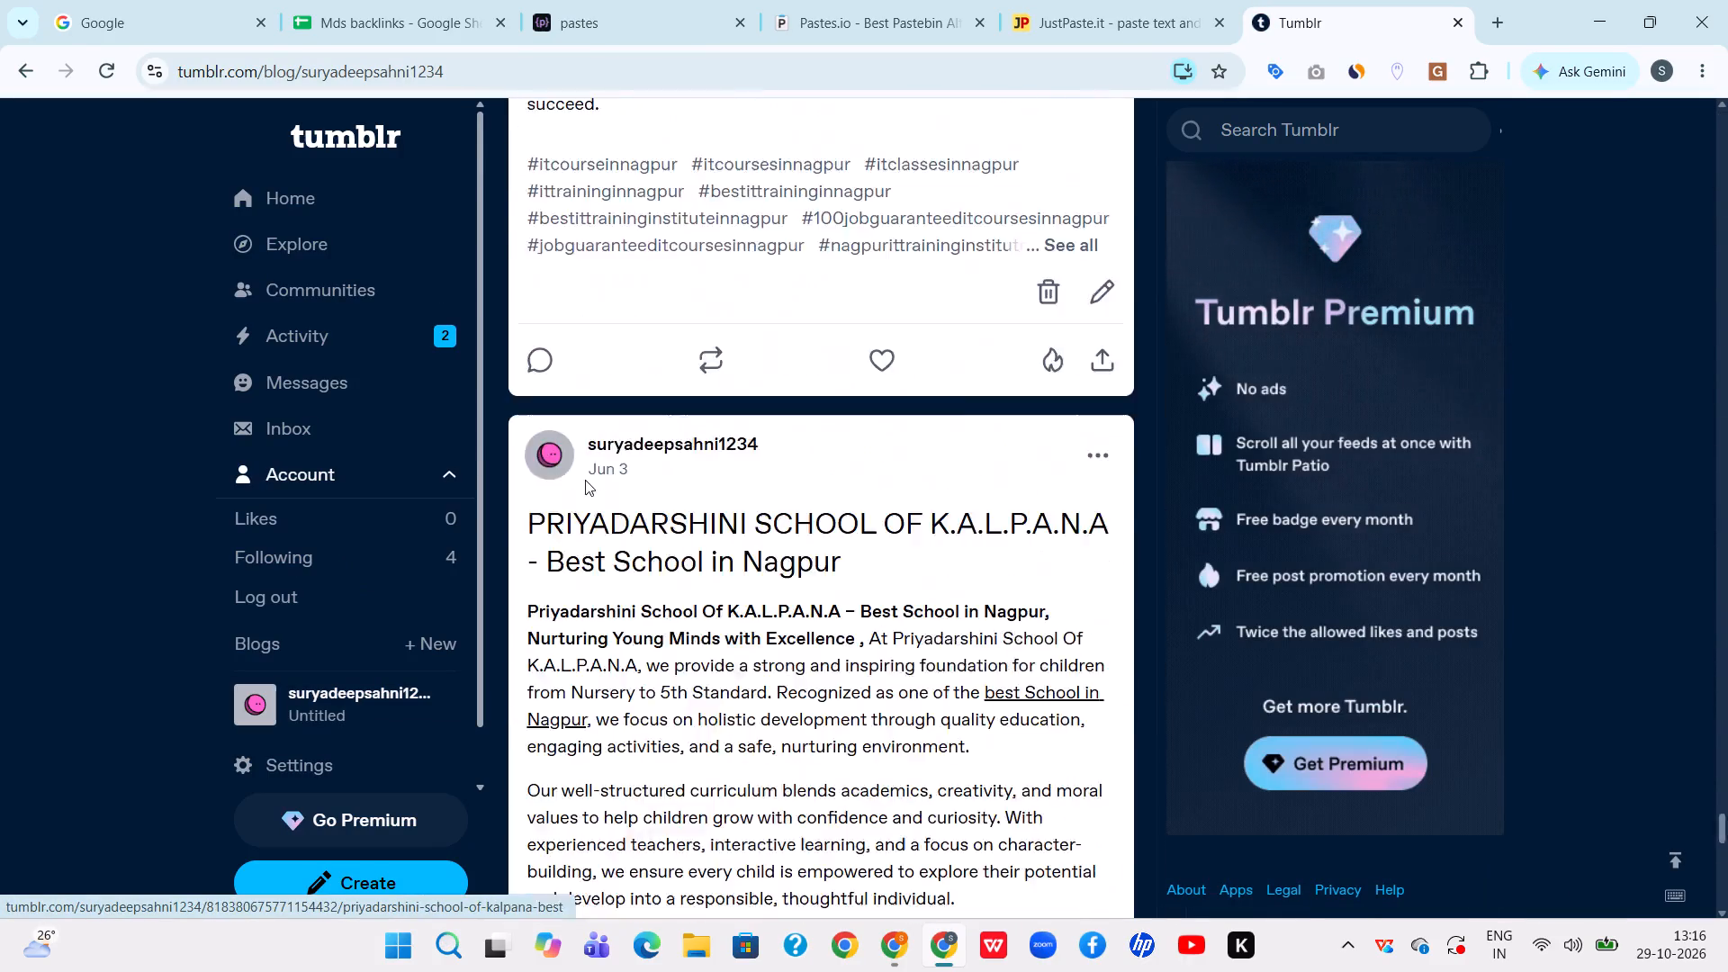
{"action": "scroll", "coordinate": [585, 480], "scroll_direction": "up", "scroll_amount": 7}
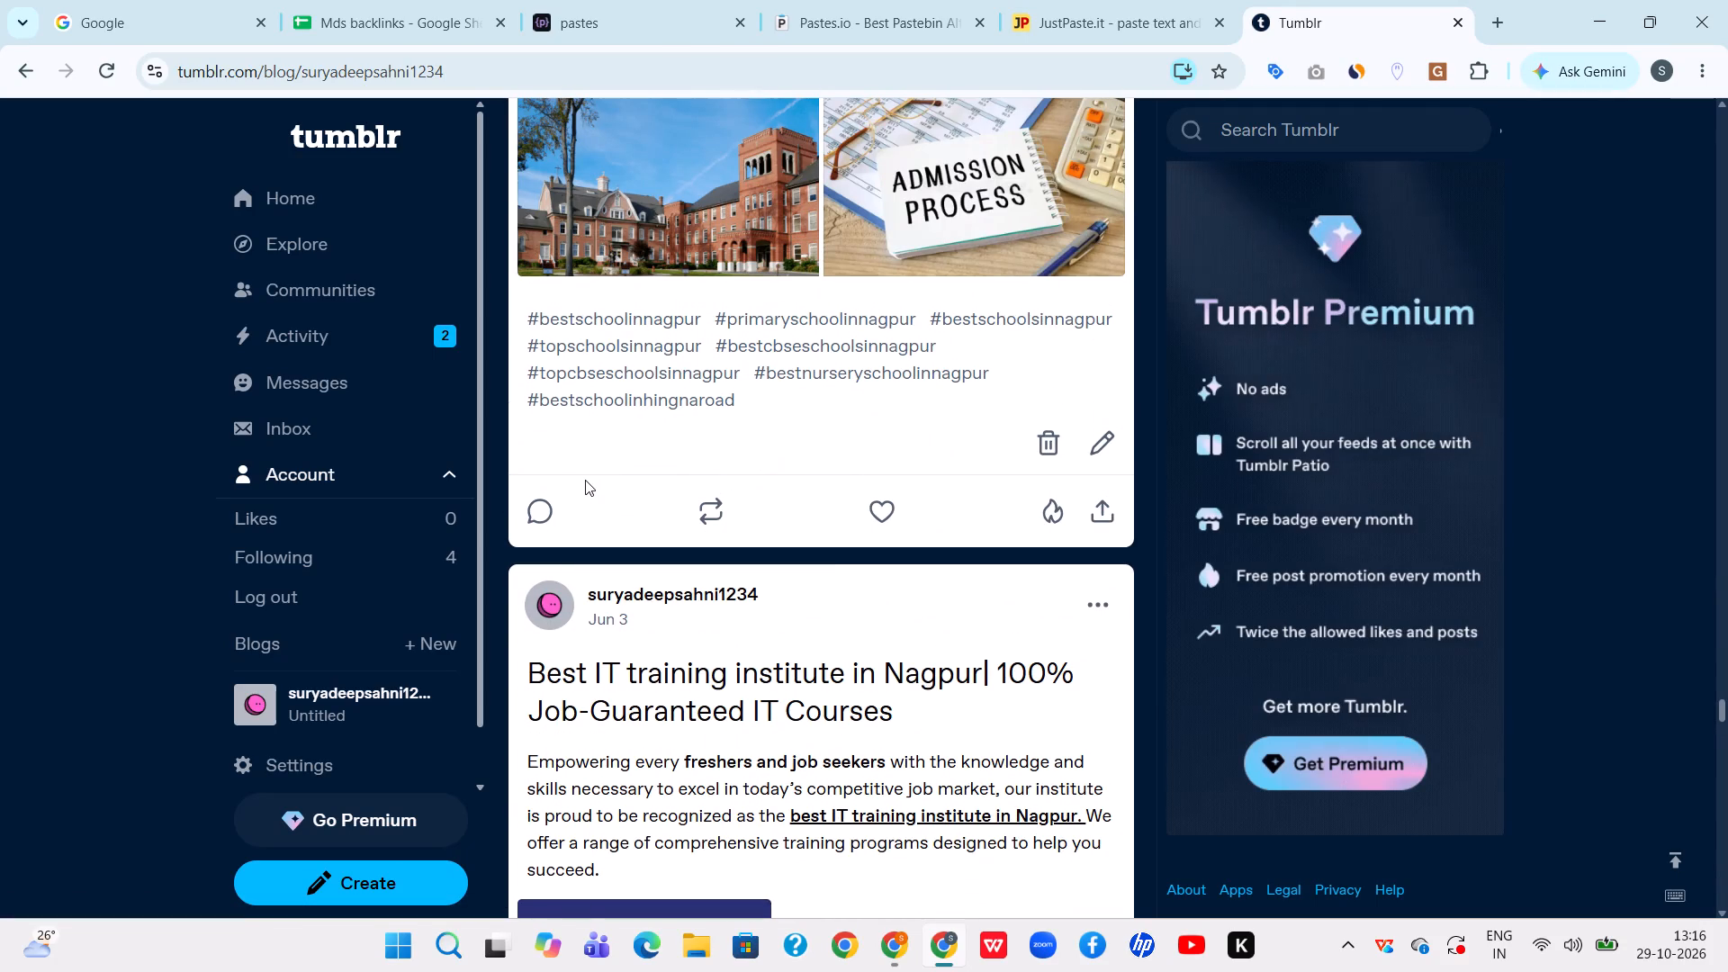
{"action": "left_click", "coordinate": [1082, 604]}
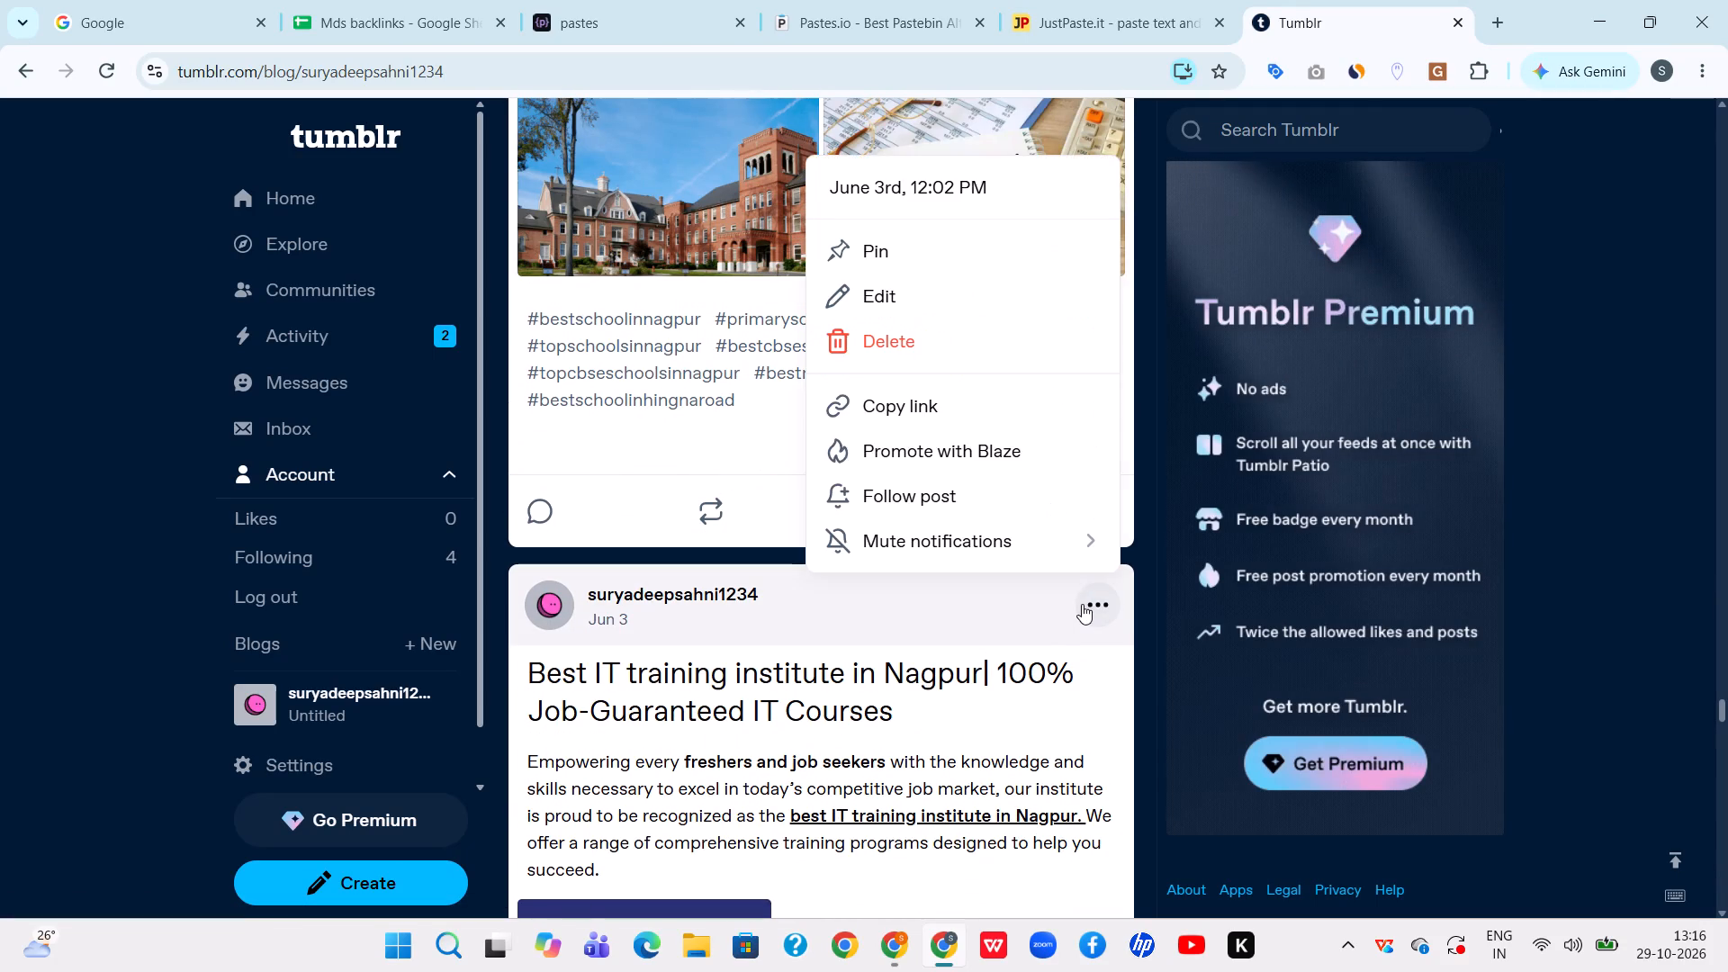
{"action": "left_click", "coordinate": [942, 470]}
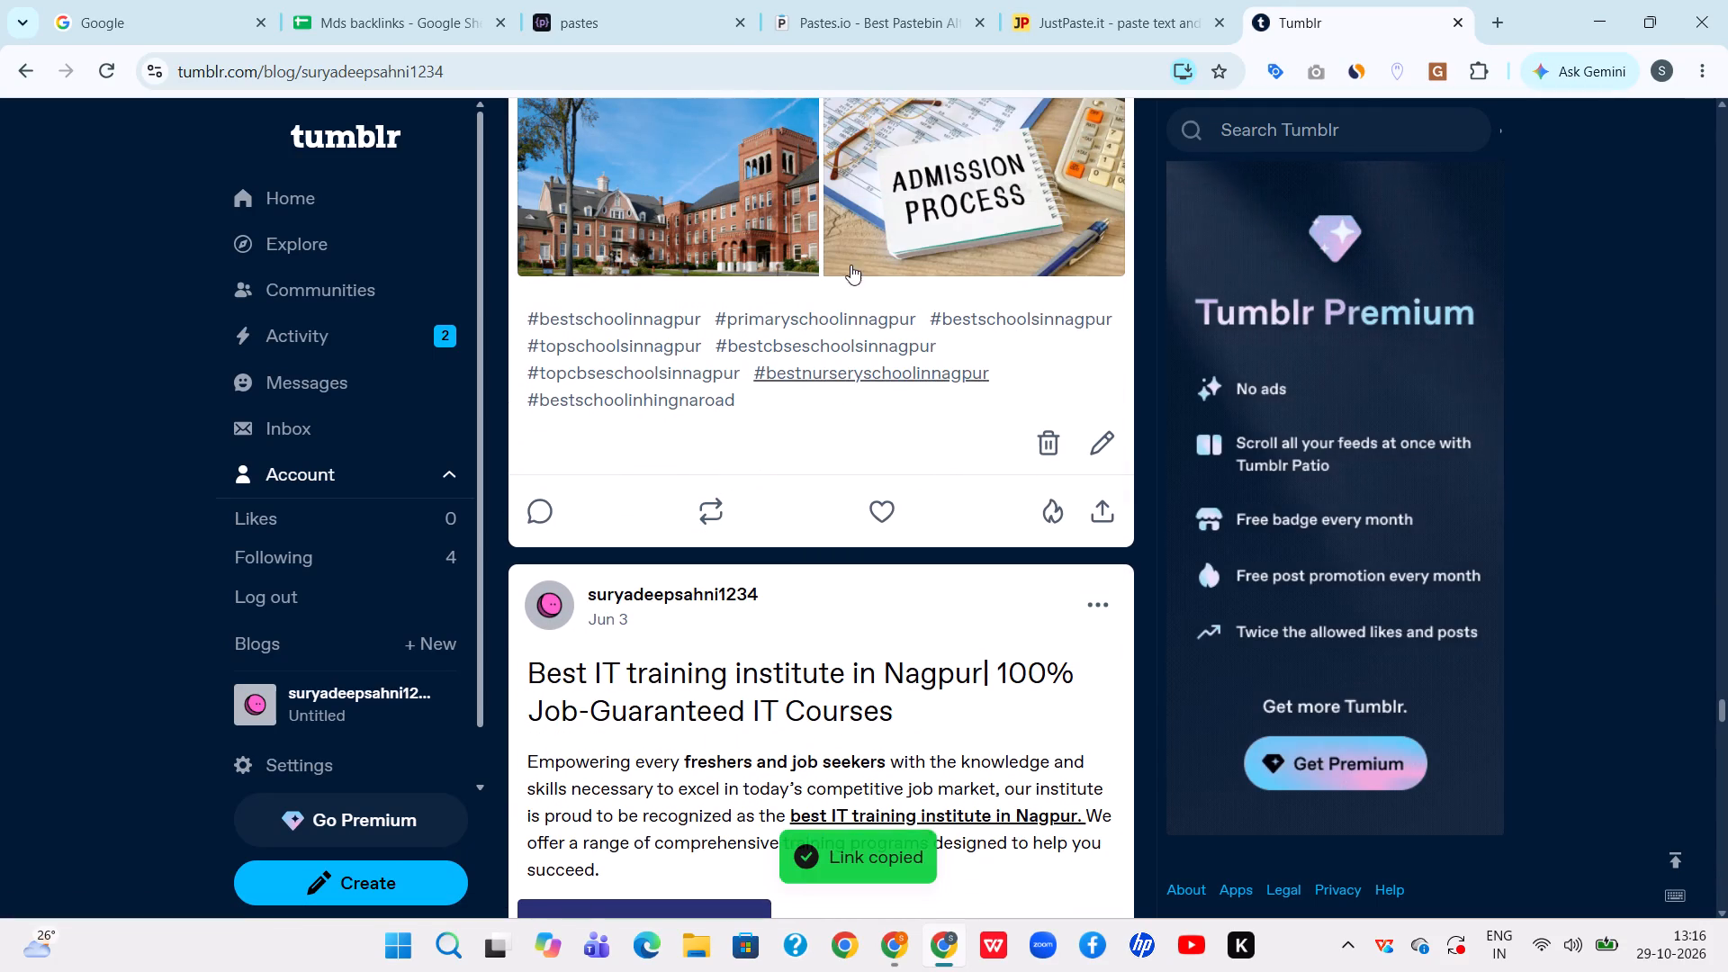
{"action": "left_click", "coordinate": [342, 0]}
{"action": "key", "text": "ctrl+v"}
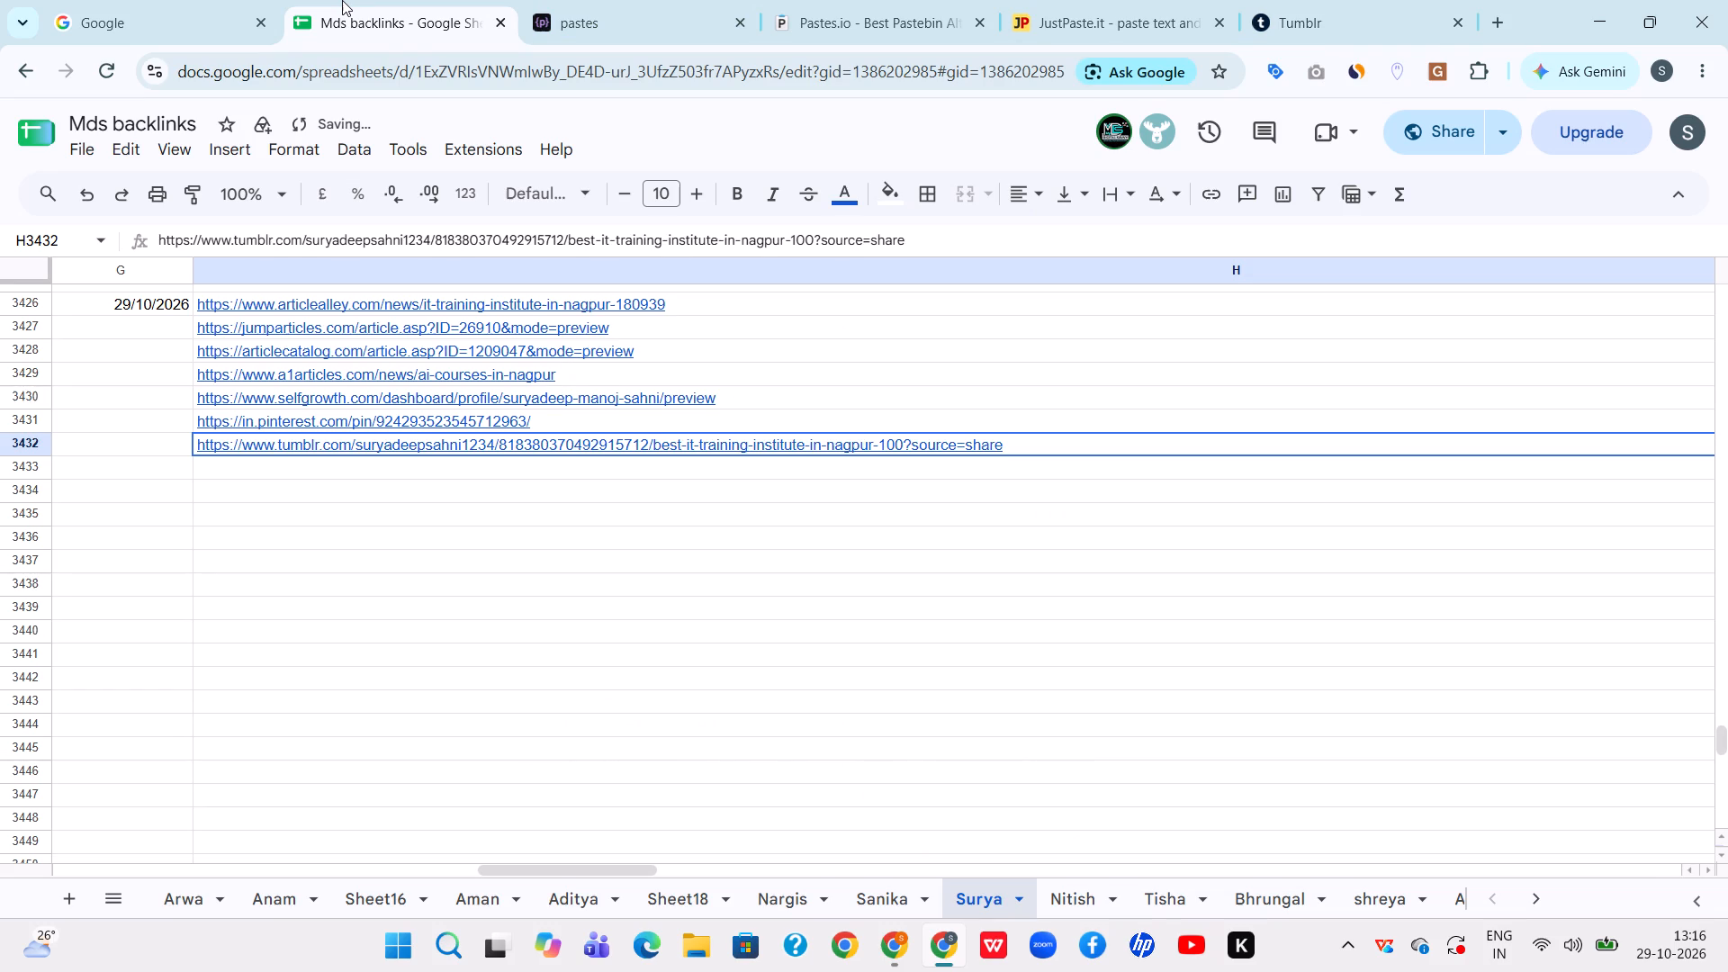
Select the first empty link cell in column D below the 29/10/2026 school links, D3619.
{"action": "key", "text": "Left"}
{"action": "key", "text": "Left"}
{"action": "key", "text": "Left"}
{"action": "key", "text": "Left"}
{"action": "key", "text": "Left"}
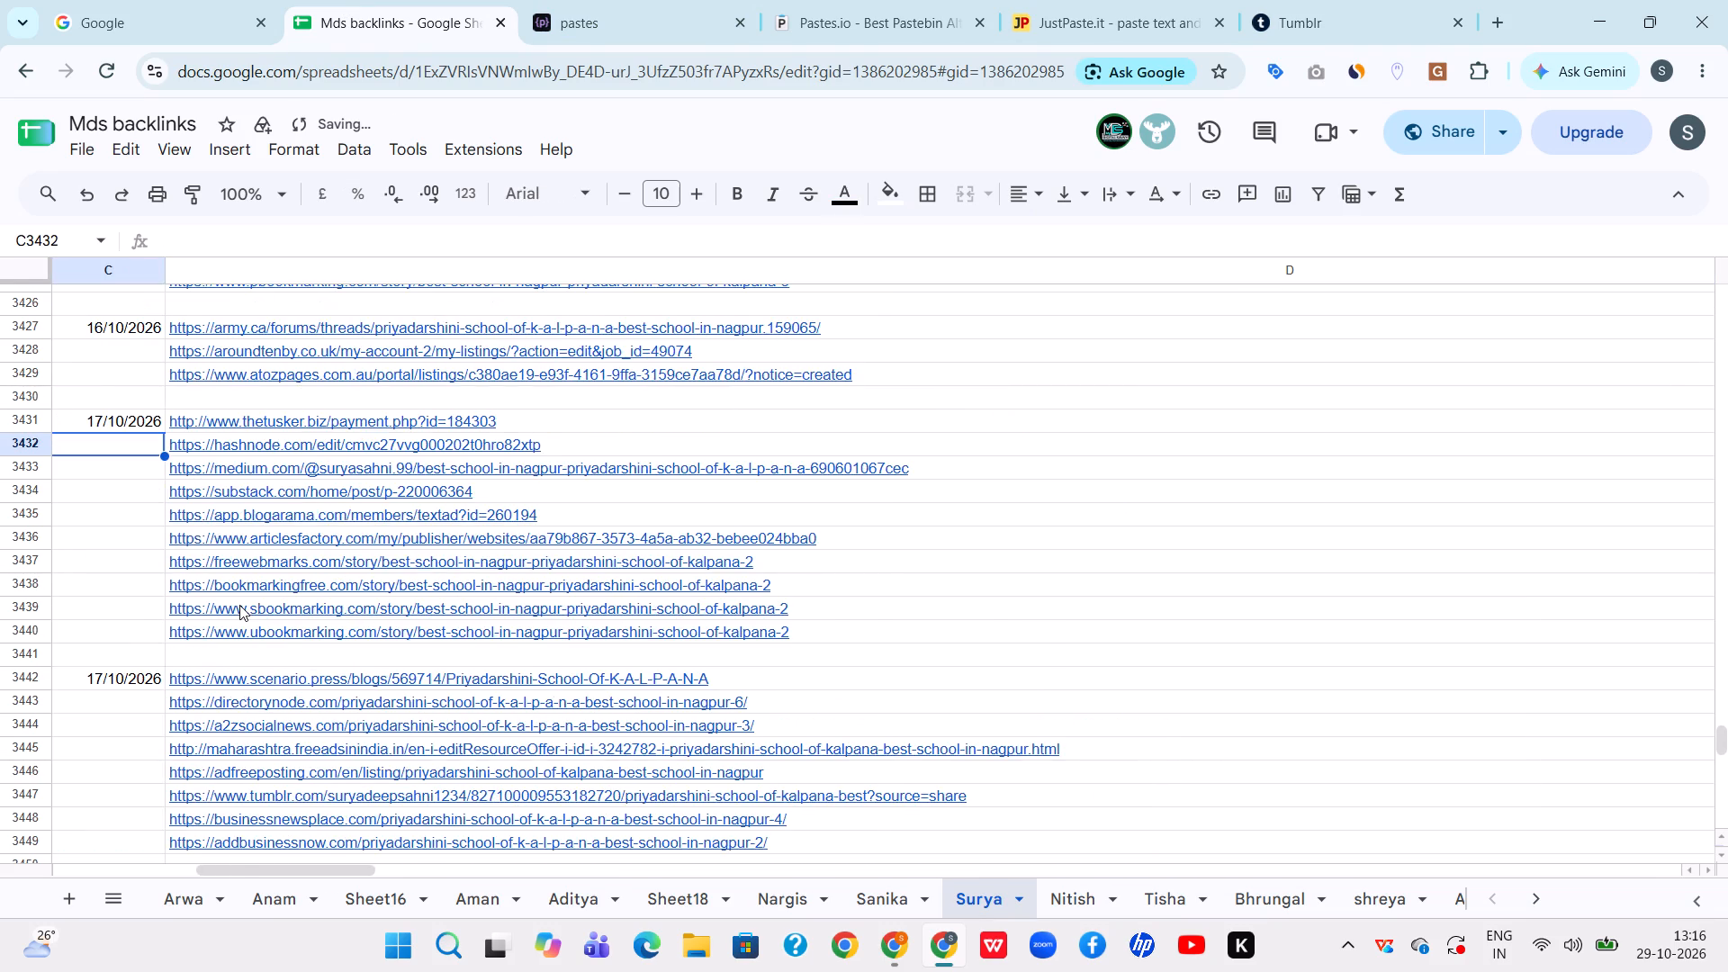
{"action": "key", "text": "Page_Down"}
{"action": "key", "text": "Page_Down"}
{"action": "key", "text": "Page_Down"}
{"action": "key", "text": "Page_Down"}
{"action": "key", "text": "Page_Down"}
{"action": "key", "text": "Page_Down"}
{"action": "key", "text": "Page_Down"}
{"action": "key", "text": "Page_Down"}
{"action": "scroll", "coordinate": [237, 412], "scroll_direction": "up", "scroll_amount": 1}
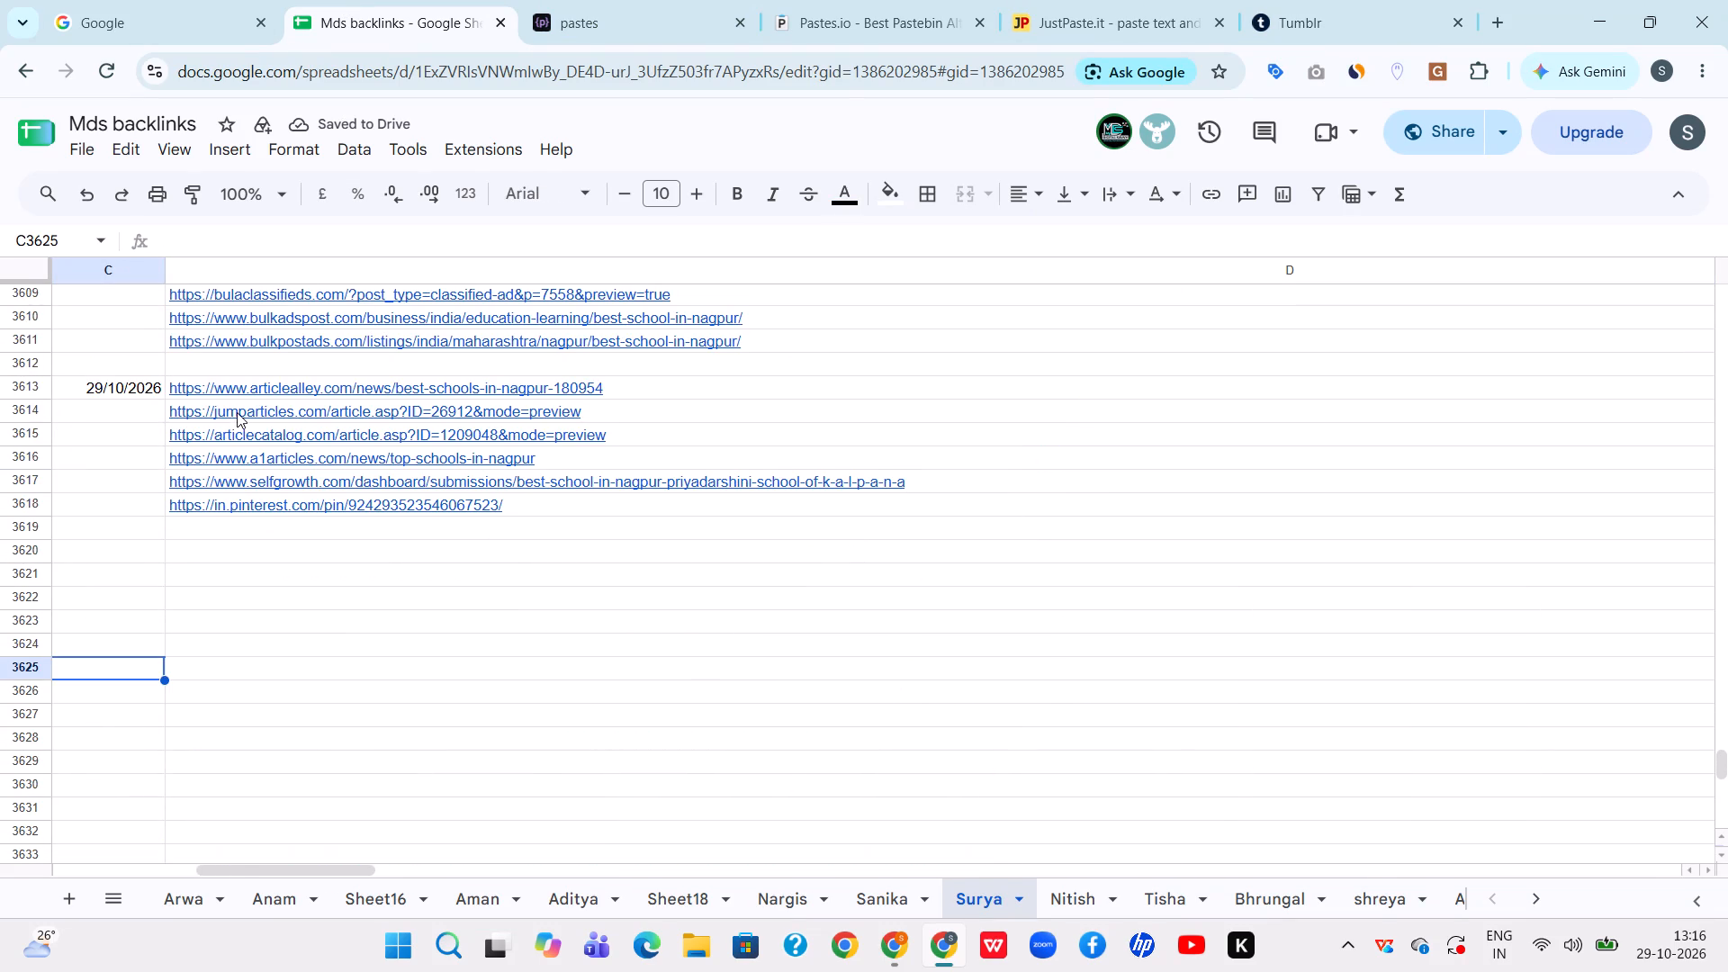
{"action": "left_click", "coordinate": [238, 517]}
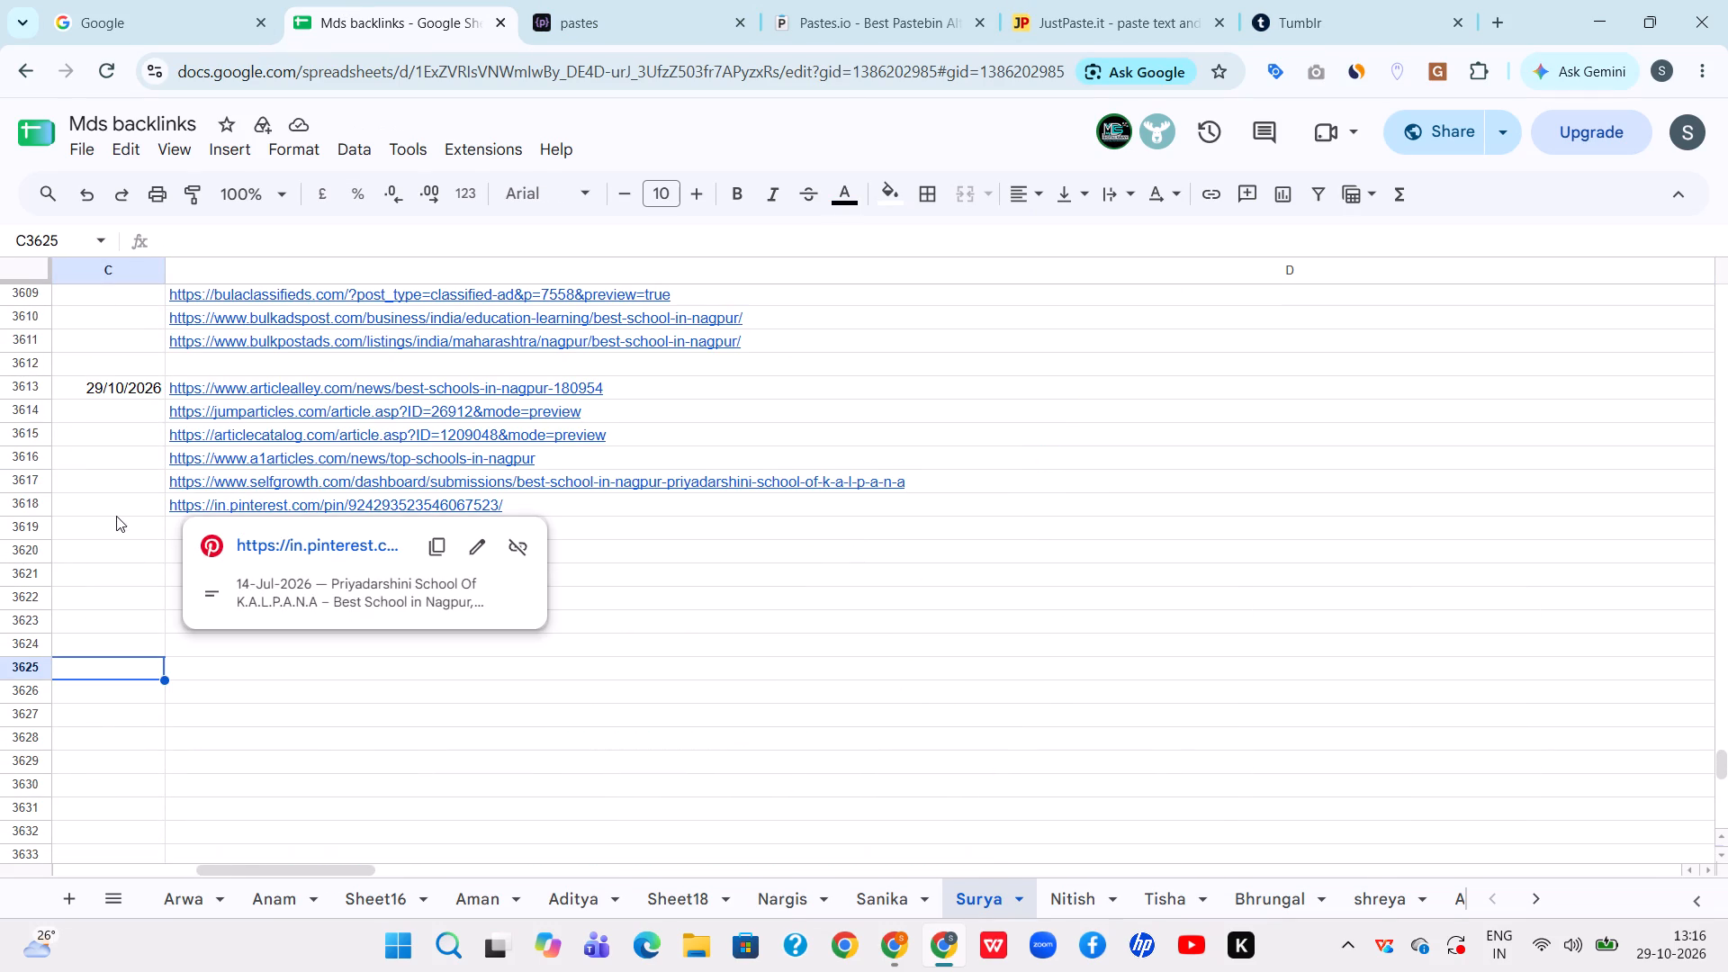
{"action": "left_click", "coordinate": [116, 516]}
{"action": "left_click", "coordinate": [231, 516]}
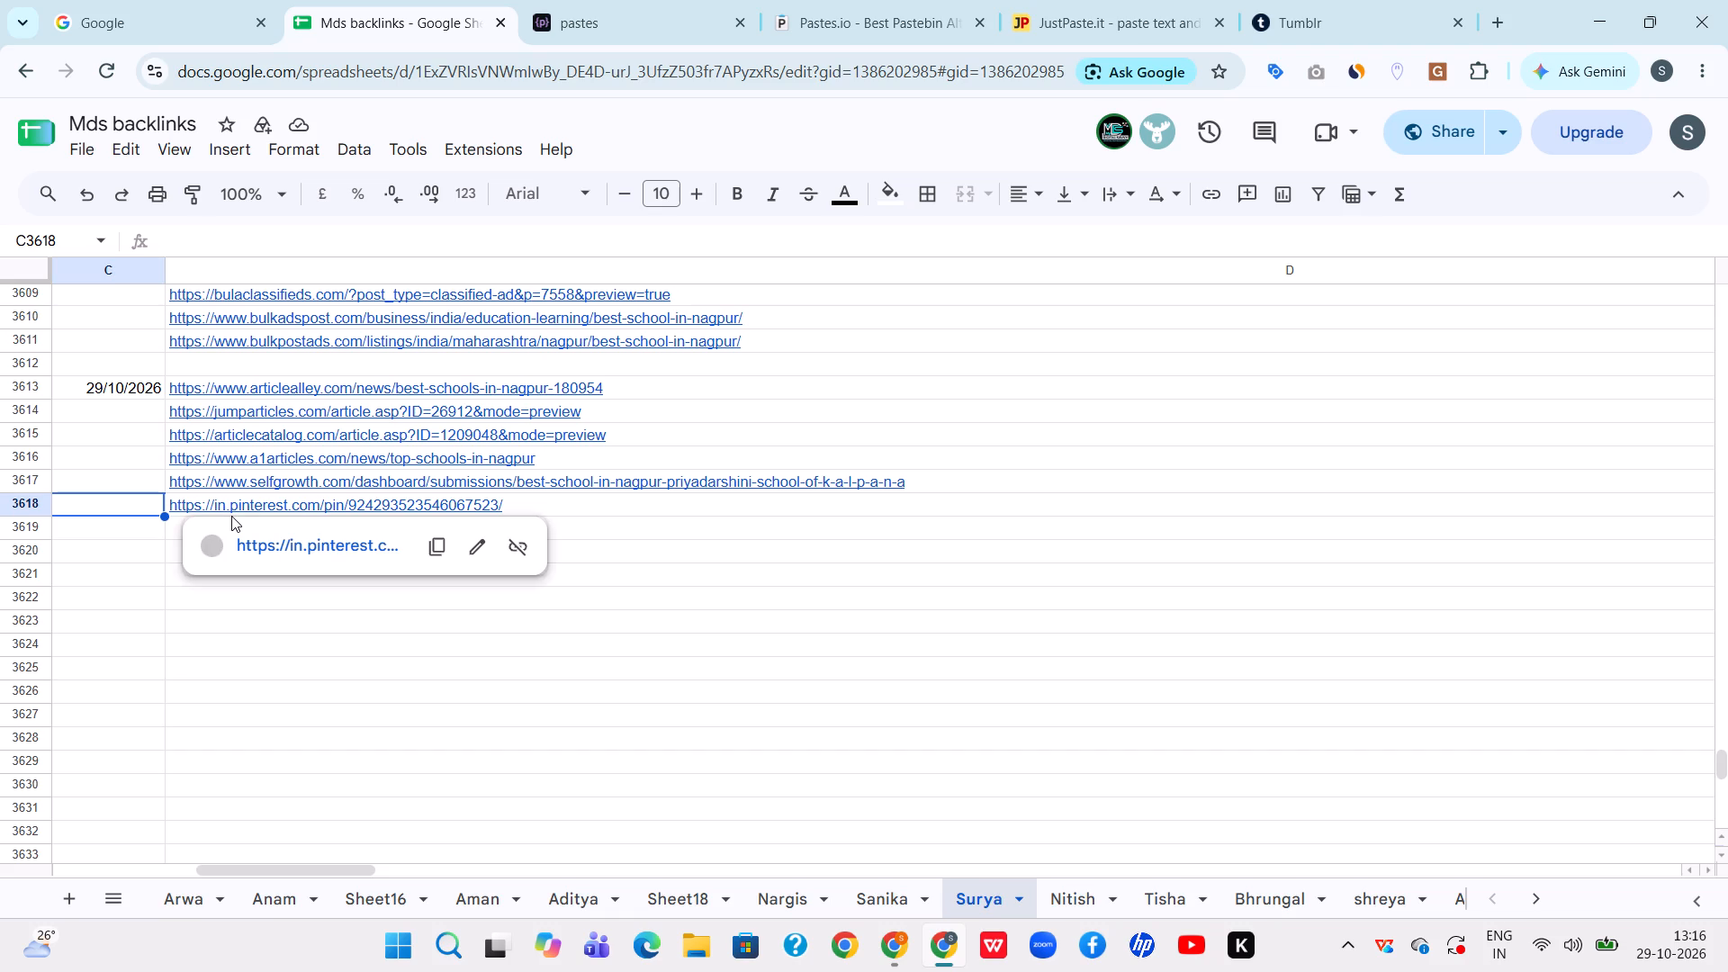
{"action": "left_click", "coordinate": [159, 526]}
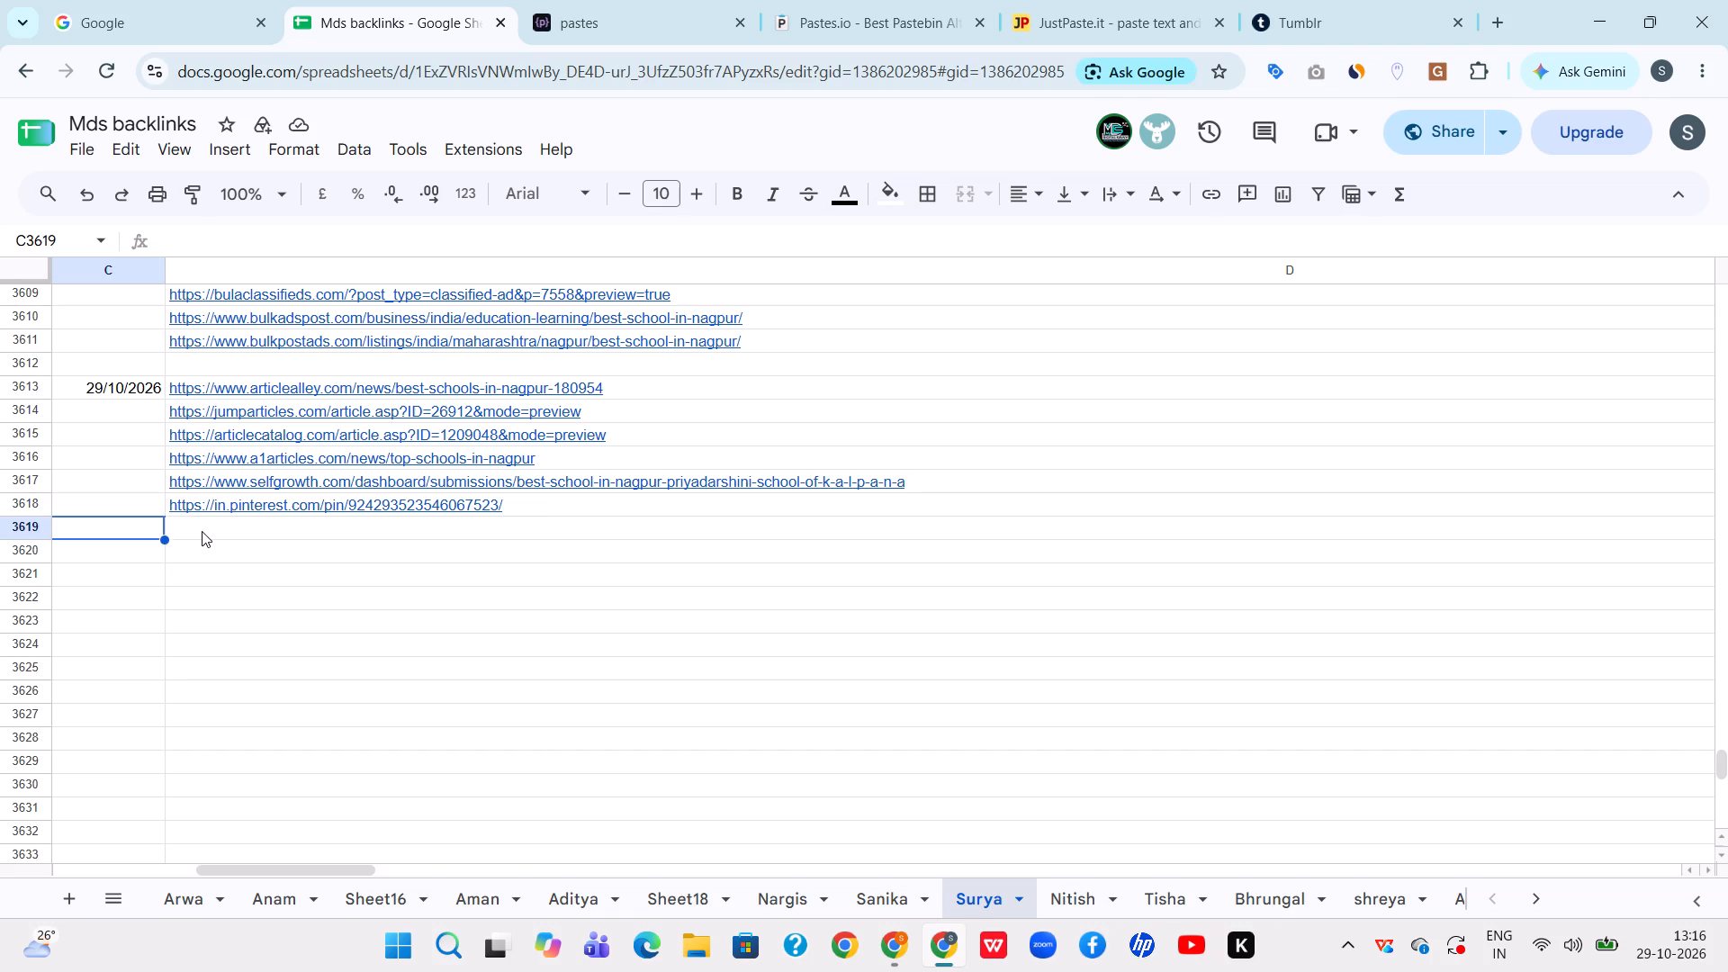
{"action": "left_click", "coordinate": [202, 531]}
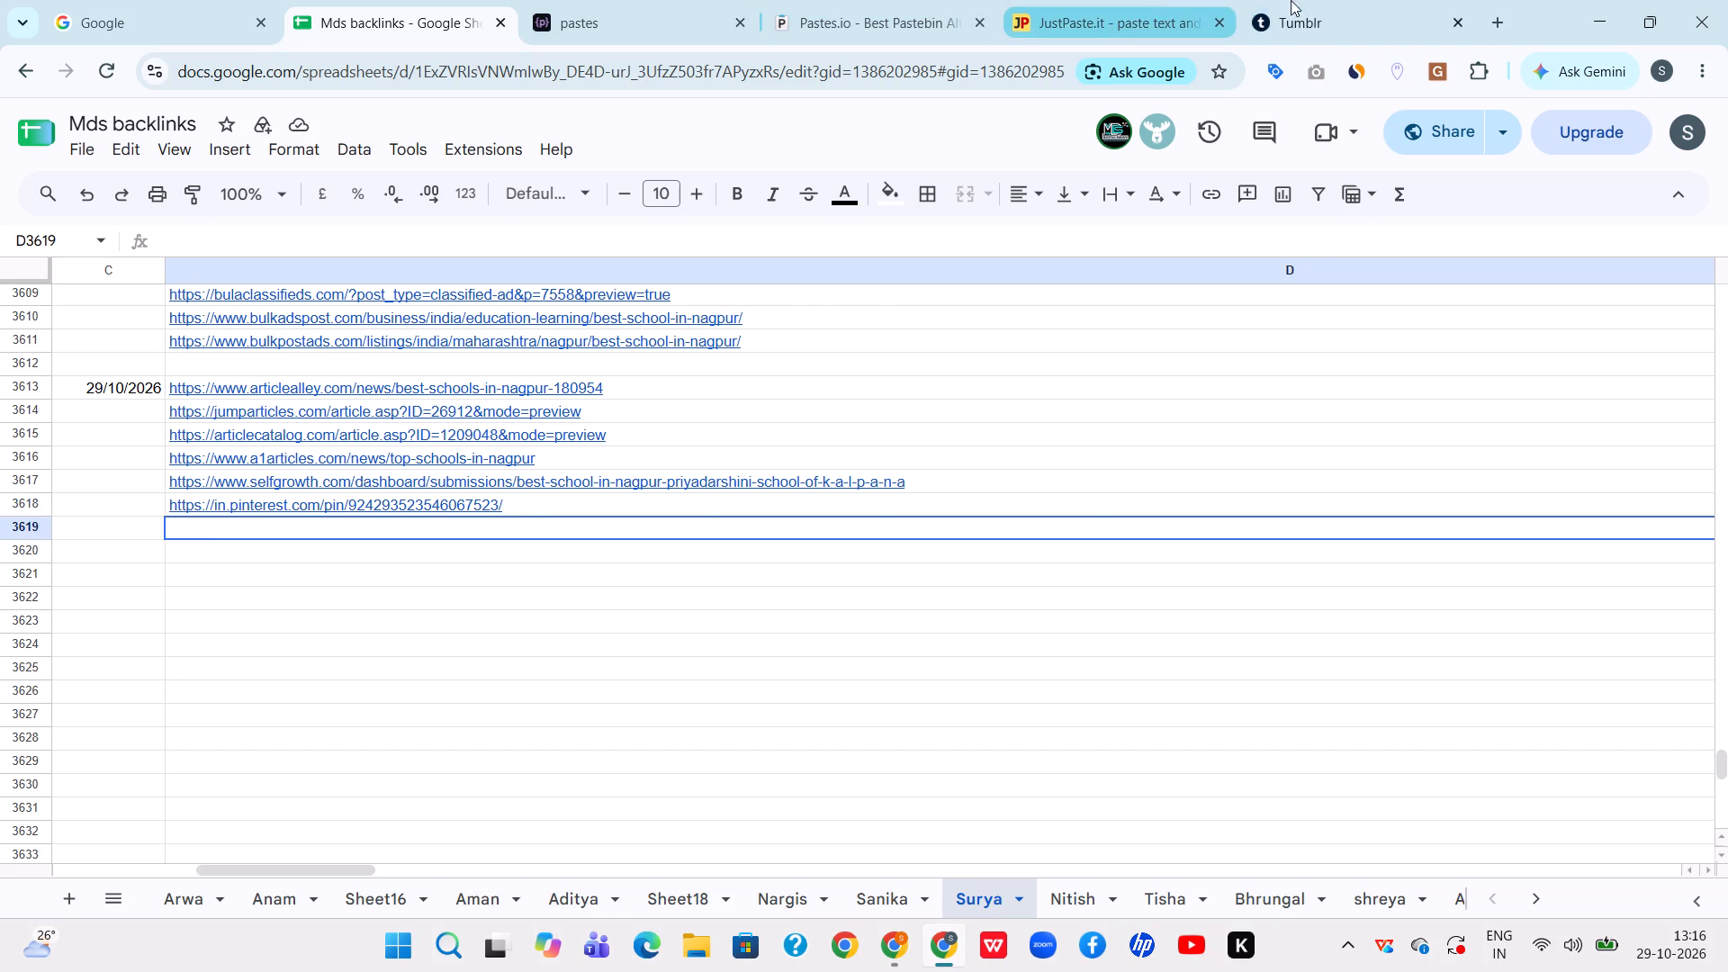
Copy the link of the Jun 3 "PRIYADARSHINI SCHOOL OF K.A.L.P.A.N.A - Best School in Nagpur" Tumblr post into D3619 and close Tumblr.
{"action": "left_click", "coordinate": [1300, 2]}
{"action": "scroll", "coordinate": [862, 452], "scroll_direction": "up", "scroll_amount": 8}
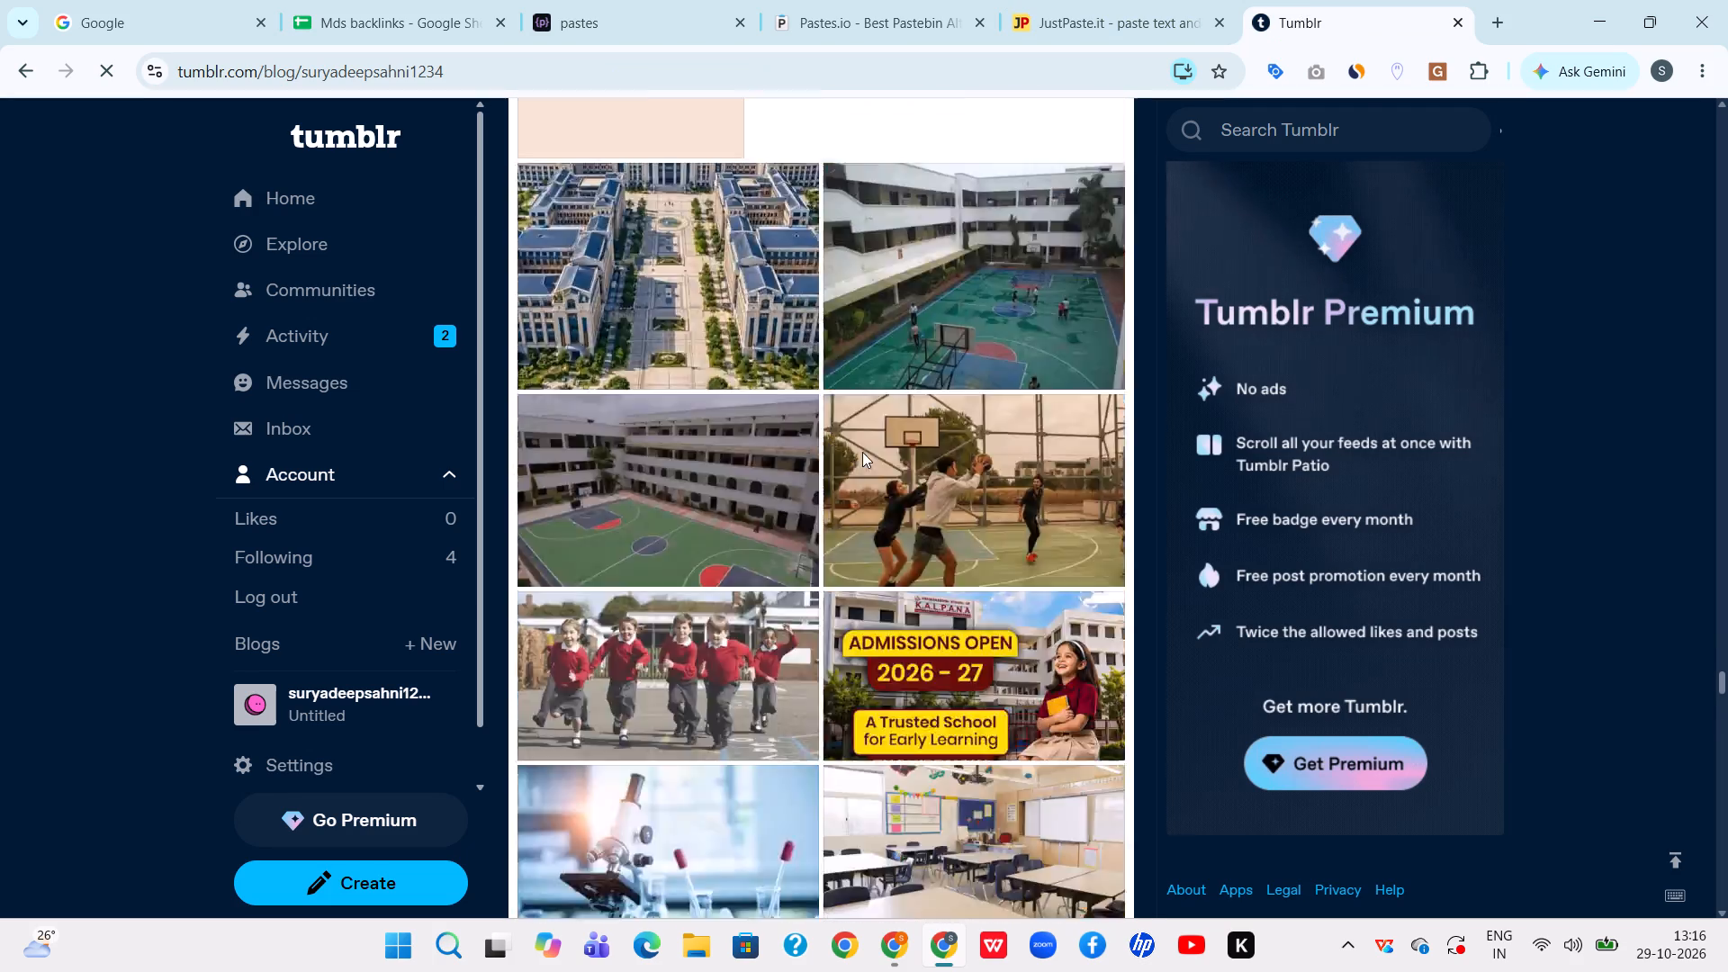
{"action": "scroll", "coordinate": [862, 452], "scroll_direction": "up", "scroll_amount": 4}
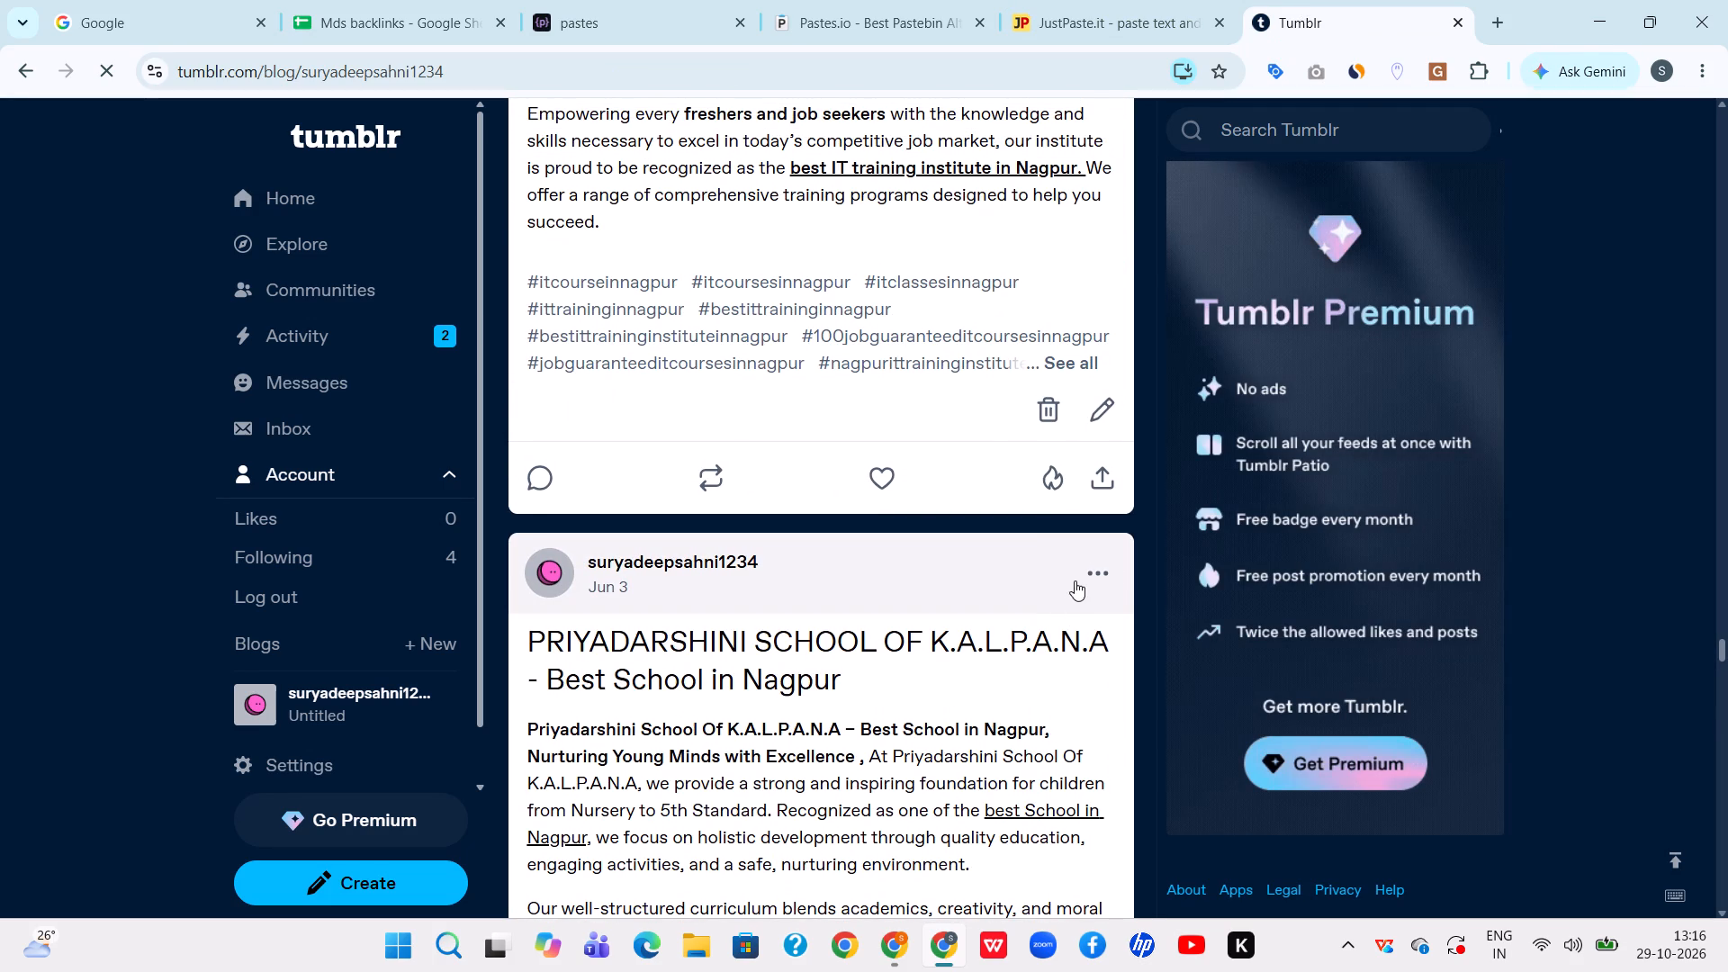
{"action": "left_click", "coordinate": [1100, 578]}
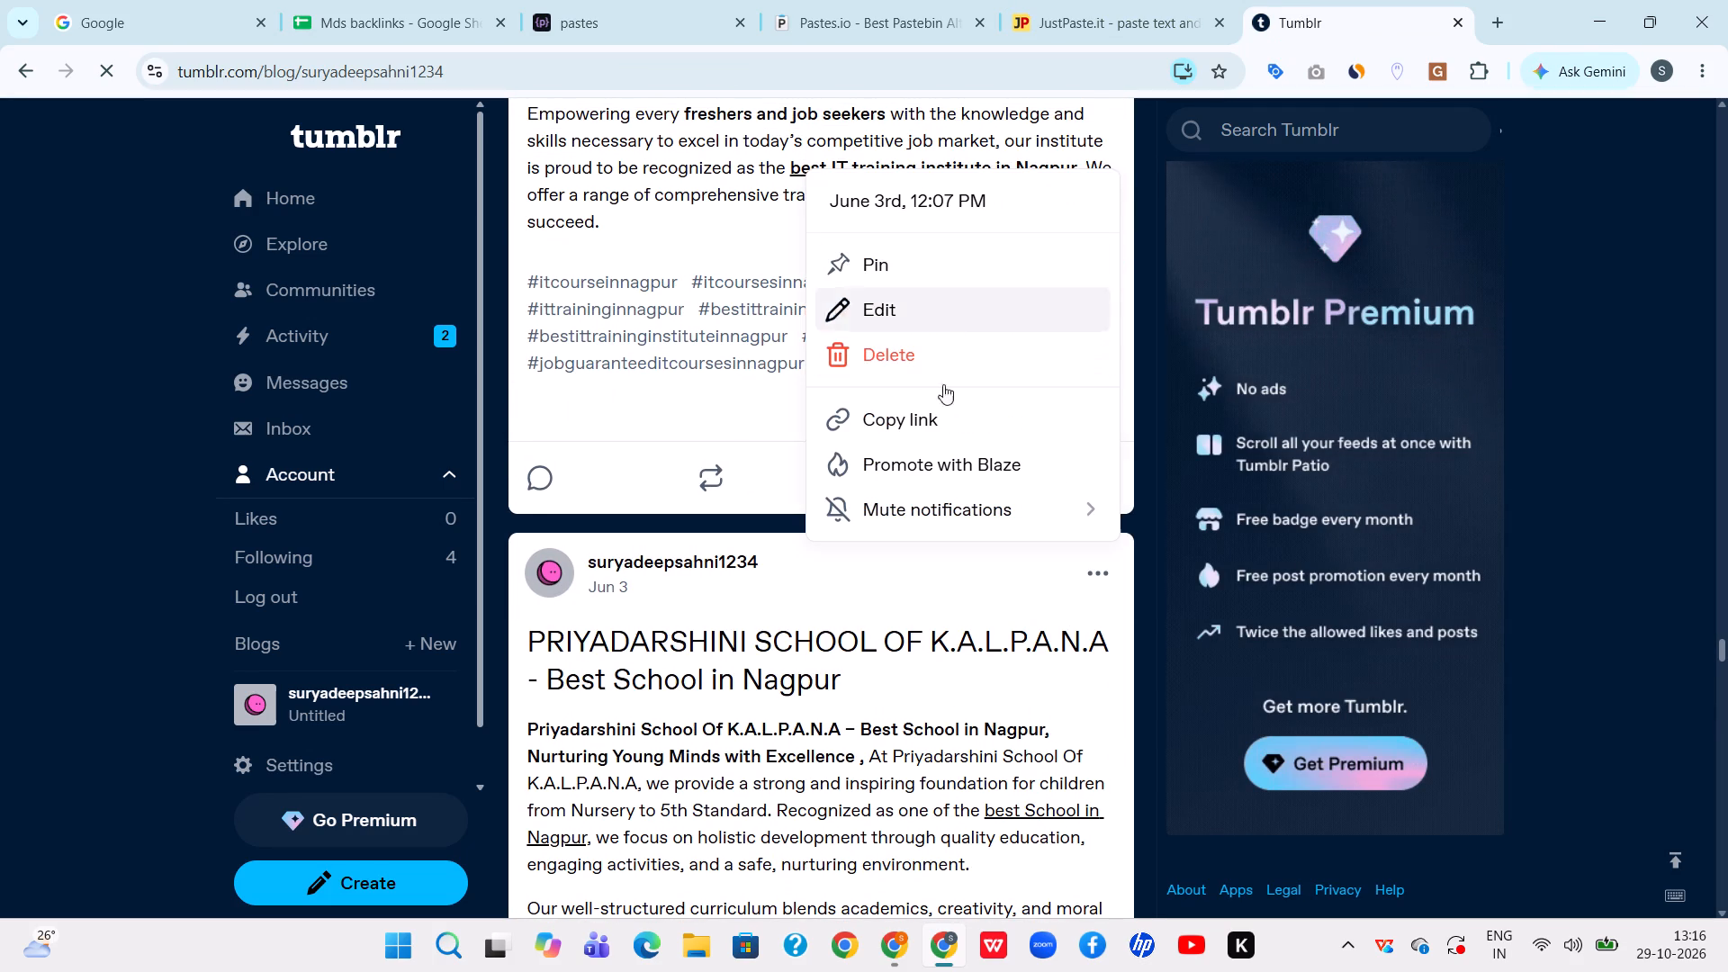
{"action": "left_click", "coordinate": [927, 416]}
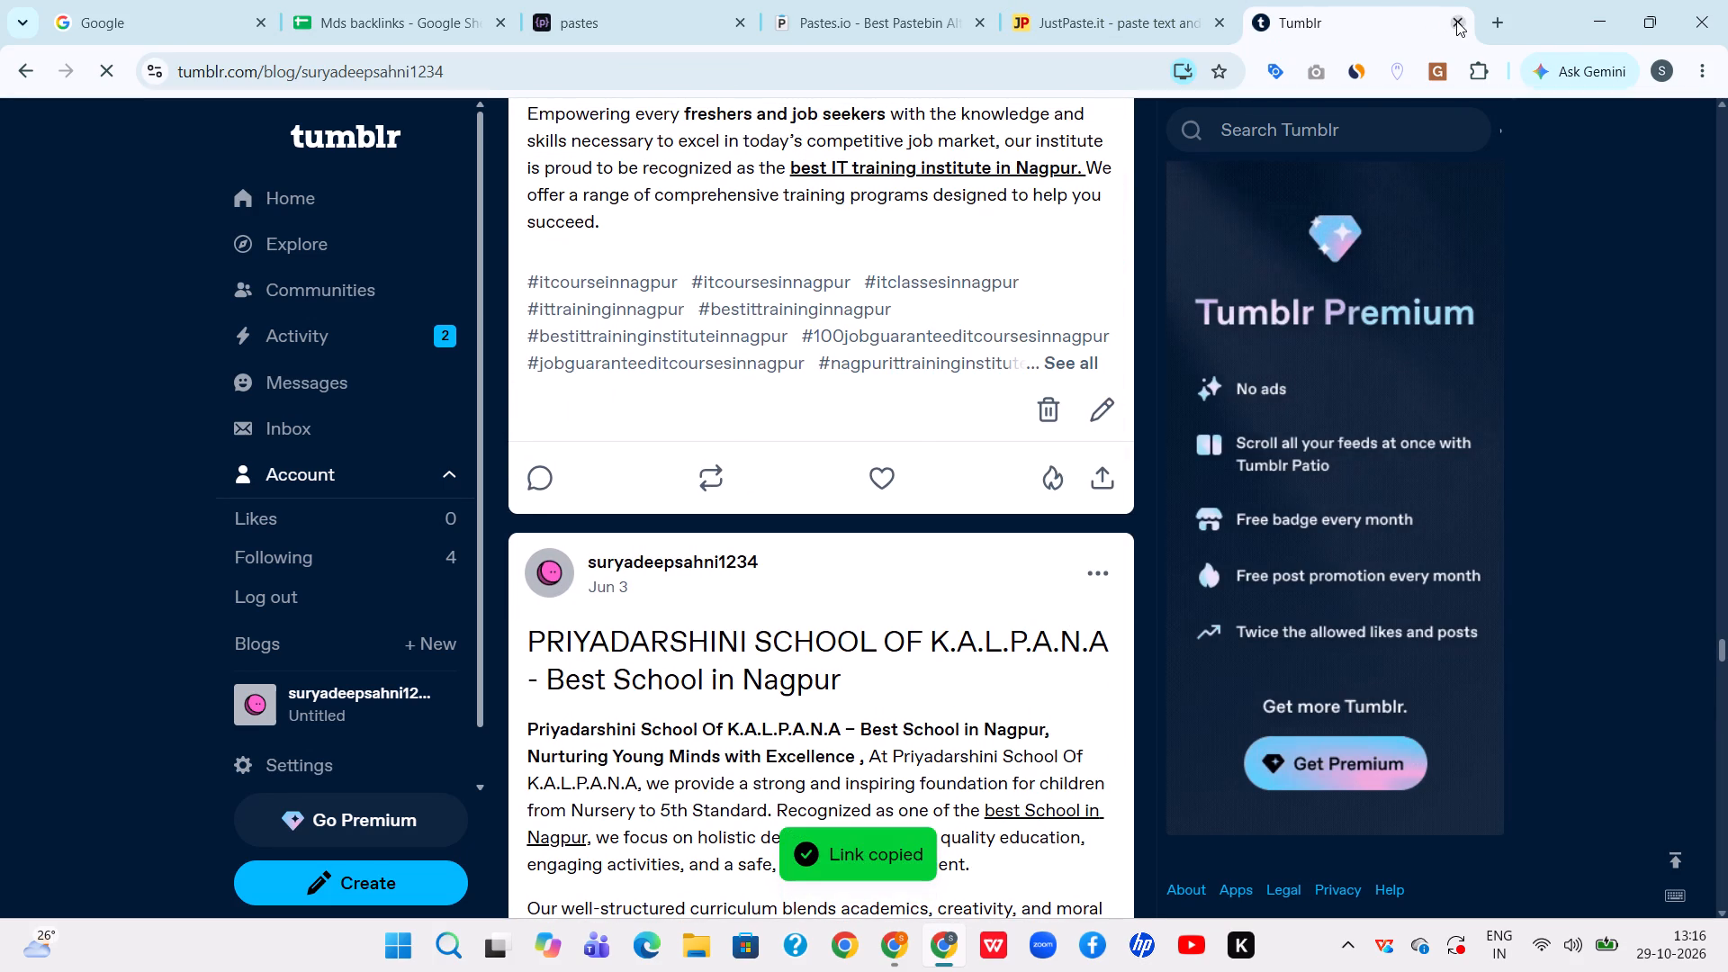
{"action": "left_click", "coordinate": [1457, 22]}
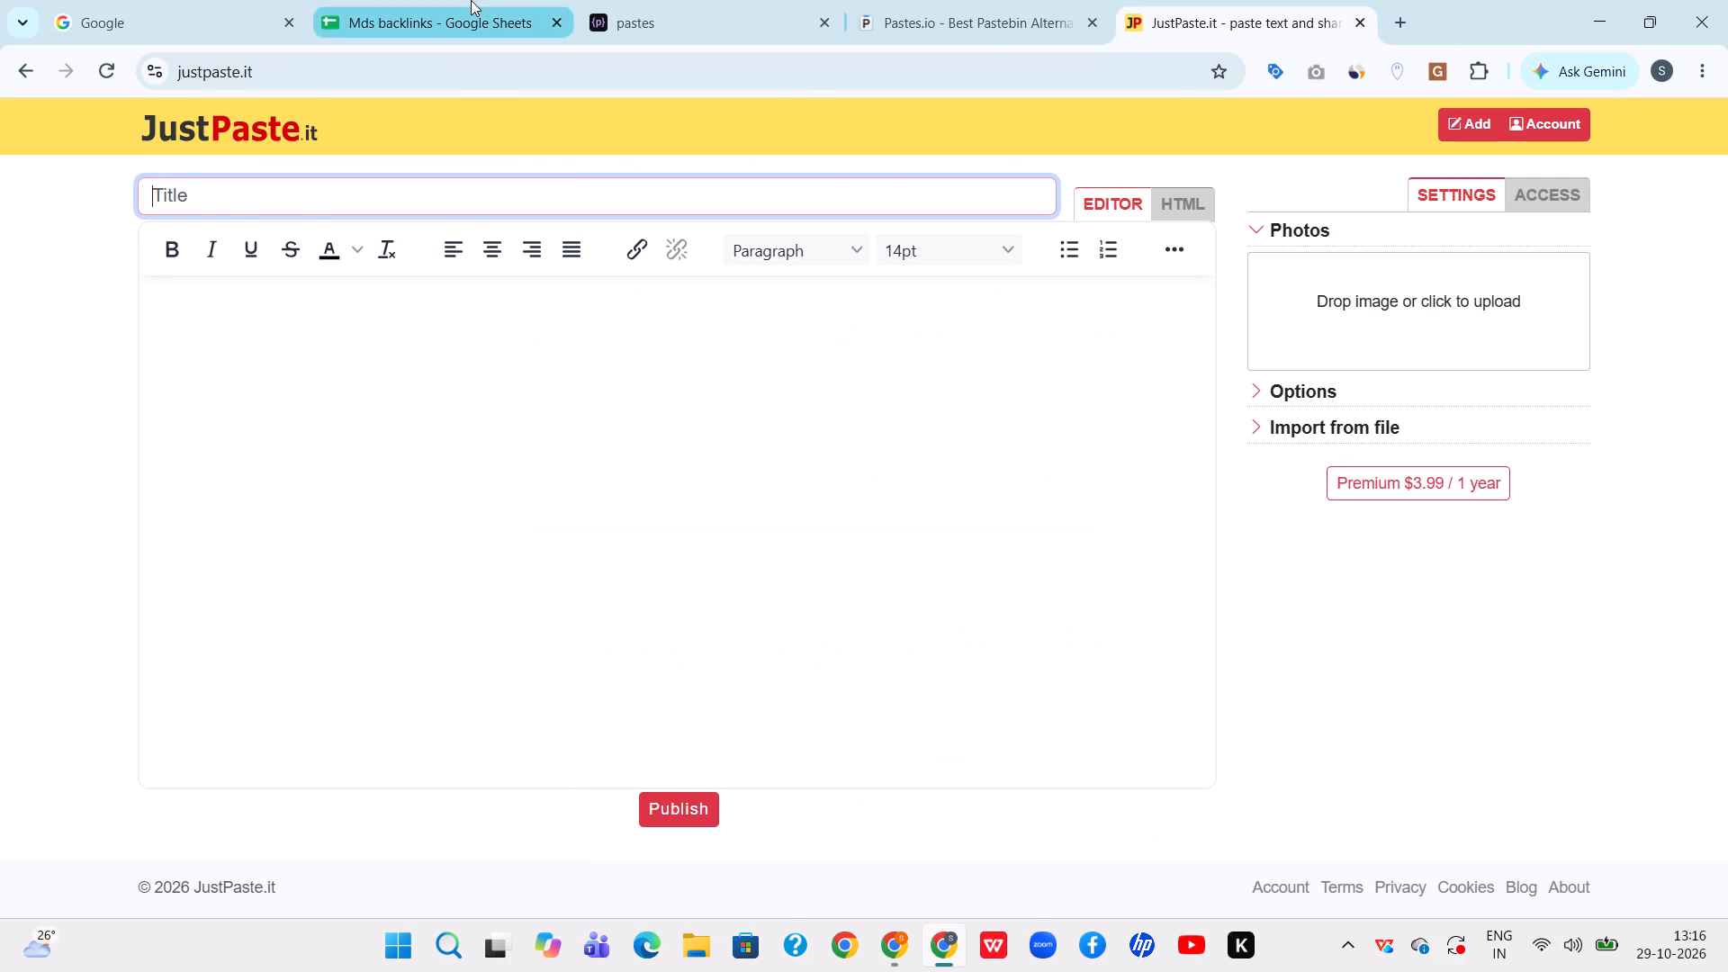
{"action": "left_click", "coordinate": [471, 0]}
{"action": "key", "text": "ctrl+v"}
Select the first empty link cell in column H below the 29/10/2026 IT institute links, H3433.
{"action": "key", "text": "Right"}
{"action": "key", "text": "Right"}
{"action": "key", "text": "Right"}
{"action": "key", "text": "Right"}
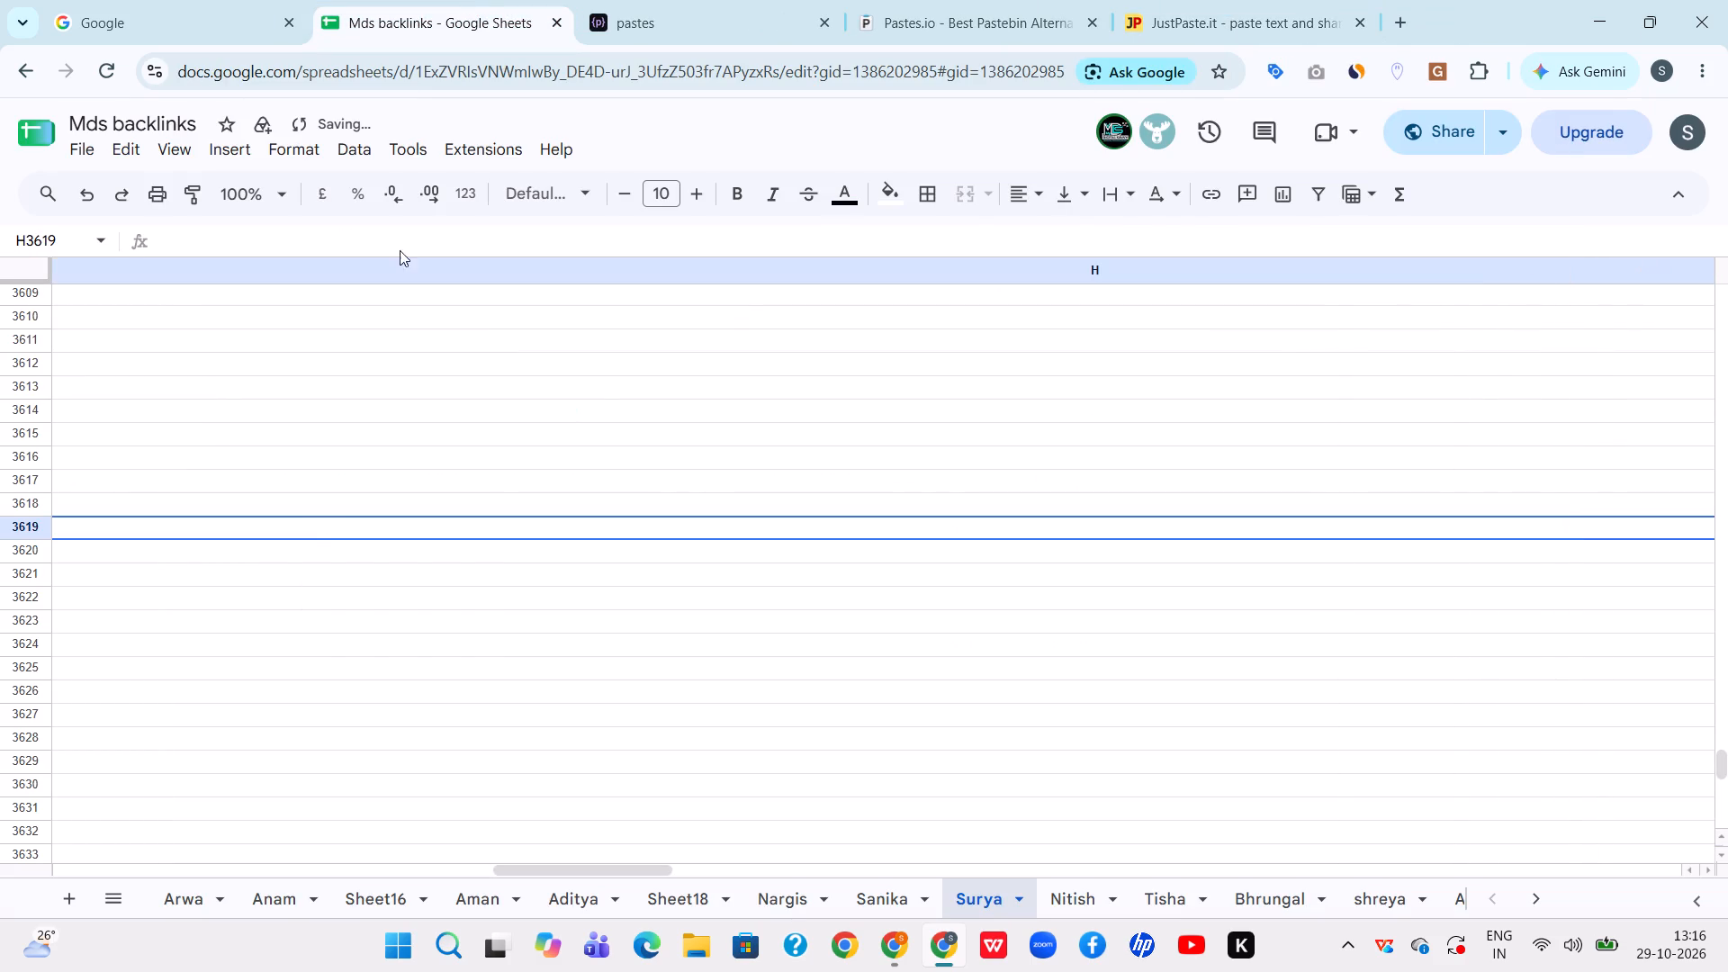
{"action": "key", "text": "Page_Up"}
{"action": "key", "text": "Page_Up"}
{"action": "key", "text": "Page_Up"}
{"action": "key", "text": "Page_Up"}
{"action": "key", "text": "Page_Up"}
{"action": "key", "text": "Page_Up"}
{"action": "key", "text": "Page_Up"}
{"action": "key", "text": "Page_Up"}
{"action": "scroll", "coordinate": [303, 541], "scroll_direction": "down", "scroll_amount": 1}
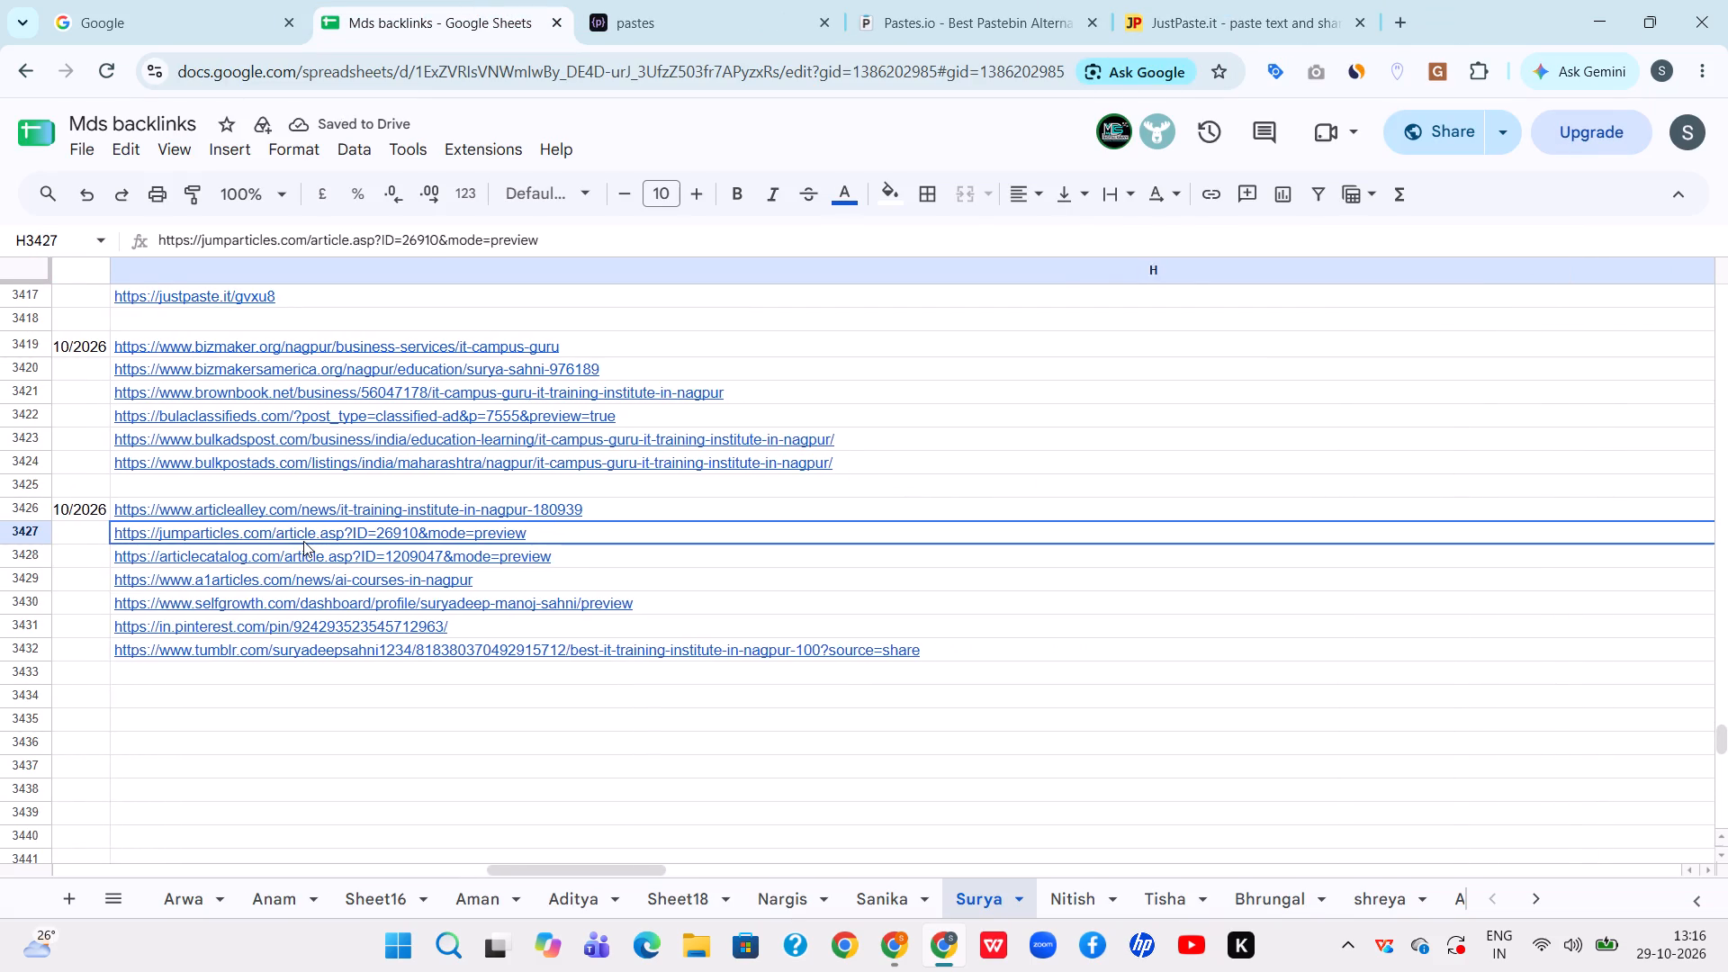
{"action": "scroll", "coordinate": [303, 541], "scroll_direction": "down", "scroll_amount": 1}
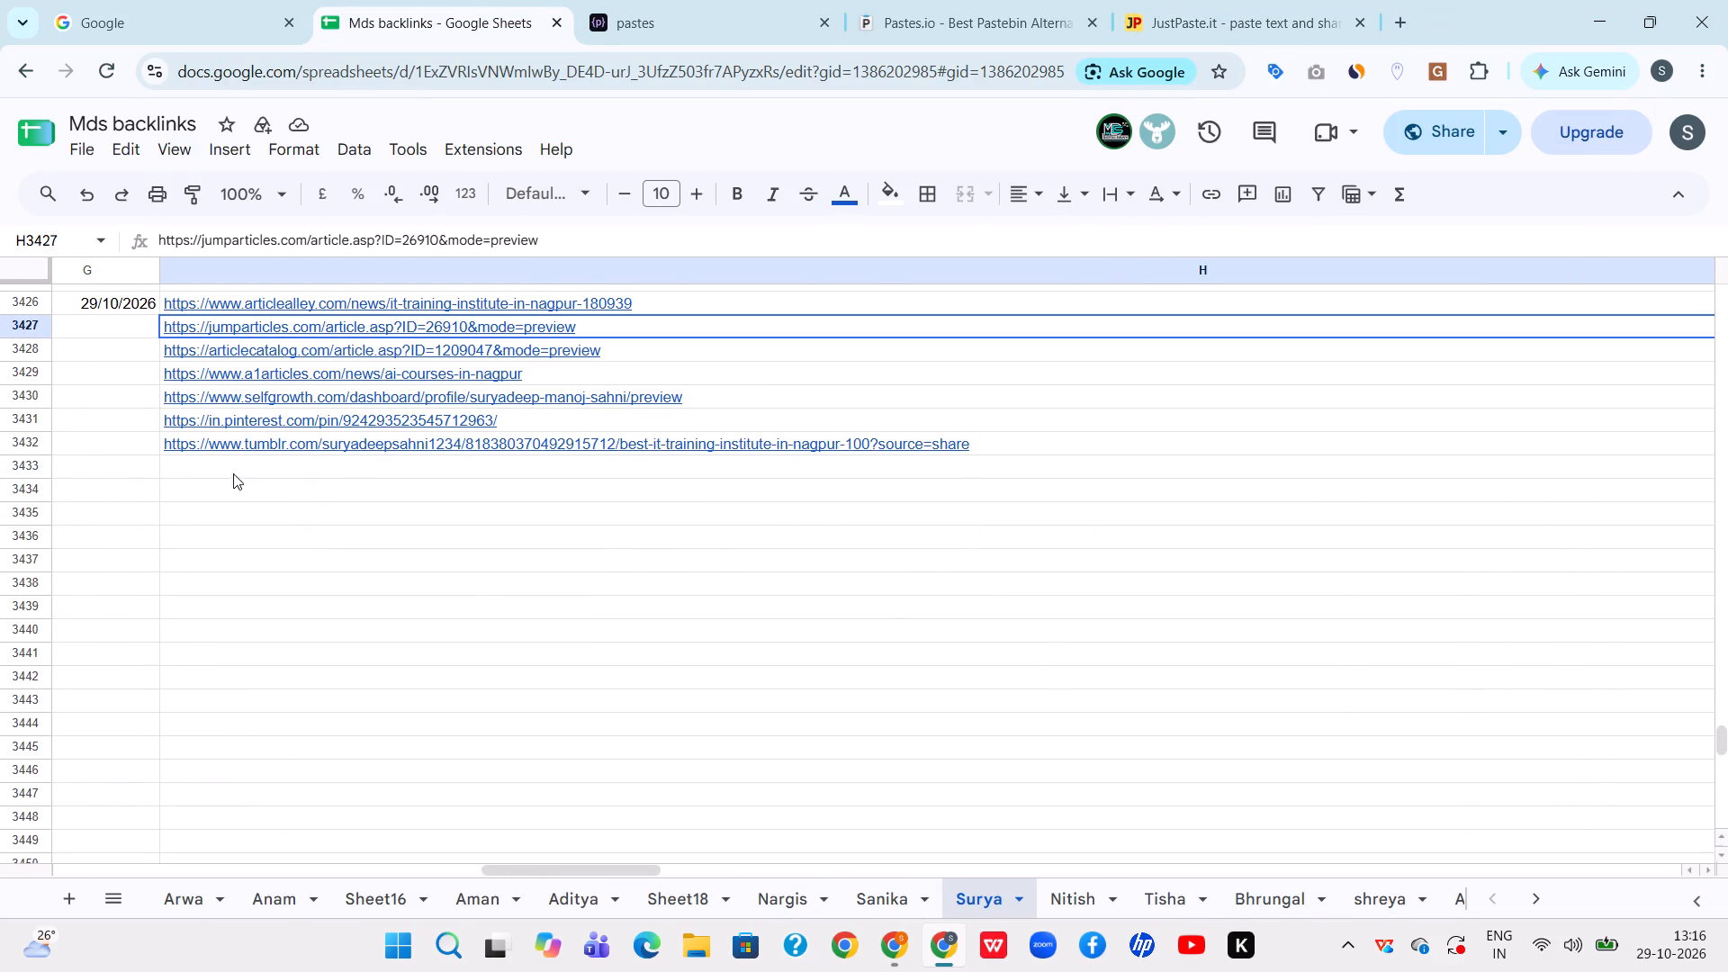
{"action": "left_click", "coordinate": [228, 470]}
Start the pastes.dev paste with the itcampusguru.com heading, extended as "Best IT training institute in Nagpur | 100% Job-Guaranteed IT Courses", followed by a blank line.
{"action": "left_click", "coordinate": [760, 3]}
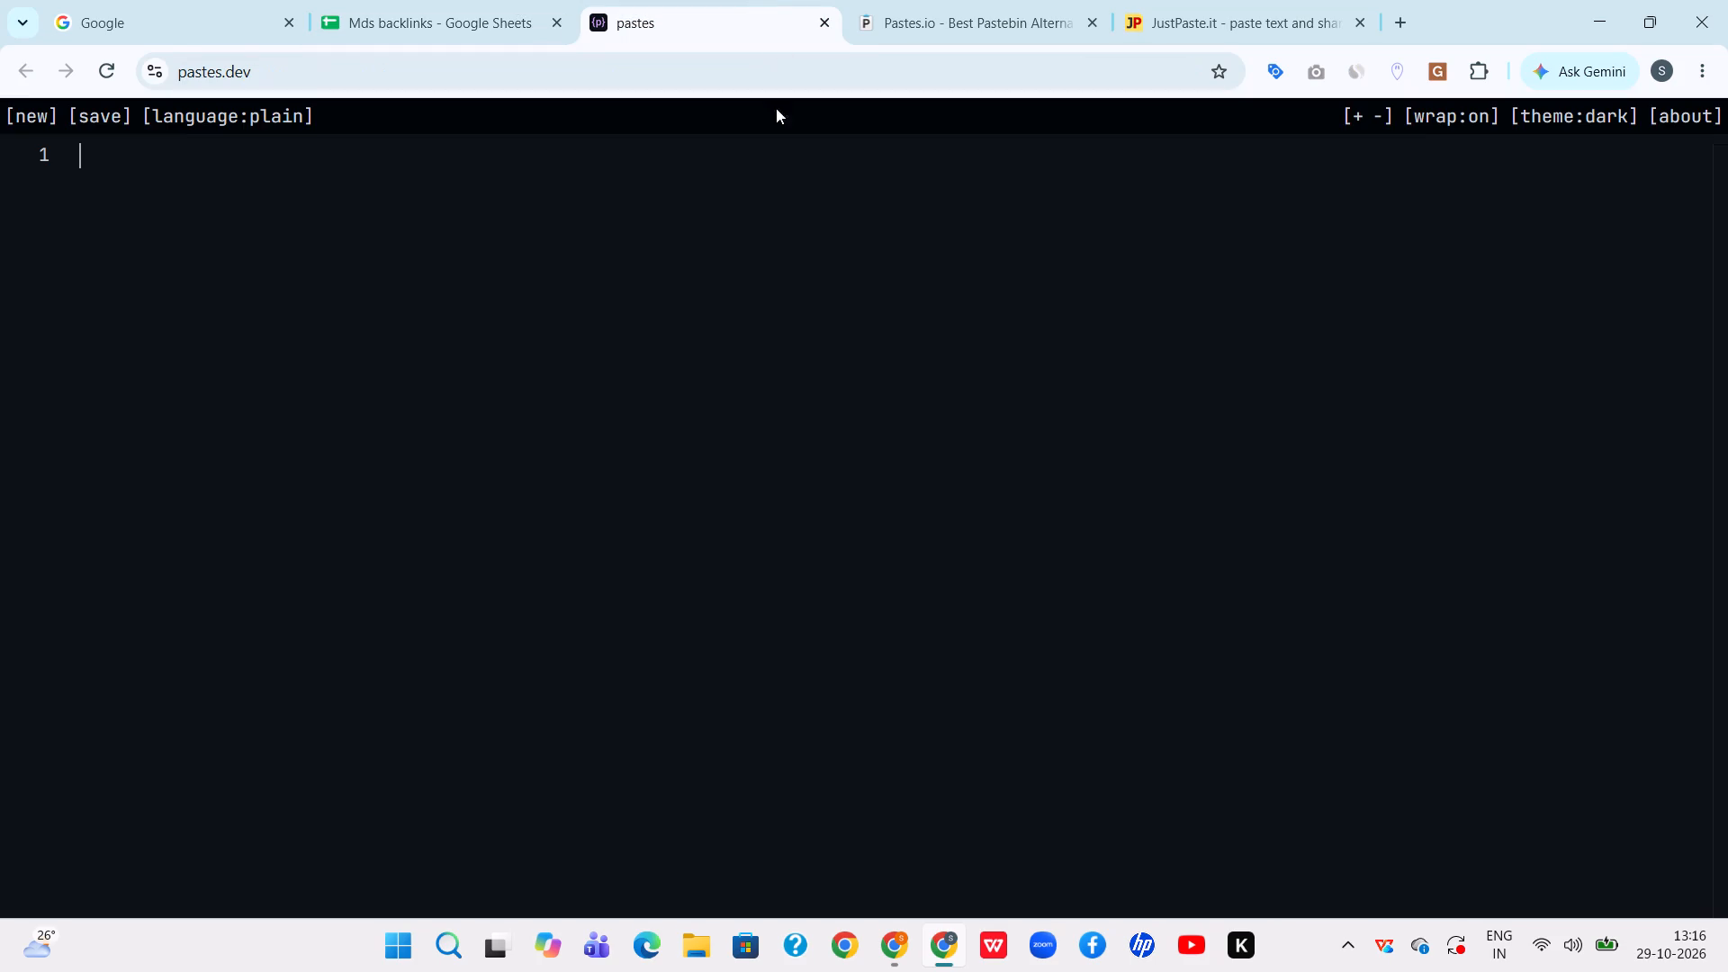
{"action": "left_click", "coordinate": [904, 951]}
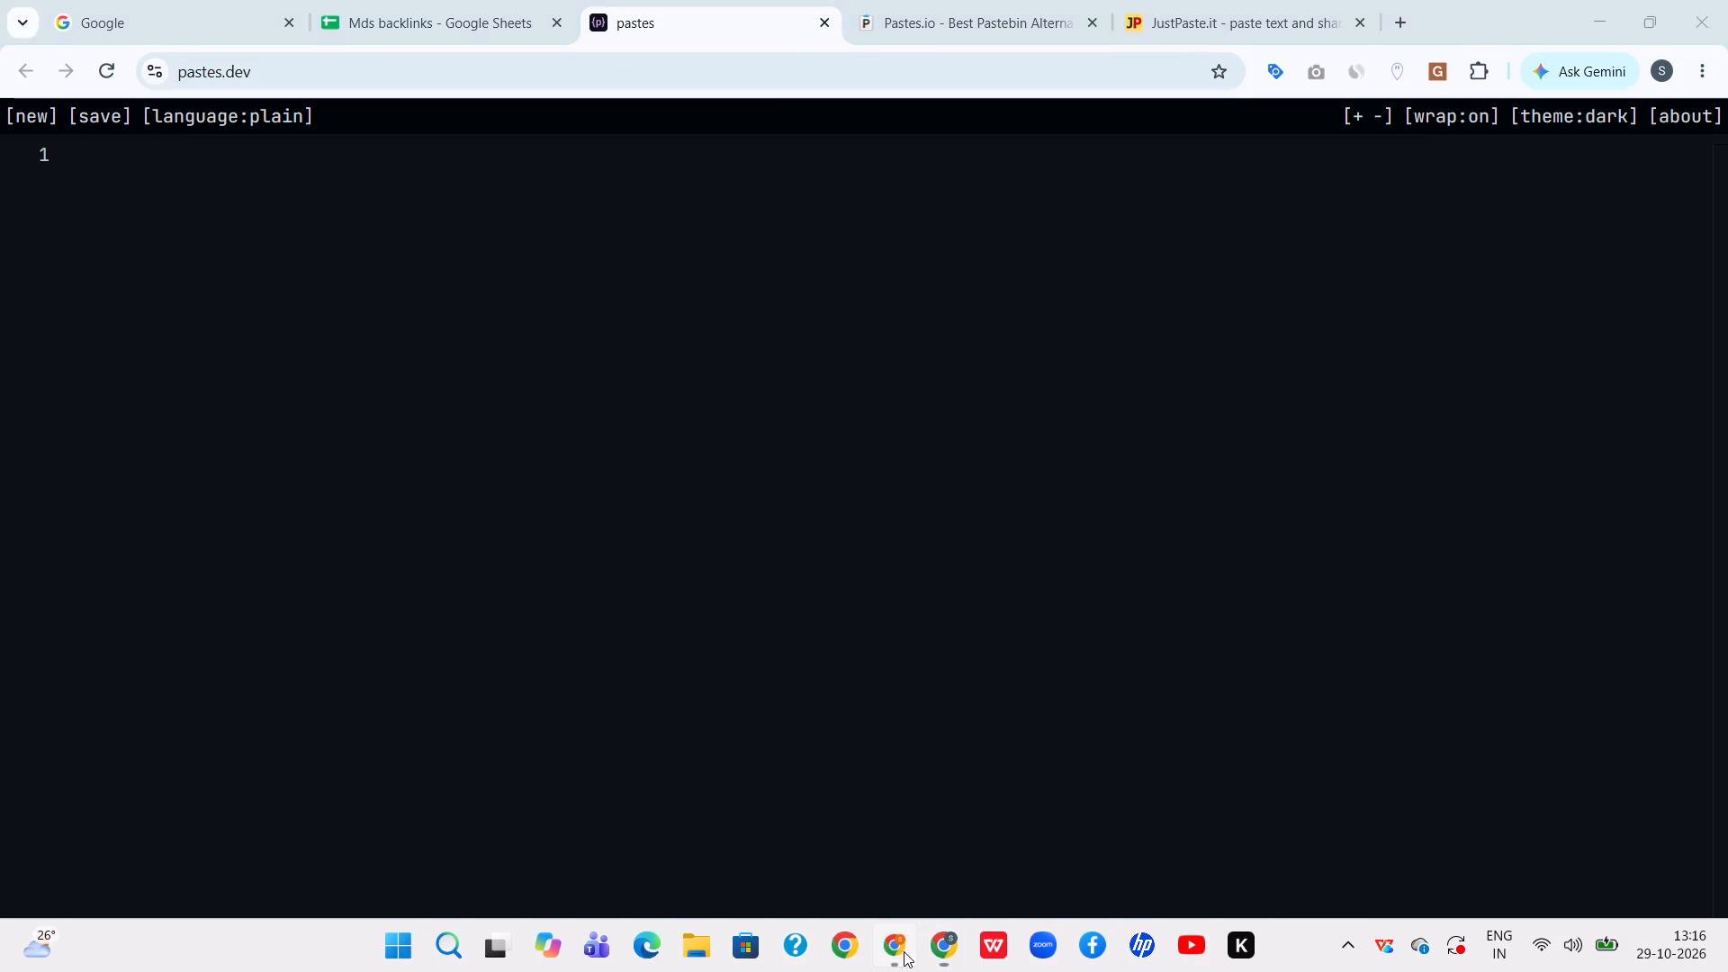
{"action": "triple_click", "coordinate": [458, 309]}
{"action": "left_click", "coordinate": [458, 309]}
{"action": "key", "text": "ctrl+c"}
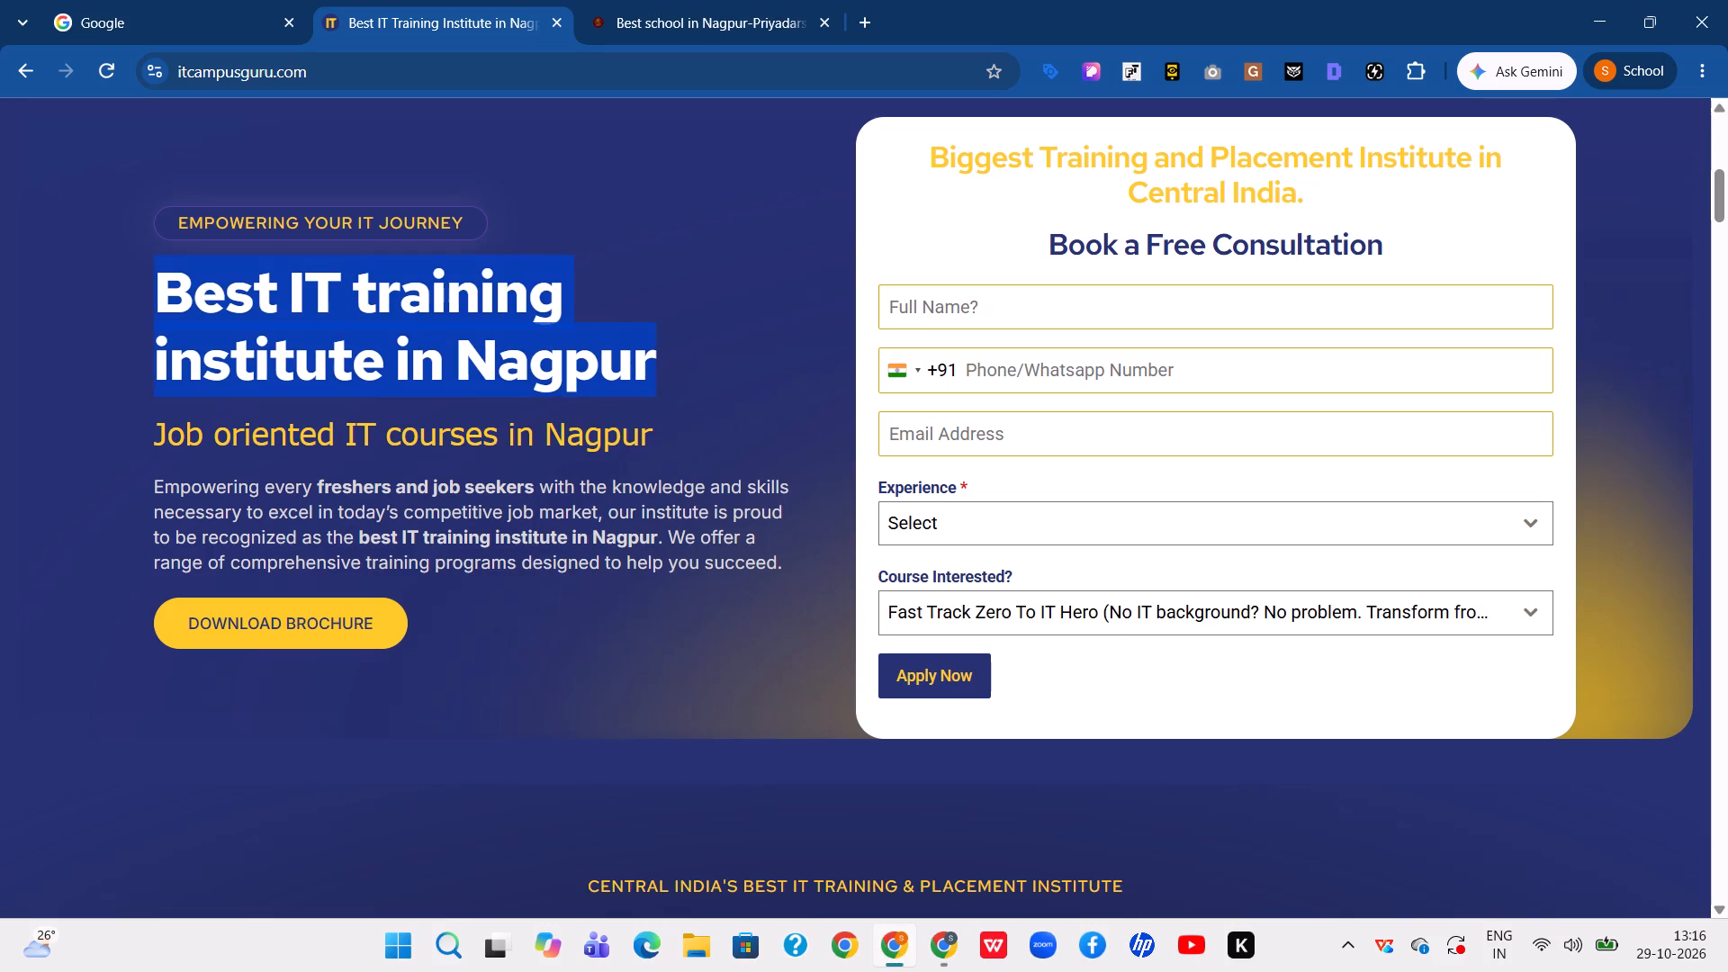
{"action": "double_click", "coordinate": [583, 605]}
{"action": "left_click_drag", "start_coordinate": [583, 605], "coordinate": [505, 496]}
{"action": "triple_click", "coordinate": [505, 496]}
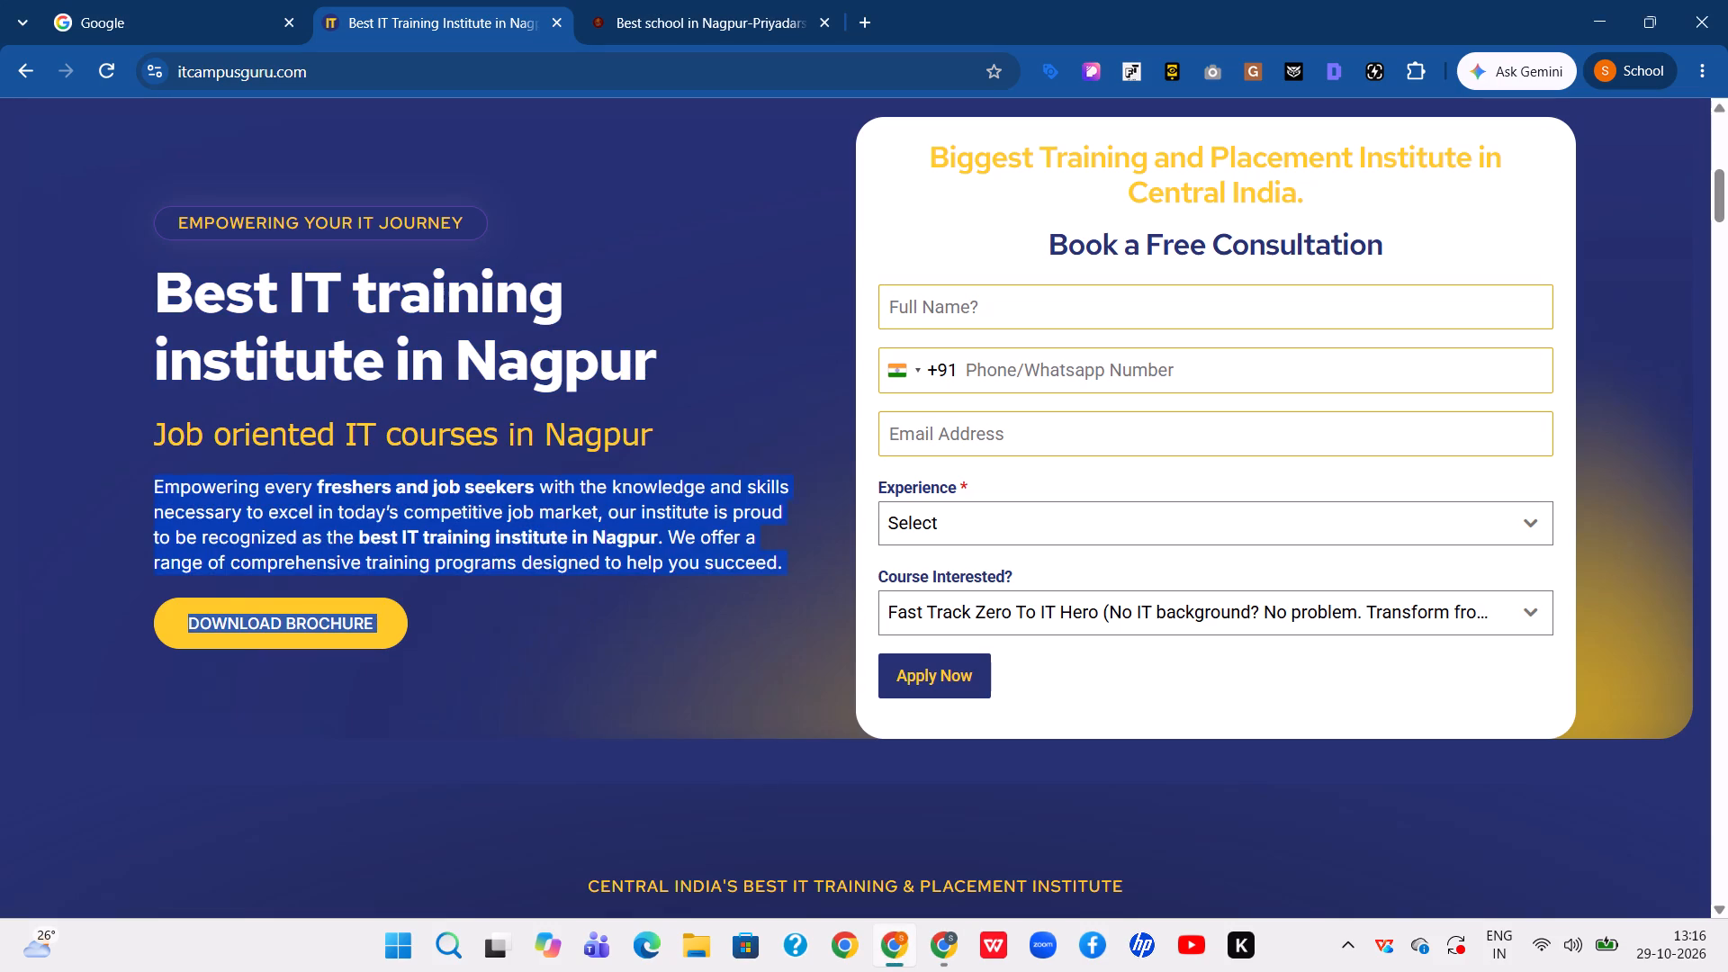
{"action": "left_click", "coordinate": [939, 931]}
{"action": "key", "text": "ctrl+v"}
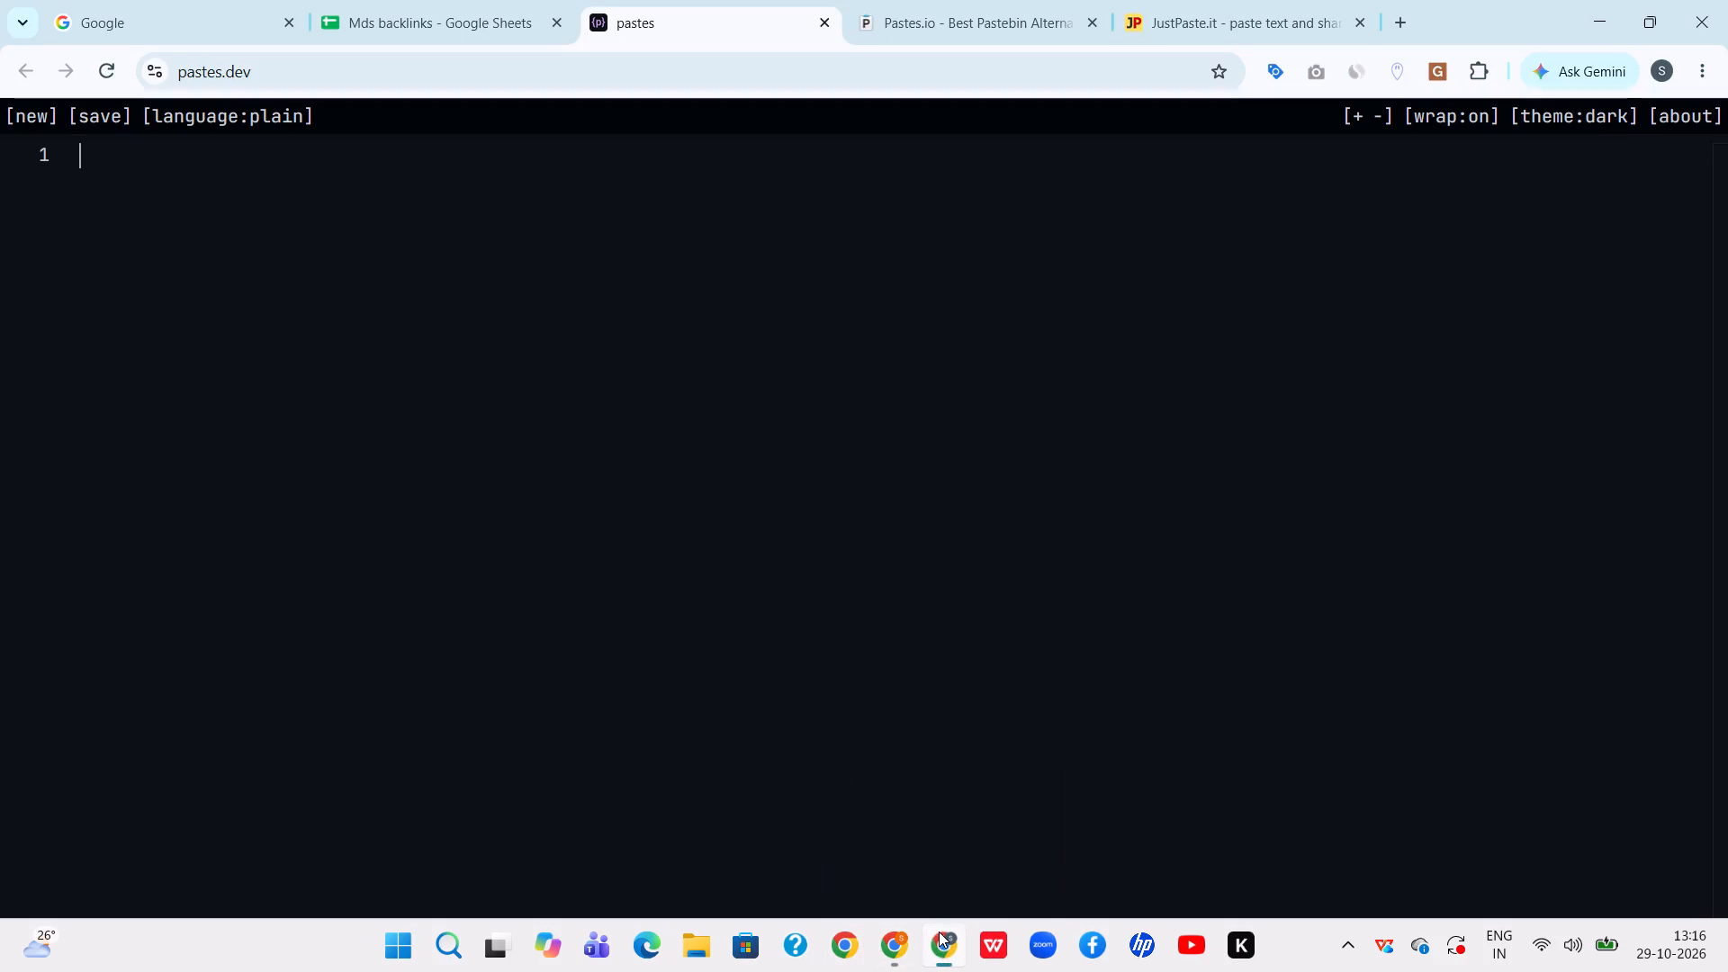
{"action": "key", "text": "BackSpace"}
{"action": "key", "text": "space"}
{"action": "type", "text": "| 1000"}
{"action": "key", "text": "BackSpace"}
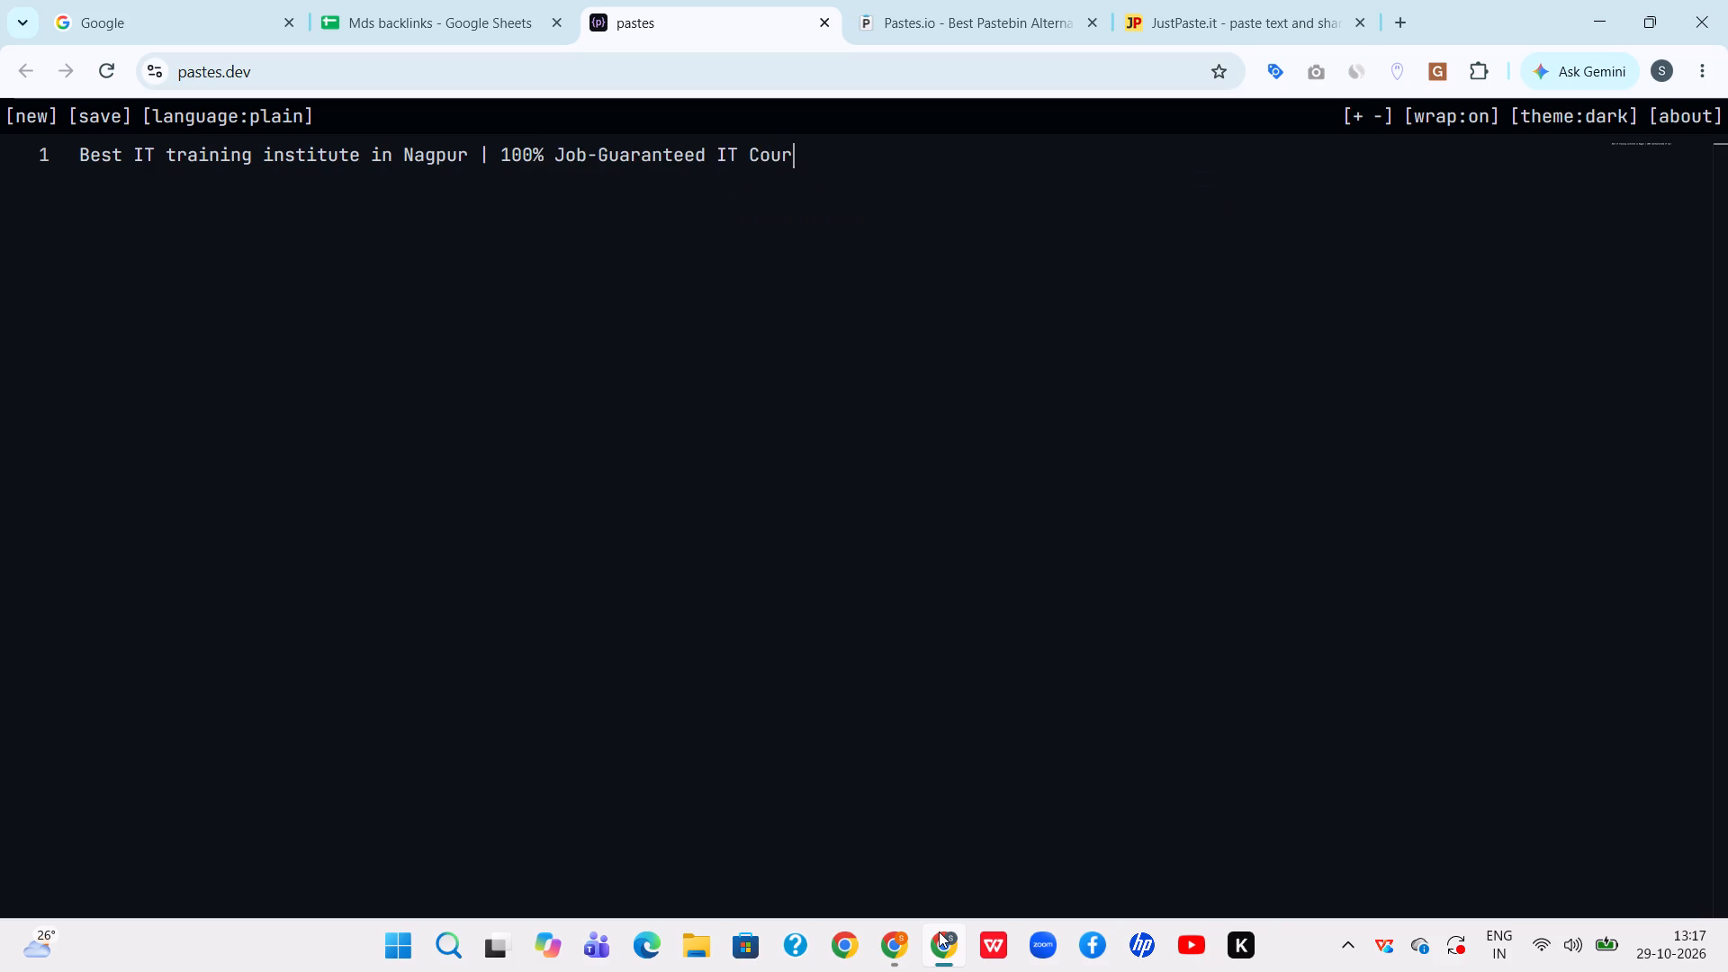
{"action": "key", "text": "Return"}
{"action": "key", "text": "Return"}
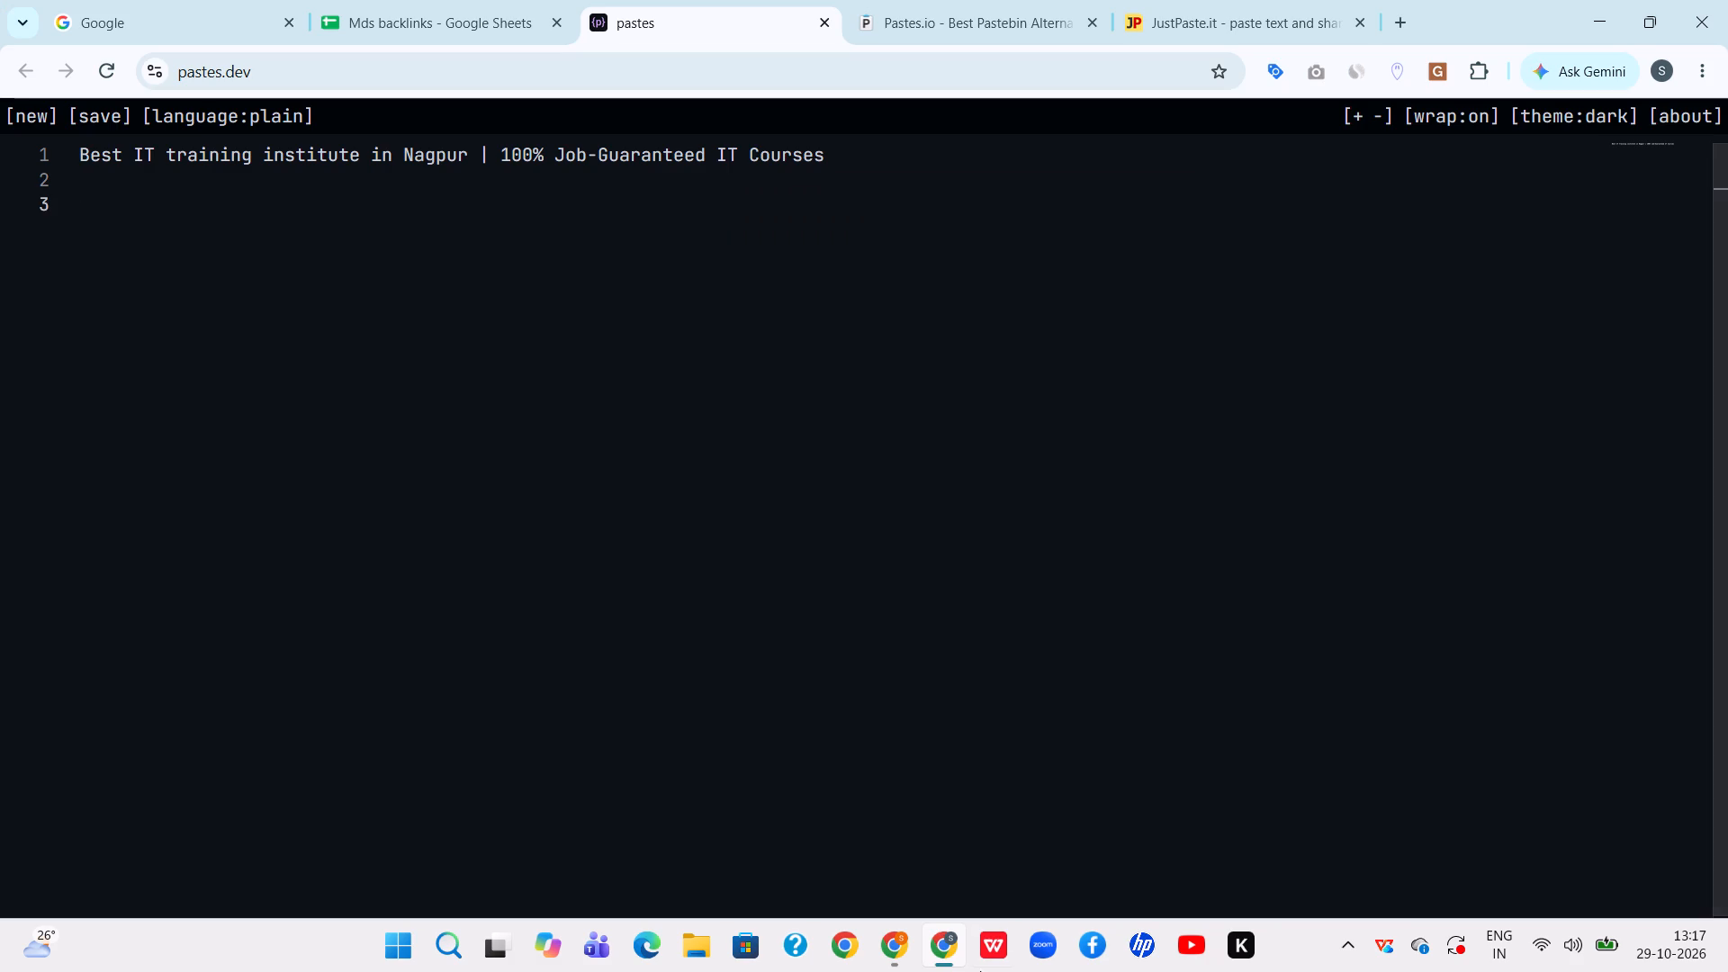
Add the "Empowering every freshers and job seekers" paragraph from the itcampusguru.com page below the paste's title.
{"action": "left_click", "coordinate": [883, 942]}
{"action": "key", "text": "ctrl+c"}
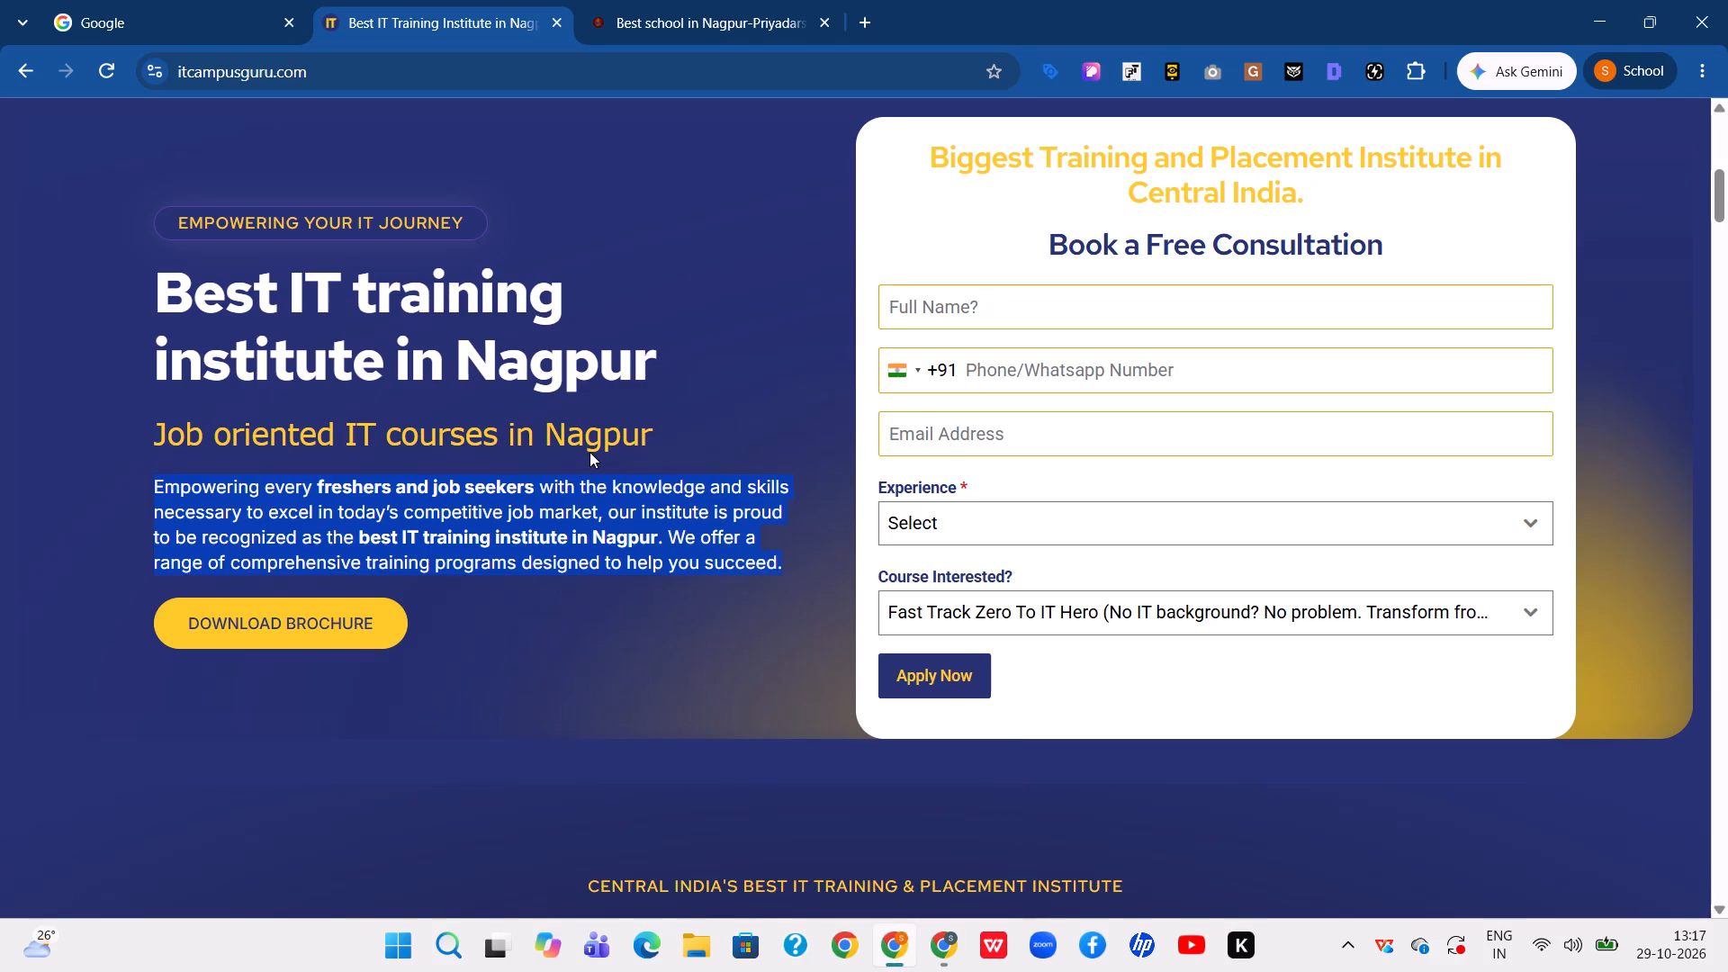
{"action": "left_click", "coordinate": [589, 452]}
{"action": "left_click", "coordinate": [492, 59]}
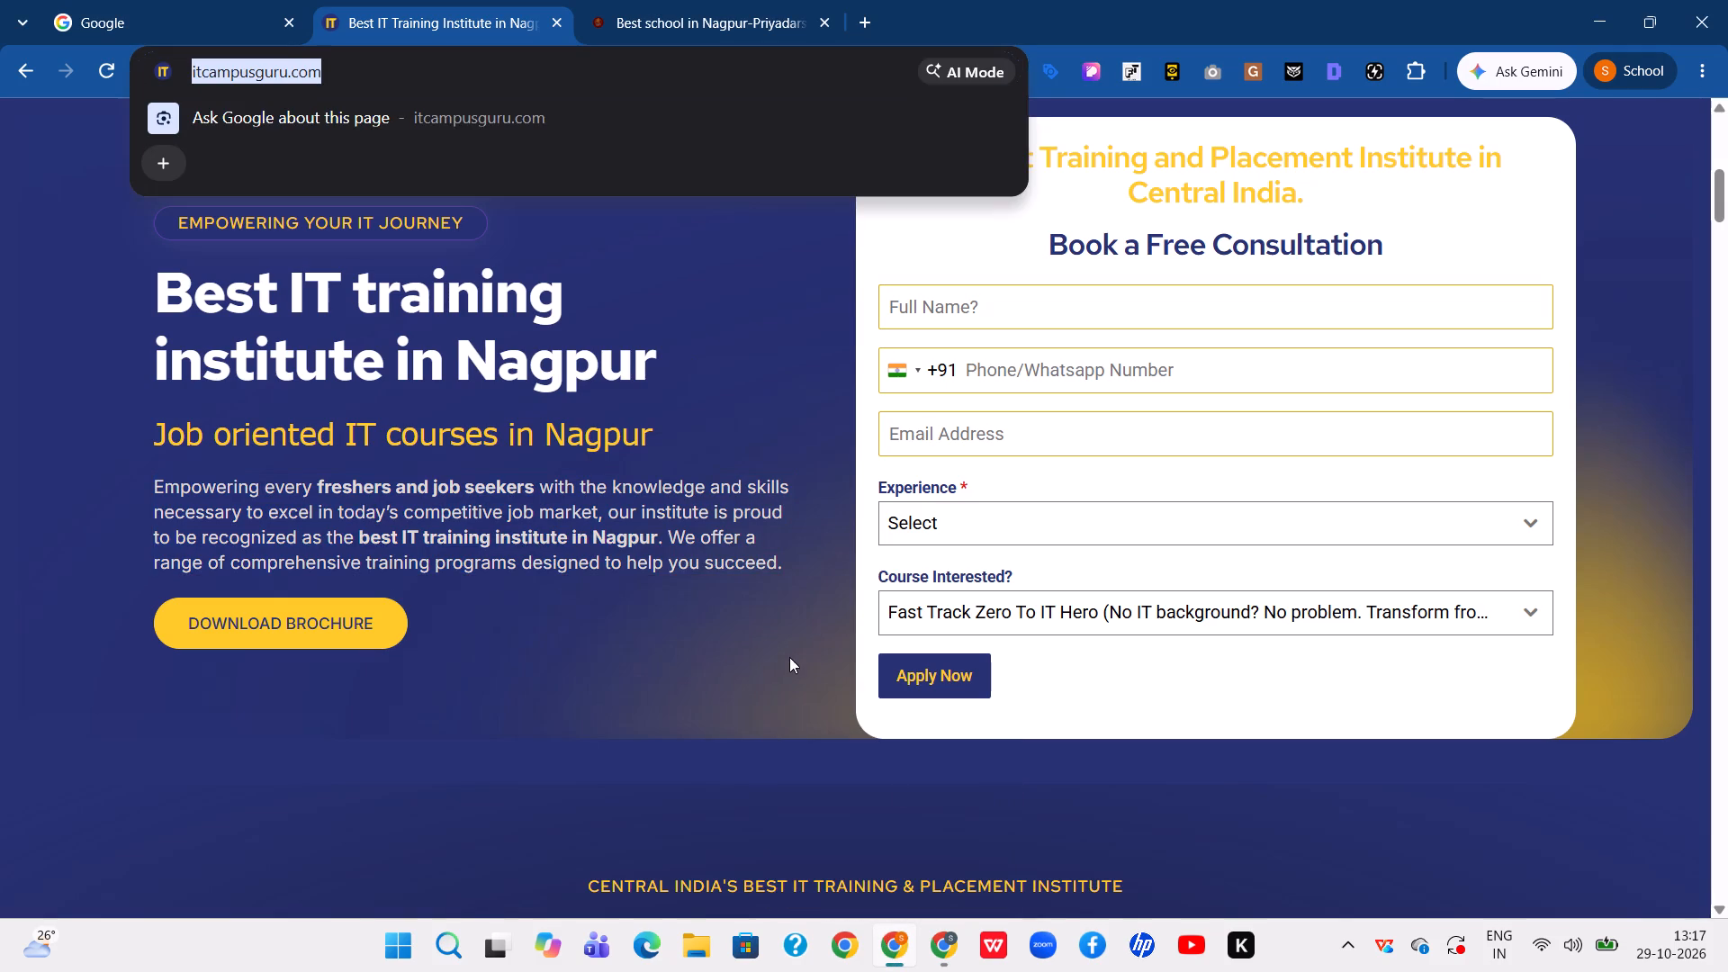
{"action": "left_click", "coordinate": [956, 947]}
{"action": "key", "text": "ctrl+v"}
{"action": "key", "text": "Return"}
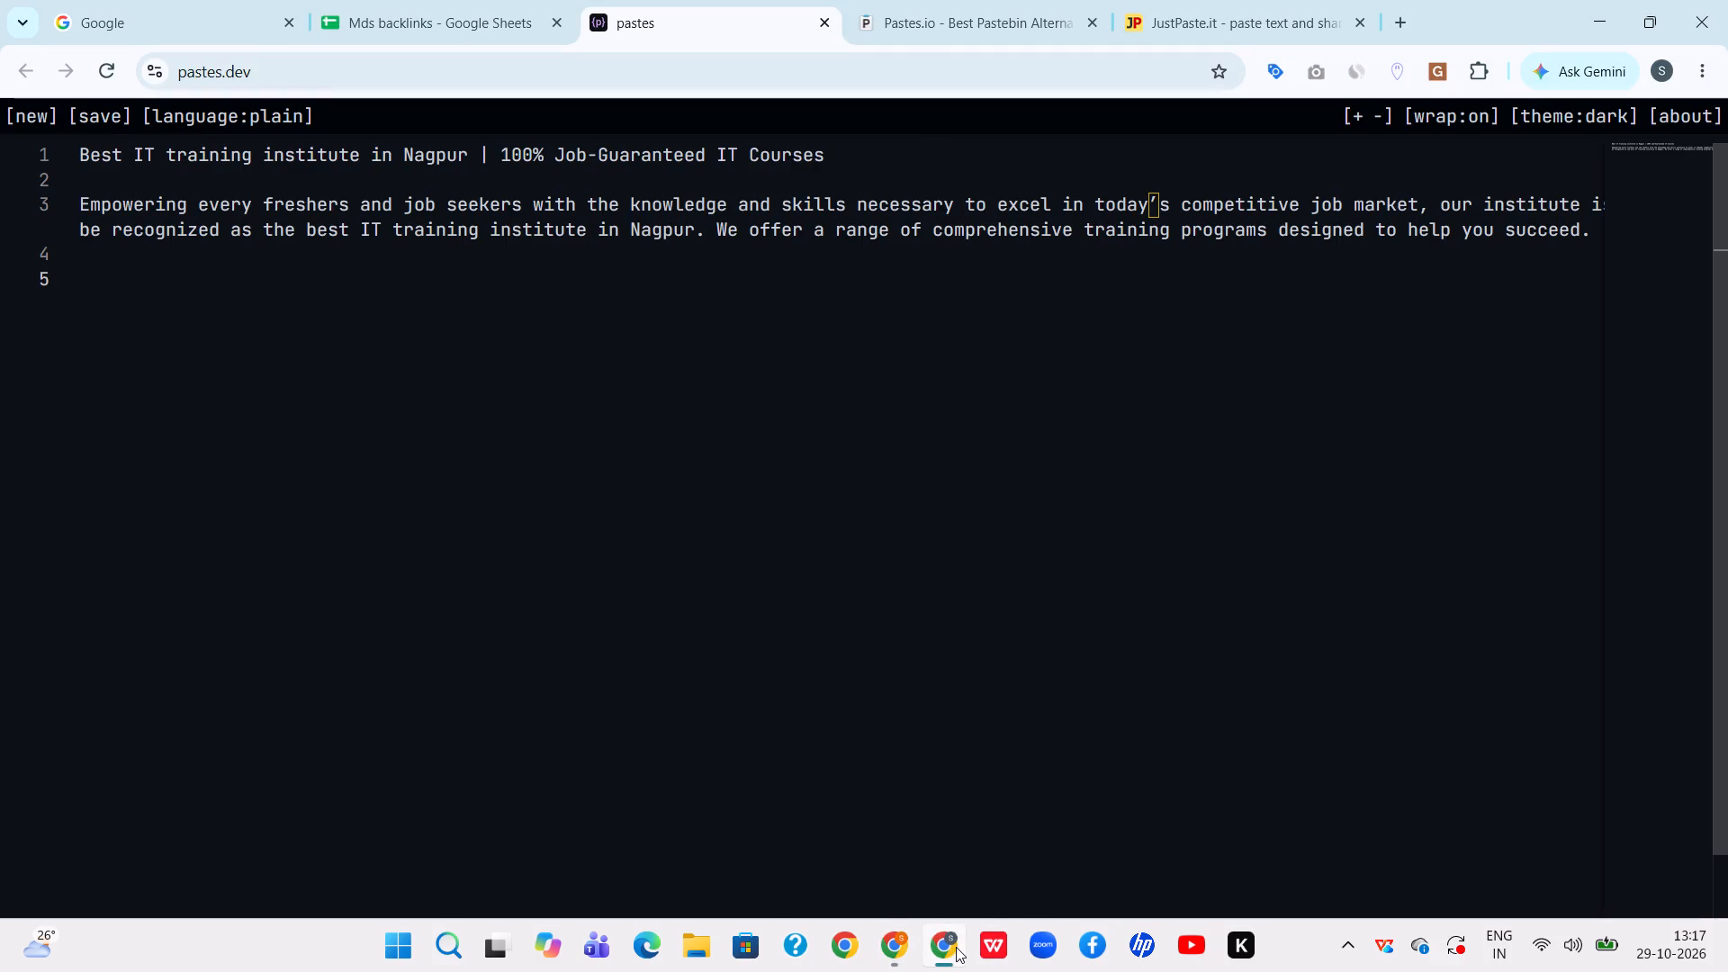
{"action": "left_click", "coordinate": [891, 963]}
{"action": "key", "text": "ctrl+c"}
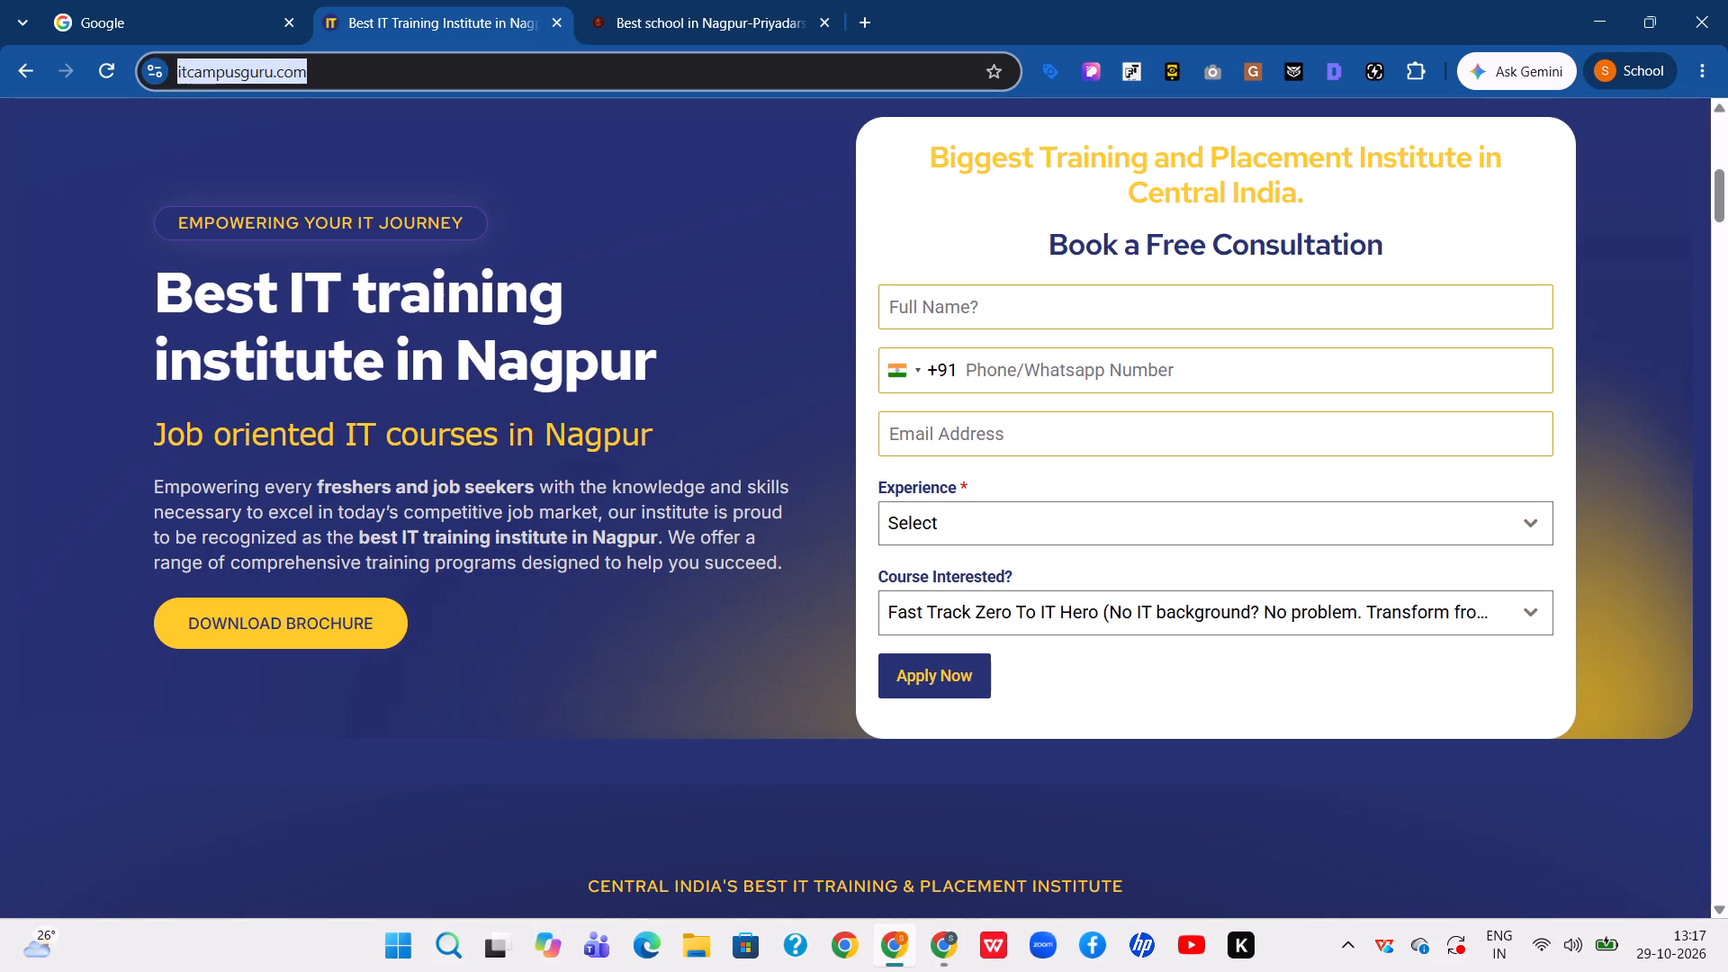
{"action": "left_click", "coordinate": [632, 520]}
{"action": "left_click", "coordinate": [813, 0]}
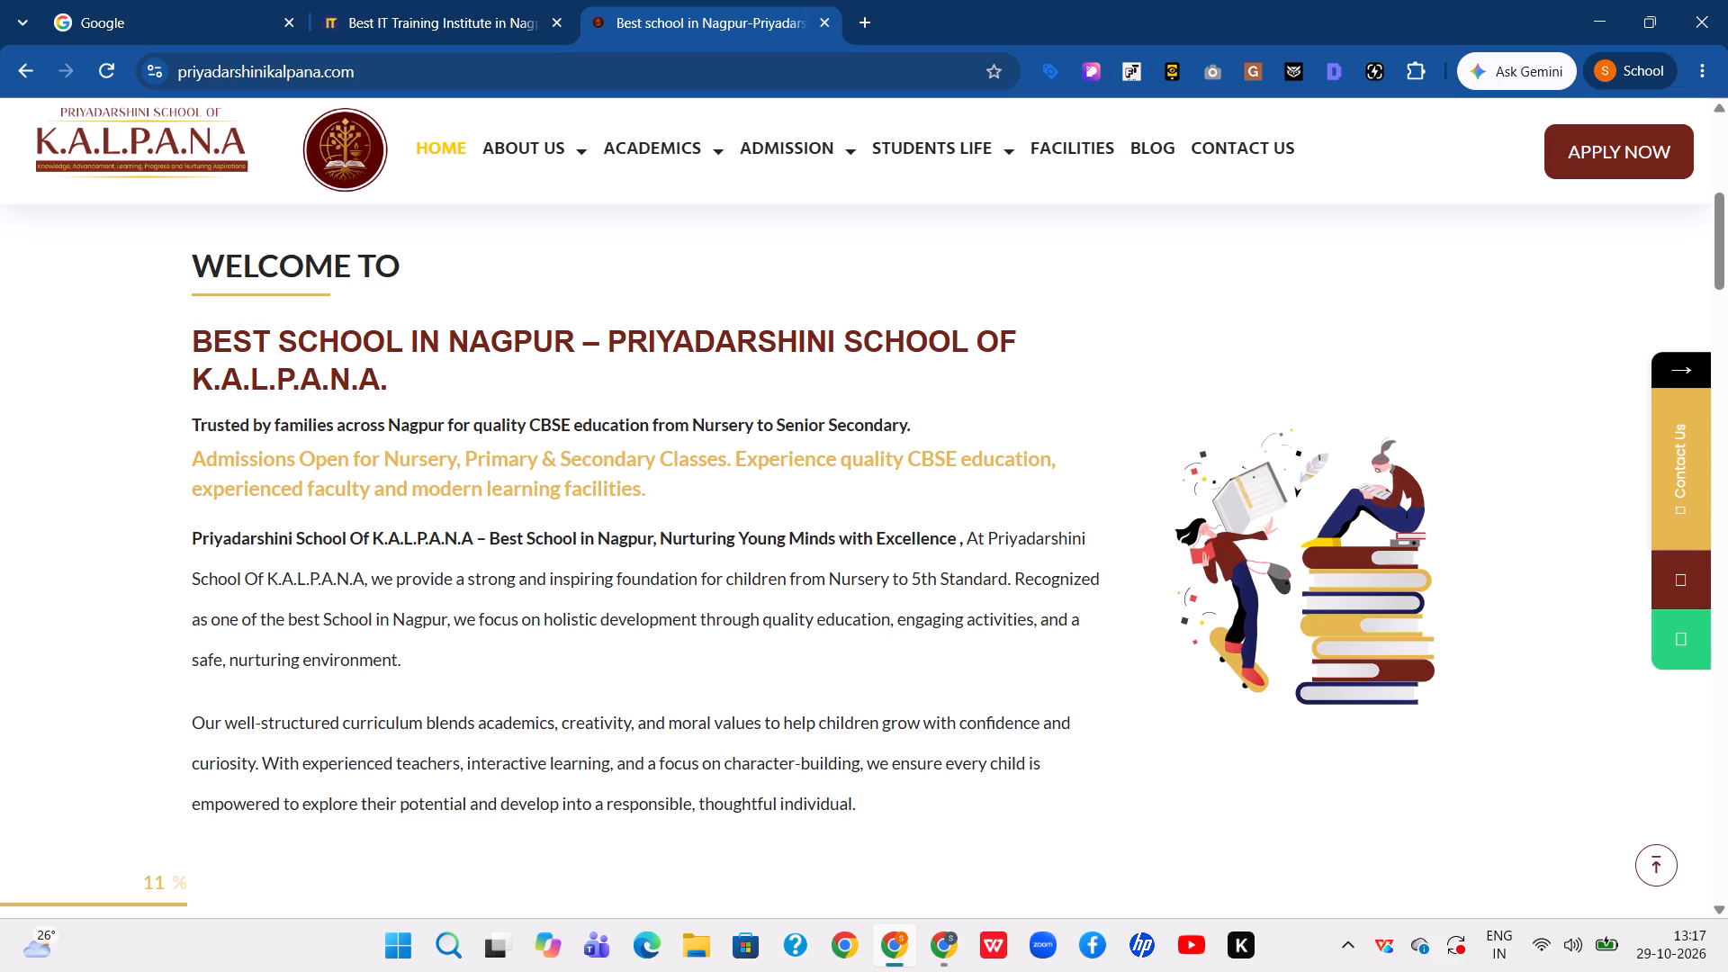
{"action": "left_click", "coordinate": [931, 955]}
{"action": "key", "text": "ctrl+v"}
{"action": "key", "text": "Return"}
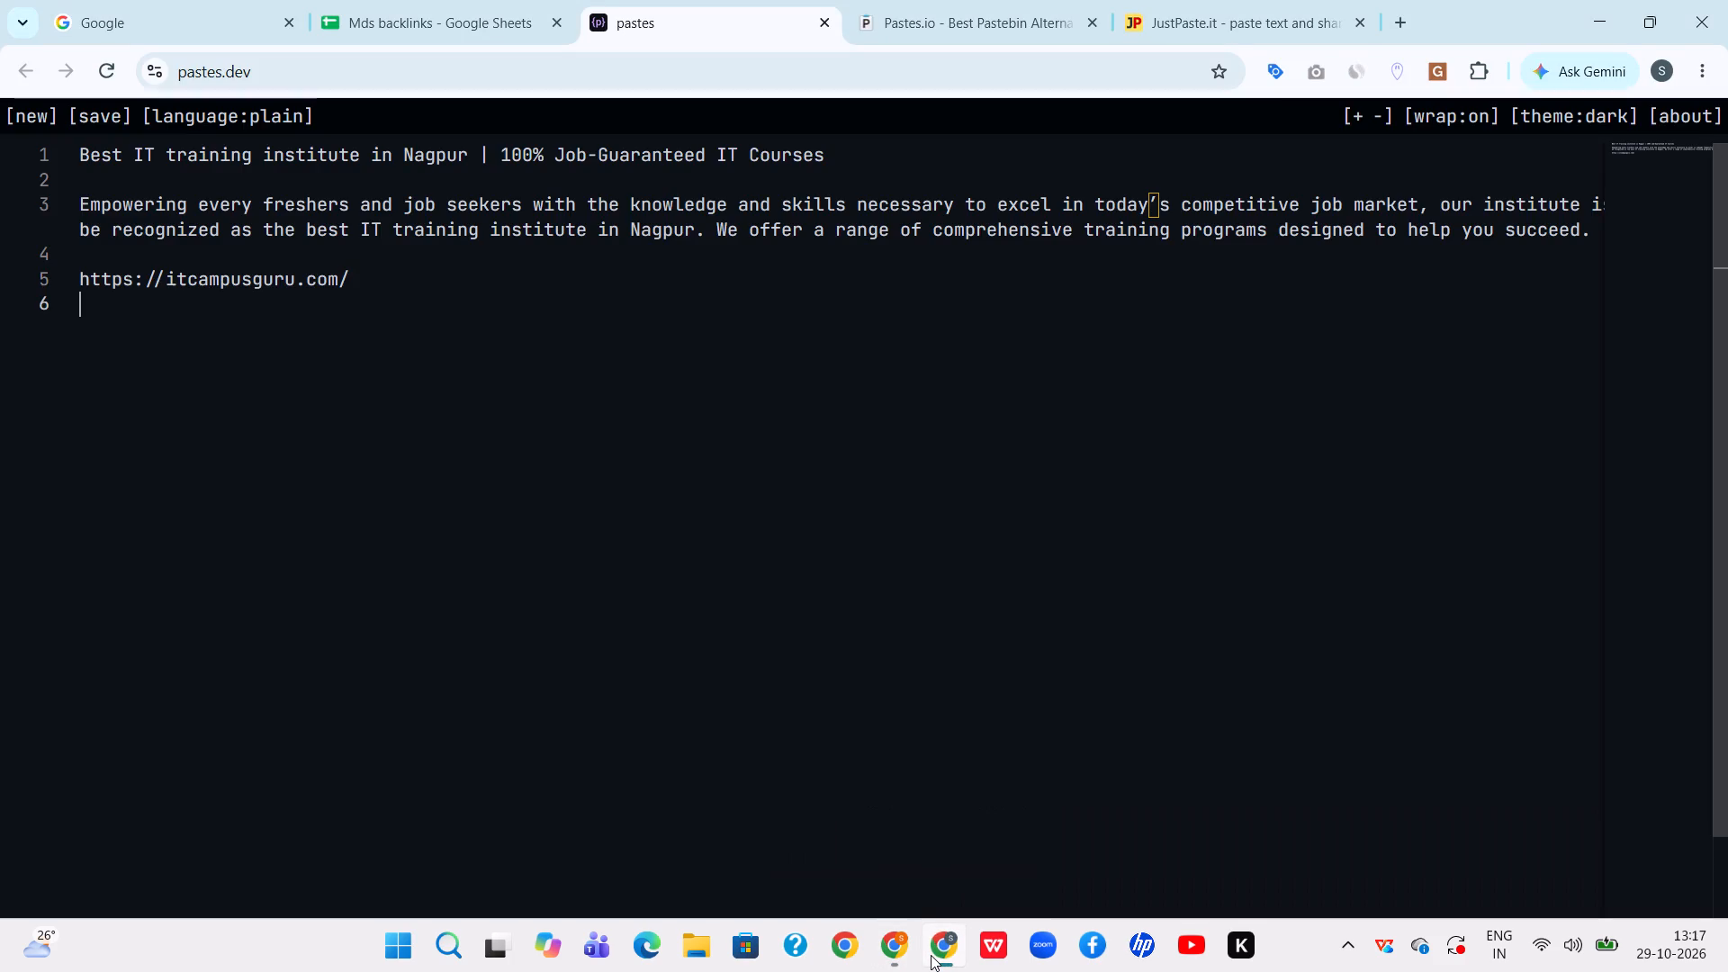
{"action": "key", "text": "Return"}
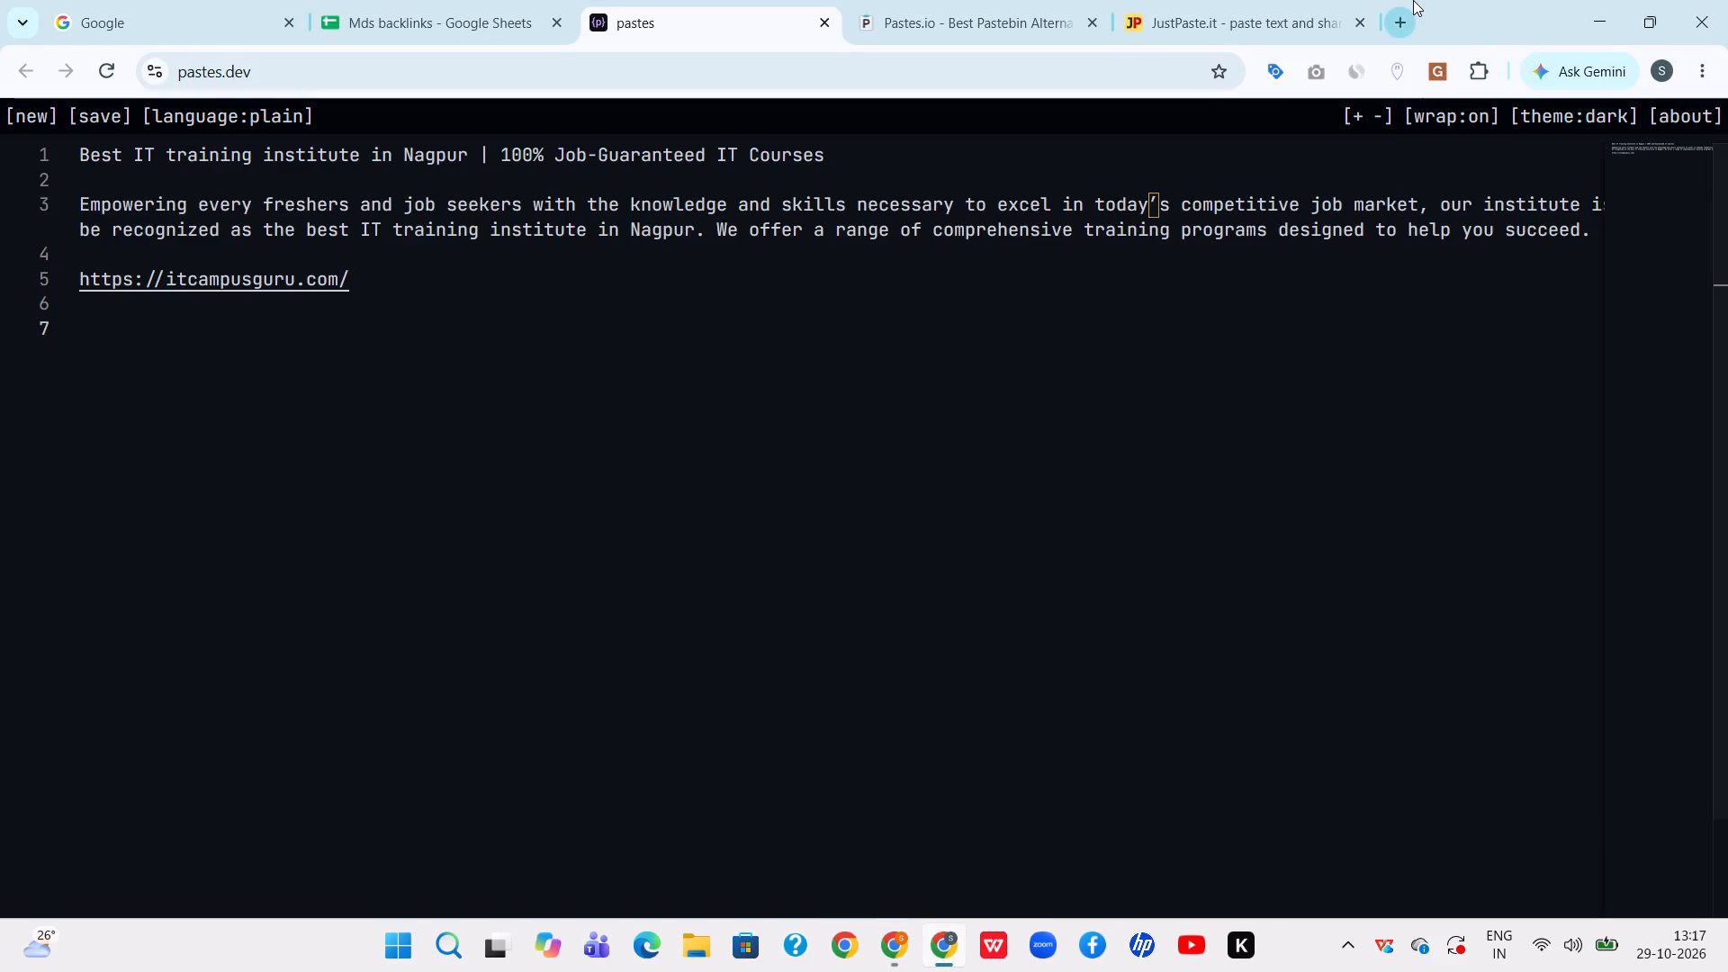
Copy all hashtags from the Google Keep note "Keywords for IT Training Institute" to the end of the pastes.dev paste.
{"action": "left_click", "coordinate": [1413, 0]}
{"action": "type", "text": "kee"}
{"action": "key", "text": "Return"}
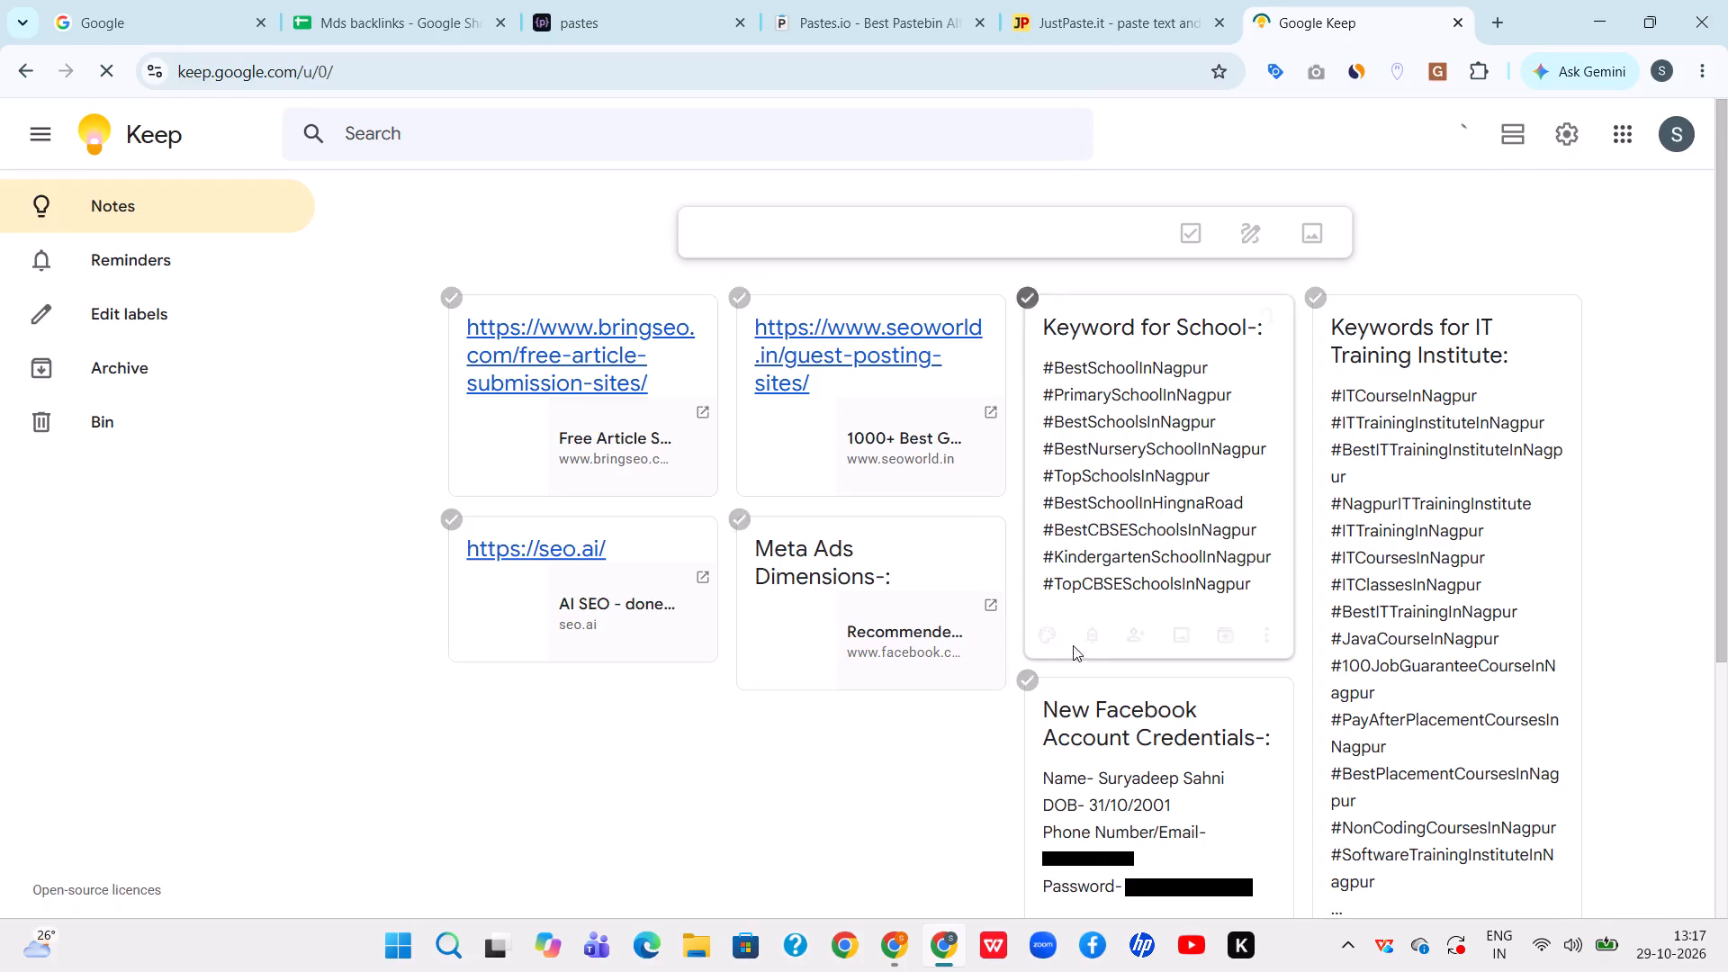
{"action": "left_click", "coordinate": [1417, 569]}
{"action": "key", "text": "ctrl+a"}
{"action": "key", "text": "ctrl+c"}
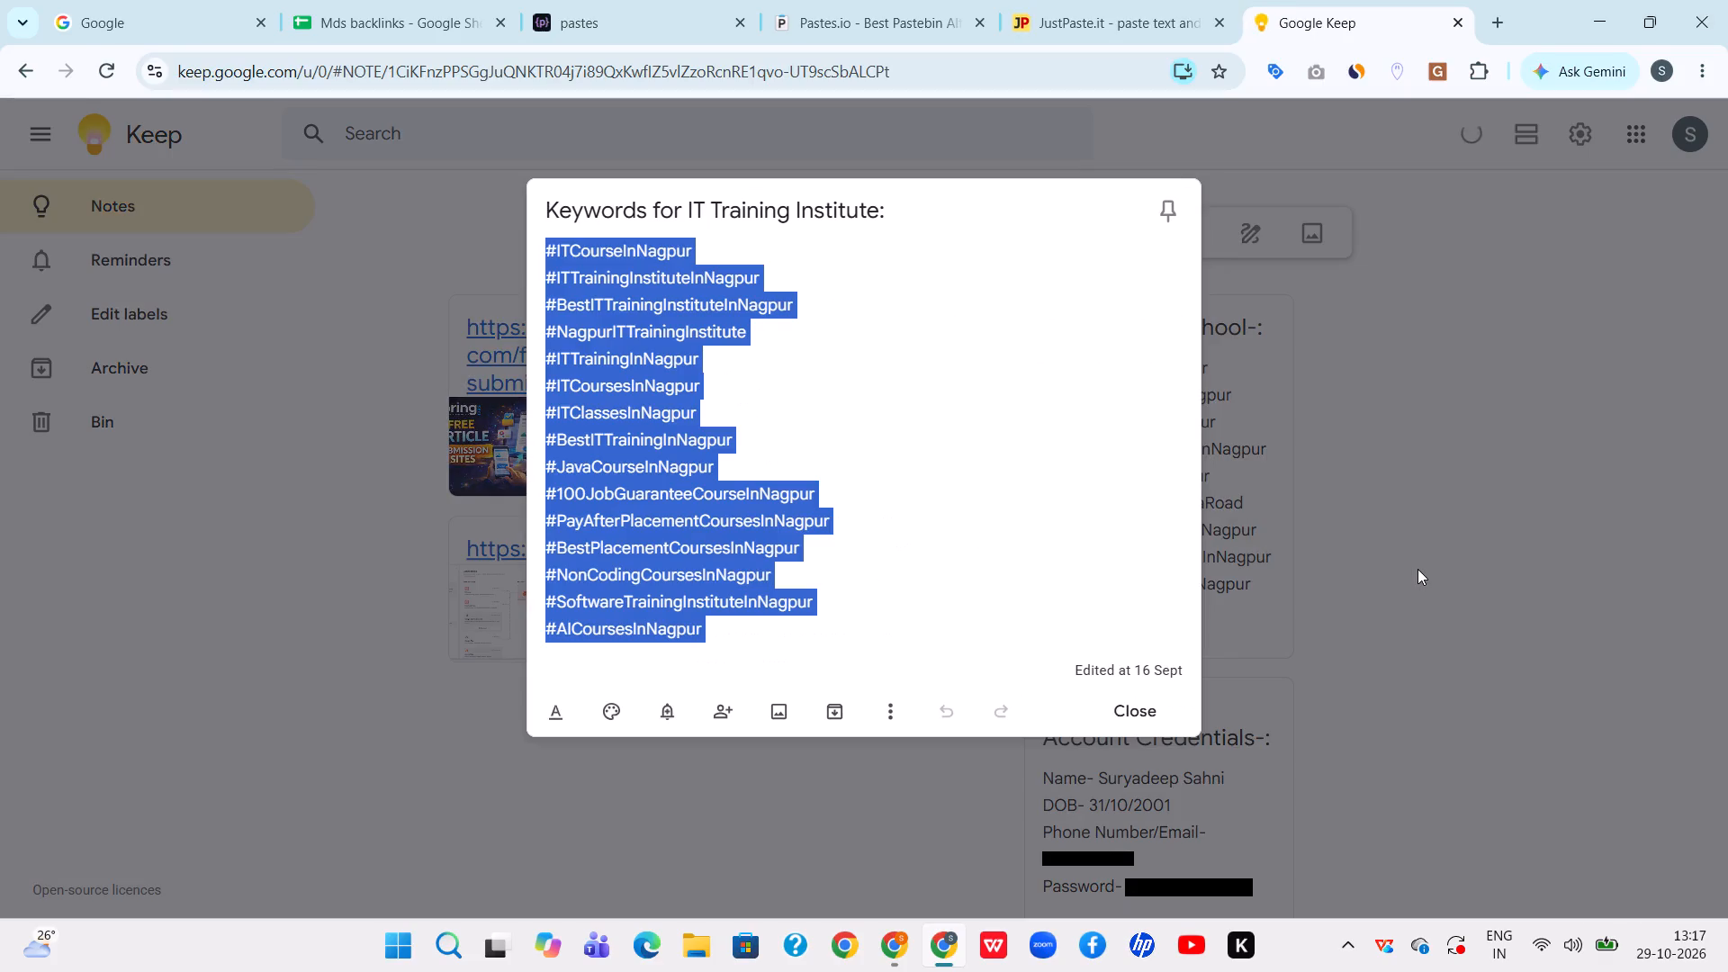
{"action": "left_click", "coordinate": [724, 0]}
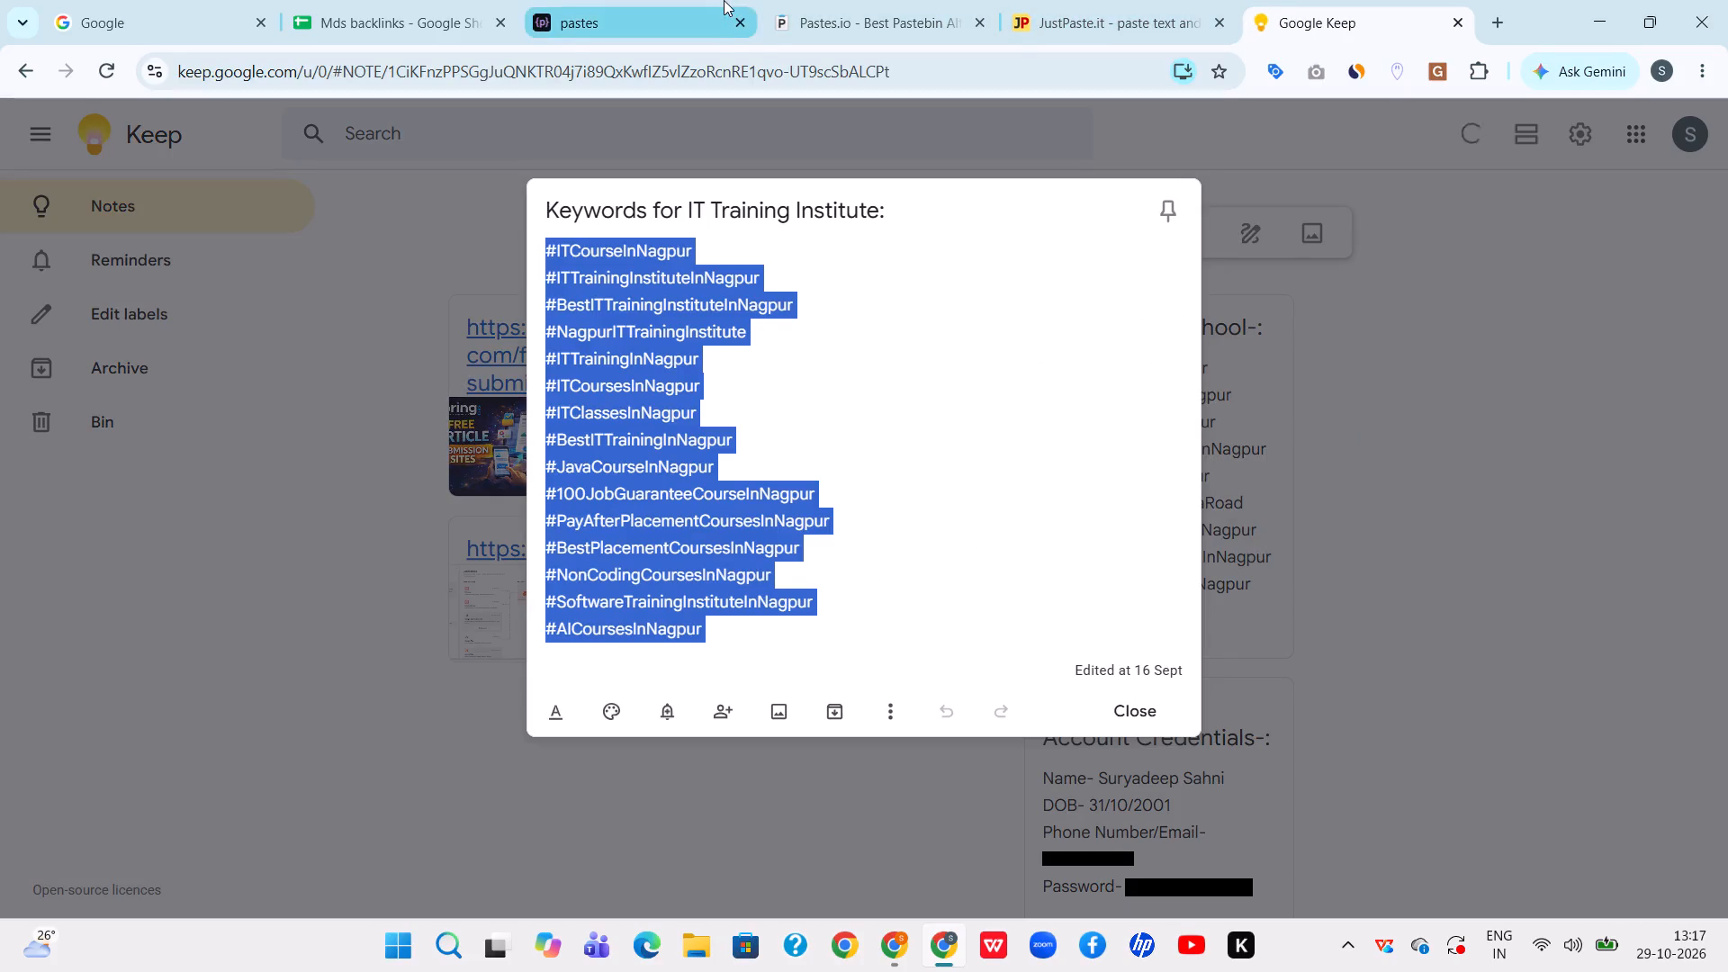
{"action": "key", "text": "ctrl+v"}
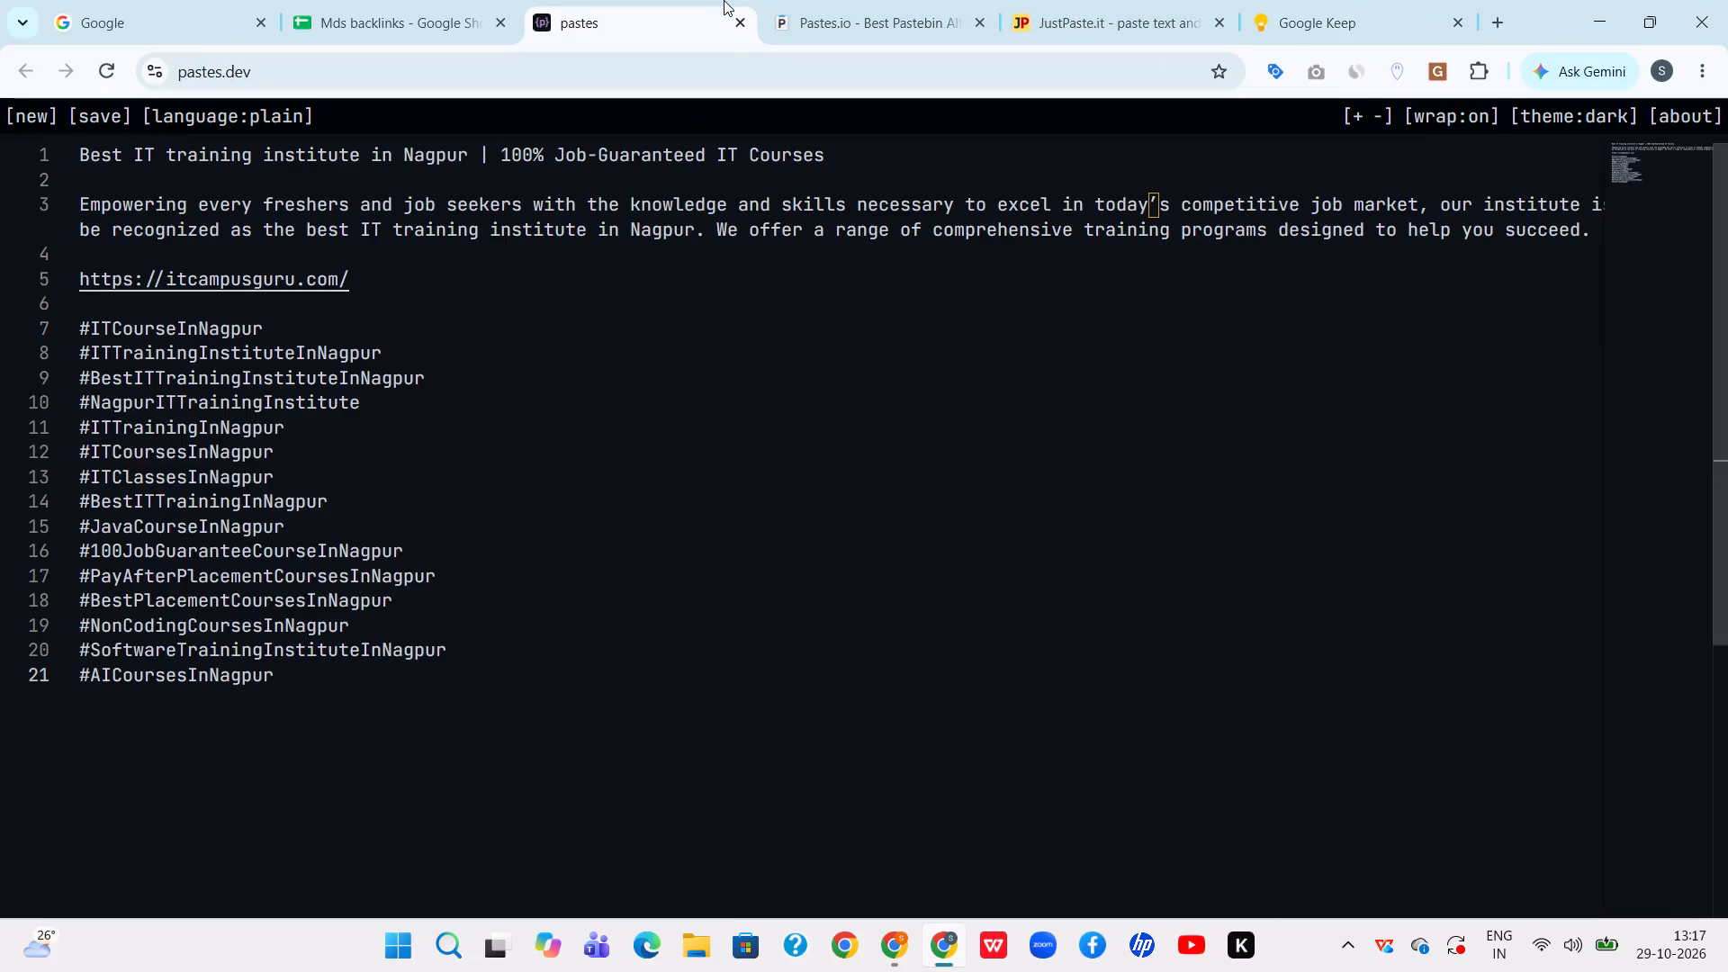
Save the IT institute paste on pastes.dev and record its link in H3433 of the Surya sheet.
{"action": "scroll", "coordinate": [519, 598], "scroll_direction": "down", "scroll_amount": 9}
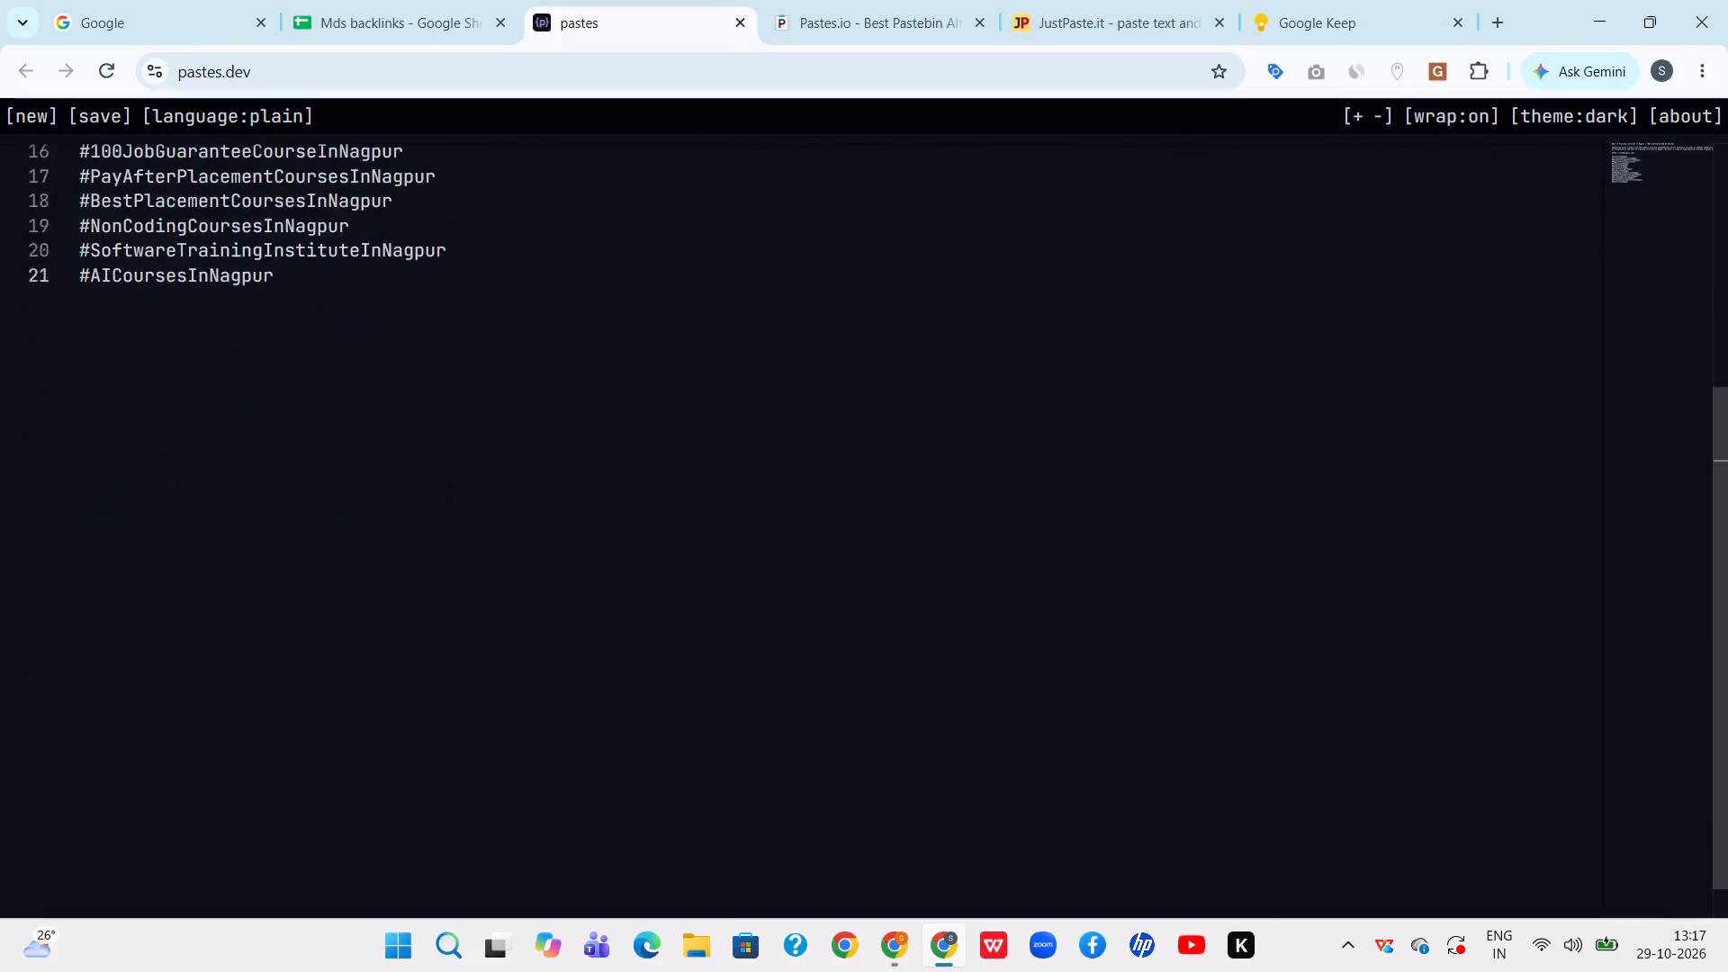
{"action": "scroll", "coordinate": [519, 598], "scroll_direction": "down", "scroll_amount": 6}
{"action": "scroll", "coordinate": [519, 598], "scroll_direction": "up", "scroll_amount": 14}
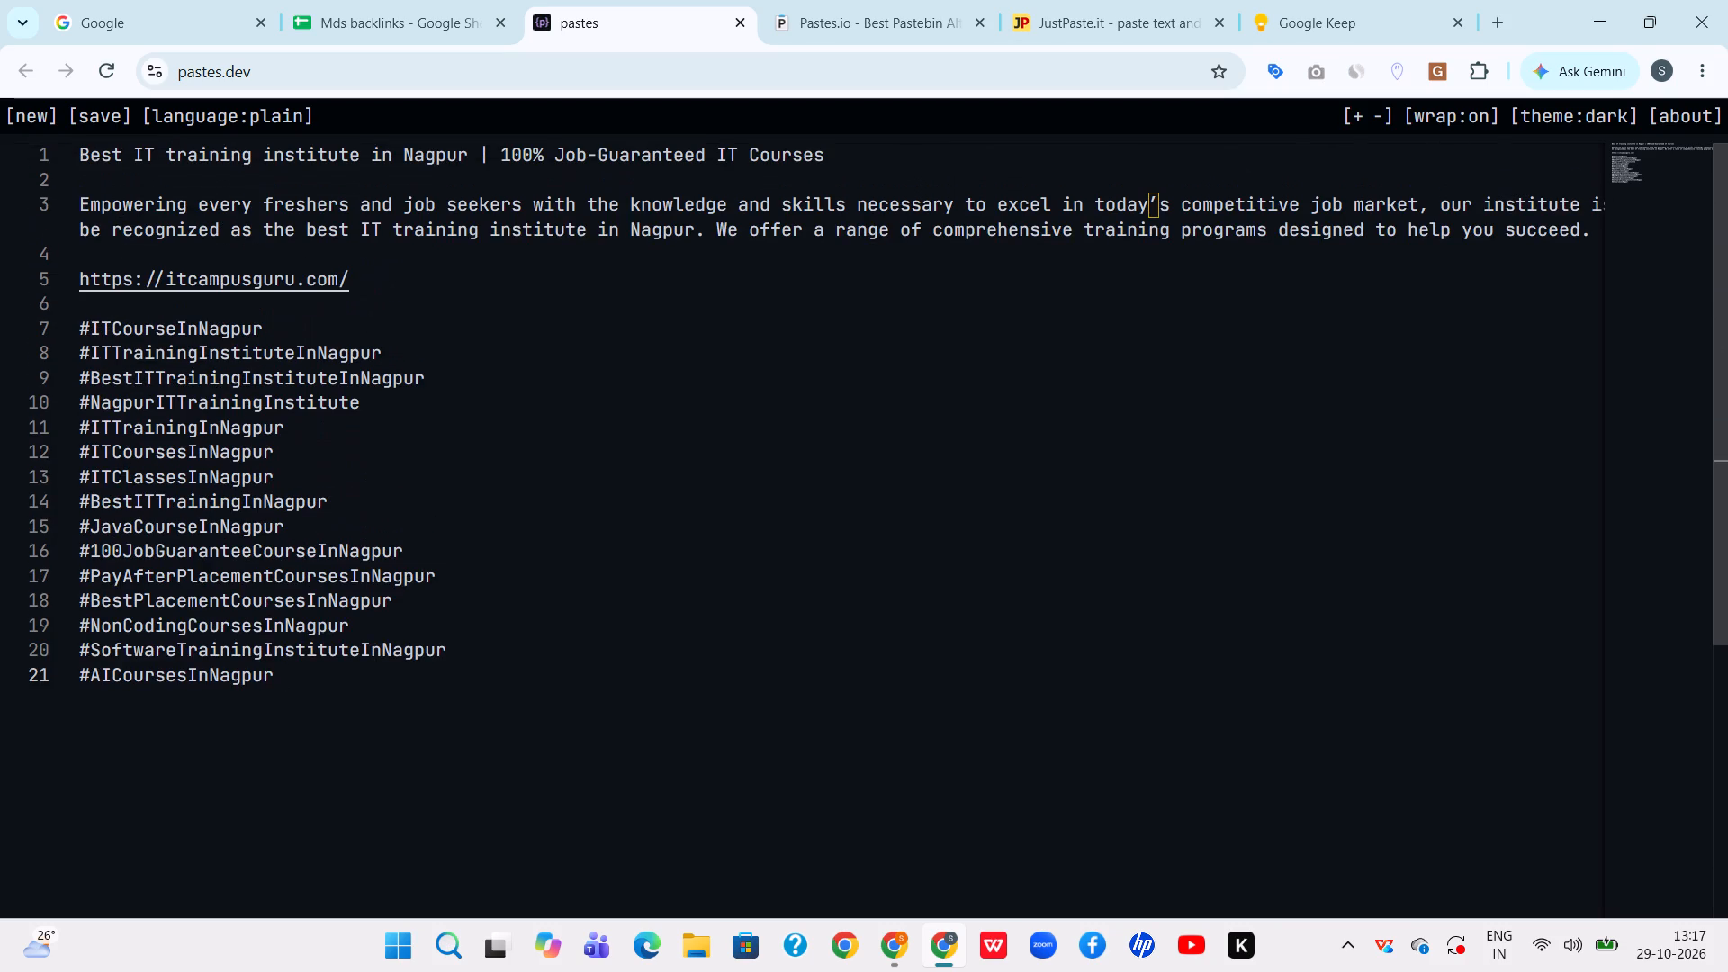
{"action": "left_click", "coordinate": [87, 109]}
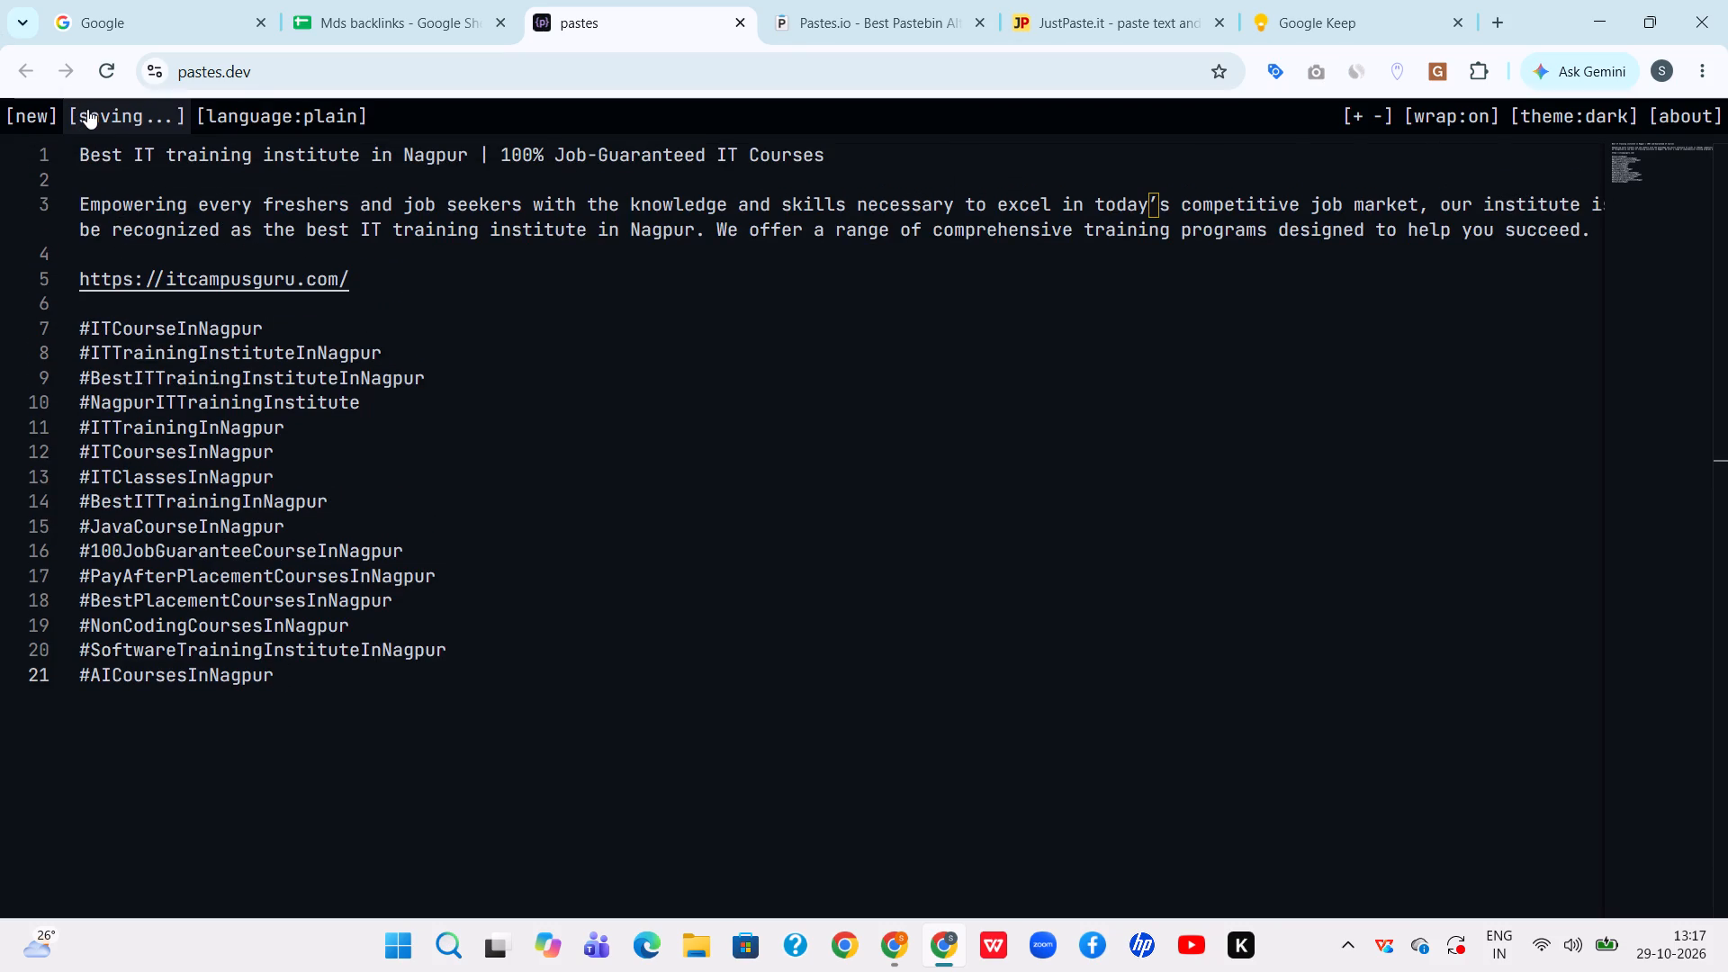
{"action": "left_click", "coordinate": [244, 66]}
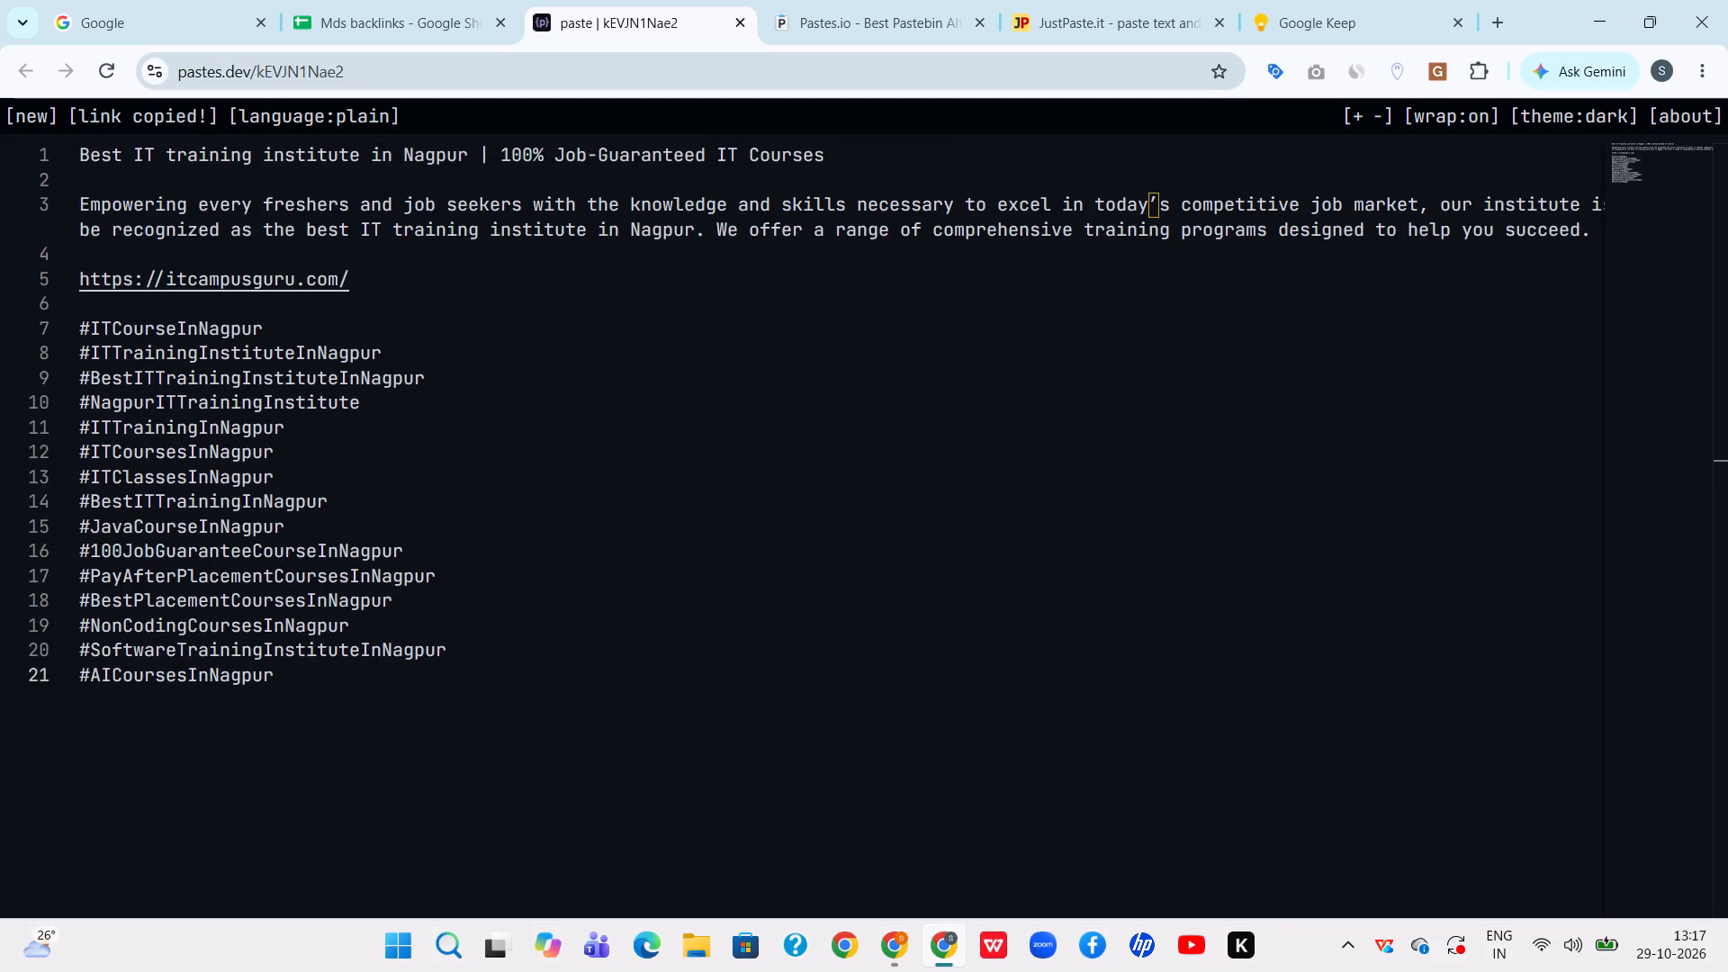
{"action": "key", "text": "ctrl+c"}
{"action": "left_click", "coordinate": [386, 2]}
{"action": "key", "text": "ctrl+v"}
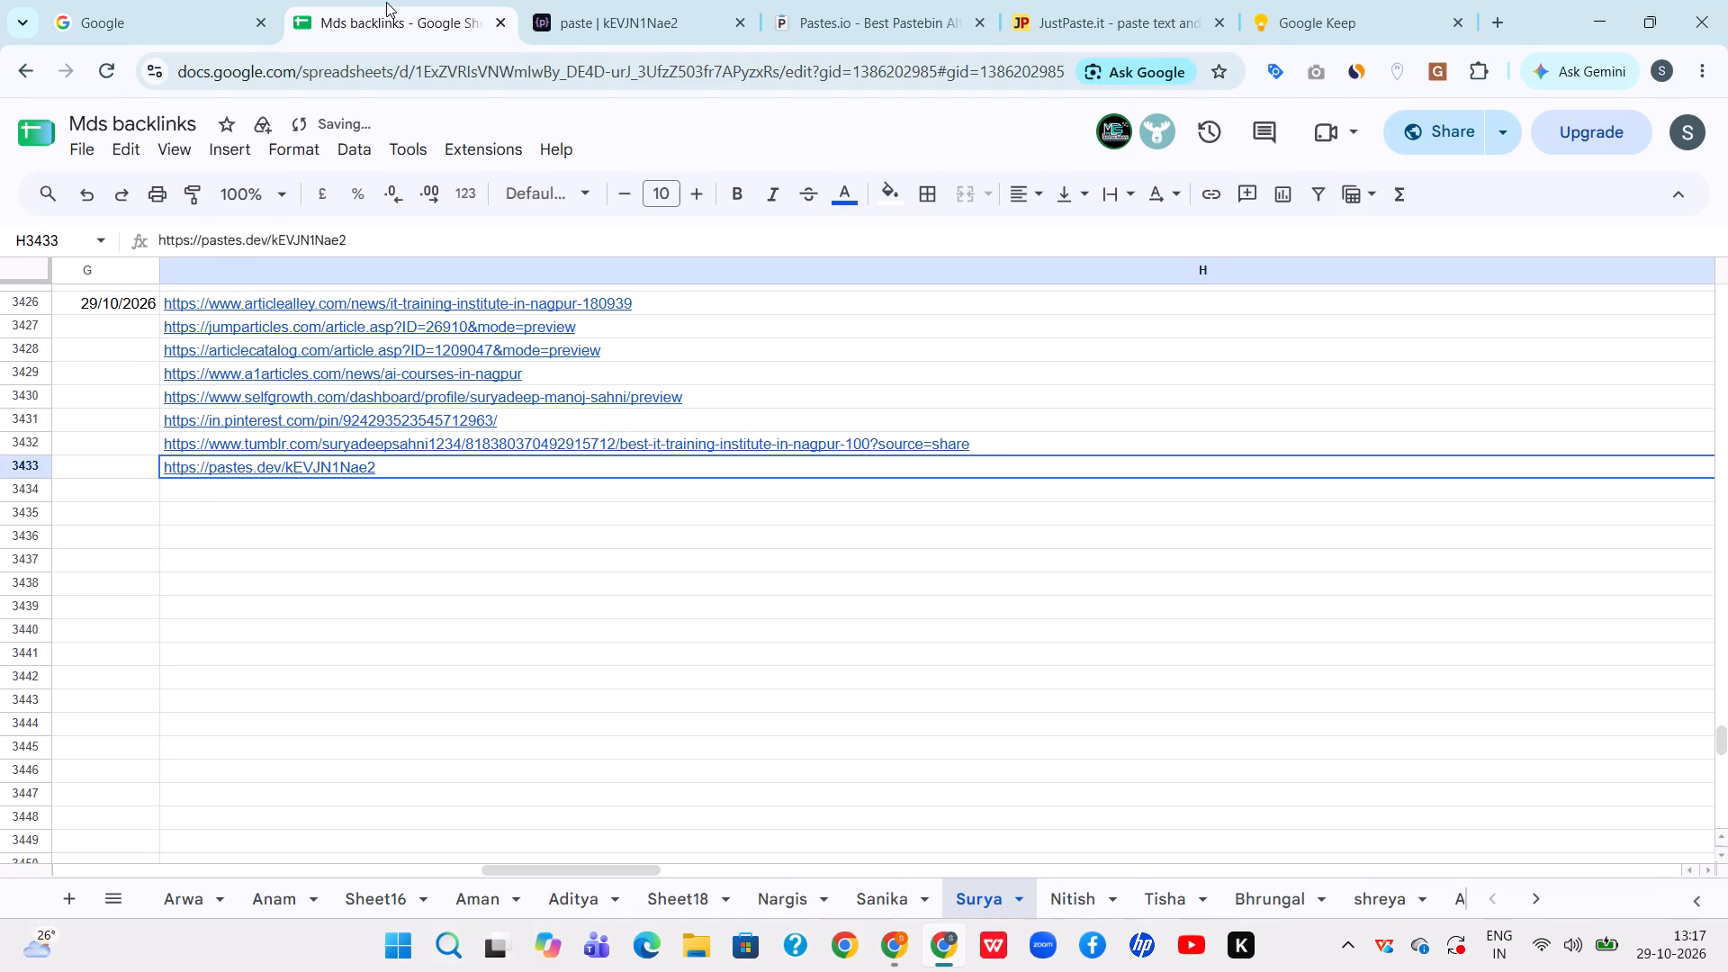
Select the first empty link cell in column D below the 29/10/2026 school links, D3620.
{"action": "key", "text": "Left"}
{"action": "key", "text": "Left"}
{"action": "key", "text": "Left"}
{"action": "key", "text": "Left"}
{"action": "key", "text": "Left"}
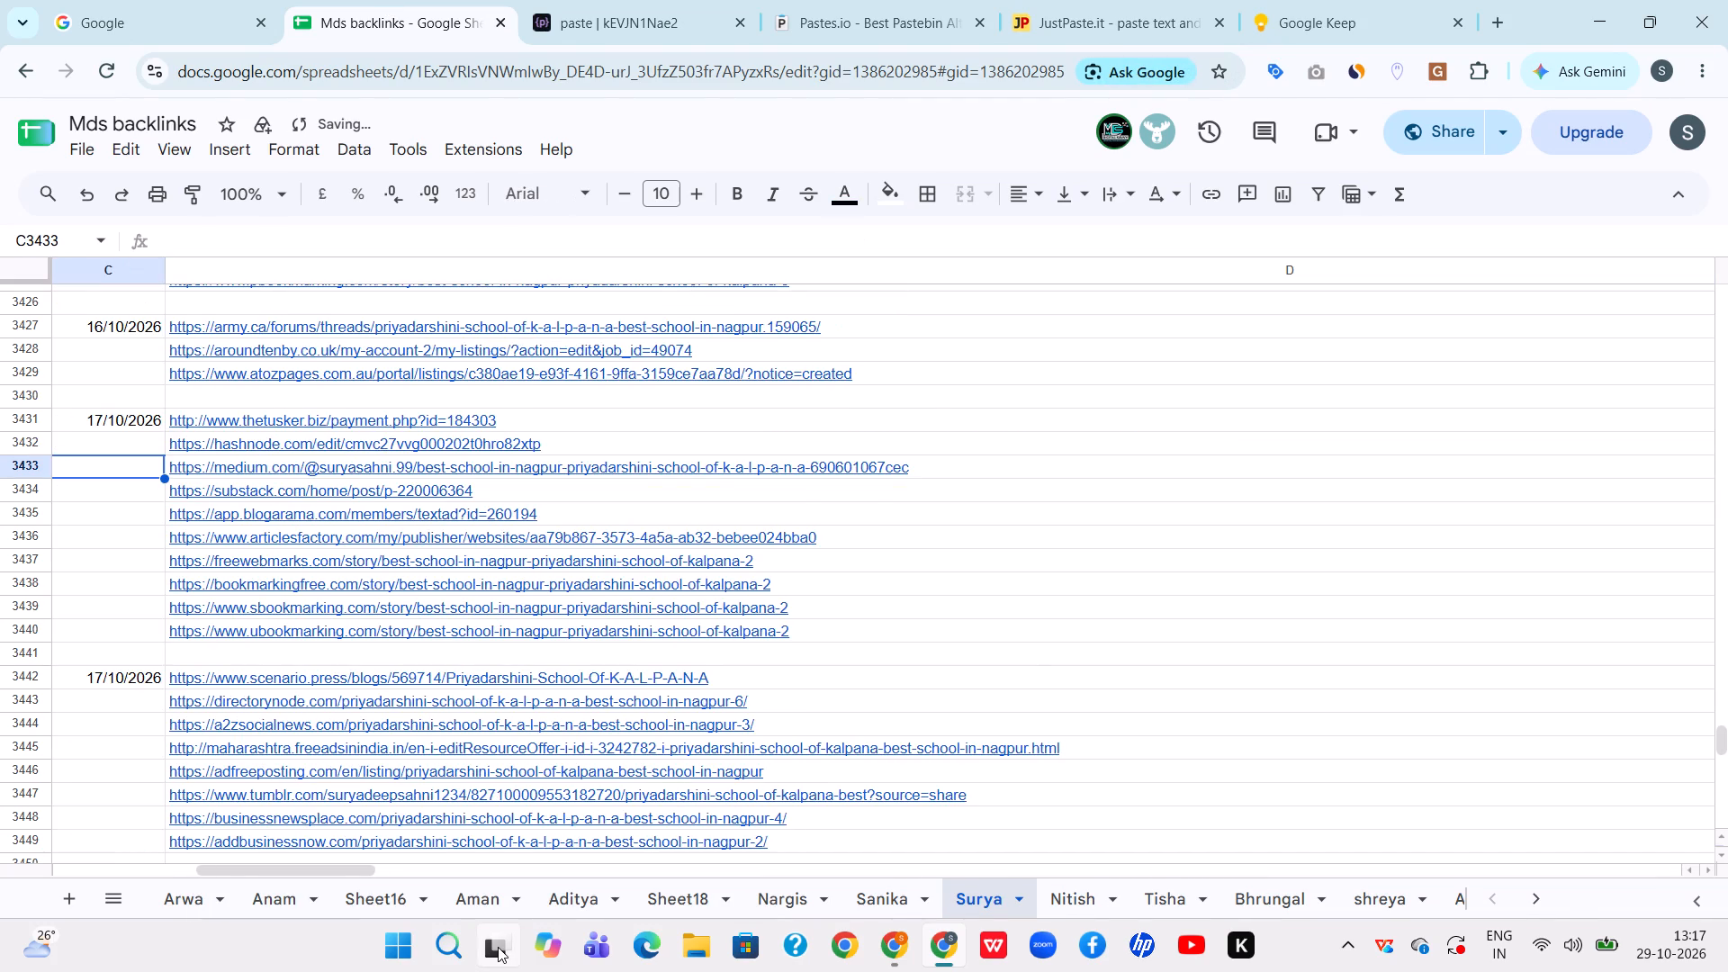
{"action": "key", "text": "Page_Down"}
{"action": "key", "text": "Page_Down"}
{"action": "key", "text": "Page_Down"}
{"action": "key", "text": "Page_Down"}
{"action": "key", "text": "Page_Down"}
{"action": "key", "text": "Page_Down"}
{"action": "key", "text": "Page_Down"}
{"action": "key", "text": "Page_Down"}
{"action": "key", "text": "Page_Down"}
{"action": "key", "text": "Page_Down"}
{"action": "scroll", "coordinate": [383, 565], "scroll_direction": "up", "scroll_amount": 4}
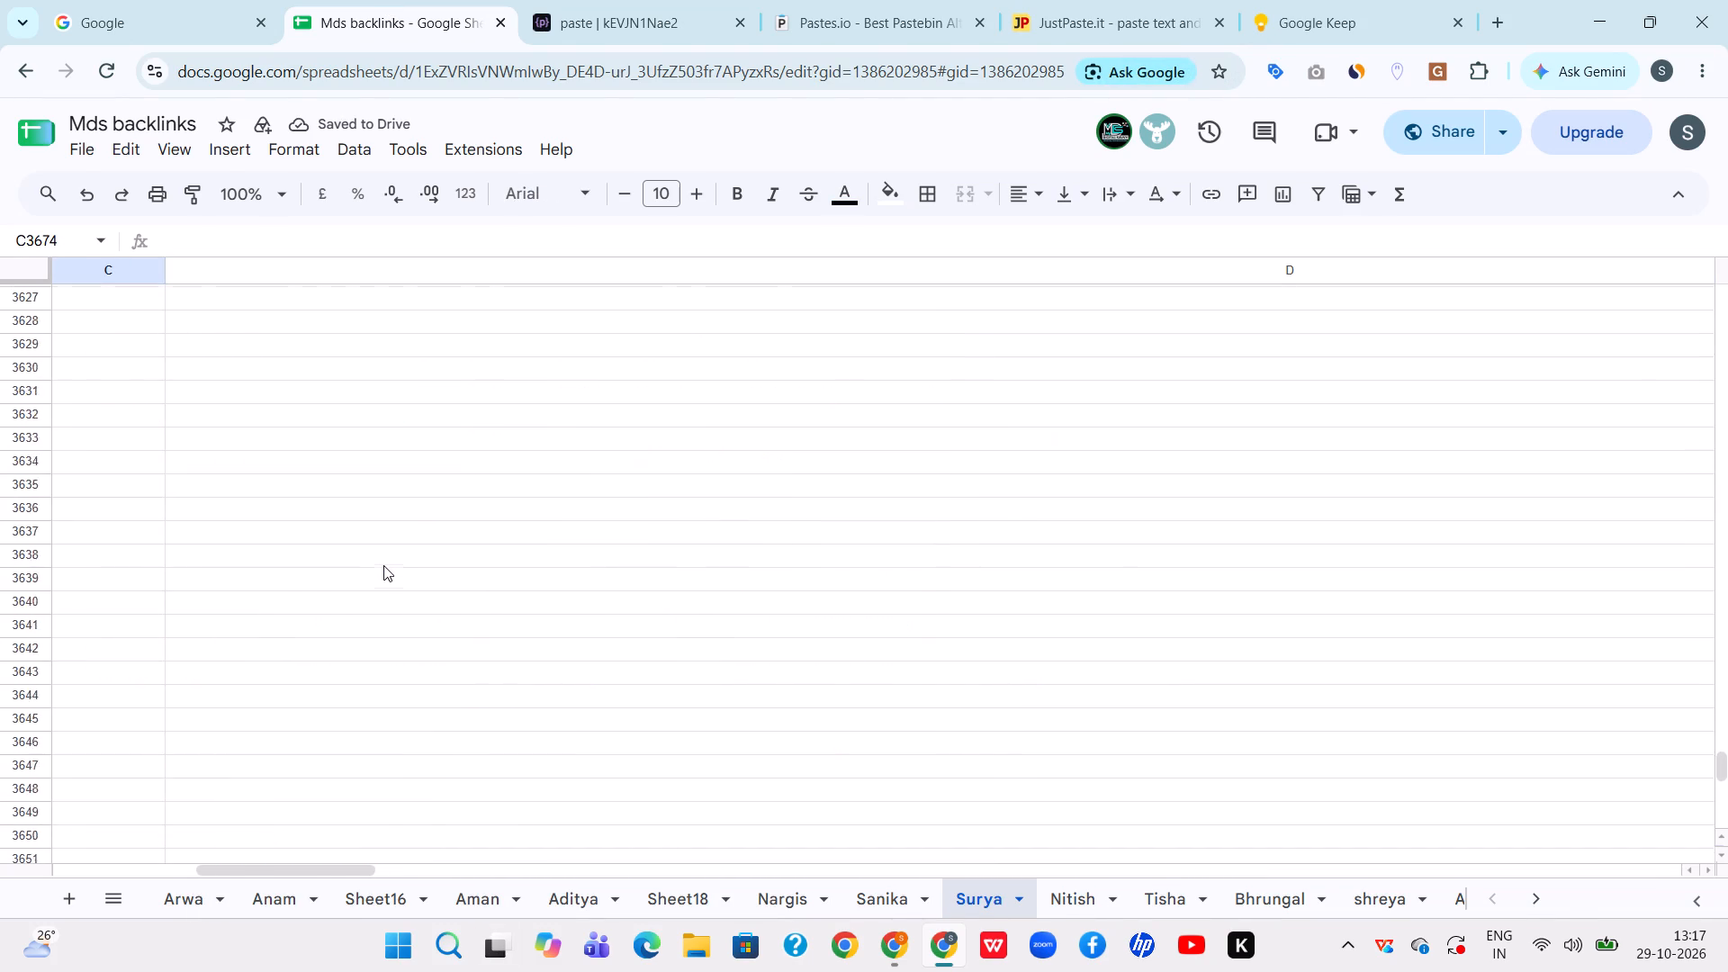
{"action": "scroll", "coordinate": [383, 565], "scroll_direction": "up", "scroll_amount": 3}
{"action": "scroll", "coordinate": [383, 565], "scroll_direction": "down", "scroll_amount": 6}
{"action": "scroll", "coordinate": [383, 565], "scroll_direction": "up", "scroll_amount": 1}
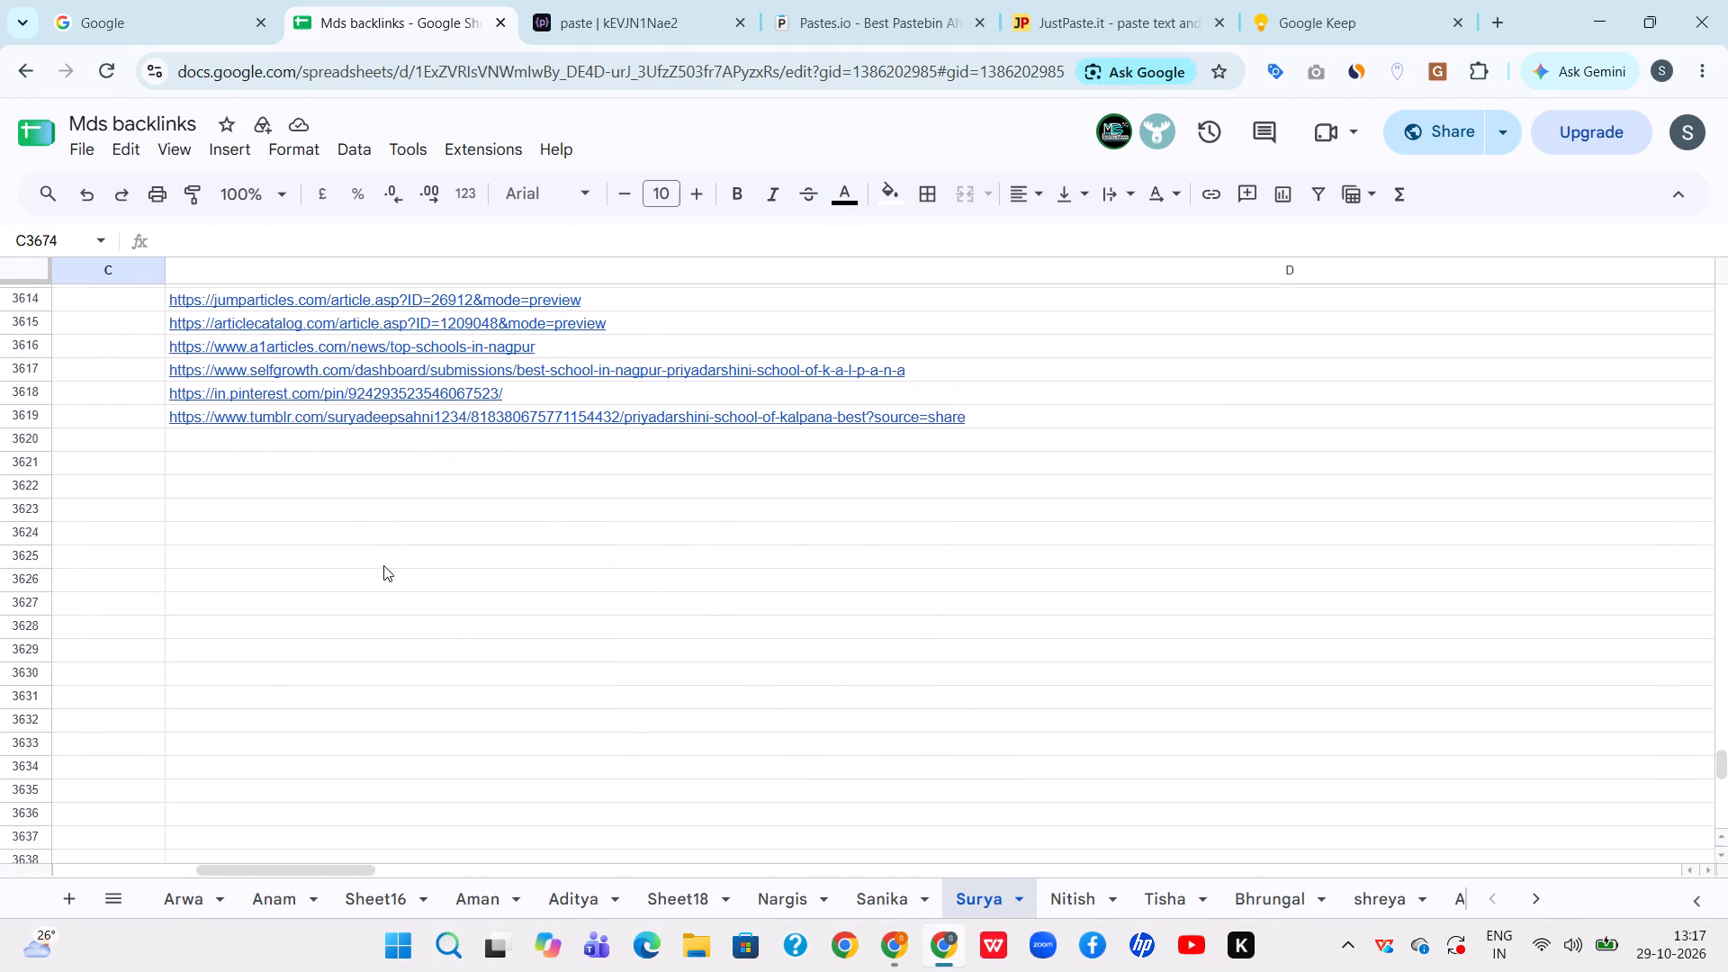
{"action": "scroll", "coordinate": [383, 565], "scroll_direction": "up", "scroll_amount": 1}
{"action": "left_click", "coordinate": [211, 460]}
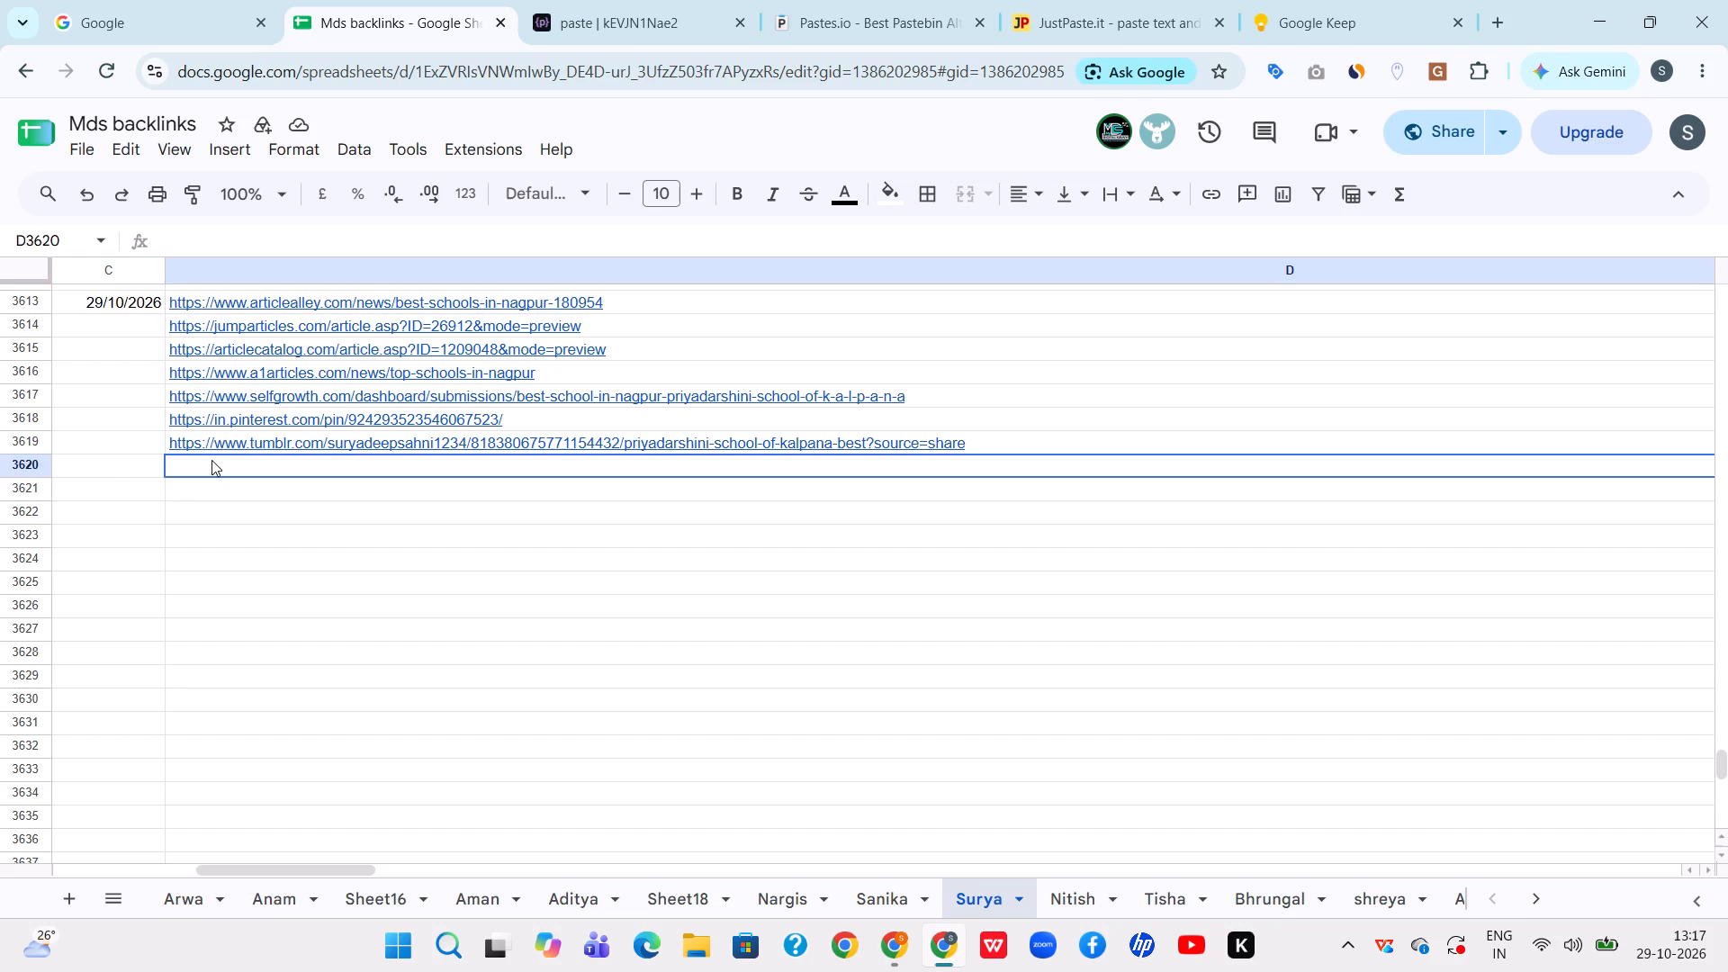
Start a new pastes.dev paste with the heading "Best School in Nagpur – Priyadarshini School of K.A.L.P.A.N.A." copied from the school website, followed by a blank line.
{"action": "left_click", "coordinate": [700, 3]}
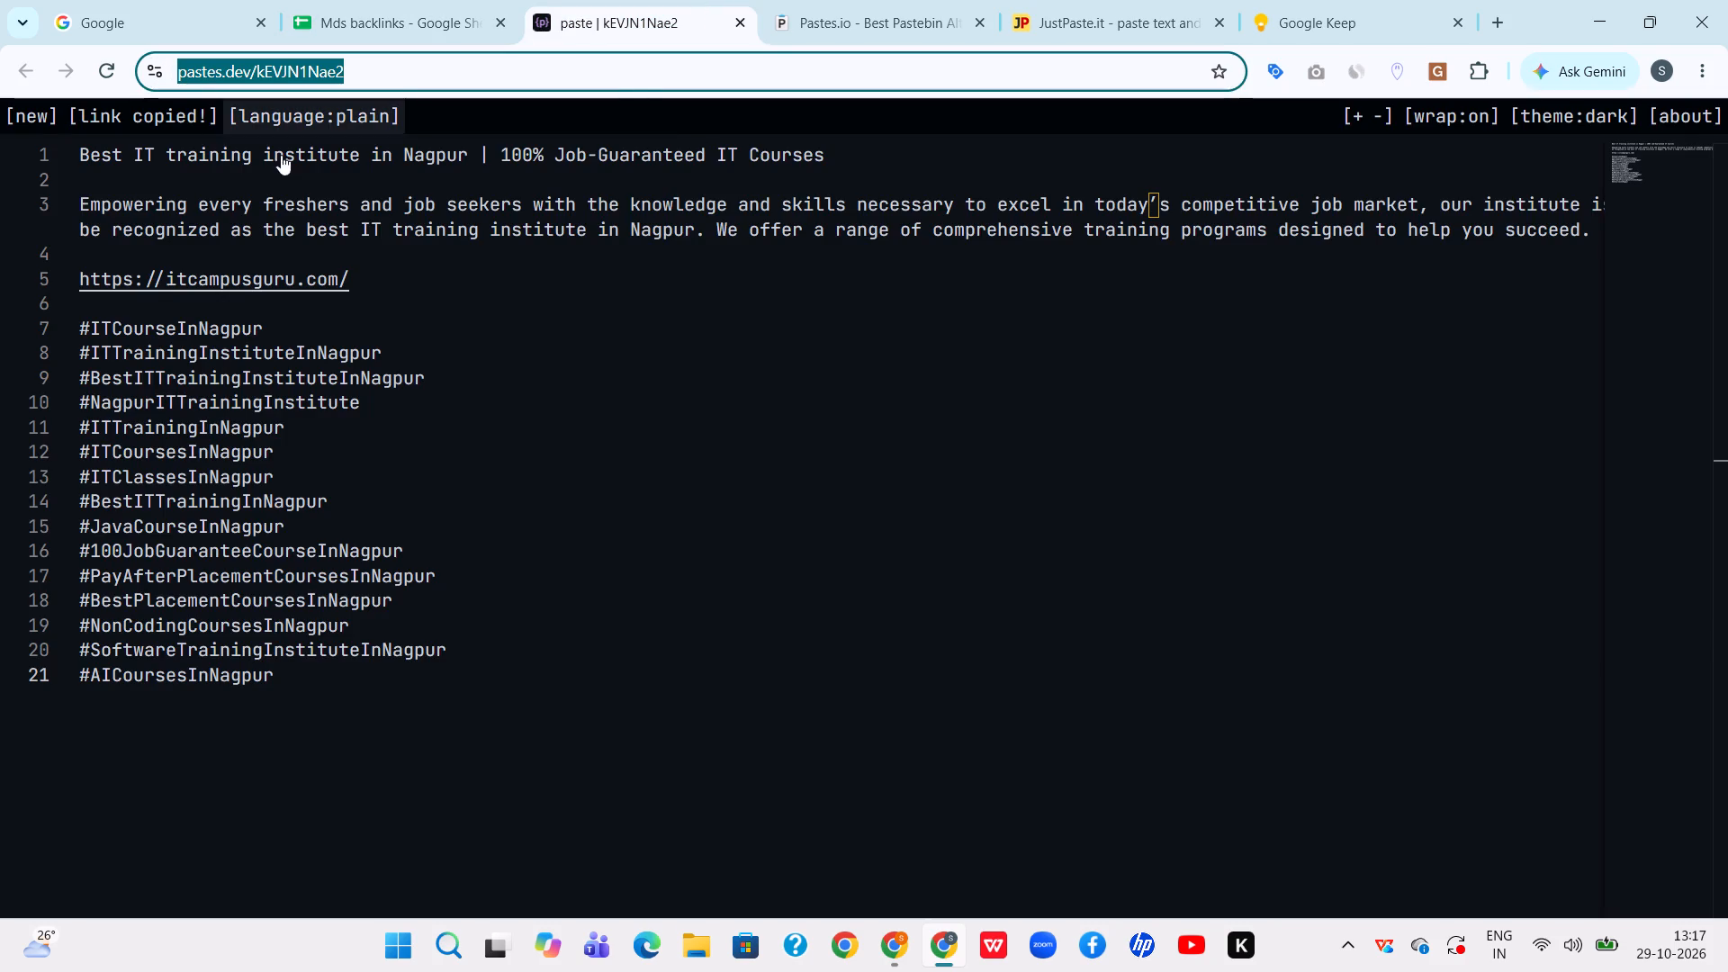
{"action": "left_click", "coordinate": [34, 104]}
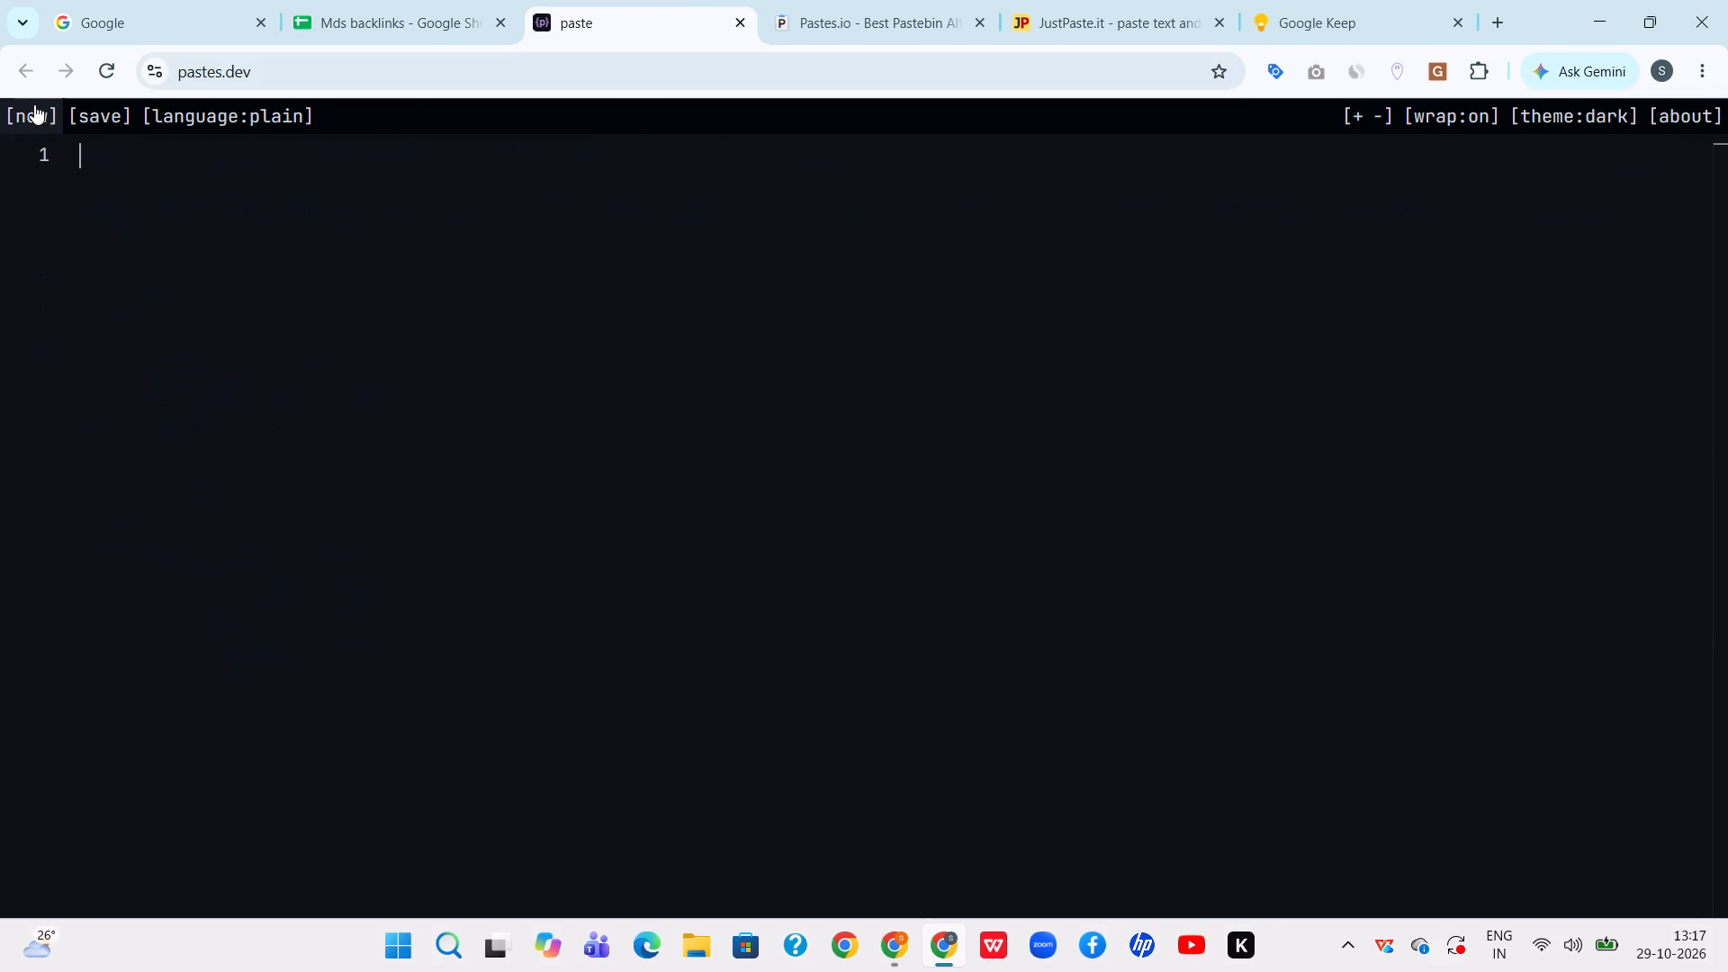
{"action": "left_click", "coordinate": [889, 946]}
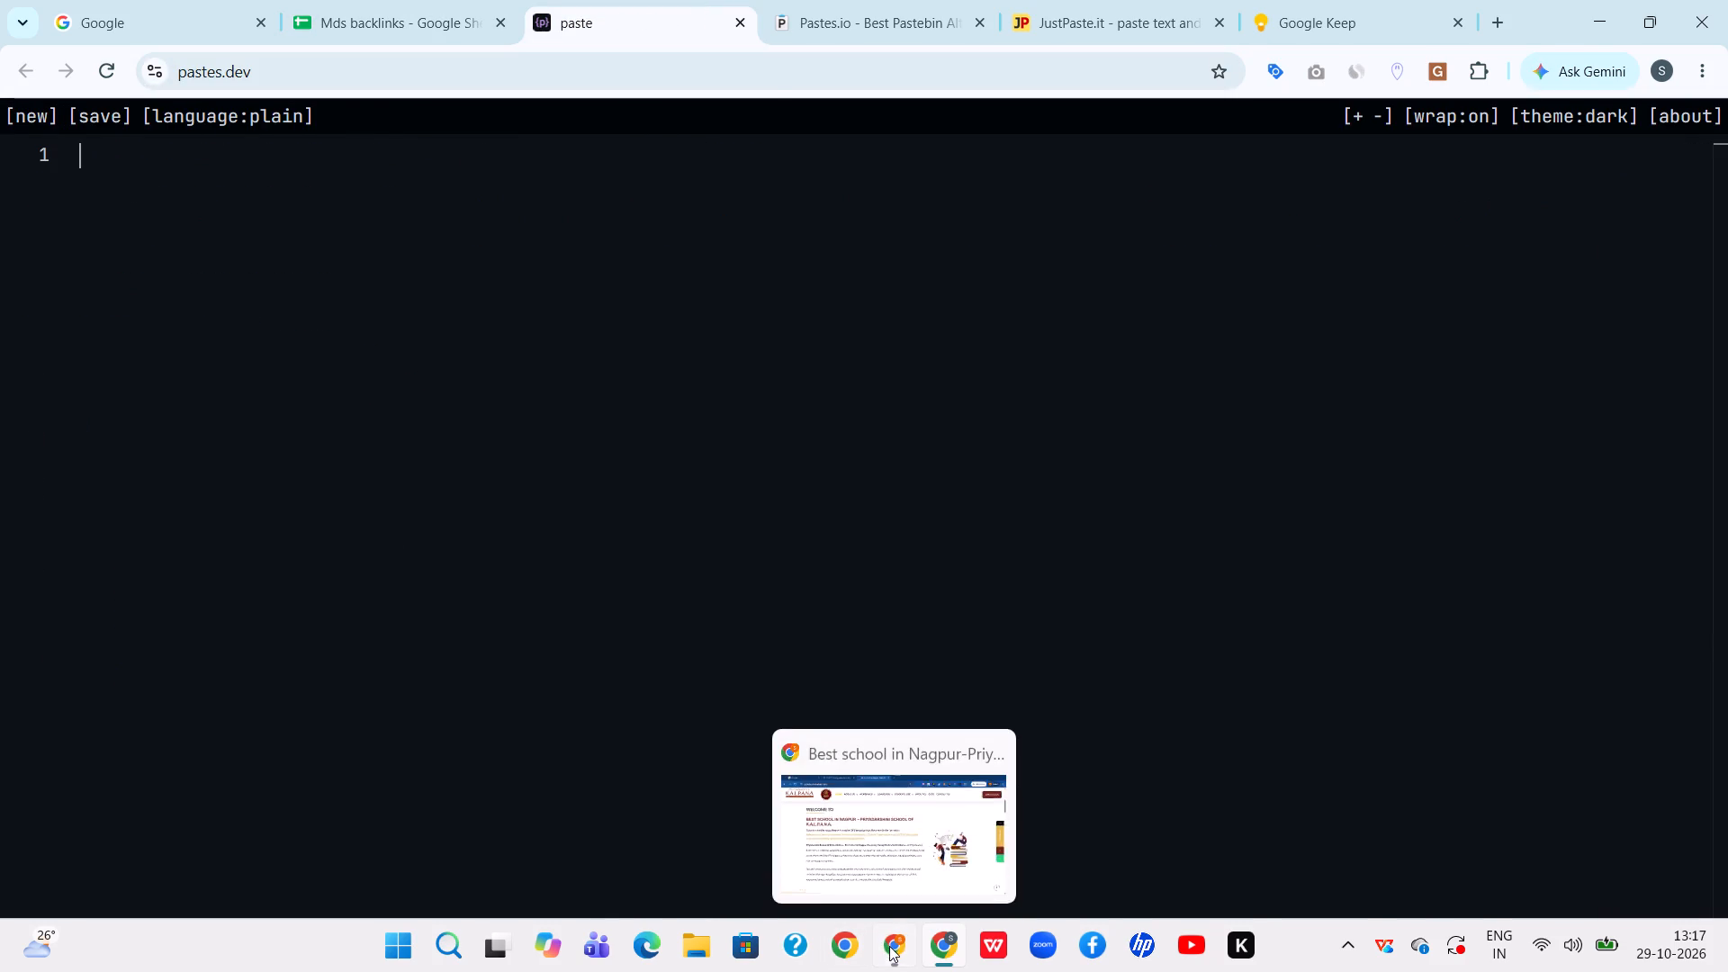
{"action": "triple_click", "coordinate": [227, 328]}
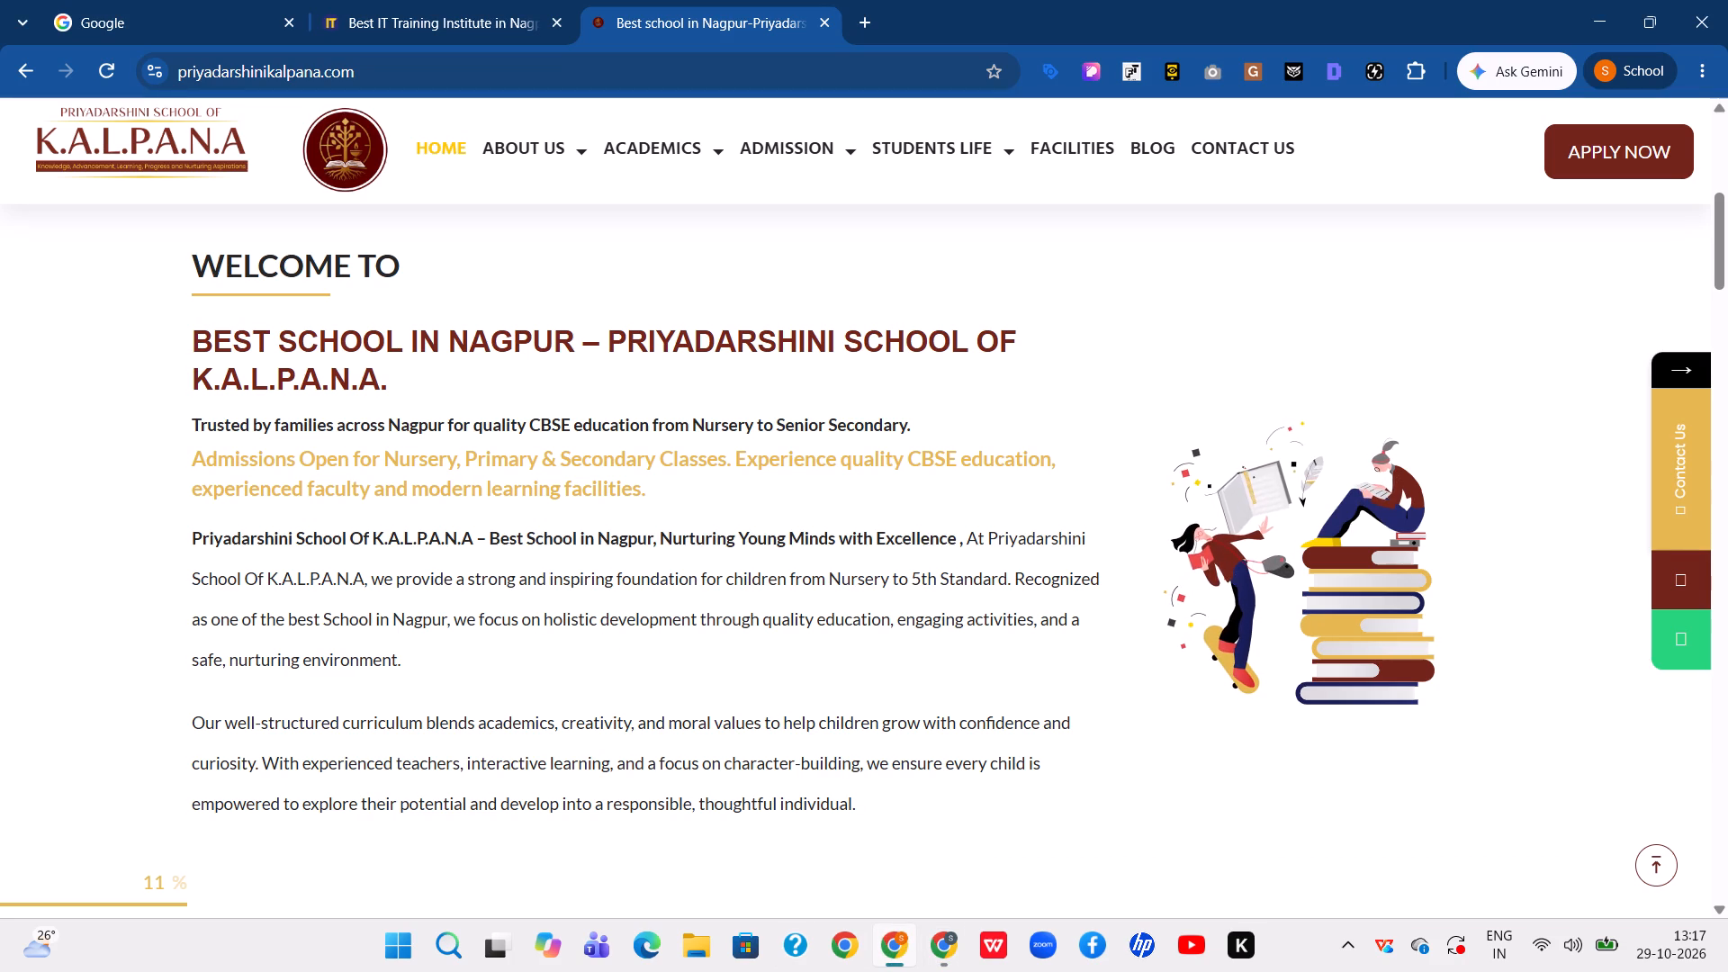
{"action": "double_click", "coordinate": [227, 328]}
{"action": "key", "text": "ctrl+c"}
{"action": "triple_click", "coordinate": [267, 670]}
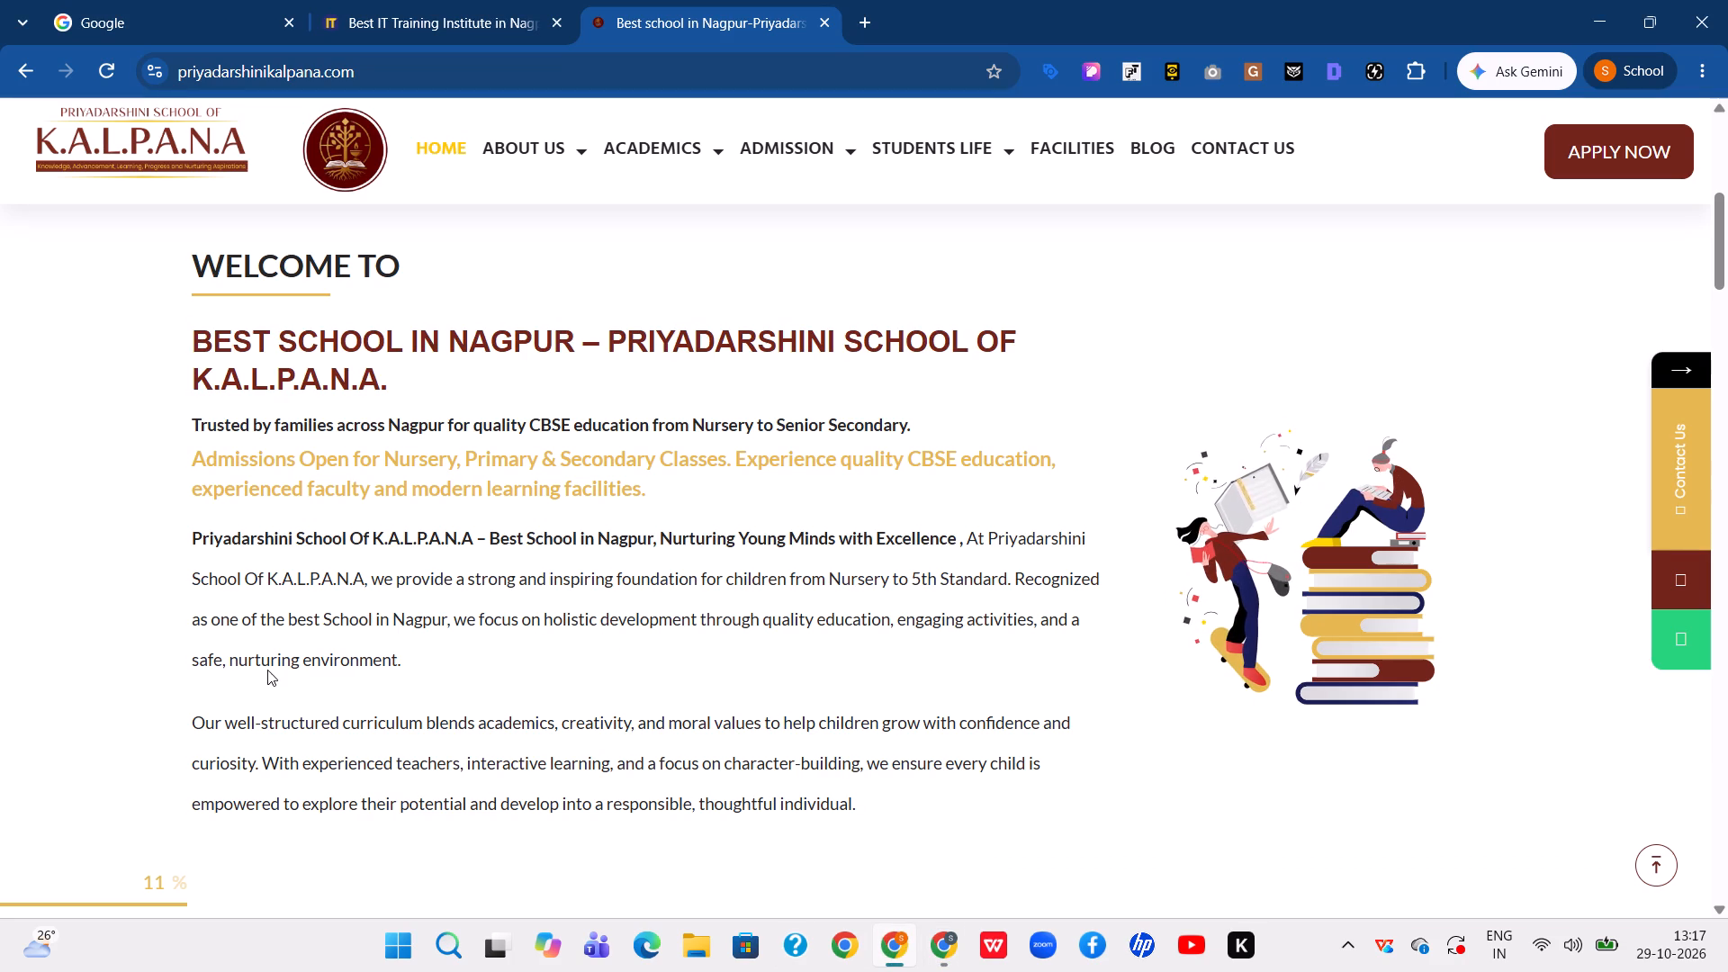
{"action": "left_click_drag", "start_coordinate": [267, 670], "coordinate": [308, 839]}
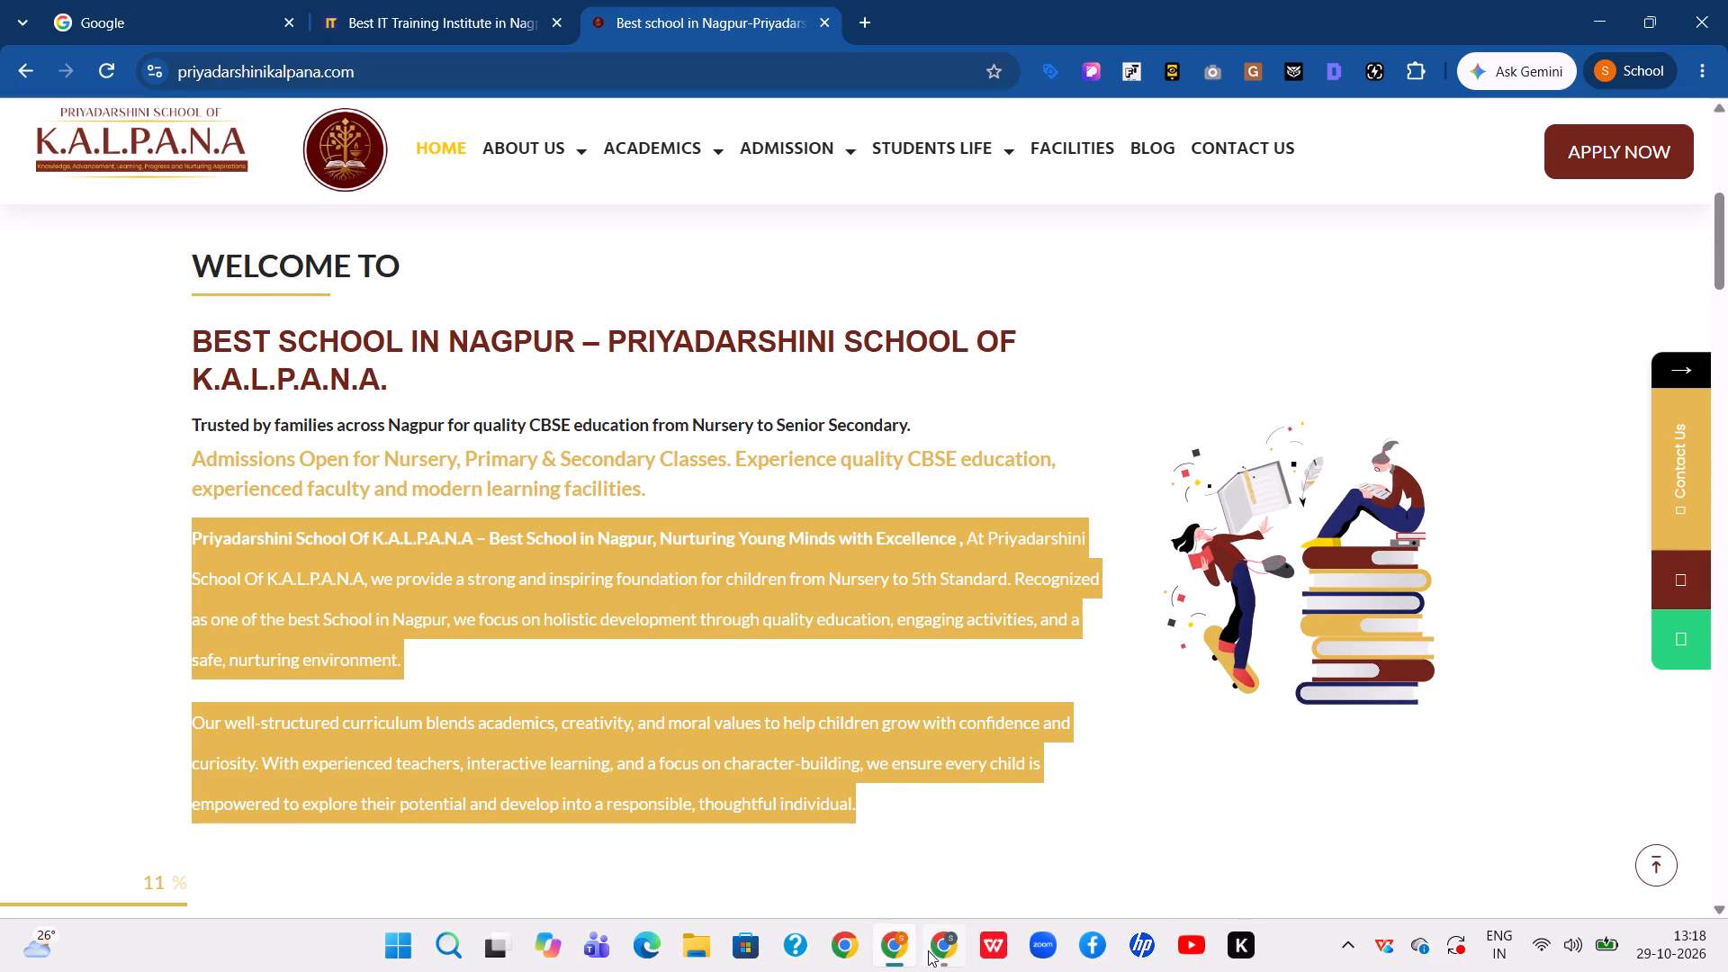
{"action": "left_click", "coordinate": [928, 950]}
{"action": "key", "text": "ctrl+v"}
{"action": "key", "text": "Return"}
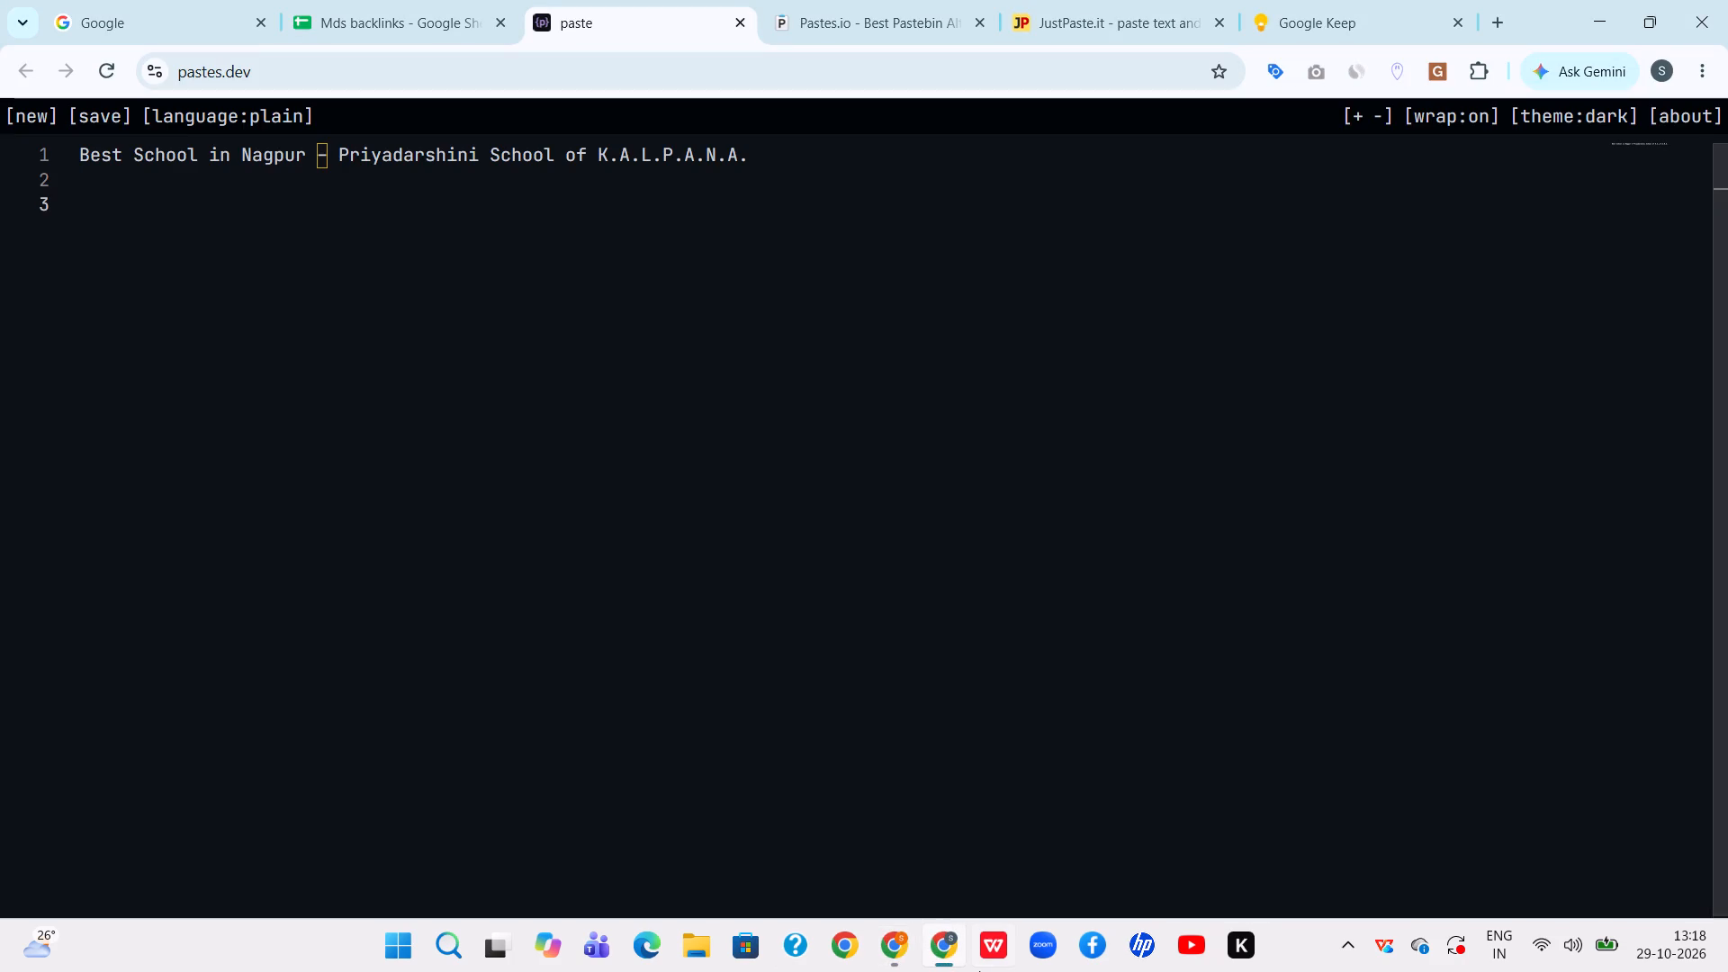
Copy the two introductory paragraphs below the school website's heading into the paste, leaving a blank line after them.
{"action": "left_click", "coordinate": [889, 935]}
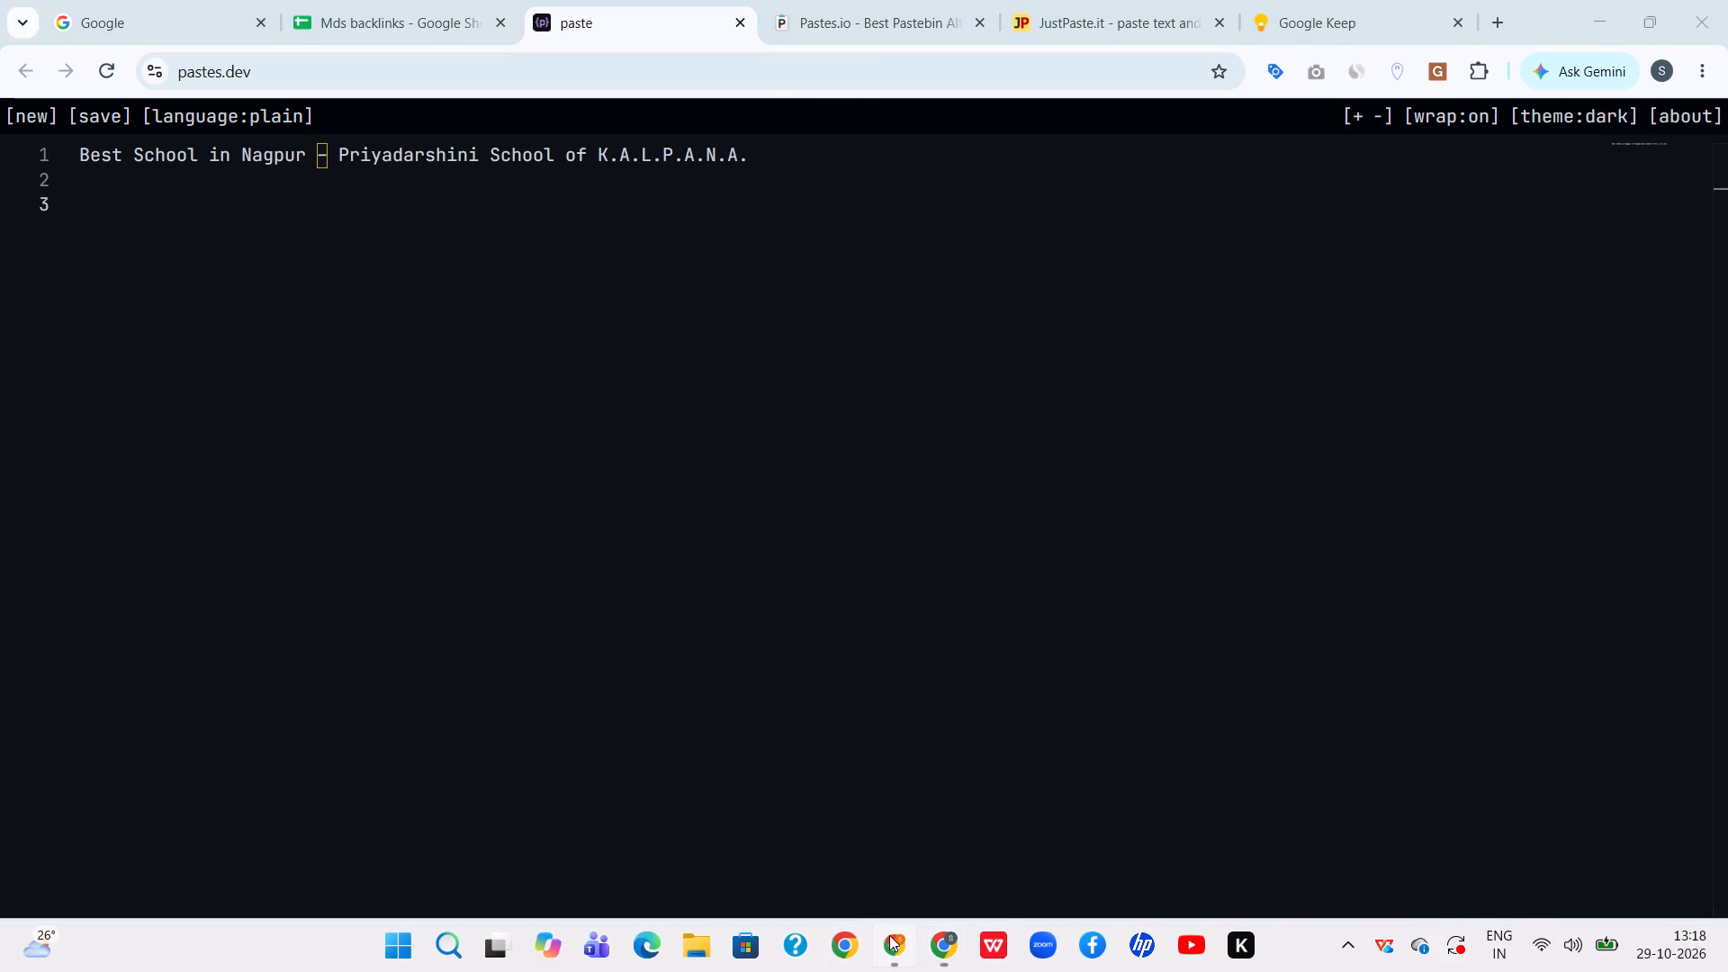
{"action": "key", "text": "ctrl+c"}
{"action": "left_click", "coordinate": [559, 400]}
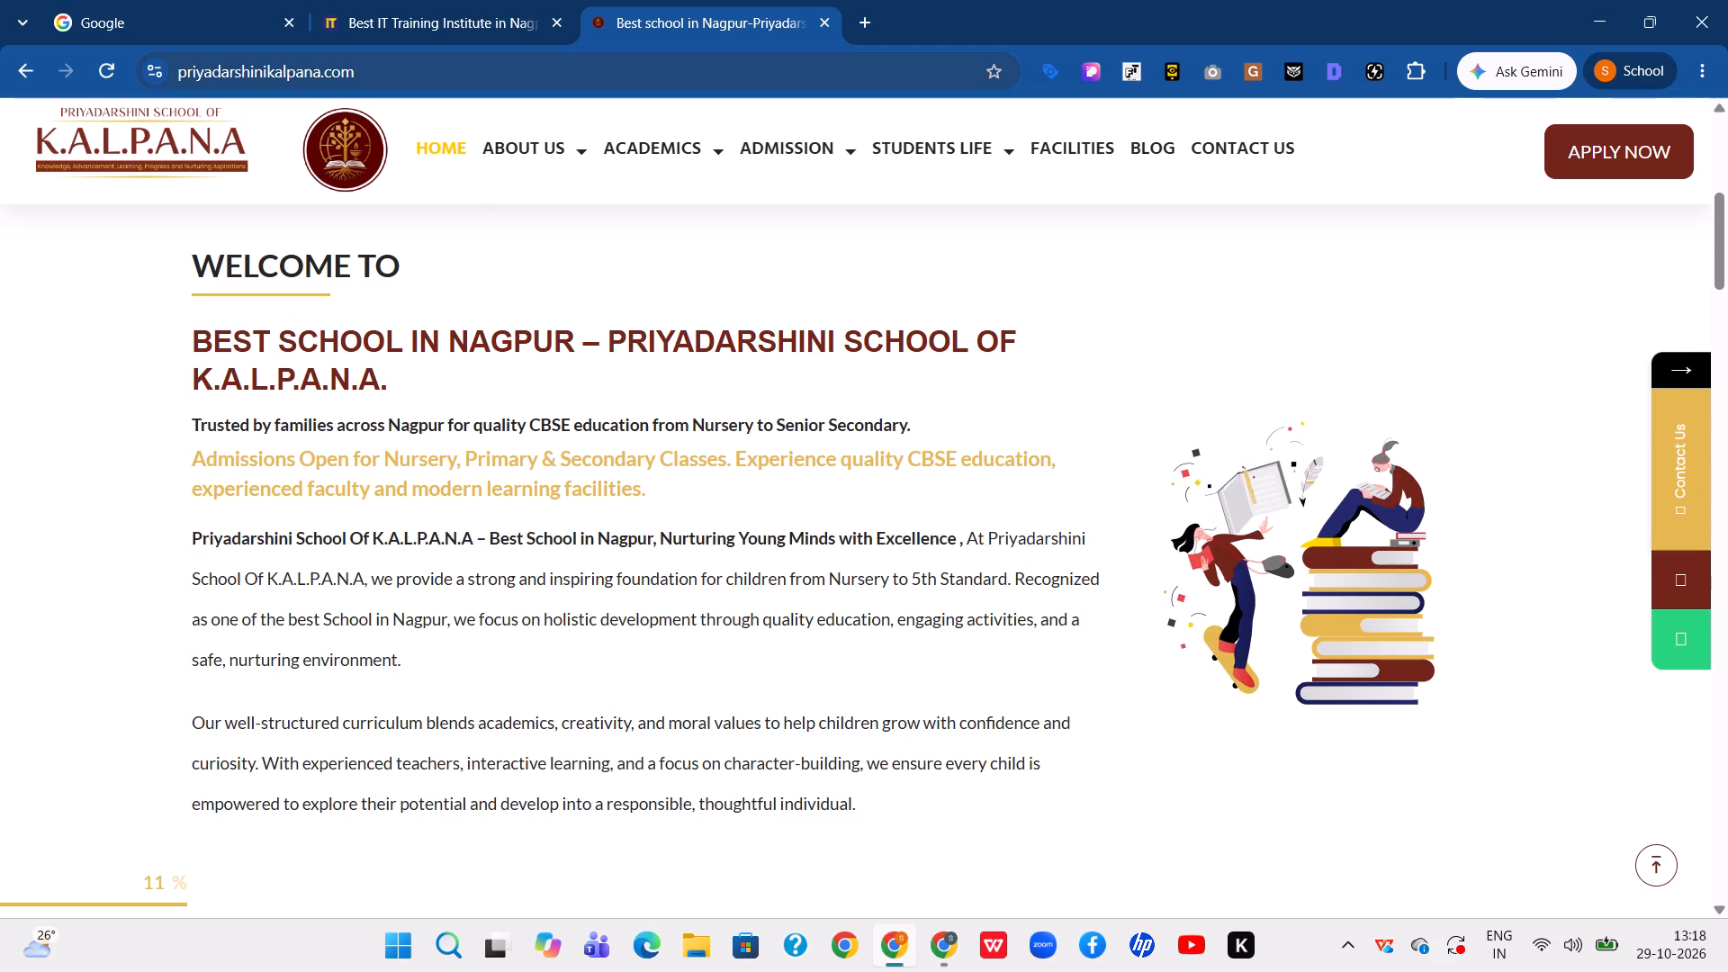
{"action": "left_click", "coordinate": [421, 76]}
{"action": "left_click", "coordinate": [938, 947]}
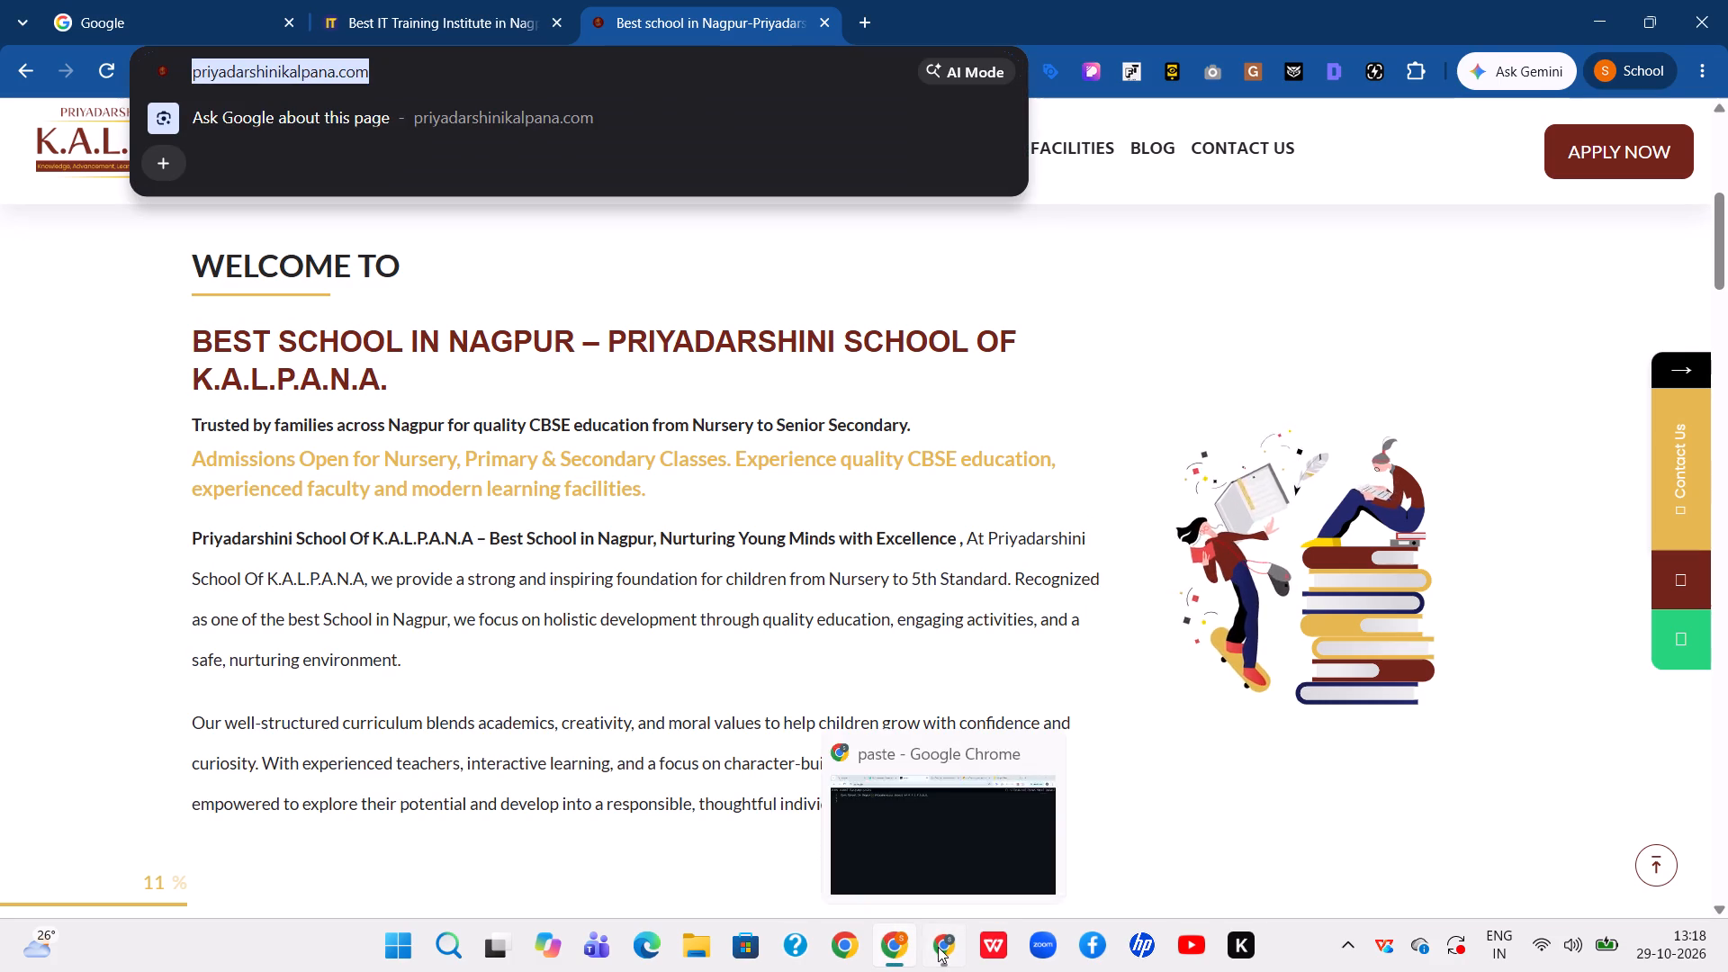
{"action": "key", "text": "ctrl+v"}
{"action": "key", "text": "Return"}
{"action": "key", "text": "BackSpace"}
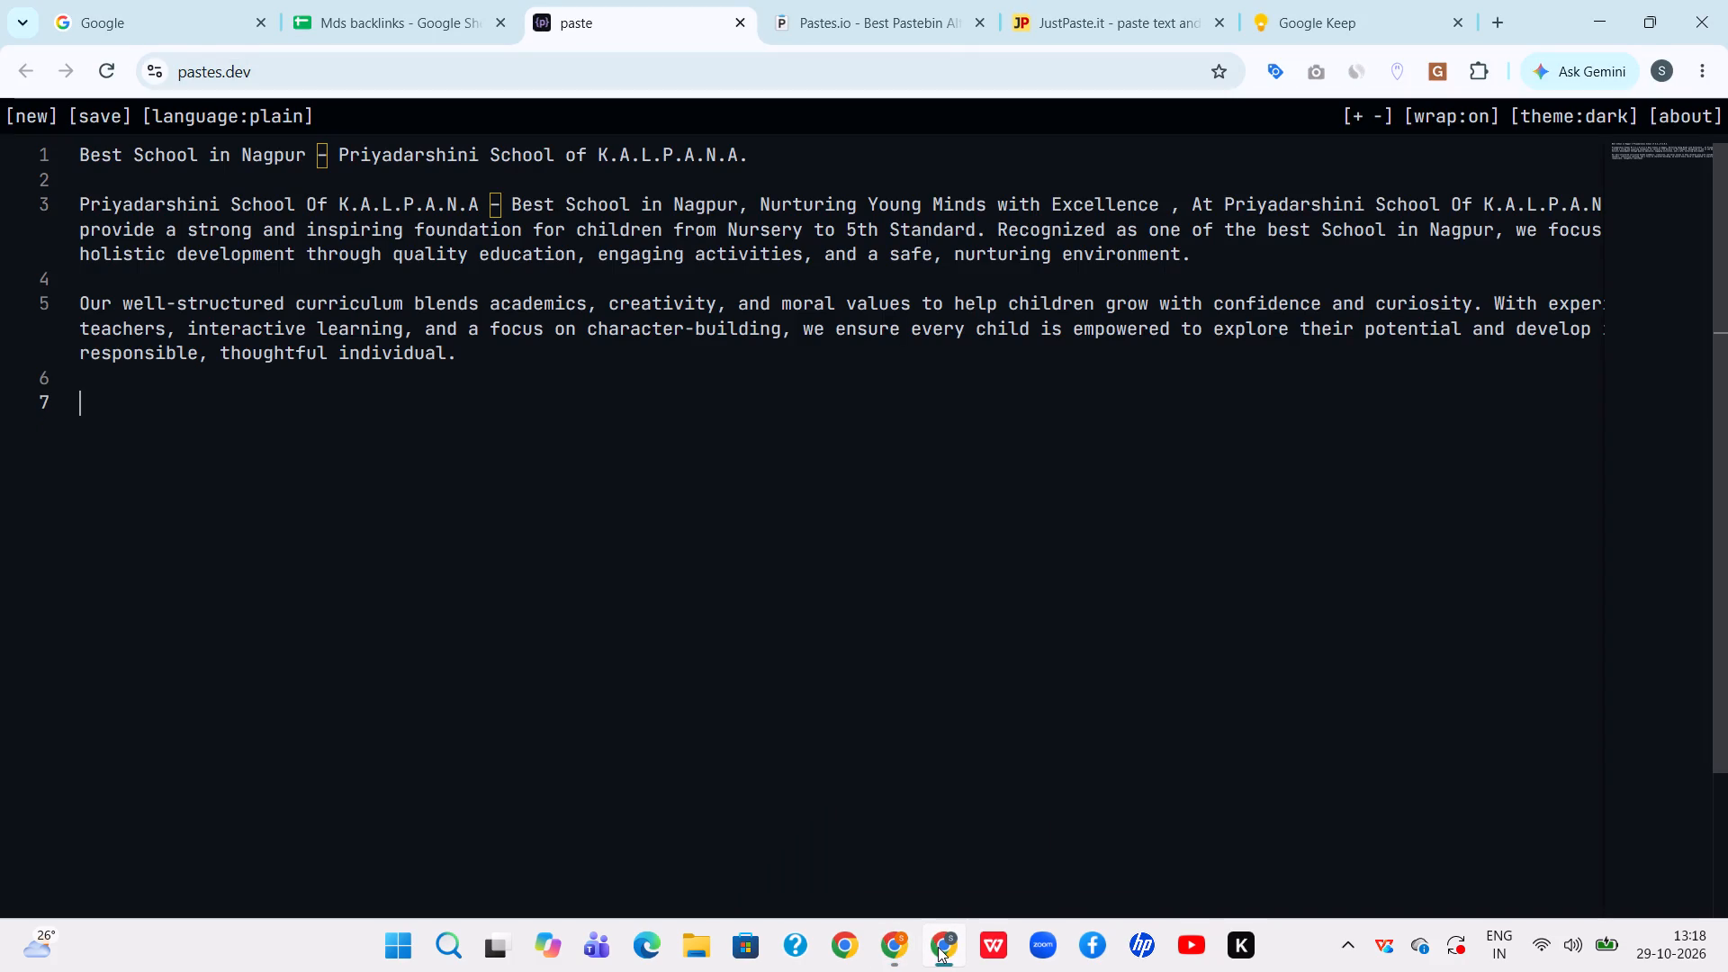
{"action": "left_click", "coordinate": [892, 940]}
{"action": "key", "text": "ctrl+c"}
{"action": "left_click", "coordinate": [589, 598]}
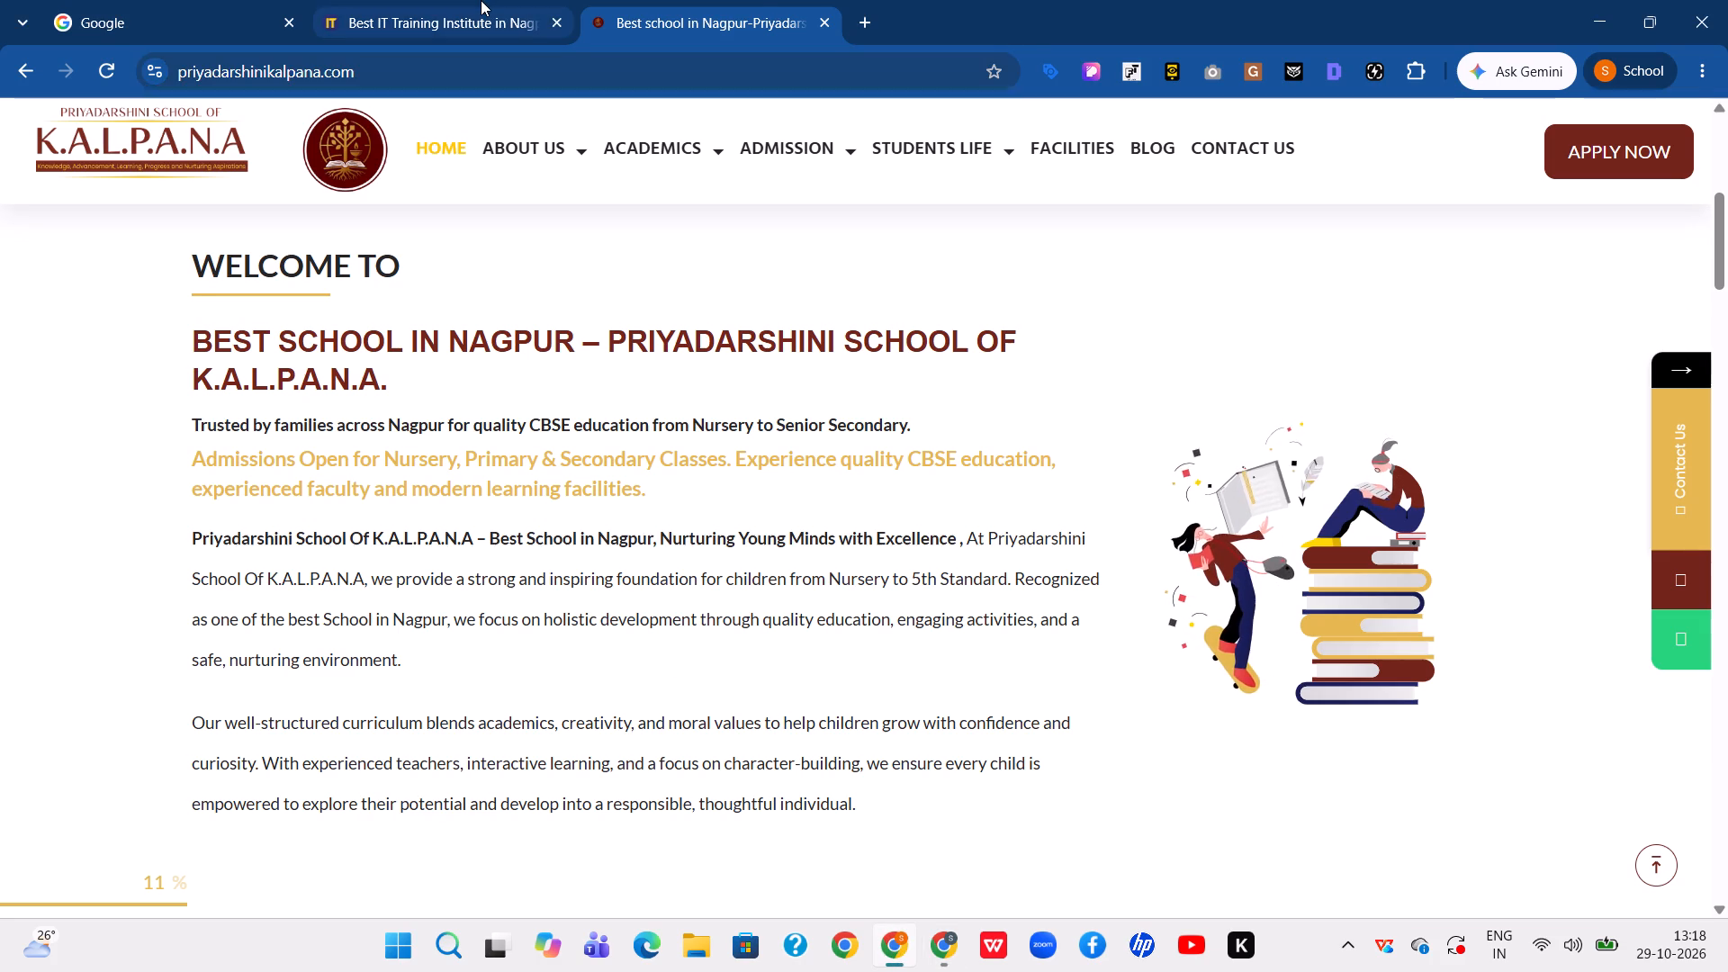
{"action": "left_click", "coordinate": [481, 0]}
{"action": "left_click", "coordinate": [935, 954]}
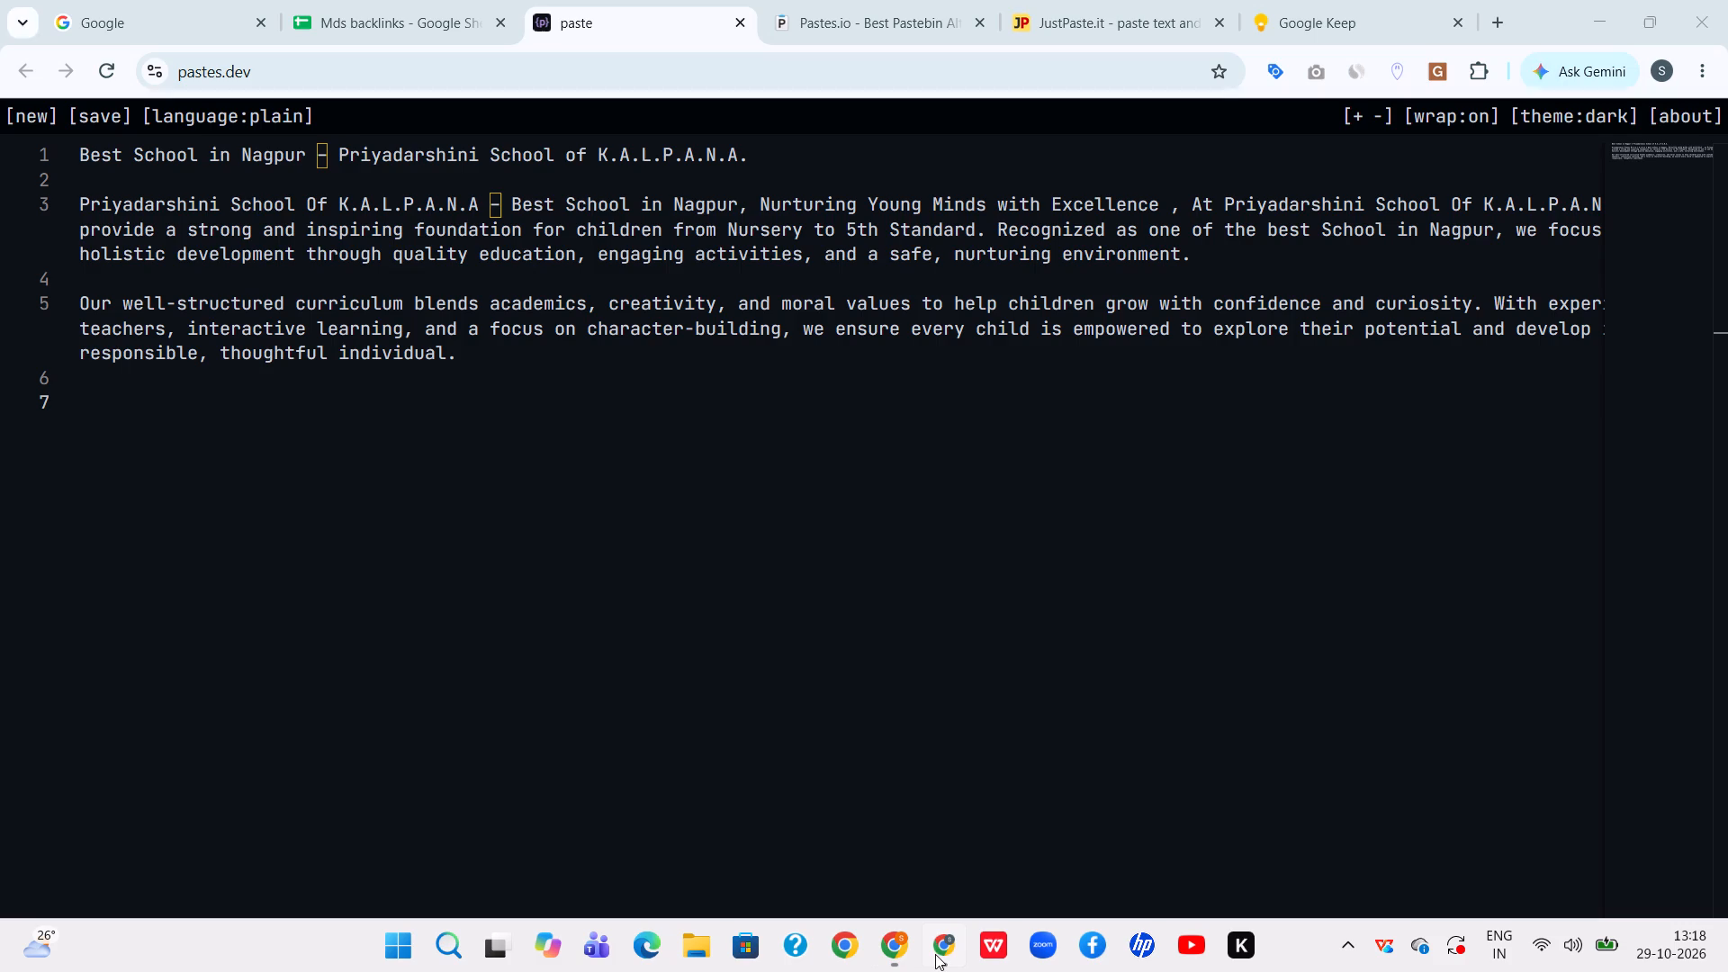
{"action": "key", "text": "ctrl+v"}
{"action": "key", "text": "Return"}
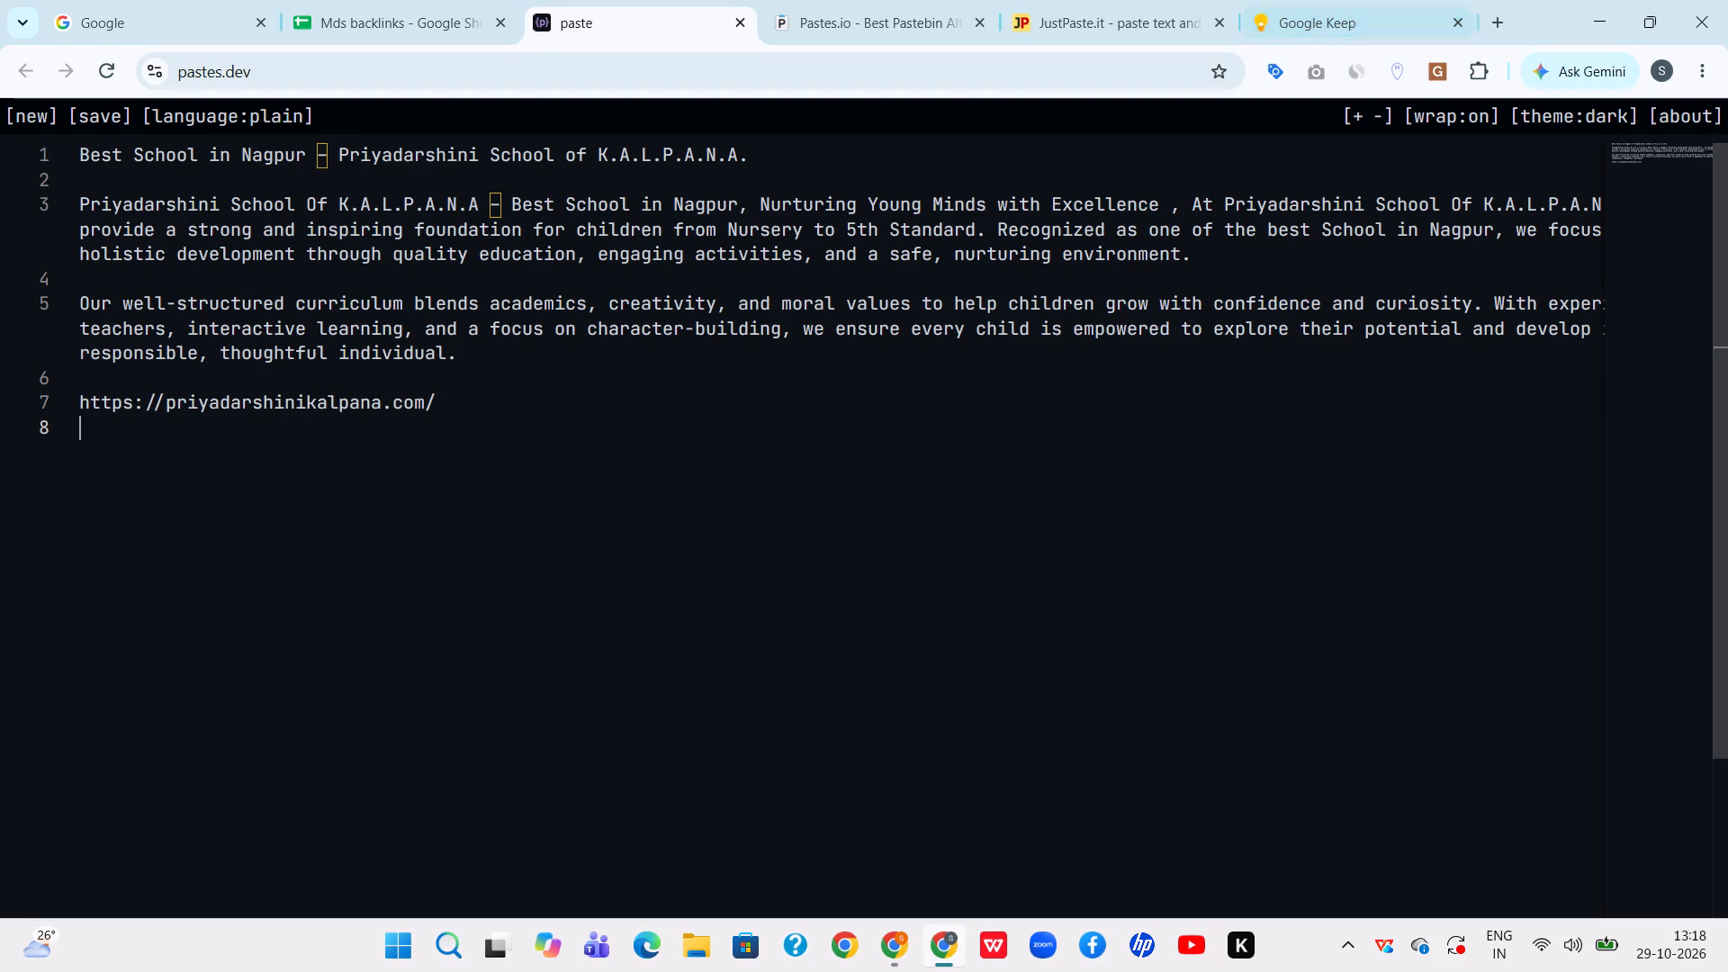
{"action": "key", "text": "Return"}
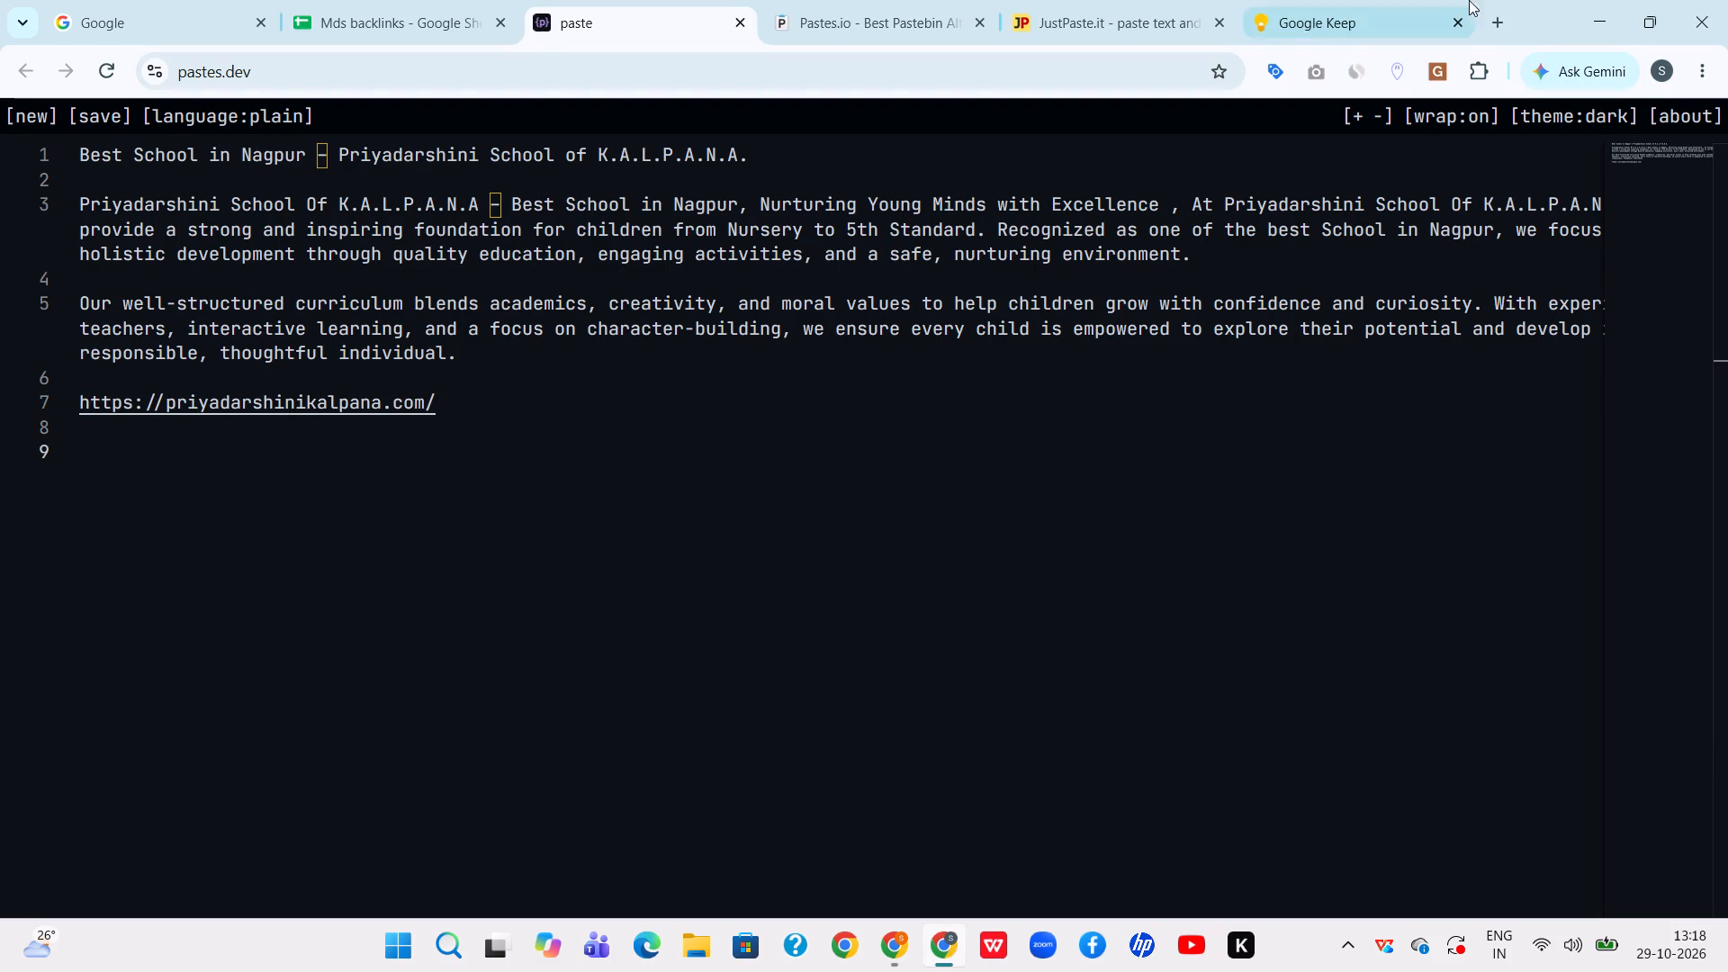
Copy all hashtags from the Google Keep note "Keyword for School-:" to the end of the pastes.dev paste.
{"action": "left_click", "coordinate": [1383, 0]}
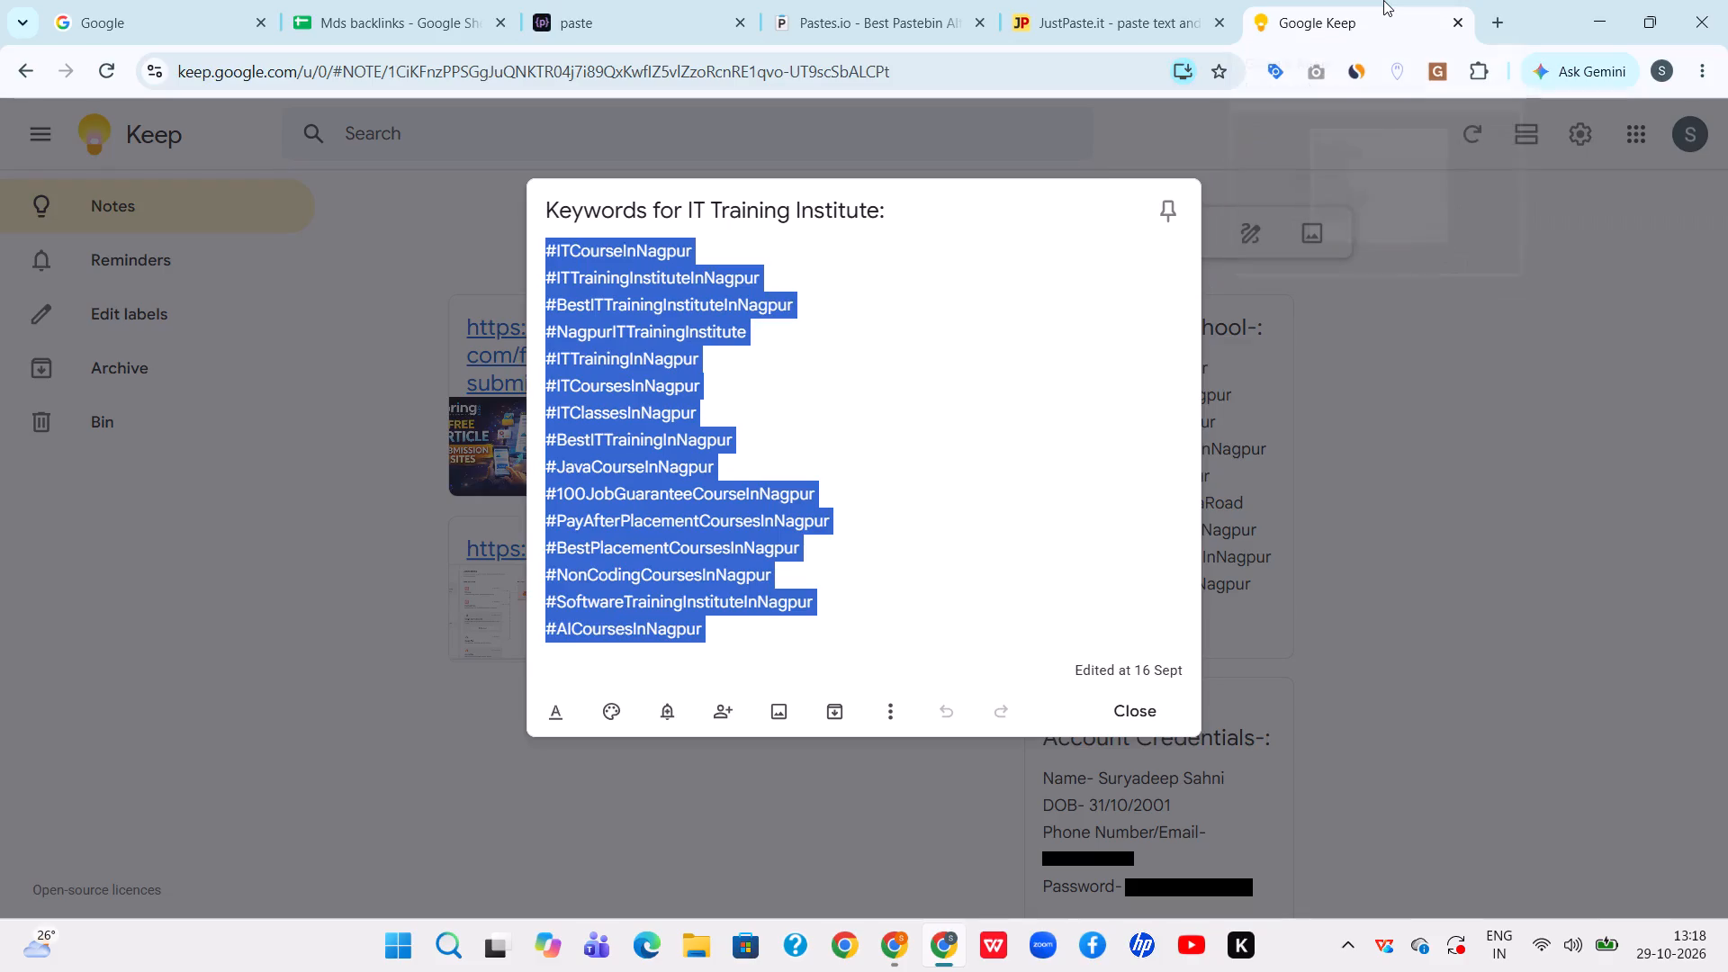
{"action": "key", "text": "ctrl+c"}
{"action": "left_click", "coordinate": [1370, 482]}
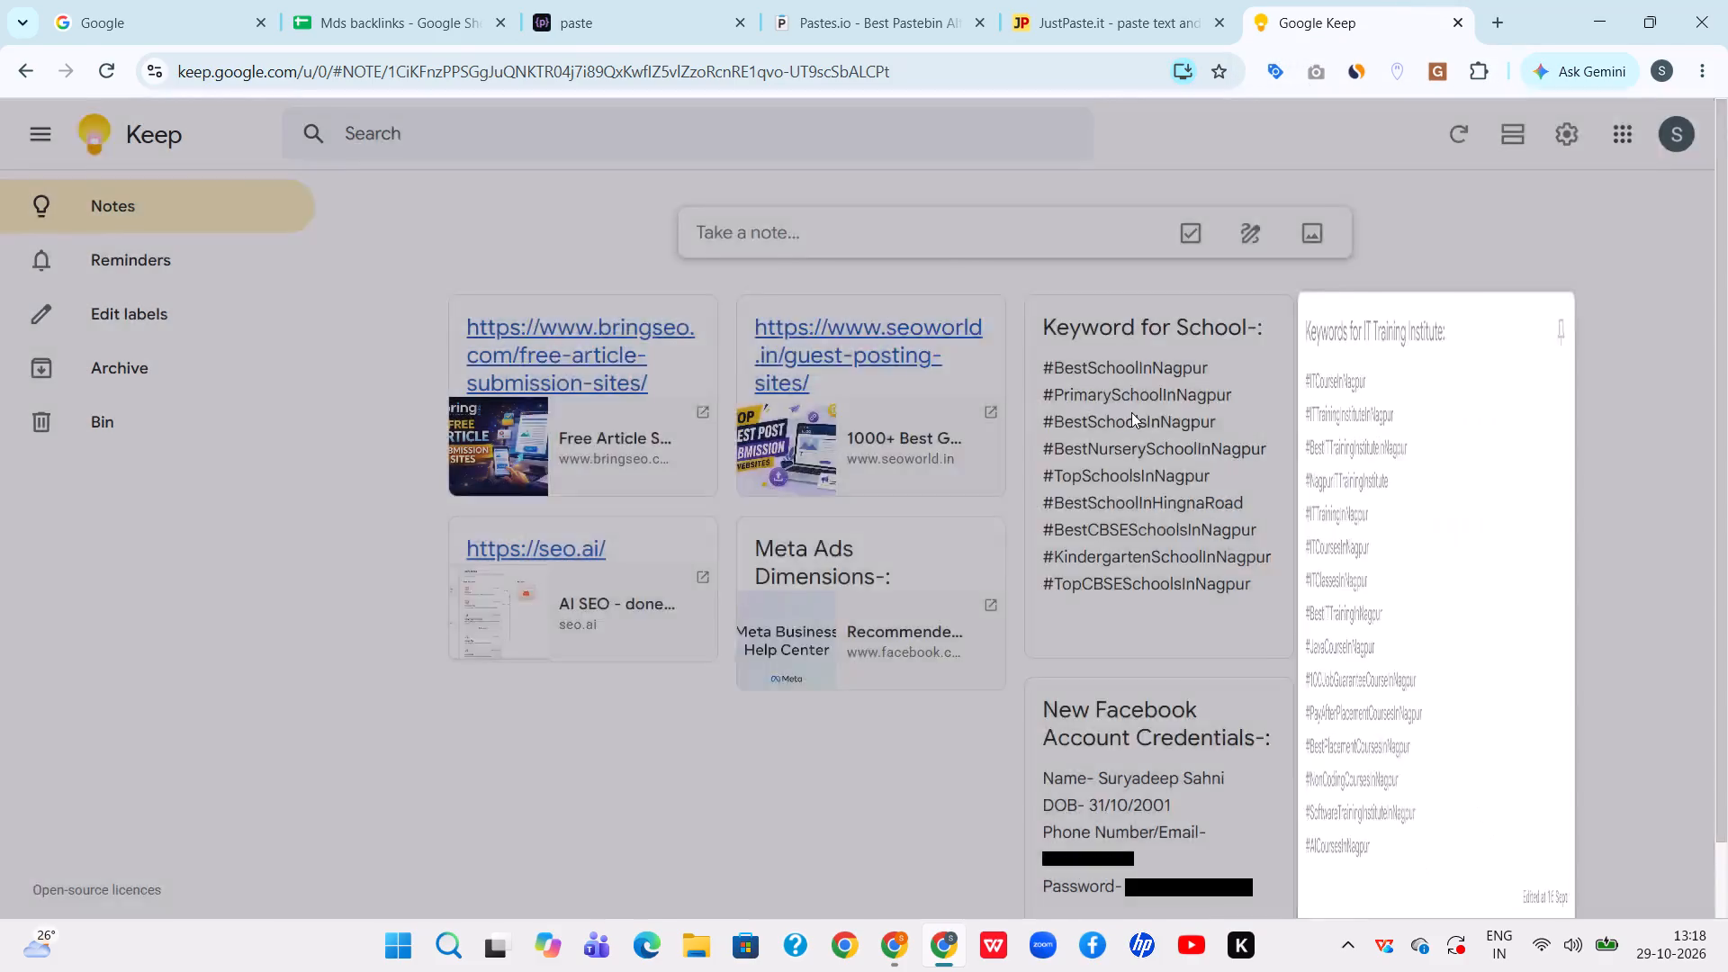
{"action": "left_click", "coordinate": [1047, 400]}
{"action": "key", "text": "ctrl+a"}
{"action": "key", "text": "ctrl+c"}
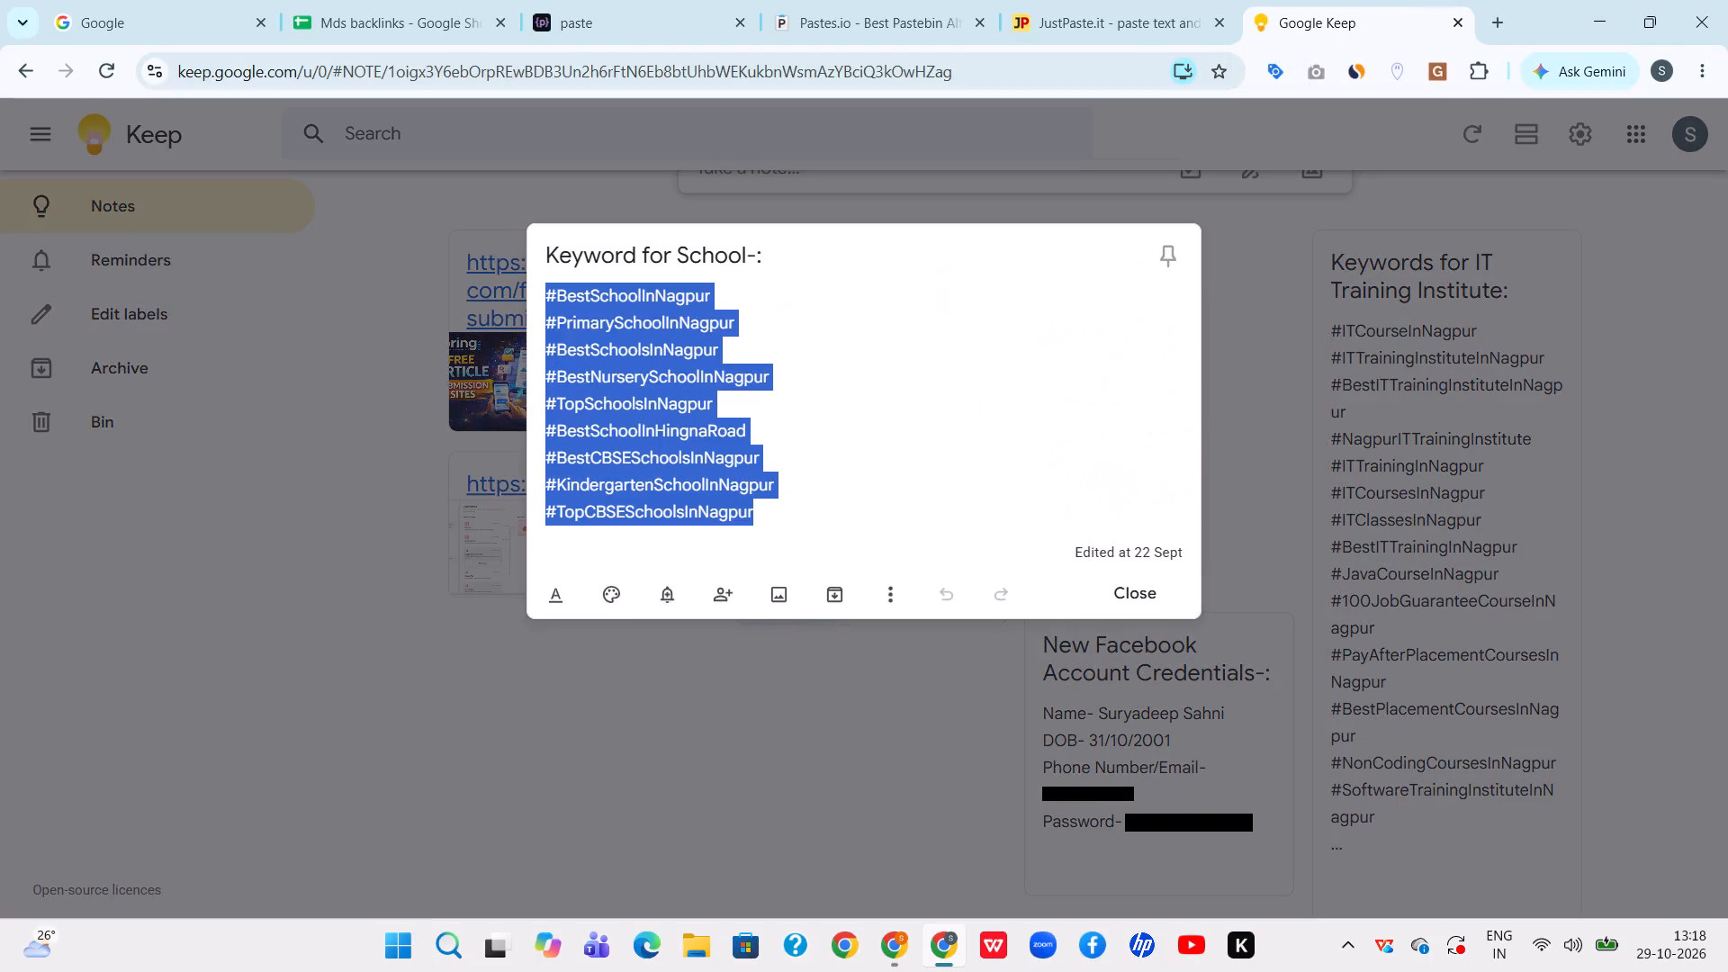
{"action": "left_click", "coordinate": [640, 0]}
{"action": "key", "text": "ctrl+v"}
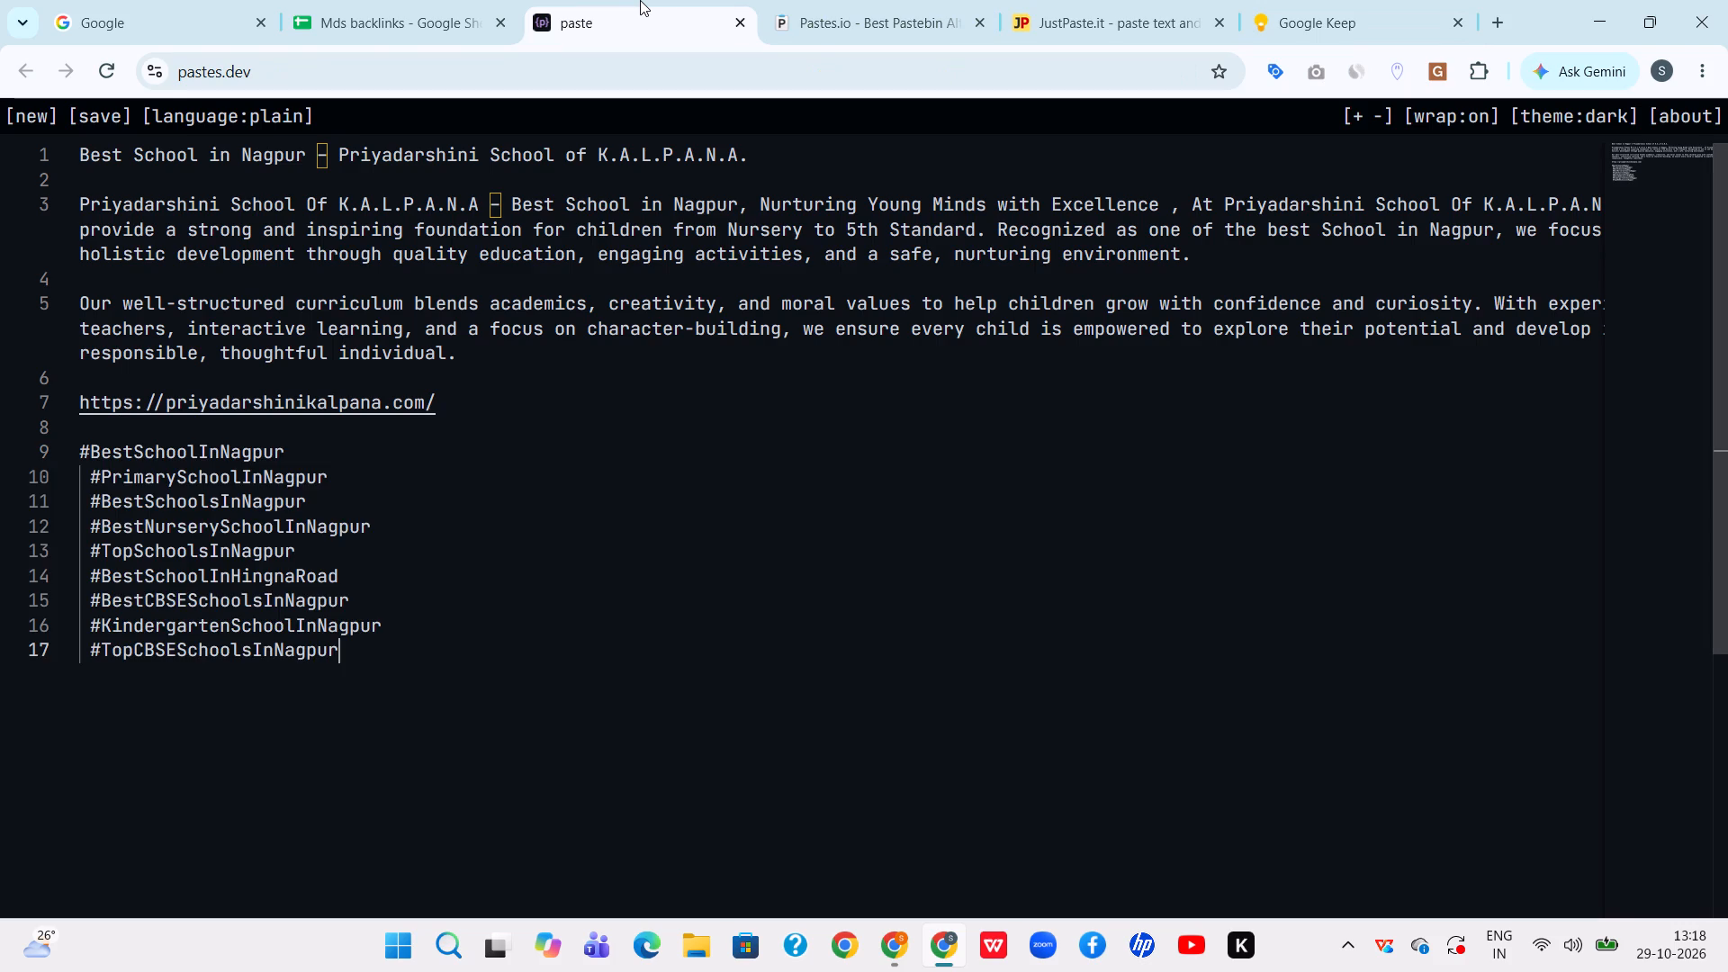
Save the school paste on pastes.dev and record its link in D3620 of the Surya sheet.
{"action": "left_click", "coordinate": [93, 124]}
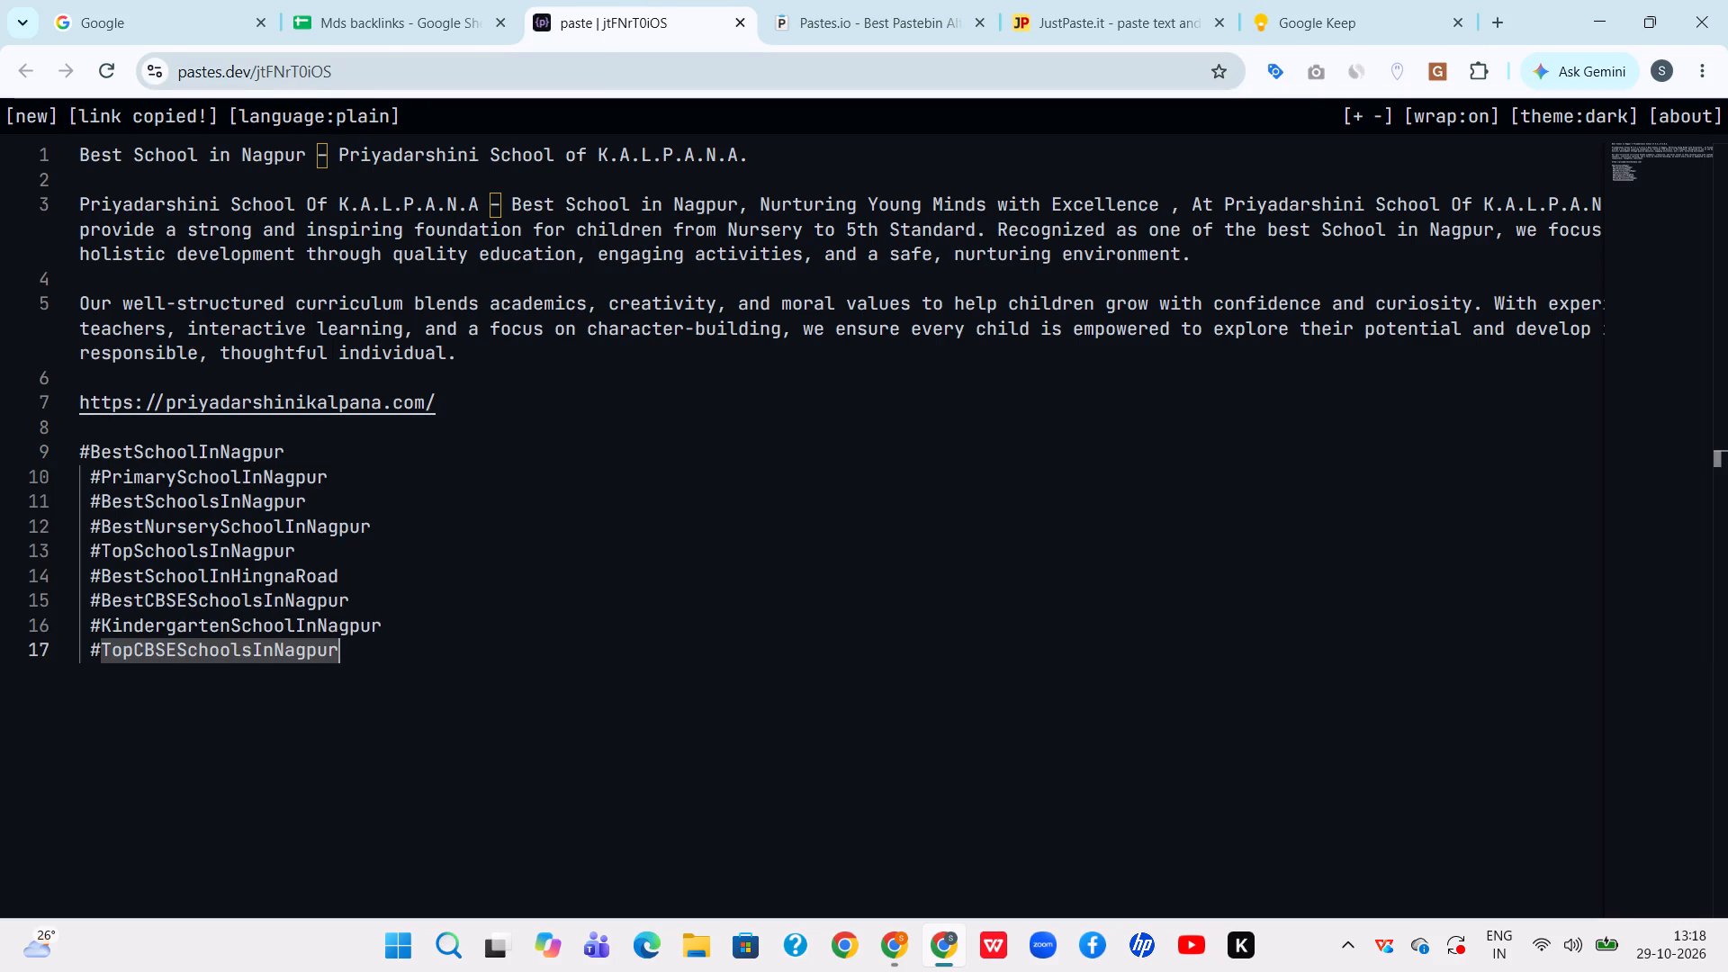
{"action": "left_click", "coordinate": [415, 68]}
{"action": "key", "text": "ctrl+c"}
{"action": "left_click", "coordinate": [292, 0]}
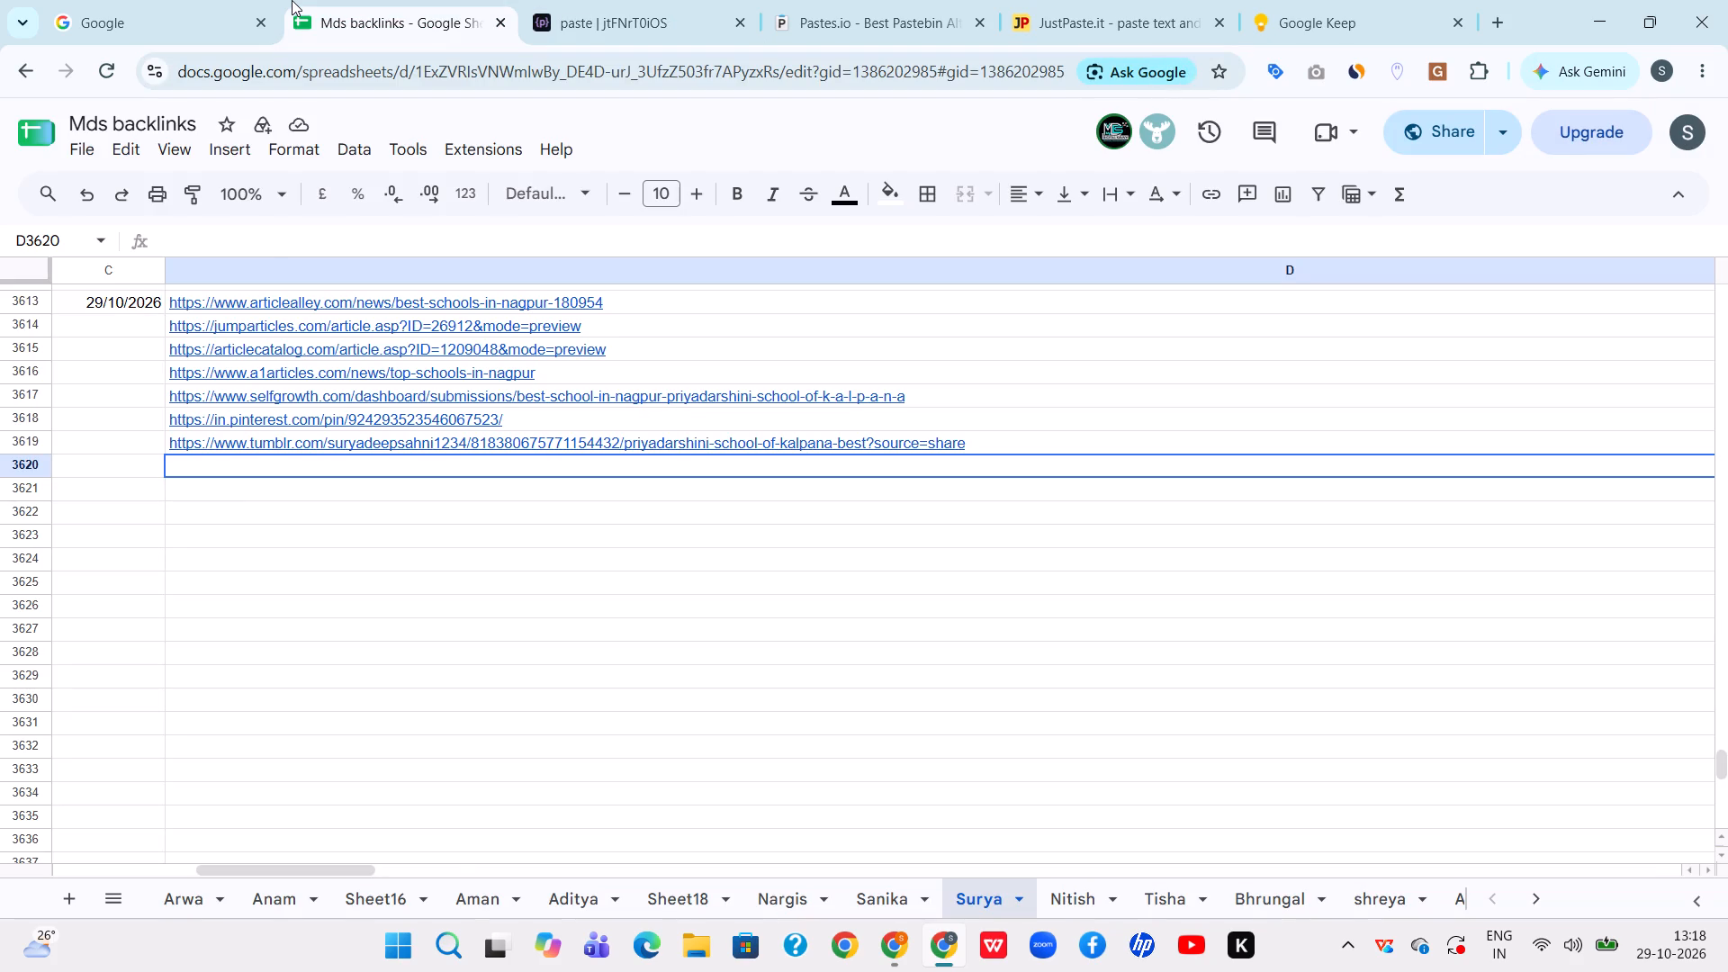
{"action": "key", "text": "ctrl+v"}
Select the first empty link cell in column H below the 29/10/2026 IT institute links, H3434.
{"action": "key", "text": "Right"}
{"action": "key", "text": "Right"}
{"action": "key", "text": "Right"}
{"action": "key", "text": "Right"}
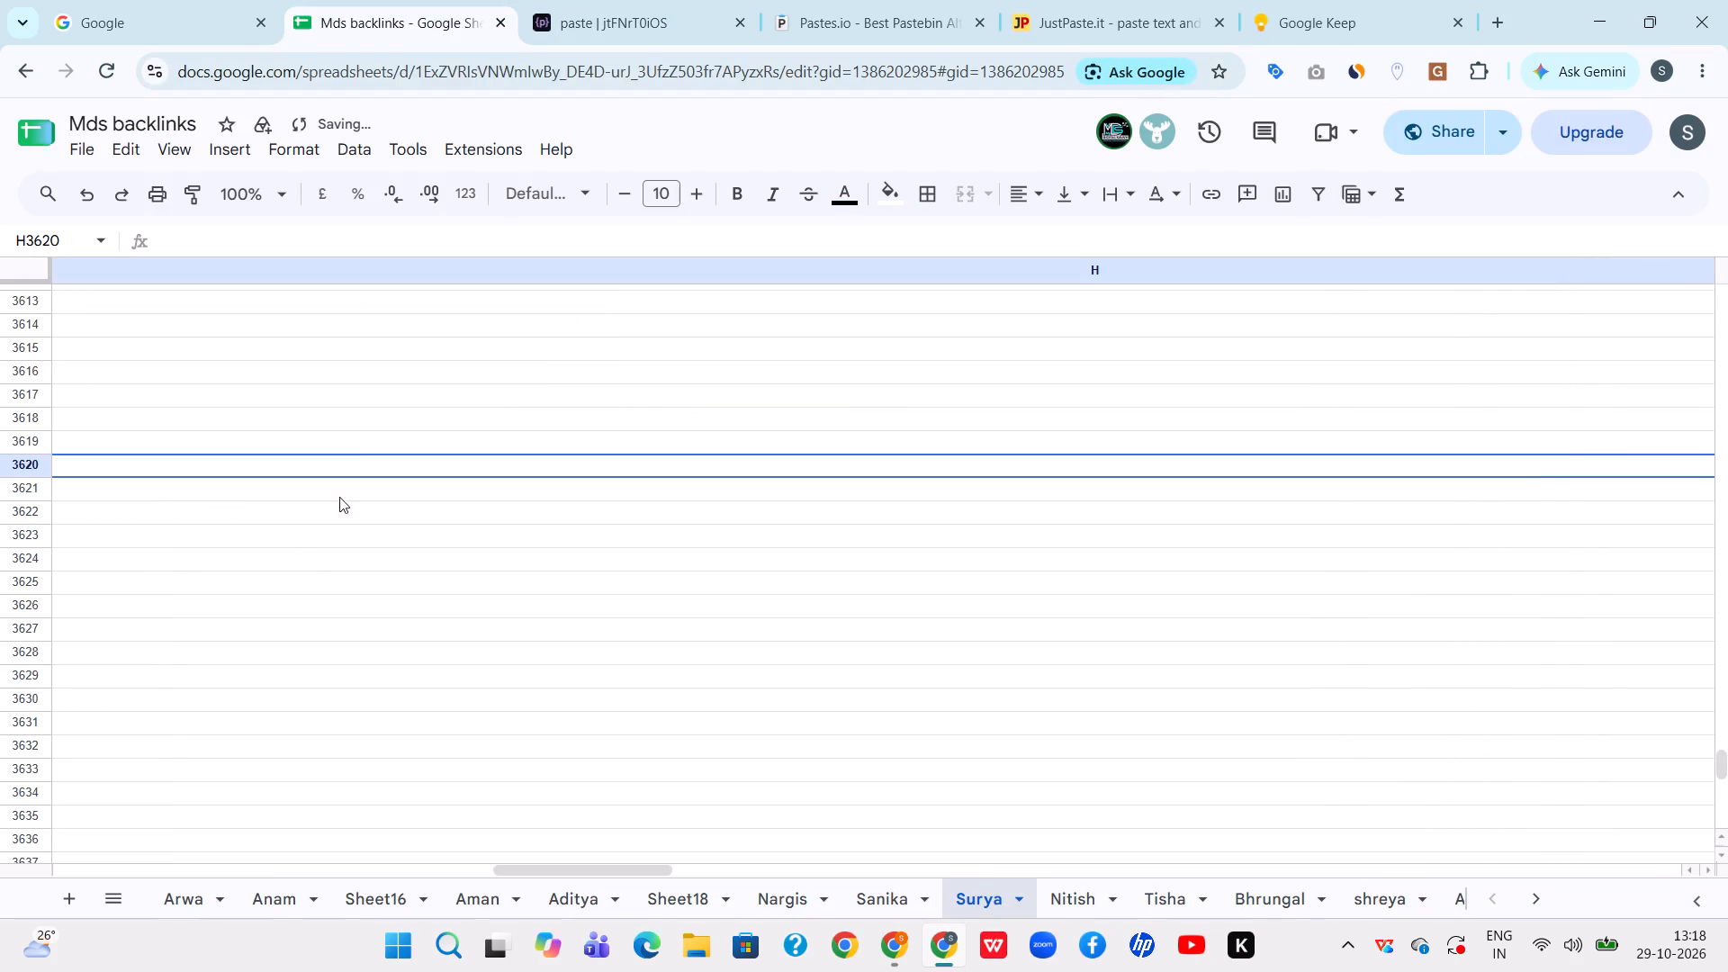
{"action": "scroll", "coordinate": [305, 572], "scroll_direction": "up", "scroll_amount": 17}
{"action": "scroll", "coordinate": [305, 572], "scroll_direction": "down", "scroll_amount": 2}
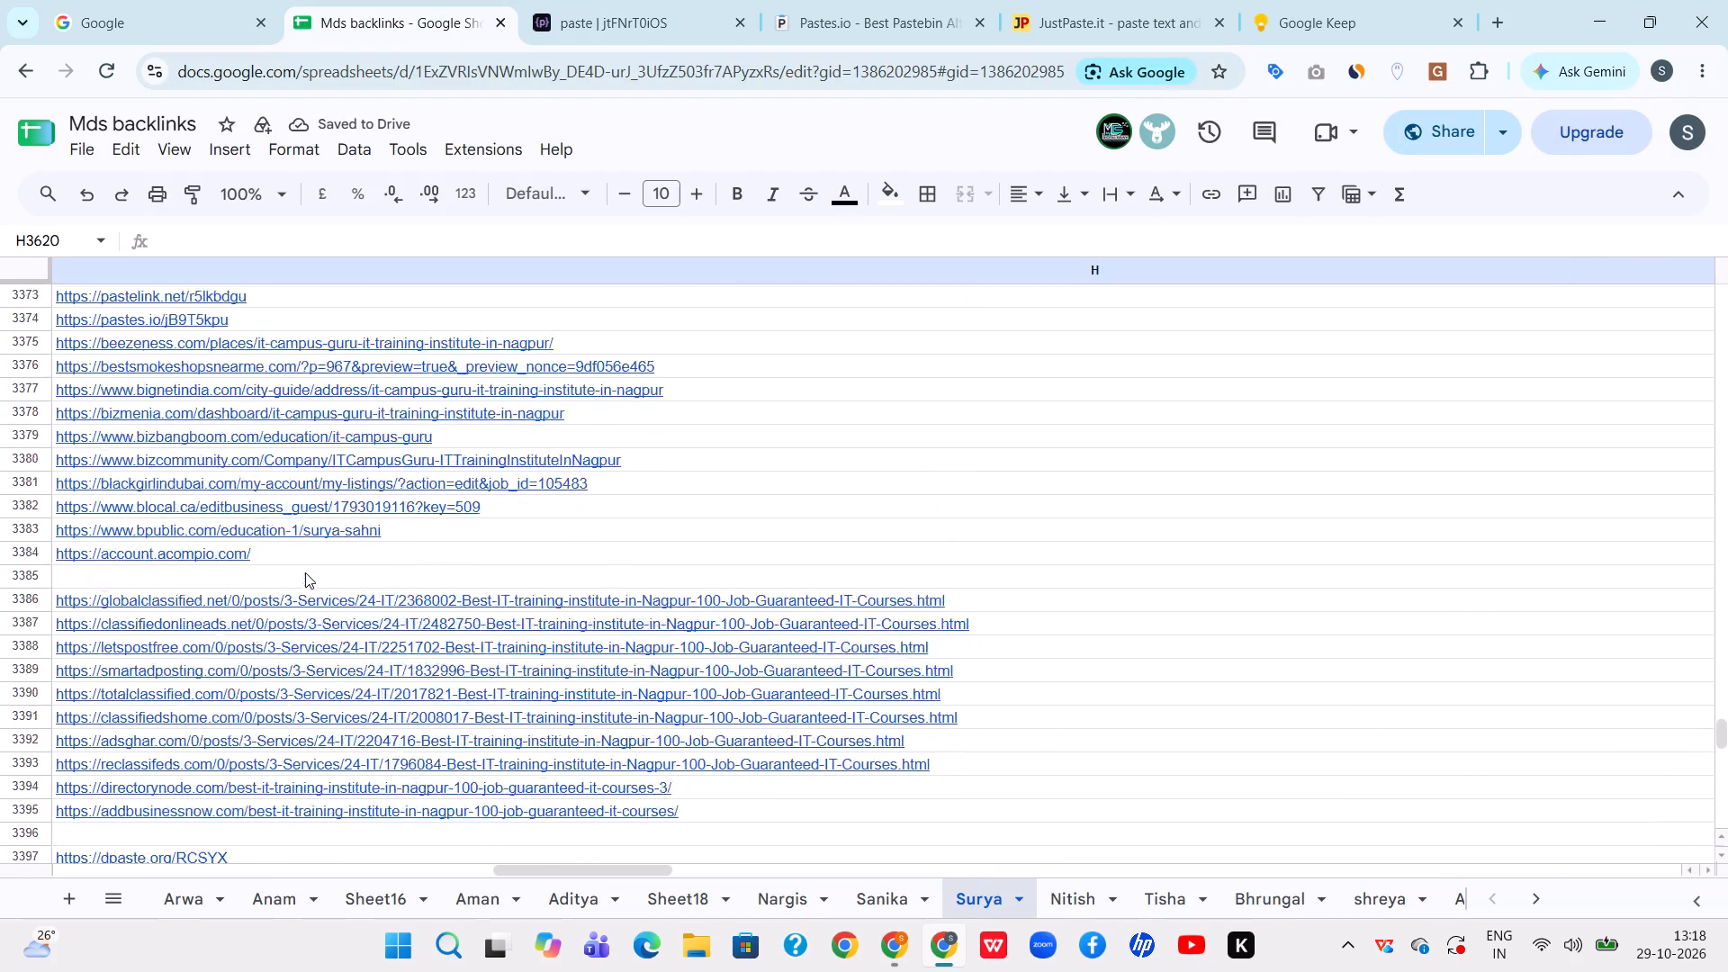
{"action": "scroll", "coordinate": [305, 572], "scroll_direction": "down", "scroll_amount": 2}
{"action": "scroll", "coordinate": [305, 572], "scroll_direction": "up", "scroll_amount": 2}
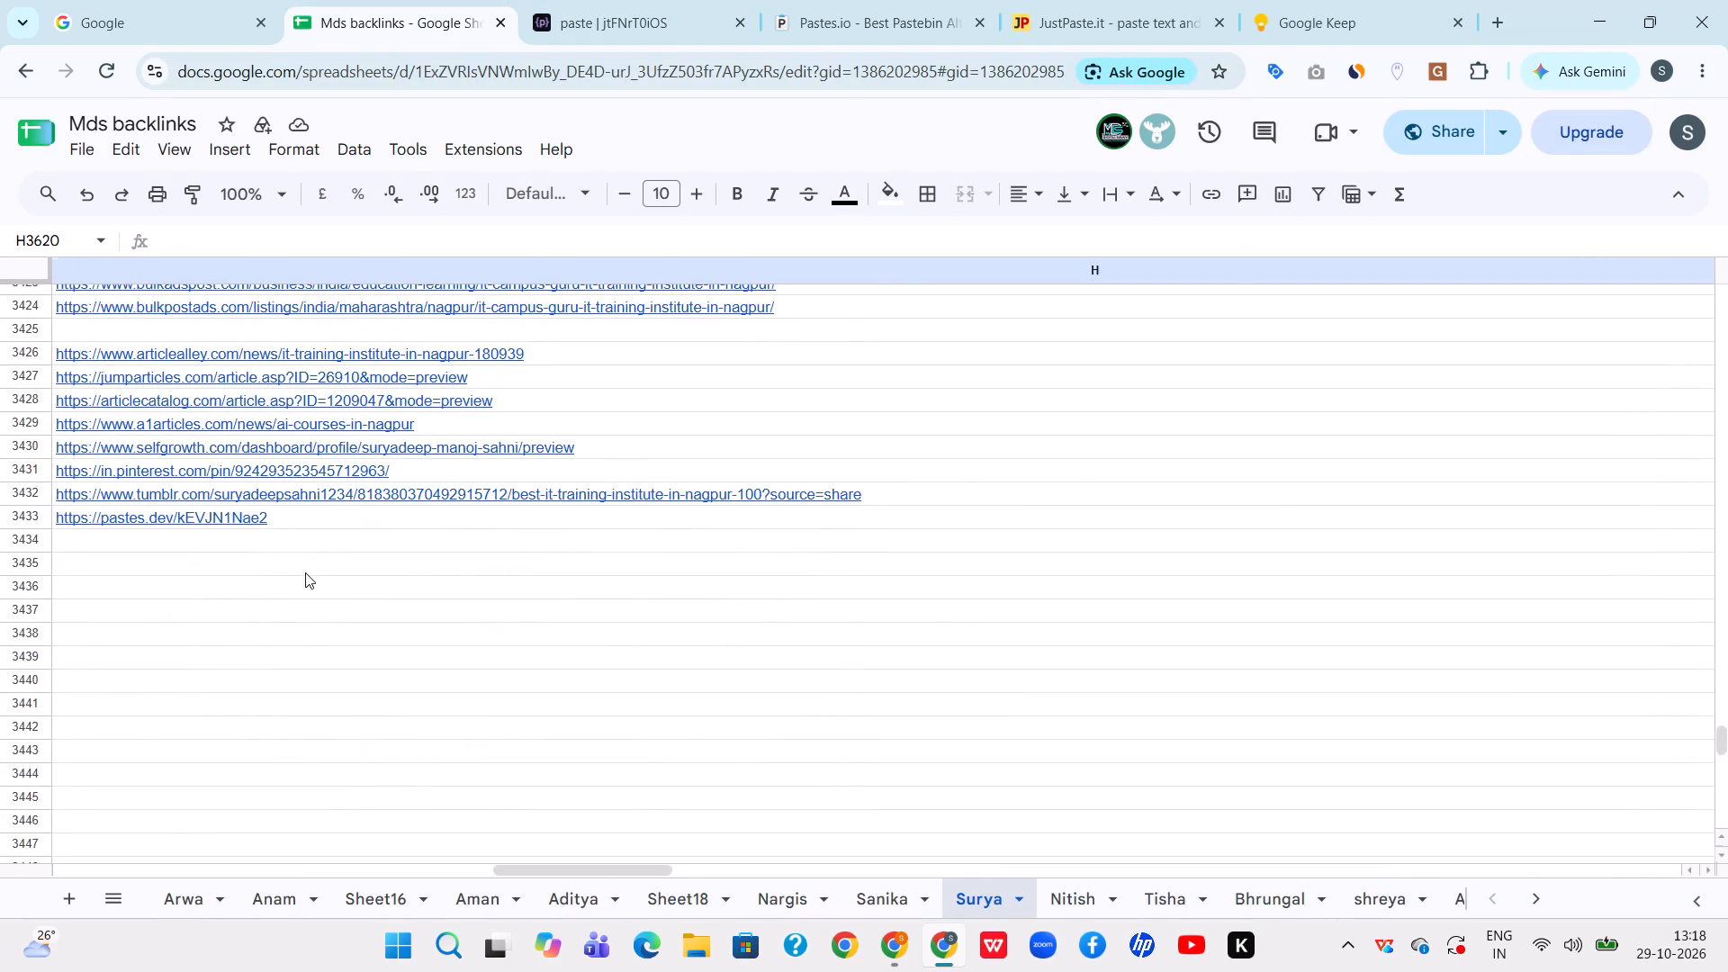
{"action": "scroll", "coordinate": [305, 572], "scroll_direction": "right", "scroll_amount": 1}
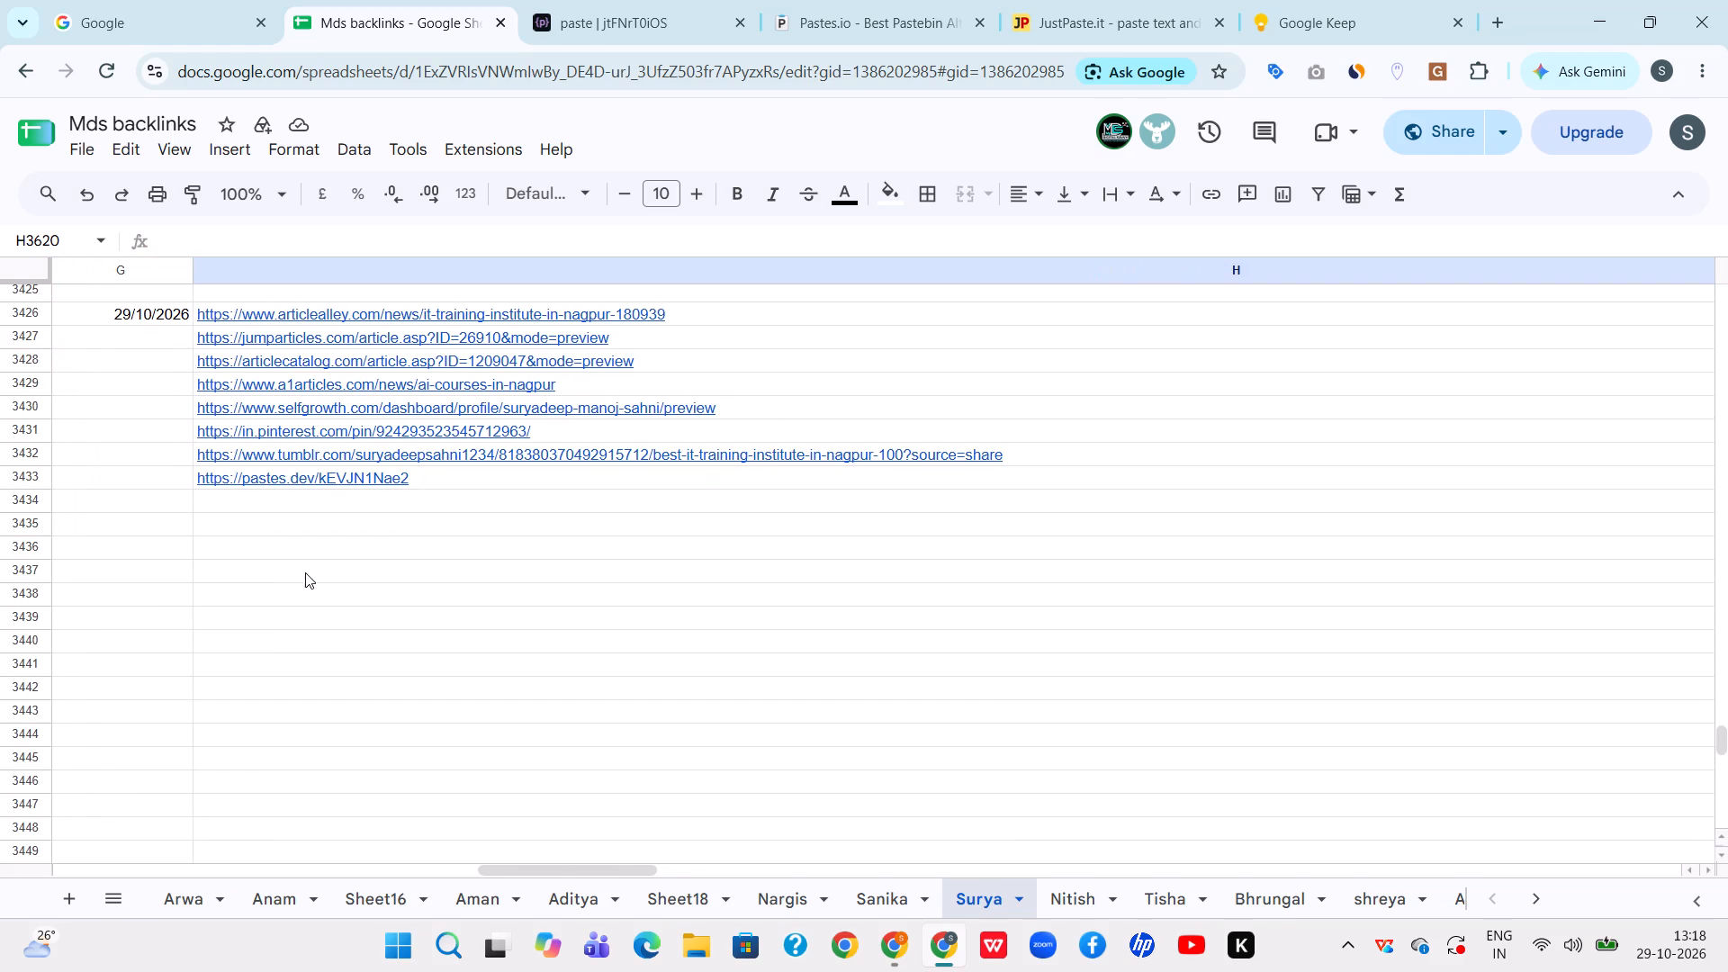
{"action": "left_click", "coordinate": [232, 502]}
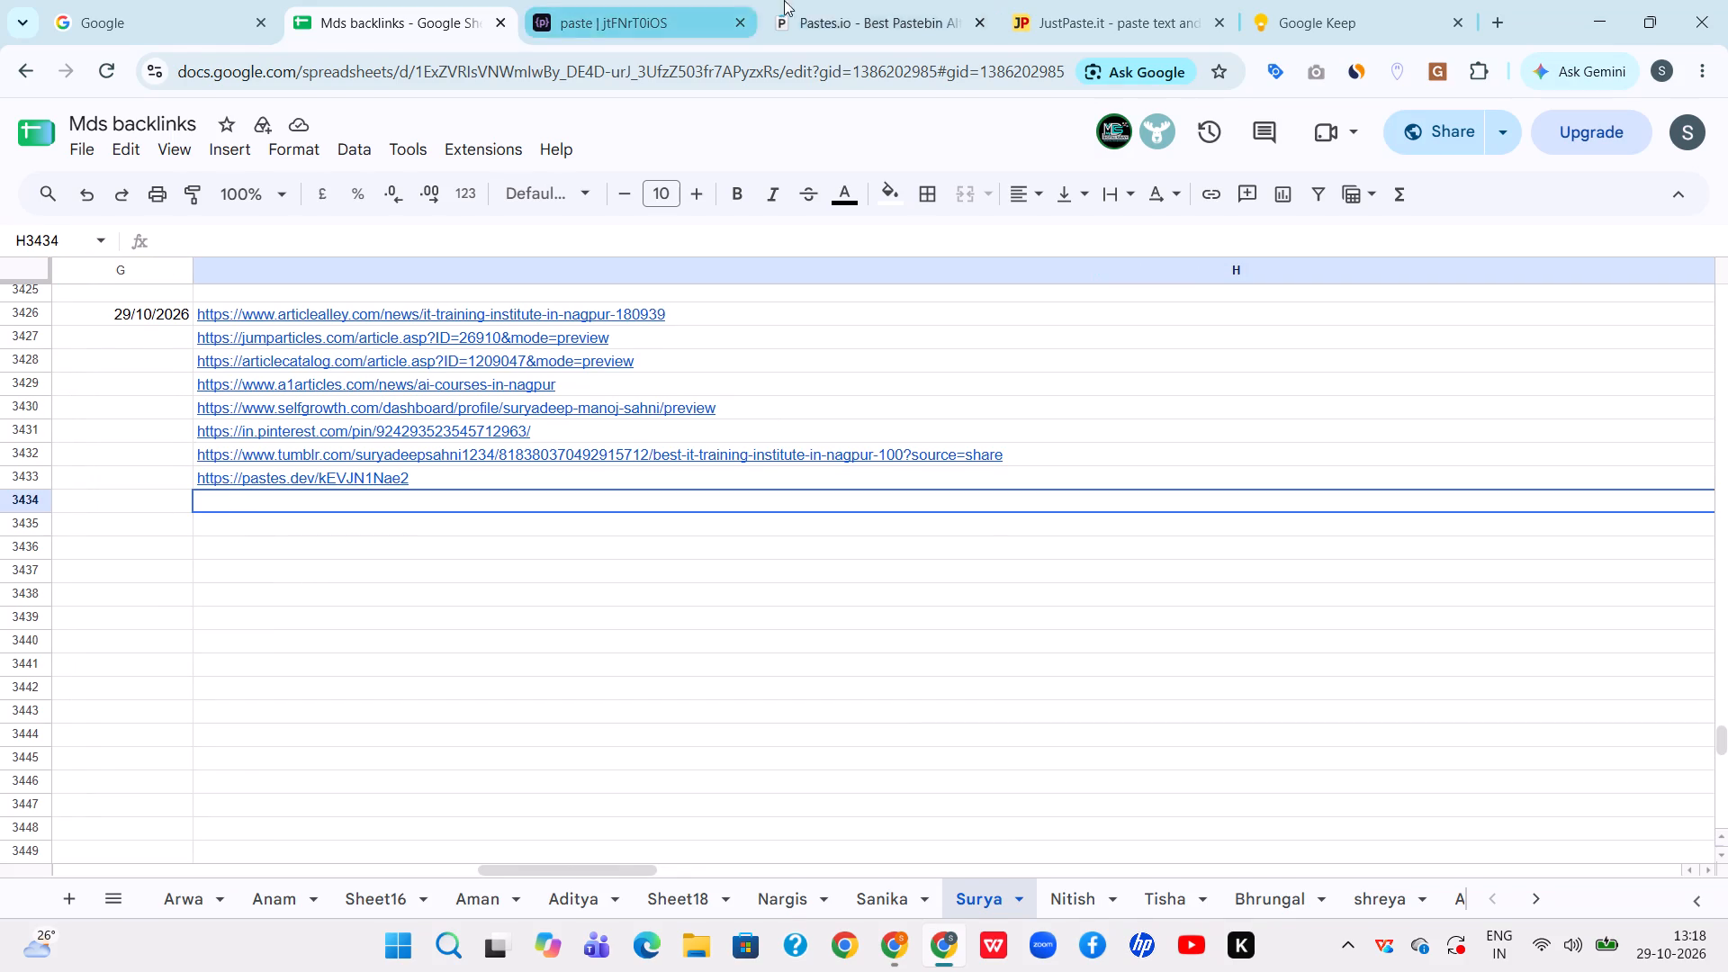
Switch to Pastes.io and close the finished pastes.dev page.
{"action": "left_click", "coordinate": [796, 1]}
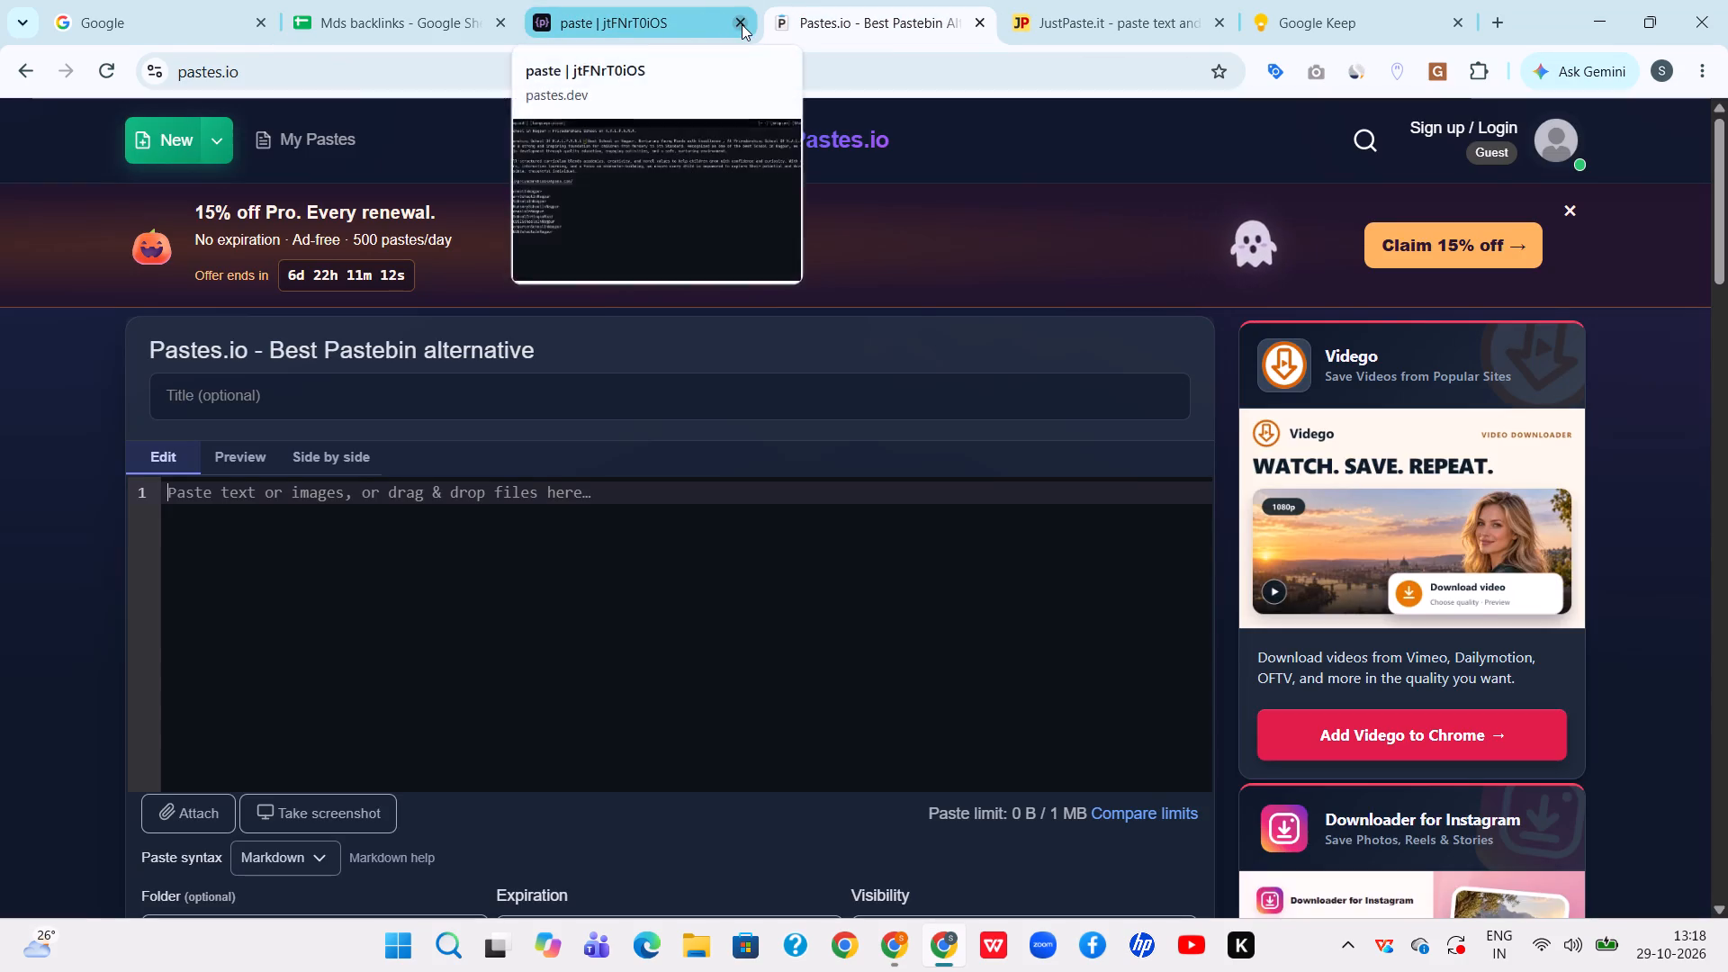
{"action": "left_click", "coordinate": [742, 24]}
Title the Pastes.io paste "Best IT training institute in Nagpur | 100% Job-Guaranteed IT Courses", copying the first part from the IT institute website's heading.
{"action": "left_click", "coordinate": [421, 404]}
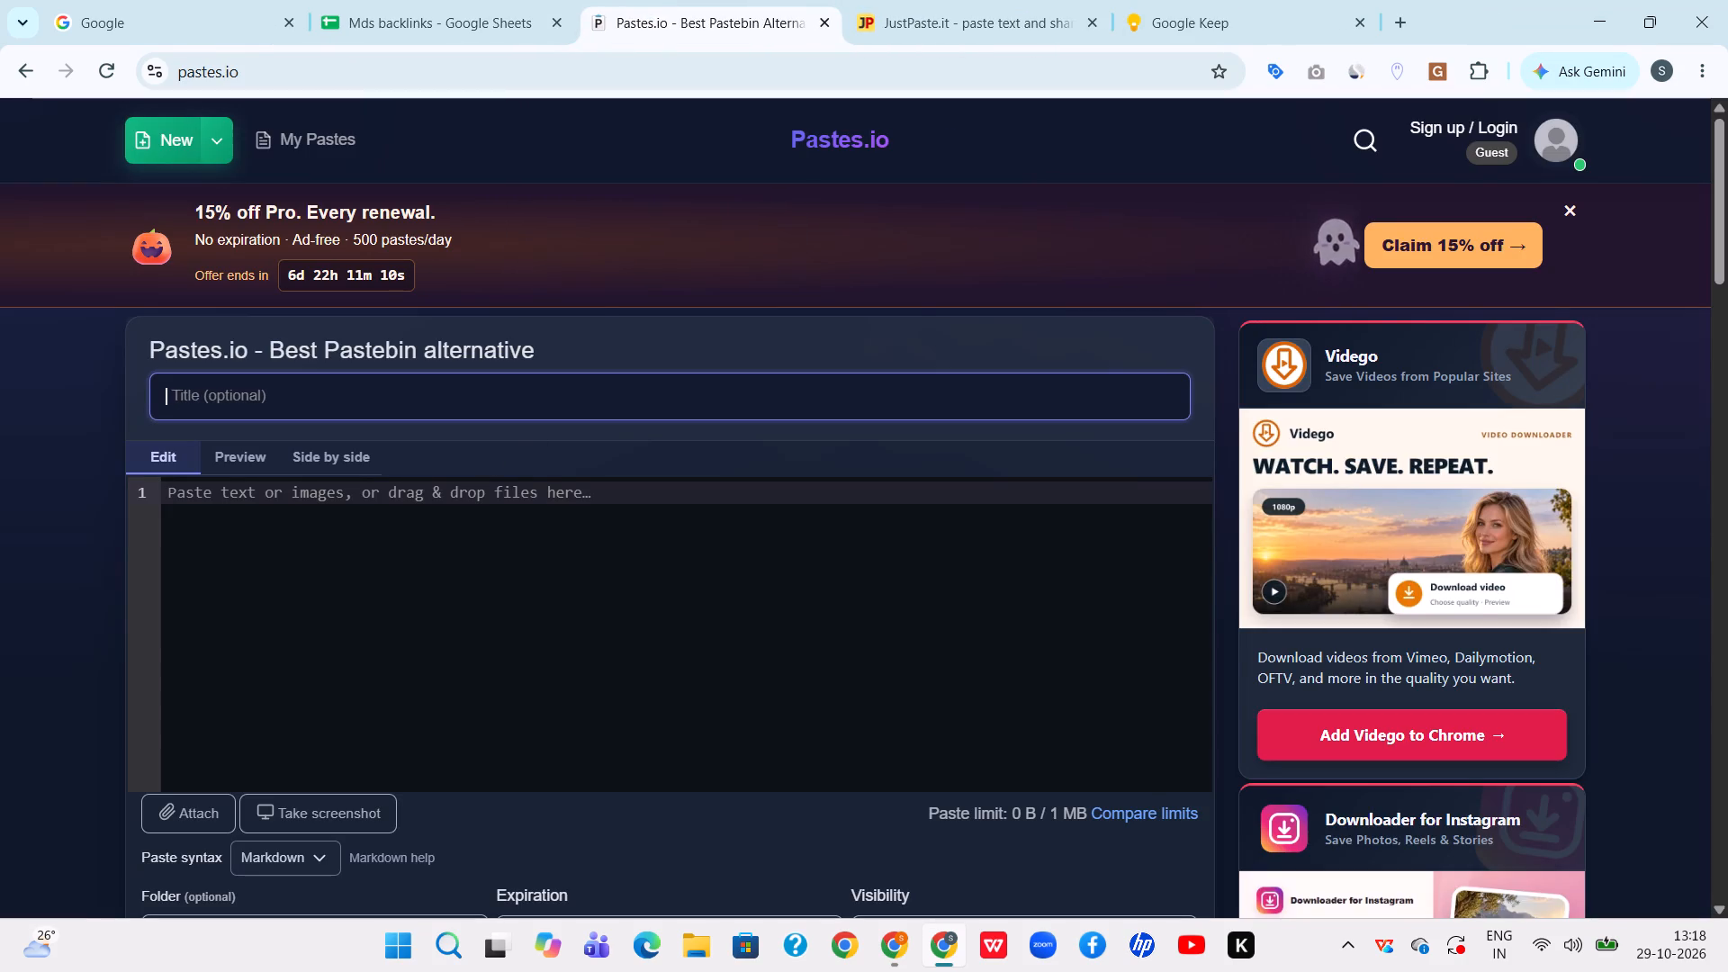
{"action": "left_click", "coordinate": [895, 959]}
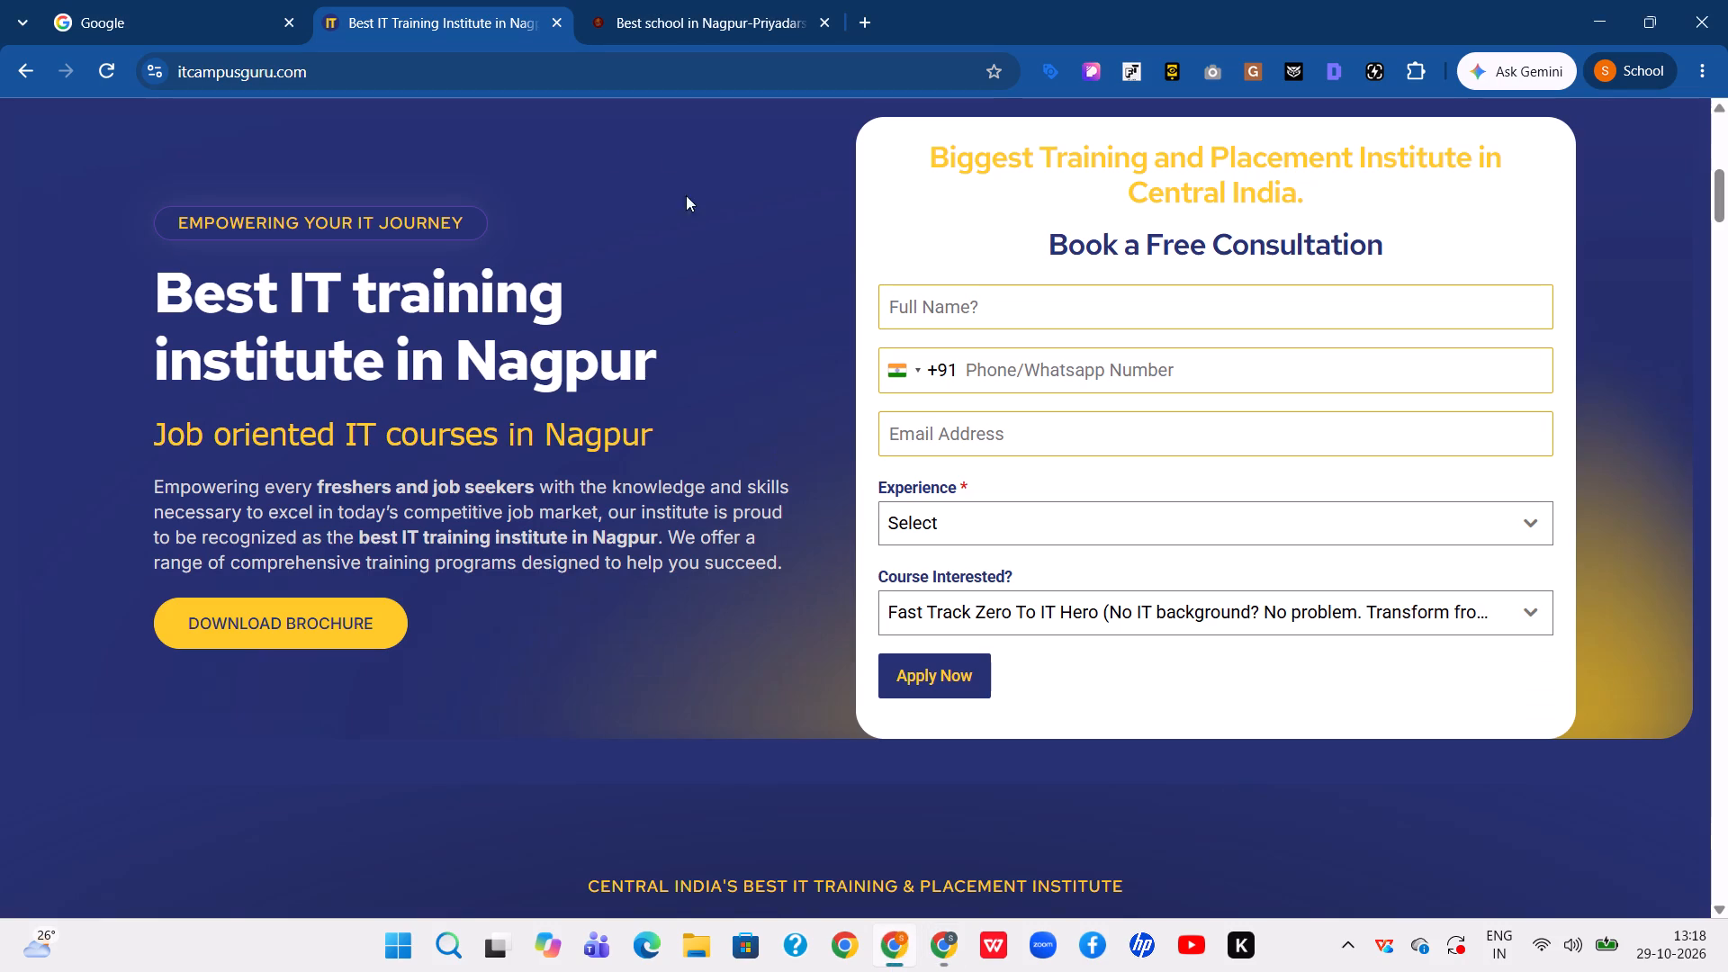
{"action": "triple_click", "coordinate": [425, 373]}
{"action": "double_click", "coordinate": [425, 373]}
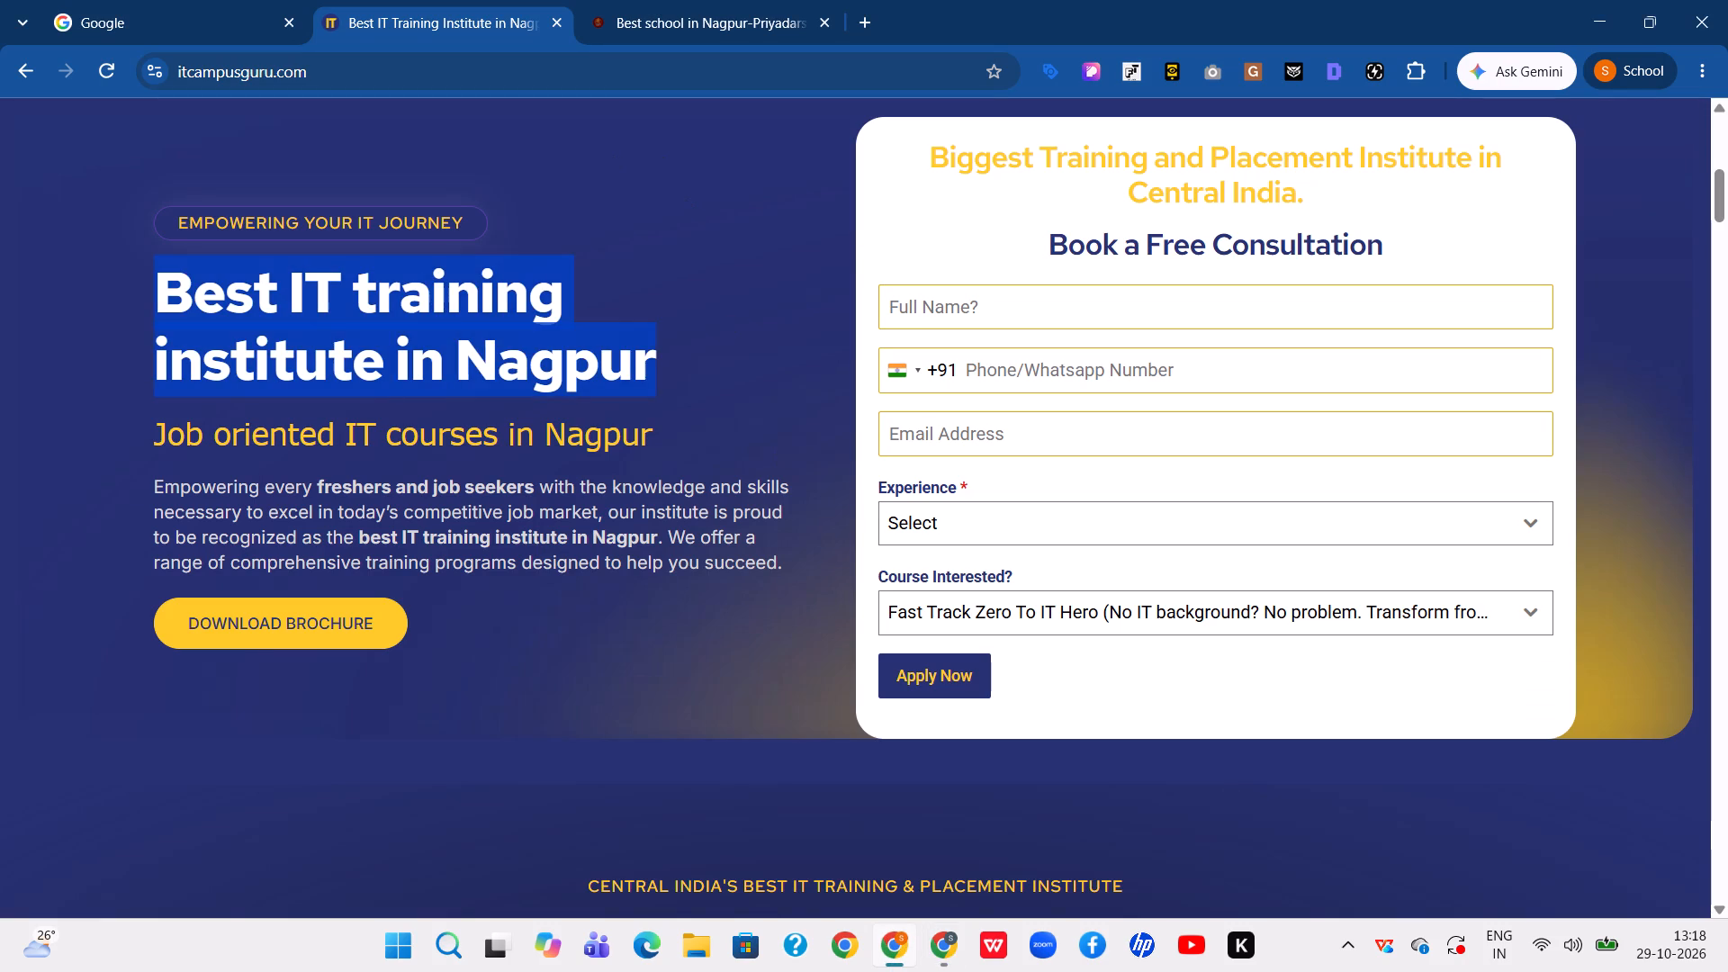
{"action": "key", "text": "ctrl+c"}
{"action": "triple_click", "coordinate": [318, 484]}
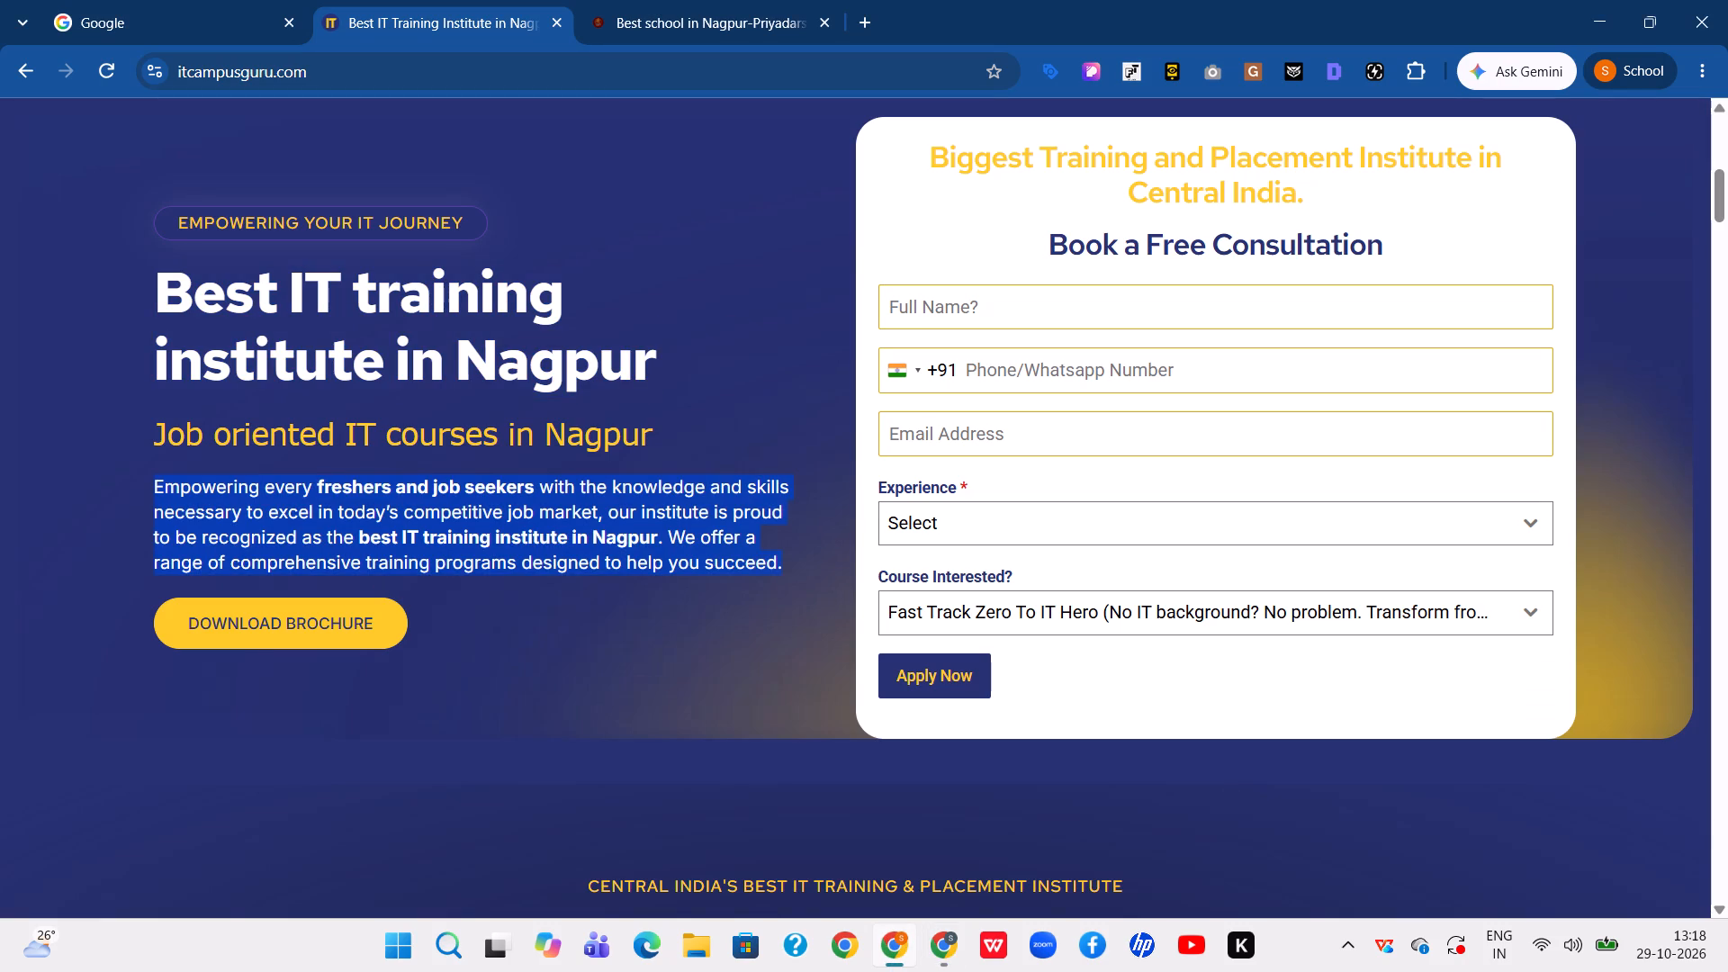
{"action": "left_click", "coordinate": [318, 484]}
{"action": "left_click", "coordinate": [947, 969]}
{"action": "key", "text": "ctrl+v"}
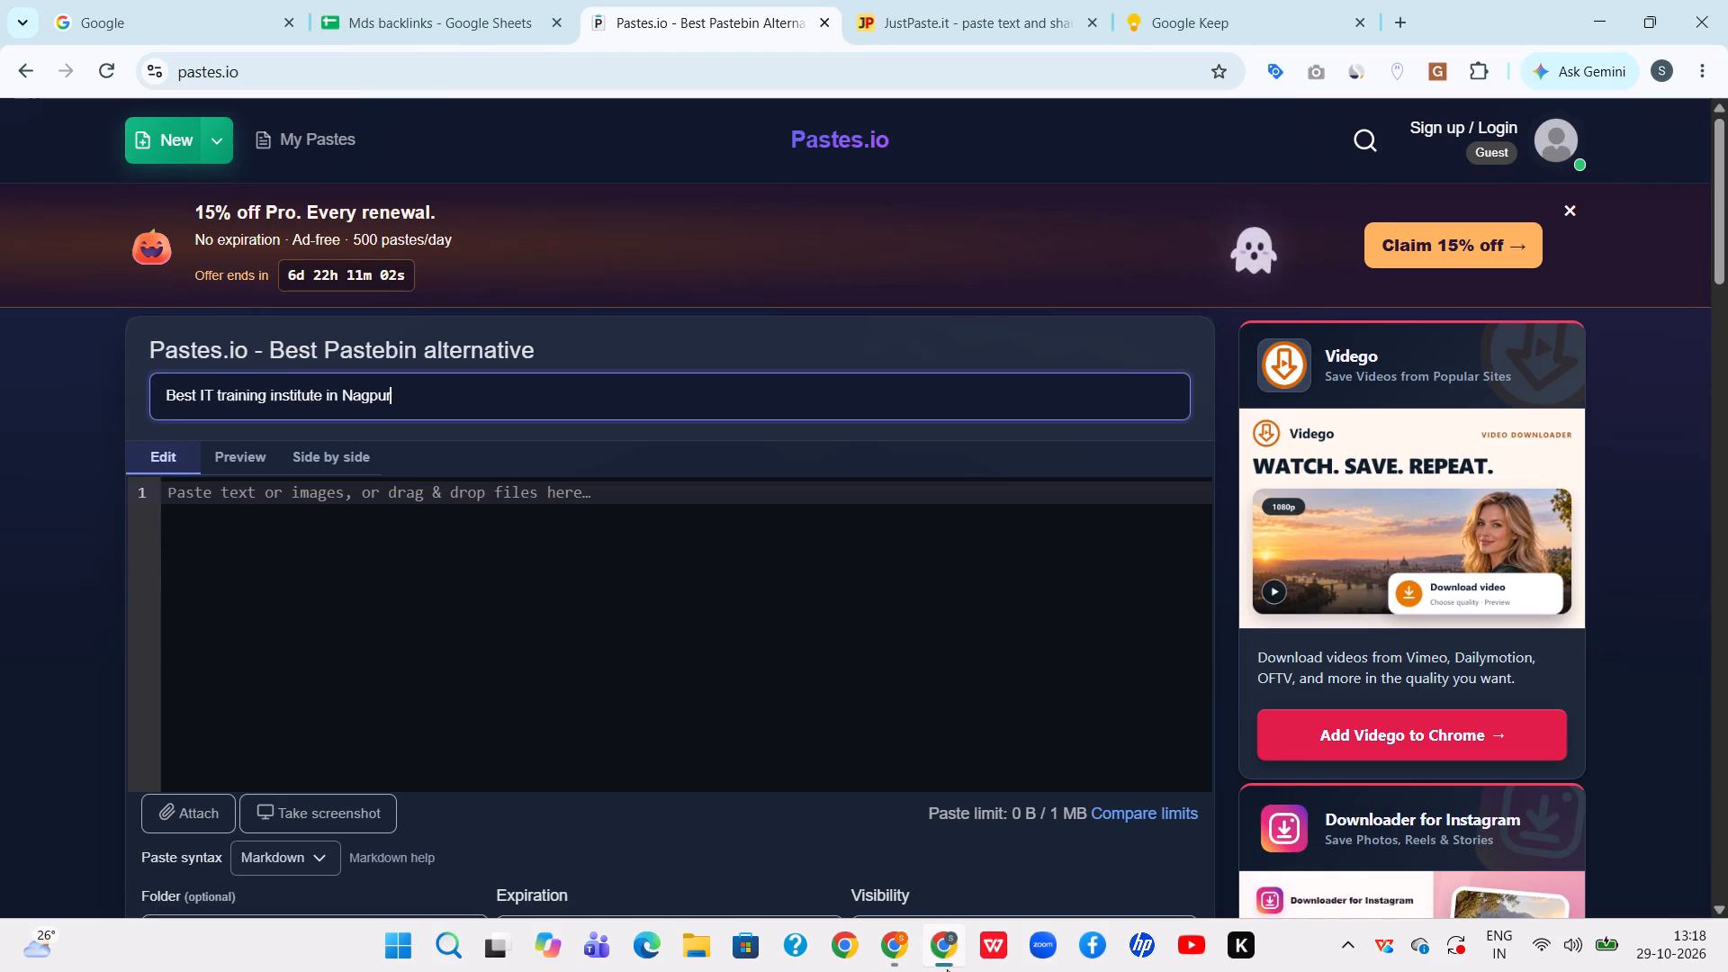
{"action": "key", "text": "space"}
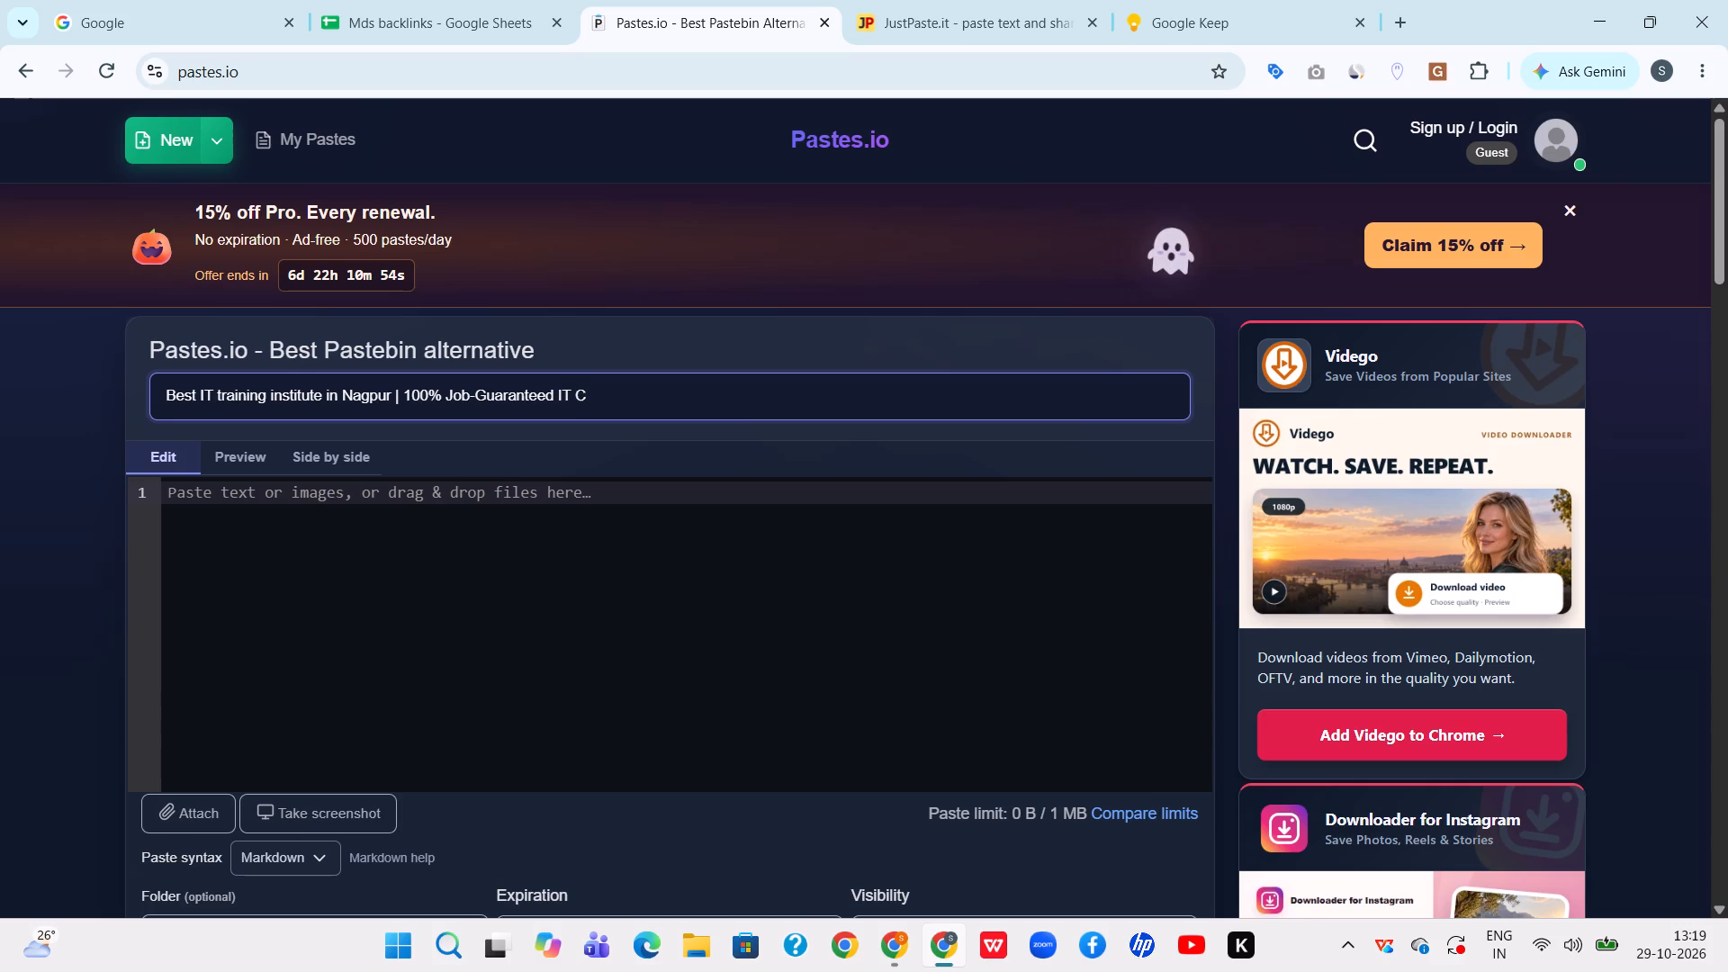
{"action": "type", "text": "ourses"}
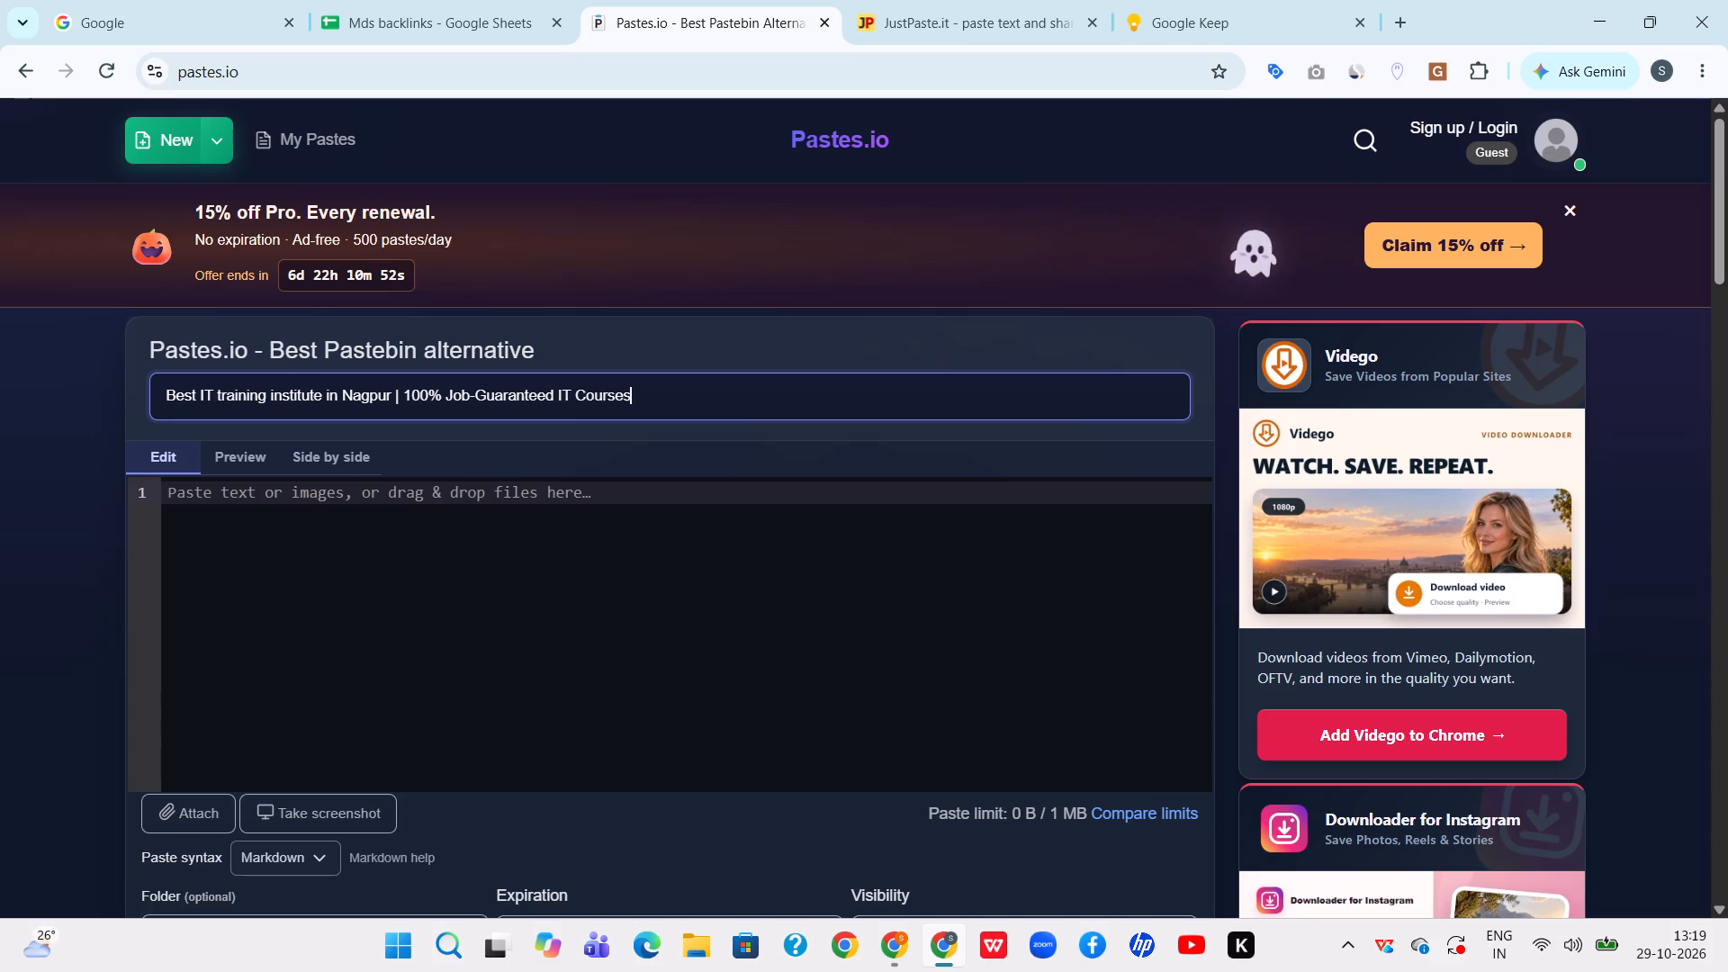
{"action": "left_click", "coordinate": [629, 537]}
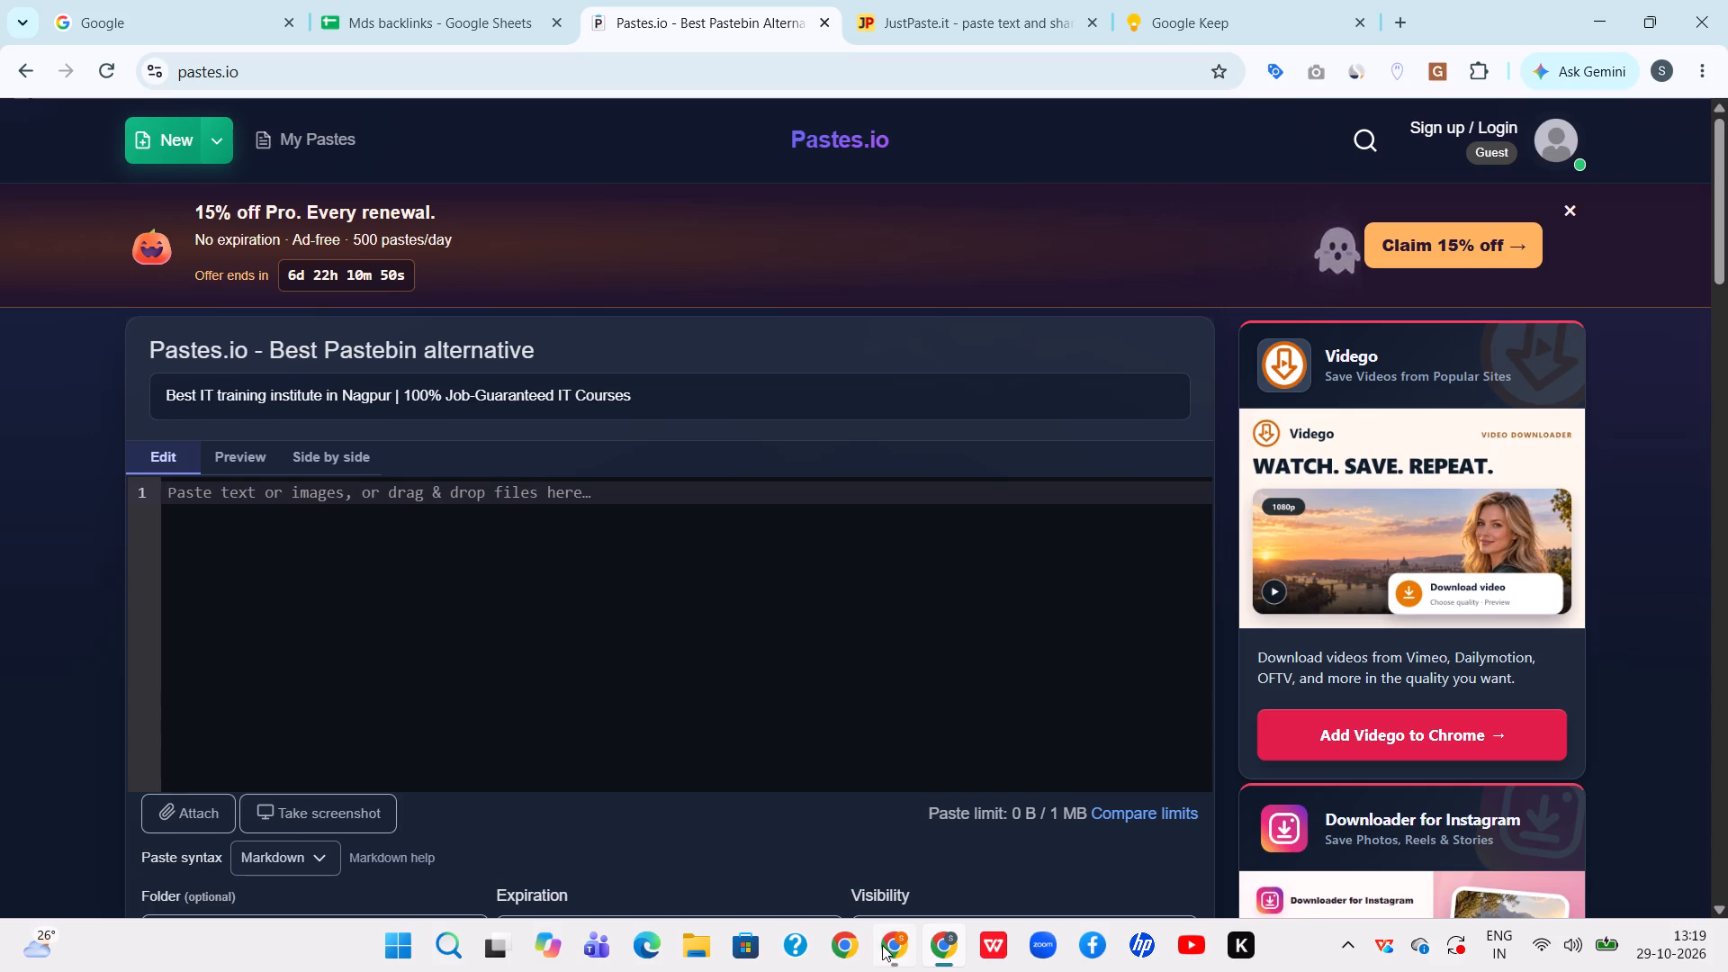
Fill the Pastes.io paste body with the "Empowering every freshers and job seekers" paragraph copied from the IT institute website.
{"action": "left_click", "coordinate": [877, 956]}
{"action": "key", "text": "ctrl+c"}
{"action": "left_click", "coordinate": [524, 417]}
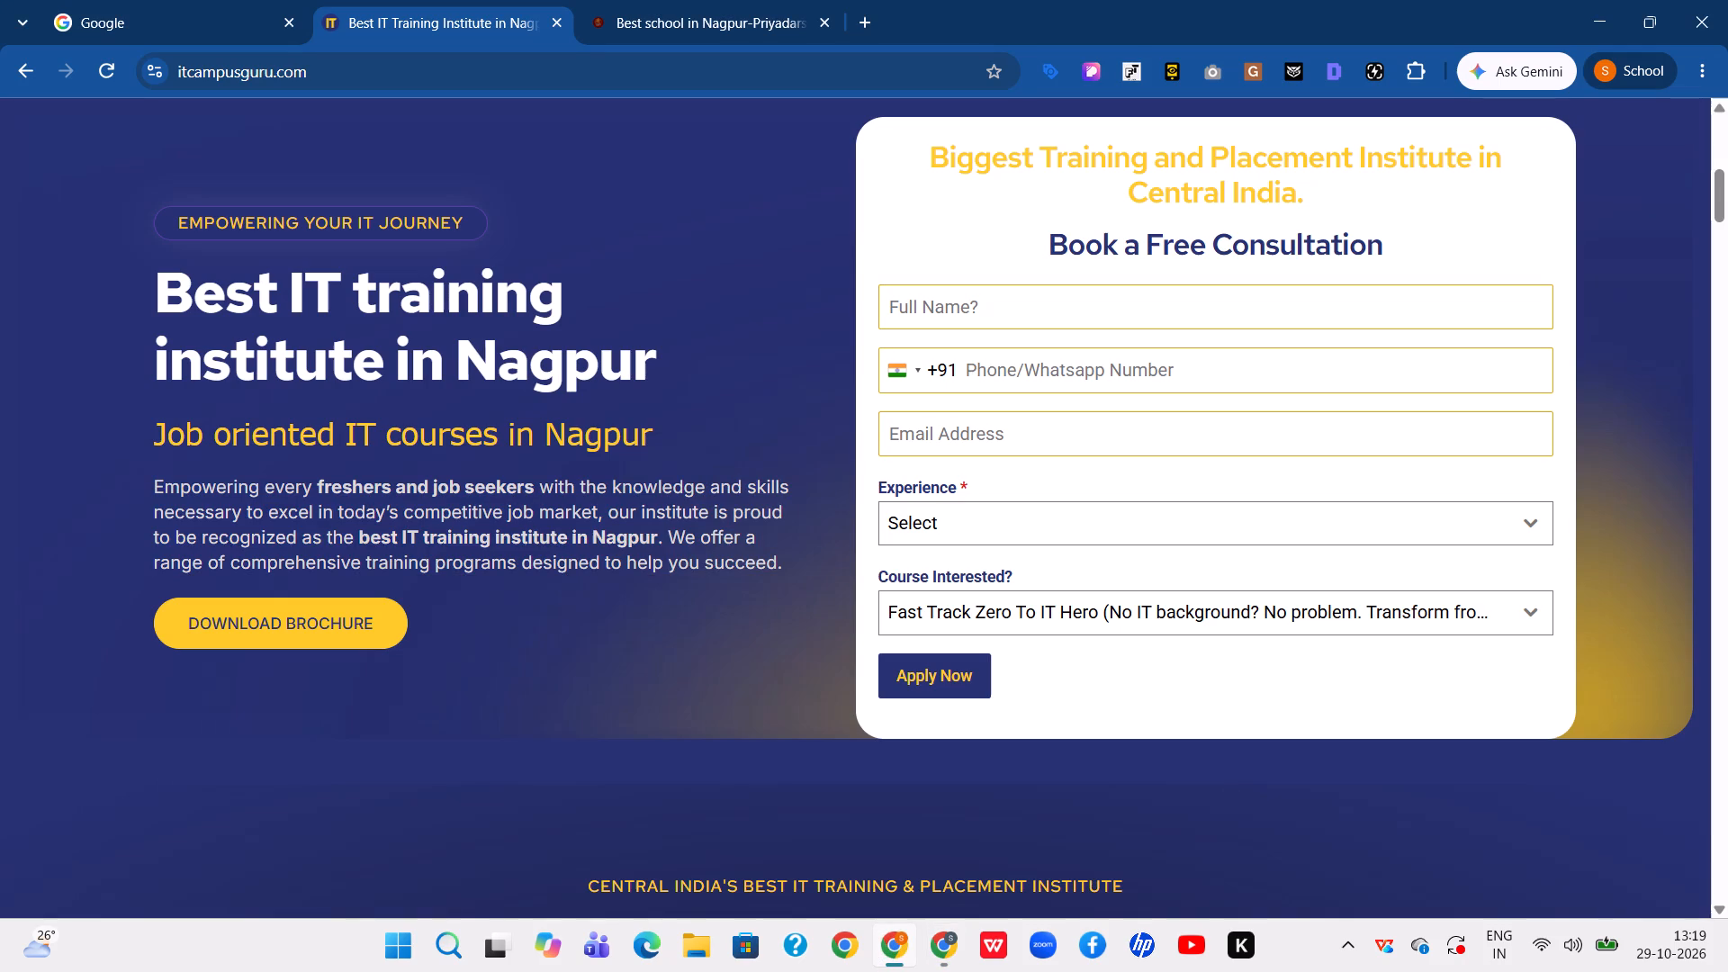
{"action": "left_click", "coordinate": [370, 79]}
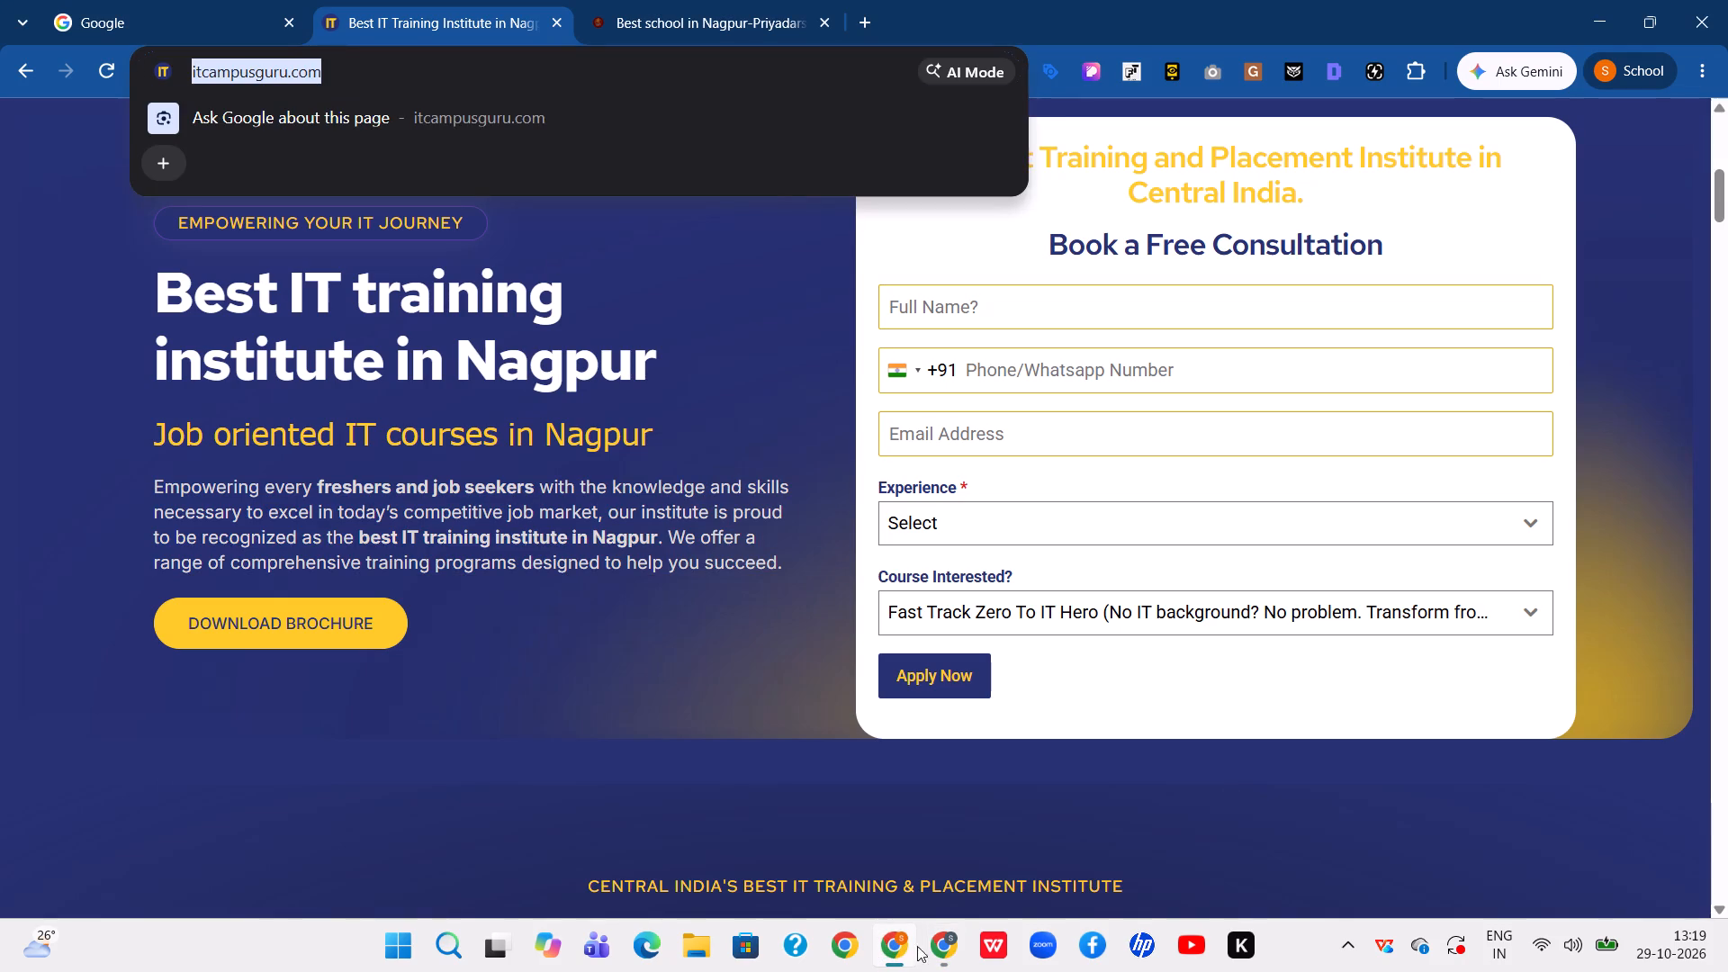
{"action": "left_click", "coordinate": [936, 943]}
{"action": "key", "text": "ctrl+v"}
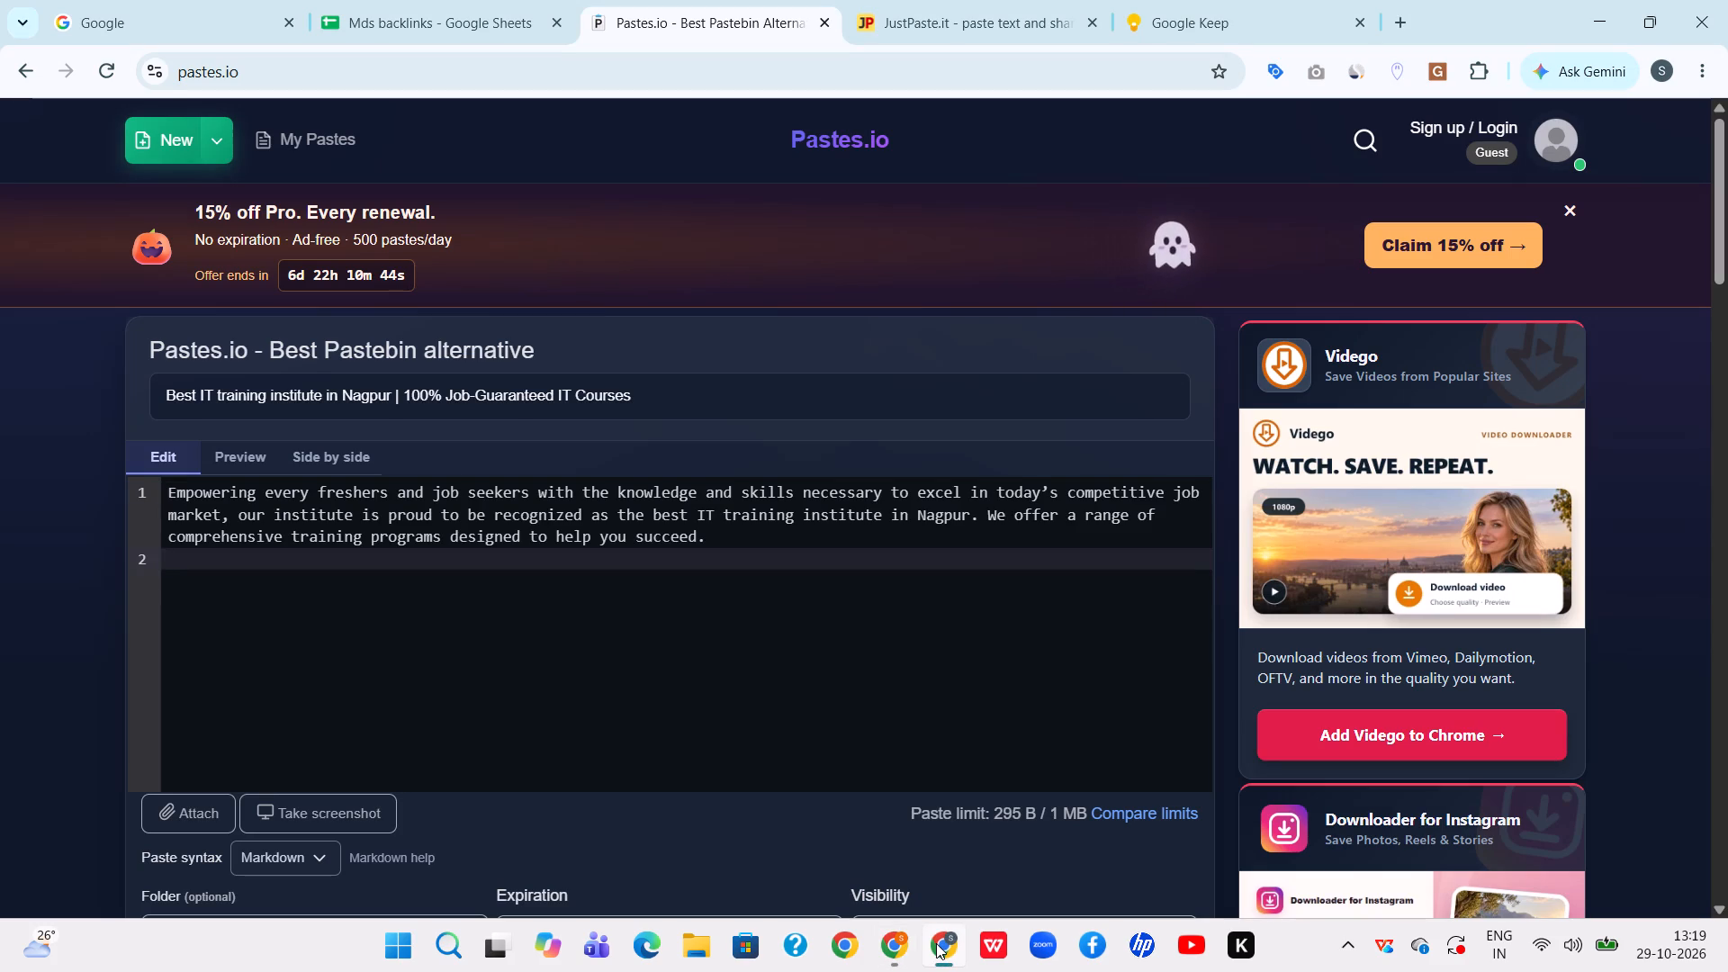
{"action": "key", "text": "Return"}
{"action": "left_click", "coordinate": [905, 938]}
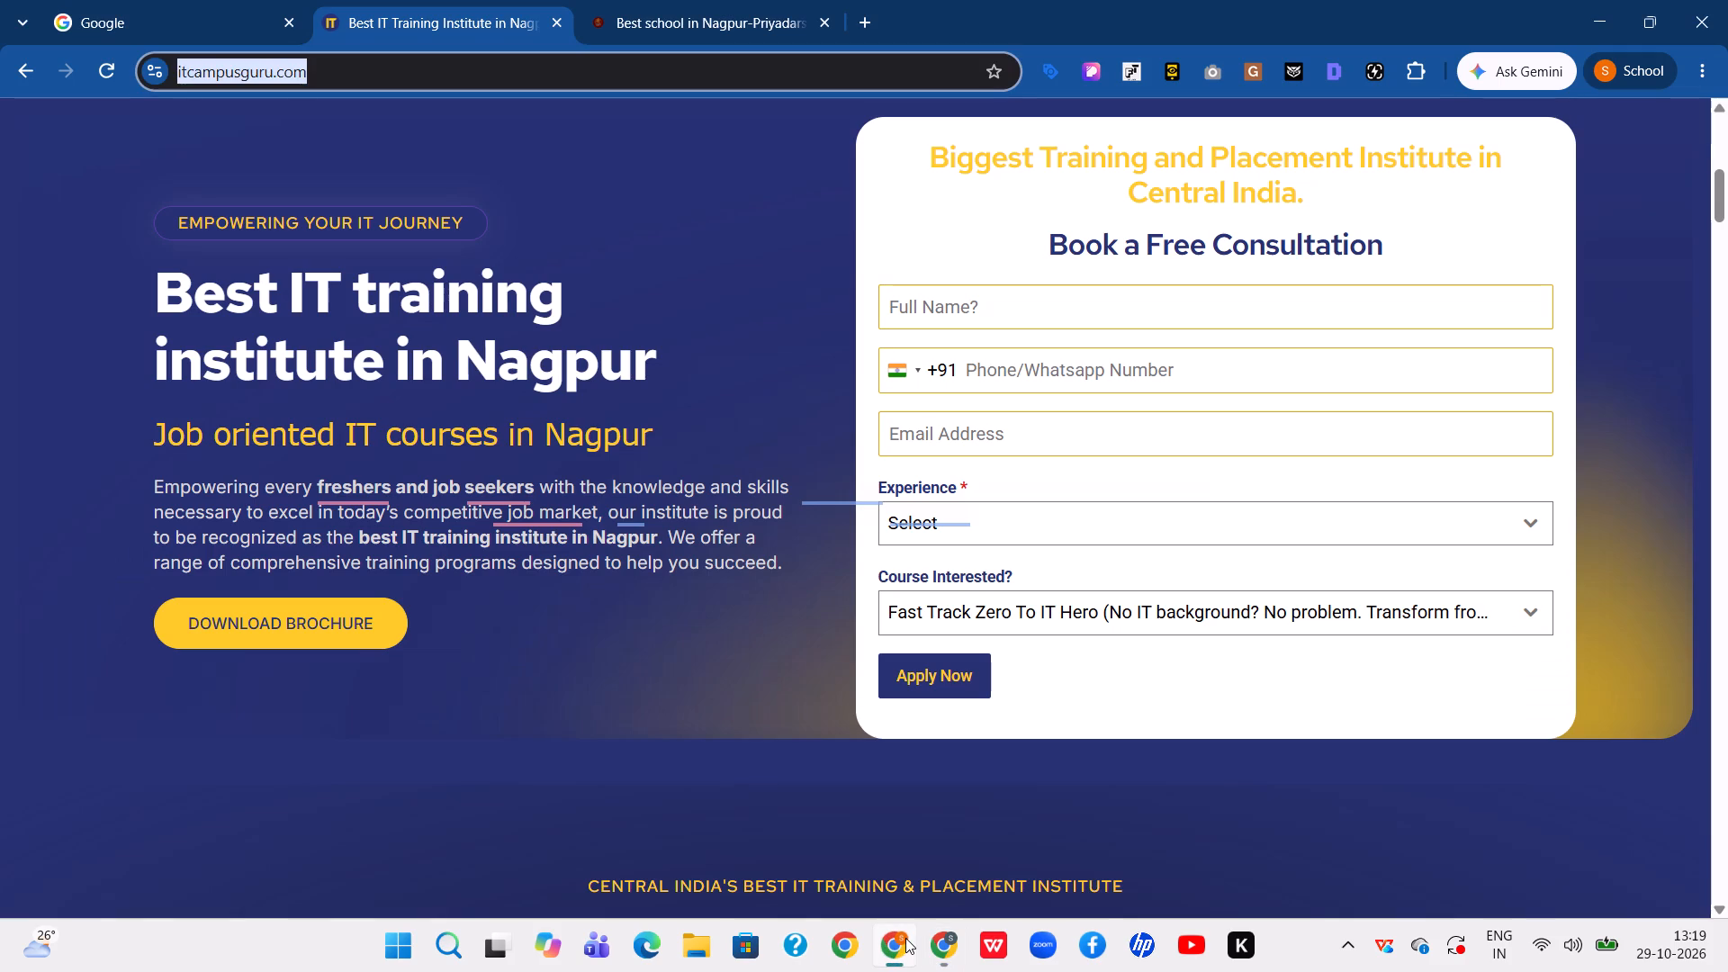
{"action": "key", "text": "ctrl+c"}
{"action": "left_click", "coordinate": [598, 506]}
{"action": "left_click", "coordinate": [799, 0]}
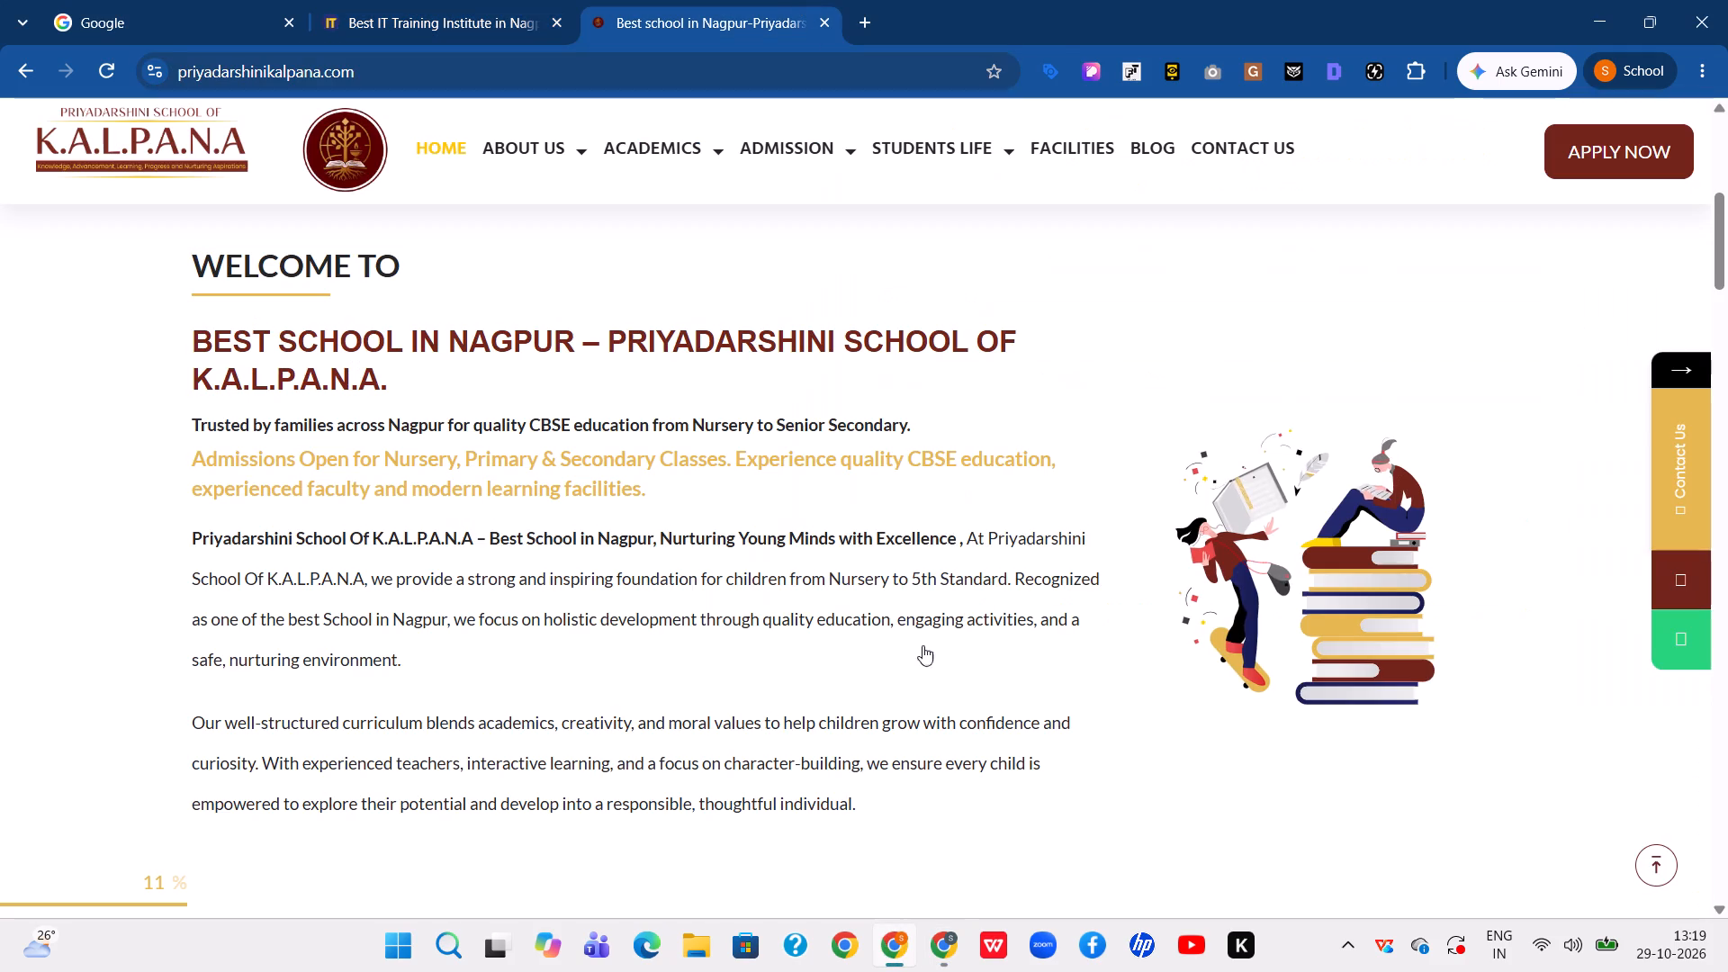
{"action": "left_click", "coordinate": [942, 951]}
{"action": "key", "text": "ctrl+v"}
{"action": "key", "text": "Return"}
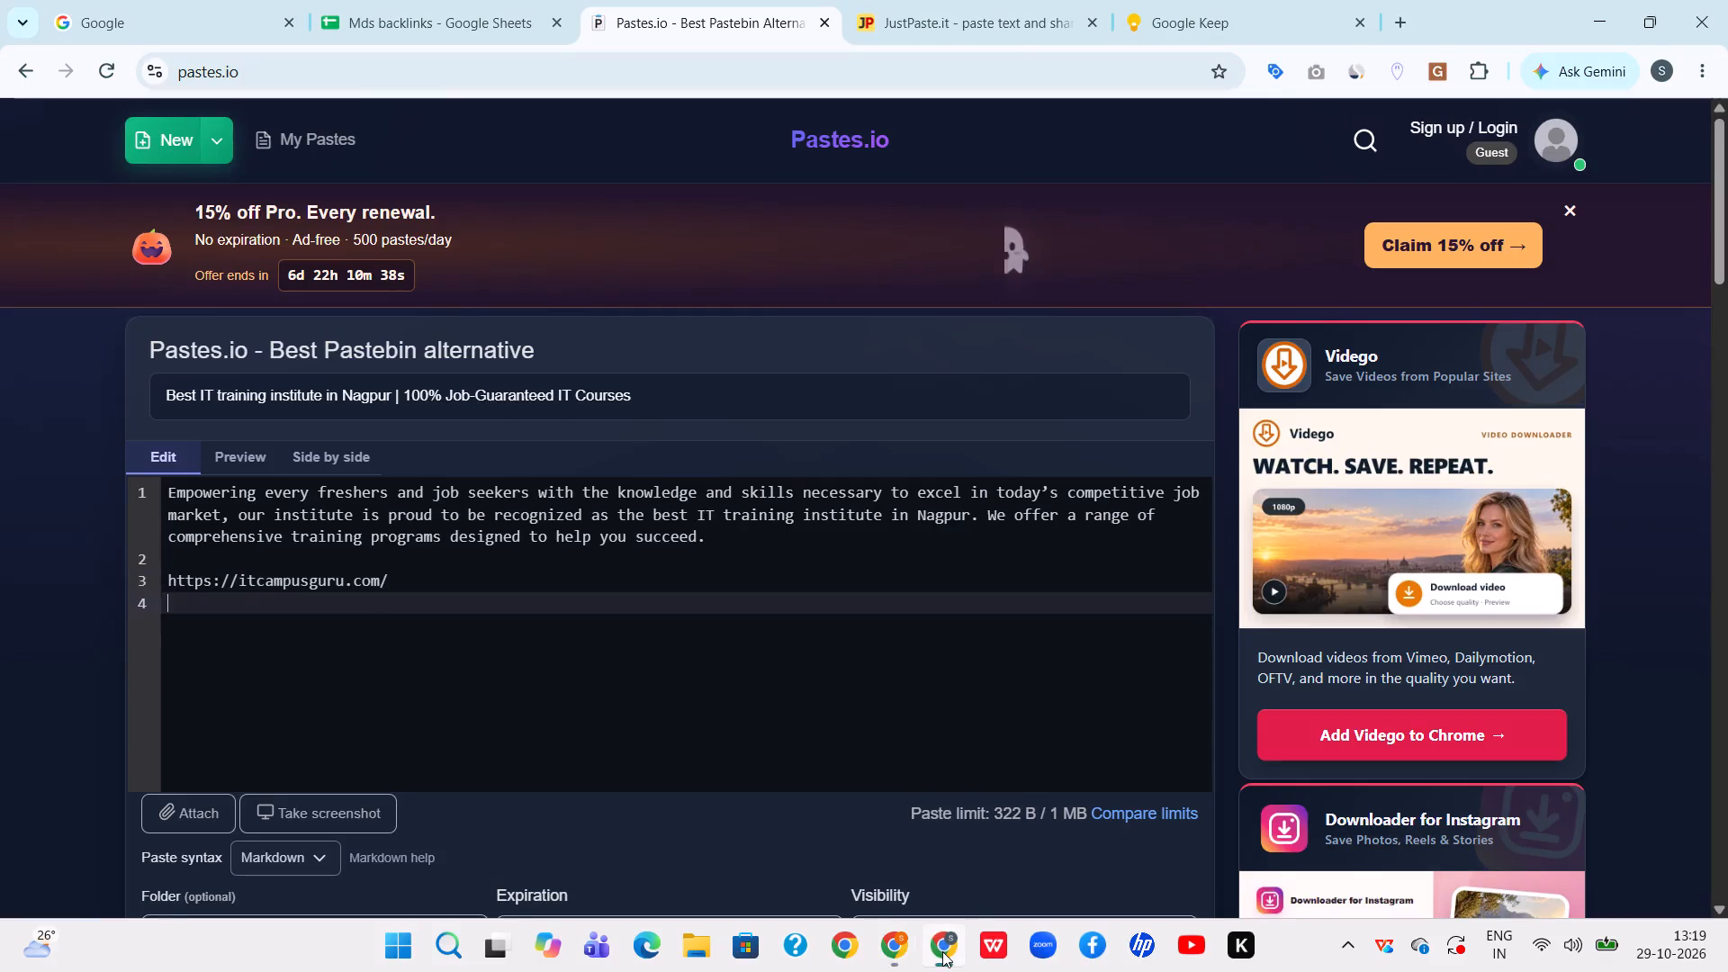
{"action": "key", "text": "Return"}
Append the hashtags from the Keep note "Keywords for IT Training Institute" below the link in the Pastes.io paste.
{"action": "left_click", "coordinate": [1139, 0]}
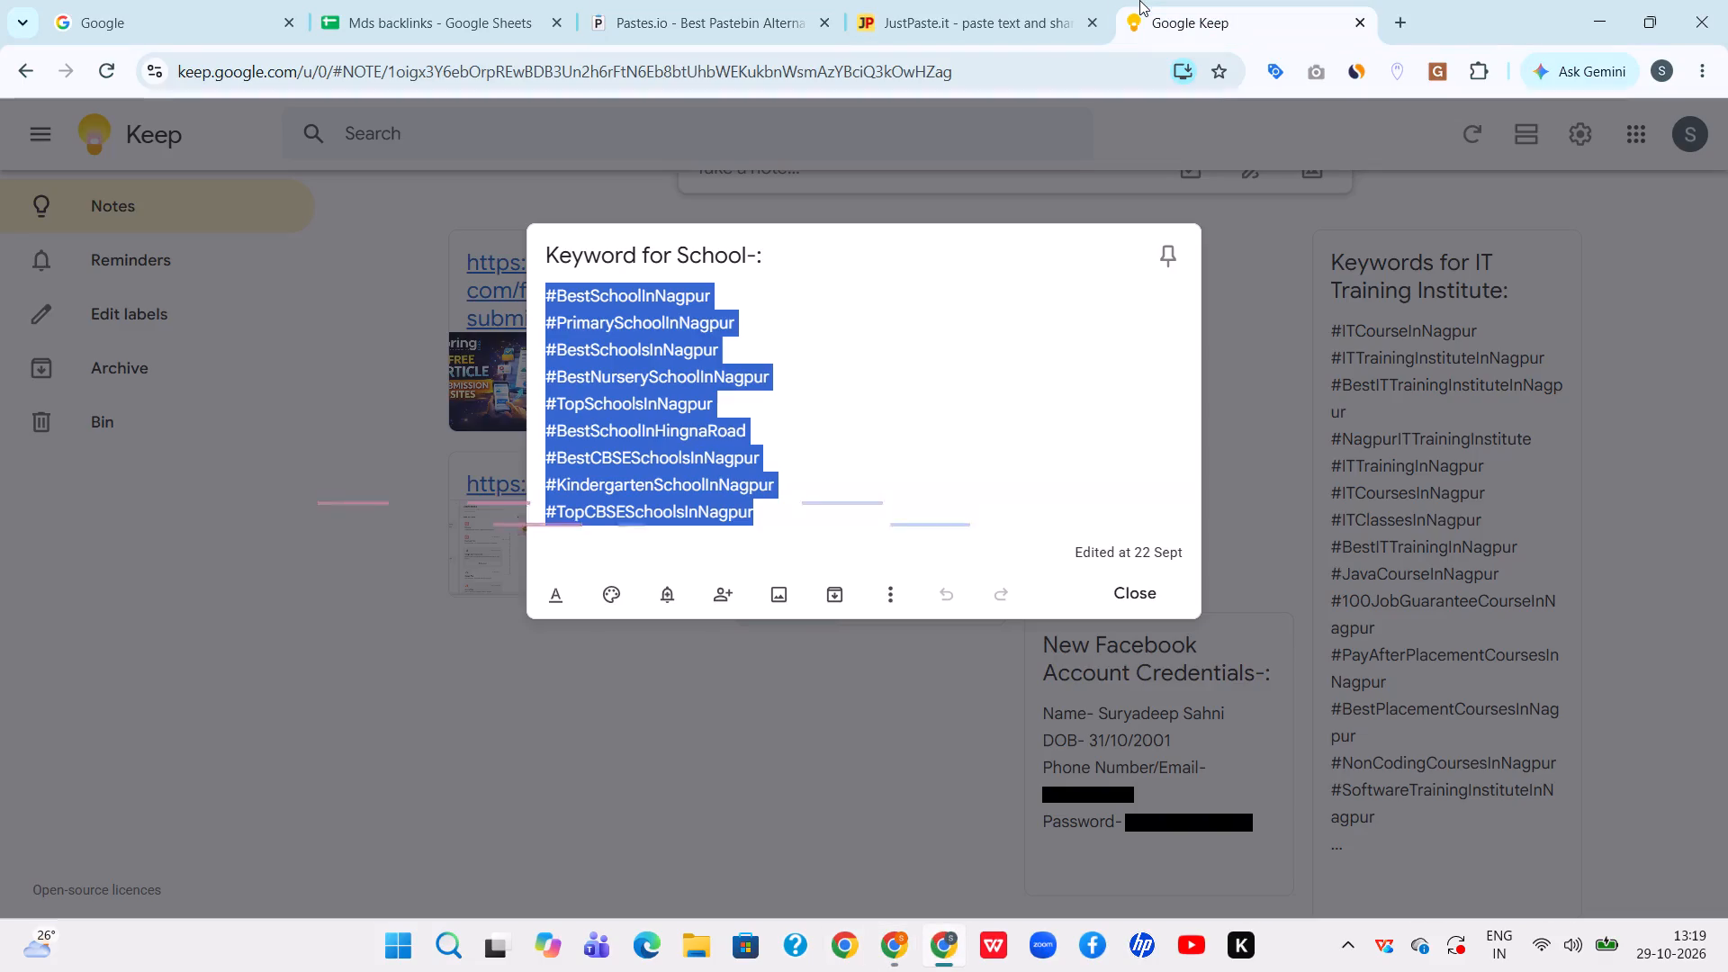
{"action": "left_click", "coordinate": [1322, 517]}
{"action": "left_click", "coordinate": [1440, 511]}
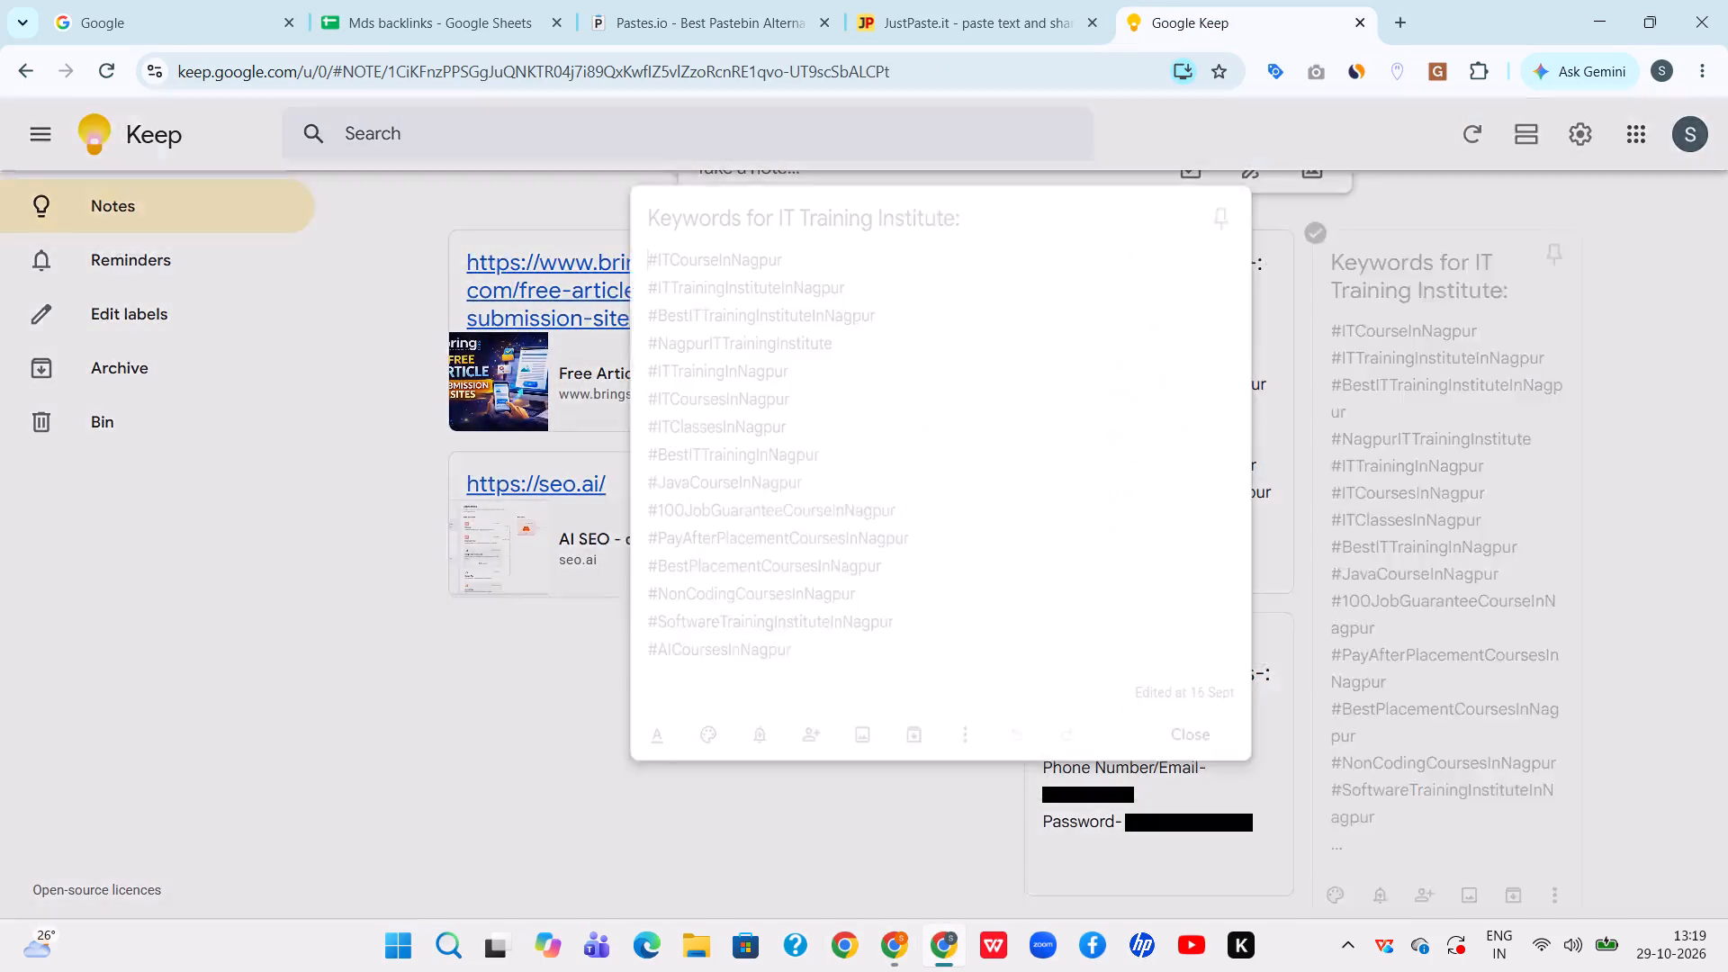
{"action": "key", "text": "ctrl+a"}
{"action": "key", "text": "ctrl+c"}
{"action": "left_click", "coordinate": [1440, 511]}
{"action": "left_click", "coordinate": [1149, 351]}
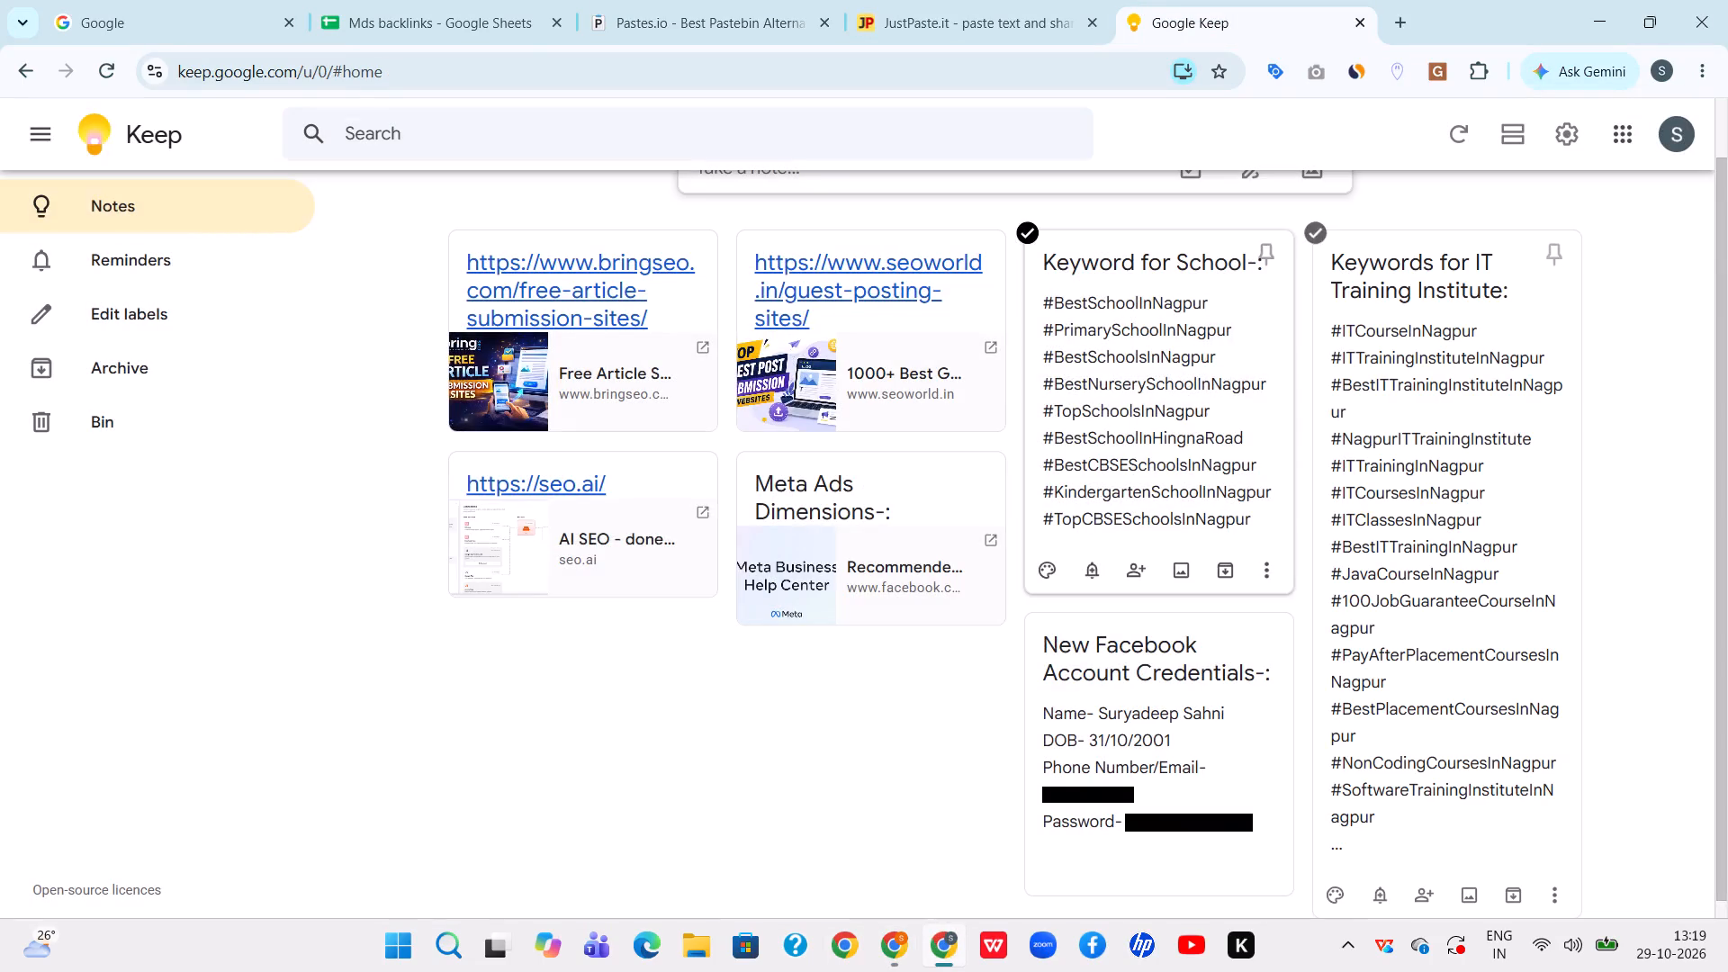
{"action": "left_click", "coordinate": [624, 0]}
{"action": "key", "text": "ctrl+v"}
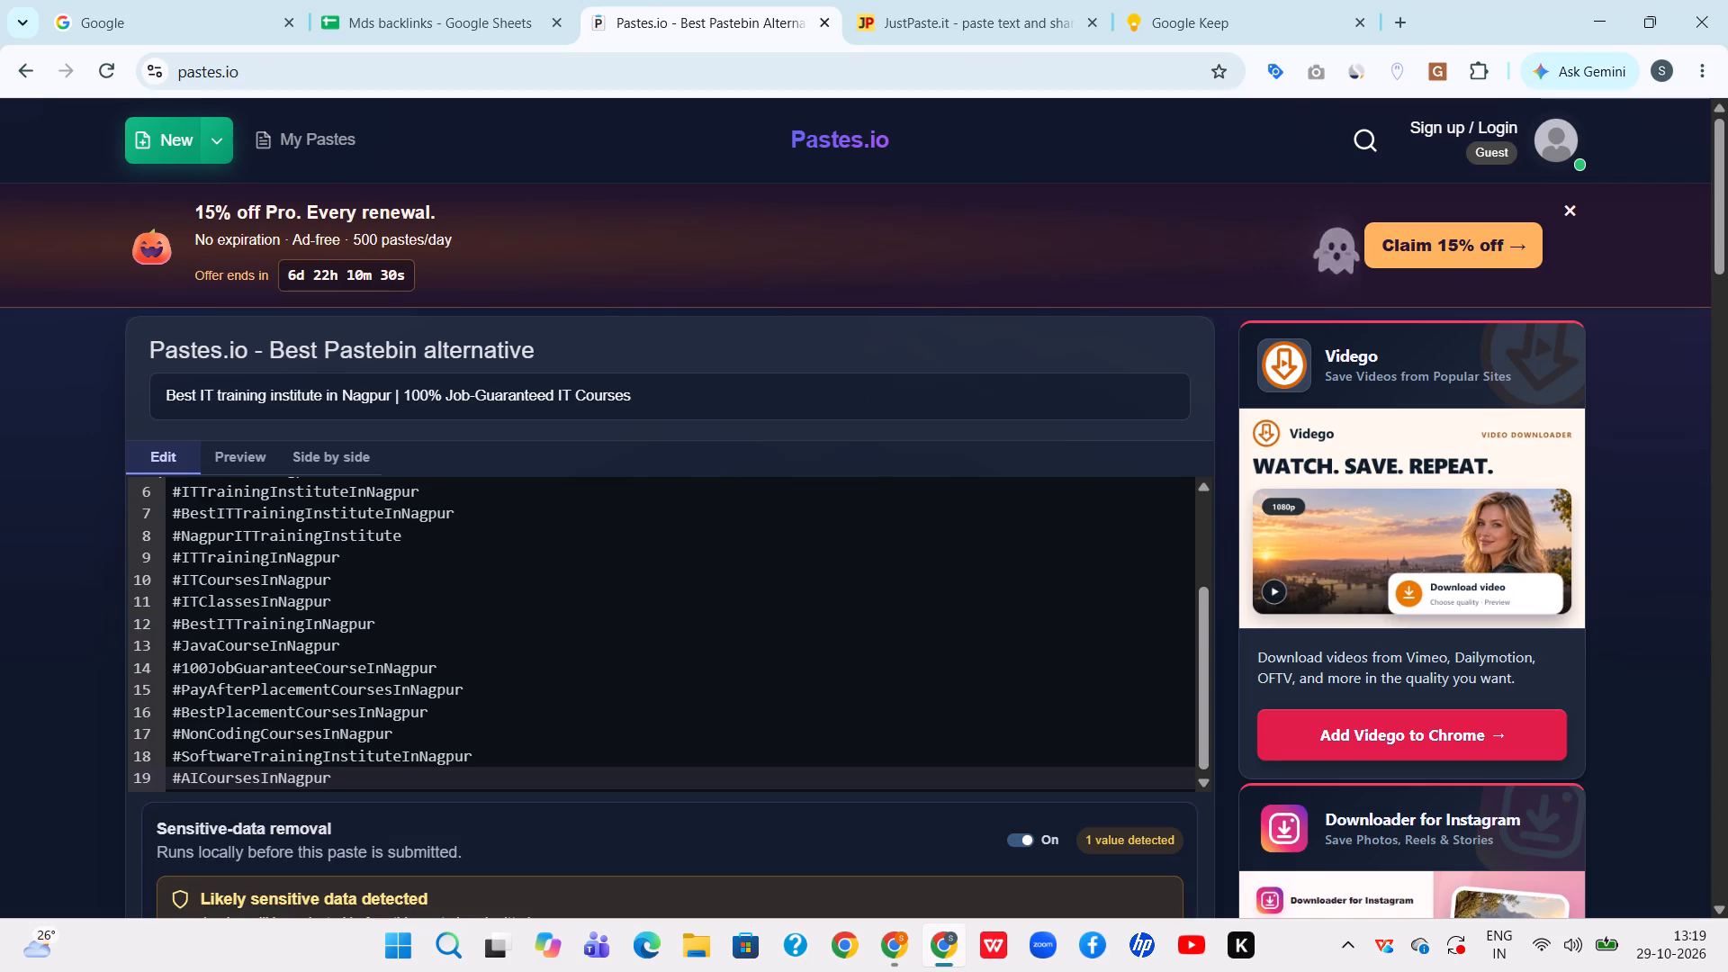
Create the IT institute paste with the 1 Month expiration and record its link in H3434 of the Surya sheet.
{"action": "scroll", "coordinate": [1067, 318], "scroll_direction": "down", "scroll_amount": 6}
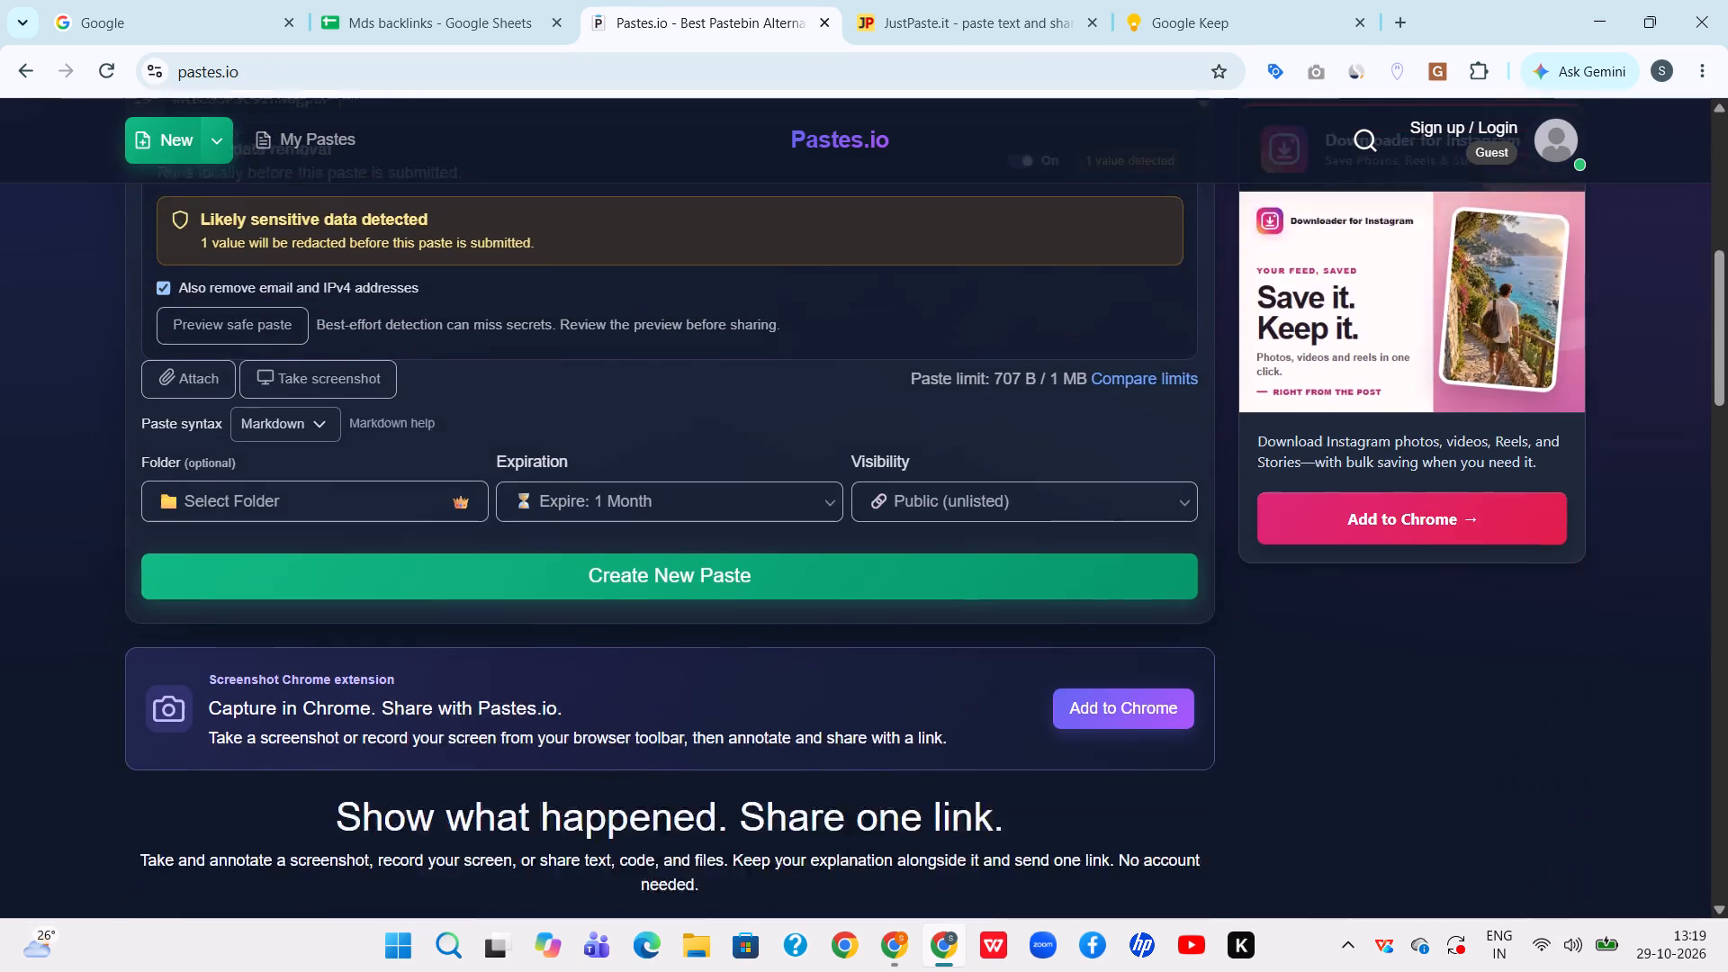
{"action": "left_click", "coordinate": [763, 366]}
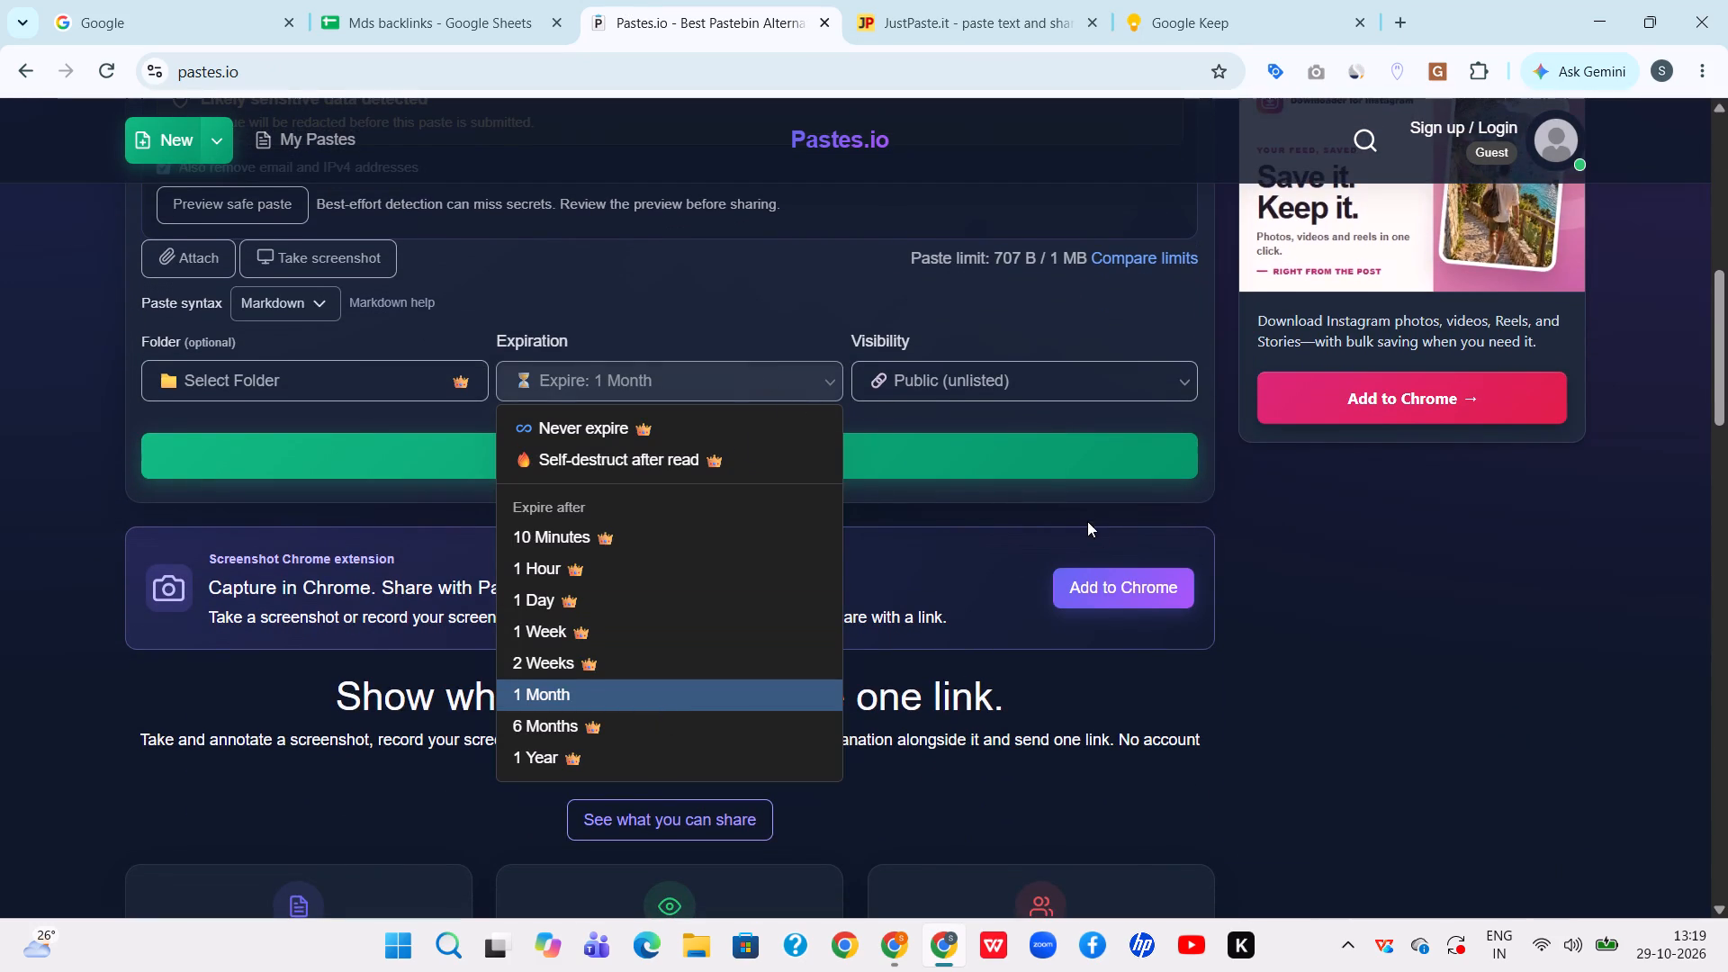
{"action": "left_click", "coordinate": [1041, 455]}
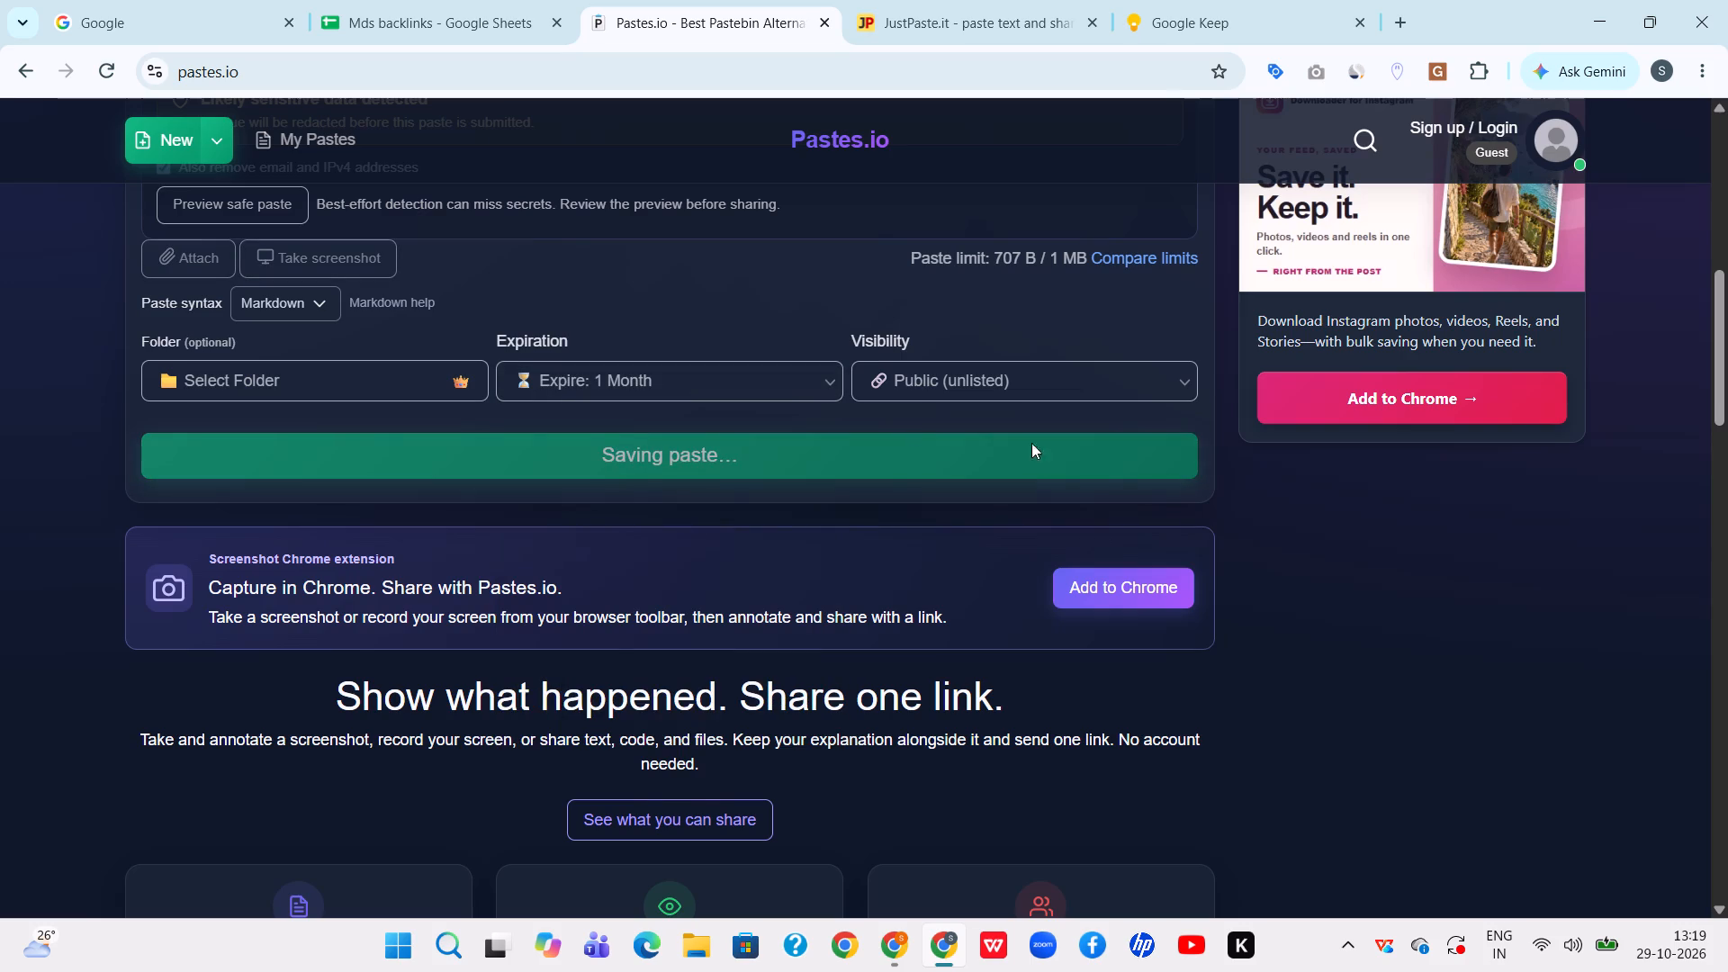
{"action": "left_click", "coordinate": [687, 67]}
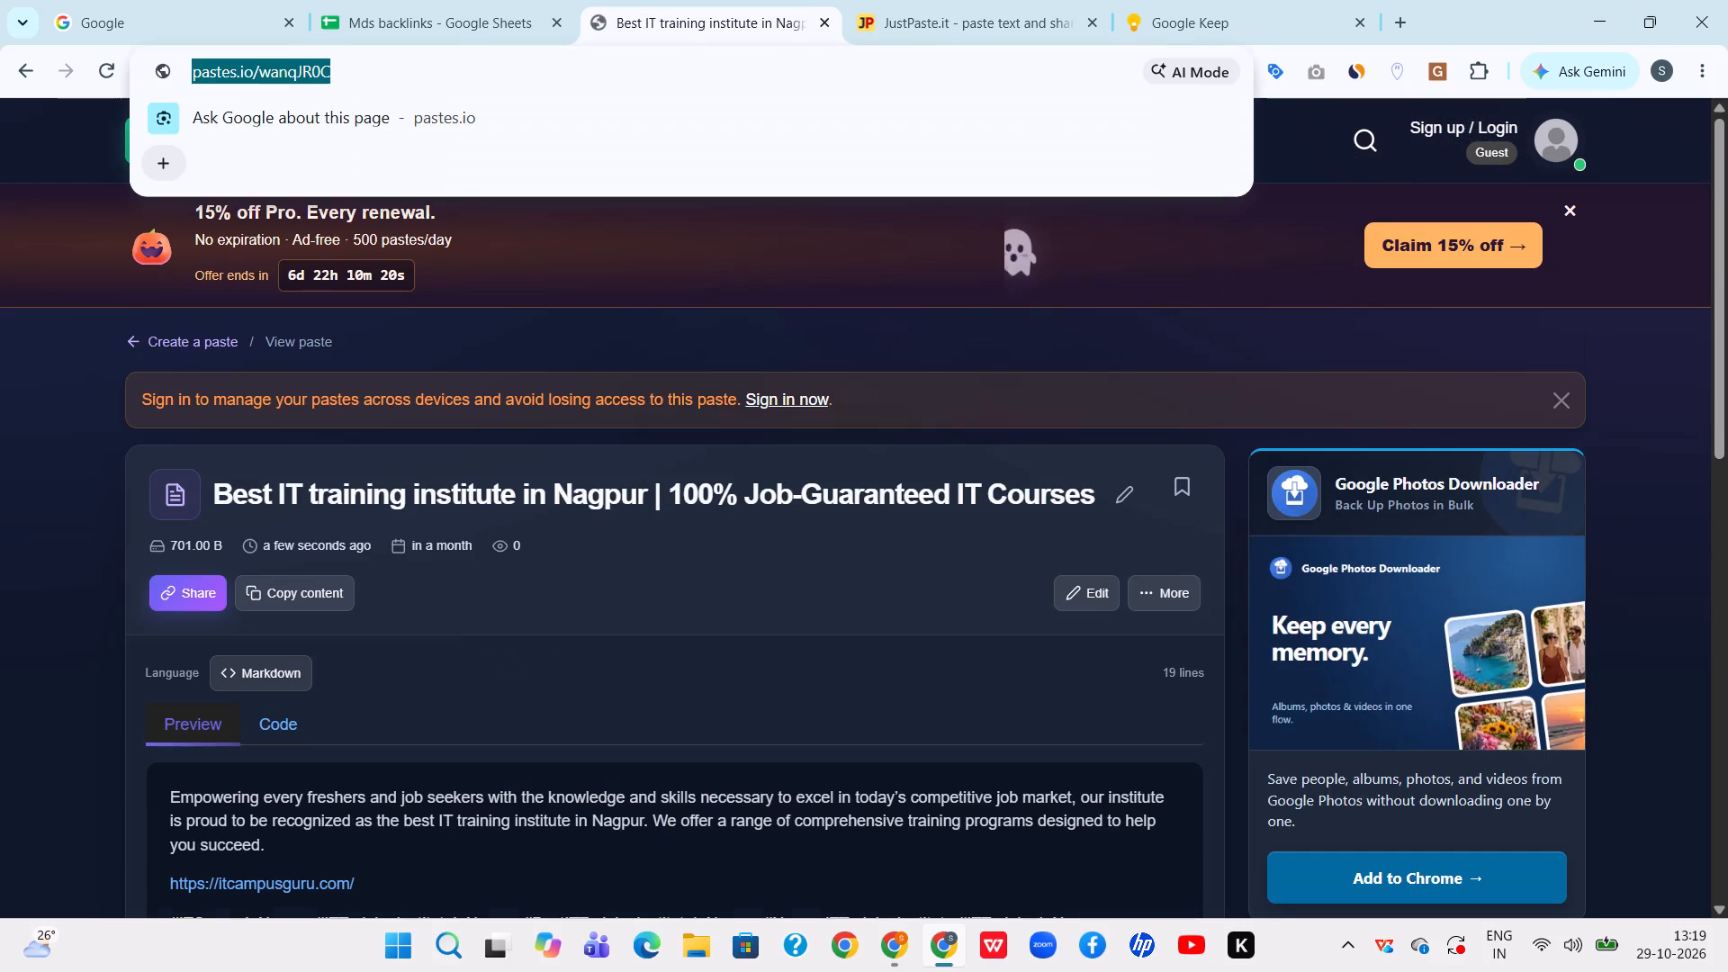
{"action": "key", "text": "ctrl+c"}
{"action": "left_click", "coordinate": [421, 0]}
{"action": "key", "text": "ctrl+v"}
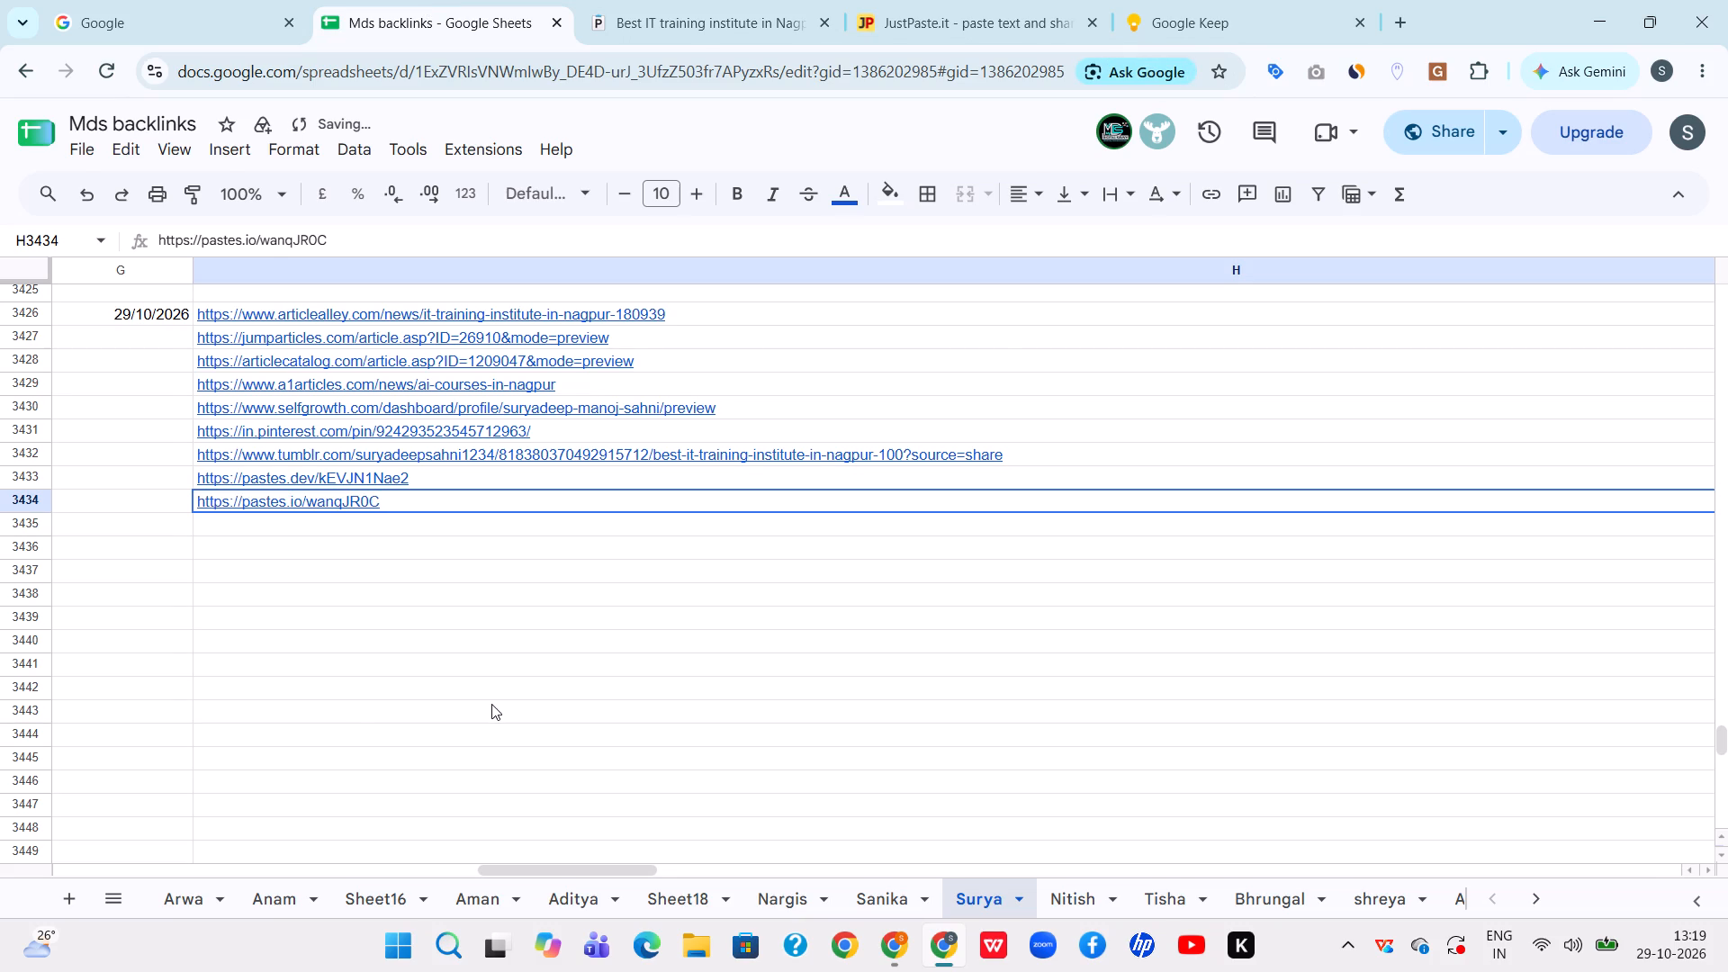
Select the first empty link cell in column D below the 29/10/2026 school links, D3621.
{"action": "key", "text": "Left"}
{"action": "key", "text": "Left"}
{"action": "key", "text": "Left"}
{"action": "key", "text": "Left"}
{"action": "key", "text": "Left"}
{"action": "scroll", "coordinate": [491, 704], "scroll_direction": "down", "scroll_amount": 13}
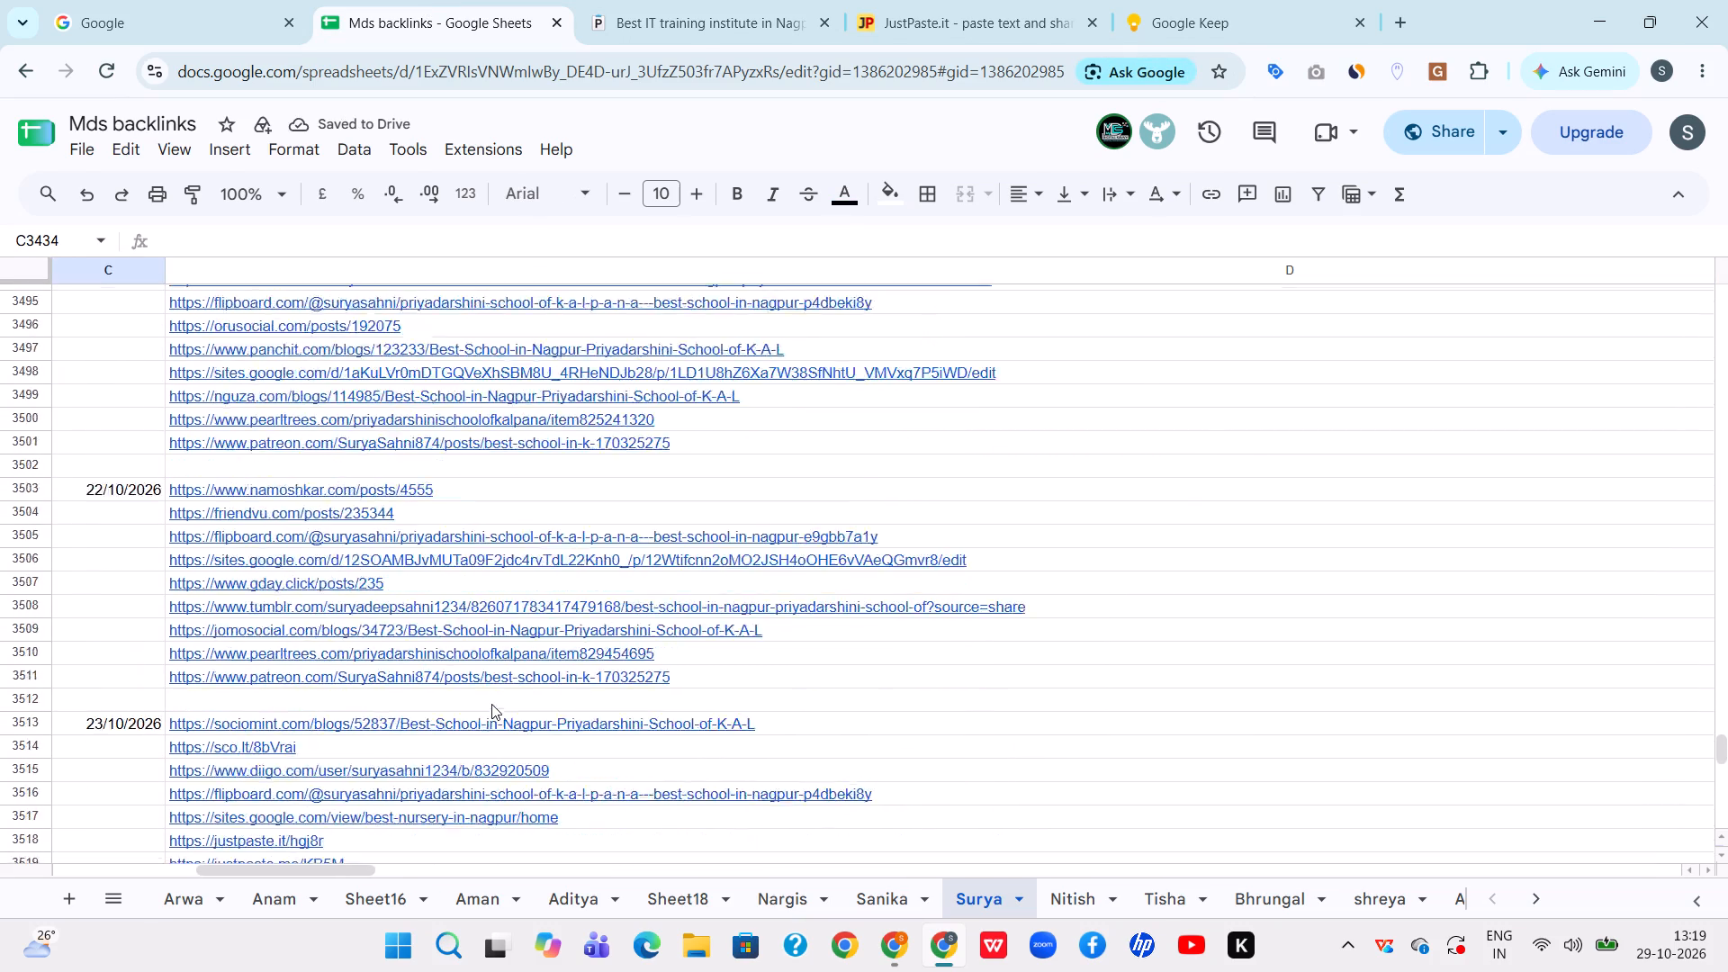
{"action": "scroll", "coordinate": [491, 704], "scroll_direction": "down", "scroll_amount": 5}
{"action": "scroll", "coordinate": [491, 704], "scroll_direction": "up", "scroll_amount": 1}
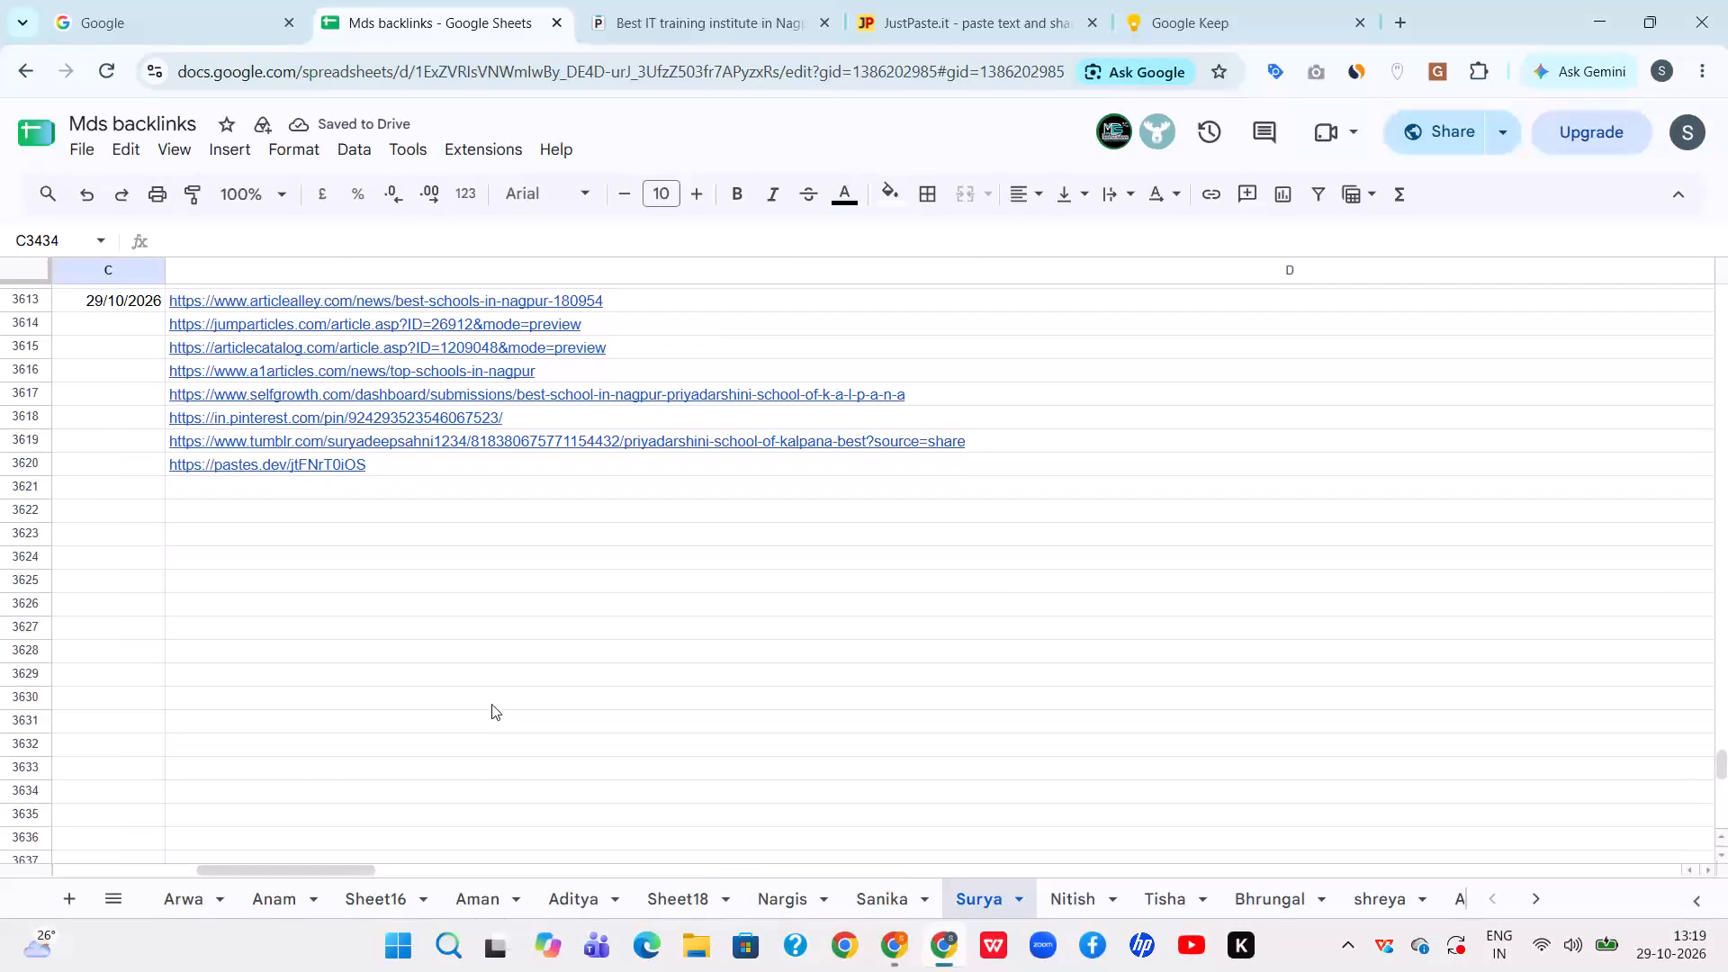
{"action": "scroll", "coordinate": [491, 704], "scroll_direction": "up", "scroll_amount": 1}
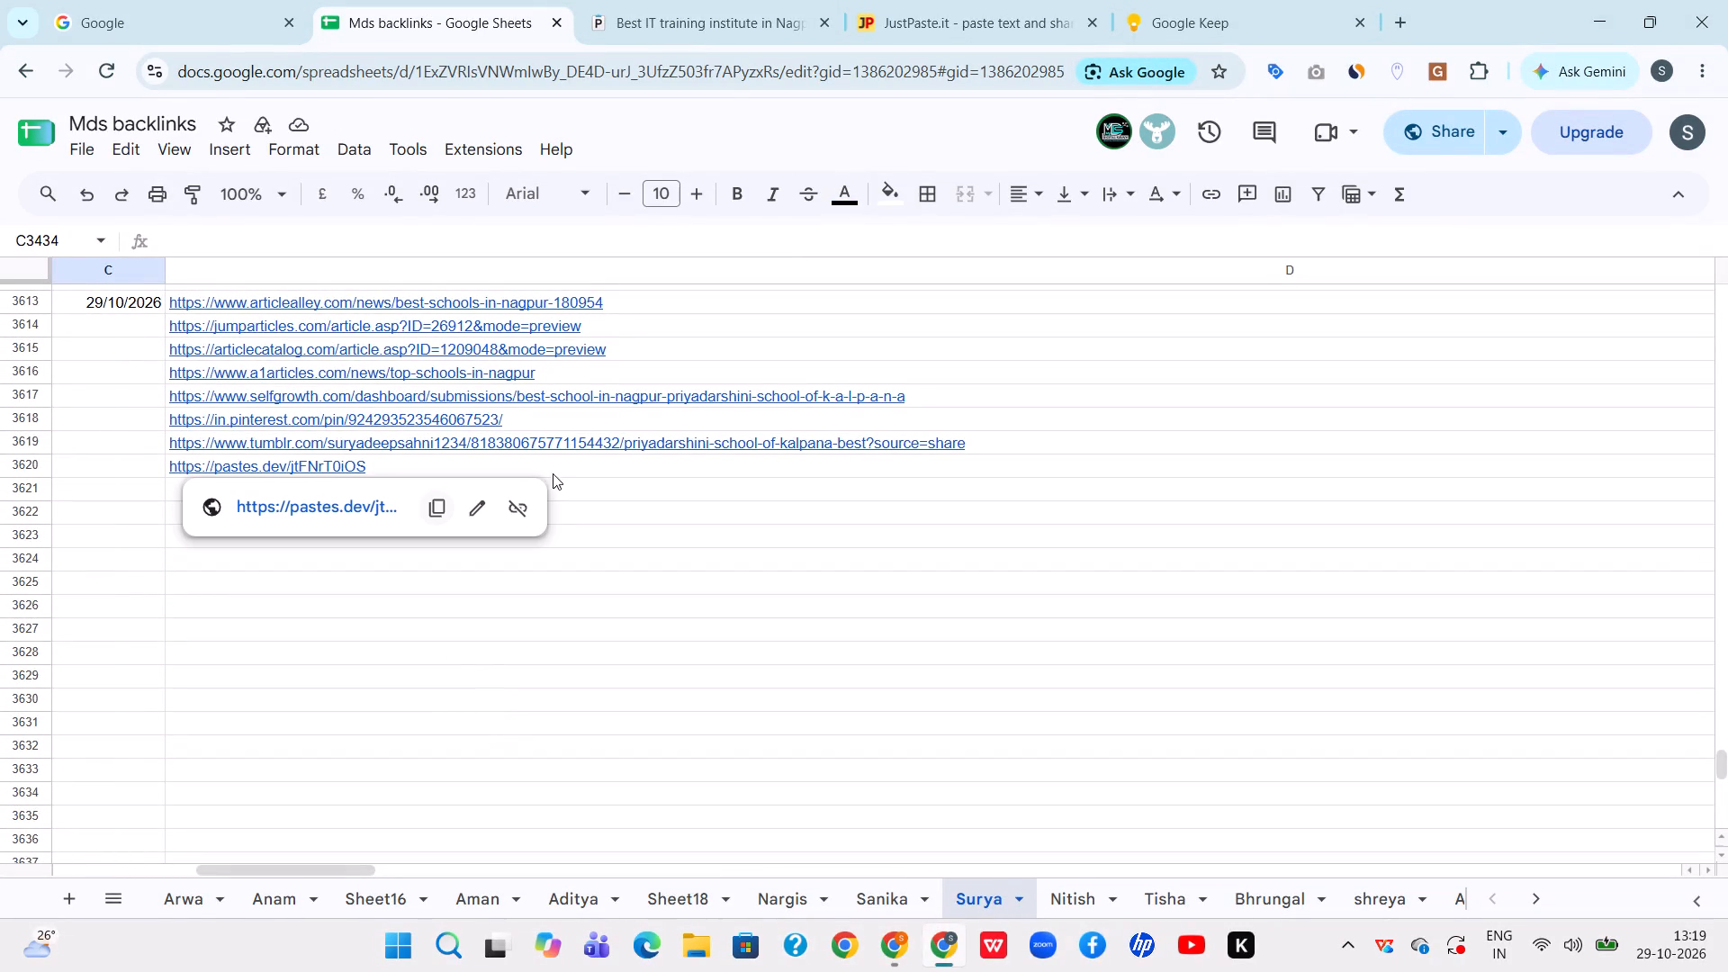
{"action": "left_click", "coordinate": [585, 489]}
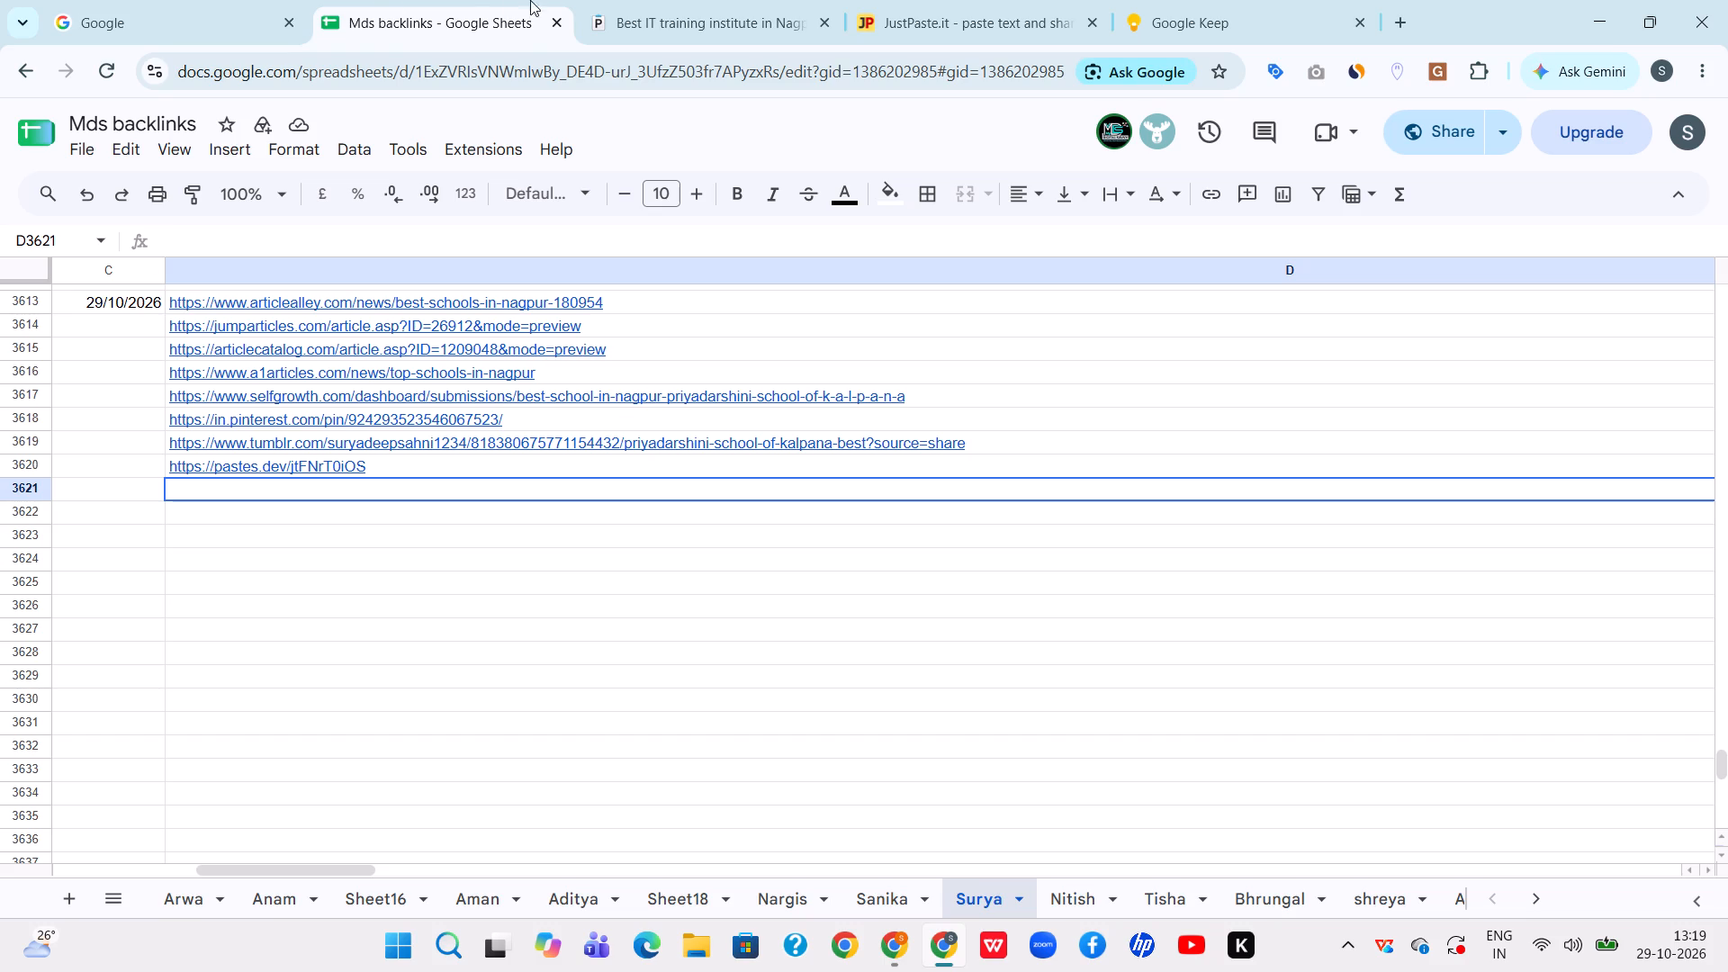
Start a new Pastes.io paste titled "Best School in Nagpur – Priyadarshini School of K.A.L.P.A.N.A.", copied from the school website's heading.
{"action": "left_click", "coordinate": [743, 4]}
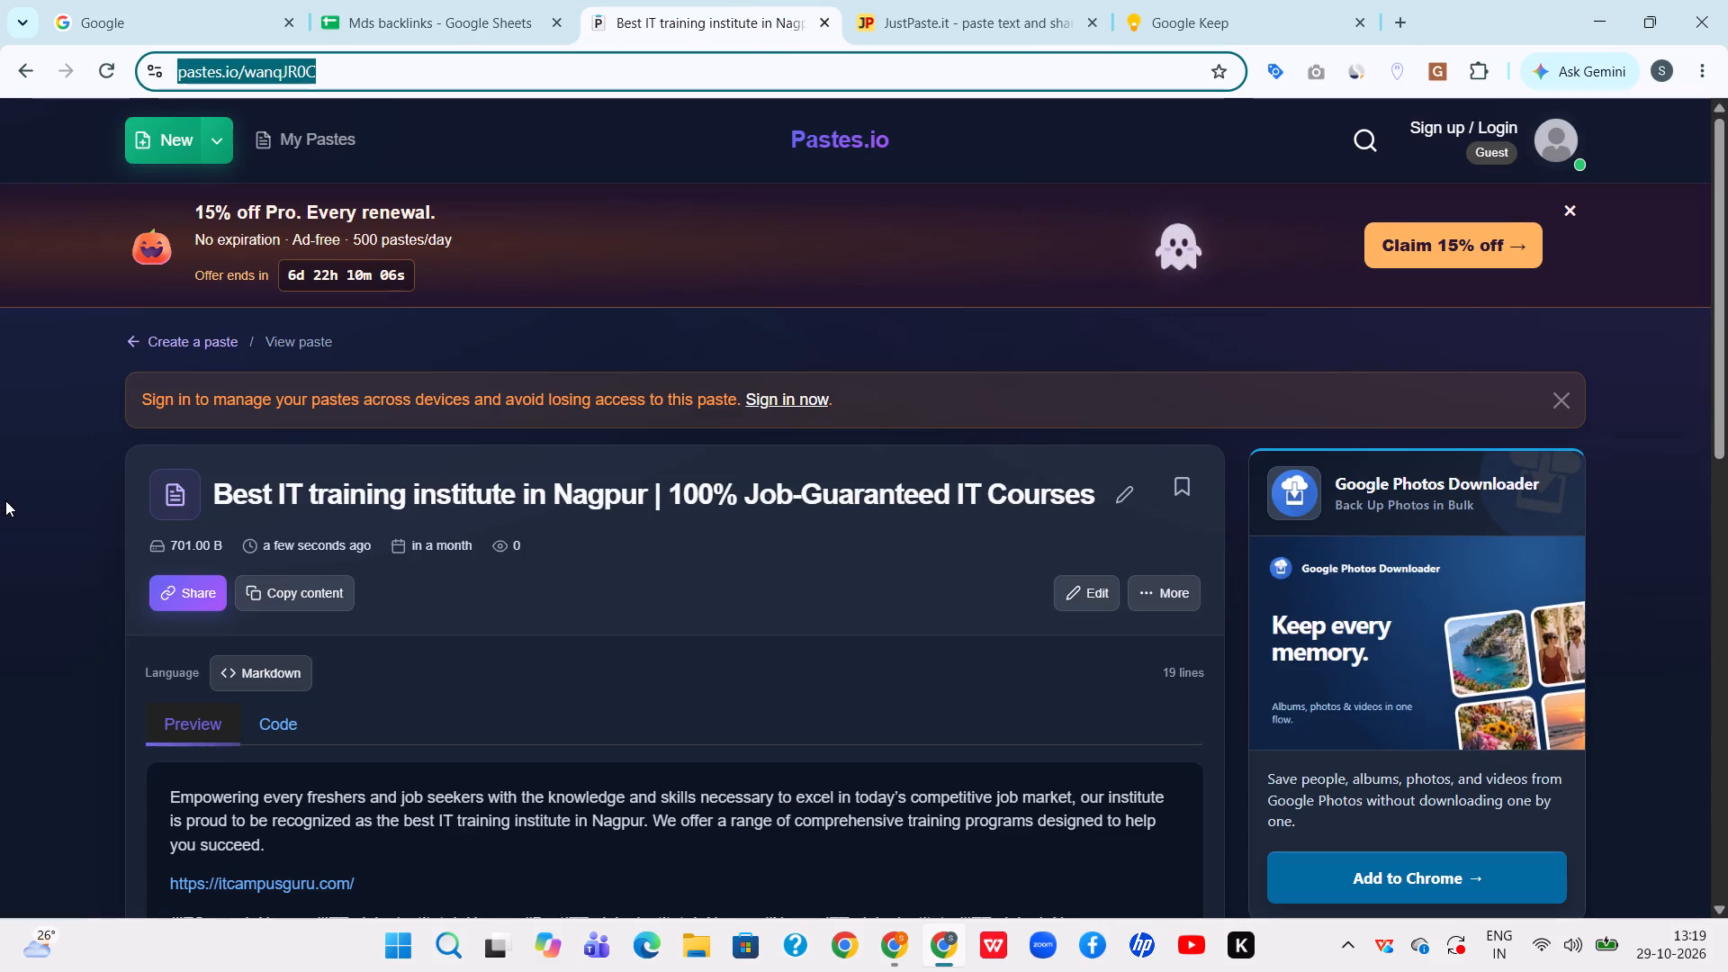
{"action": "left_click", "coordinate": [161, 133]}
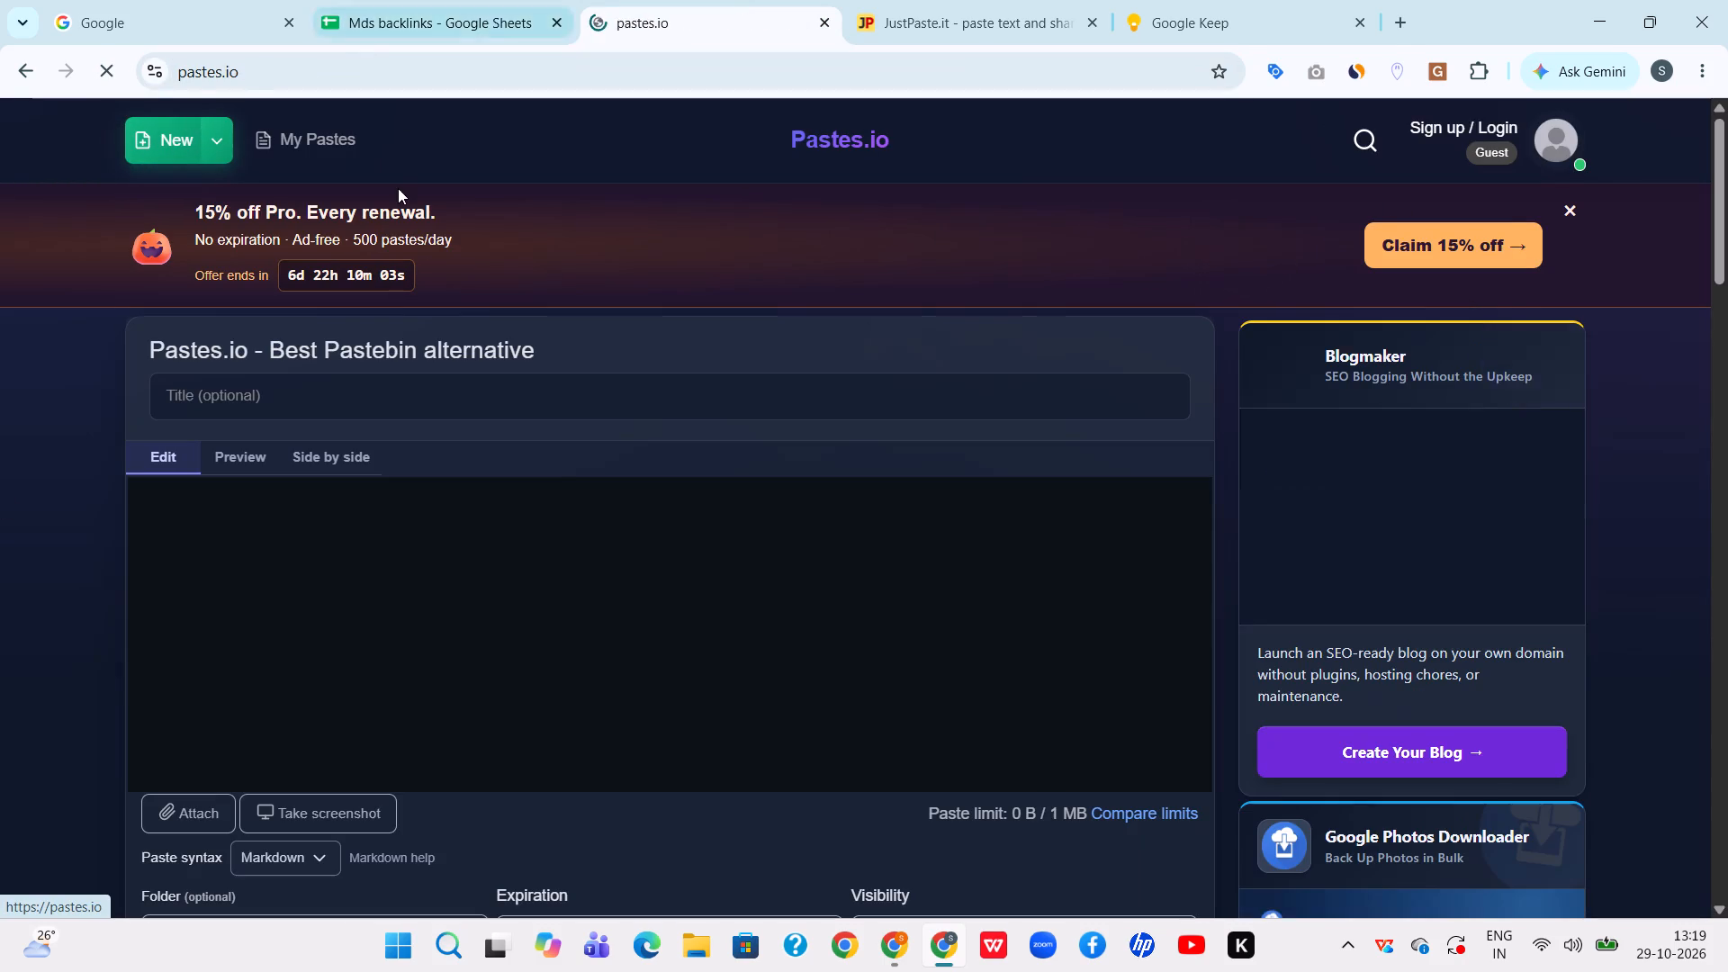
{"action": "left_click", "coordinate": [425, 403]}
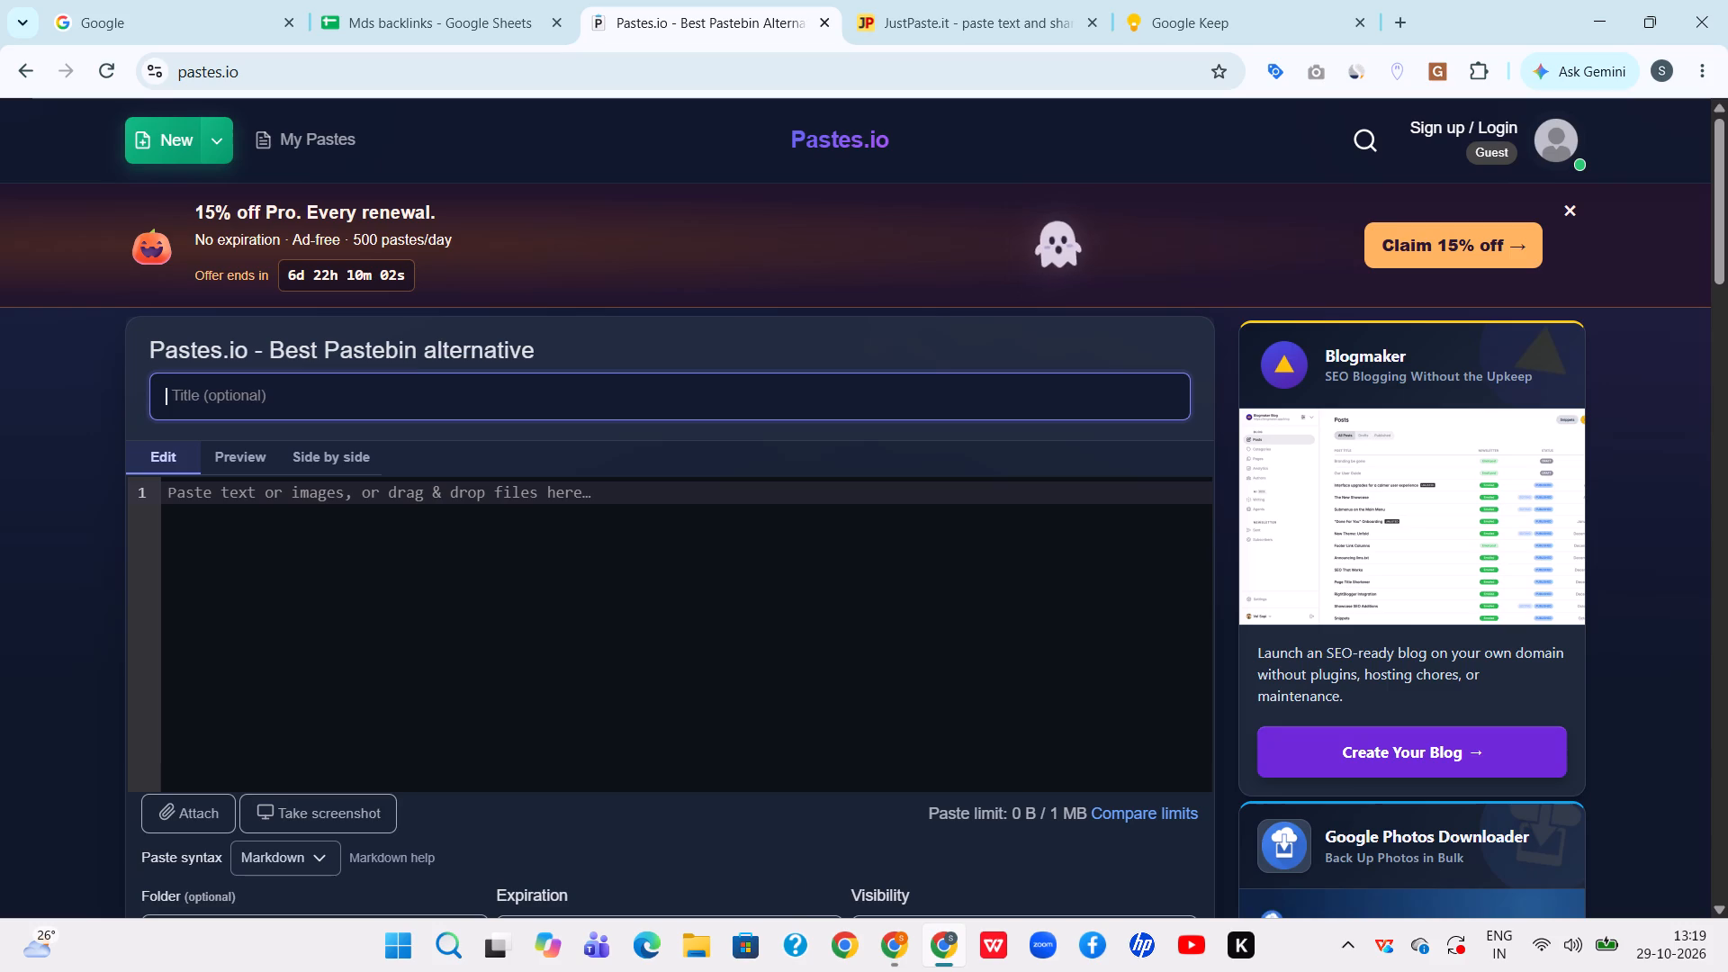
{"action": "left_click", "coordinate": [896, 954]}
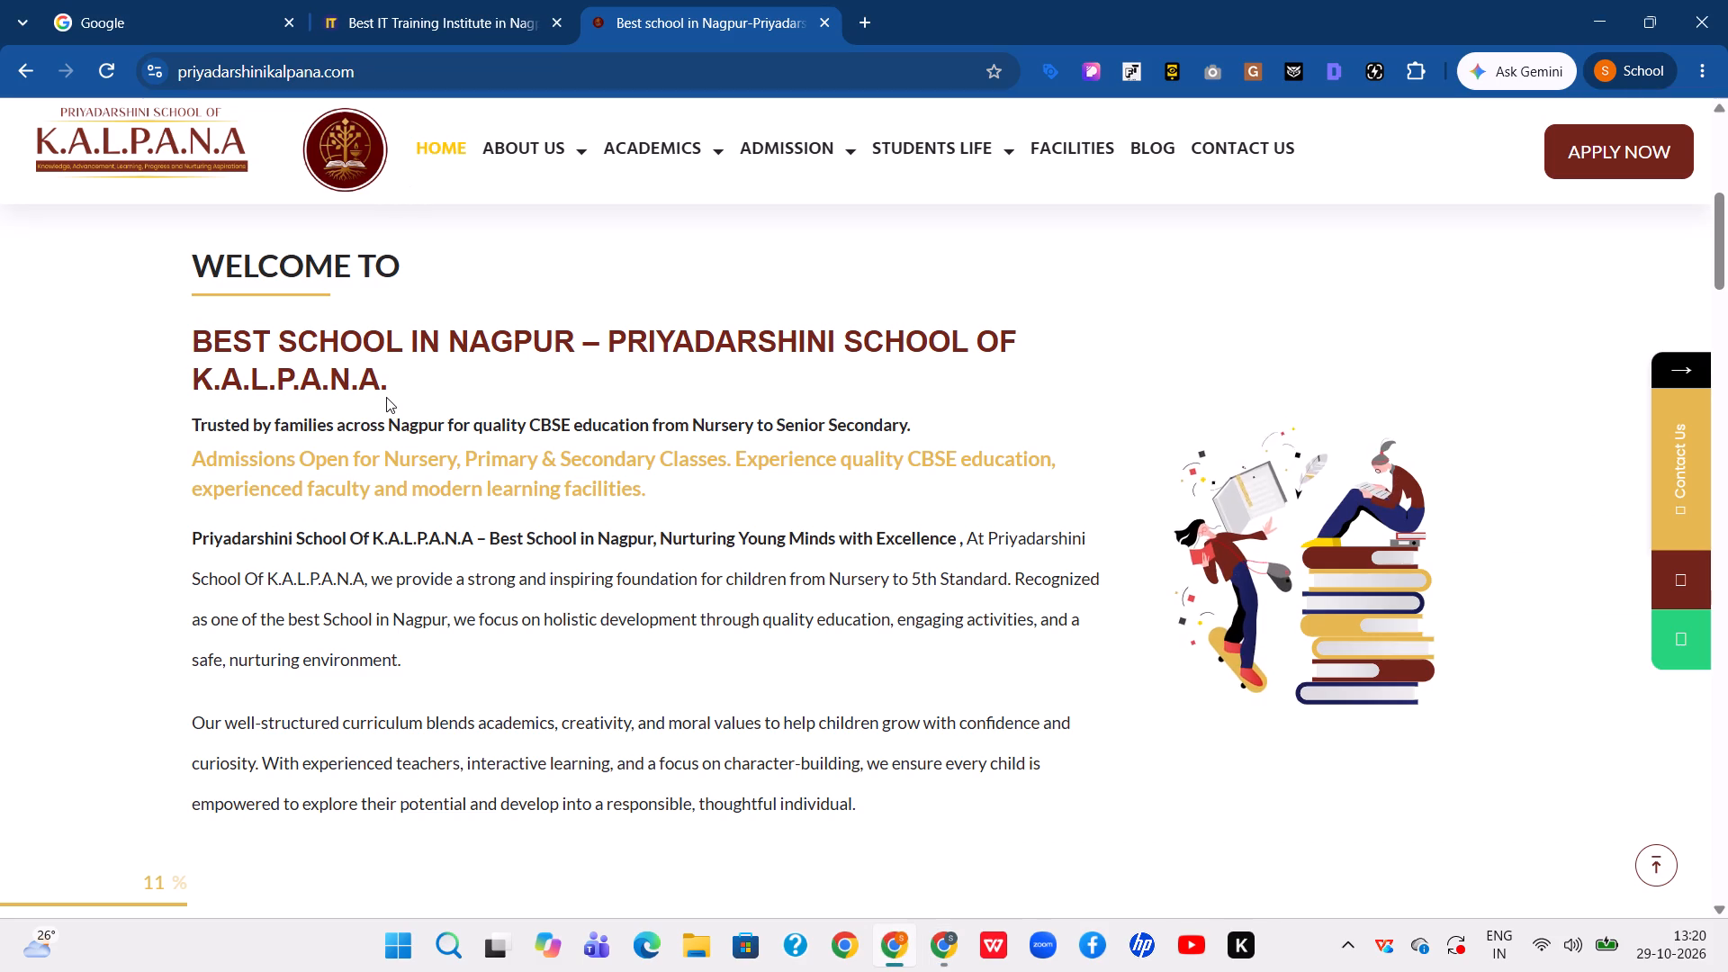
{"action": "triple_click", "coordinate": [386, 397]}
{"action": "double_click", "coordinate": [386, 397]}
{"action": "key", "text": "ctrl+c"}
{"action": "left_click", "coordinate": [386, 397]}
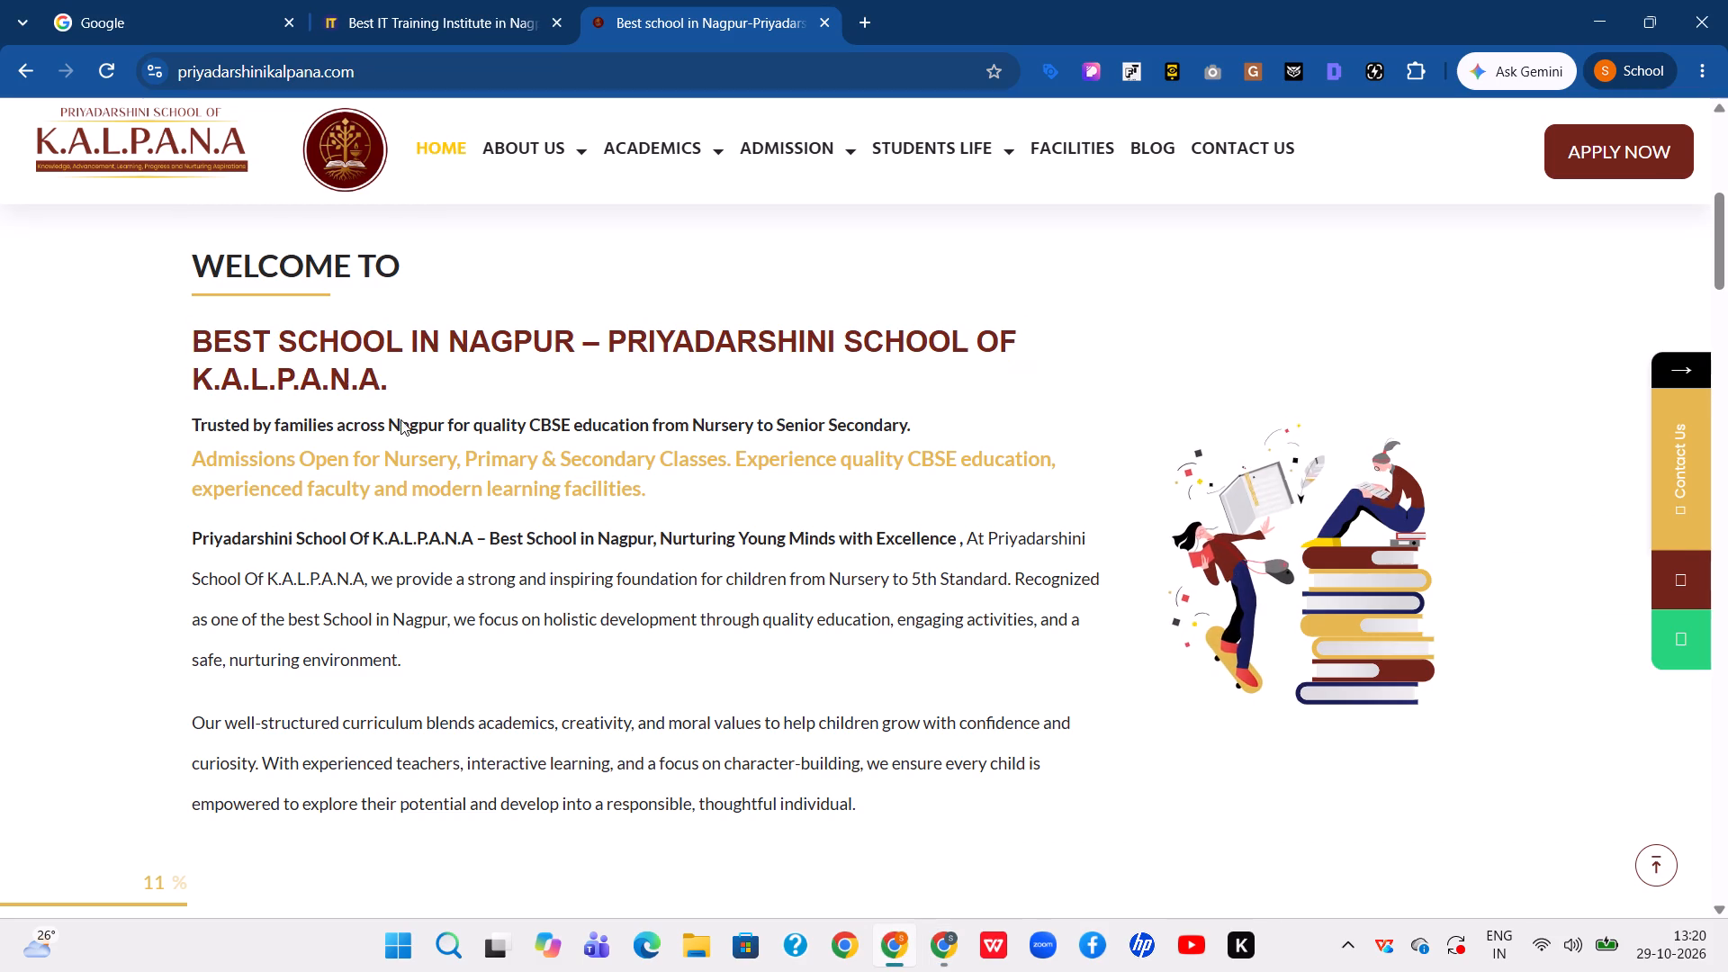
{"action": "triple_click", "coordinate": [454, 607]}
{"action": "left_click_drag", "start_coordinate": [454, 607], "coordinate": [520, 787]}
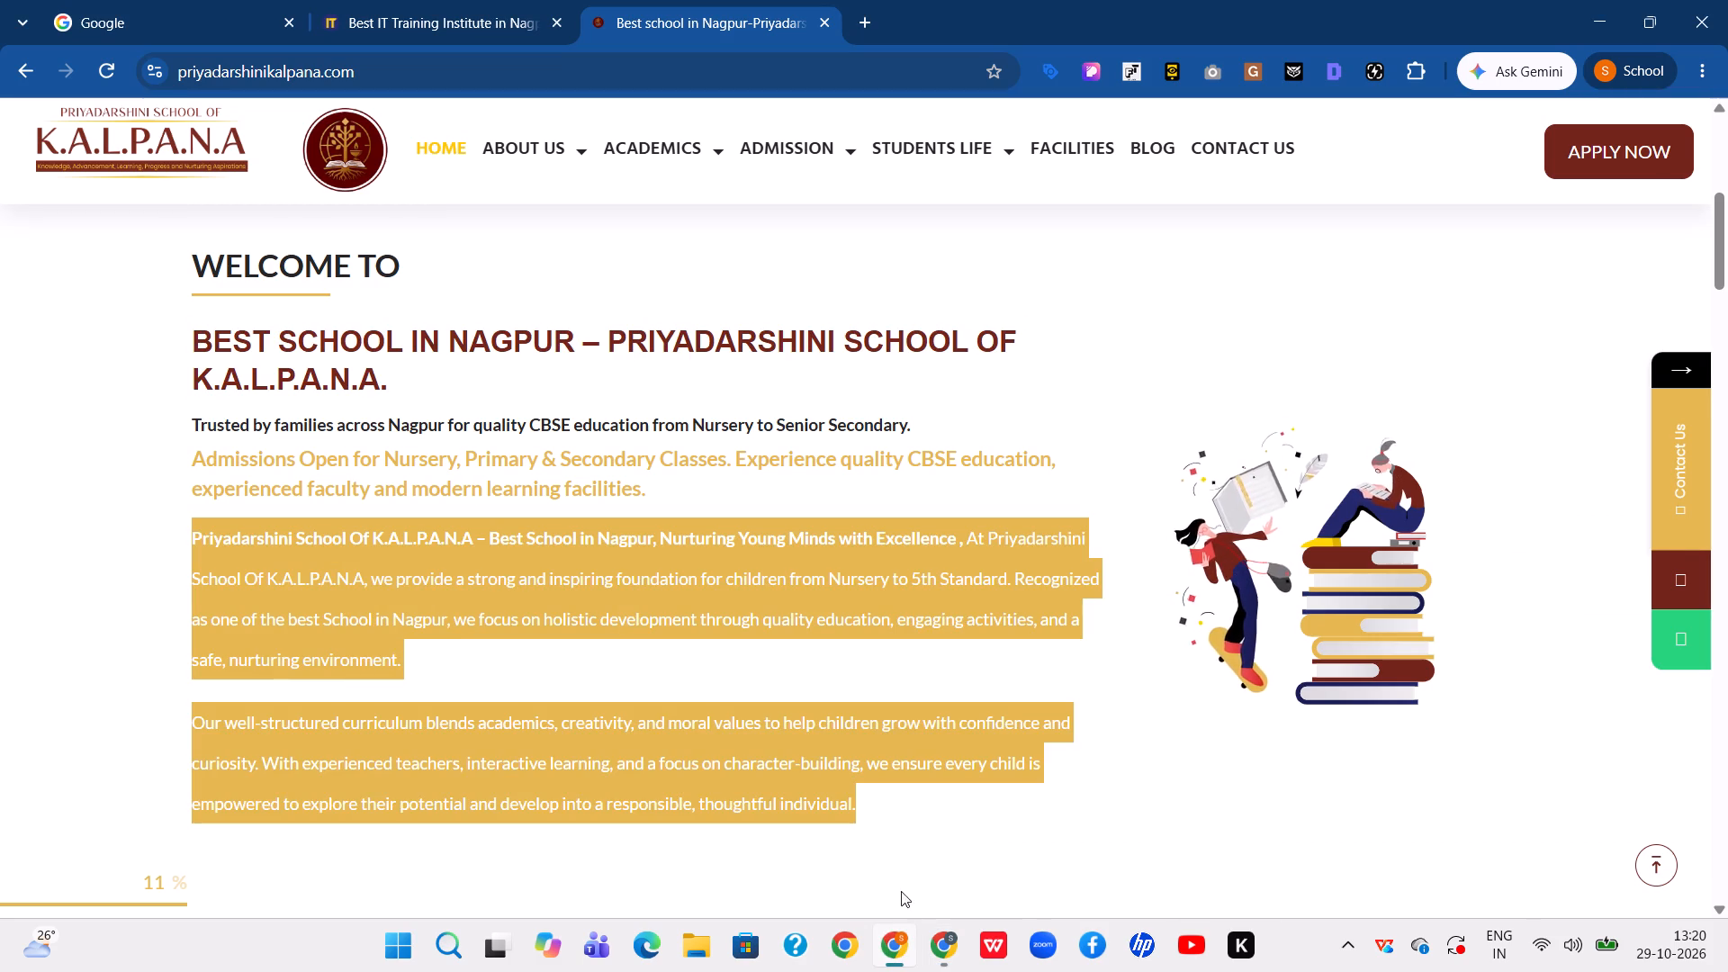
{"action": "left_click", "coordinate": [947, 943]}
{"action": "key", "text": "ctrl+v"}
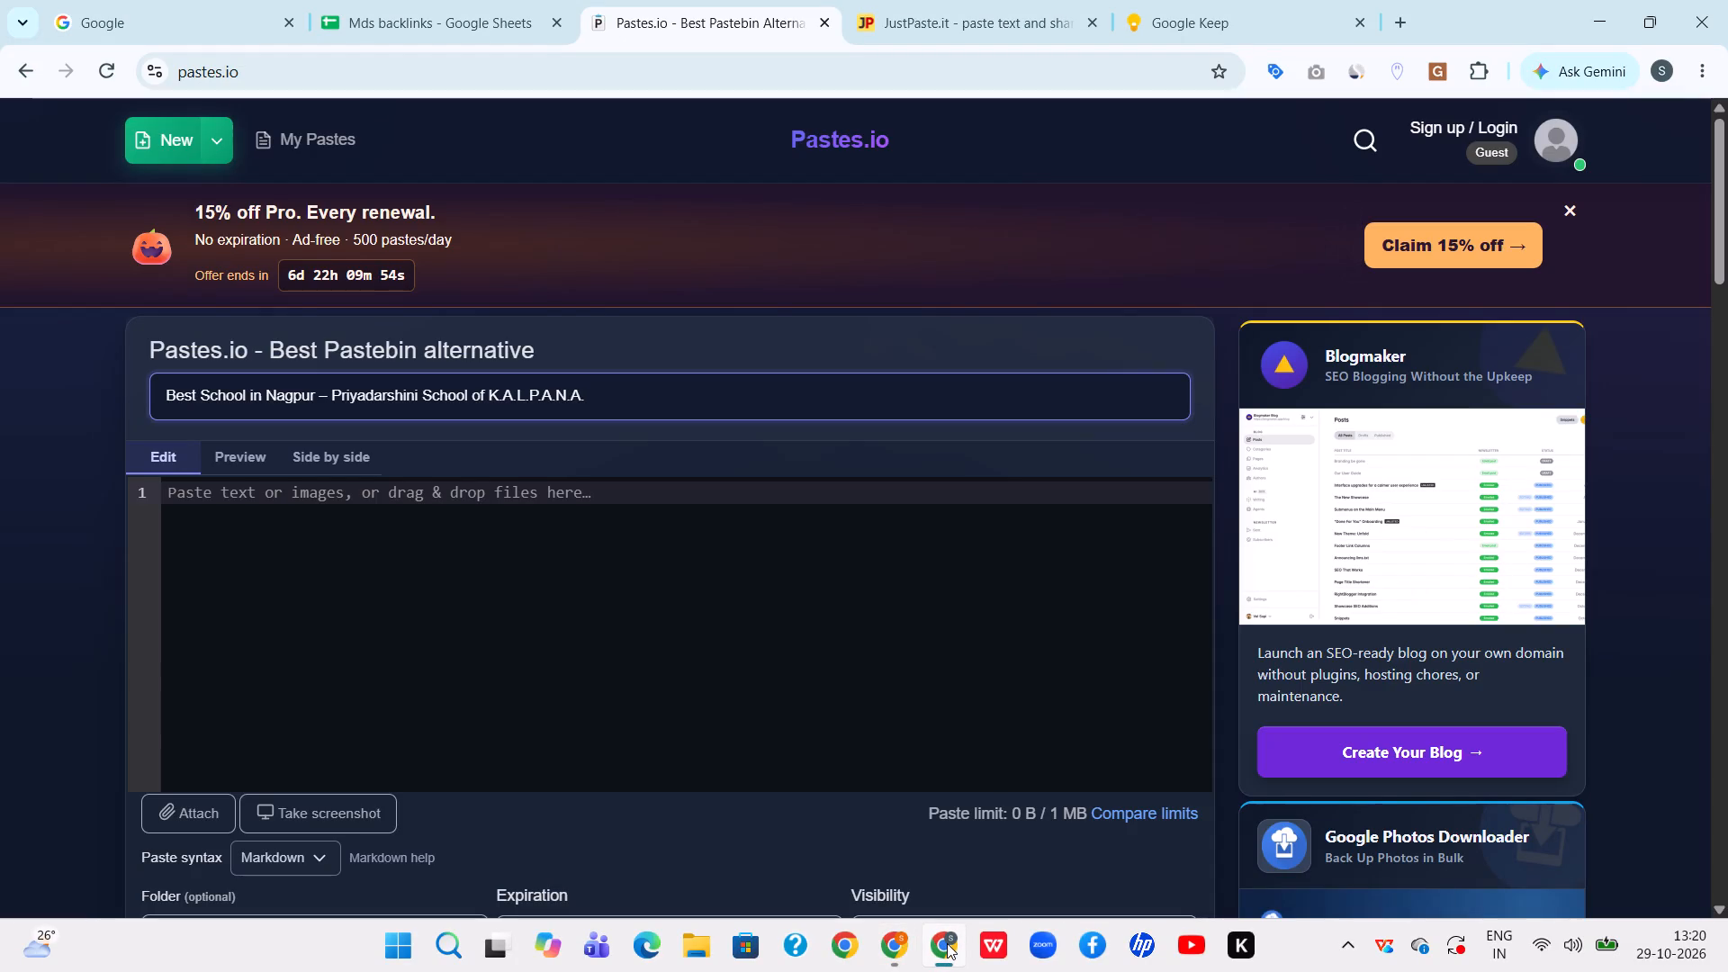
Fill the paste body with the two introductory paragraphs below the welcome heading on the school website.
{"action": "left_click", "coordinate": [764, 699]}
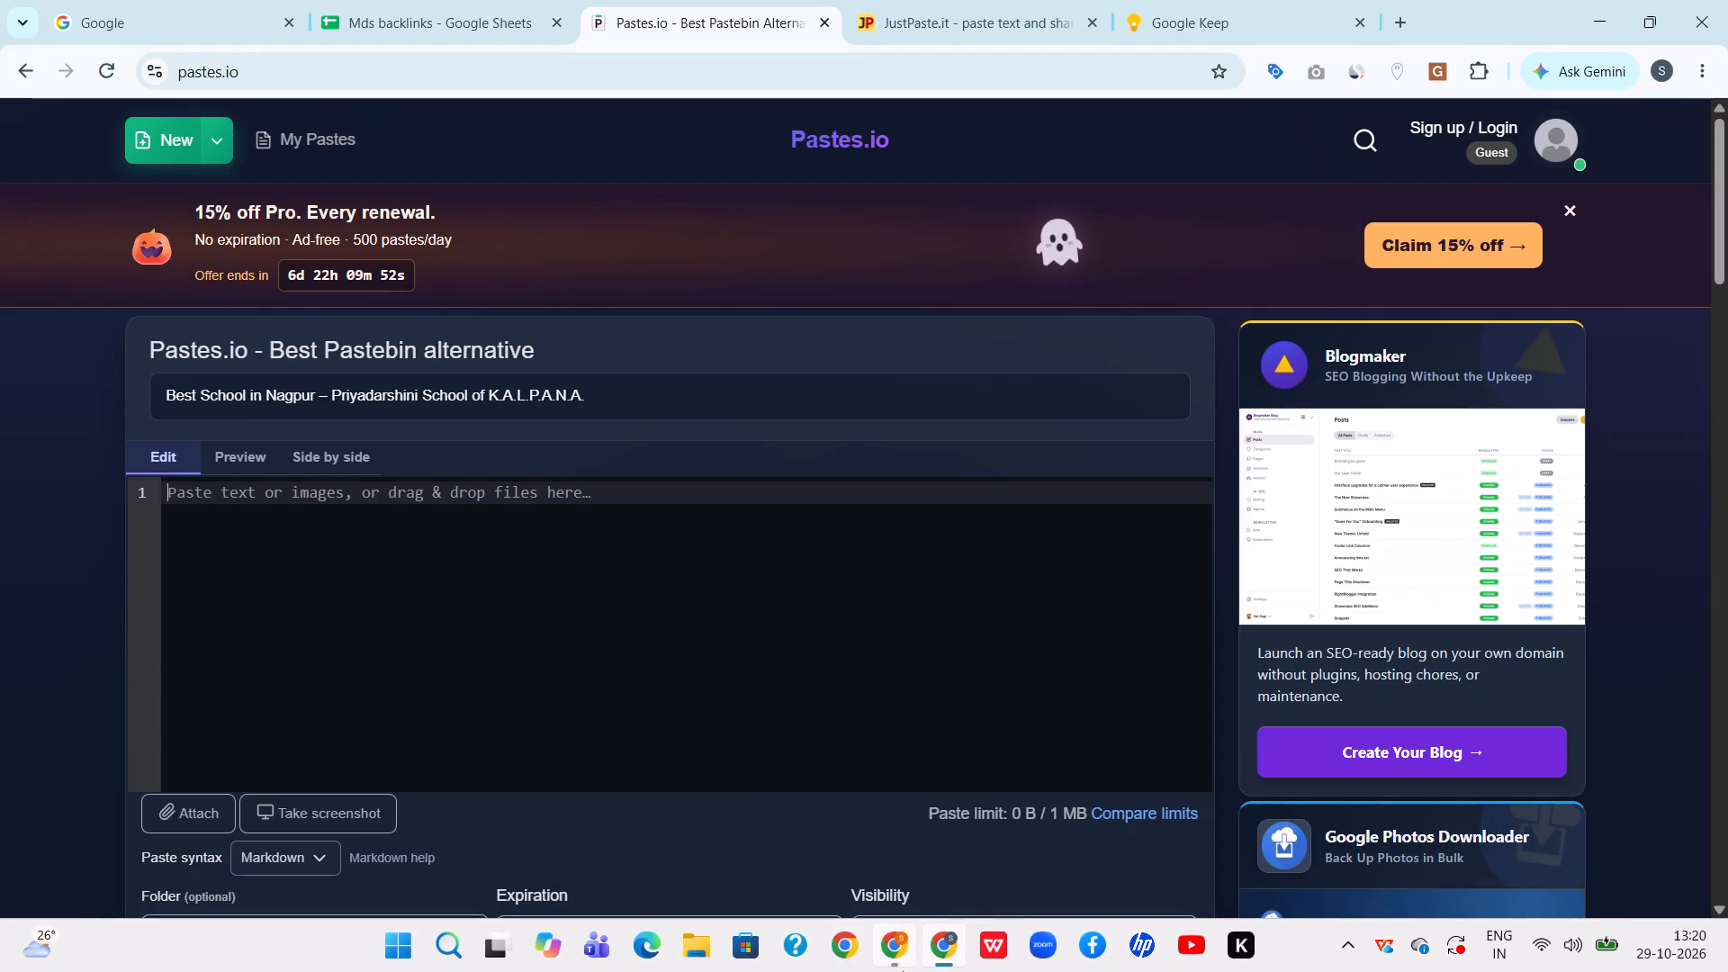
{"action": "left_click", "coordinate": [903, 971]}
{"action": "key", "text": "ctrl+c"}
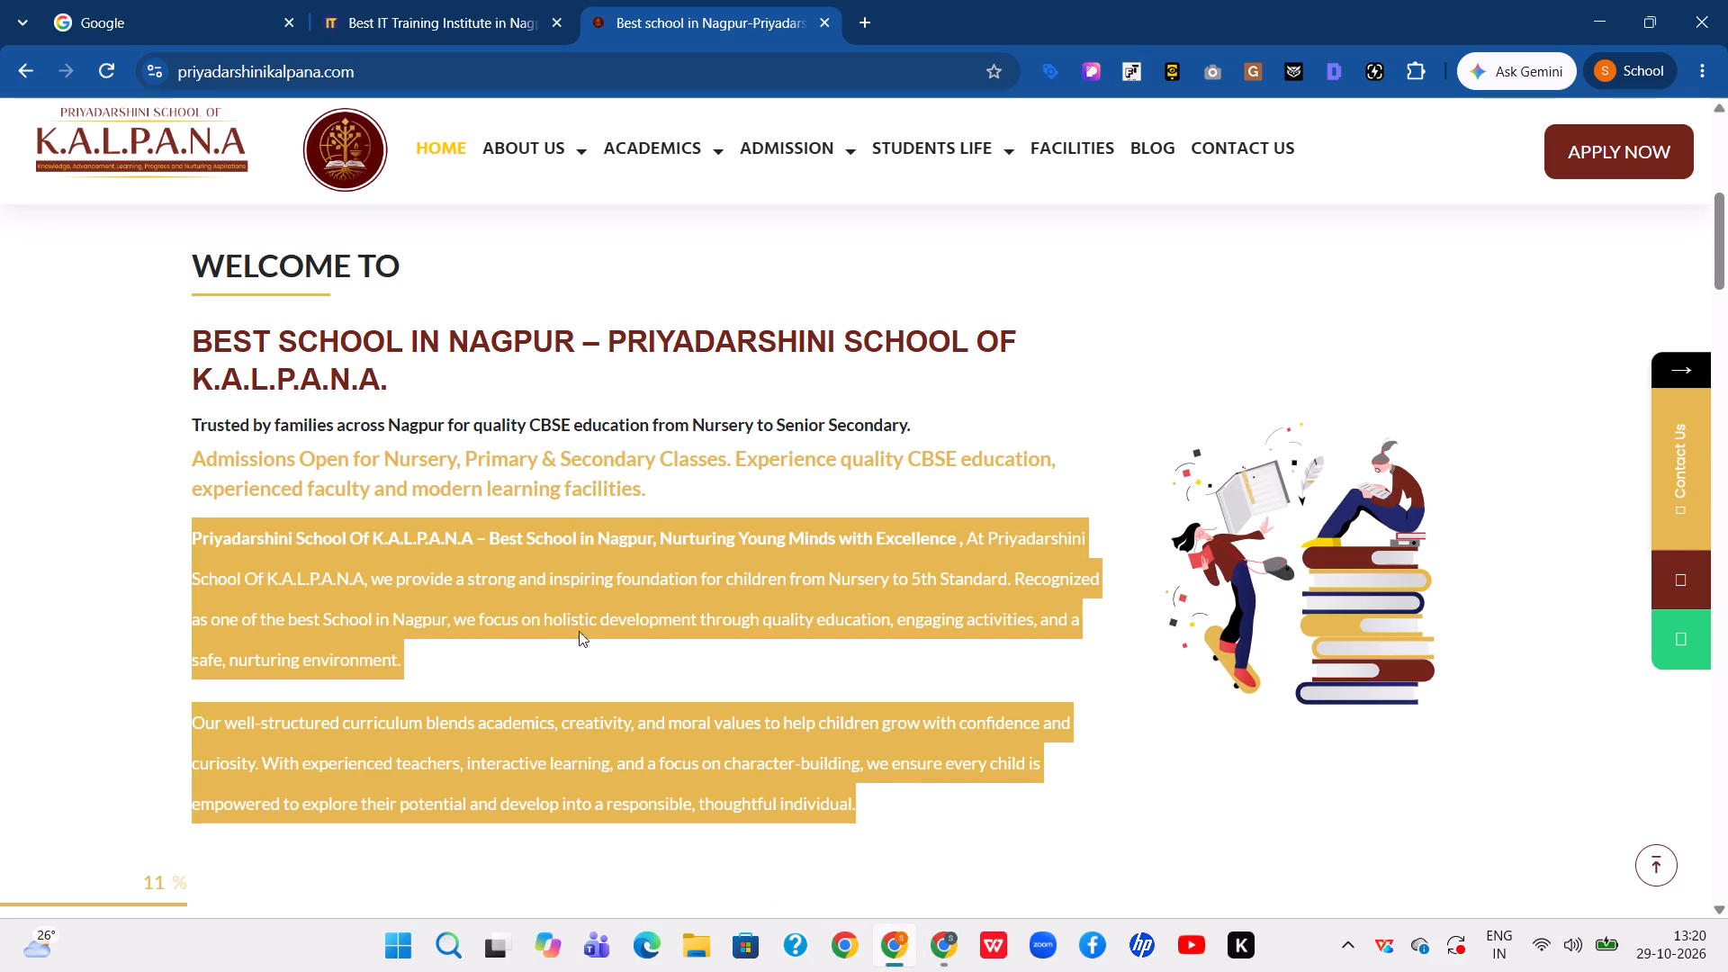
{"action": "left_click", "coordinate": [564, 625]}
{"action": "left_click", "coordinate": [304, 73]}
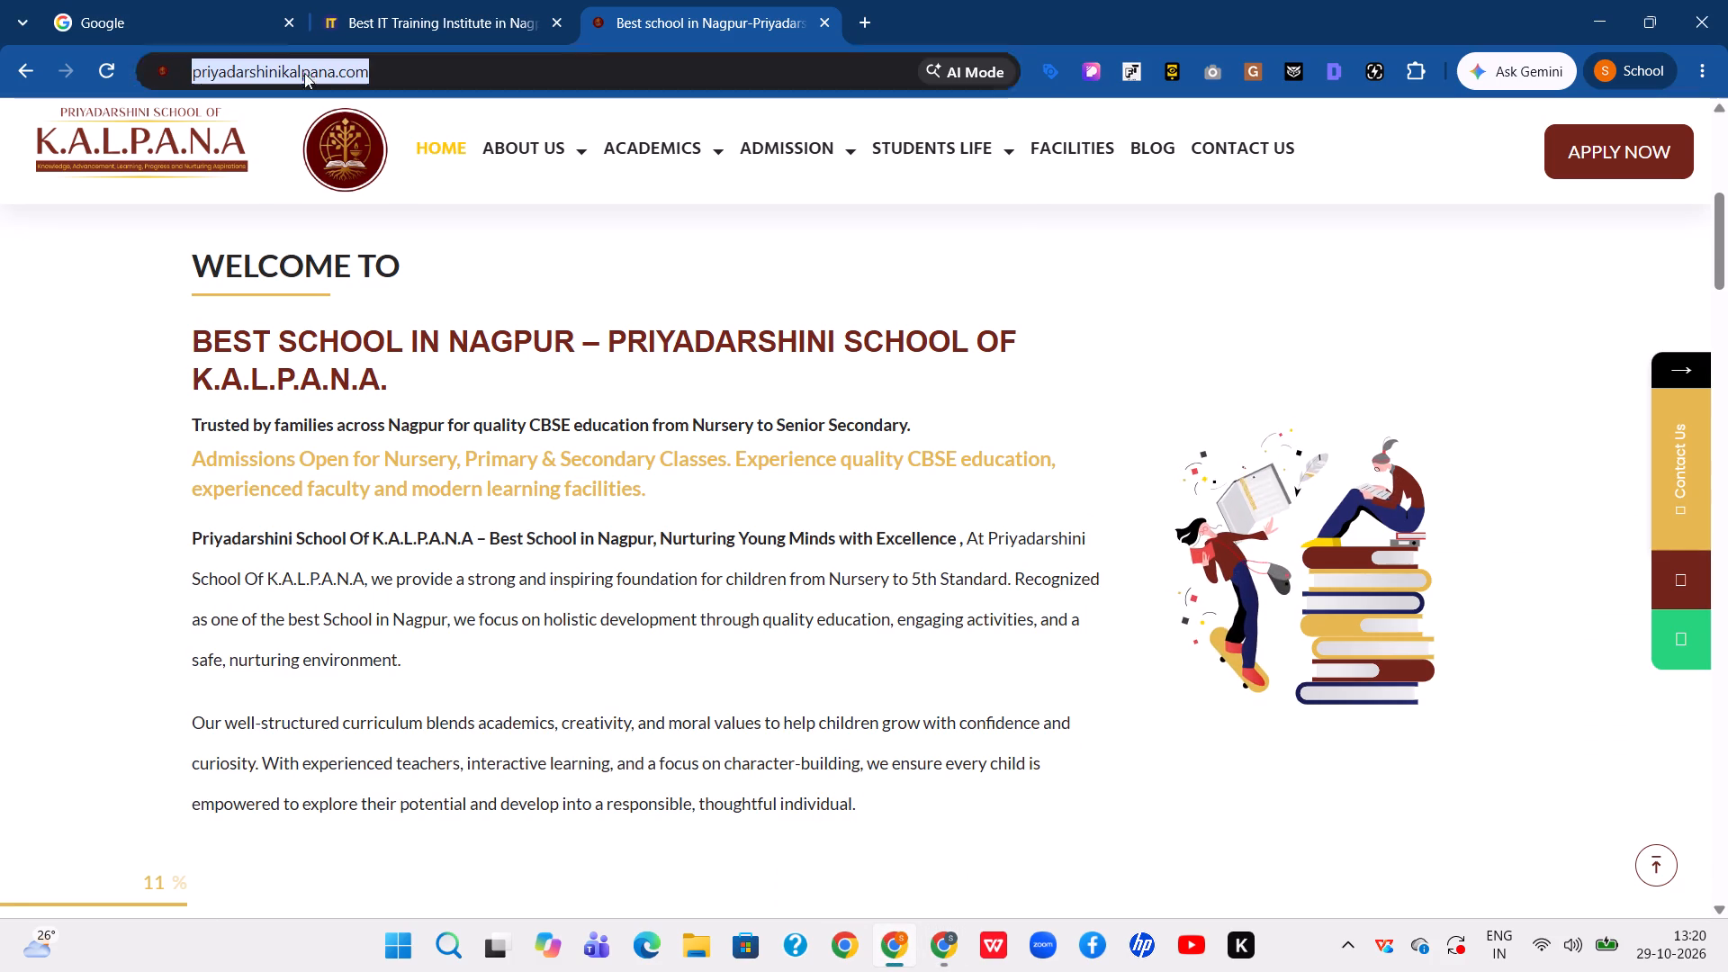
{"action": "left_click", "coordinate": [925, 954]}
{"action": "key", "text": "ctrl+v"}
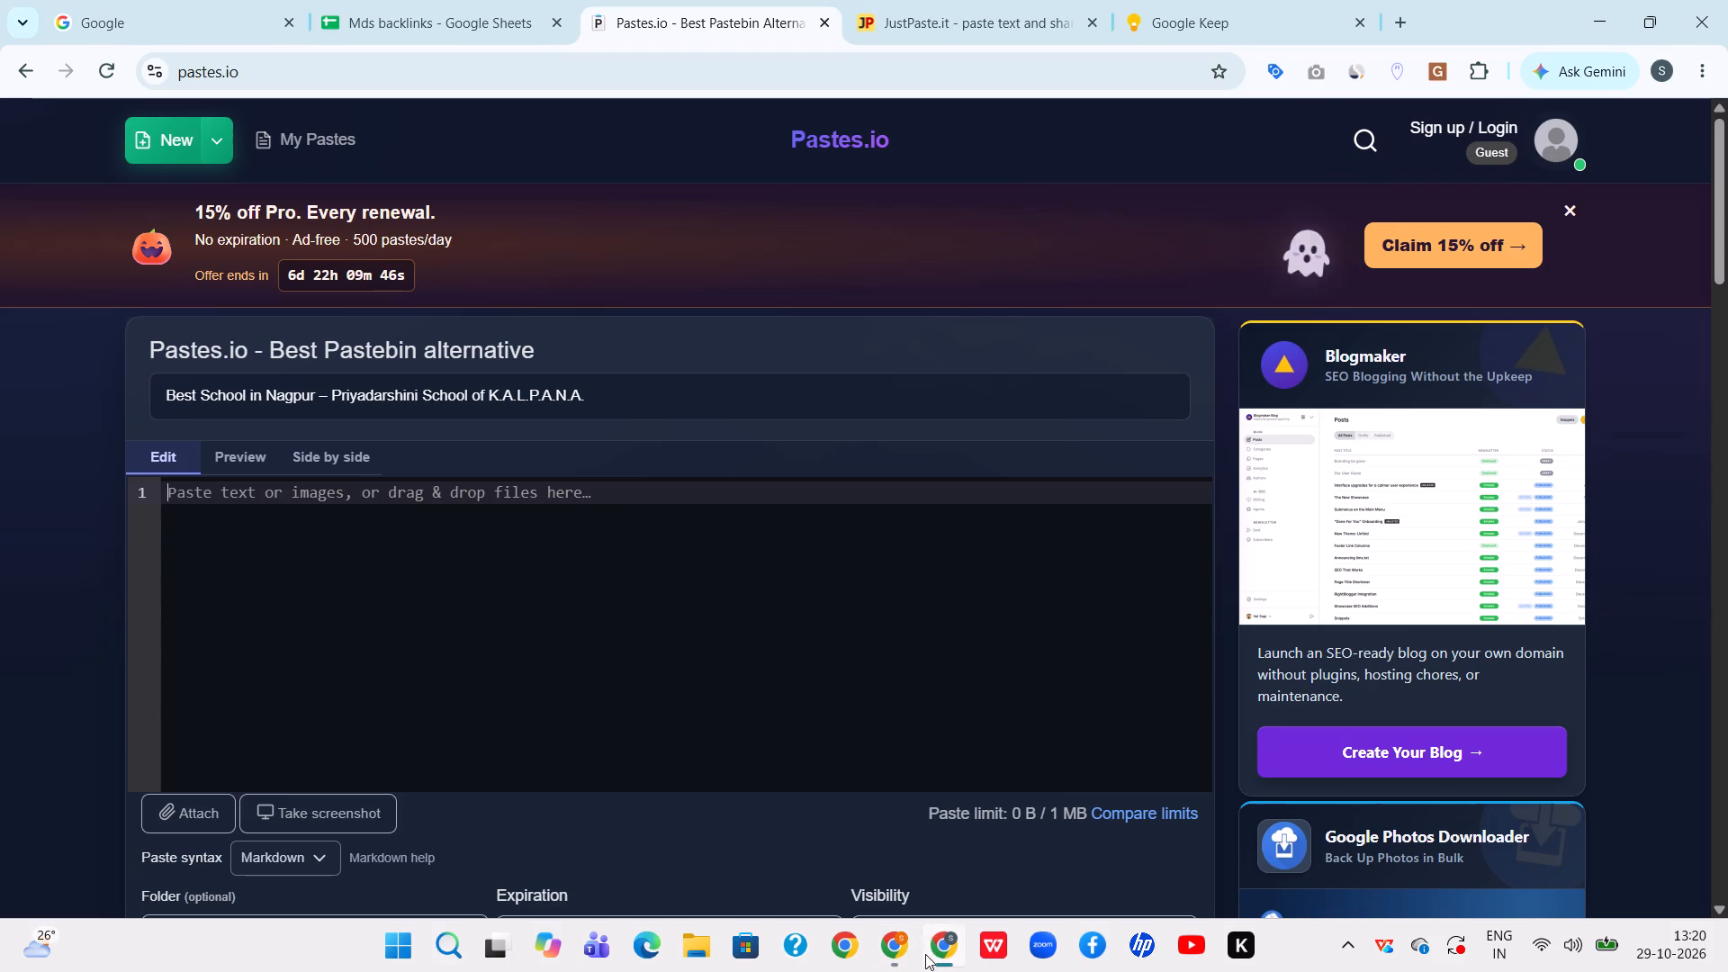
{"action": "left_click", "coordinate": [884, 941]}
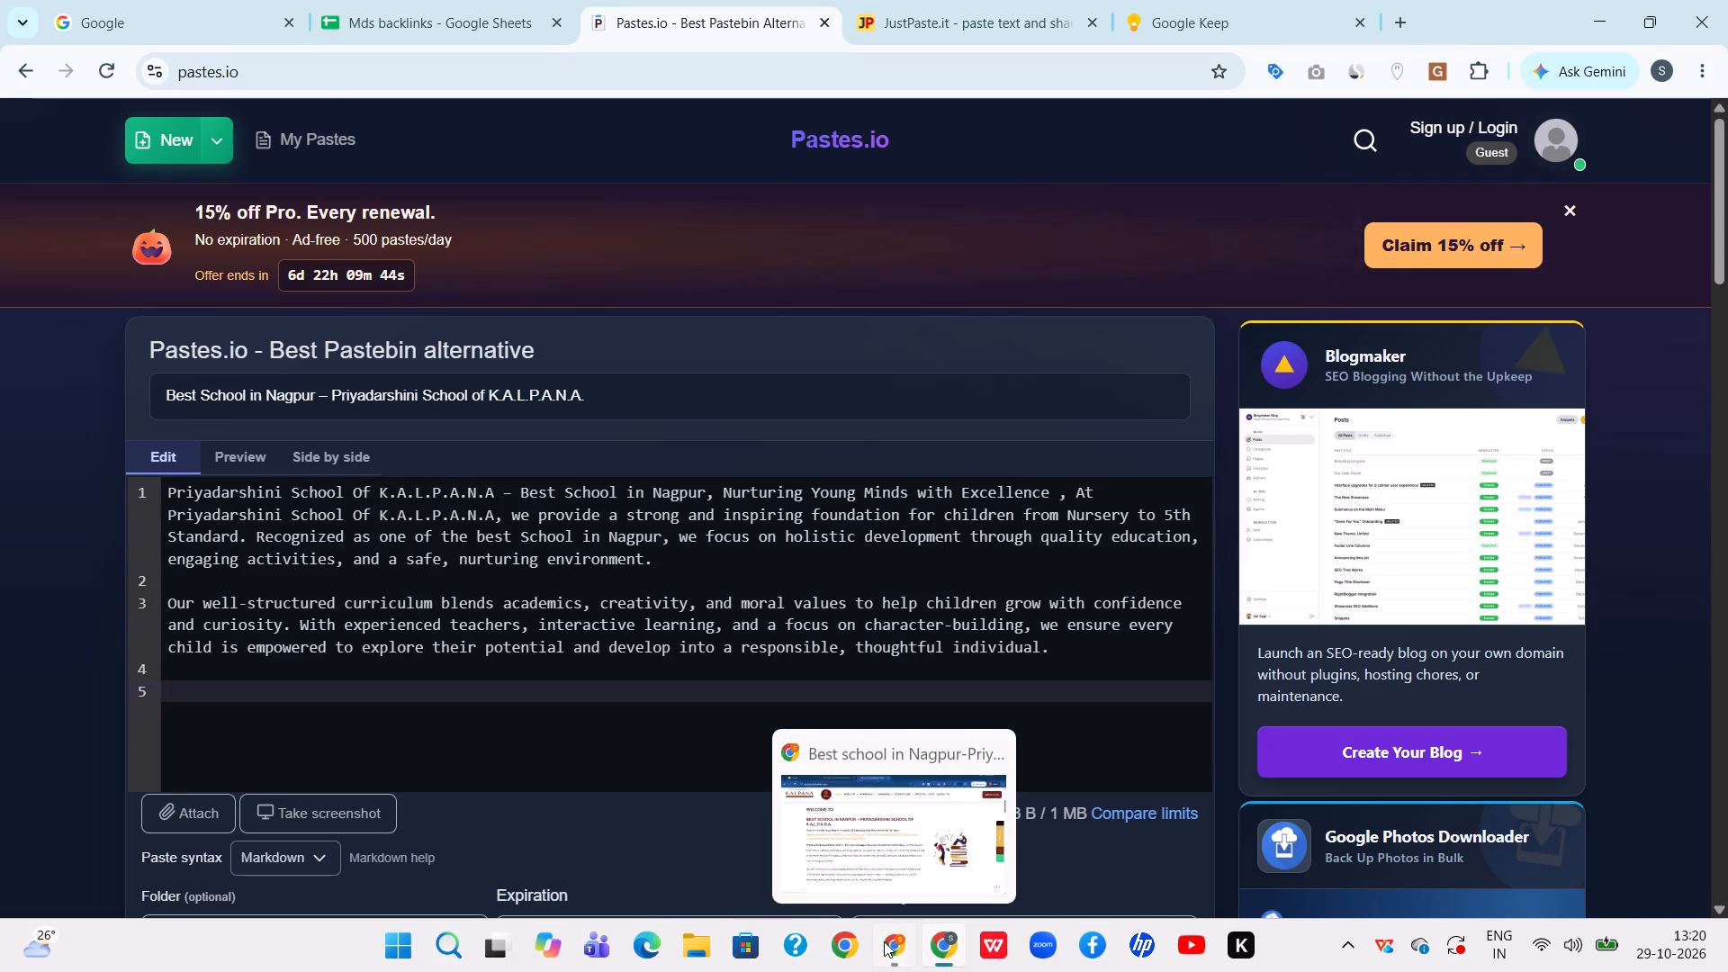
{"action": "key", "text": "ctrl+c"}
{"action": "left_click", "coordinate": [510, 273]}
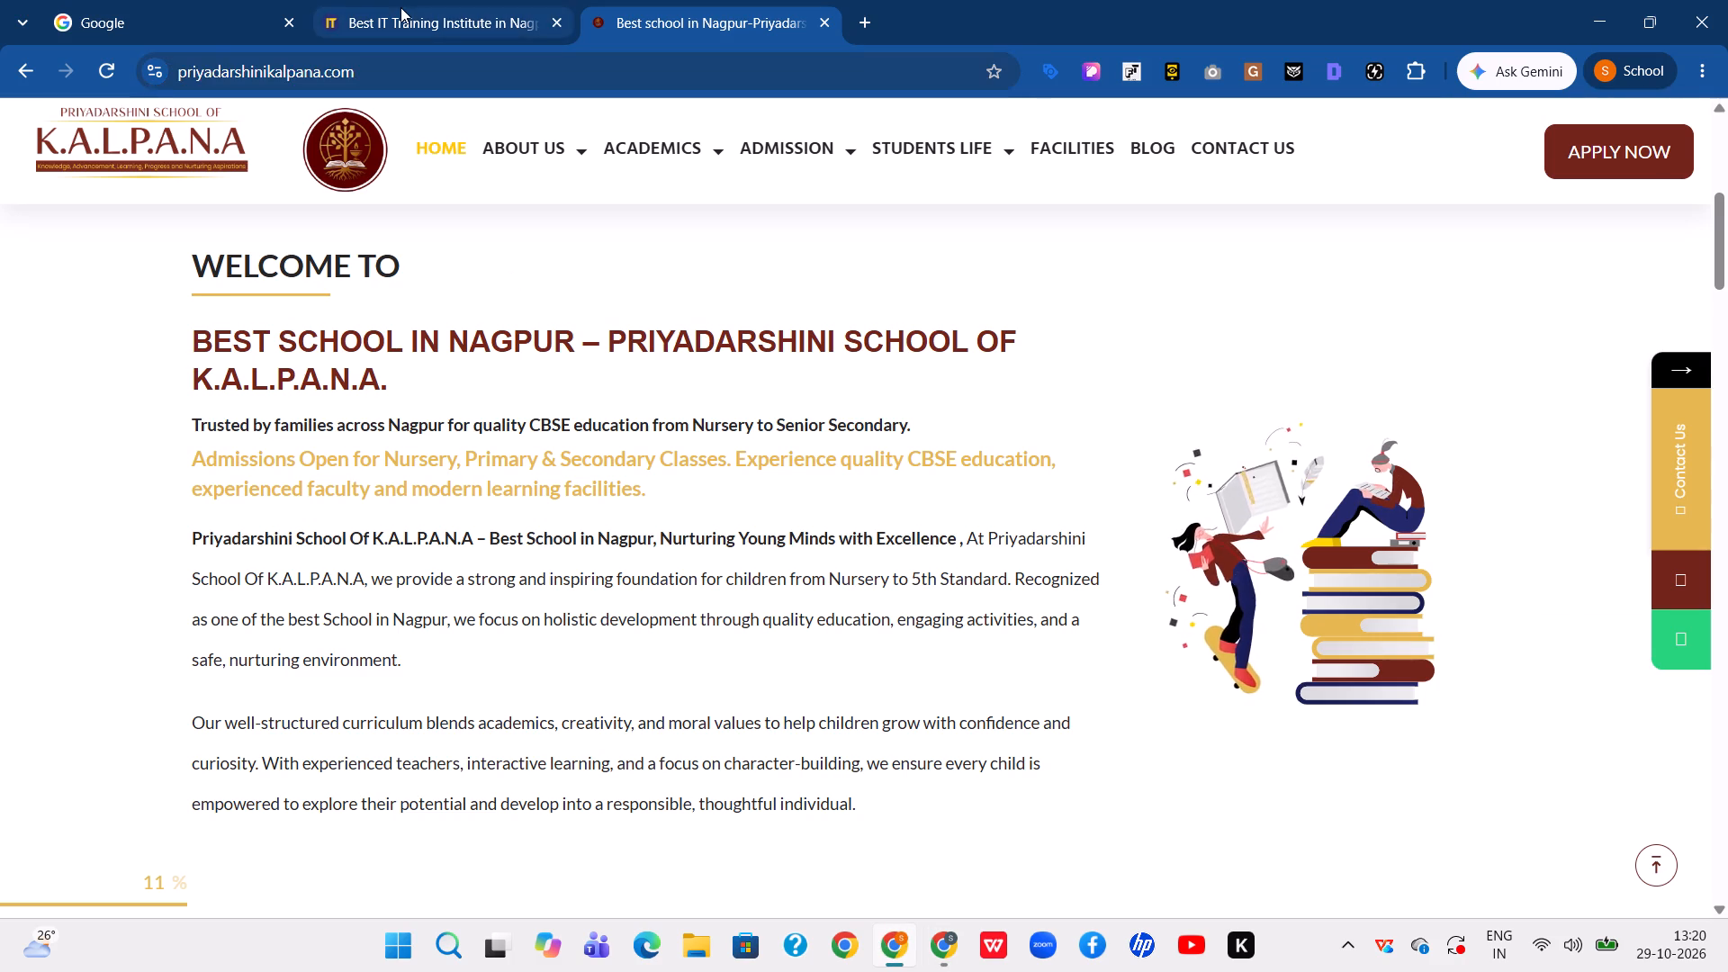
{"action": "left_click", "coordinate": [400, 7]}
{"action": "left_click", "coordinate": [935, 958]}
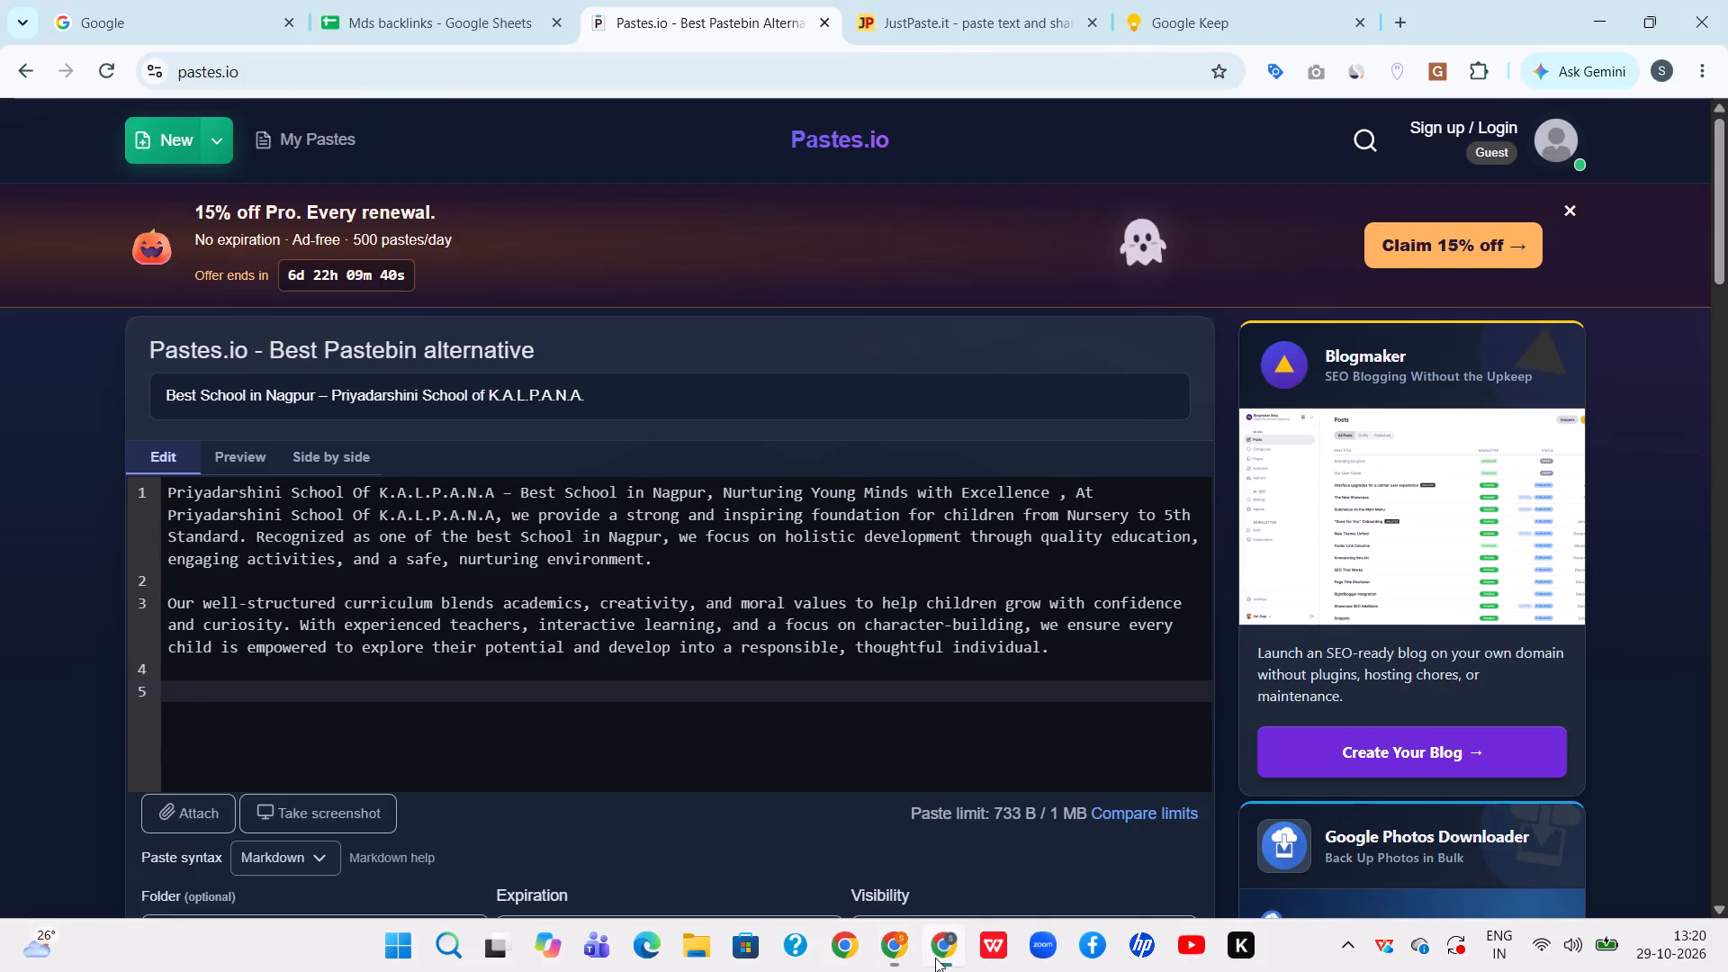
{"action": "key", "text": "ctrl+v"}
{"action": "key", "text": "Return"}
{"action": "key", "text": "Return"}
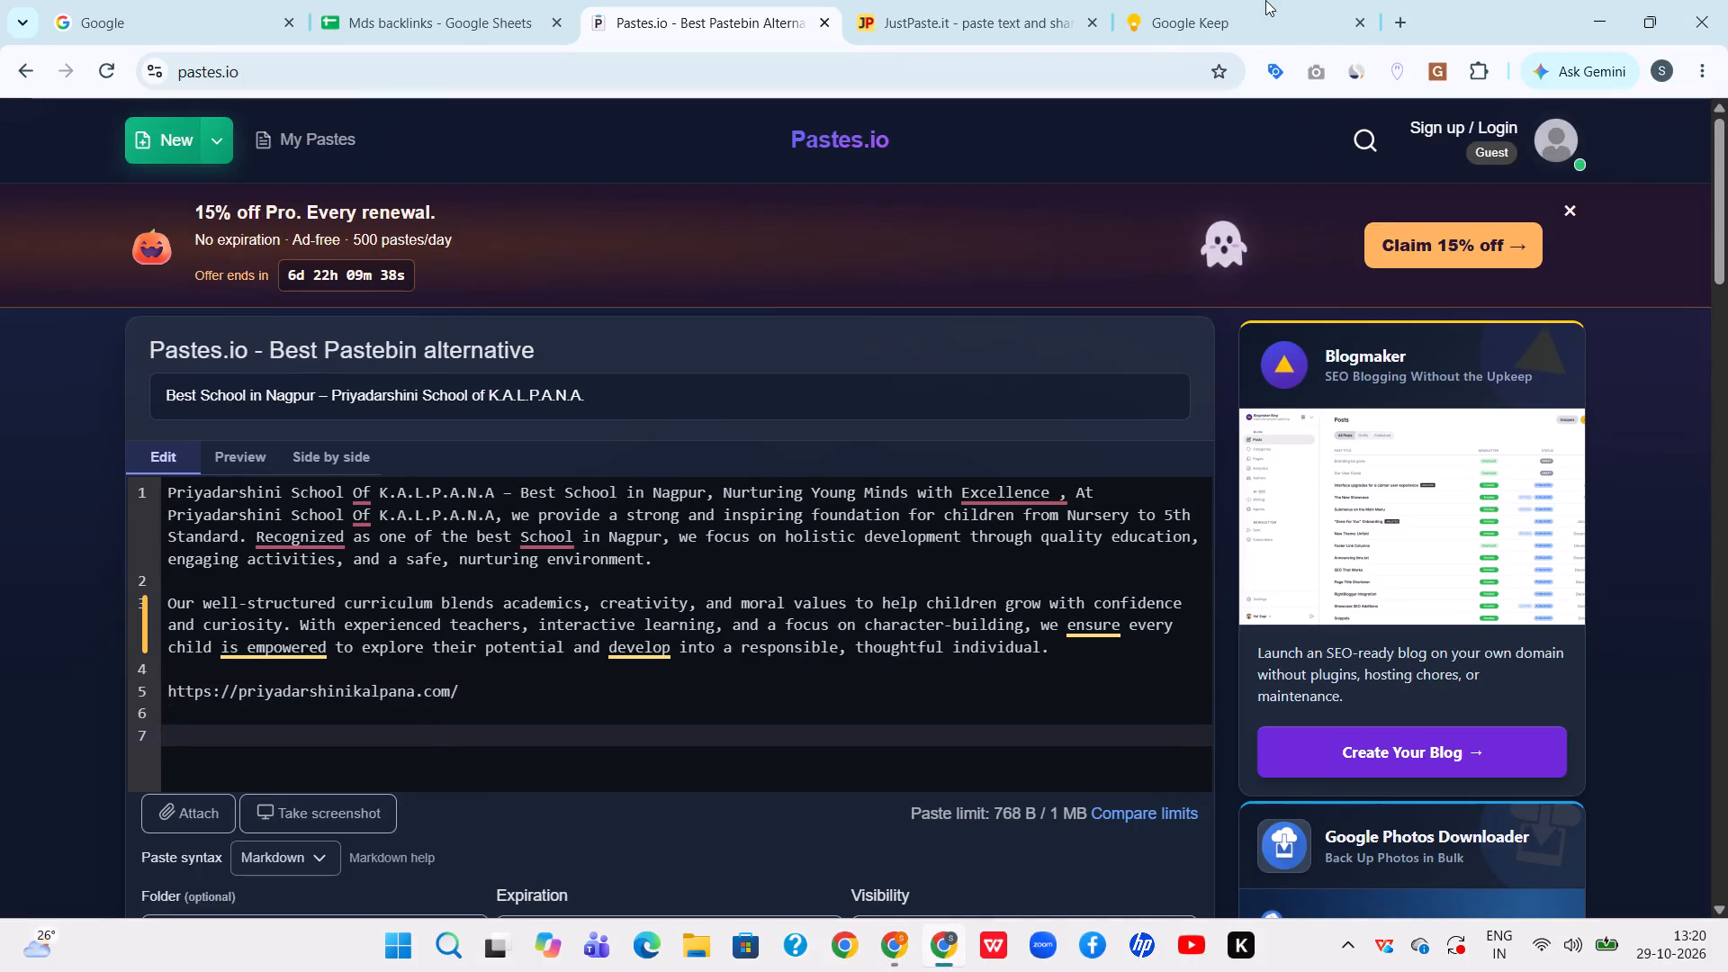
Add the hashtags from the "Keyword for School" note in Google Keep below the website address in the Pastes.io paste.
{"action": "left_click", "coordinate": [1266, 1]}
{"action": "key", "text": "ctrl+a"}
{"action": "key", "text": "ctrl+c"}
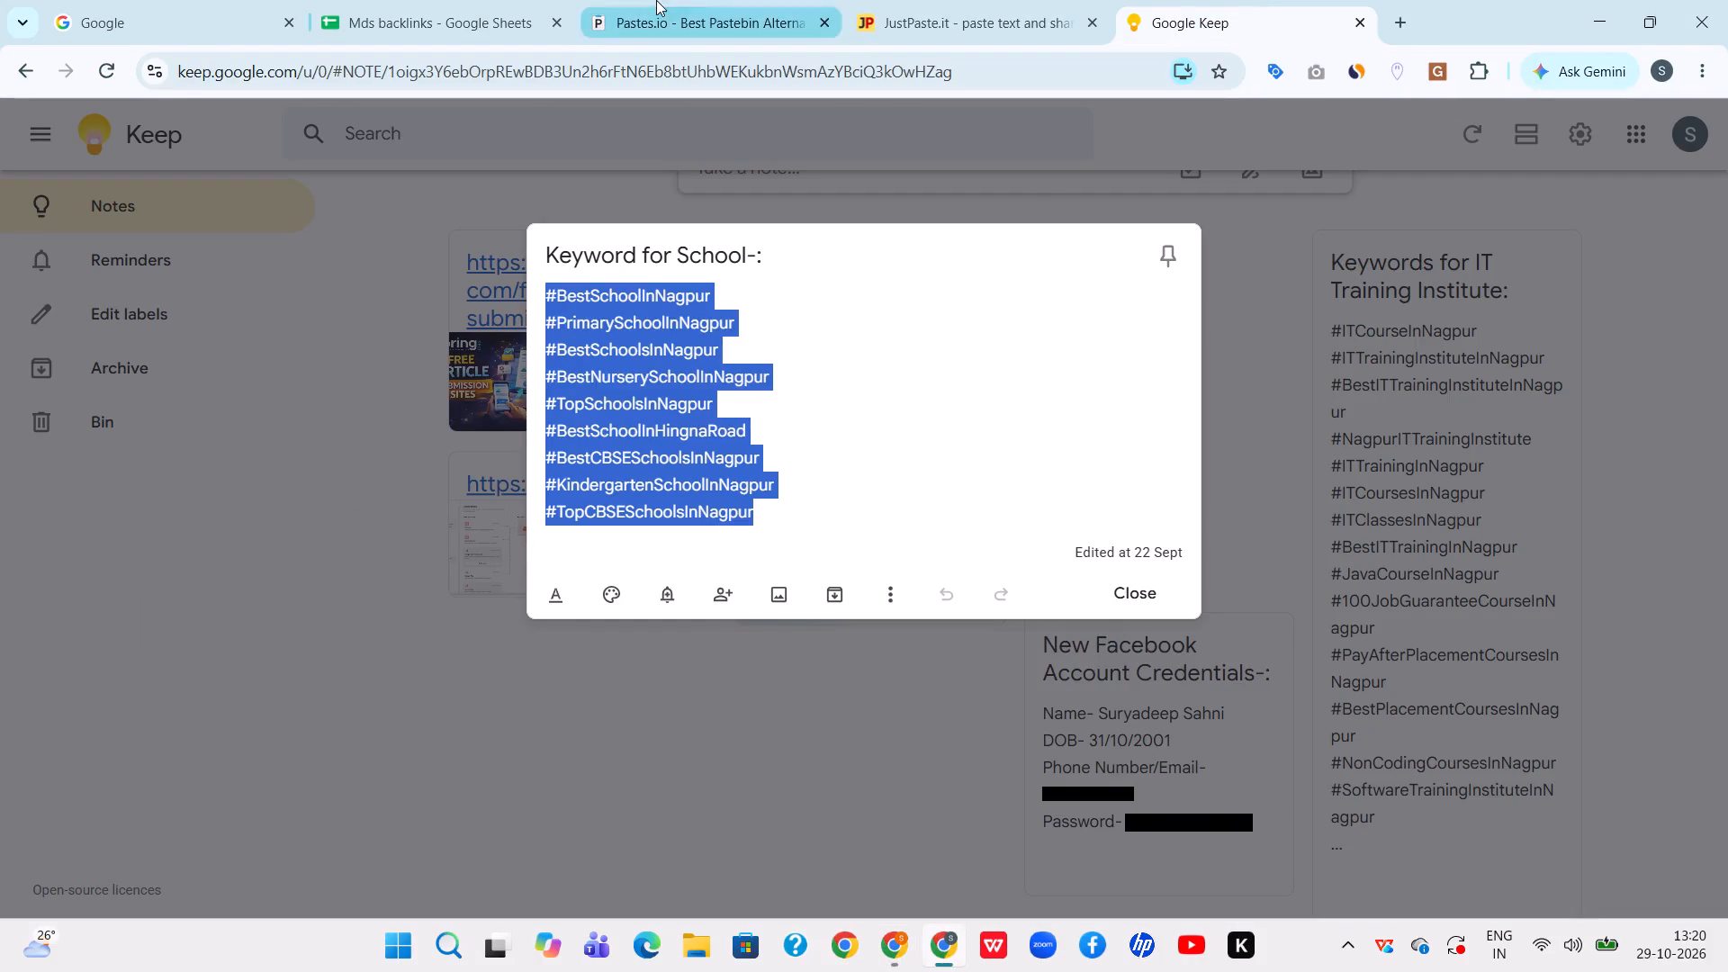
{"action": "left_click", "coordinate": [656, 0]}
{"action": "key", "text": "ctrl+v"}
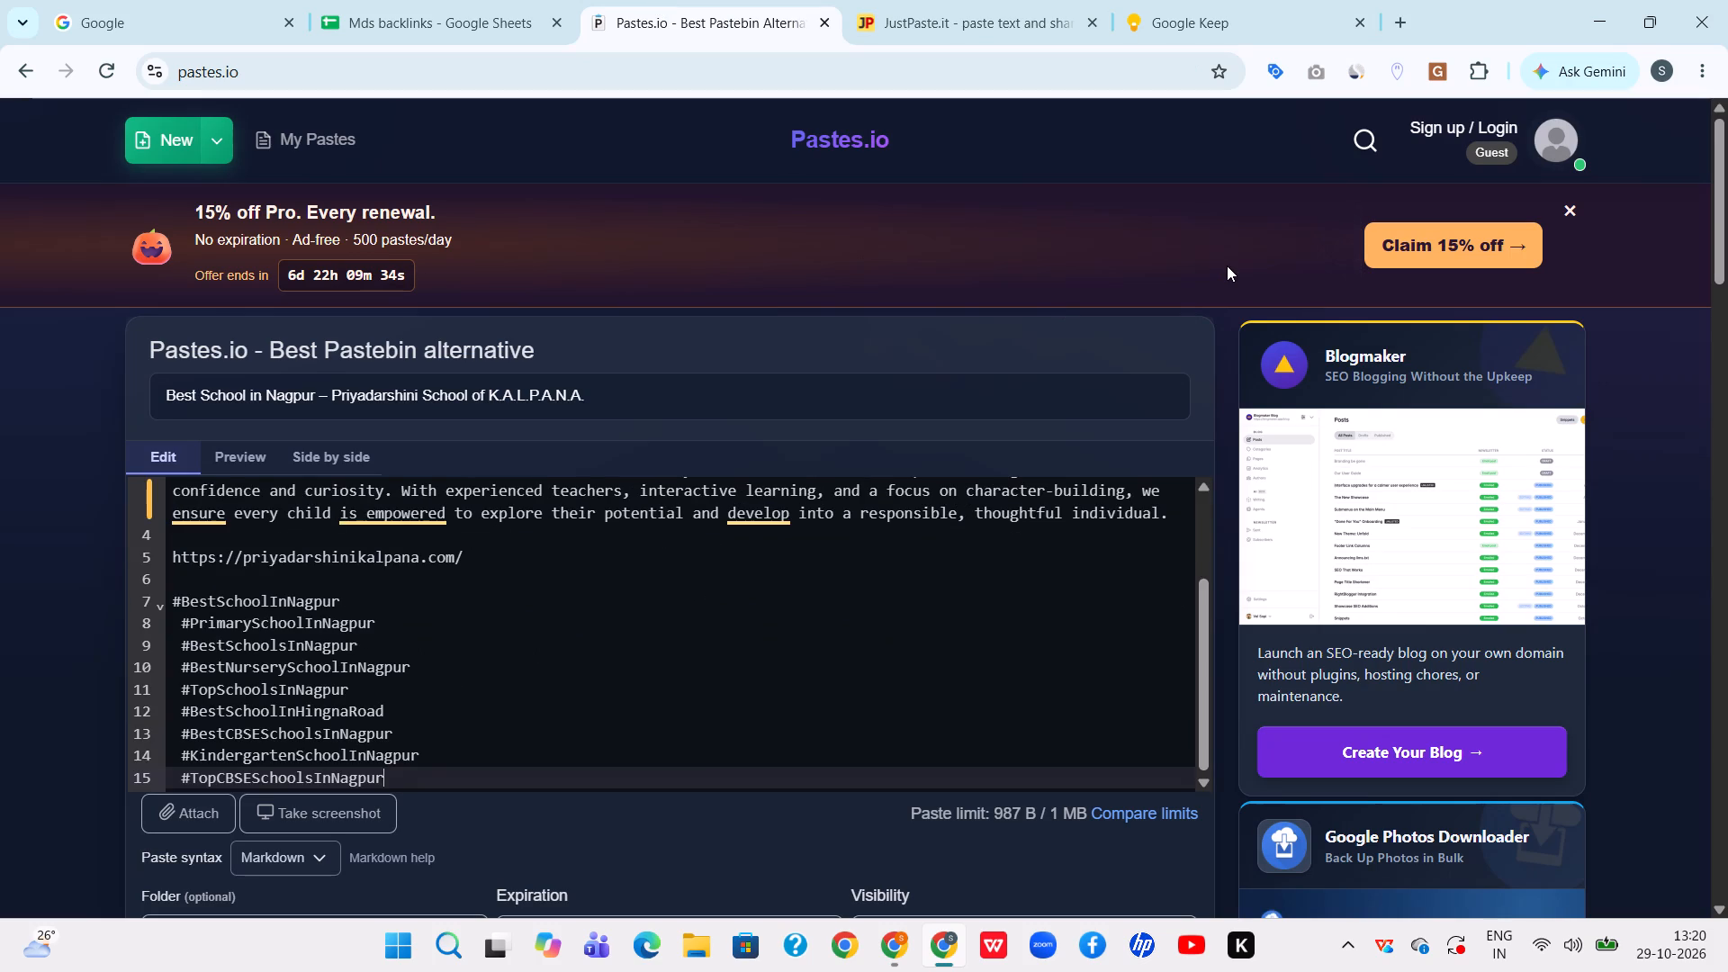
Create the Pastes.io school paste with the default one-month expiration and public (unlisted) visibility.
{"action": "scroll", "coordinate": [1227, 265], "scroll_direction": "down", "scroll_amount": 6}
{"action": "scroll", "coordinate": [985, 266], "scroll_direction": "up", "scroll_amount": 3}
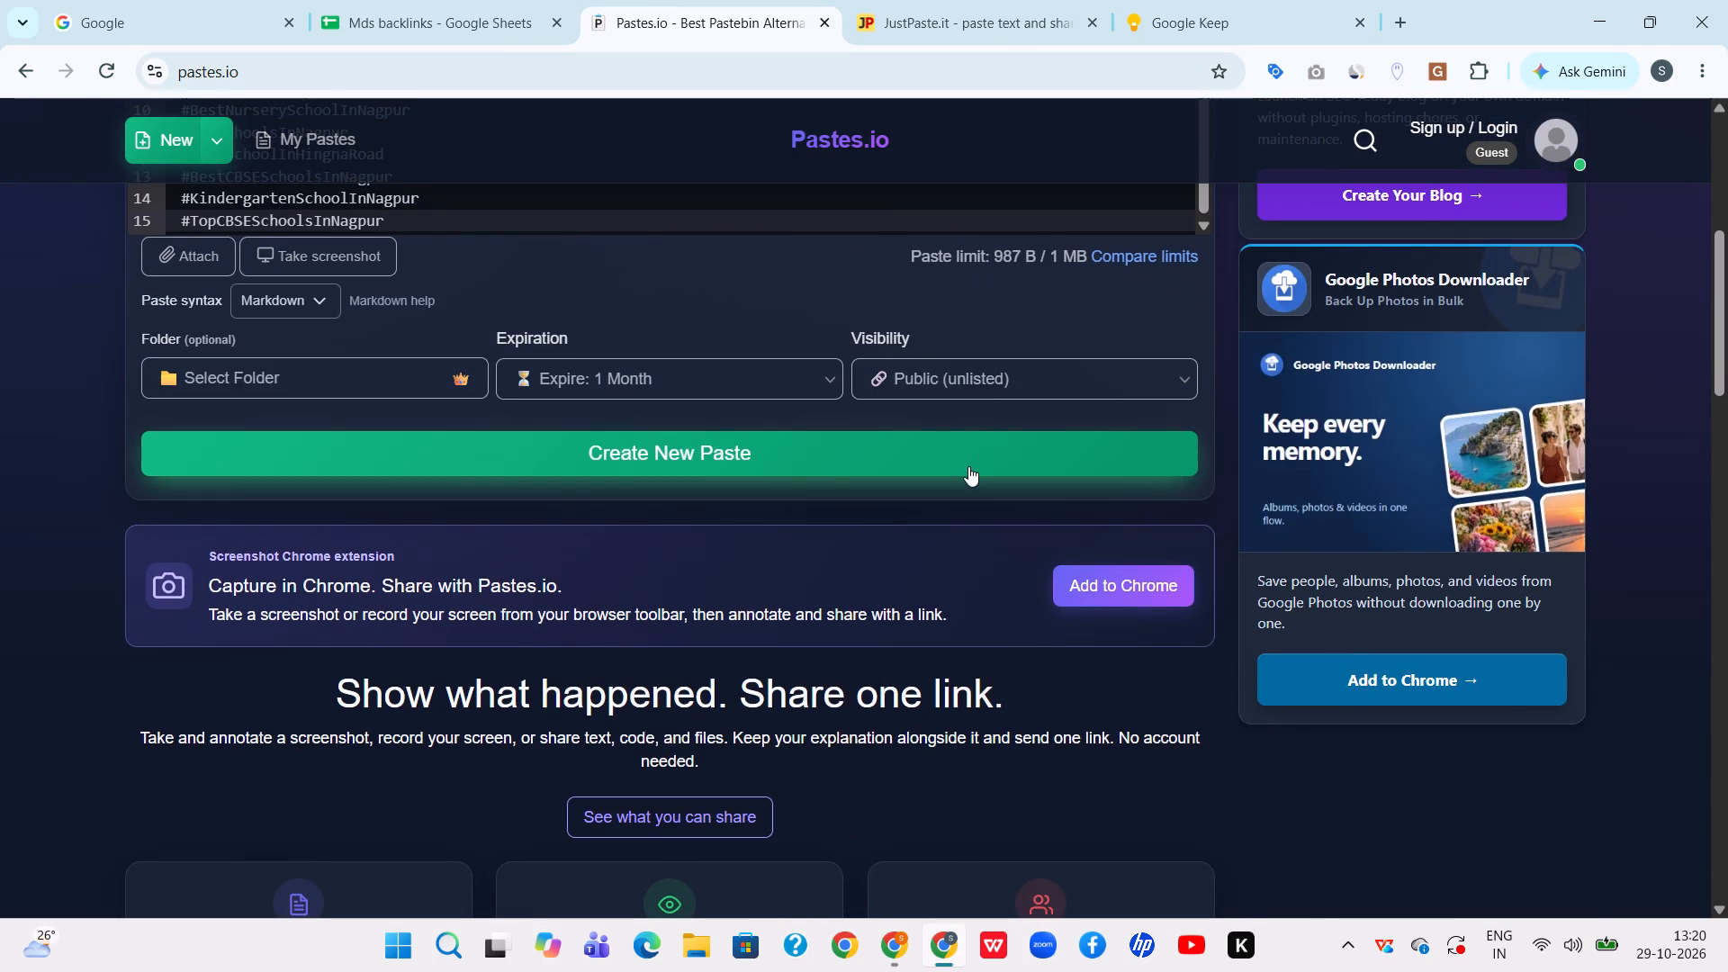
{"action": "left_click", "coordinate": [950, 458]}
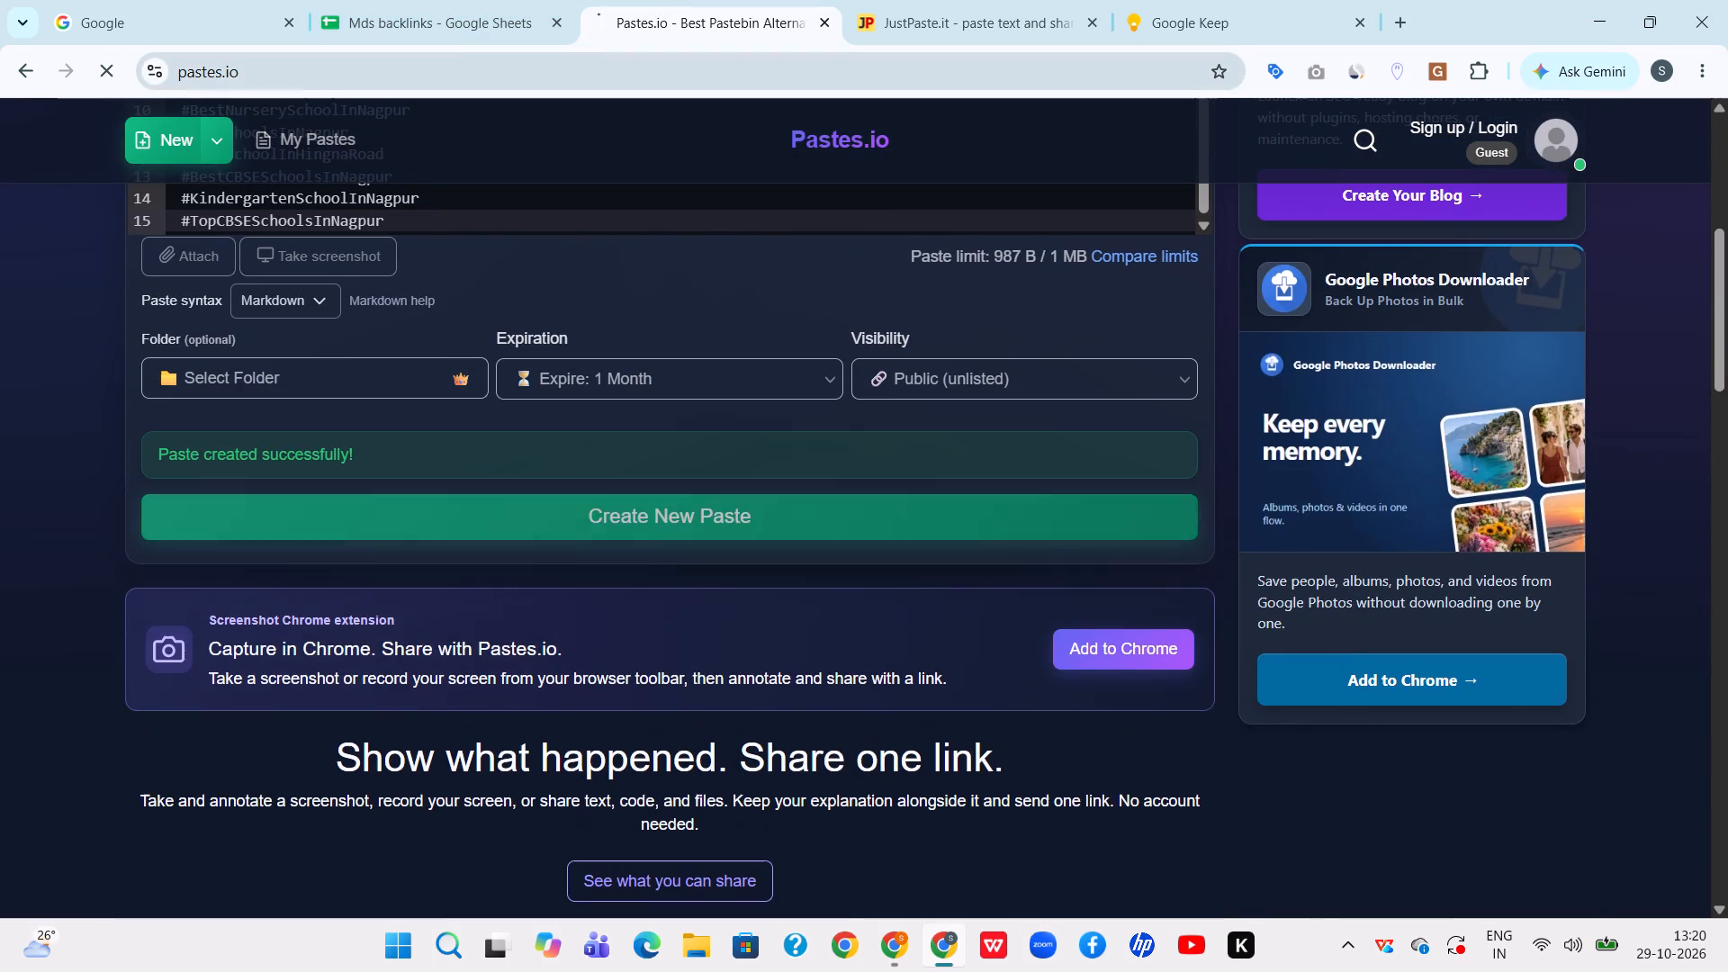
Record the address of the published Pastes.io school paste in cell D3621 of the Mds backlinks sheet.
{"action": "left_click", "coordinate": [533, 58]}
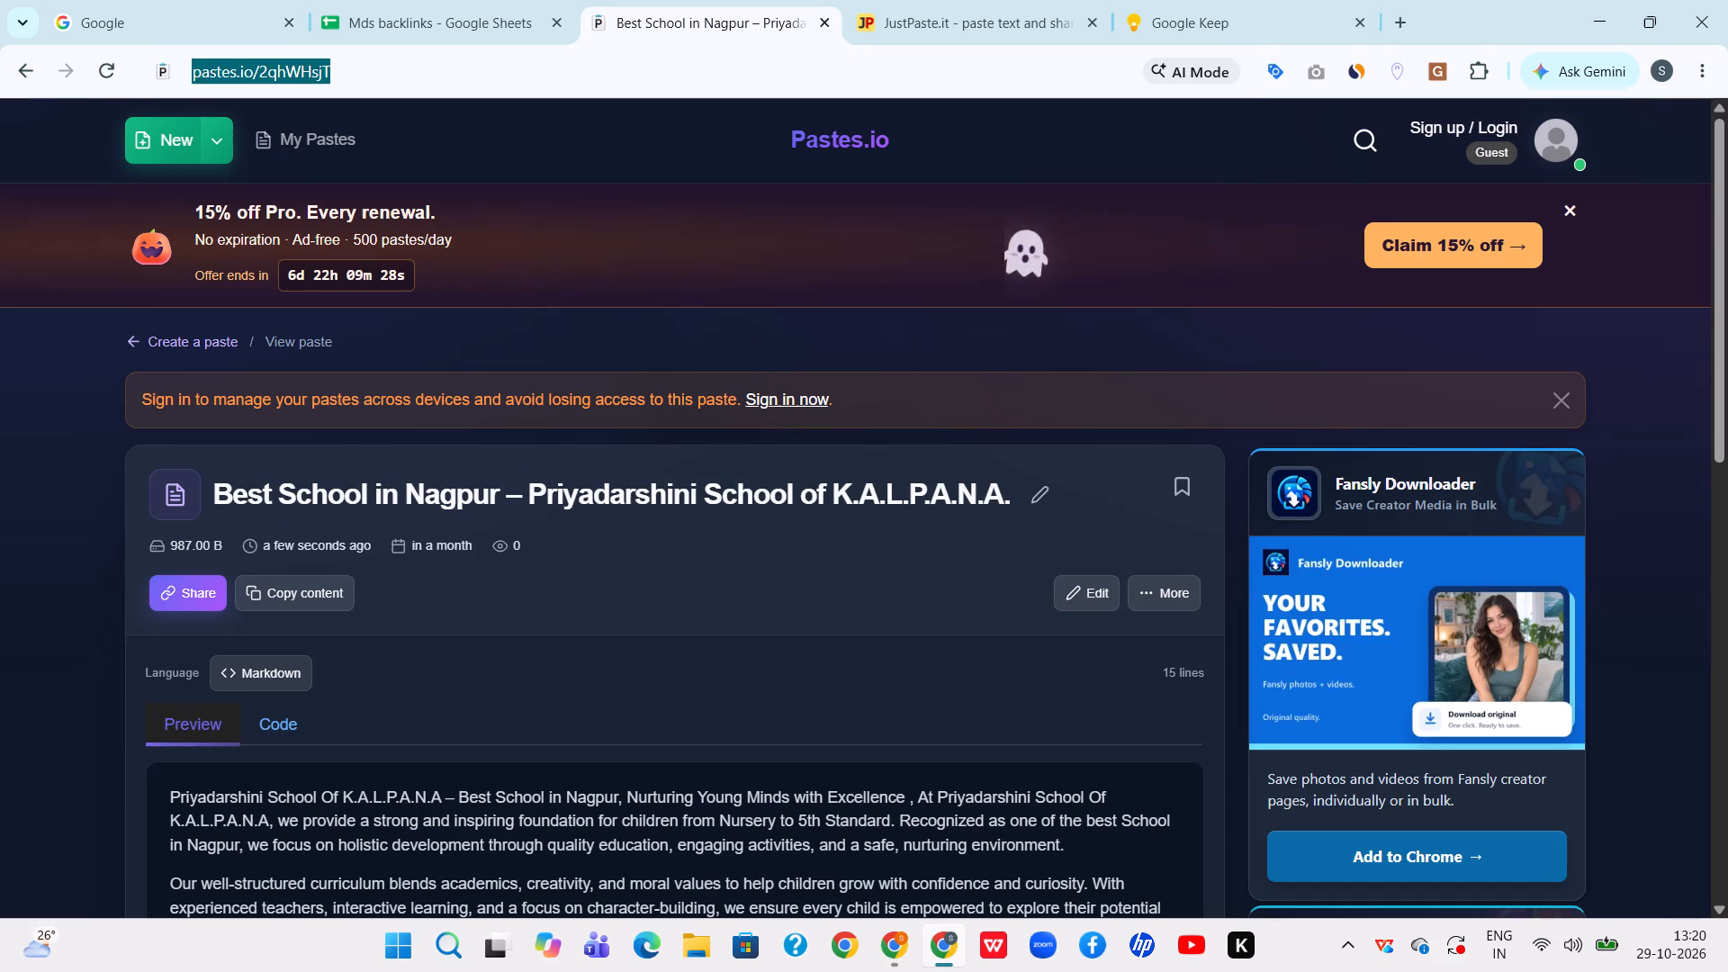
{"action": "key", "text": "ctrl+c"}
{"action": "left_click", "coordinate": [403, 2]}
{"action": "key", "text": "ctrl+v"}
Select the first empty link cell in column H below the 29/10/2026 IT institute links, H3435.
{"action": "key", "text": "Right"}
{"action": "key", "text": "Right"}
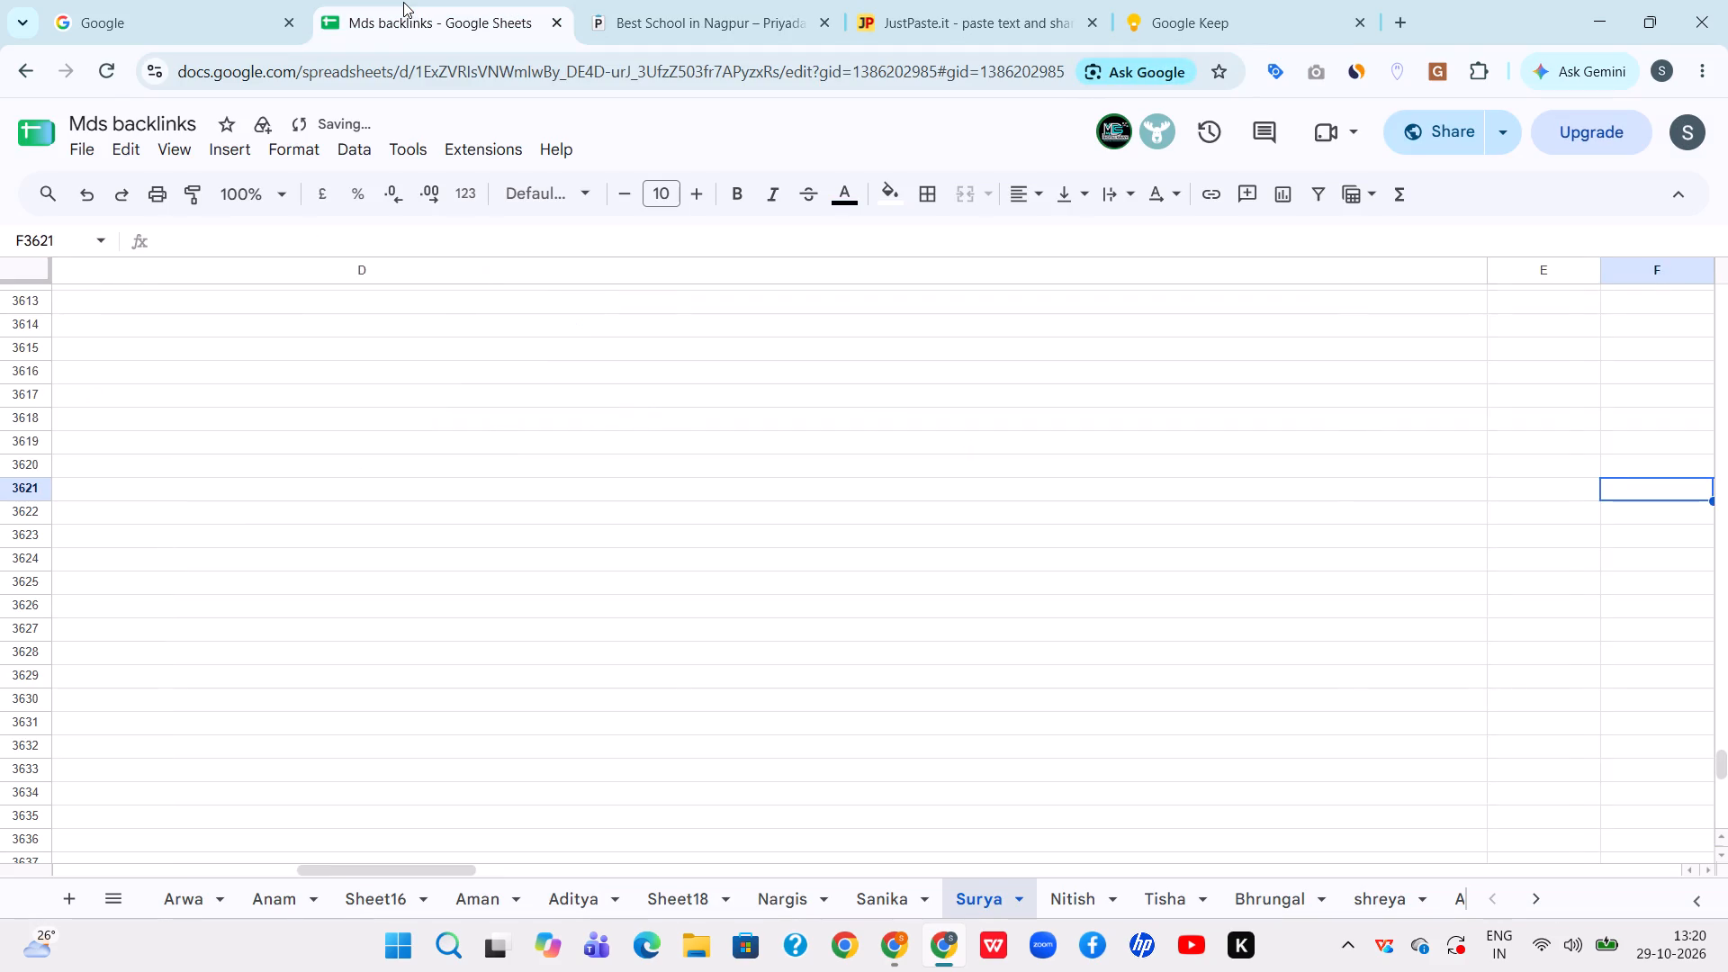
{"action": "key", "text": "Right"}
{"action": "key", "text": "Right"}
{"action": "scroll", "coordinate": [301, 528], "scroll_direction": "up", "scroll_amount": 18}
{"action": "scroll", "coordinate": [301, 528], "scroll_direction": "down", "scroll_amount": 3}
{"action": "scroll", "coordinate": [301, 528], "scroll_direction": "up", "scroll_amount": 10}
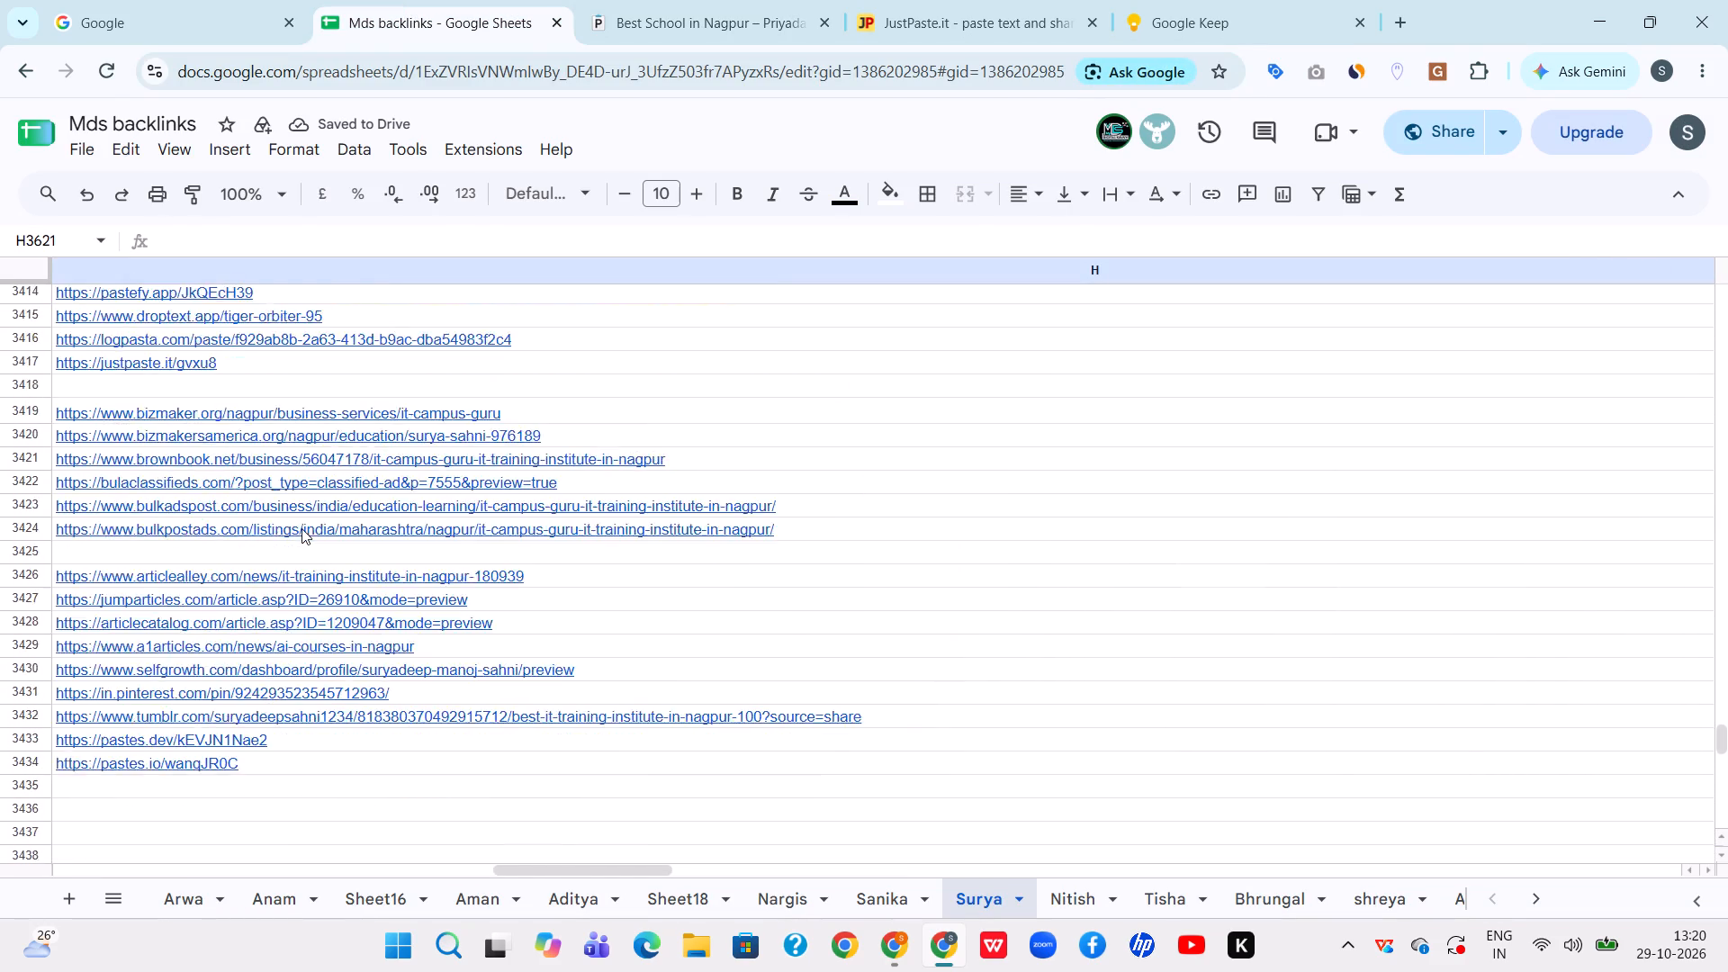
{"action": "scroll", "coordinate": [301, 528], "scroll_direction": "down", "scroll_amount": 3}
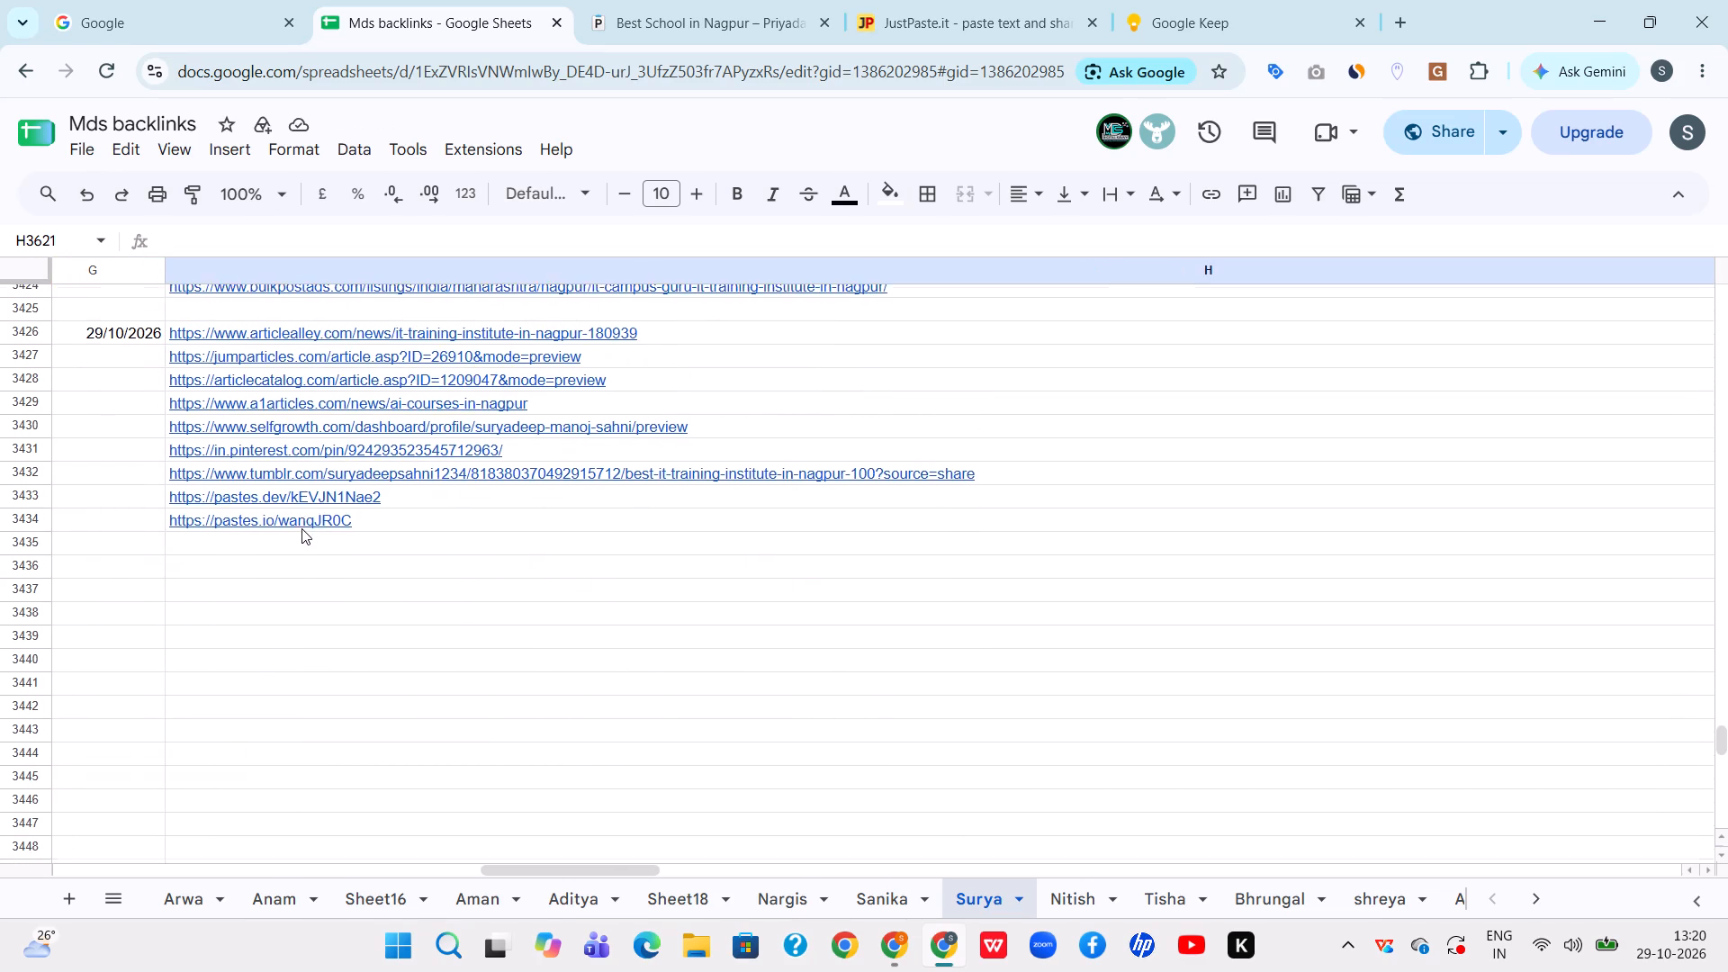
{"action": "left_click", "coordinate": [210, 522]}
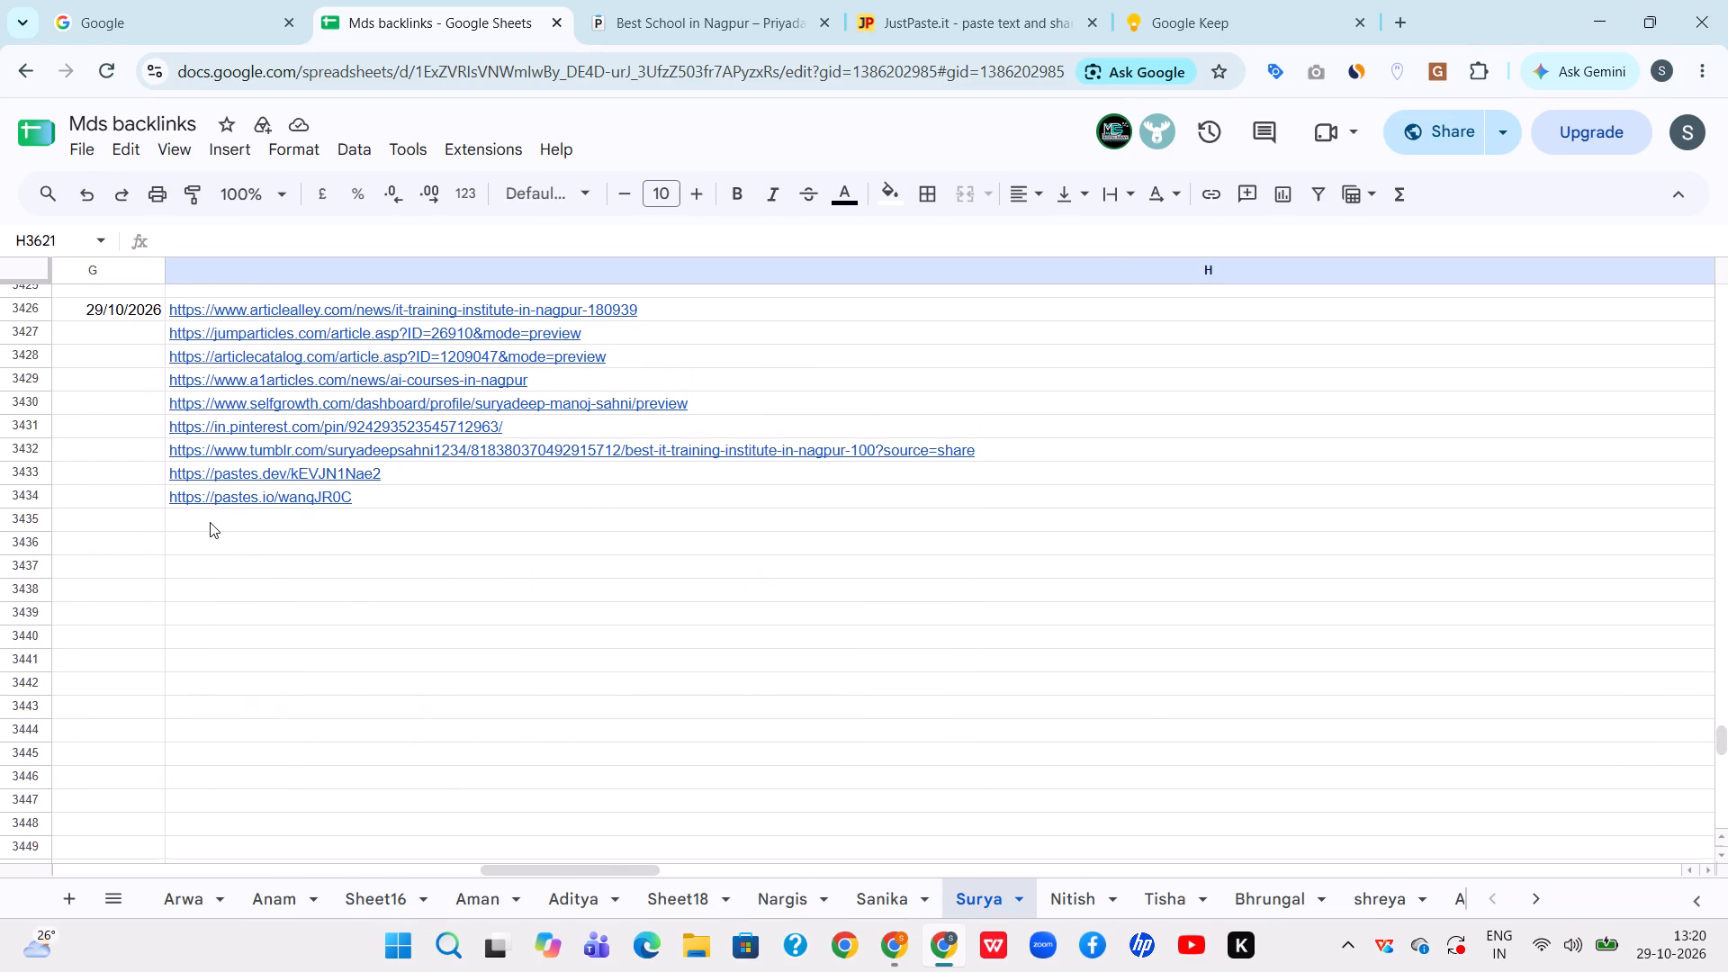
Close the published Pastes.io page and title a new JustPaste.it note "Best IT training institute in Nagpur | 100% Job-Guaranteed IT Courses".
{"action": "left_click", "coordinate": [969, 0]}
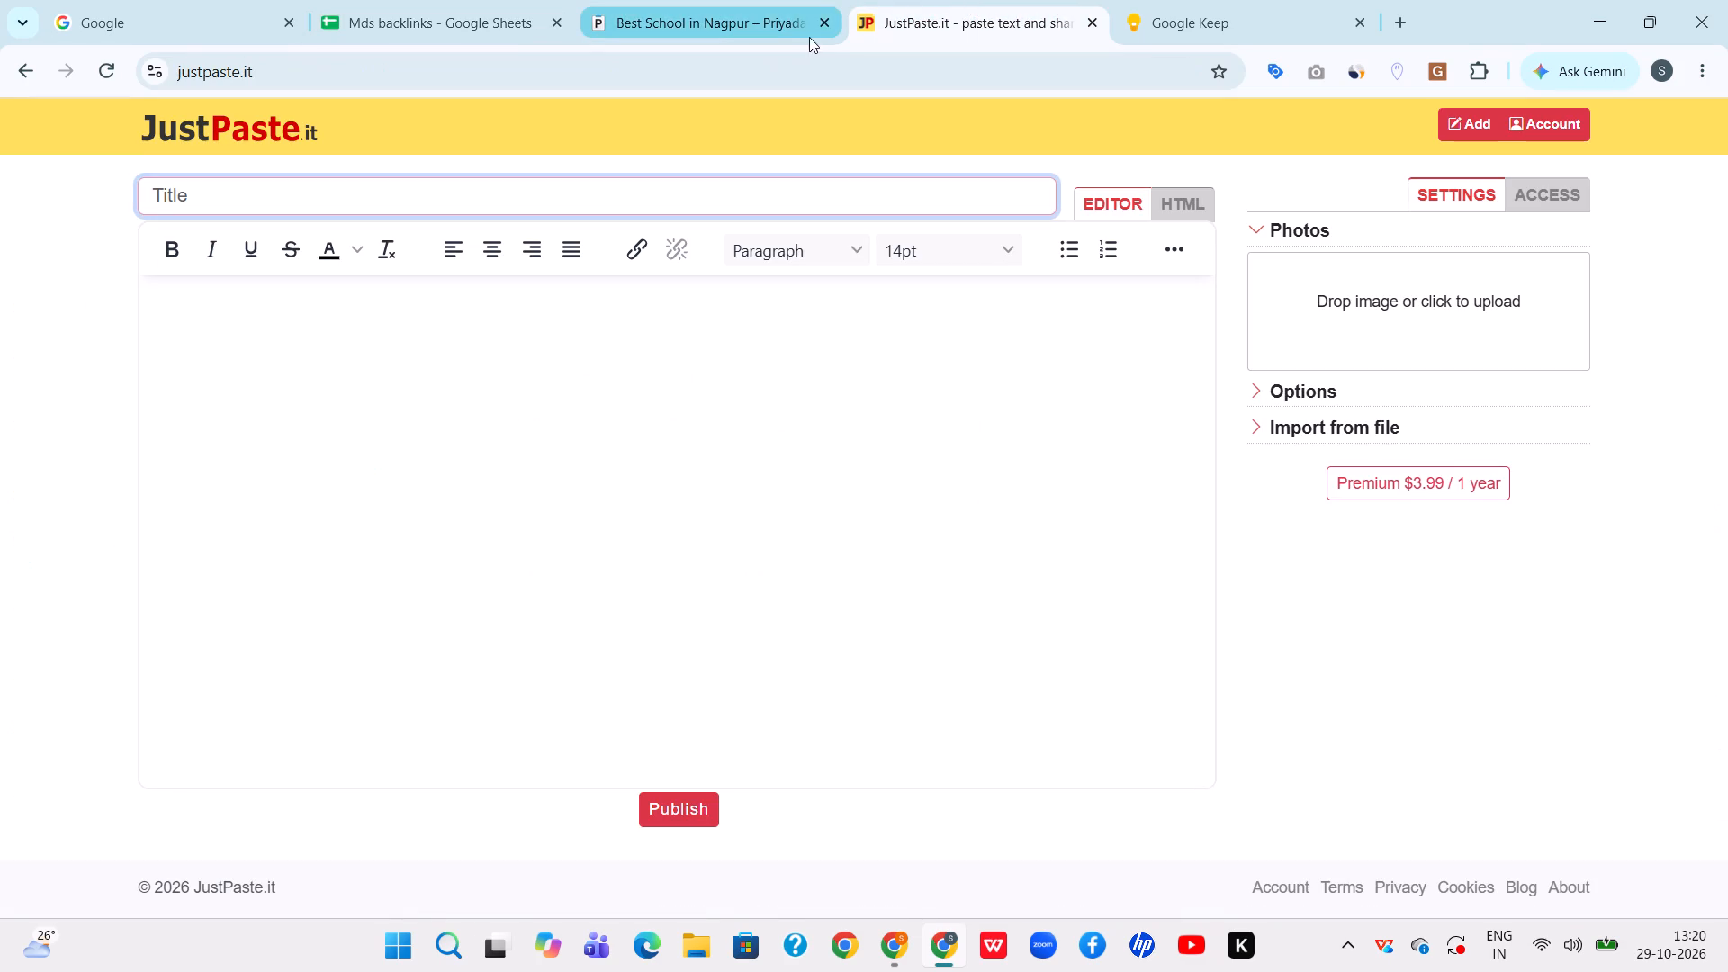
{"action": "left_click", "coordinate": [820, 25]}
{"action": "left_click", "coordinate": [896, 966]}
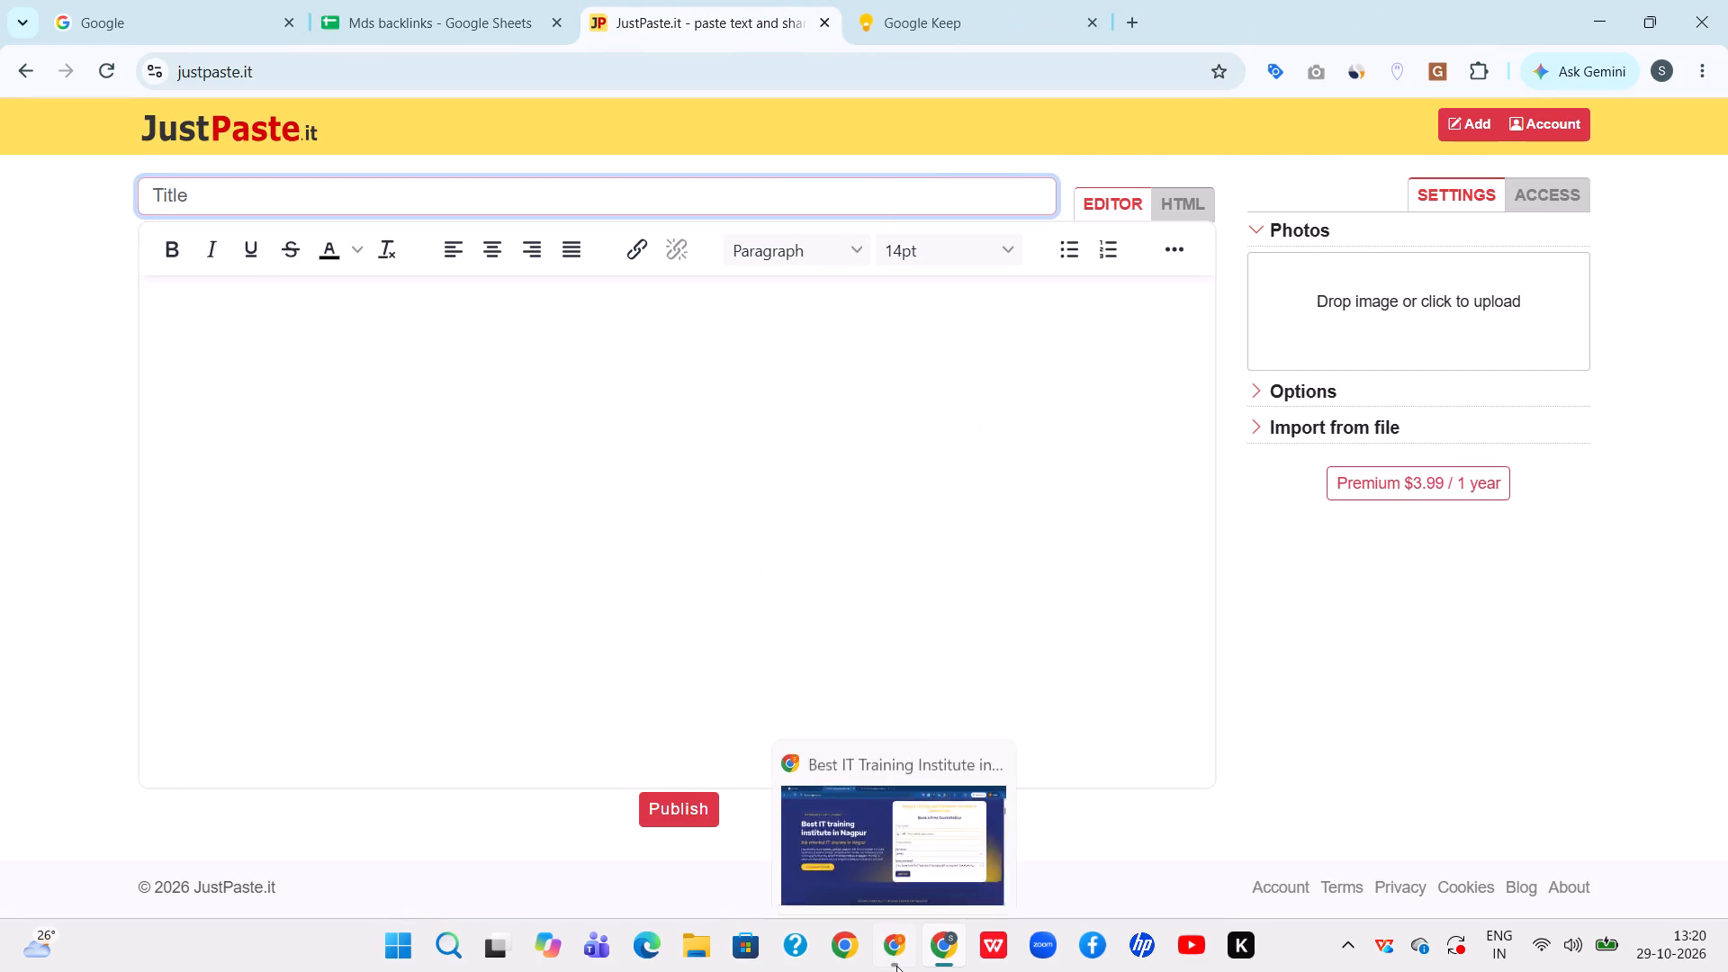
{"action": "double_click", "coordinate": [421, 430]}
{"action": "left_click_drag", "start_coordinate": [421, 430], "coordinate": [359, 304]}
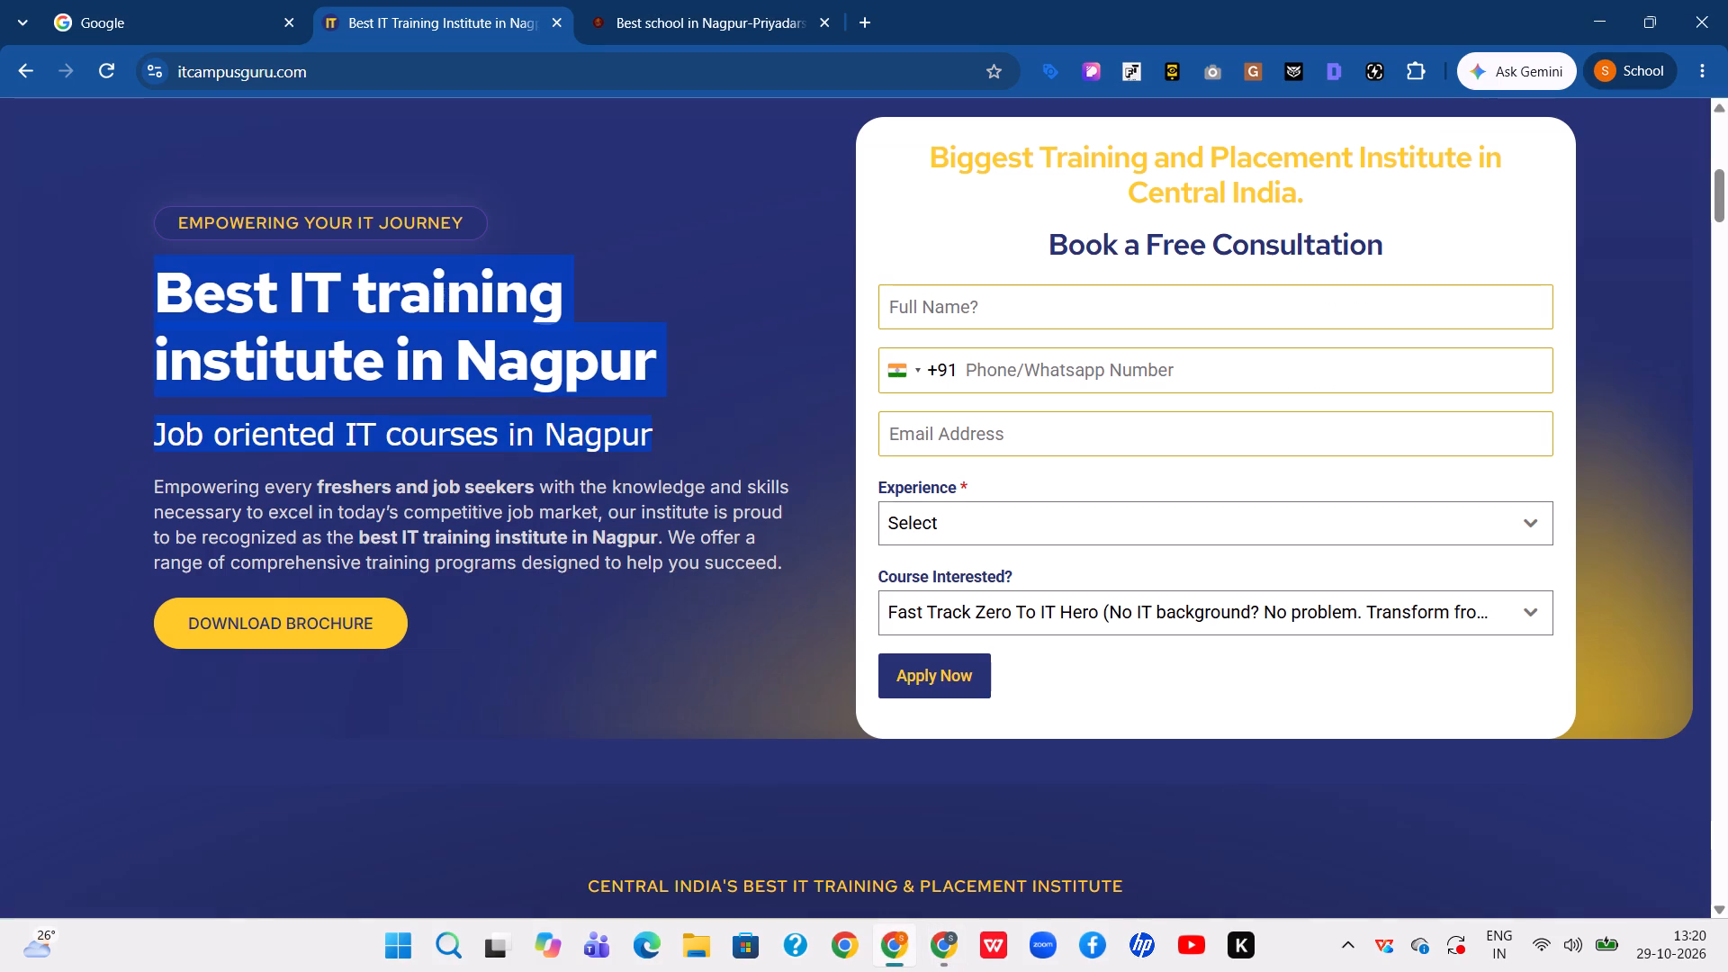
{"action": "triple_click", "coordinate": [359, 304]}
{"action": "key", "text": "ctrl+c"}
{"action": "triple_click", "coordinate": [486, 556]}
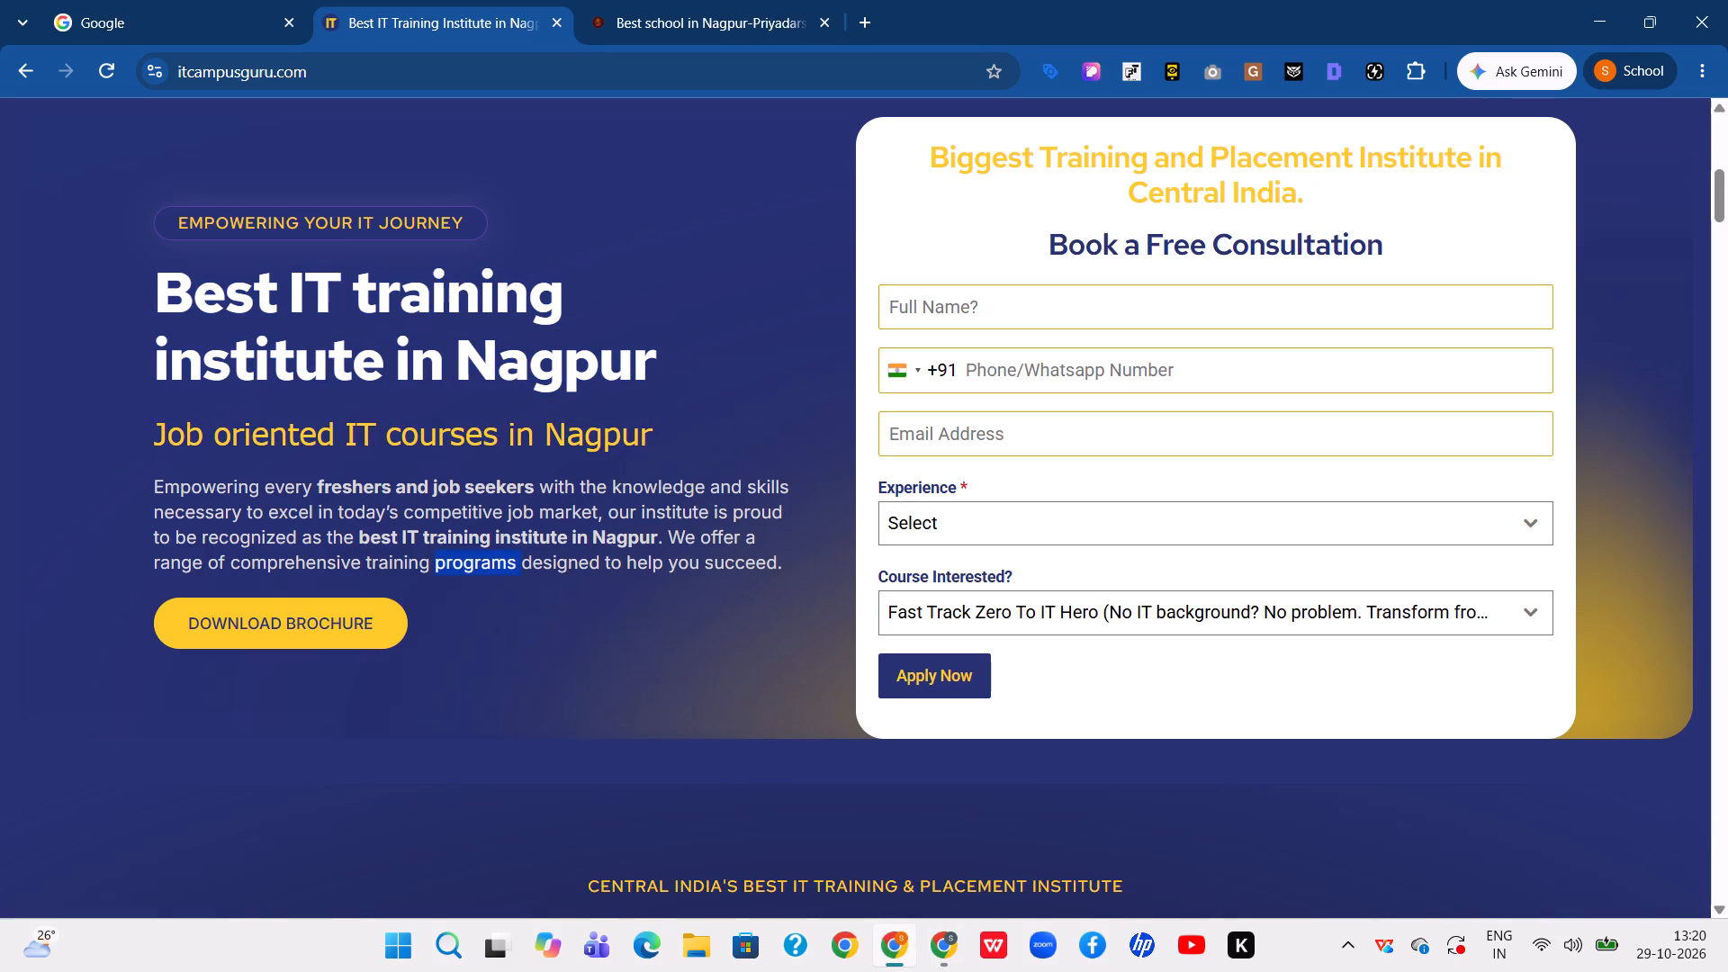
{"action": "left_click", "coordinate": [486, 556]}
{"action": "left_click", "coordinate": [926, 956]}
{"action": "key", "text": "ctrl+v"}
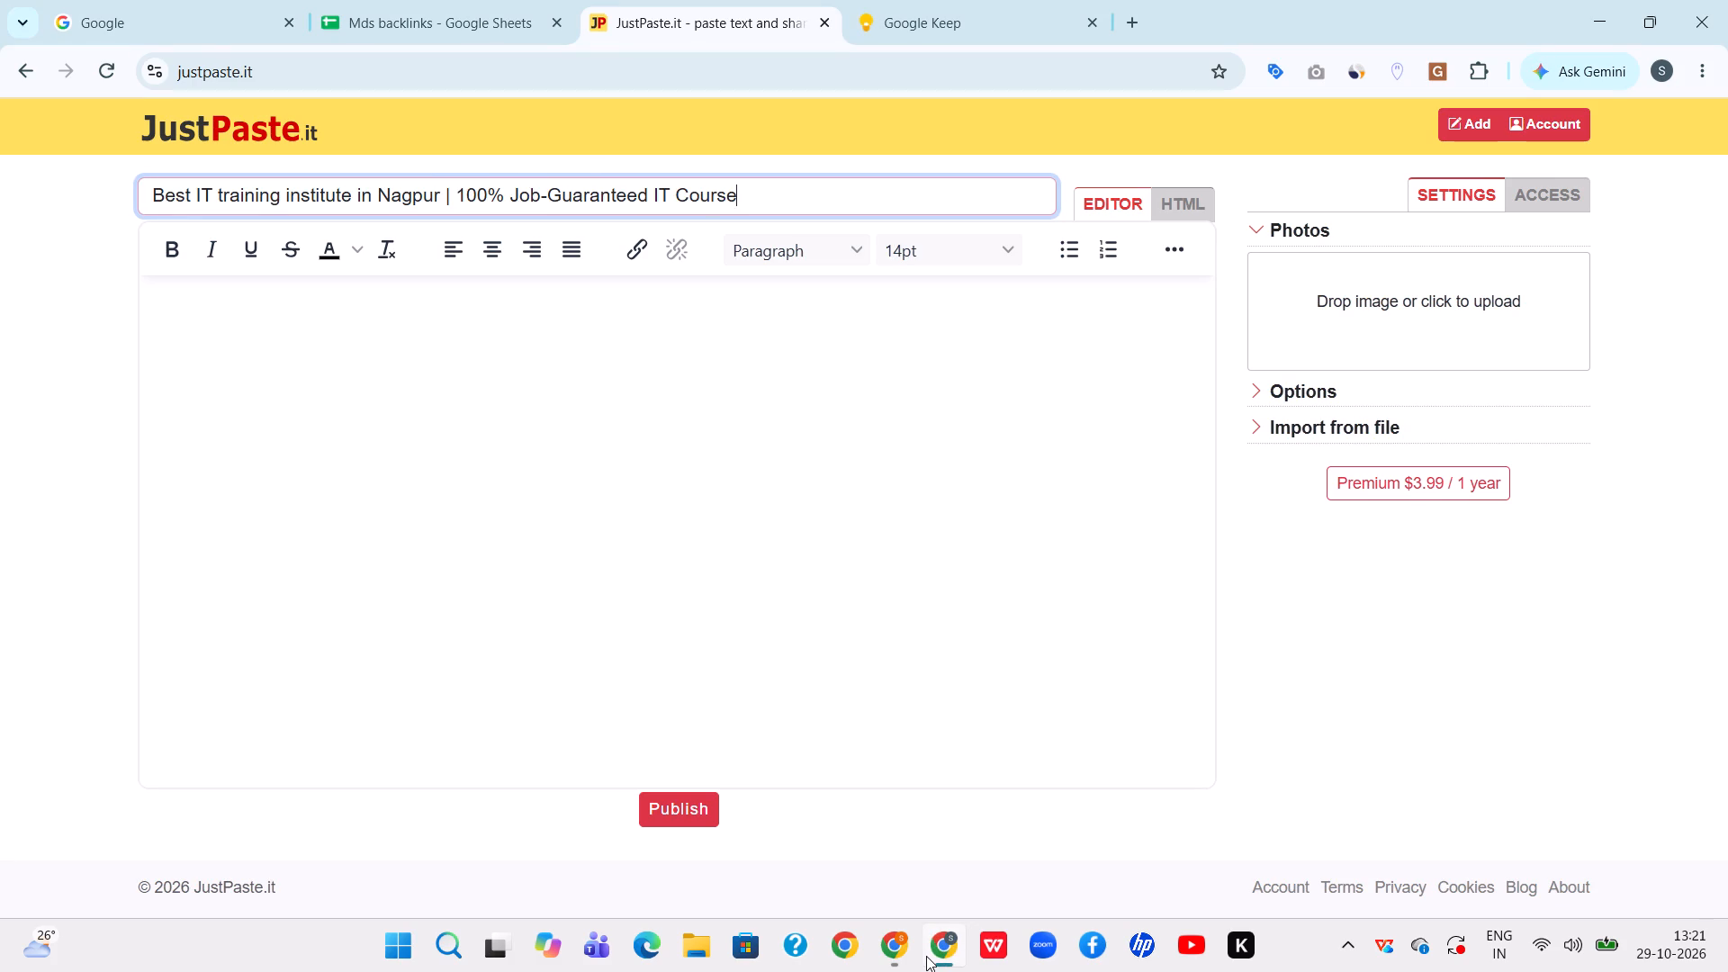
Fill the note body with the "Empowering every freshers and job seekers" paragraph from the IT institute website.
{"action": "left_click", "coordinate": [695, 641]}
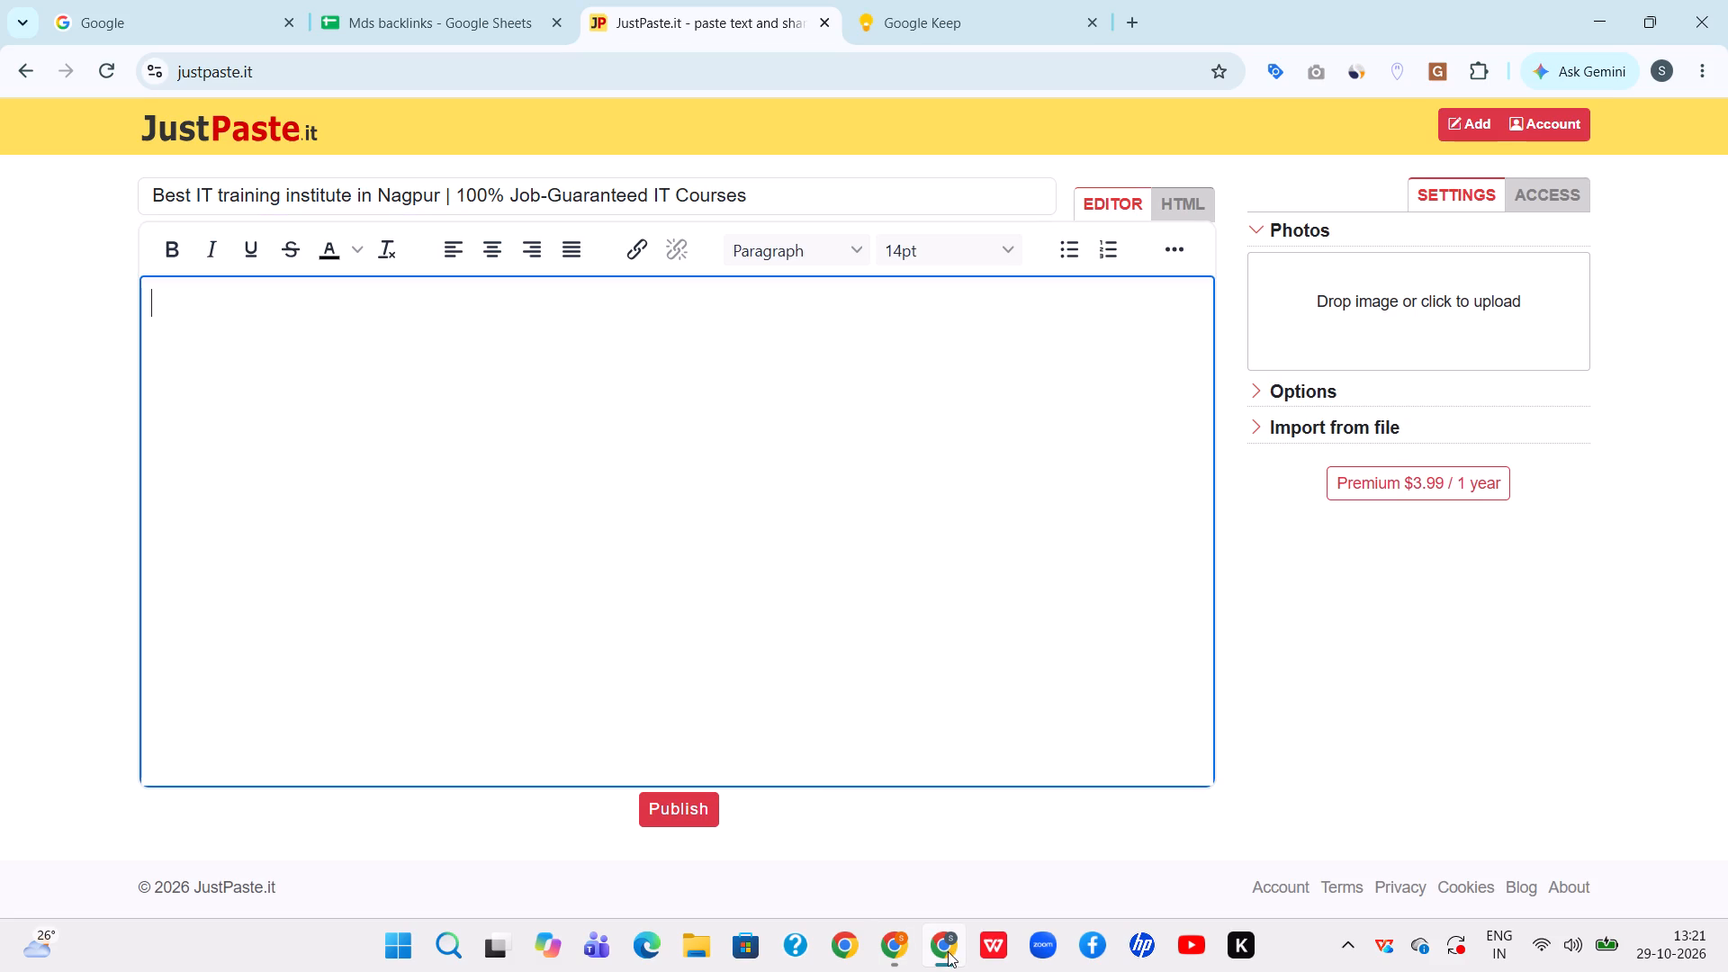
{"action": "left_click", "coordinate": [879, 967]}
{"action": "key", "text": "ctrl+c"}
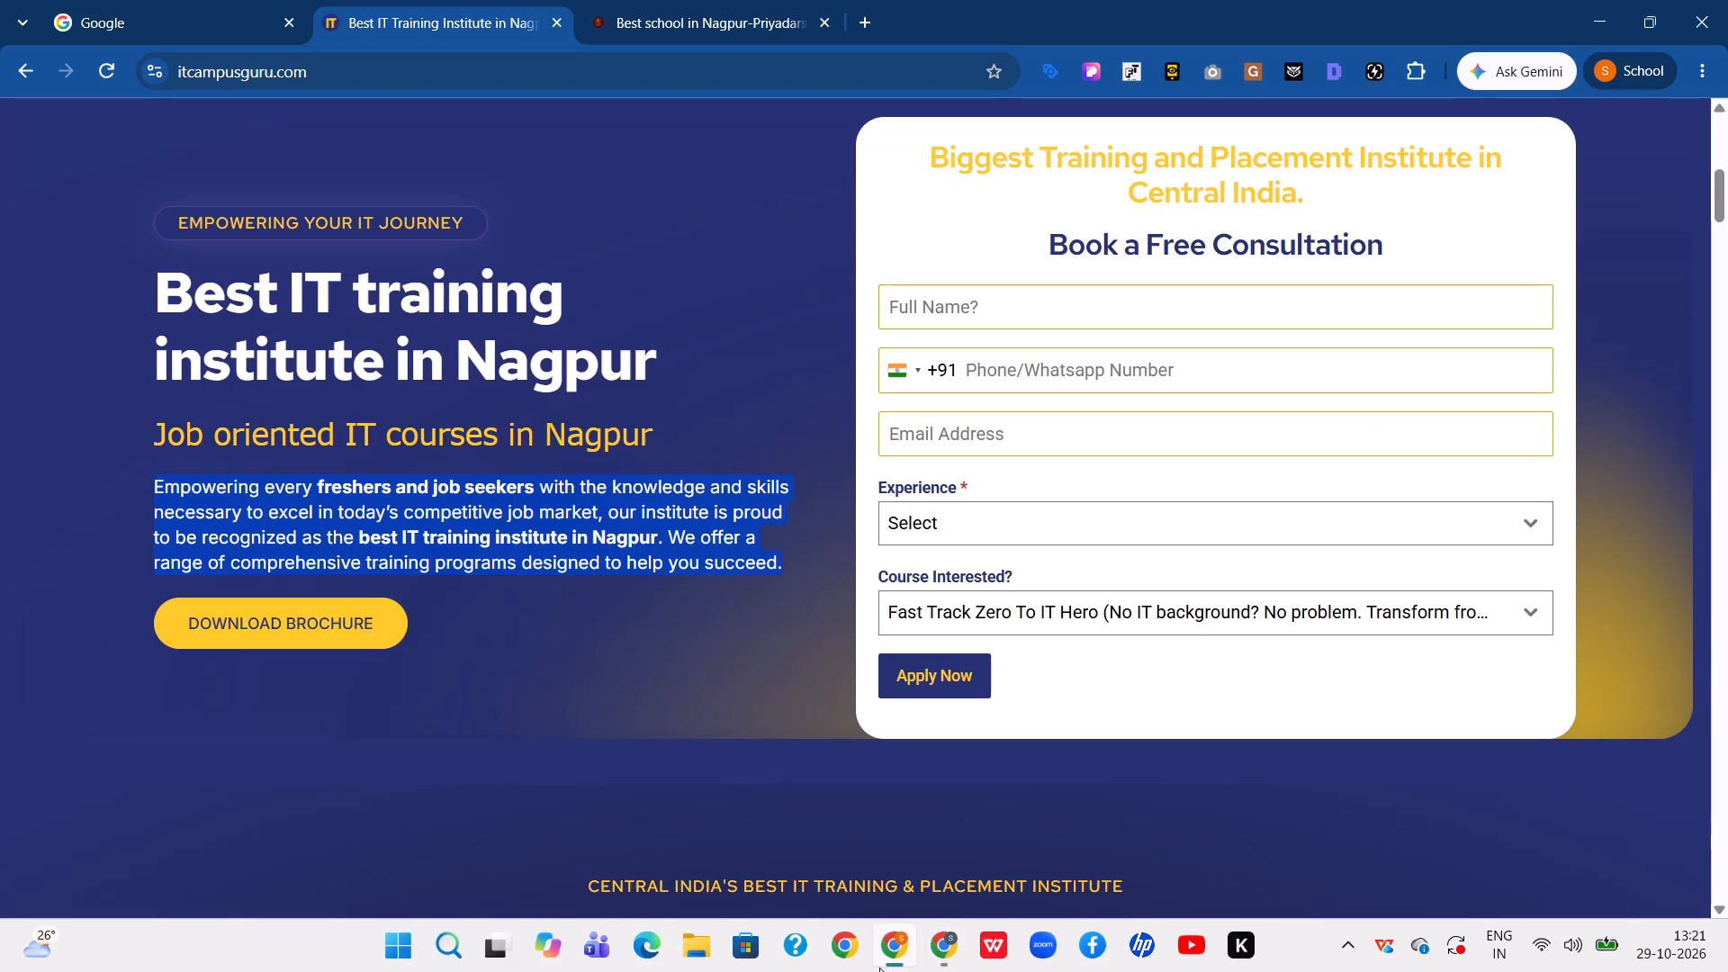
{"action": "left_click", "coordinate": [475, 184]}
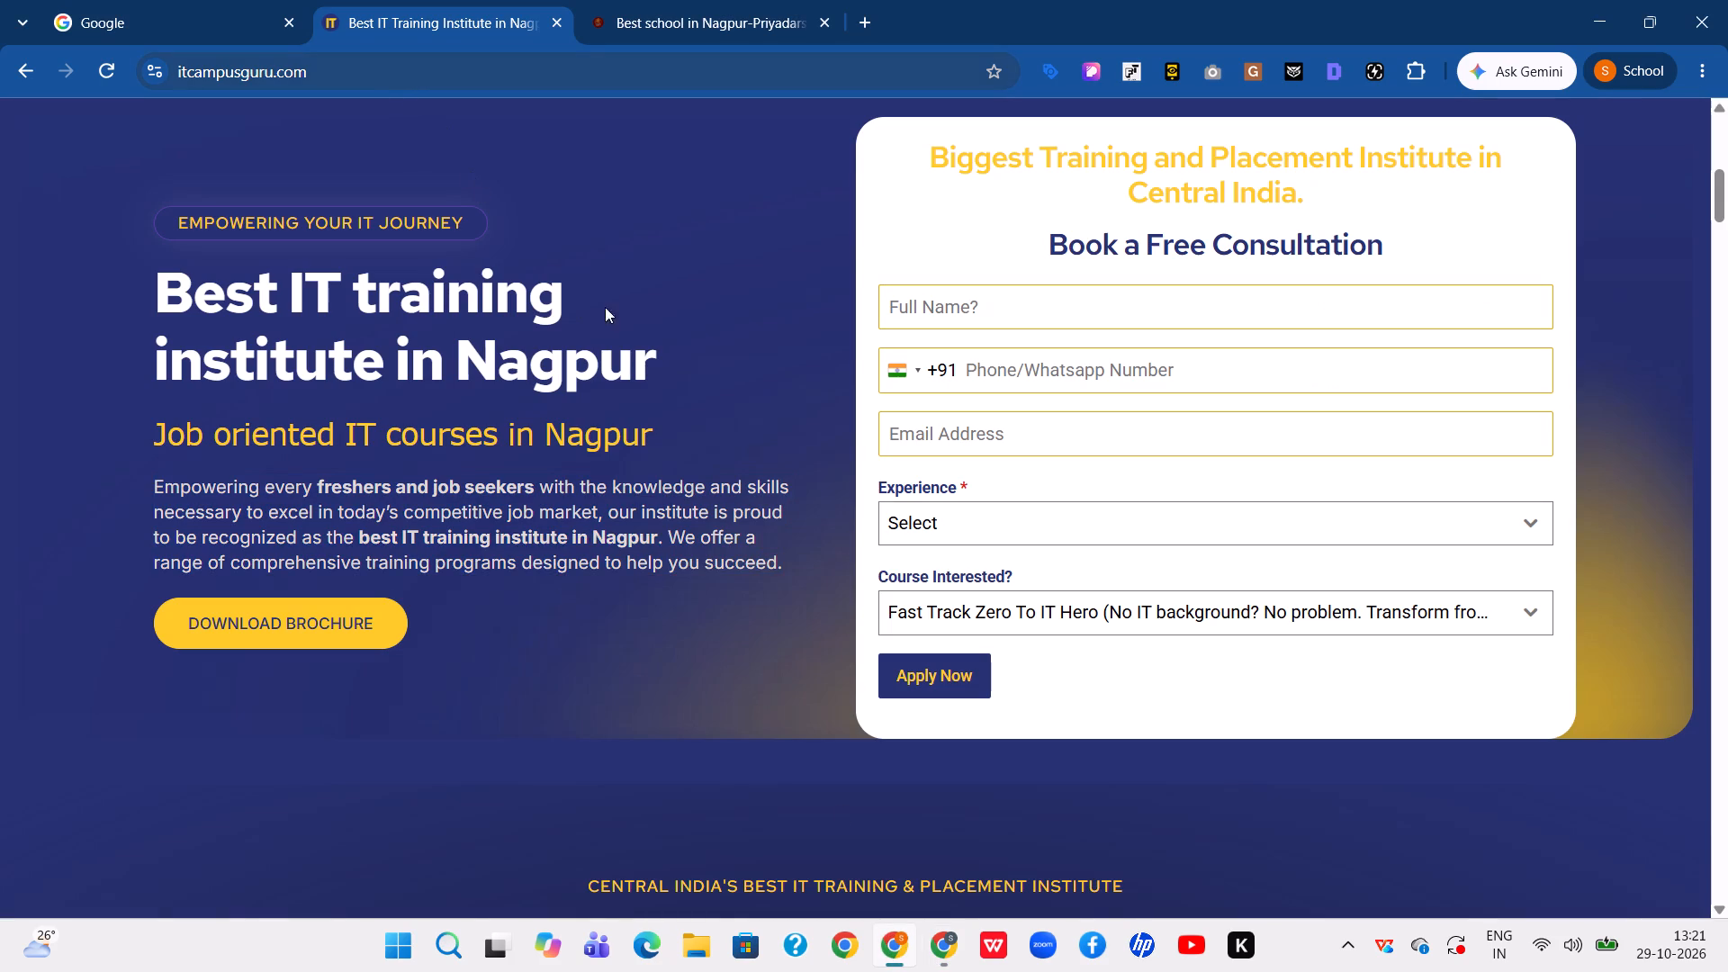
{"action": "left_click", "coordinate": [450, 67]}
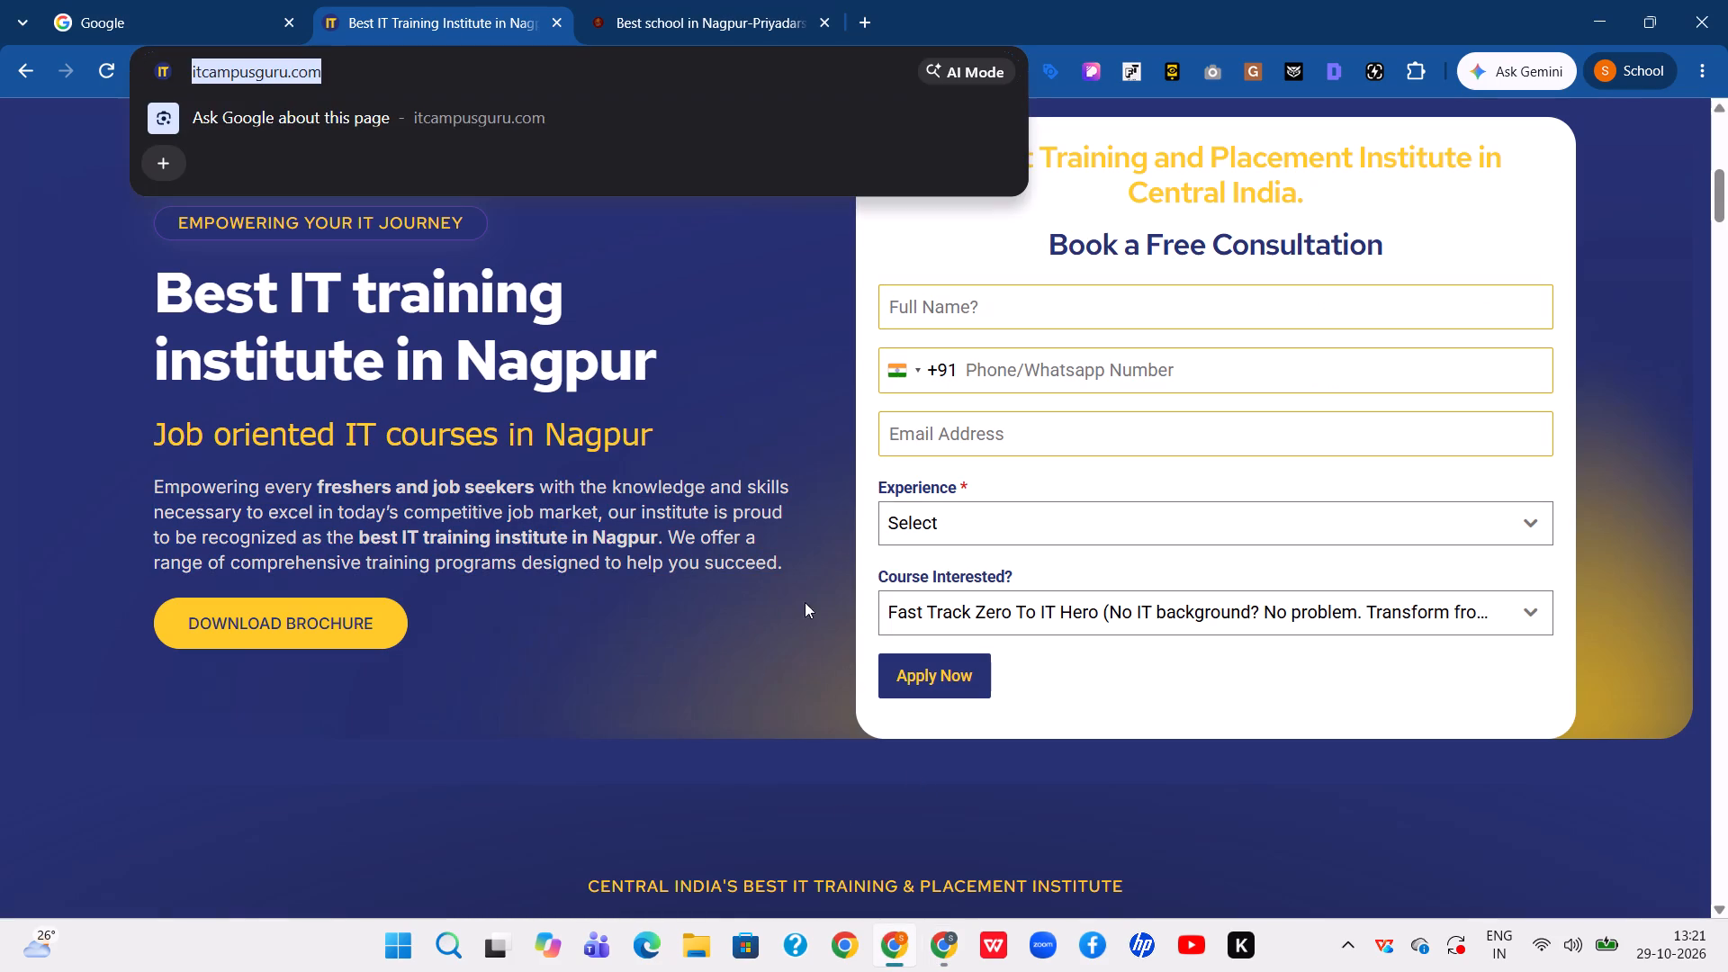
{"action": "left_click", "coordinate": [949, 945]}
{"action": "key", "text": "ctrl+v"}
{"action": "key", "text": "Return"}
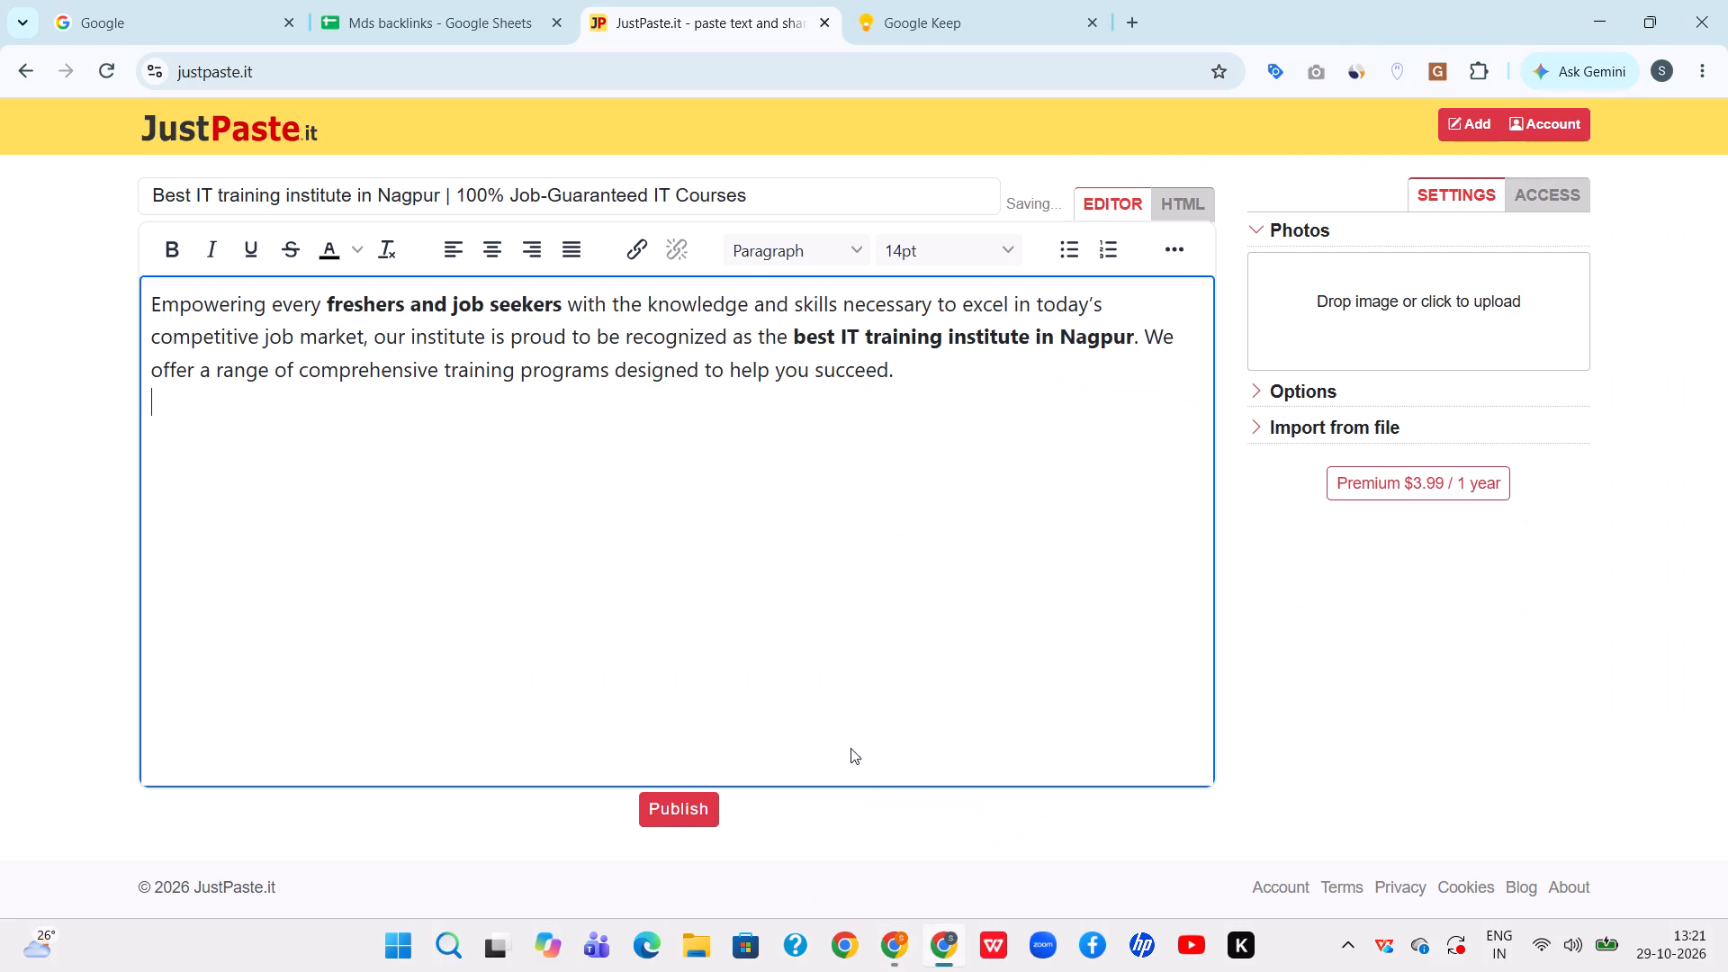
{"action": "left_click", "coordinate": [893, 958]}
{"action": "key", "text": "ctrl+c"}
{"action": "left_click", "coordinate": [661, 512]}
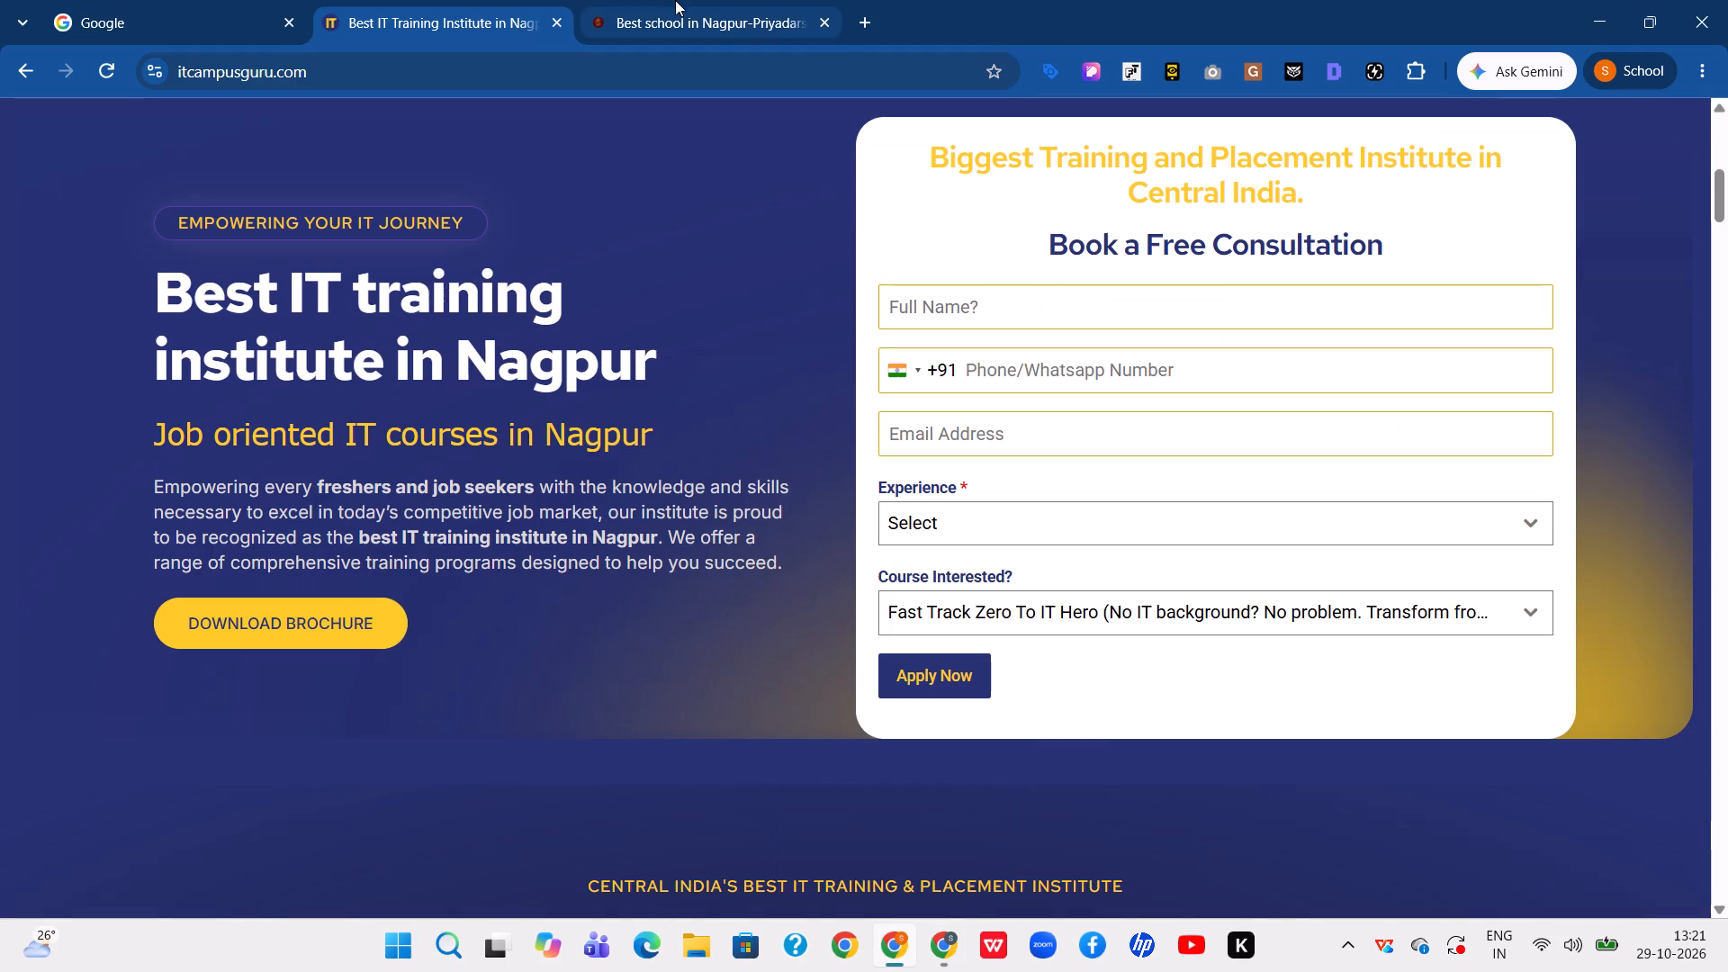
{"action": "left_click", "coordinate": [675, 0]}
{"action": "left_click", "coordinate": [940, 936]}
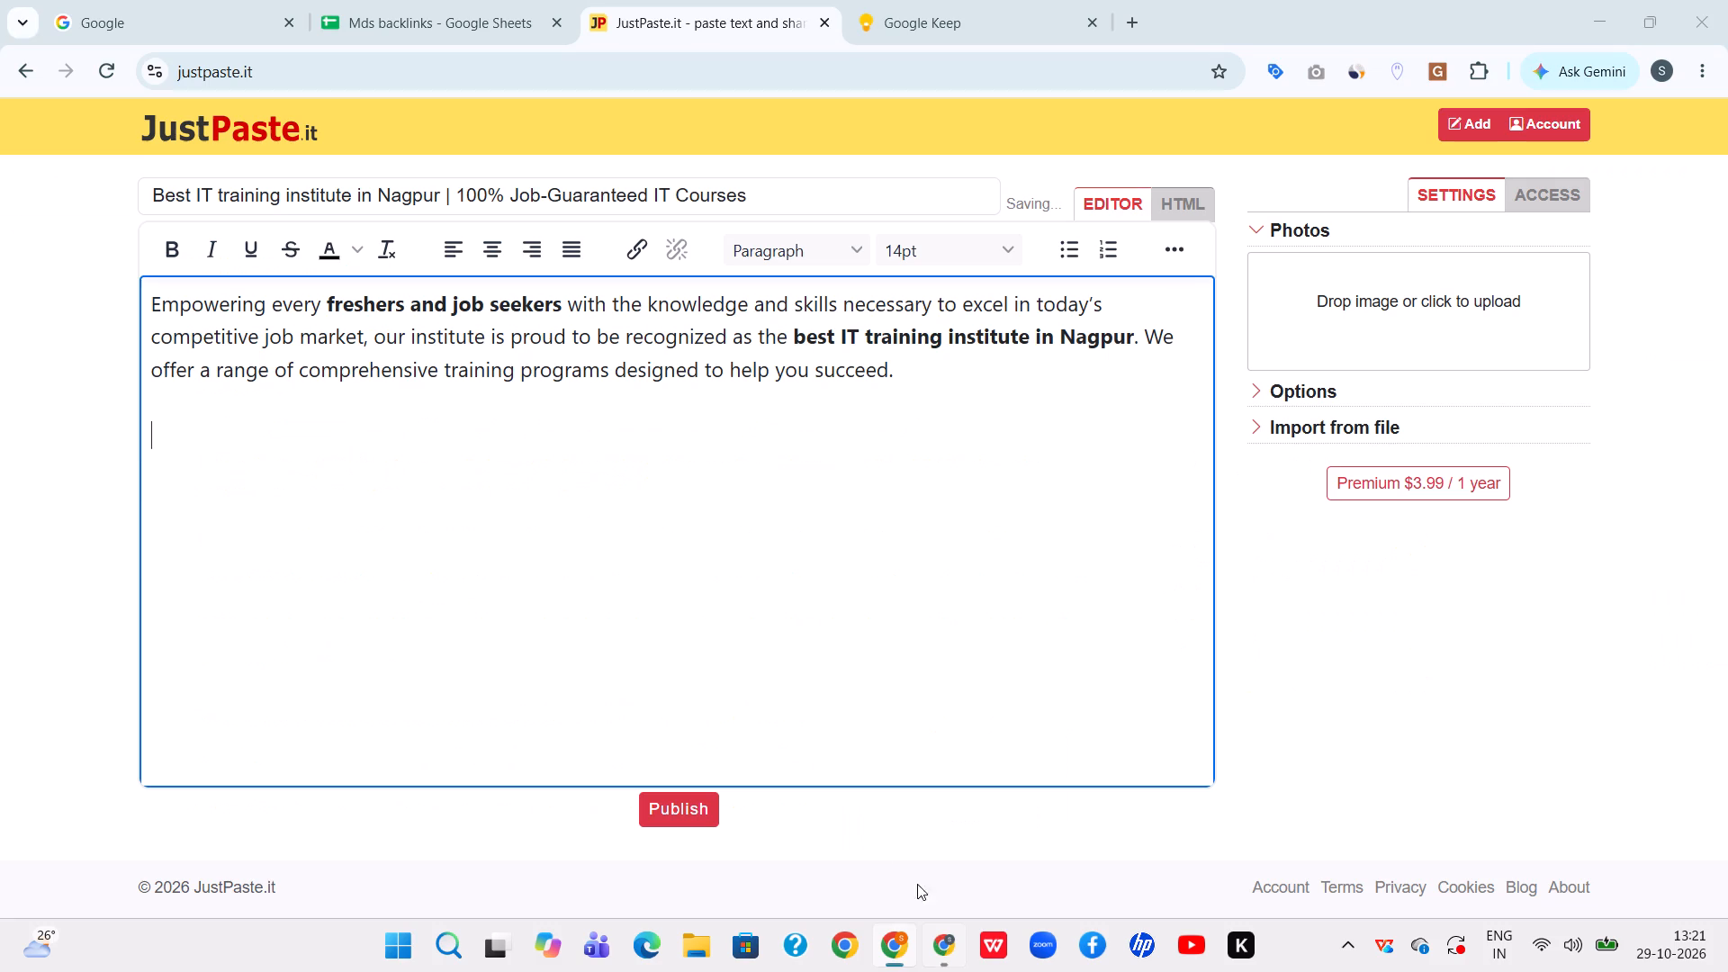
{"action": "key", "text": "BackSpace"}
{"action": "key", "text": "BackSpace"}
{"action": "left_click", "coordinate": [832, 328]}
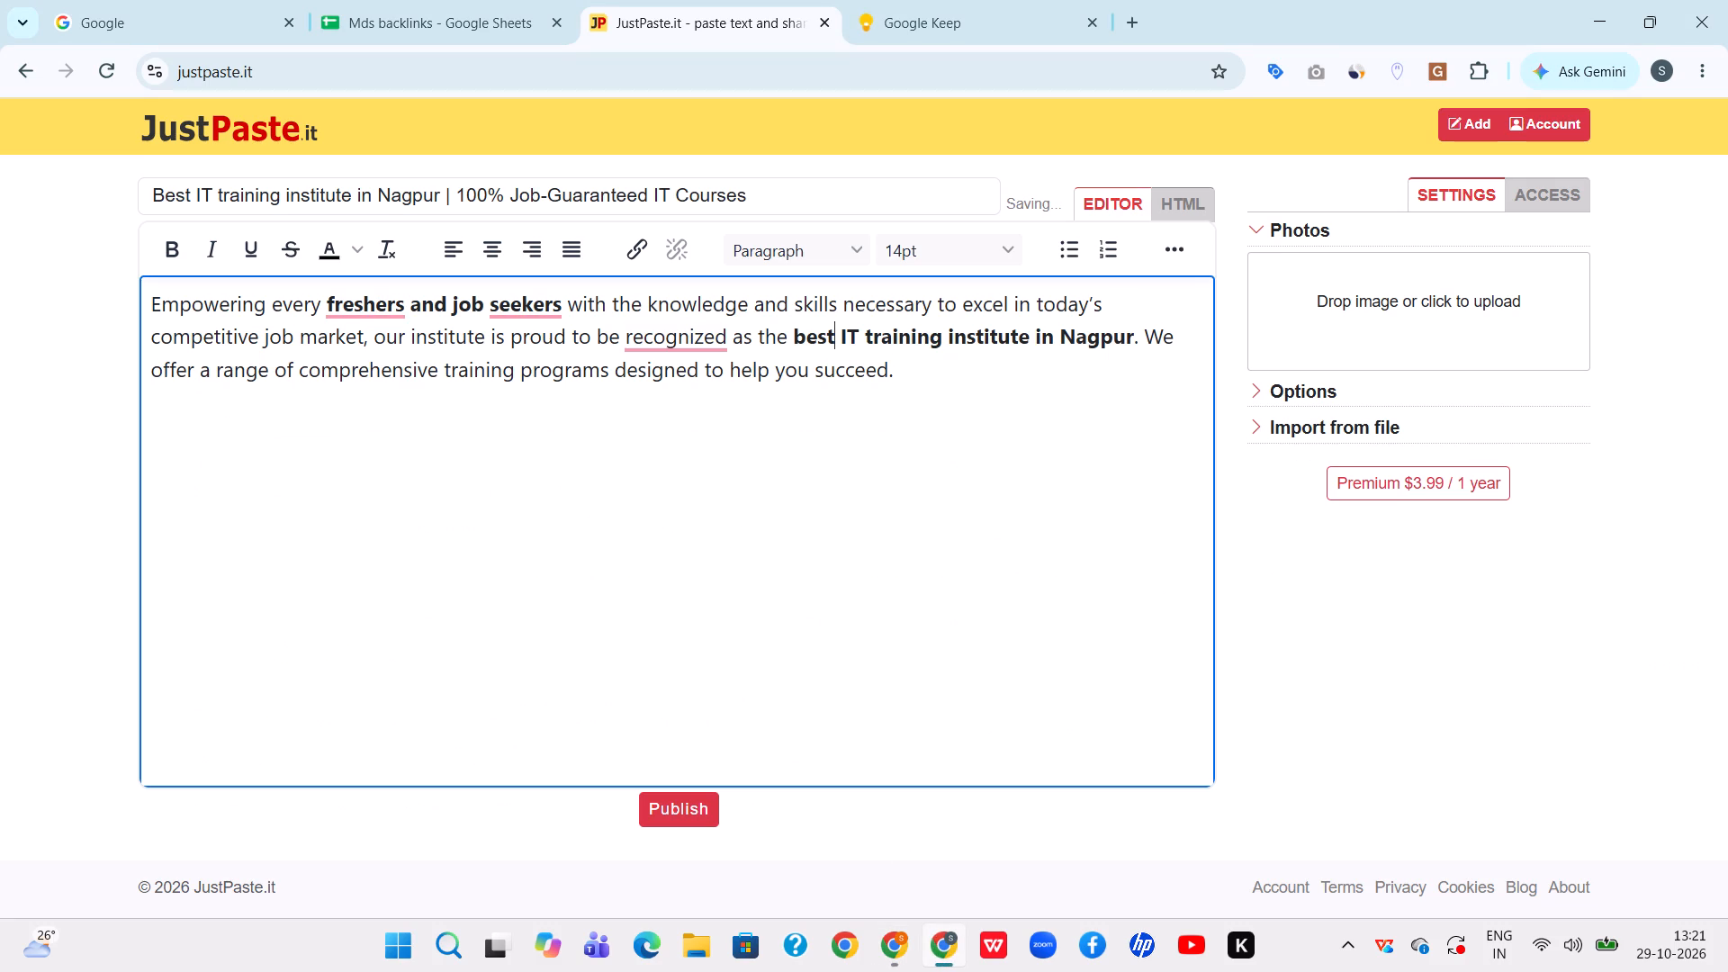
{"action": "left_click_drag", "start_coordinate": [832, 328], "coordinate": [810, 330]}
{"action": "left_click", "coordinate": [810, 330]}
{"action": "left_click_drag", "start_coordinate": [810, 330], "coordinate": [1055, 311]}
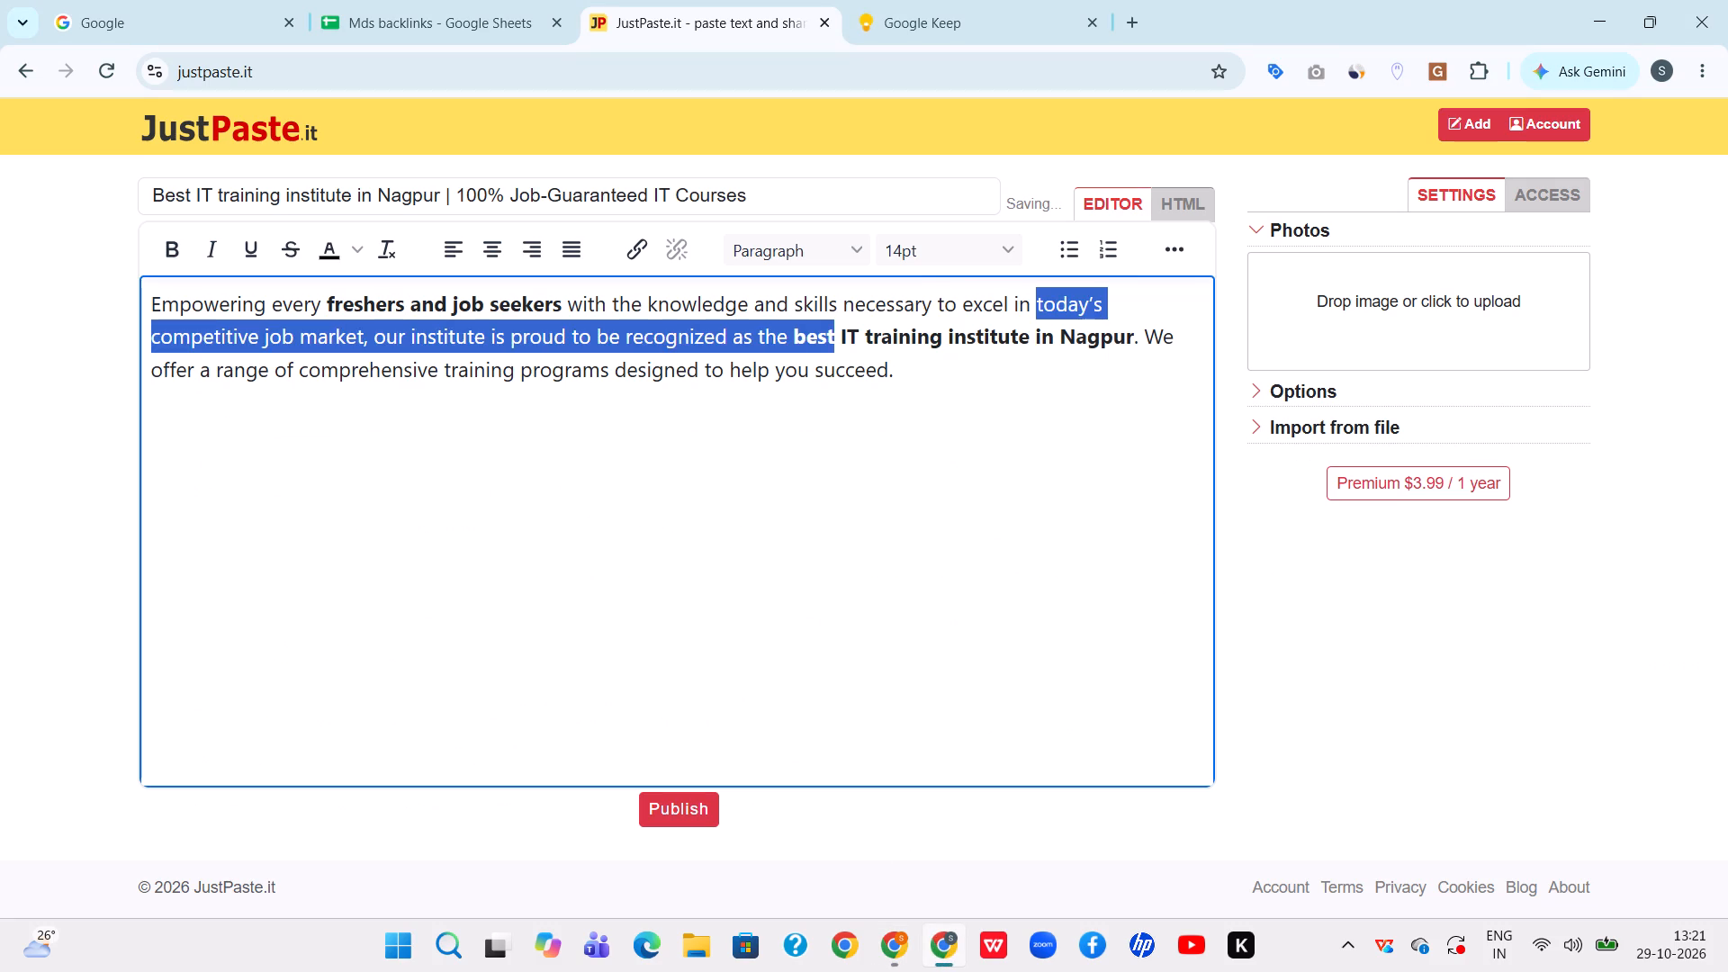
{"action": "left_click_drag", "start_coordinate": [1055, 311], "coordinate": [1112, 339]}
{"action": "left_click", "coordinate": [648, 253]}
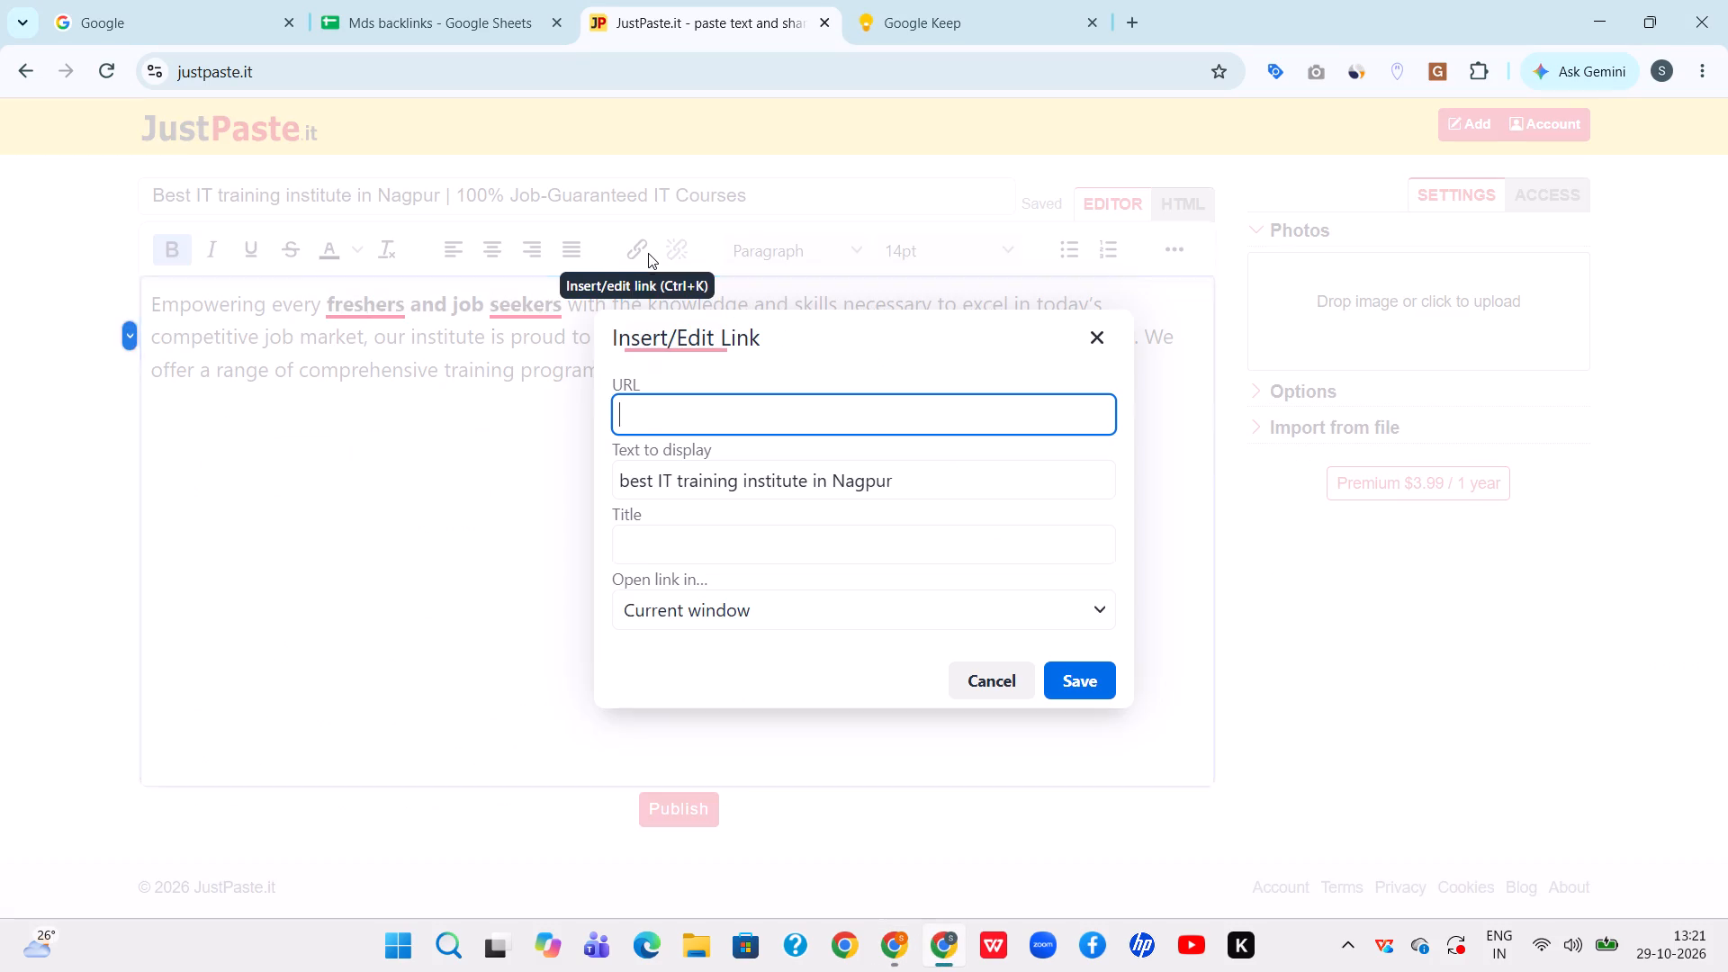
{"action": "key", "text": "ctrl+v"}
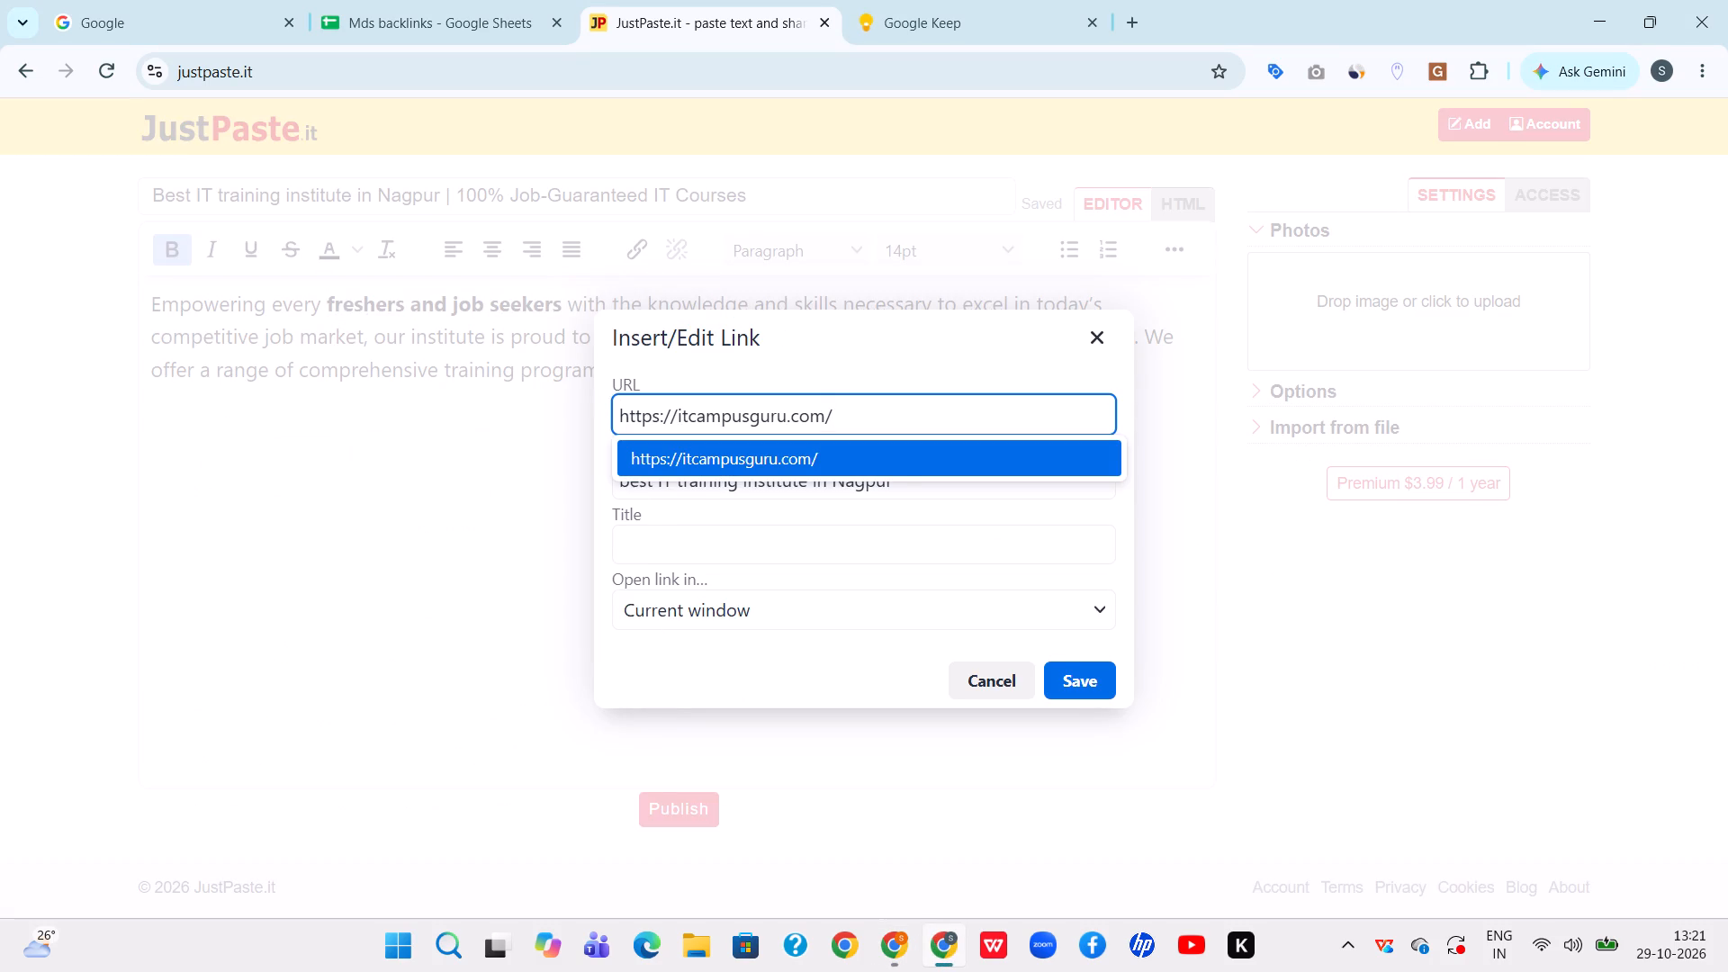
Set the link to open in a new window, title it "IT Courses in Nagpur", and save it.
{"action": "left_click", "coordinate": [663, 569]}
{"action": "left_click", "coordinate": [663, 686]}
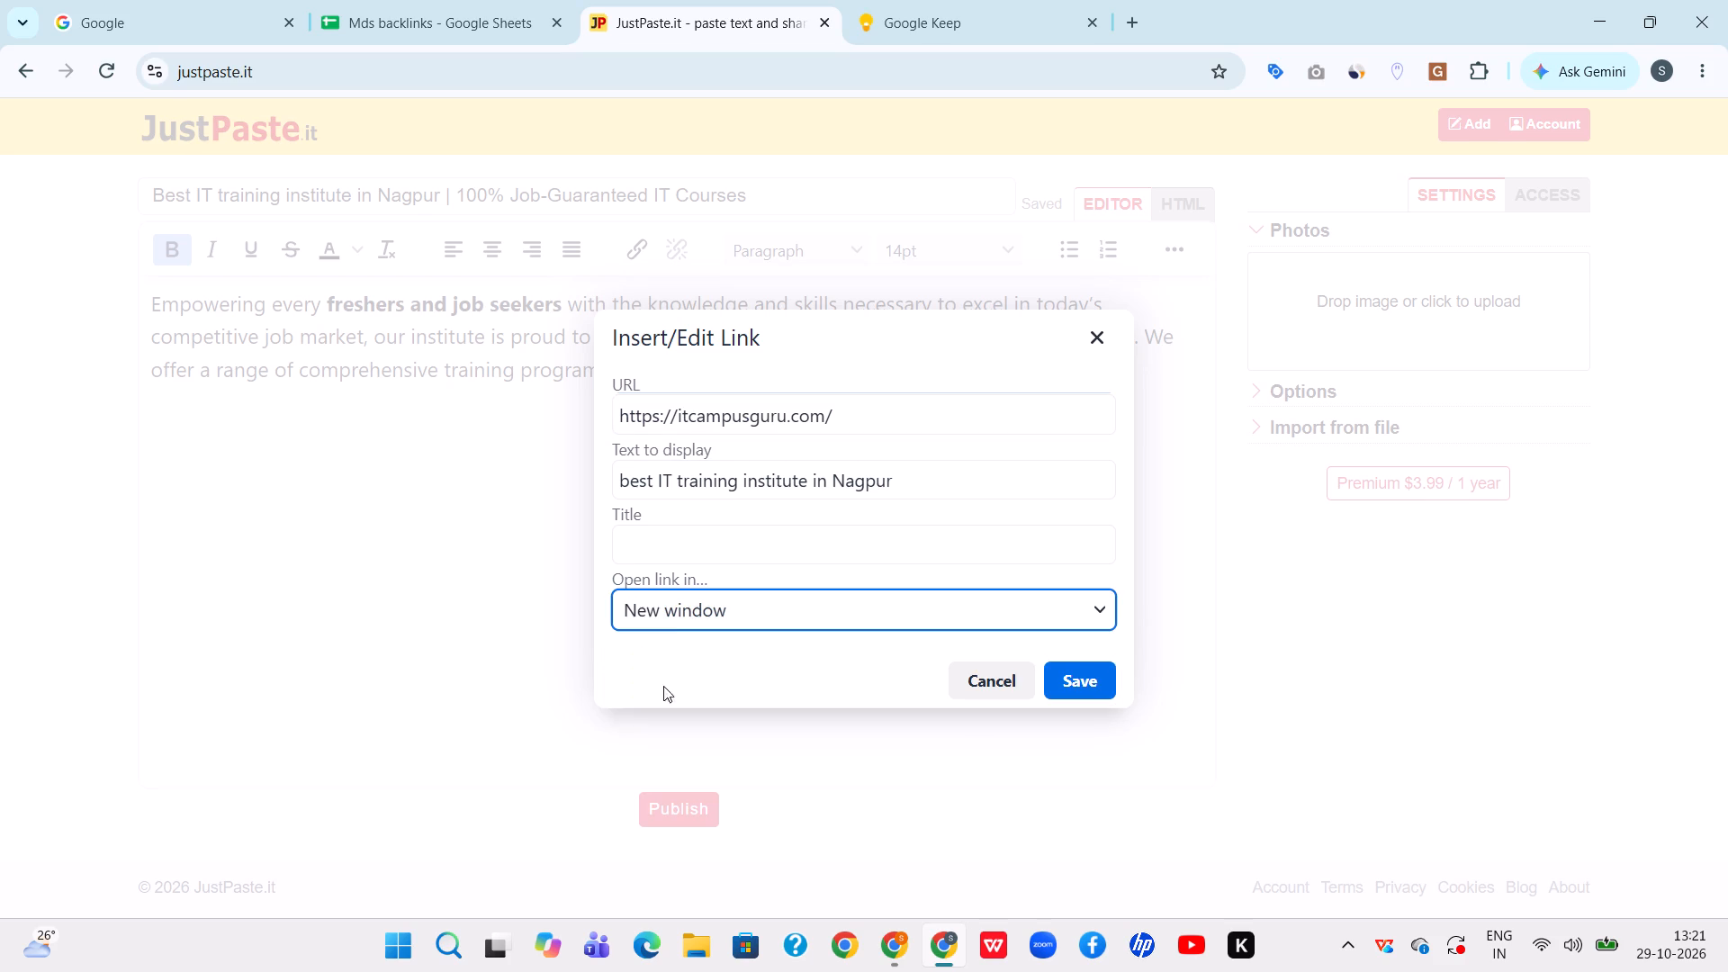
{"action": "left_click", "coordinate": [693, 535]}
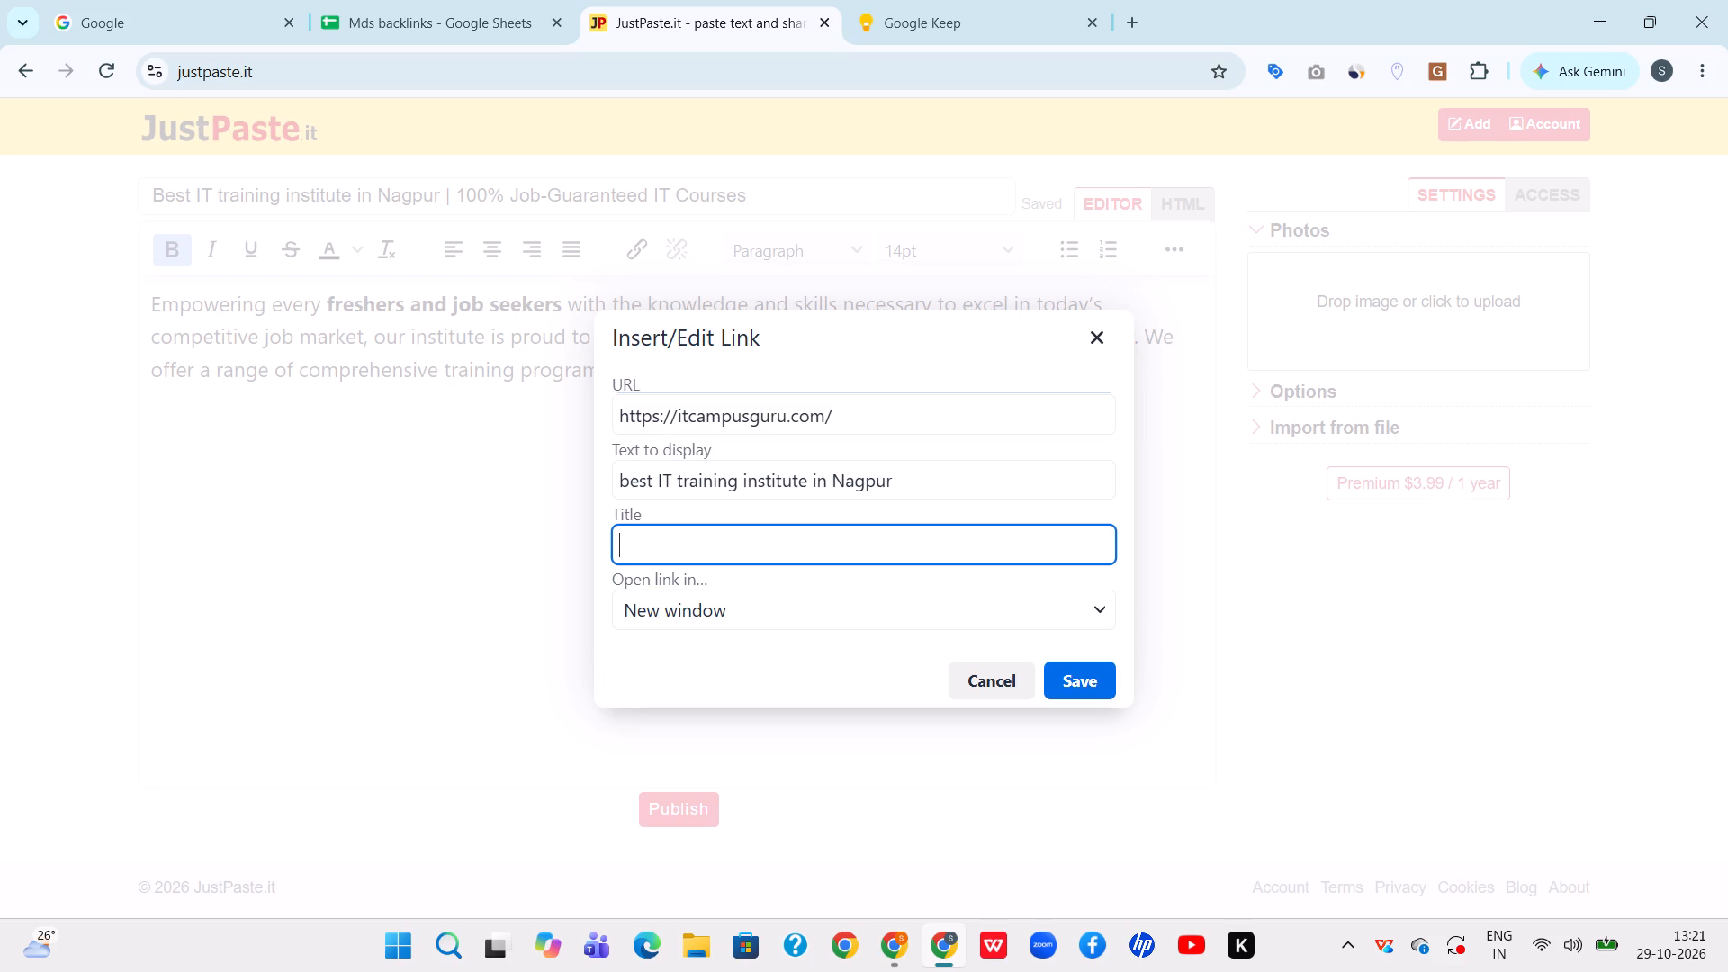
{"action": "type", "text": "IT C"}
{"action": "left_click", "coordinate": [1082, 685]}
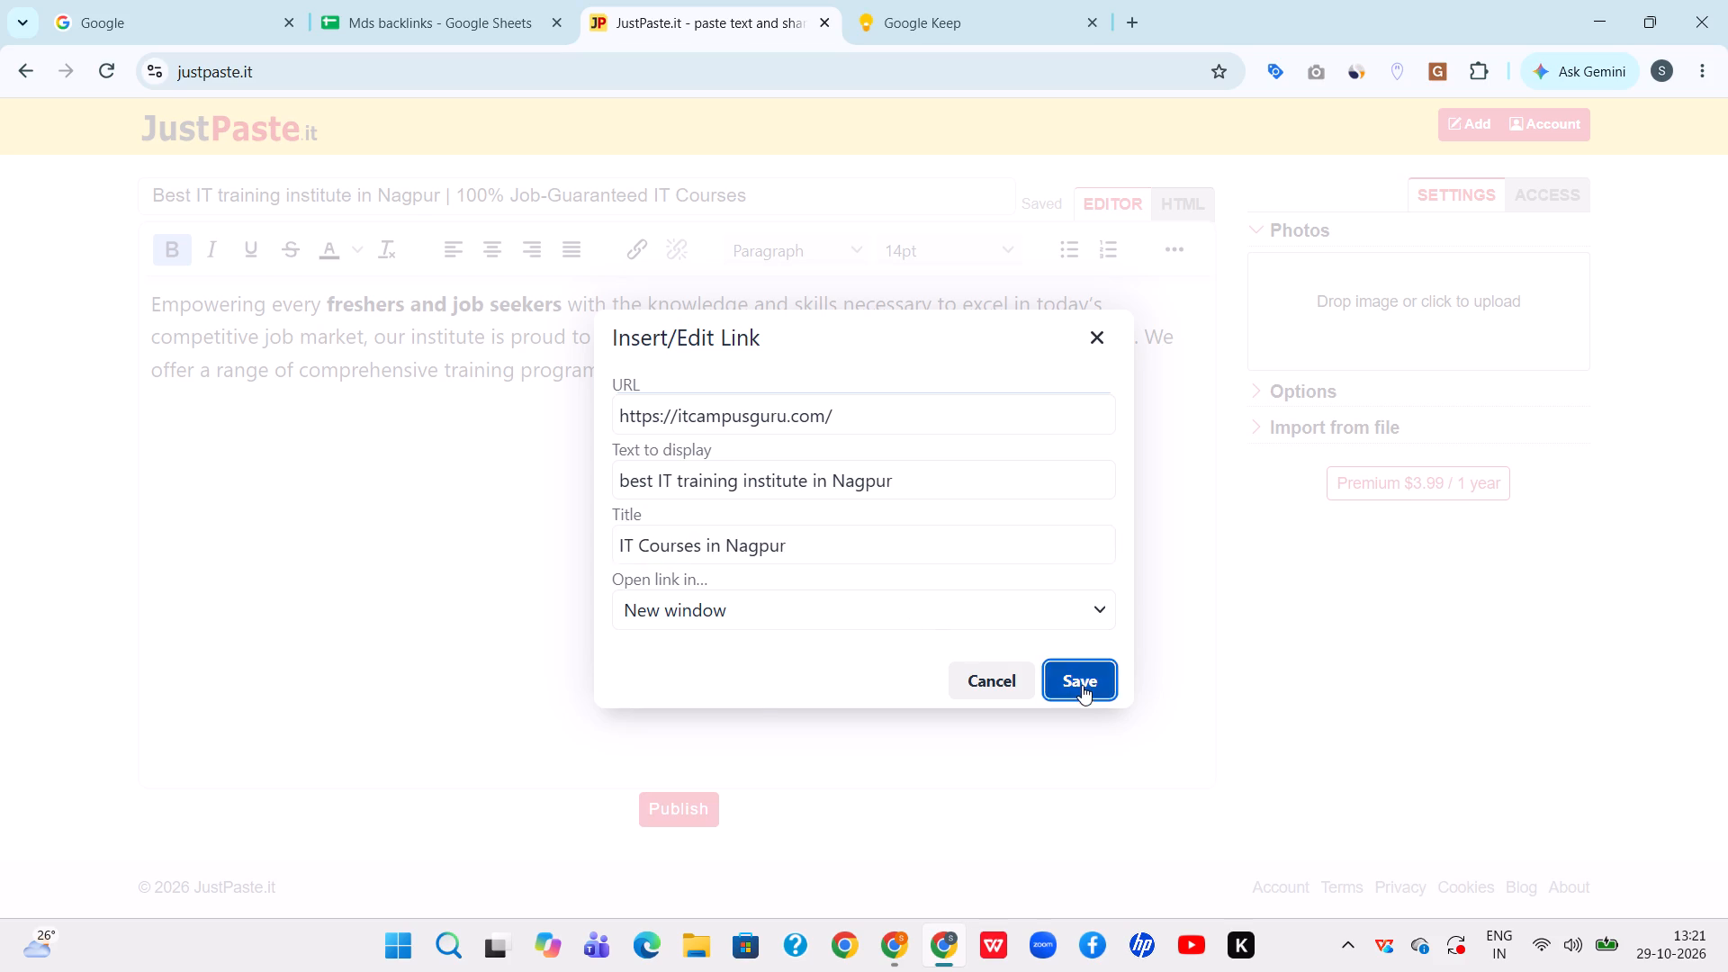
{"action": "left_click", "coordinate": [1082, 685]}
Add the hashtags from the "Keywords for IT Training Institute" note in Google Keep below the paragraph in the JustPaste.it note.
{"action": "key", "text": "Return"}
{"action": "key", "text": "Return"}
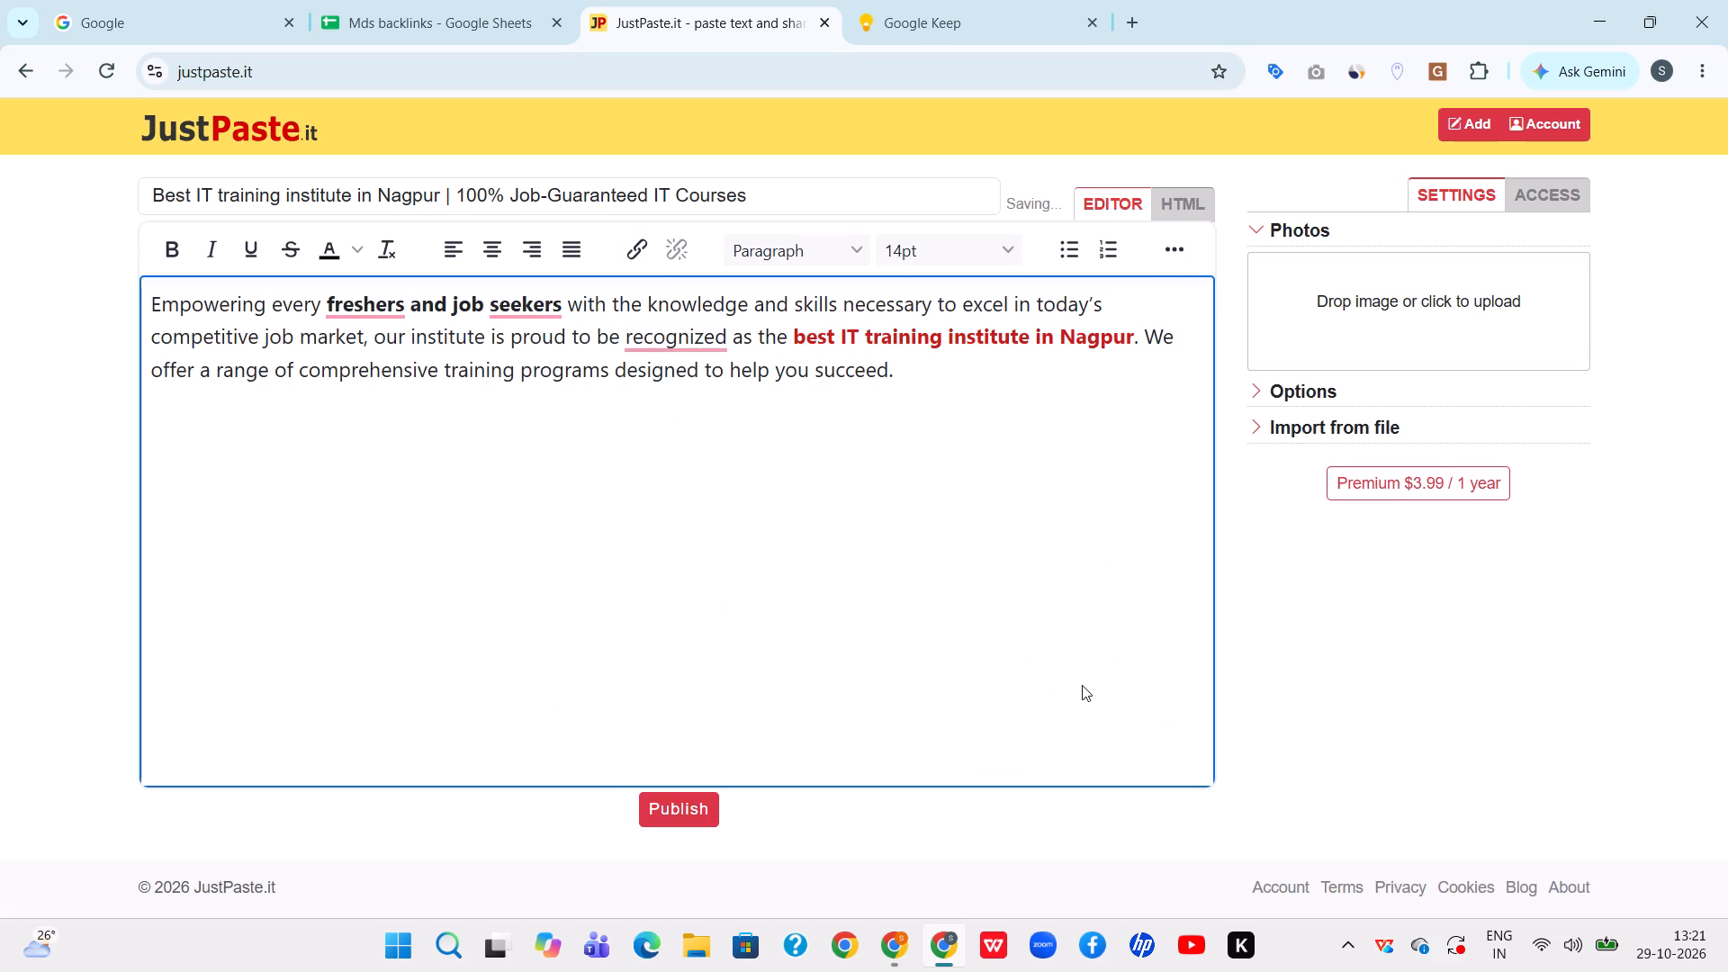
{"action": "left_click", "coordinate": [1012, 2]}
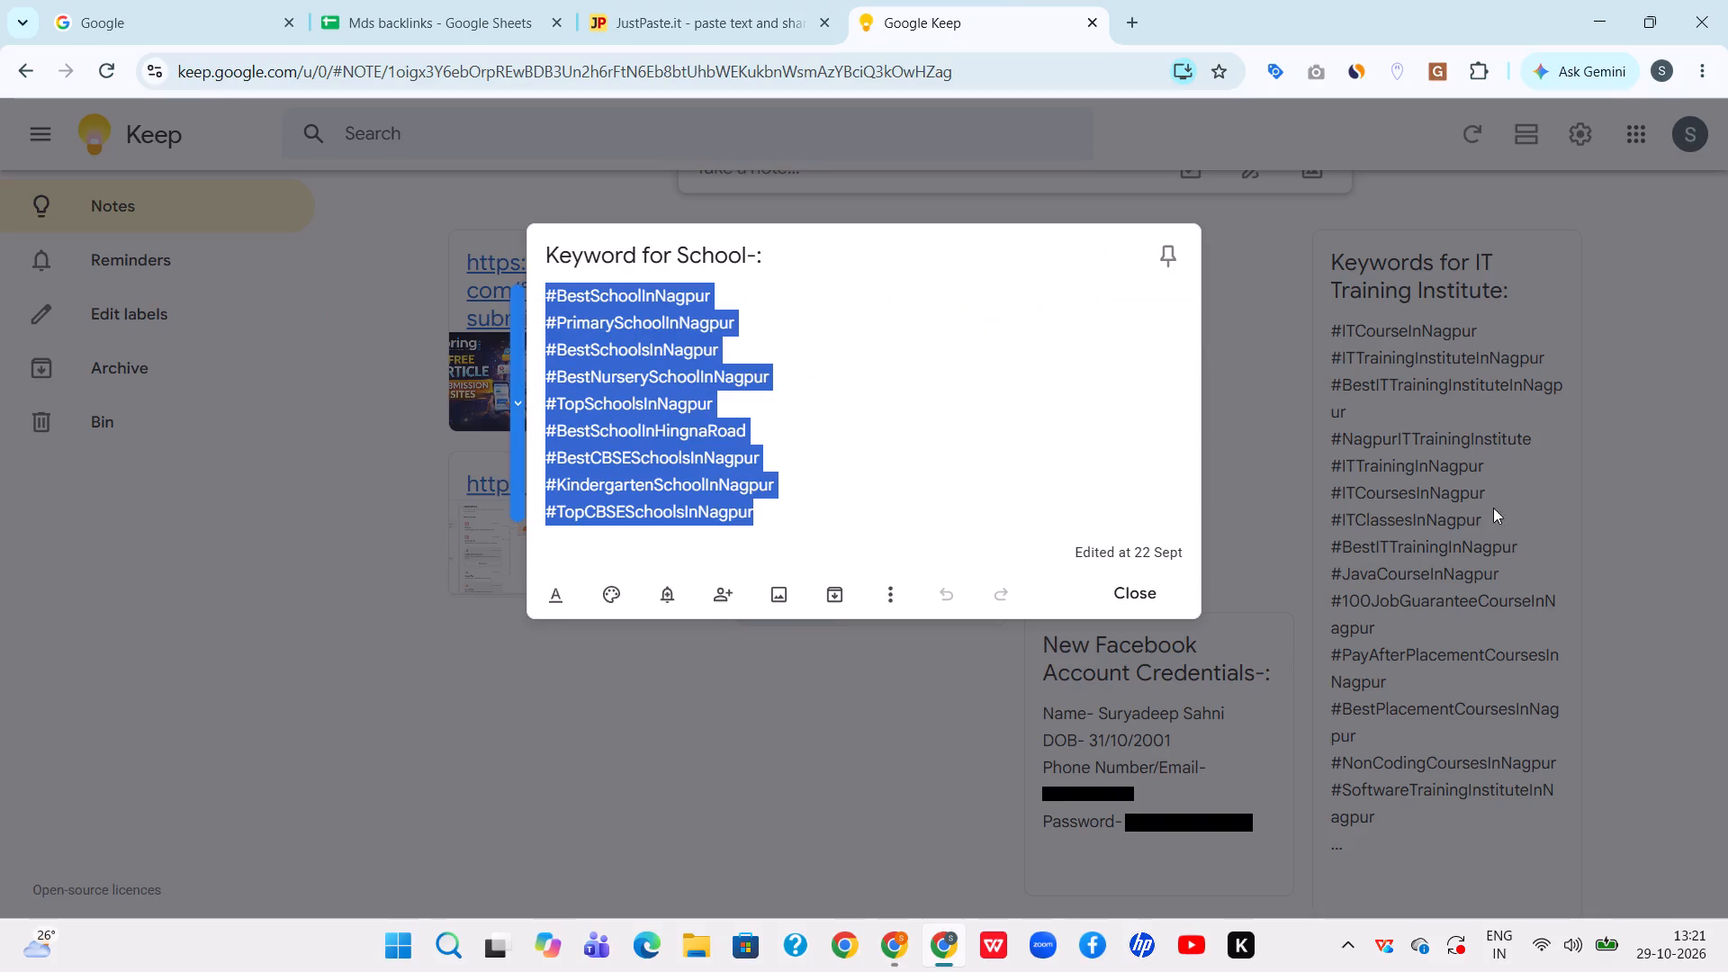
{"action": "left_click", "coordinate": [1516, 561]}
{"action": "left_click", "coordinate": [1516, 561]}
{"action": "left_click", "coordinate": [1516, 561]}
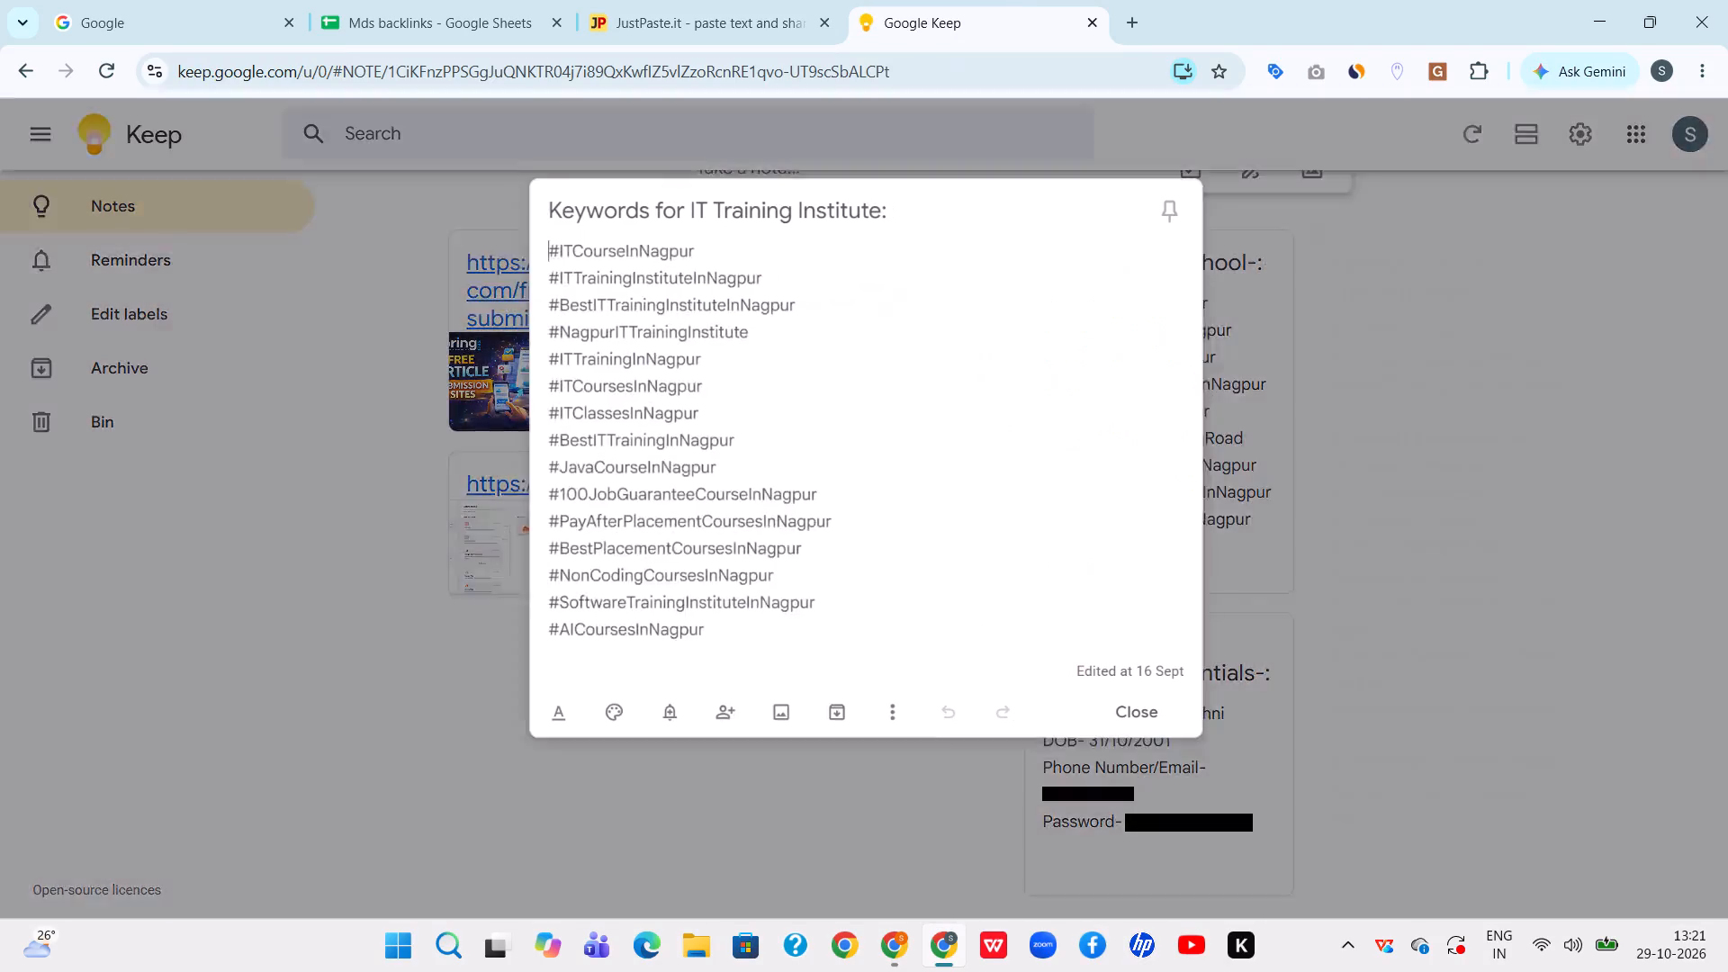
{"action": "key", "text": "ctrl+a"}
{"action": "key", "text": "ctrl+c"}
{"action": "left_click", "coordinate": [1516, 561]}
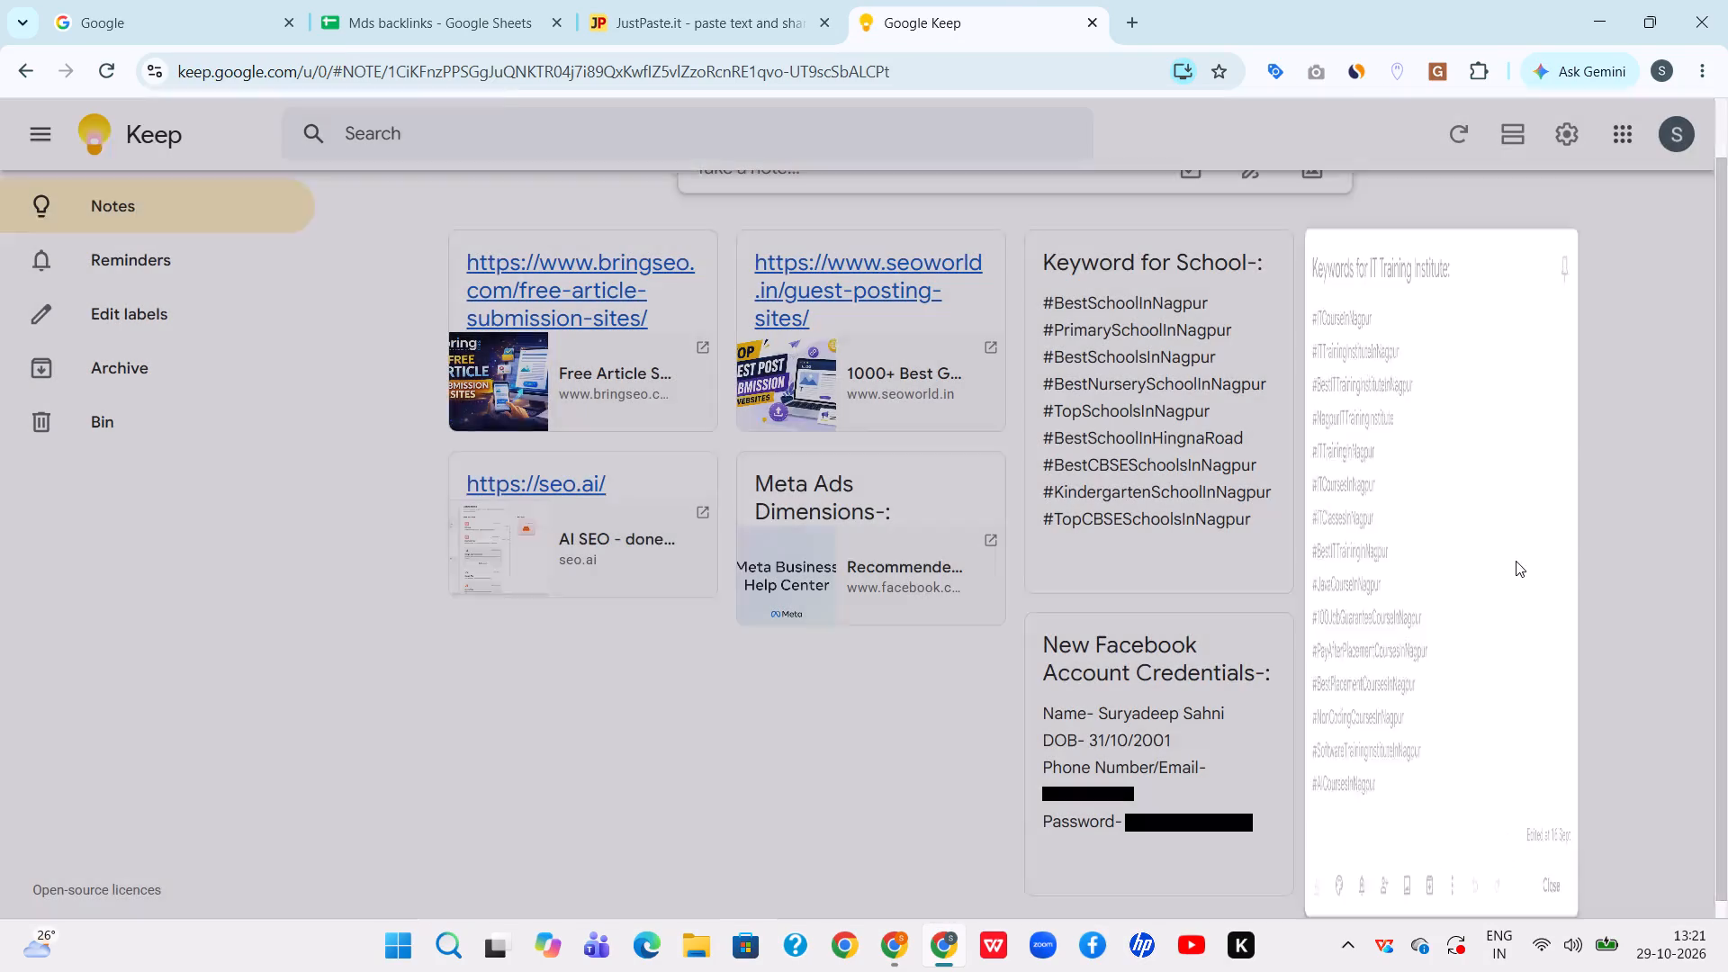
{"action": "left_click", "coordinate": [1137, 391]}
{"action": "left_click", "coordinate": [691, 0]}
{"action": "key", "text": "ctrl+v"}
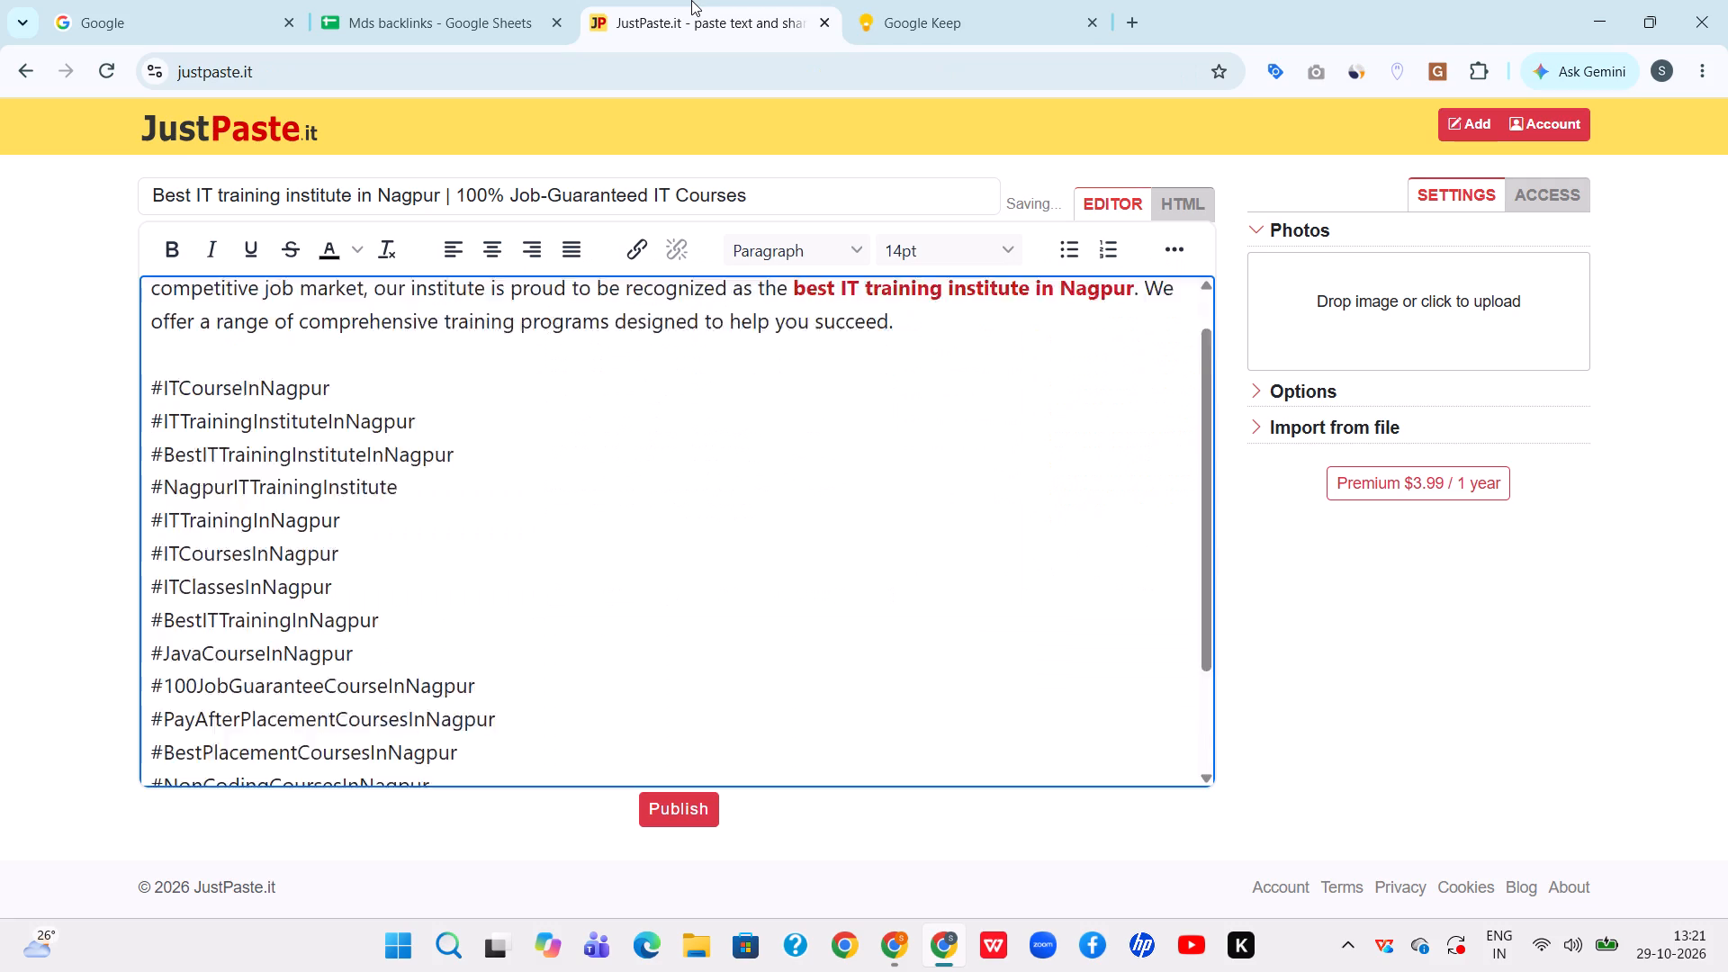
Publish the JustPaste.it note for the IT institute.
{"action": "left_click", "coordinate": [692, 803]}
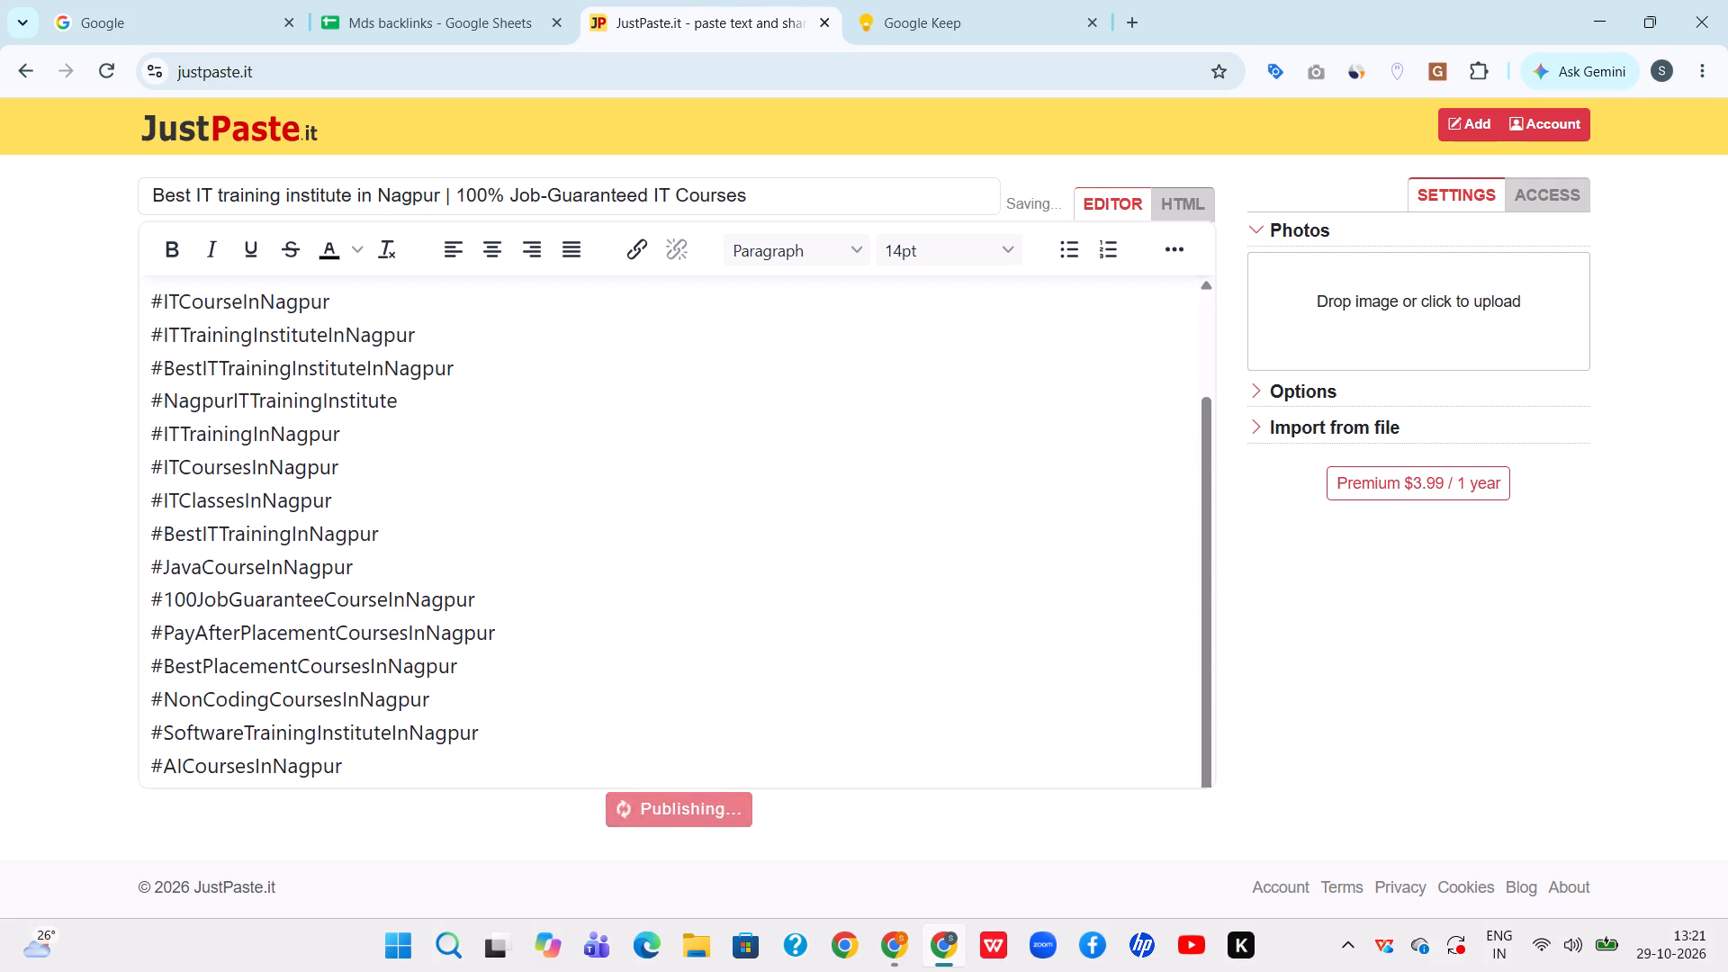
{"action": "left_click", "coordinate": [478, 69]}
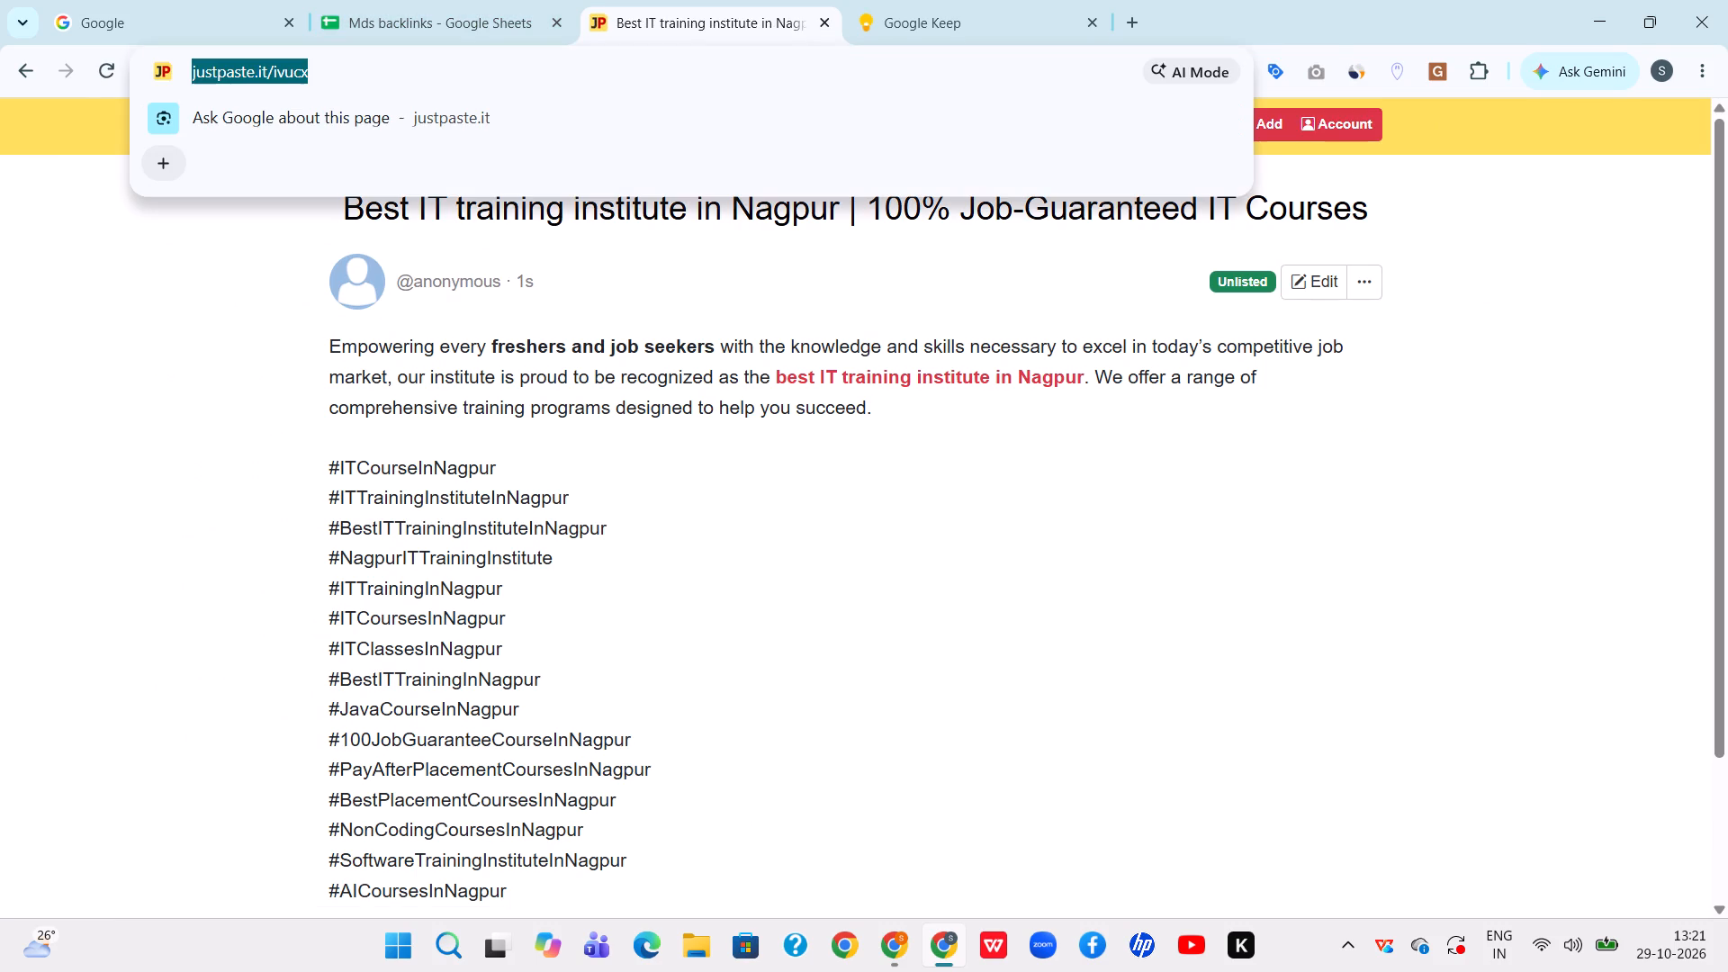
{"action": "key", "text": "ctrl+c"}
{"action": "left_click", "coordinate": [475, 0]}
{"action": "key", "text": "ctrl+v"}
Select the empty cell D3622 below the school's 29/10/2026 backlinks in the Surya sheet.
{"action": "key", "text": "Left"}
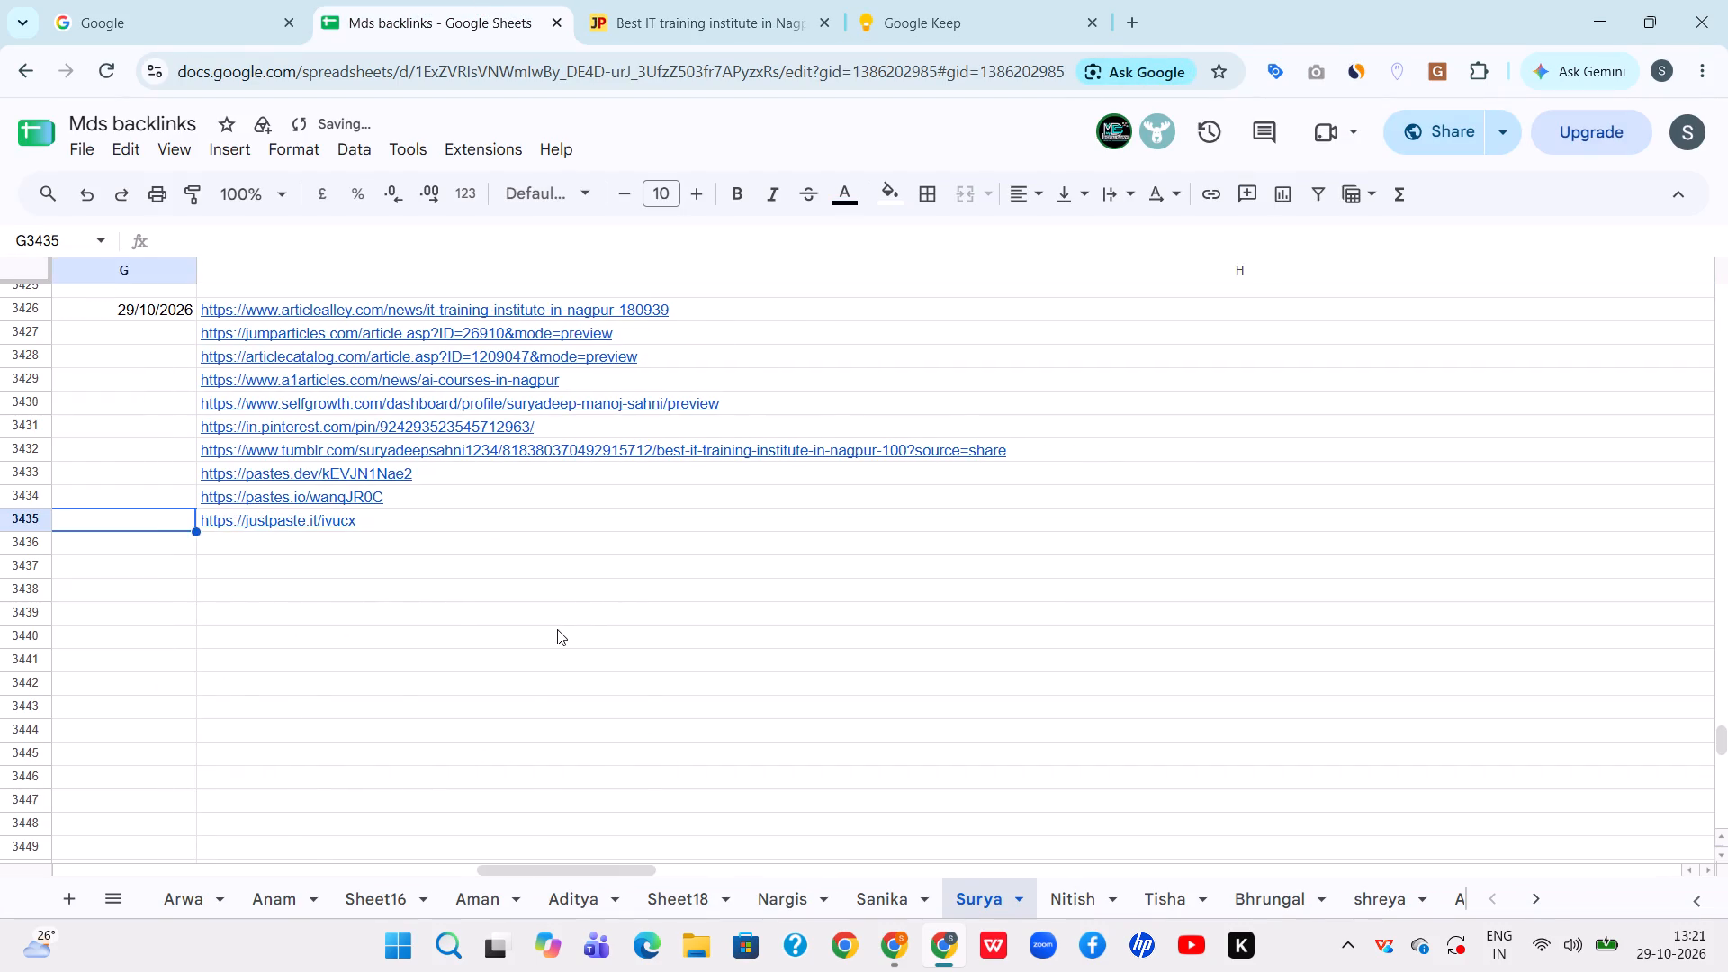
{"action": "key", "text": "Left"}
{"action": "key", "text": "Left"}
{"action": "key", "text": "Left"}
{"action": "key", "text": "Left"}
{"action": "key", "text": "Page_Down"}
{"action": "key", "text": "Page_Down"}
{"action": "key", "text": "Page_Down"}
{"action": "key", "text": "Page_Down"}
{"action": "key", "text": "Page_Down"}
{"action": "key", "text": "Page_Down"}
{"action": "key", "text": "Page_Down"}
{"action": "key", "text": "Page_Down"}
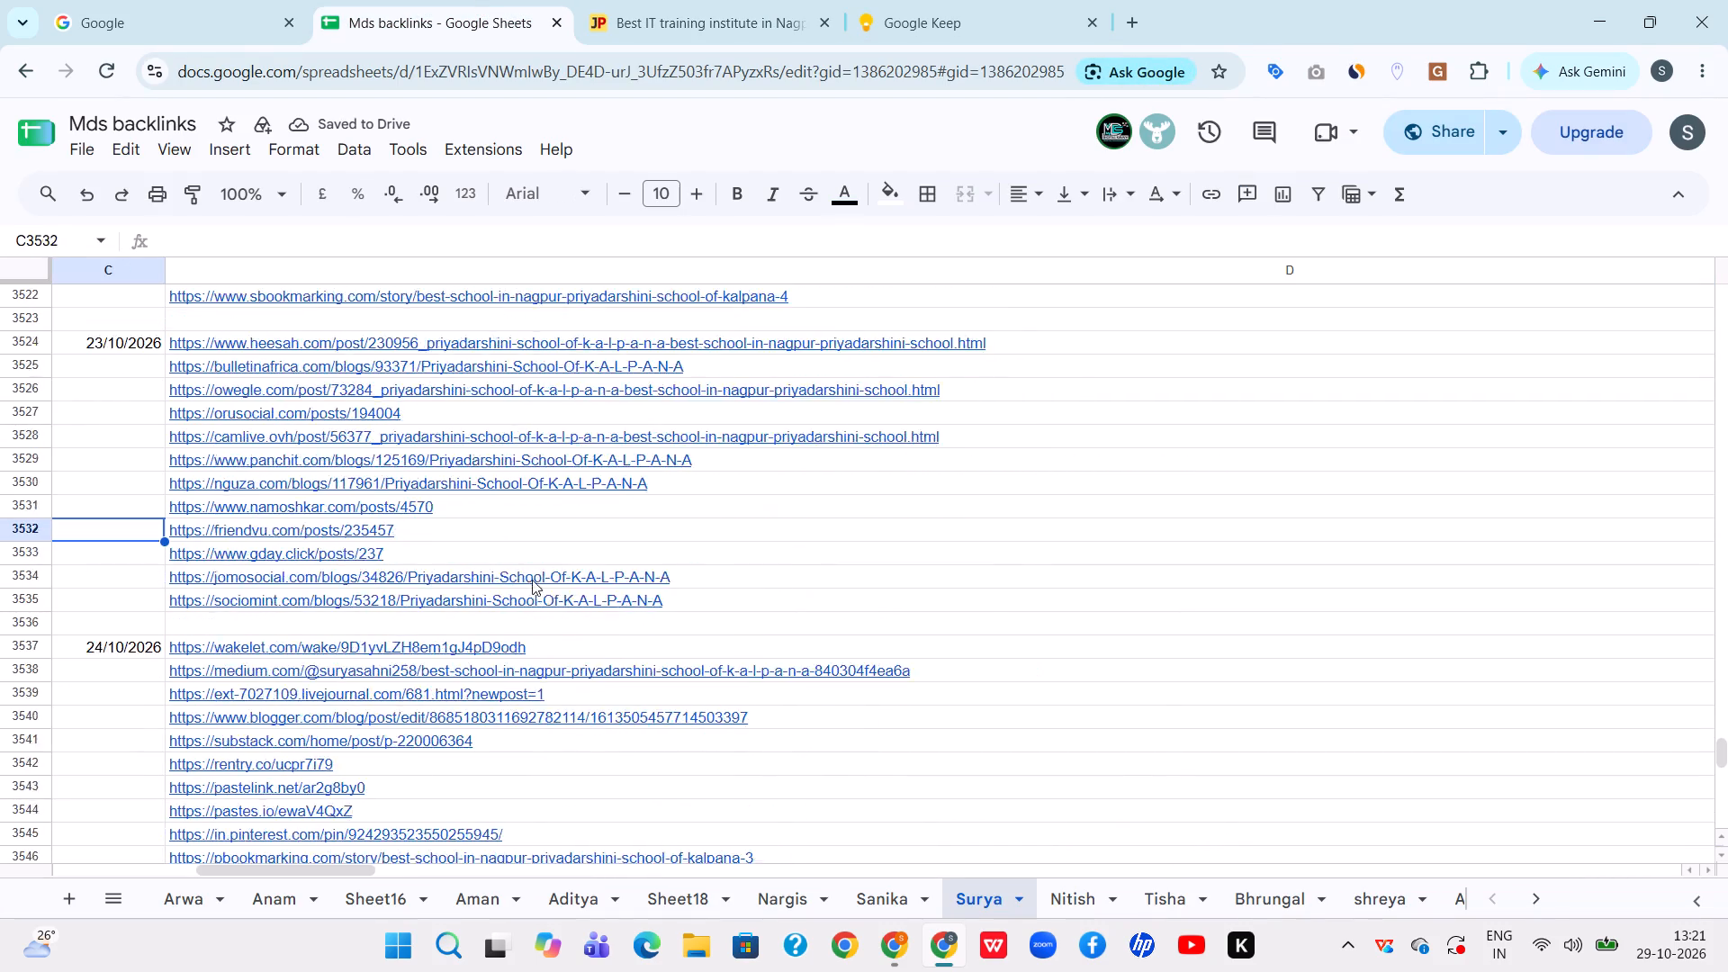
{"action": "scroll", "coordinate": [514, 550], "scroll_direction": "up", "scroll_amount": 1}
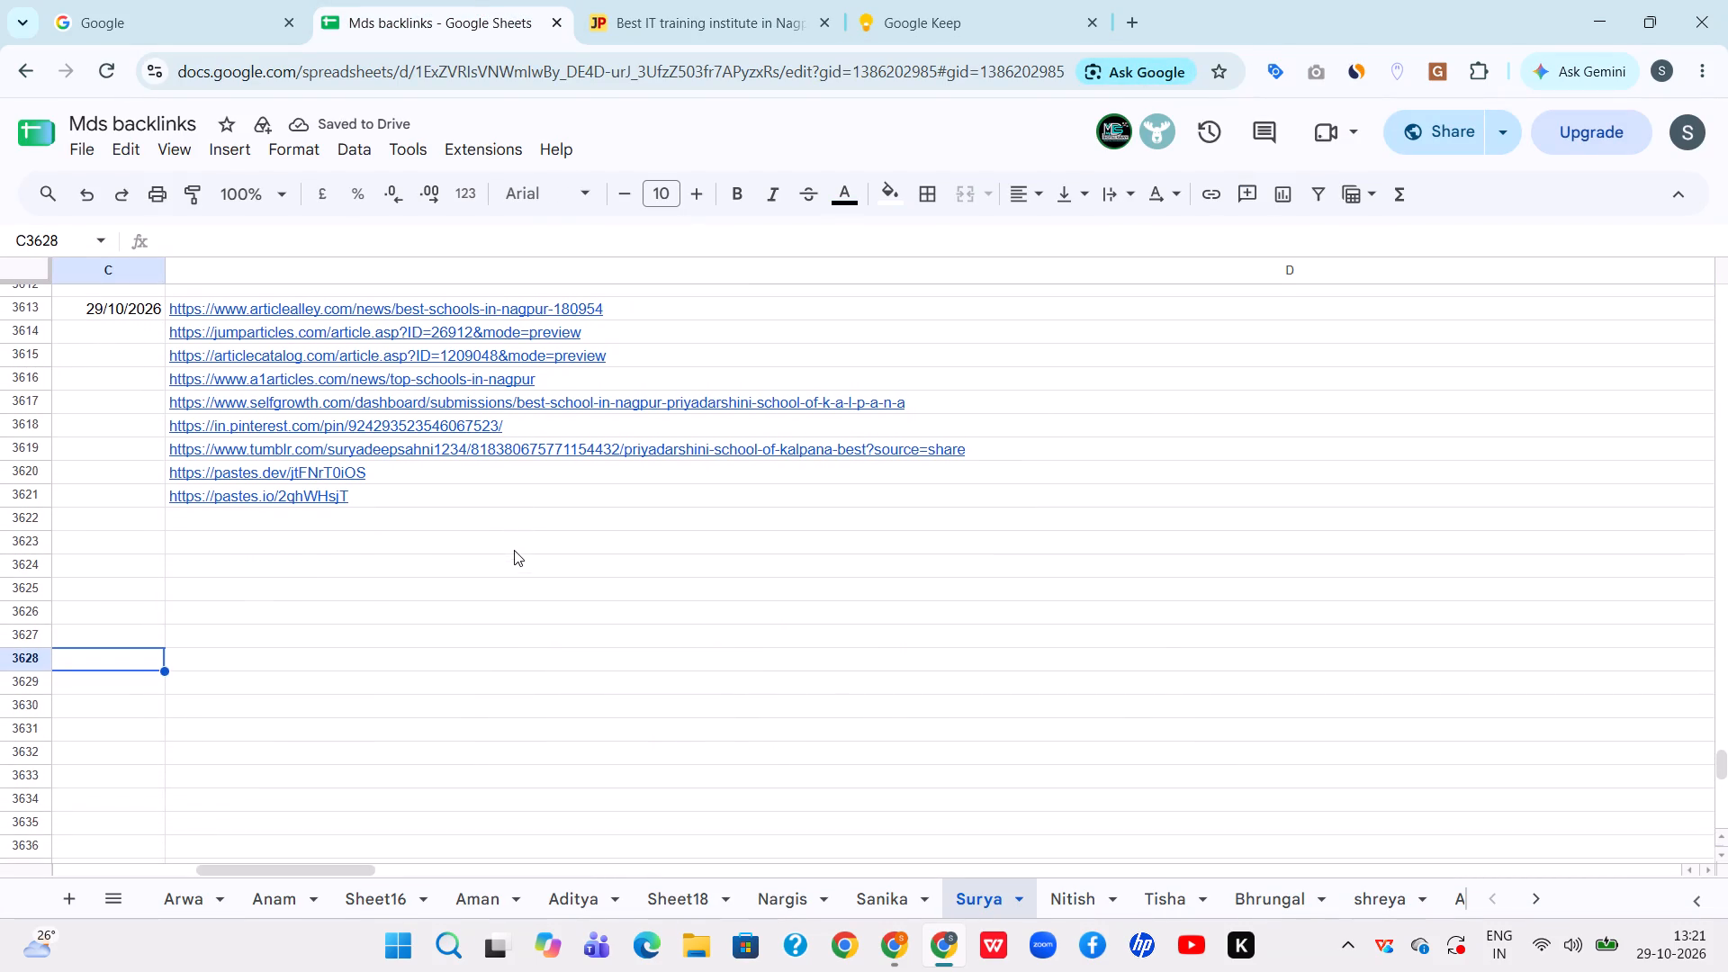
{"action": "left_click", "coordinate": [255, 508]}
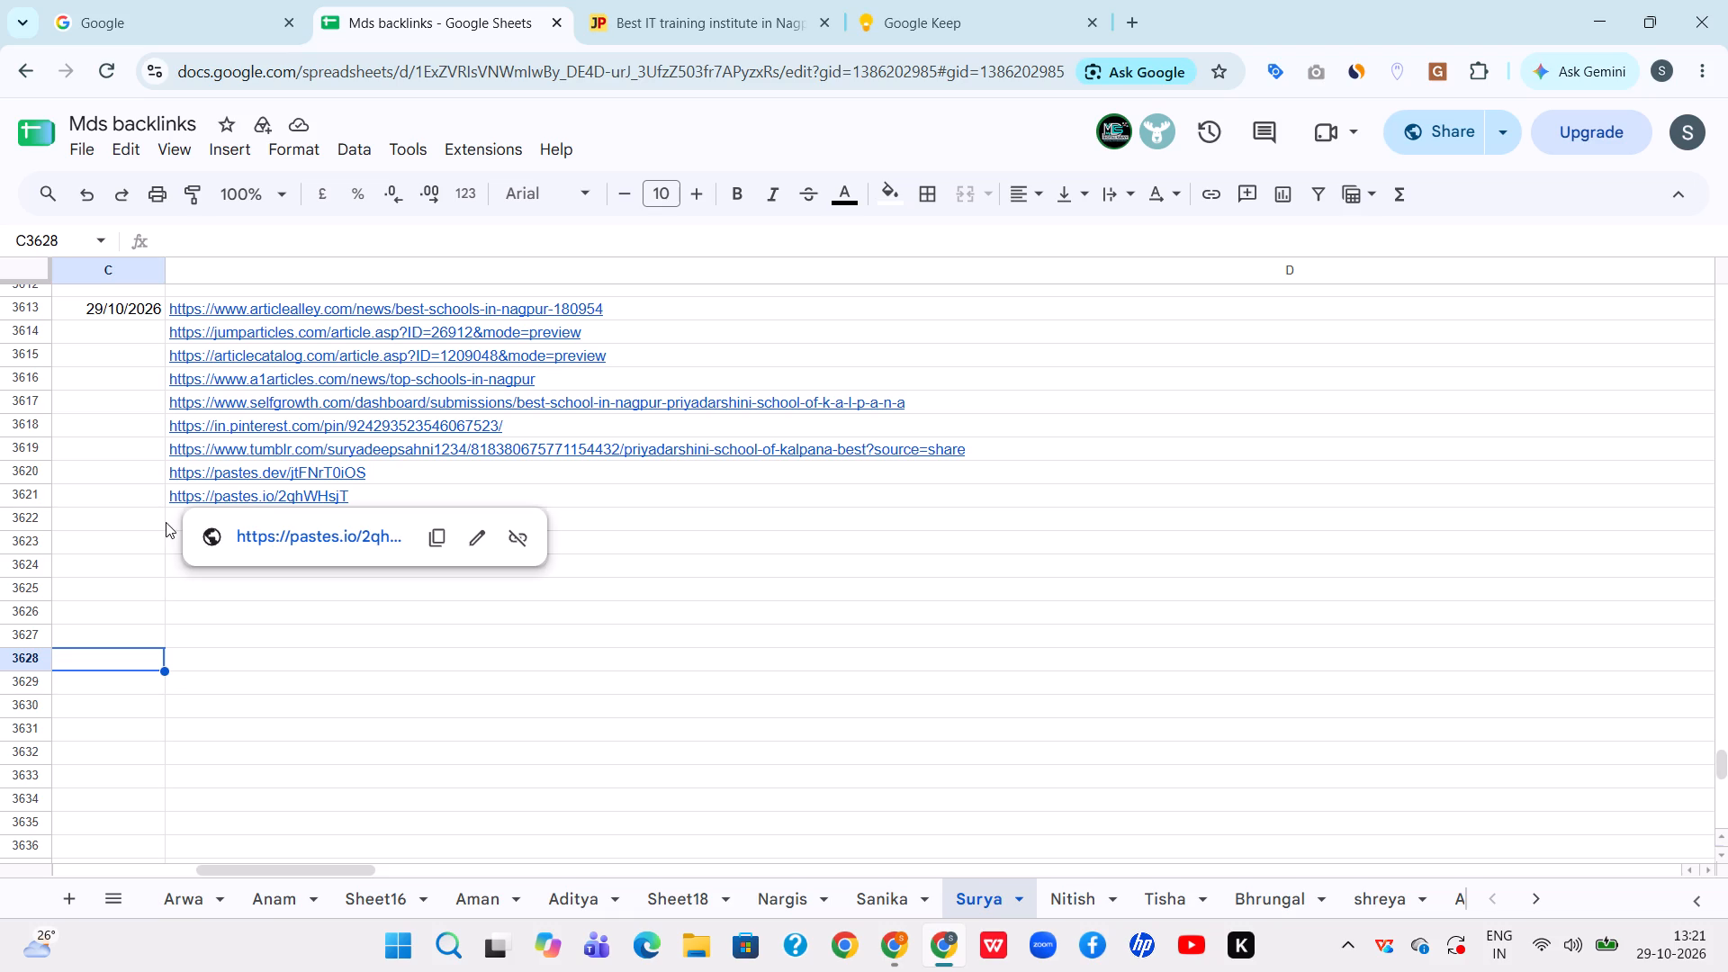
{"action": "left_click", "coordinate": [164, 522]}
{"action": "left_click", "coordinate": [193, 524]}
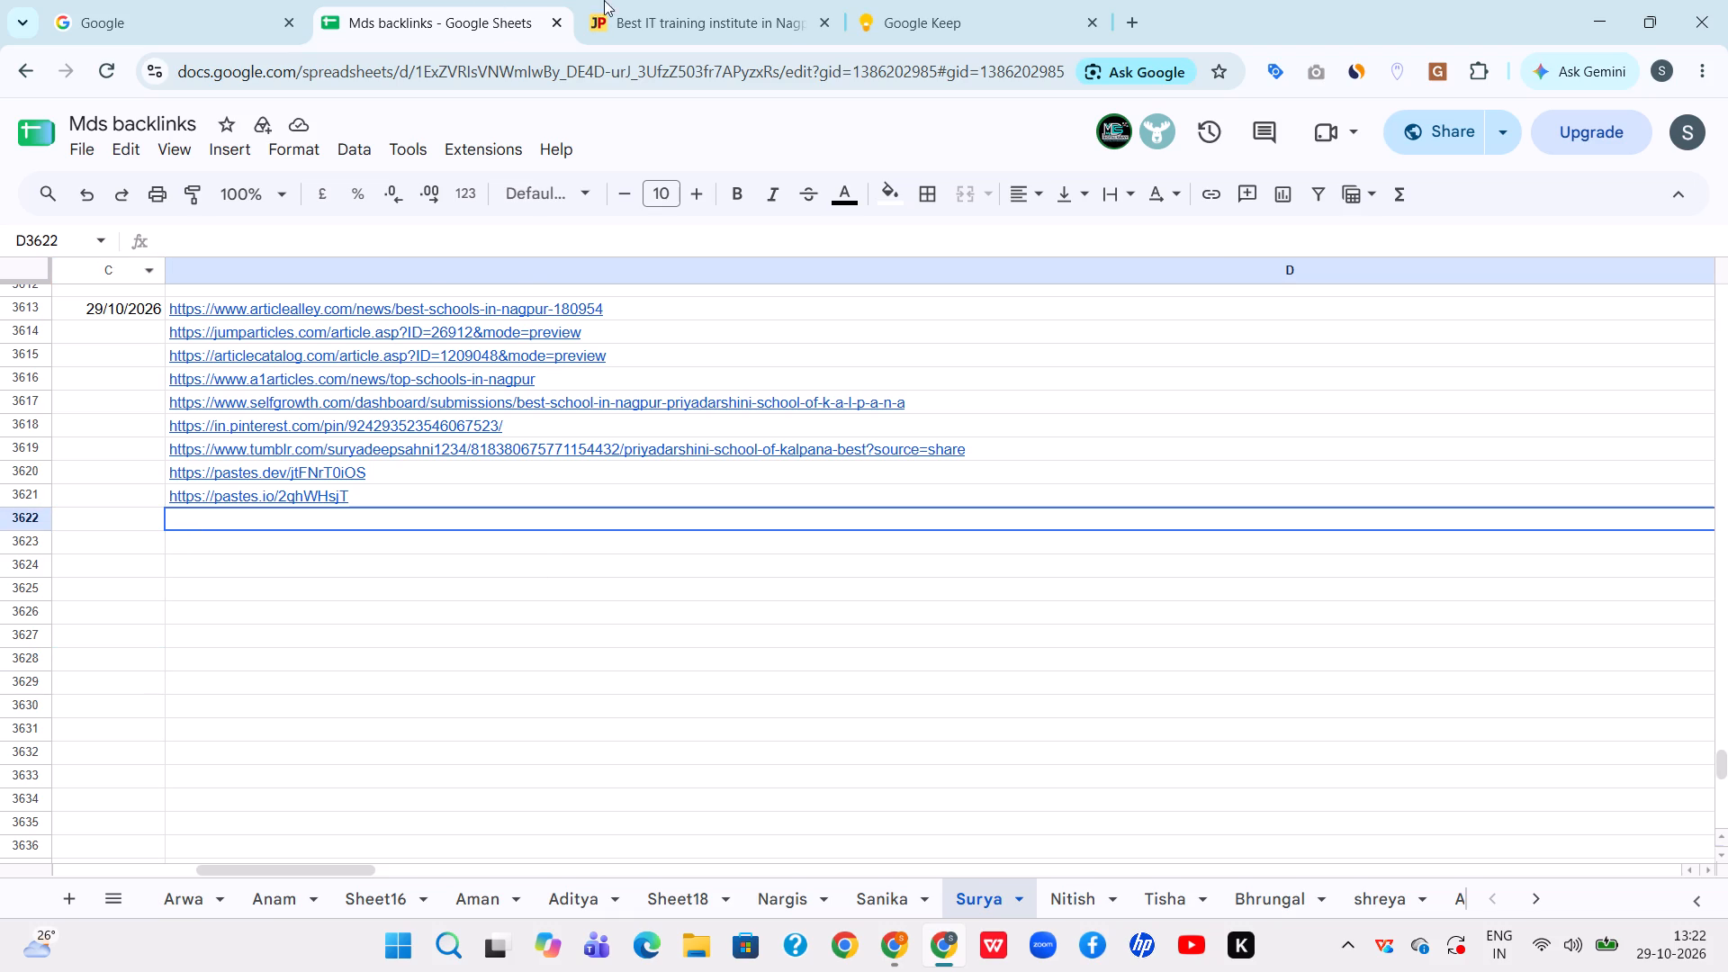
Start a new JustPaste.it note titled with the school website's heading, "Best School in Nagpur – Priyadarshini School of K.A.L.P.A.N.A.".
{"action": "left_click", "coordinate": [766, 1]}
{"action": "left_click", "coordinate": [1260, 114]}
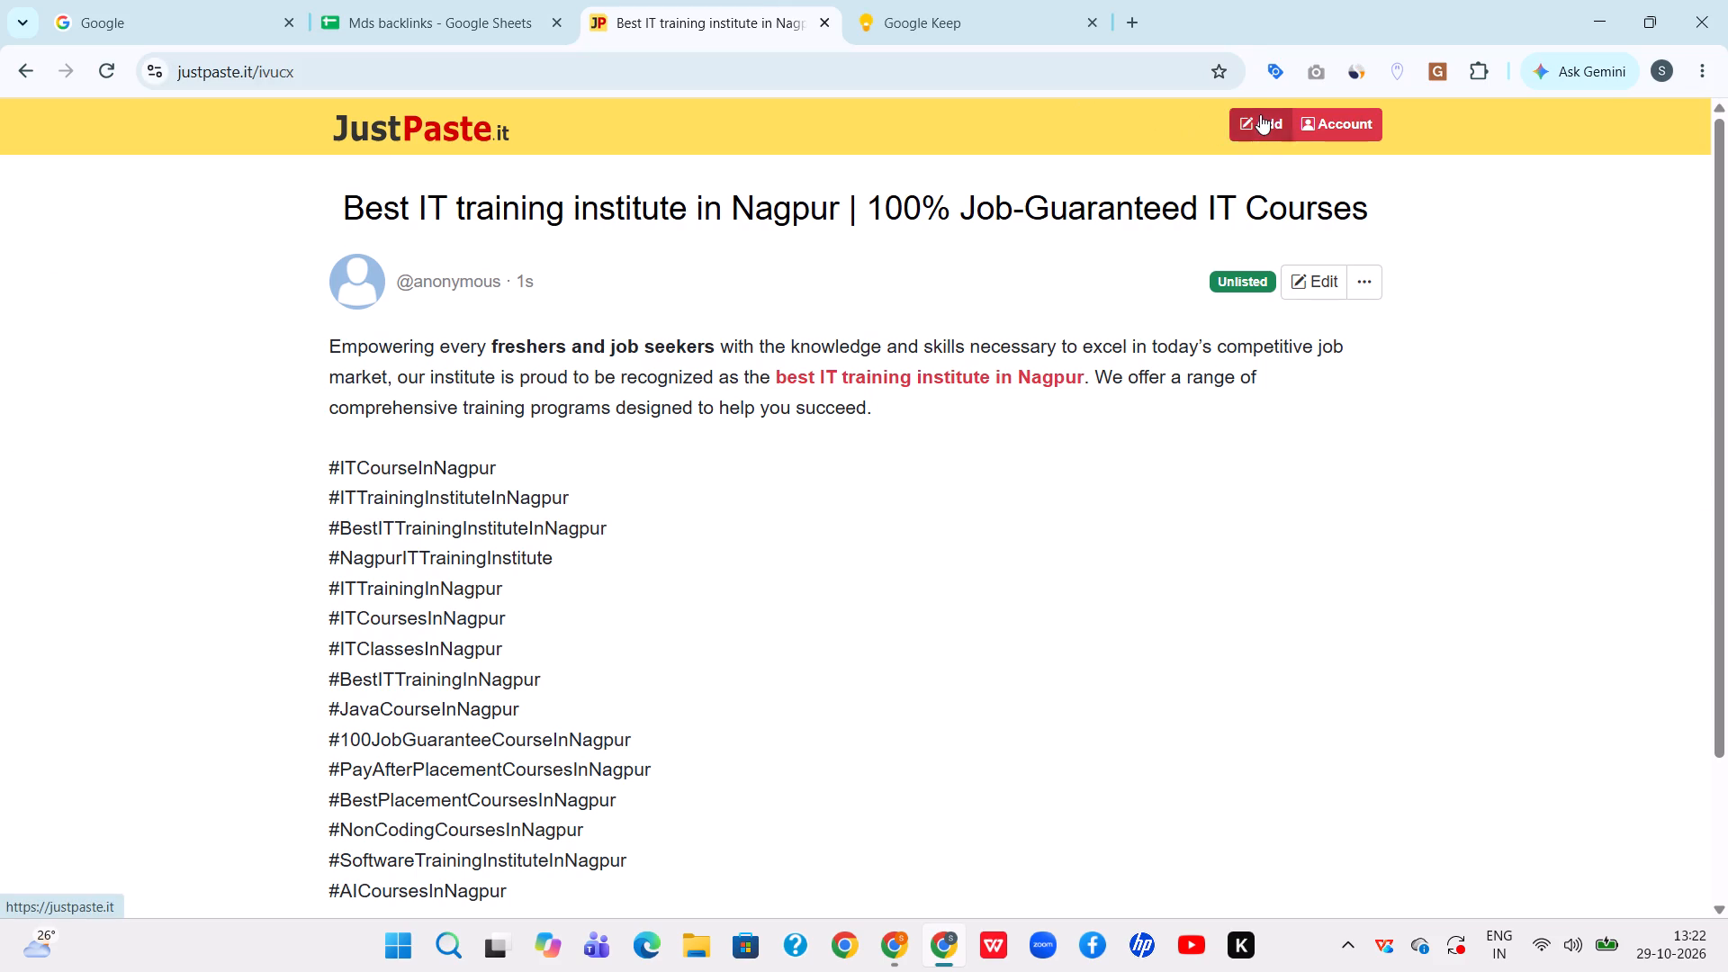
{"action": "left_click", "coordinate": [620, 211]}
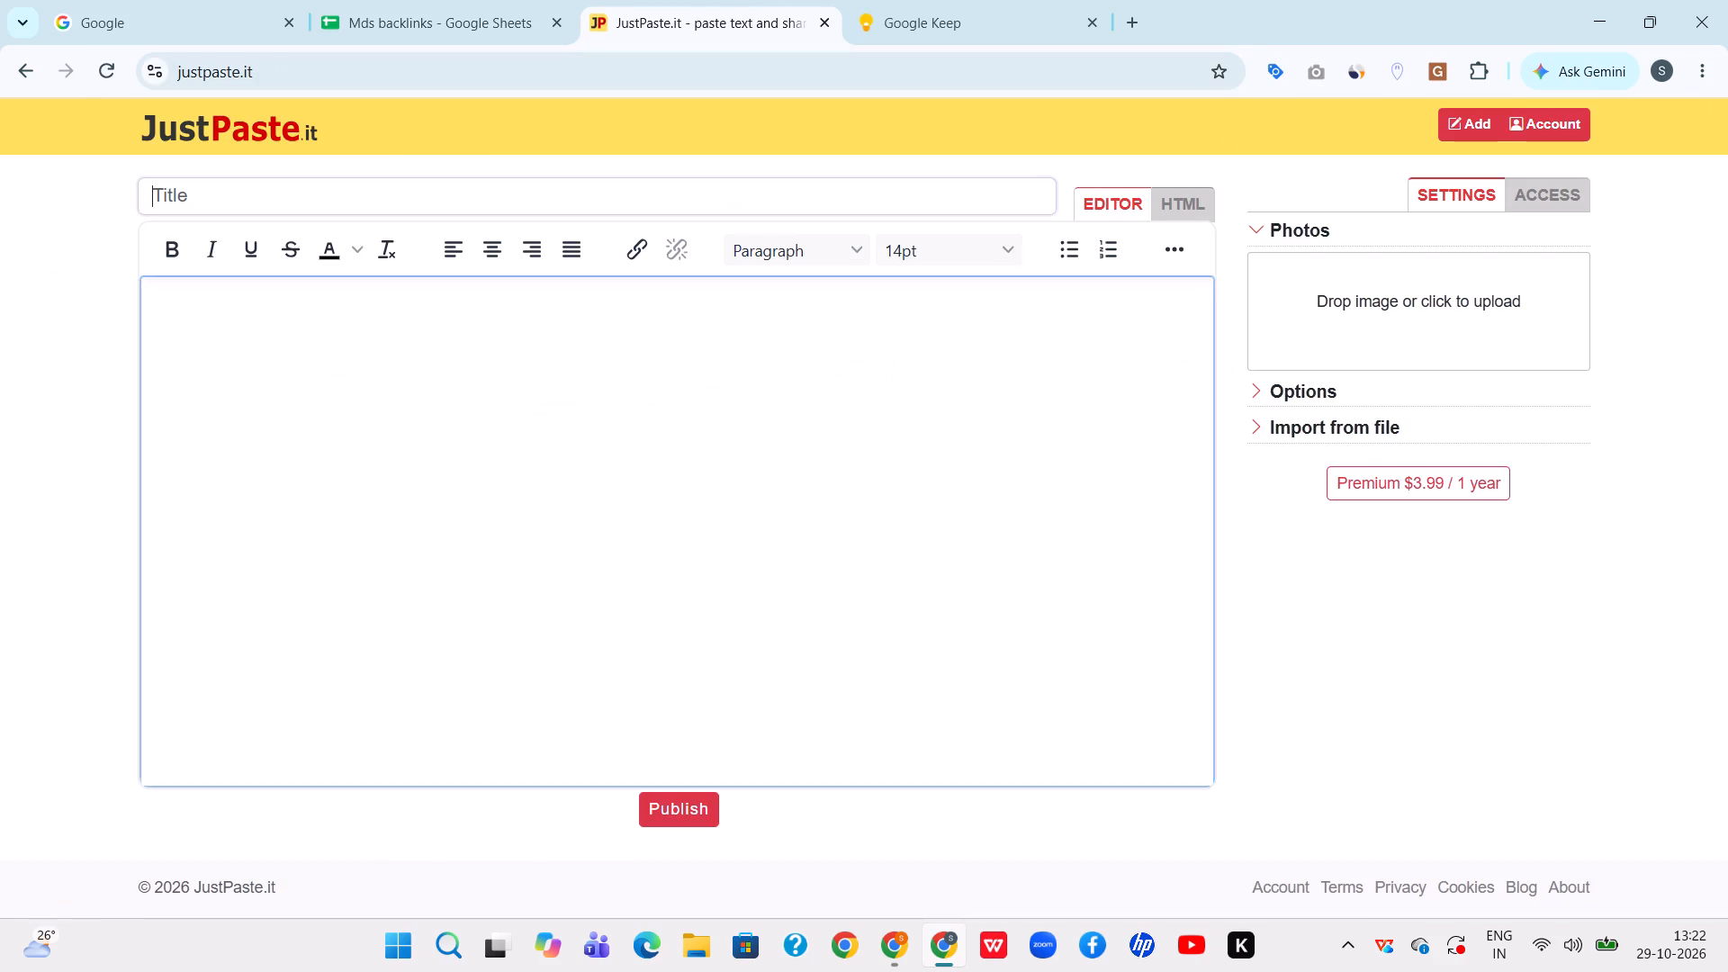
{"action": "left_click", "coordinate": [904, 958]}
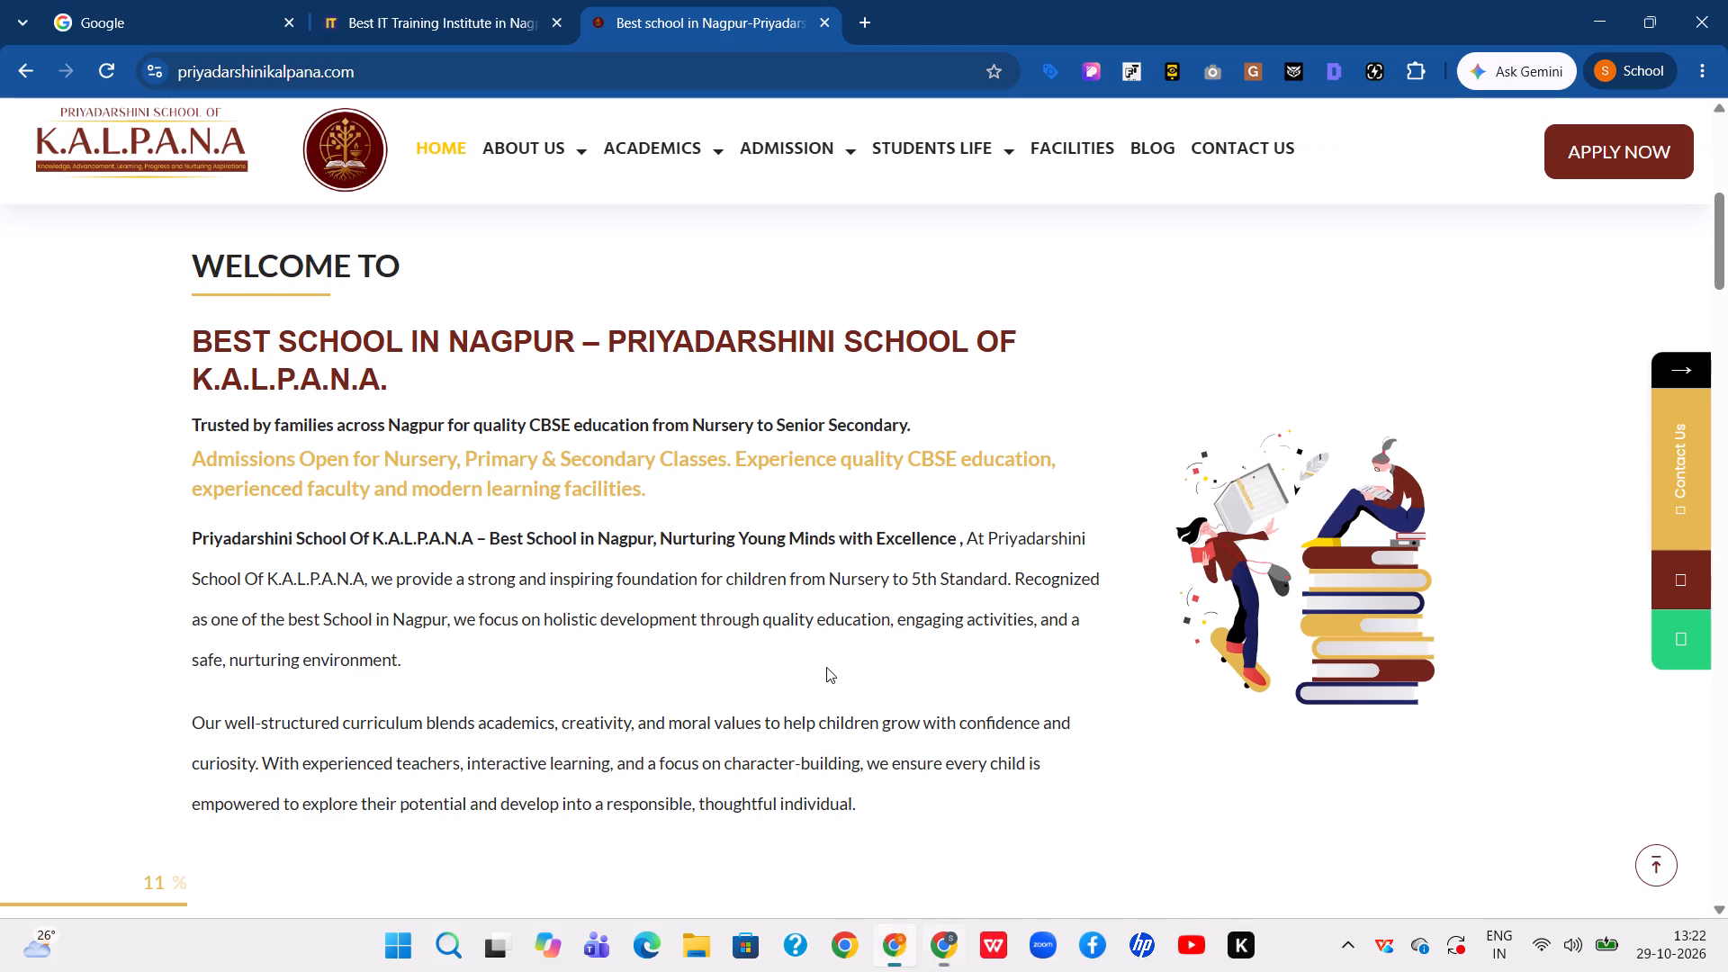
{"action": "triple_click", "coordinate": [645, 334]}
{"action": "double_click", "coordinate": [645, 334]}
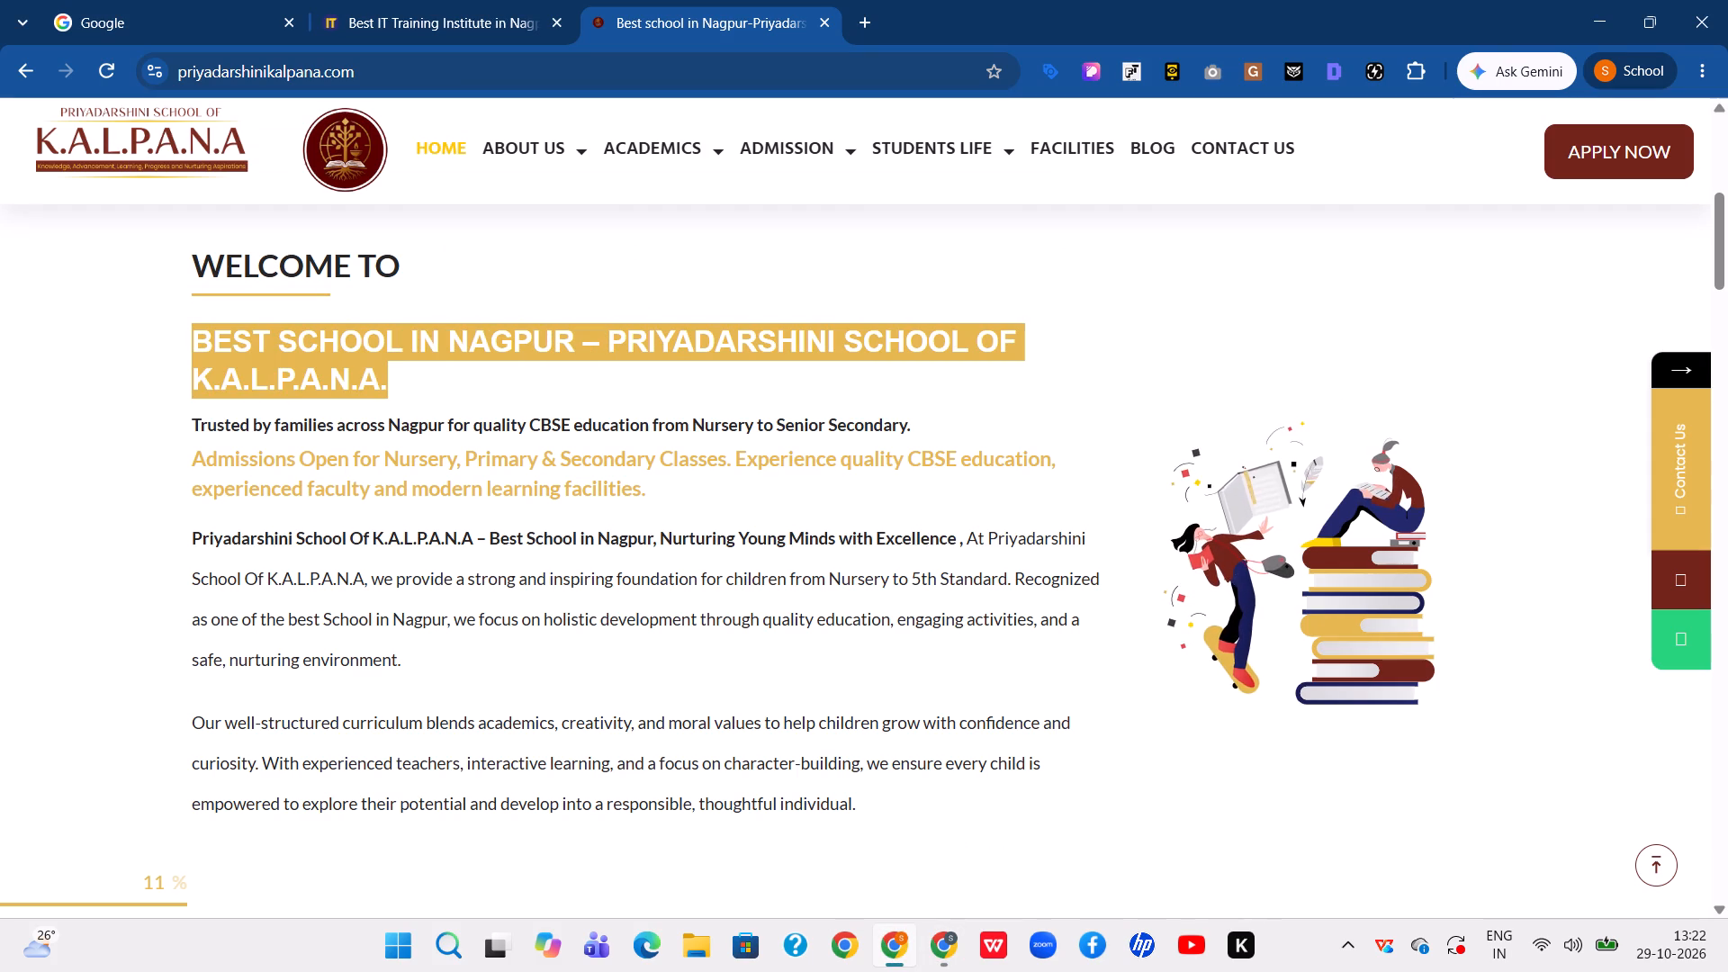
{"action": "key", "text": "ctrl+c"}
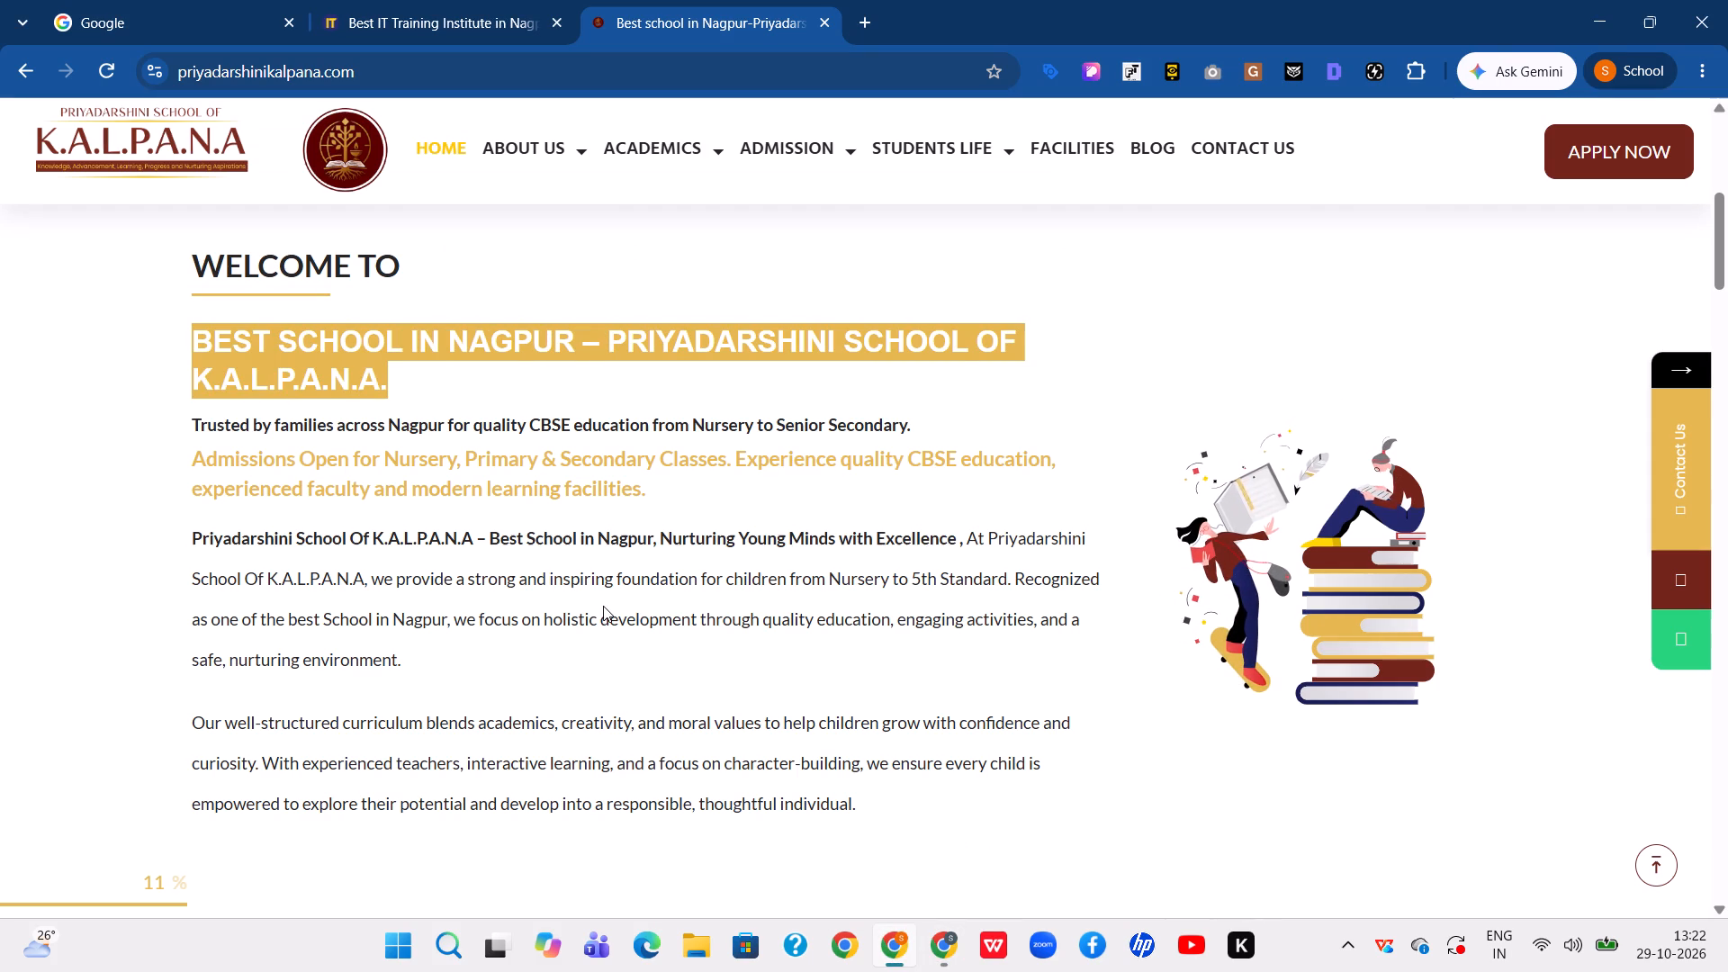
{"action": "triple_click", "coordinate": [603, 606]}
{"action": "left_click_drag", "start_coordinate": [603, 606], "coordinate": [629, 846]}
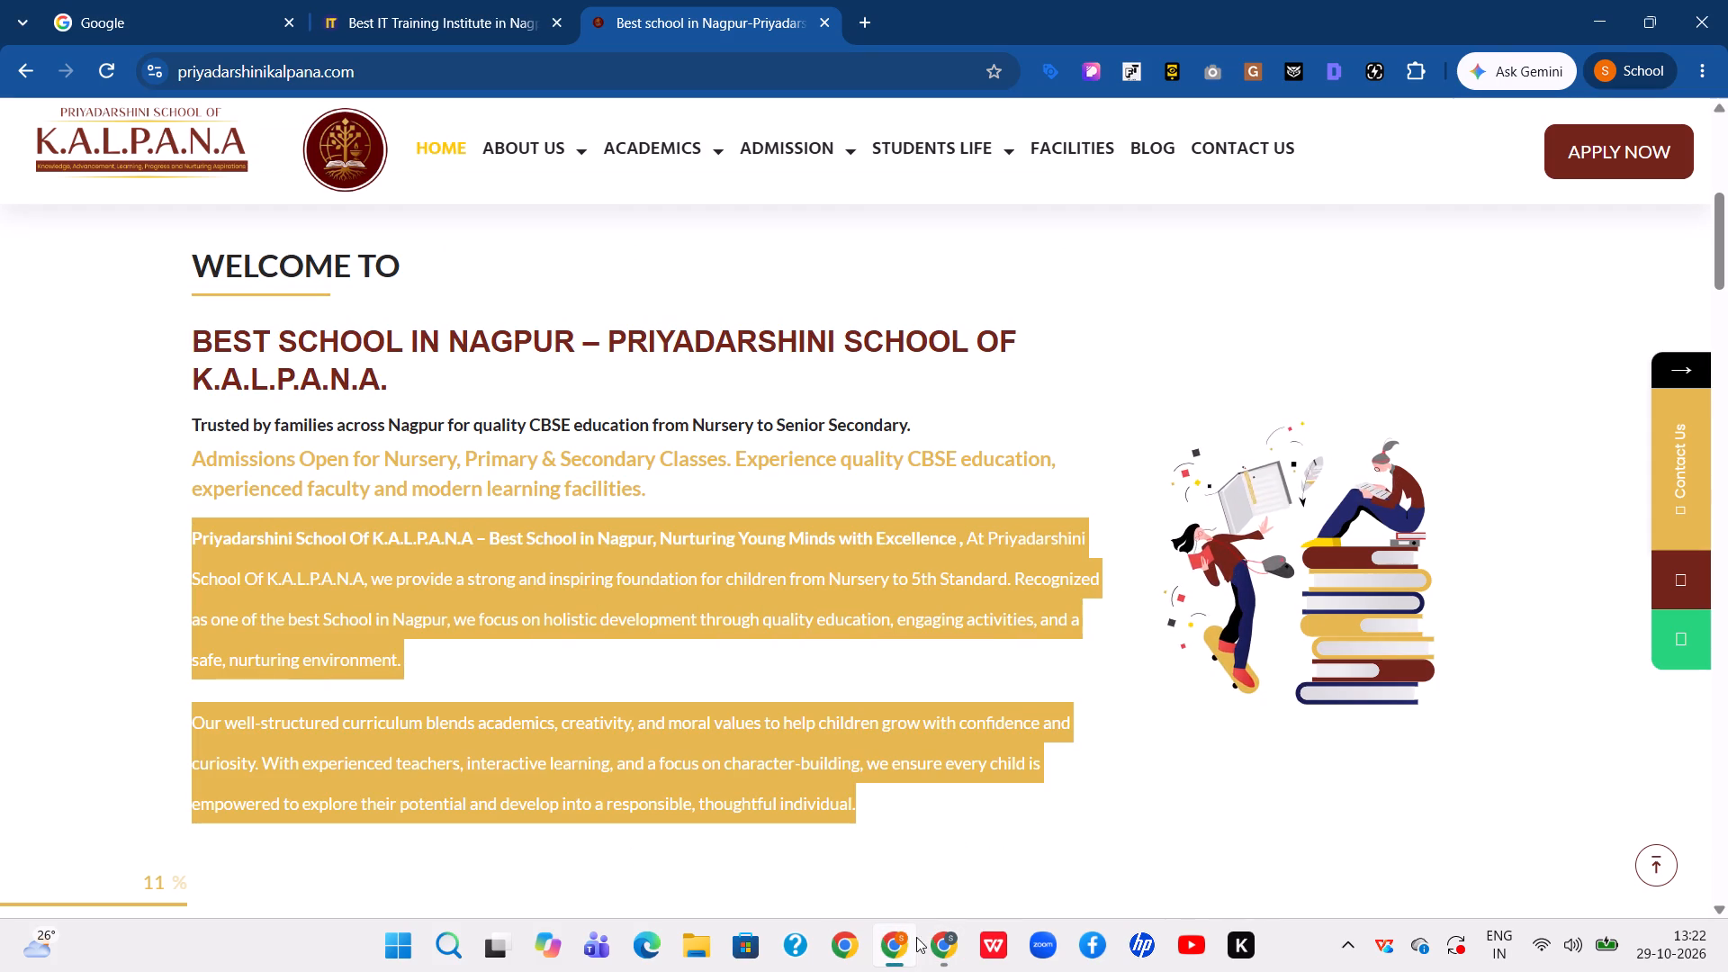
{"action": "left_click", "coordinate": [937, 961]}
{"action": "key", "text": "ctrl+v"}
Fill the note body with the two welcome paragraphs from the school website, separated by a blank line.
{"action": "left_click", "coordinate": [575, 420]}
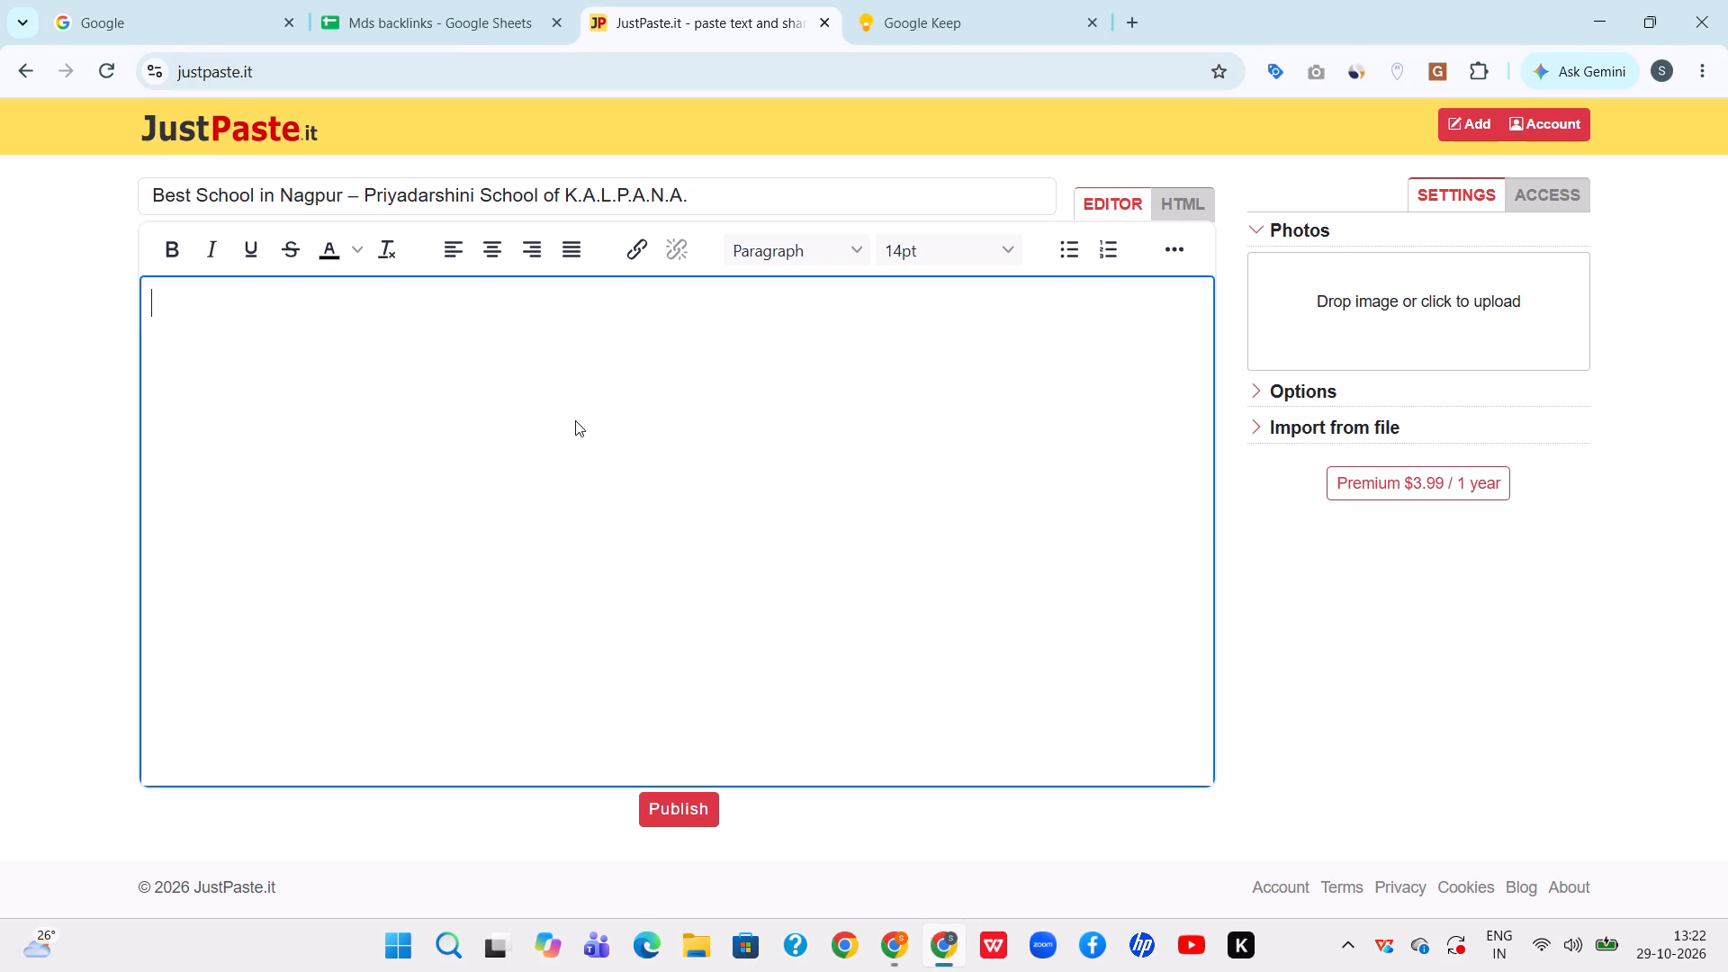
{"action": "left_click", "coordinate": [882, 939]}
{"action": "key", "text": "ctrl+c"}
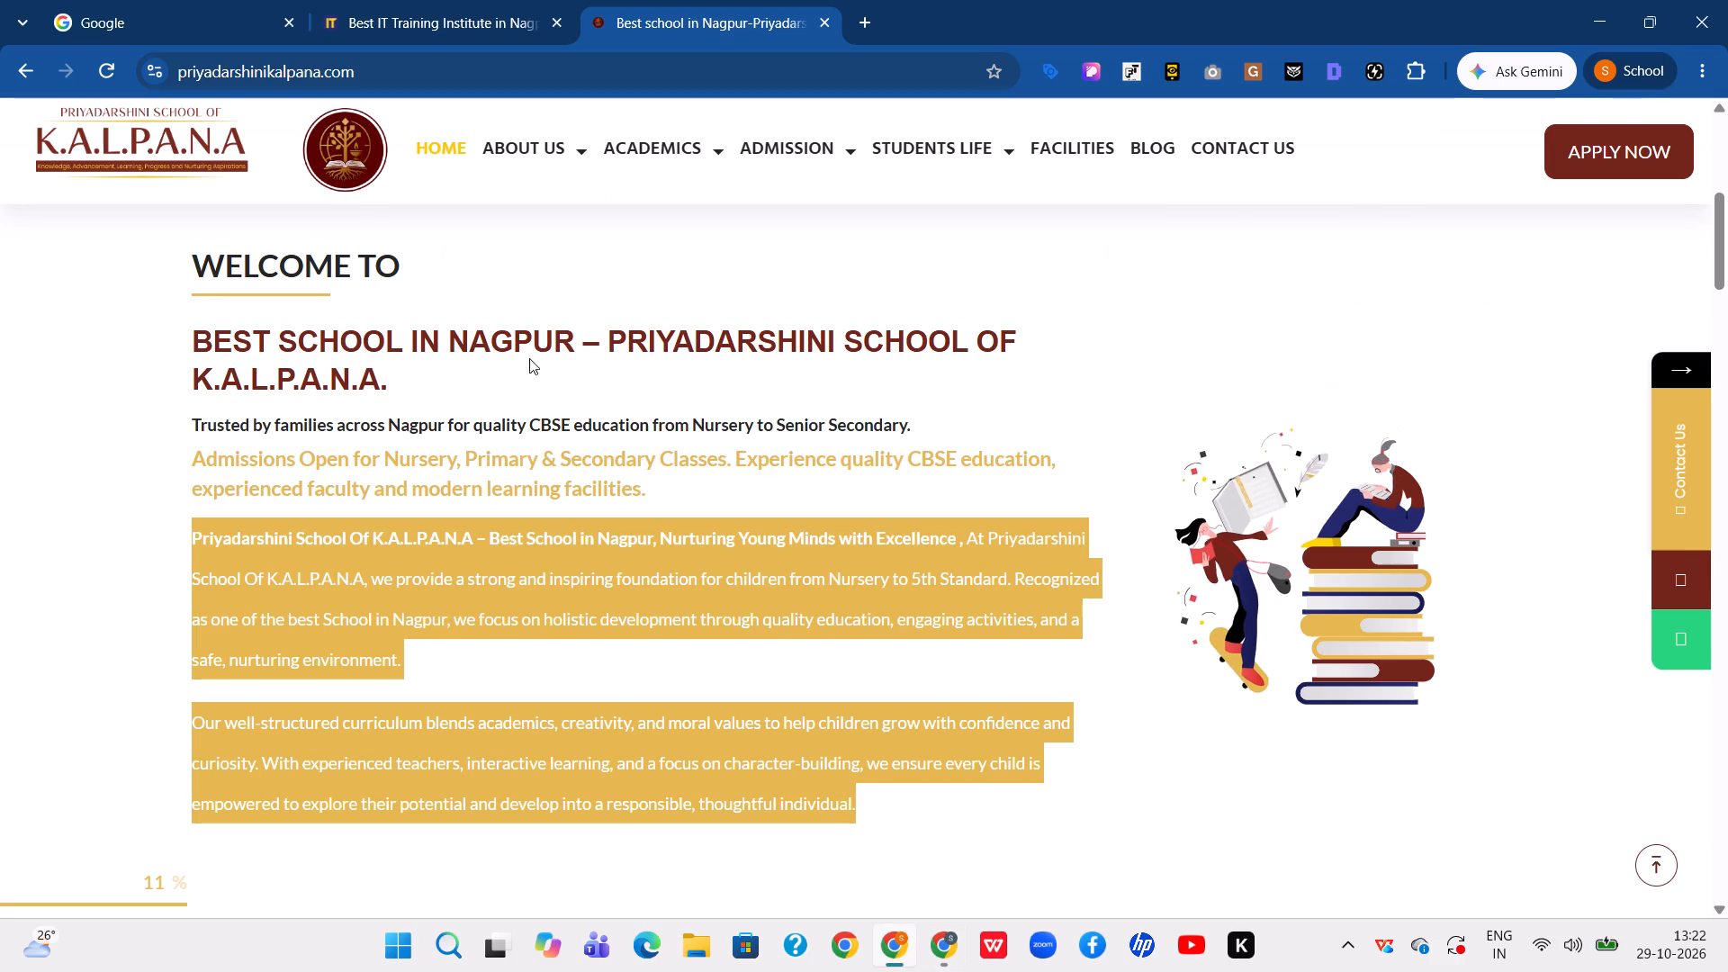
{"action": "left_click", "coordinate": [516, 345]}
{"action": "left_click", "coordinate": [376, 57]}
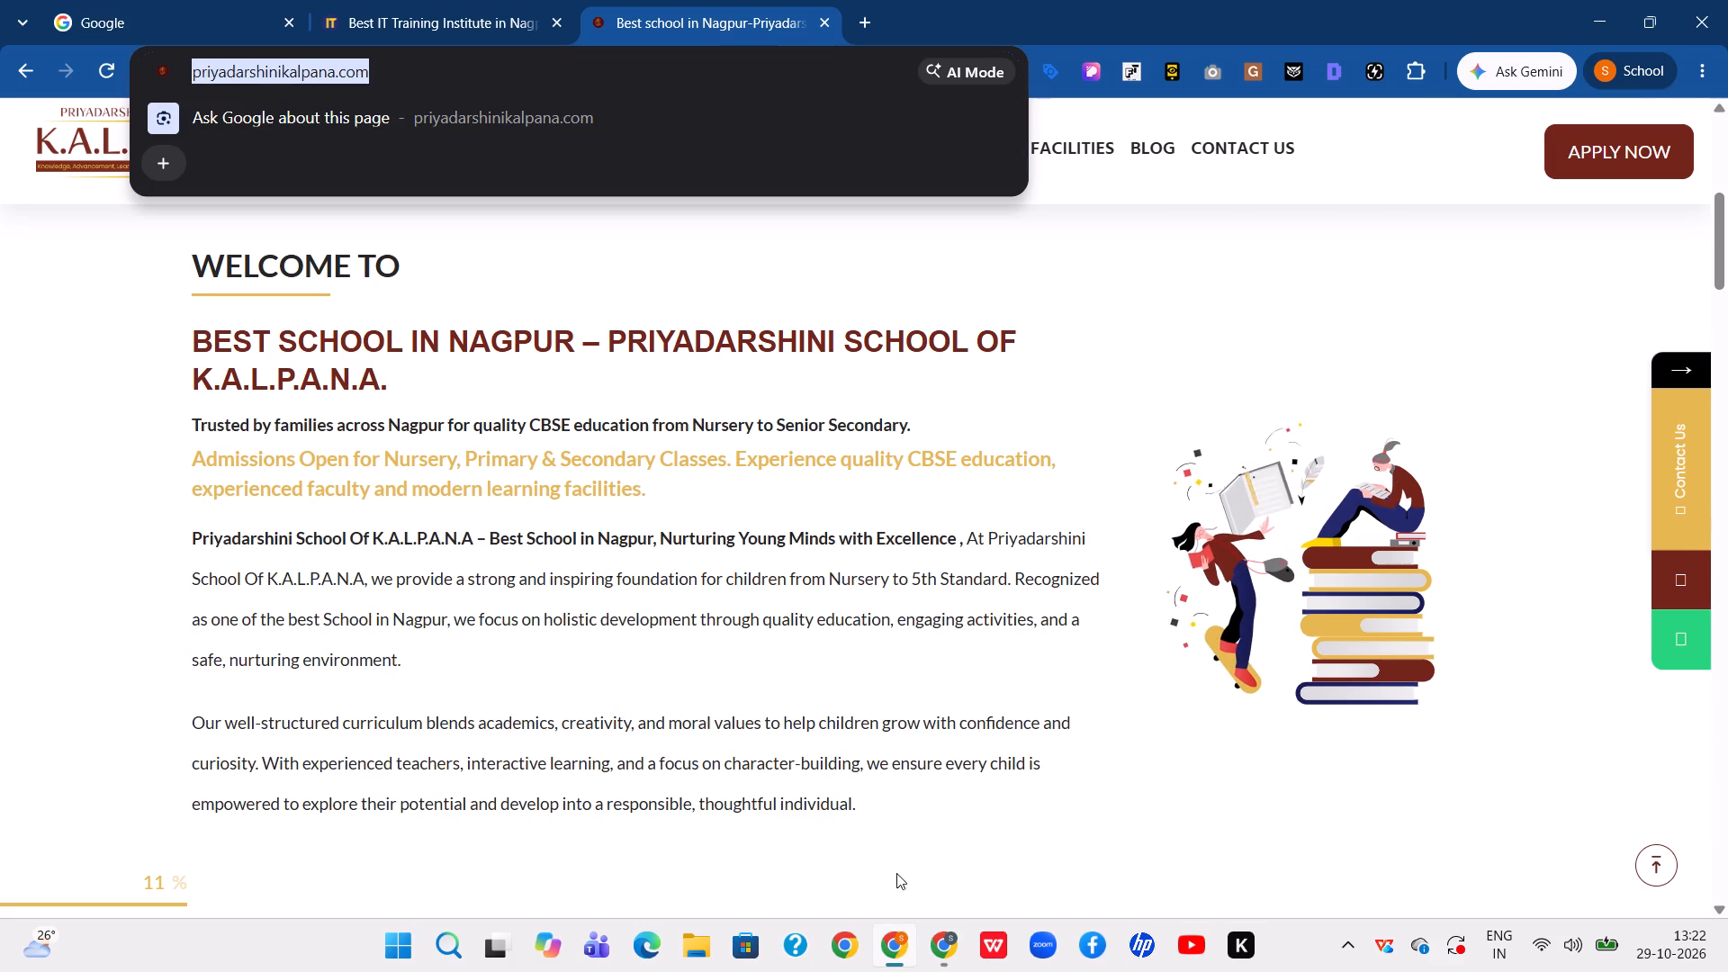
{"action": "left_click", "coordinate": [931, 967]}
{"action": "key", "text": "ctrl+v"}
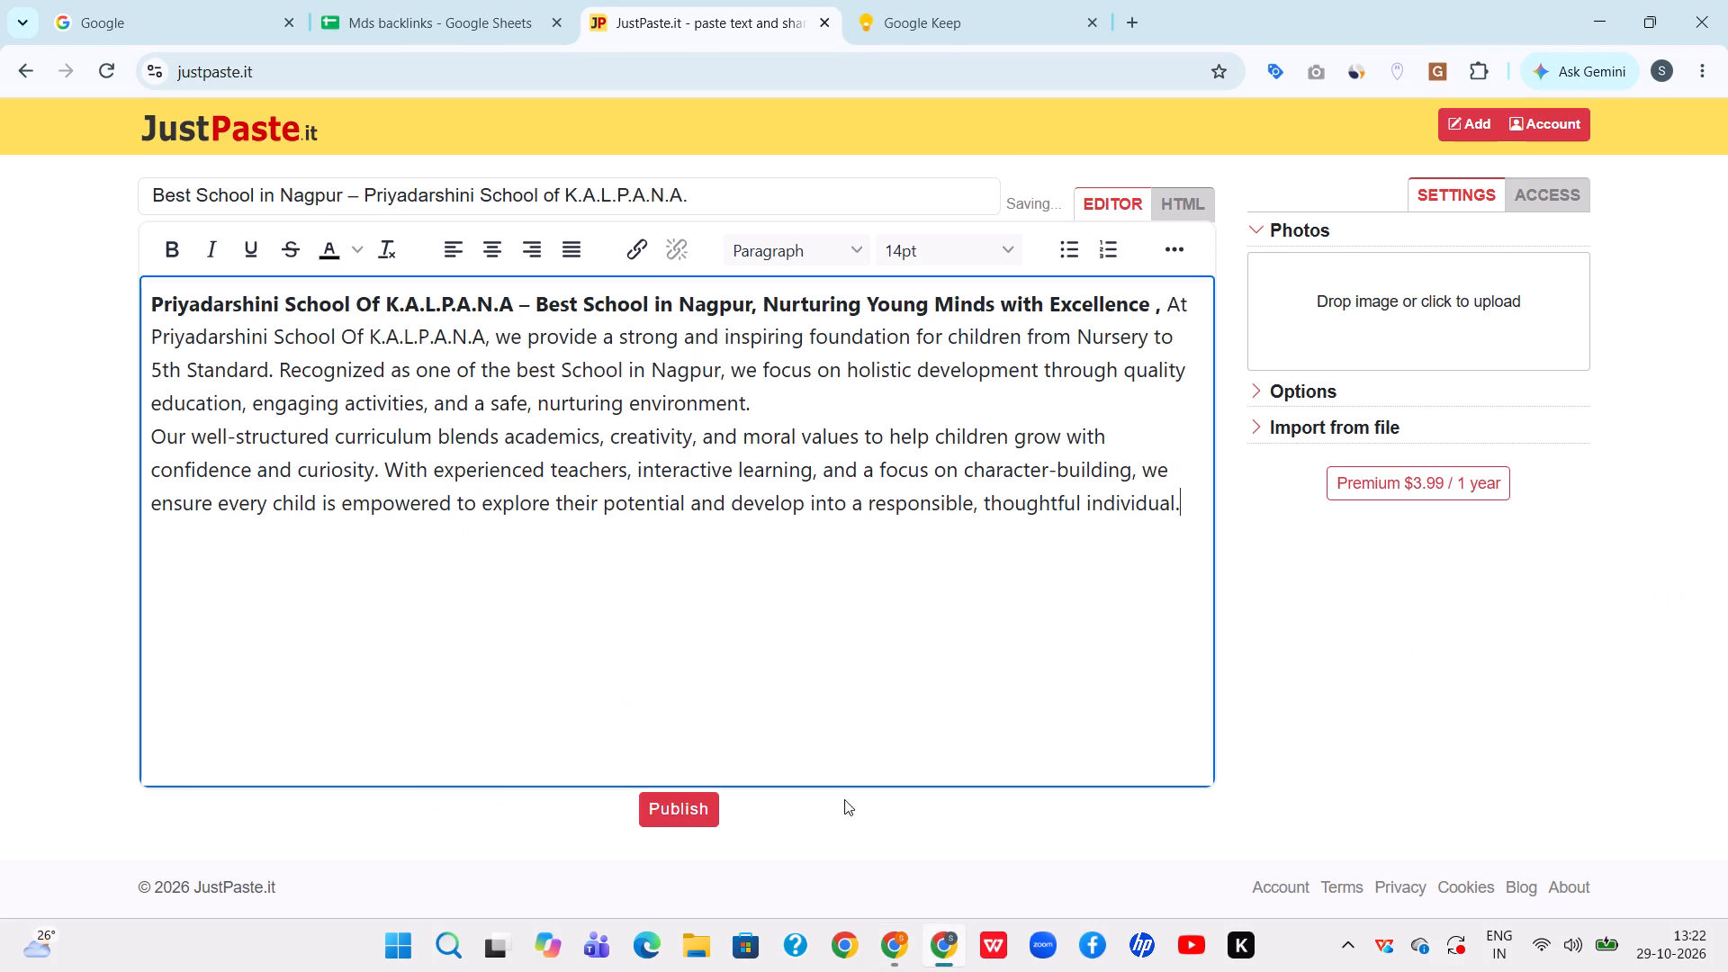
{"action": "left_click", "coordinate": [888, 402]}
{"action": "key", "text": "Return"}
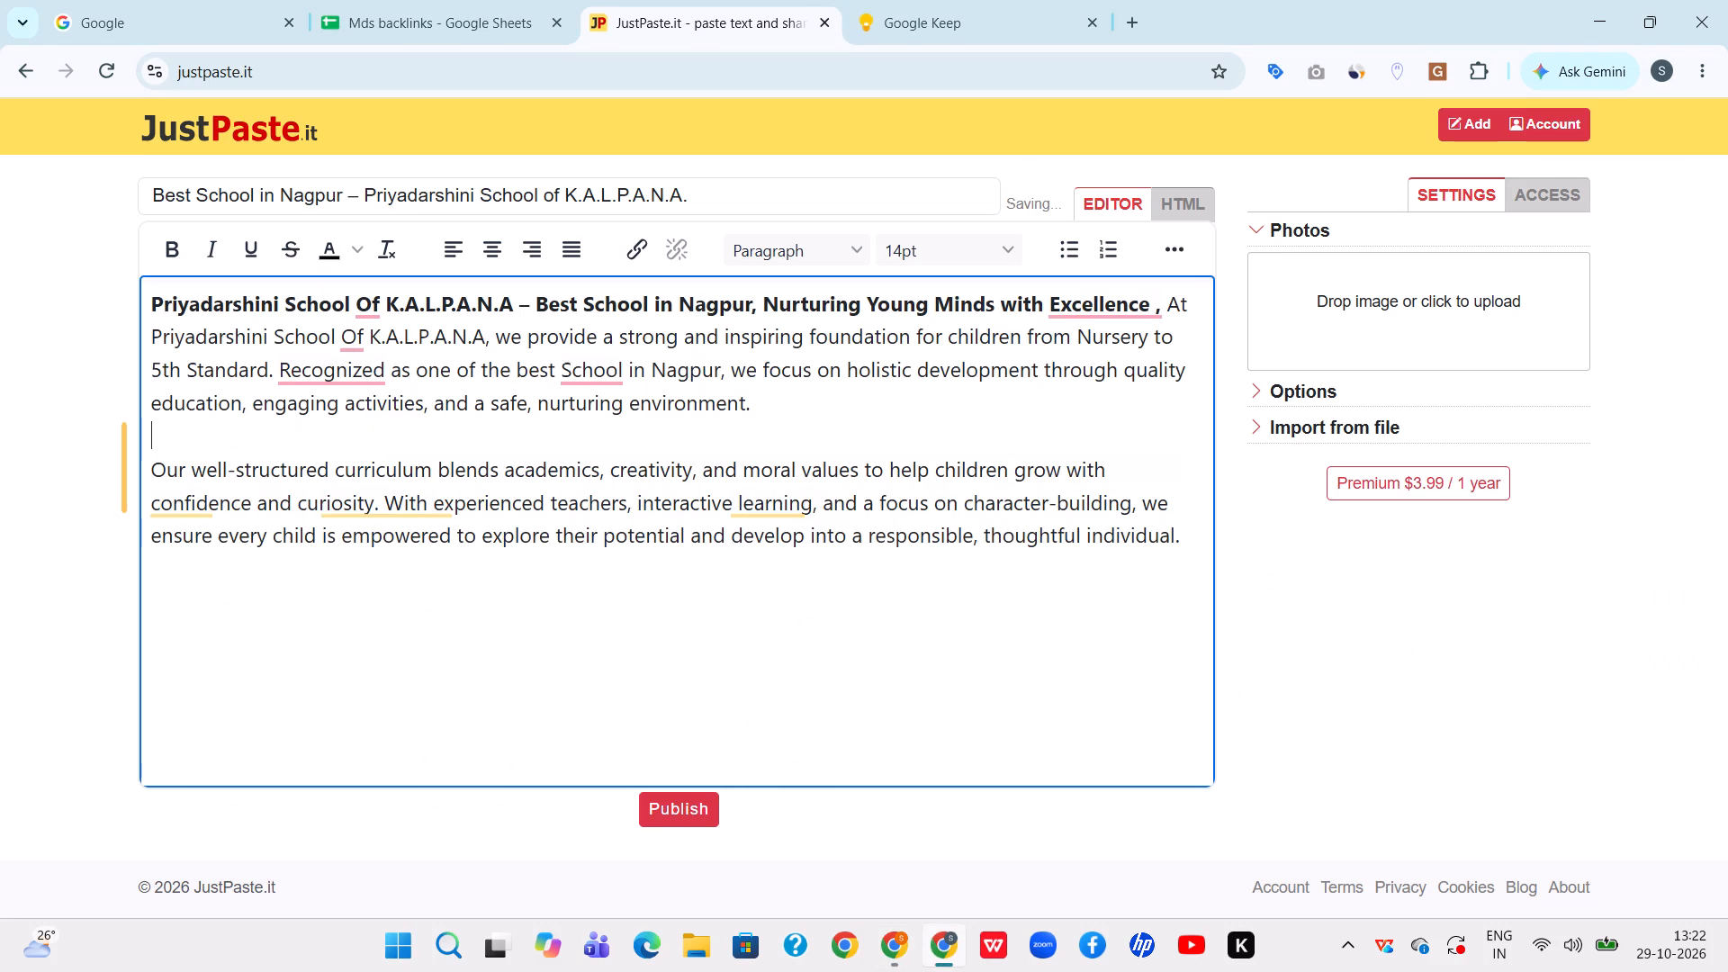
{"action": "left_click", "coordinate": [1003, 655]}
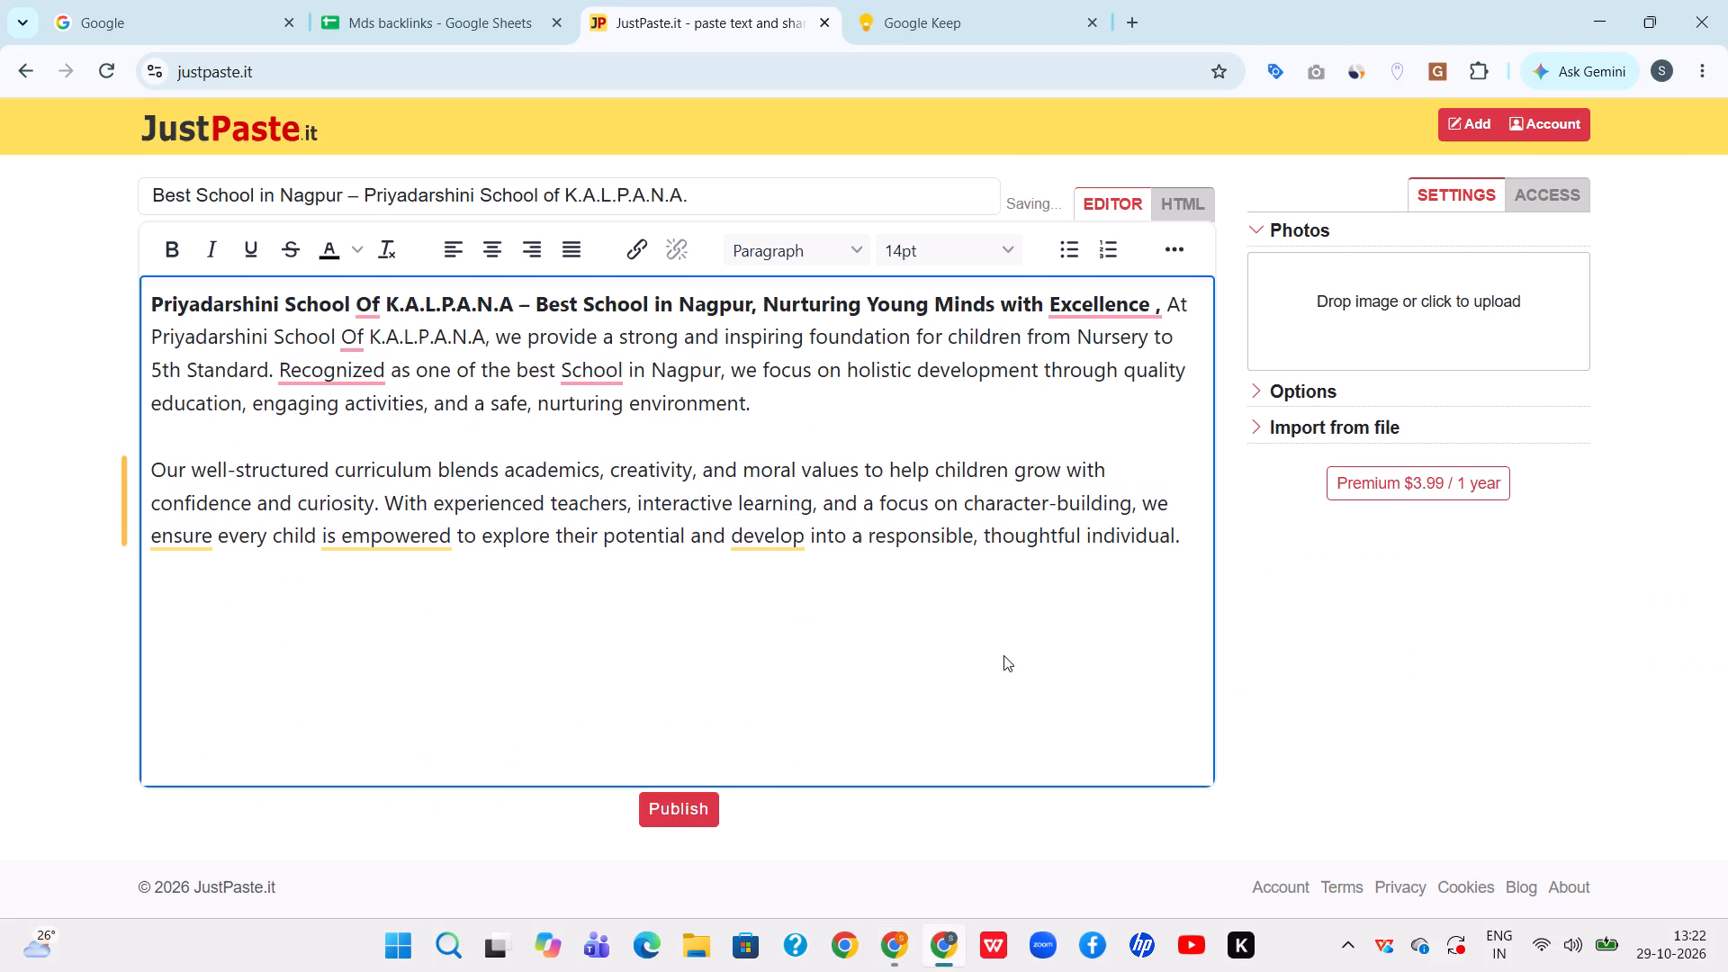
{"action": "left_click", "coordinate": [893, 960]}
{"action": "key", "text": "ctrl+c"}
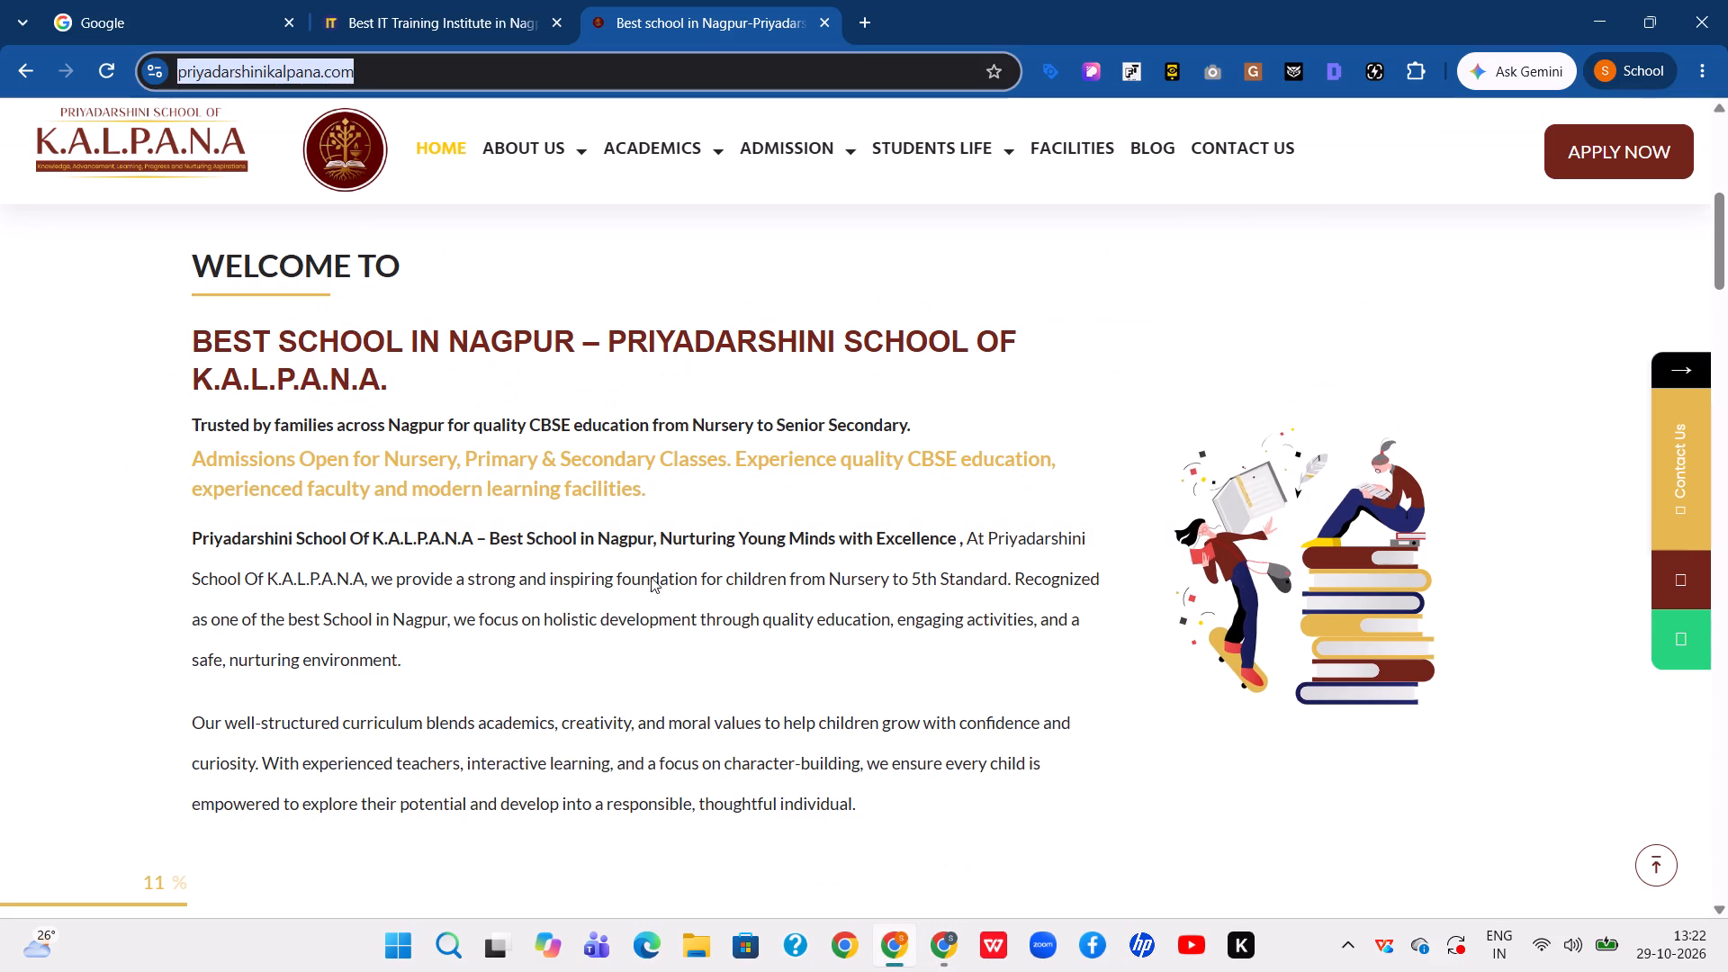
{"action": "left_click", "coordinate": [562, 499]}
{"action": "left_click", "coordinate": [509, 0]}
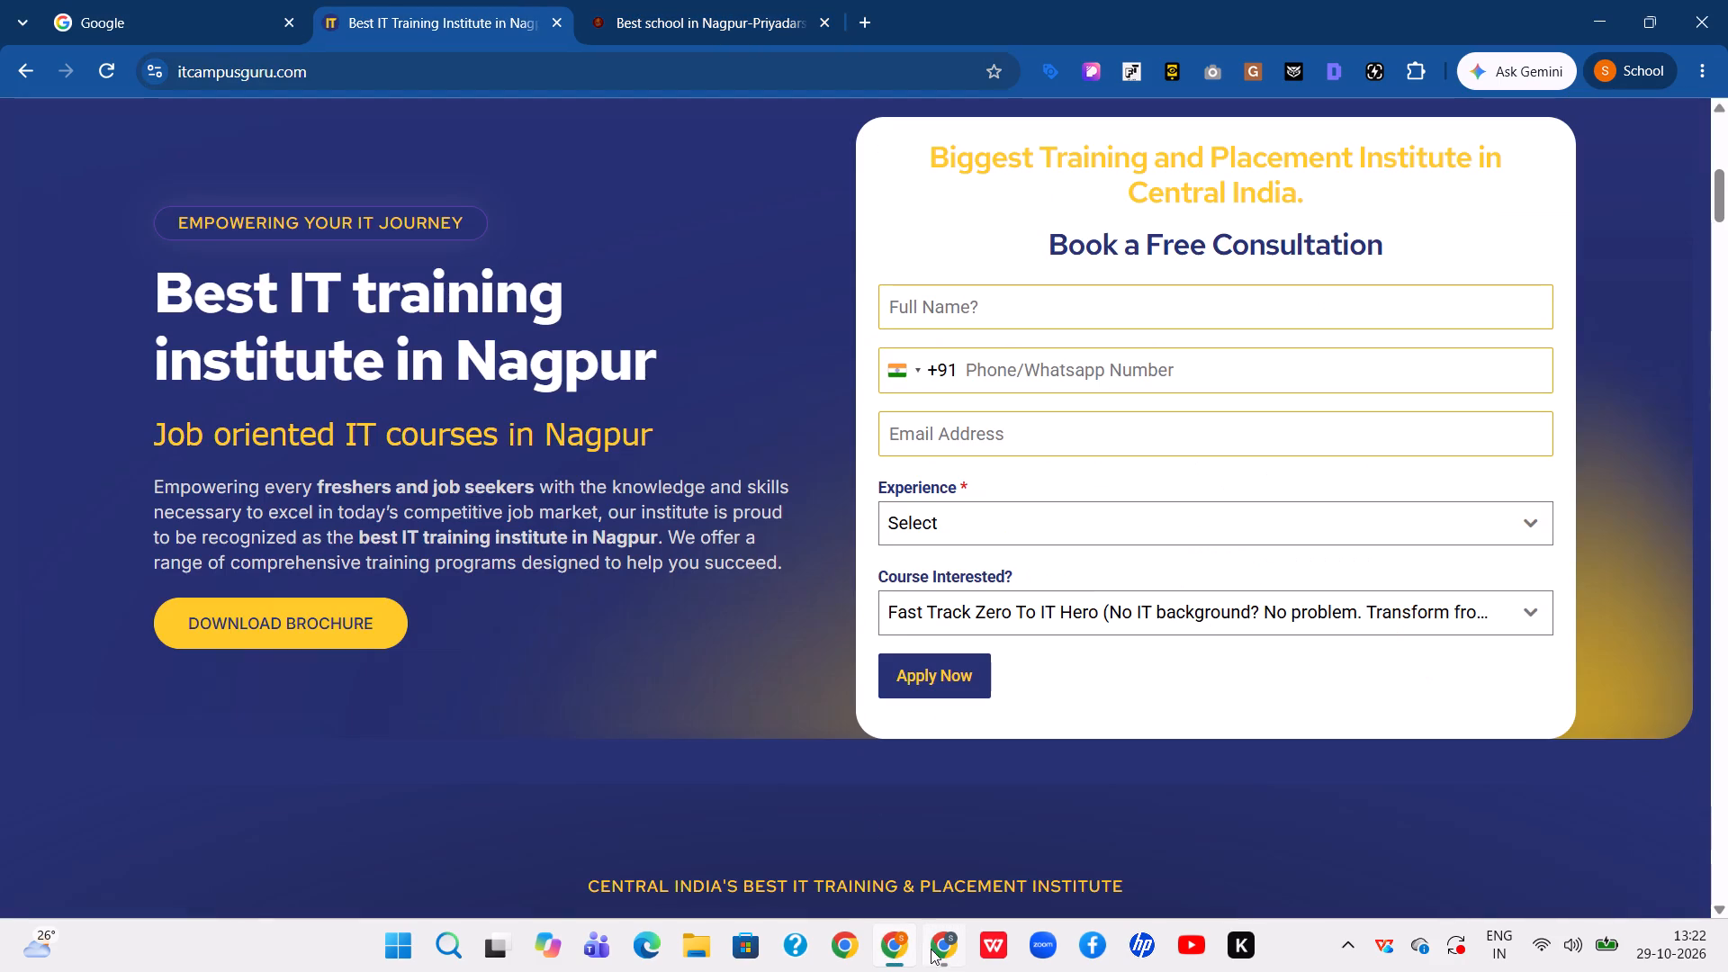
{"action": "left_click", "coordinate": [934, 956]}
{"action": "key", "text": "BackSpace"}
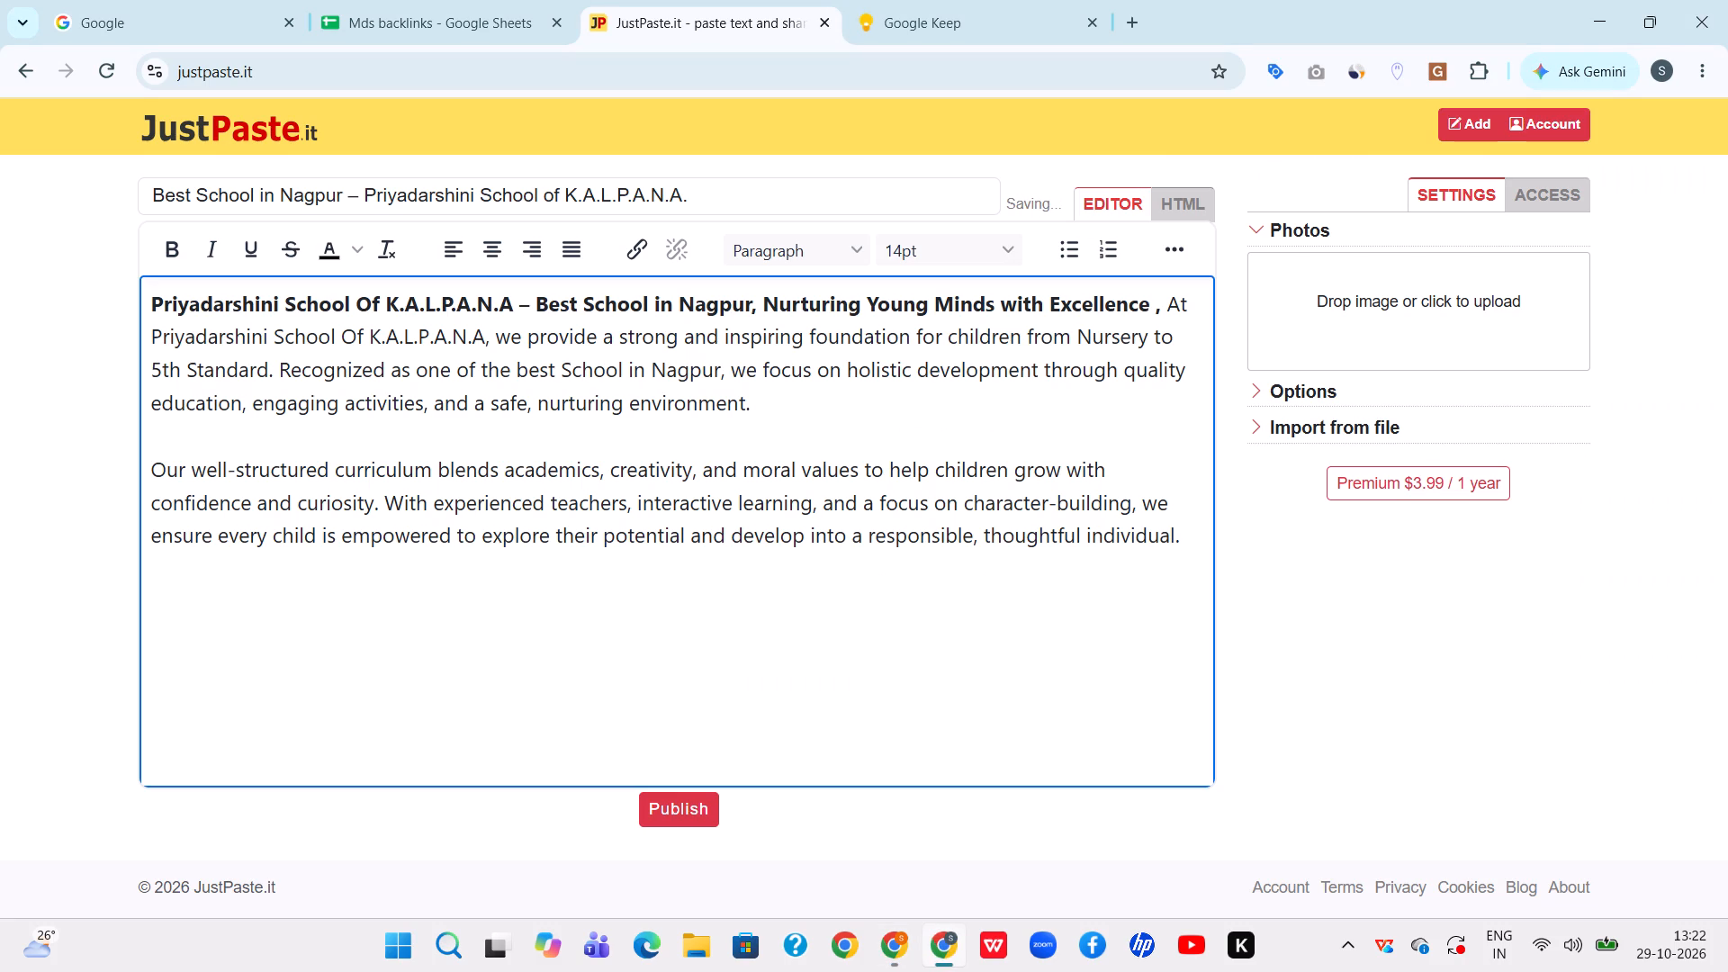
{"action": "left_click", "coordinate": [530, 366]}
{"action": "left_click_drag", "start_coordinate": [530, 366], "coordinate": [663, 369]}
{"action": "left_click", "coordinate": [628, 251]}
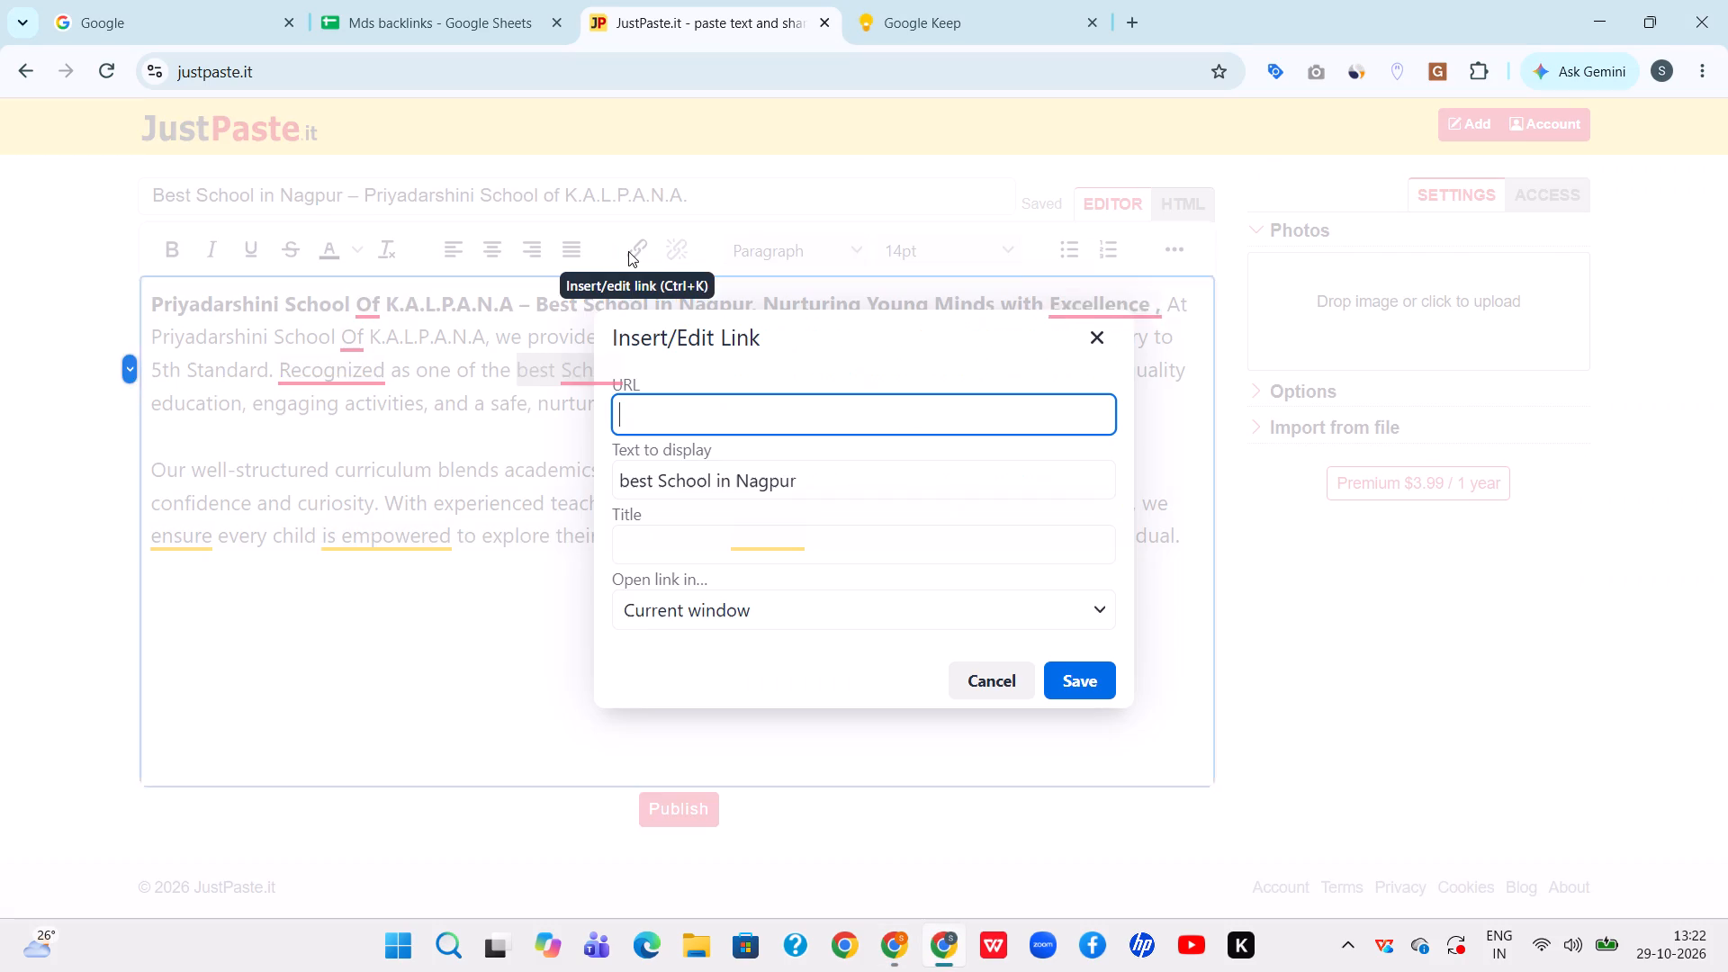
{"action": "key", "text": "ctrl+v"}
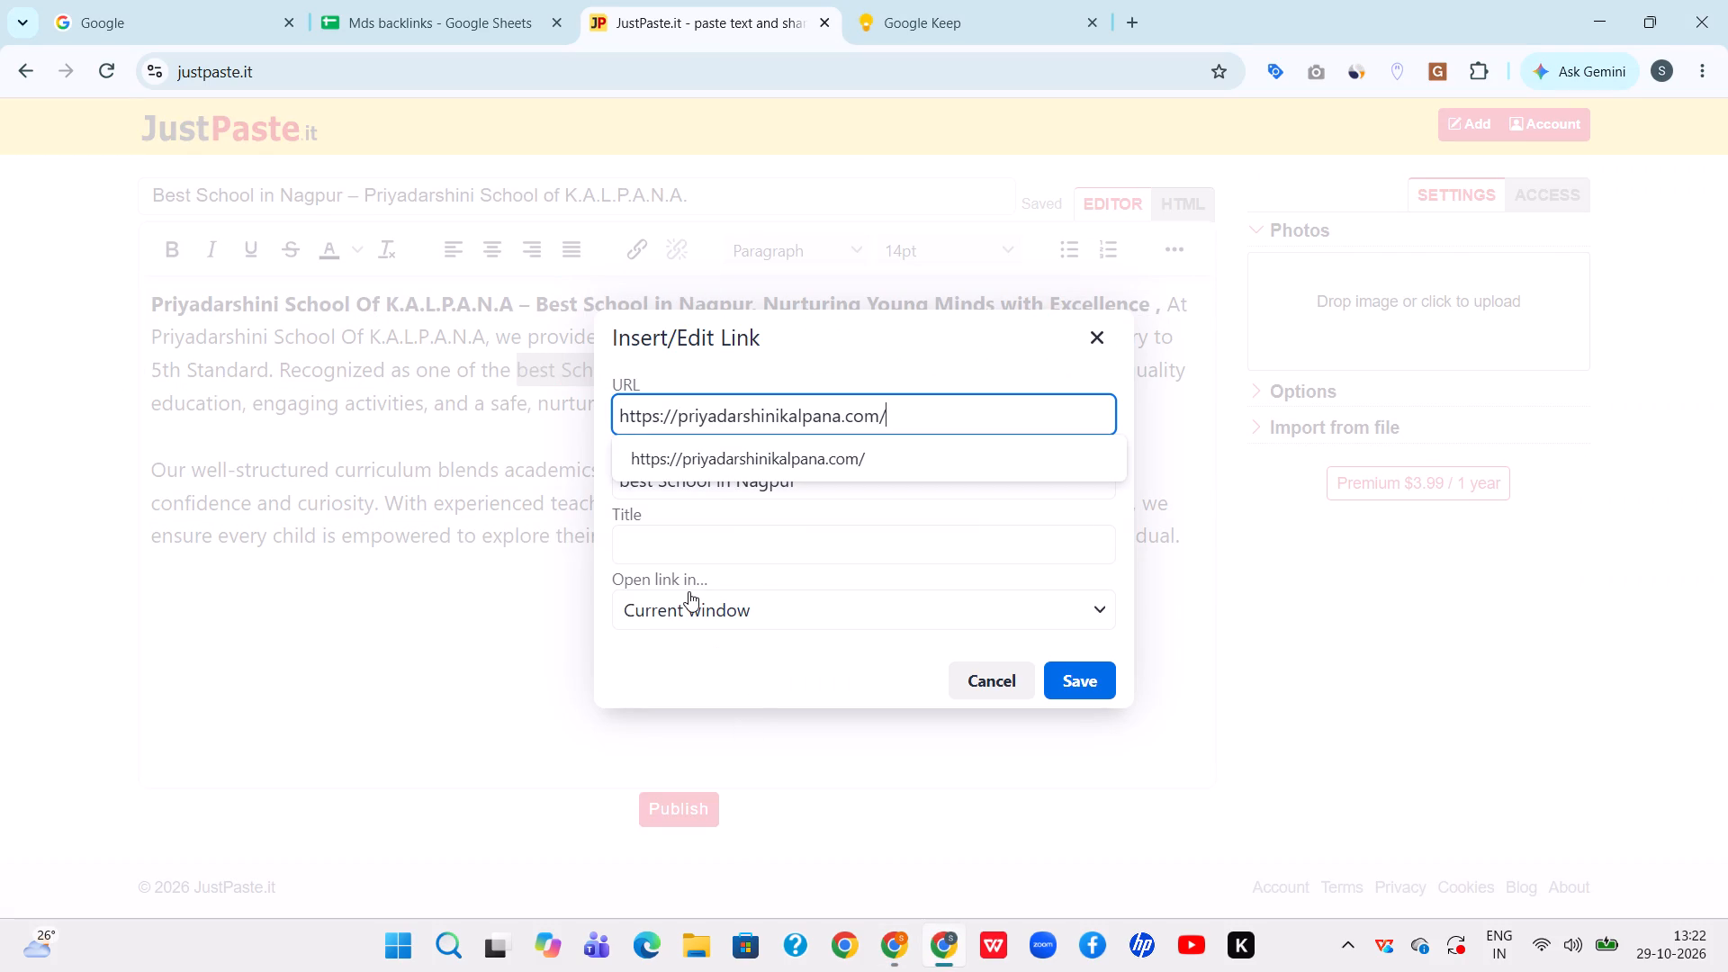
Set the link to open in a new window, title it "Best Schools in Nagpur", and save it.
{"action": "left_click", "coordinate": [688, 591]}
{"action": "left_click", "coordinate": [719, 683]}
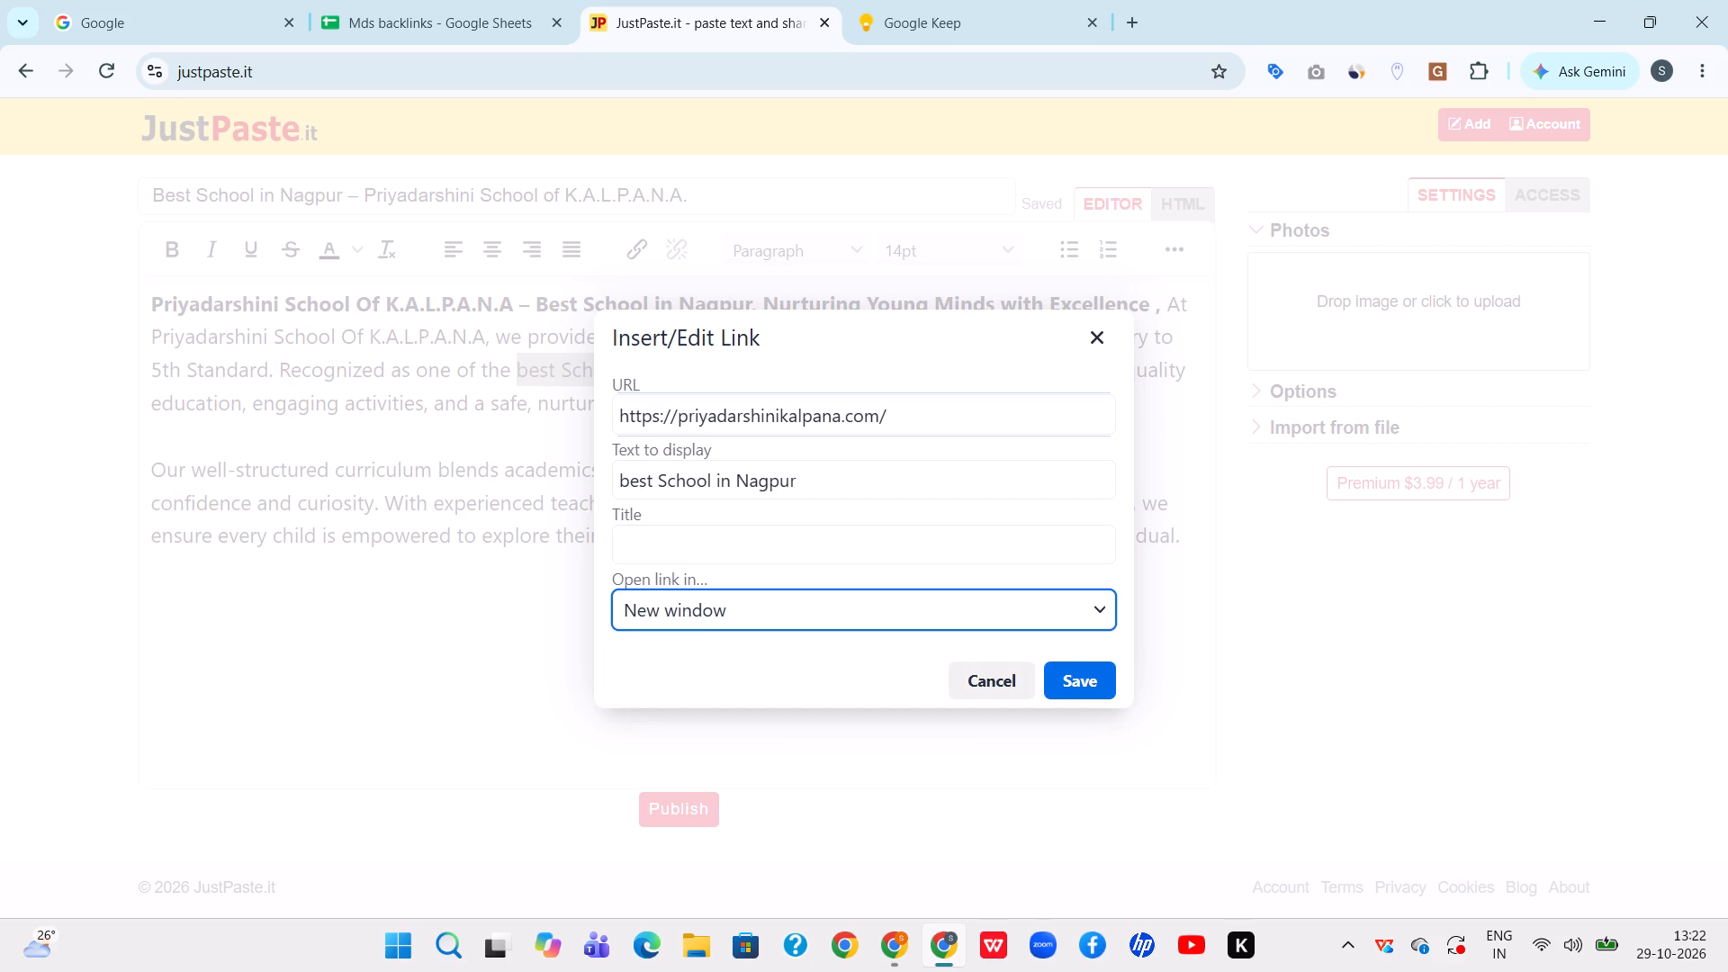
{"action": "left_click", "coordinate": [668, 556]}
{"action": "type", "text": "Best Schools in na"}
{"action": "key", "text": "BackSpace"}
{"action": "key", "text": "BackSpace"}
{"action": "type", "text": "Nagpur"}
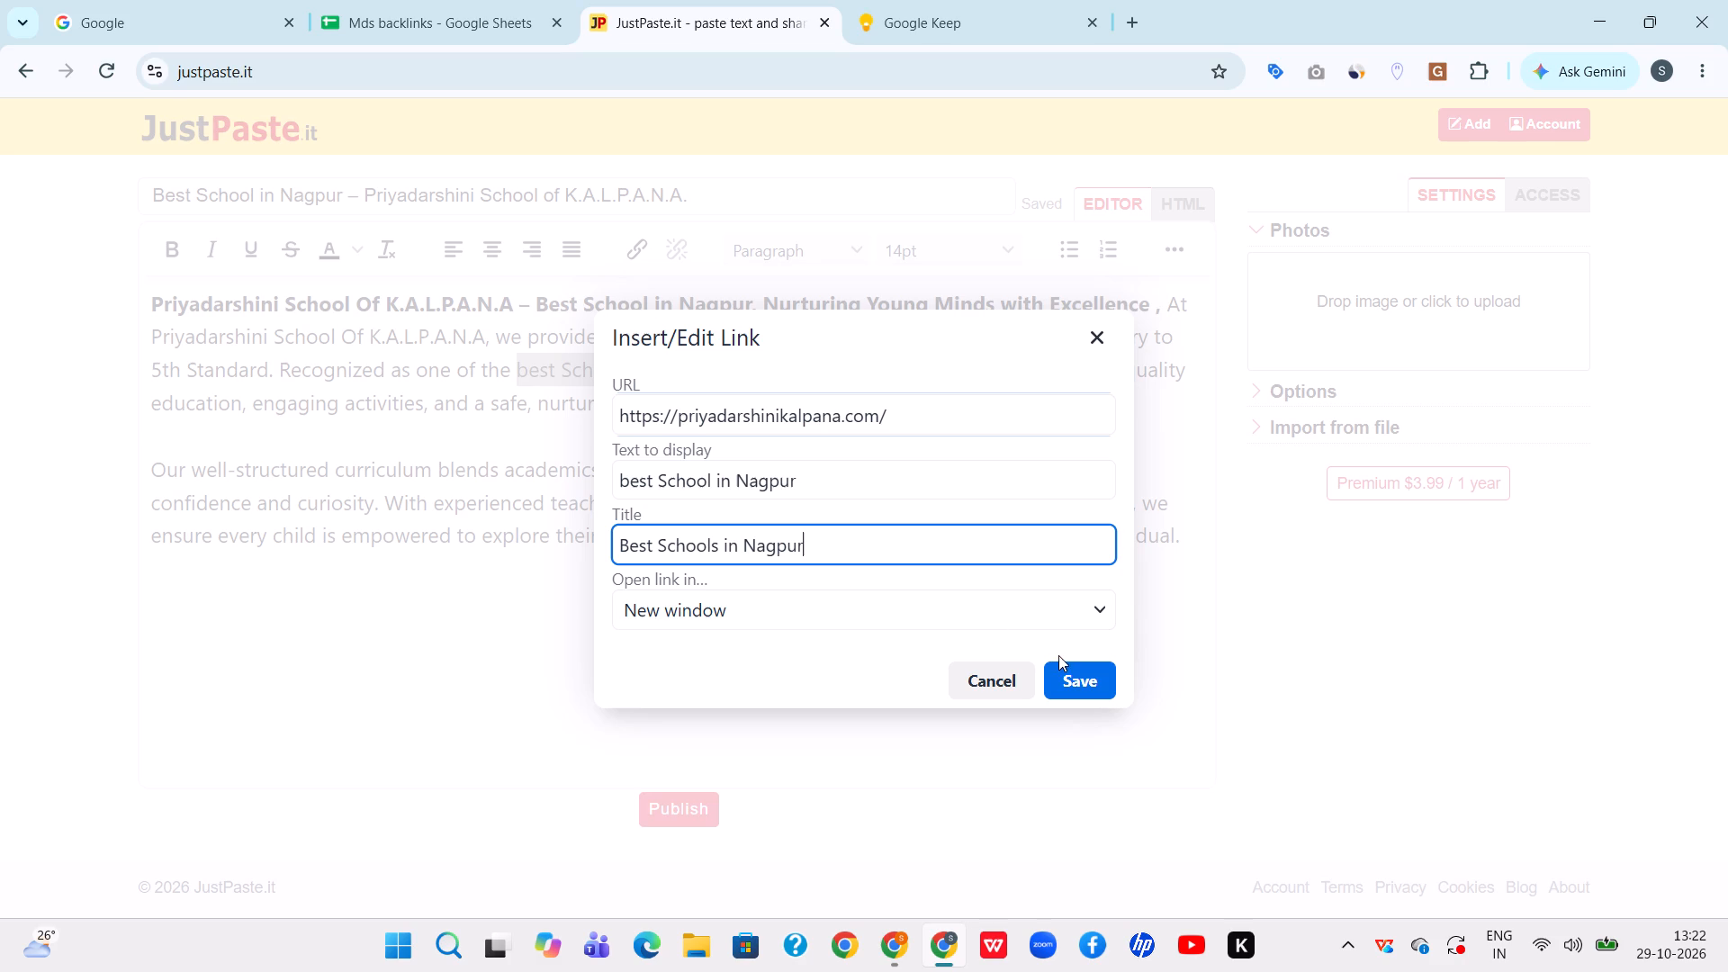
{"action": "left_click", "coordinate": [1067, 679]}
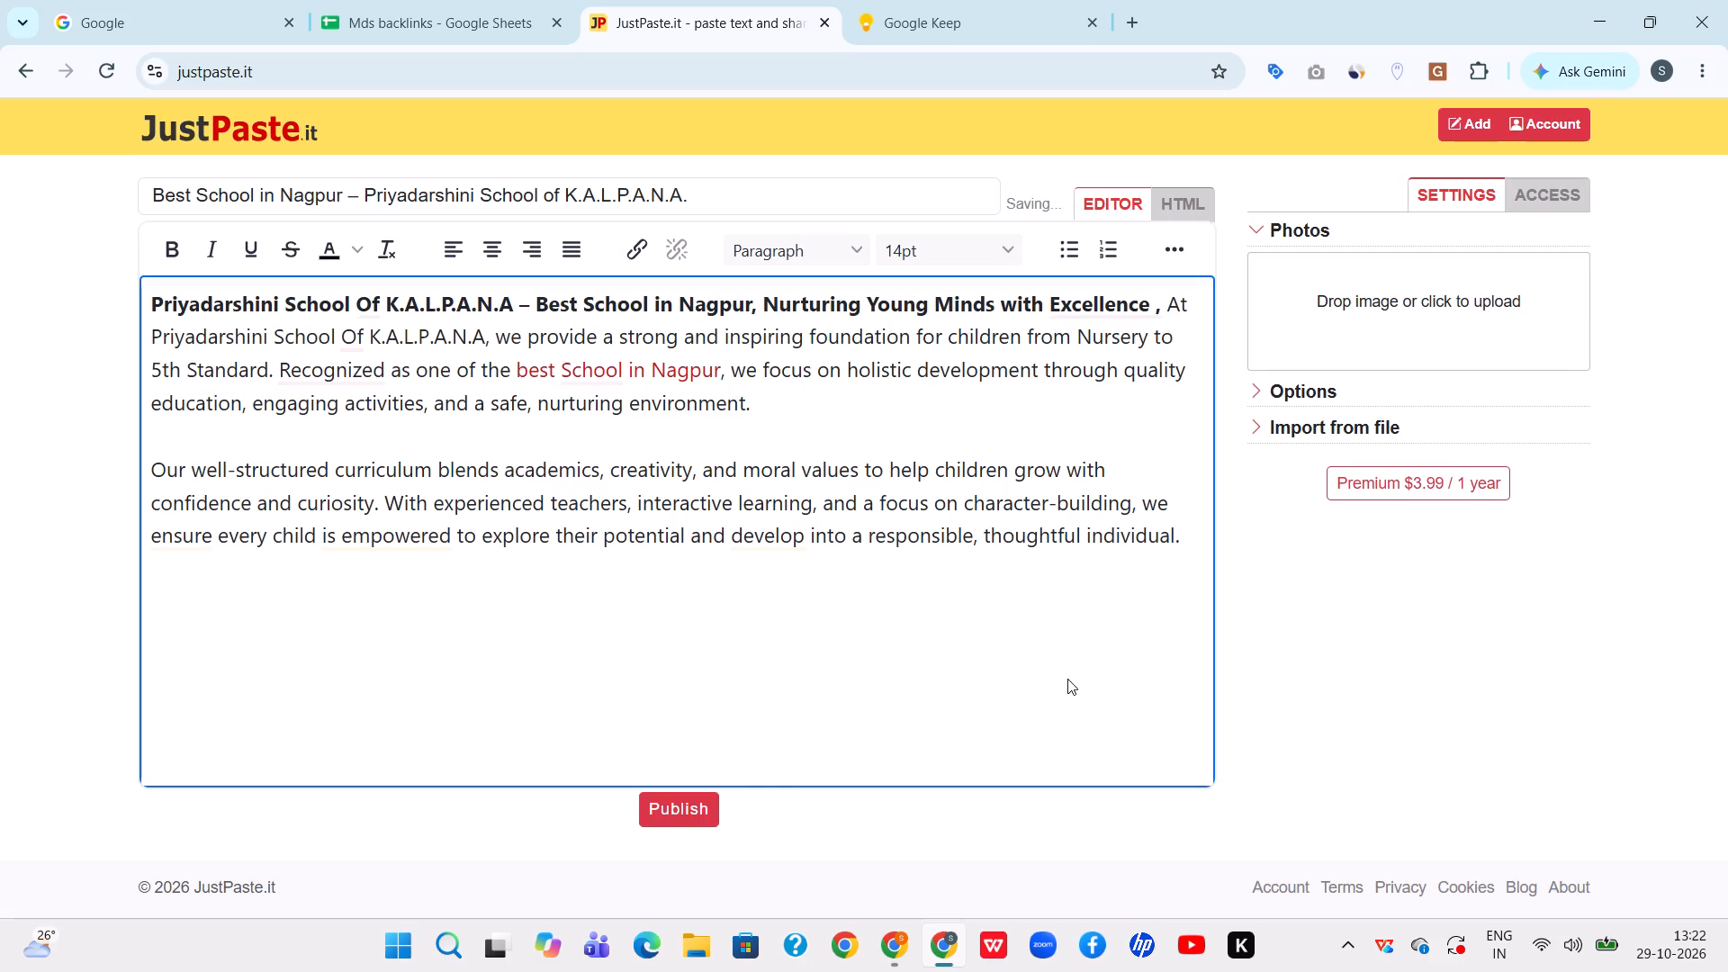
Add the hashtags from the "Keyword for School" note in Google Keep below the paragraphs, closing Keep once they are copied.
{"action": "left_click", "coordinate": [1200, 553]}
{"action": "key", "text": "Return"}
{"action": "key", "text": "Return"}
{"action": "left_click", "coordinate": [1003, 0]}
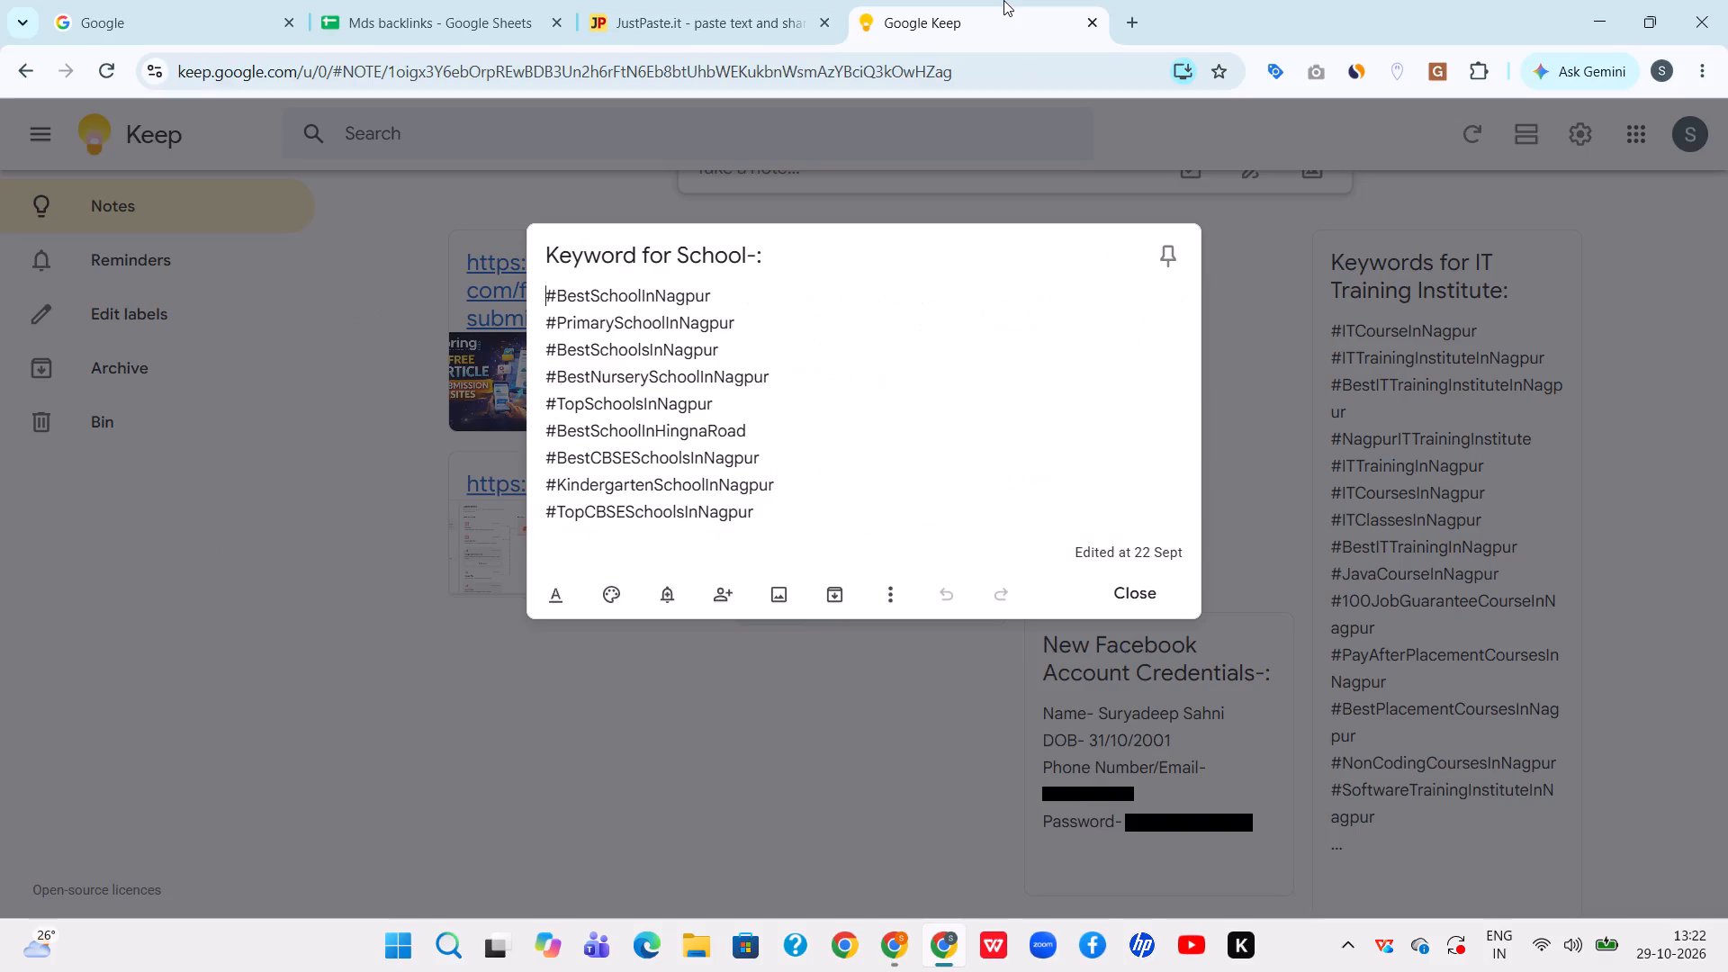
{"action": "key", "text": "ctrl+a"}
{"action": "key", "text": "ctrl+c"}
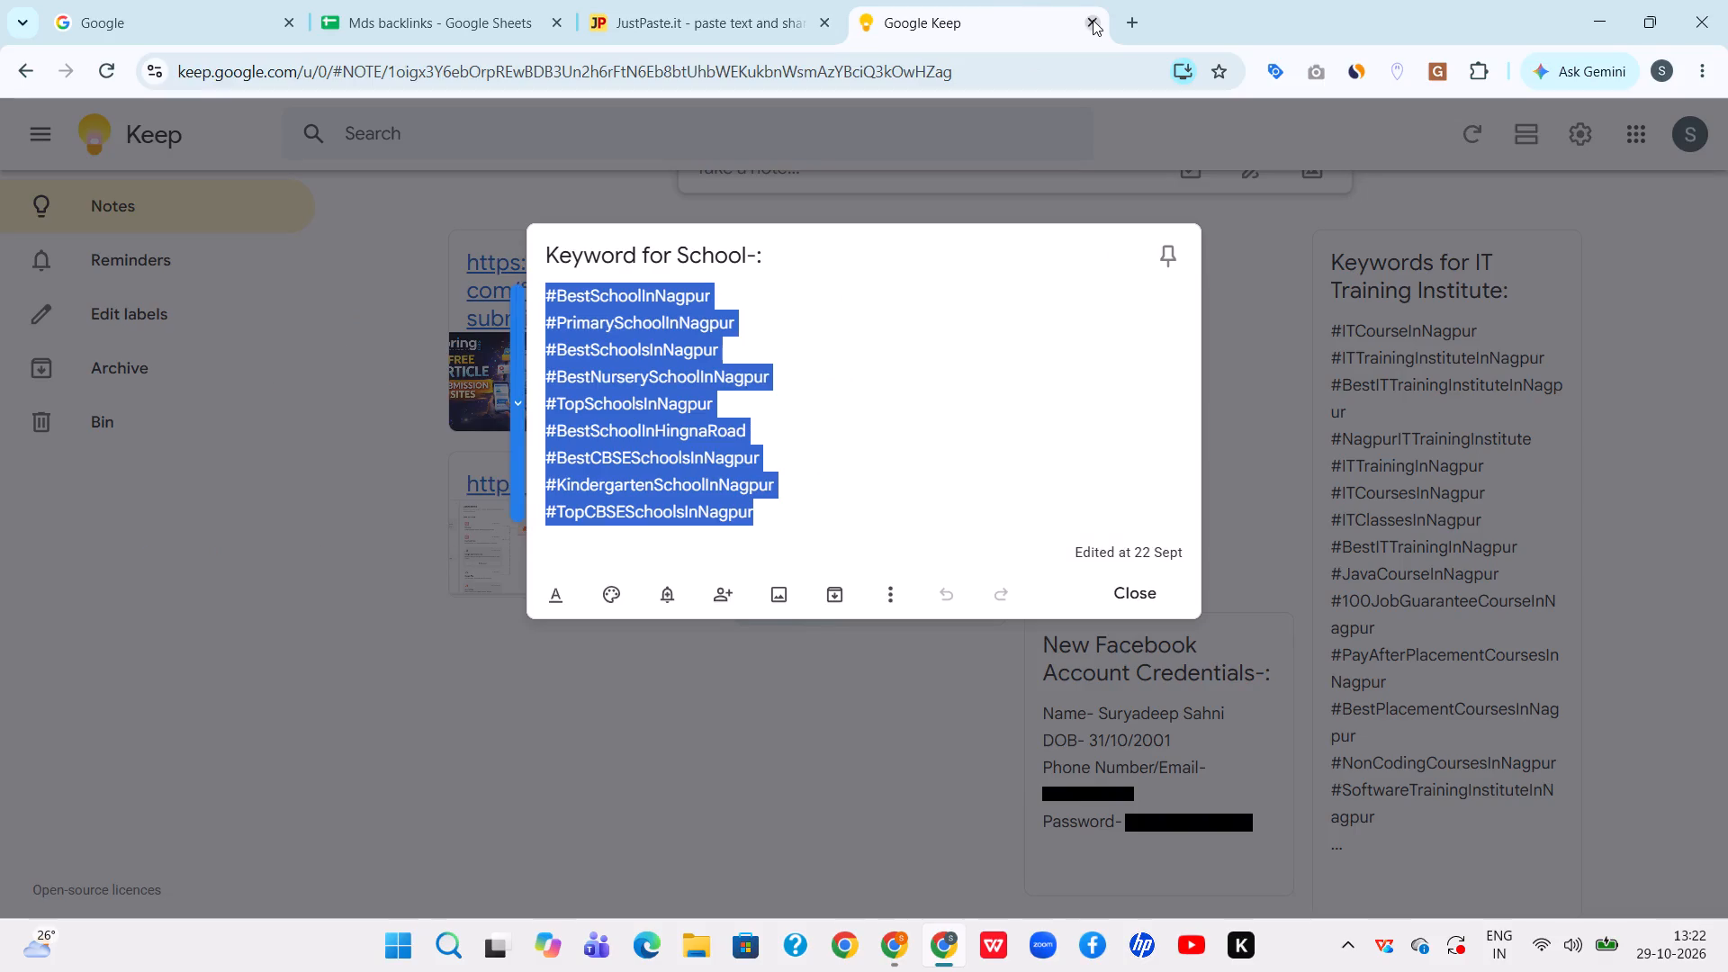
{"action": "left_click", "coordinate": [1093, 21]}
{"action": "key", "text": "ctrl+v"}
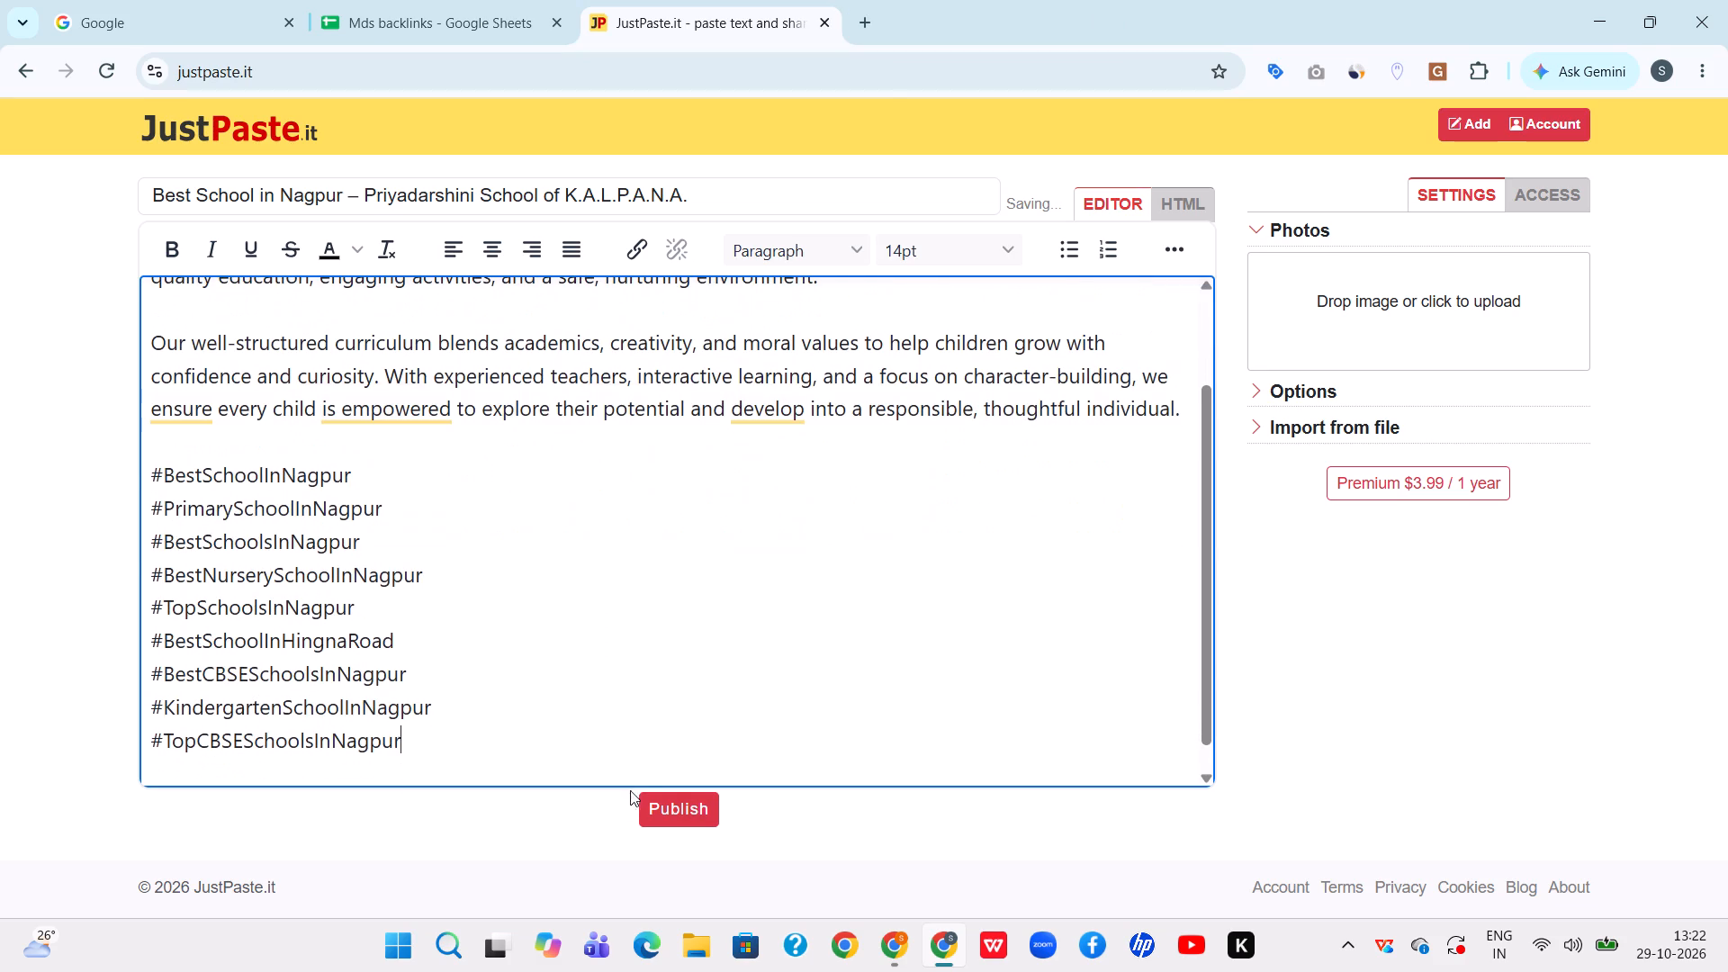
Publish the JustPaste.it note for the school.
{"action": "left_click", "coordinate": [652, 807]}
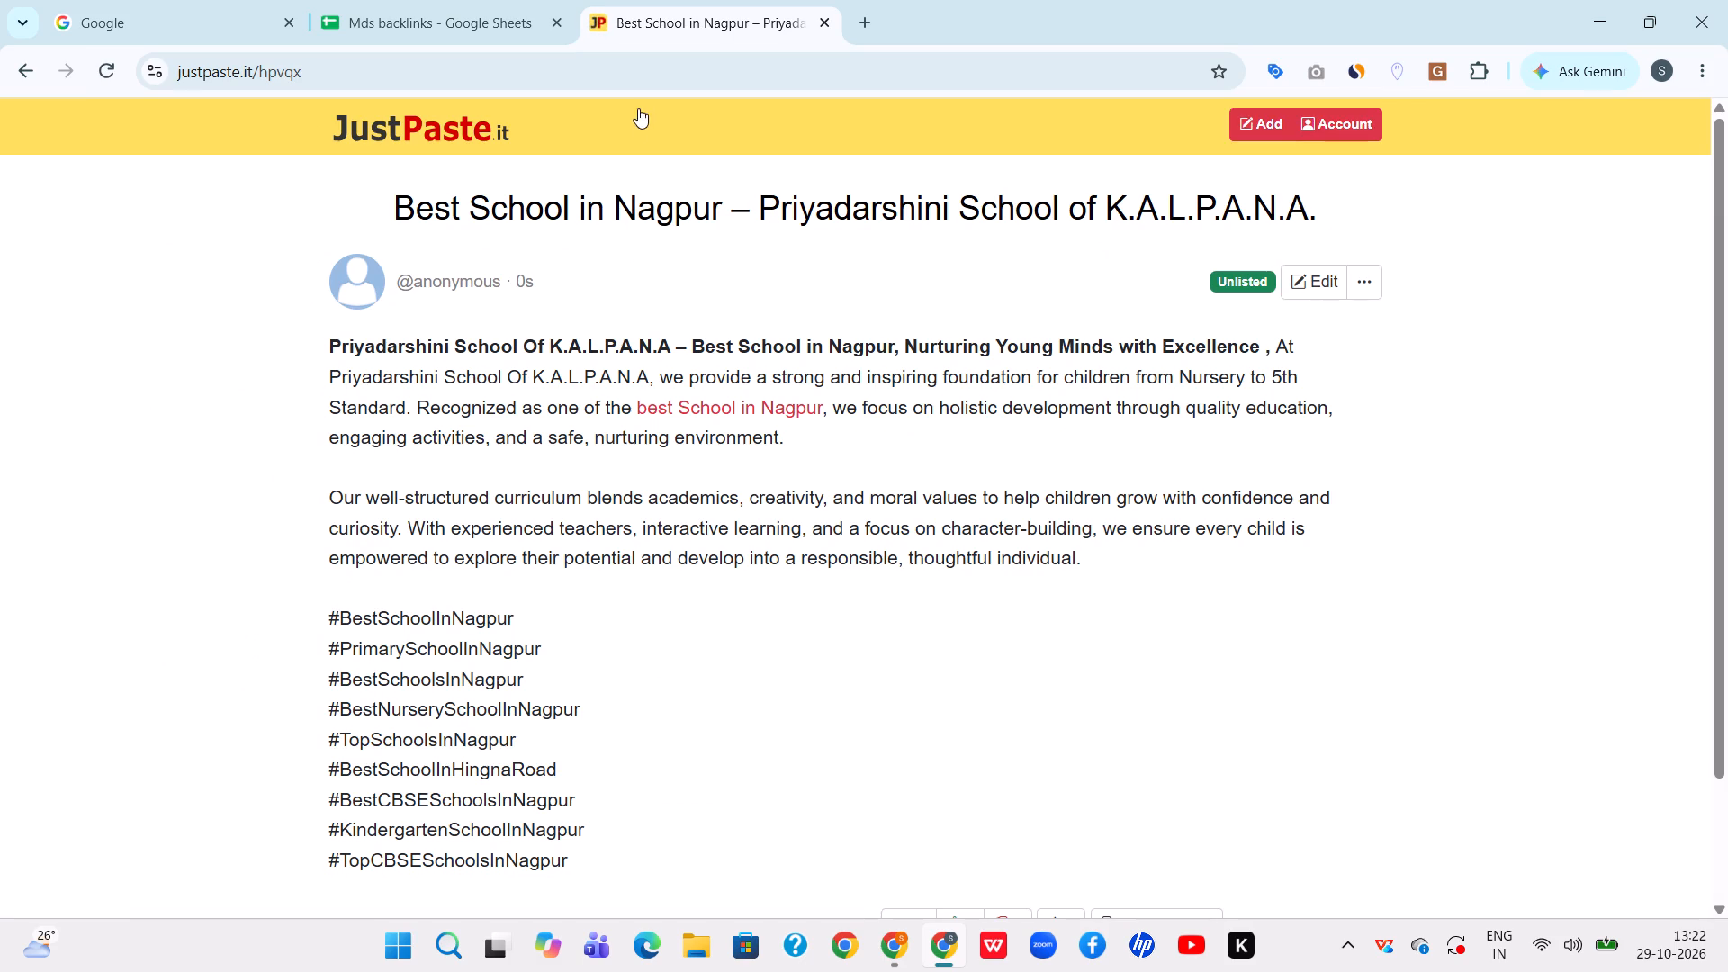
{"action": "left_click", "coordinate": [633, 74]}
{"action": "key", "text": "ctrl+c"}
{"action": "left_click", "coordinate": [383, 0]}
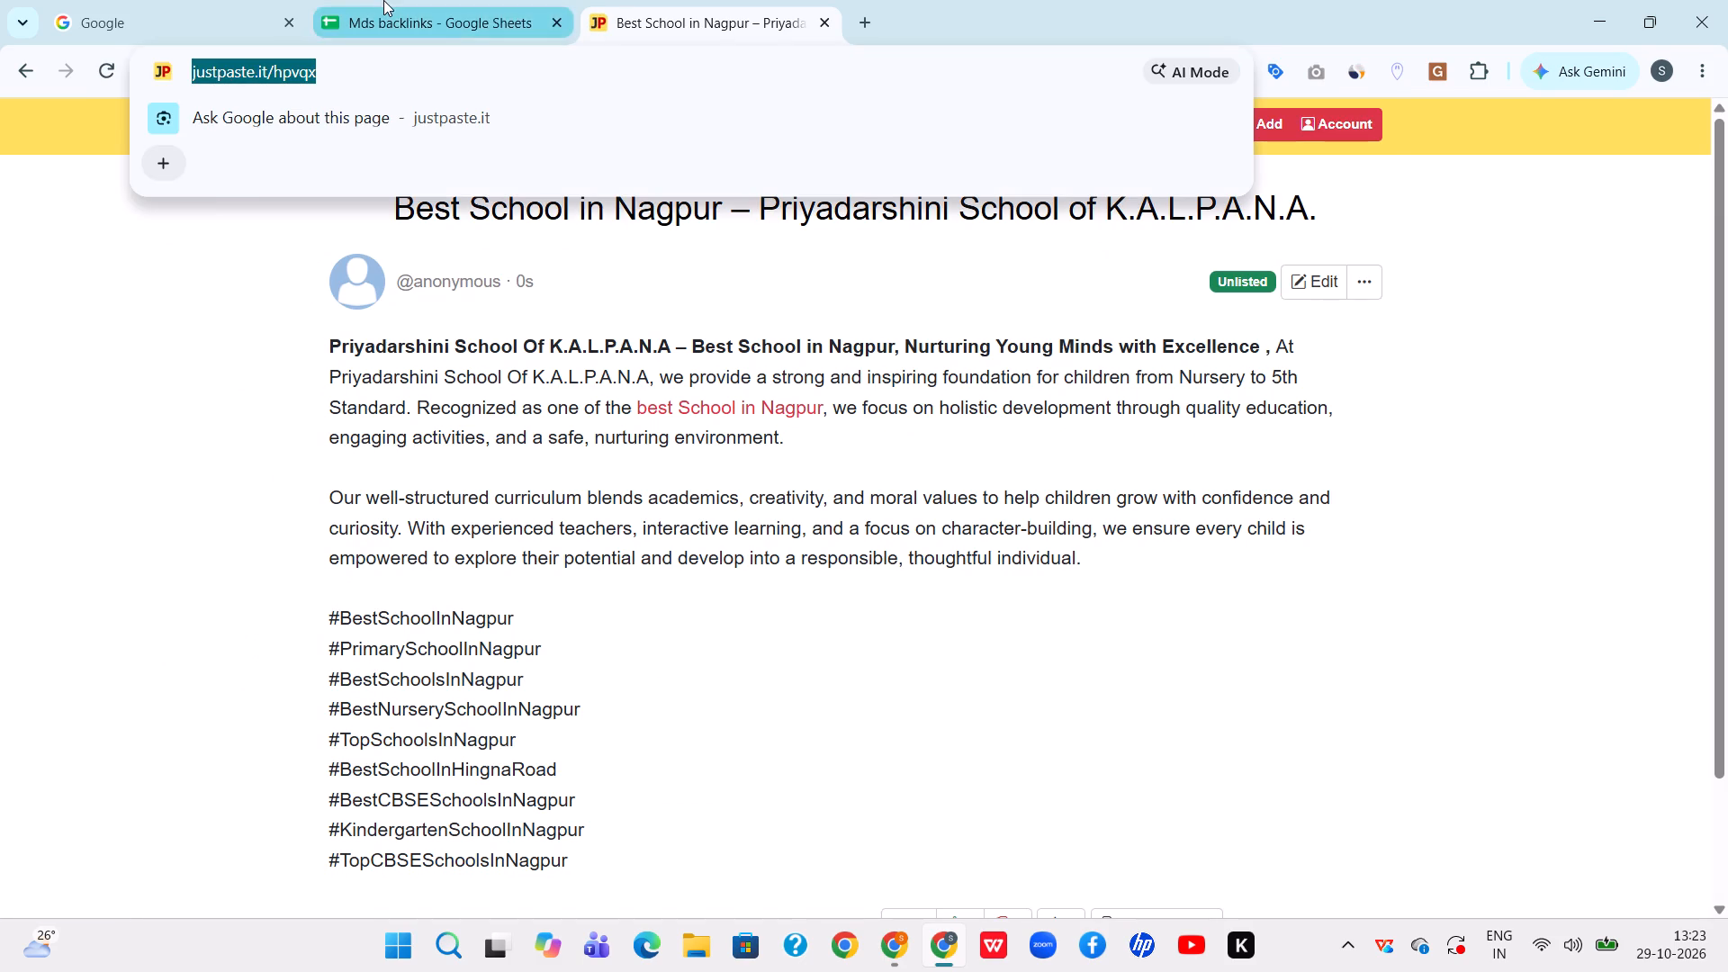
{"action": "key", "text": "ctrl+v"}
Close the JustPaste.it page and capture a screenshot of the school's 29/10/2026 rows, from the "Website SEO" label through the last link.
{"action": "scroll", "coordinate": [264, 699], "scroll_direction": "right", "scroll_amount": 2}
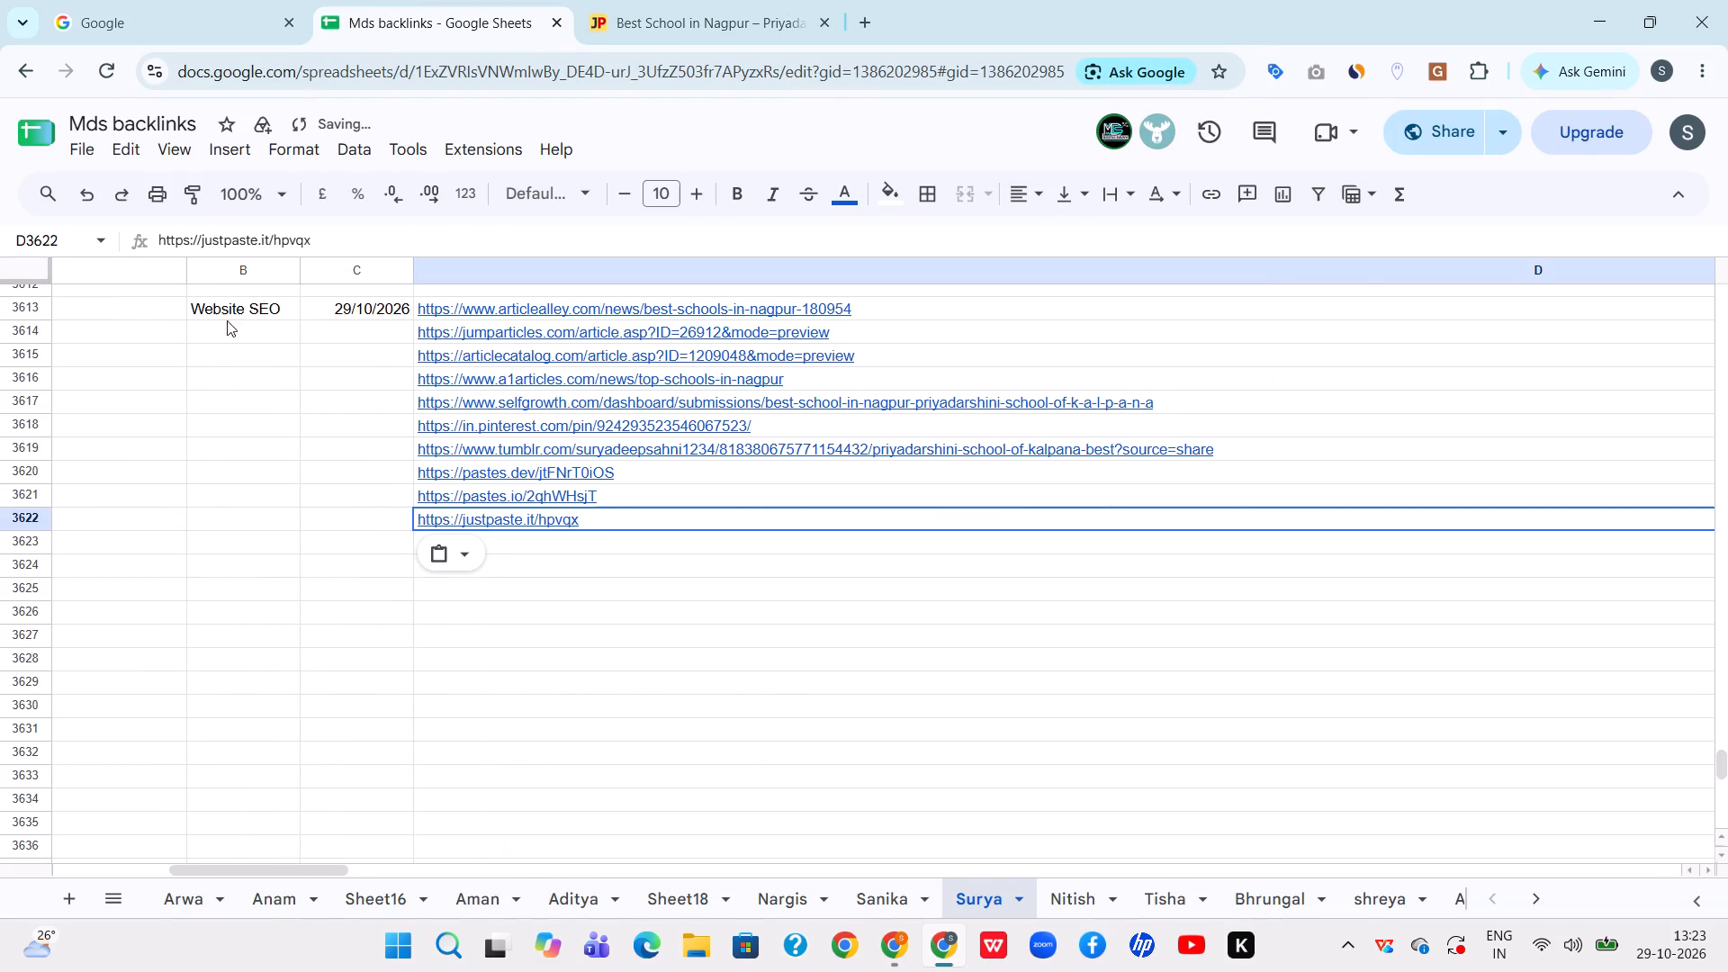
{"action": "left_click", "coordinate": [214, 302]}
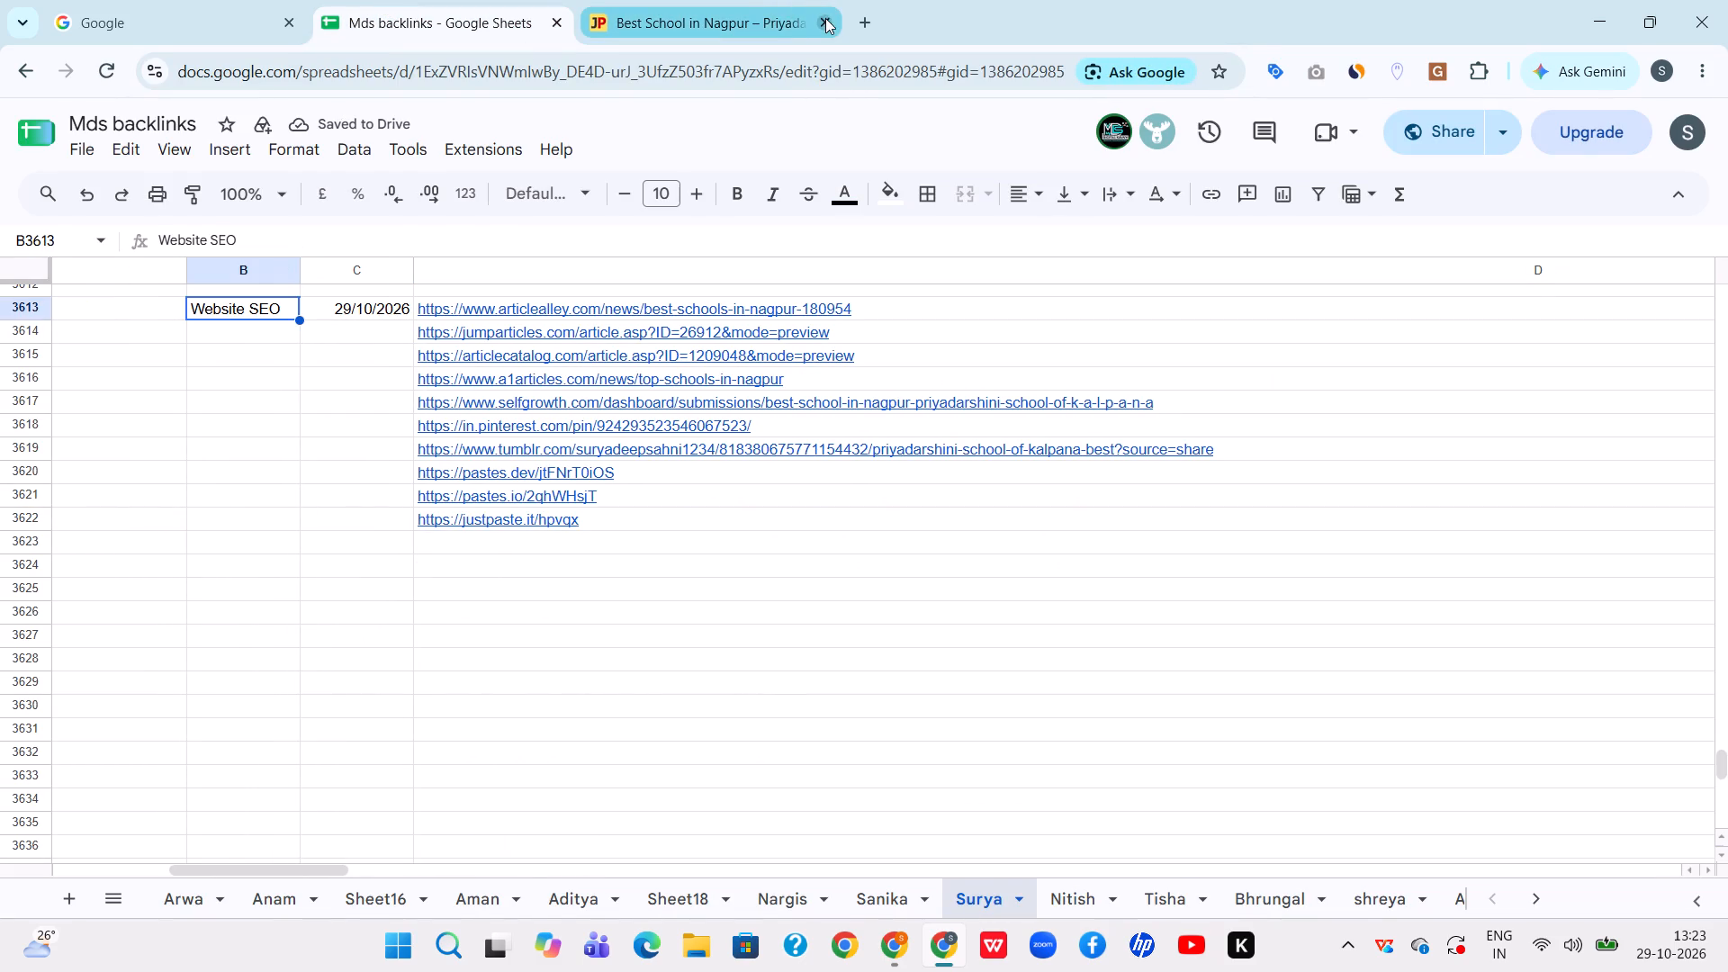
{"action": "left_click", "coordinate": [825, 21]}
{"action": "key", "text": "Print"}
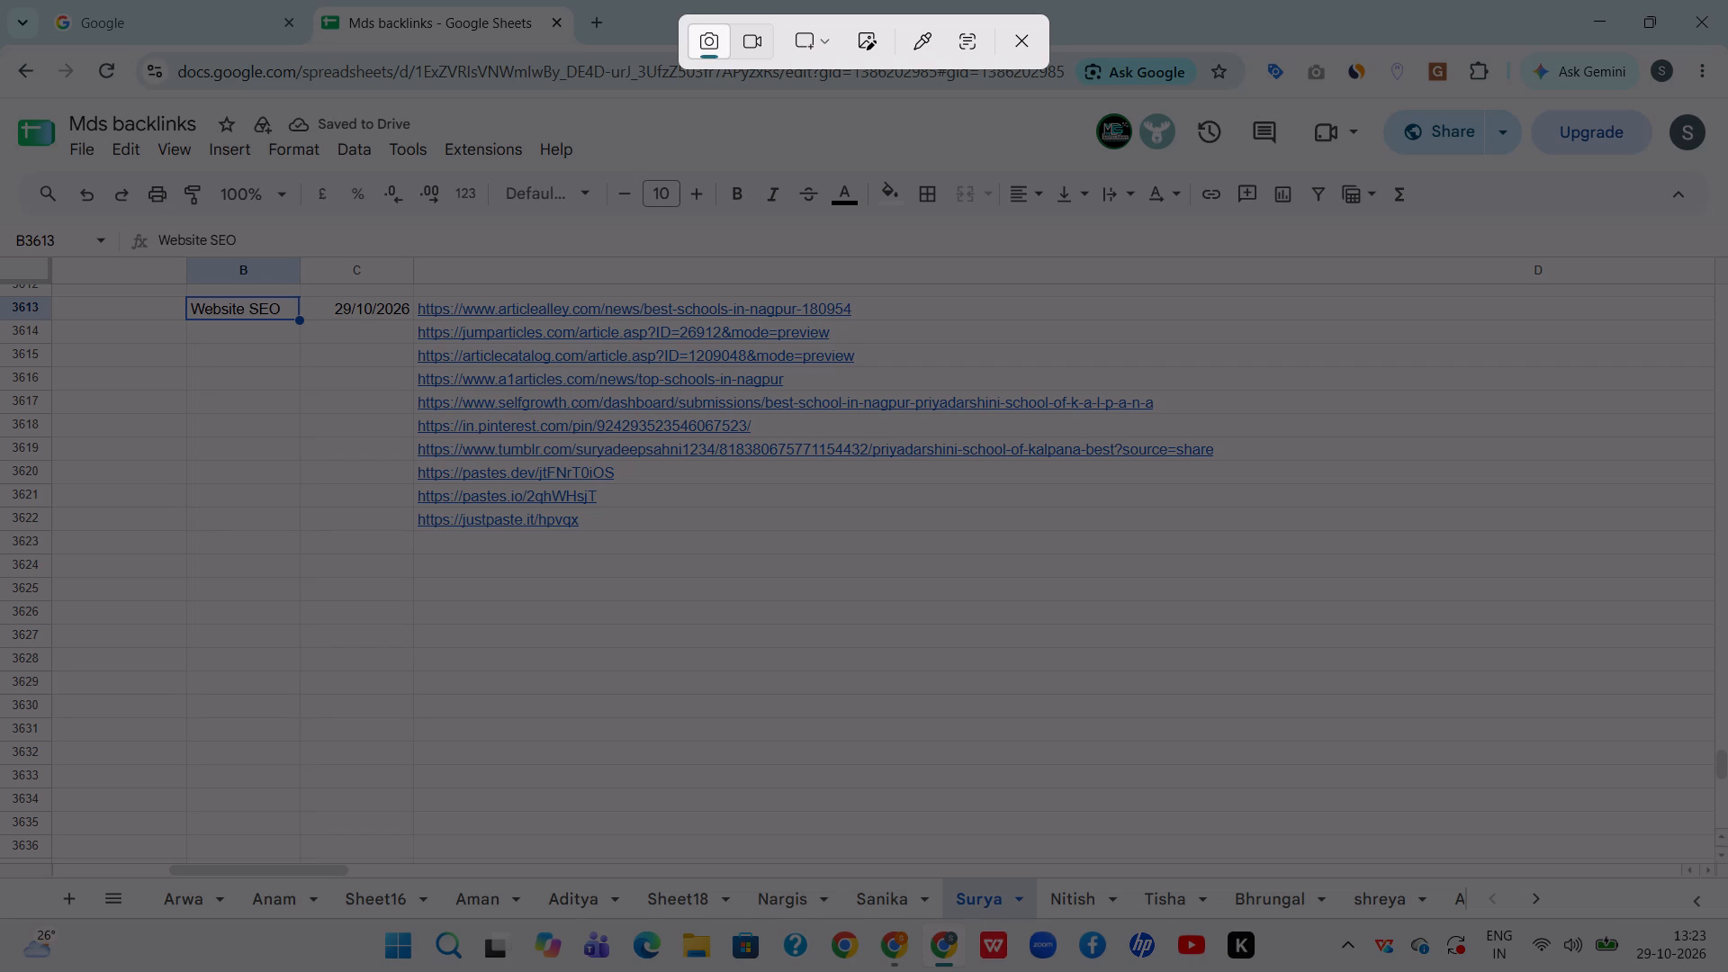
{"action": "left_click_drag", "start_coordinate": [189, 297], "coordinate": [1080, 578]}
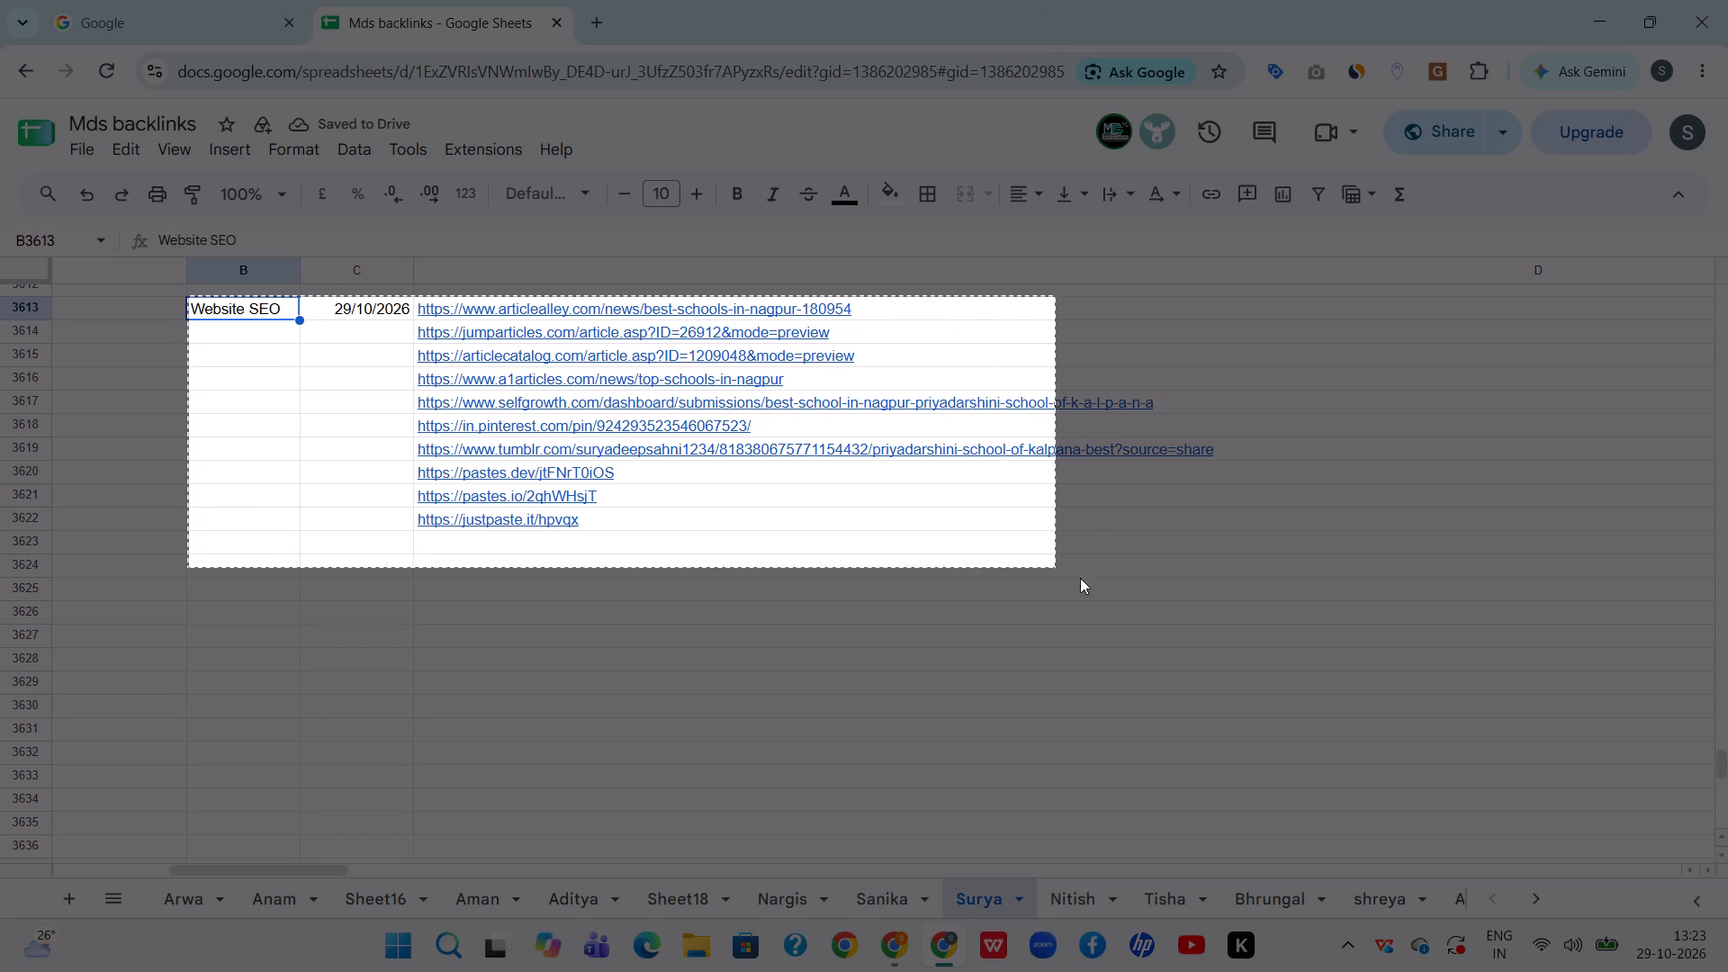
{"action": "left_click_drag", "start_coordinate": [1080, 578], "coordinate": [1235, 534]}
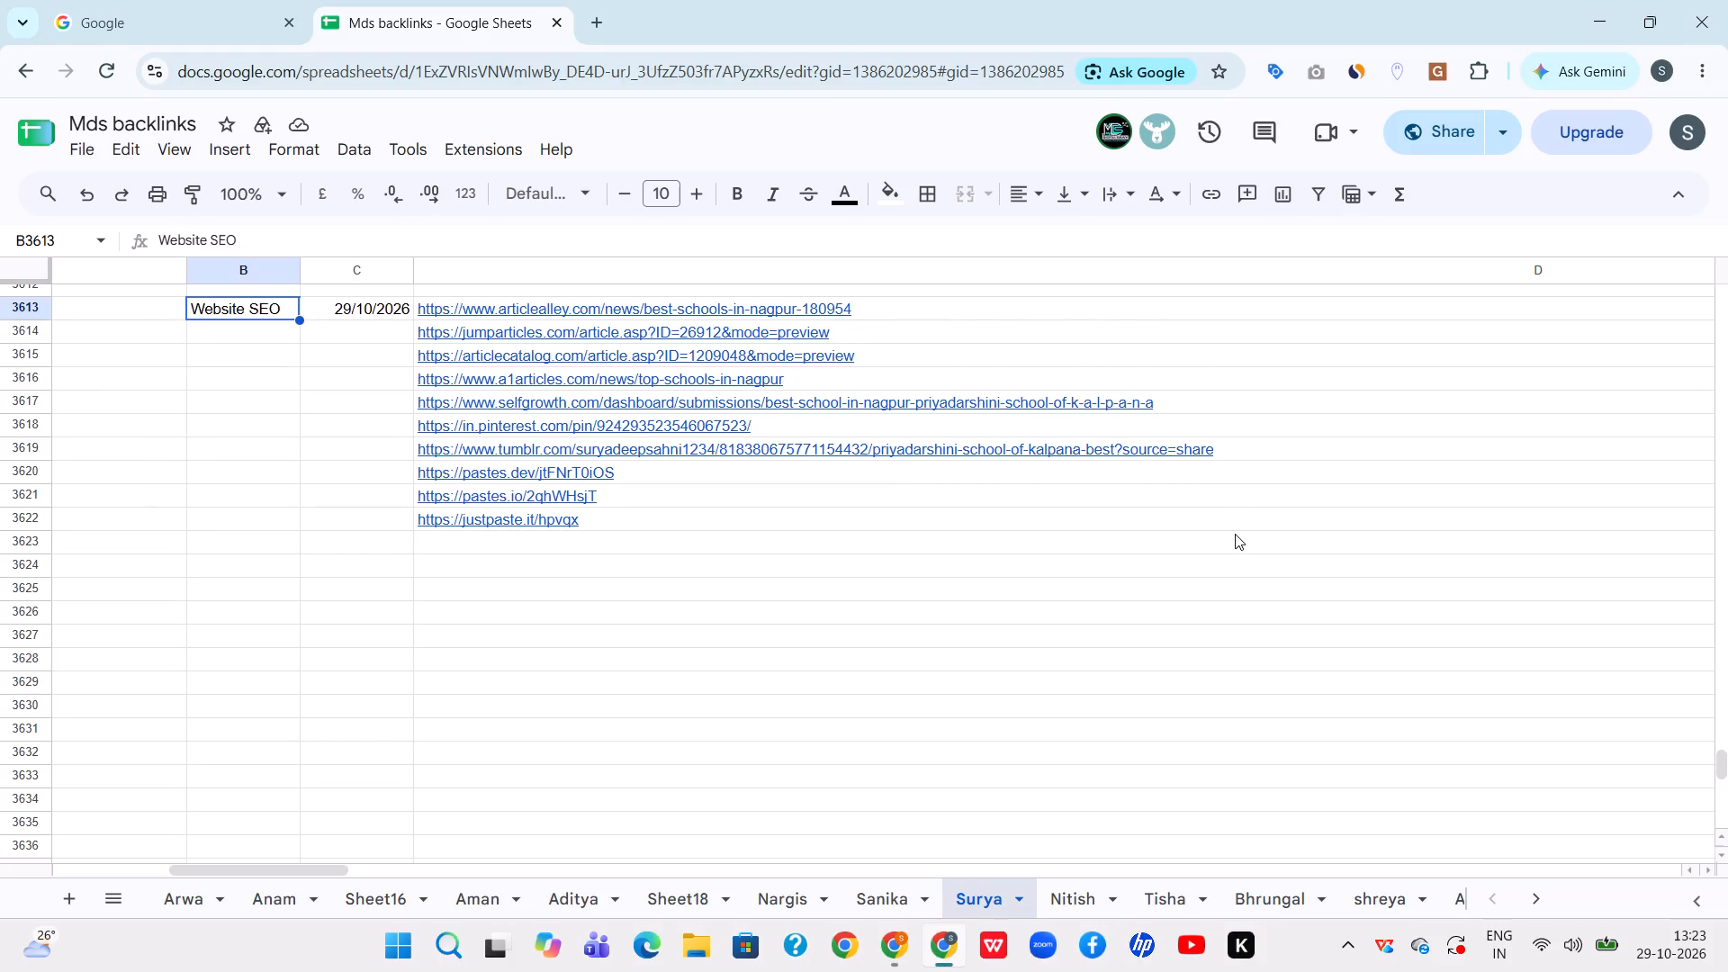
{"action": "left_click", "coordinate": [1435, 612]}
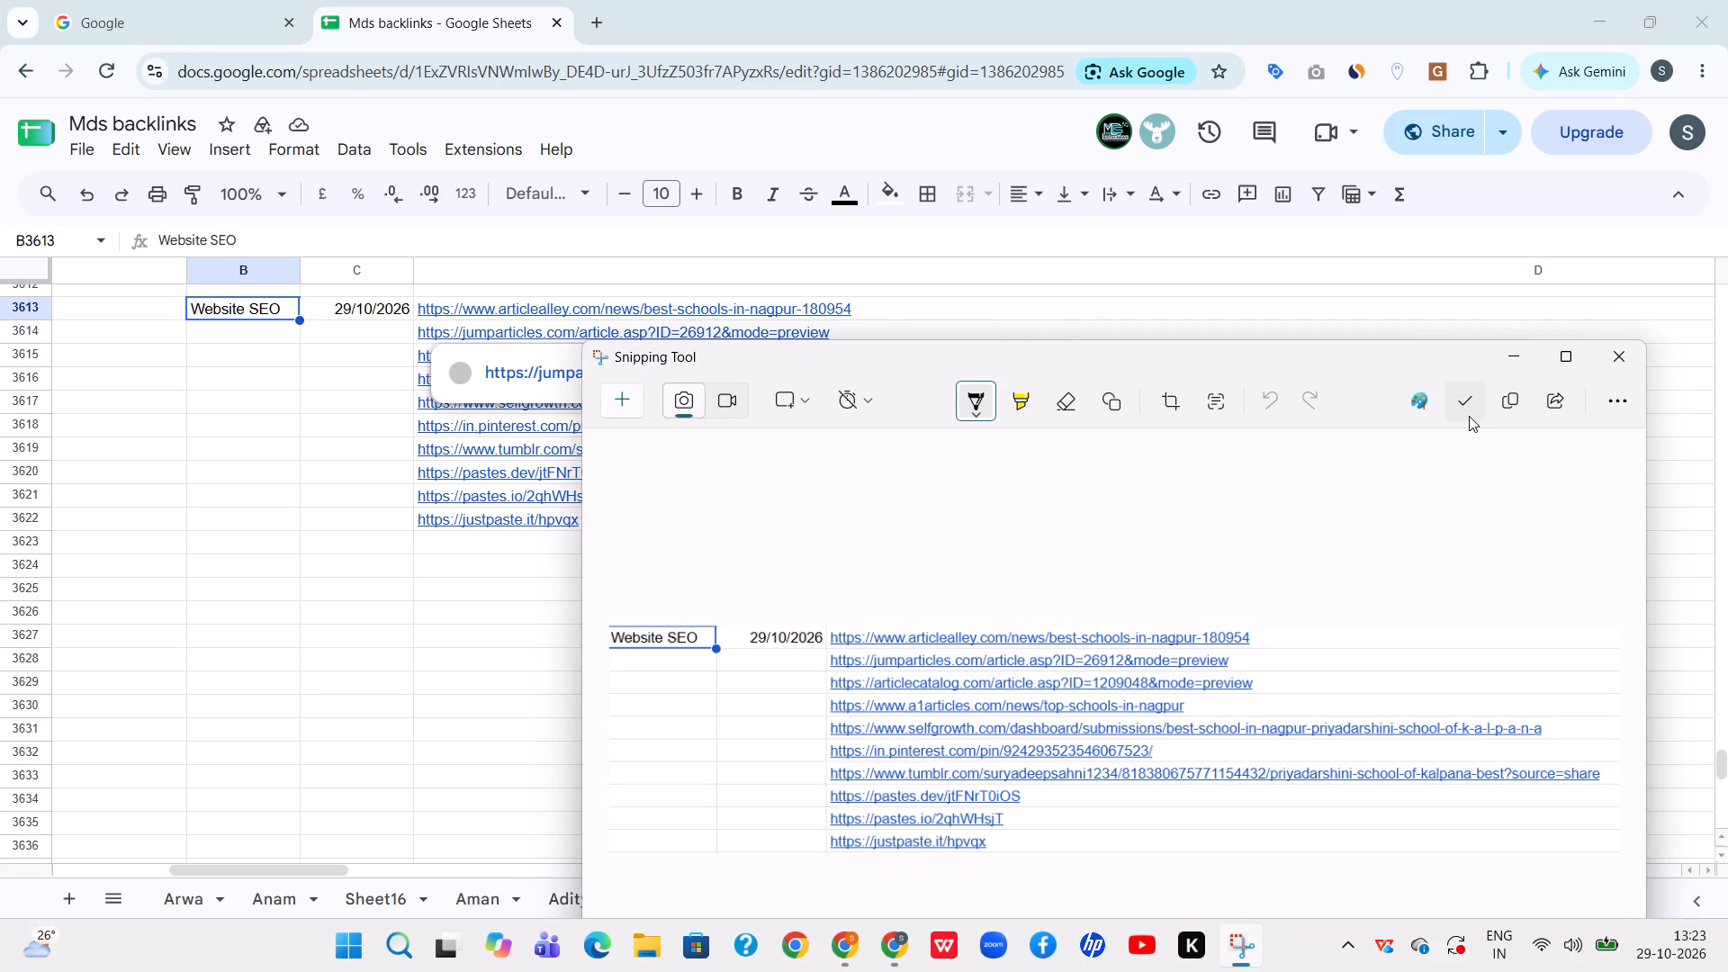
{"action": "left_click", "coordinate": [1465, 403]}
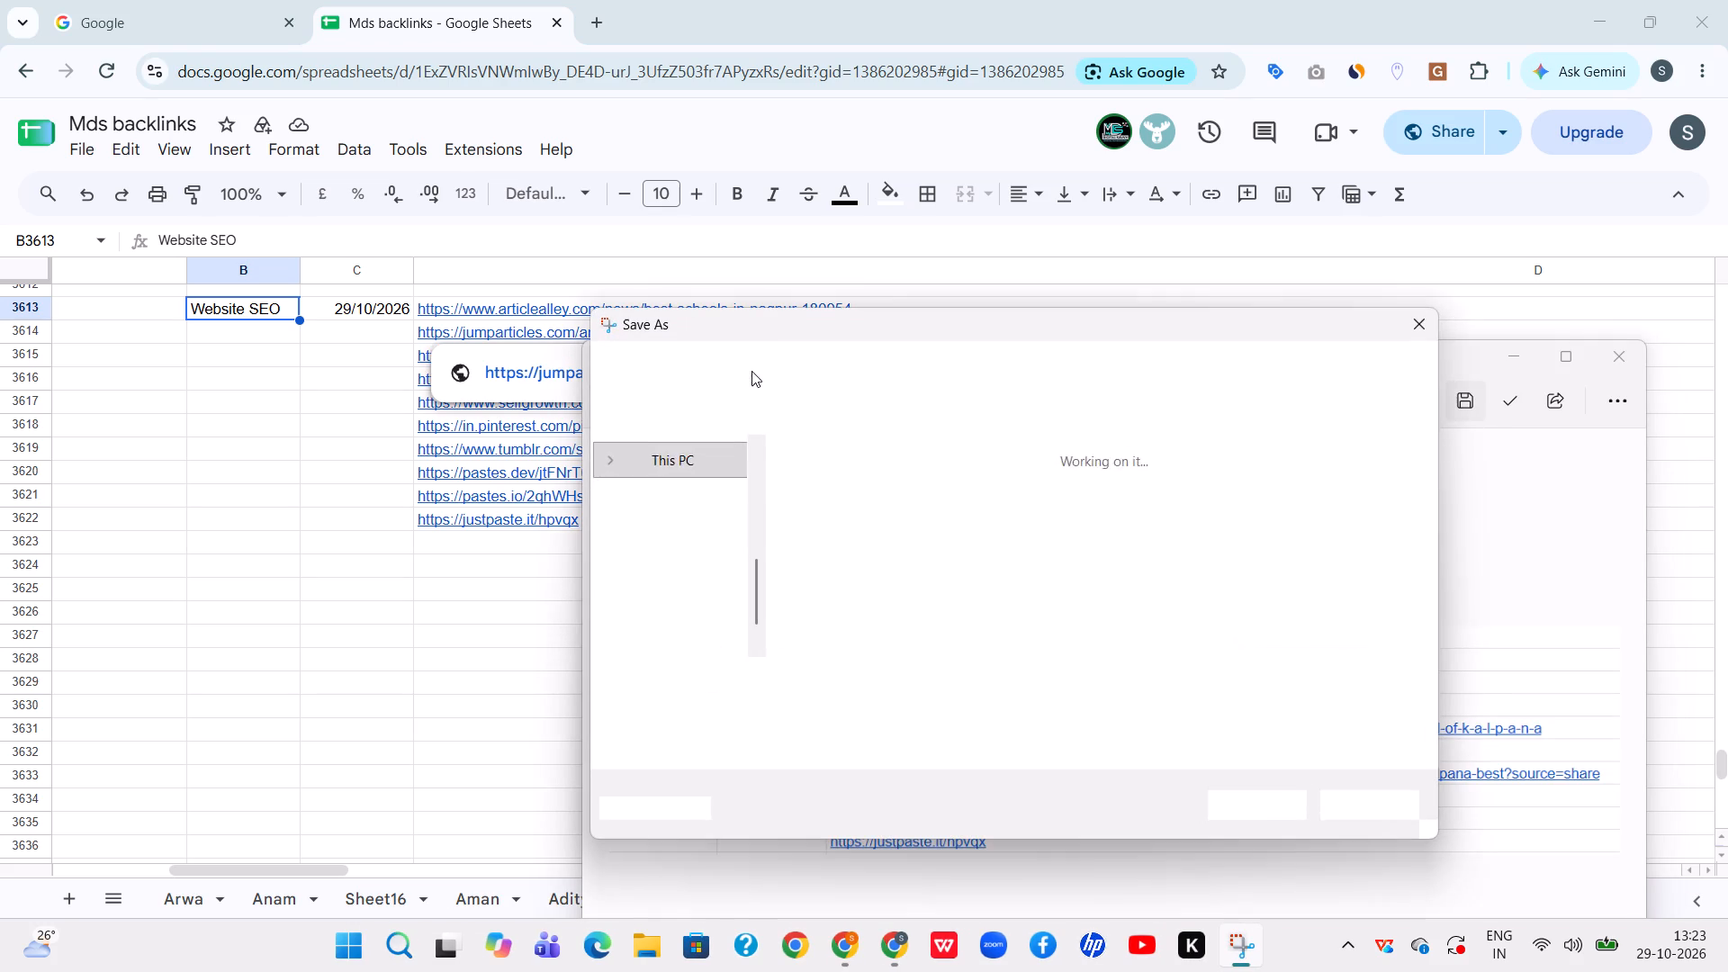
{"action": "left_click", "coordinate": [761, 528]}
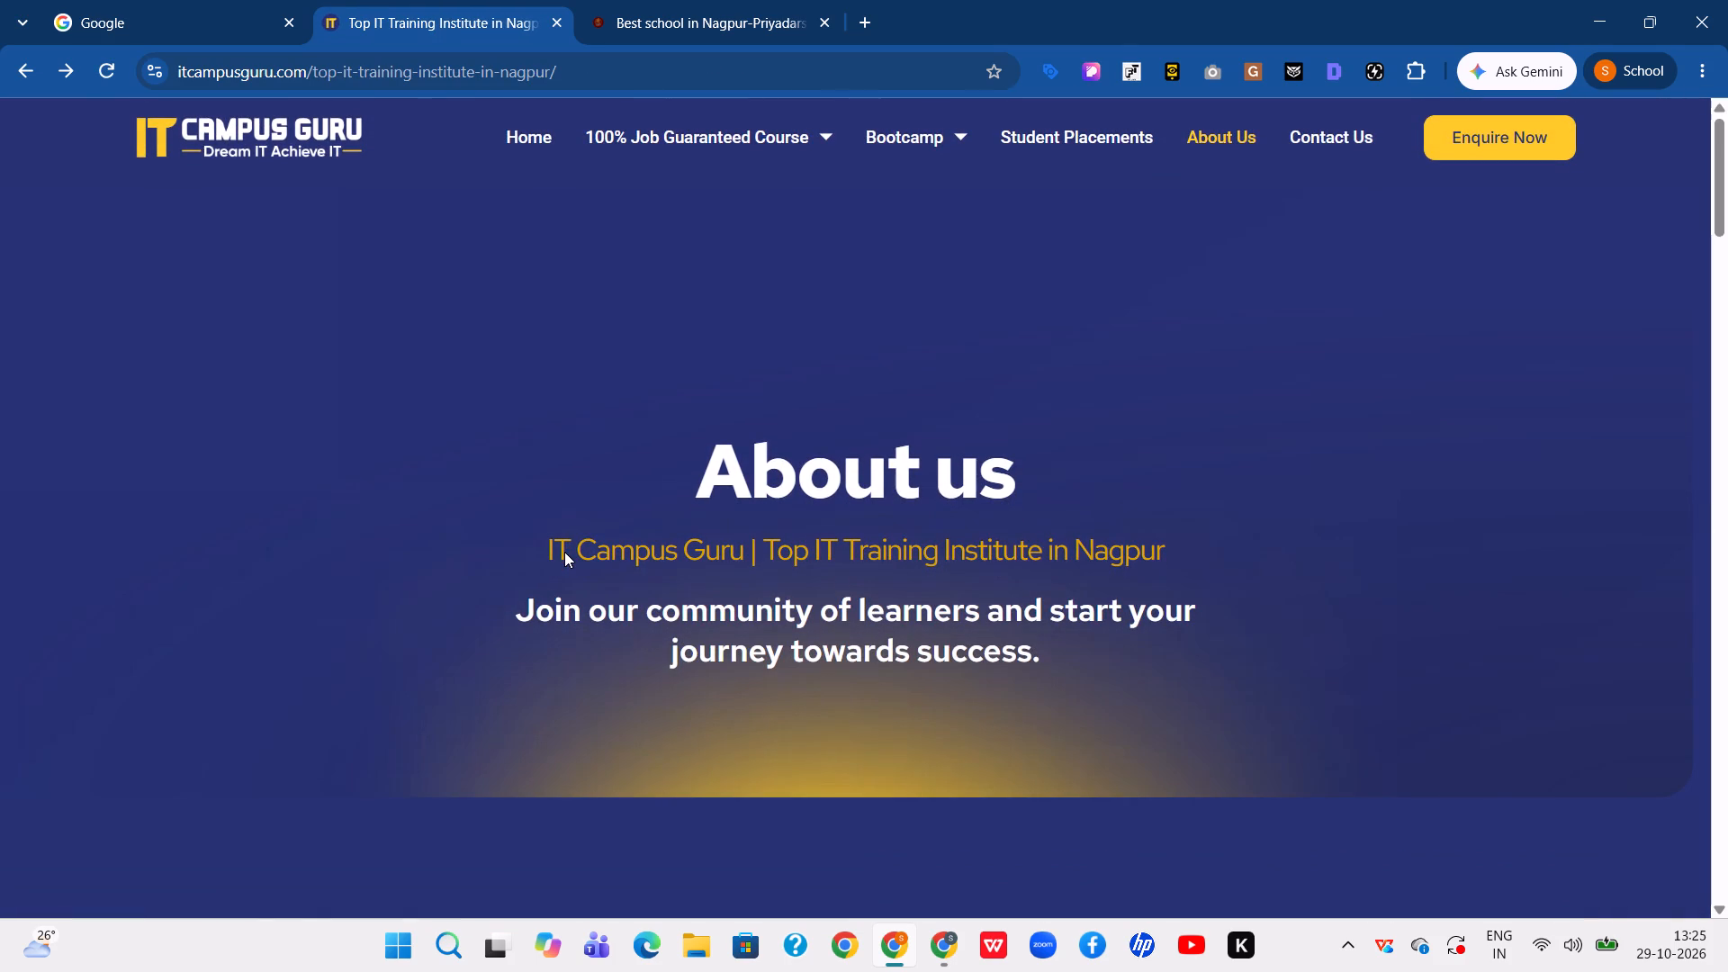
{"action": "scroll", "coordinate": [564, 552], "scroll_direction": "right", "scroll_amount": 12}
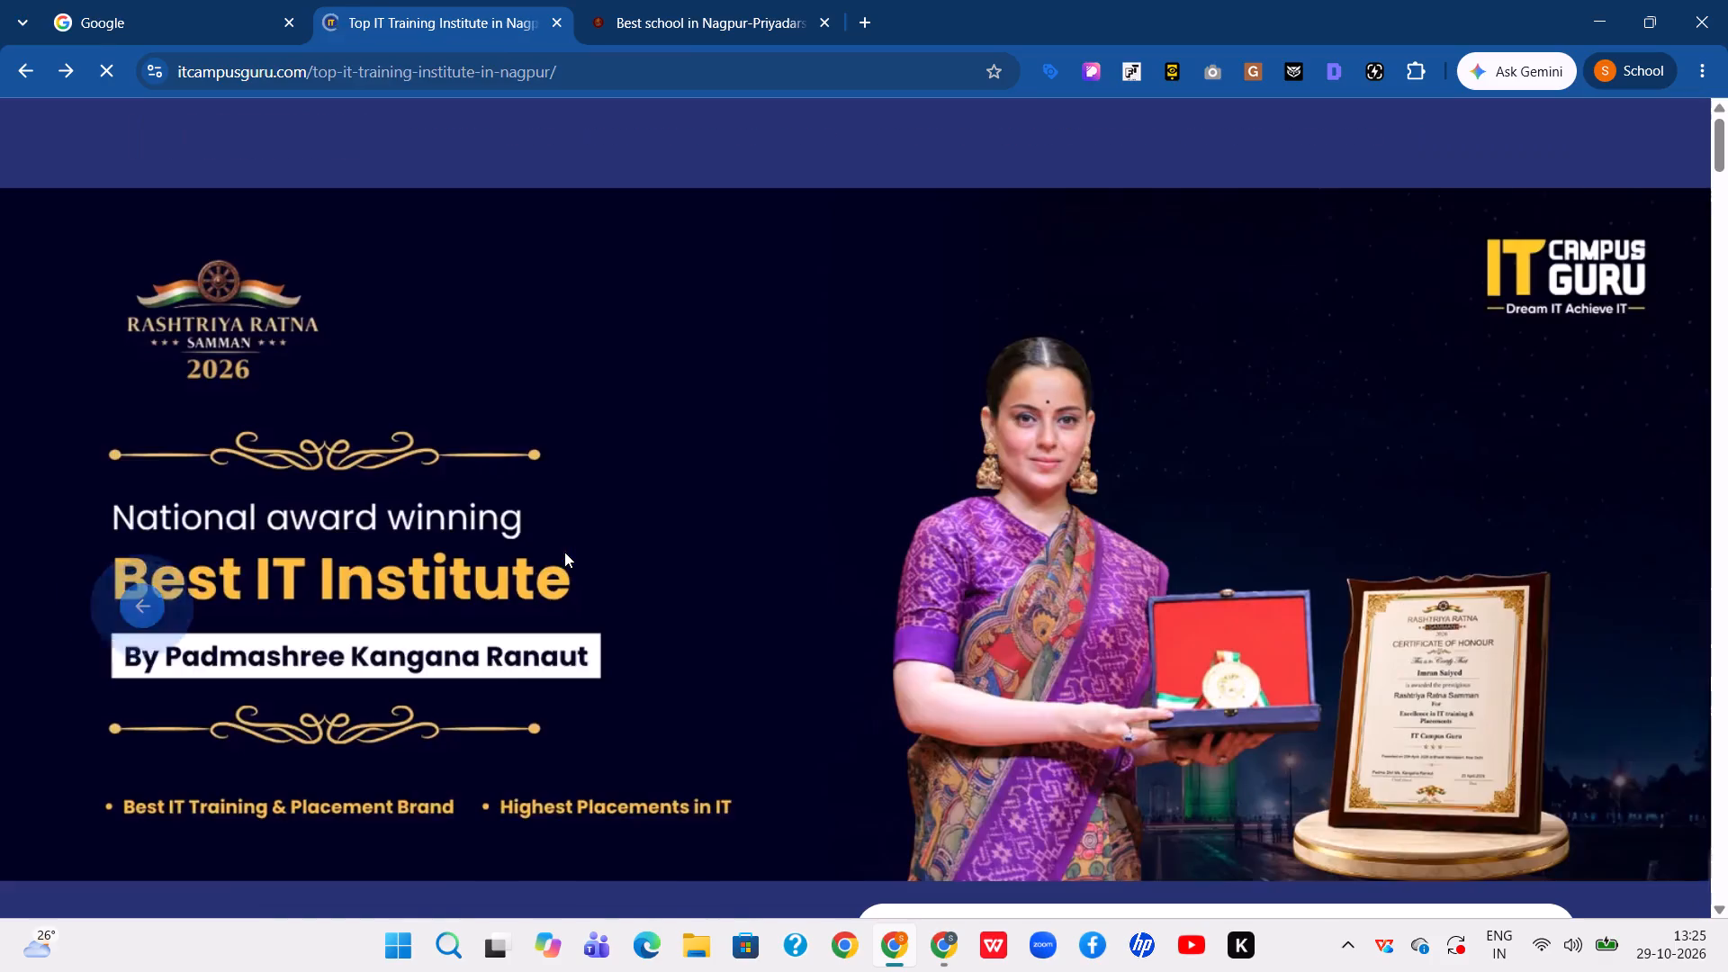
{"action": "scroll", "coordinate": [564, 552], "scroll_direction": "right", "scroll_amount": 16}
{"action": "scroll", "coordinate": [564, 552], "scroll_direction": "right", "scroll_amount": 20}
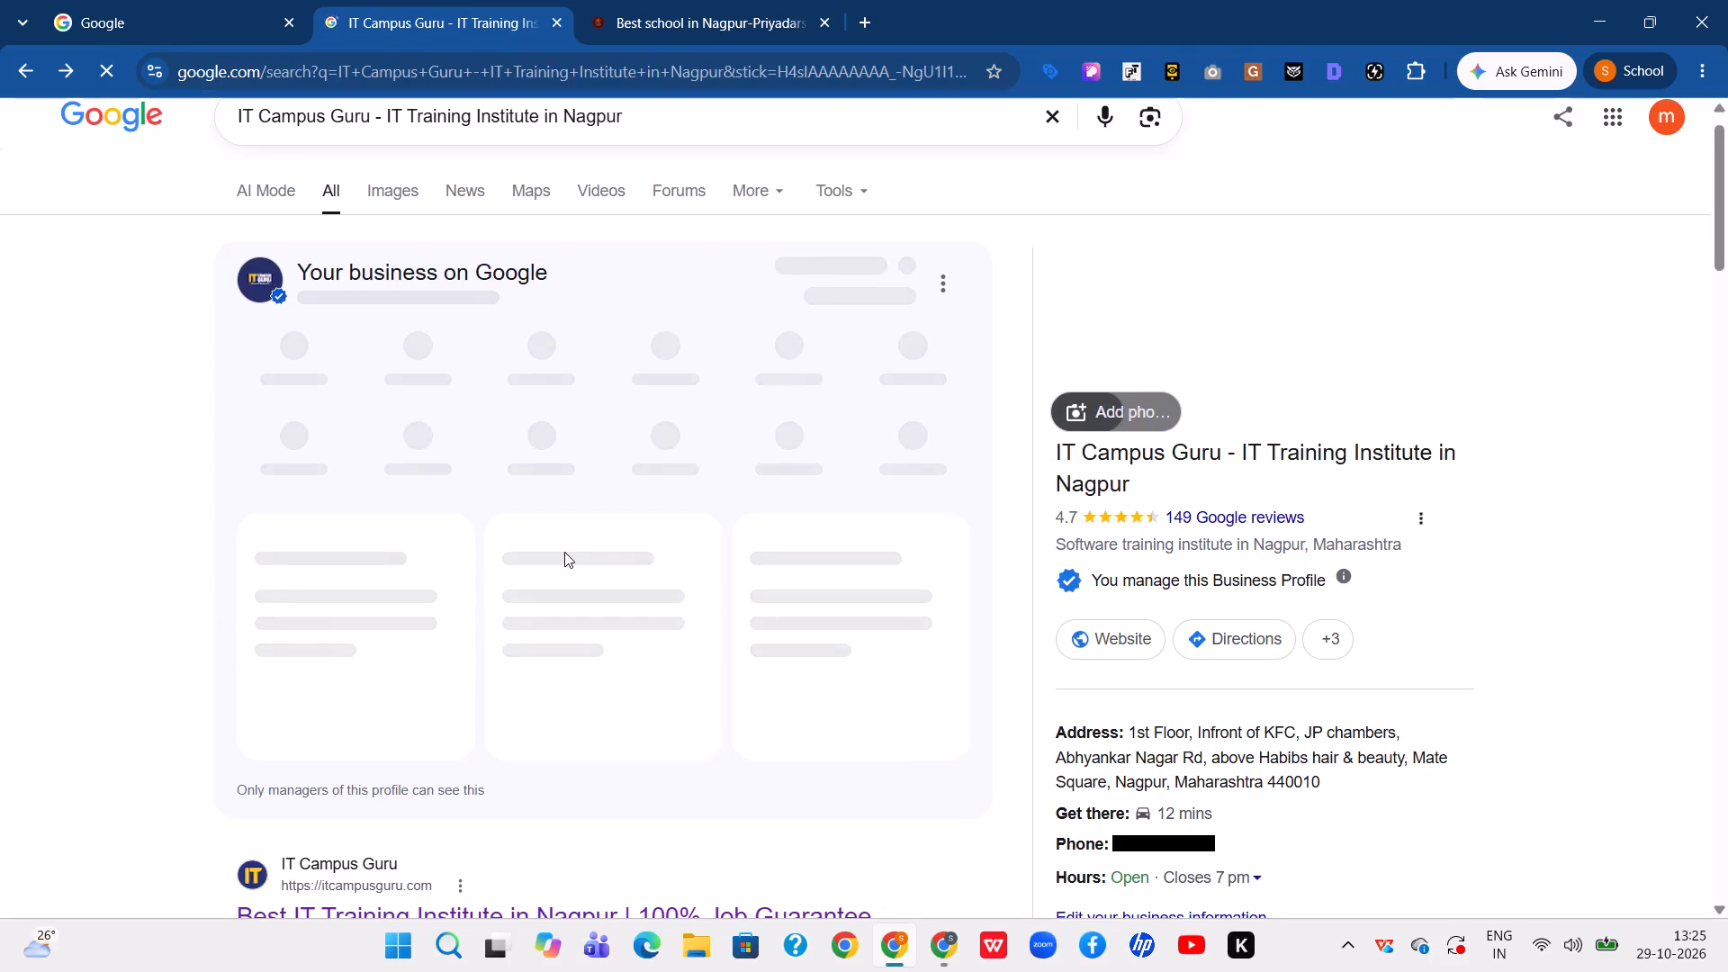
{"action": "scroll", "coordinate": [564, 552], "scroll_direction": "left", "scroll_amount": 1}
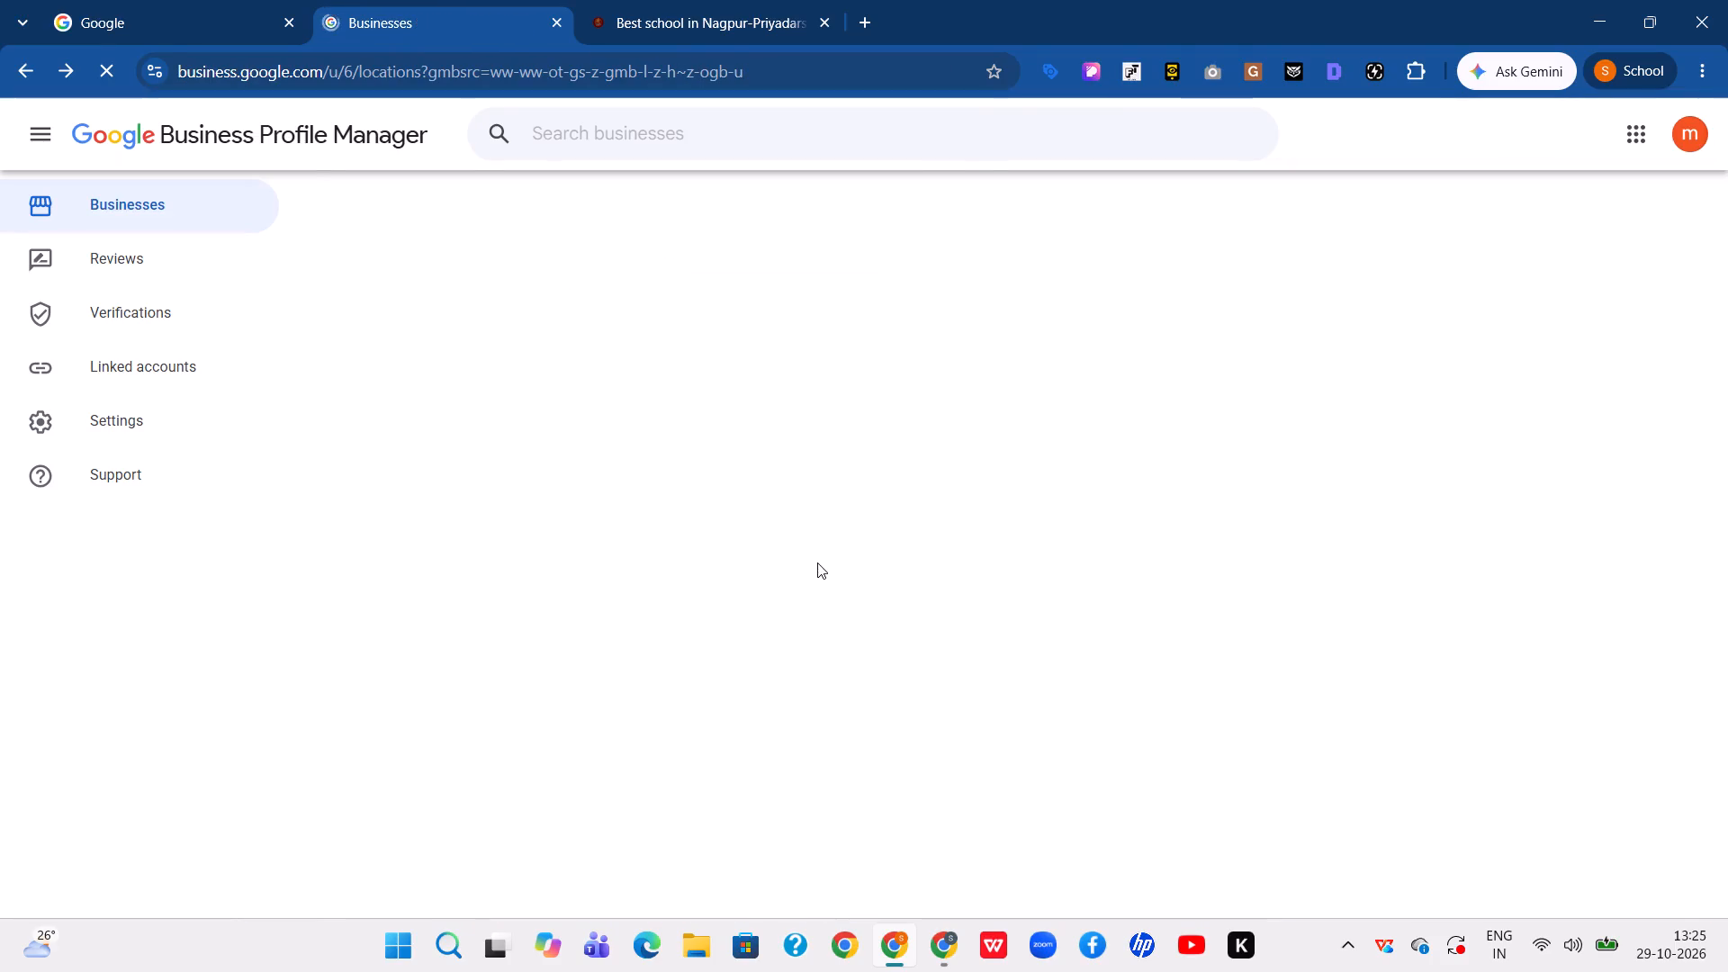
{"action": "scroll", "coordinate": [817, 562], "scroll_direction": "left", "scroll_amount": 7}
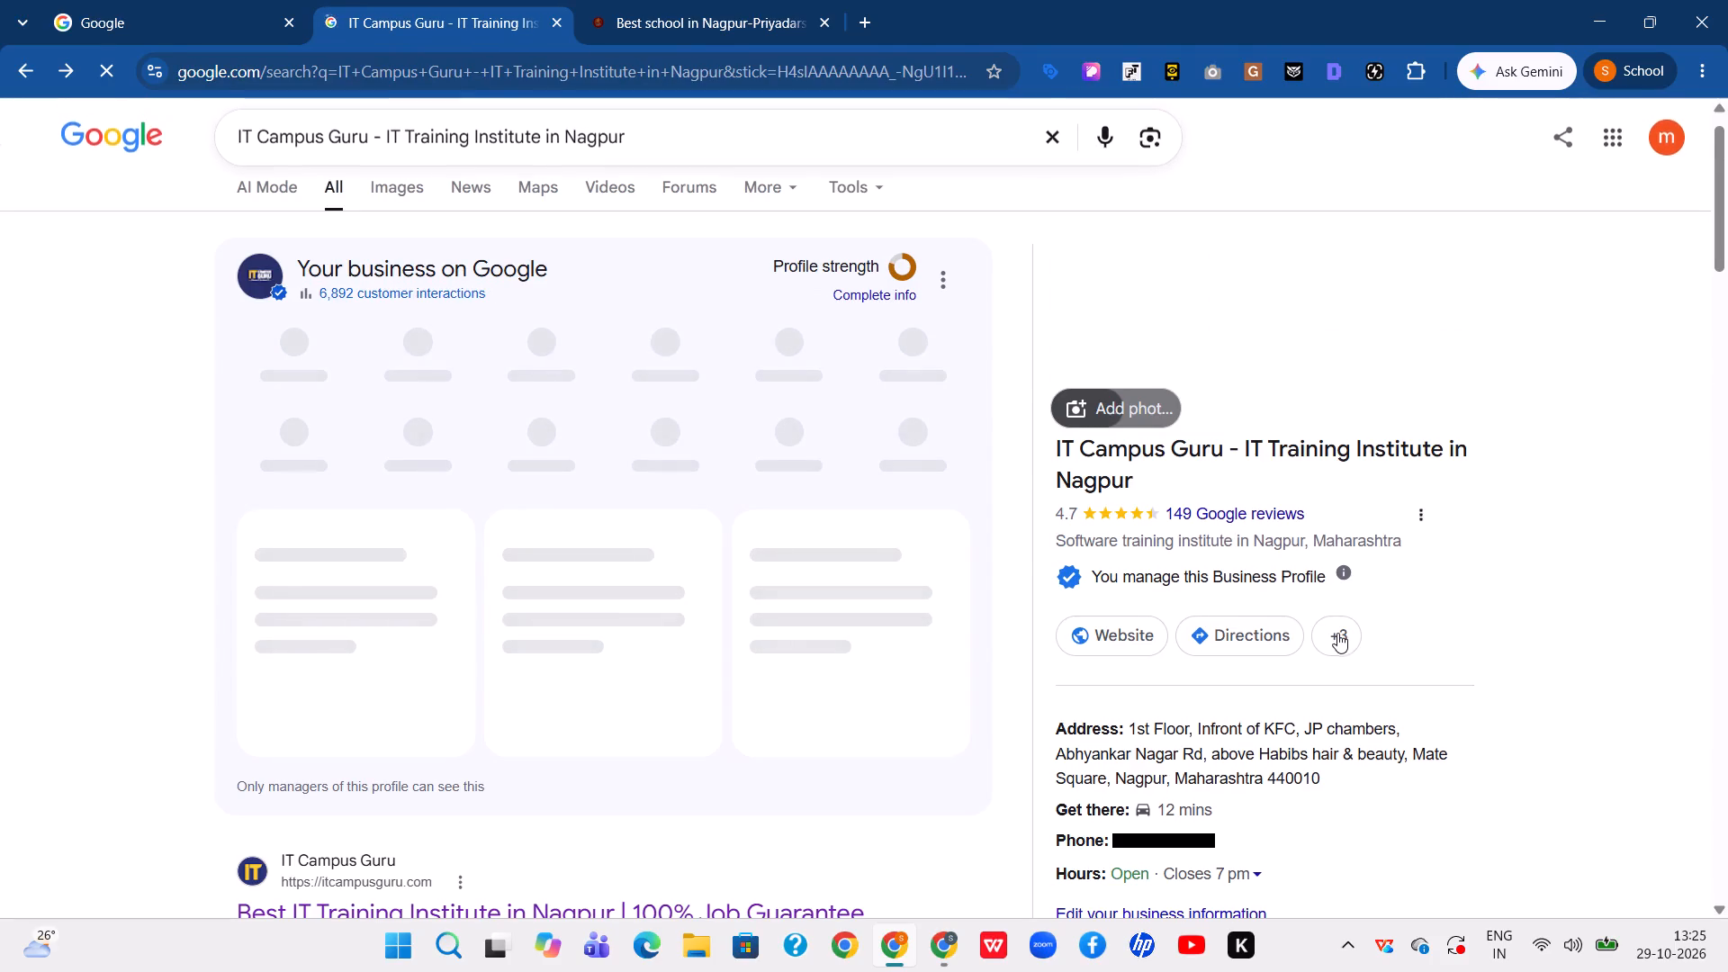
Expand the IT Campus Guru listing's action options and open its directions in Google Maps.
{"action": "left_click", "coordinate": [1337, 633]}
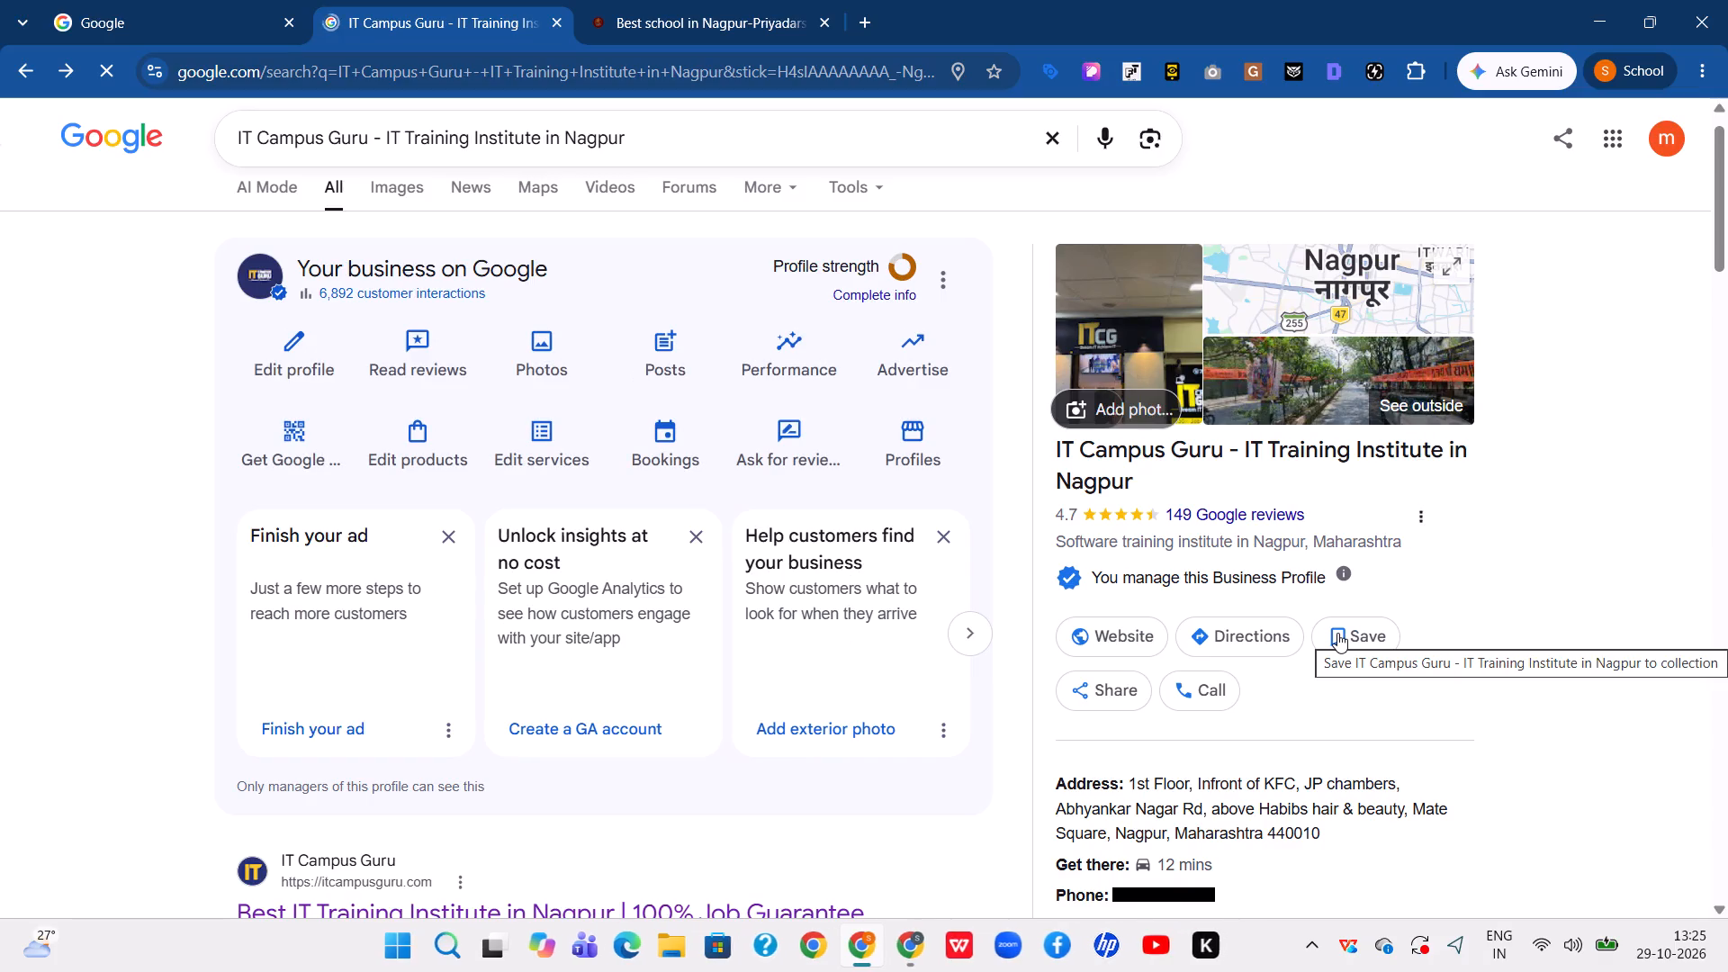
{"action": "left_click", "coordinate": [1230, 638]}
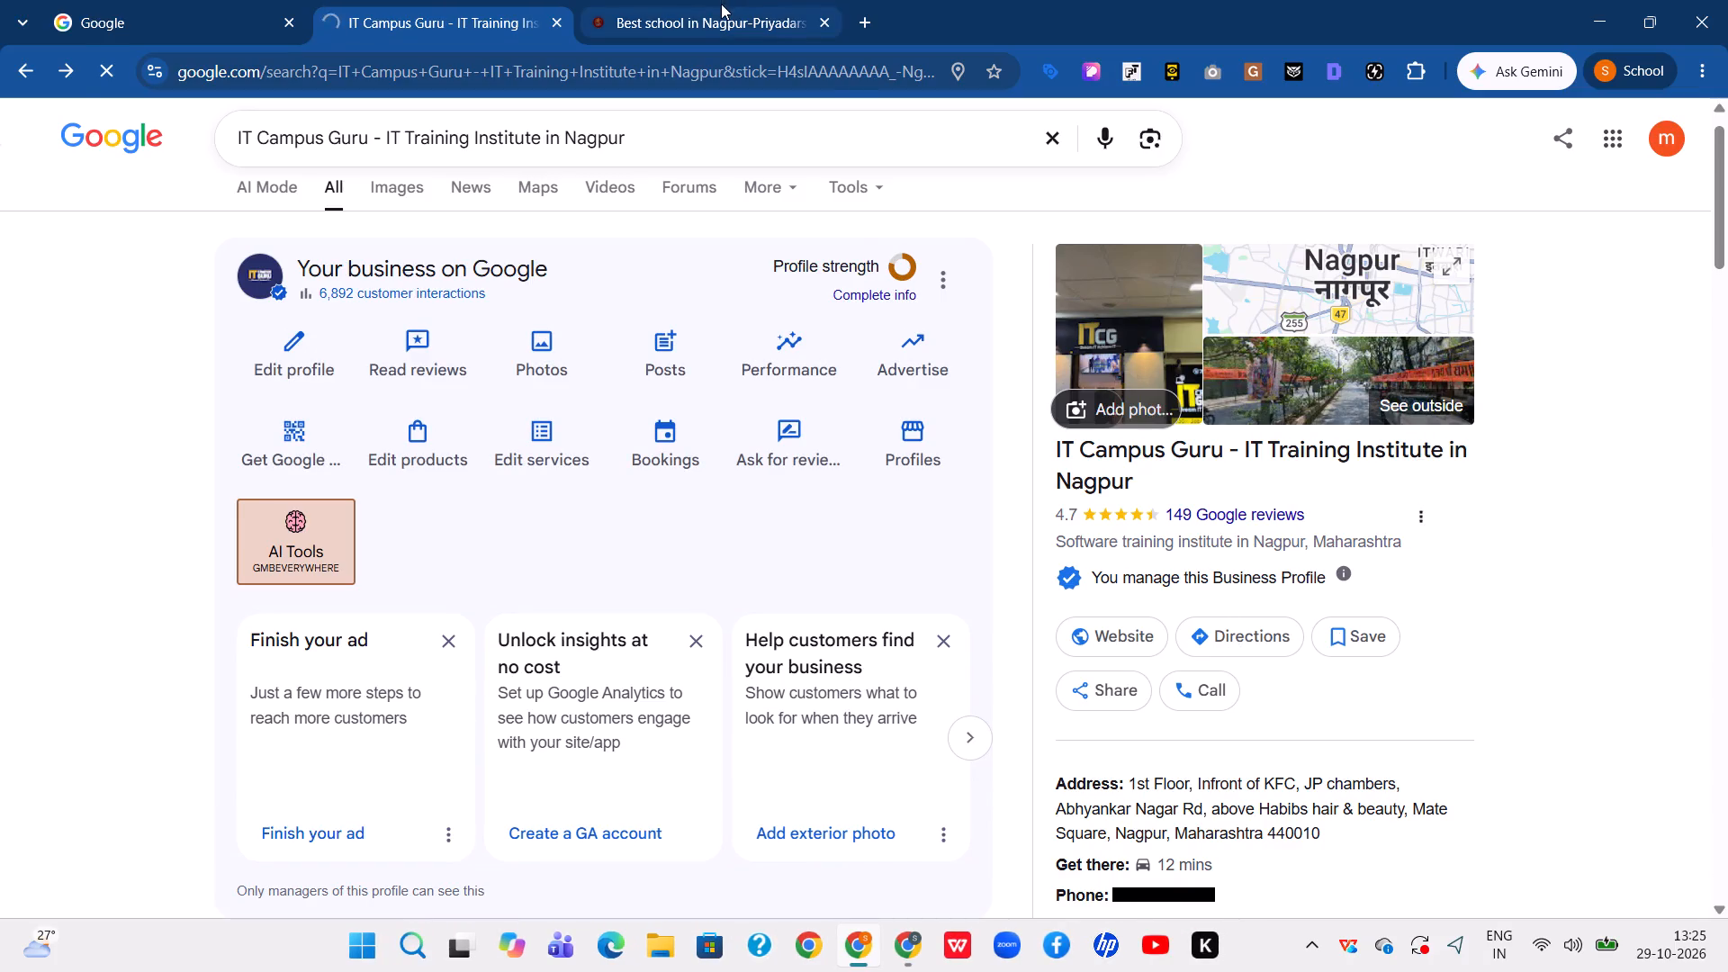
Switch to the Priyadarshini school site tab and go back through its history to the Google Business Profile Manager businesses page.
{"action": "left_click", "coordinate": [721, 4]}
{"action": "scroll", "coordinate": [581, 499], "scroll_direction": "right", "scroll_amount": 17}
{"action": "scroll", "coordinate": [581, 499], "scroll_direction": "right", "scroll_amount": 8}
{"action": "scroll", "coordinate": [581, 499], "scroll_direction": "right", "scroll_amount": 18}
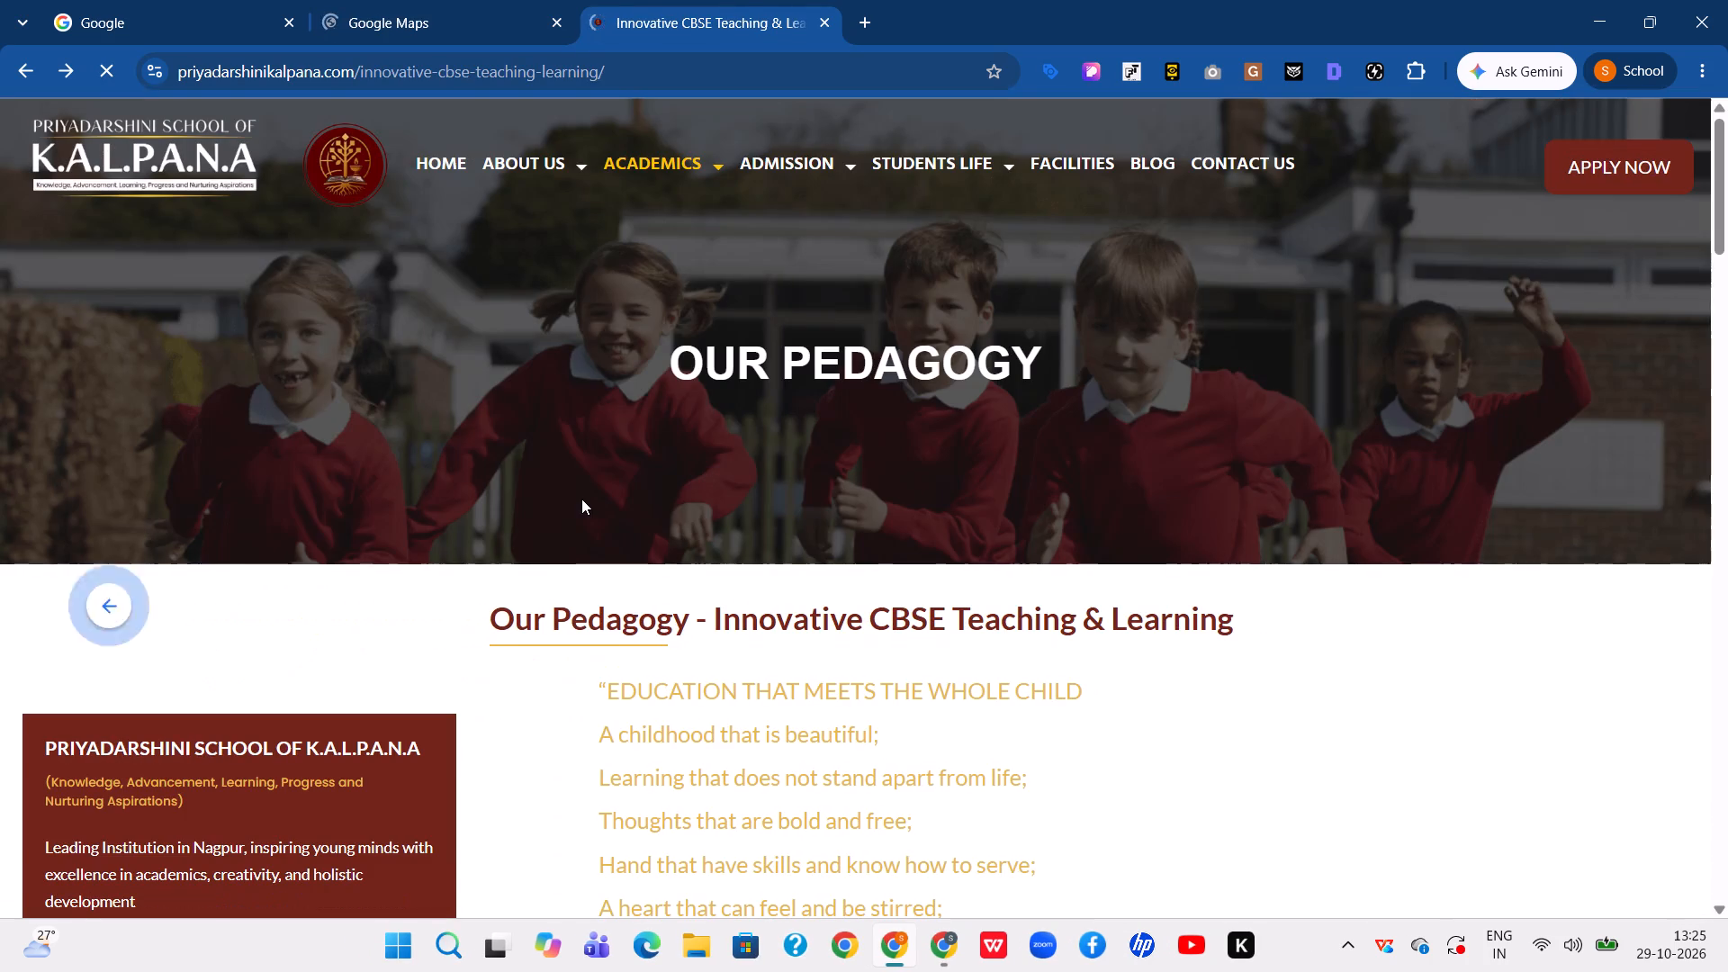
{"action": "scroll", "coordinate": [581, 499], "scroll_direction": "right", "scroll_amount": 15}
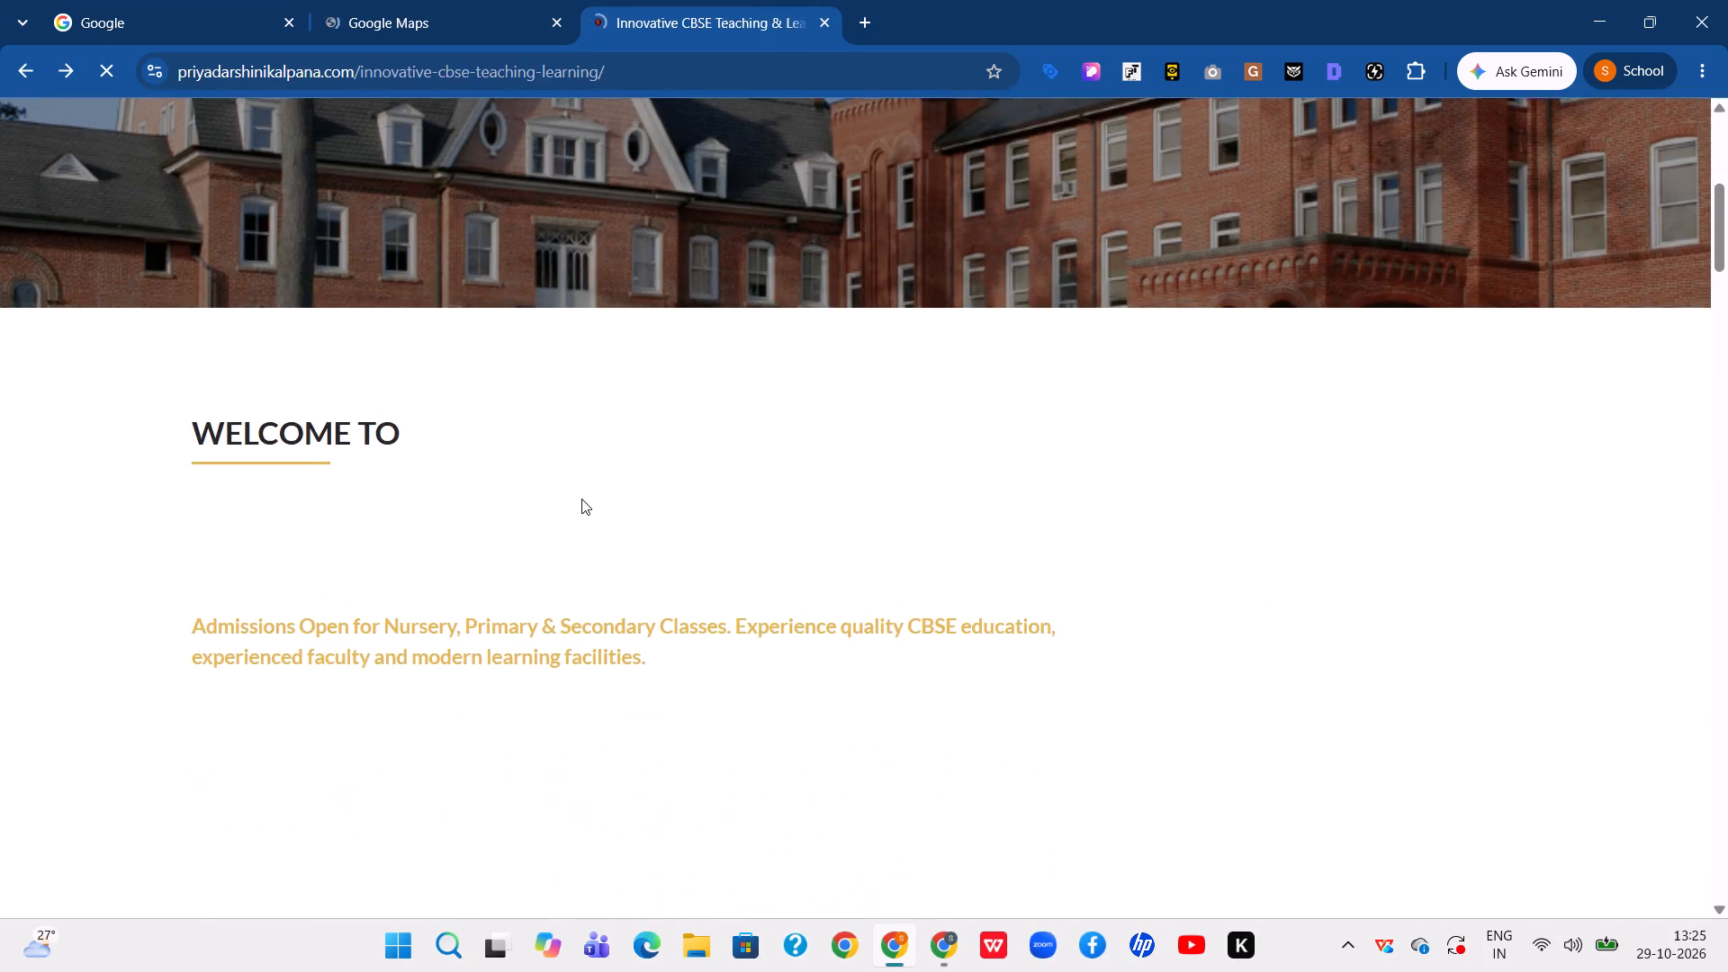
{"action": "scroll", "coordinate": [581, 499], "scroll_direction": "right", "scroll_amount": 18}
{"action": "scroll", "coordinate": [581, 499], "scroll_direction": "right", "scroll_amount": 13}
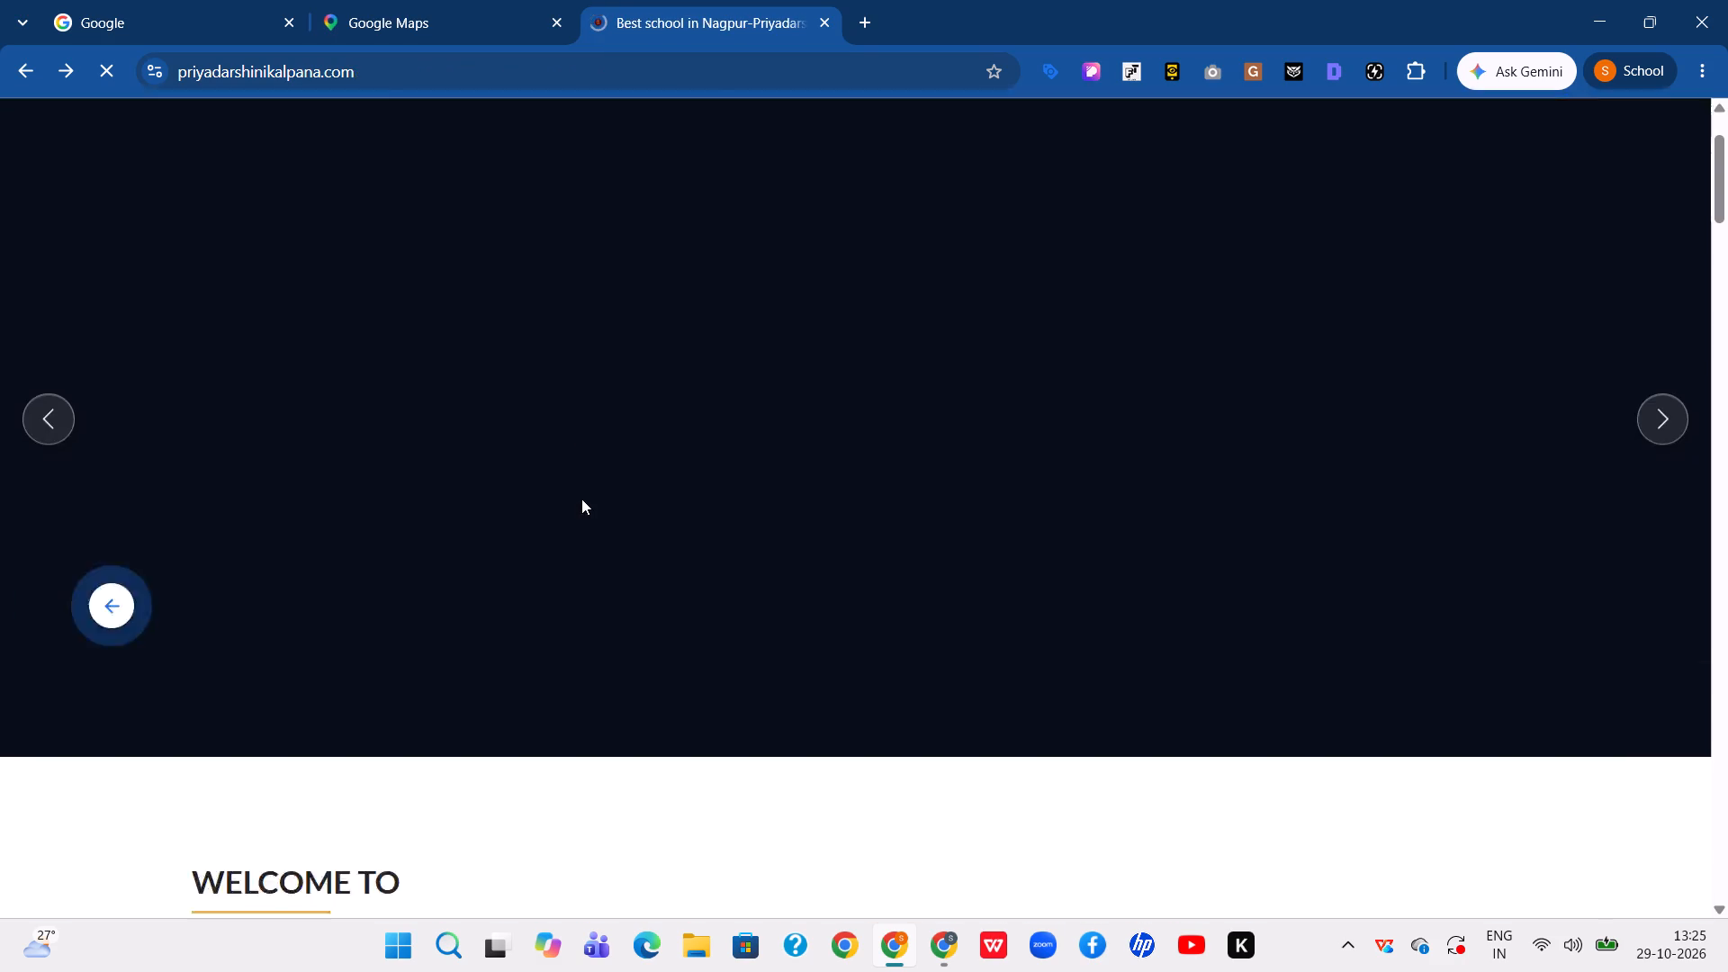
{"action": "scroll", "coordinate": [581, 499], "scroll_direction": "right", "scroll_amount": 13}
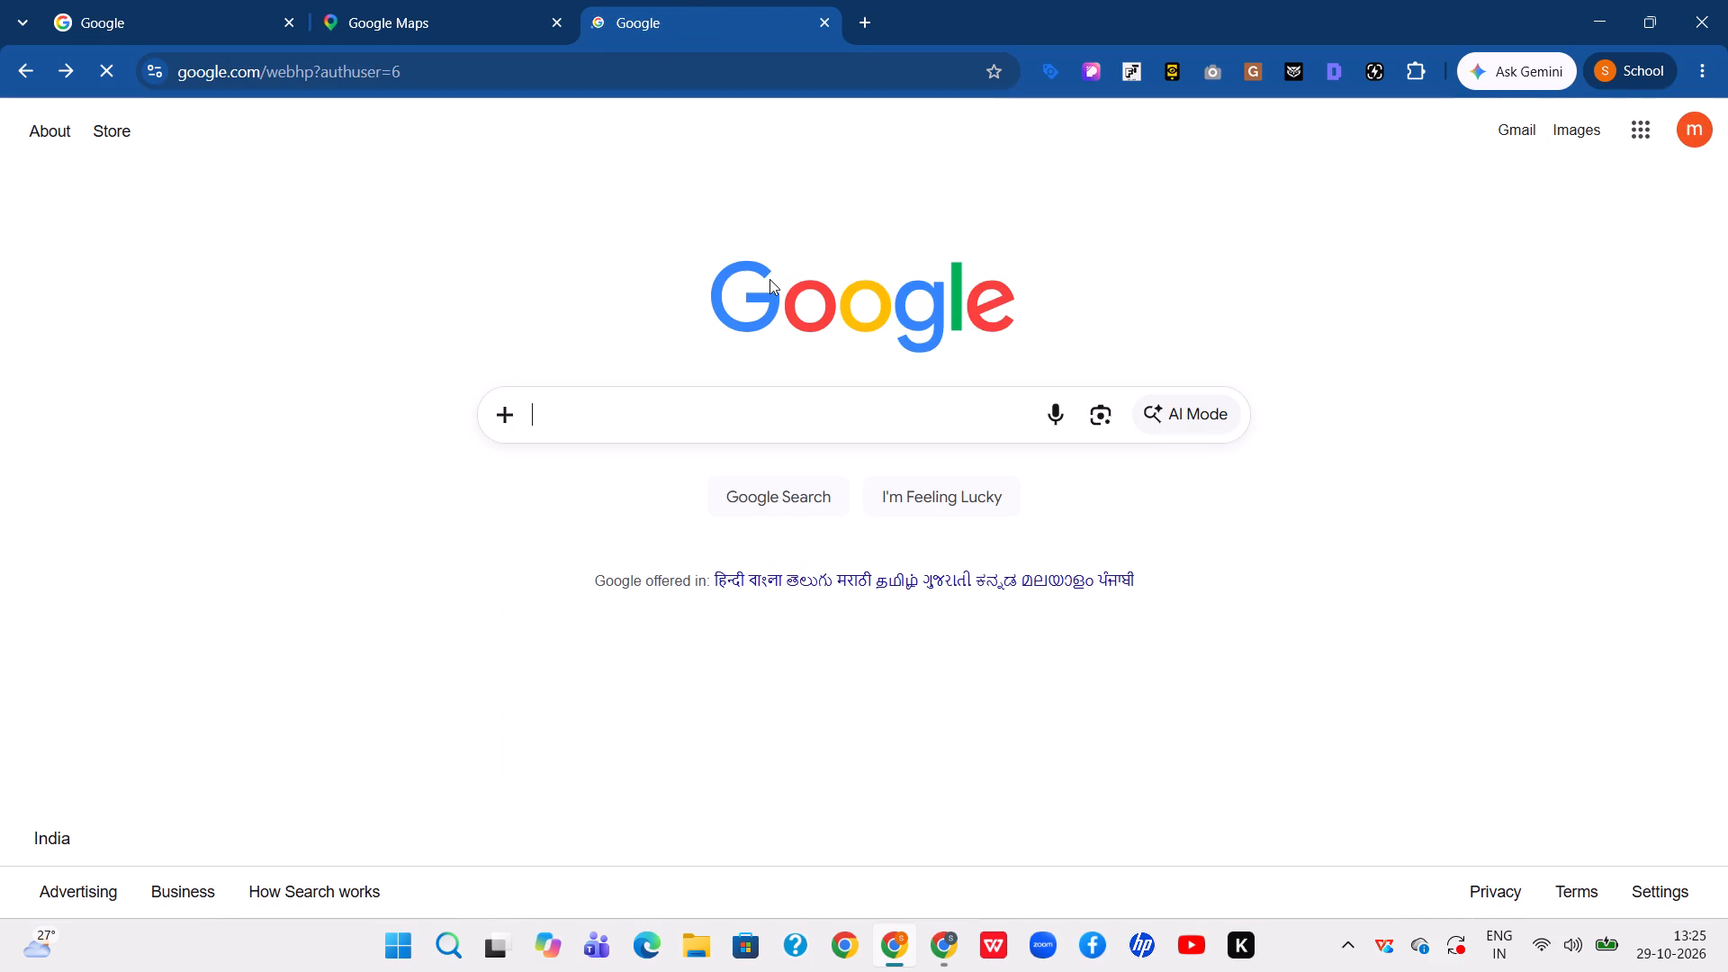
{"action": "scroll", "coordinate": [769, 279], "scroll_direction": "left", "scroll_amount": 7}
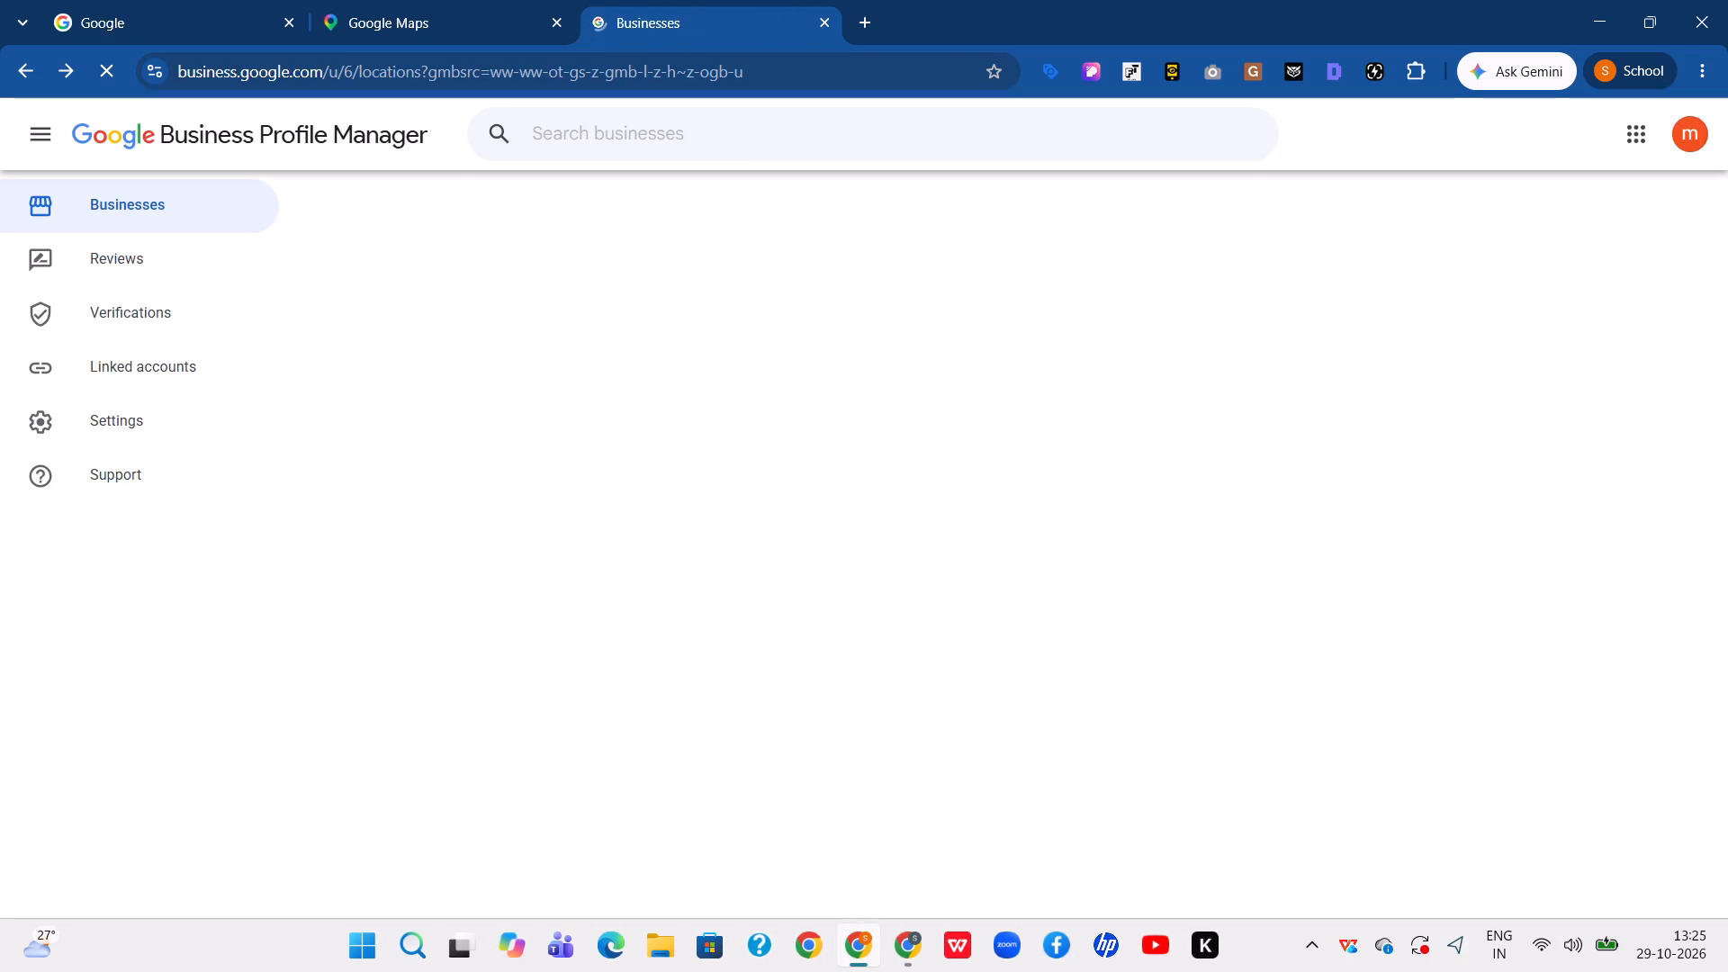
Search the managed businesses for "IT CAMPUS", open the IT Campus Guru profile in Google results, and expand its listing's action options.
{"action": "left_click", "coordinate": [745, 135]}
{"action": "type", "text": "IT CAMPUS"}
{"action": "left_click", "coordinate": [769, 172]}
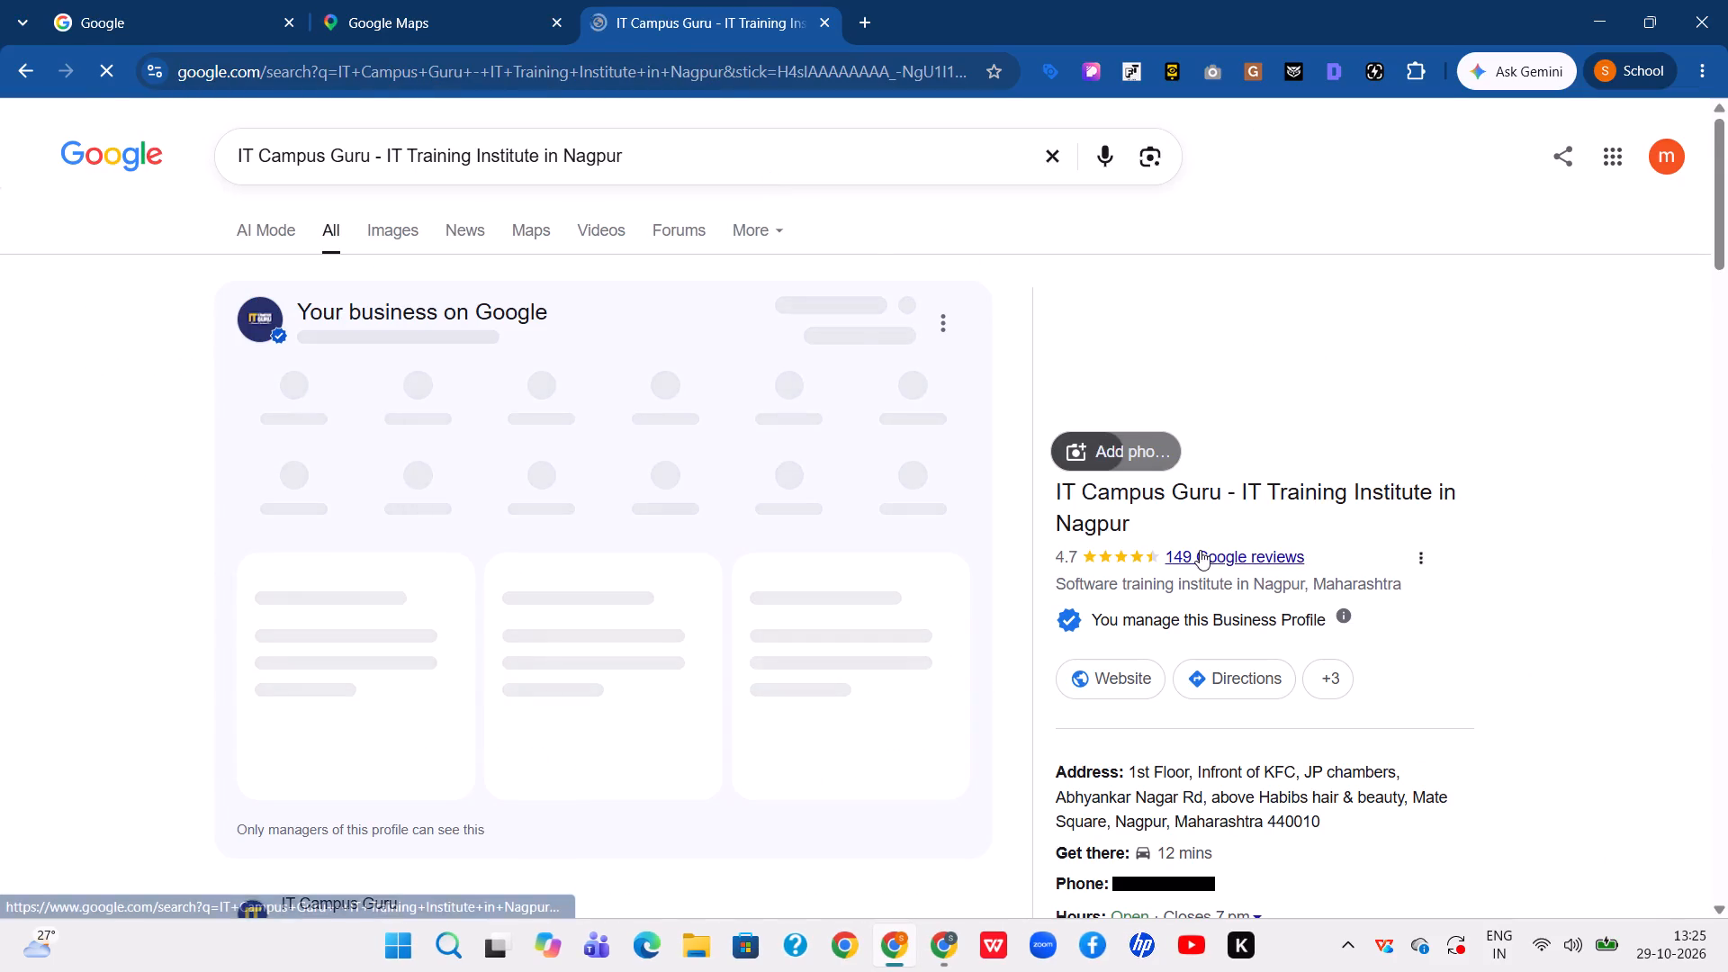
{"action": "left_click", "coordinate": [1309, 665]}
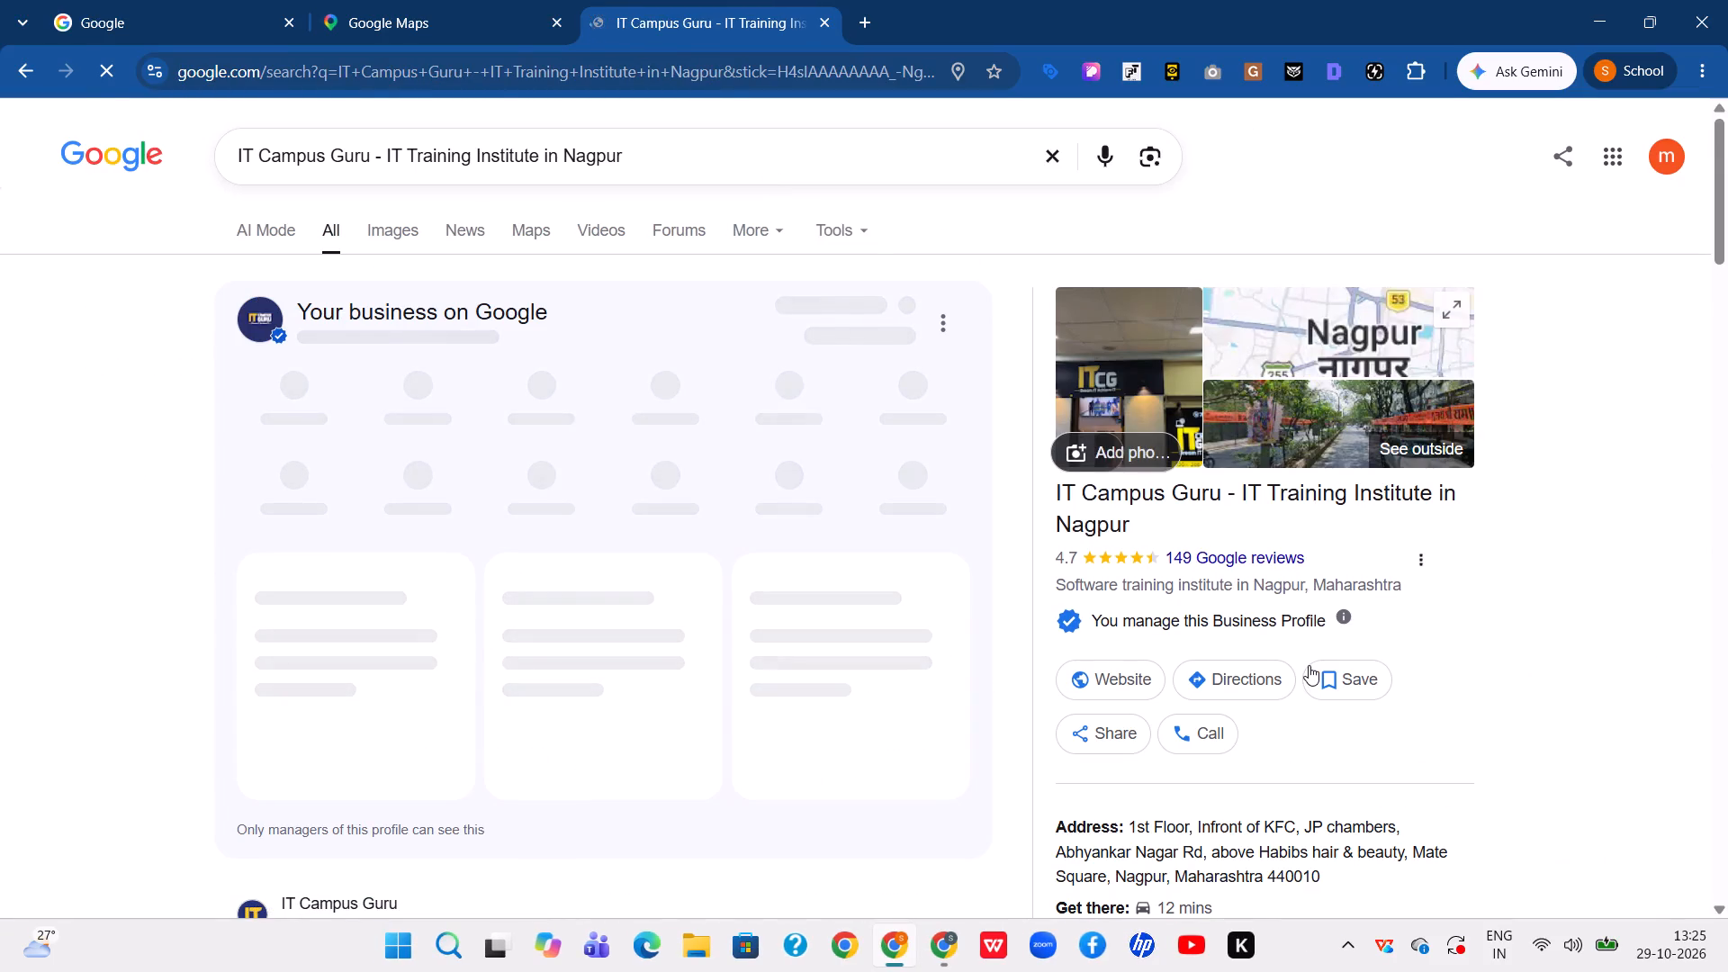
{"action": "scroll", "coordinate": [1309, 665], "scroll_direction": "down", "scroll_amount": 1}
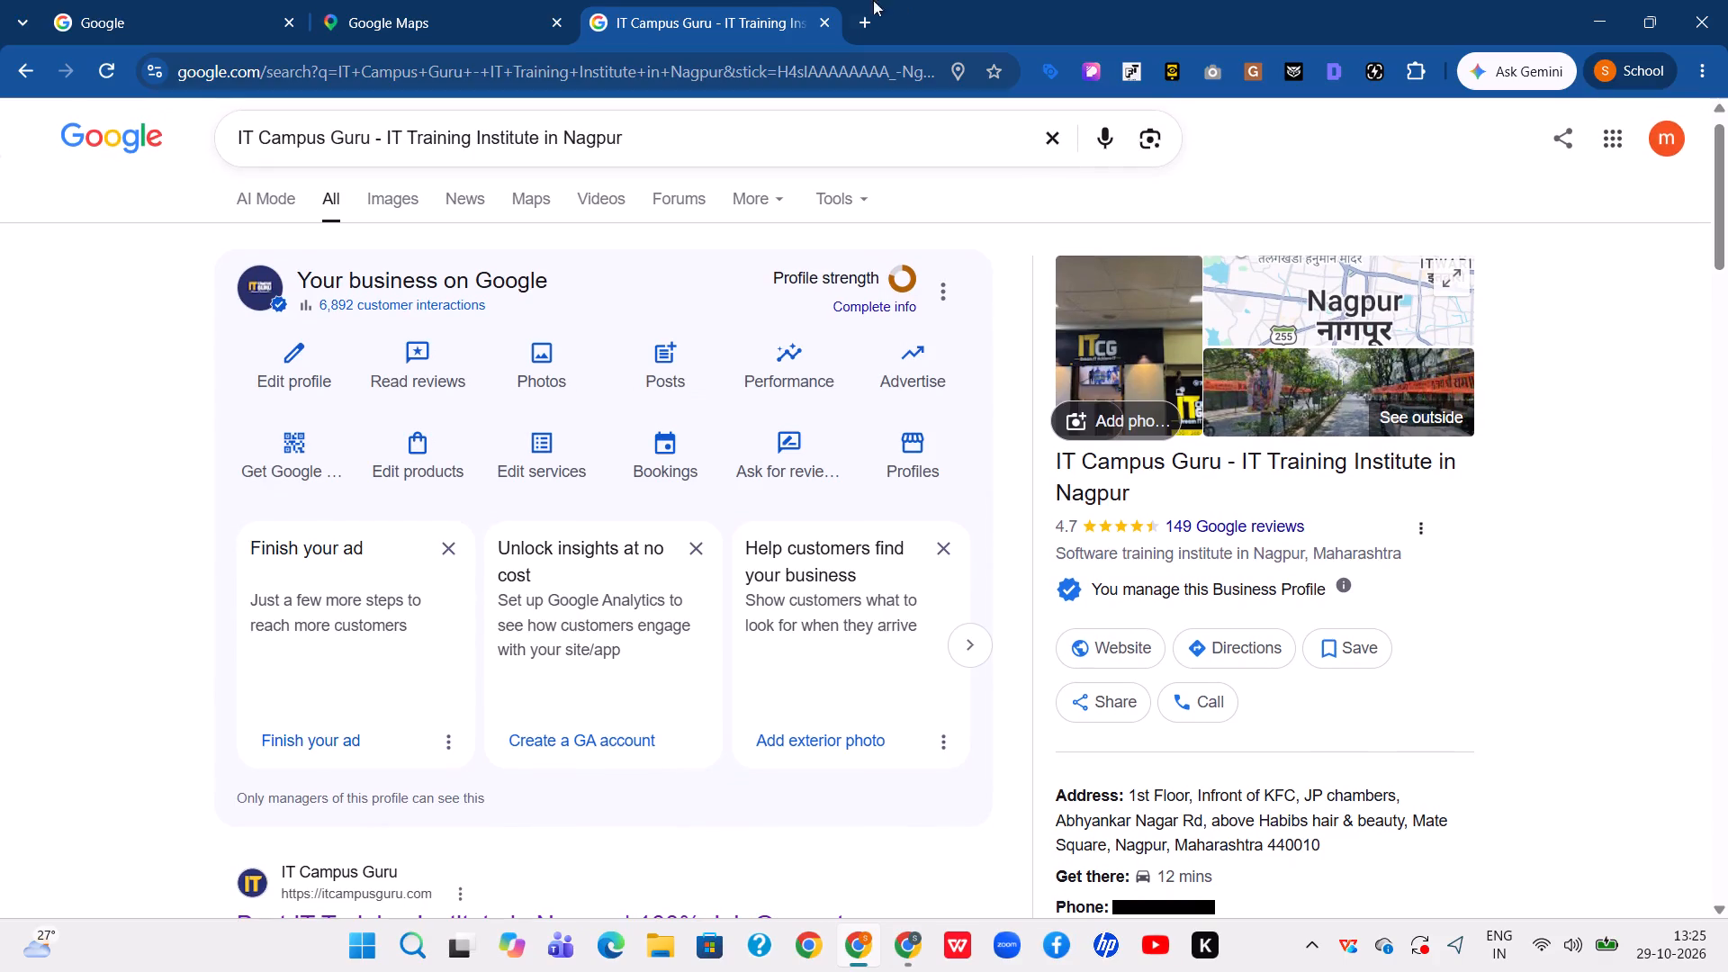
Open the Task Tracker website, tasktracker.in, in a new tab and go to its login page.
{"action": "left_click", "coordinate": [868, 0]}
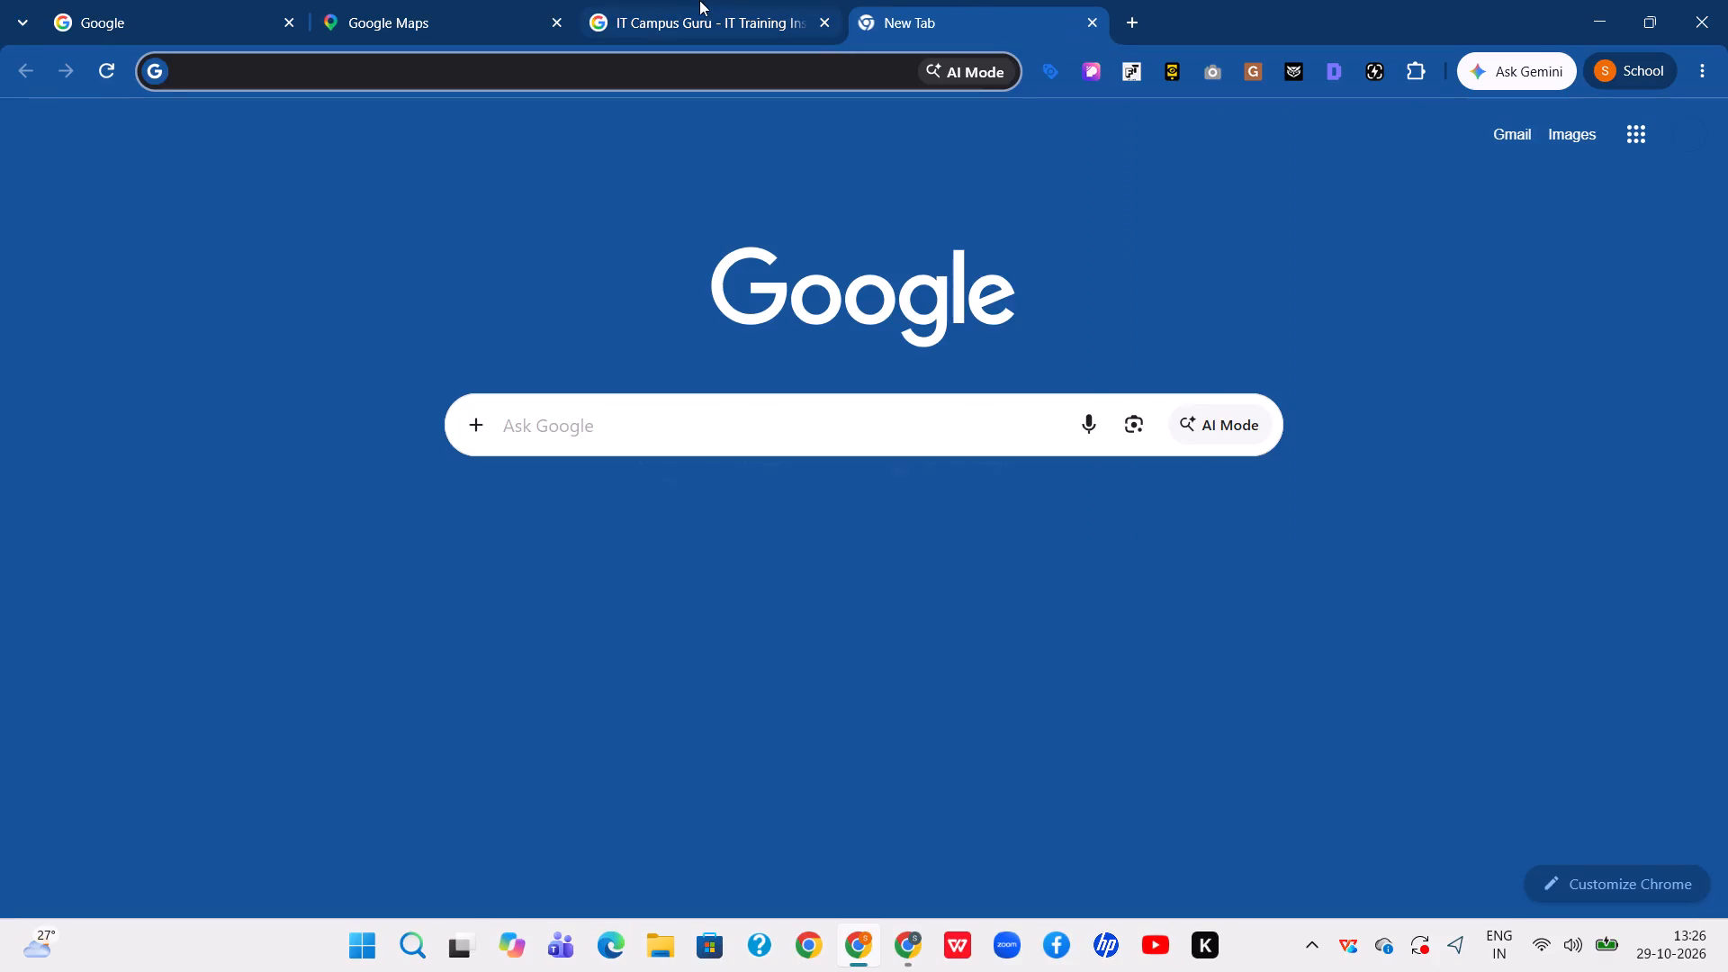
{"action": "type", "text": "tas"}
{"action": "key", "text": "Return"}
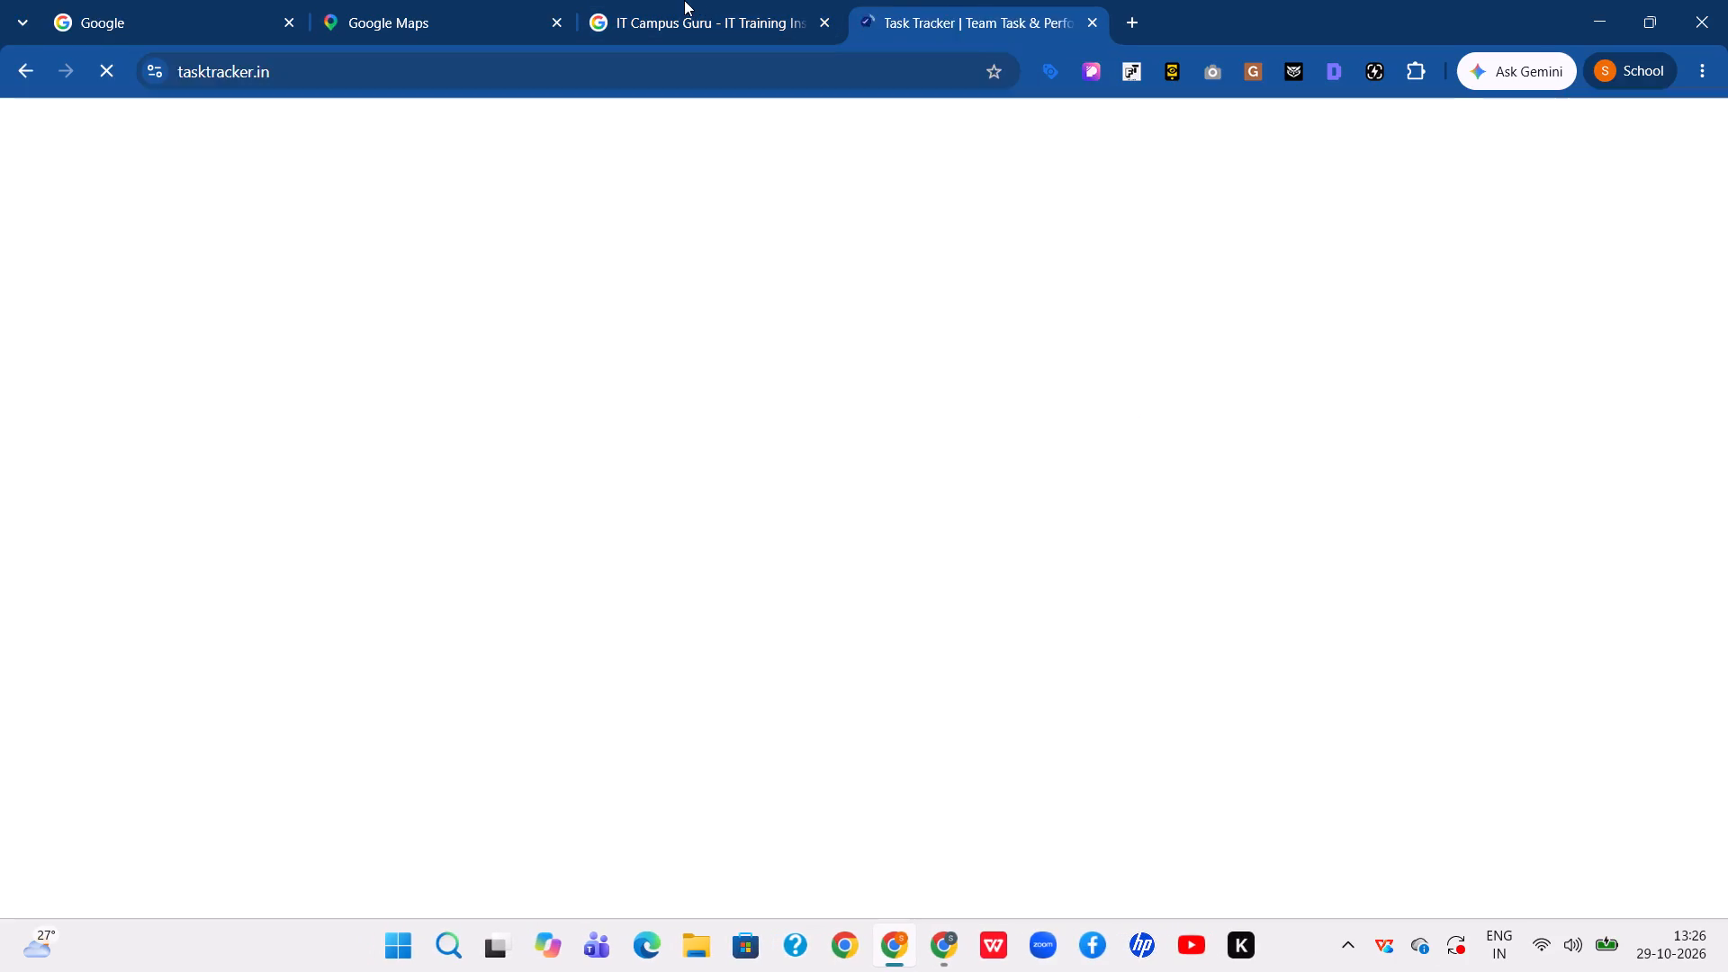
{"action": "left_click", "coordinate": [1615, 125]}
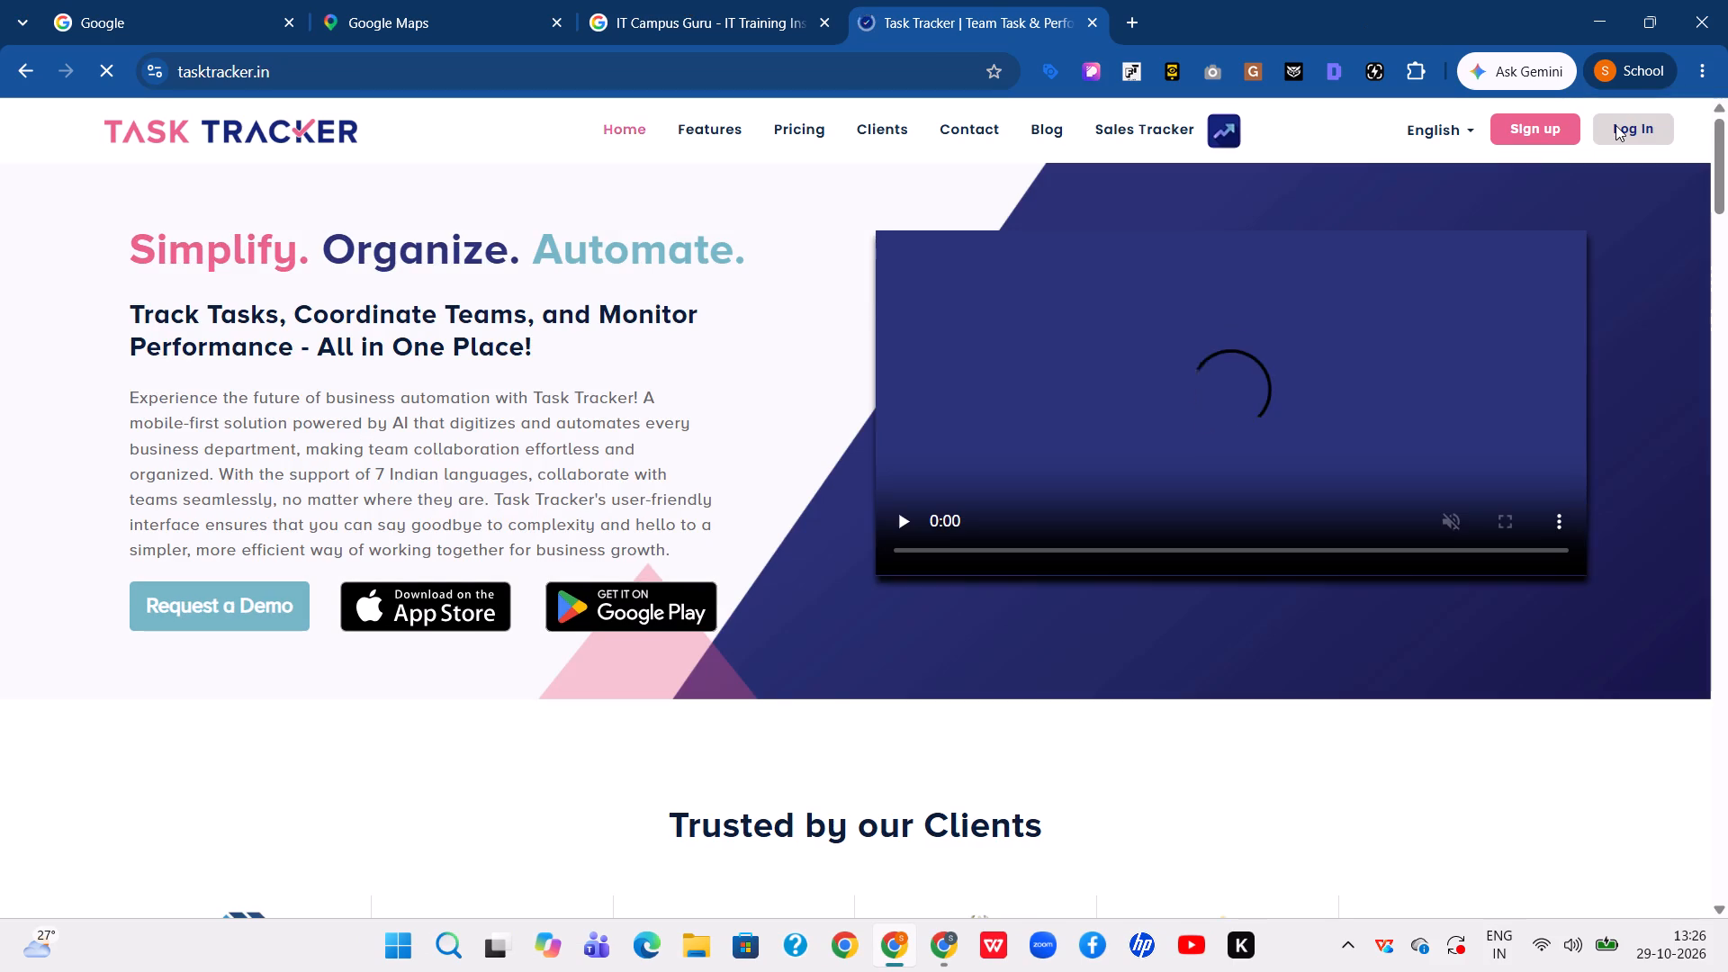